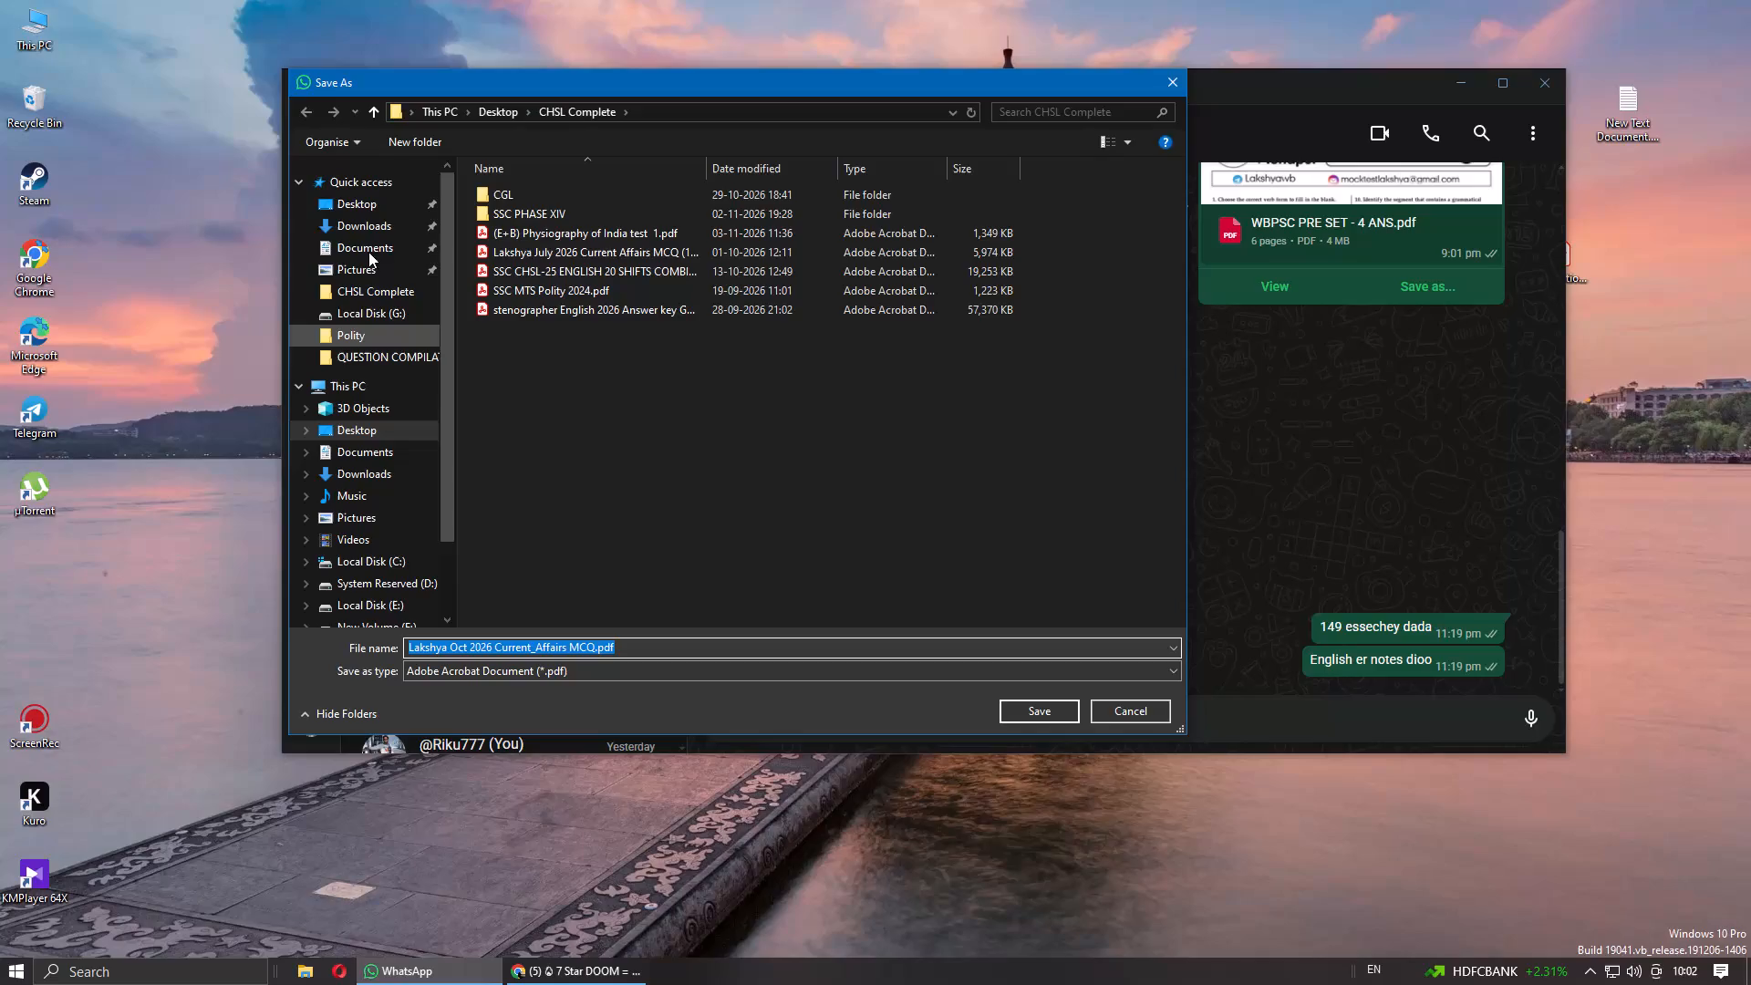
Set the save location for the October current affairs PDF to the Study > CA > 2026 CA folder on New Volume (F:).
click(376, 222)
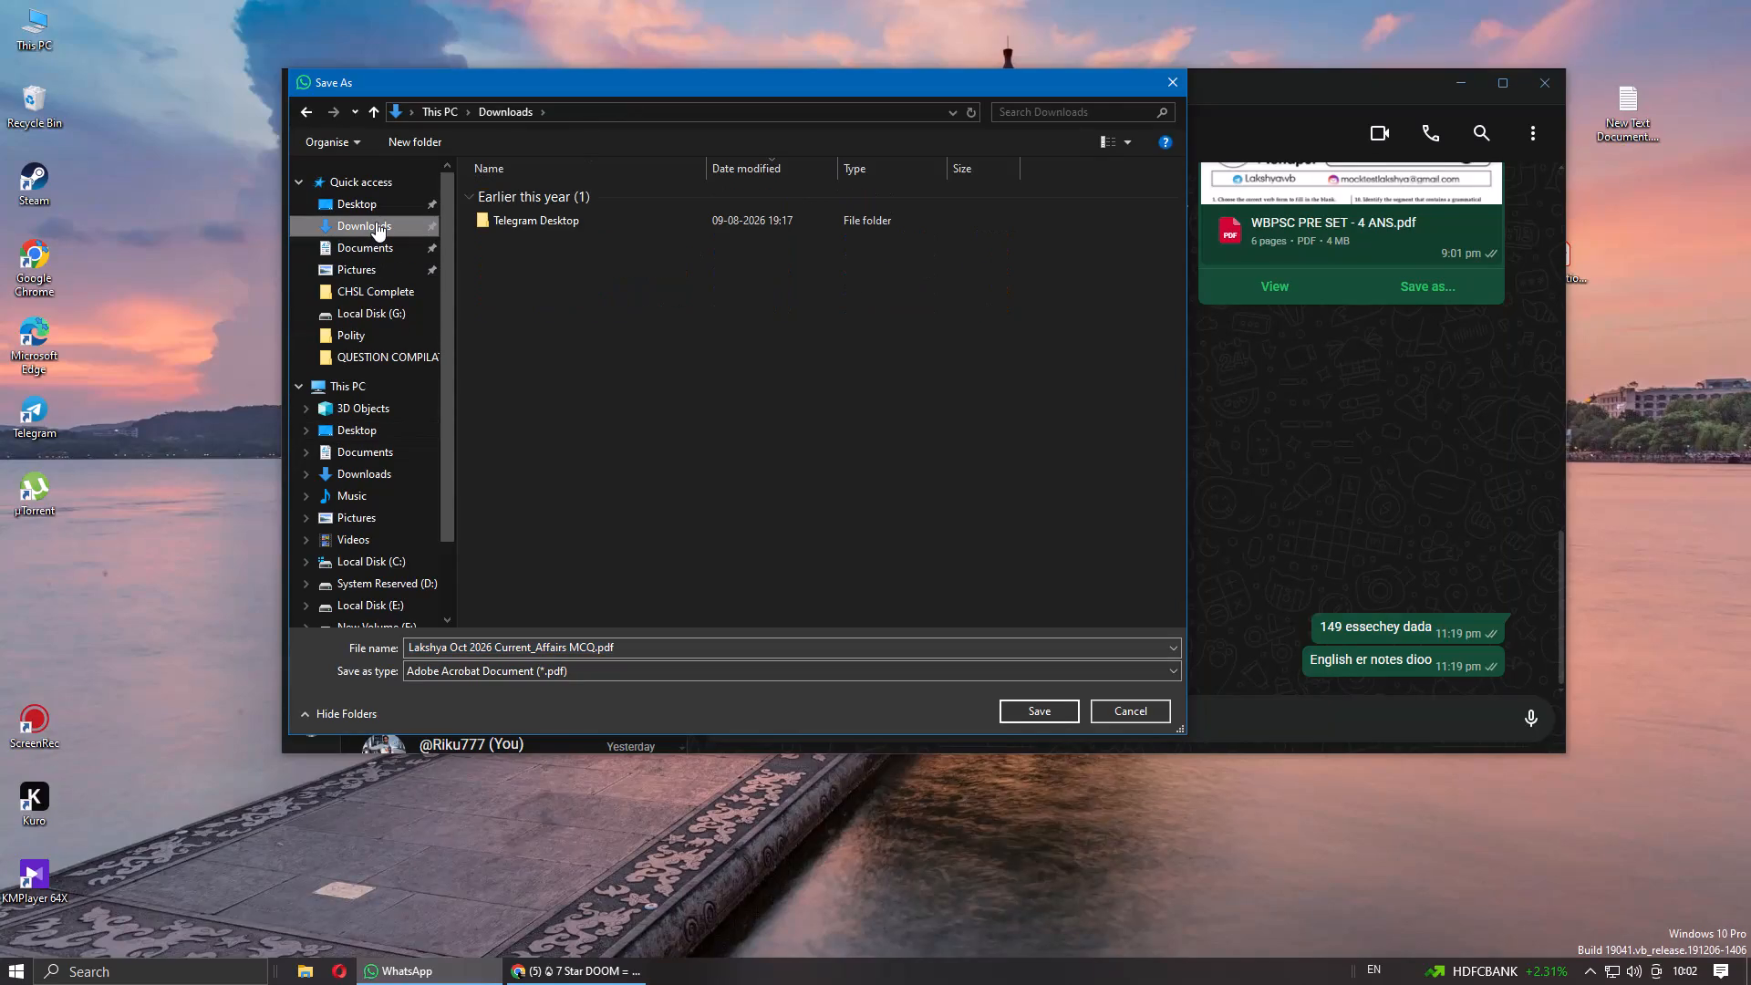
scroll(415, 596, down, 1)
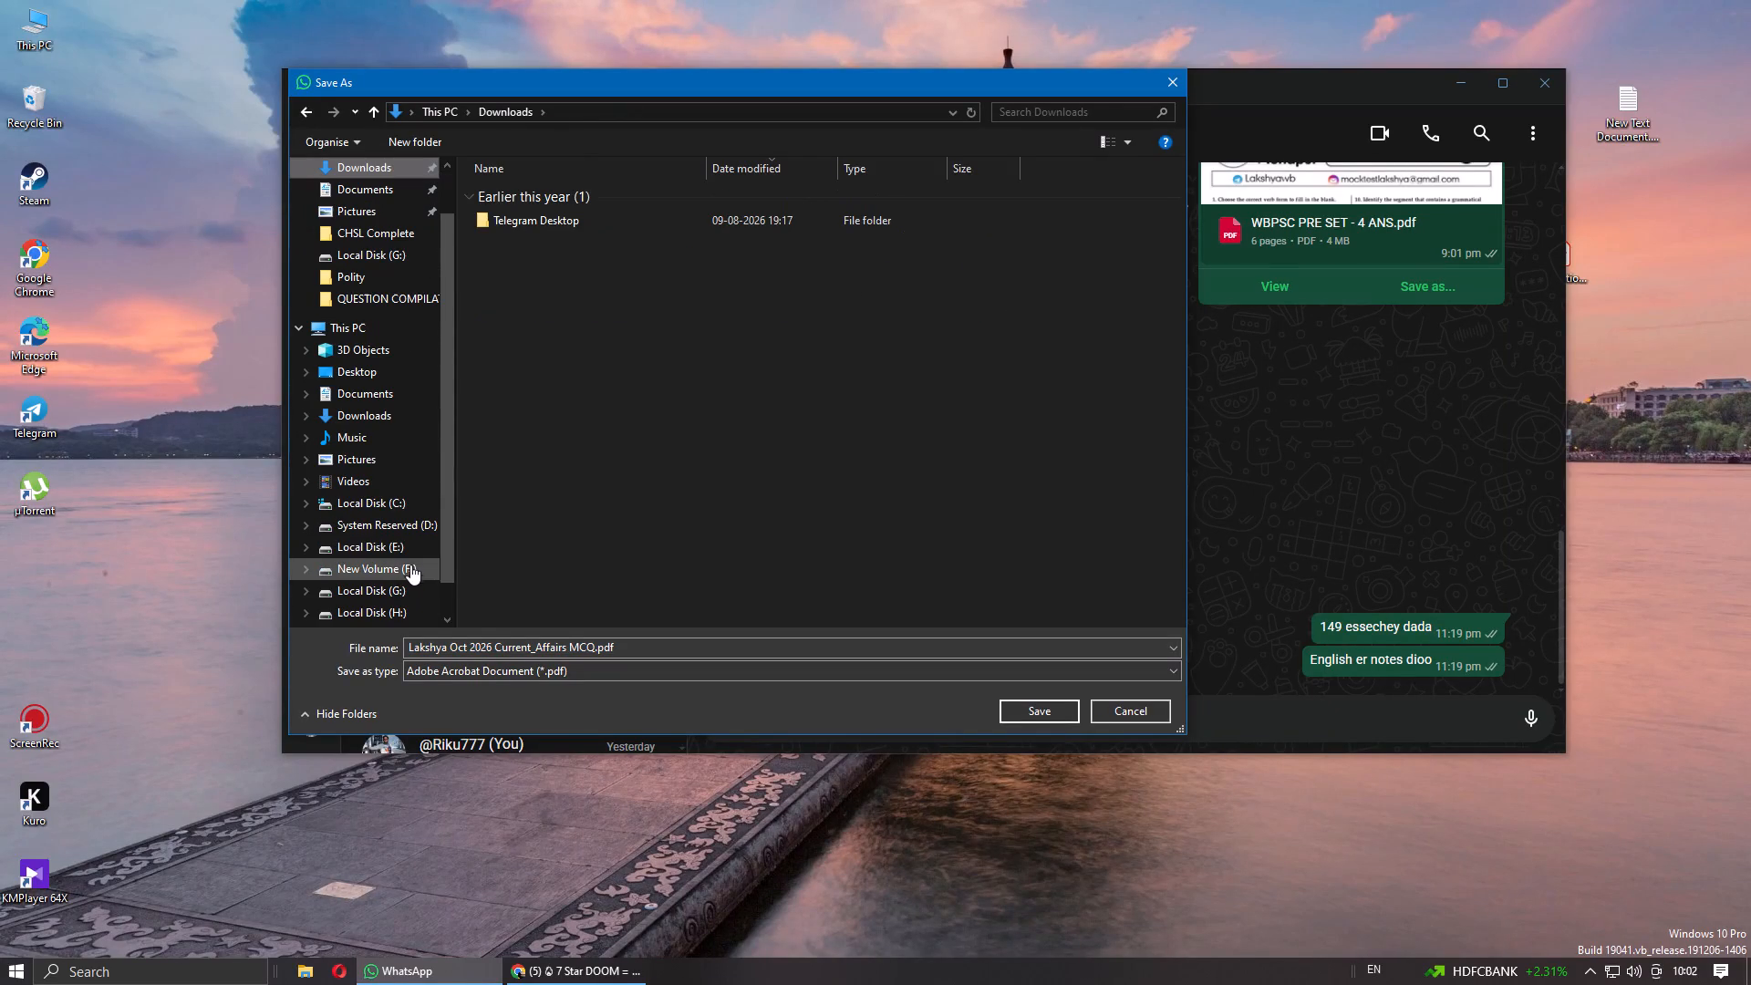
click(409, 562)
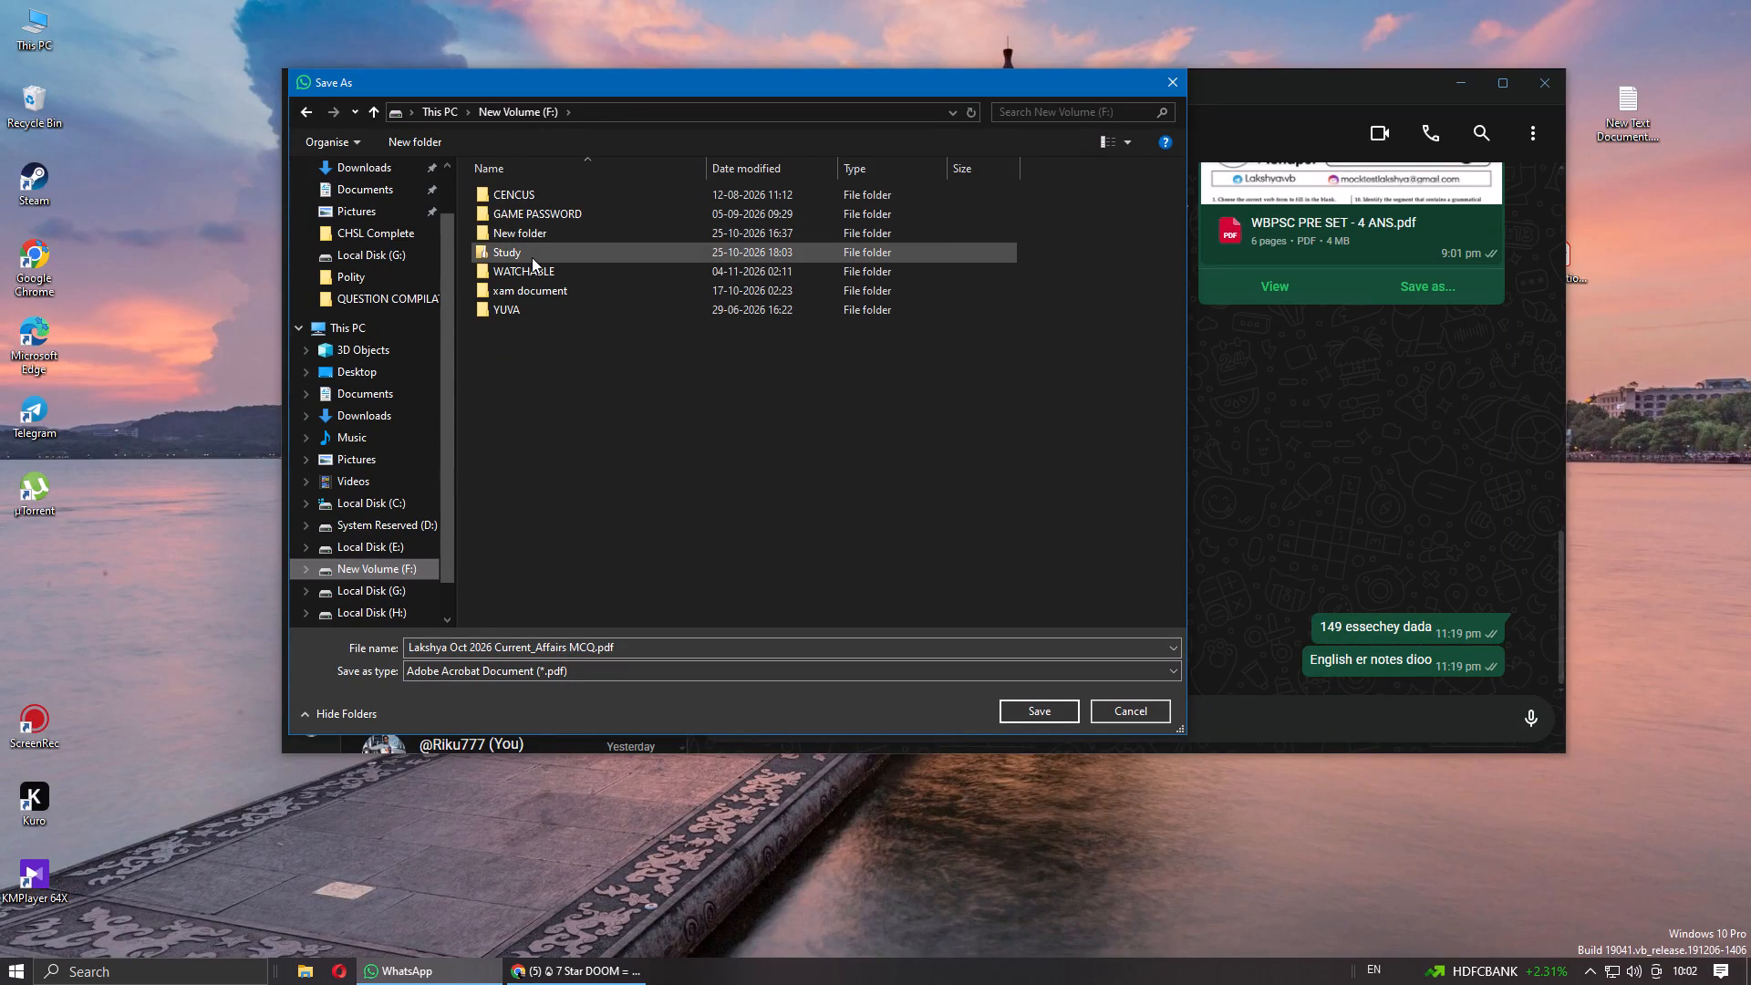
double_click(525, 255)
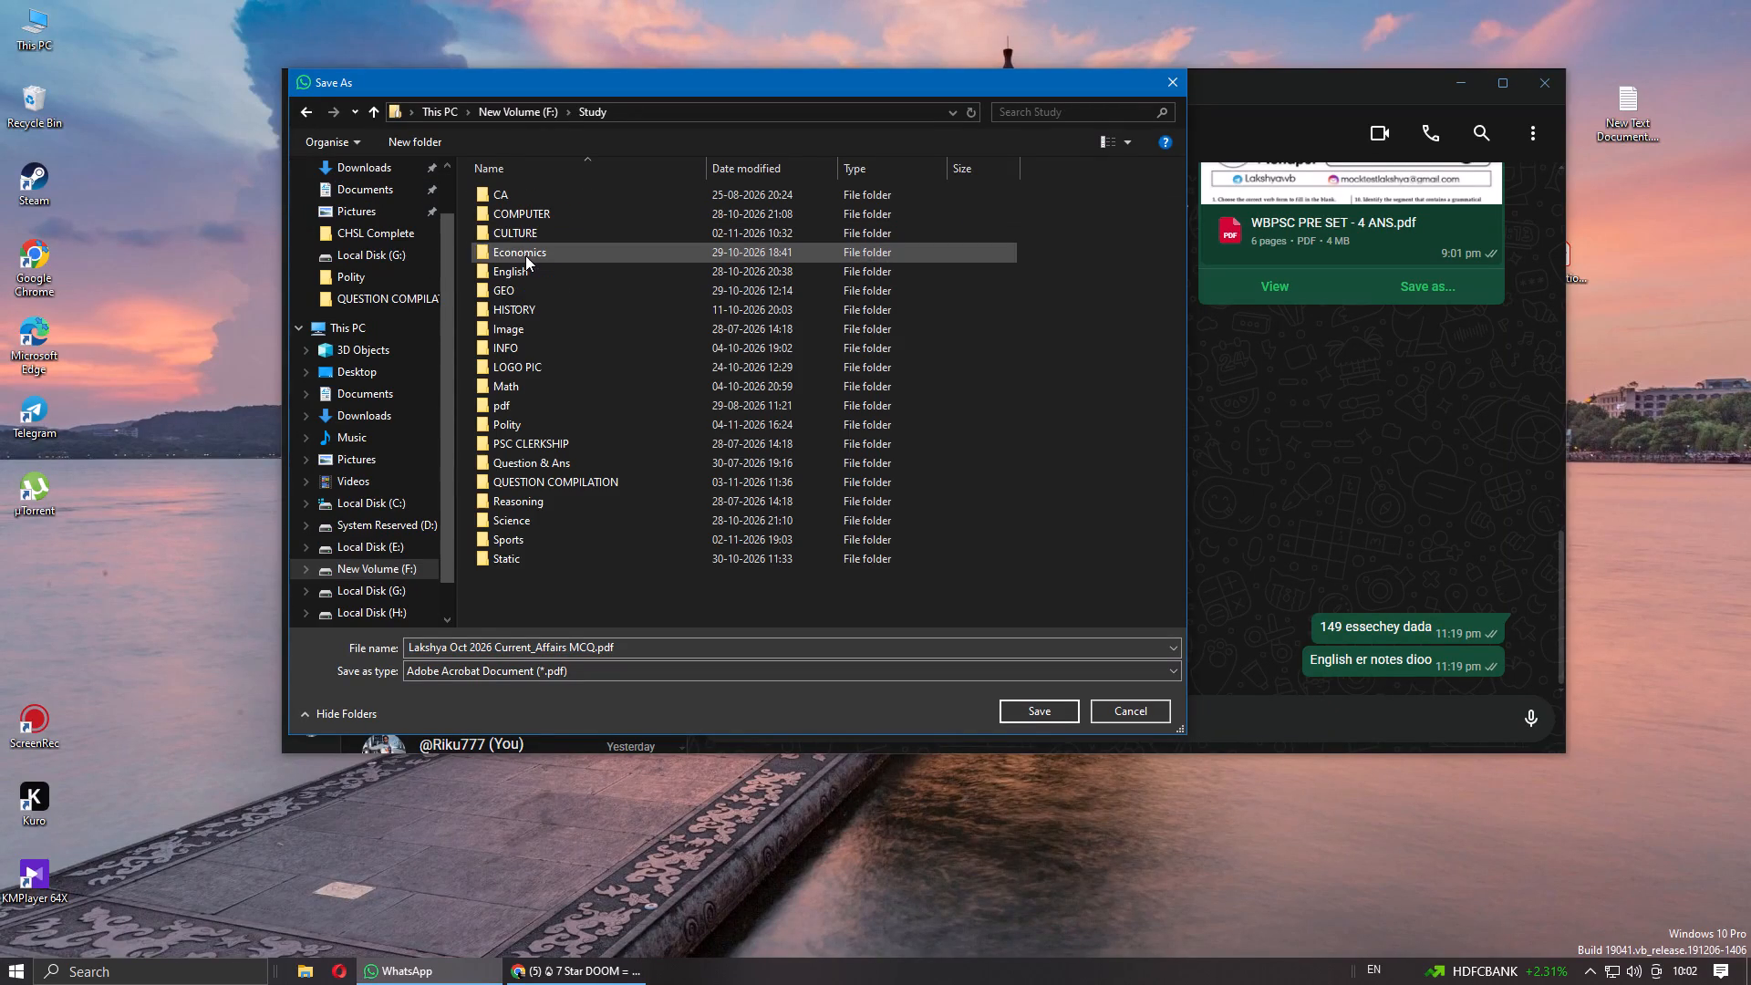
click(523, 206)
double_click(518, 193)
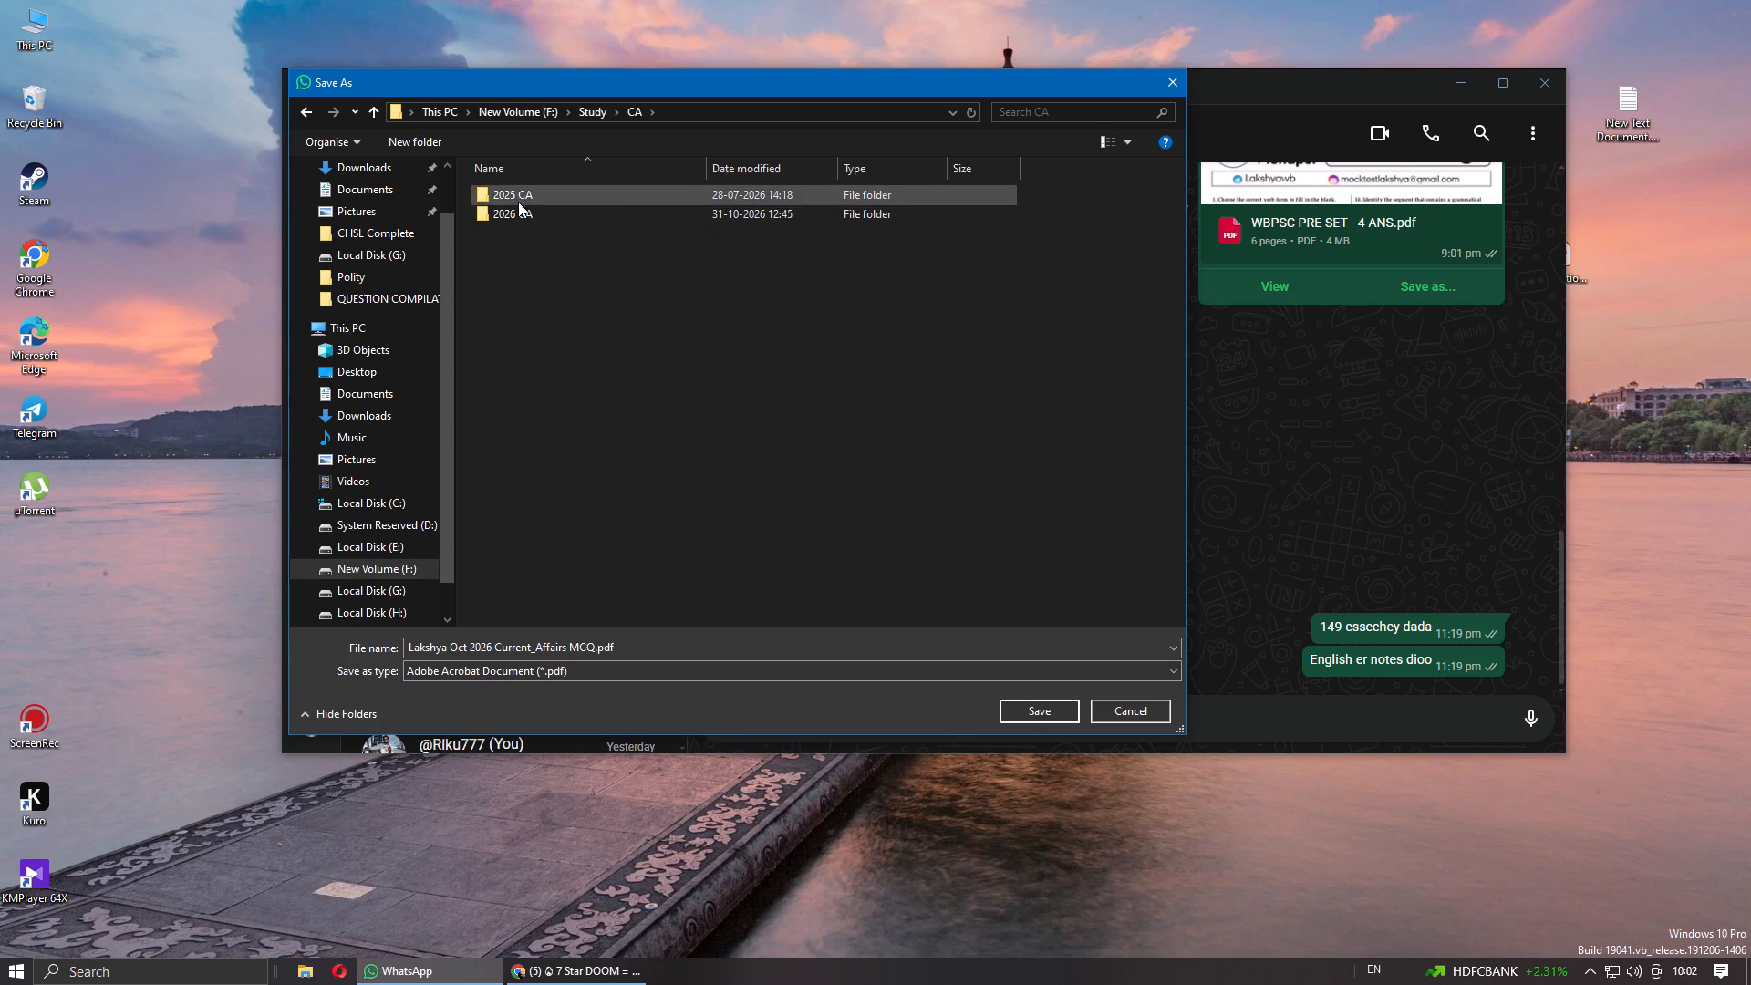
double_click(517, 207)
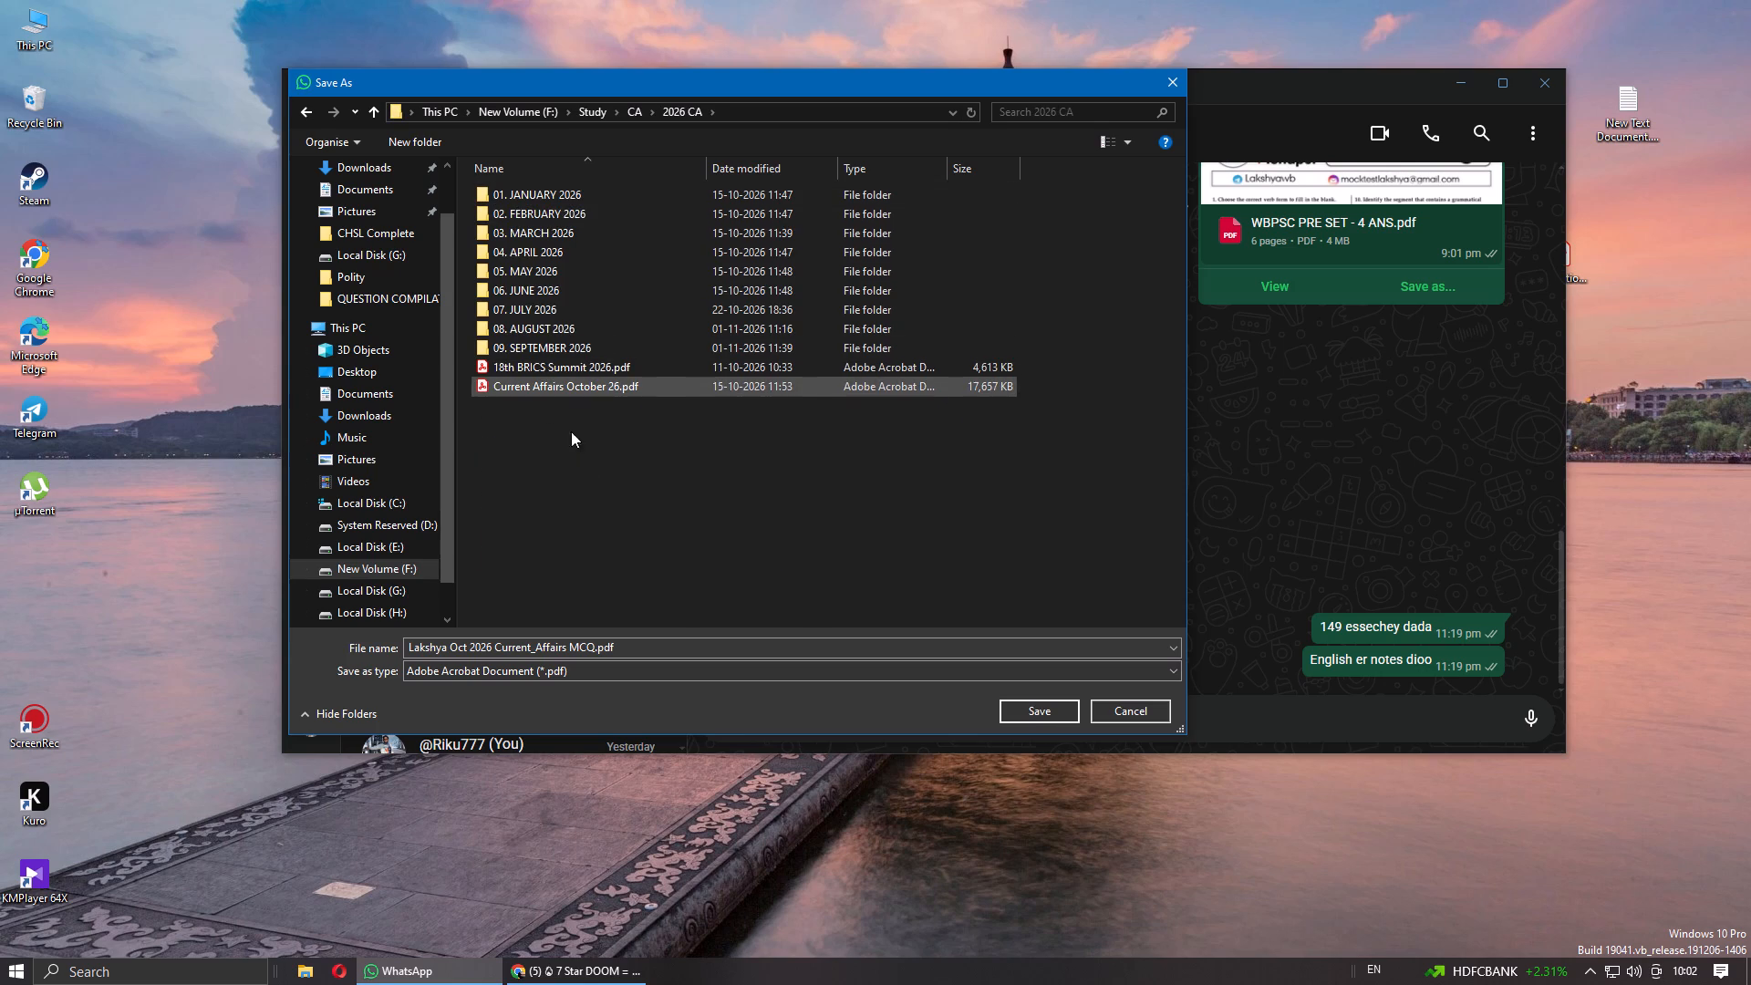
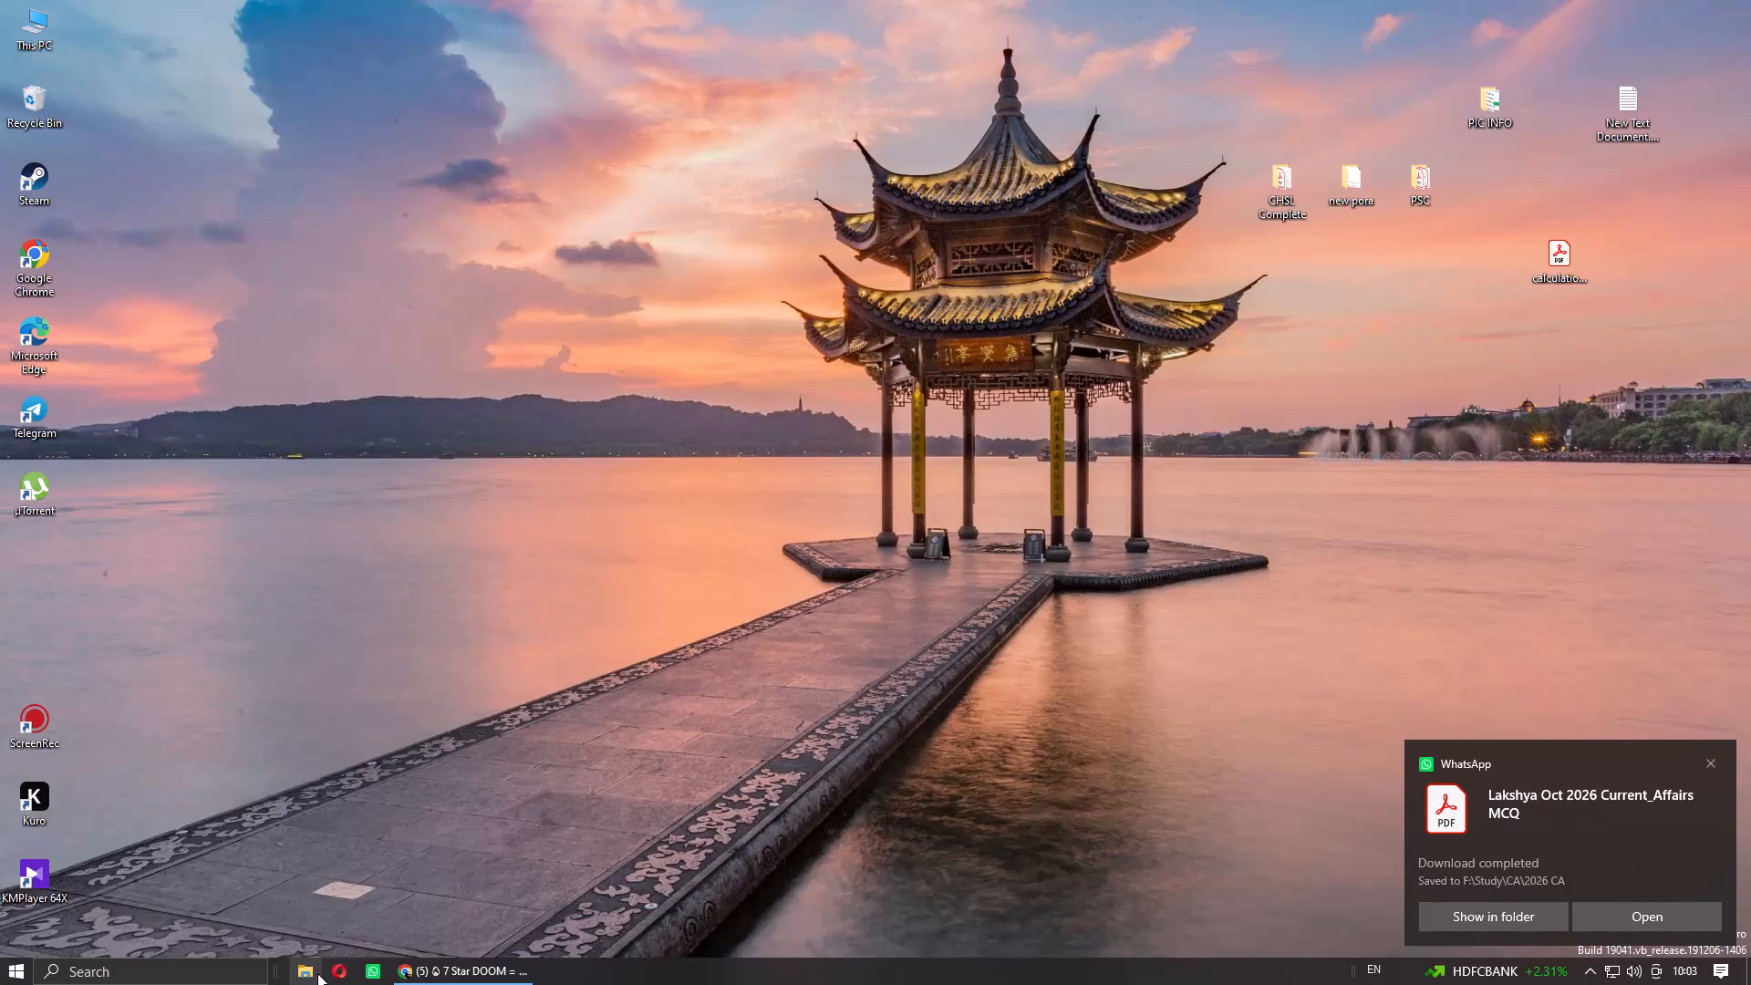
Open the Study > CA > 2026 CA folder on New Volume (F:) in File Explorer.
scroll(428, 514, down, 2)
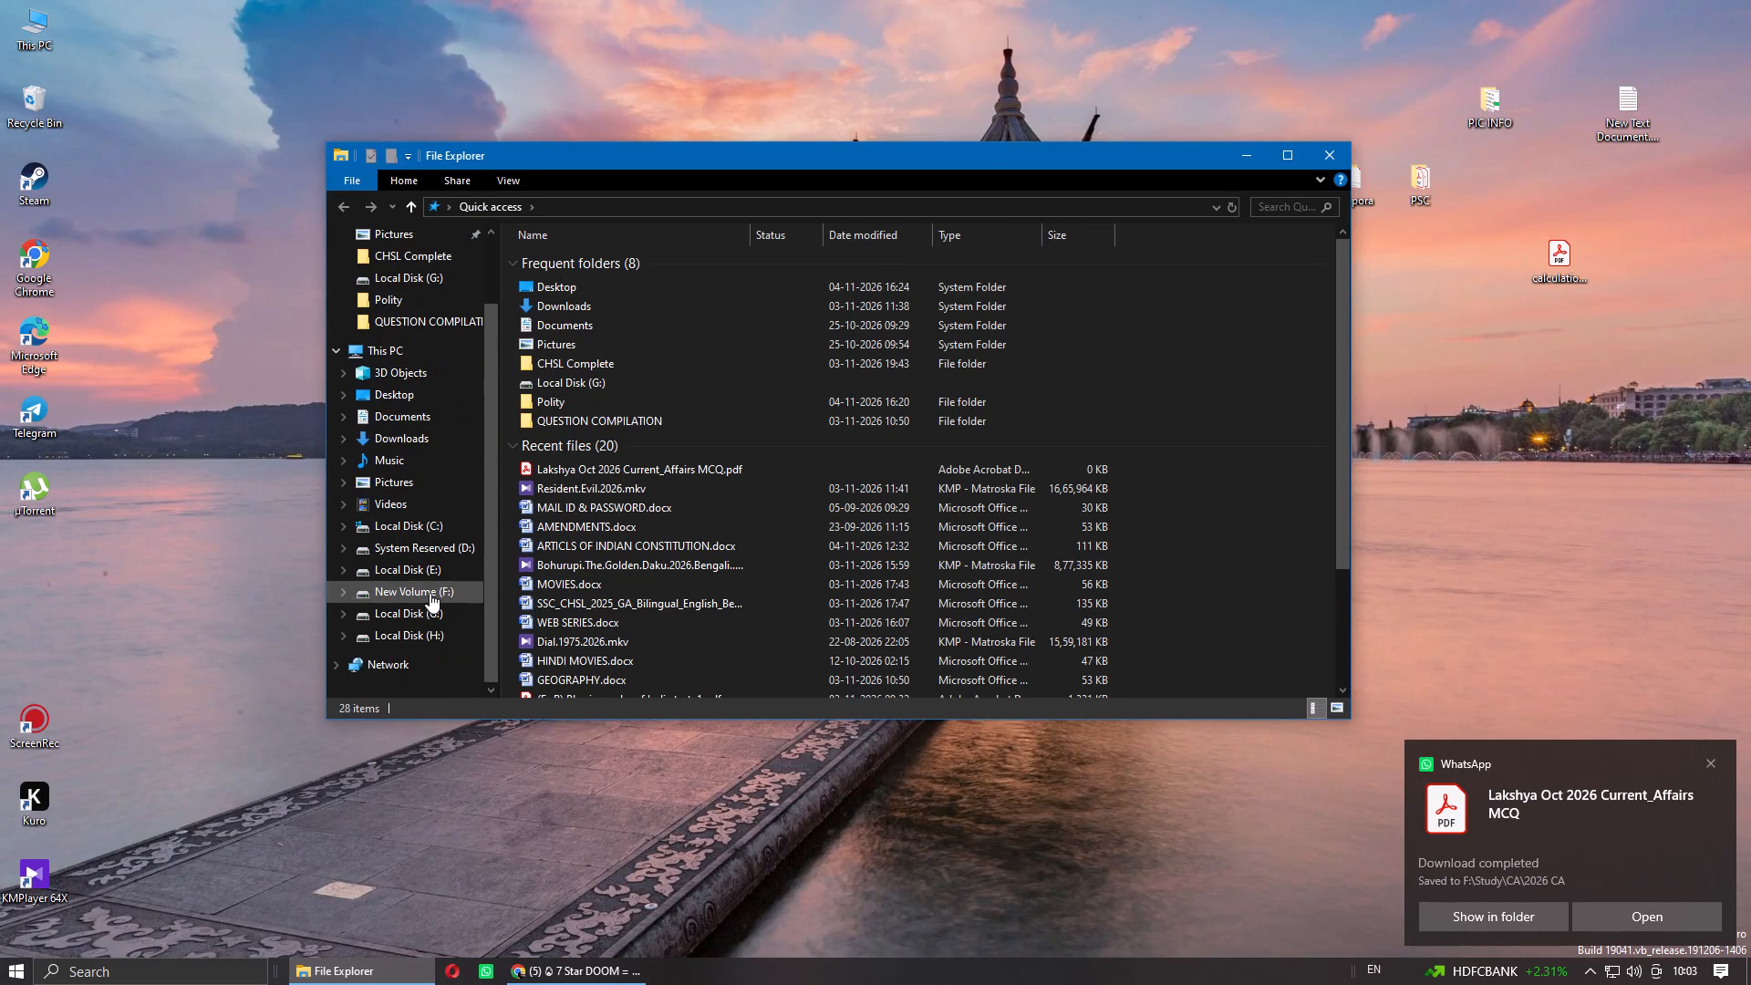
click(430, 593)
double_click(864, 281)
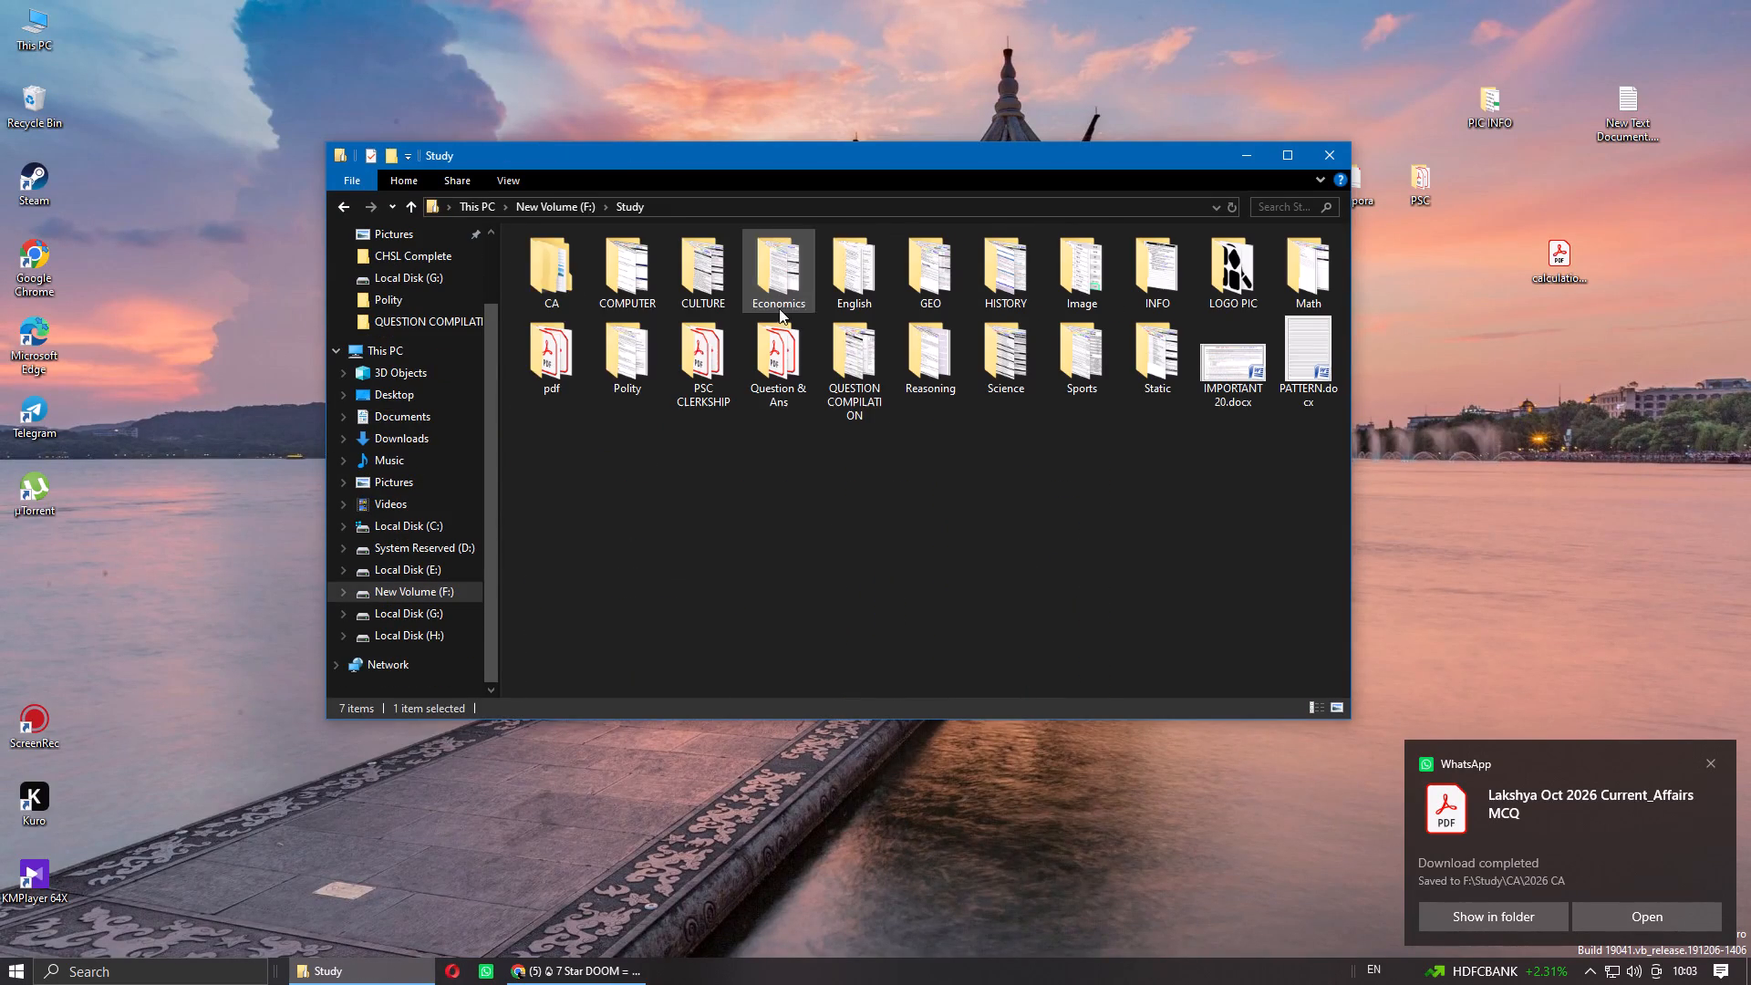
double_click(549, 278)
double_click(549, 278)
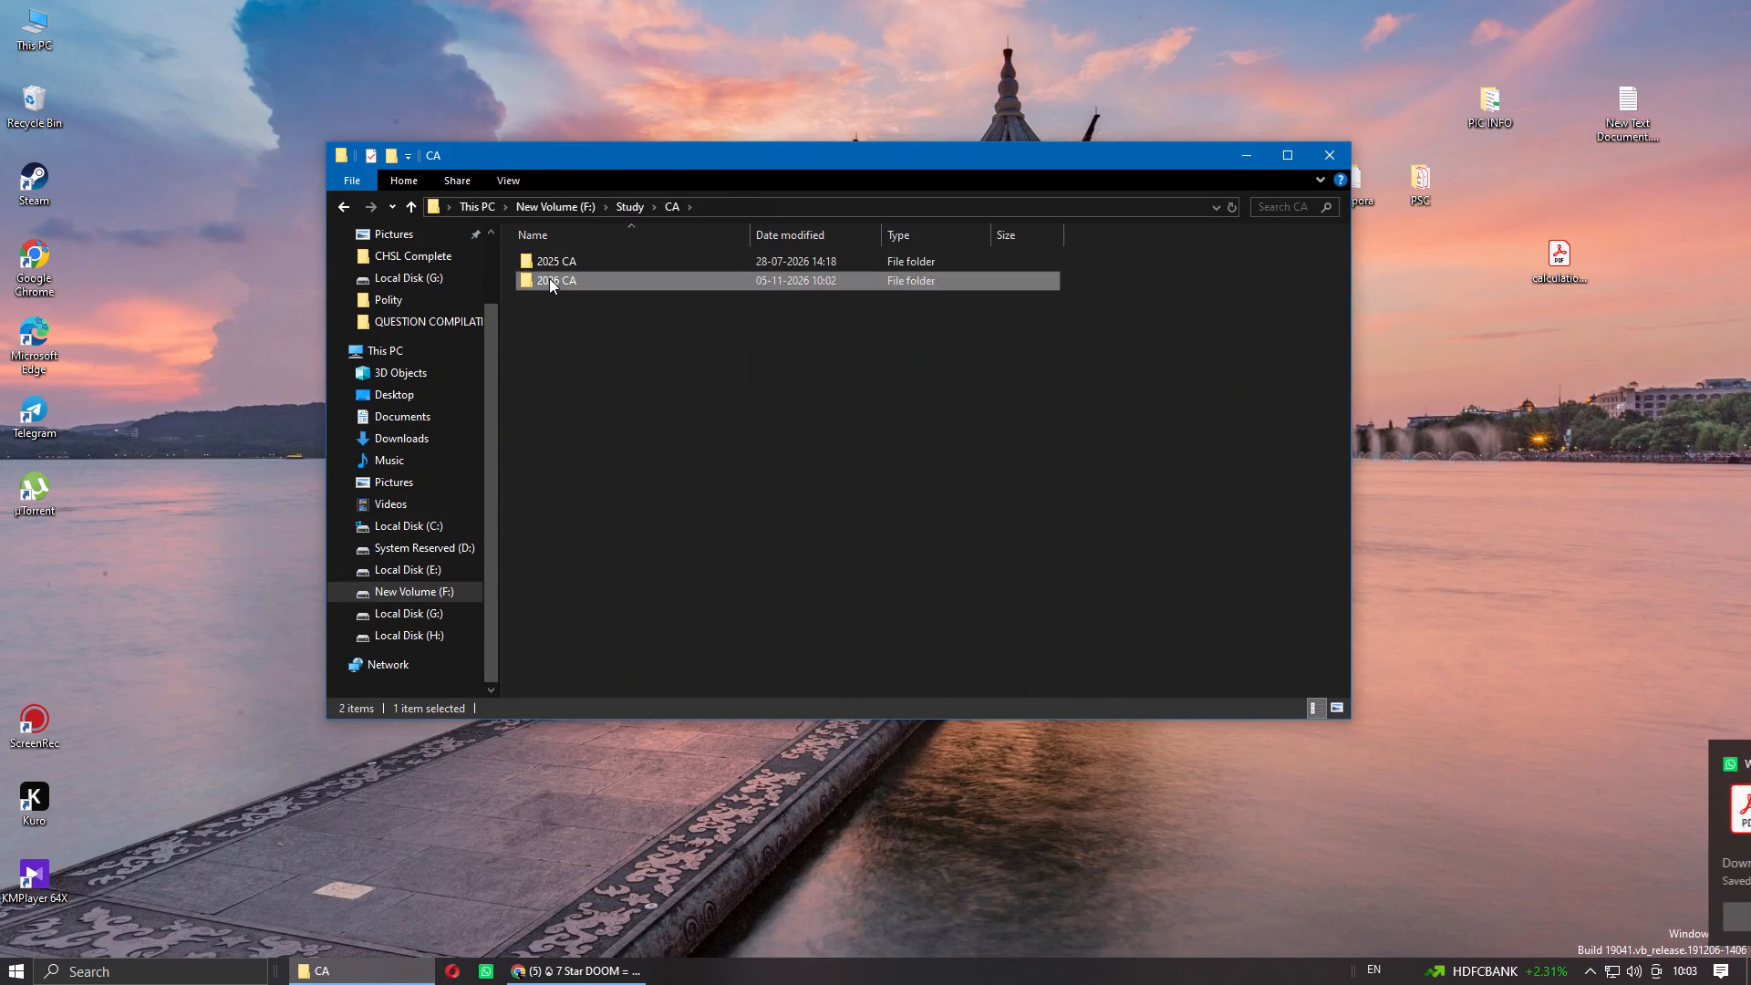
Create a new folder named "10. OCTOBER 2026" inside the 2026 CA folder.
right_click(629, 577)
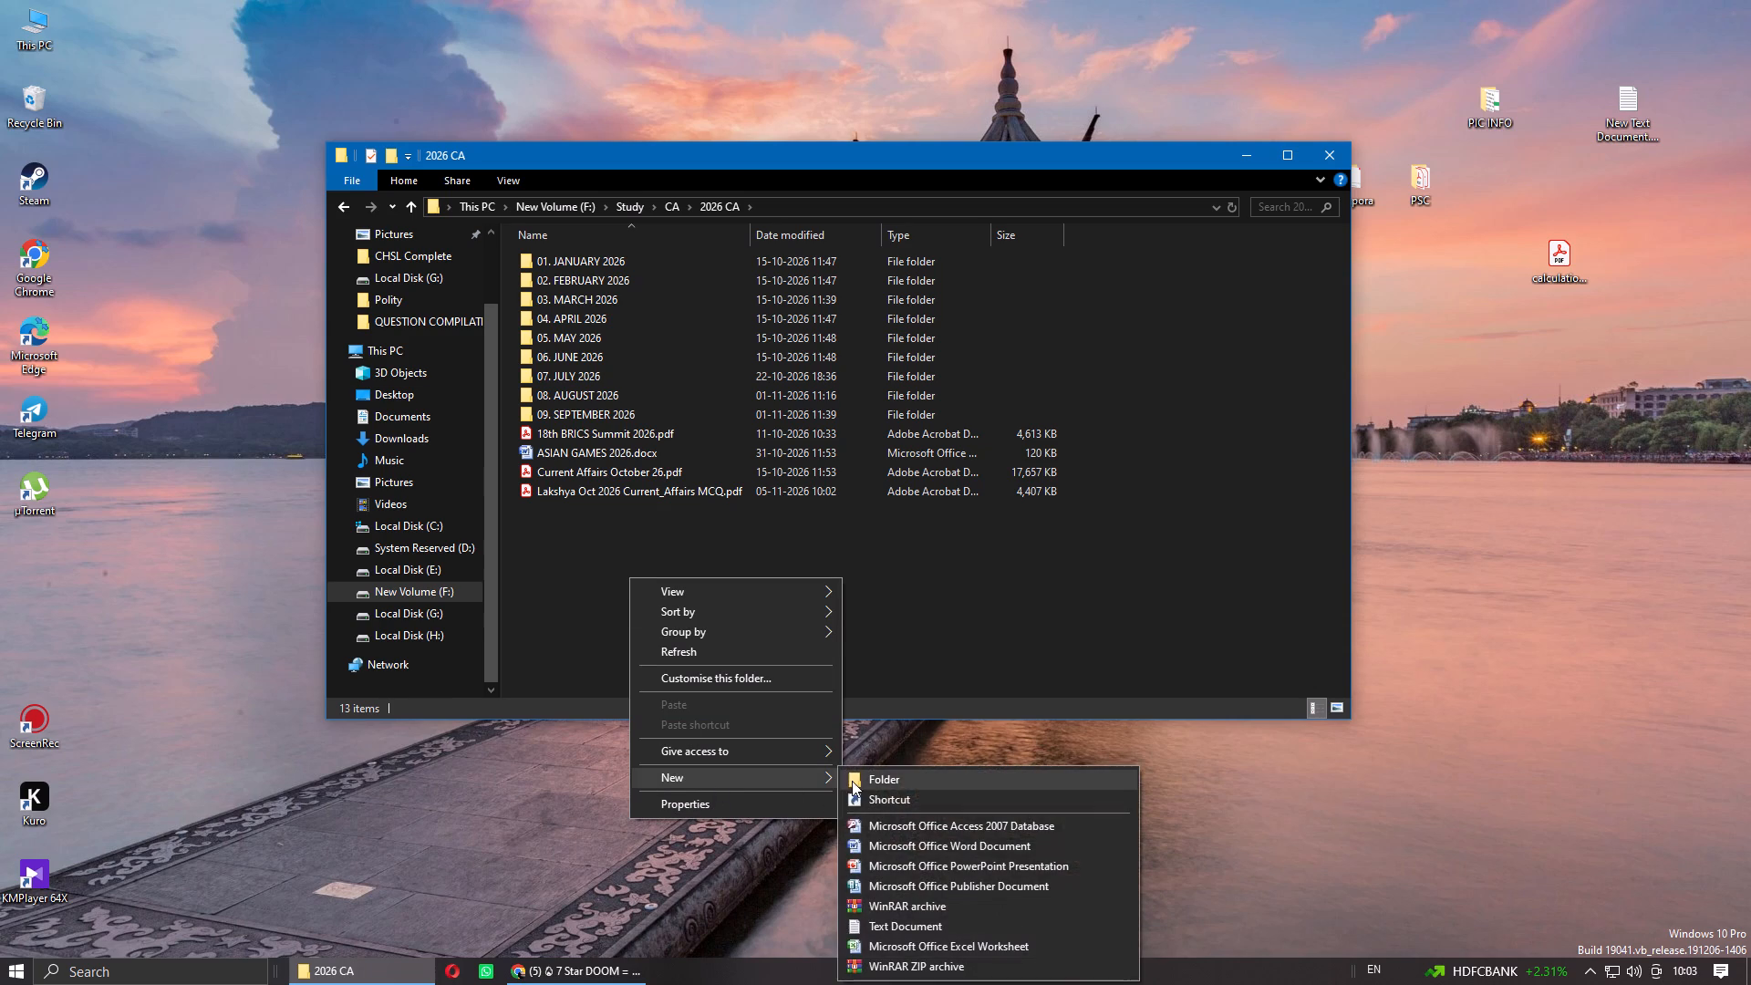
click(873, 783)
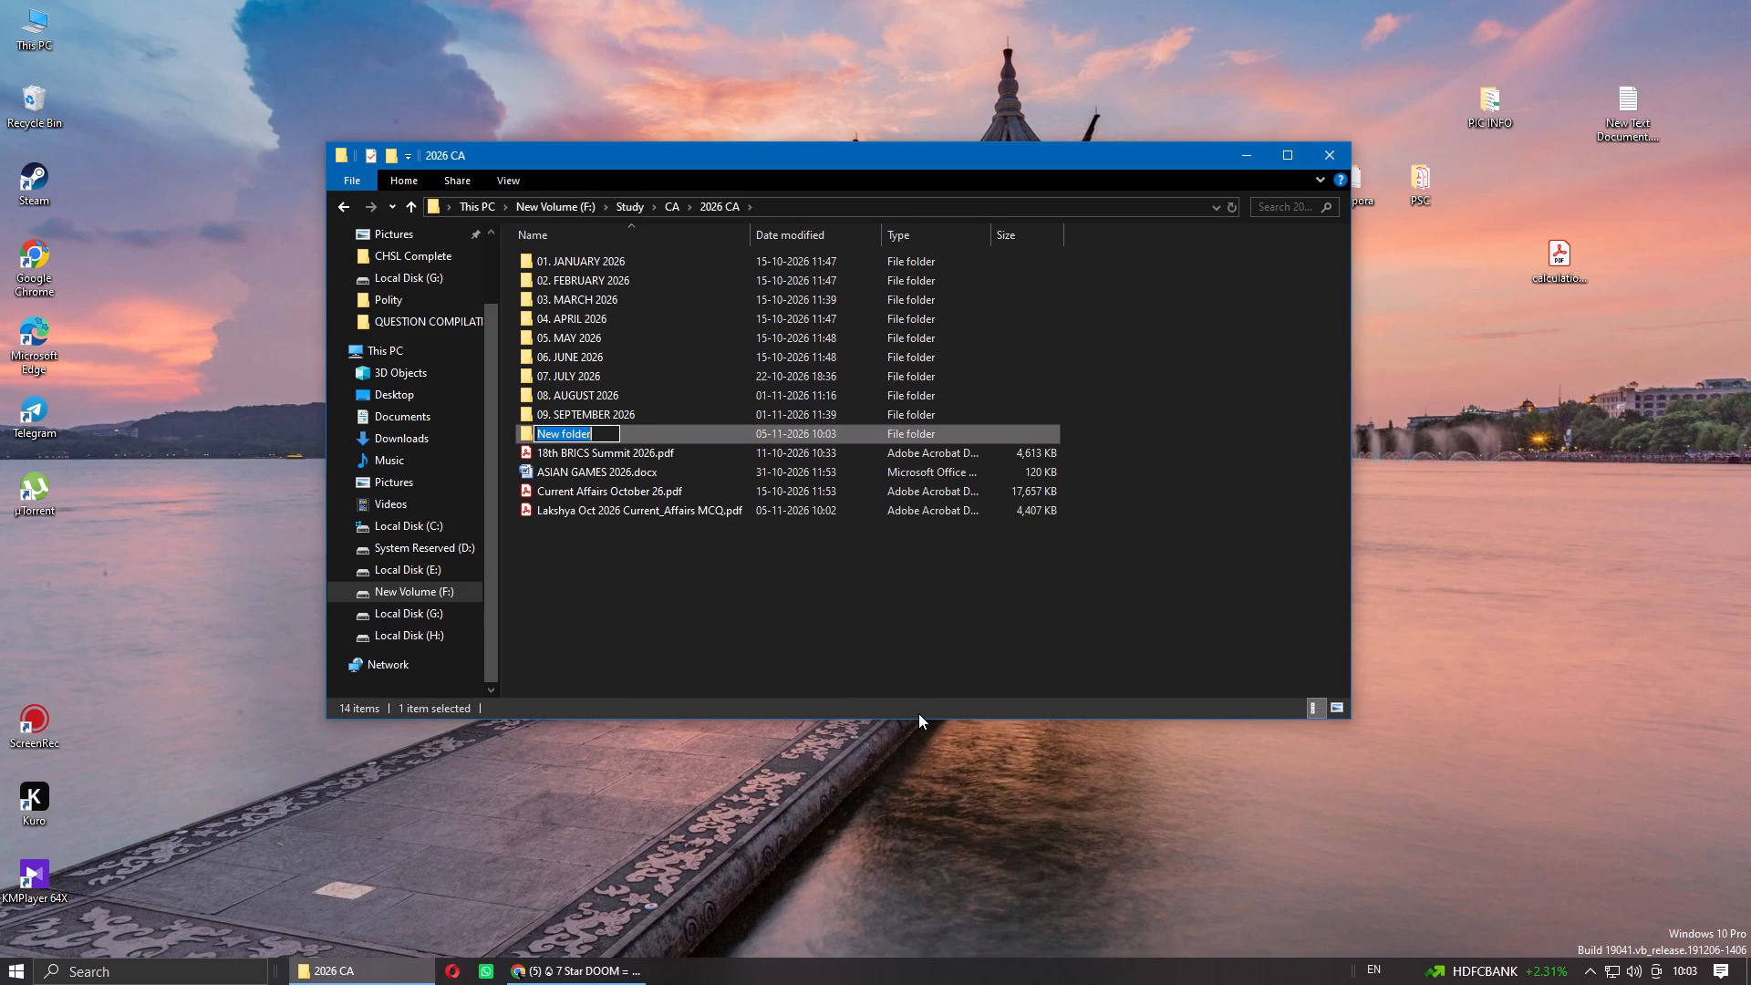
text(10.)
key(space)
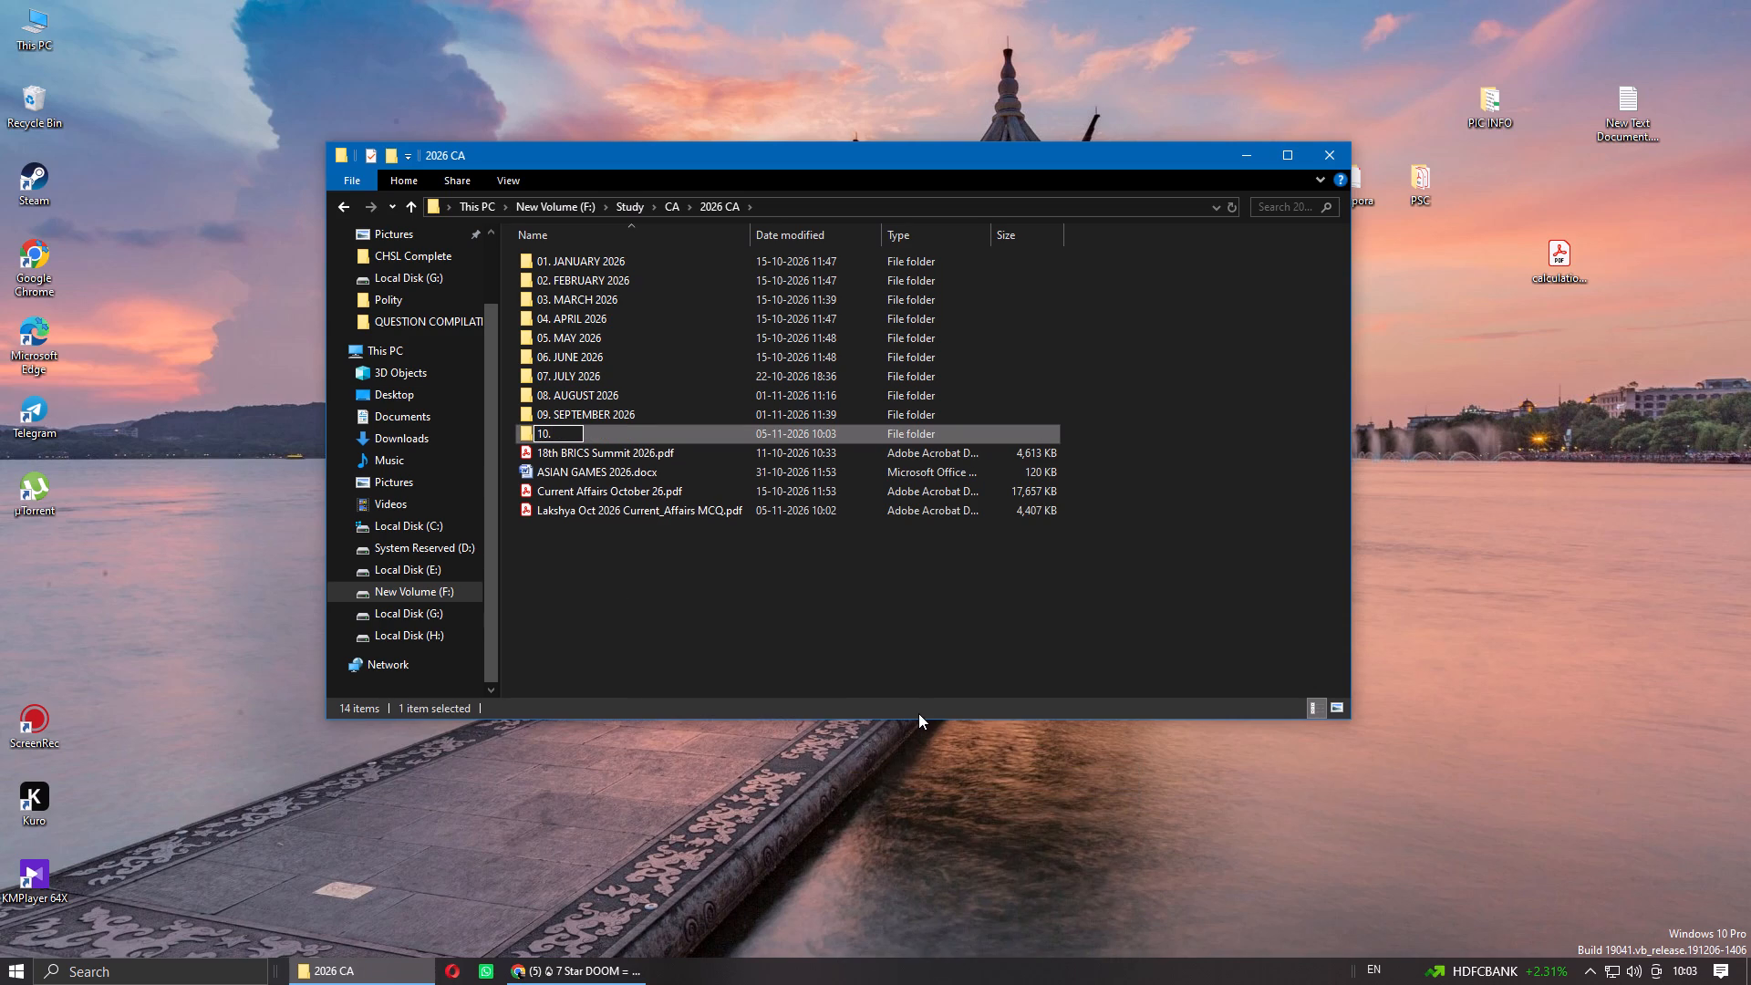
text(Octob)
key(BackSpace)
key(BackSpace)
key(BackSpace)
key(BackSpace)
text(CTOBER 2026)
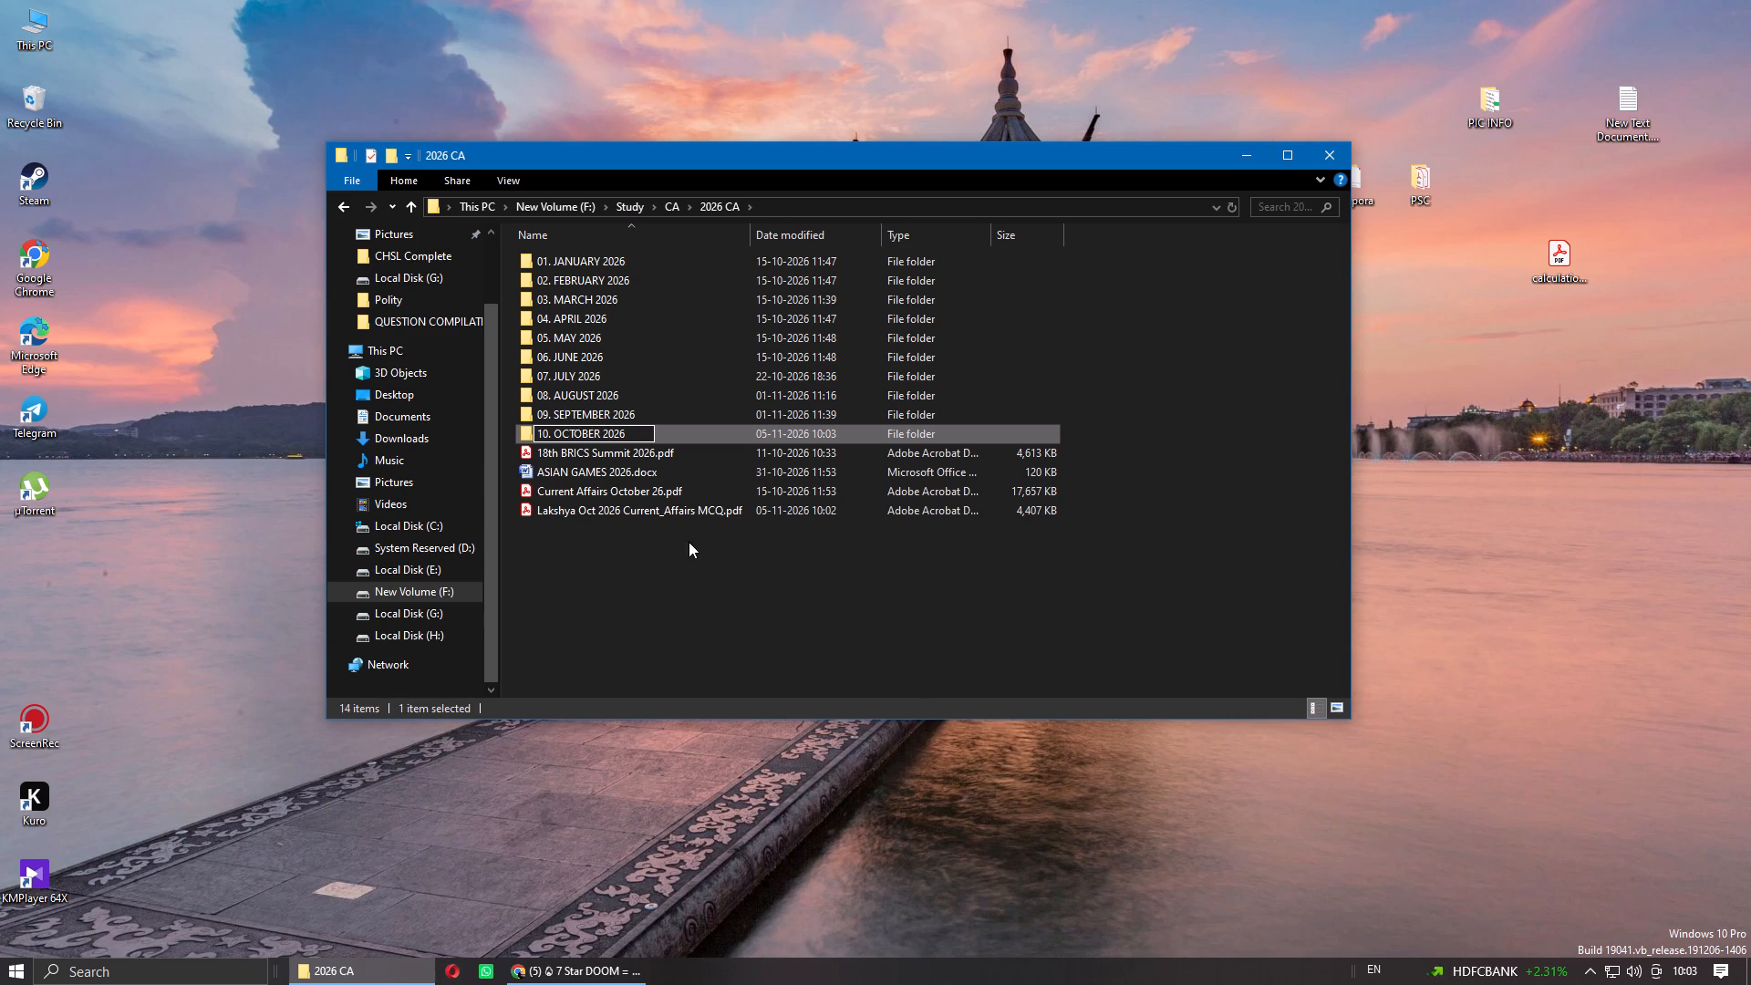
click(689, 542)
Move Lakshya Oct 2026 Current_Affairs MCQ.pdf into the 10. OCTOBER 2026 folder, check it there and return to 2026 CA.
drag(658, 513, 658, 431)
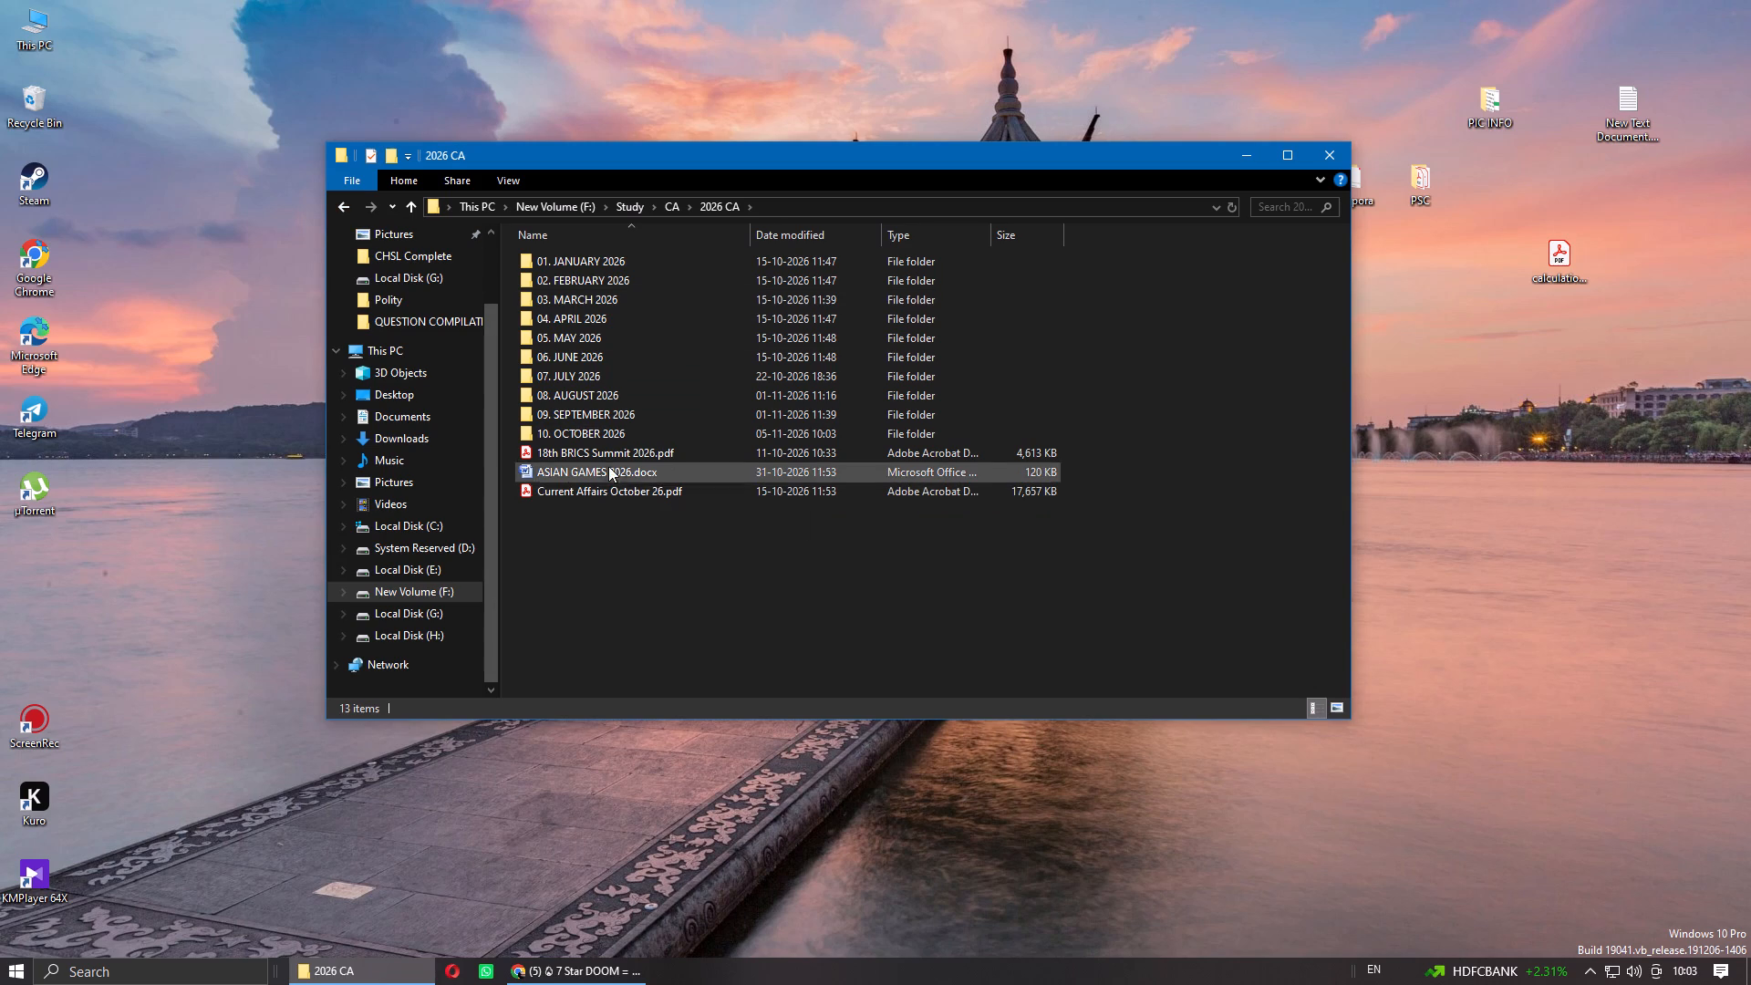
double_click(624, 435)
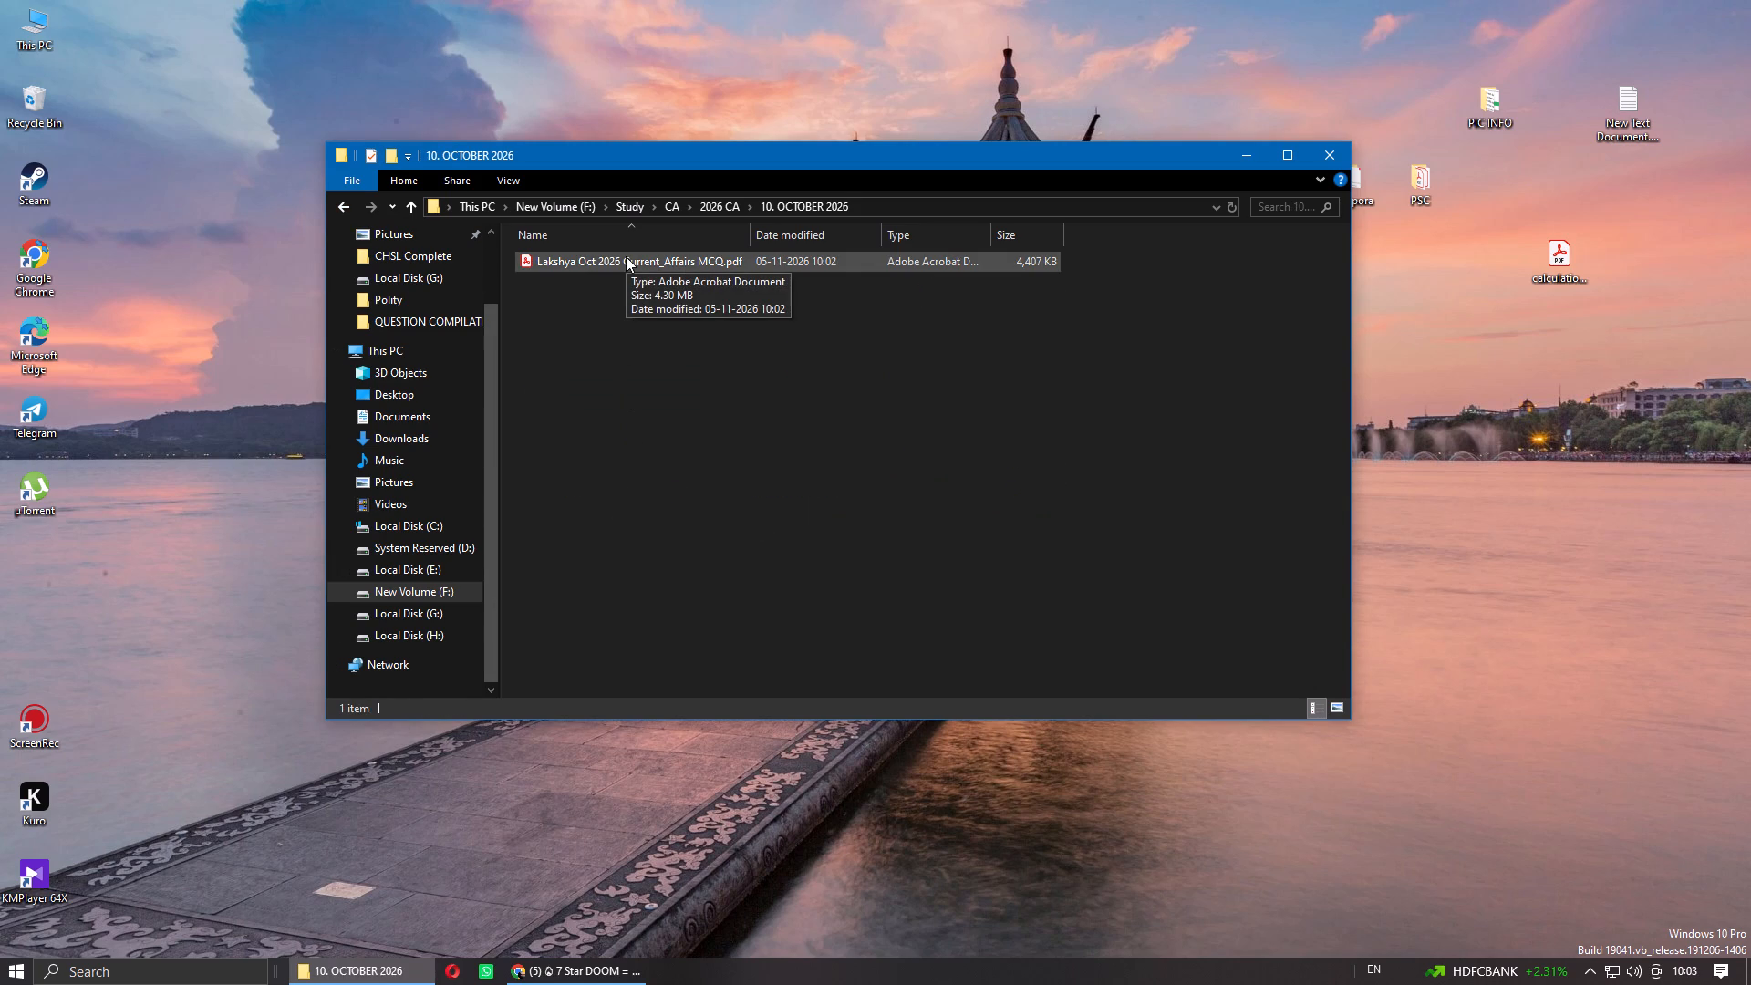
click(348, 206)
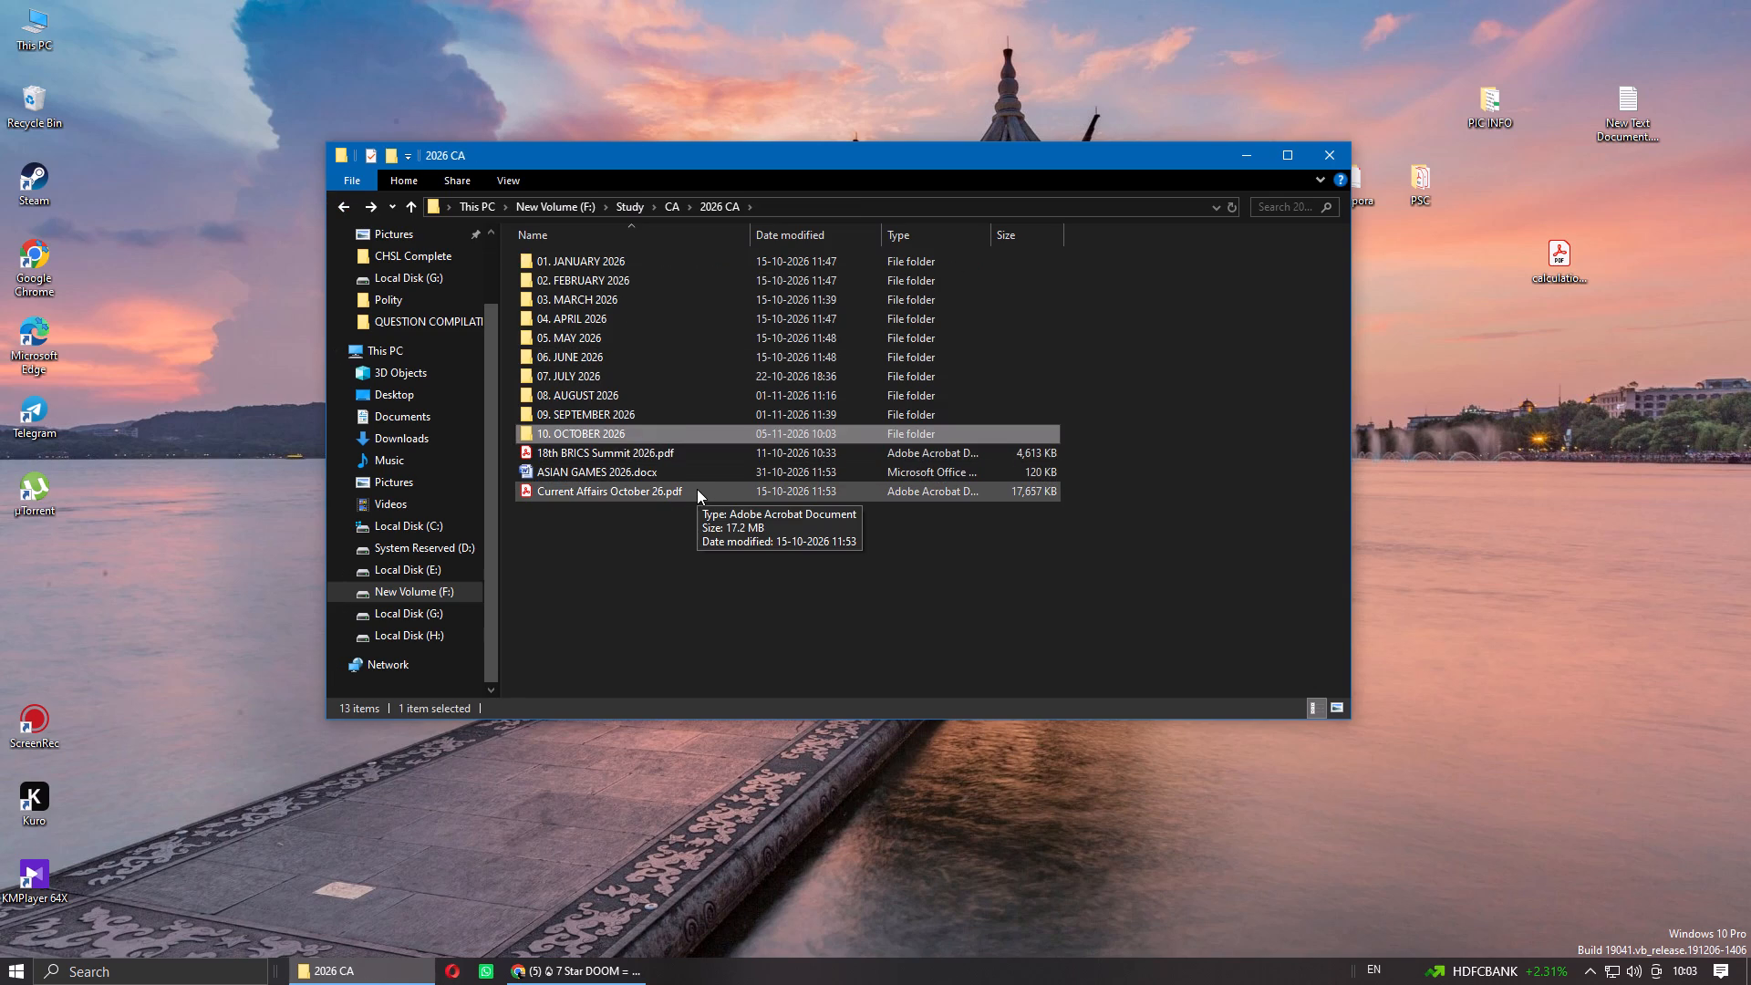
Open Current Affairs October 26.pdf, examine its first questions and close it.
double_click(697, 489)
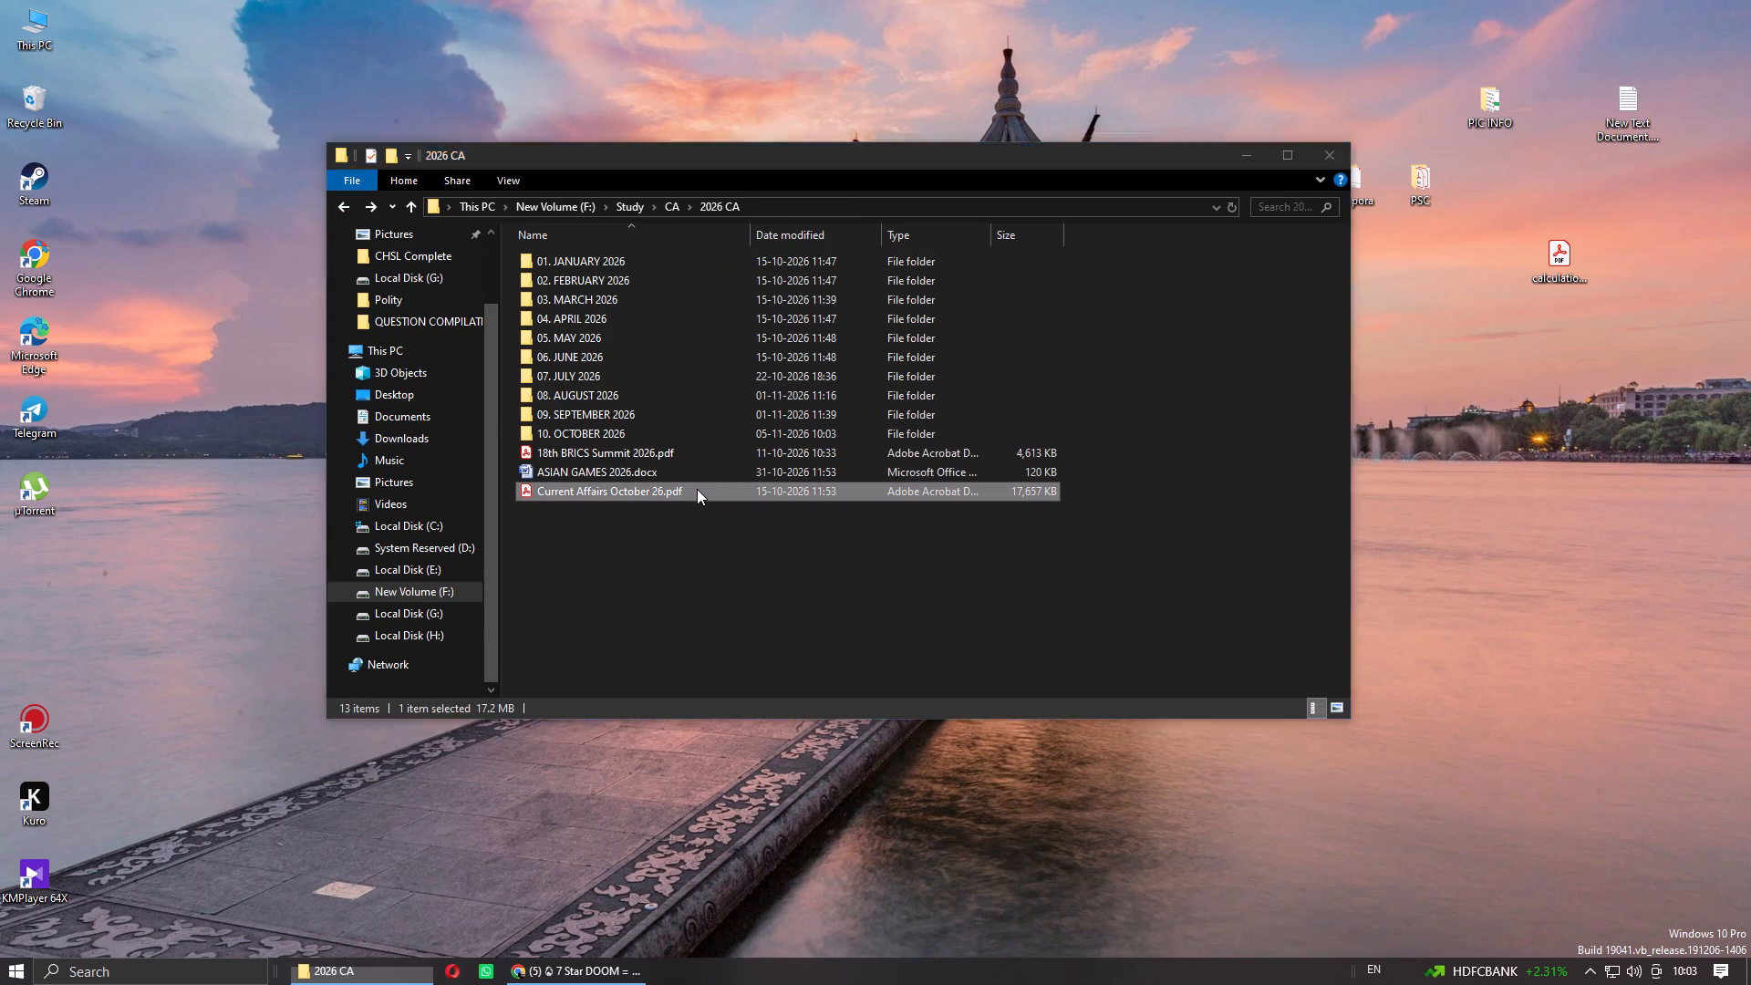
scroll(687, 495, up, 3)
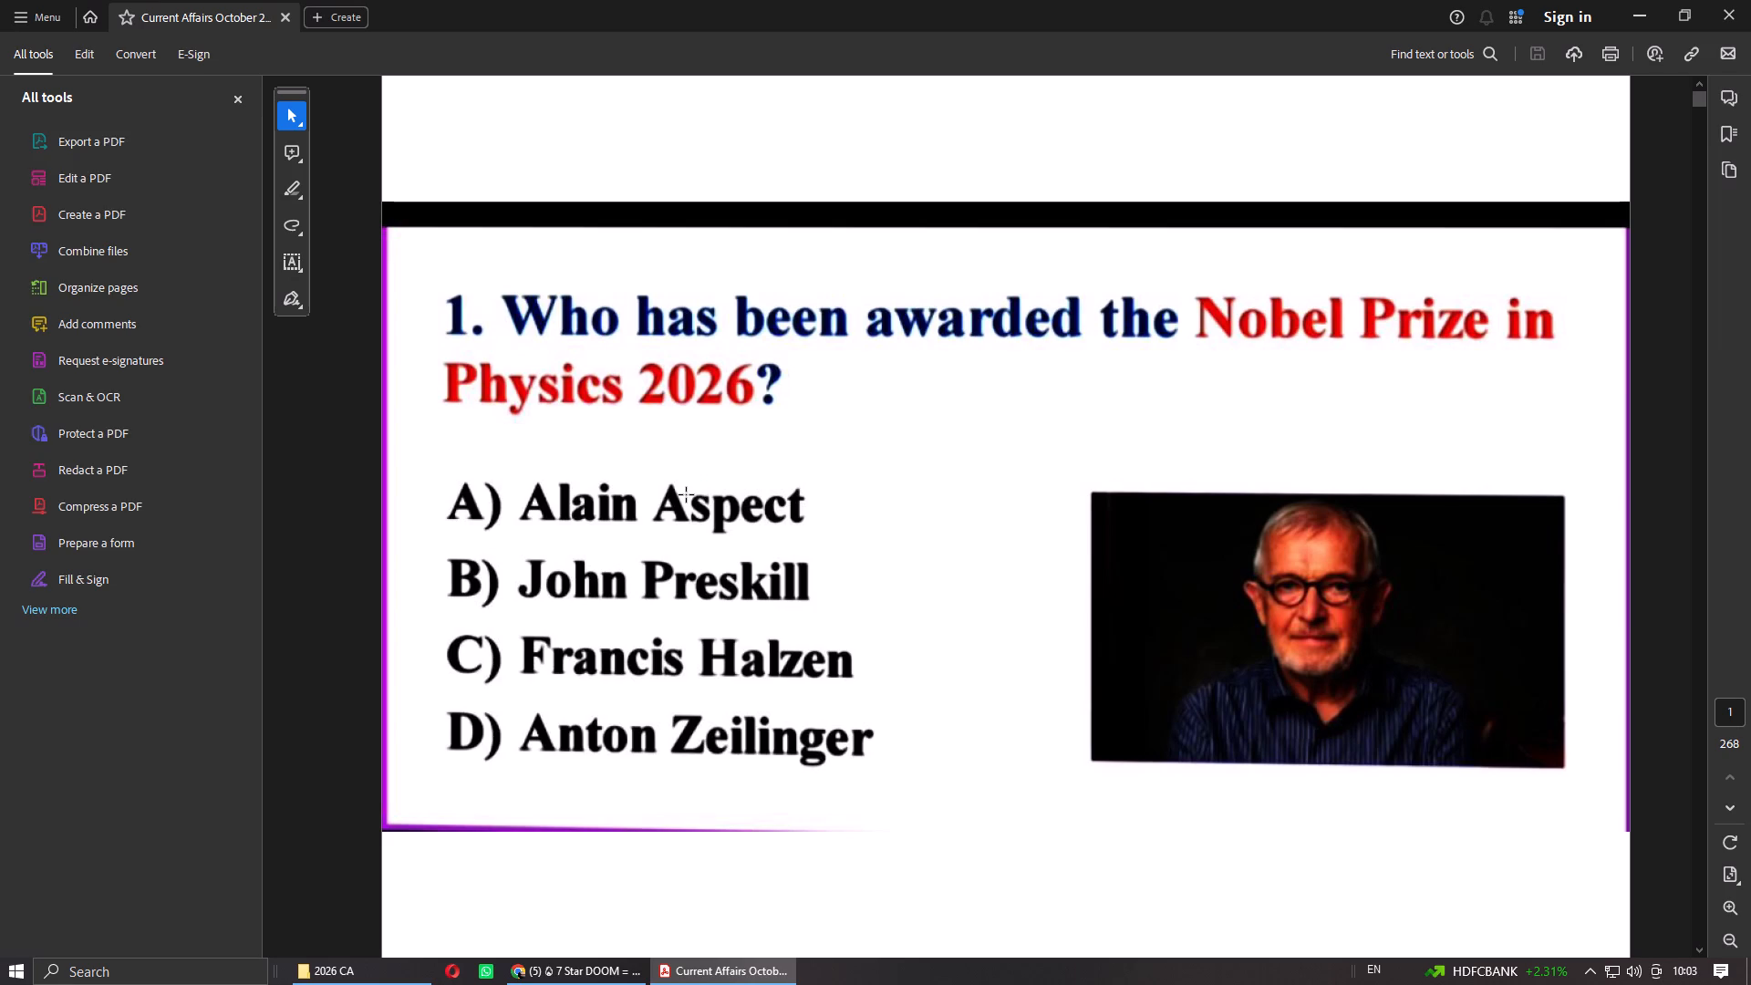
scroll(687, 495, down, 13)
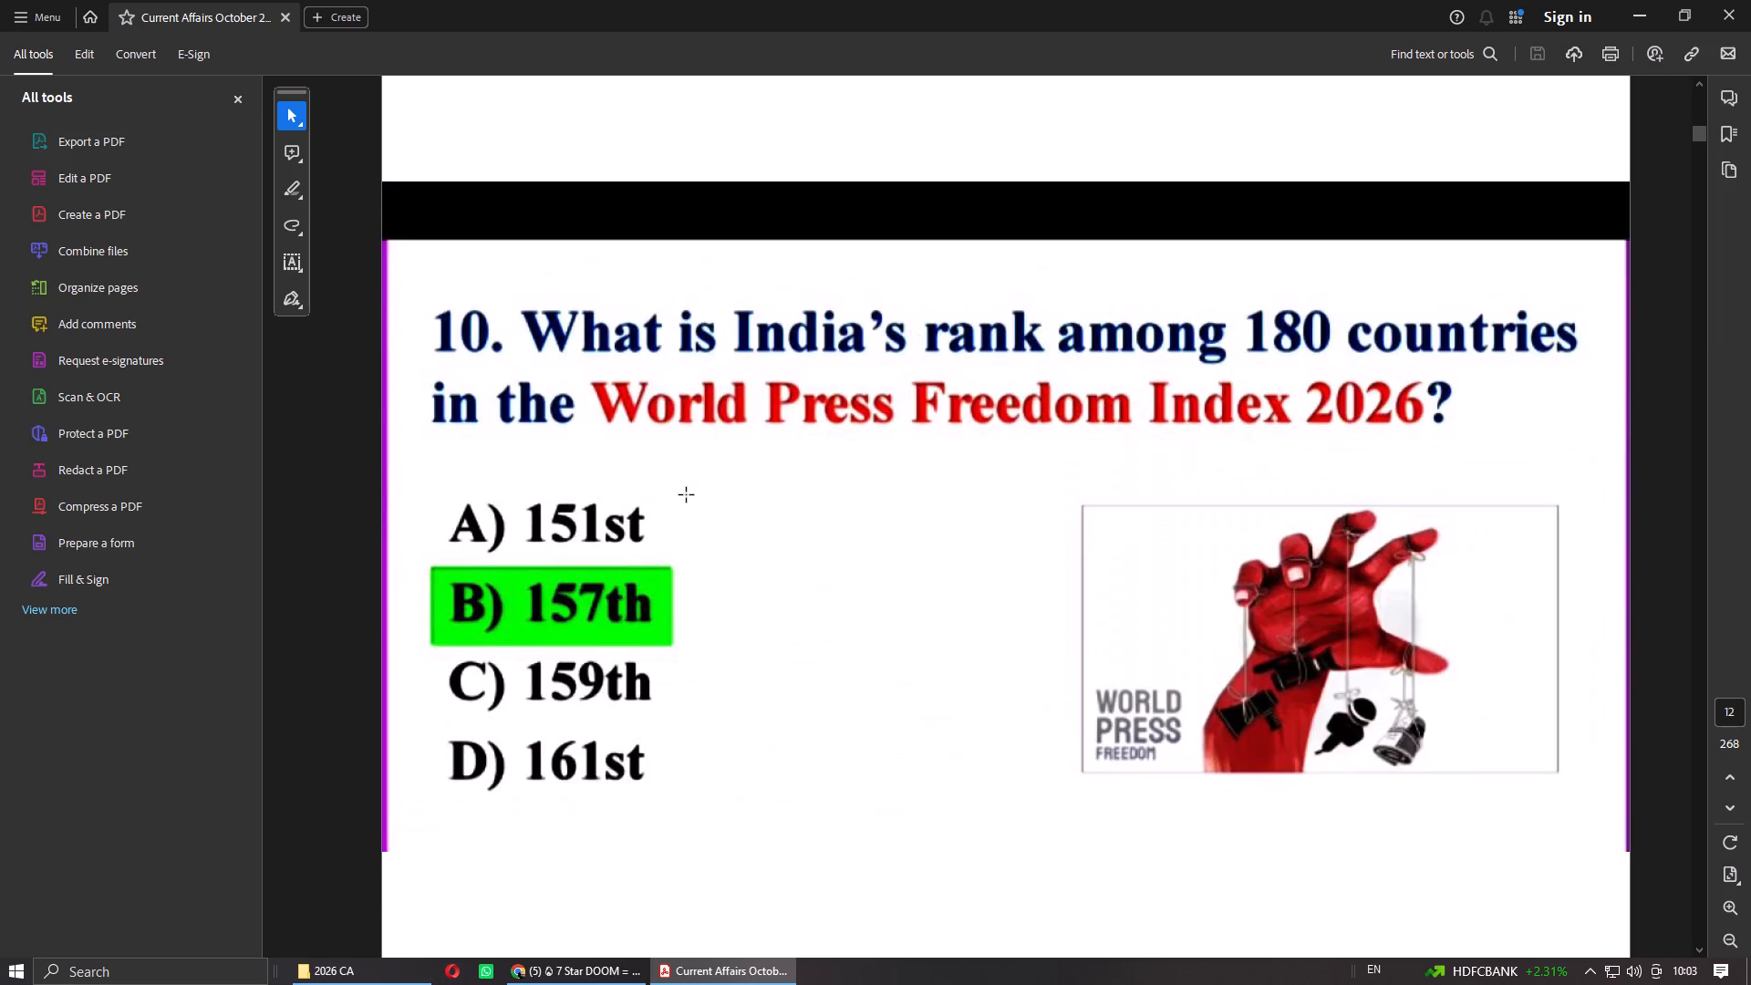
scroll(687, 495, up, 11)
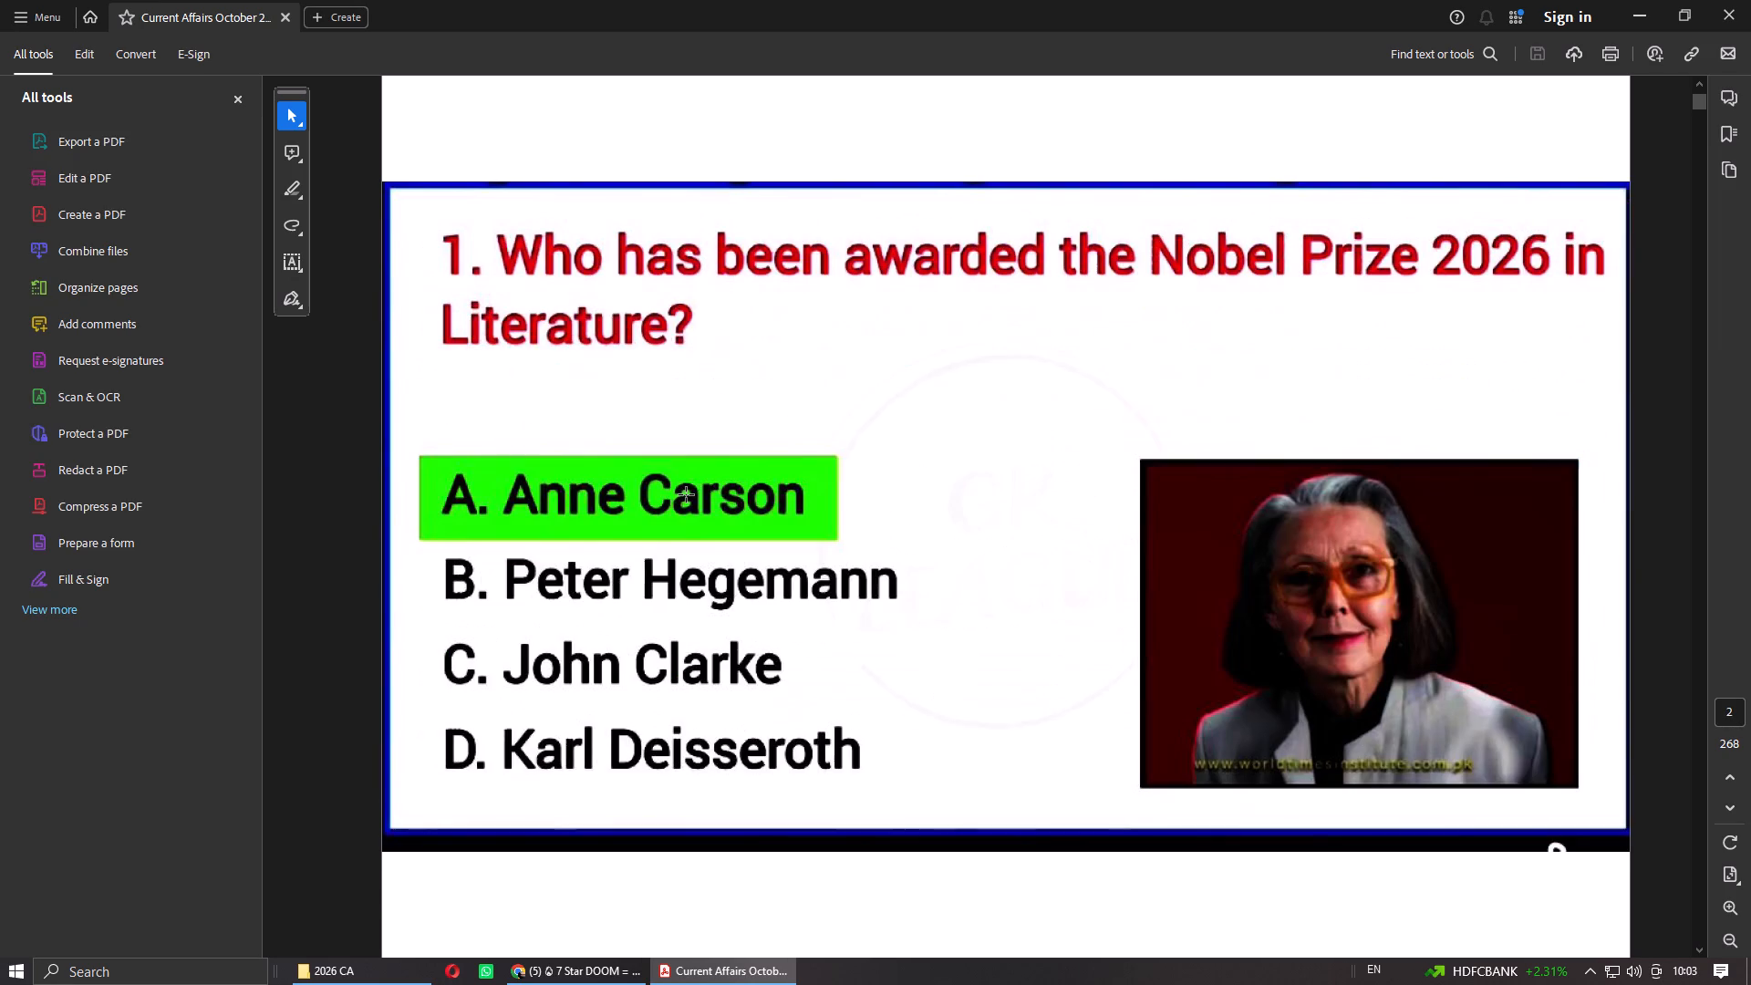
click(1750, 18)
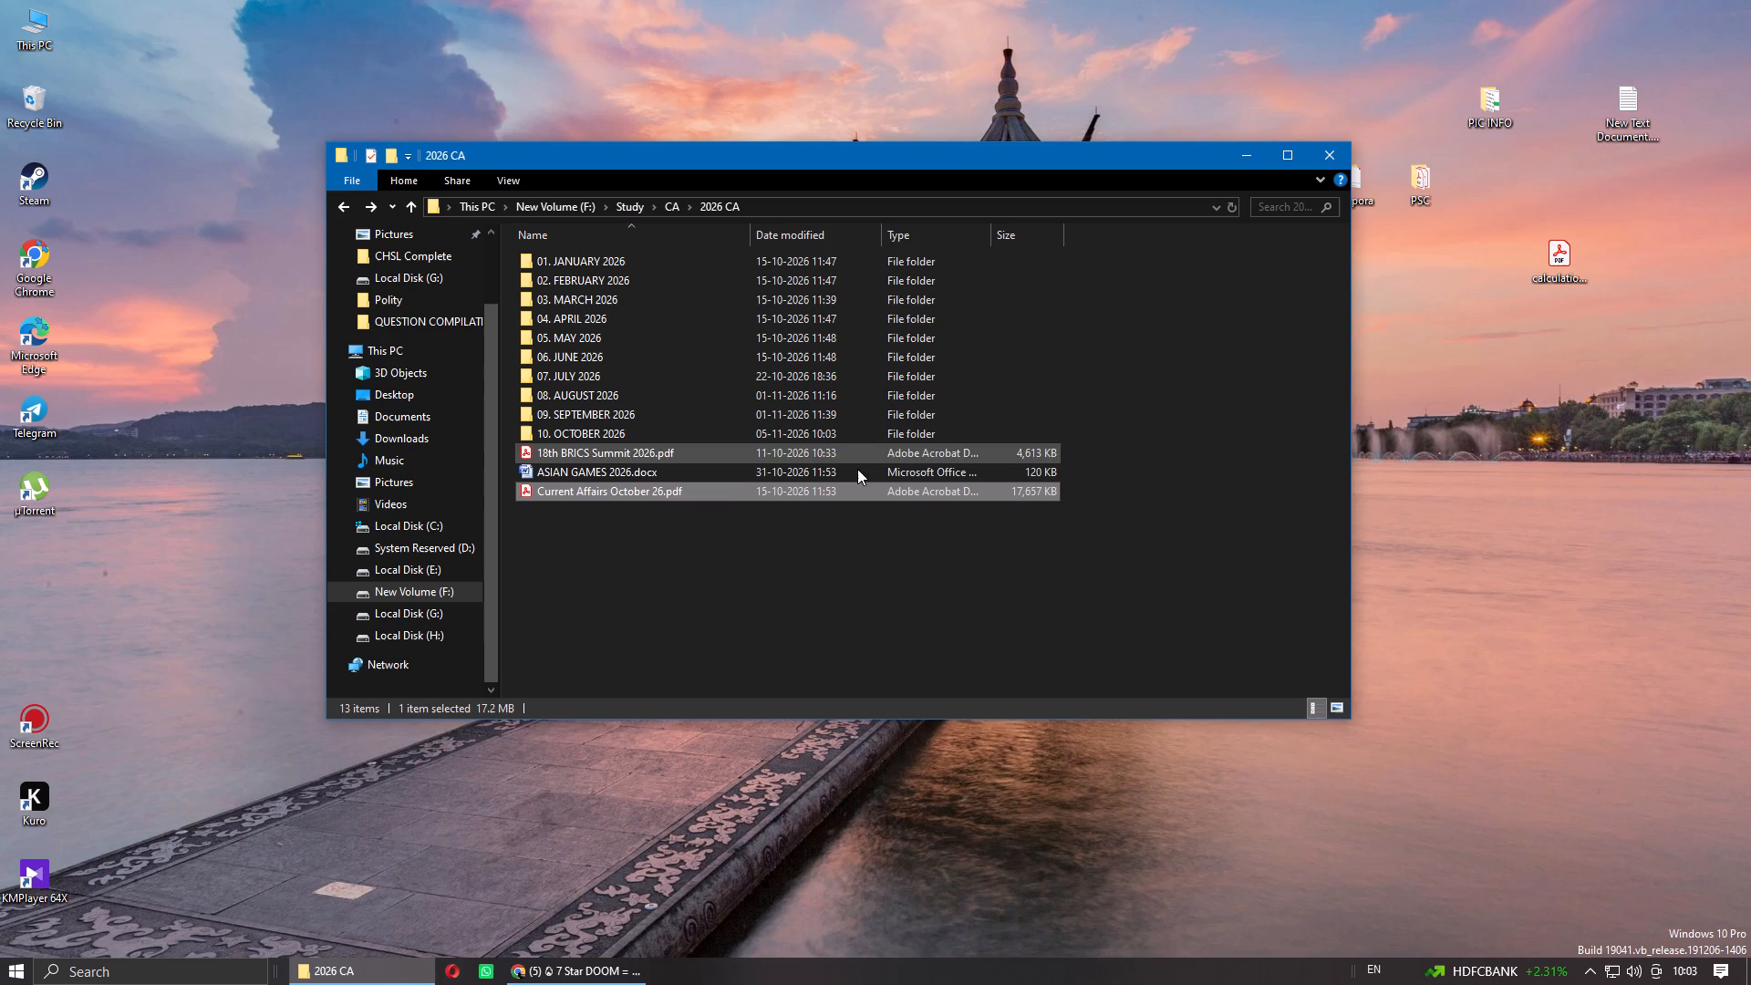
Move Current Affairs October 26.pdf into the 10. OCTOBER 2026 folder.
drag(623, 490, 659, 430)
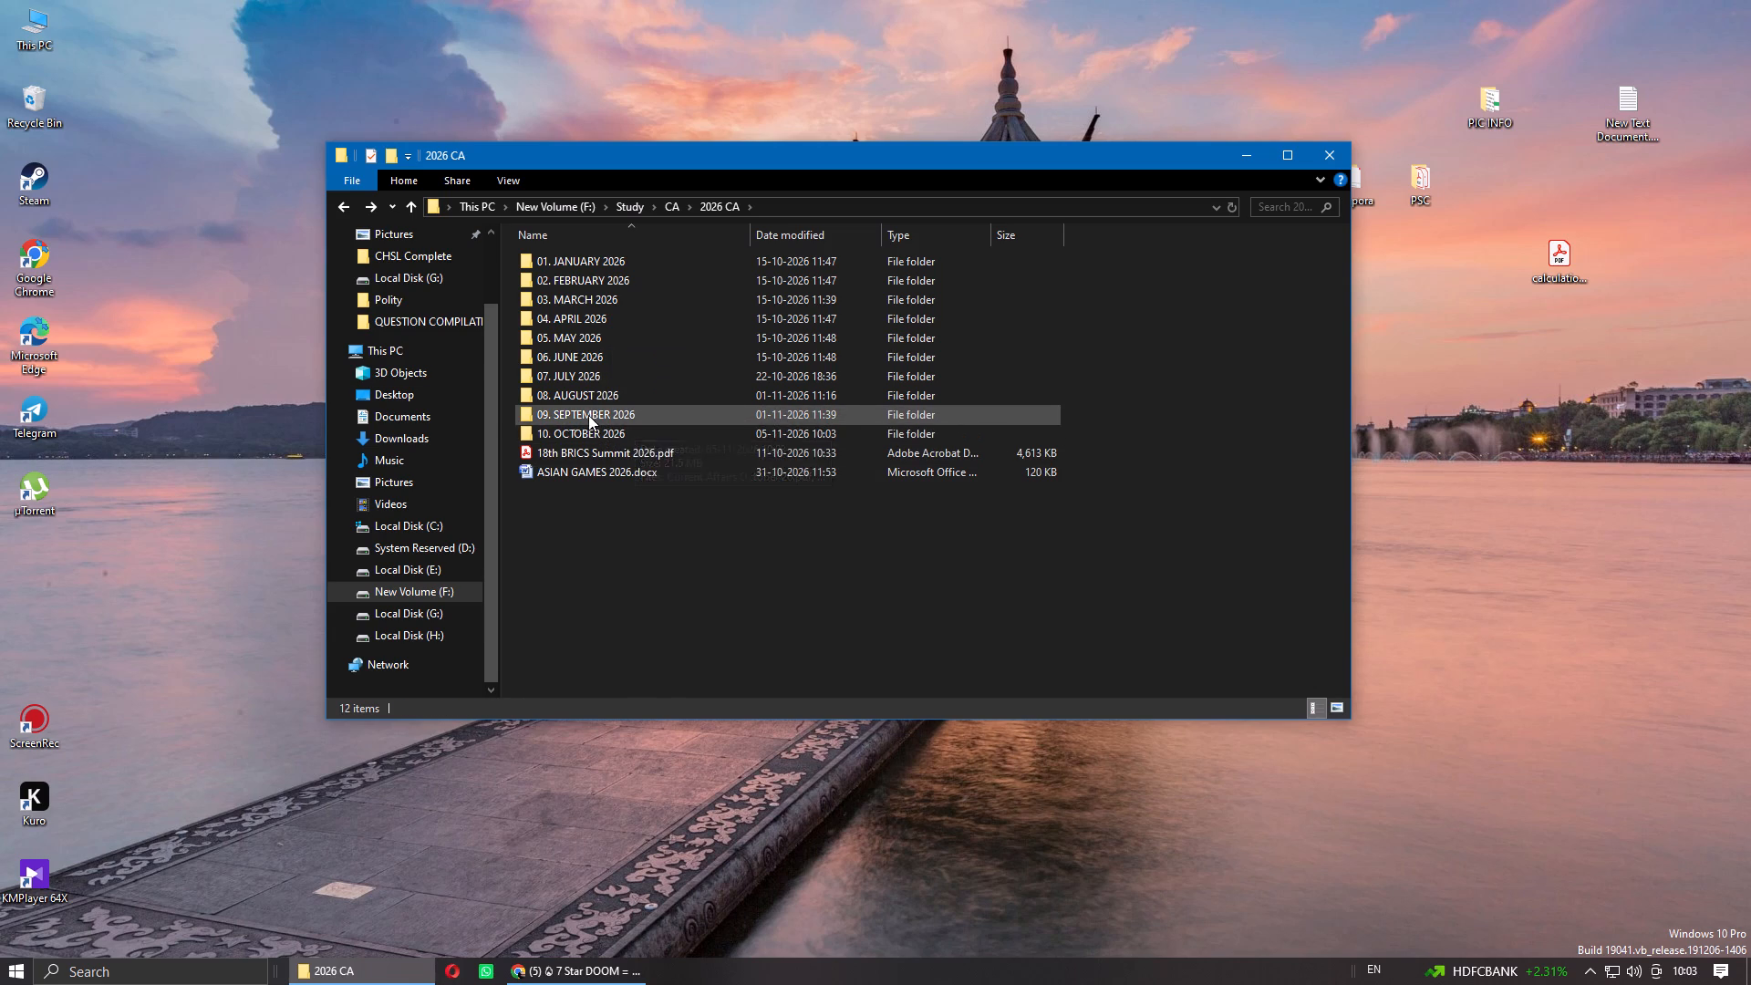
After checking the 09. SEPTEMBER 2026 folder, create a Word document named "OCTOBER 2026" in the 10. OCTOBER 2026 folder and open it.
double_click(591, 413)
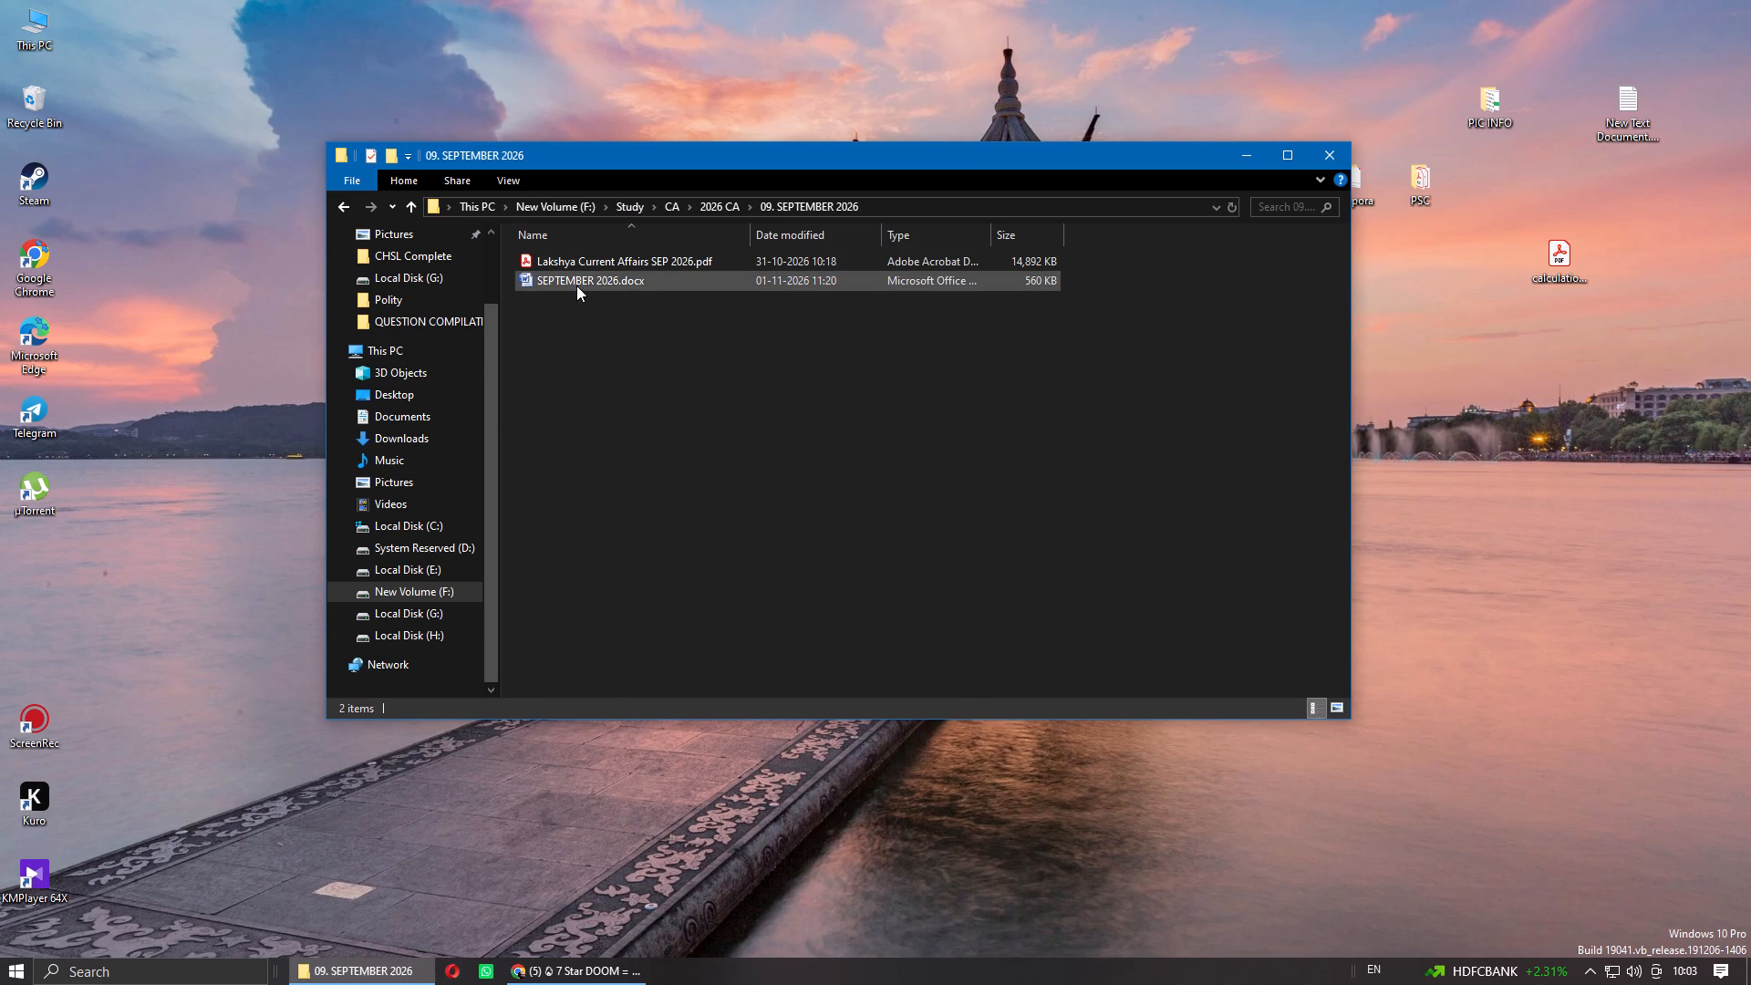
click(336, 211)
double_click(608, 436)
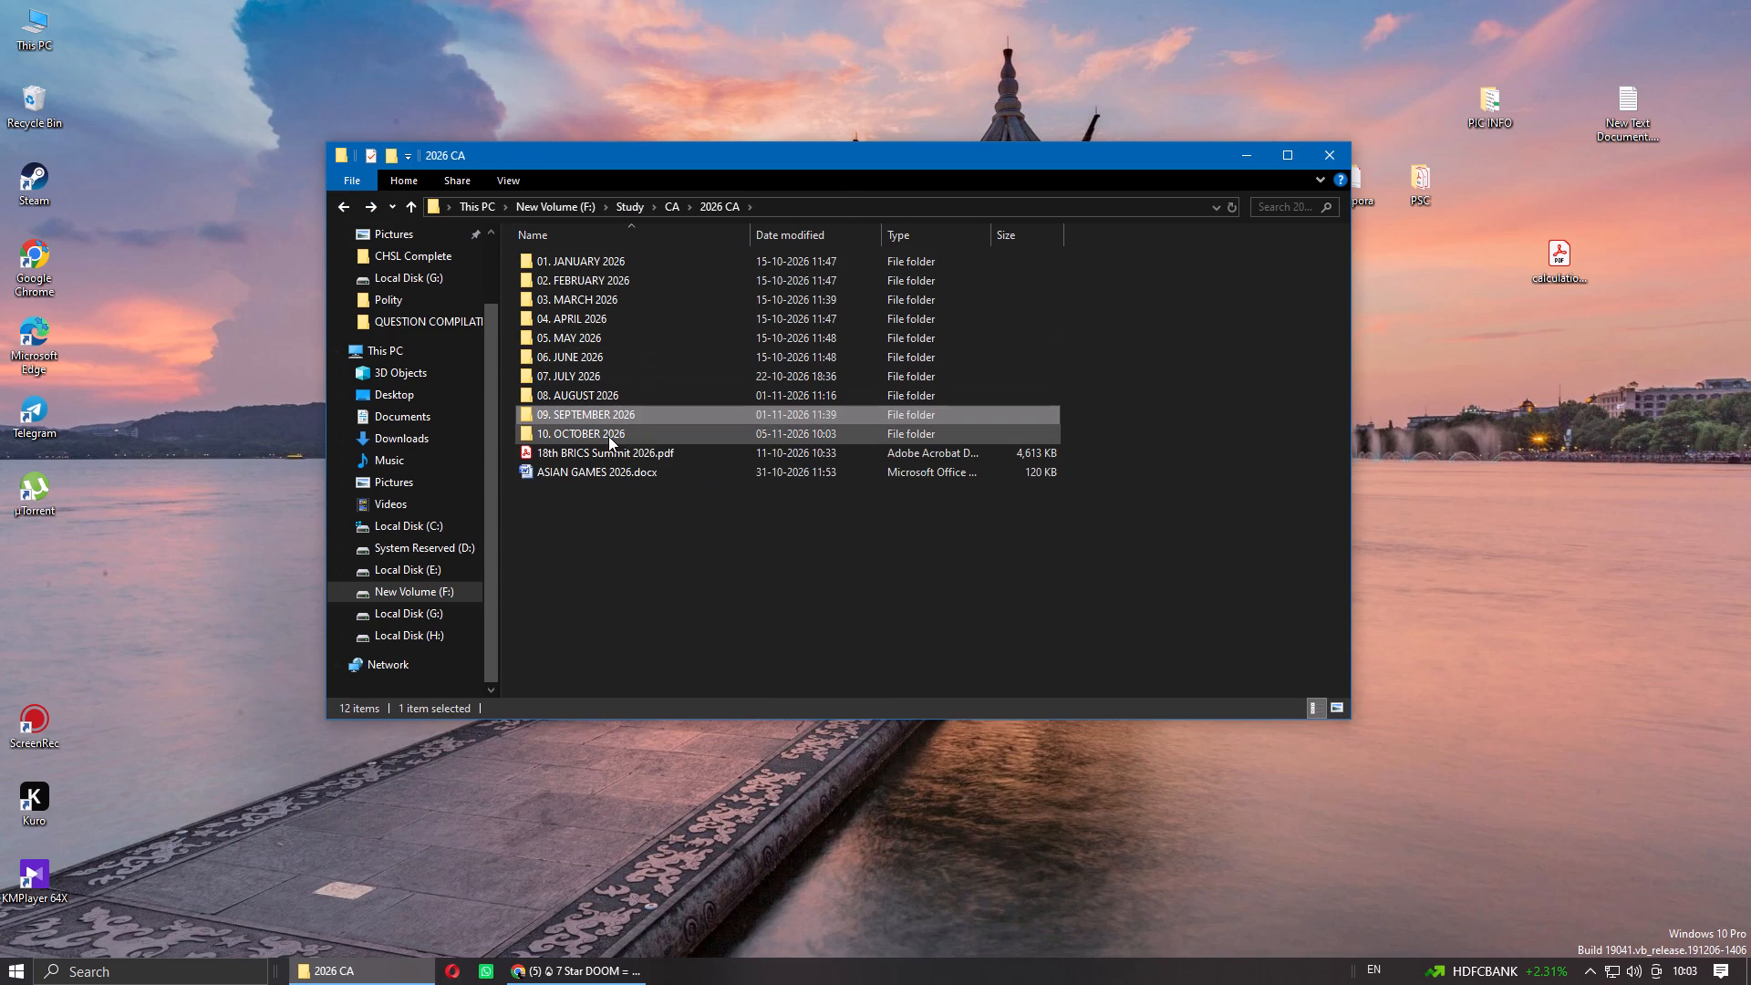
right_click(629, 432)
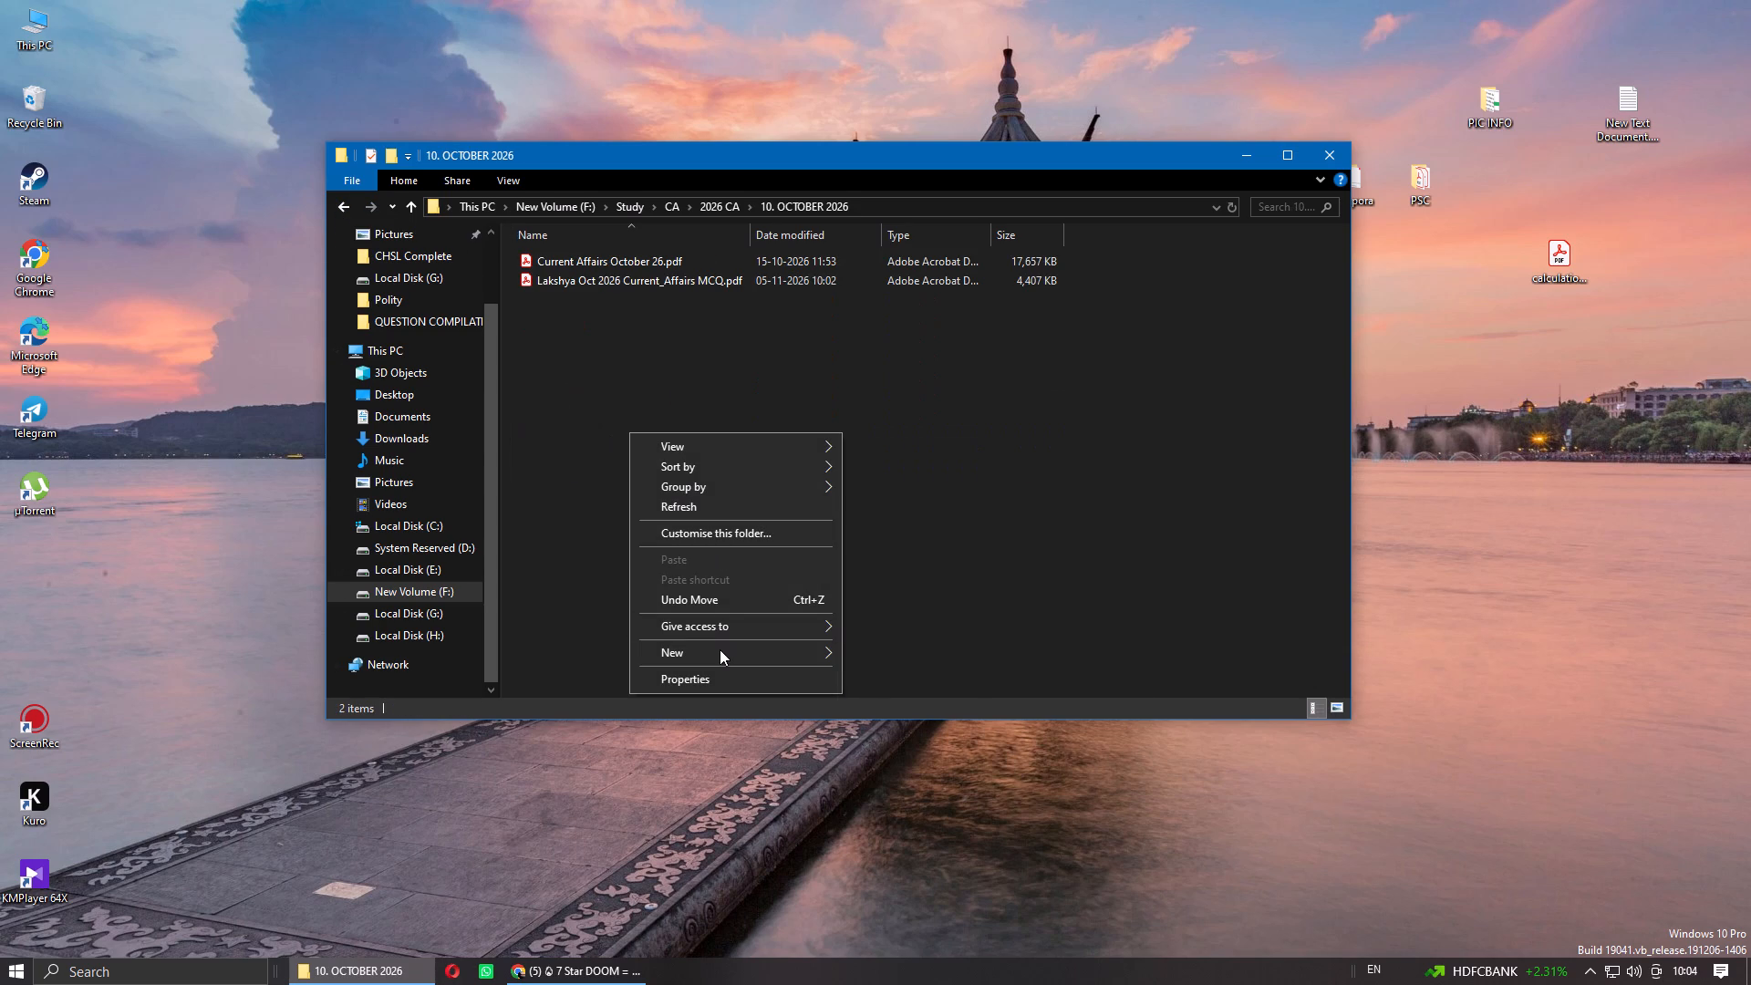
click(941, 720)
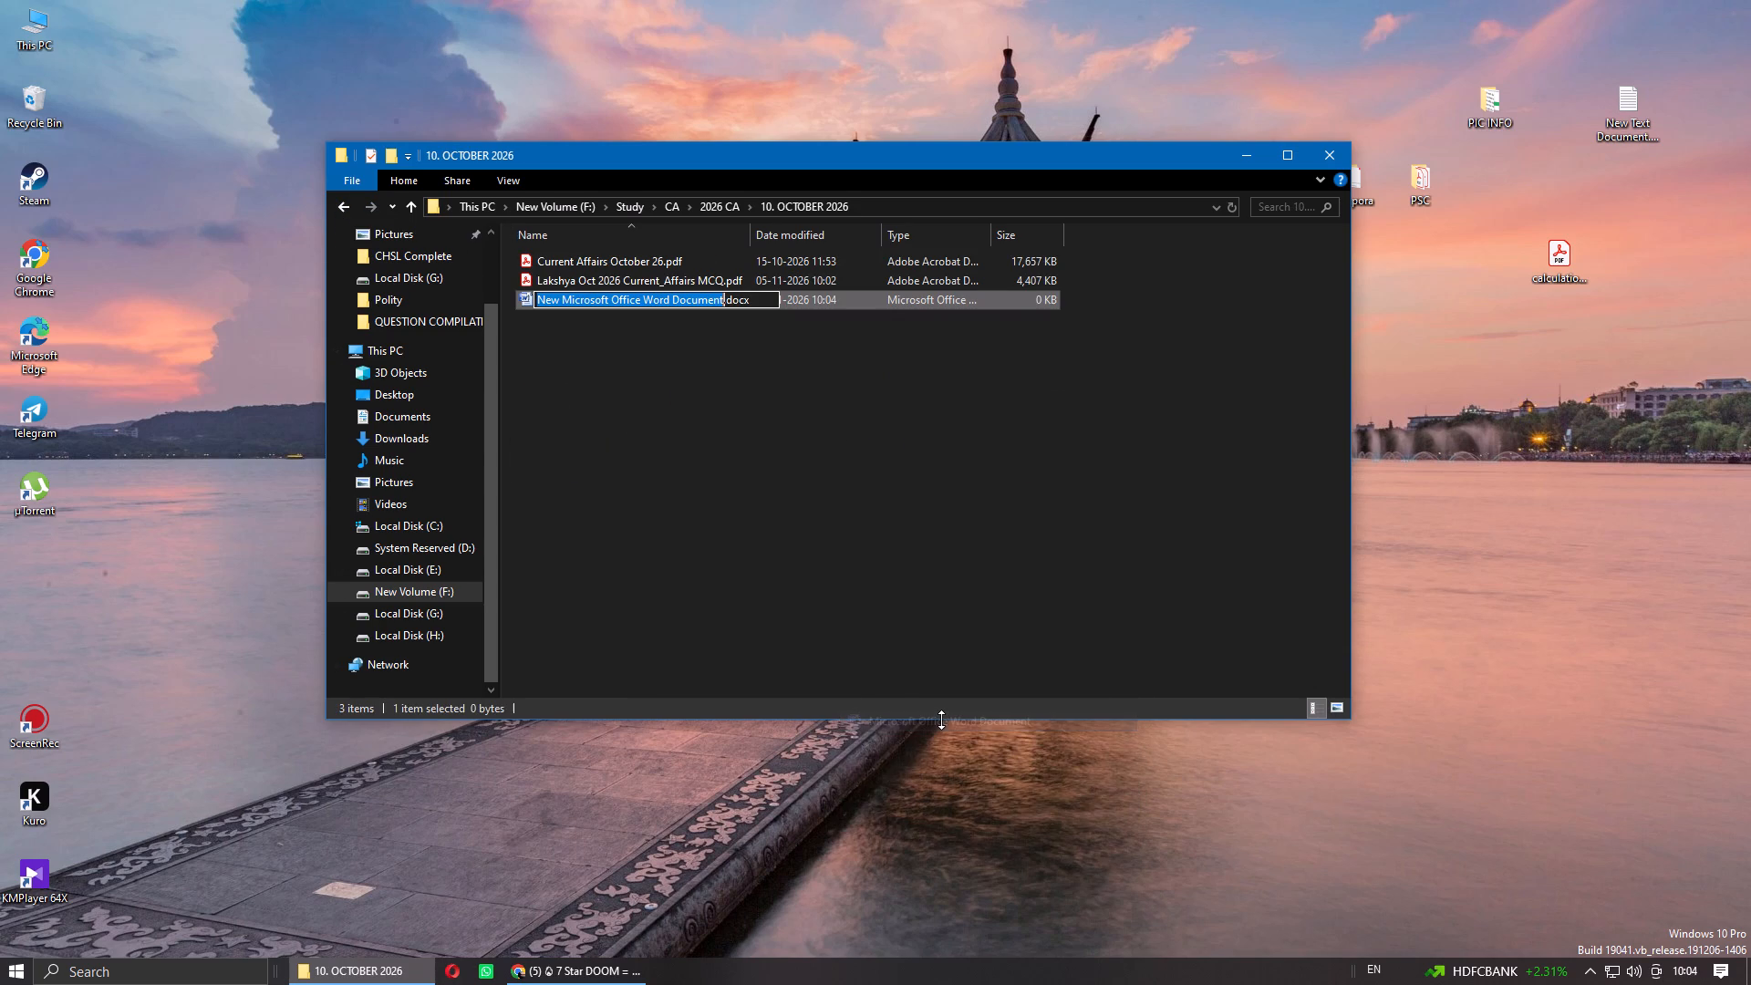
key(shift+o)
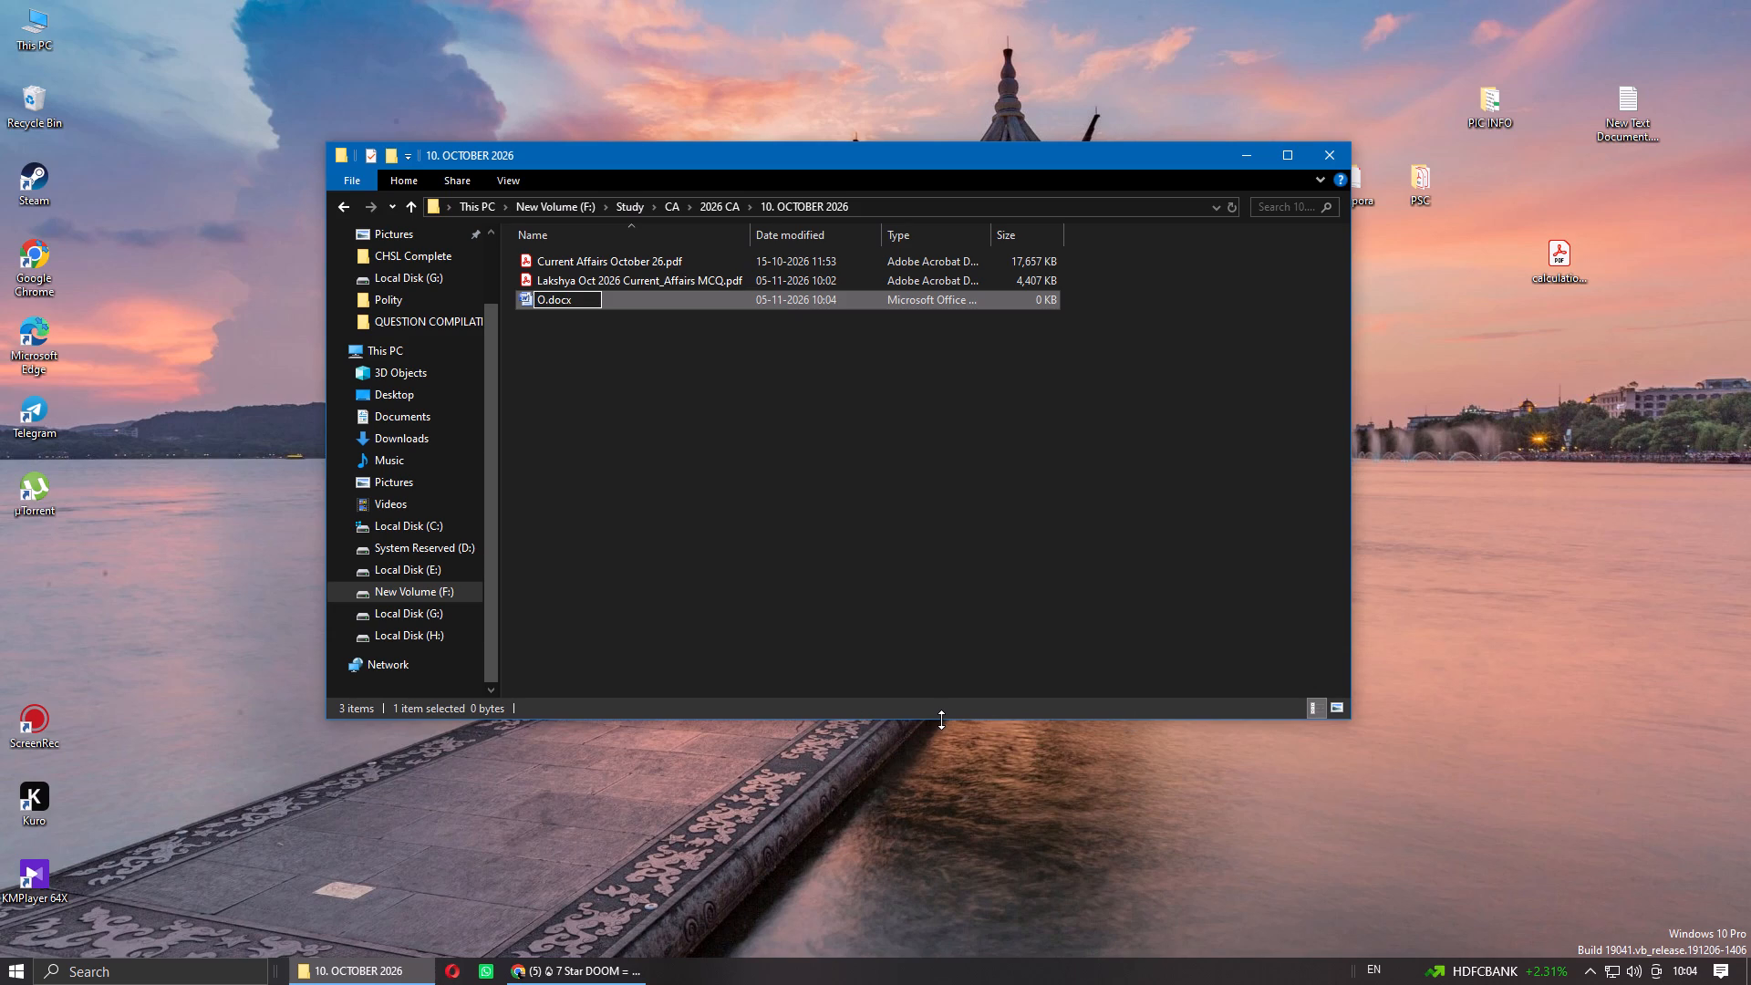
text(CTOBER 2026)
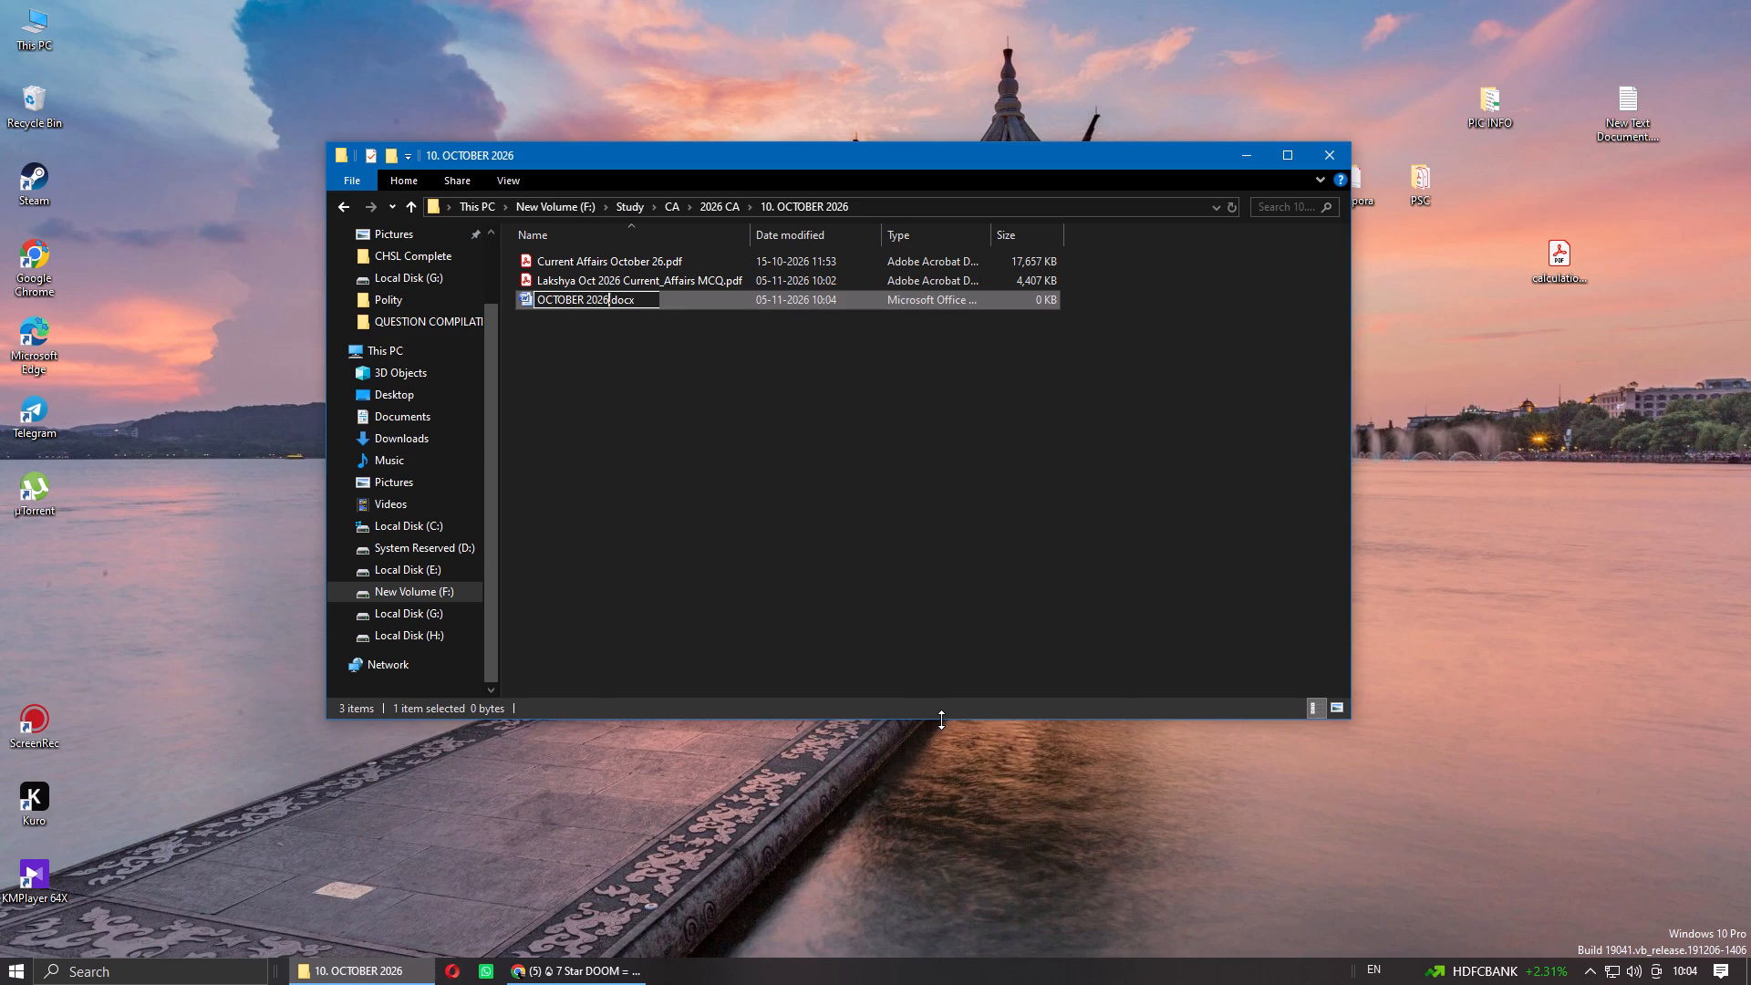
click(795, 571)
double_click(560, 302)
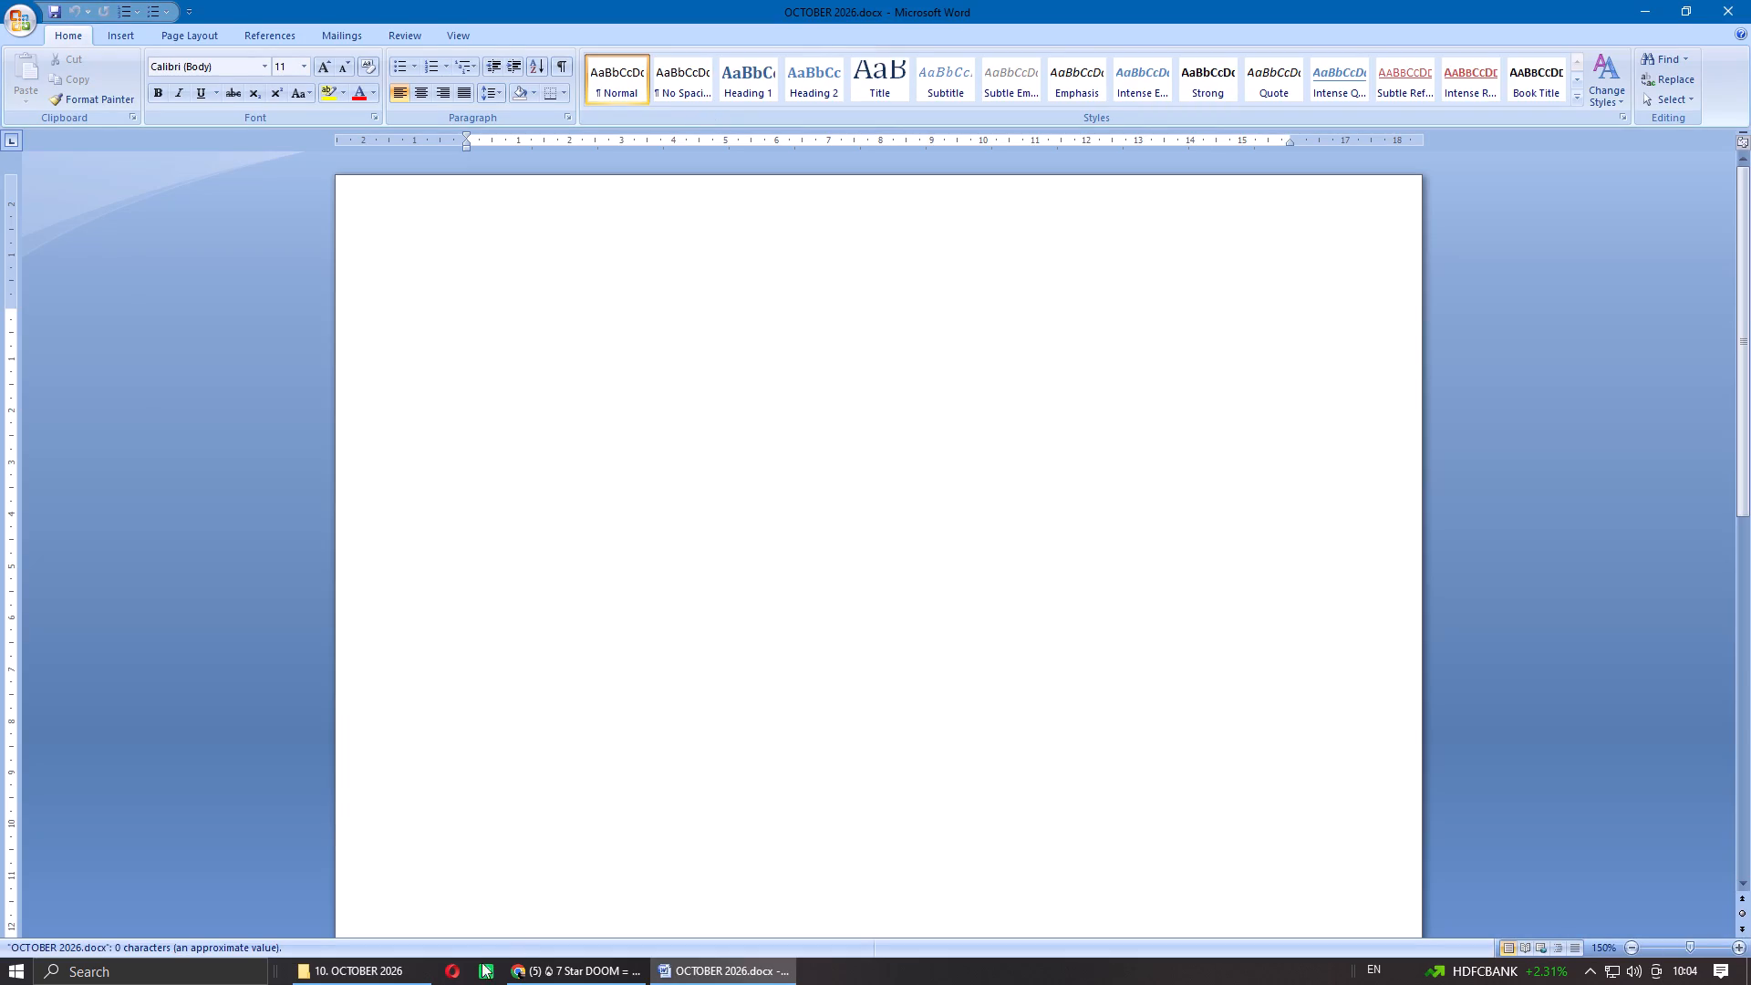
Open SEPTEMBER 2026.docx from the 09. SEPTEMBER 2026 folder in Word.
click(368, 968)
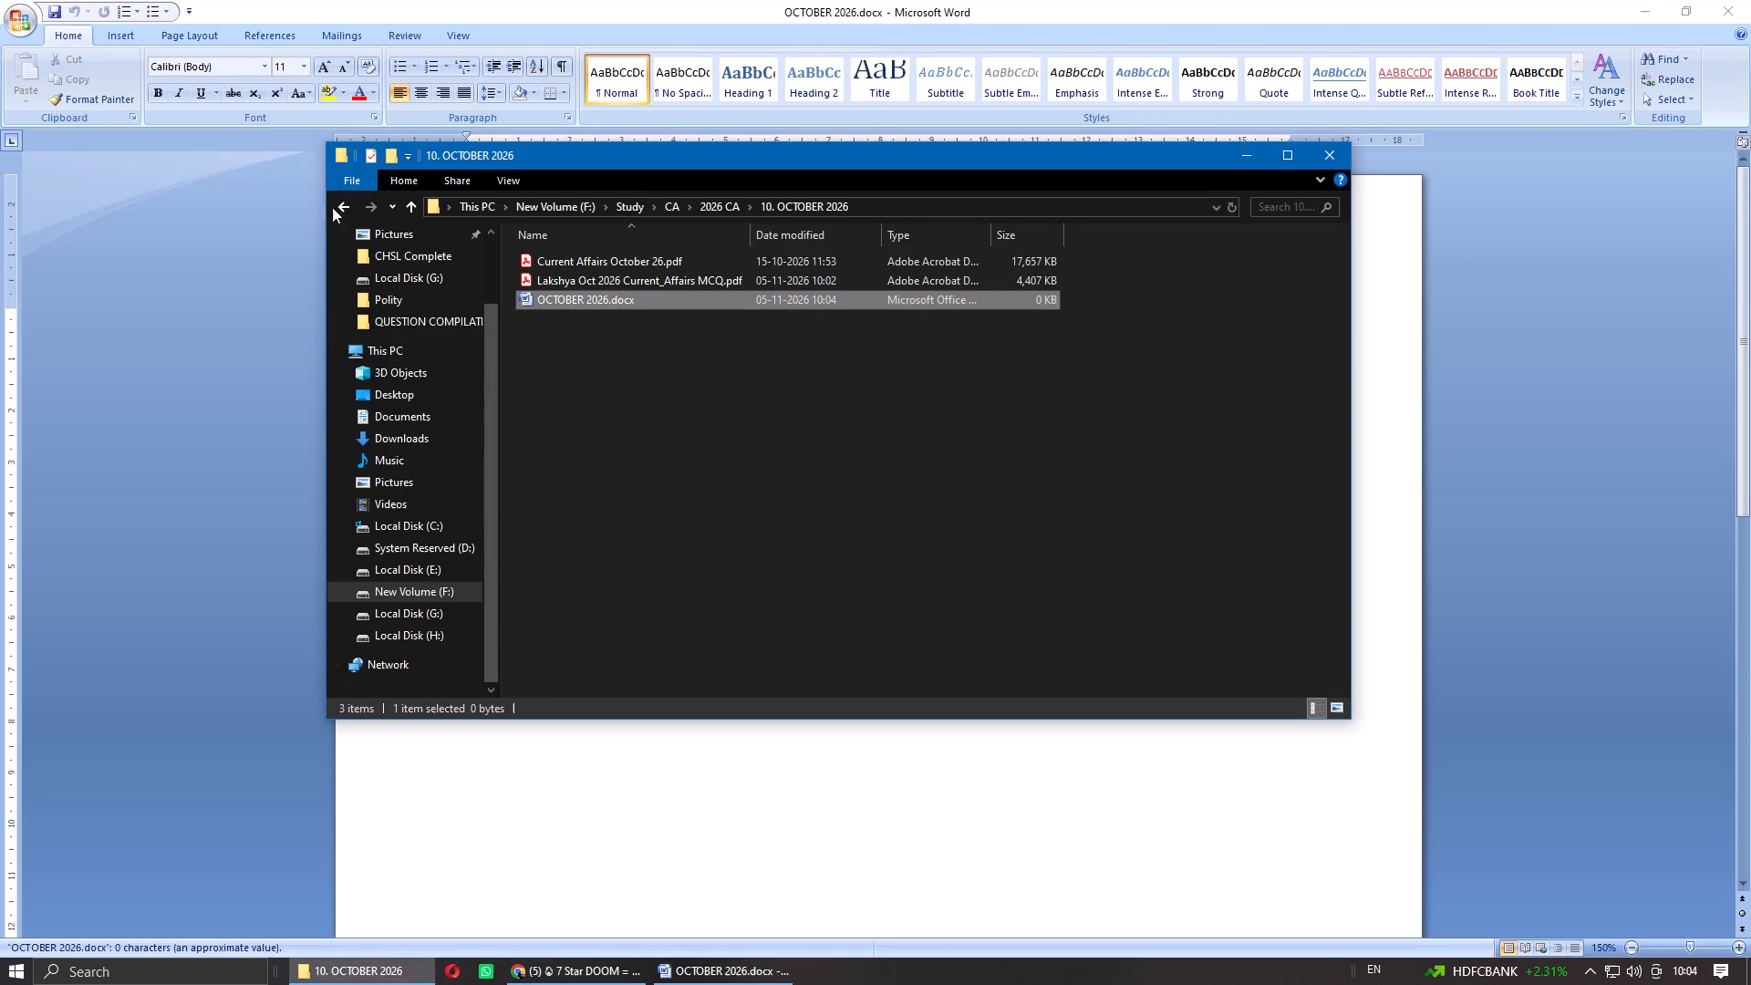
click(340, 203)
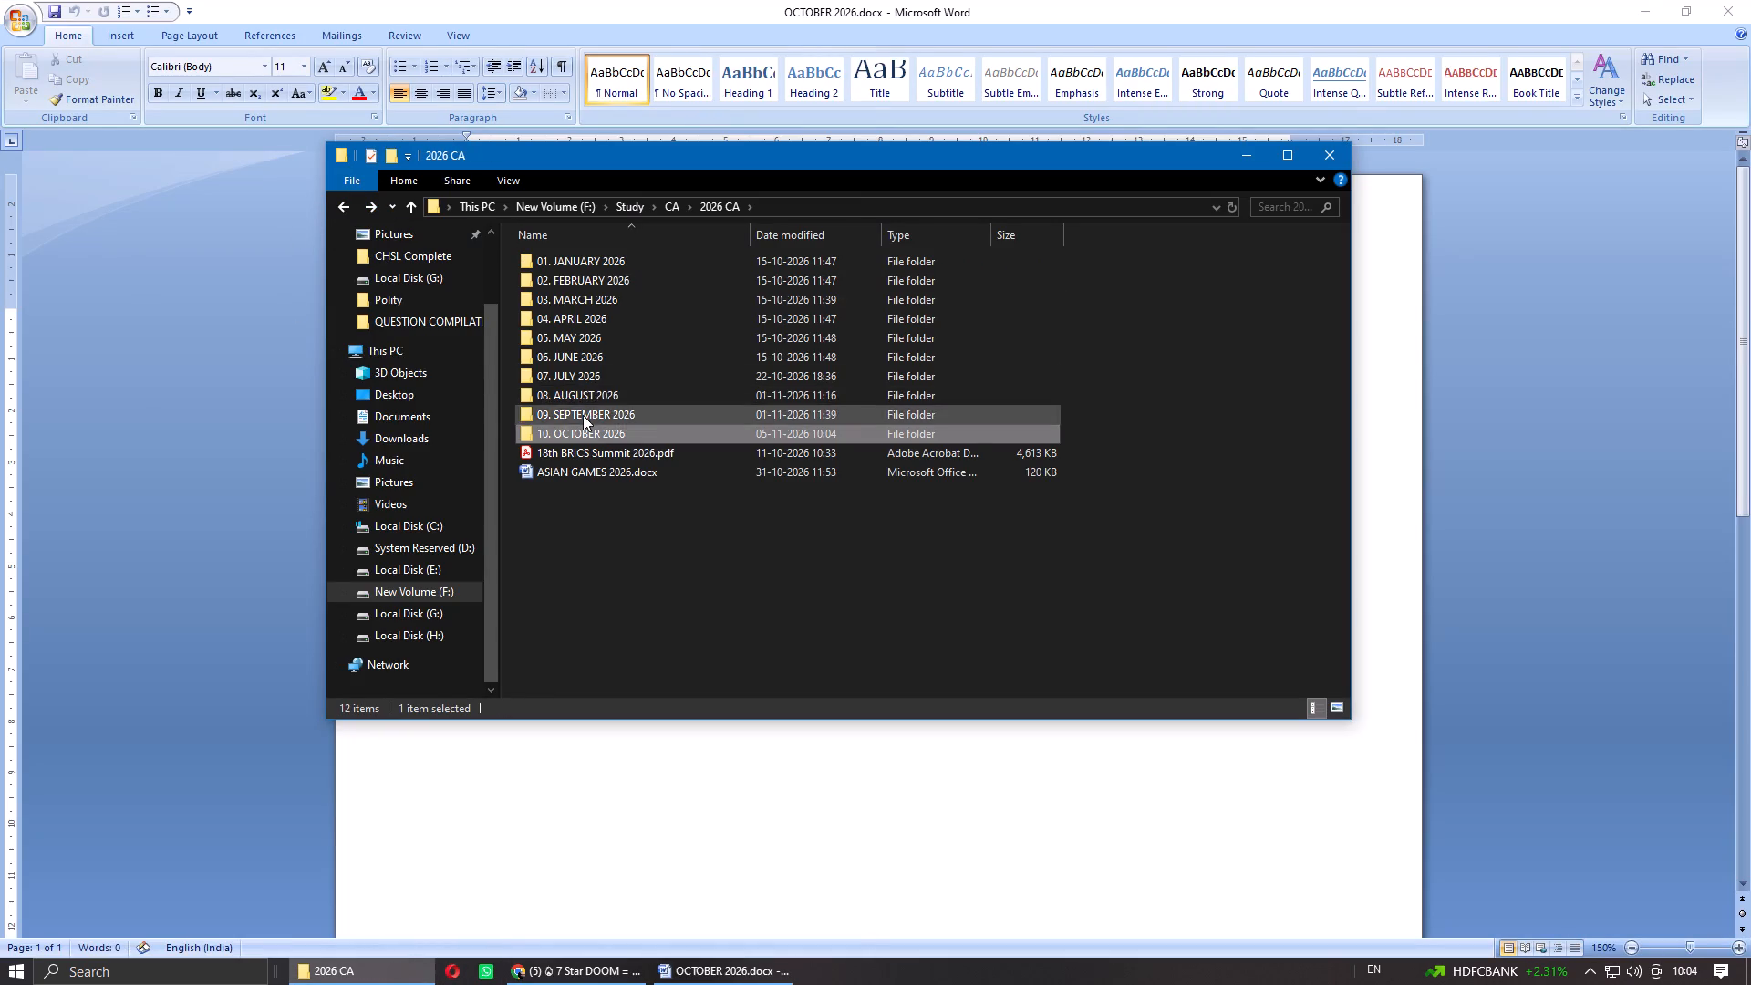
double_click(583, 415)
double_click(551, 283)
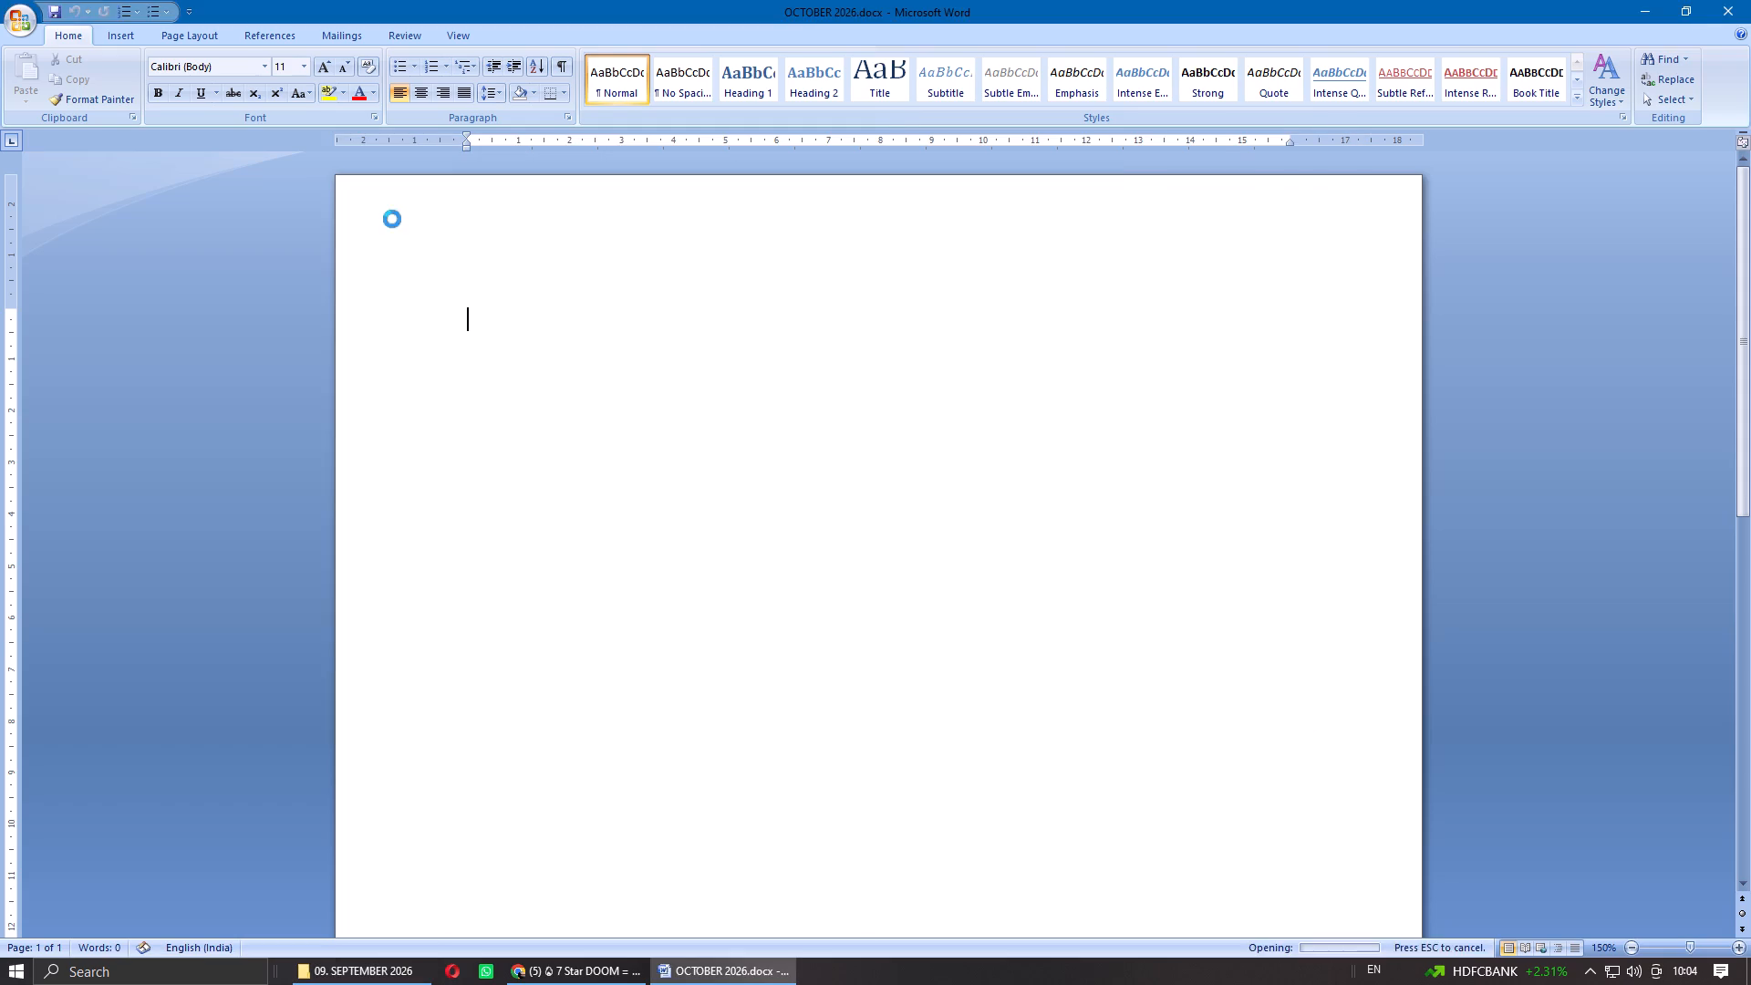
Switch to Chrome, open a new blank tab and close the YouTube video tab.
click(561, 980)
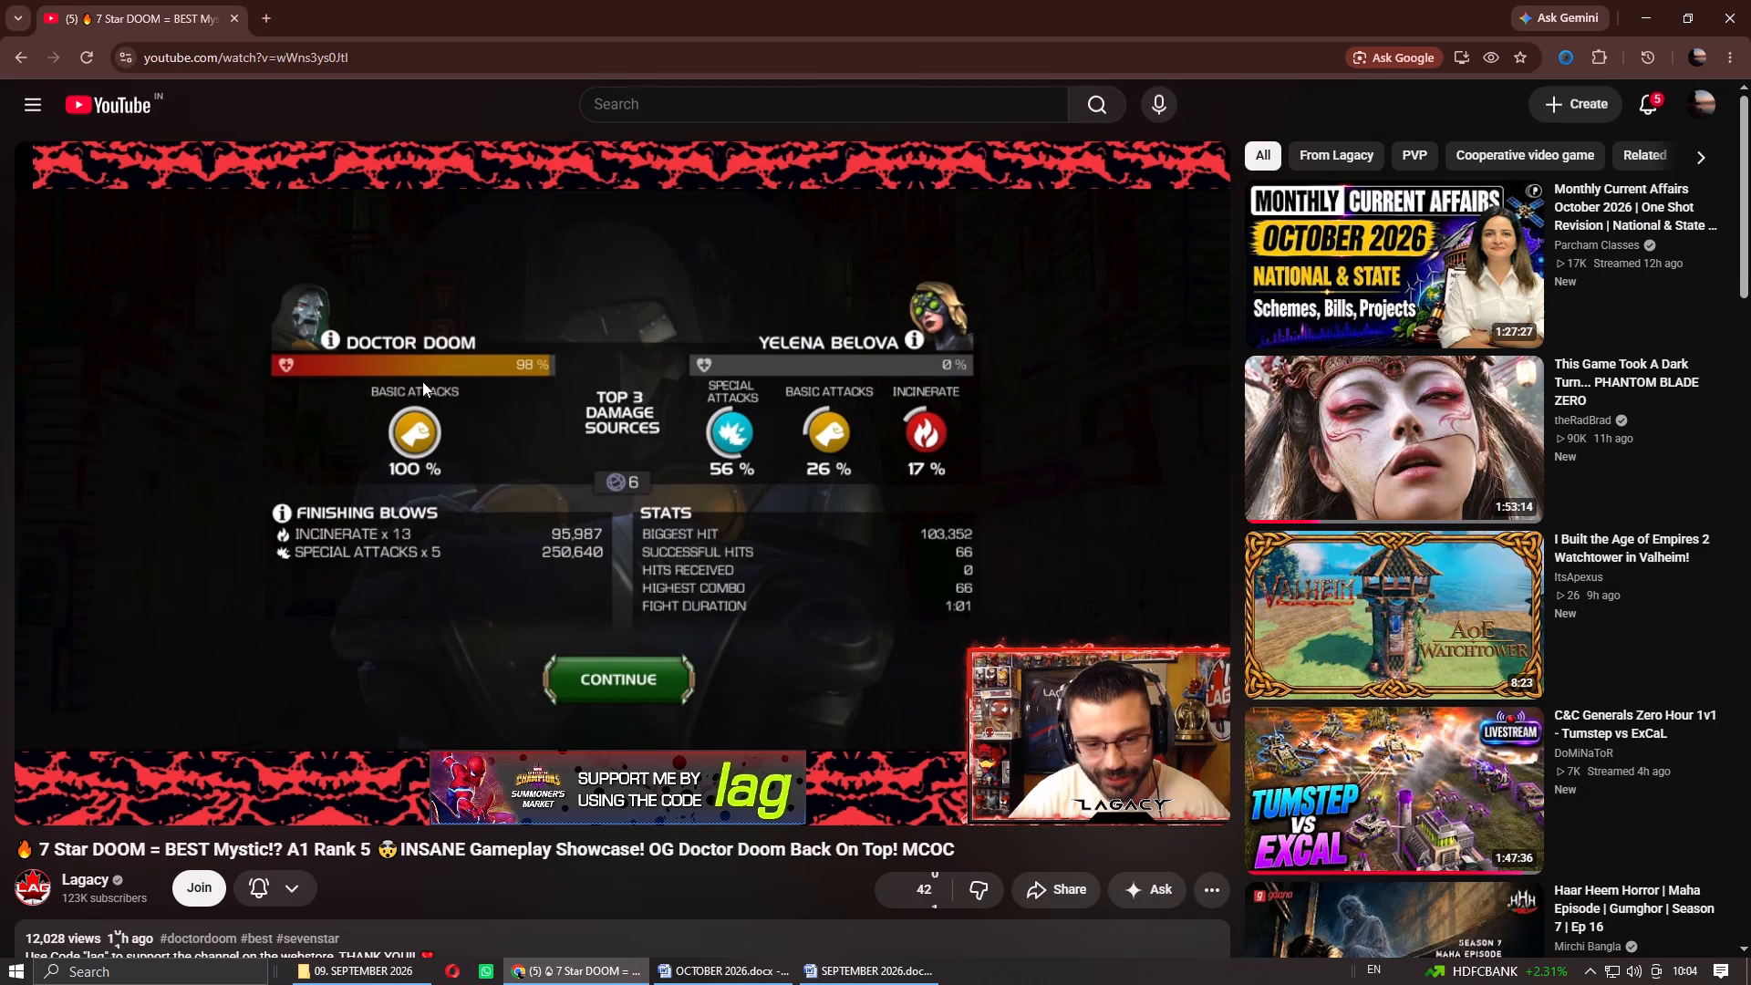
click(270, 16)
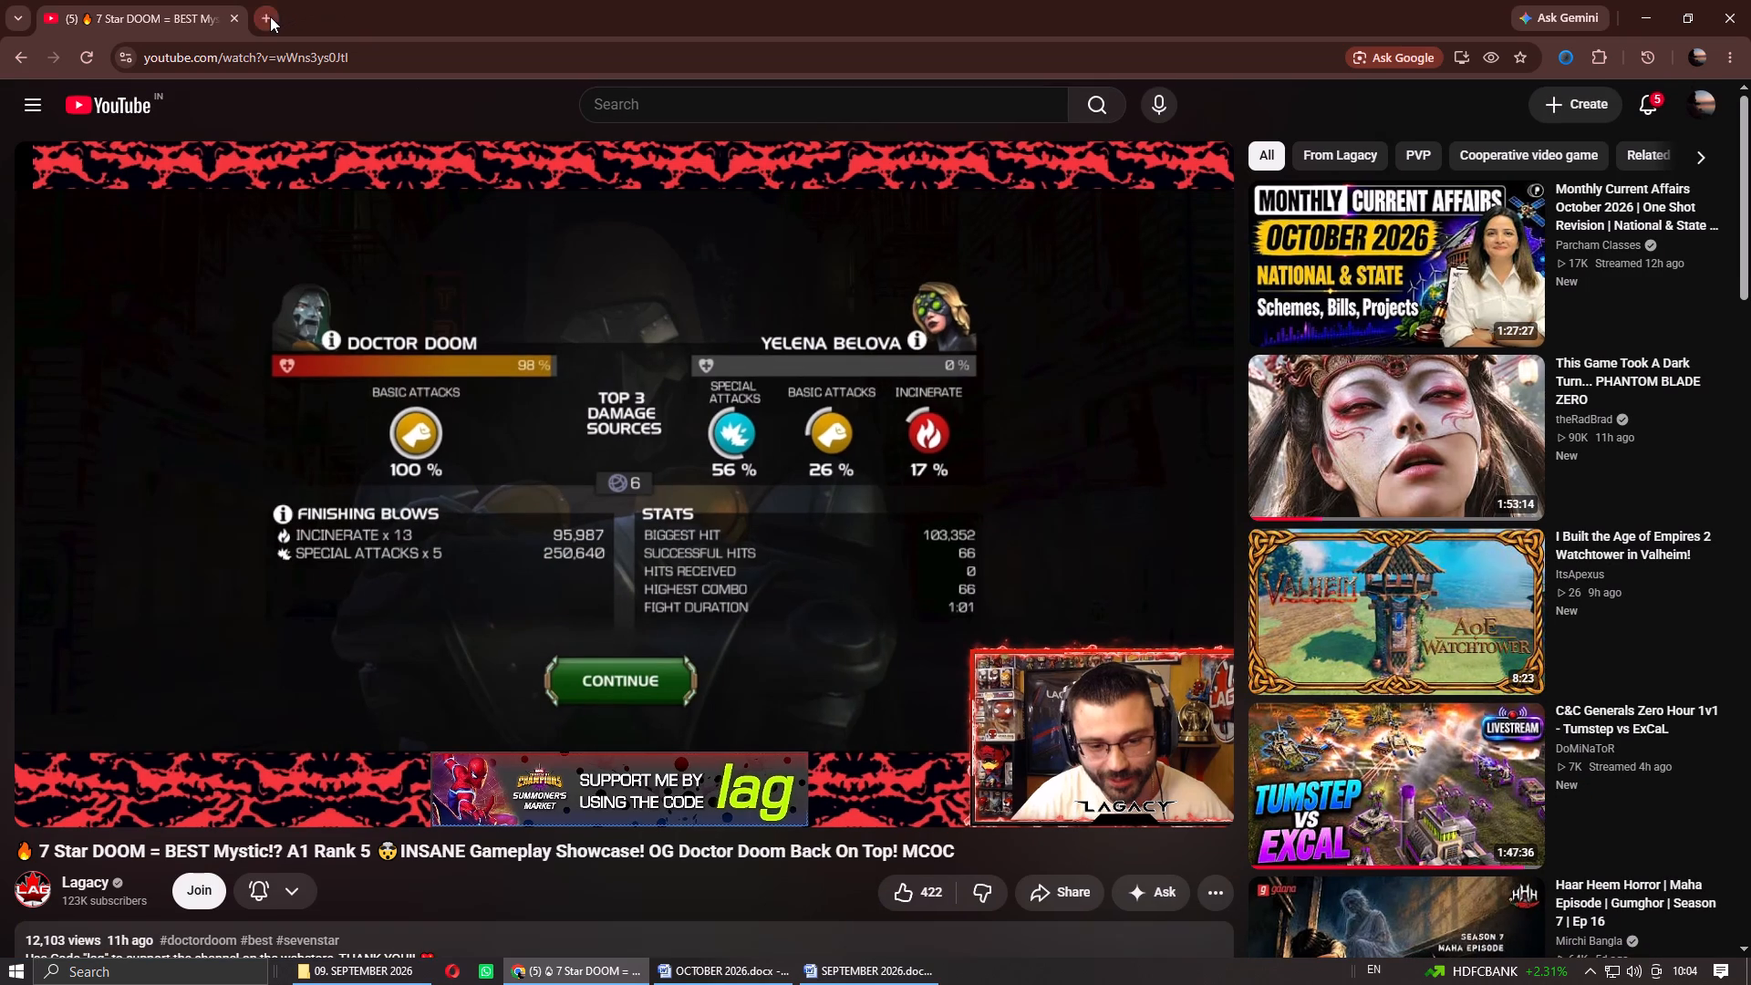
click(239, 16)
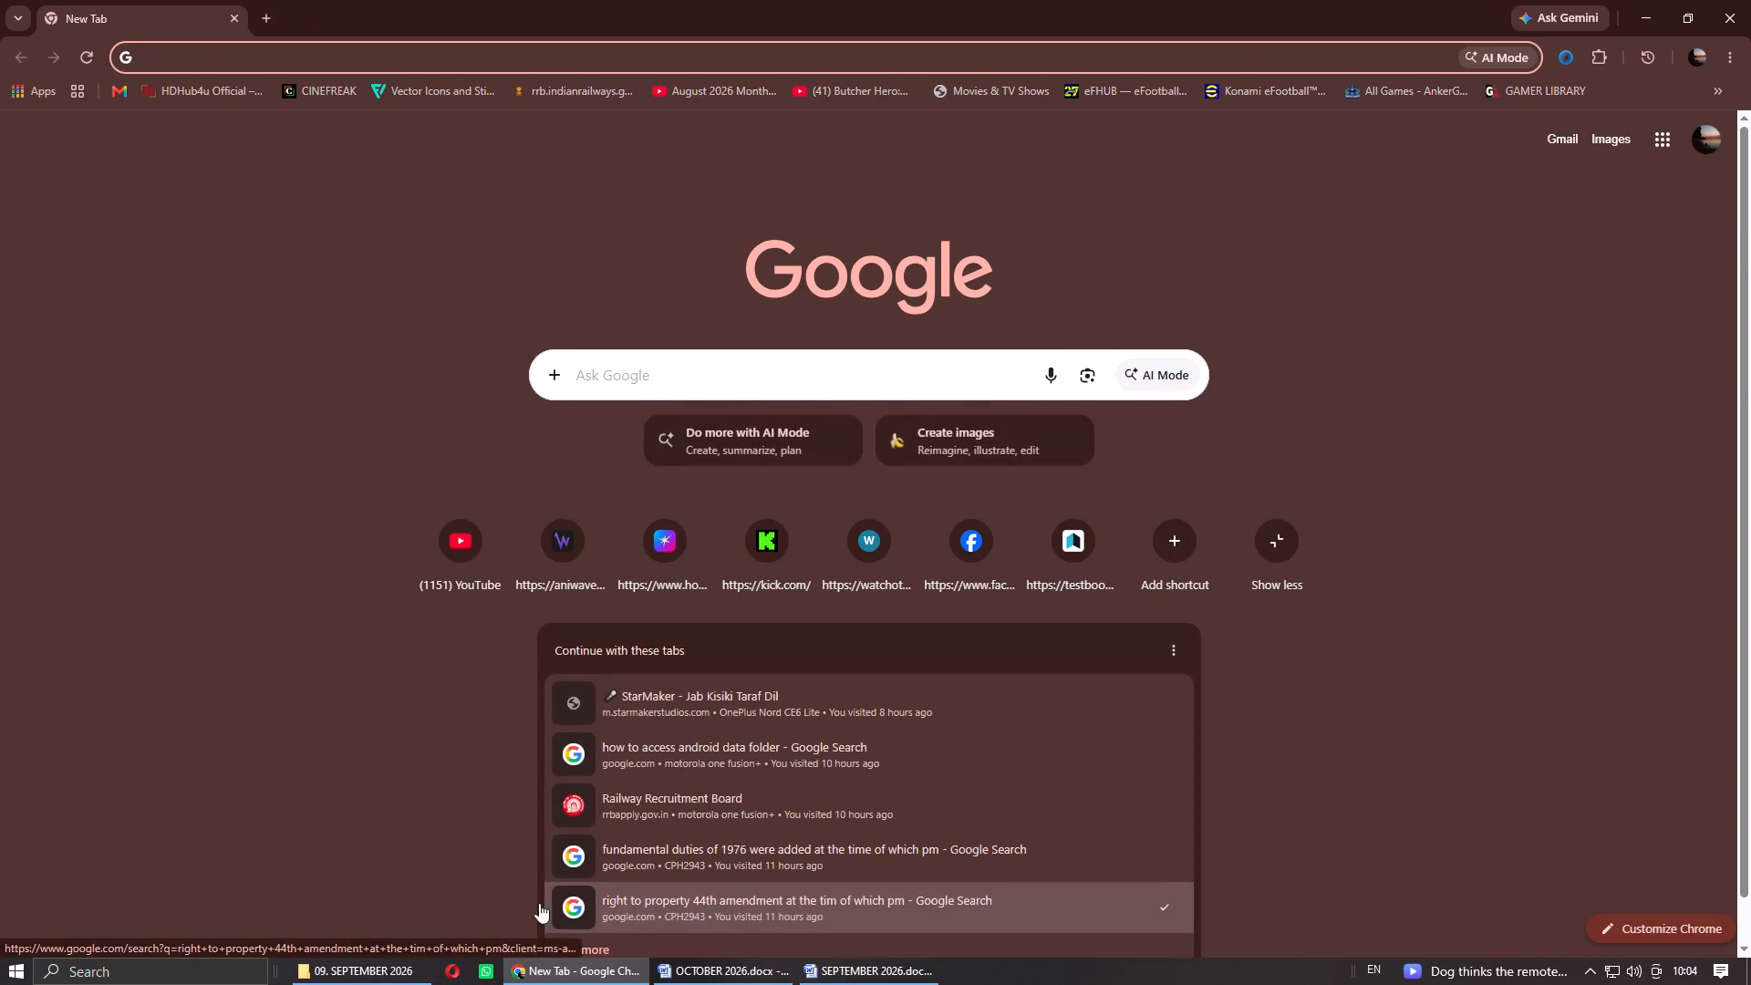
Return to File Explorer and open PATTERN.docx from the Study folder in Word.
click(325, 984)
click(346, 205)
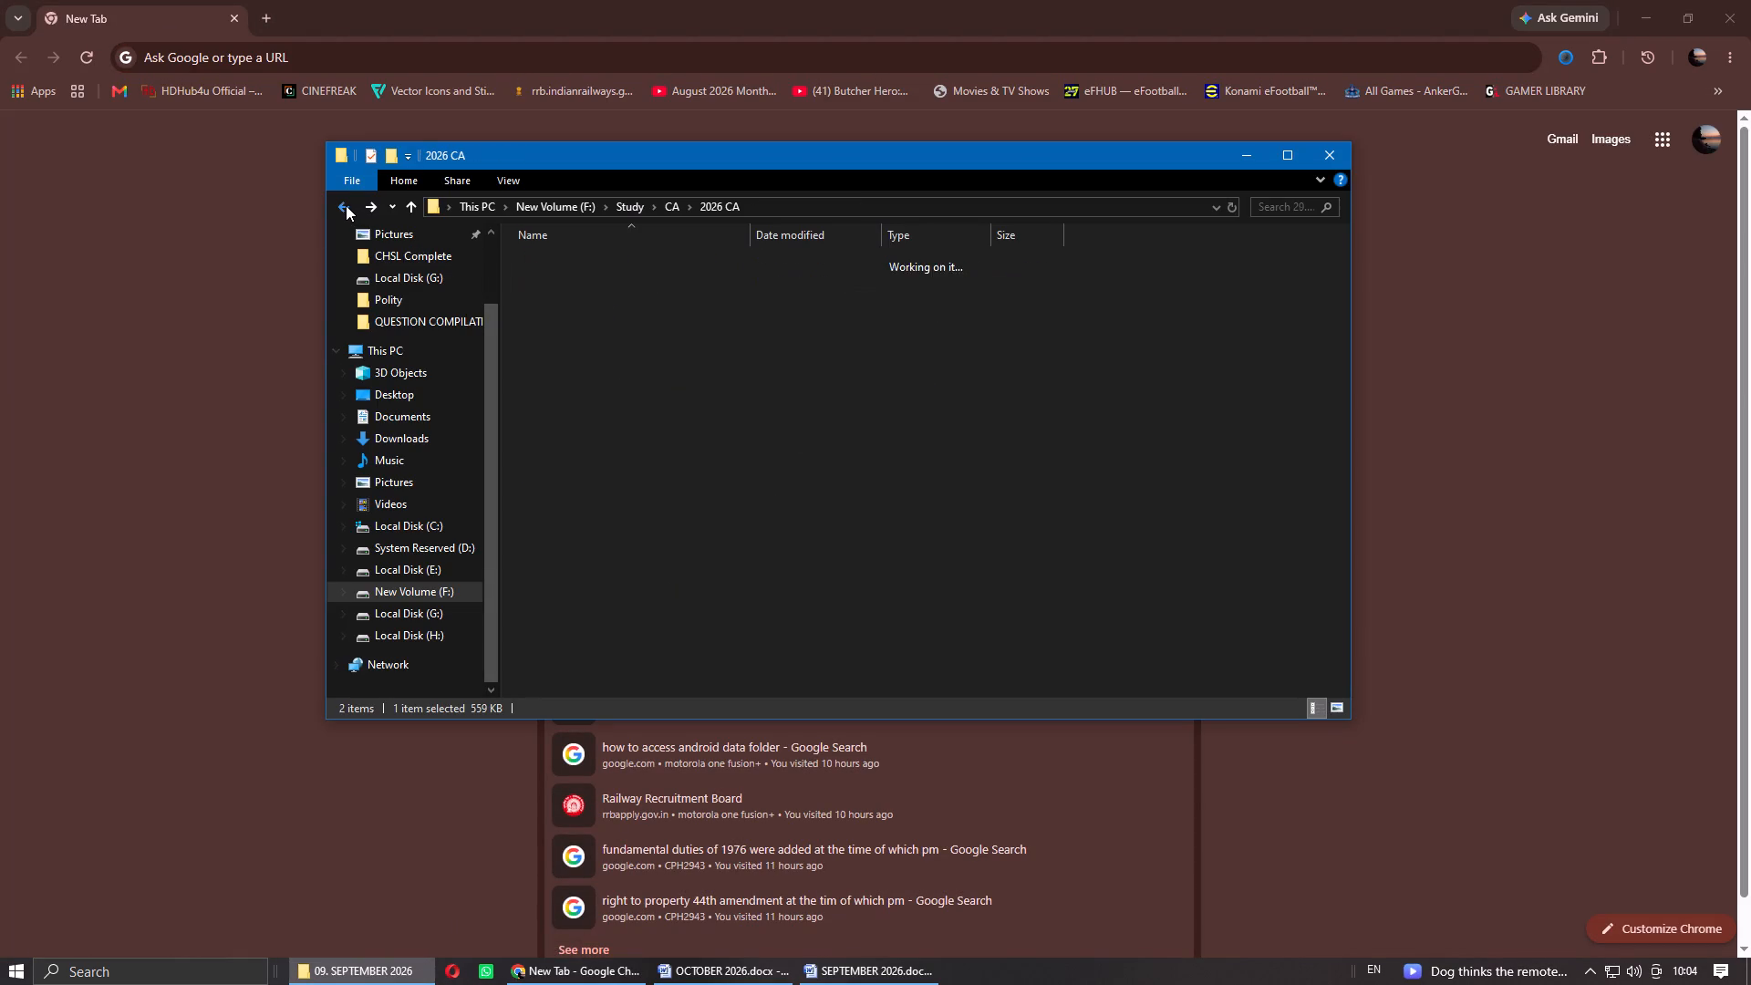
click(346, 205)
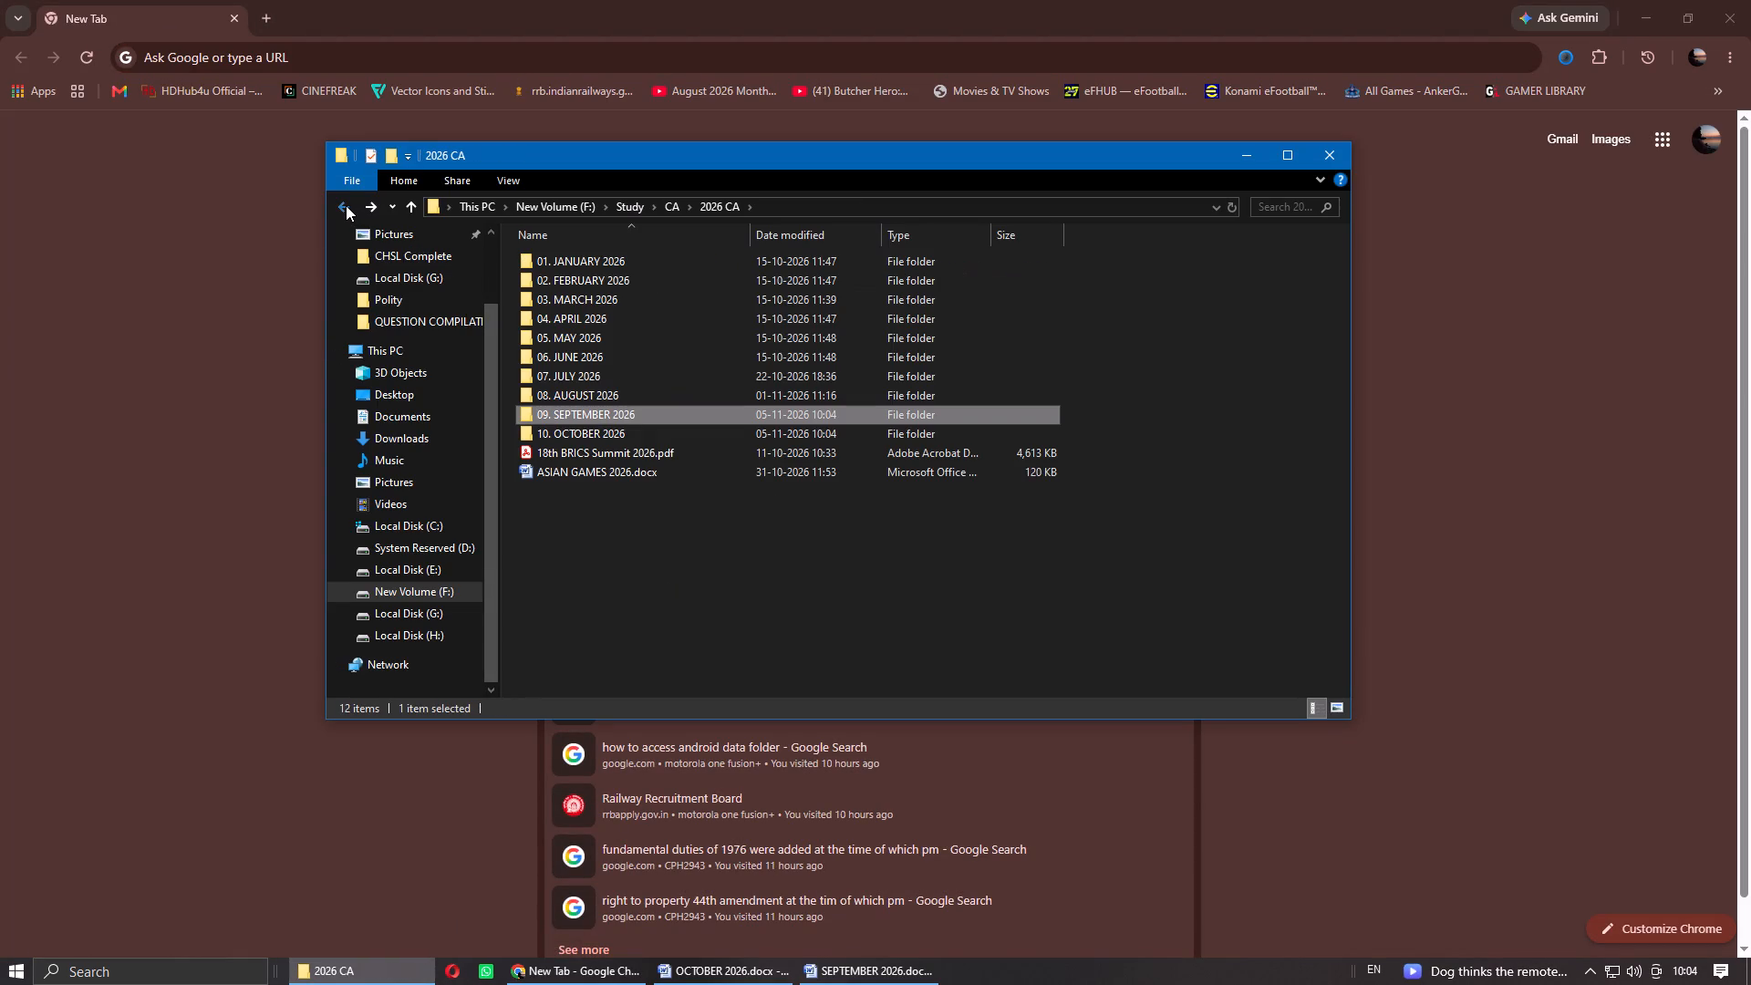
click(346, 205)
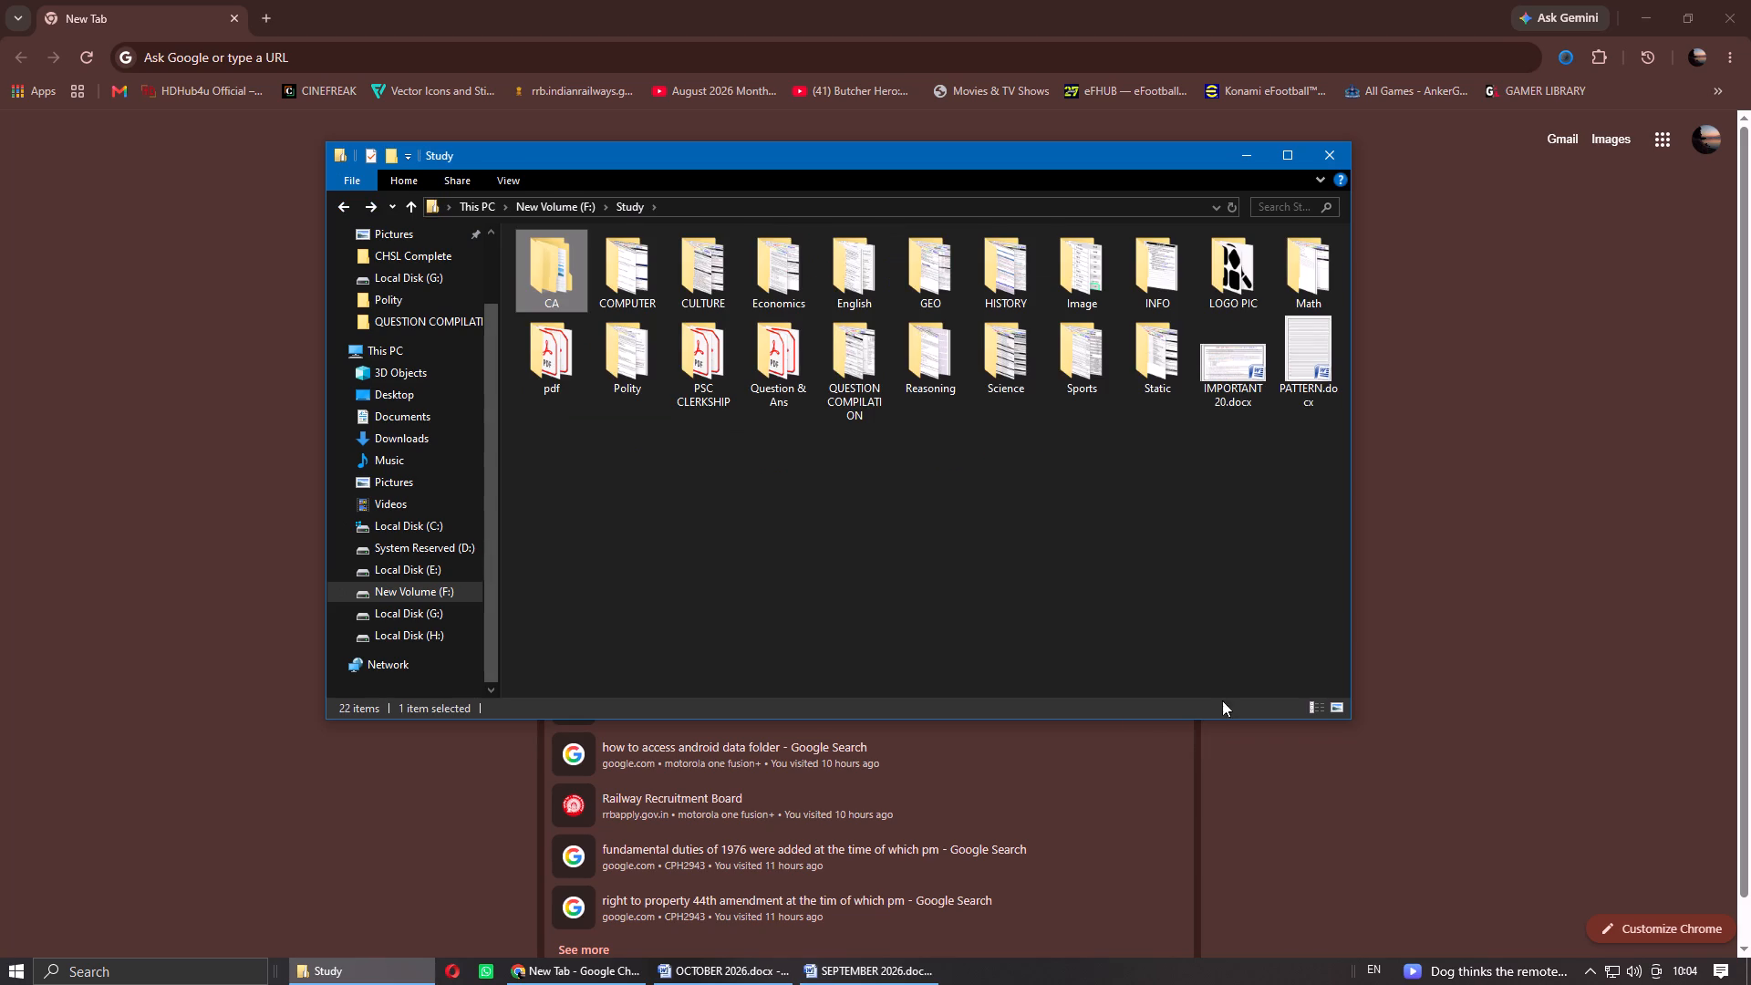
double_click(1300, 341)
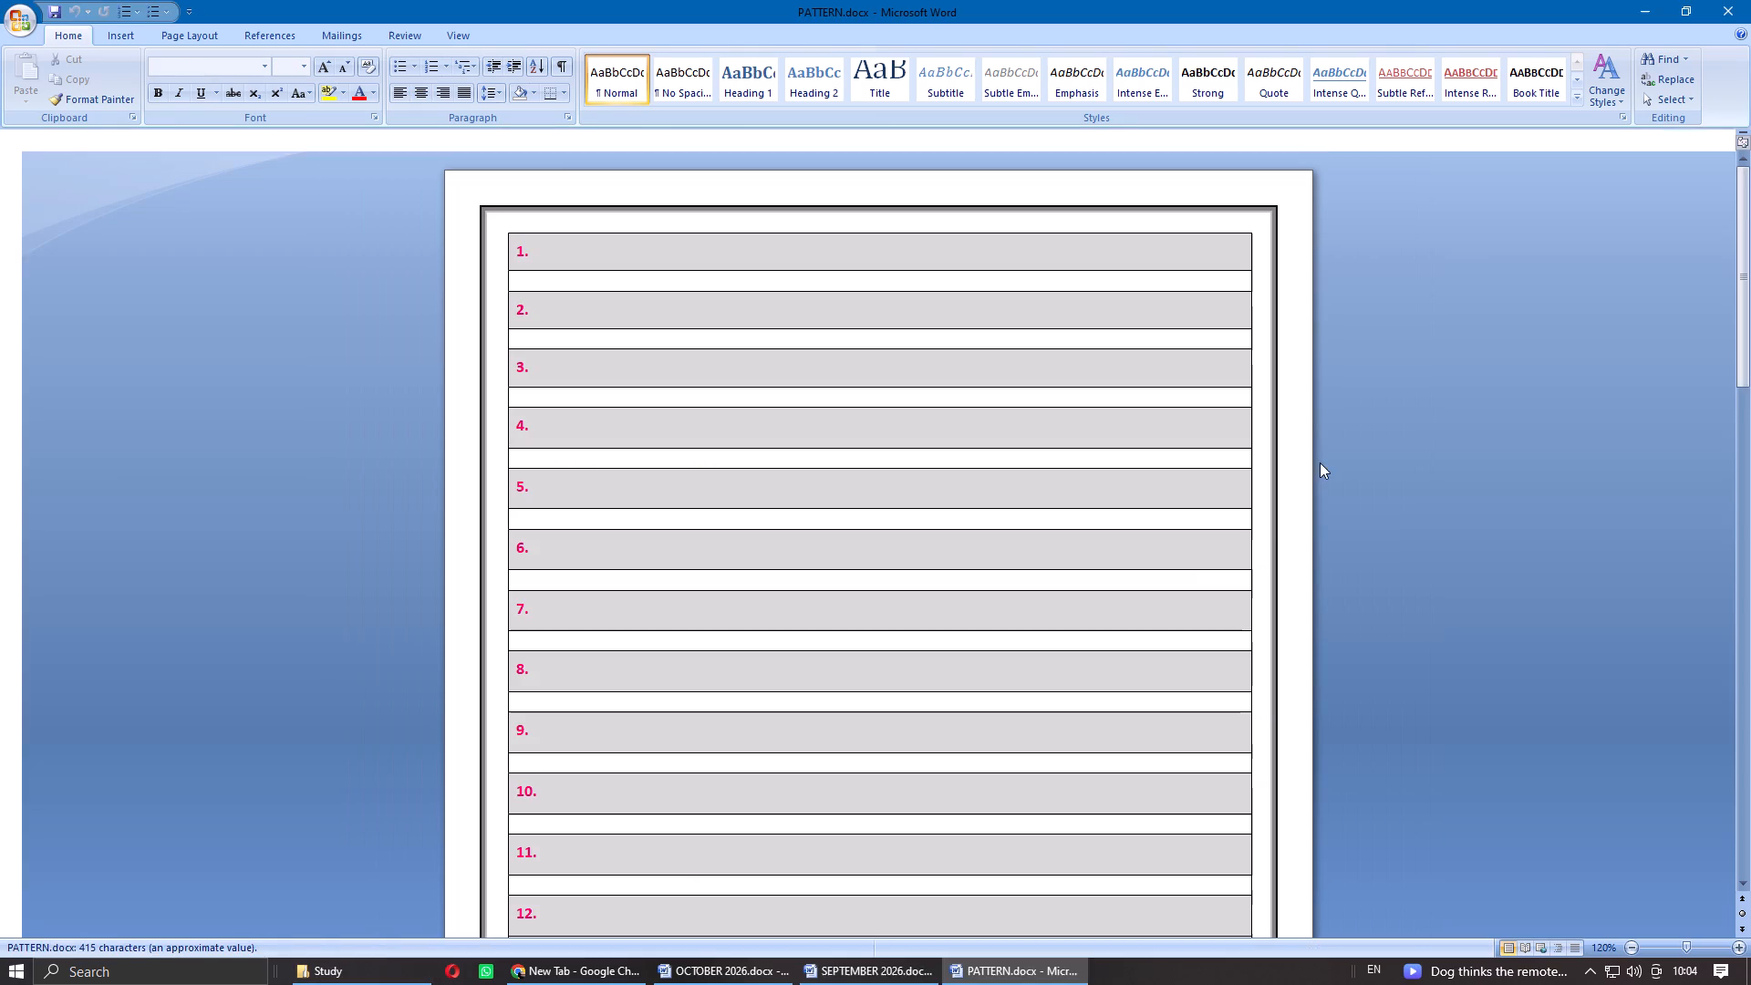
Copy the category tables from IMPORTANT DAYS through OTHERS in PATTERN.docx, and close the template.
scroll(1748, 436, down, 2)
drag(1744, 201, 1745, 233)
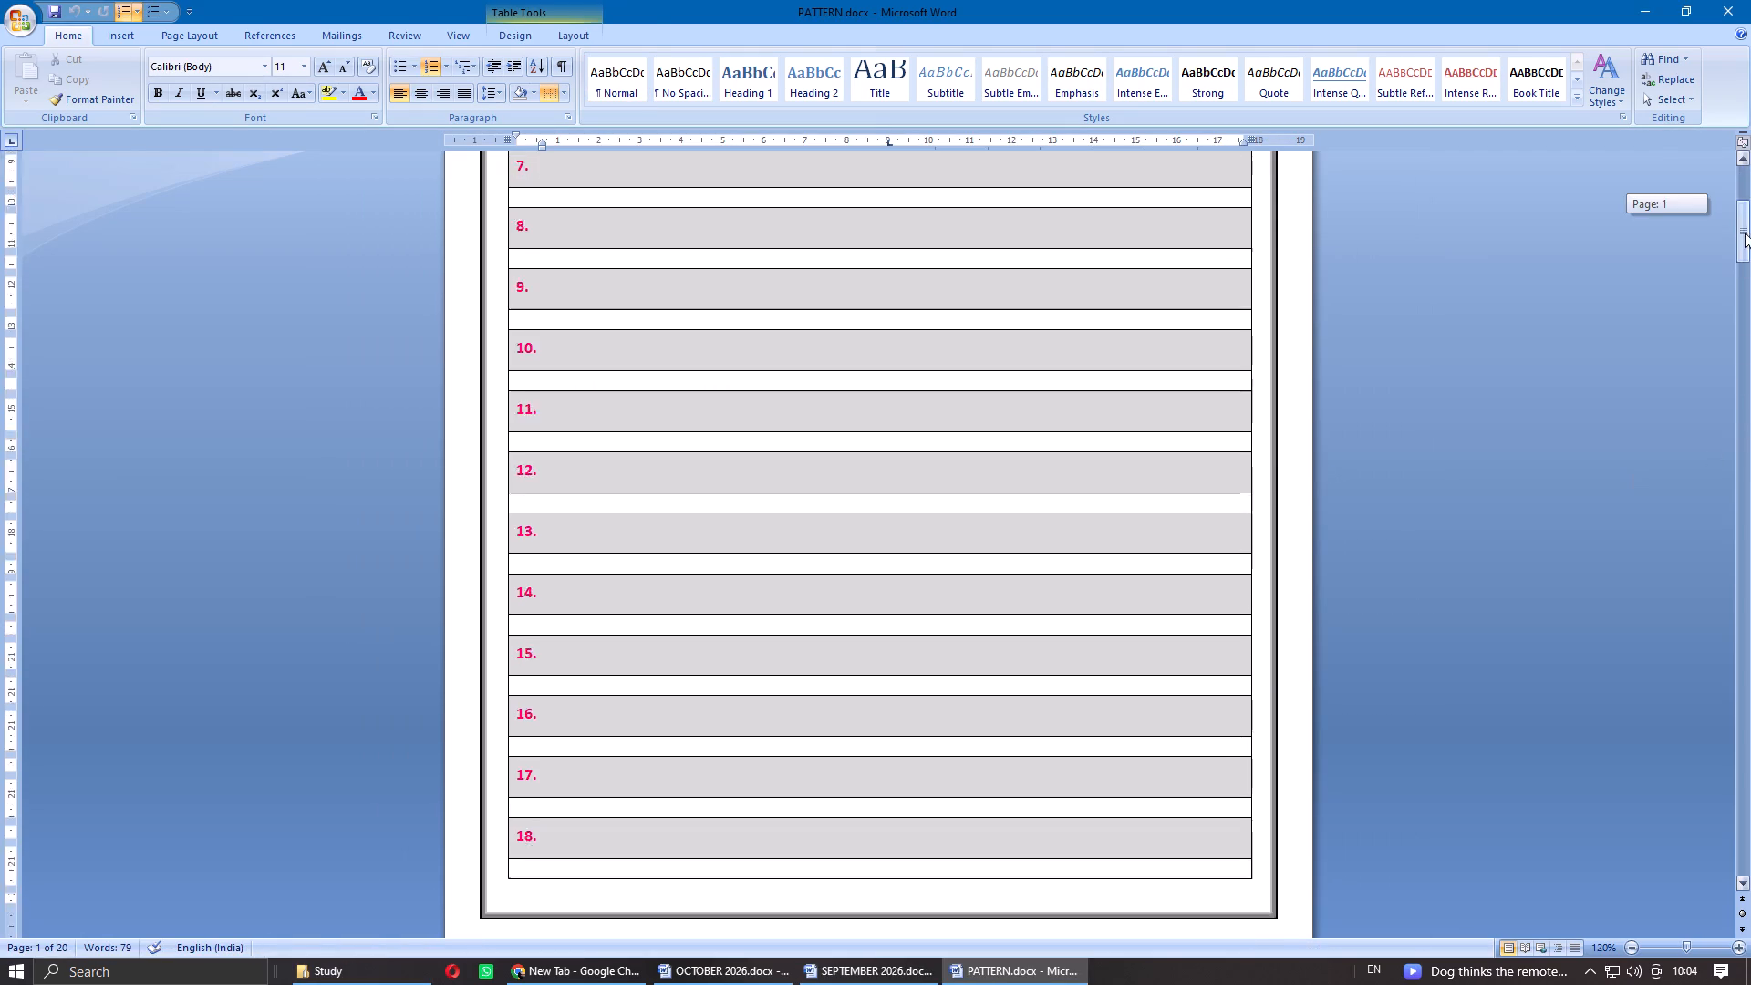
drag(1745, 233, 1750, 573)
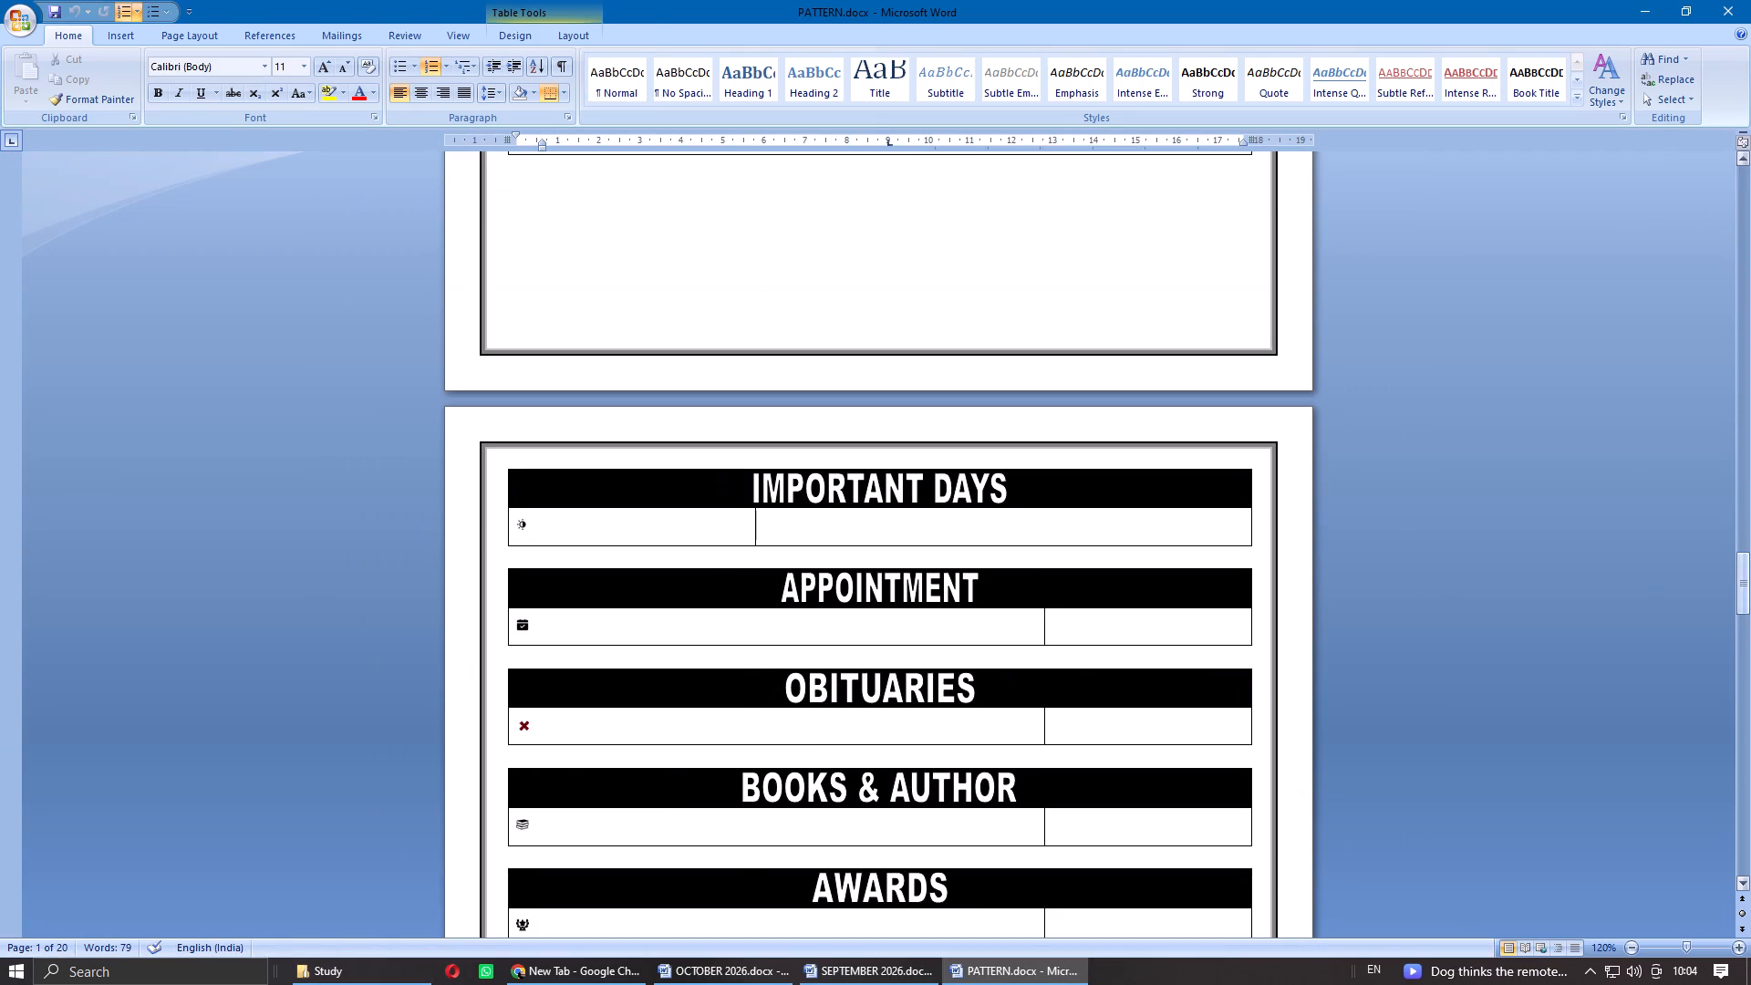
drag(581, 499, 908, 632)
scroll(907, 628, down, 20)
scroll(908, 632, down, 4)
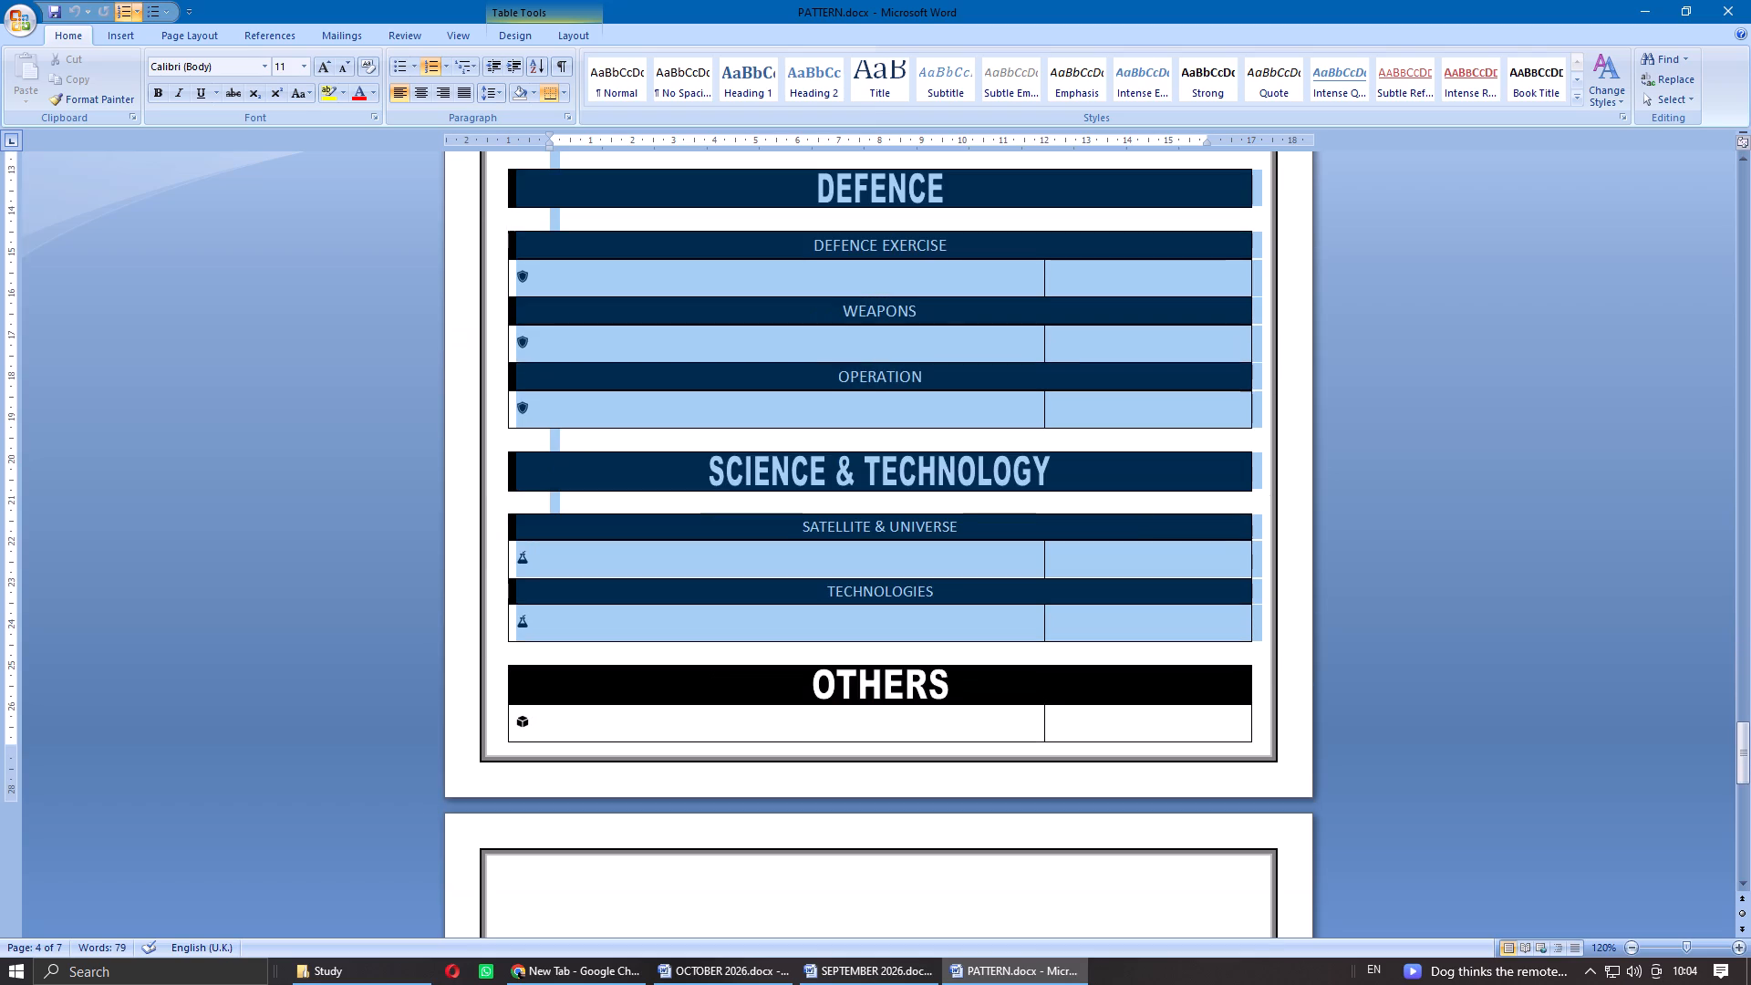
drag(908, 632, 918, 705)
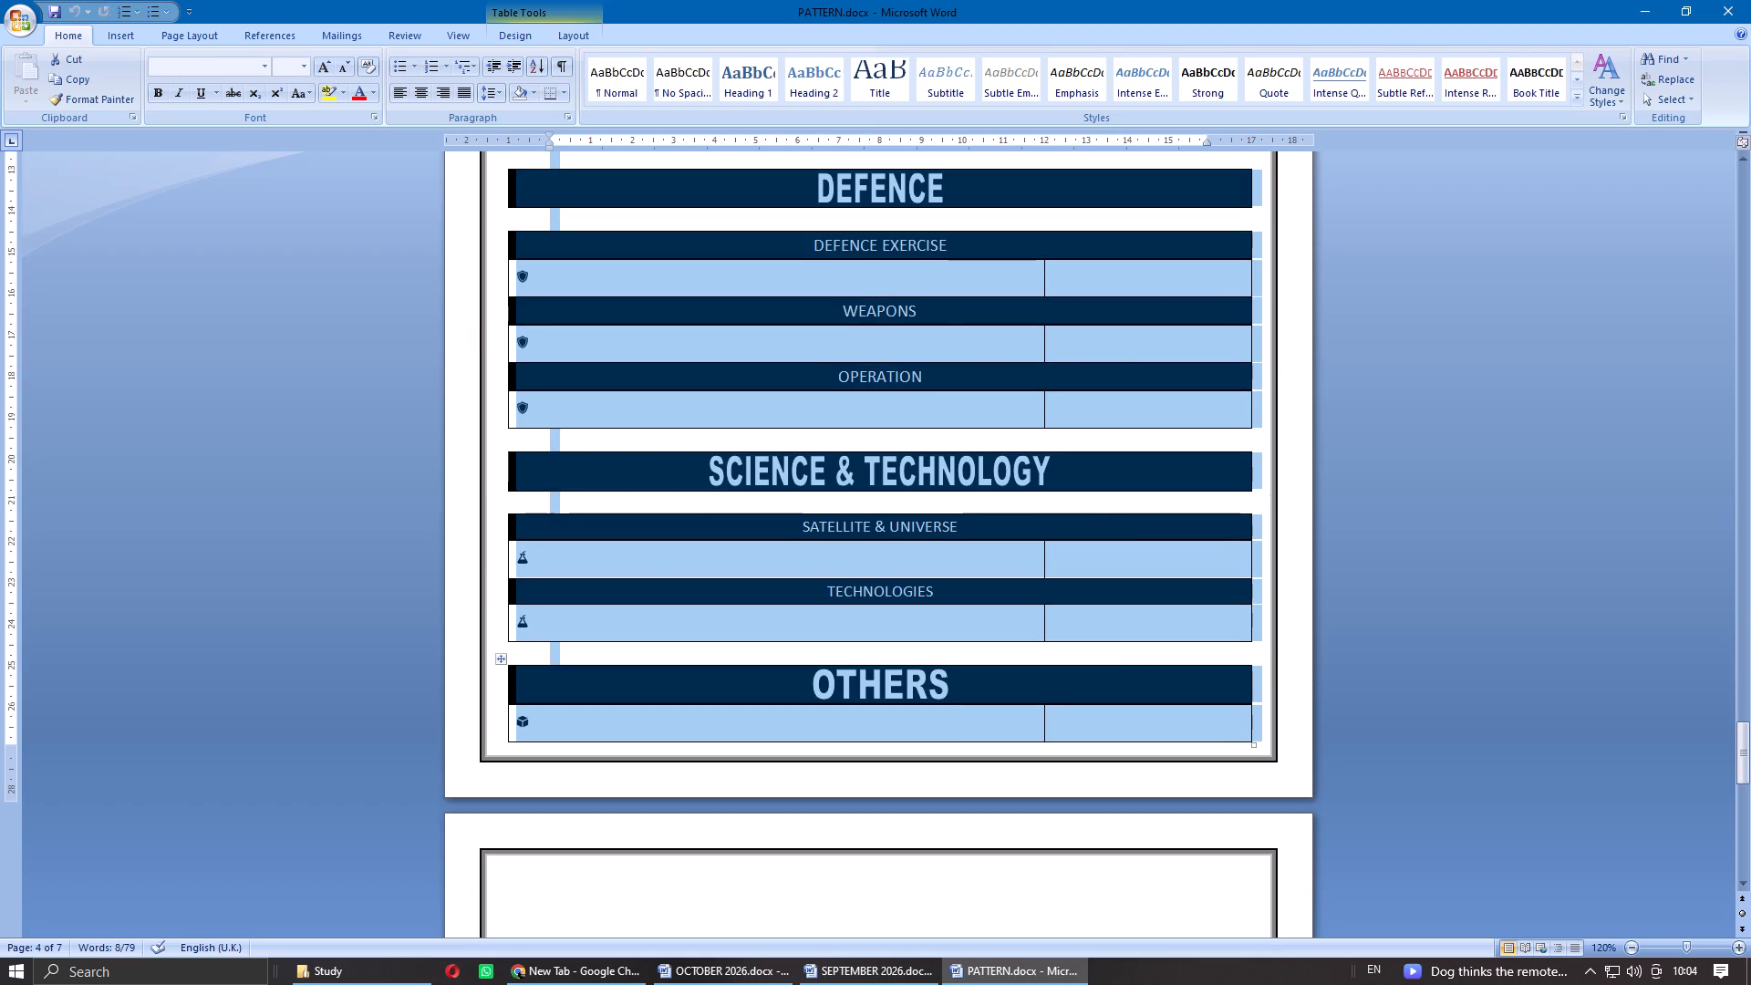
key(ctrl+c)
scroll(935, 586, up, 5)
scroll(852, 575, up, 18)
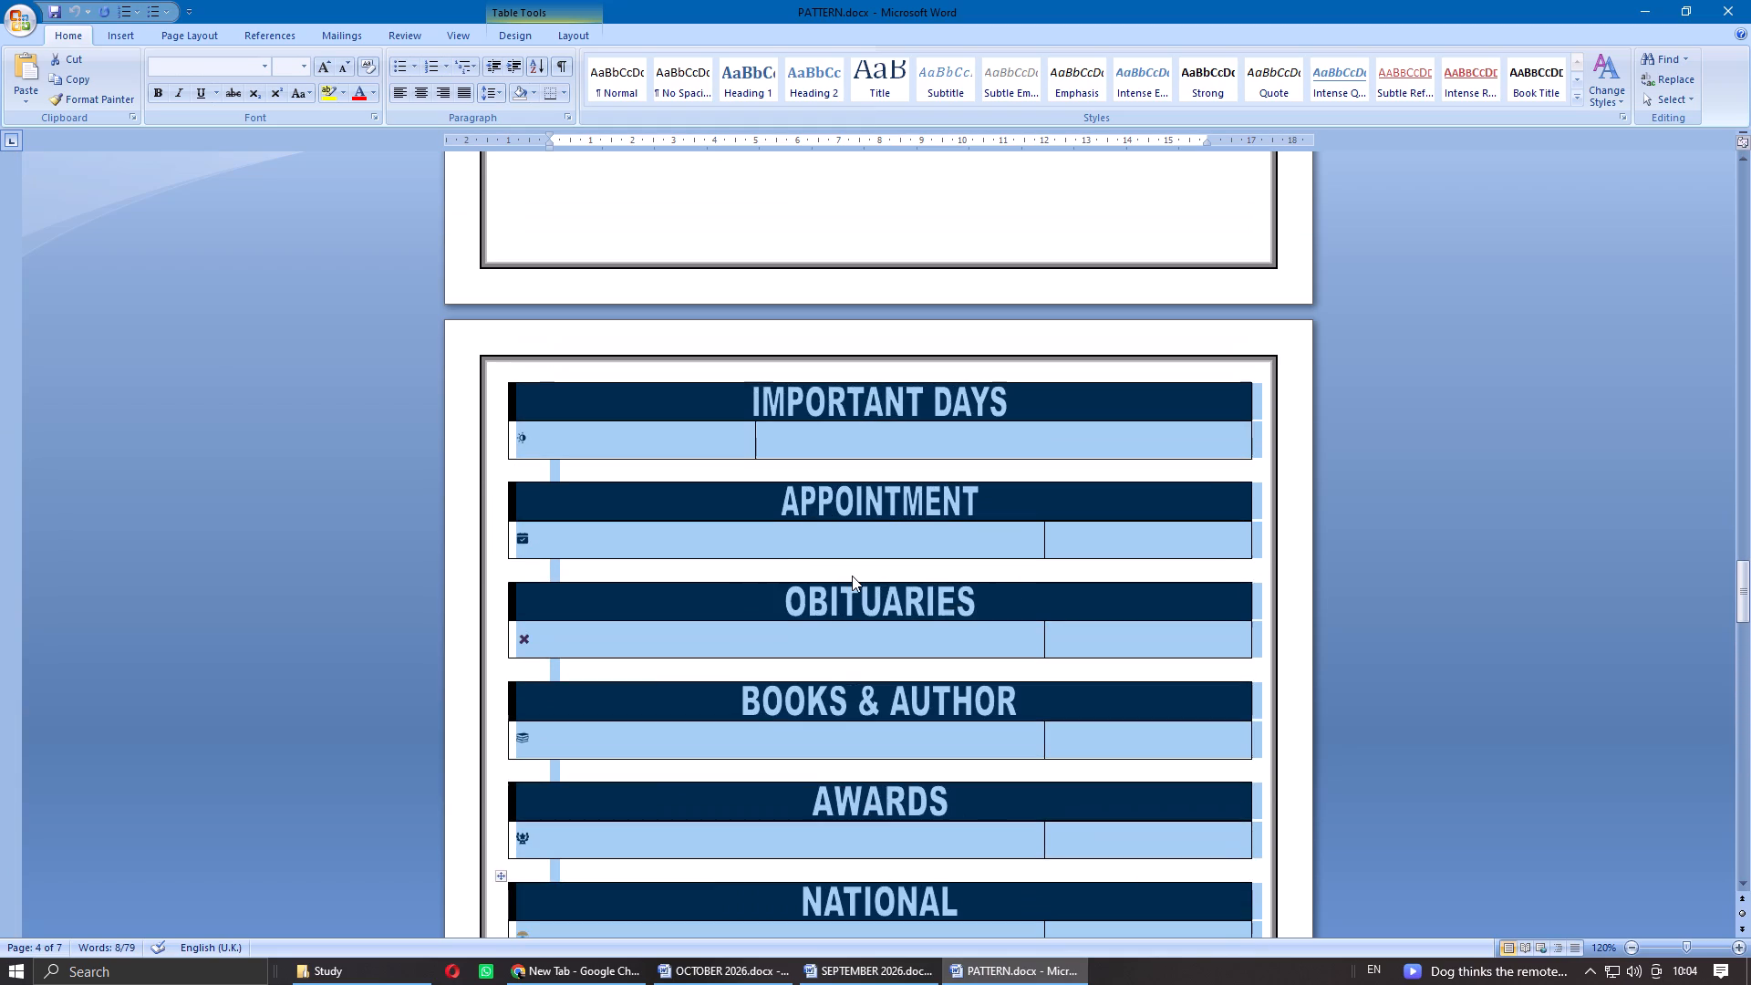
click(1750, 0)
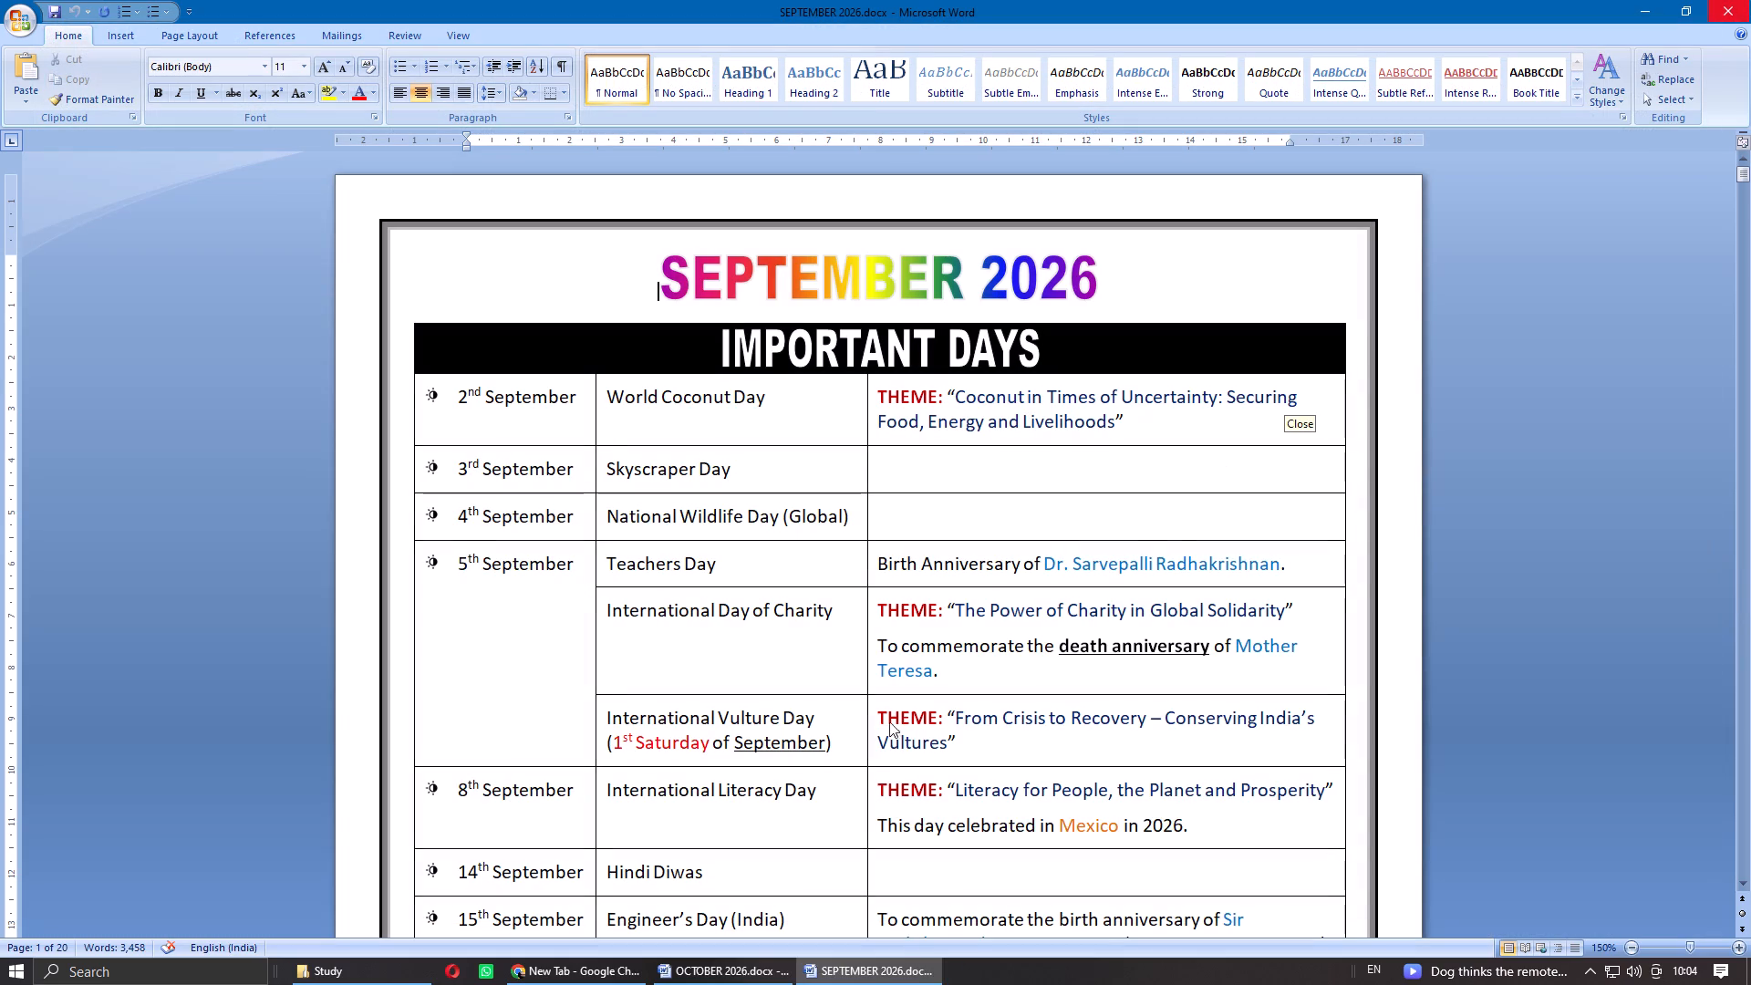
Switch to OCTOBER 2026.docx and add a thick black-and-grey page border matching September's document.
click(746, 977)
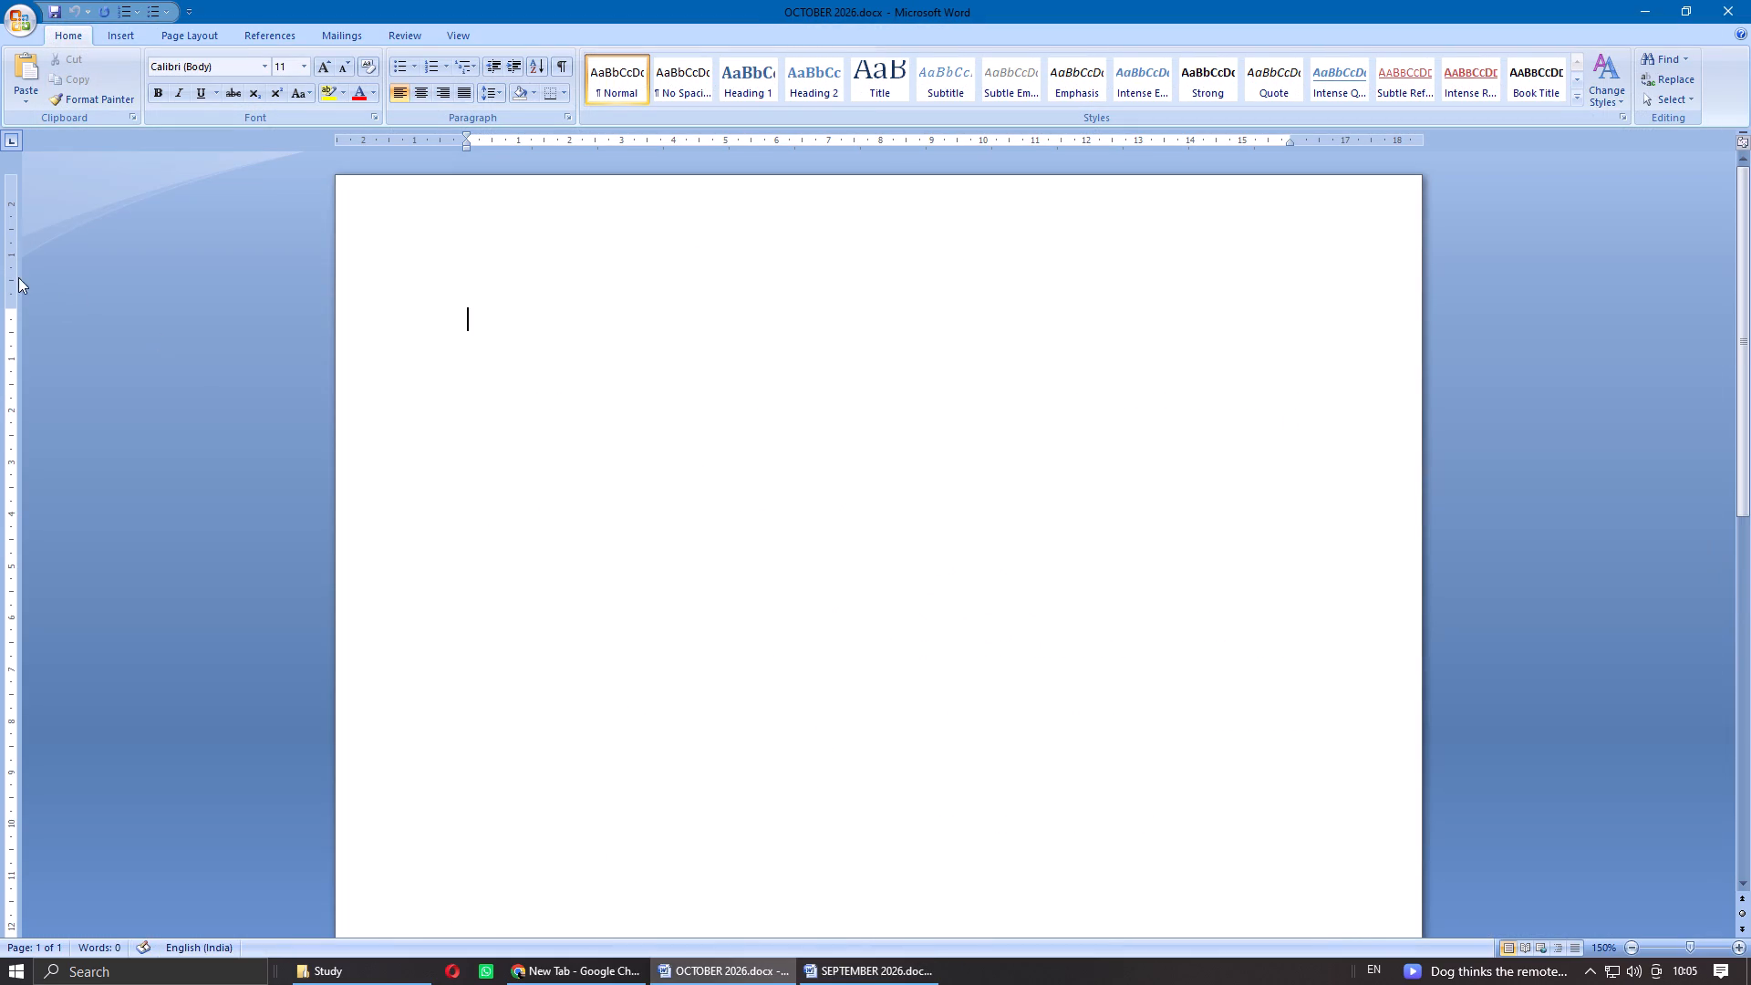
click(173, 25)
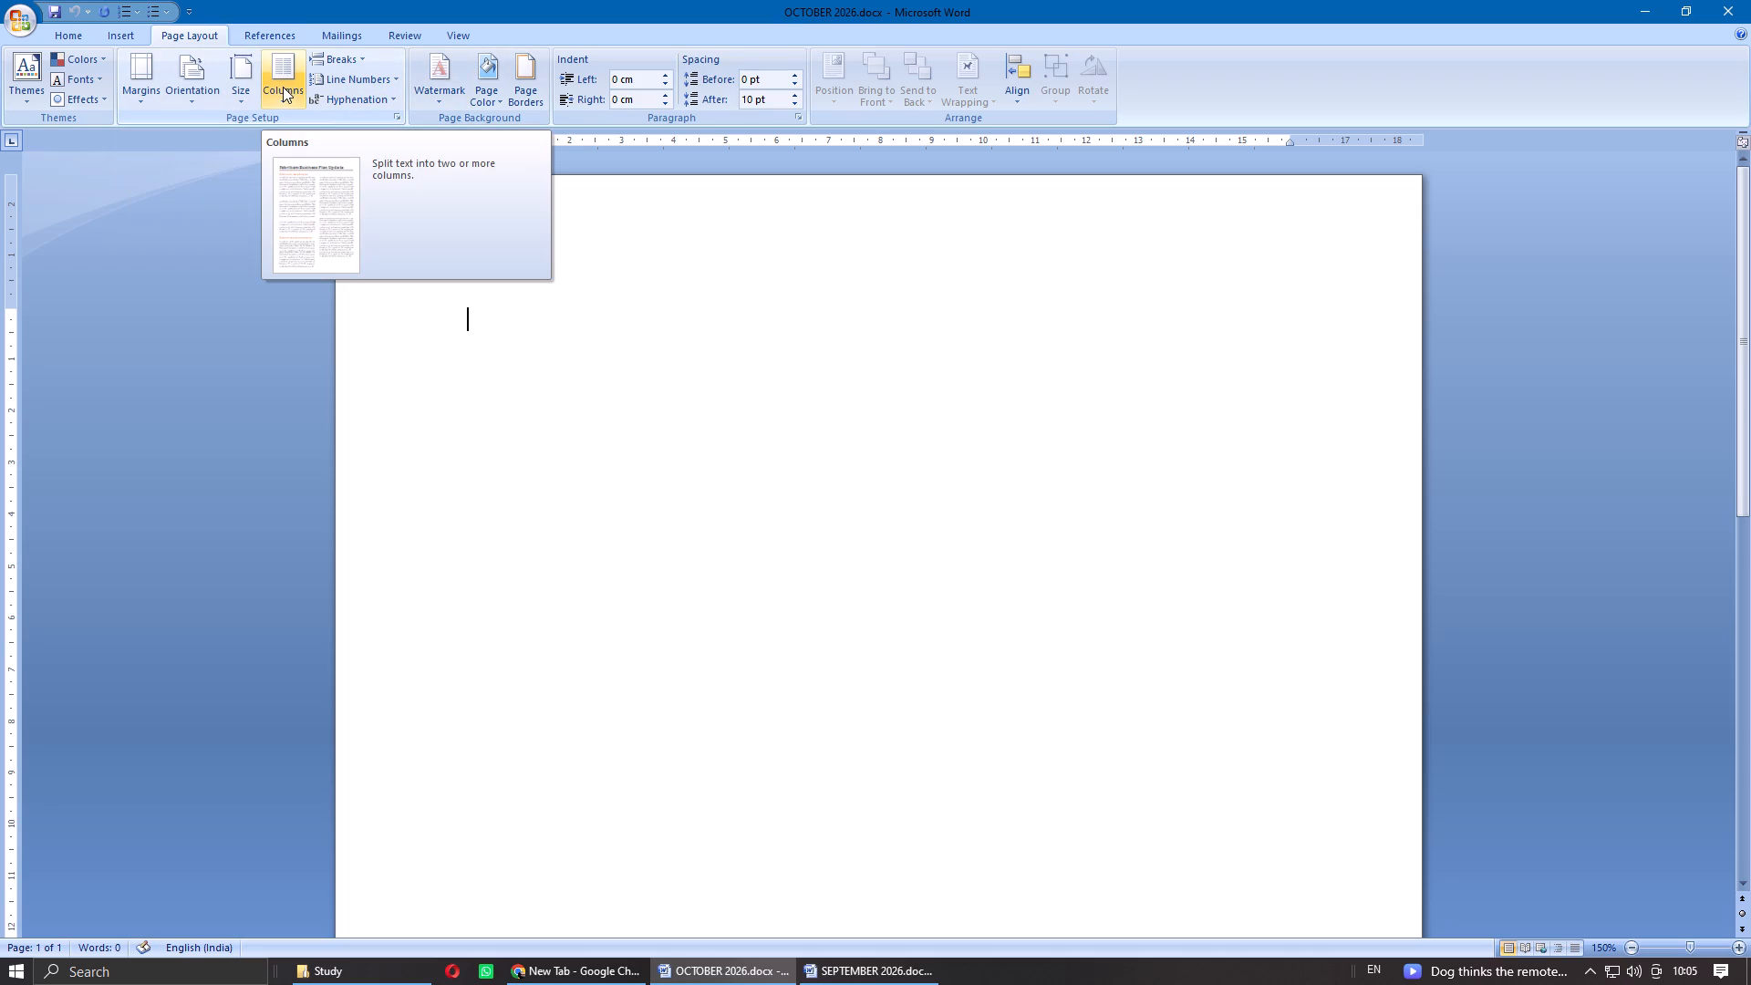
click(536, 82)
drag(867, 377, 876, 484)
click(817, 414)
click(980, 637)
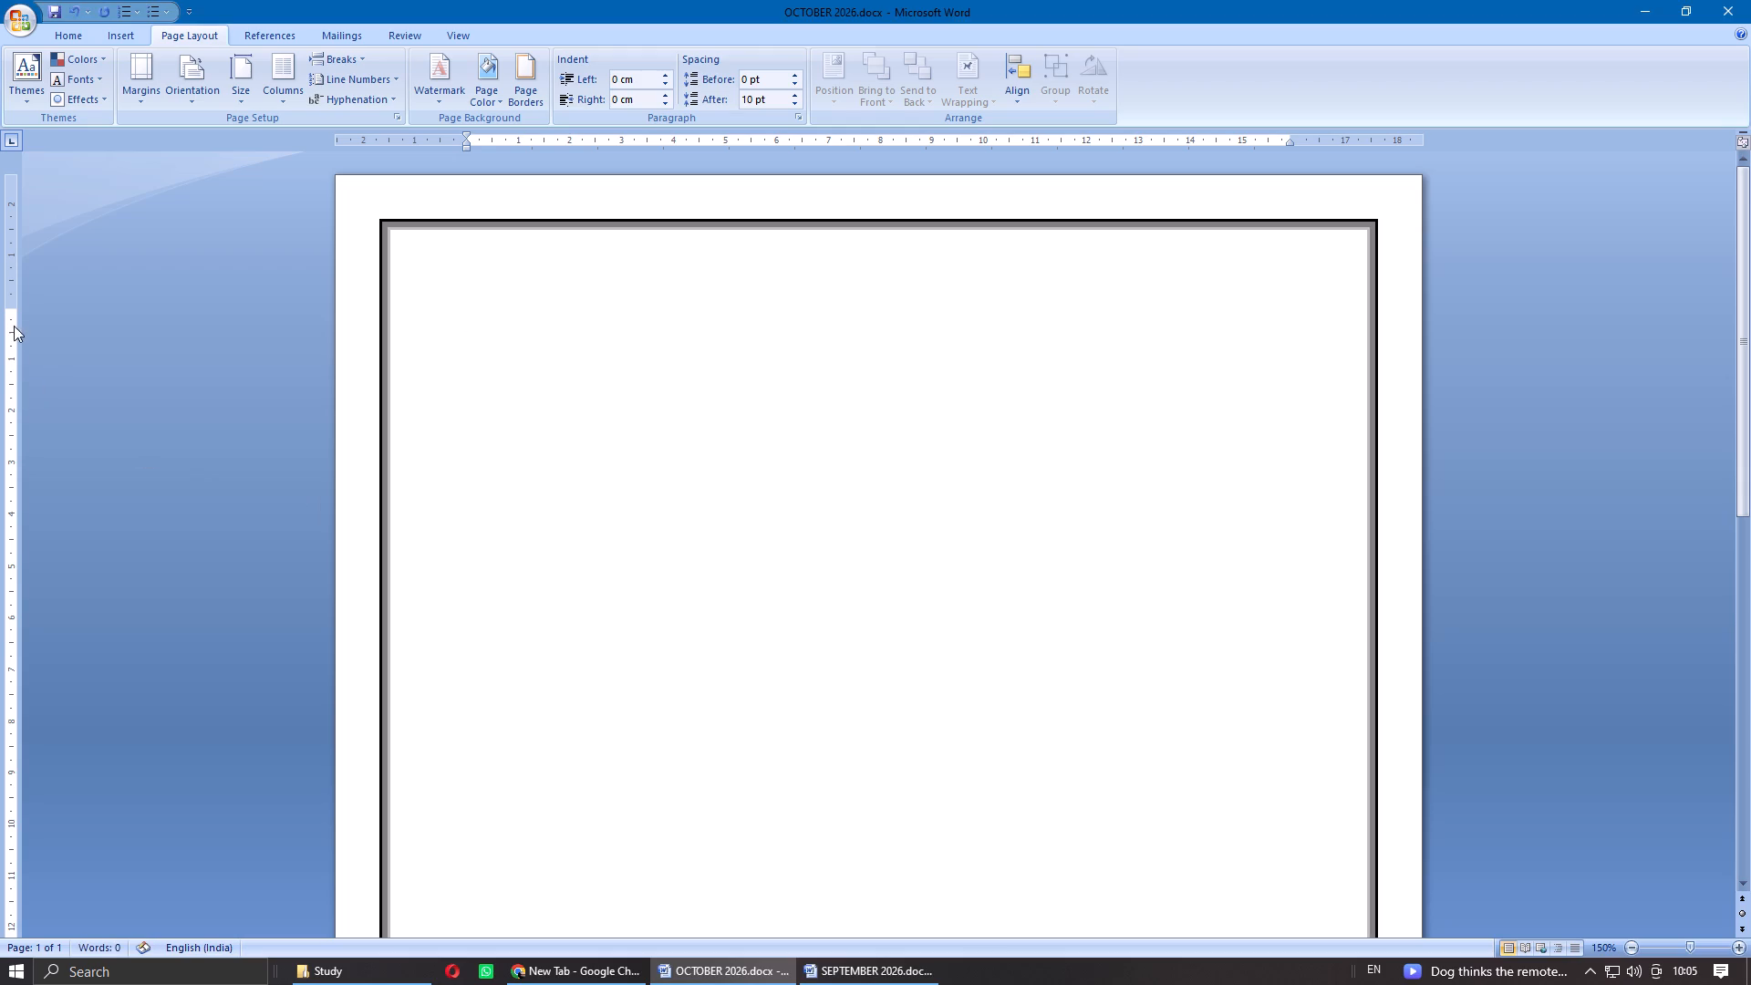
Reduce the top margin of OCTOBER 2026.docx to just inside the page border, comparing it with SEPTEMBER 2026.docx.
drag(14, 310, 16, 257)
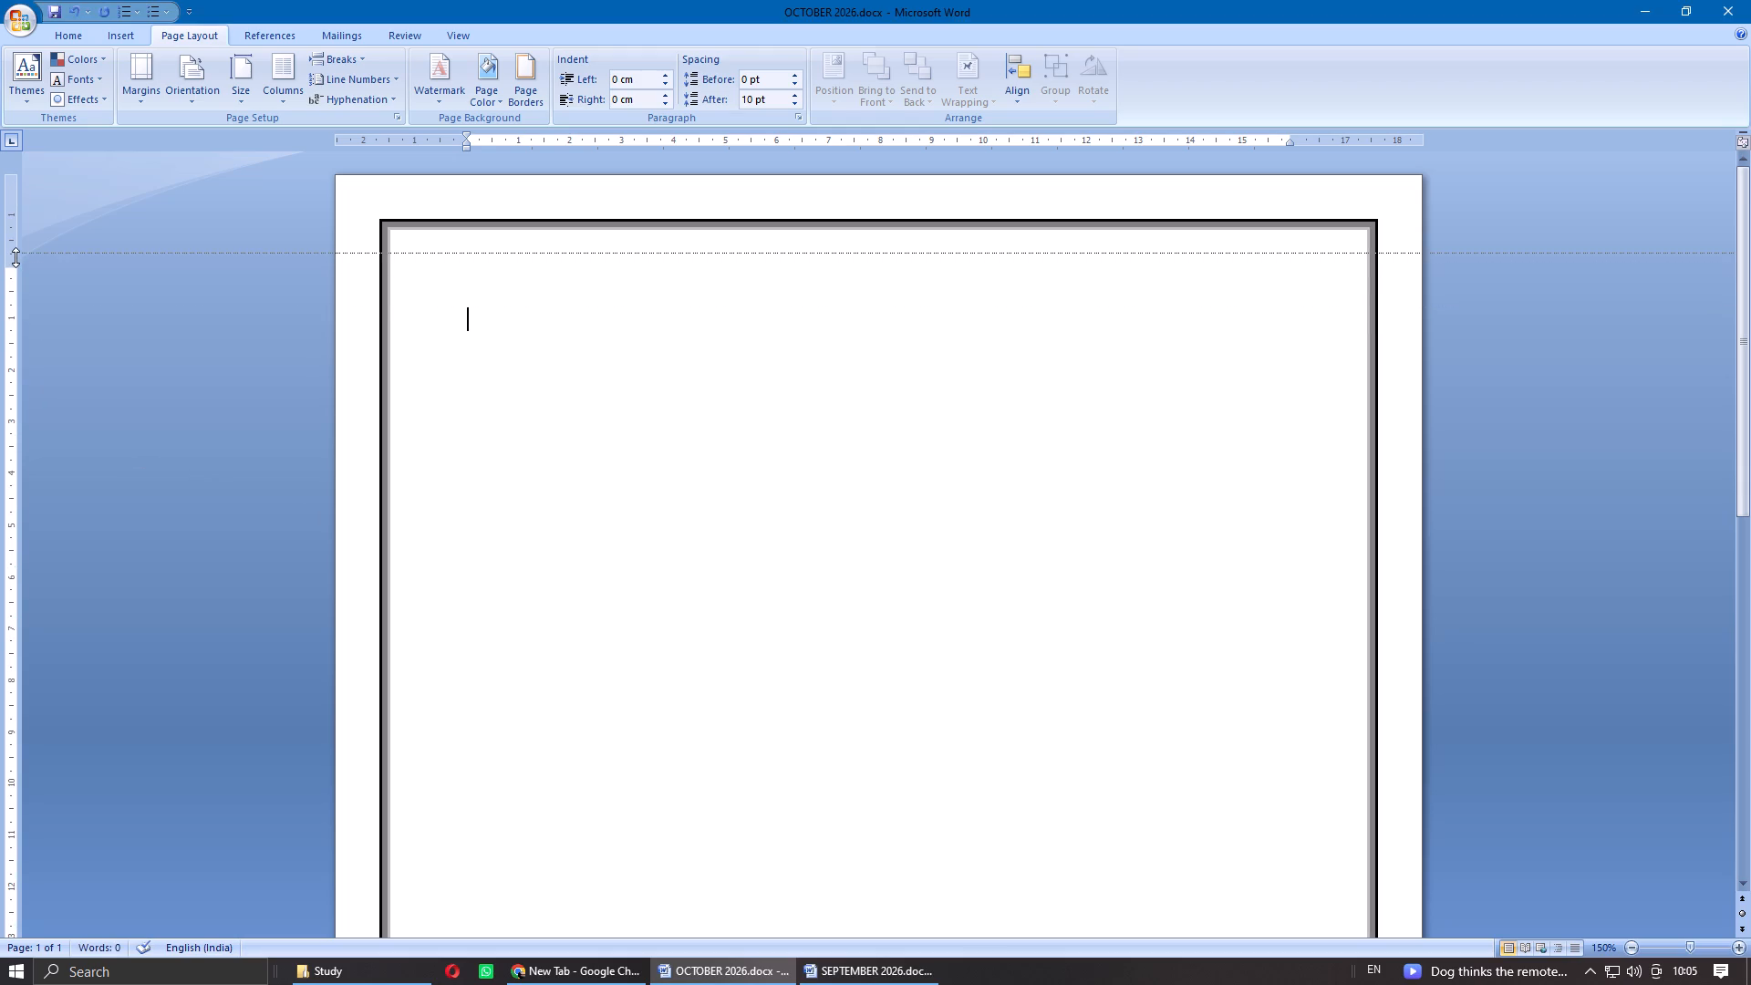
drag(16, 257, 16, 261)
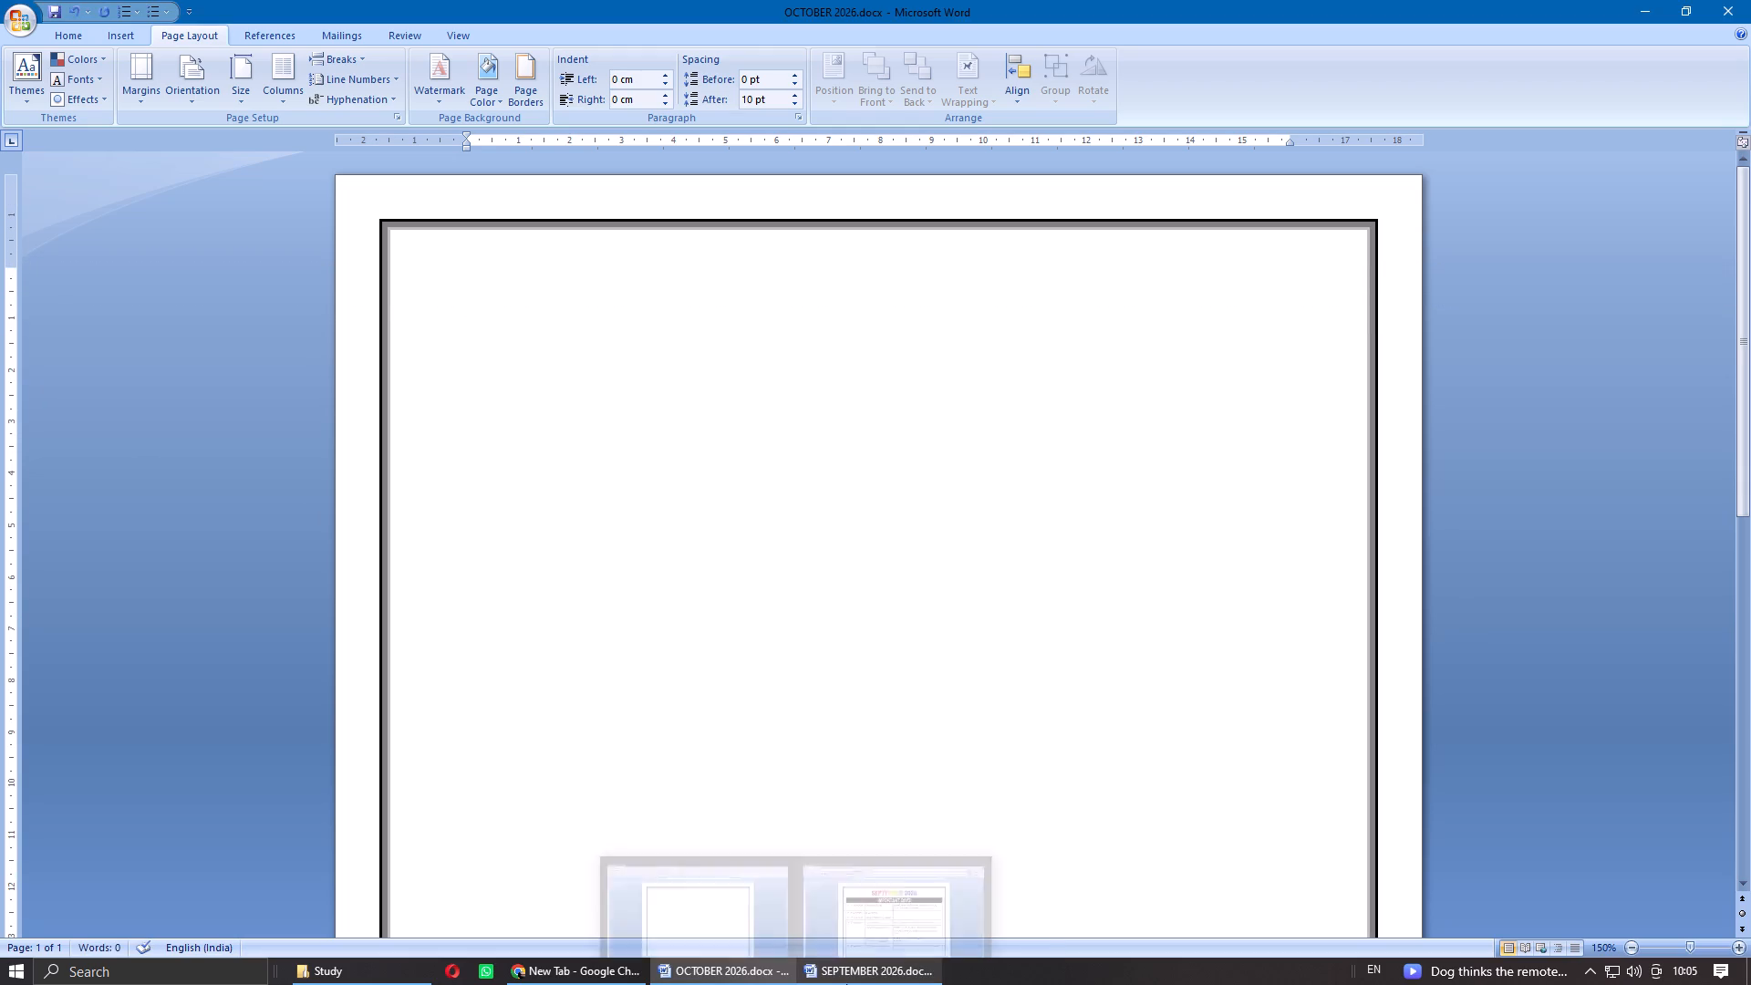
drag(5, 267, 5, 257)
click(911, 977)
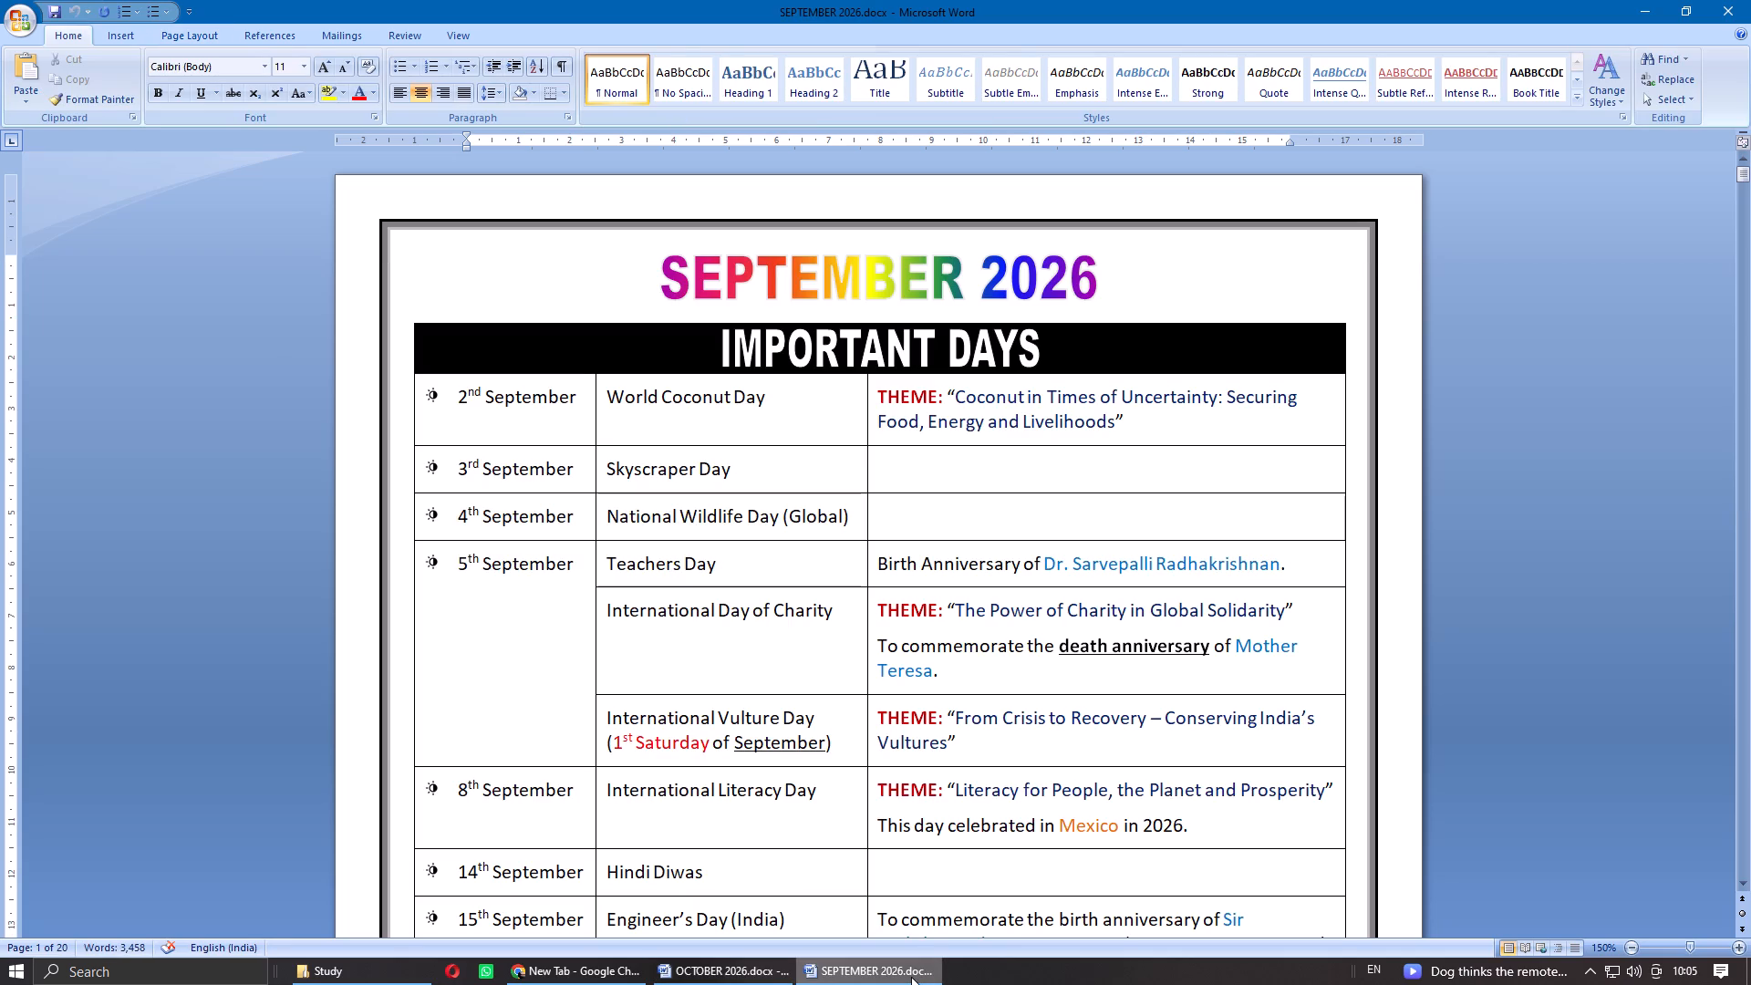
click(911, 977)
click(911, 977)
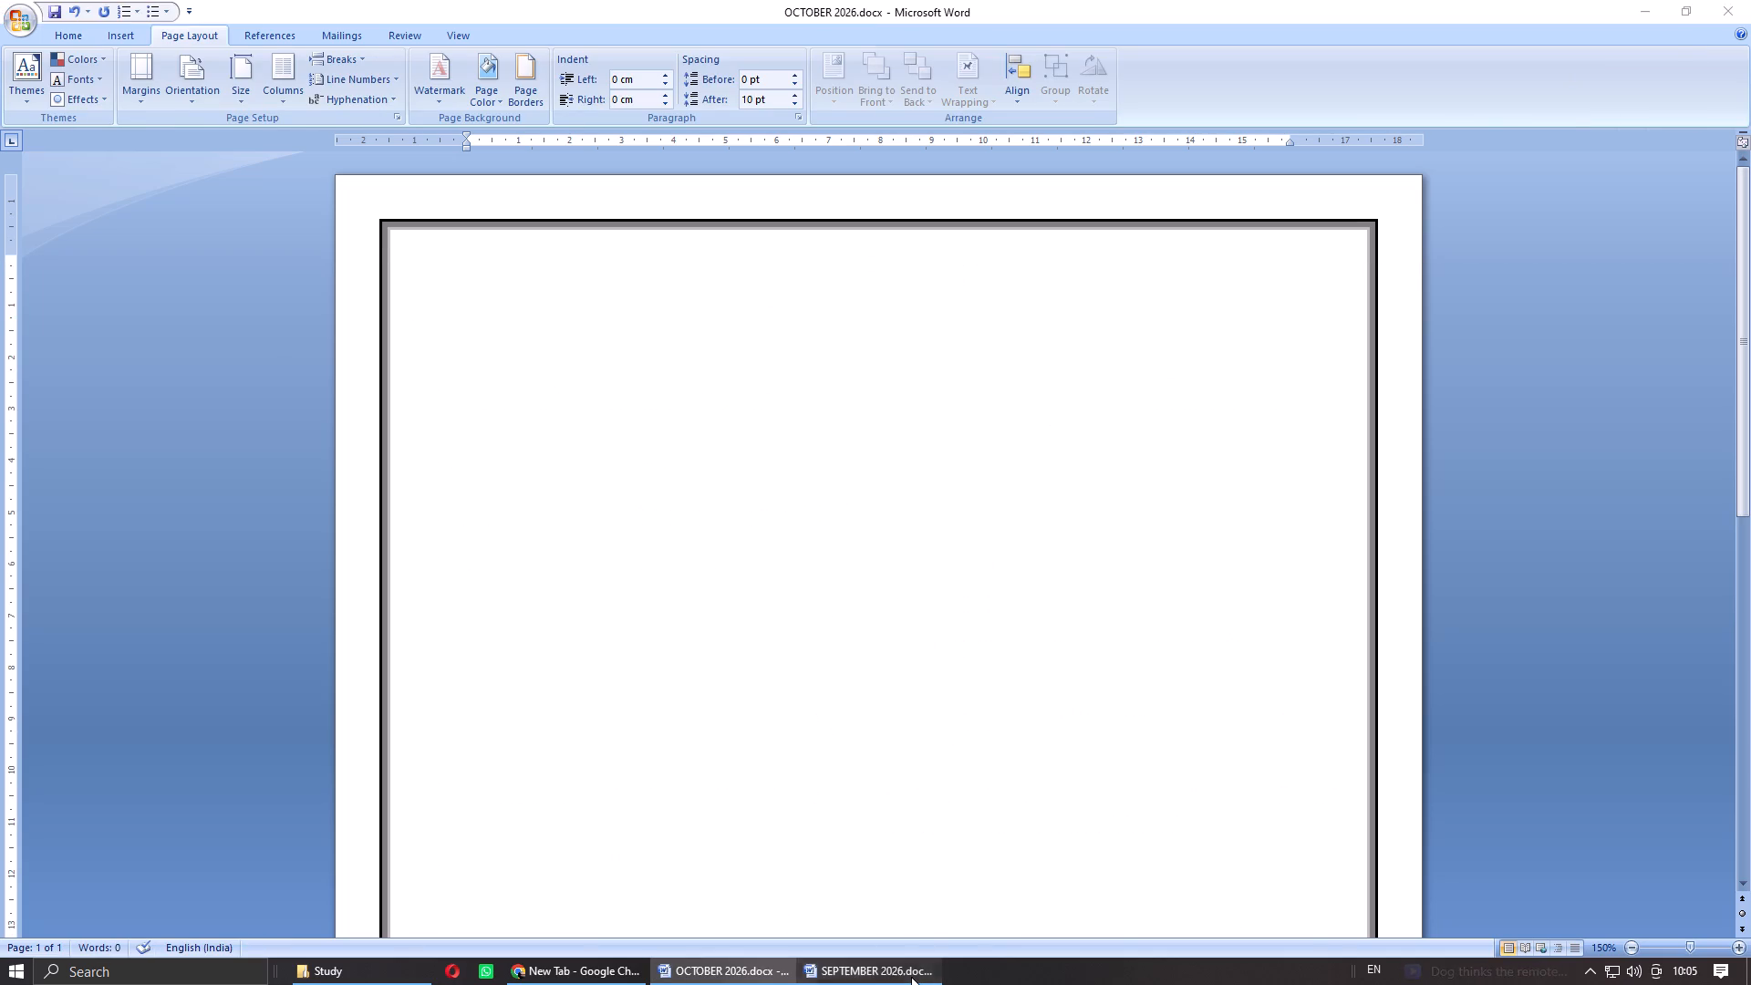
click(911, 977)
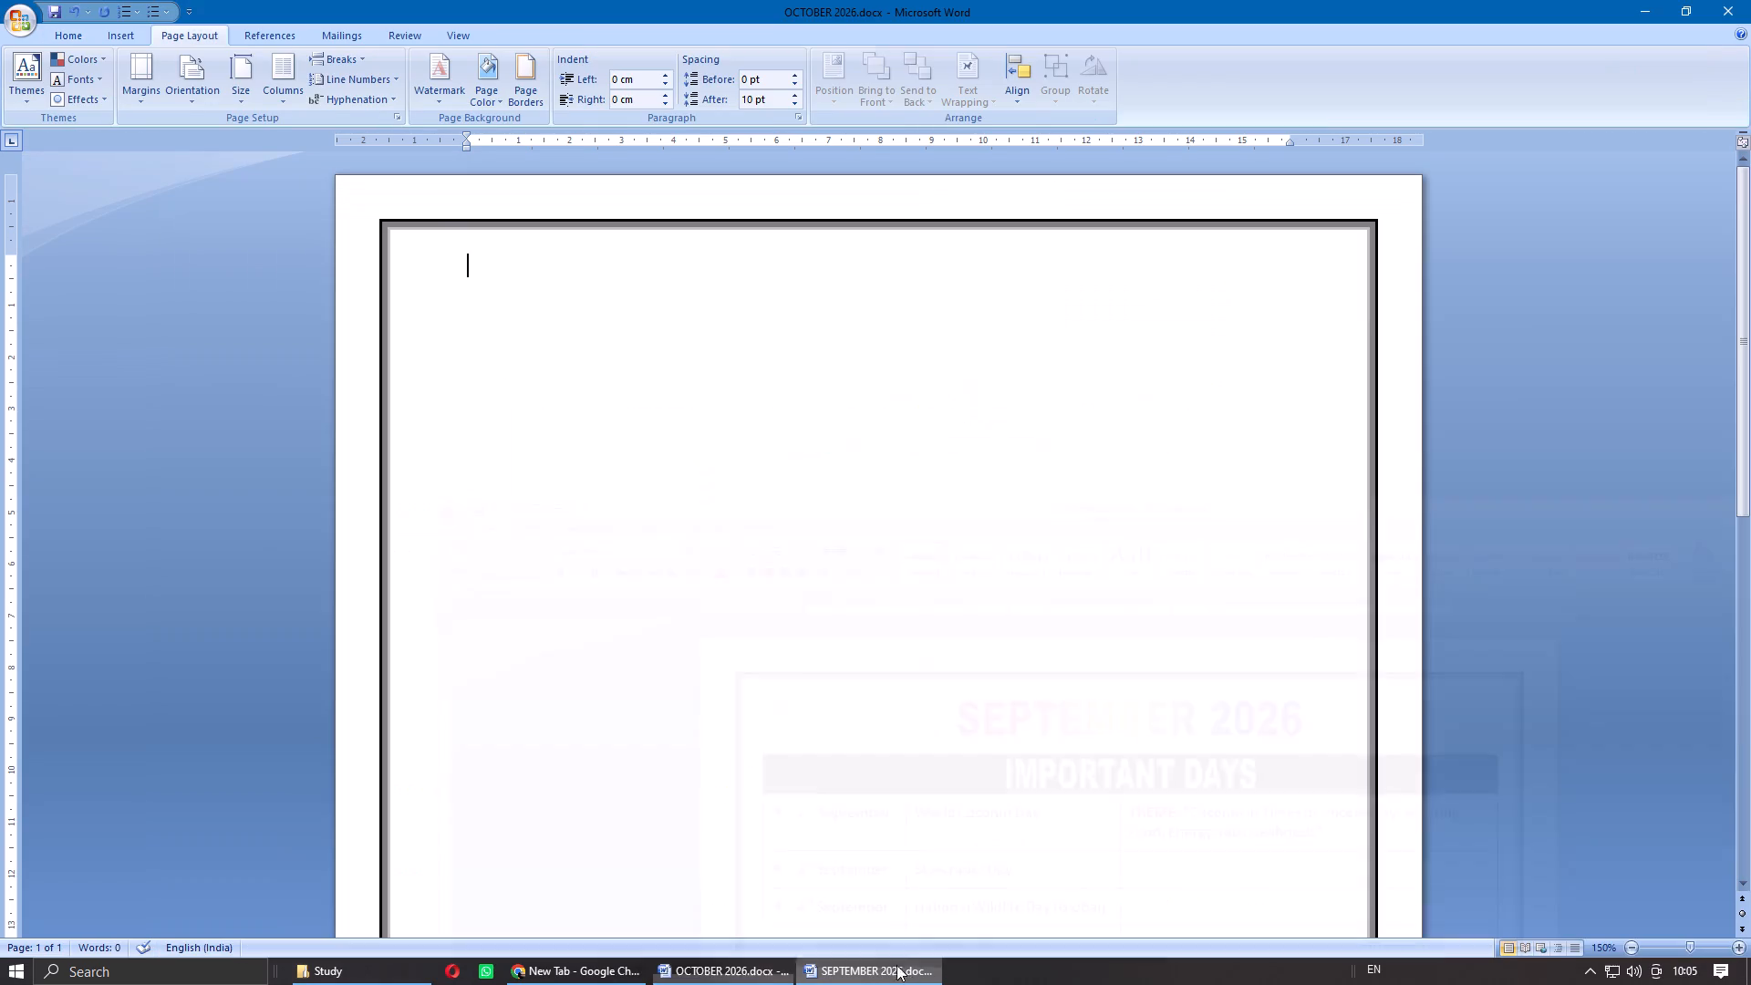
drag(5, 251, 5, 242)
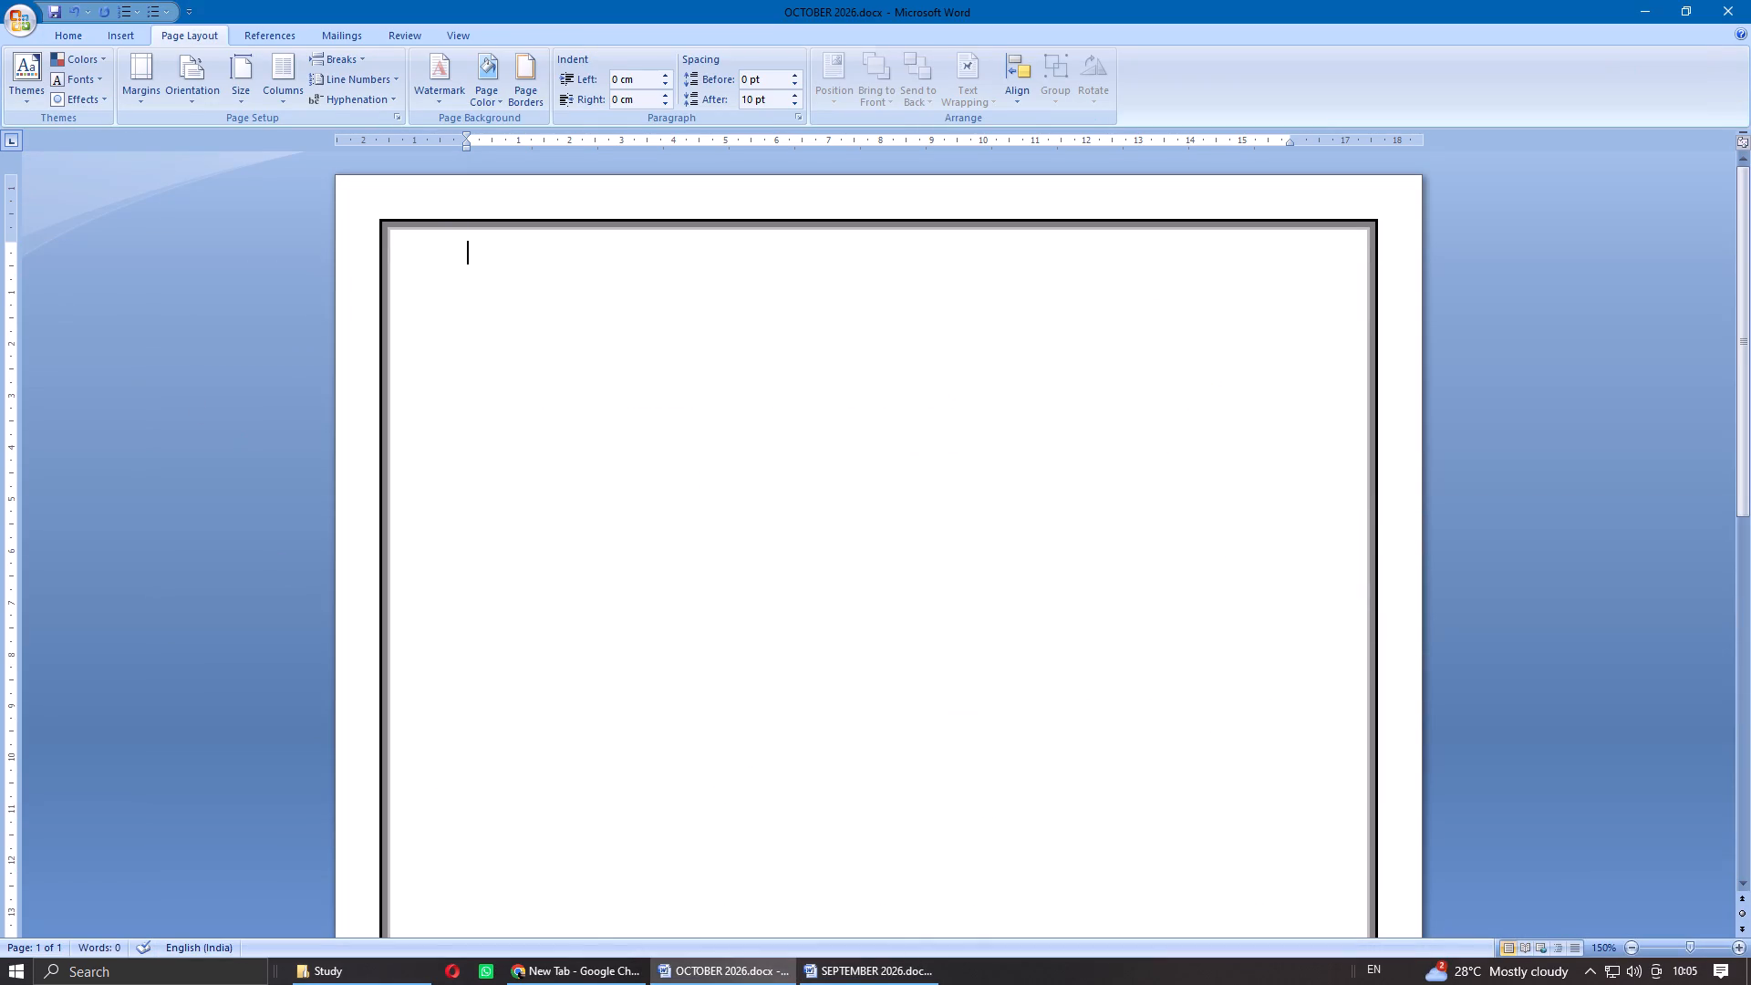
click(853, 983)
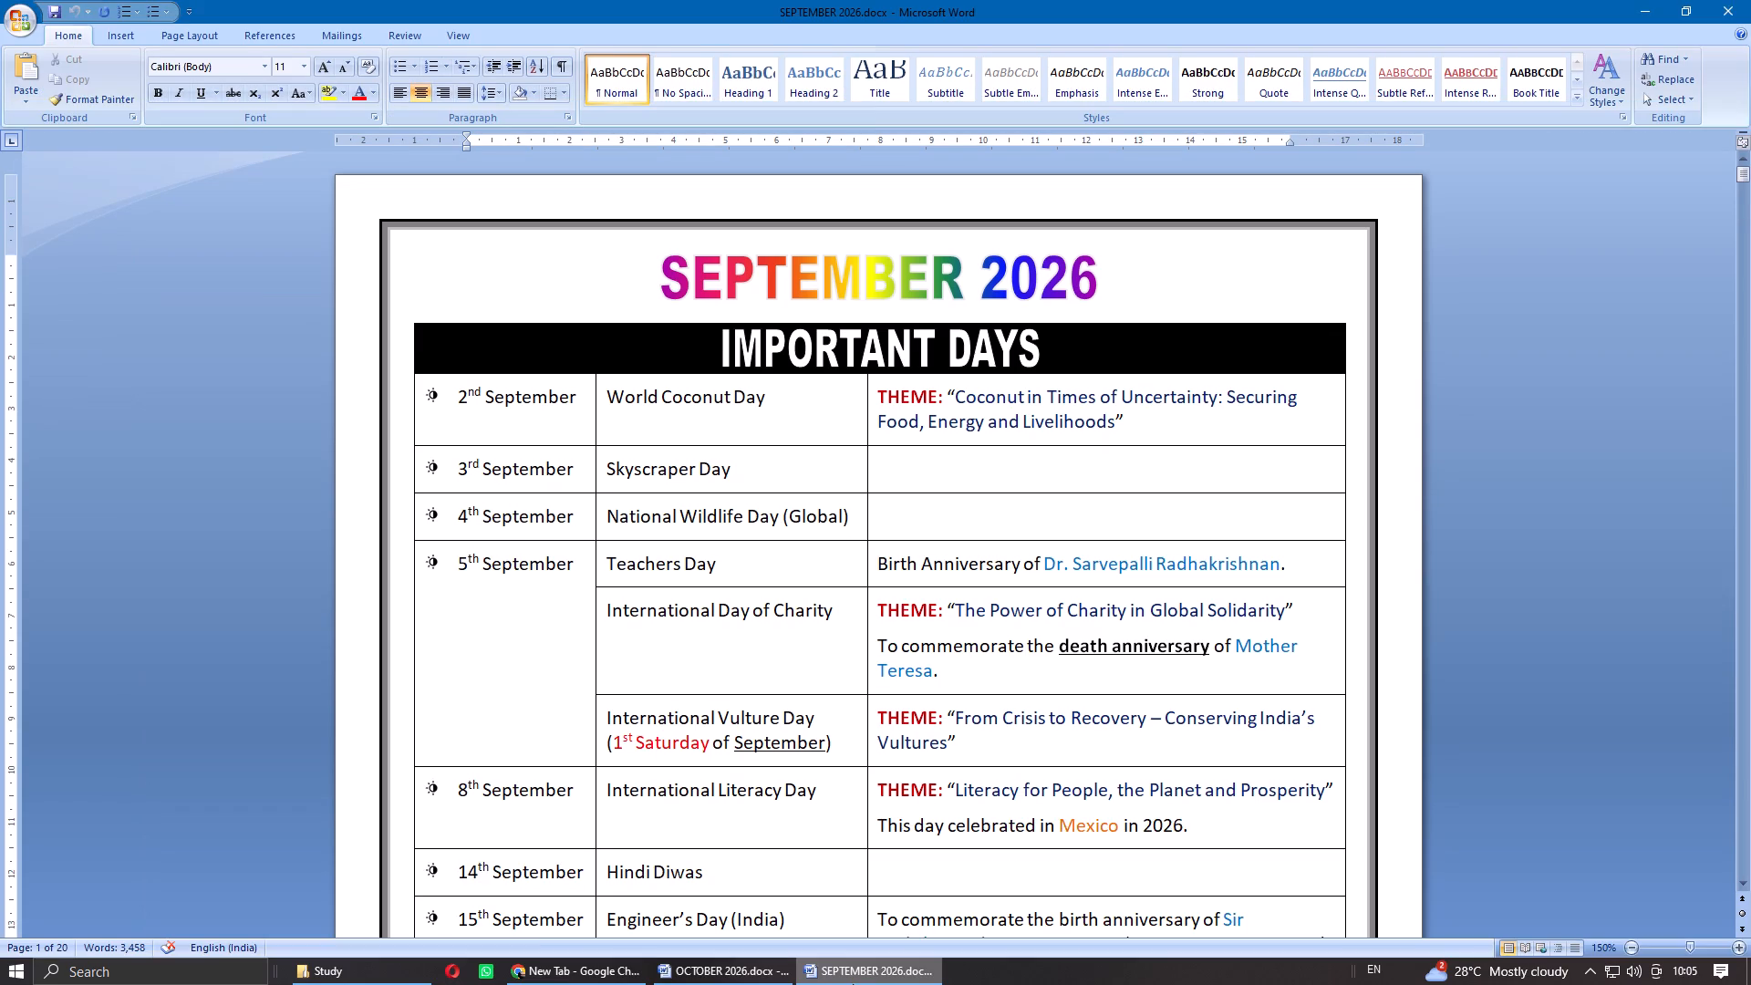
click(853, 984)
Compare the page bottom with SEPTEMBER 2026.docx and reduce the bottom margin of OCTOBER 2026.docx.
scroll(124, 707, down, 4)
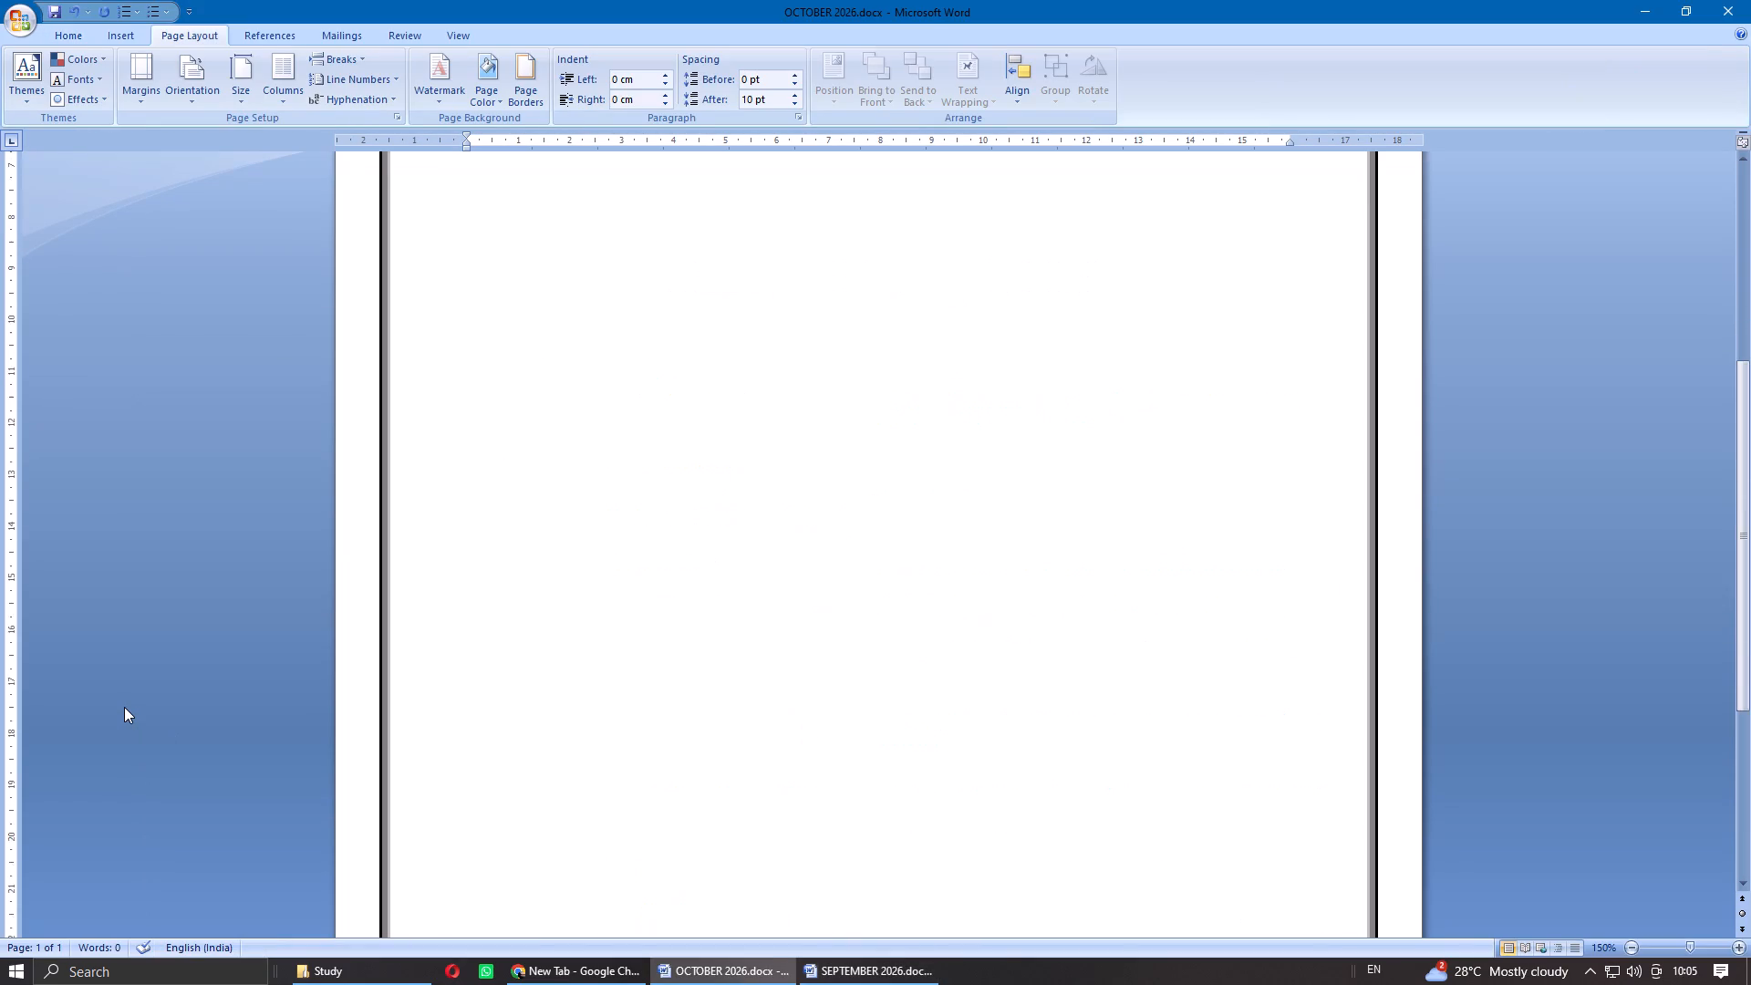
scroll(124, 707, down, 5)
click(853, 977)
scroll(456, 610, down, 5)
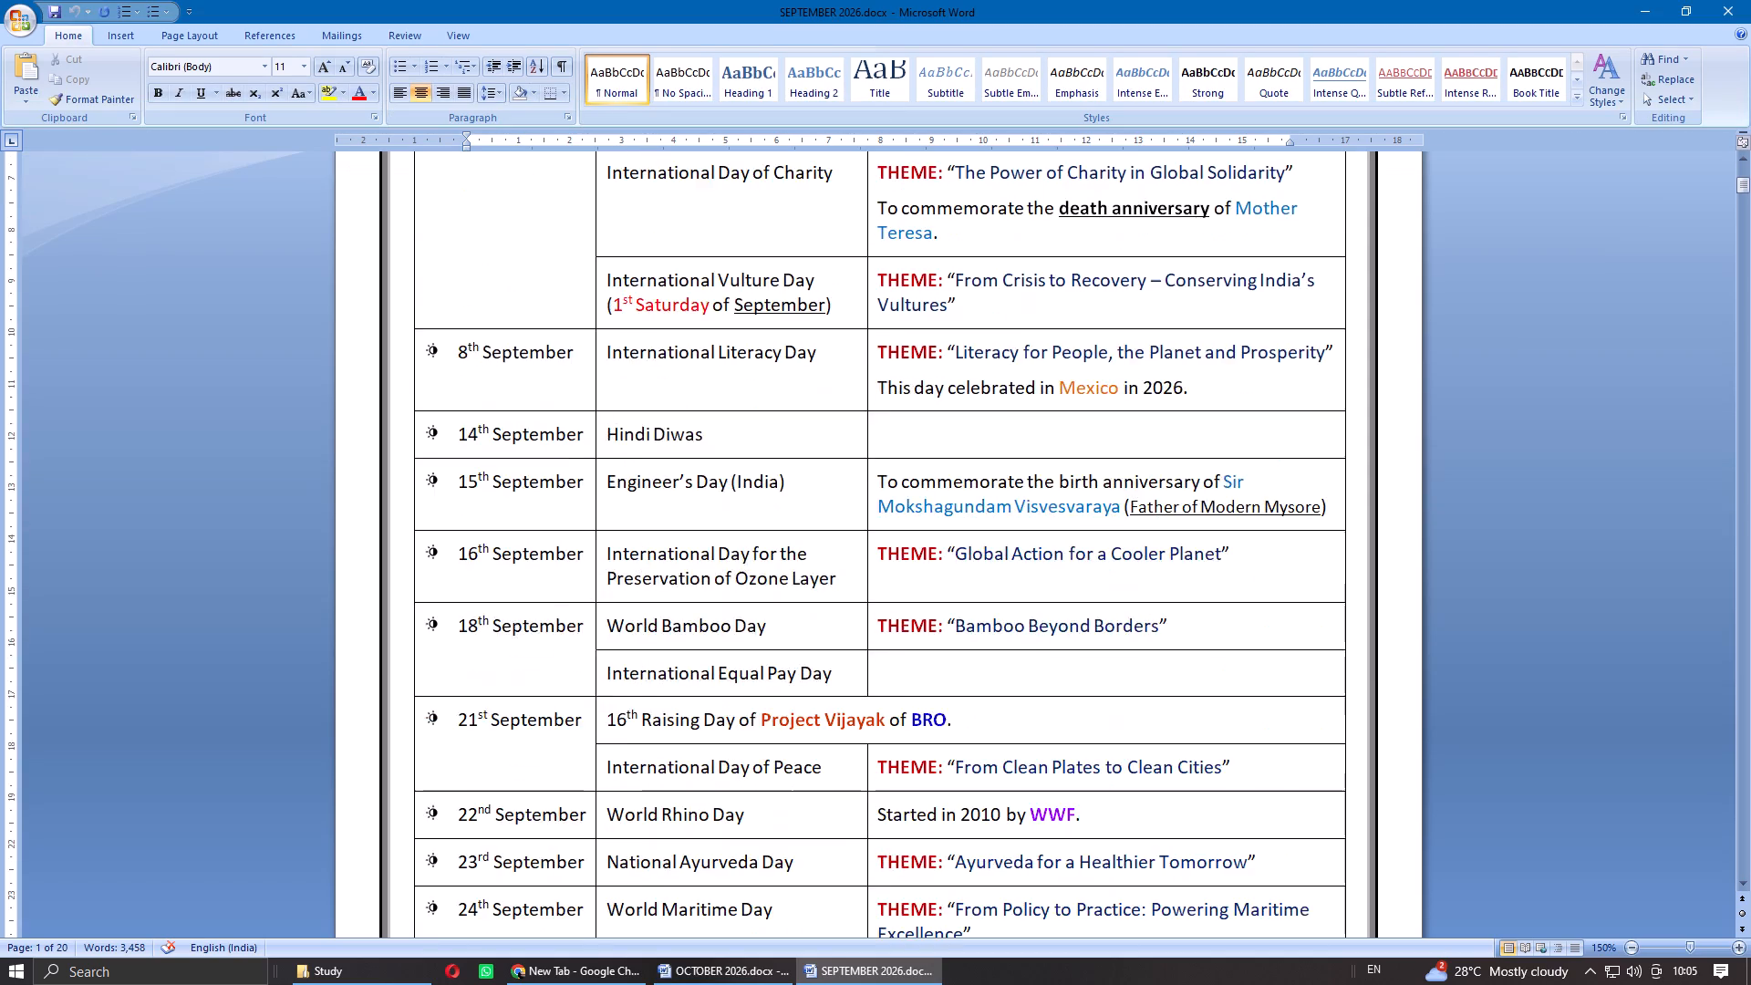
scroll(456, 610, down, 4)
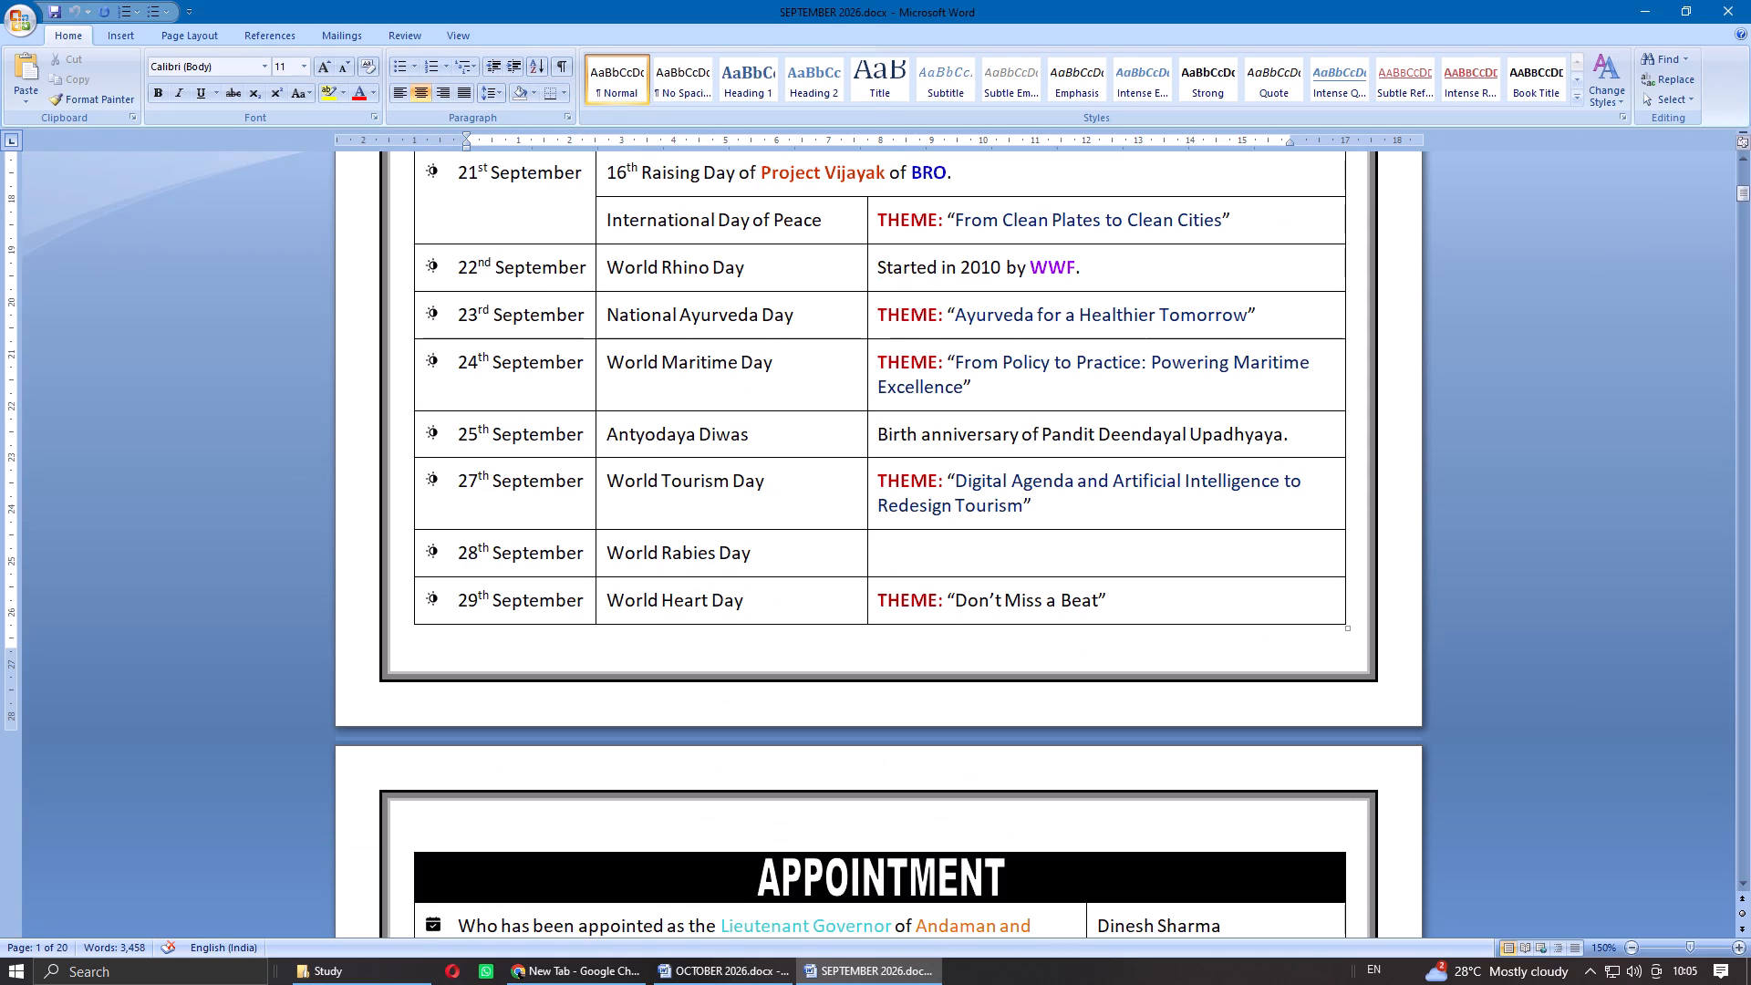
click(695, 984)
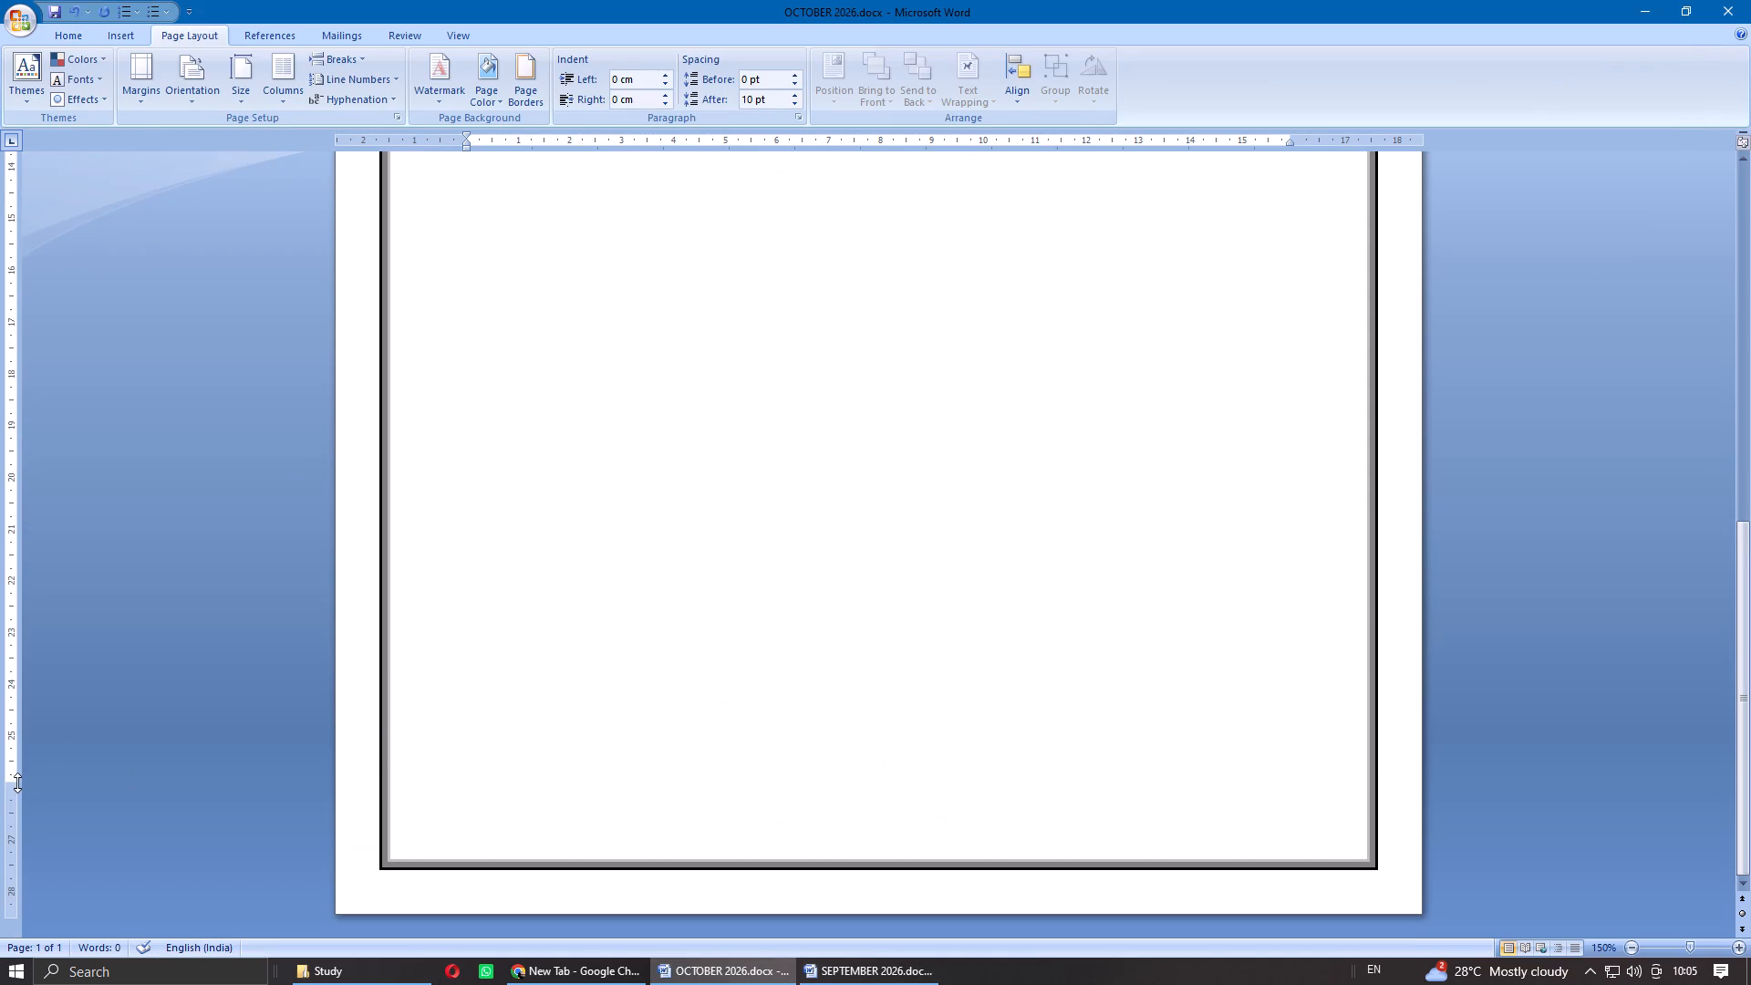
drag(17, 783, 17, 822)
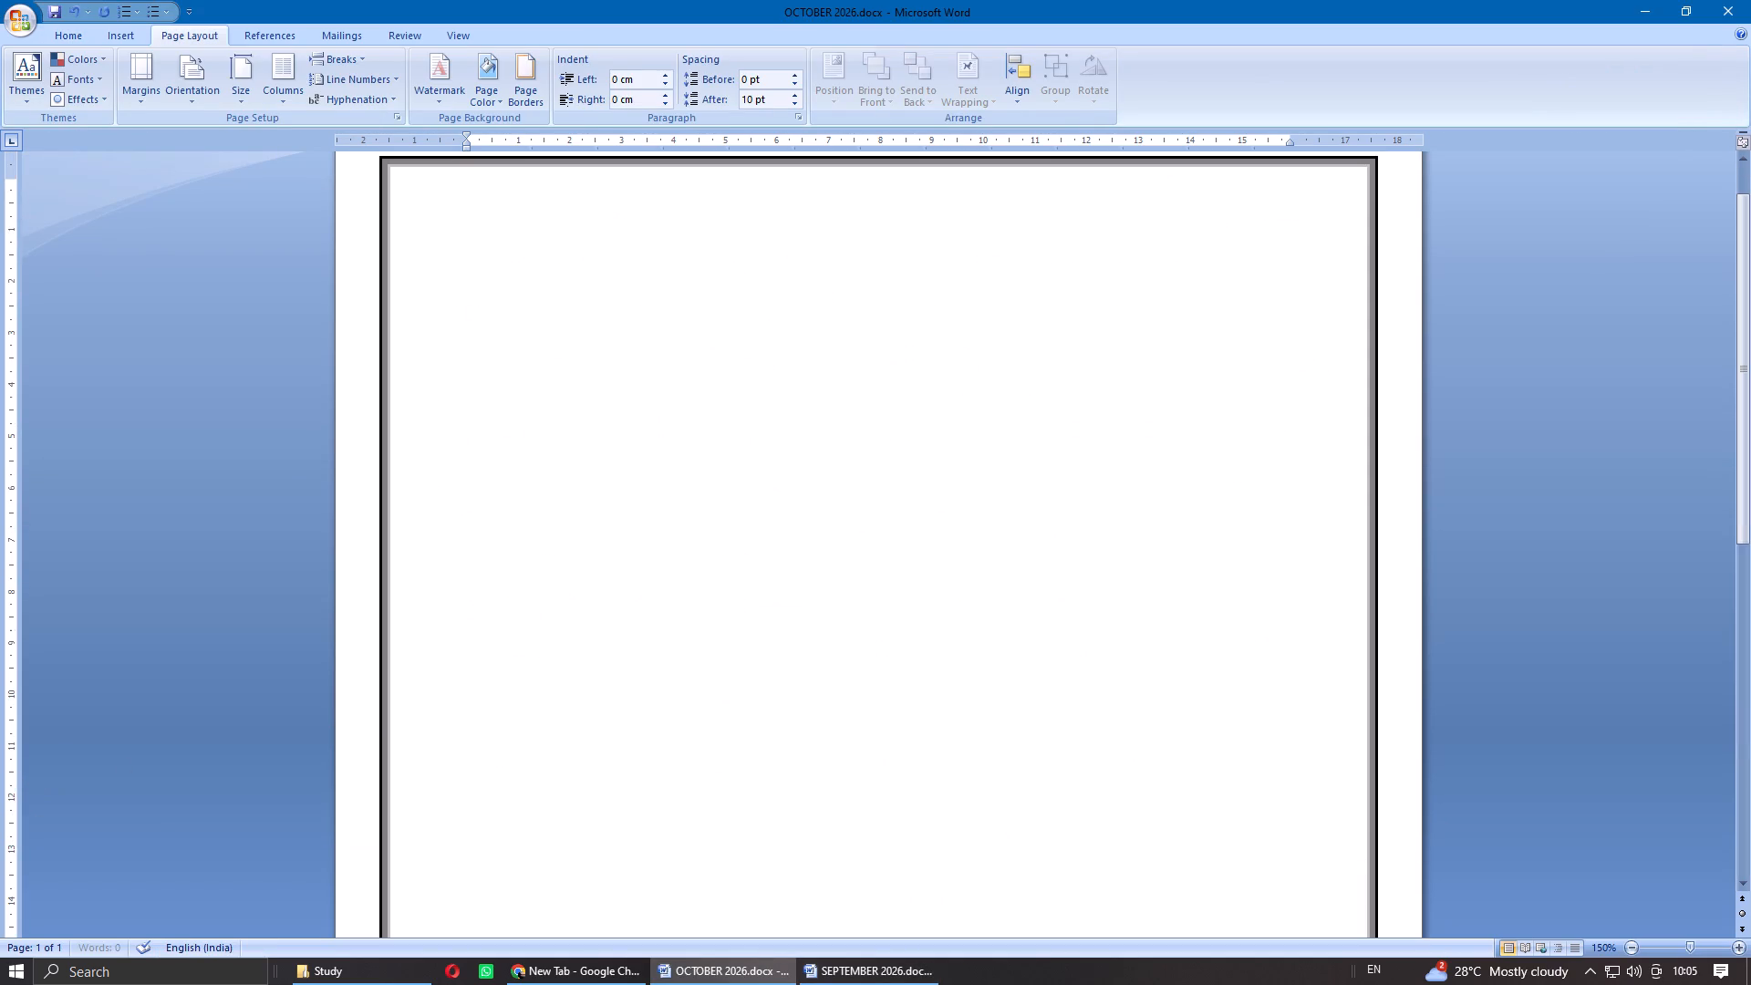
scroll(833, 671, down, 11)
scroll(756, 660, up, 6)
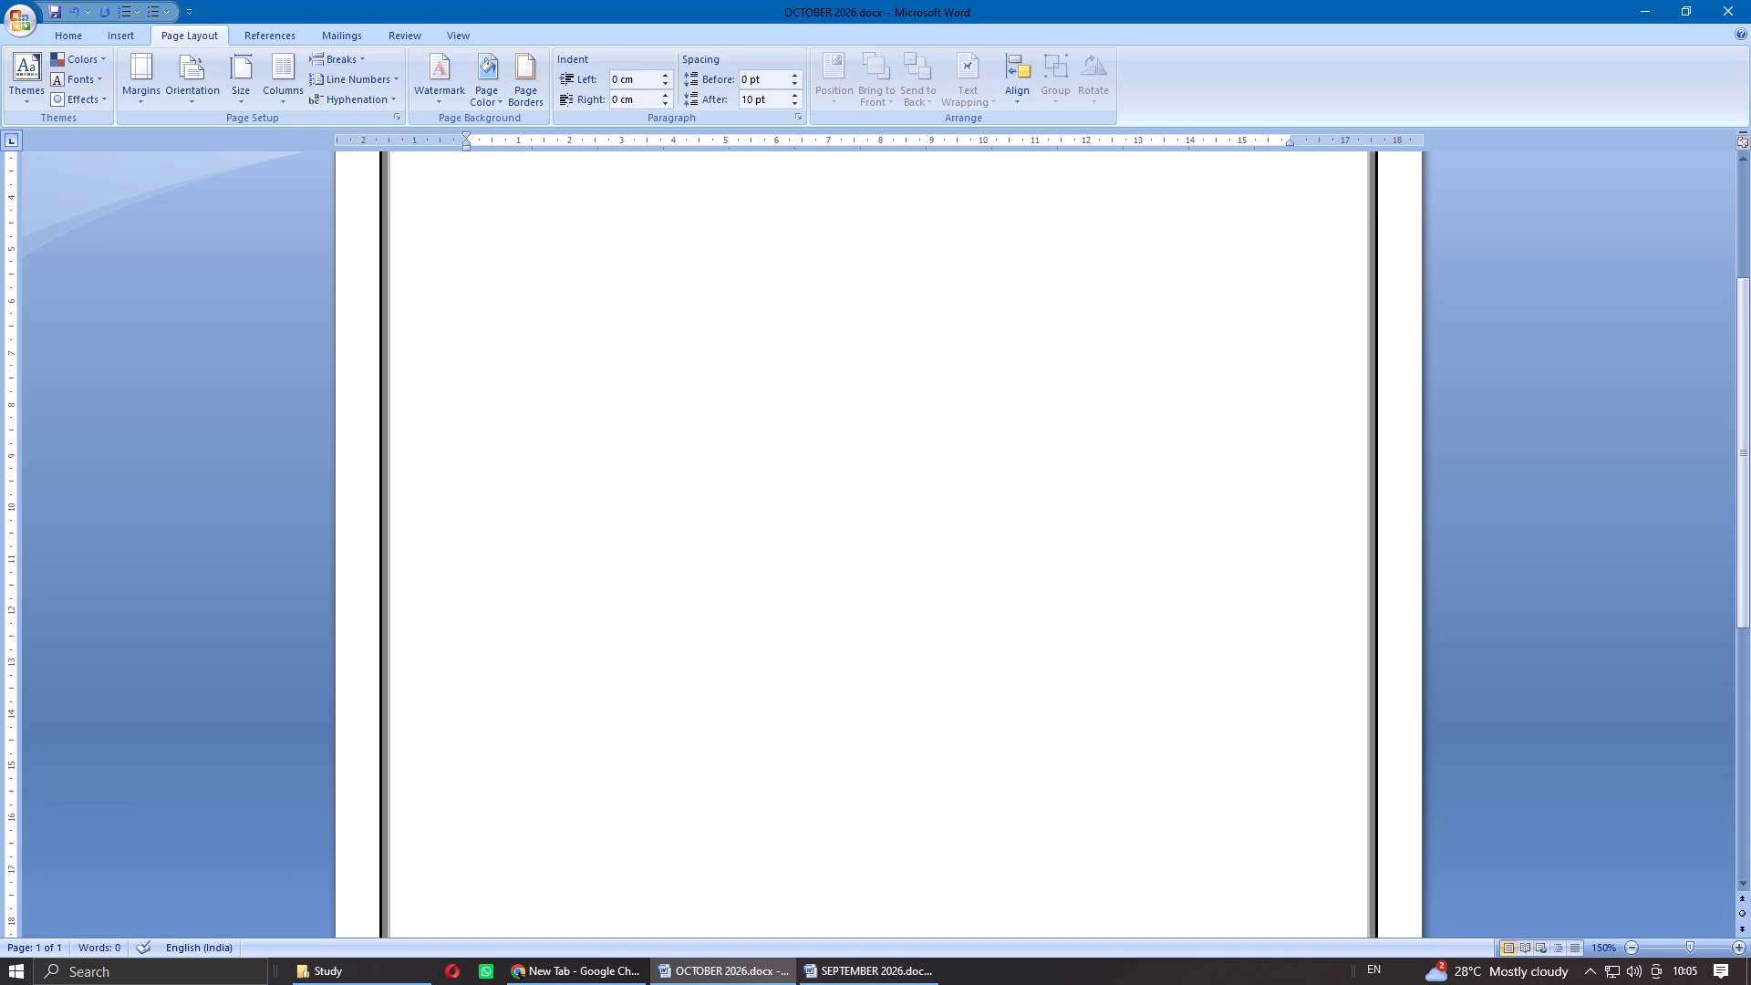
scroll(755, 660, up, 4)
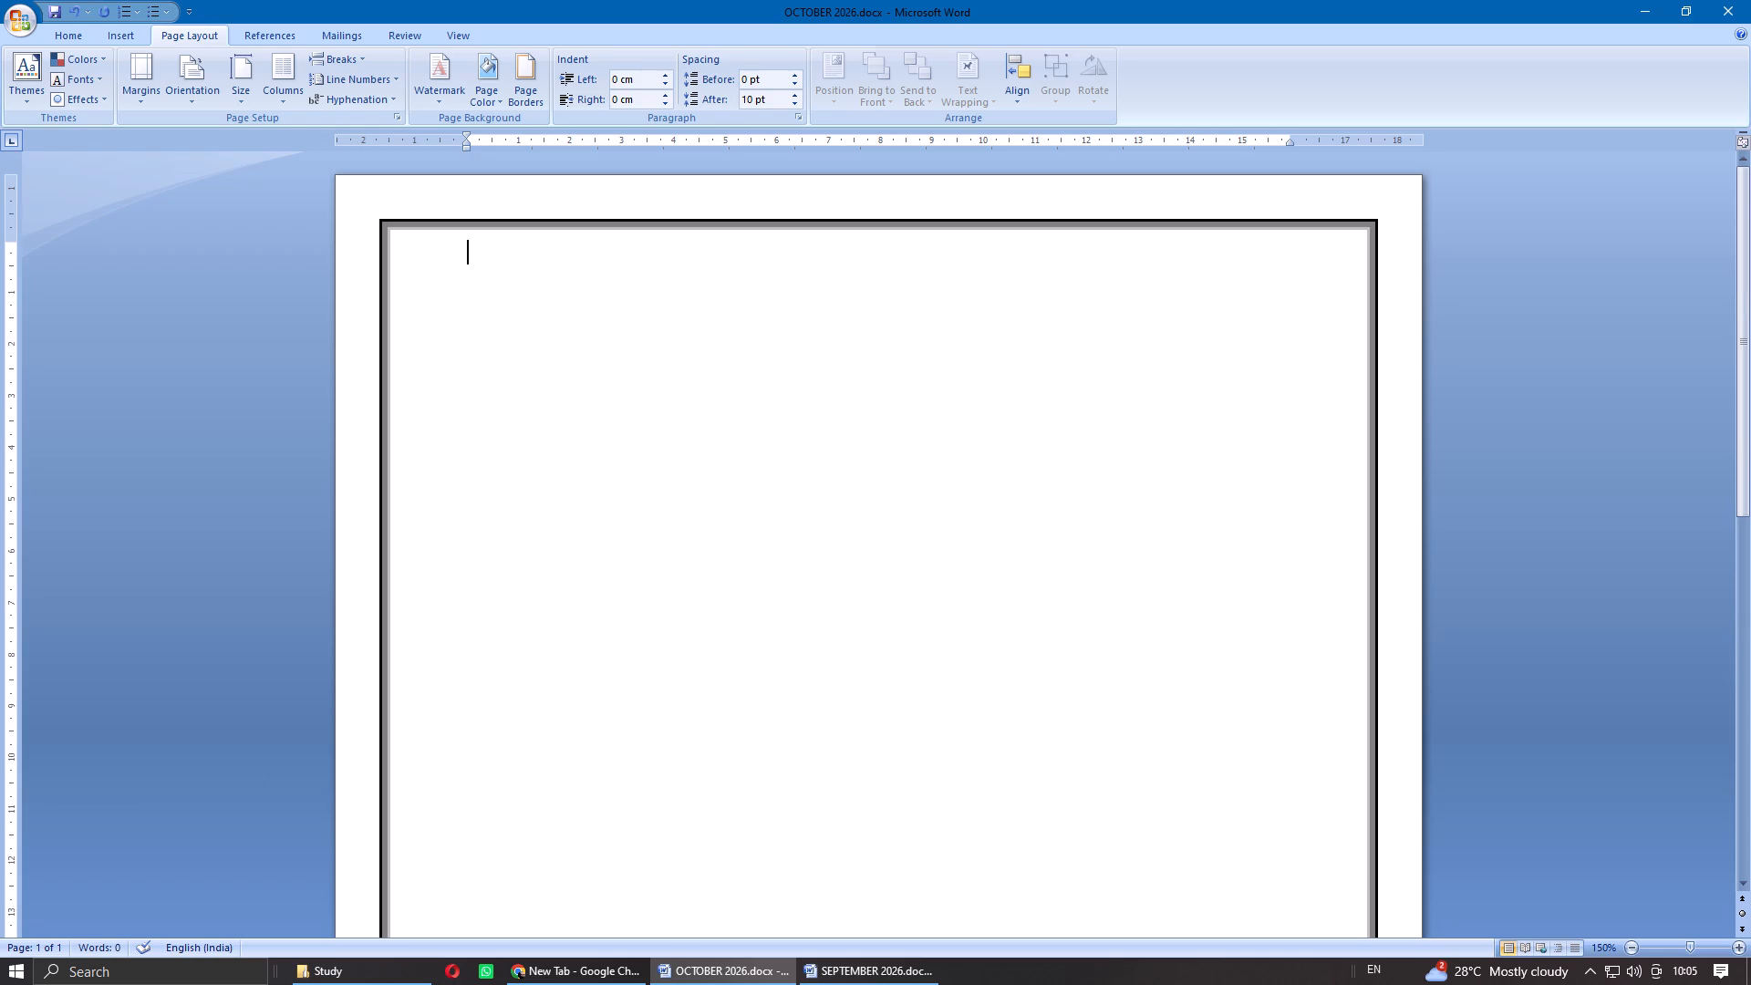
Leave two blank lines at the top of OCTOBER 2026.docx and paste the copied category tables below them.
key(Return)
key(Return)
key(ctrl+v)
scroll(788, 565, up, 6)
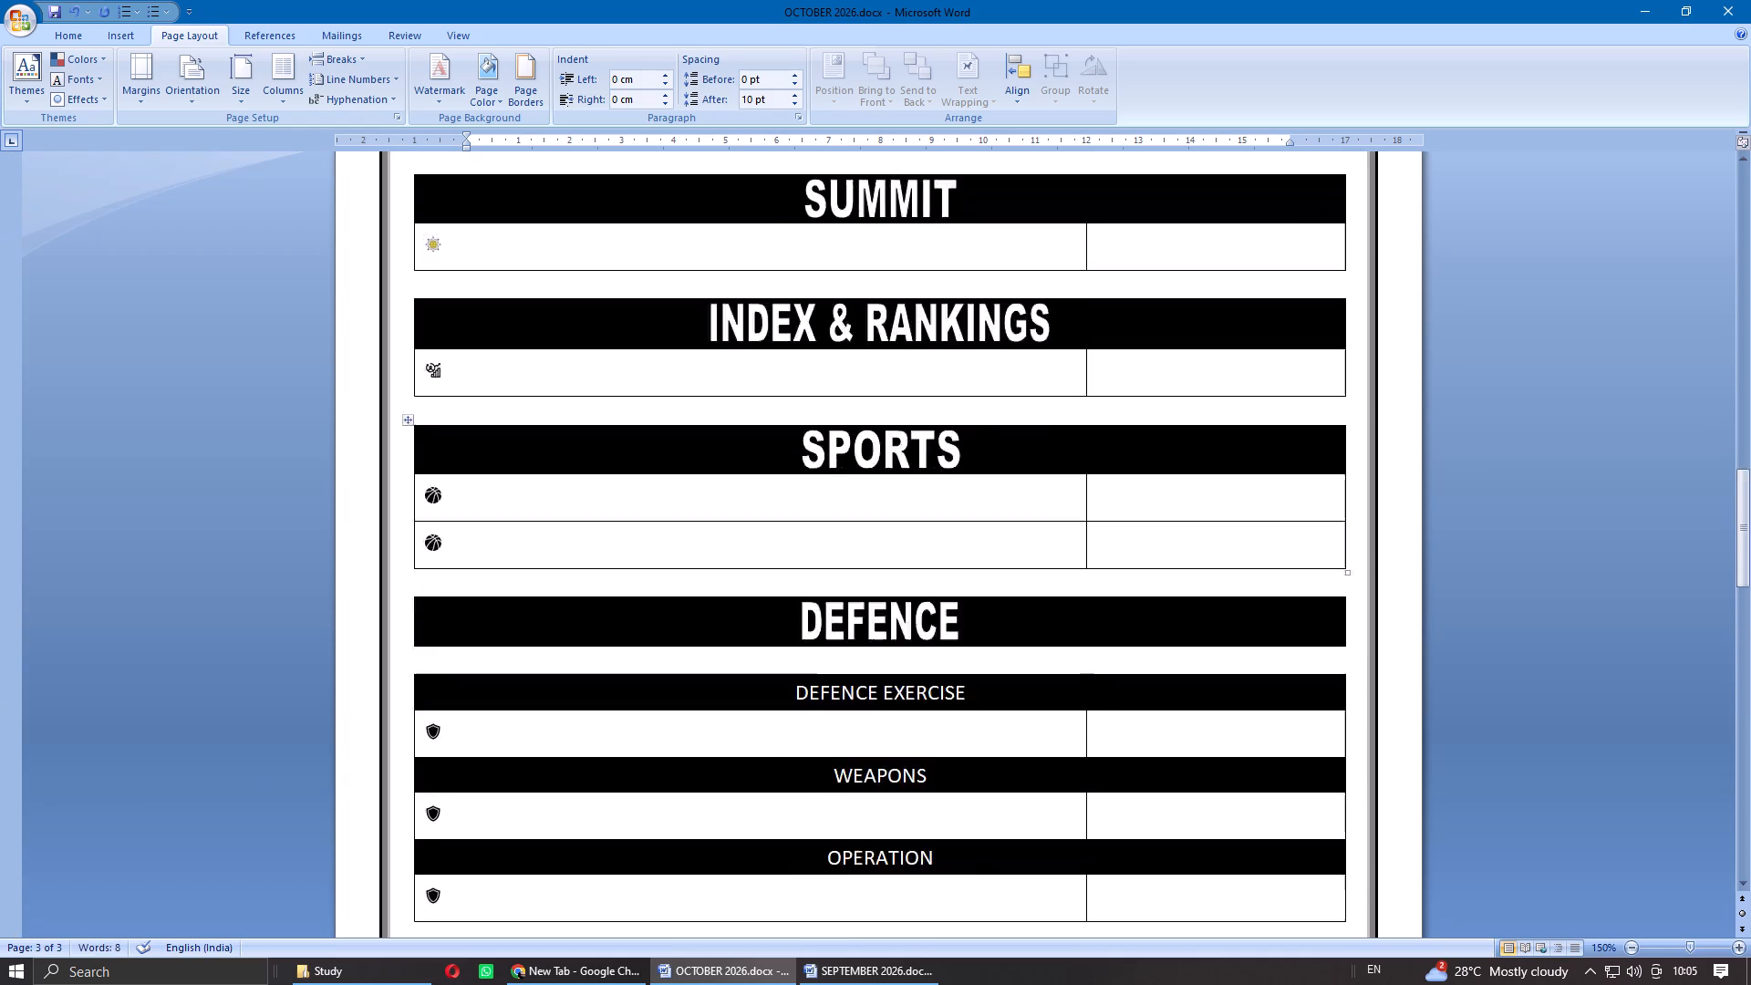
scroll(788, 565, up, 20)
scroll(788, 565, up, 5)
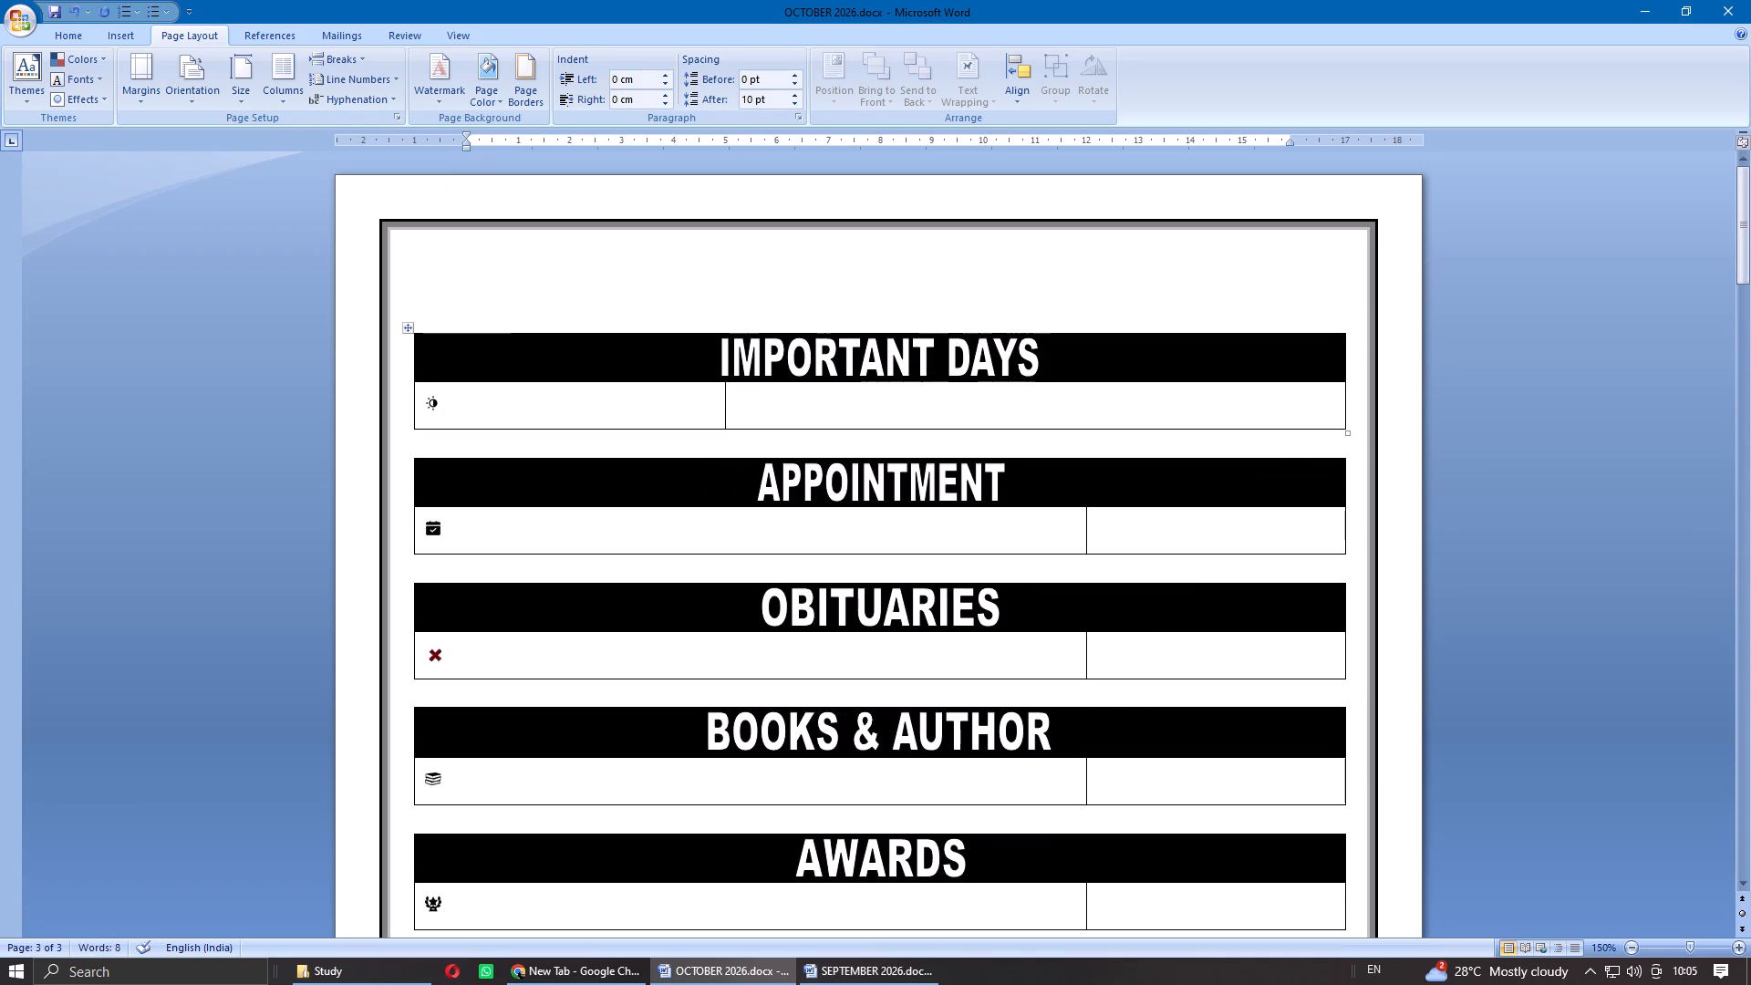
Add another blank line above the IMPORTANT DAYS table.
click(544, 277)
click(518, 290)
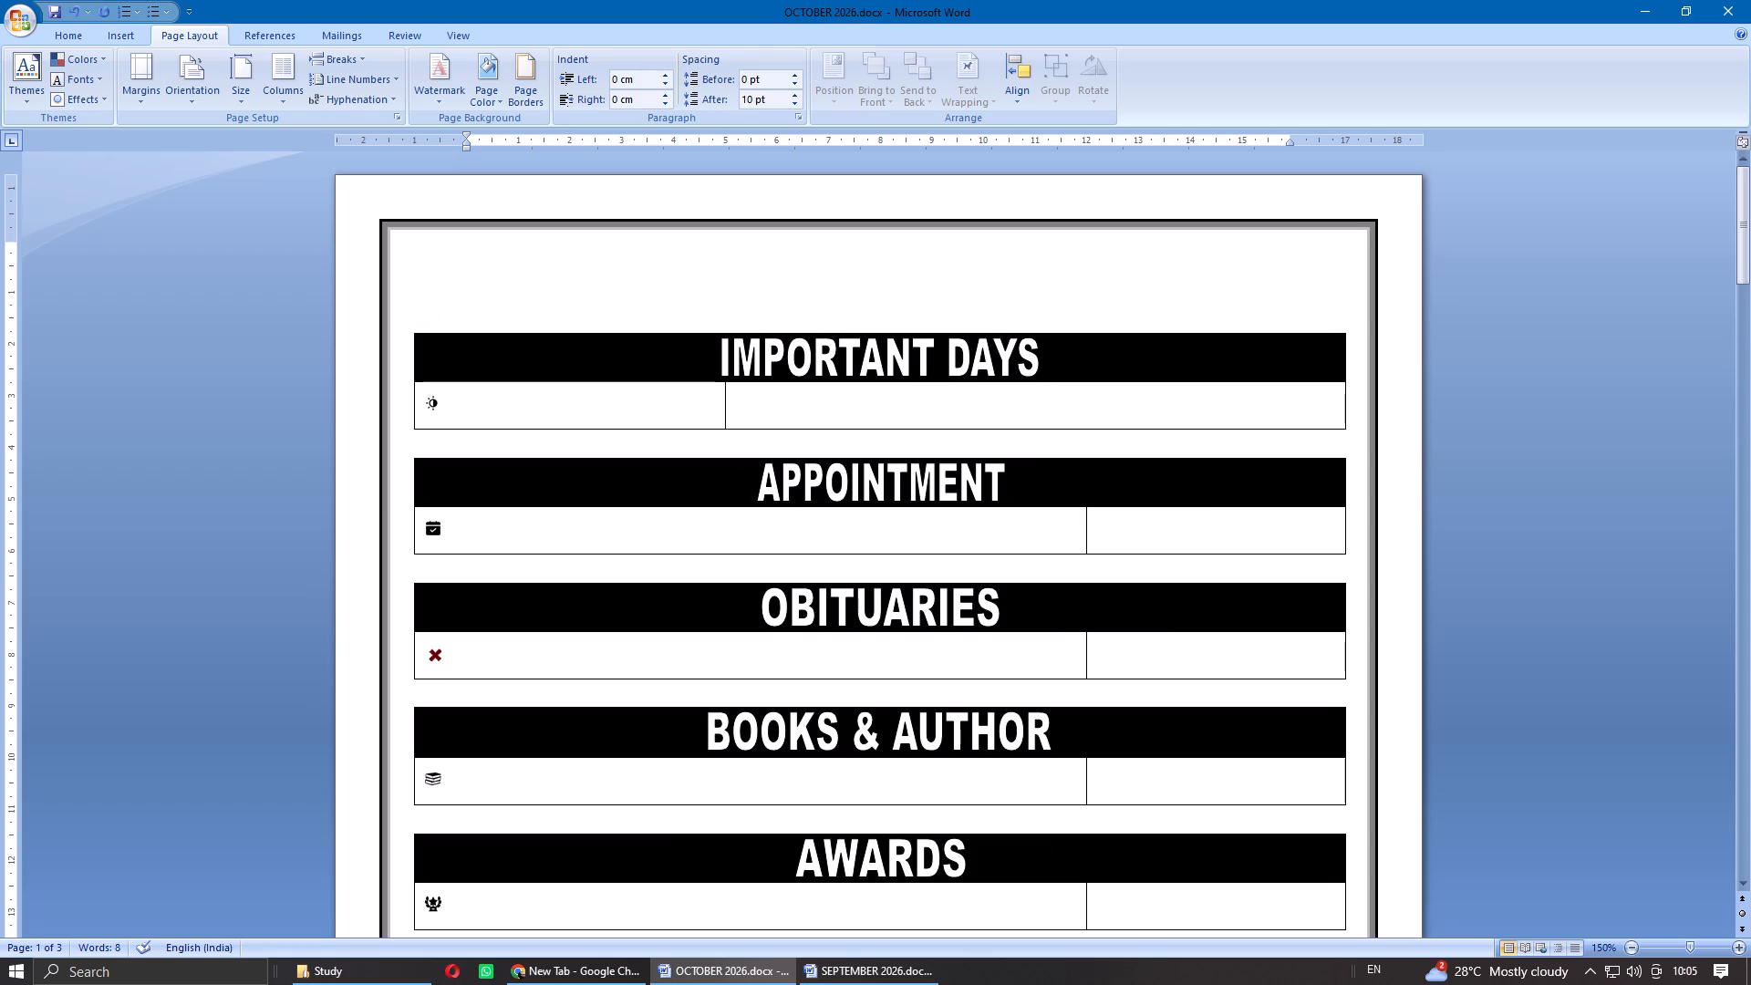
click(527, 285)
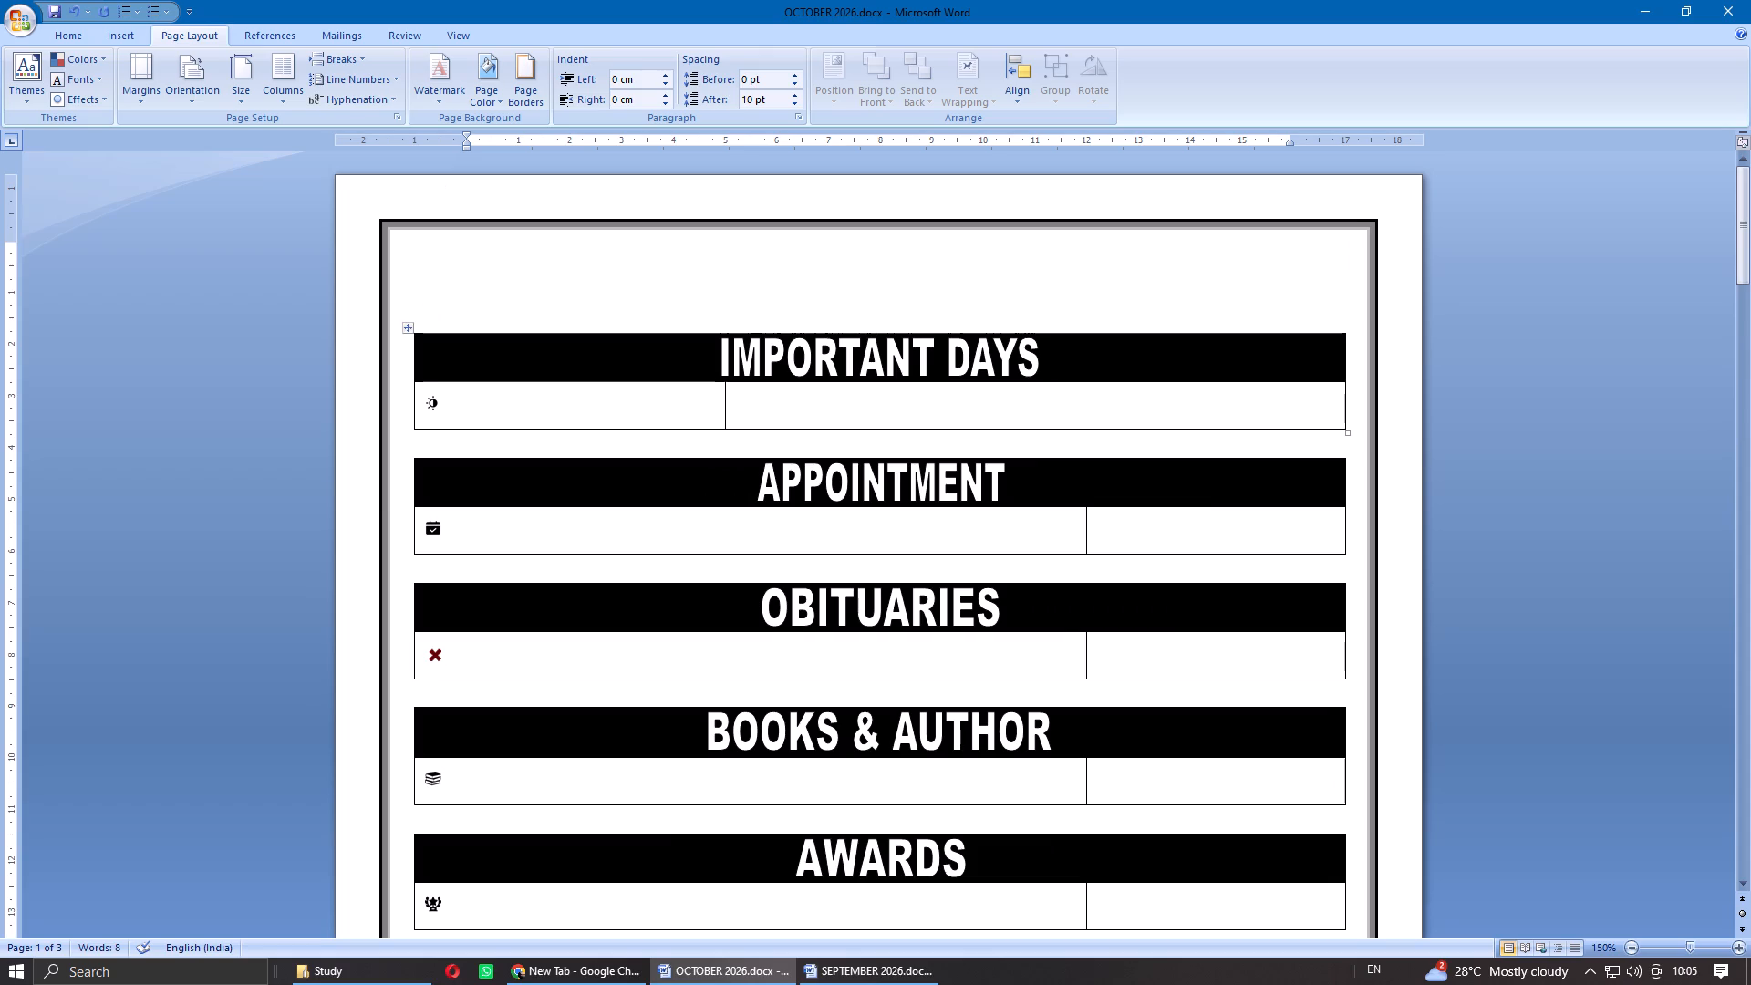
click(462, 309)
click(473, 288)
key(Return)
click(483, 279)
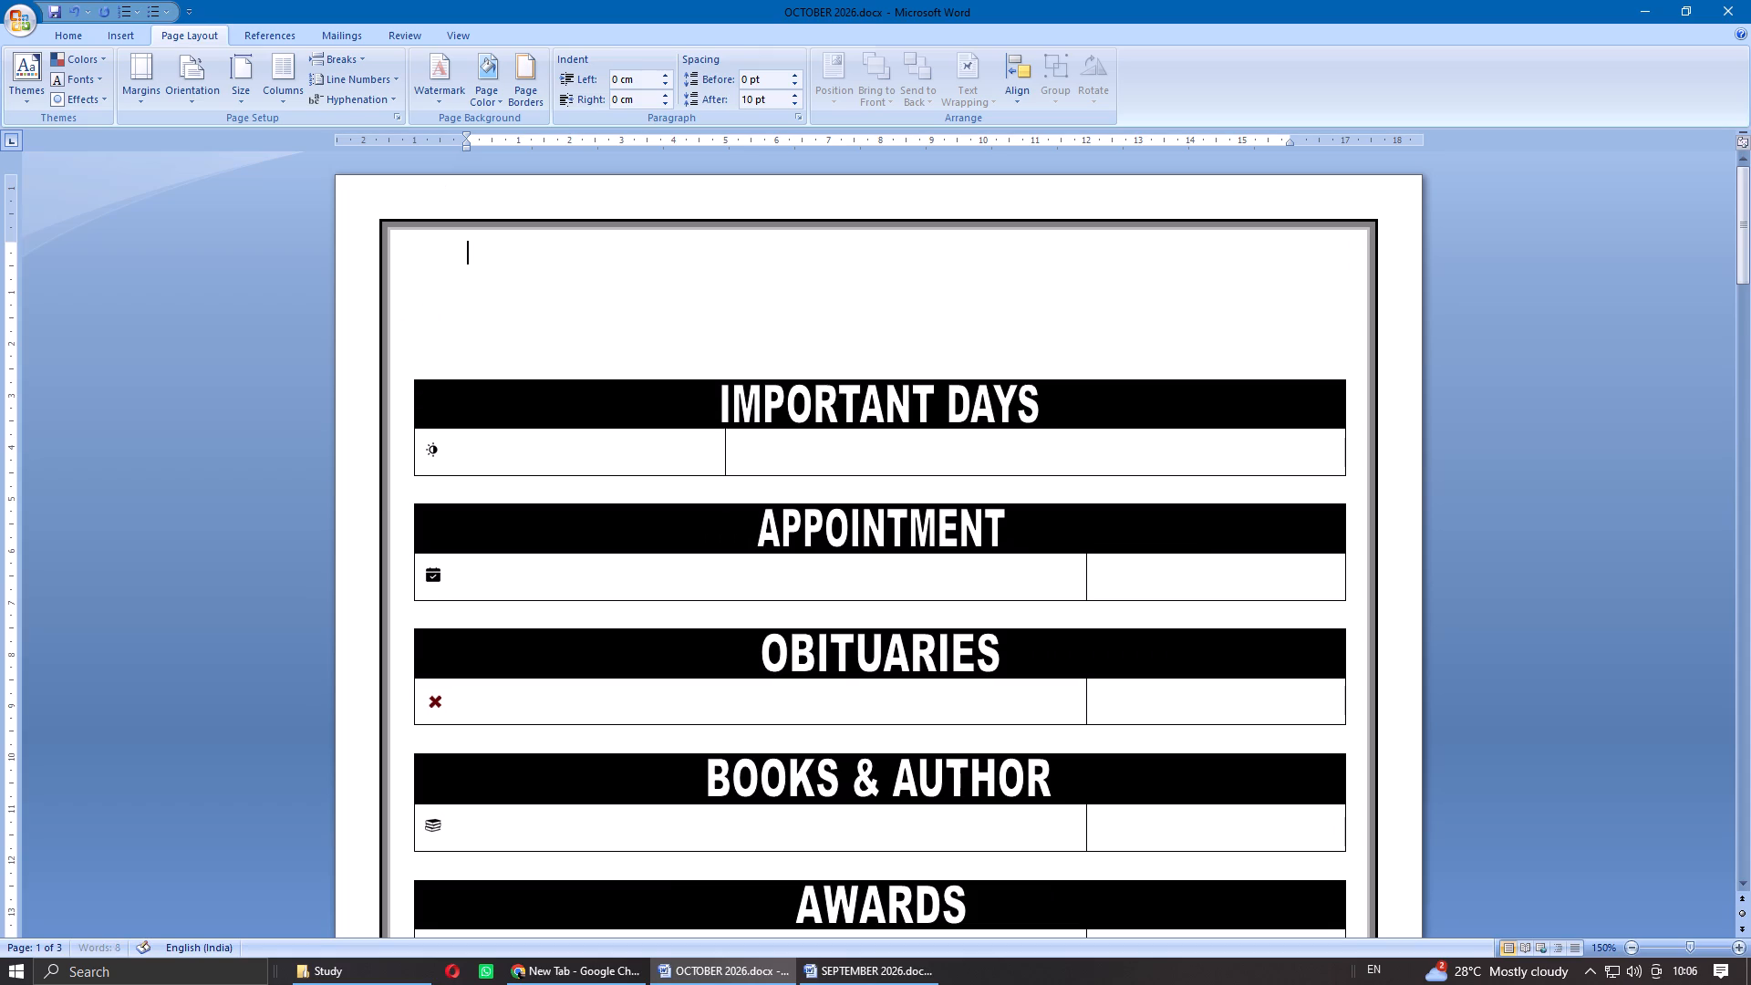
Copy the rainbow SEPTEMBER 2026 WordArt title from September's document and paste it above the IMPORTANT DAYS table in OCTOBER 2026.docx.
click(488, 305)
click(596, 984)
click(857, 984)
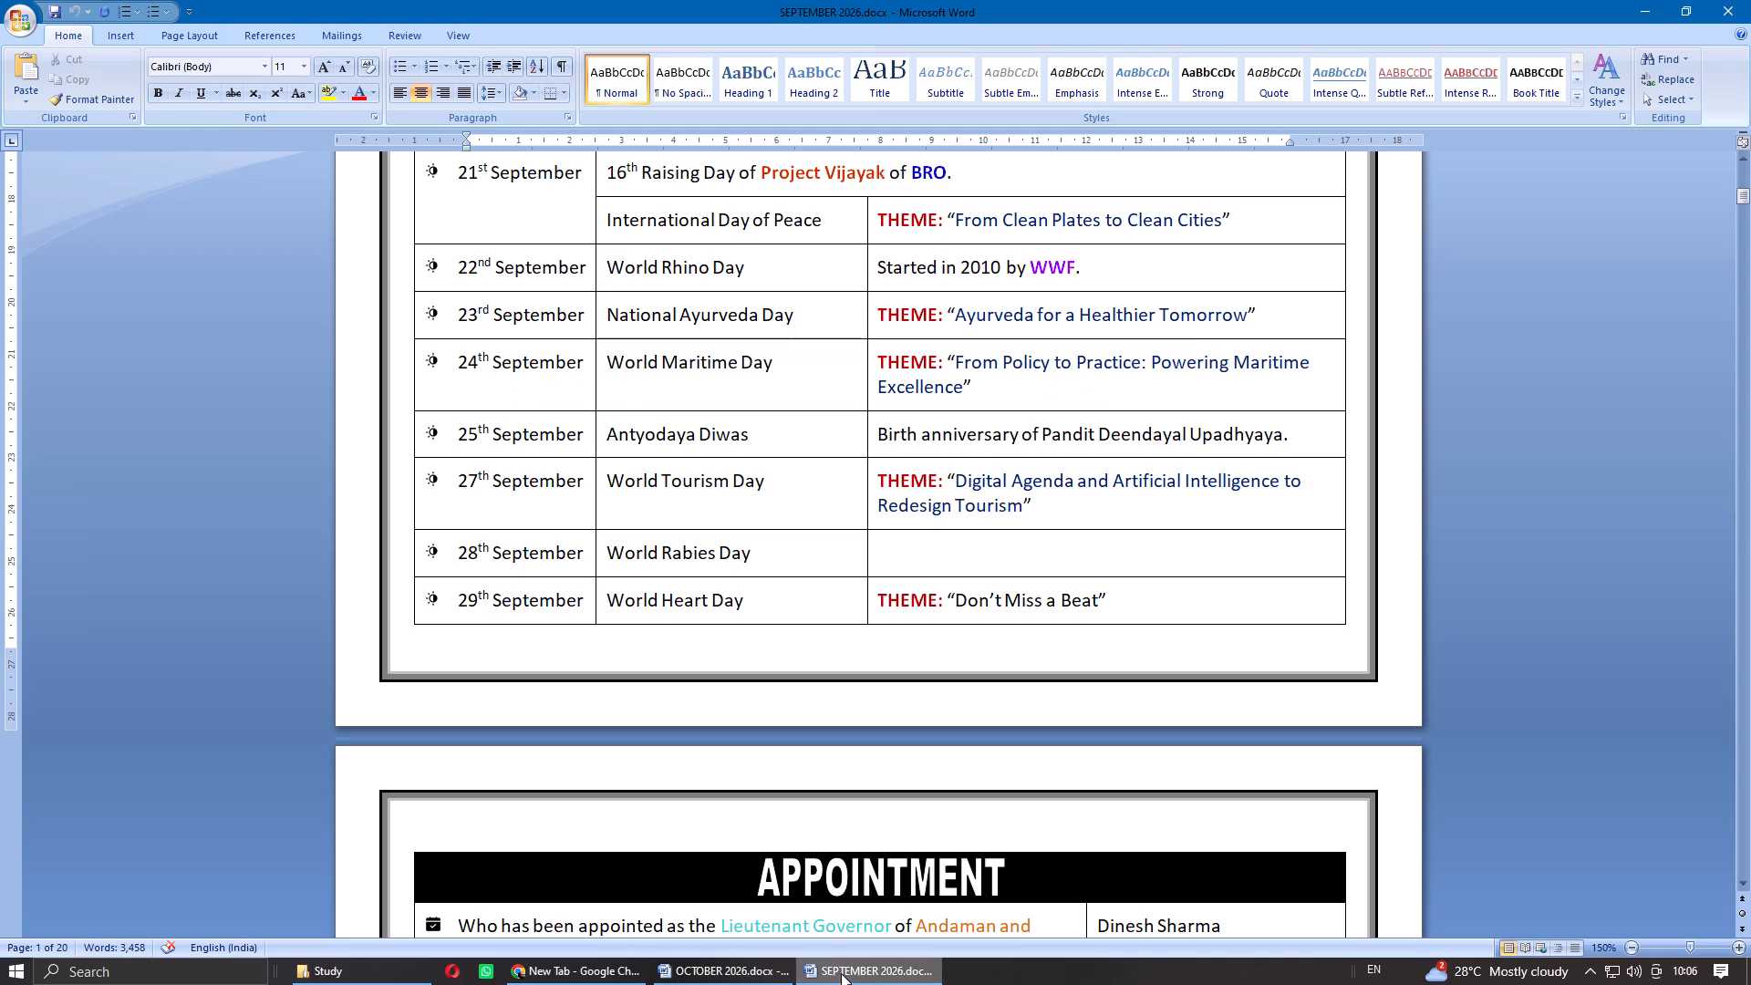
scroll(892, 695, up, 13)
click(864, 293)
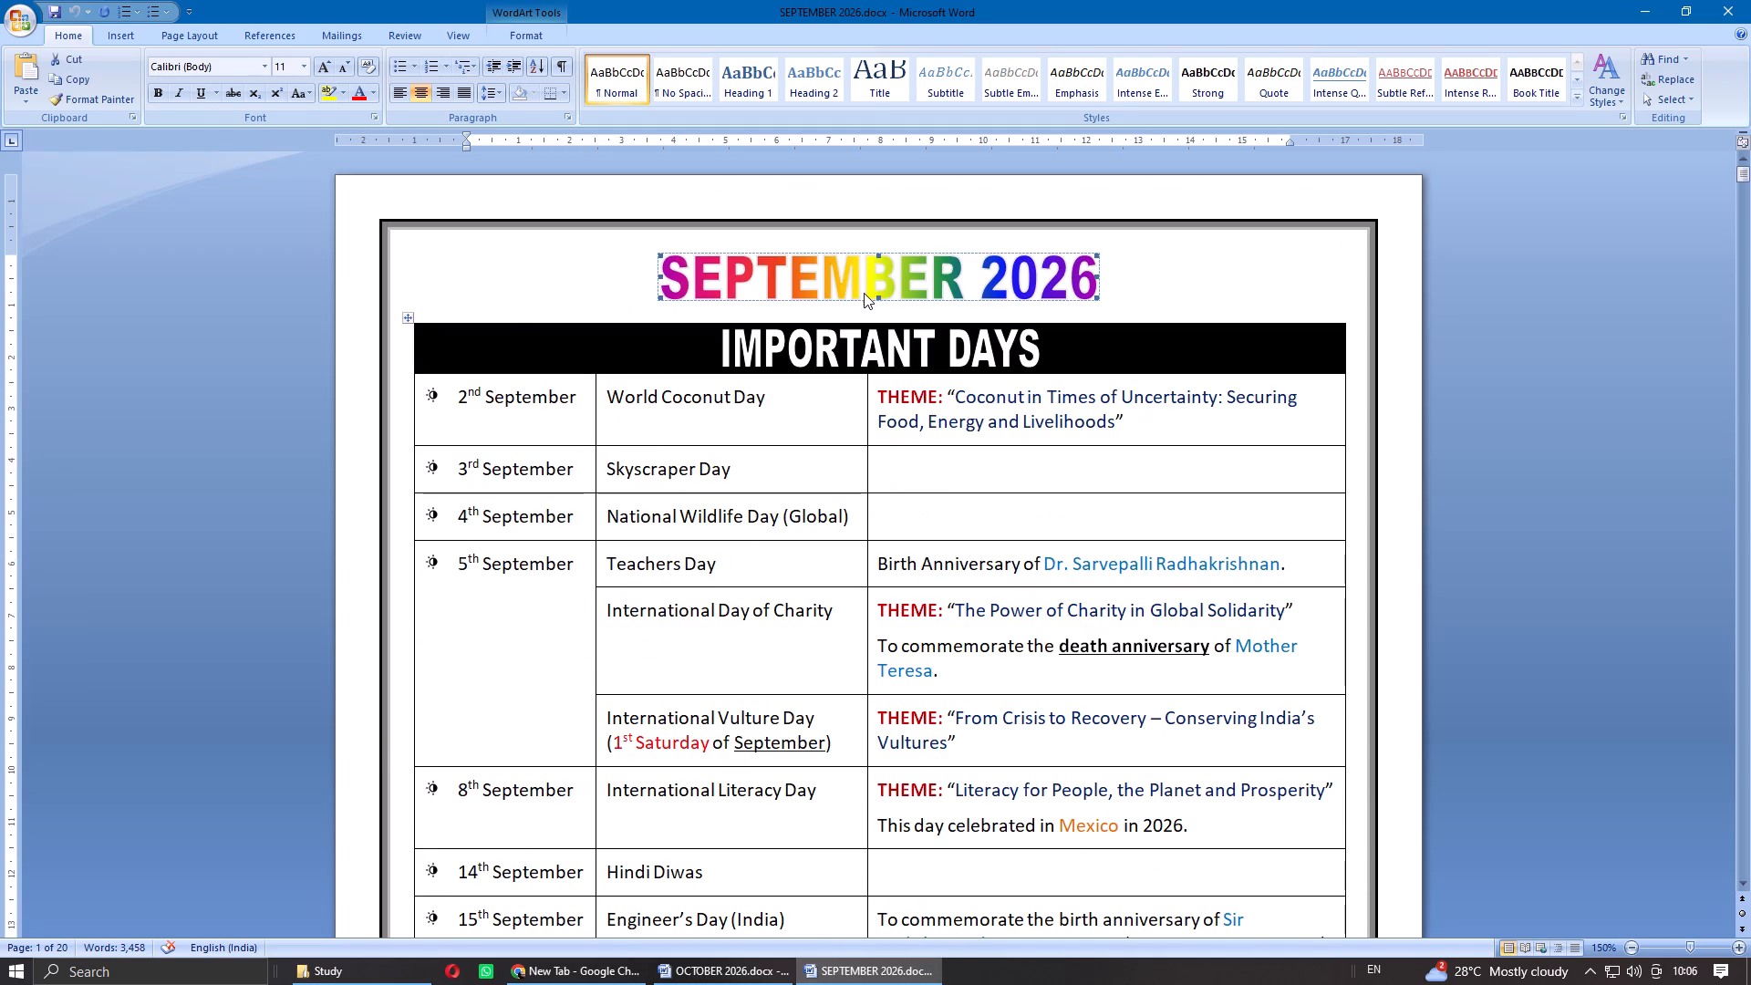
key(ctrl+c)
click(762, 984)
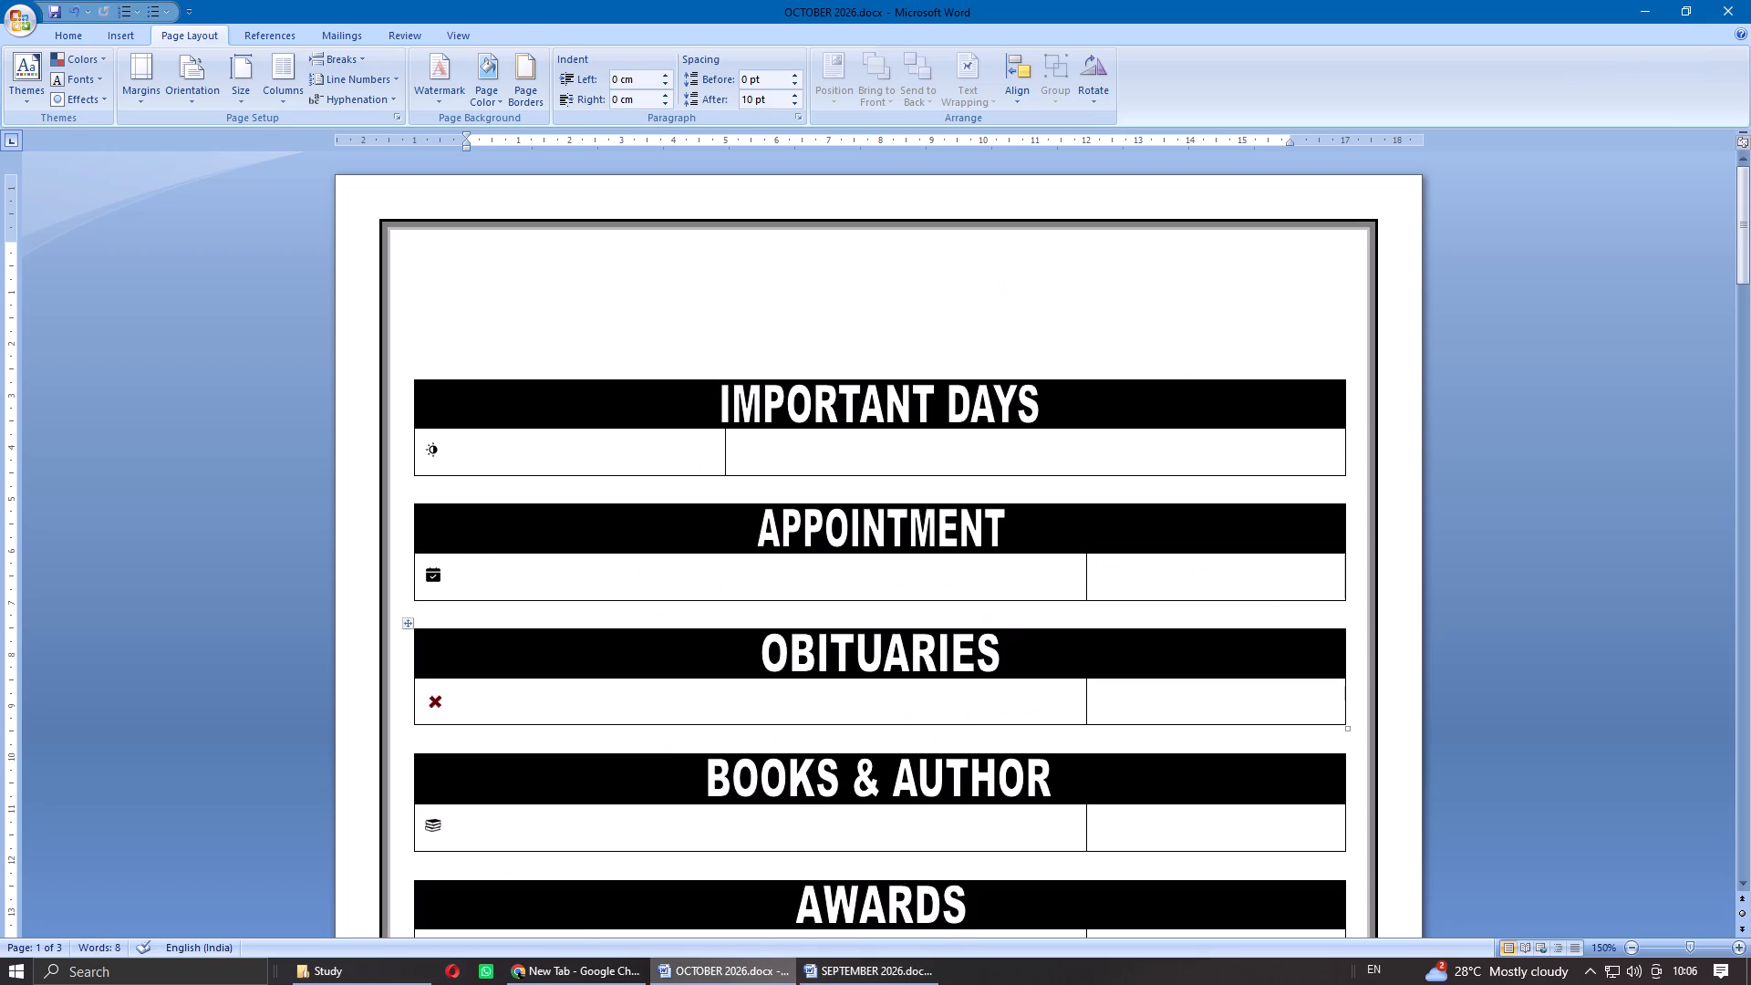
key(ctrl+v)
click(48, 31)
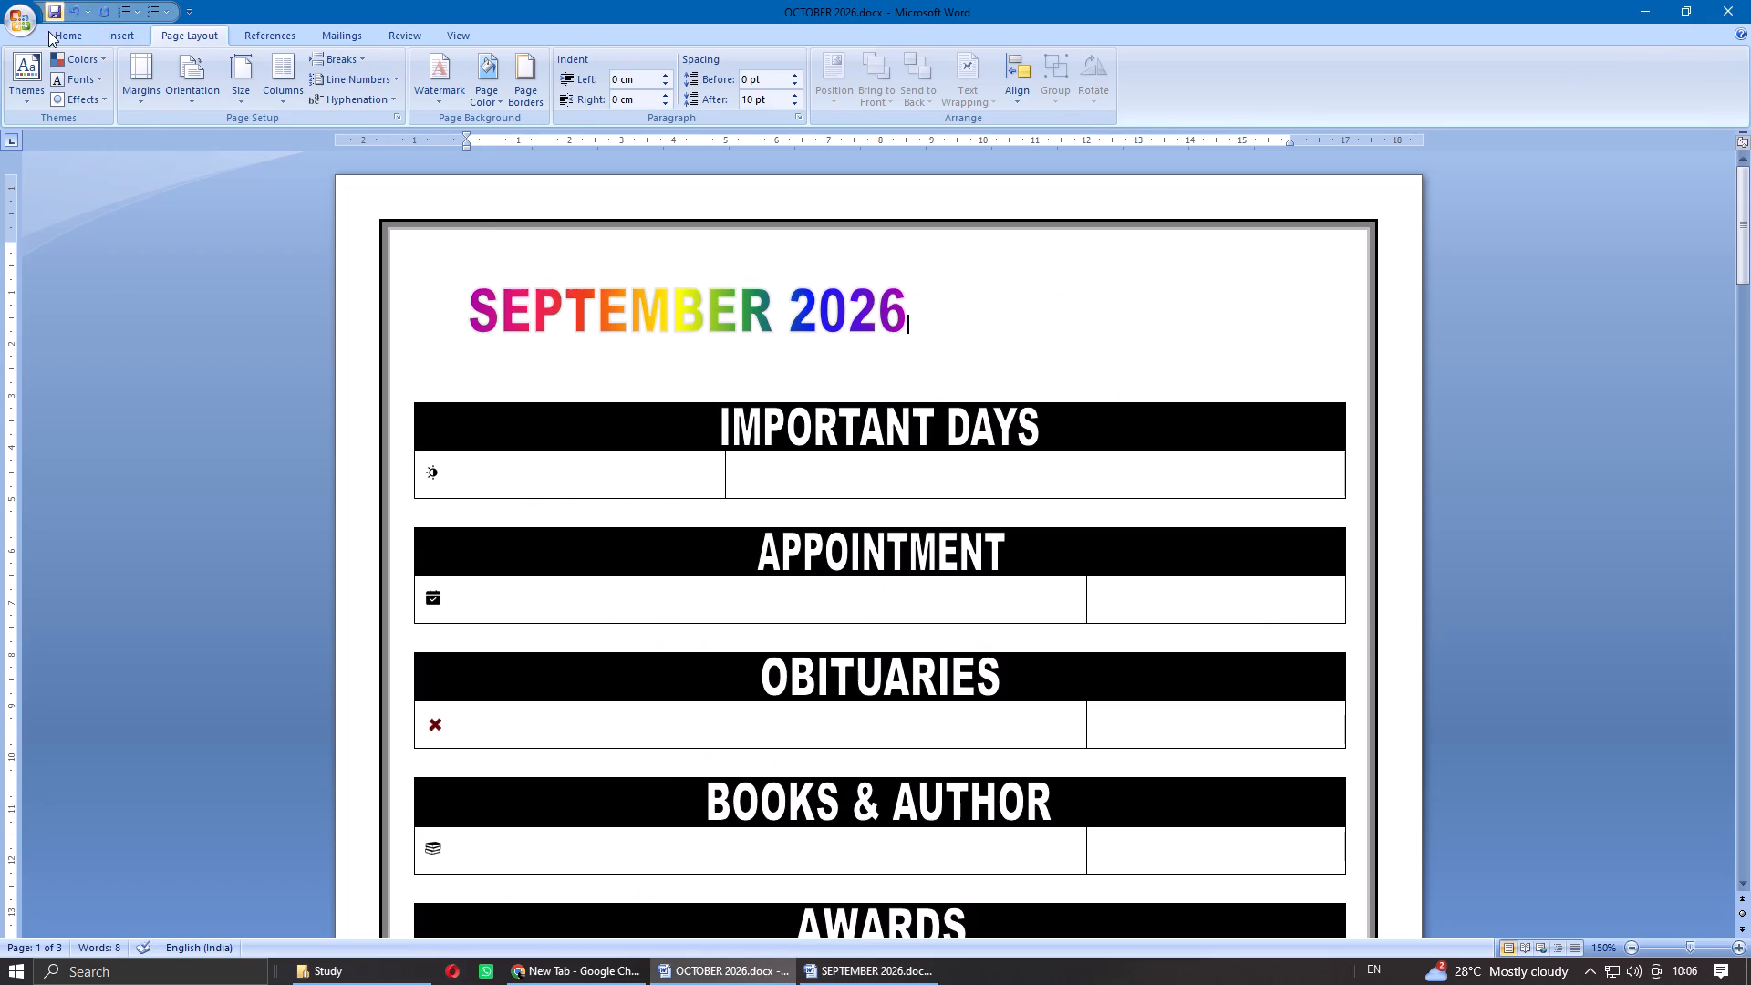
Centre the WordArt title on the page and remove the blank line above it in OCTOBER 2026.docx.
click(429, 90)
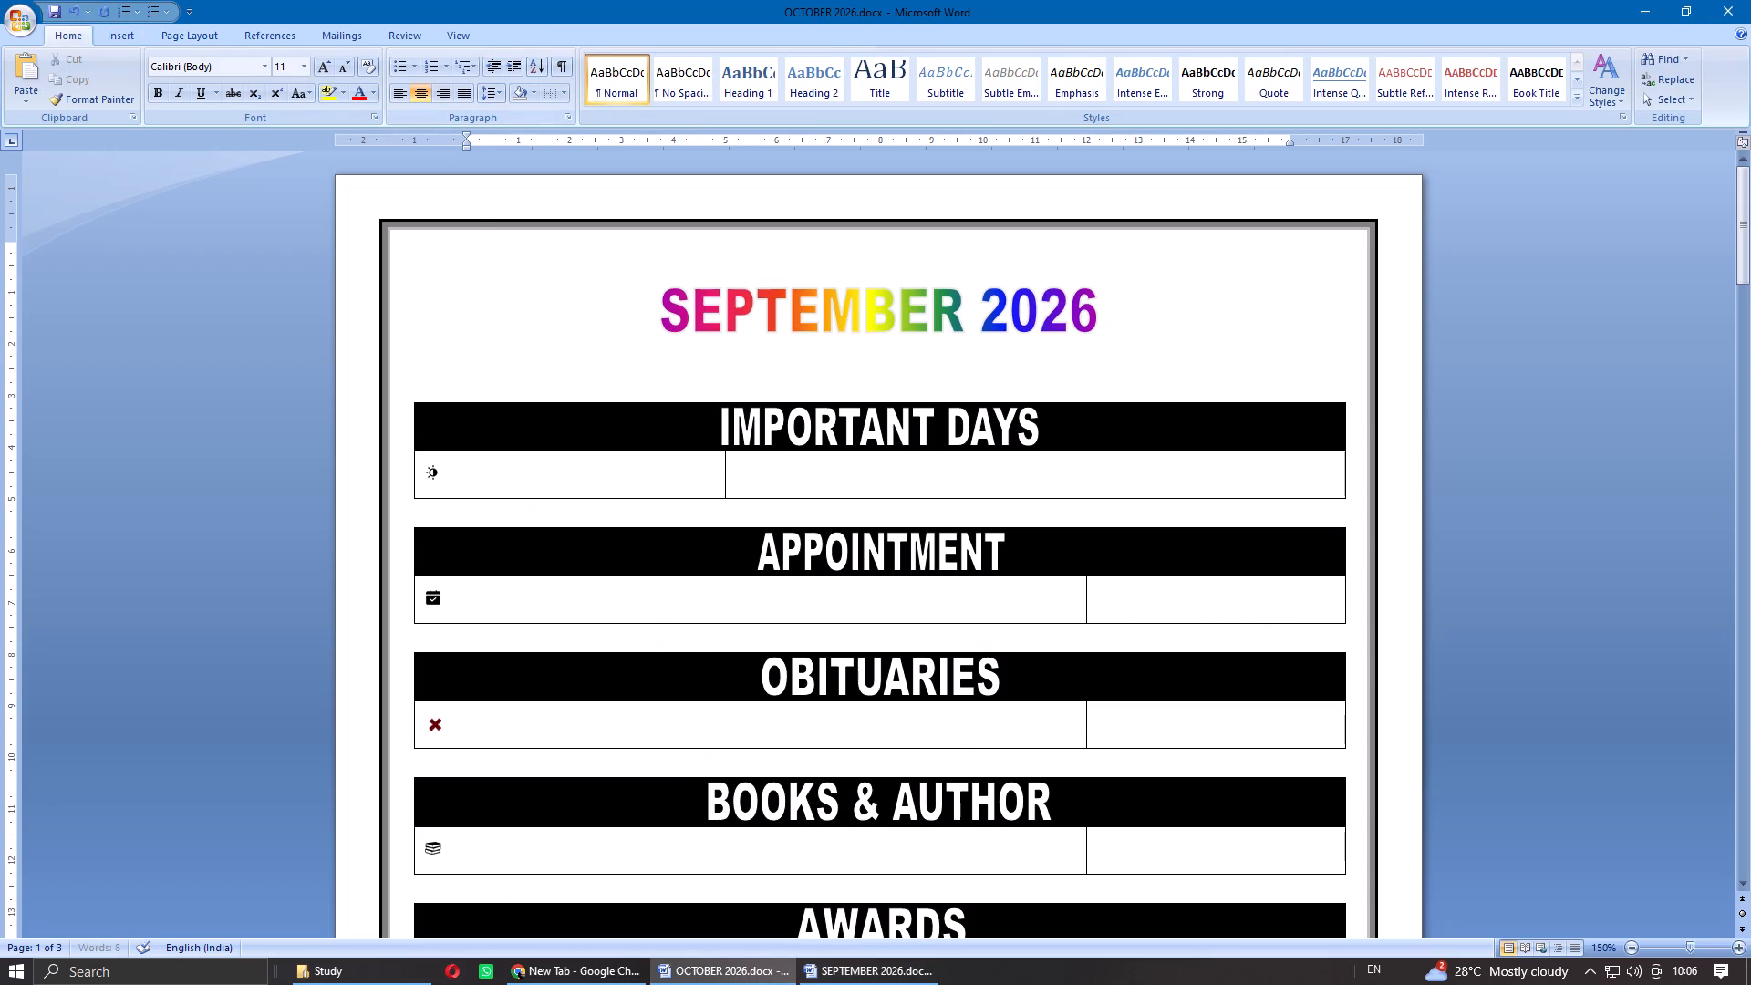
click(616, 313)
key(BackSpace)
key(BackSpace)
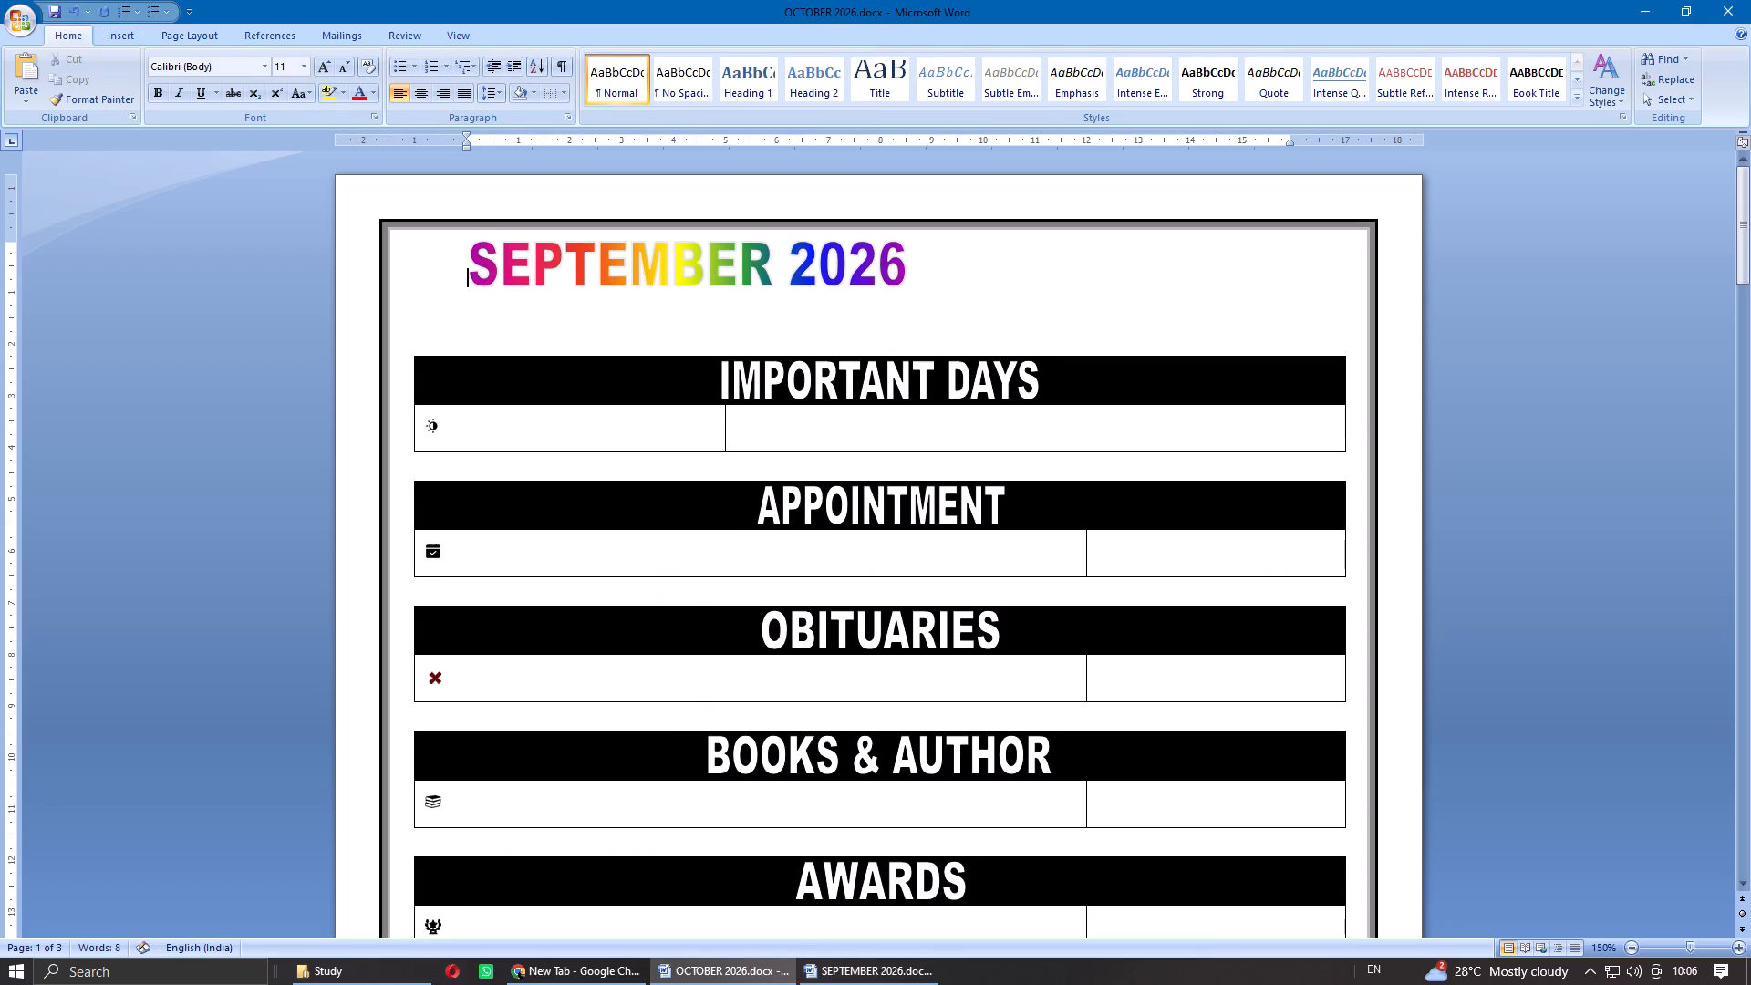
click(427, 97)
Compare the title's position with SEPTEMBER 2026.docx and increase the top margin of OCTOBER 2026.docx slightly.
click(859, 984)
click(859, 984)
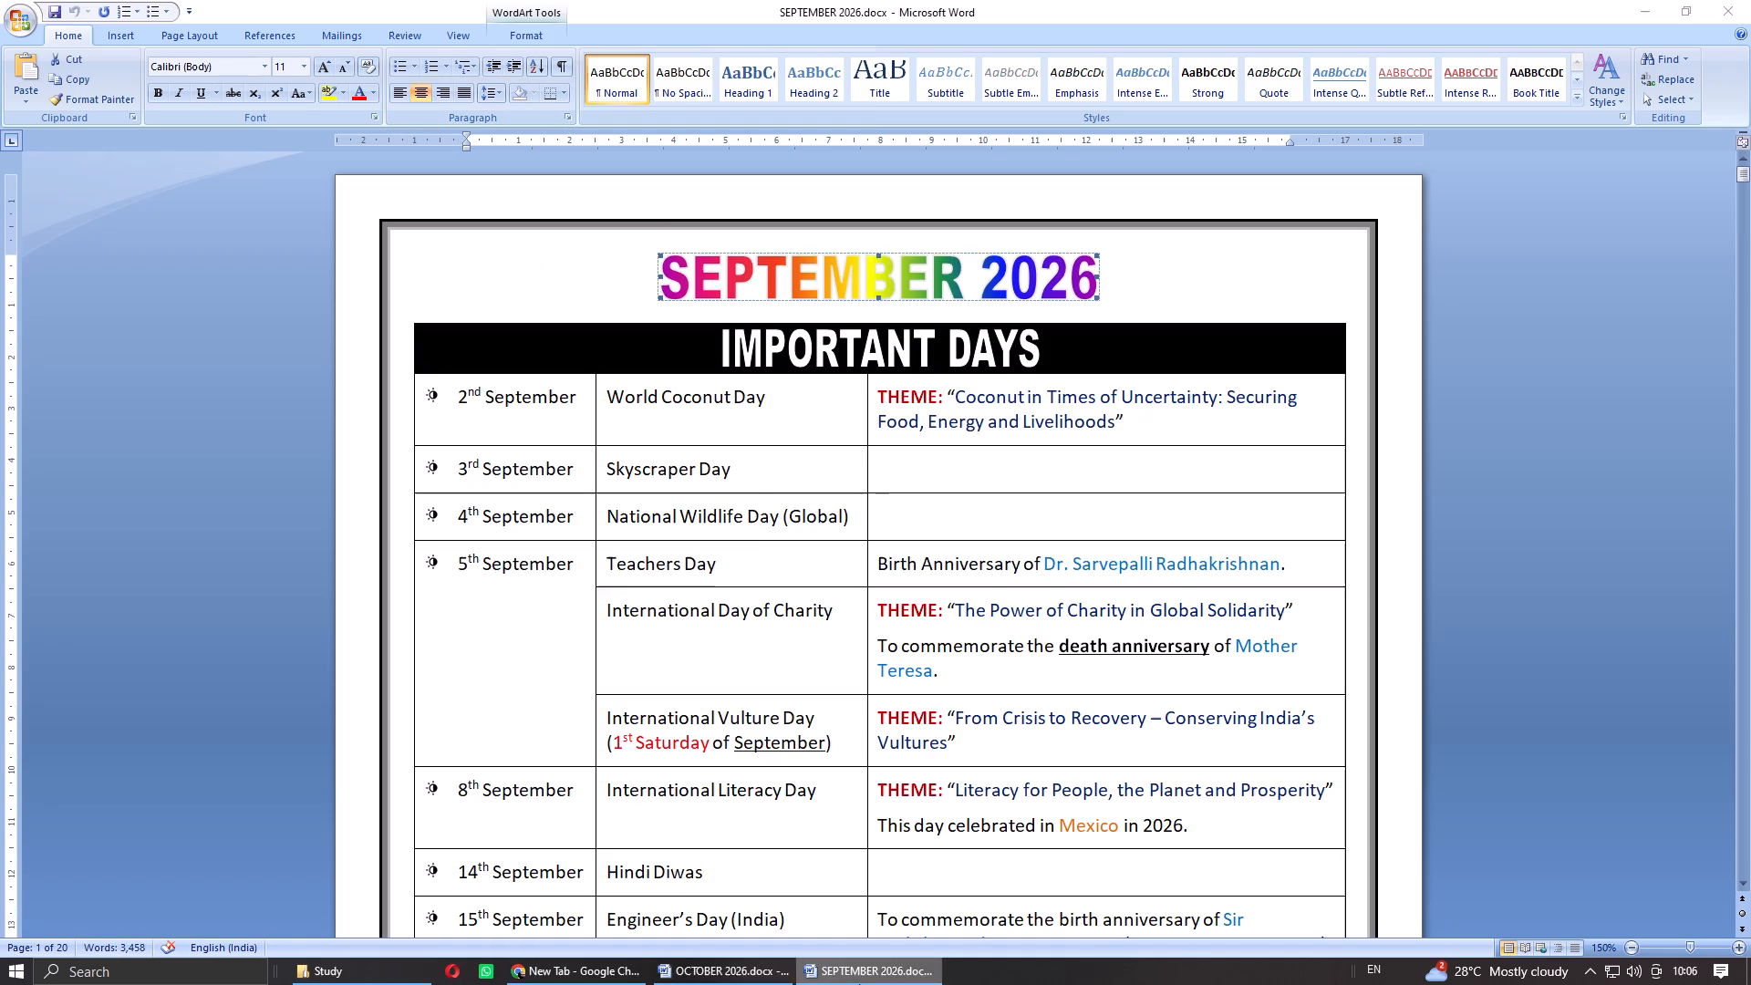
drag(14, 244, 13, 252)
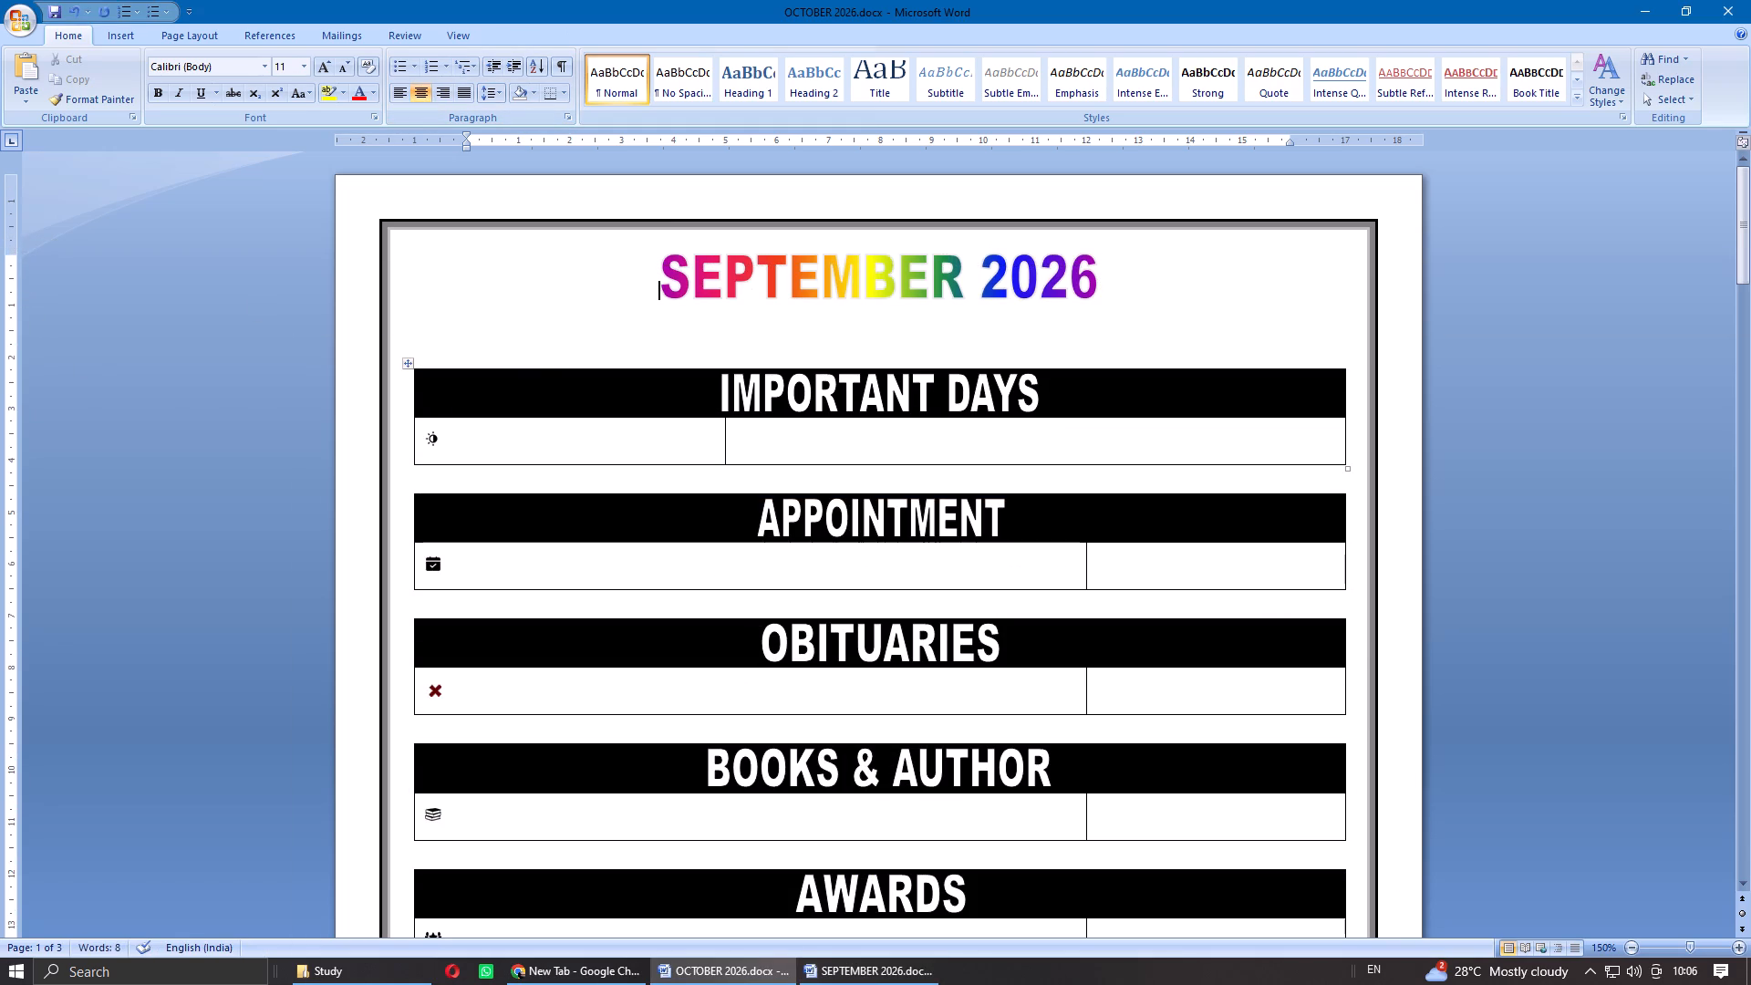
Change the WordArt title text in OCTOBER 2026.docx to OCTOBER 2026.
click(876, 299)
click(538, 34)
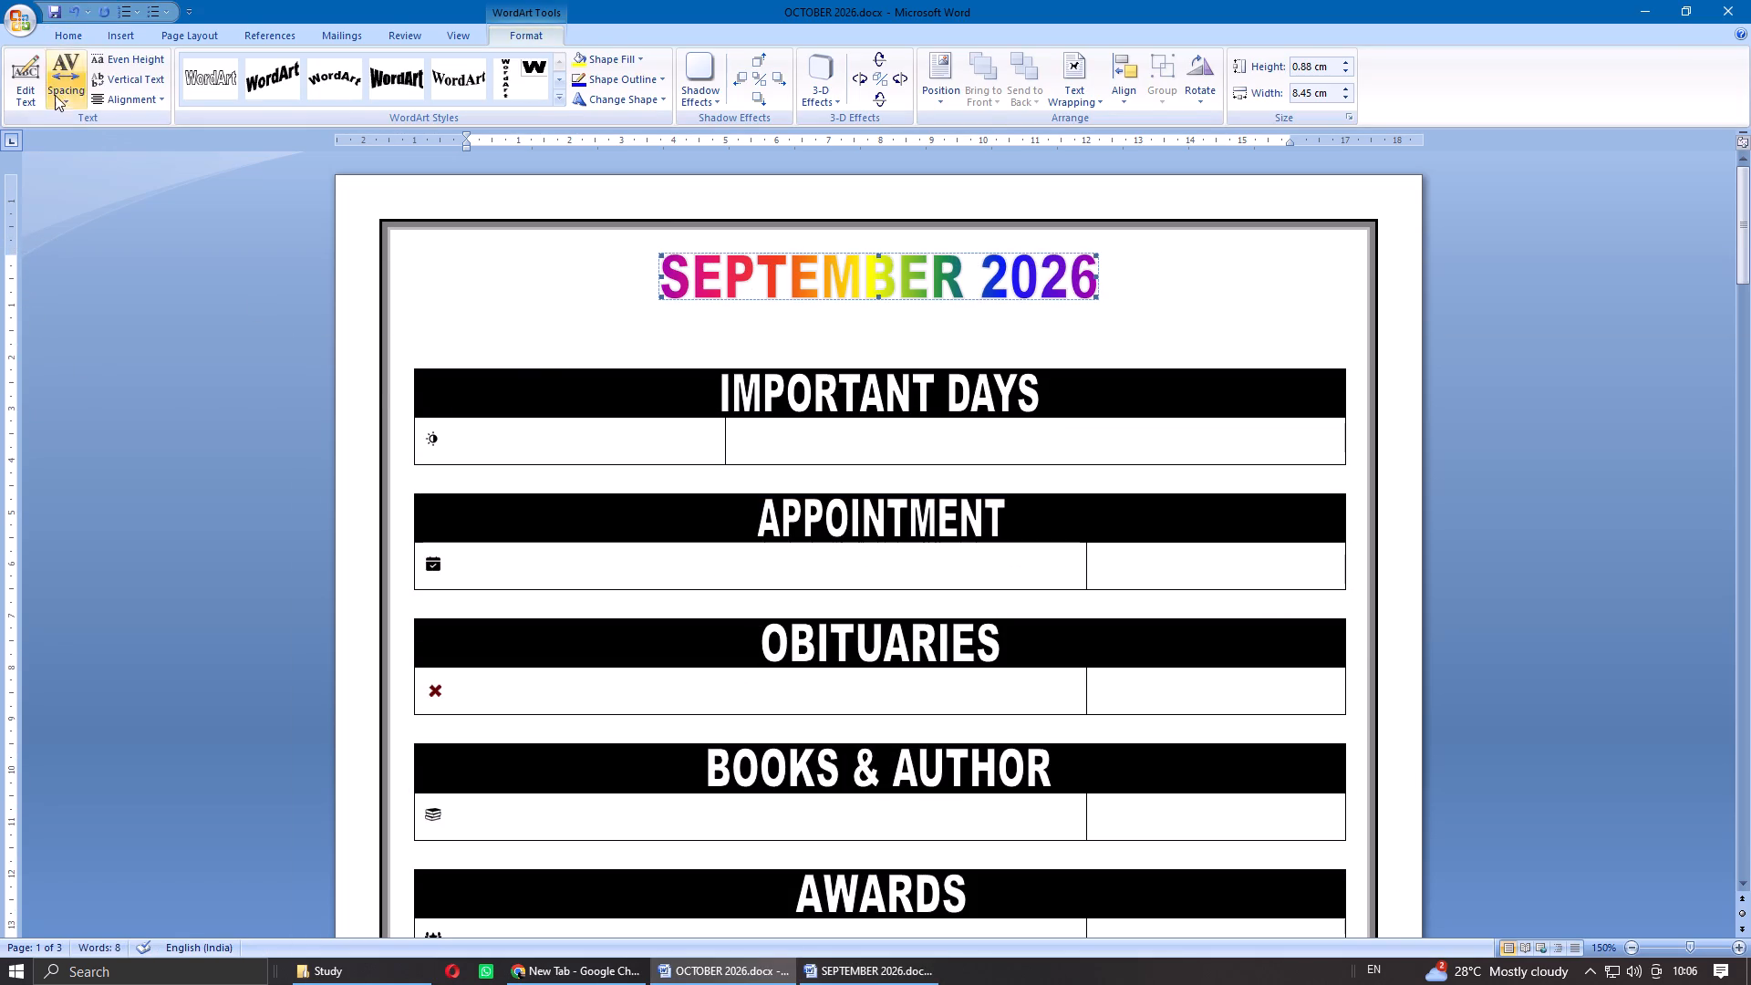
click(26, 82)
key(Left)
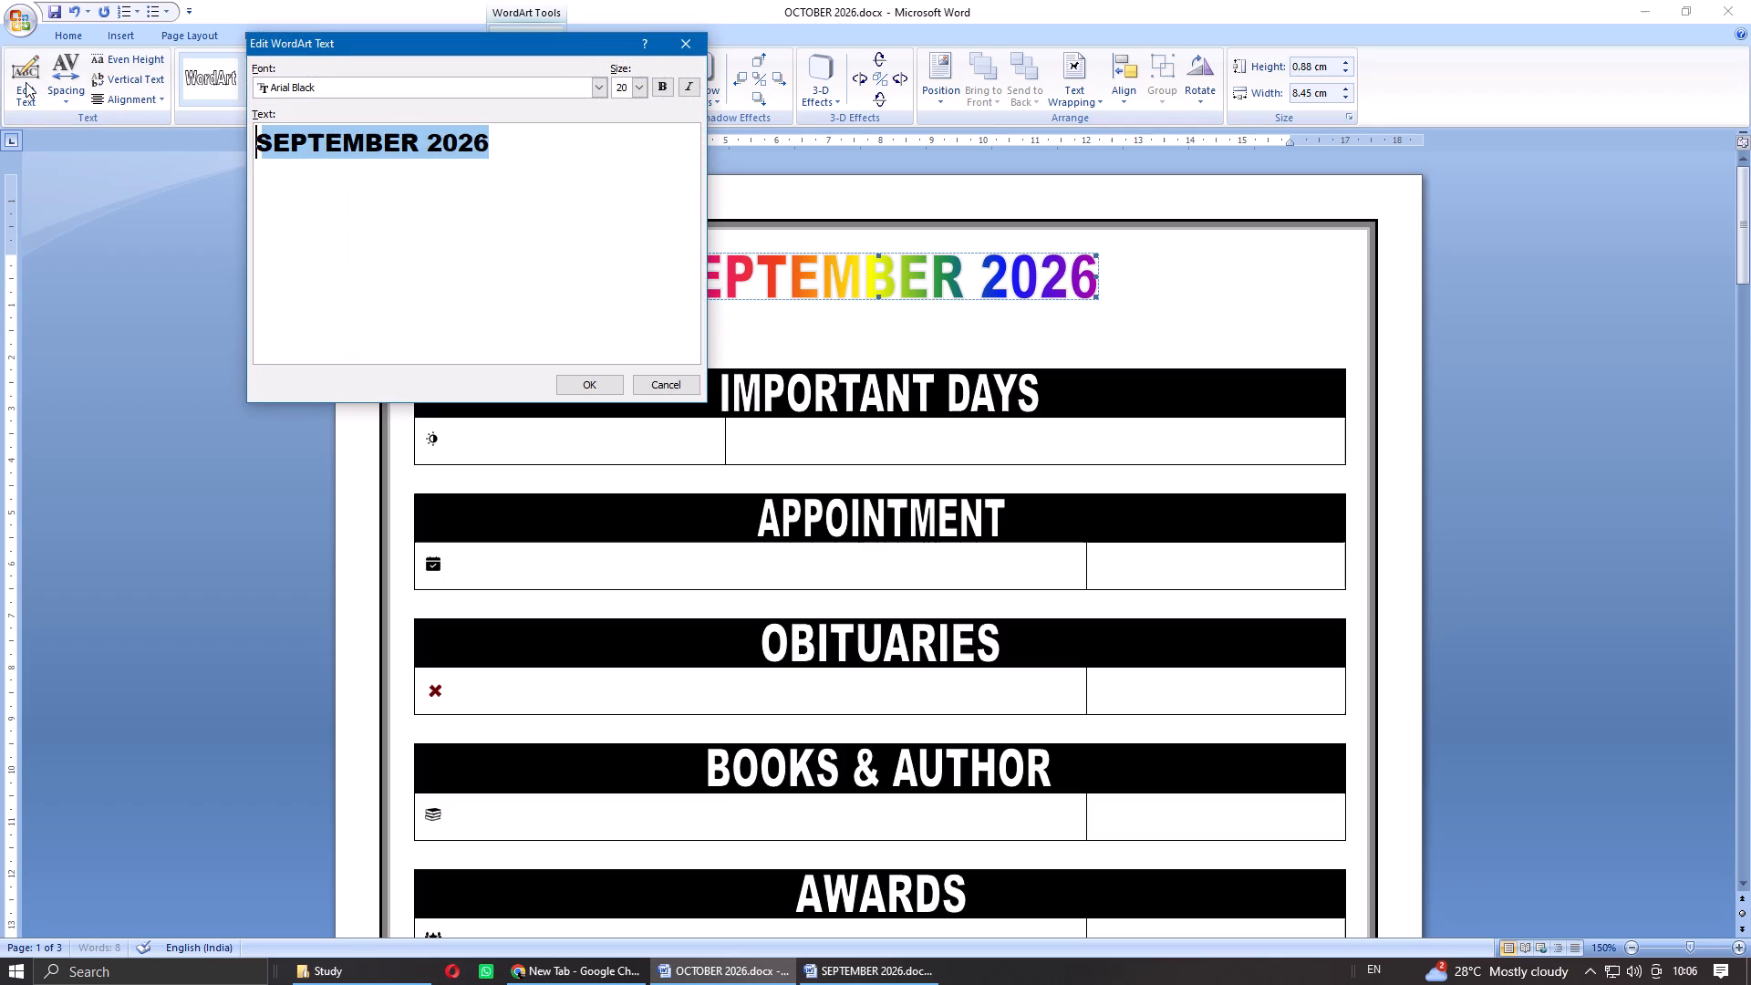
key(Right)
key(Right)
key(Right)
key(Right)
key(Right)
key(Right)
key(Right)
key(Right)
key(Right)
key(Right)
key(Right)
key(Right)
key(Right)
key(Right)
key(Left)
key(Left)
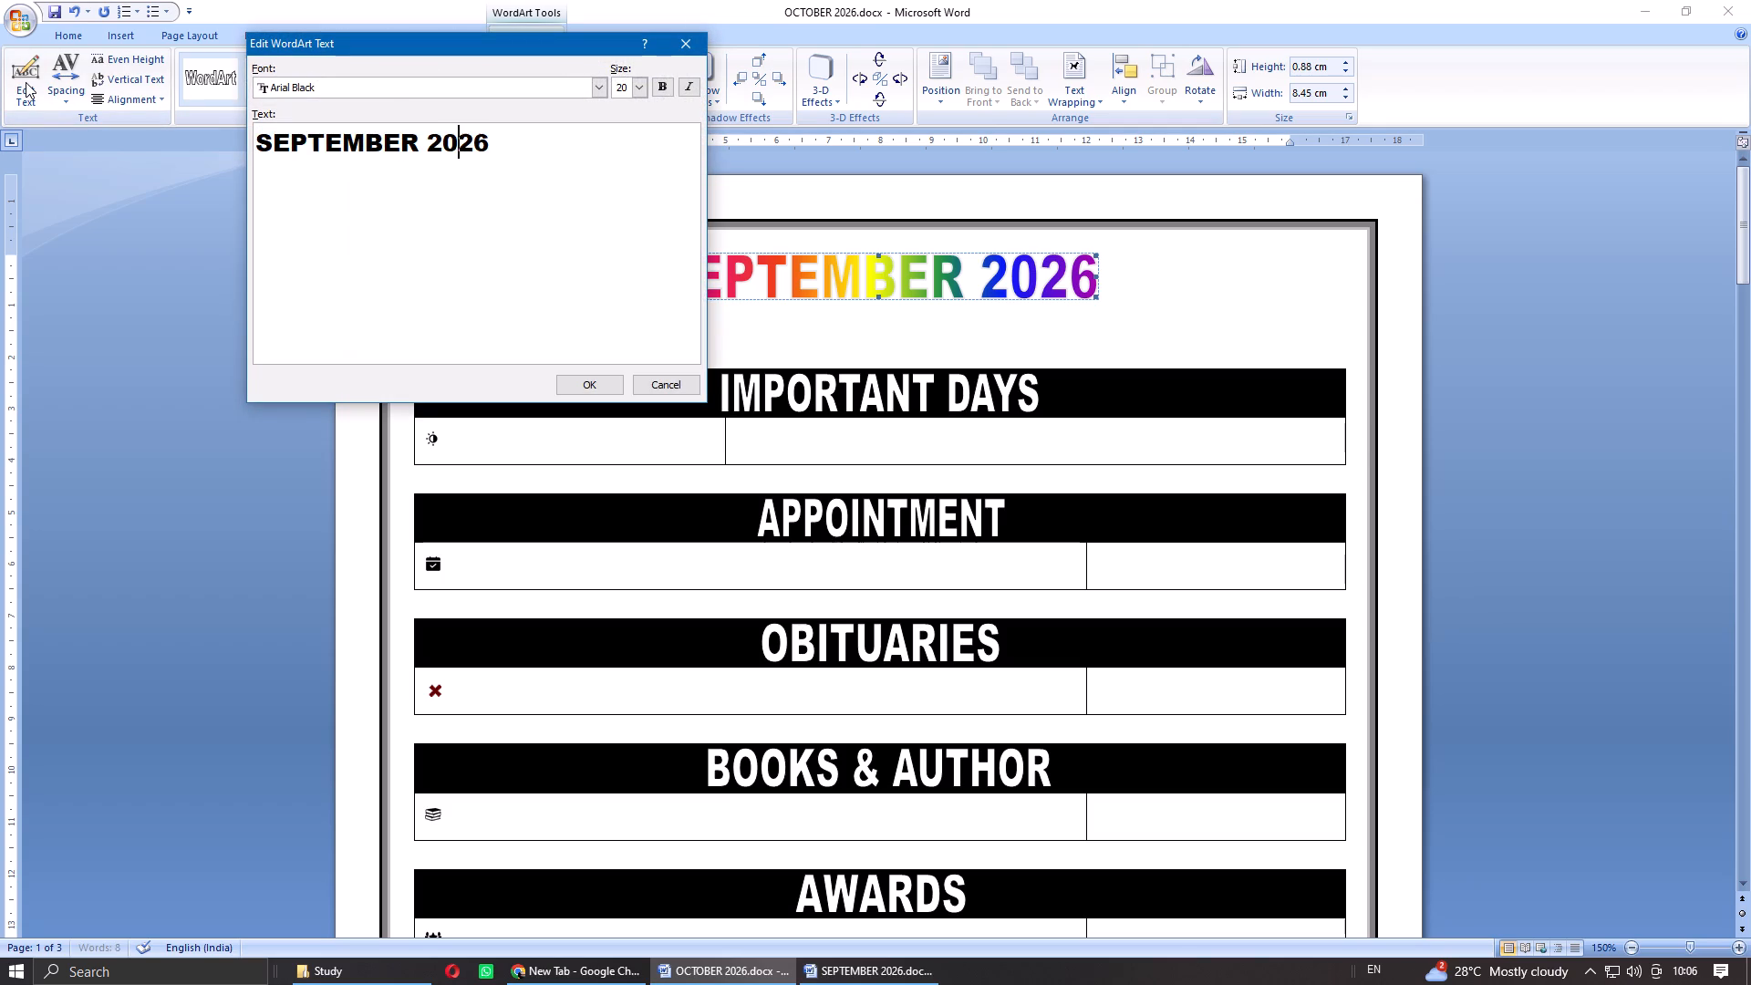
key(Left)
key(Left)
key(Left)
key(Left)
key(Left)
key(Left)
key(BackSpace)
key(BackSpace)
key(BackSpace)
key(BackSpace)
key(BackSpace)
key(BackSpace)
key(BackSpace)
key(BackSpace)
key(BackSpace)
key(BackSpace)
text(OCTO)
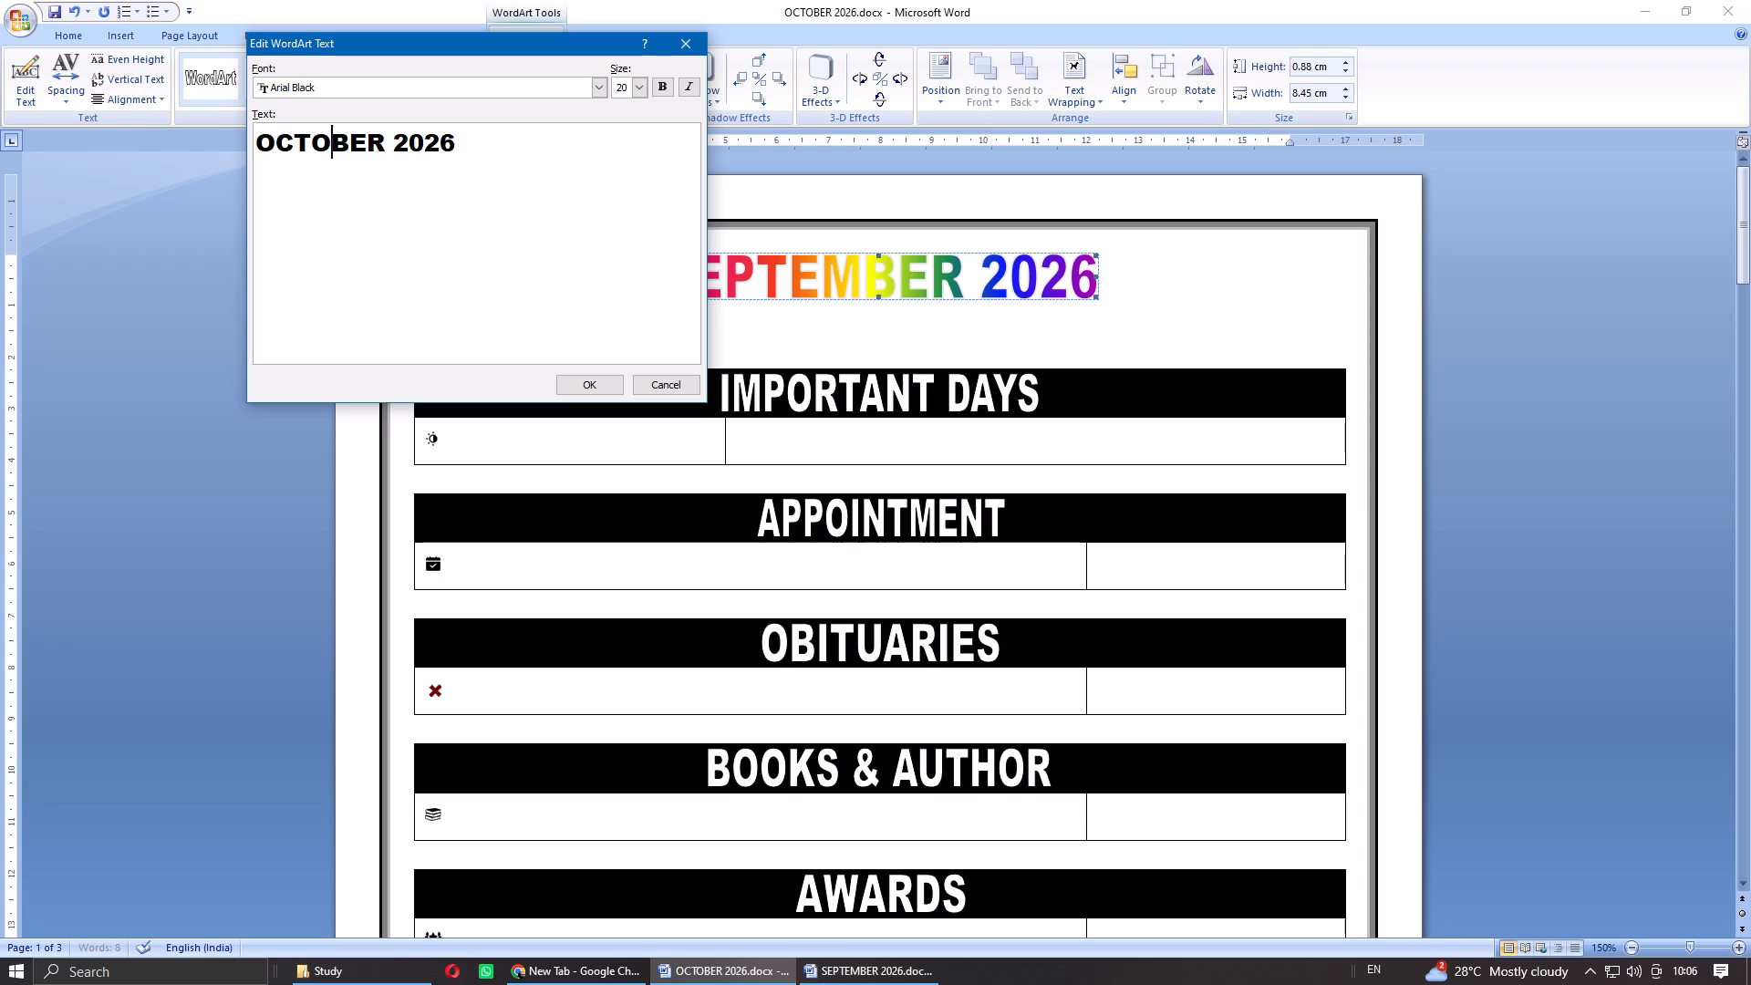
click(587, 390)
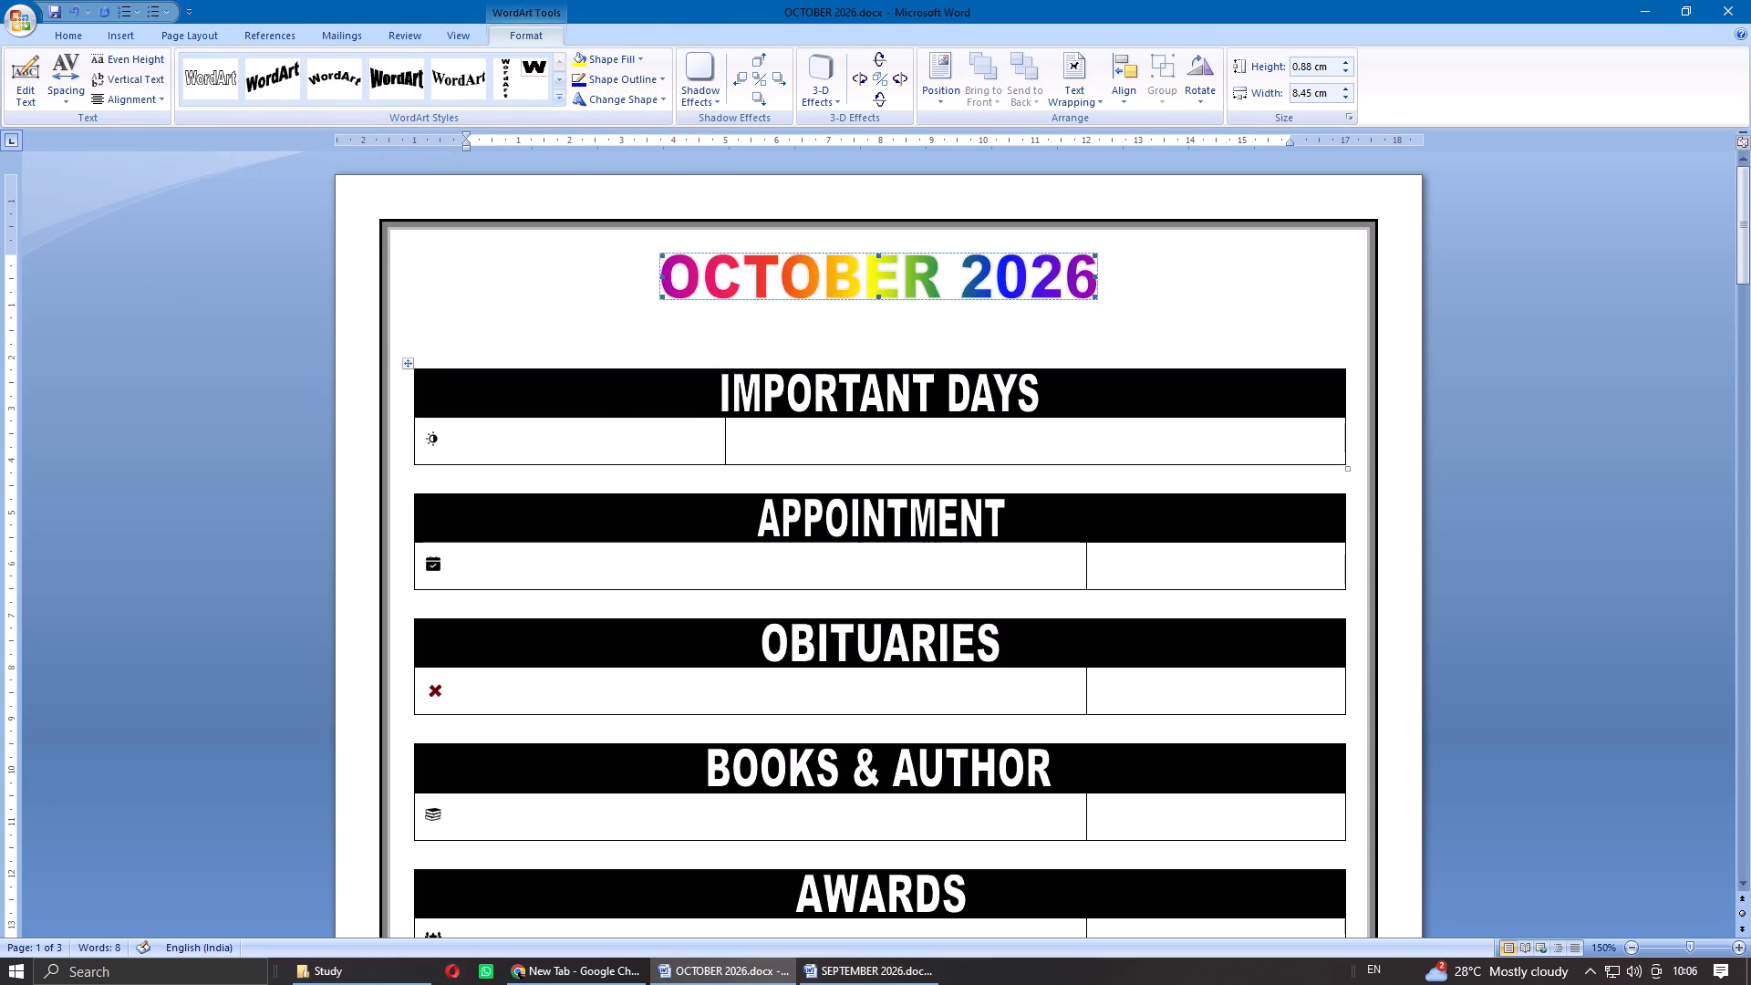
Narrow the OCTOBER 2026 WordArt title slightly and deselect it.
drag(1093, 278, 1069, 279)
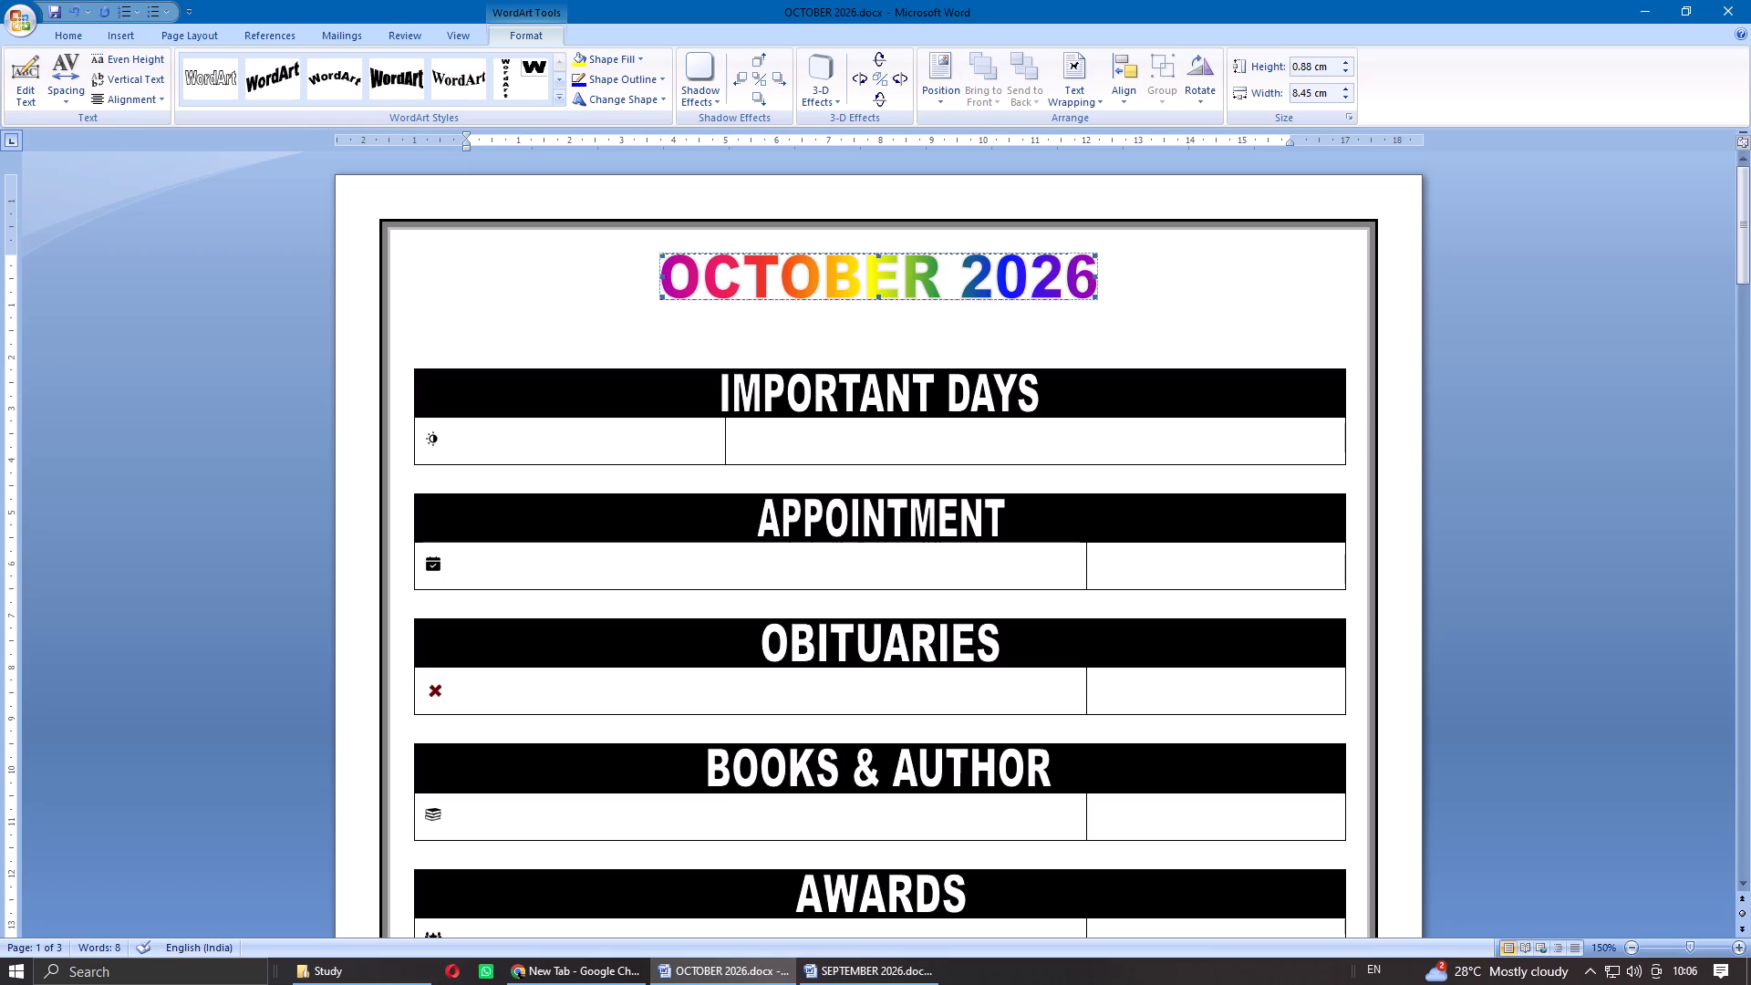
drag(1069, 279, 1058, 277)
click(1120, 267)
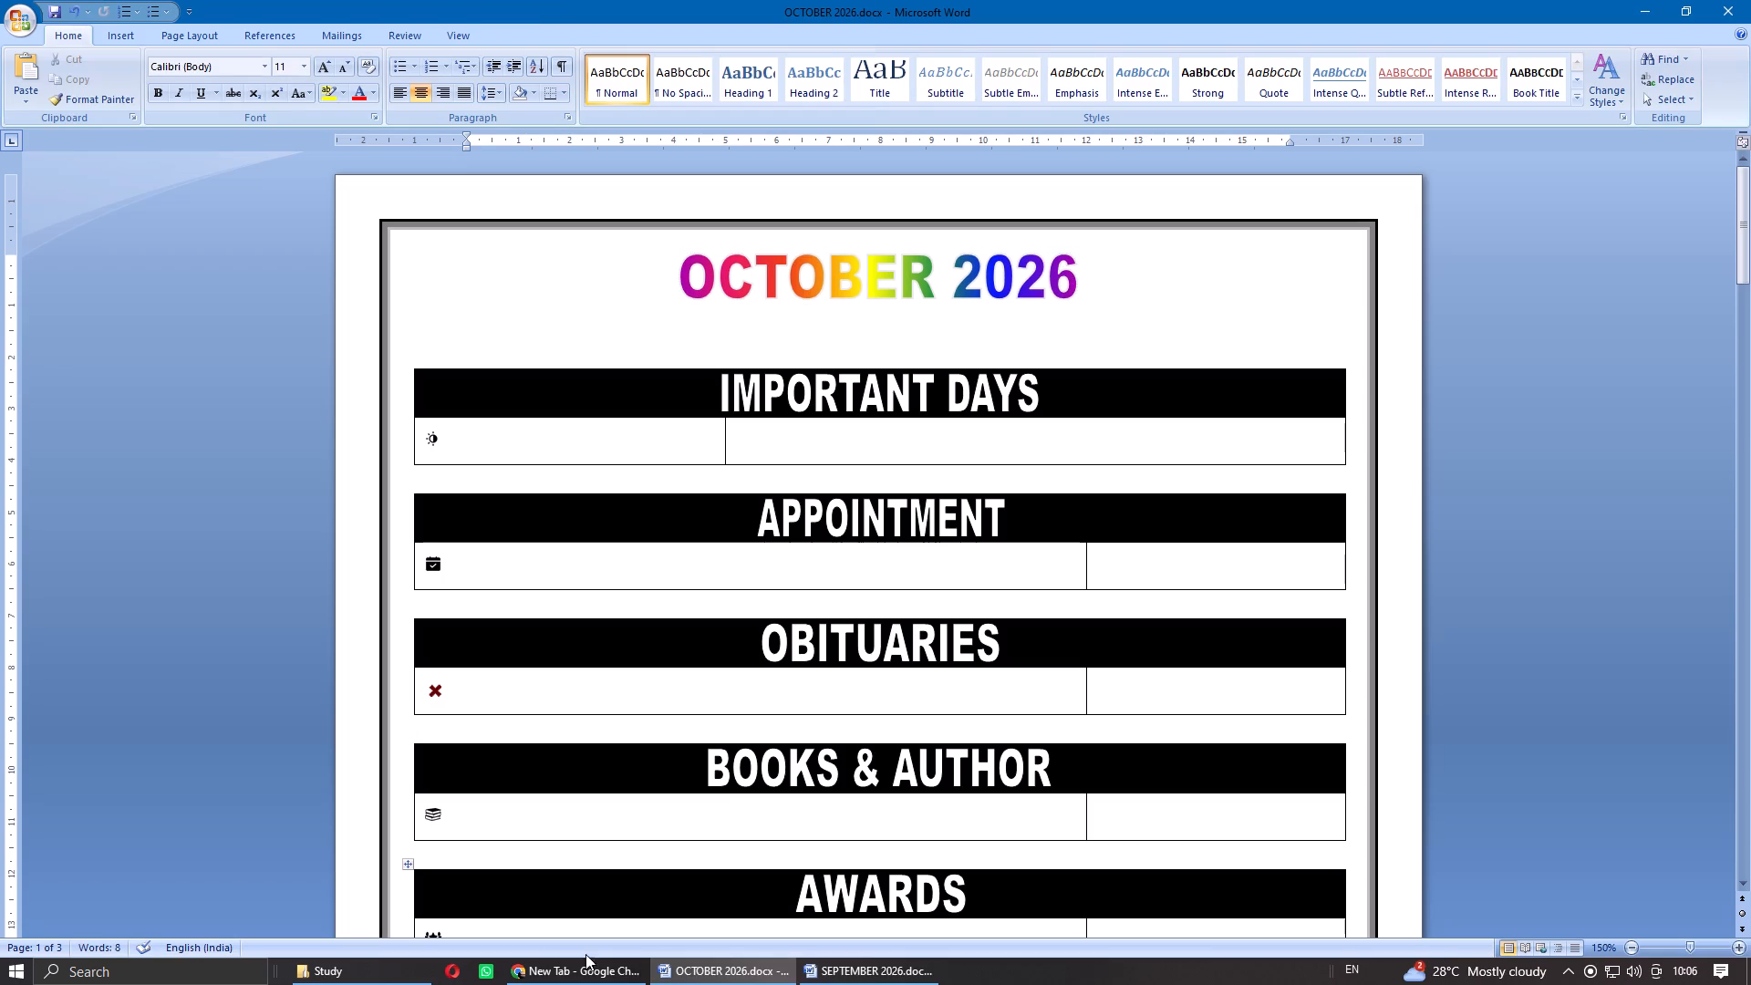
Switch to Chrome and search Google for october.
click(554, 982)
click(554, 982)
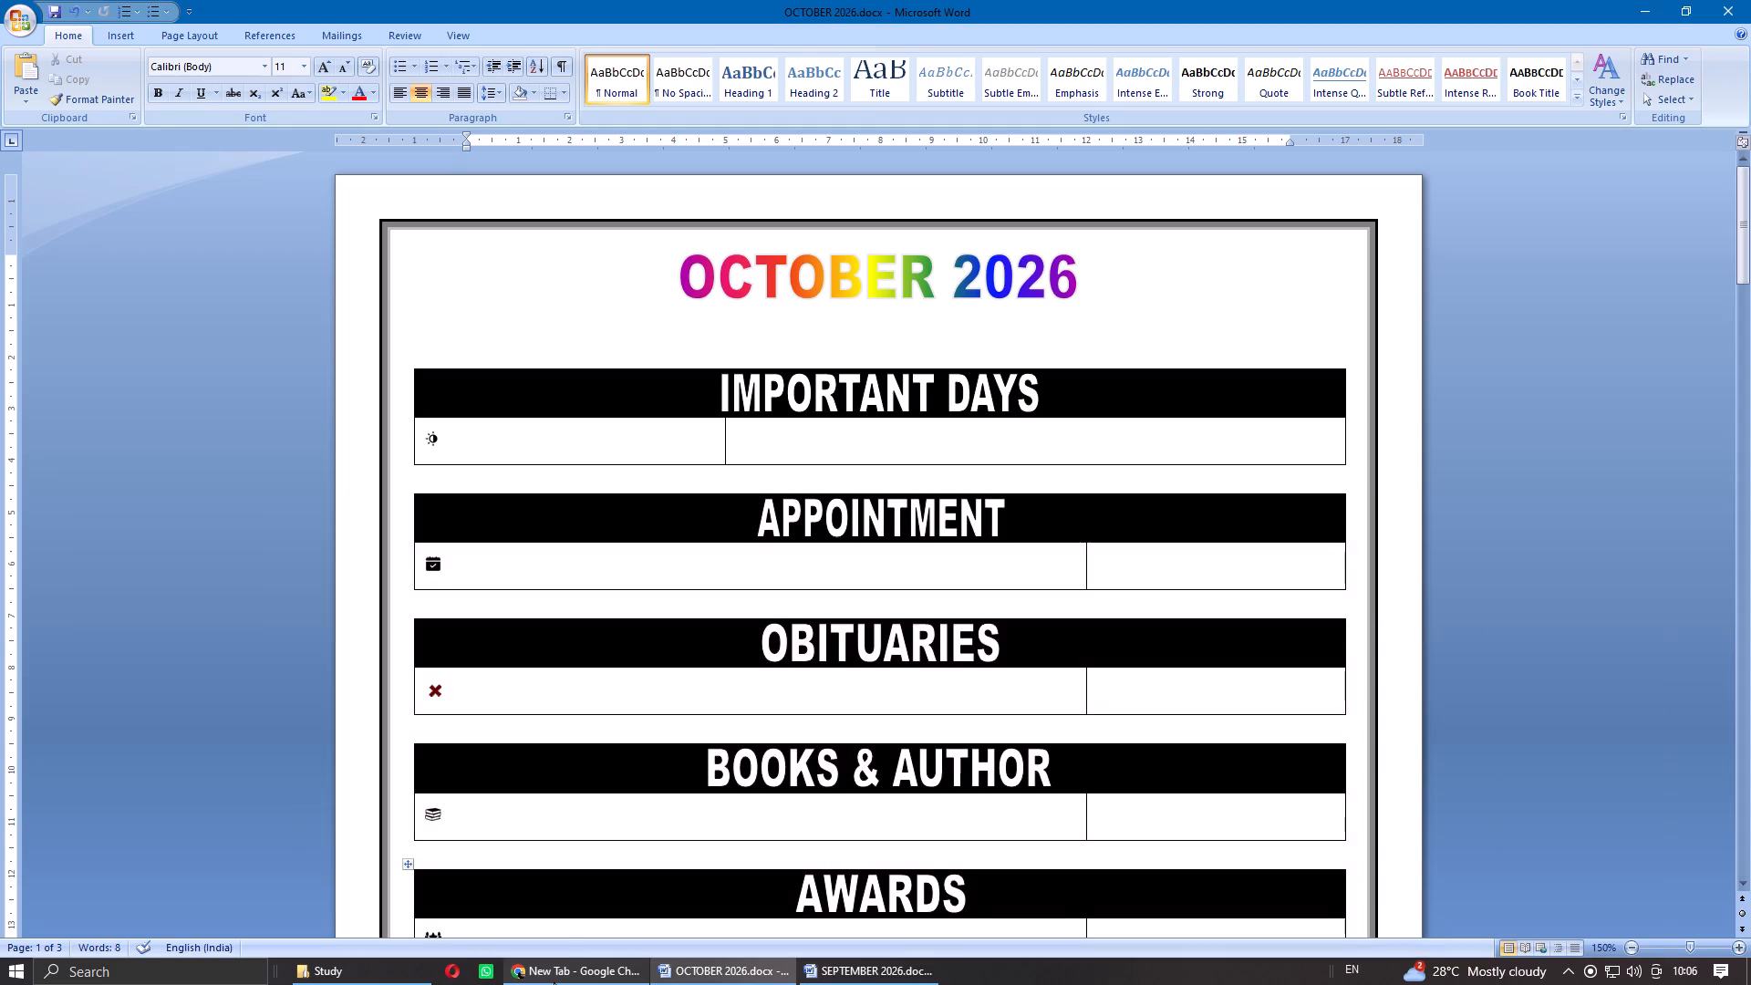
click(554, 982)
click(657, 378)
text(october)
key(Return)
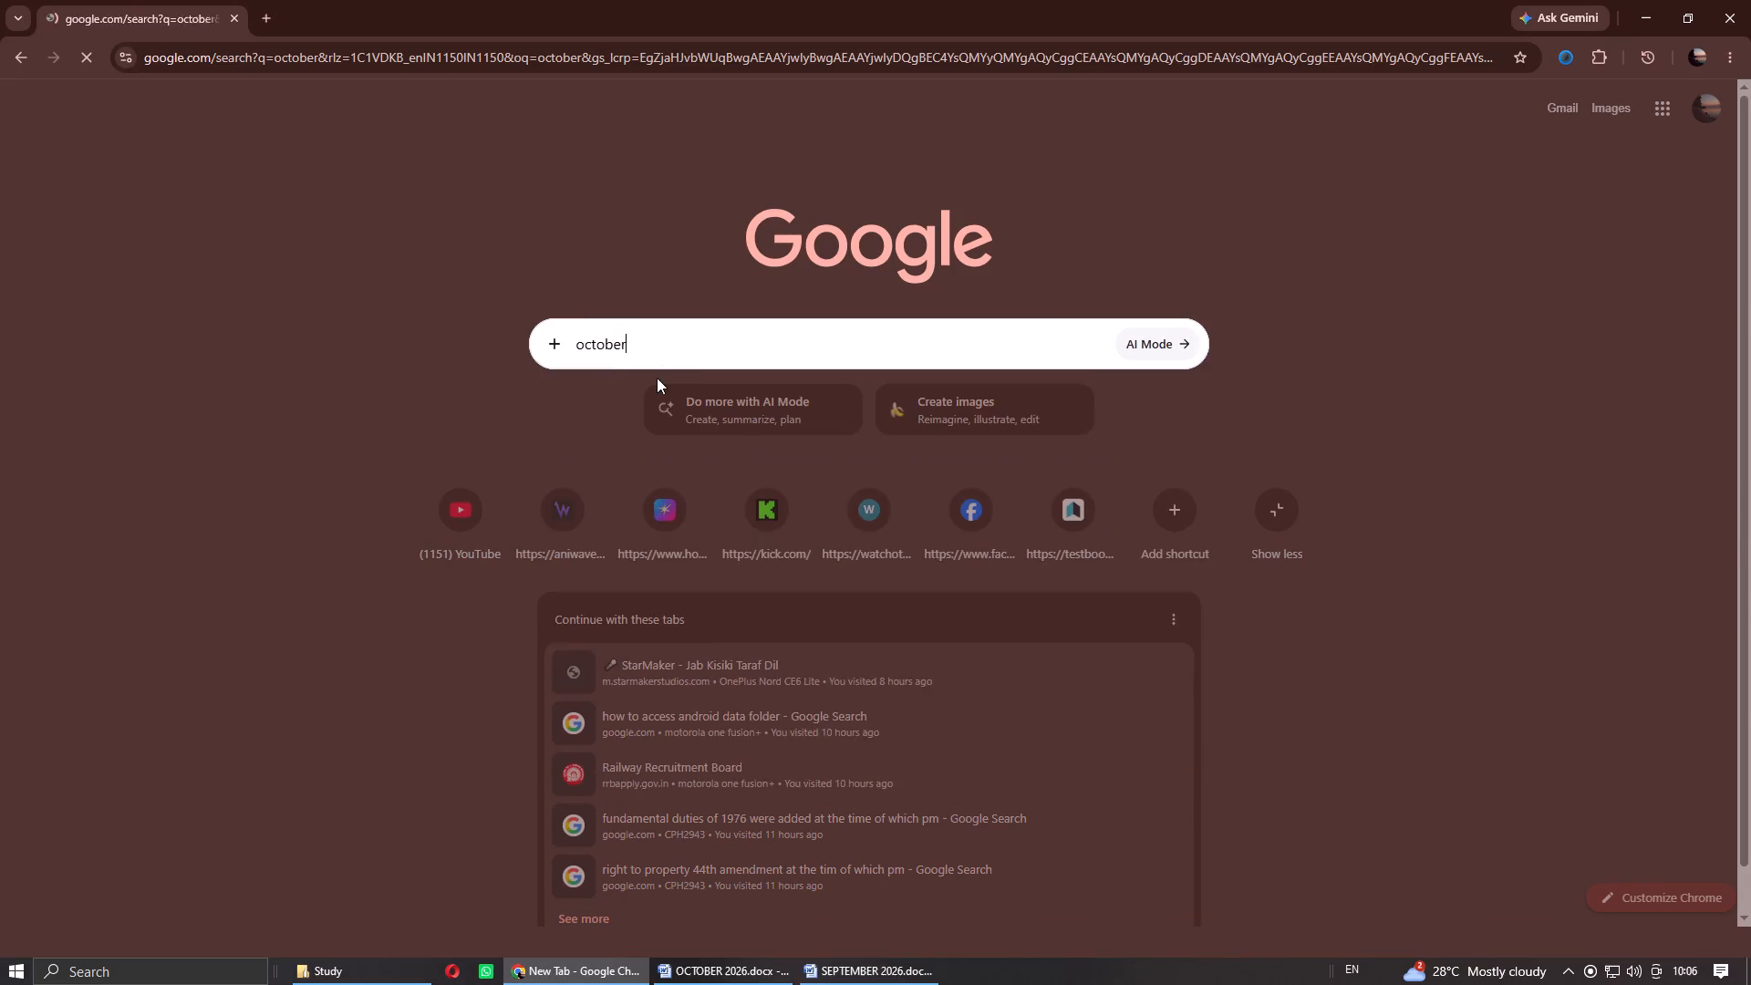
Return to Word and close SEPTEMBER 2026.docx.
click(832, 984)
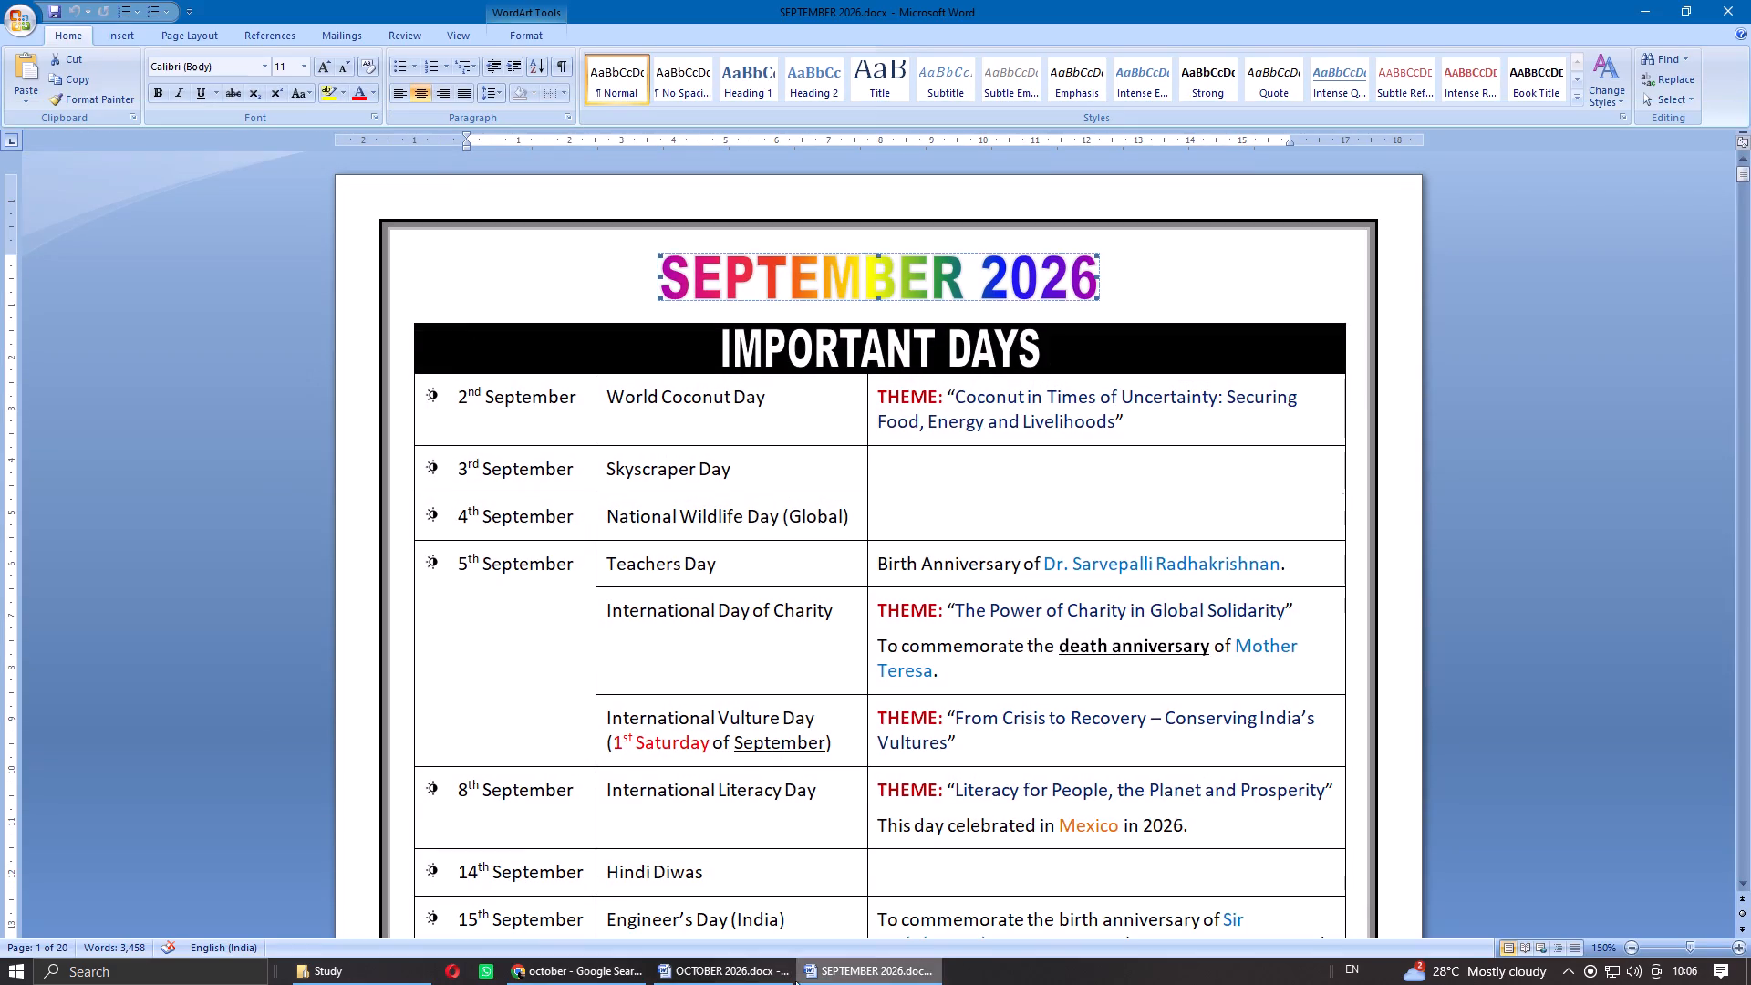
click(1750, 0)
Remove the blank line between the OCTOBER 2026 title and the IMPORTANT DAYS table.
click(719, 984)
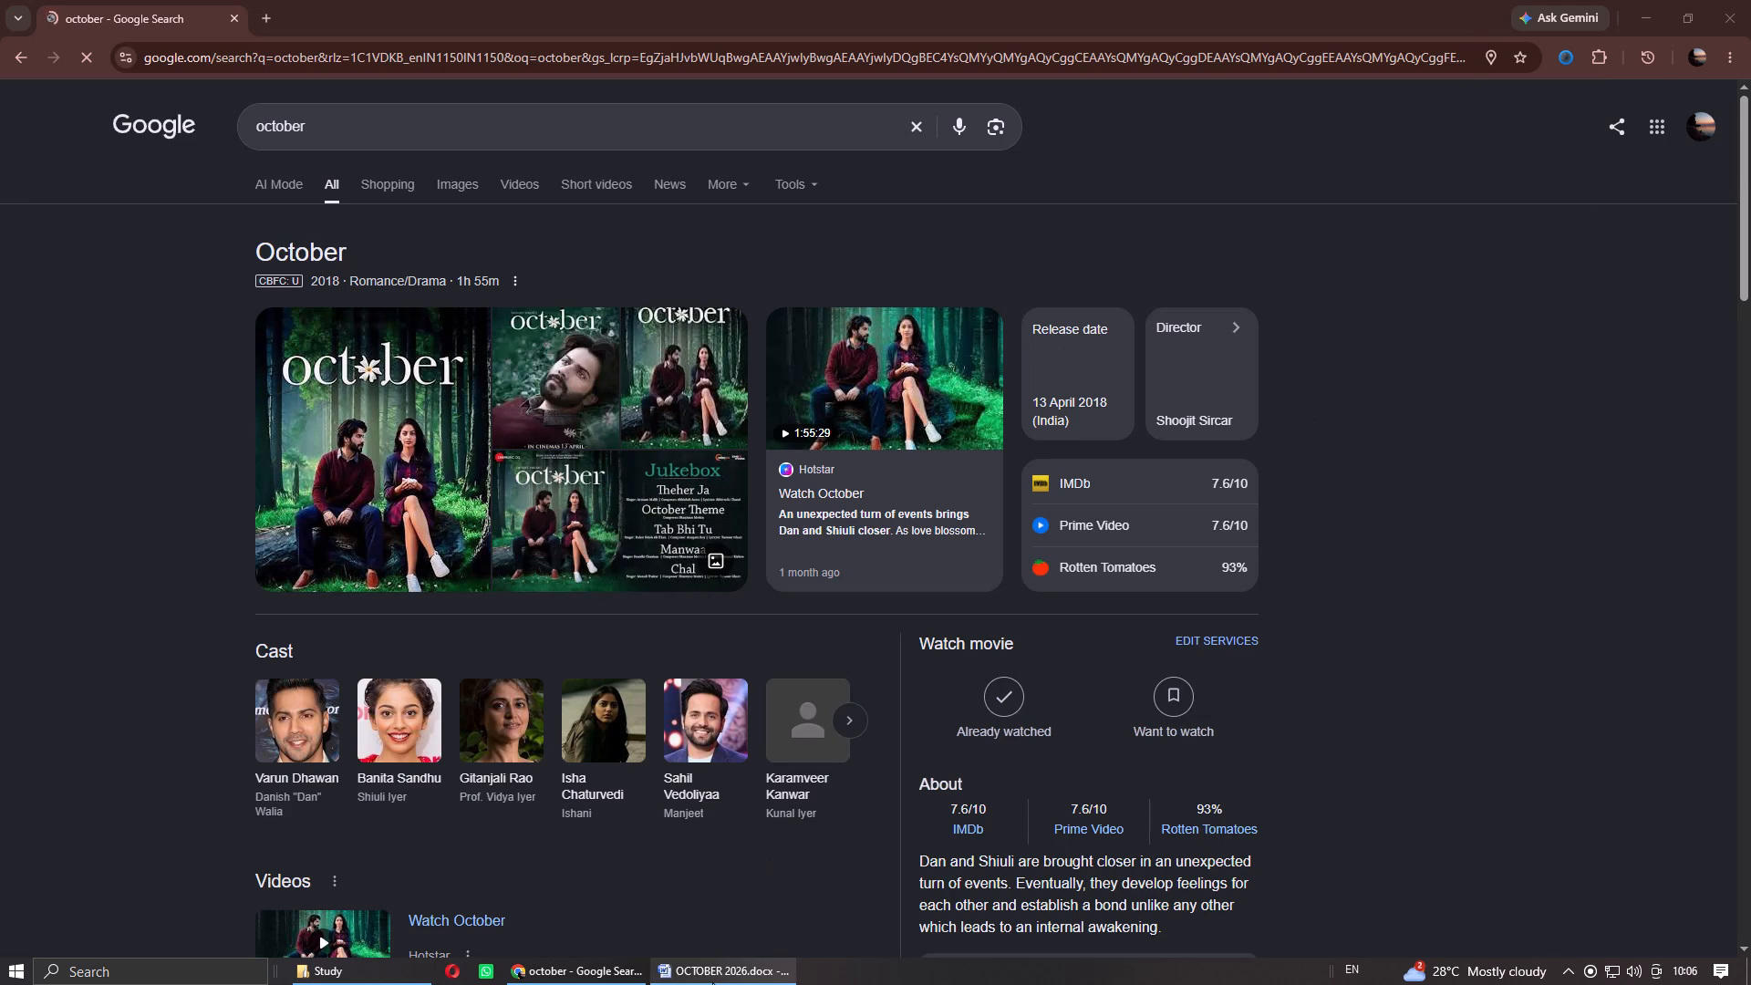
click(653, 334)
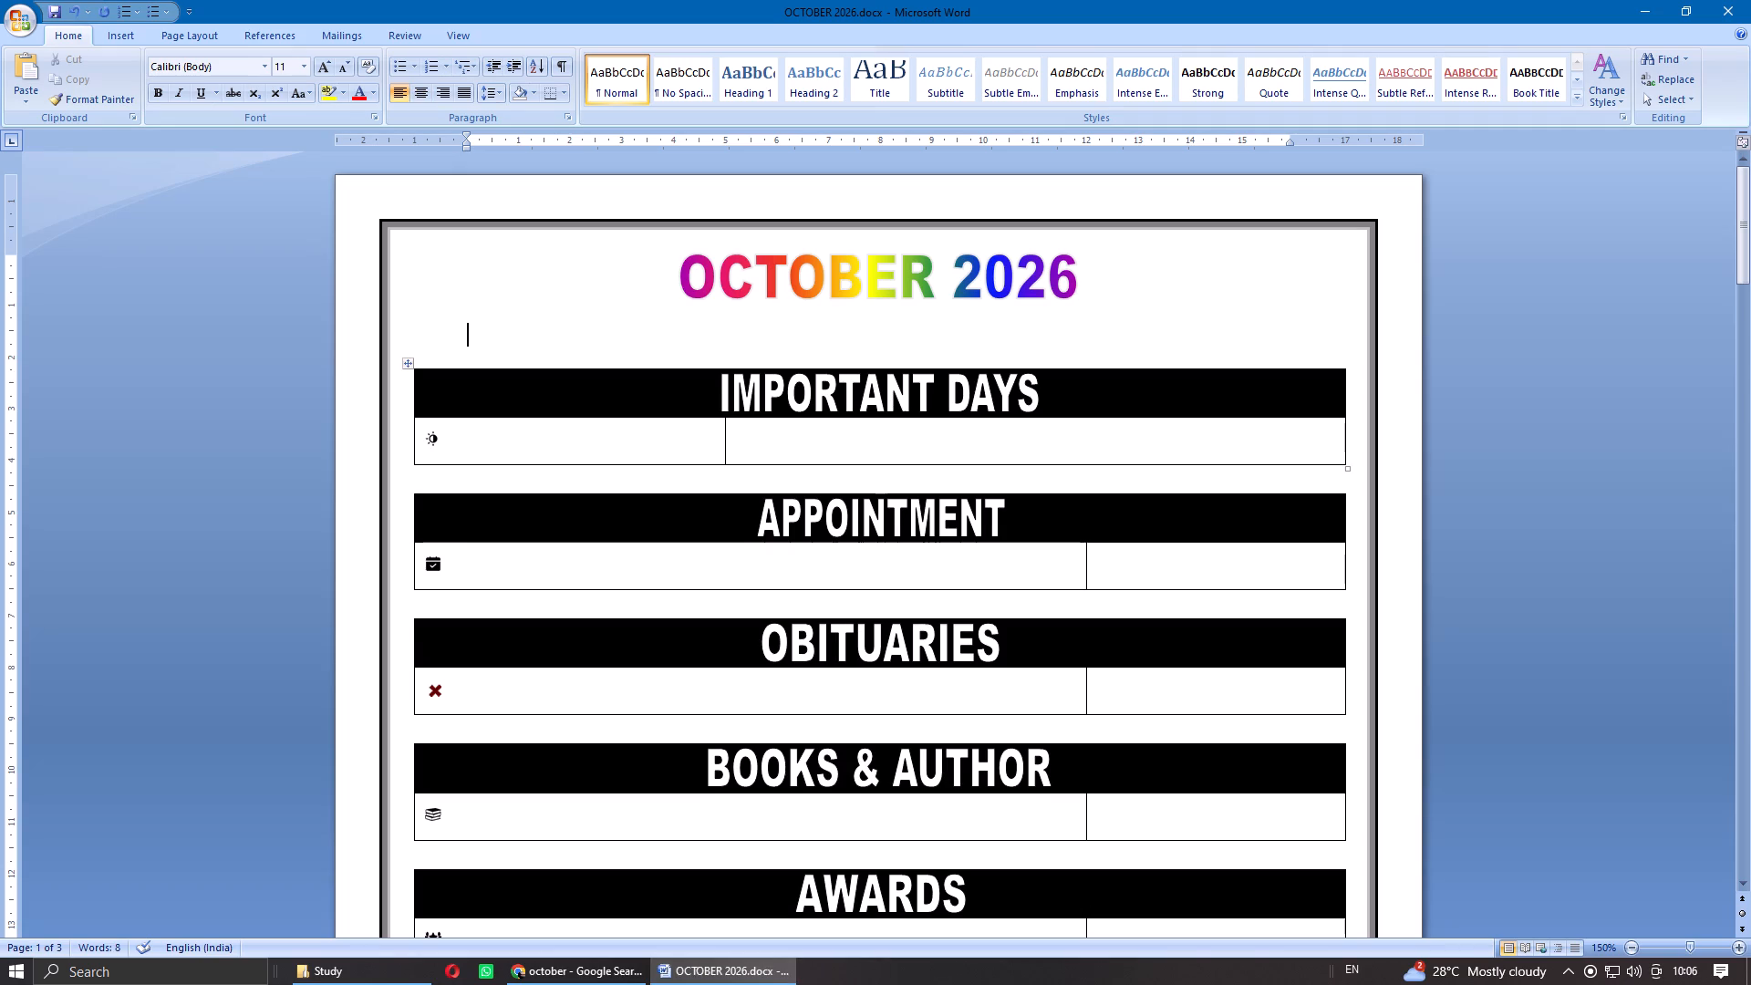
key(BackSpace)
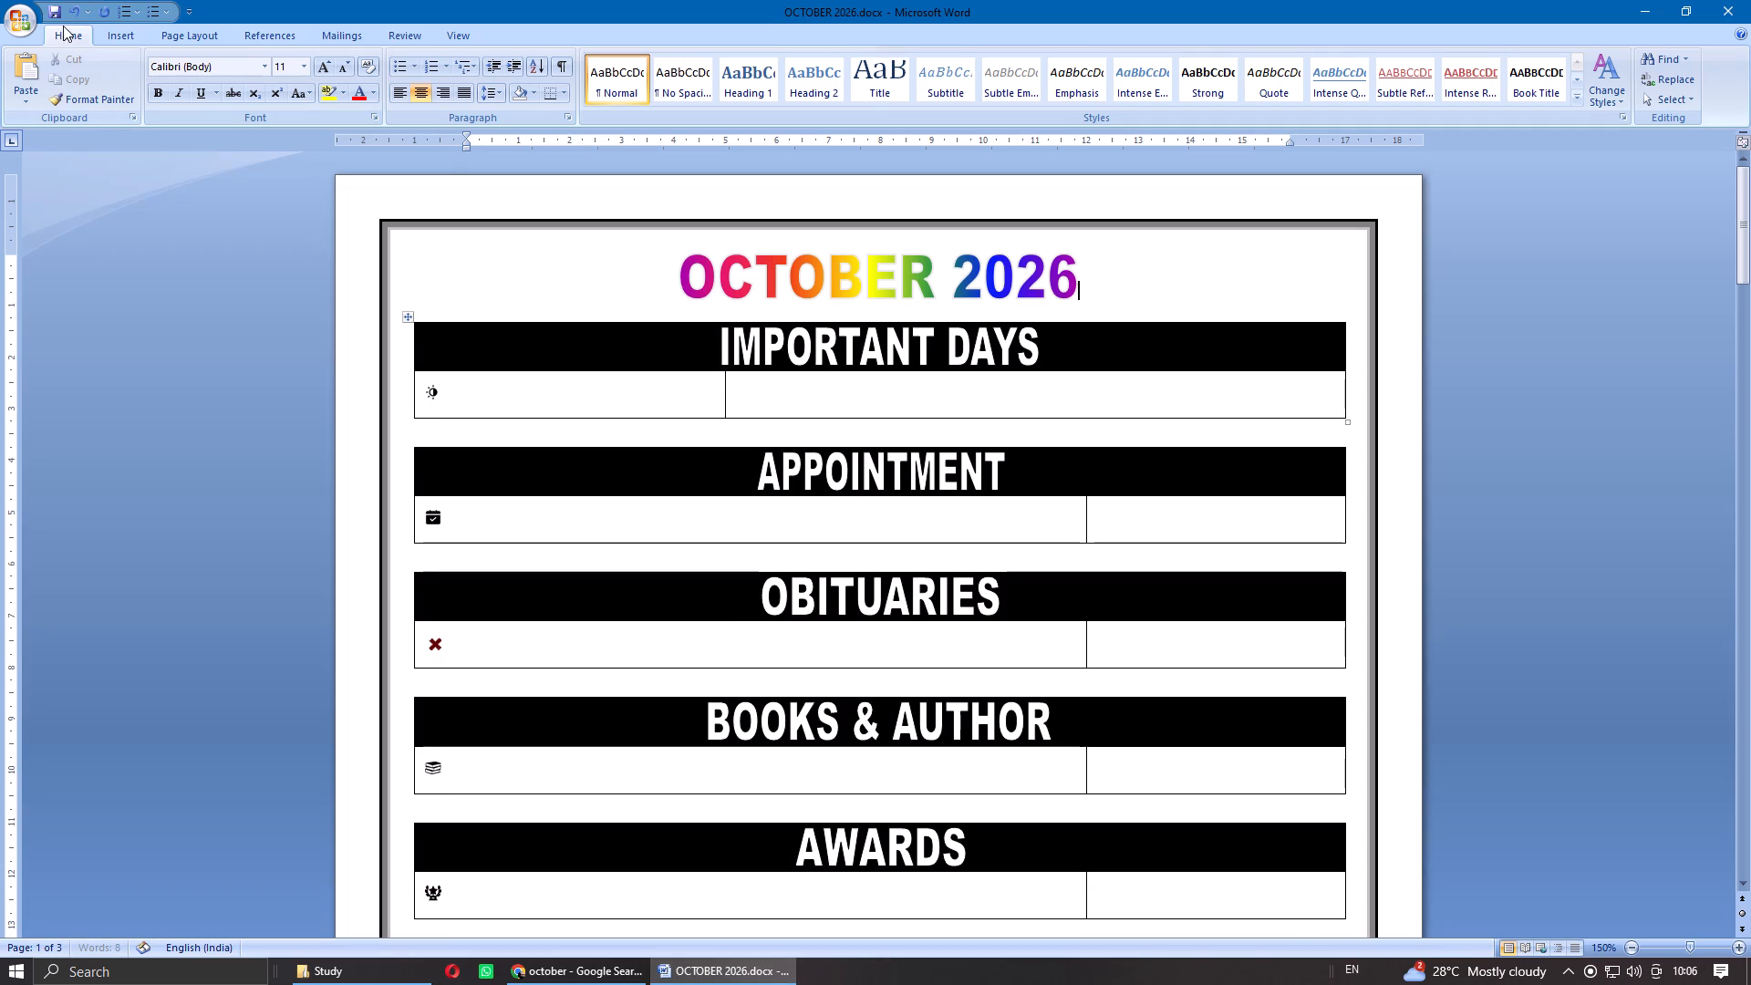
Save OCTOBER 2026.docx and quit Word, keeping the copied picture available to other applications.
click(57, 15)
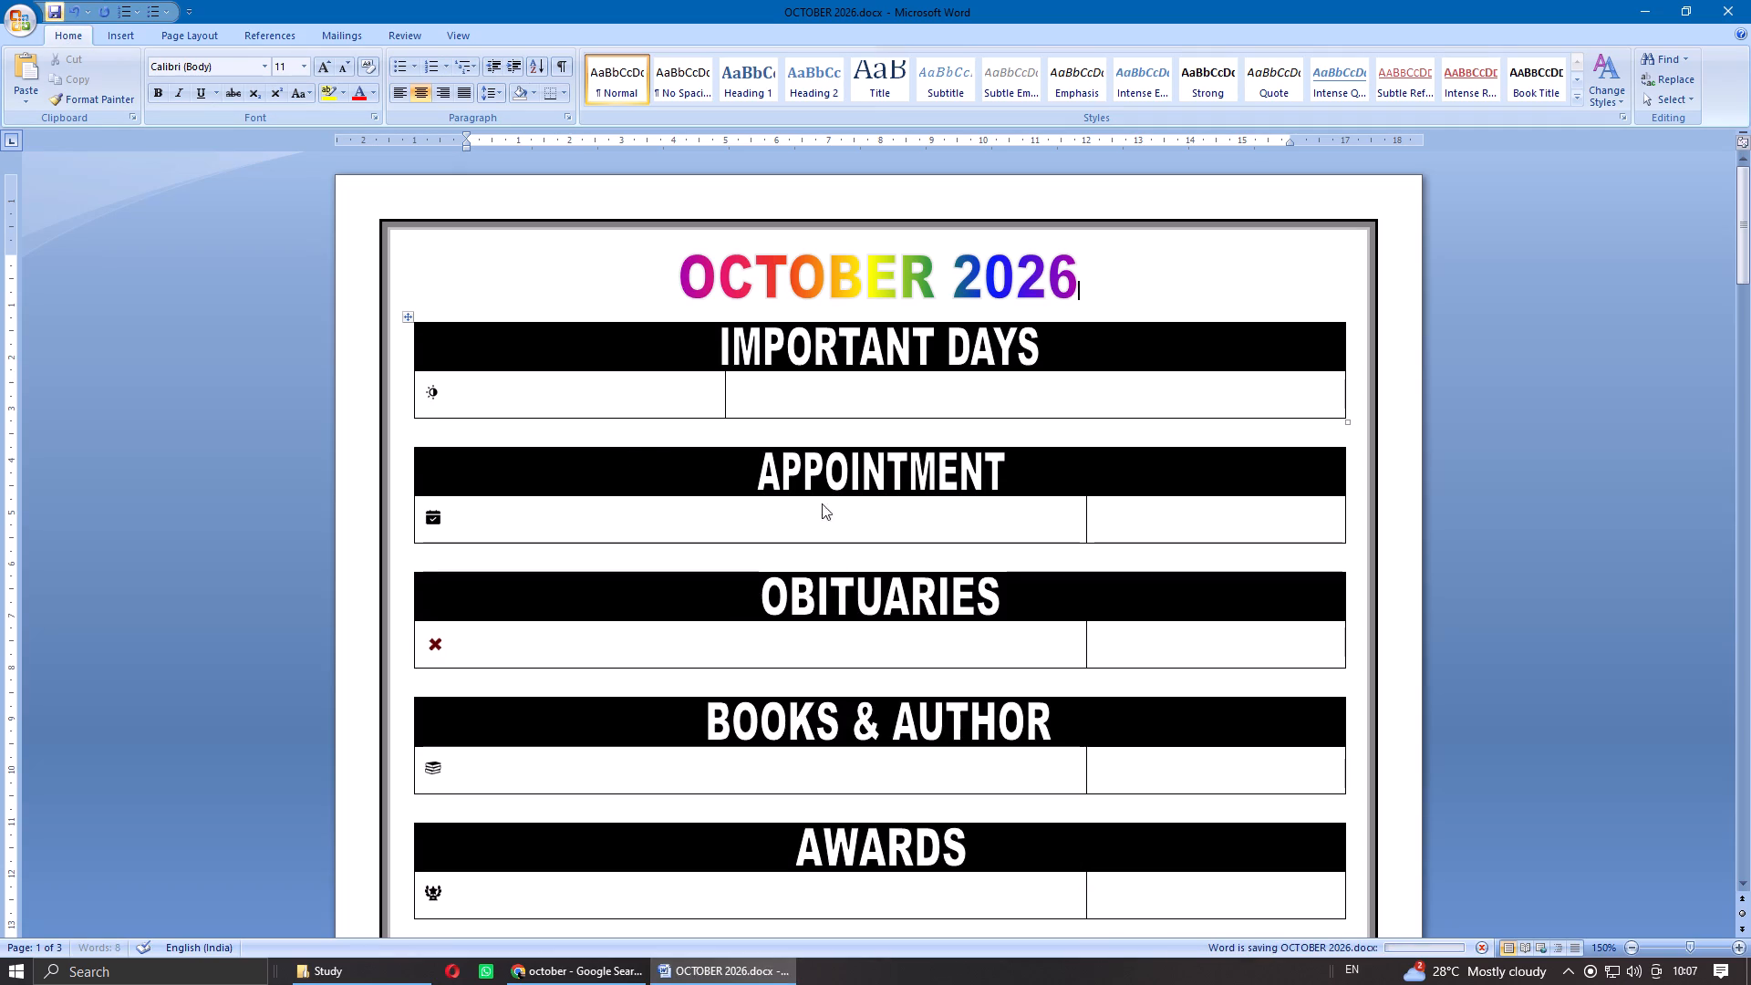
click(1750, 0)
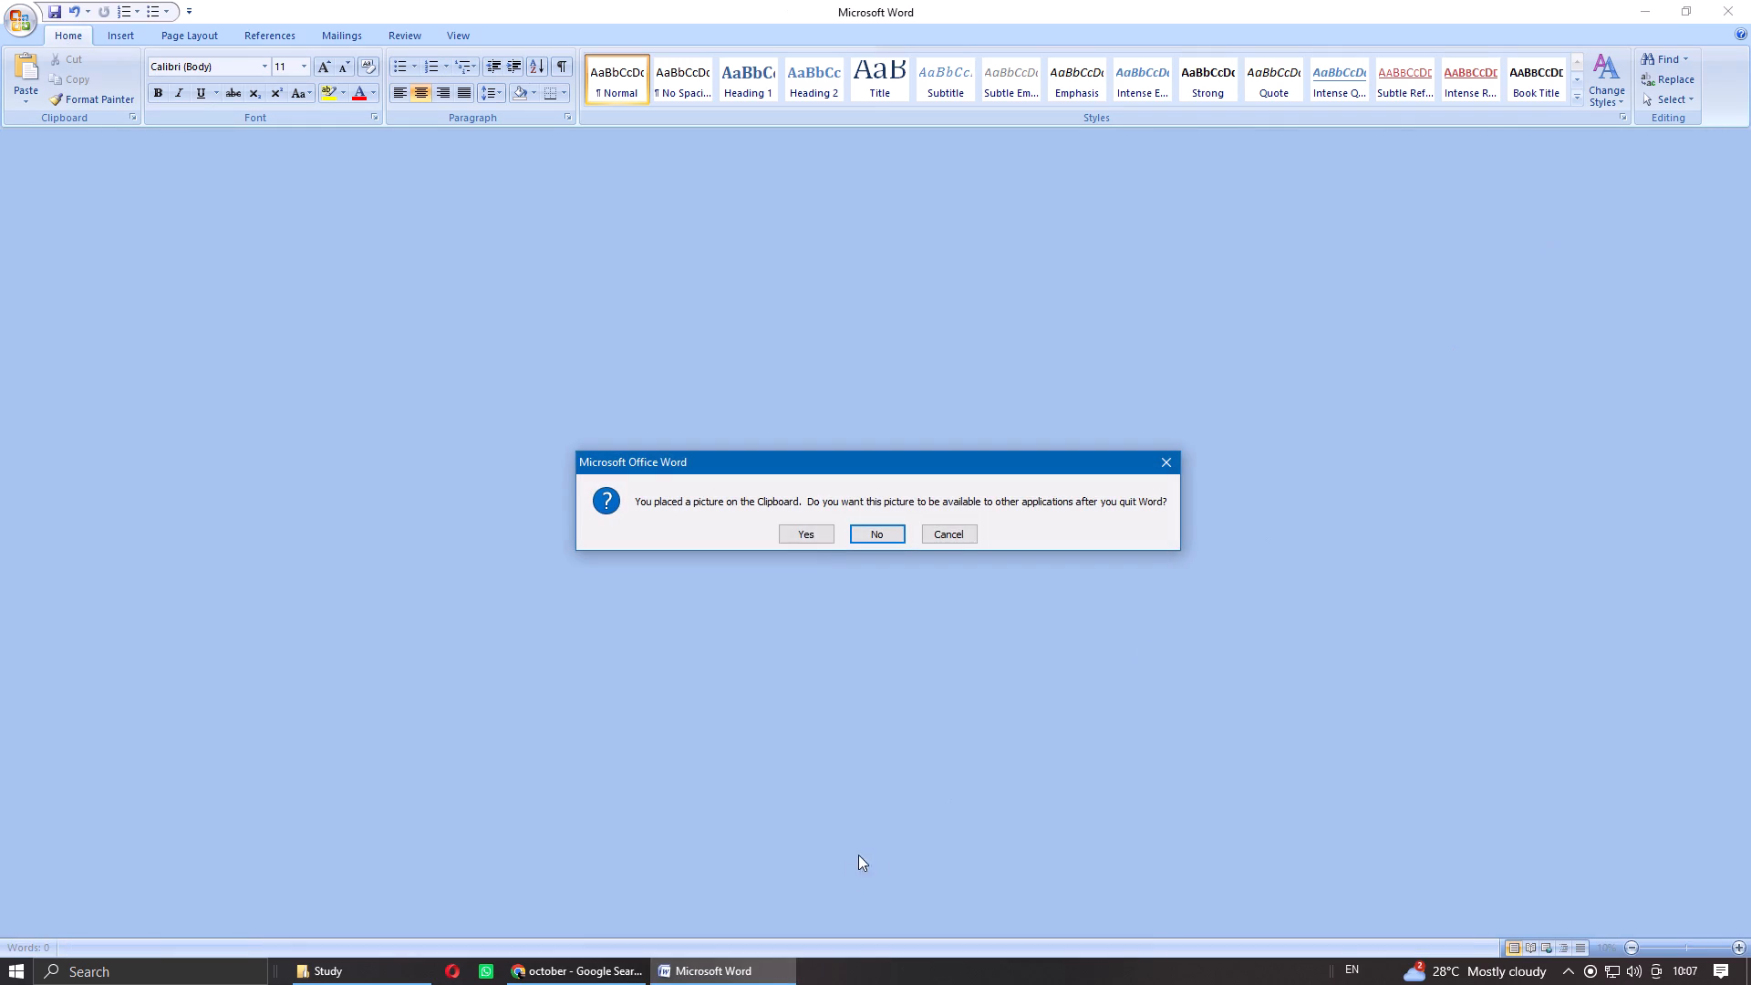
click(799, 524)
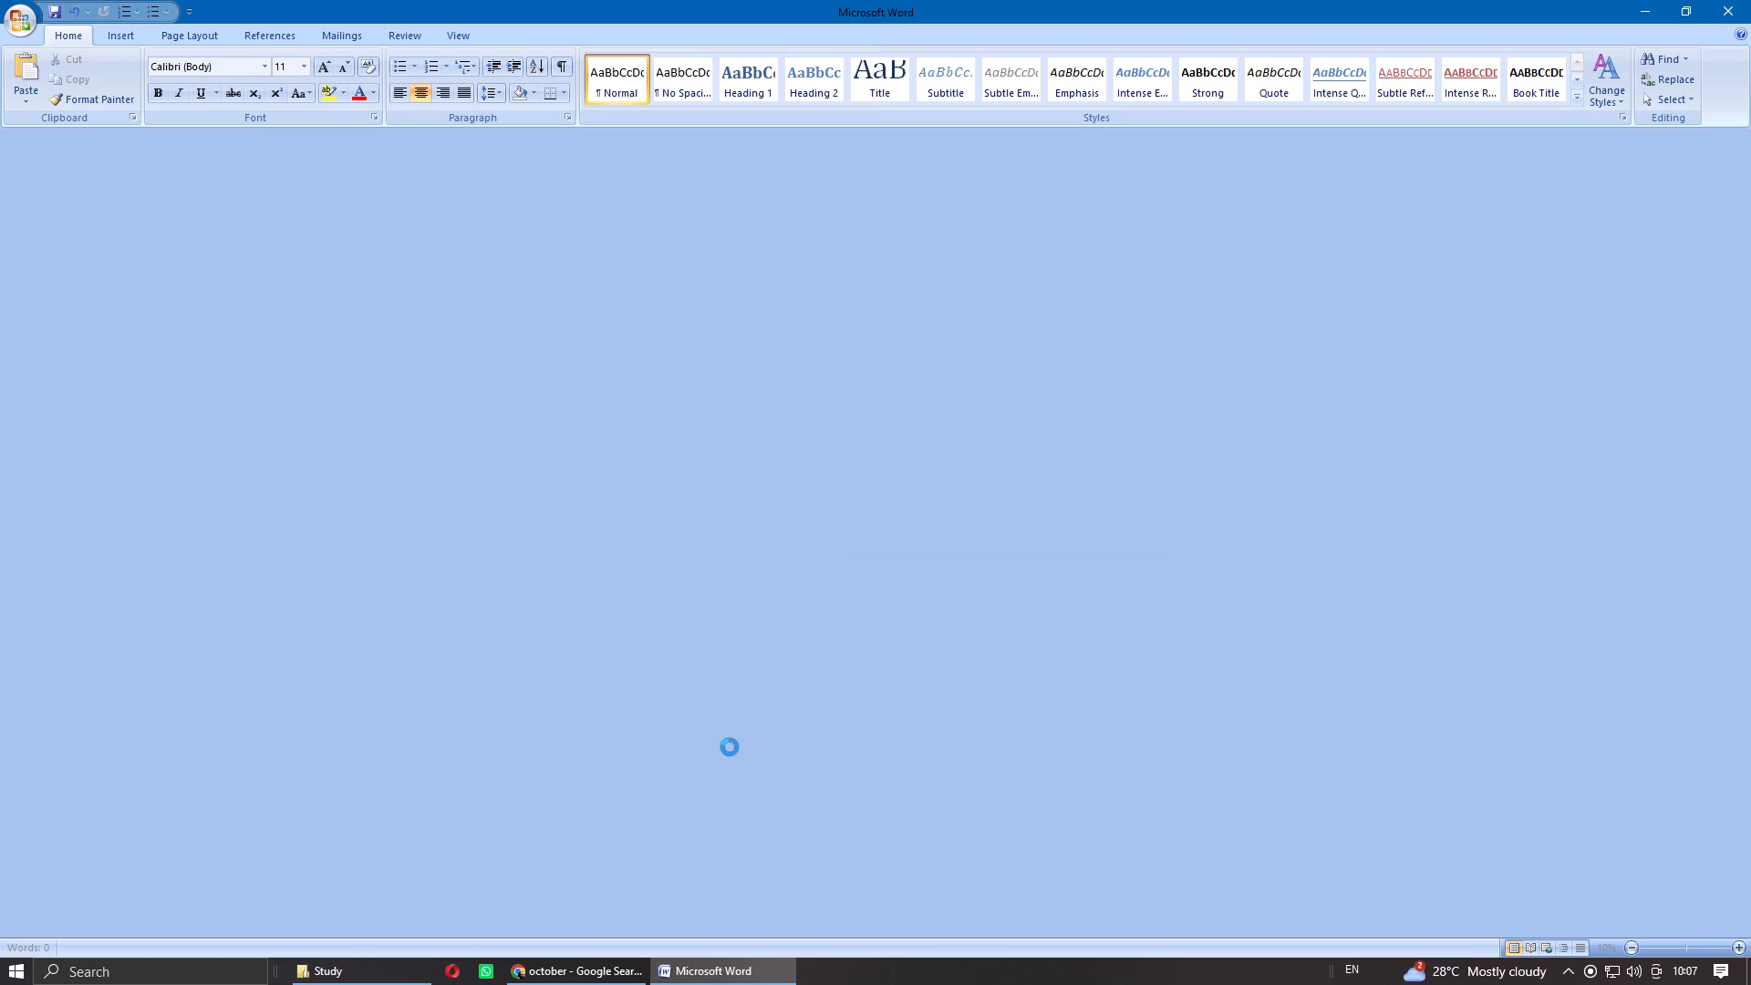
Open Lakshya Oct 2026 Current_Affairs MCQ.pdf from the 10. OCTOBER 2026 folder in 2026 CA and hide the tools pane.
click(335, 984)
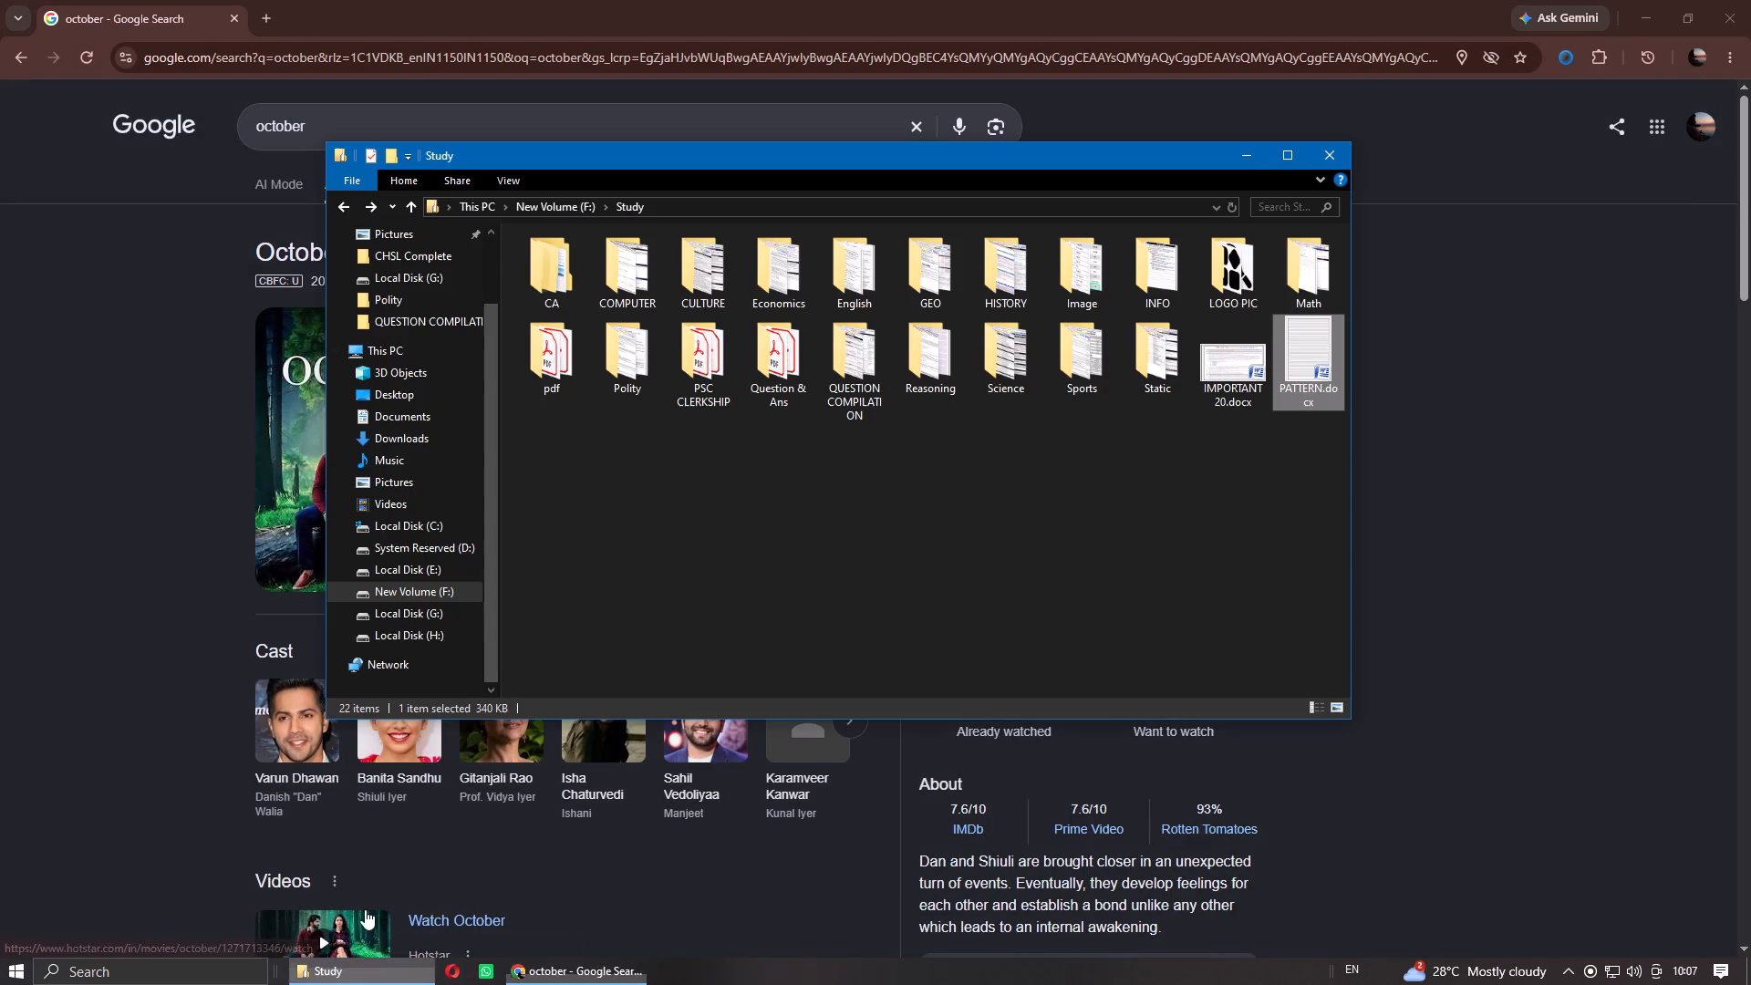
double_click(546, 274)
double_click(546, 274)
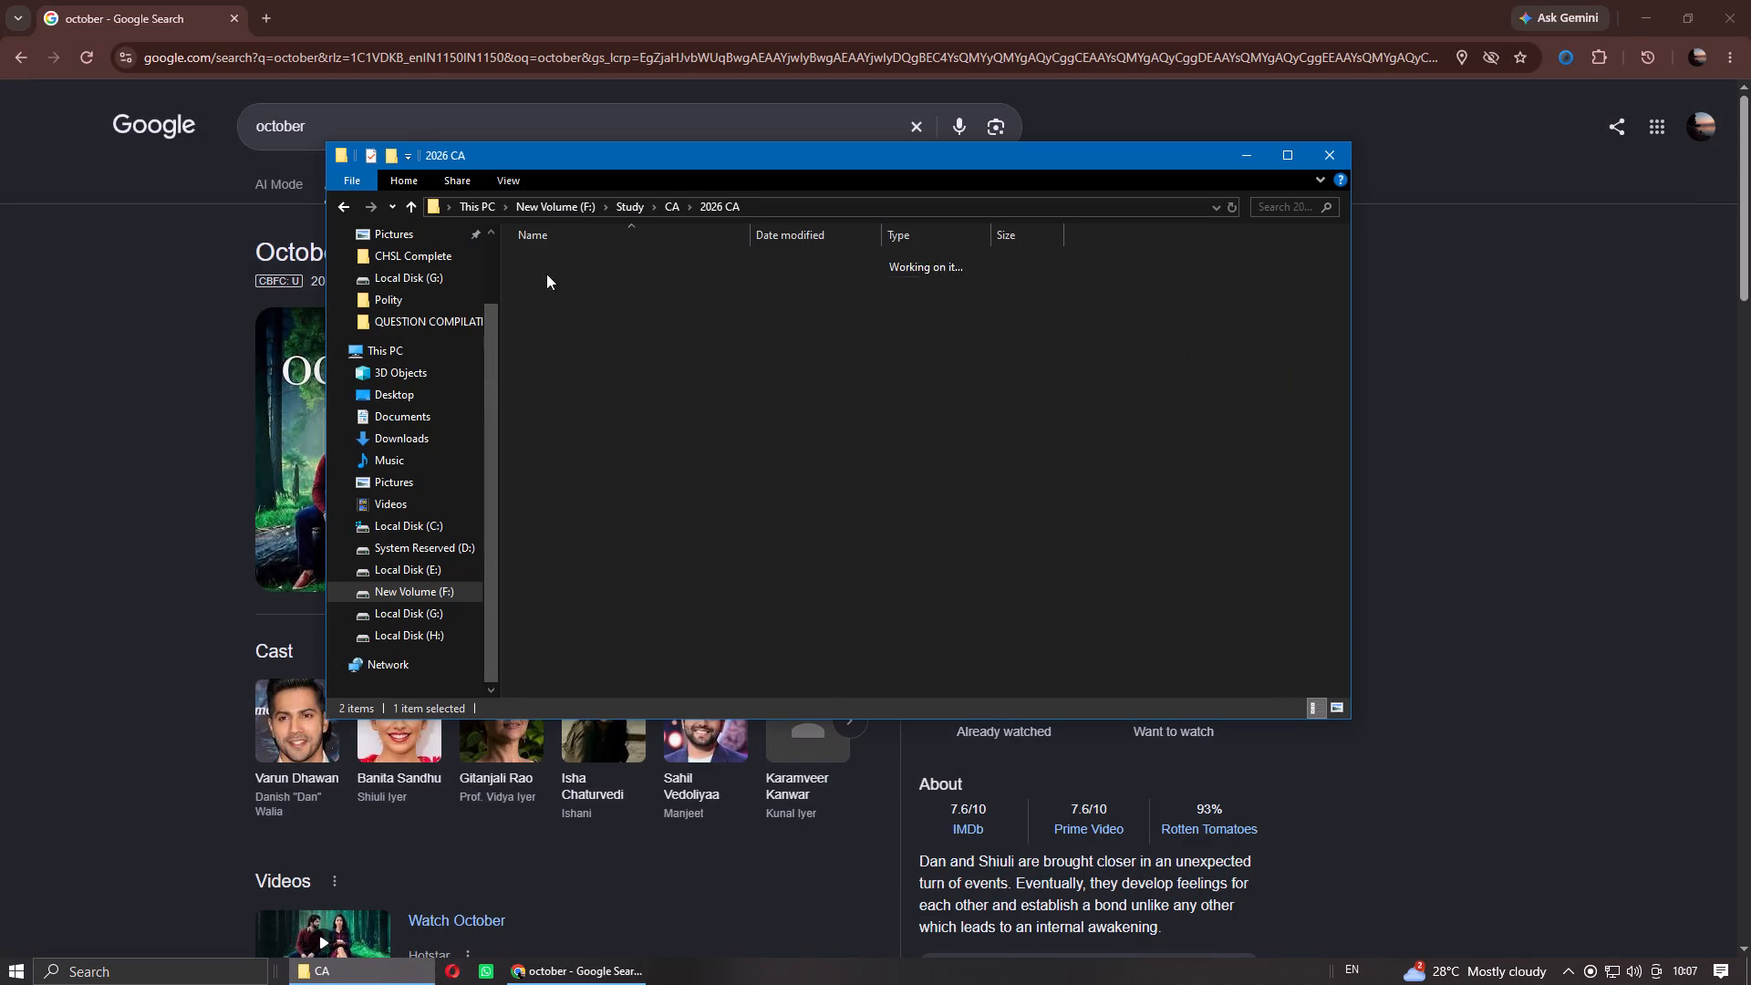
double_click(577, 431)
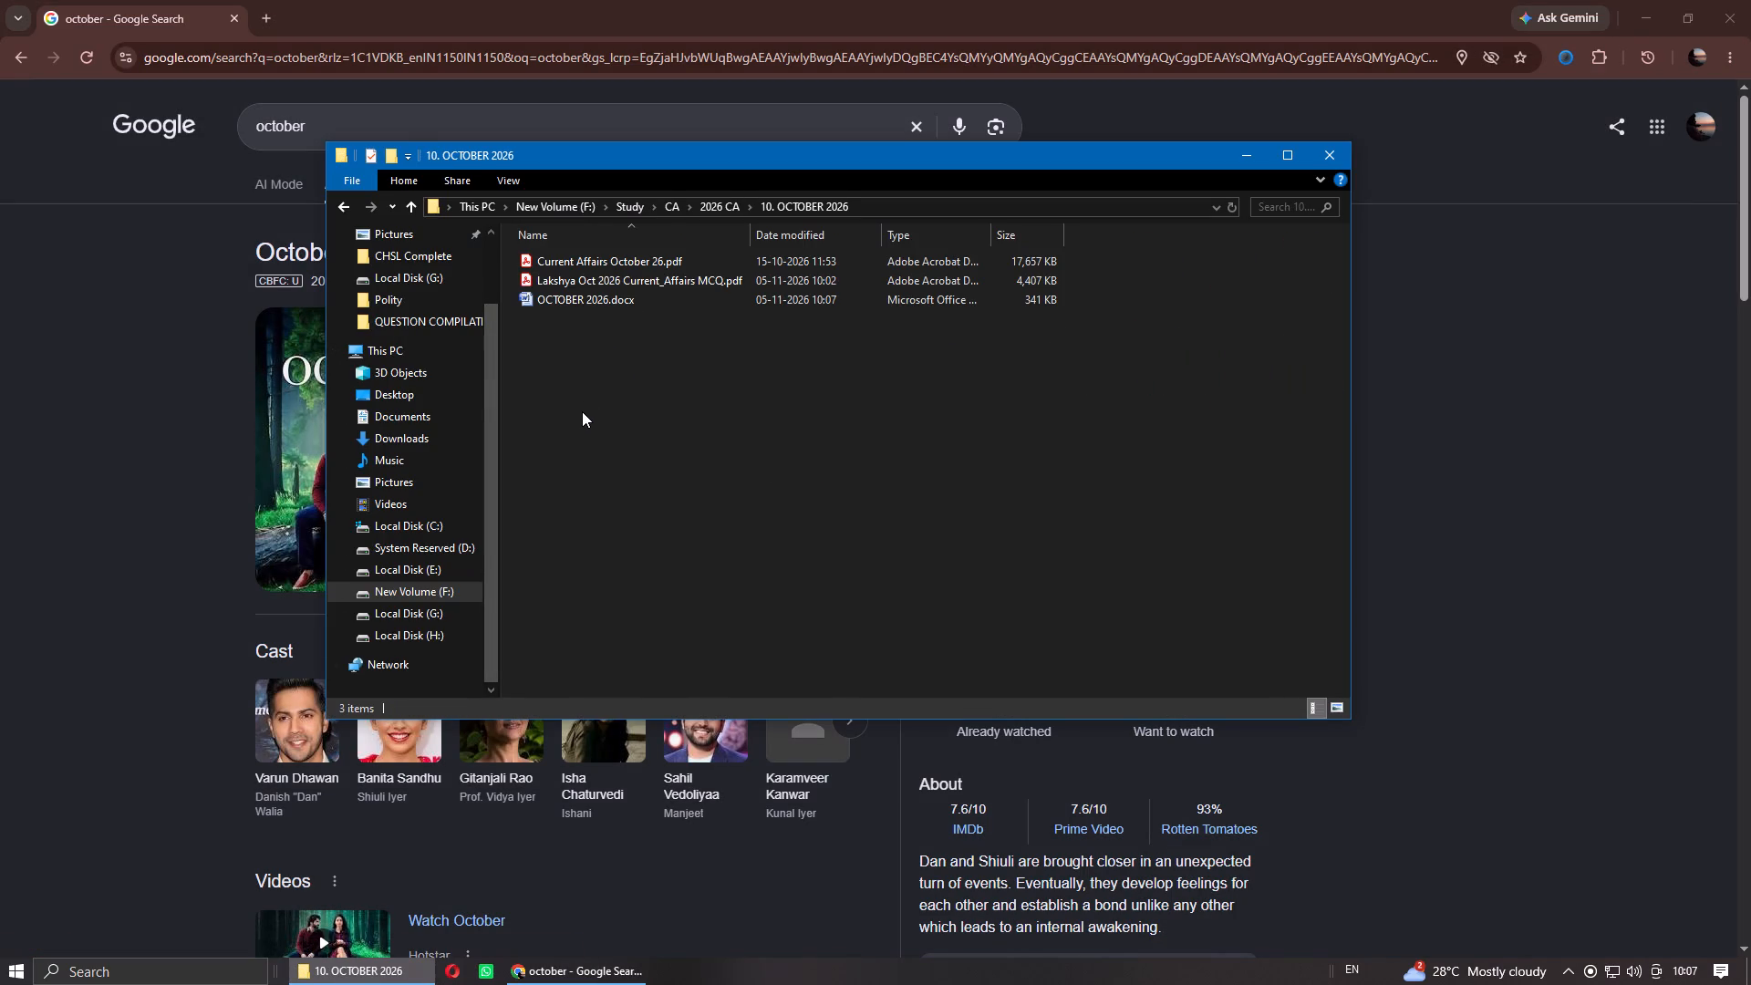
double_click(611, 278)
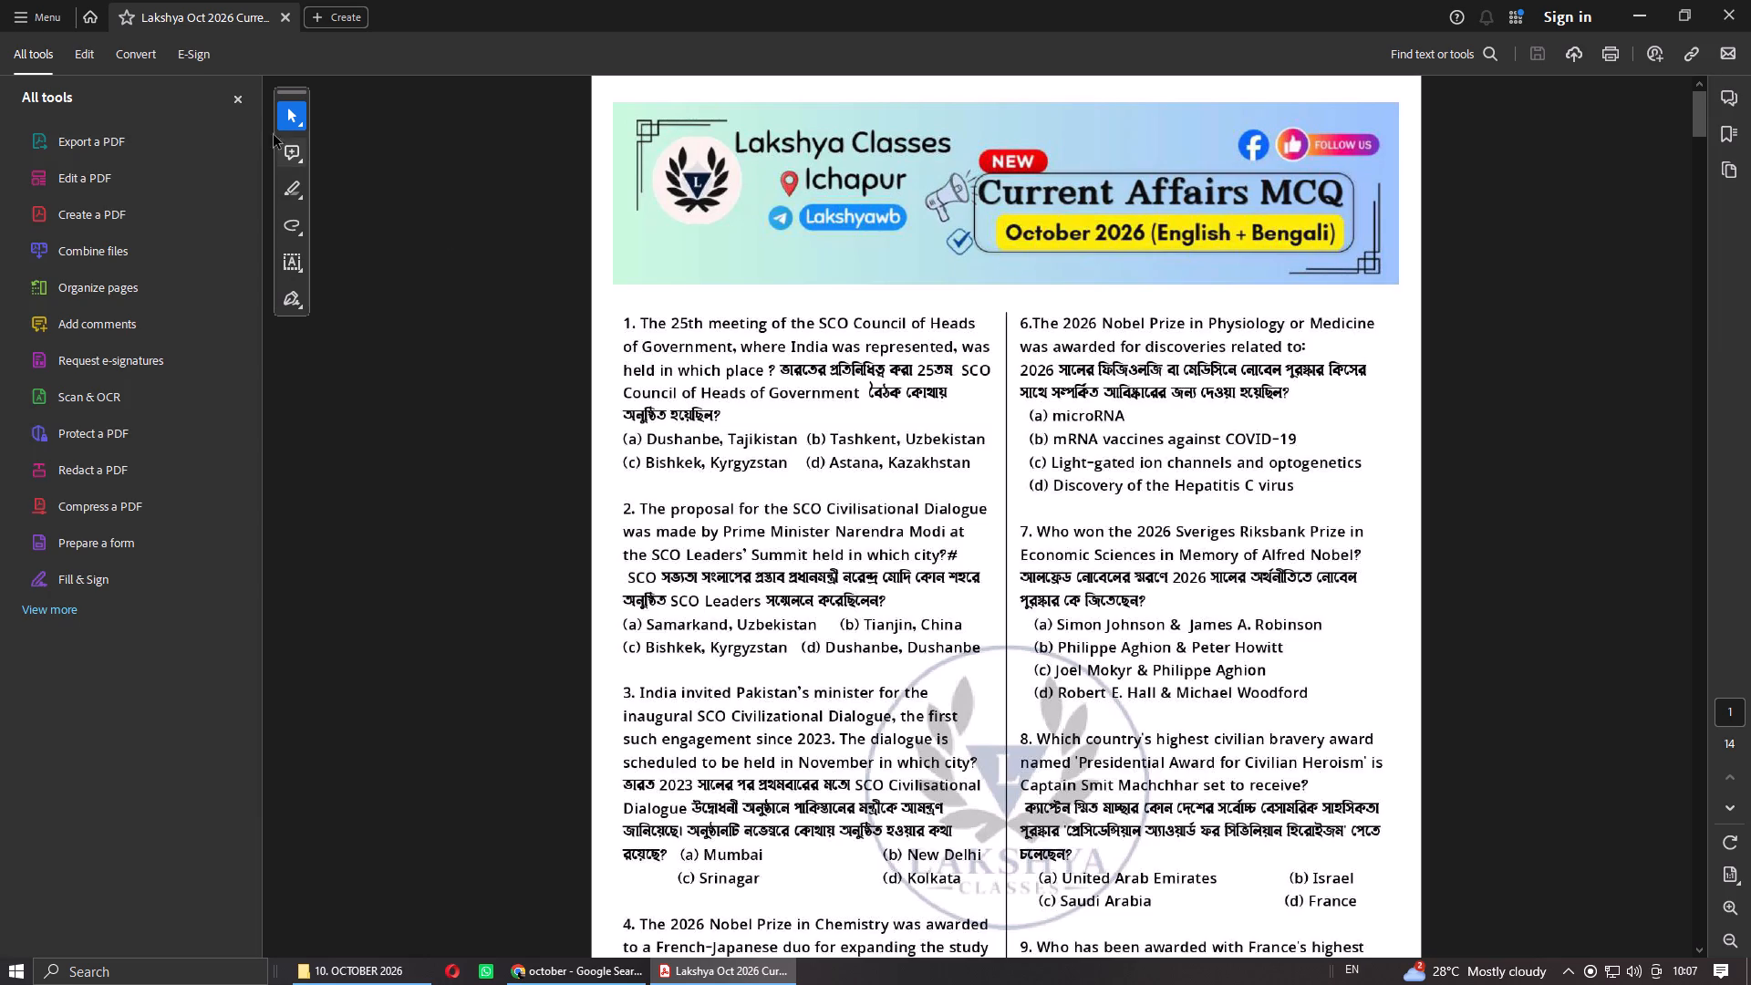
click(226, 98)
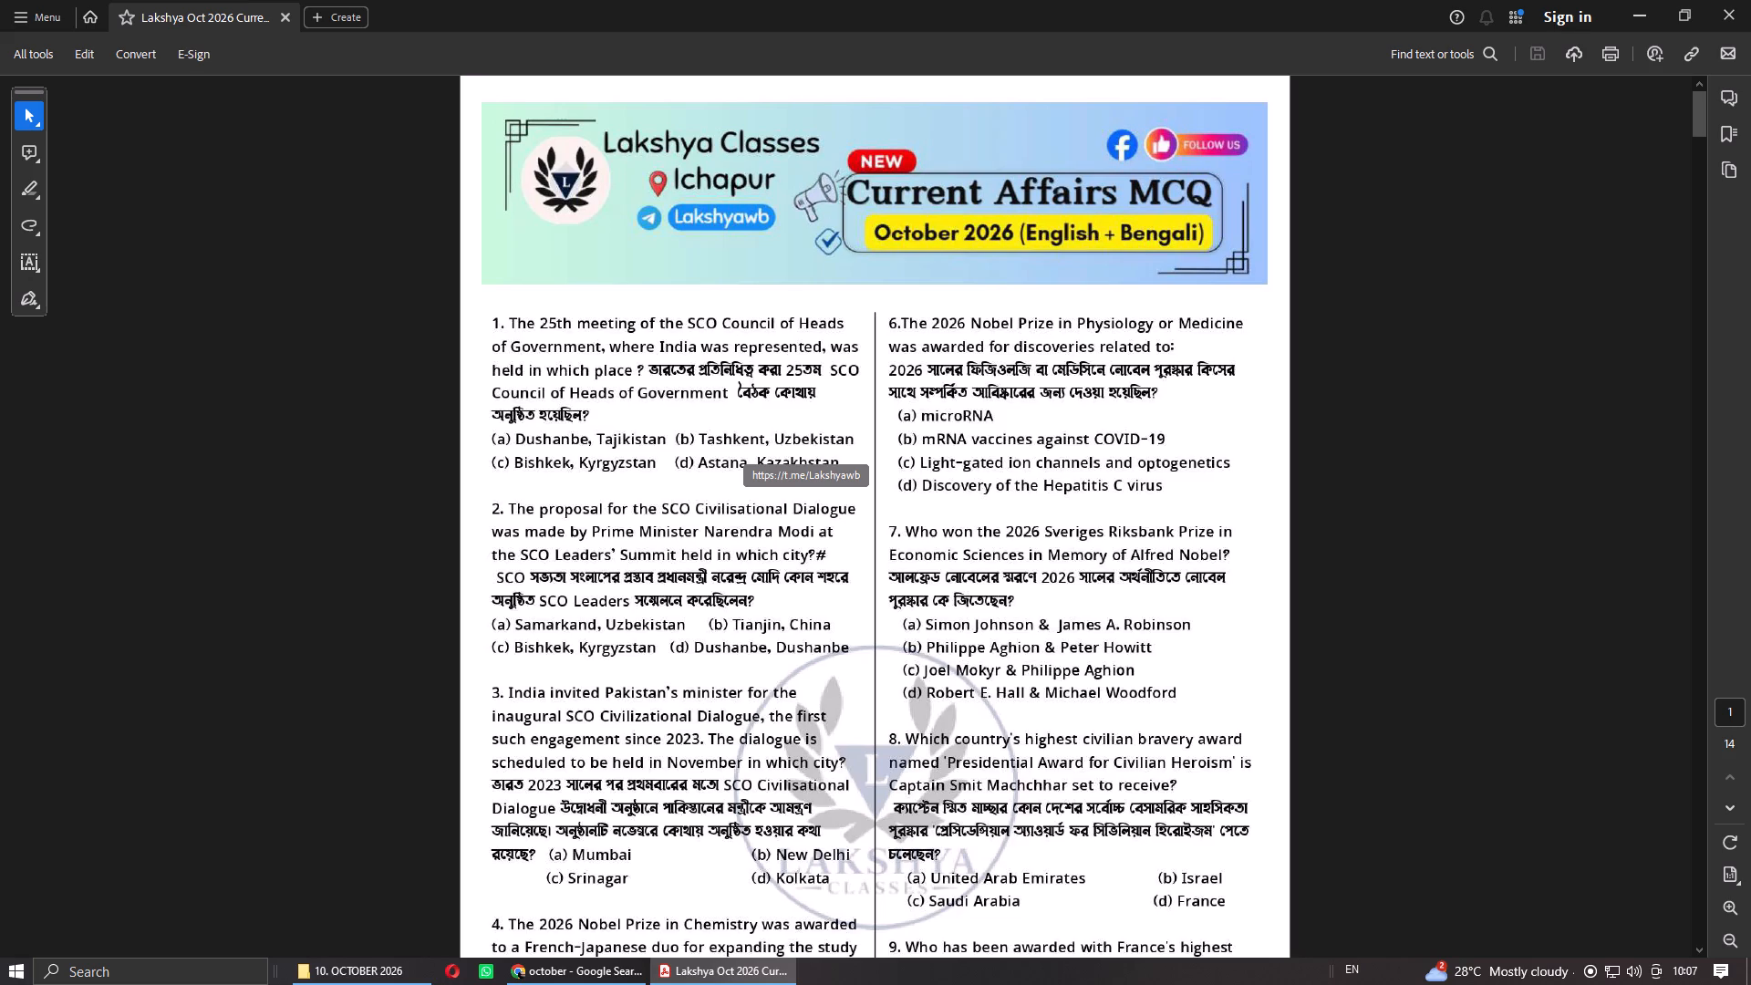
Switch to Chrome and search Google for pdf to doc.
click(597, 979)
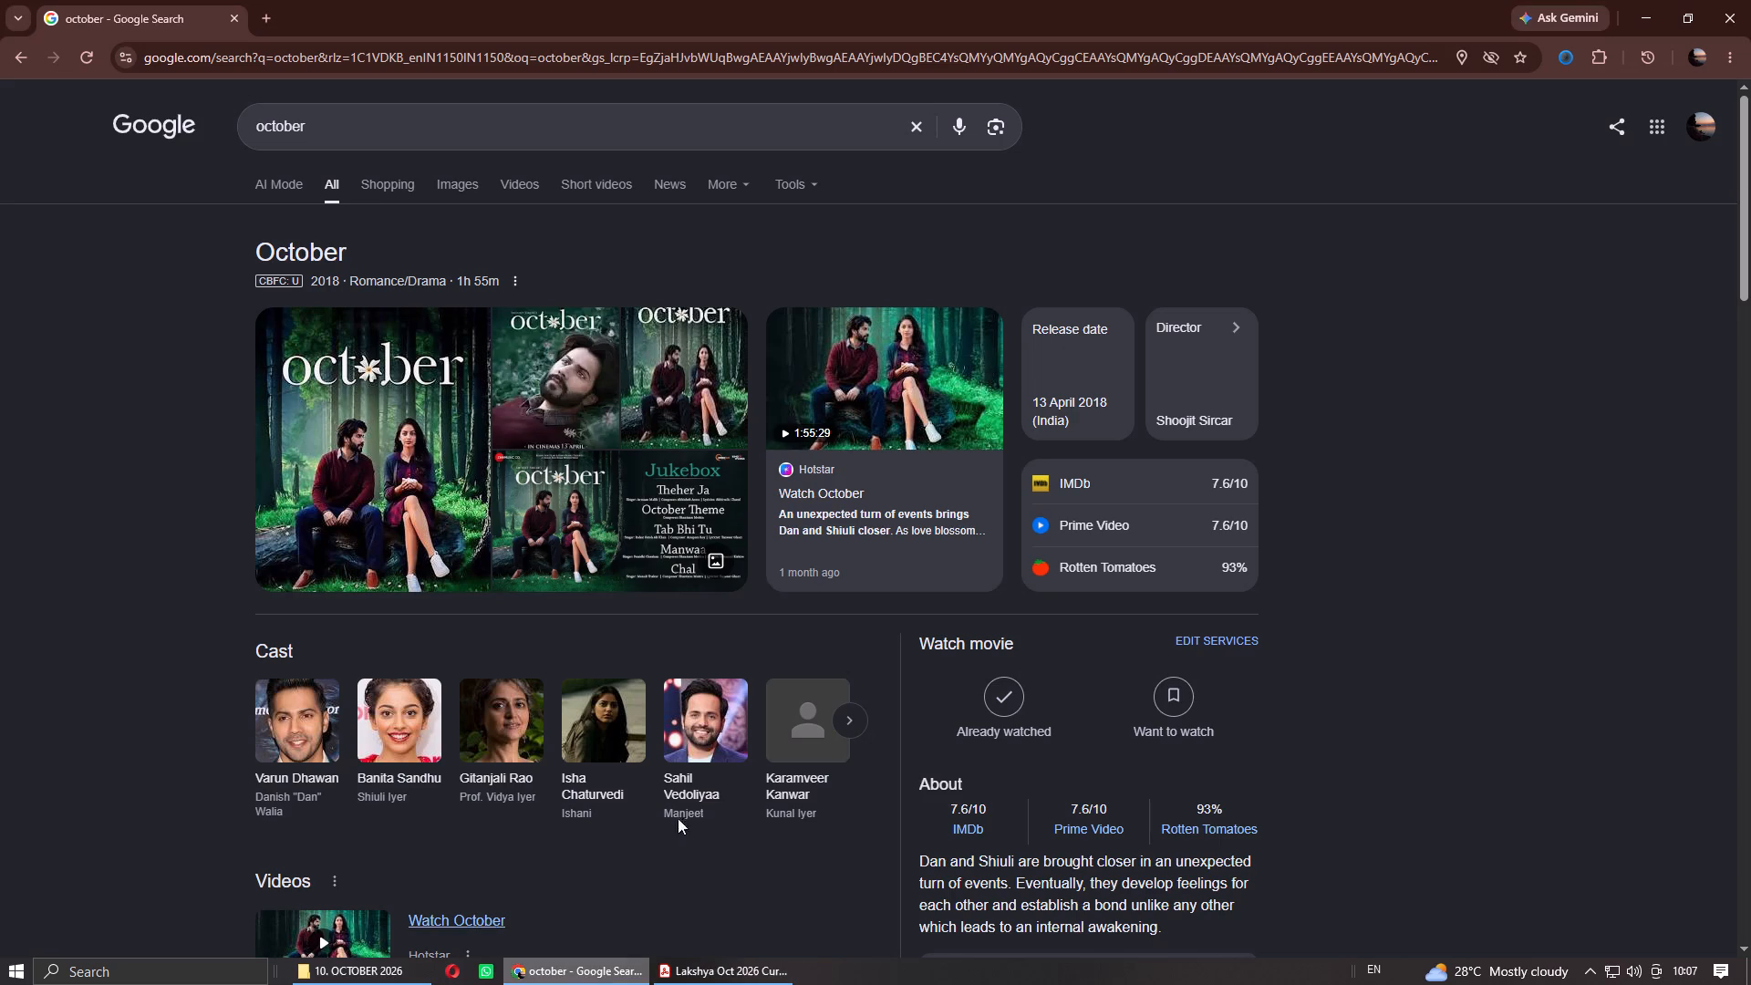
click(919, 121)
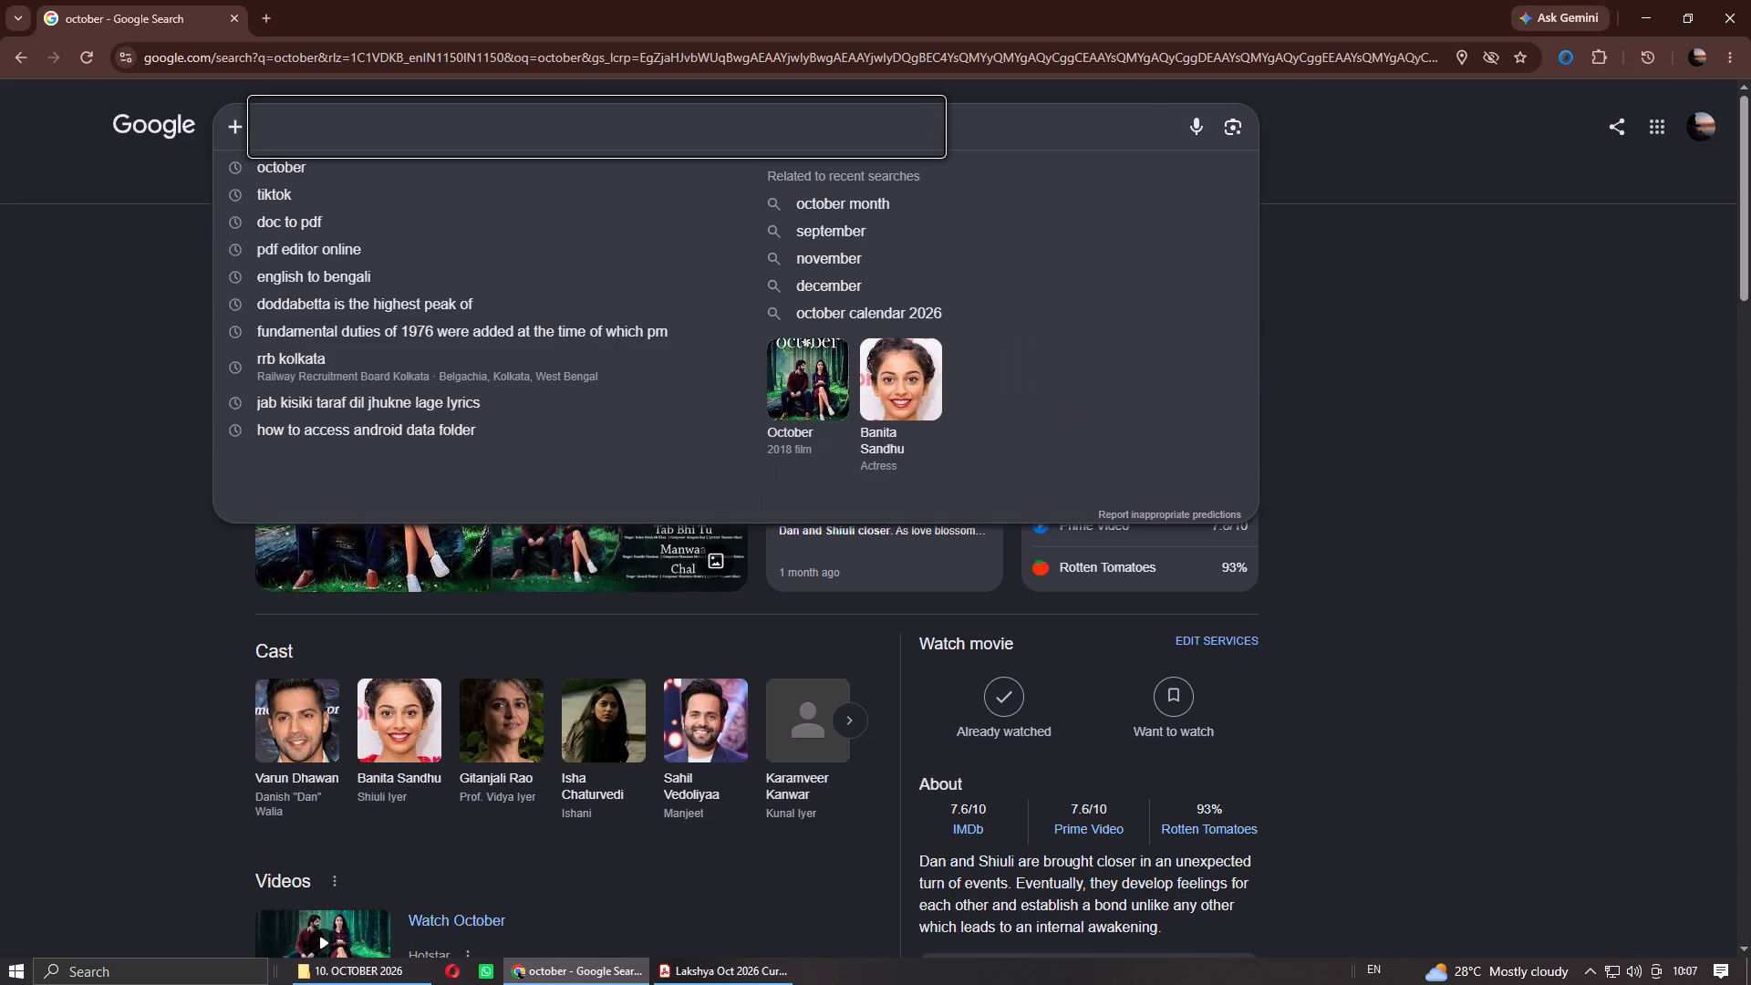
text(pdf to do)
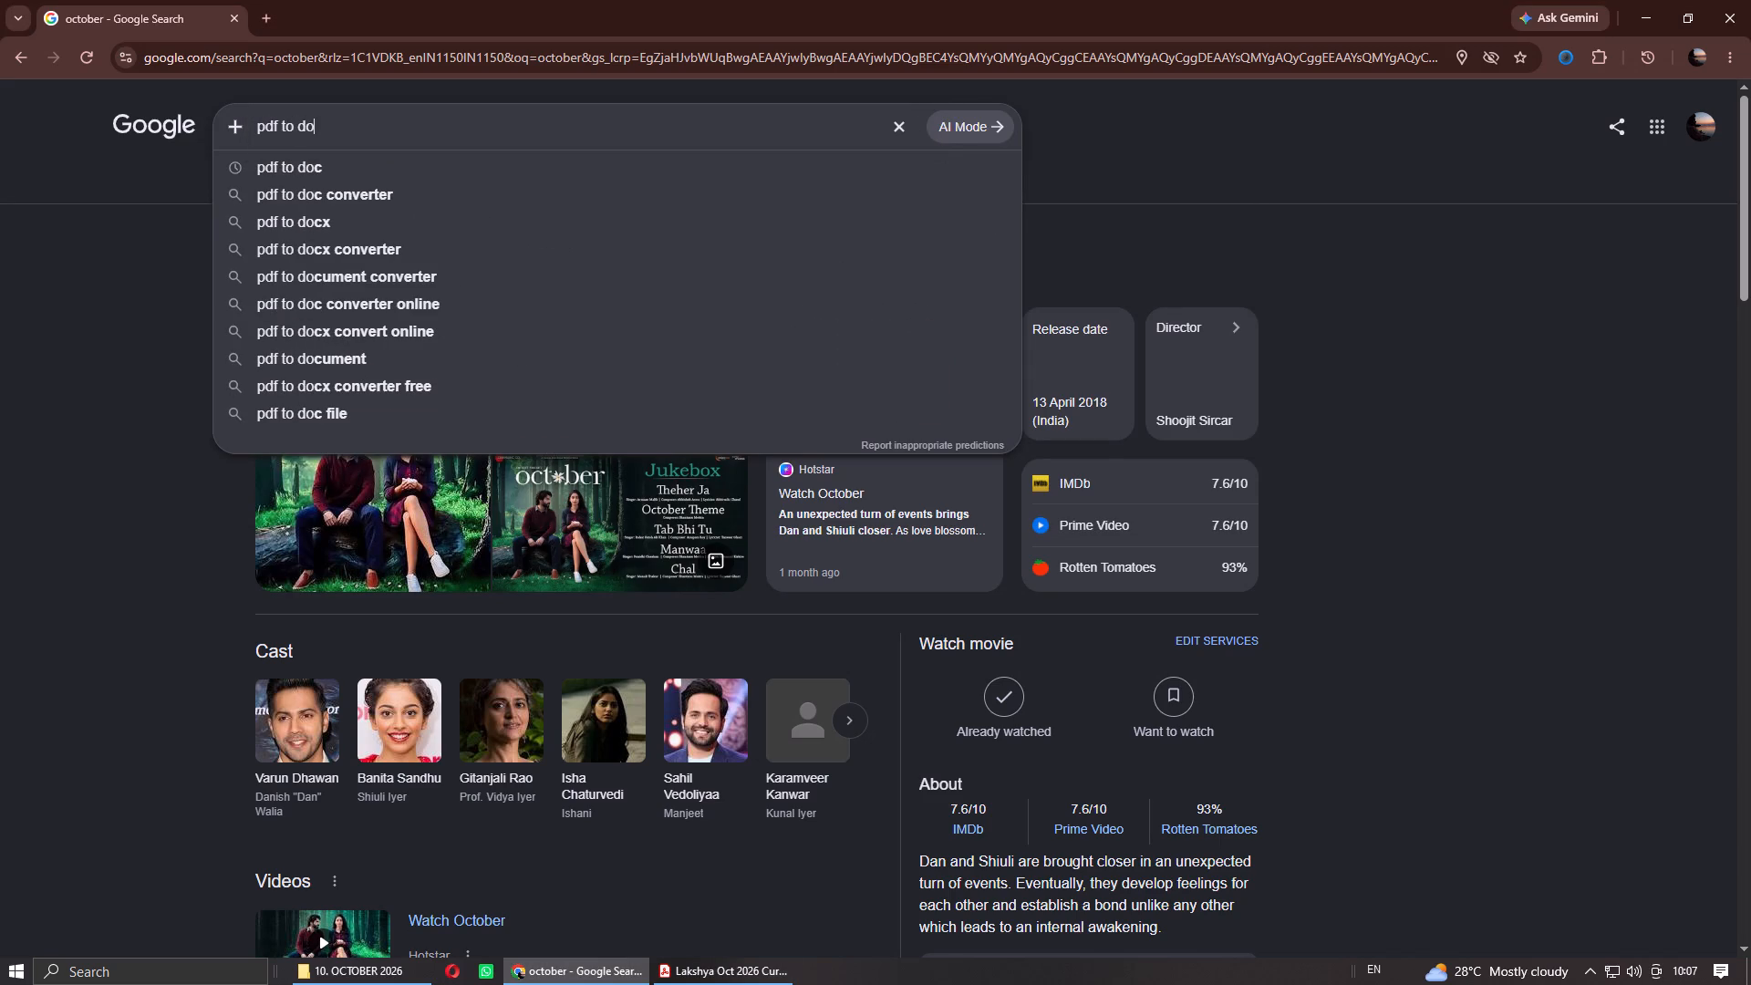
click(383, 176)
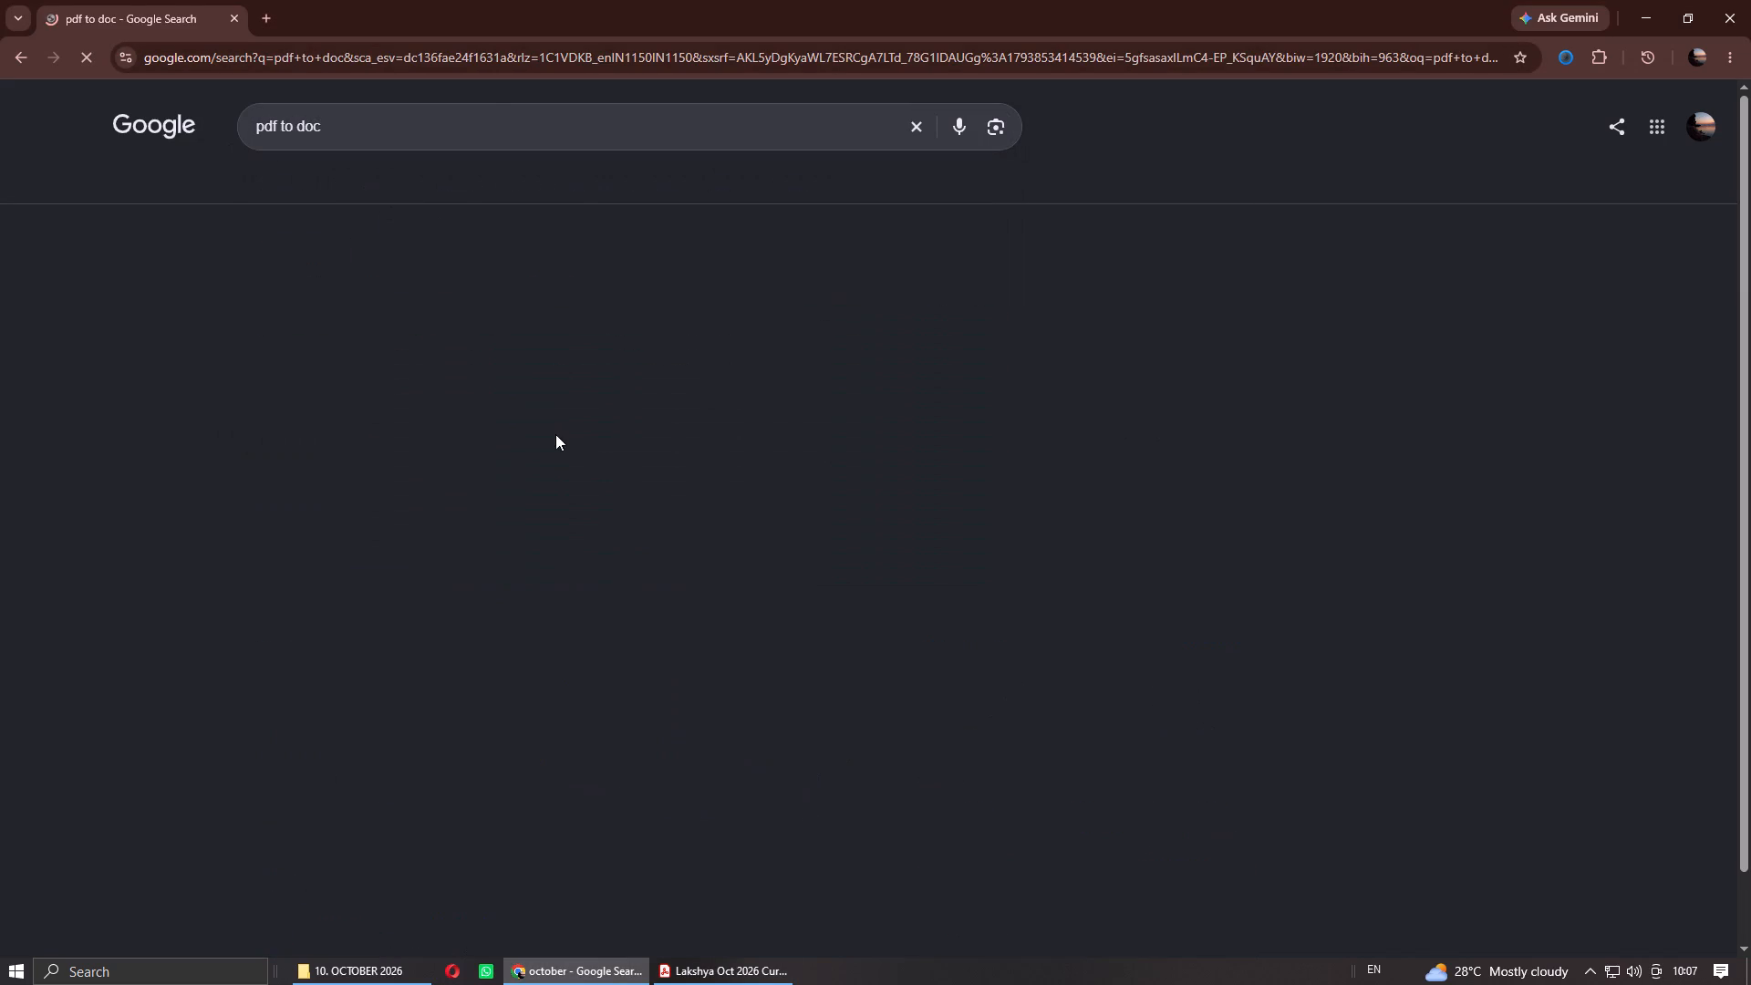
Switch to Acrobat and close the Lakshya October MCQ PDF.
click(720, 984)
click(1750, 0)
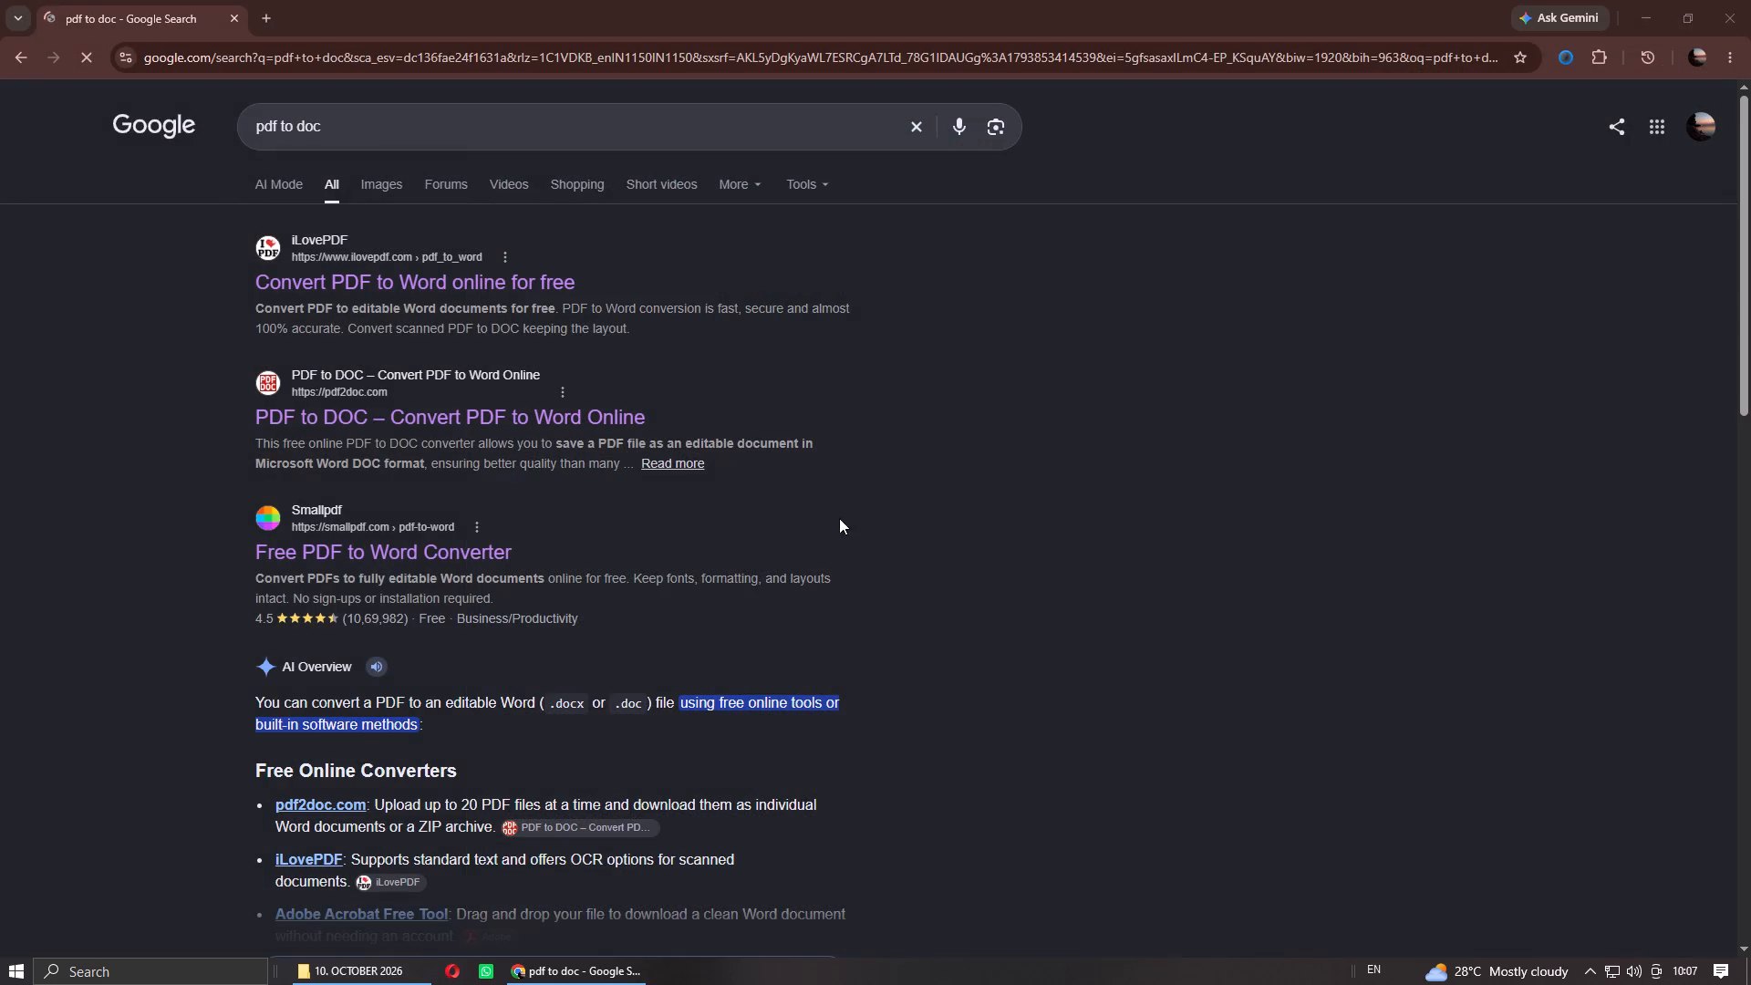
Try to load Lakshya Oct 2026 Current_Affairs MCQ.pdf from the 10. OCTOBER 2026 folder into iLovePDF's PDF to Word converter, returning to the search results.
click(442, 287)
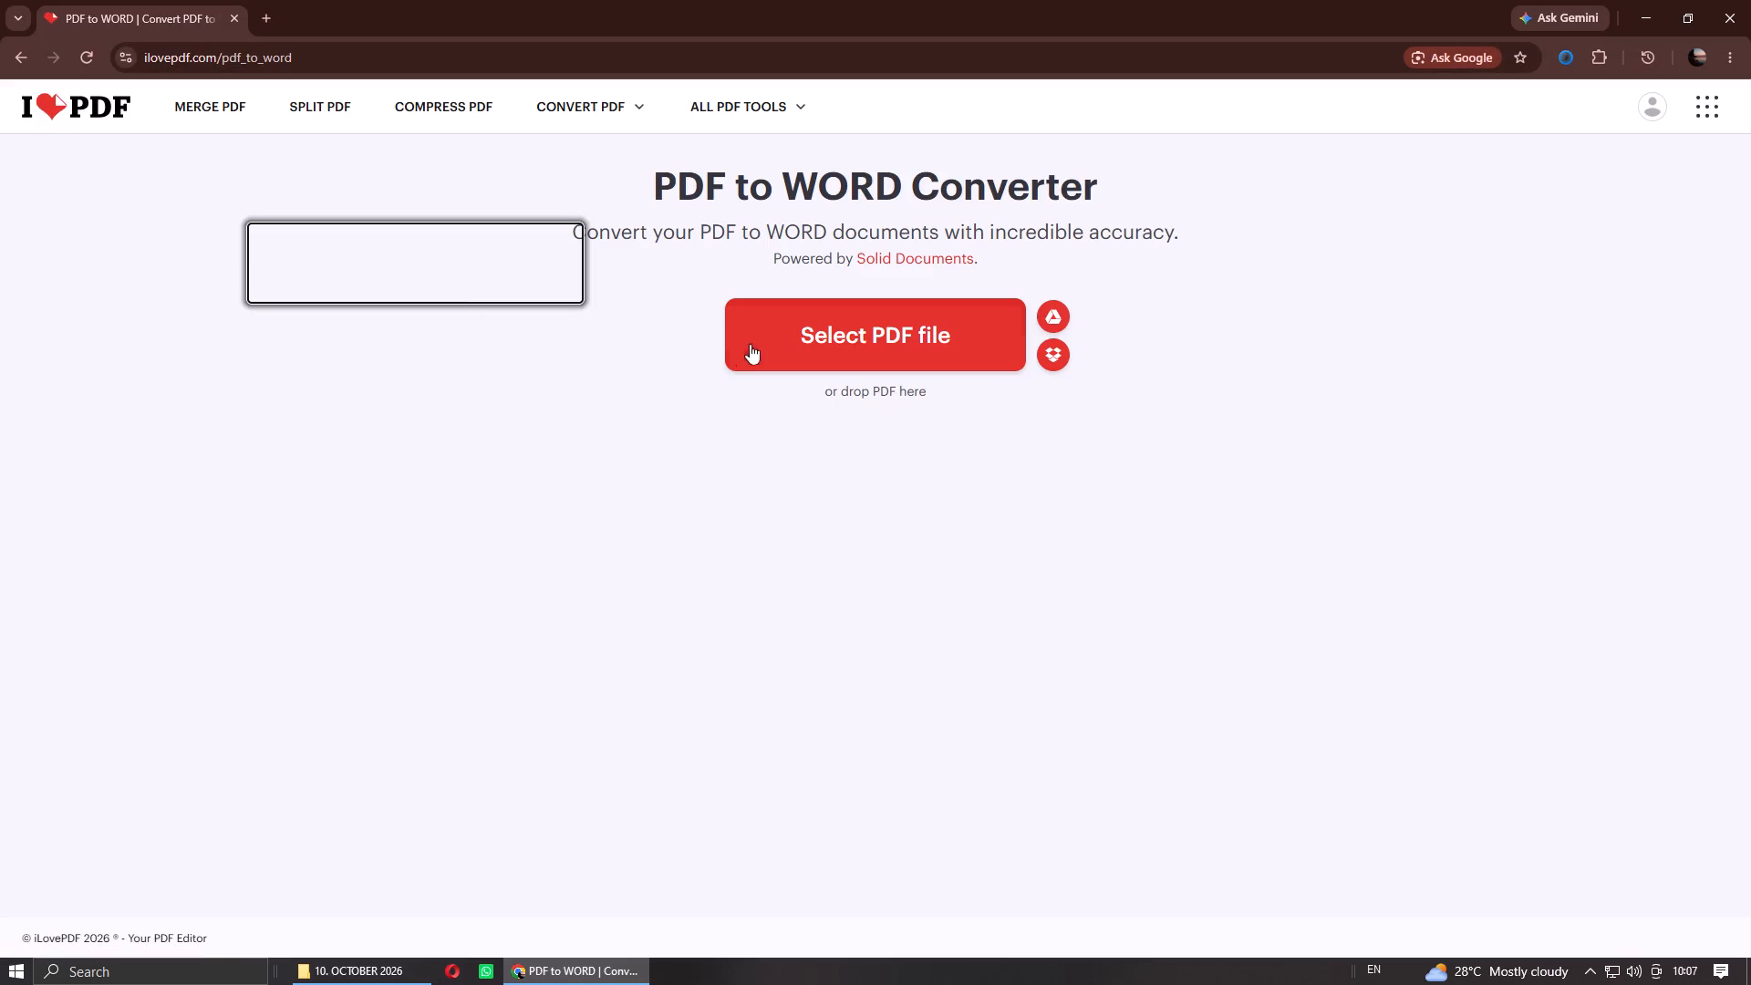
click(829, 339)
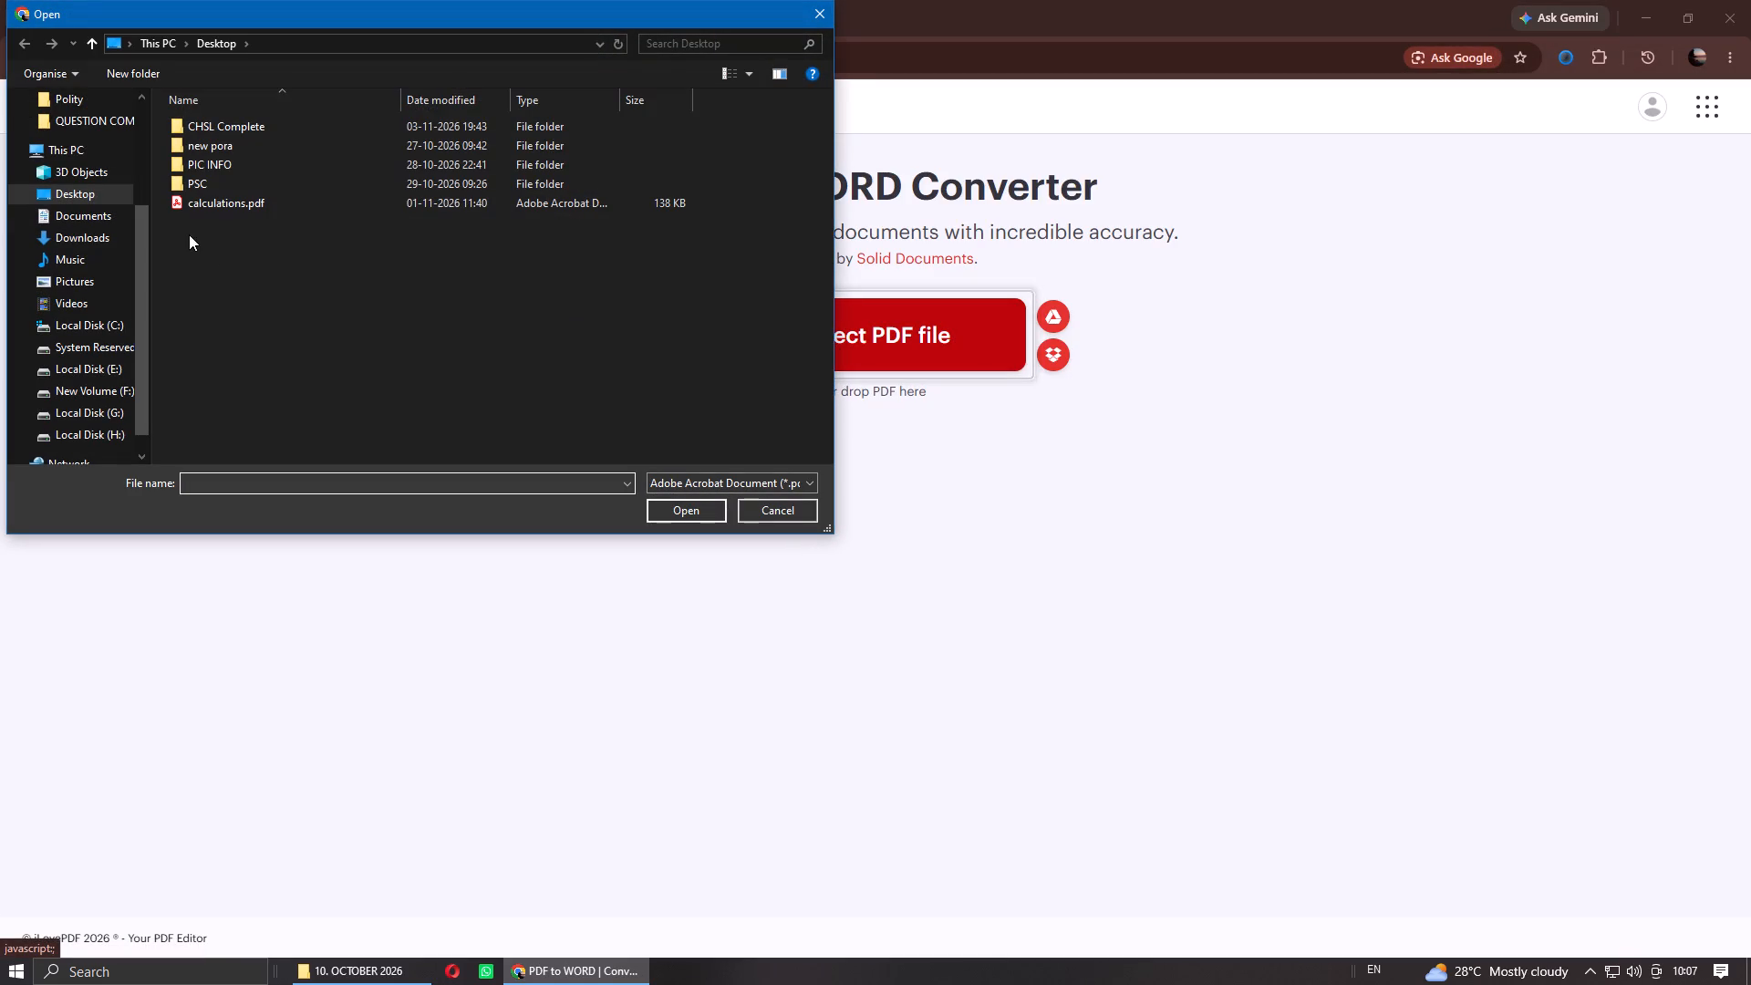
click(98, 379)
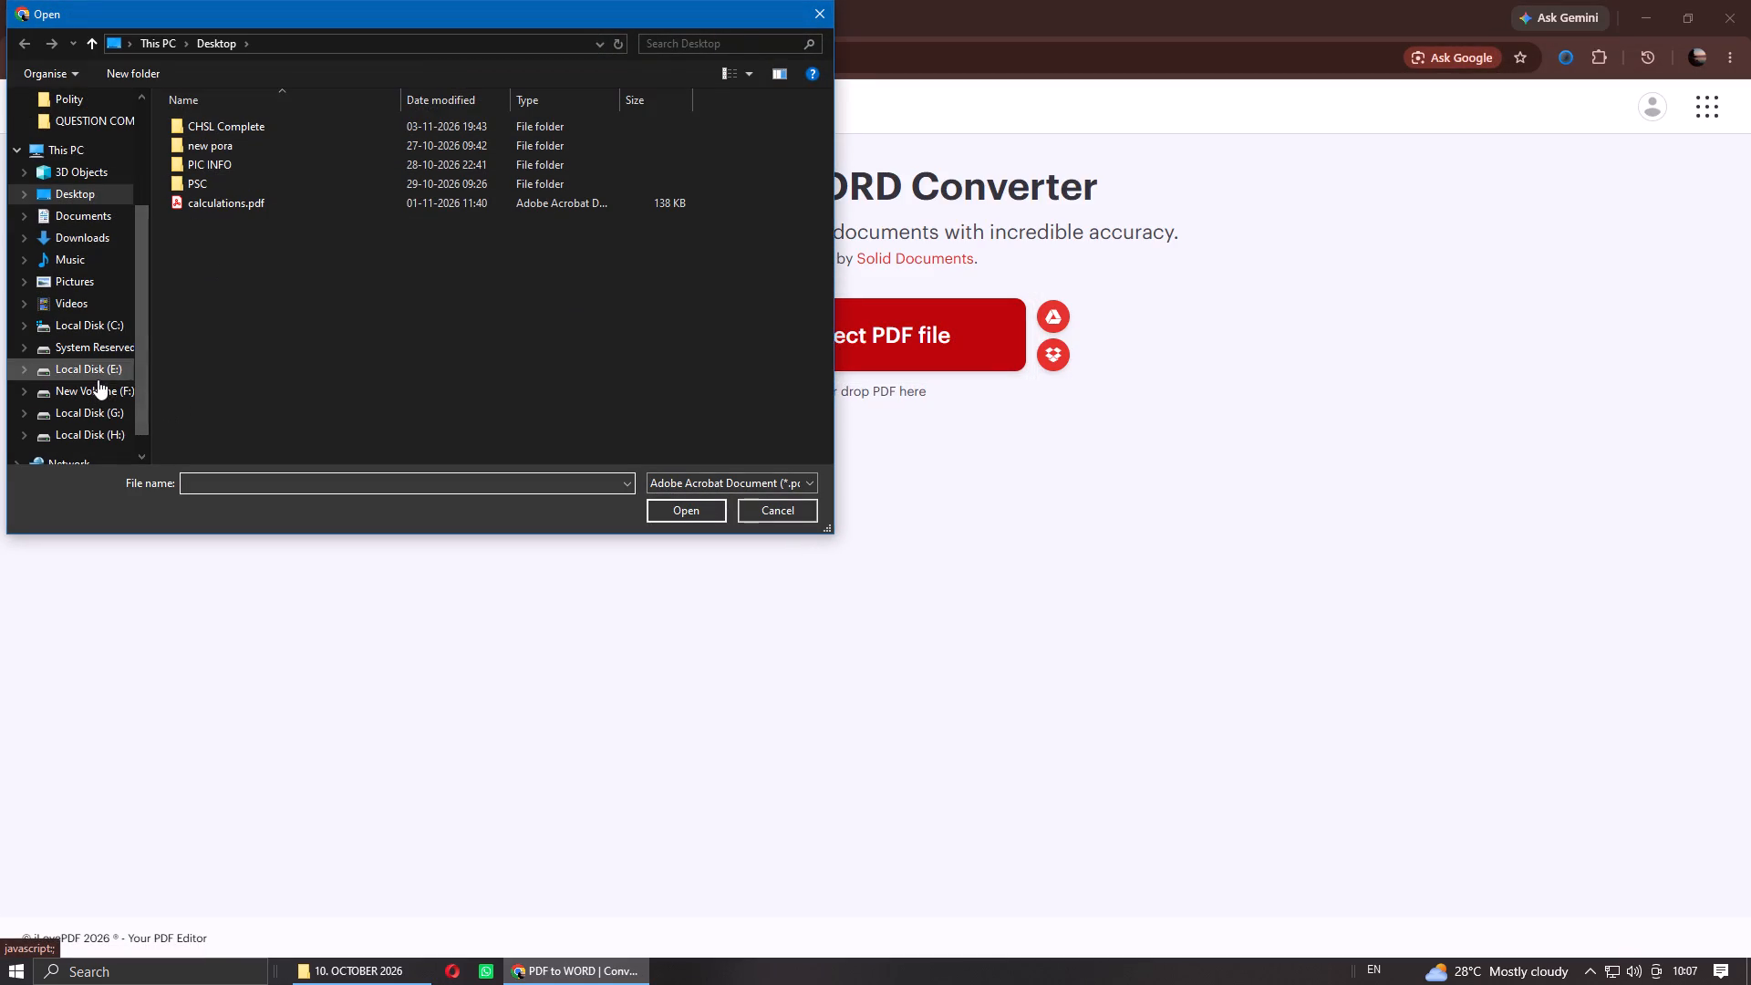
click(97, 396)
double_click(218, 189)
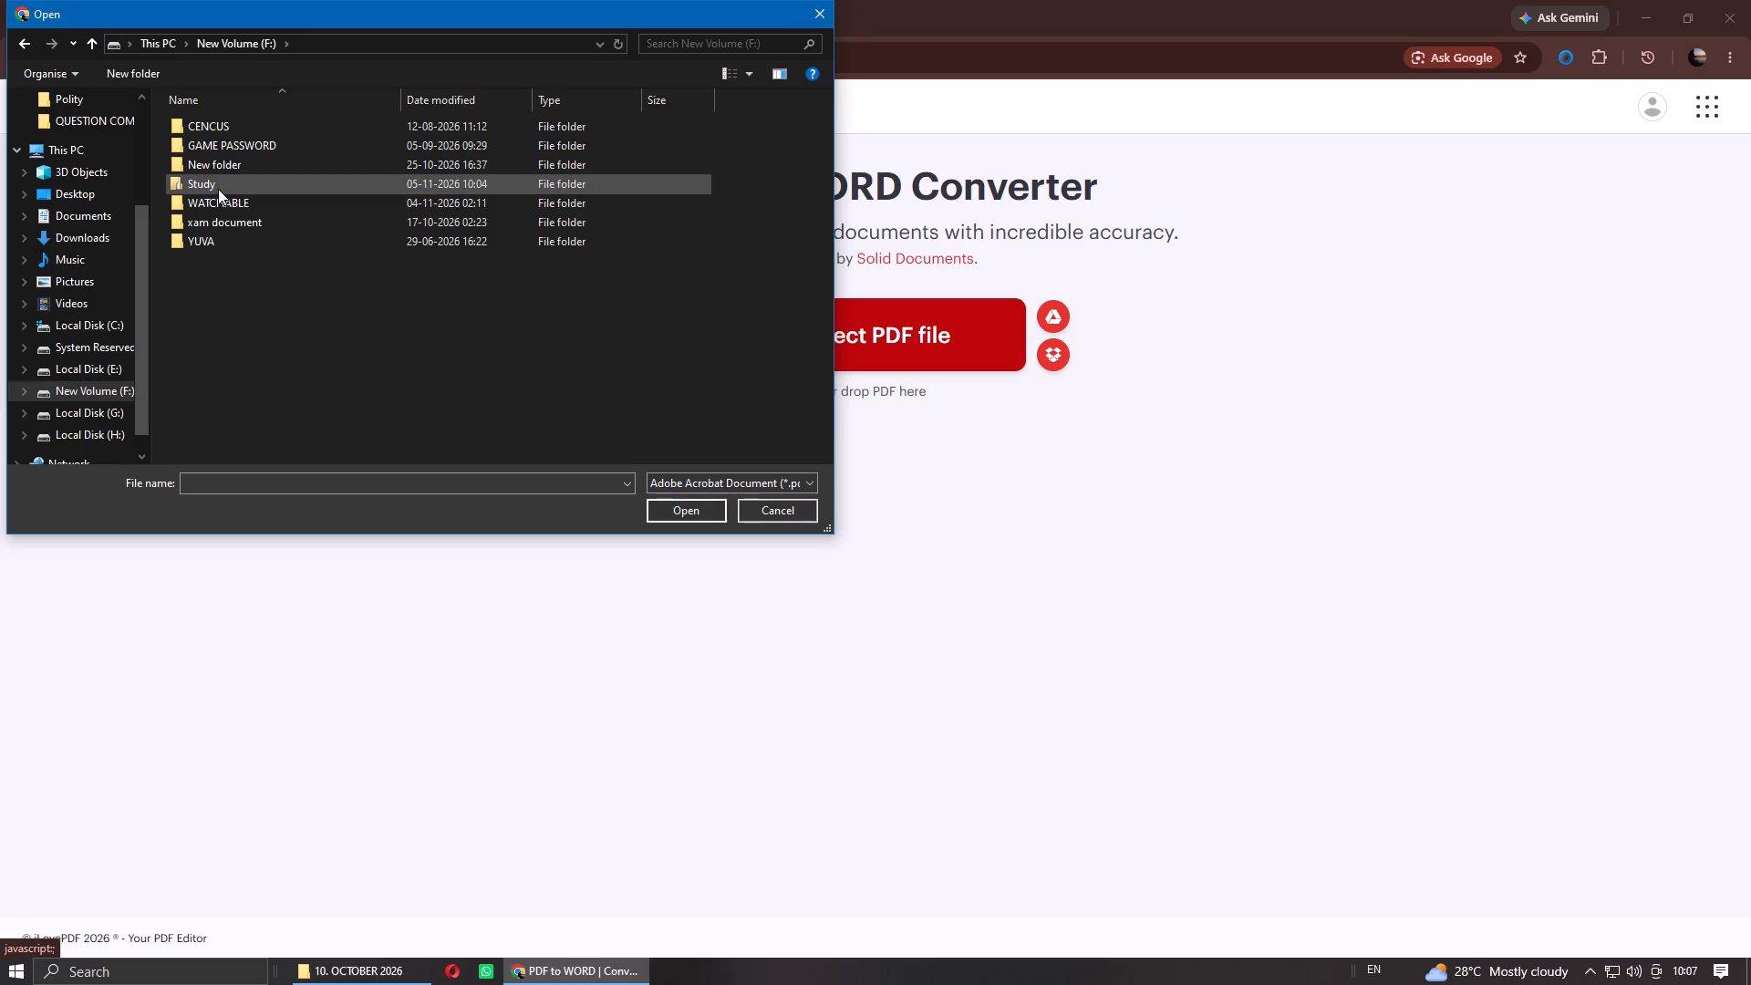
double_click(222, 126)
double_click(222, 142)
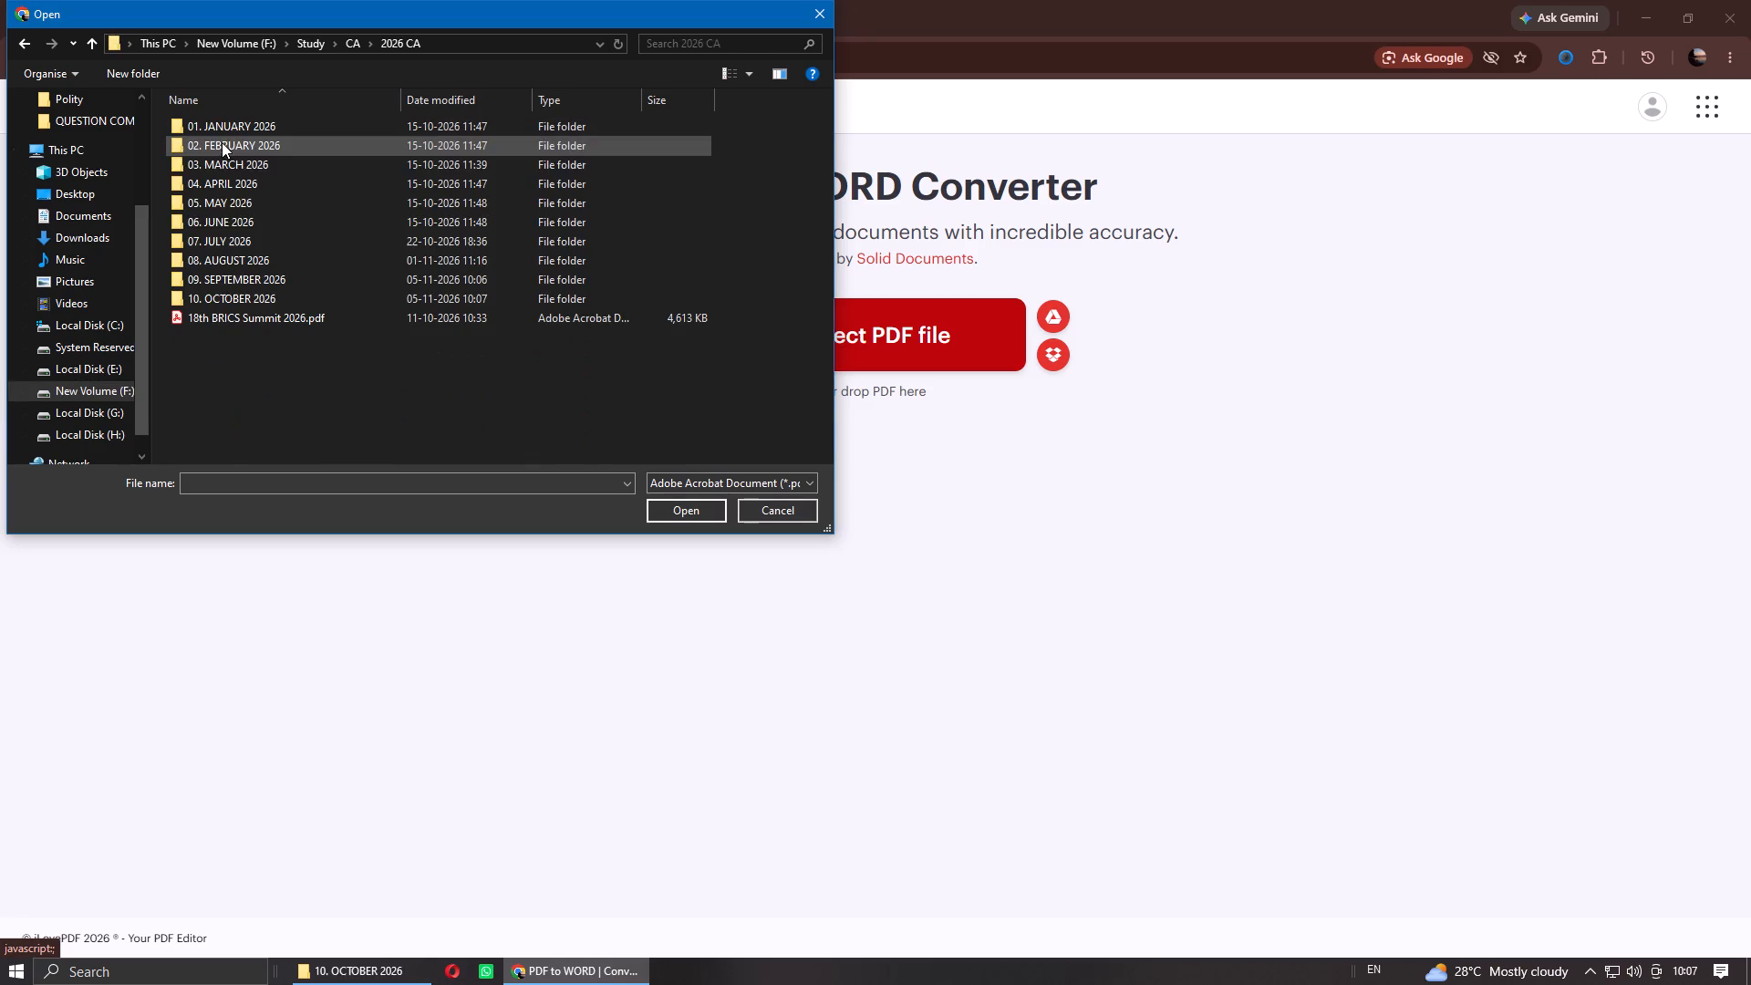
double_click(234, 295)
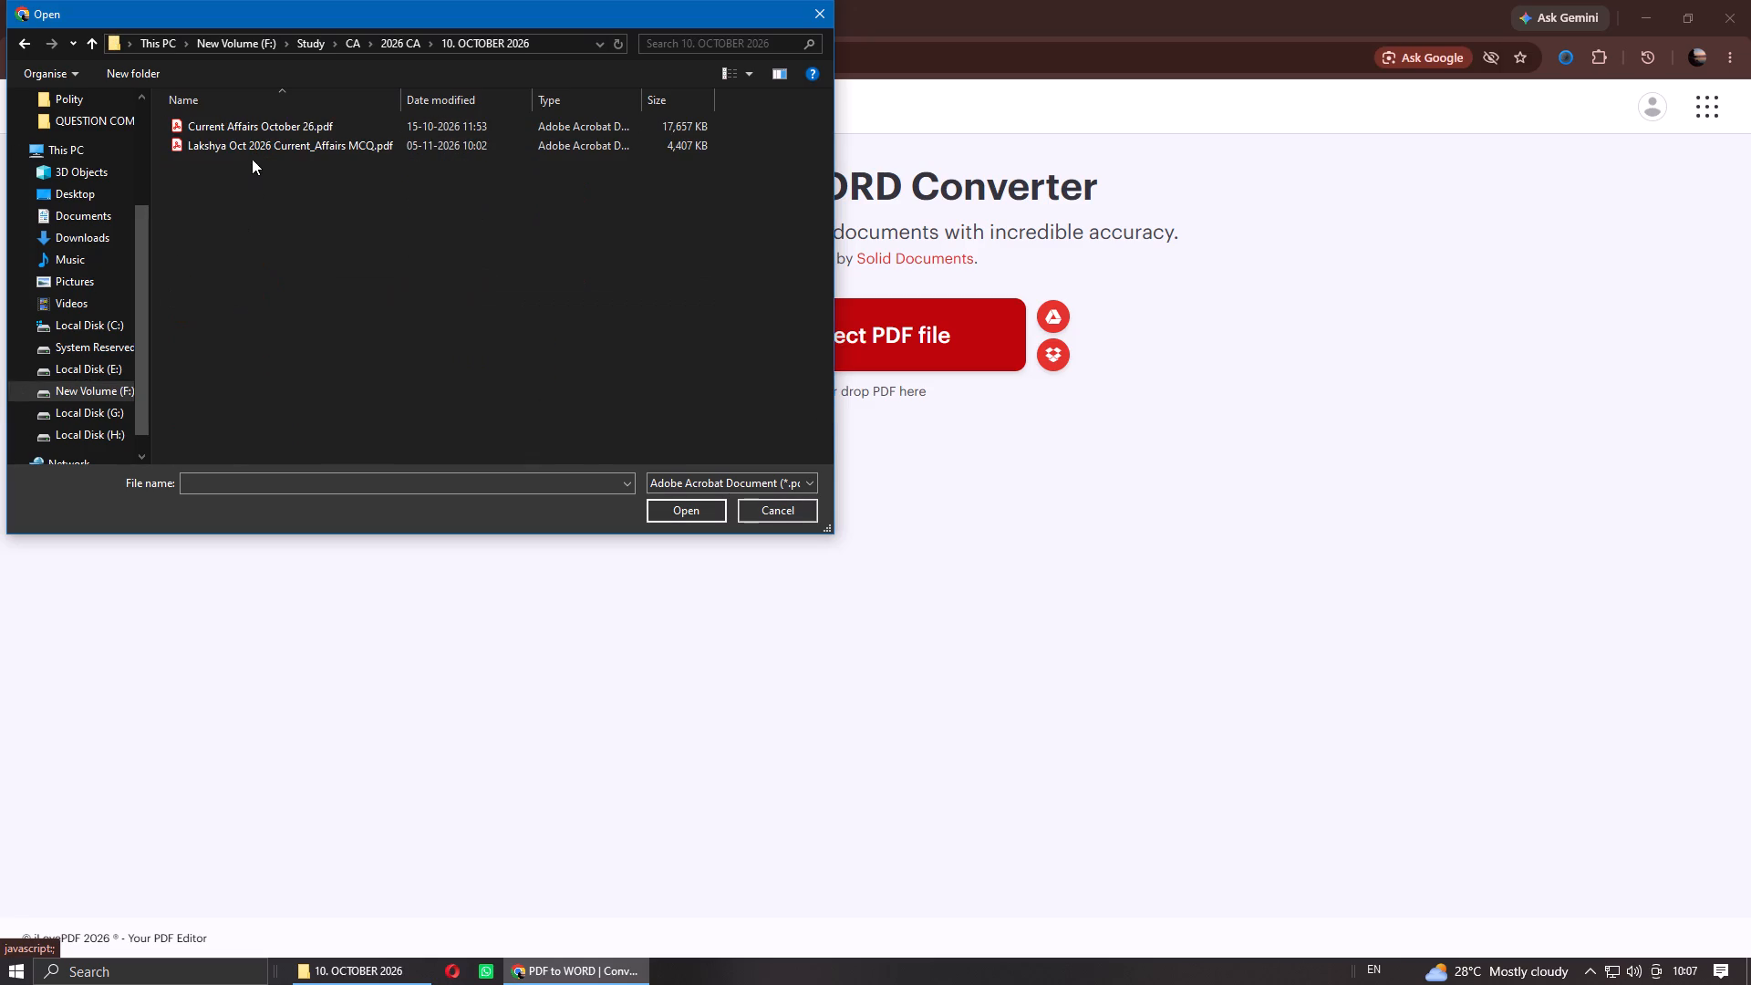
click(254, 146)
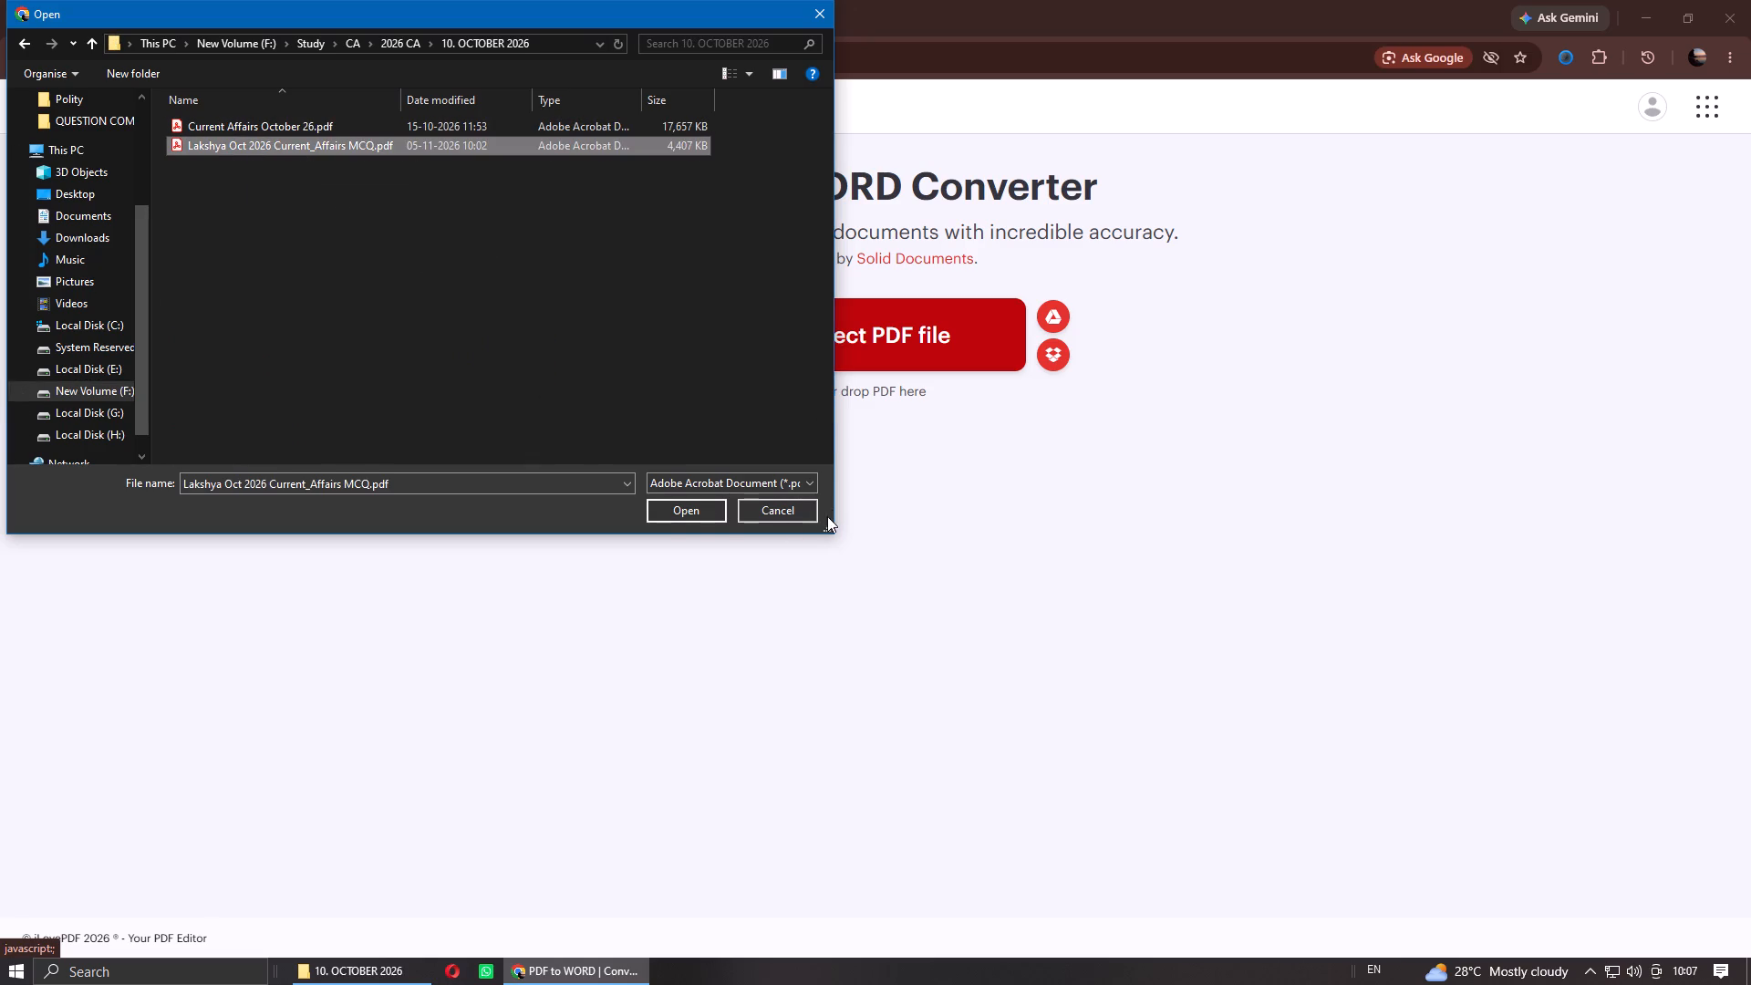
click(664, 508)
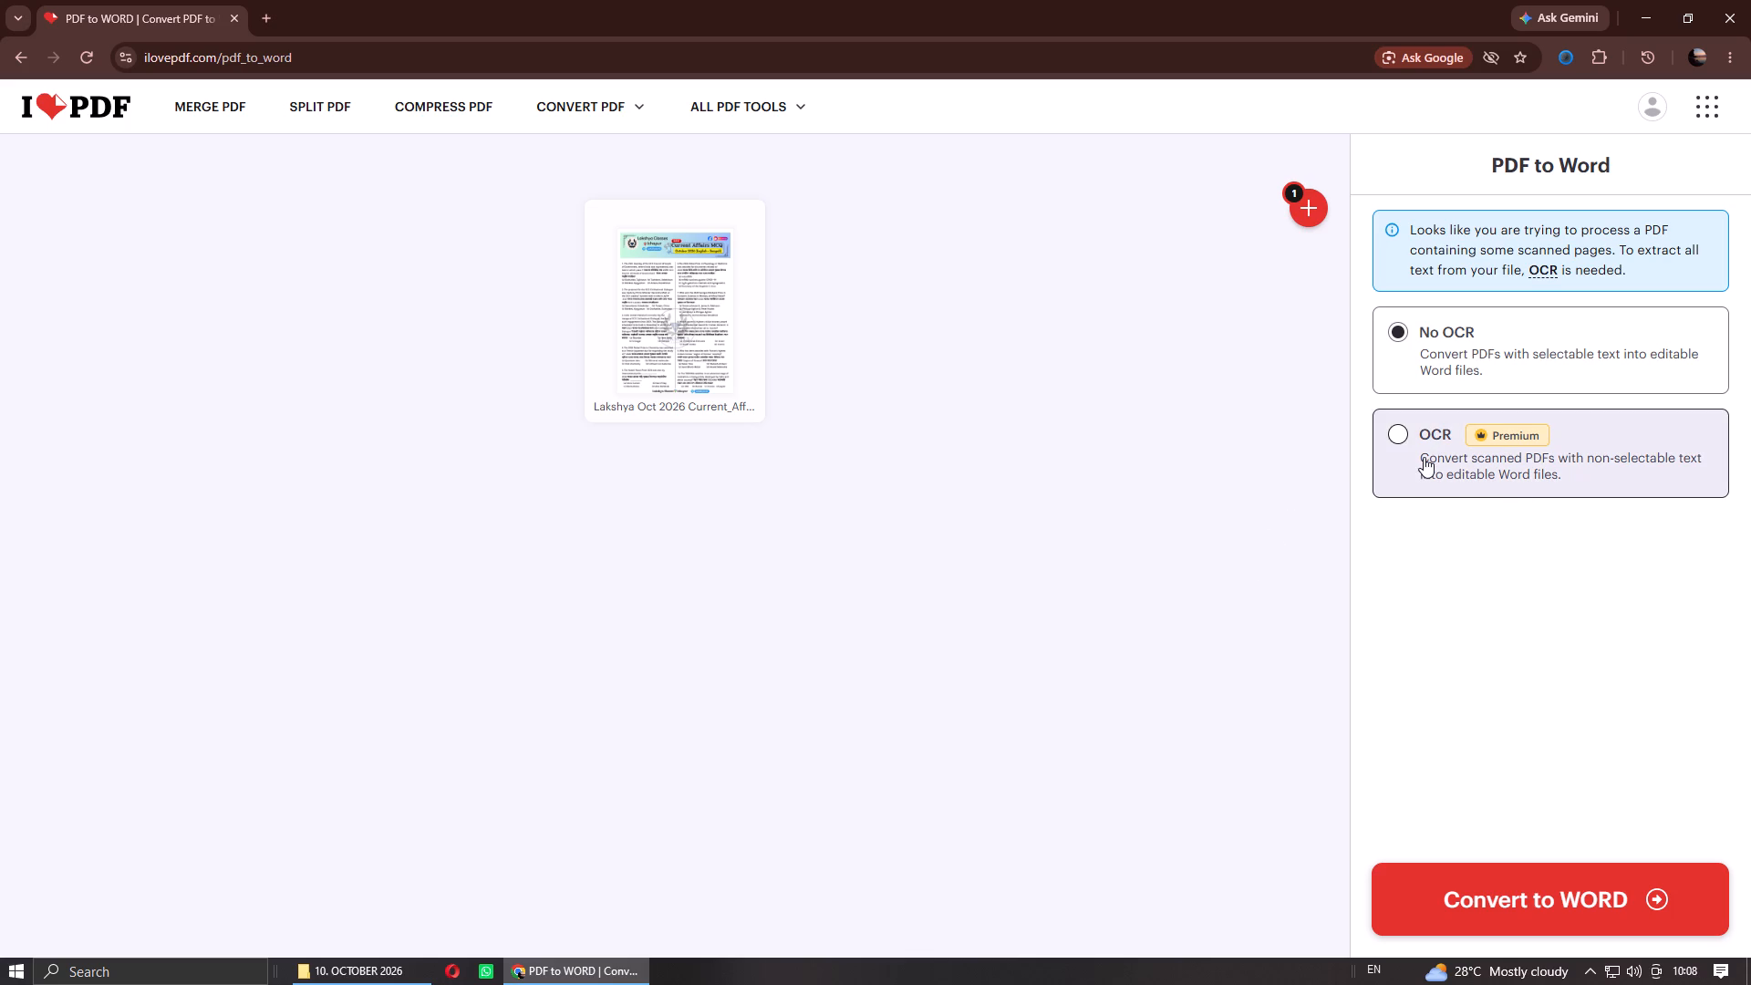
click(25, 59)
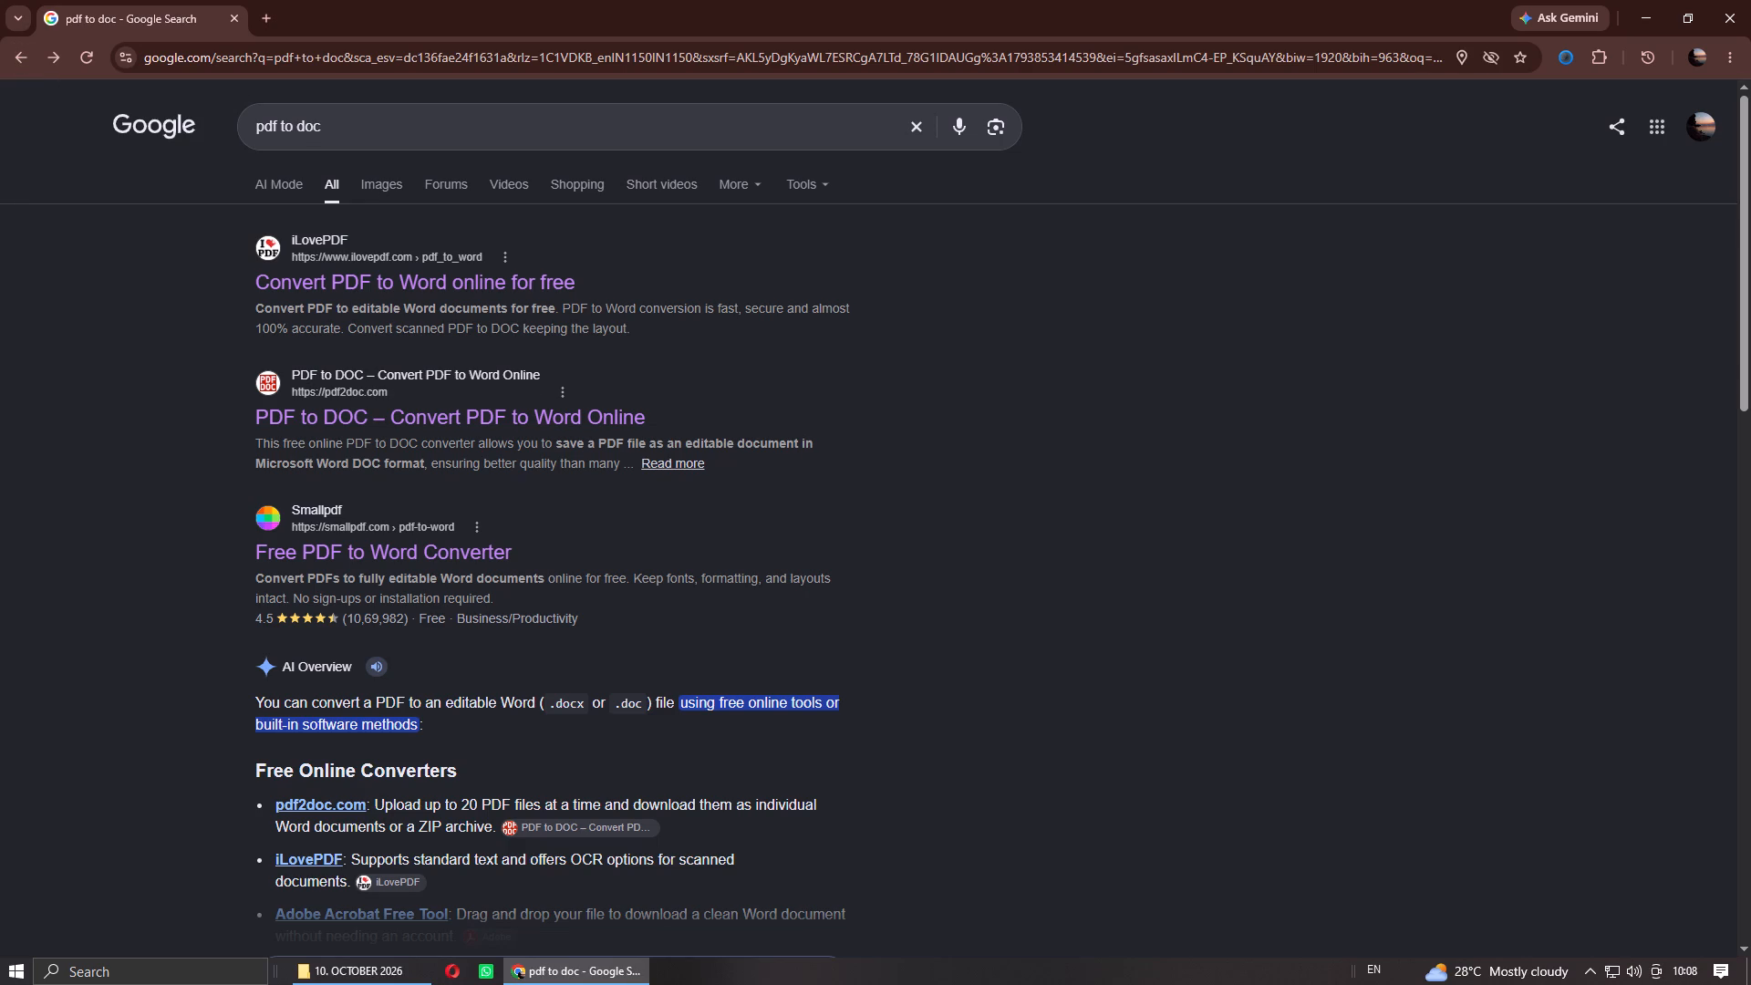
Search Google for the suggested query pdf to doc with ocr free.
click(908, 126)
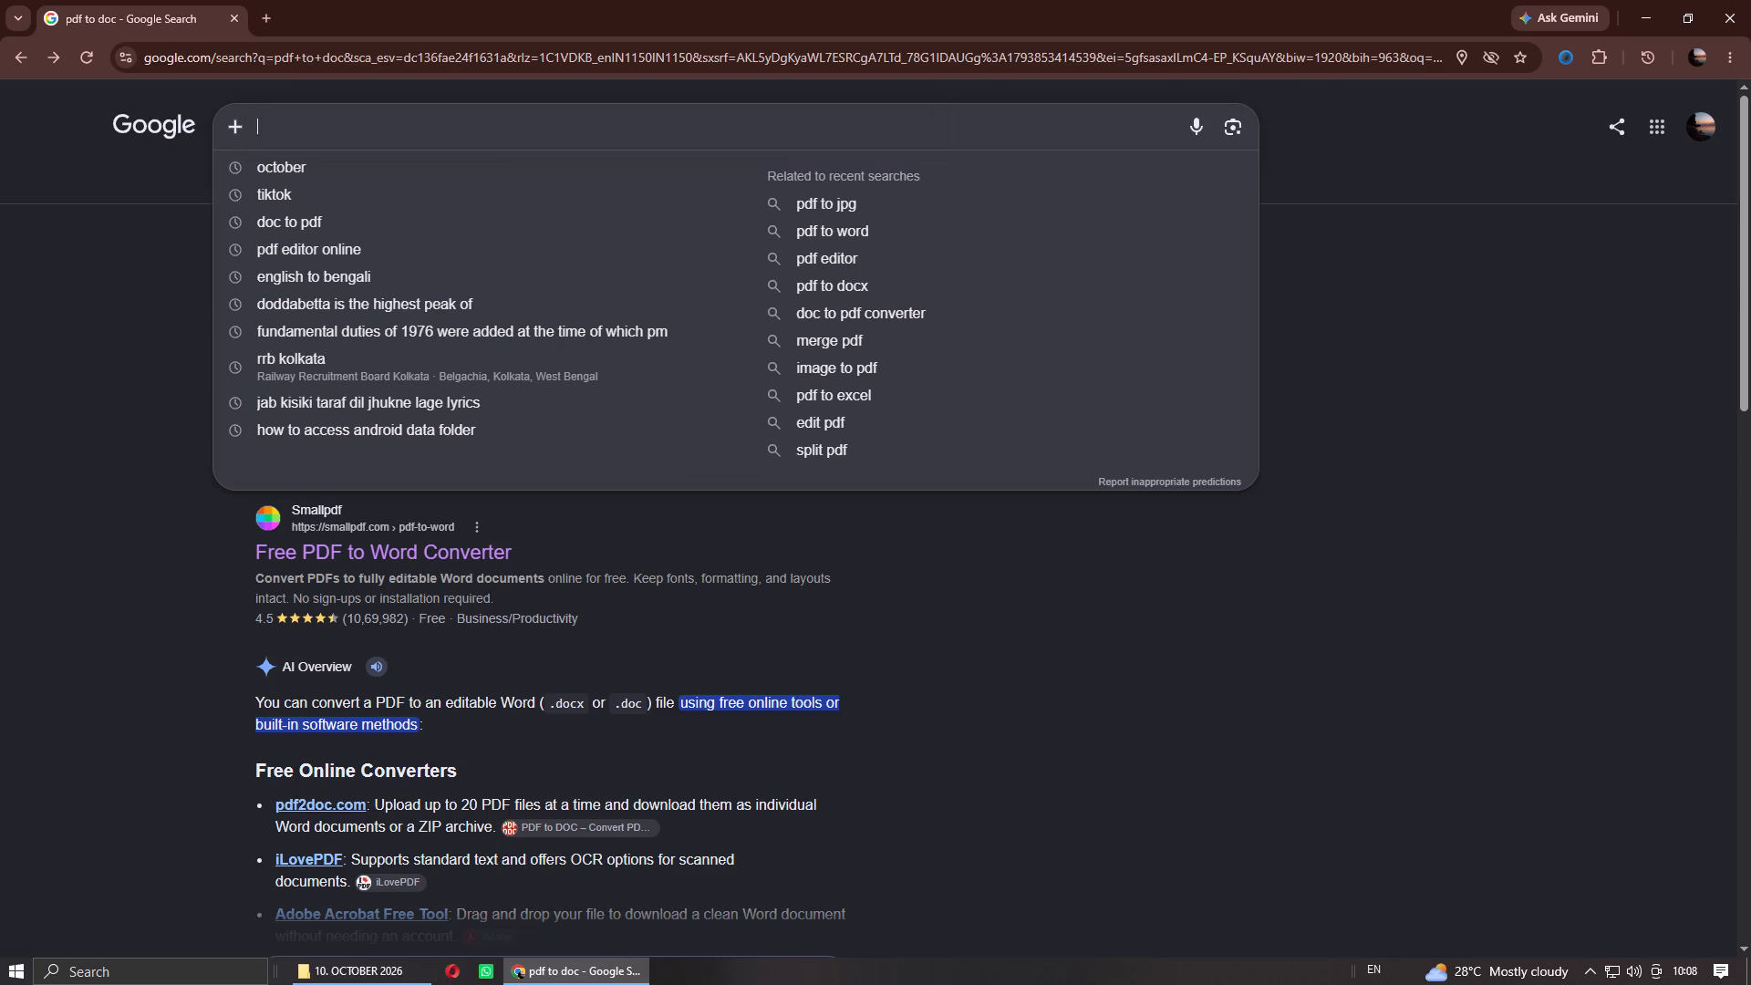
text(pdf to doc)
key(space)
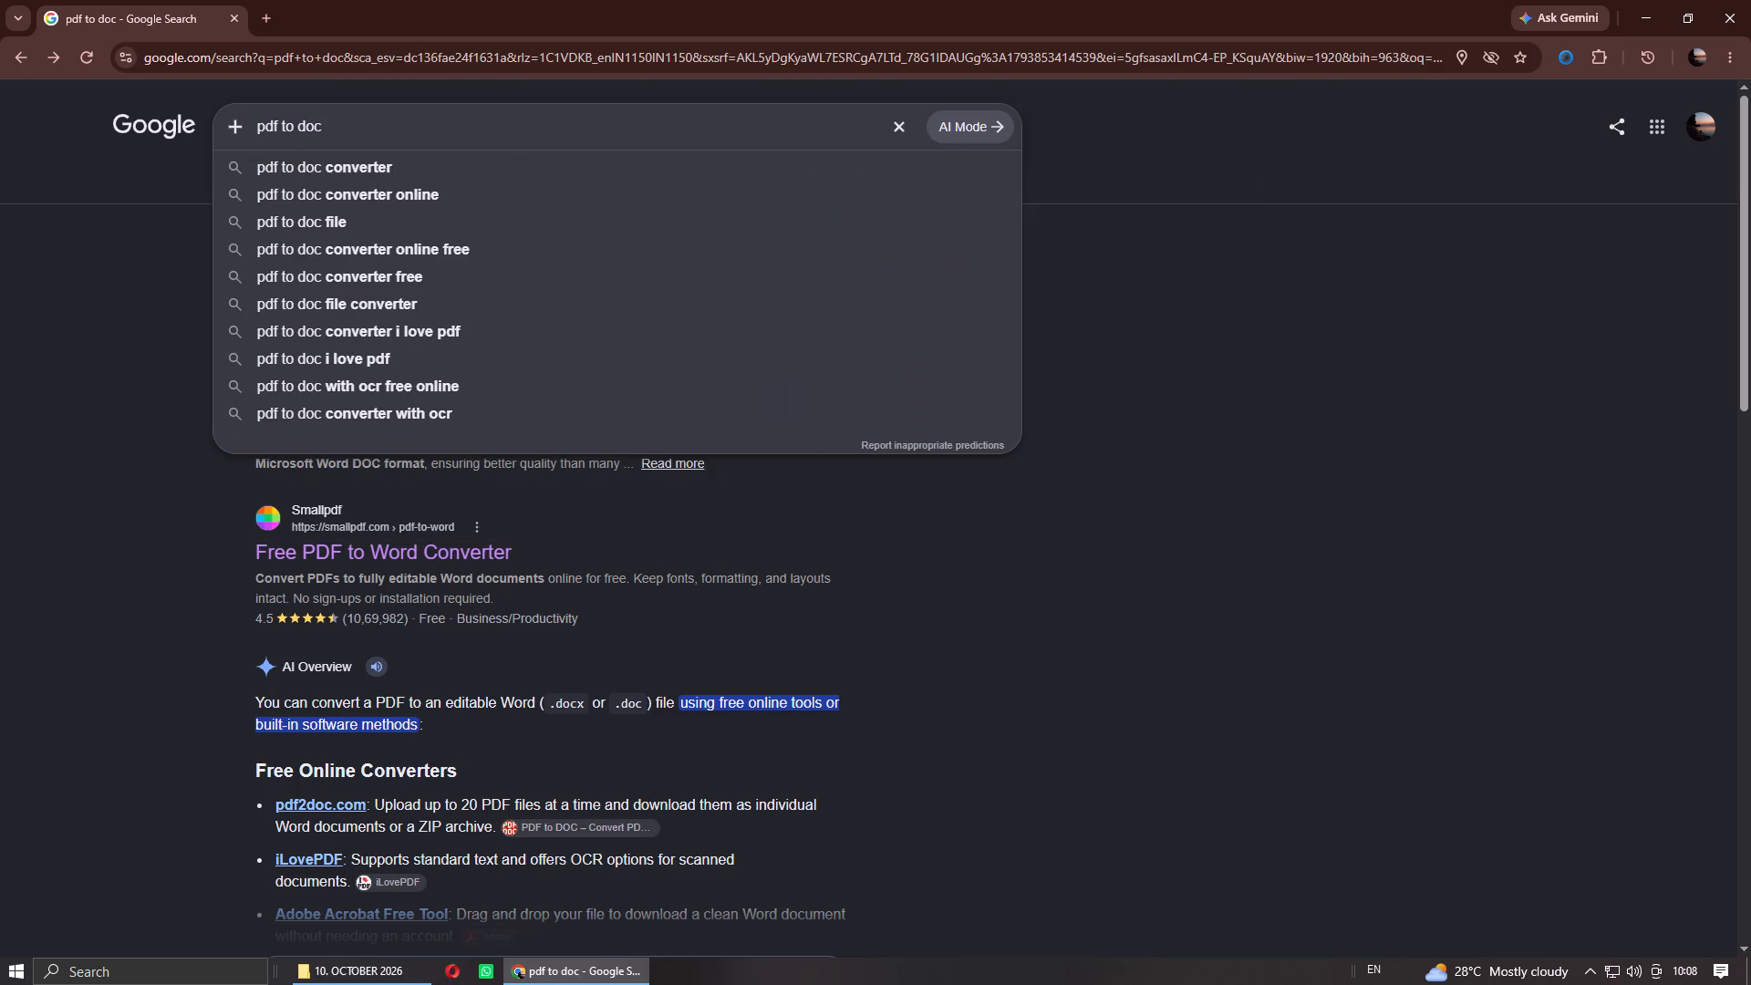
text(using ocr)
key(Down)
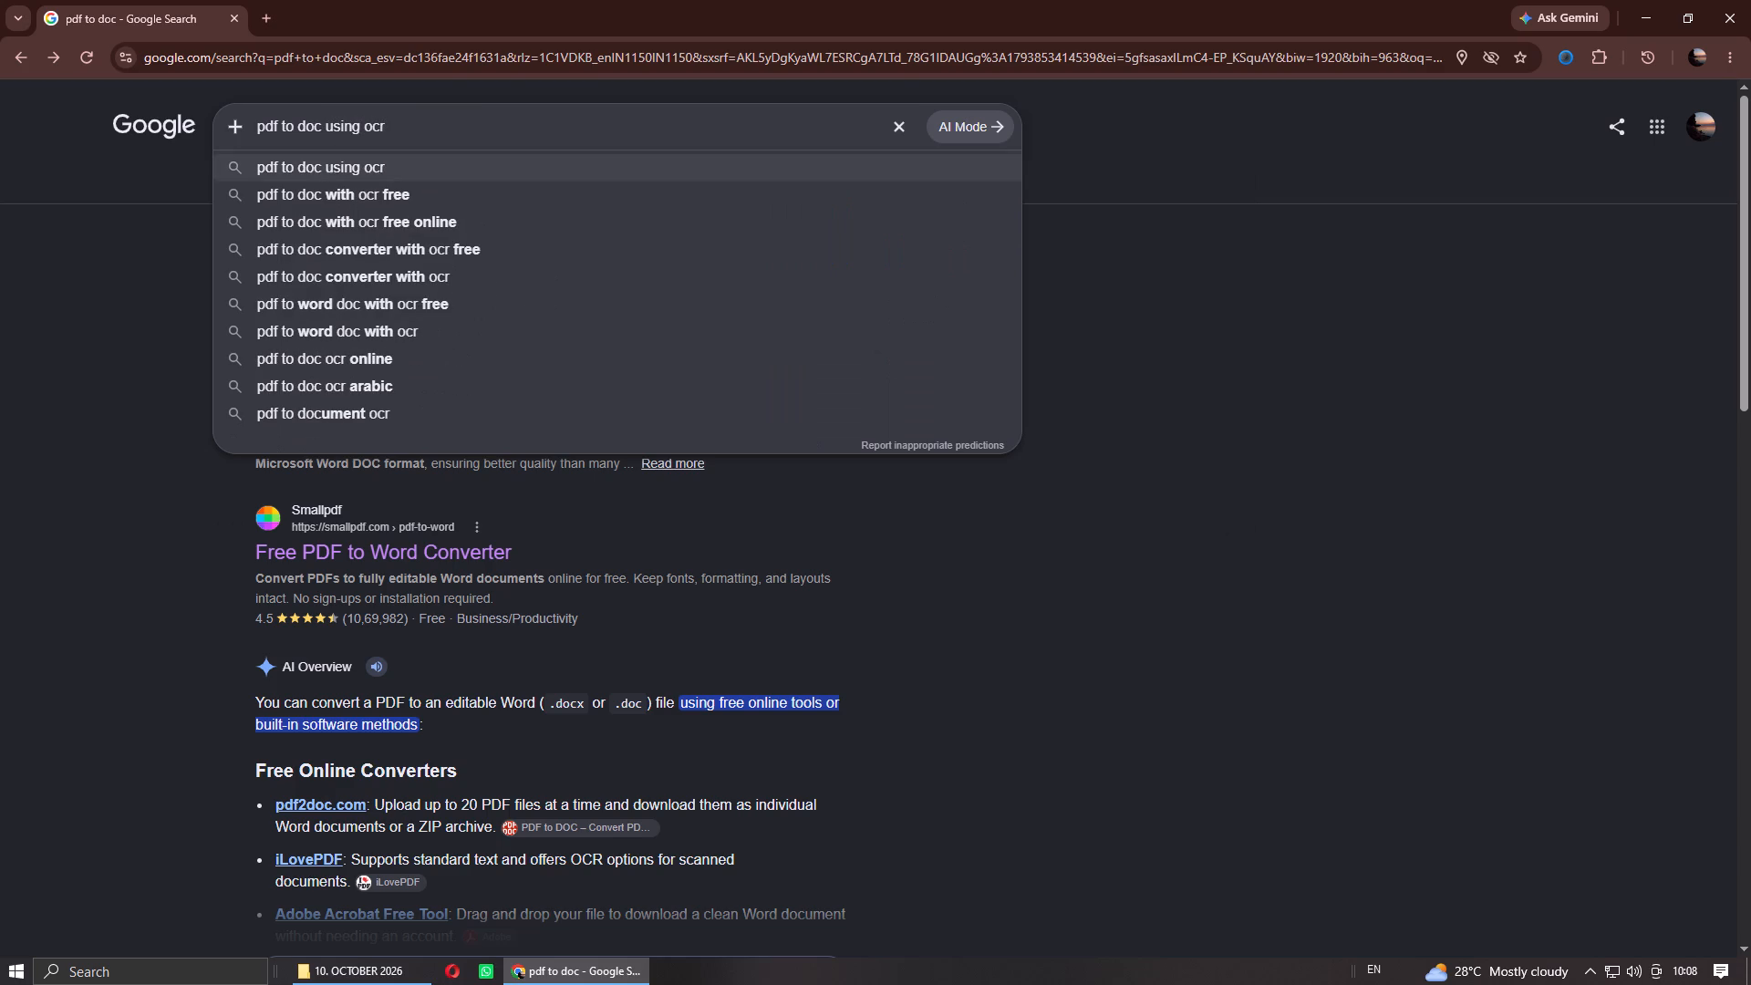
key(Down)
key(Return)
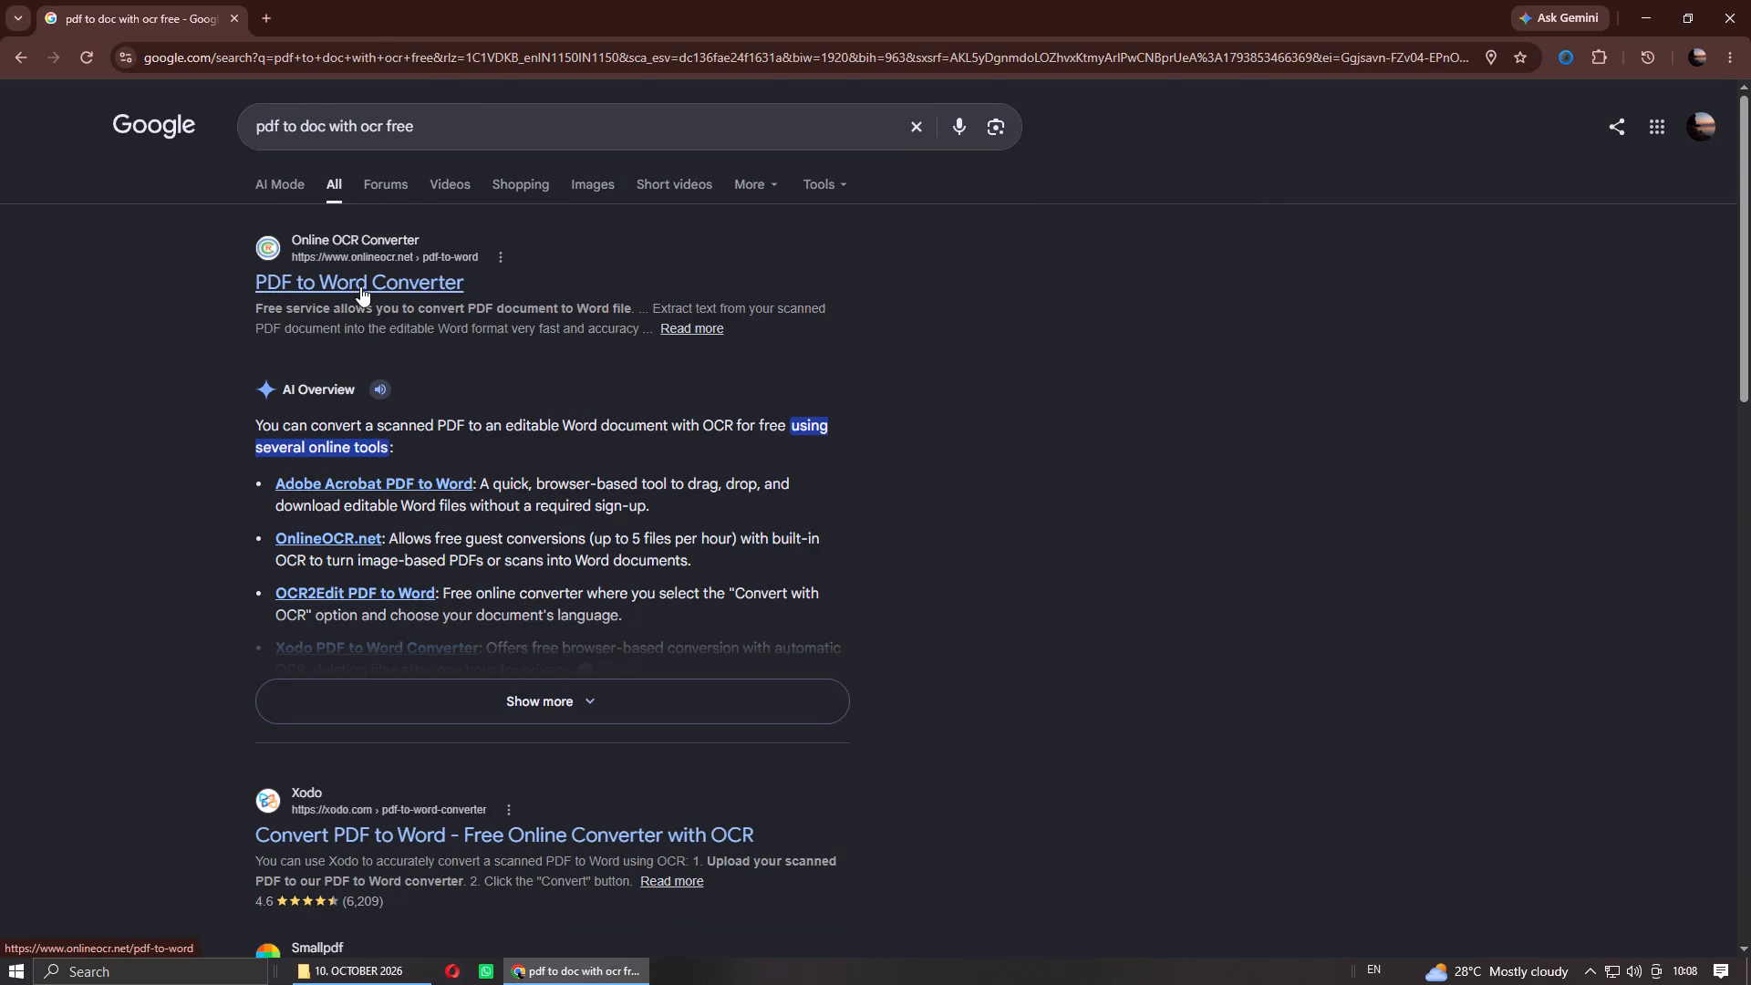
Upload Lakshya Oct 2026 Current_Affairs MCQ.pdf to the Online OCR Converter's PDF to Word page and start the conversion with English as language.
click(360, 286)
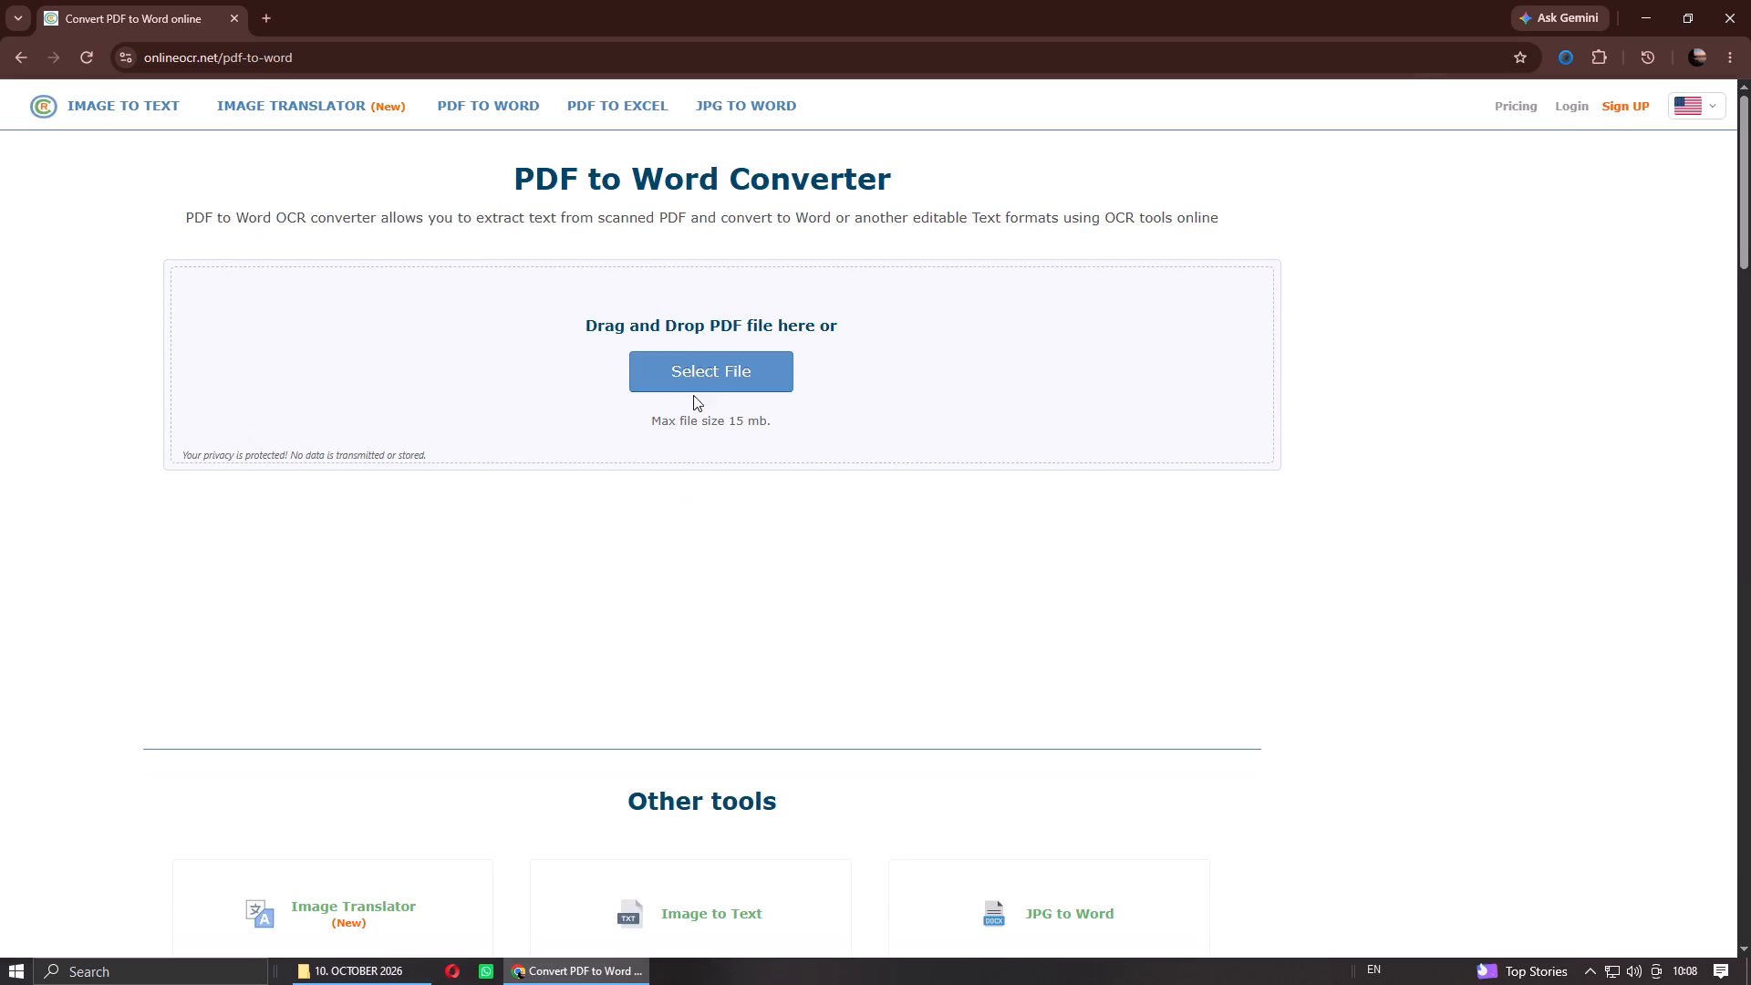
click(707, 378)
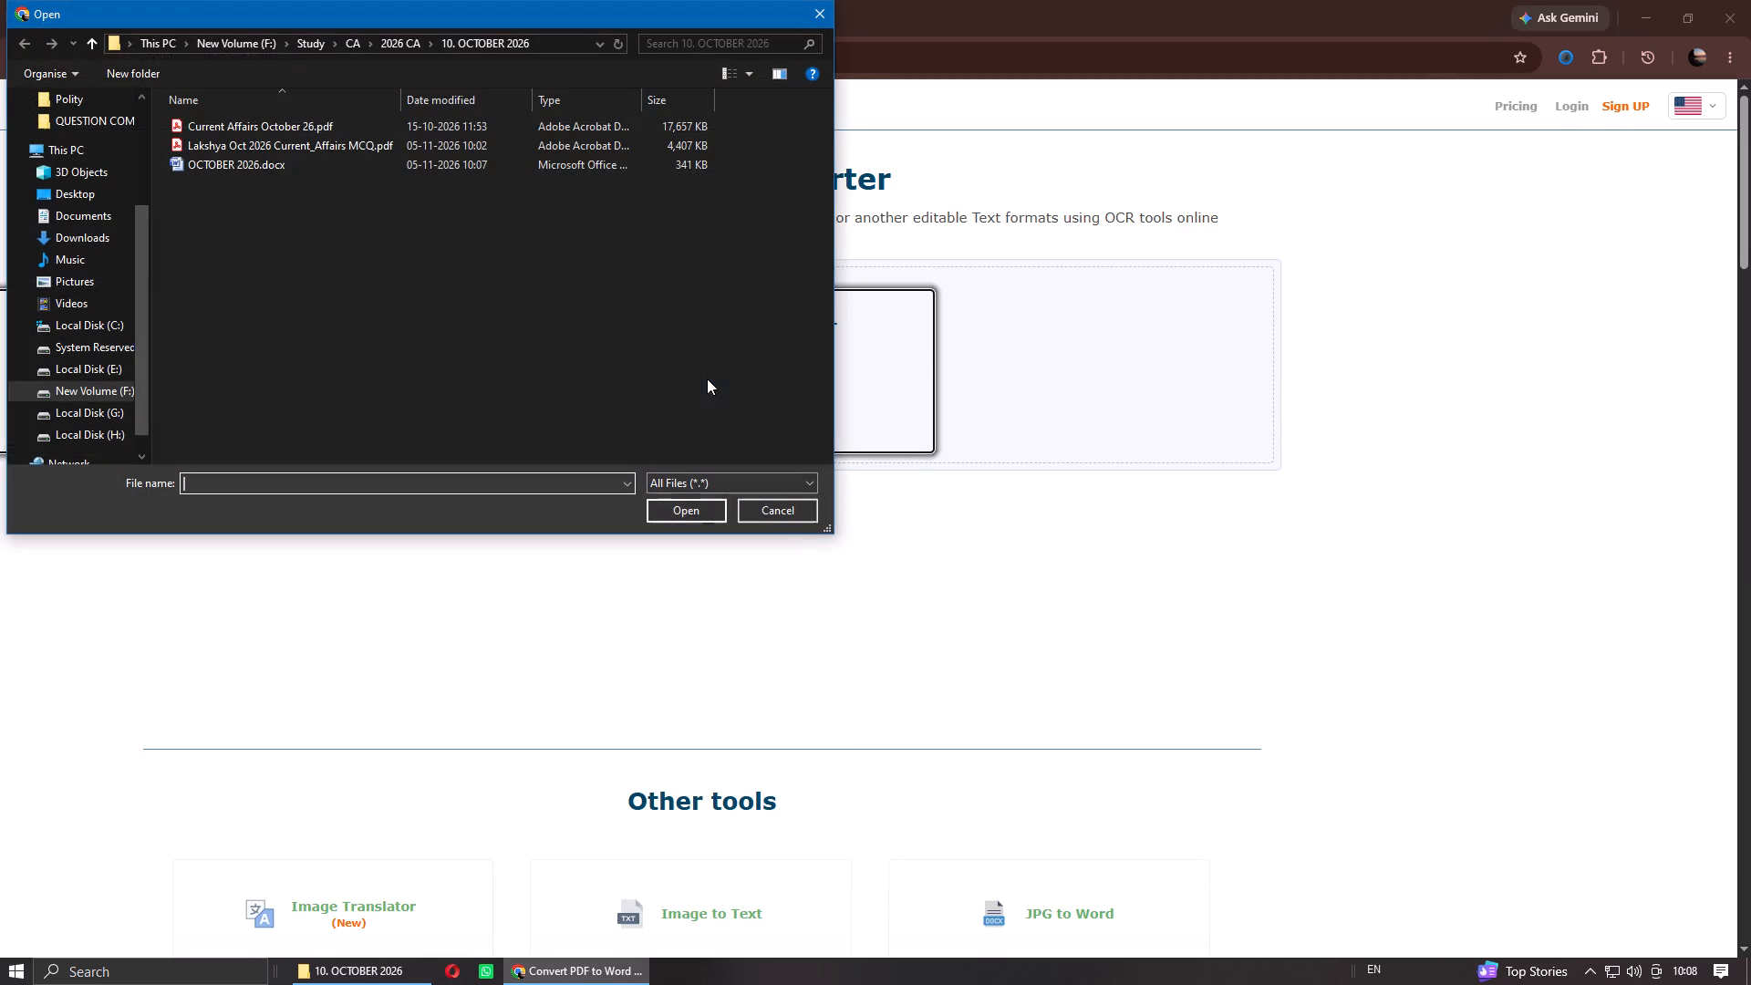
click(235, 152)
click(668, 521)
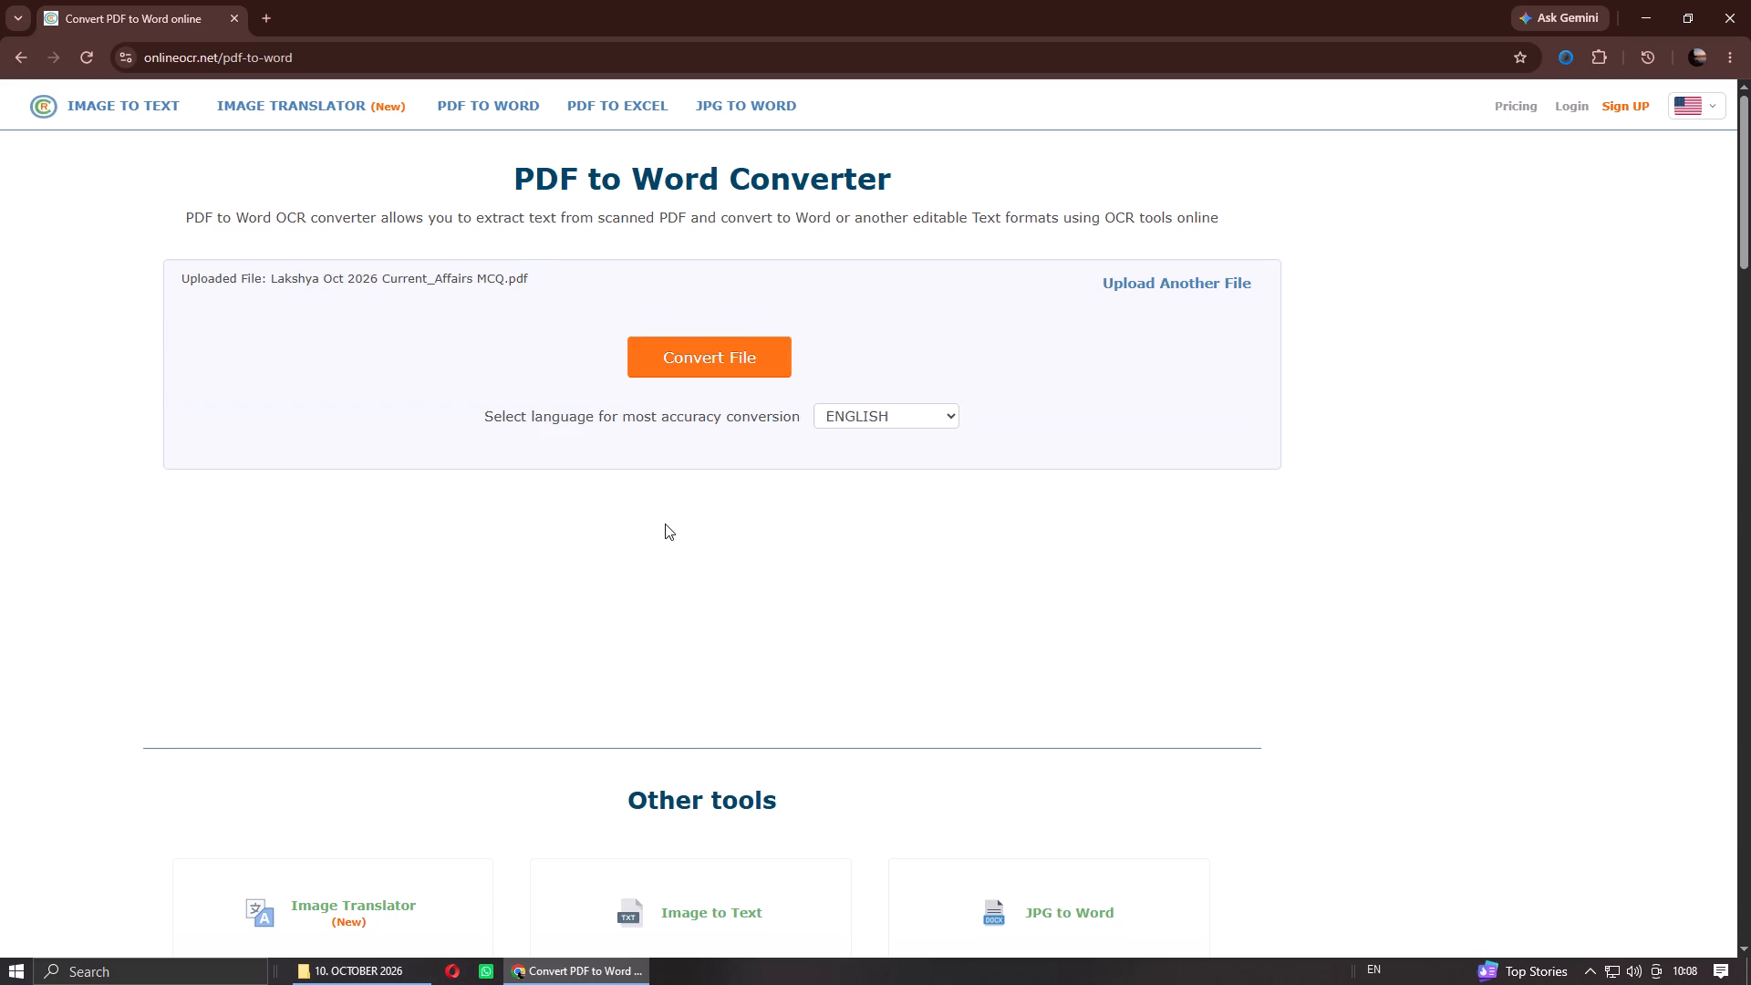
click(702, 362)
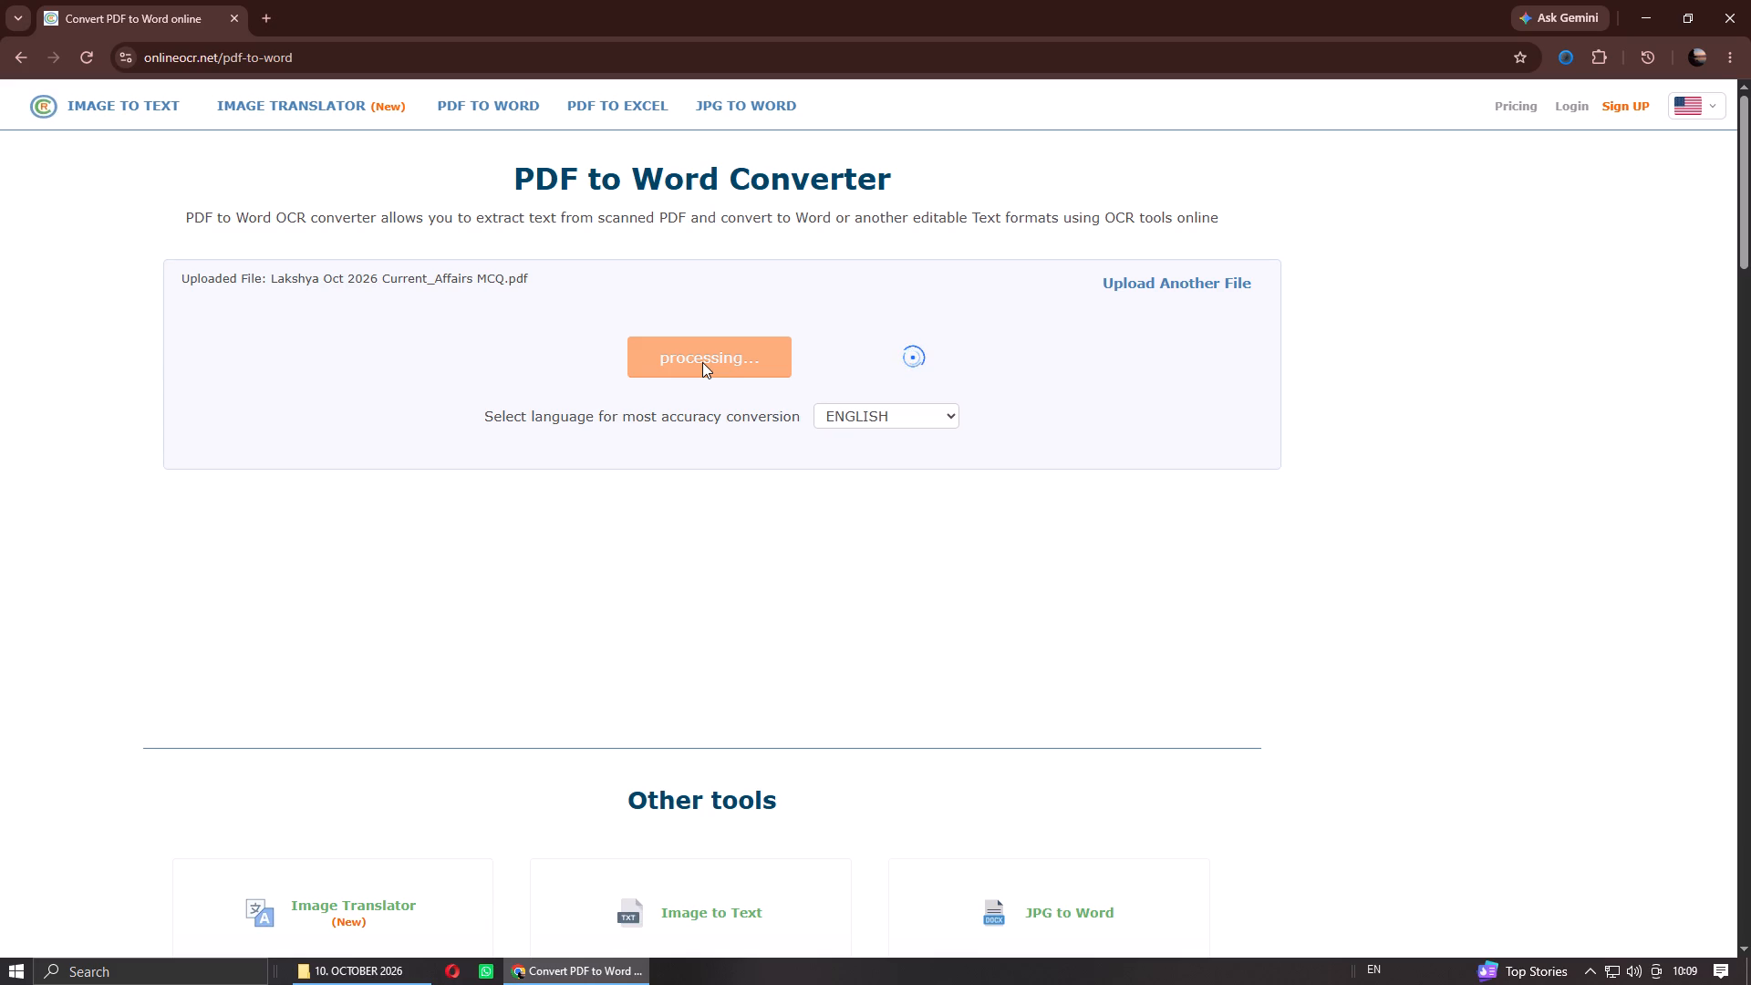
Switch to File Explorer and open SEPTEMBER 2026.docx from the 09. SEPTEMBER 2026 folder in 2026 CA.
click(368, 984)
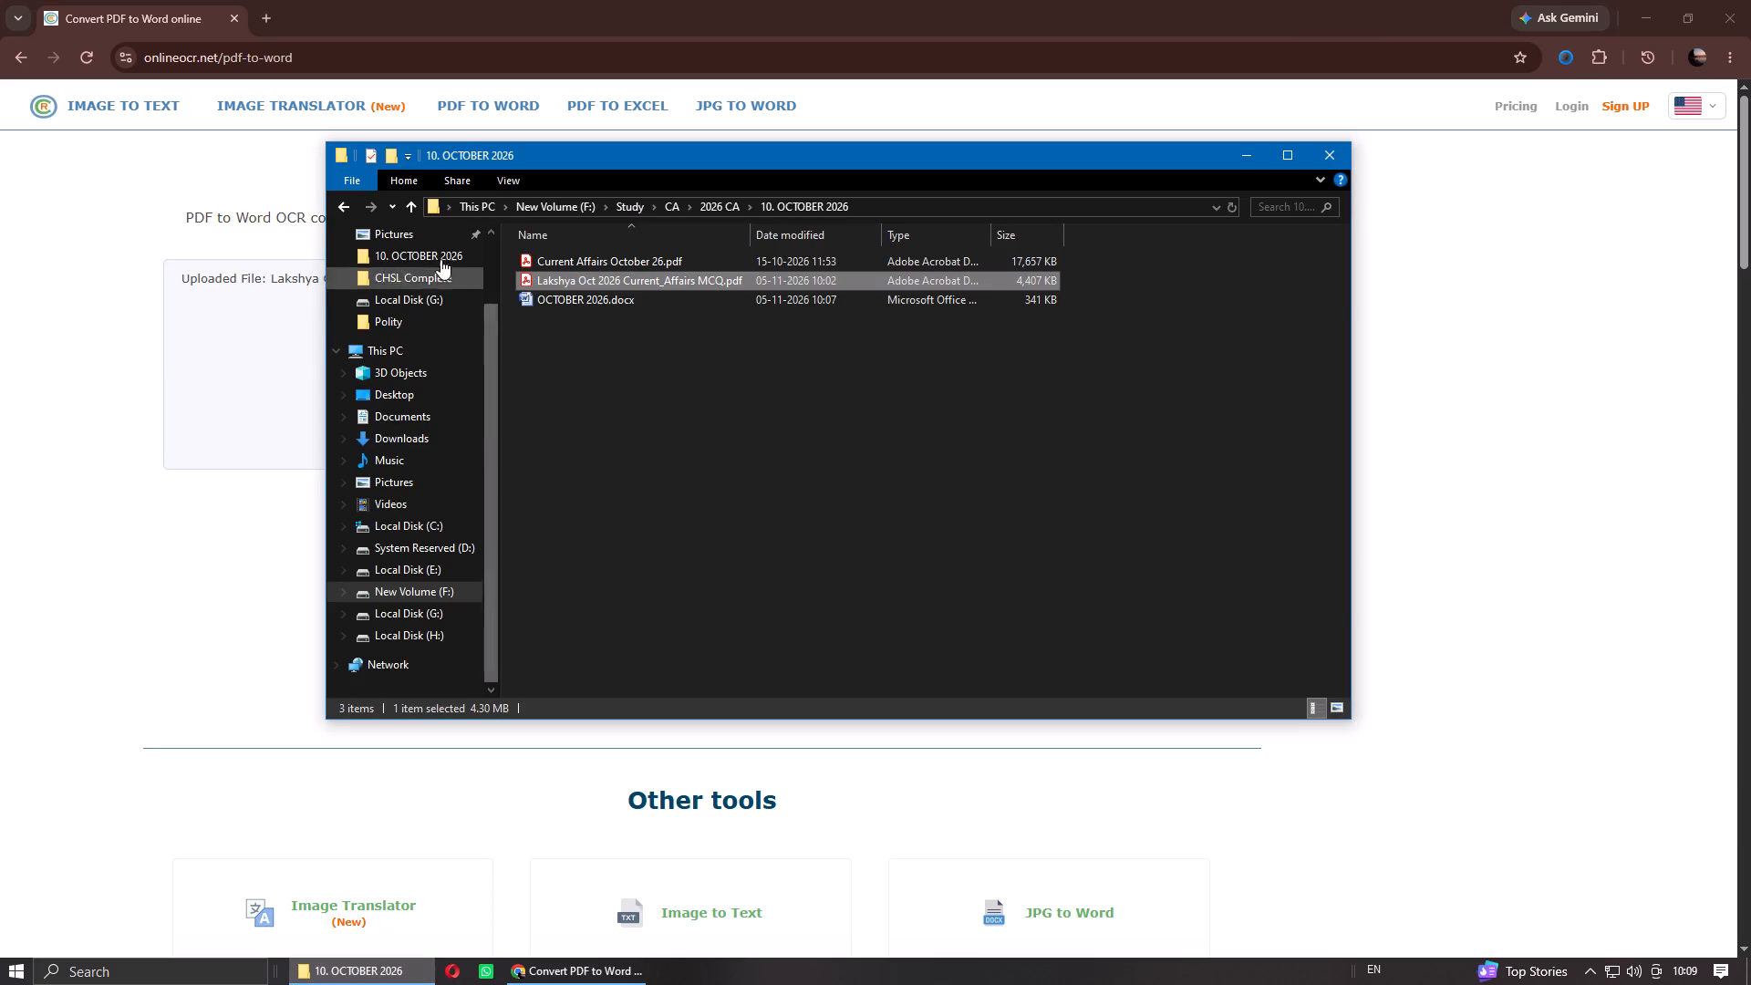
click(348, 206)
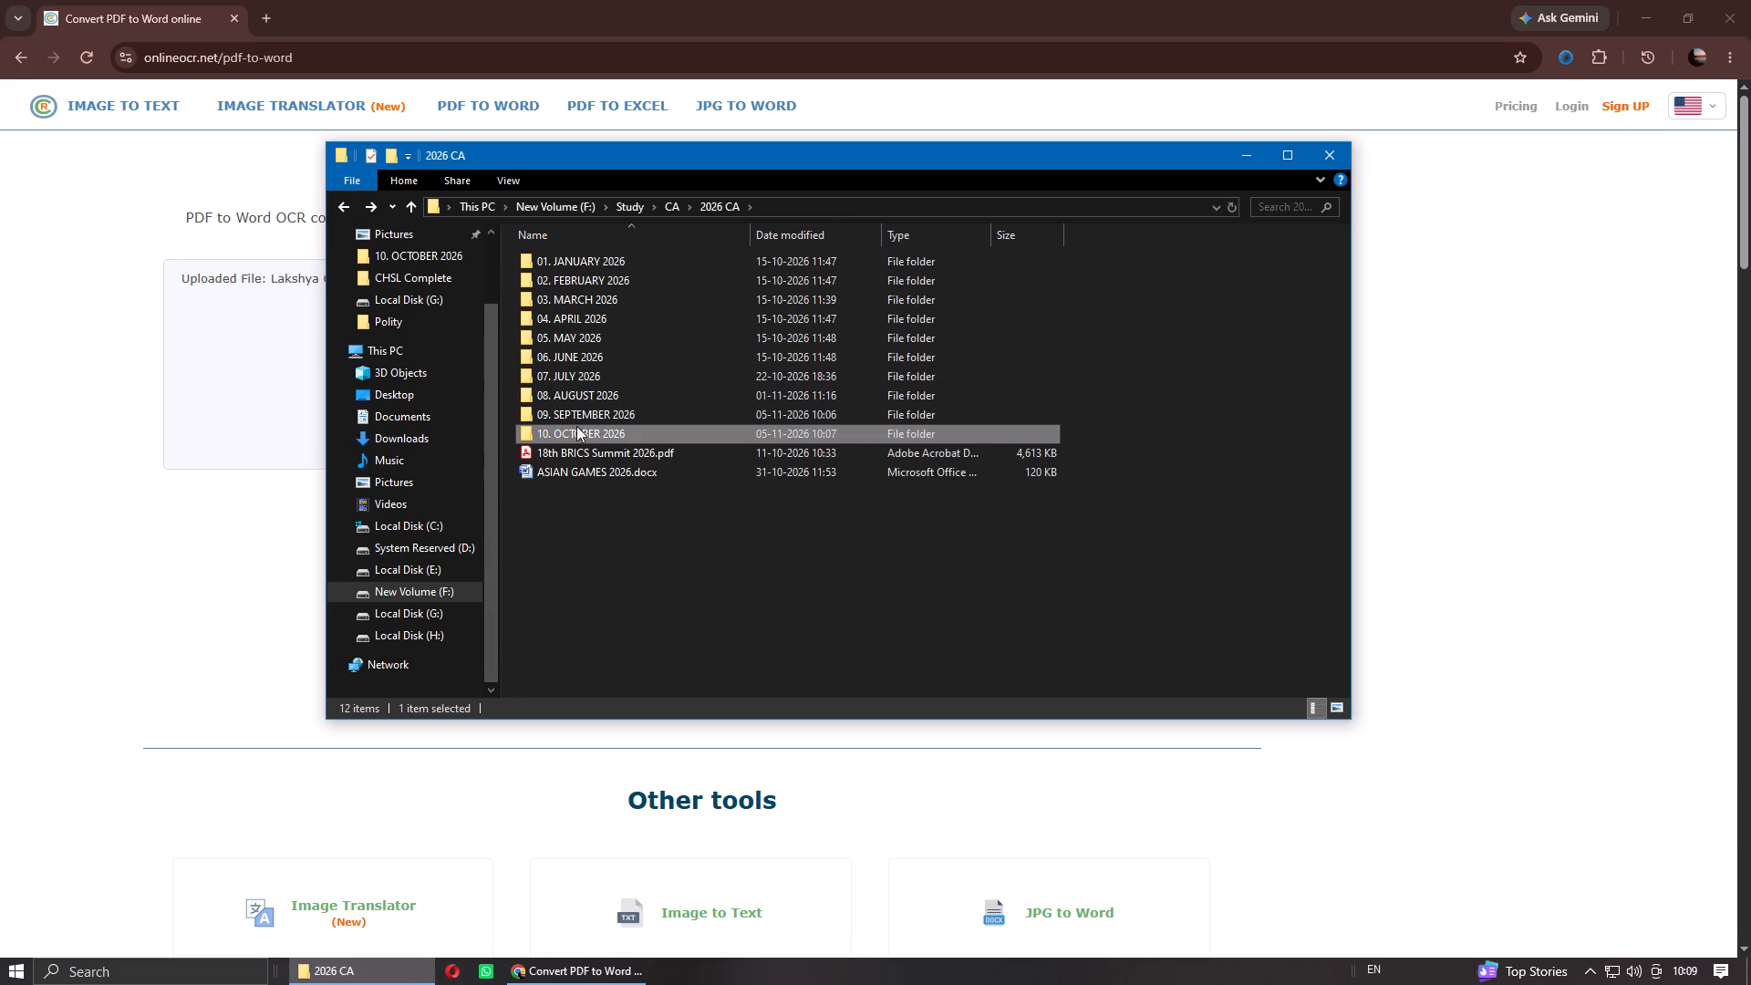
double_click(590, 415)
double_click(581, 286)
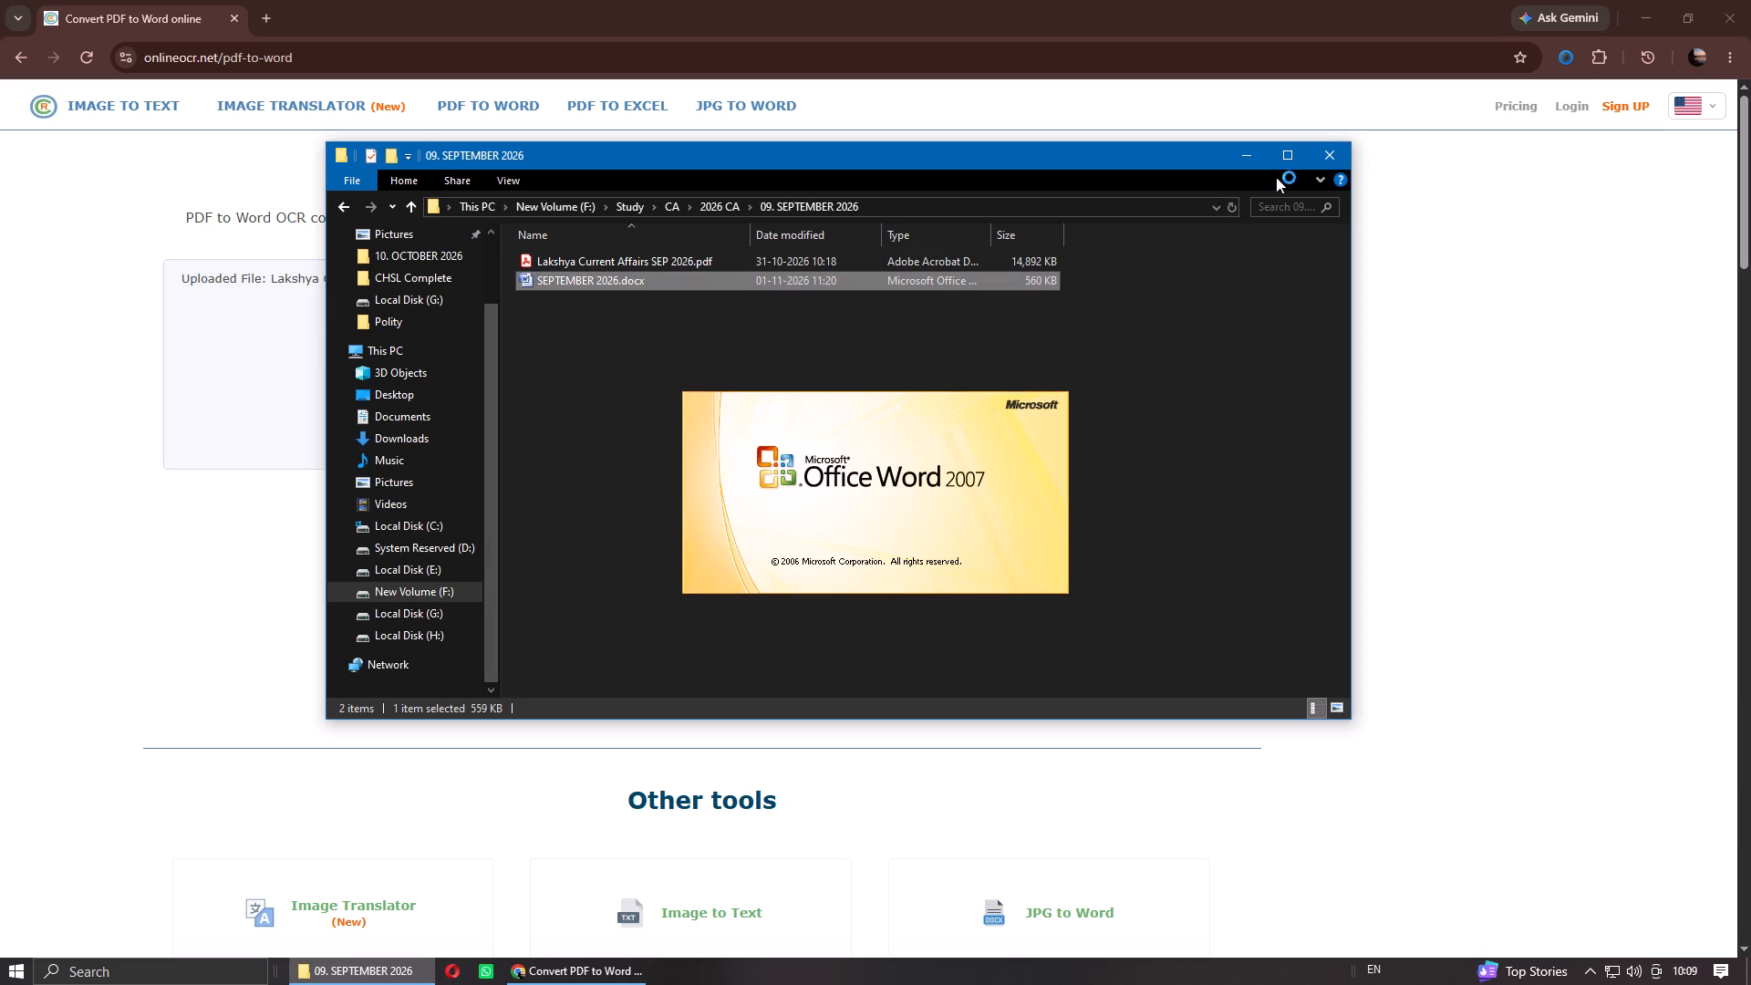
click(1319, 151)
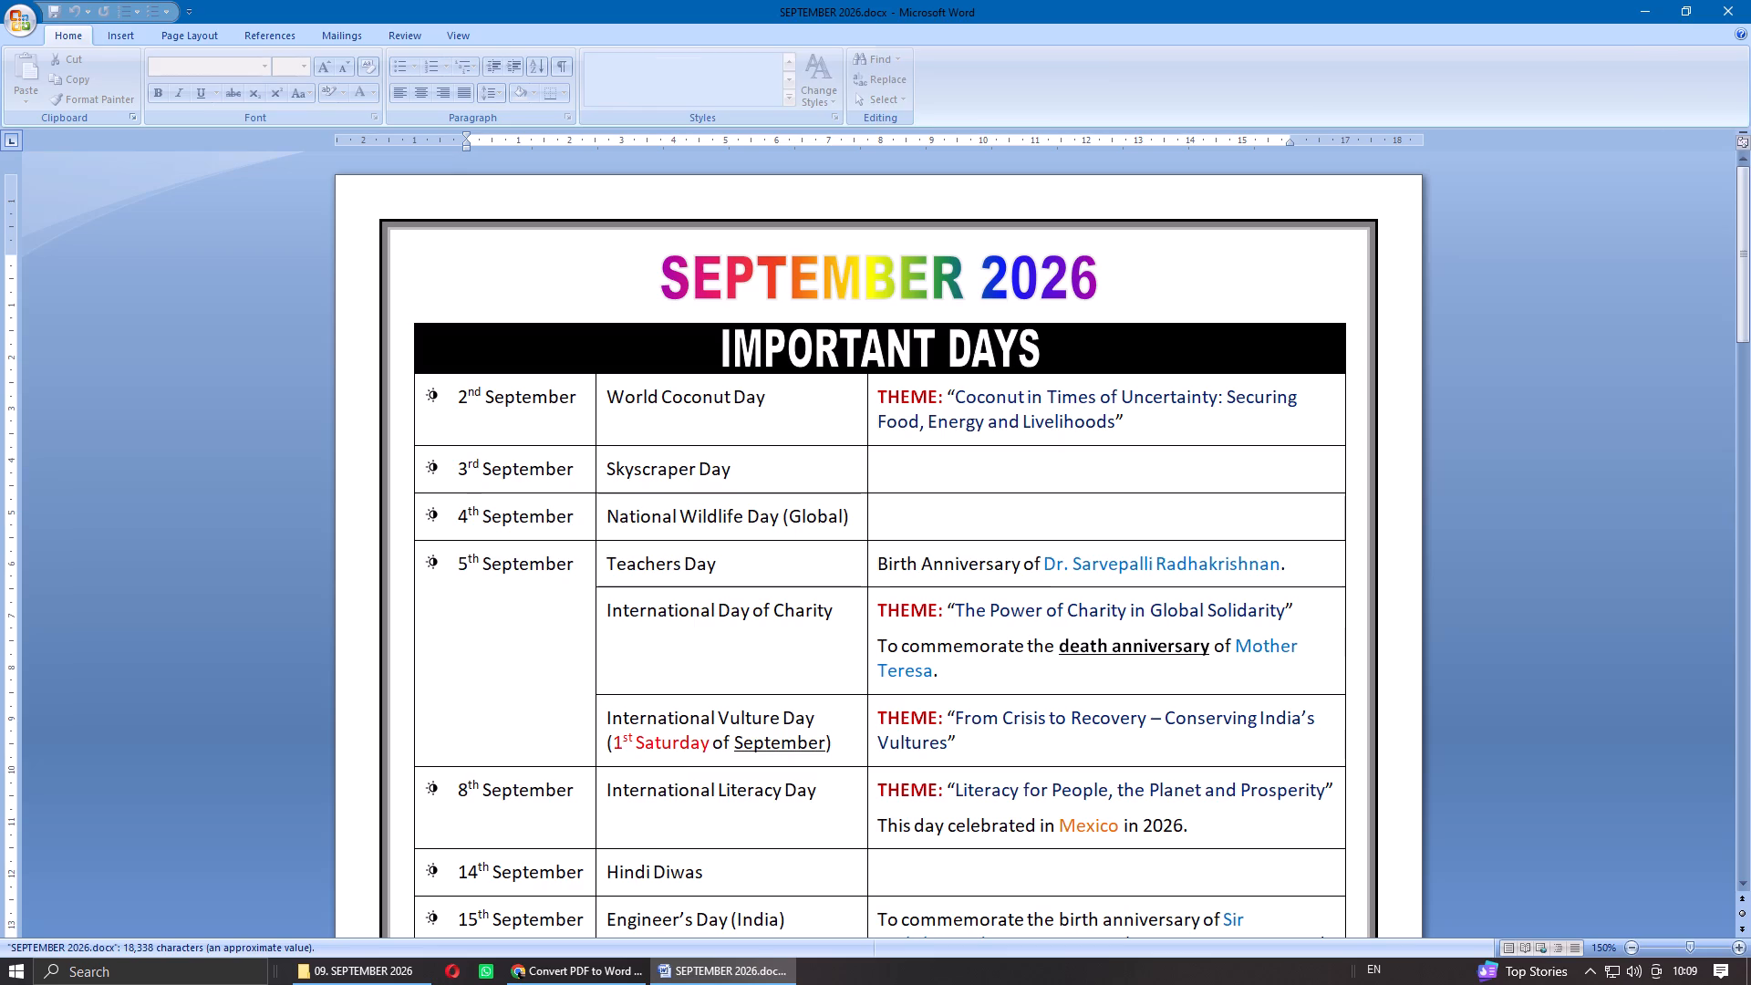
Look through the category tables of the September document, ending at the SUMMIT table.
scroll(1116, 504, down, 15)
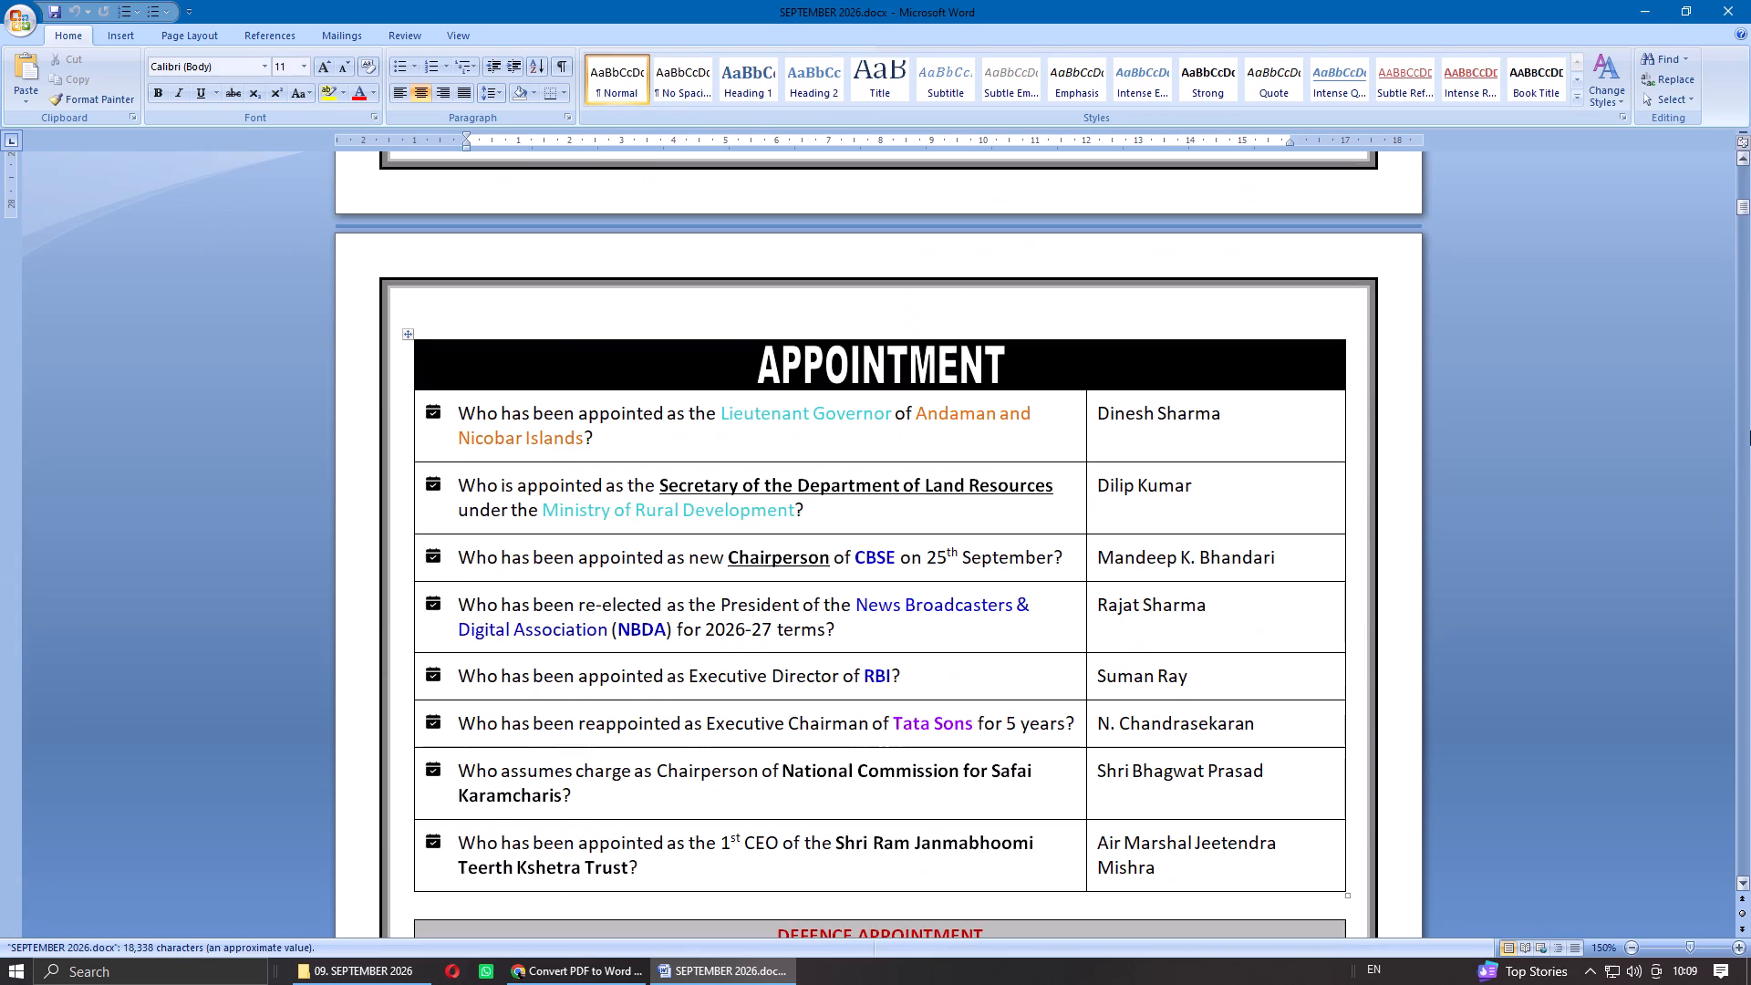
drag(1750, 206, 1746, 378)
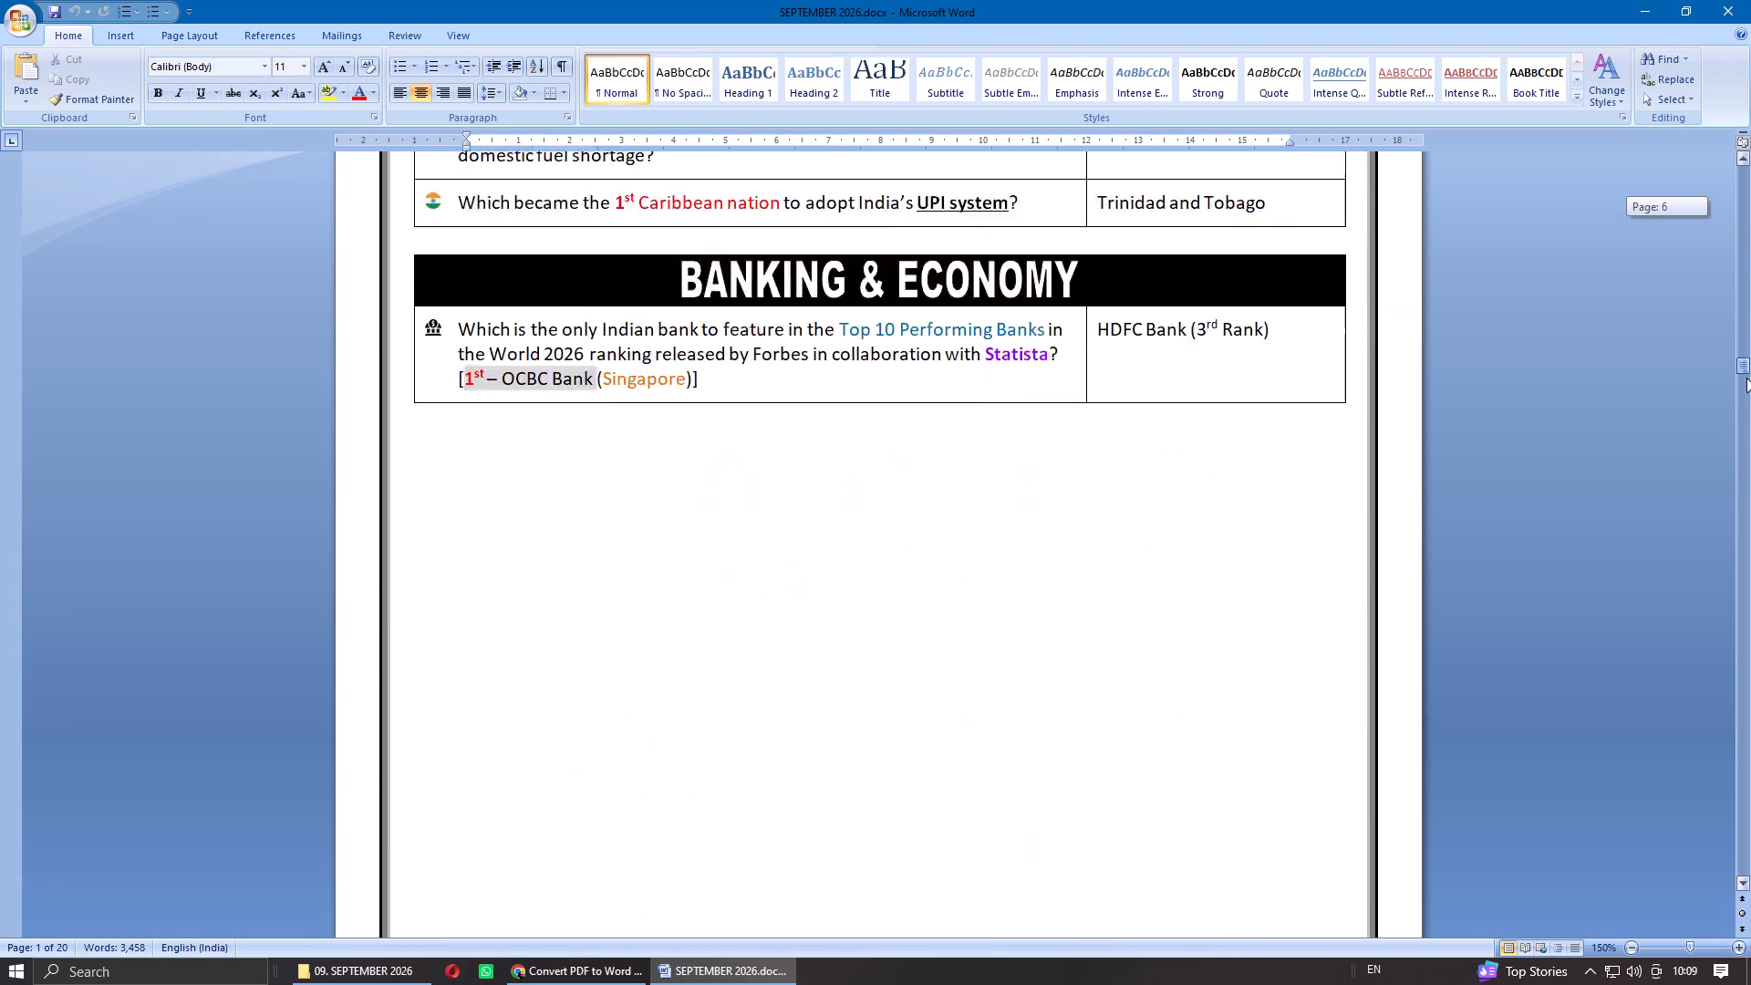
drag(1746, 378, 1743, 498)
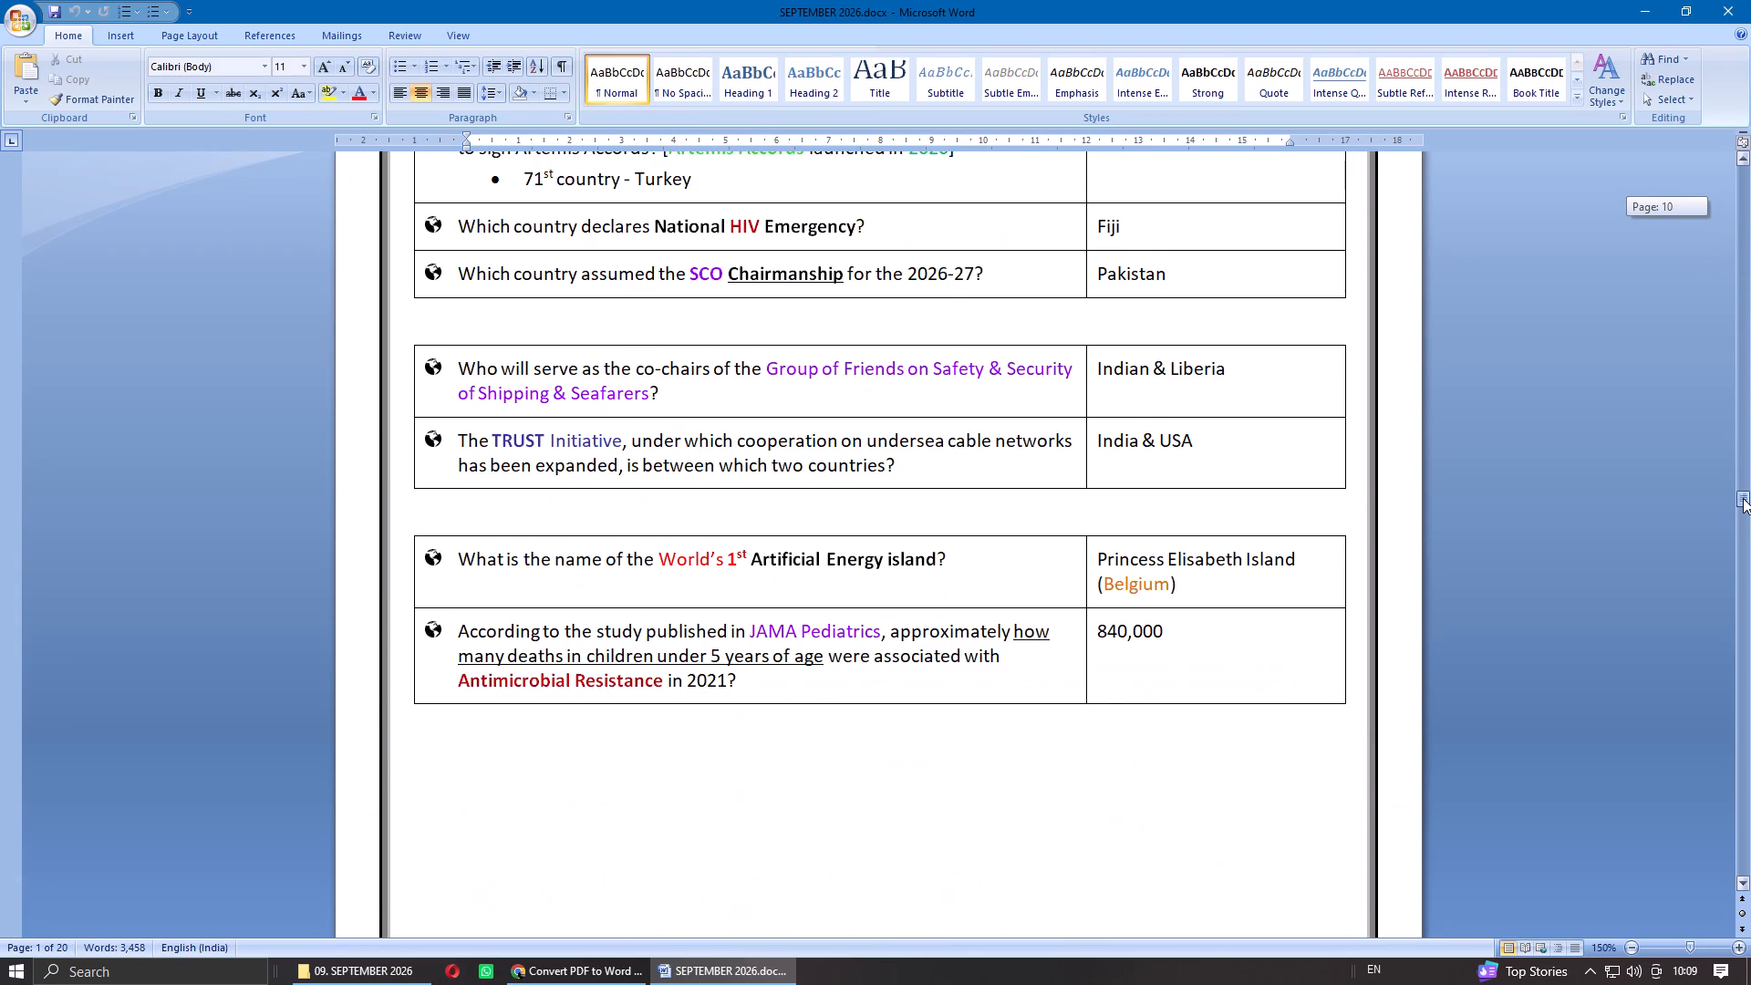
drag(1743, 498, 1743, 546)
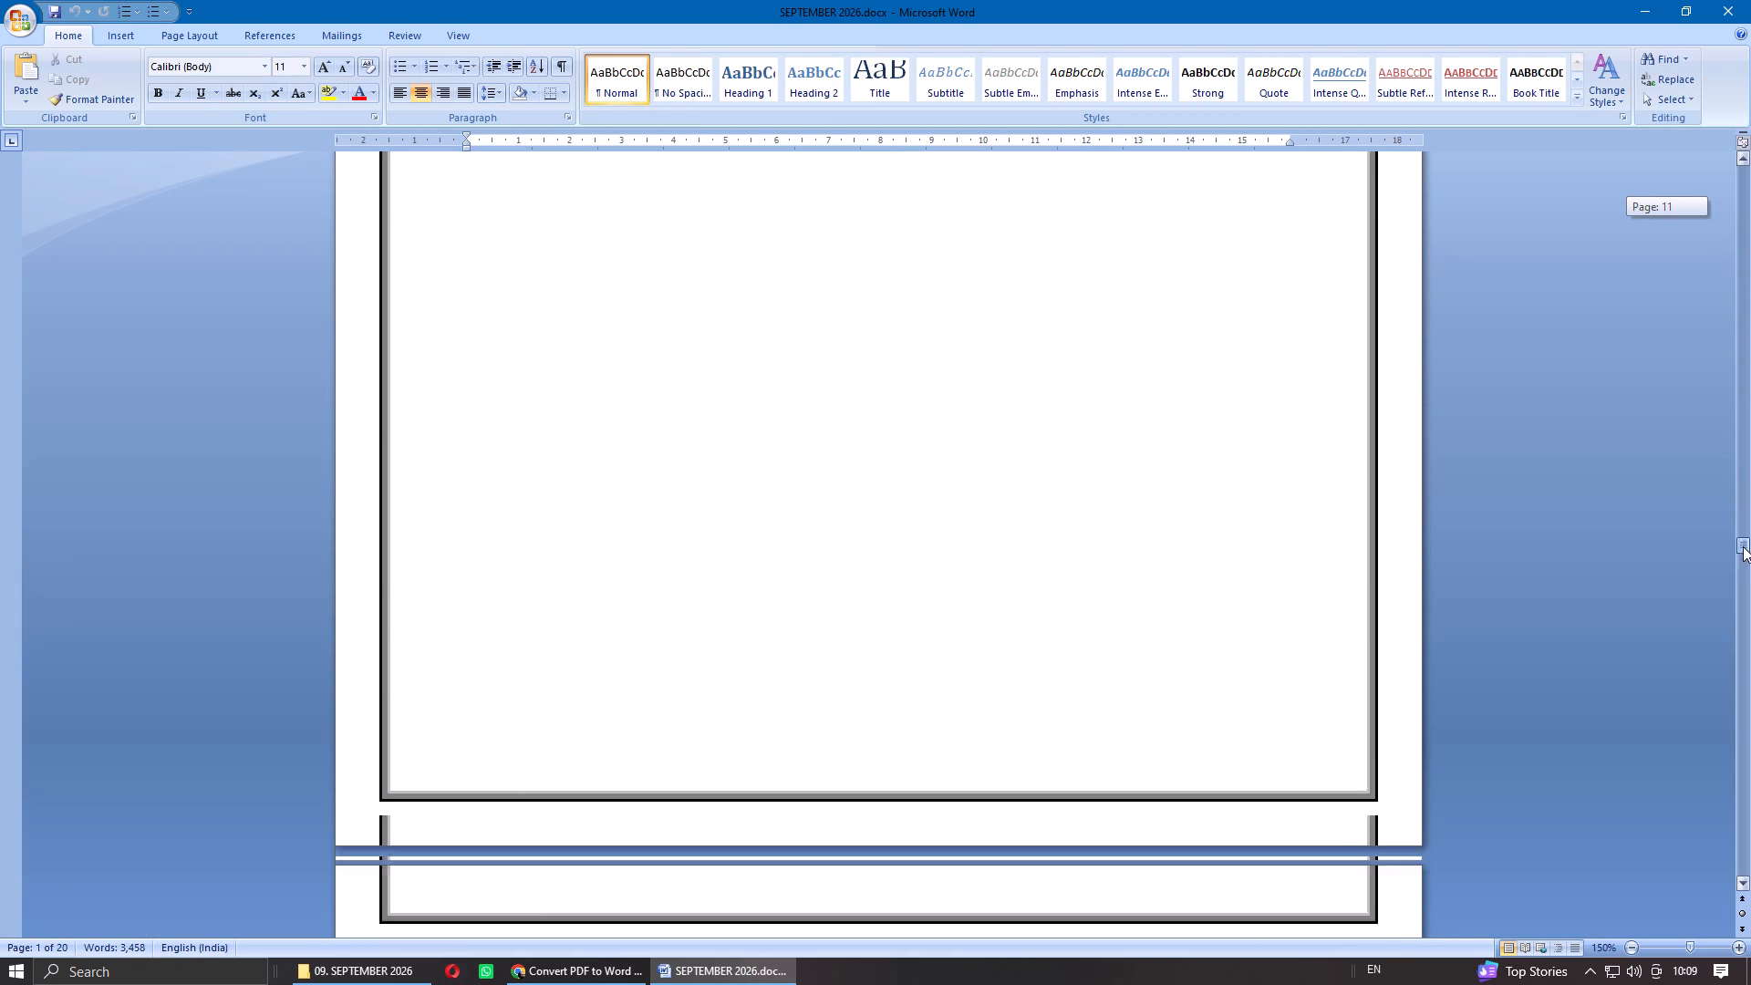
drag(1743, 546, 1750, 569)
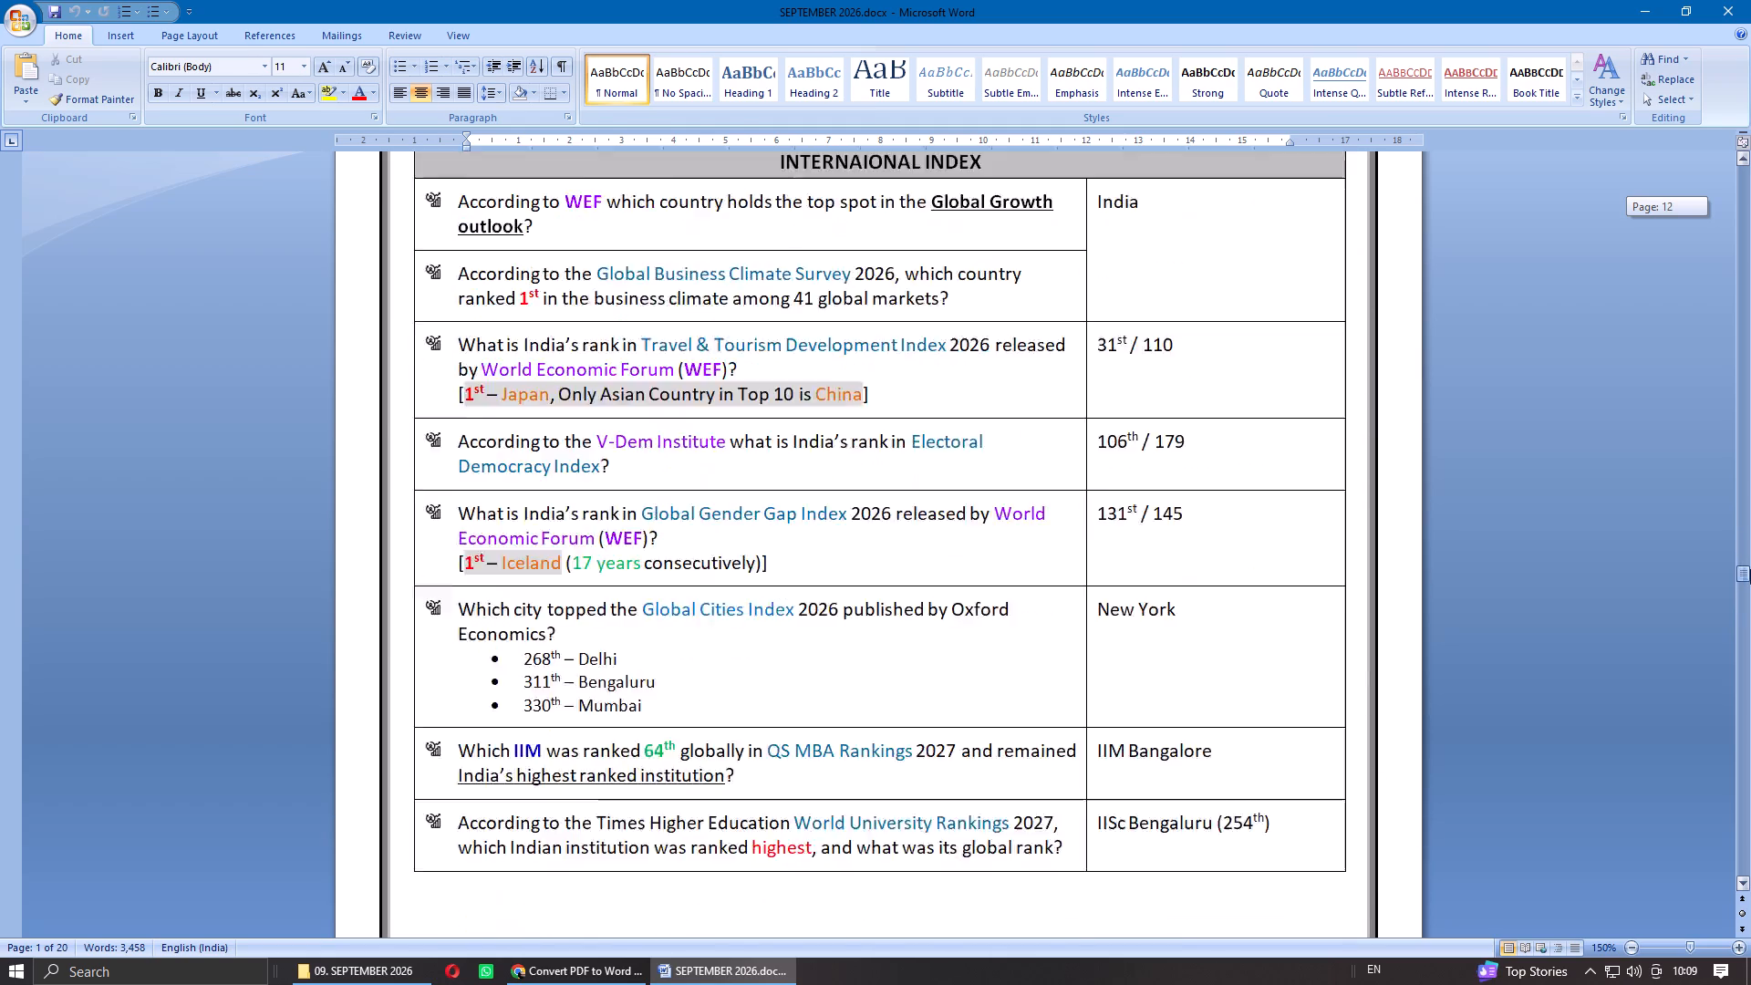
drag(1750, 569, 1749, 532)
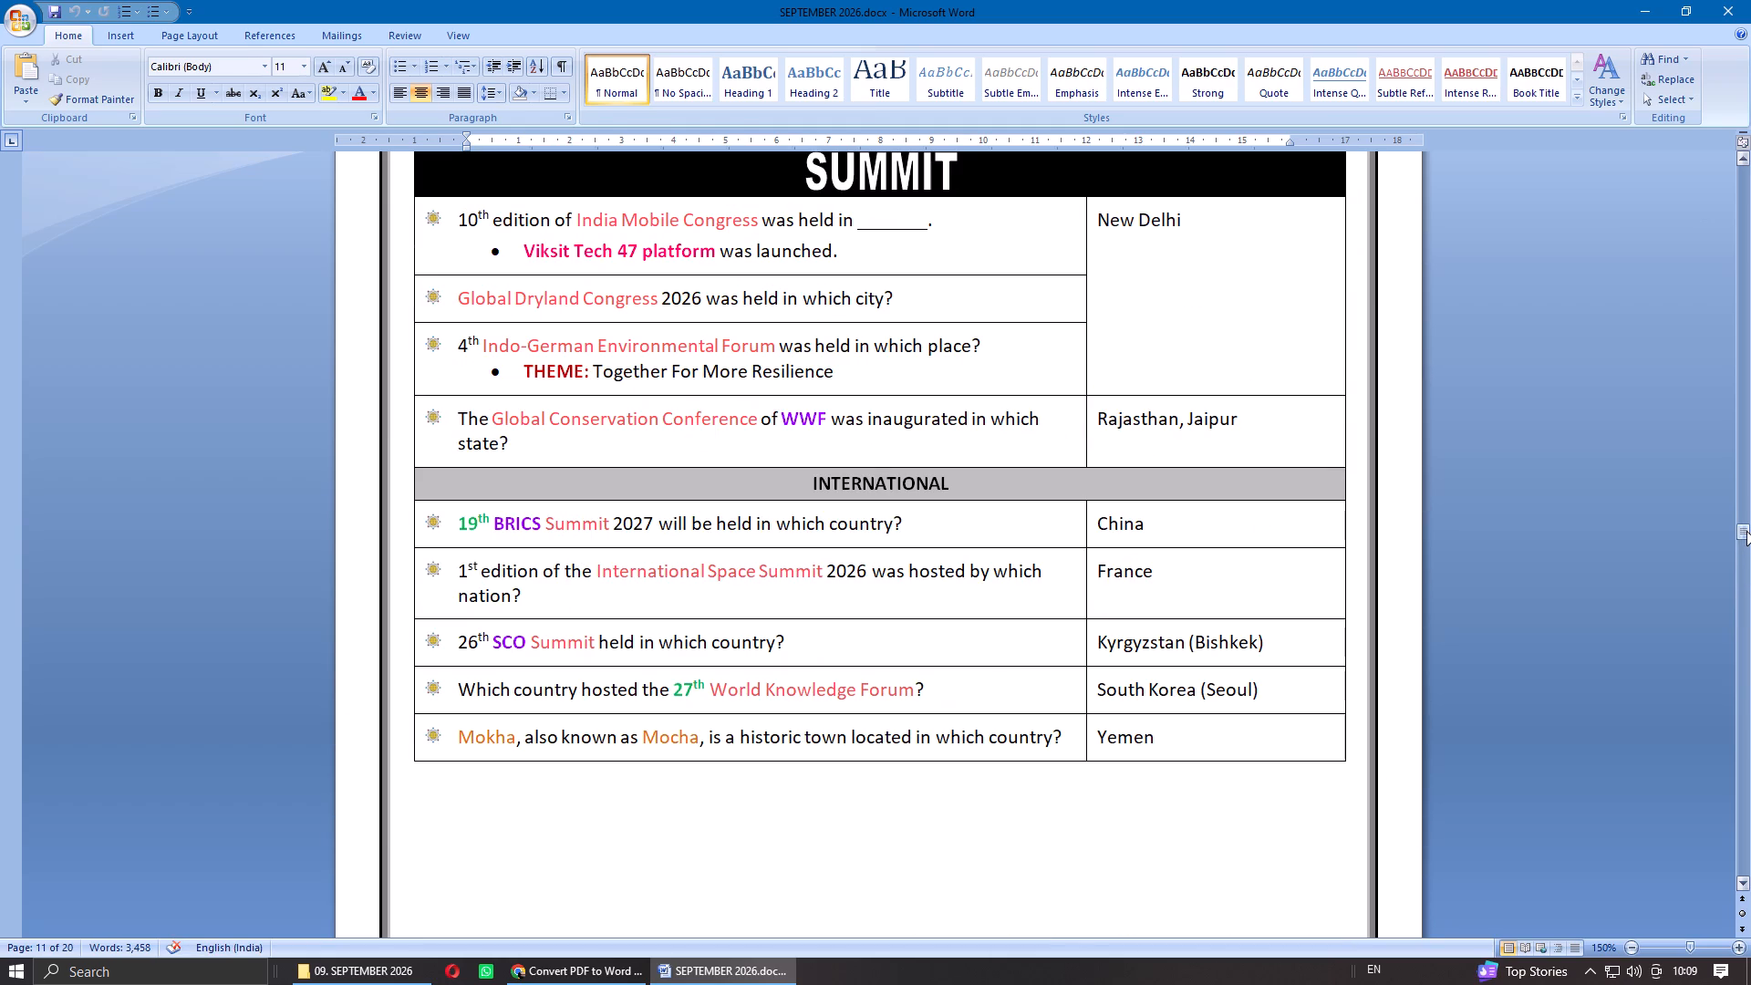
Switch to Chrome, save the converted Lakshya Oct 2026 Current_Affairs MCQ.docx to the Desktop, and check the recent downloads.
click(577, 984)
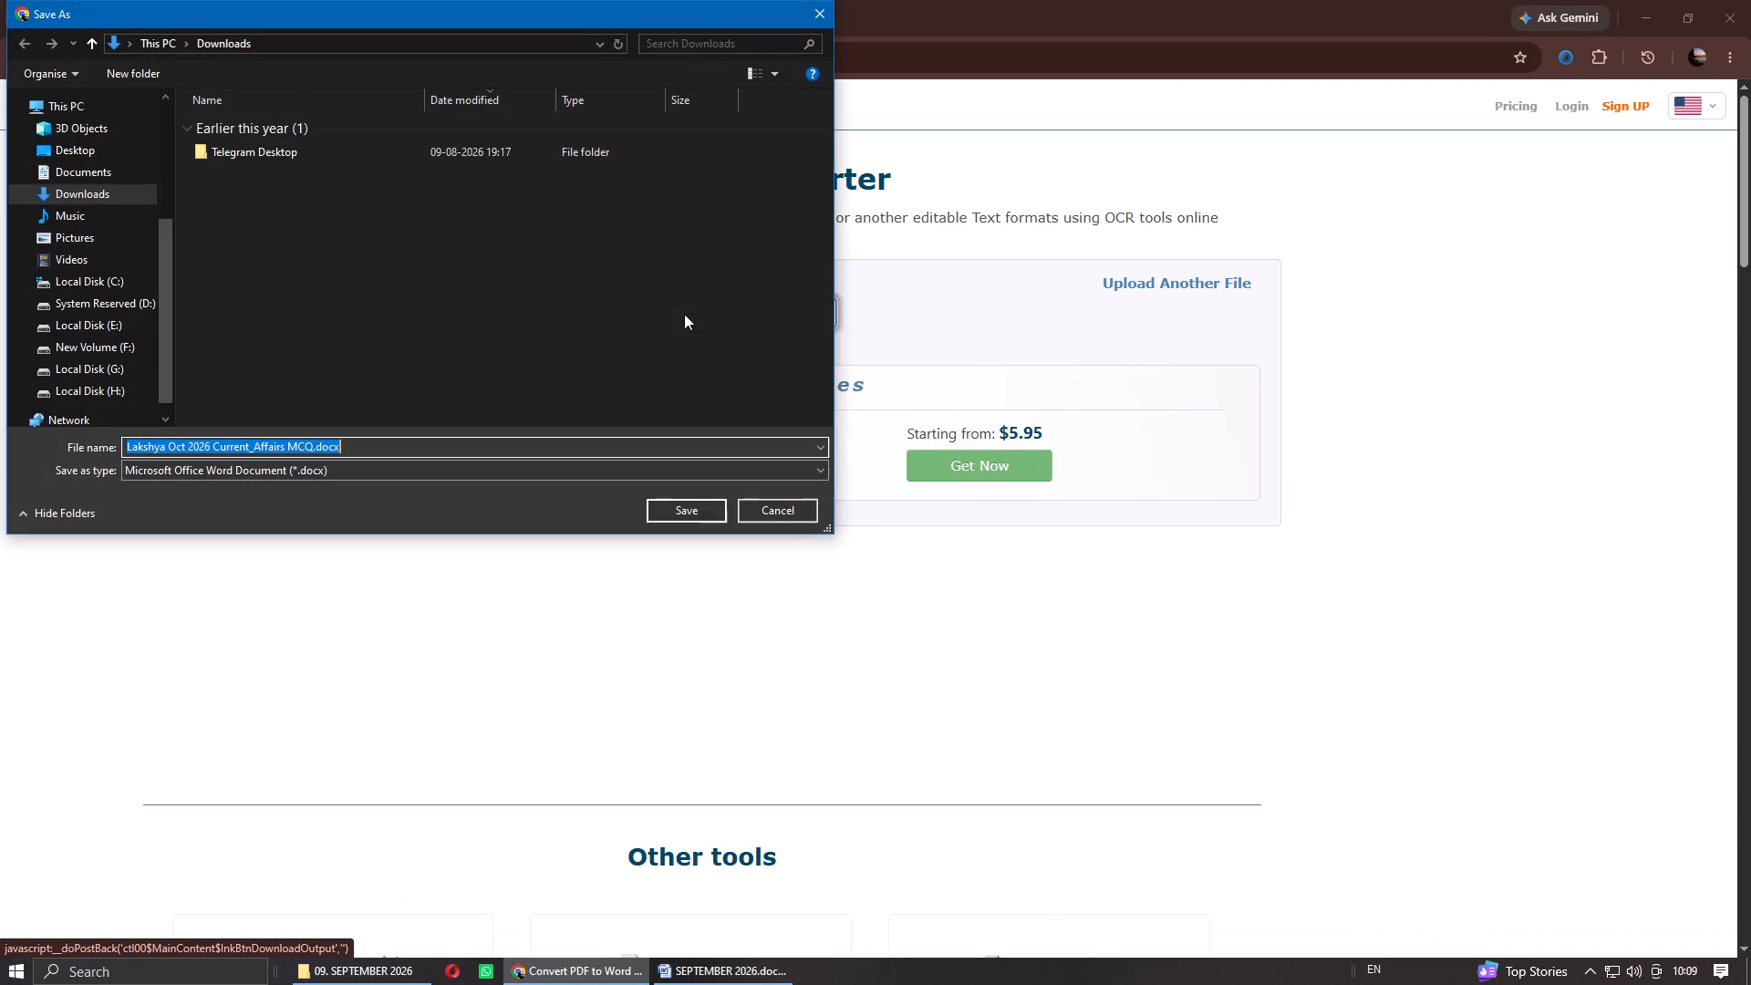
click(85, 157)
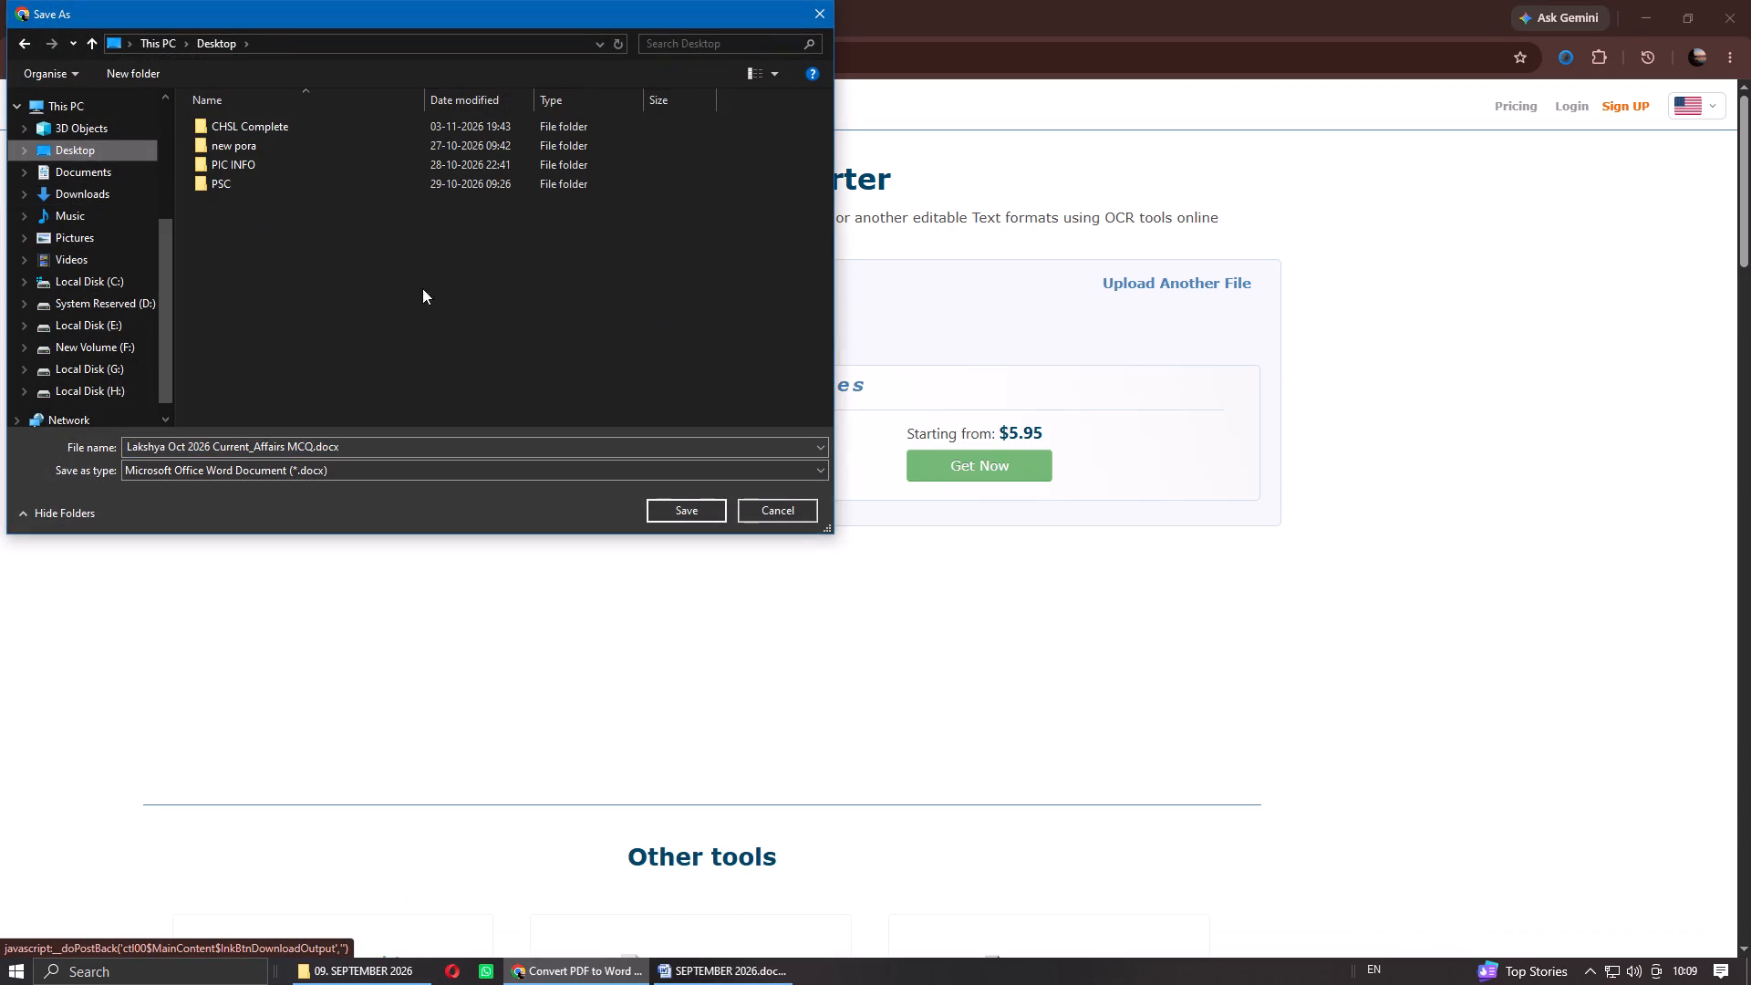
click(695, 510)
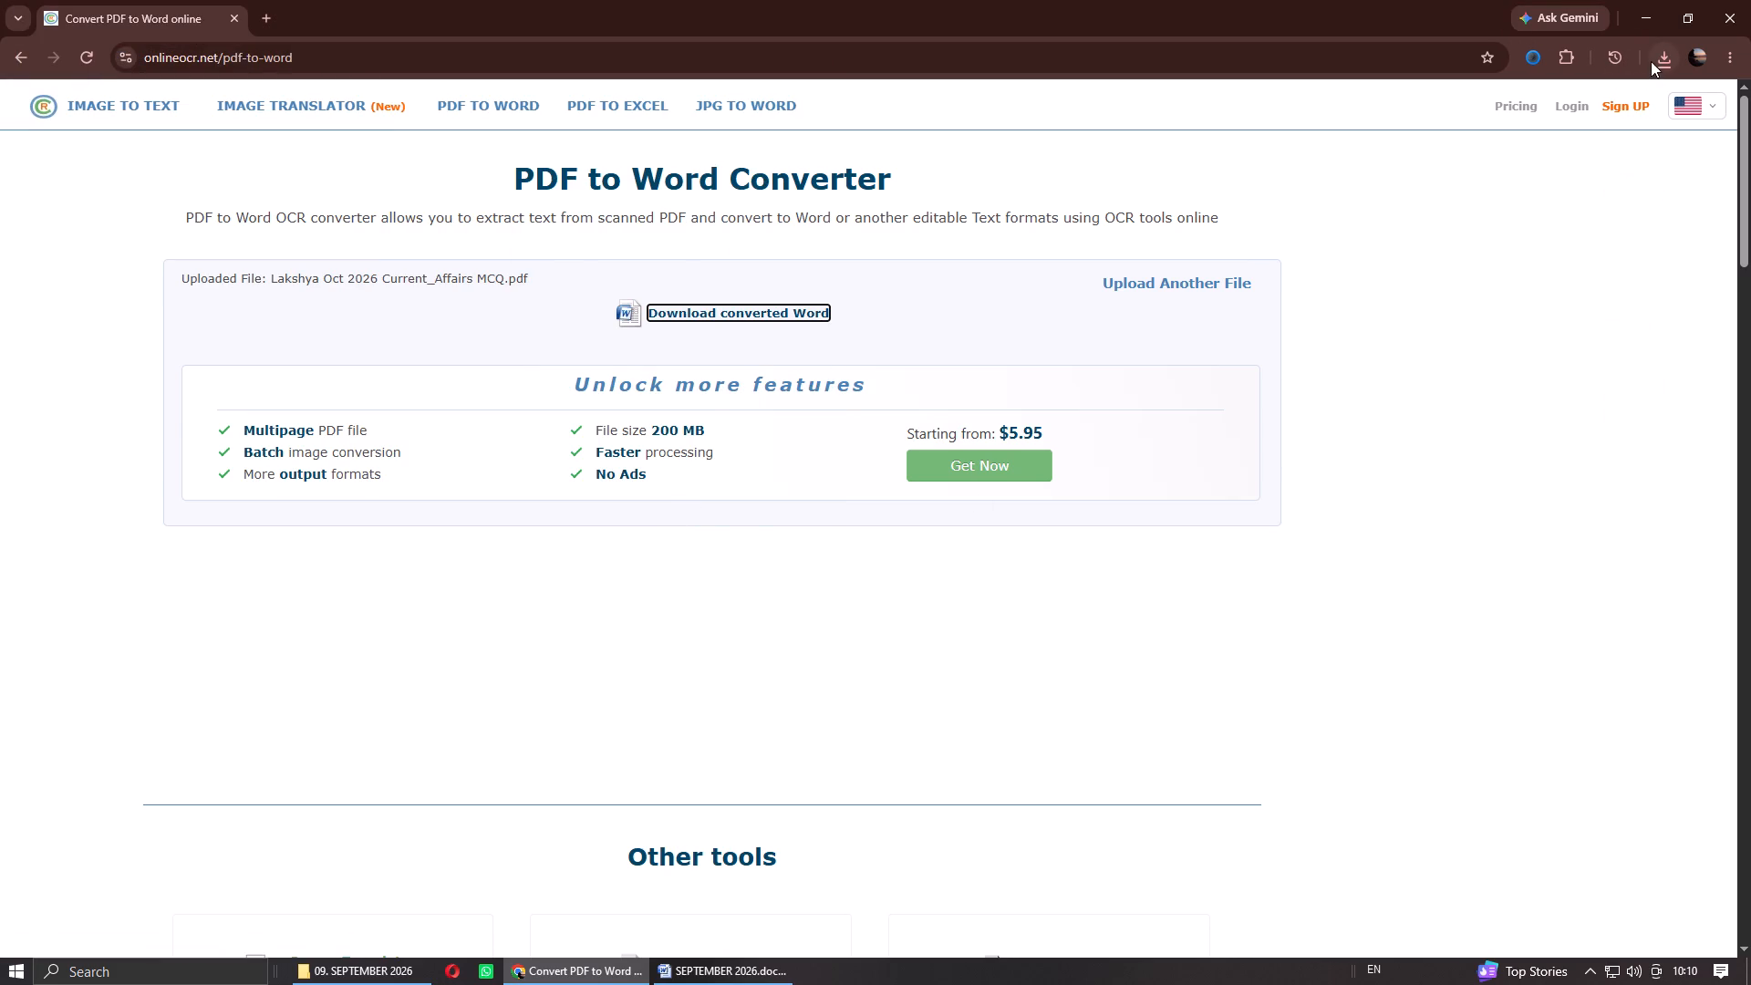
click(1656, 57)
click(1653, 97)
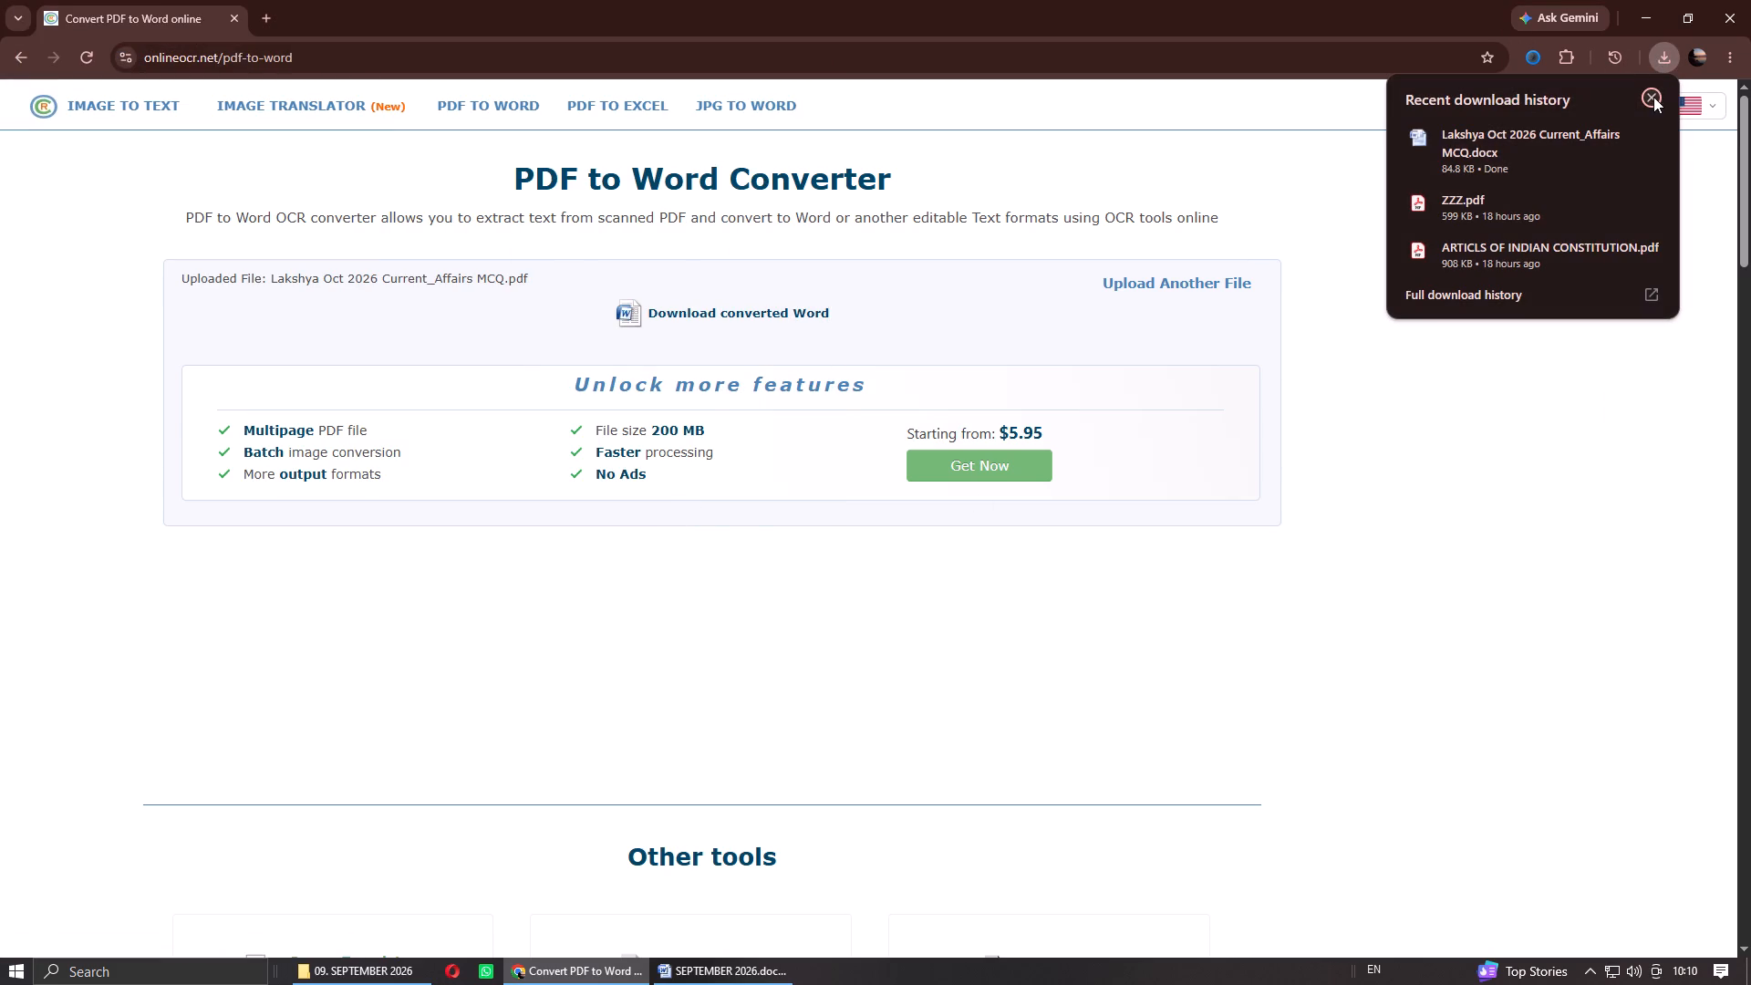
Minimise the Chrome and Word windows and open the converted Lakshya Oct 2026 Word file from the Desktop.
click(1640, 16)
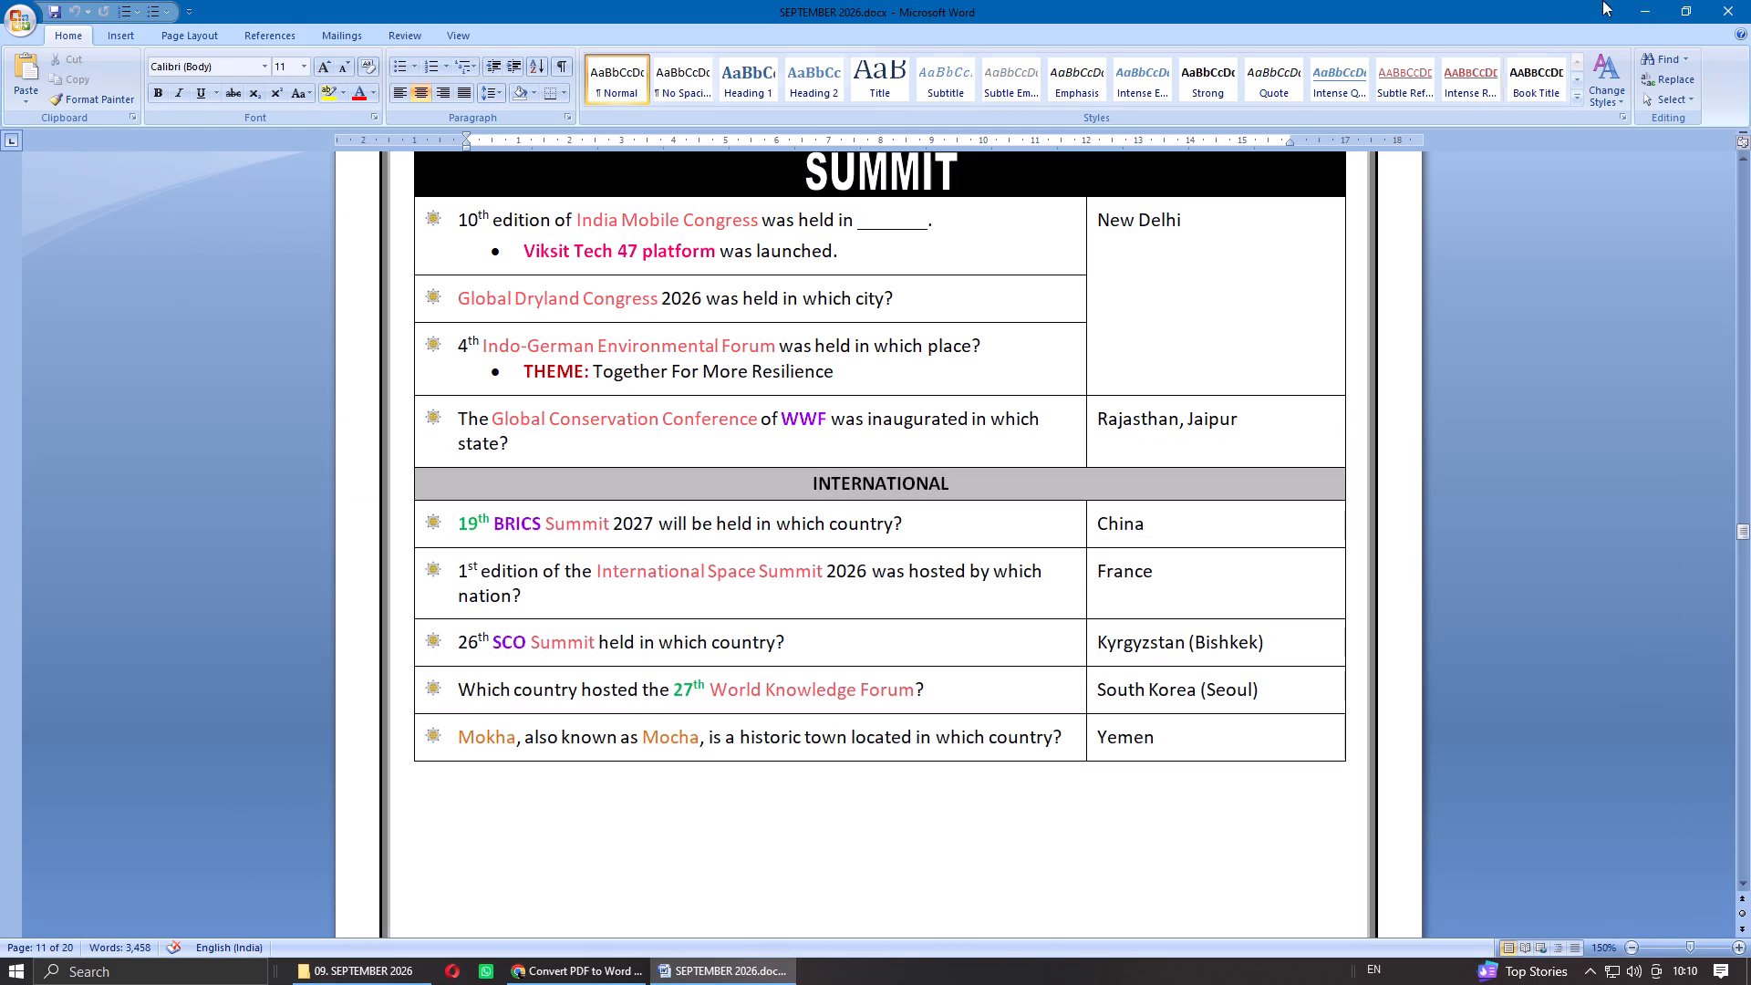
click(1647, 0)
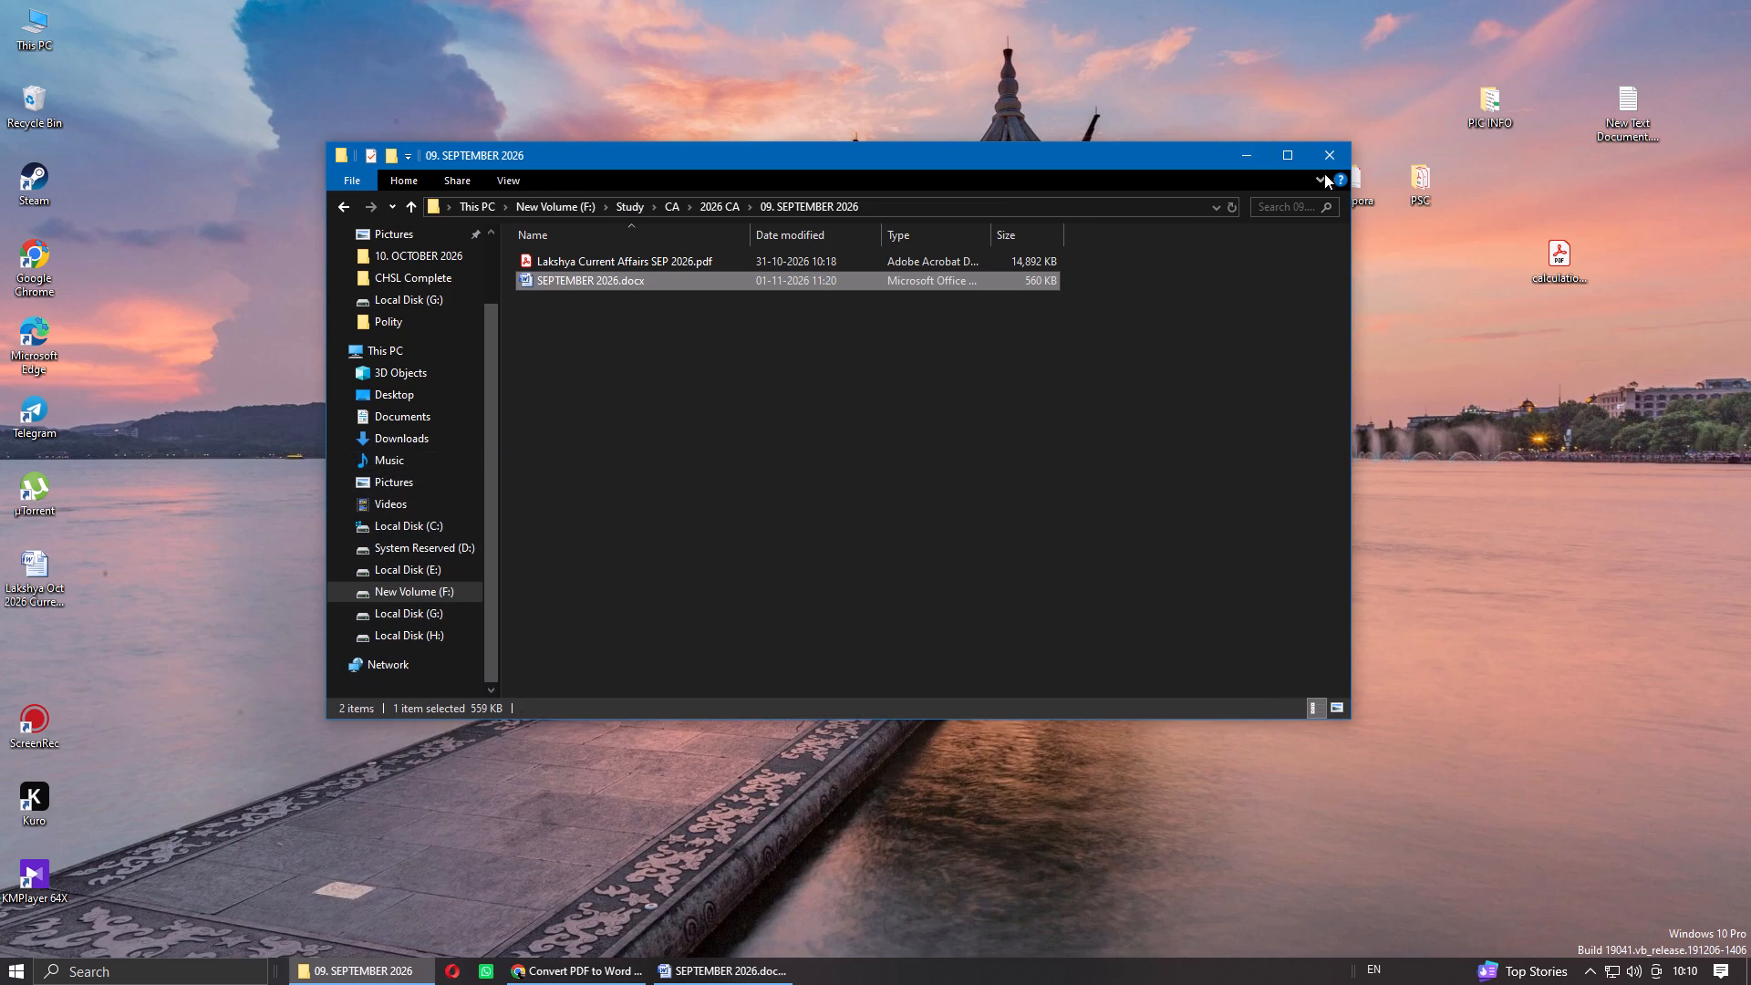
click(62, 565)
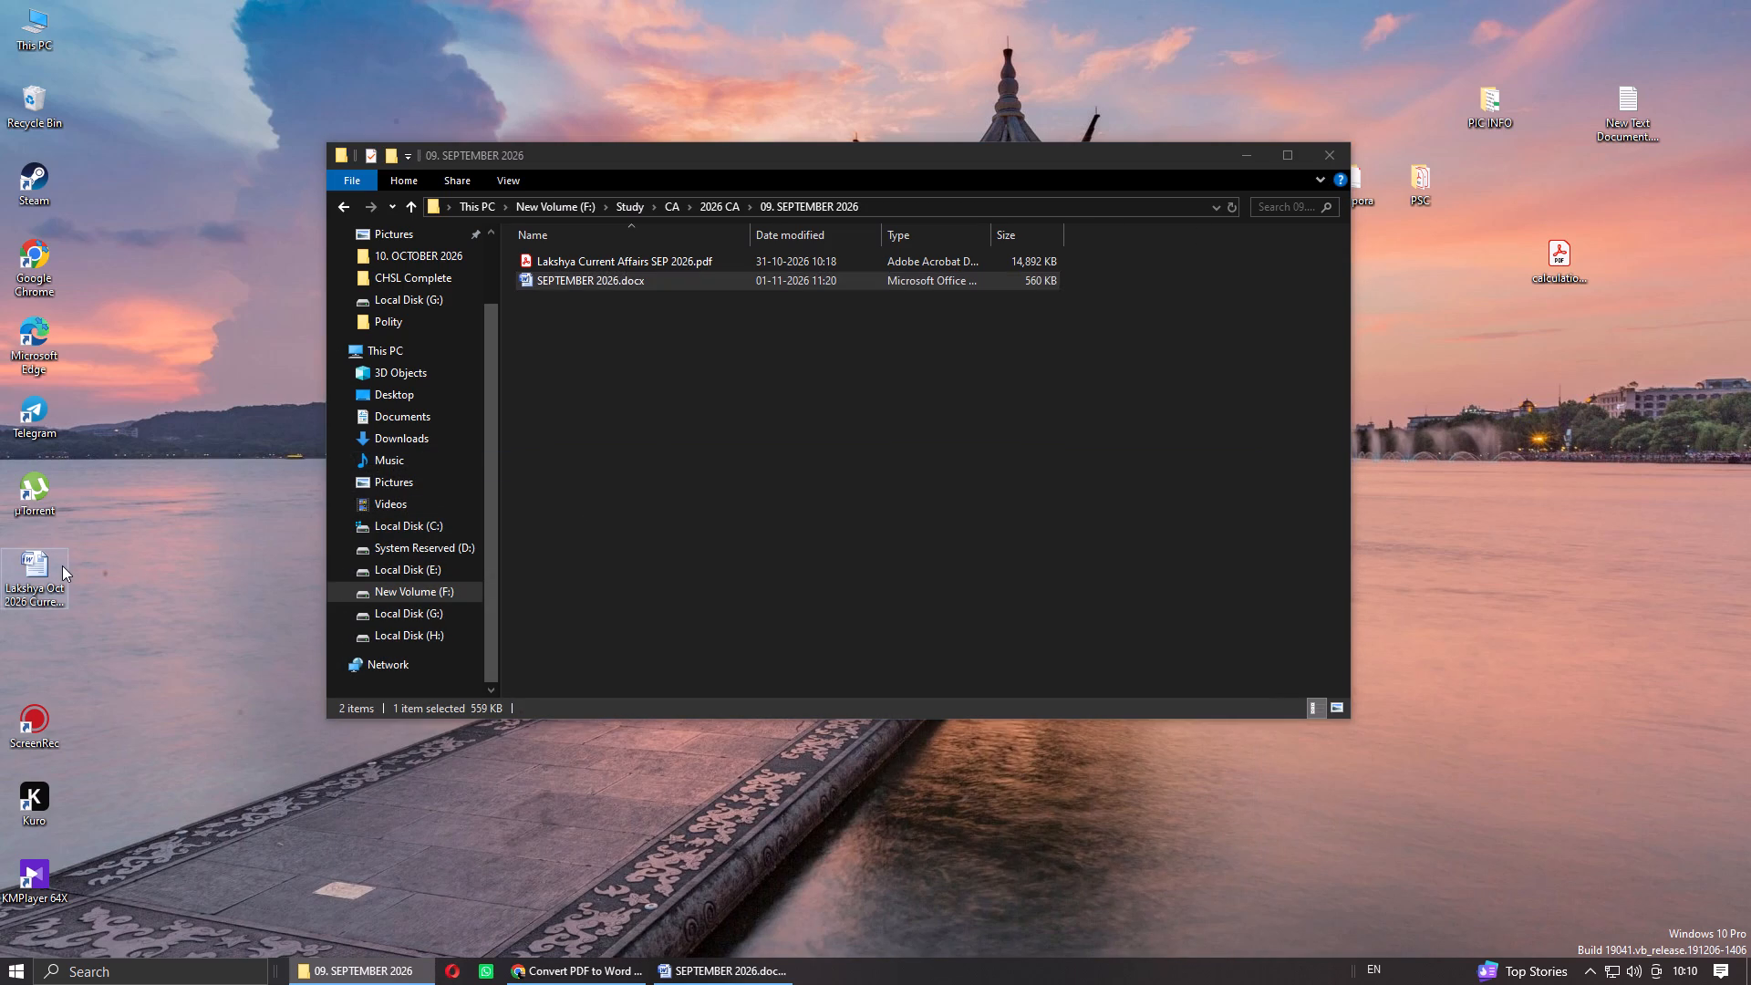
double_click(56, 567)
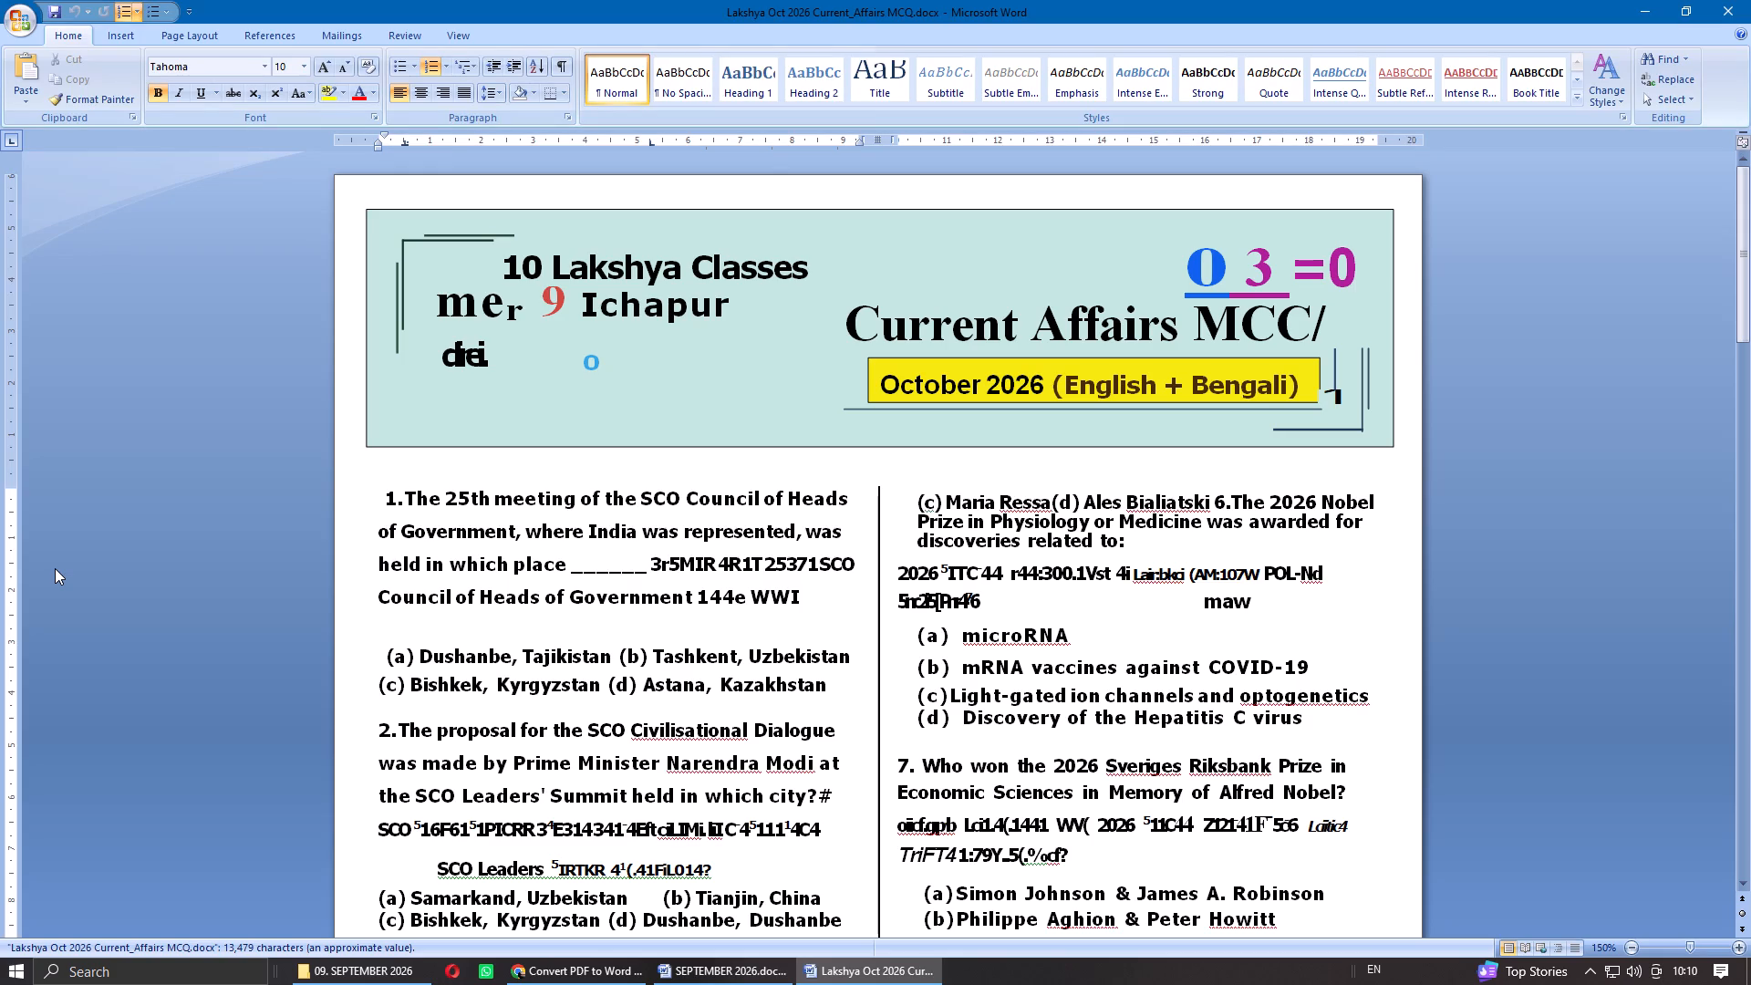
Open Lakshya Oct 2026 Current_Affairs MCQ.pdf from the 10. OCTOBER 2026 folder in File Explorer, and return to the converted Word file.
click(696, 569)
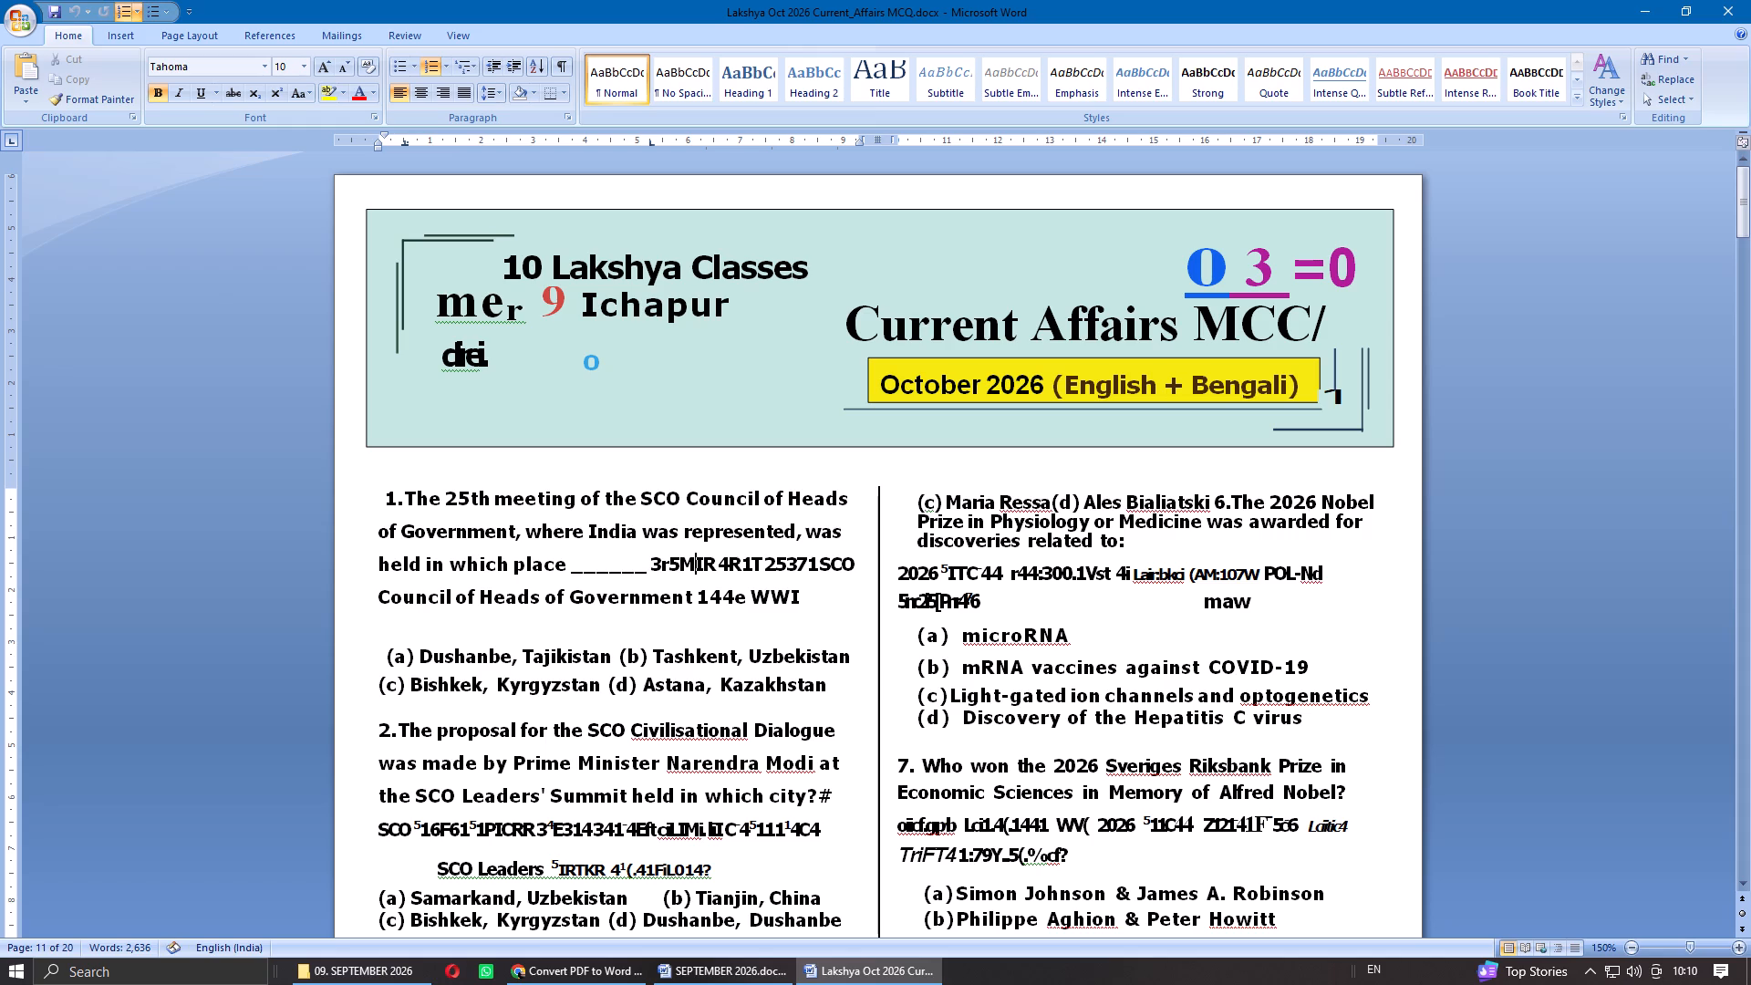
click(364, 984)
click(342, 211)
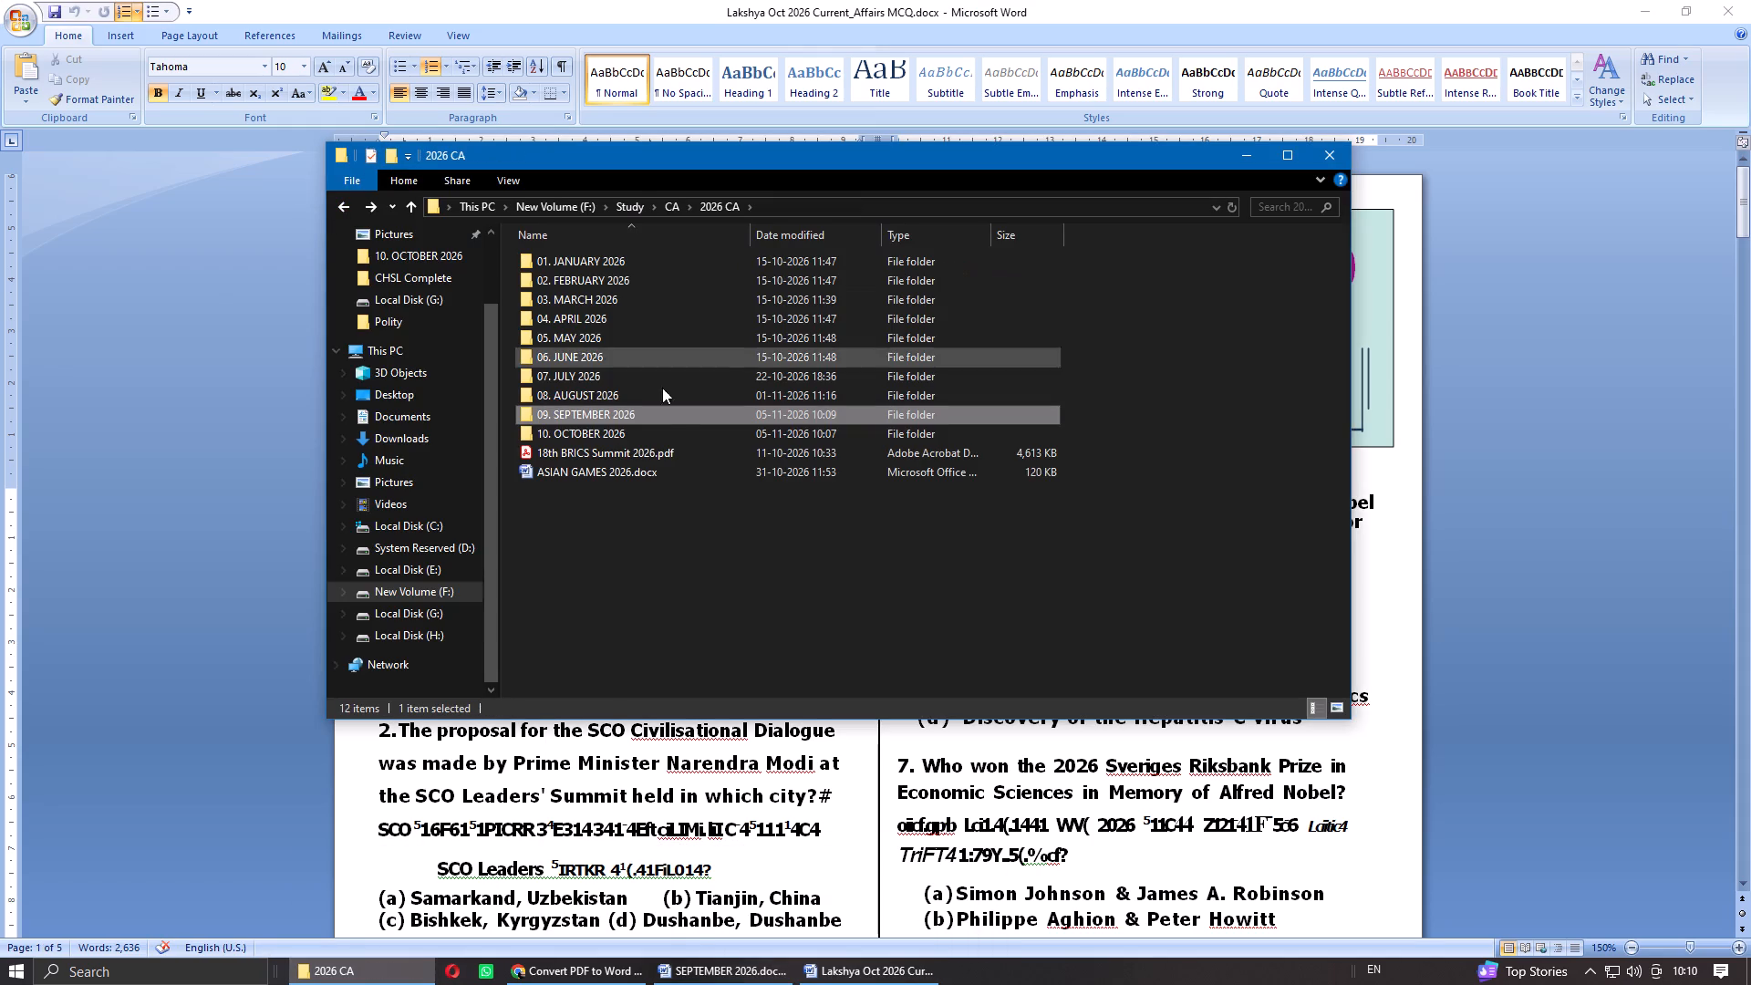
double_click(586, 434)
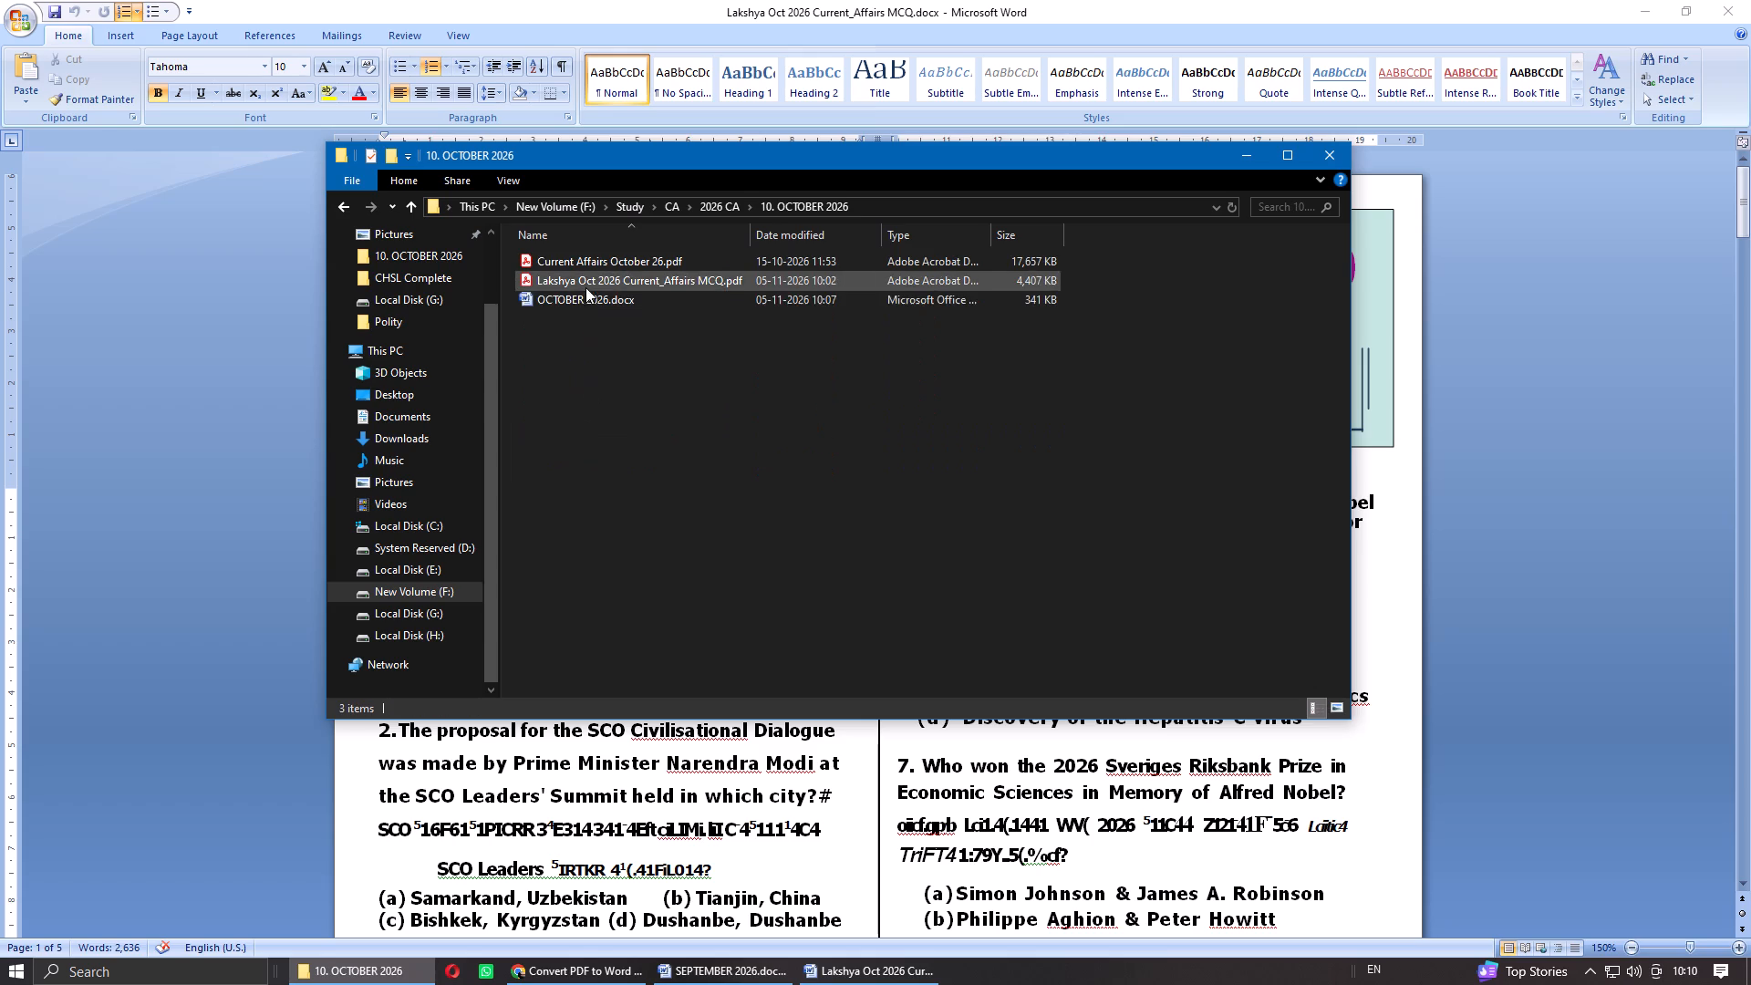
double_click(590, 280)
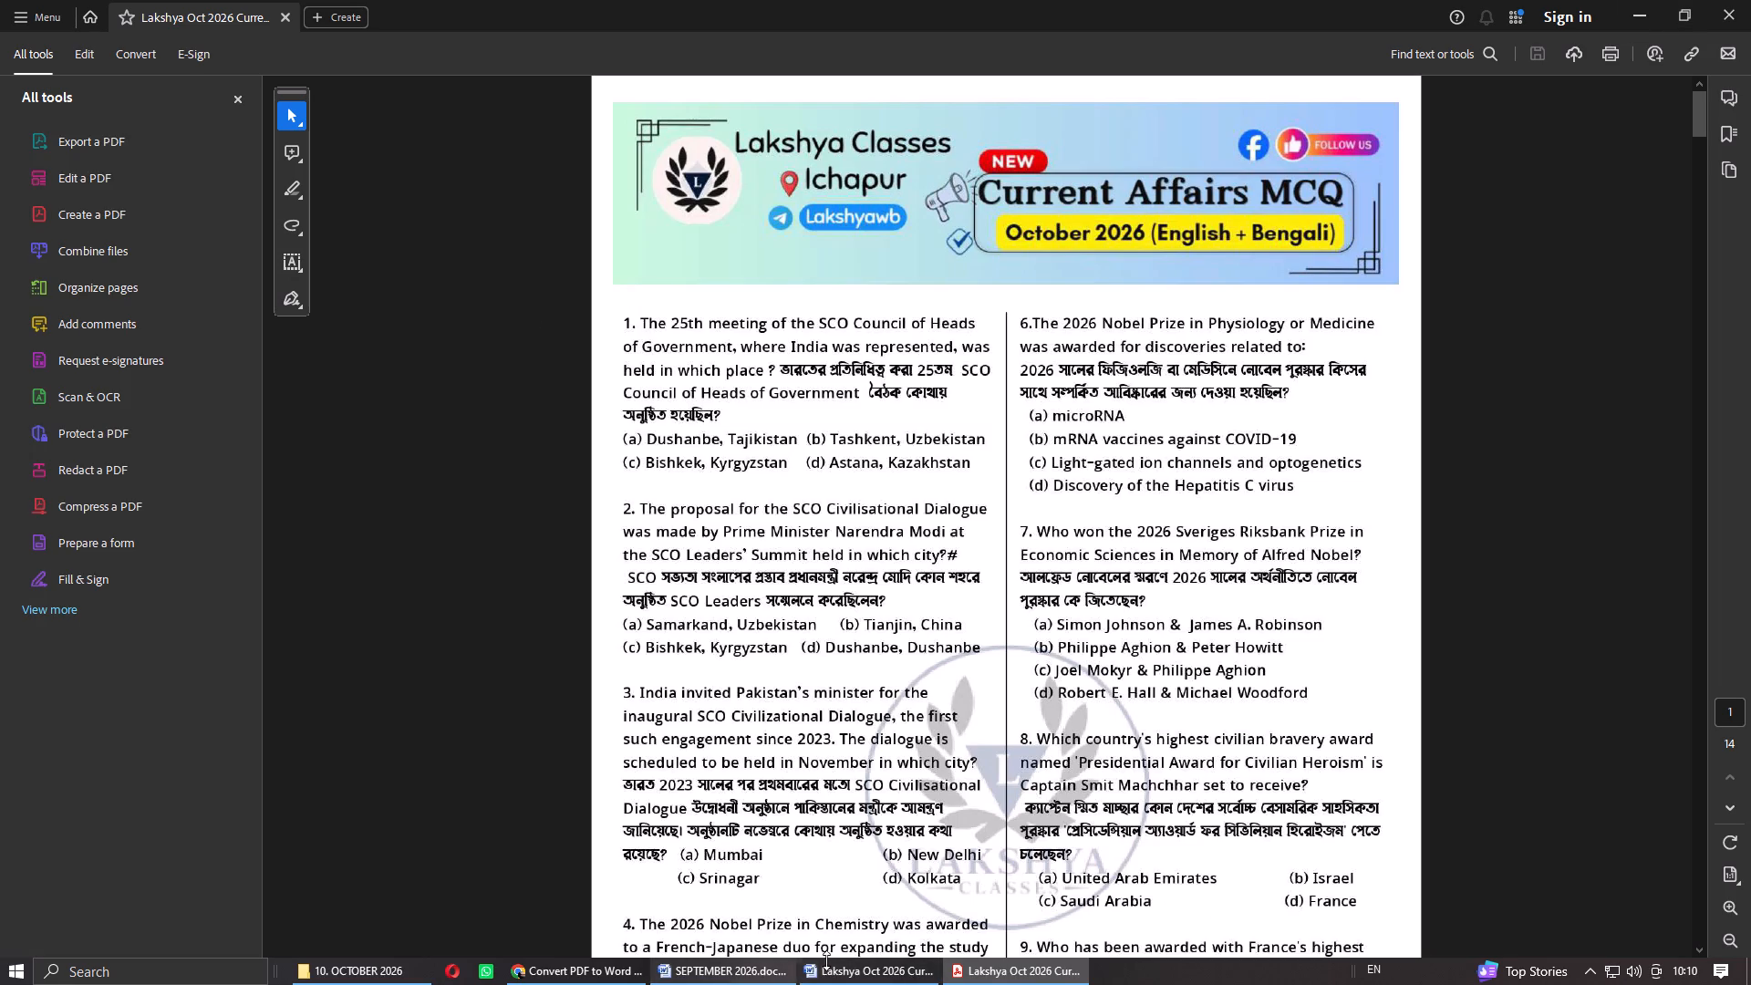
click(738, 969)
click(850, 983)
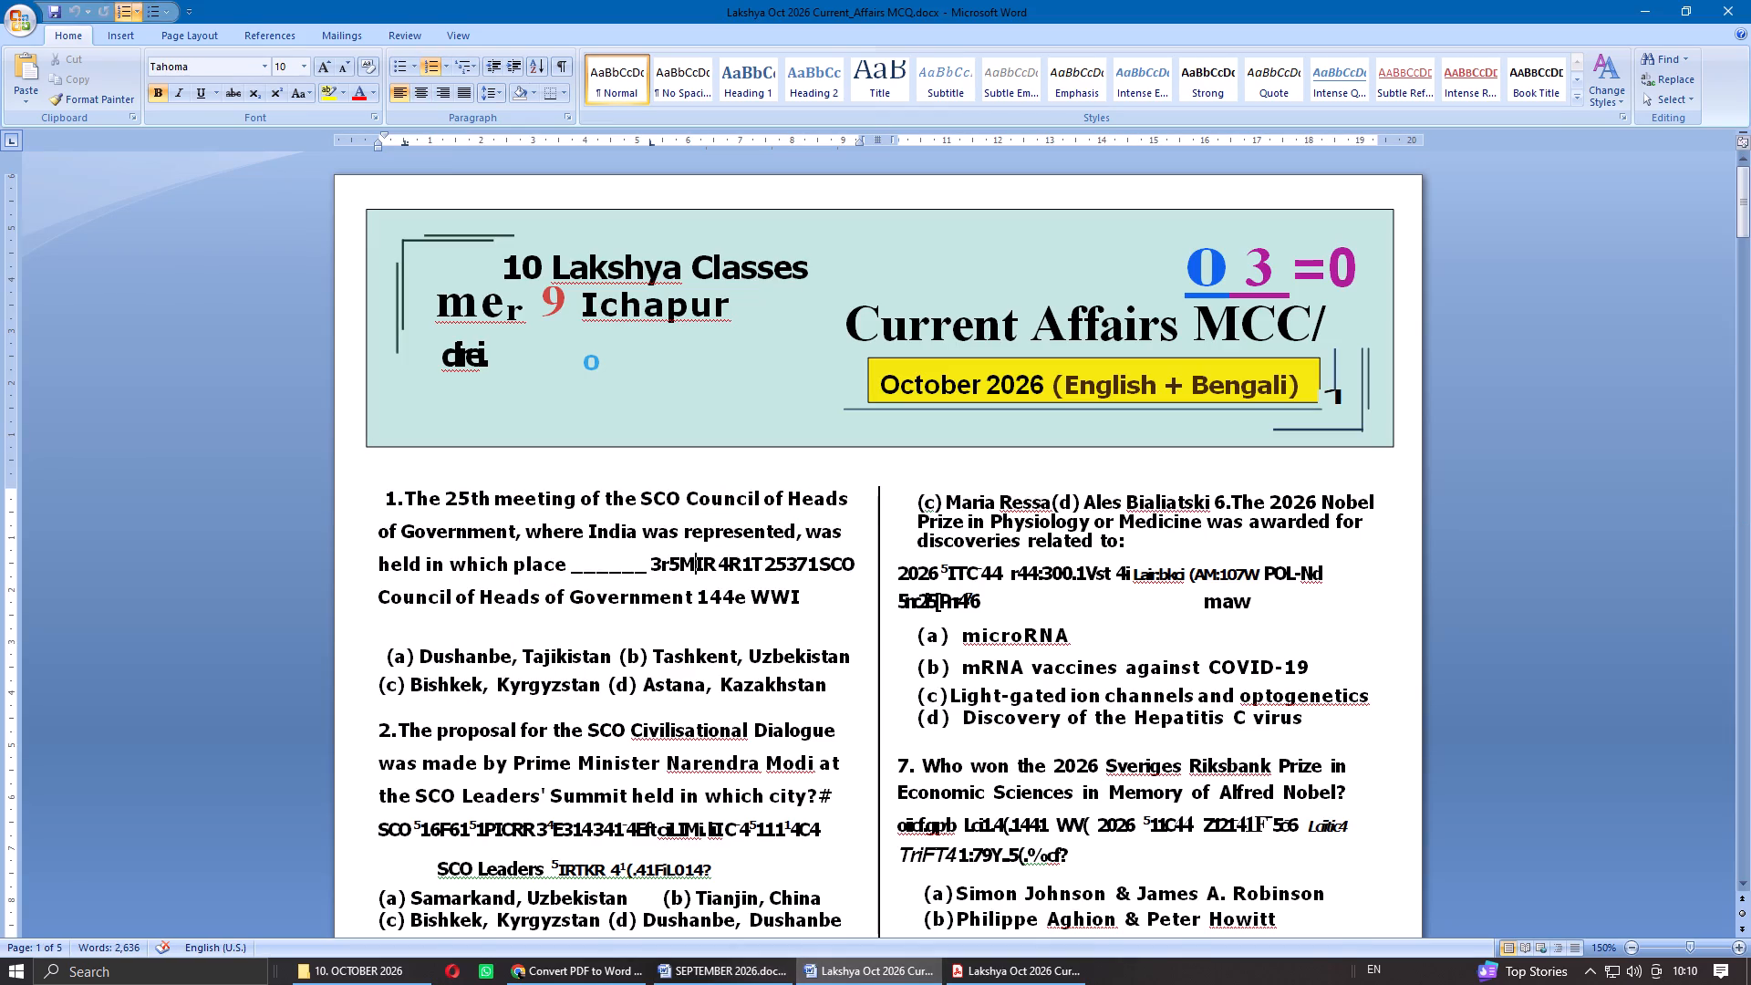
In question 1, delete the garbled Bengali translation after the blank and remove the indent before option (a), checking against the PDF.
drag(811, 594, 641, 569)
key(BackSpace)
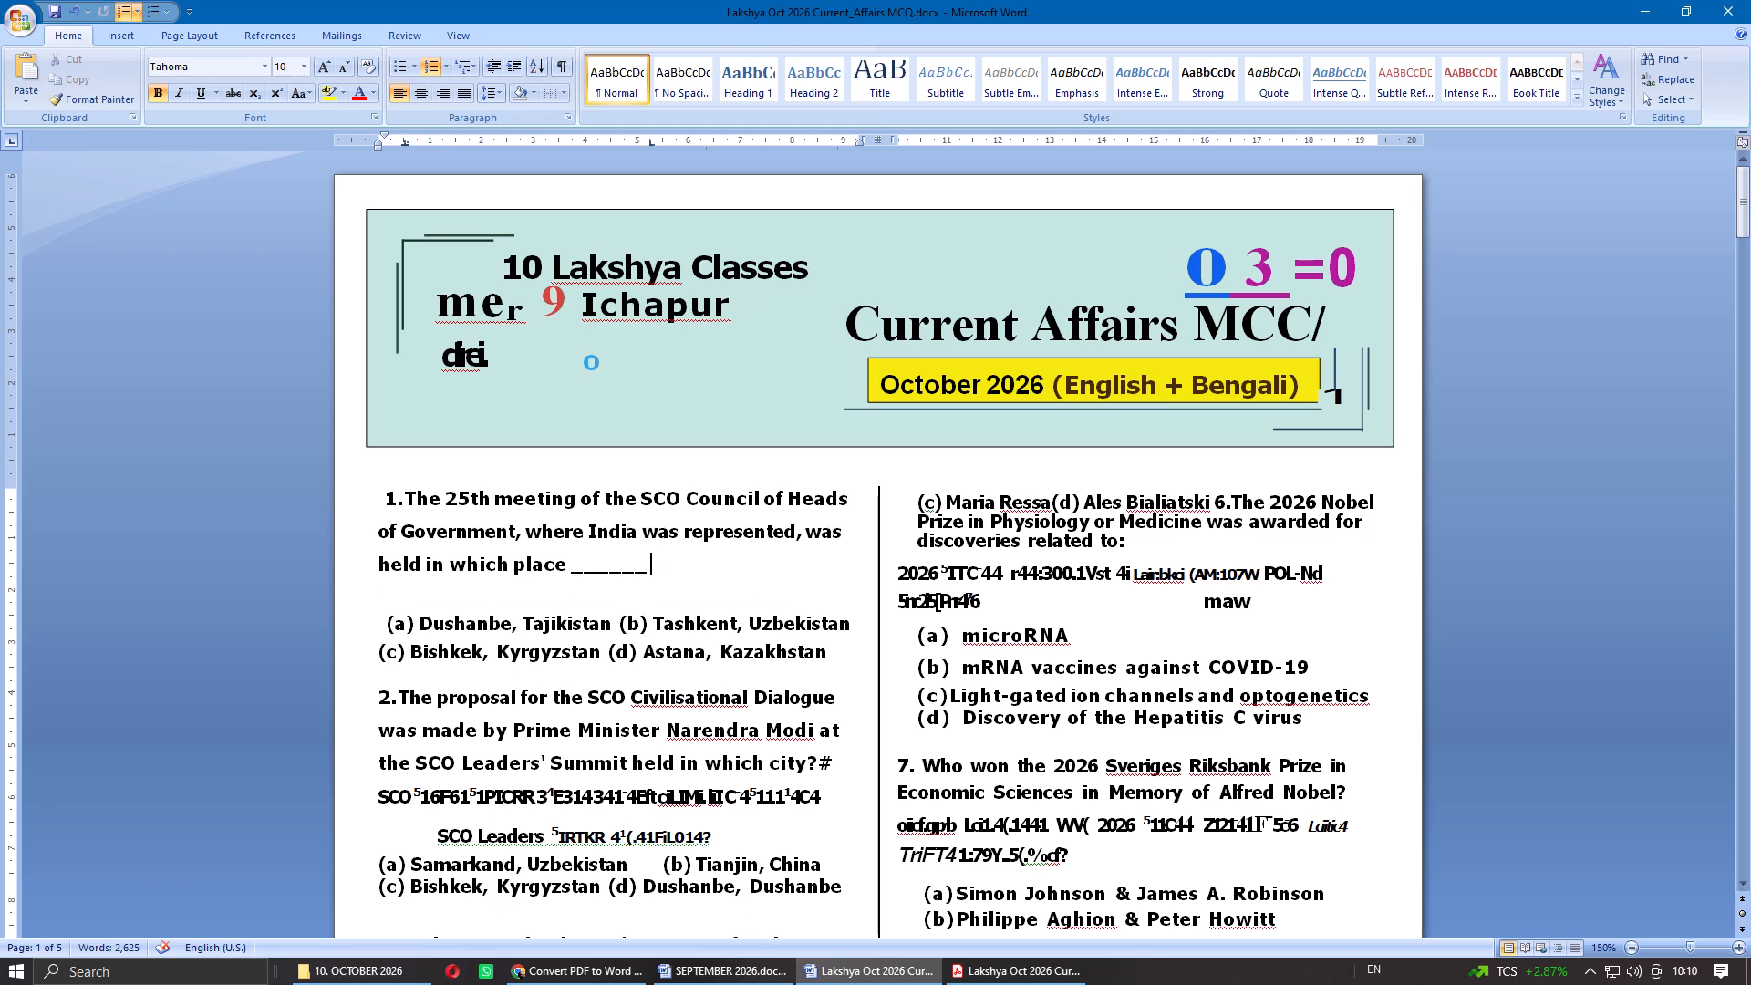
click(973, 984)
click(973, 984)
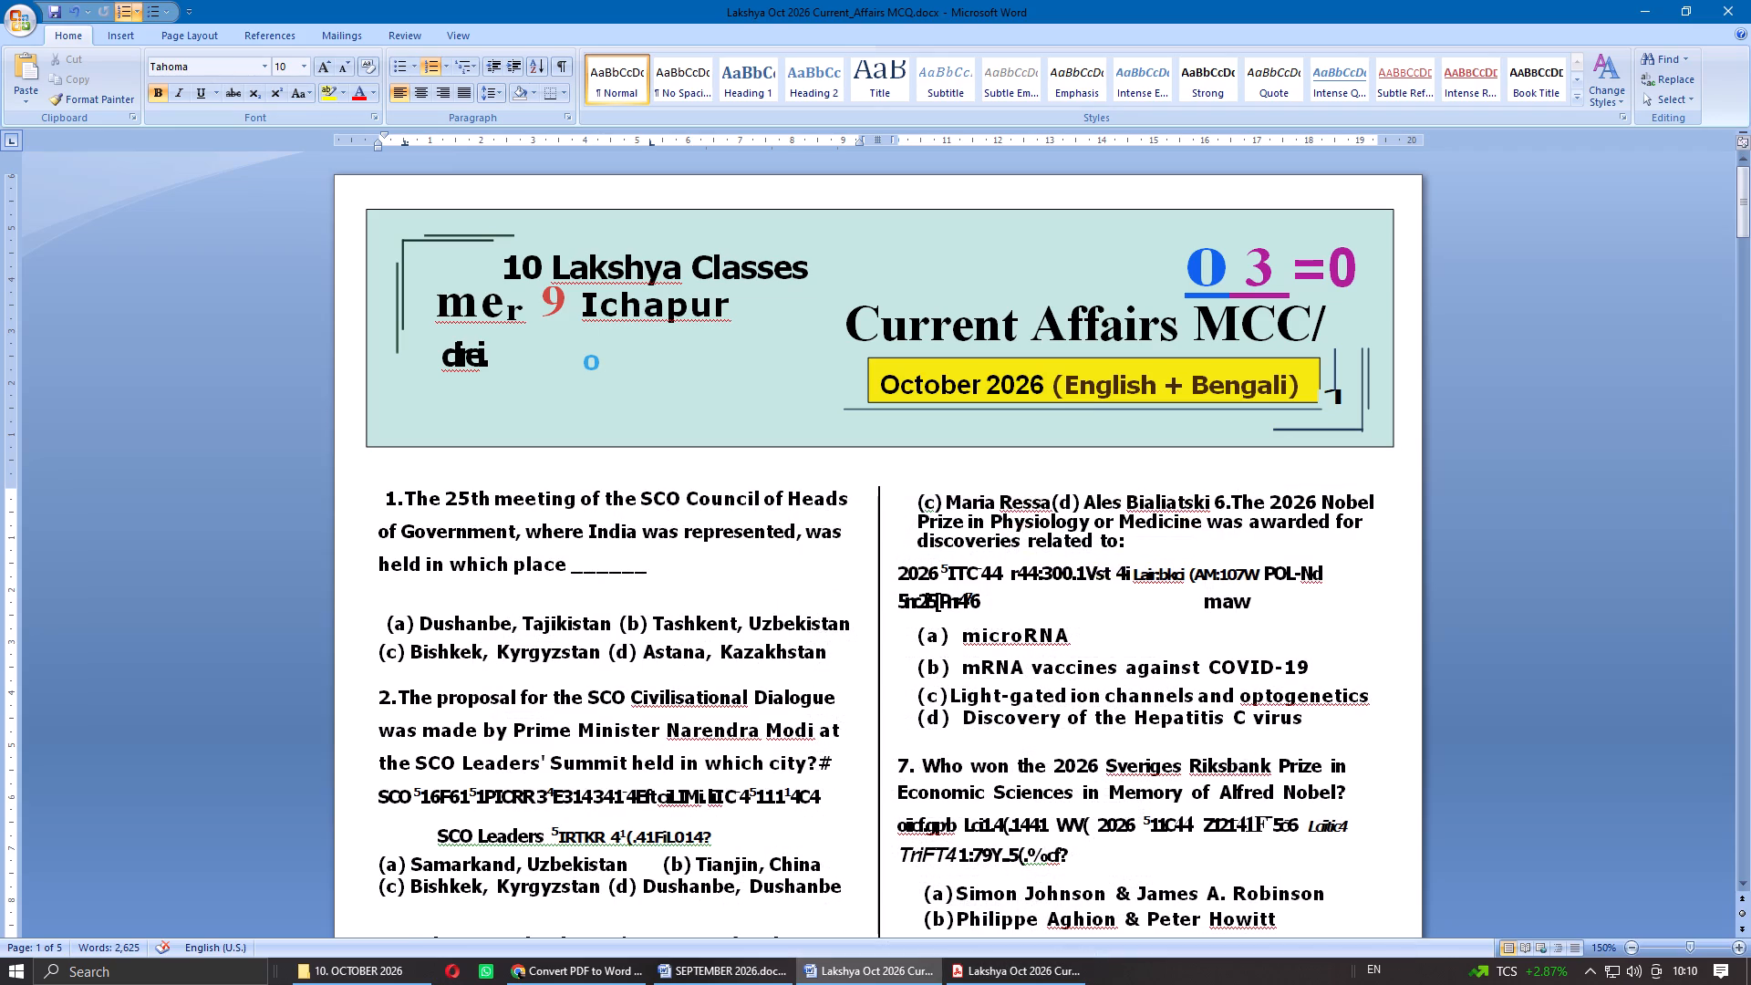
click(385, 622)
key(BackSpace)
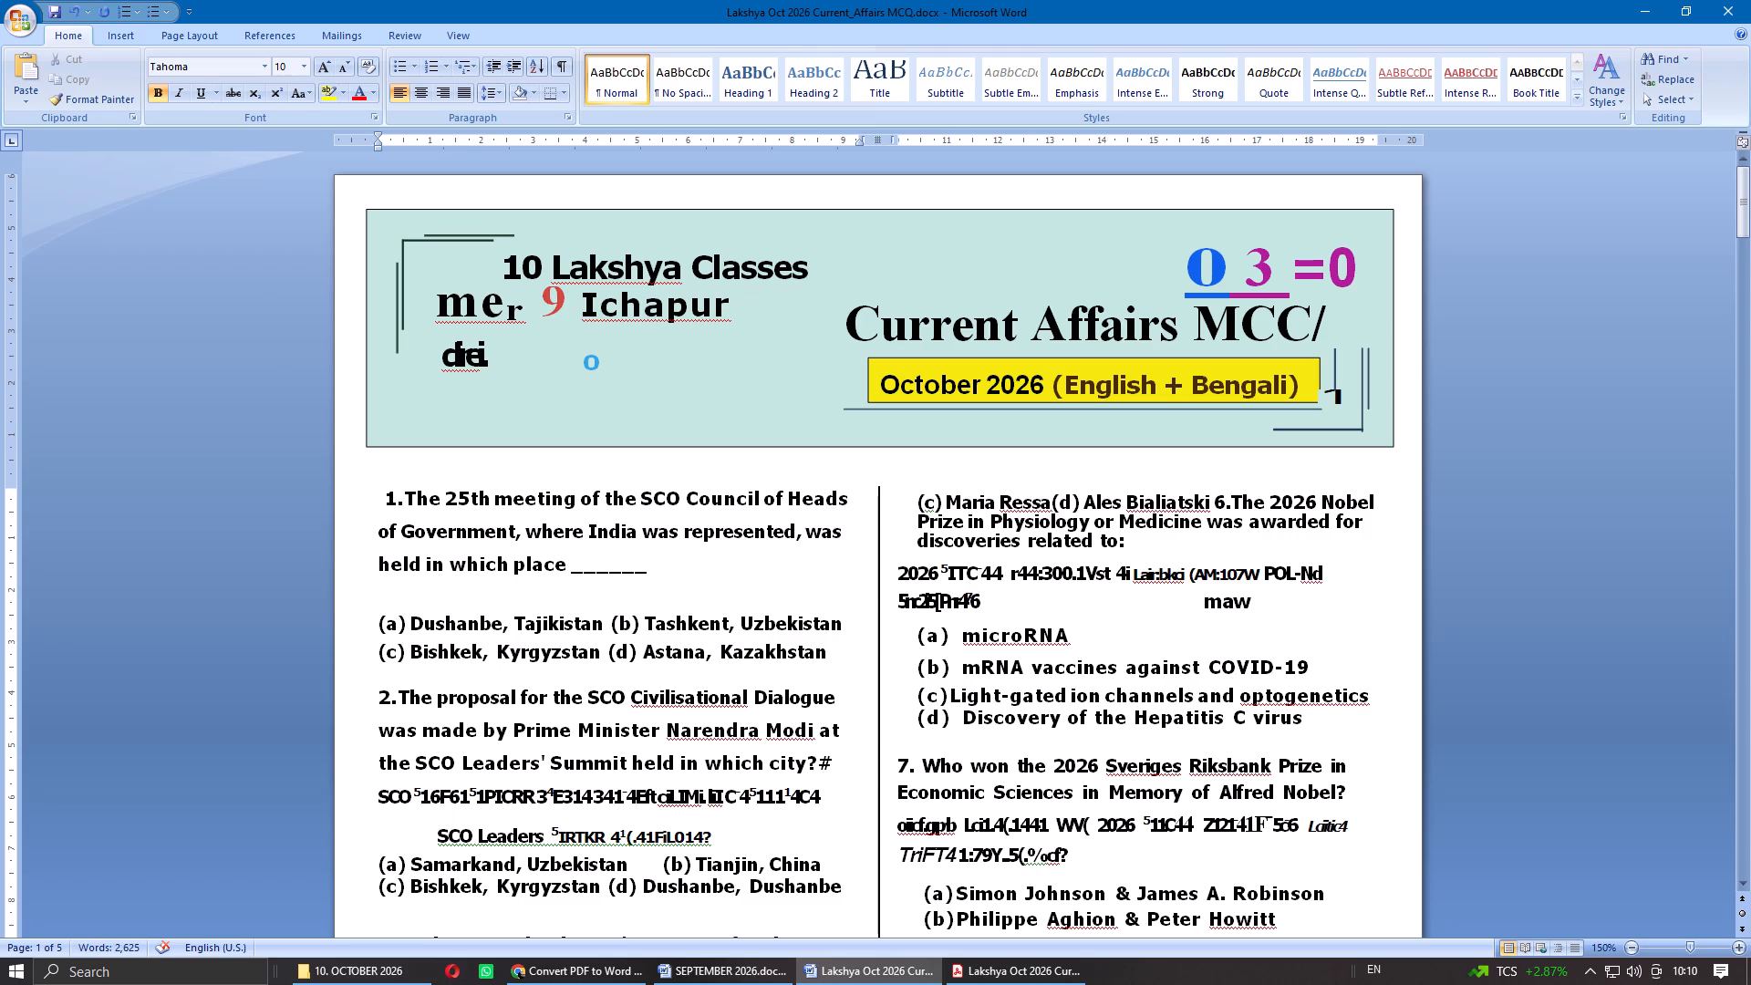
Colour question 1's answer option (c) Bishkek, Kyrgyzstan green.
drag(376, 657, 387, 655)
drag(387, 655, 577, 647)
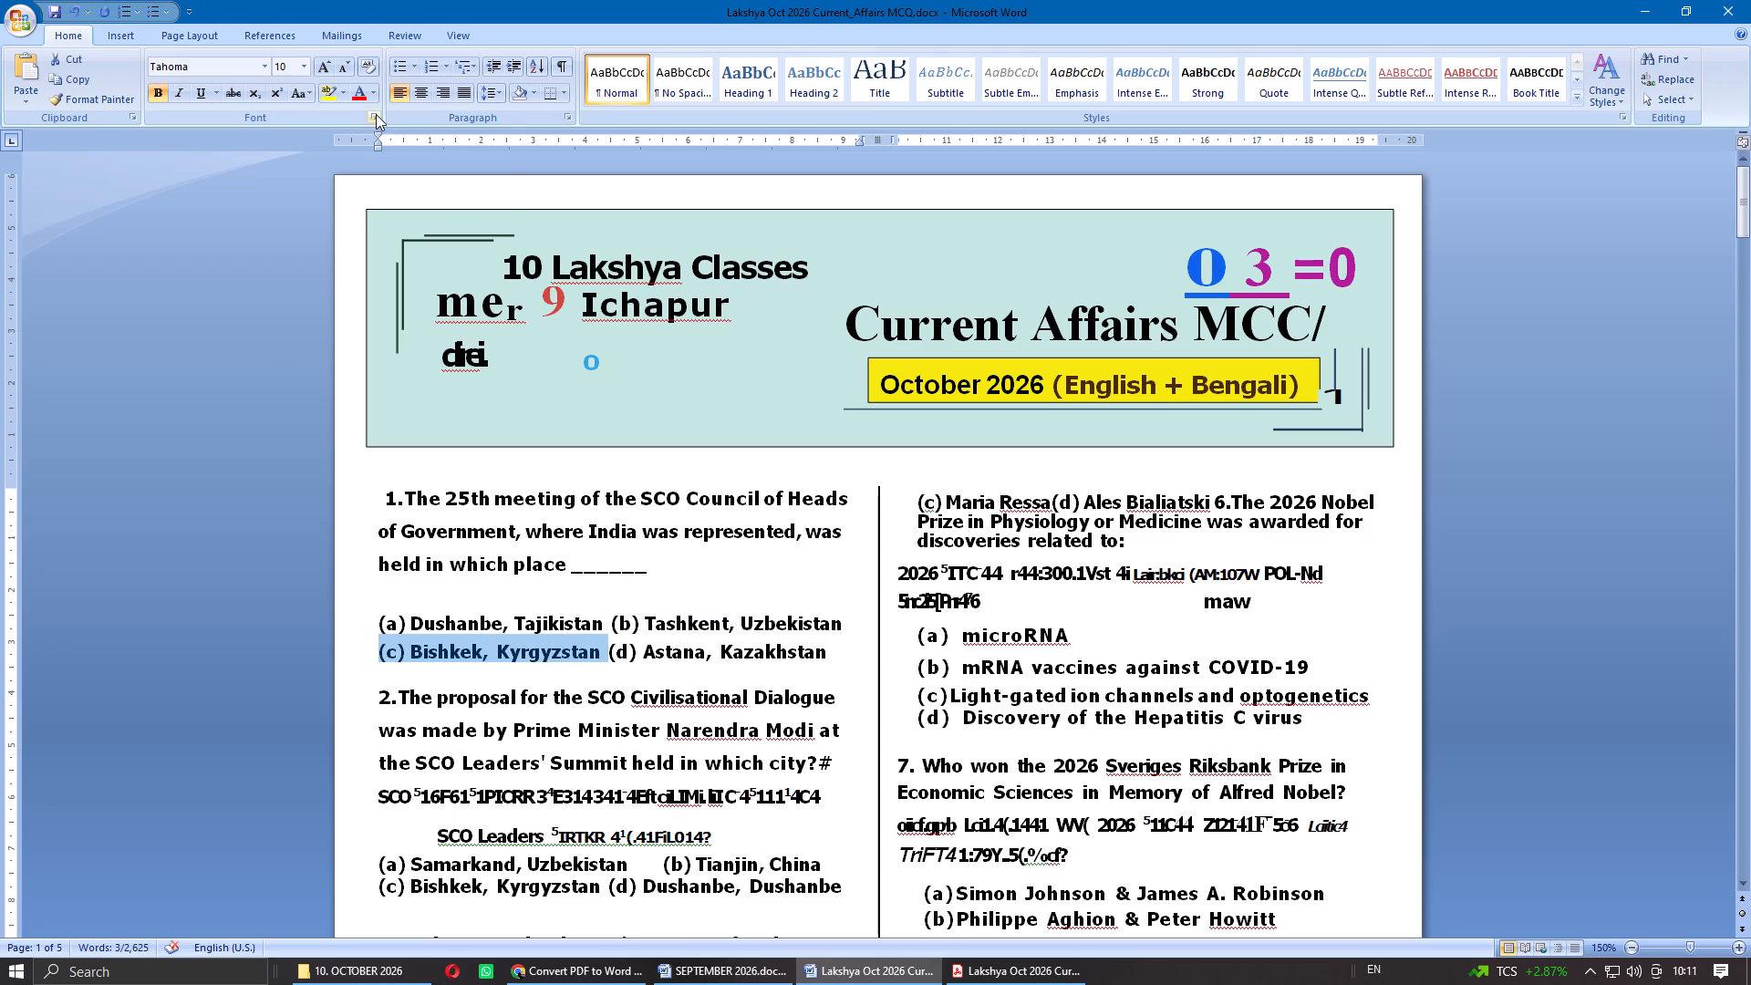
click(371, 88)
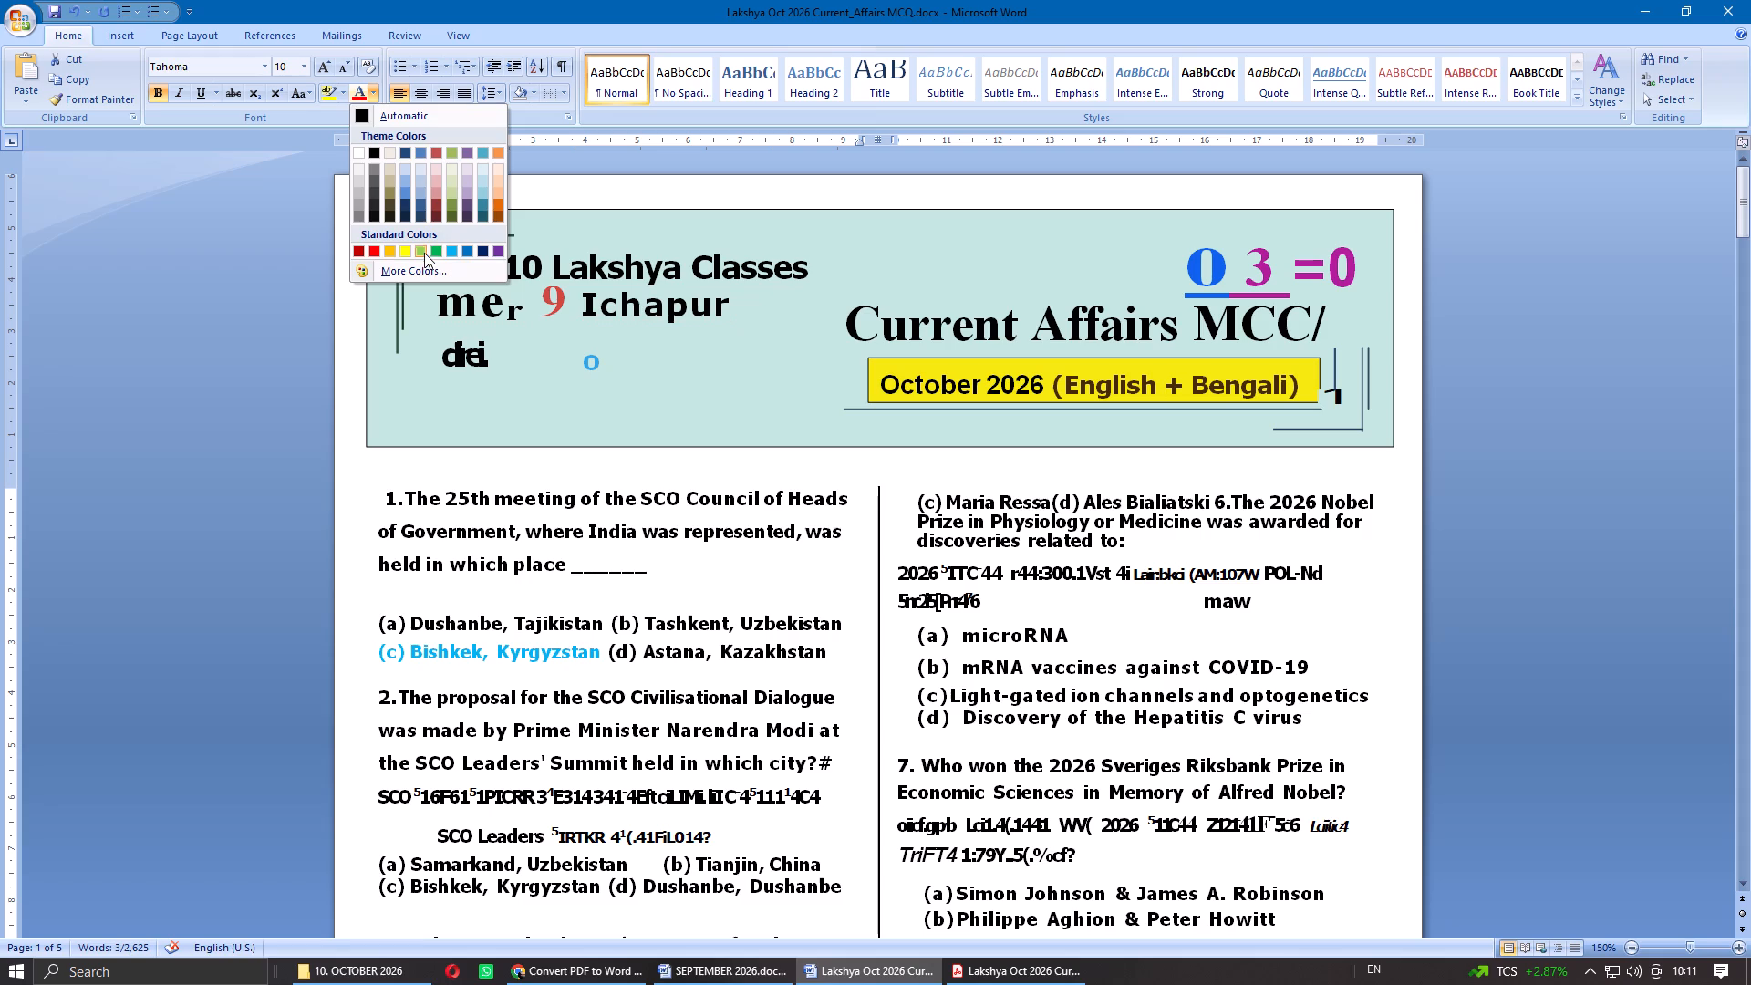
click(430, 250)
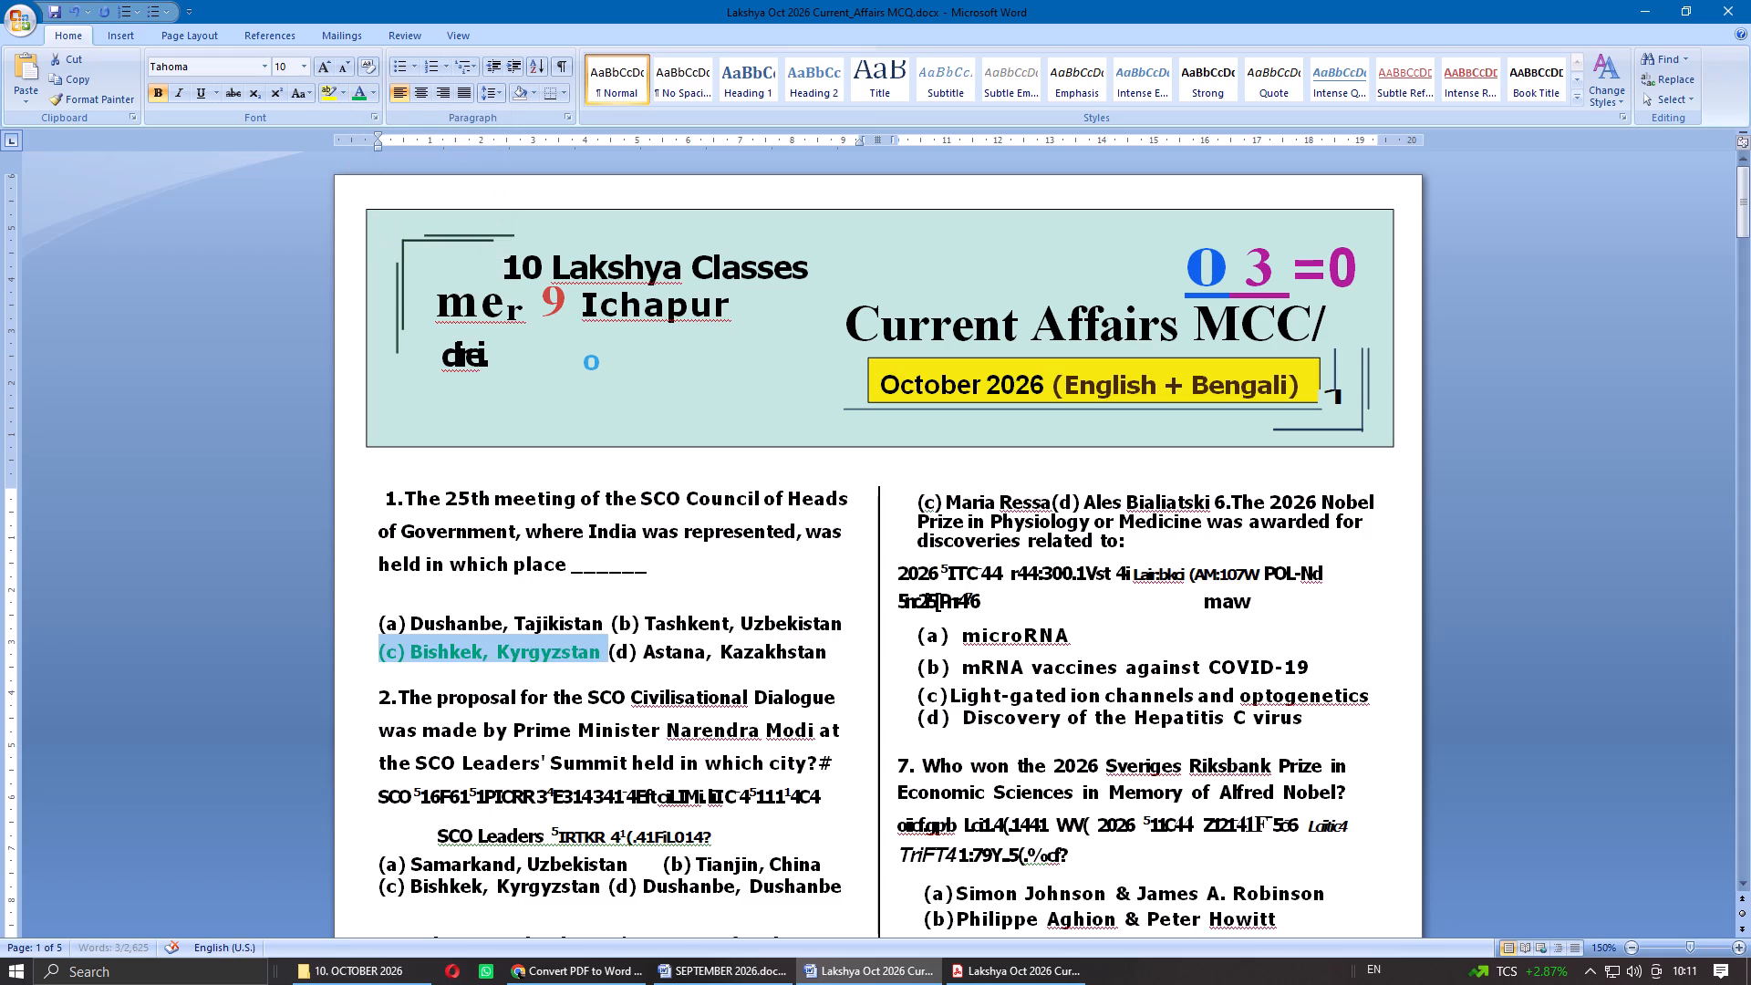
click(721, 613)
Compare with the PDF and delete question 2's garbled Bengali translation lines along with the stray # after the question mark.
scroll(804, 559, down, 1)
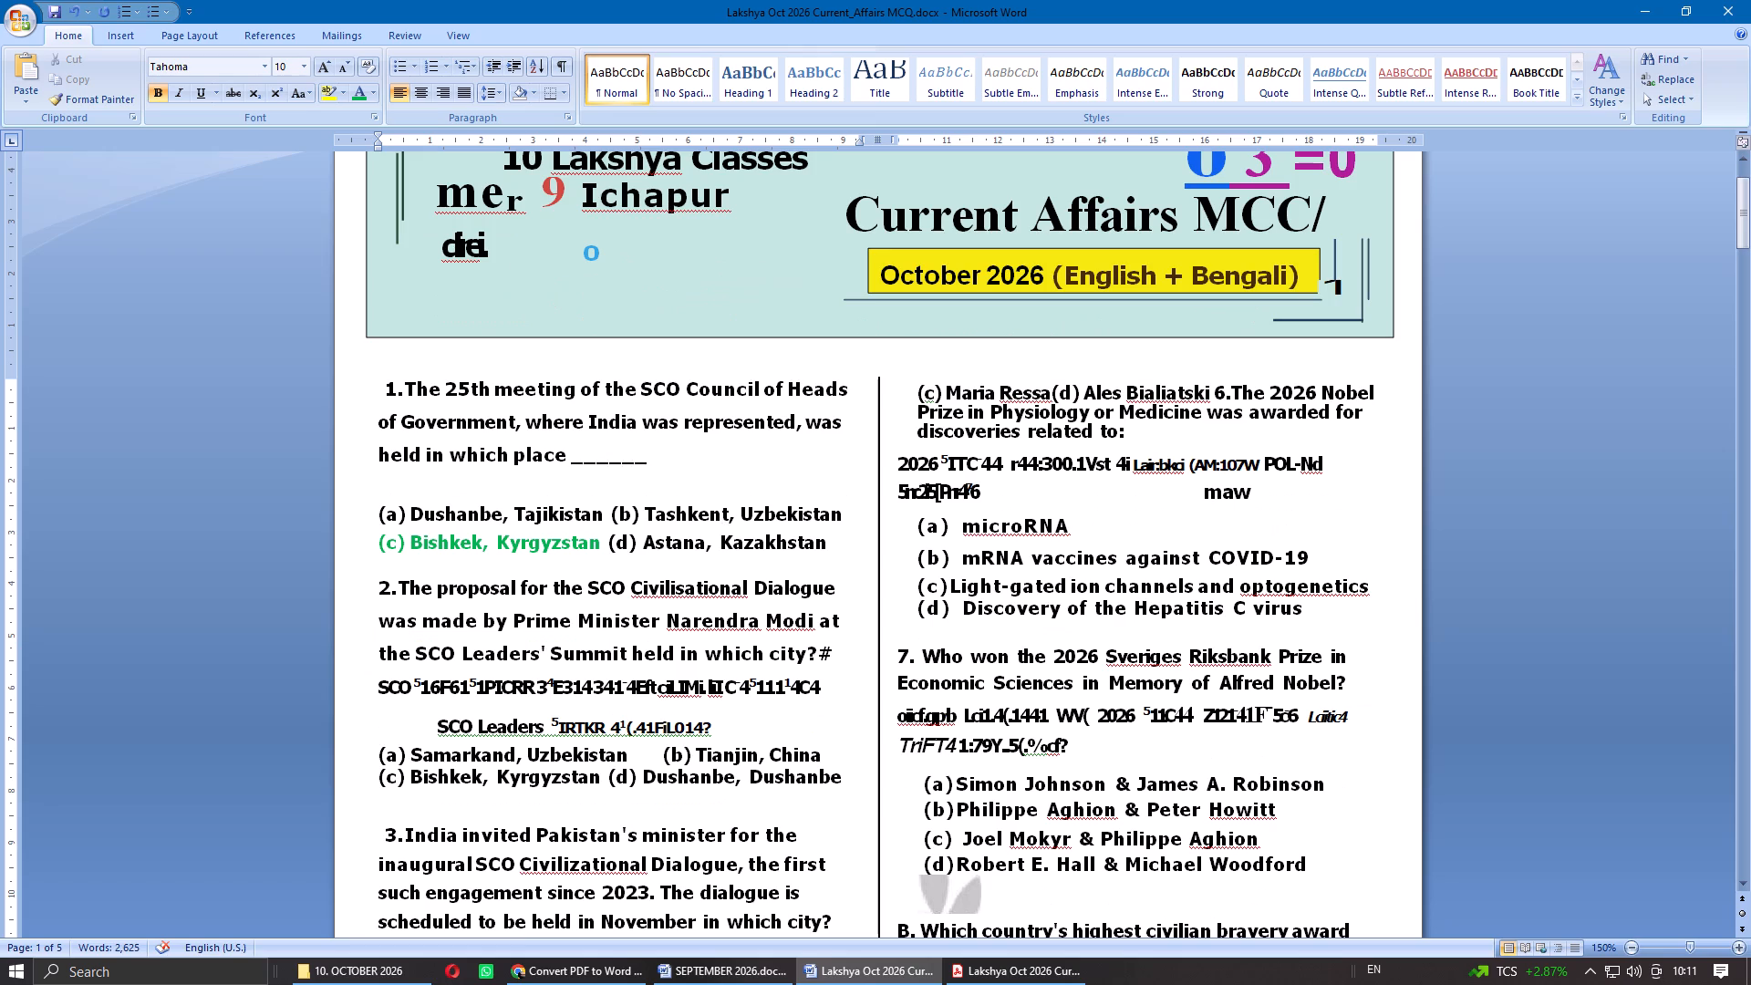
scroll(780, 572, up, 1)
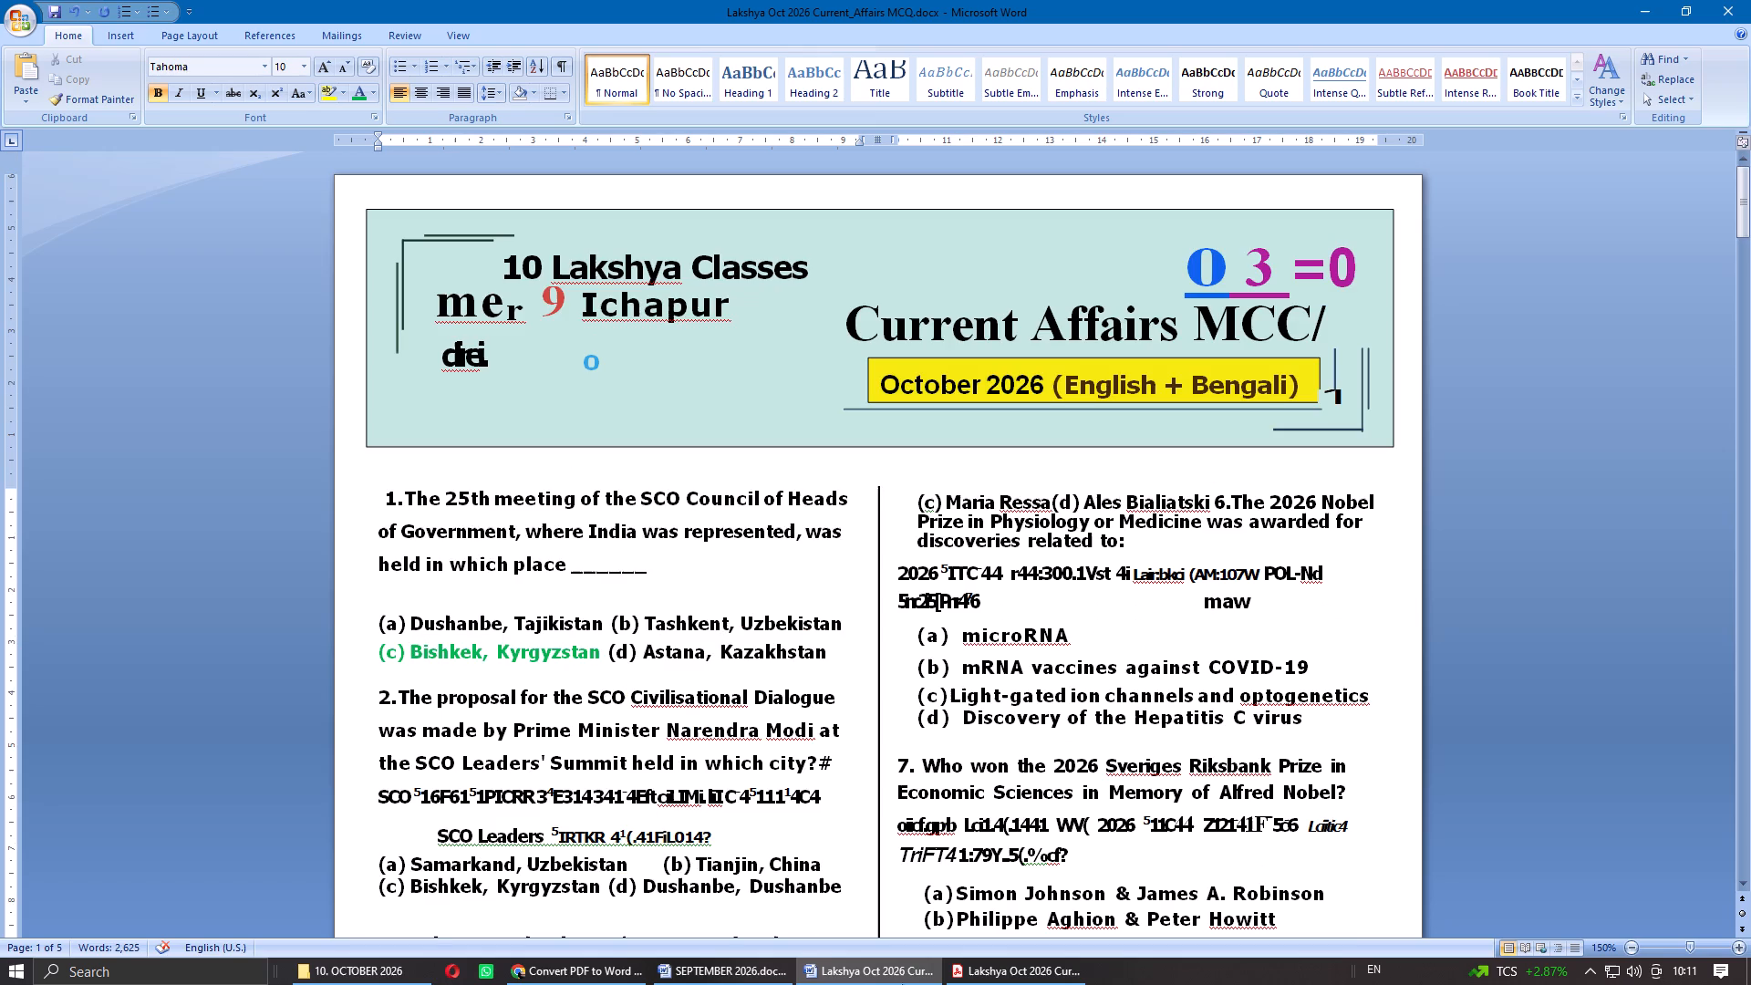
click(981, 984)
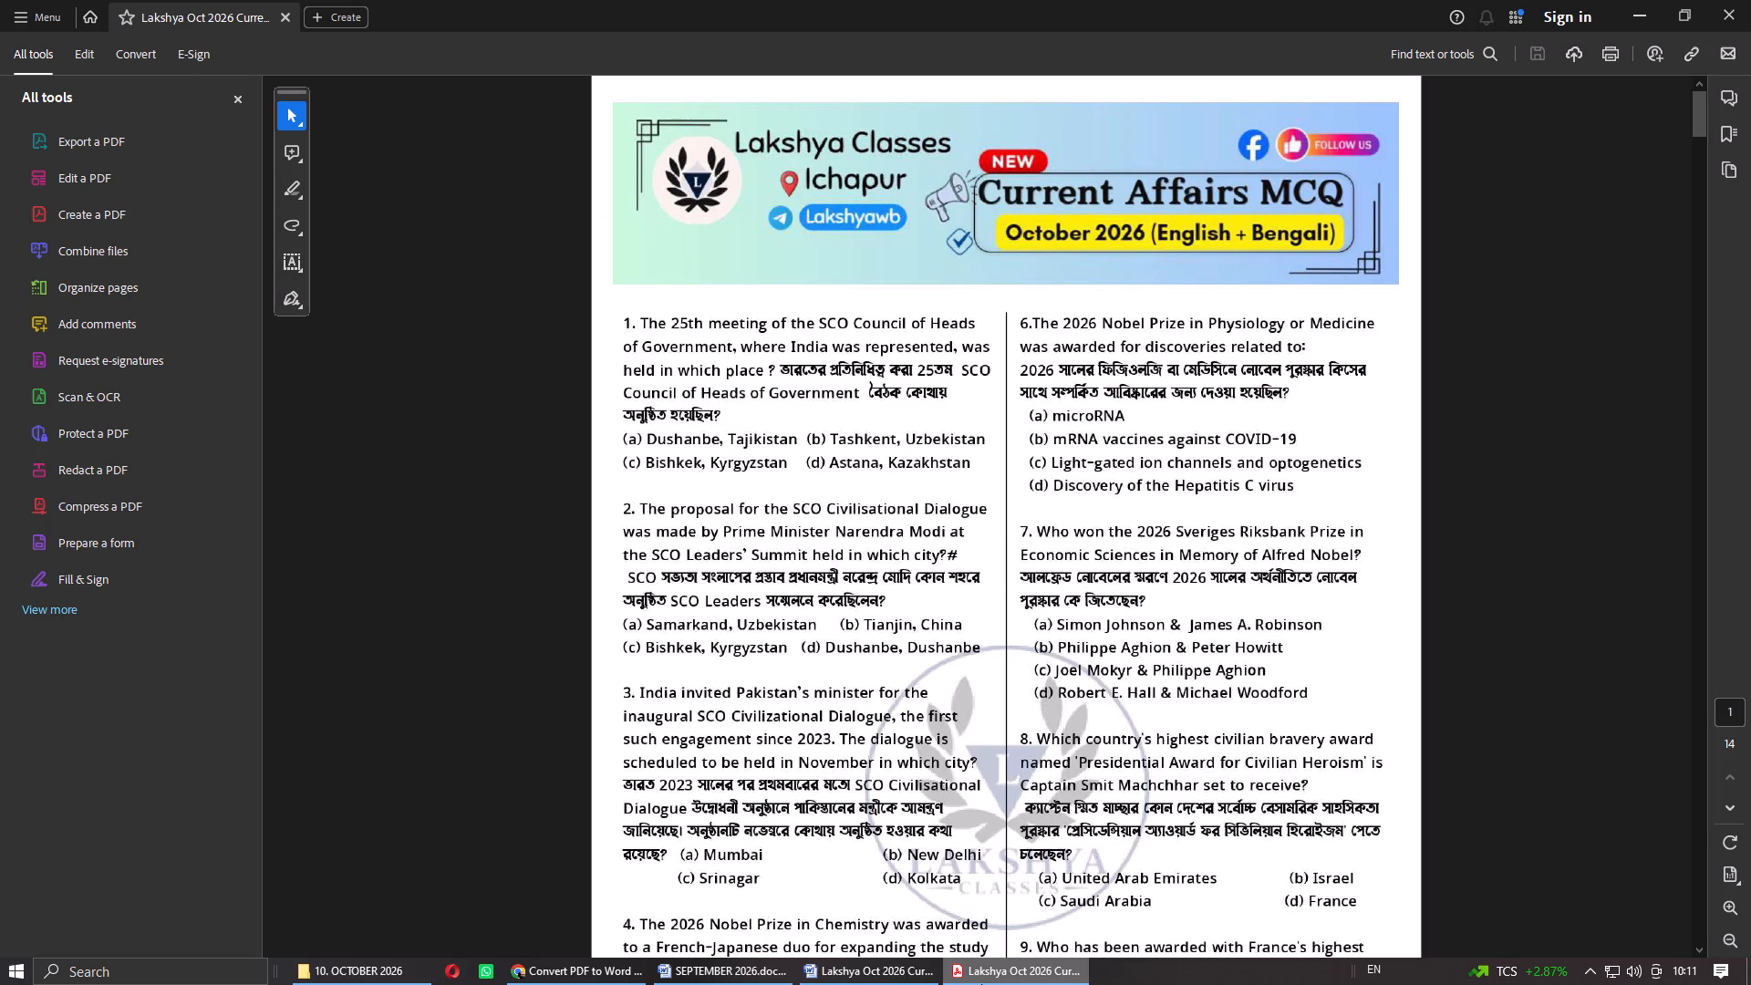
click(981, 984)
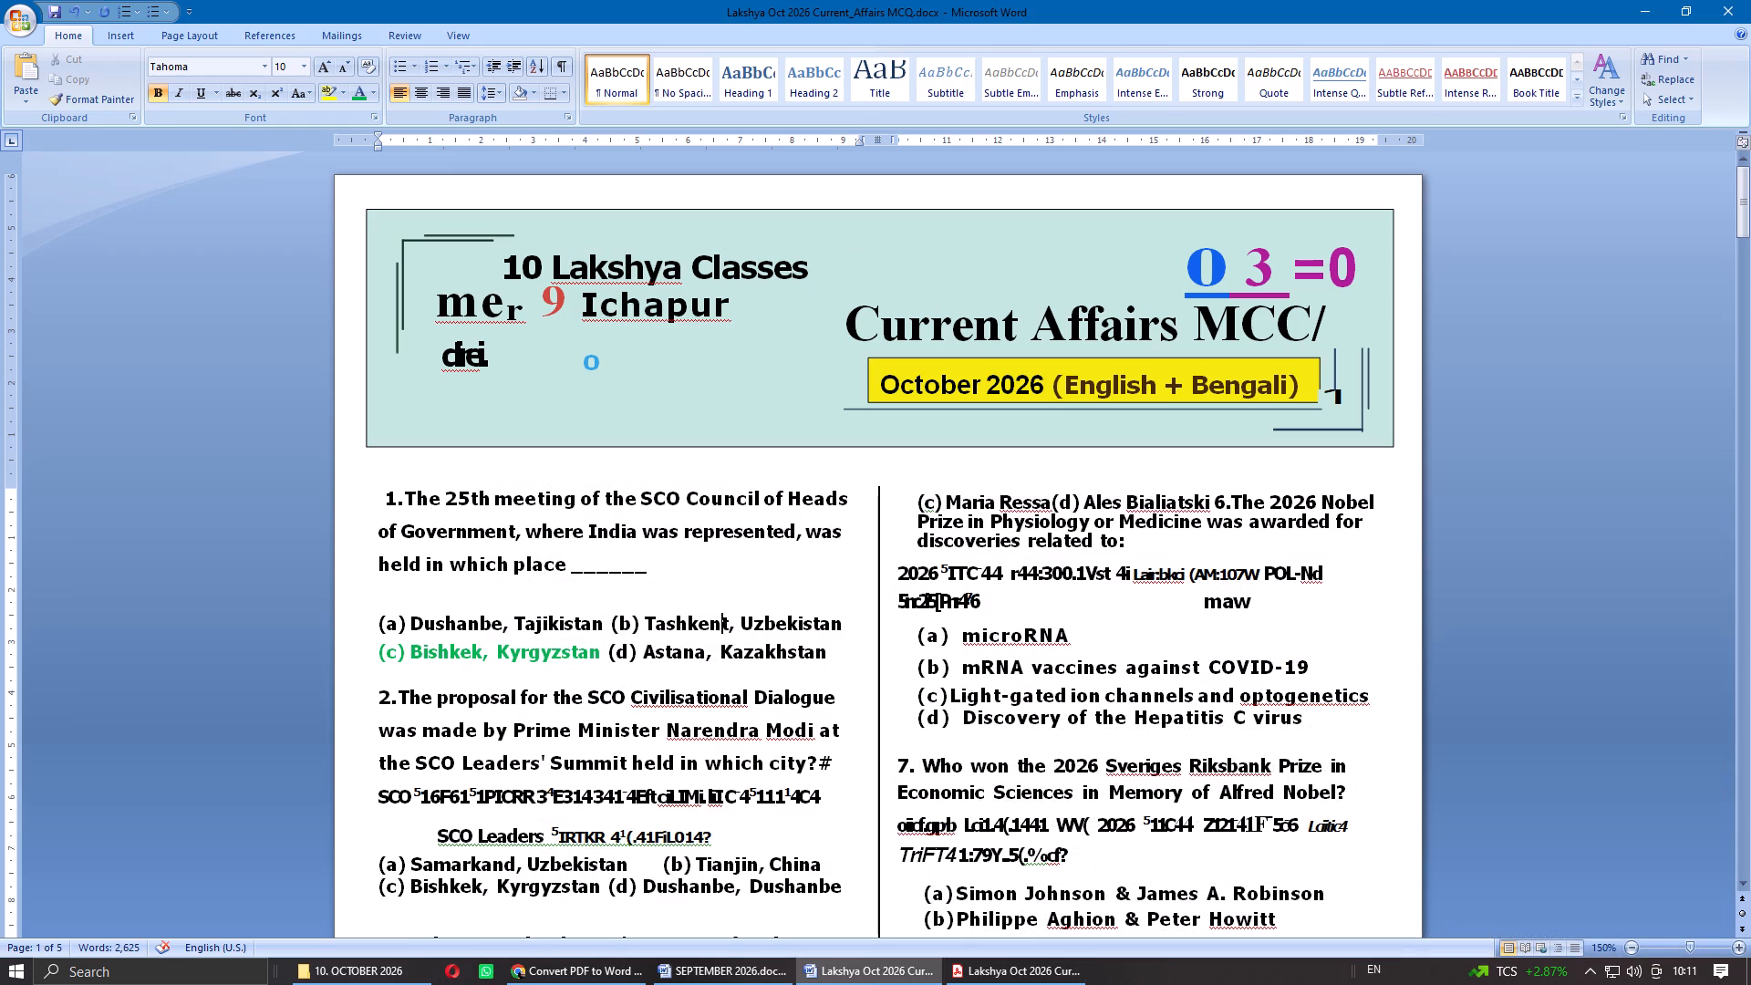
scroll(642, 635, down, 1)
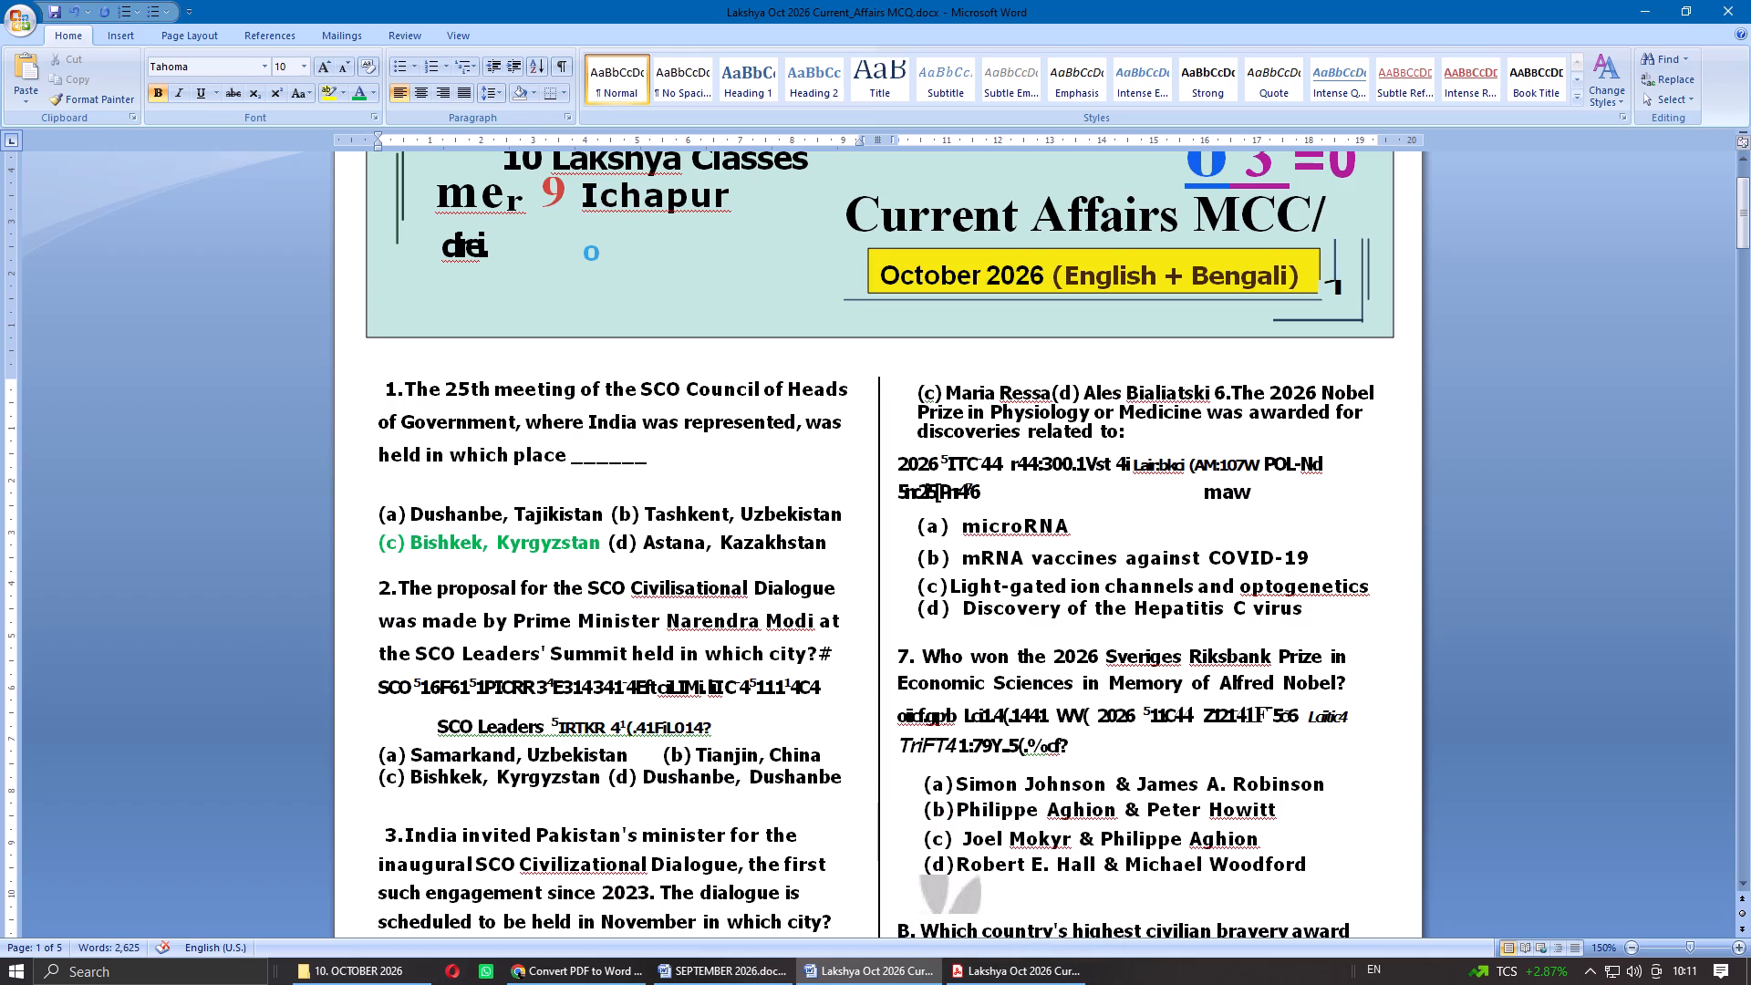
click(1018, 984)
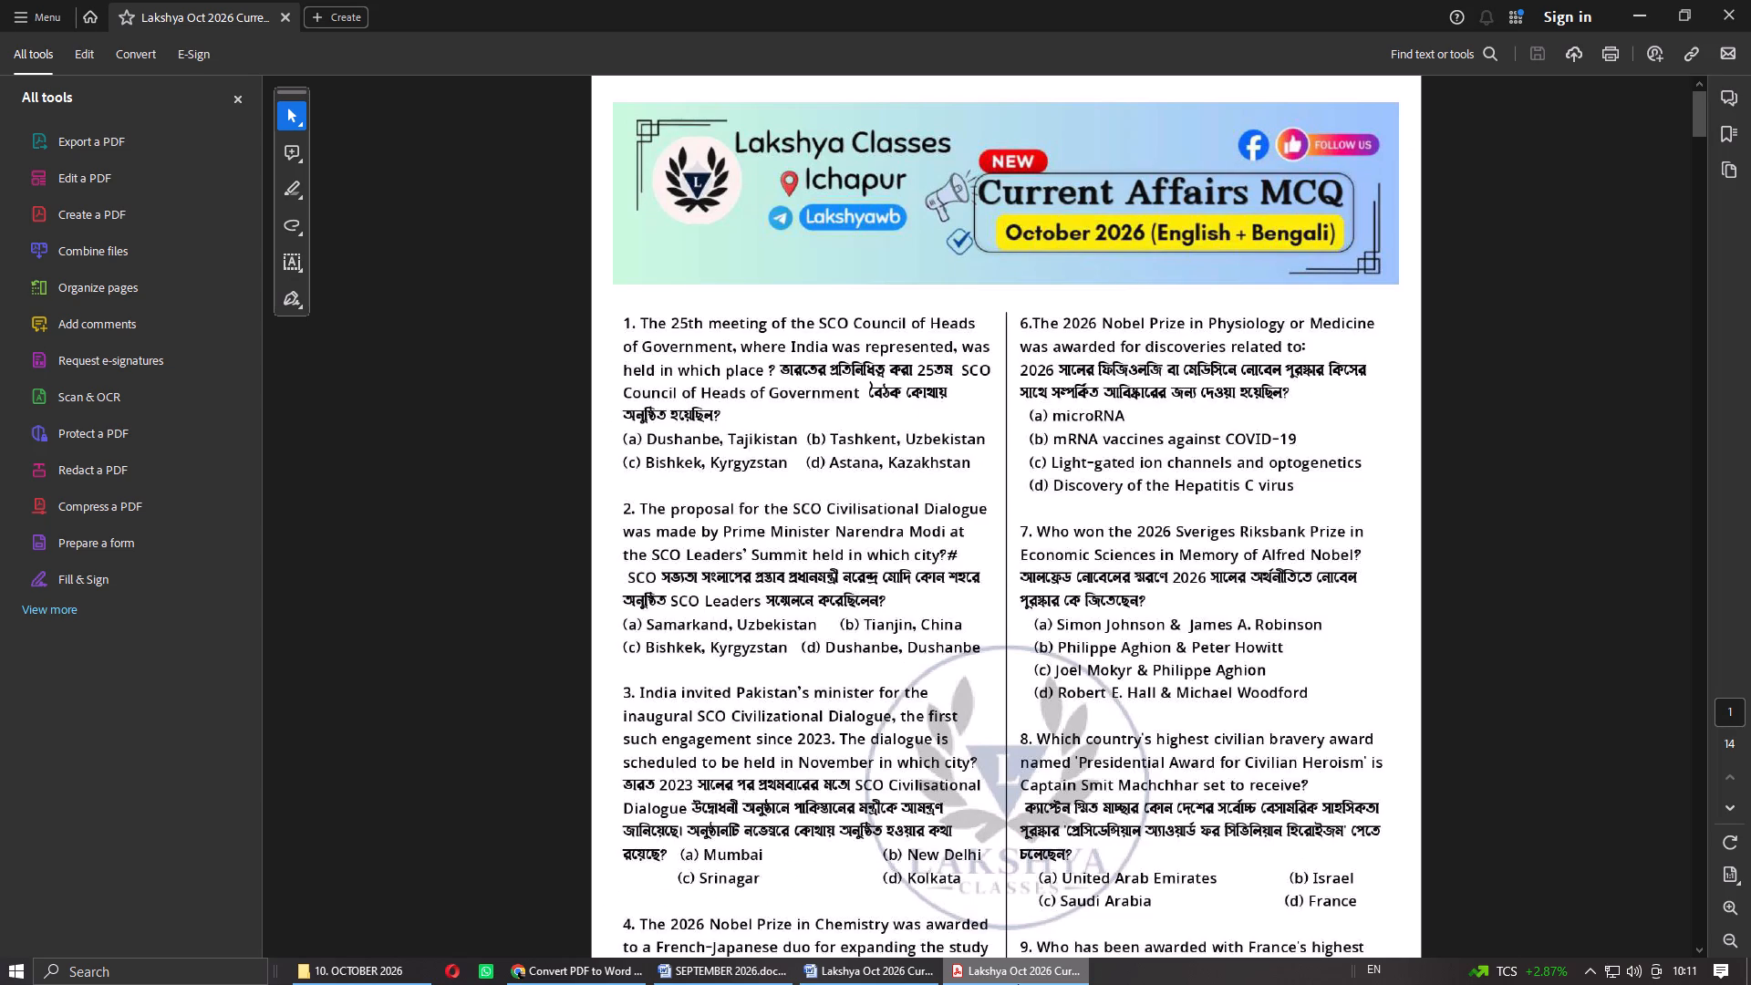
click(1018, 984)
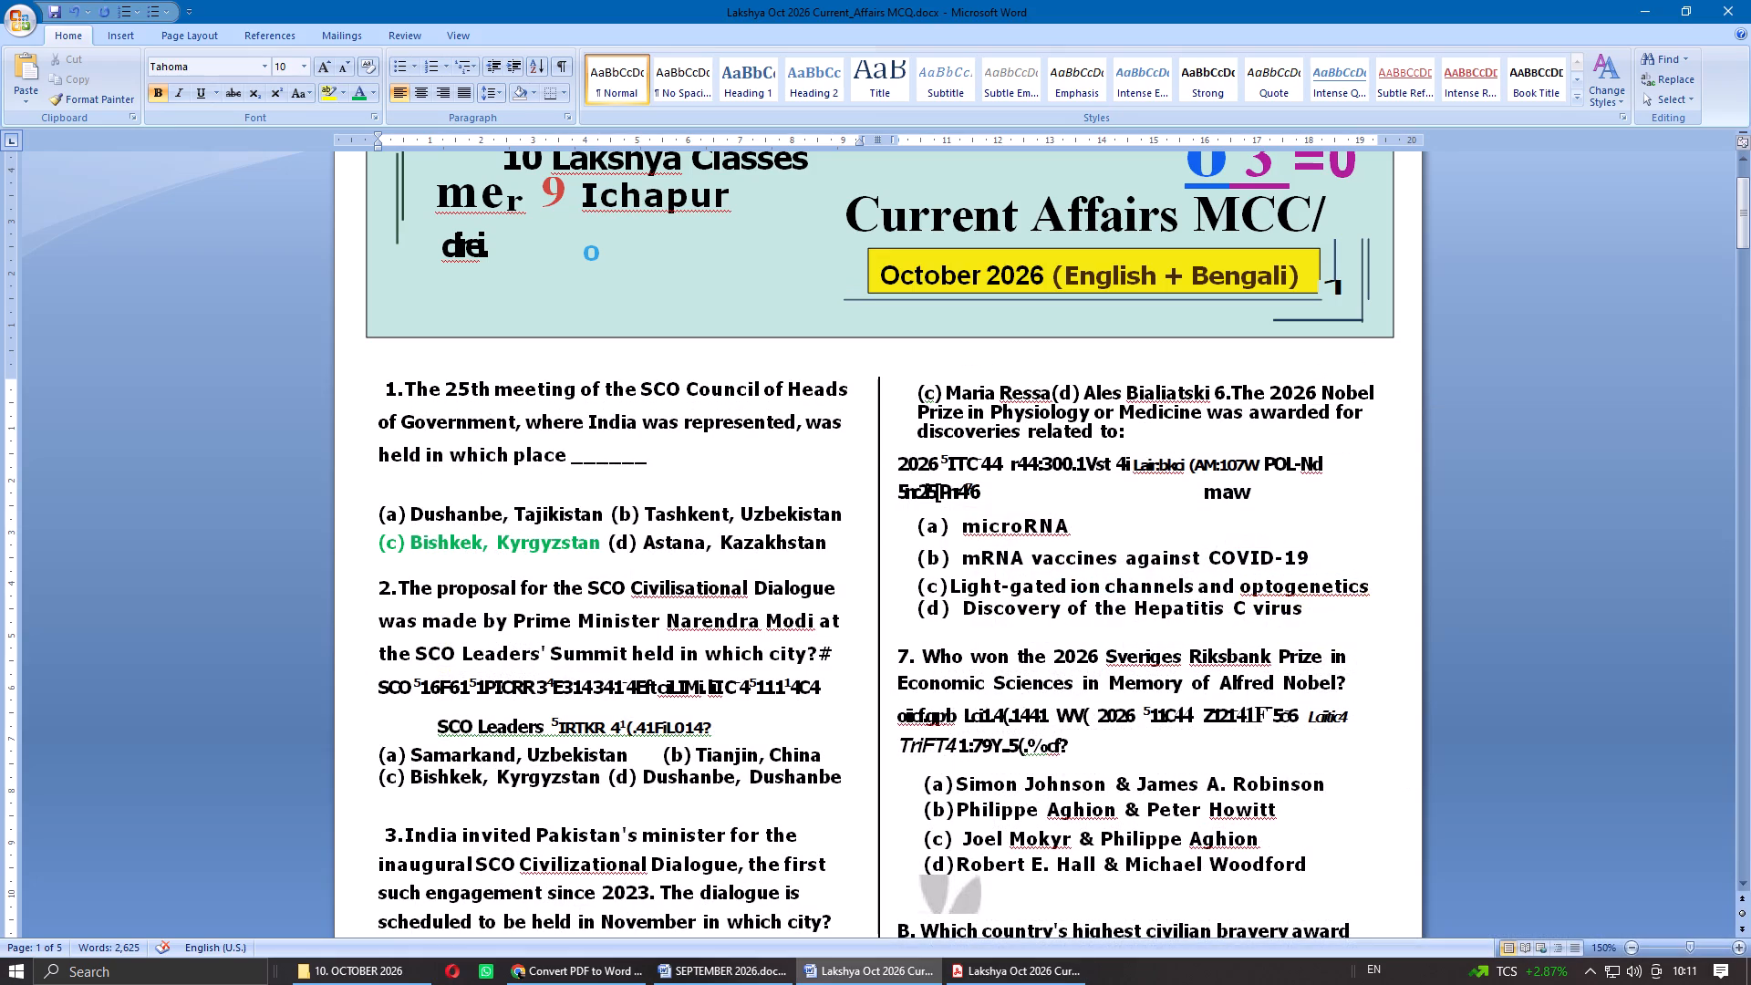
drag(736, 724, 451, 727)
key(BackSpace)
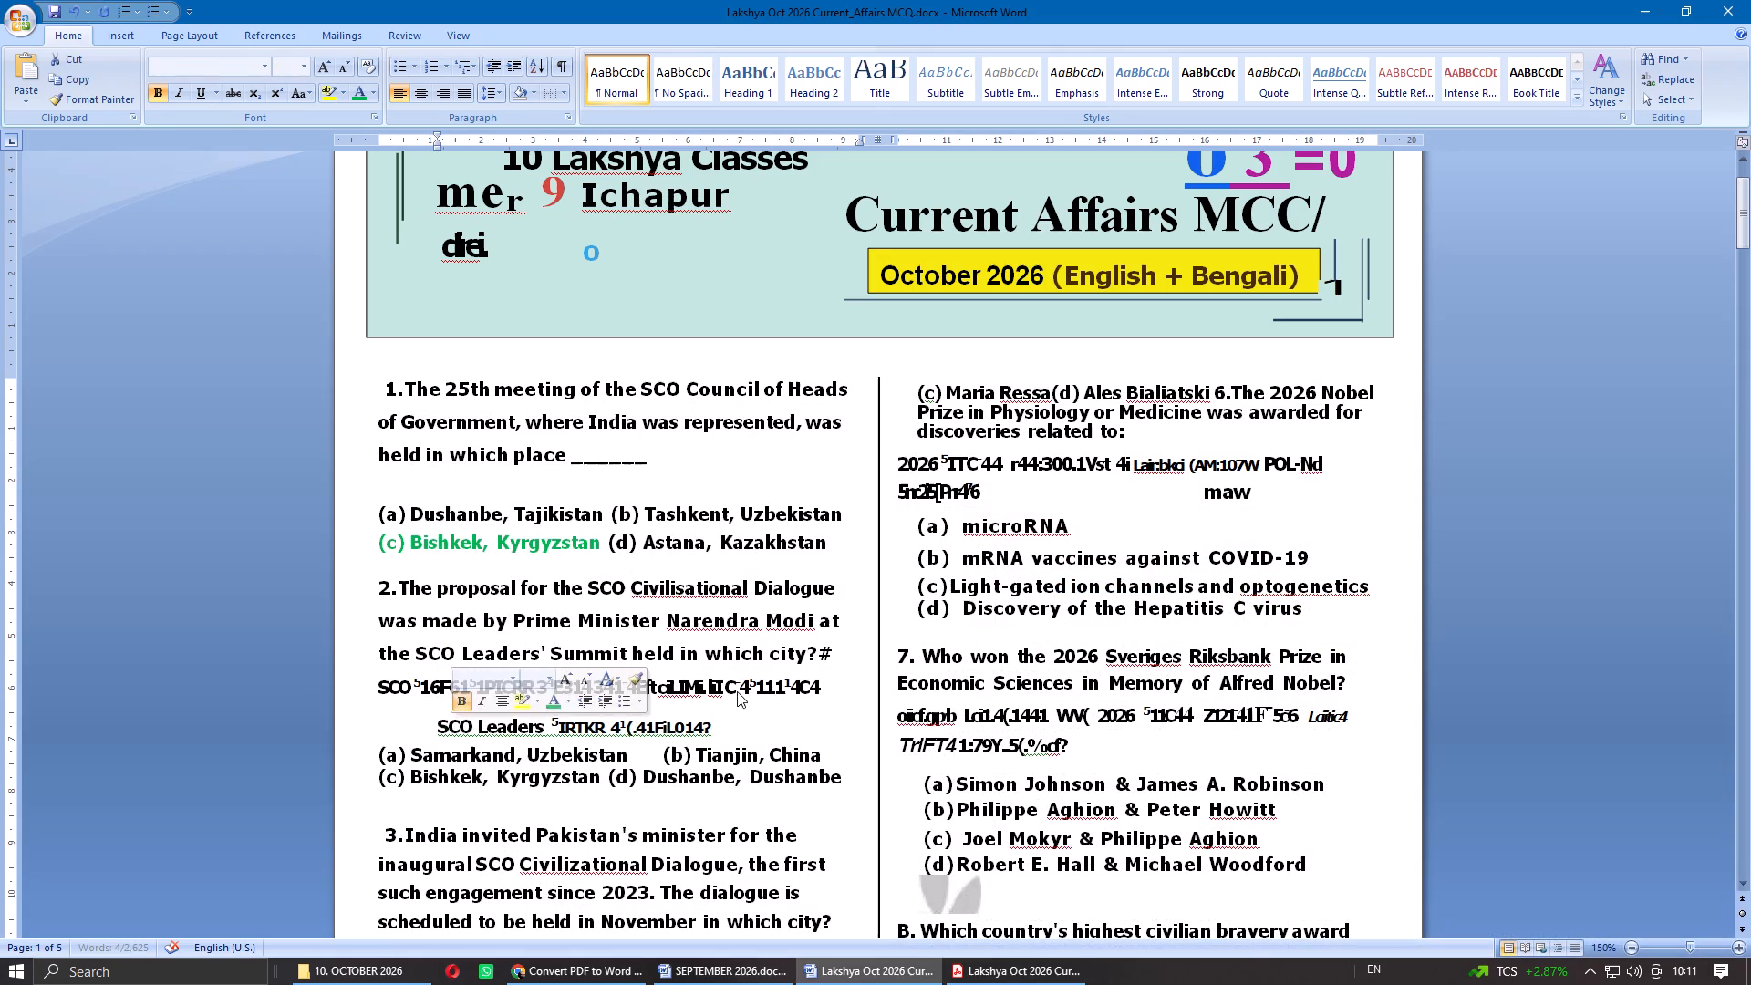
drag(830, 679, 830, 649)
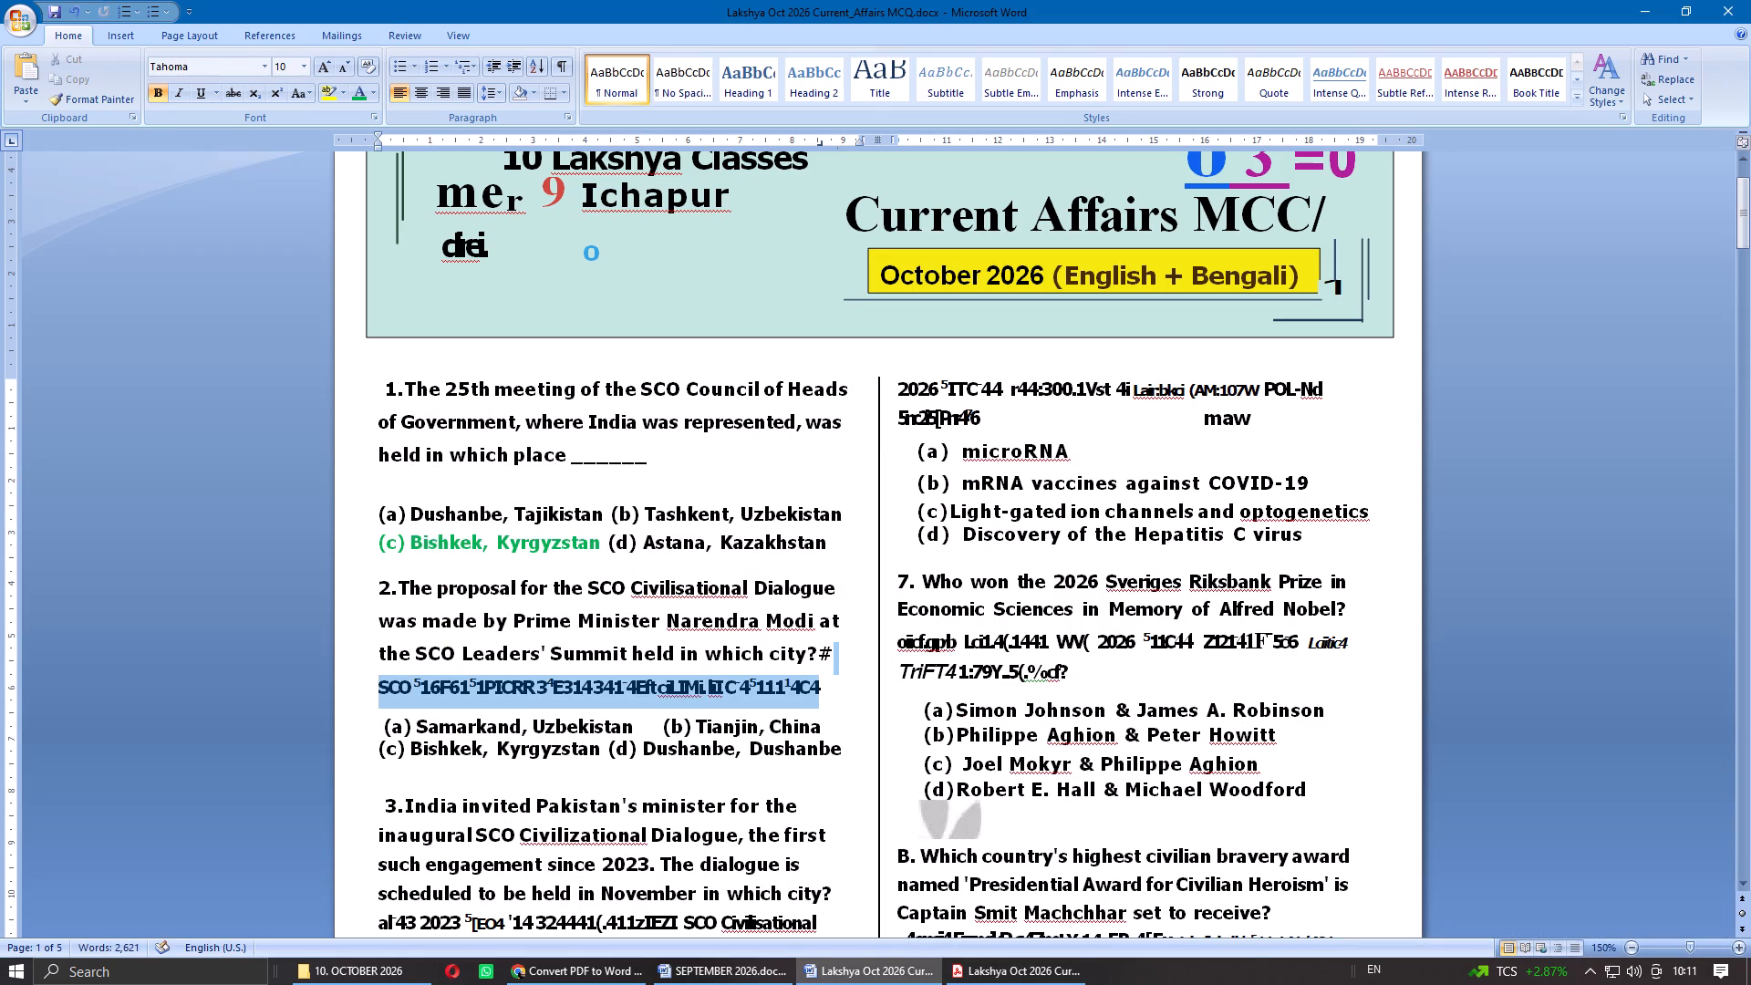
drag(830, 649, 821, 653)
drag(821, 653, 825, 654)
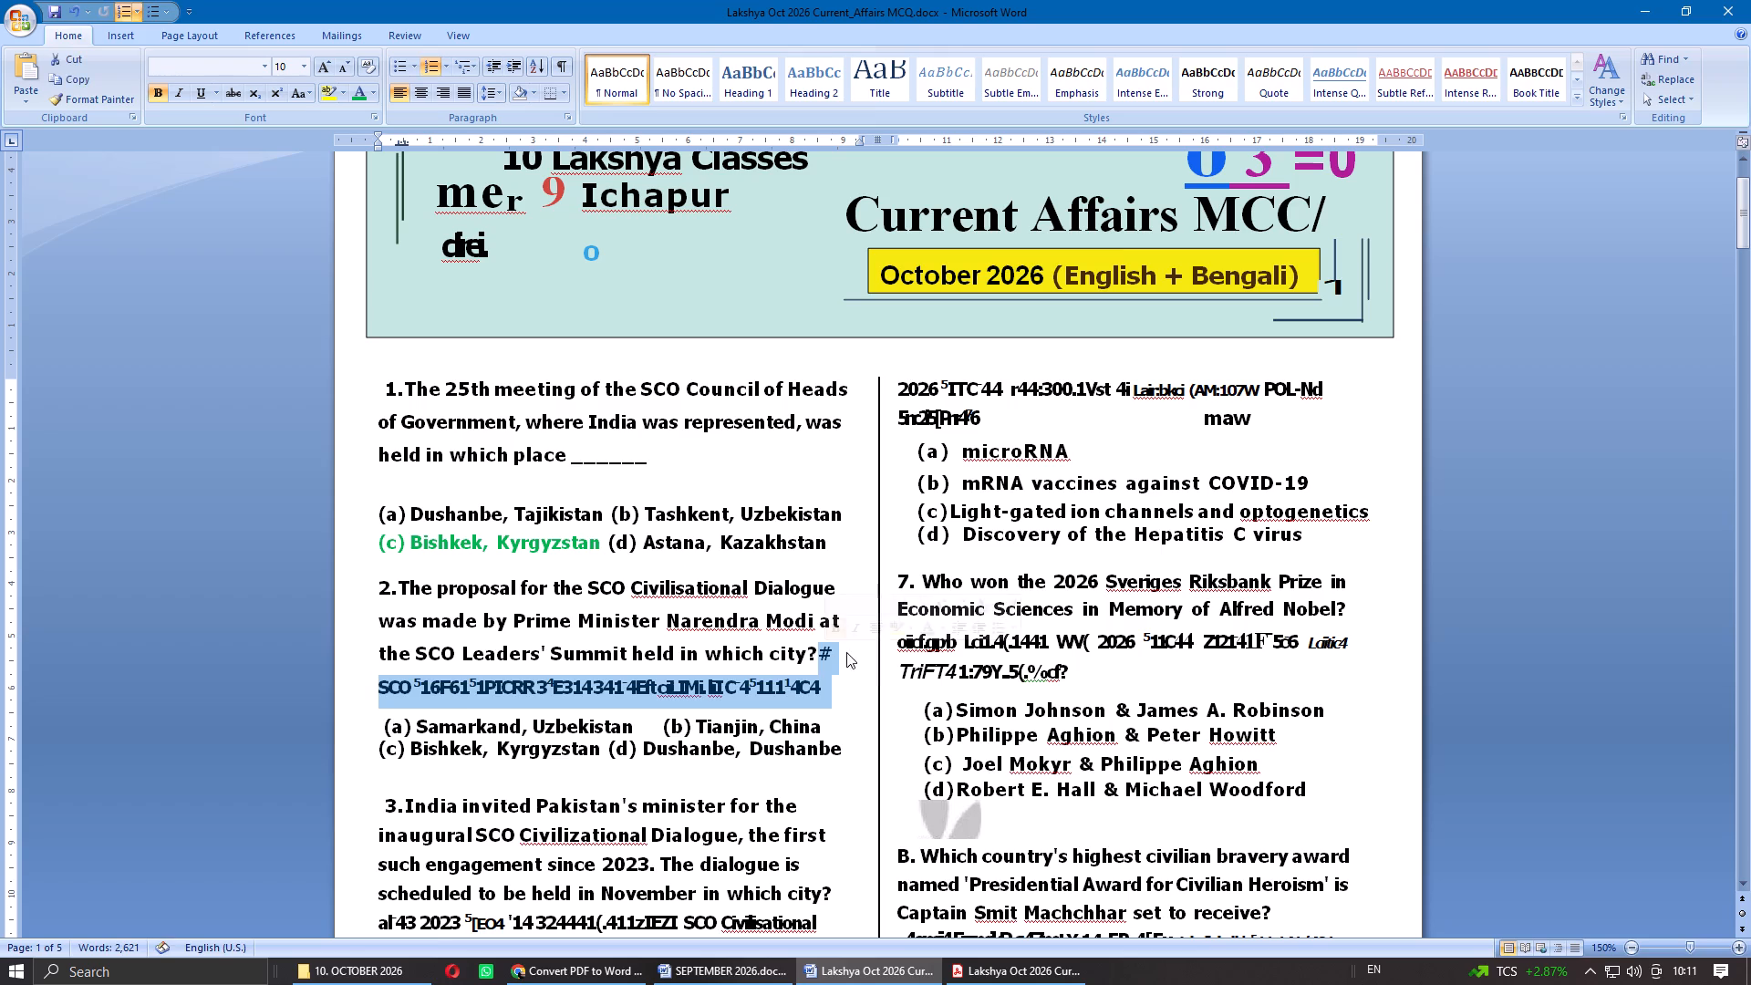
key(BackSpace)
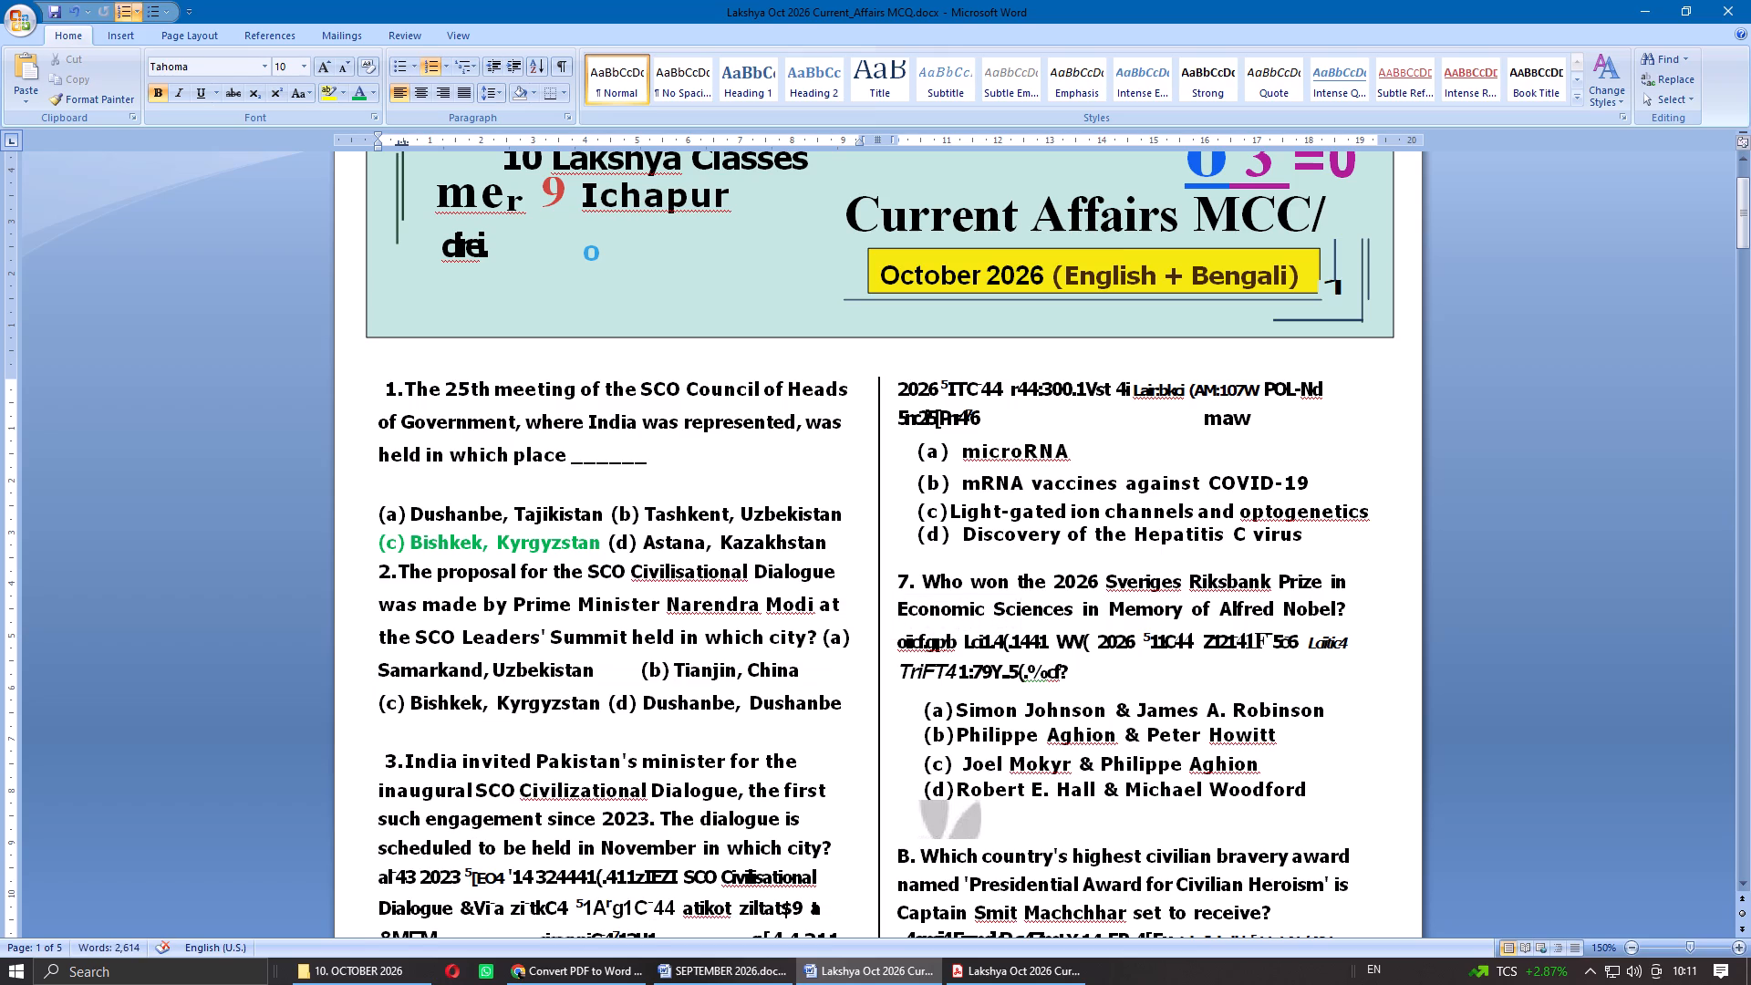
Put question 2's options (a) Samarkand and (b) Tianjin on their own unnumbered line below the question.
click(821, 641)
key(Return)
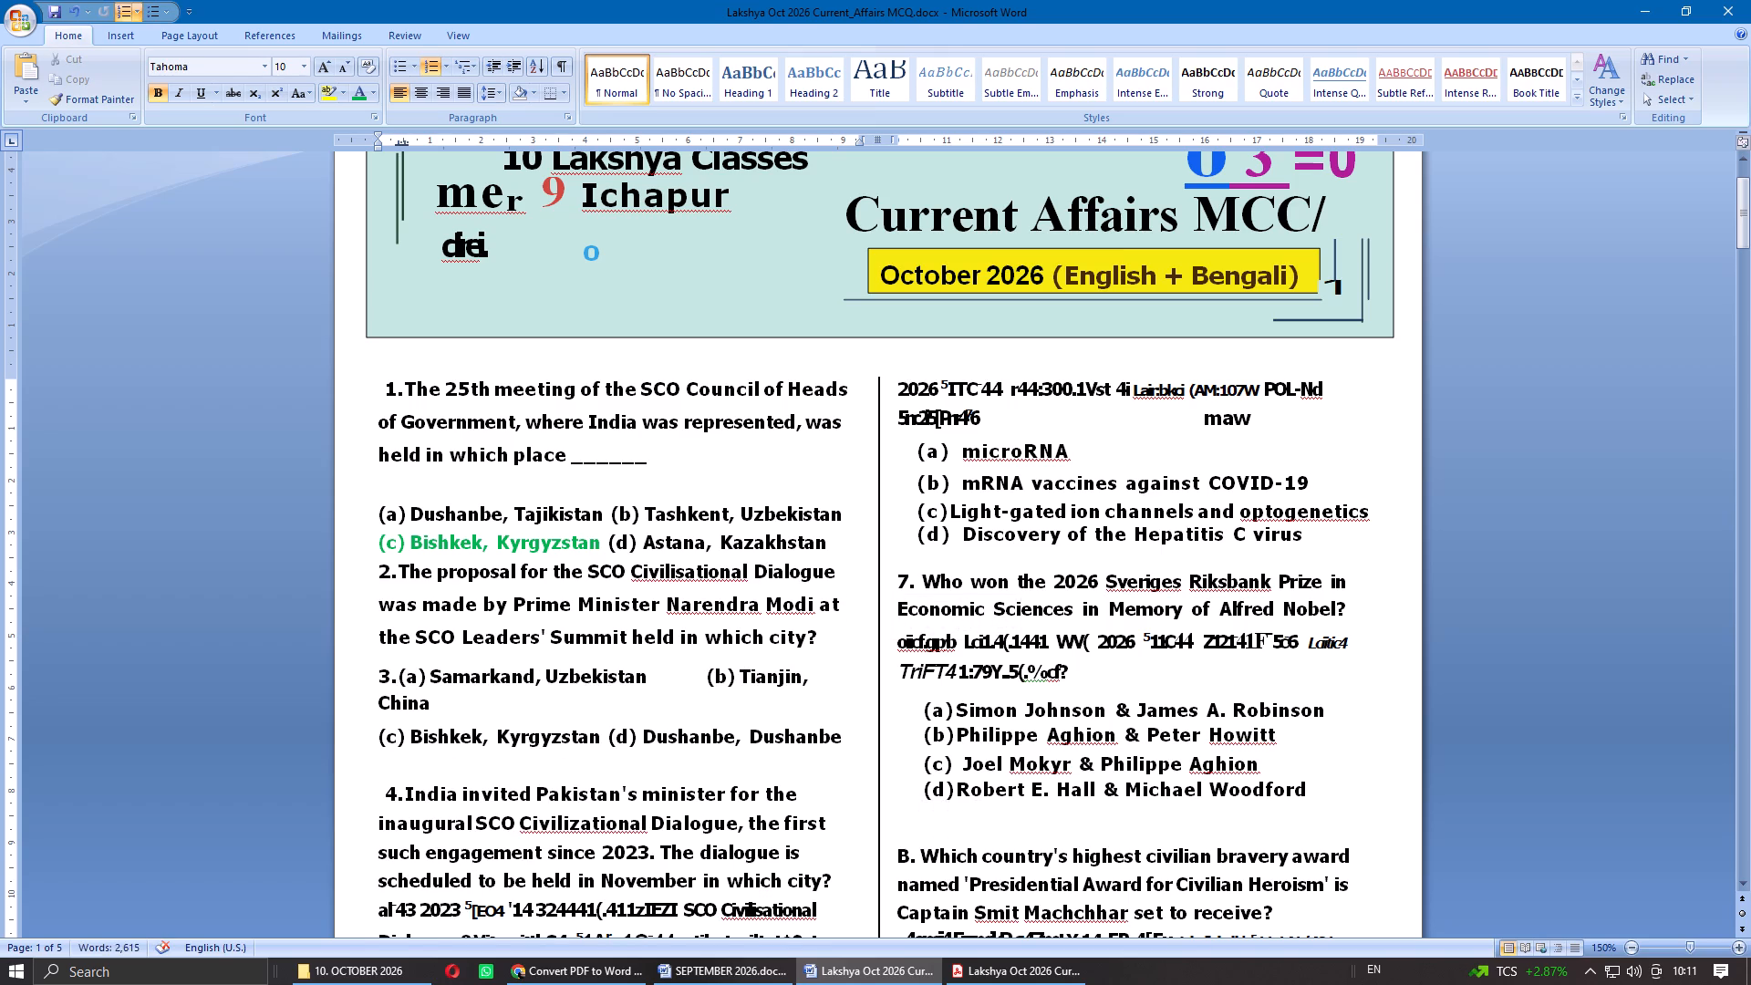
key(BackSpace)
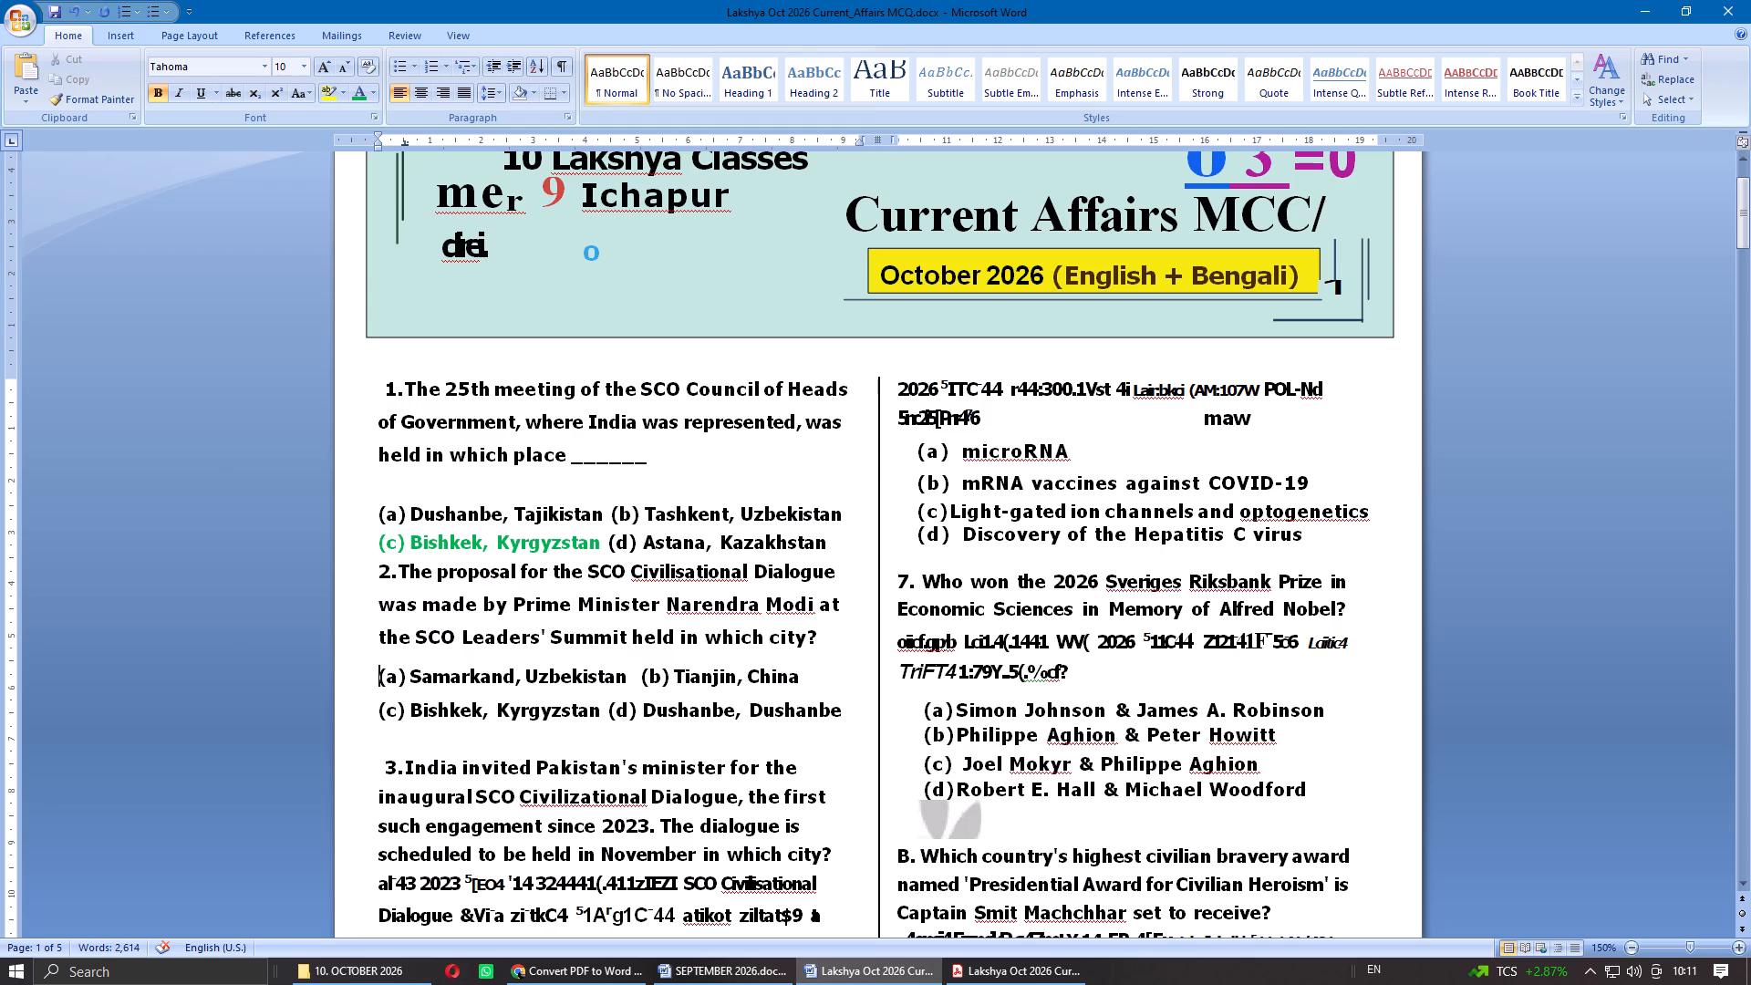
Set the paragraph spacing before question 1's option (a) and (b) line to 0 pt.
click(392, 499)
click(372, 492)
click(407, 484)
click(642, 477)
click(684, 459)
click(202, 36)
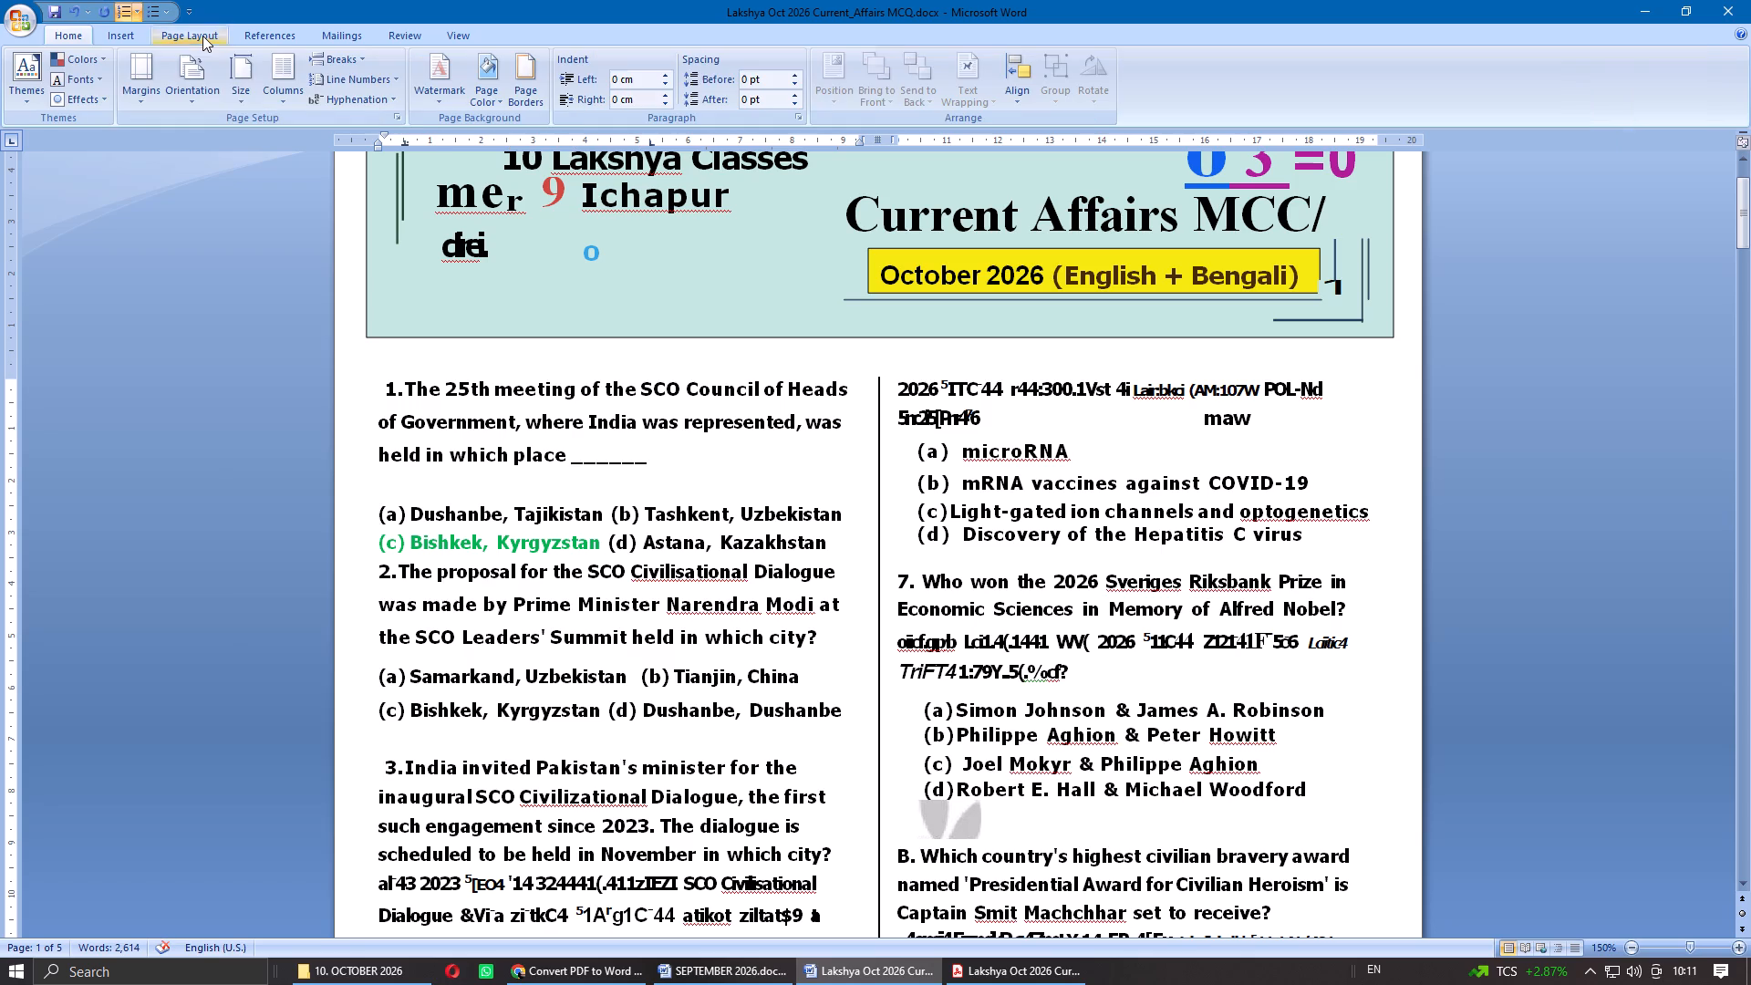
click(595, 489)
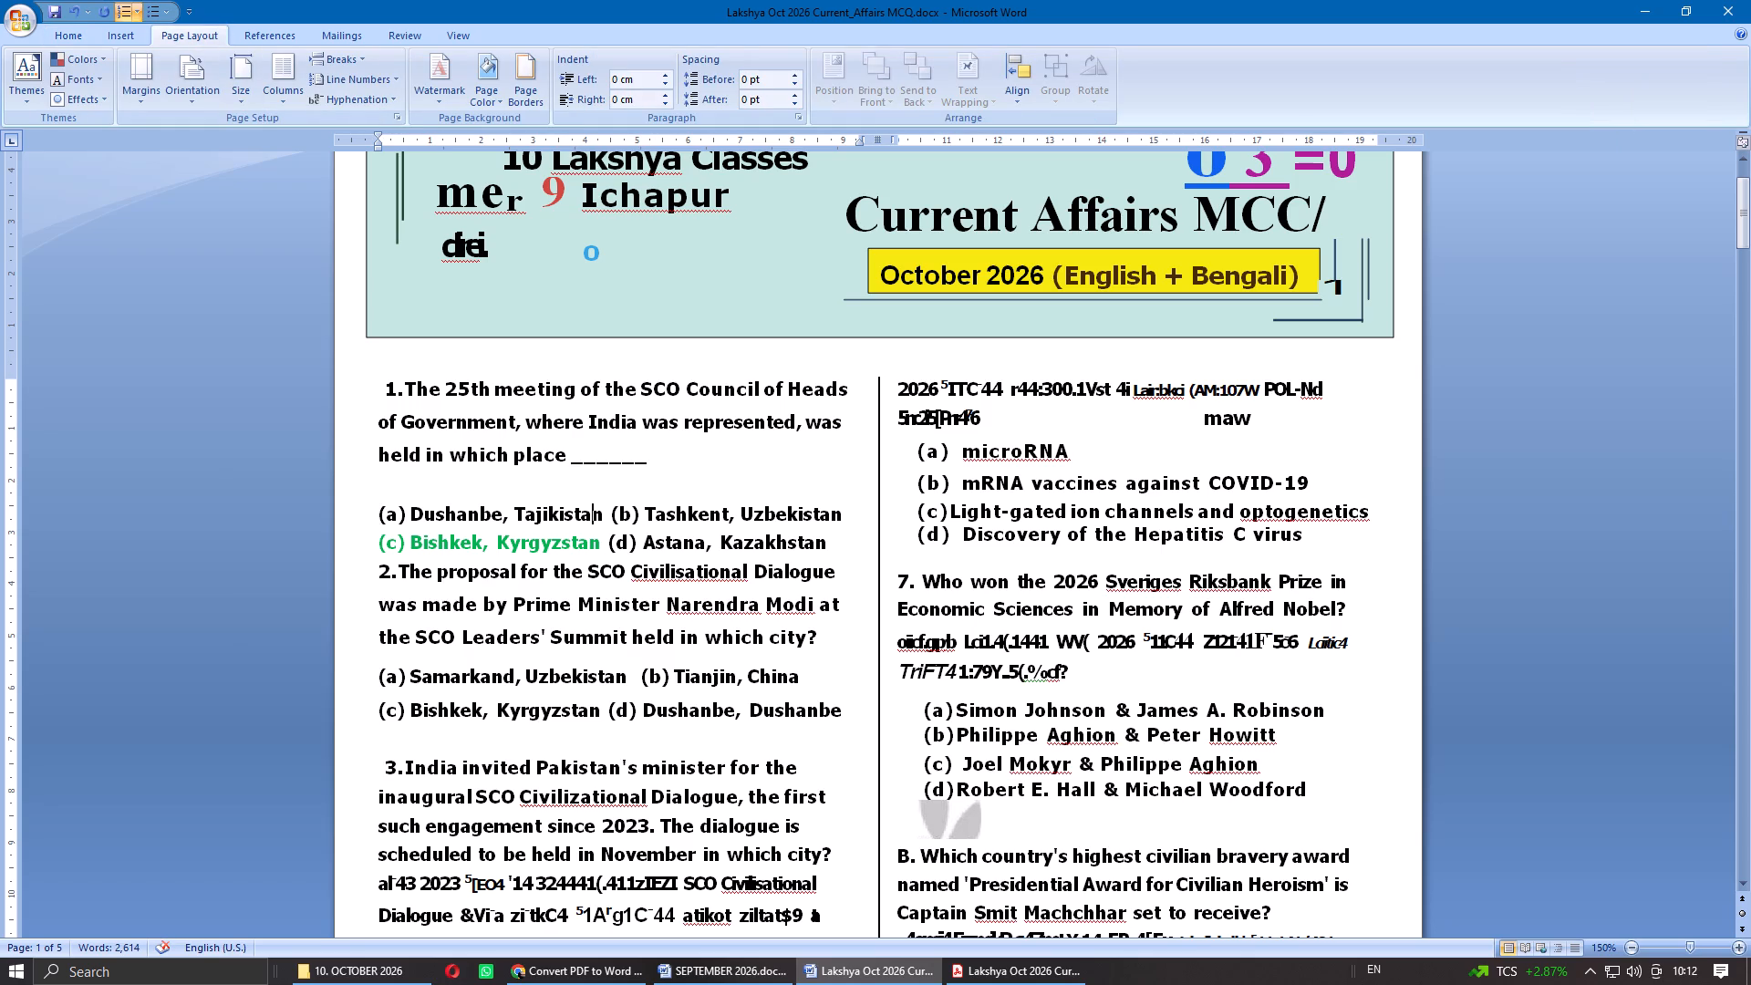
click(790, 80)
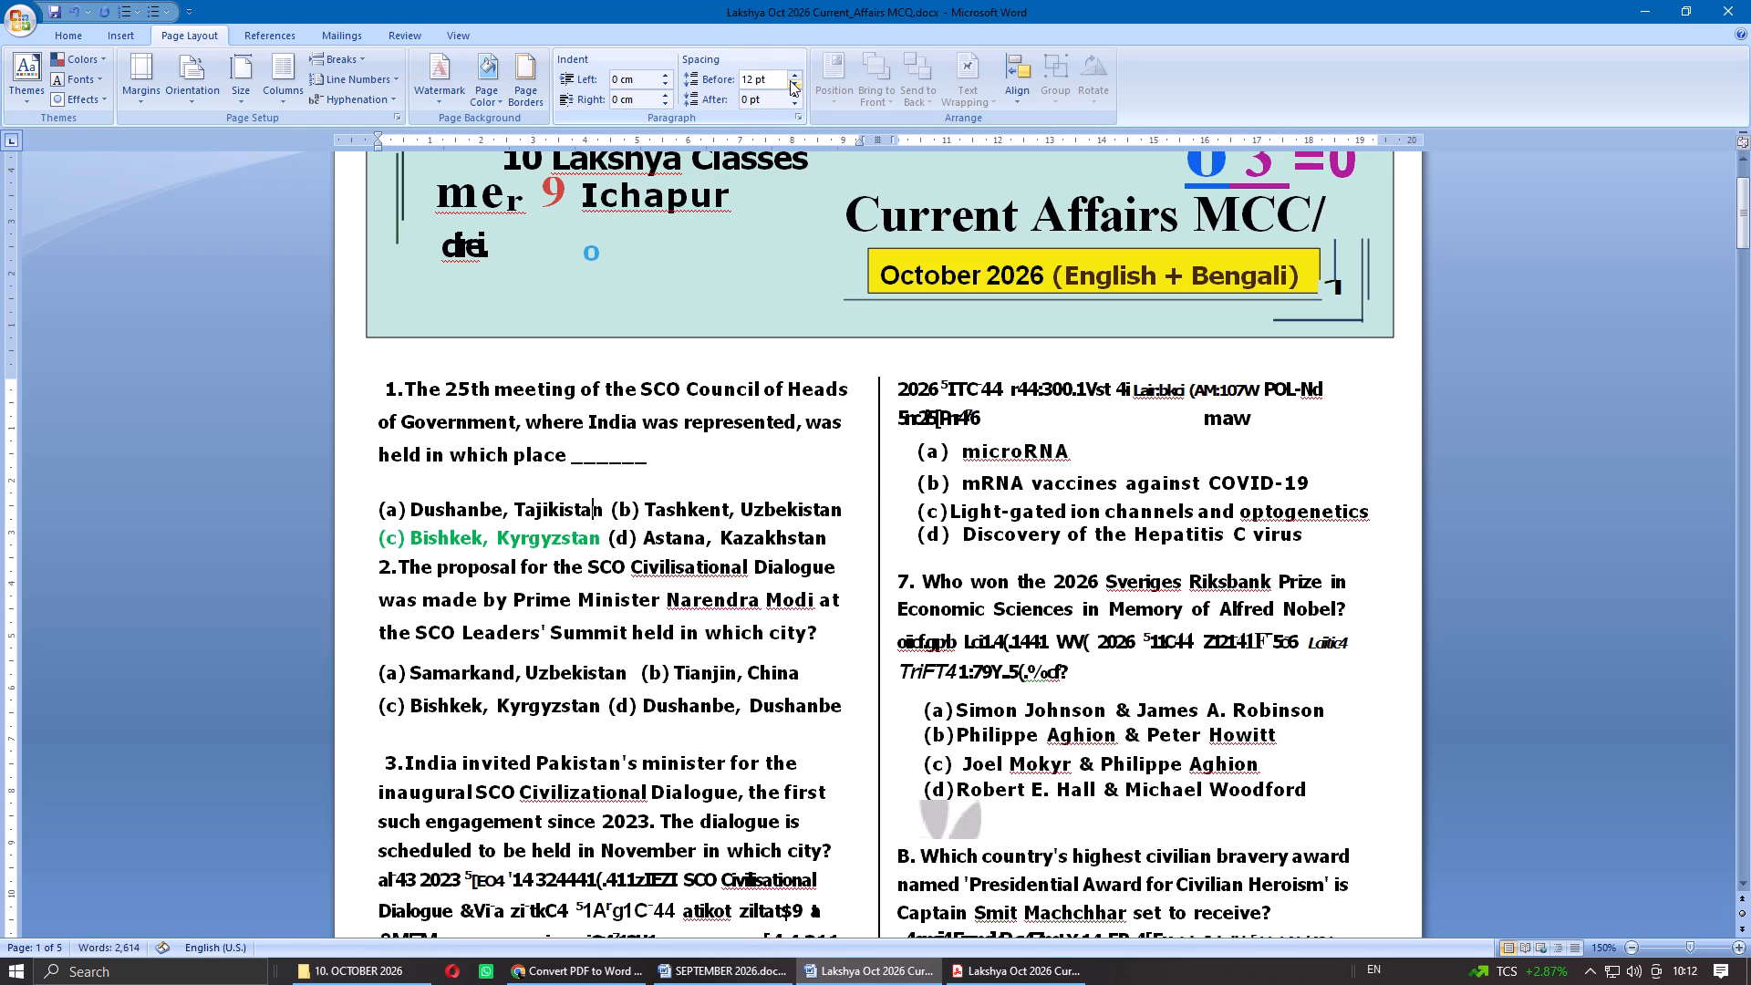
click(790, 80)
click(790, 80)
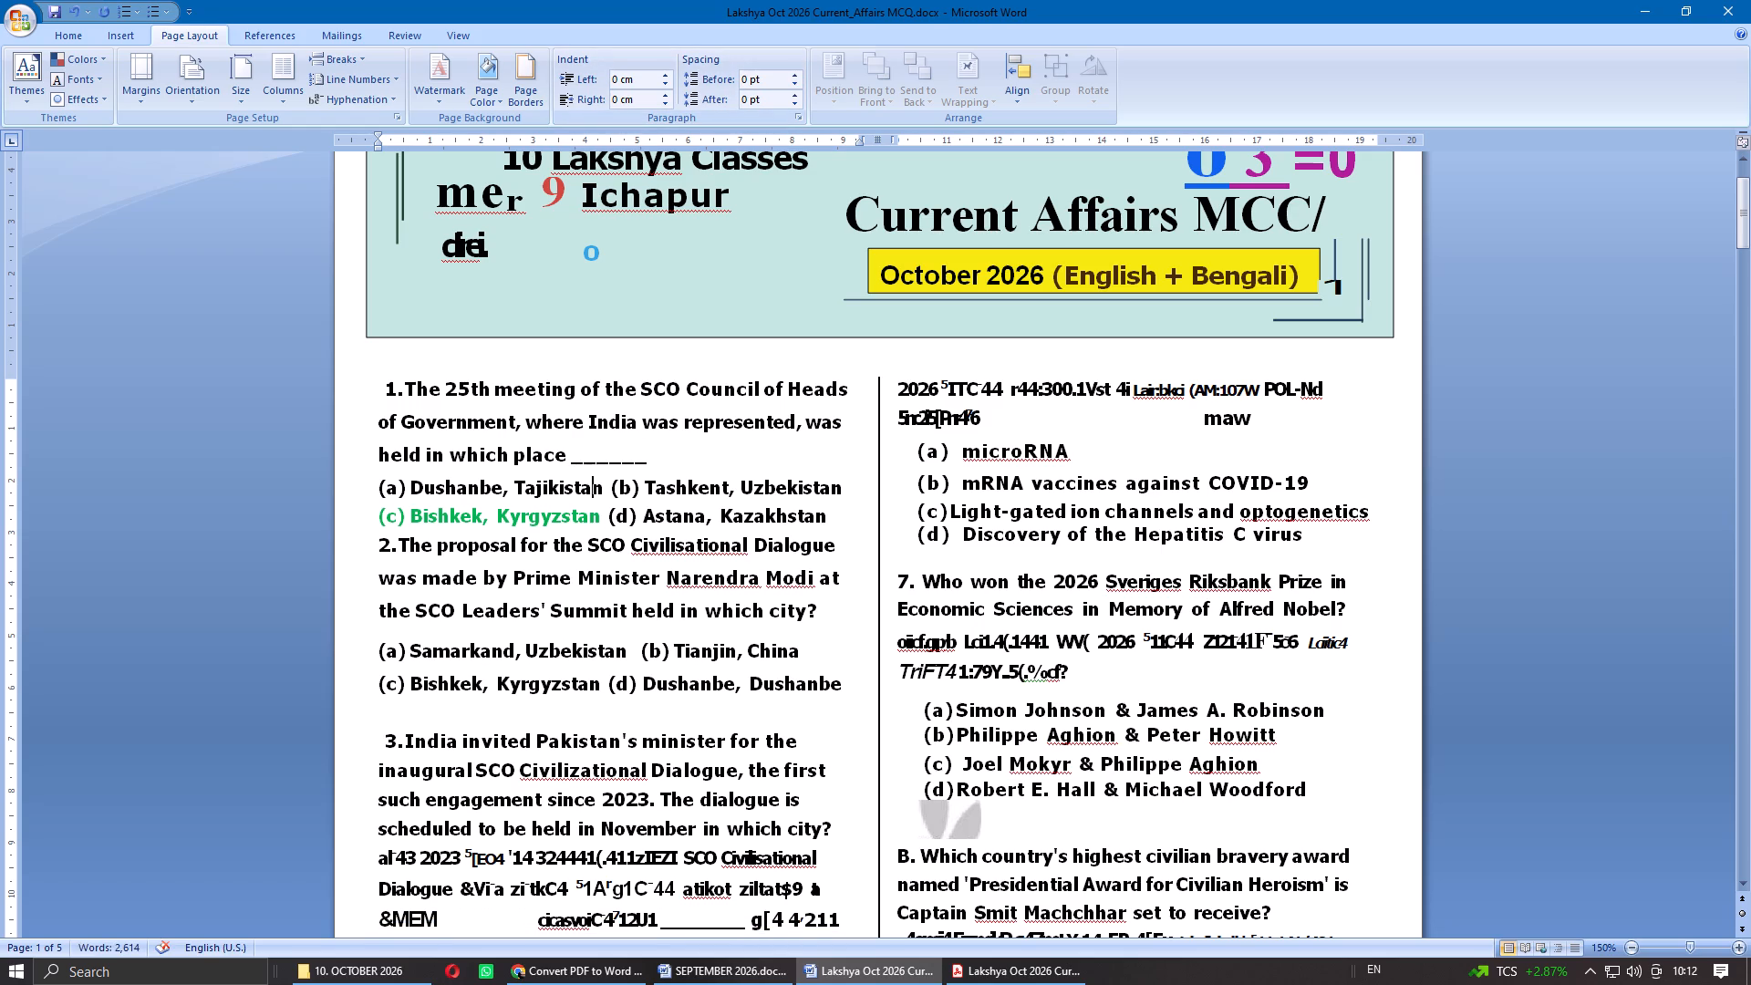
Set the paragraph spacing before question 2 to 12 pt.
click(465, 551)
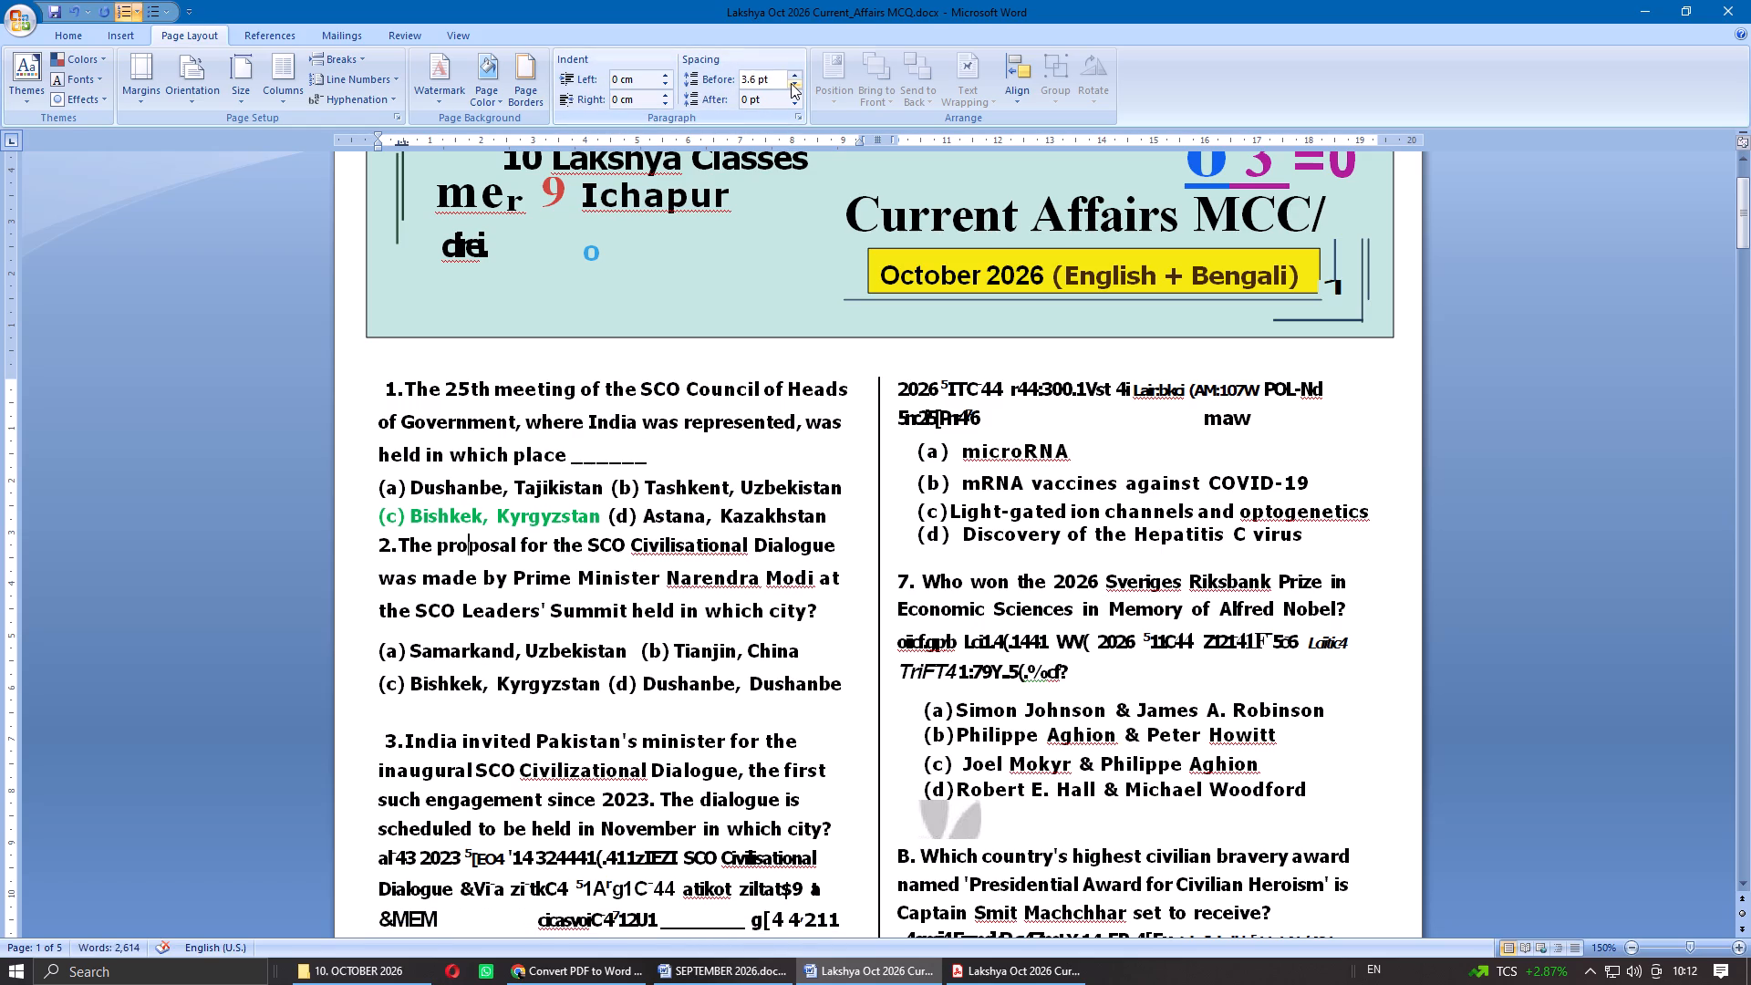
click(792, 83)
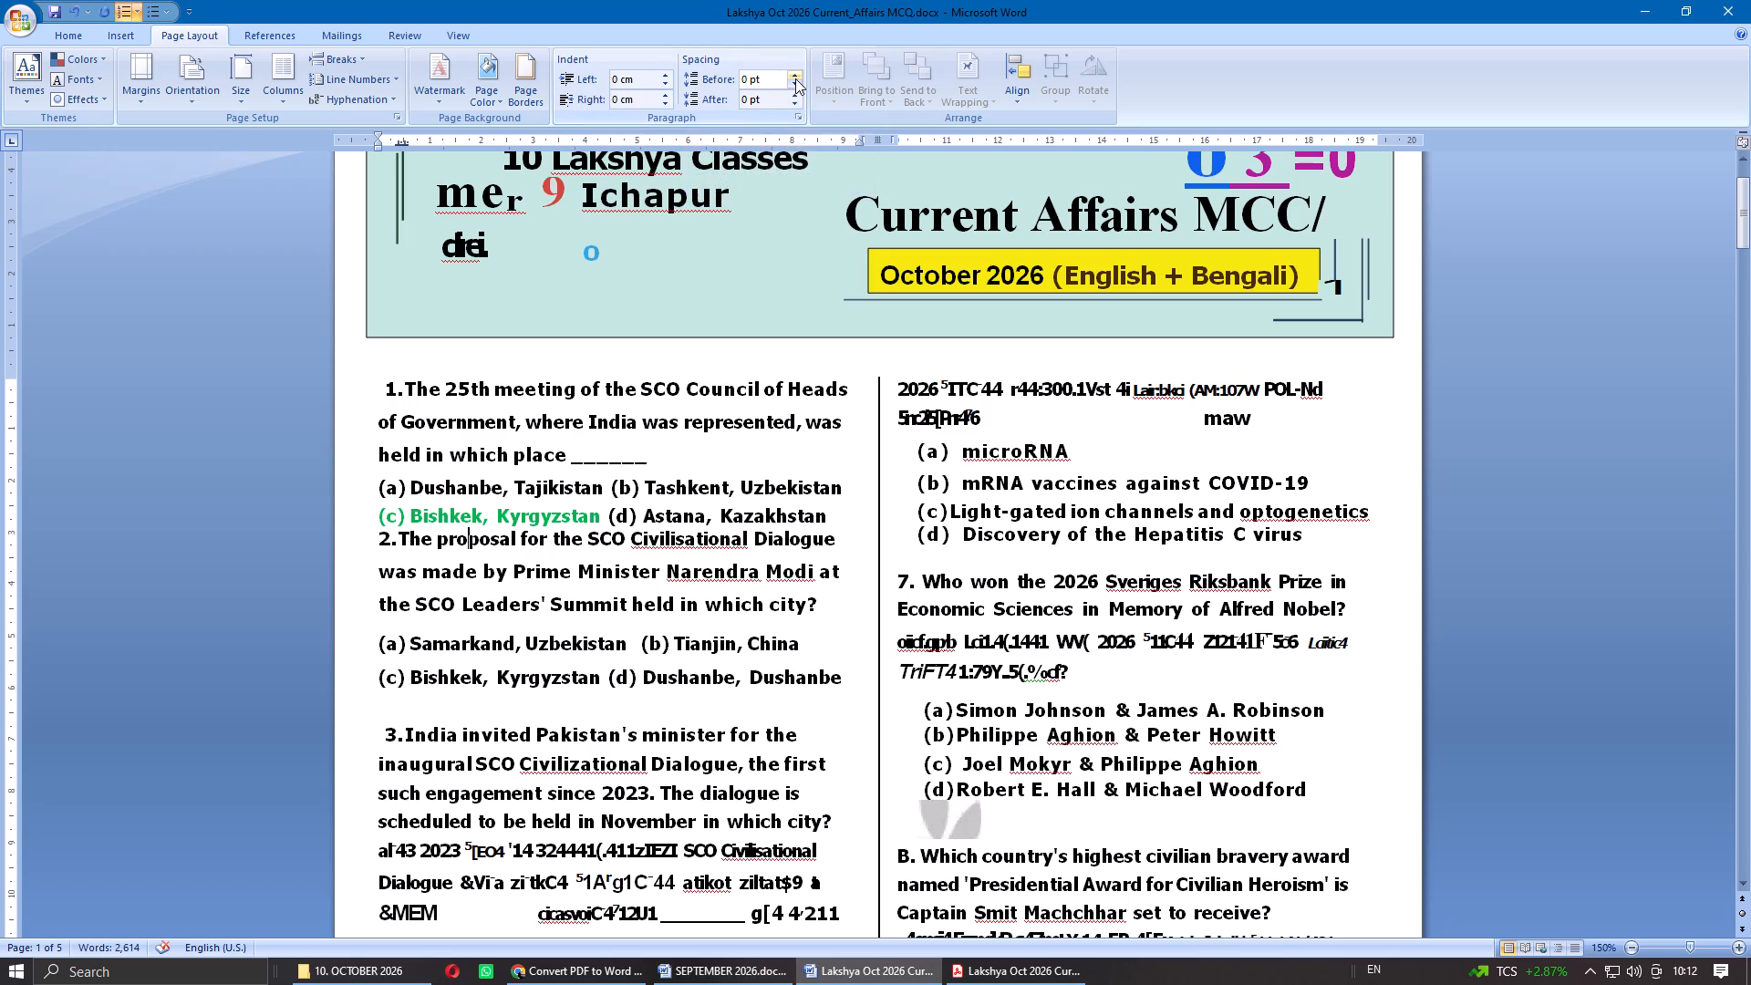
click(795, 78)
click(795, 78)
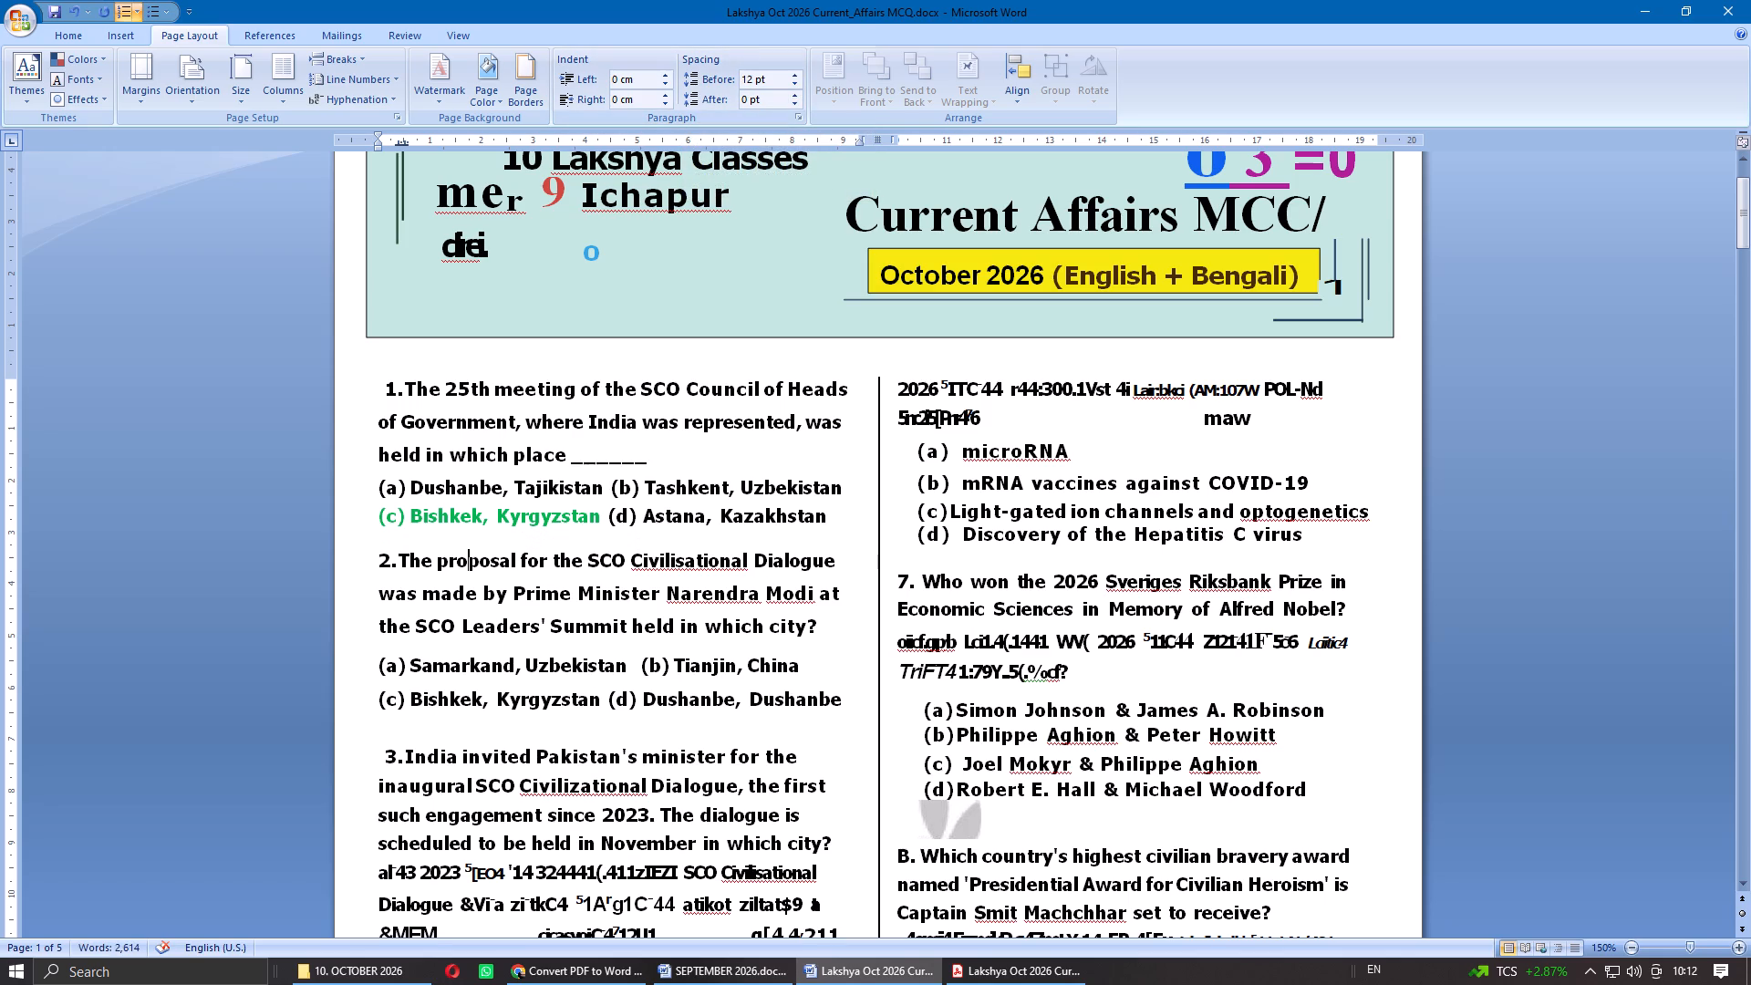
click(535, 628)
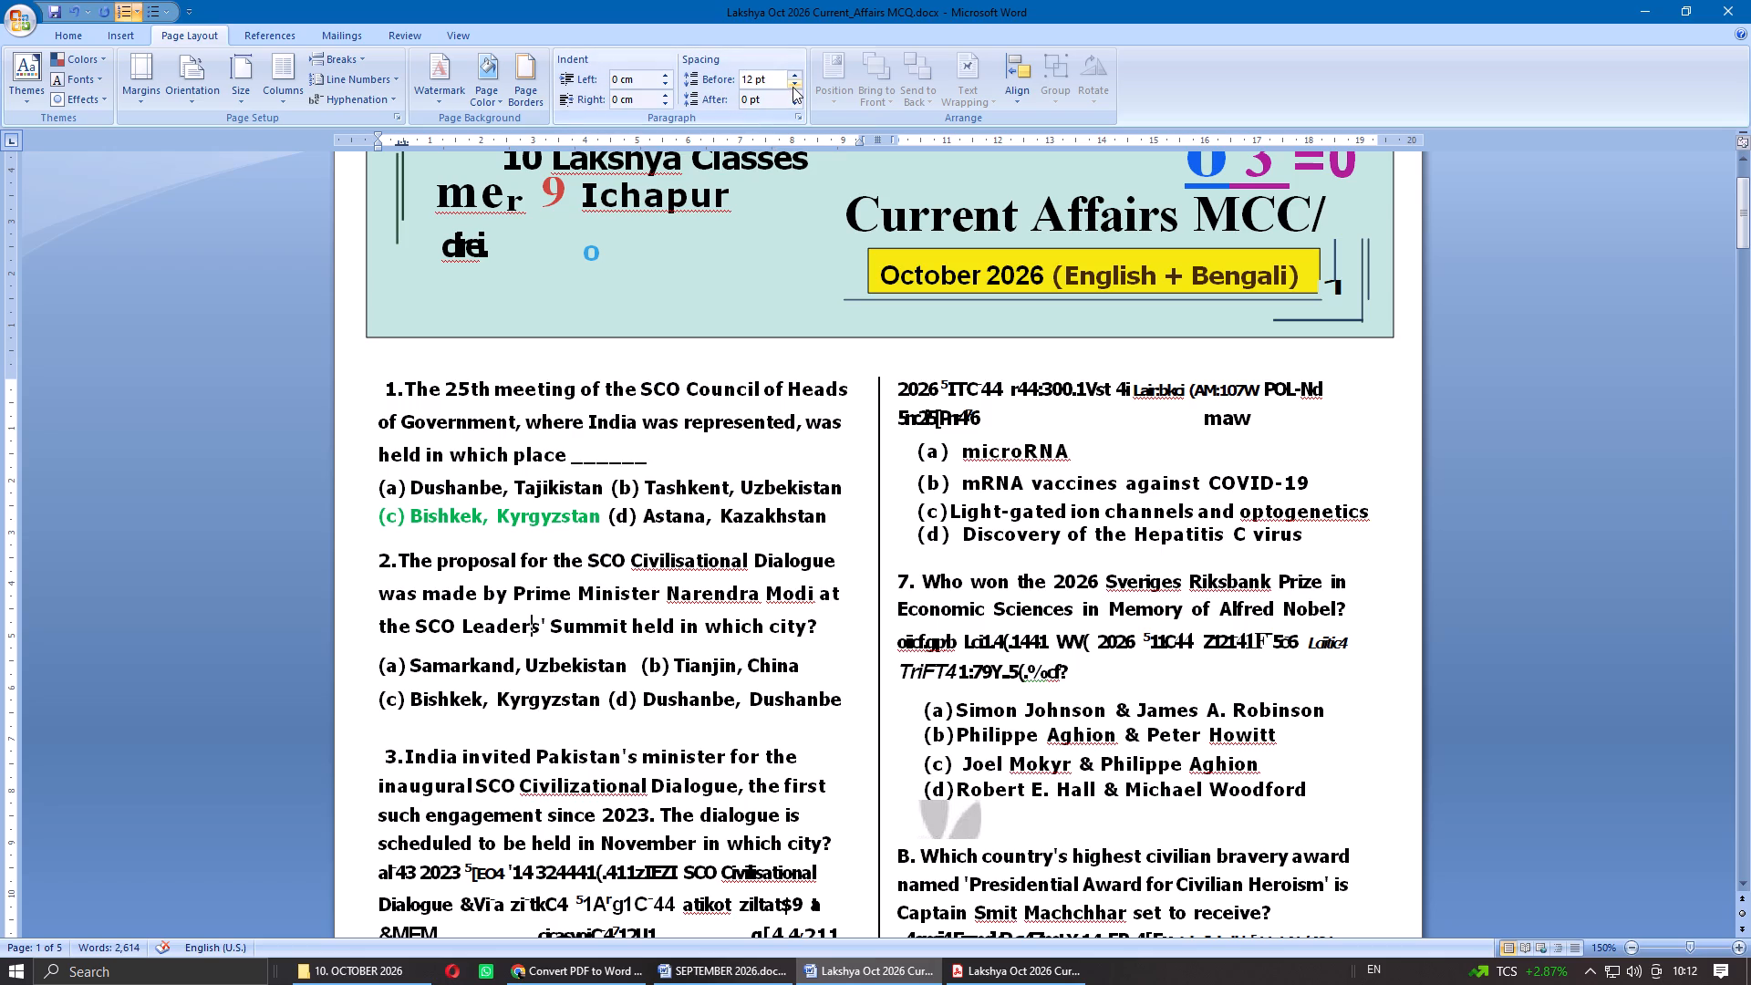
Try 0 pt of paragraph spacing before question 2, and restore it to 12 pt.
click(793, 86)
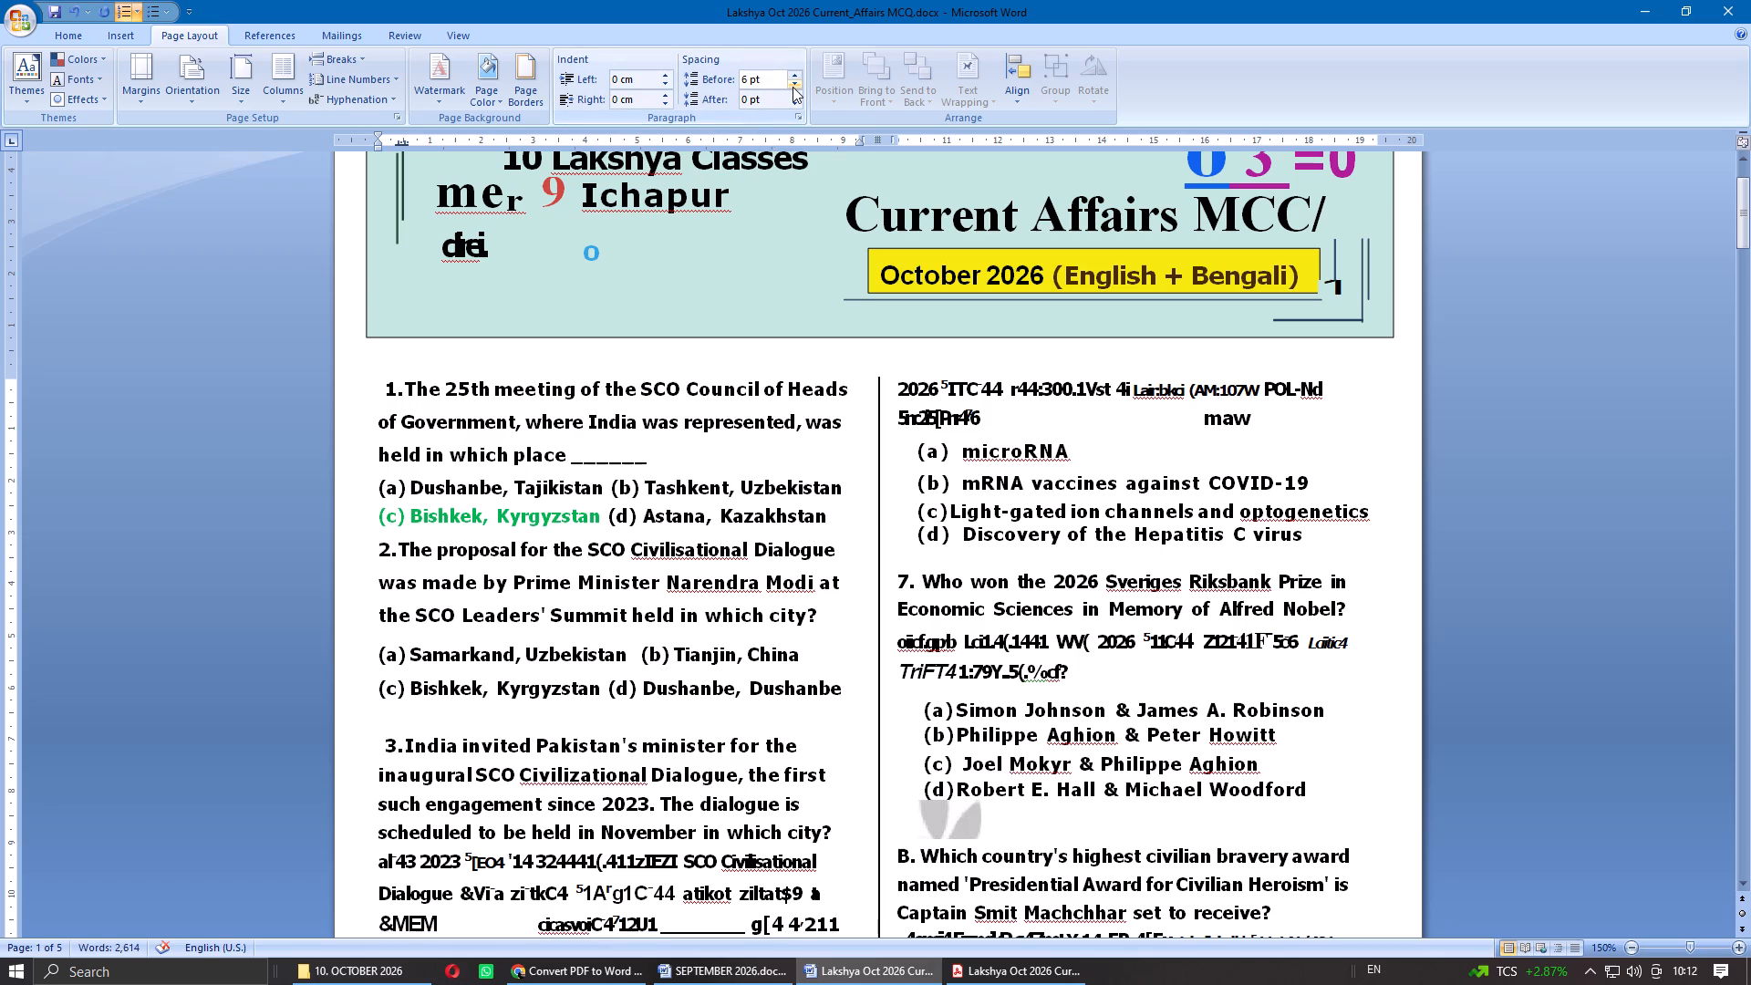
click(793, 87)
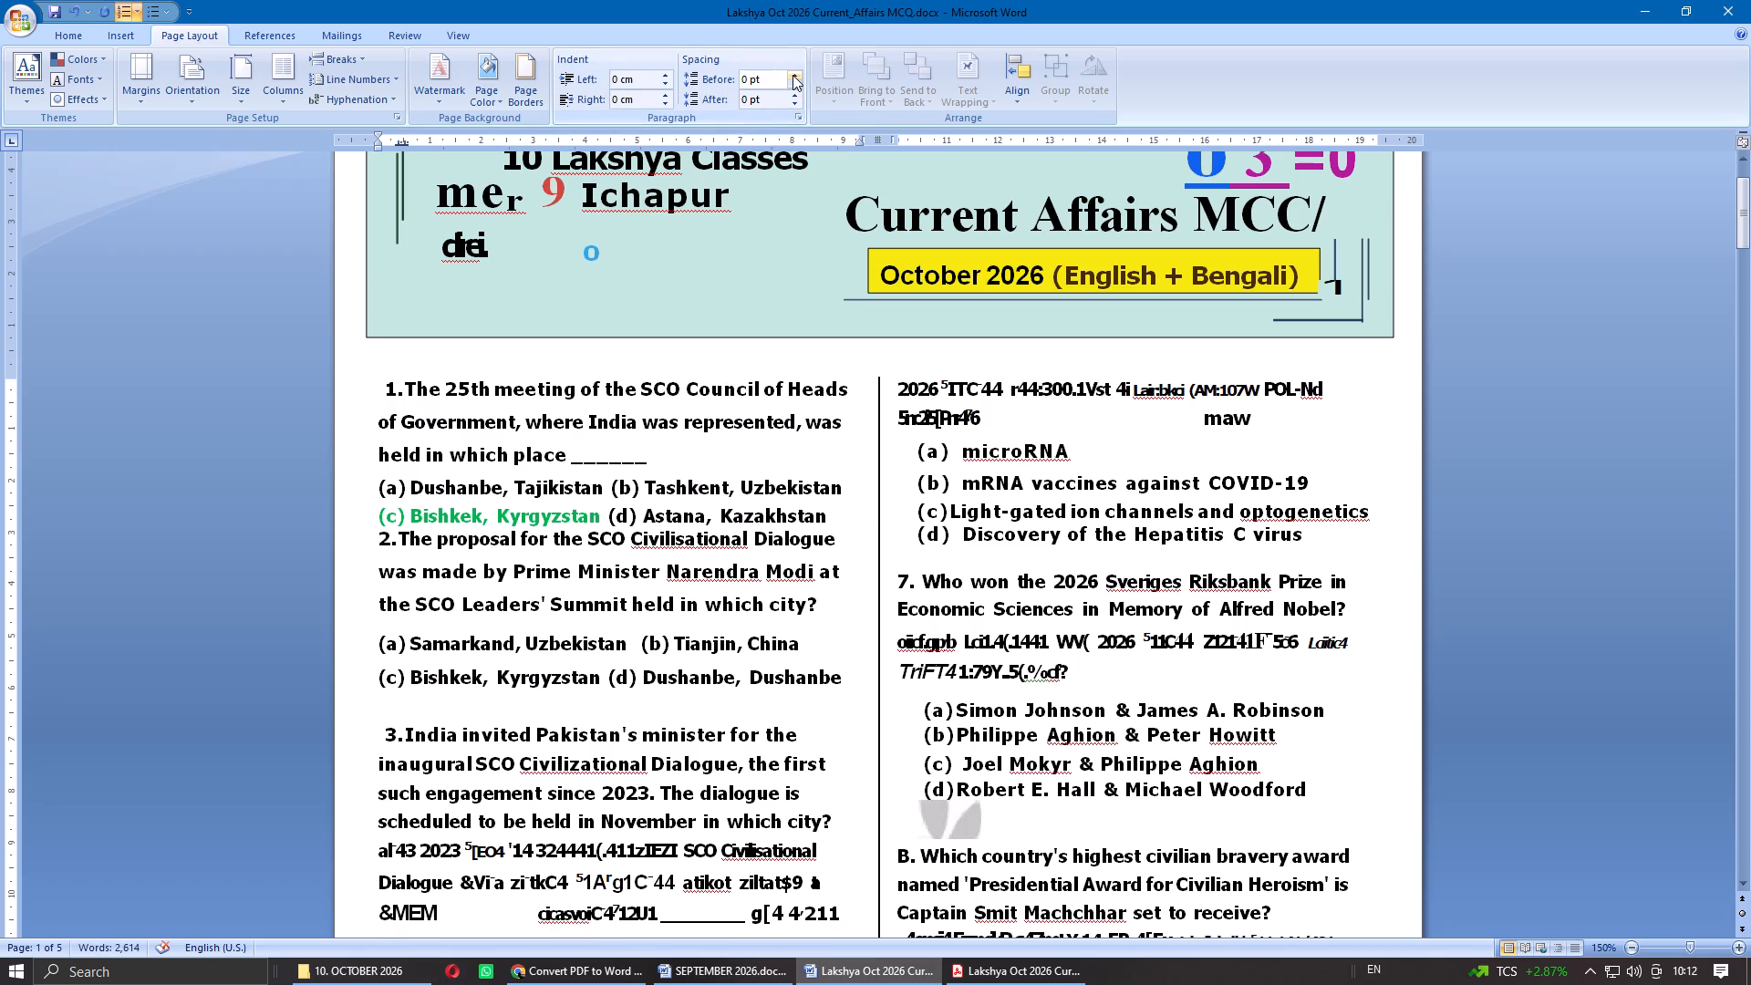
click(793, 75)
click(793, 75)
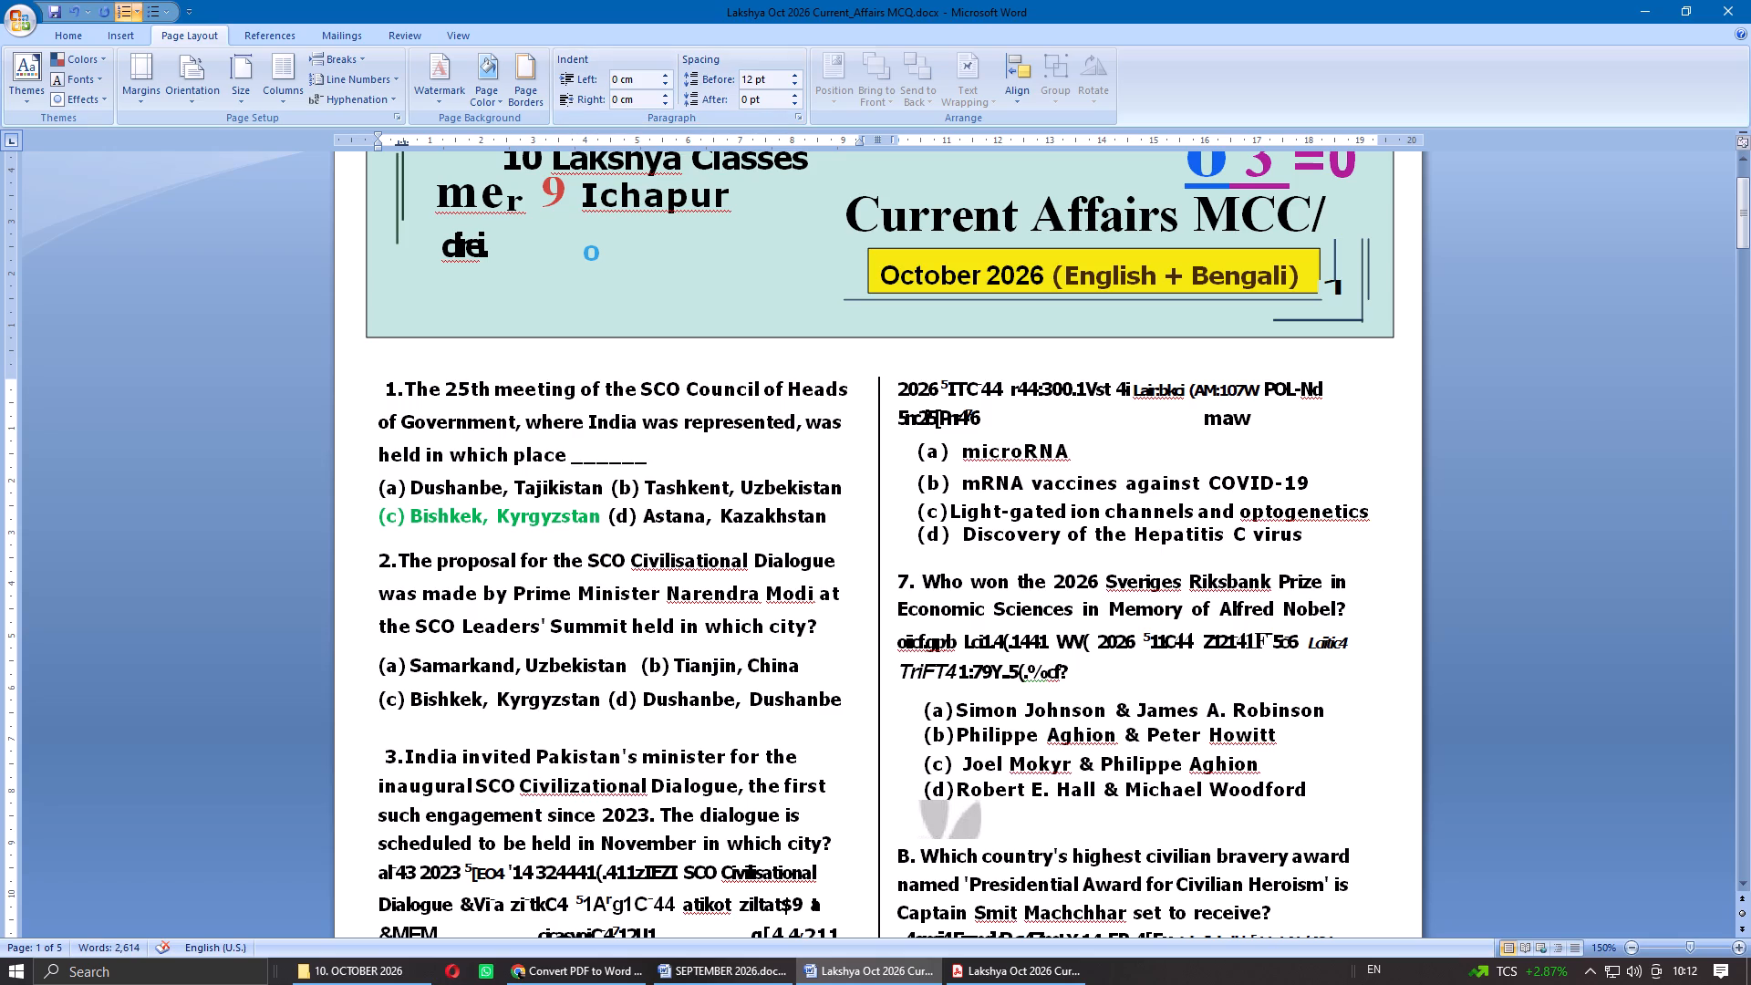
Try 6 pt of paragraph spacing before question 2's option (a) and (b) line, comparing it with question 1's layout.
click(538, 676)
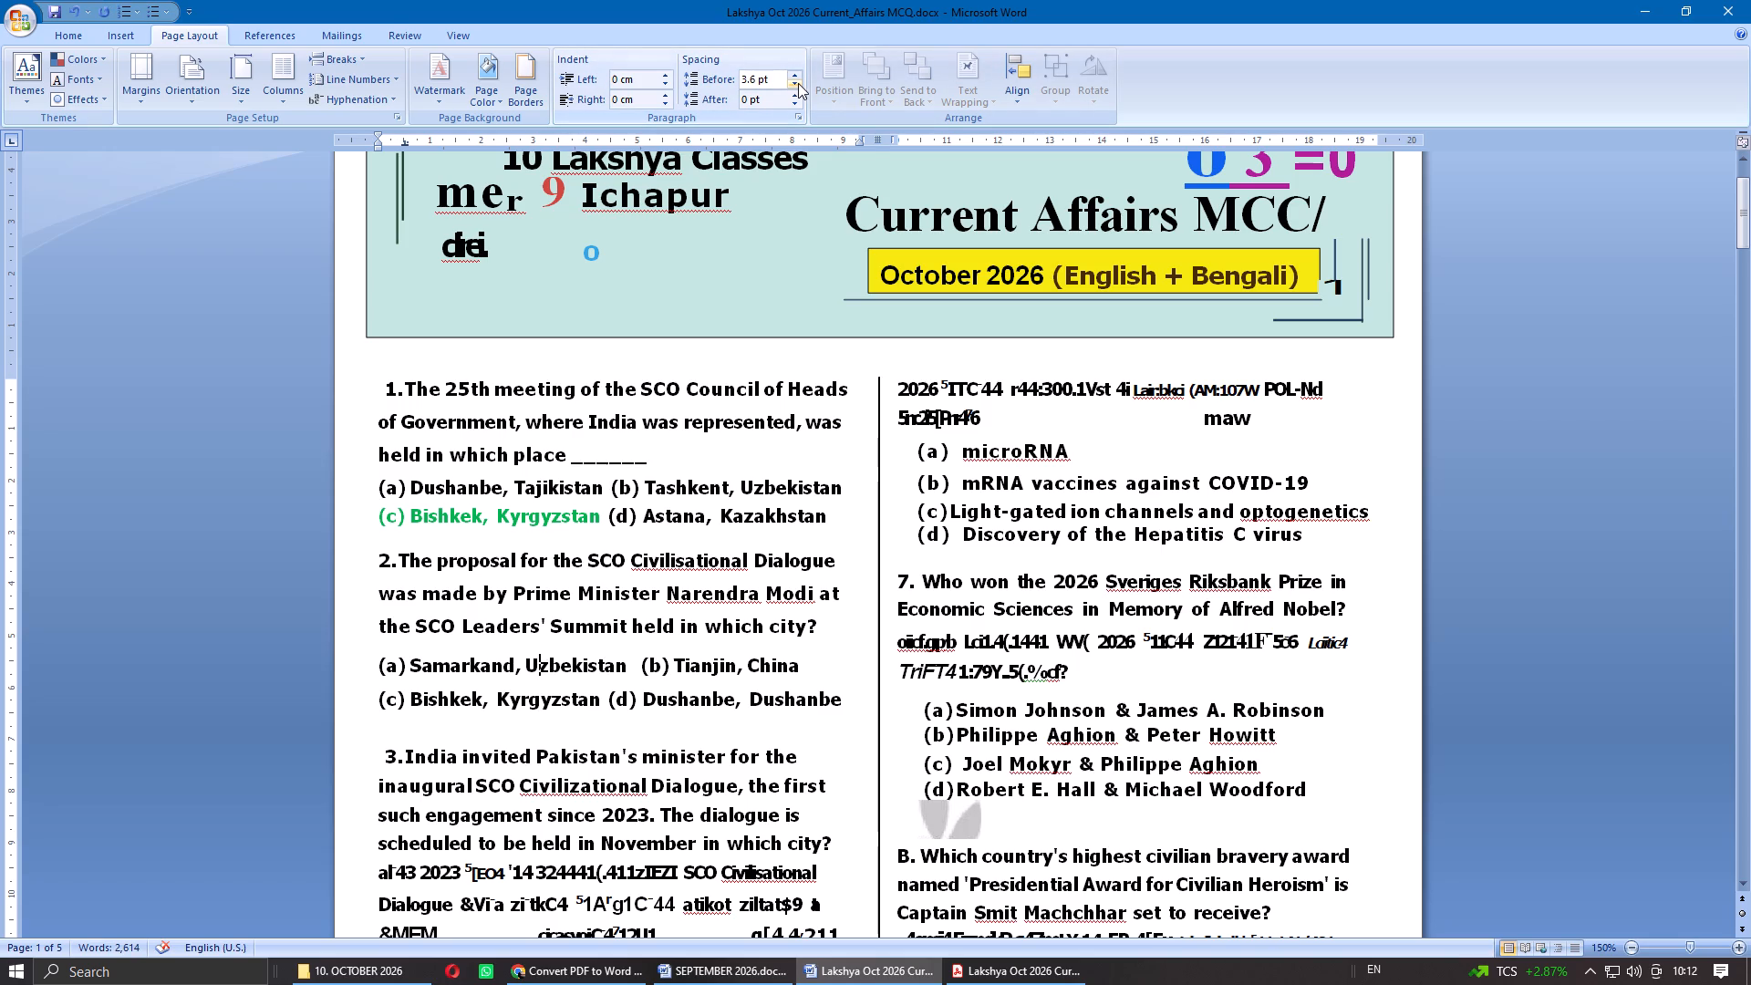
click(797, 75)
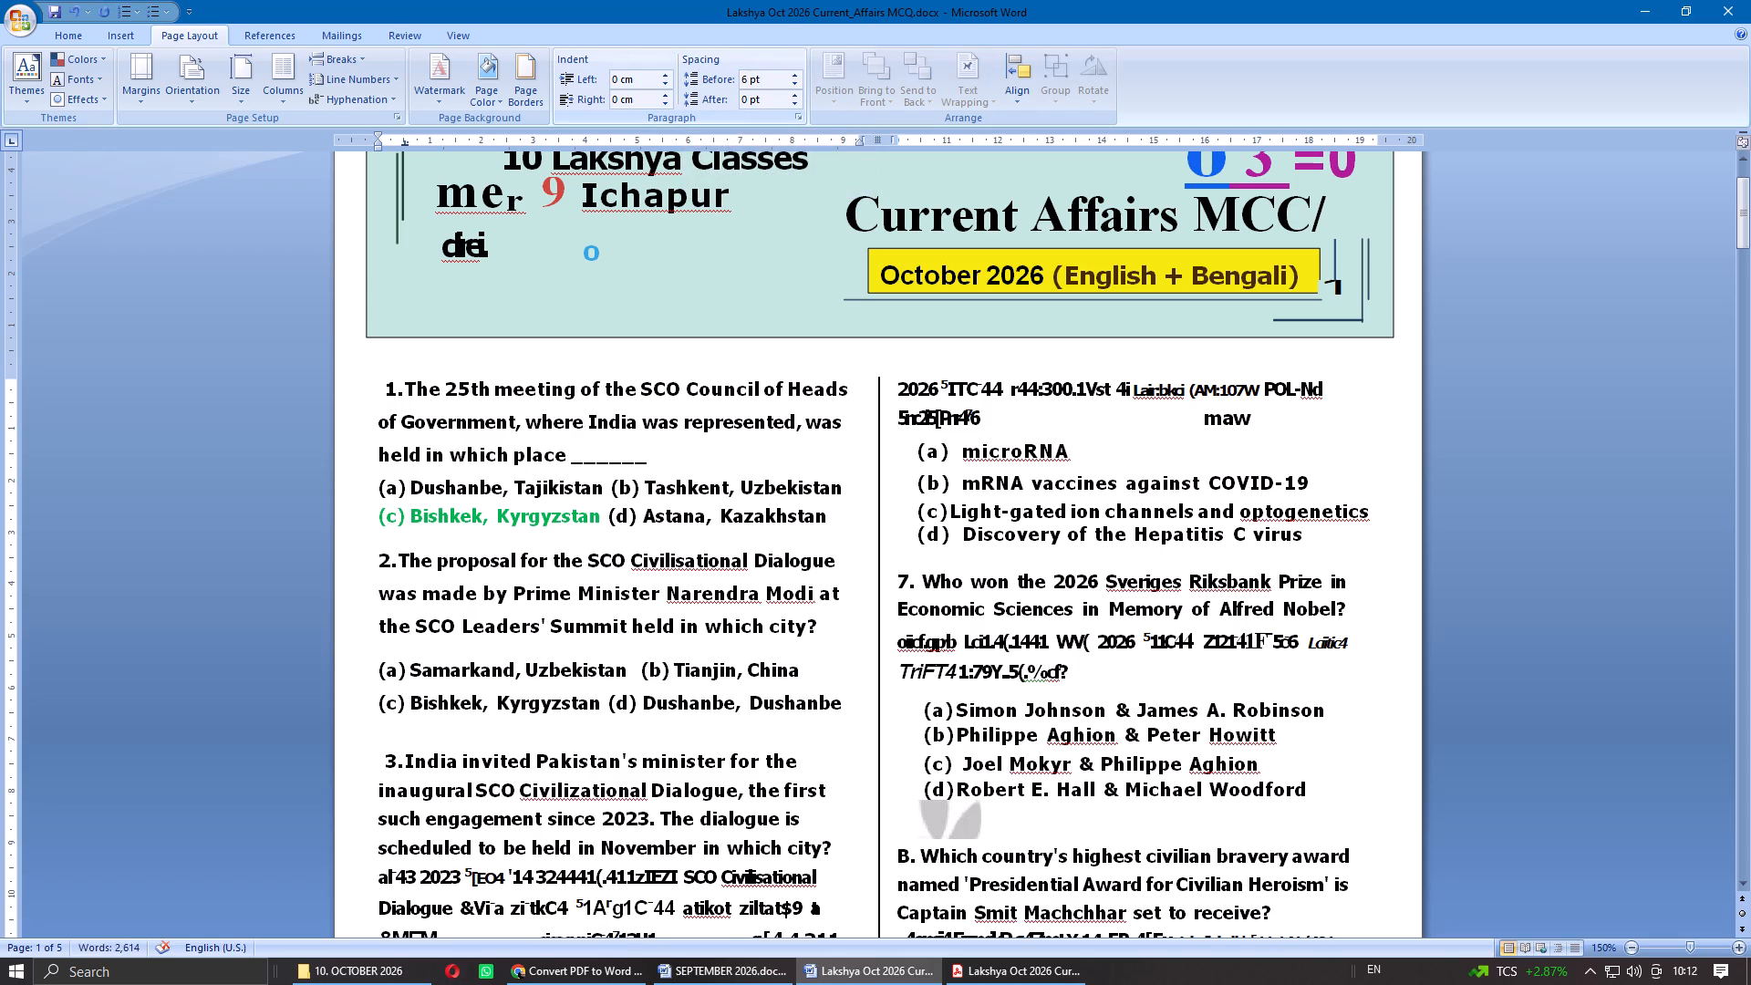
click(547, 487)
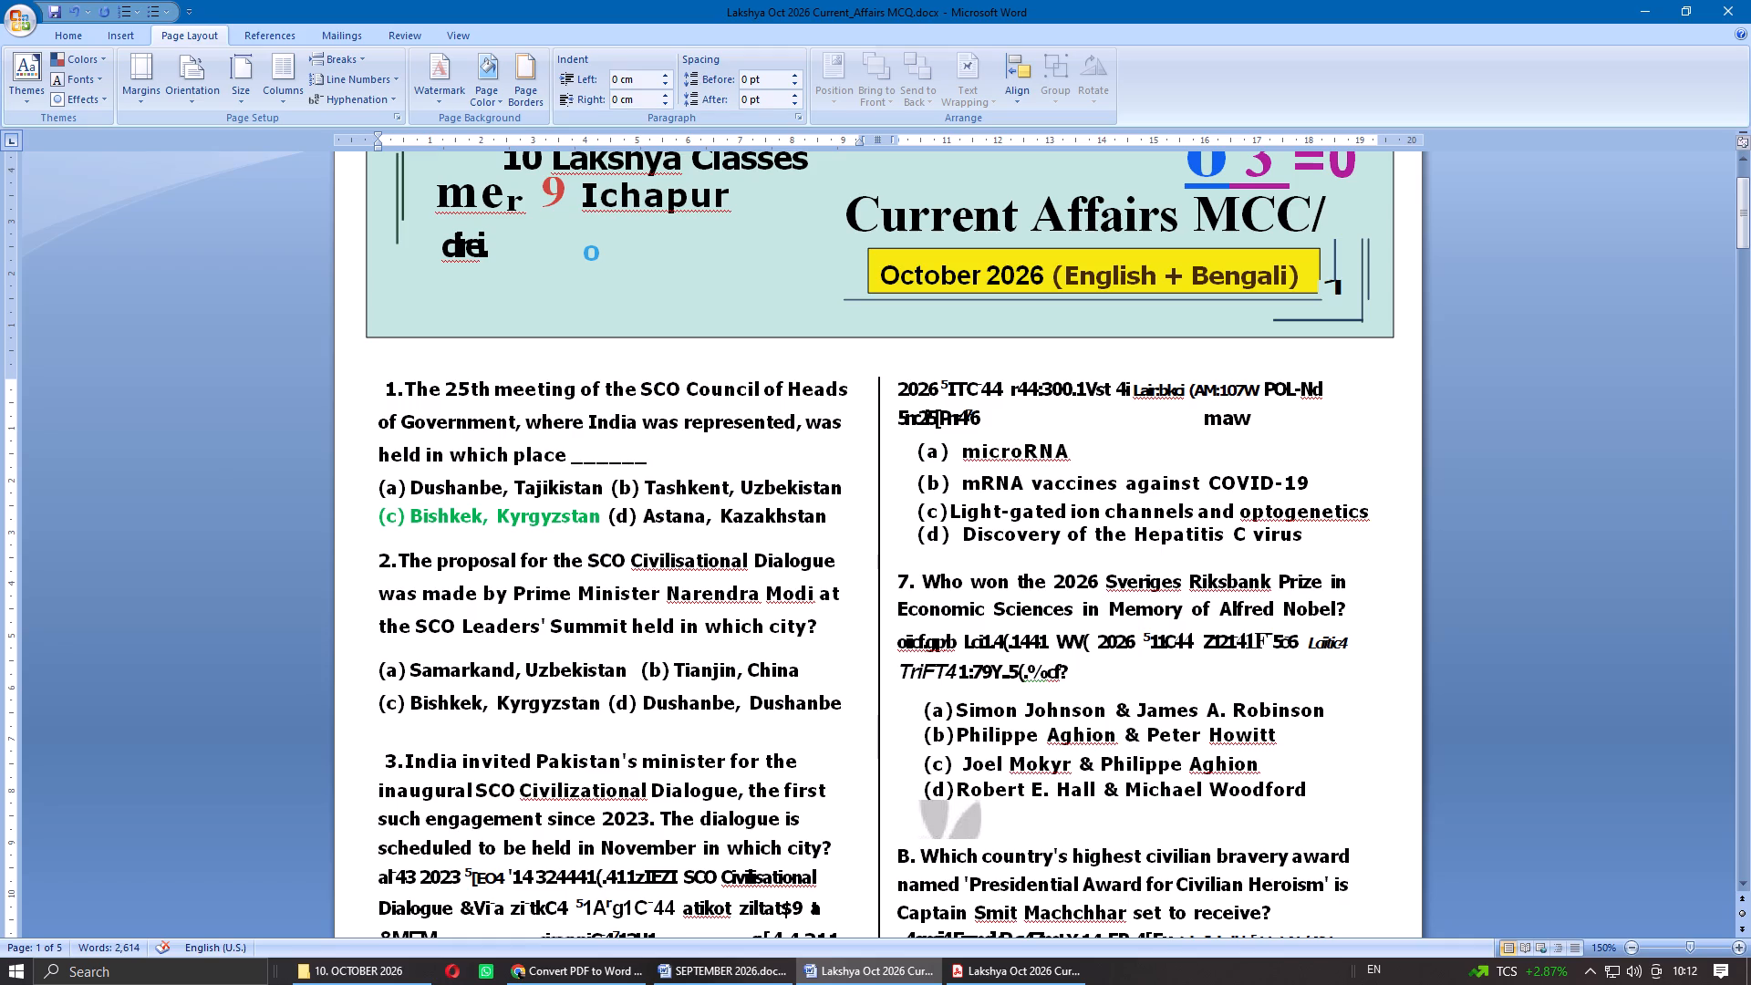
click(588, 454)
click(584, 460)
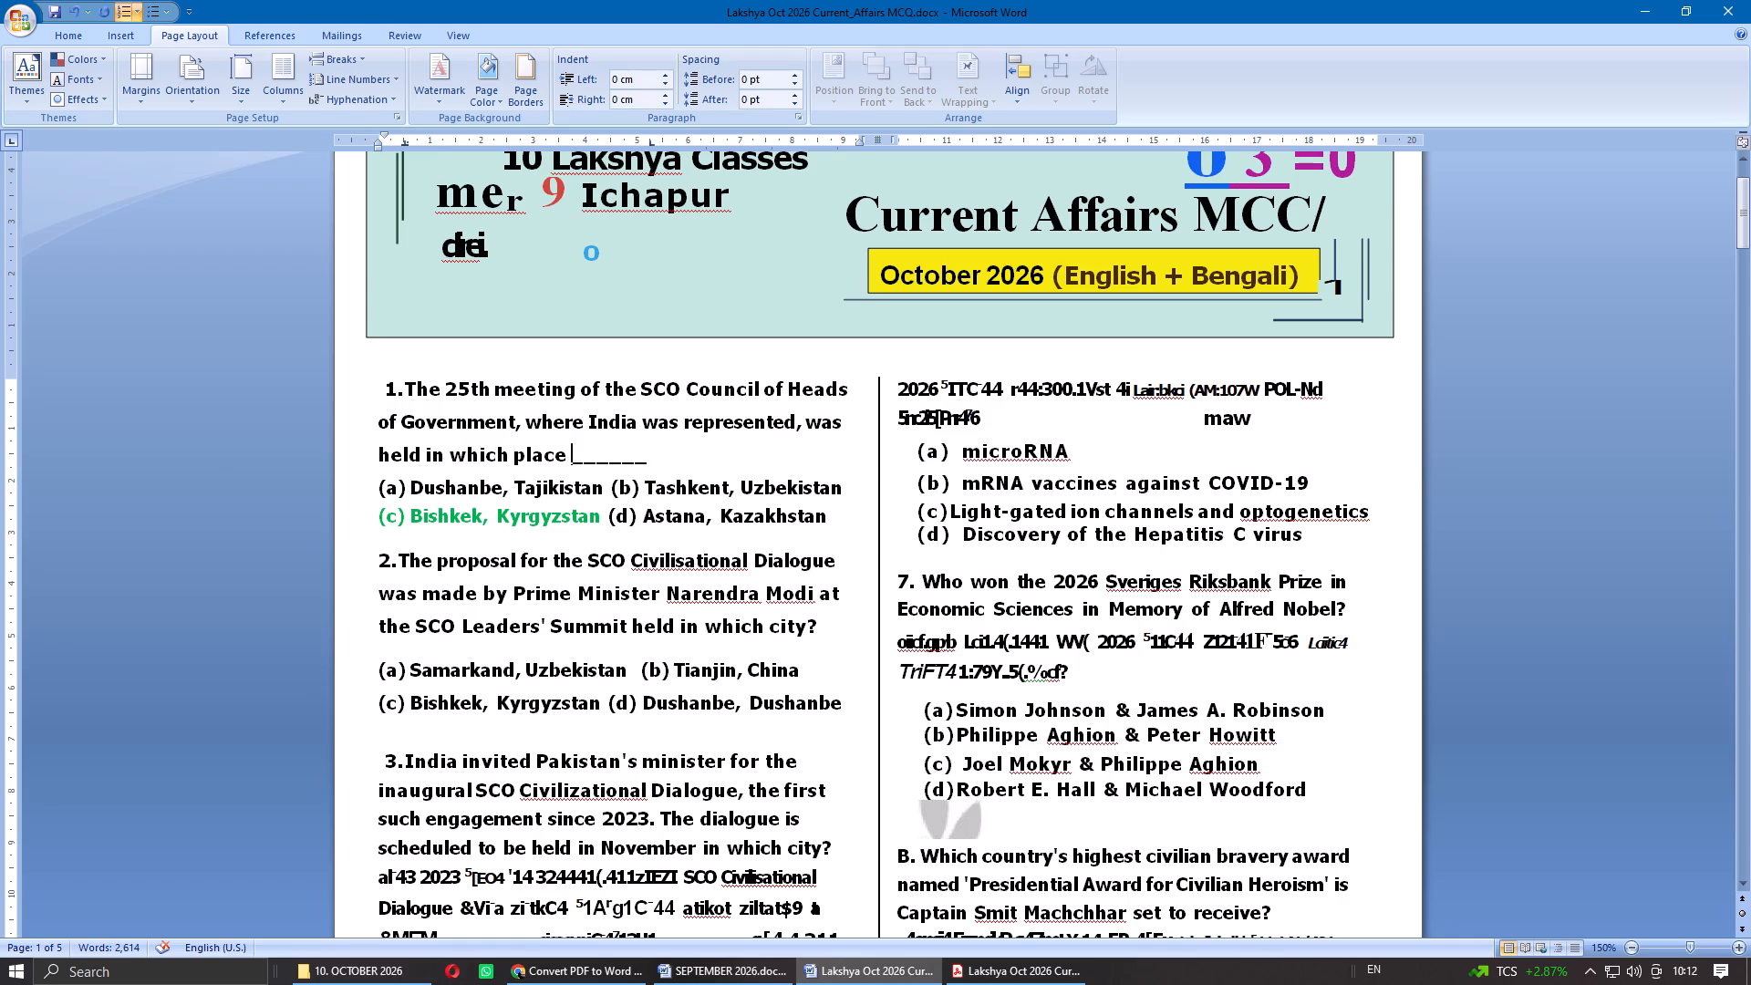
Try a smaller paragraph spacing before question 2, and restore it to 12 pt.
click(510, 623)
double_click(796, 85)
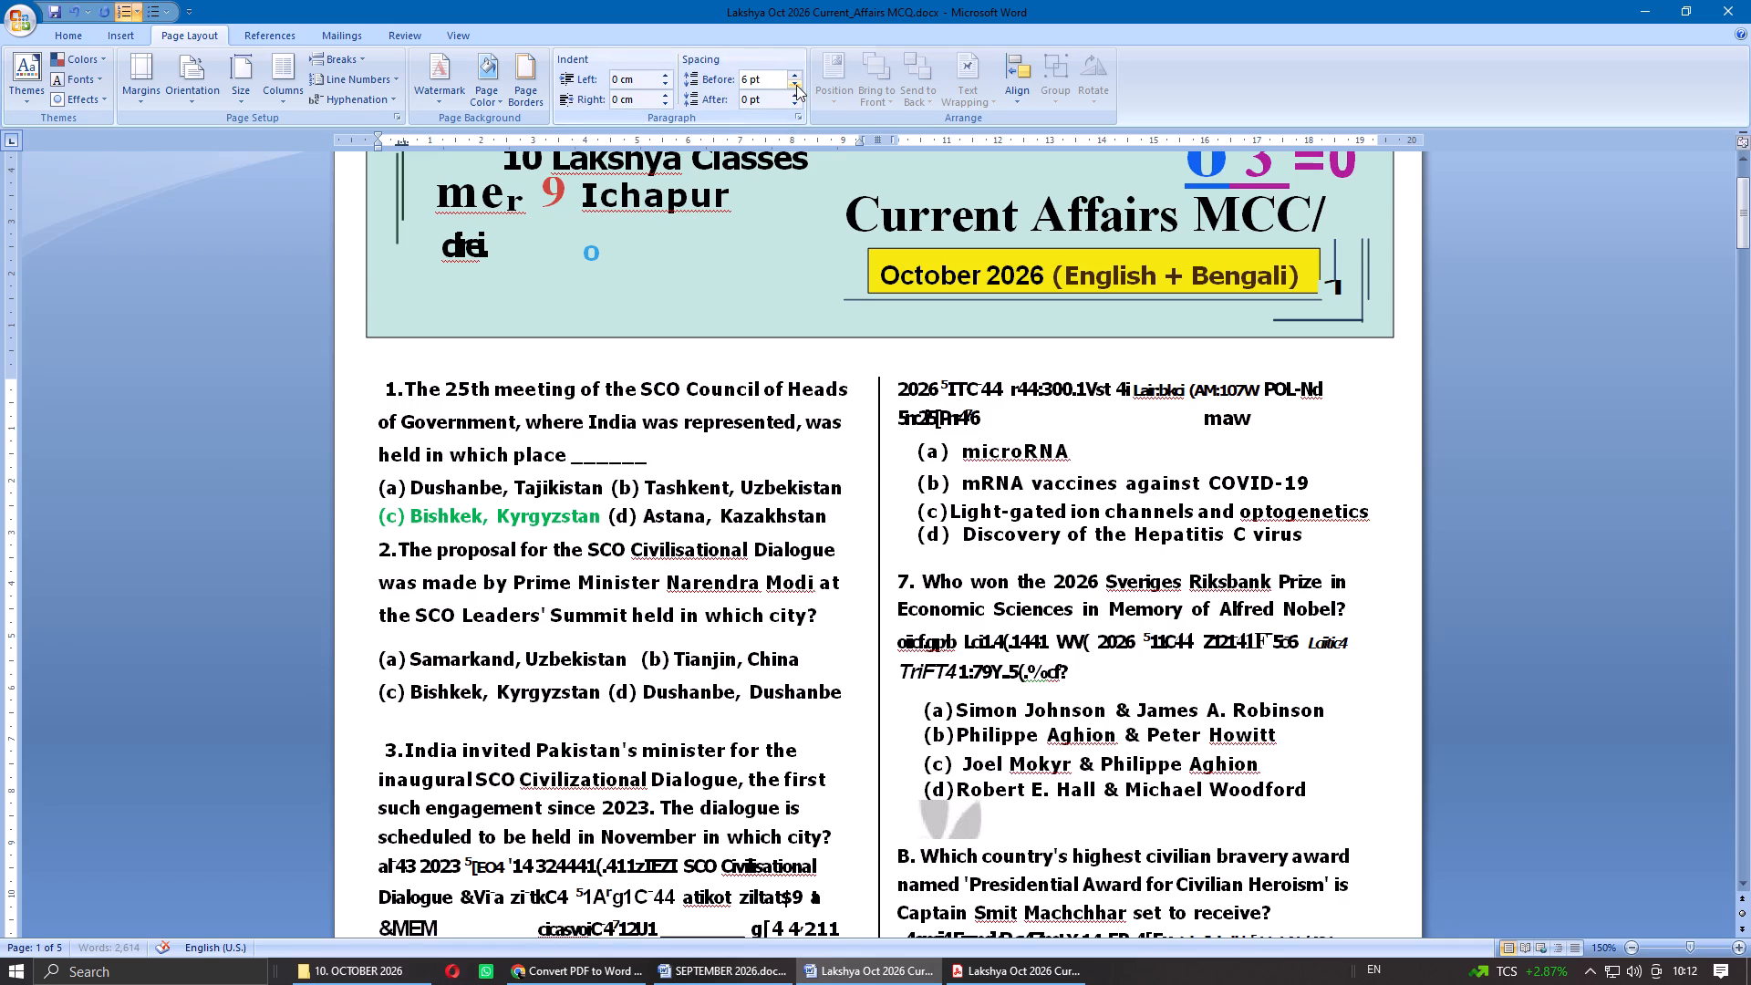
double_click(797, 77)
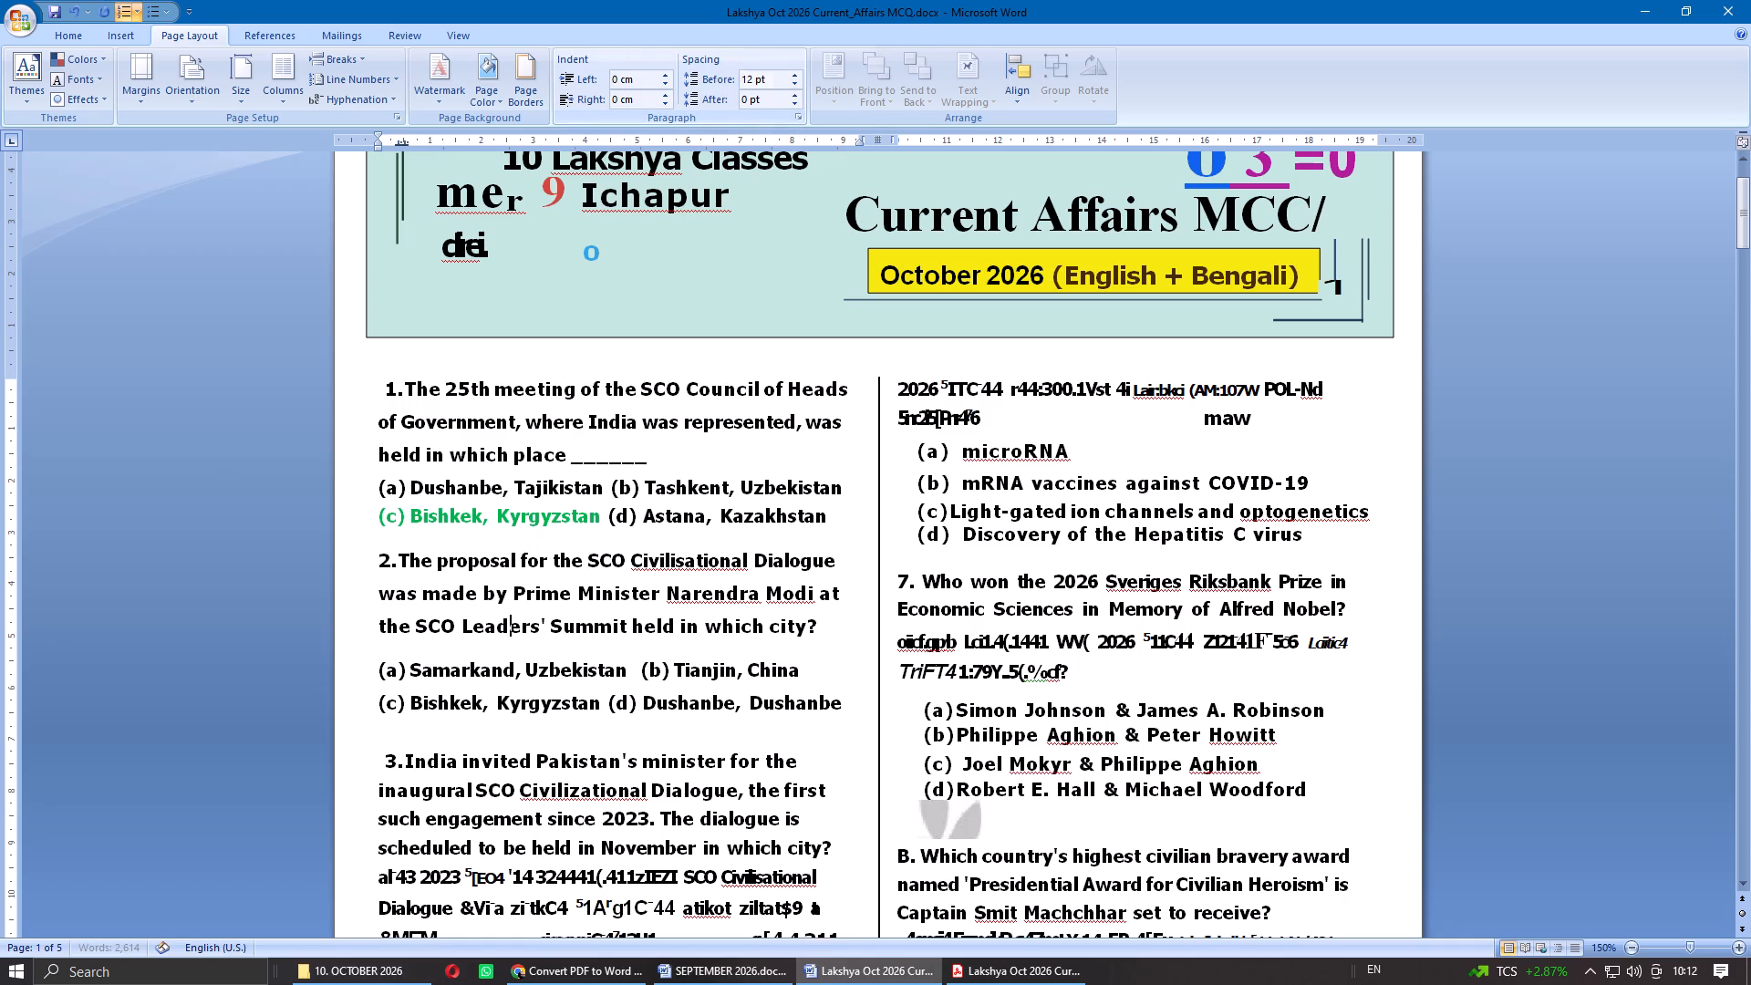
Set the paragraph spacing before question 2's option (a) and (b) line to 0 pt.
click(621, 681)
click(798, 87)
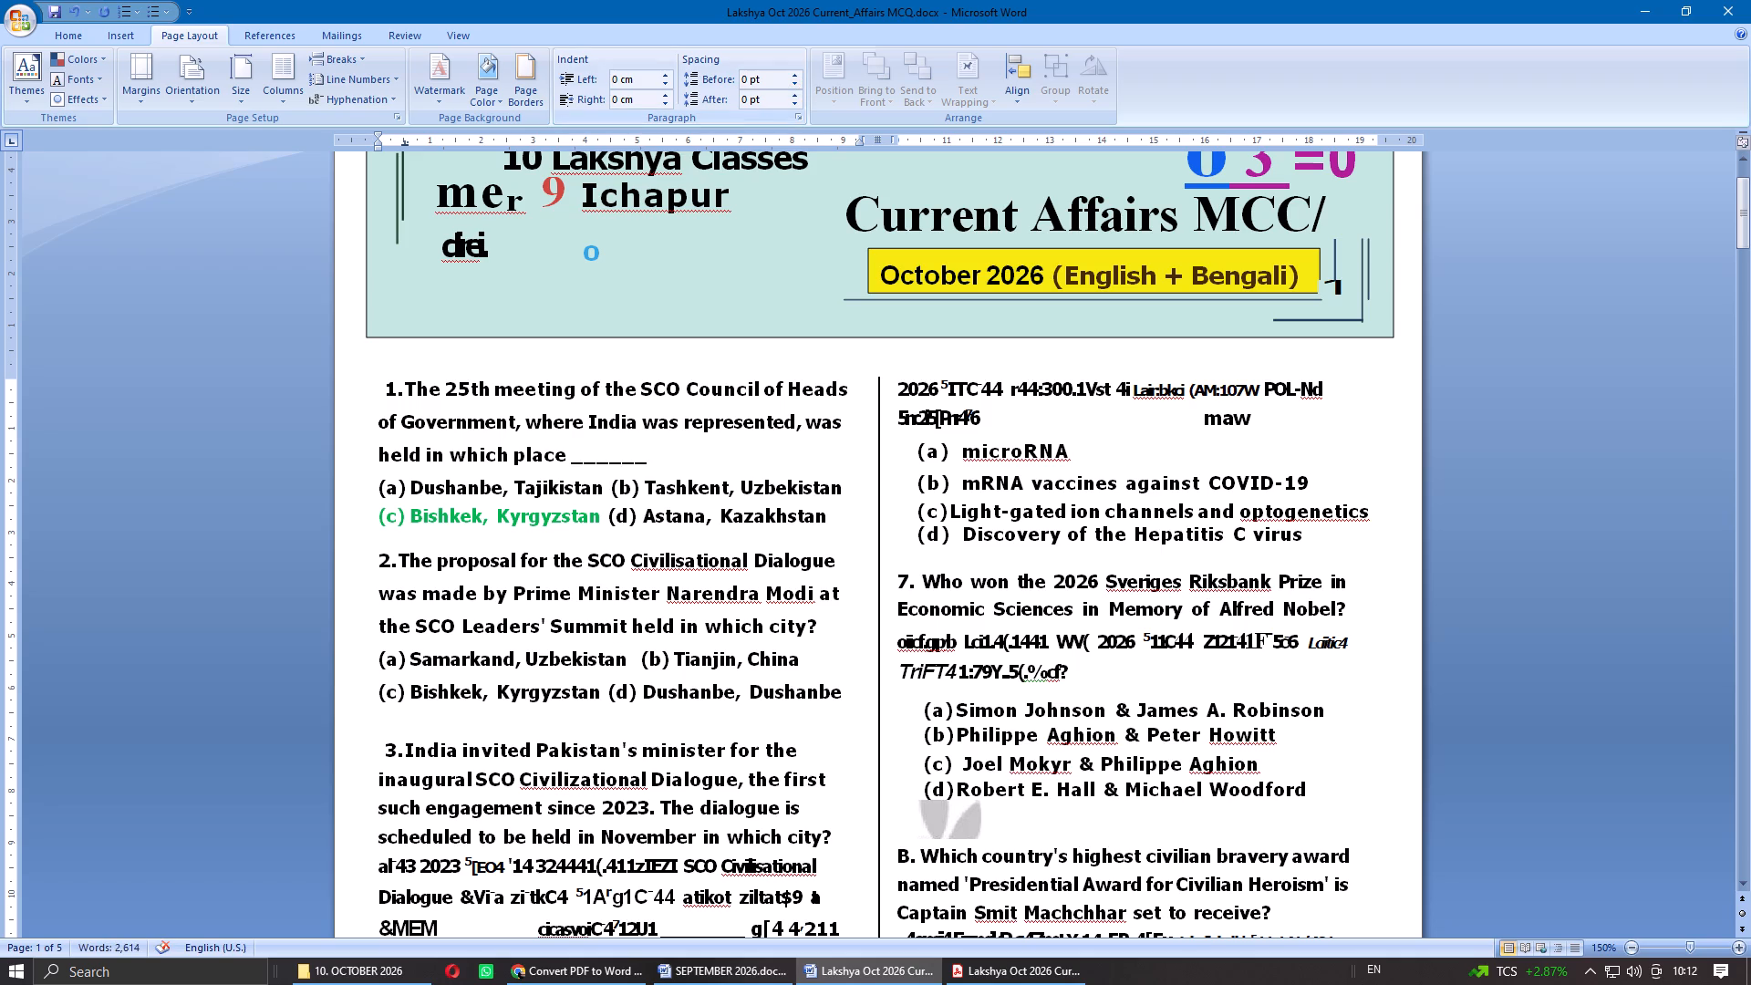
Add a full stop after the blank at the end of question 1.
click(616, 456)
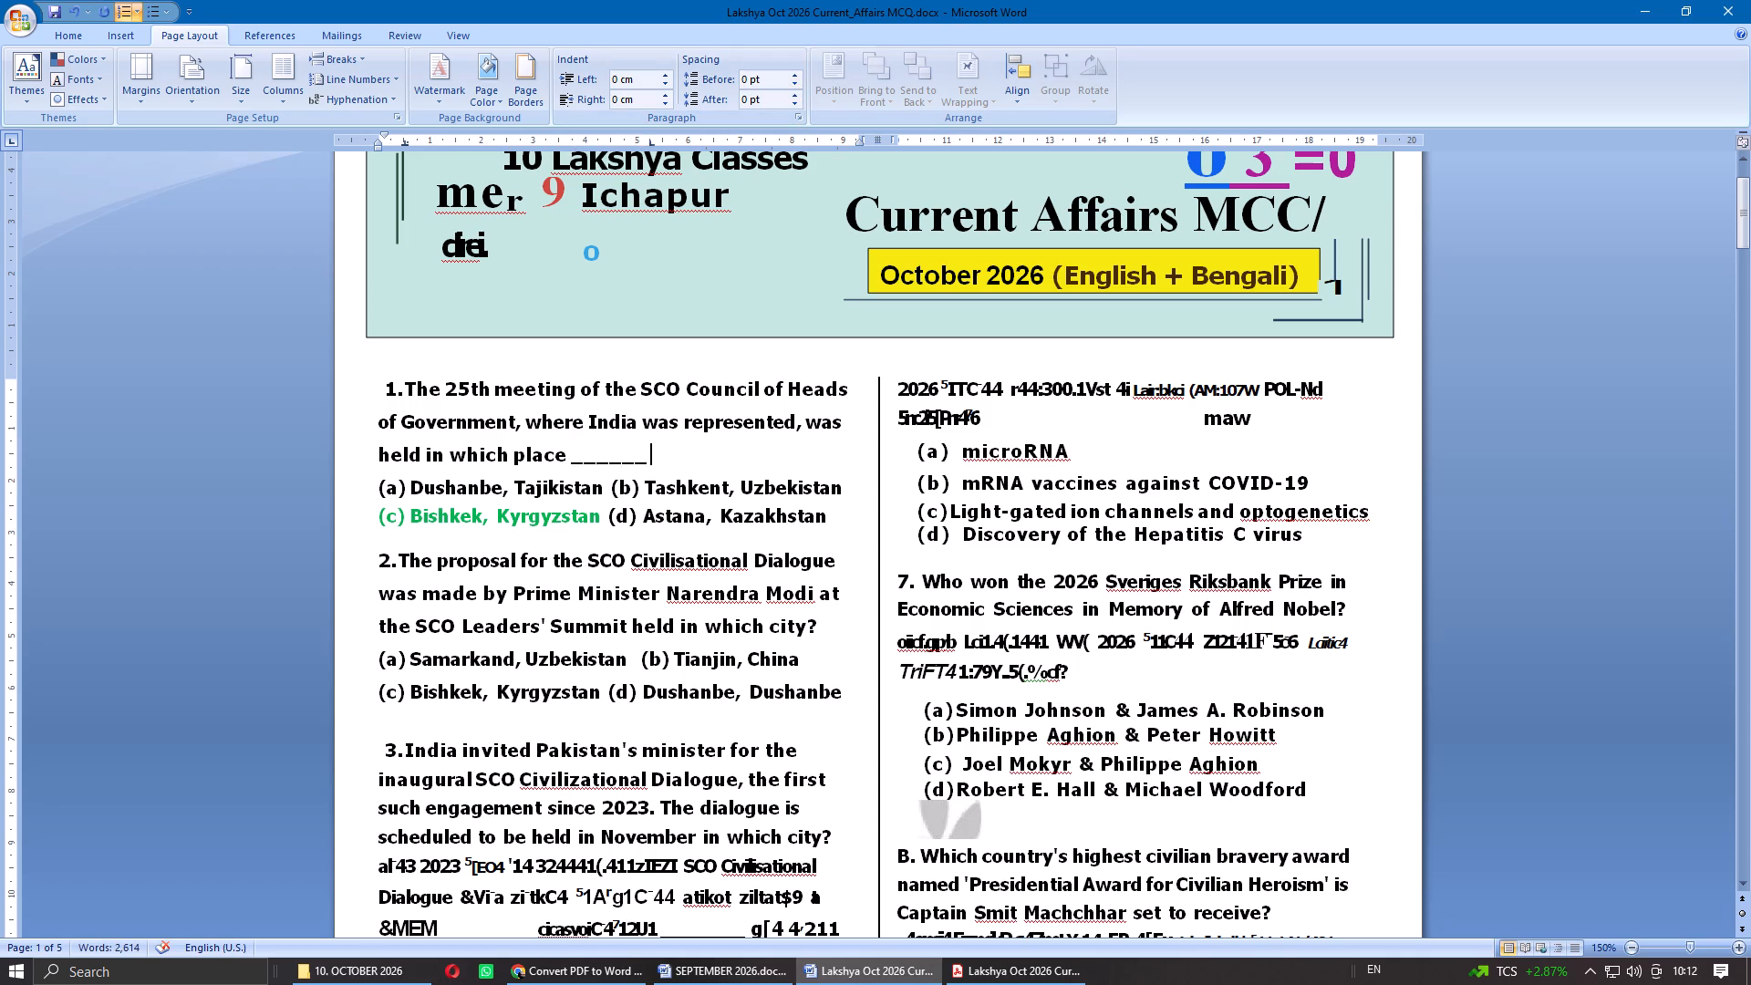
key(BackSpace)
key(ctrl+z)
key(period)
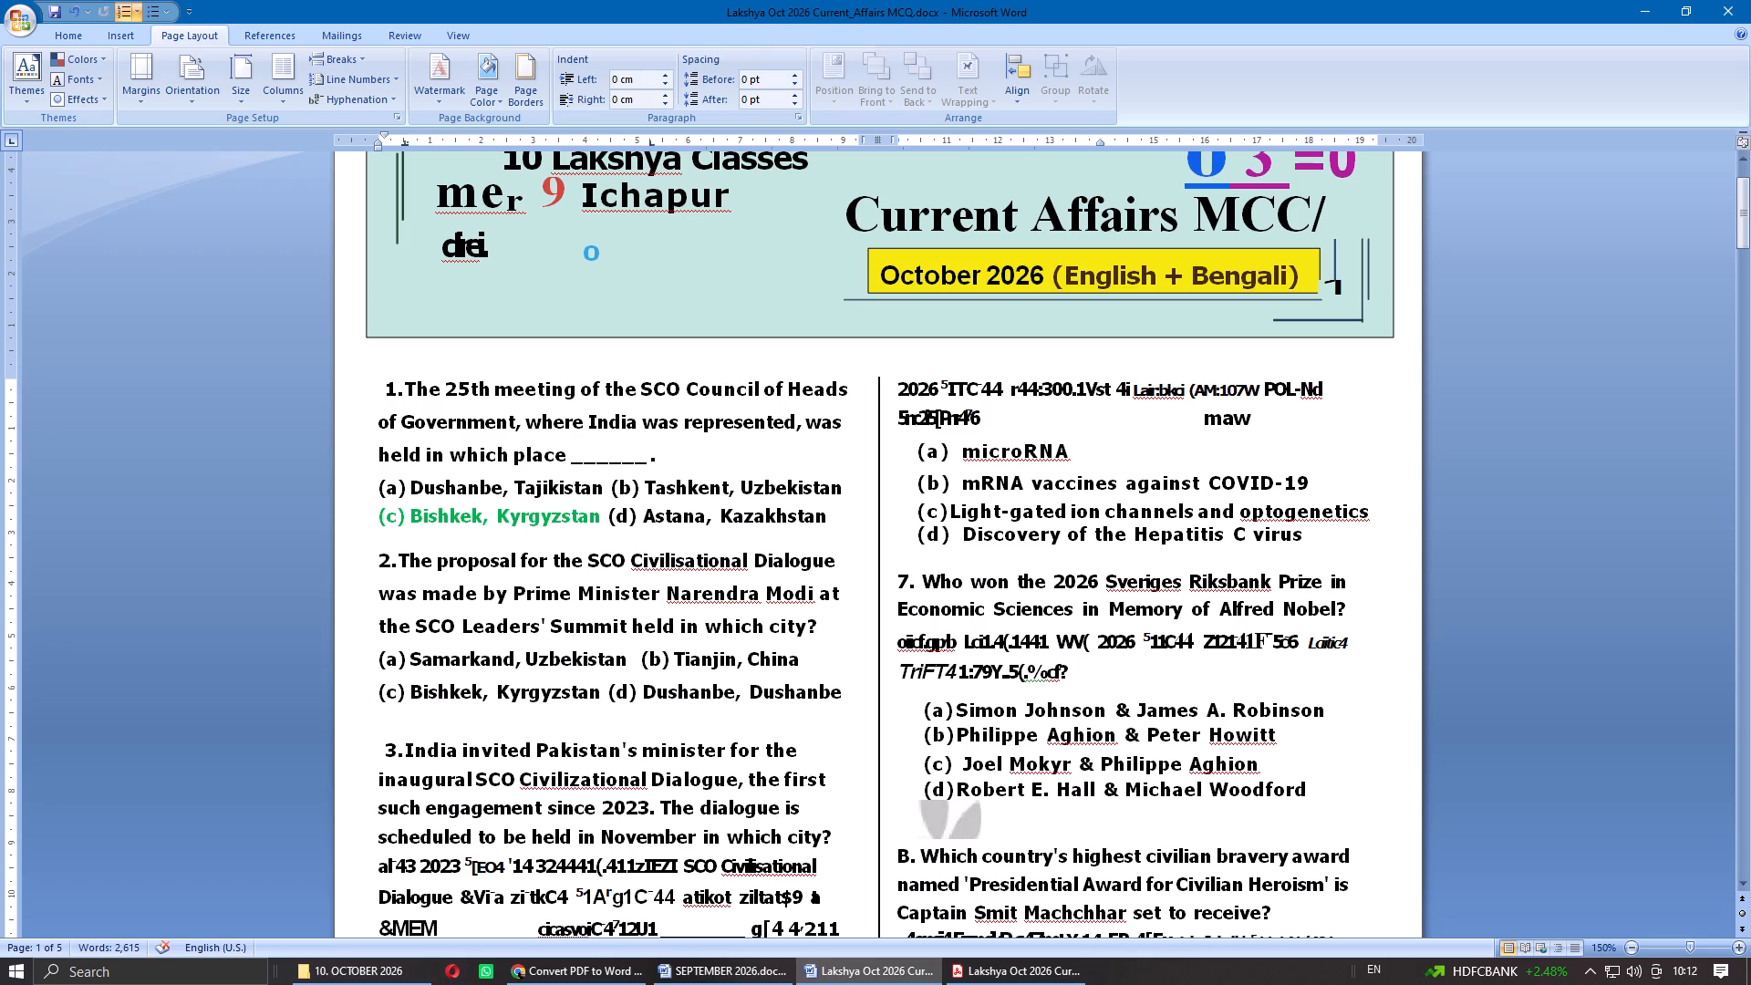
Copy question 2's text and search Google in a new browser tab for which city hosted the SCO Leaders' Summit.
scroll(719, 575, down, 1)
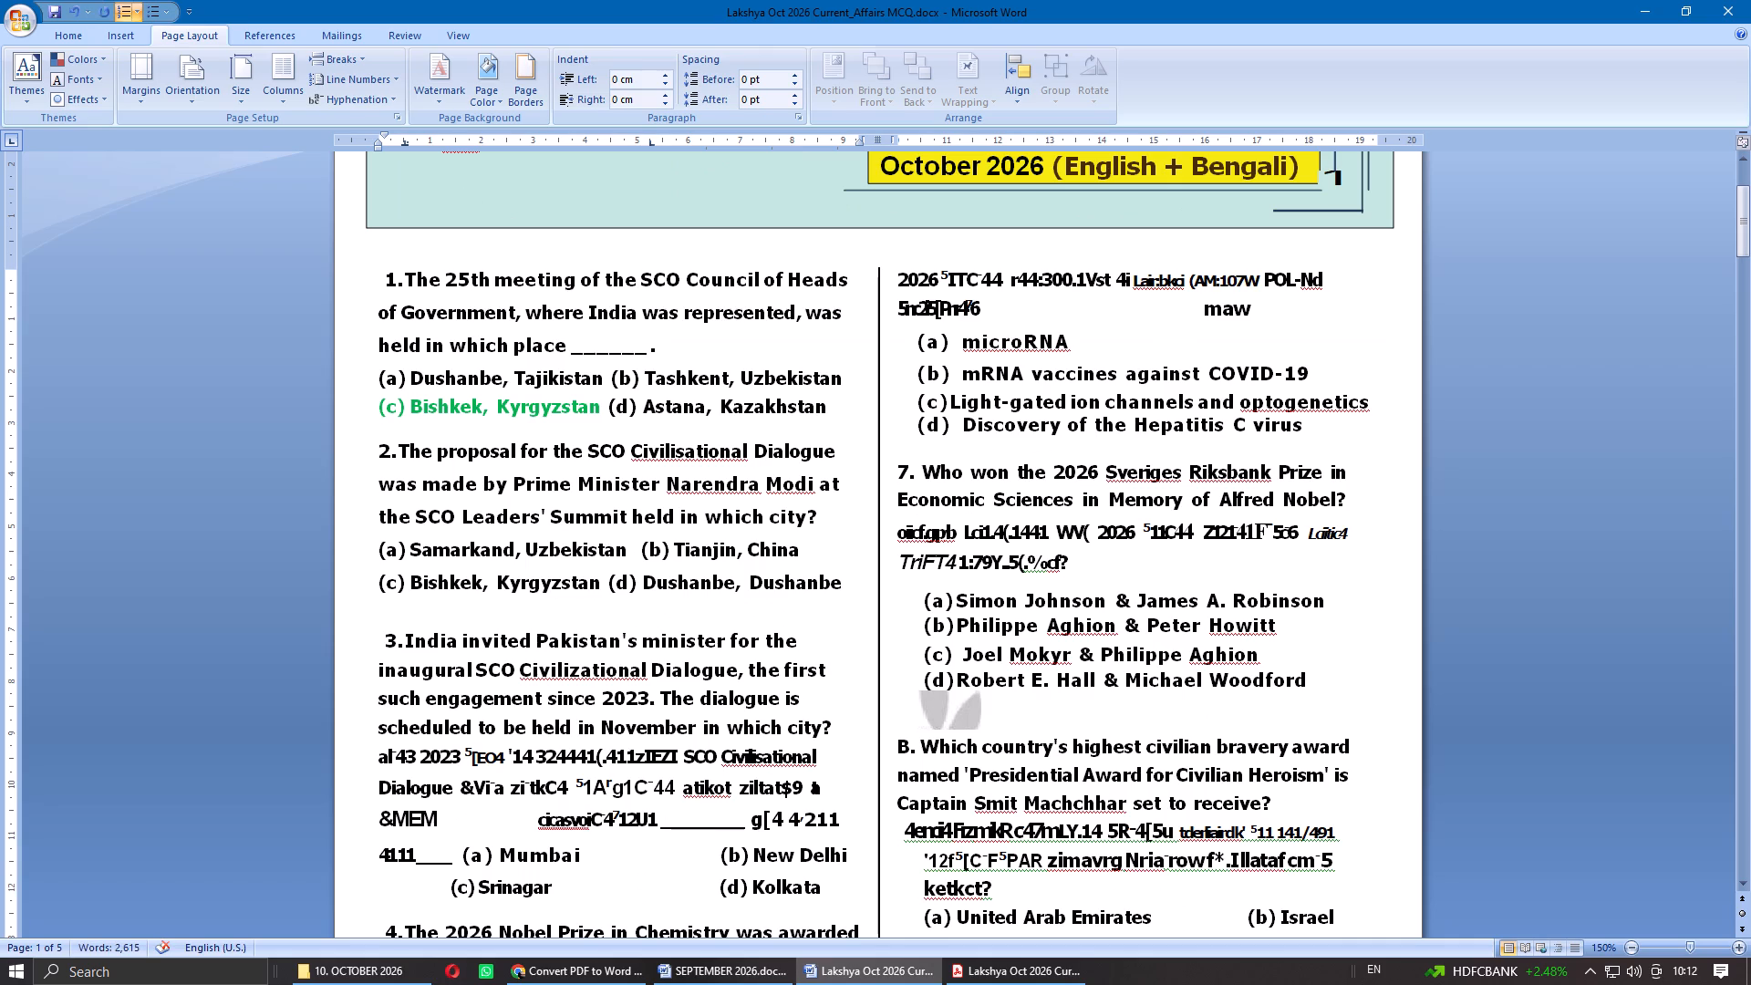
drag(401, 451, 797, 506)
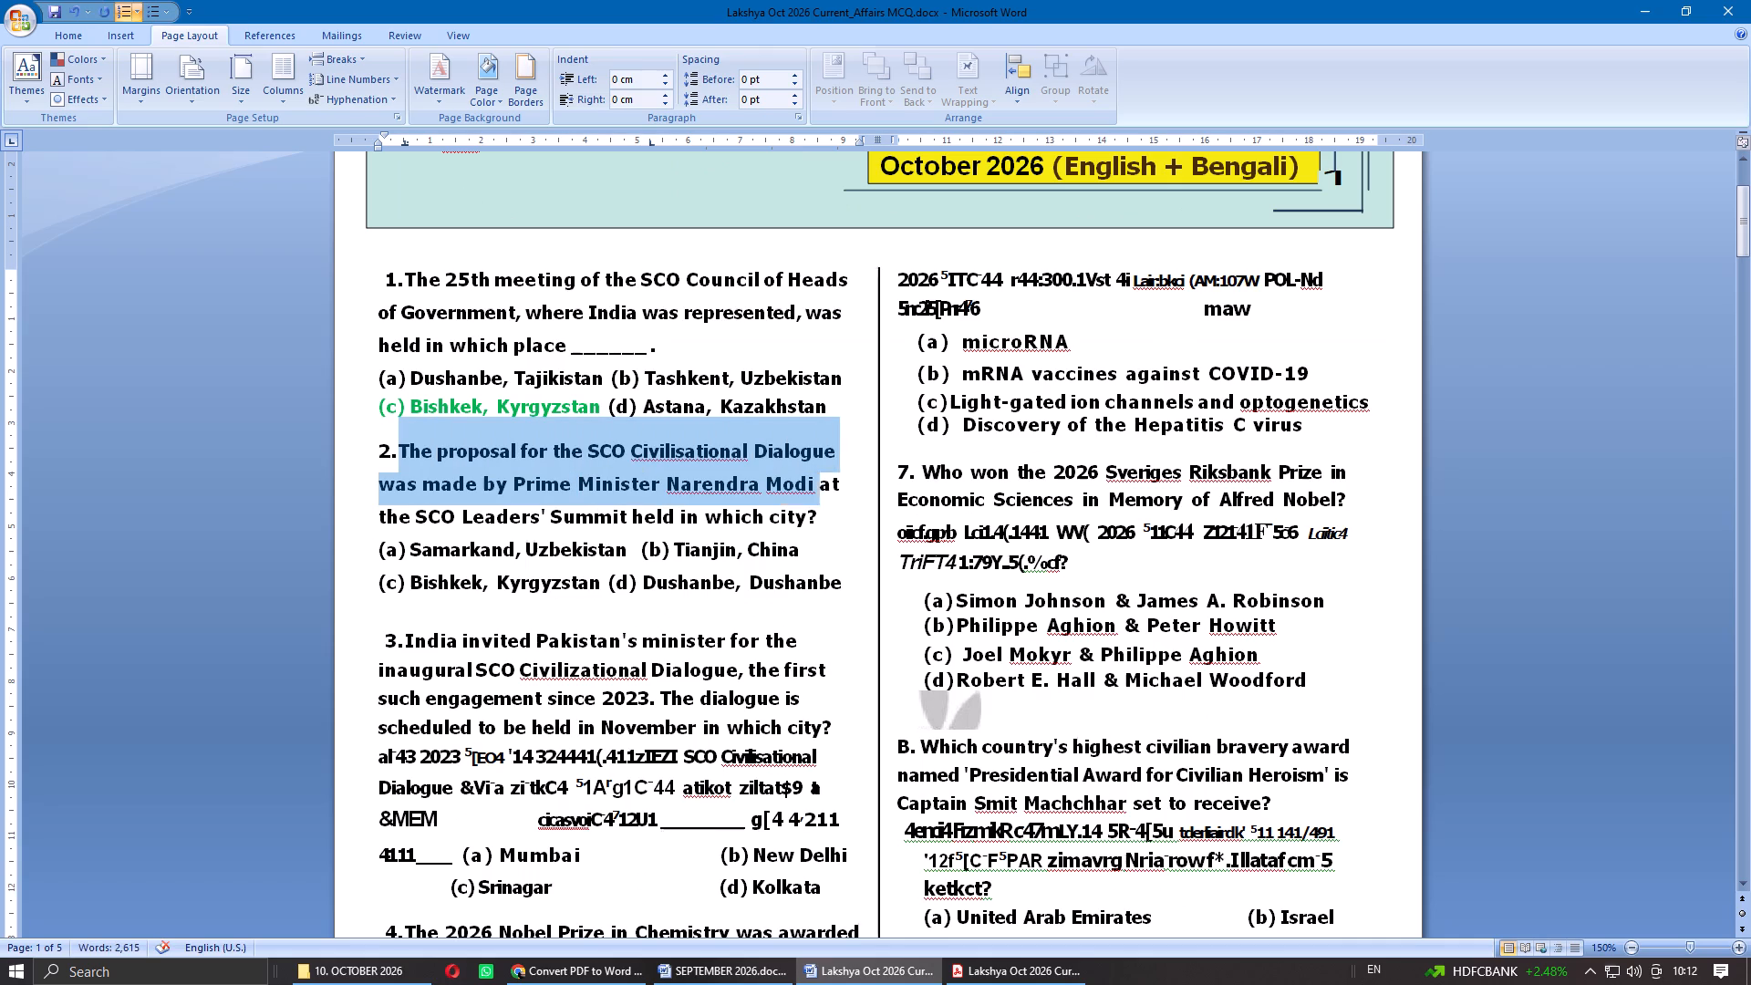
drag(797, 506, 814, 515)
key(ctrl+c)
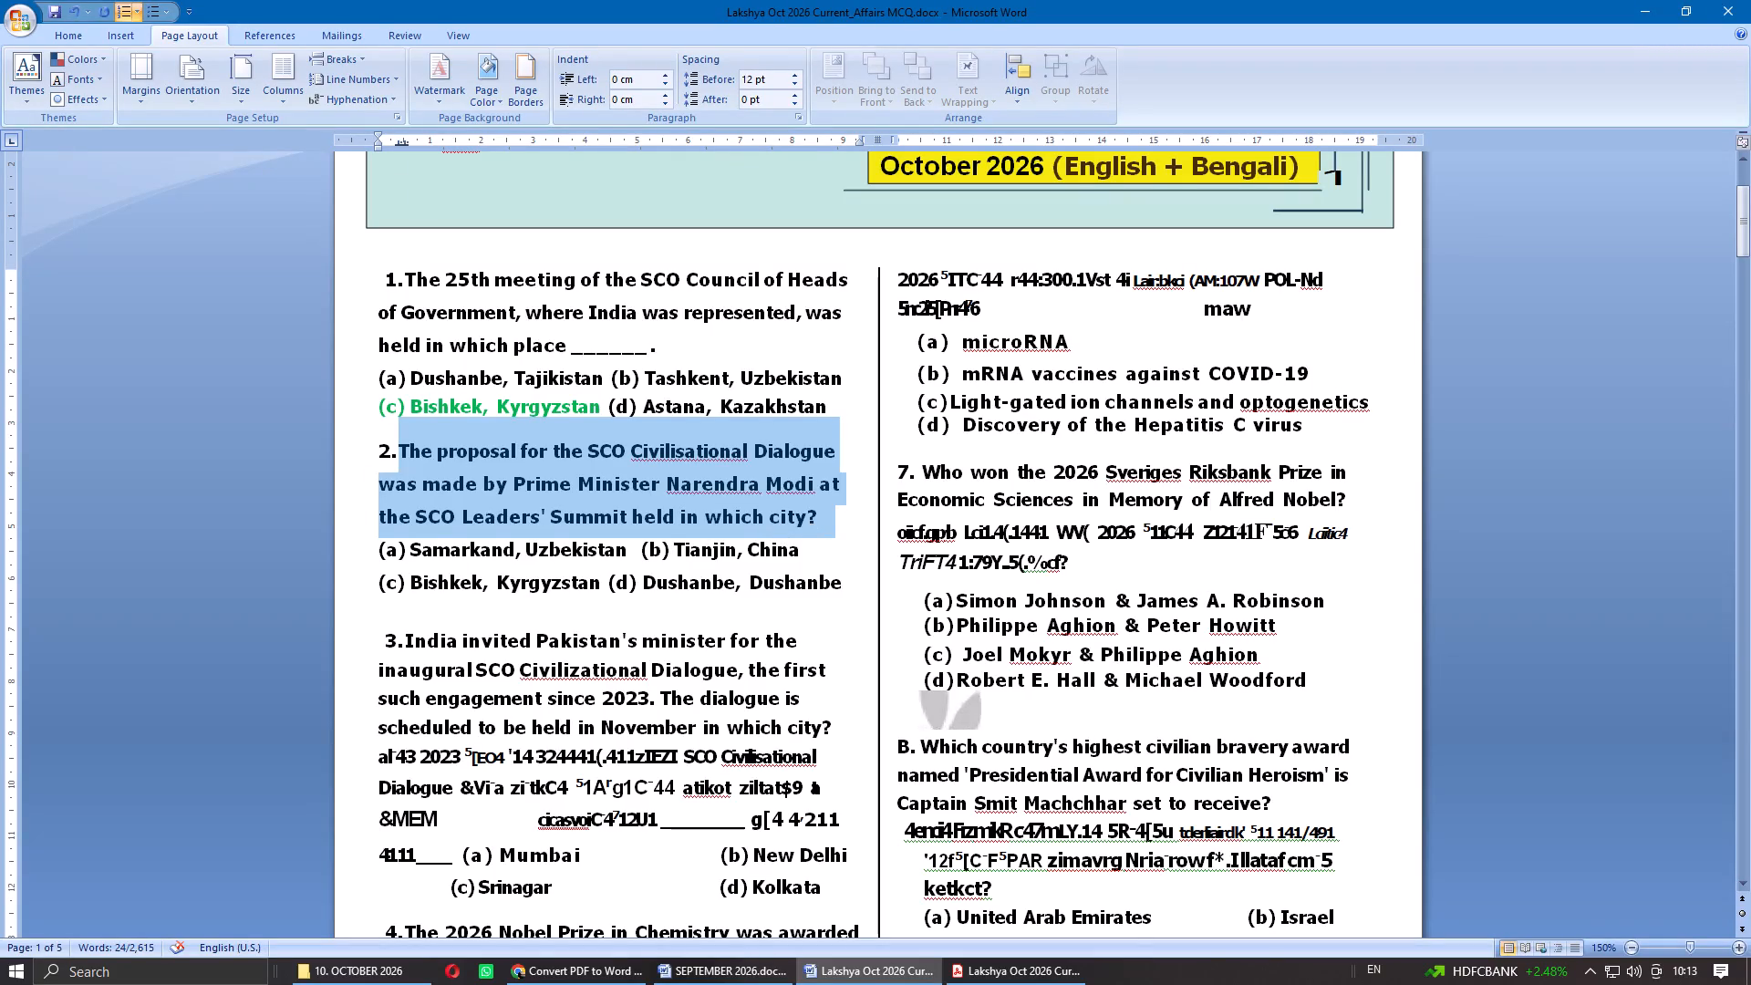
click(989, 969)
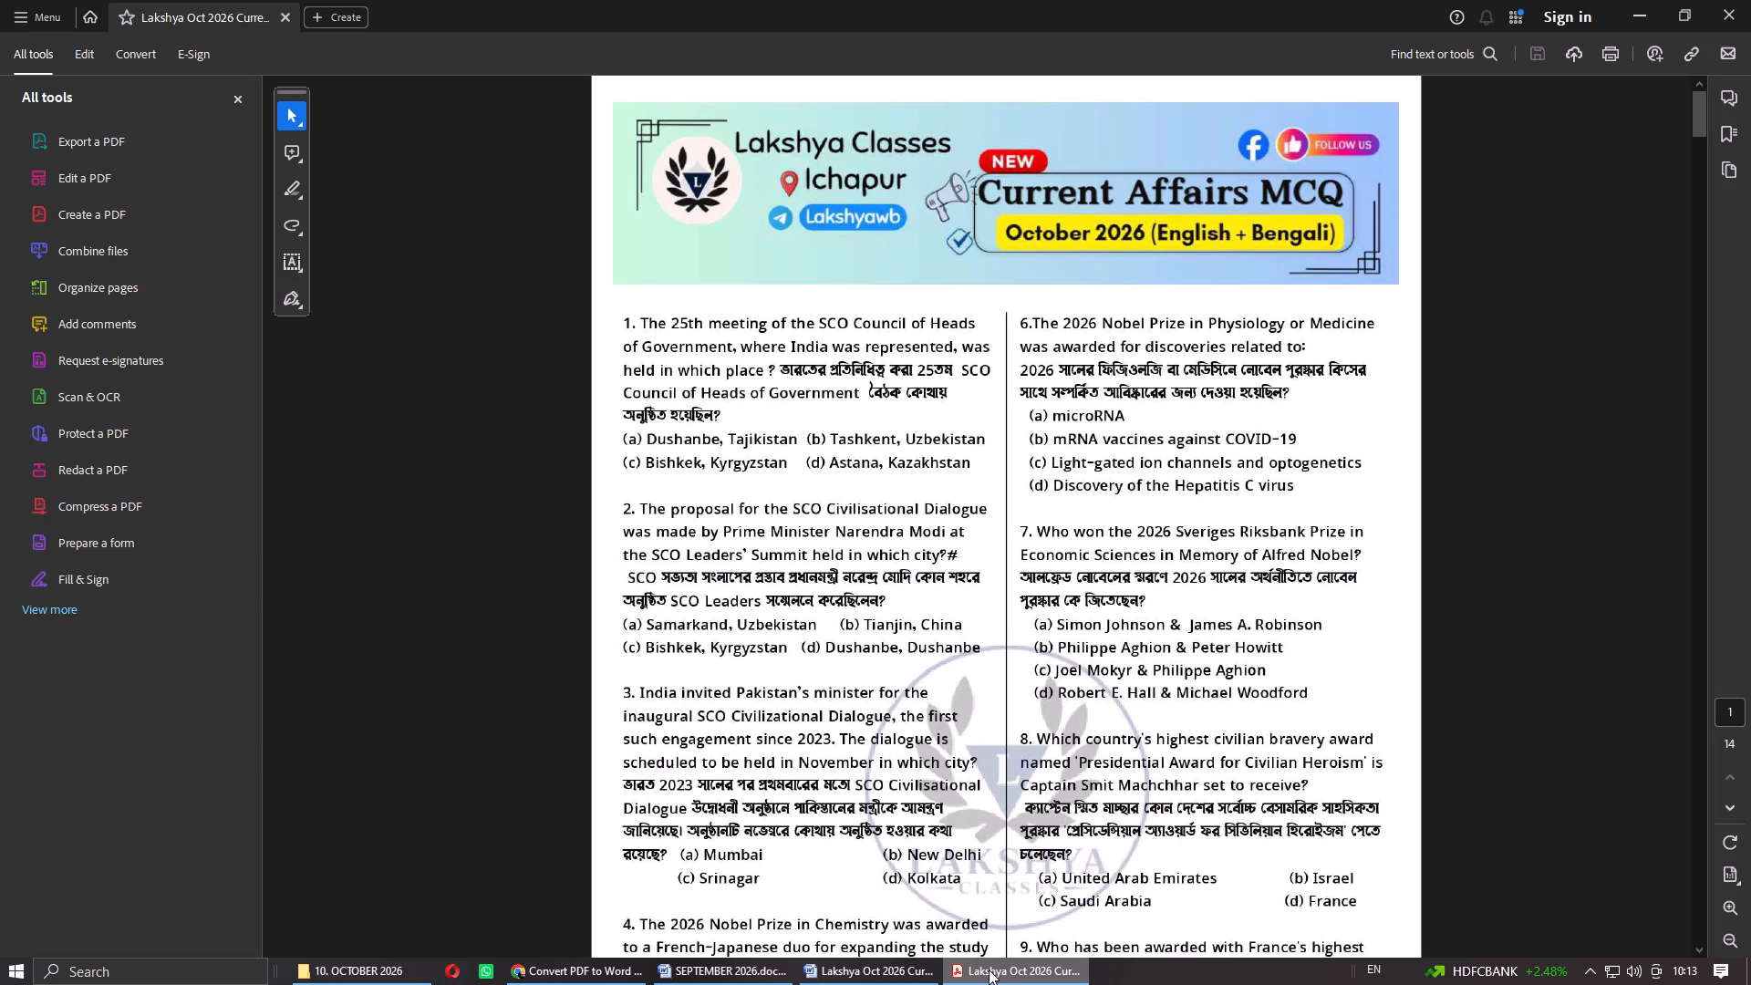
click(588, 978)
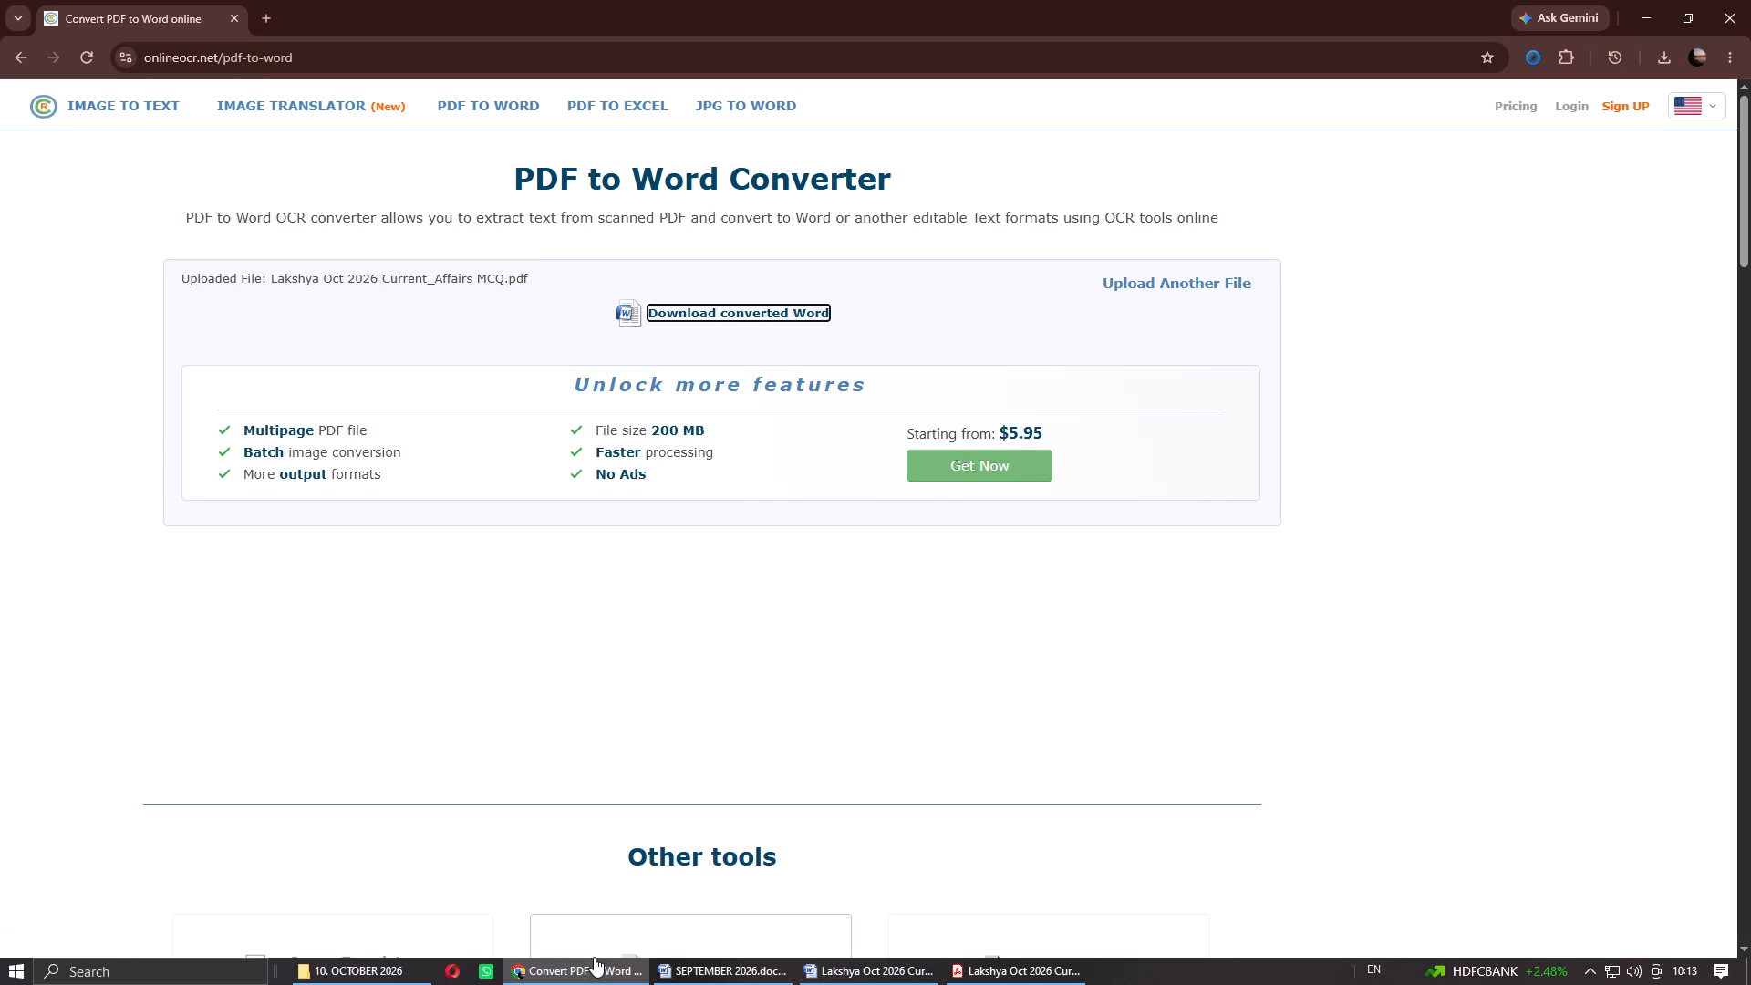
click(264, 17)
click(653, 376)
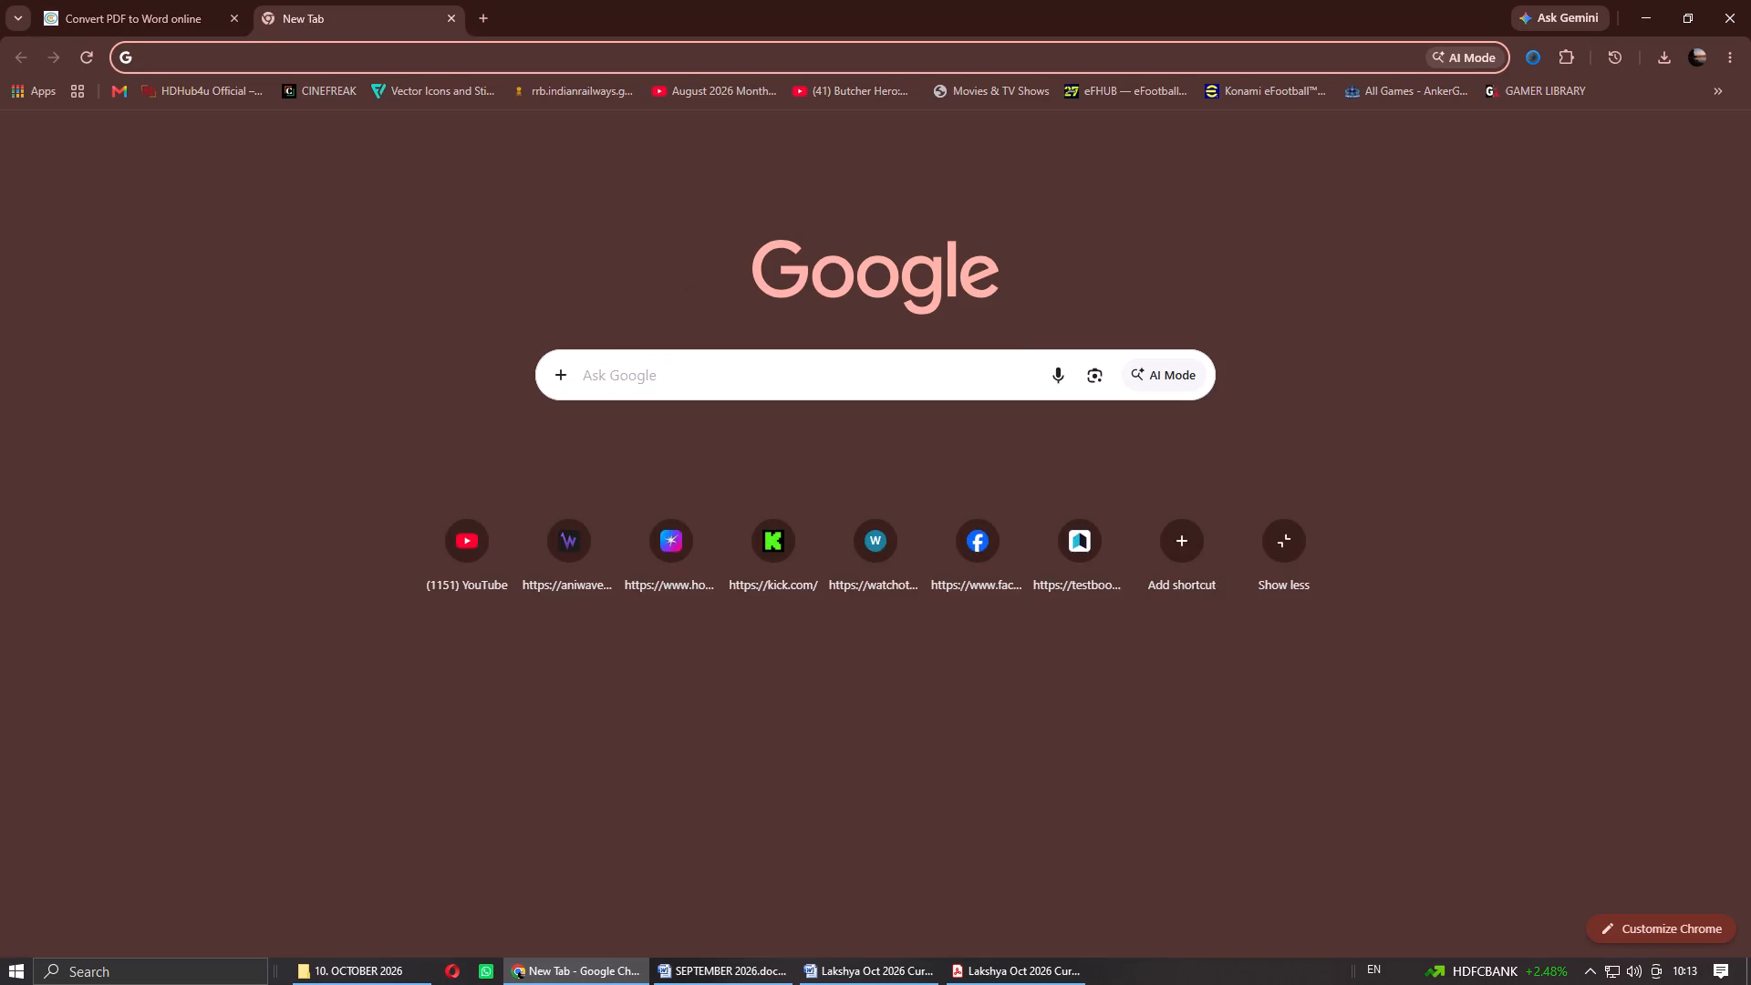
key(ctrl+v)
key(Return)
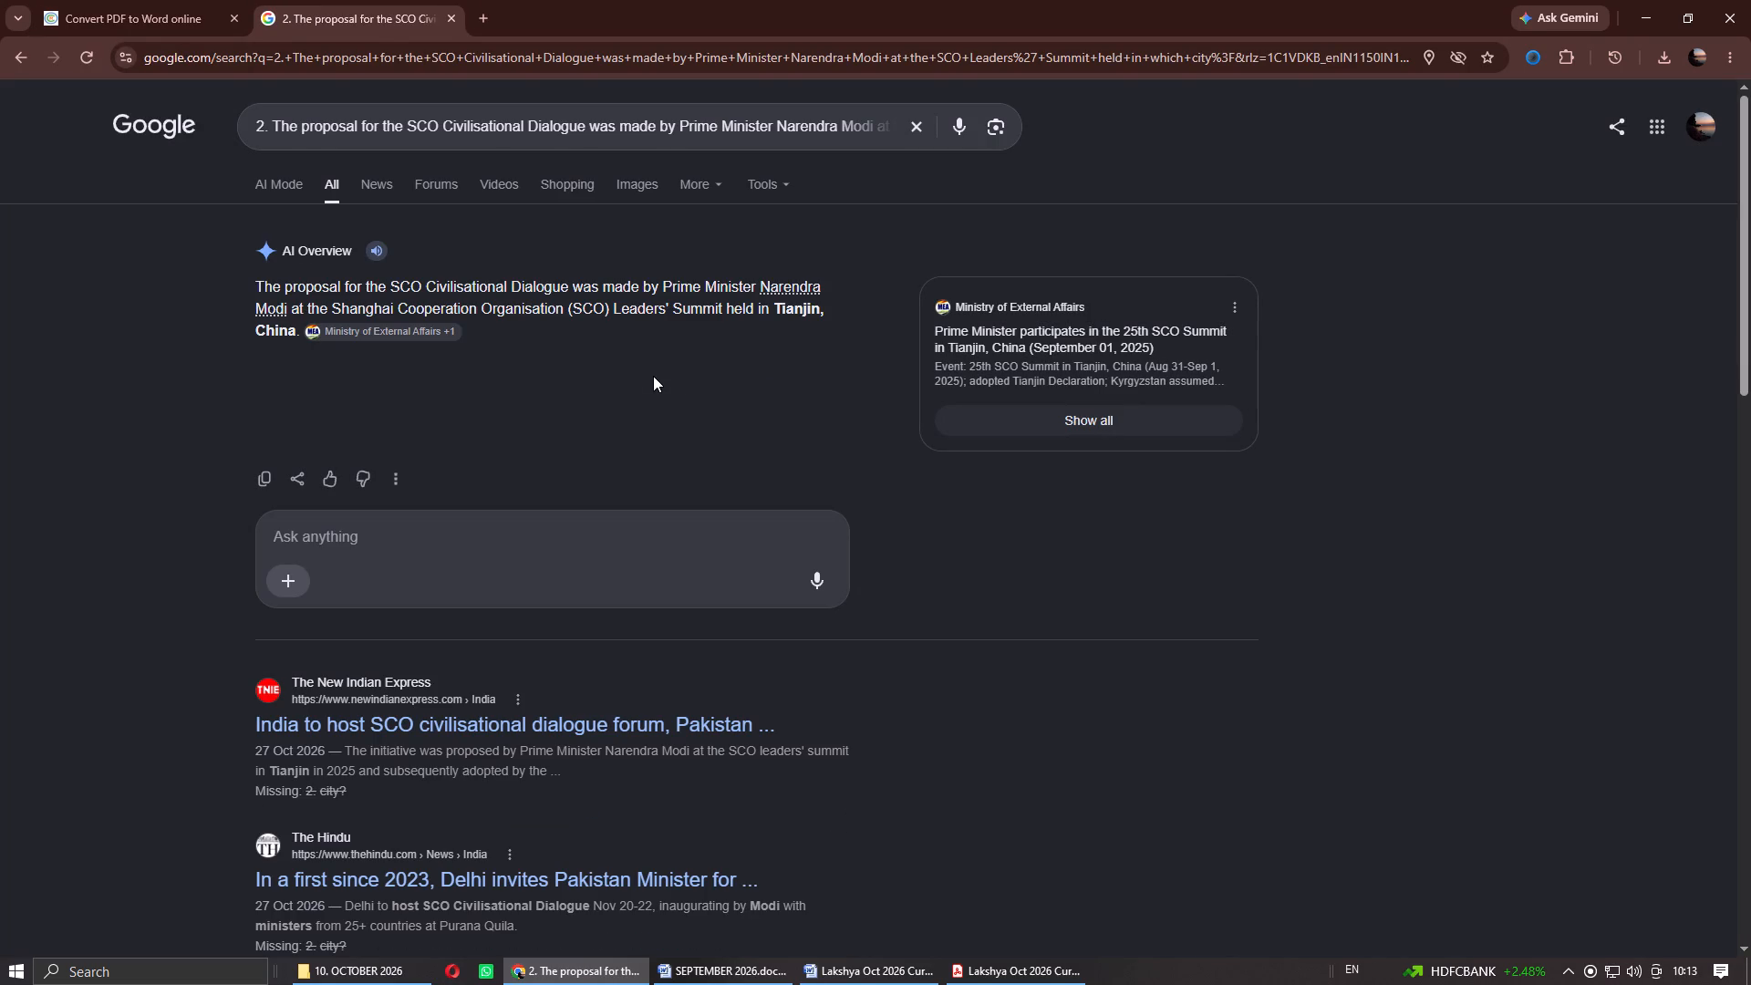
Mark option (b) Tianjin, China as question 2's answer in the Word file by colouring its text green.
click(868, 975)
click(714, 563)
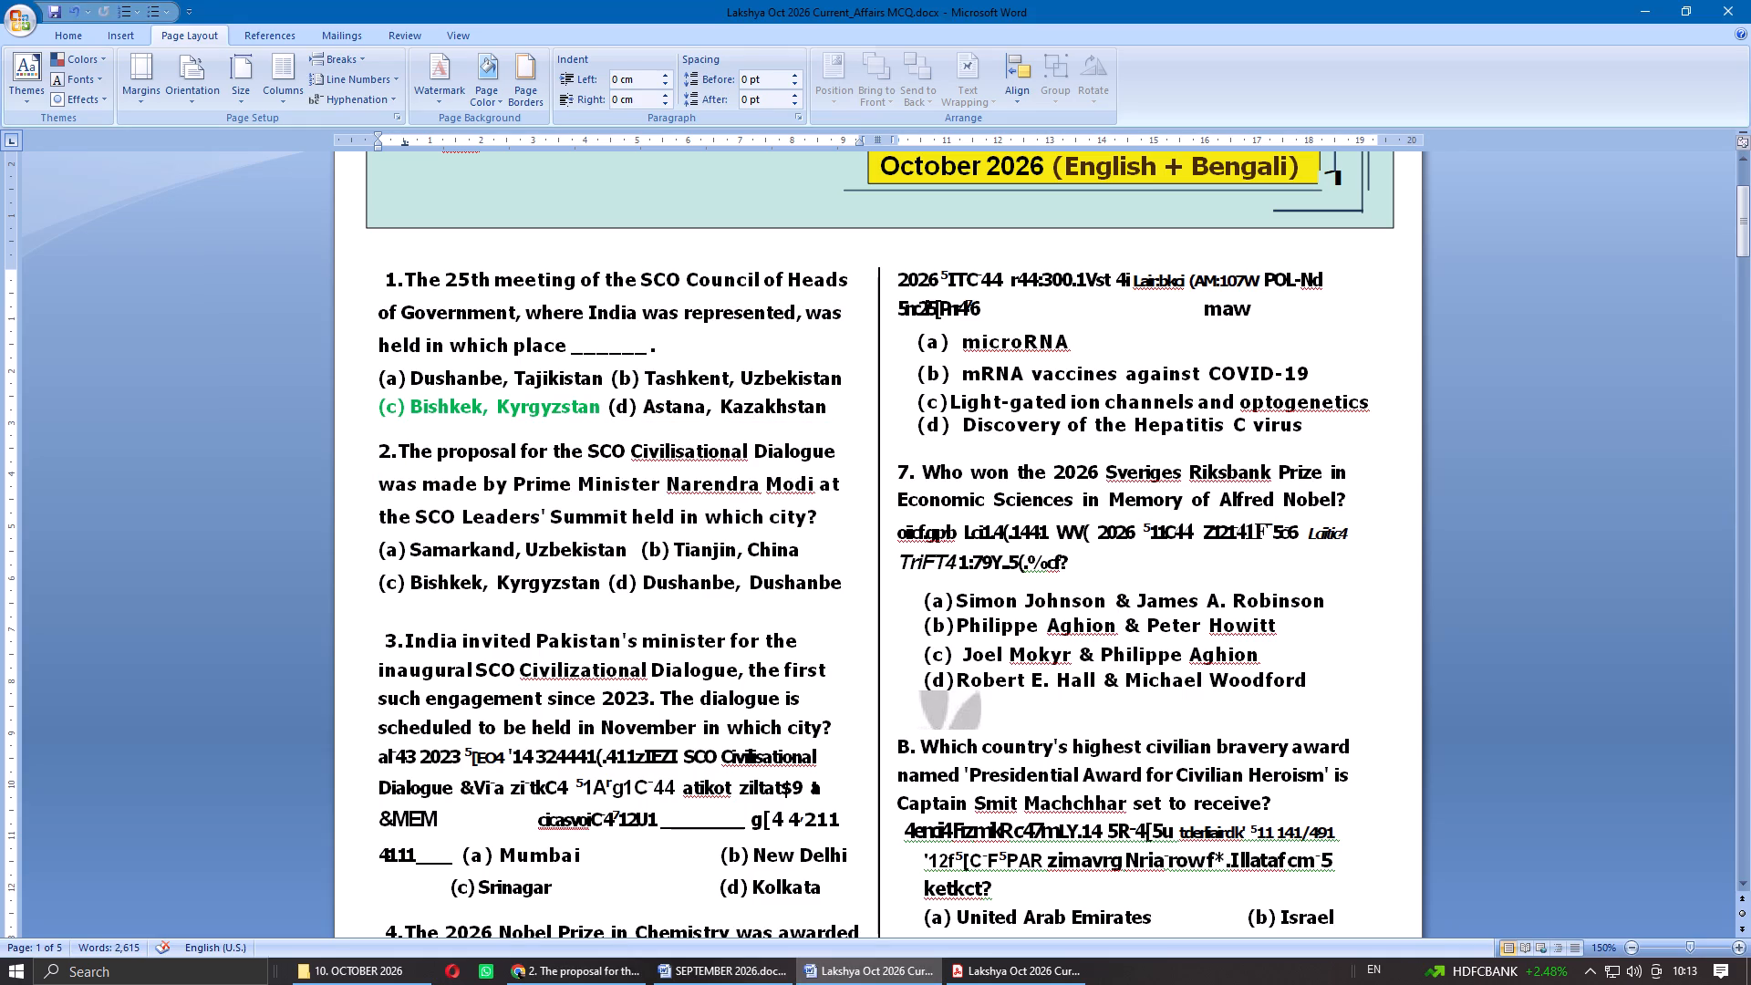
click(637, 555)
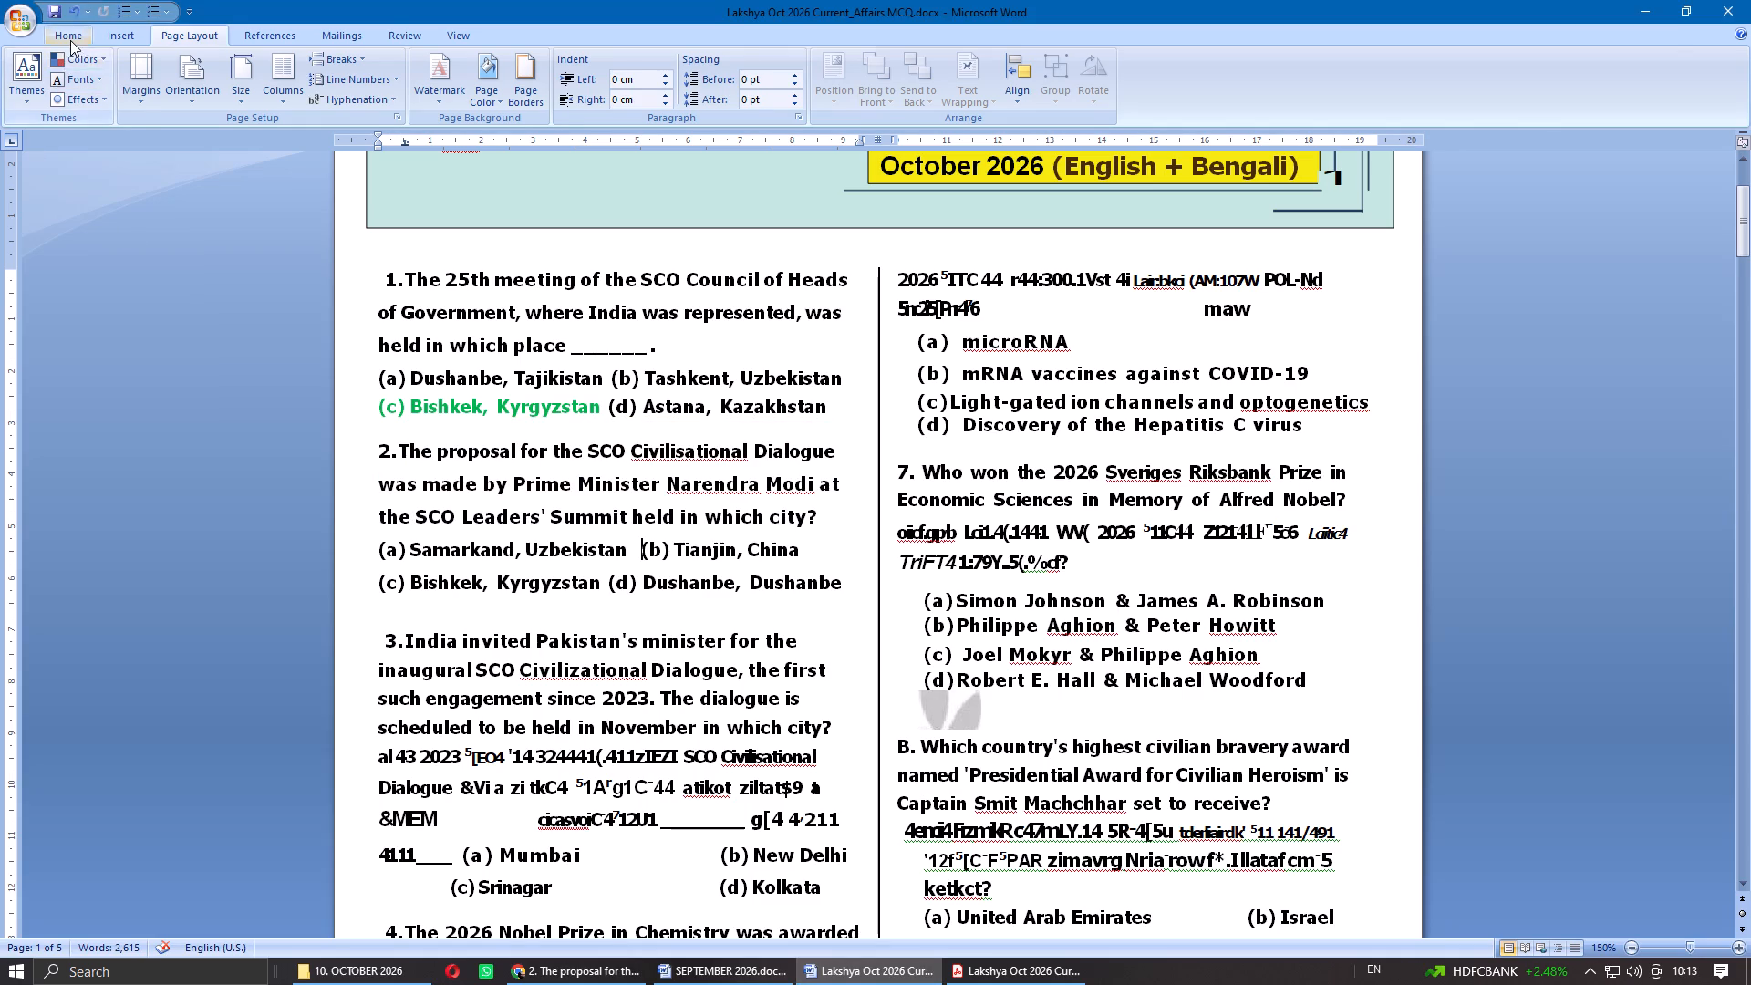
click(76, 35)
drag(641, 555, 782, 555)
click(359, 92)
click(685, 607)
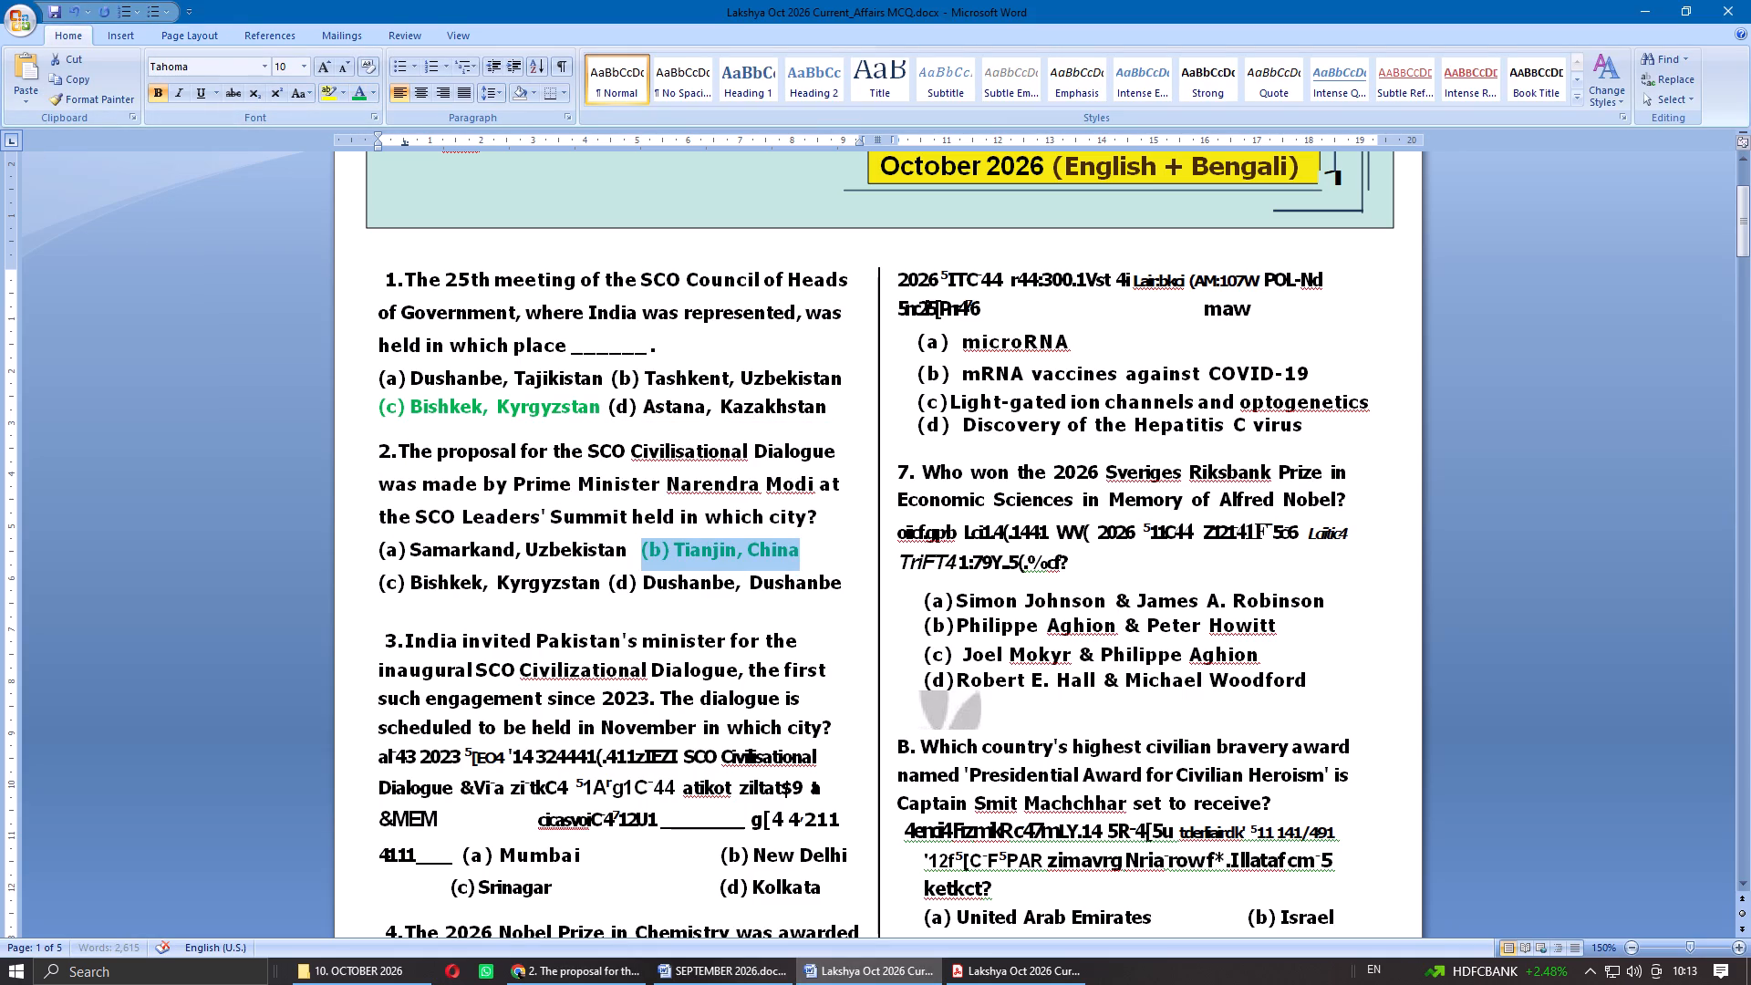
right_click(588, 676)
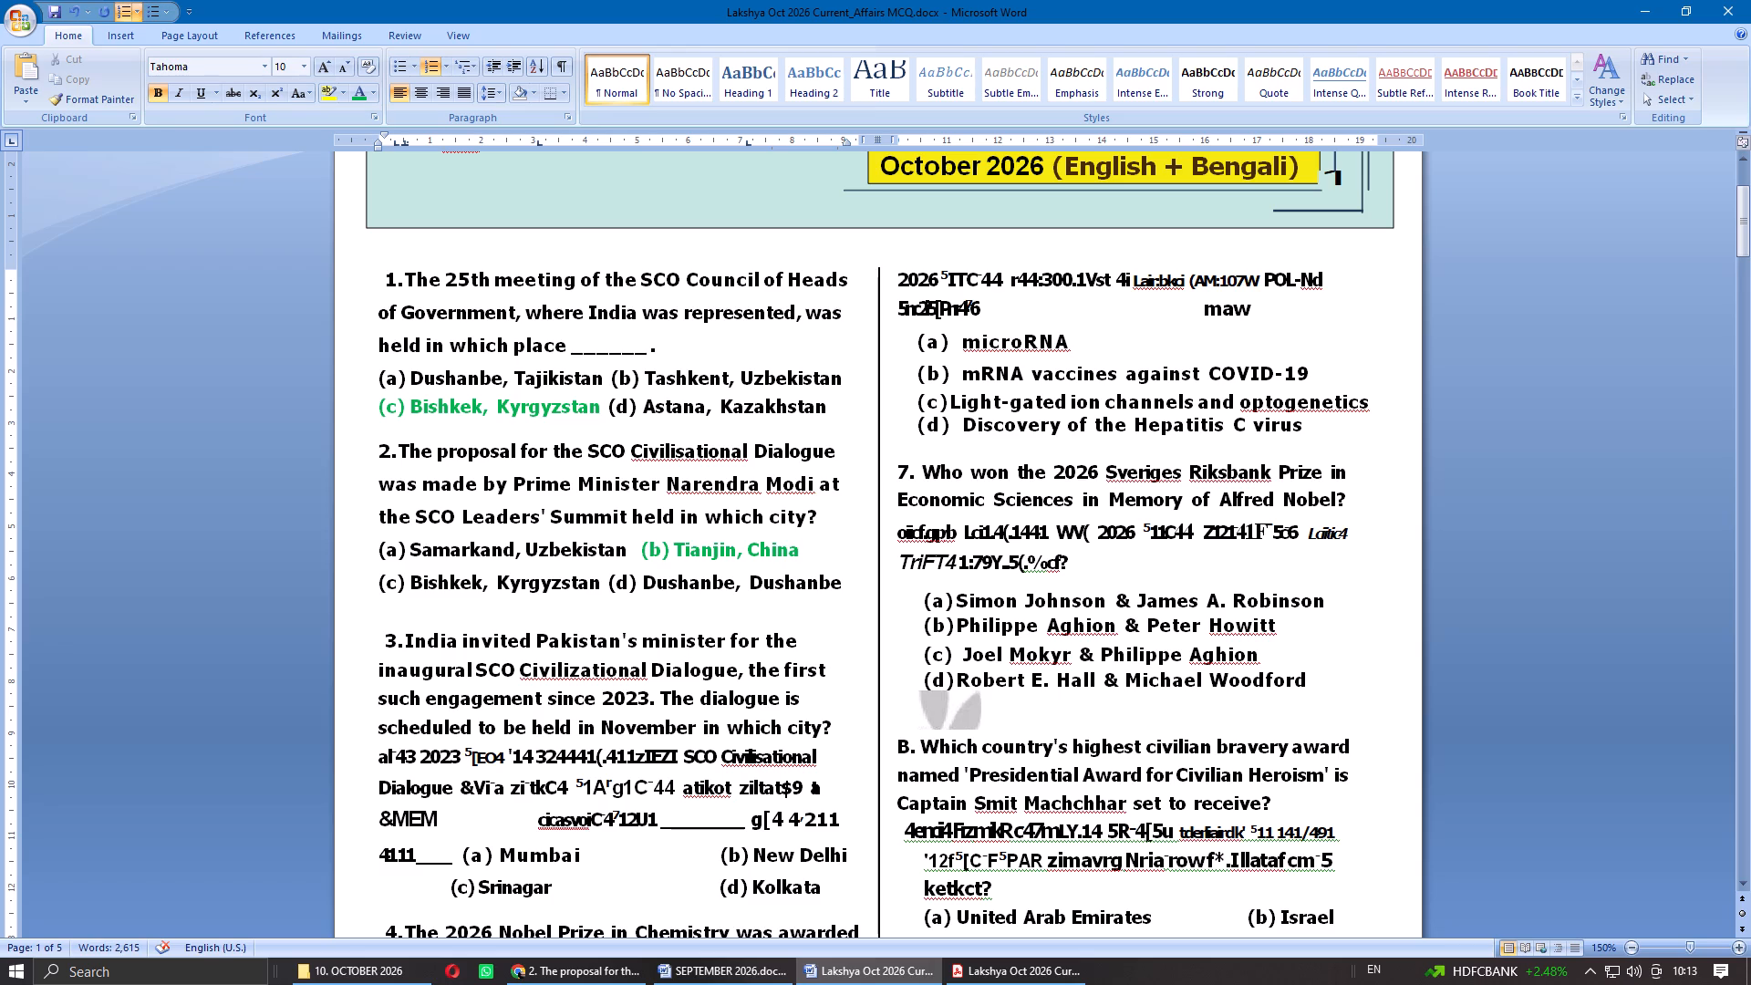
click(552, 677)
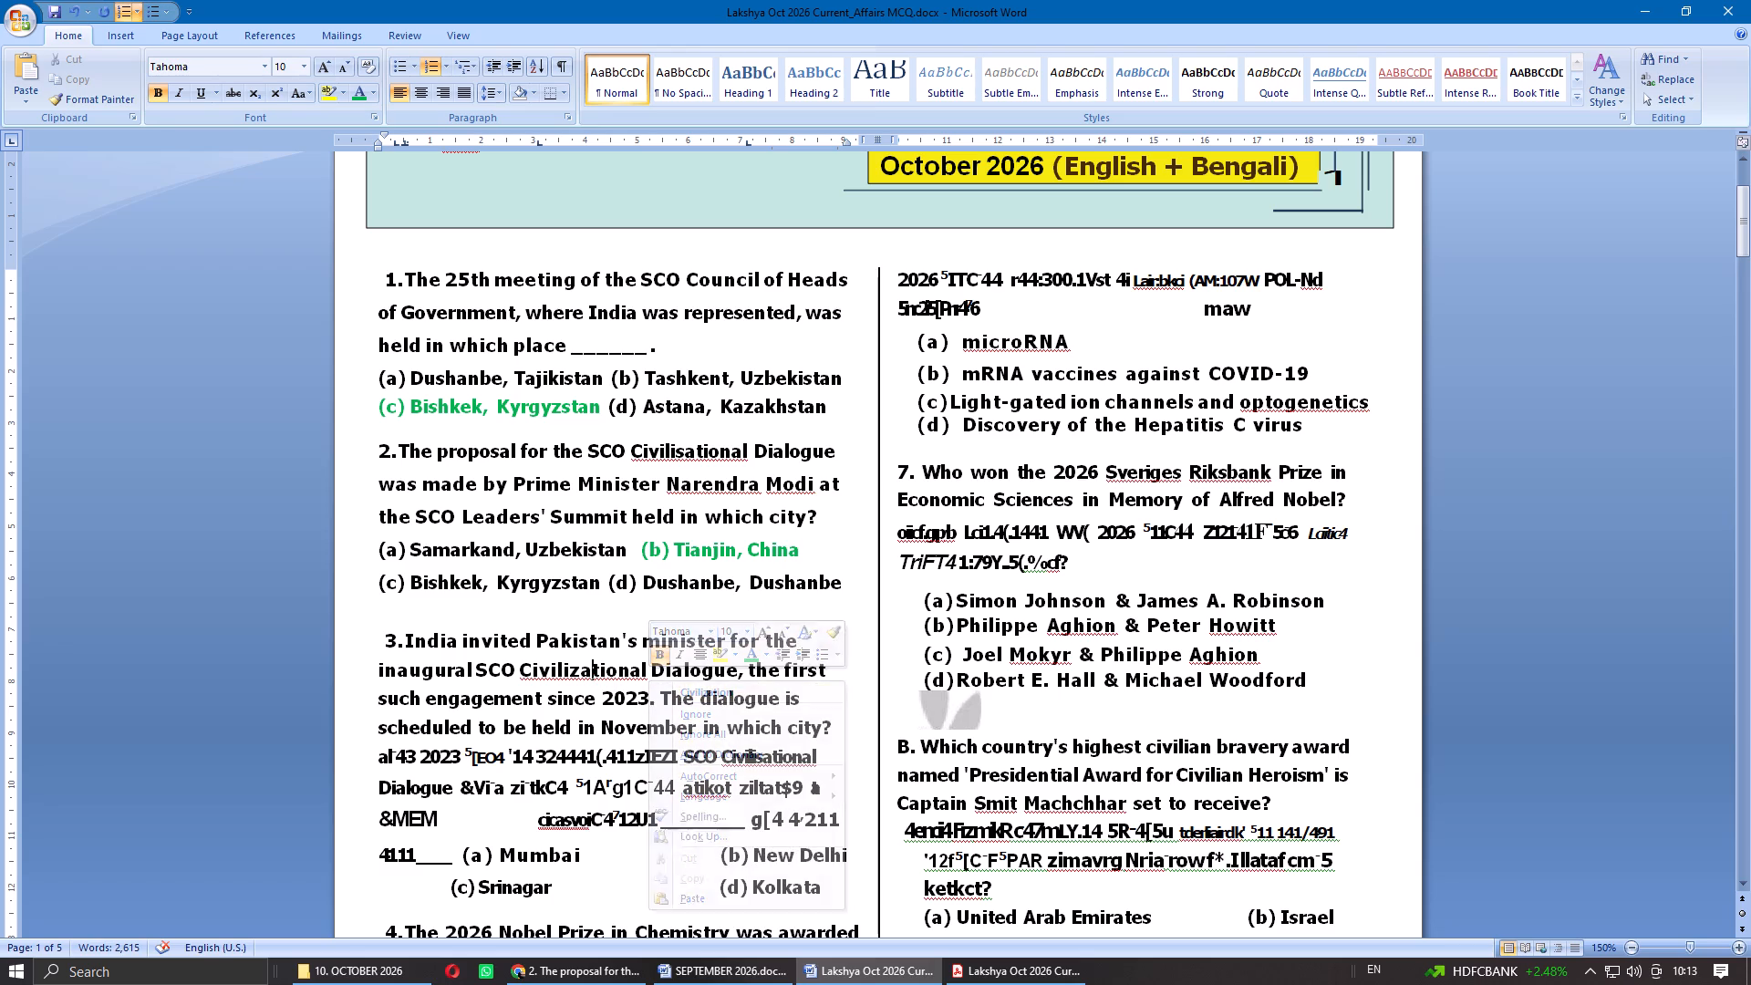
Copy question 3's English text and search Google for the city hosting the inaugural SCO Civilizational Dialogue.
scroll(585, 615, down, 1)
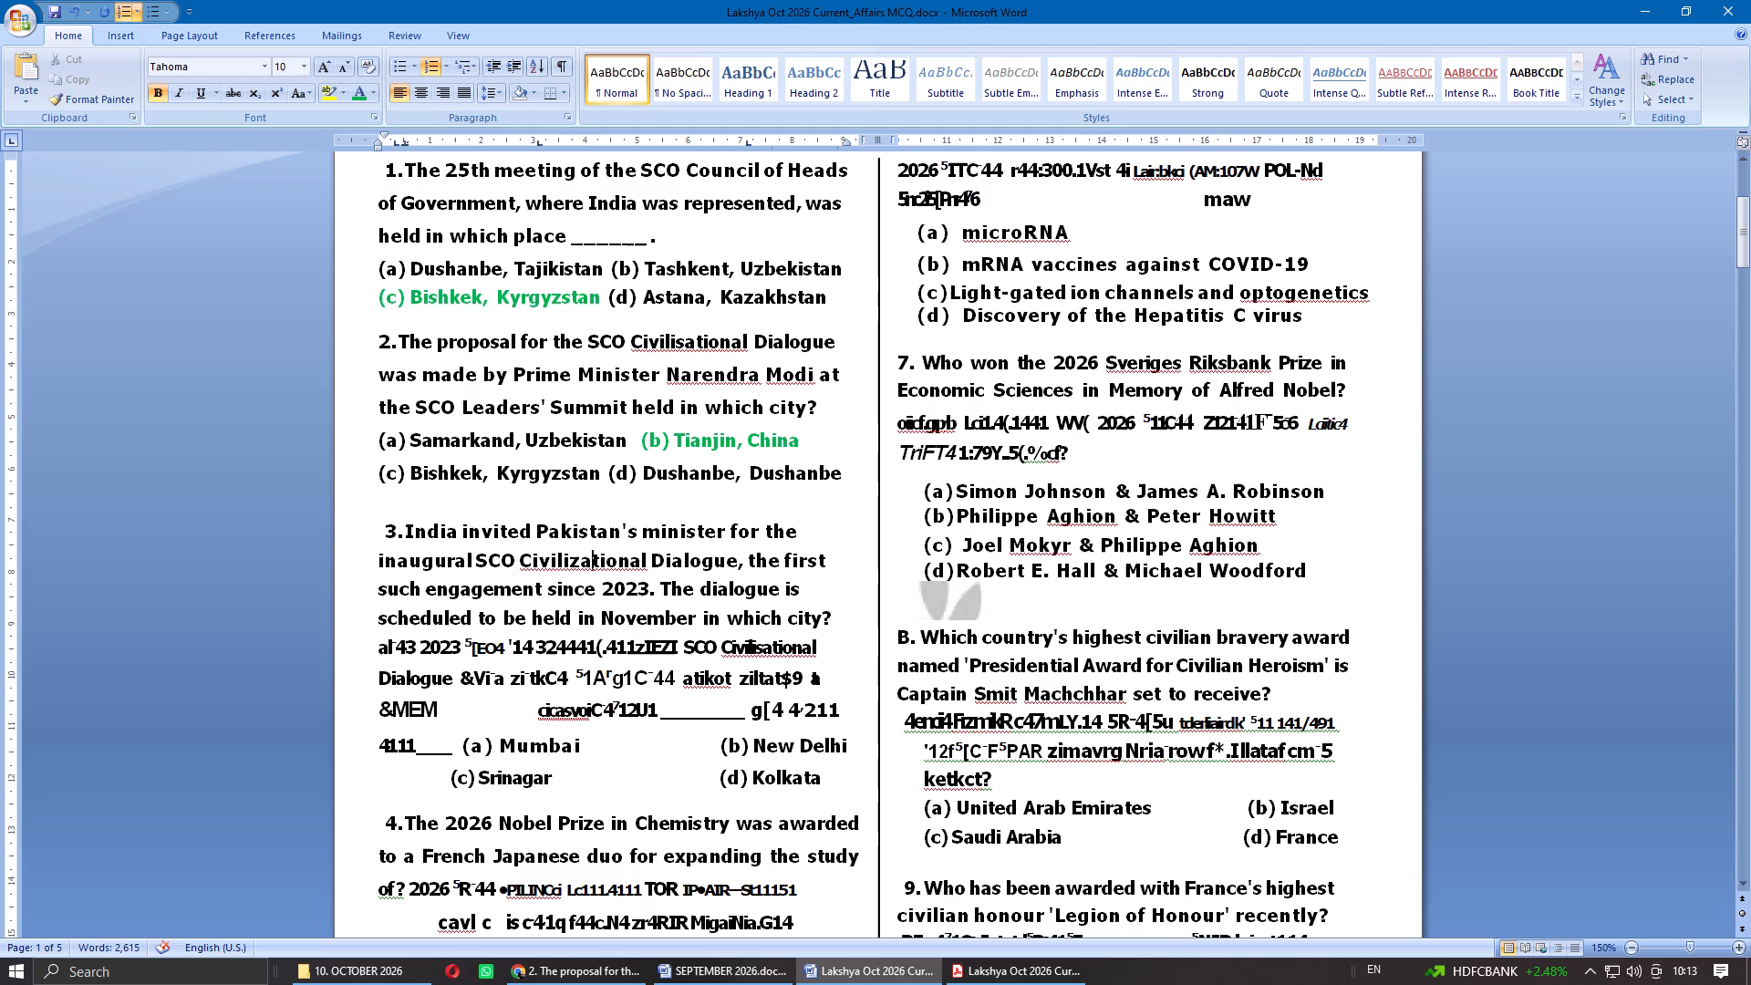
drag(408, 532, 454, 534)
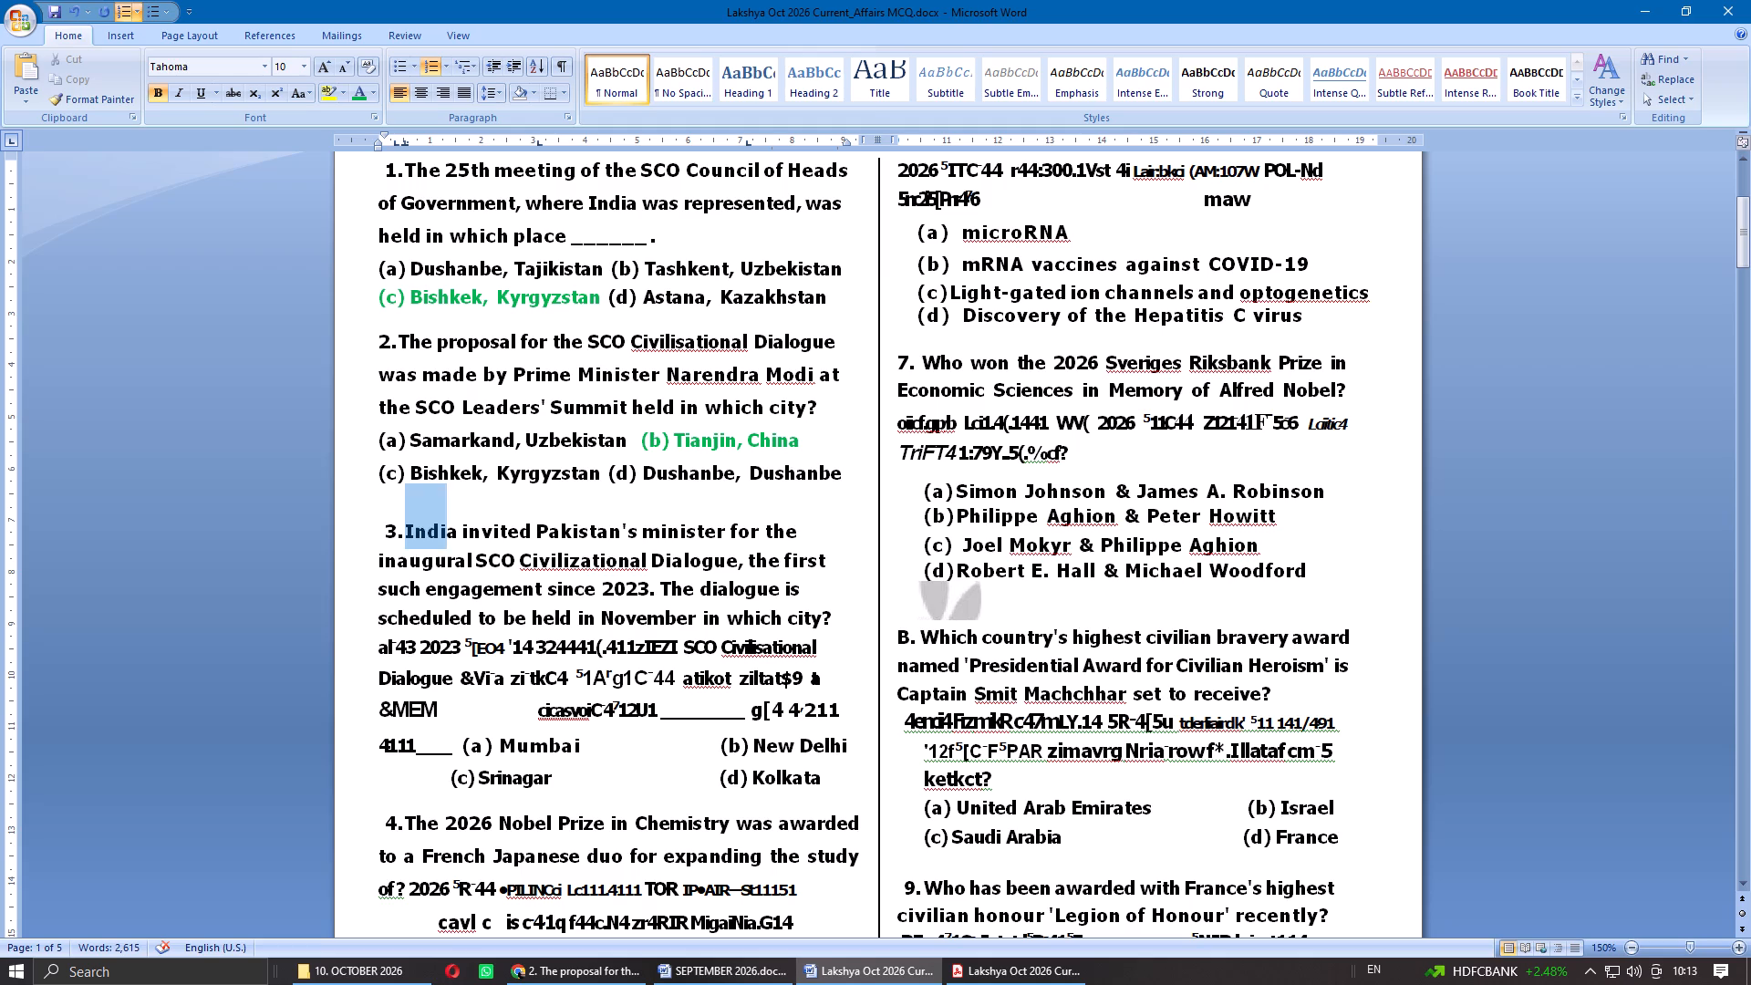
drag(454, 534, 836, 621)
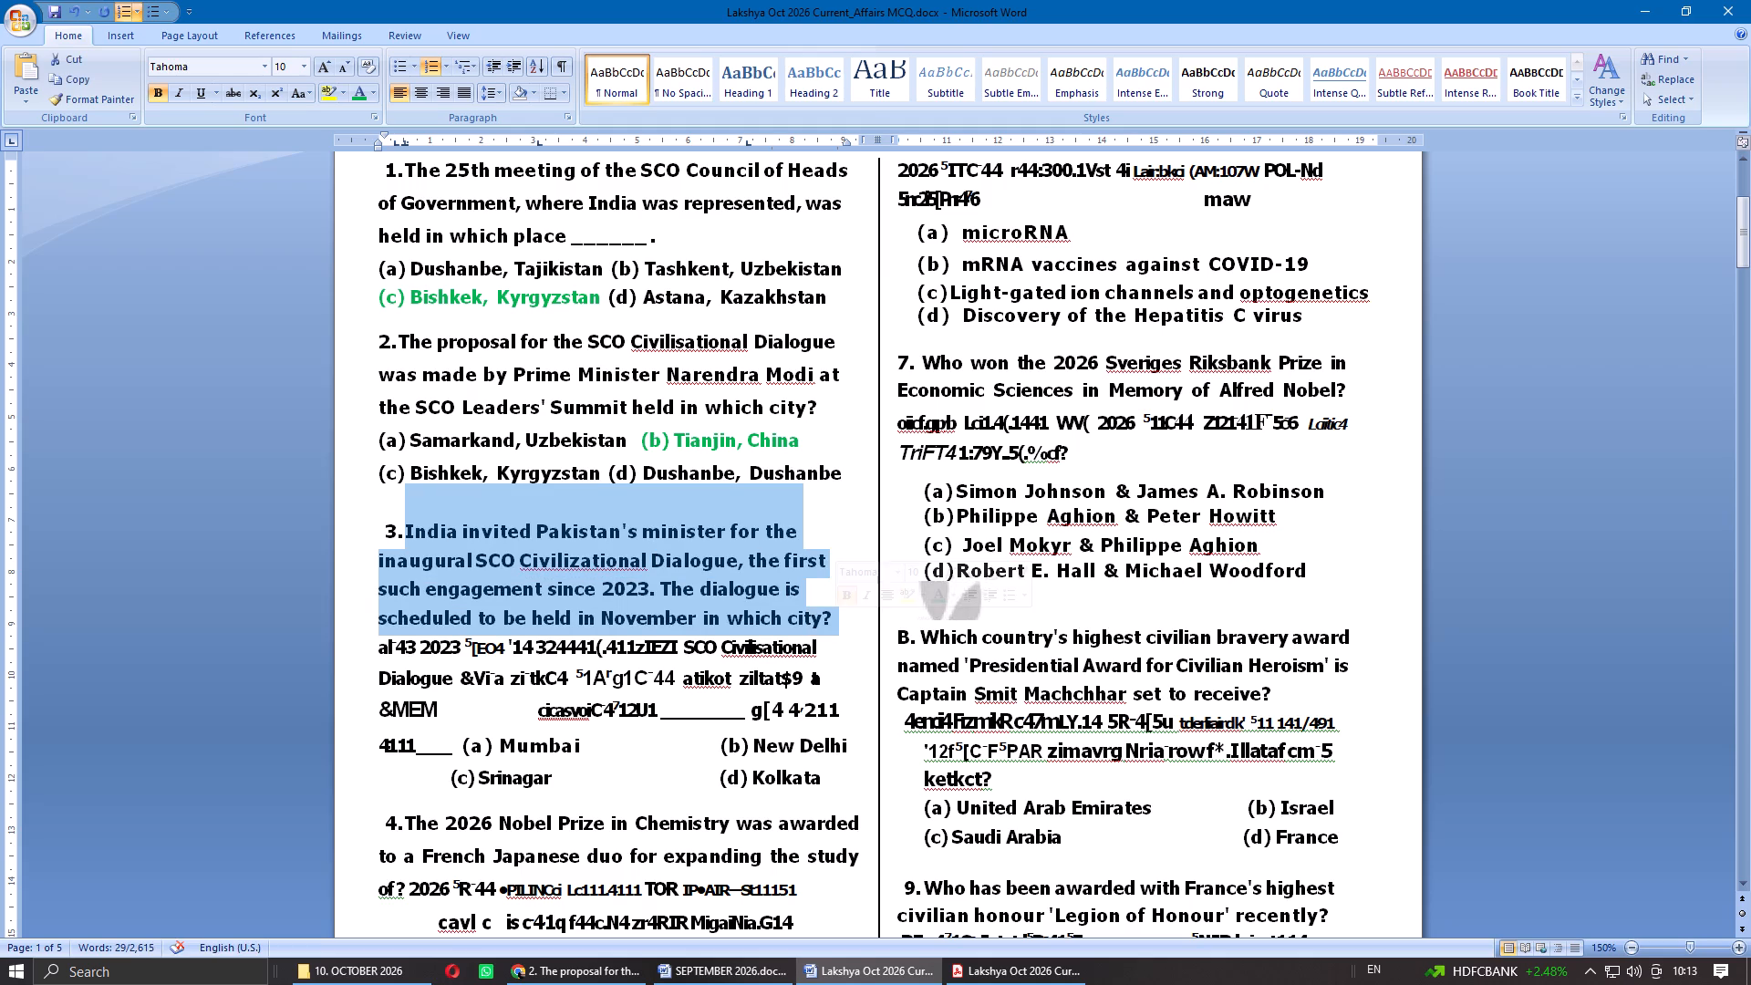
key(ctrl+c)
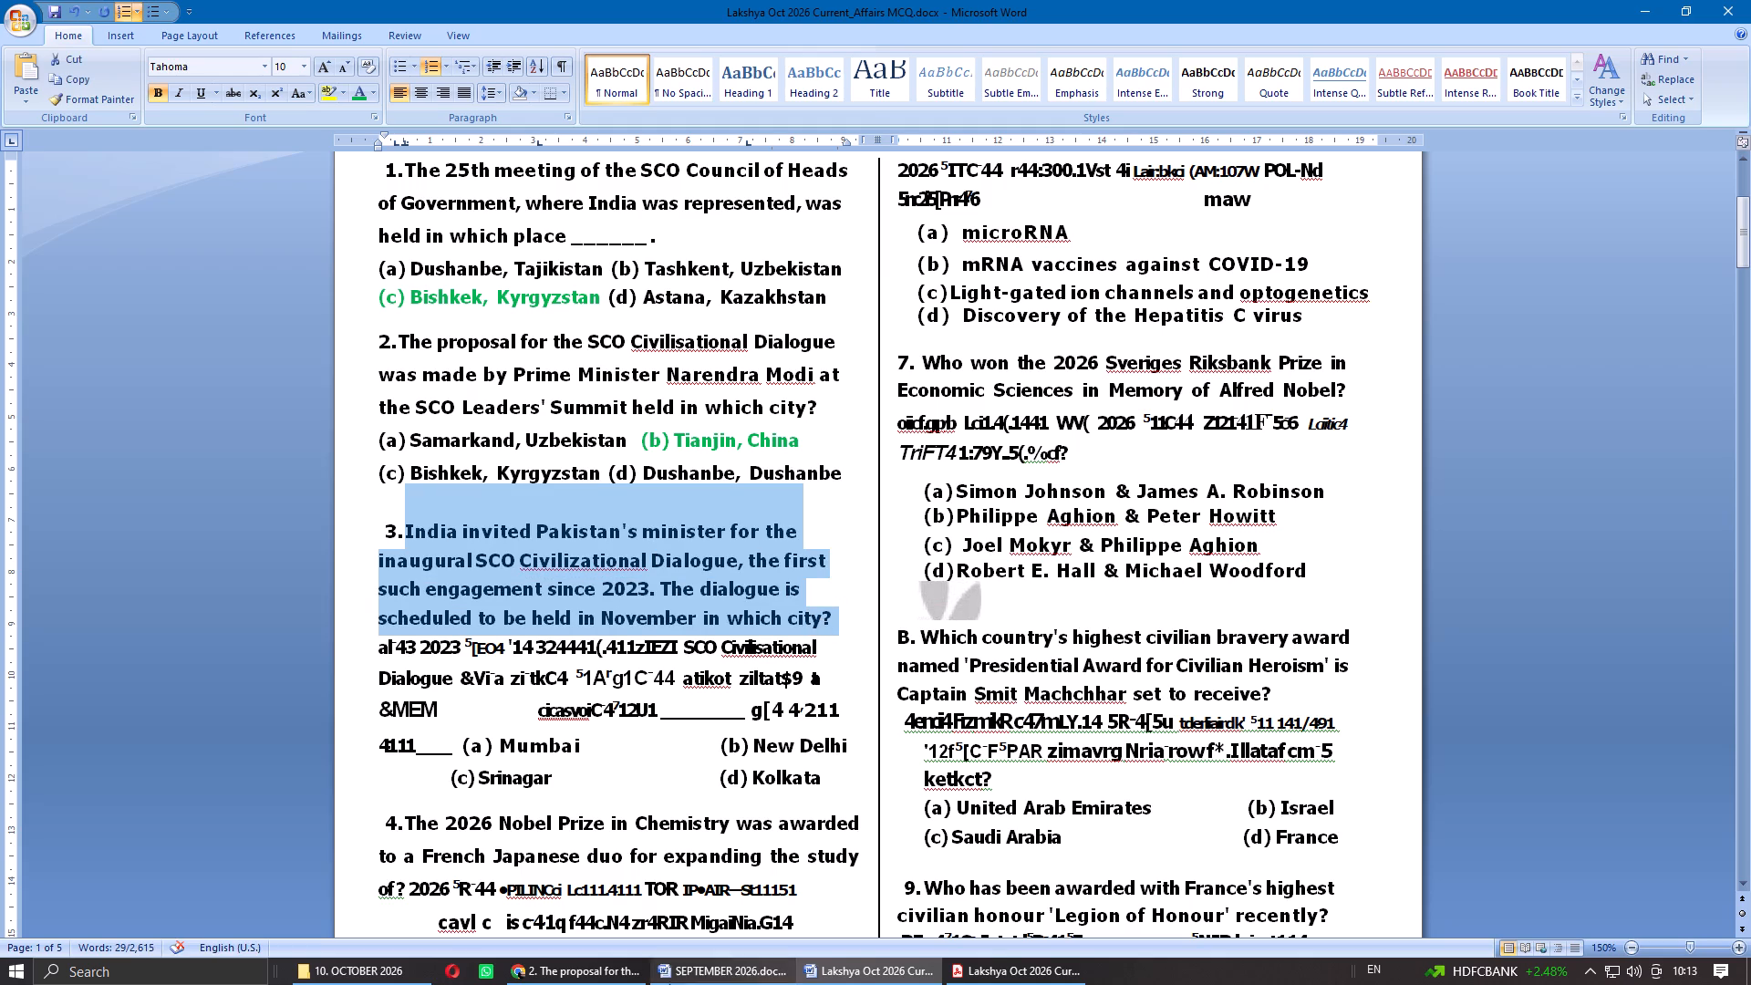
click(605, 981)
click(916, 125)
key(ctrl+v)
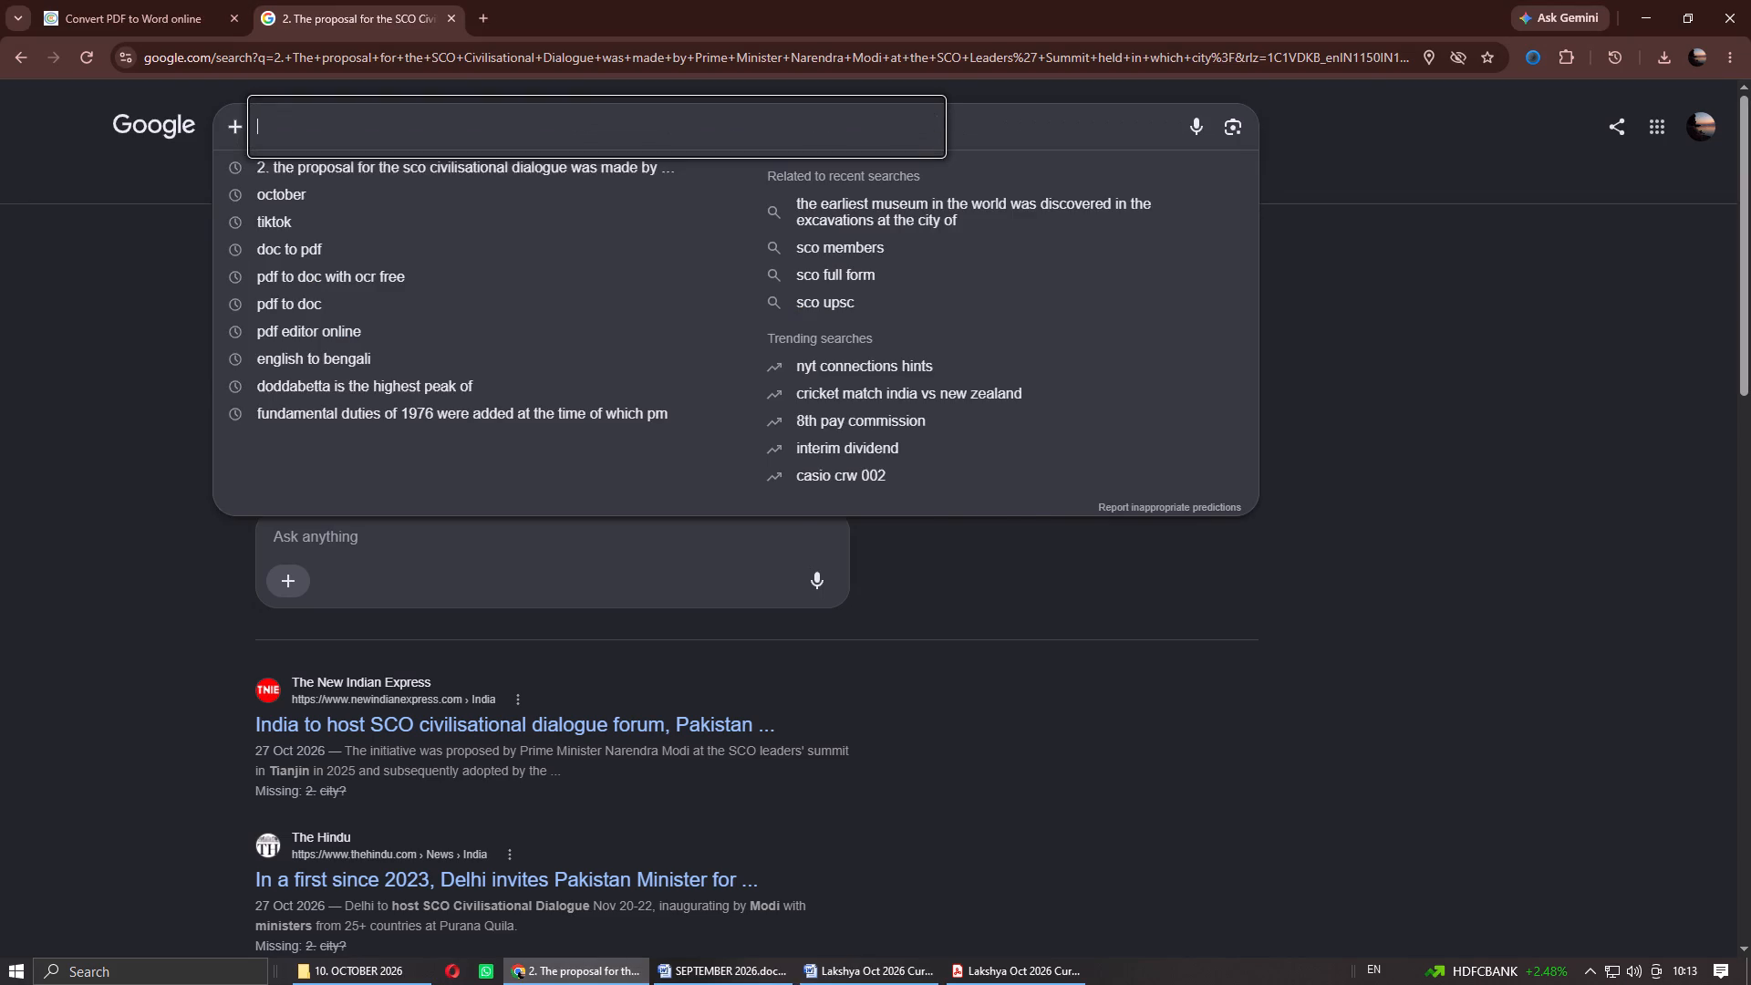
key(bracketright)
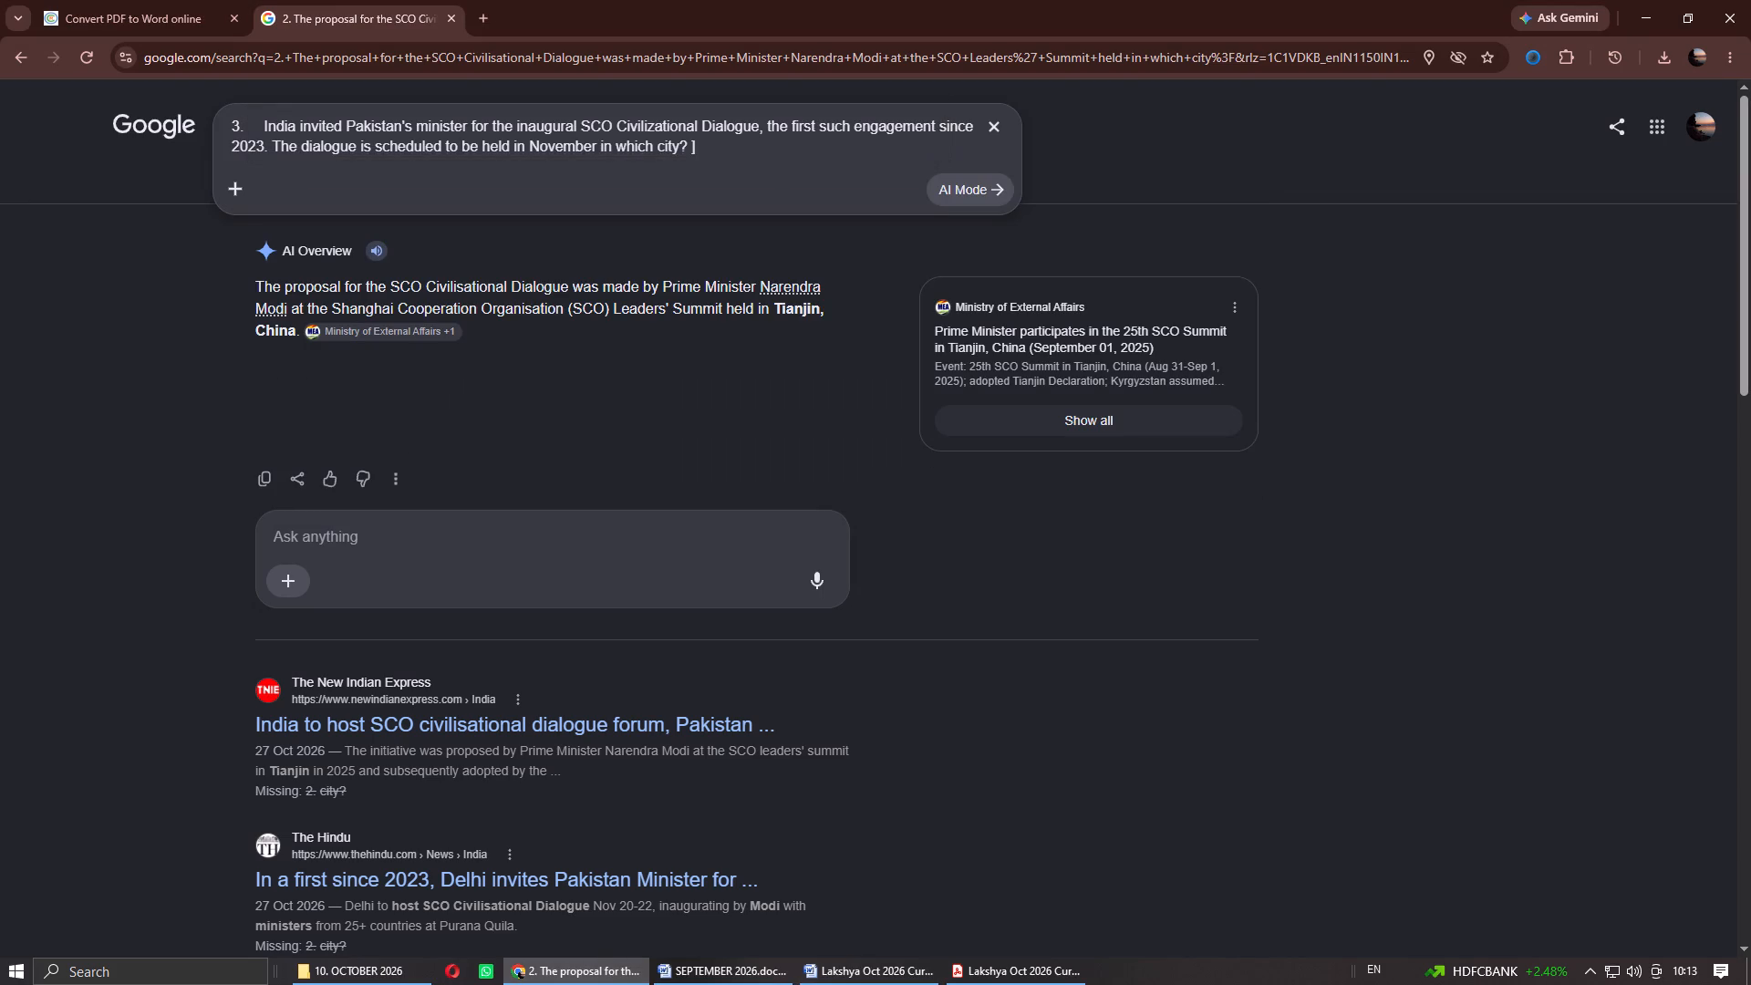
key(BackSpace)
key(Return)
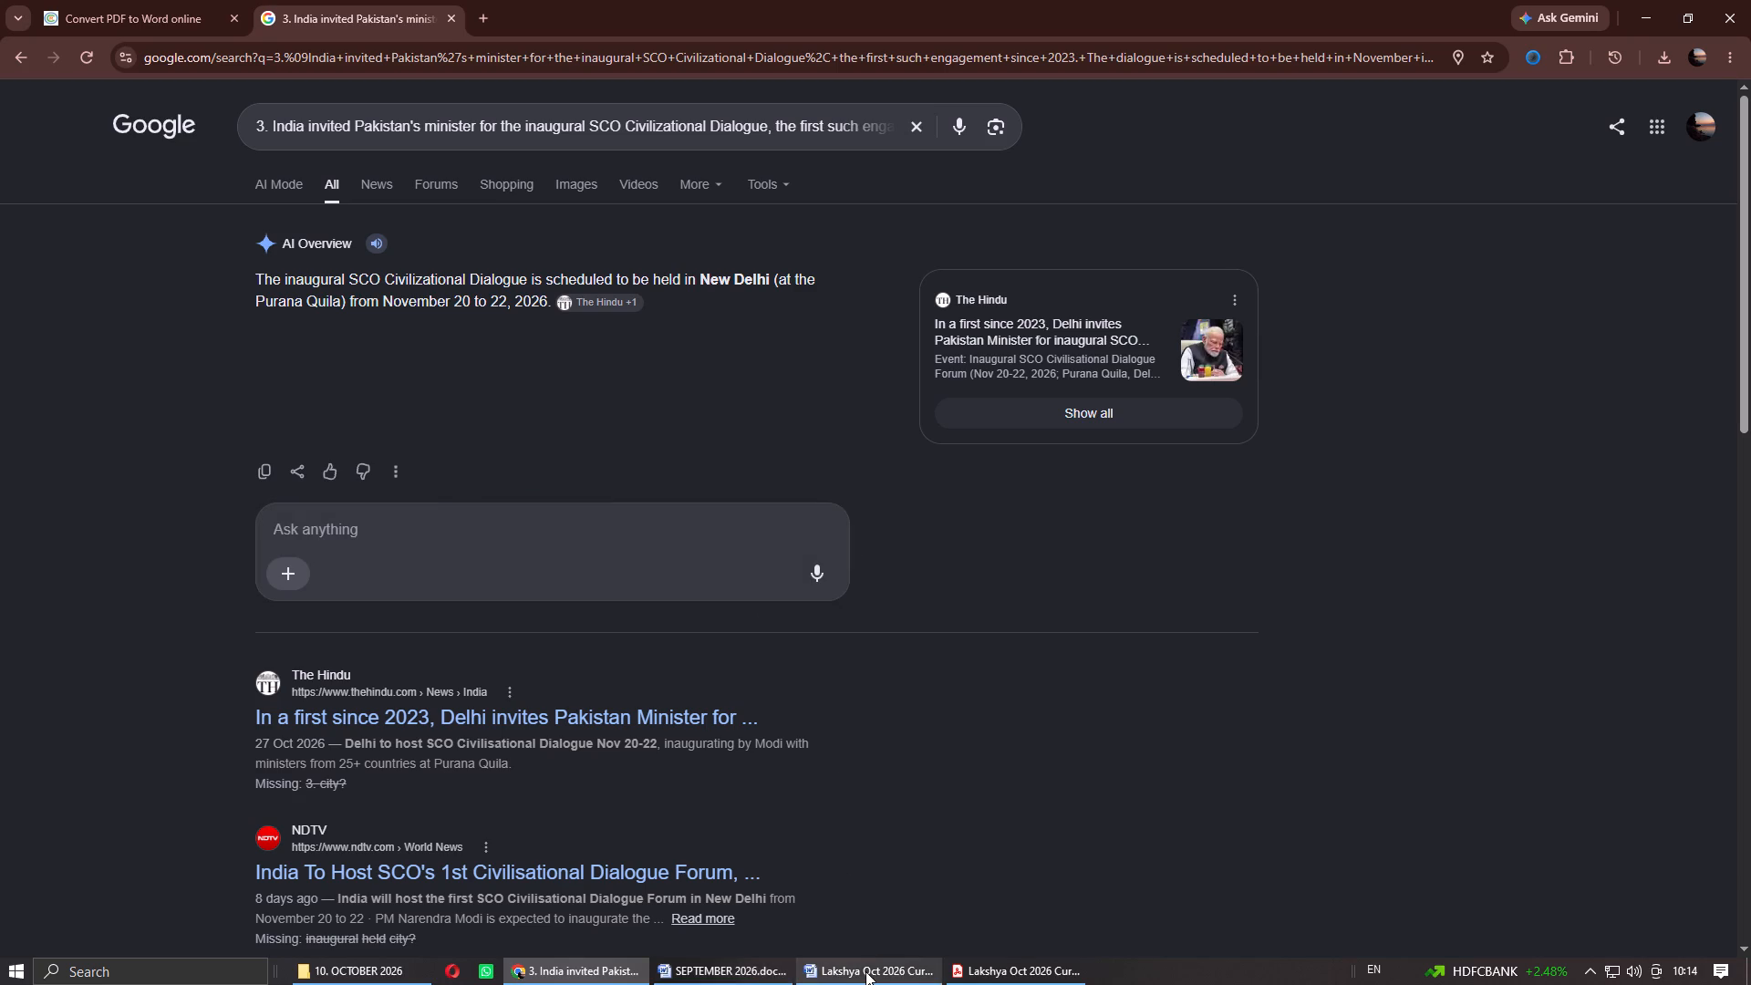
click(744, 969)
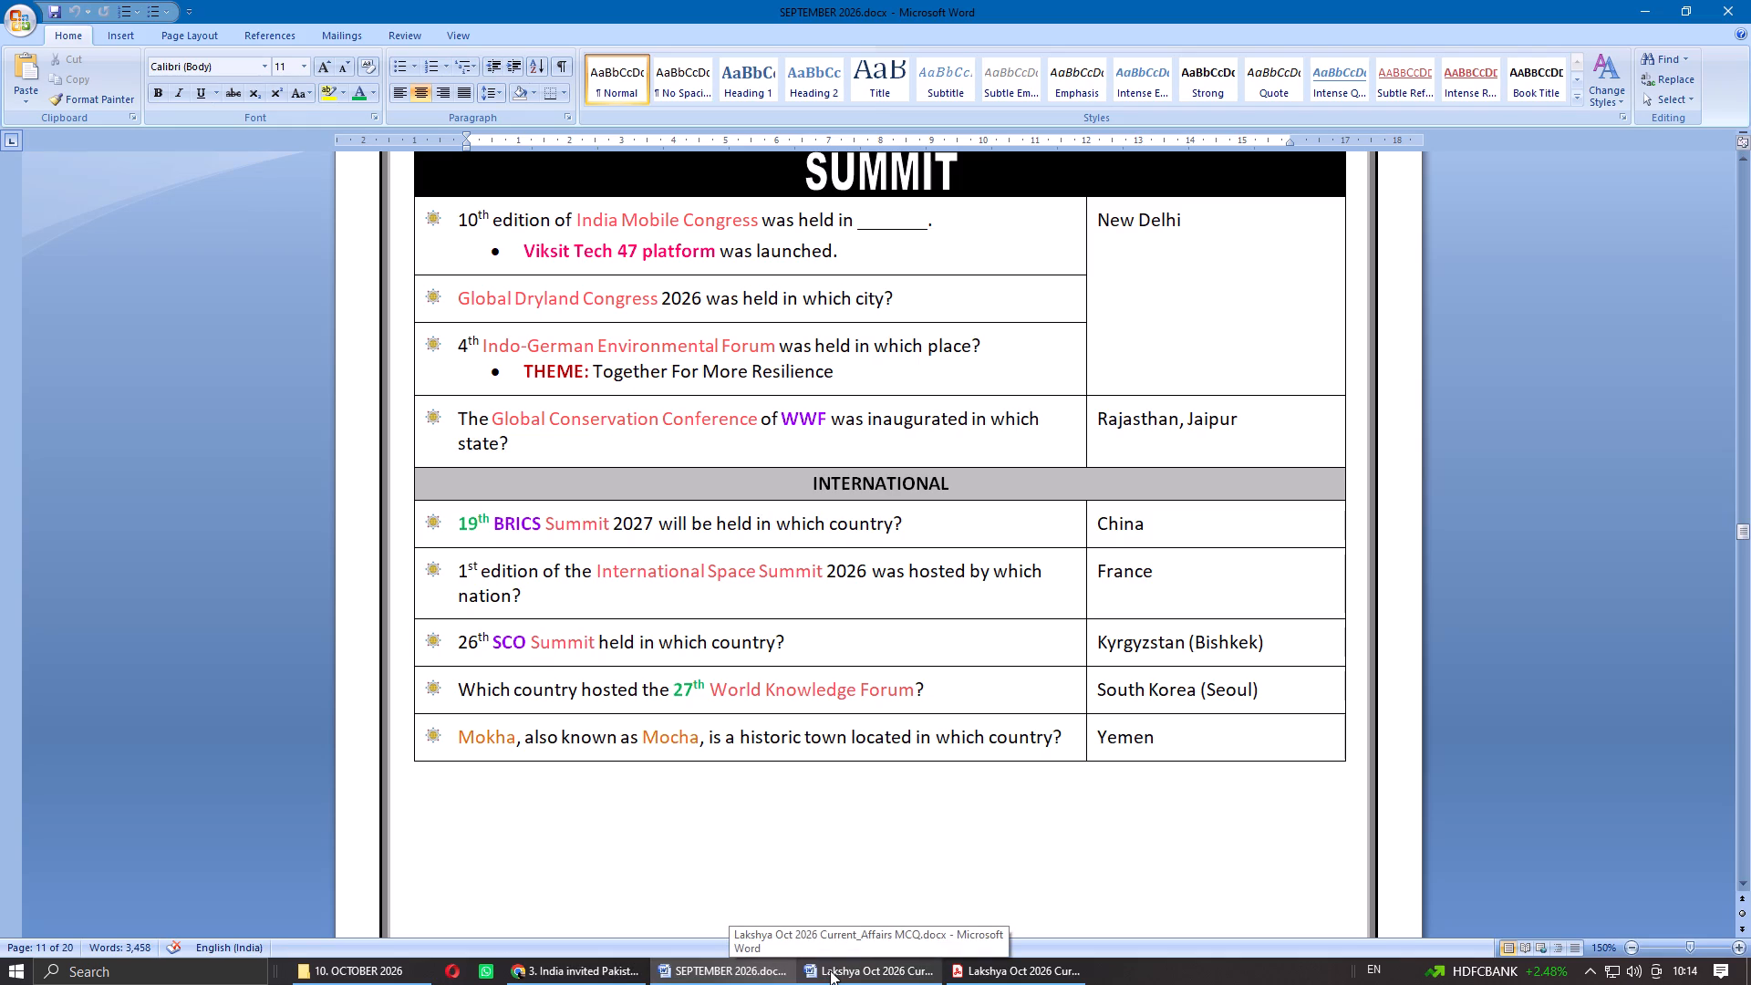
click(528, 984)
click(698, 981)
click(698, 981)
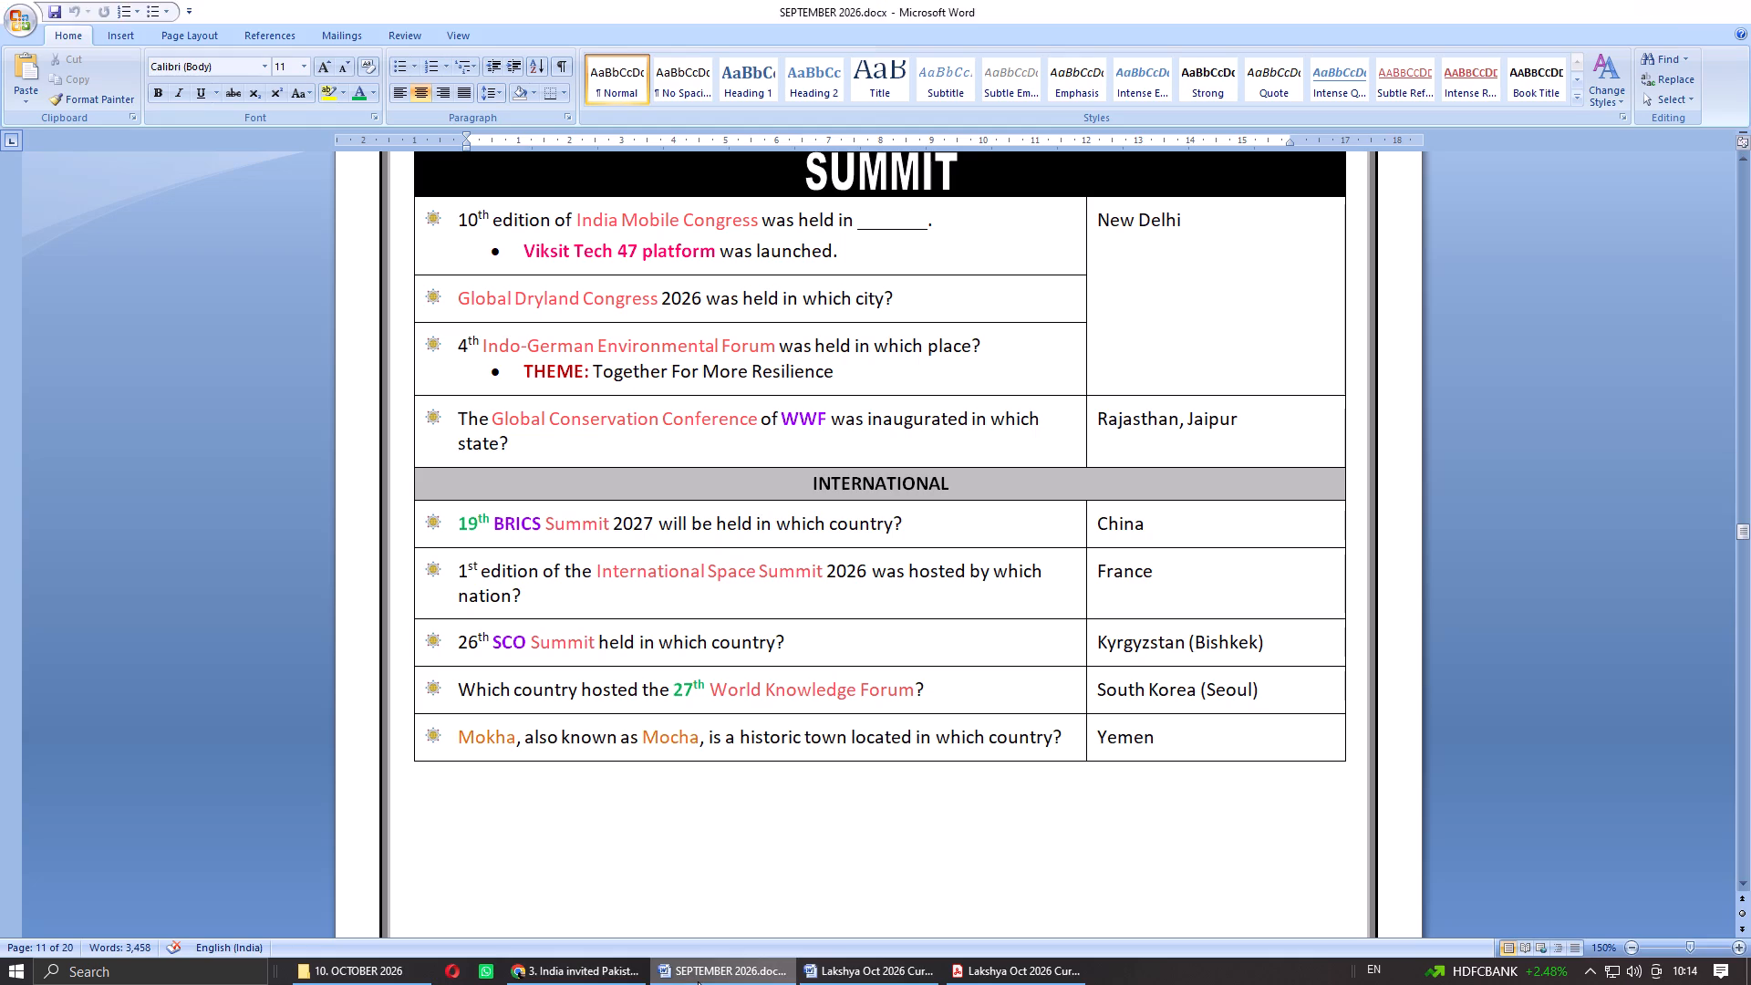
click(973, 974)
In the Lakshya Oct 2026 MCQ document, delete question 3's garbled text below the English question and remove the indent before option (c) Srinagar.
click(843, 977)
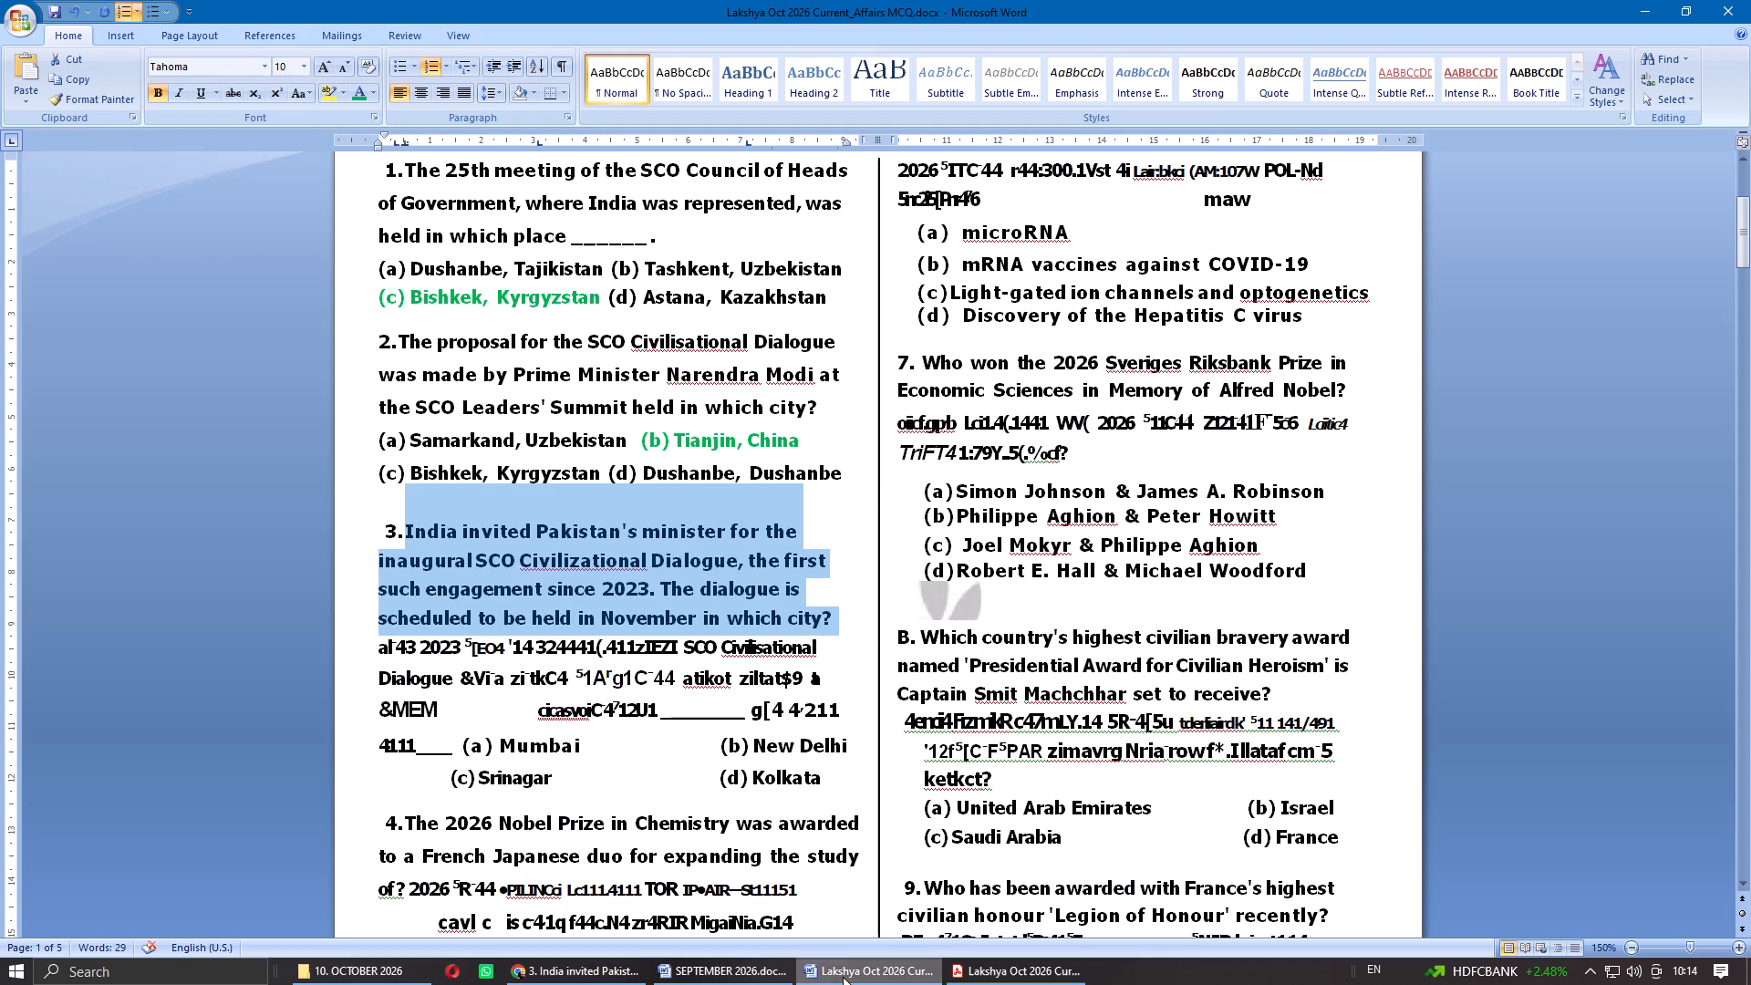
click(624, 616)
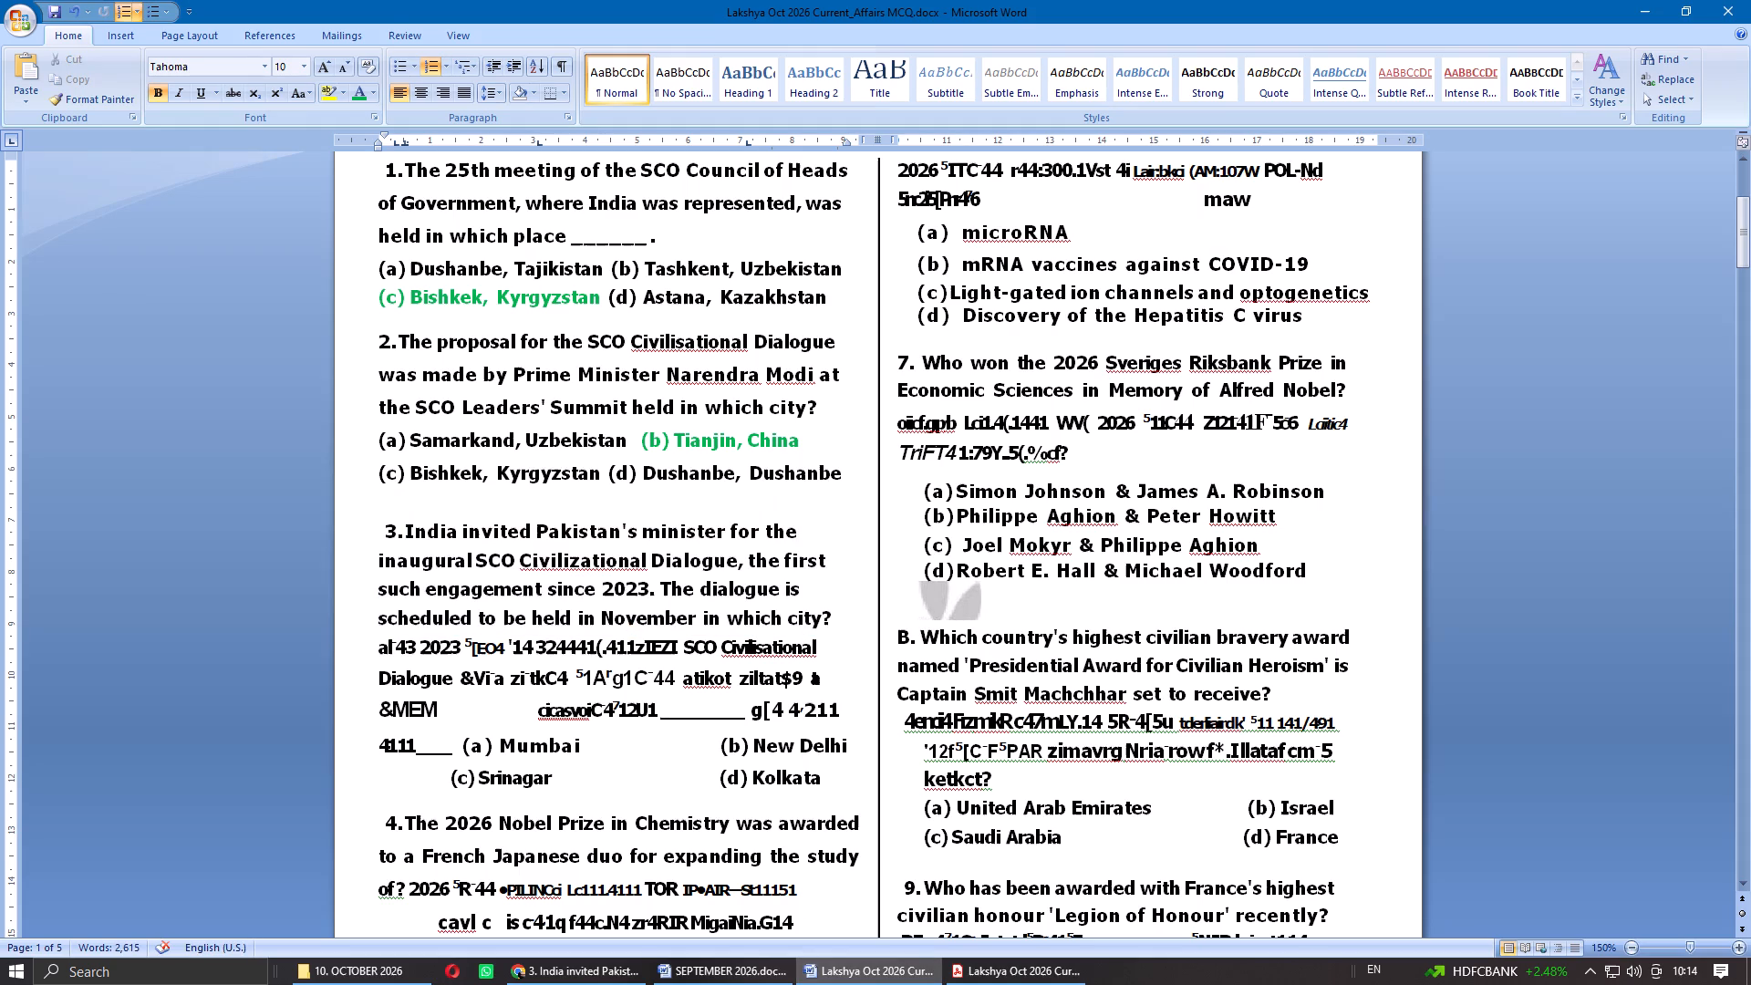
drag(457, 750, 383, 659)
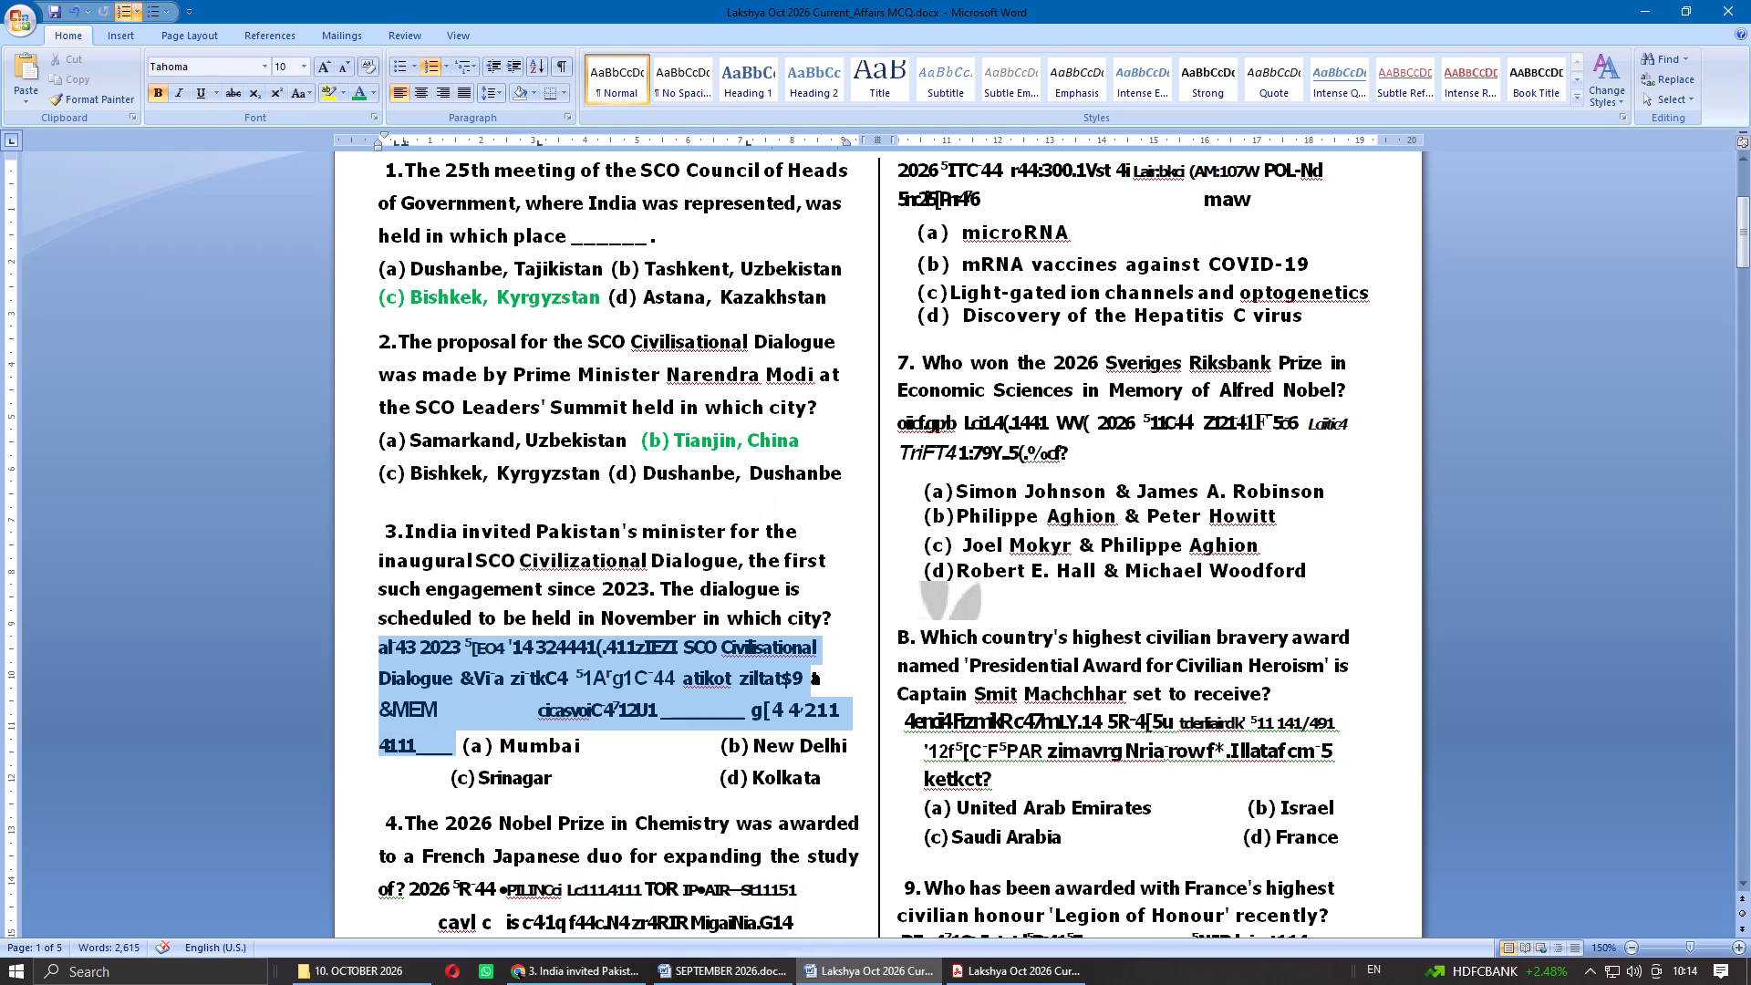
drag(383, 659, 382, 658)
key(BackSpace)
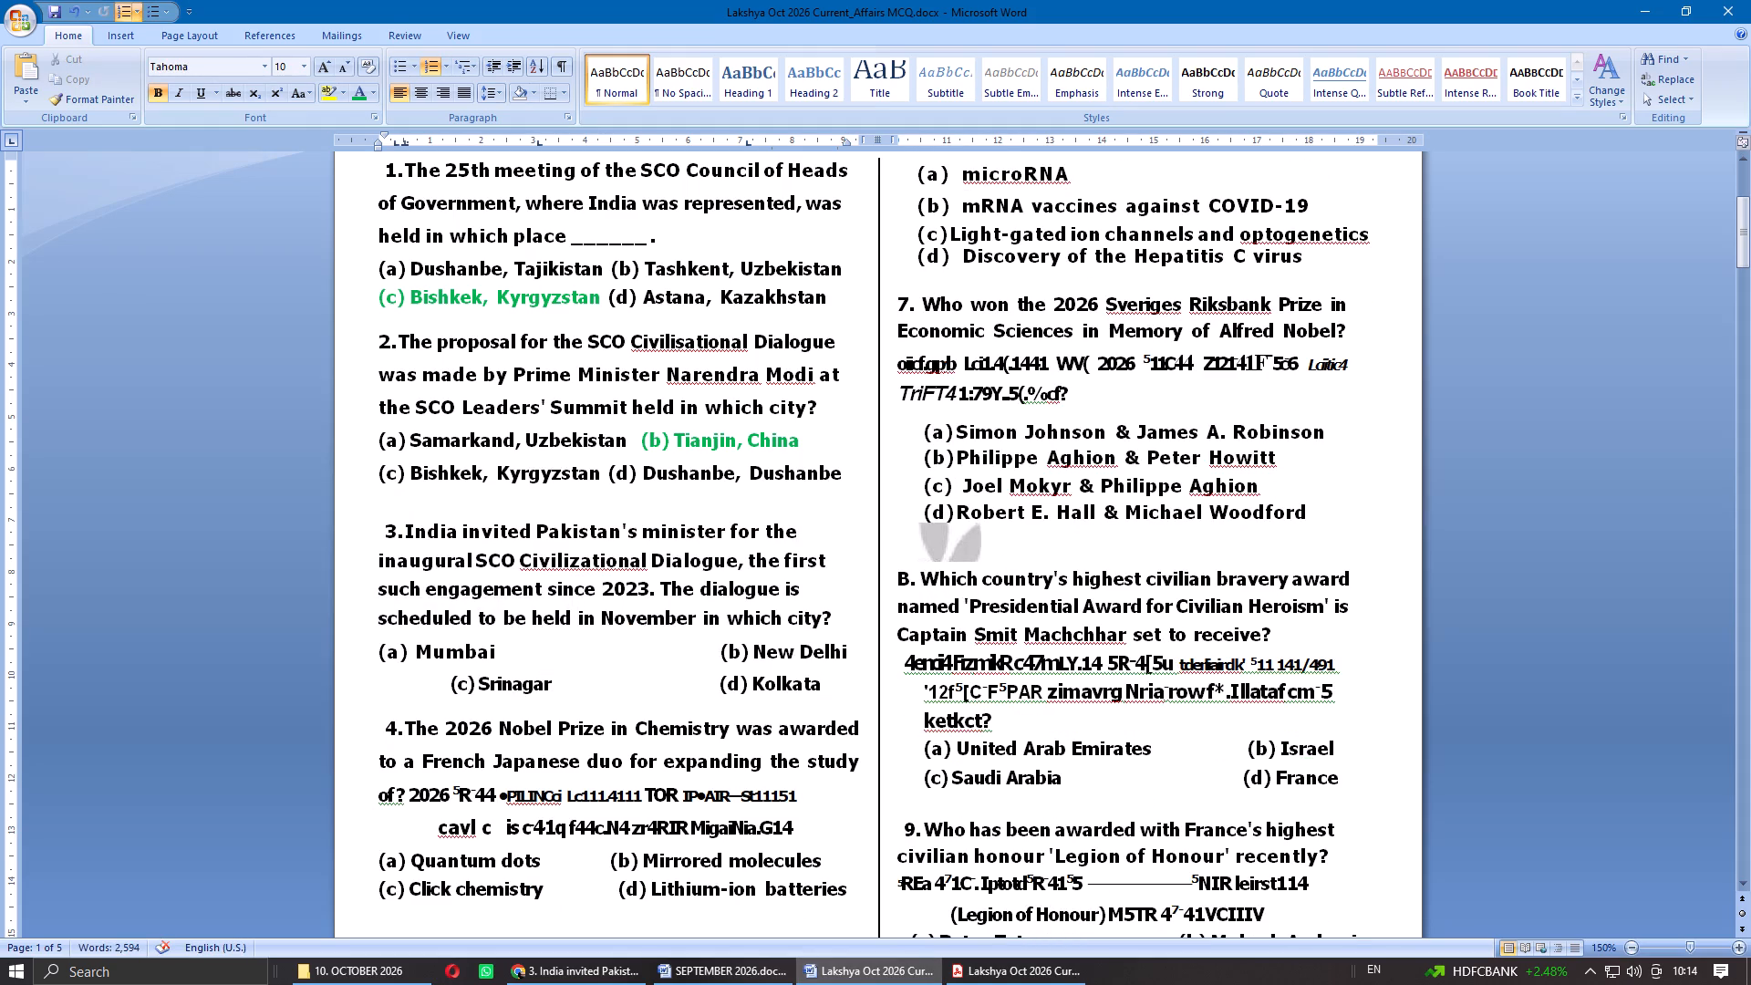
click(442, 689)
key(BackSpace)
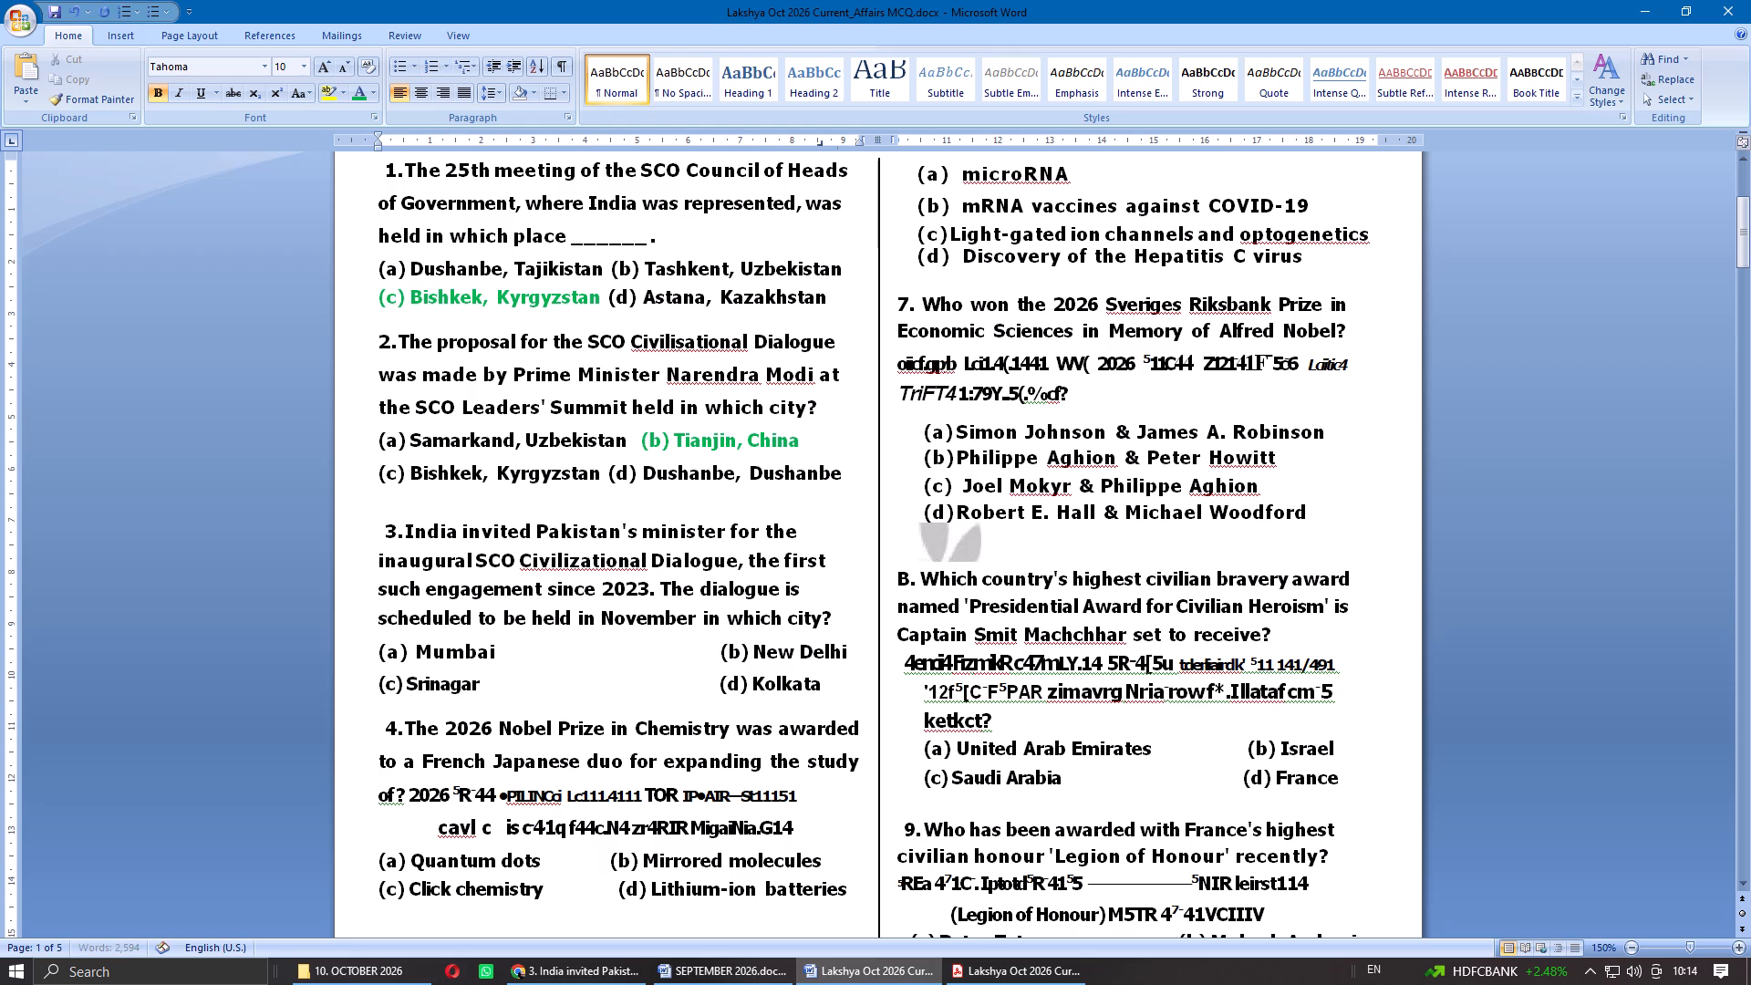
Mark option (b) New Delhi as question 3's answer by colouring its text green.
drag(712, 654, 832, 650)
click(356, 97)
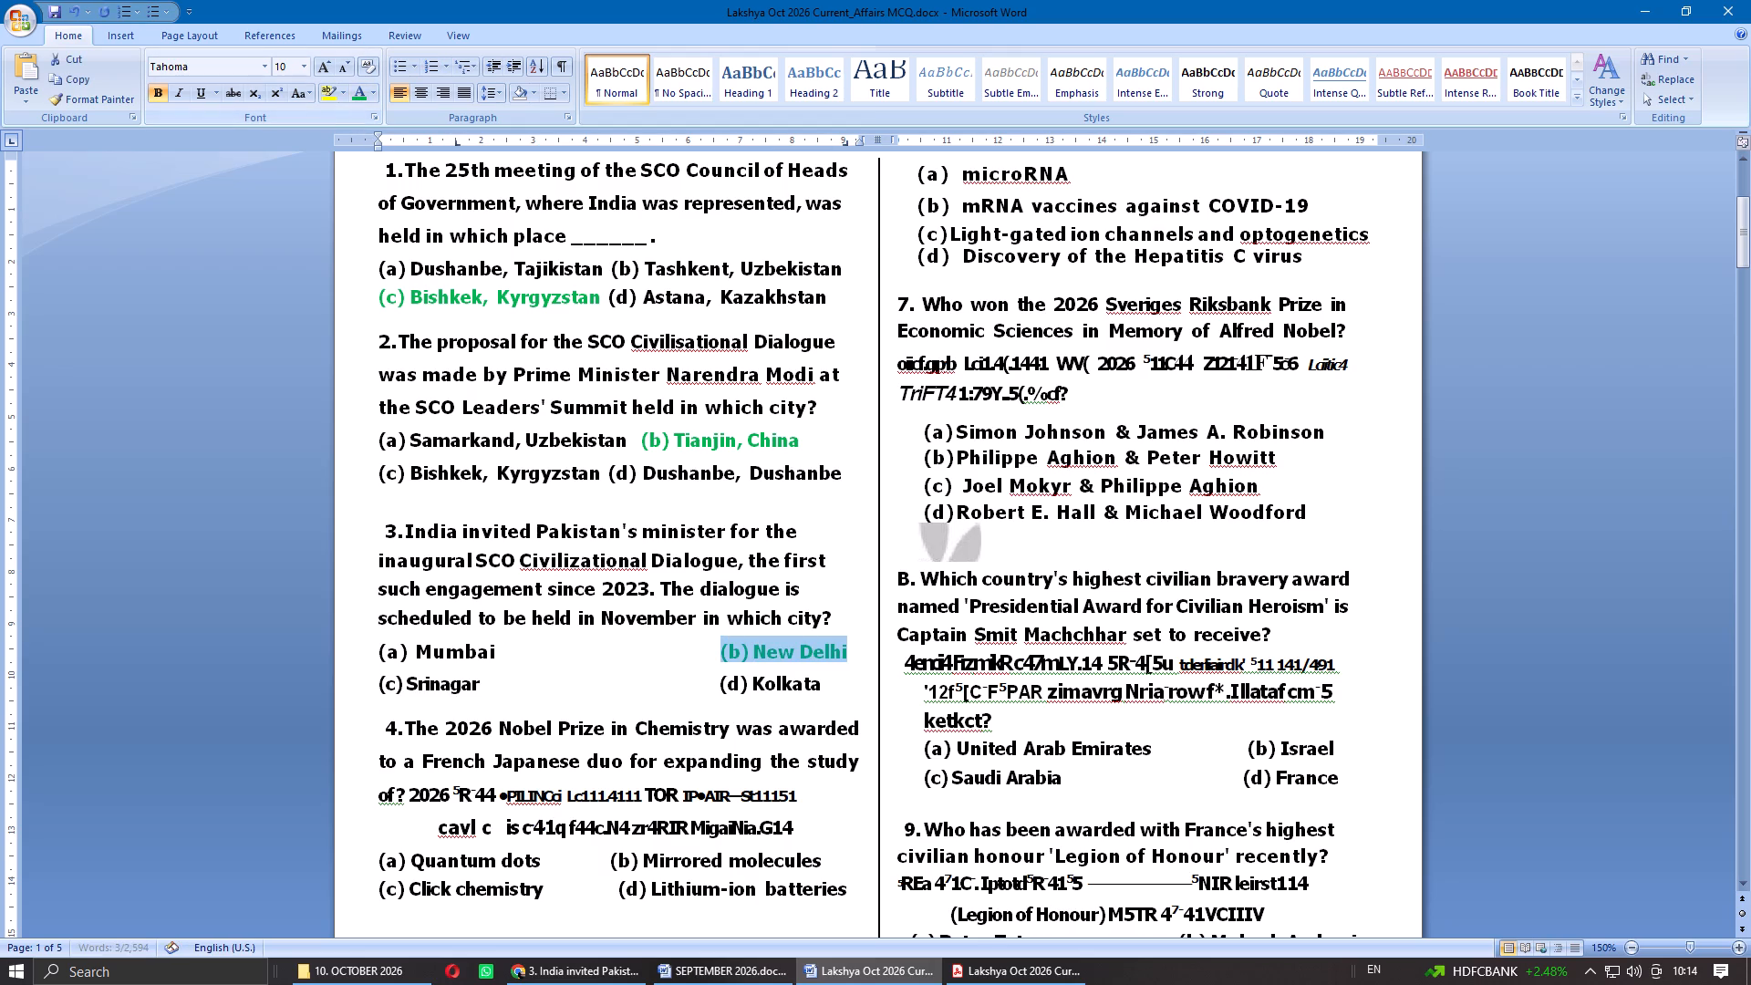
click(537, 491)
click(544, 480)
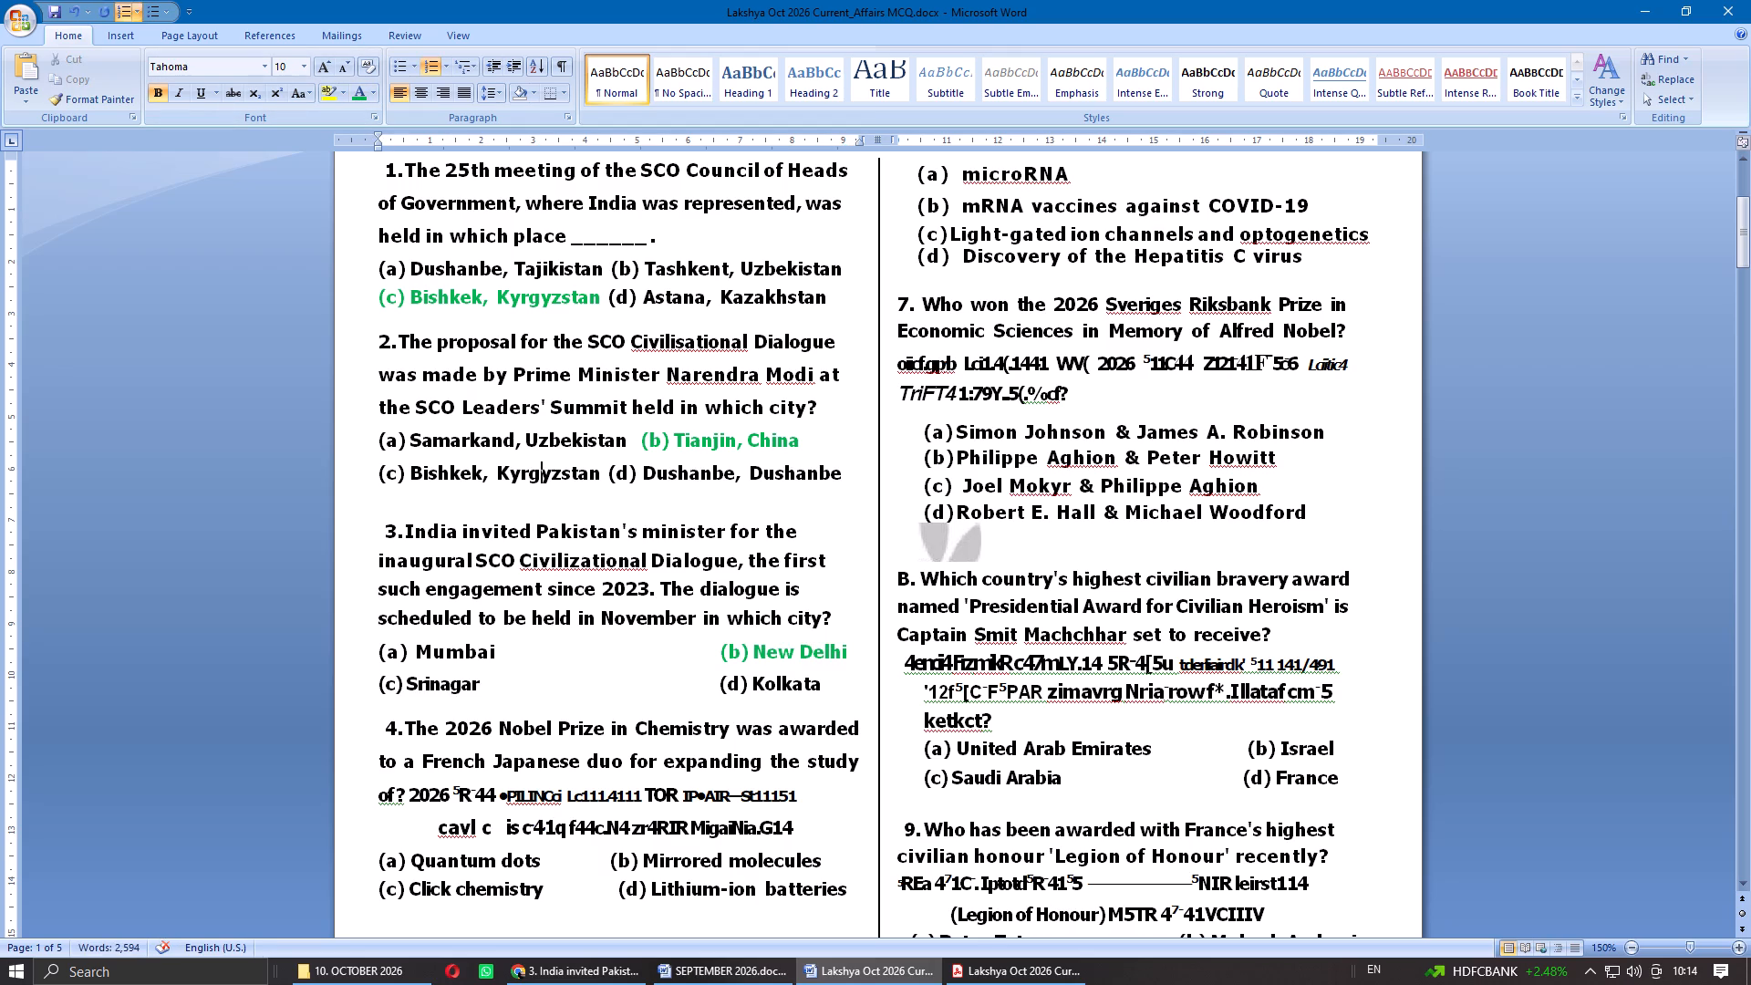
Set the paragraph spacing before questions 3 and 2 to 18 pt each.
click(207, 41)
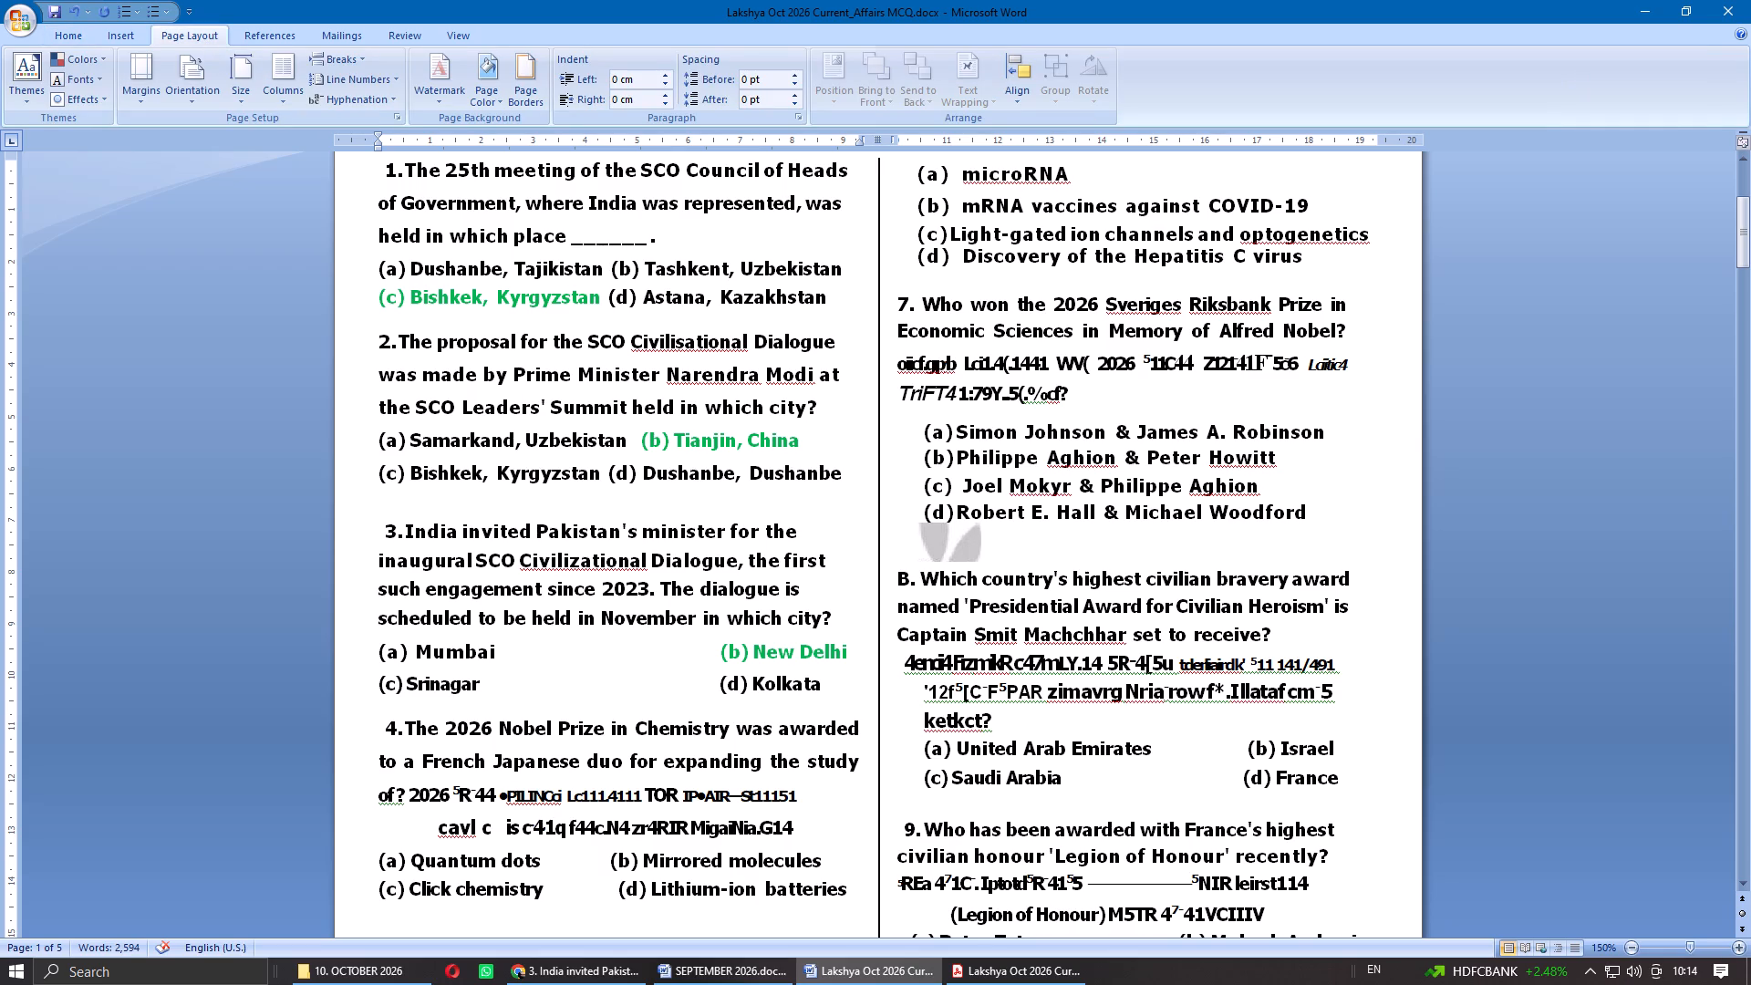
click(623, 534)
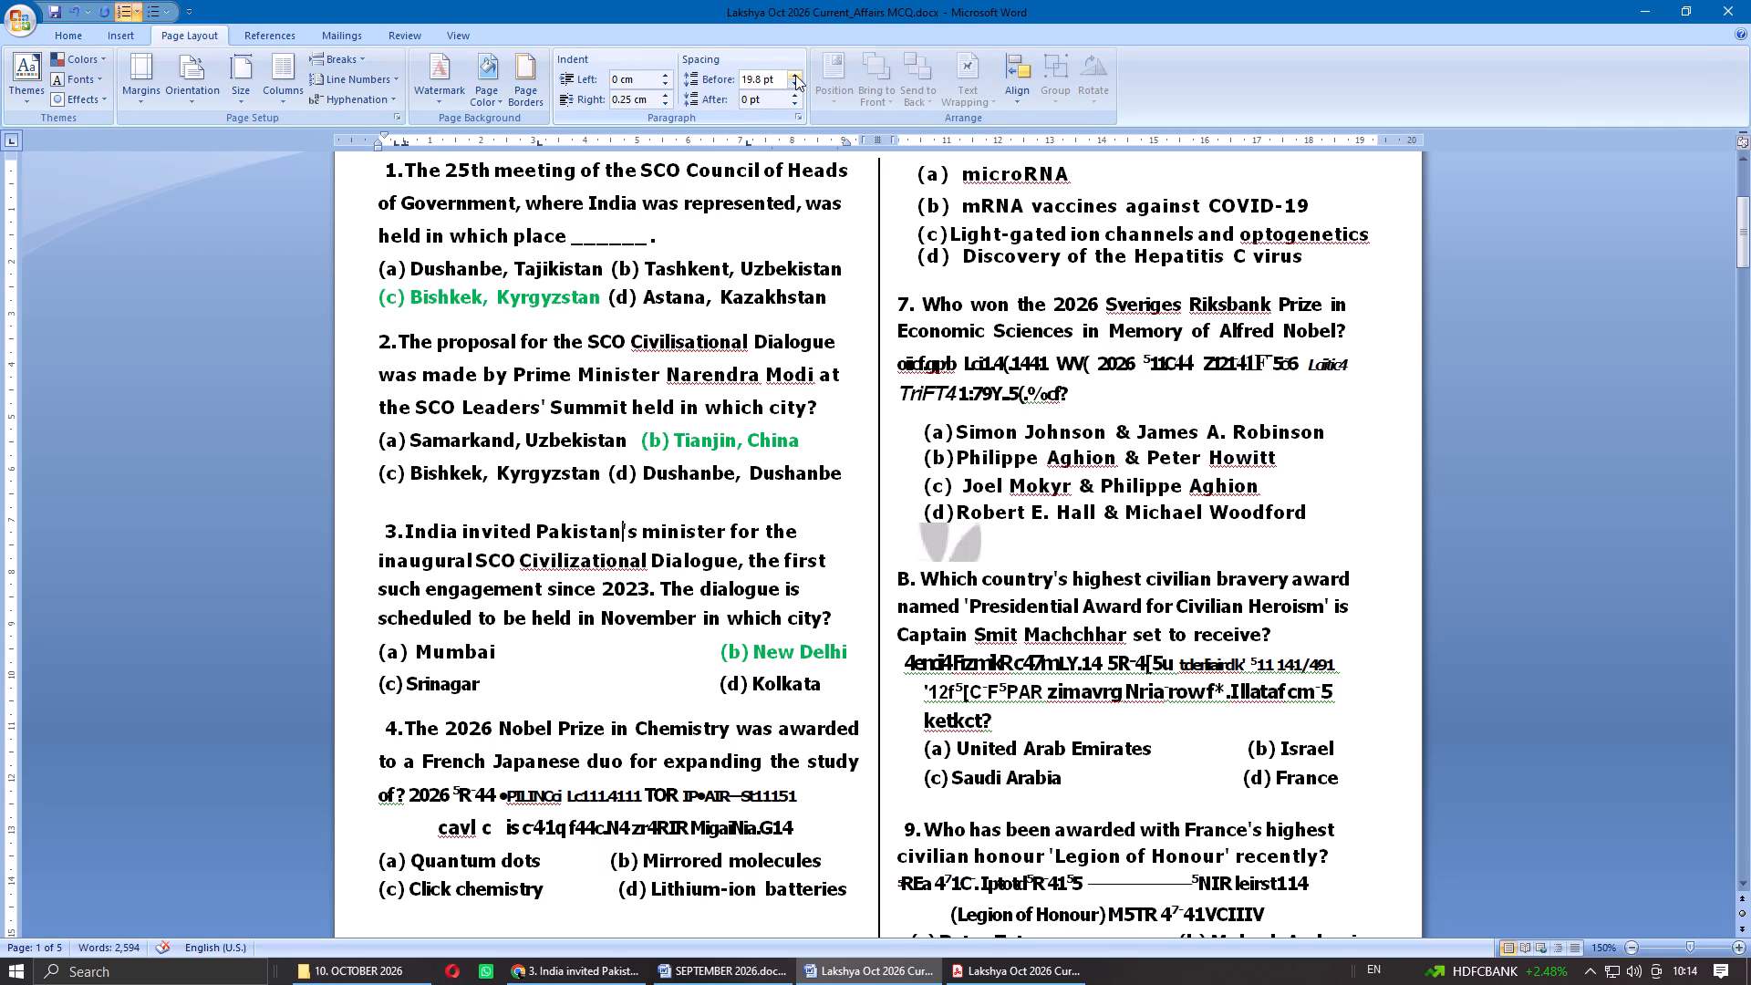
click(795, 75)
click(796, 83)
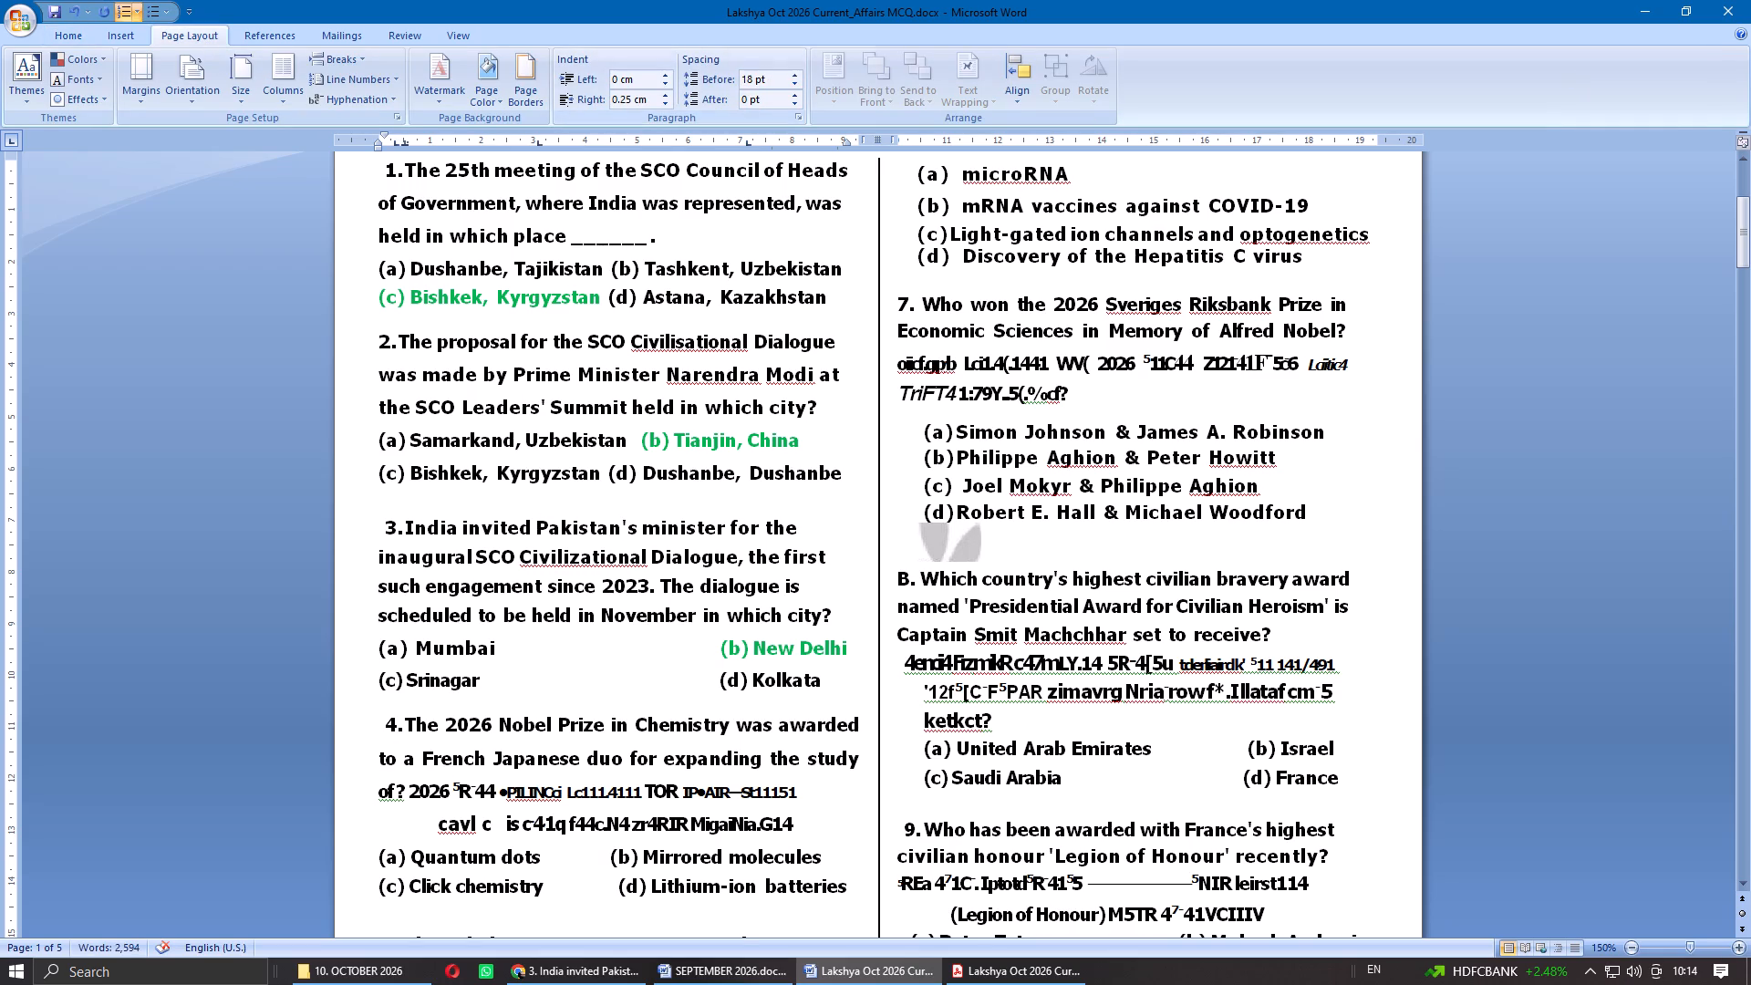
click(564, 339)
click(796, 71)
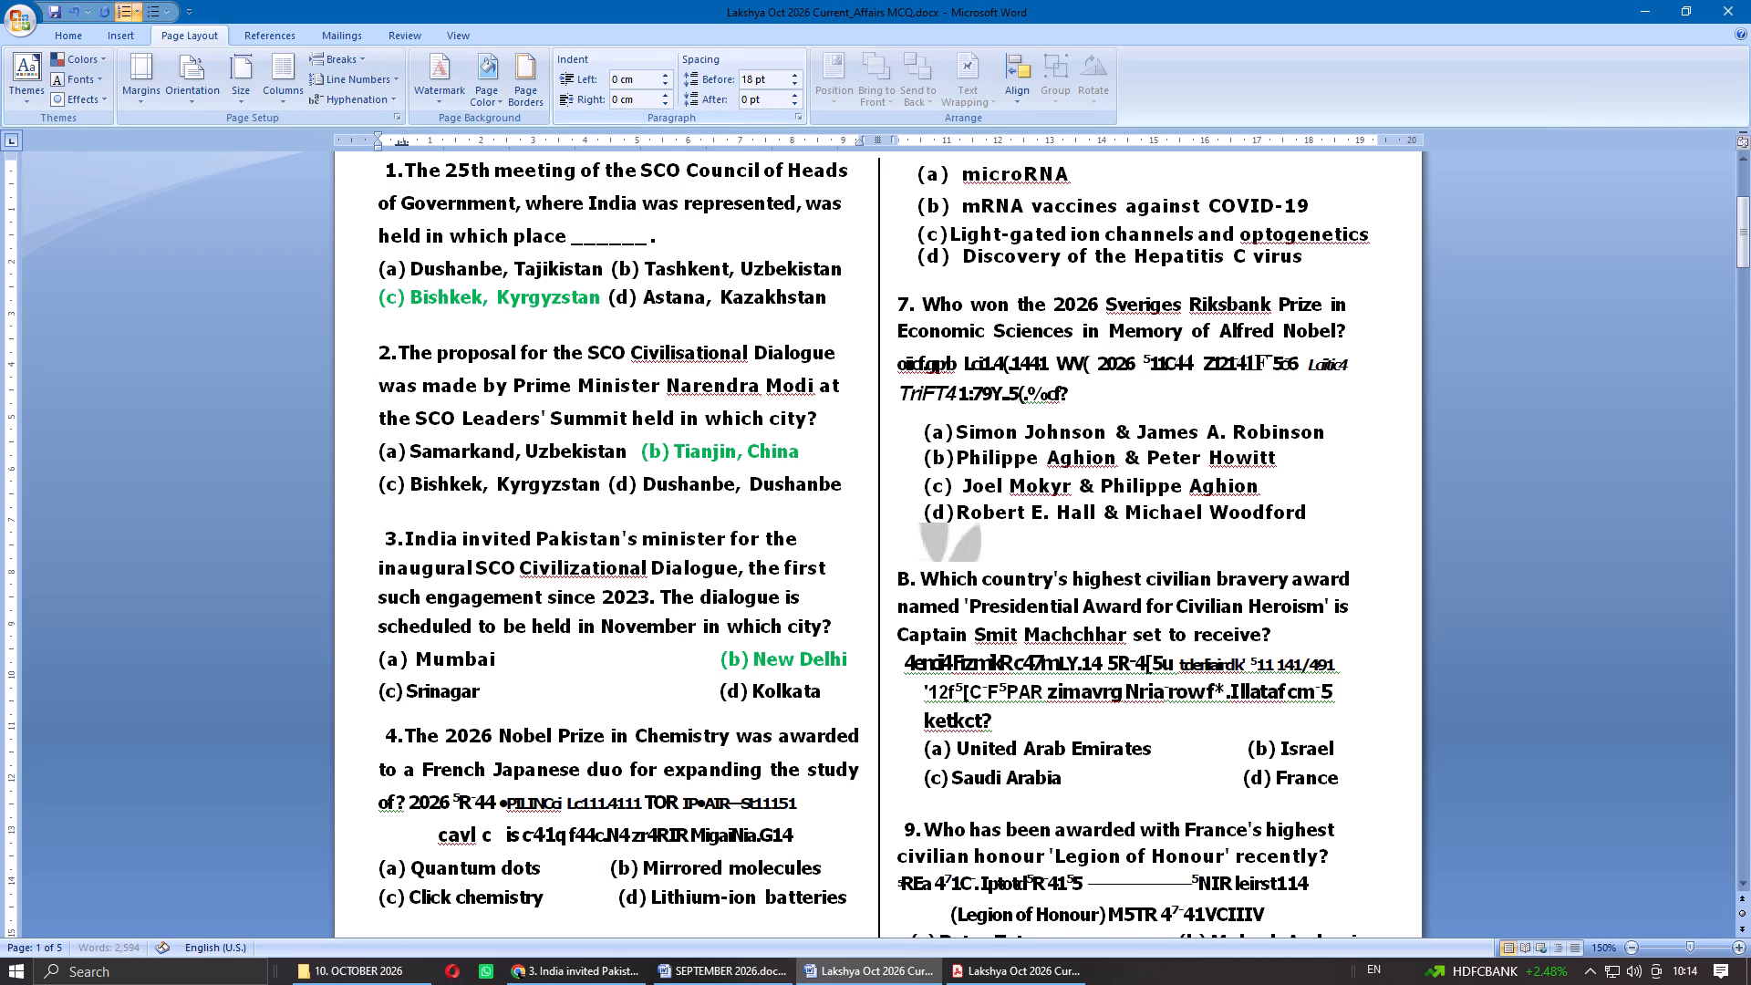
Delete the garbled text after question 4's English wording and start option (a) Quantum dots on its own unindented line.
scroll(690, 396, down, 7)
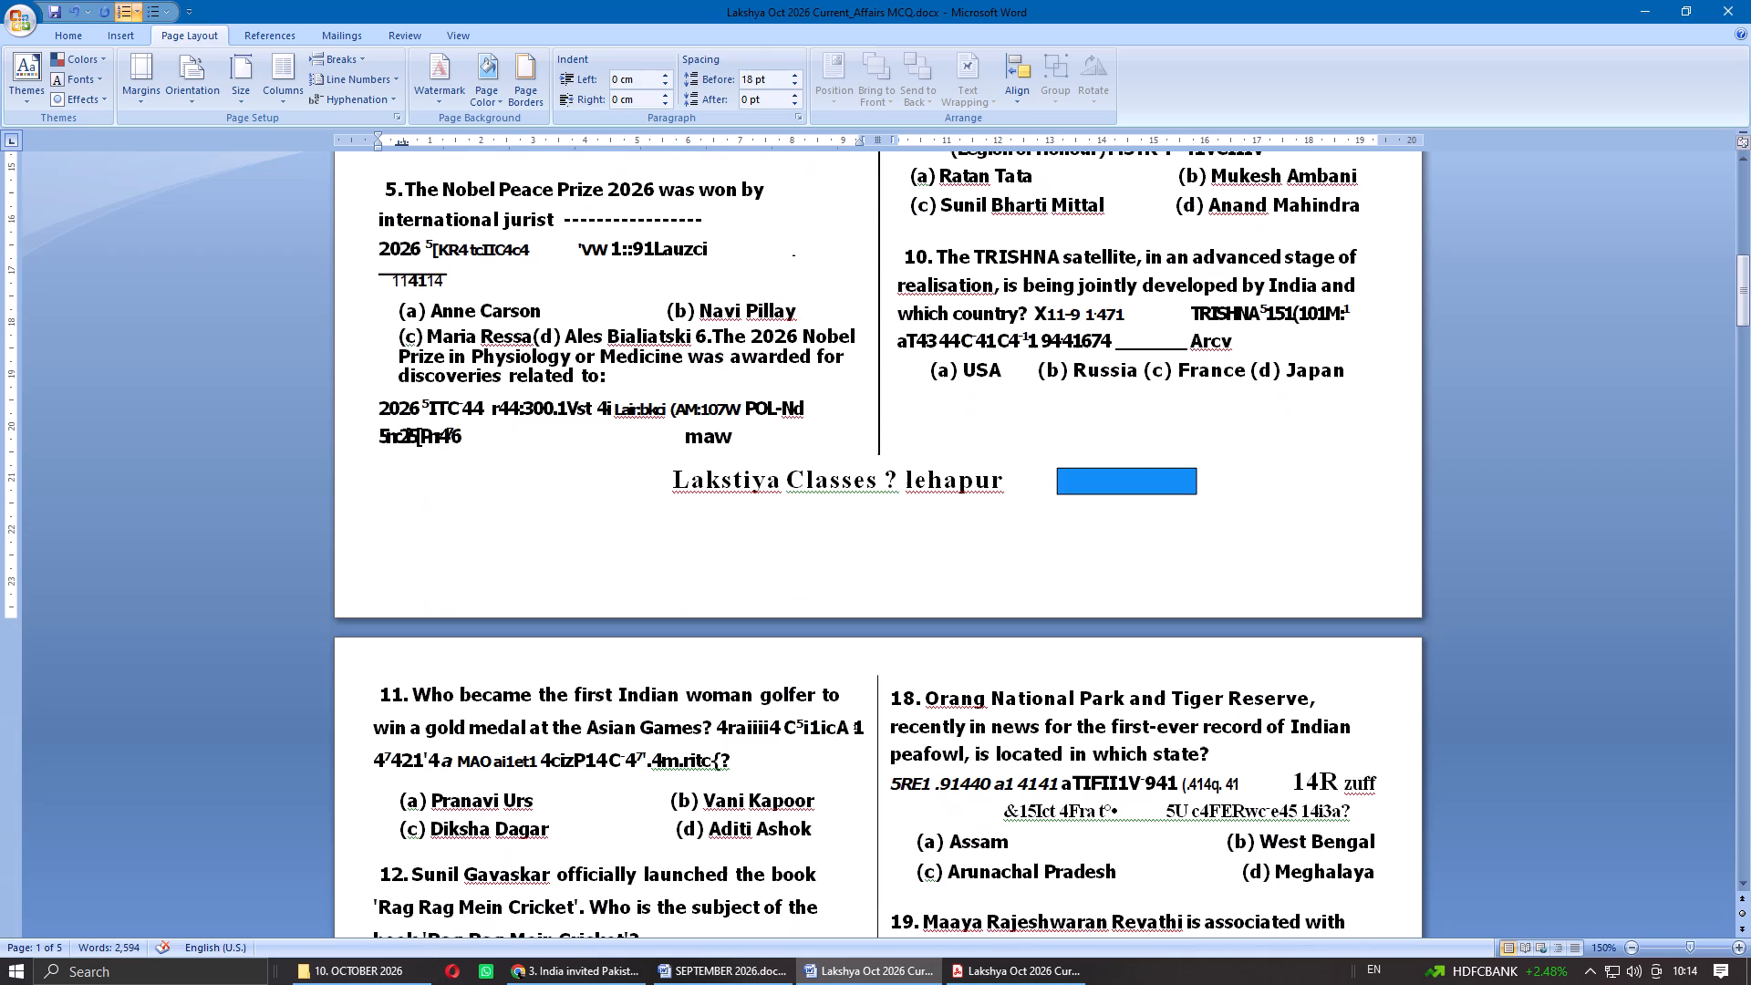
scroll(692, 400, up, 3)
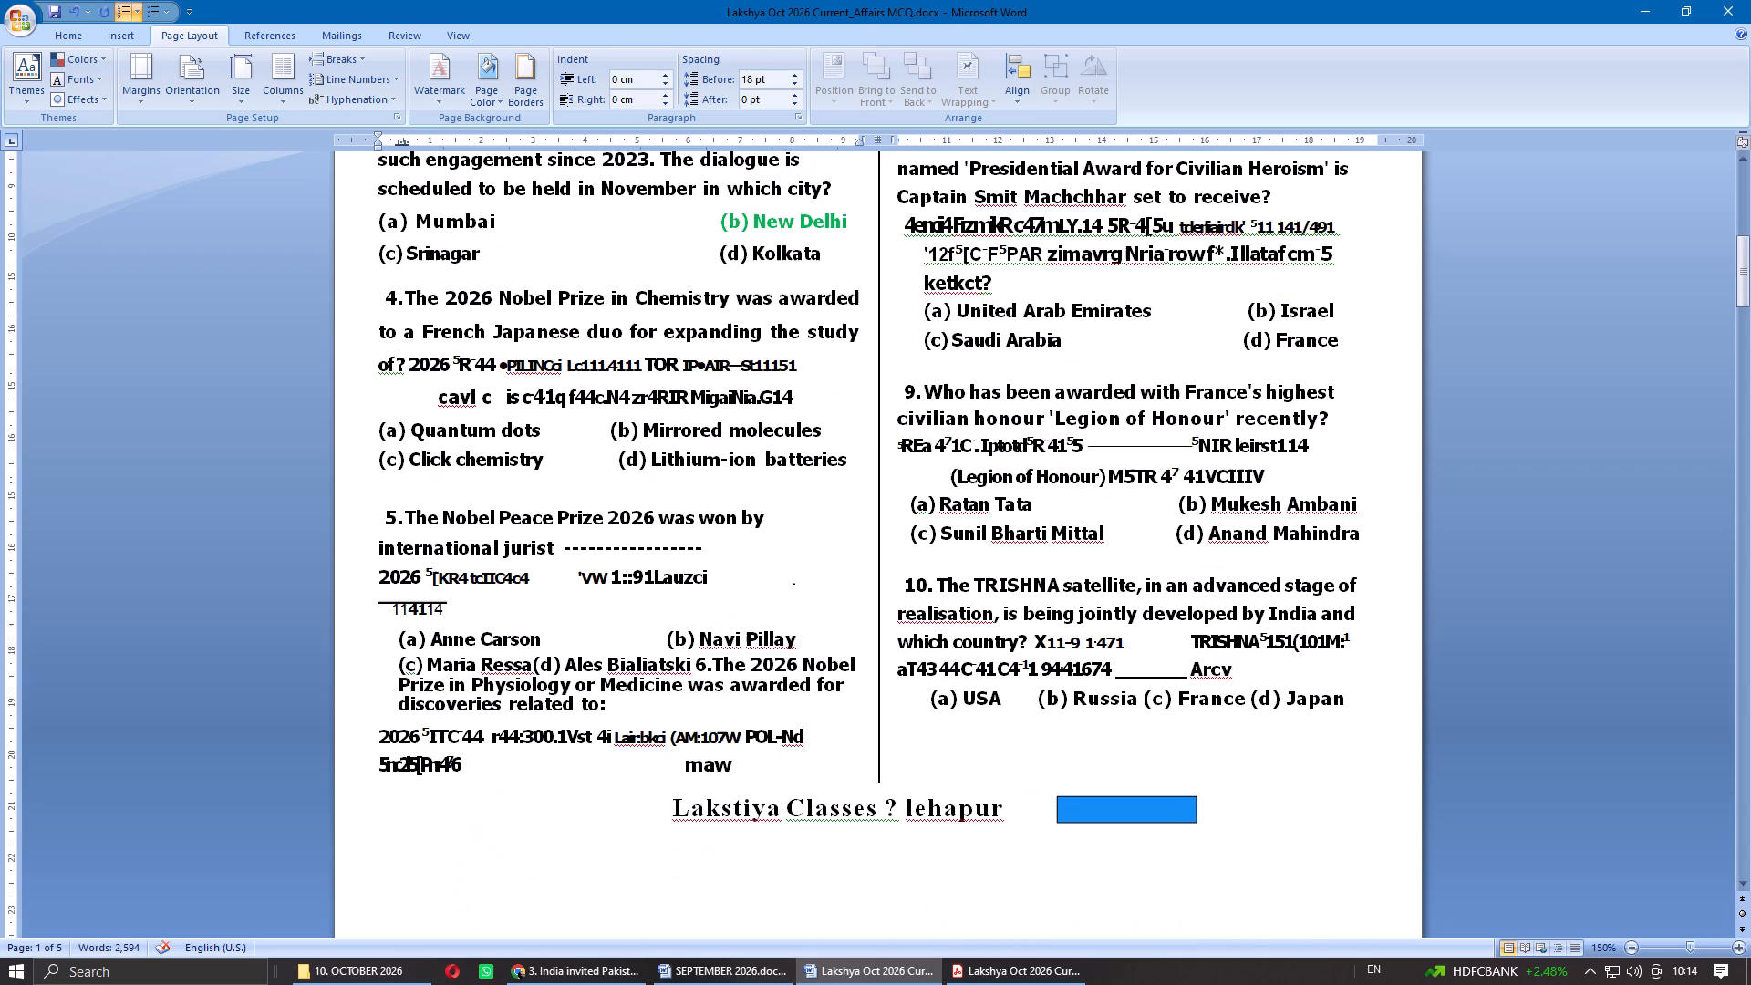
scroll(692, 400, up, 4)
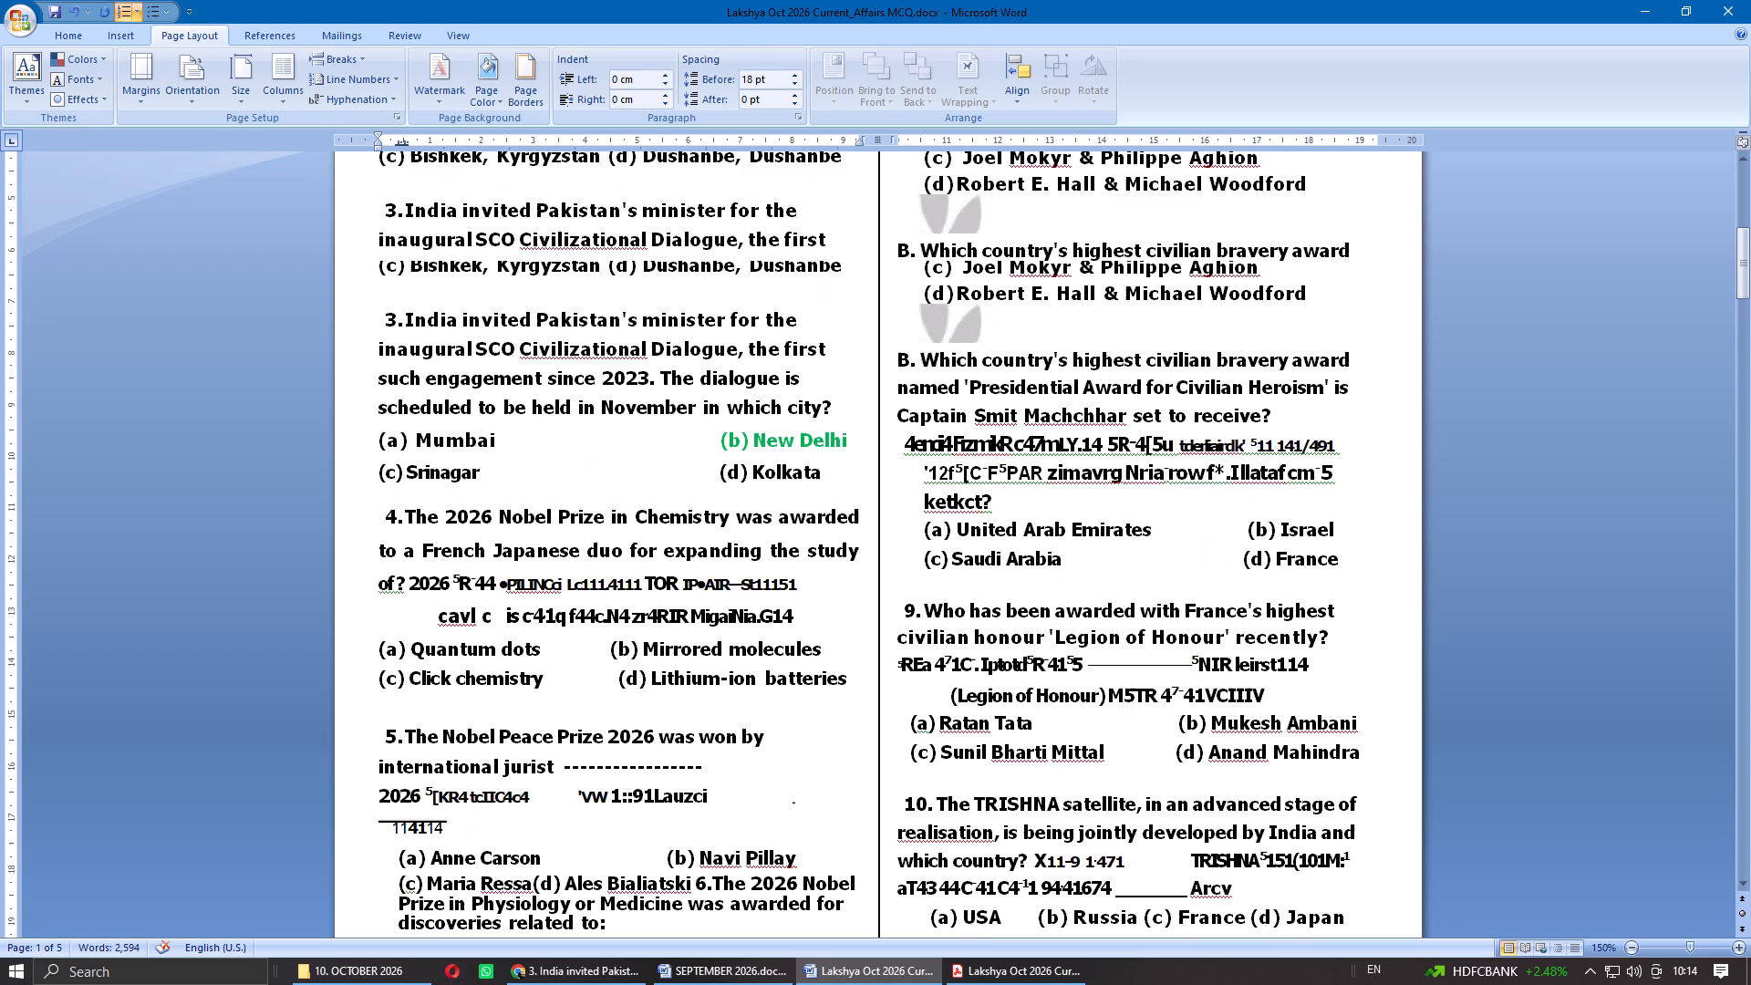
scroll(692, 400, up, 3)
scroll(692, 400, down, 7)
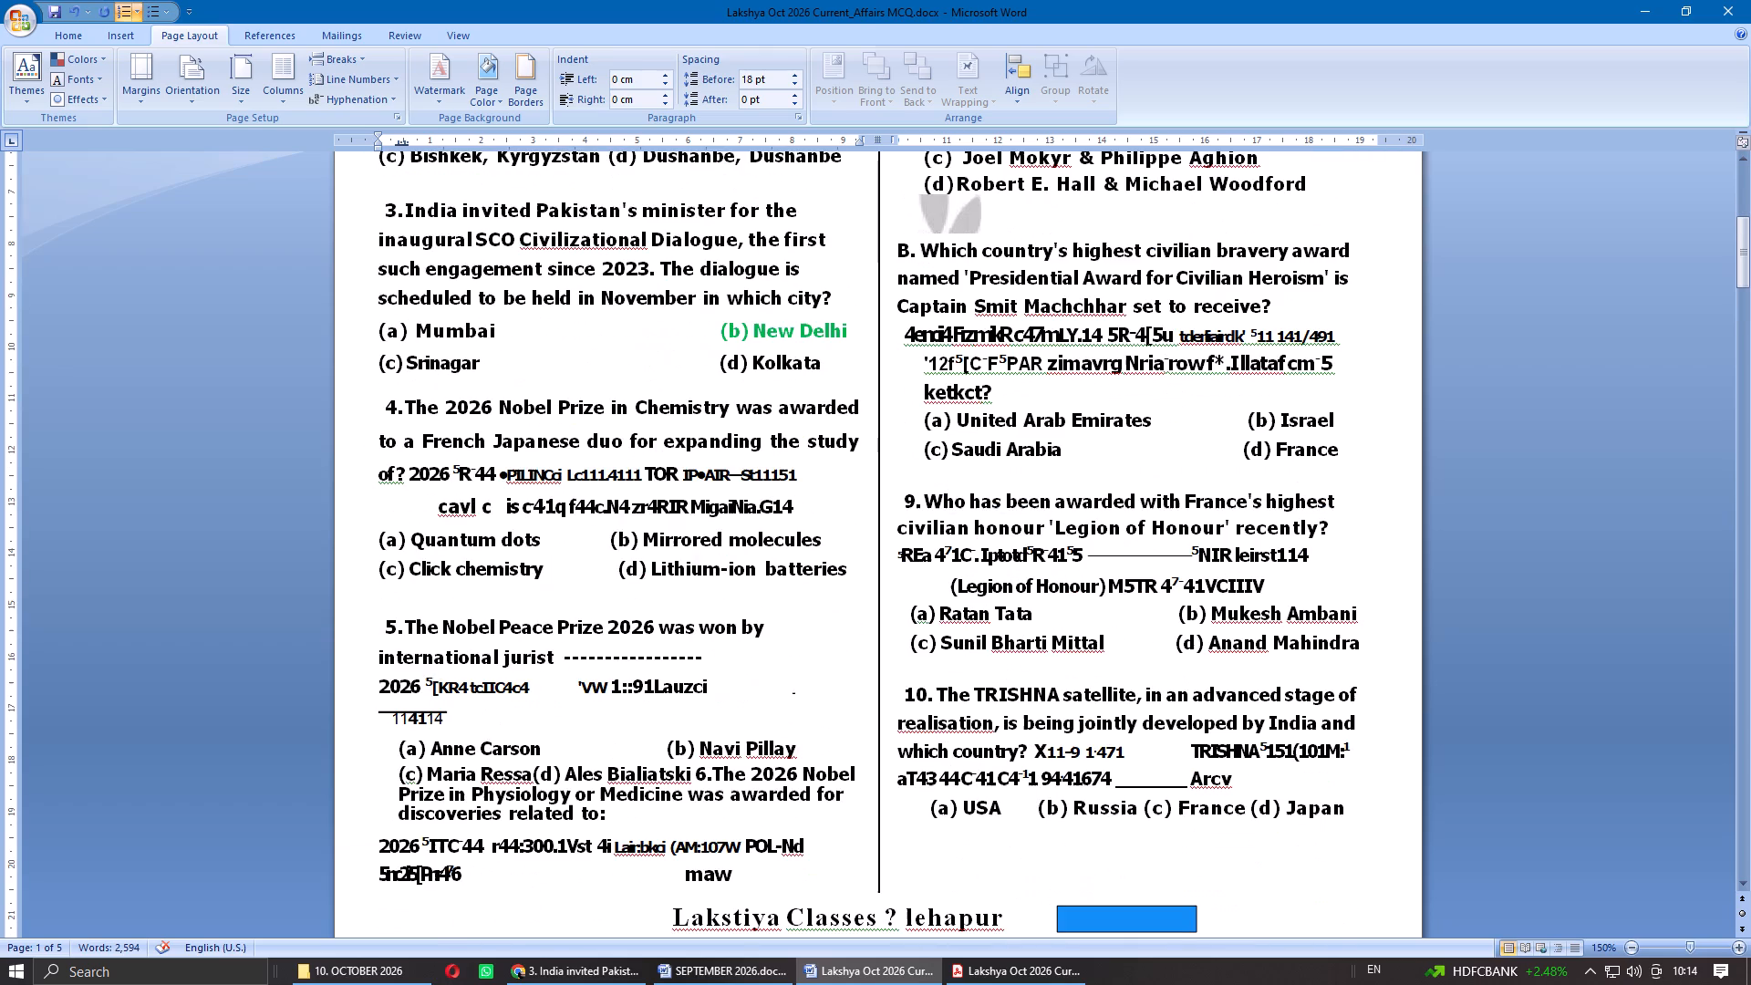
scroll(656, 441, up, 1)
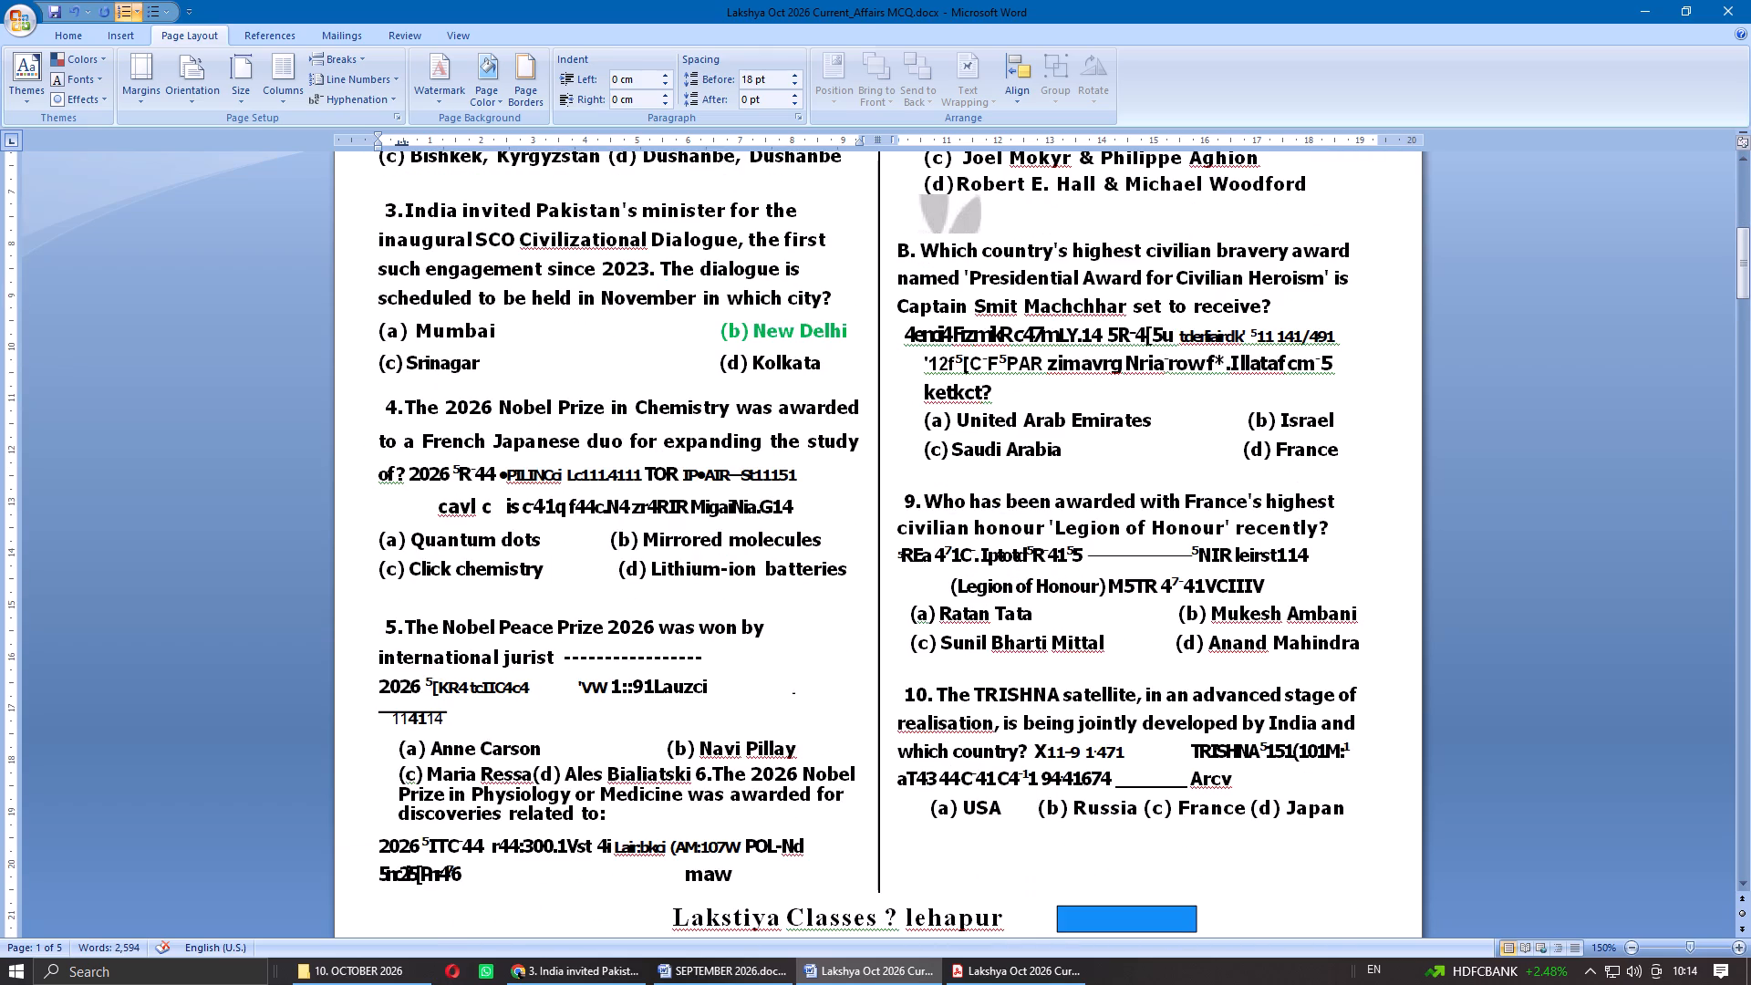
drag(808, 512, 415, 490)
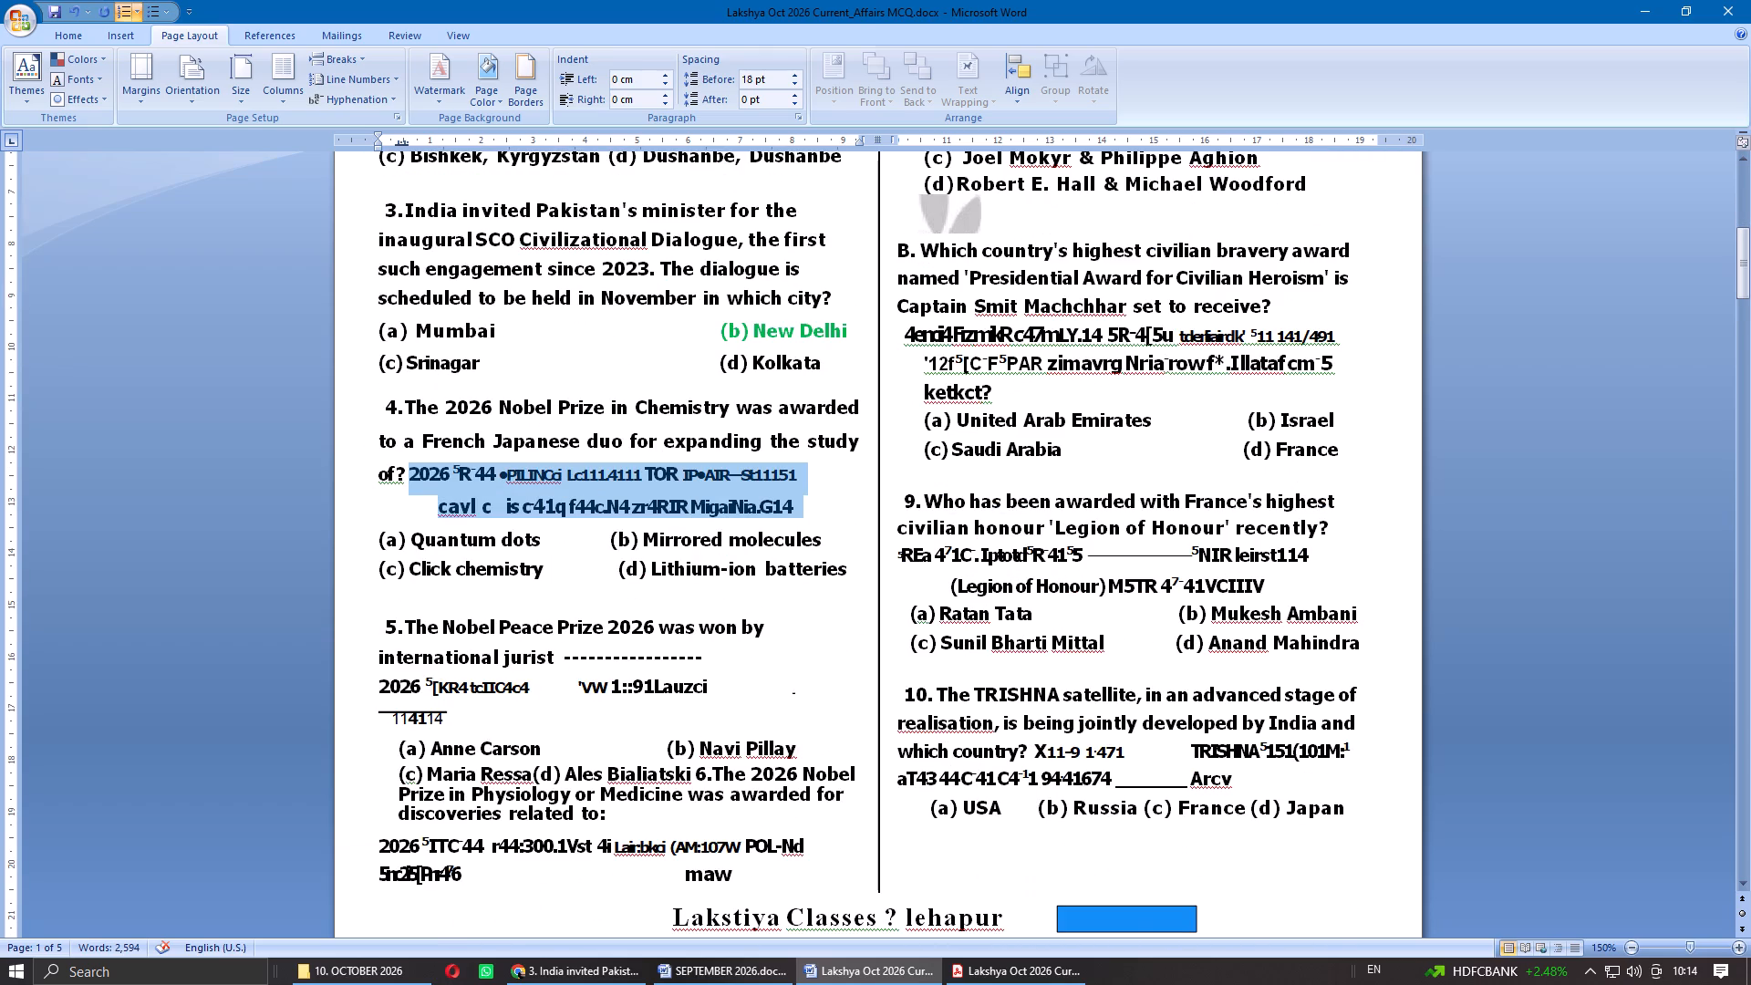
drag(415, 490, 411, 483)
key(BackSpace)
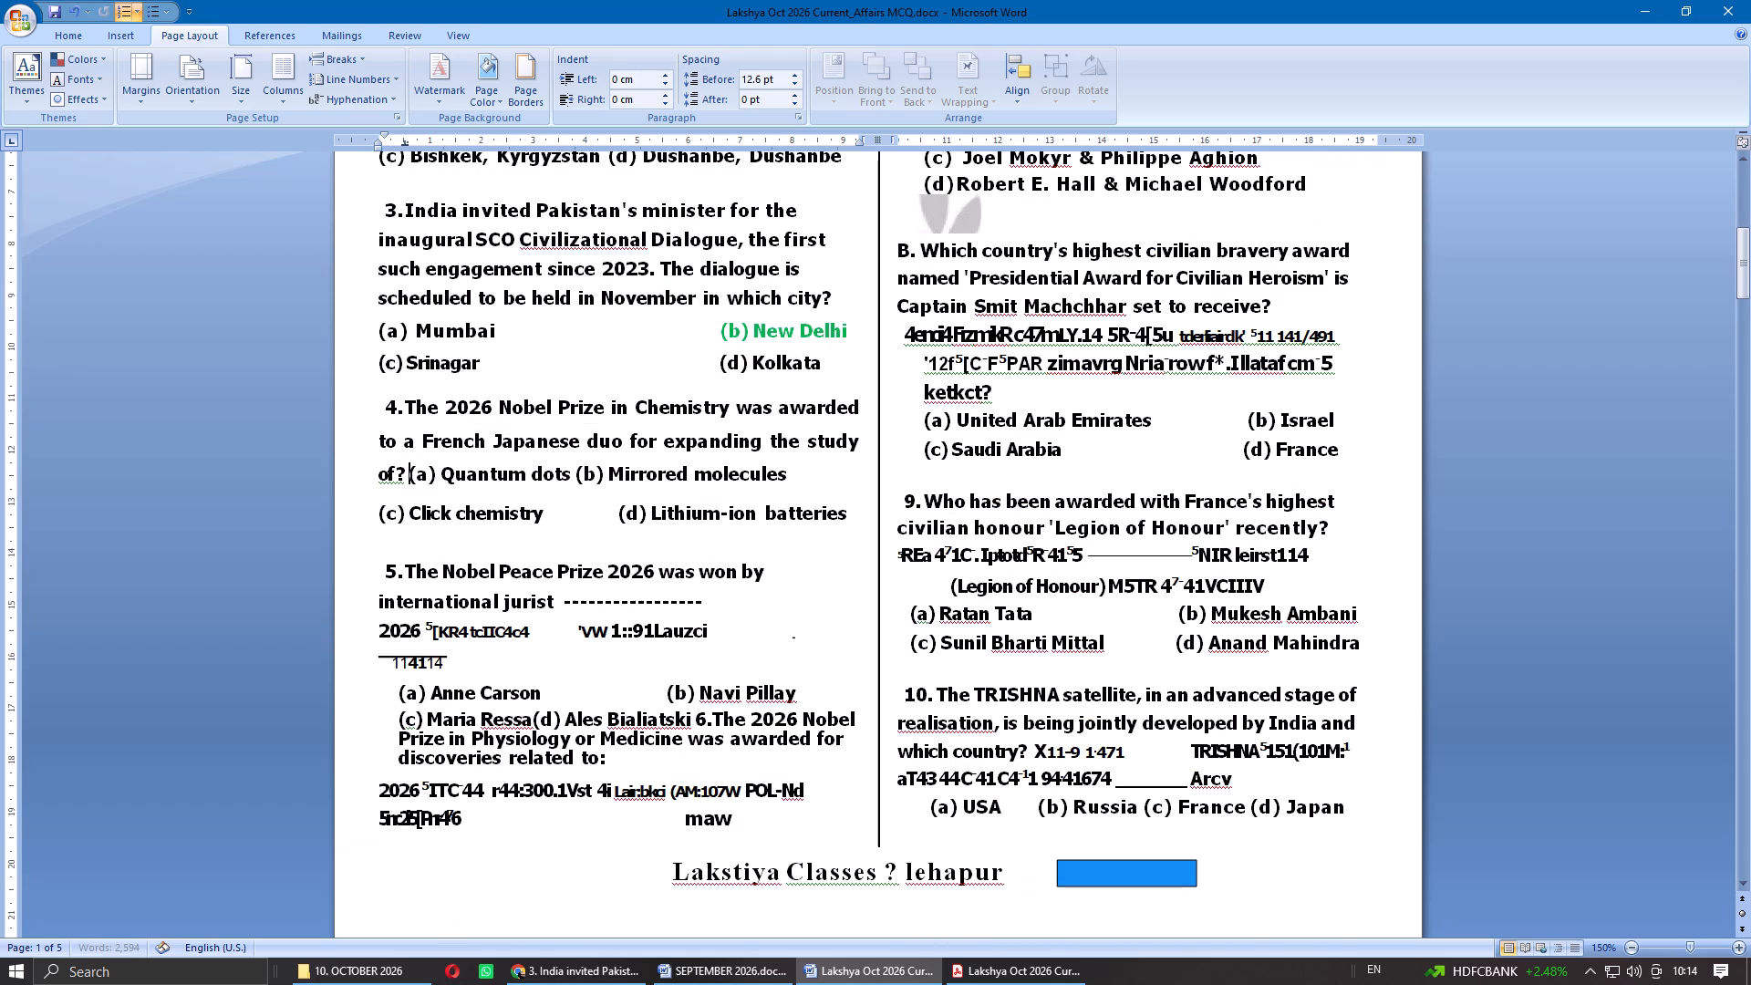
key(BackSpace)
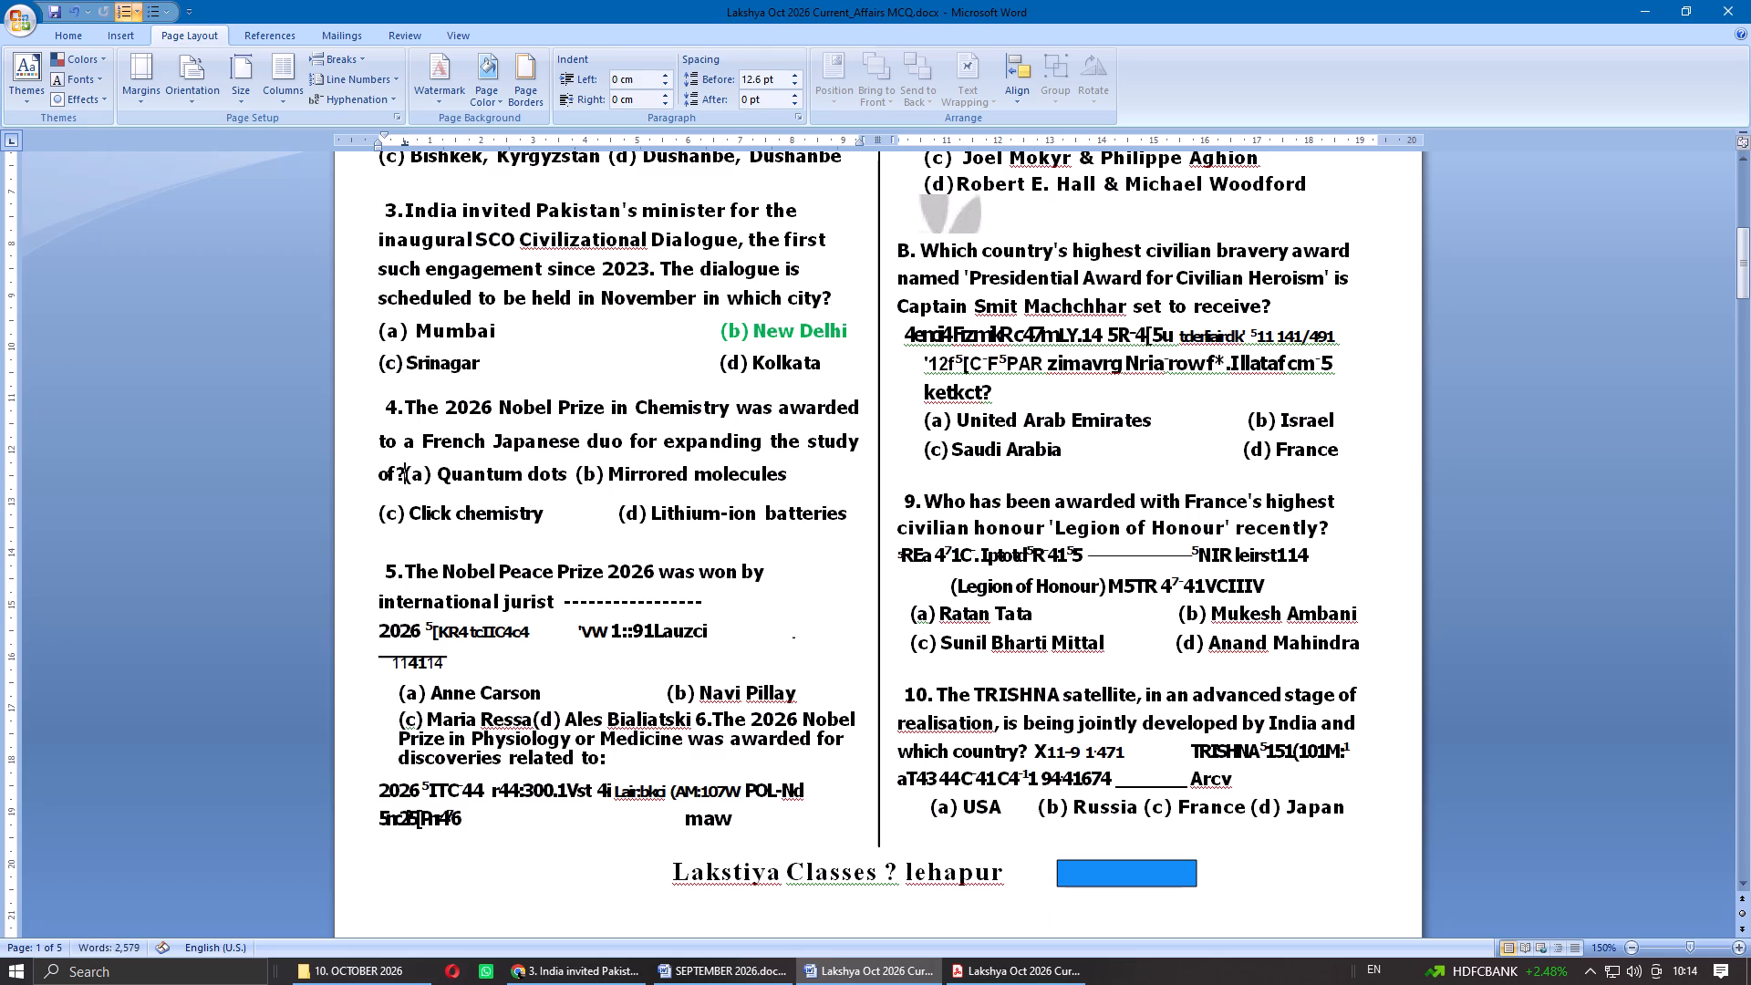
key(Return)
key(BackSpace)
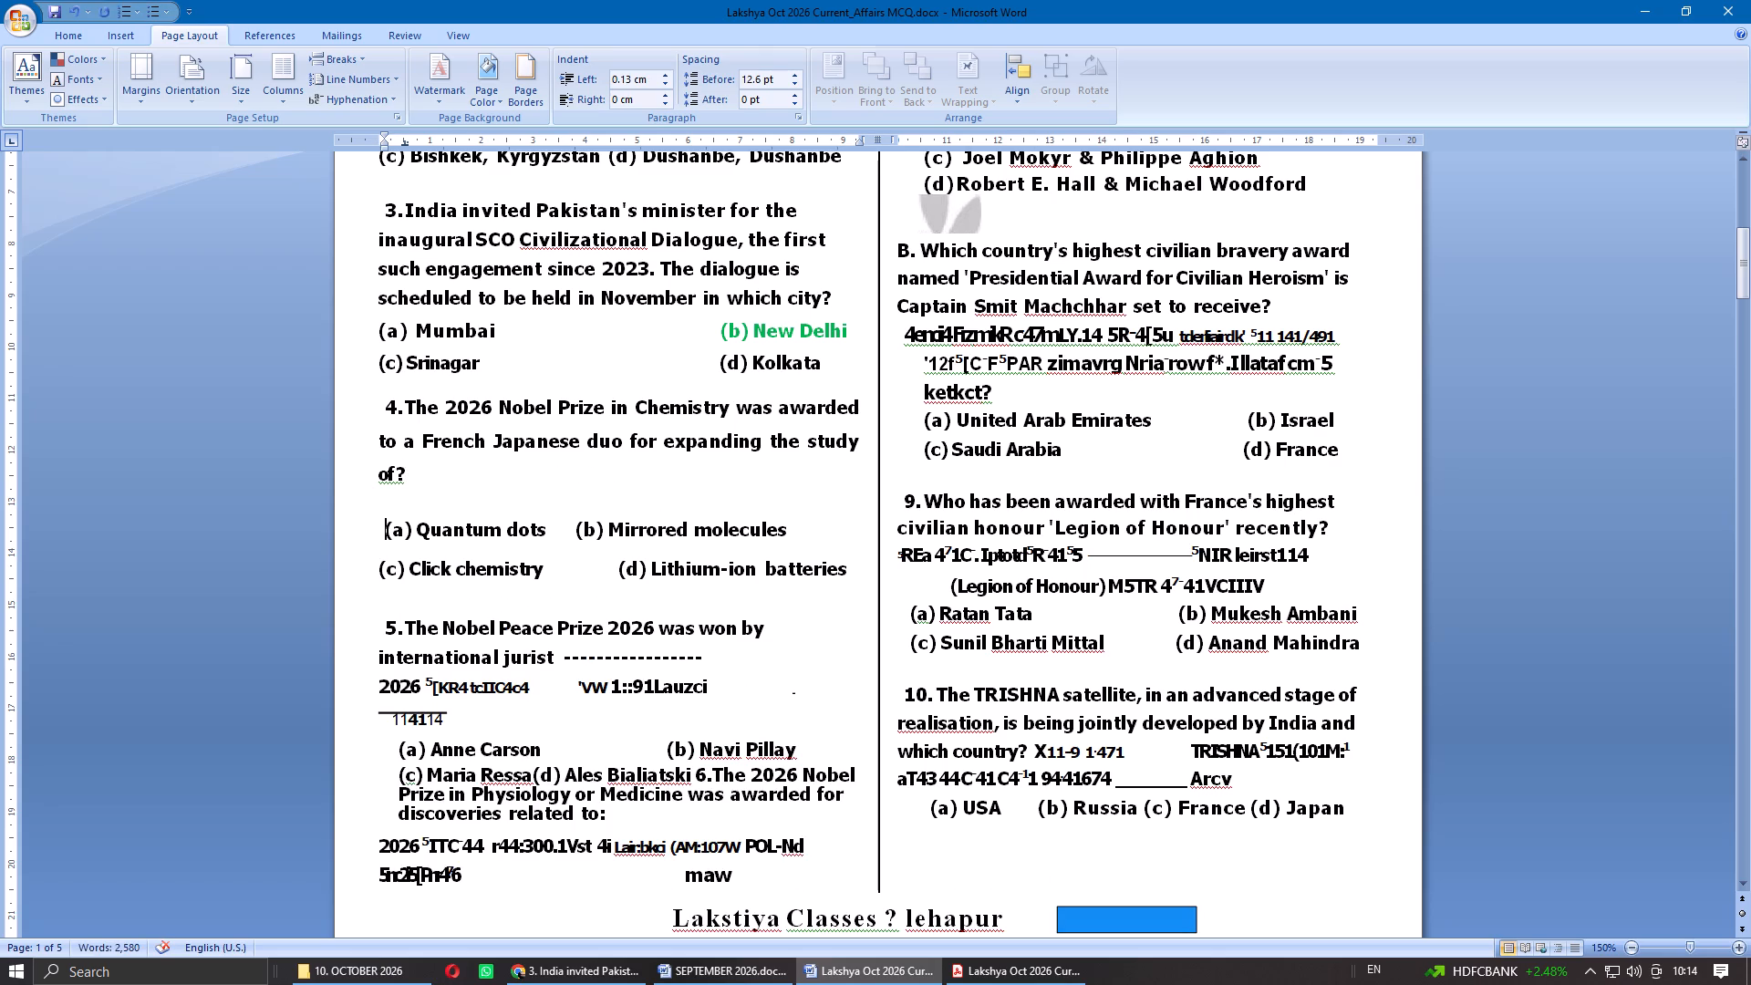
key(BackSpace)
Set the spacing before question 4 to 18 pt and before its first option line to 0 pt.
click(404, 479)
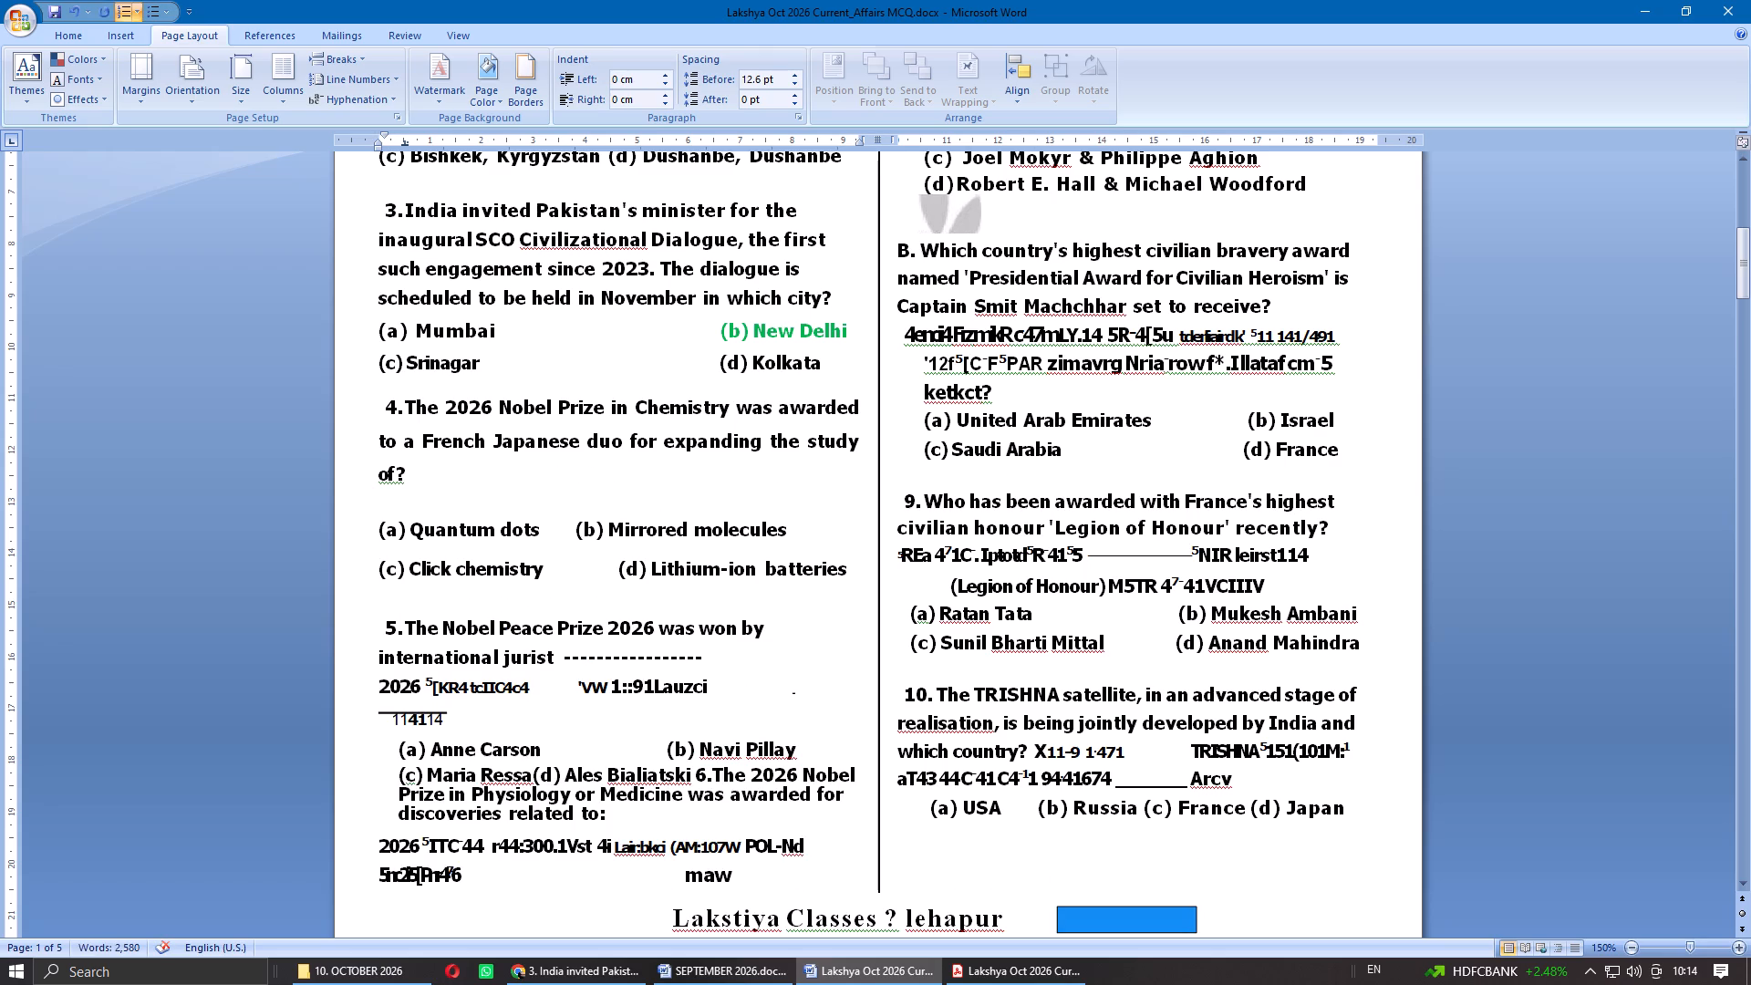
click(427, 475)
double_click(796, 83)
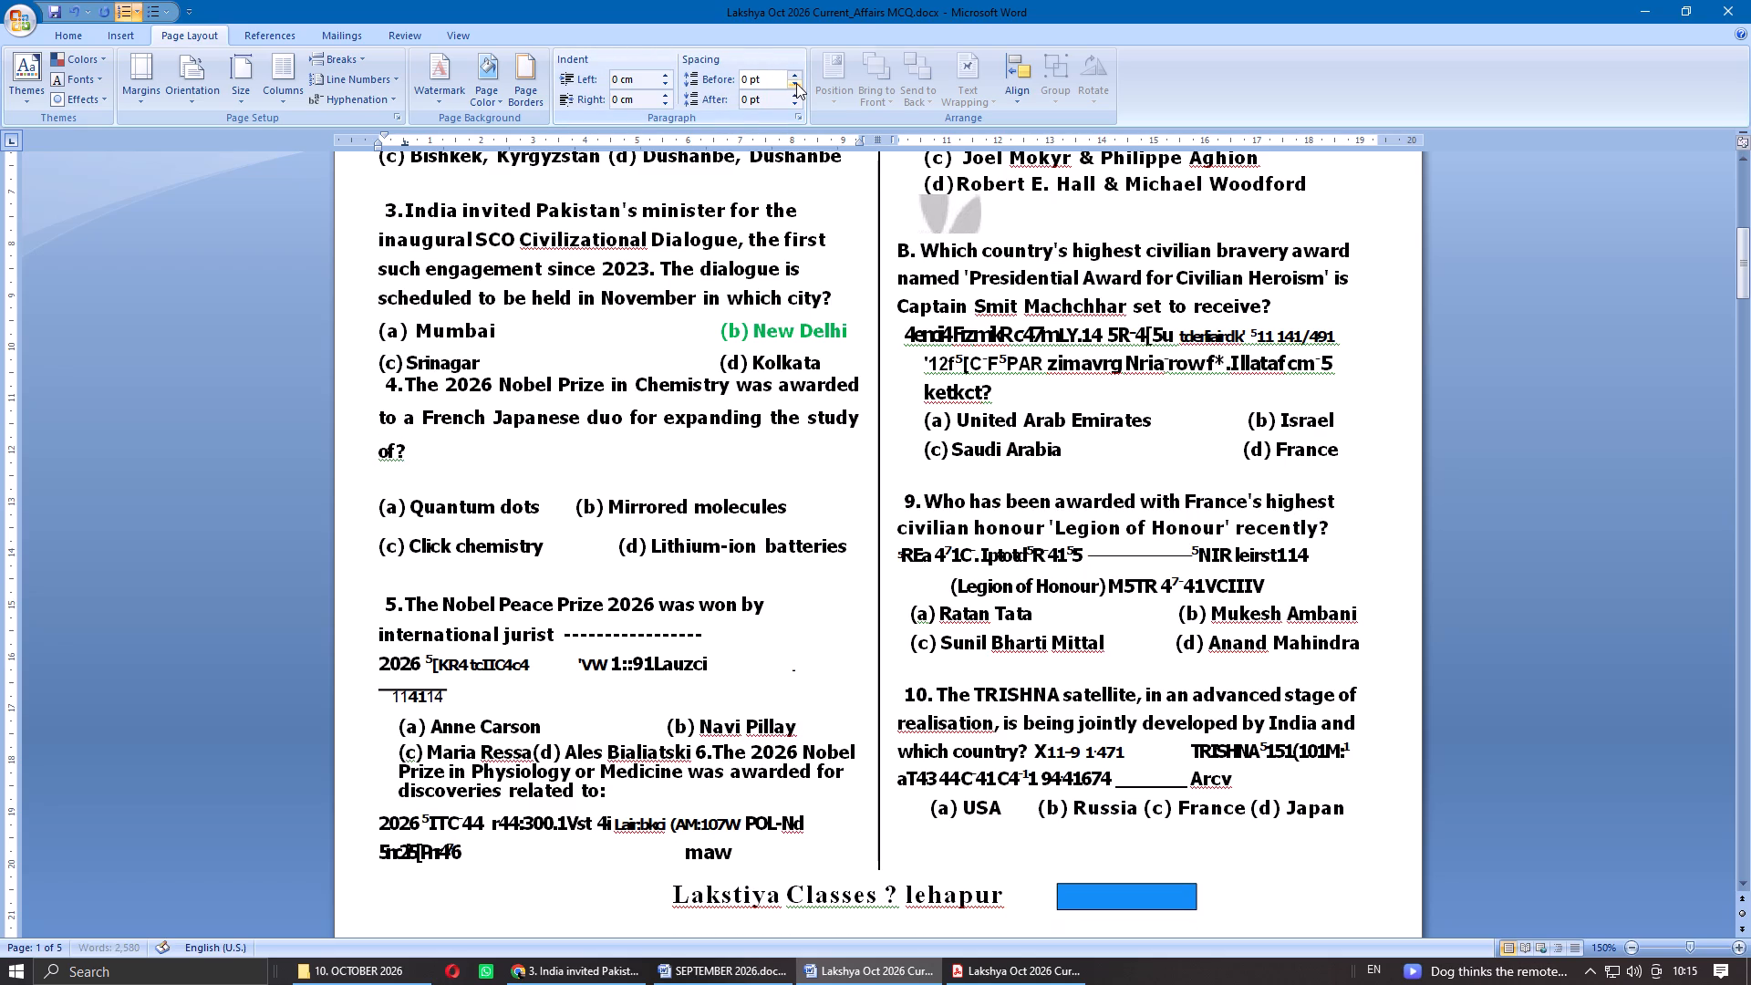
double_click(795, 73)
click(795, 73)
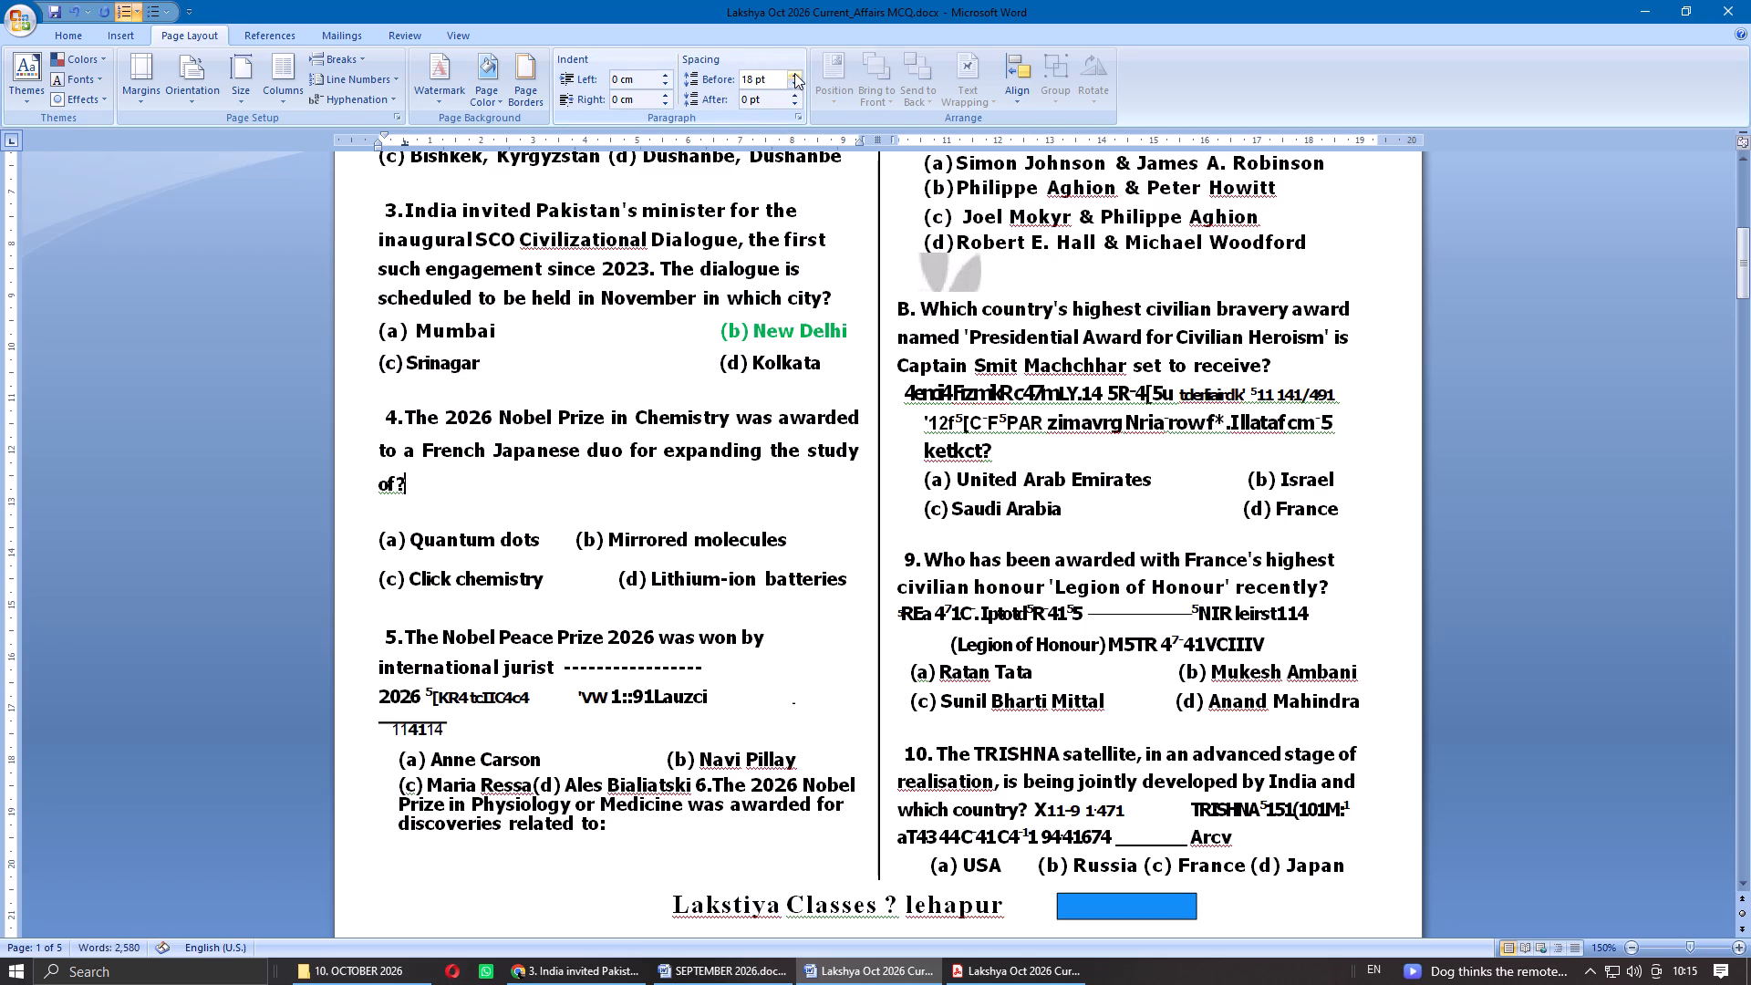
click(480, 555)
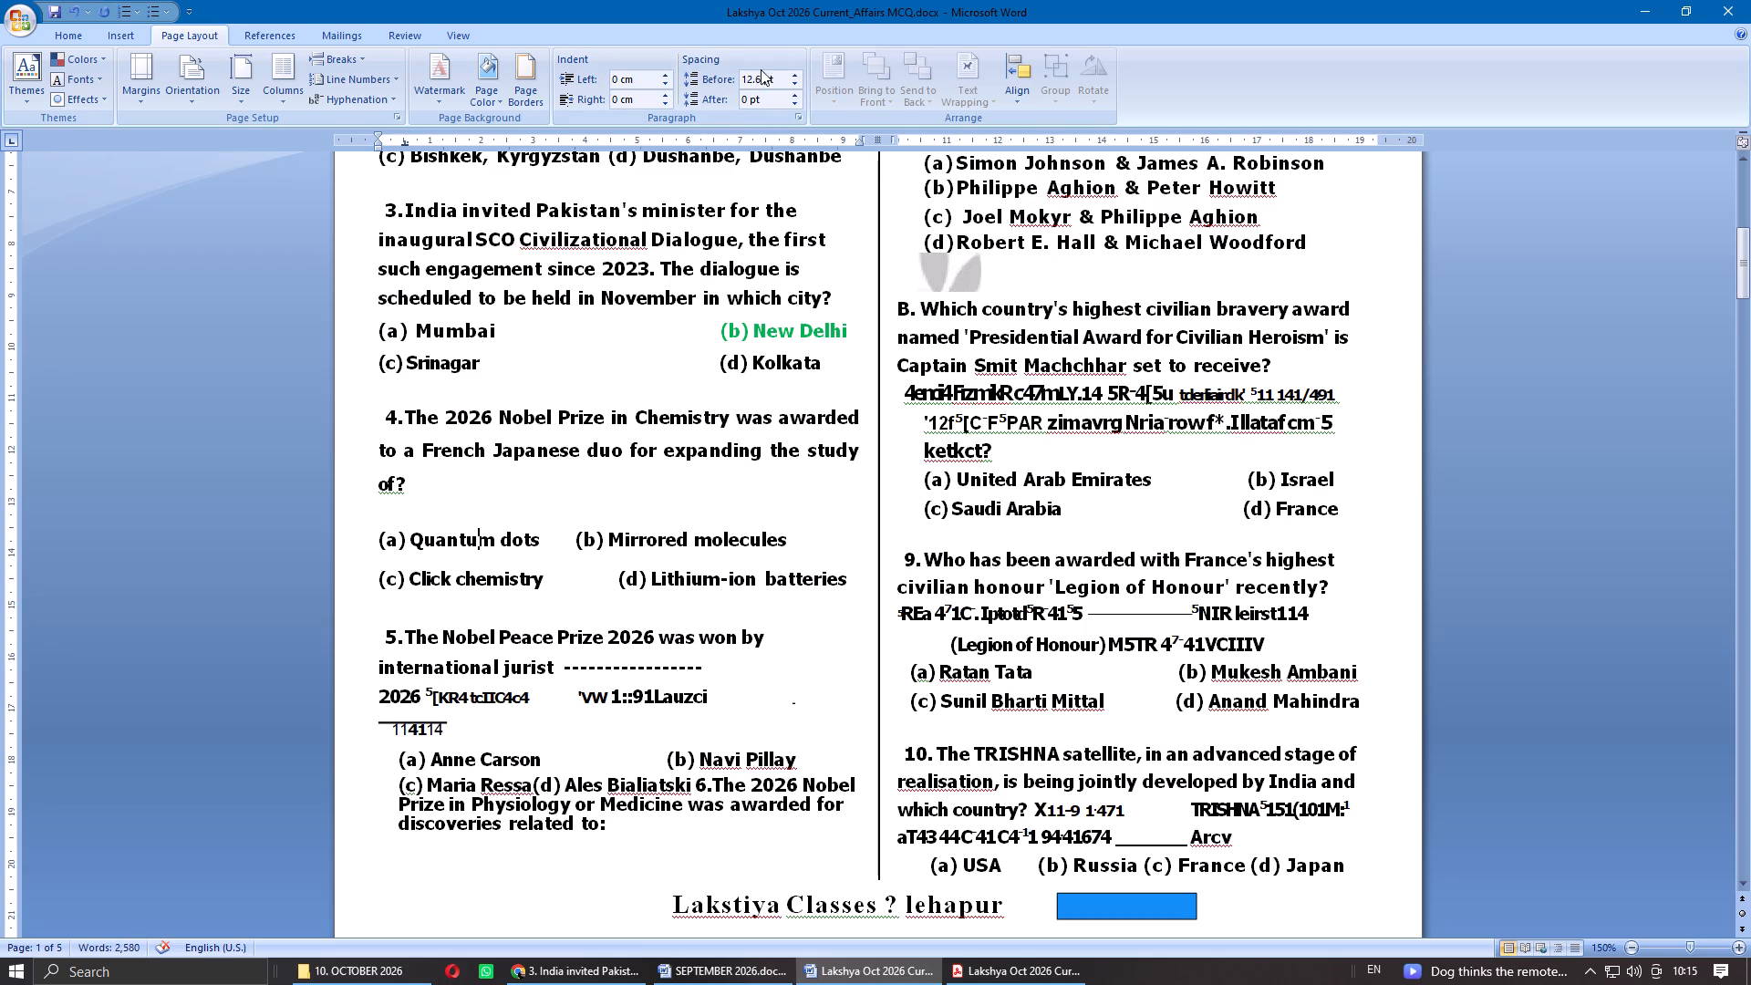
double_click(796, 82)
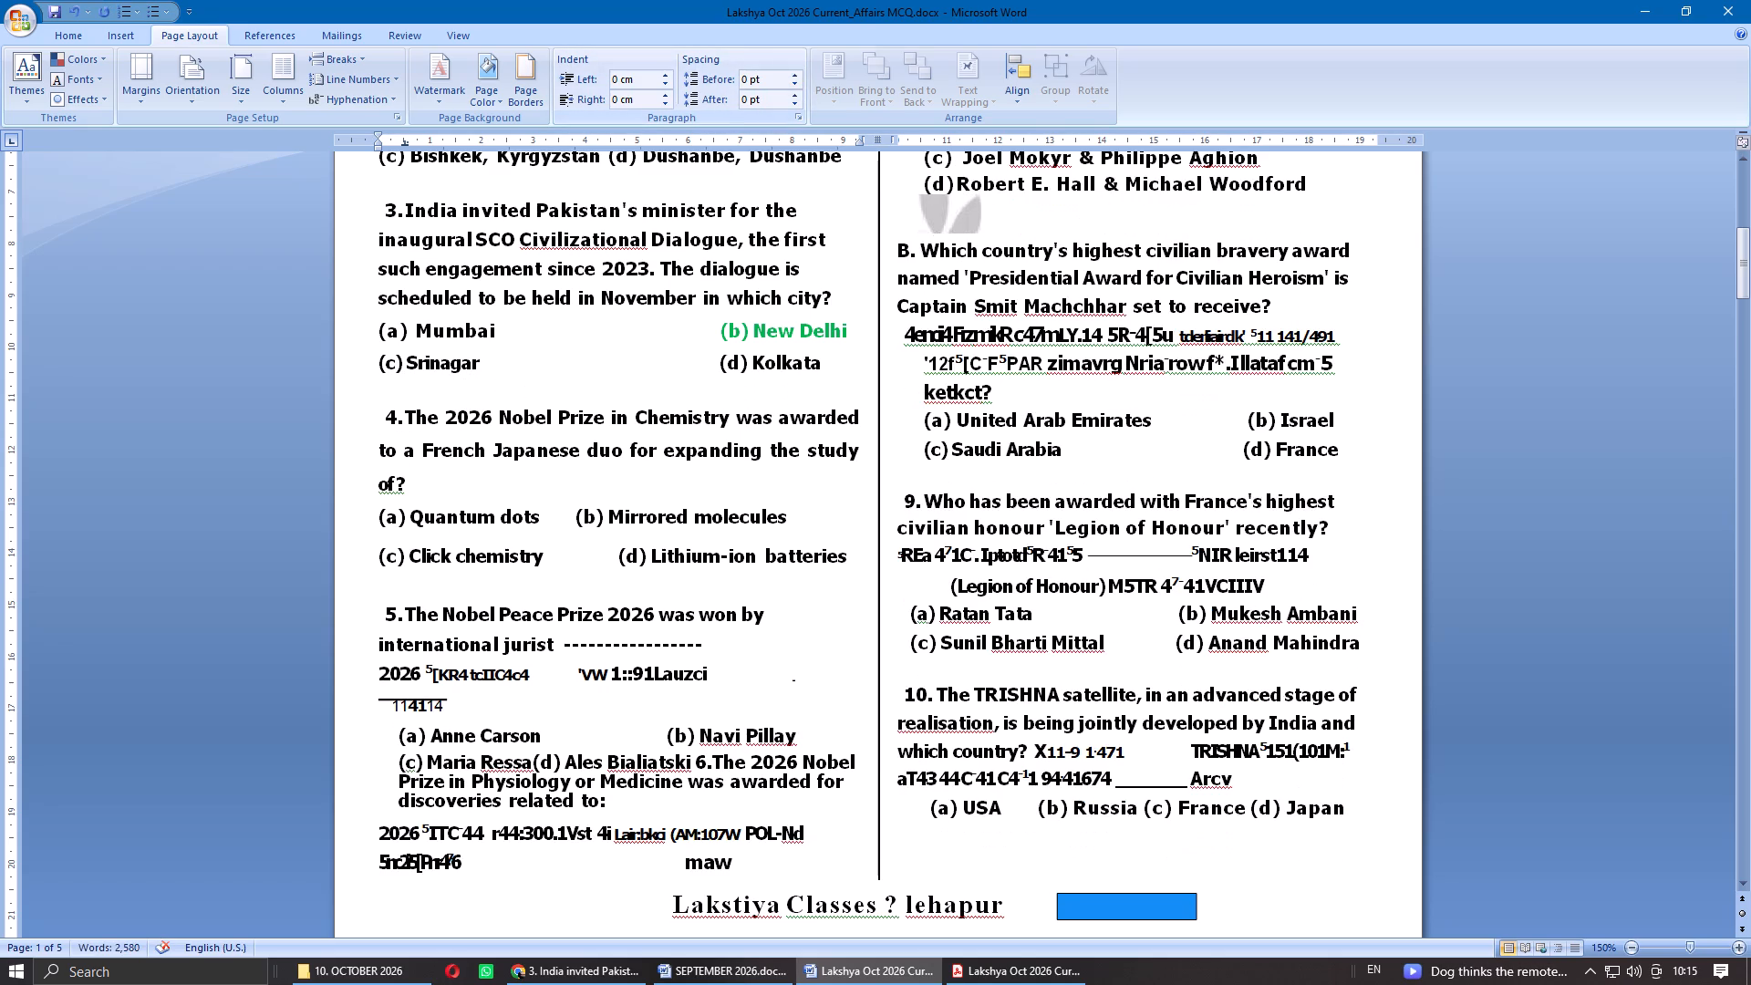
Delete the "Lakstiya Classes ? lehapur" line and the blue box beside it at the bottom of the first page.
scroll(901, 810, down, 2)
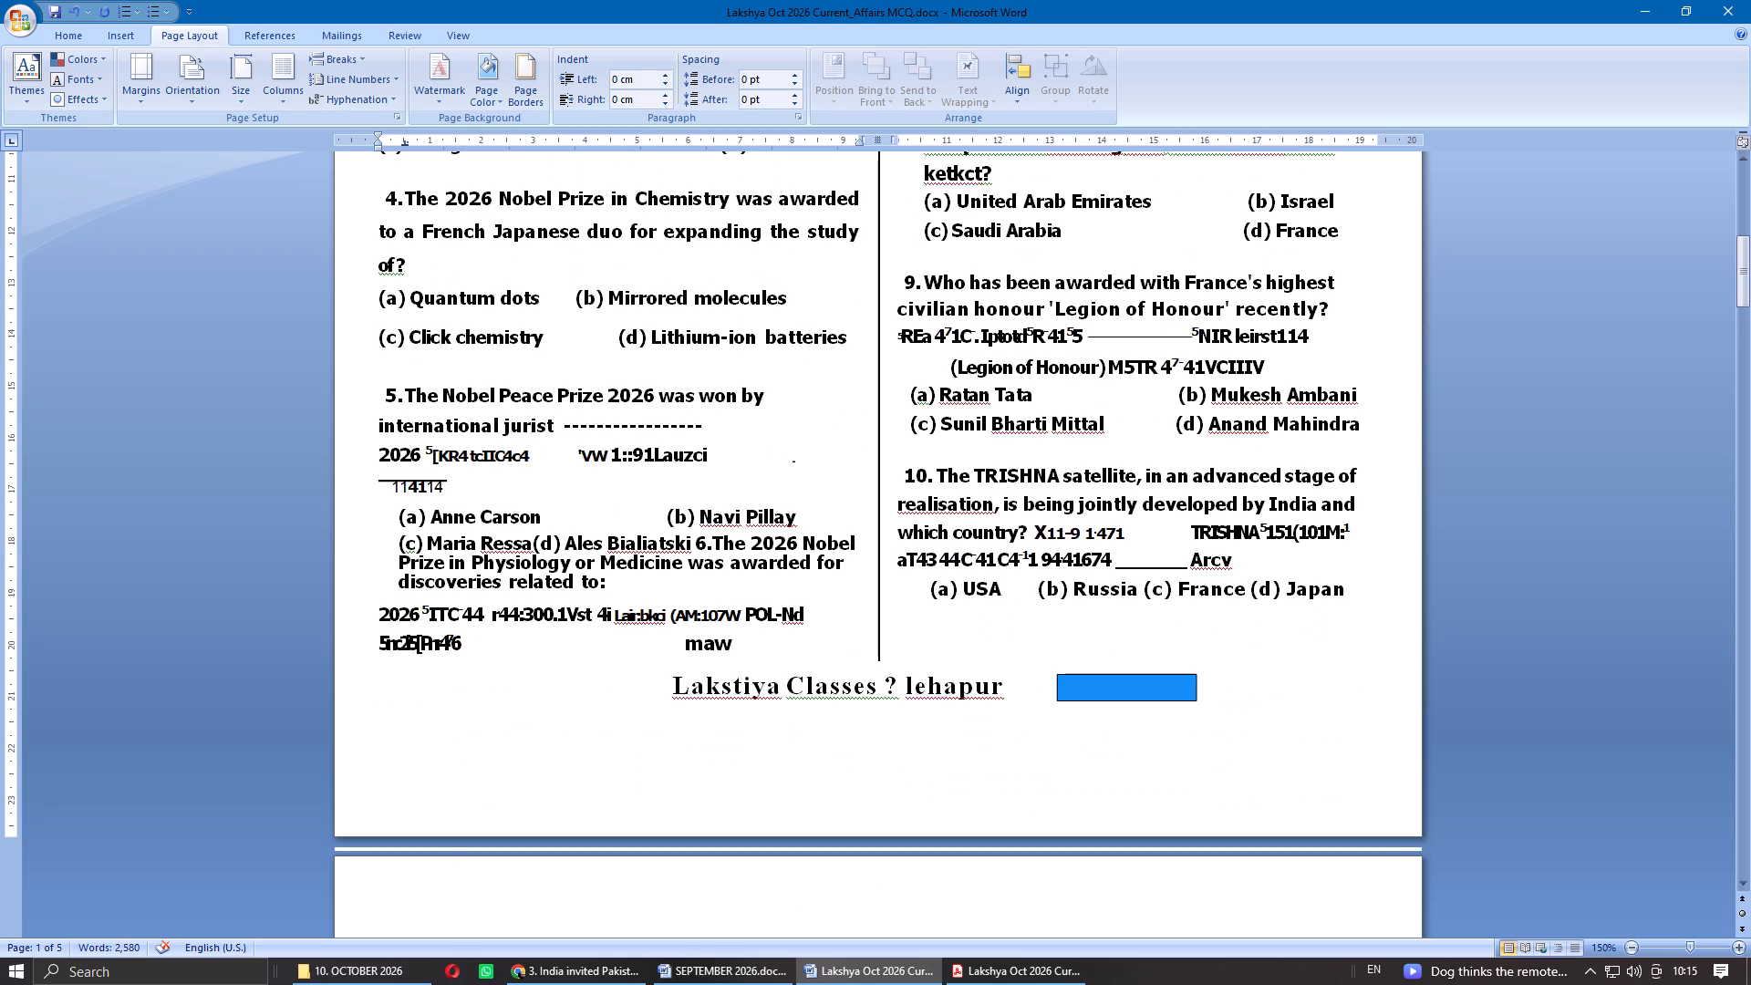
click(1179, 688)
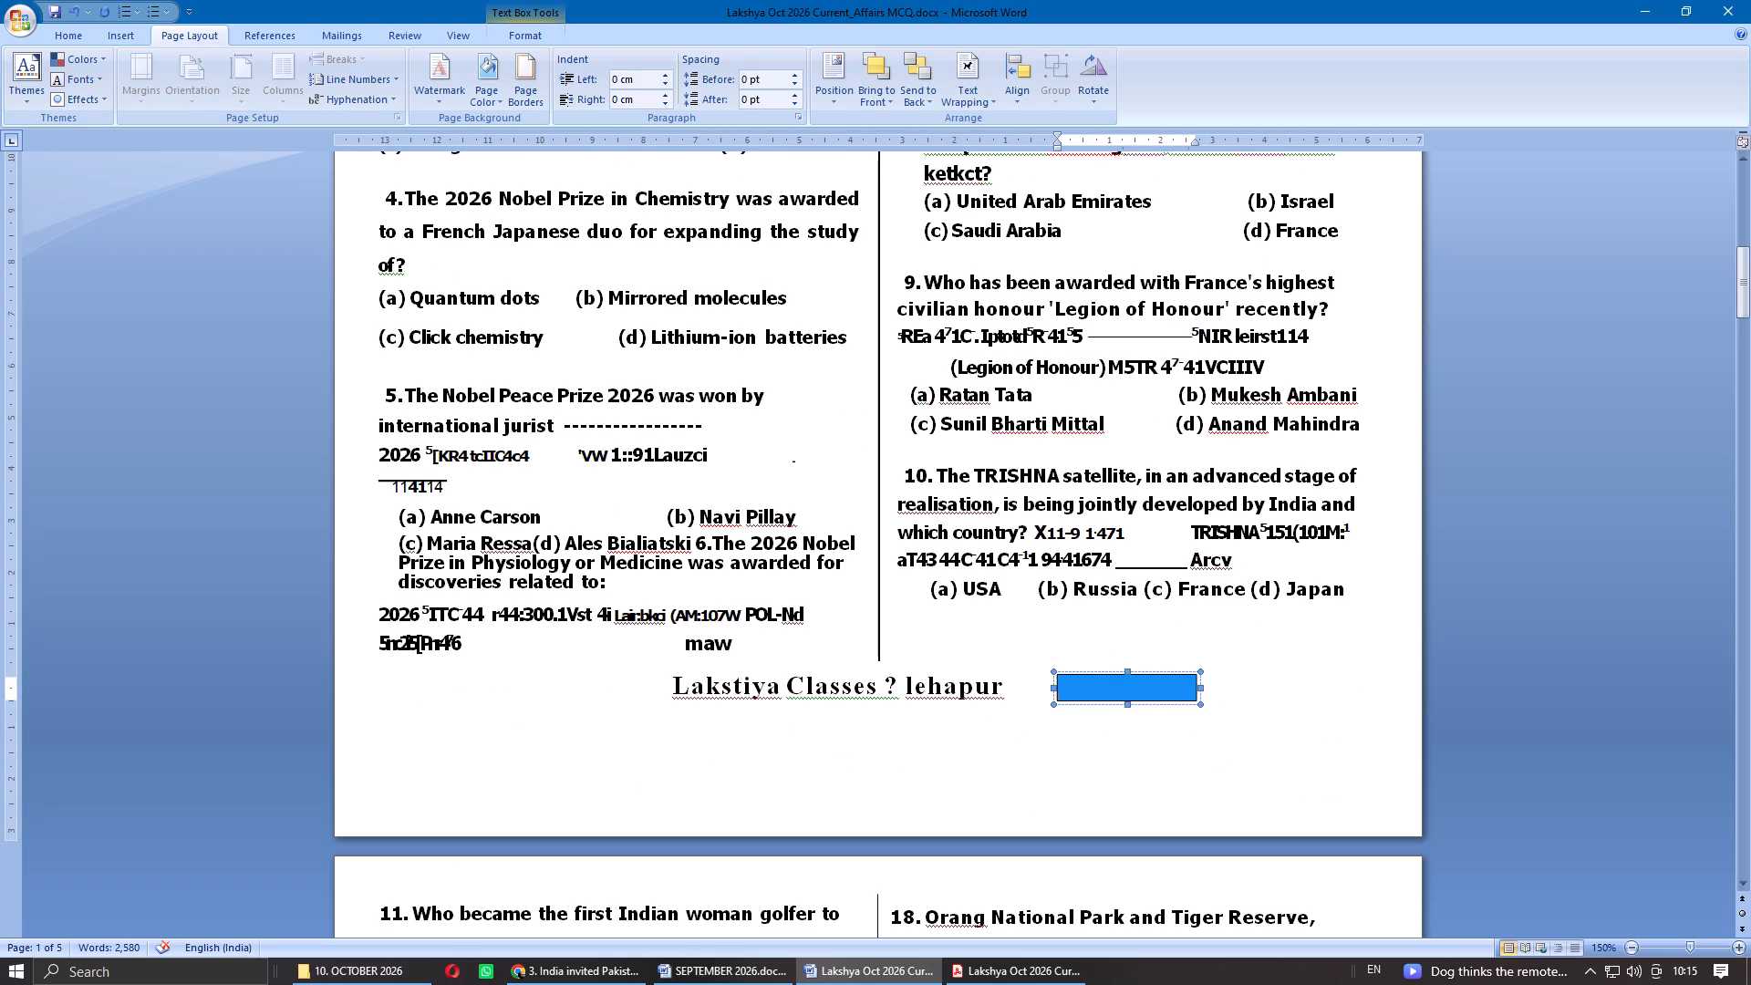
key(Delete)
key(Delete)
right_click(1146, 678)
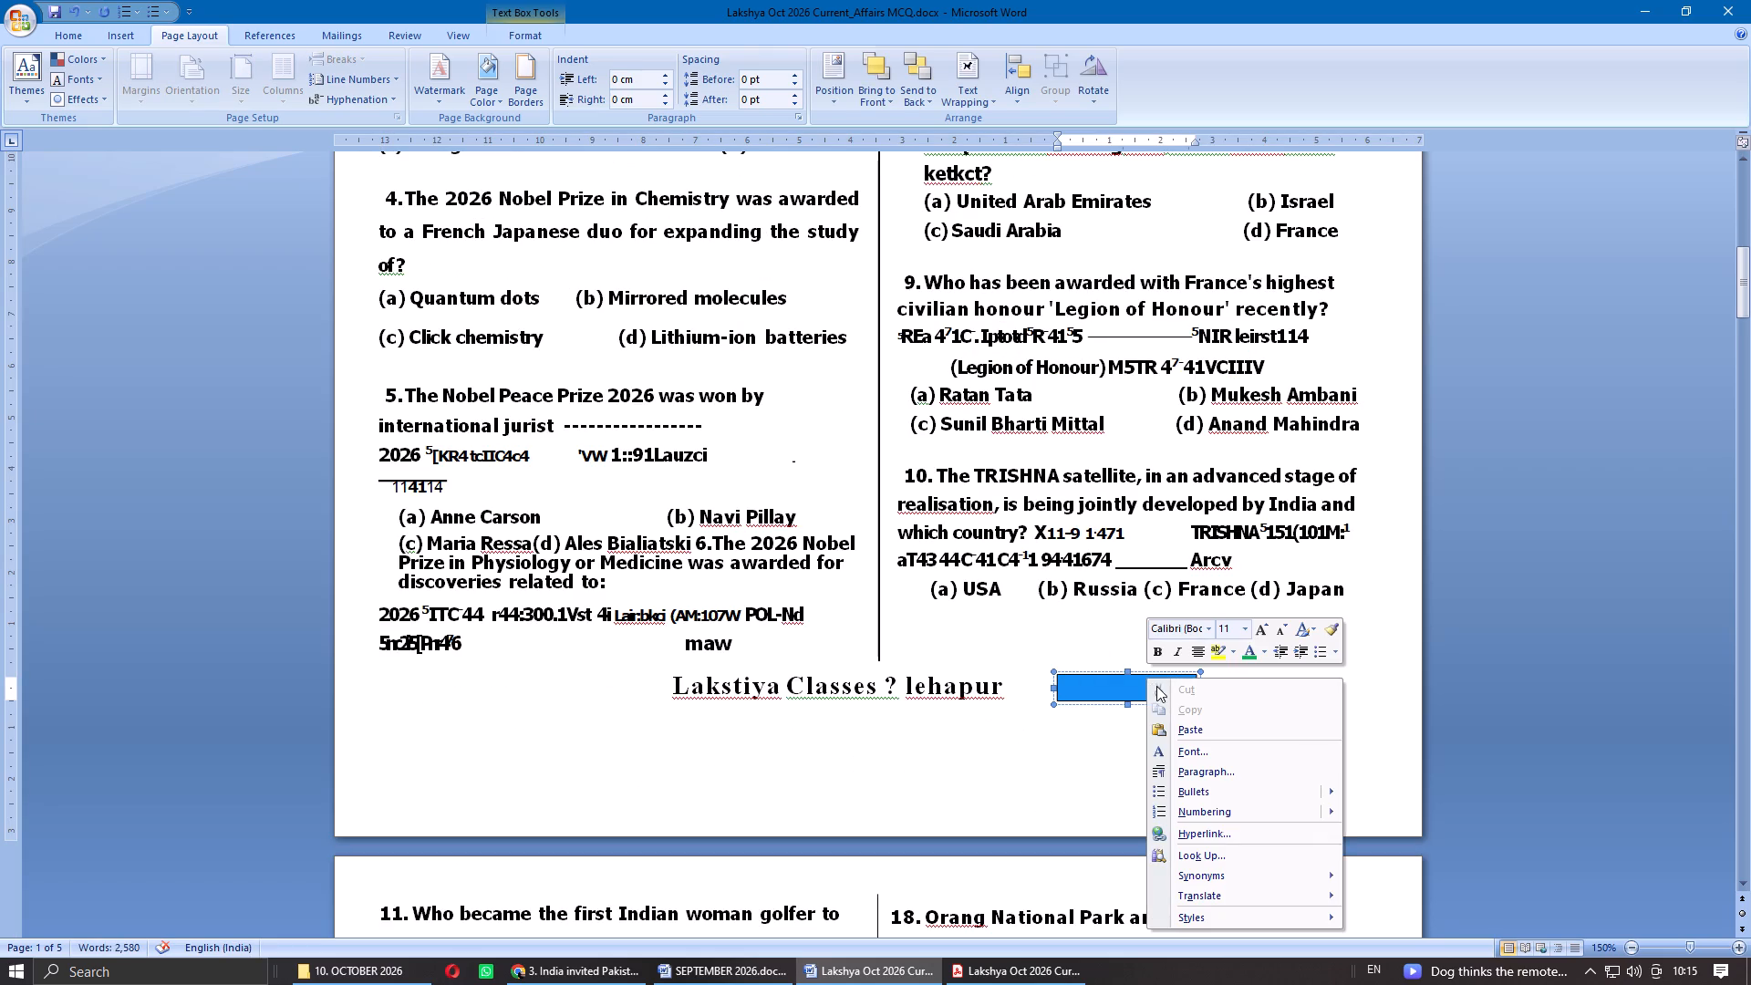
click(1082, 700)
drag(1000, 689, 708, 688)
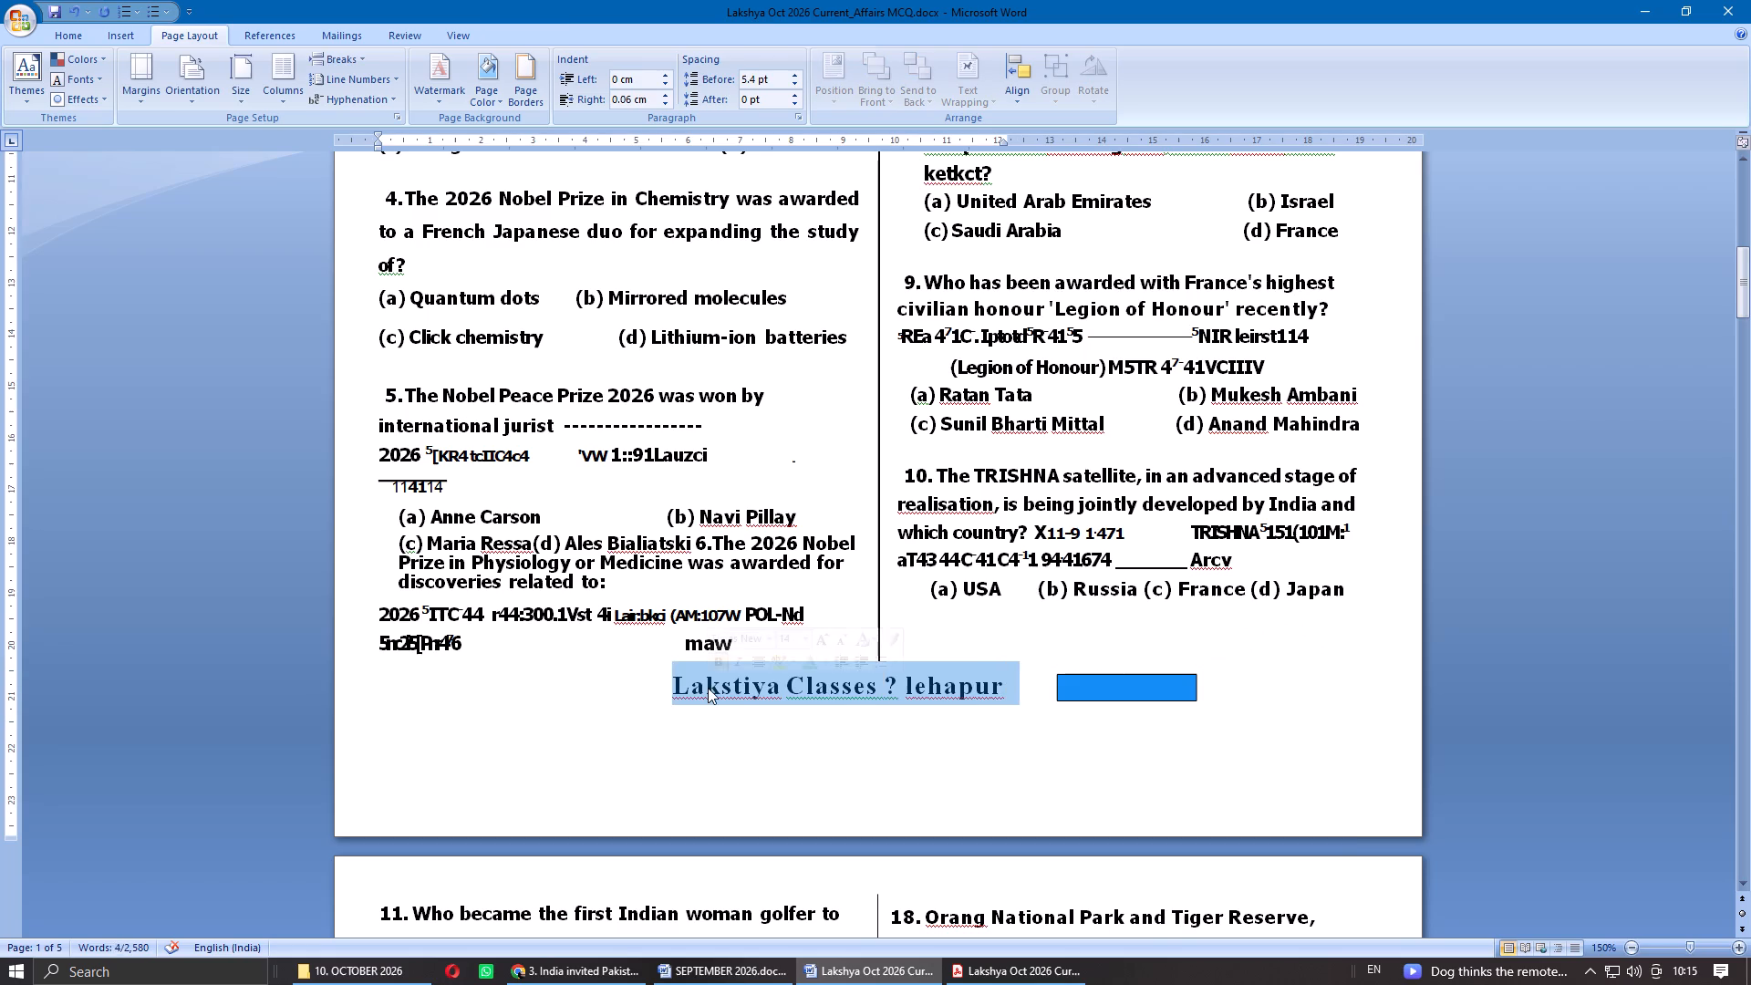
key(BackSpace)
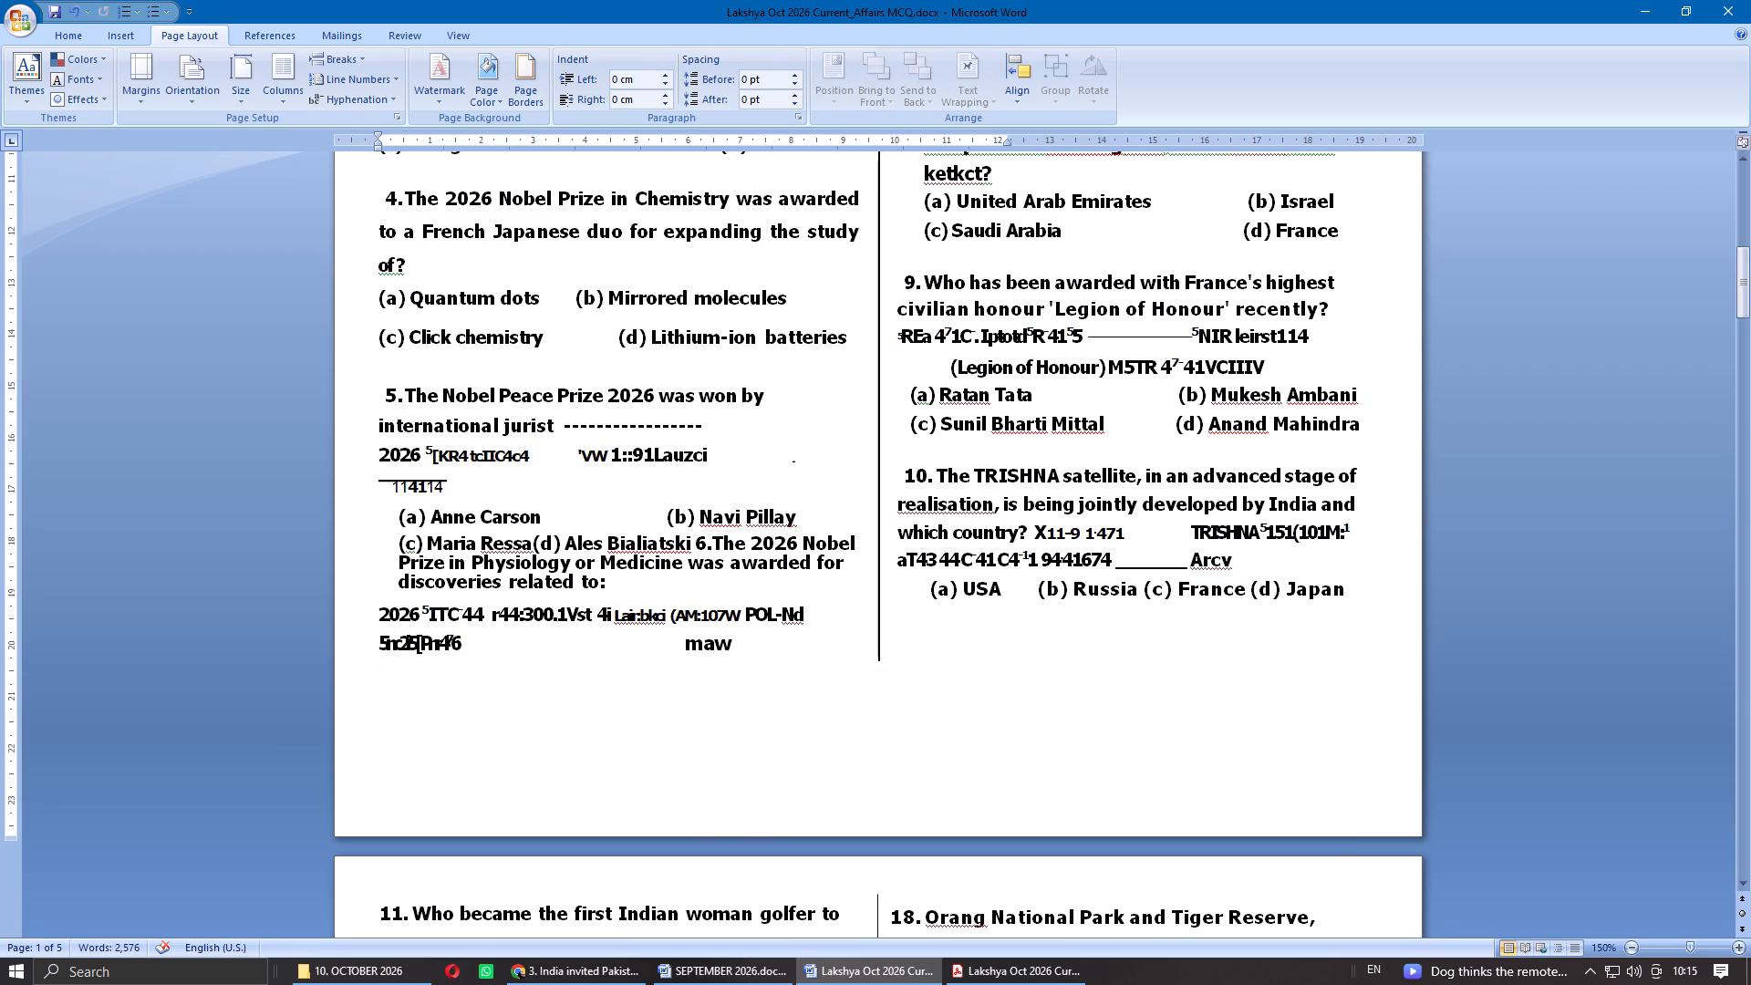
Delete the two garbled lines below question 6's English text about the Nobel Prize in Physiology or Medicine.
scroll(769, 647, up, 7)
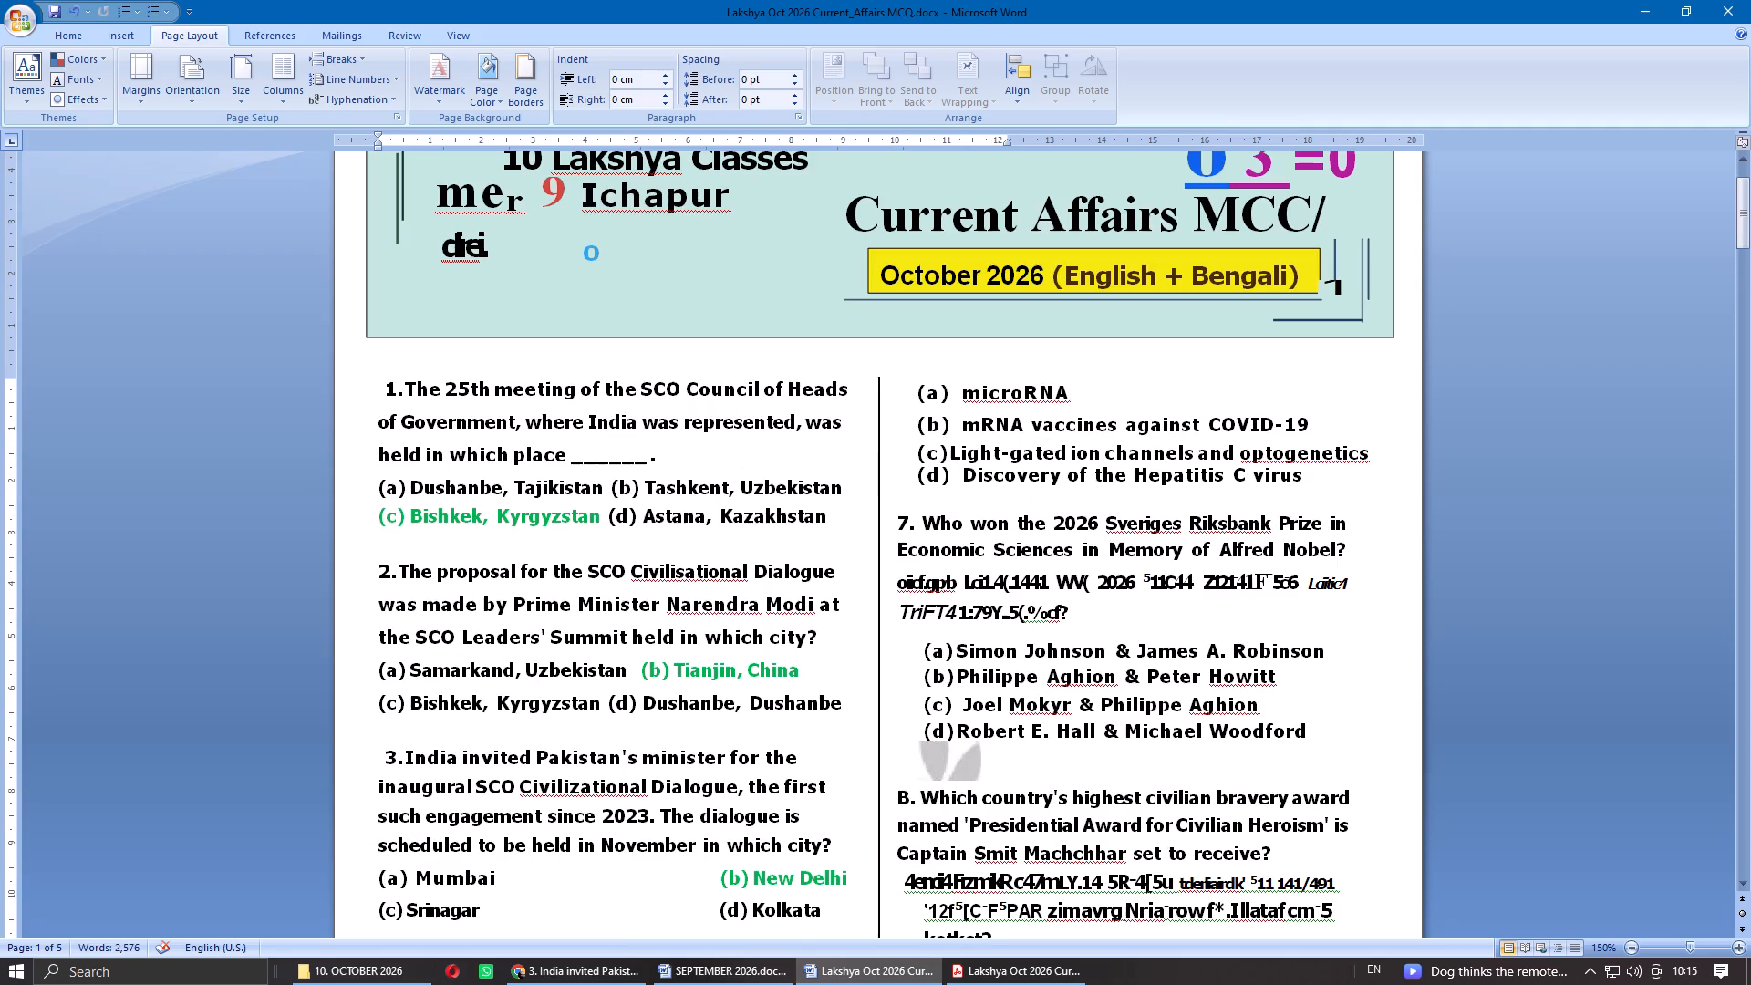
scroll(1072, 505, down, 7)
drag(751, 640, 720, 641)
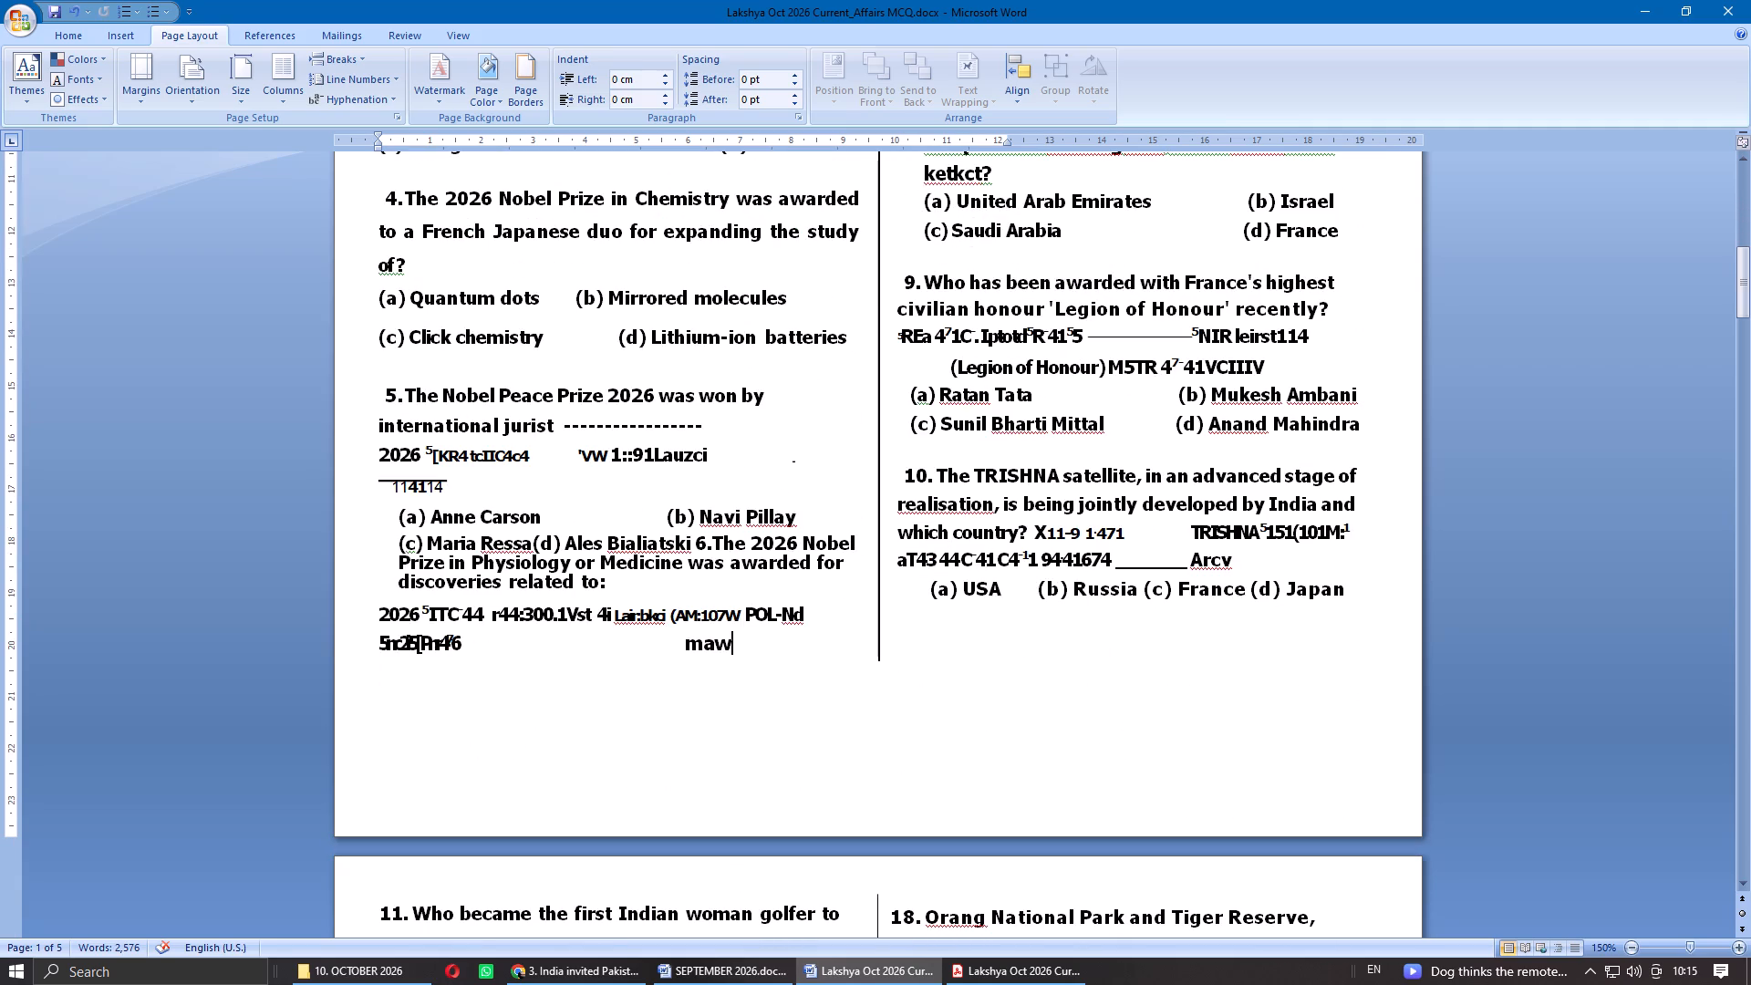
drag(720, 641, 390, 613)
key(BackSpace)
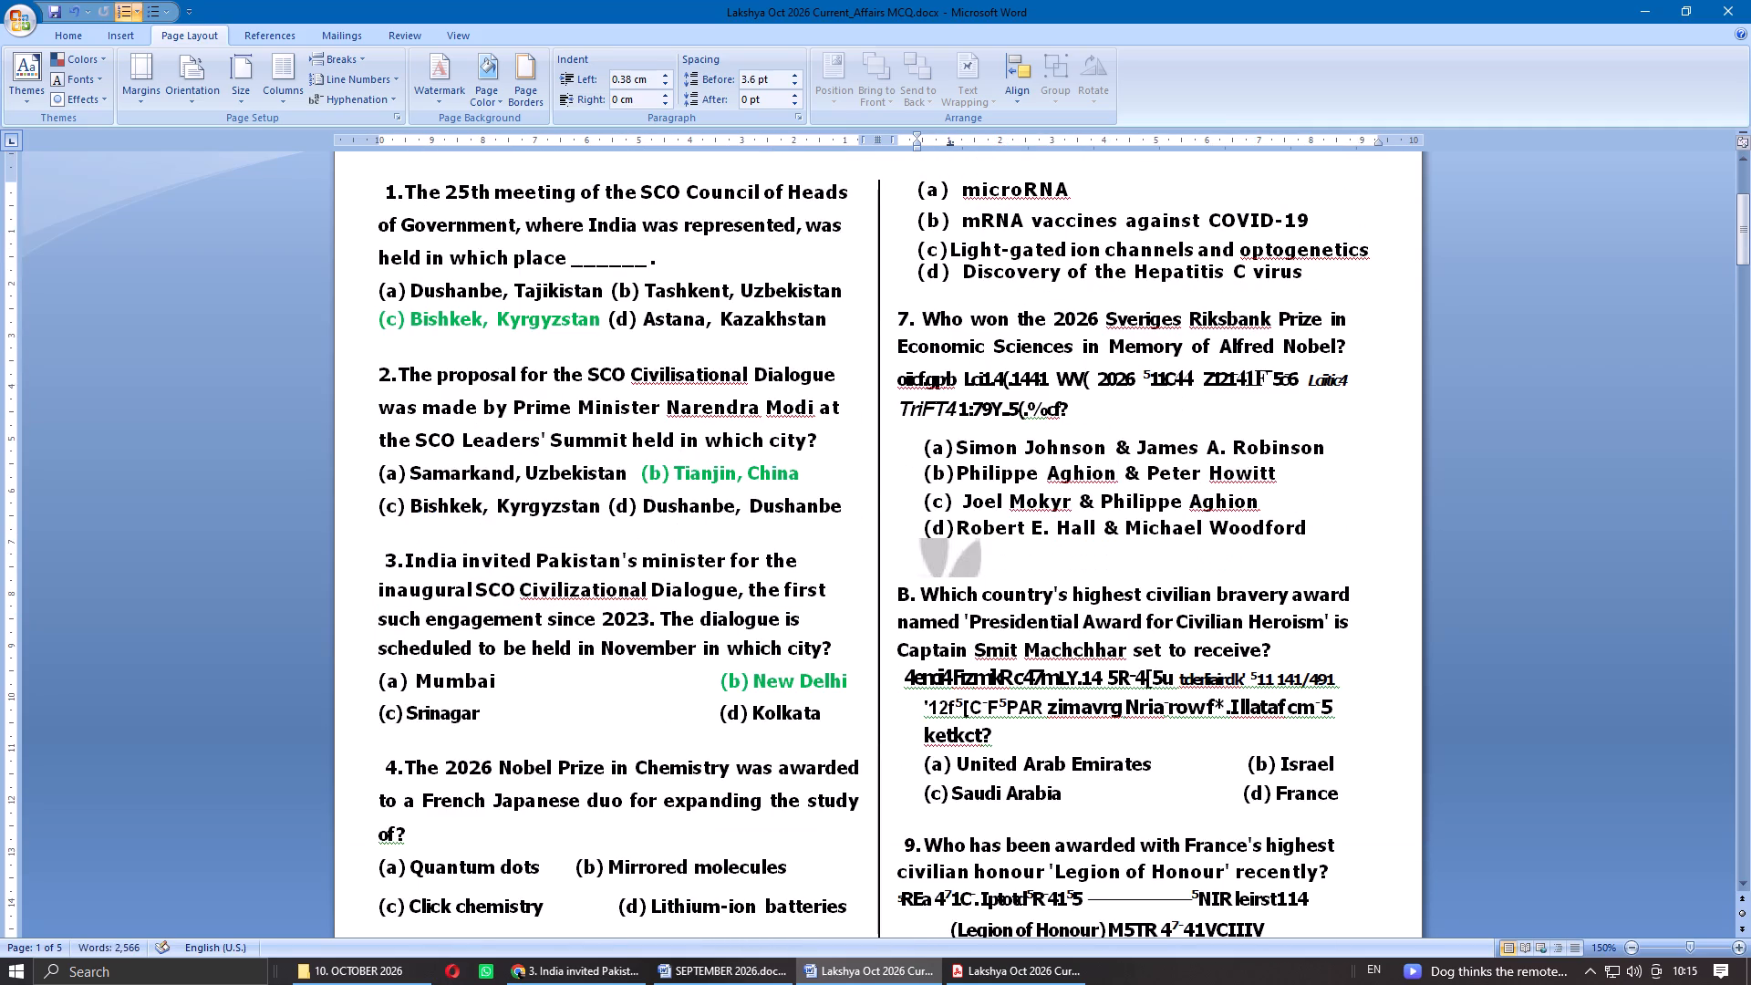
Set the spacing before question 6's options (a), (b) and (c) to 0 pt.
scroll(828, 569, up, 2)
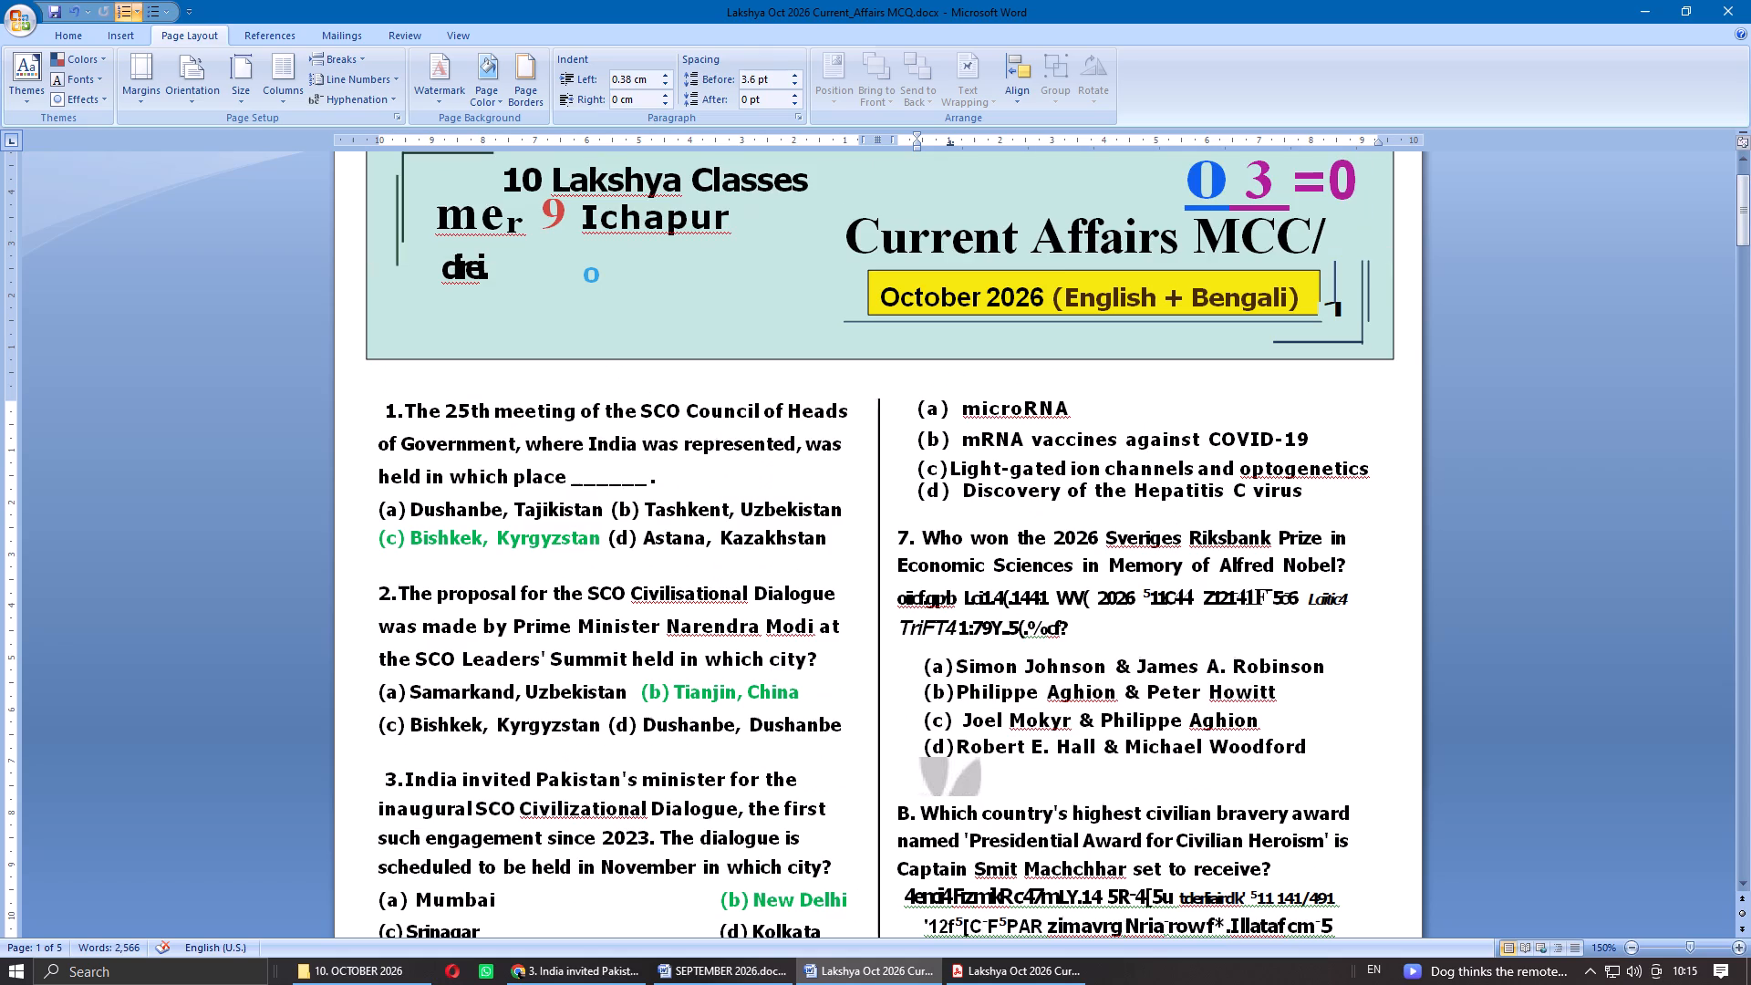
right_click(994, 412)
click(994, 412)
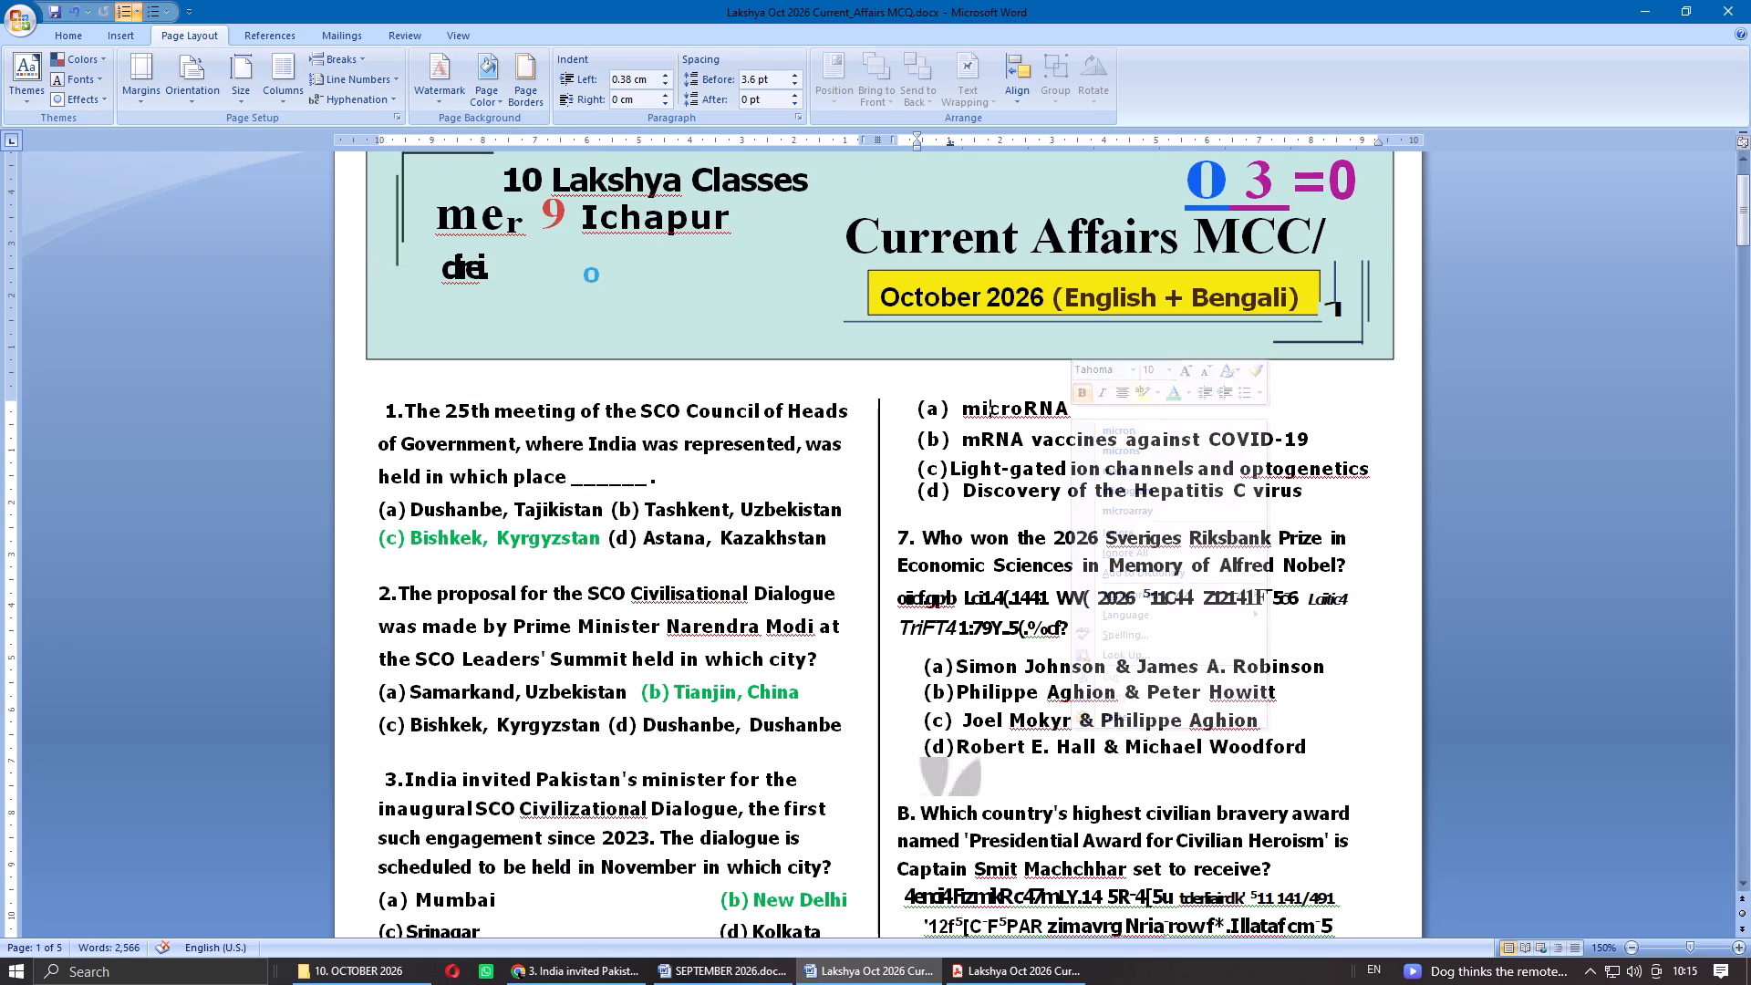
click(994, 437)
click(998, 470)
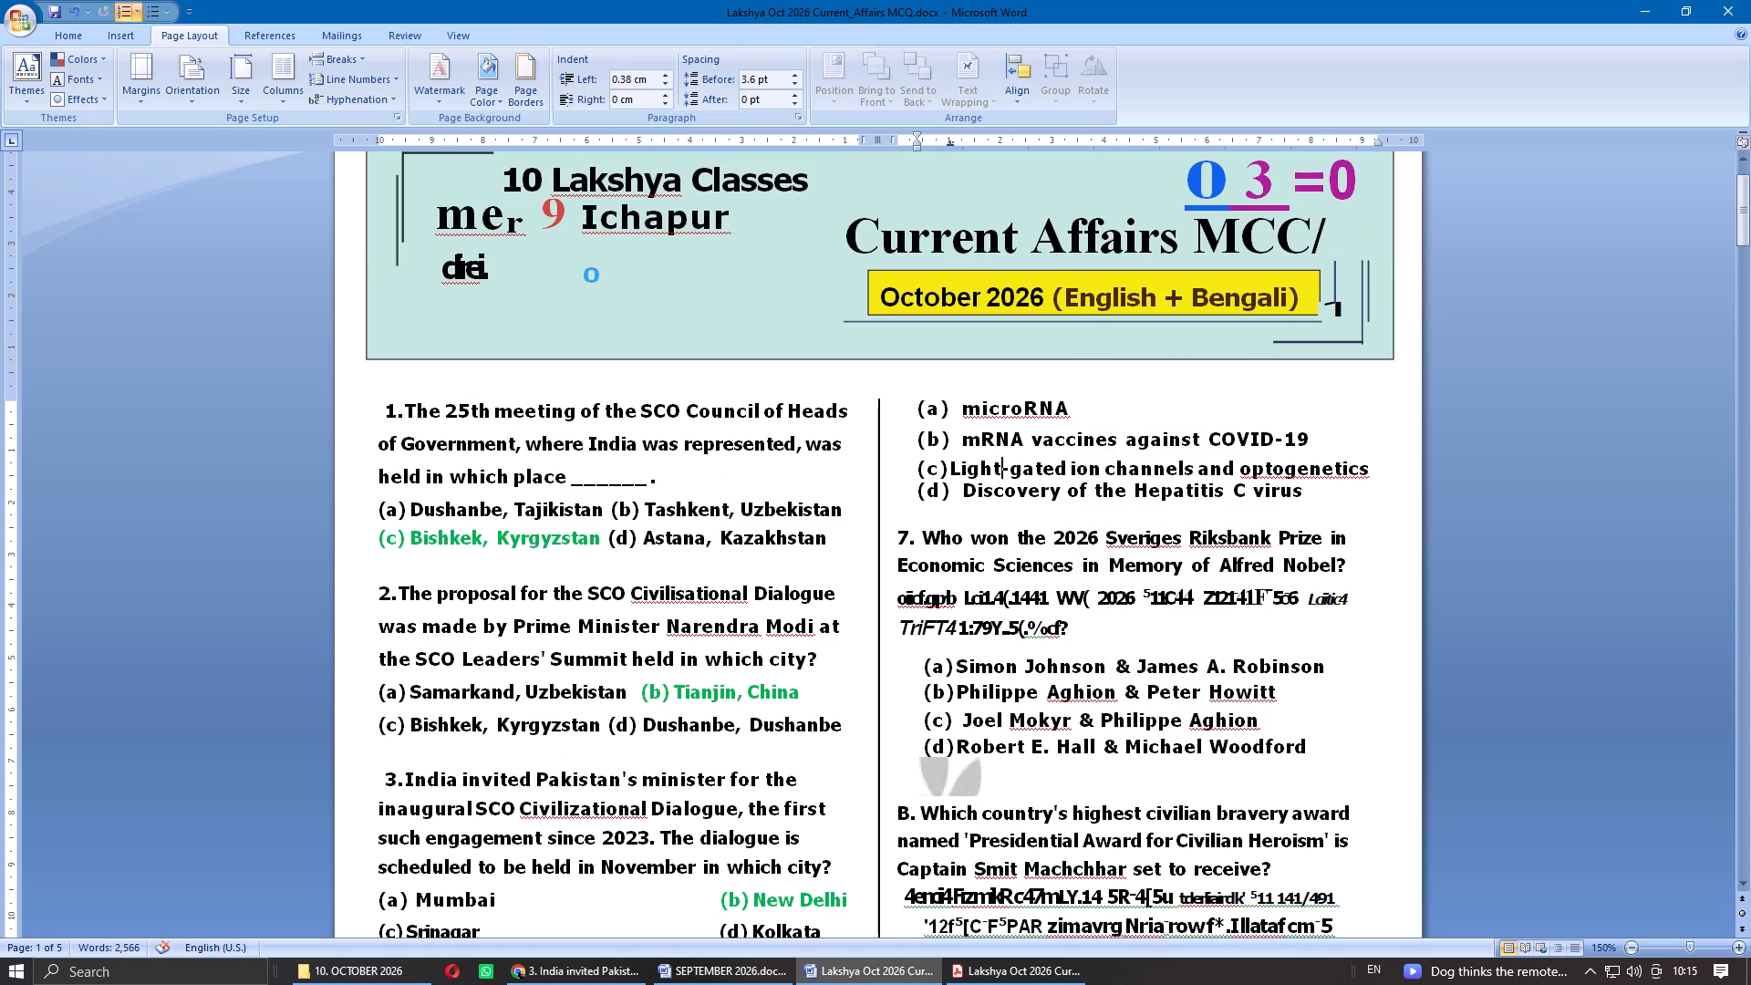
click(997, 483)
scroll(997, 528, down, 7)
scroll(747, 531, up, 4)
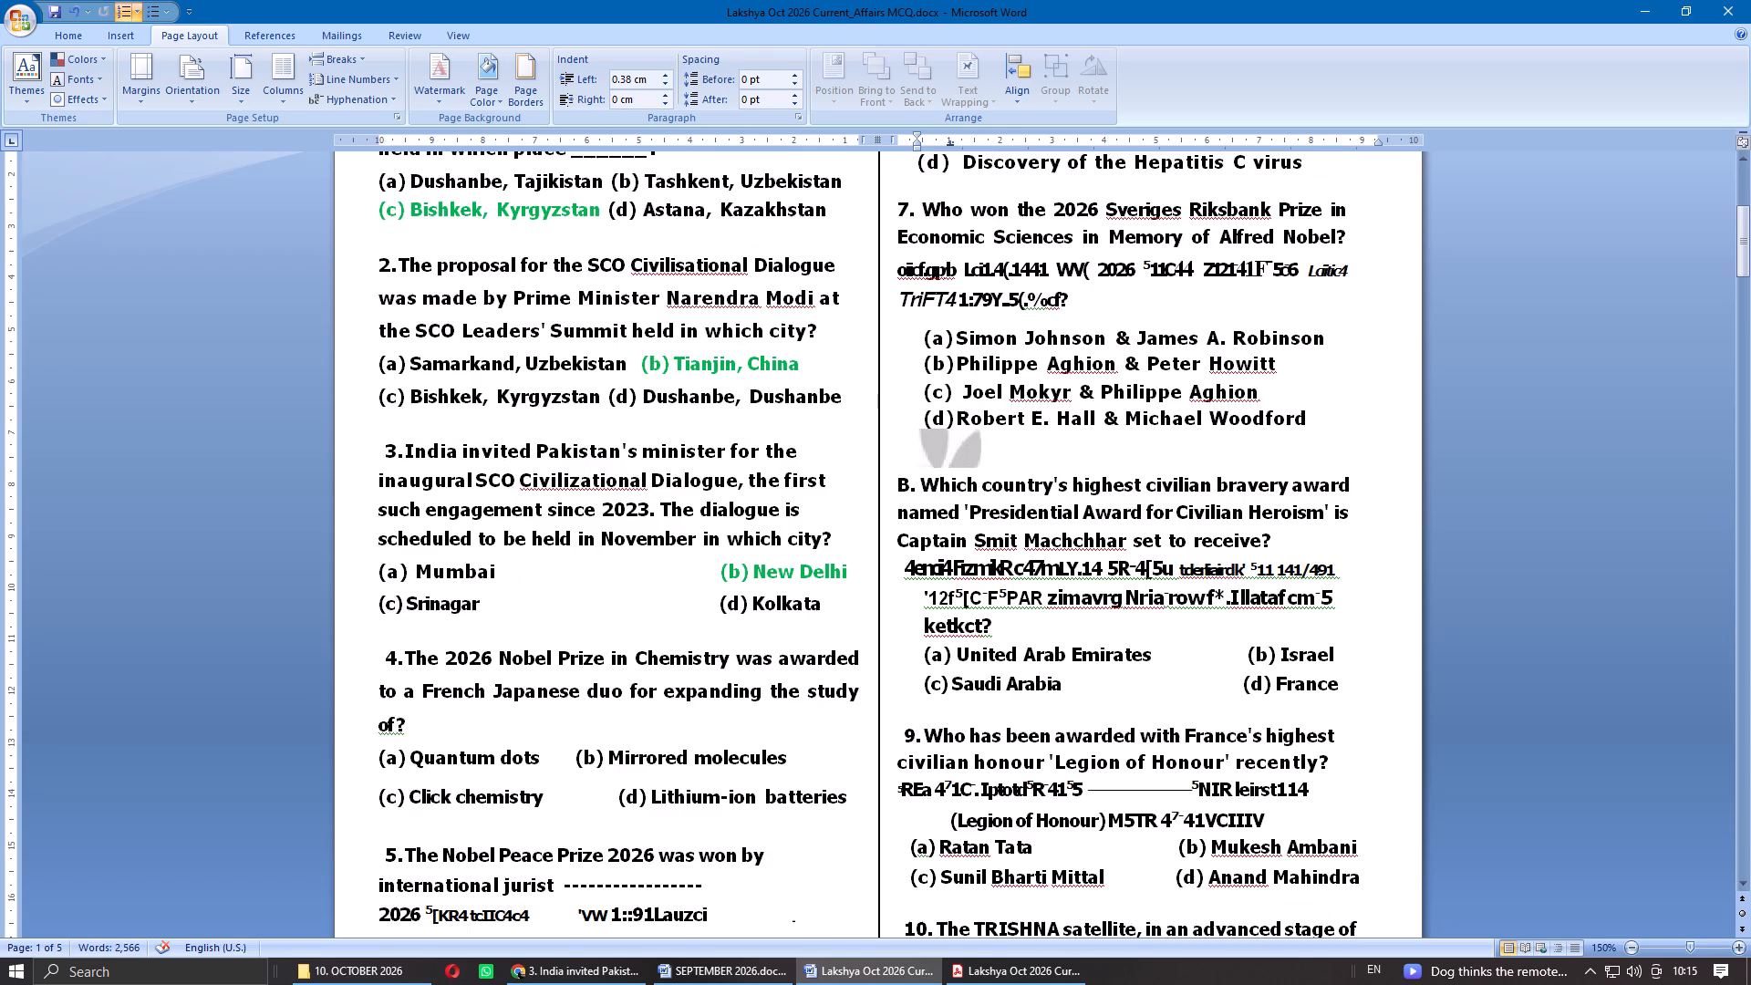
scroll(842, 539, up, 3)
click(1020, 410)
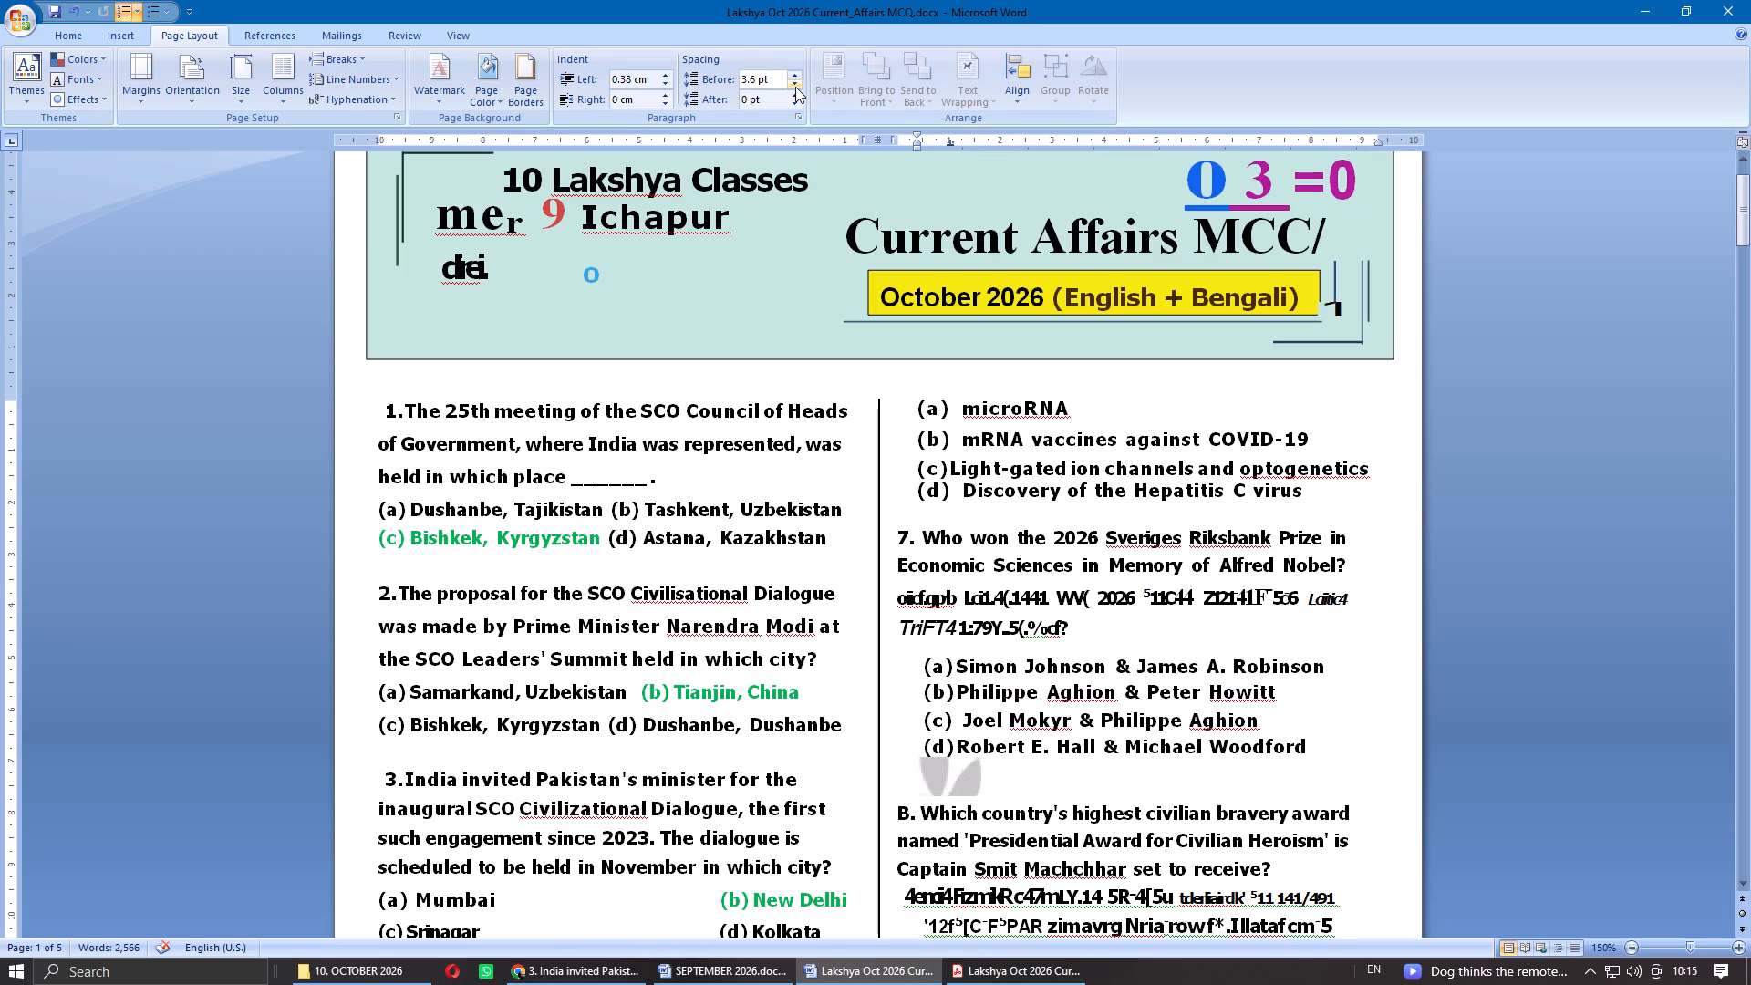
click(795, 87)
click(996, 436)
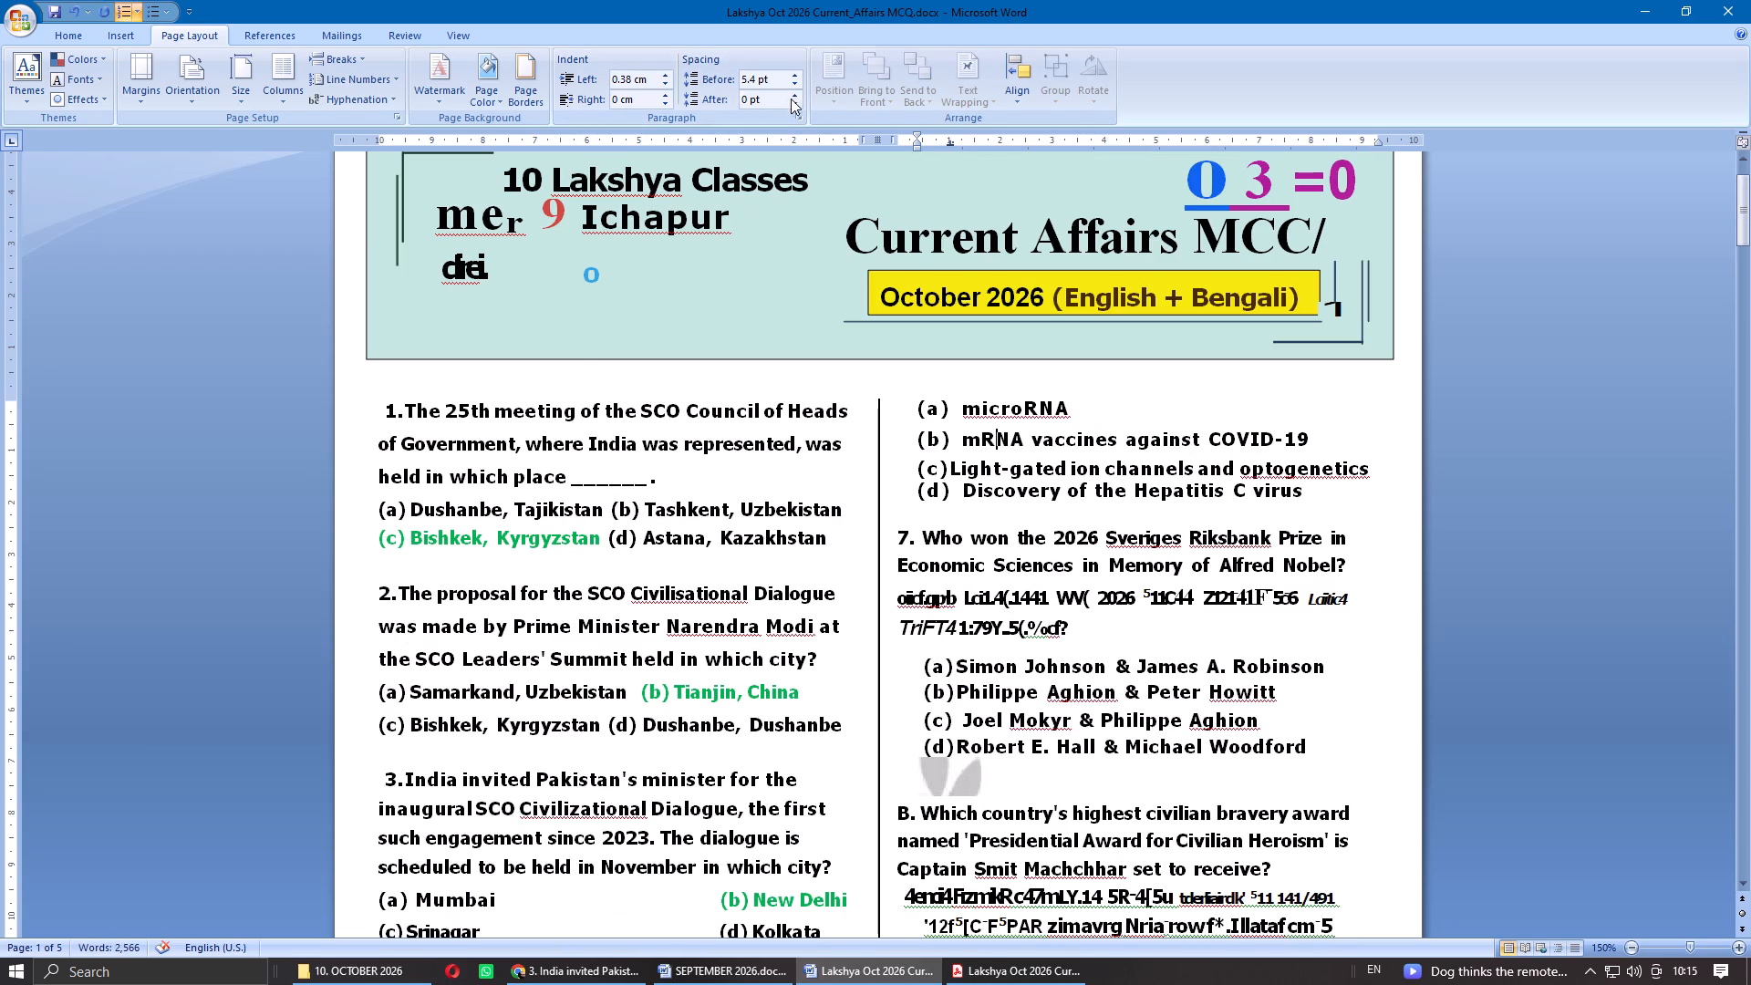
click(793, 87)
click(981, 460)
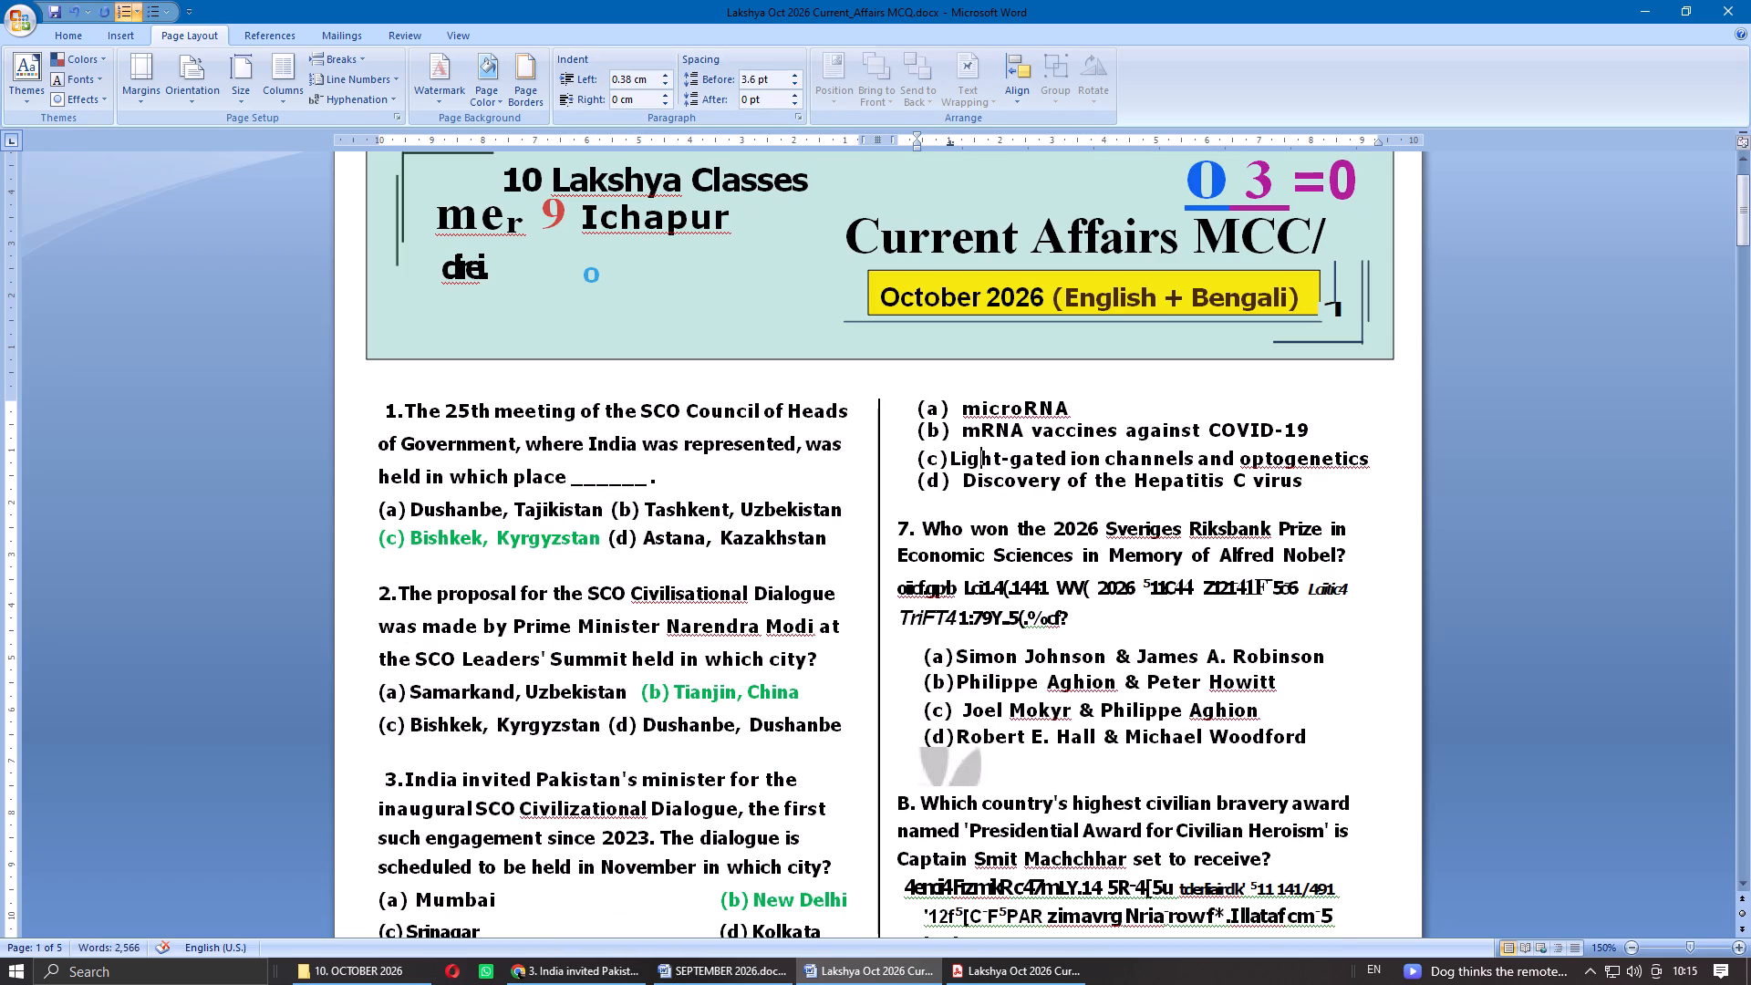
click(794, 88)
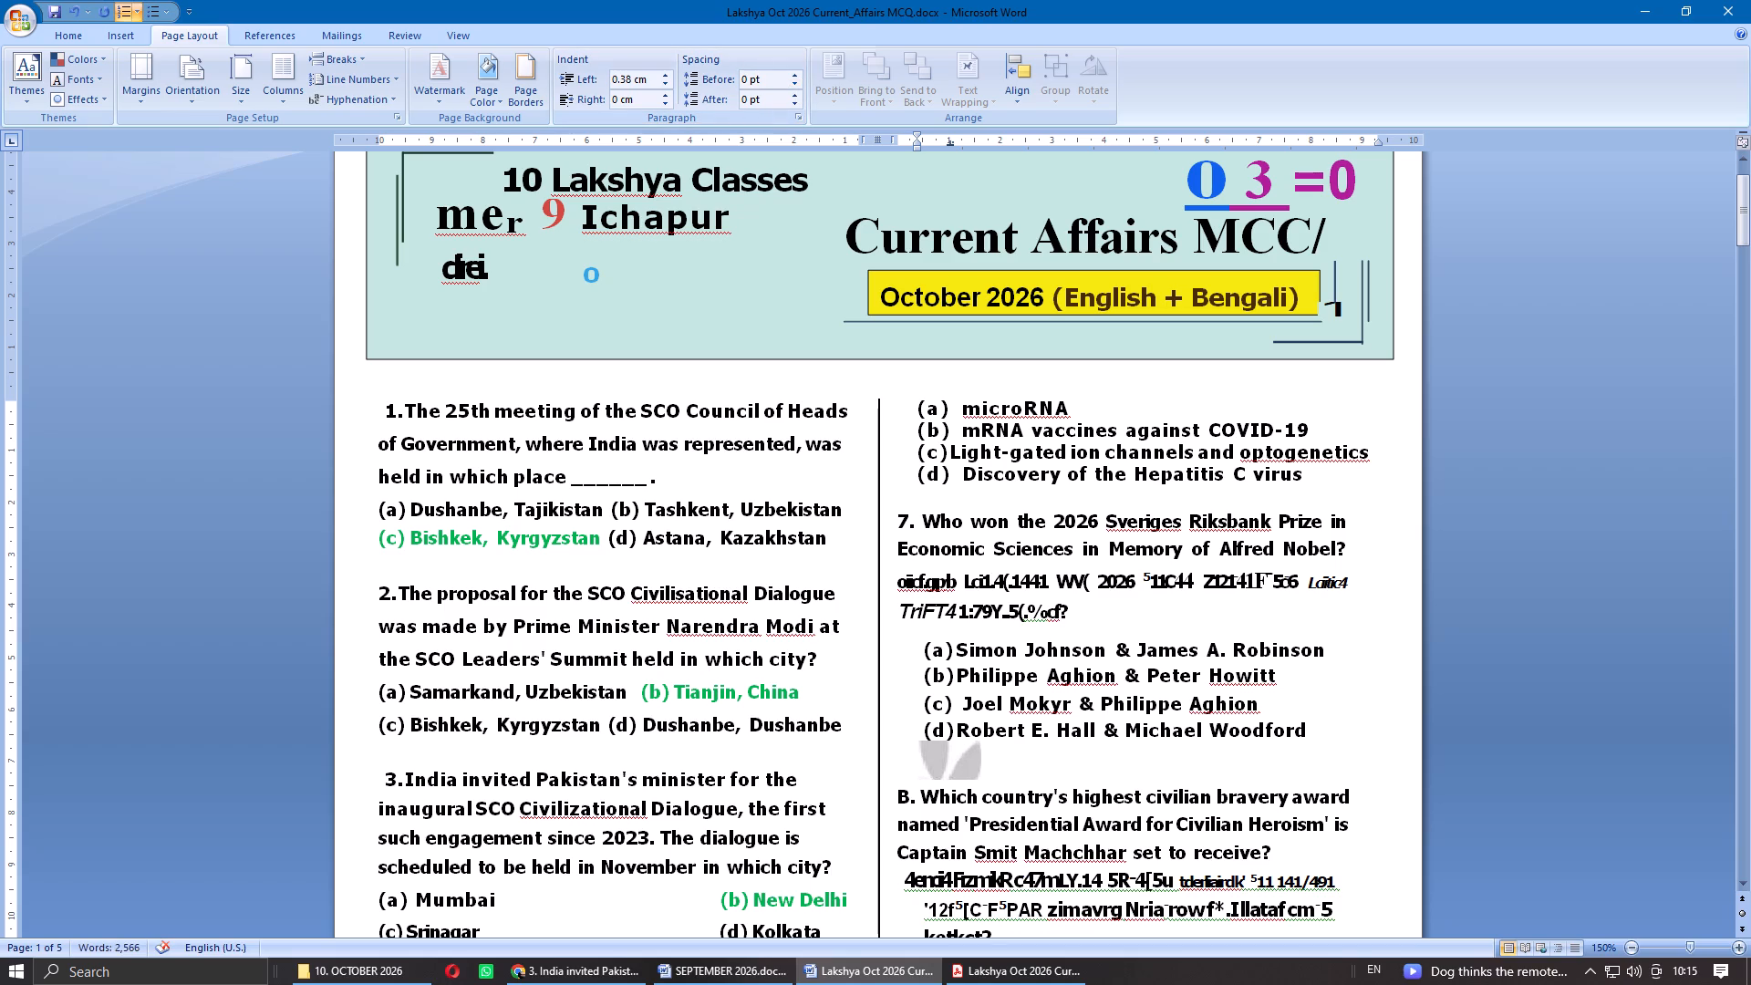
Insert two spaces before "Light-gated" in question 6's option (c) to line it up with the other options.
click(949, 458)
key(space)
key(space)
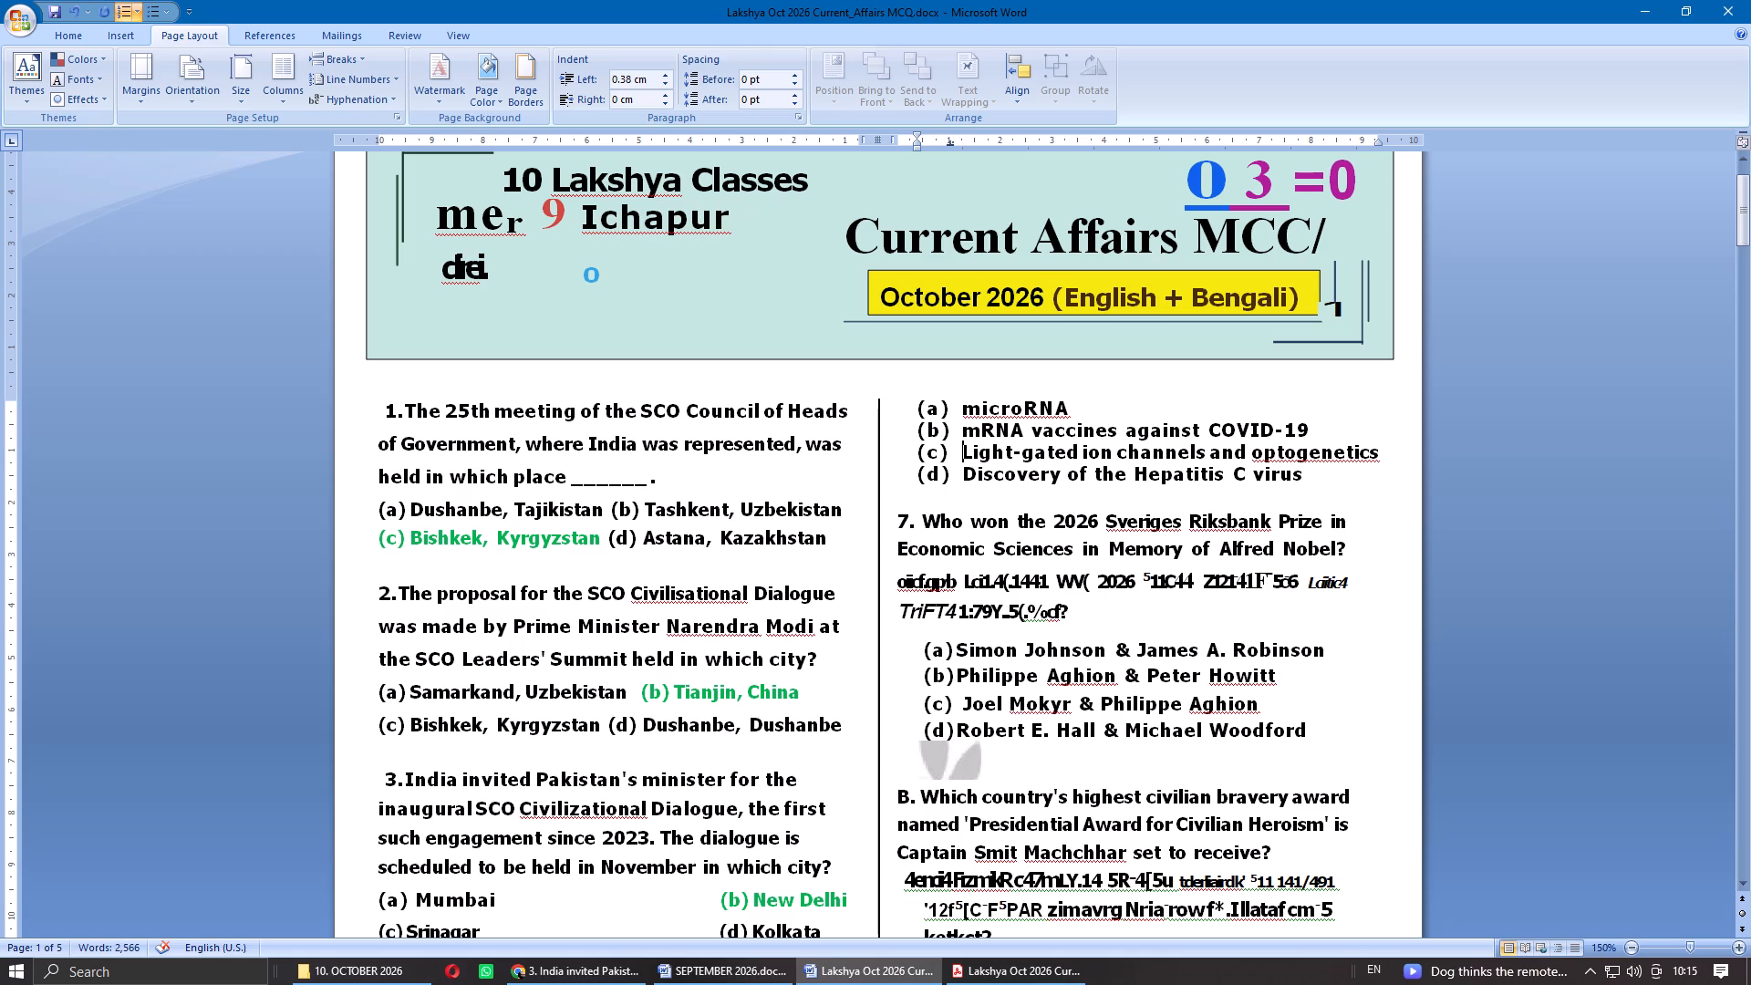
Delete the two garbled lines below question 7's English text about the Sveriges Riksbank Prize.
drag(1075, 611, 905, 582)
key(BackSpace)
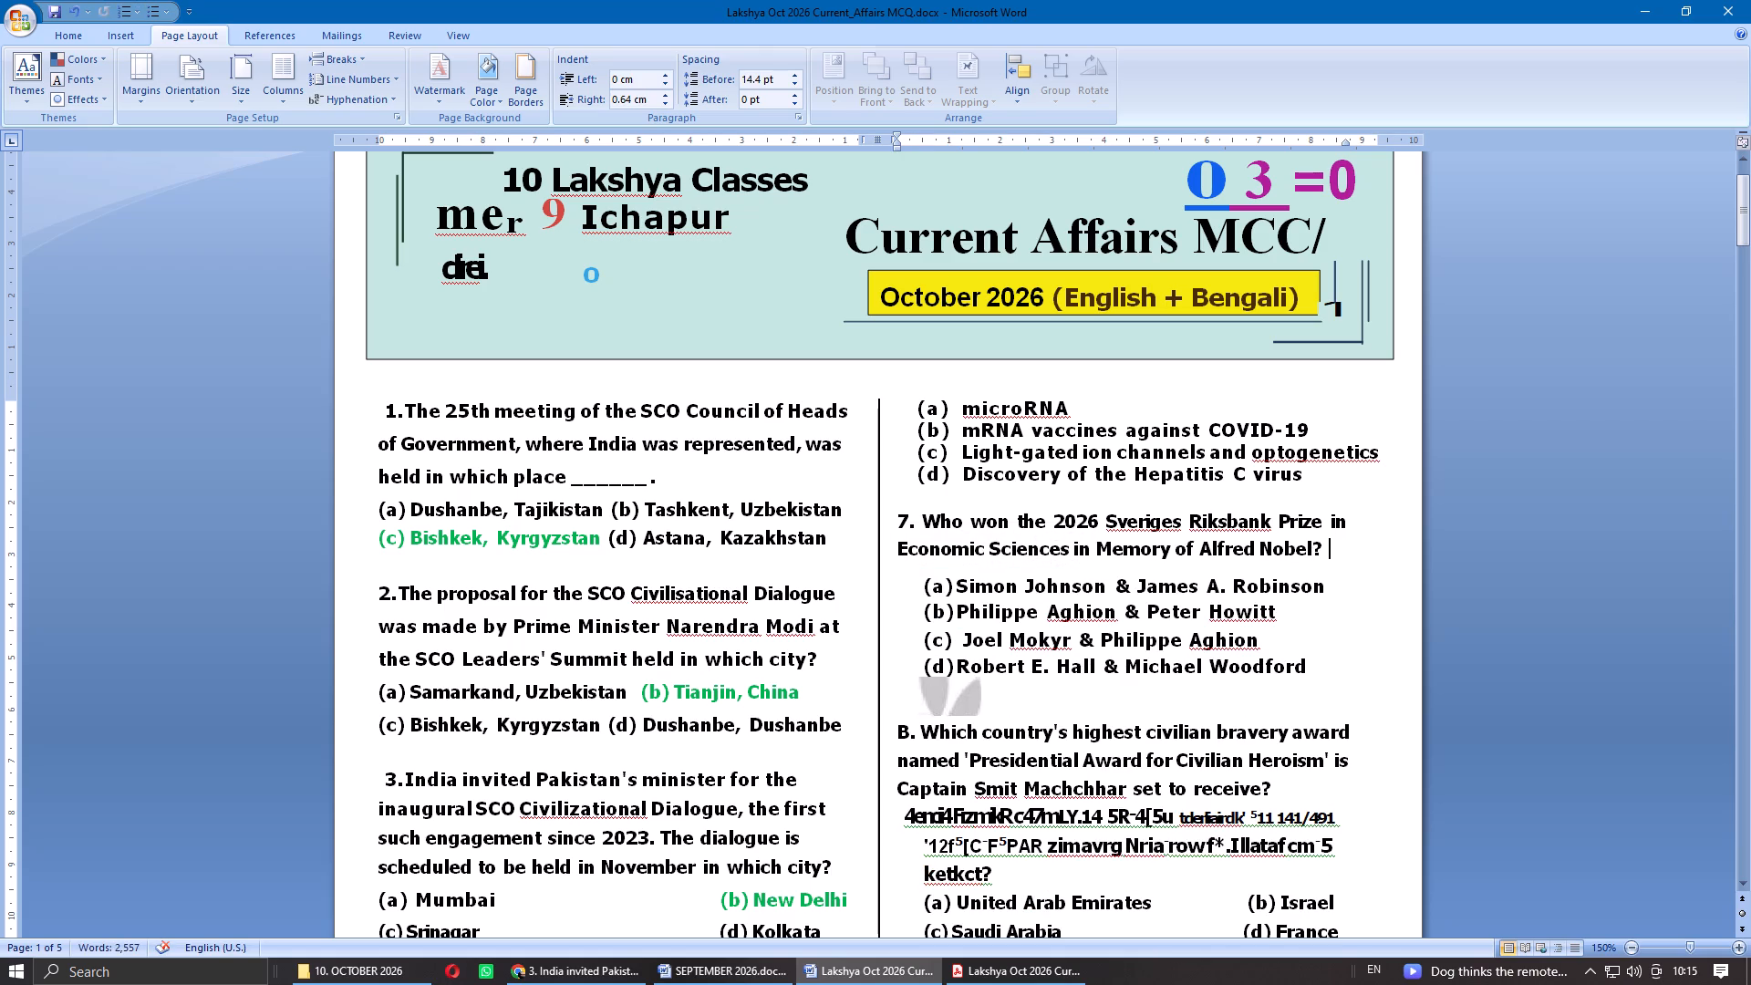
Split question 6's option (a) into two words so it reads "Micro RNA".
click(1027, 410)
key(space)
click(1100, 420)
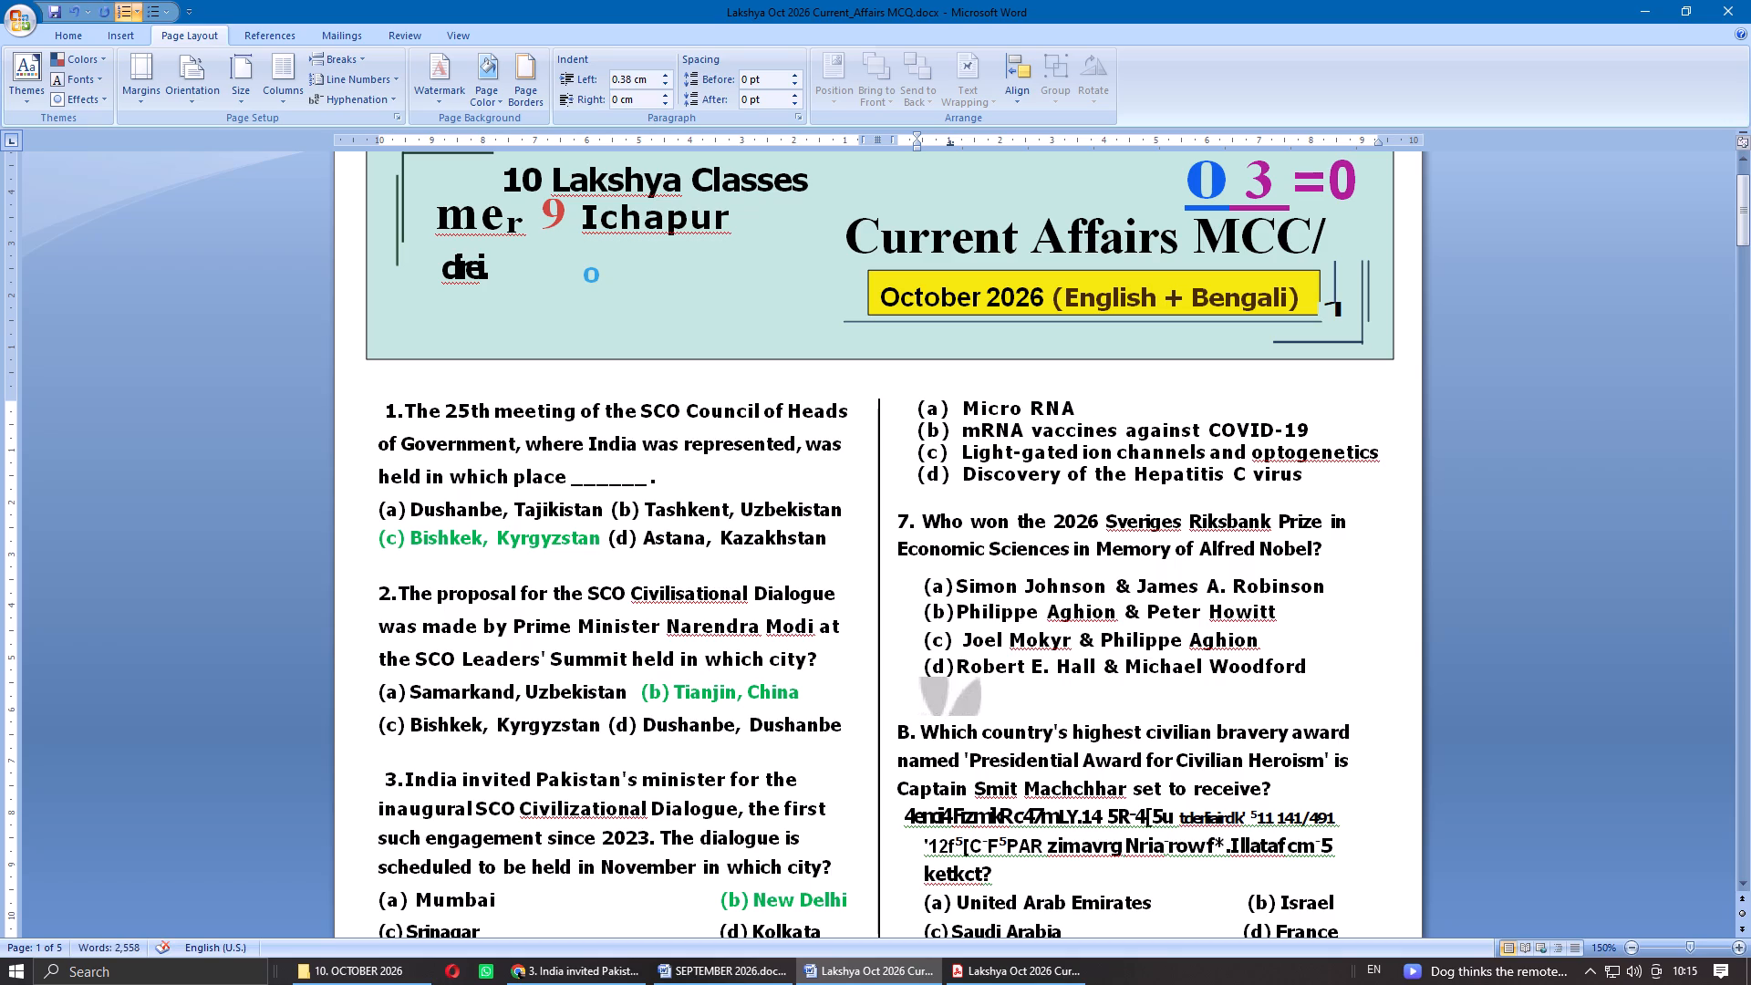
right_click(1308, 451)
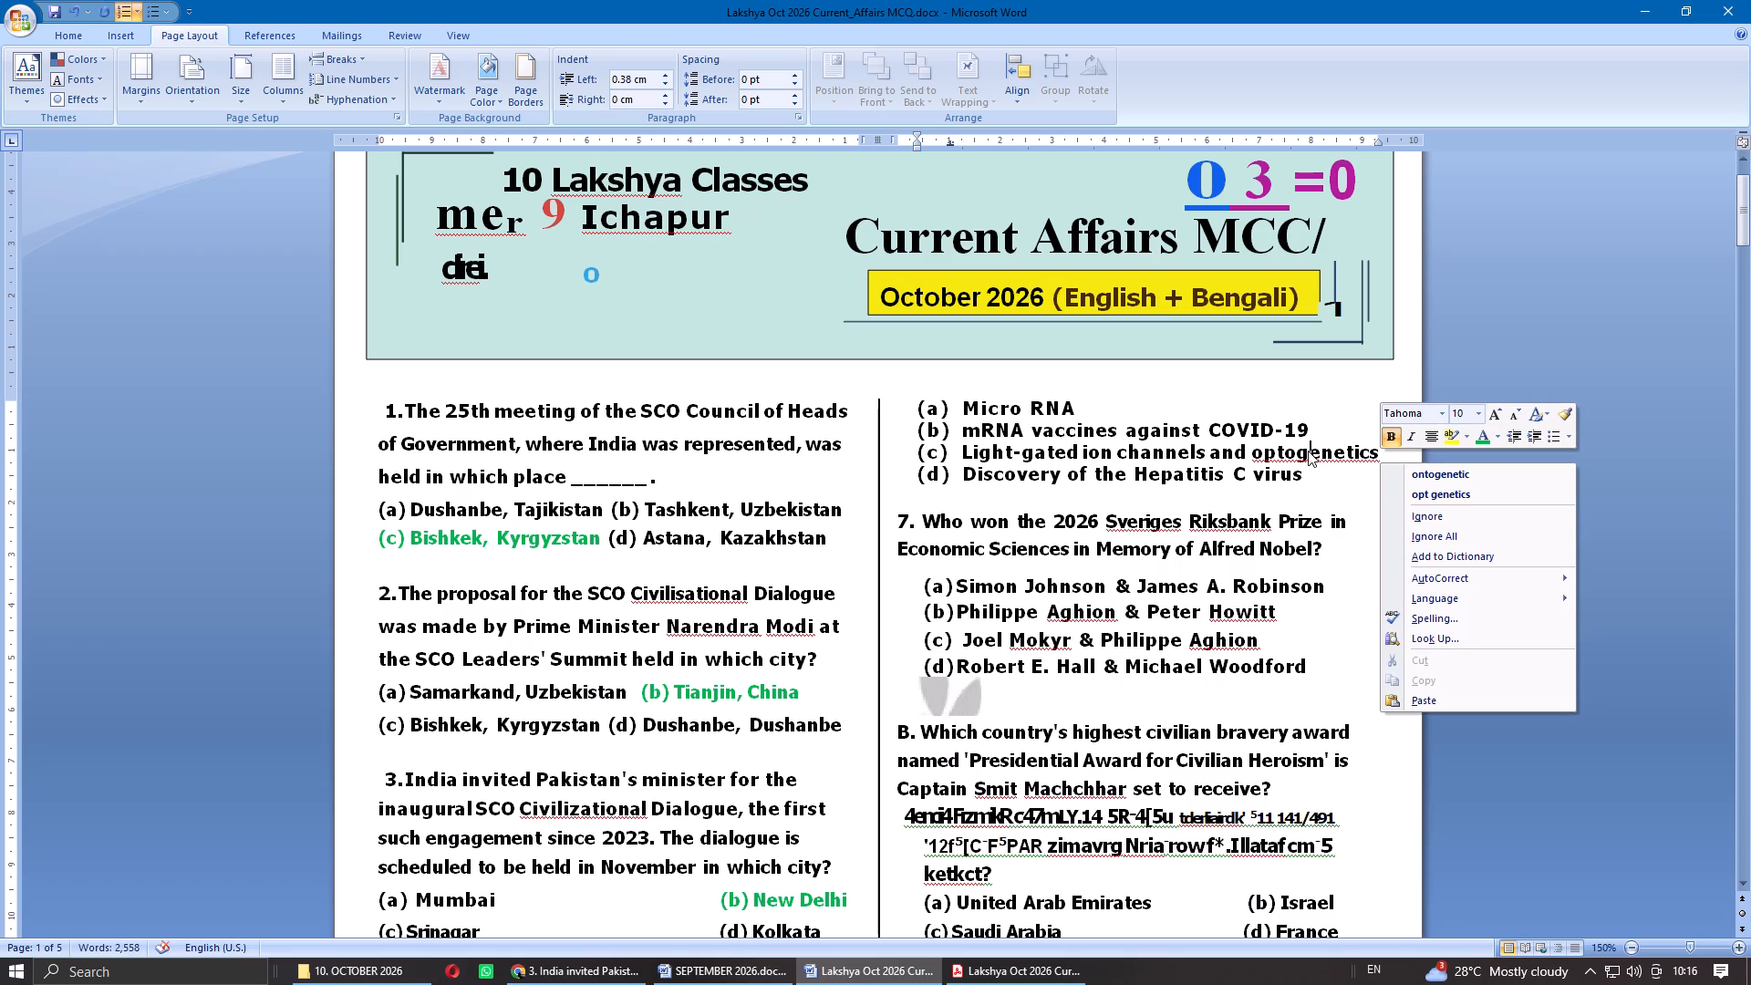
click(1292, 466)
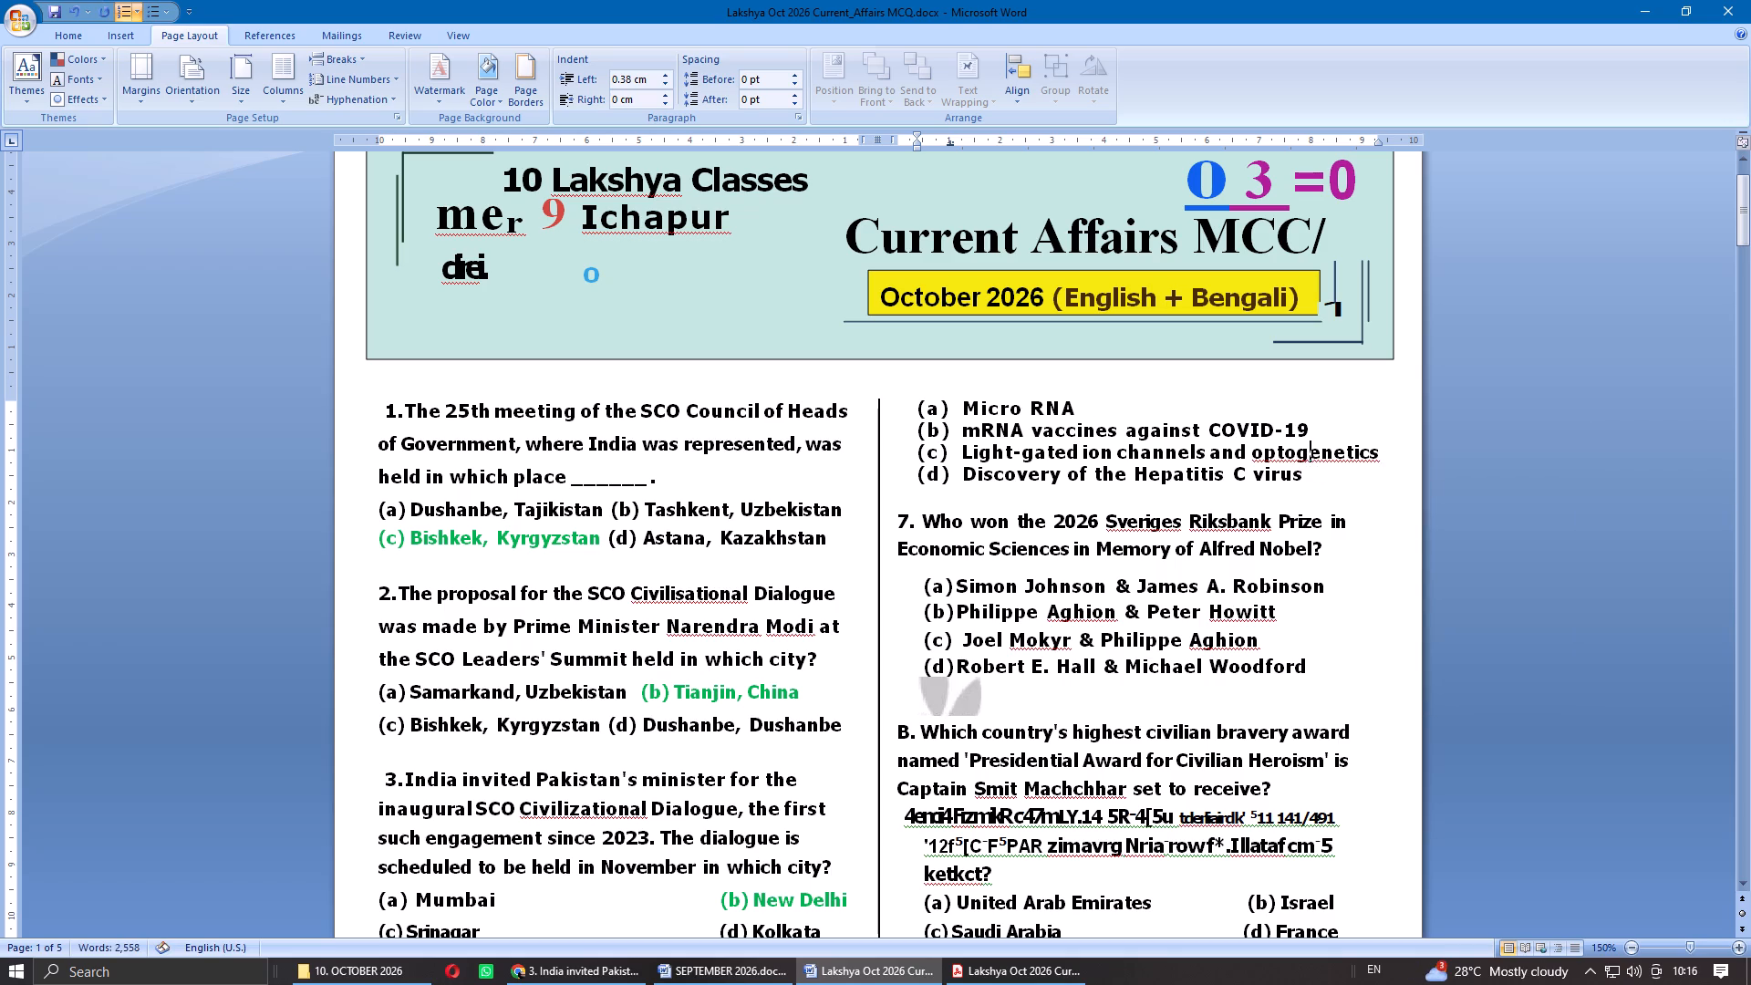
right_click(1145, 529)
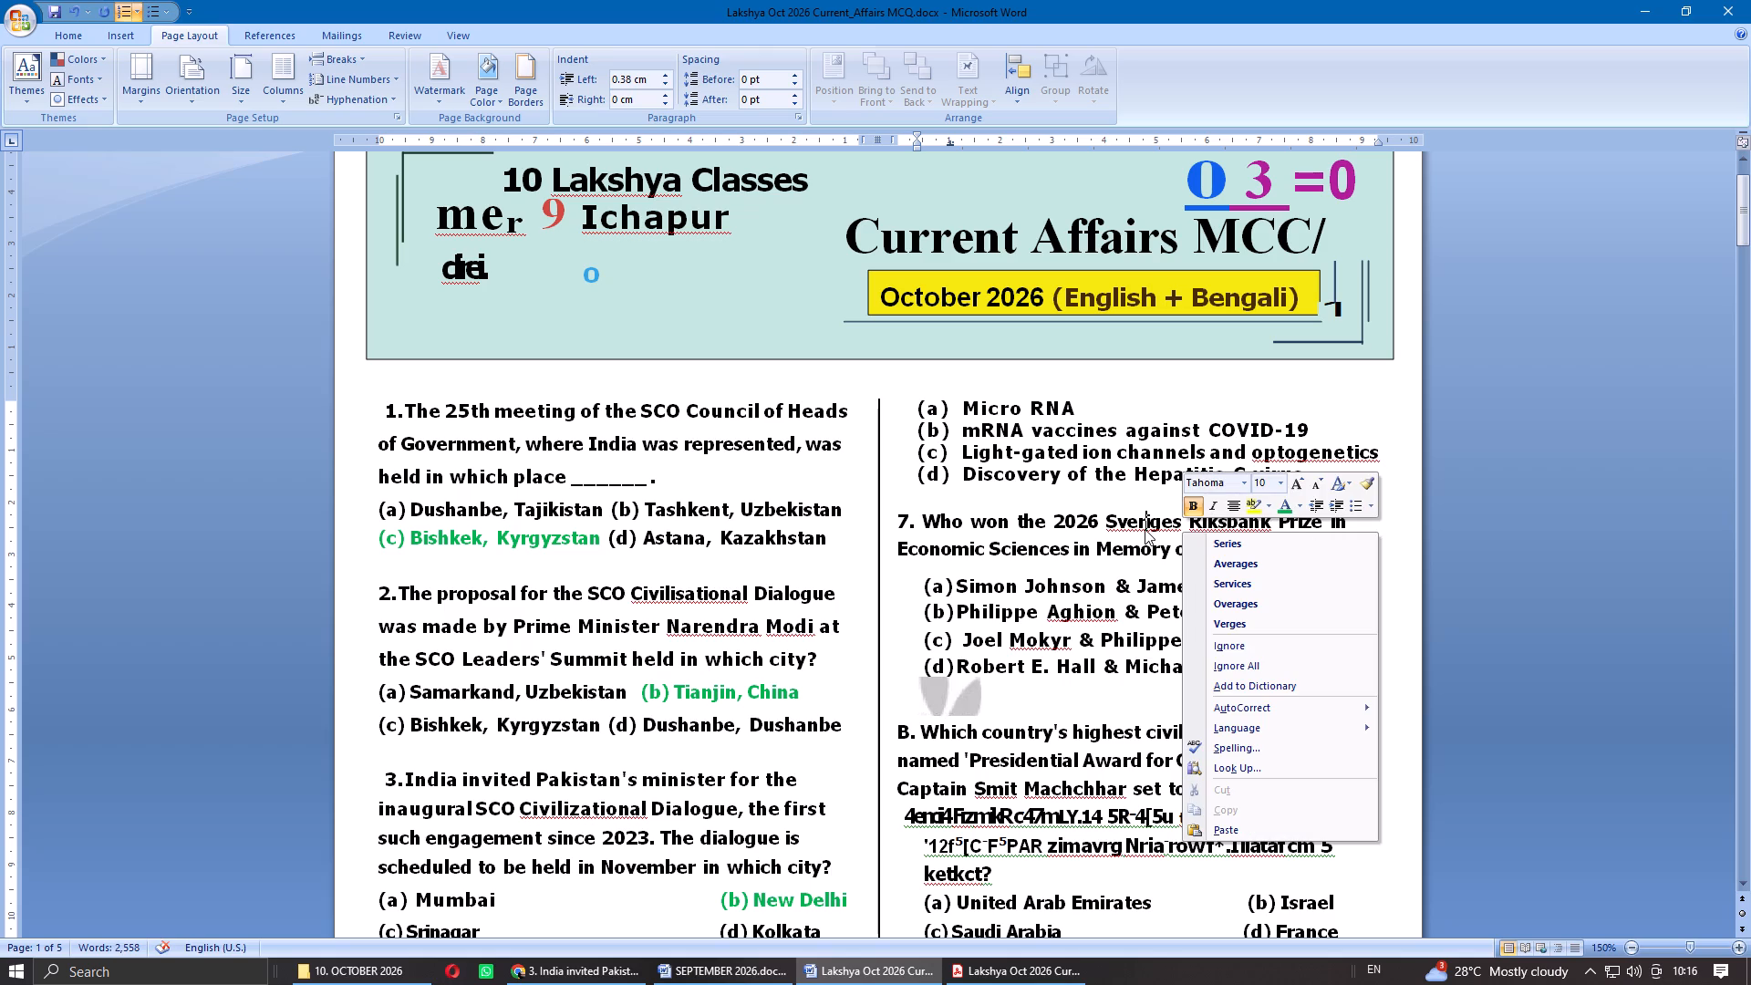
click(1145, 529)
Replace the wide gap between question 4's options (c) Click chemistry and (d) Lithium-ion batteries with six spaces.
scroll(865, 569, down, 3)
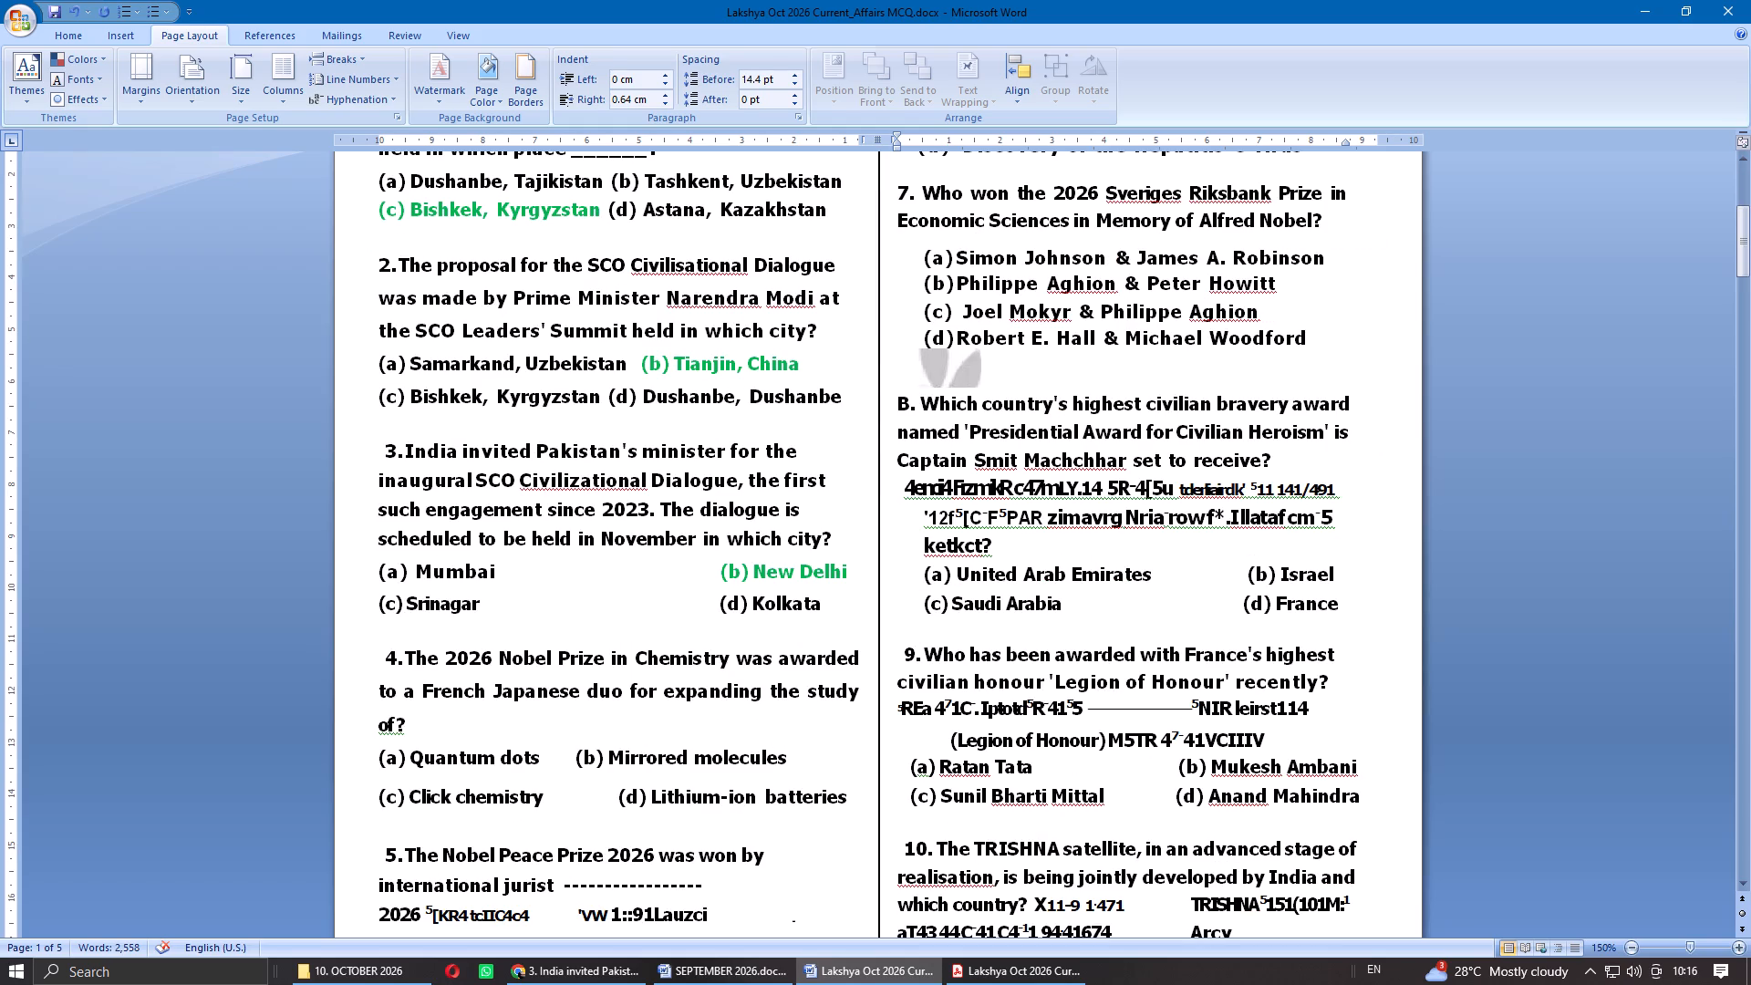
scroll(626, 575, down, 1)
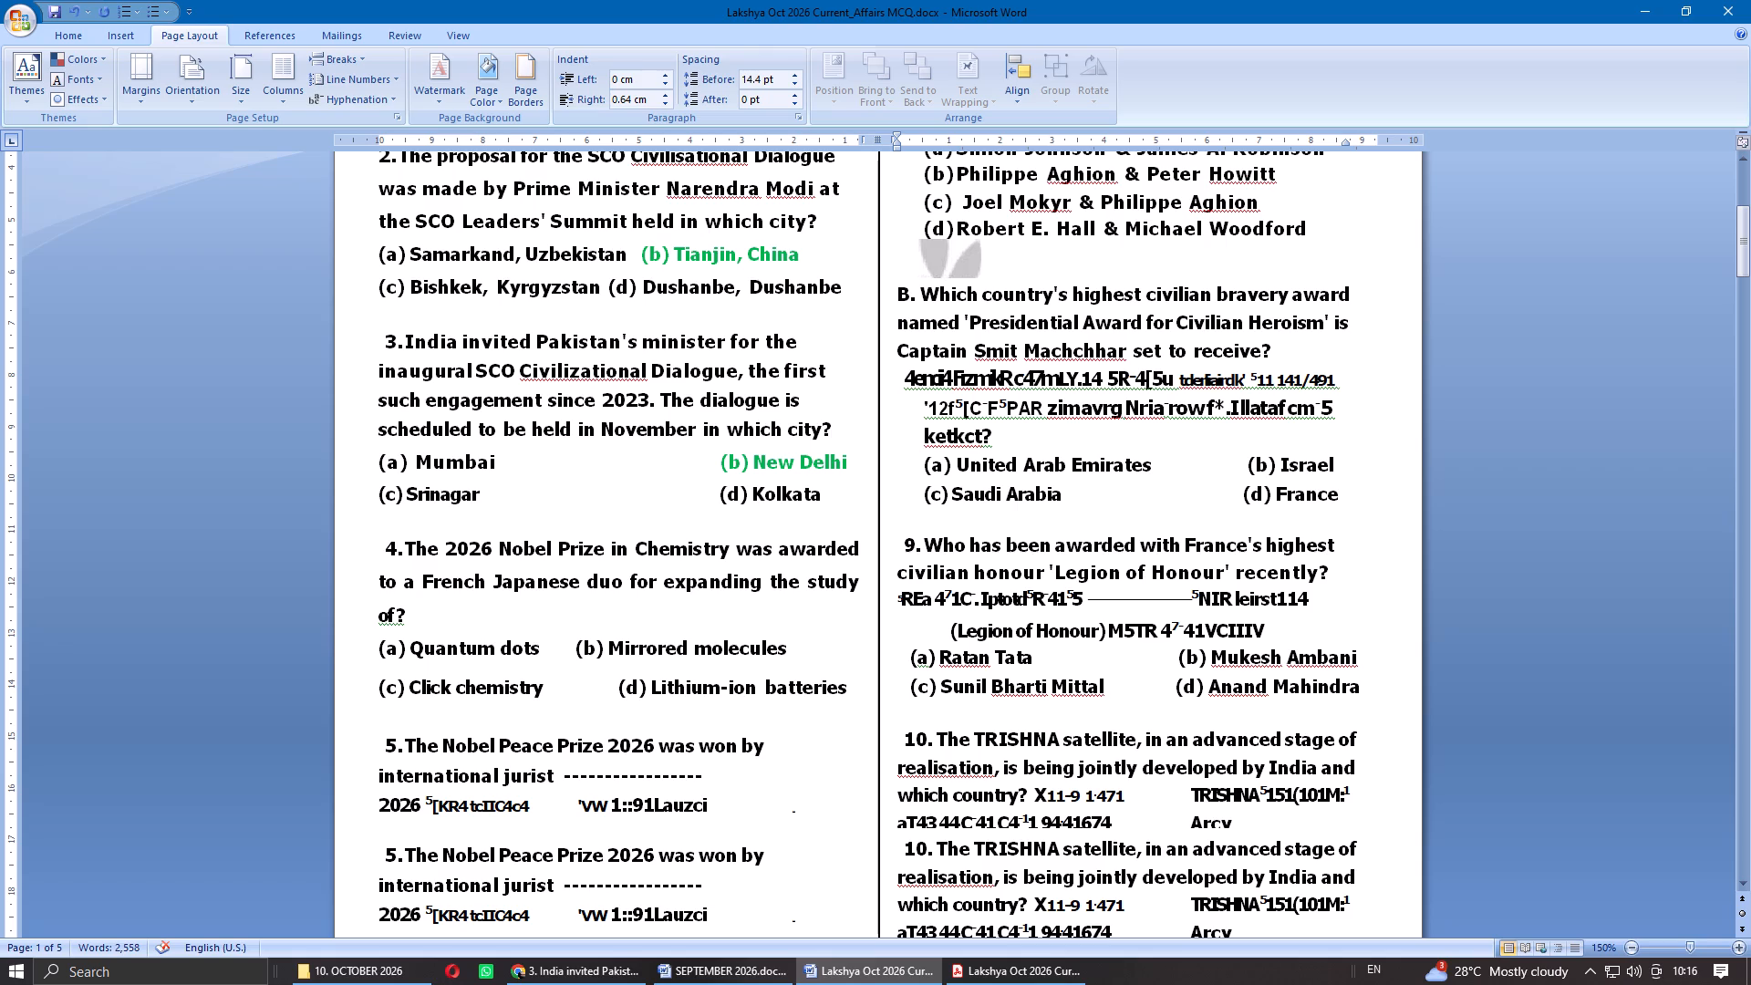
click(617, 693)
key(BackSpace)
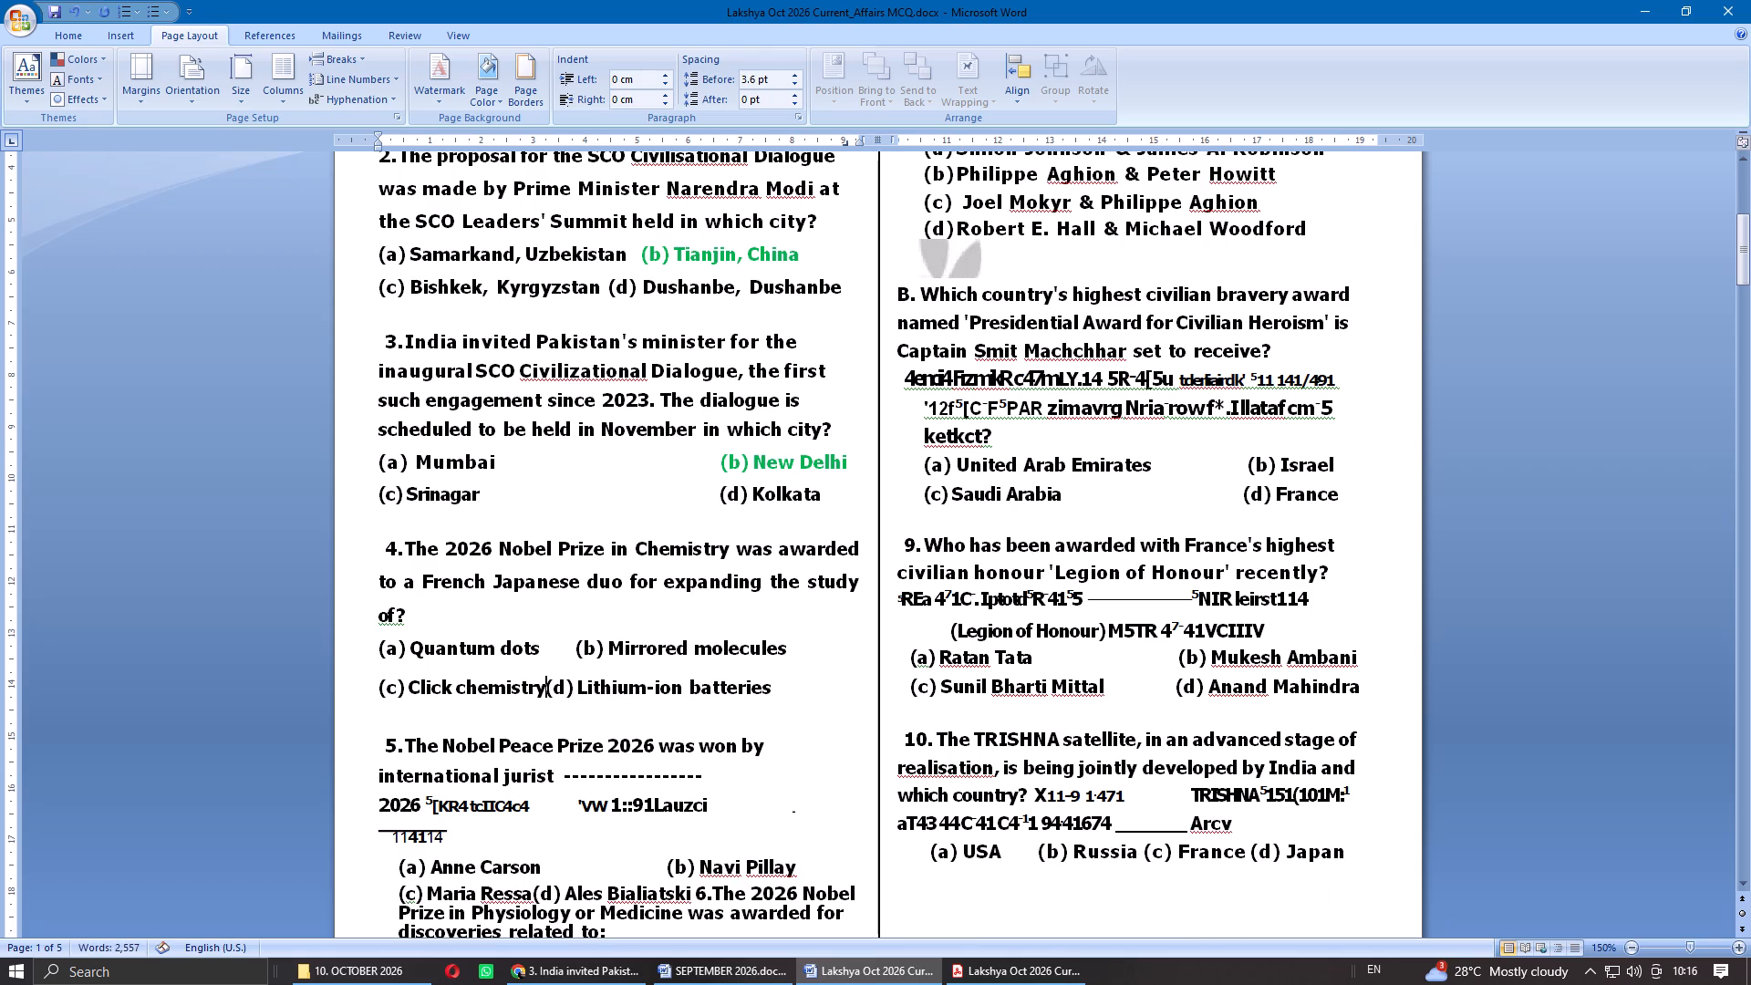
key(space)
key(space)
key(space)
key(space)
key(space)
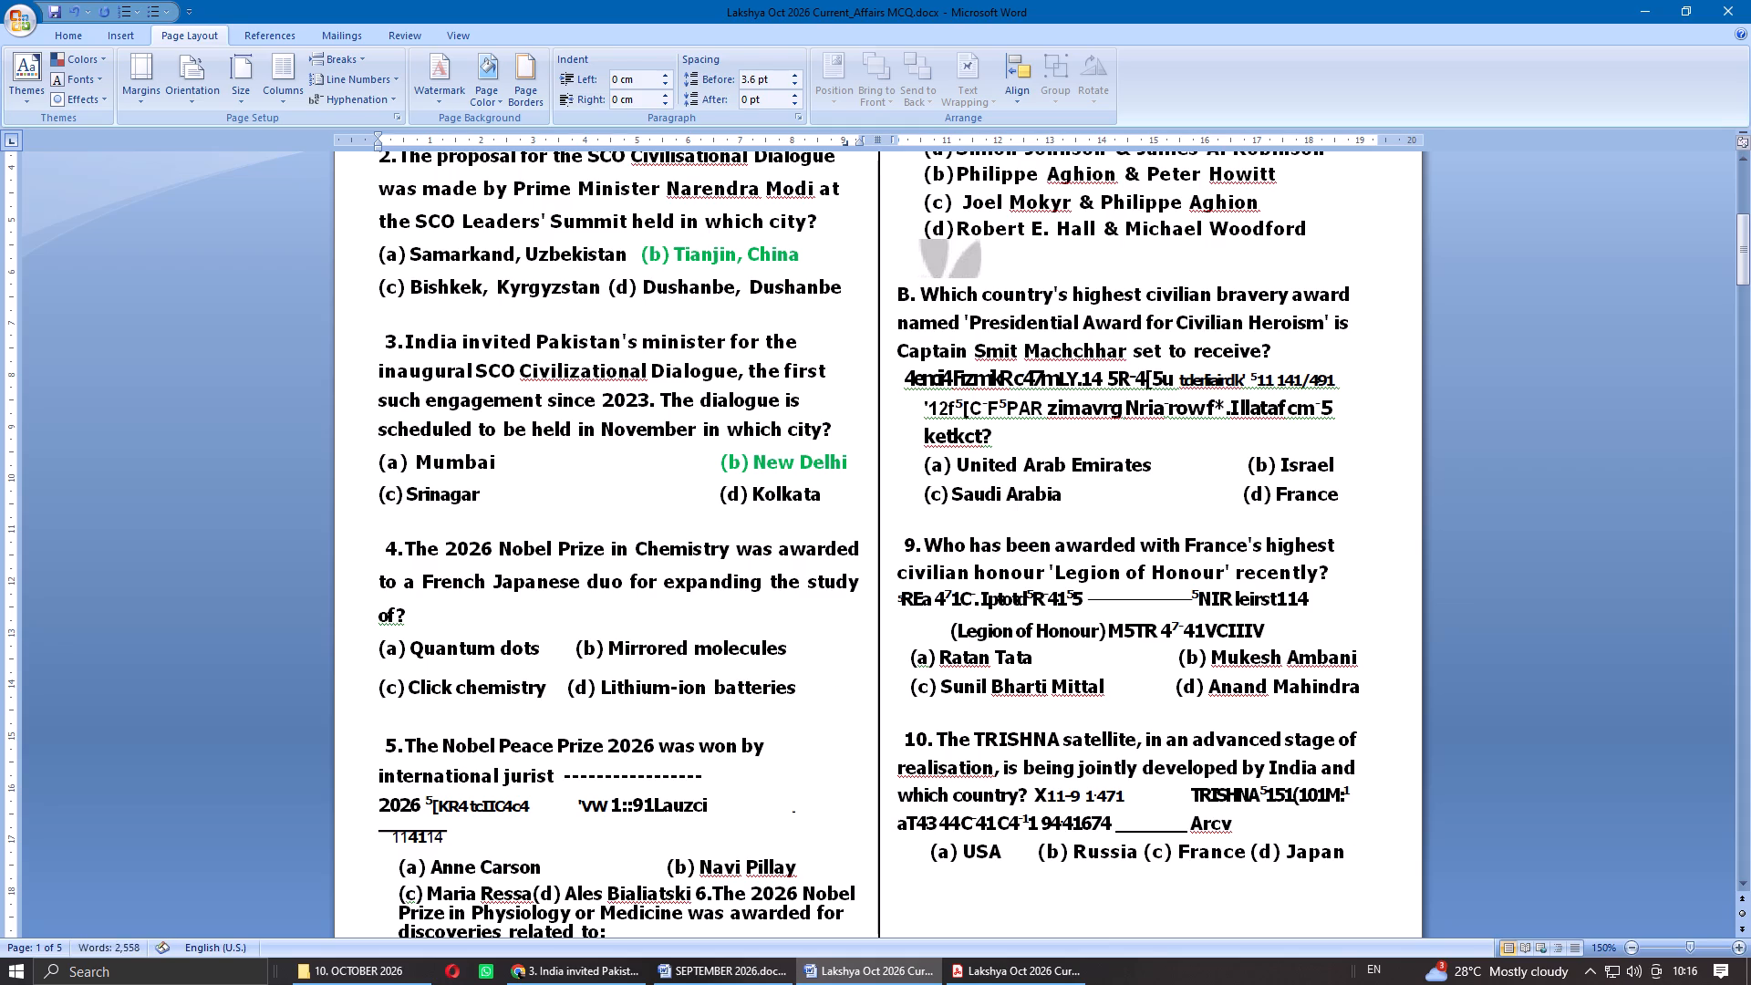
key(space)
key(space)
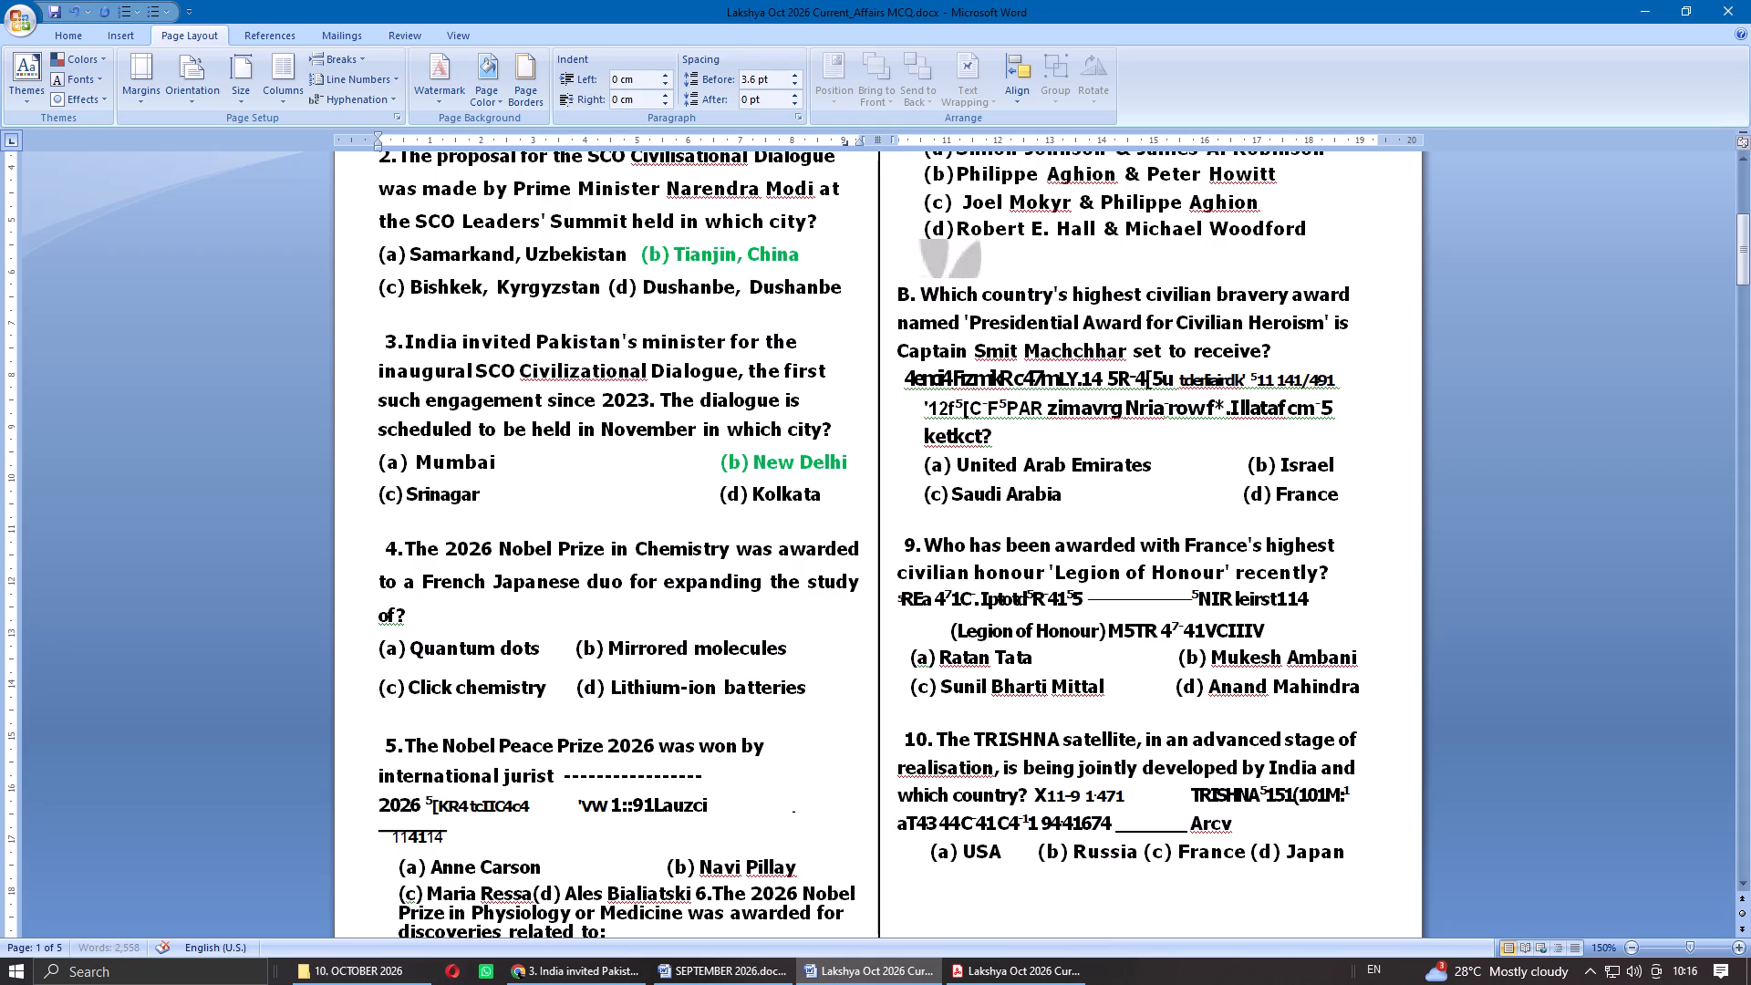
key(BackSpace)
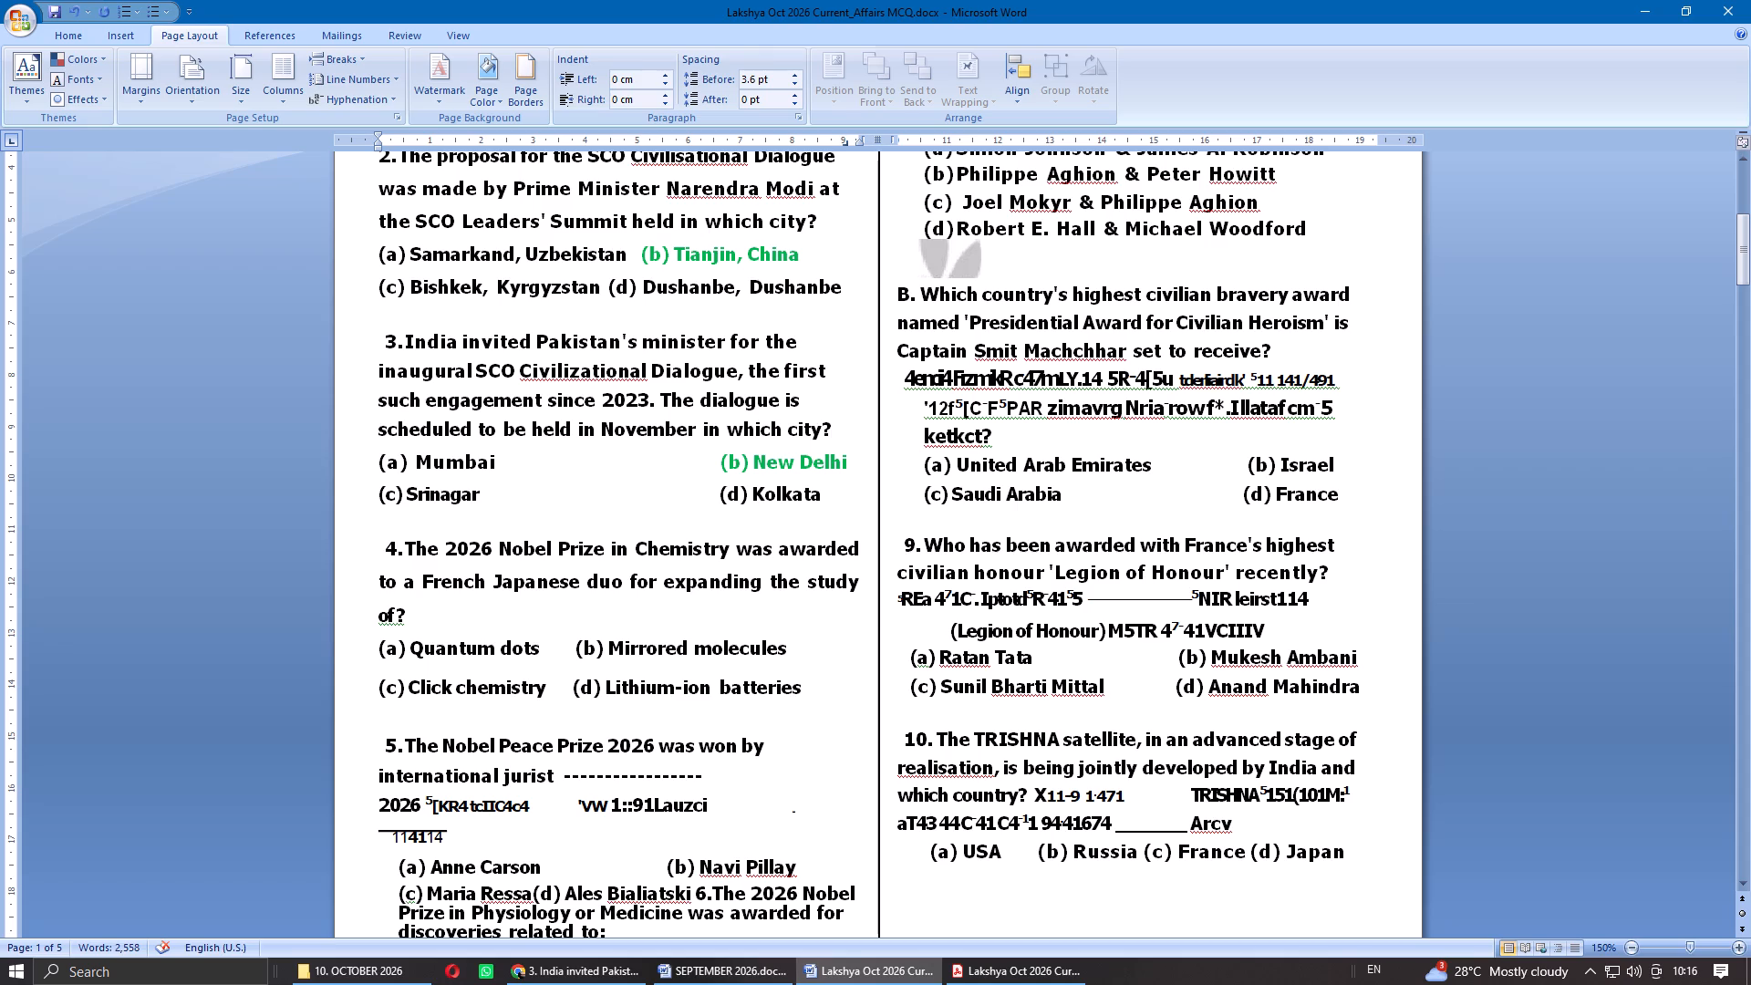
Search Google in Chrome for question 4's text about the 2026 Nobel Prize in Chemistry and compare the answer with the document's options.
drag(406, 552, 410, 610)
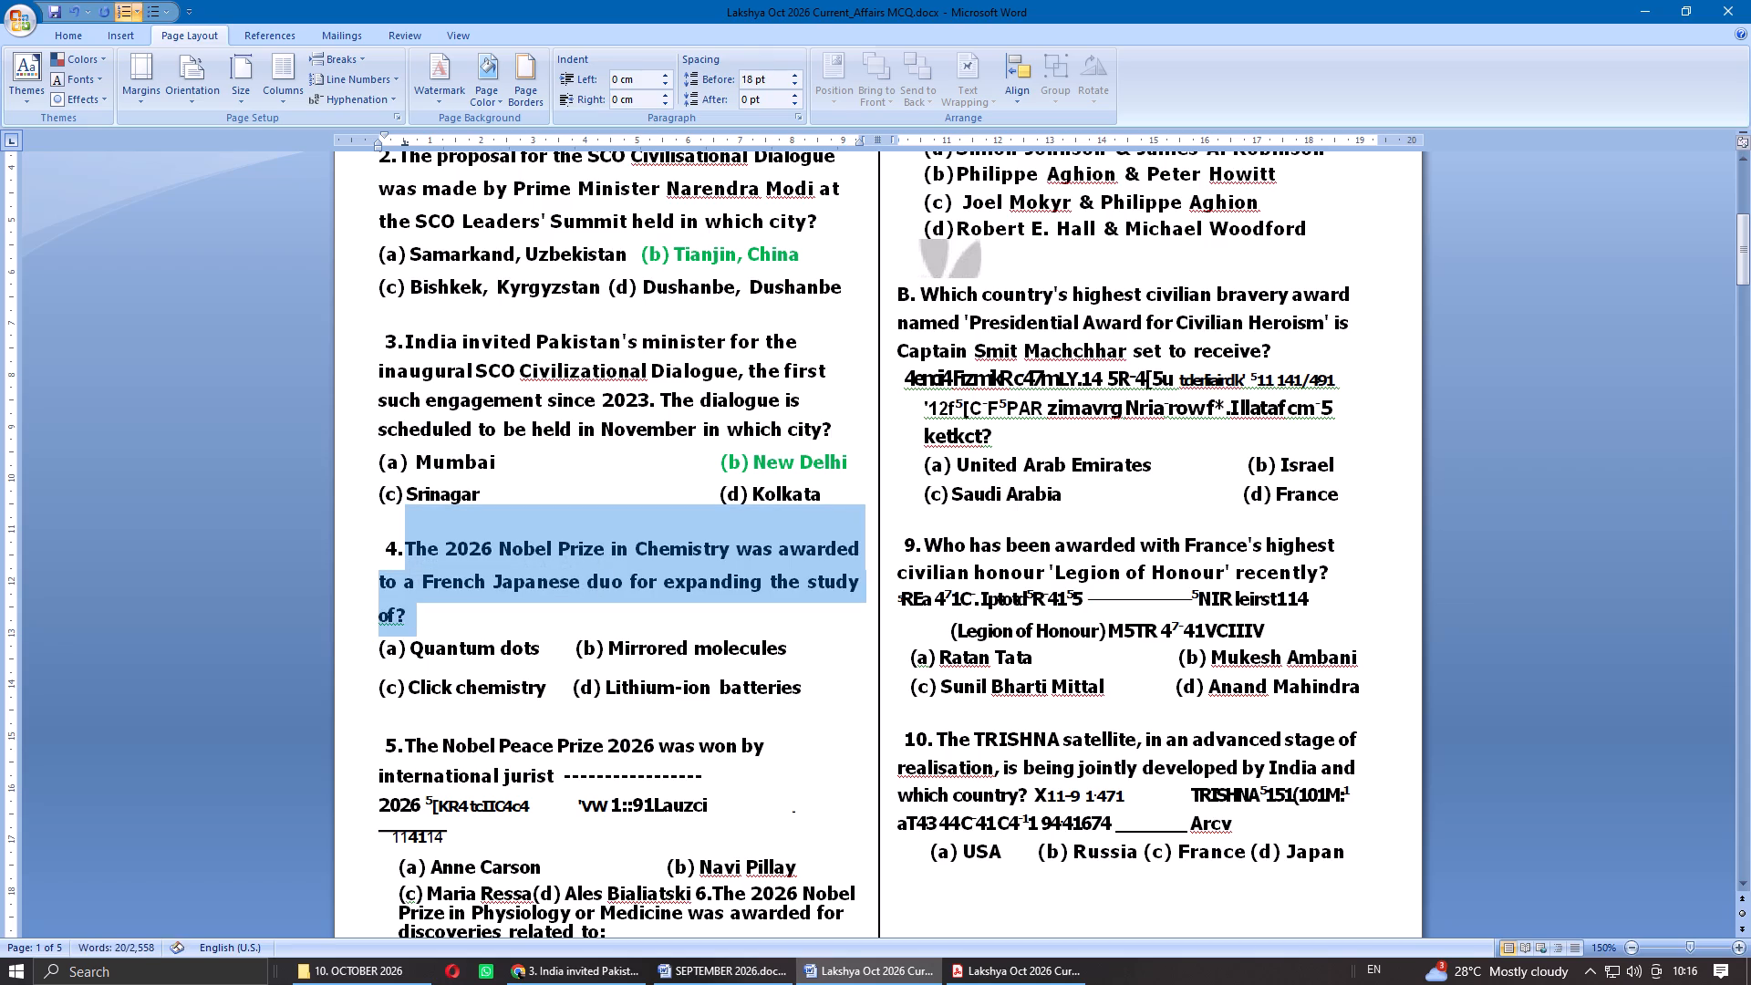
key(ctrl+c)
click(614, 984)
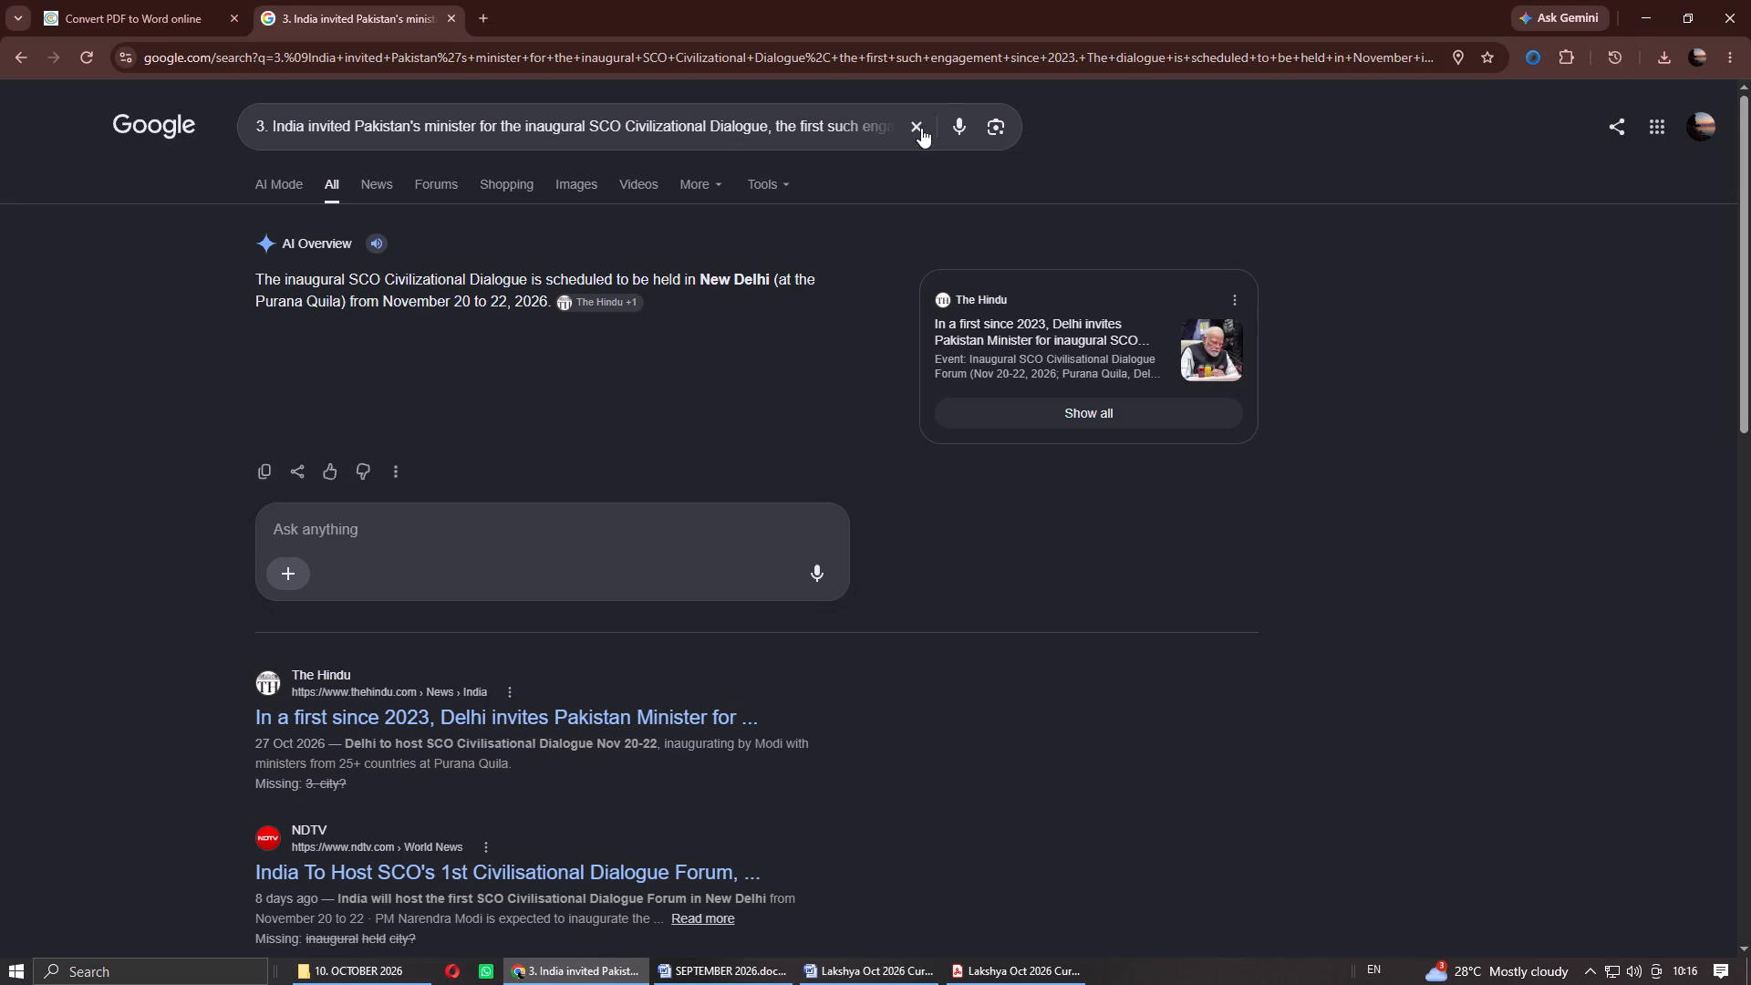
click(922, 123)
key(ctrl+v)
key(Return)
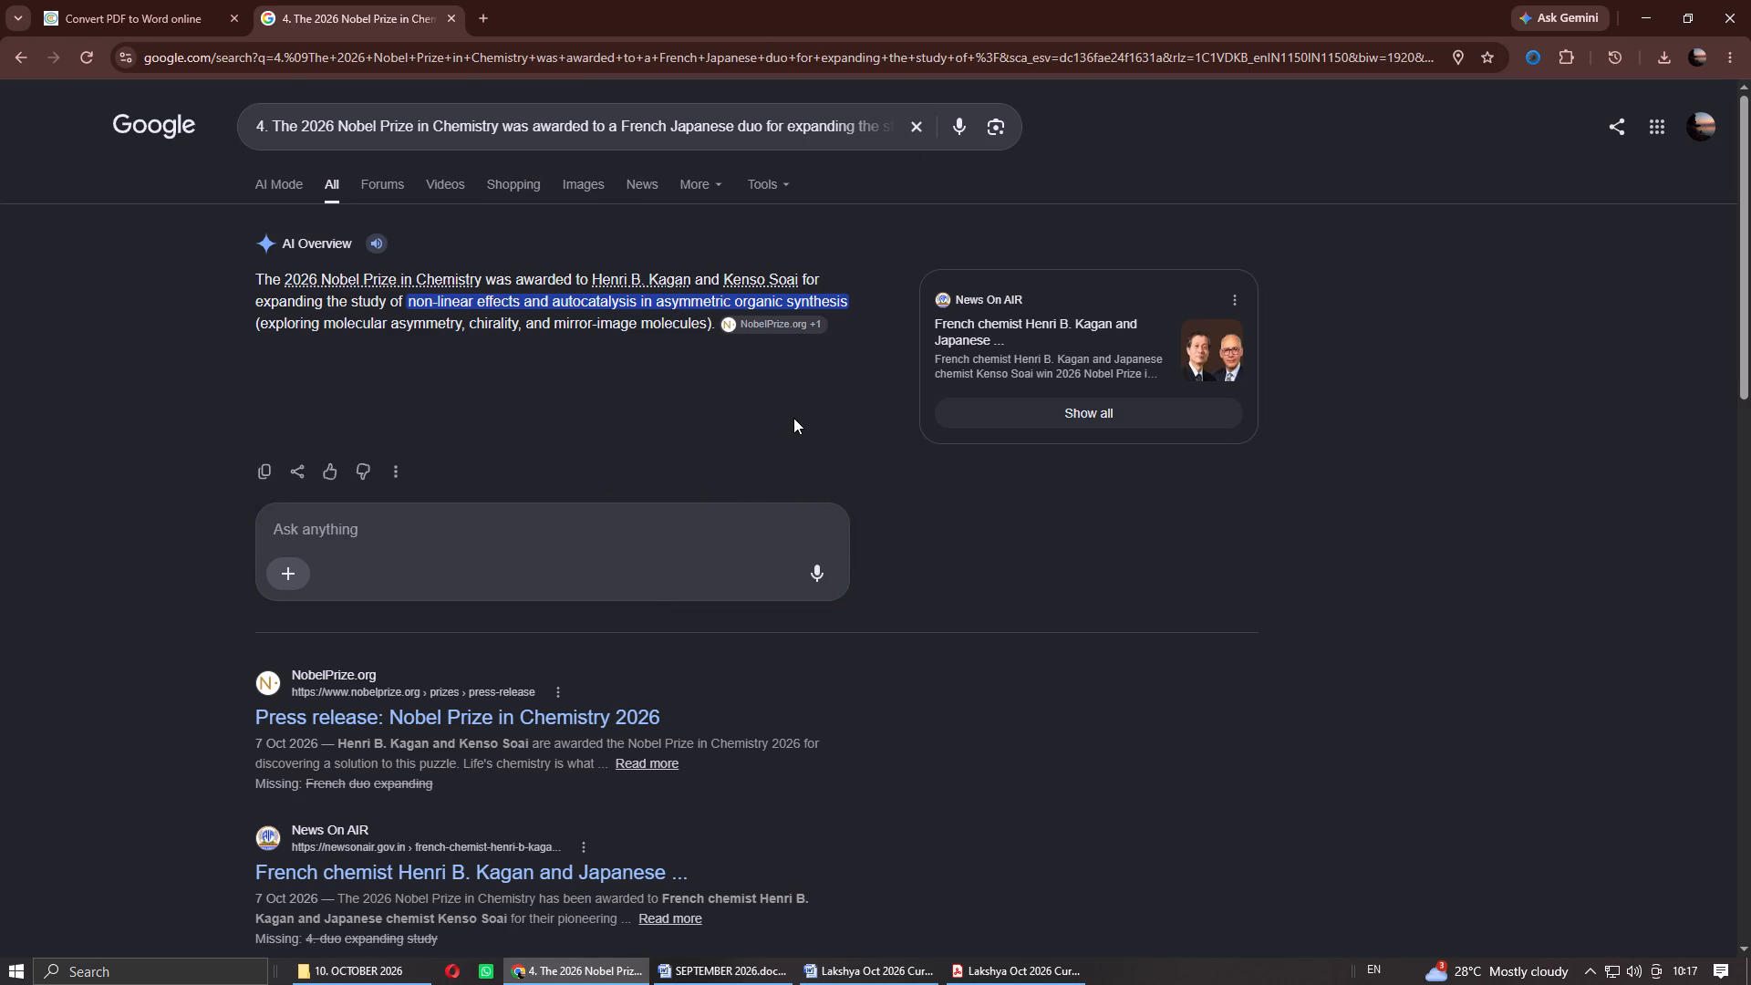
click(746, 983)
click(746, 983)
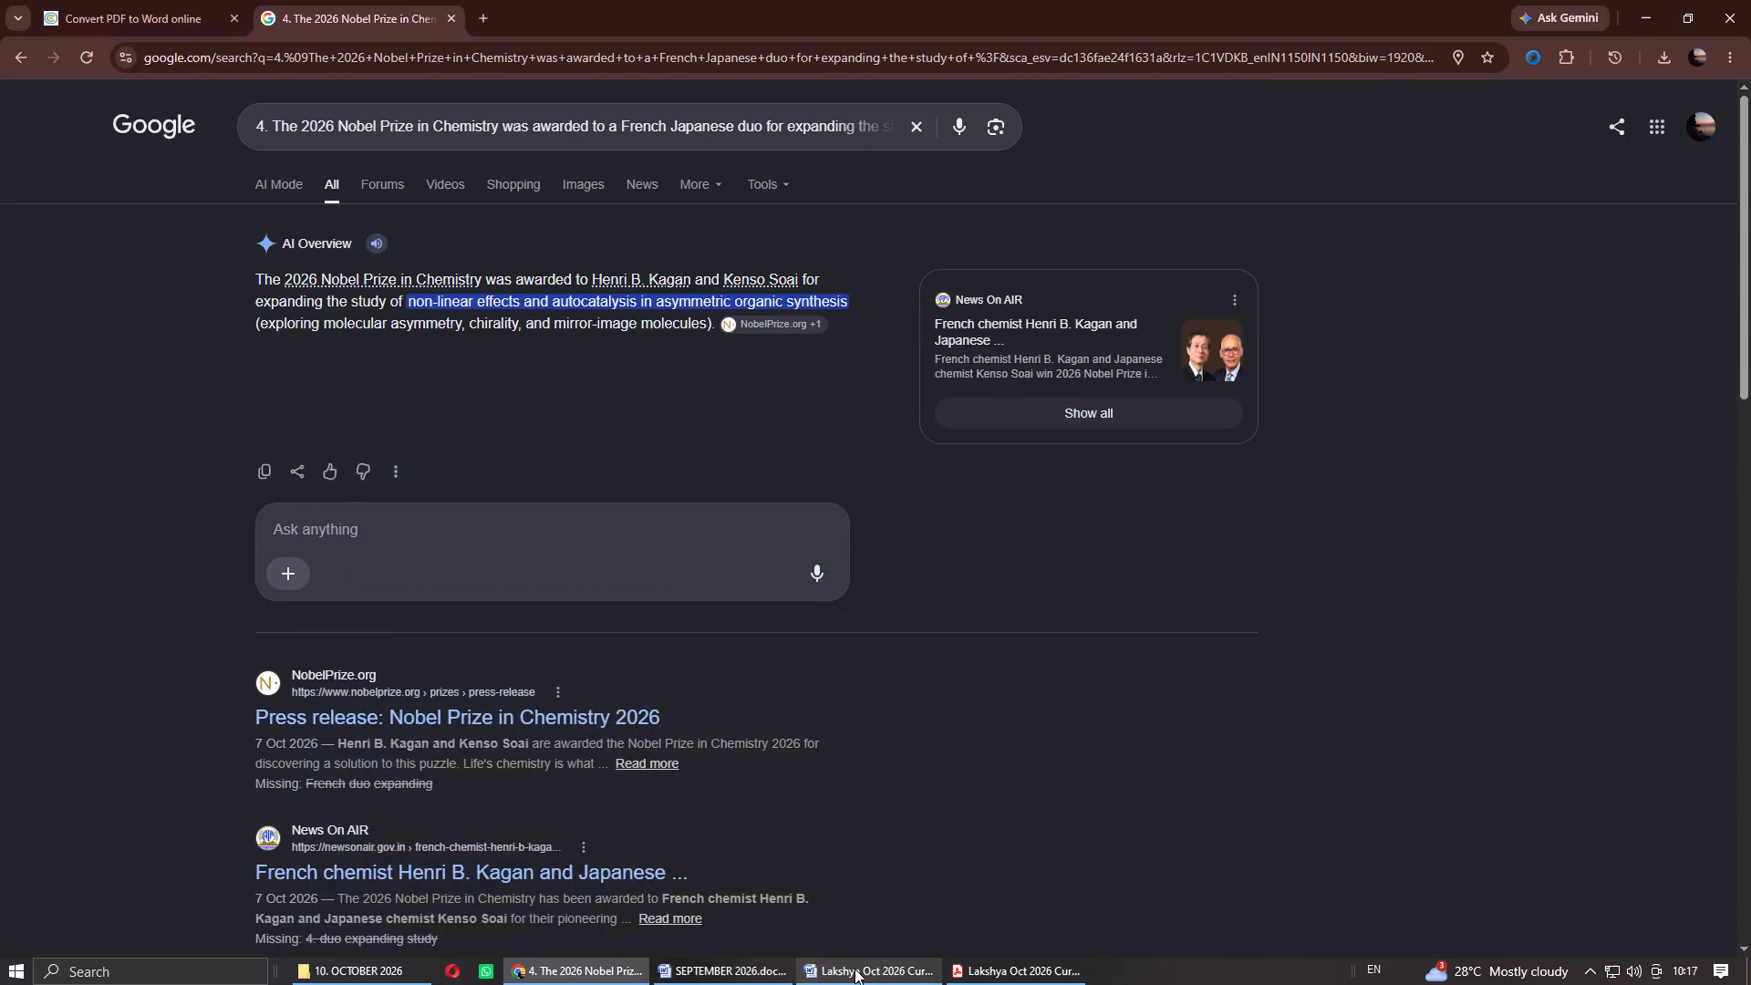
click(866, 970)
click(866, 970)
click(866, 970)
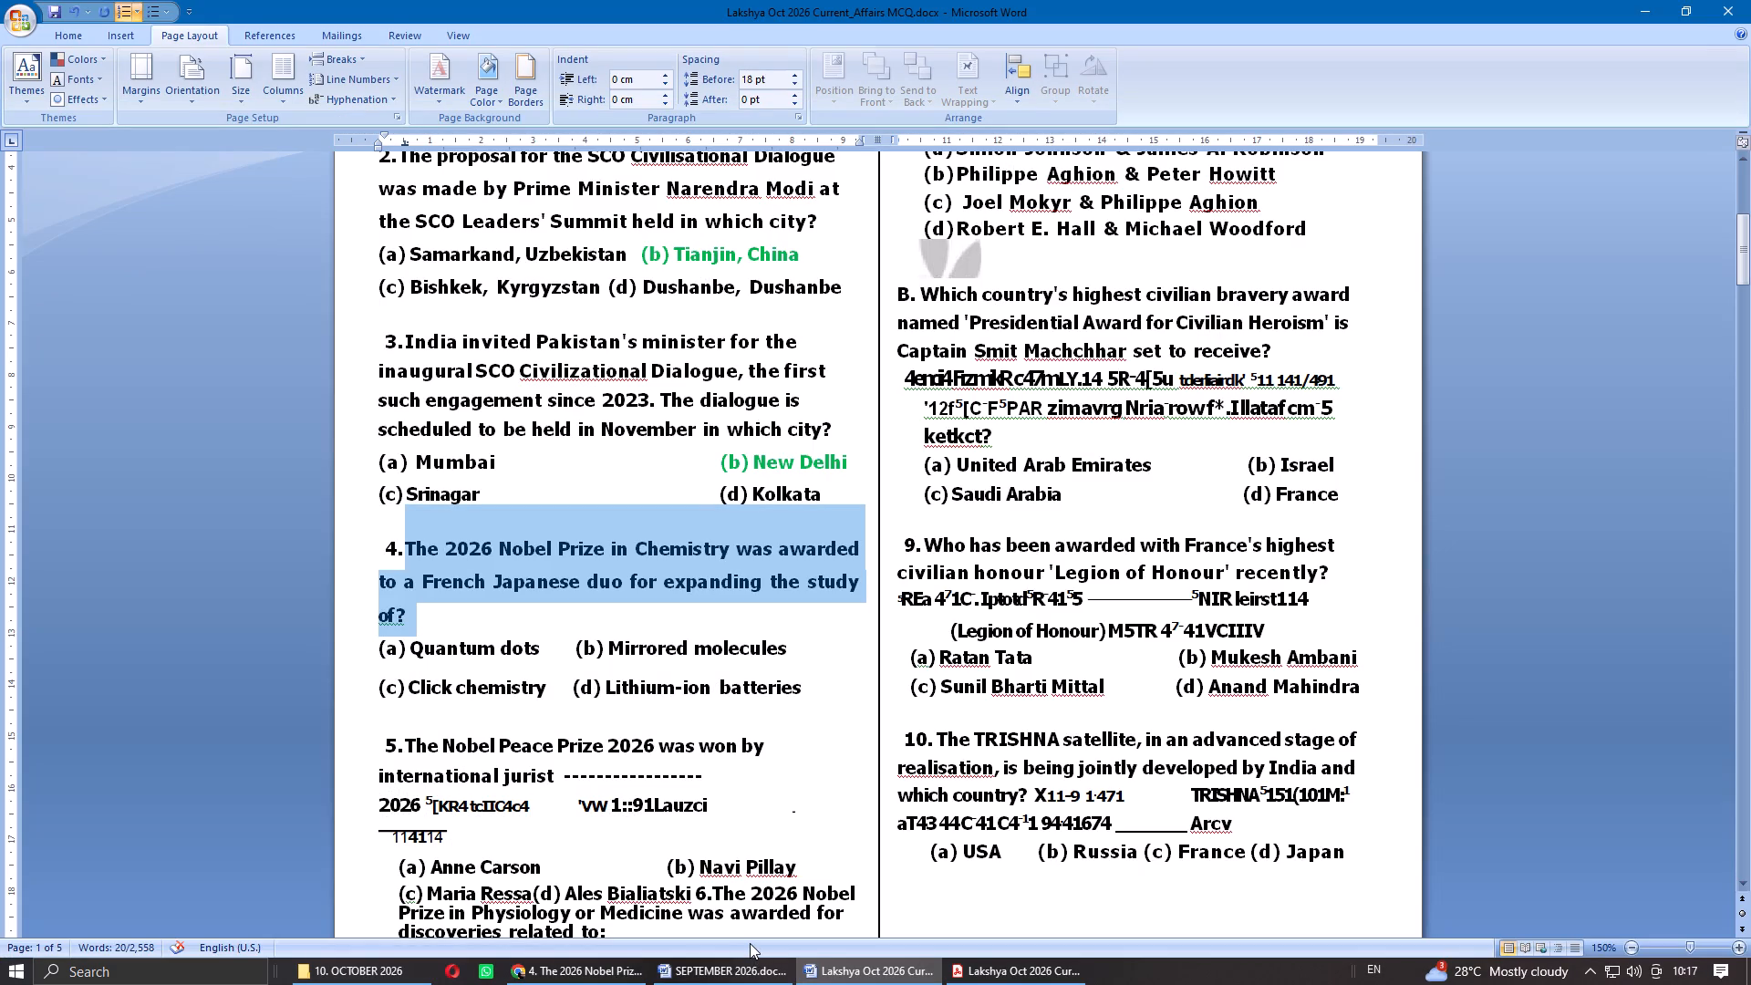
click(607, 973)
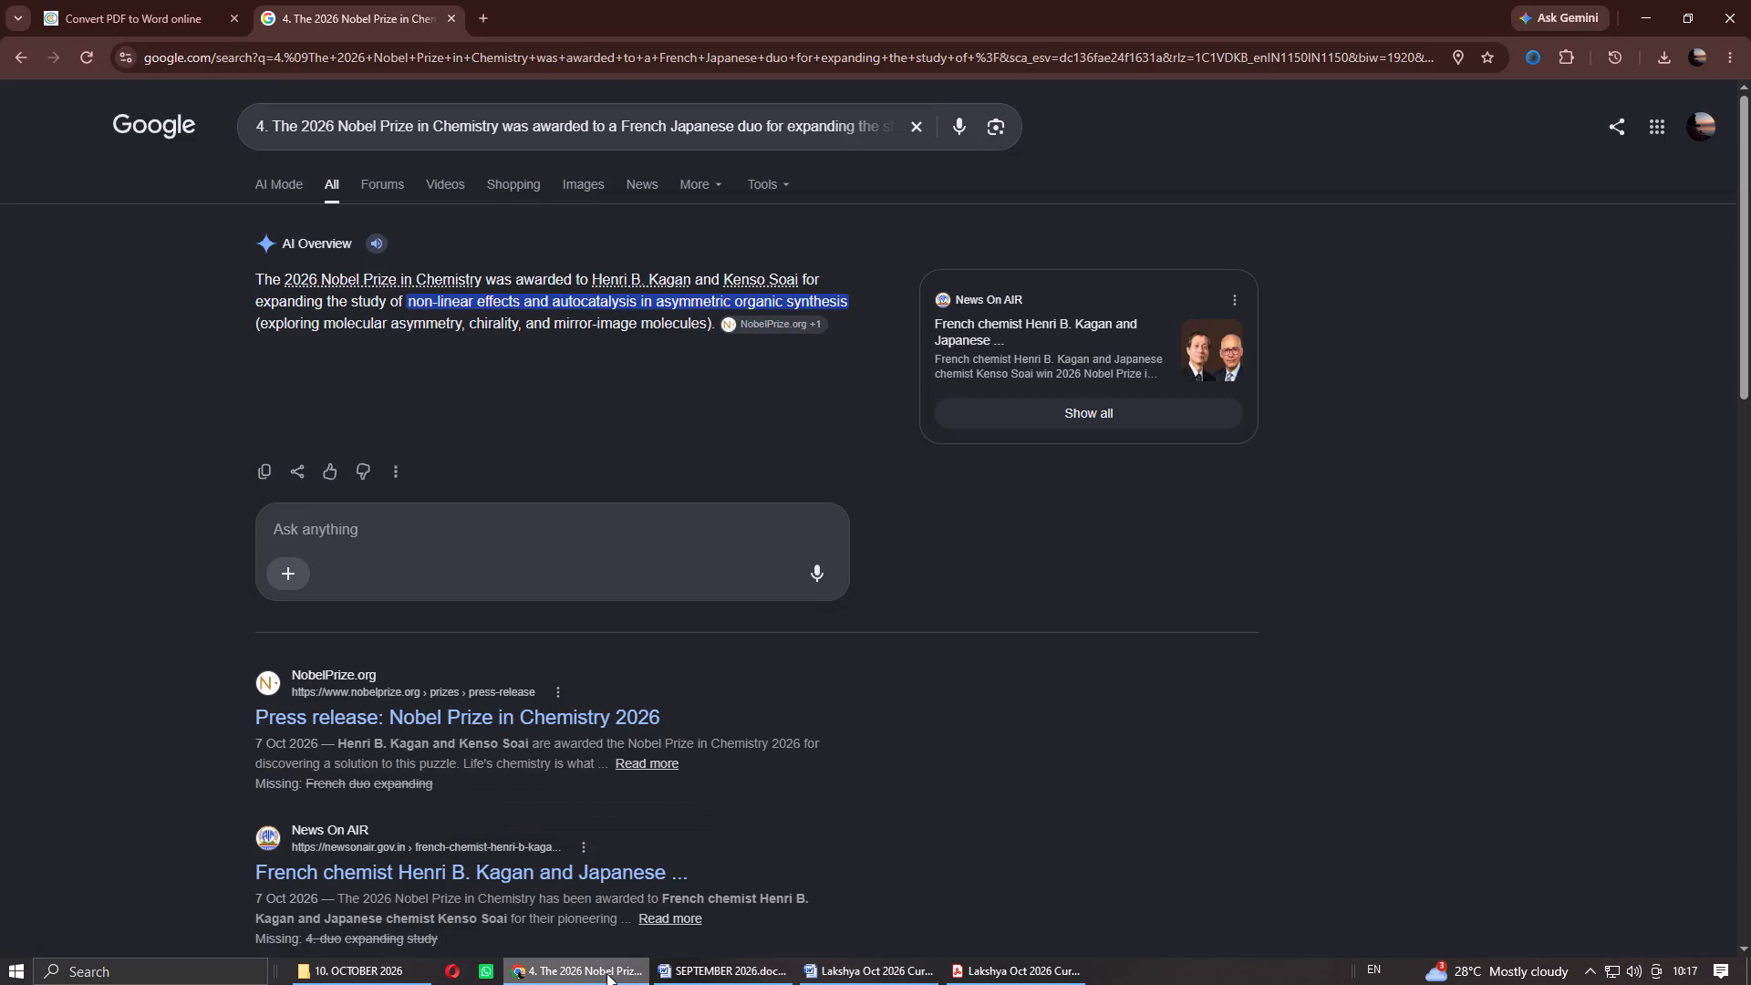
Open the News On AIR article about the 2026 Chemistry Nobel, read it for question 4's answer, and return to the Word document.
click(491, 871)
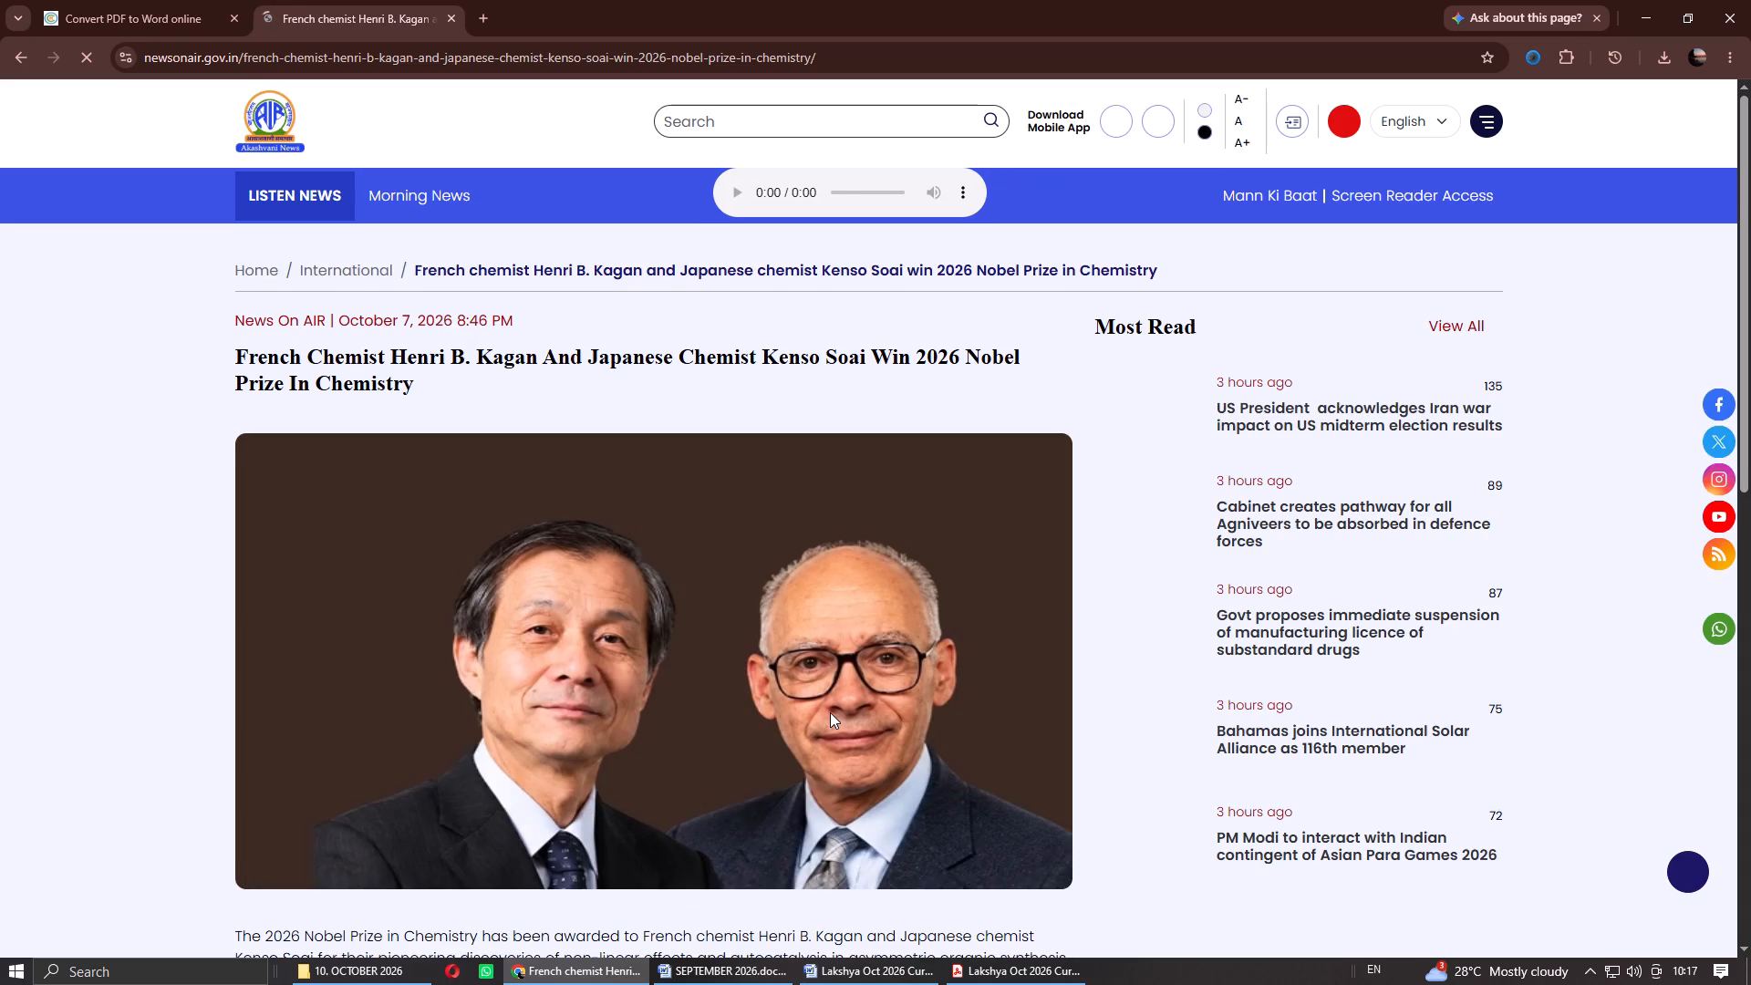
scroll(830, 712, down, 2)
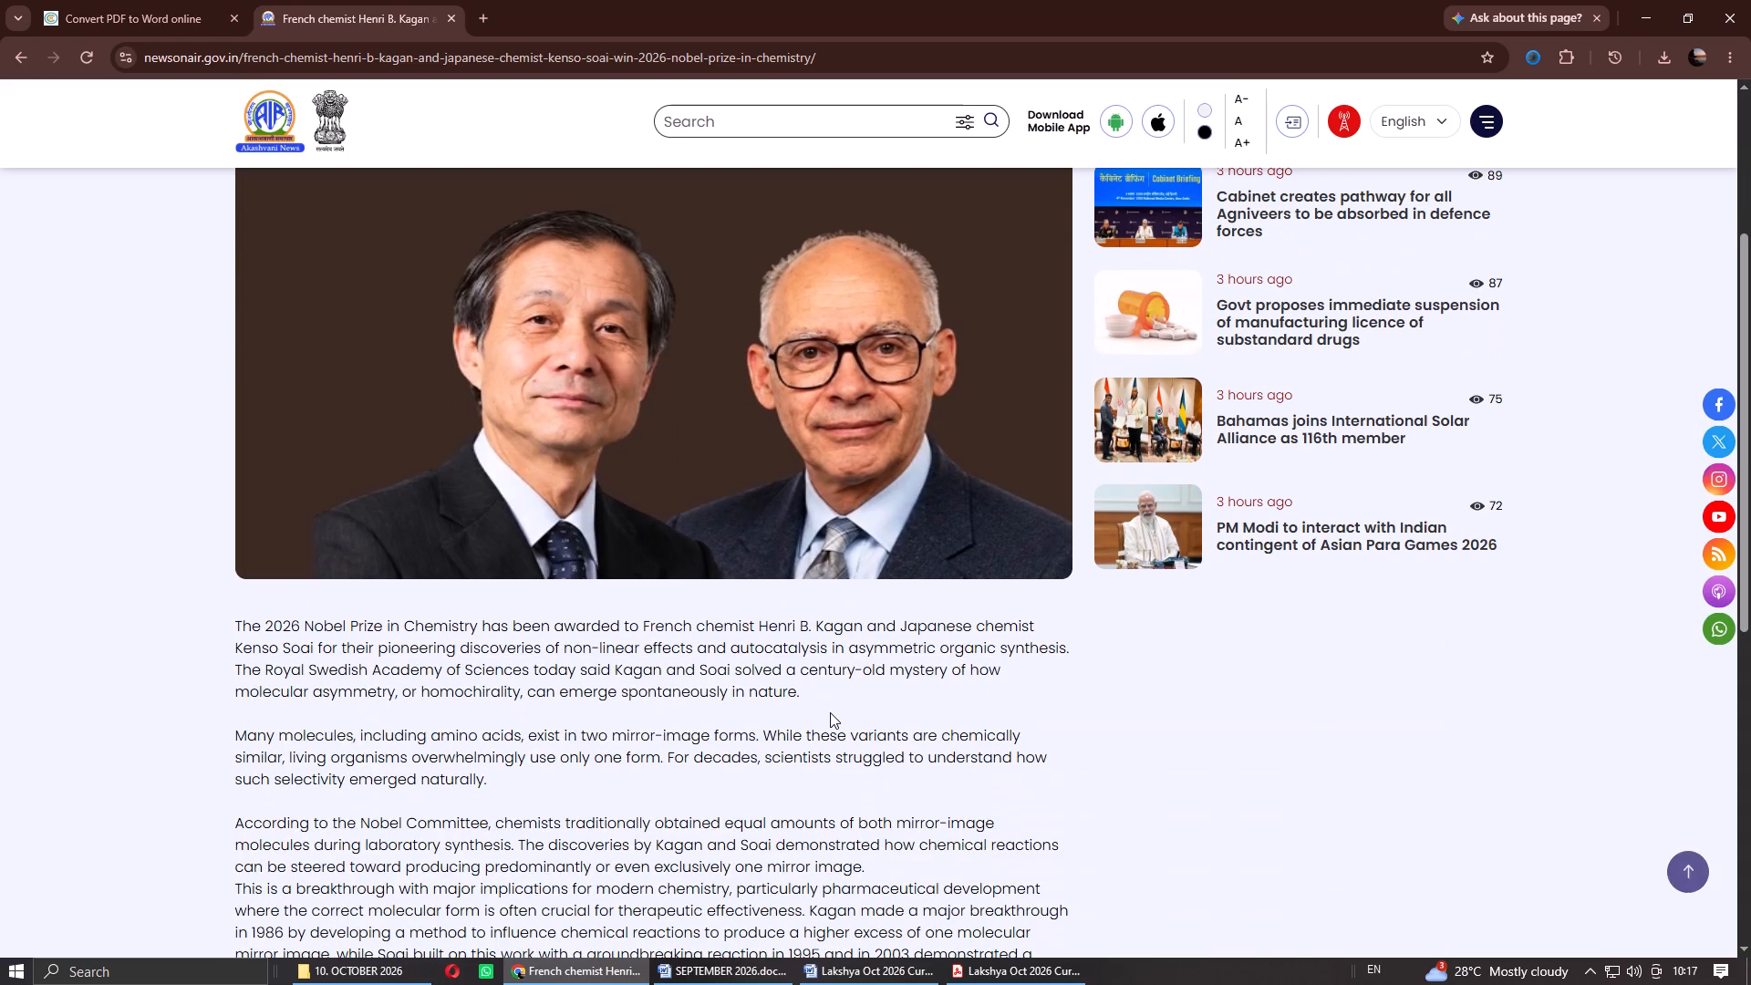
scroll(830, 712, down, 1)
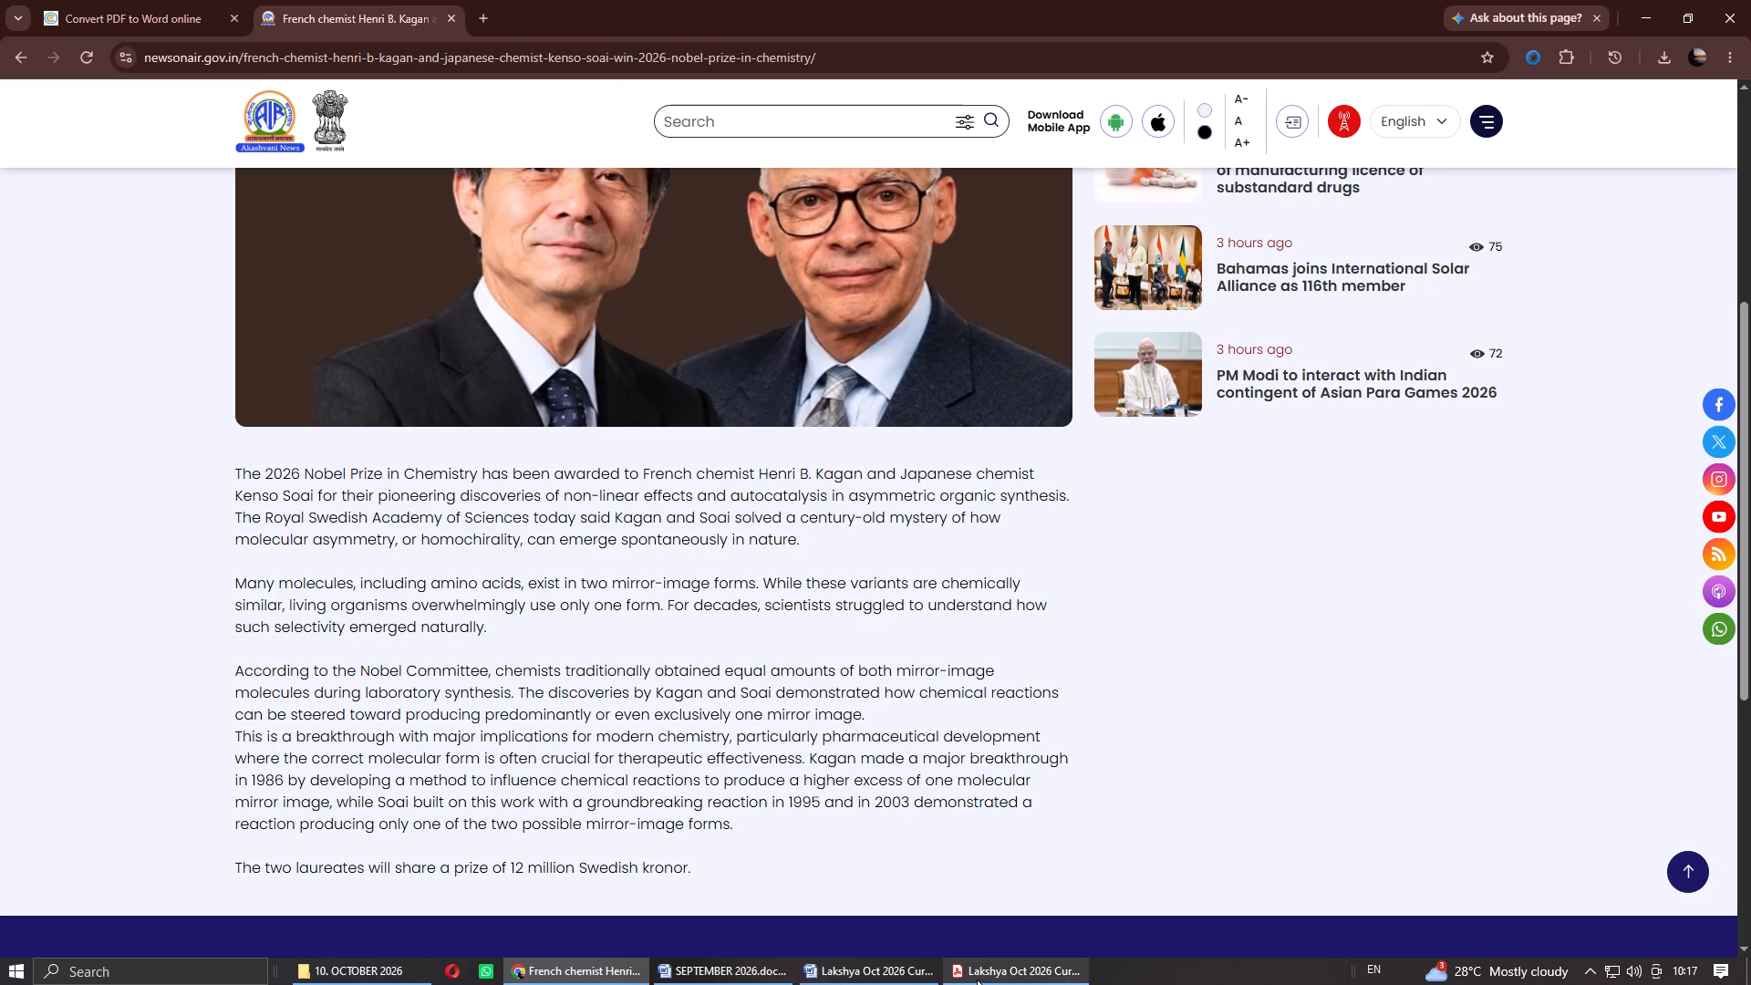
click(897, 976)
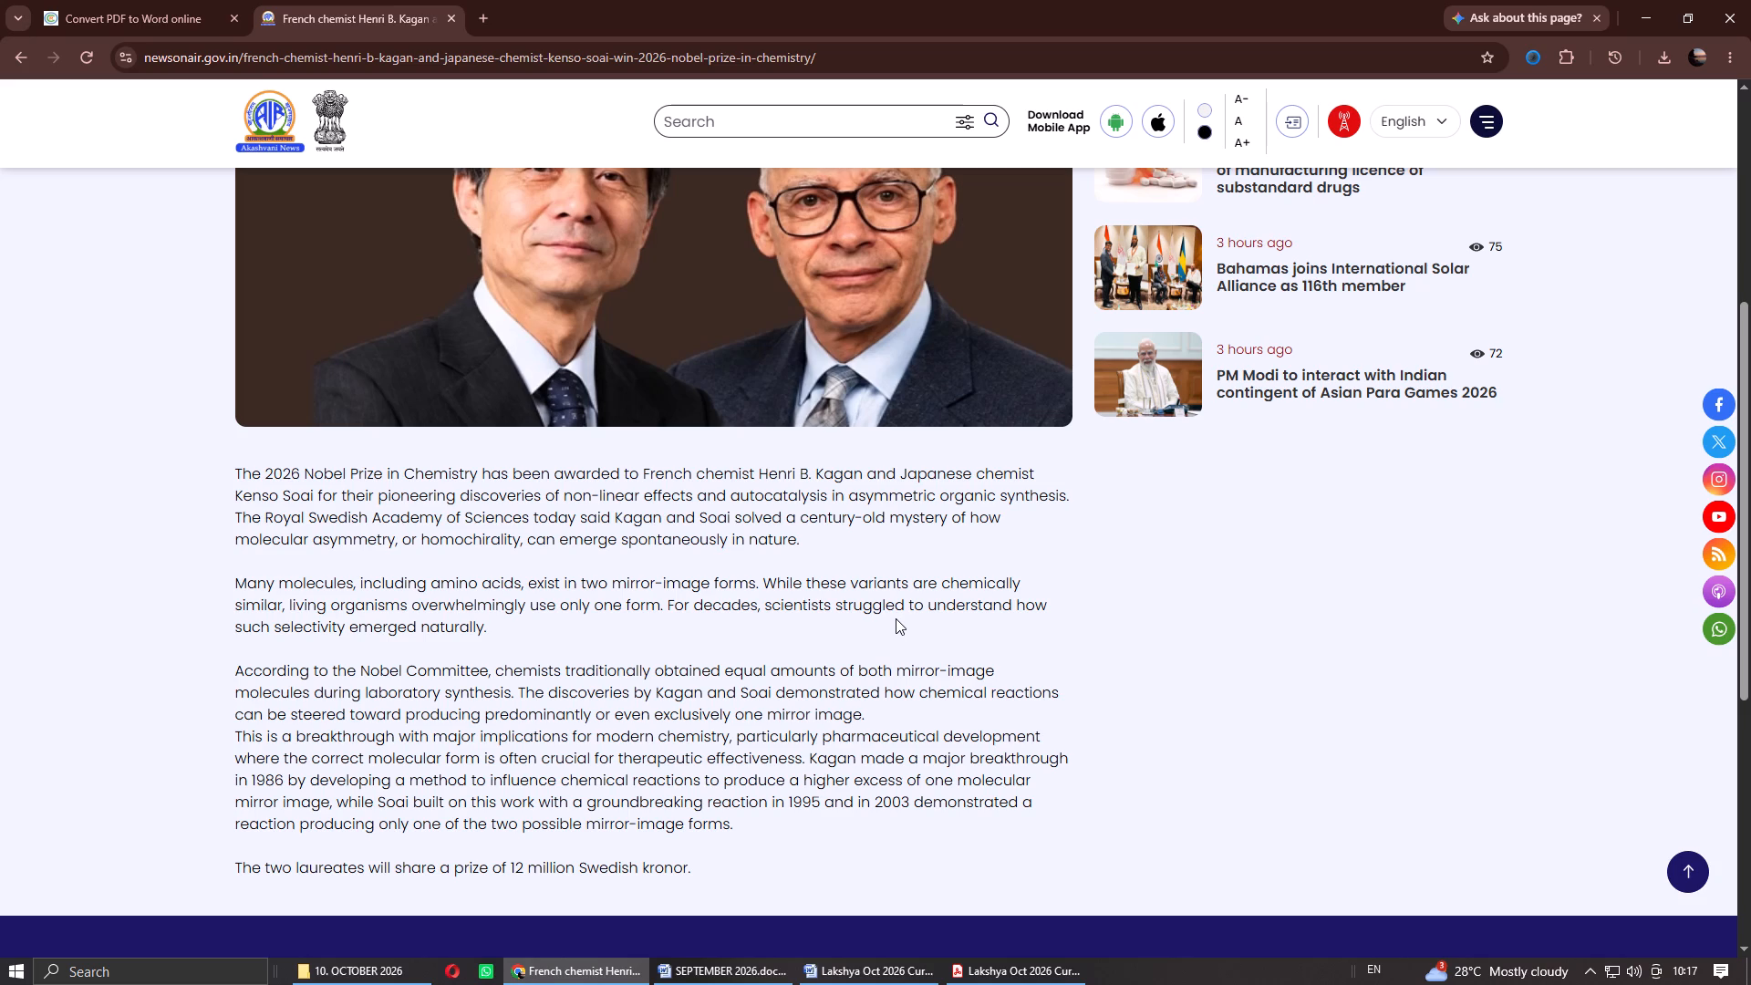
click(862, 969)
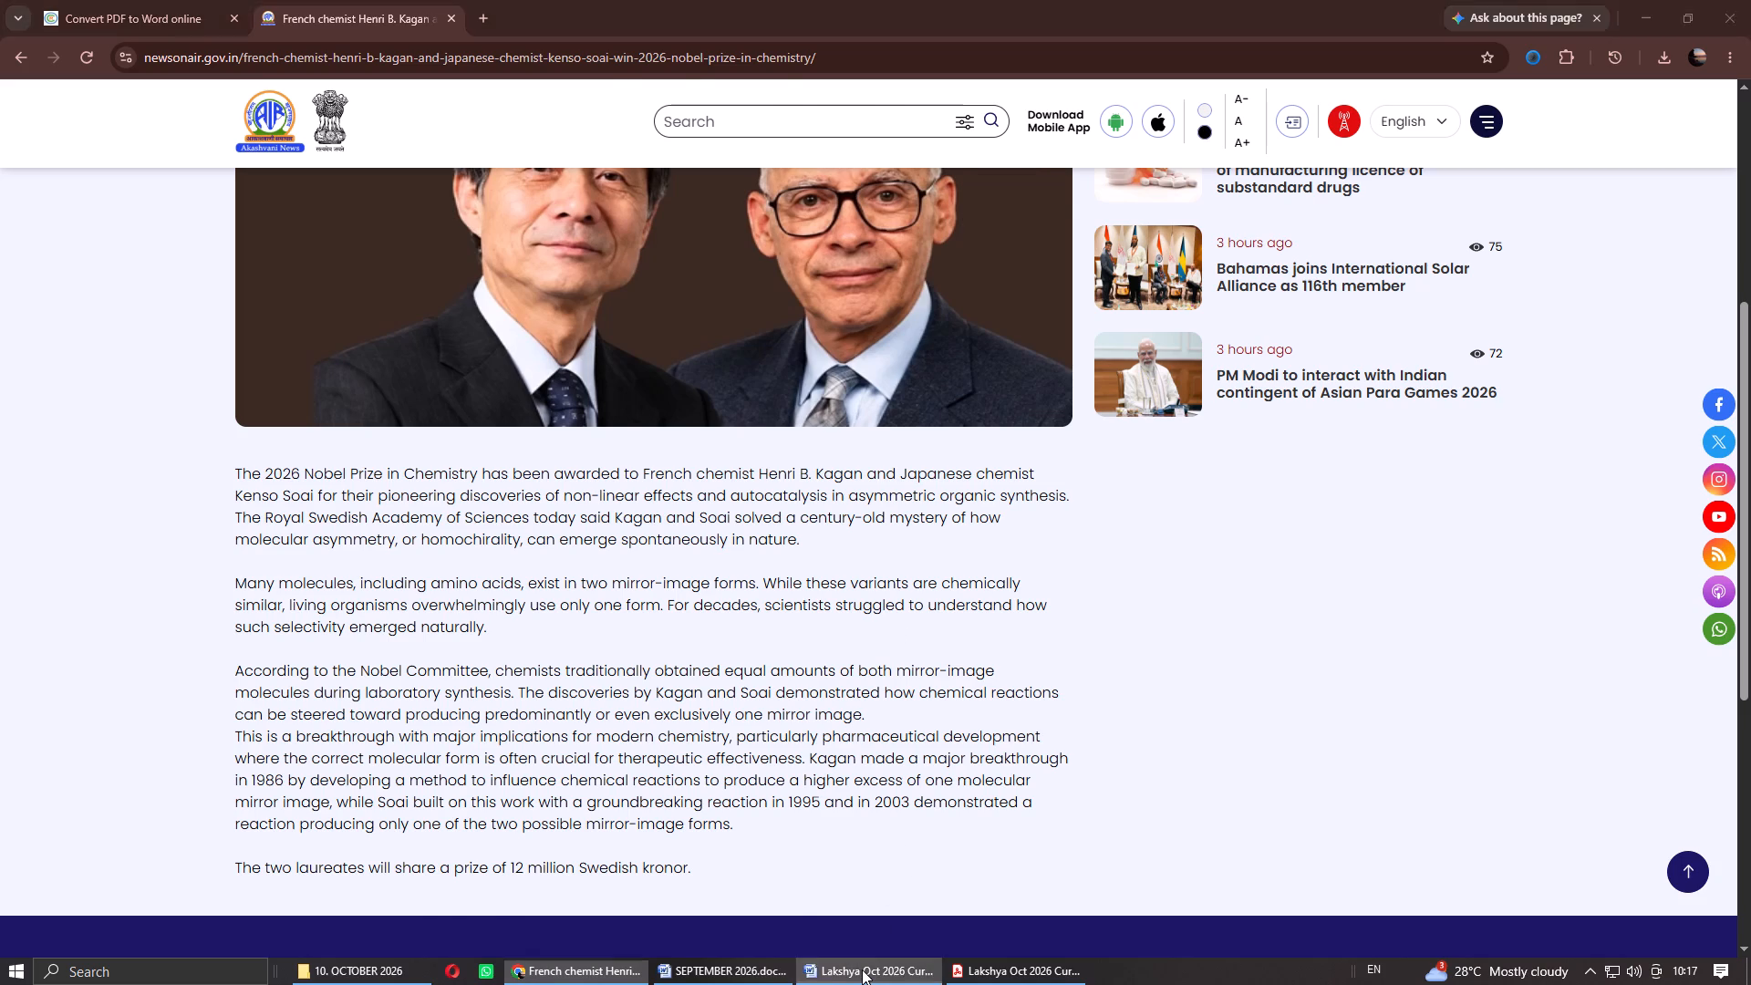
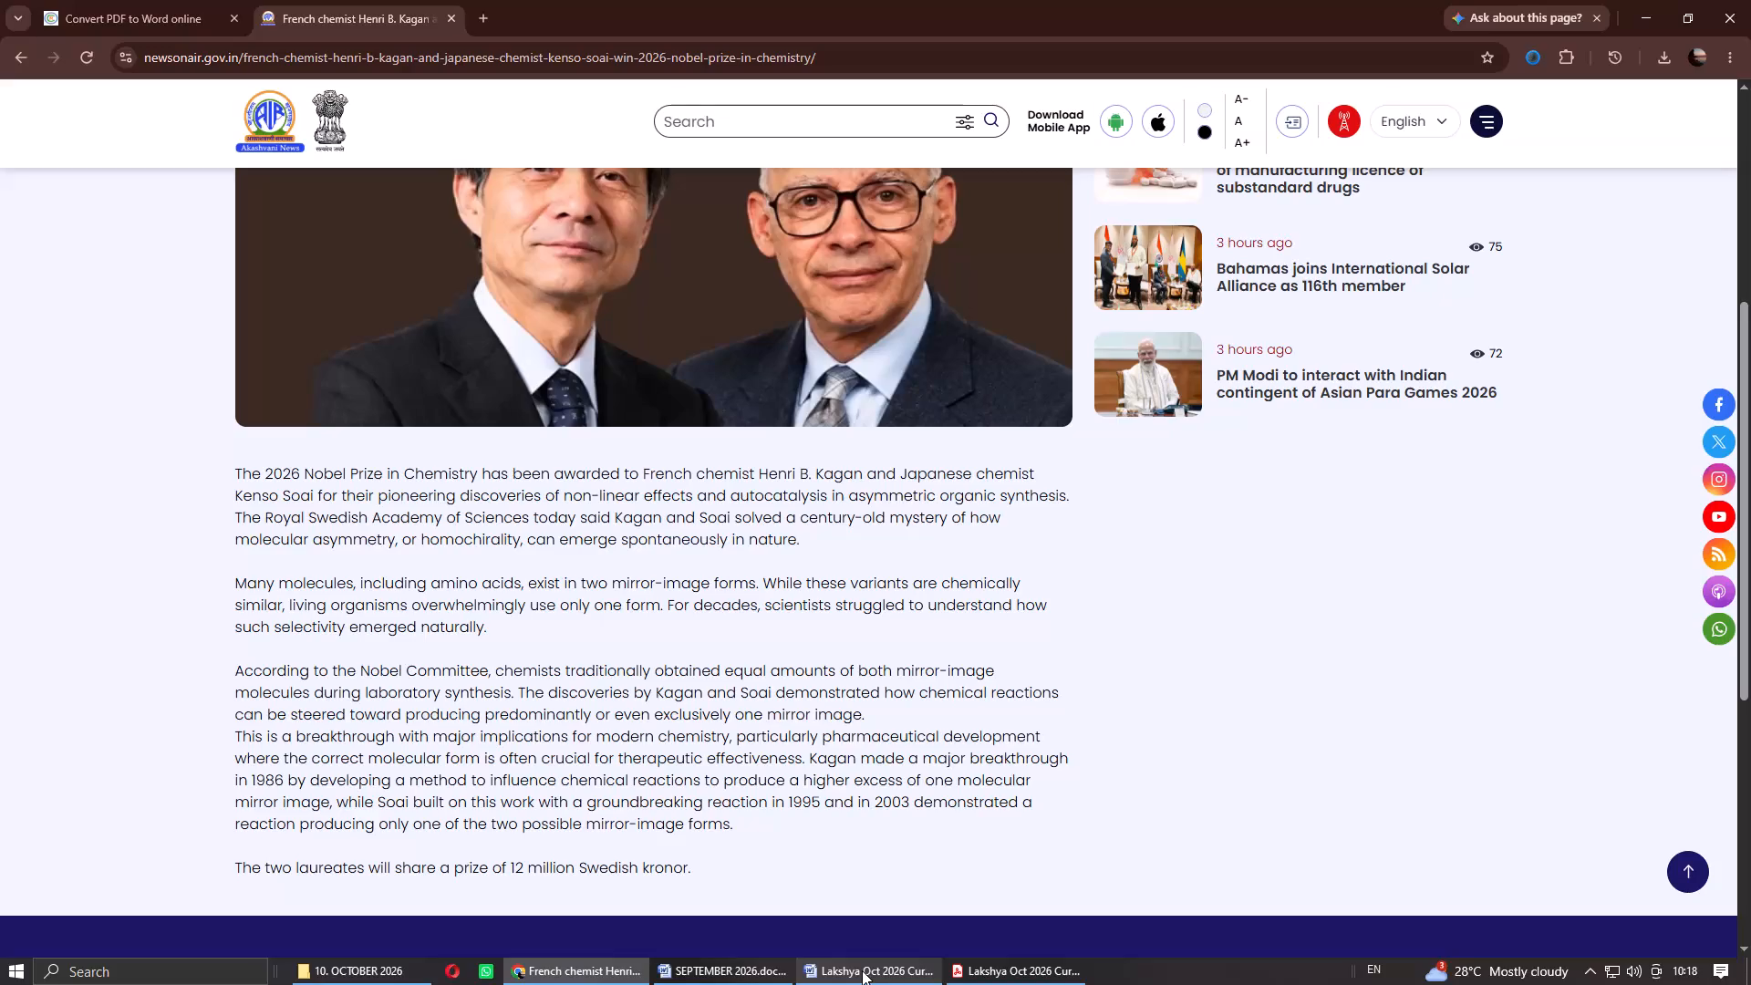
Copy question 4 with its four options from the Word document and search Google in Chrome for its correct answer.
click(862, 970)
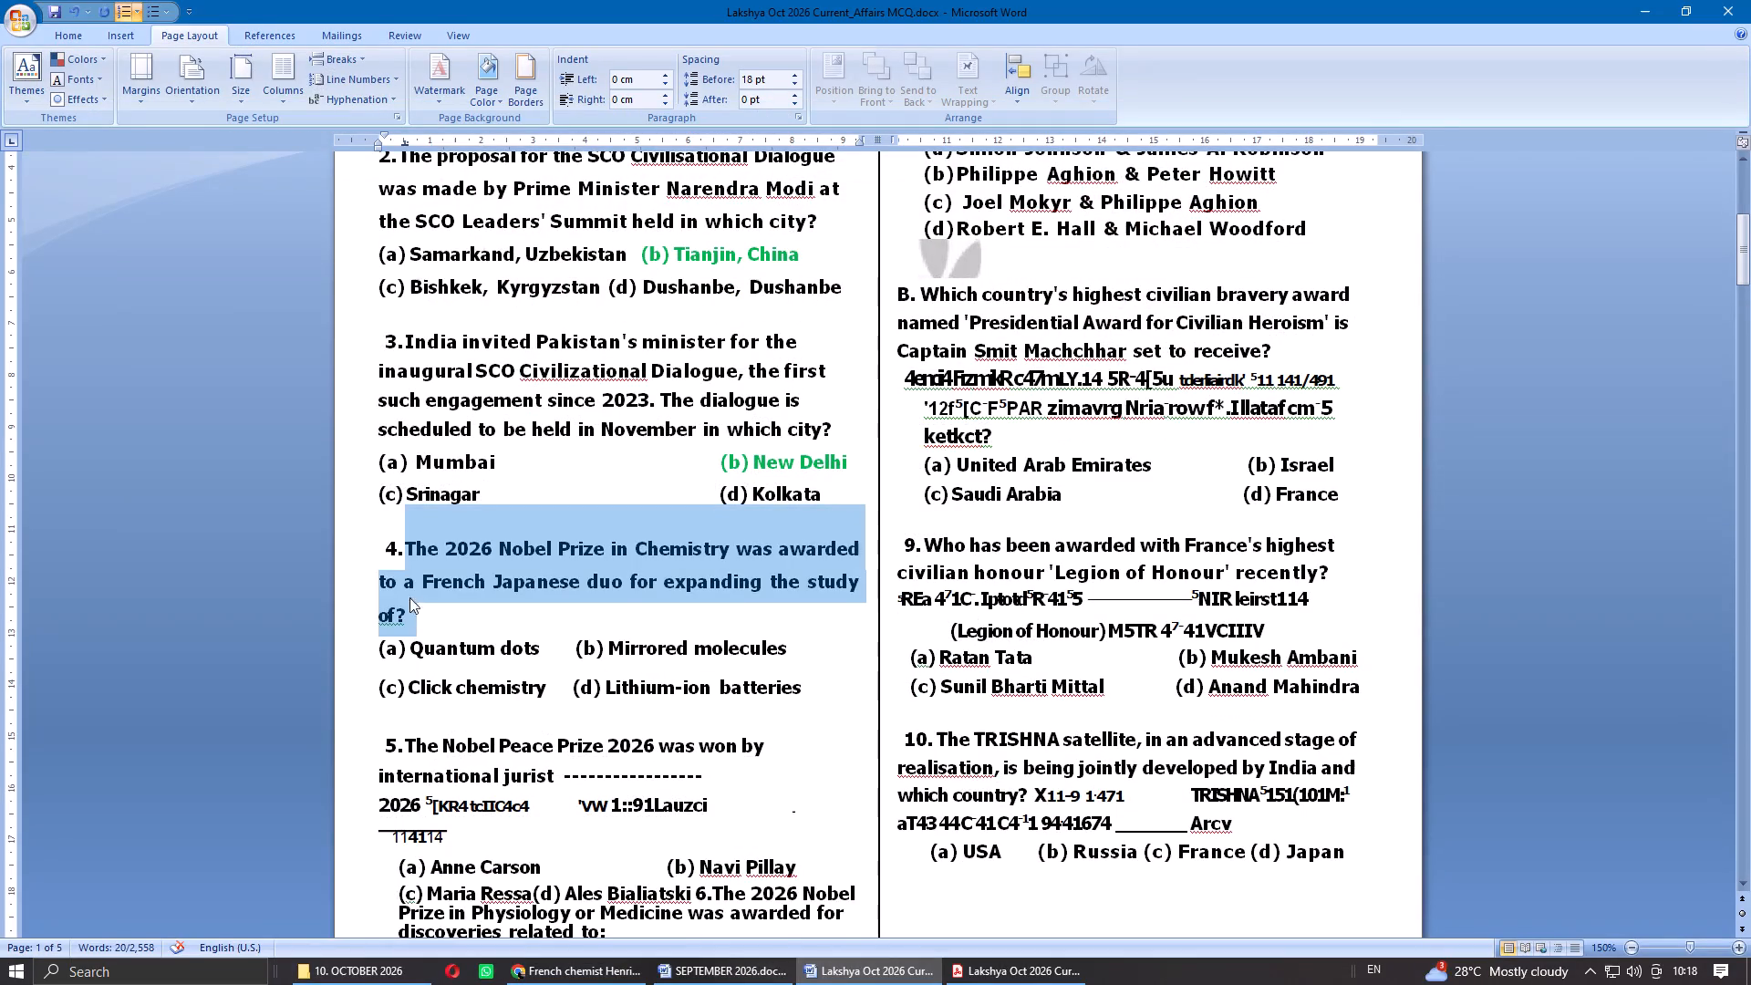
click(415, 593)
drag(406, 545, 795, 680)
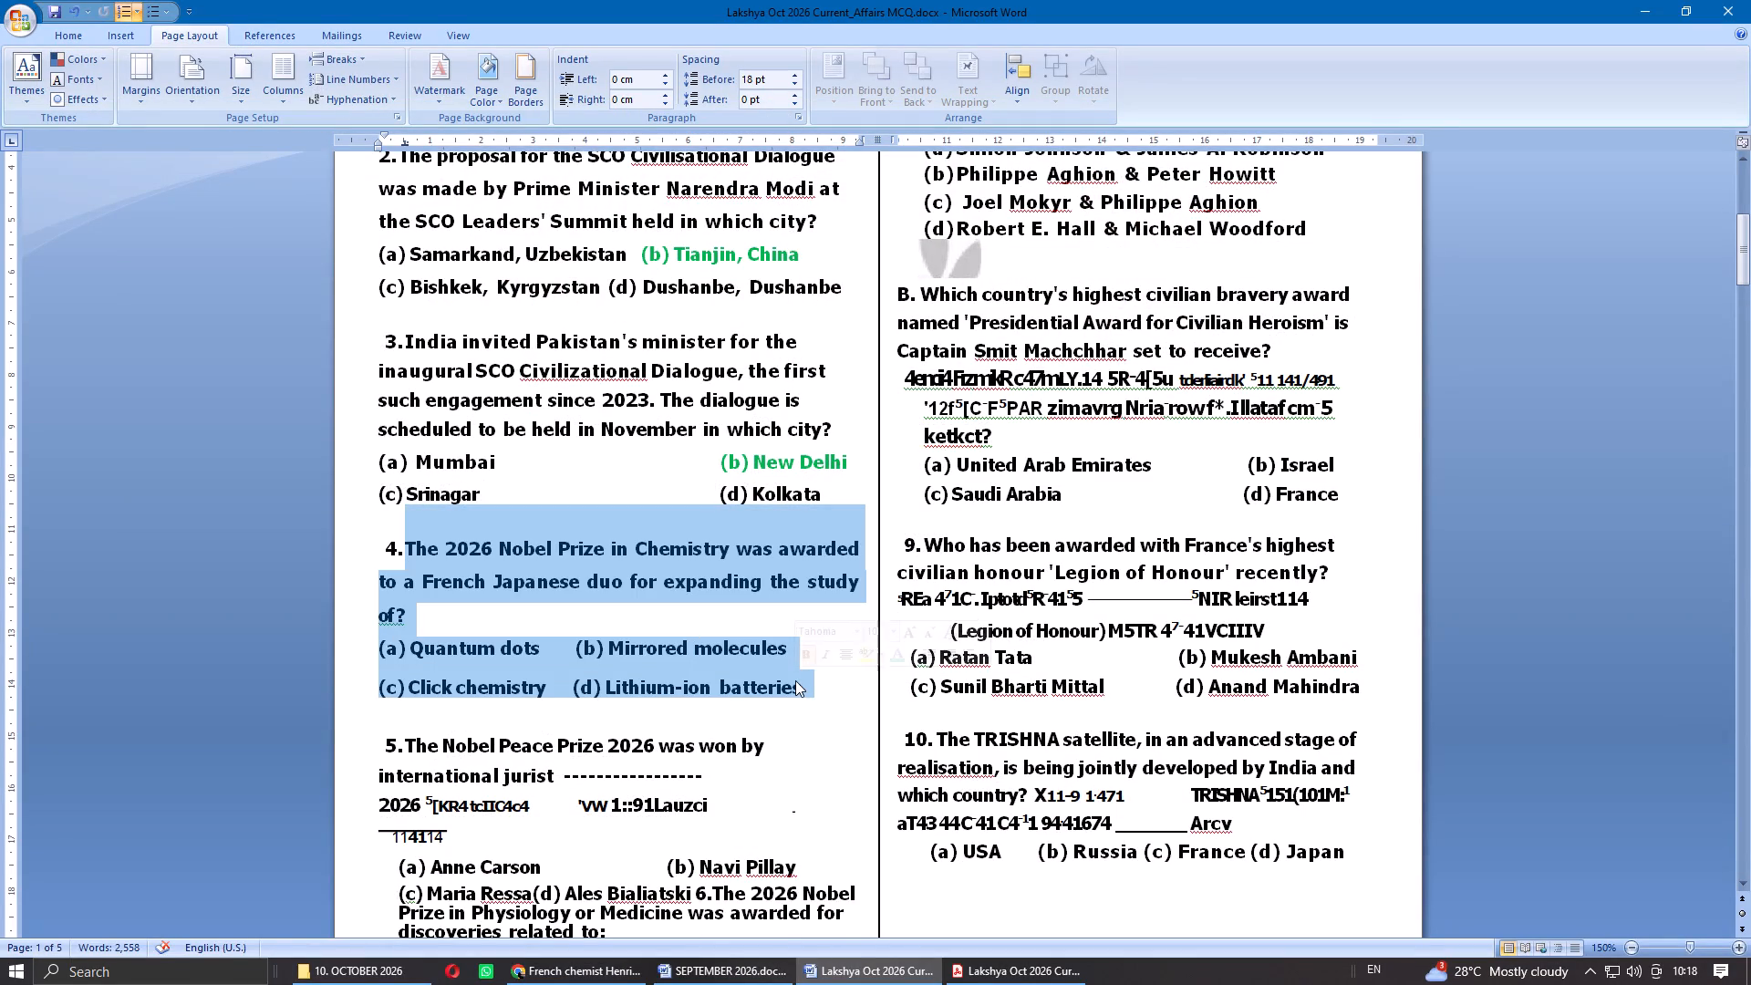
key(ctrl+c)
click(551, 980)
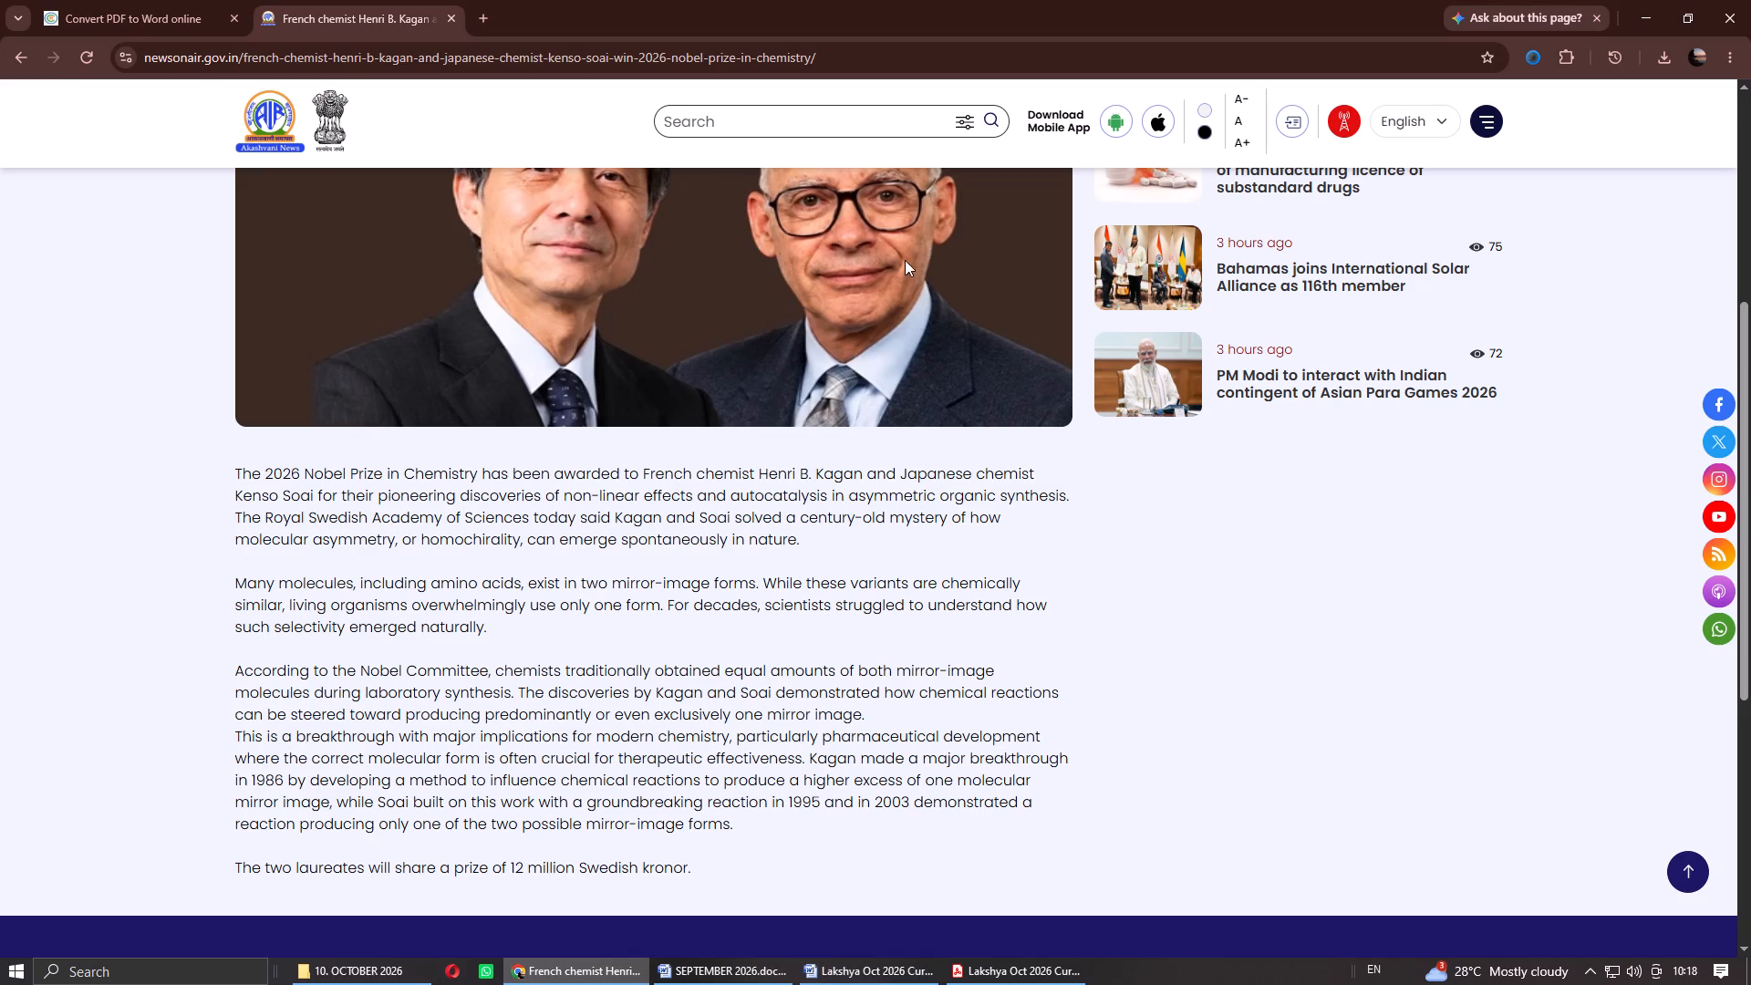
click(24, 60)
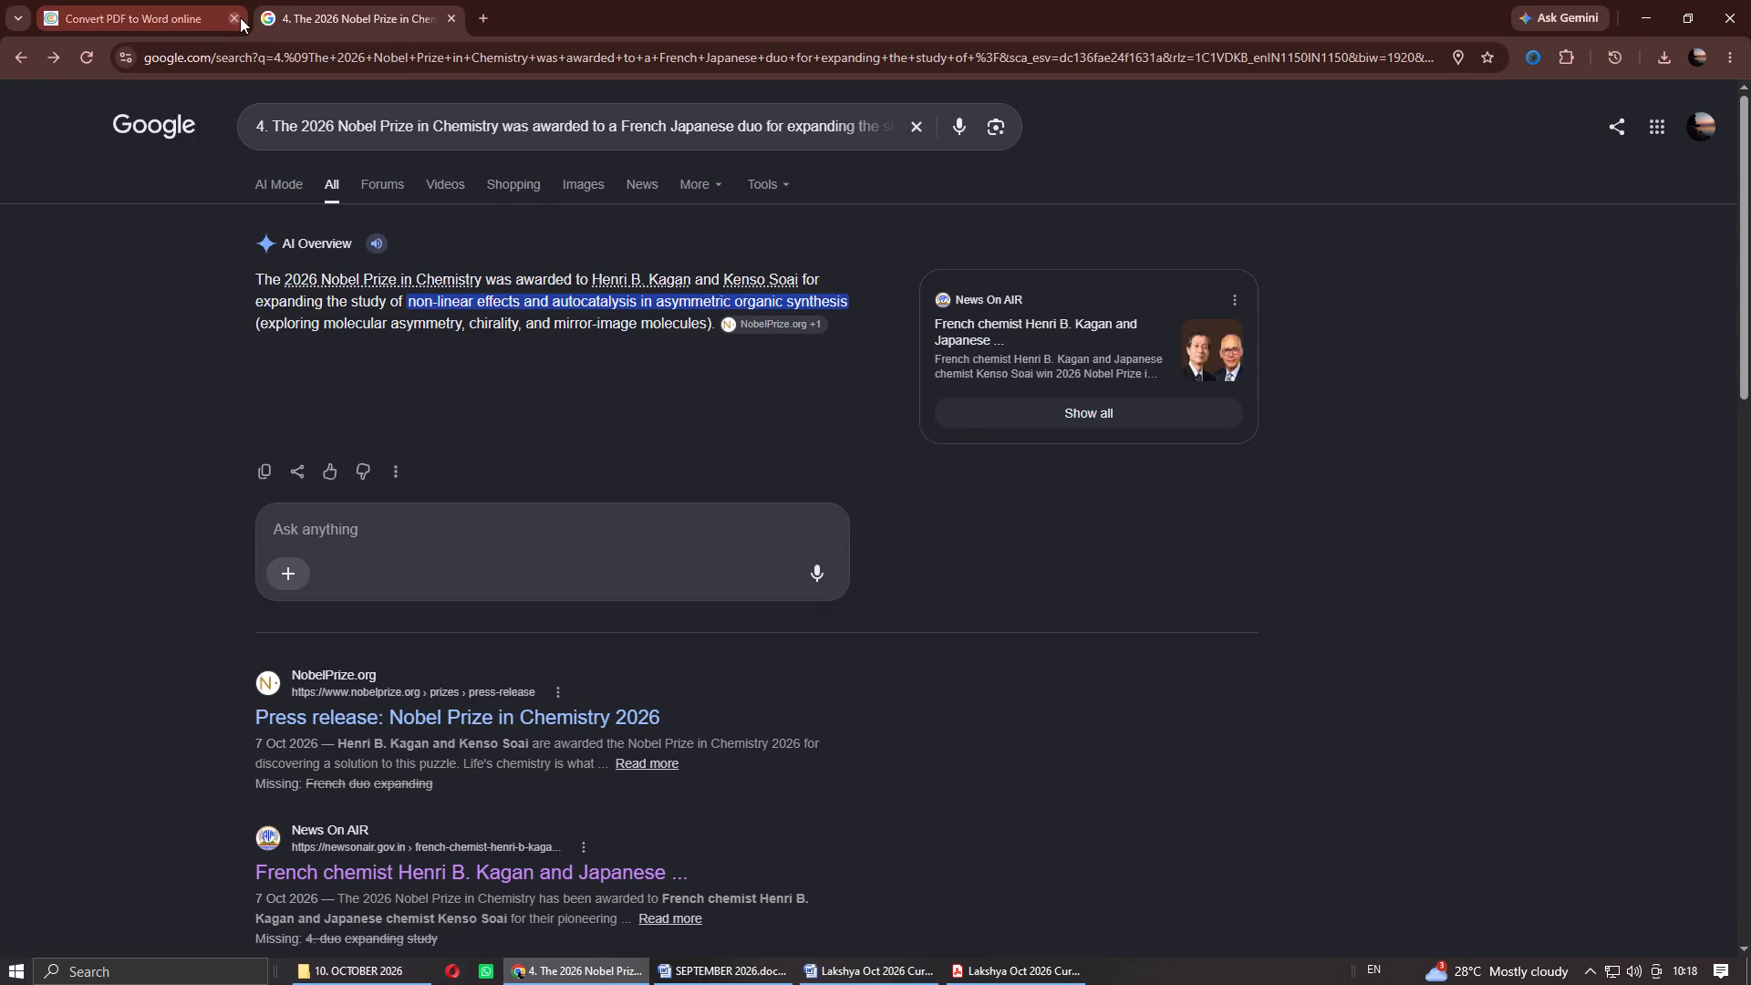
click(233, 18)
click(908, 123)
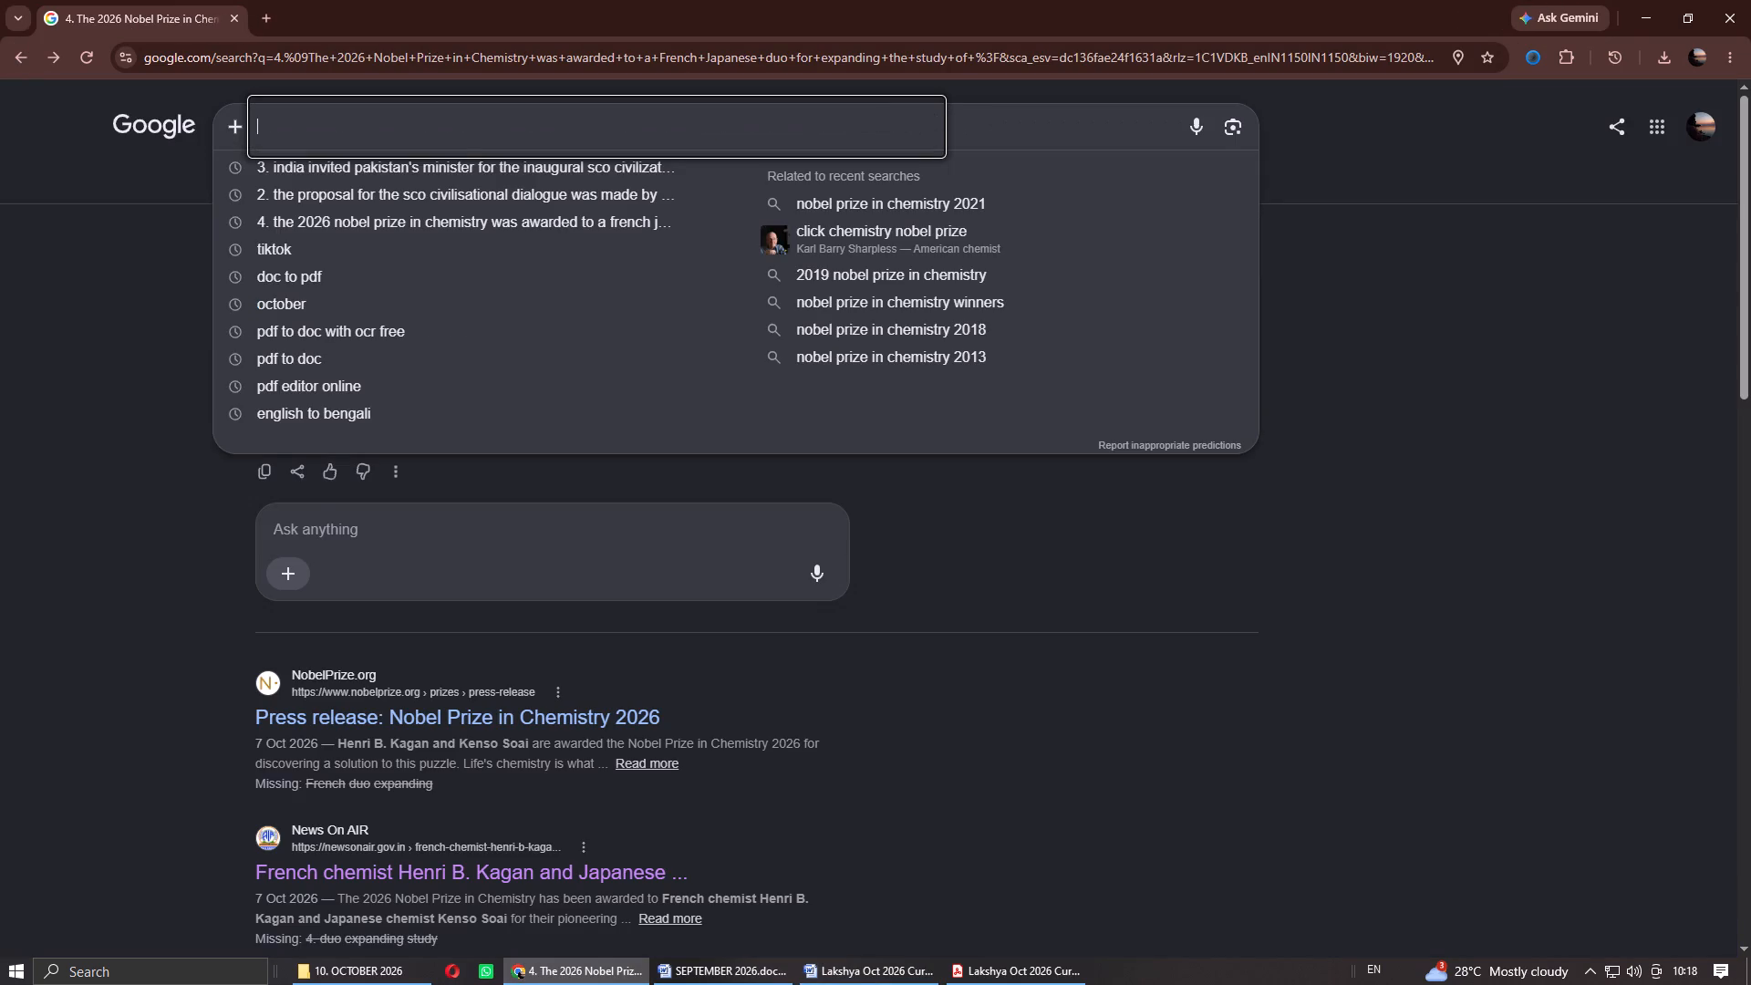
key(ctrl+v)
key(ctrl+Return)
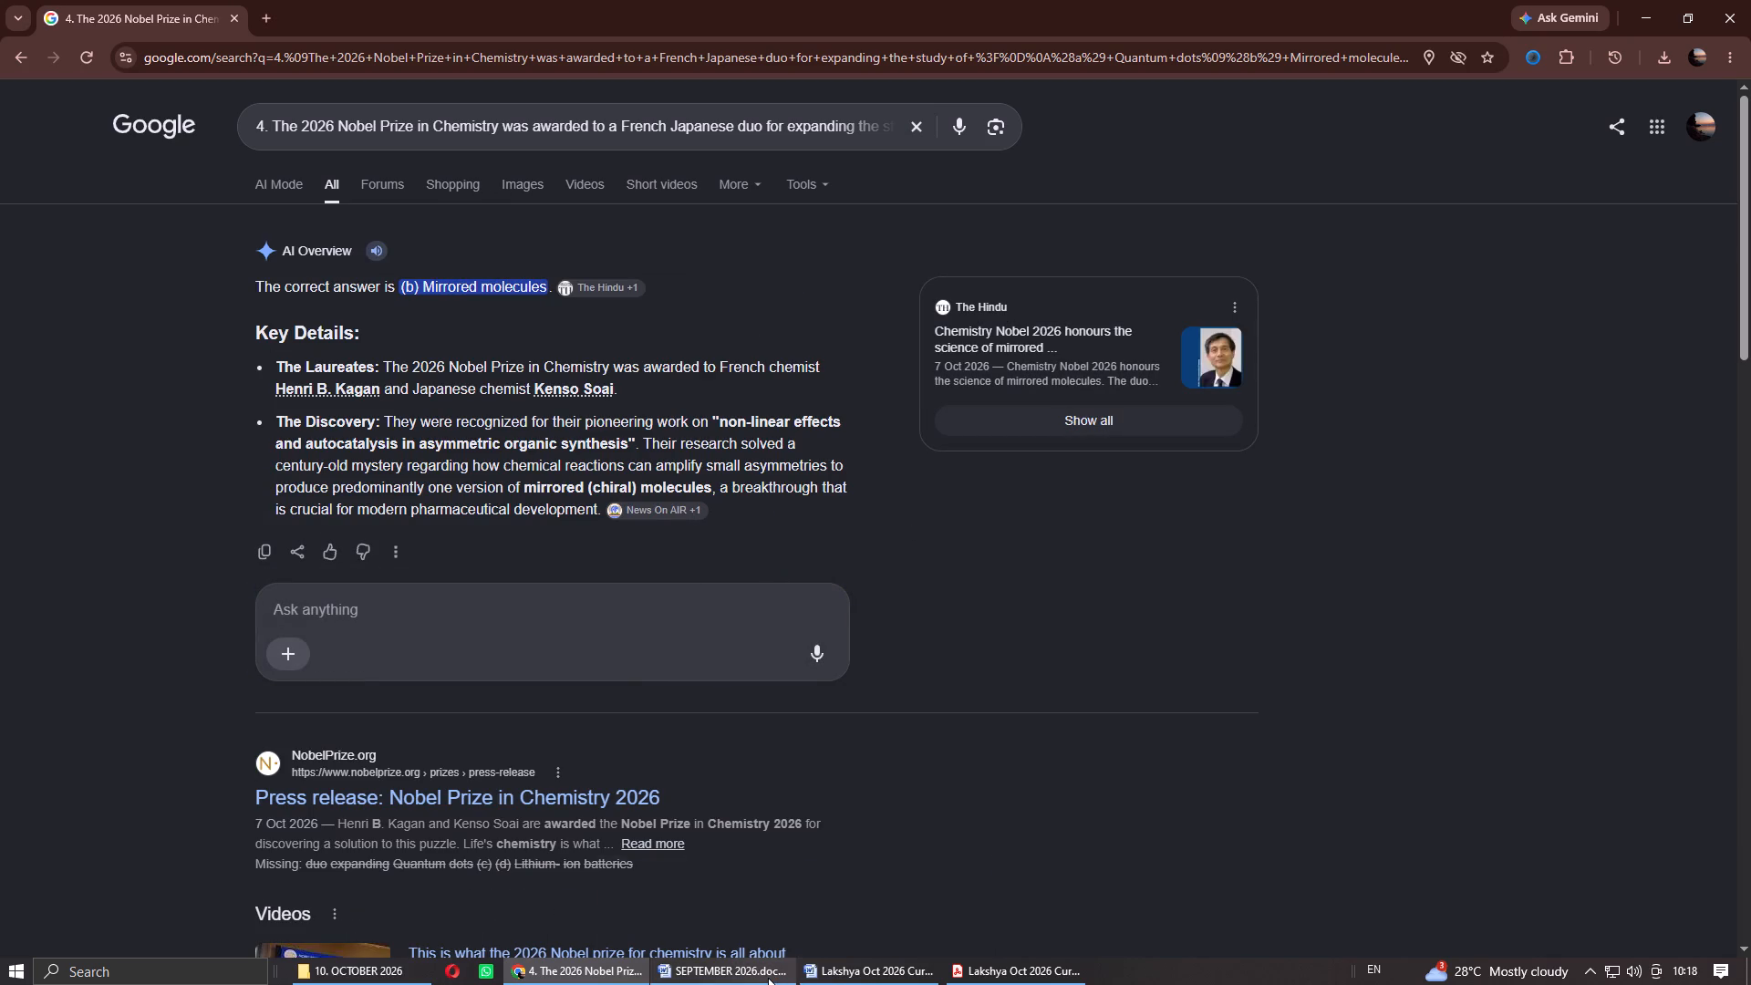
Back in the Word document, colour question 4's option (b) Mirrored molecules green.
click(892, 980)
click(633, 729)
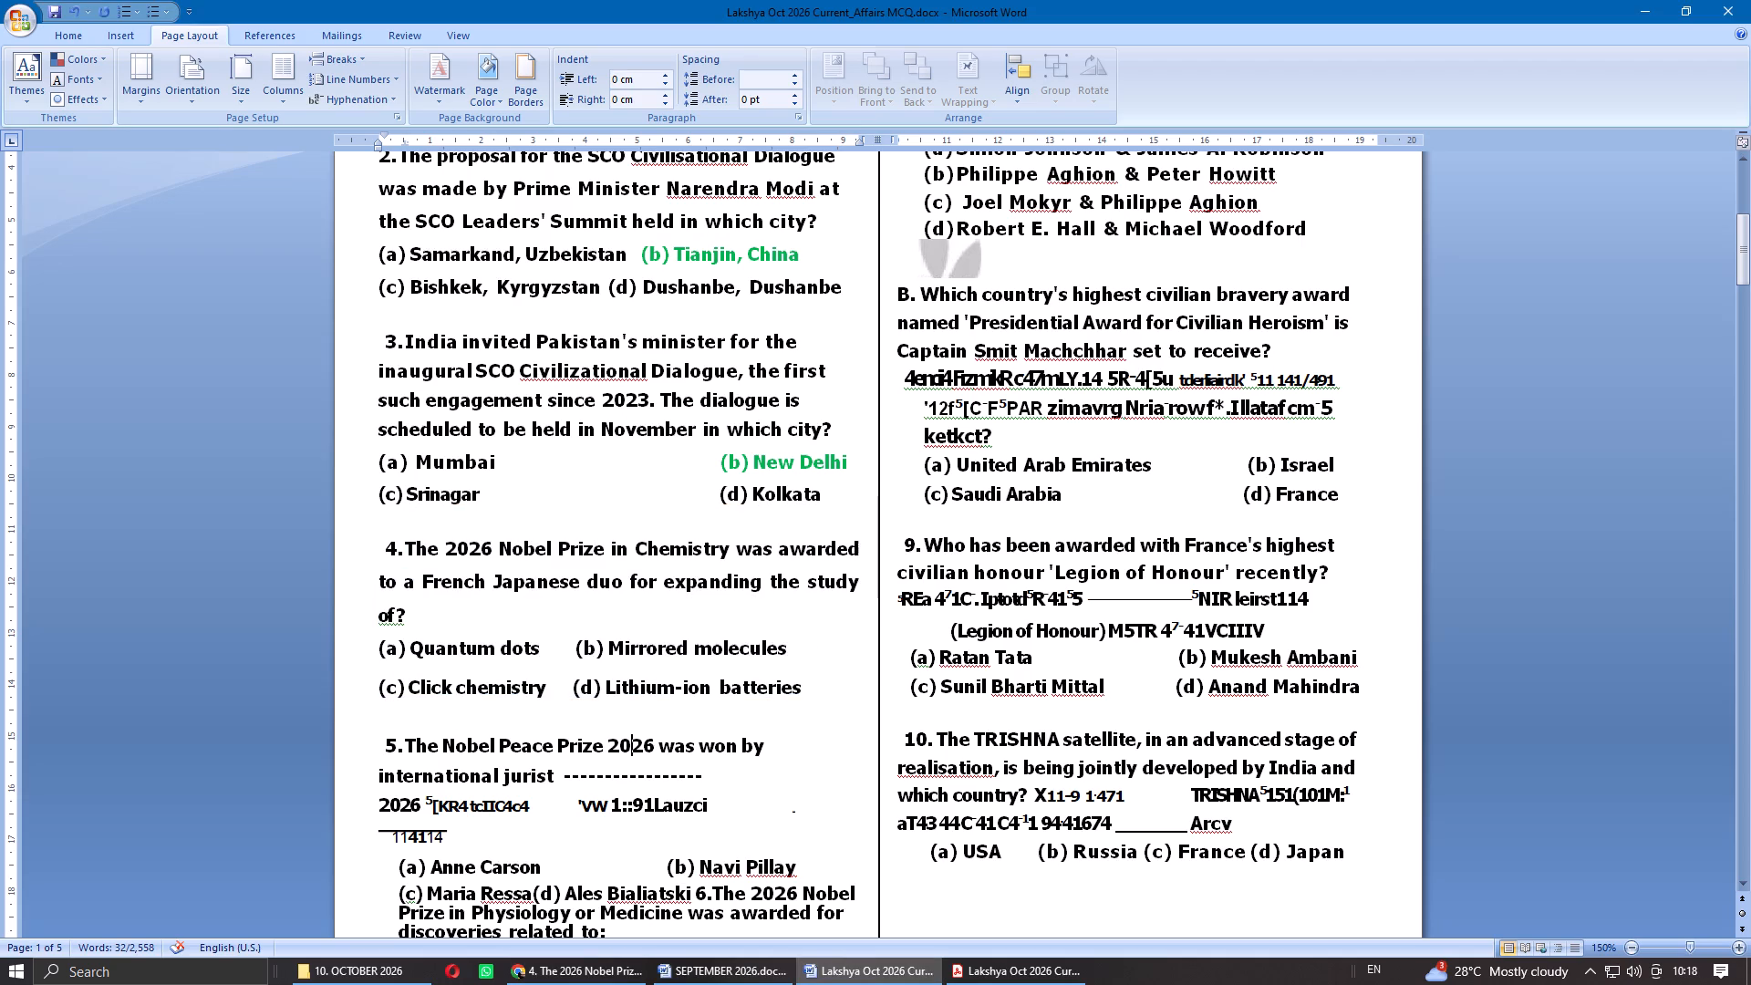
drag(576, 645, 742, 643)
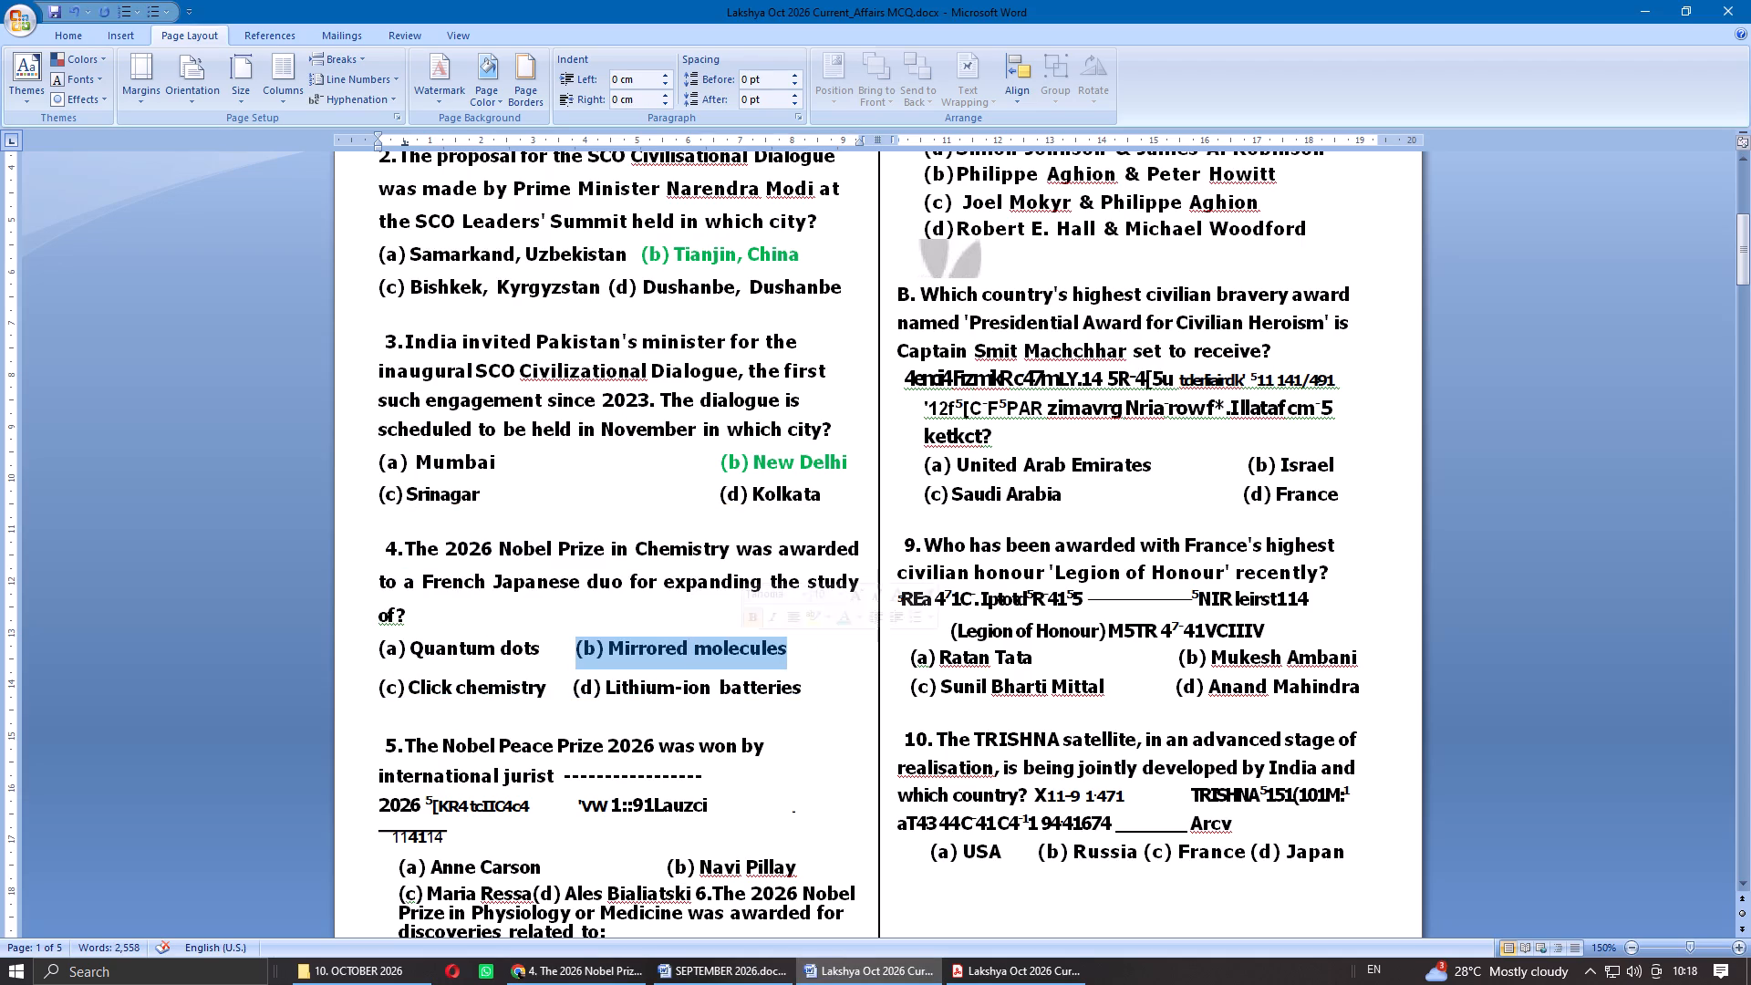
click(71, 37)
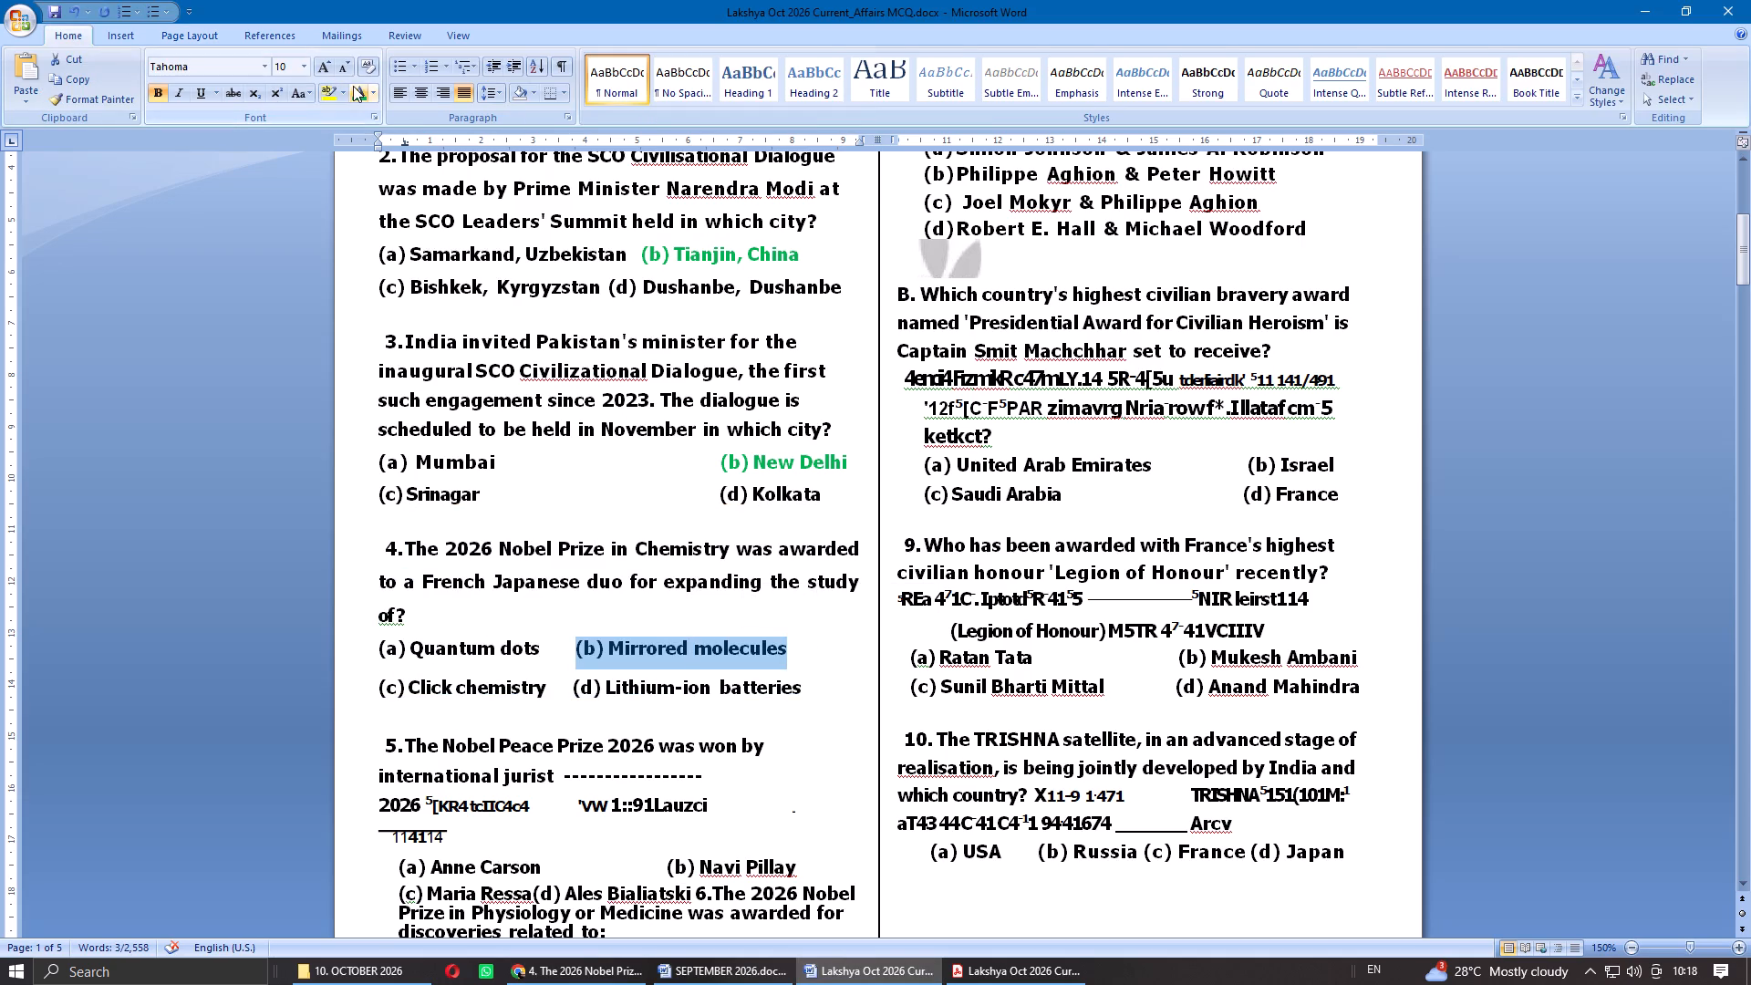
click(353, 86)
click(803, 654)
Delete the garbled text following "2026" in question 5 and end that line with a full stop.
scroll(838, 623, down, 2)
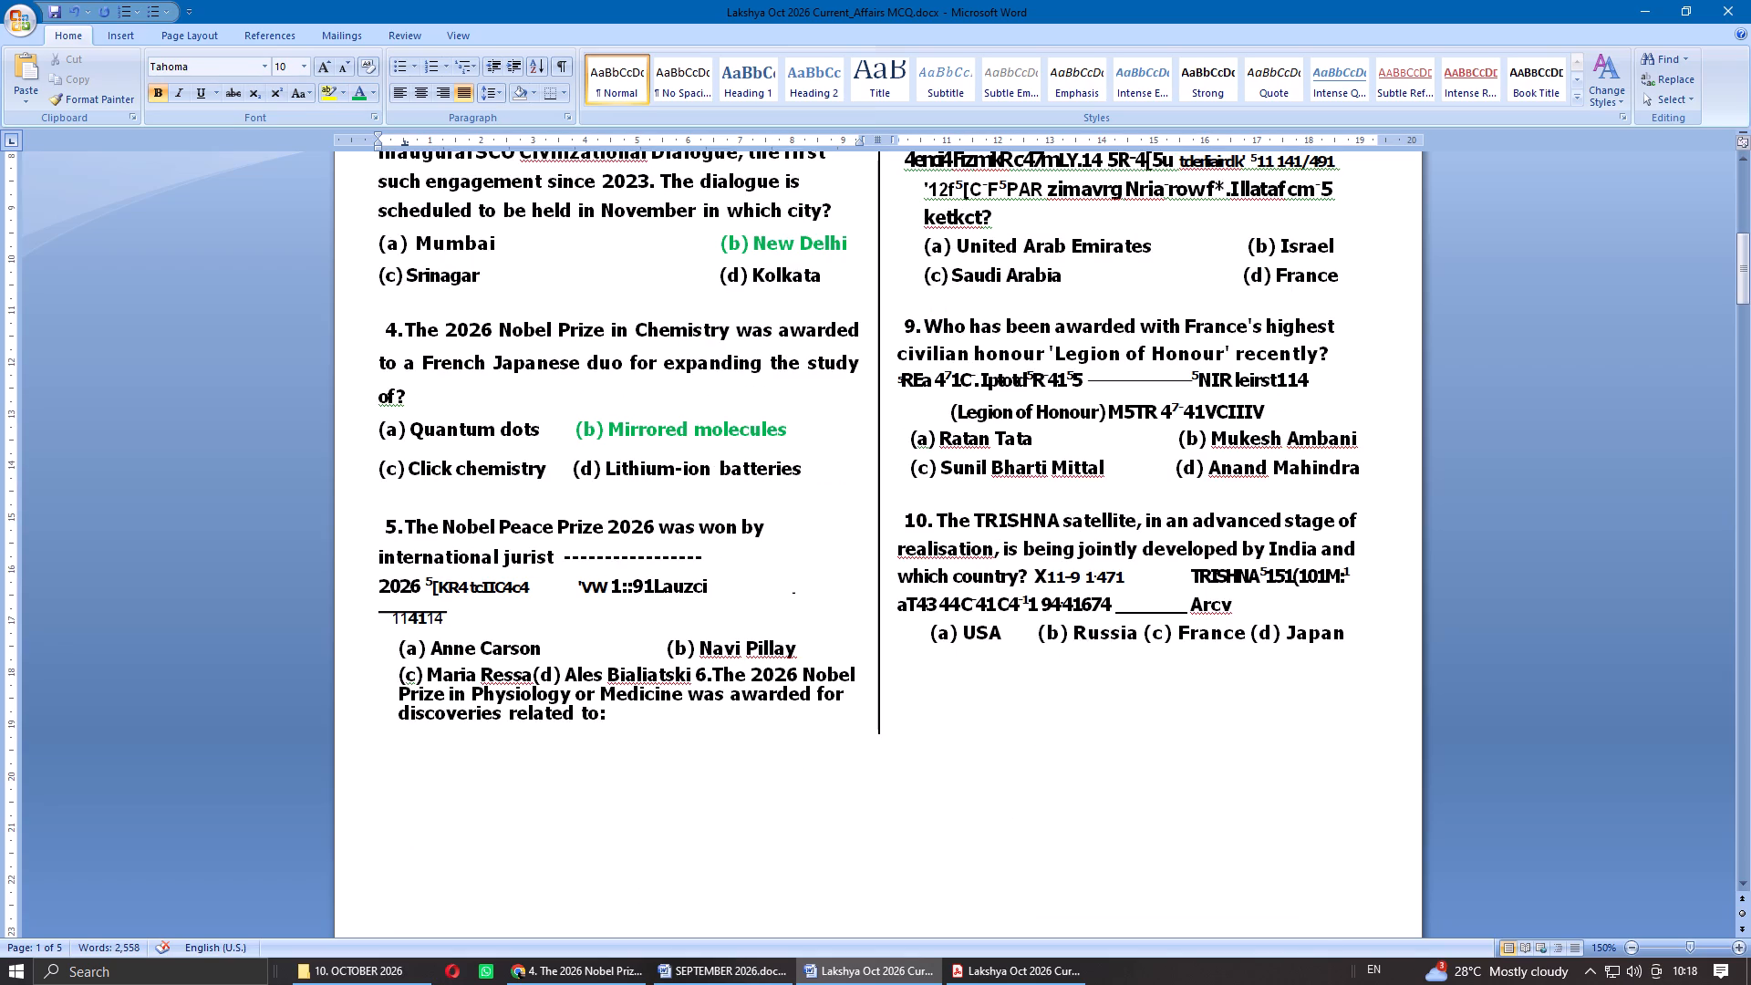
drag(491, 617, 367, 614)
drag(367, 614, 426, 585)
key(BackSpace)
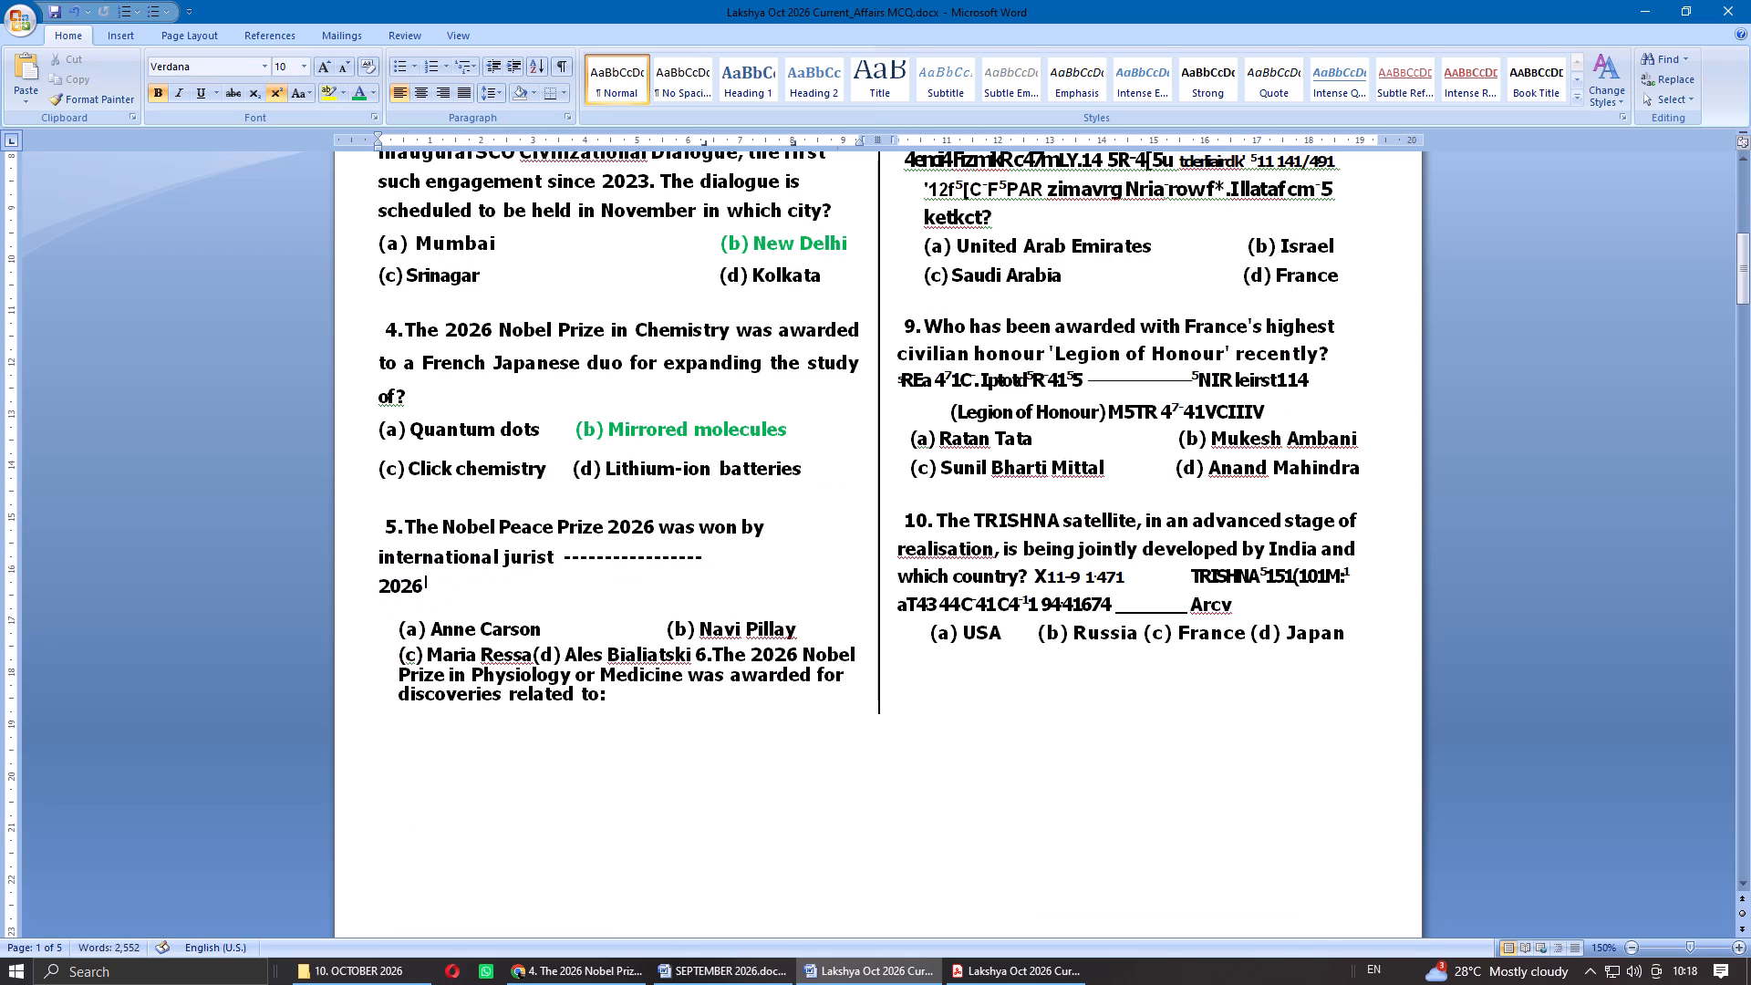
key(BackSpace)
key(period)
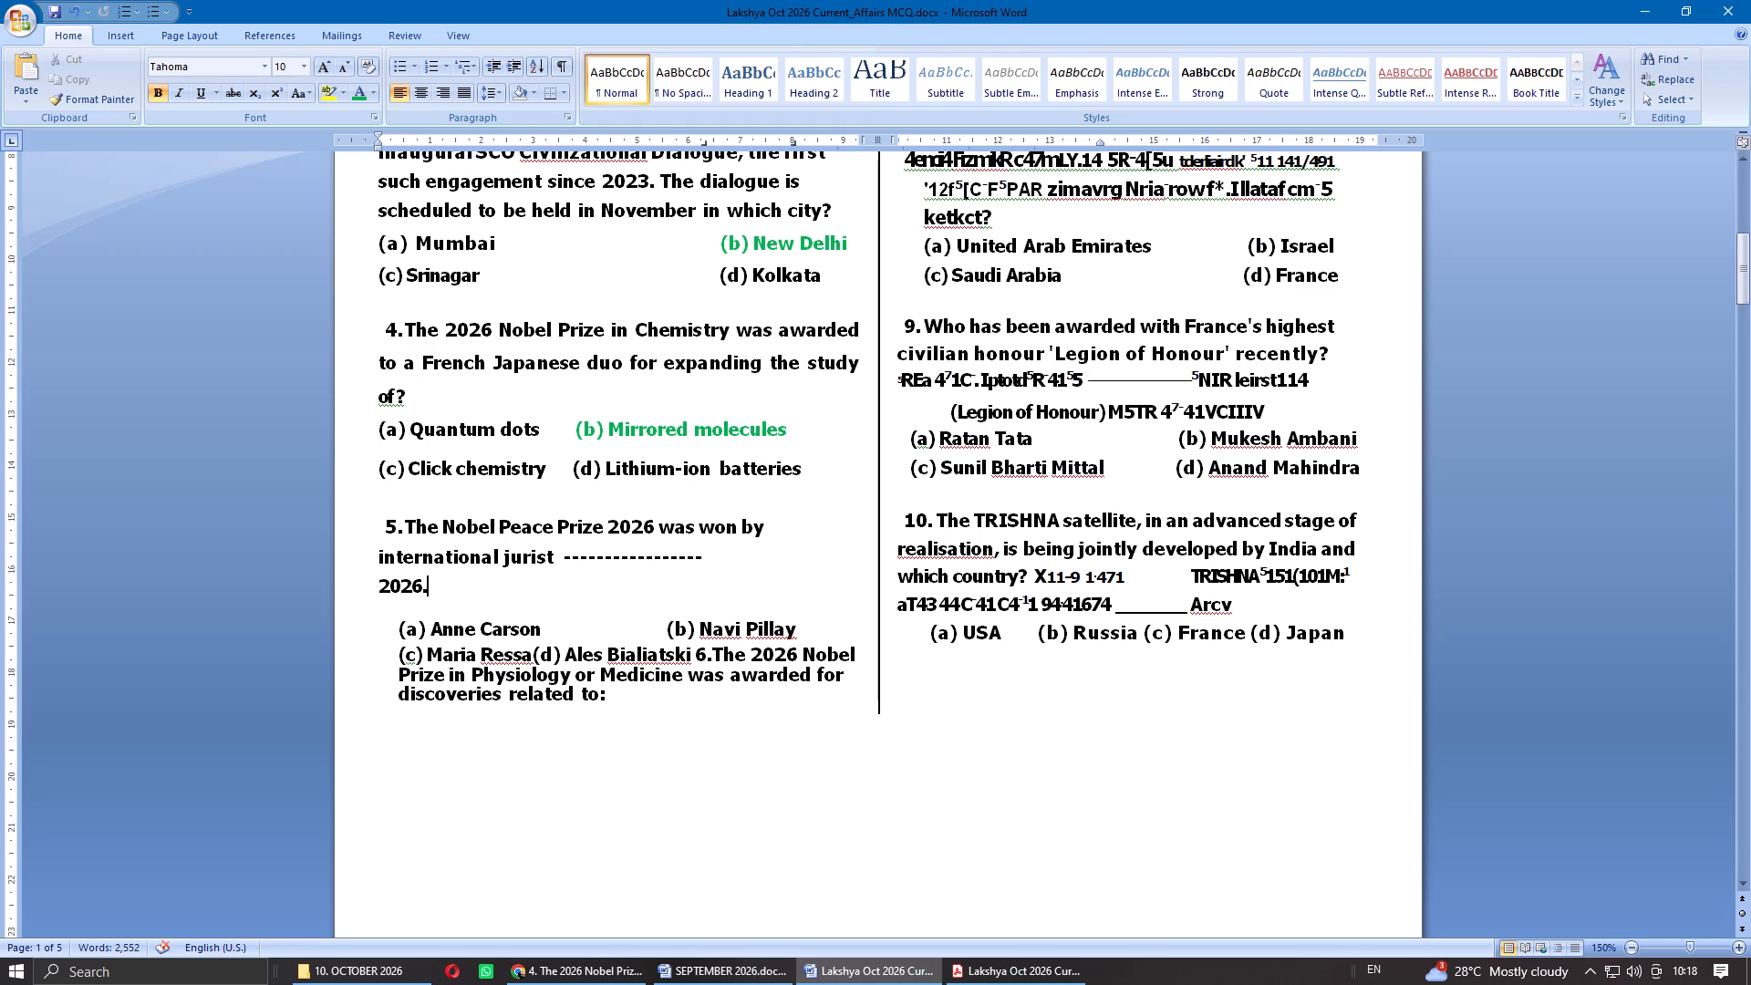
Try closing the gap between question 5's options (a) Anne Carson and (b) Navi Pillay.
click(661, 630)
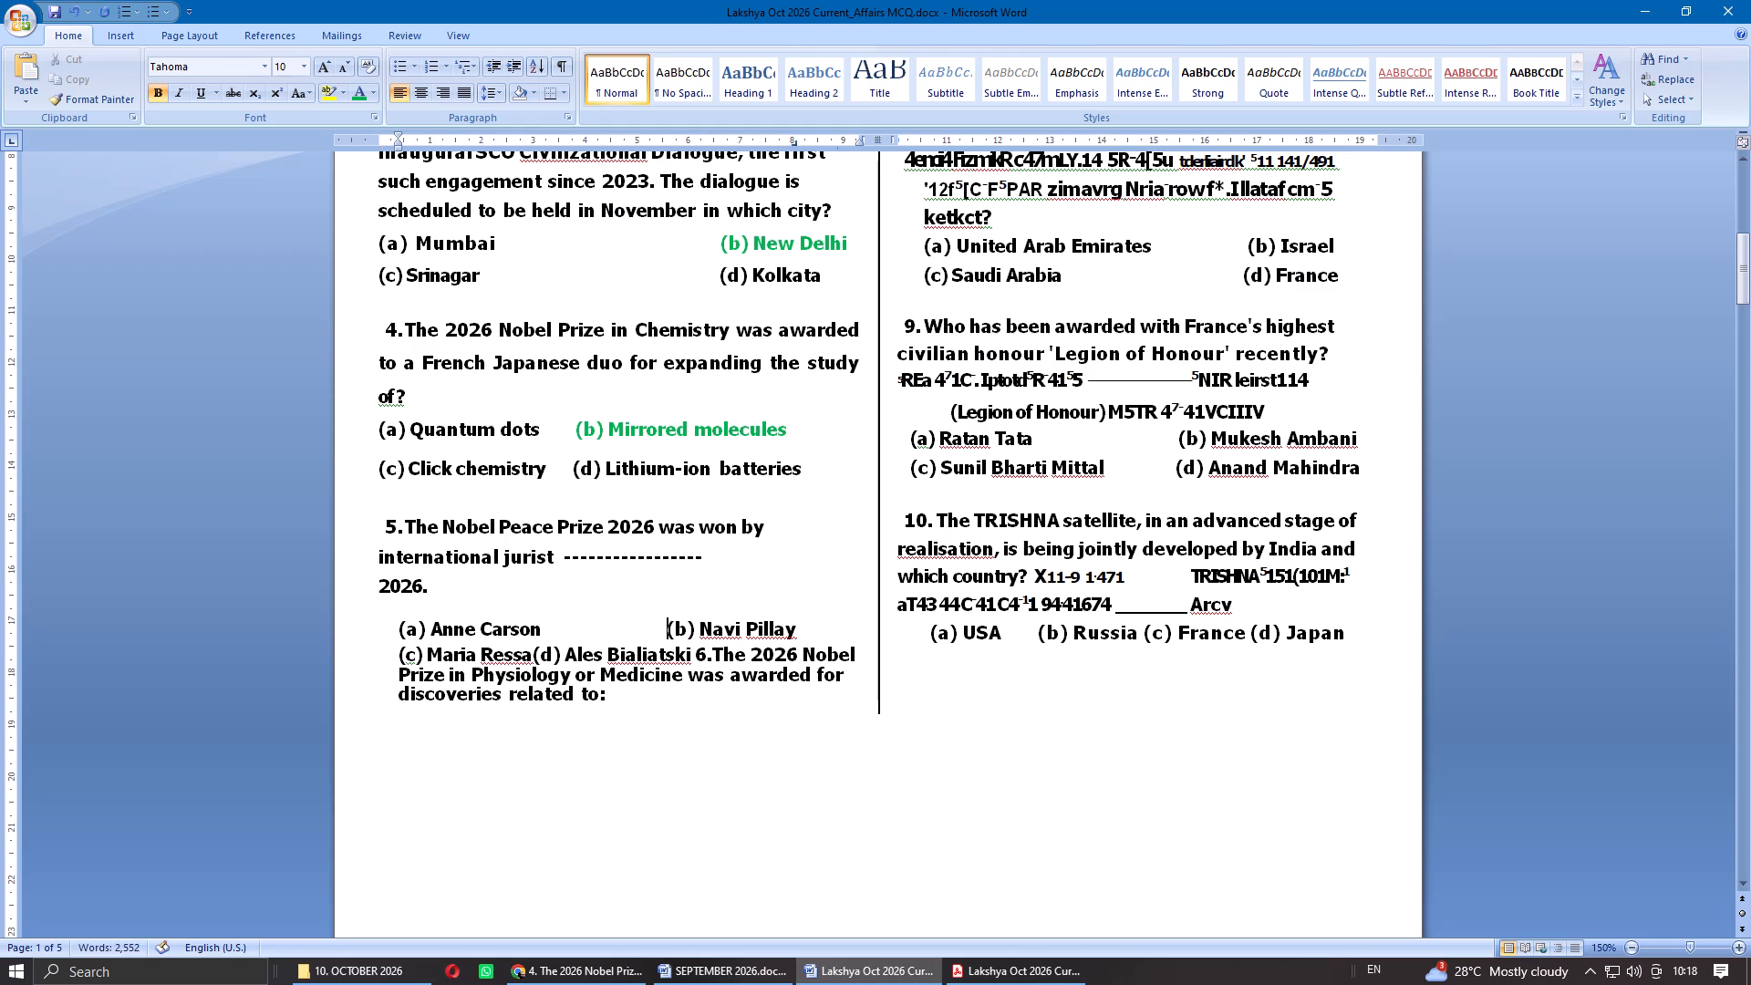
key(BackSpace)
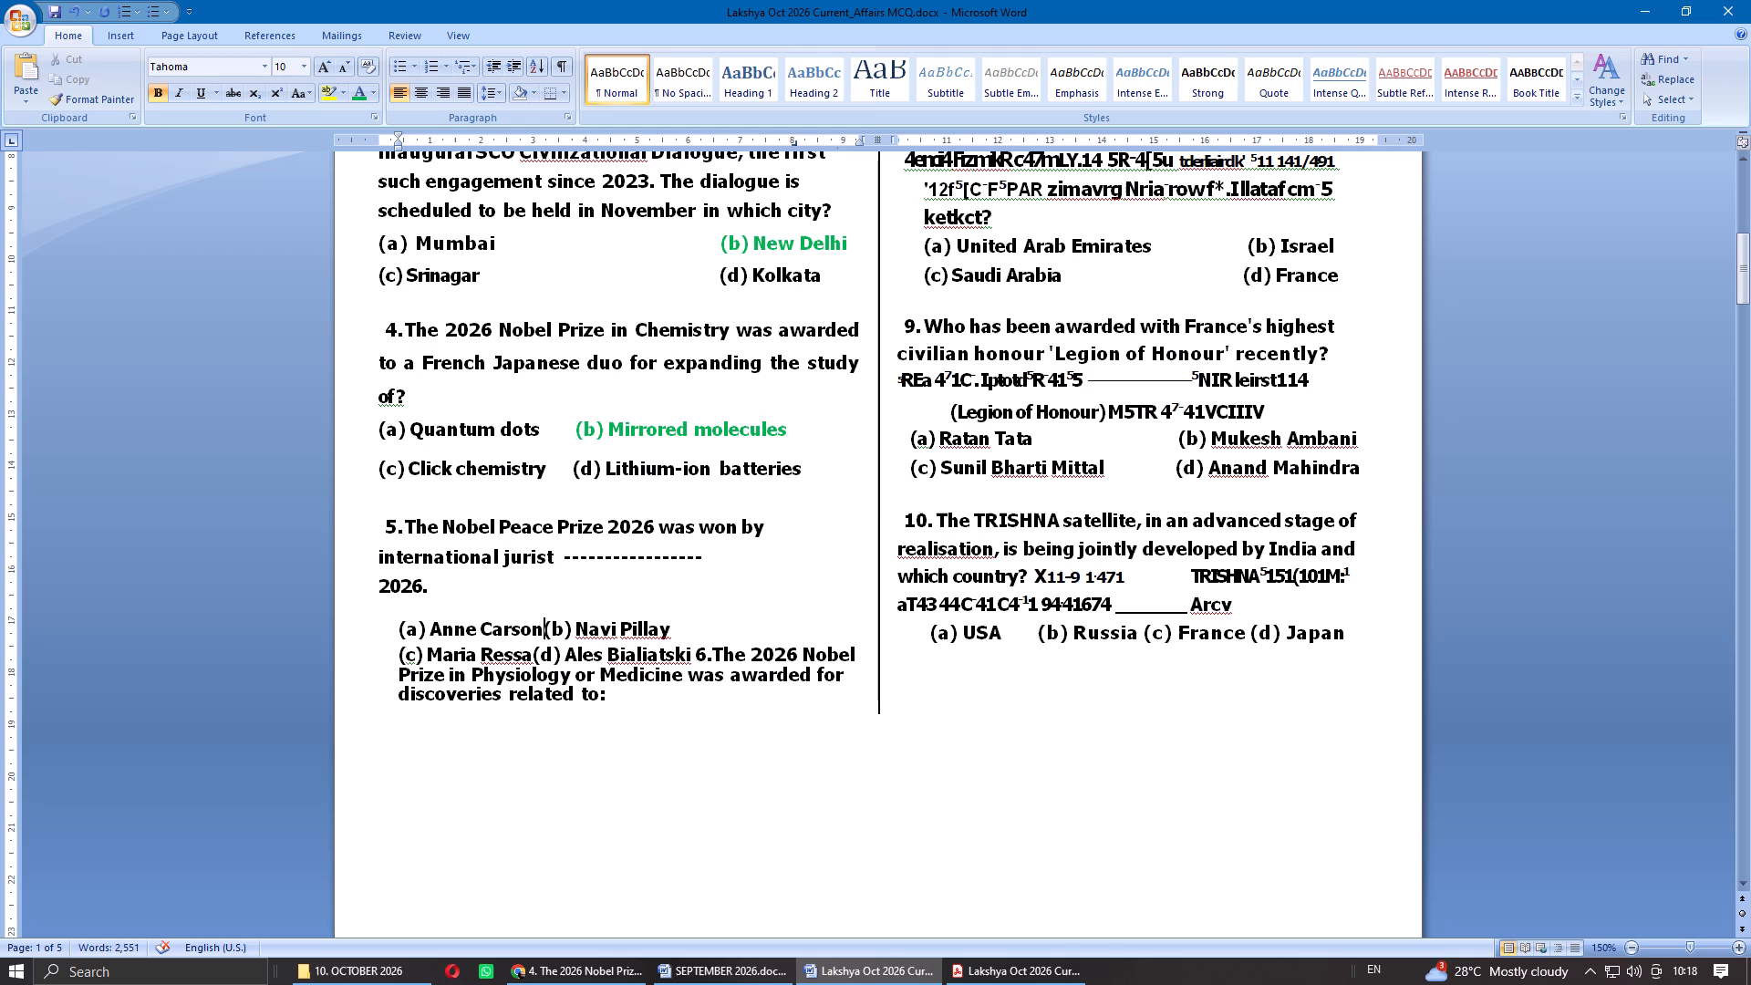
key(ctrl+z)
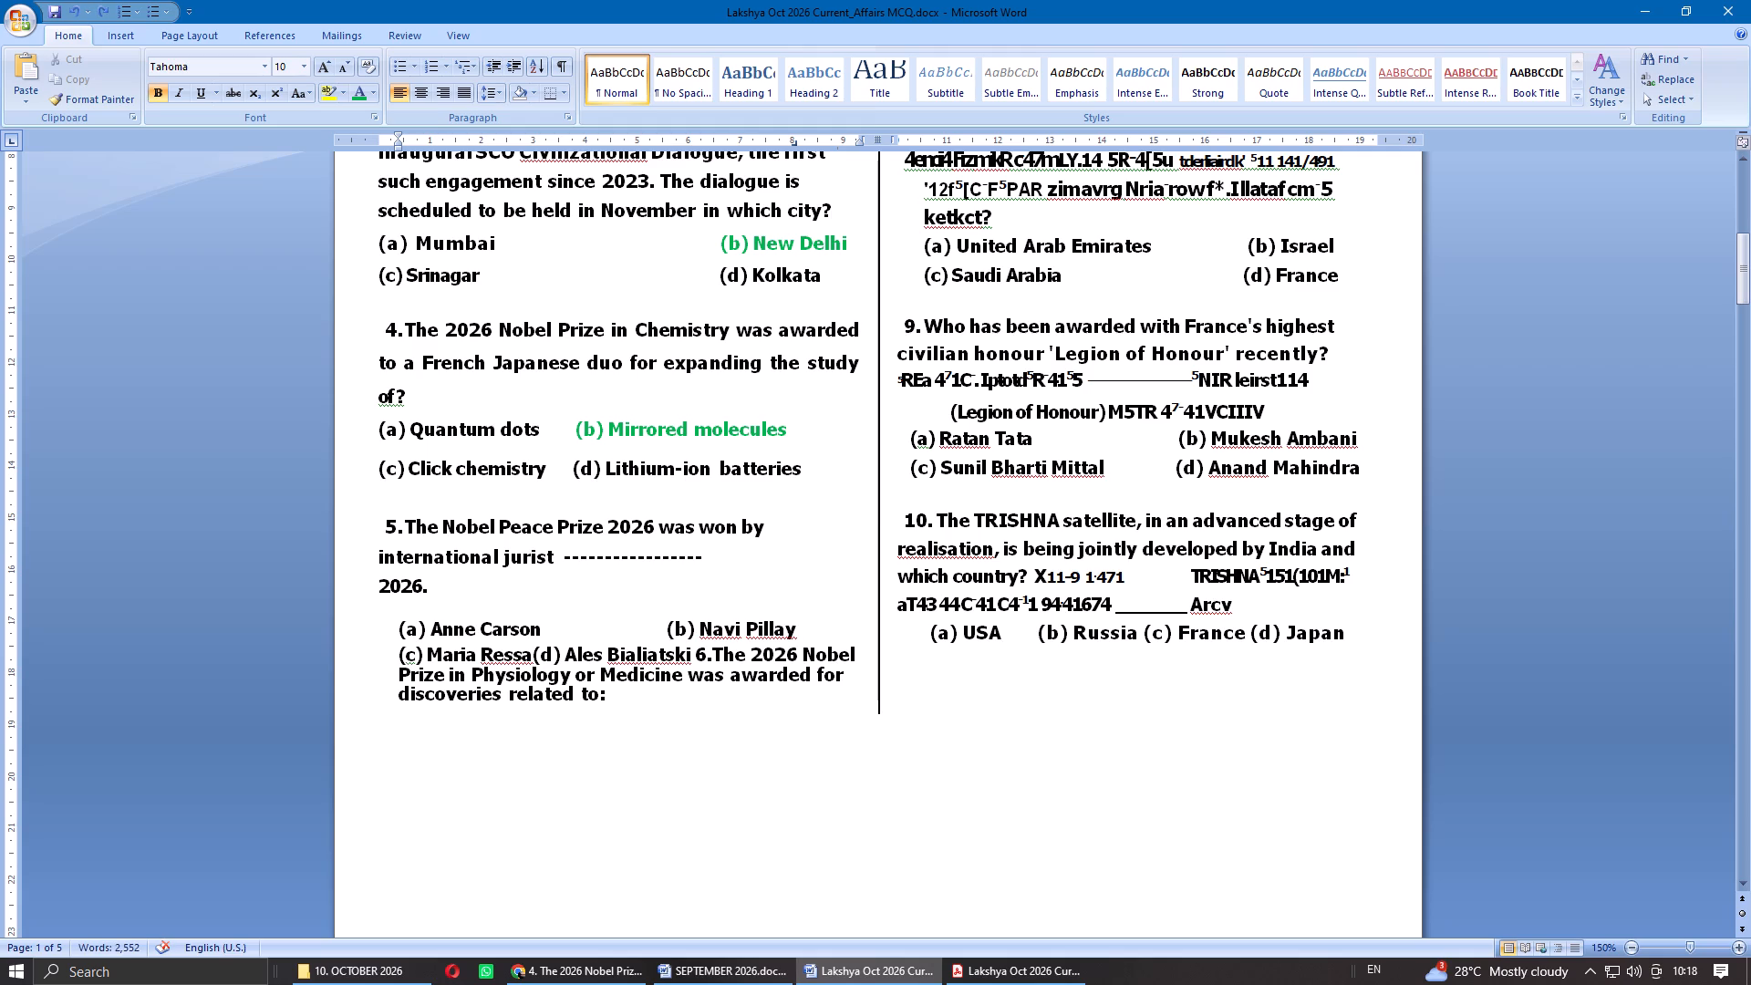
Insert thirteen spaces between question 5's options (c) Maria Ressa and (d) Ales Bialiatski so that (d) lines up under (b).
click(534, 655)
key(space)
key(space)
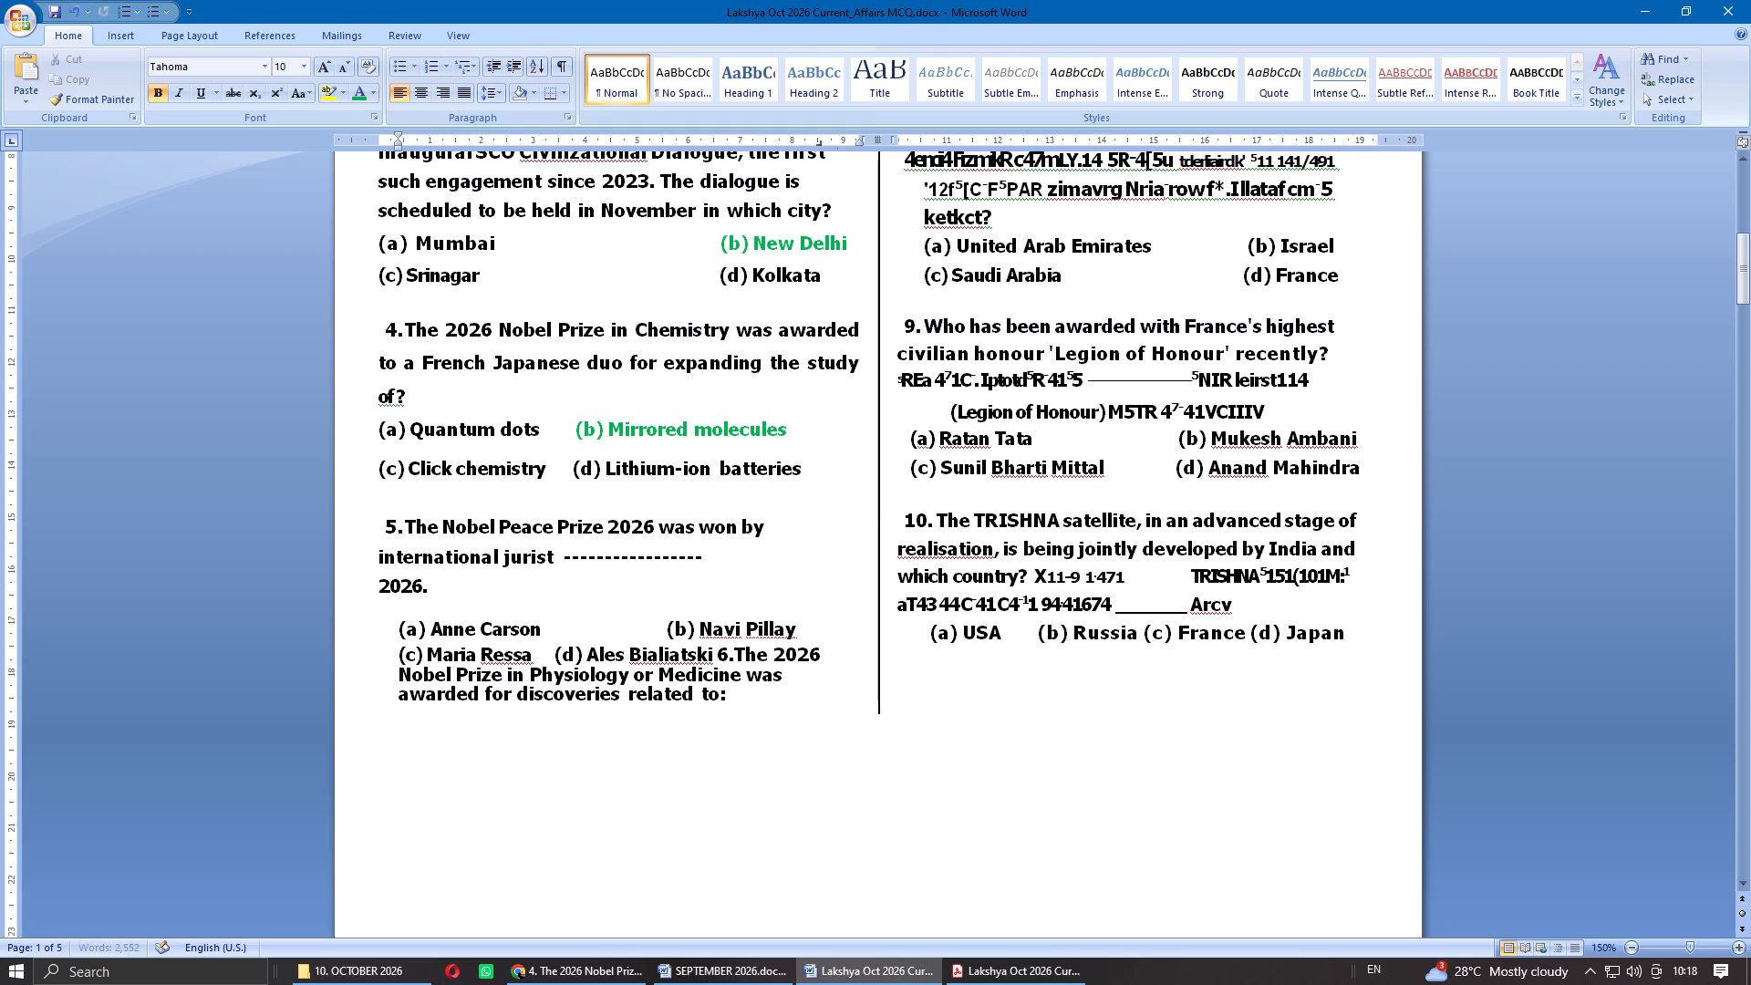
key(space)
key(space)
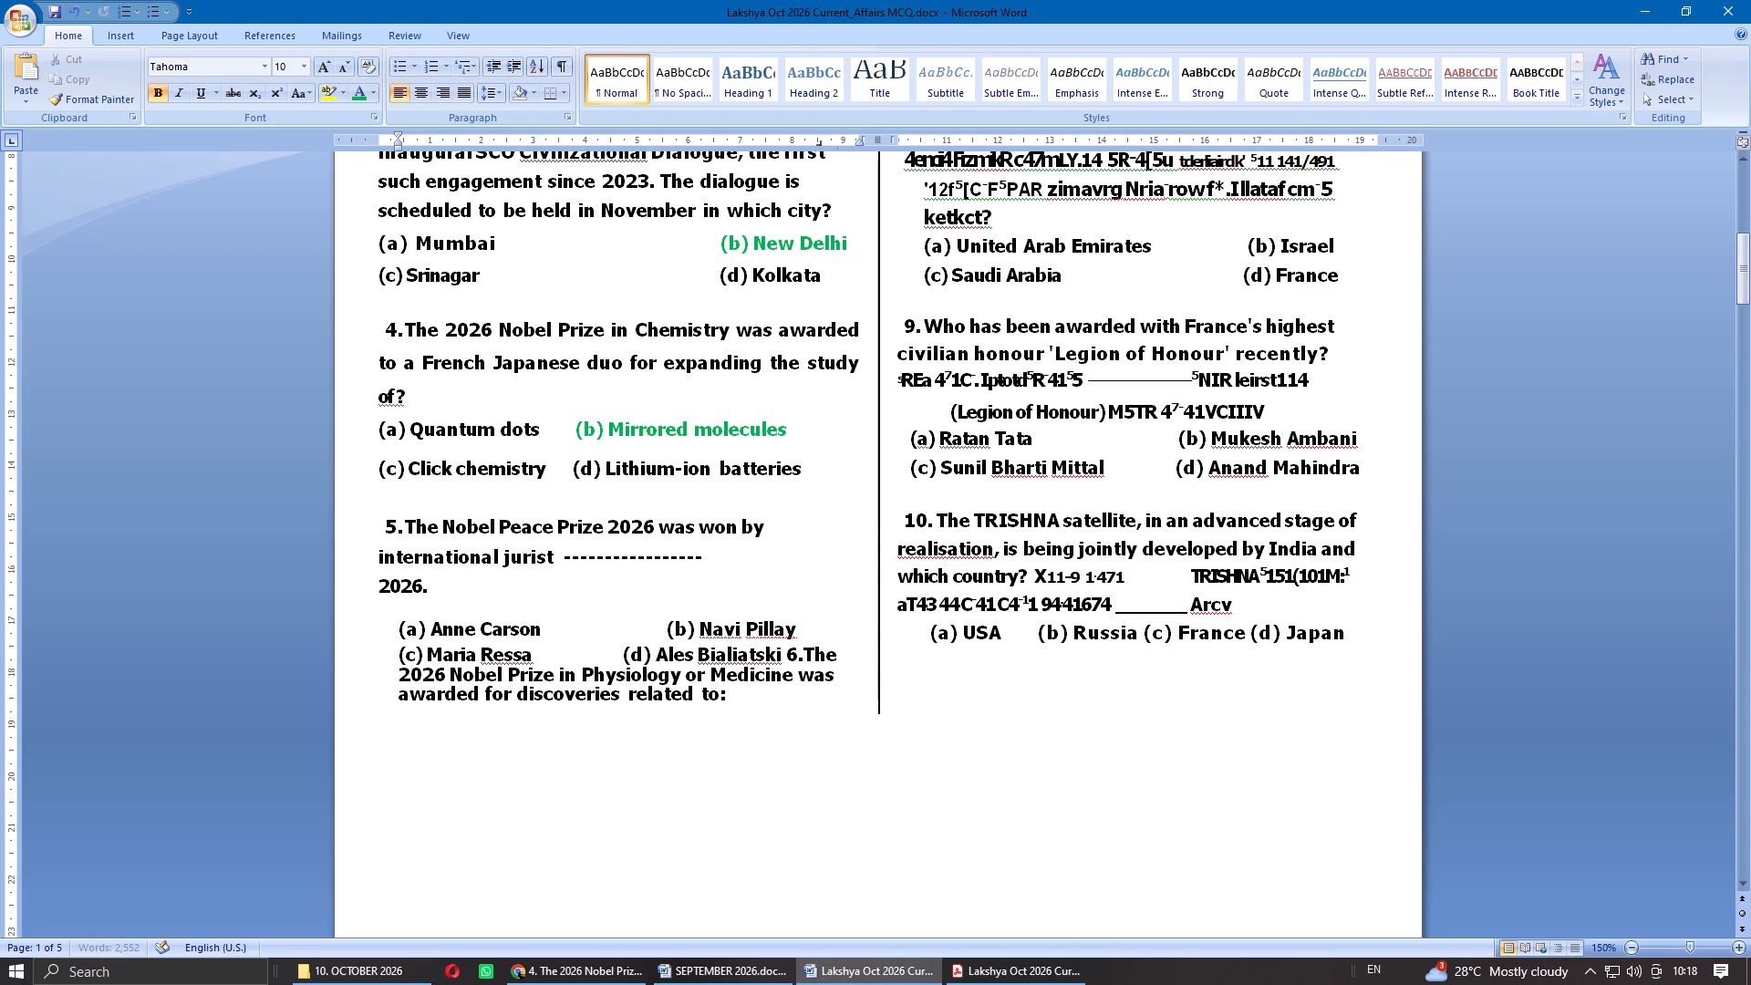
key(space)
key(space)
key(space)
key(space)
key(space)
key(space)
key(space)
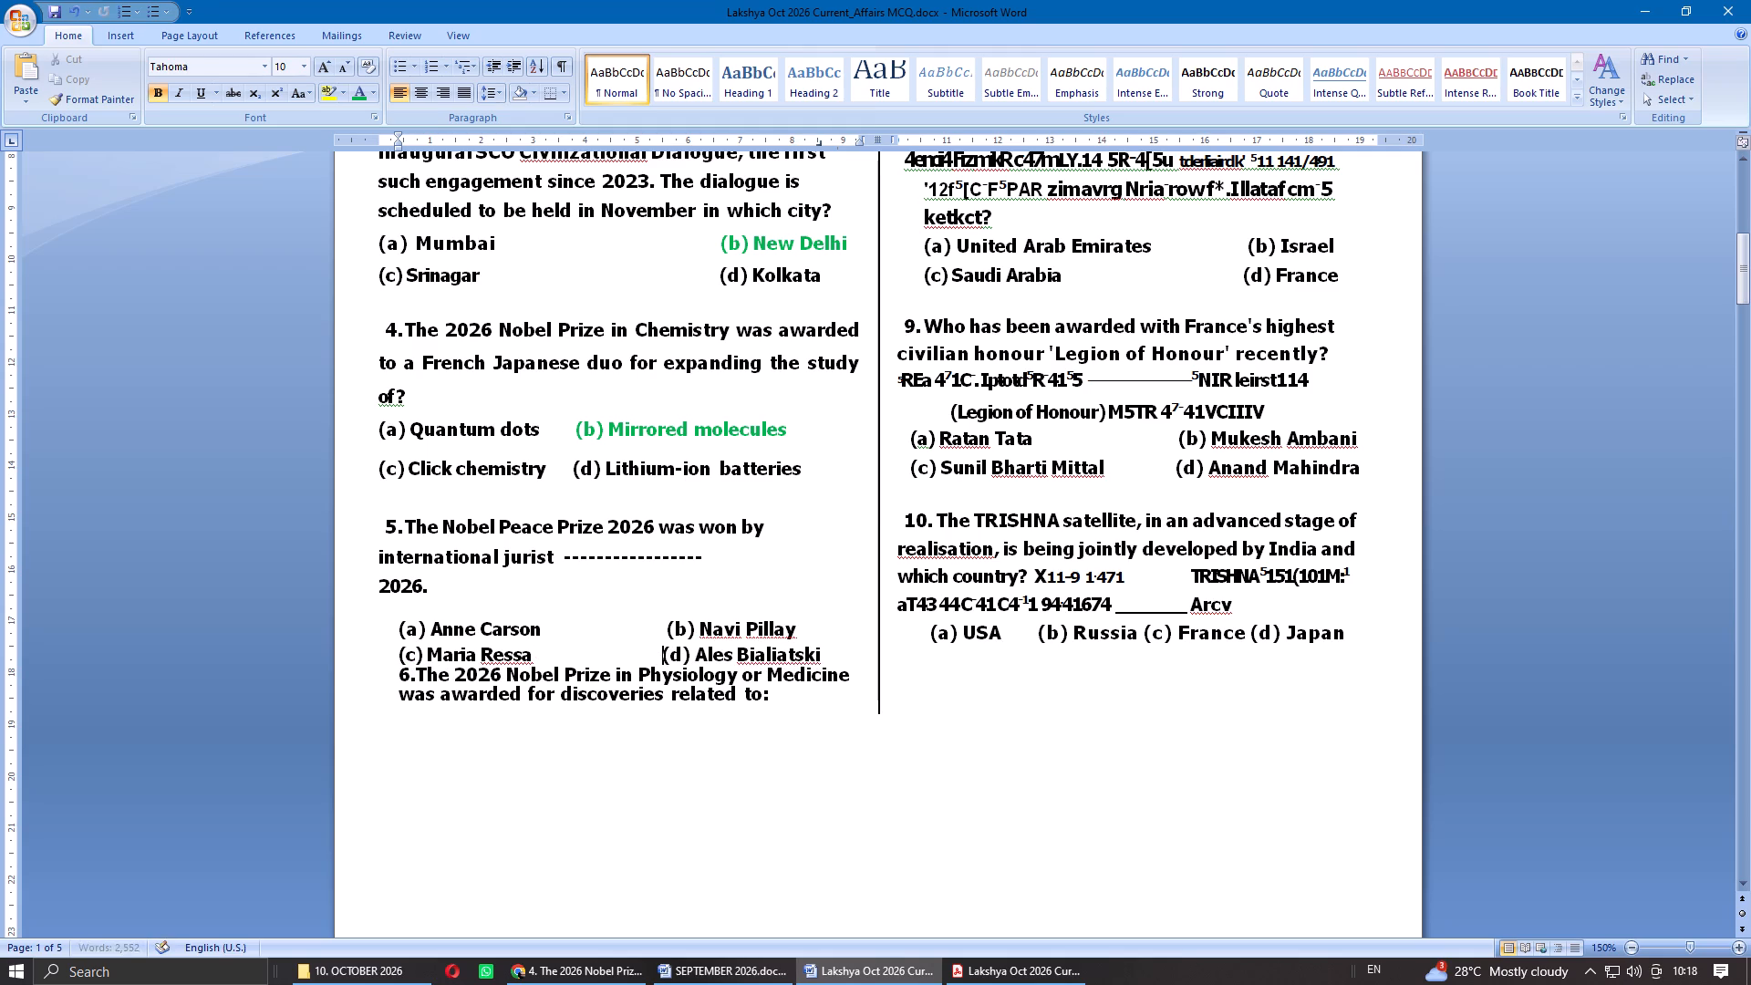
key(space)
key(space)
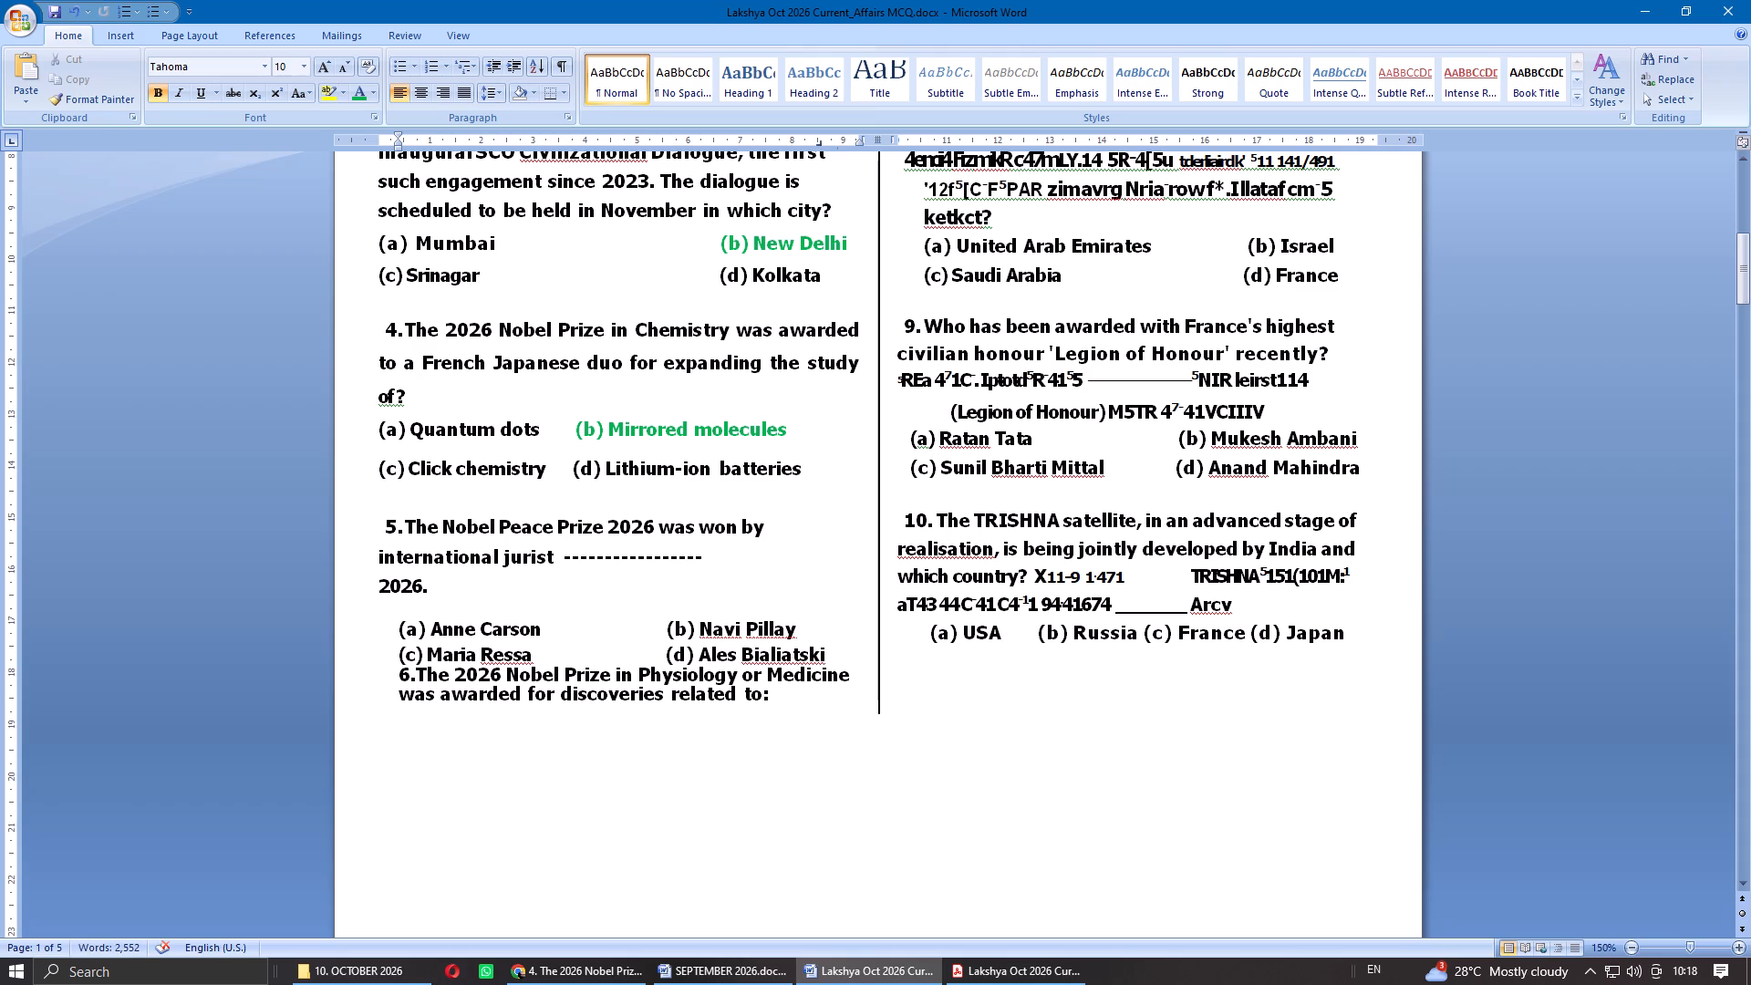
Set the spacing after the paragraph containing question 6's text to 0 pt.
scroll(583, 686, down, 2)
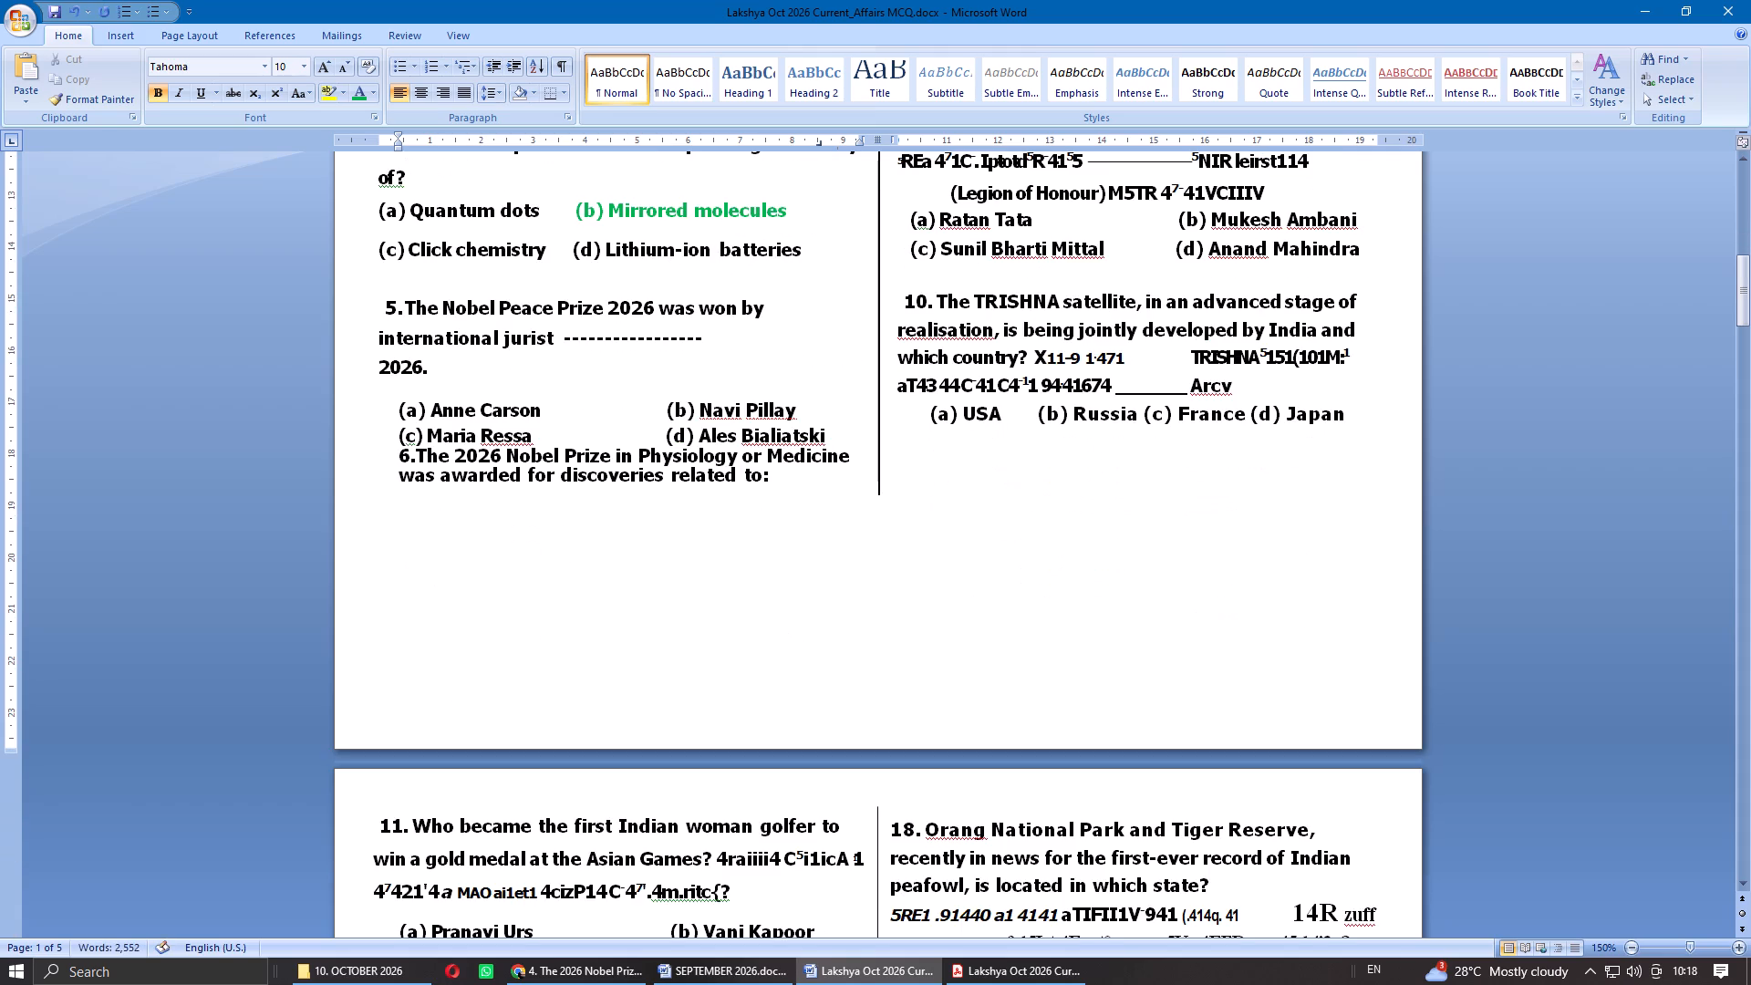
scroll(523, 478, up, 2)
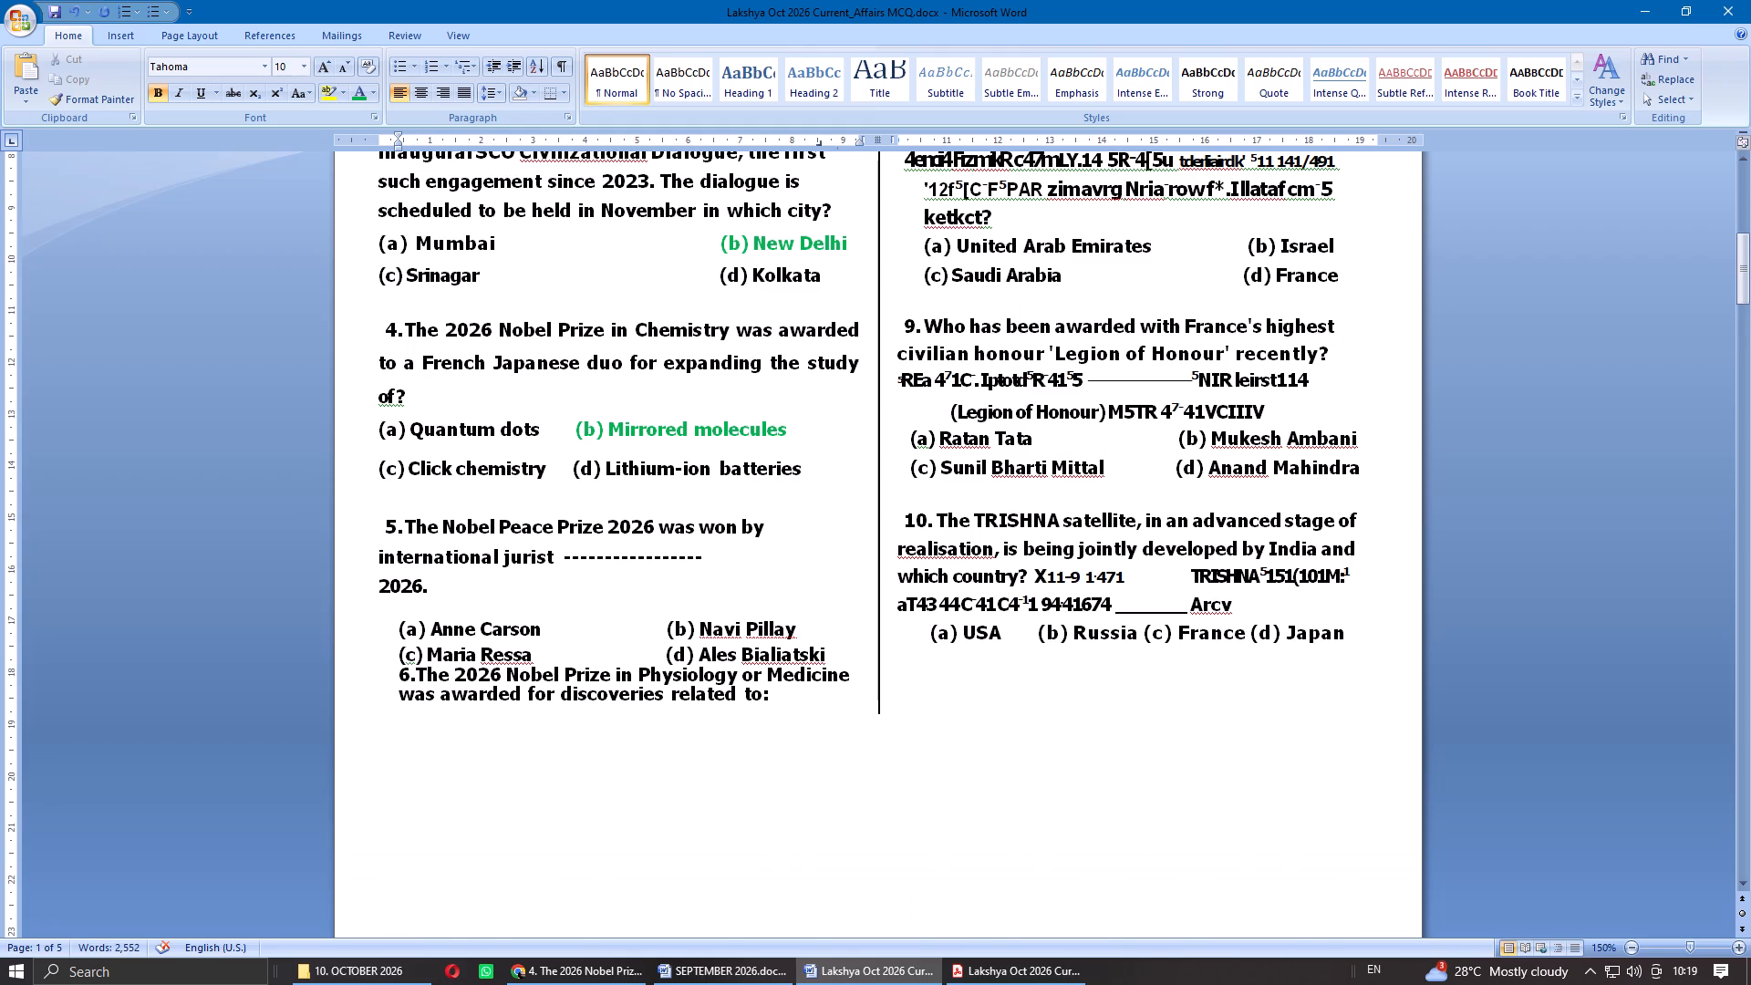
scroll(582, 692, down, 3)
scroll(580, 686, up, 2)
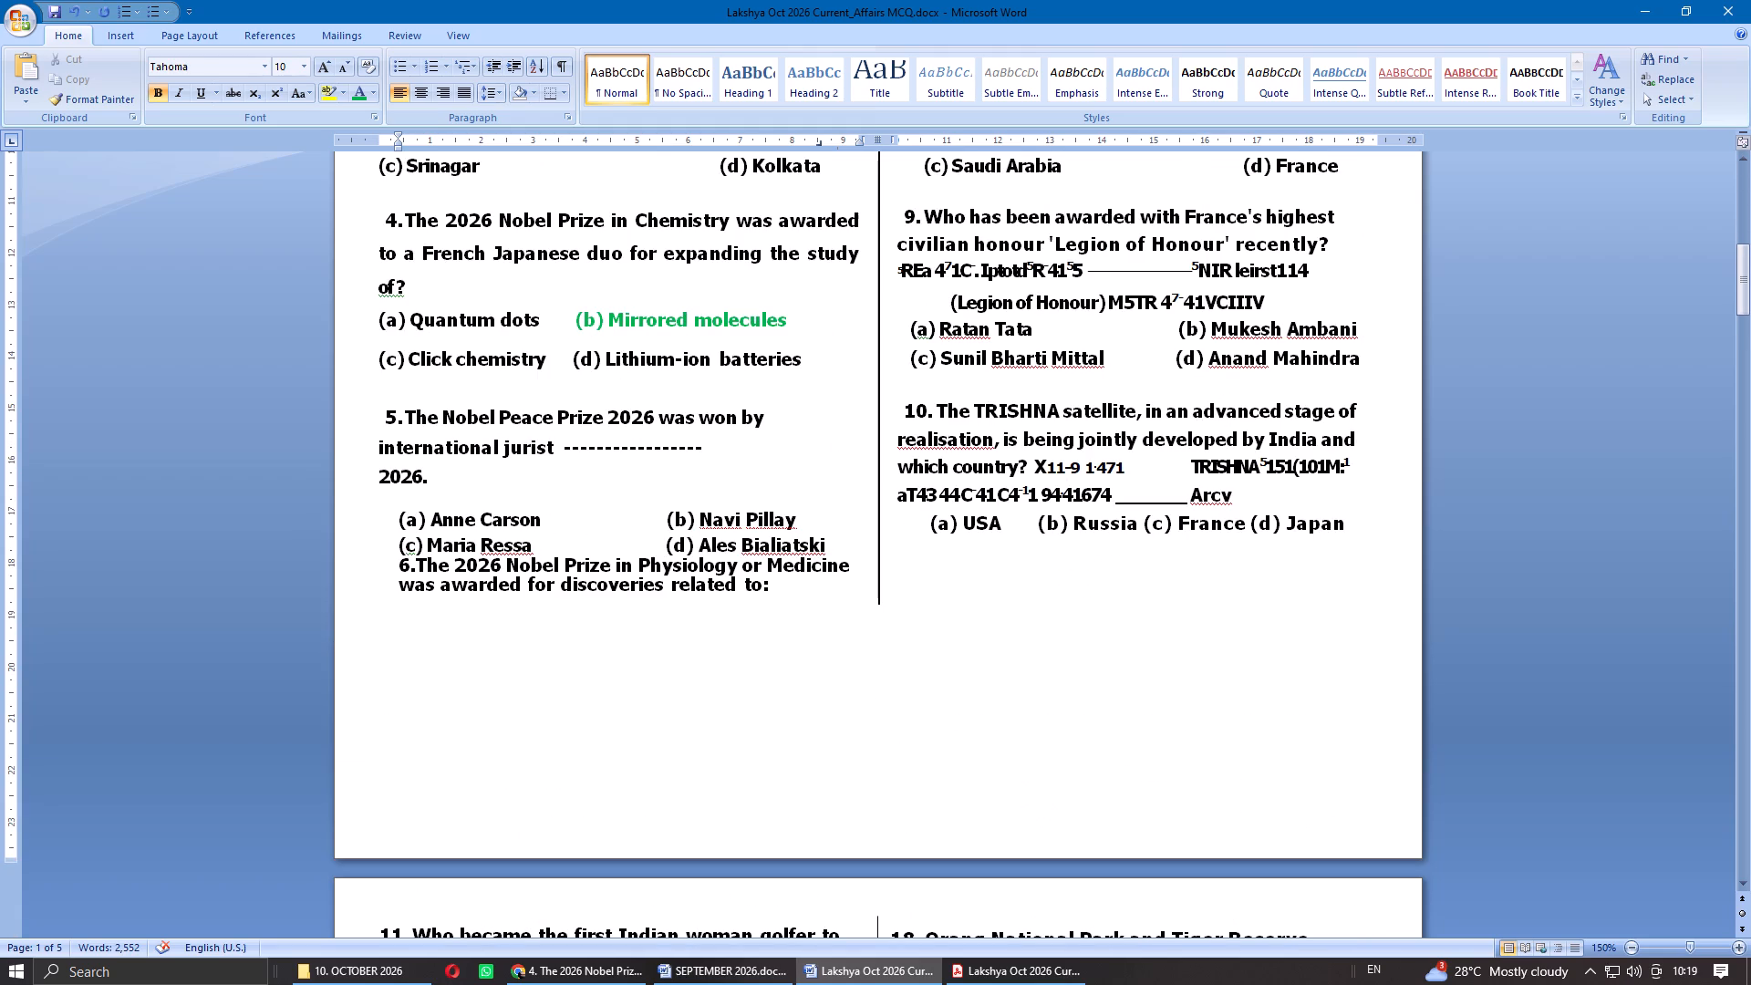
click(522, 571)
click(190, 35)
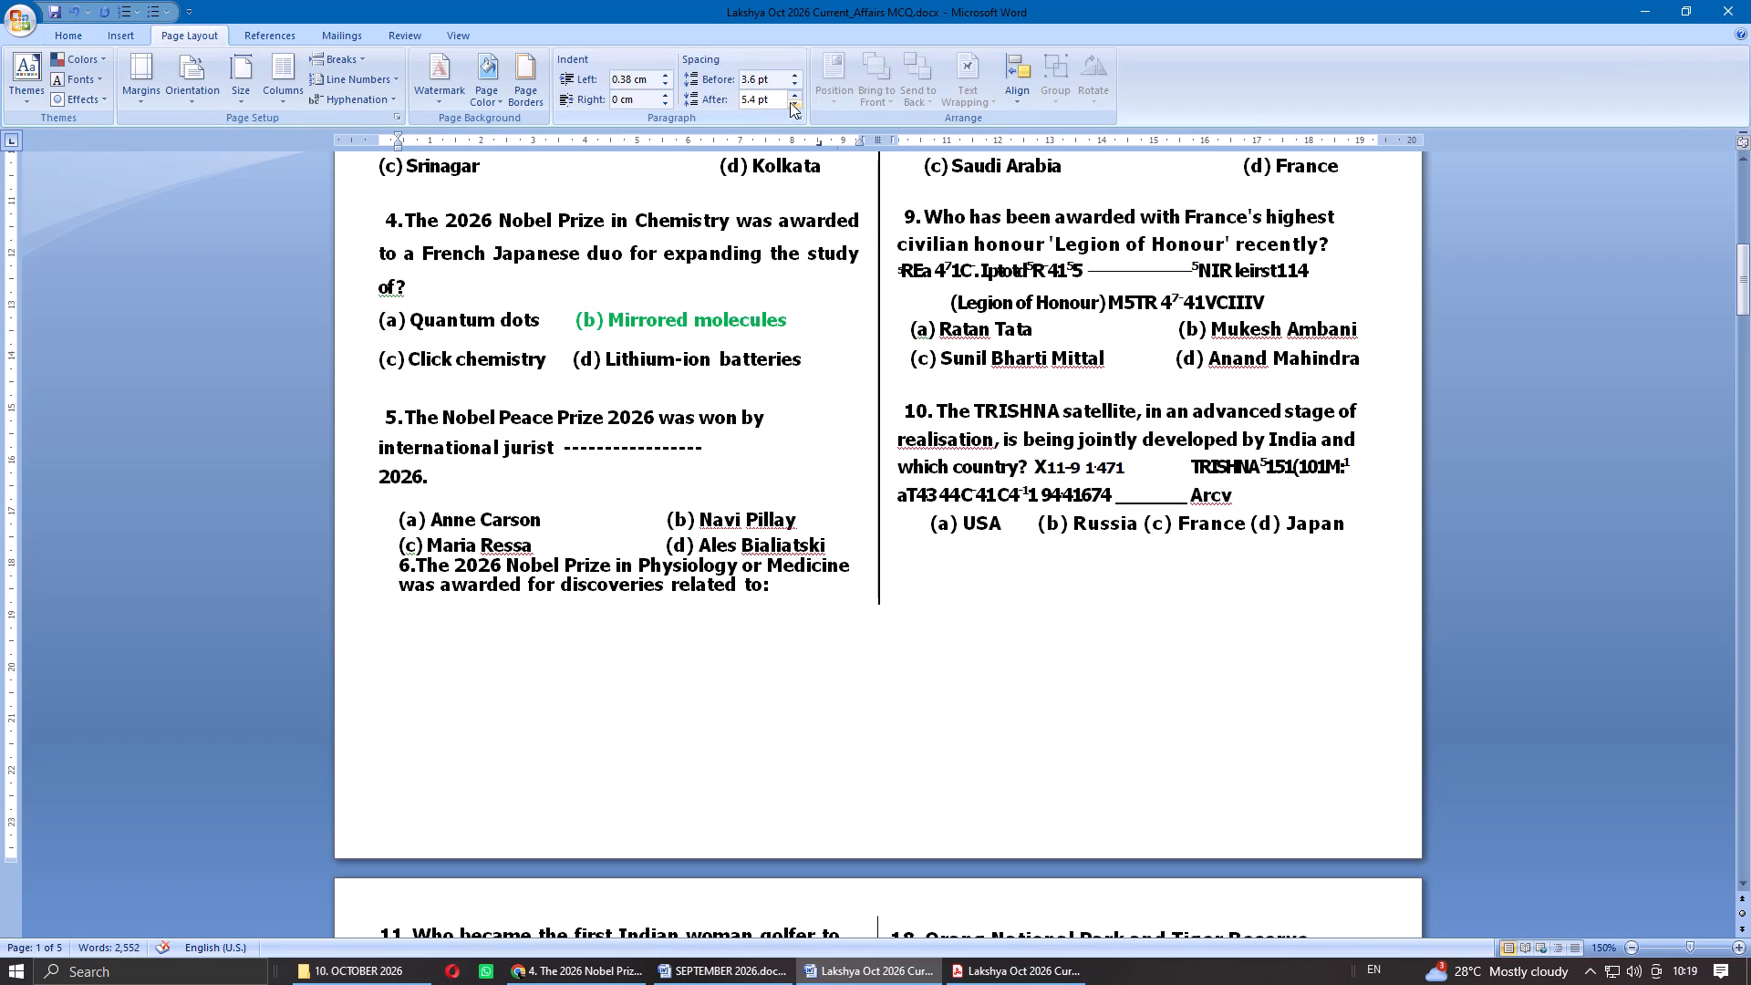
click(789, 103)
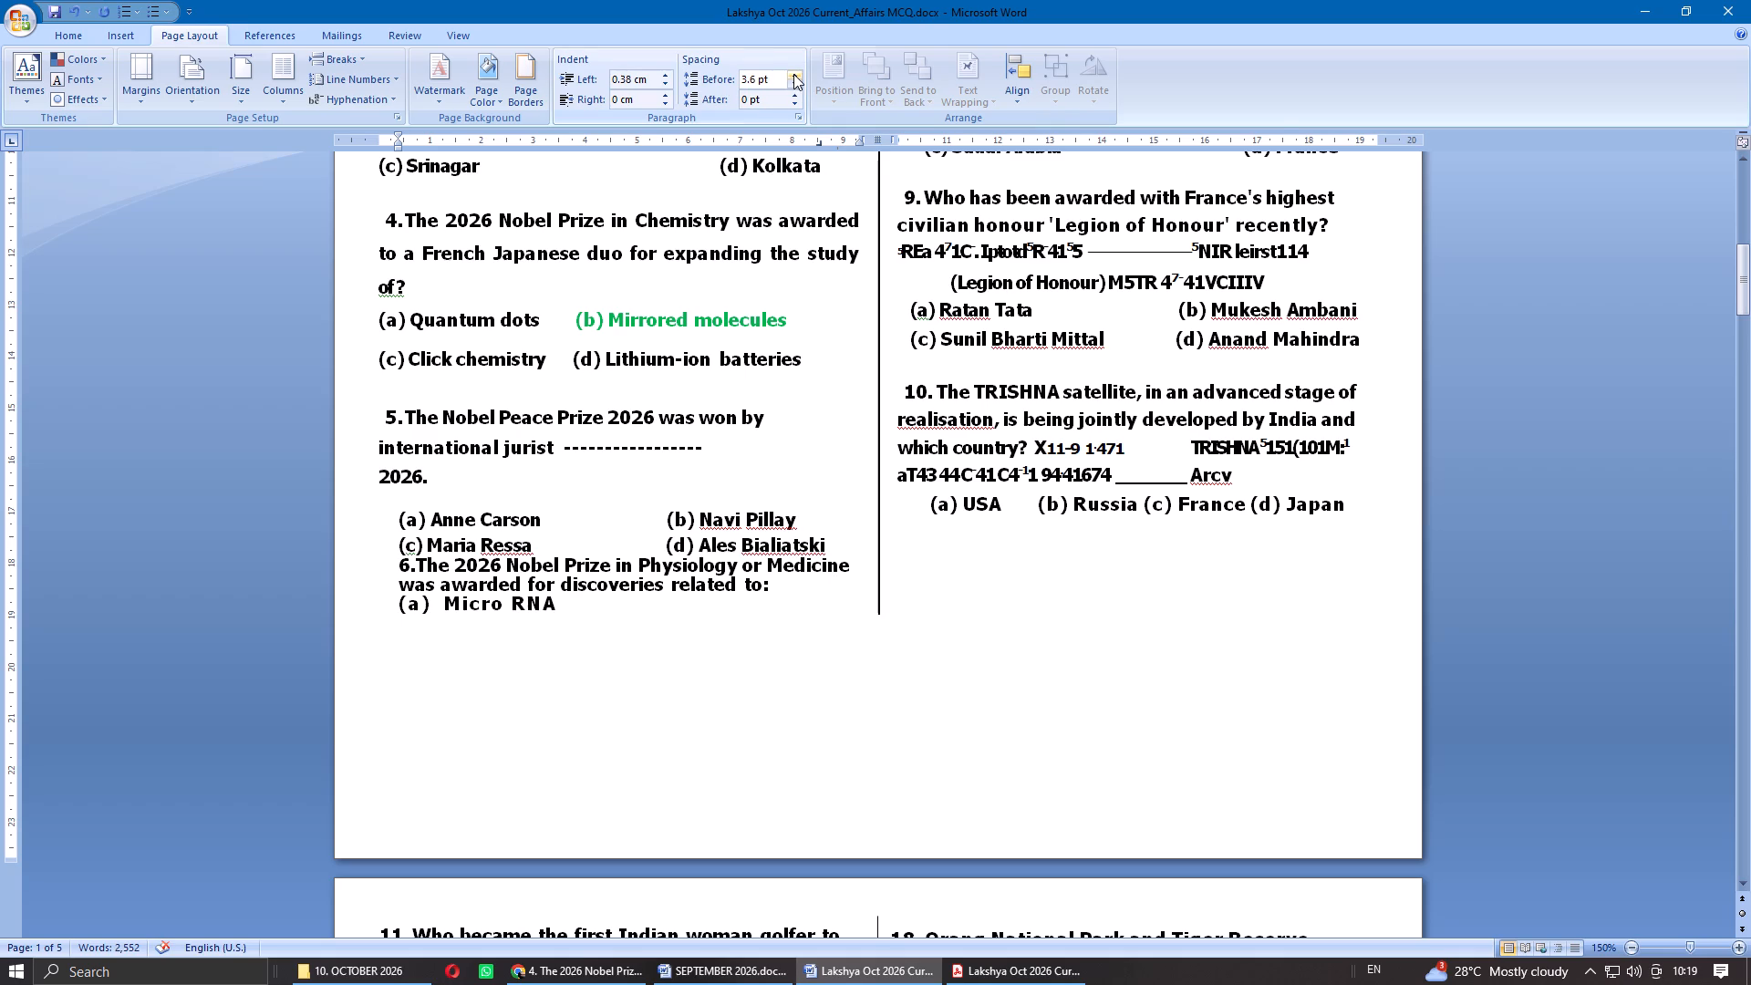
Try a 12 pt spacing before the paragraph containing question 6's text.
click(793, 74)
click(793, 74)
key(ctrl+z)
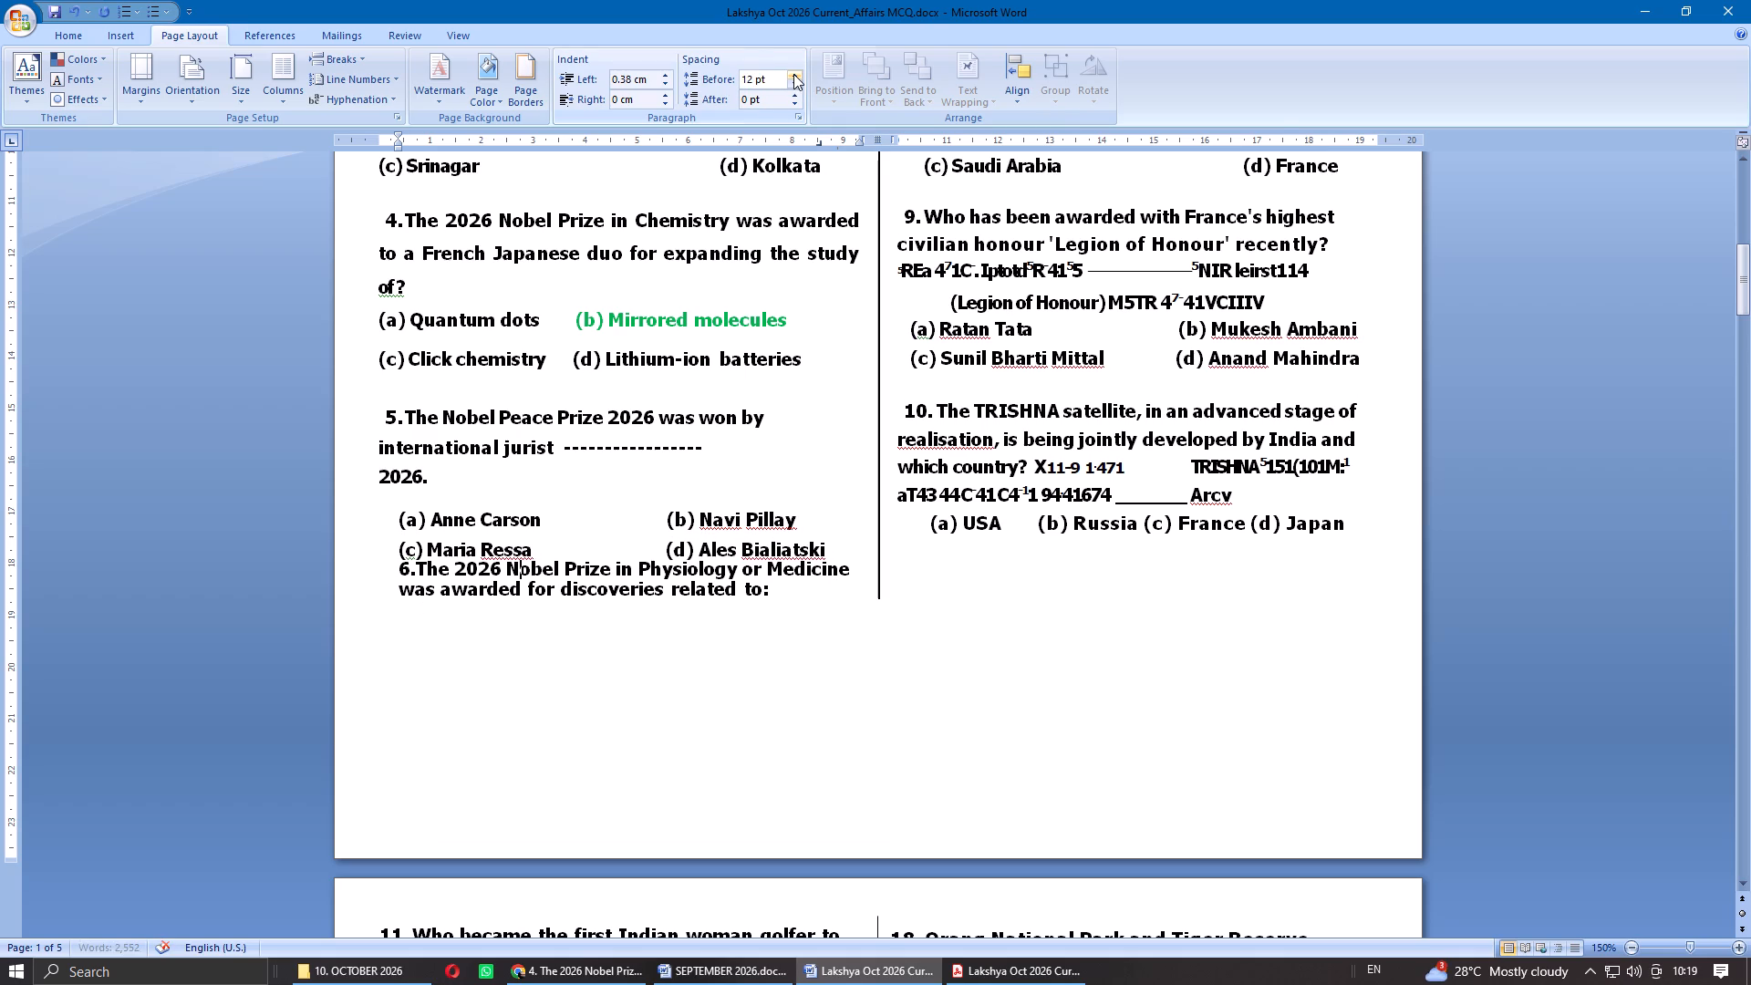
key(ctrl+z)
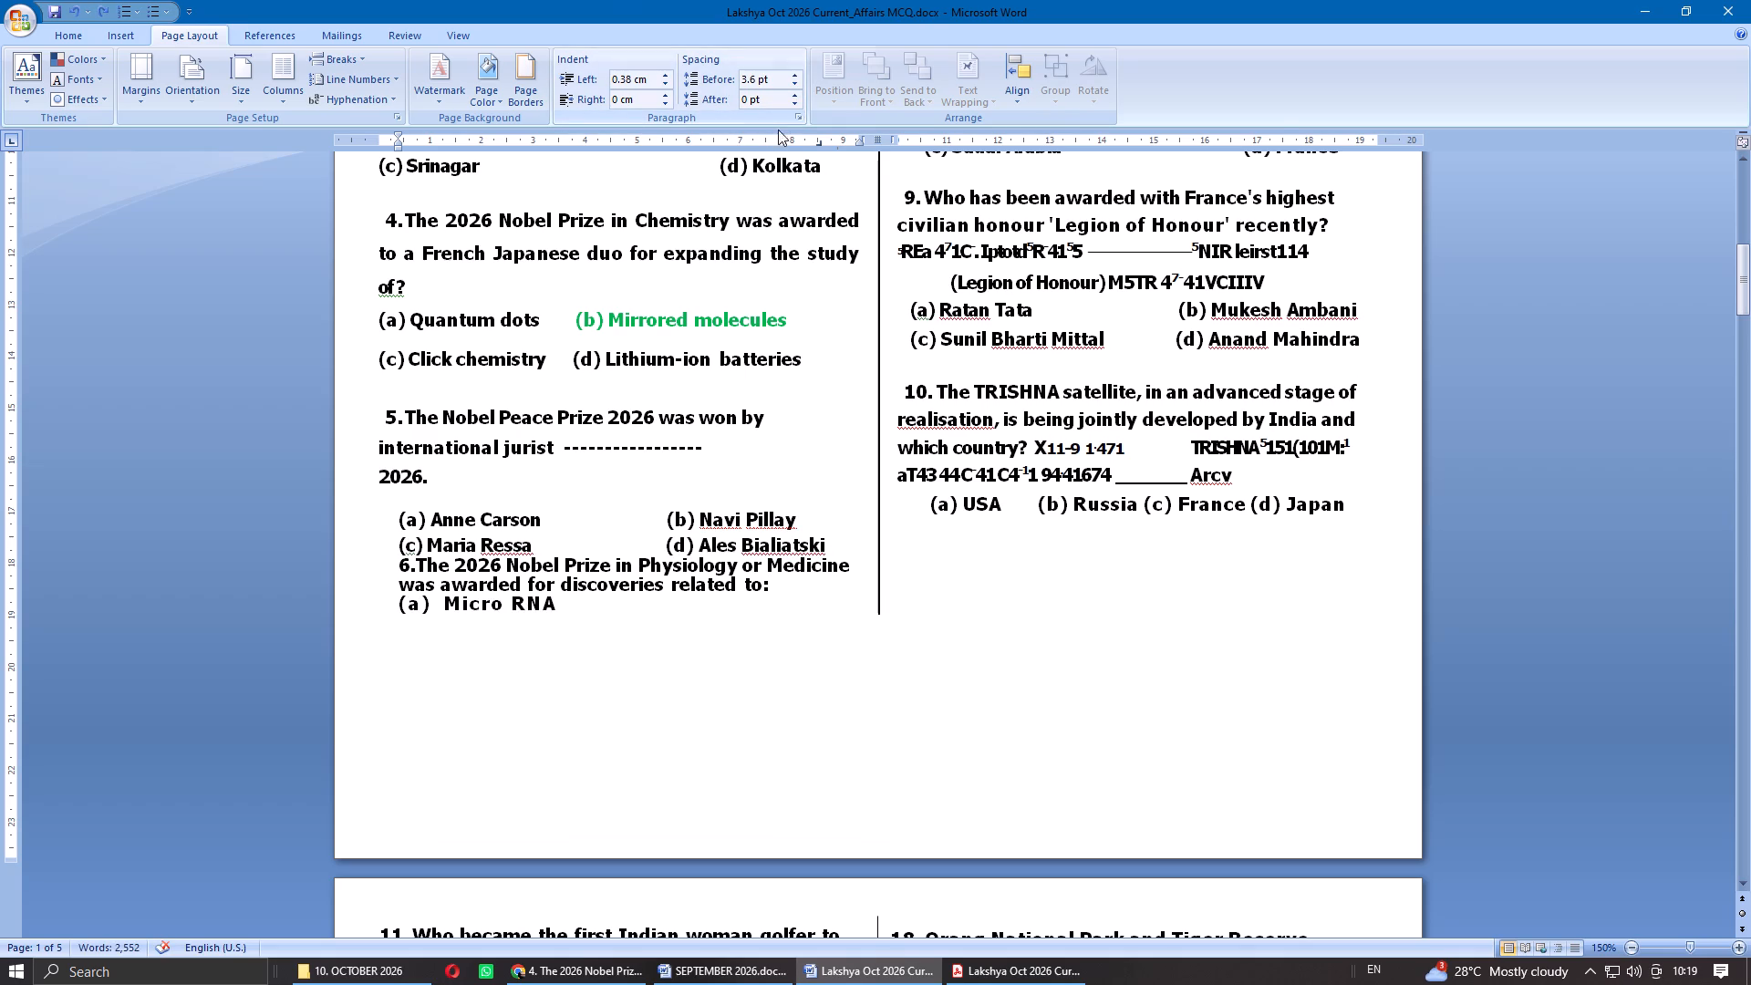
Set the spacing before question 6's option (a) Micro RNA to 12 pt.
click(515, 600)
click(795, 72)
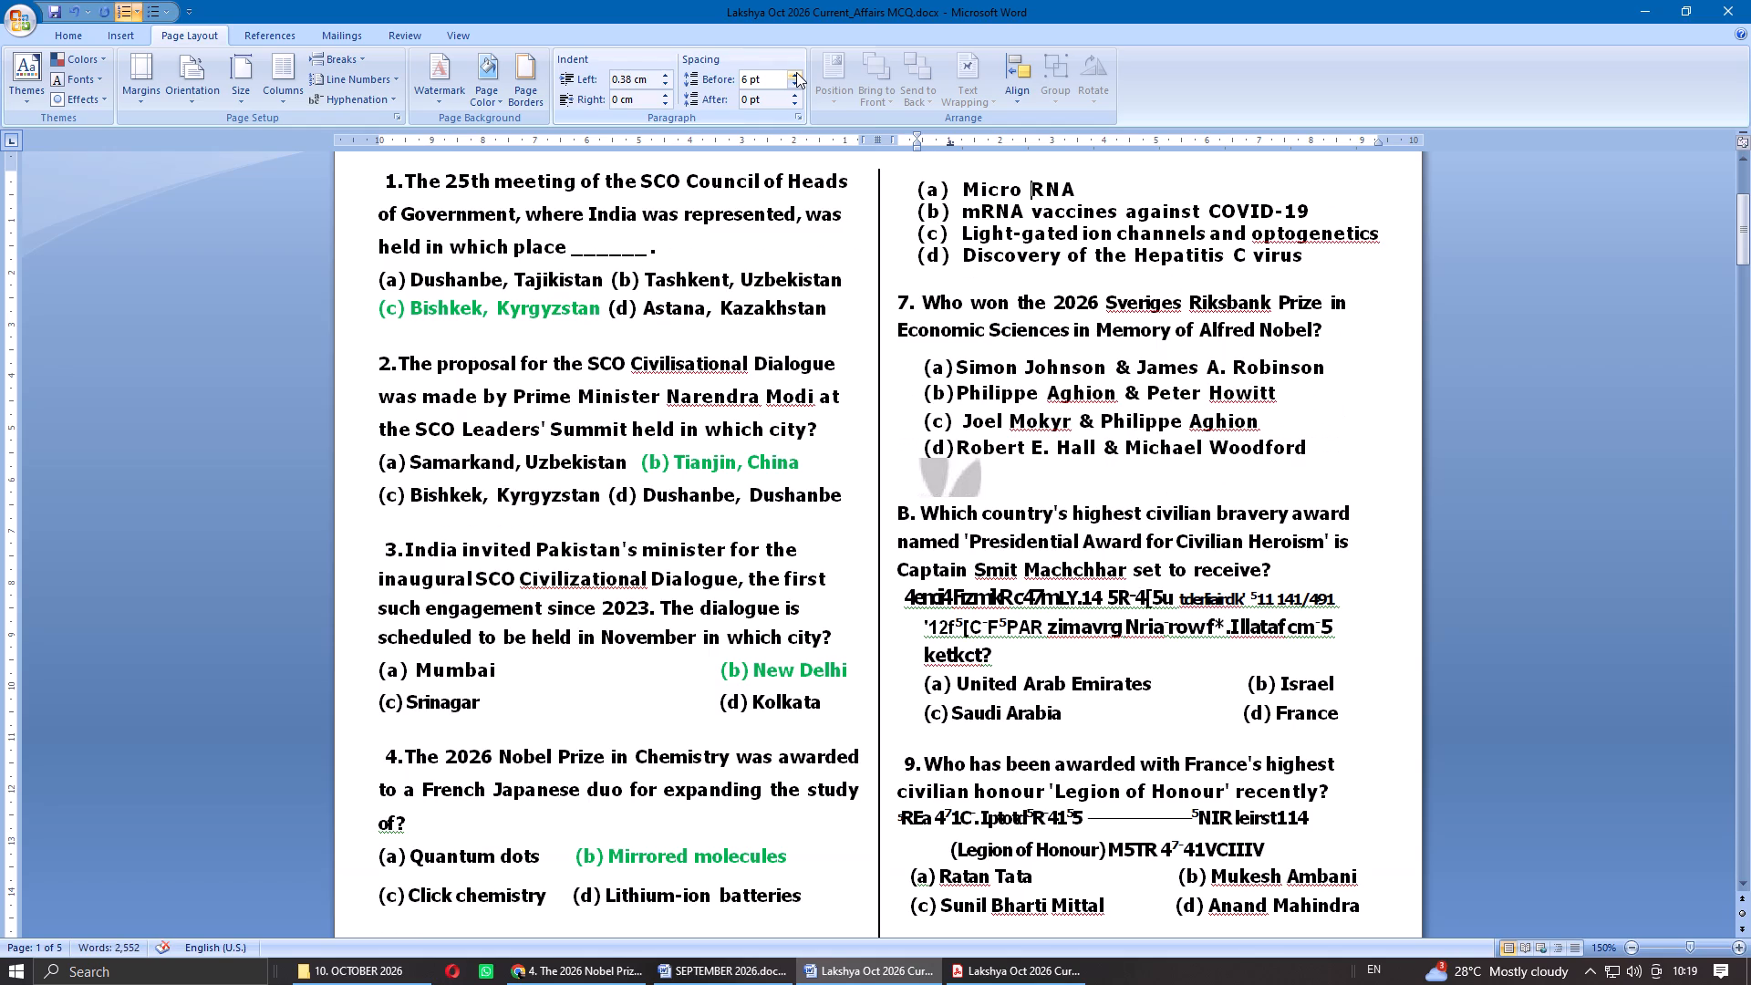
click(796, 72)
Insert three line breaks before question 6 to separate it from question 5's options and move it above its own options in the second column.
scroll(844, 395, up, 4)
scroll(838, 414, down, 2)
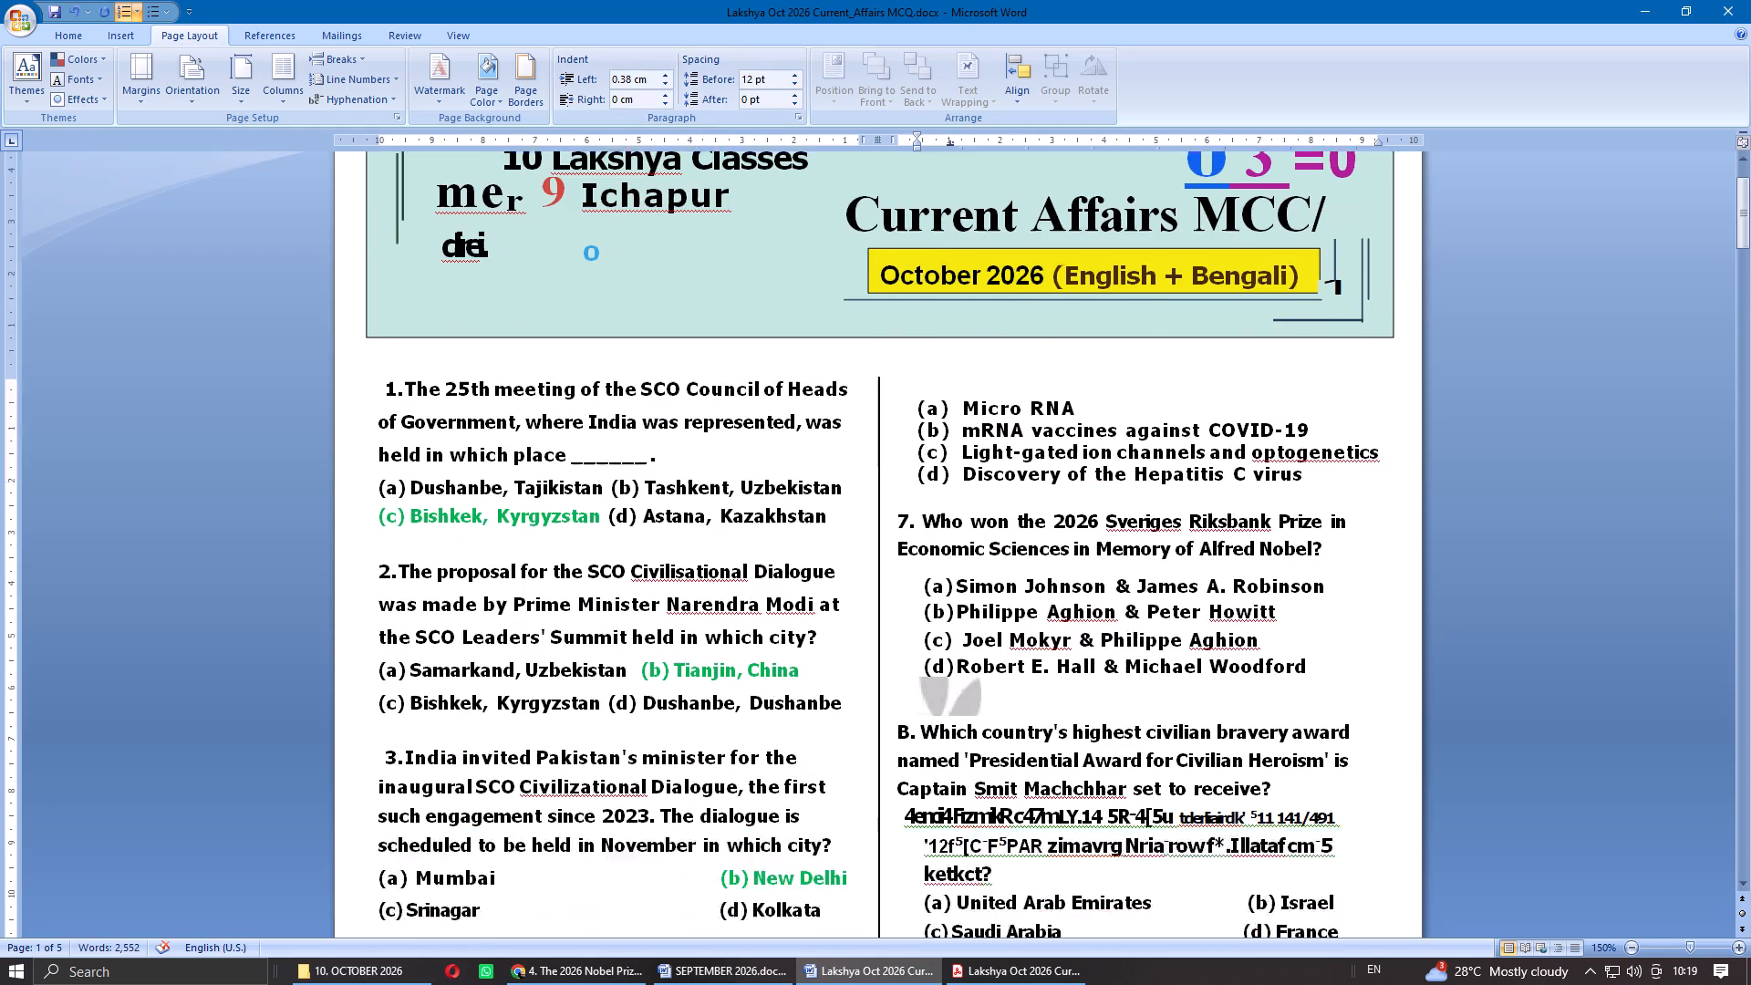
scroll(836, 423, down, 9)
scroll(778, 430, up, 3)
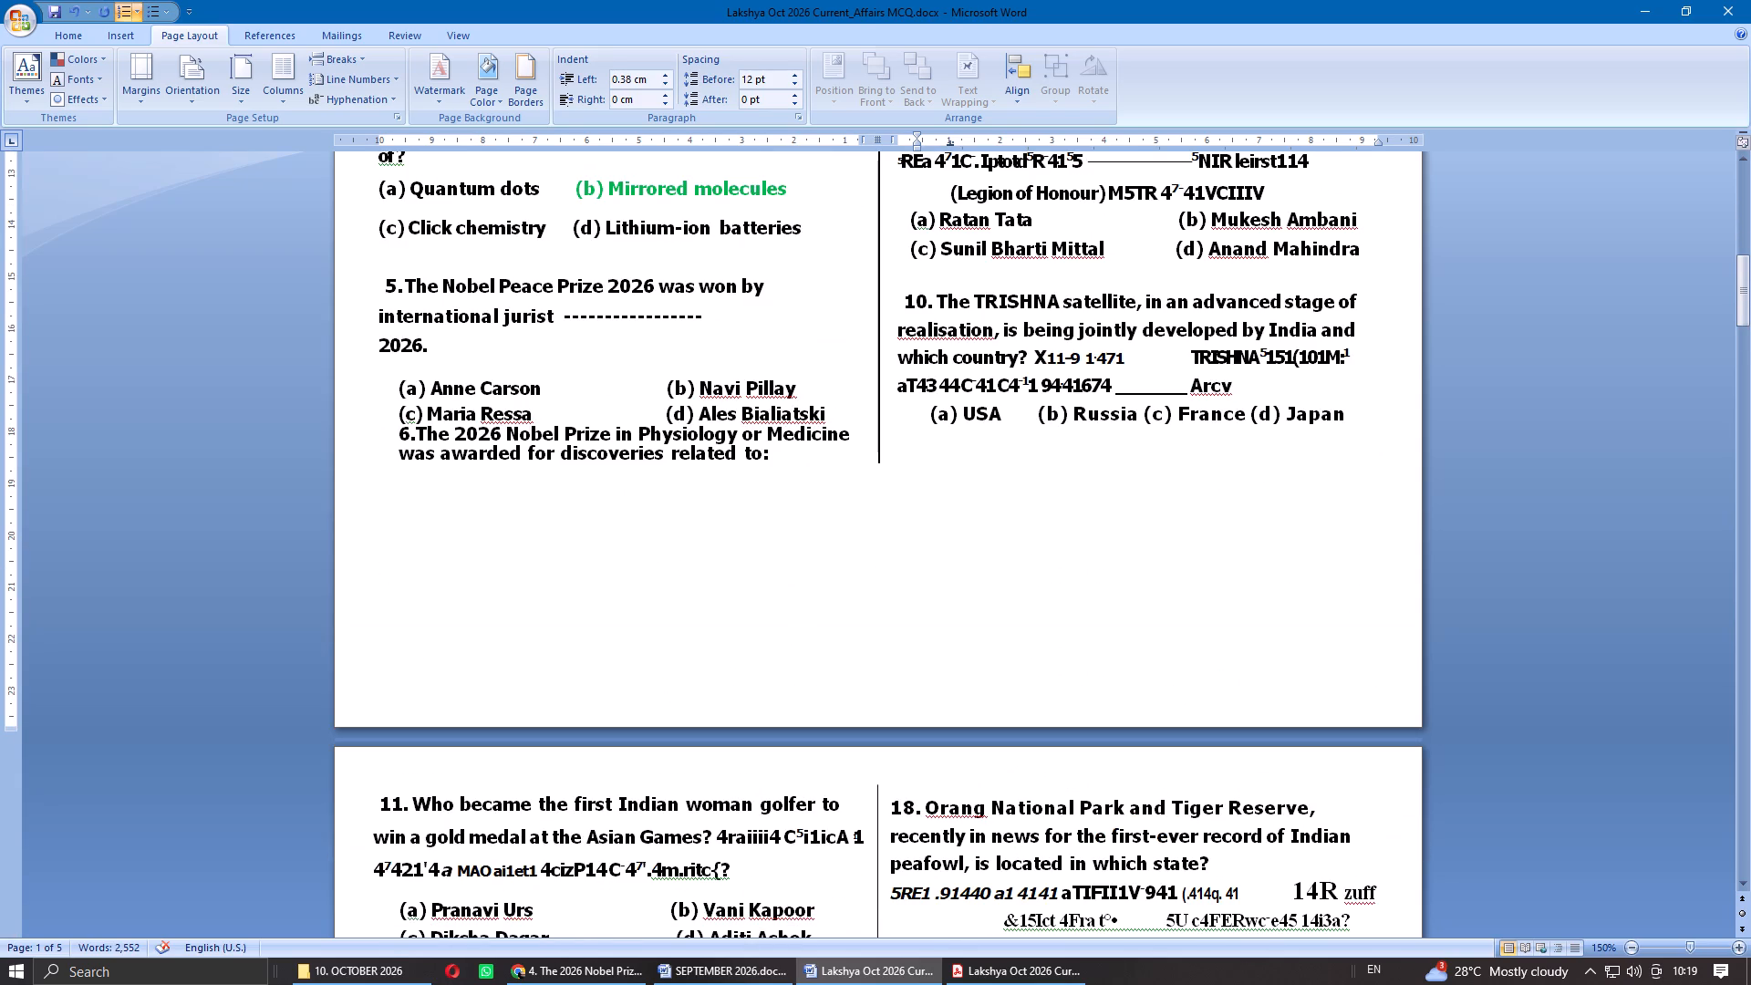
click(396, 549)
key(Return)
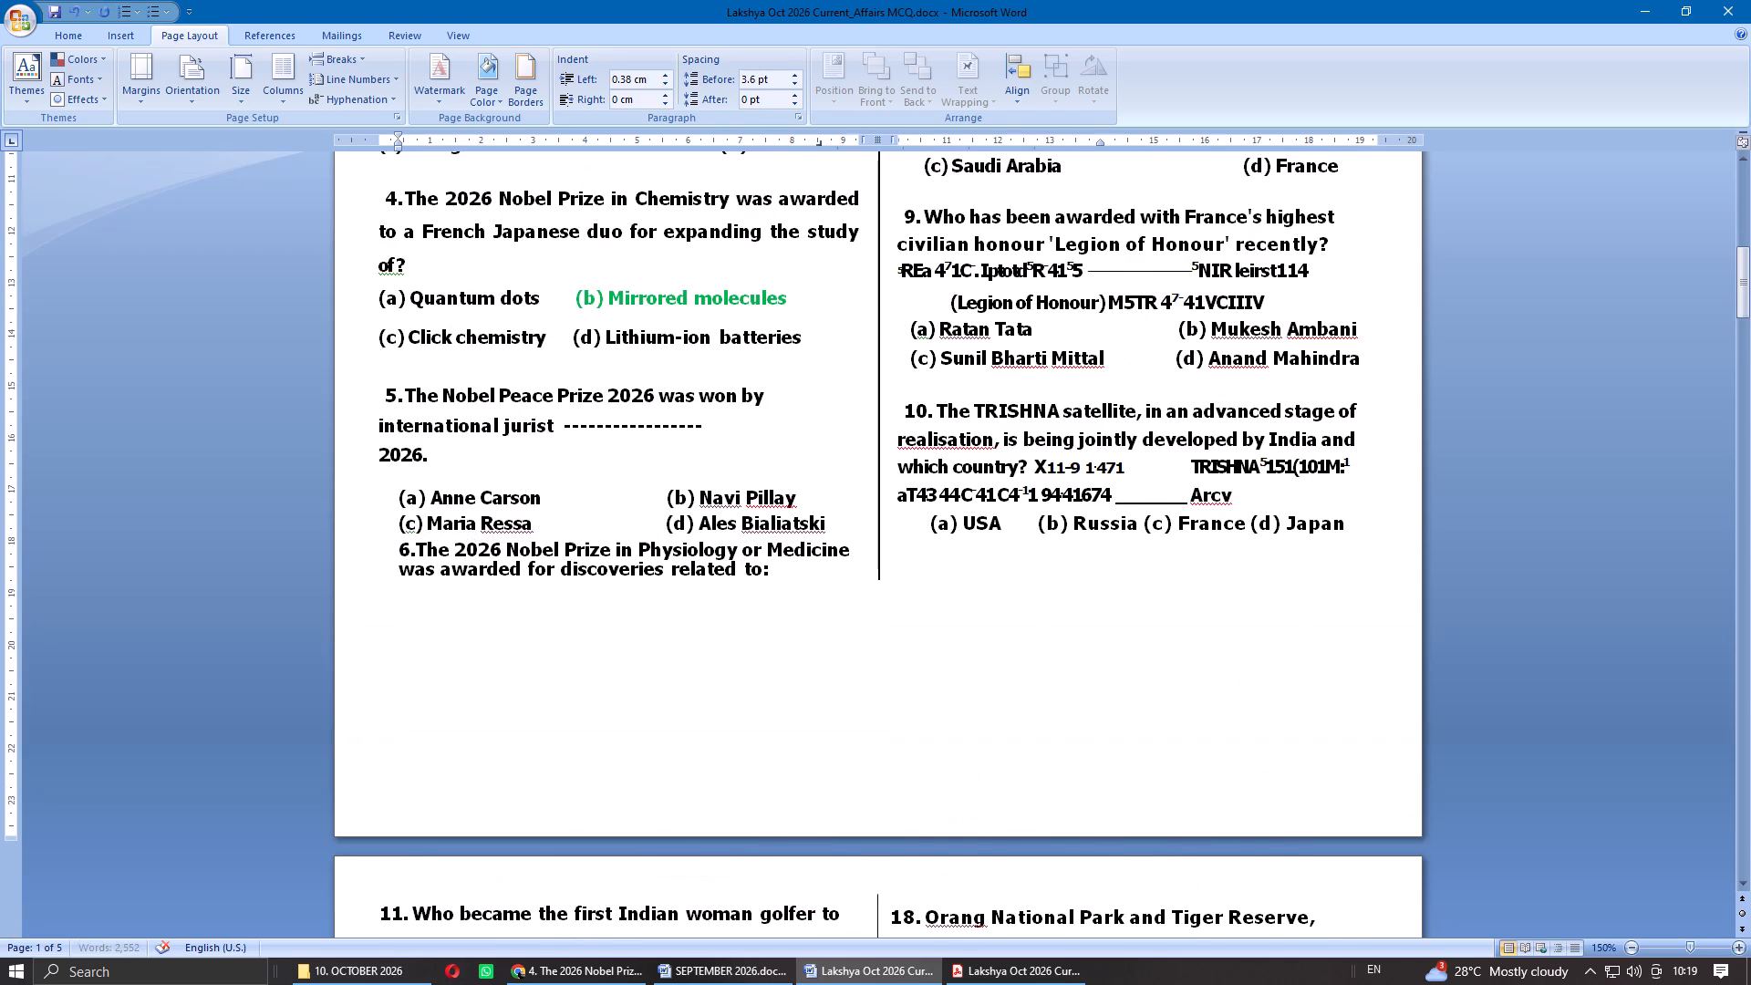
key(Return)
key(Return)
scroll(683, 557, down, 4)
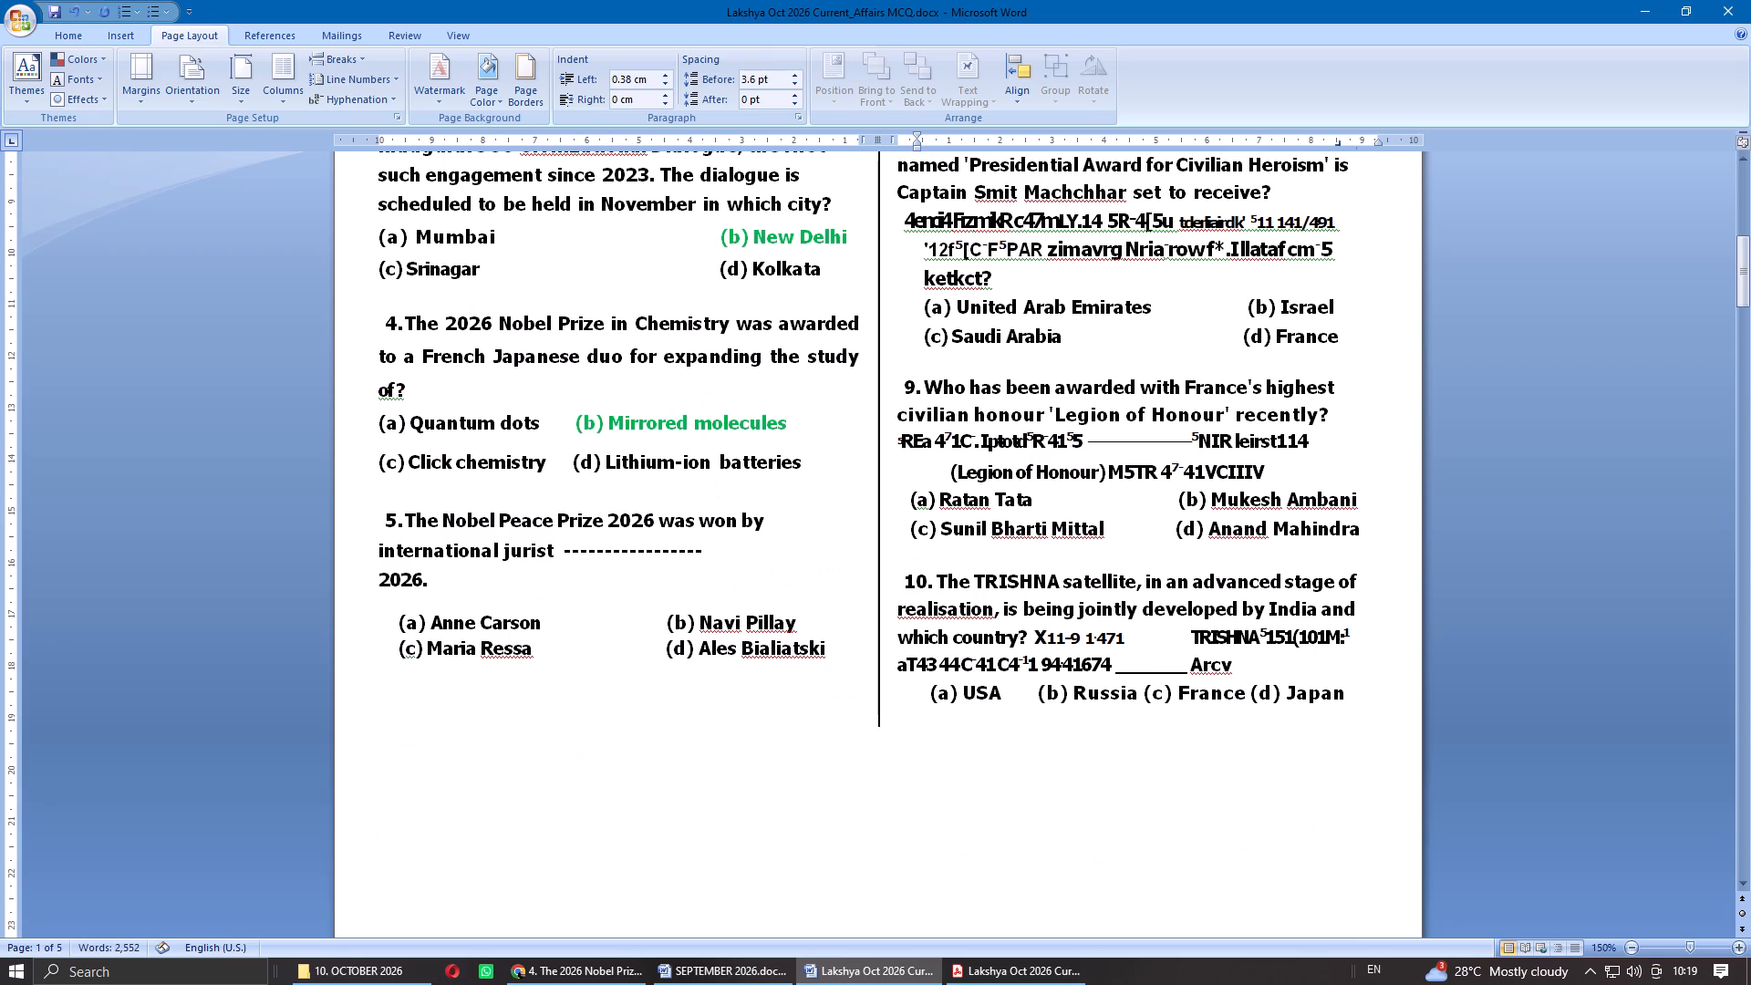
scroll(513, 668, down, 3)
scroll(610, 635, up, 6)
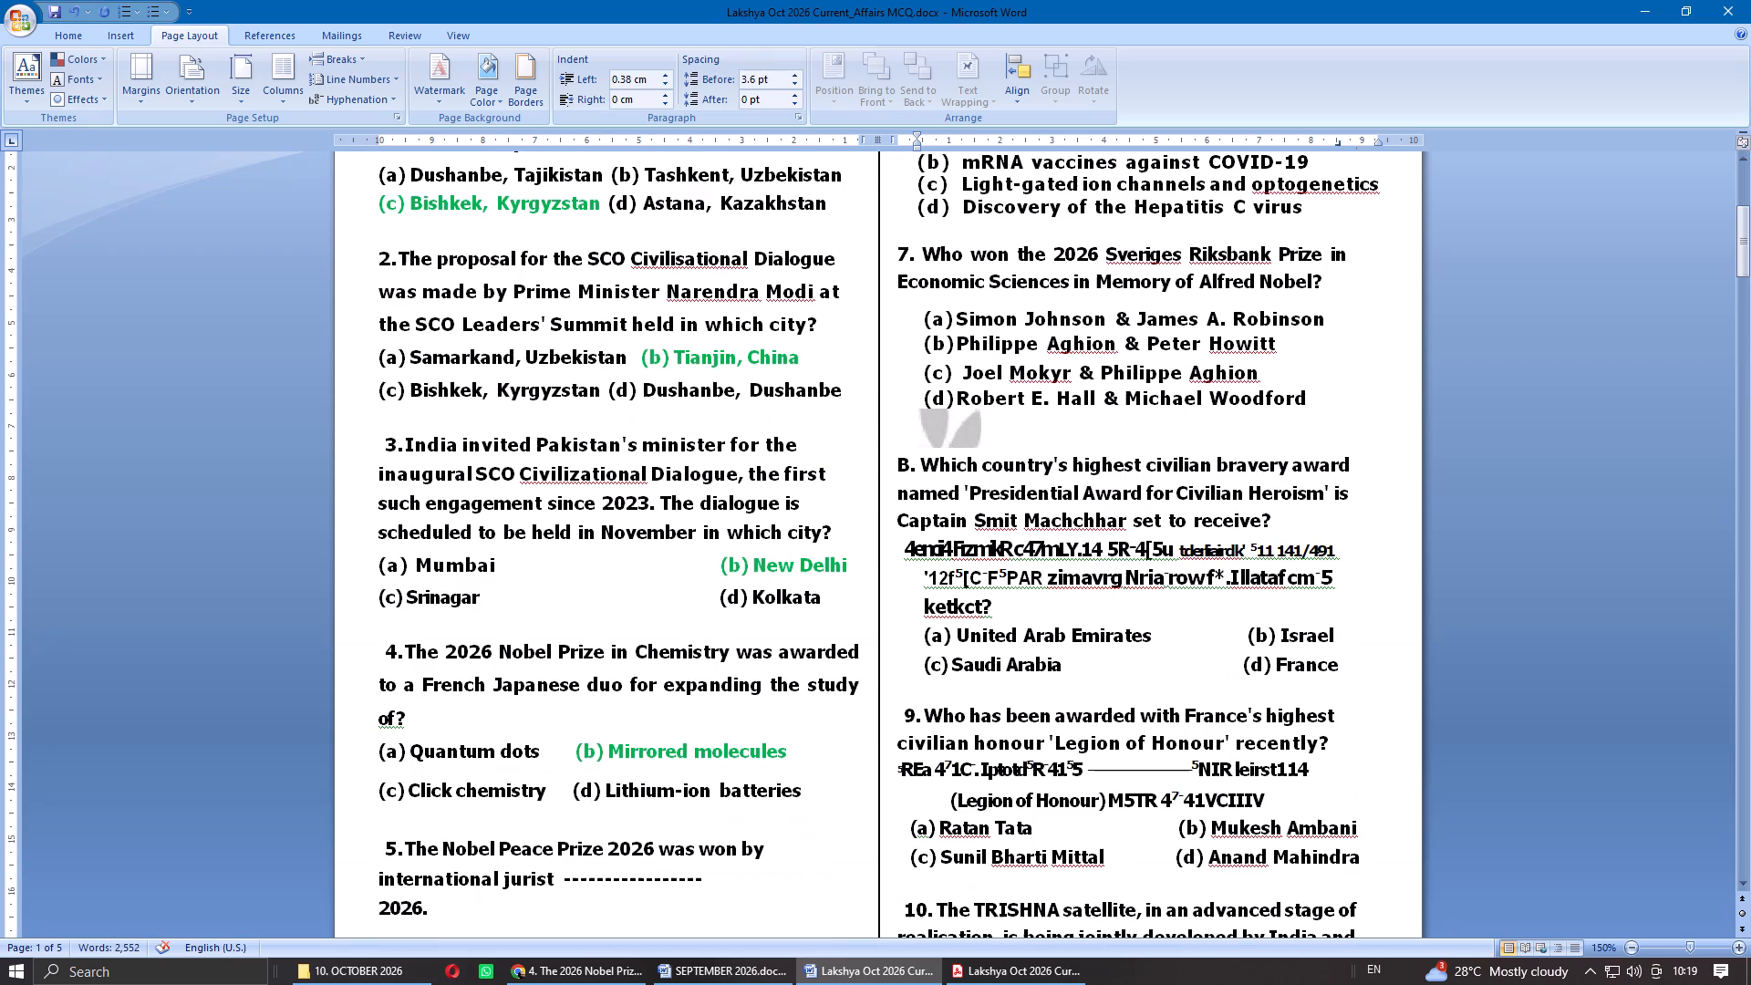
scroll(639, 635, up, 4)
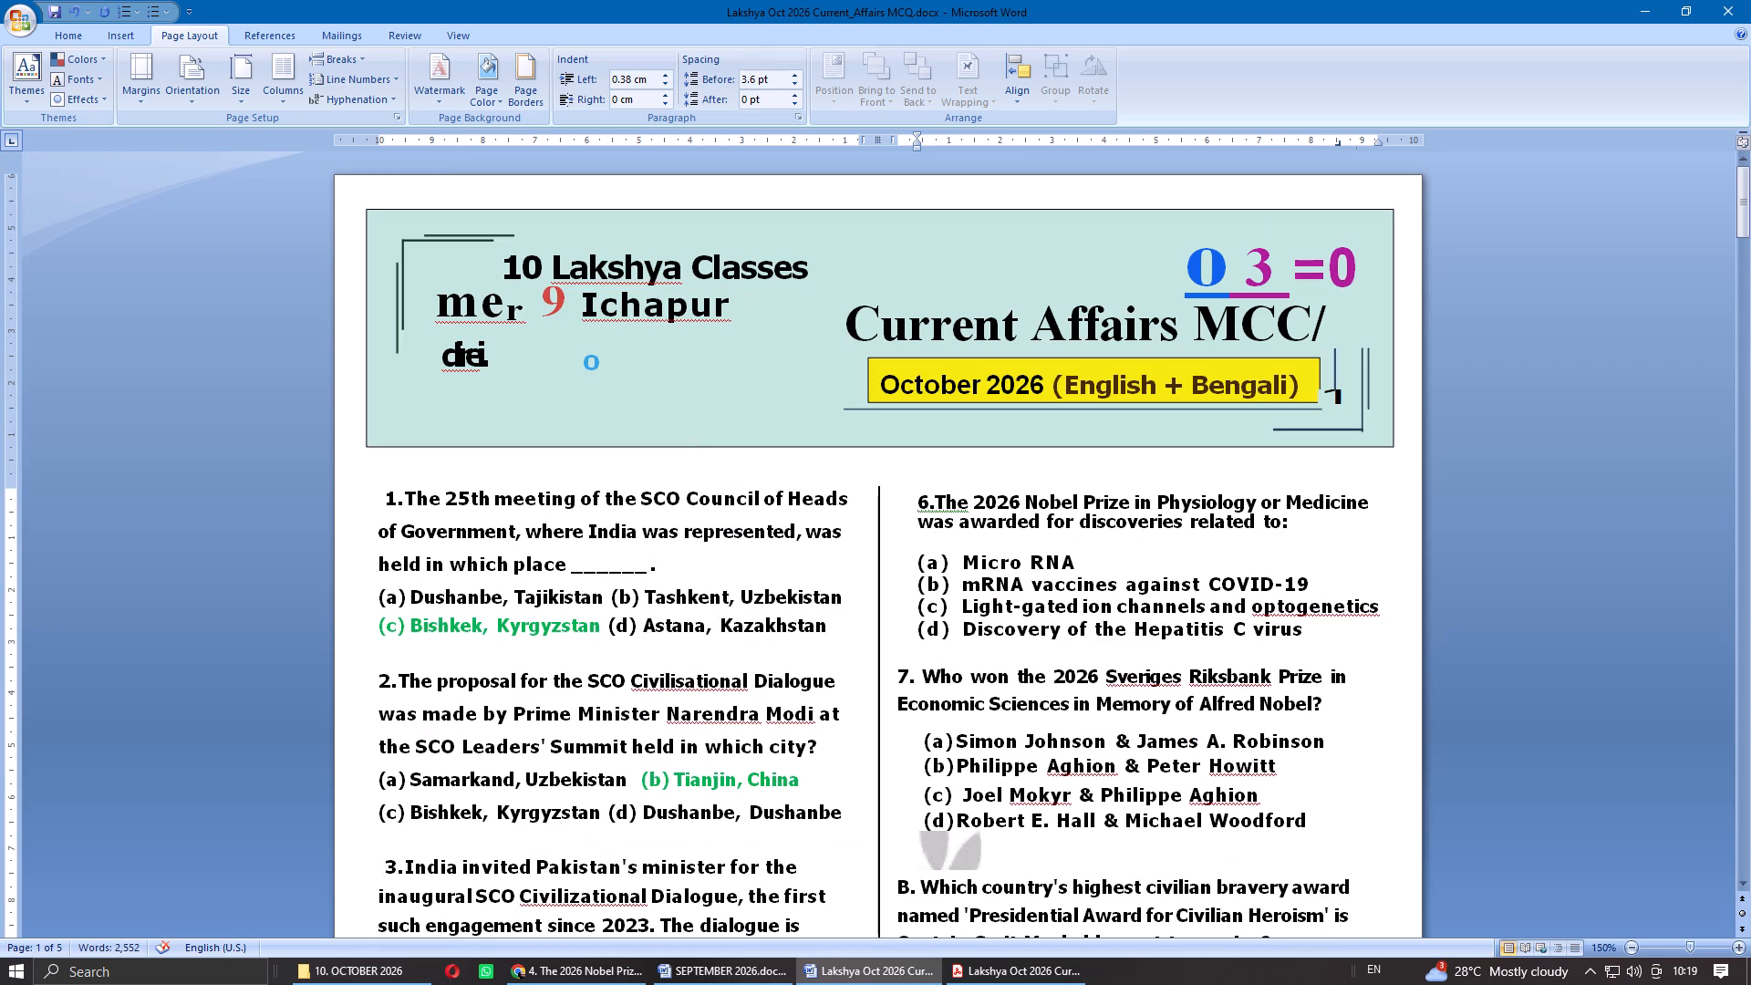
Insert a space between question 6's number and its text.
click(938, 509)
key(space)
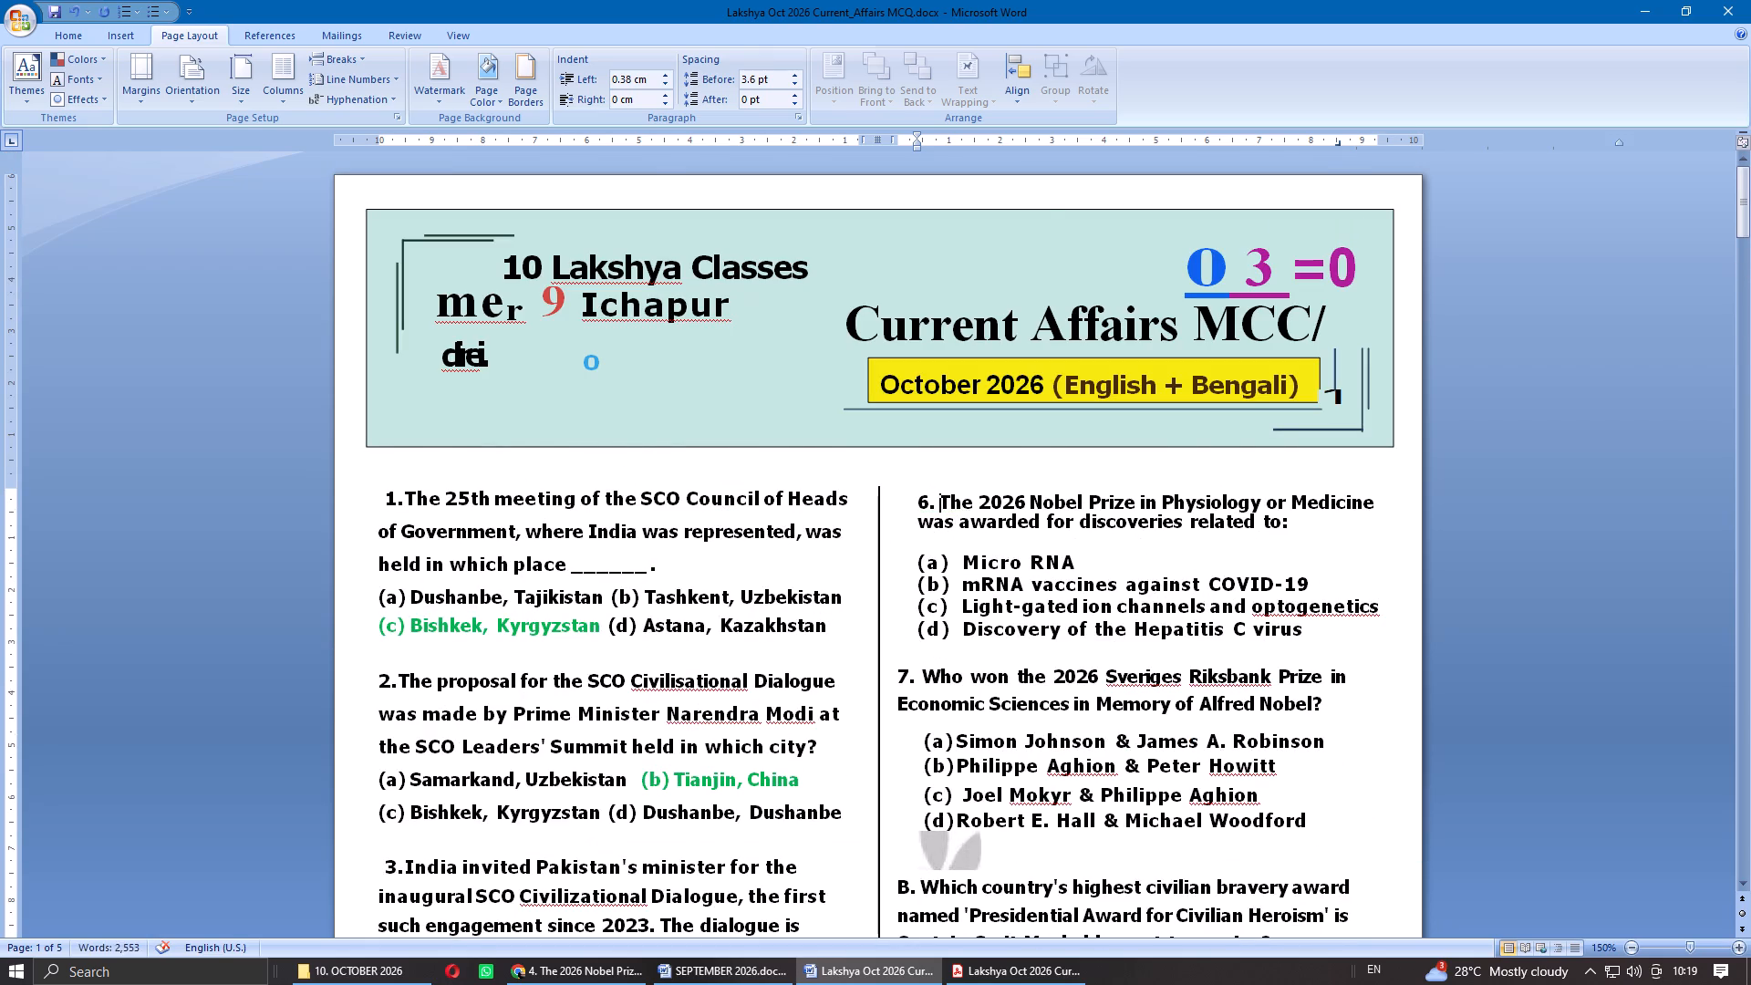
Set the spacing before question 6's text to 0 pt.
scroll(1032, 551, down, 1)
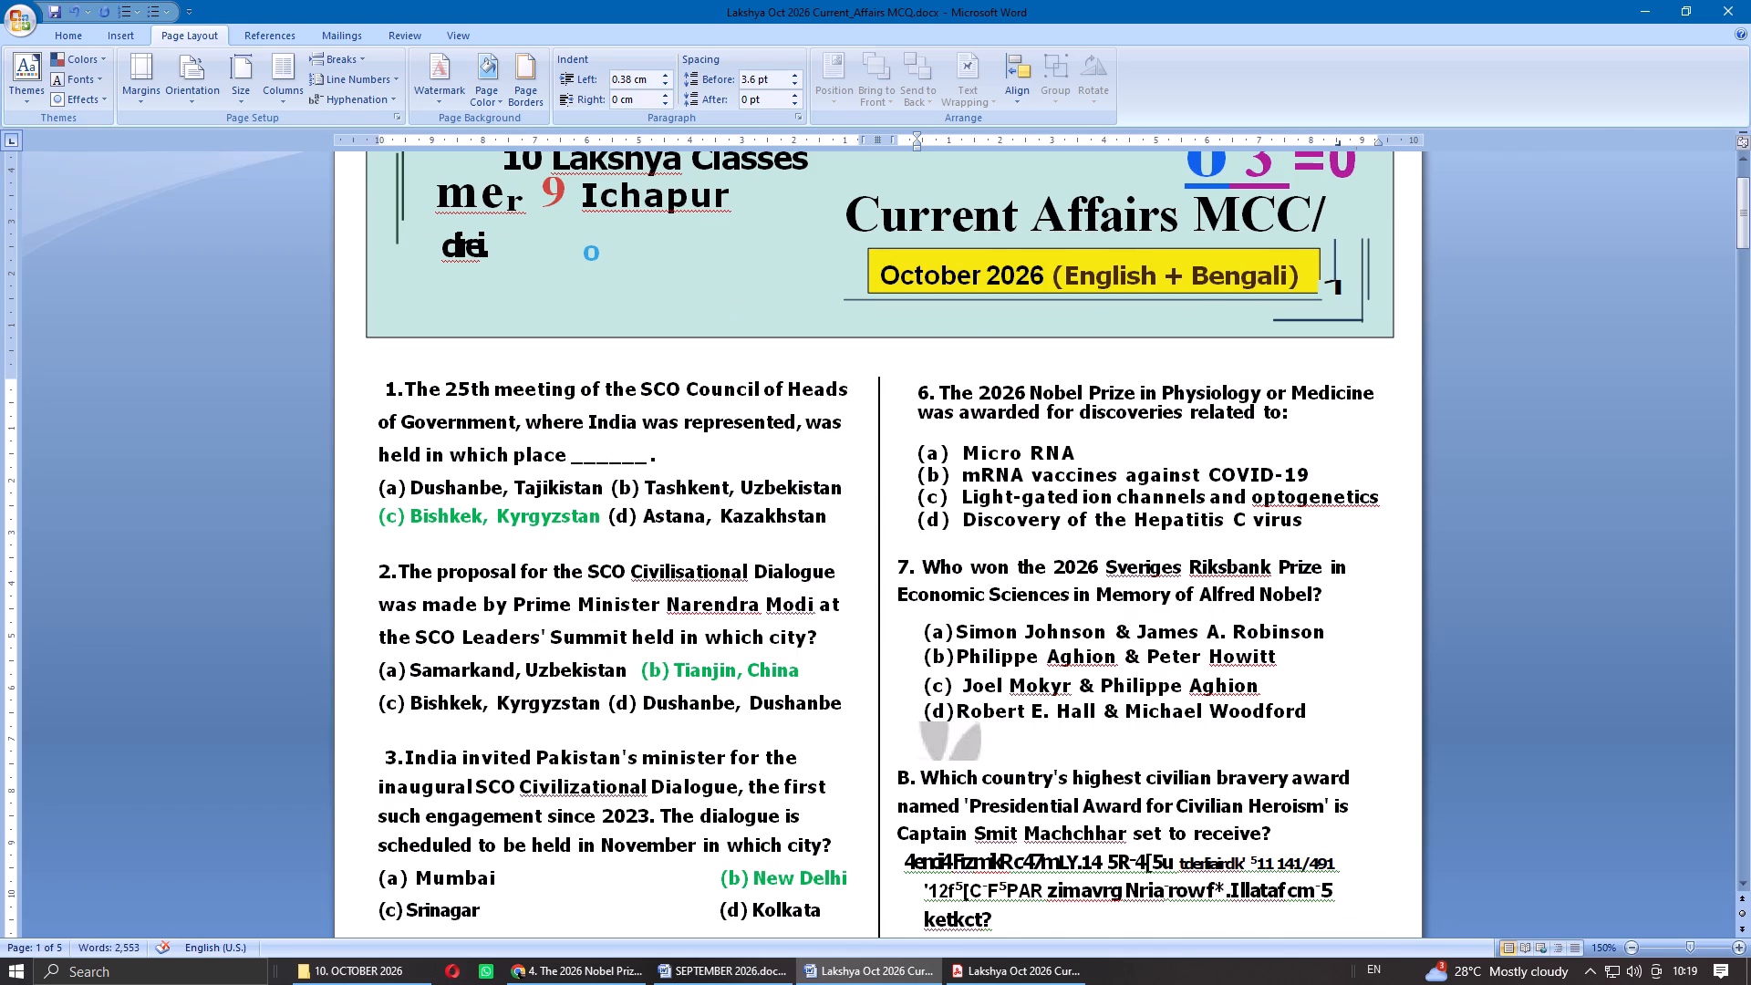
click(1006, 413)
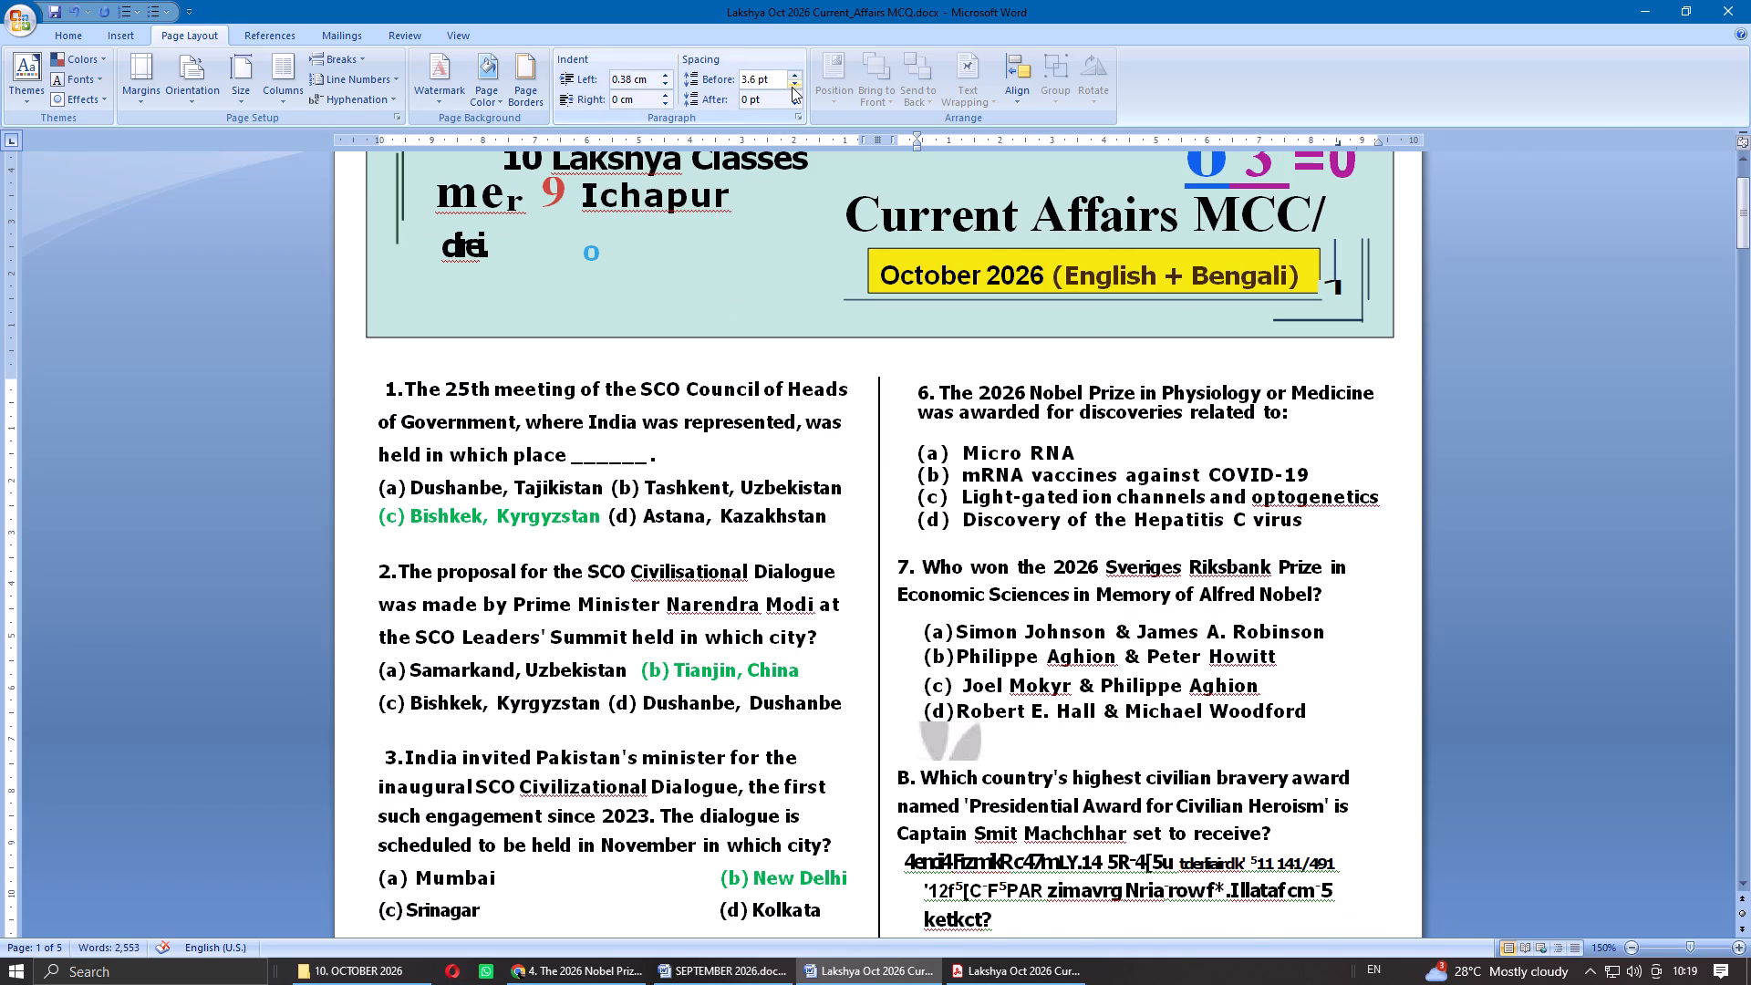
click(792, 87)
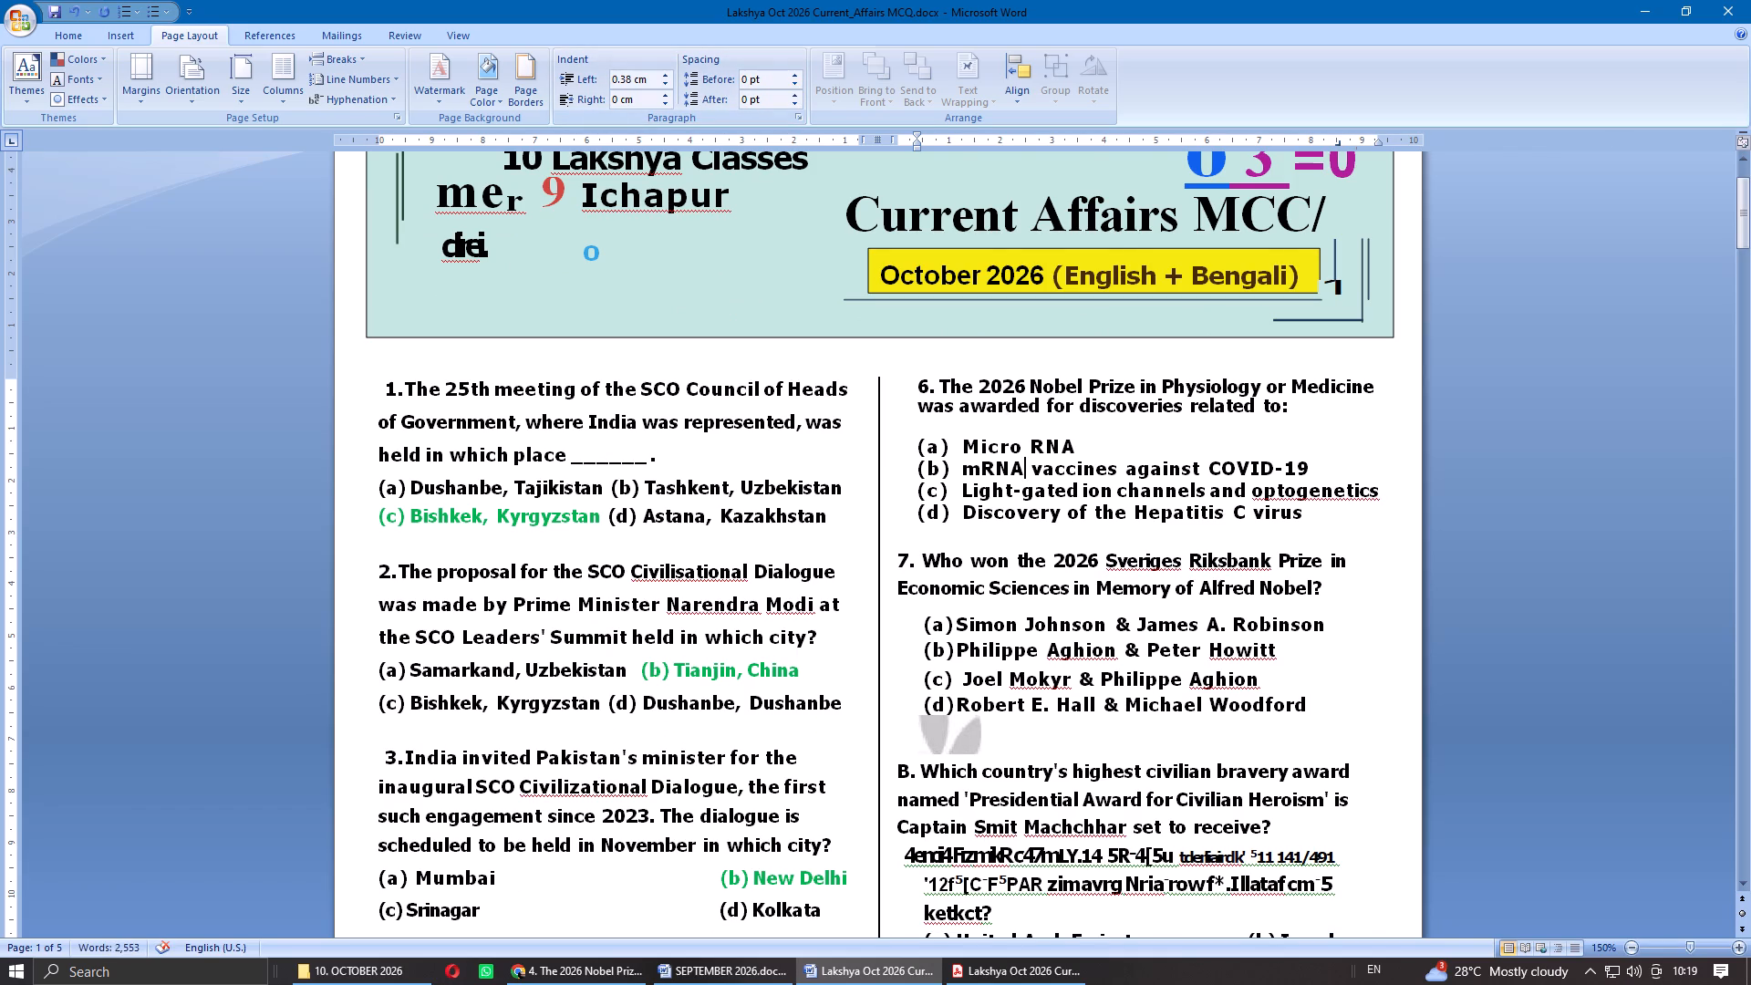
Set the spacing before question 6's option (a) Micro RNA to 6 pt.
click(1020, 475)
click(1022, 397)
click(1026, 452)
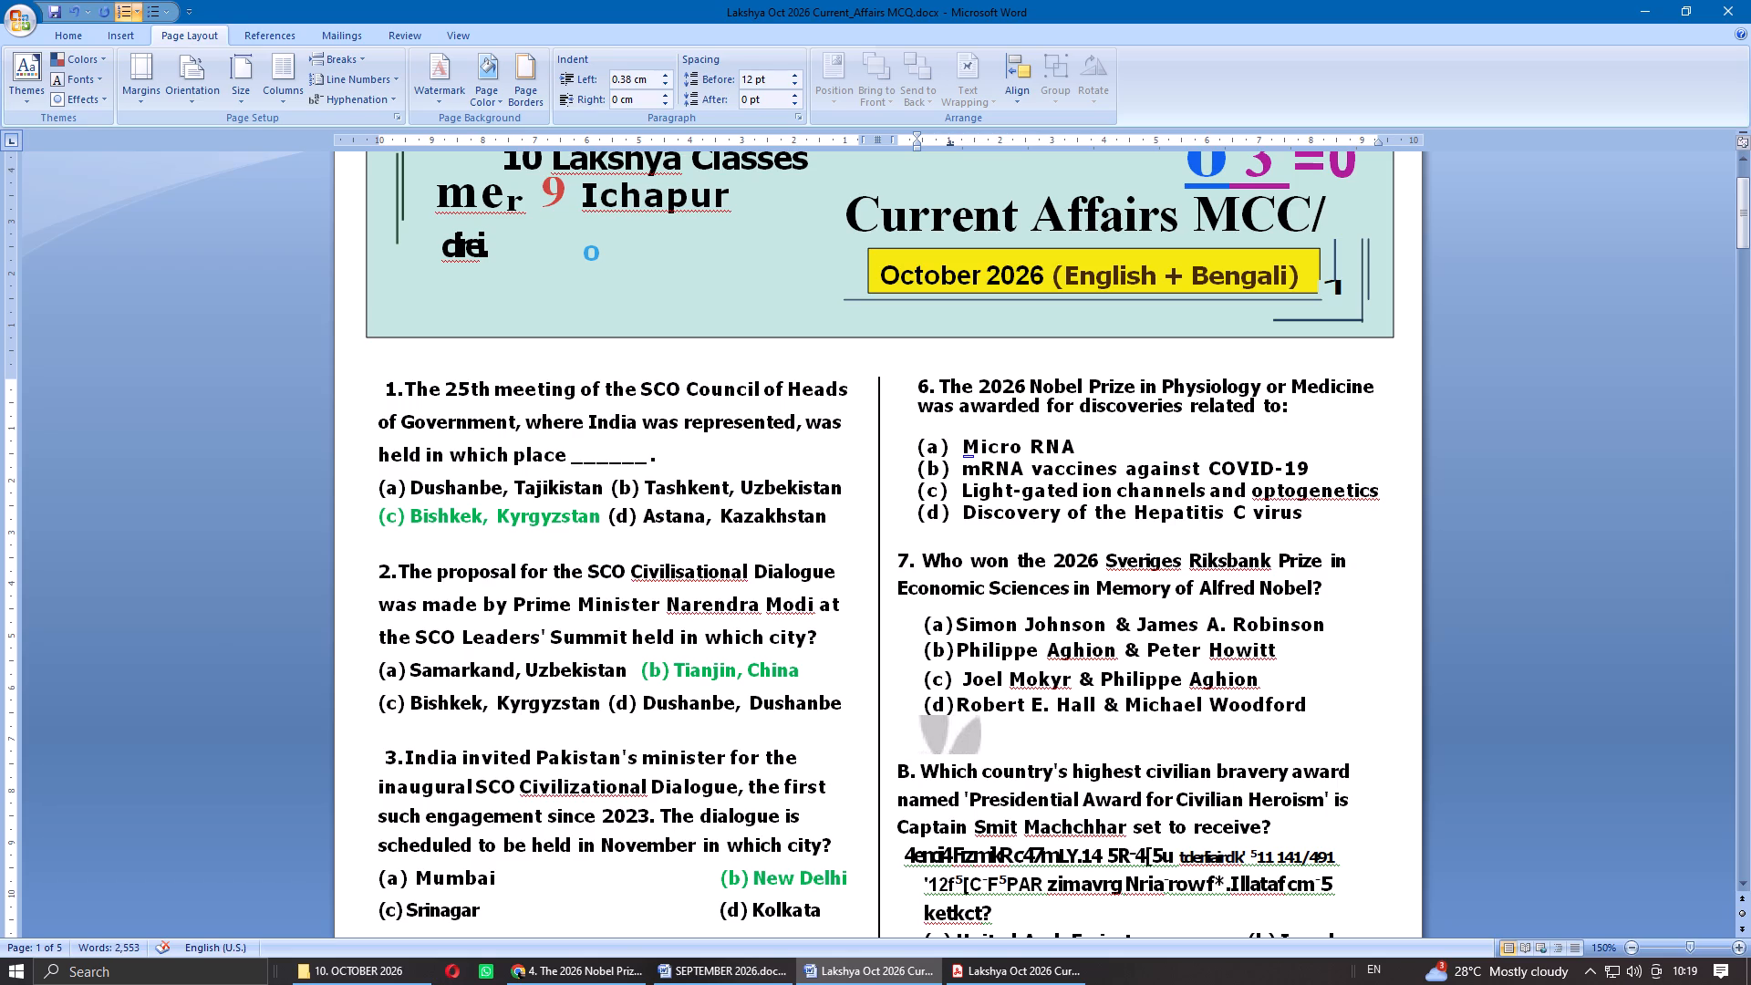
click(792, 88)
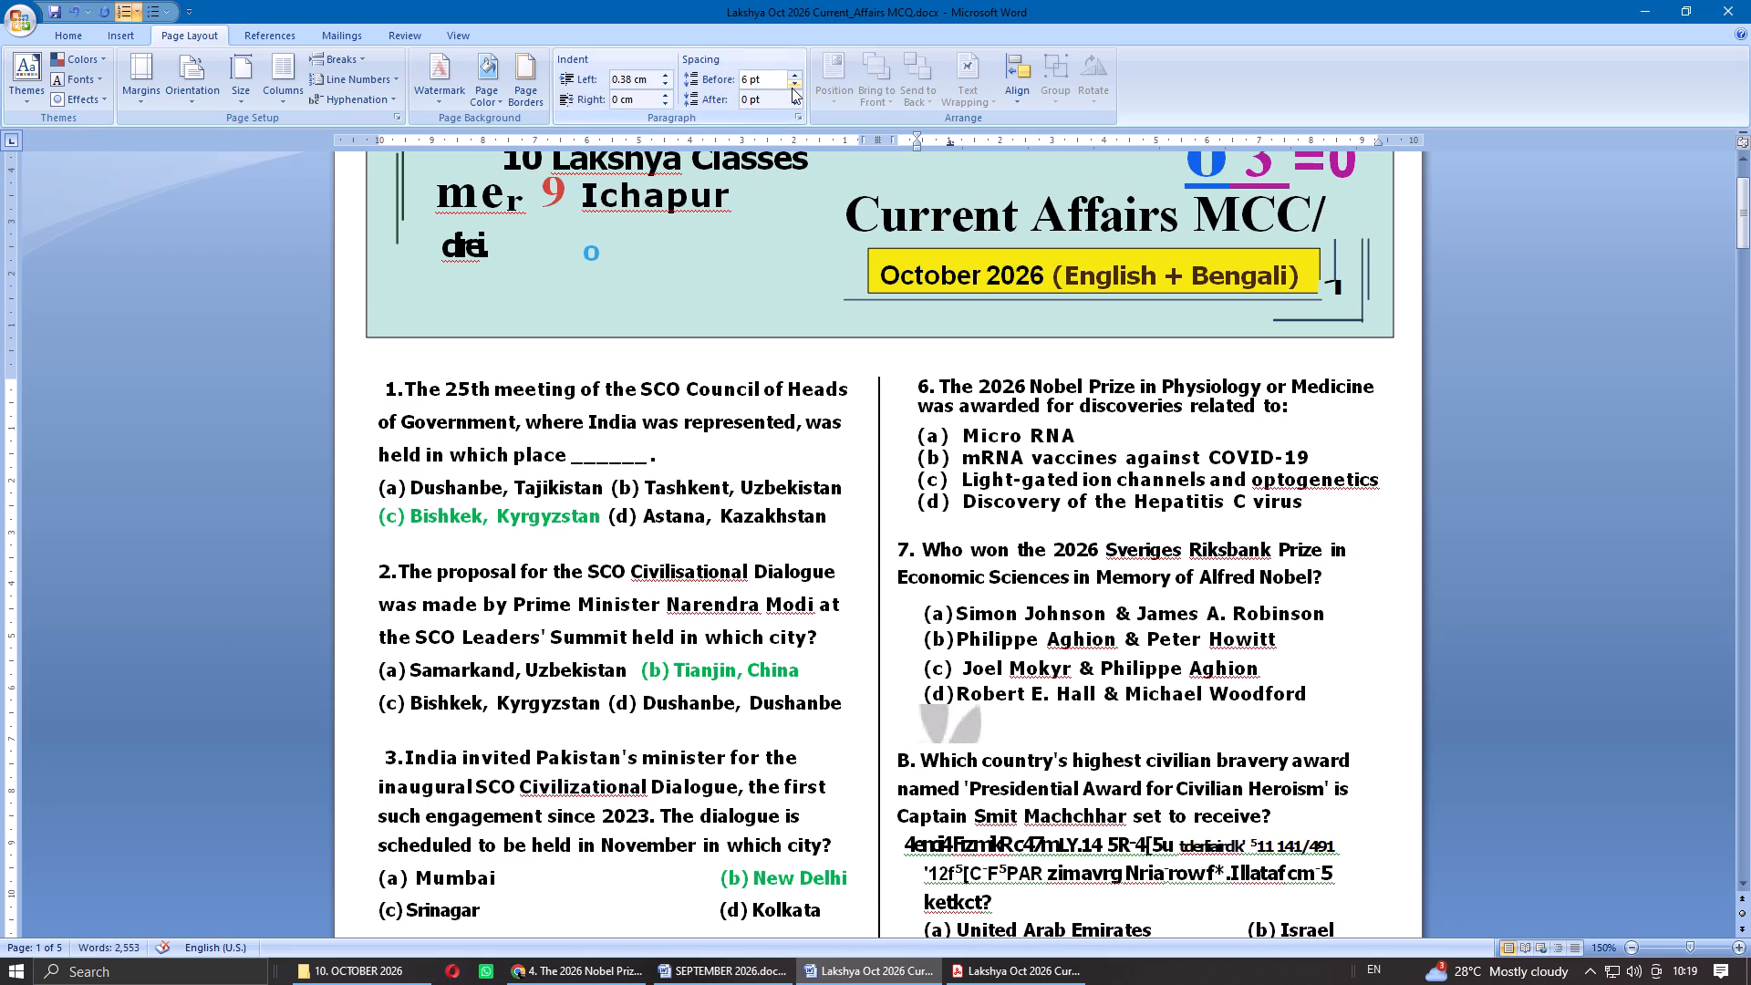
click(792, 88)
click(800, 74)
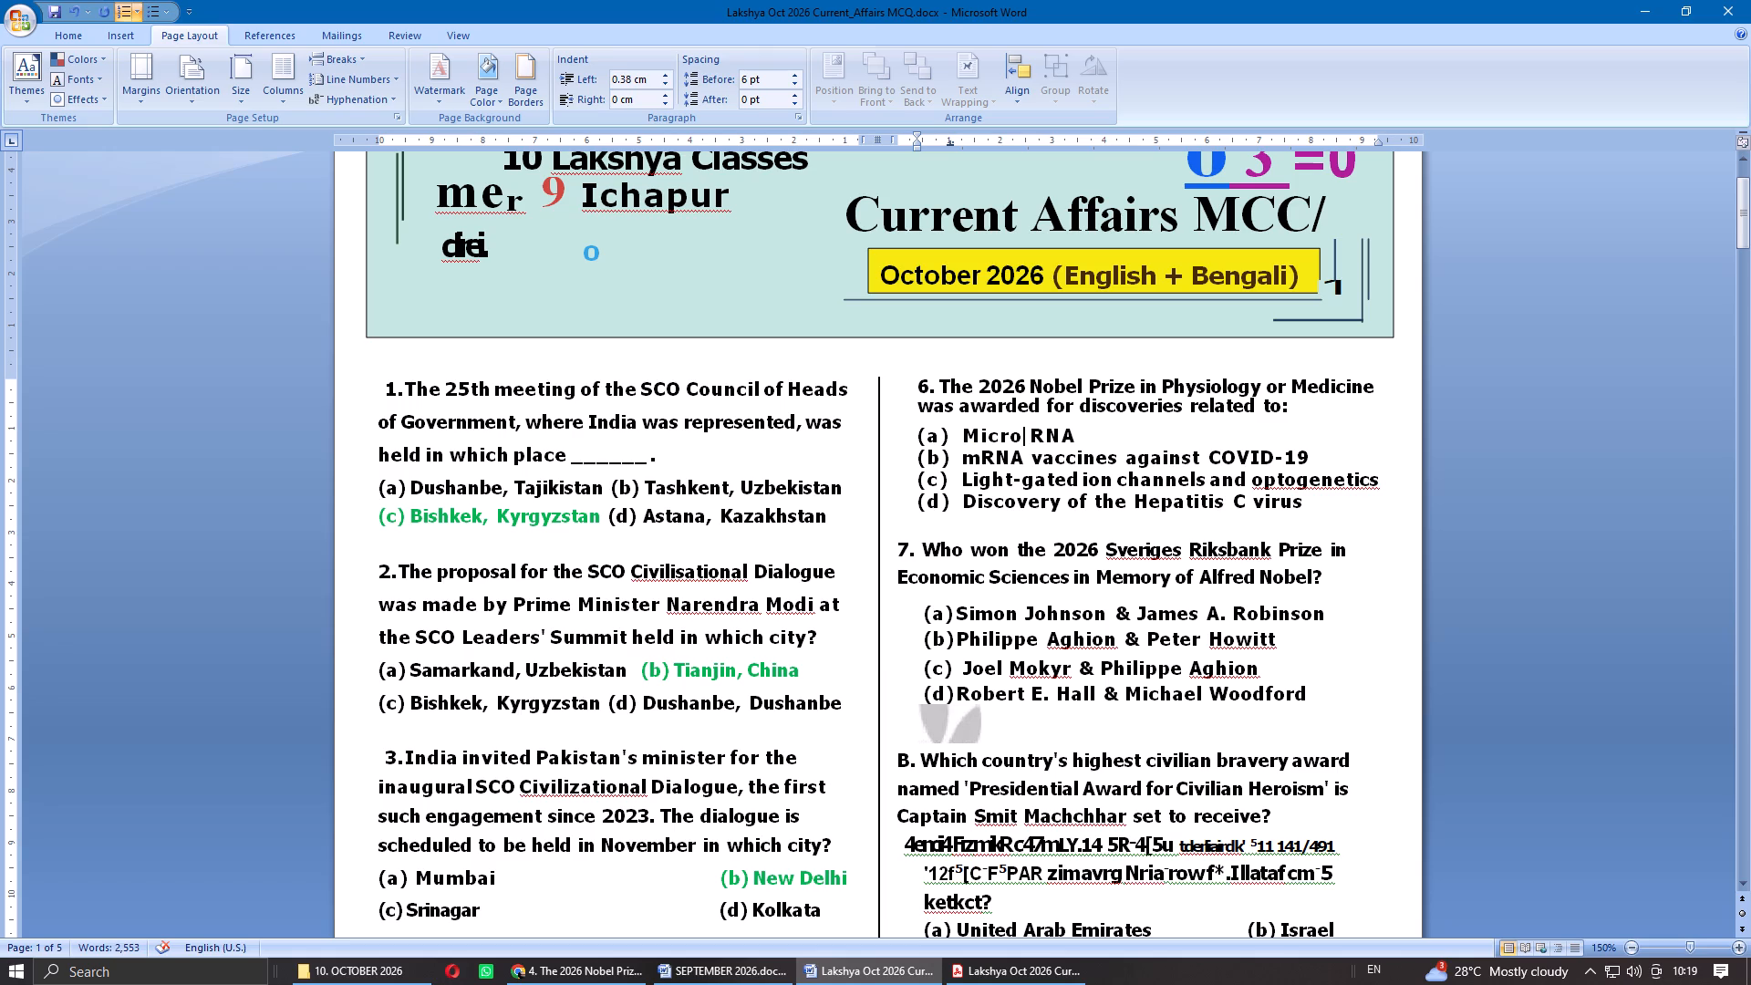
Copy question 6's text about the 2026 Nobel Prize in Physiology or Medicine and search Google for it in Chrome.
drag(941, 384, 1271, 409)
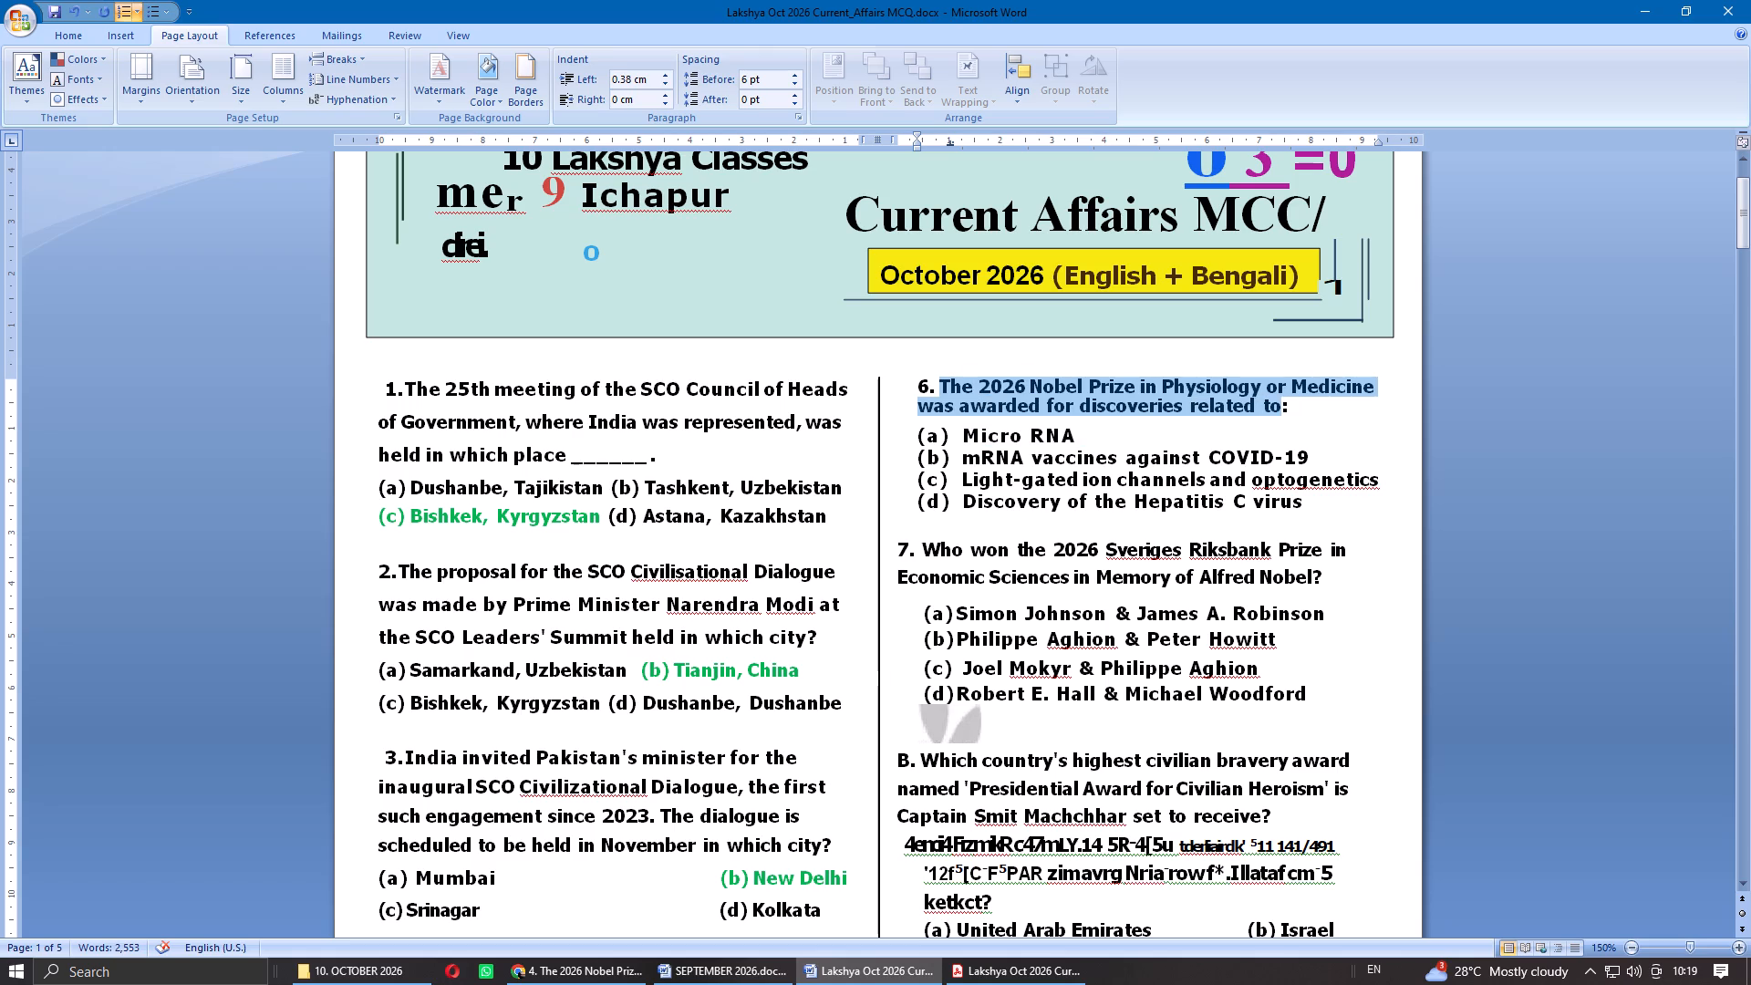
drag(1271, 409, 1285, 403)
key(ctrl+c)
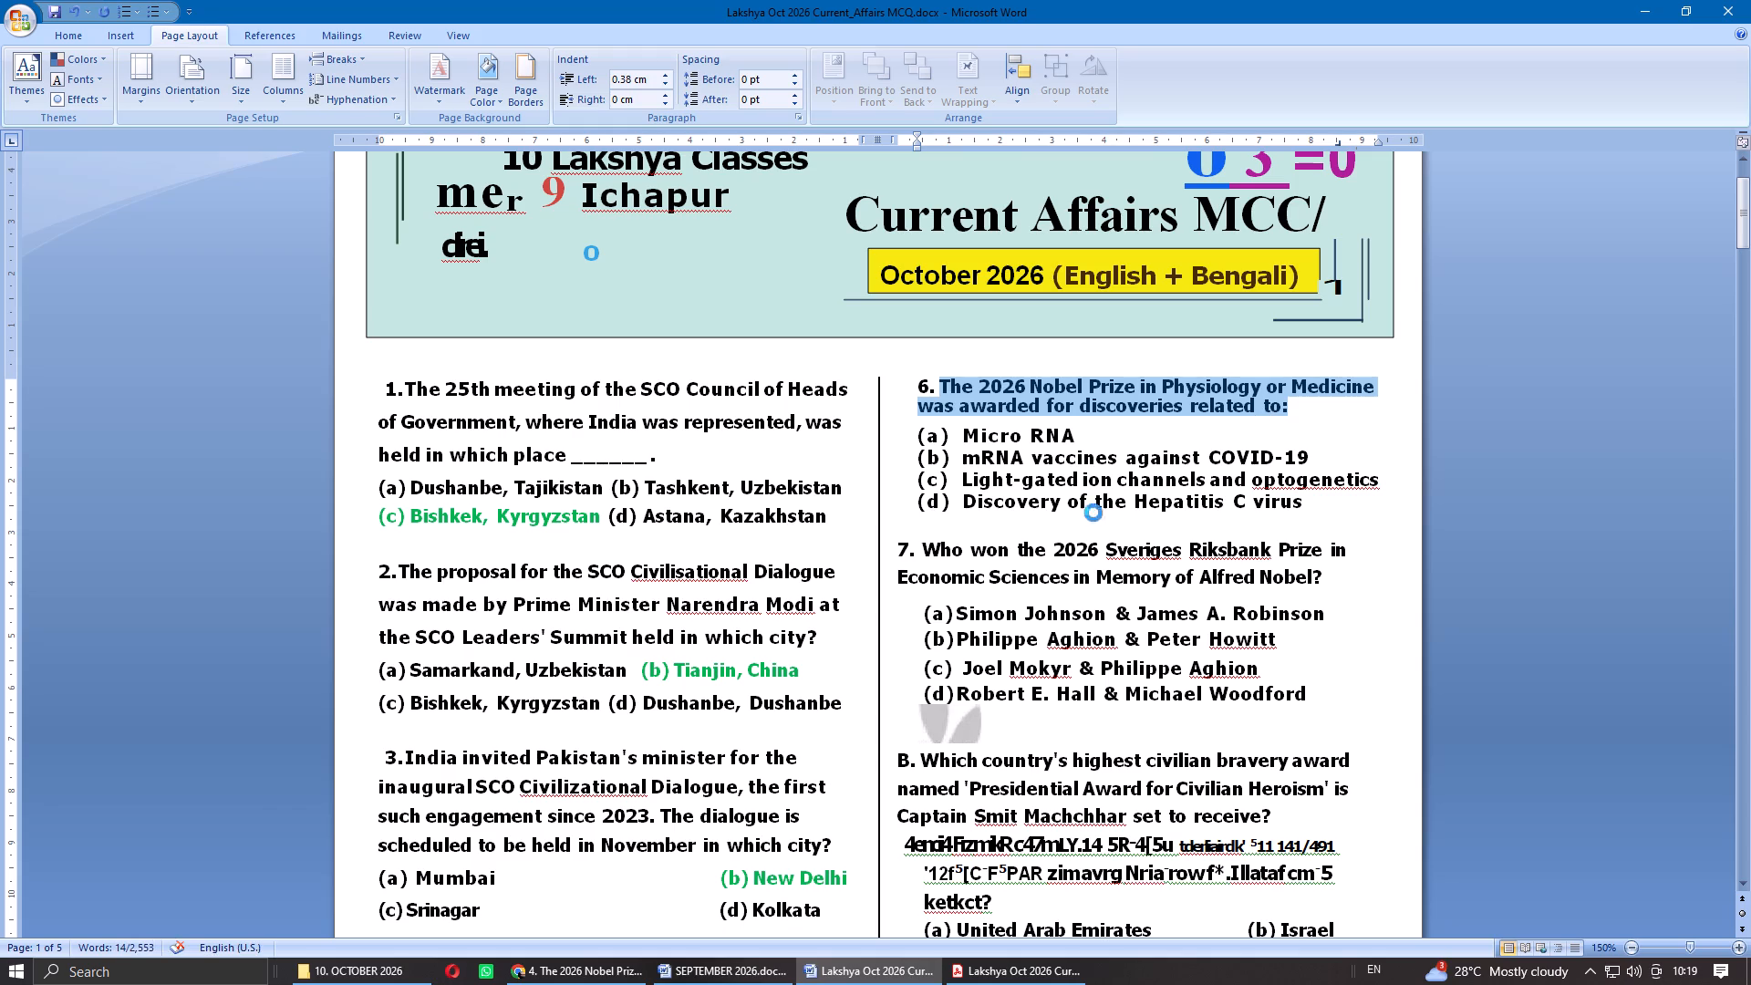
click(608, 984)
click(918, 127)
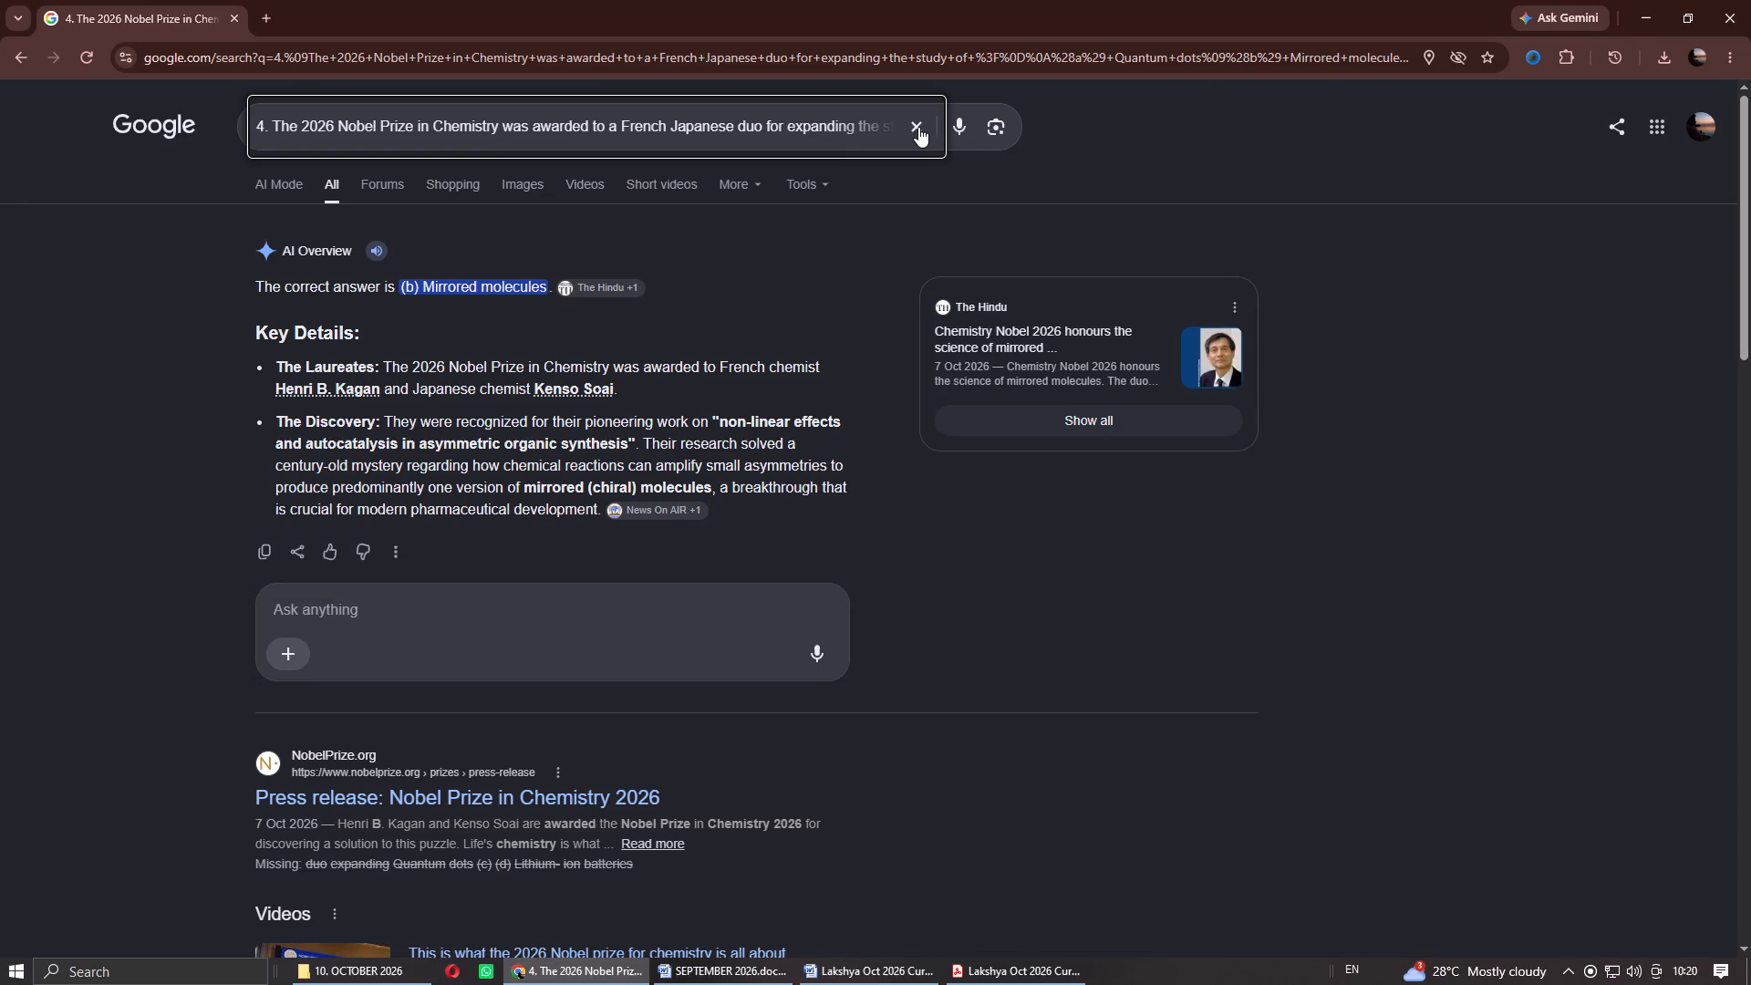
key(ctrl+v)
key(Return)
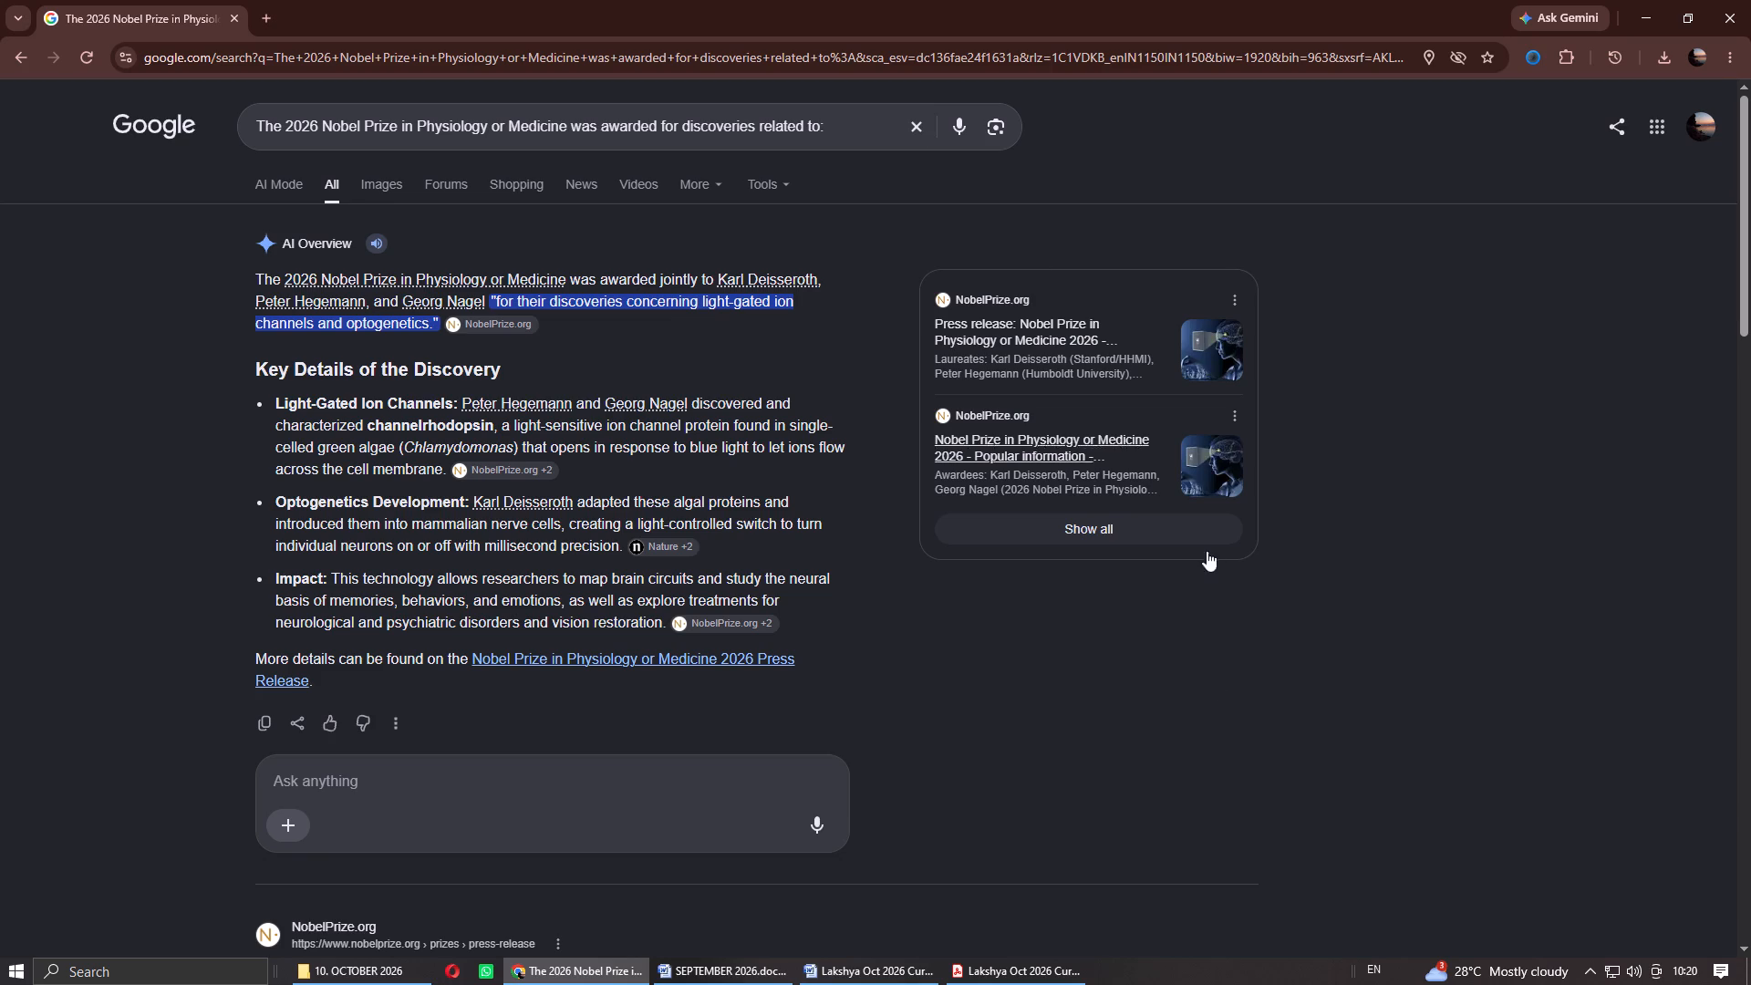
Back in the Word document, colour question 6's option (c) text "Light-gated ion channels and optogenetics" green.
click(908, 981)
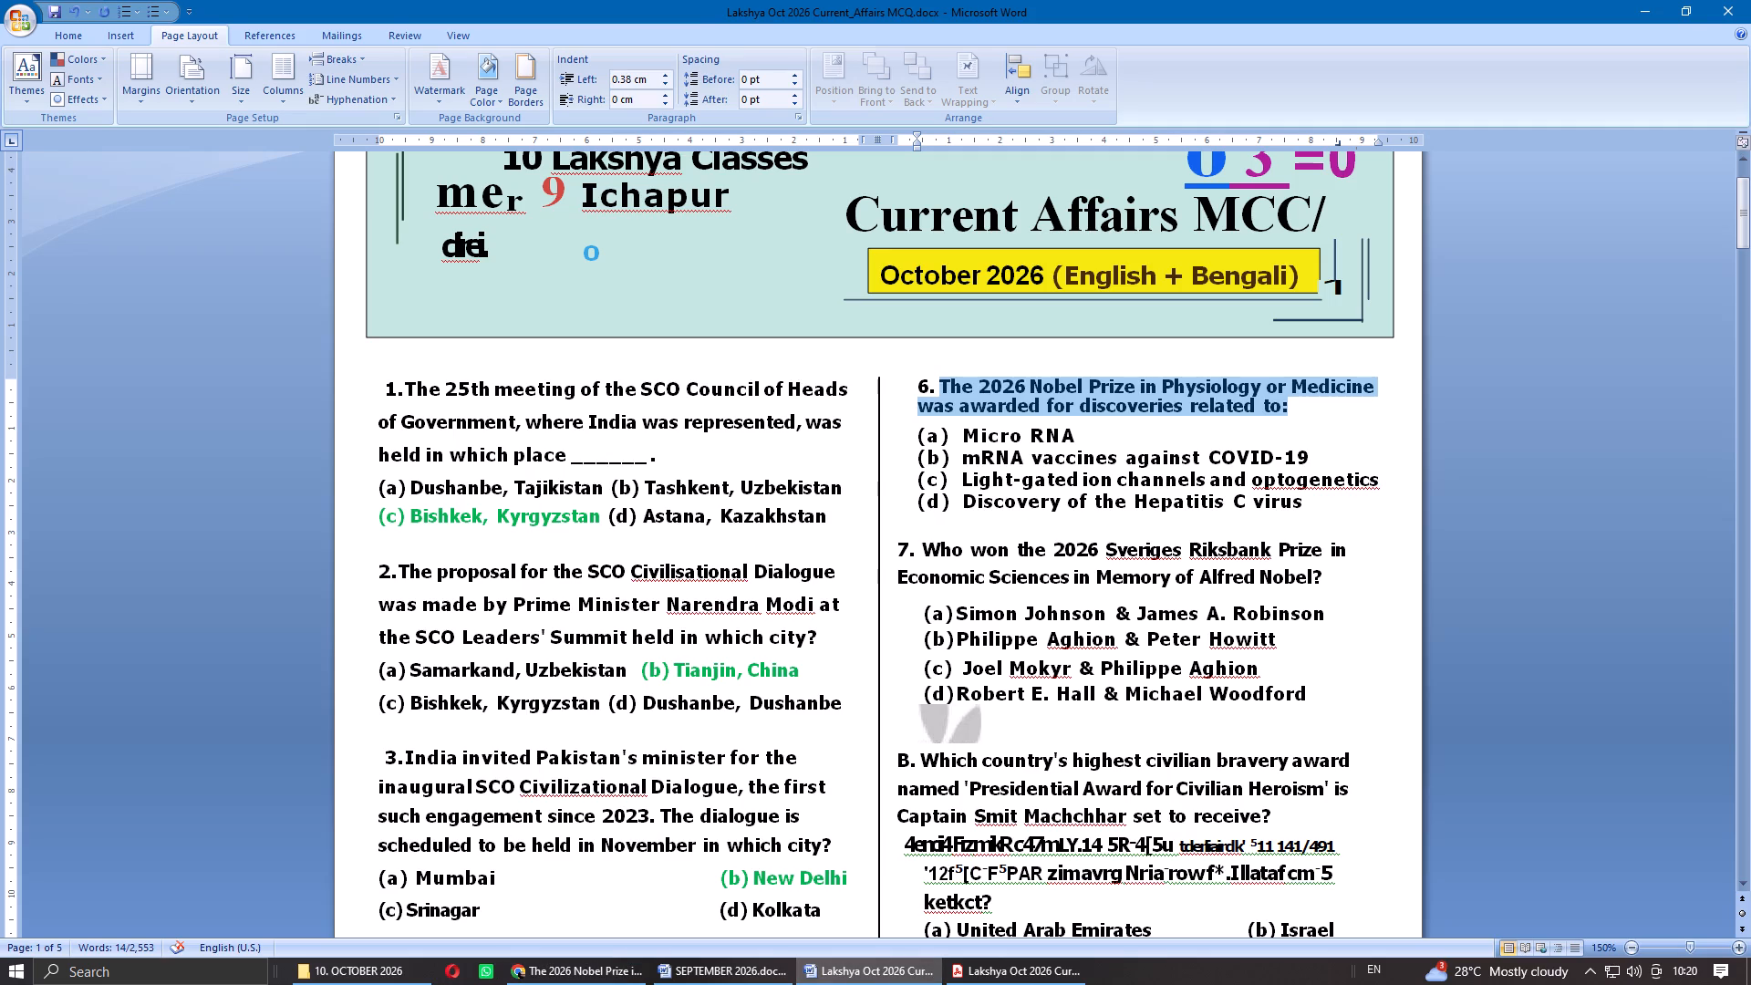
drag(915, 478, 1341, 476)
click(58, 34)
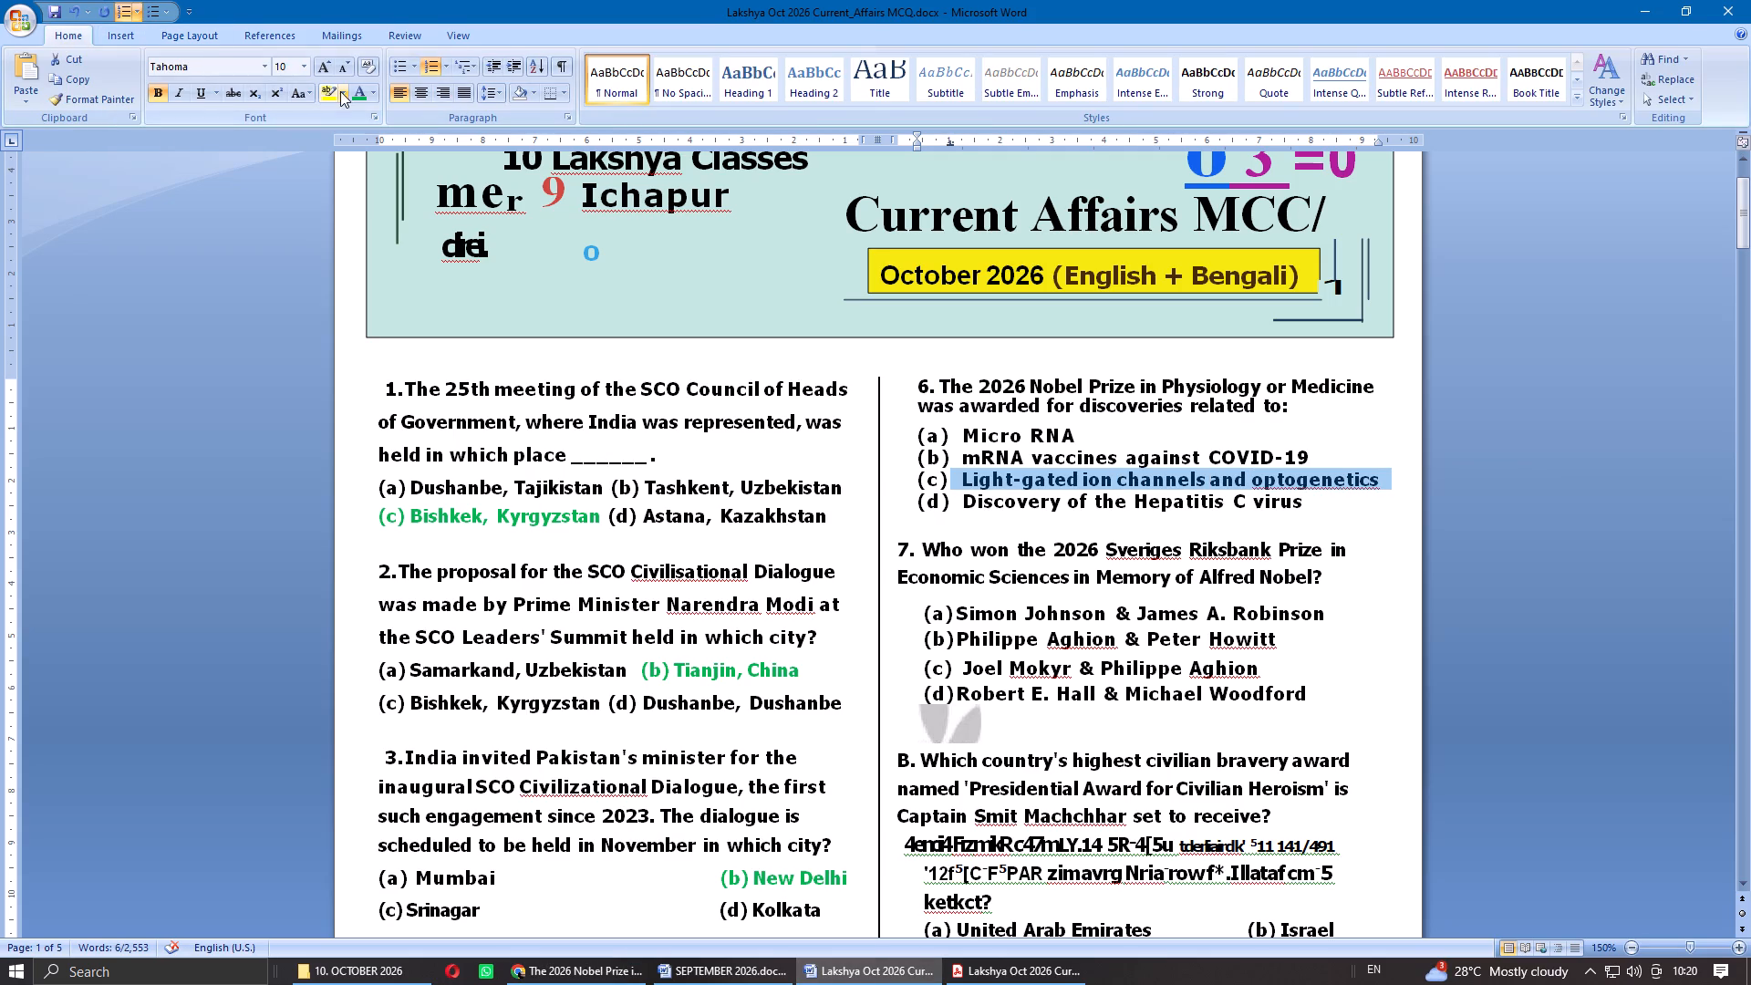
click(352, 91)
click(1089, 473)
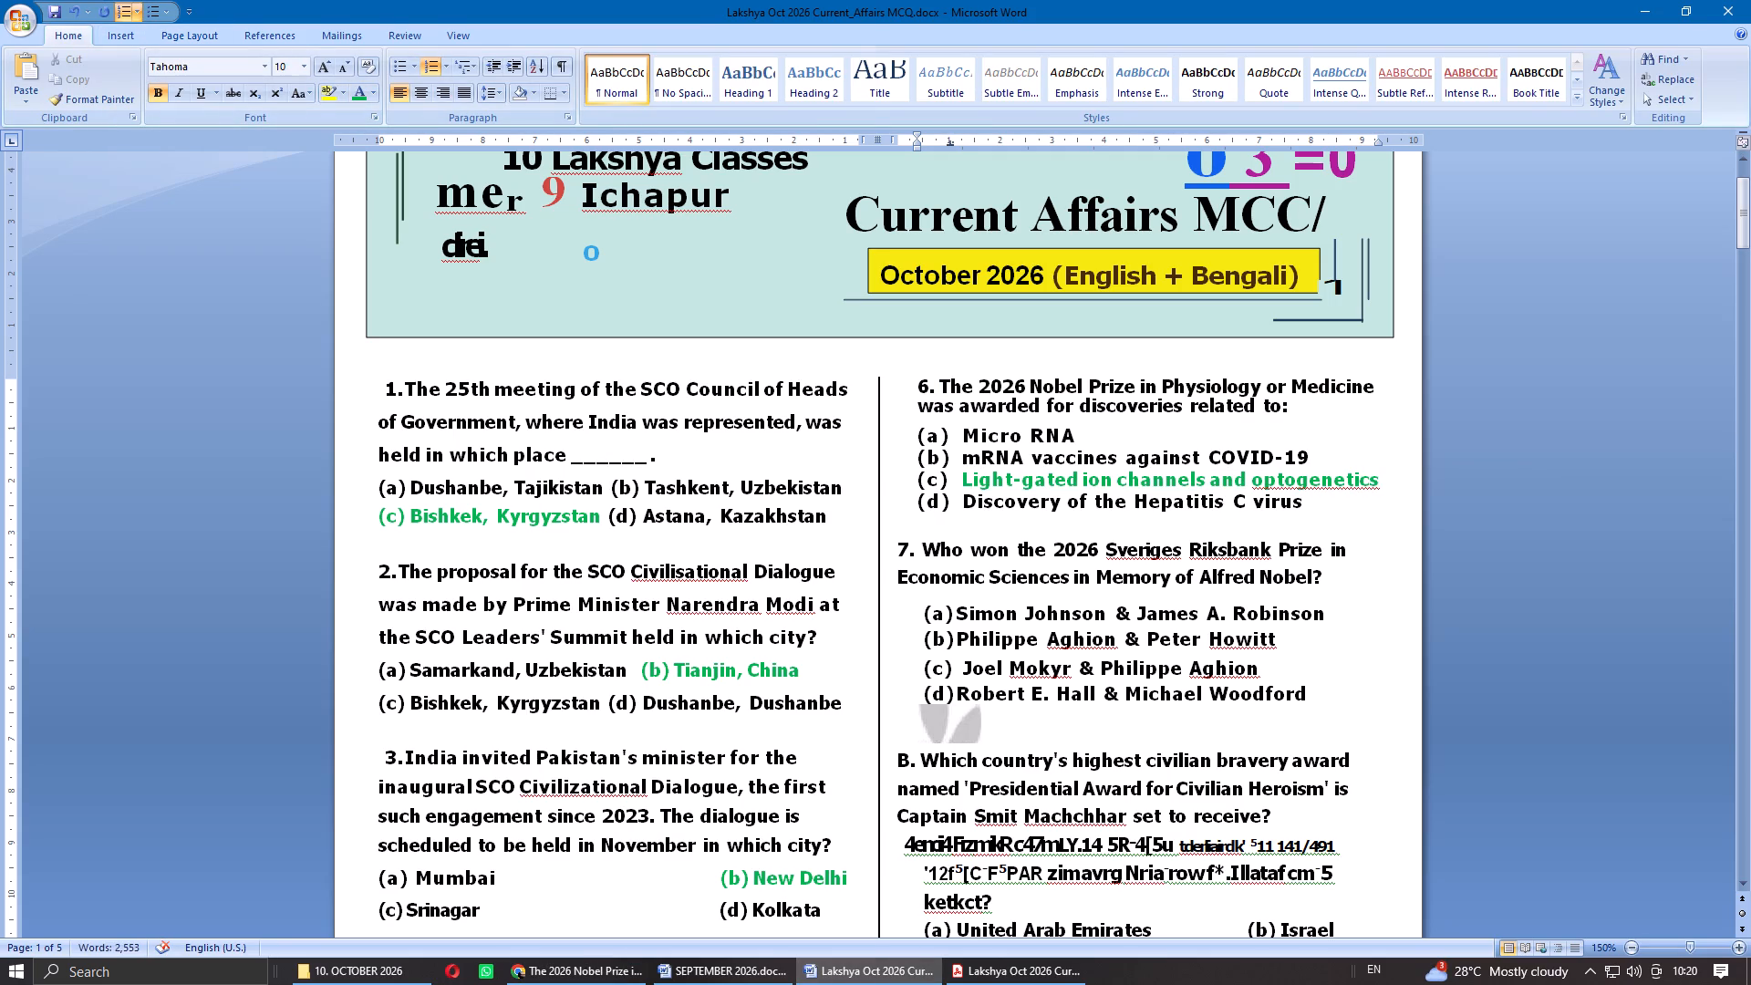
Copy question 7's text about the 2026 Sveriges Riksbank Prize in Economic Sciences and search Google for it in Chrome.
drag(920, 548, 999, 558)
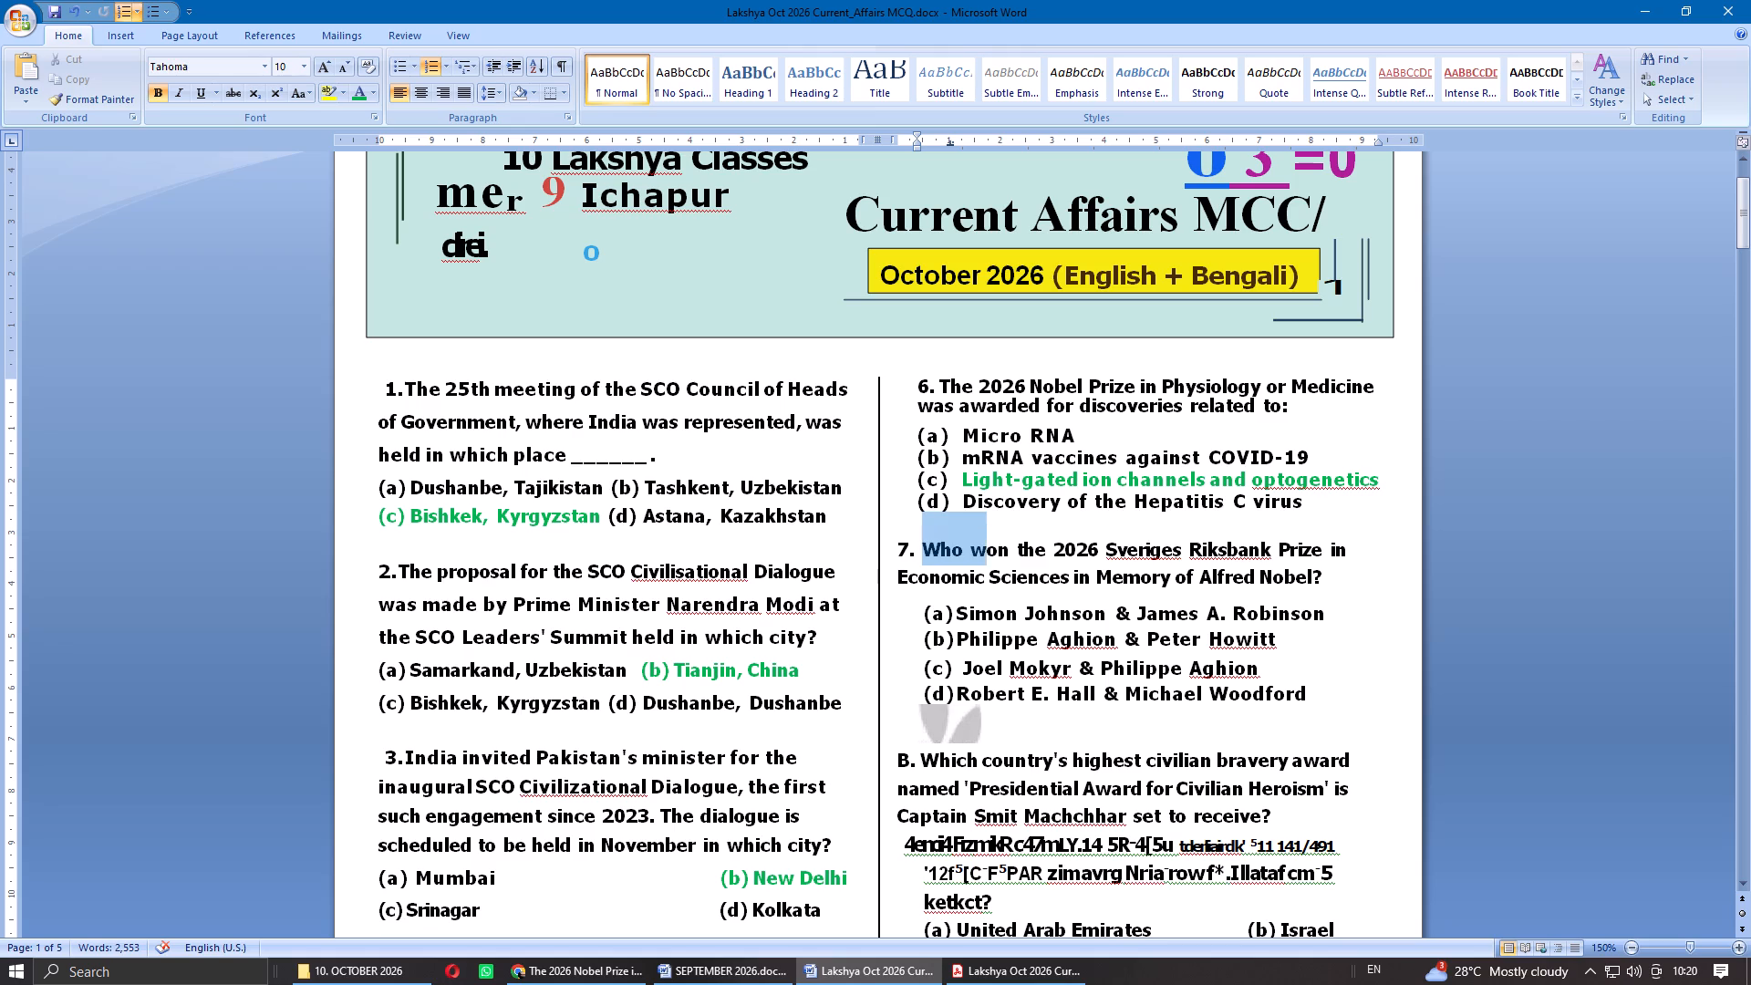
drag(999, 558, 1331, 569)
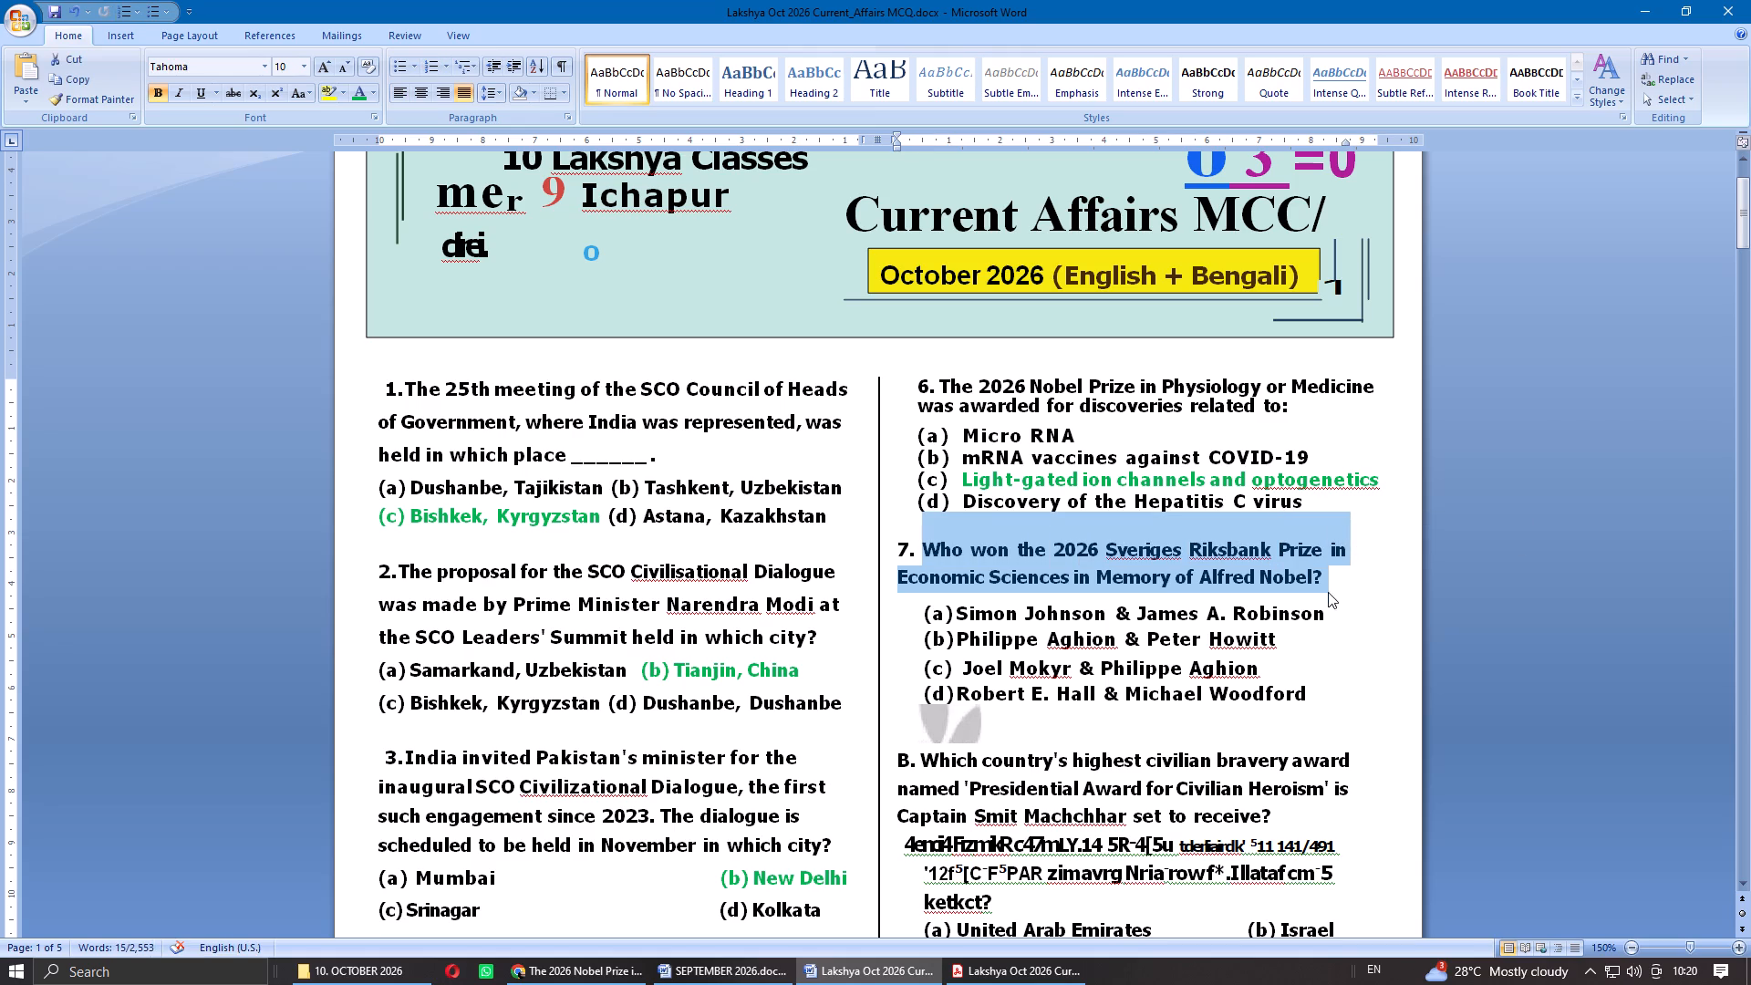
key(ctrl+c)
click(546, 984)
click(915, 120)
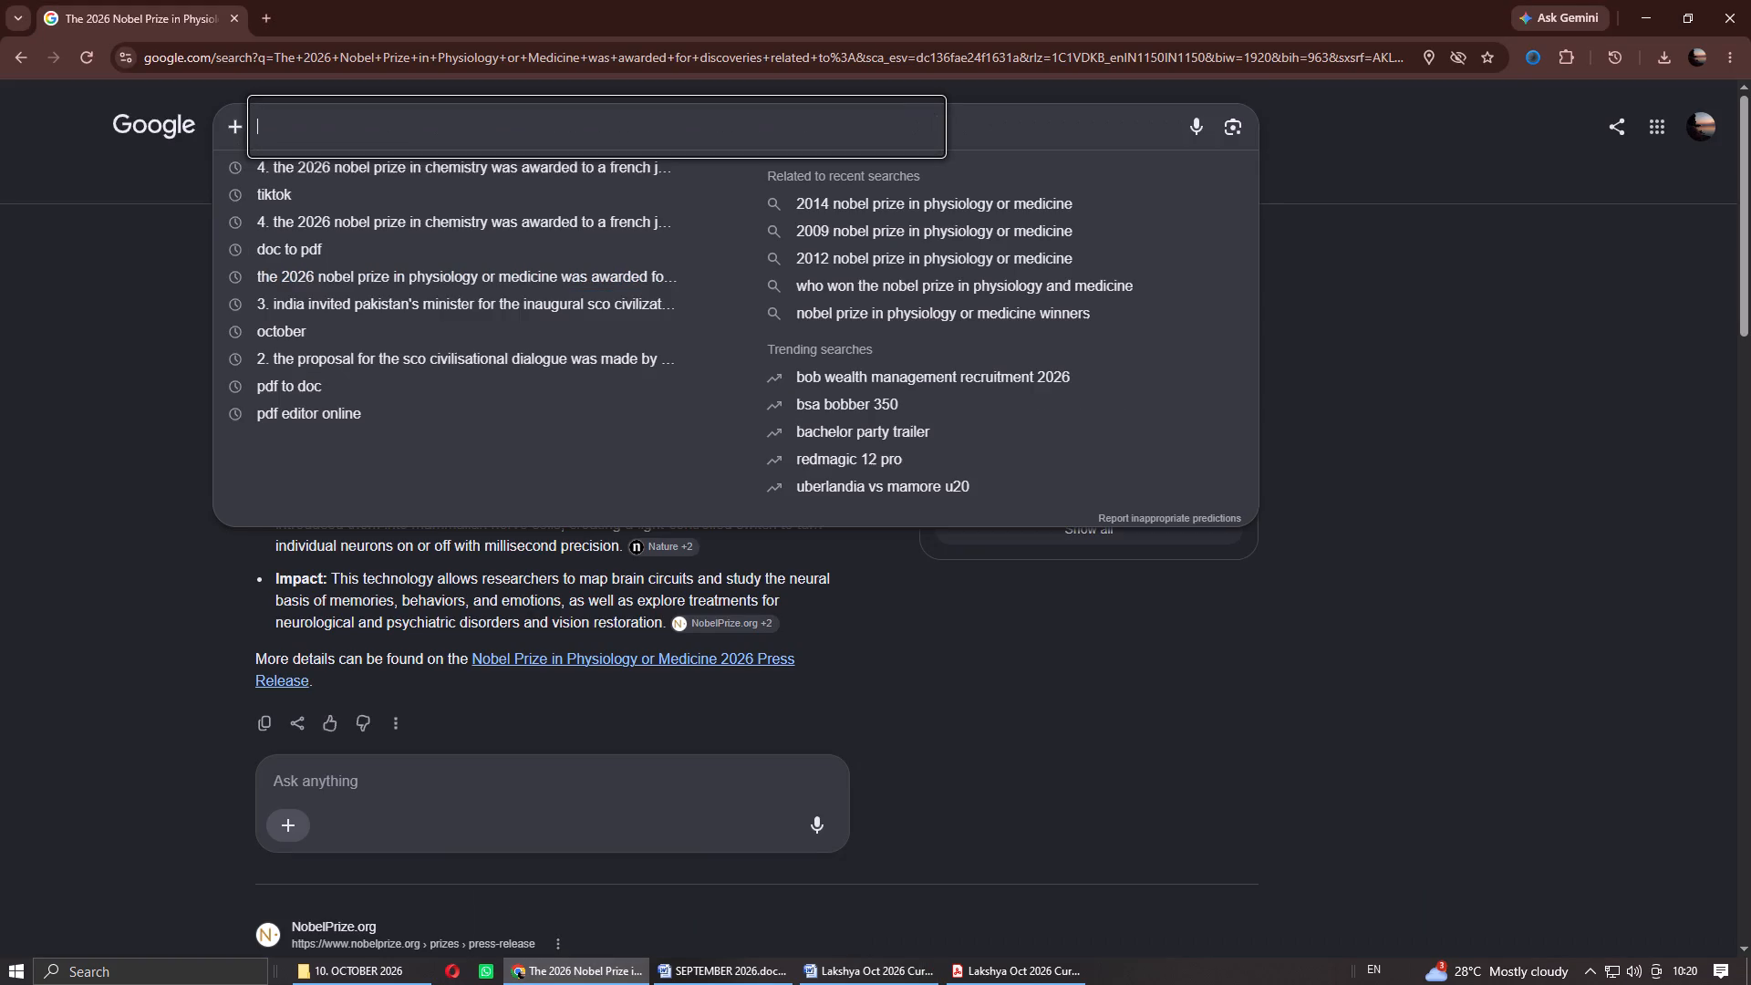
key(ctrl+v)
key(Return)
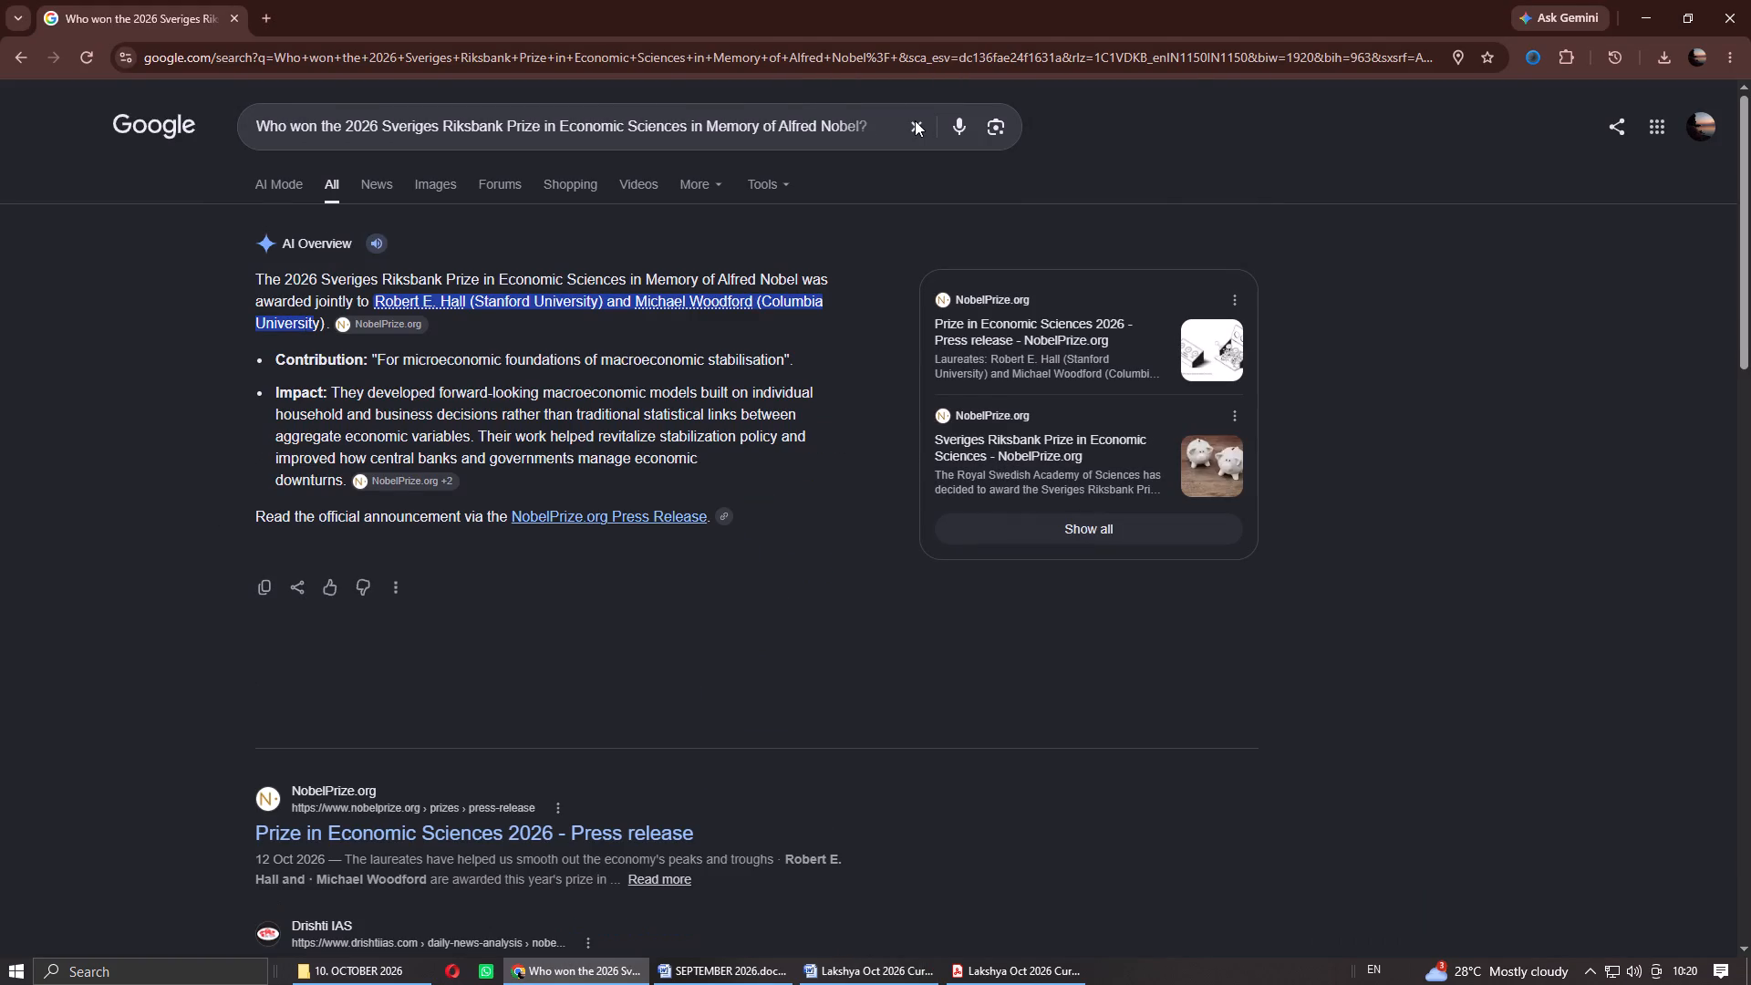
Back in the Word document, colour question 7's option (d) text "Robert E. Hall & Michael Woodford" green.
click(861, 984)
click(1115, 657)
drag(922, 688, 1282, 693)
click(350, 96)
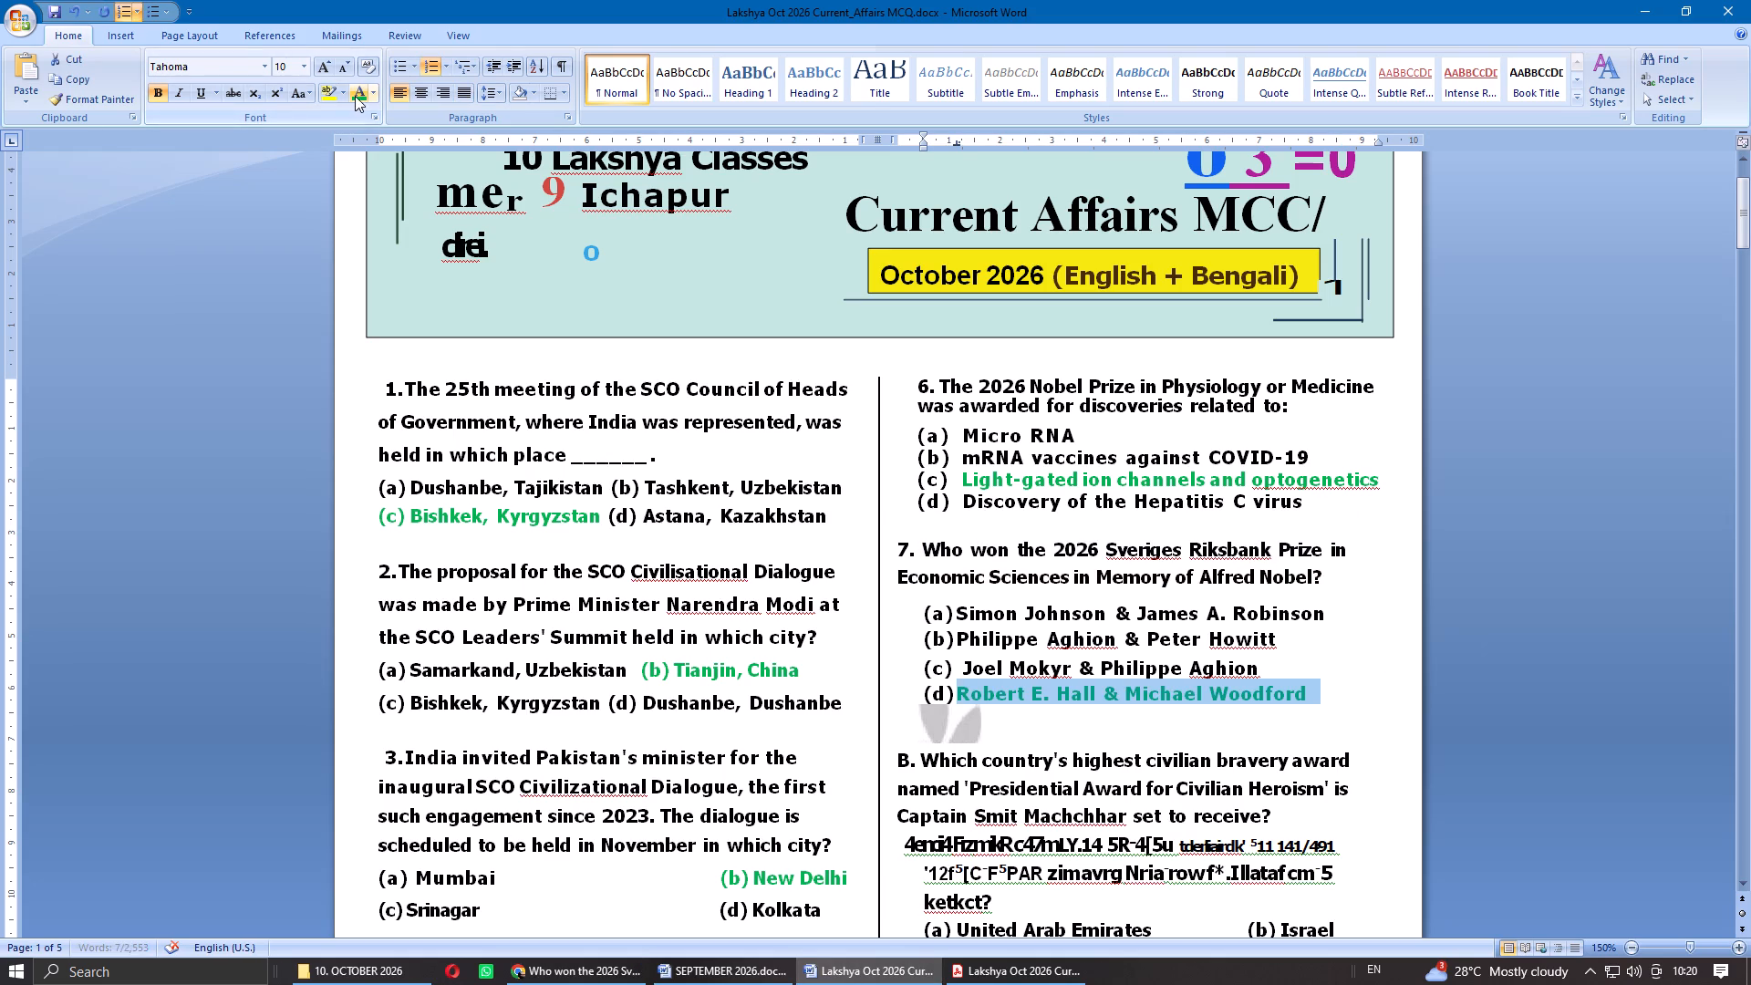
click(1165, 649)
Set the spacing before question 7's options (b), (c) and (d) to 0 pt each.
click(1060, 640)
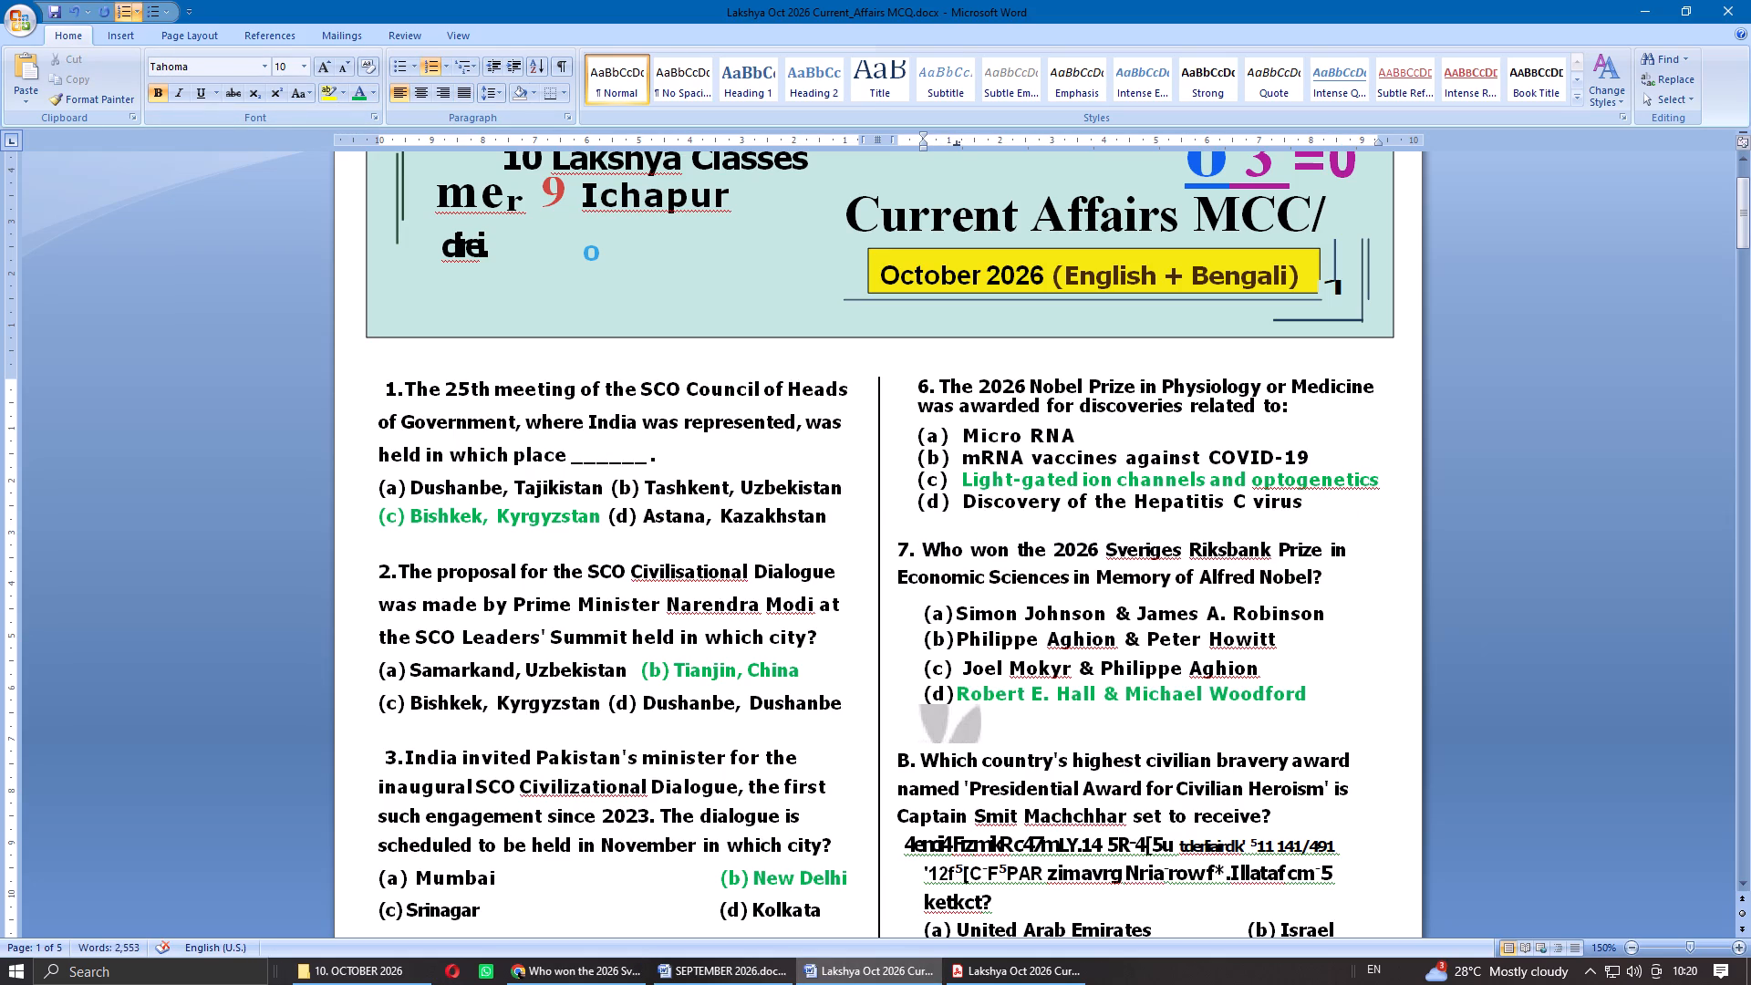
click(206, 35)
click(790, 82)
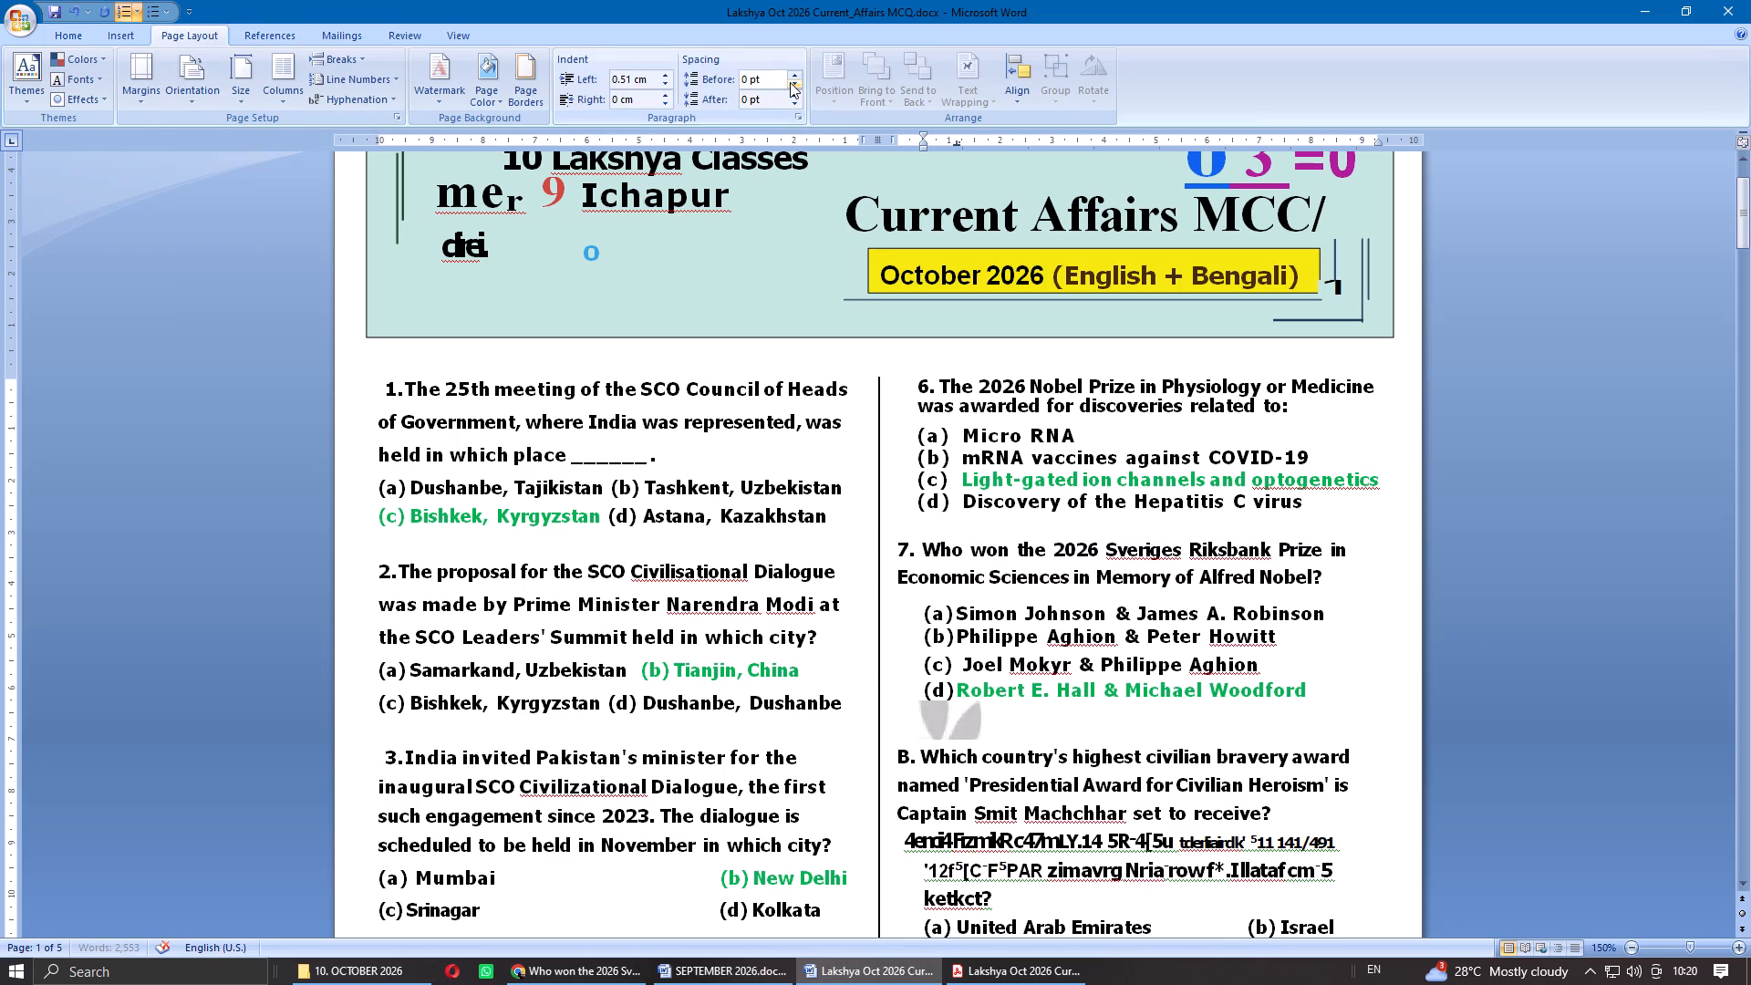
click(1017, 651)
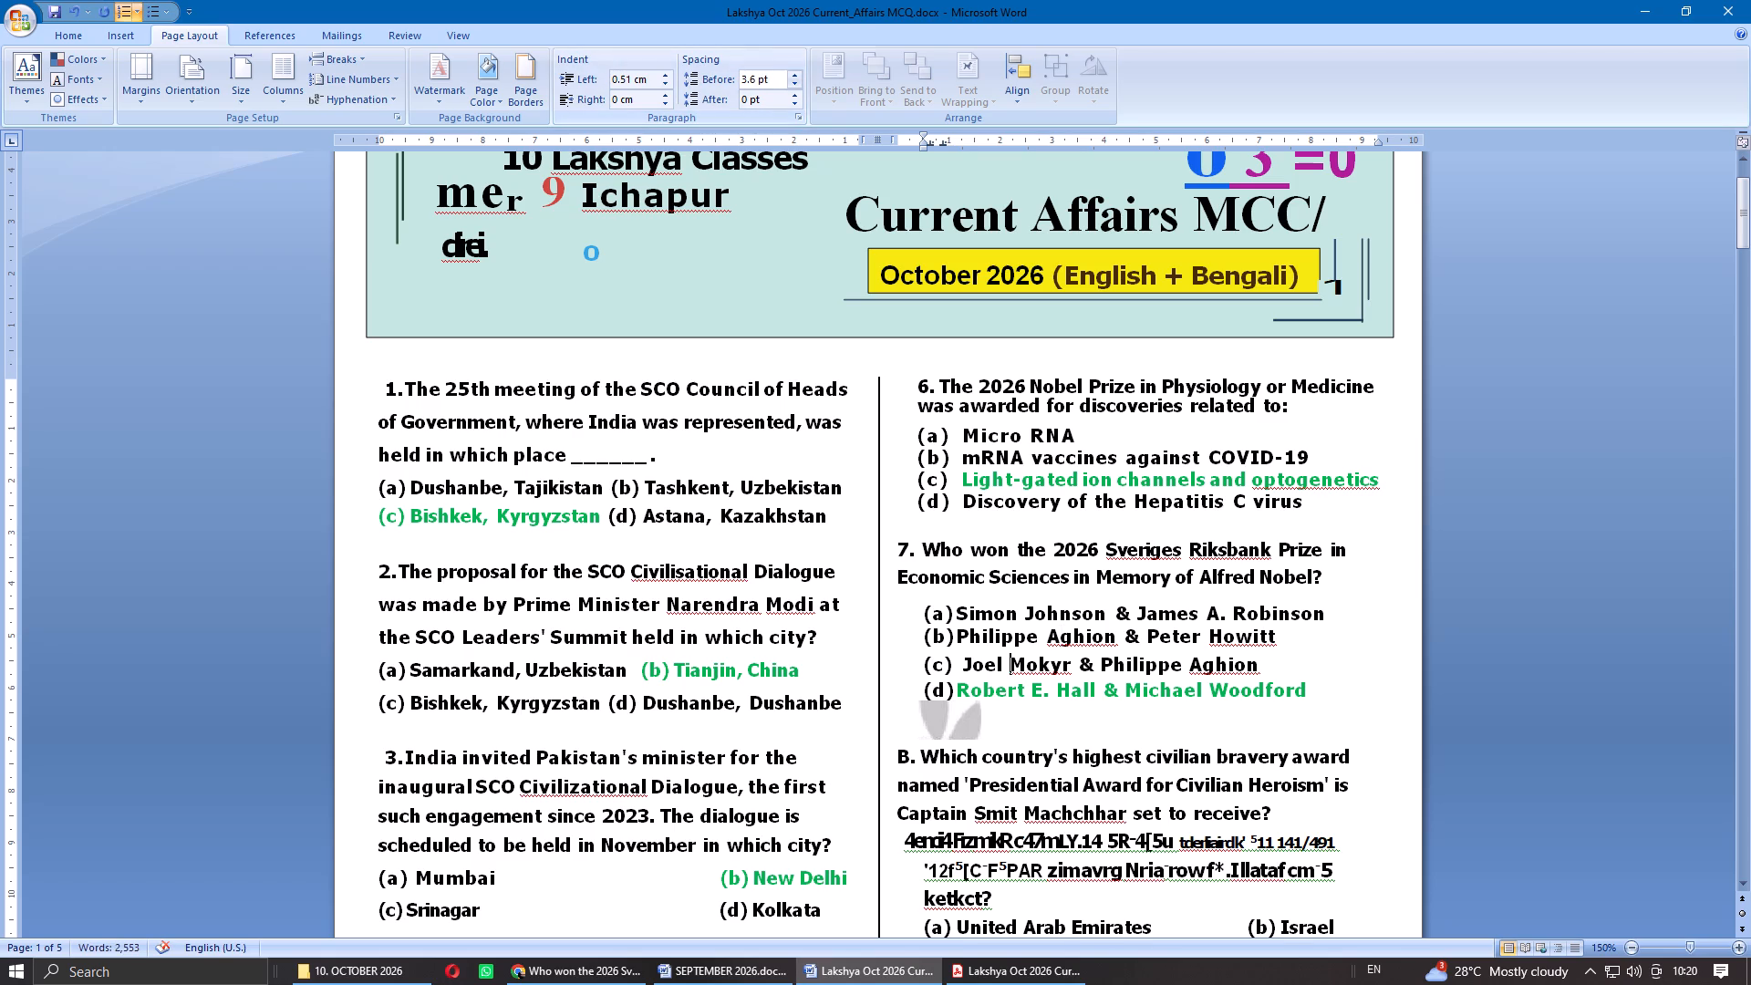
click(790, 85)
click(1036, 684)
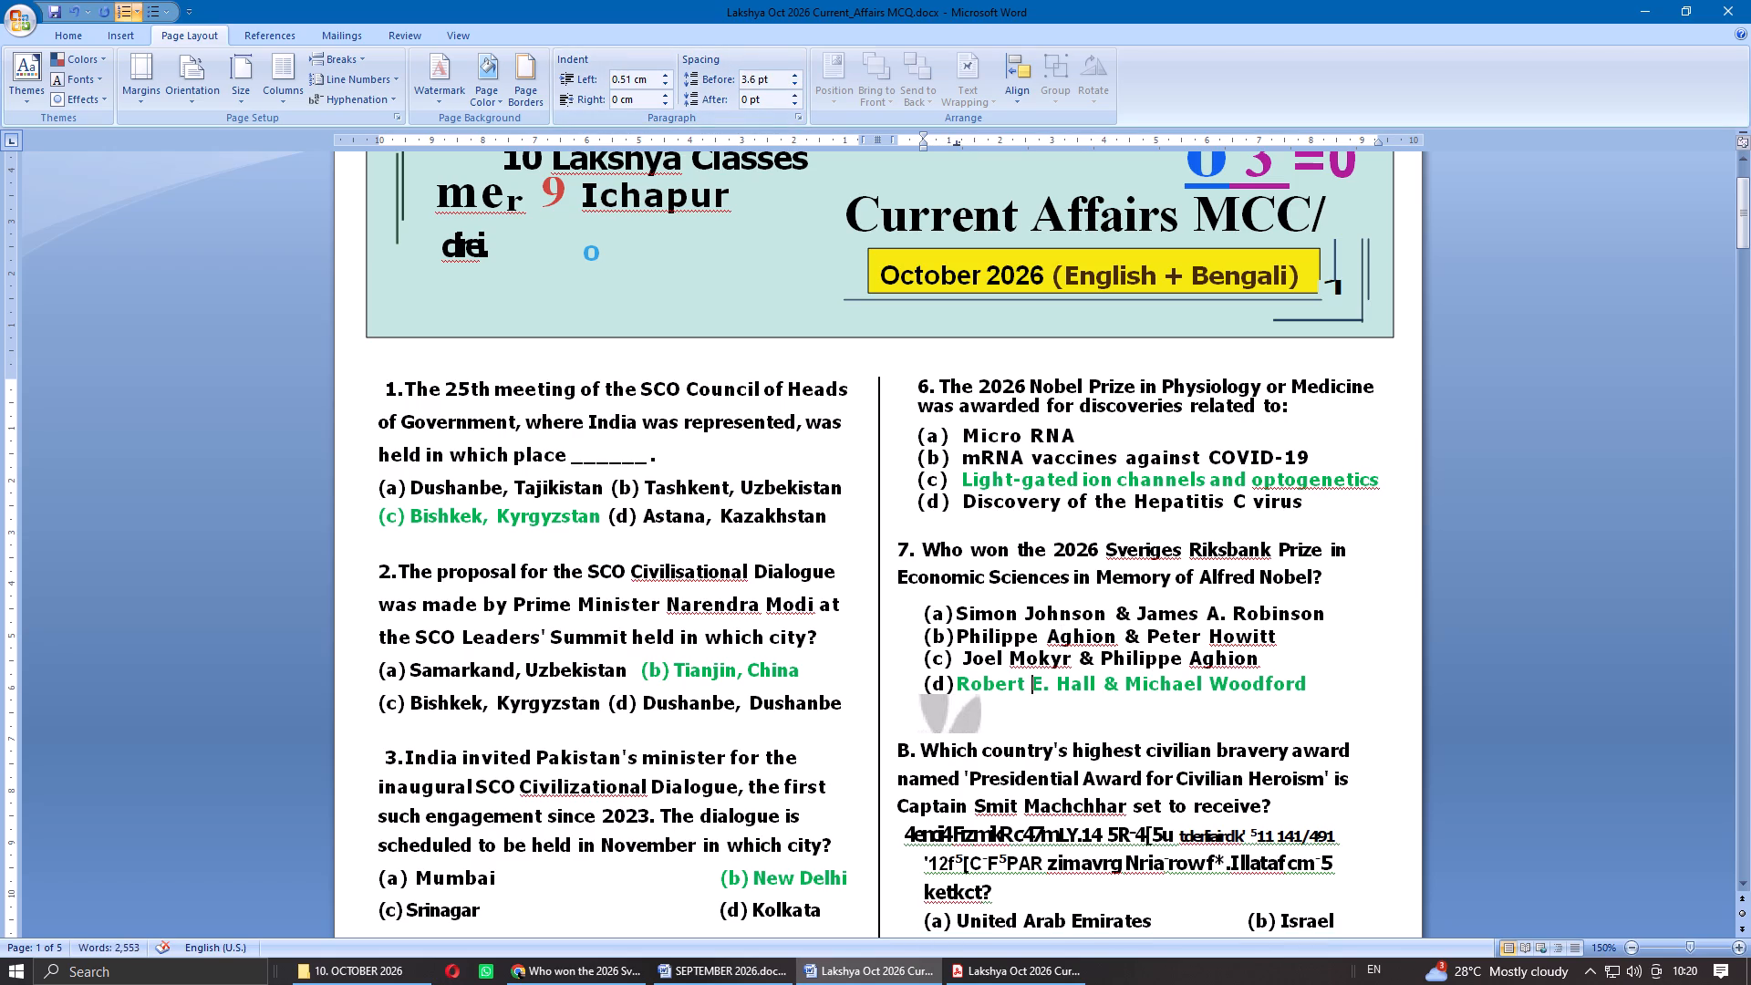
click(793, 86)
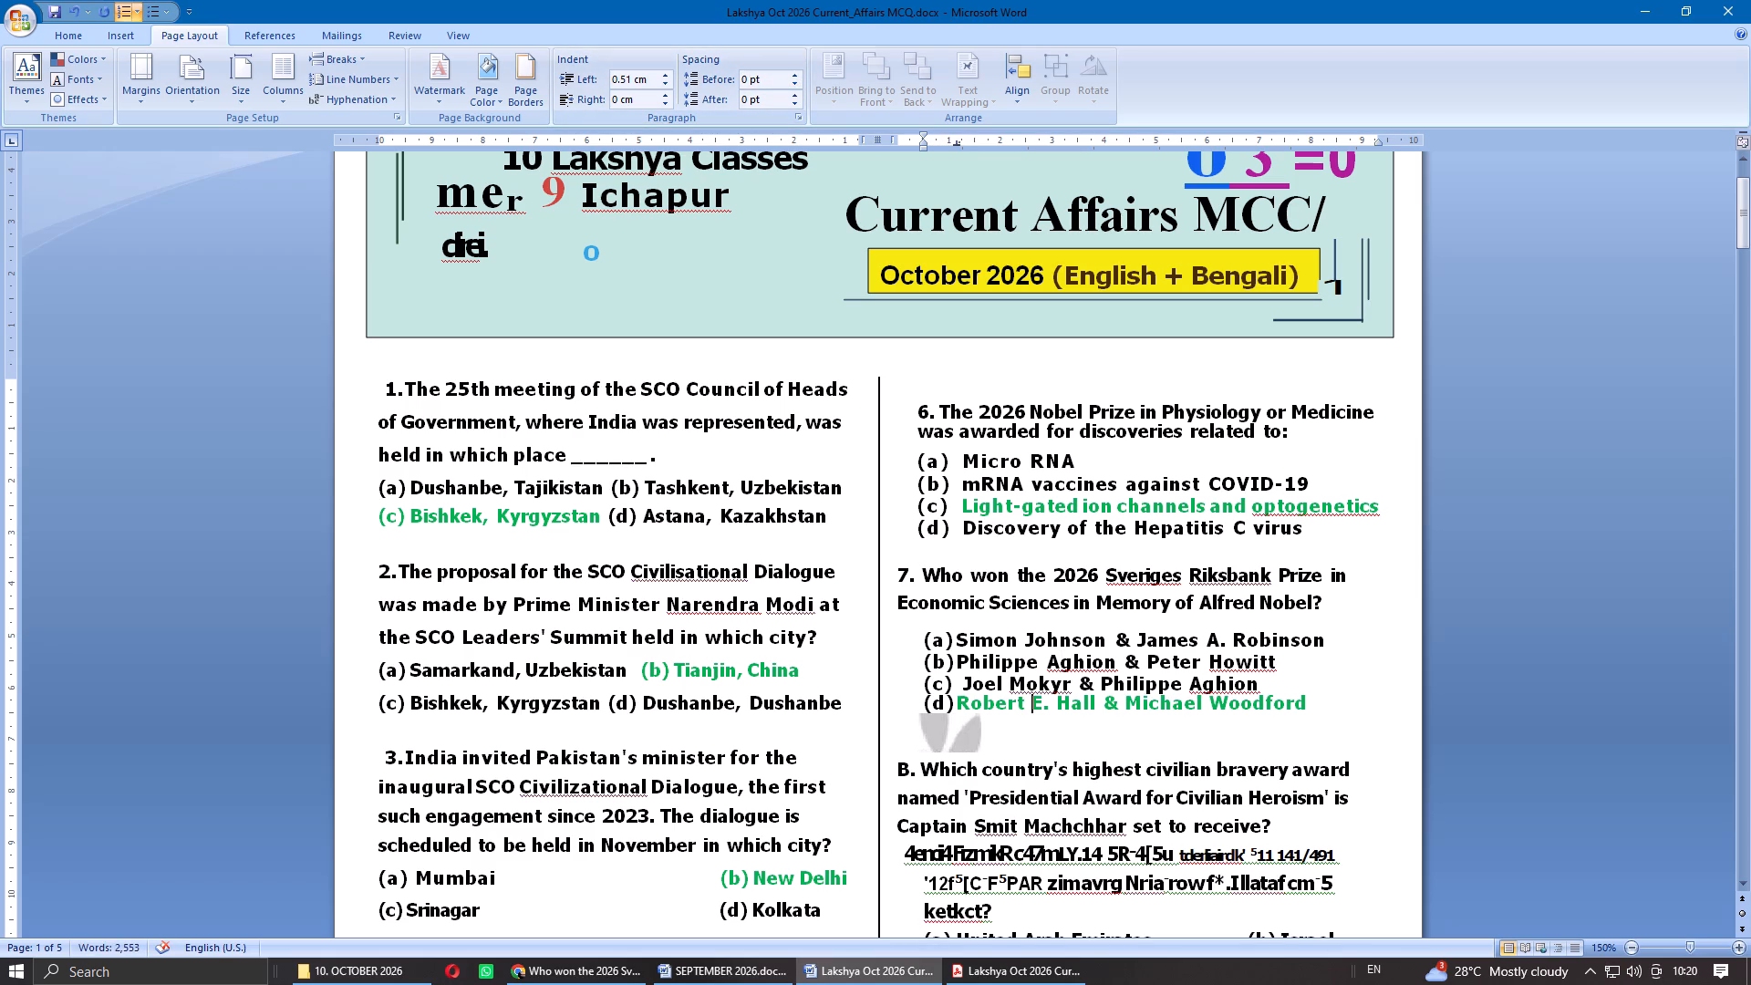
Delete the stray grey picture below question 7's options.
click(954, 732)
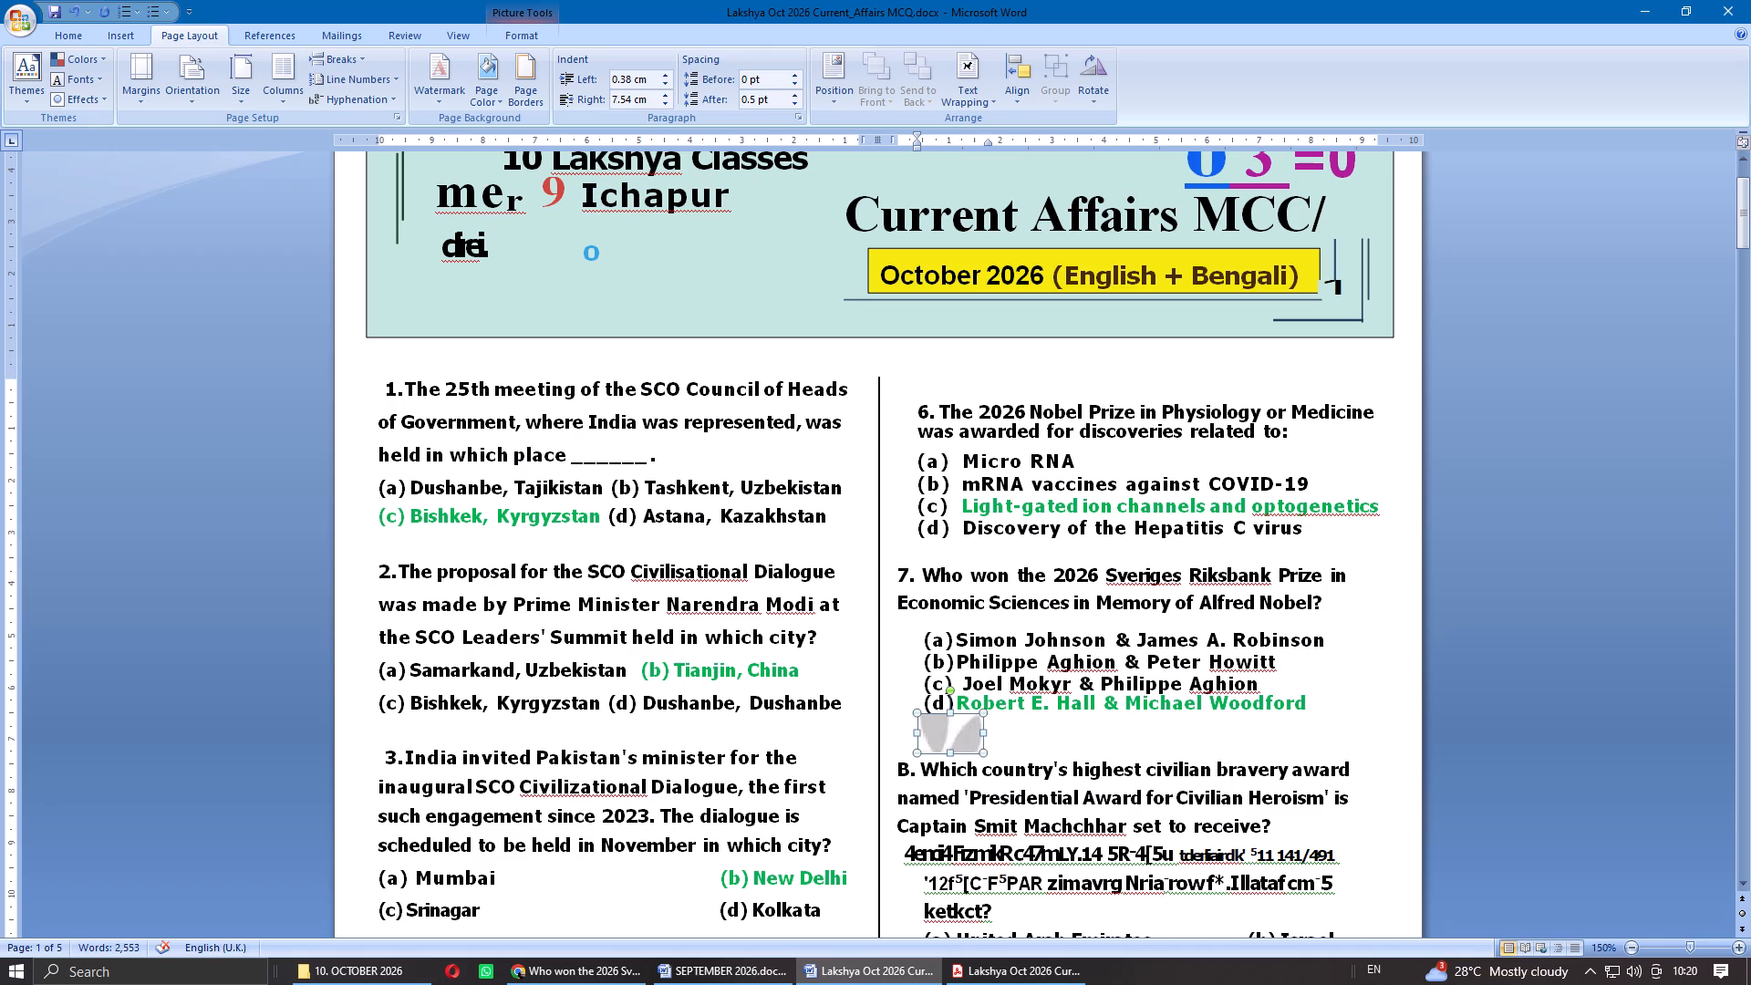
key(Delete)
Delete the garbled lines between the "Presidential Award for Civilian Heroism" question and its options.
scroll(1050, 709, down, 2)
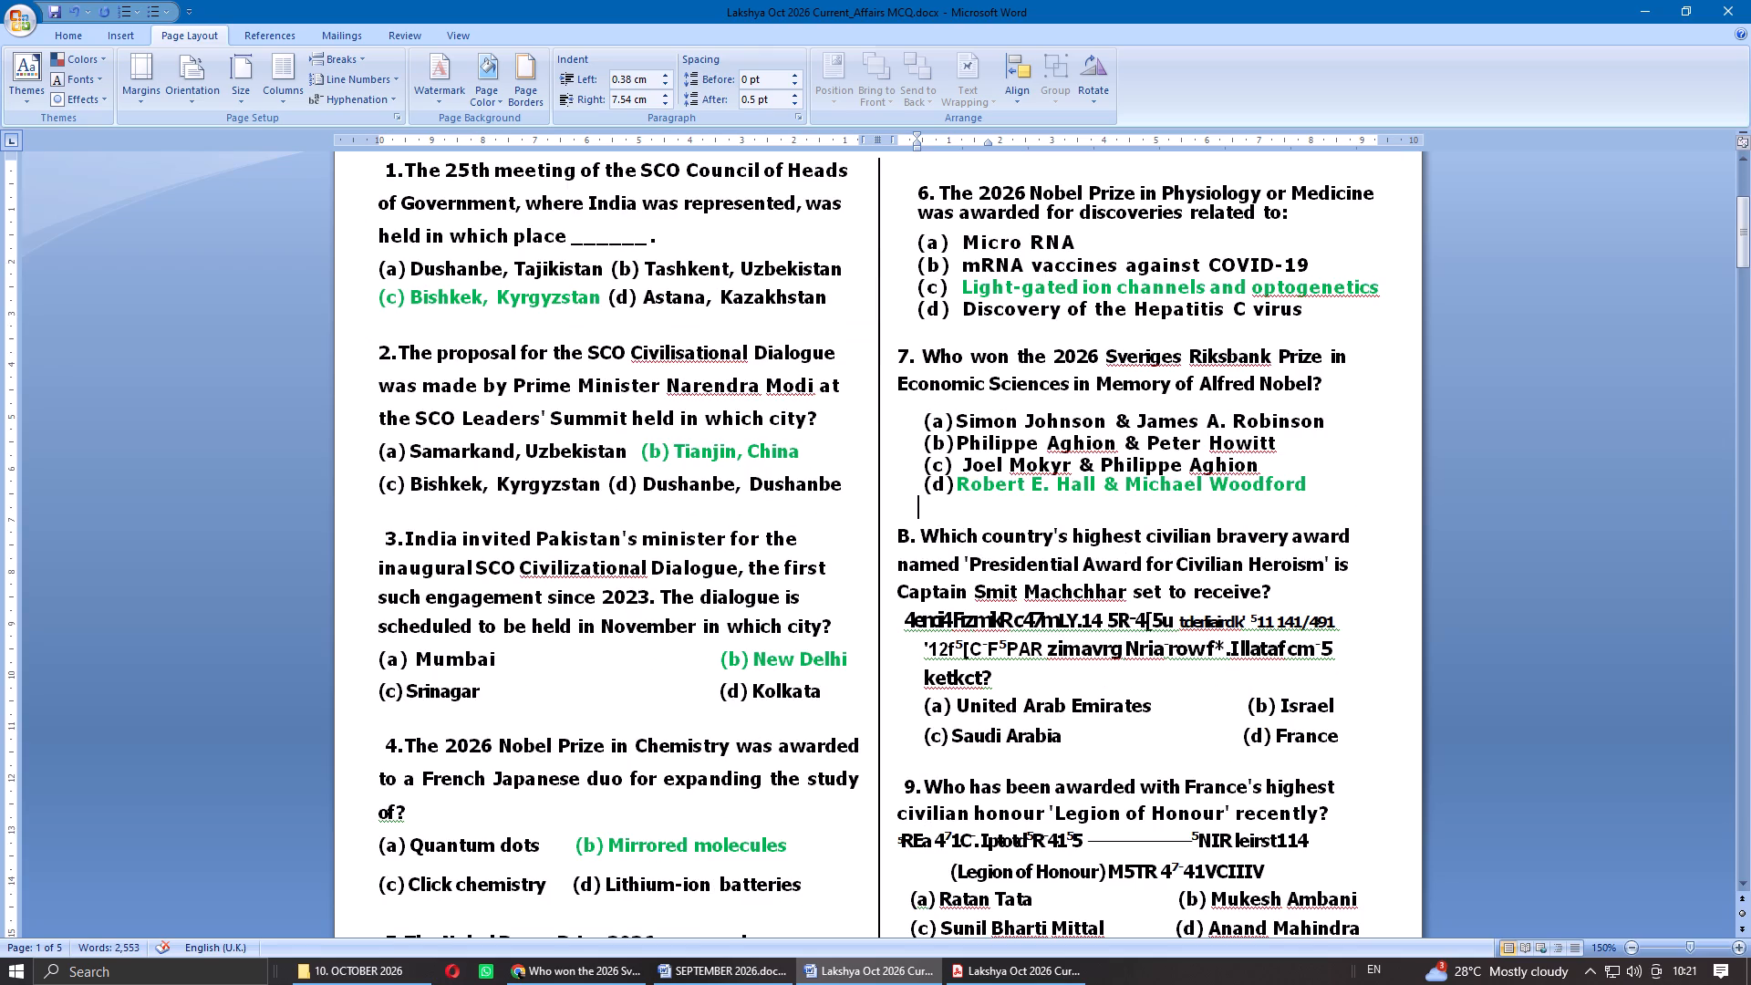
drag(1020, 676, 911, 629)
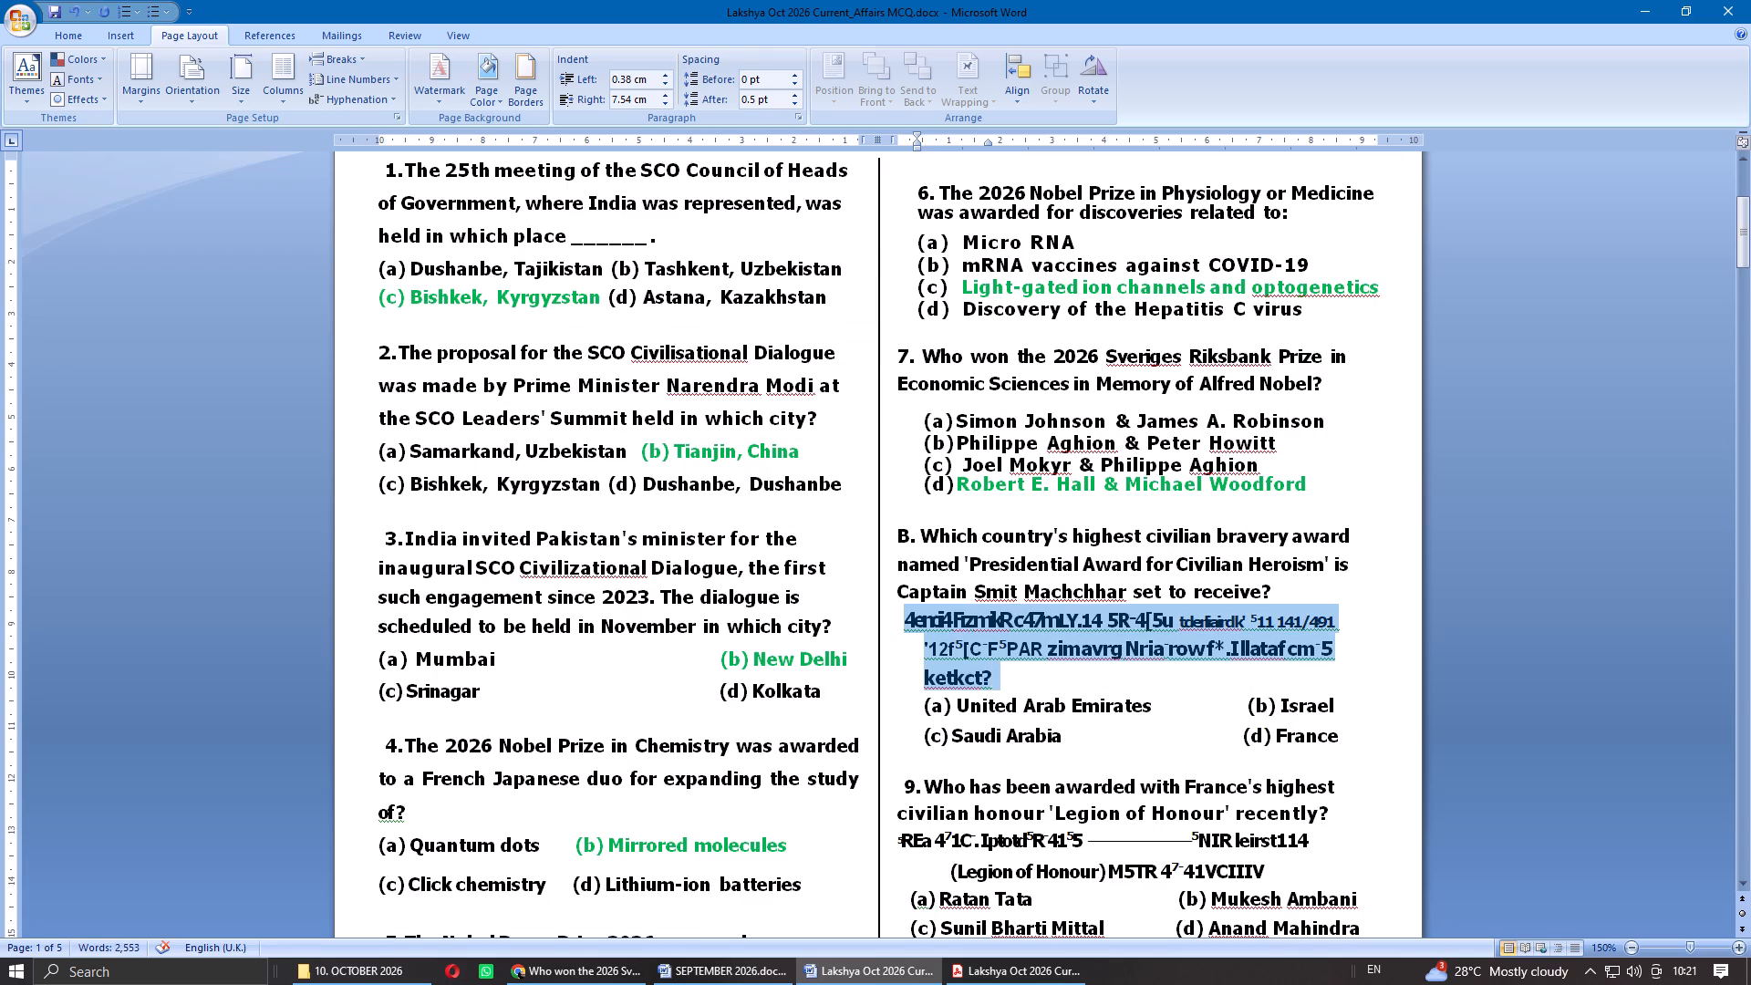
drag(911, 629, 906, 626)
key(BackSpace)
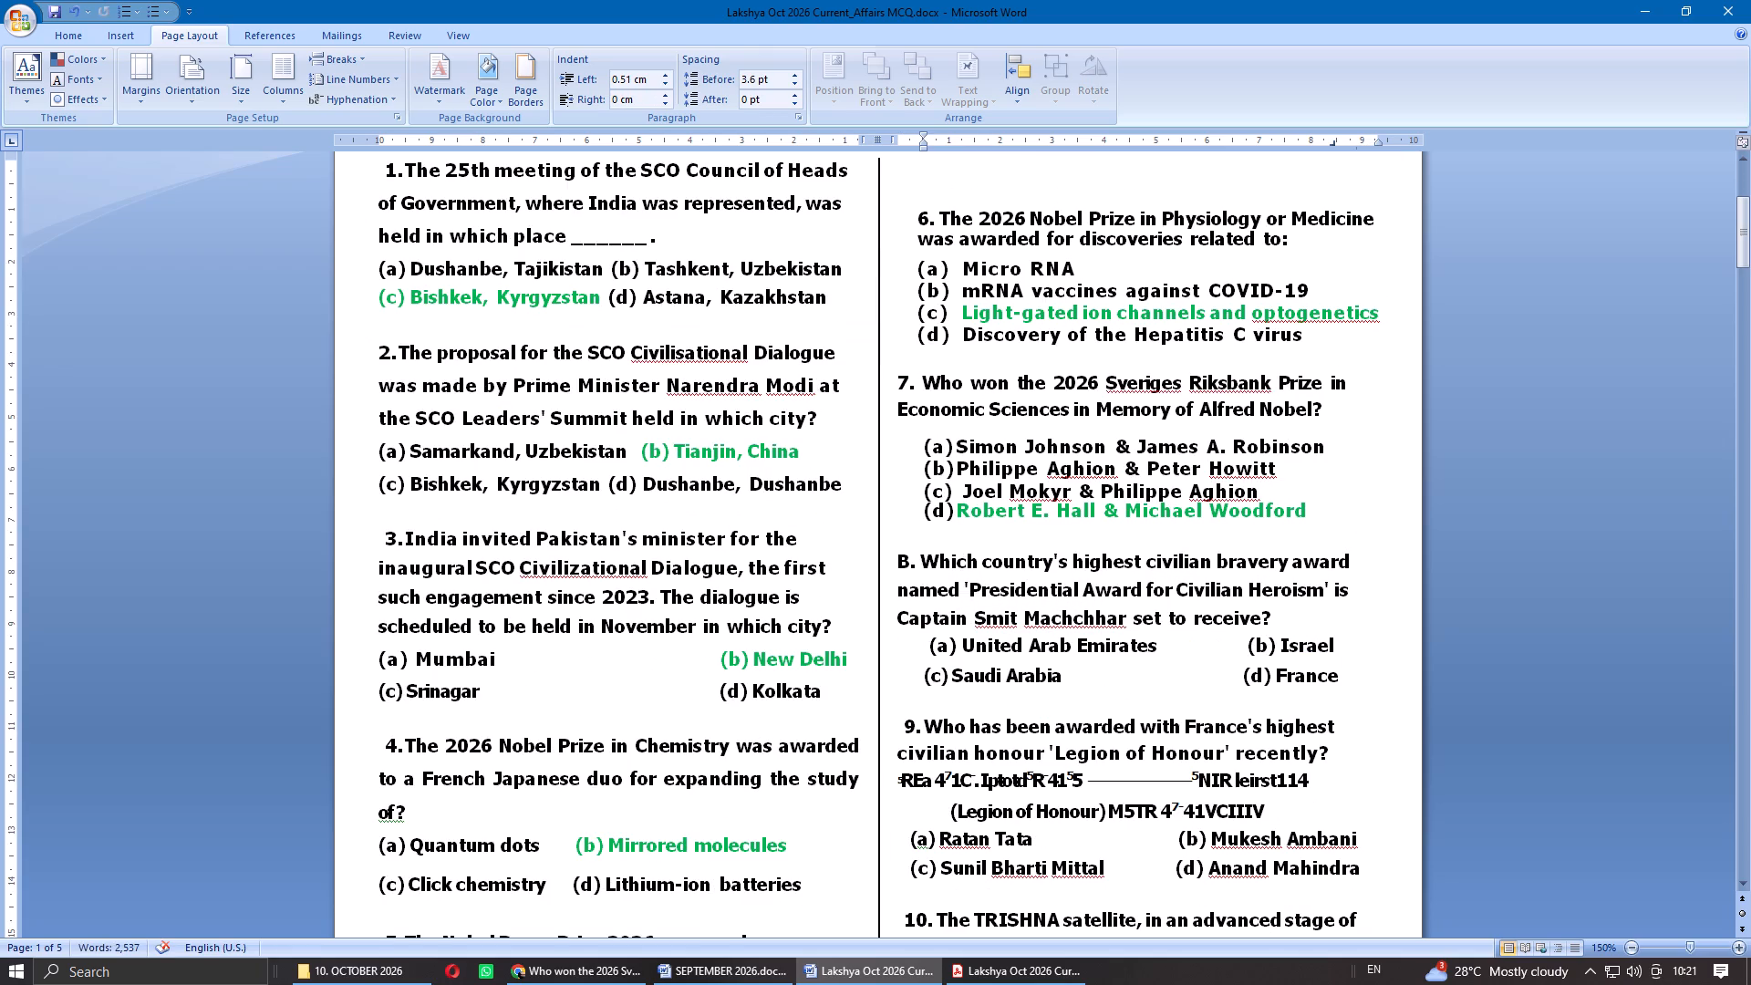
Remove the extra space before option (a) United Arab Emirates.
click(932, 644)
key(BackSpace)
click(1164, 673)
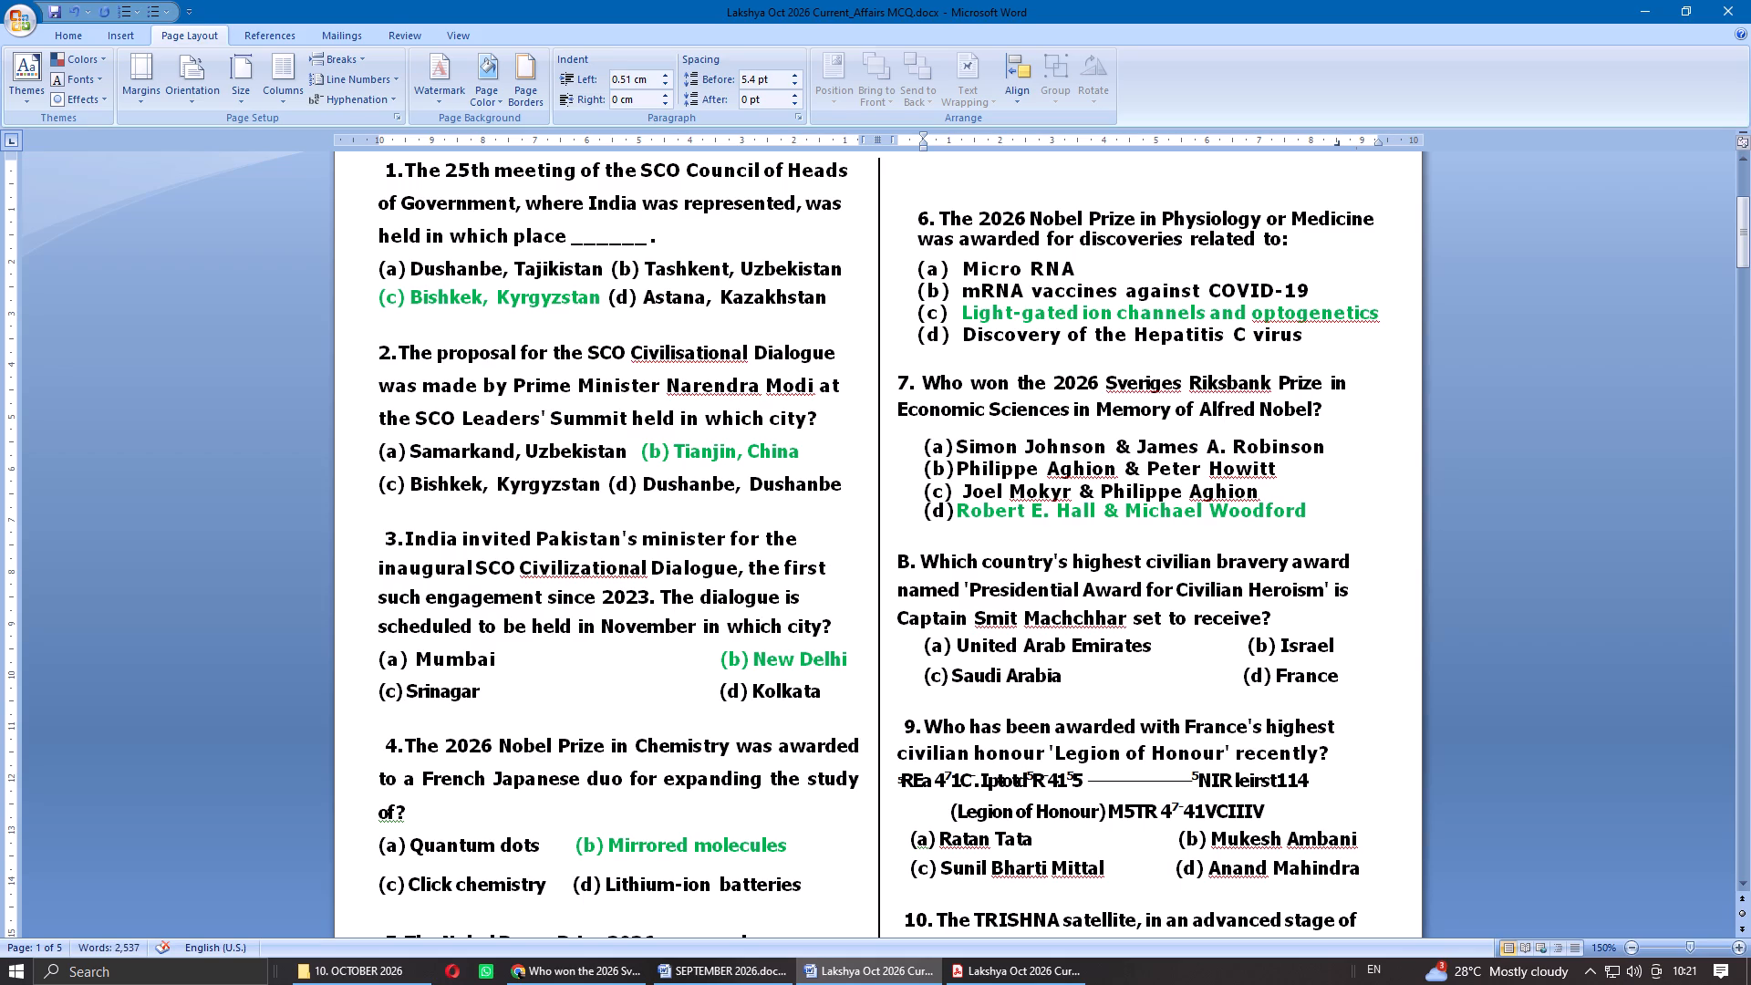
Search Google for the full text of the question on the "Presidential Award for Civilian Heroism".
drag(925, 558, 986, 575)
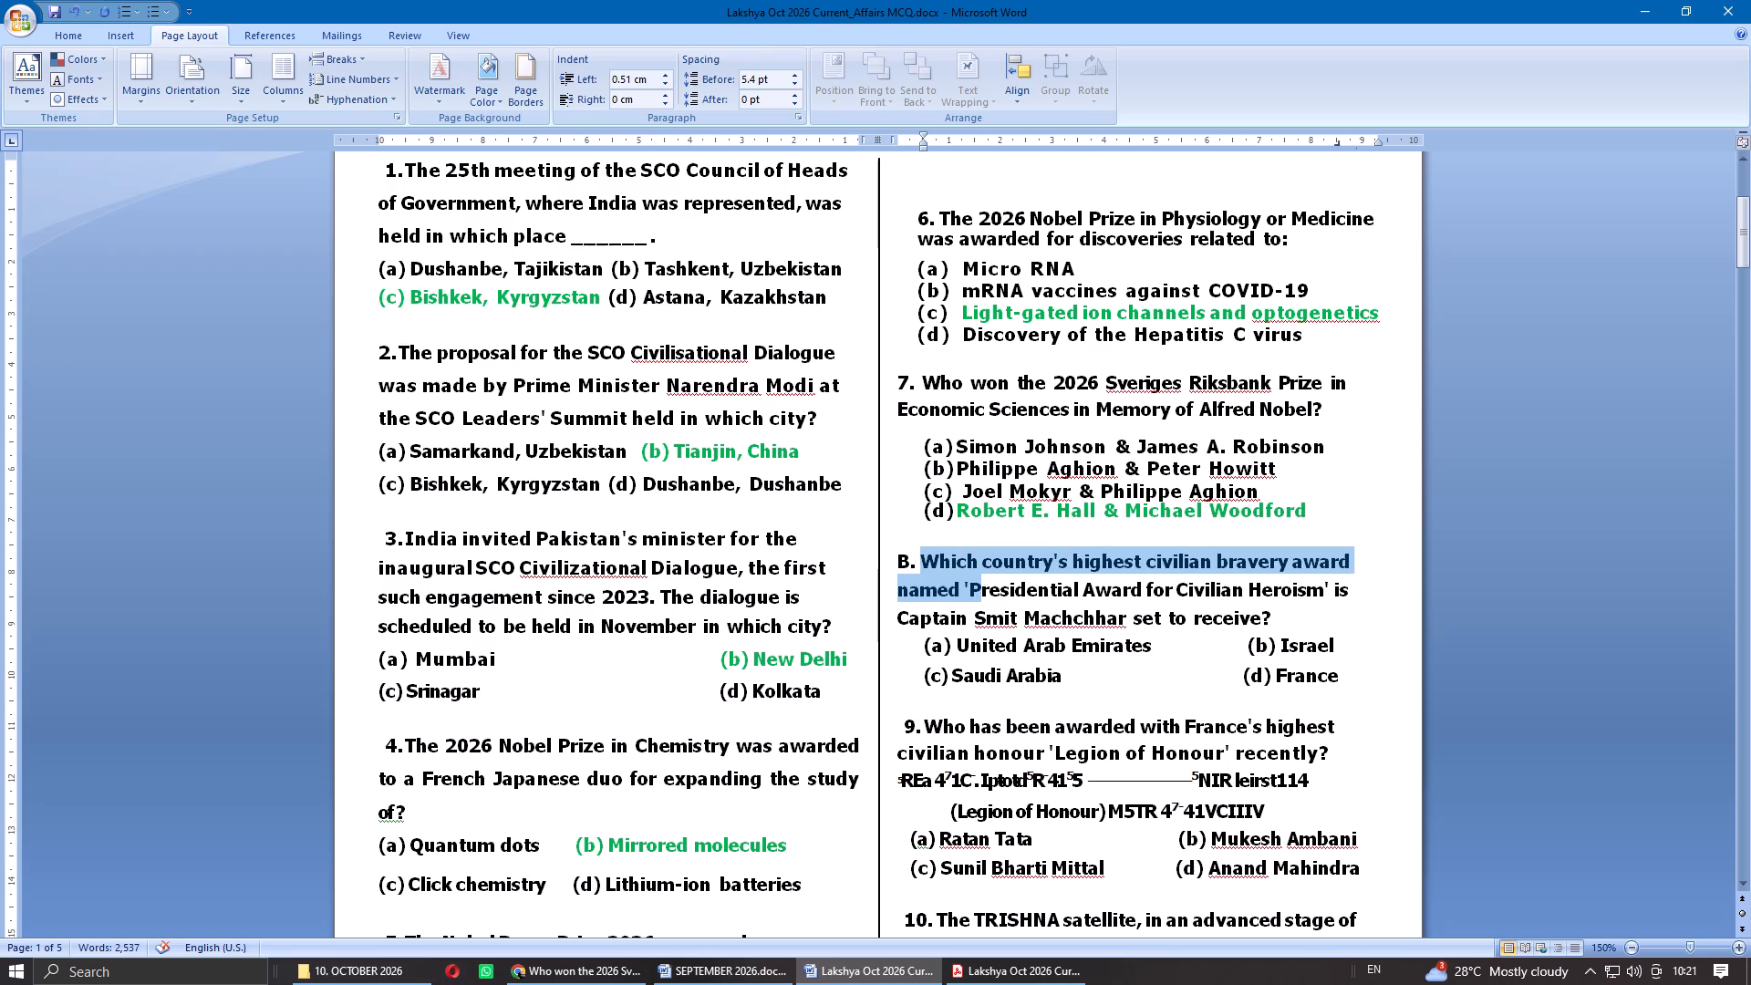
drag(986, 575, 1275, 621)
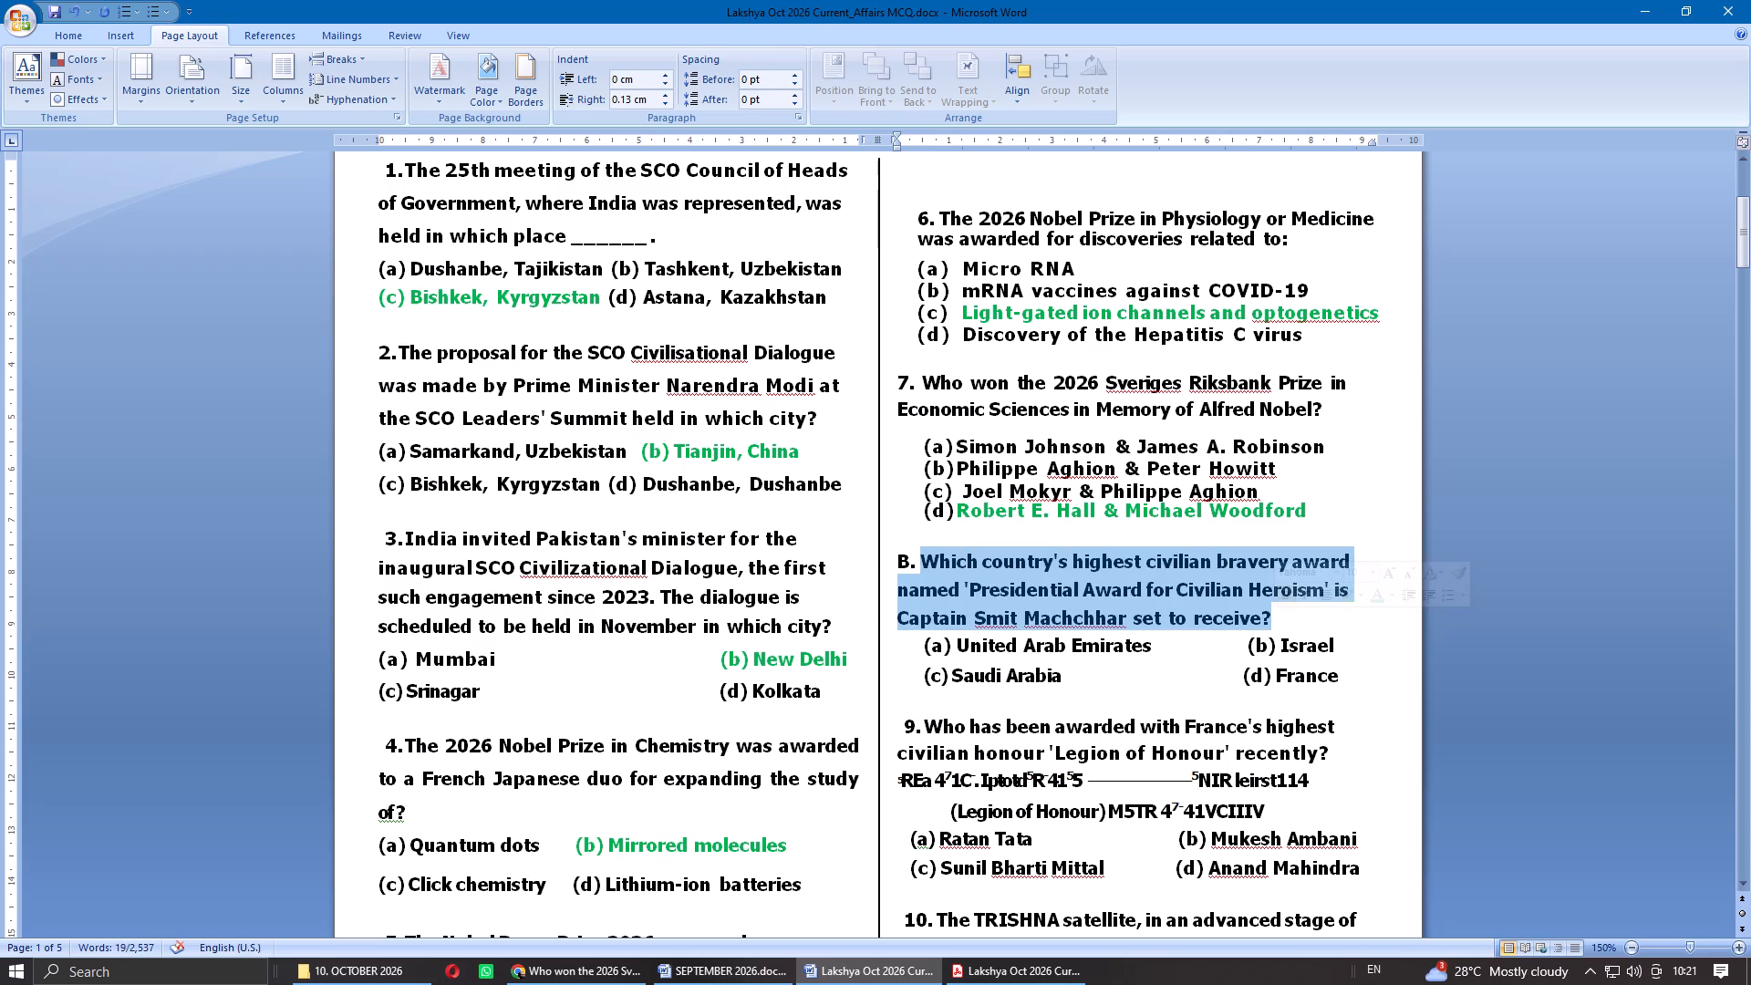
key(ctrl+c)
click(594, 984)
click(917, 123)
key(ctrl+v)
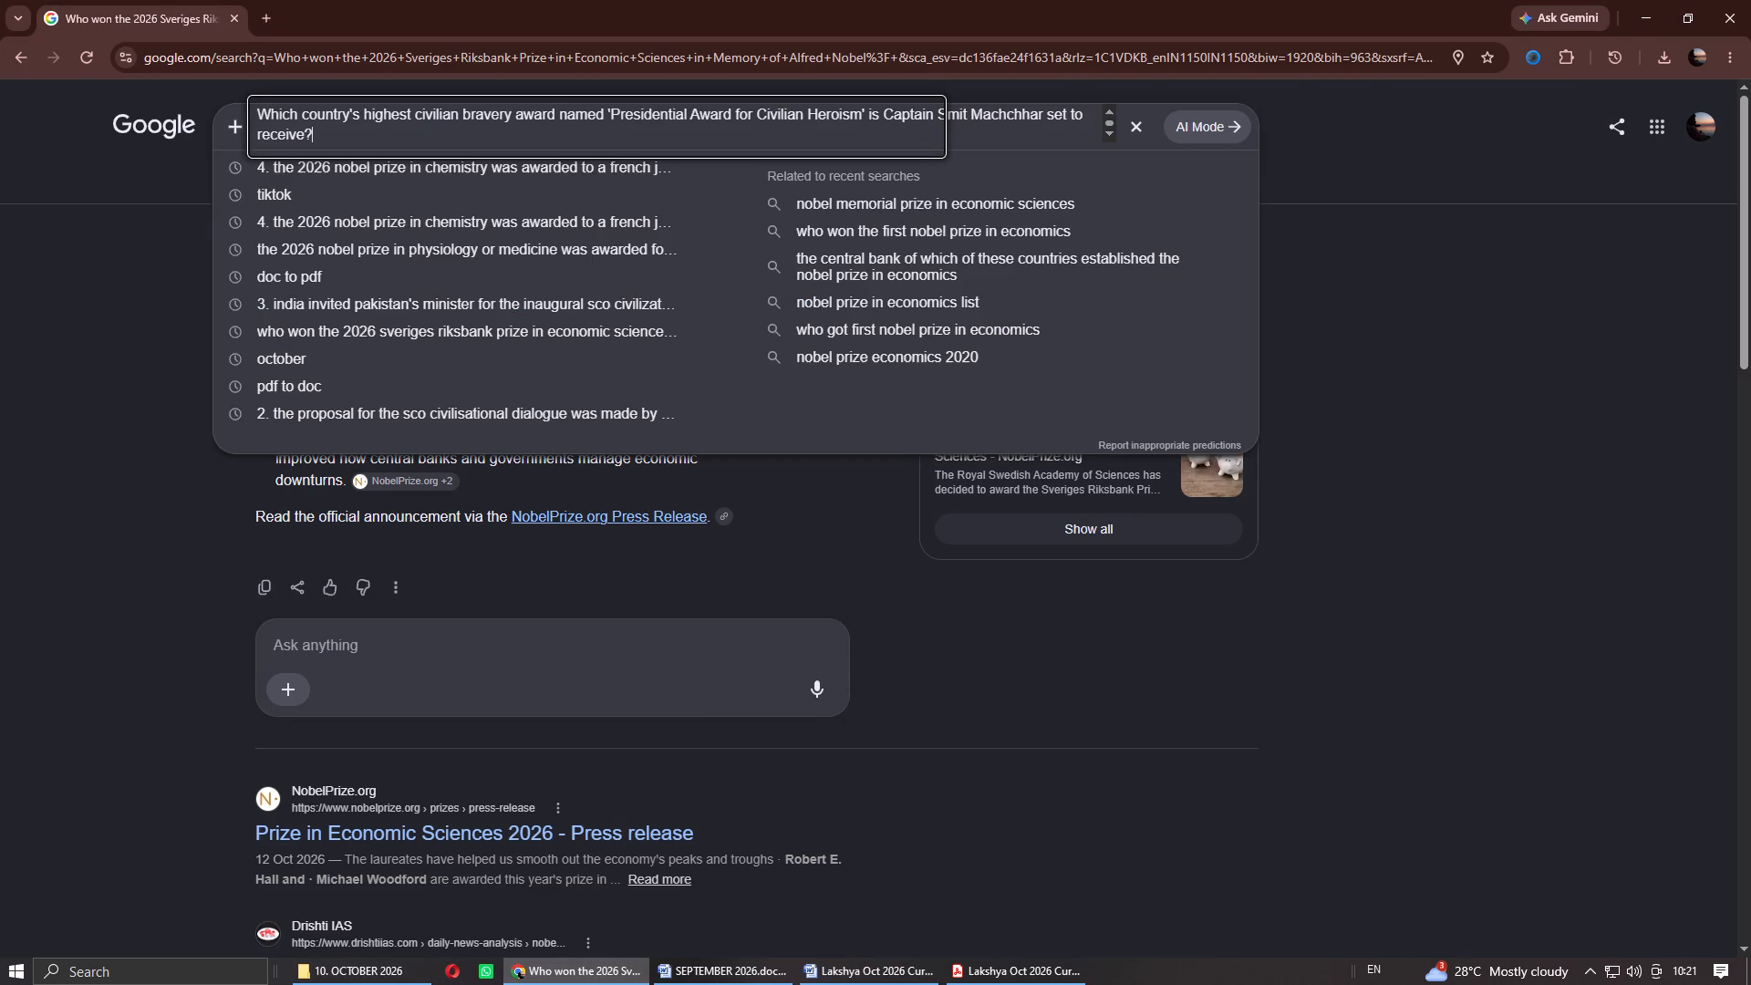
key(bracketright)
key(Return)
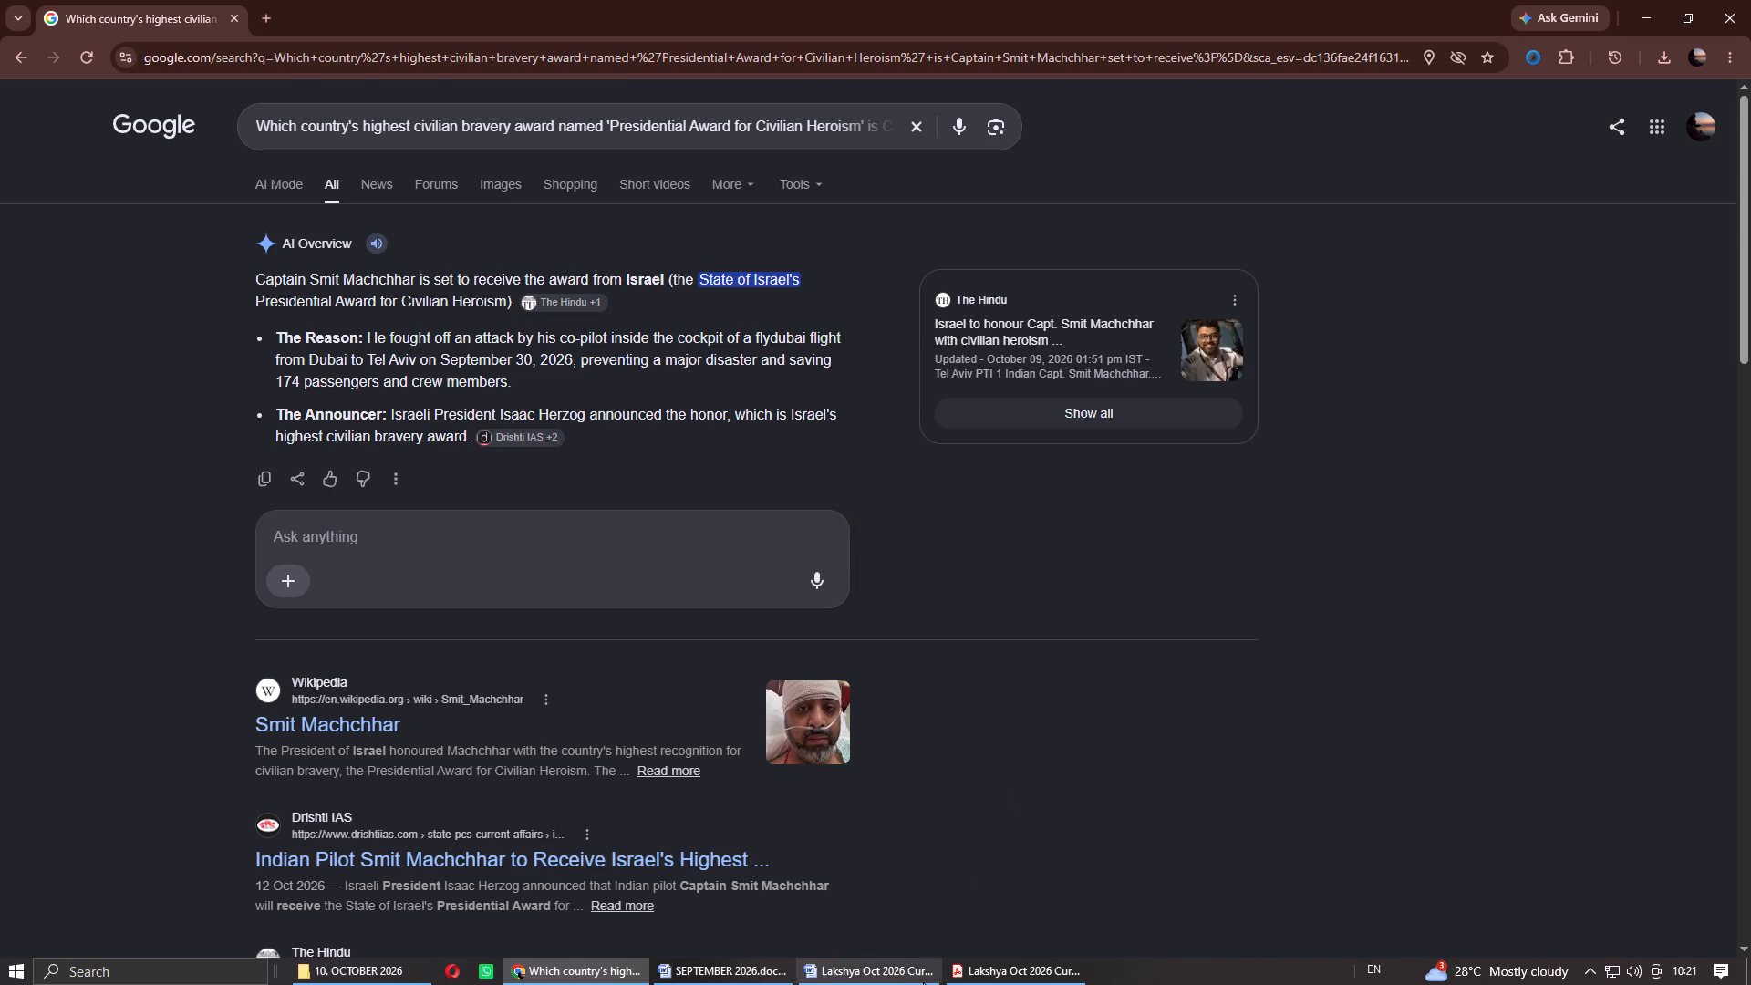
Back in the Word MCQ file, colour option (b) Israel green as the answer to the "Presidential Award for Civilian Heroism" question.
click(903, 970)
click(1350, 664)
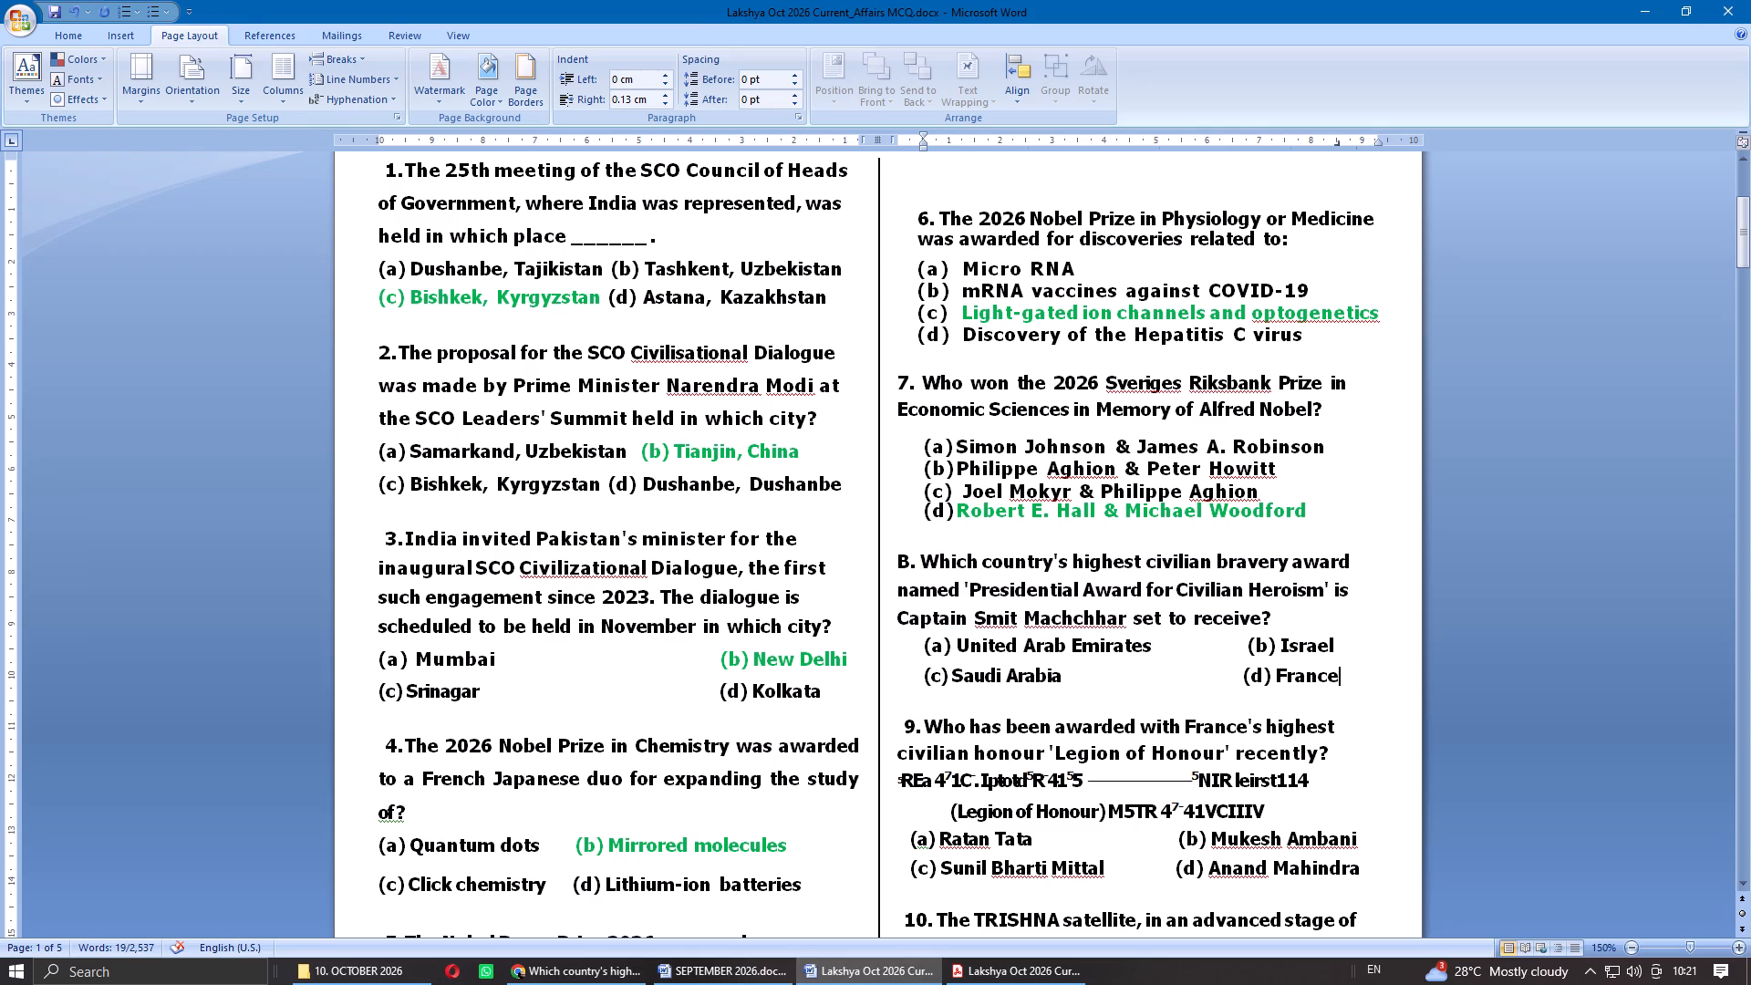
drag(1346, 641, 1238, 641)
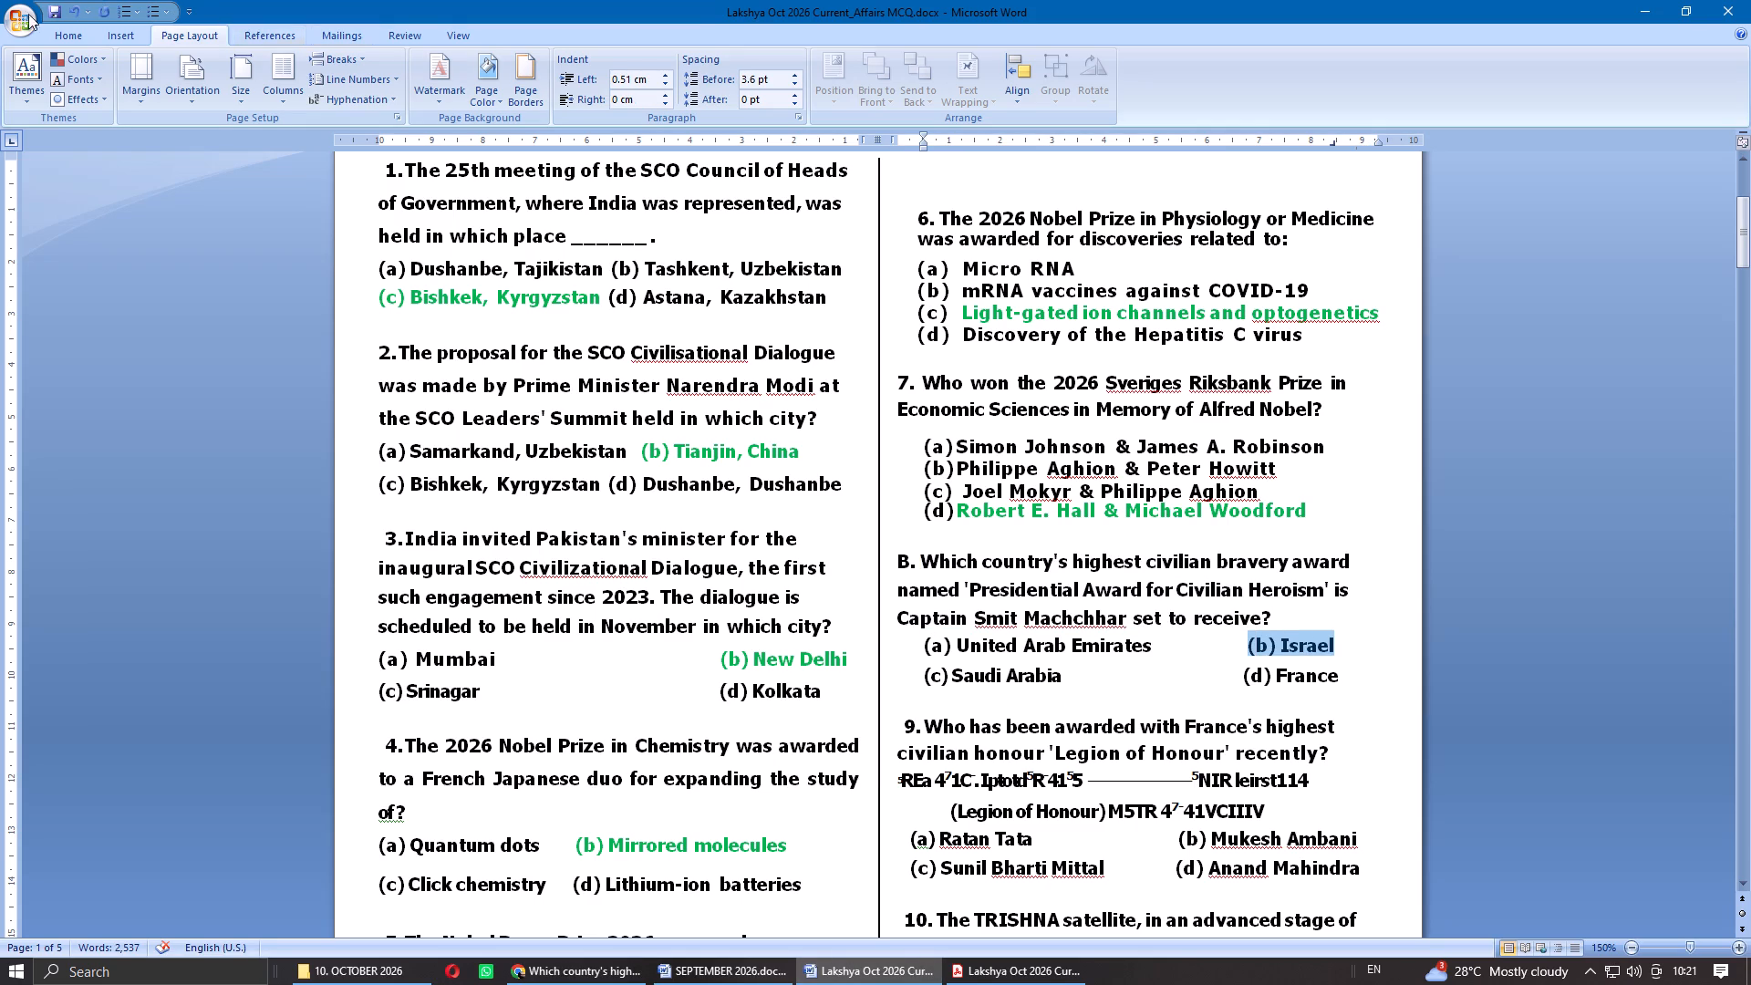
click(56, 35)
click(357, 98)
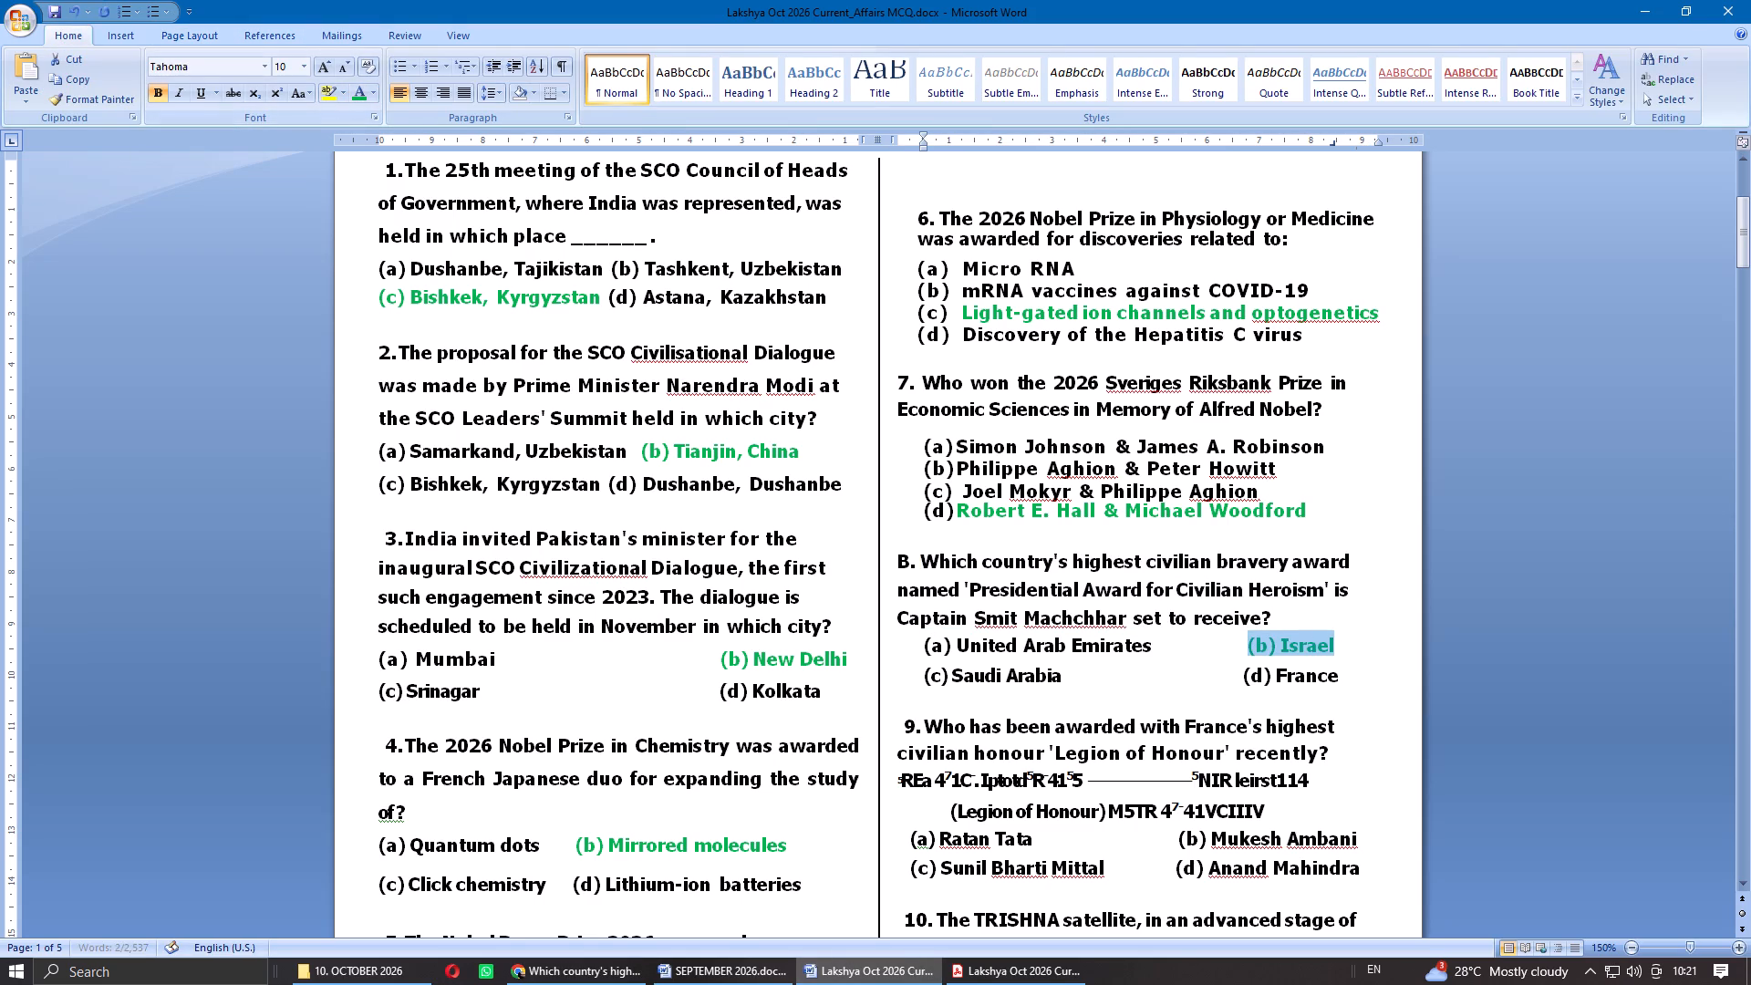
click(1184, 709)
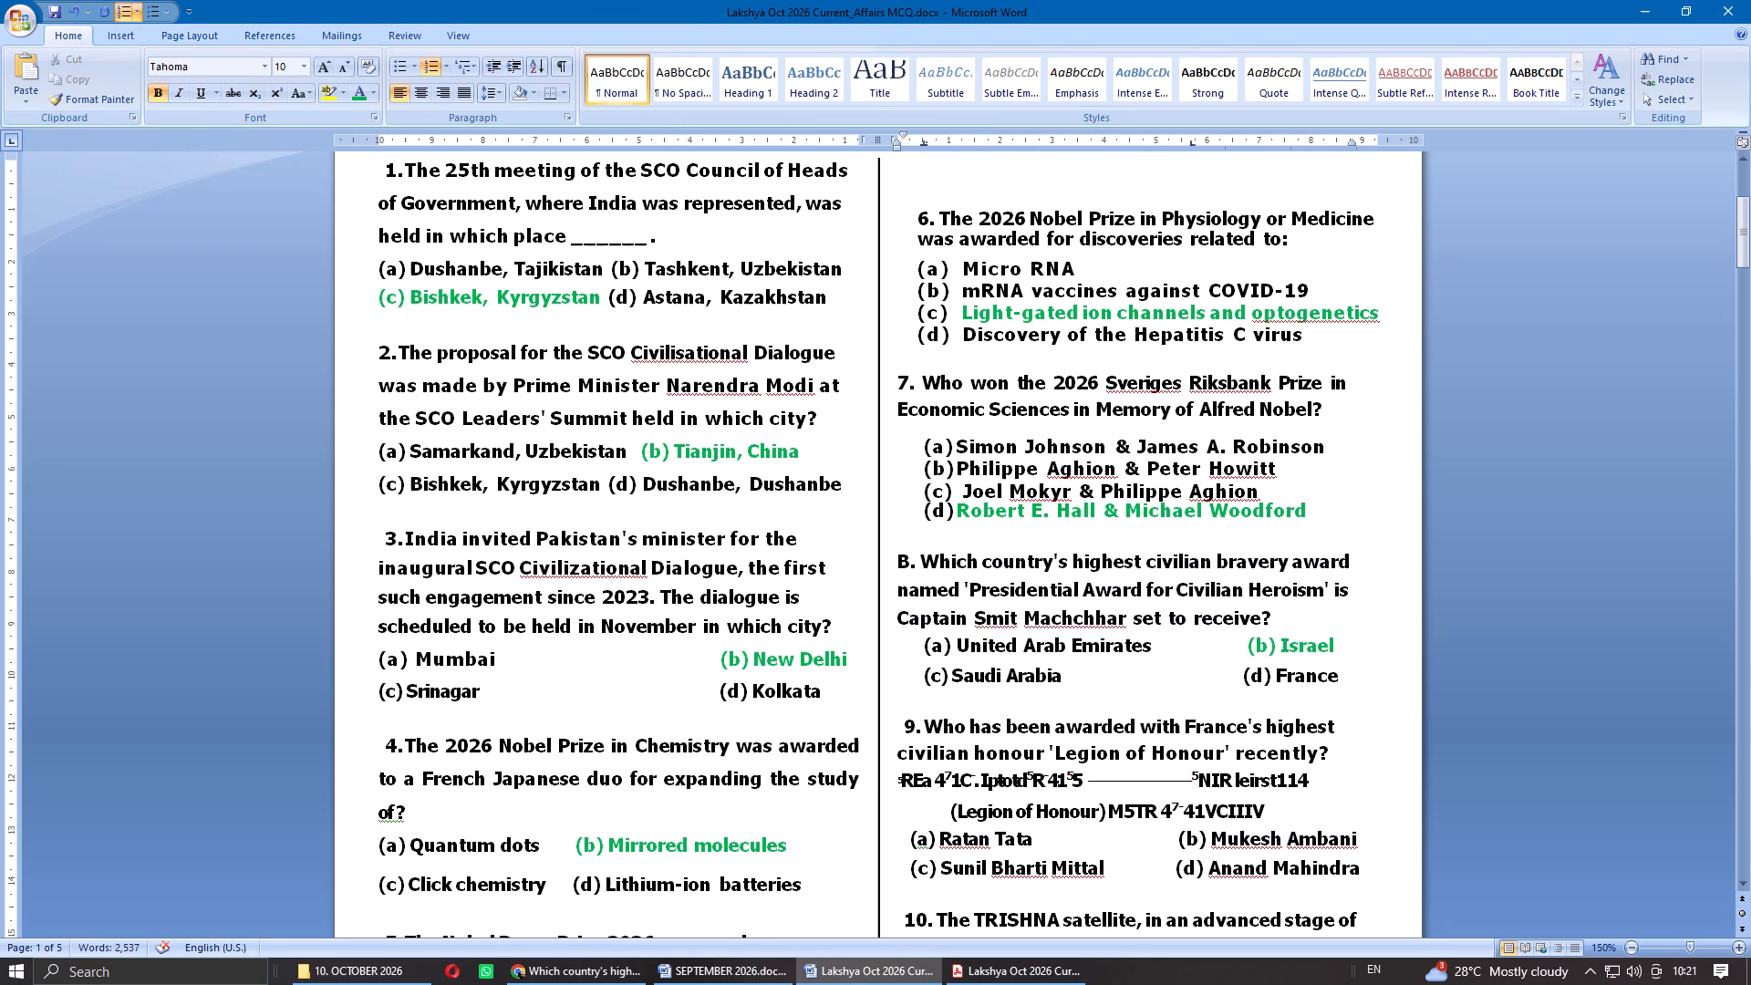
Change the font of the entire document to Calibri (Body).
key(ctrl+a)
click(271, 71)
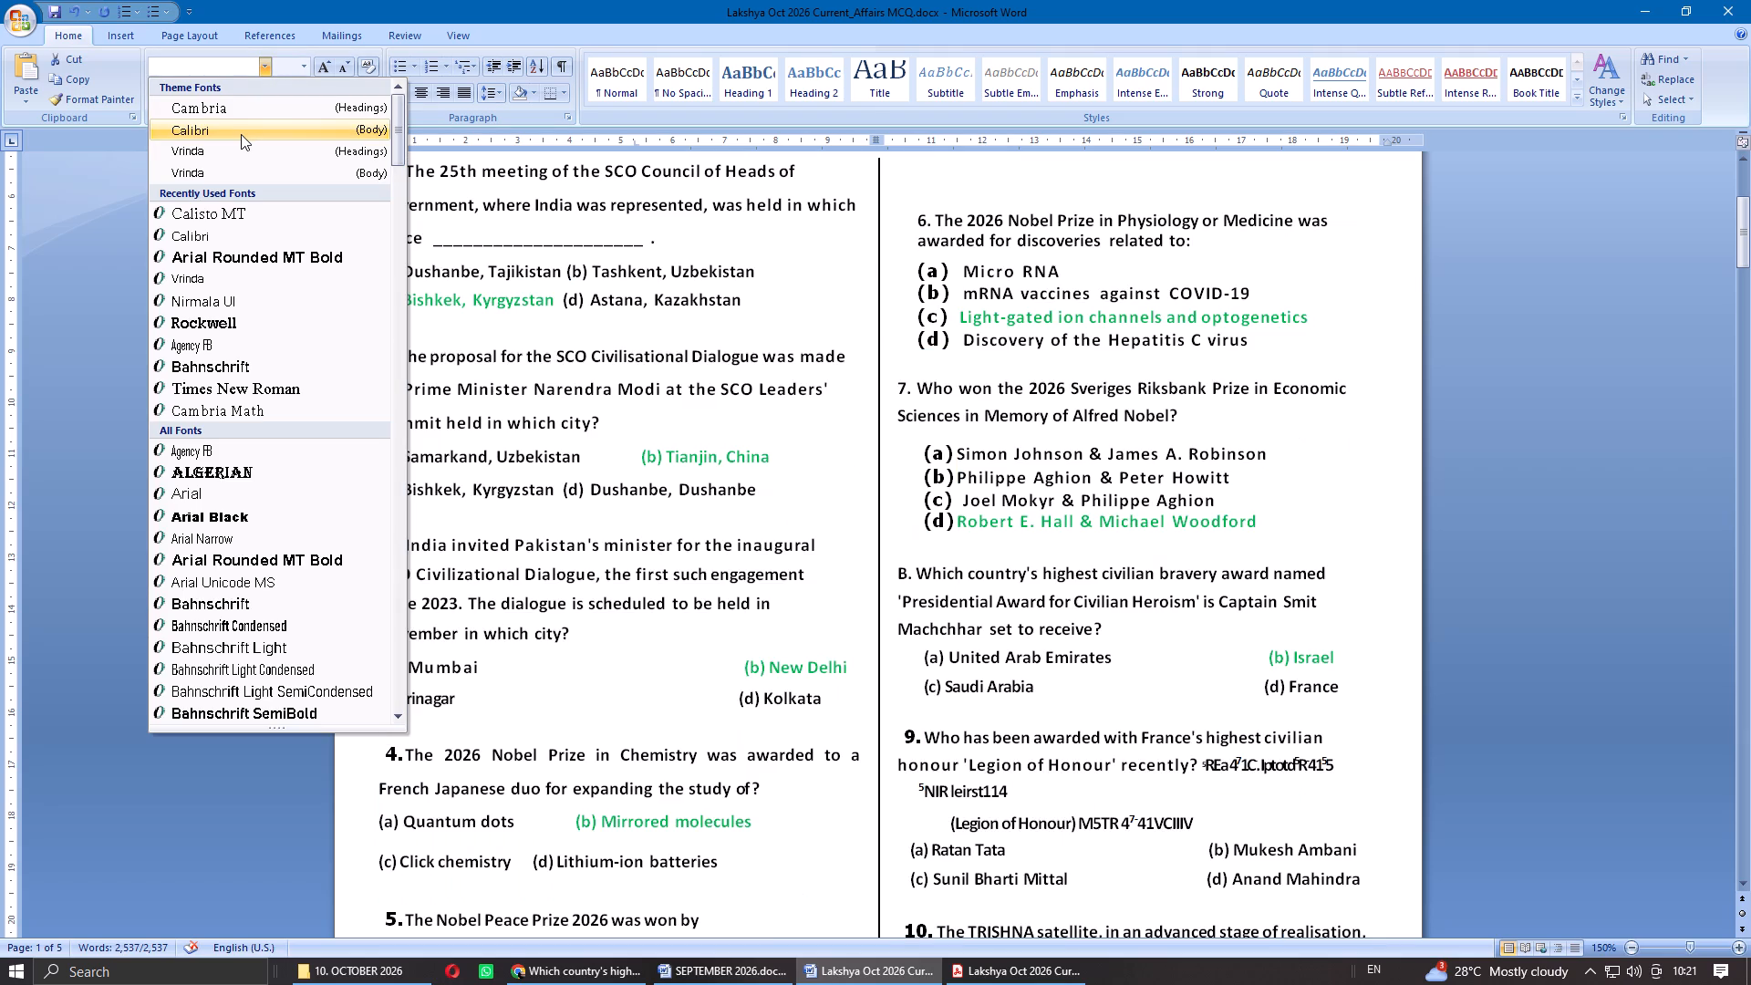
click(241, 134)
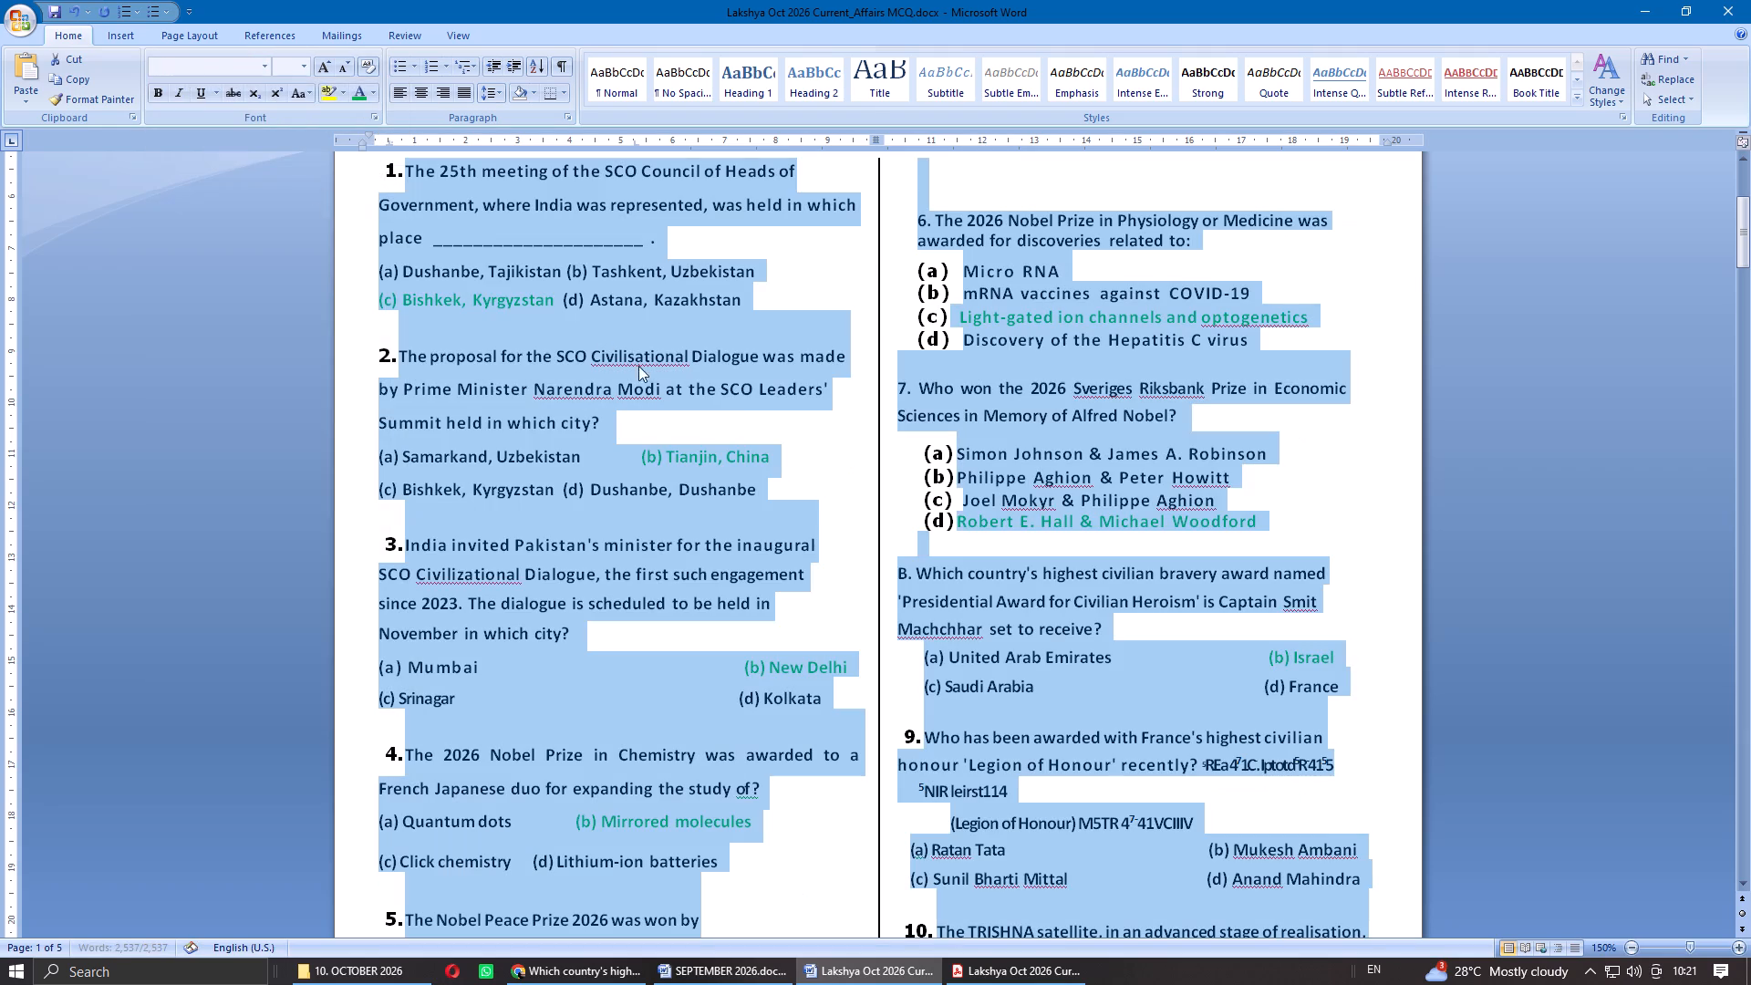
click(742, 412)
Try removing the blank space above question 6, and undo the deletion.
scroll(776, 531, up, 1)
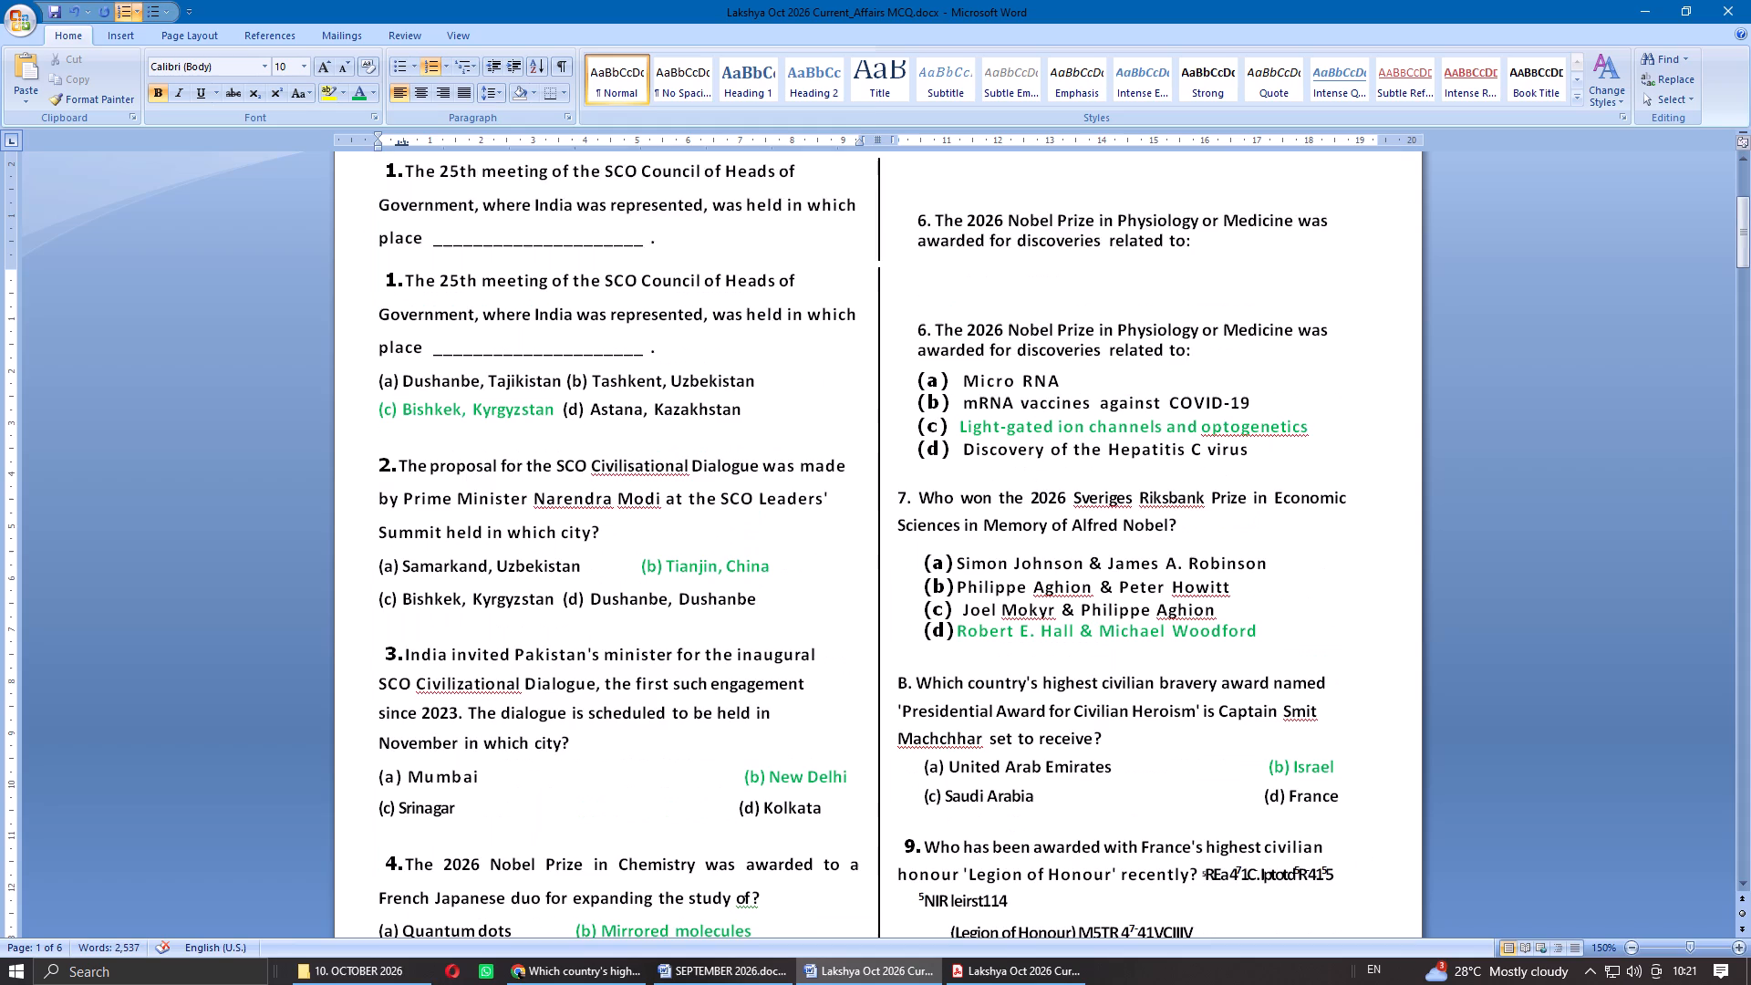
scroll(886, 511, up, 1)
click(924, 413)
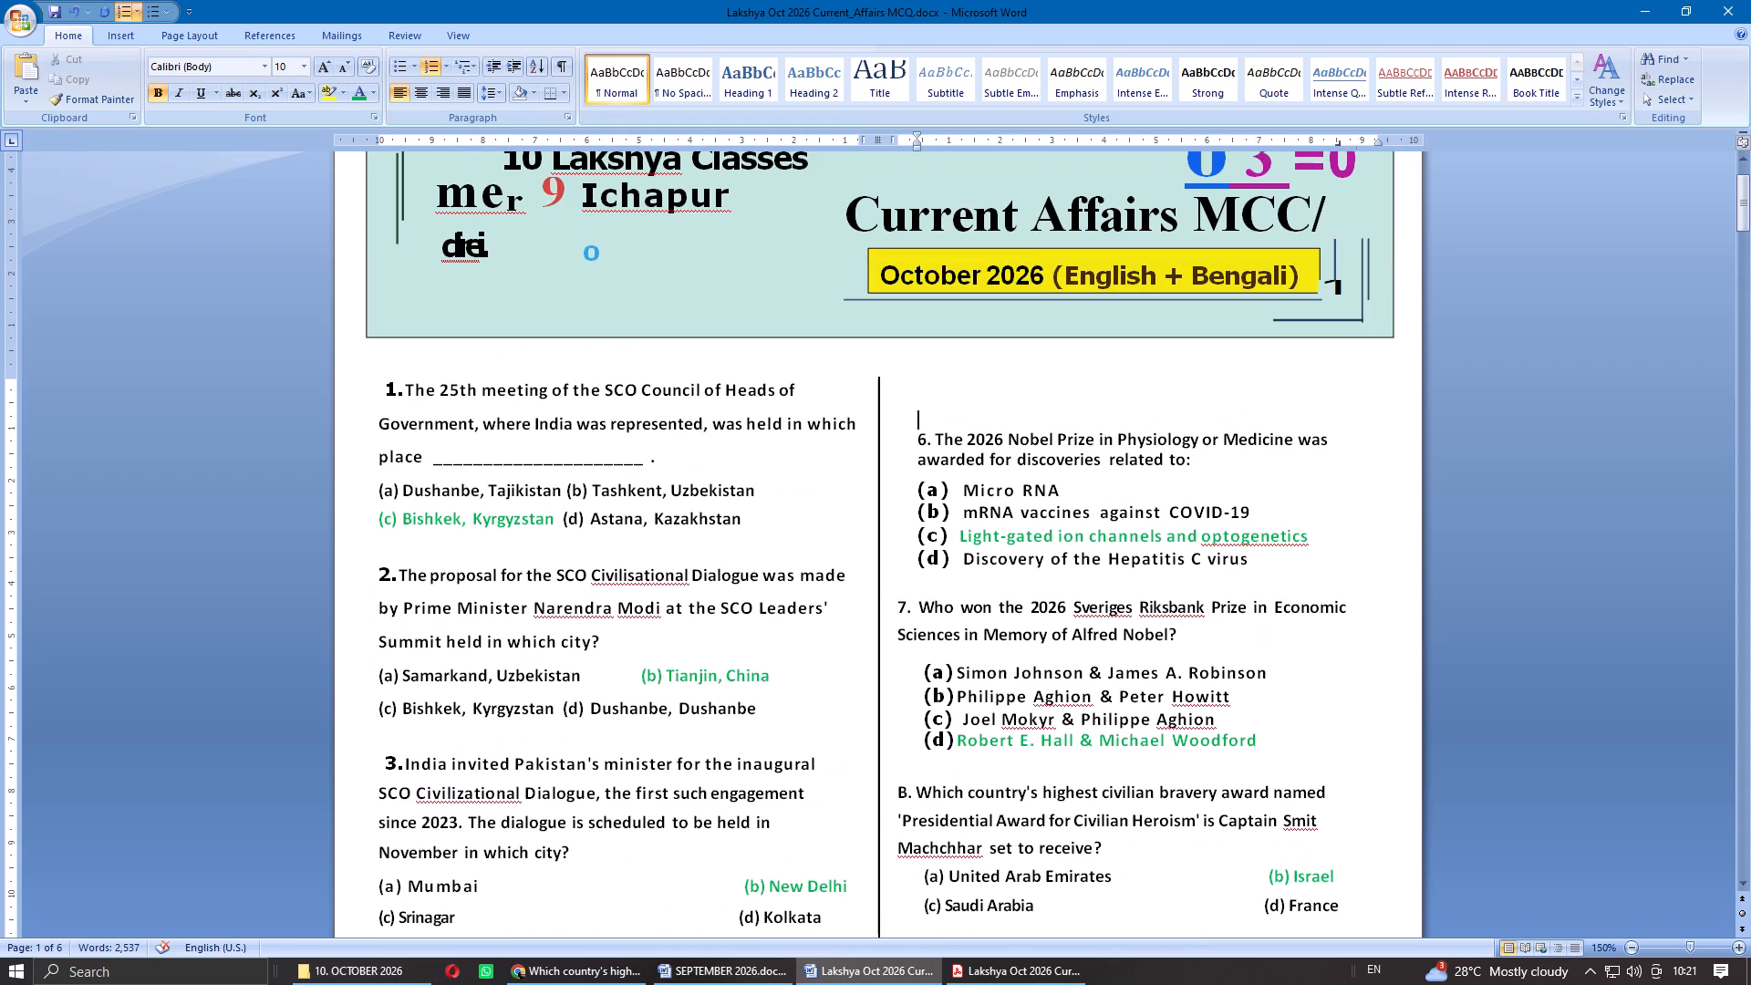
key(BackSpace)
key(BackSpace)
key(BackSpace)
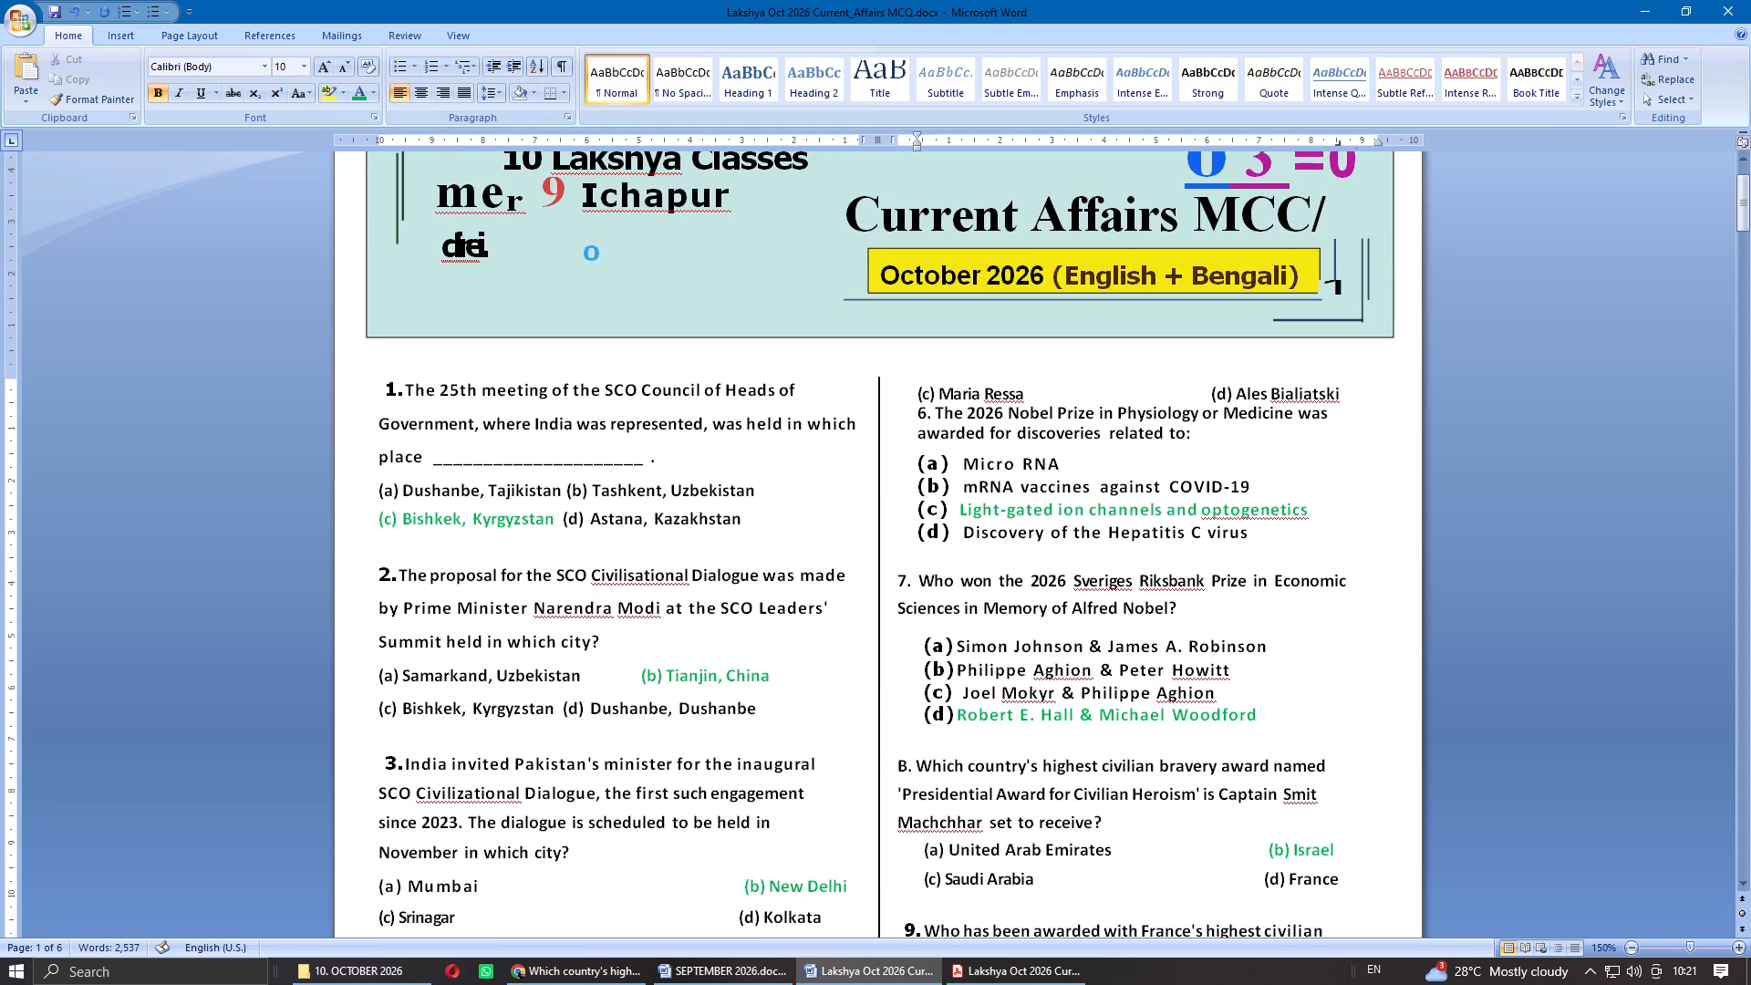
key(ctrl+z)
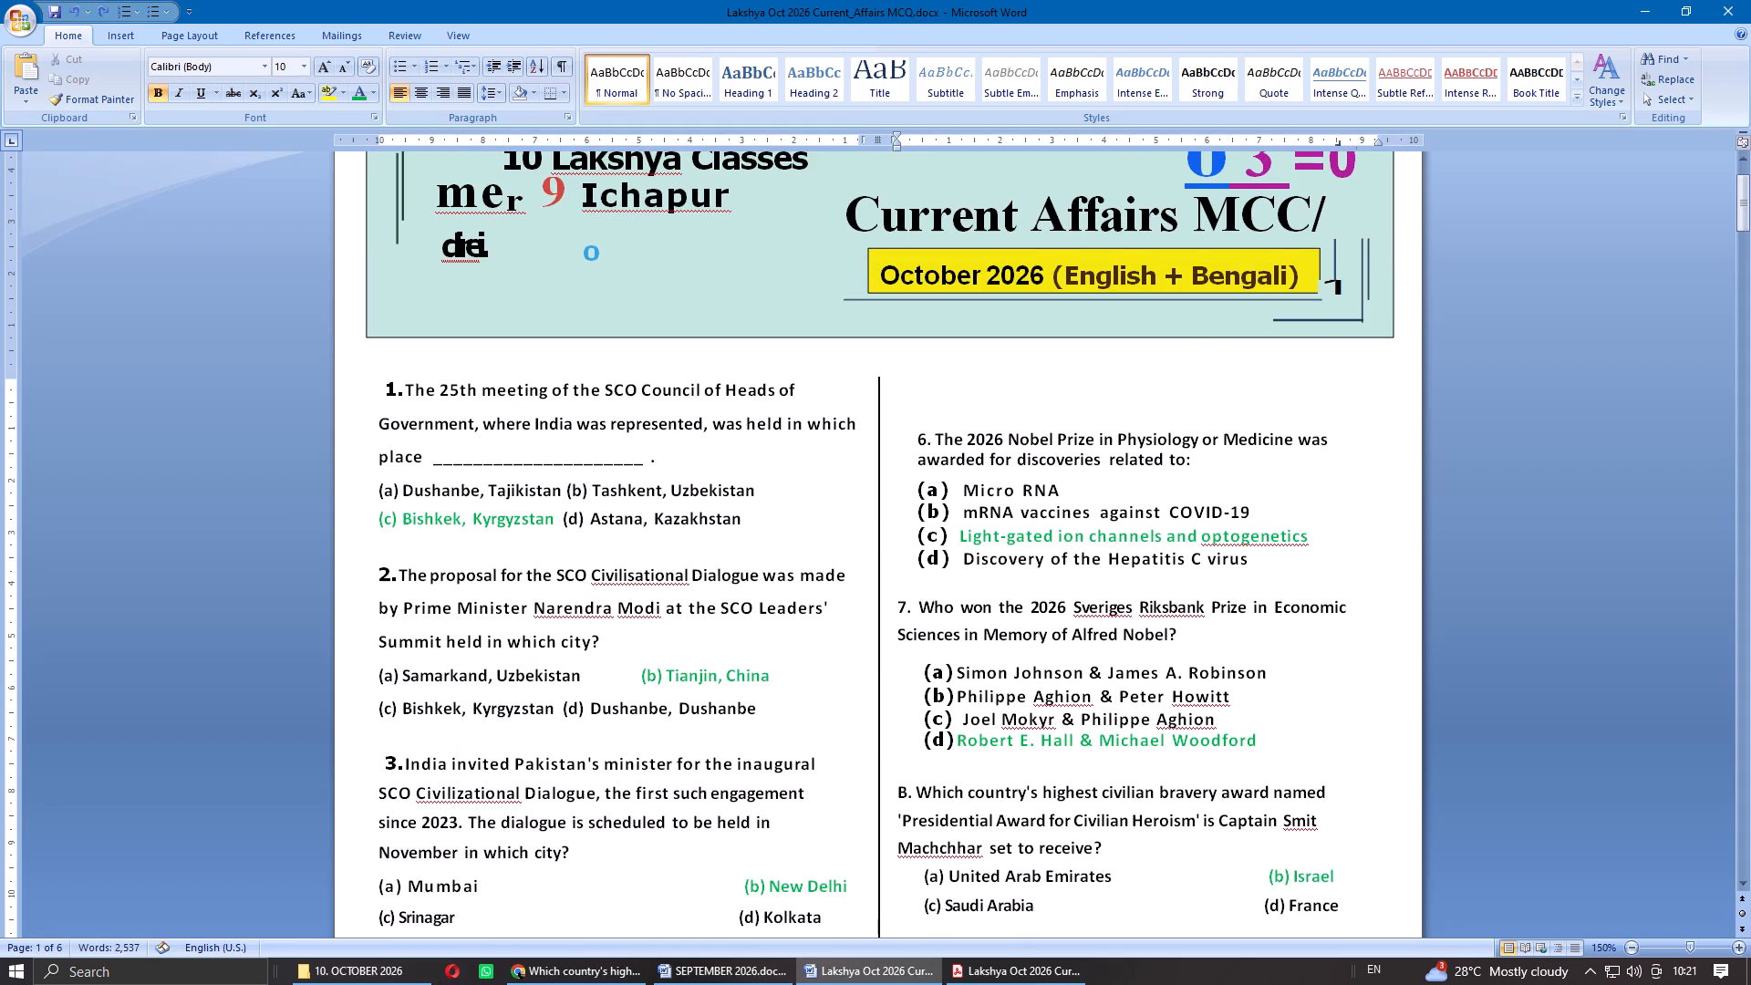
Set the spacing before both option lines of question 5 to 0 pt.
scroll(946, 440, down, 9)
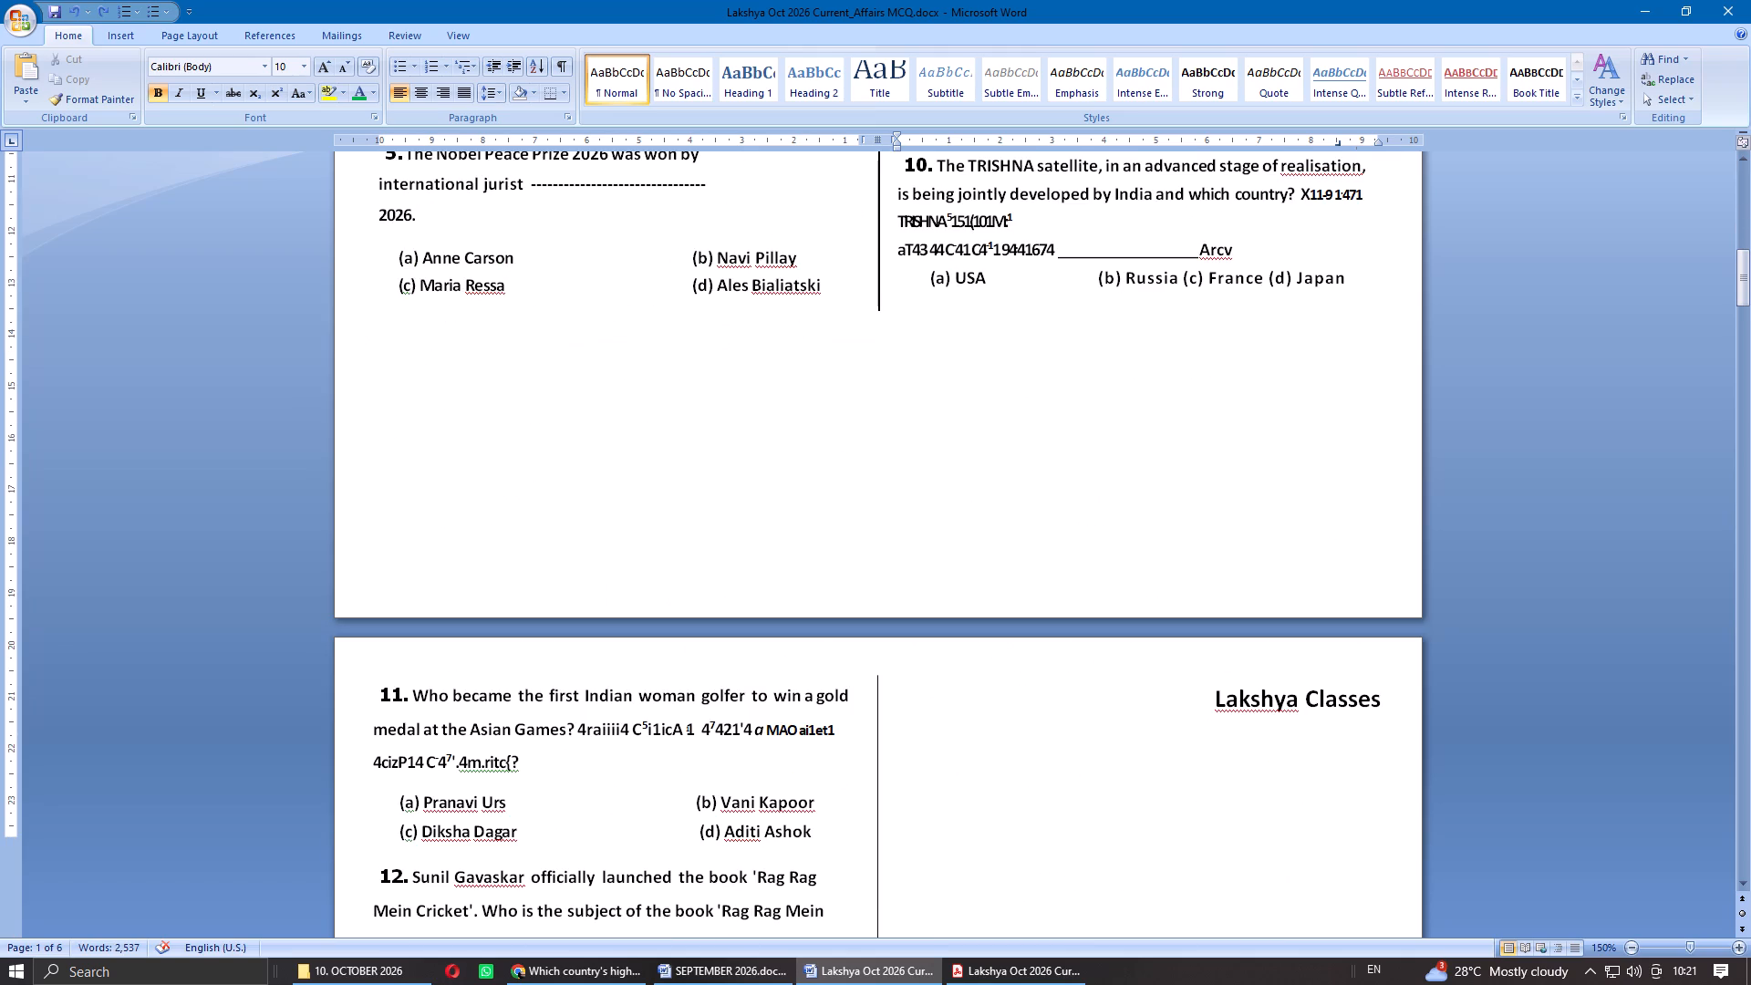
click(716, 292)
click(170, 31)
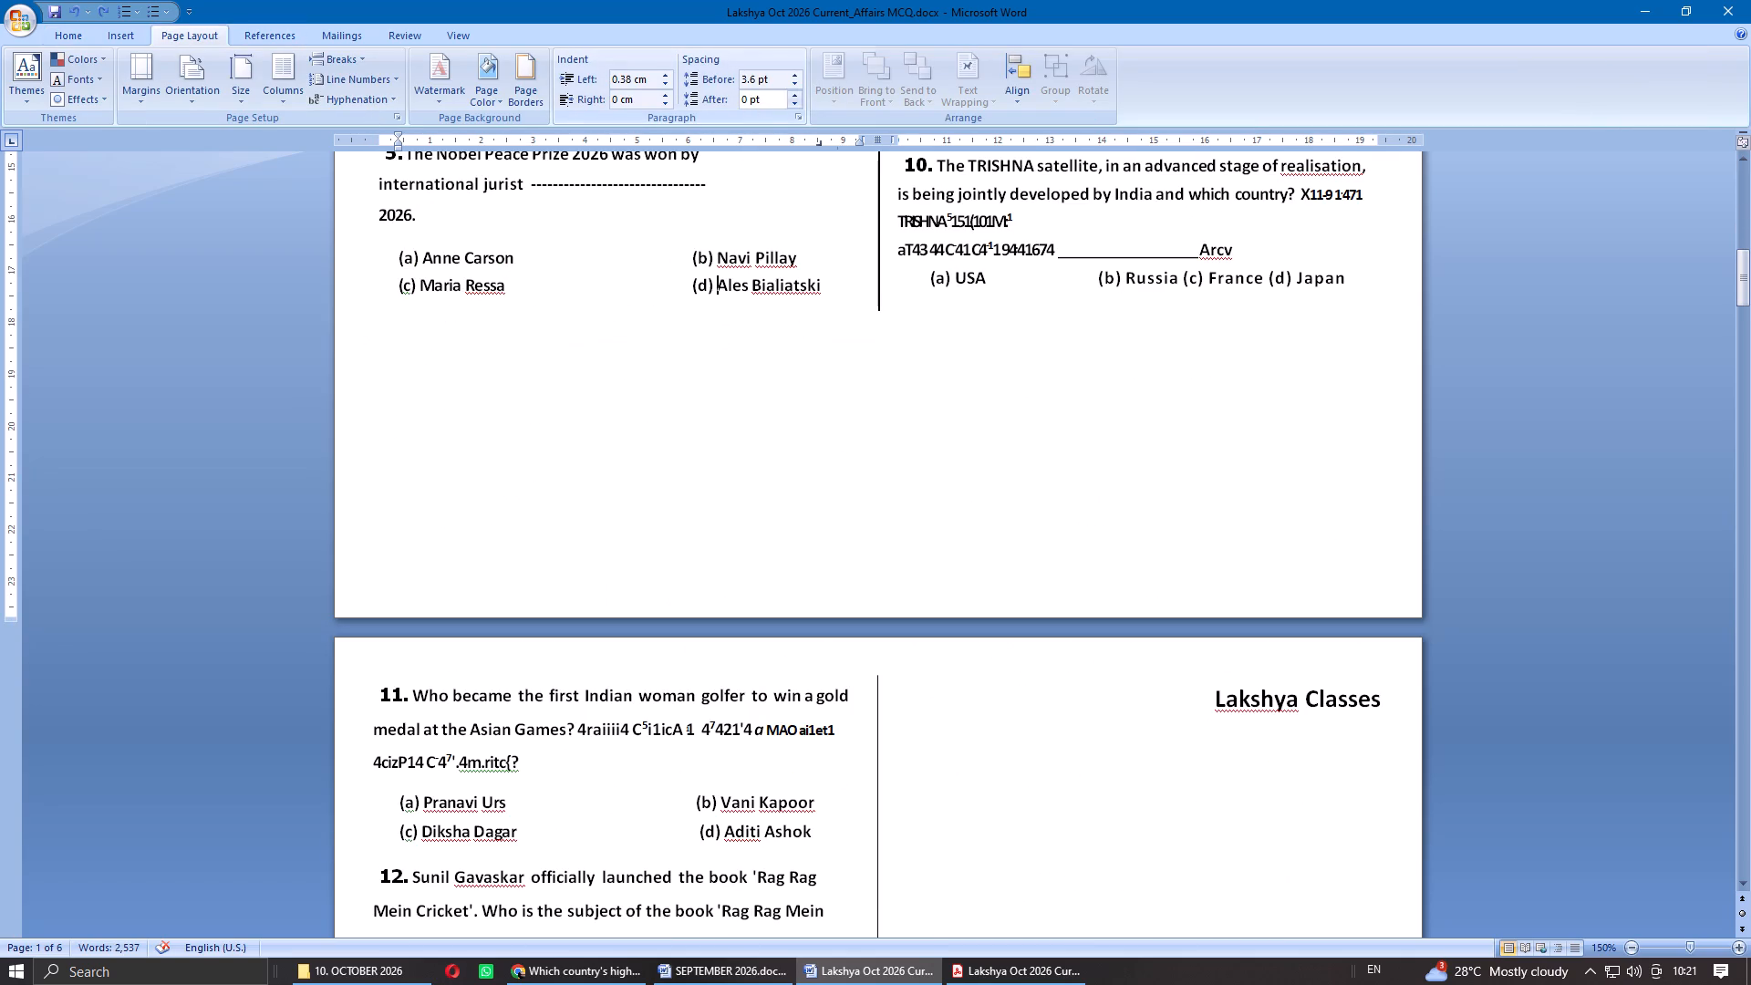
click(796, 86)
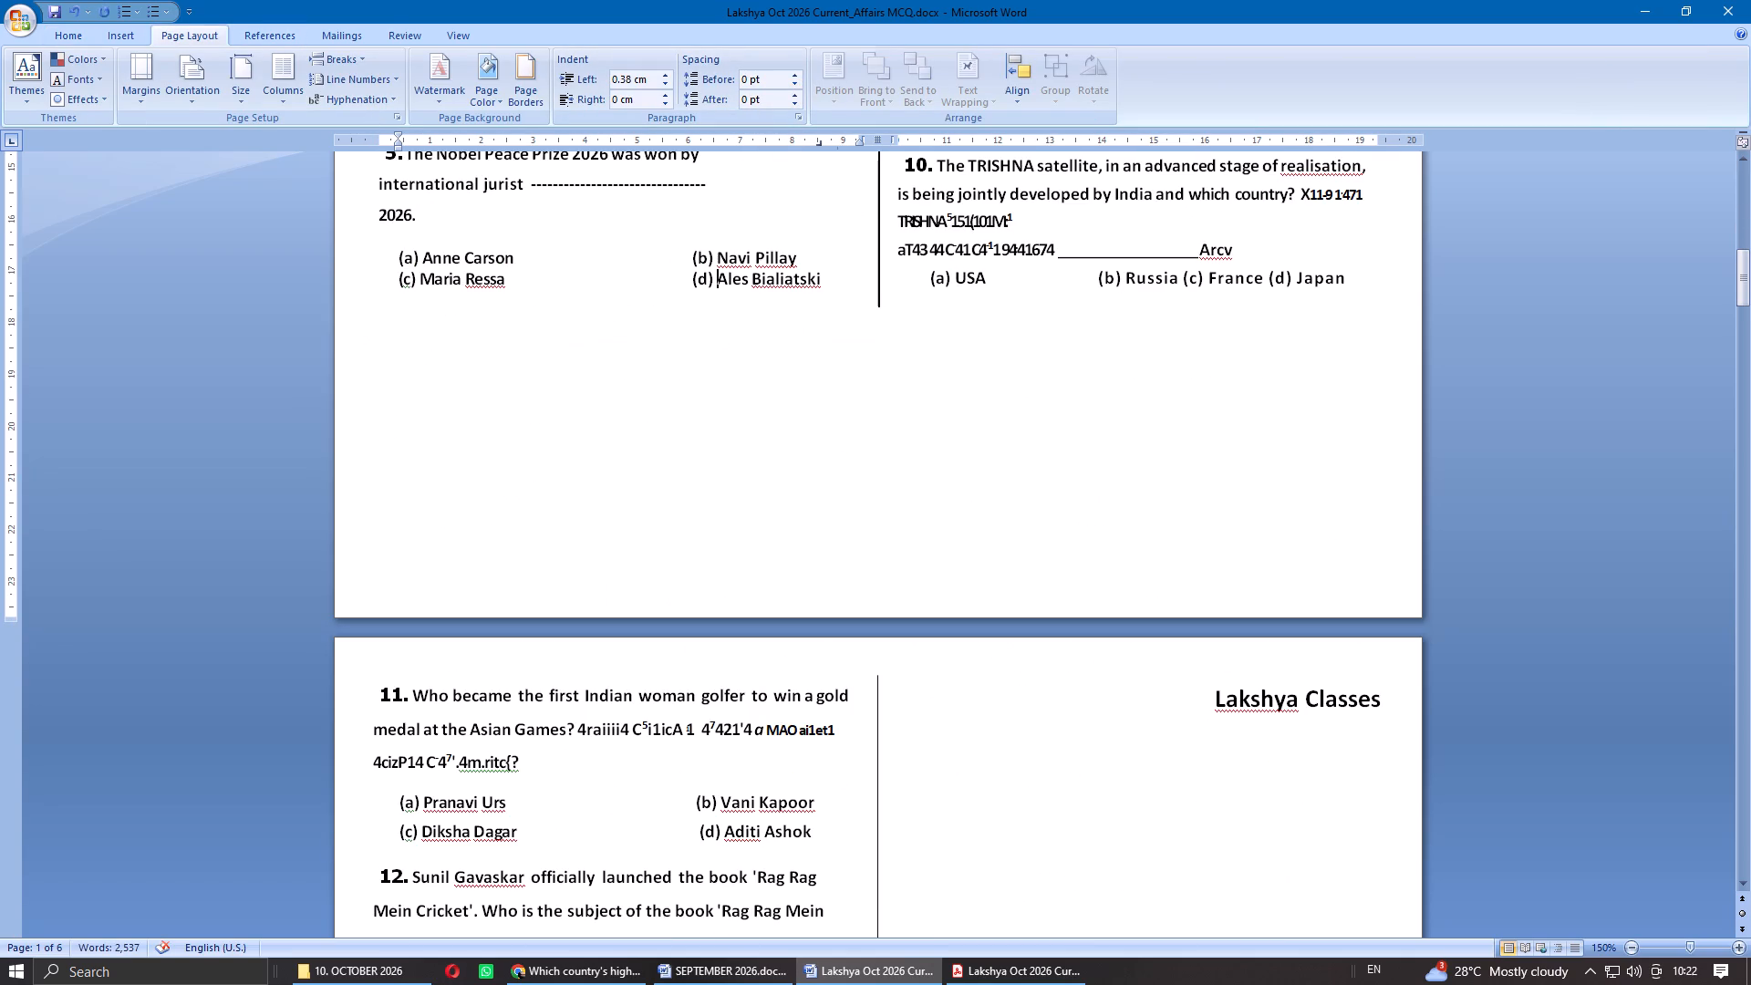
click(433, 259)
click(794, 84)
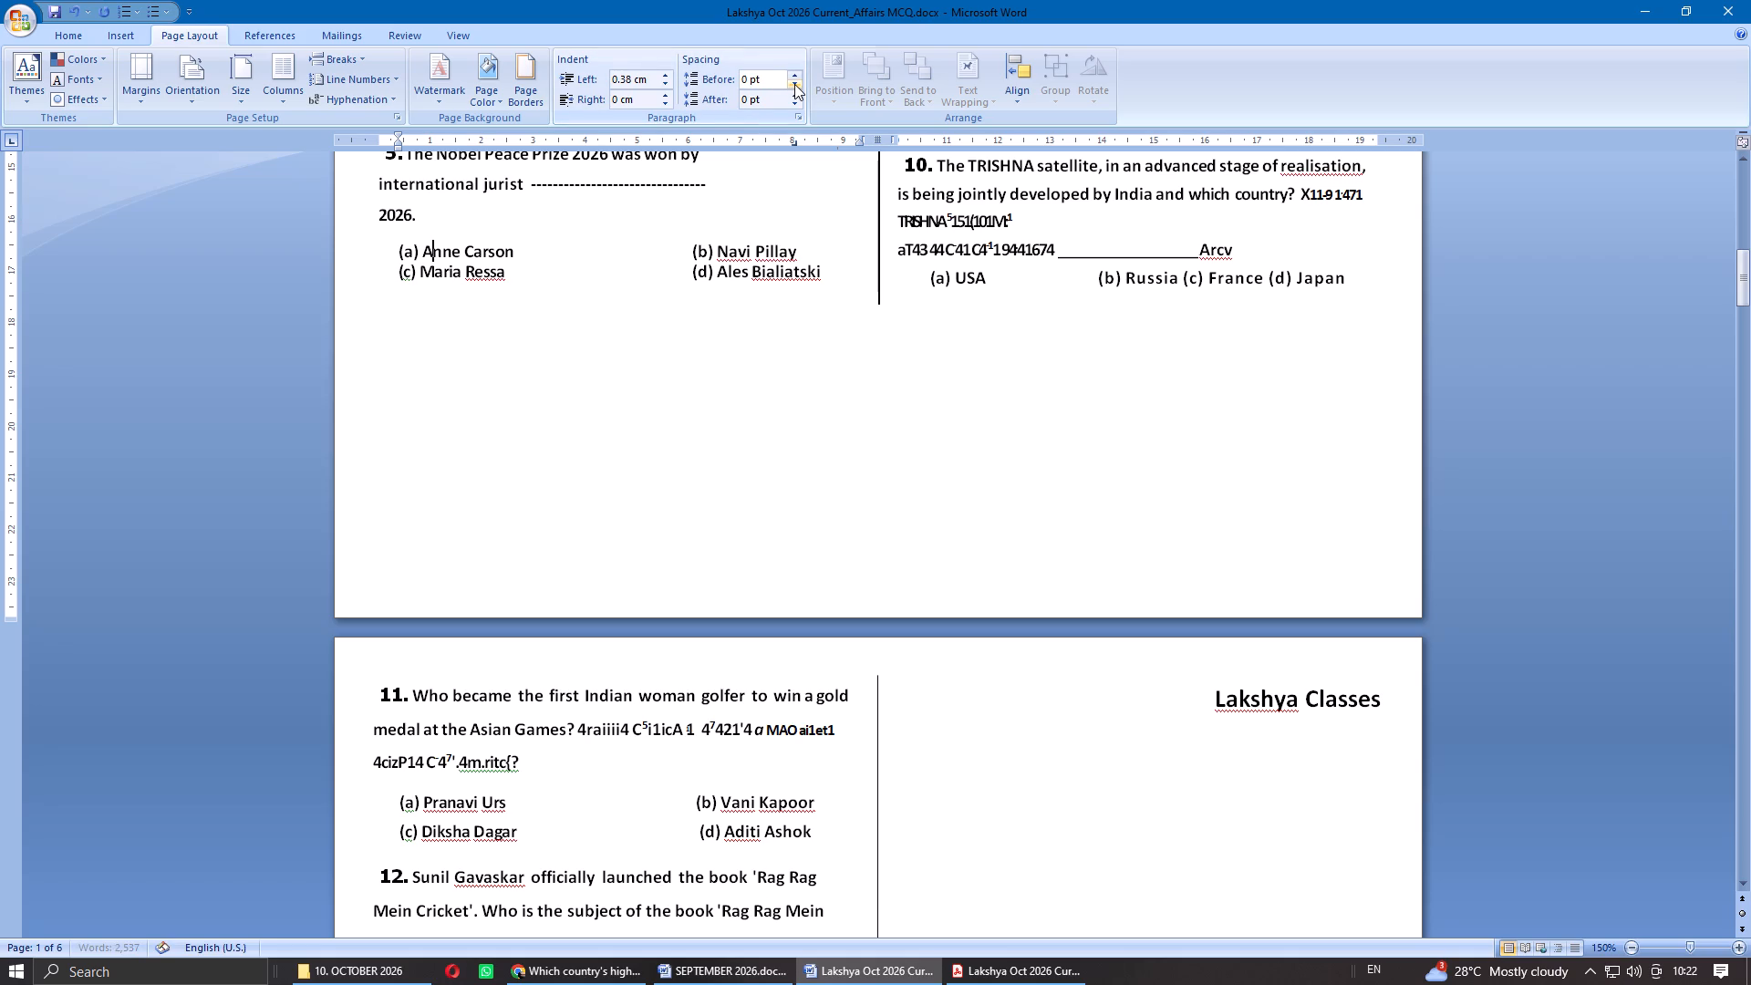
click(794, 84)
click(796, 71)
Set the spacing before question 5 to 18 pt and close up the gap between "2026." and its options to 0 pt.
scroll(679, 277, up, 1)
click(490, 285)
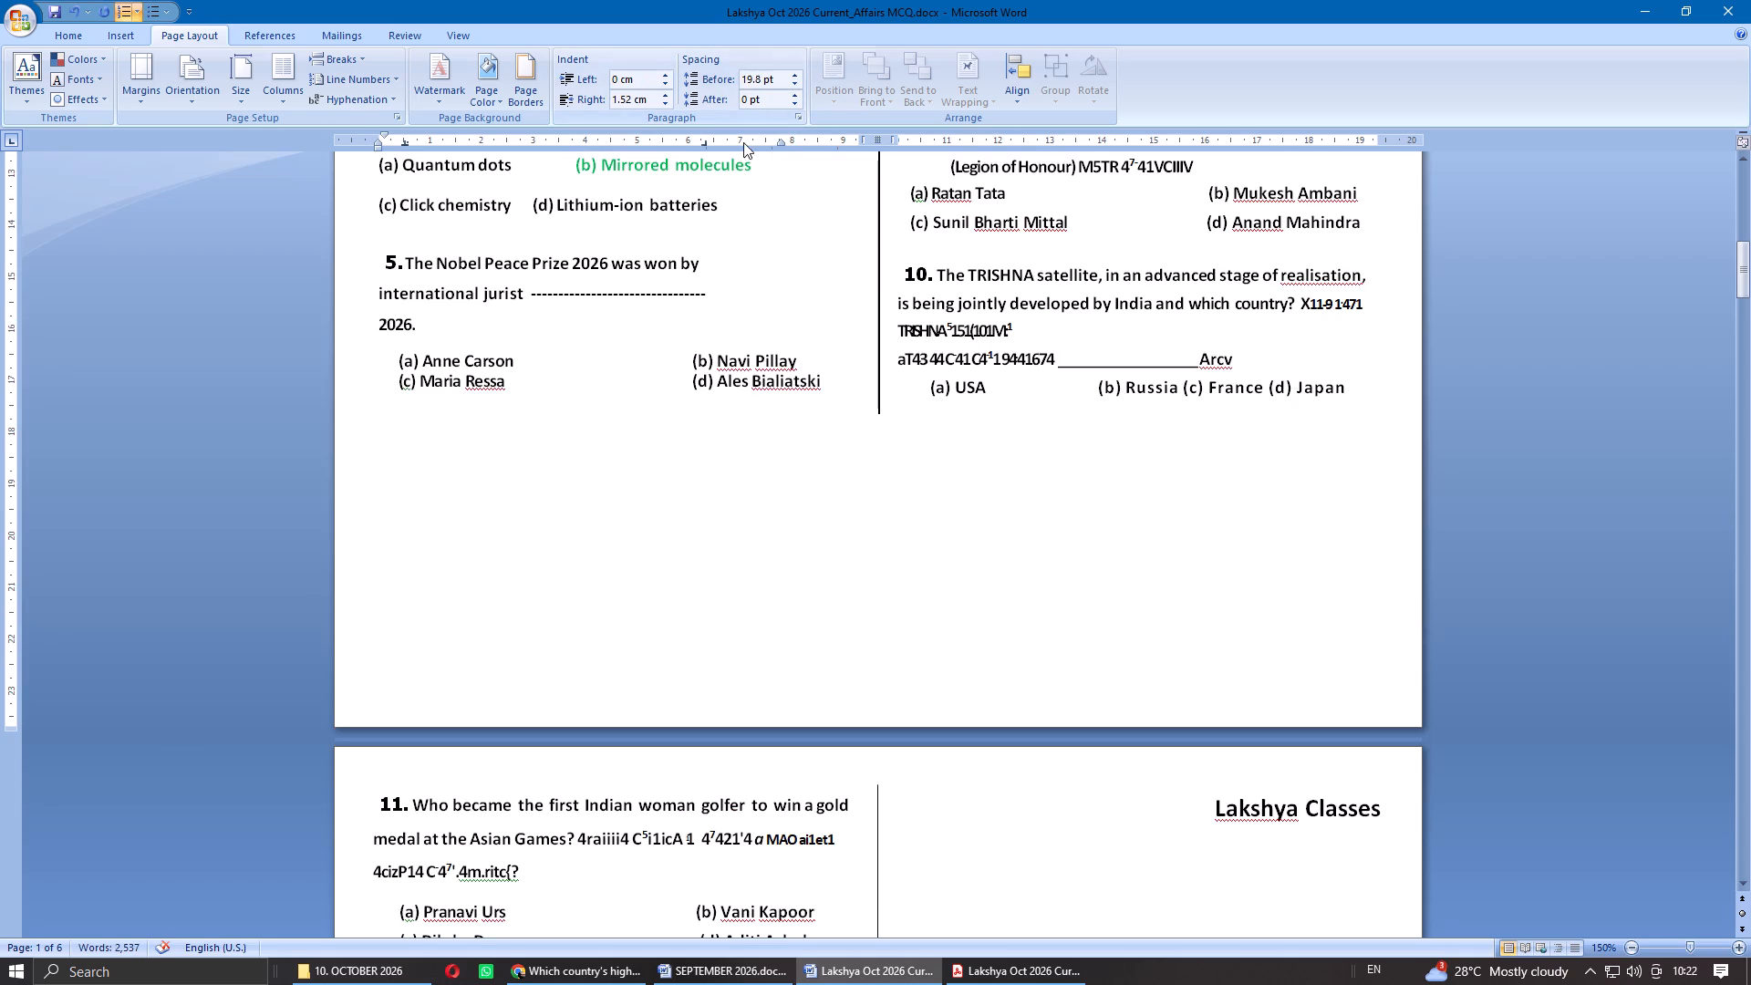
click(799, 80)
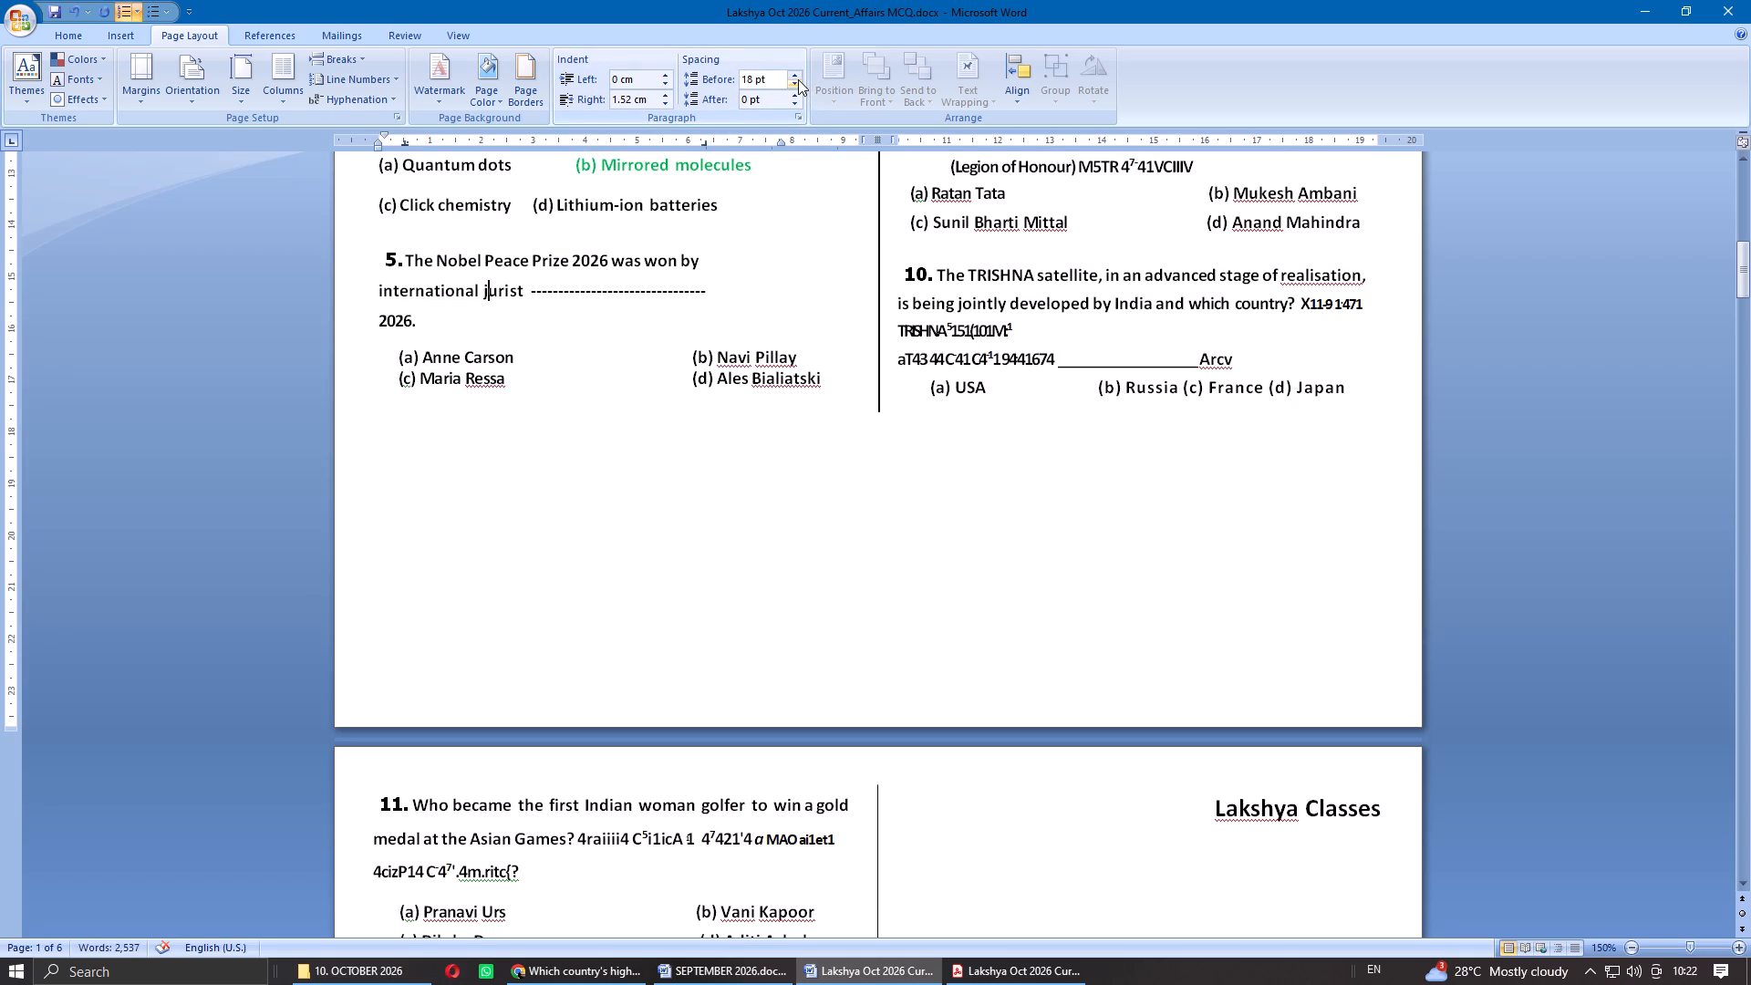
click(409, 315)
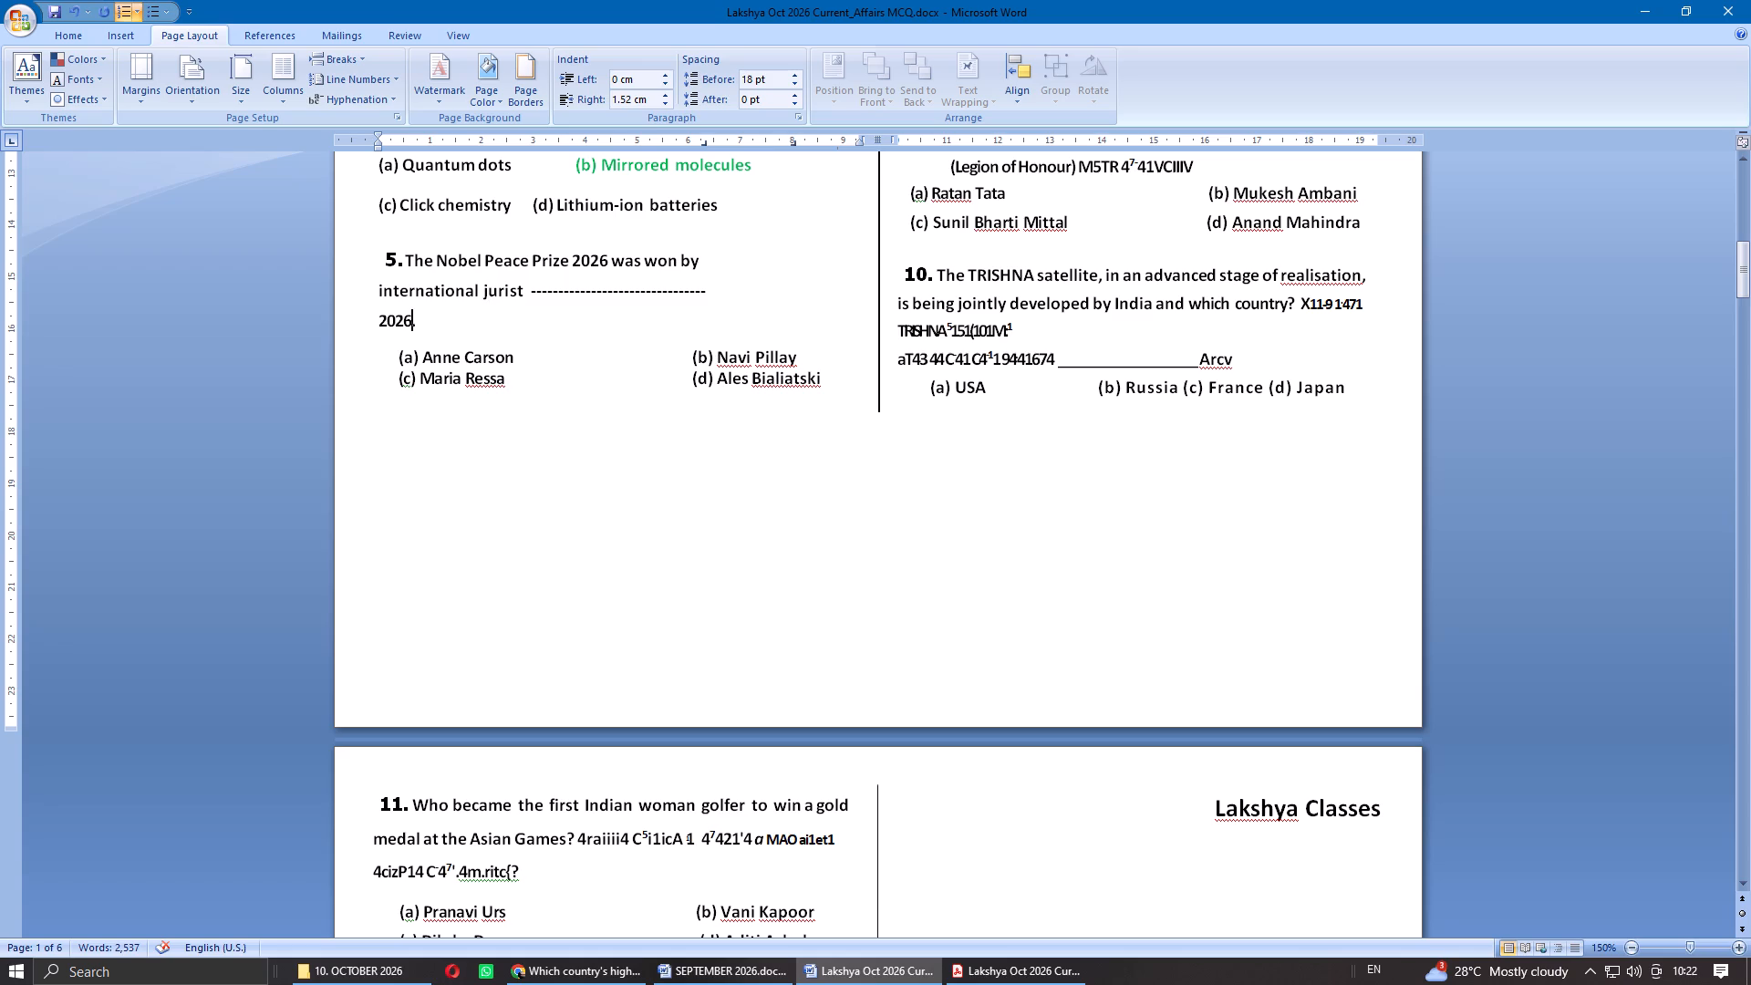
click(796, 103)
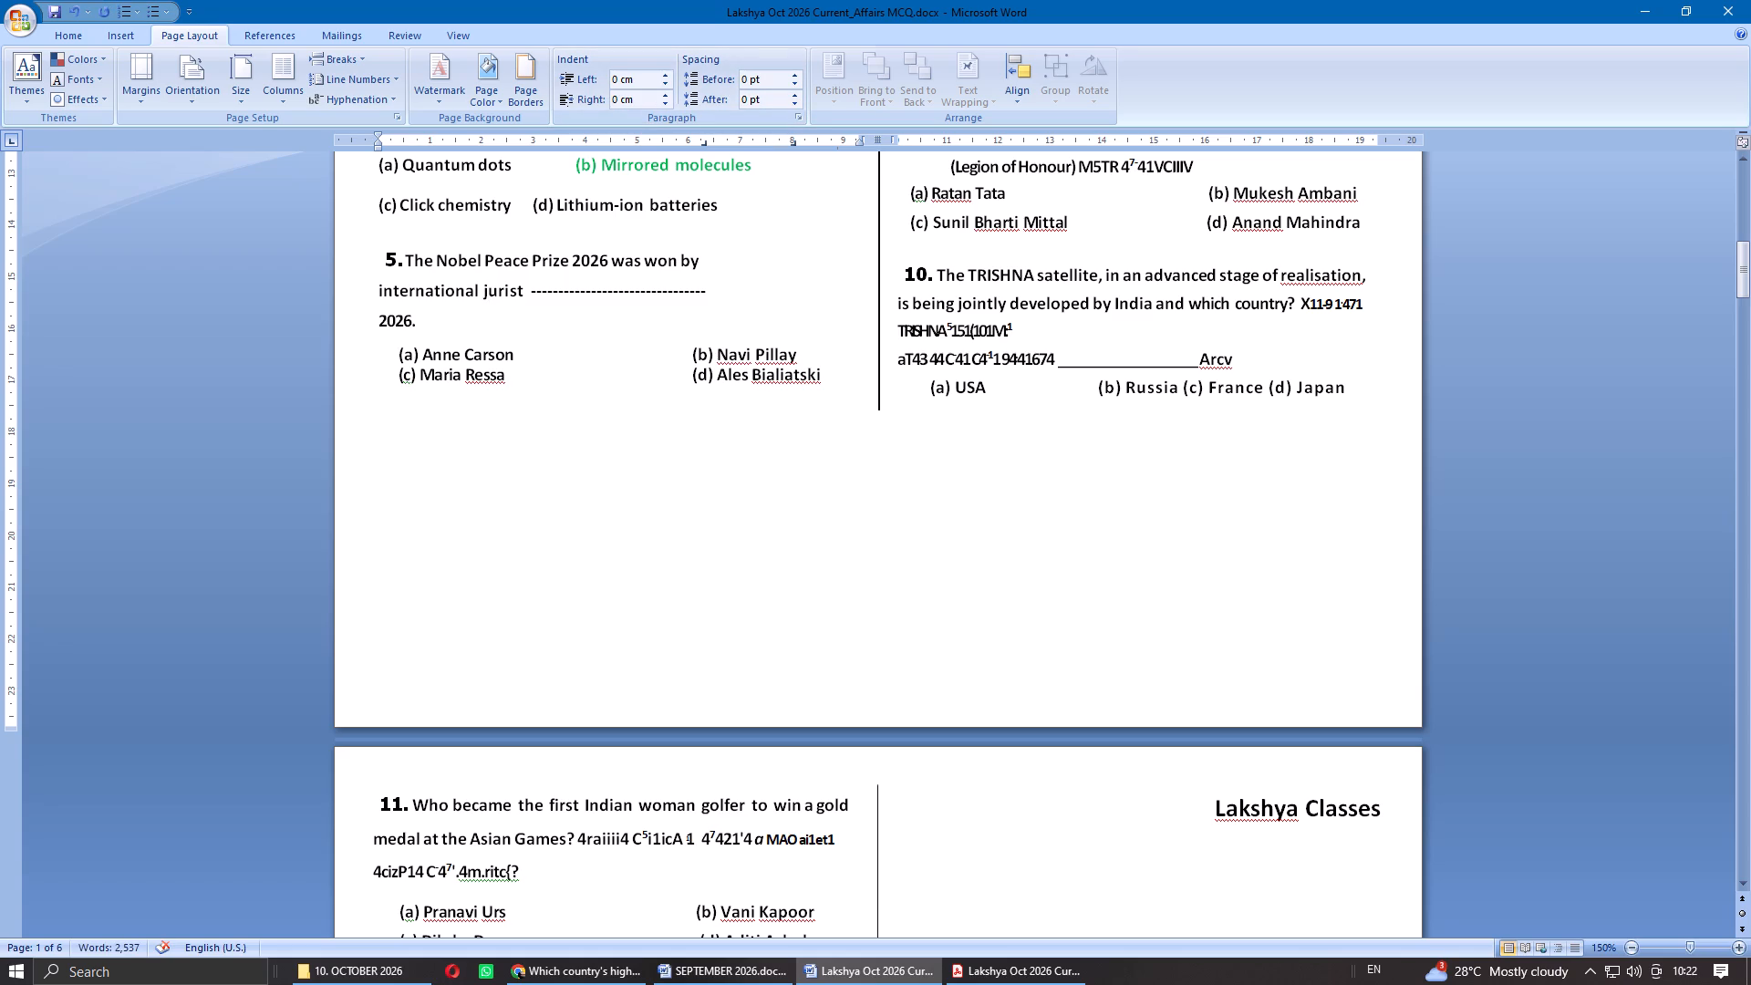
Widen question 5's text by reducing its right indent to 0.06 cm.
scroll(726, 280, up, 2)
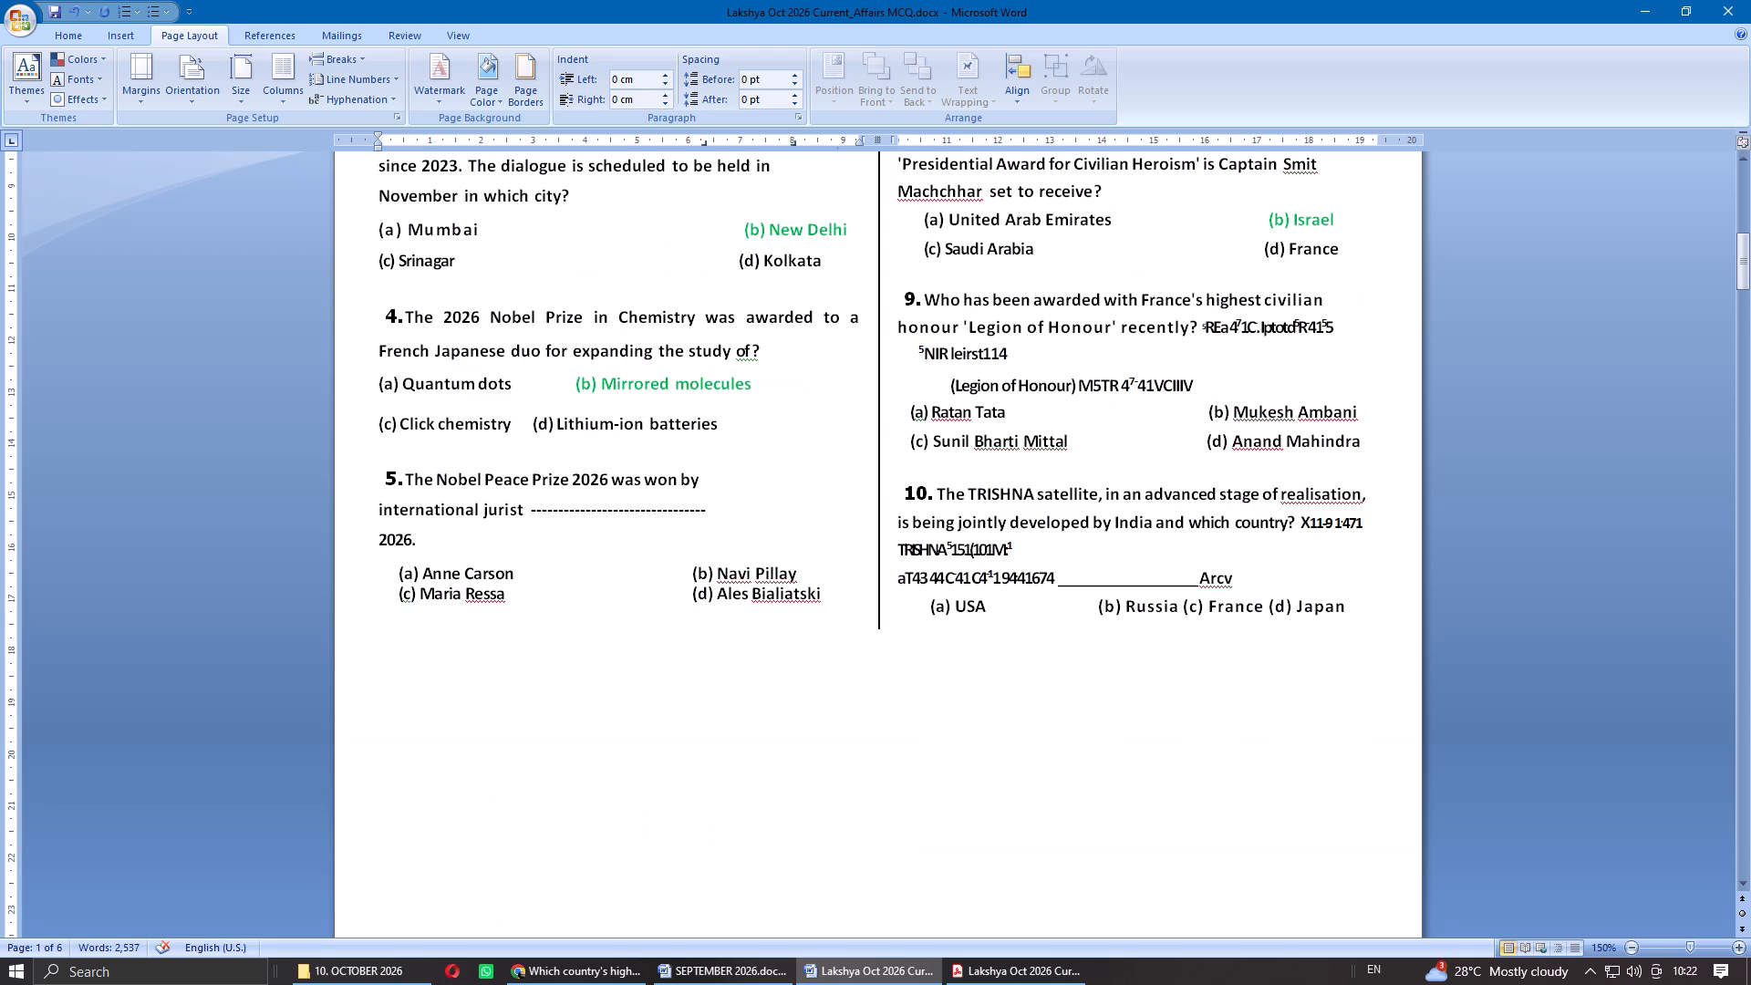
click(794, 486)
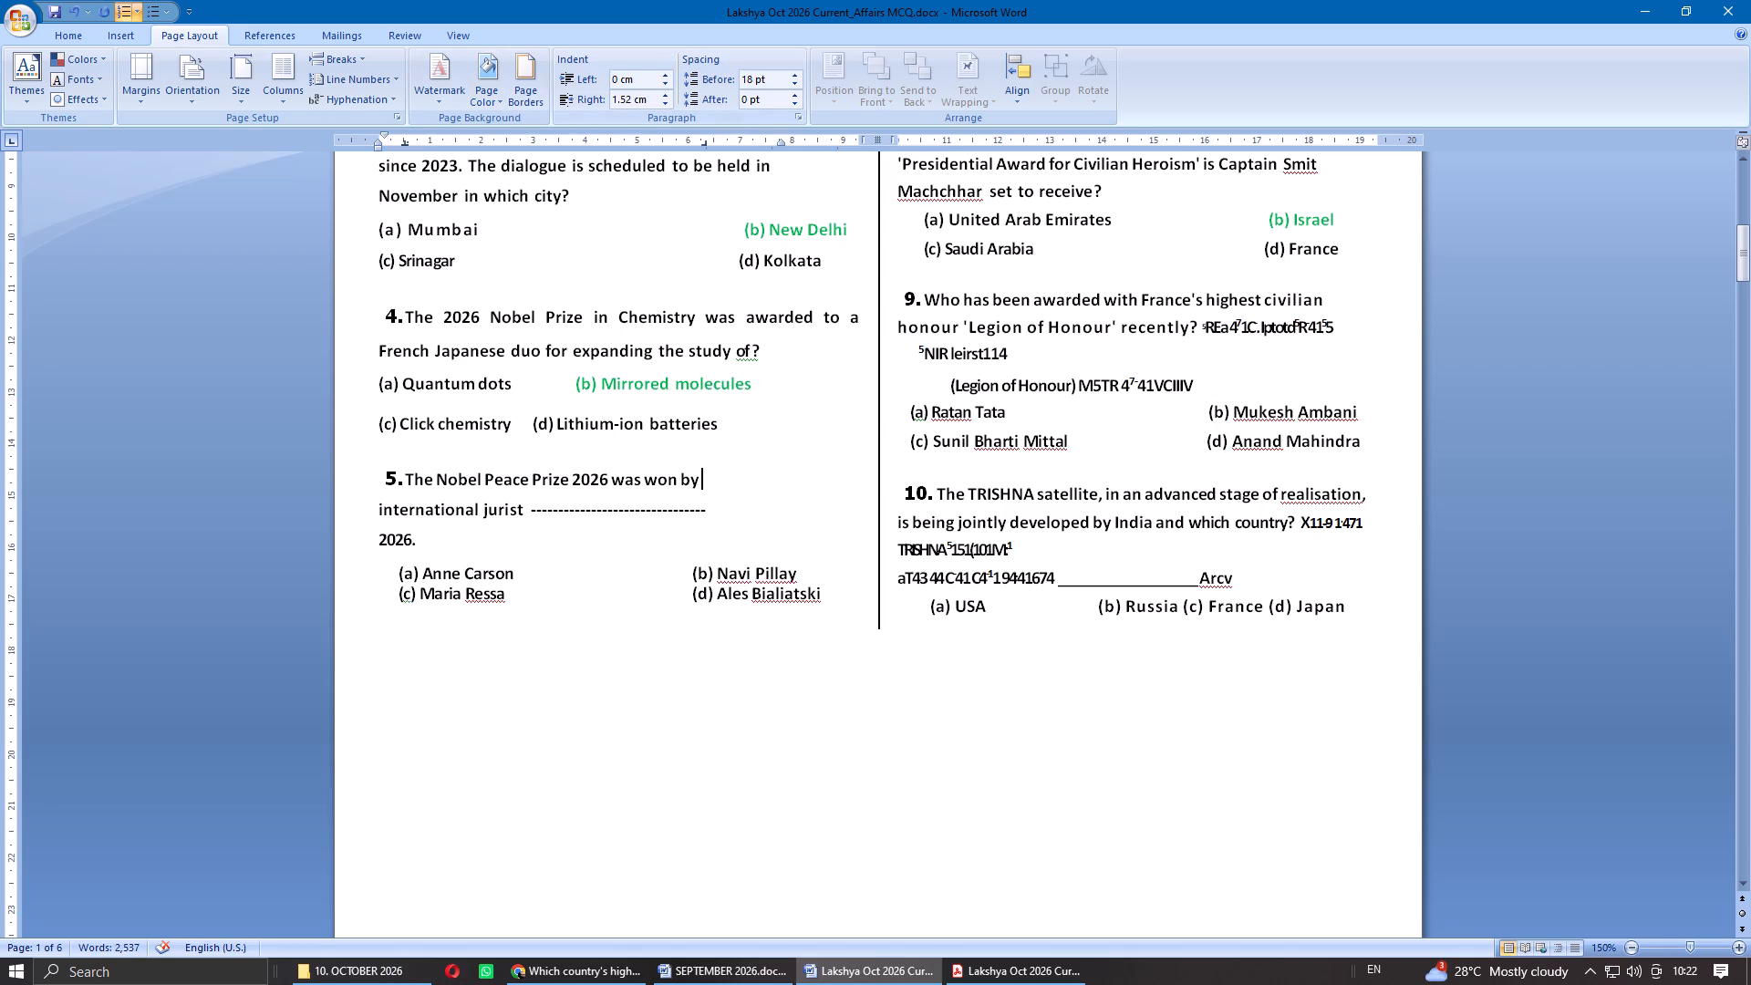
drag(781, 144, 830, 143)
drag(830, 143, 854, 143)
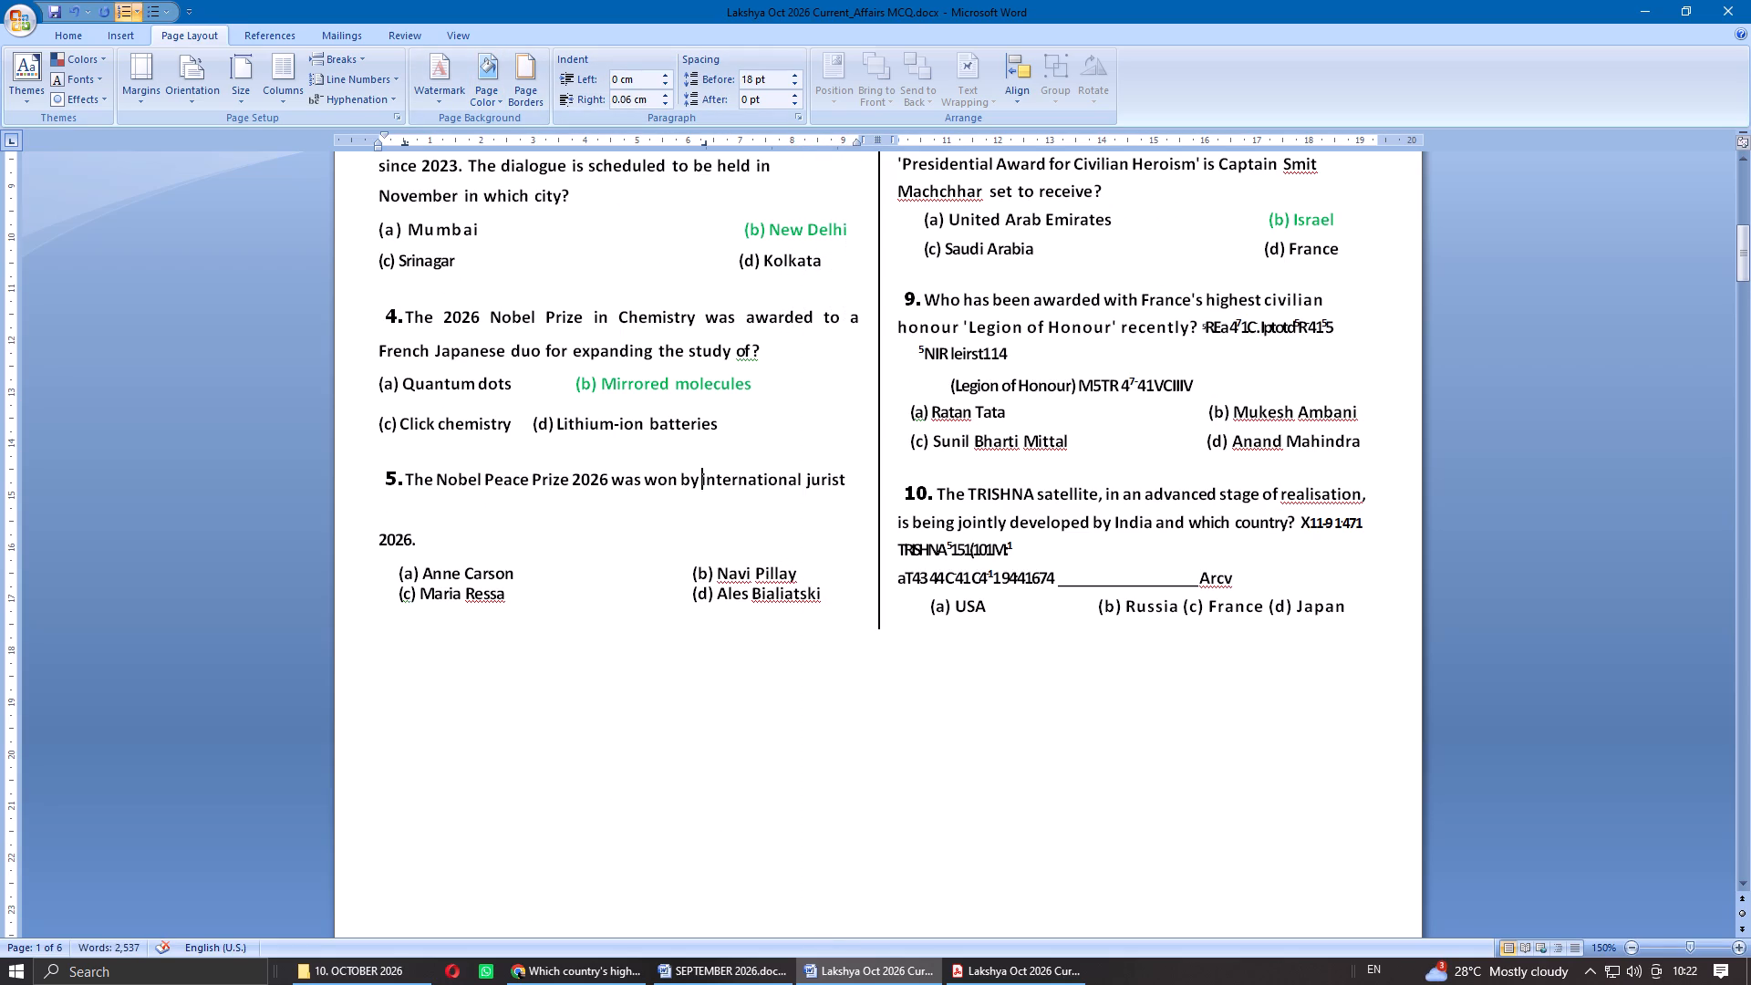
Delete the empty line above "2026." in question 5.
click(376, 538)
key(BackSpace)
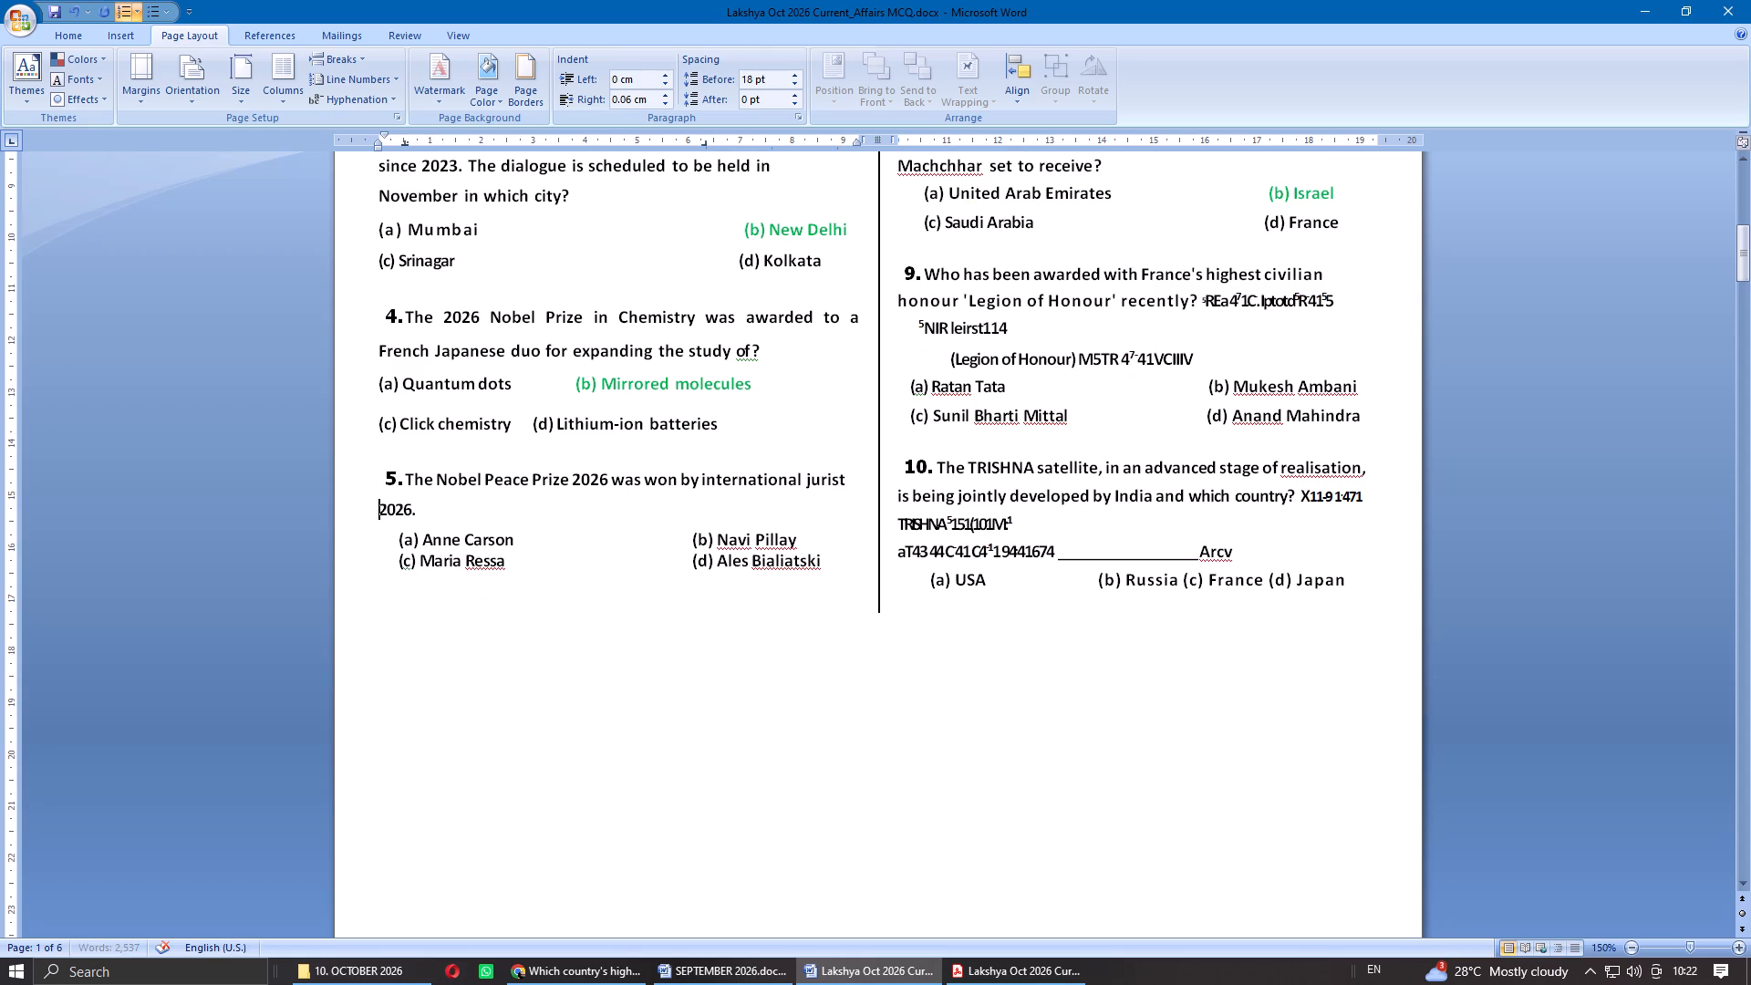
Set the right indent of questions 1 to 5 and their options together to 0.06 cm.
scroll(639, 702, up, 2)
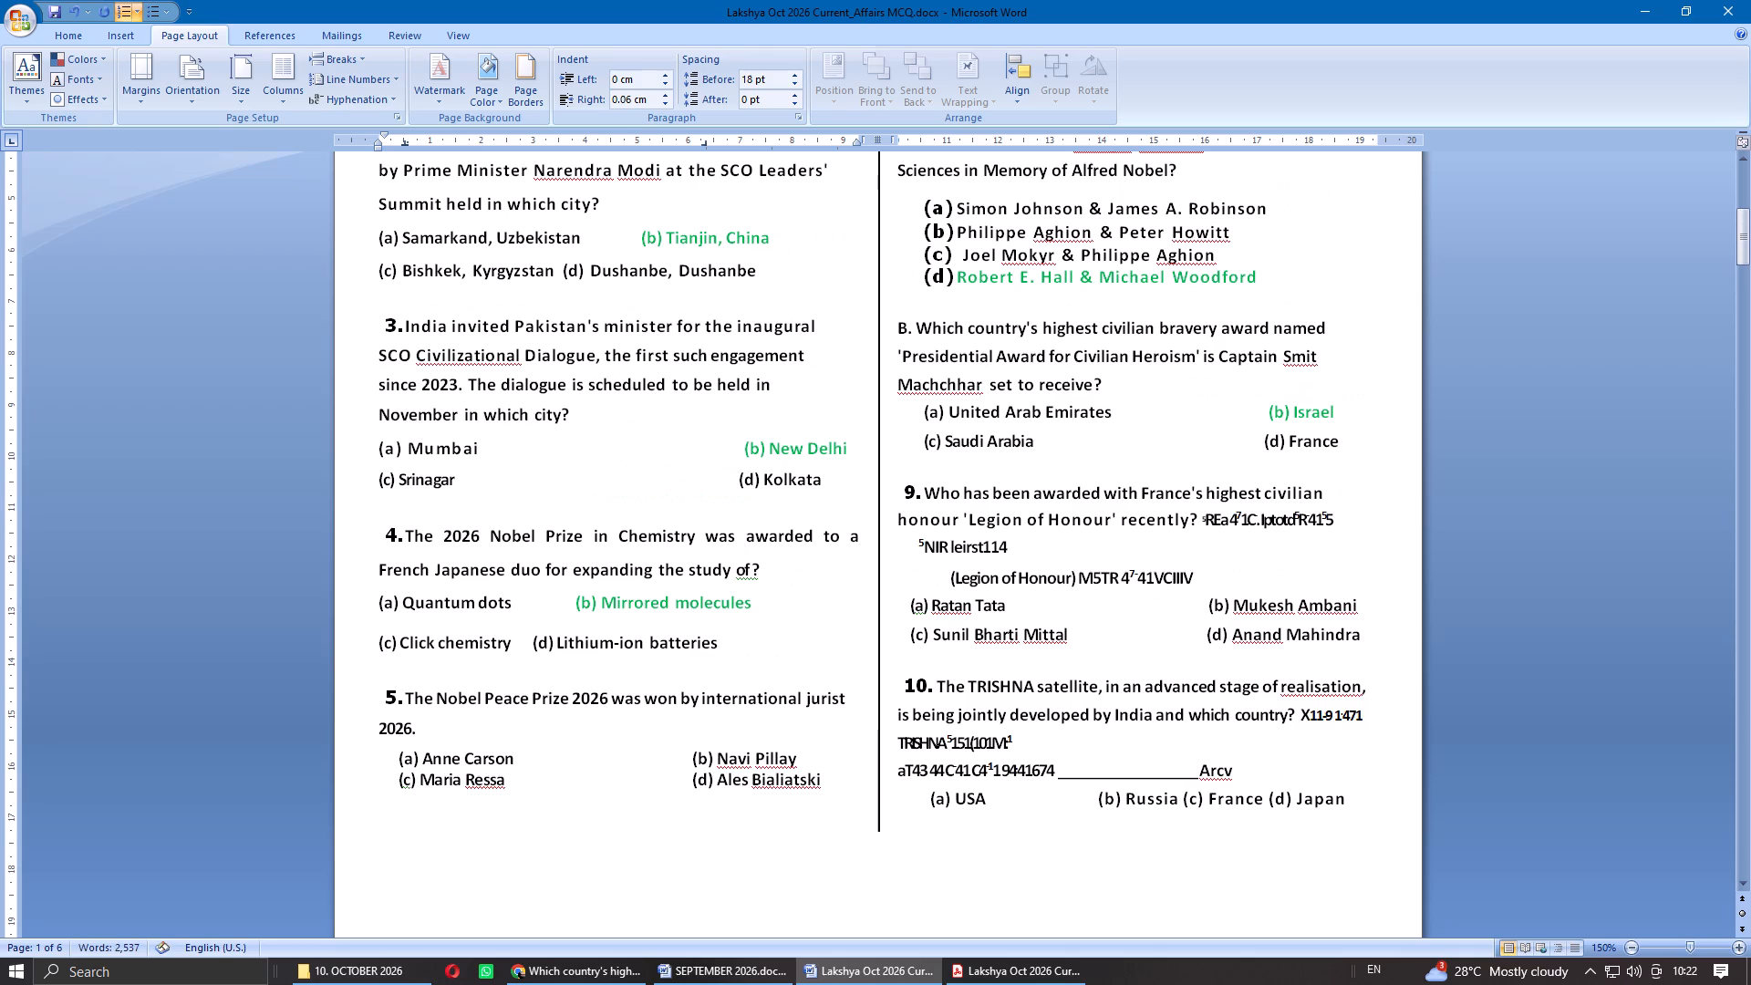
scroll(756, 611, up, 2)
click(772, 600)
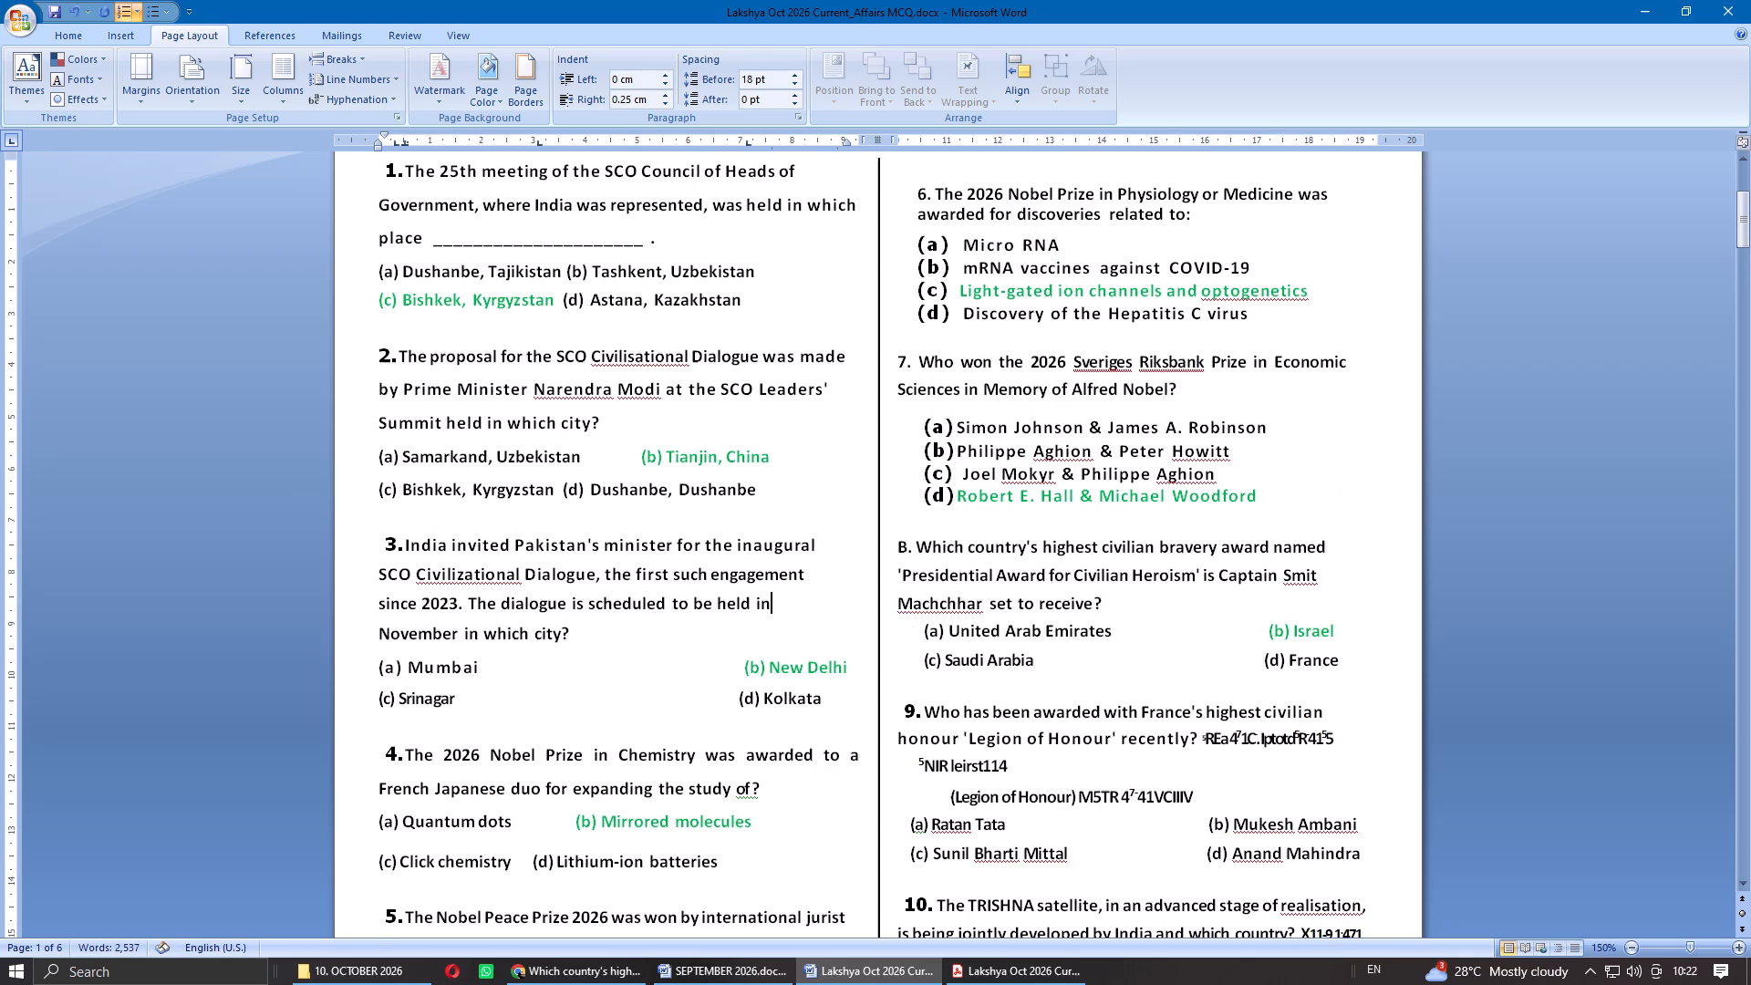
scroll(602, 420, up, 3)
drag(433, 514, 636, 695)
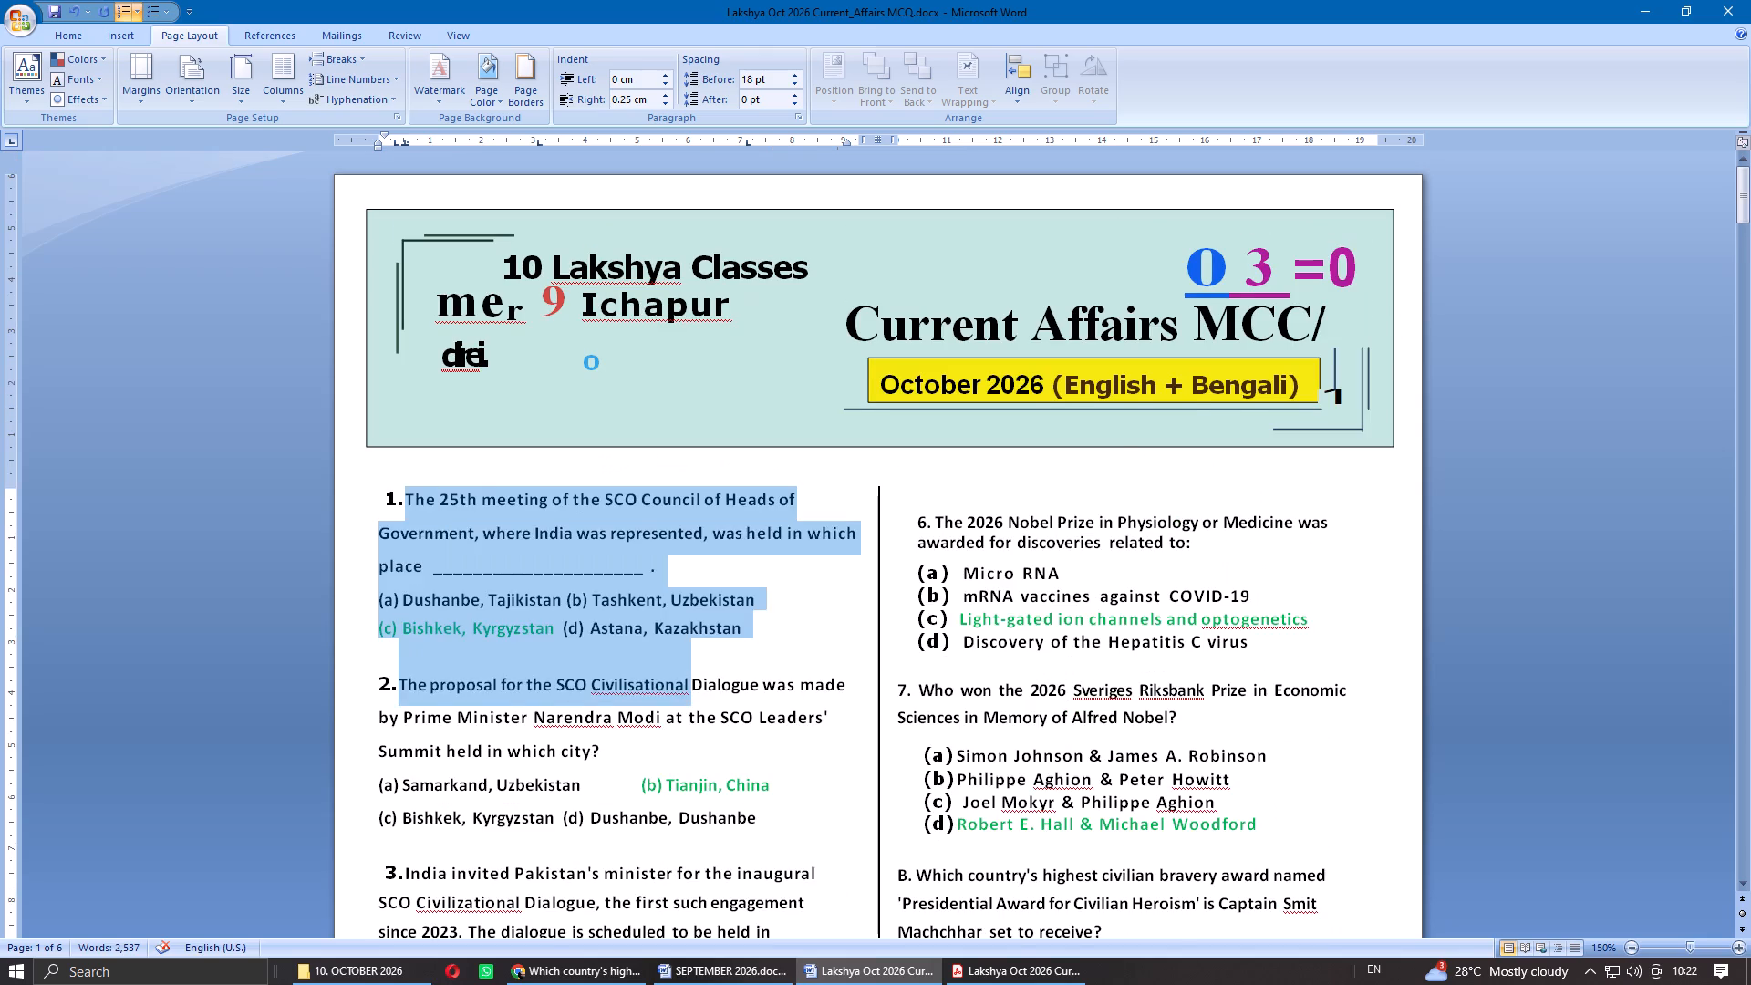
drag(636, 695, 789, 791)
scroll(637, 700, down, 5)
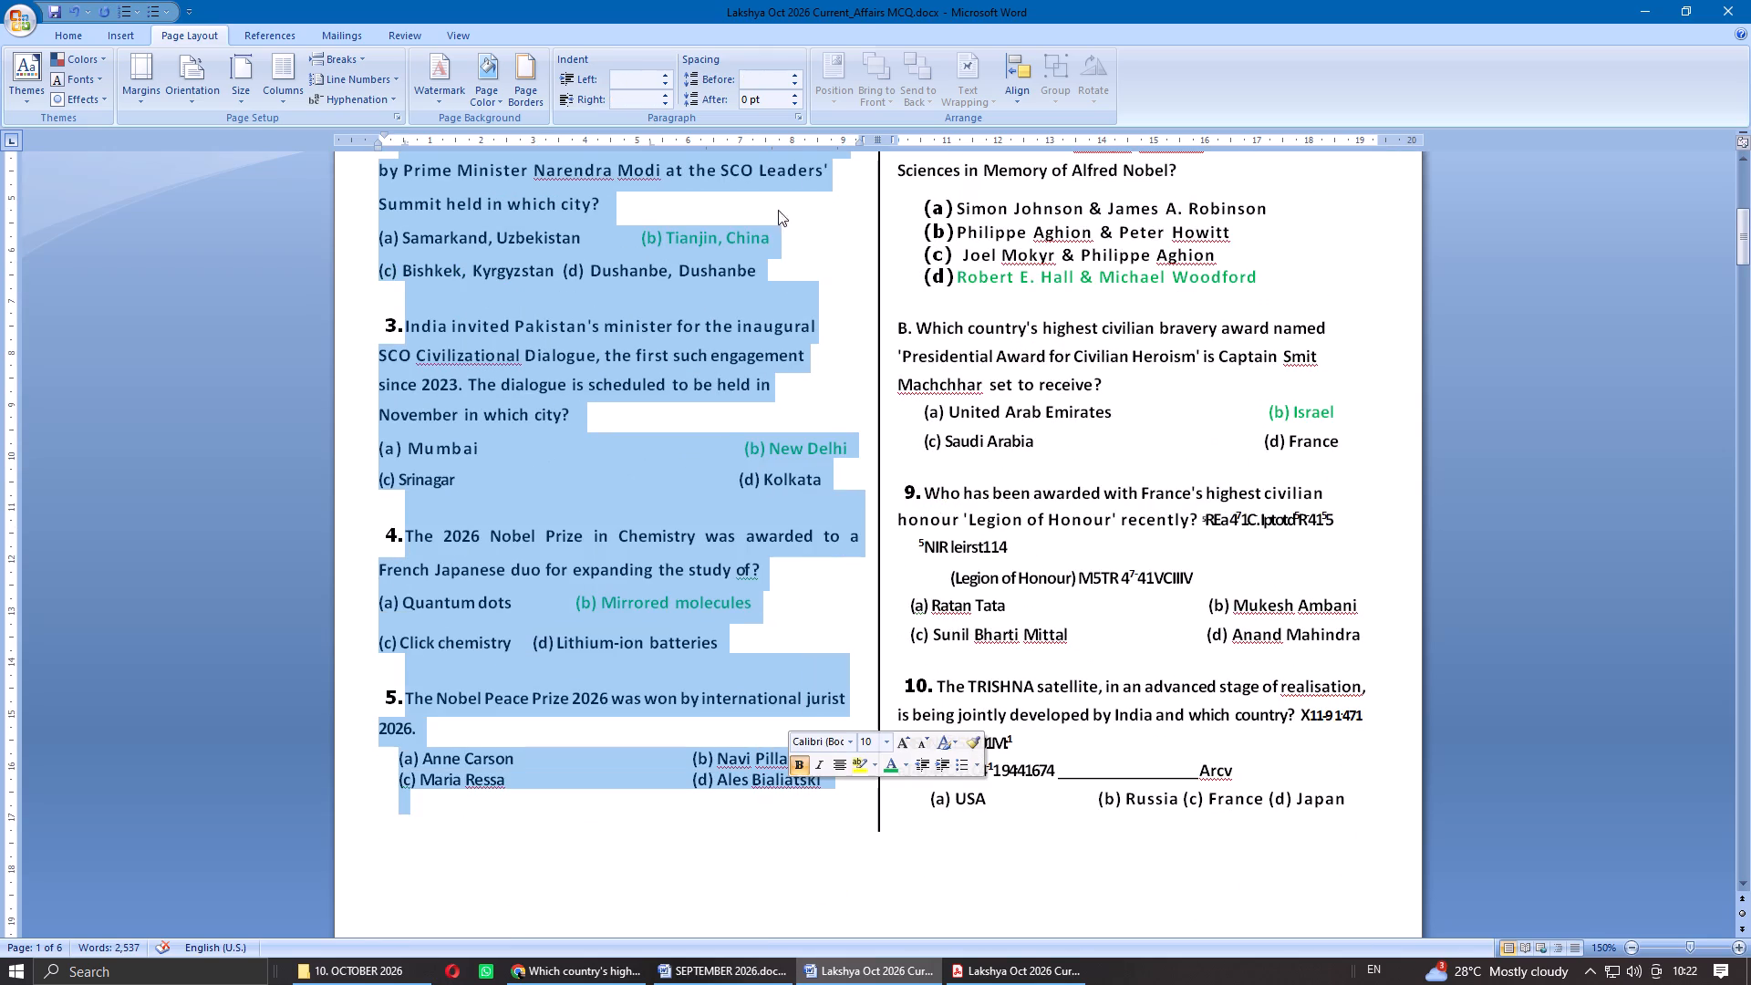
click(859, 142)
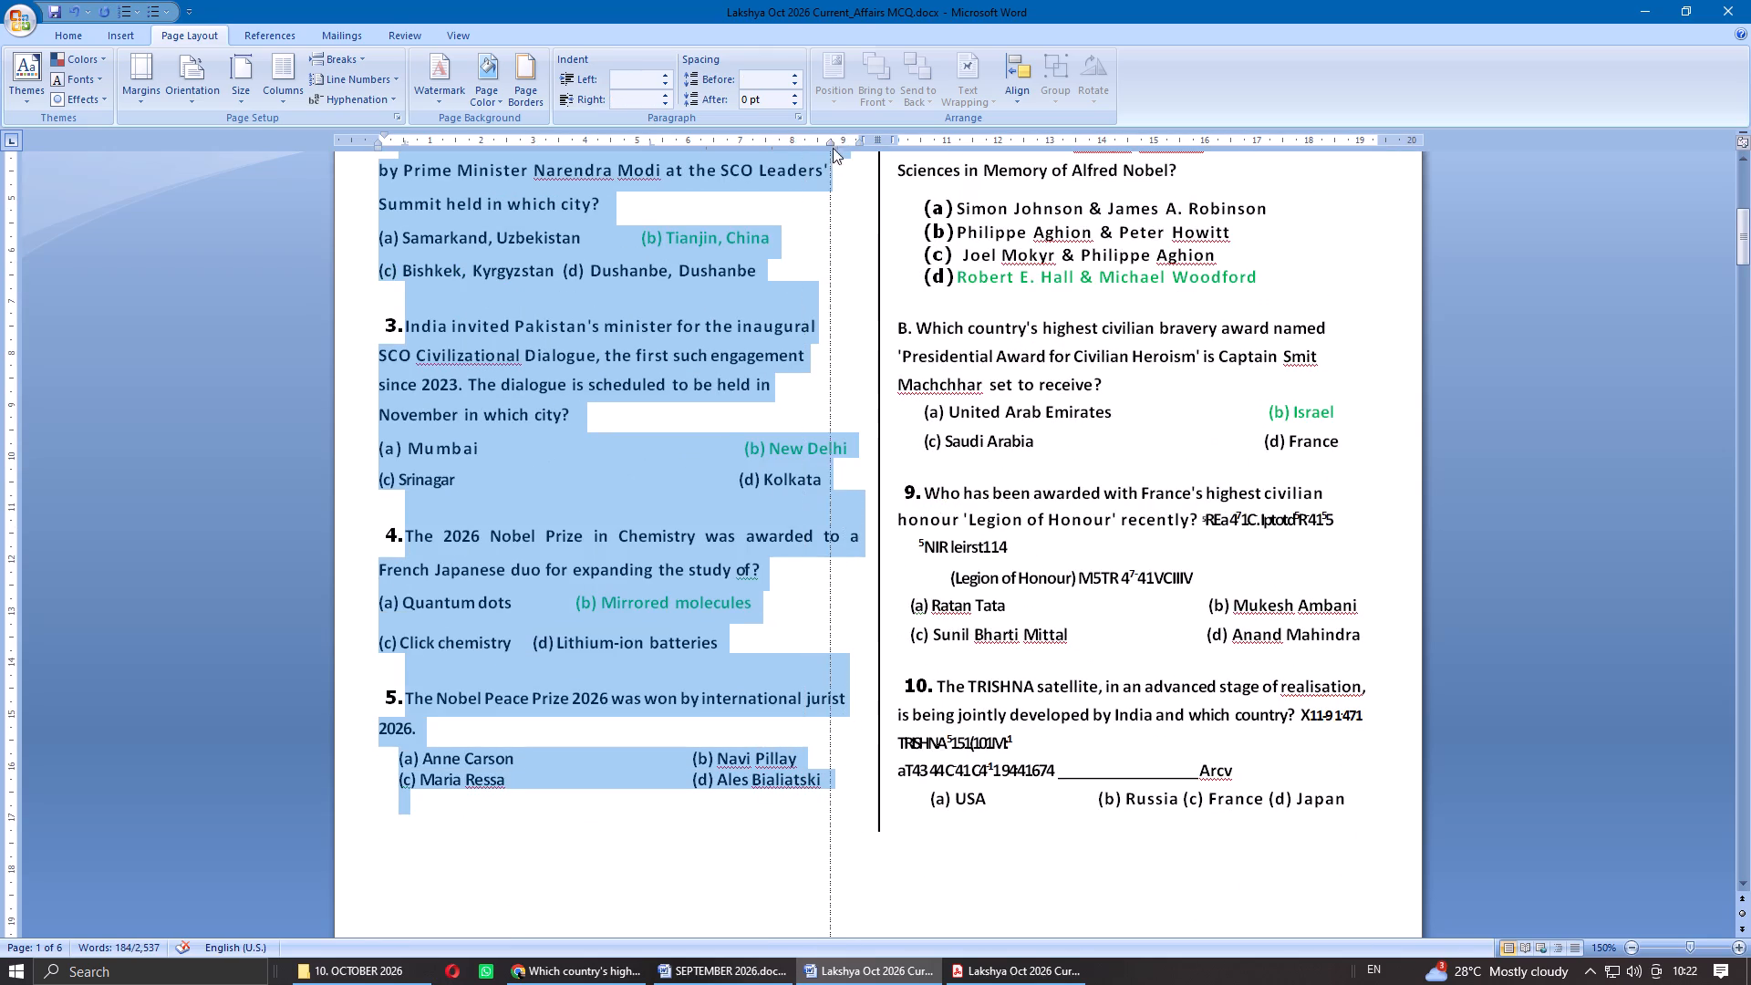
click(853, 399)
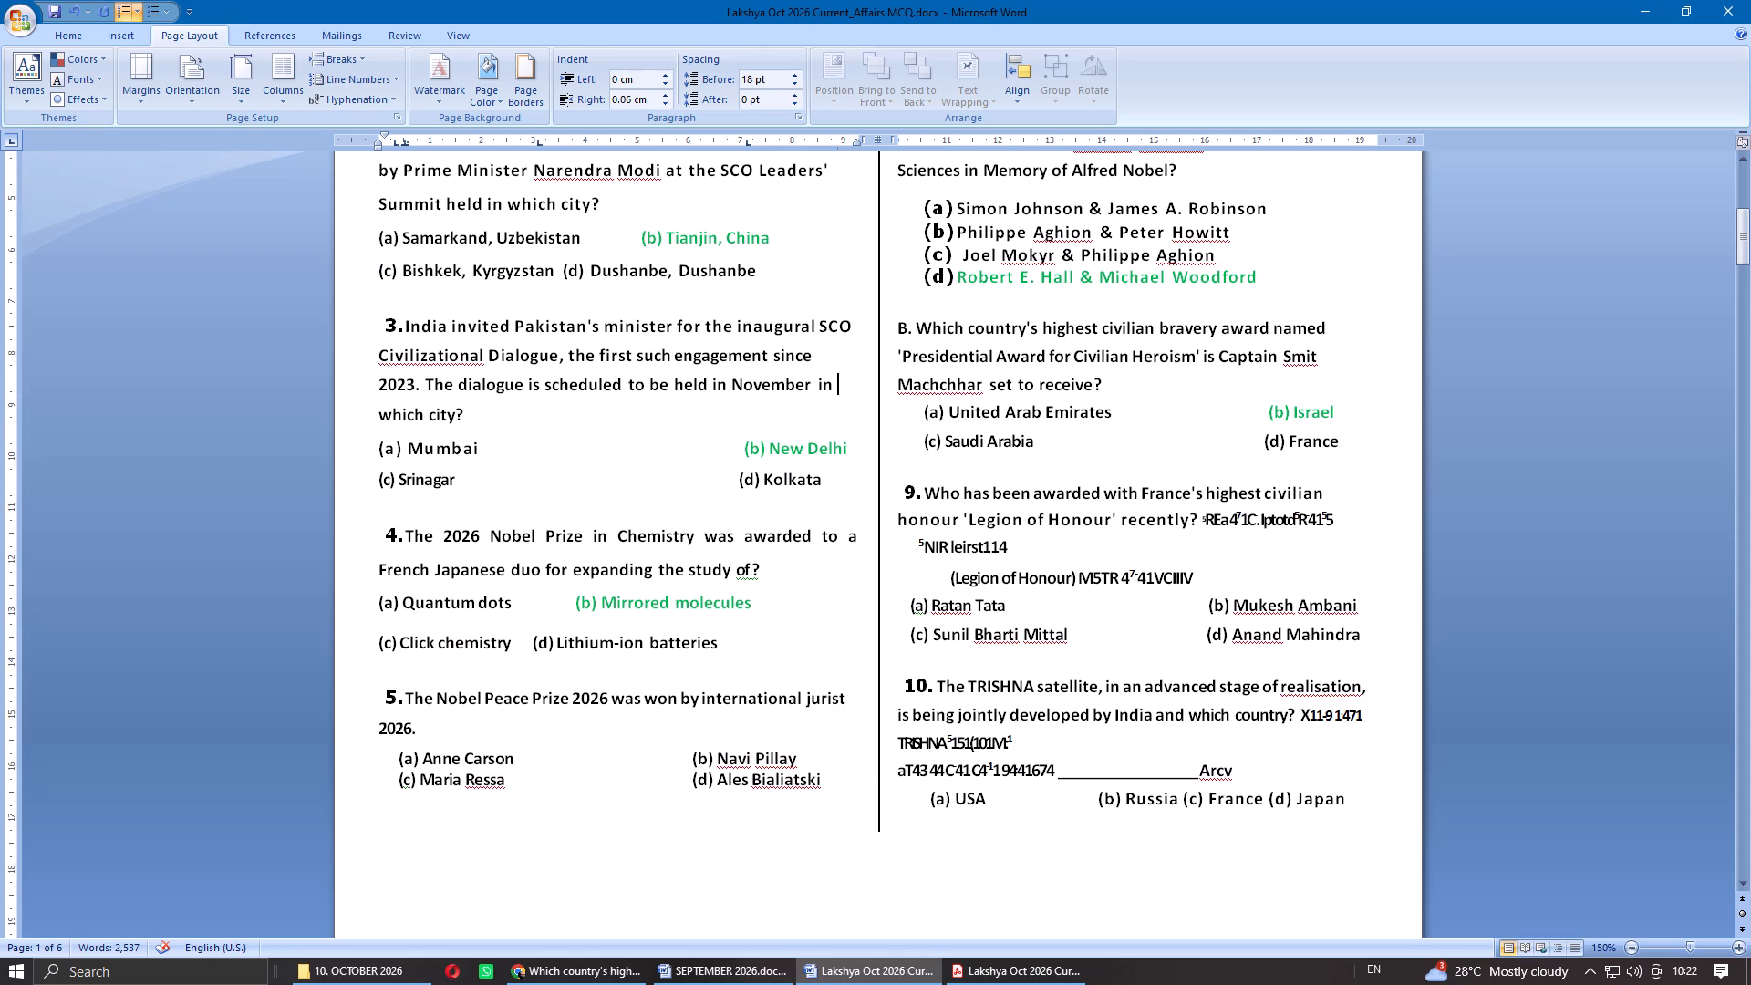
In question 2, space option "(d) Dushanbe, Dushanbe" out from option (c) until it lines up under option (b).
scroll(626, 435, up, 1)
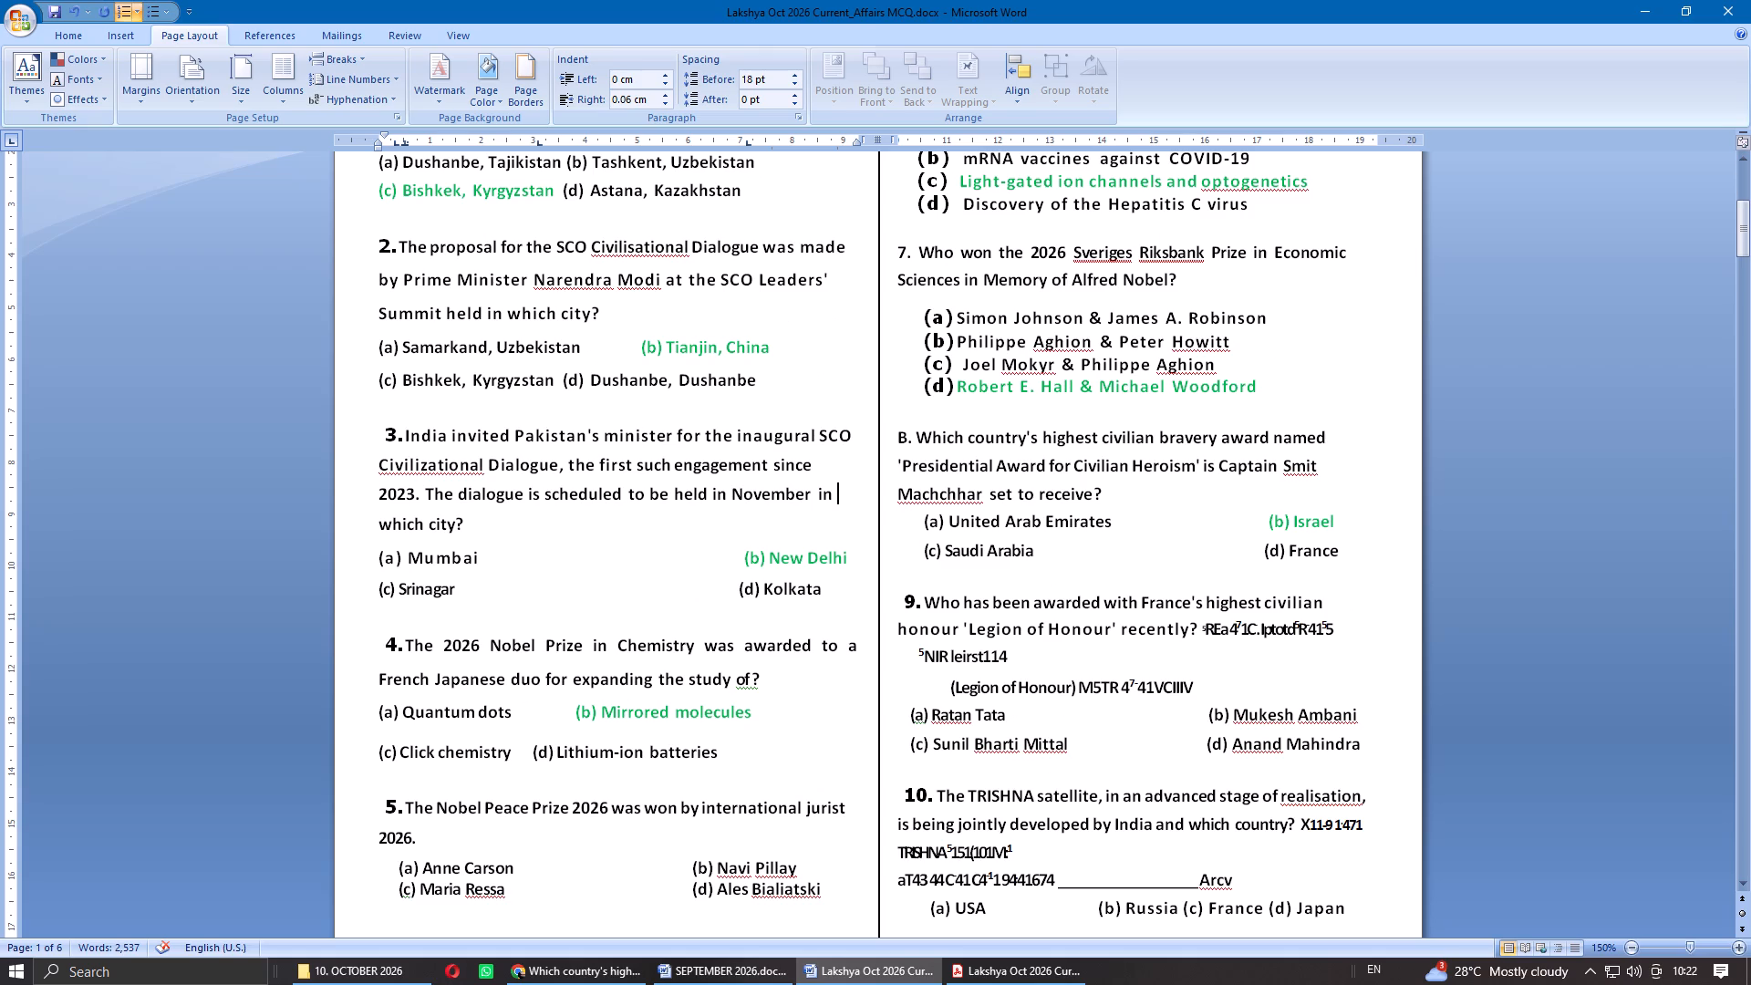
click(561, 382)
key(space)
key(space)
key(space)
key(space)
key(space)
key(space)
key(space)
key(space)
key(space)
key(space)
key(space)
key(space)
key(space)
key(space)
key(space)
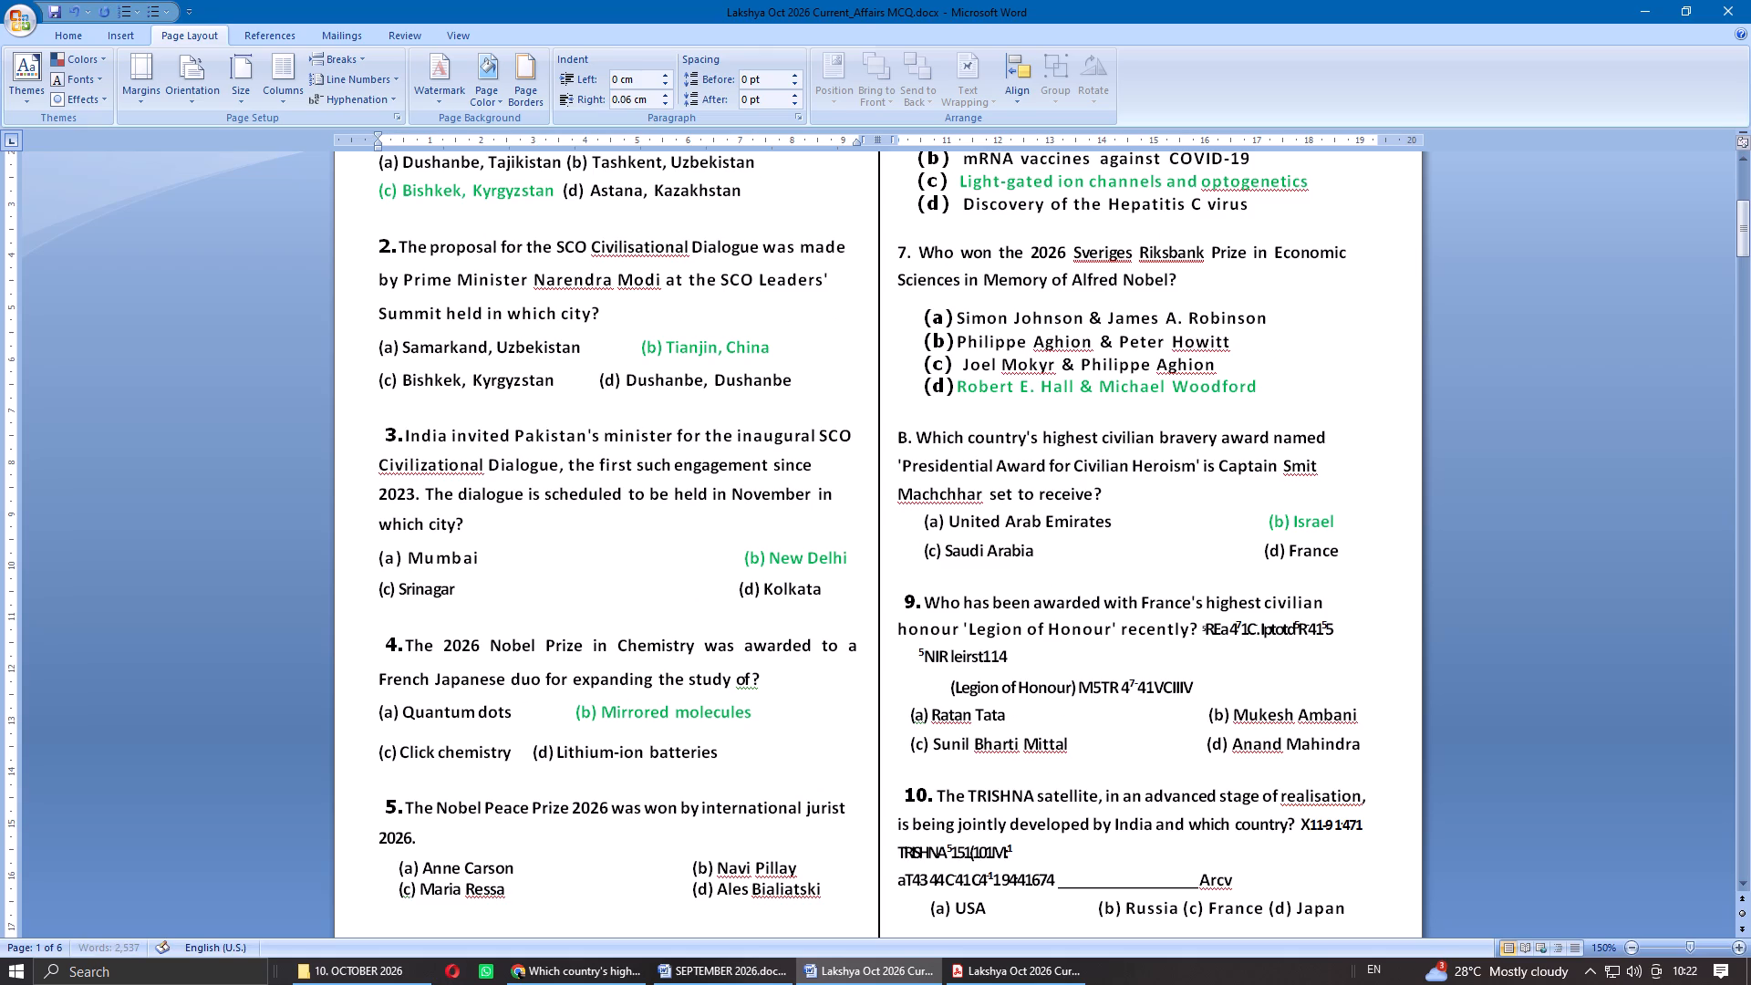
key(space)
key(space)
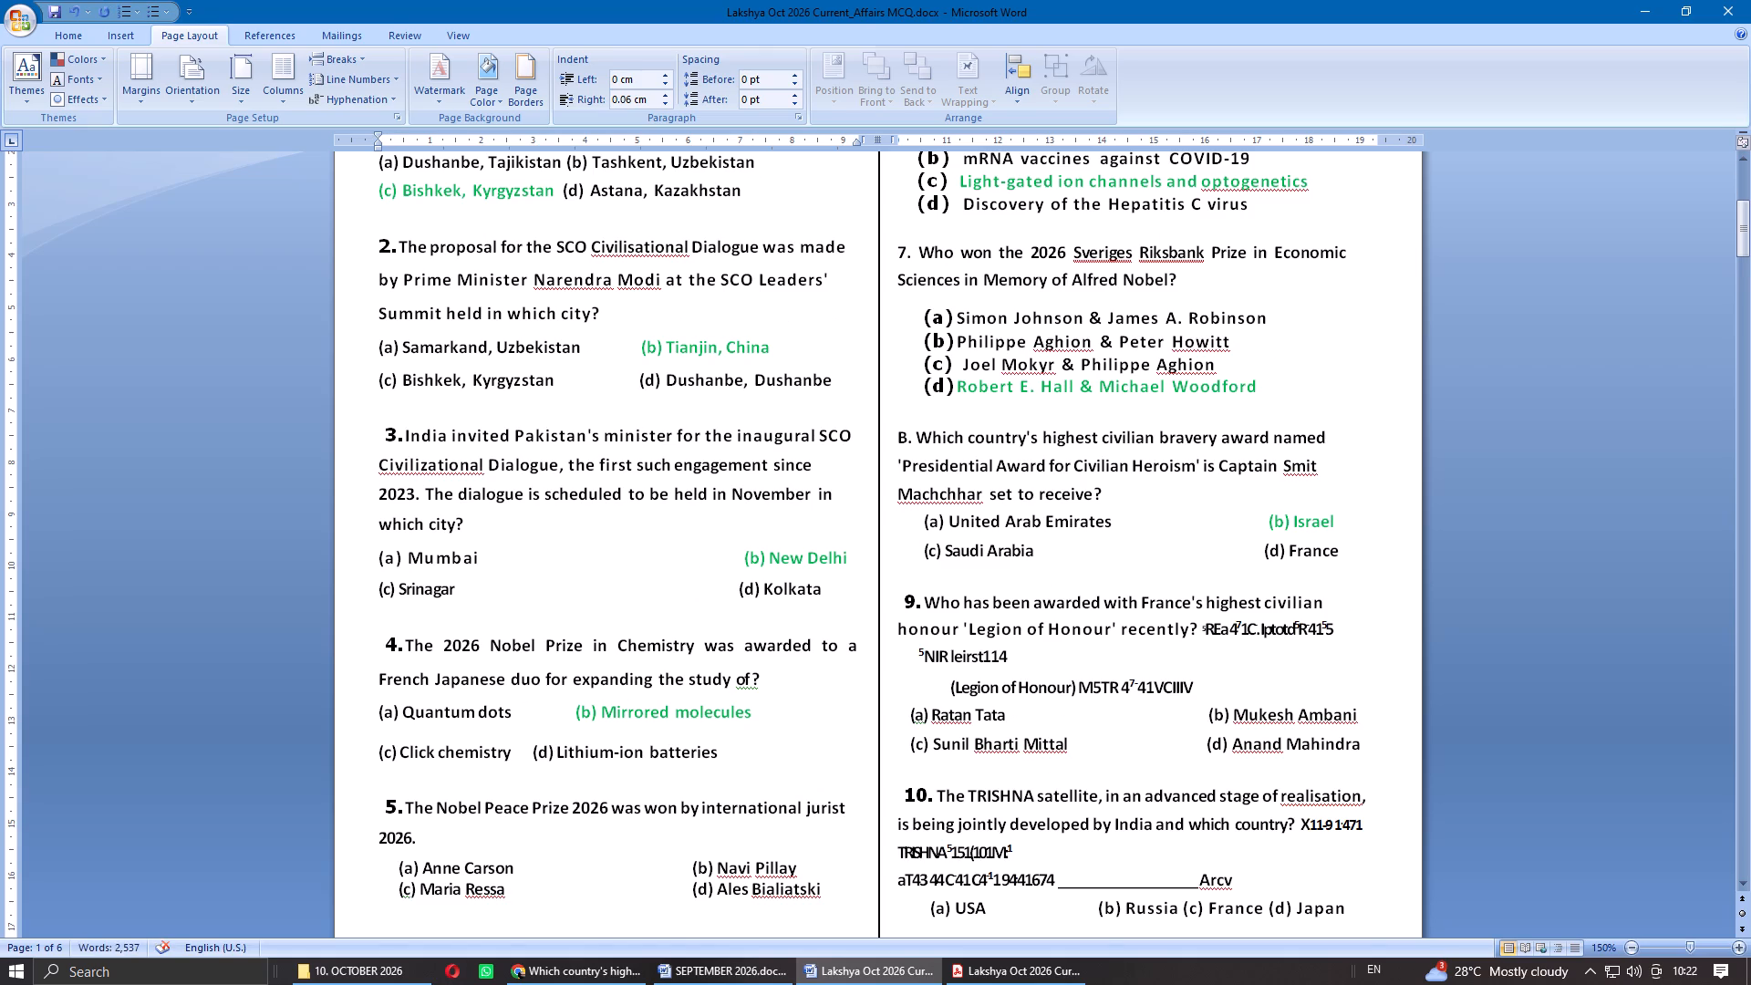
In question 1, widen the gap after "(a) Dushanbe, Tajikistan" with spaces so "(b) Tashkent, Uzbekistan" aligns with question 2's second option column.
scroll(657, 402, up, 2)
click(567, 381)
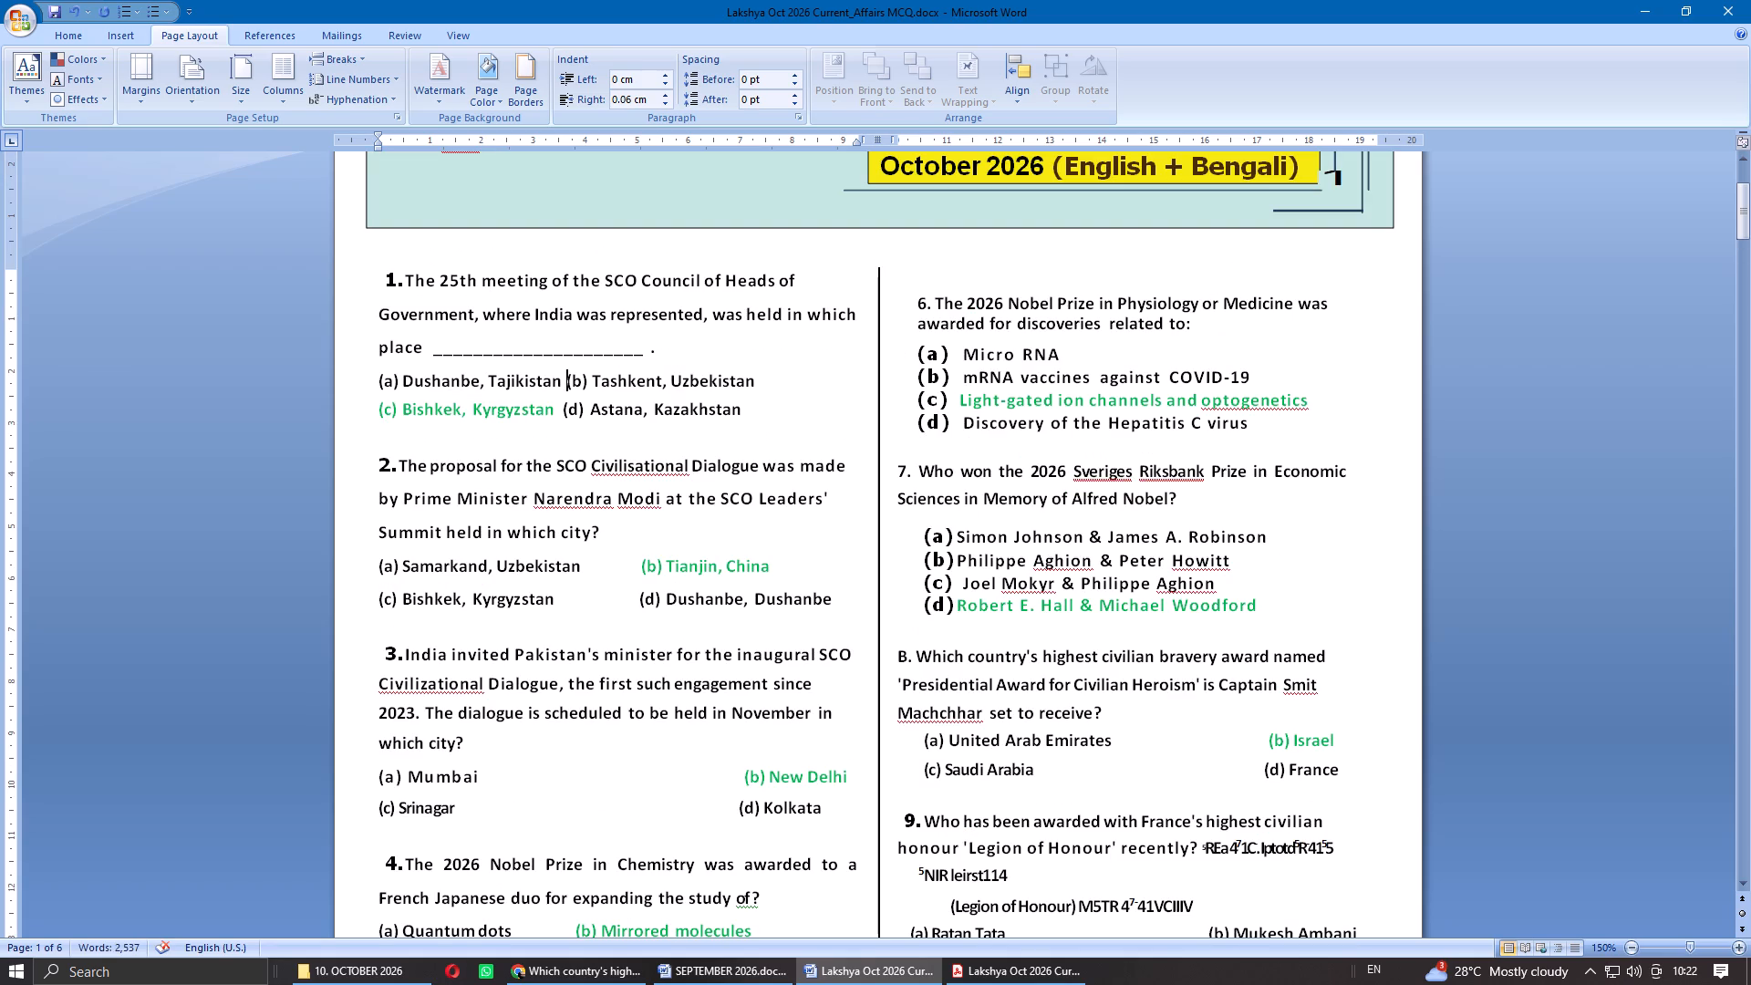
key(space)
key(space)
key(space)
key(space)
key(space)
key(space)
key(space)
key(space)
key(space)
key(space)
key(space)
key(space)
key(space)
key(space)
key(space)
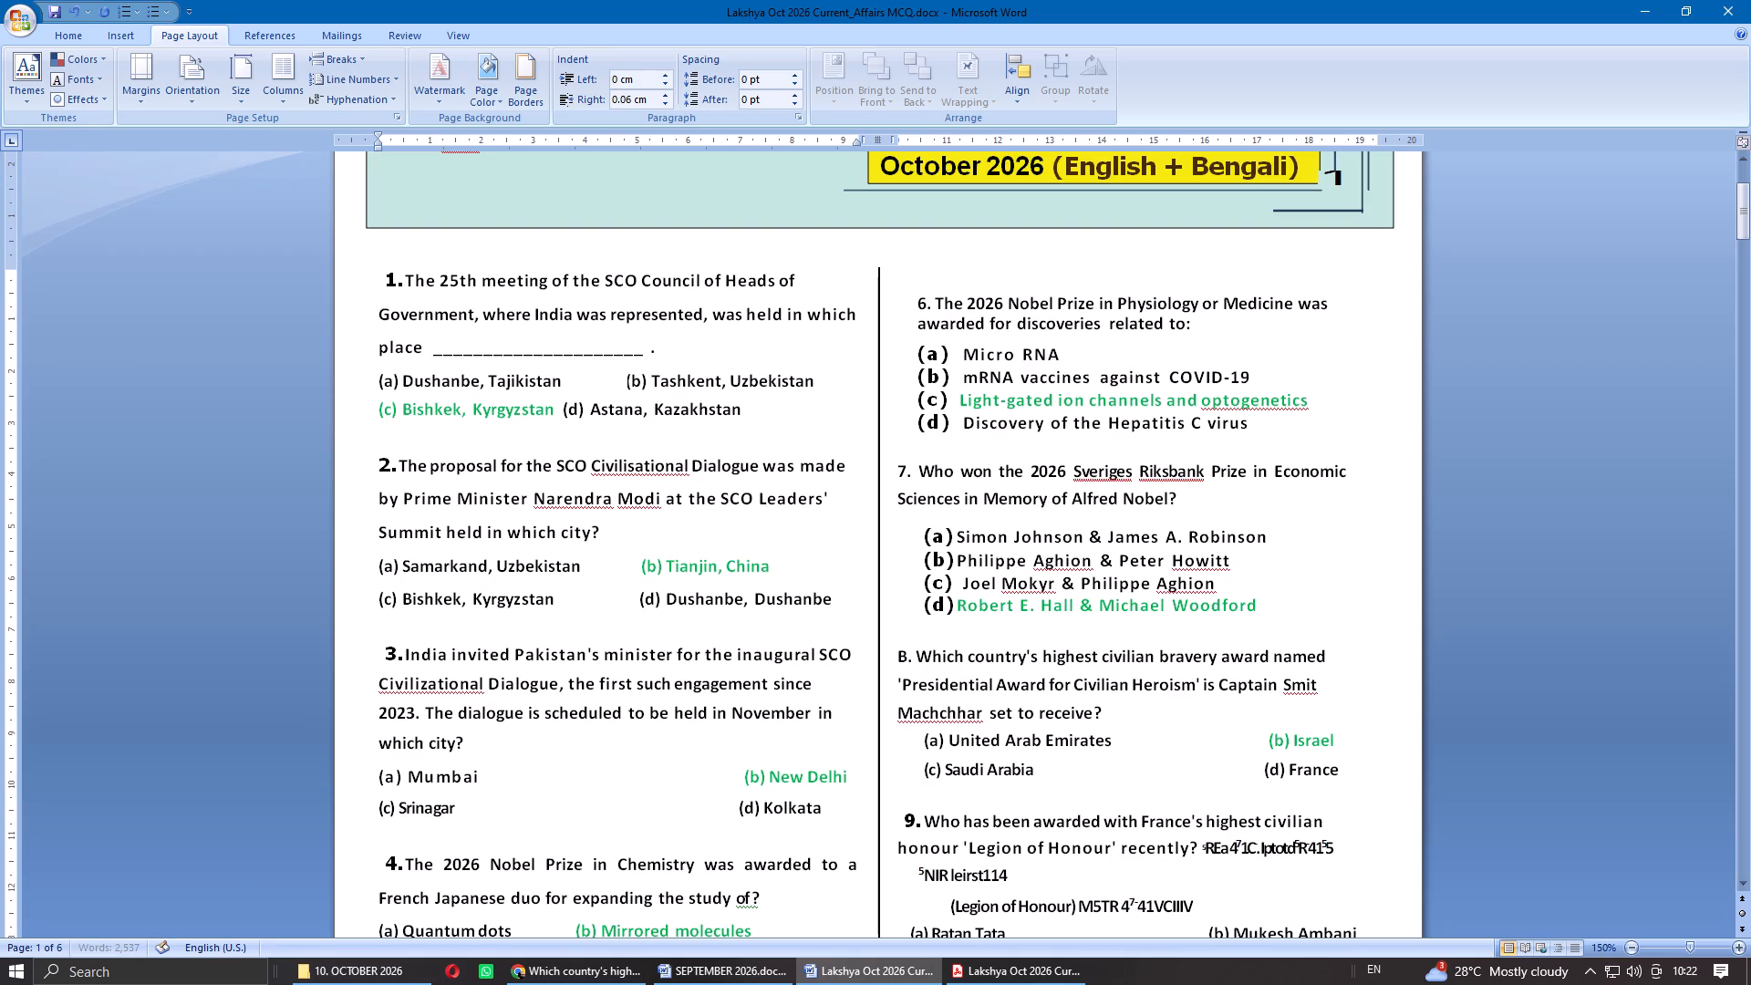
key(space)
key(space)
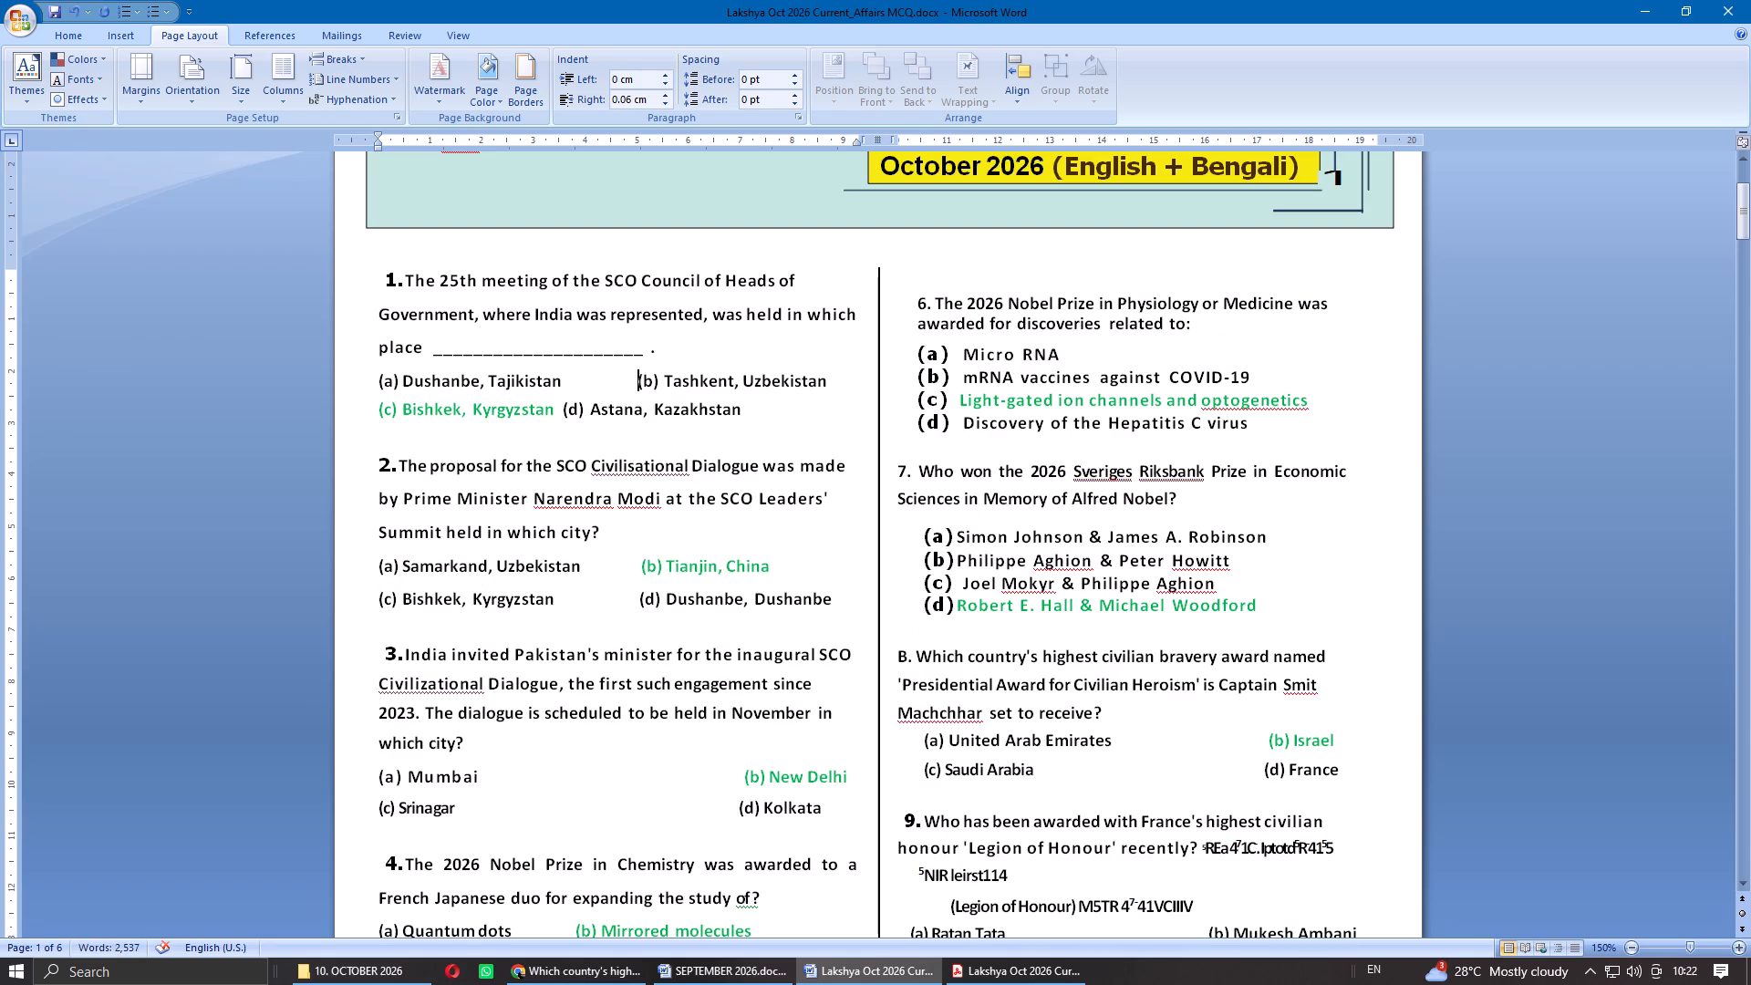
In question 1, space option "(d) Astana, Kazakhstan" out from option (c) until it lines up under option (b).
click(560, 413)
key(space)
key(space)
key(space)
key(space)
key(space)
key(space)
key(space)
key(space)
key(space)
key(space)
key(space)
key(space)
key(space)
key(space)
key(space)
key(space)
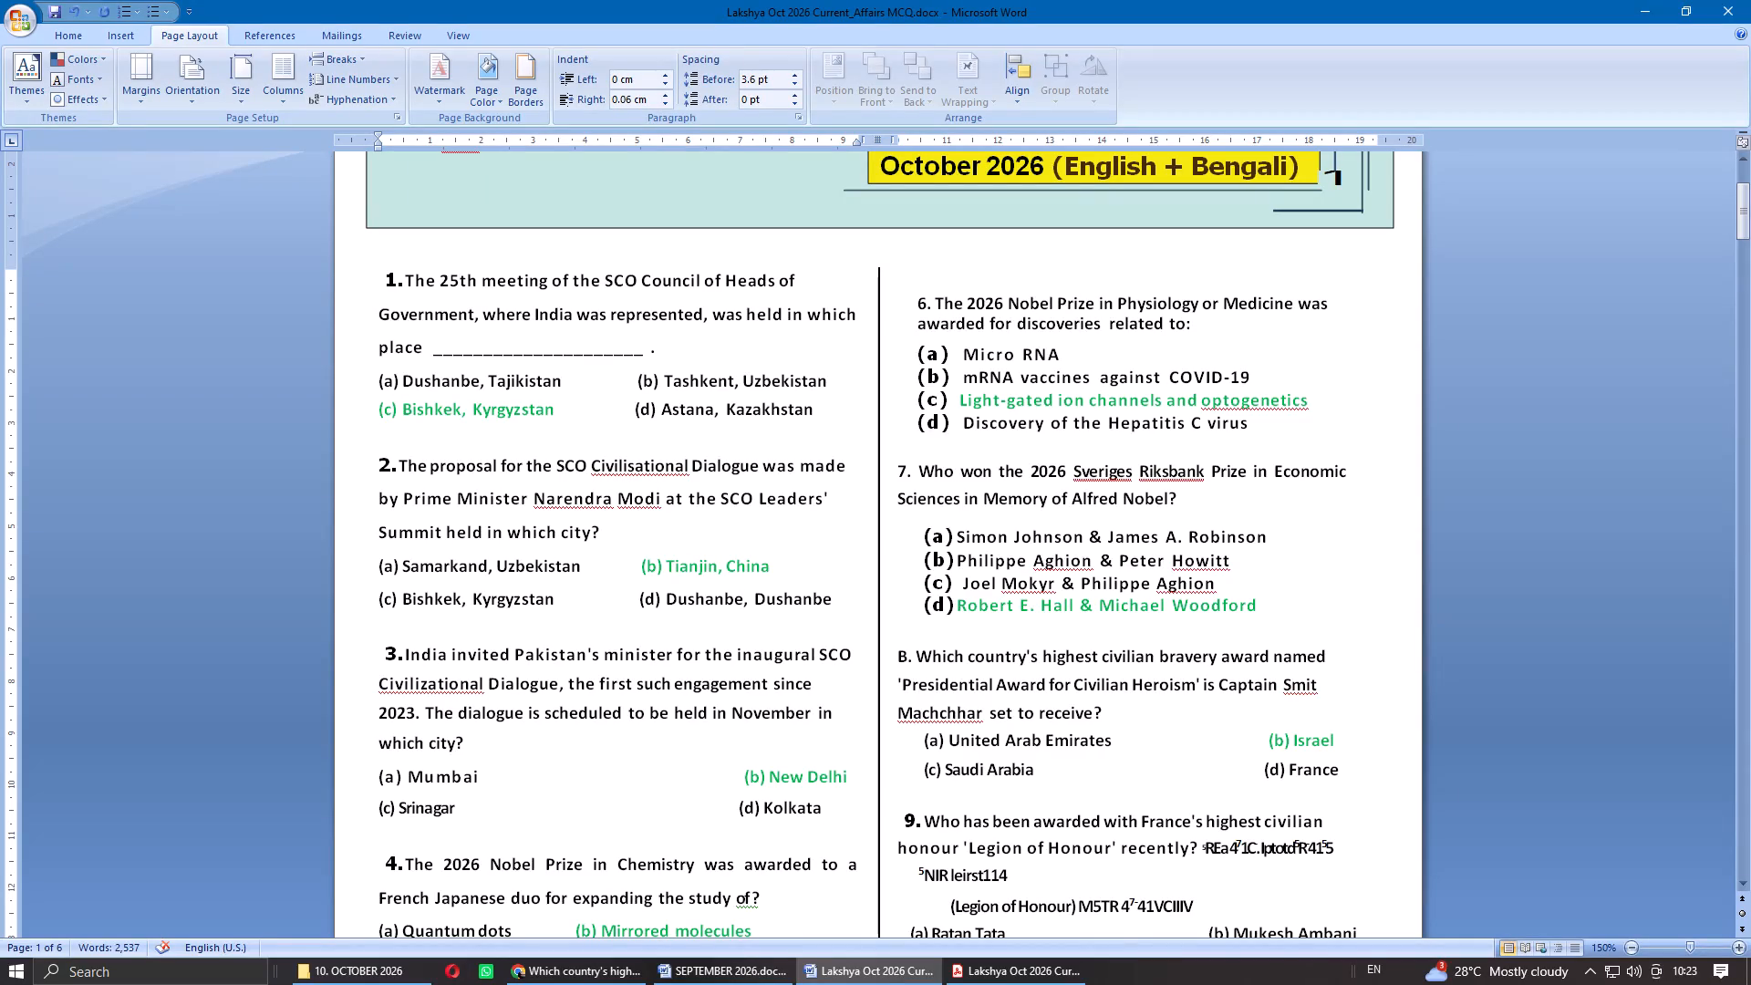
key(space)
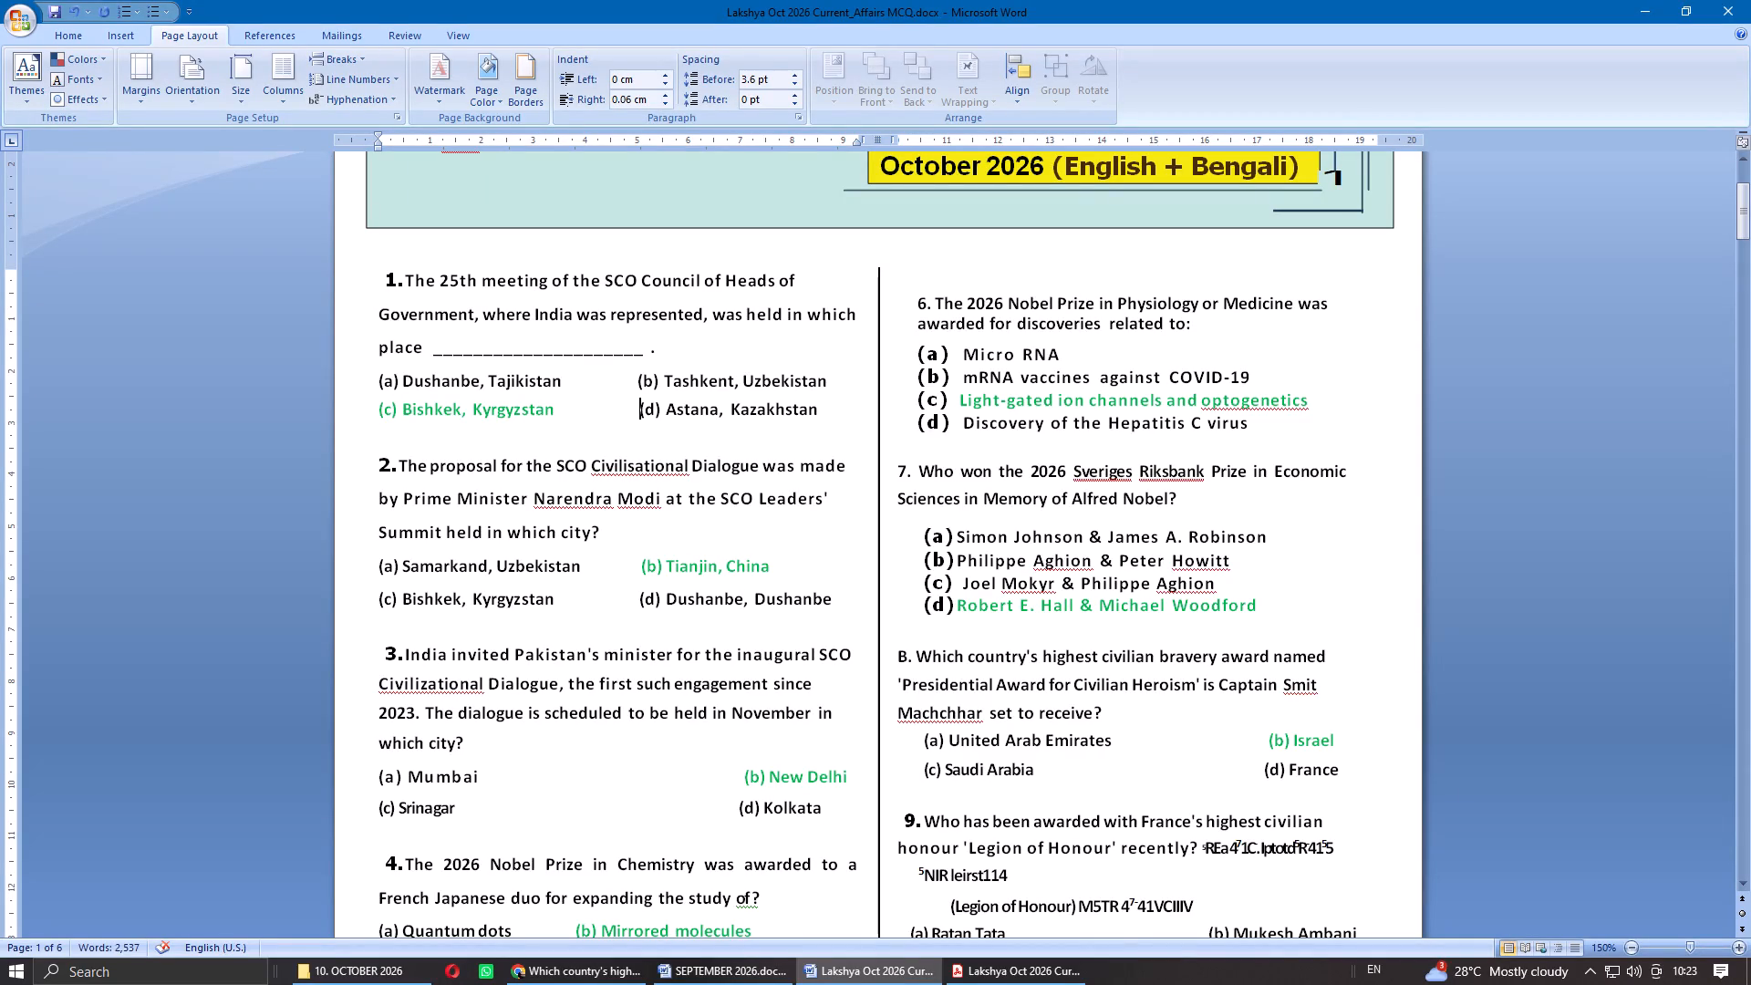
Remove the bold formatting from the (a) to (d) option labels of questions 6 and 7.
click(934, 364)
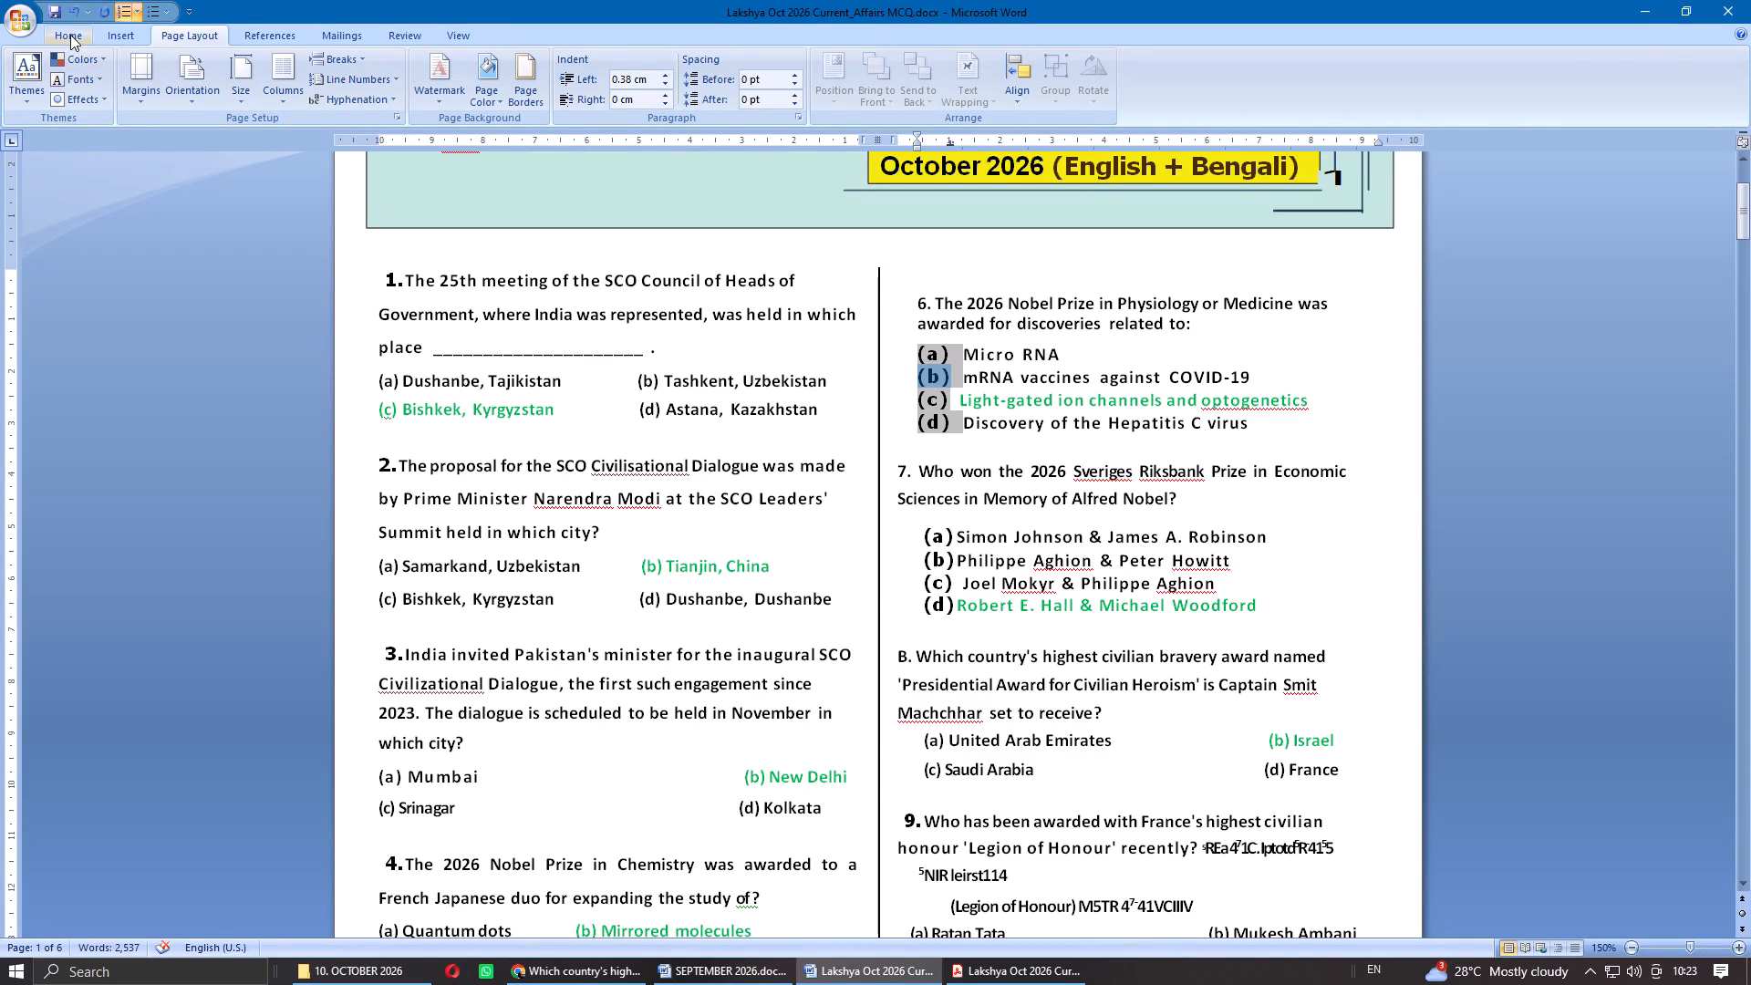
click(70, 35)
click(159, 90)
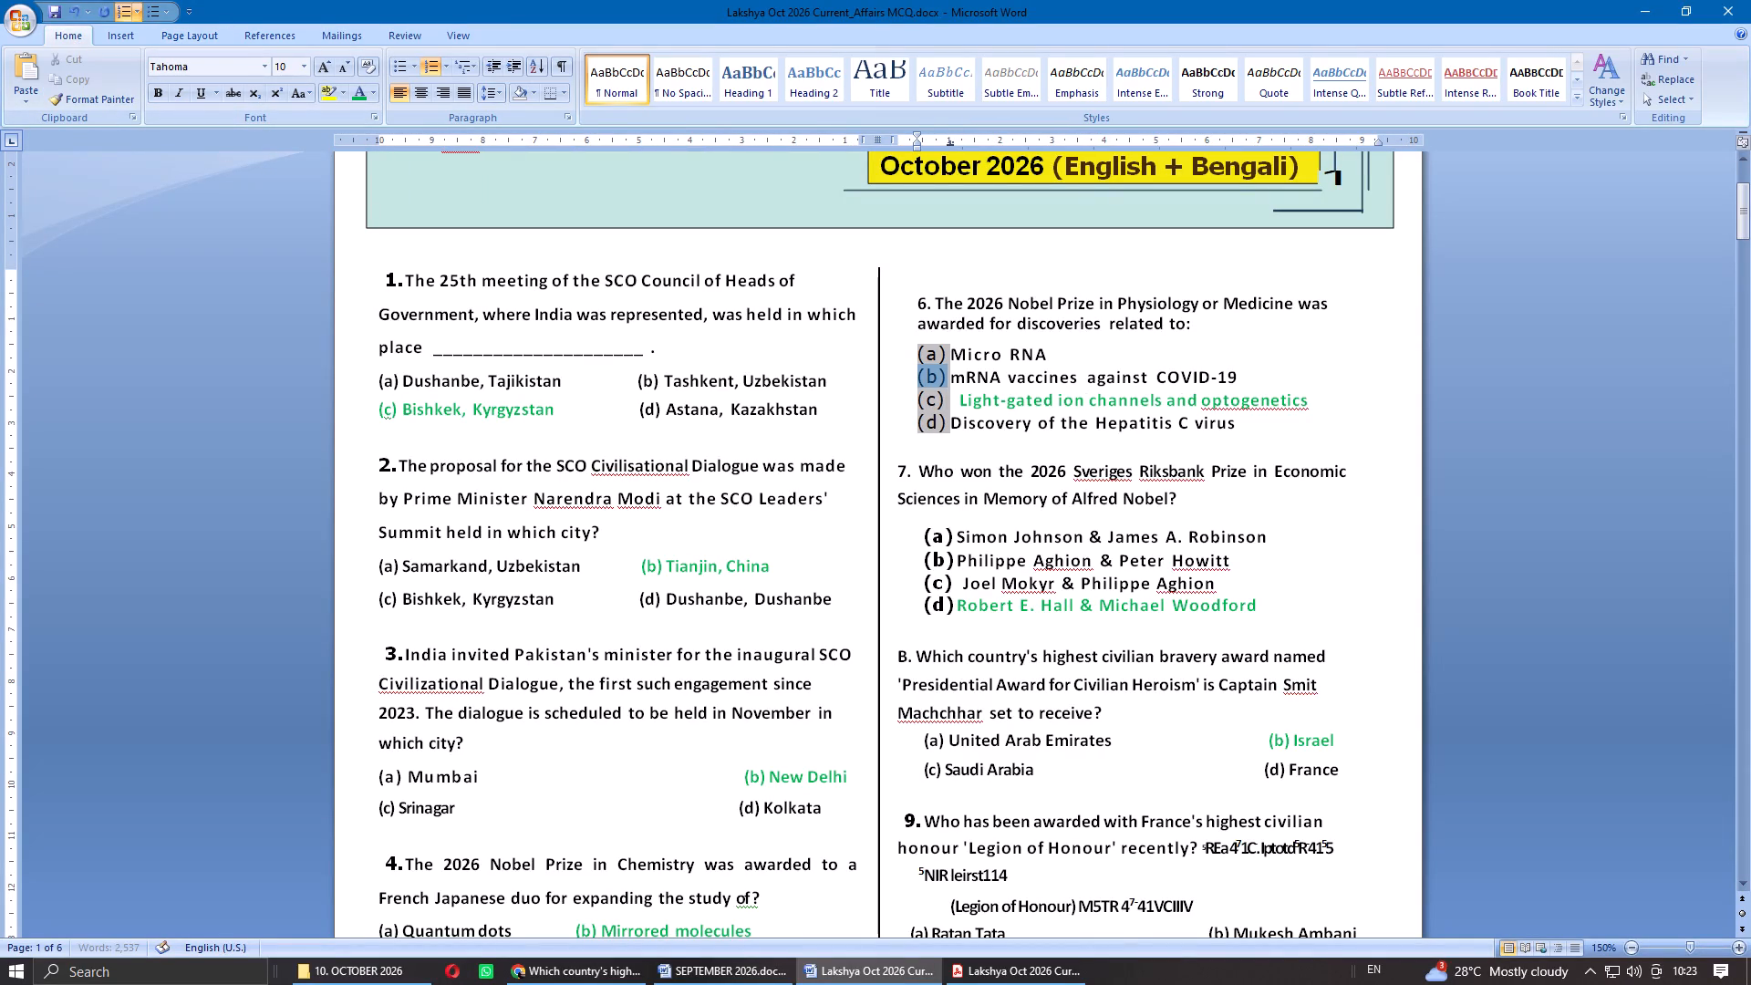
click(936, 528)
key(ctrl+b)
scroll(1045, 580, down, 2)
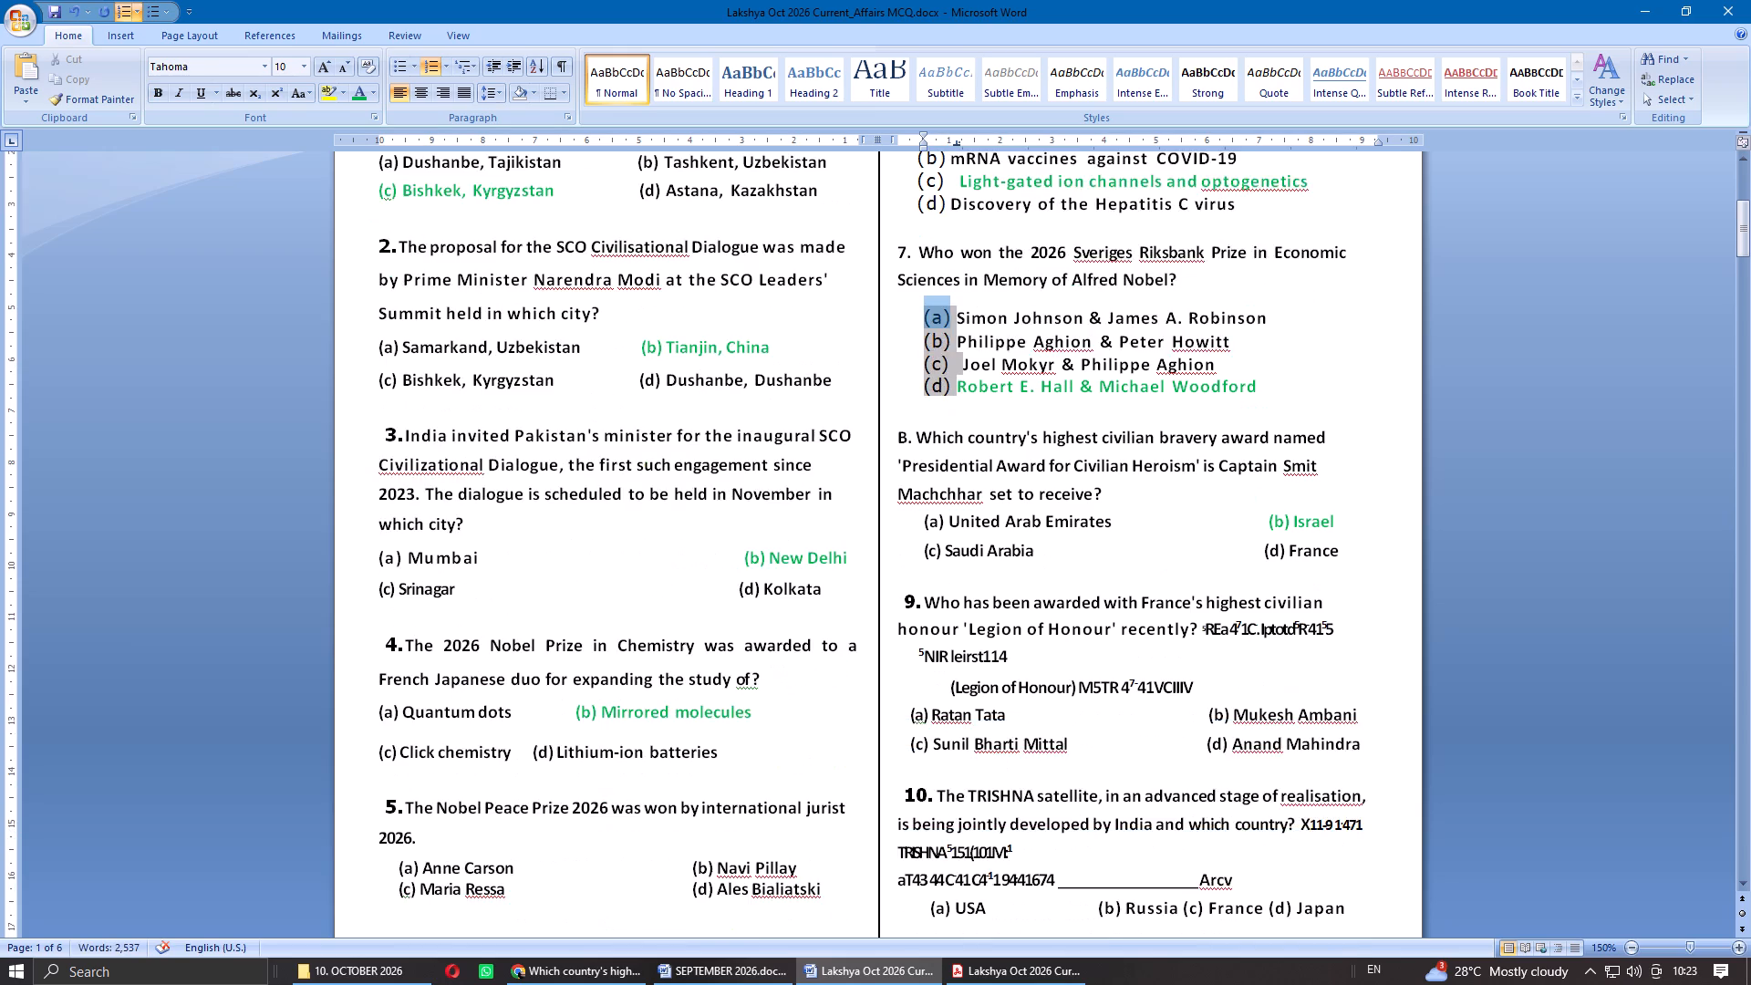
scroll(1037, 550, down, 1)
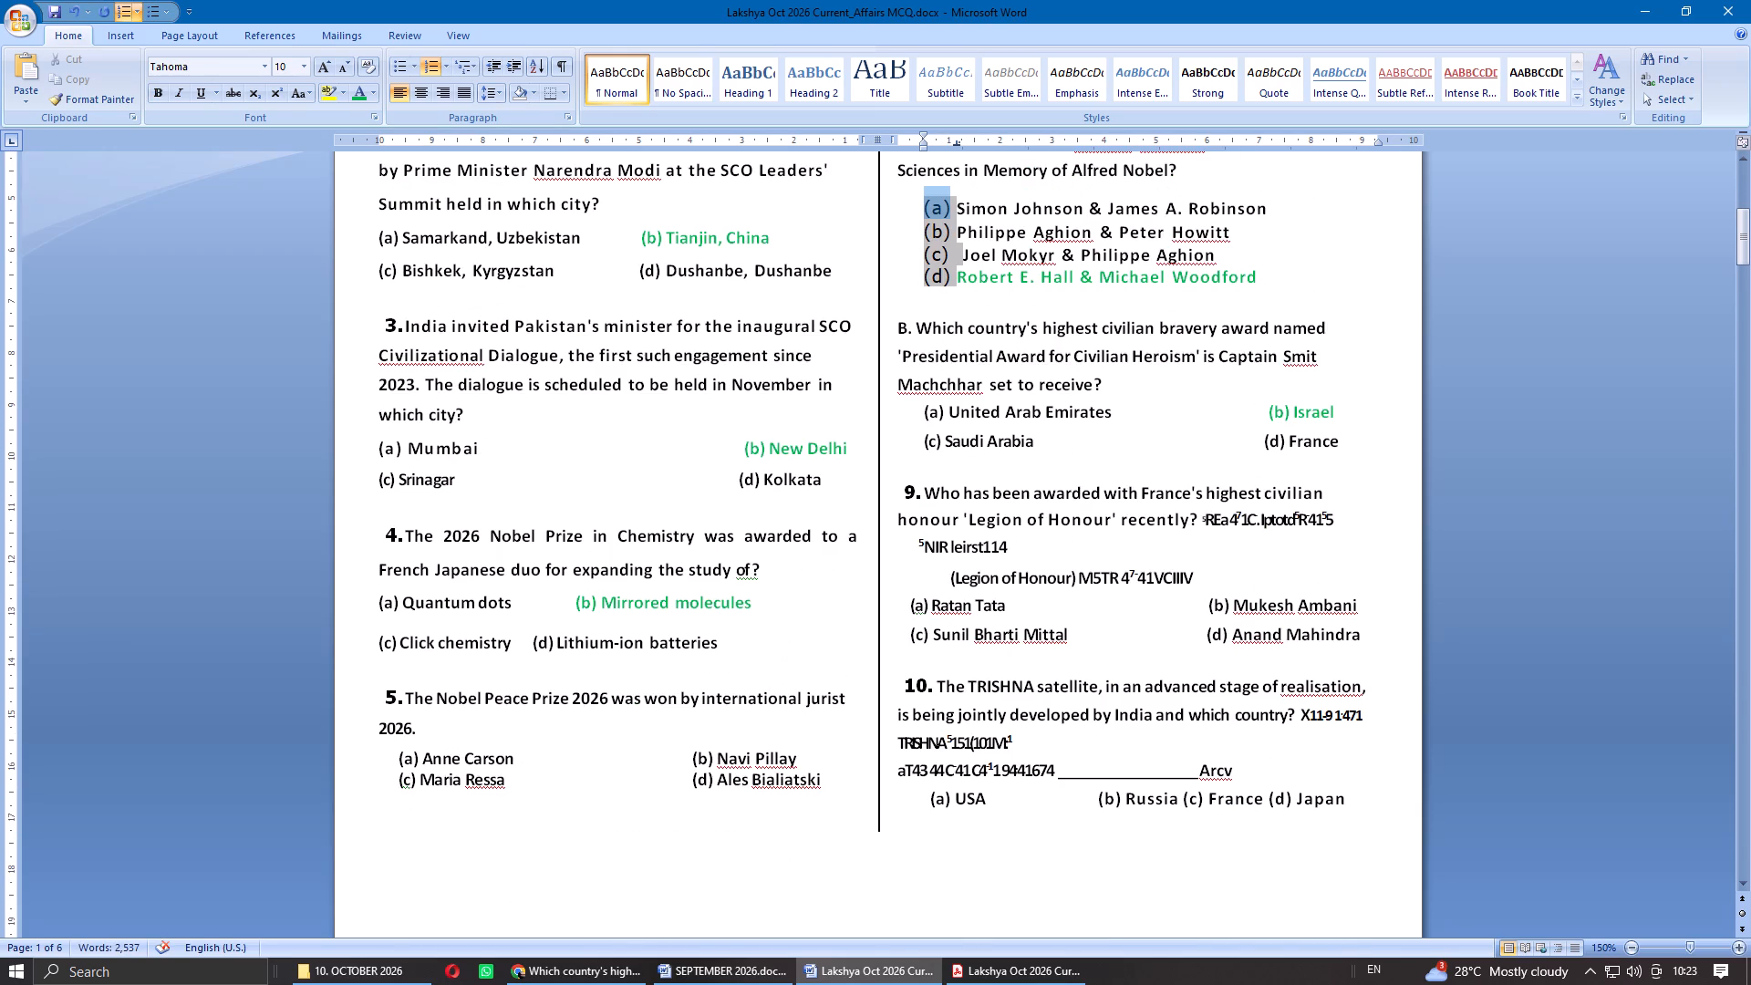
click(1045, 453)
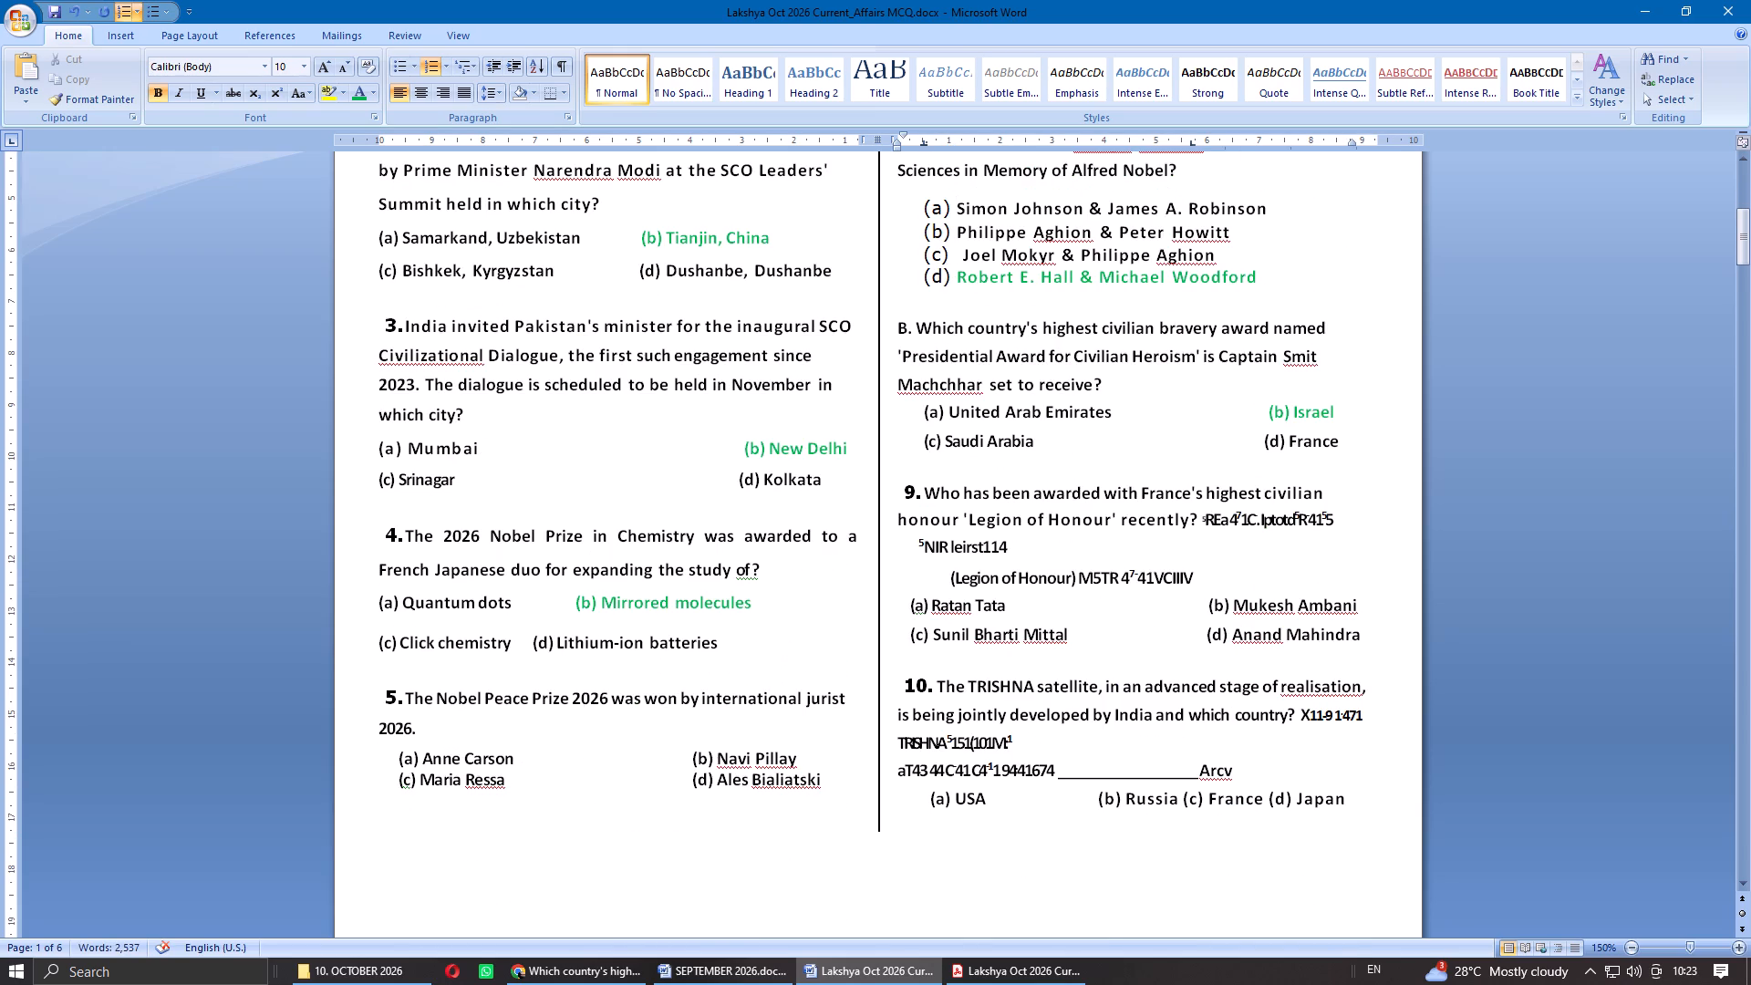
drag(914, 276, 1234, 276)
click(1164, 372)
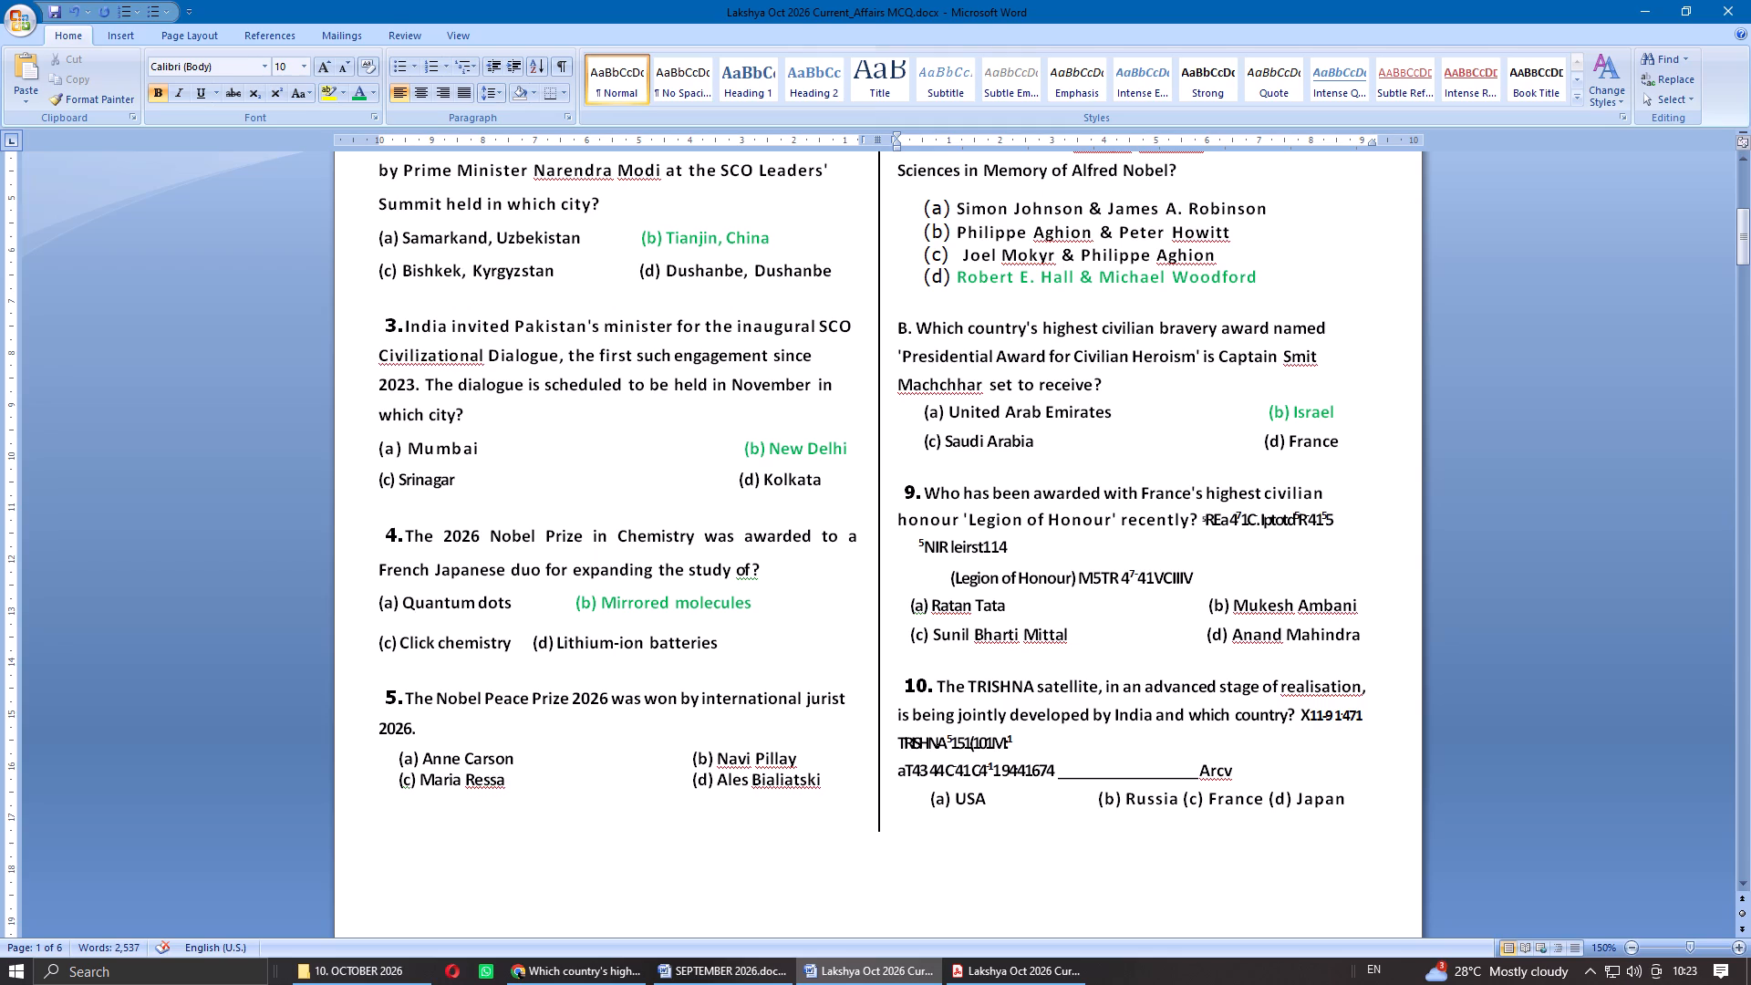
Delete the garbled text after "recently?" in question 9, including the two lines through "(Legion of Honour)".
drag(1221, 585, 930, 544)
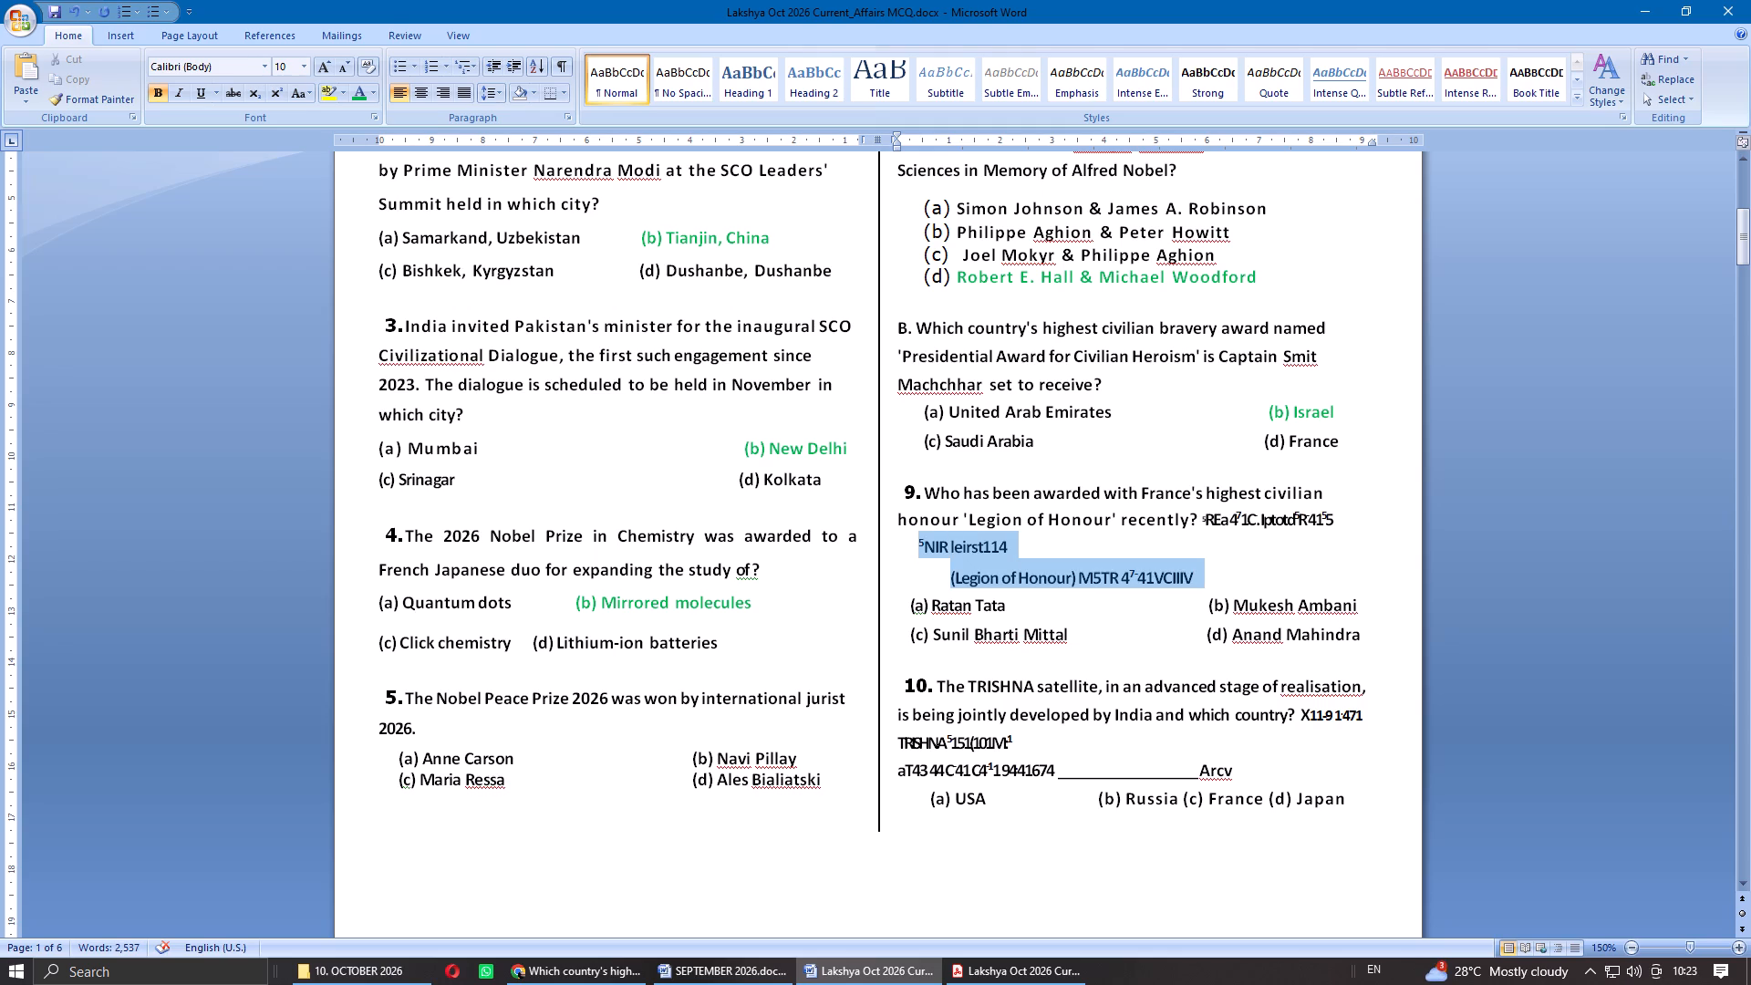
drag(930, 544, 1200, 517)
key(BackSpace)
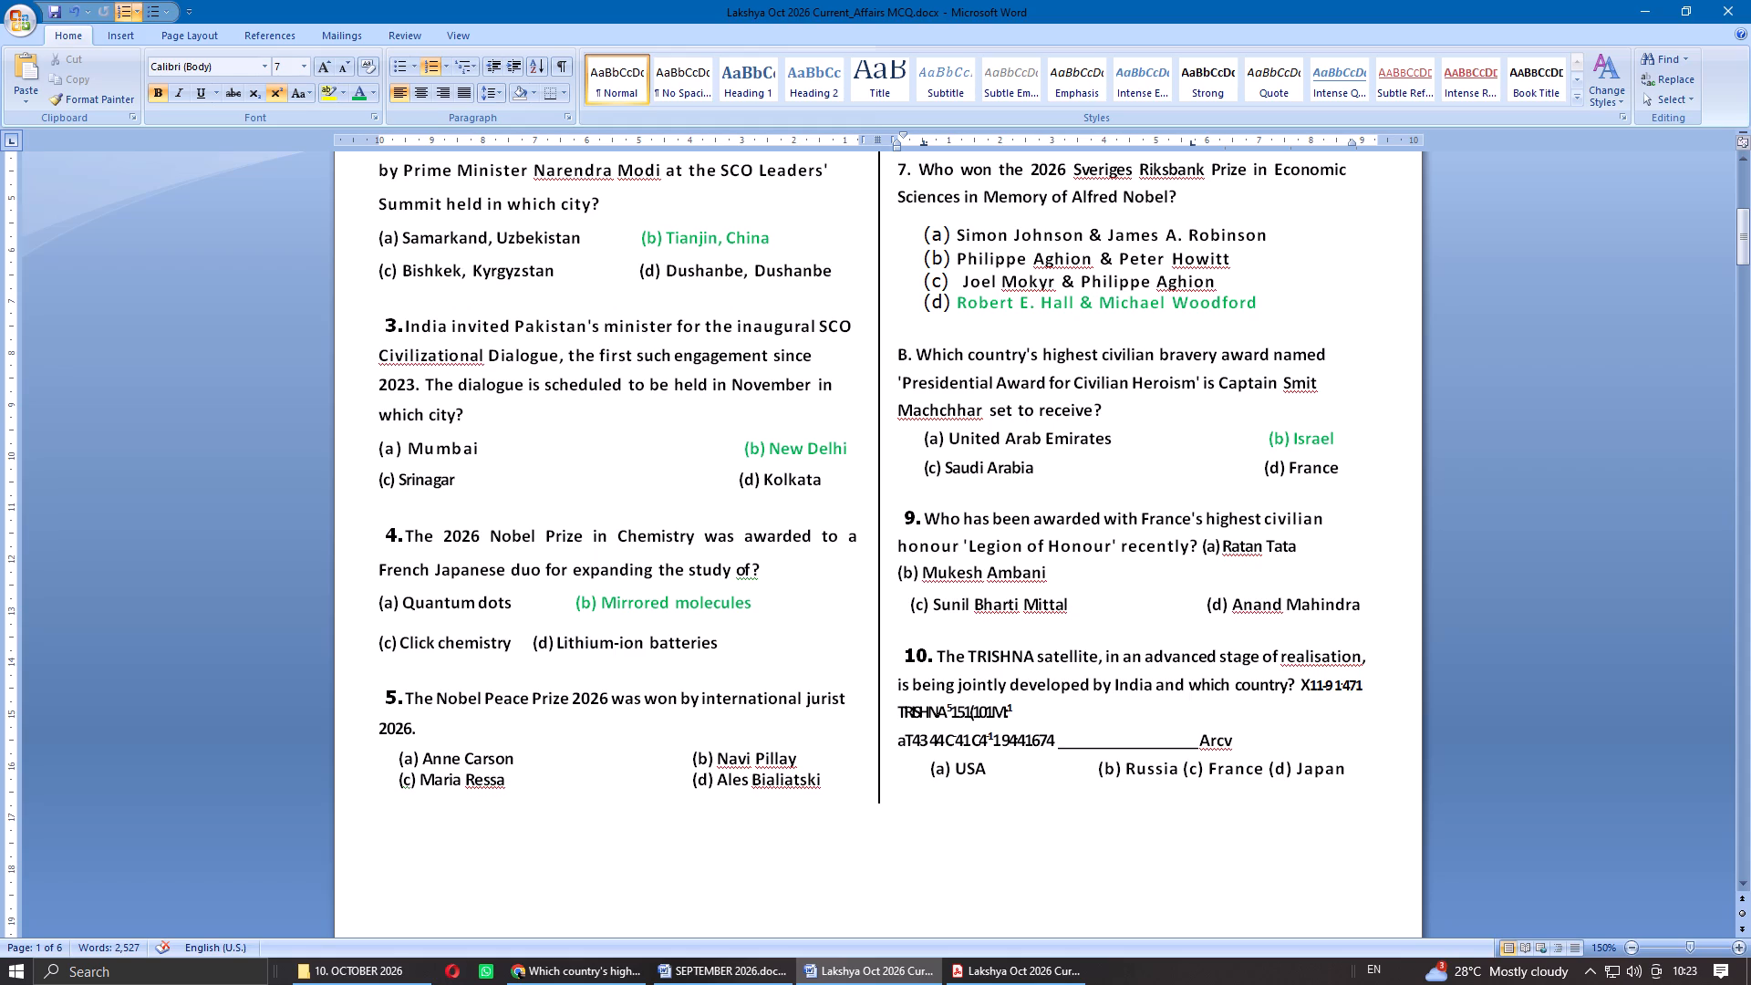
Put question 9's options (a) and (b) on their own unnumbered line below the question.
key(BackSpace)
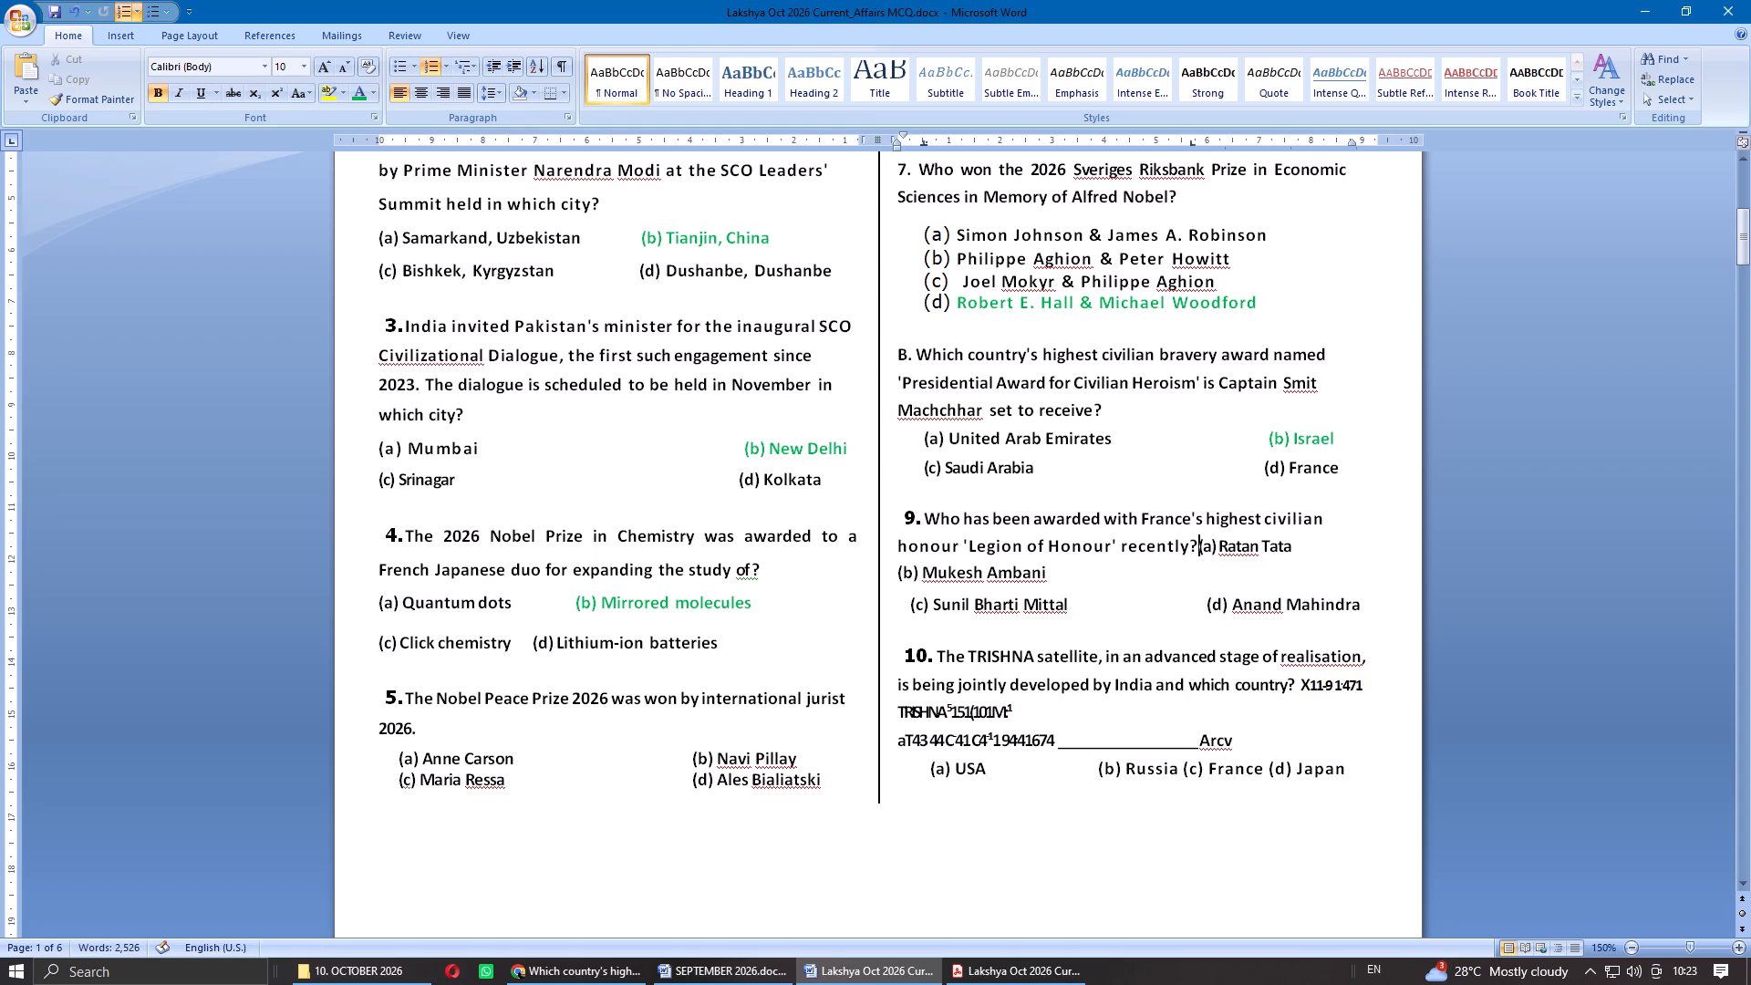
key(BackSpace)
key(ctrl+z)
key(BackSpace)
key(Return)
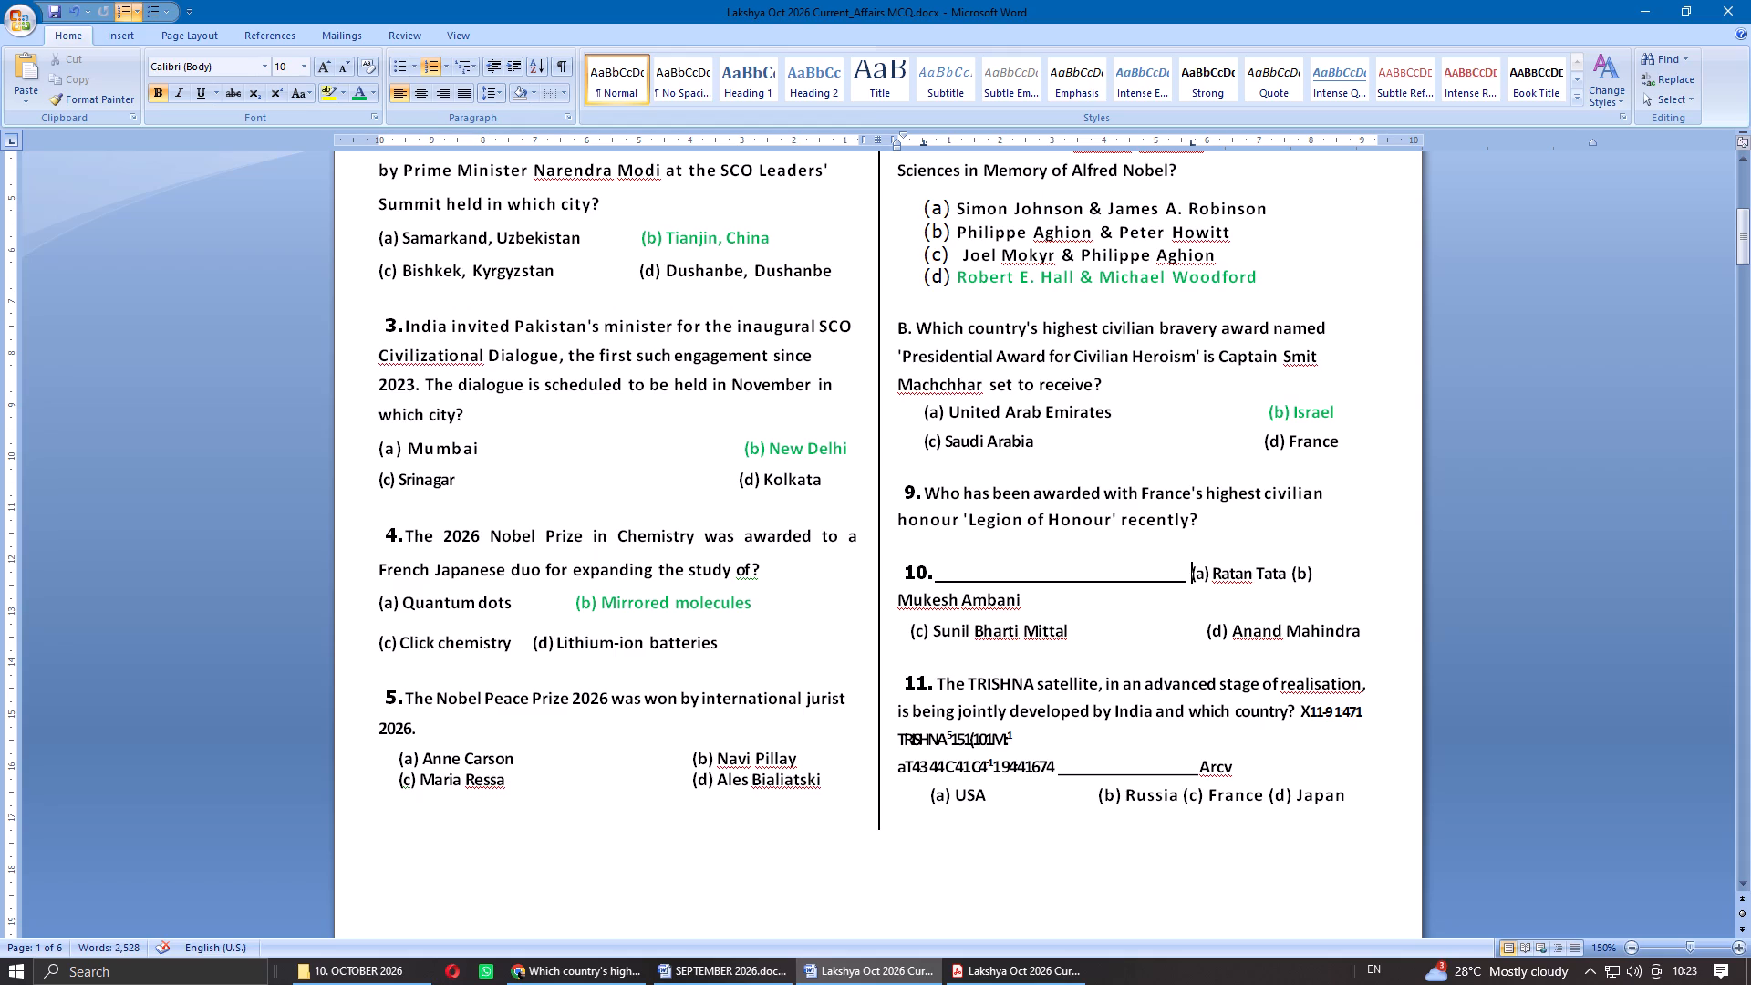
key(BackSpace)
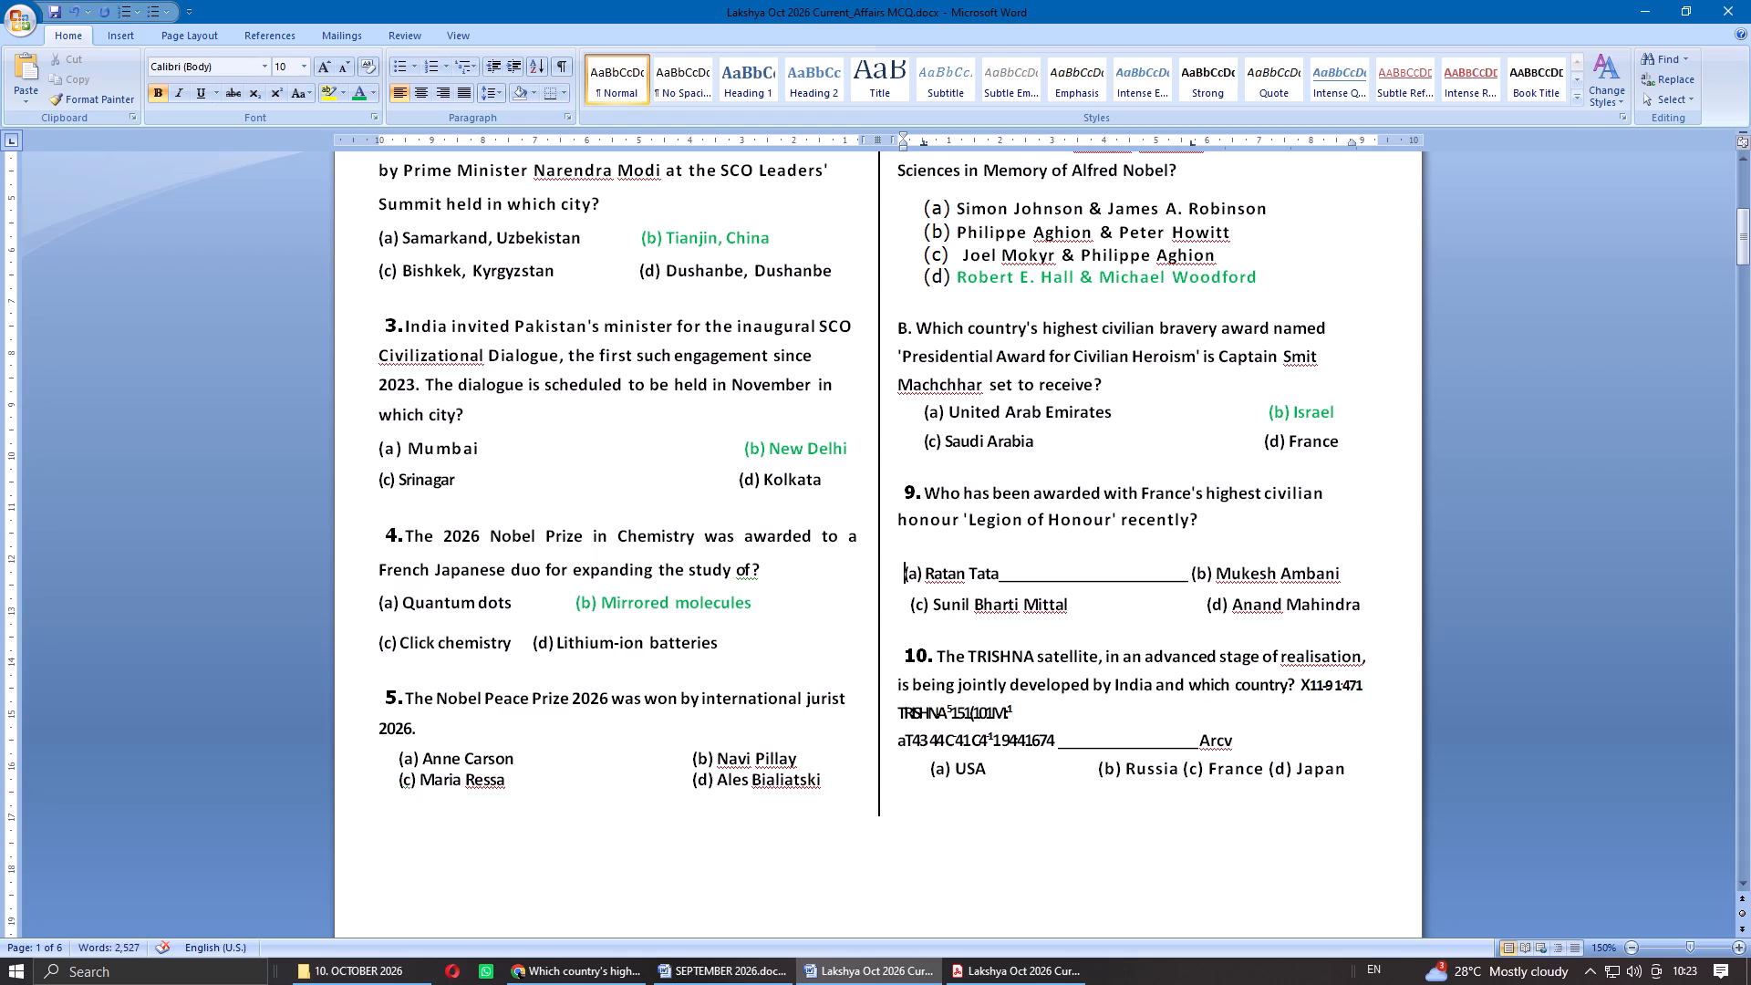
Replace the underline between "(a) Ratan Tata" and "(b) Mukesh Ambani" with spaces, placing option (b) roughly above option (d).
click(1184, 588)
click(1188, 586)
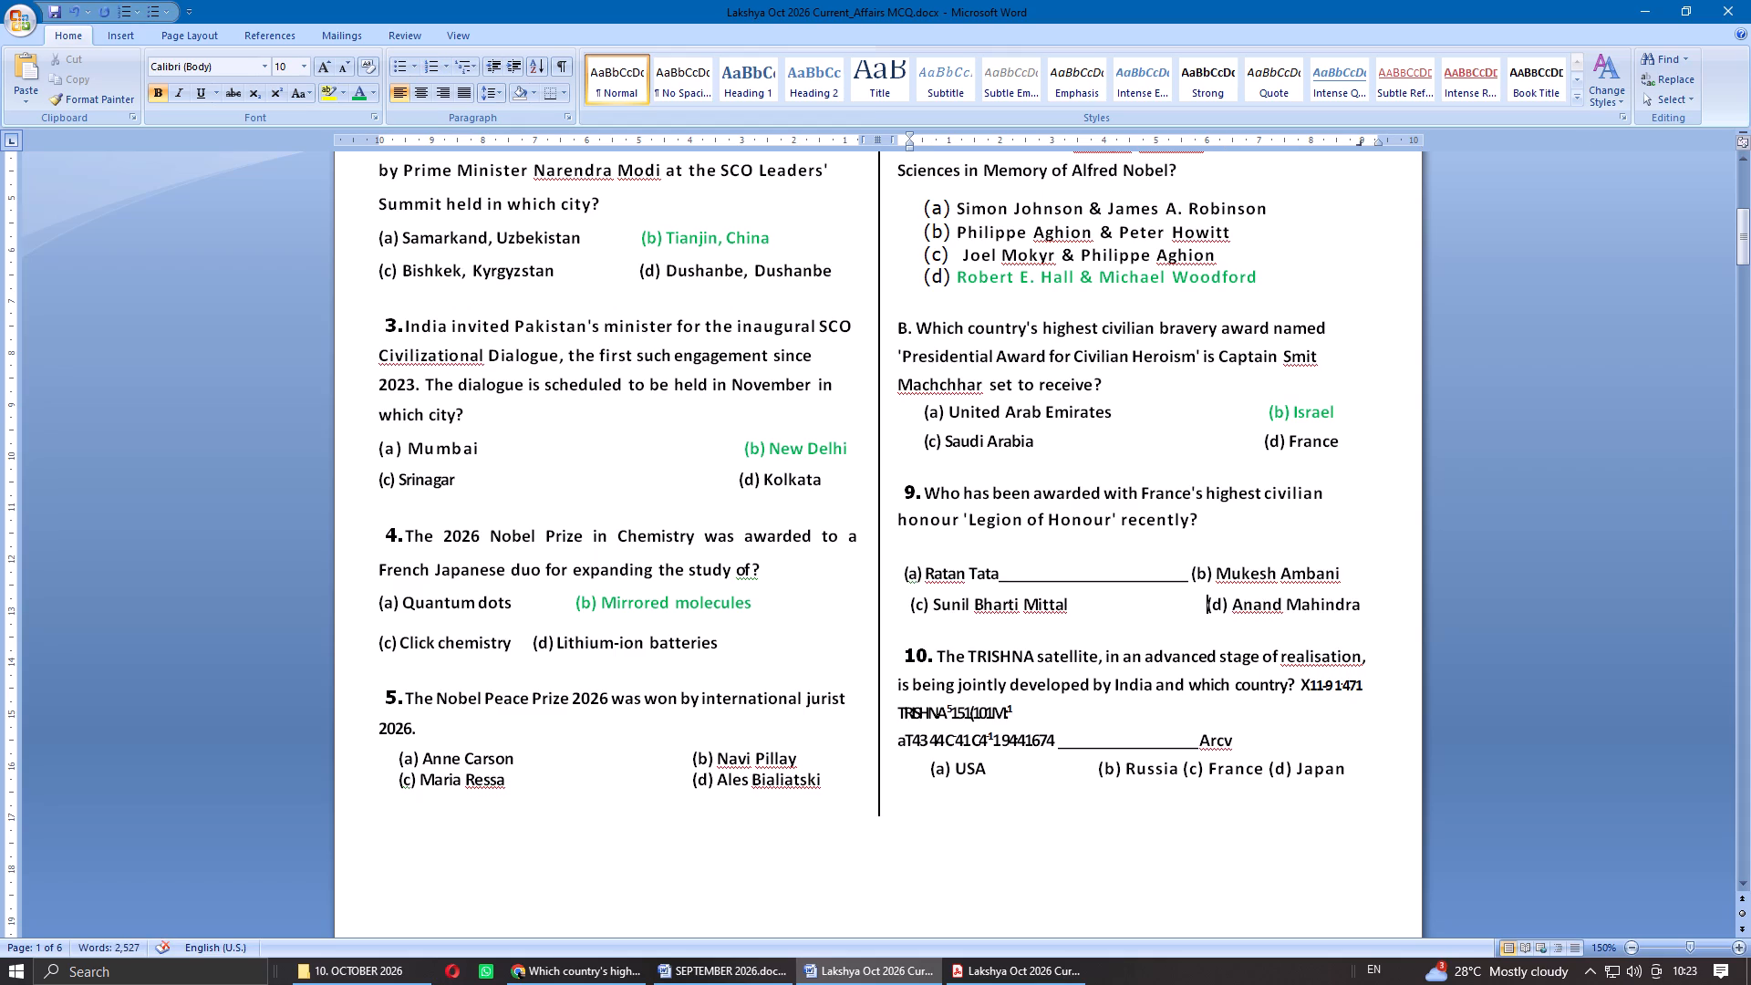
click(1187, 584)
key(BackSpace)
key(space)
key(space)
key(space)
key(space)
key(space)
key(space)
key(space)
key(space)
key(space)
key(space)
key(space)
key(space)
key(space)
key(space)
key(space)
key(space)
key(space)
key(space)
key(space)
key(space)
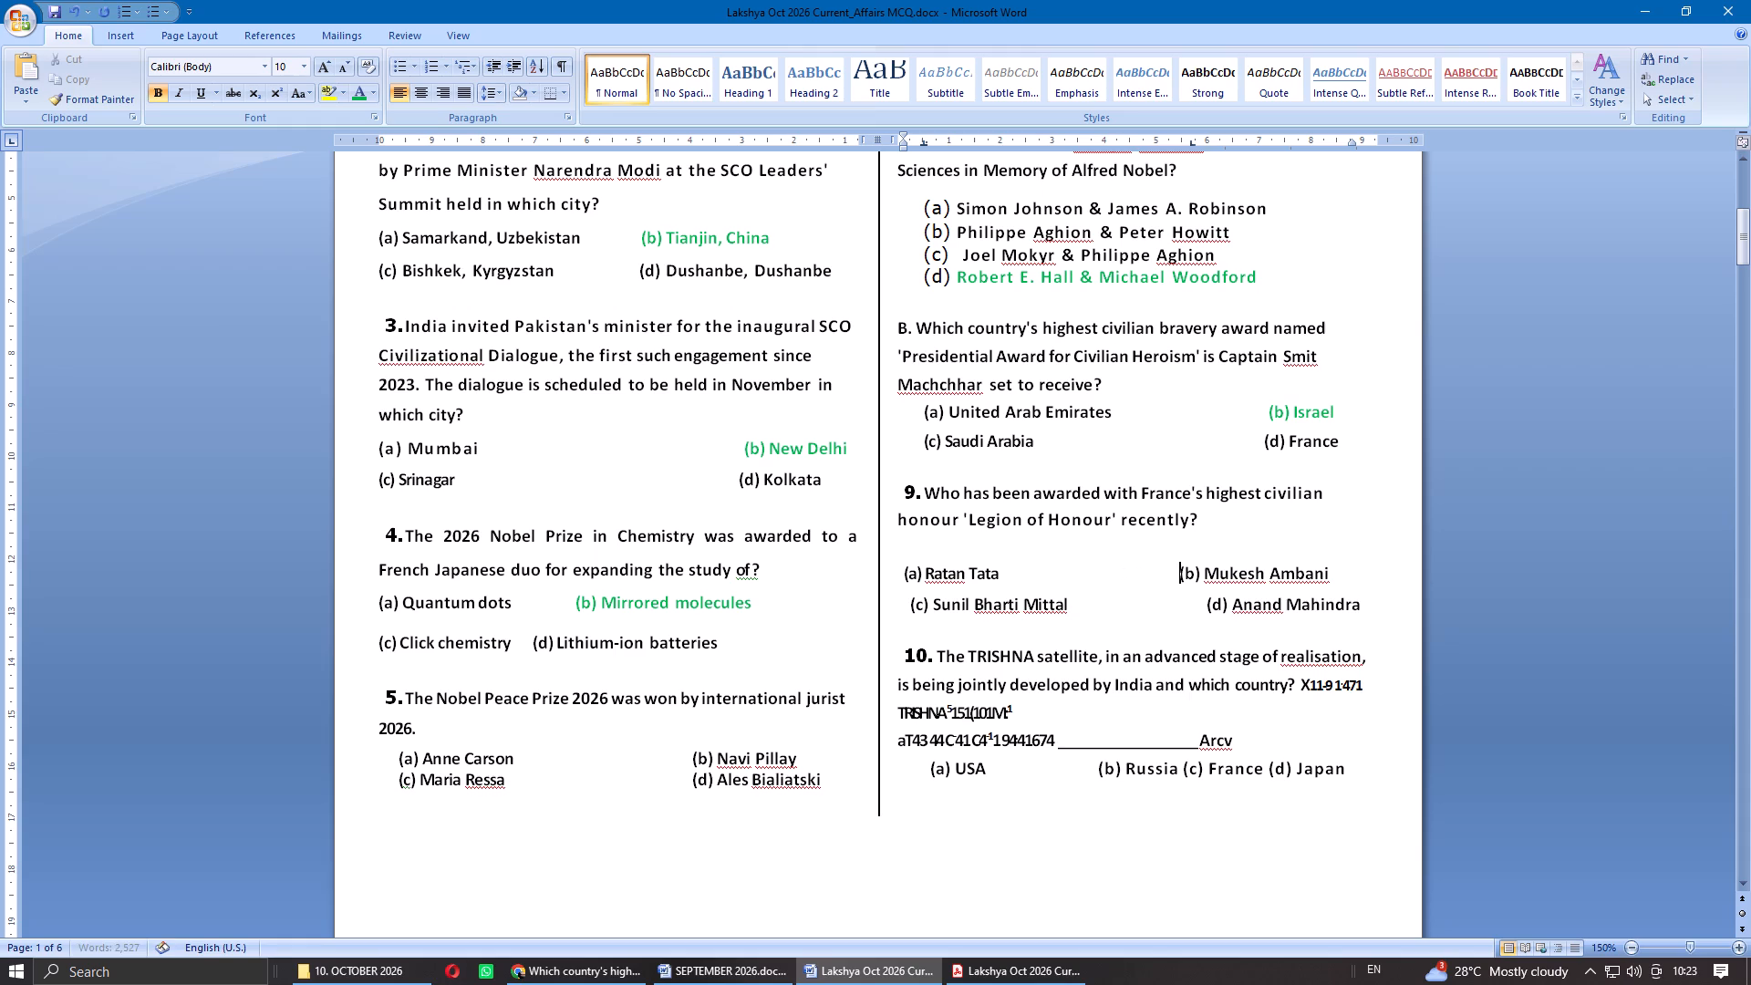
key(space)
key(space)
key(space)
key(space)
key(space)
key(space)
key(space)
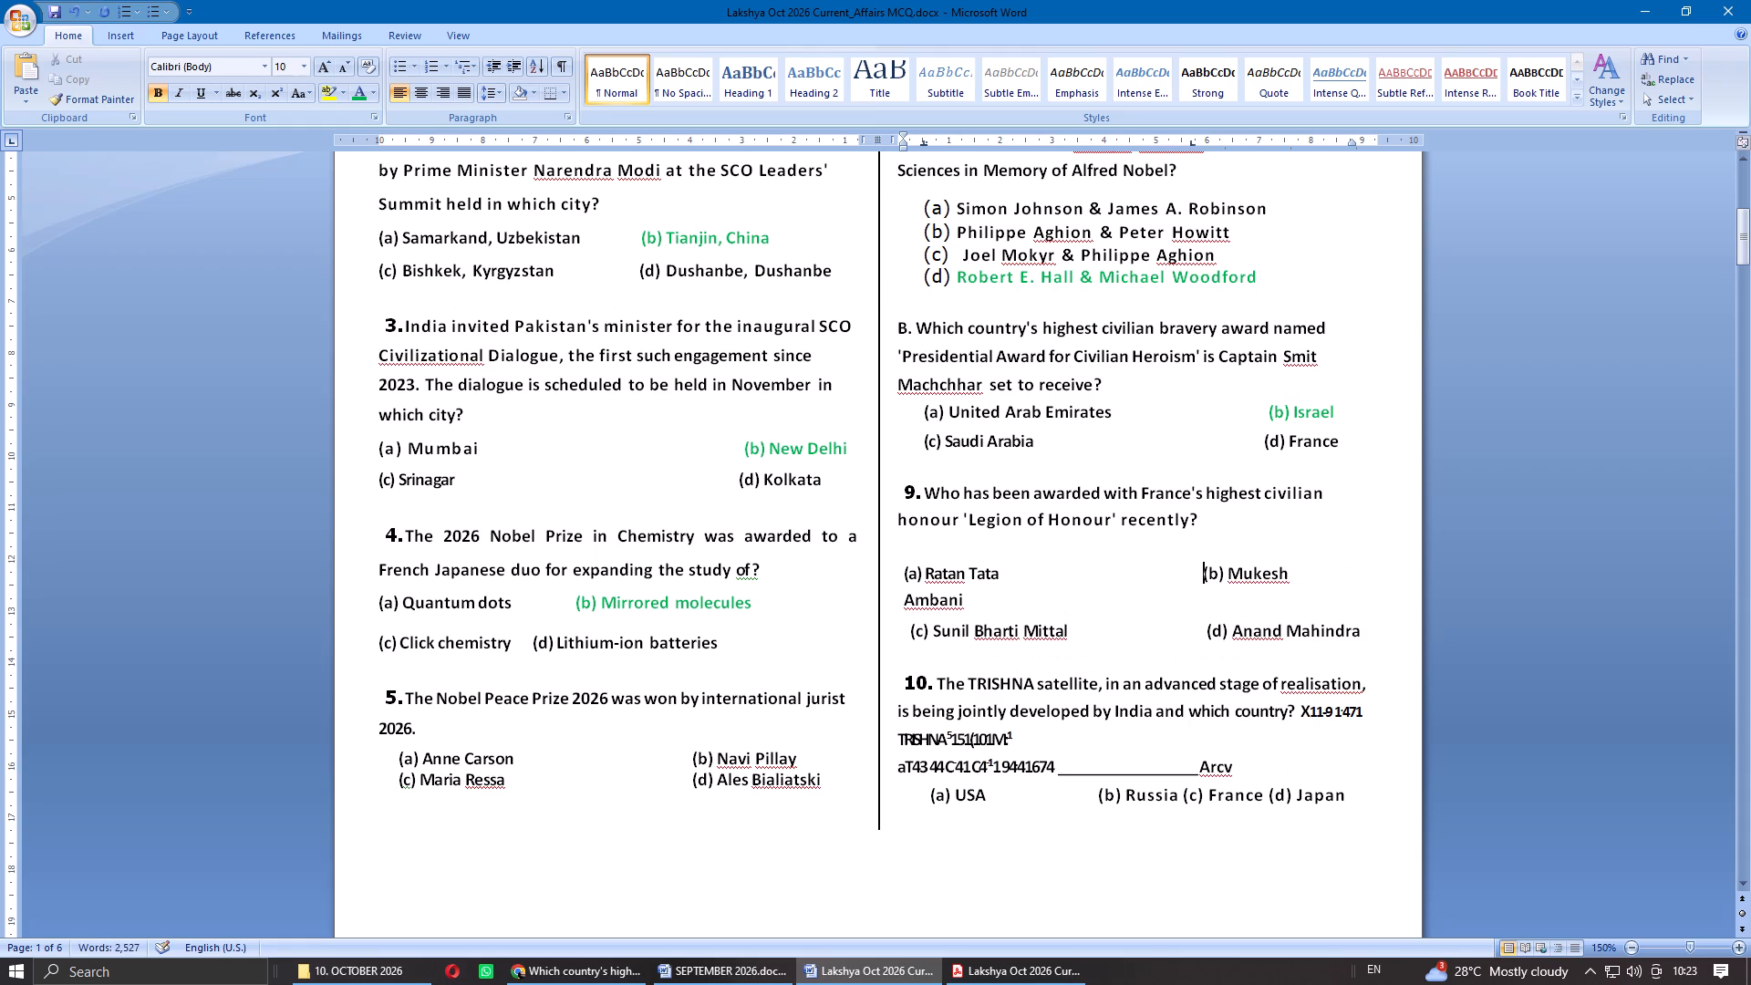
key(BackSpace)
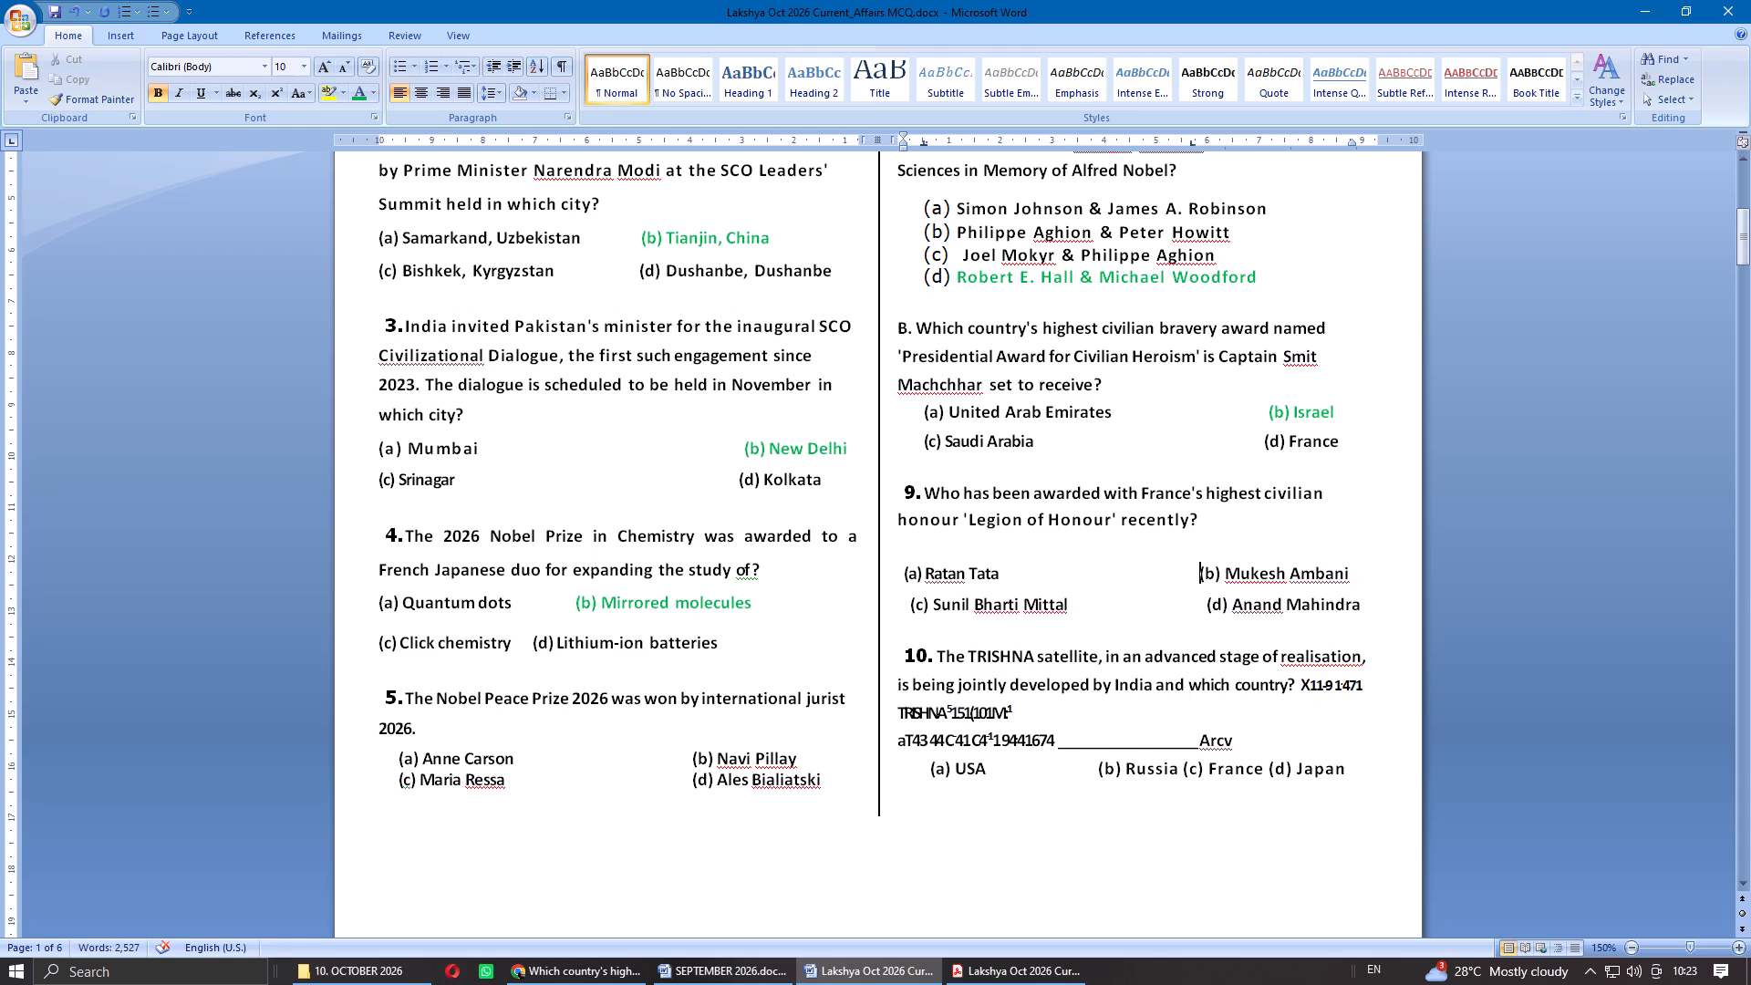
Move the right indent of questions 6 to 10 and their options outward to about 9.3 cm on the ruler.
drag(1259, 796, 1186, 414)
scroll(1184, 417, up, 3)
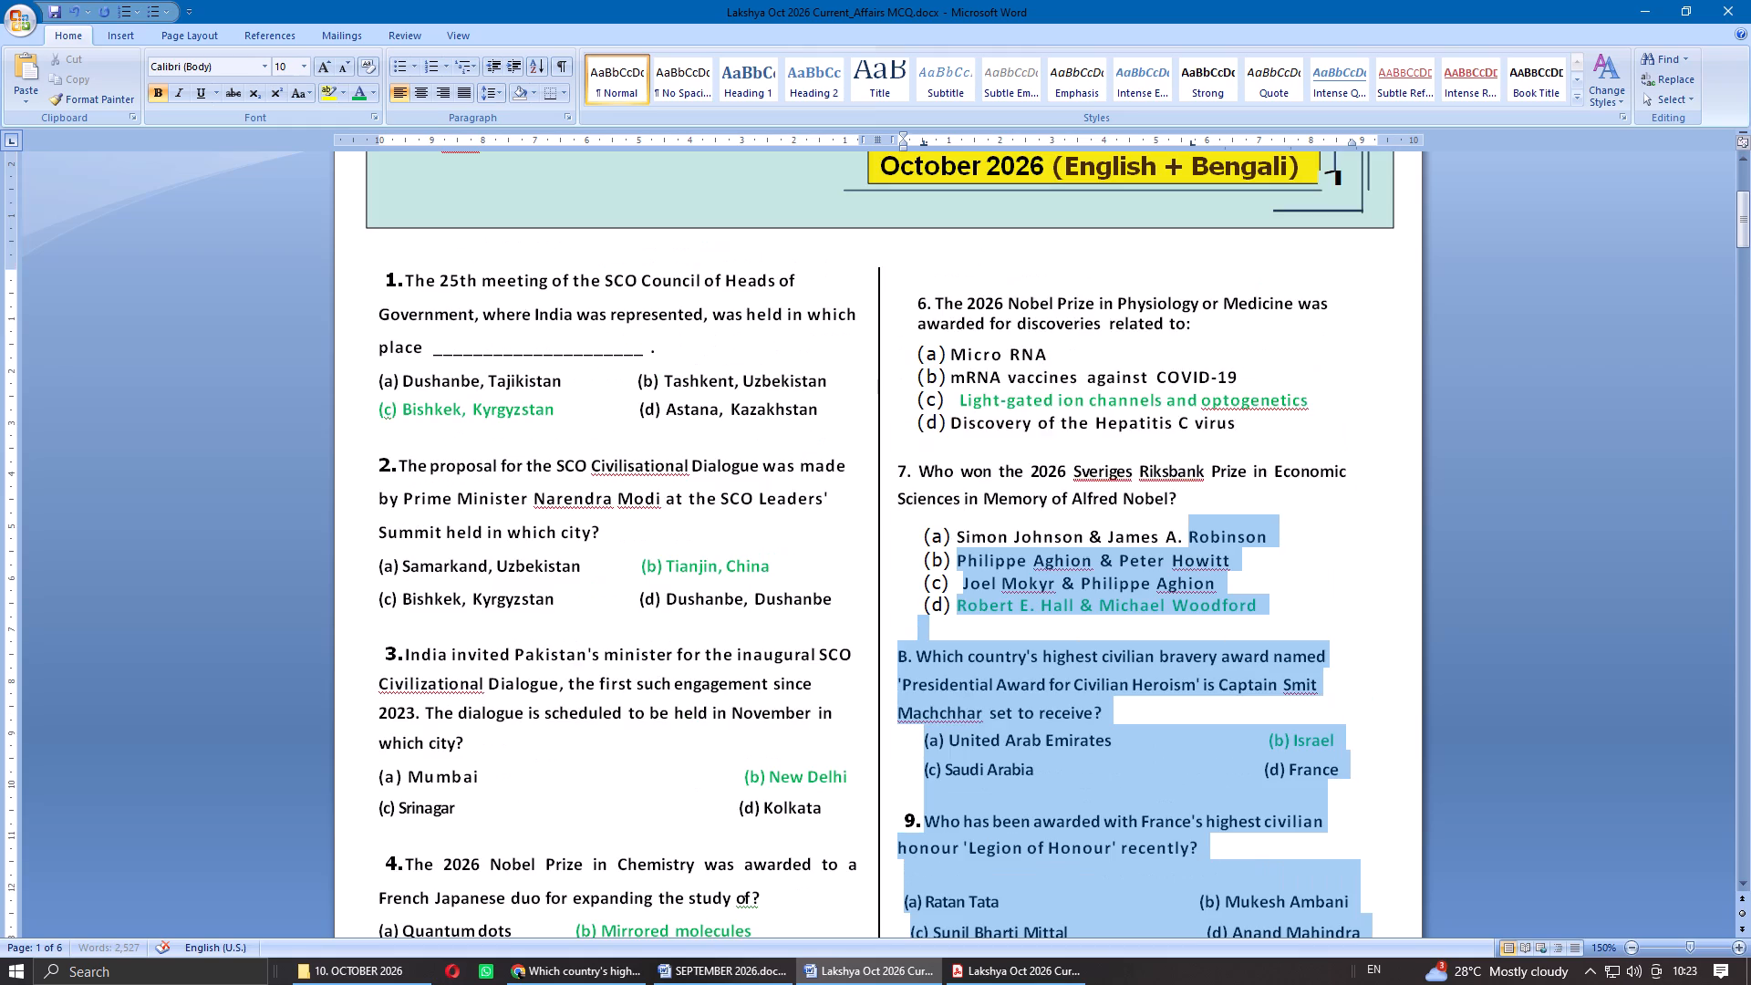
drag(1186, 414, 1128, 283)
drag(1376, 142, 1362, 145)
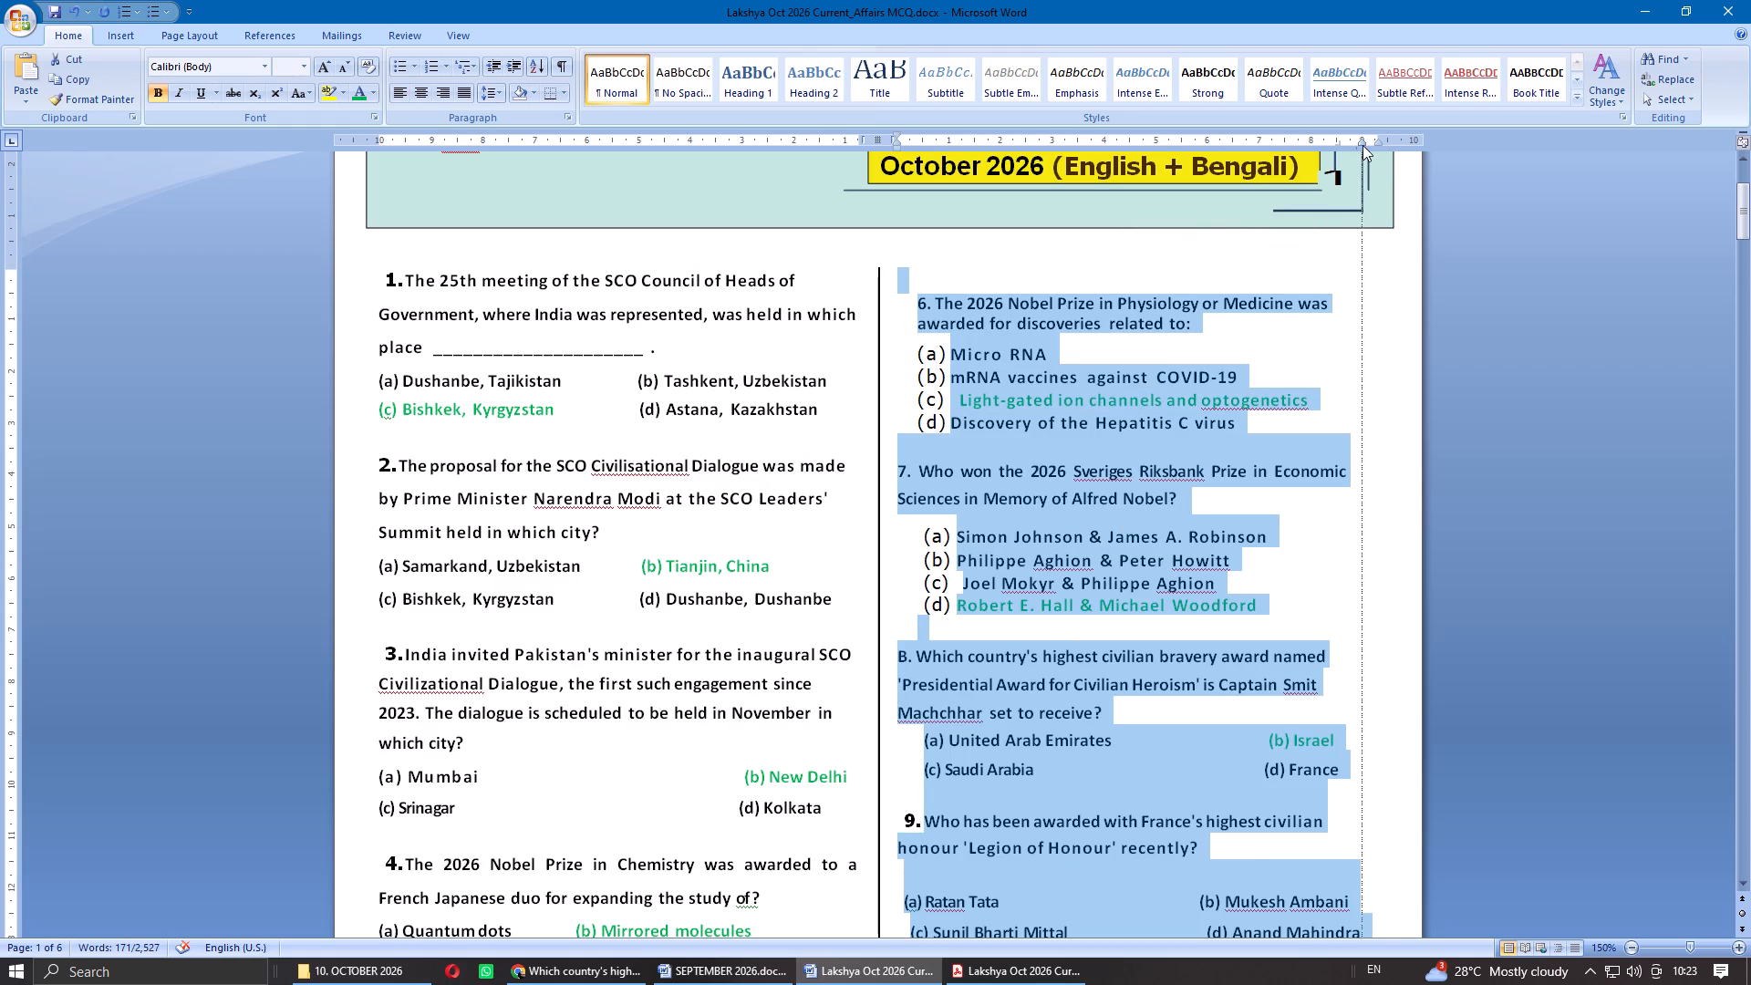
drag(1362, 145, 1360, 146)
drag(1360, 146, 1379, 146)
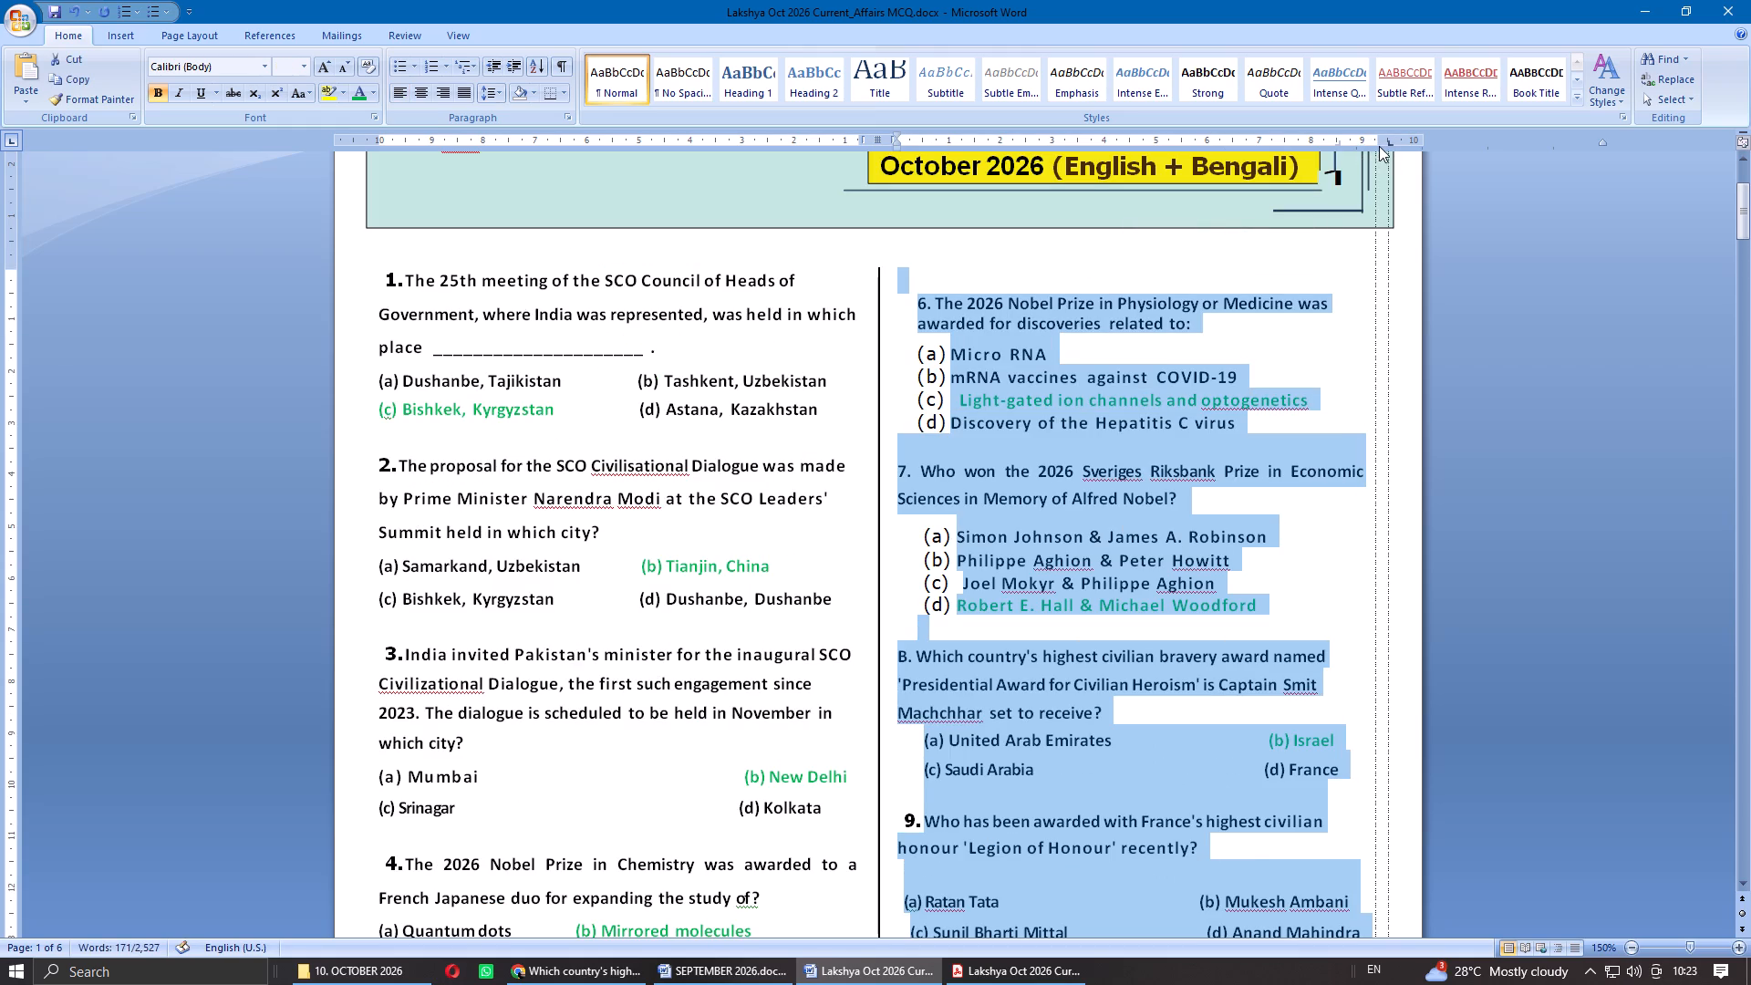
drag(1379, 146, 1373, 146)
drag(1360, 141, 1373, 141)
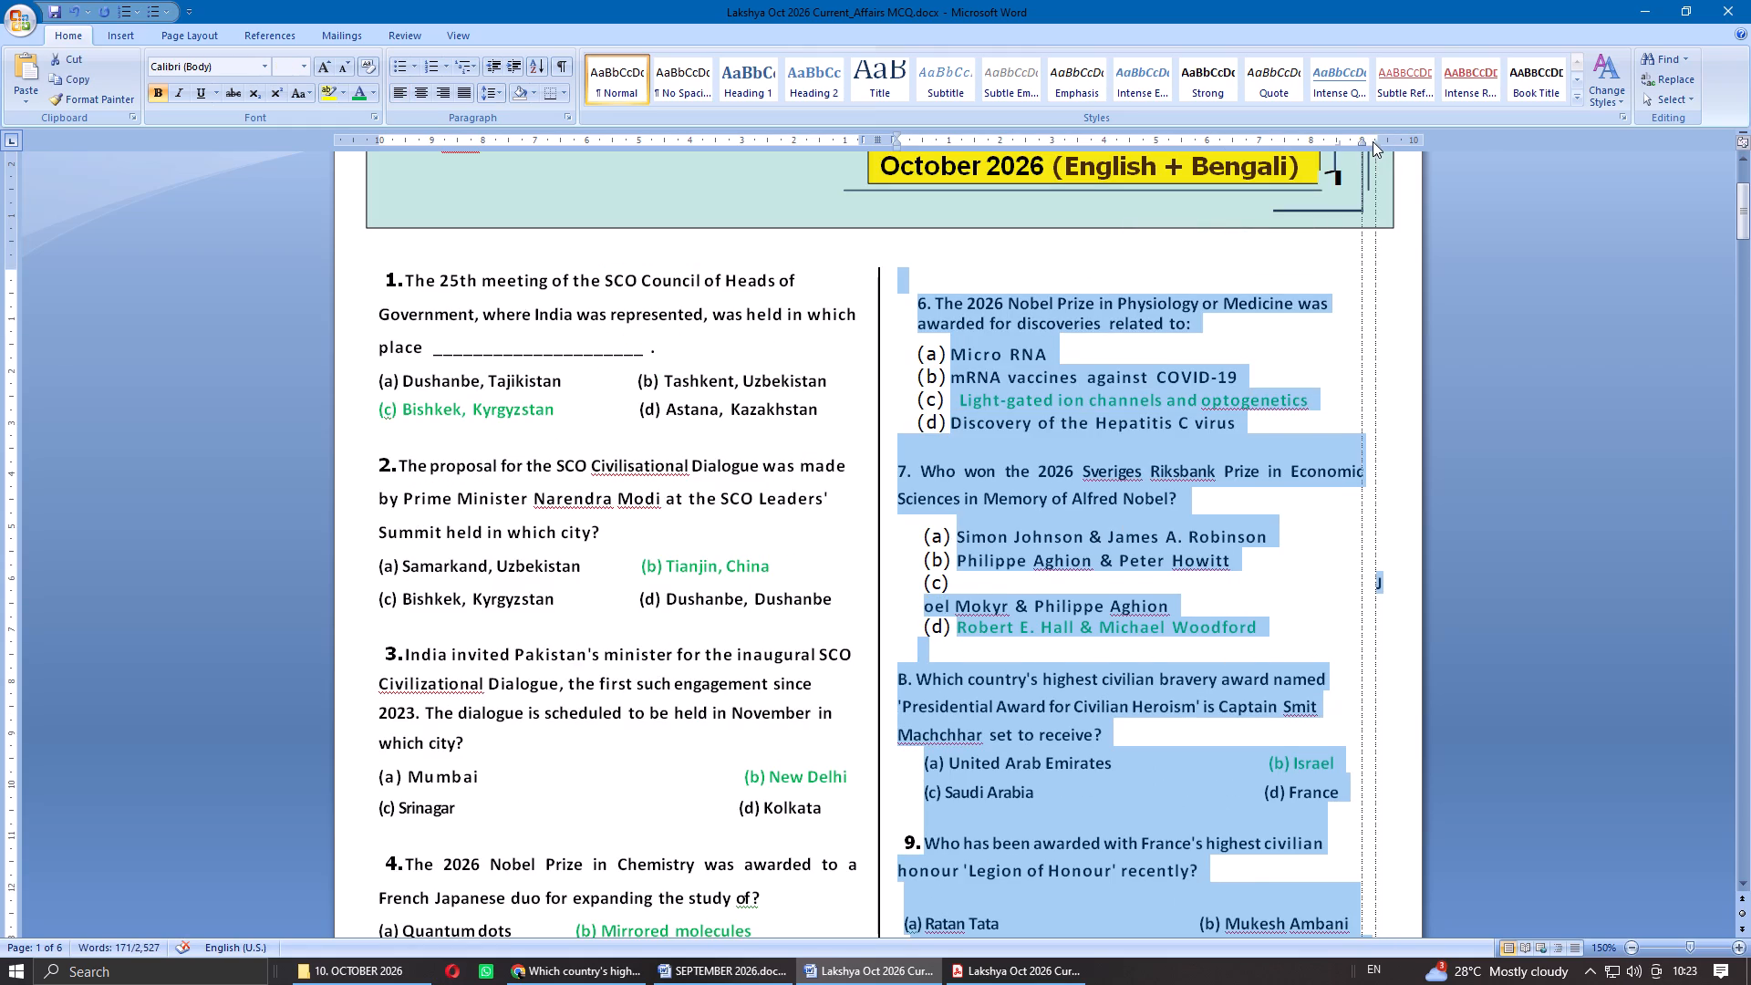
drag(1373, 141, 1377, 142)
click(1331, 382)
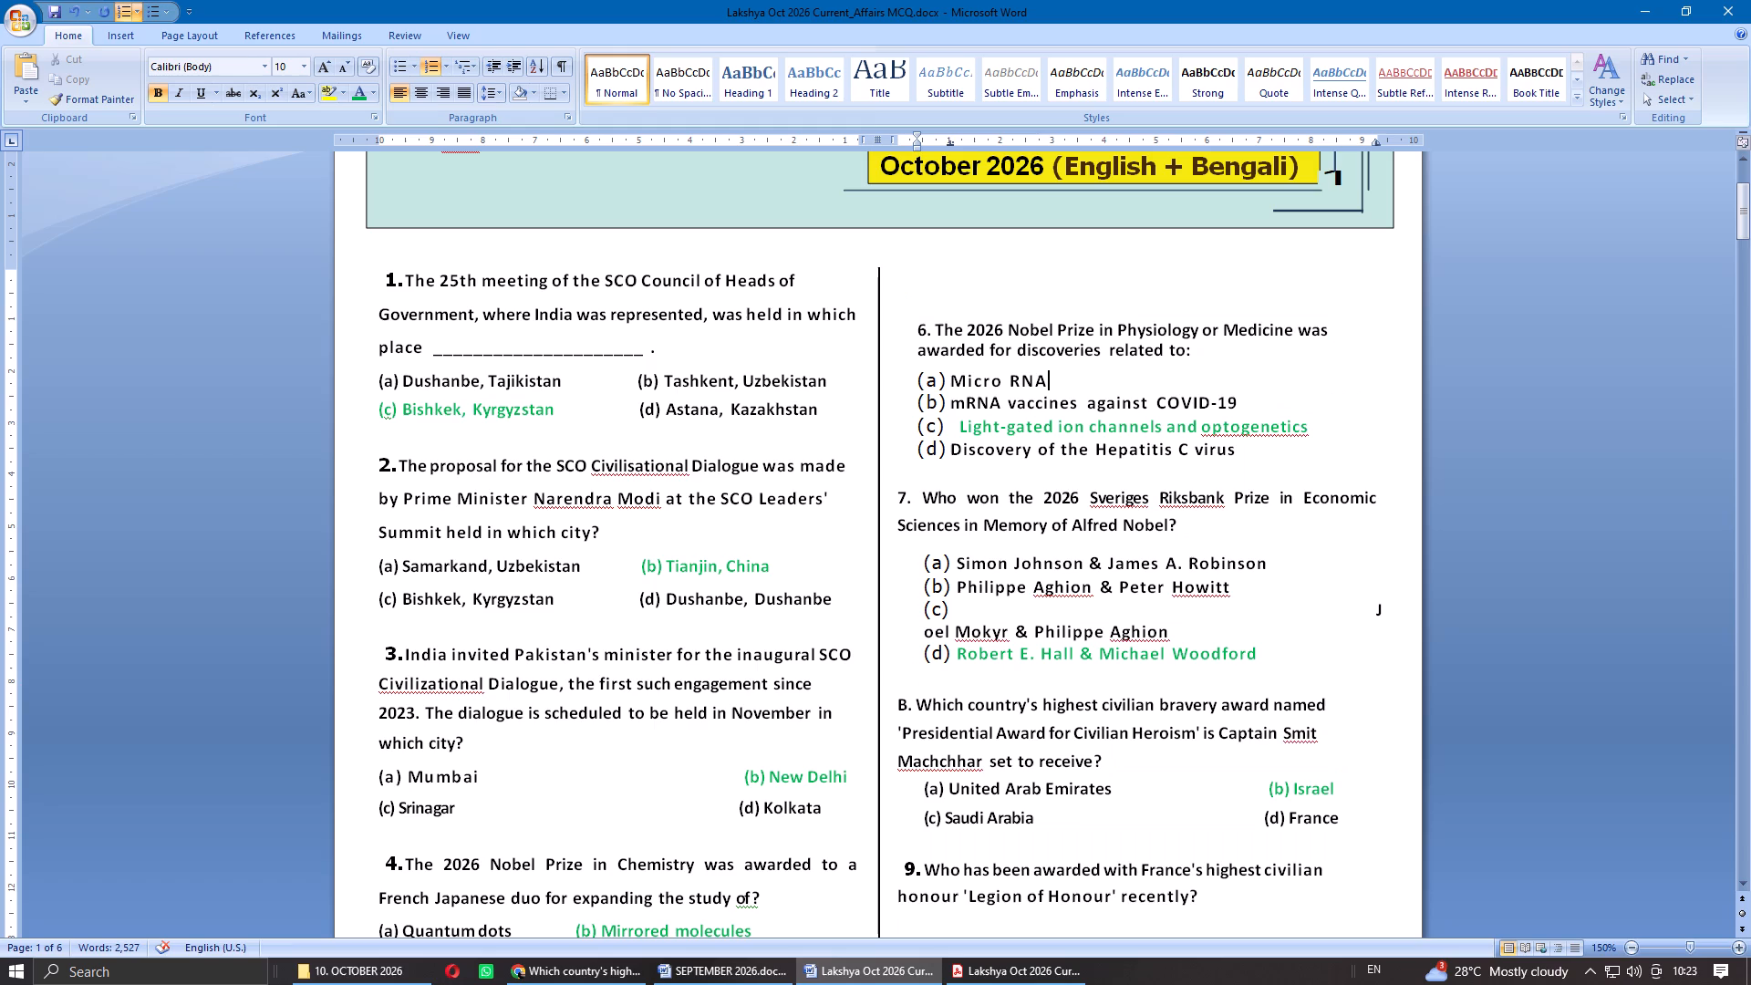
Delete the extra empty line directly above question 6.
click(914, 308)
key(BackSpace)
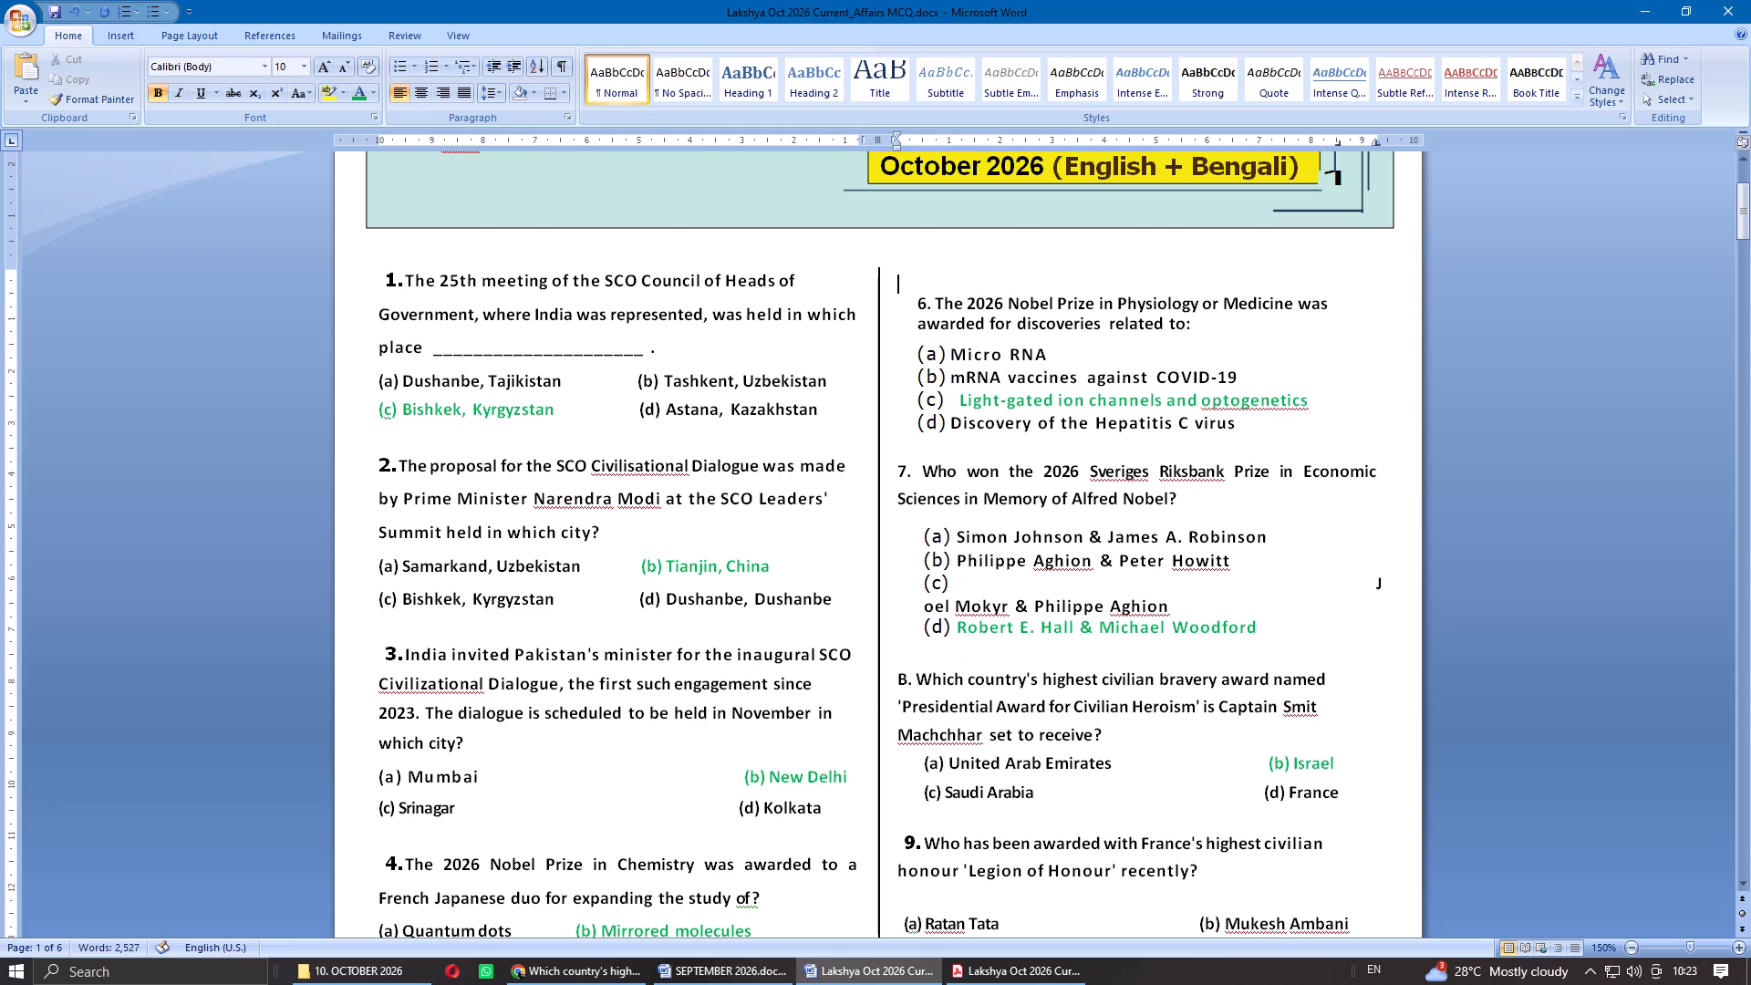
Delete the garbled text, blank underline and "Arcv" after "which country?" in question 10.
scroll(1136, 378, down, 3)
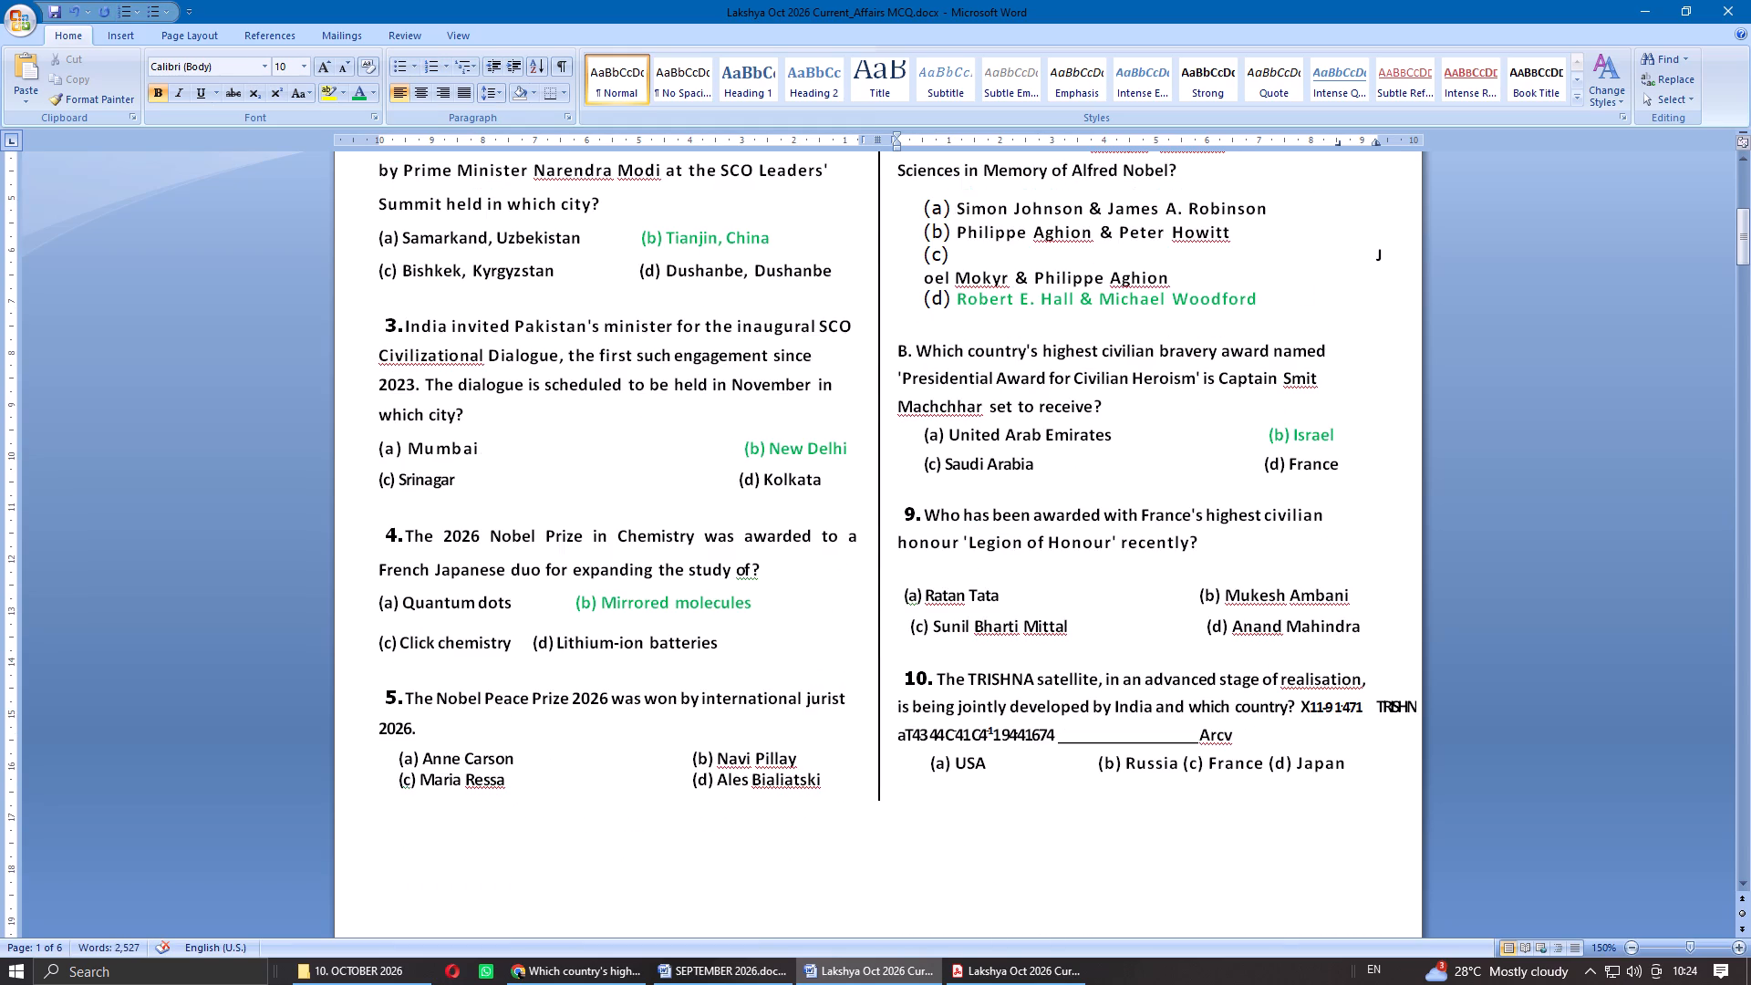
drag(1255, 735, 1293, 697)
key(BackSpace)
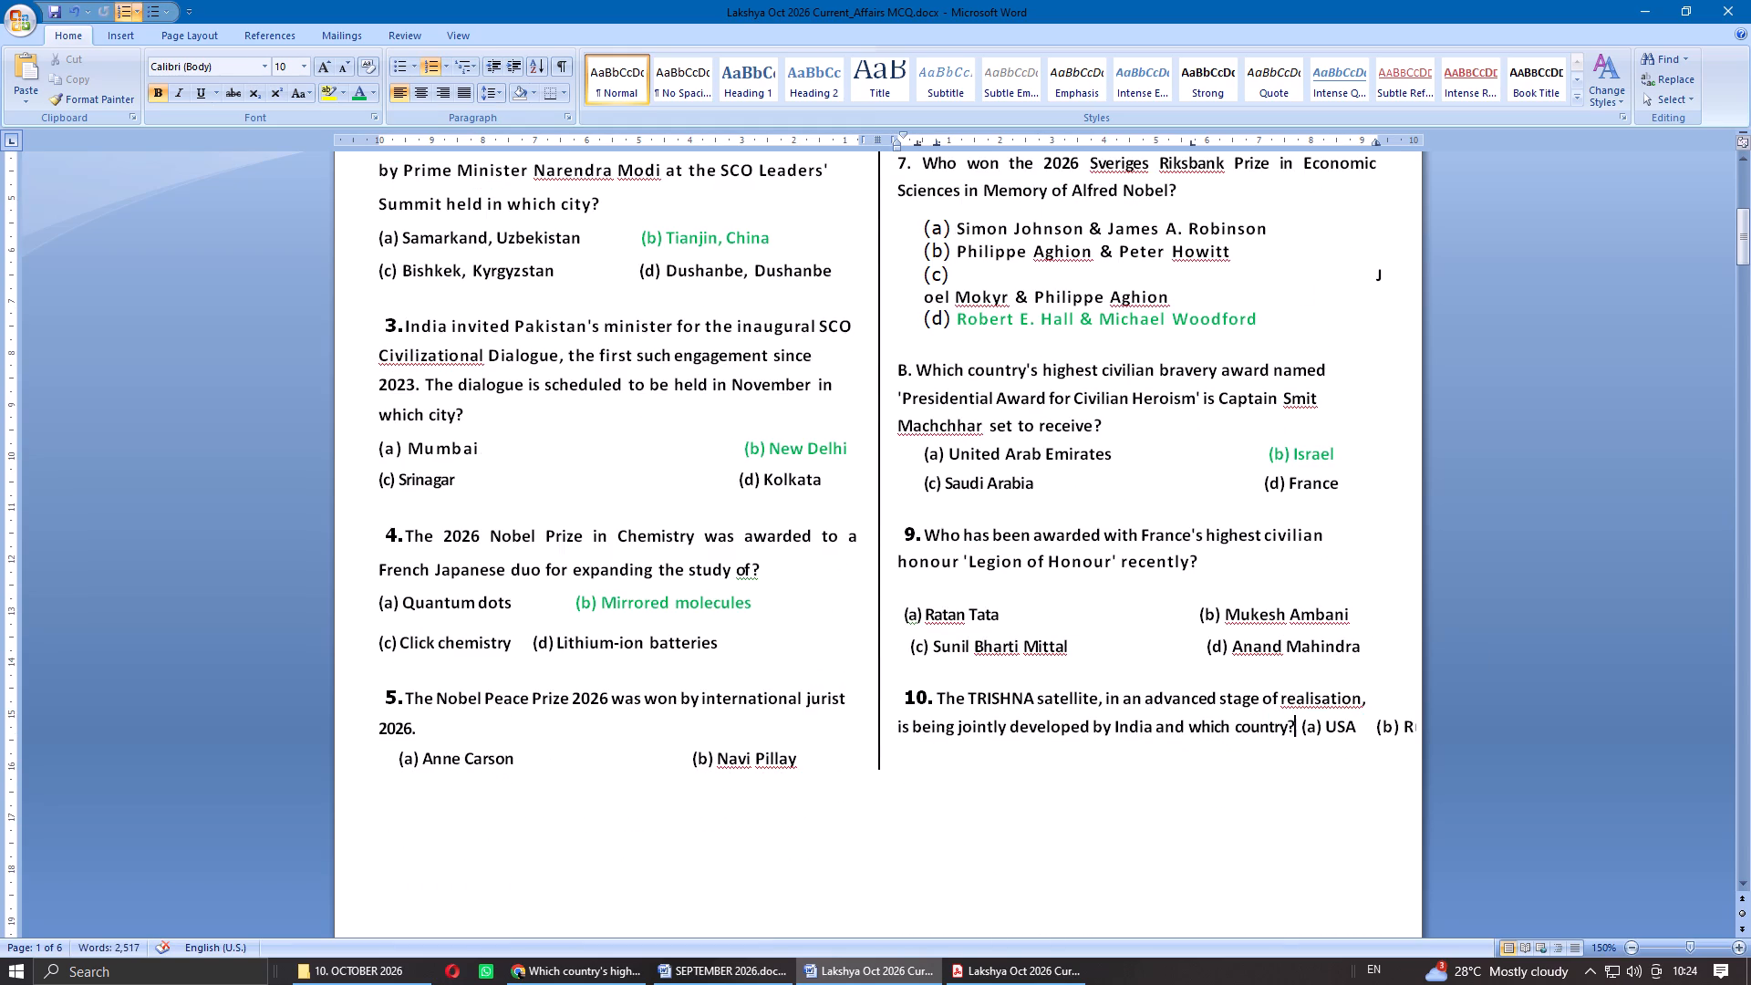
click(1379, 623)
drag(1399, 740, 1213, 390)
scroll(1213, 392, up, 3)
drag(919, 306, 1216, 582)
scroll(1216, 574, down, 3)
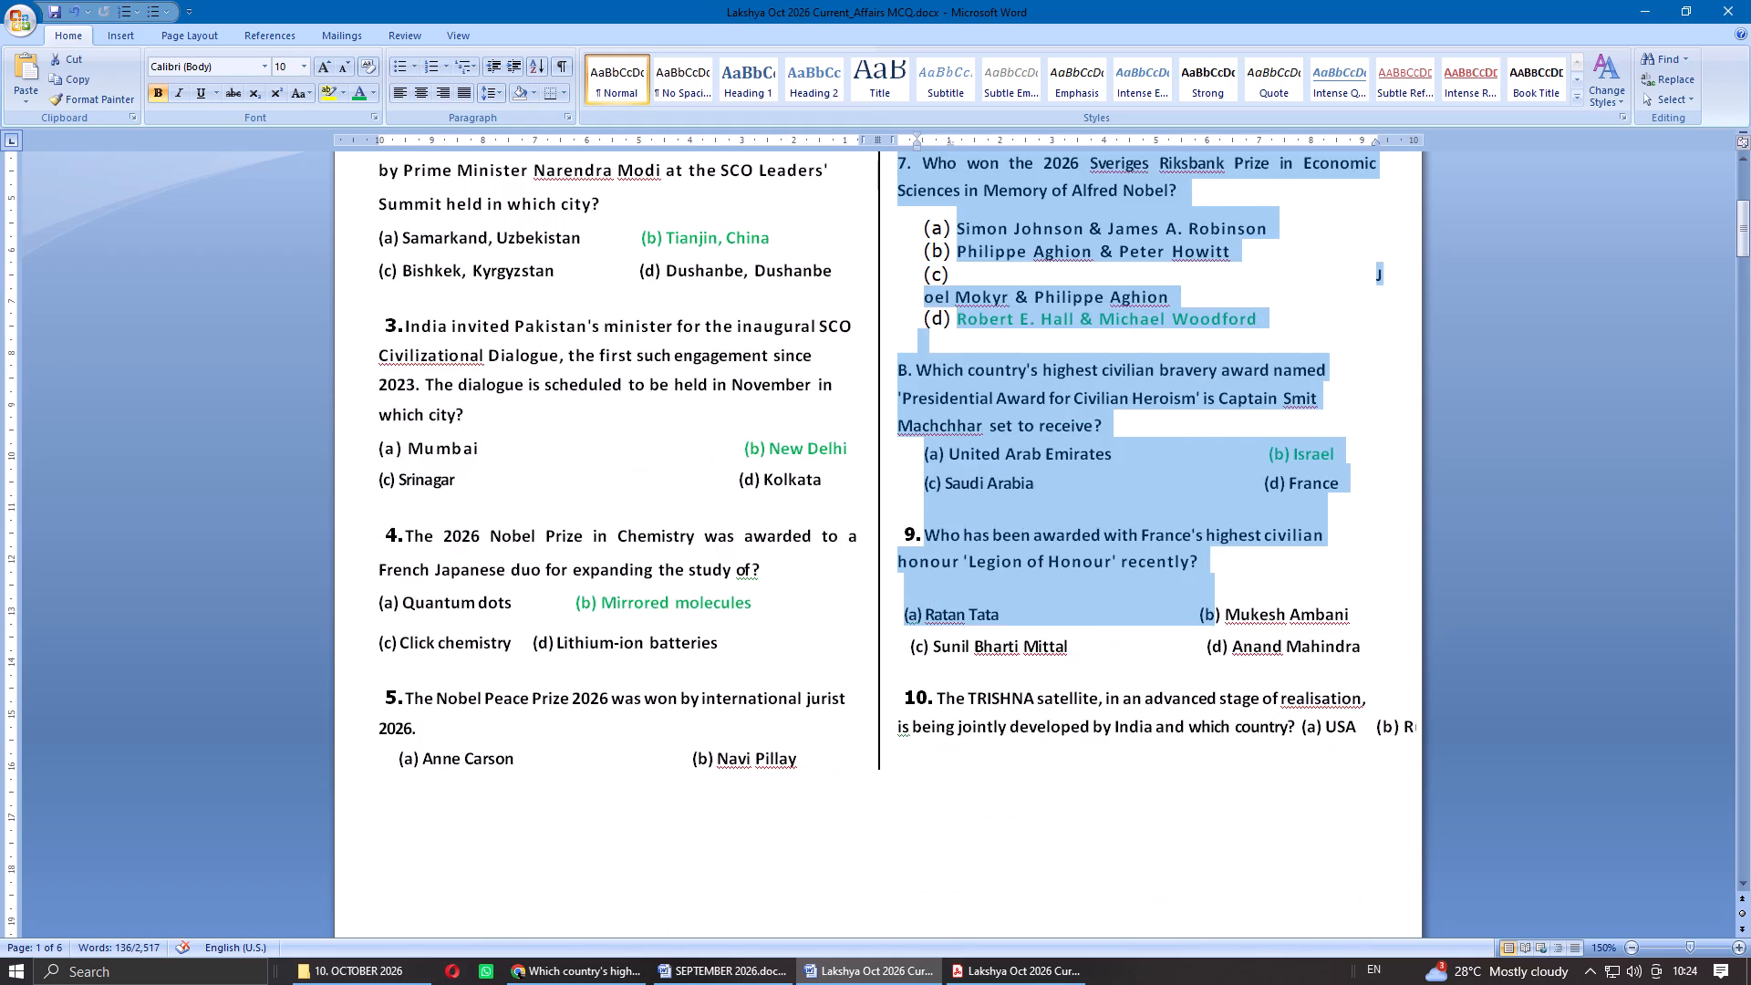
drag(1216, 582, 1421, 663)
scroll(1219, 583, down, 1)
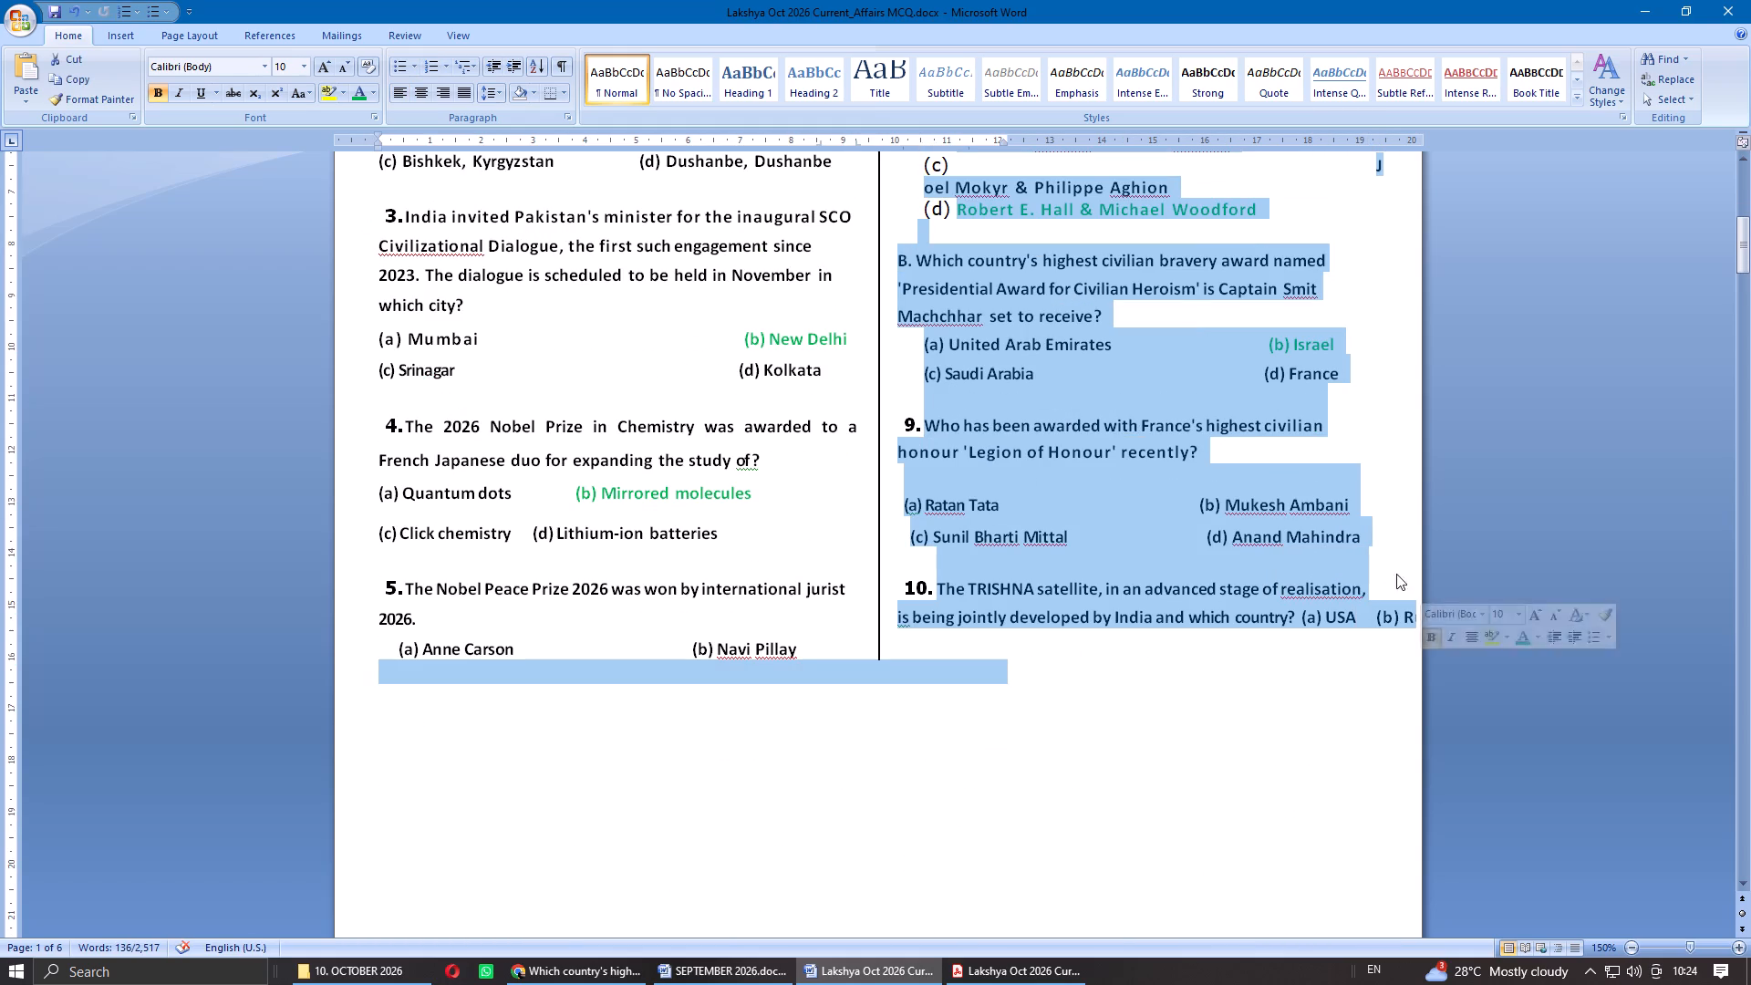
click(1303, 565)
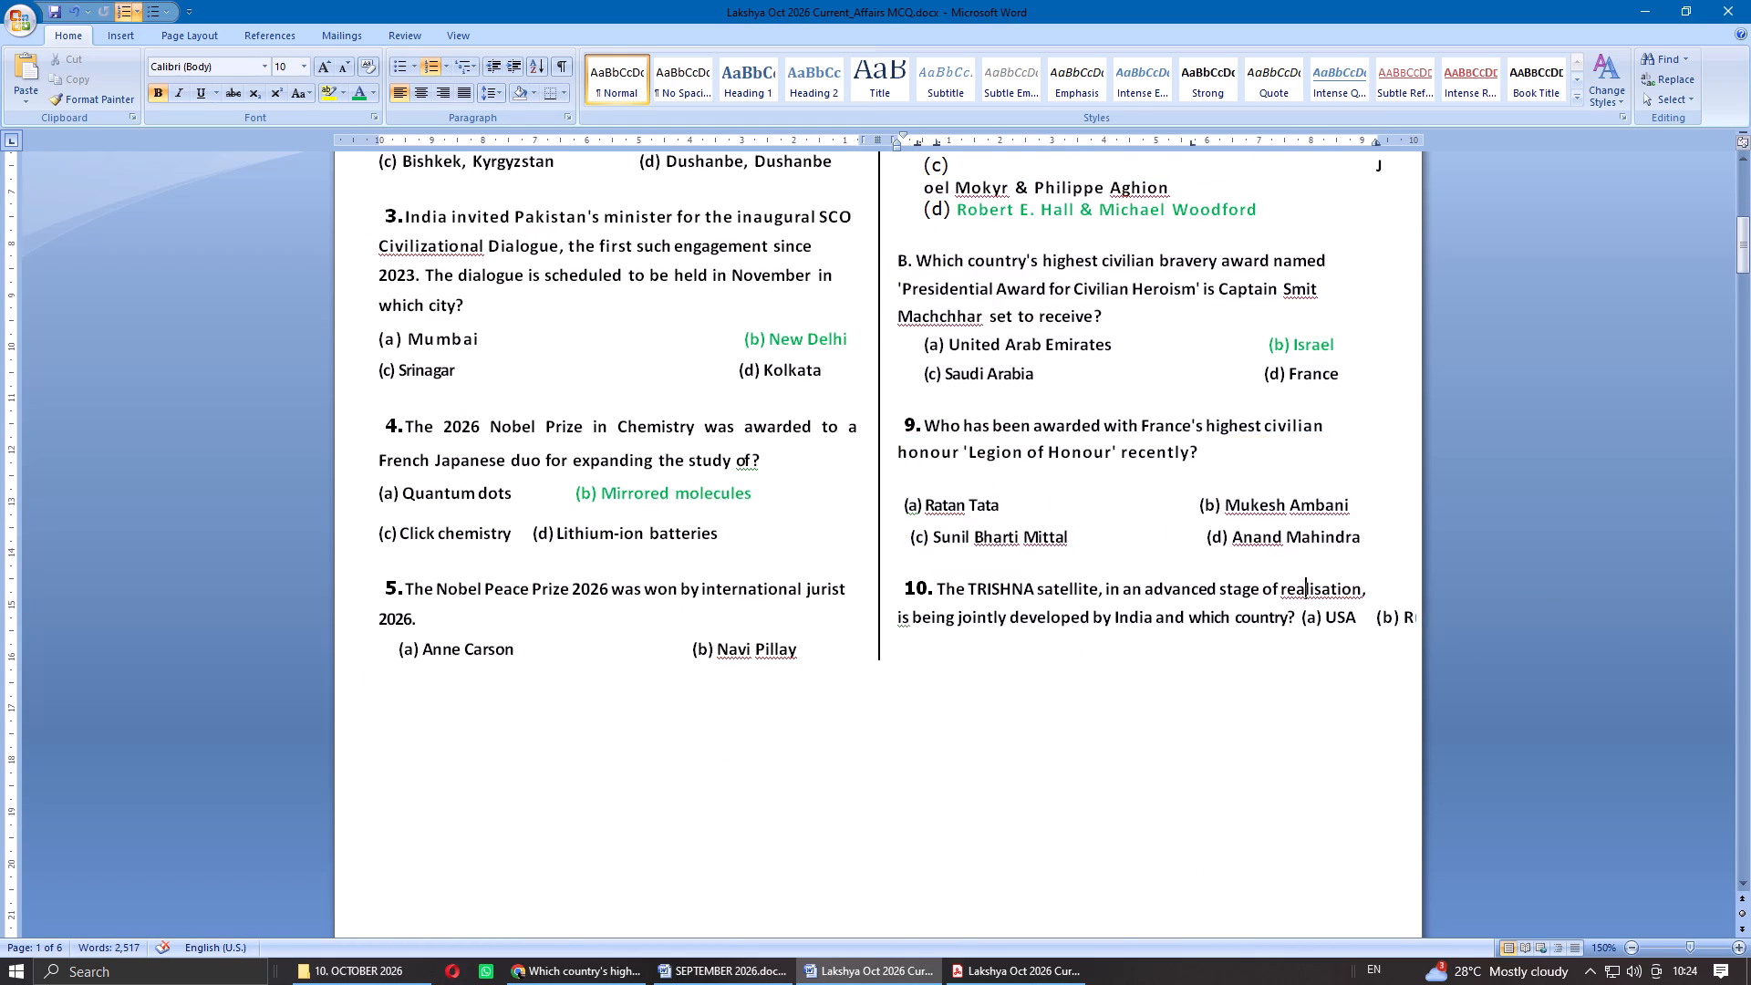
Undo the last three edits, back to before the right-indent change of questions 6 to 10.
scroll(1094, 493, up, 5)
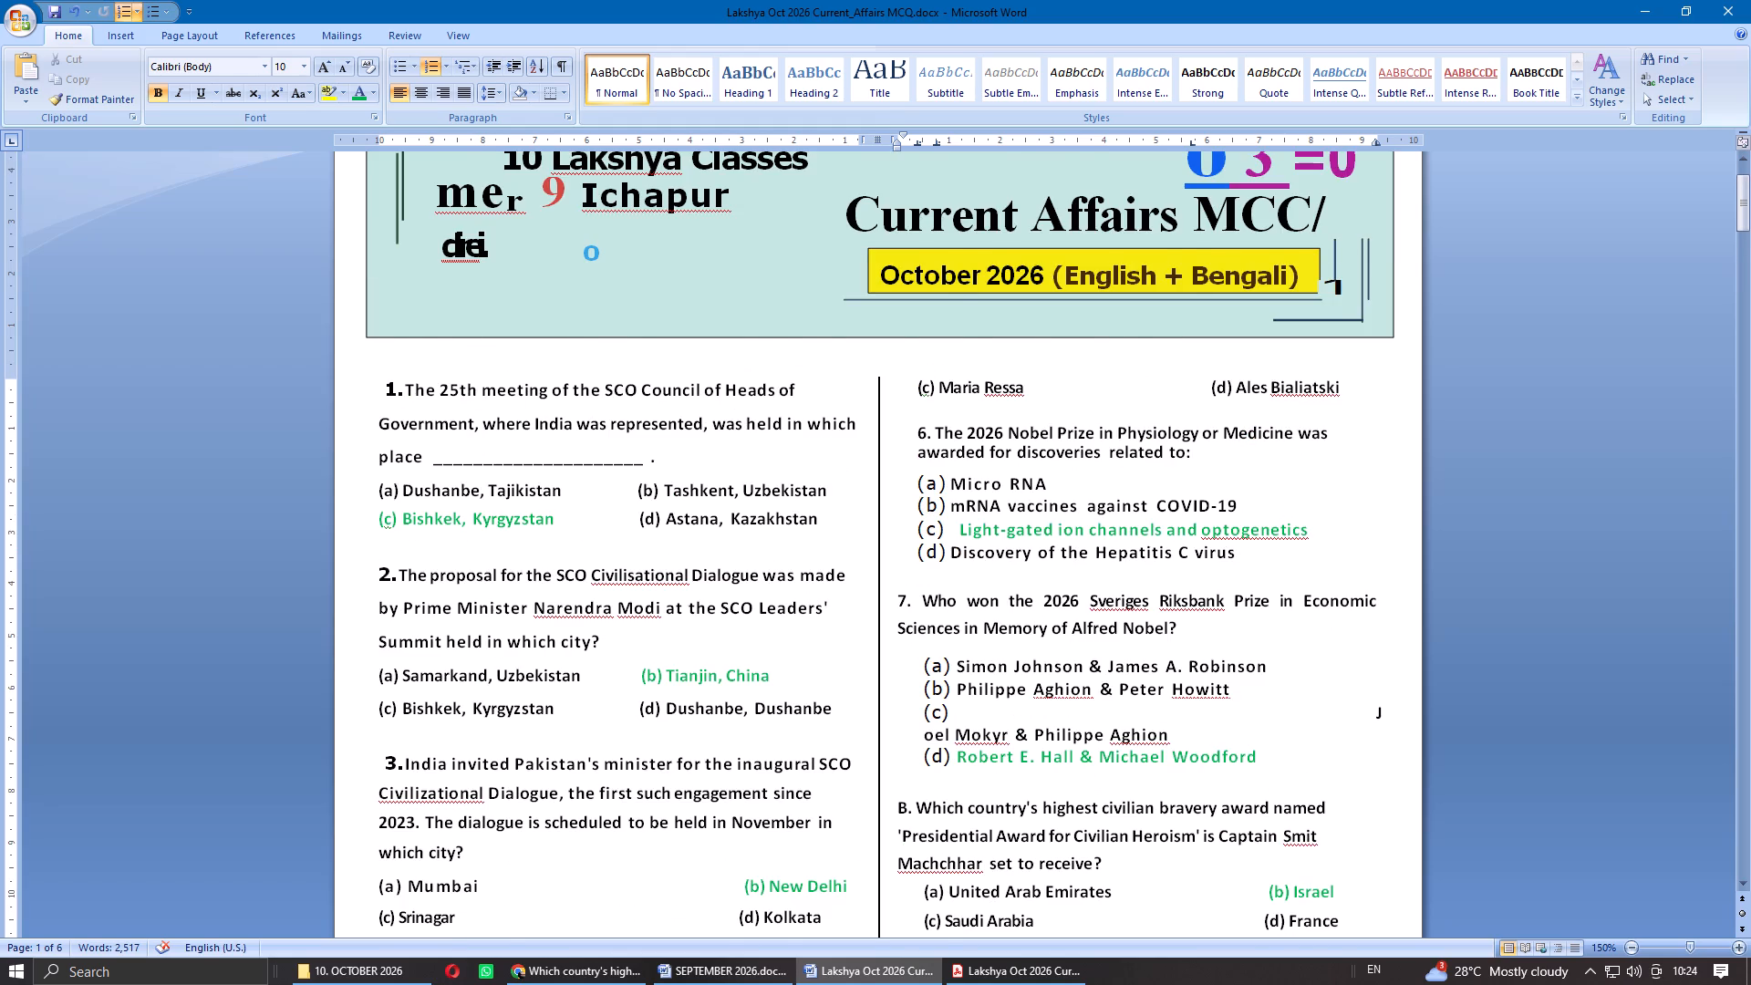
key(ctrl+z)
key(ctrl+z)
key(ctrl+z)
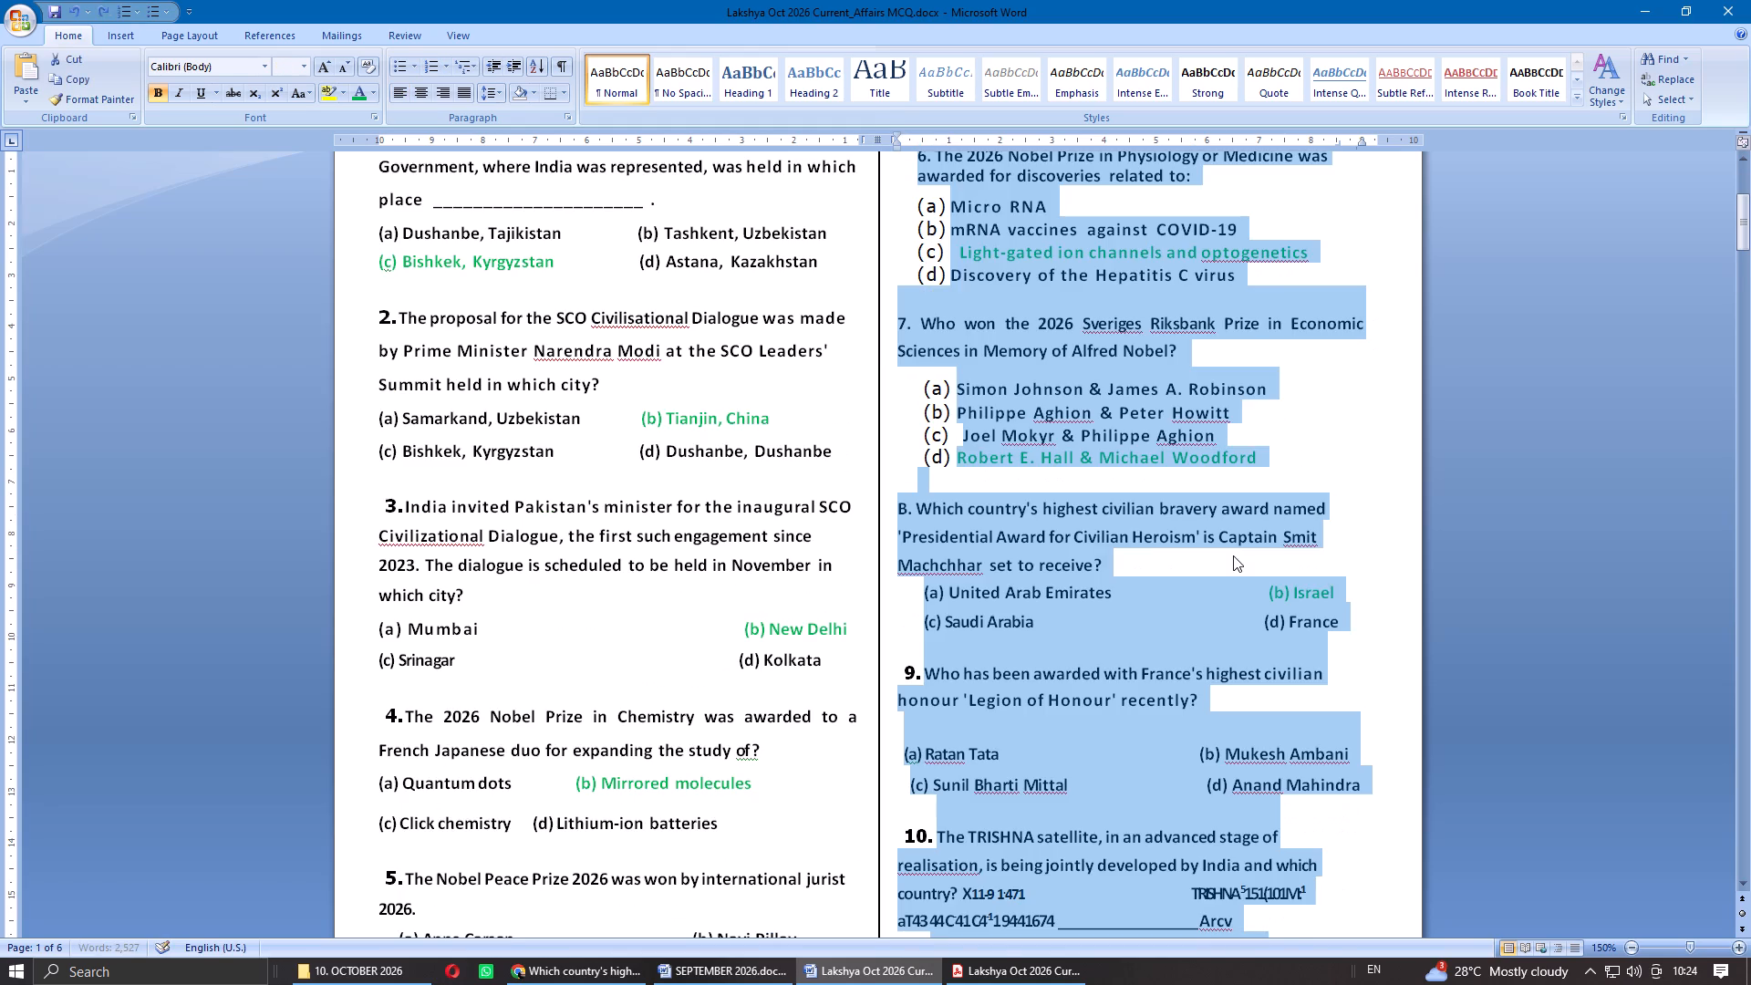
scroll(1259, 555, up, 3)
click(1336, 571)
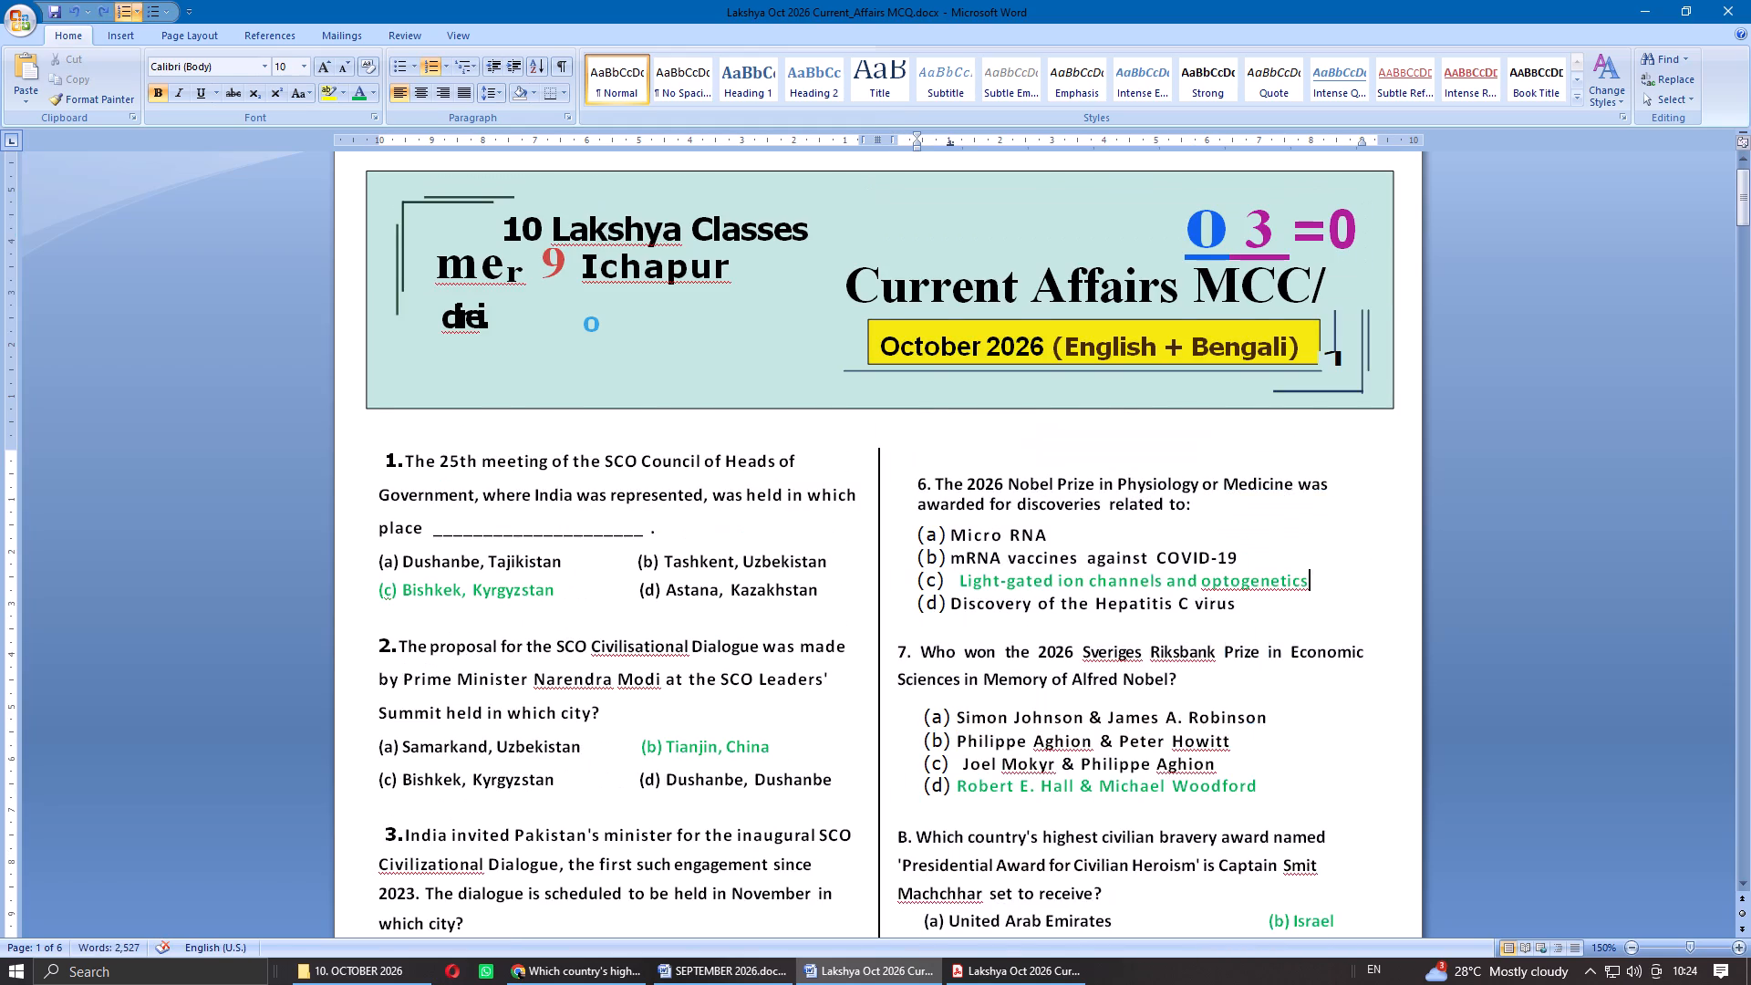
Delete the garbled text, blank underline and "Arcv" after "country?" in question 10.
scroll(1336, 571, down, 8)
scroll(1280, 509, up, 2)
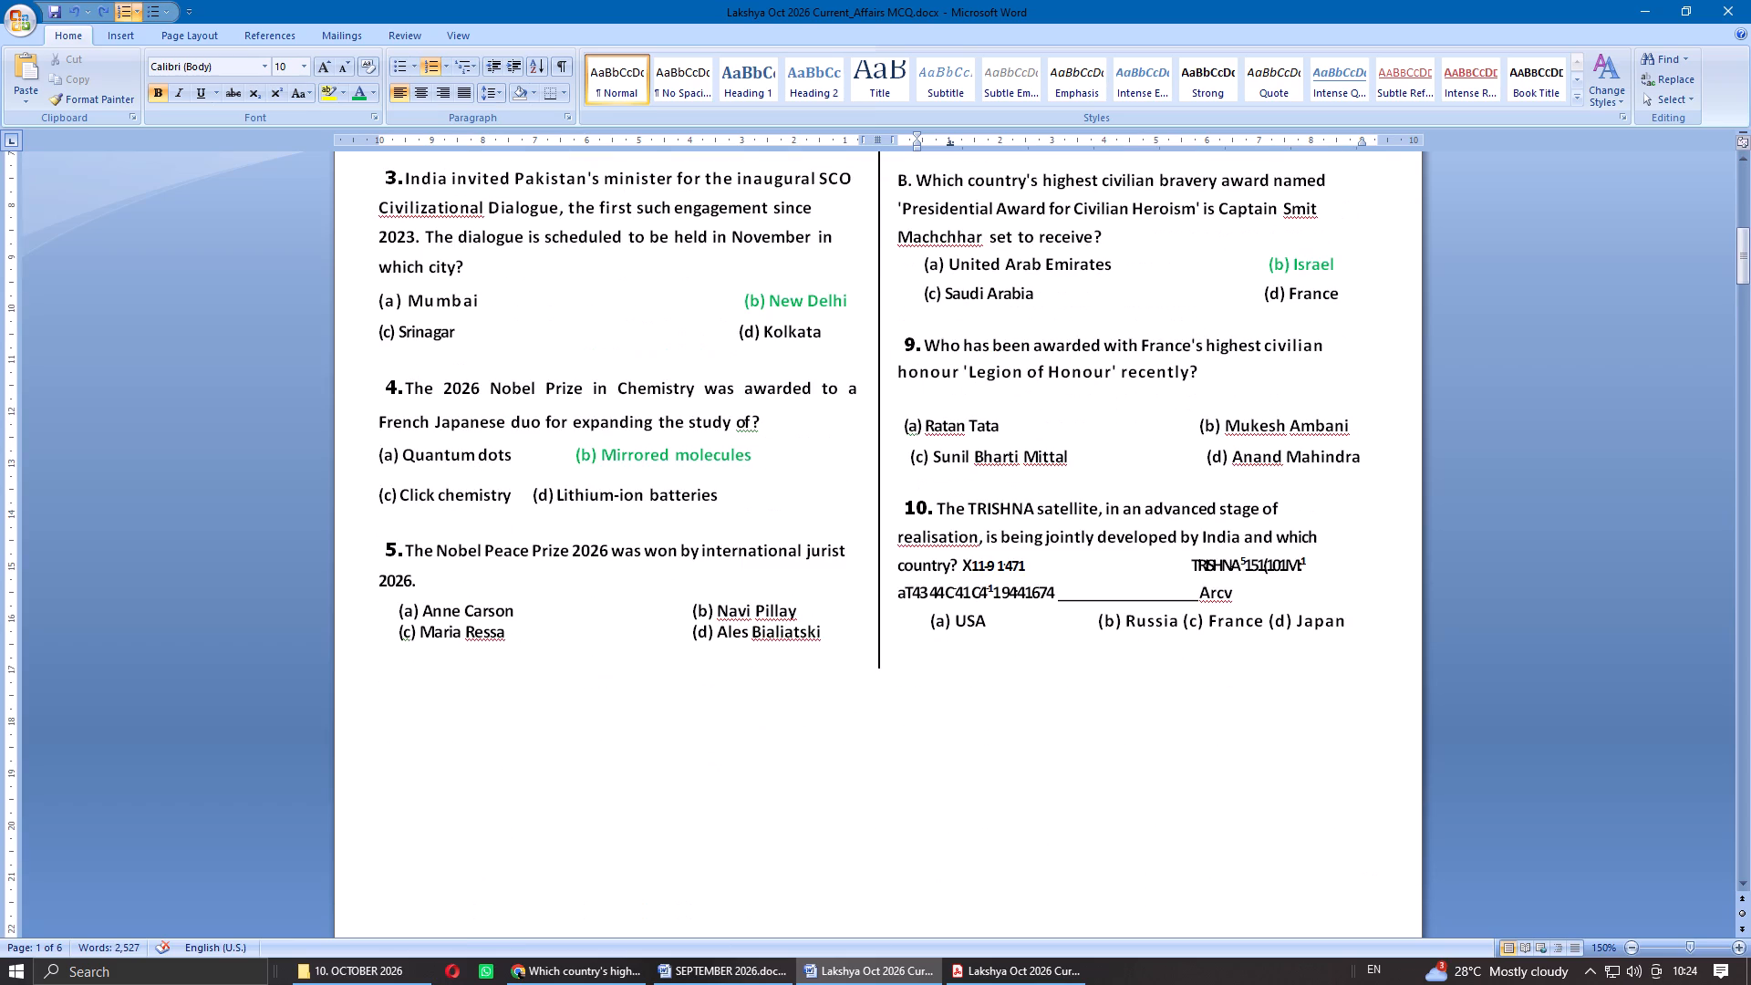
drag(1240, 592, 958, 565)
key(BackSpace)
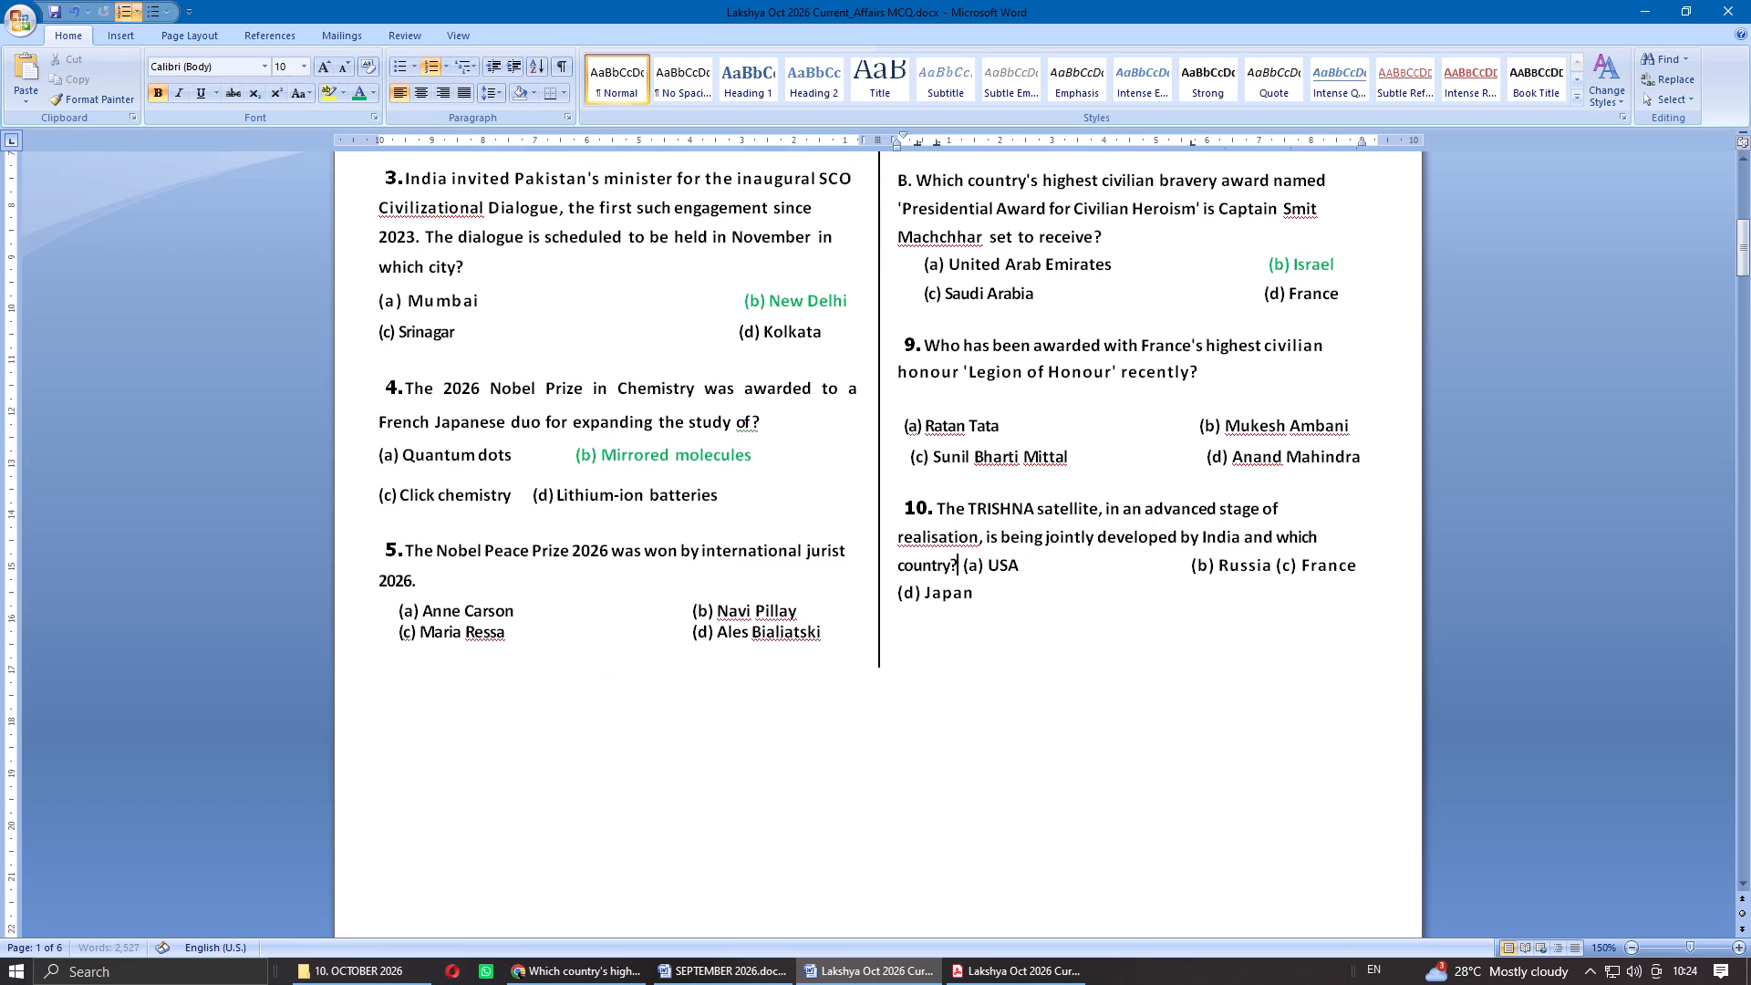
Move question 10's options onto a new line starting with "(a) USA", without the leading space.
click(962, 568)
key(BackSpace)
key(Return)
key(BackSpace)
key(BackSpace)
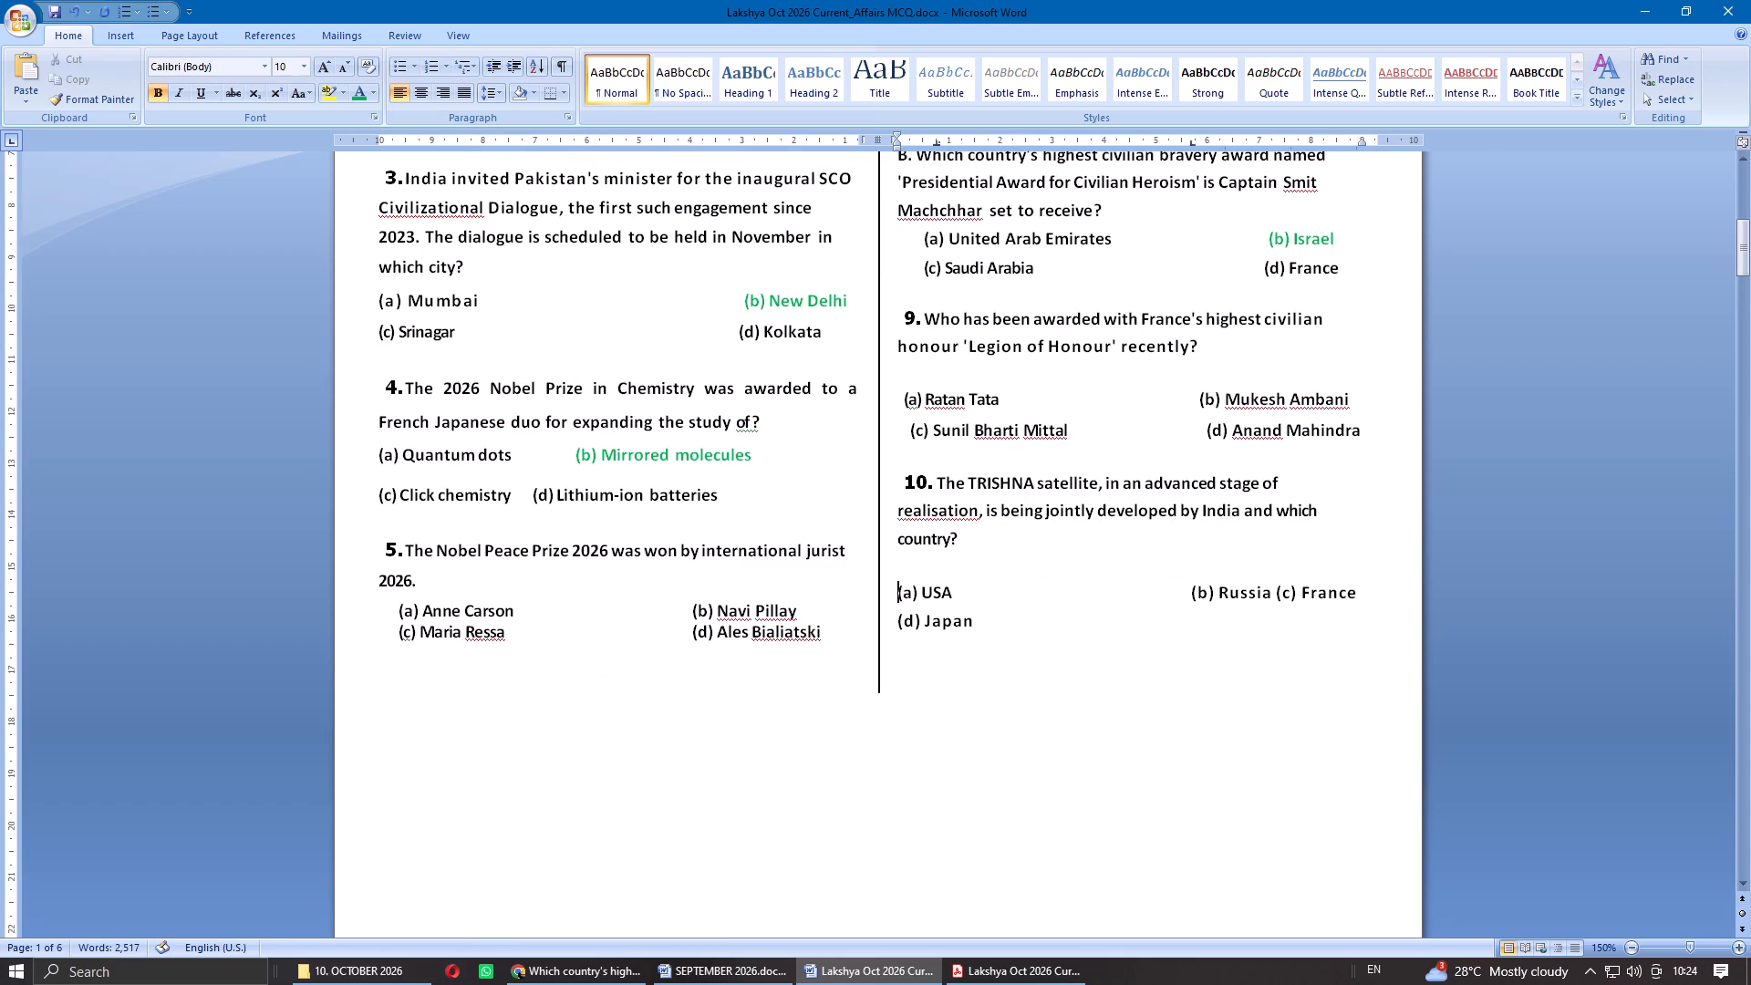
Set the spacing before question 10's option line to 0 pt.
click(939, 587)
click(171, 37)
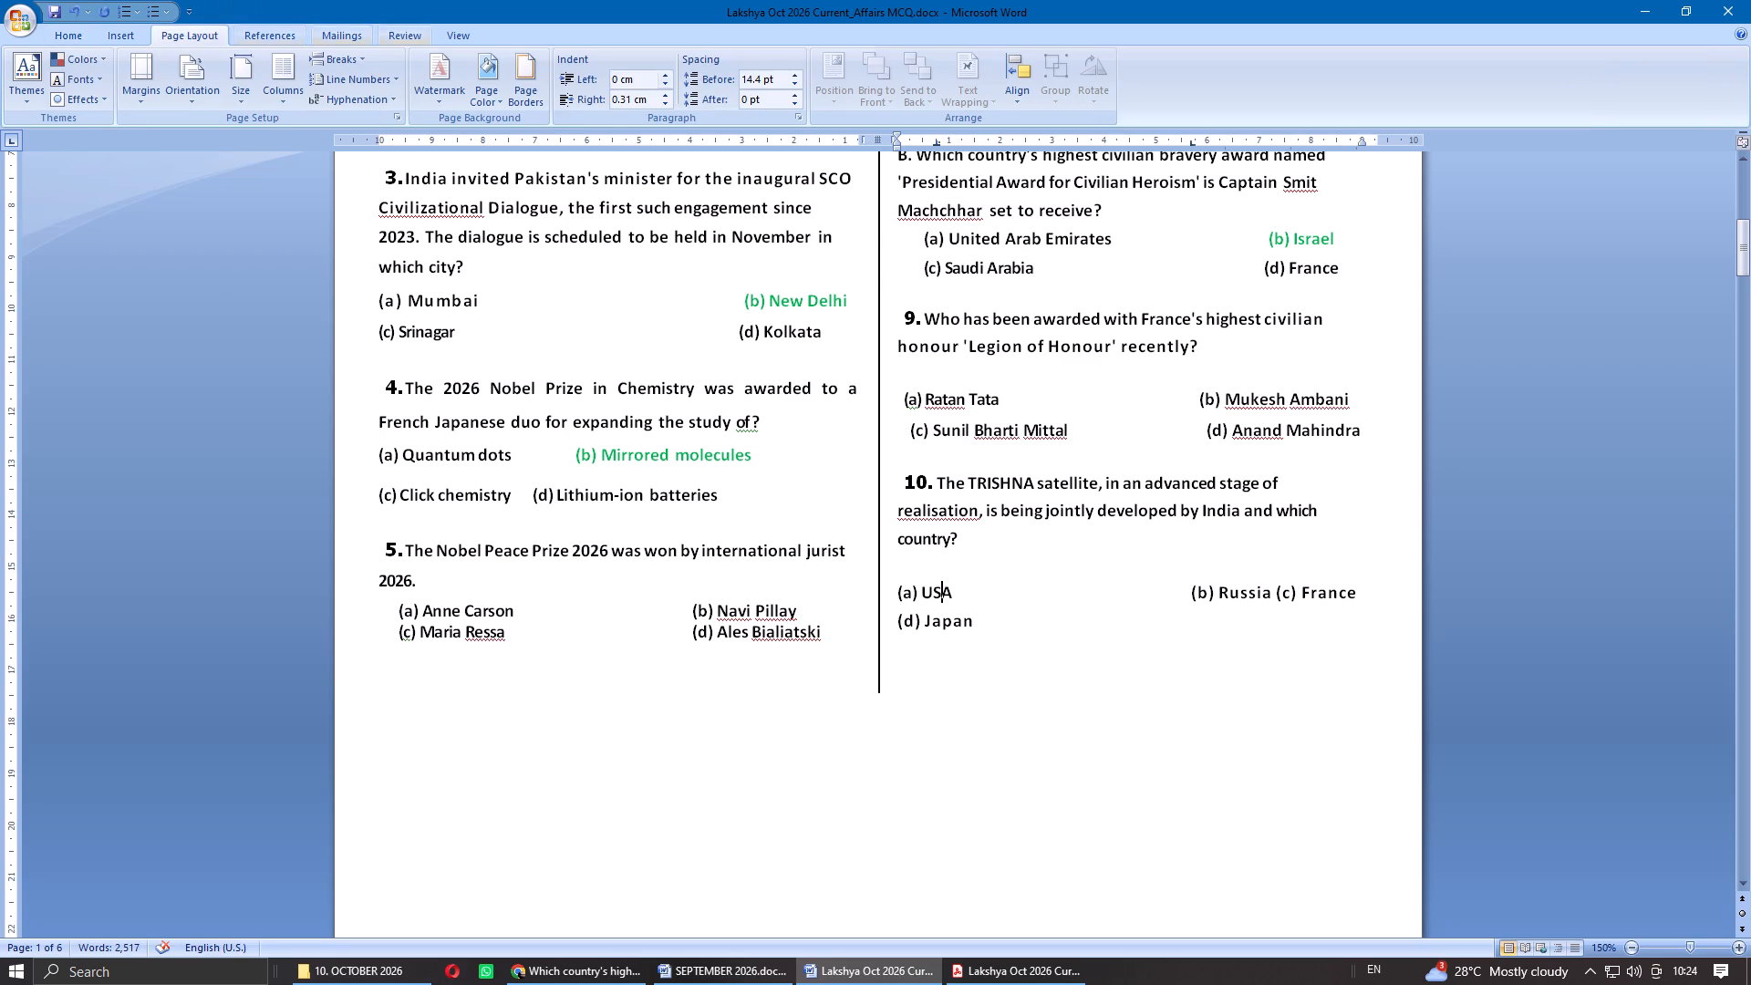
click(792, 83)
click(792, 83)
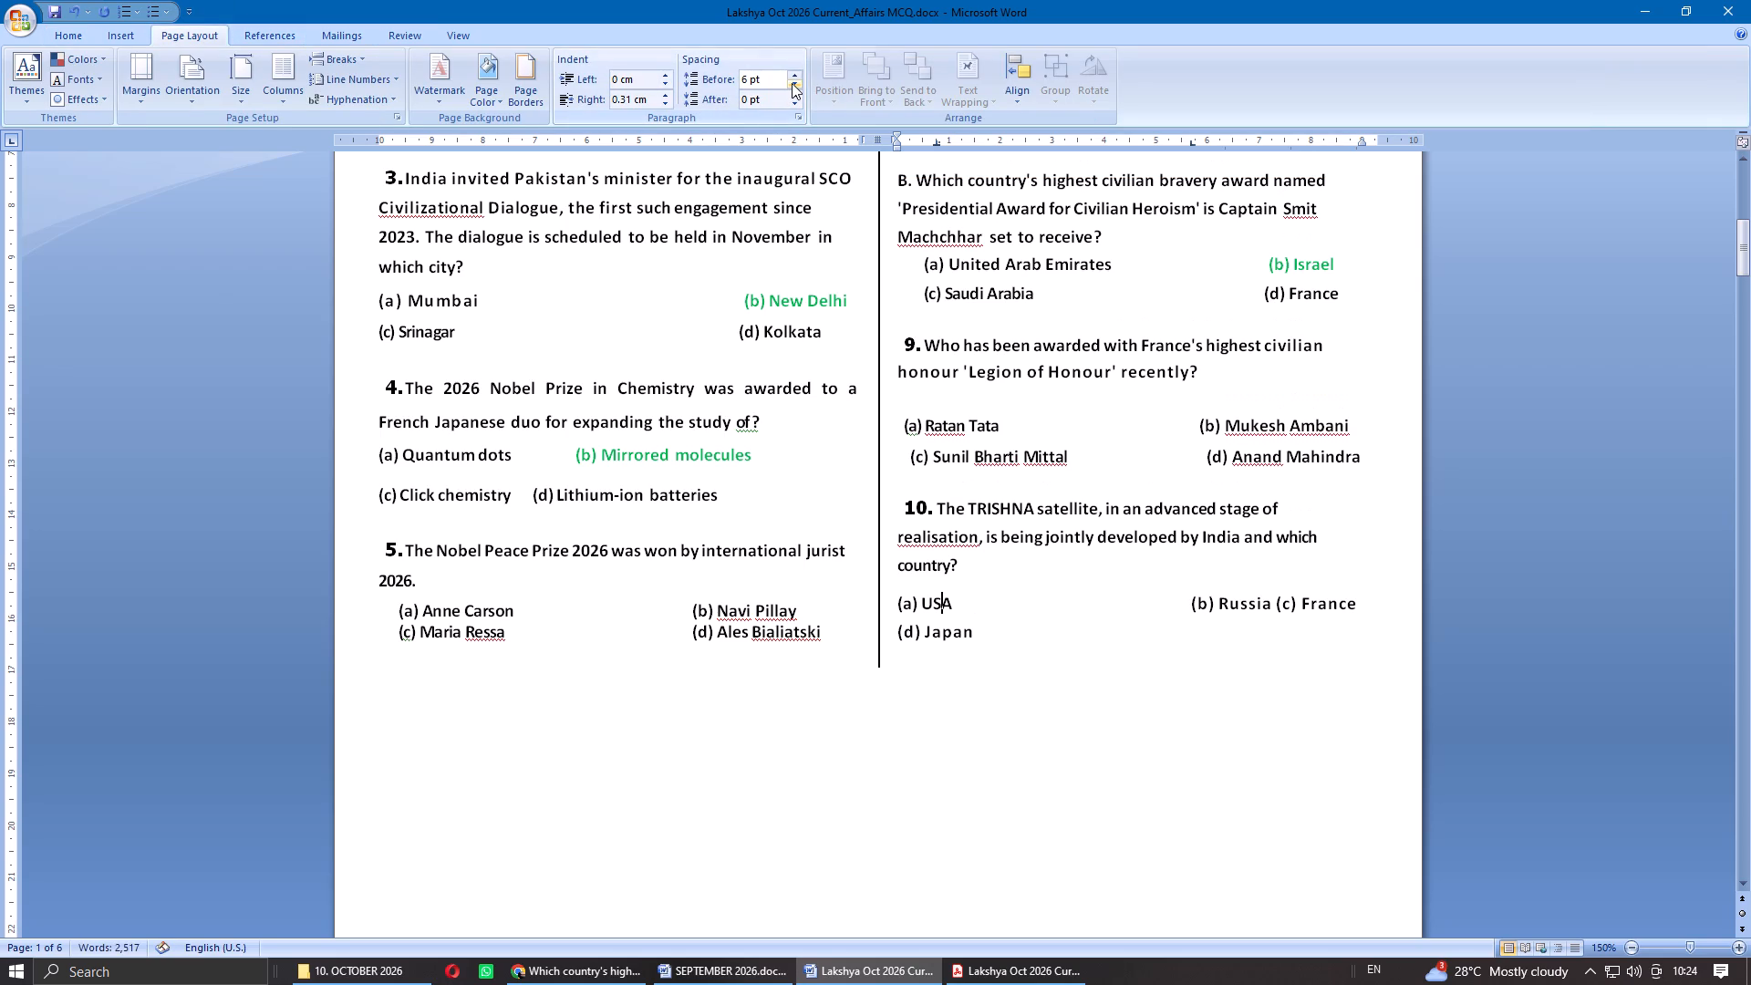
click(792, 83)
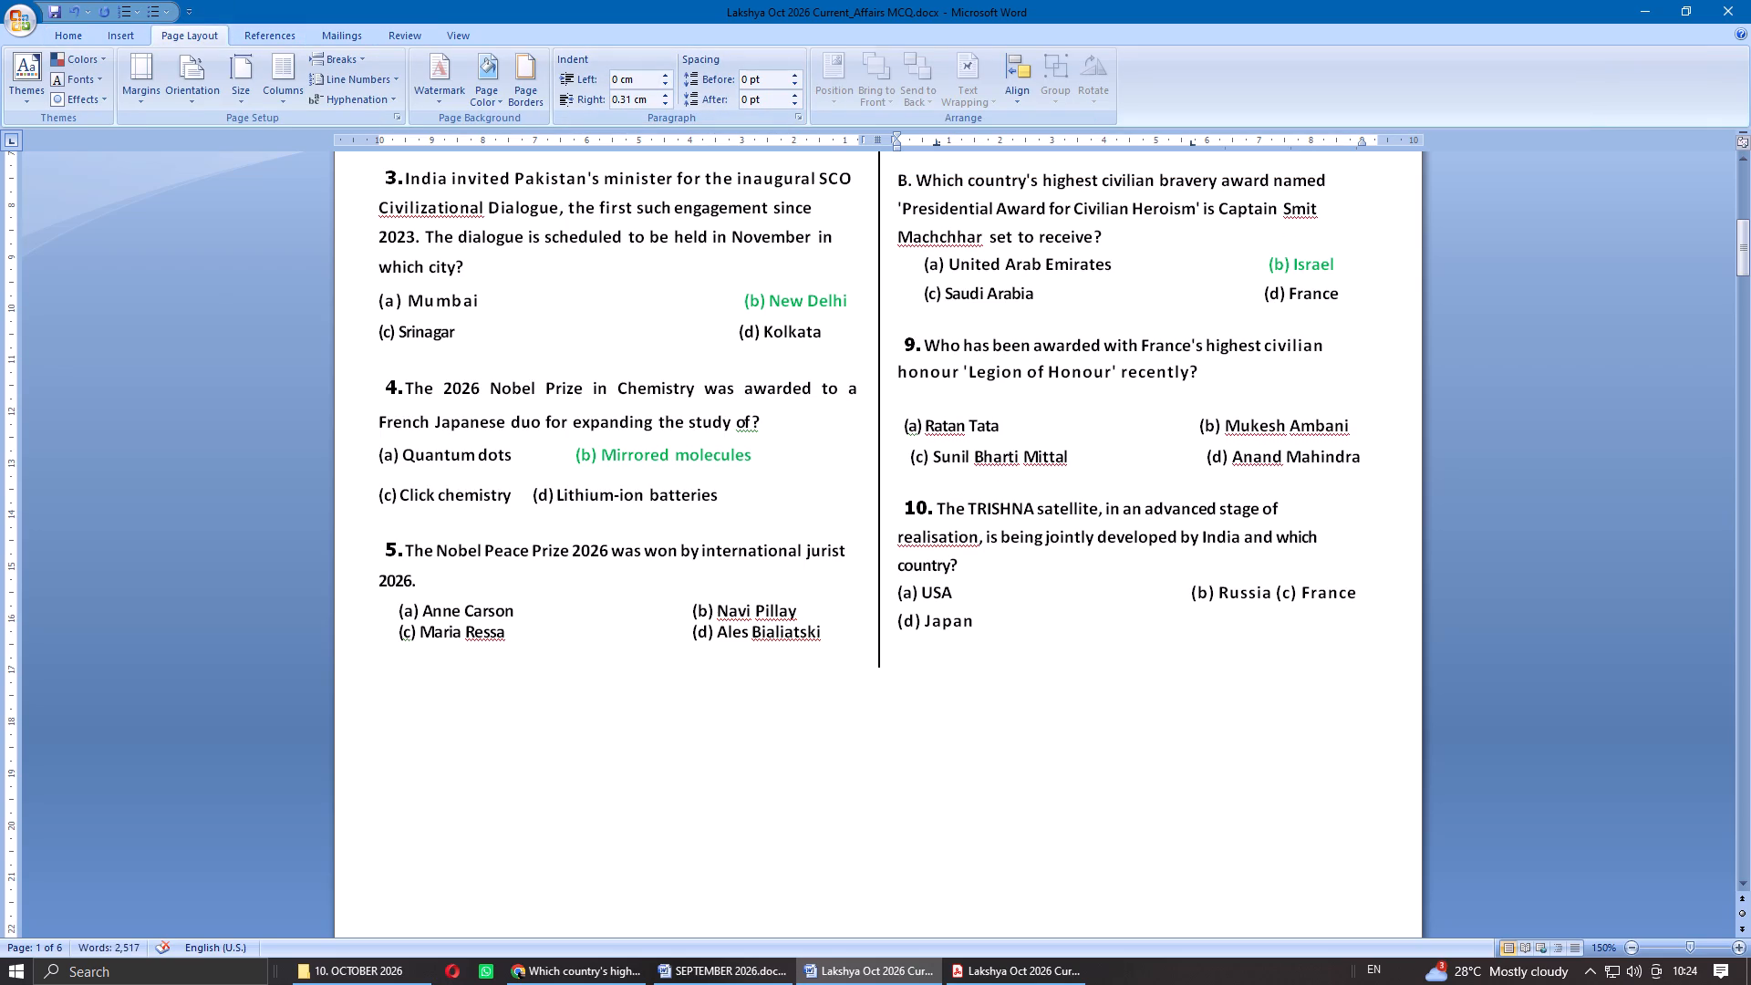
Replace "realisation" in question 10 with the suggested spelling "realization".
right_click(935, 537)
click(1006, 555)
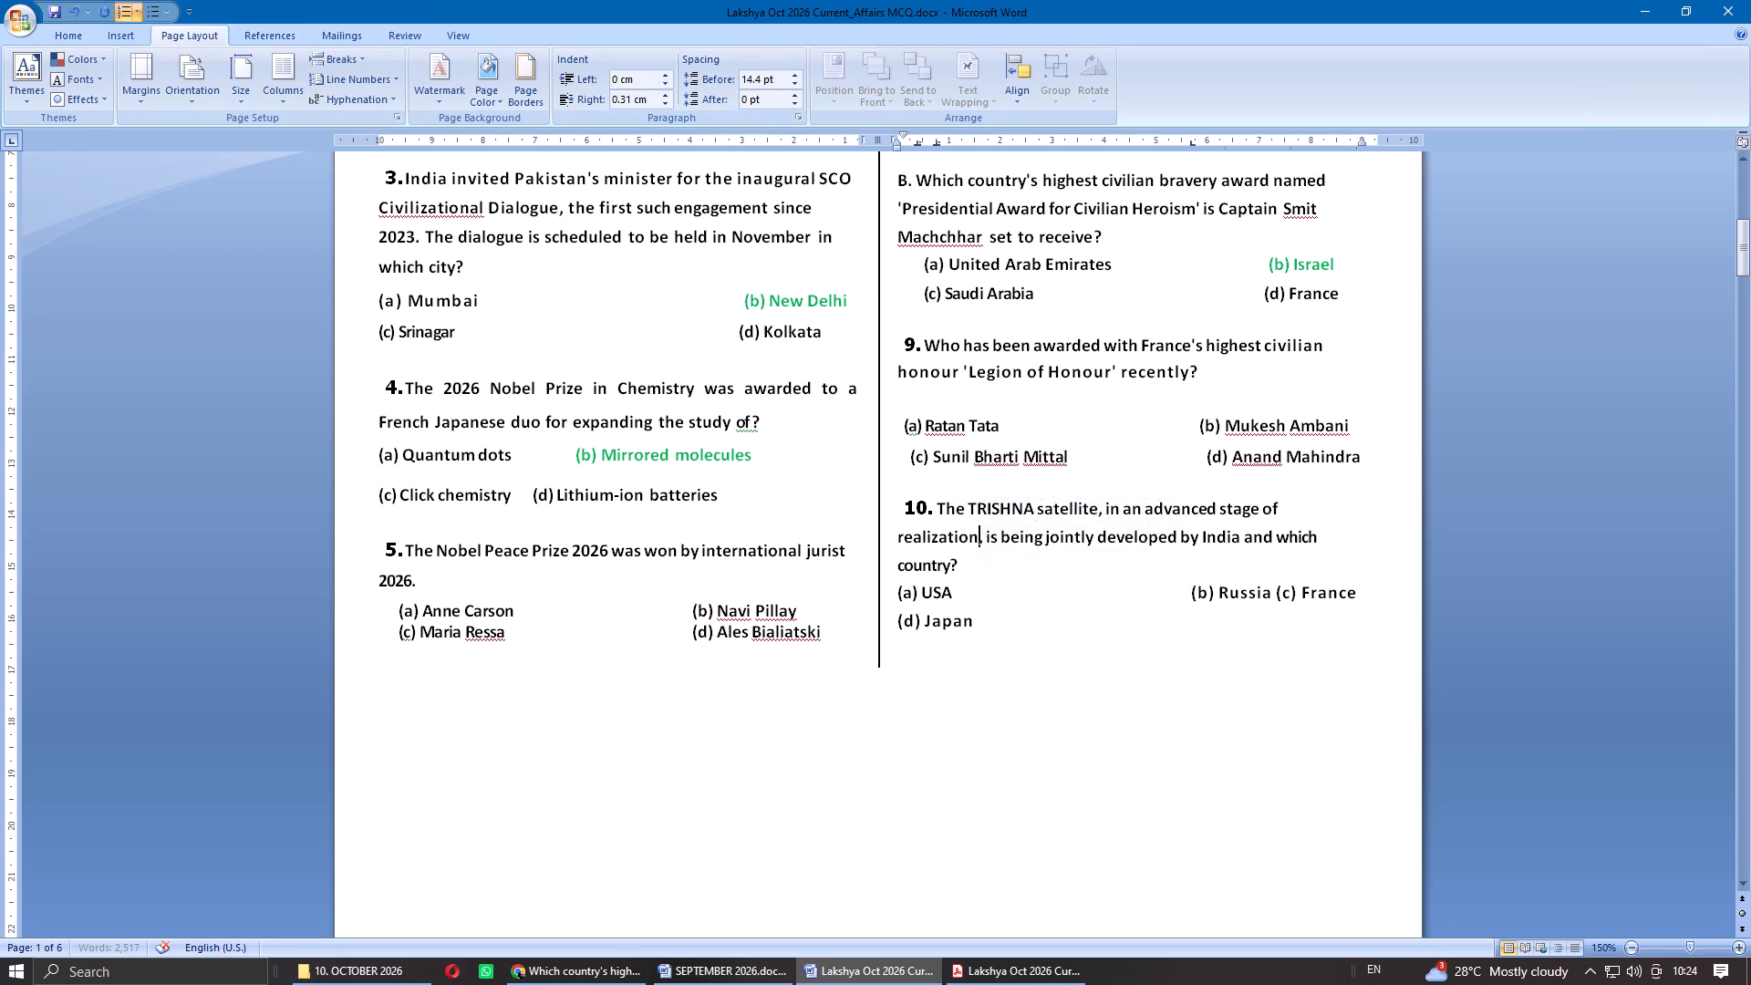
Set the spacing before question 9's line with options (a) and (b) to 0 pt.
click(923, 430)
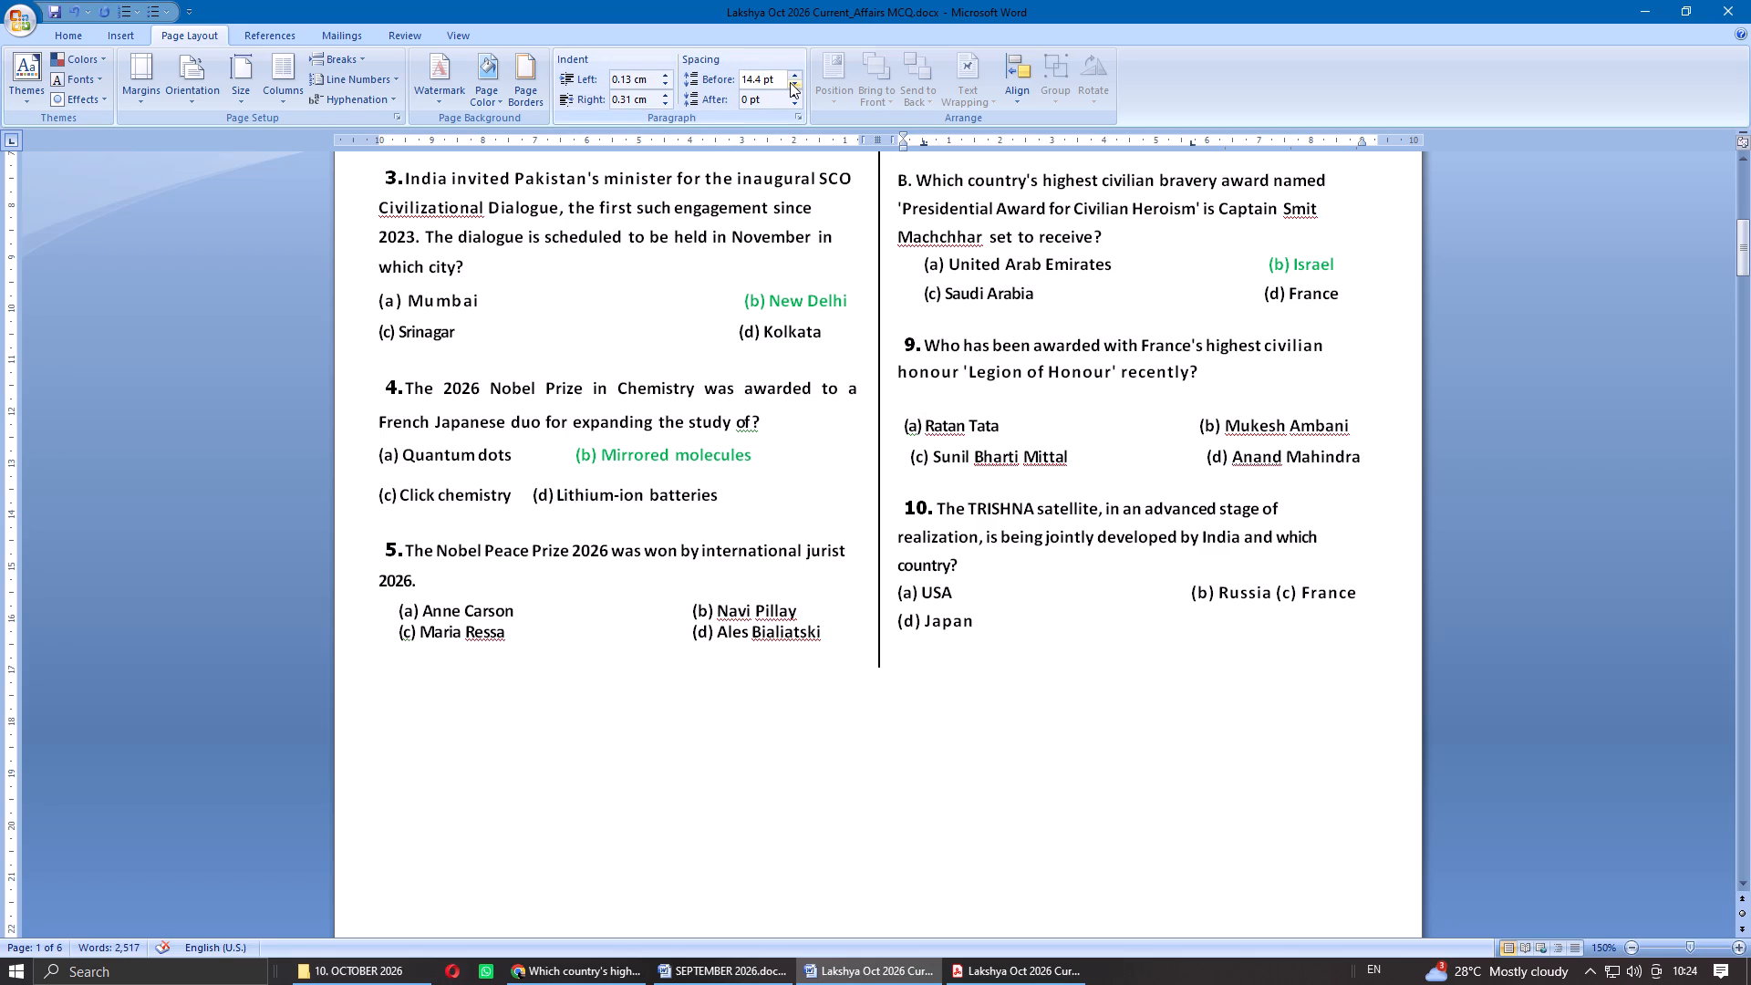
click(795, 82)
click(795, 82)
click(795, 82)
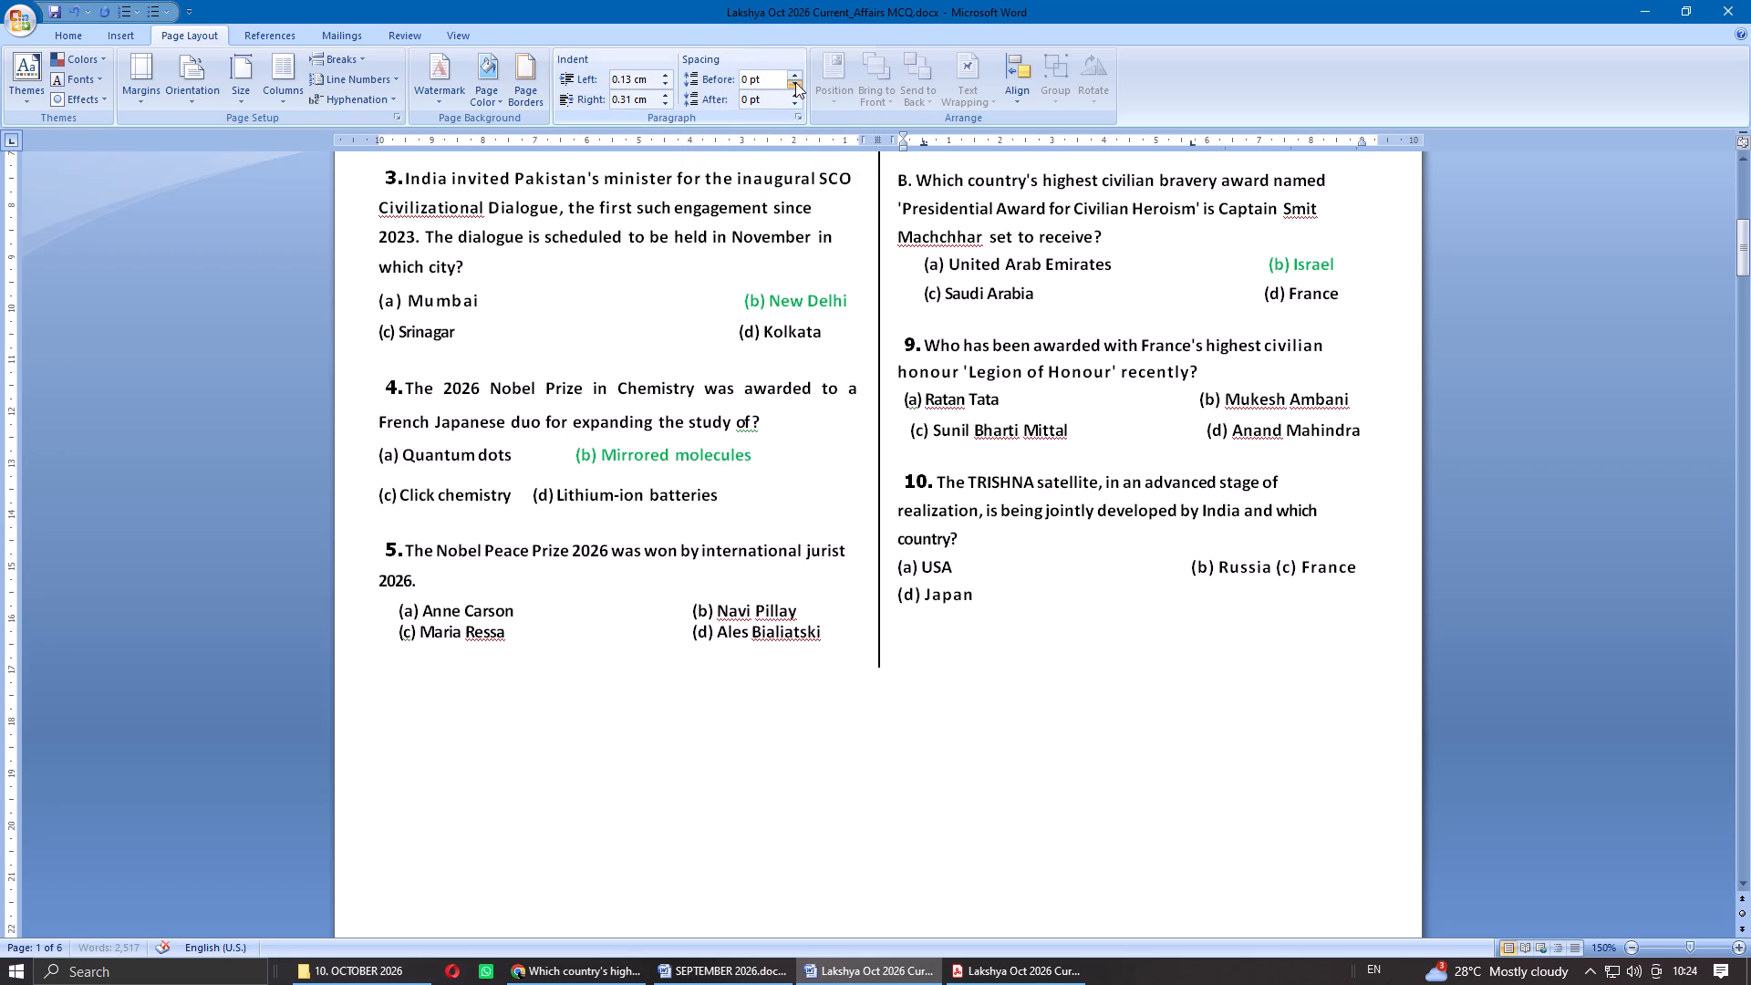
Set the spacing before option (a) Simon Johnson & James A. Robinson in question 7 to 0 pt.
scroll(1120, 426, up, 1)
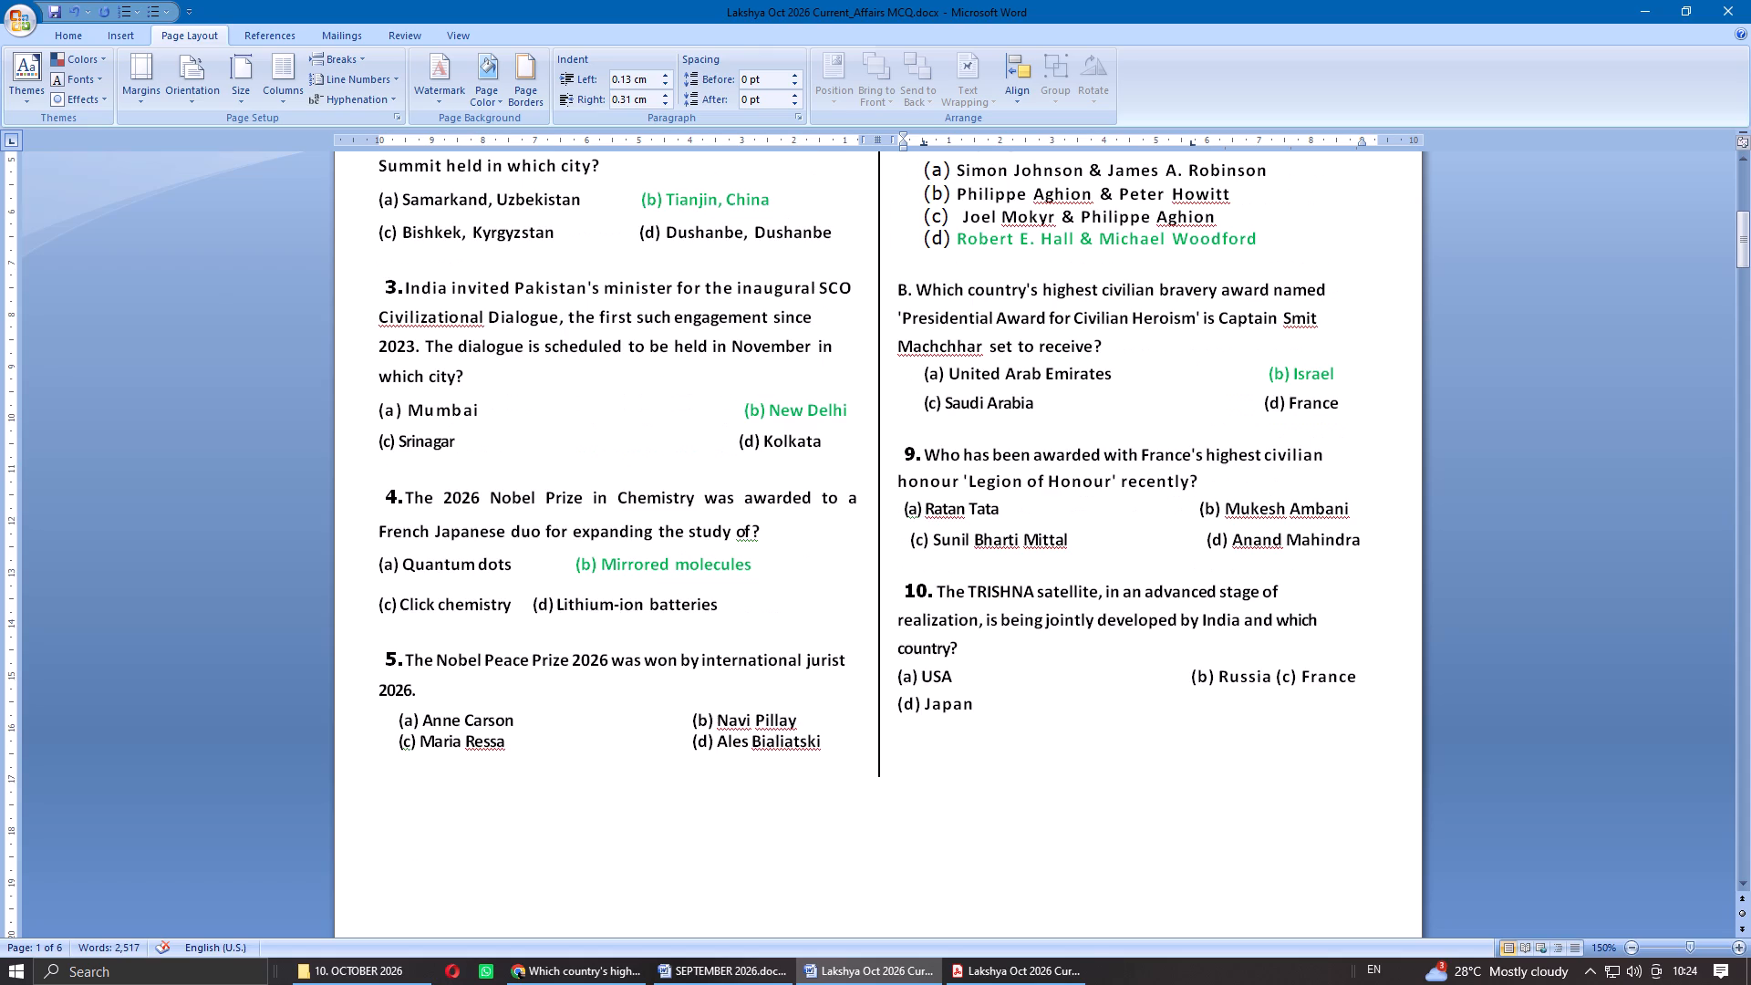
scroll(1106, 434, up, 1)
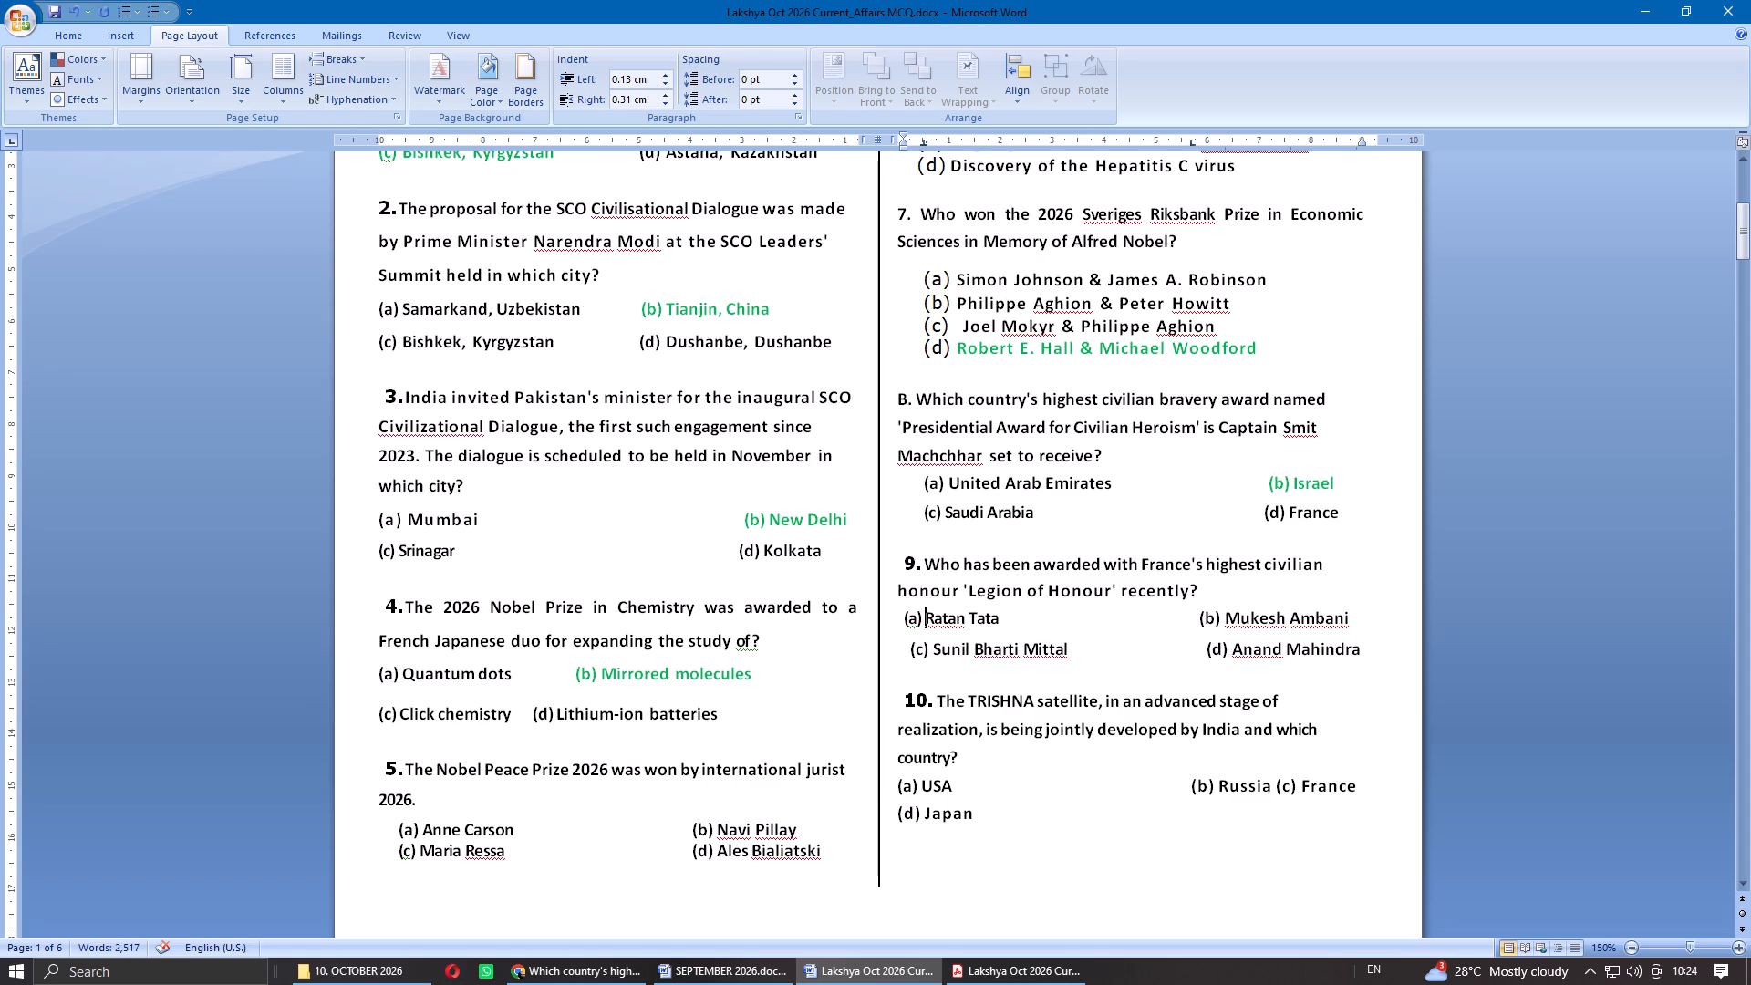
click(1000, 275)
click(790, 84)
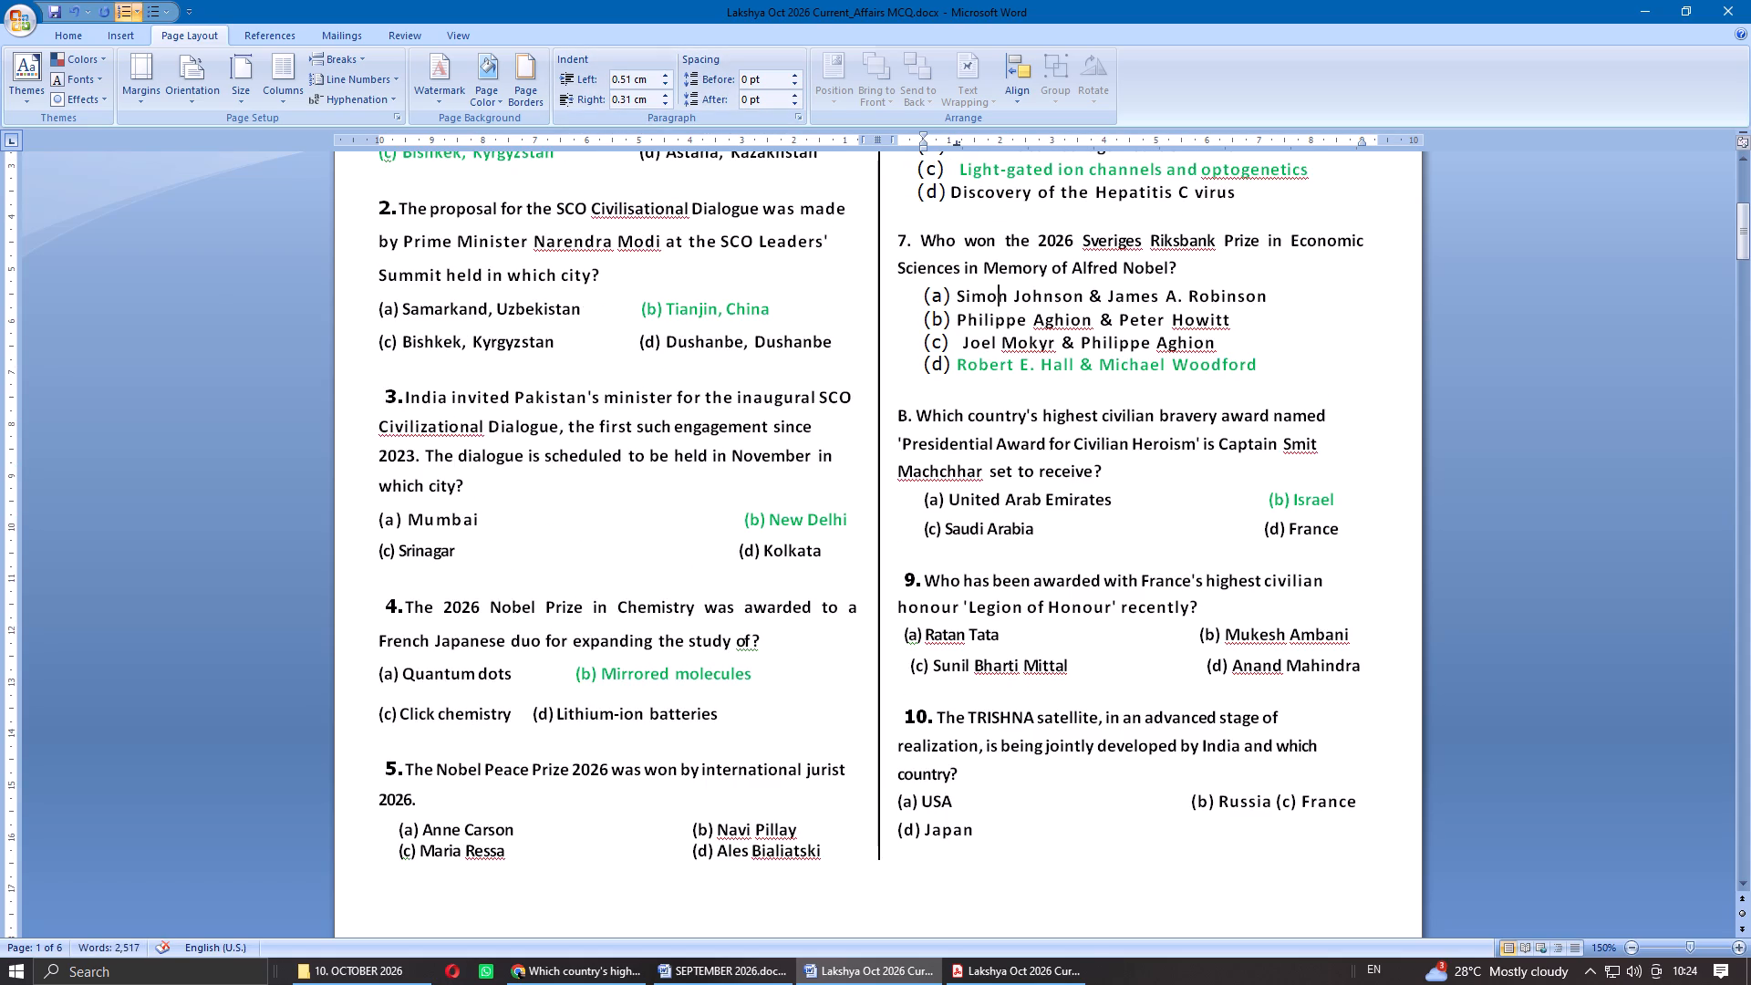
Copy question 9 about France's 'Legion of Honour' and search Google in Chrome for its answer.
scroll(1046, 503, down, 1)
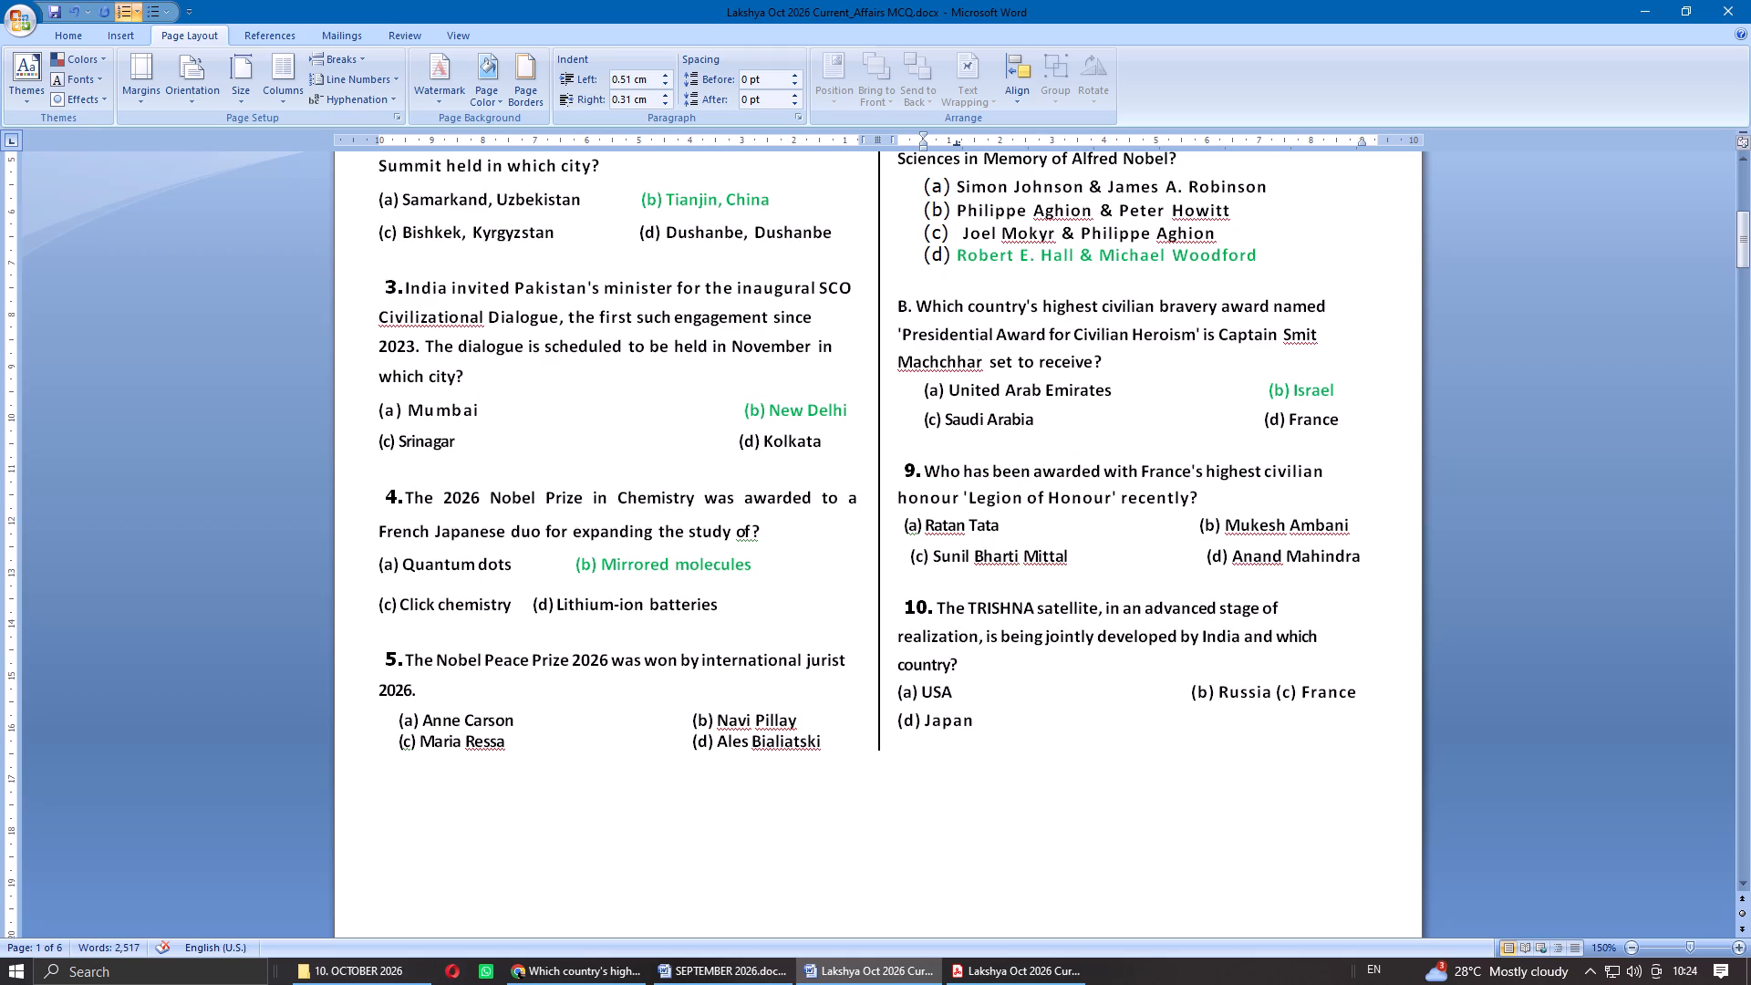
drag(930, 469, 1211, 501)
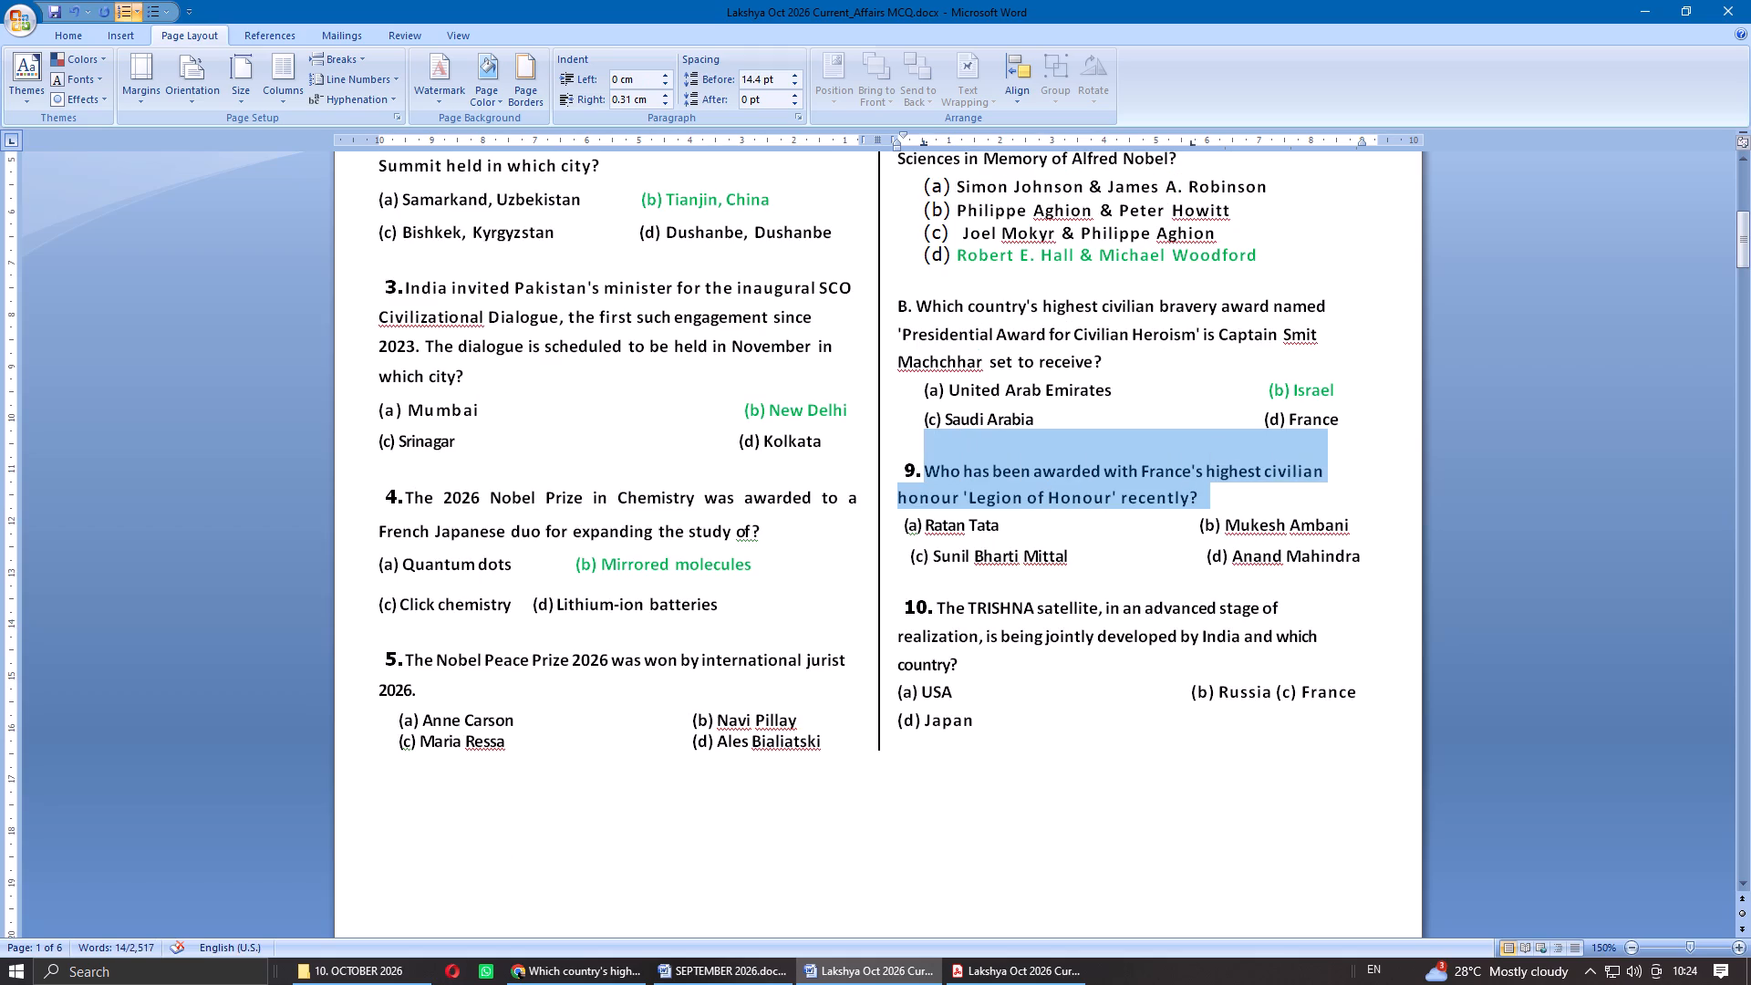
key(ctrl+c)
click(593, 976)
click(917, 130)
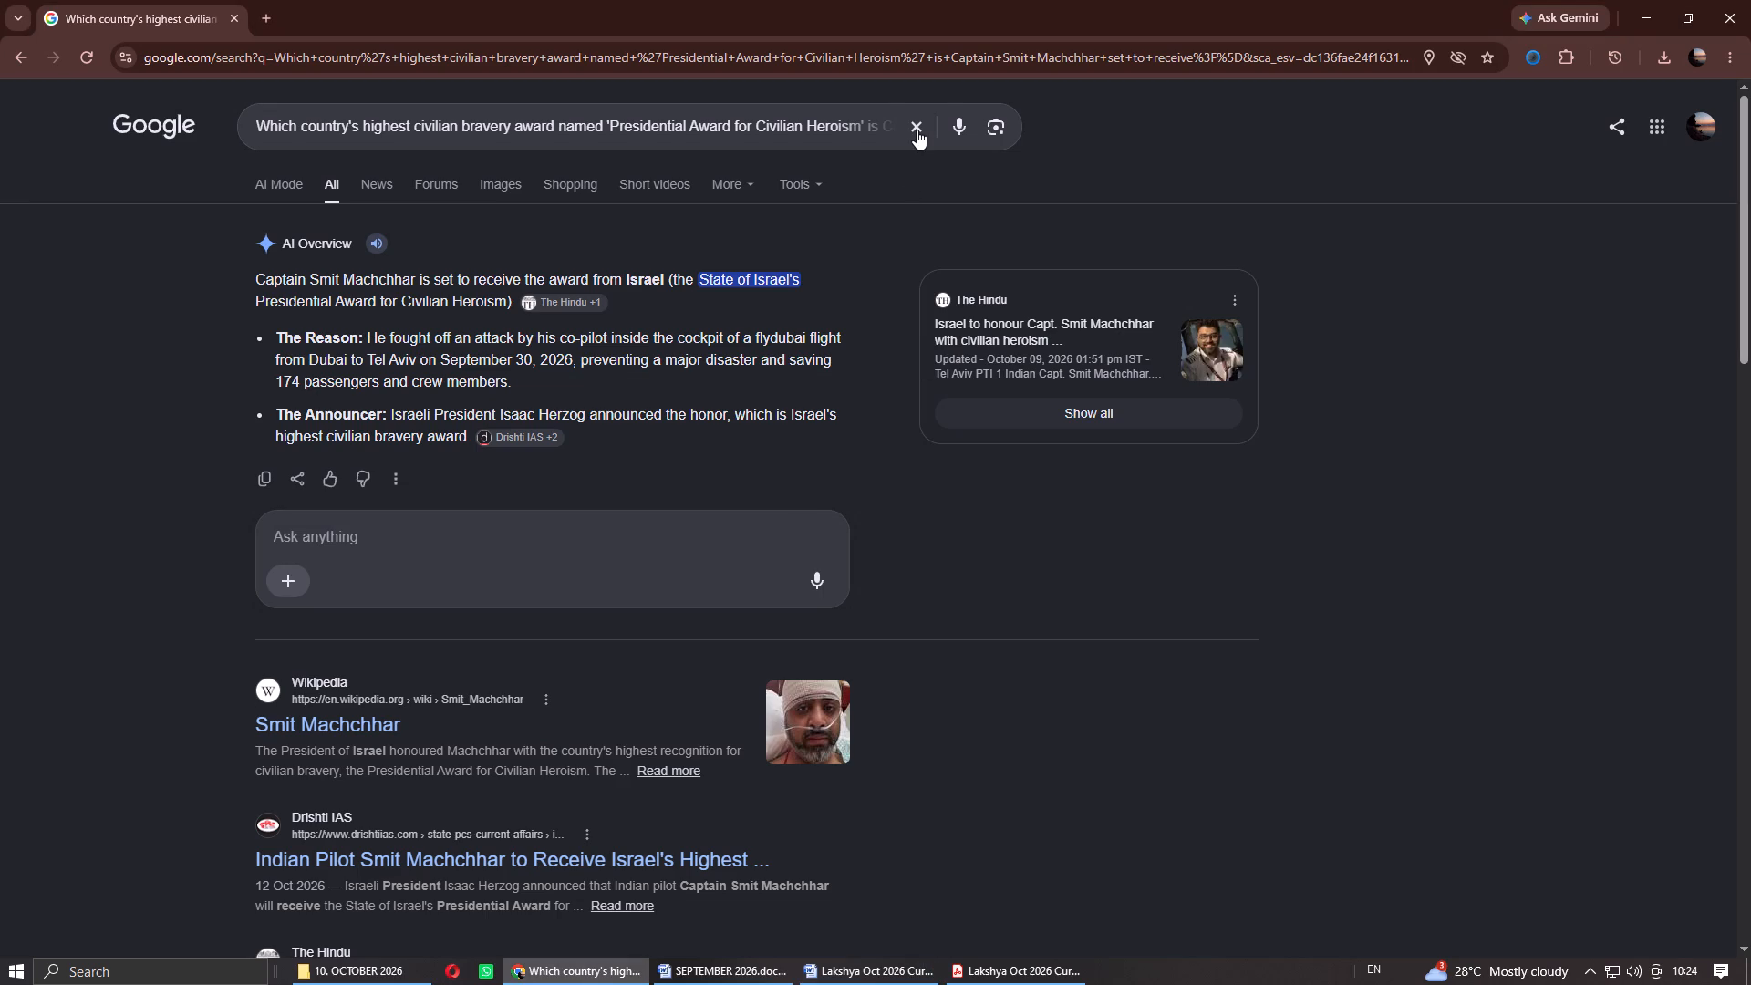
key(ctrl+v)
key(Return)
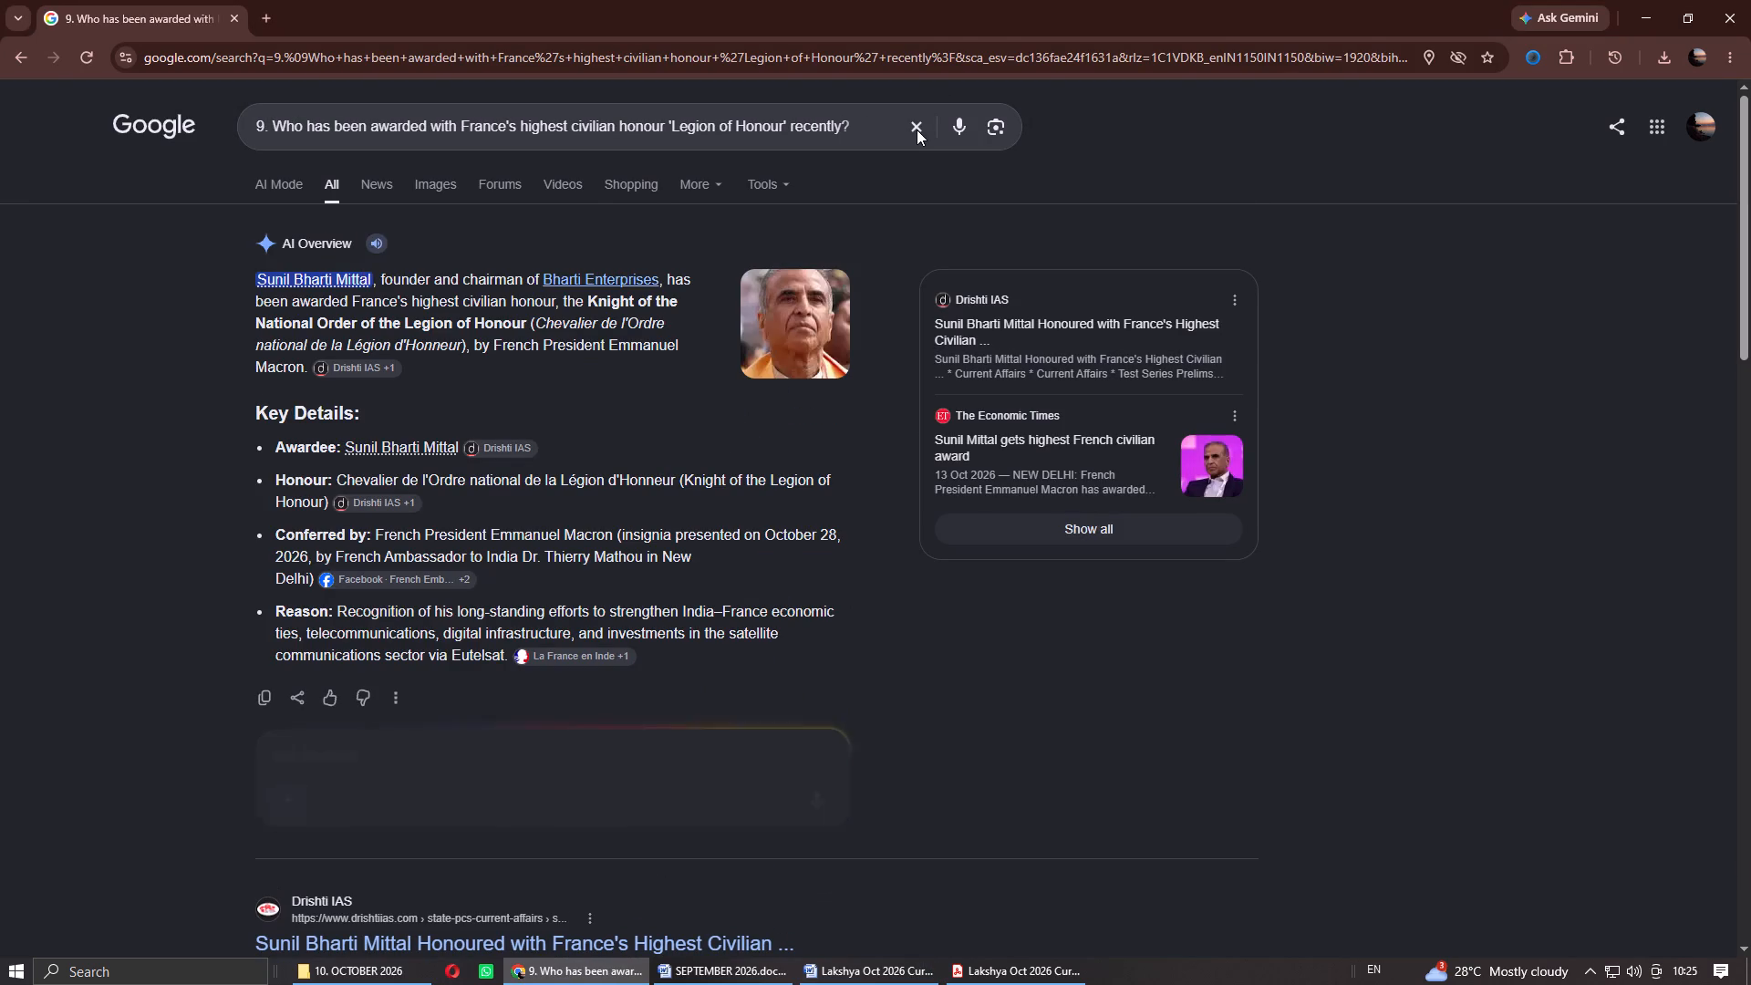
Back in the Word file, align question 9's option (c) with option (a) by replacing its indent with one space.
click(894, 984)
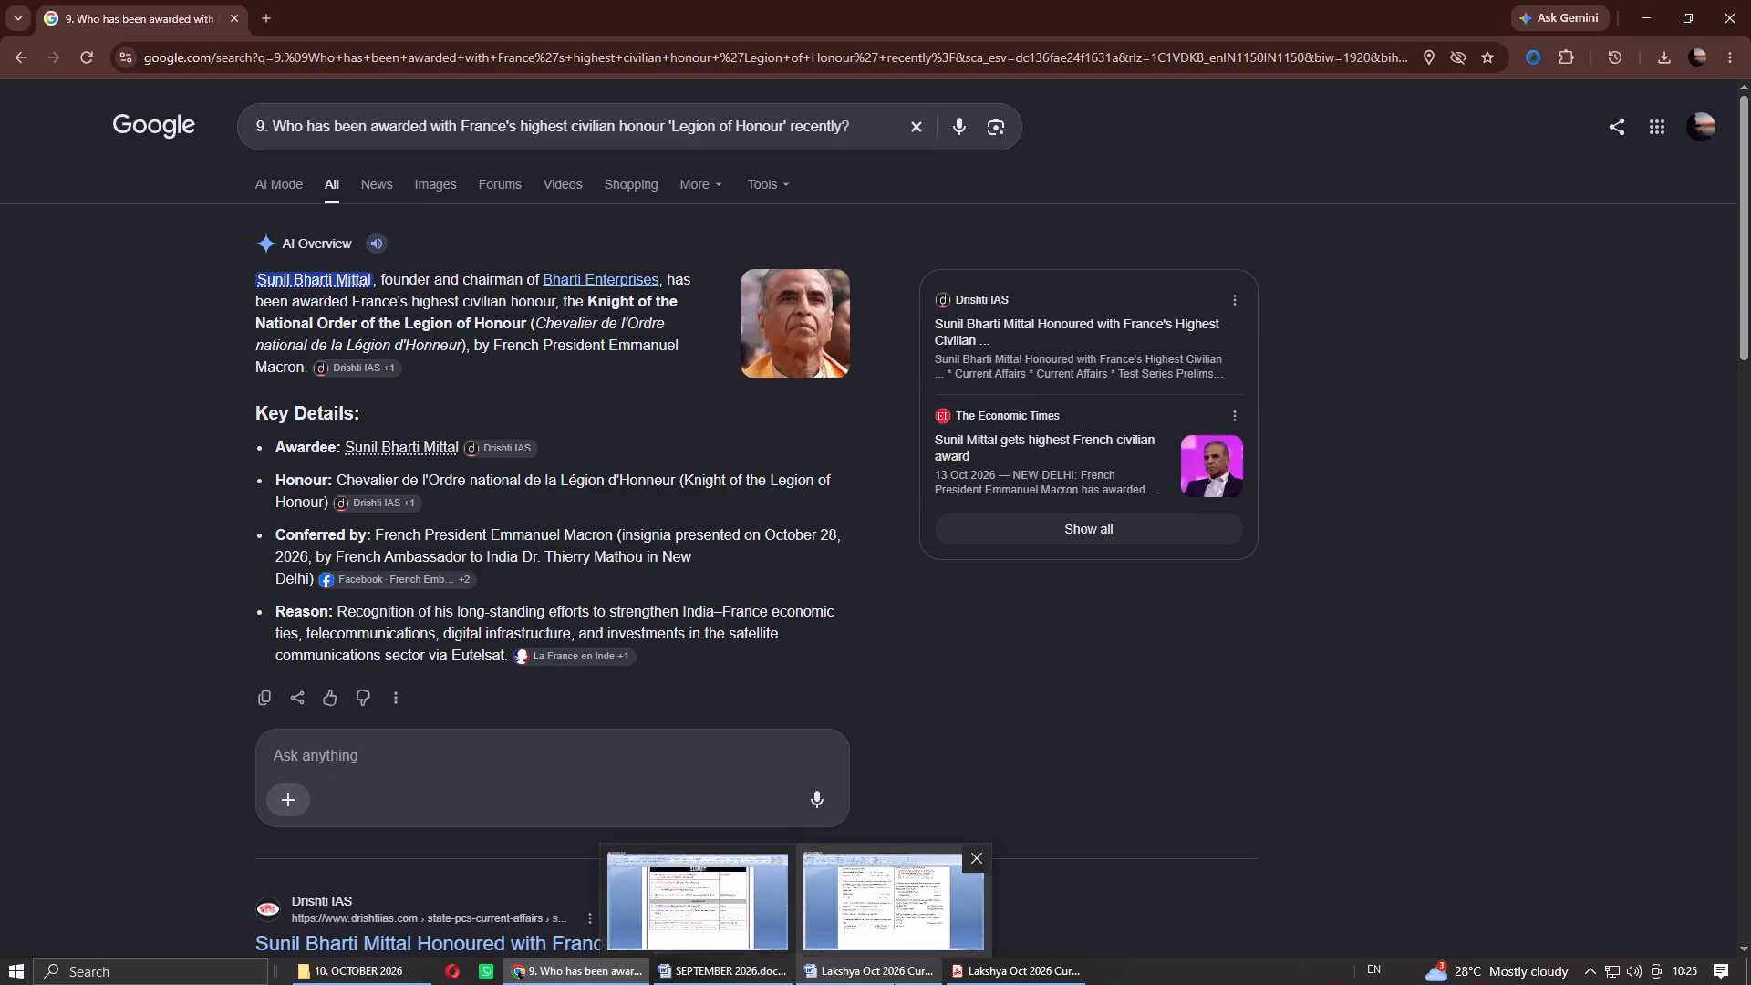
click(1065, 568)
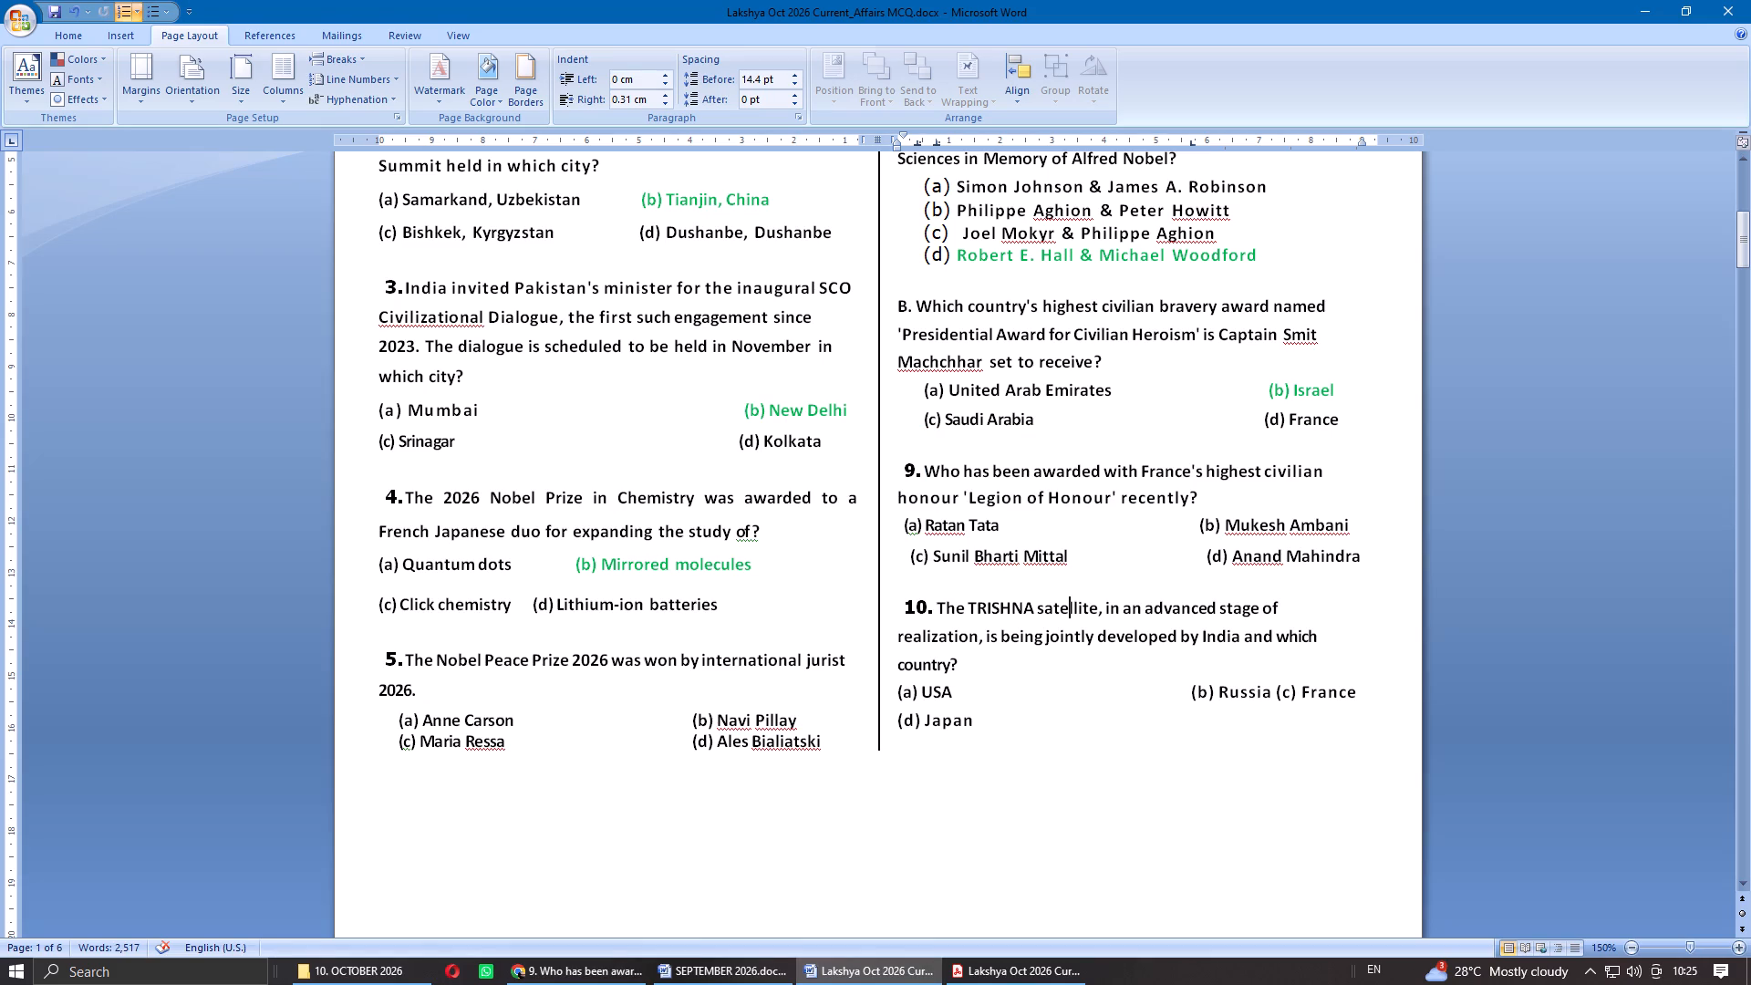
click(912, 557)
key(BackSpace)
key(space)
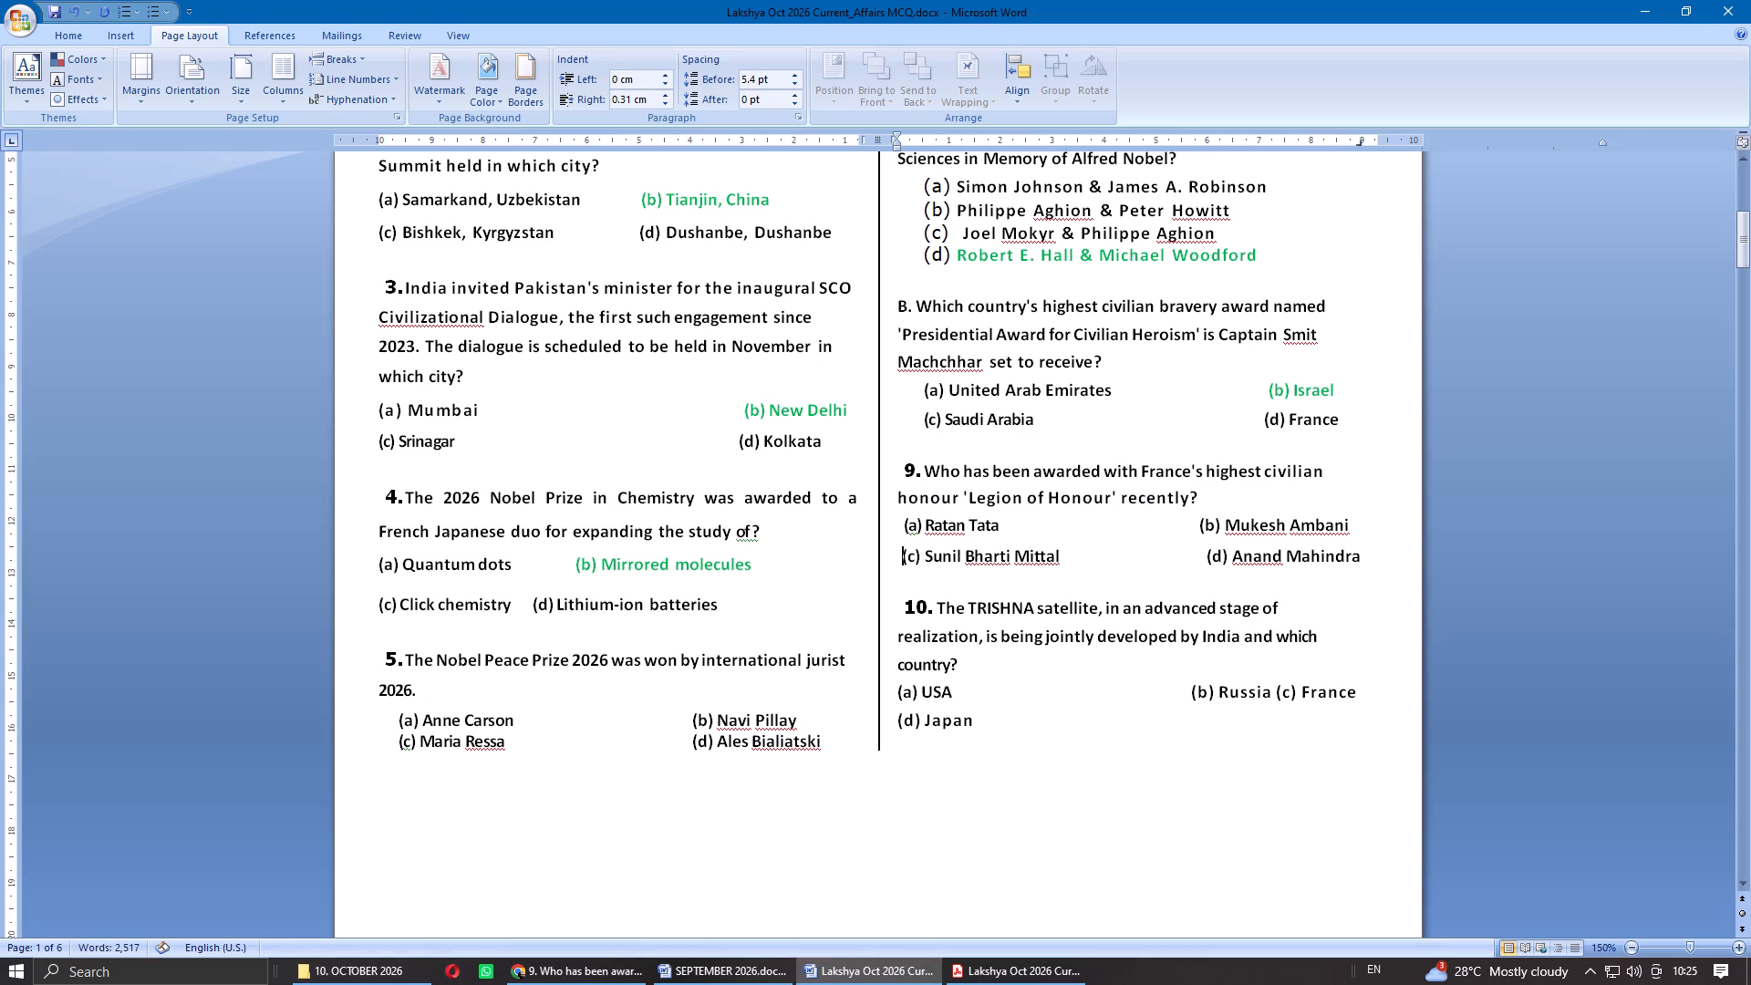
key(space)
key(BackSpace)
Colour option "(c) Sunil Bharti Mittal" of question 9 green.
drag(902, 555, 1043, 558)
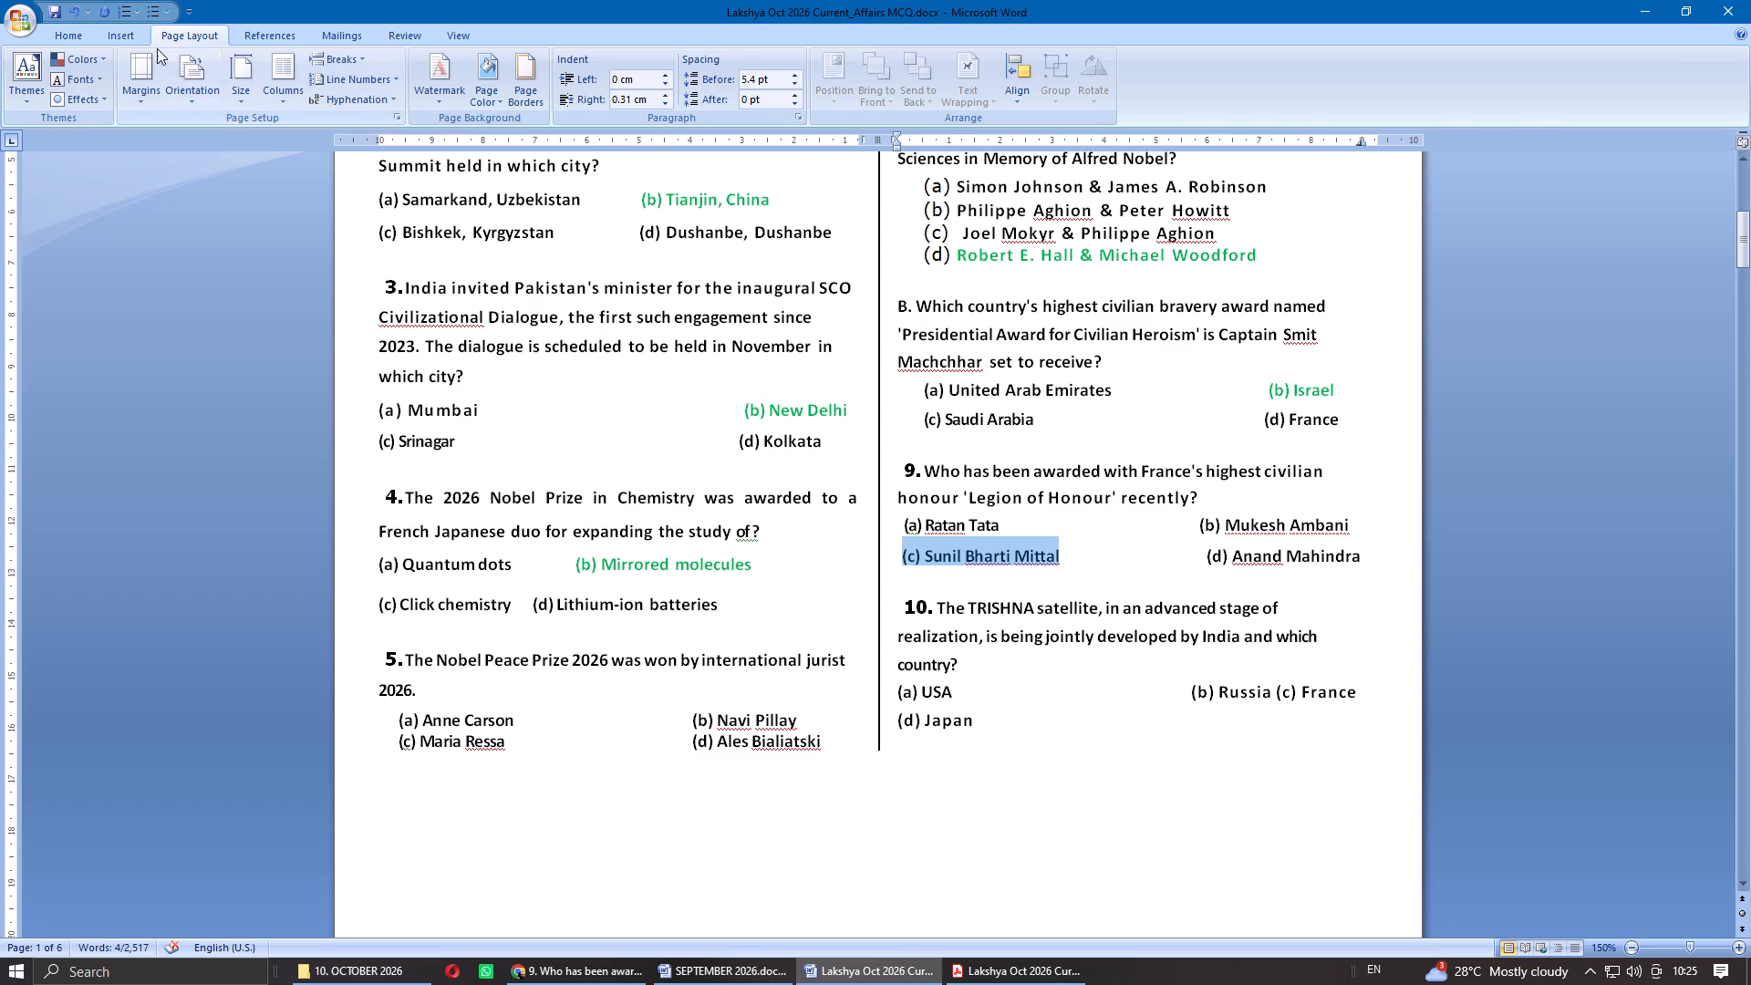
click(94, 42)
click(354, 93)
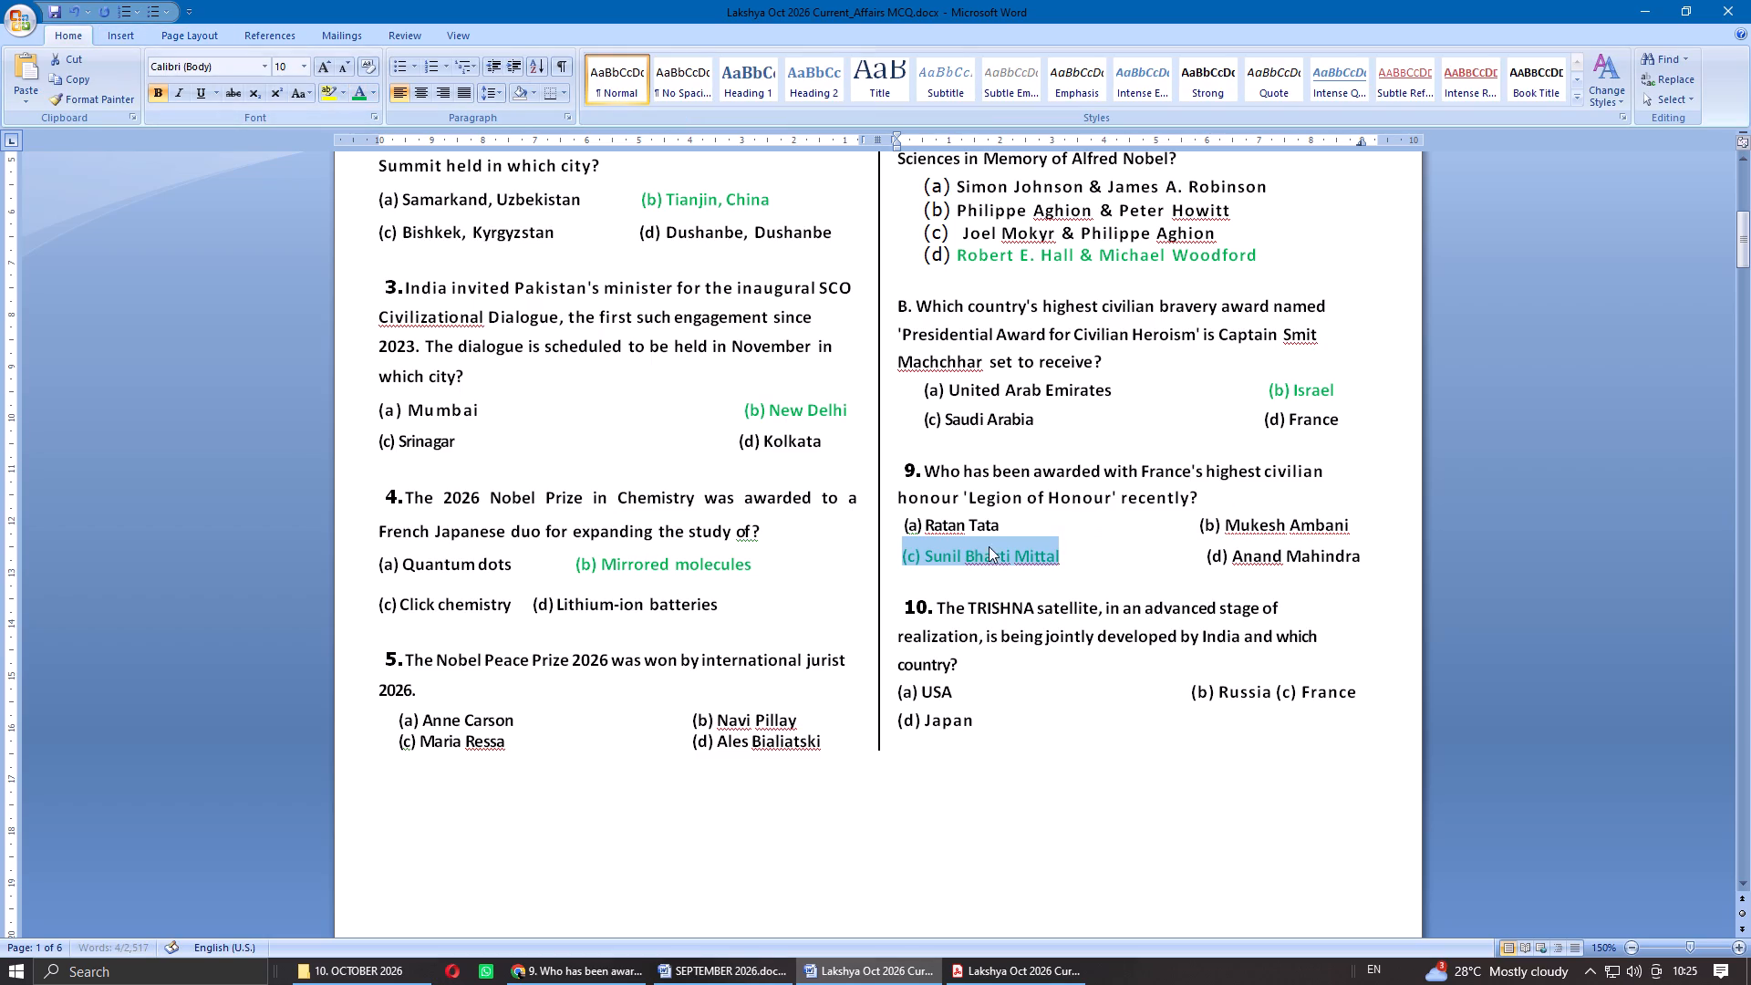
click(1121, 588)
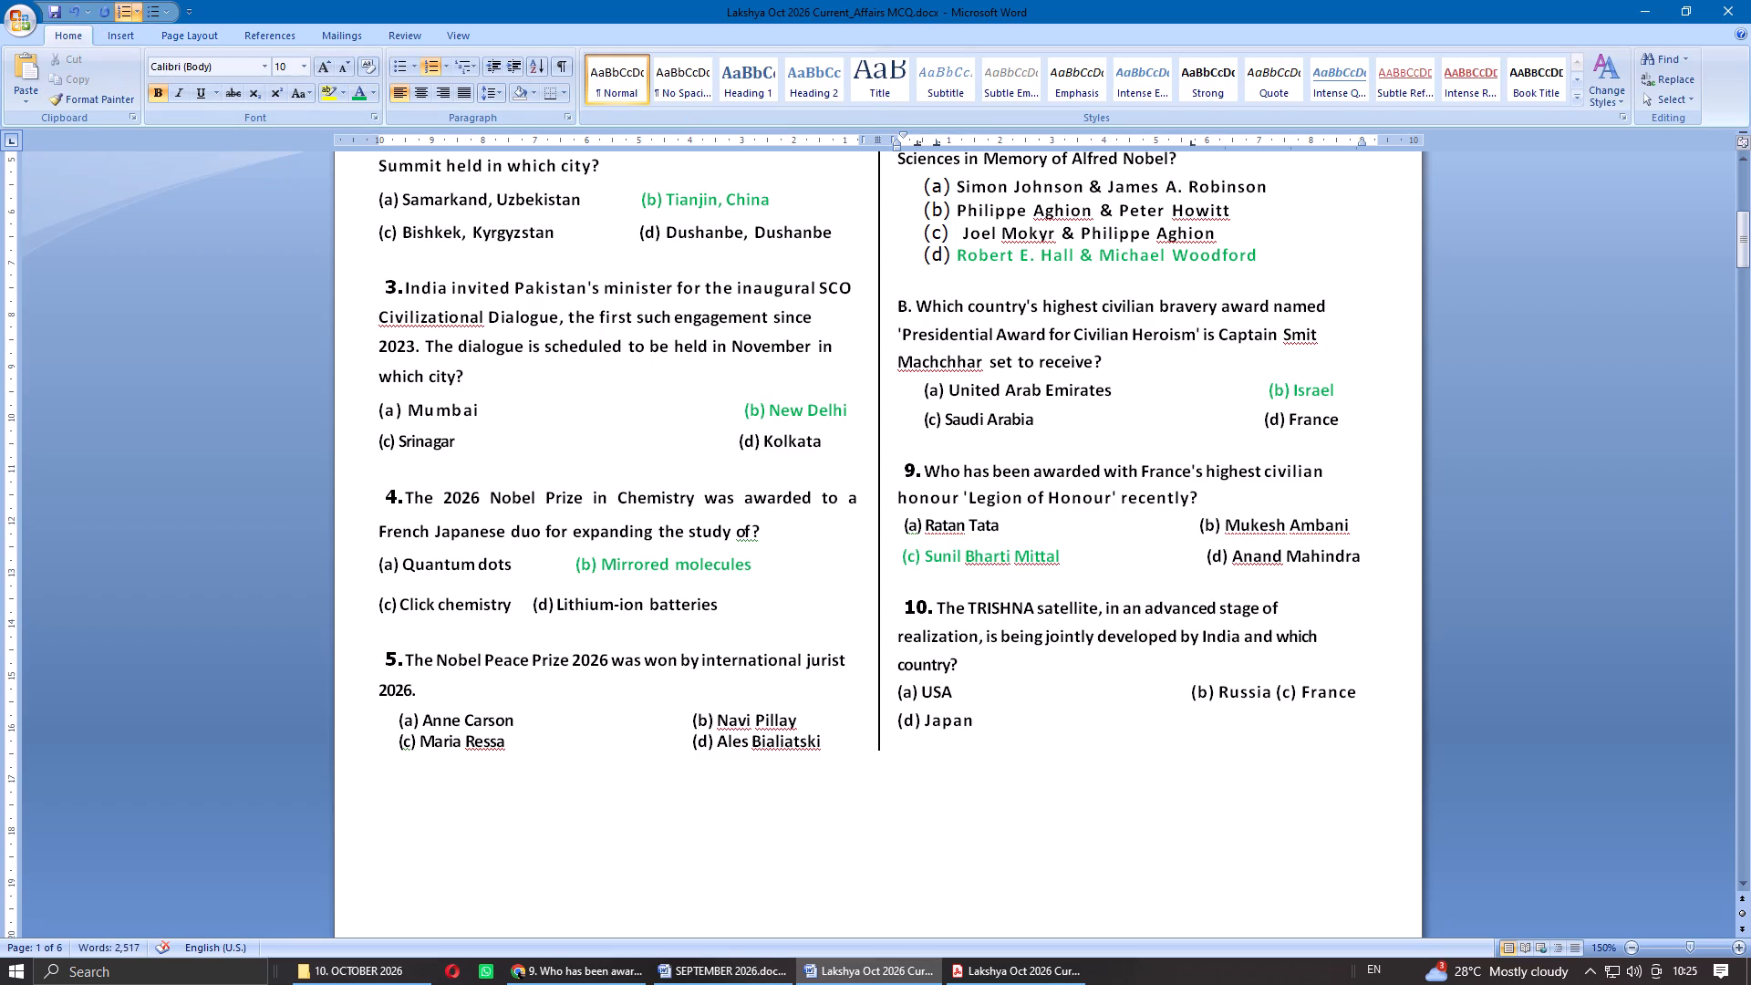
Break question 10's options so that "(c) France" and "(d) Japan" start on a new line below (a) and (b).
scroll(1098, 596, down, 1)
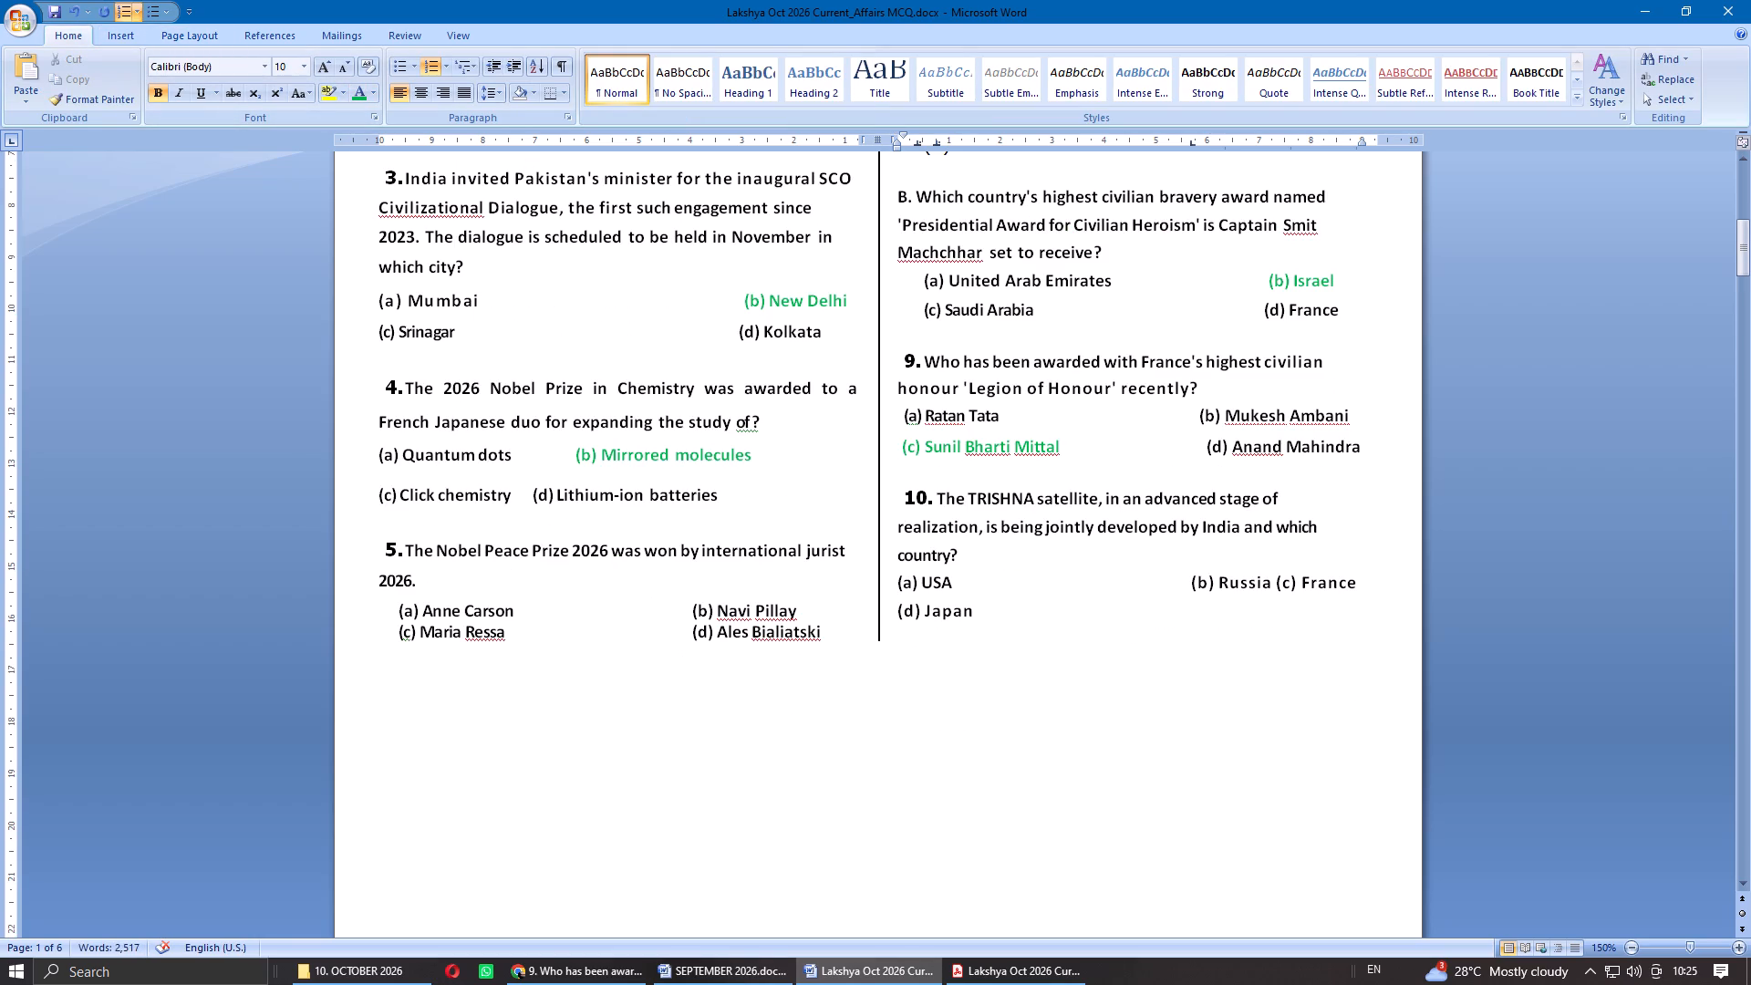
drag(938, 495, 1305, 525)
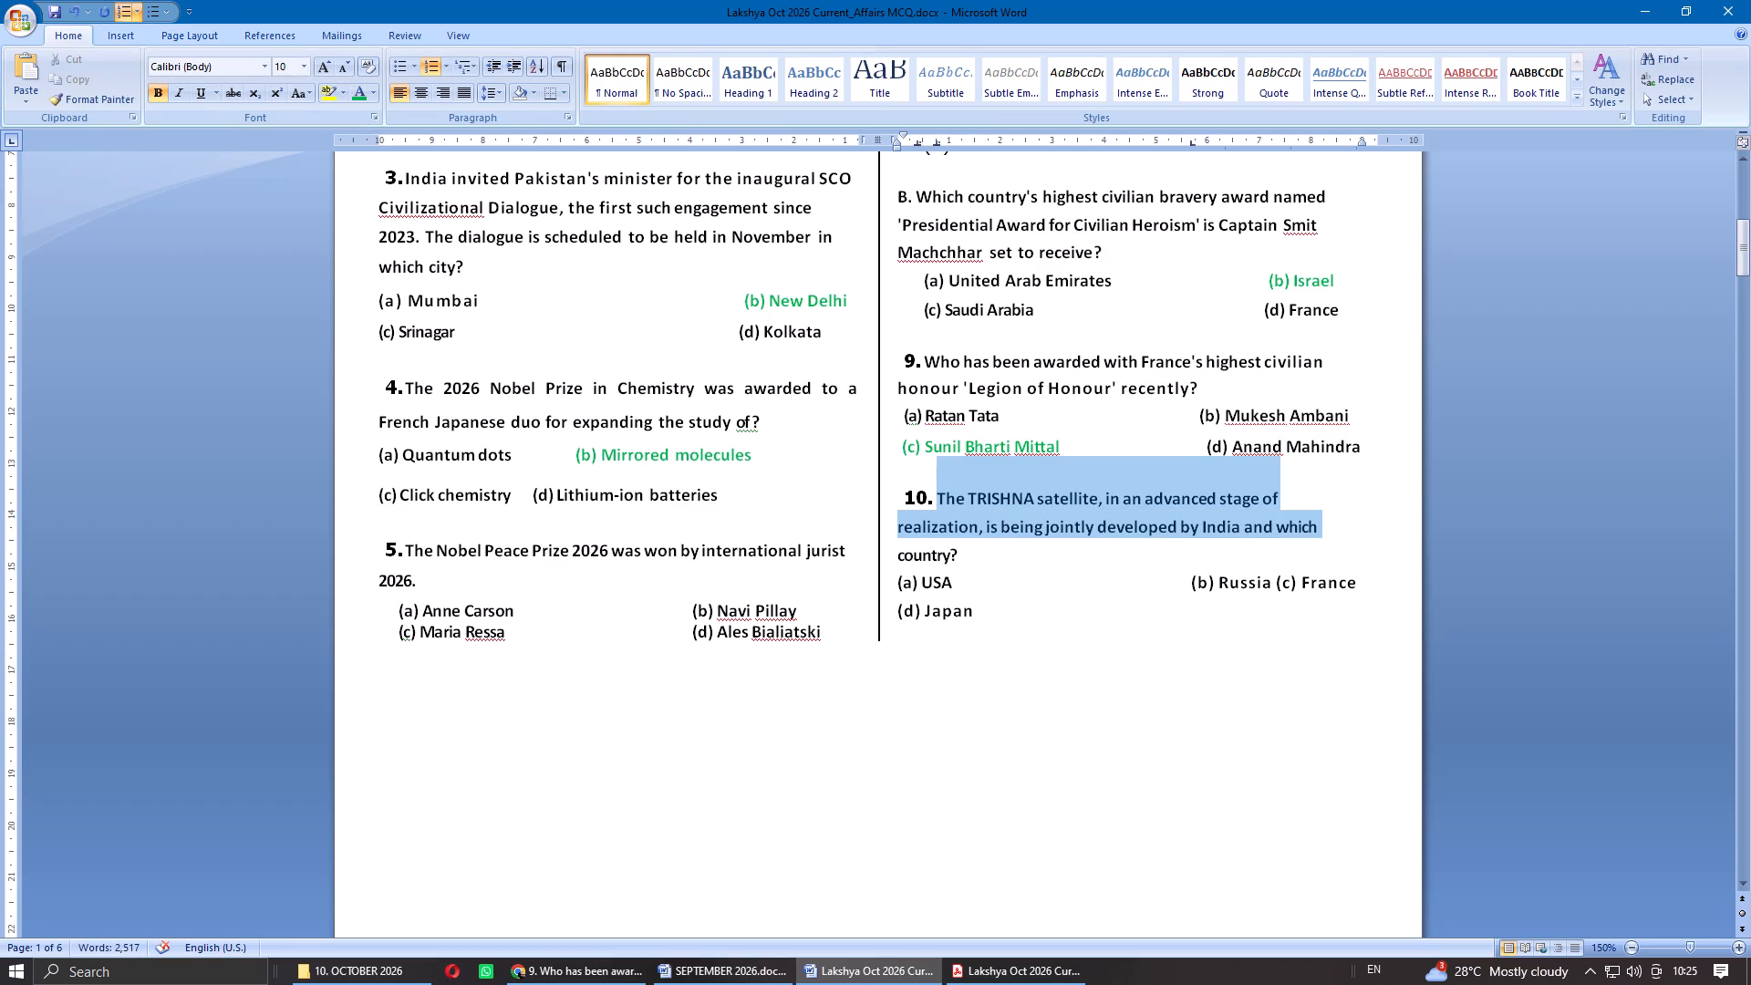
drag(1305, 525, 1306, 525)
click(1279, 591)
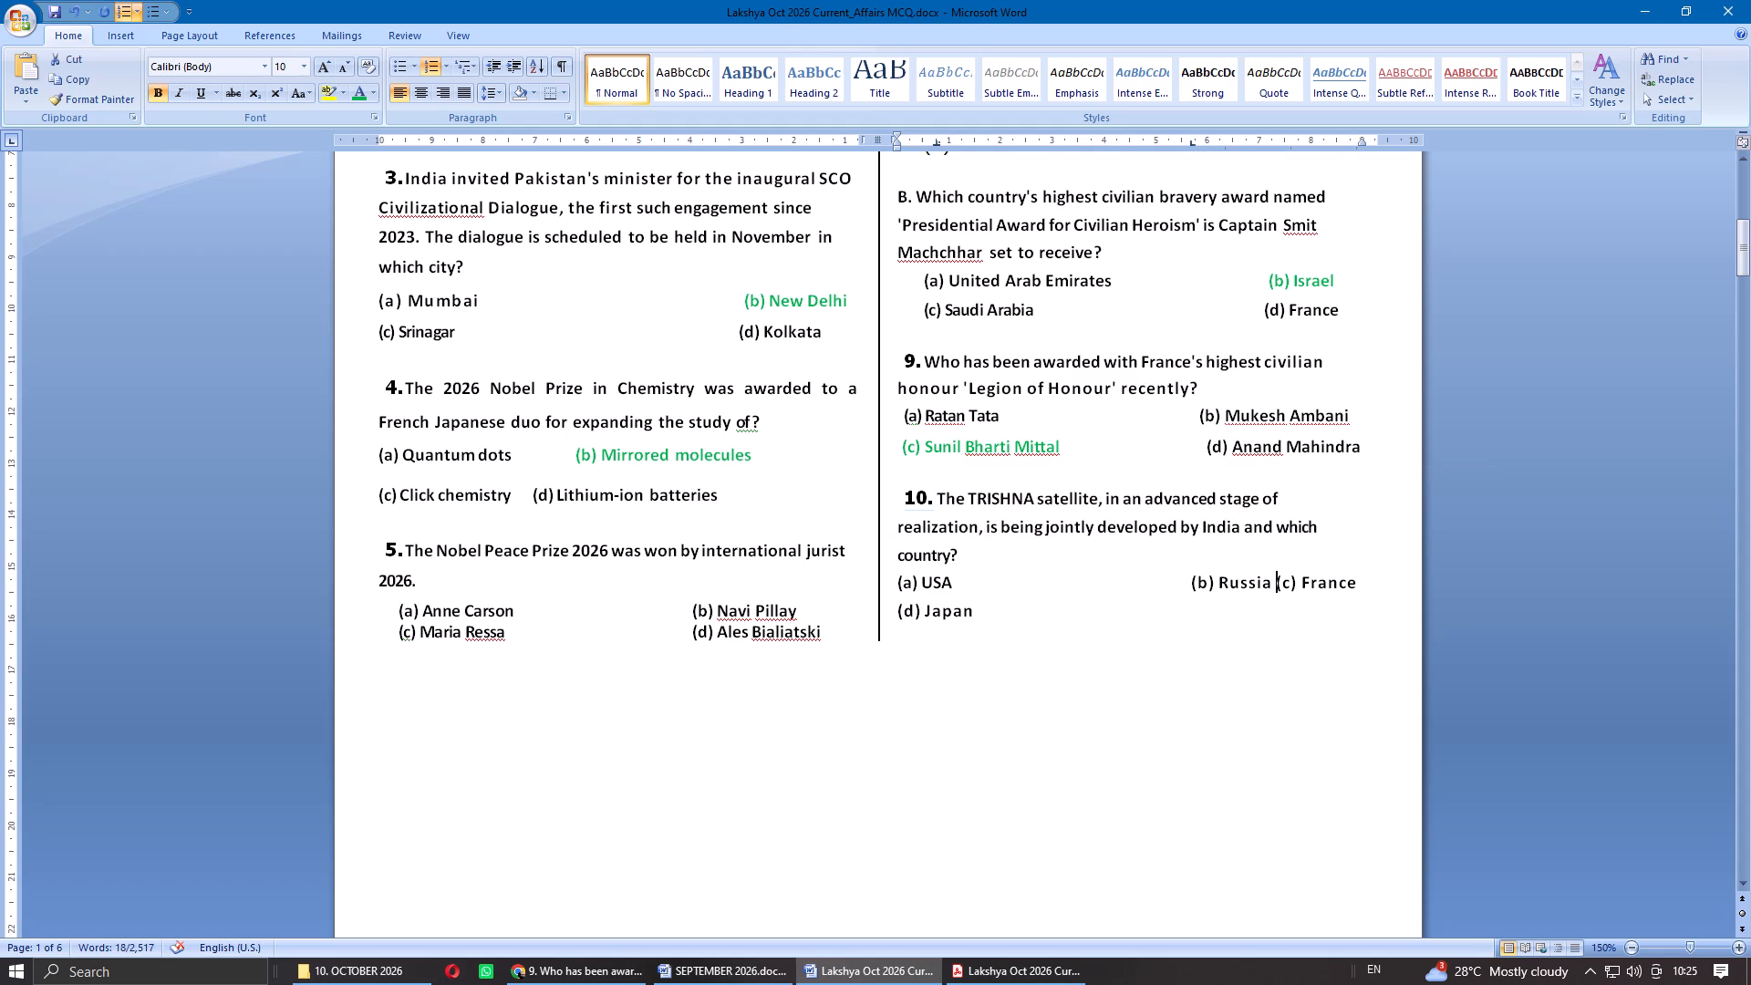
key(Return)
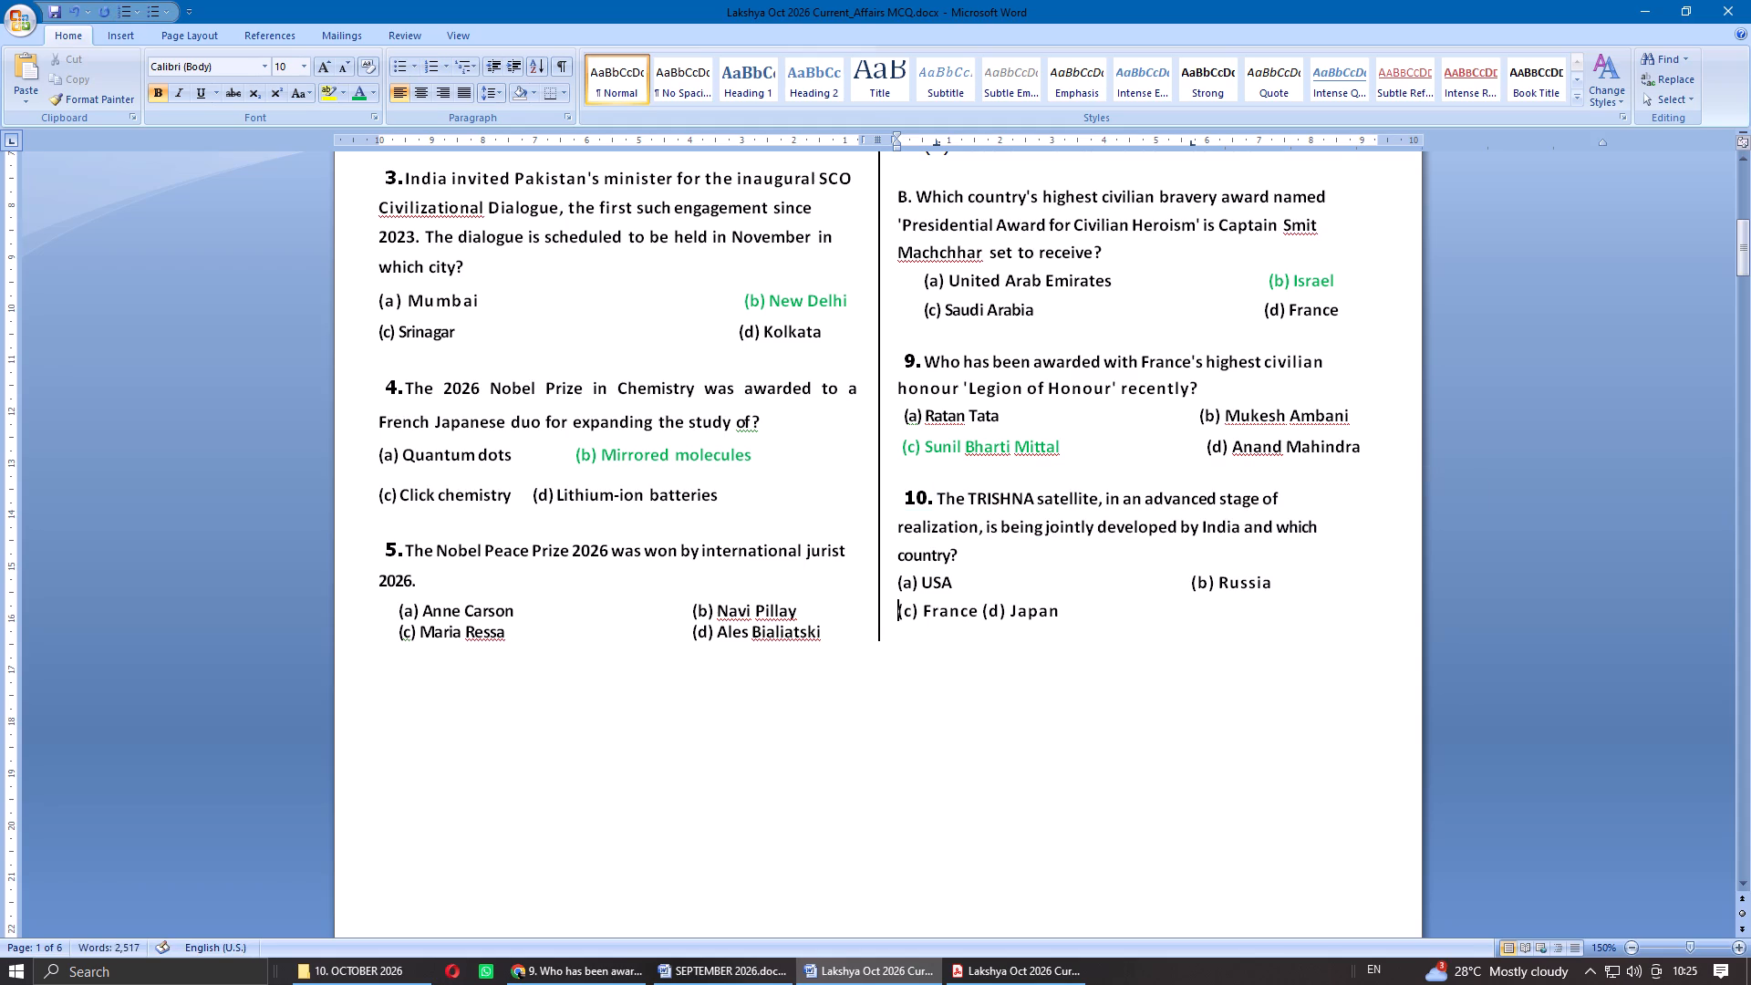
Insert spaces before "(d) Japan" in question 10 until it lines up under "(b) Russia".
click(982, 614)
key(space)
key(space)
key(space)
key(space)
key(space)
key(space)
key(space)
key(space)
key(space)
key(space)
key(space)
key(space)
key(space)
key(space)
key(space)
key(space)
key(space)
key(space)
key(space)
key(space)
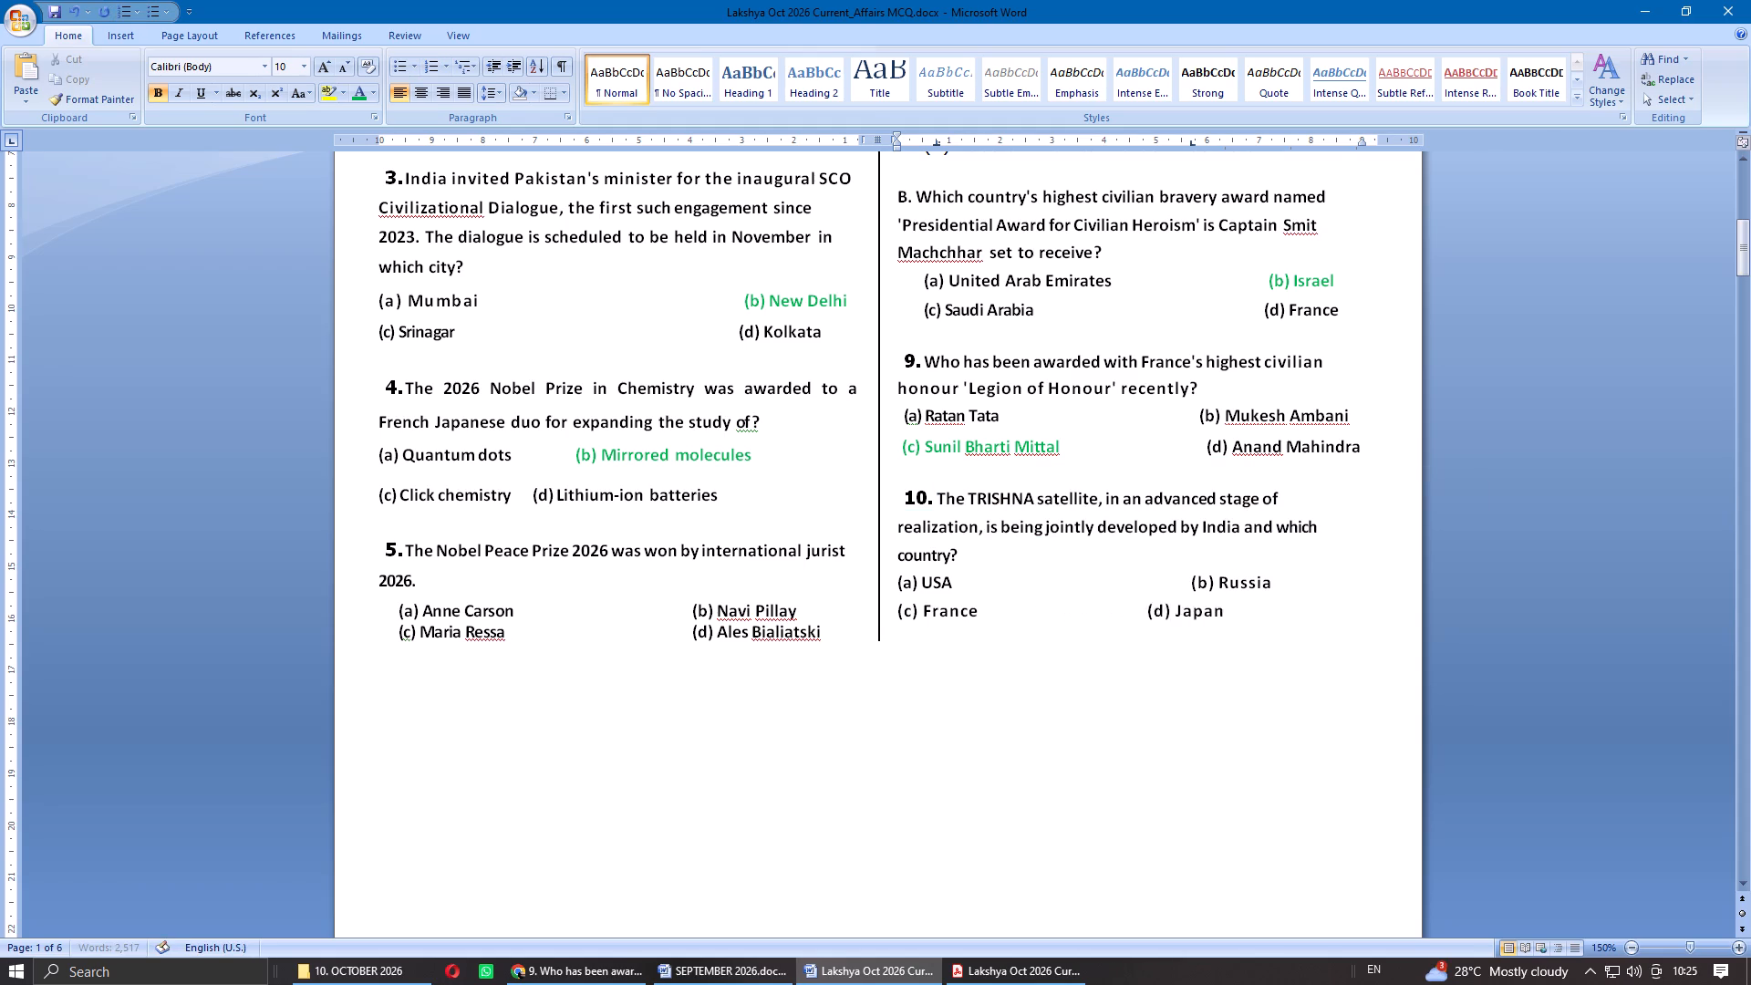
key(space)
key(space)
key(space)
key(space)
key(space)
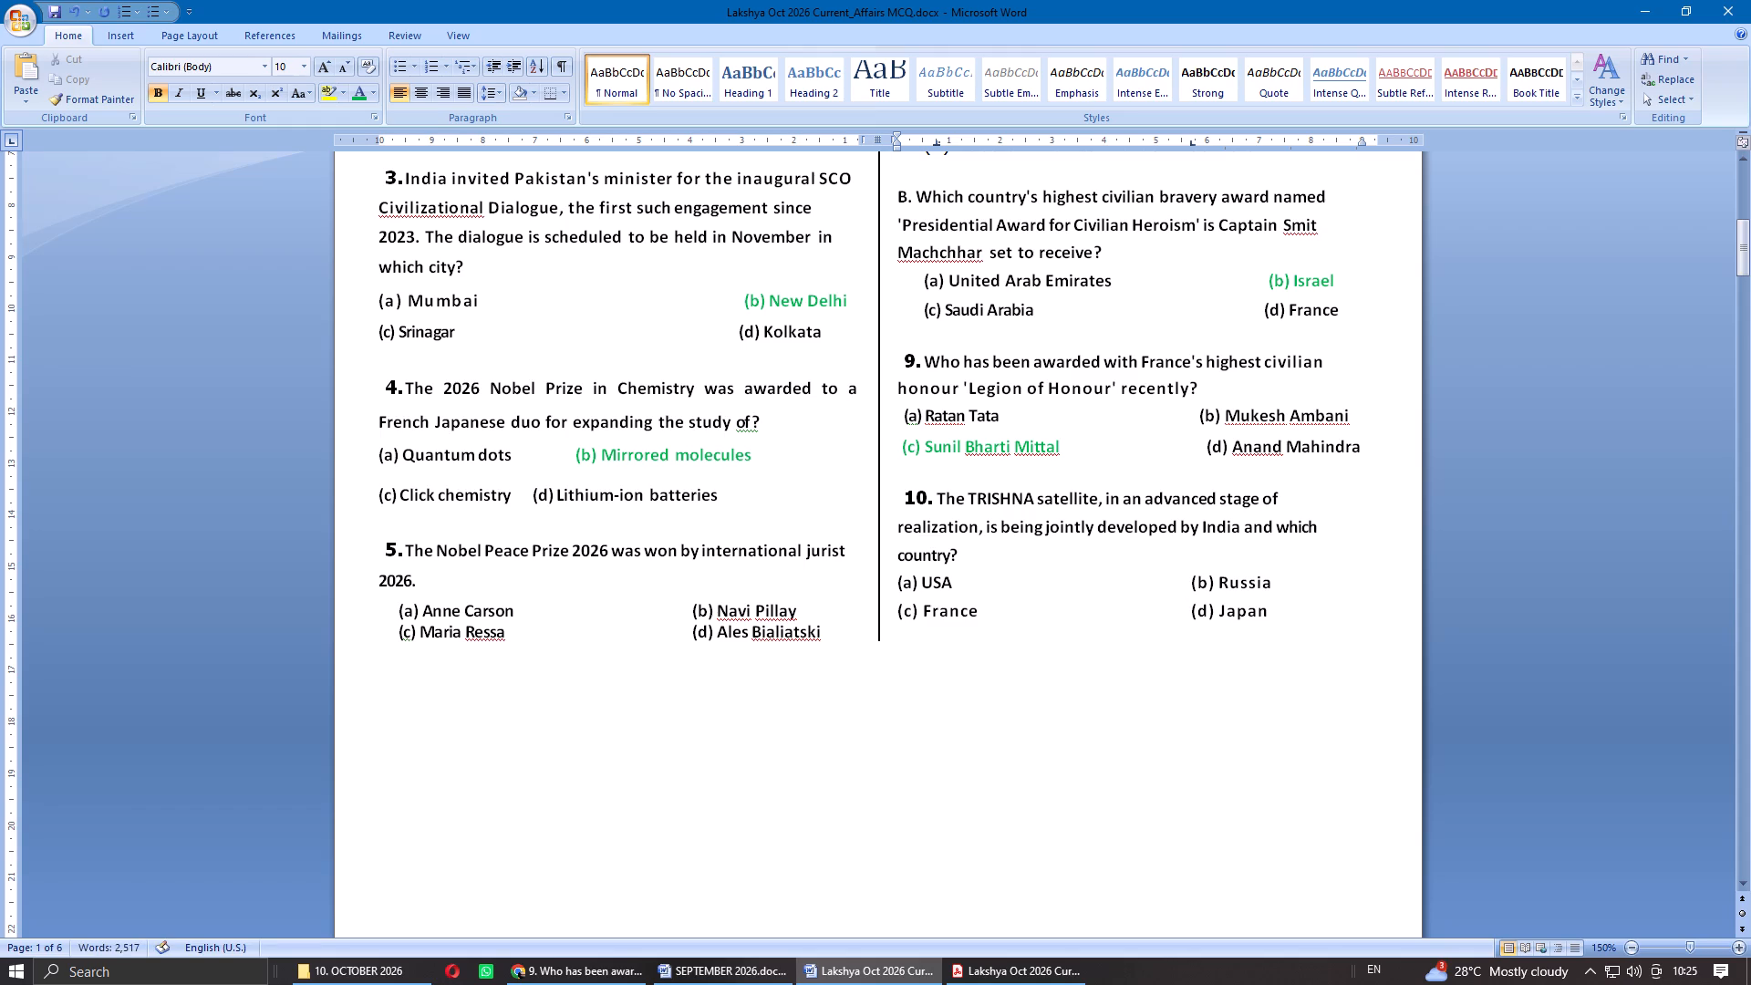
Copy question 10's text and search Google in Chrome for the country partnering with India on the TRISHNA satellite.
drag(941, 497, 963, 556)
key(ctrl+c)
click(560, 984)
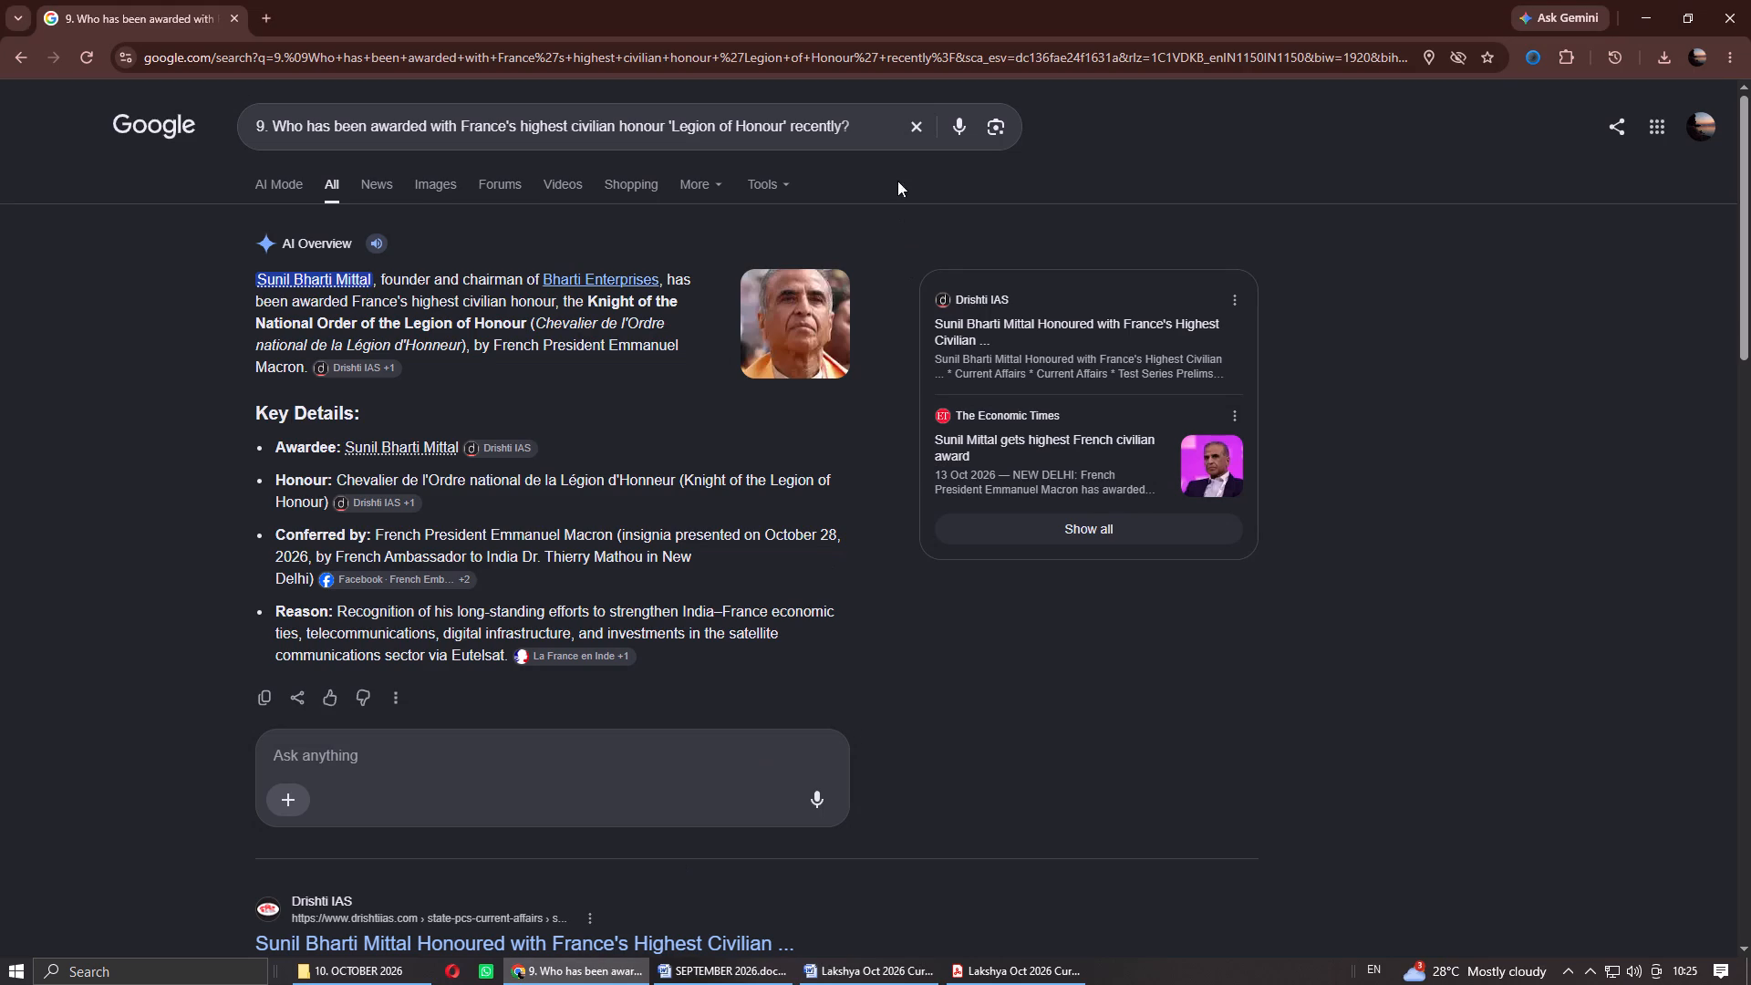
click(912, 124)
key(ctrl+v)
key(Return)
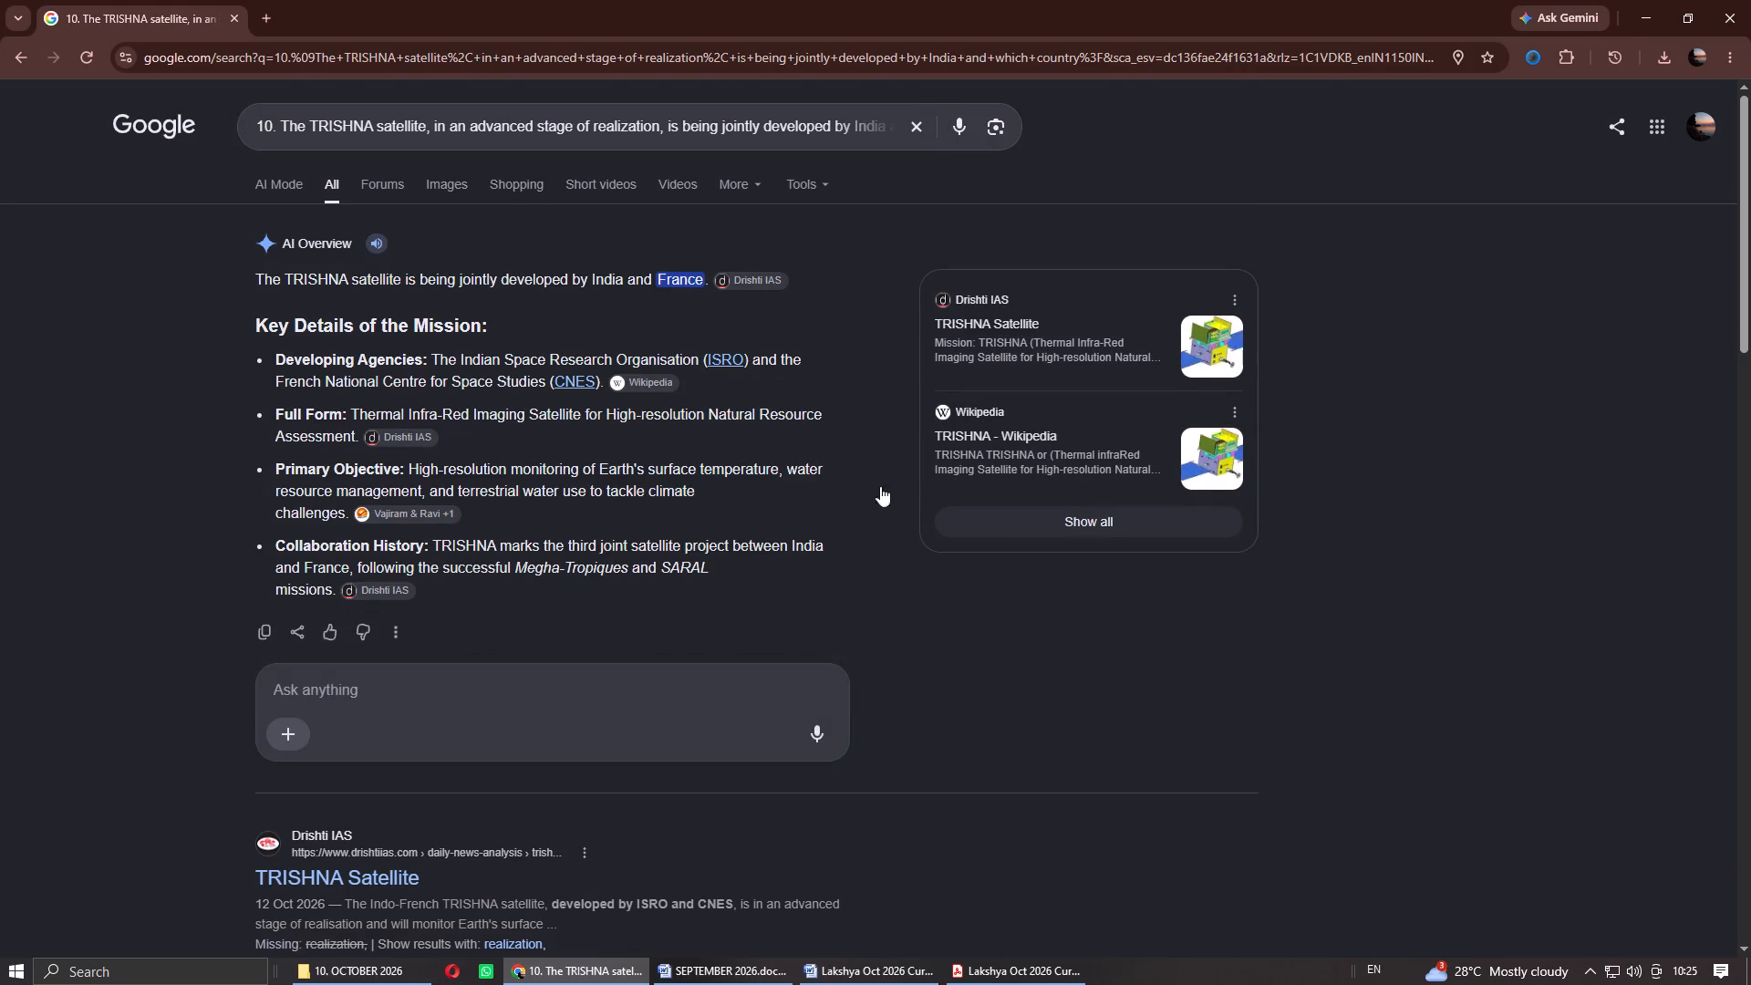
scroll(796, 559, down, 2)
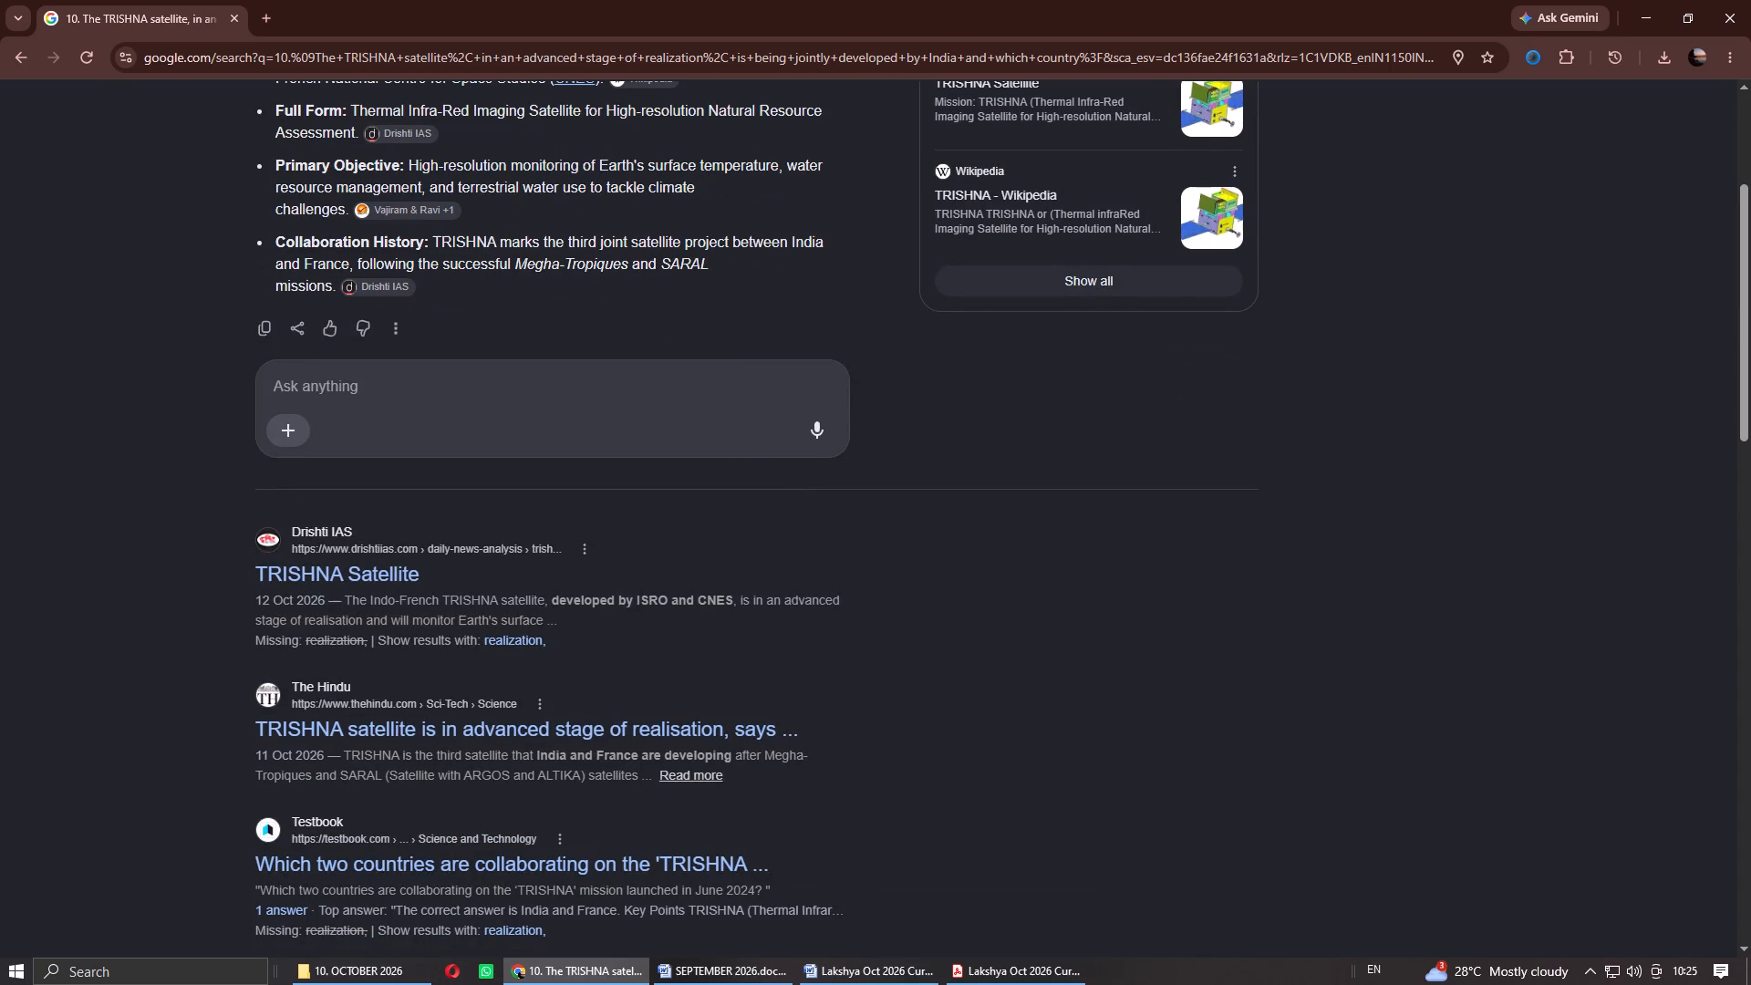
Switch to the SEPTEMBER 2026 Word document and find the TRISHNA entry in its Science & Technology section.
click(770, 981)
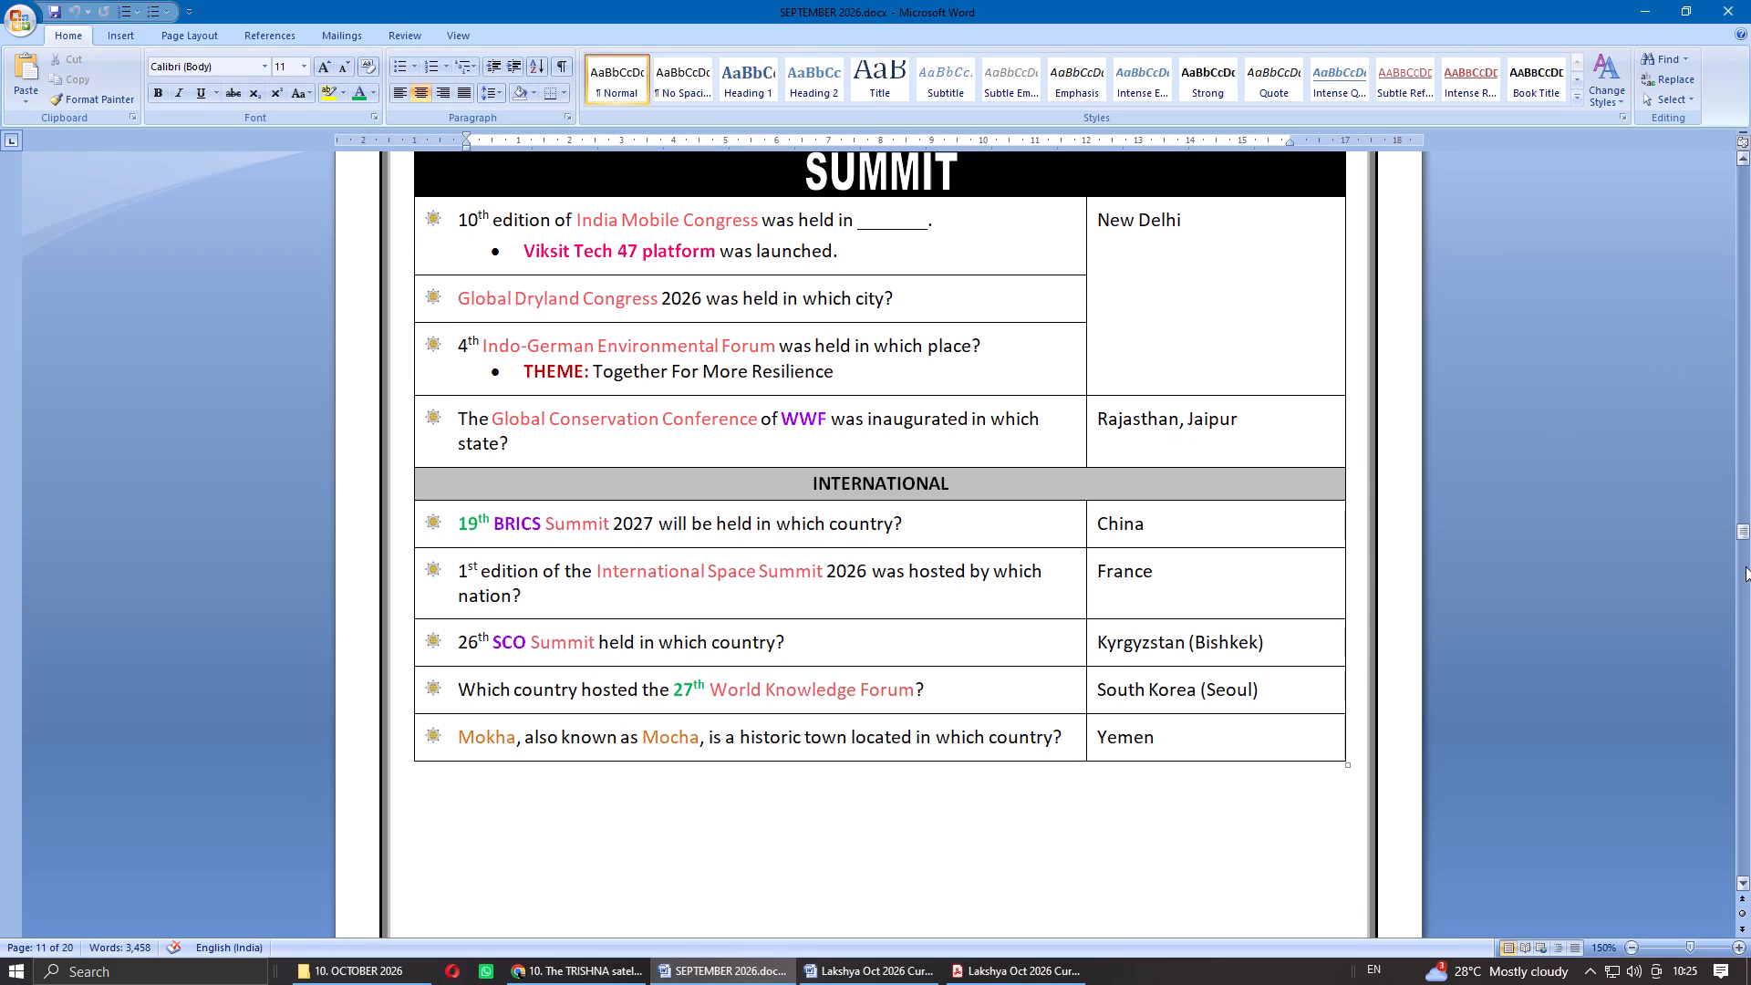
drag(1750, 538, 1741, 778)
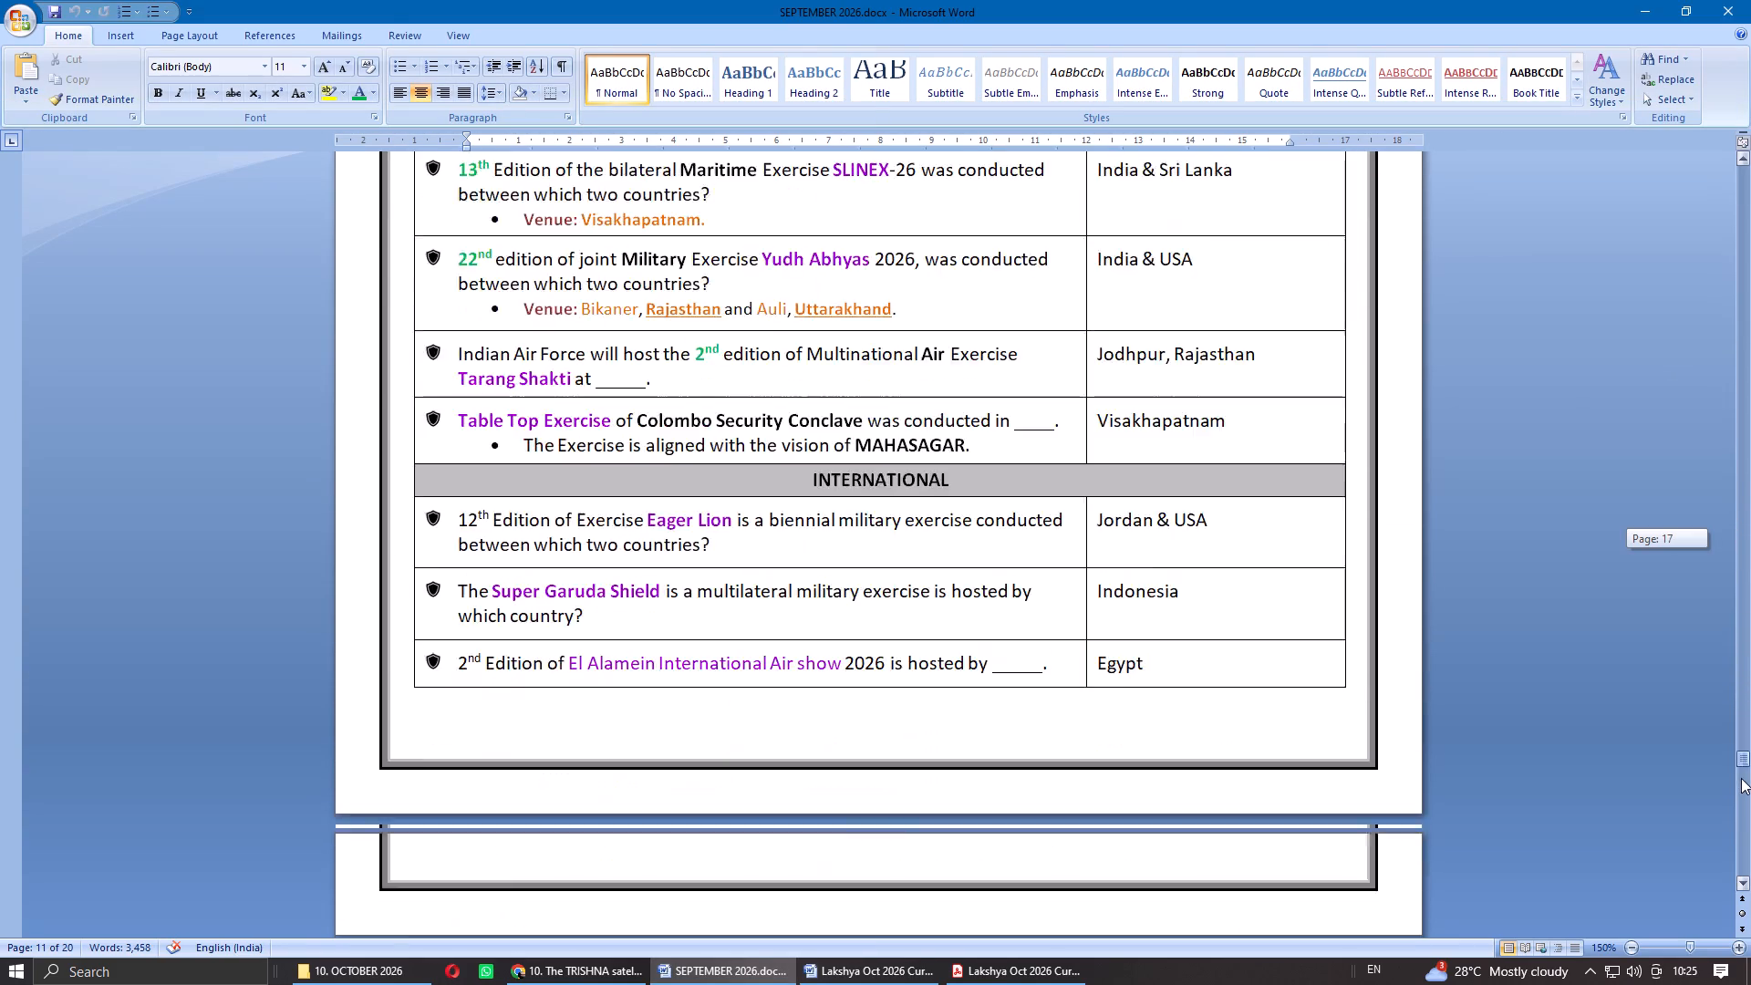
drag(1741, 778, 1749, 828)
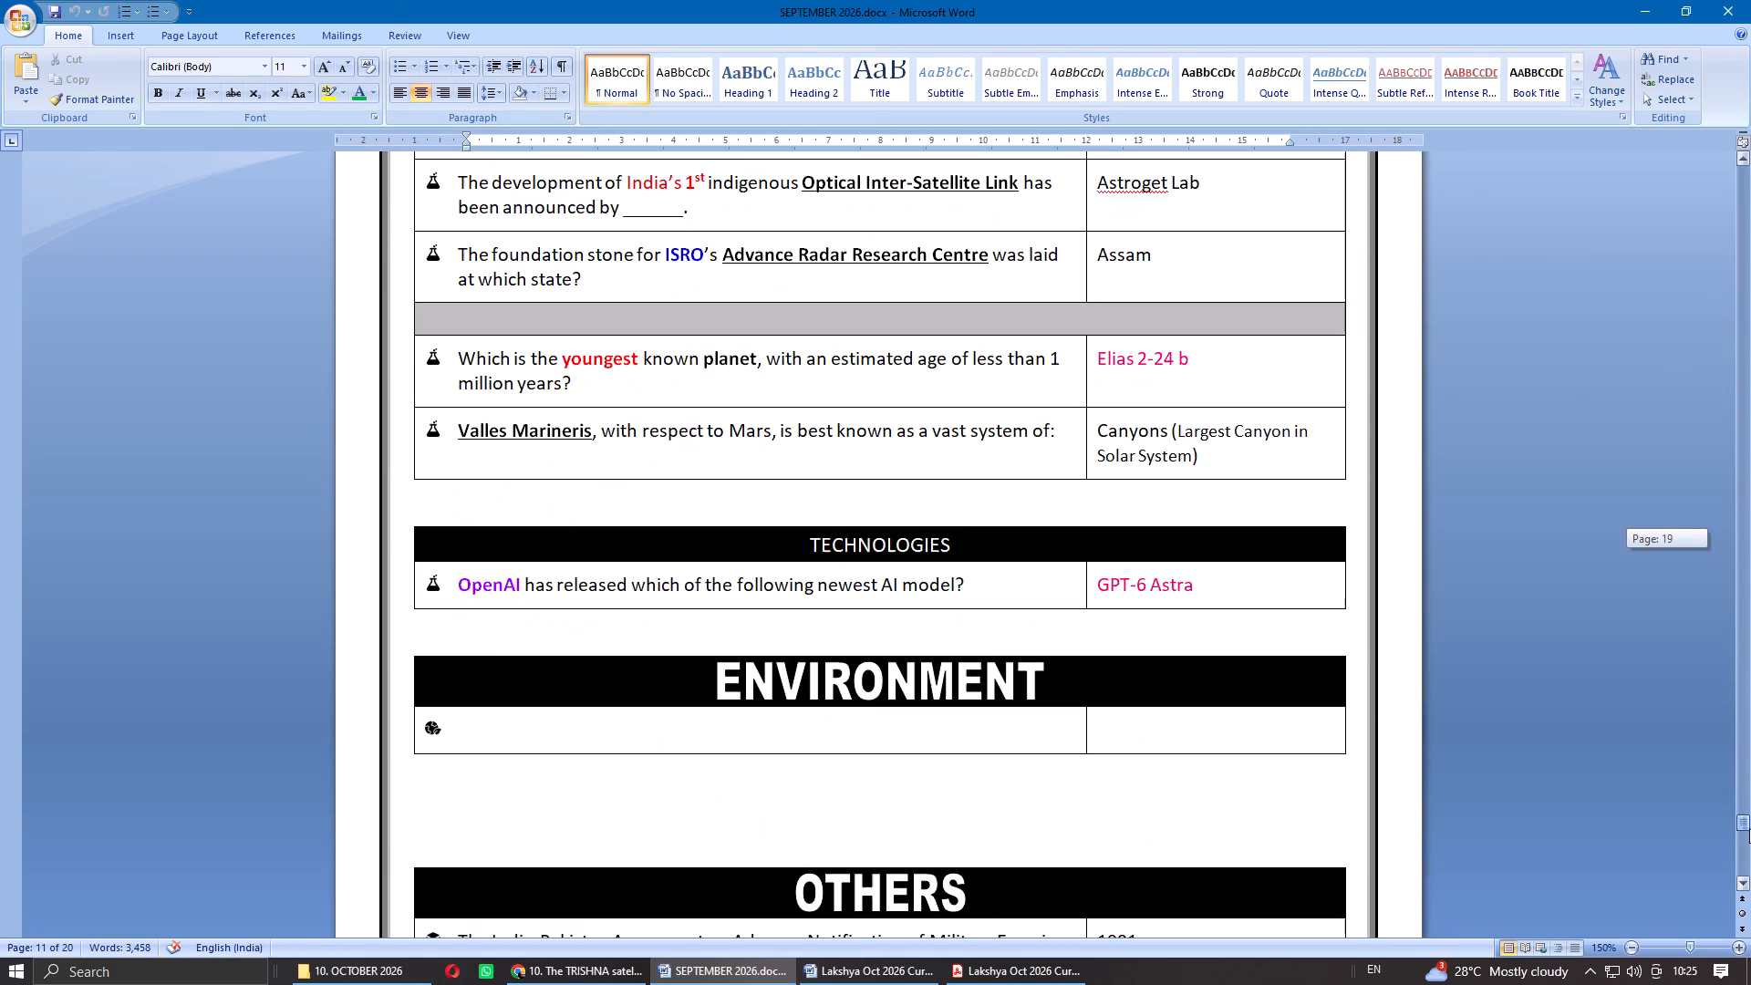
drag(1749, 828, 1750, 818)
Back in the Lakshya MCQ Word file, colour option "(c) France" of question 10 green.
click(990, 984)
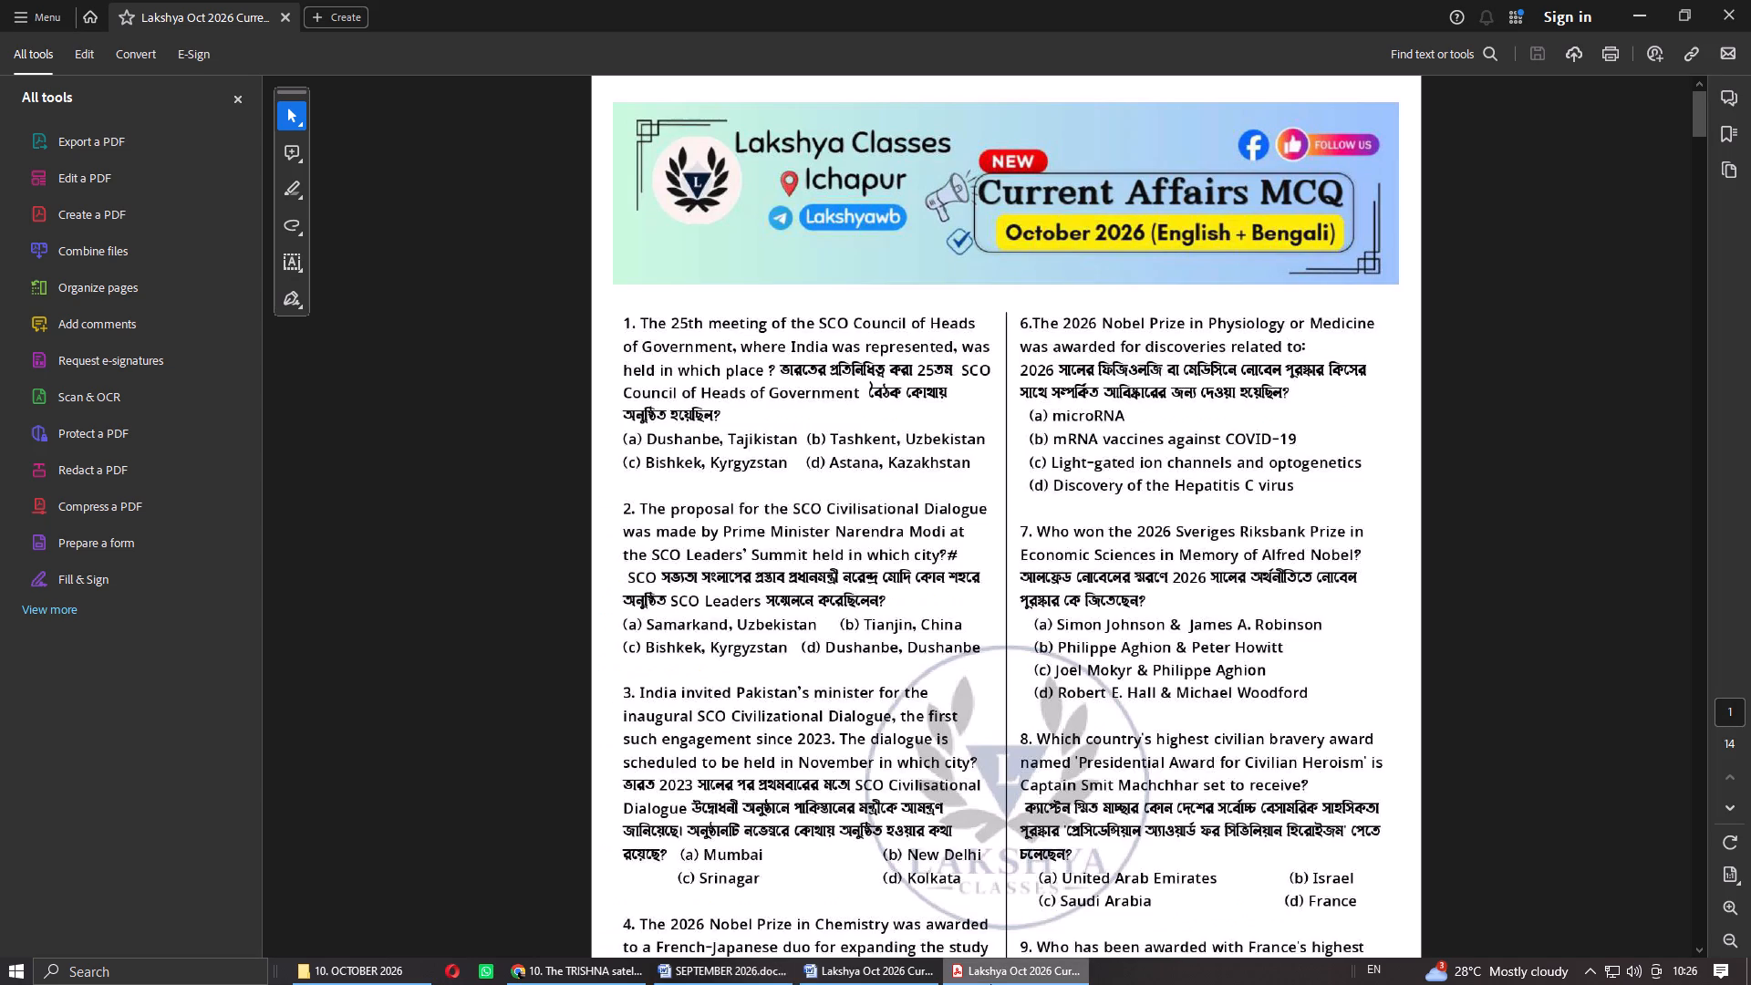
click(896, 976)
click(1020, 592)
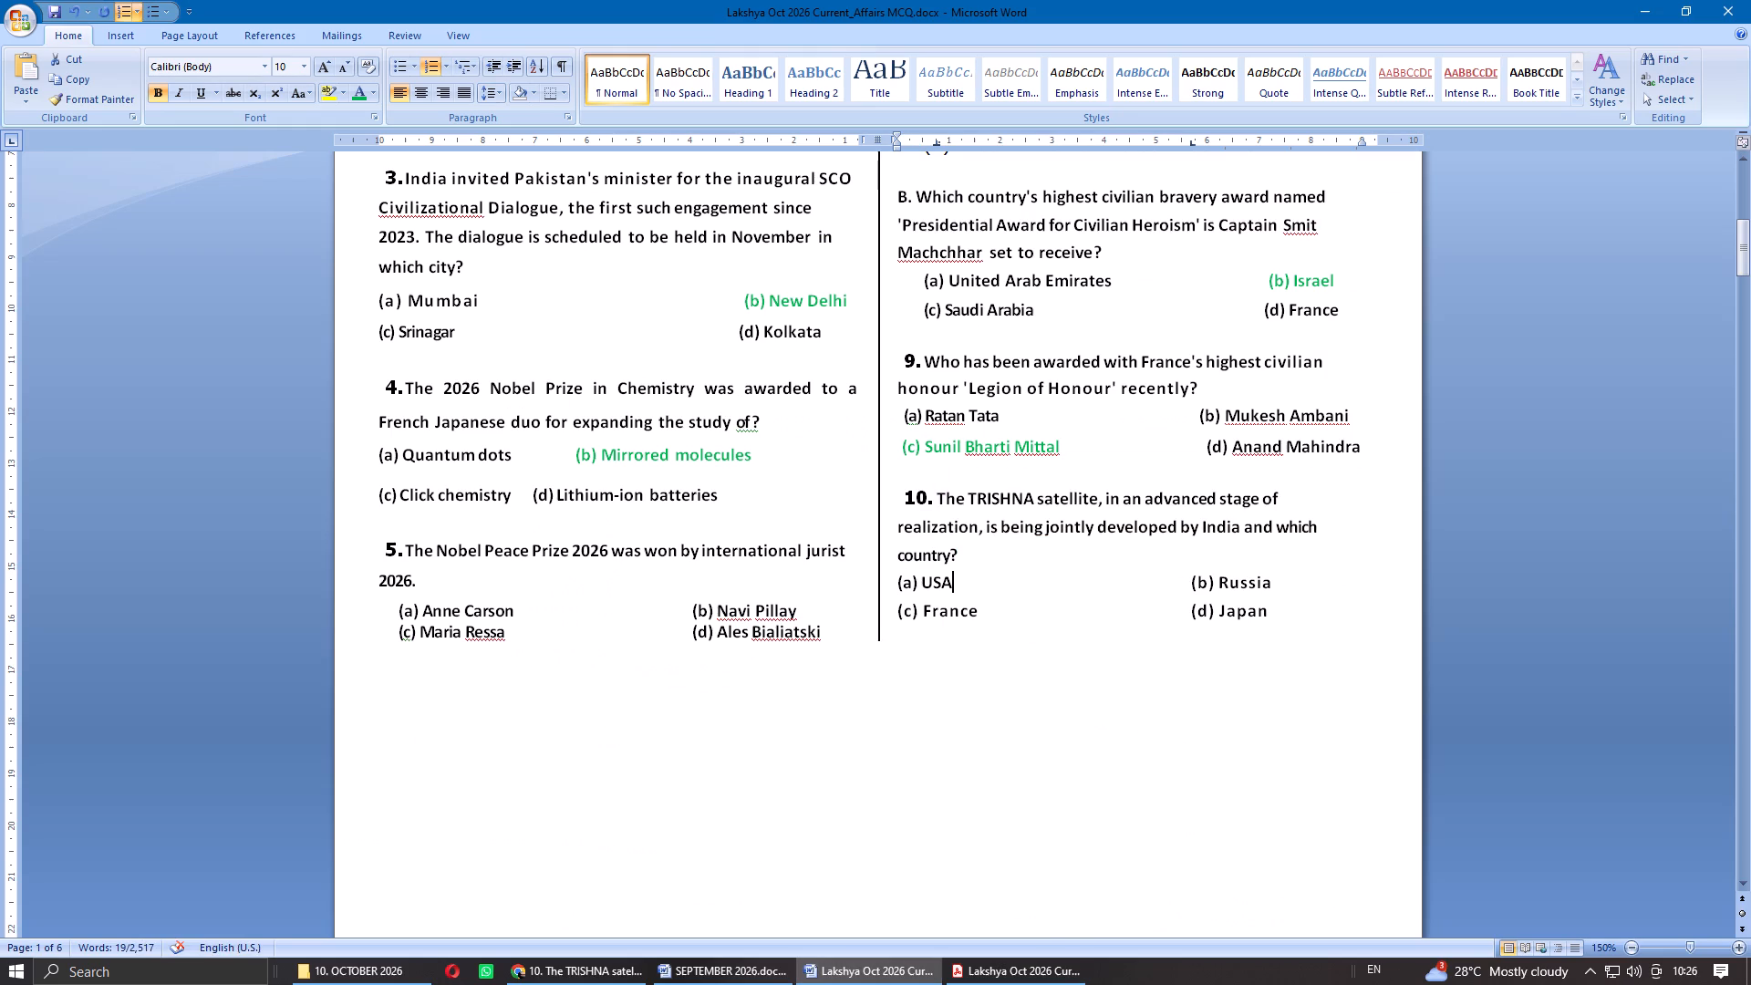
drag(1287, 625, 971, 535)
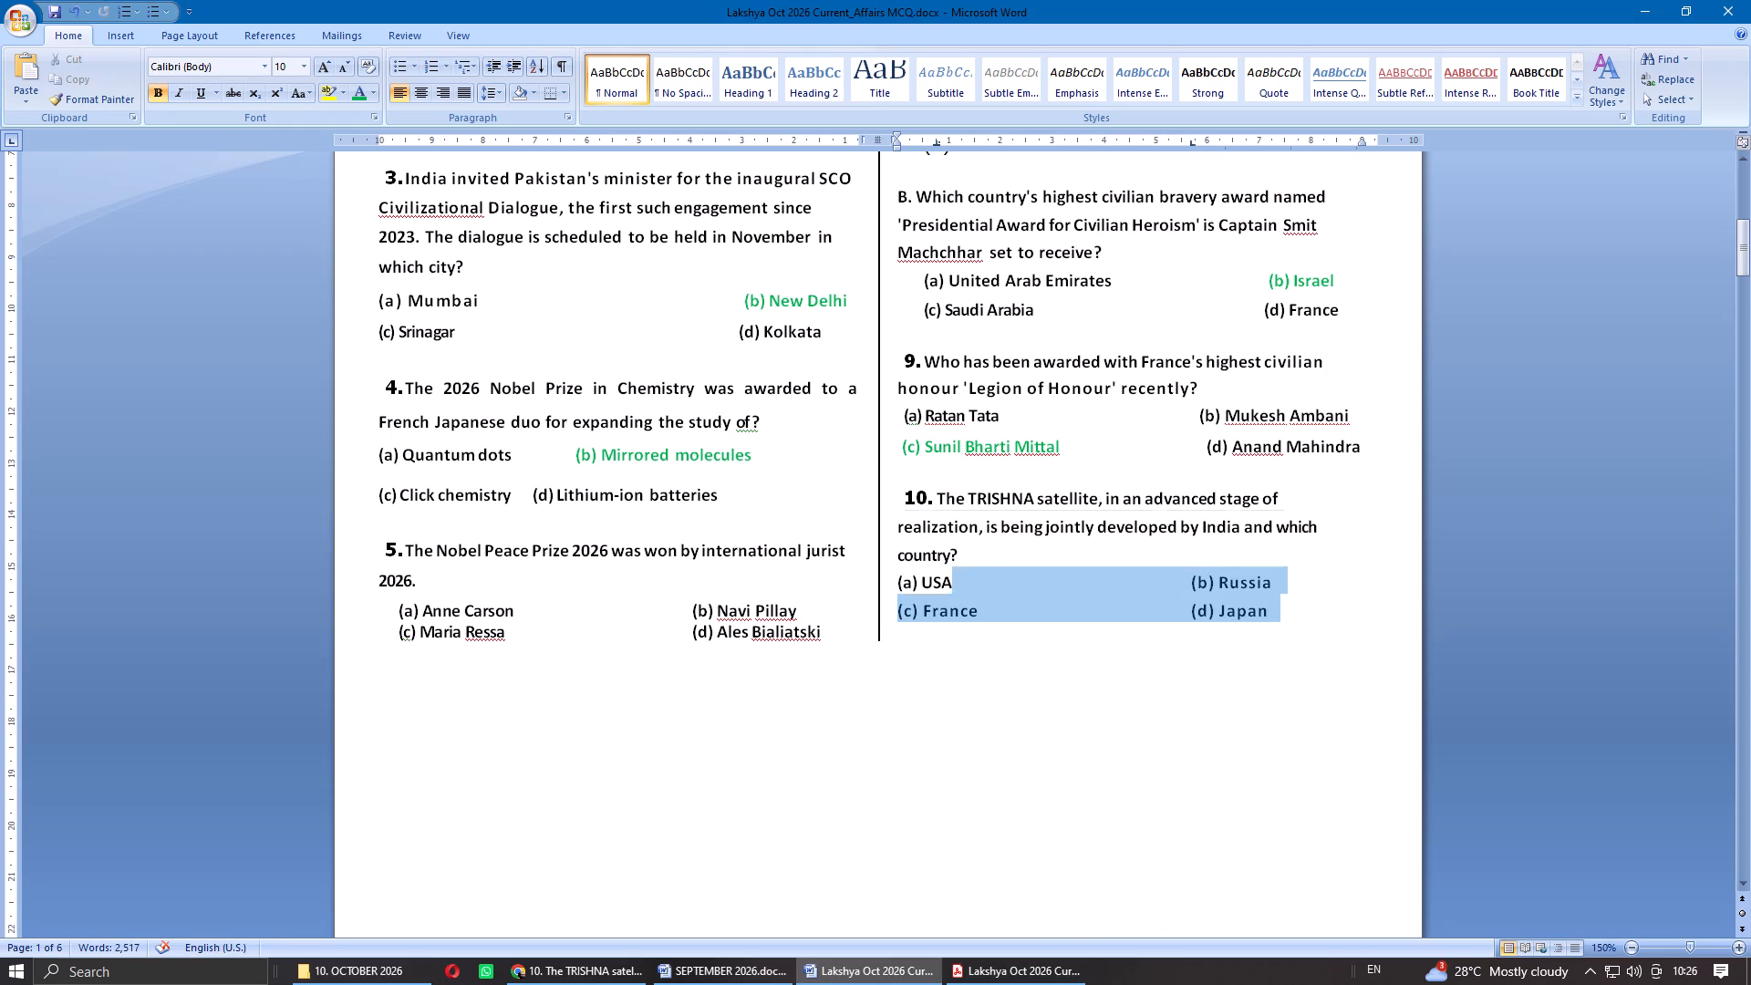
drag(971, 535, 899, 515)
click(1059, 638)
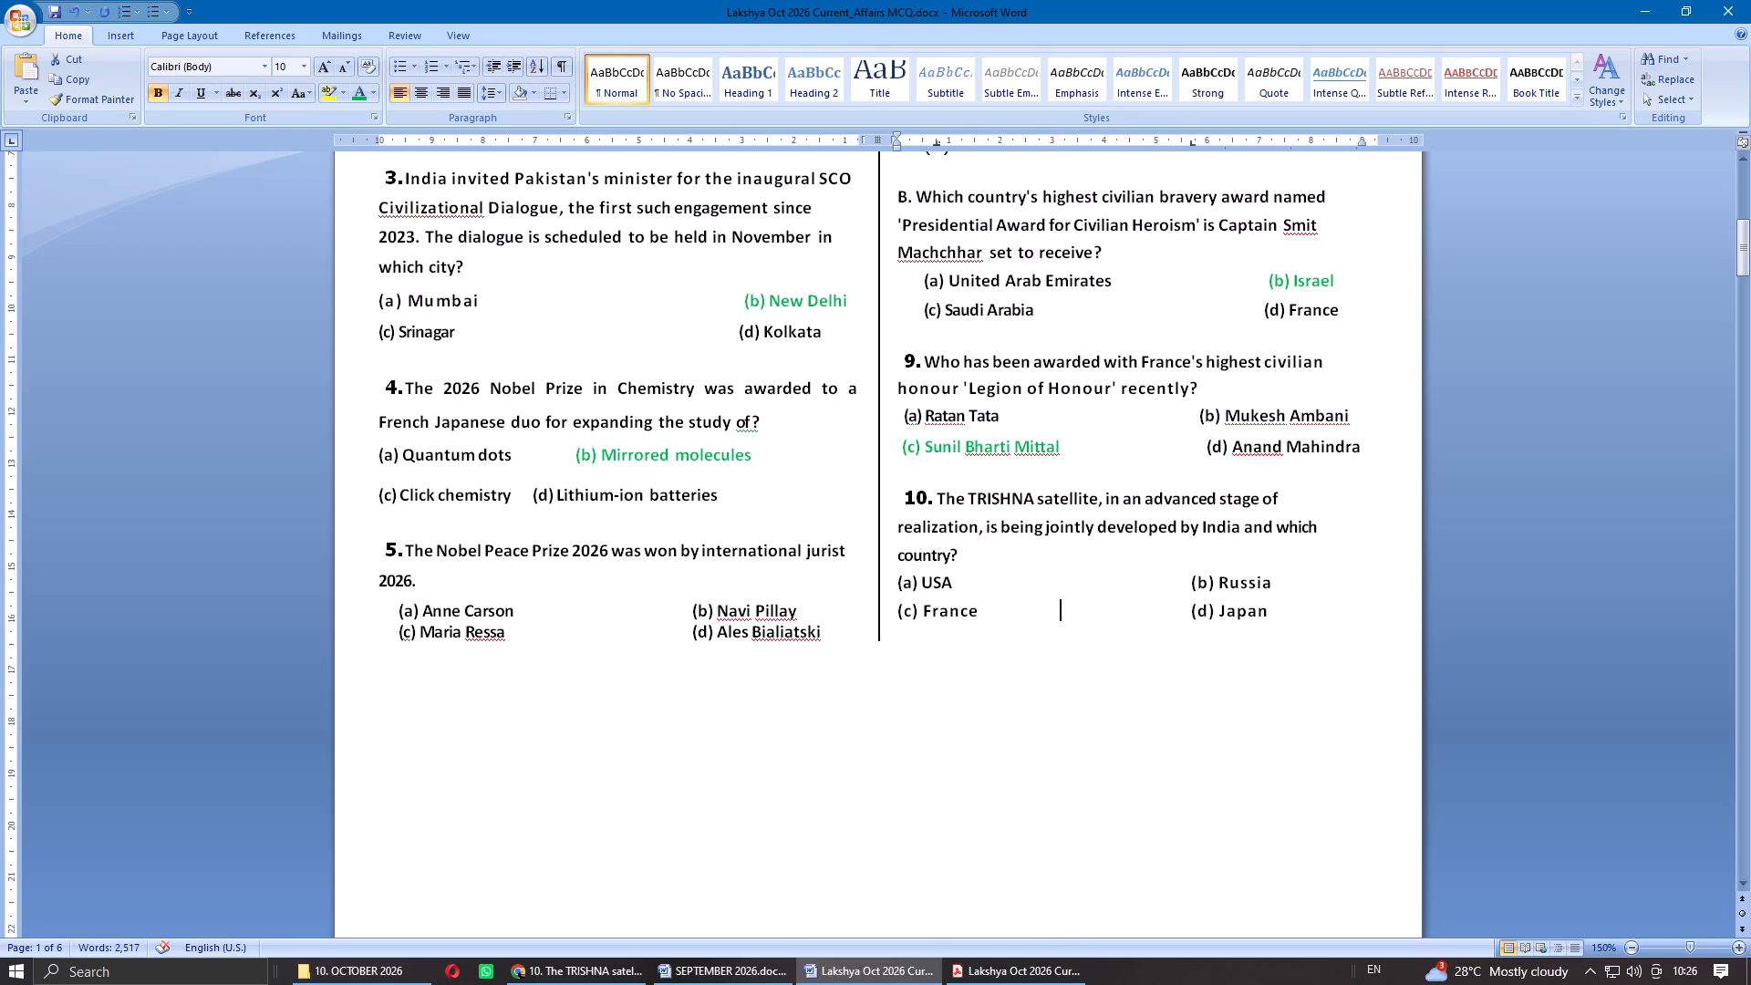
drag(900, 611, 944, 617)
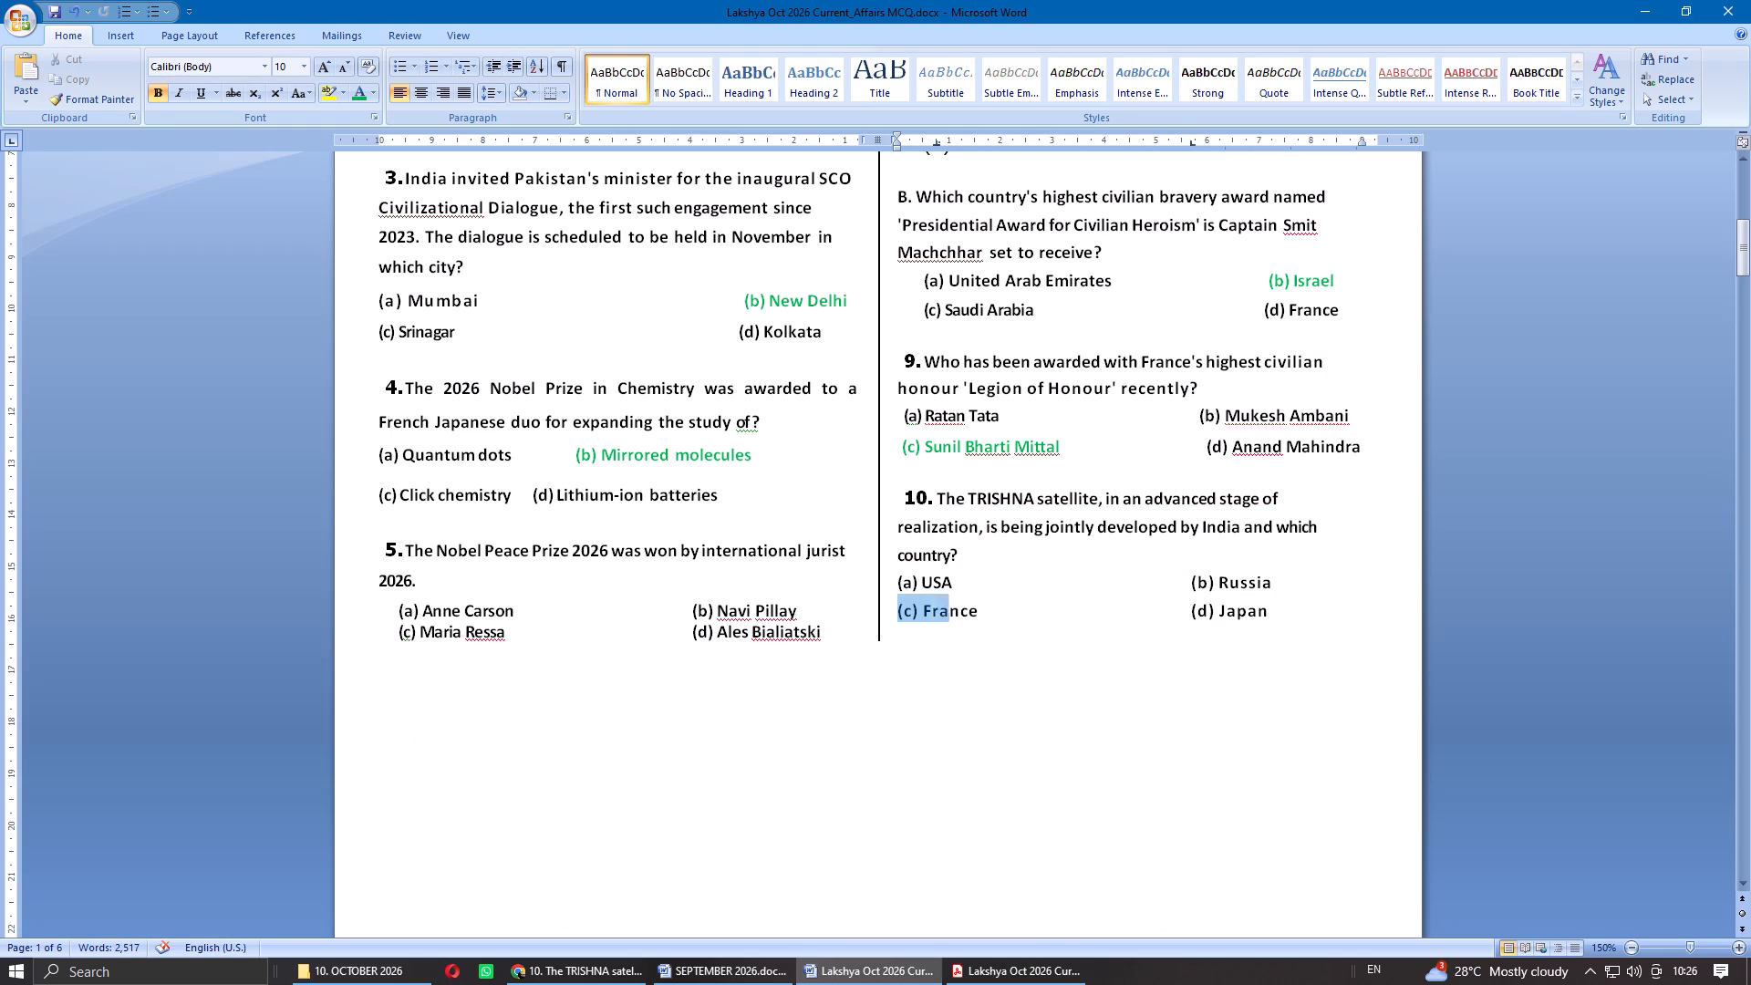
drag(944, 617, 977, 614)
click(363, 95)
click(1029, 612)
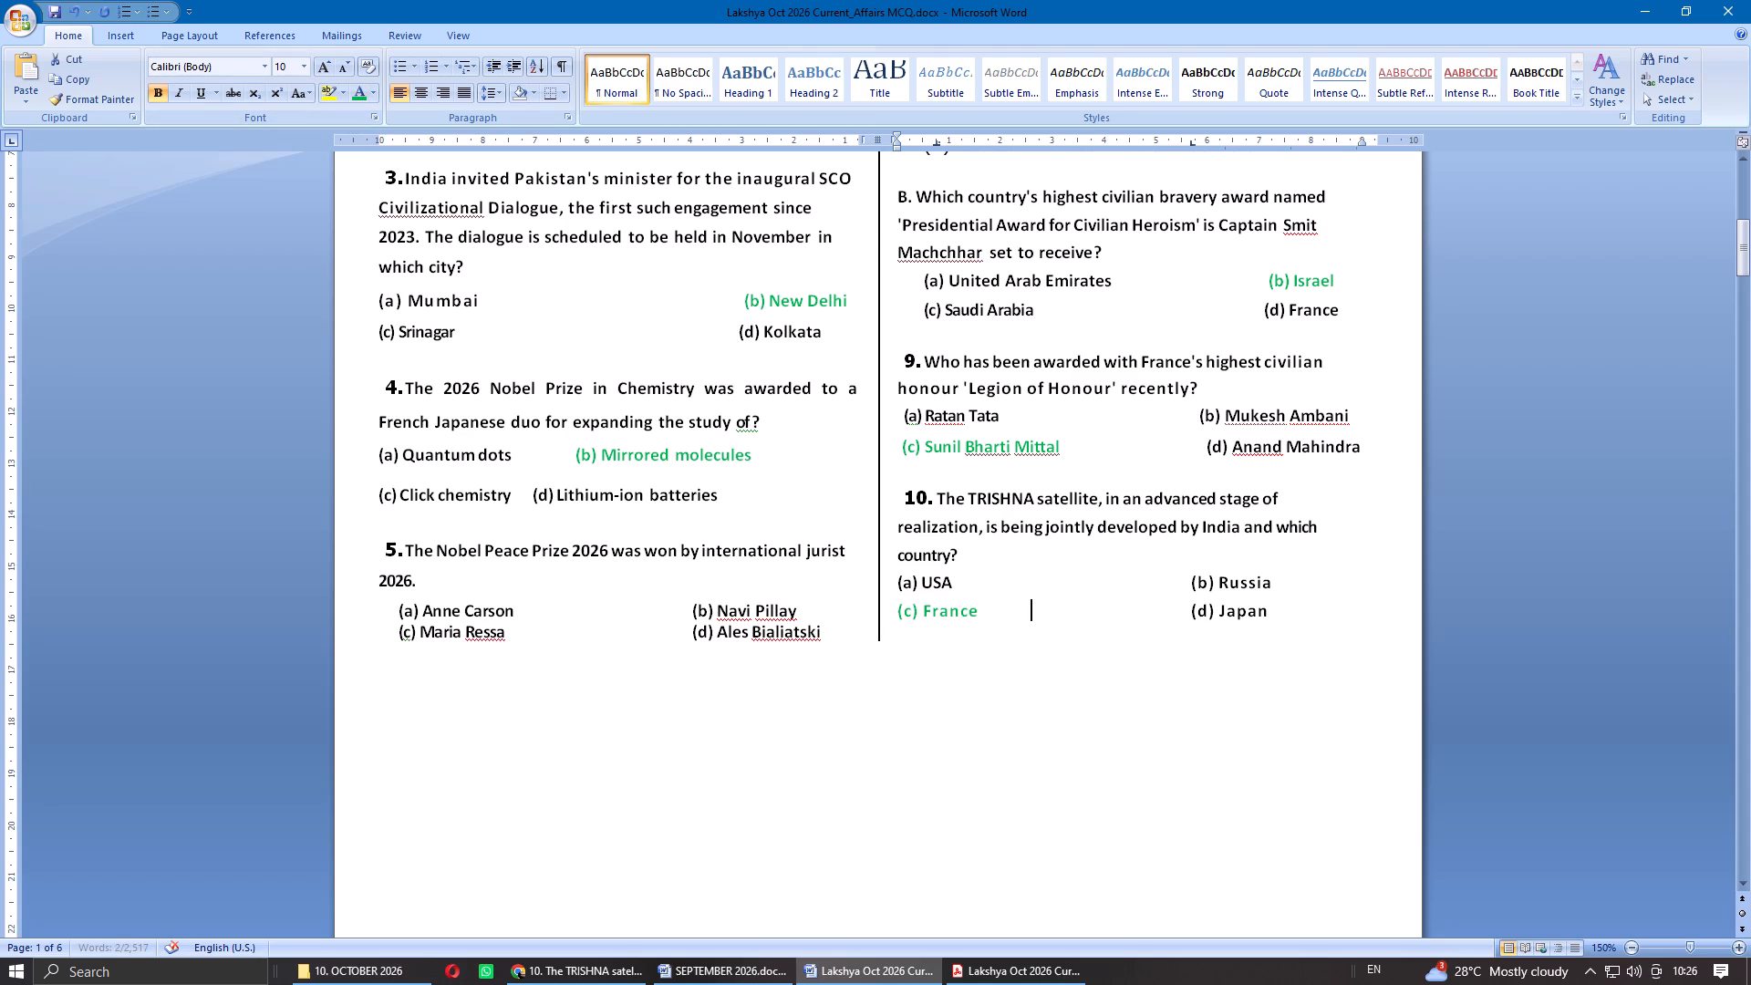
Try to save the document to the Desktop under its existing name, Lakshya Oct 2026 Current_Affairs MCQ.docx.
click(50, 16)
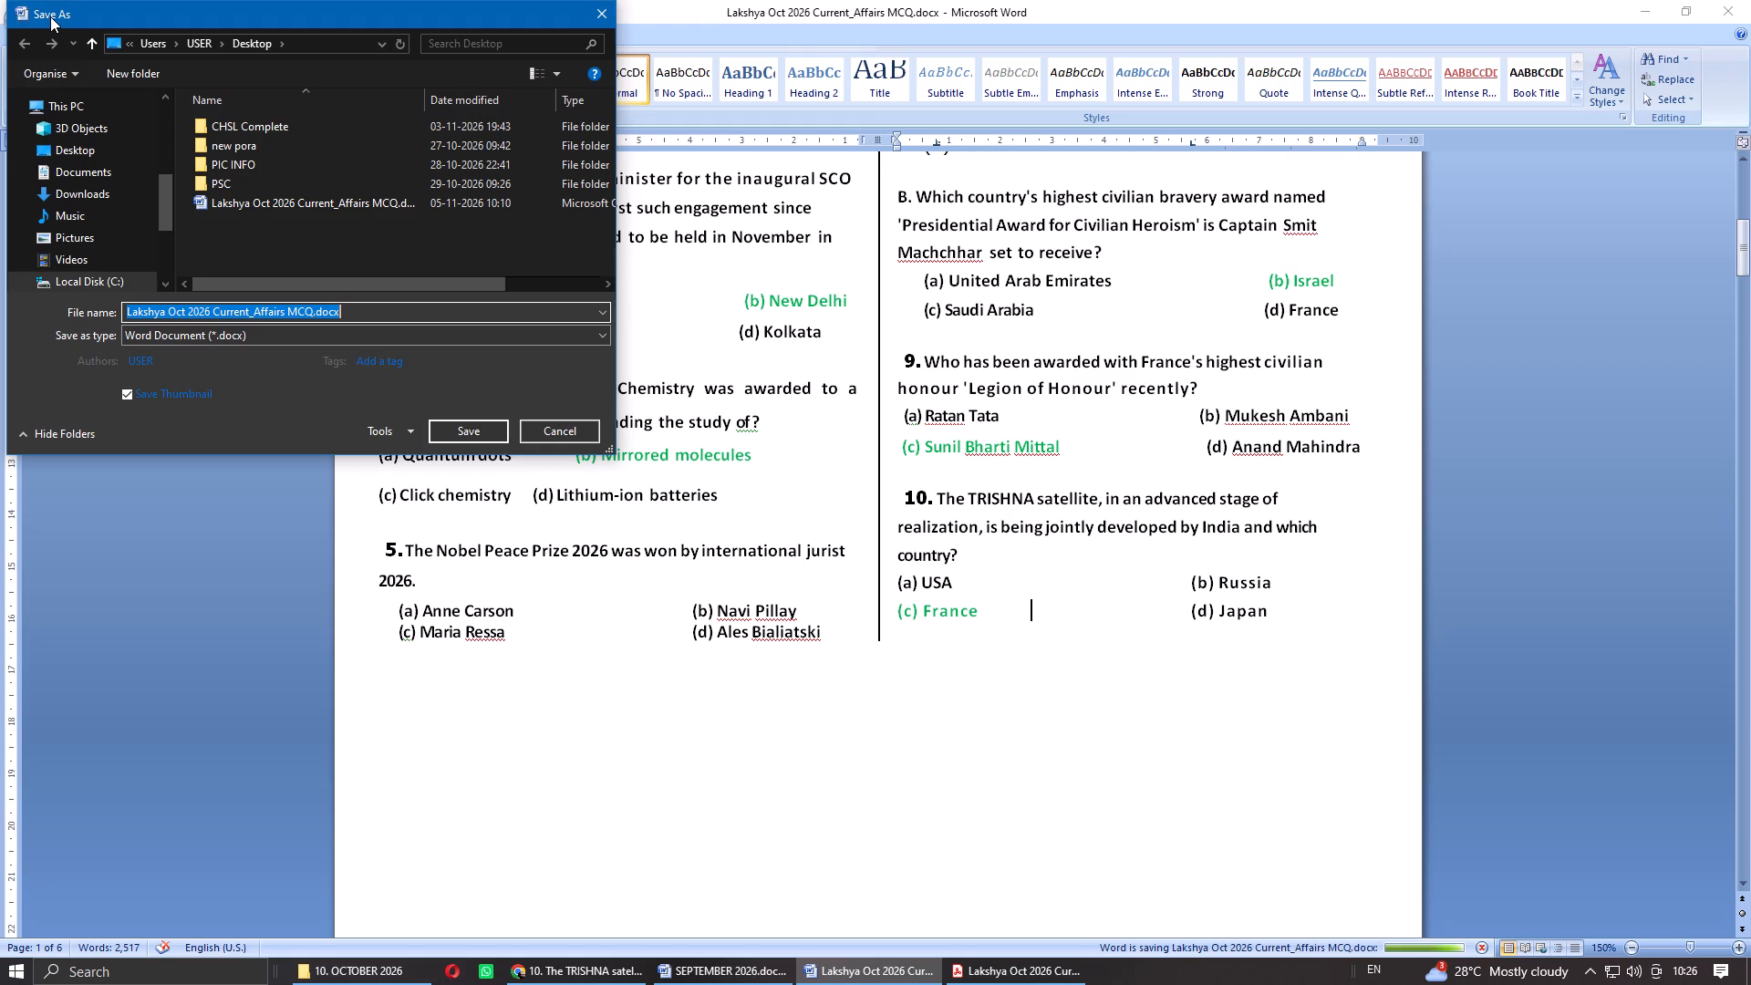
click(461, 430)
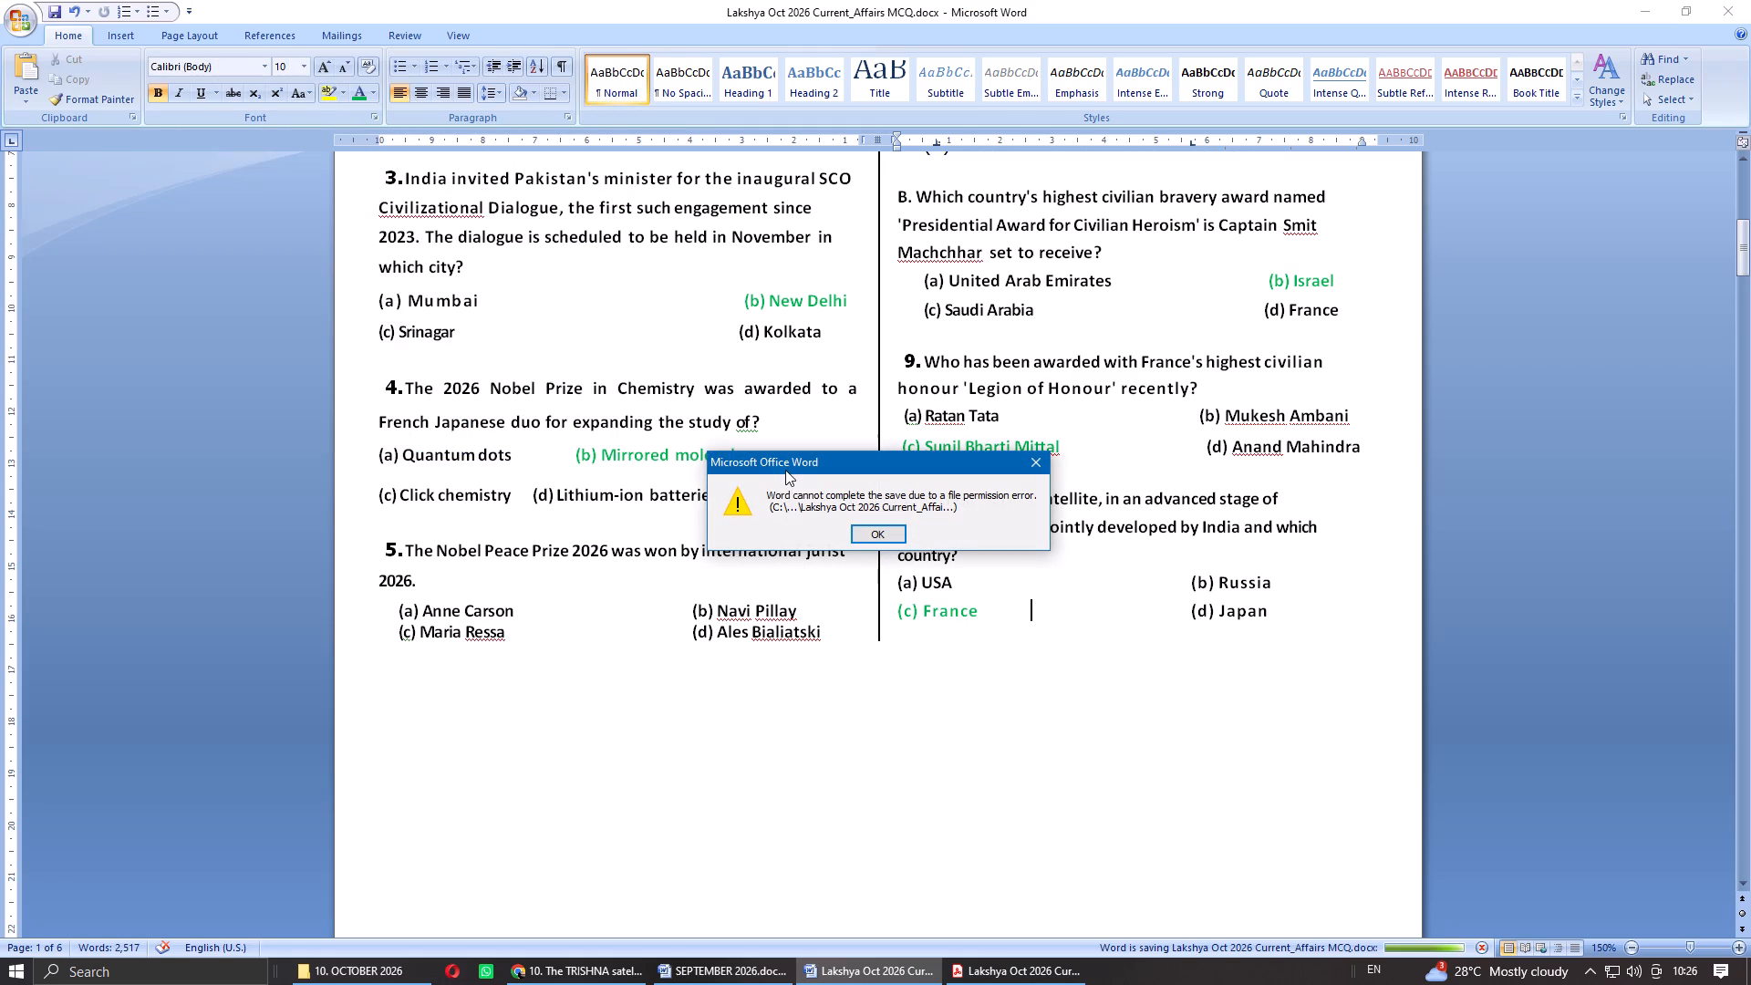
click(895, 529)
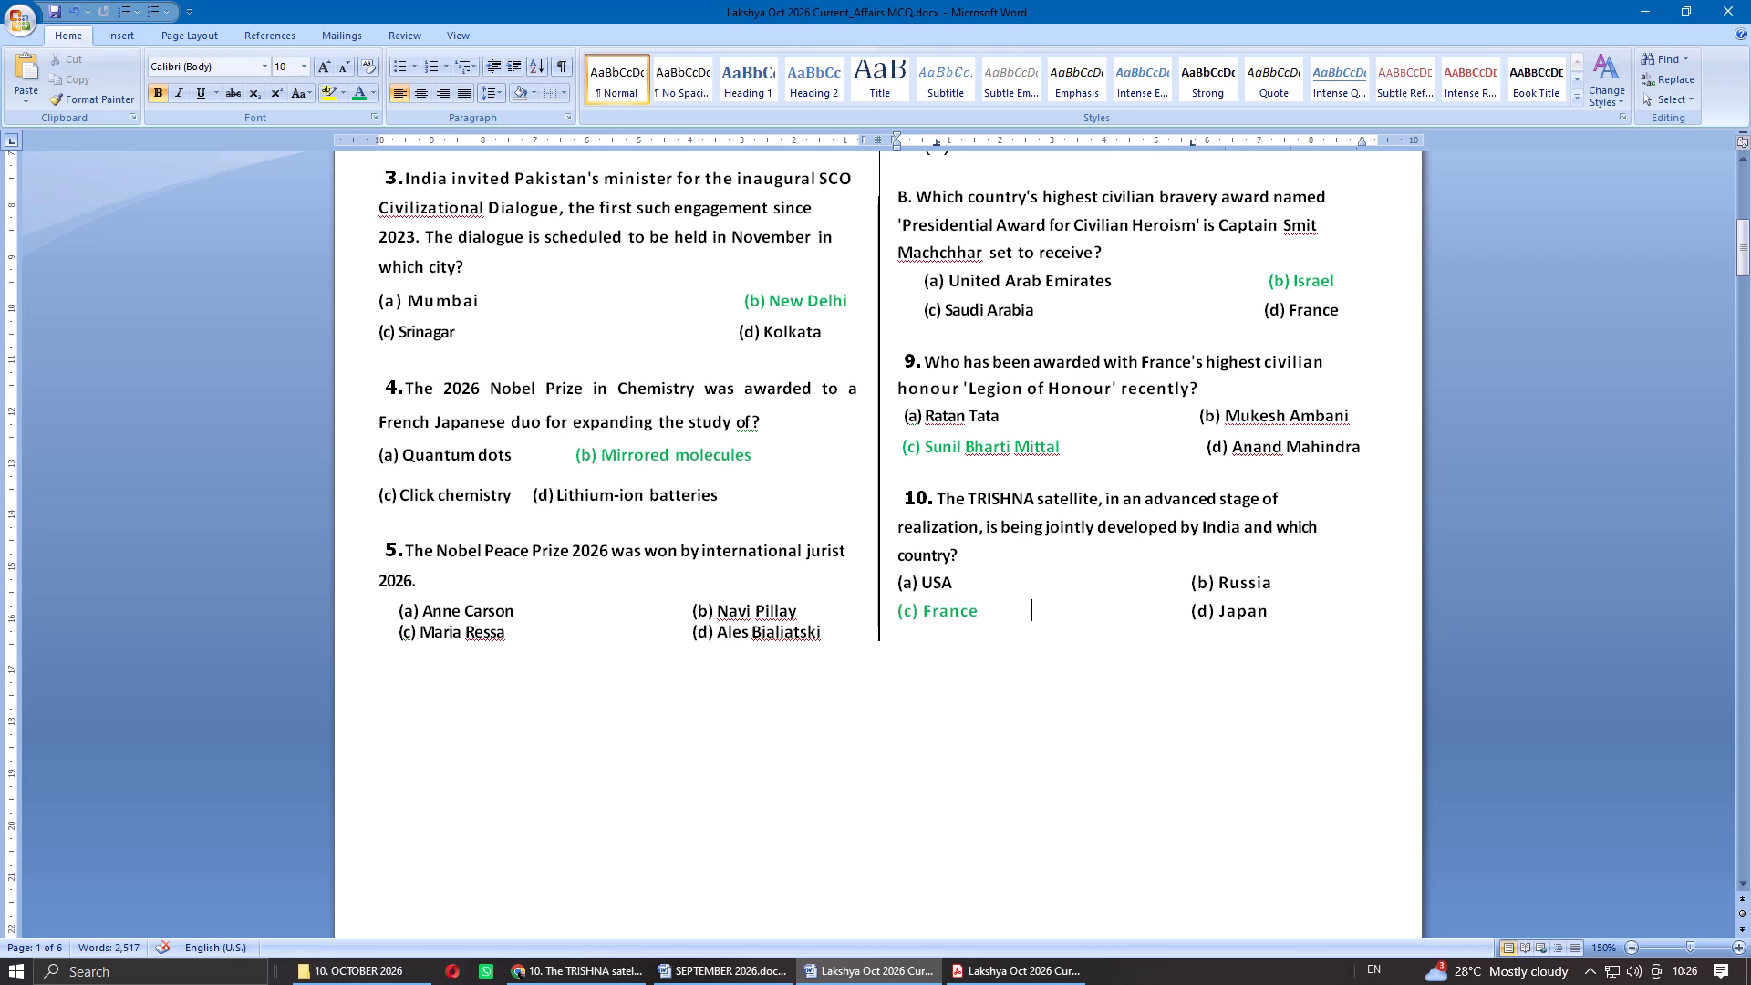
Save the document to the Desktop as a Word document named "OCTO MCQ ANS KEY".
click(50, 10)
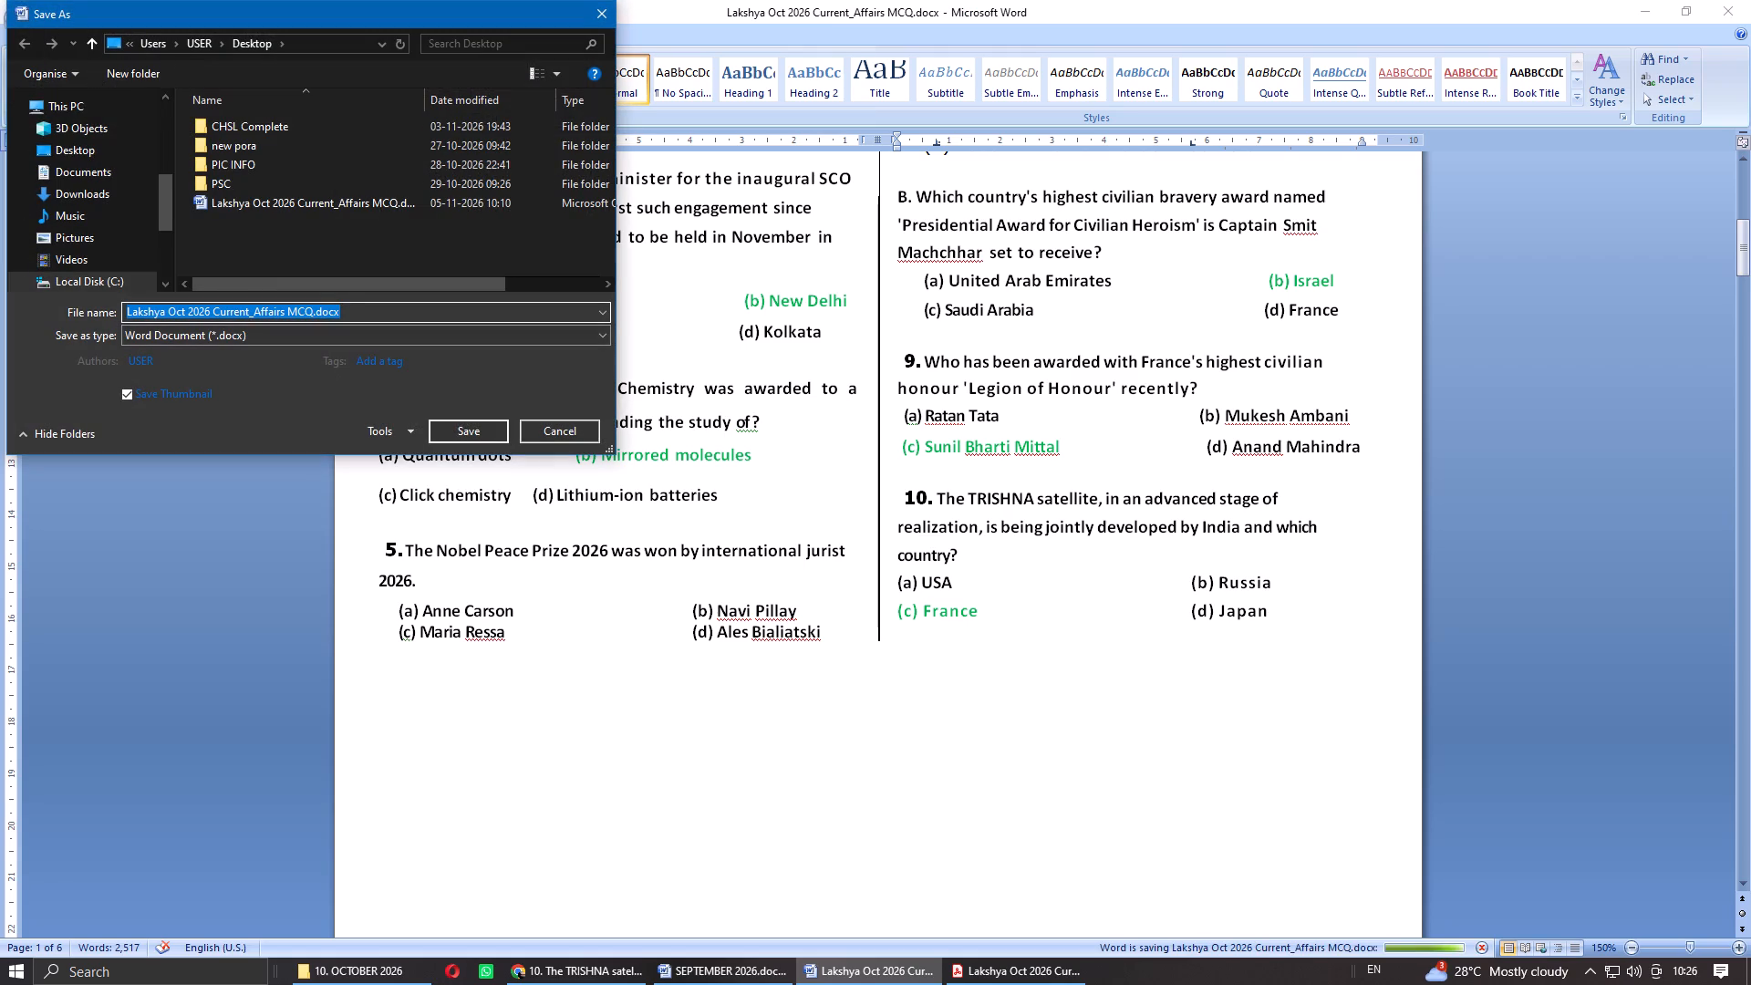
text(OCTO MCQ)
key(space)
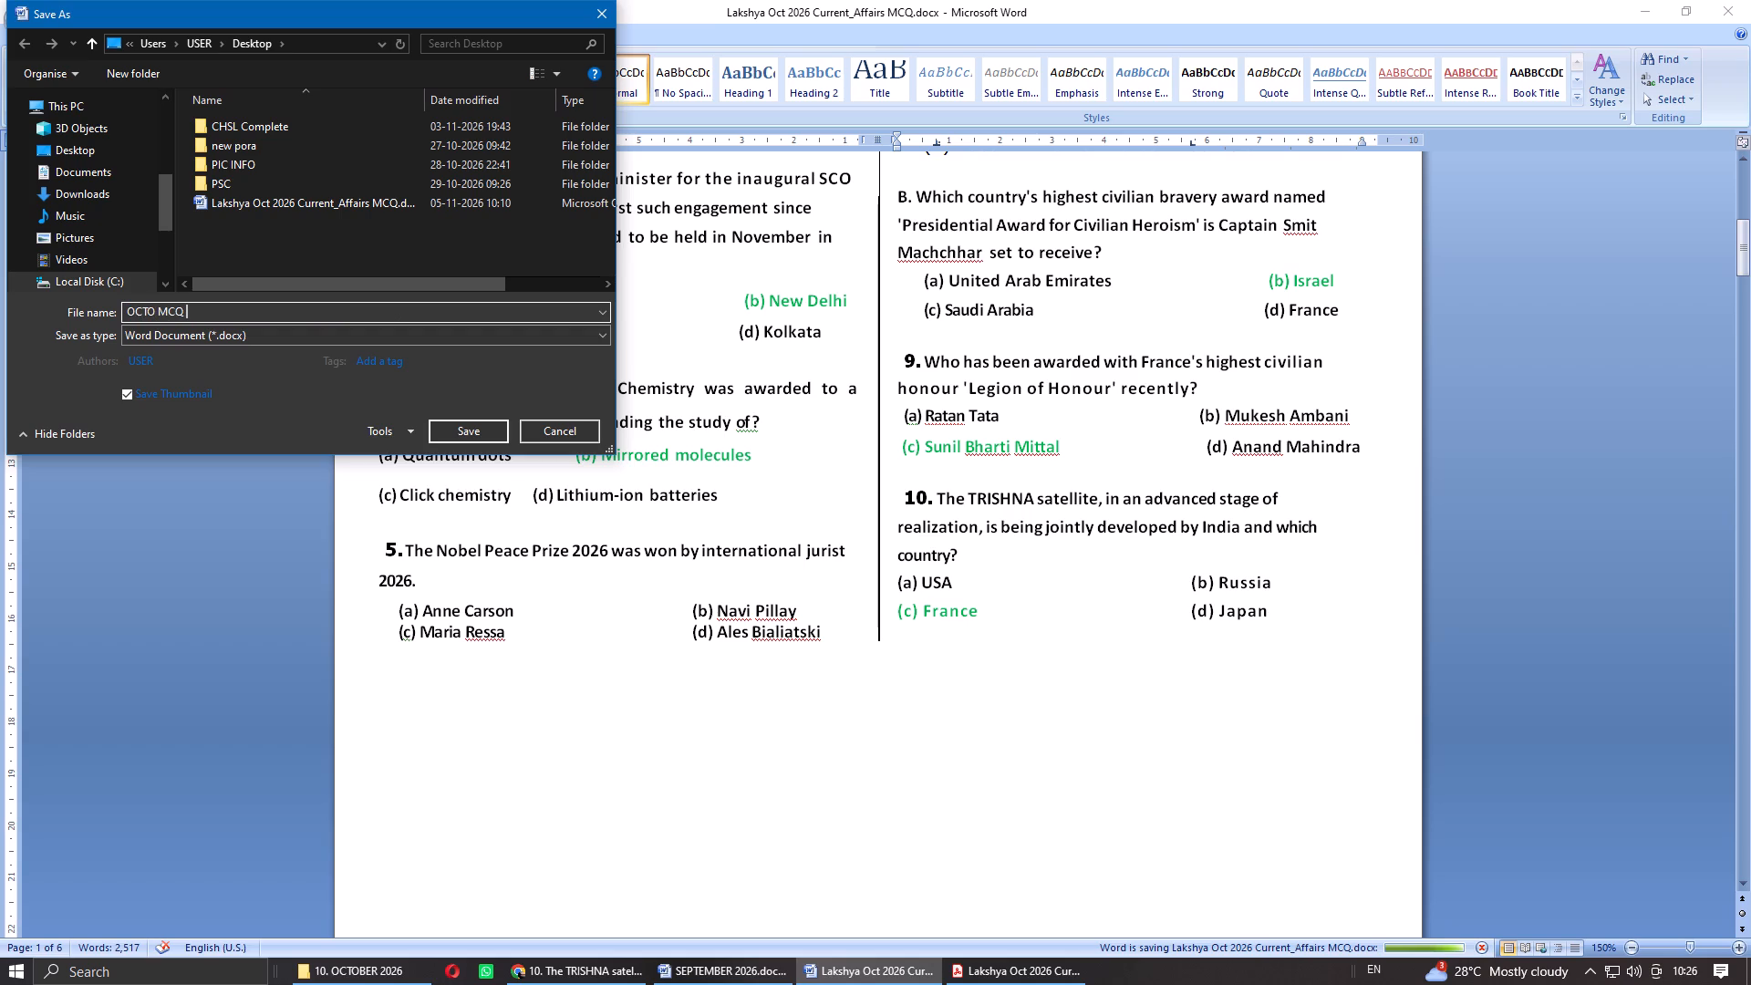
text(ANS)
key(space)
text(KEY)
click(484, 437)
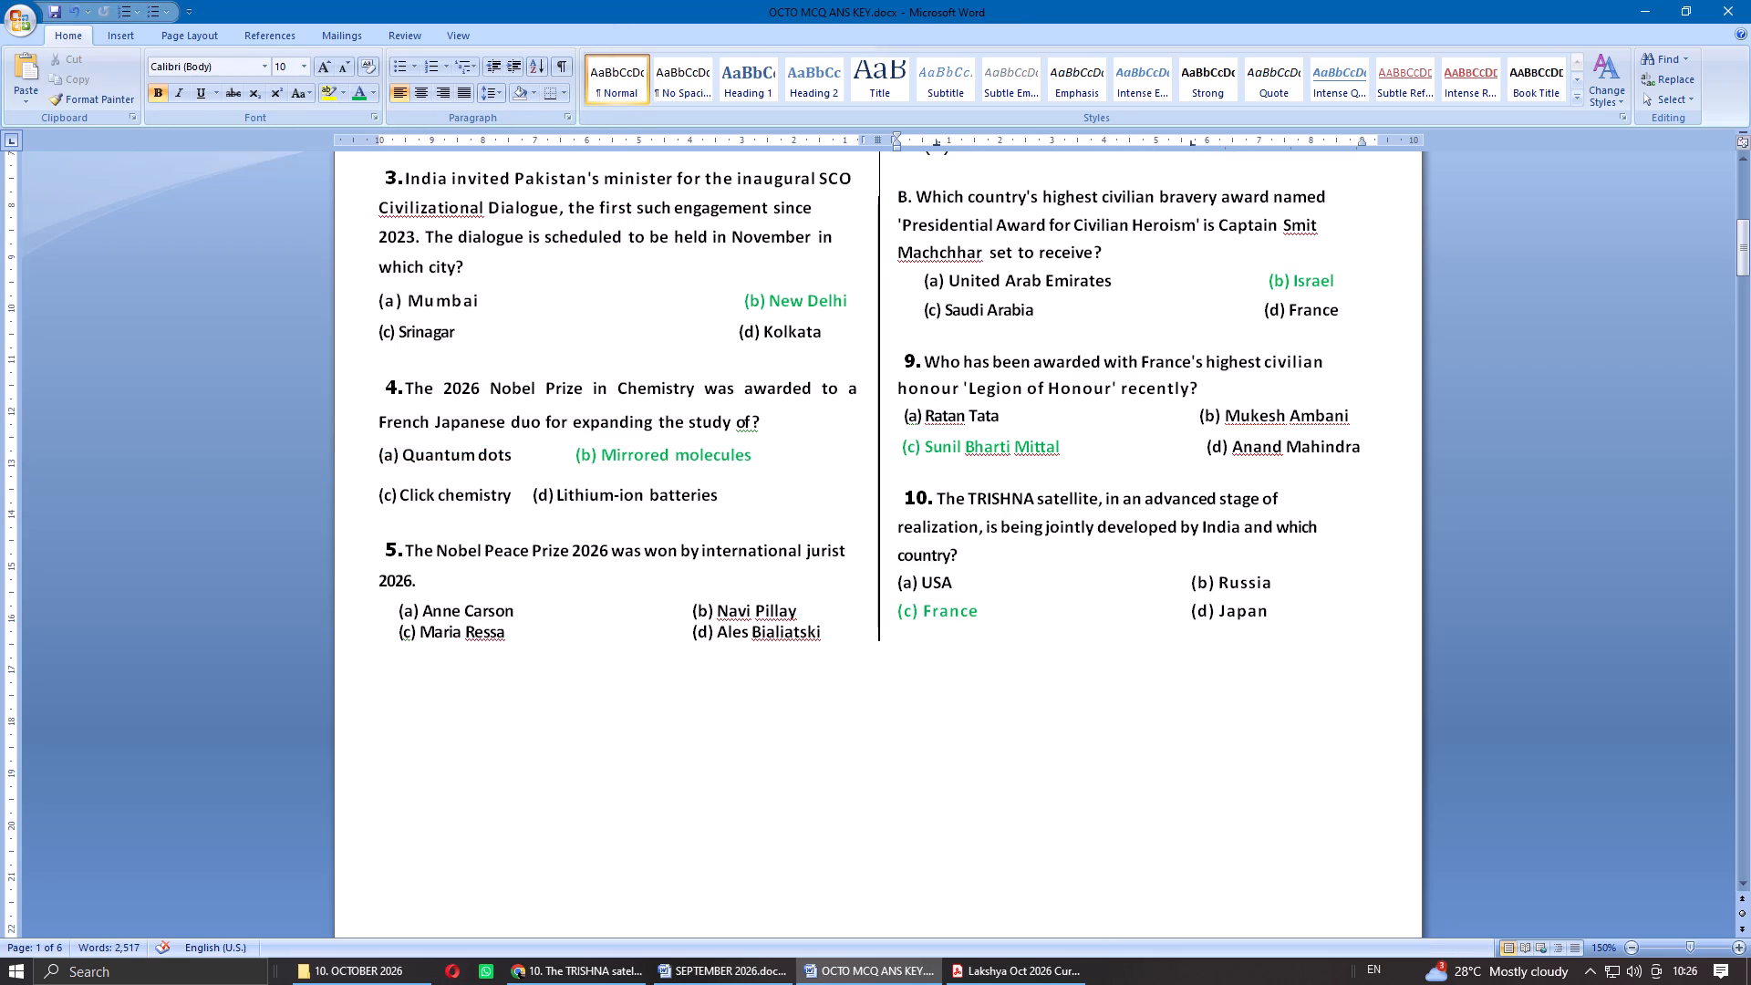
Close the Lakshya October PDF in Acrobat and minimise both Word documents and Chrome to reach the desktop.
click(1630, 0)
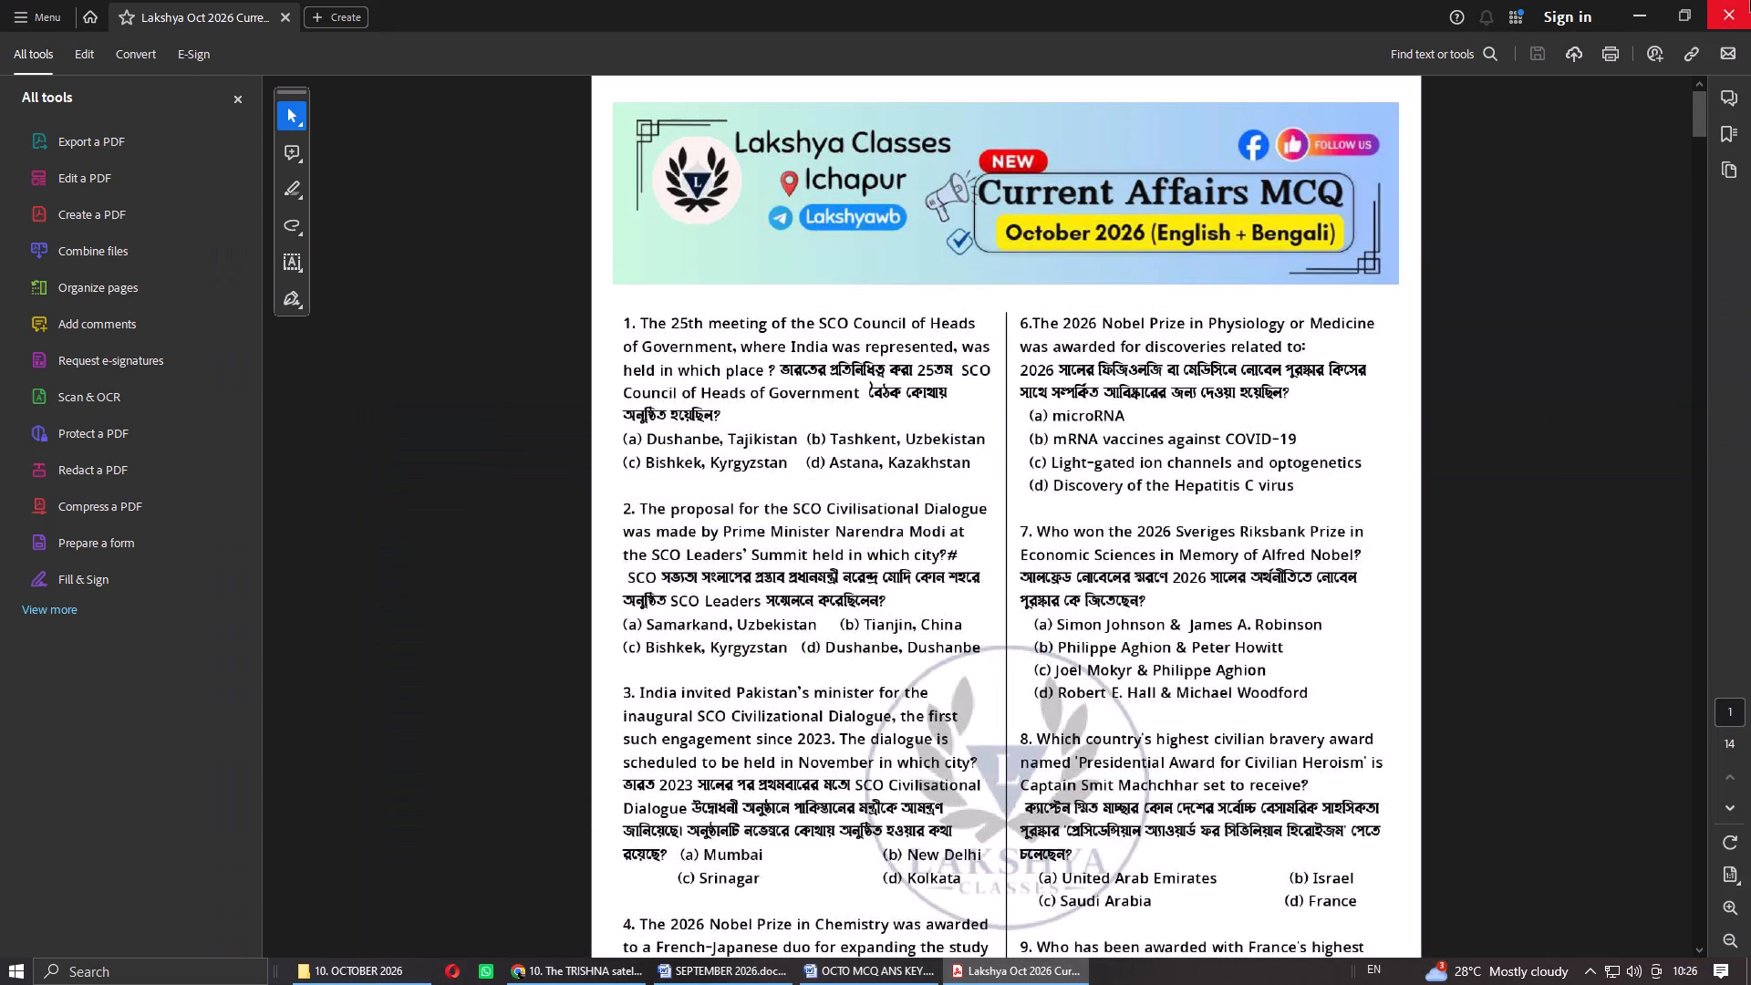
click(1750, 0)
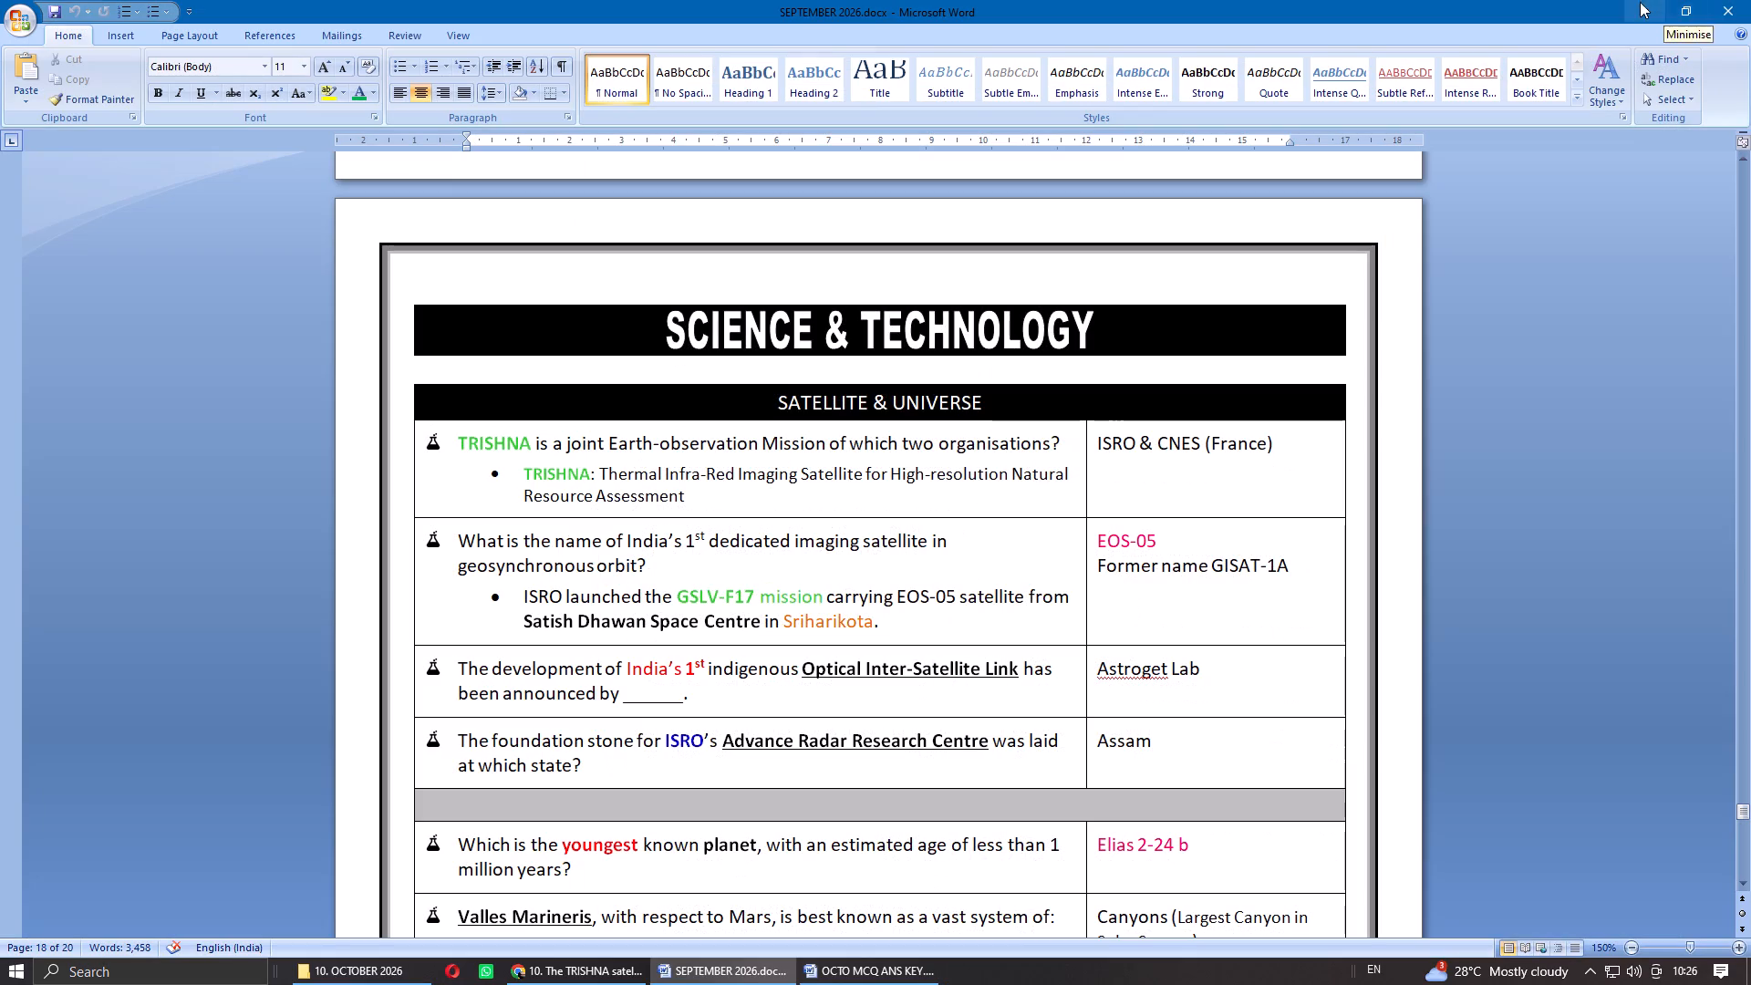
click(1629, 0)
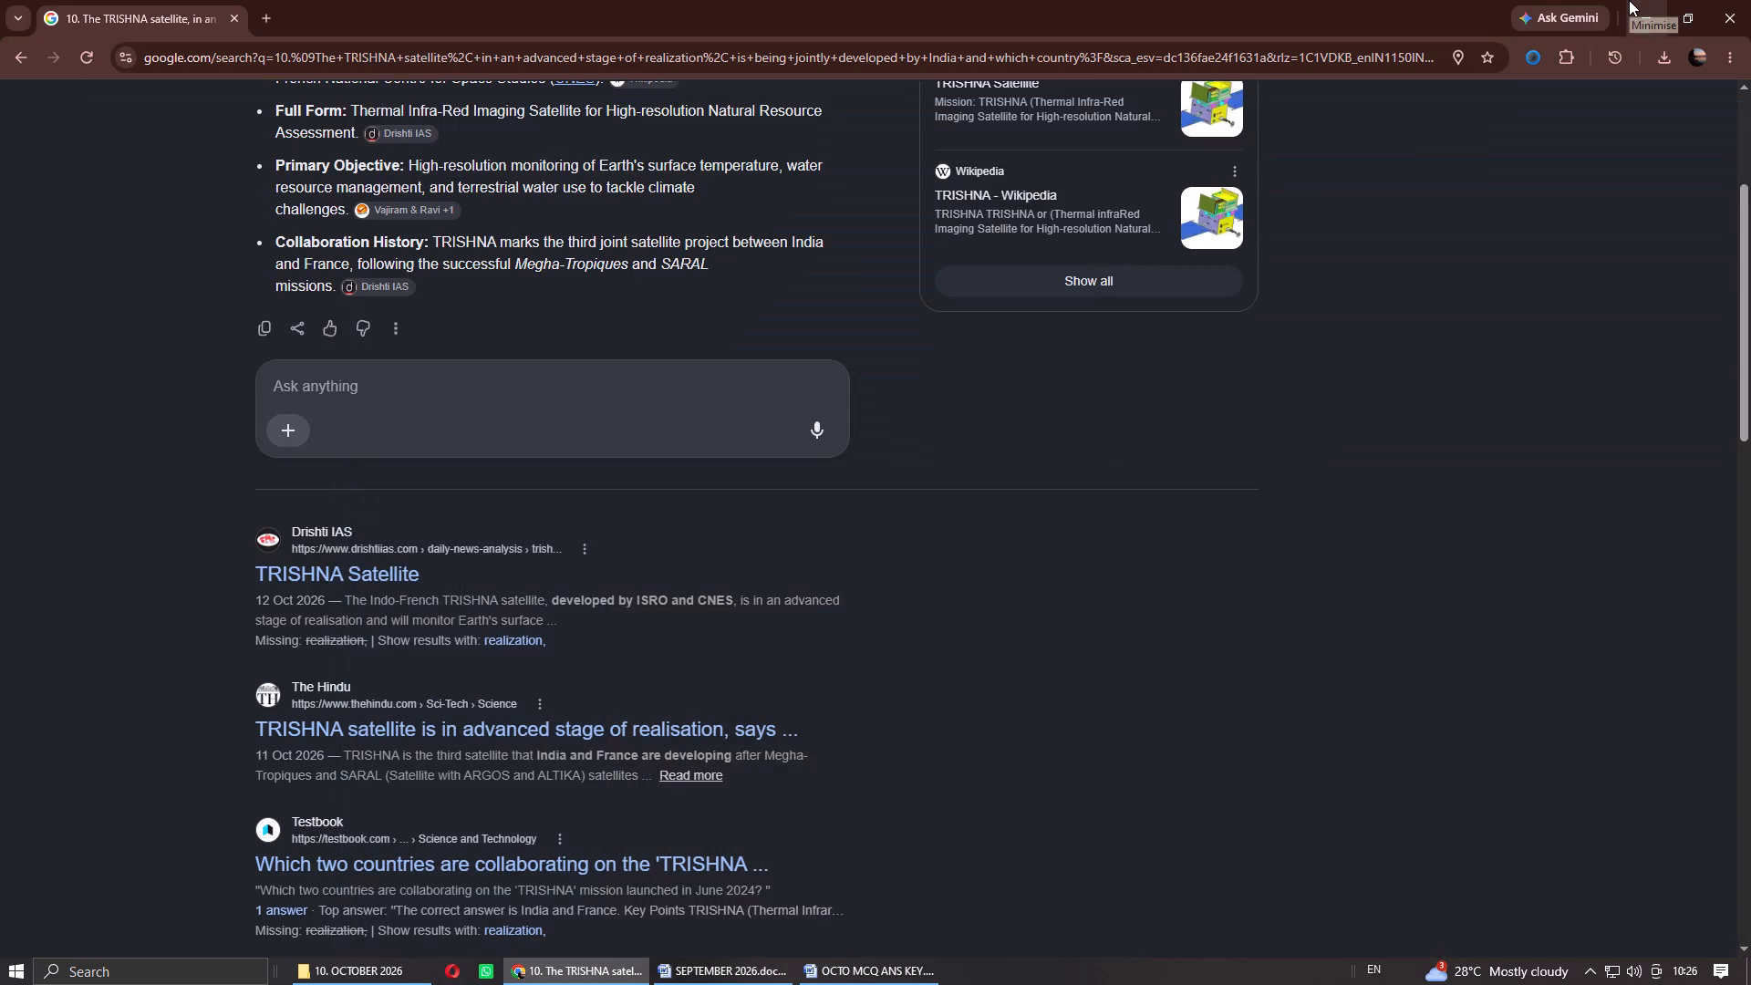
click(1629, 0)
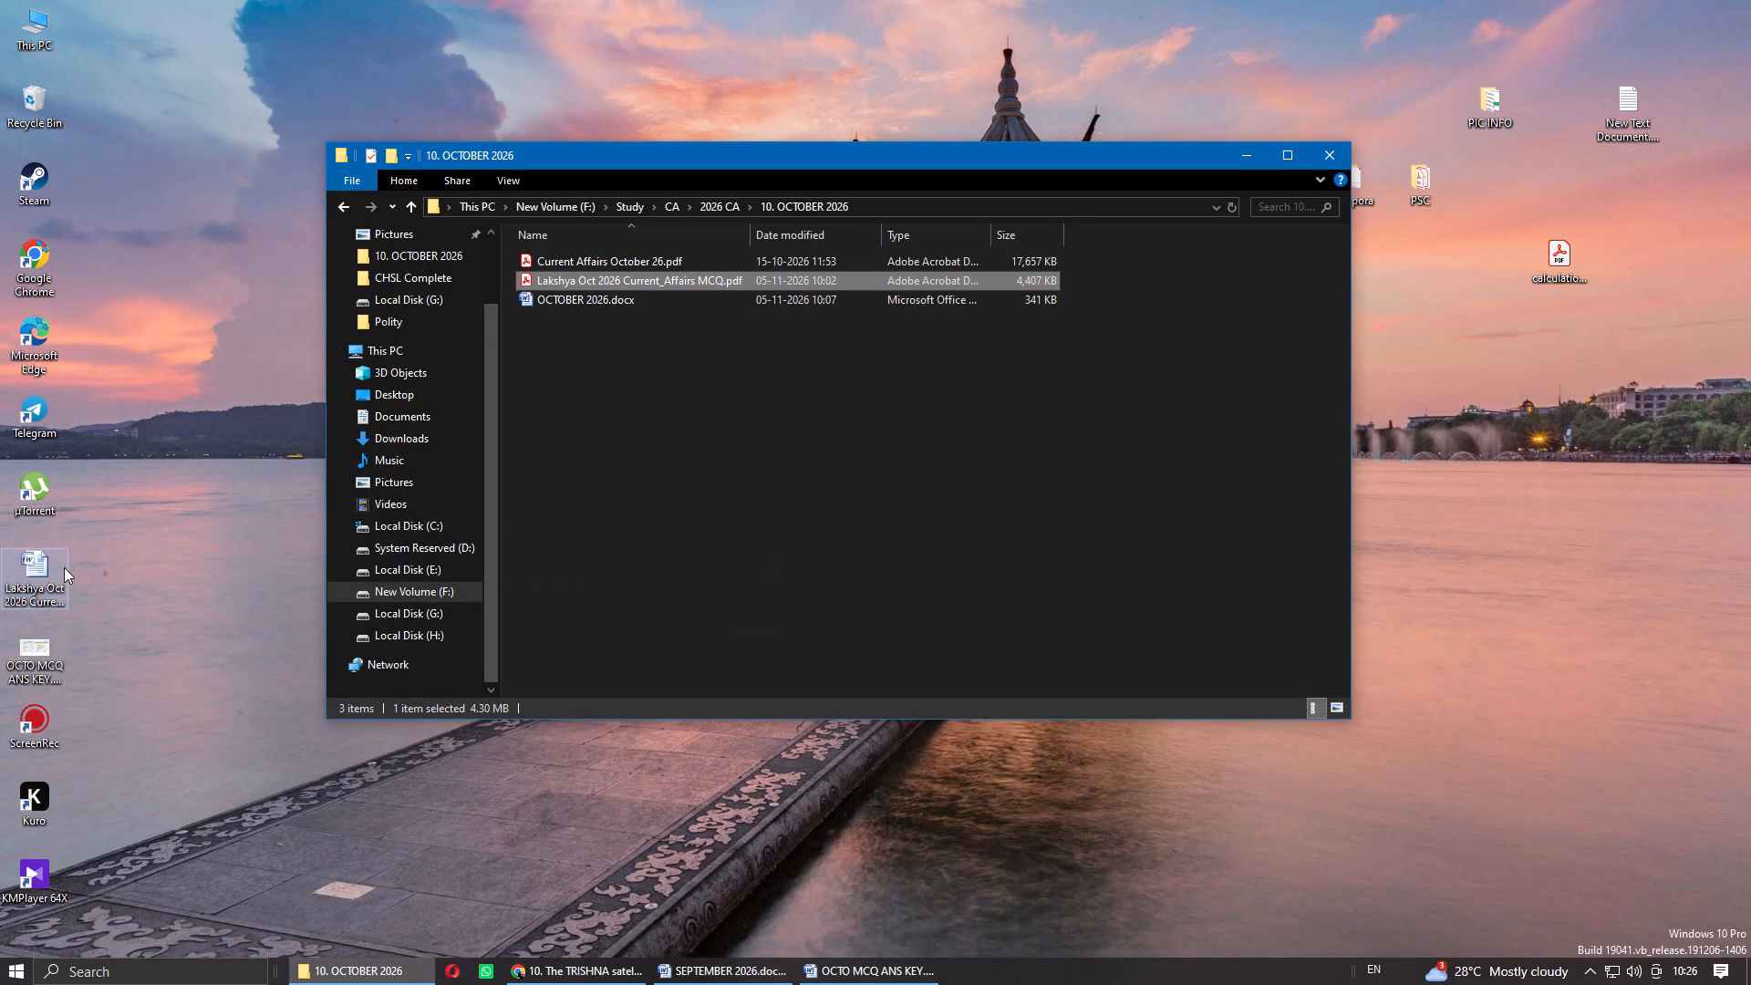
Move the Lakshya Oct 2026 Word file's icon one column over on the desktop.
drag(47, 567, 119, 555)
Bring up the OCTO MCQ ANS KEY document from its desktop file and close it.
double_click(45, 650)
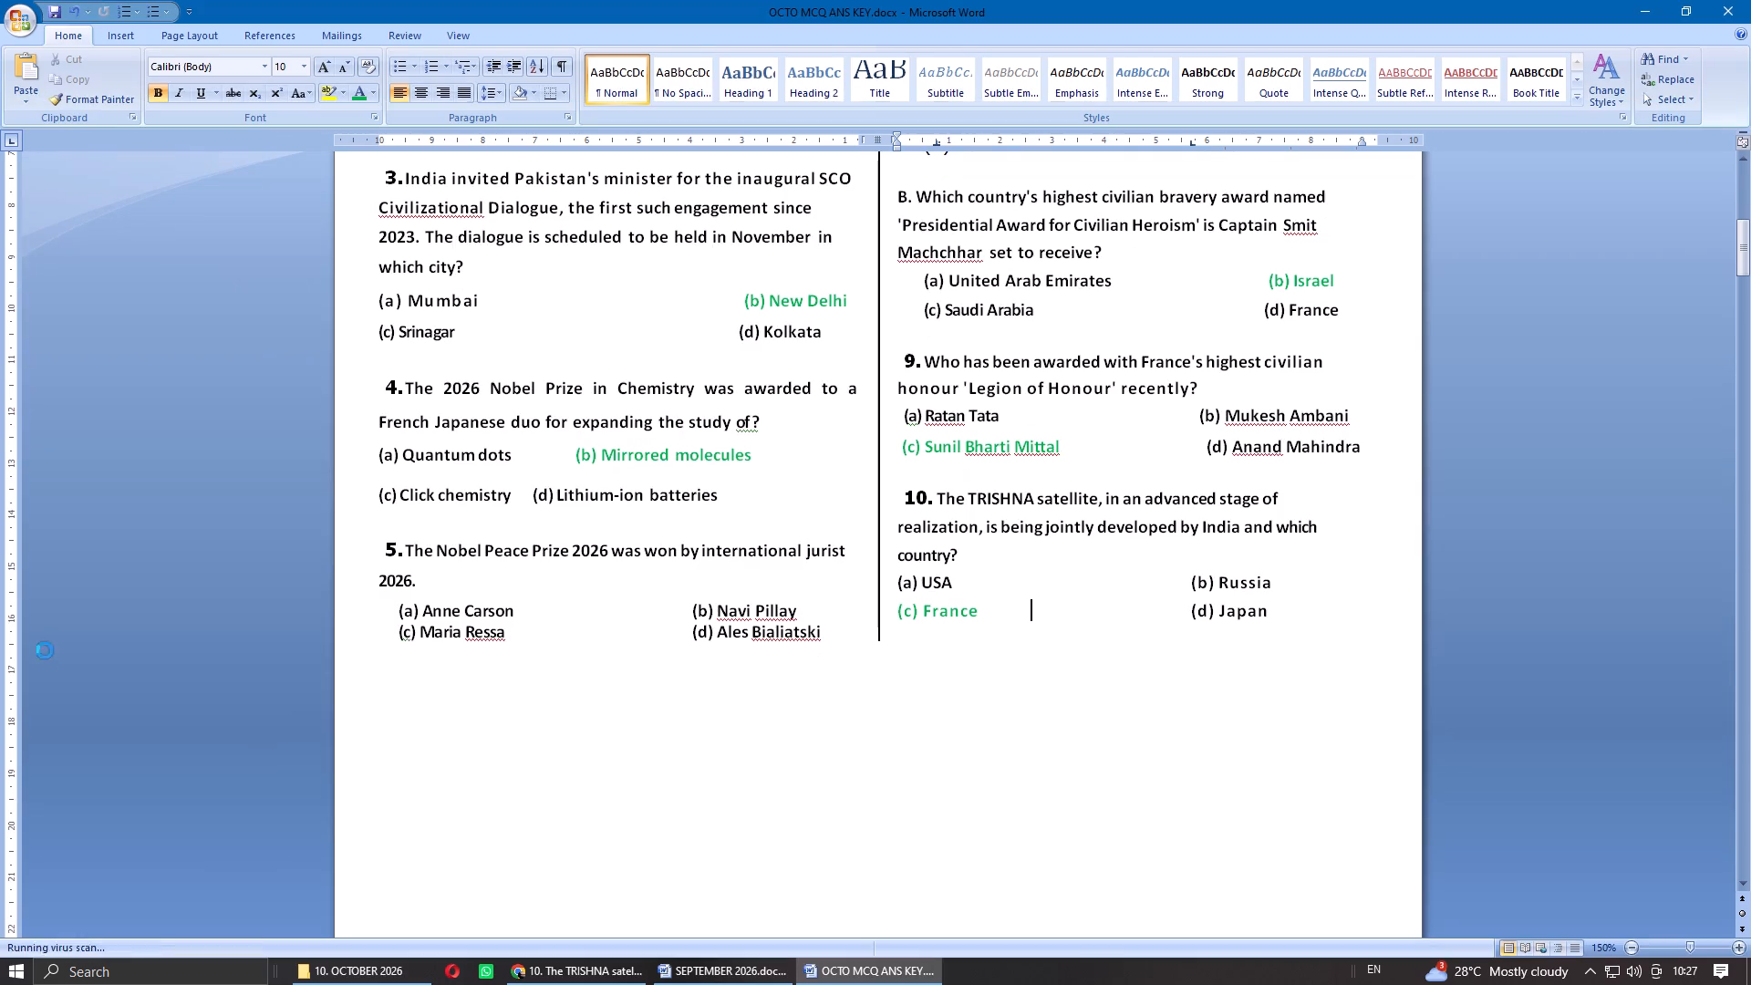
click(1750, 0)
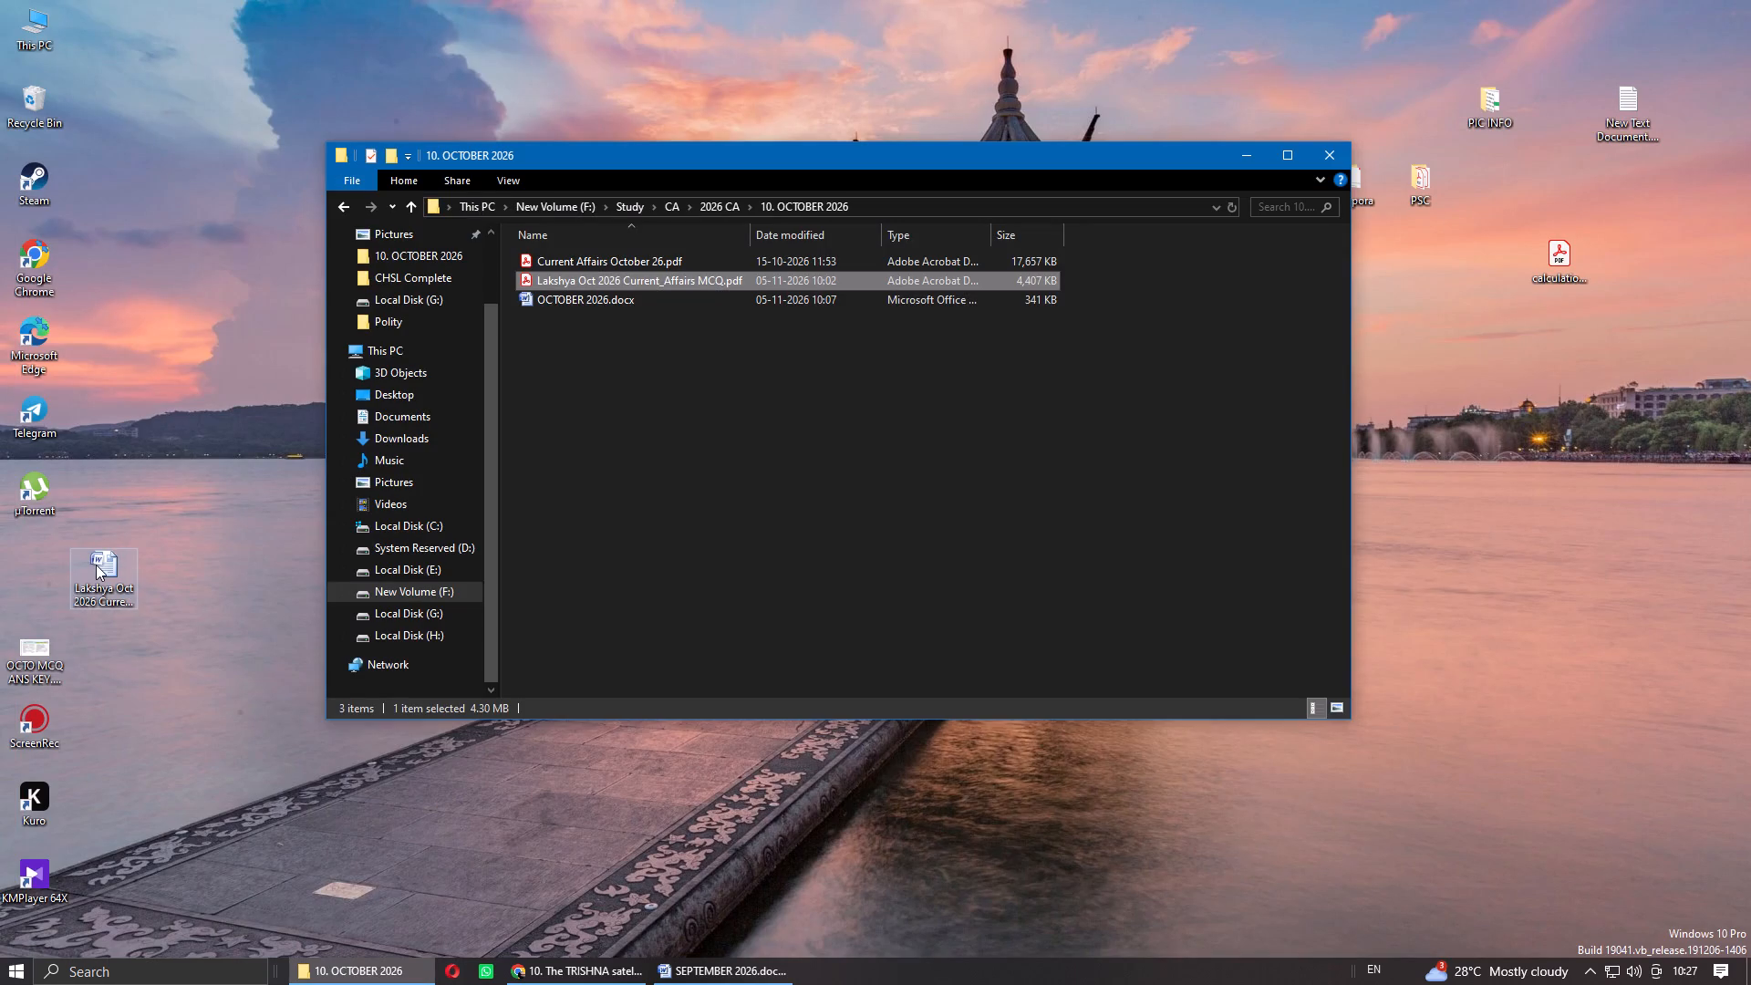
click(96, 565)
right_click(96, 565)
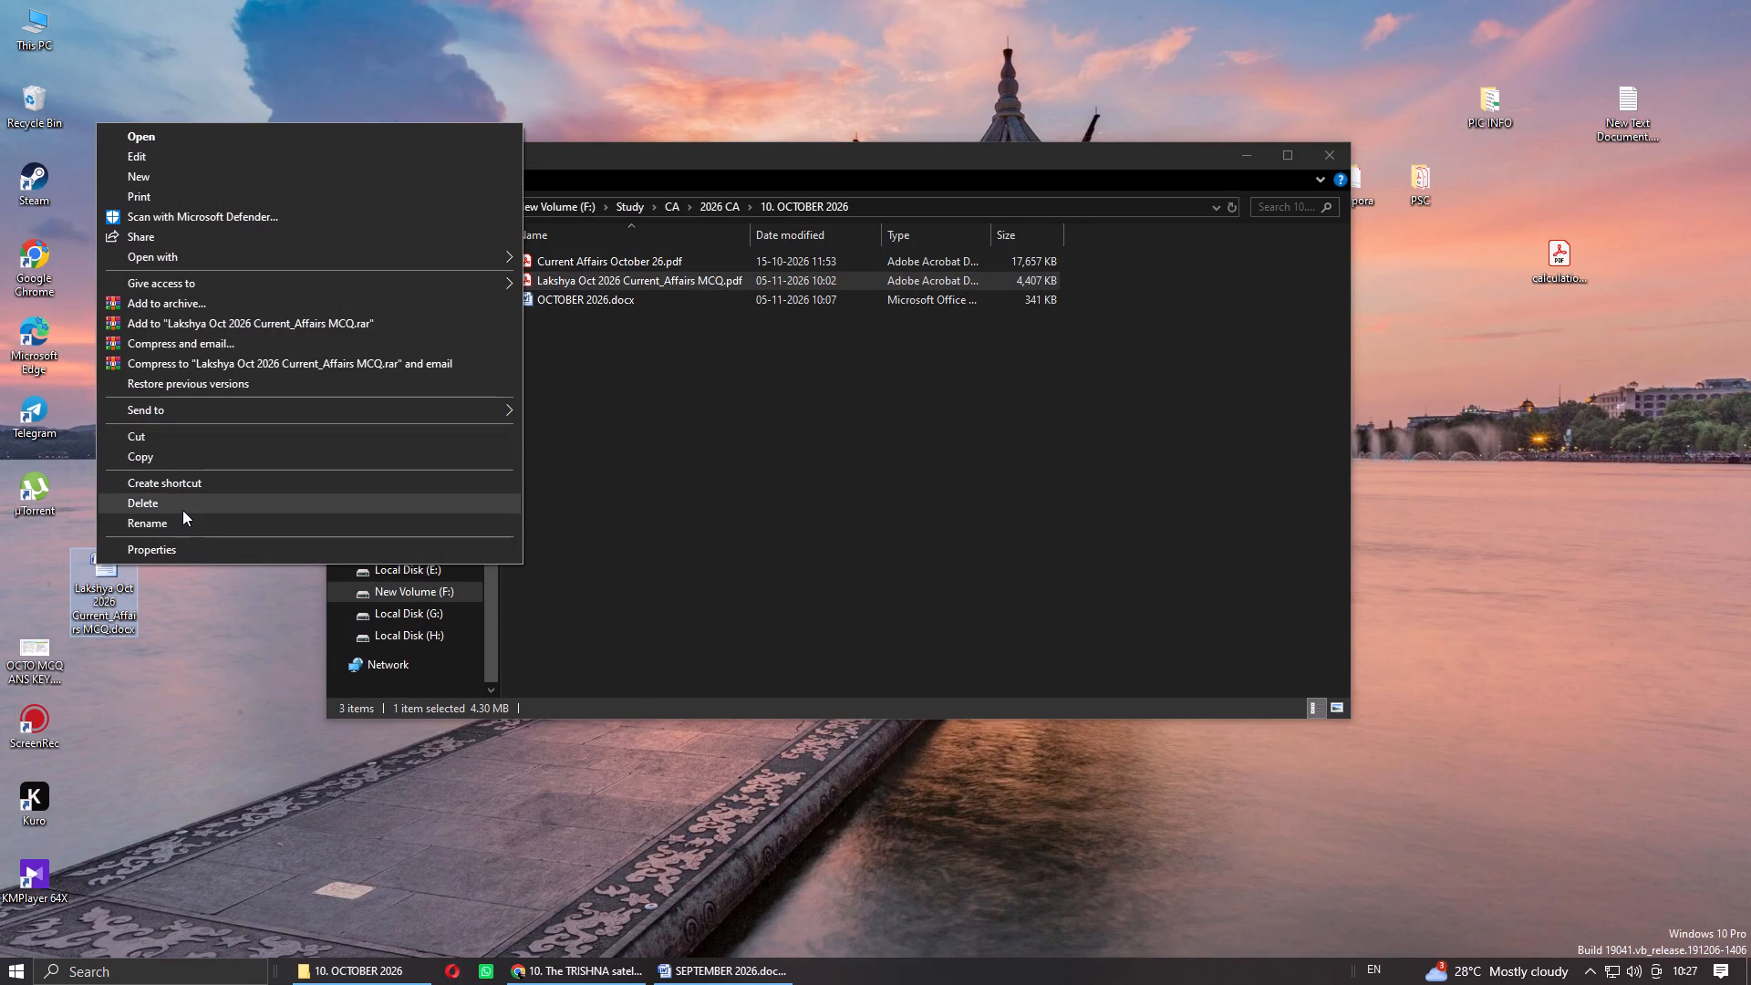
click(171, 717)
Close the "10. OCTOBER 2026" folder window.
click(1340, 159)
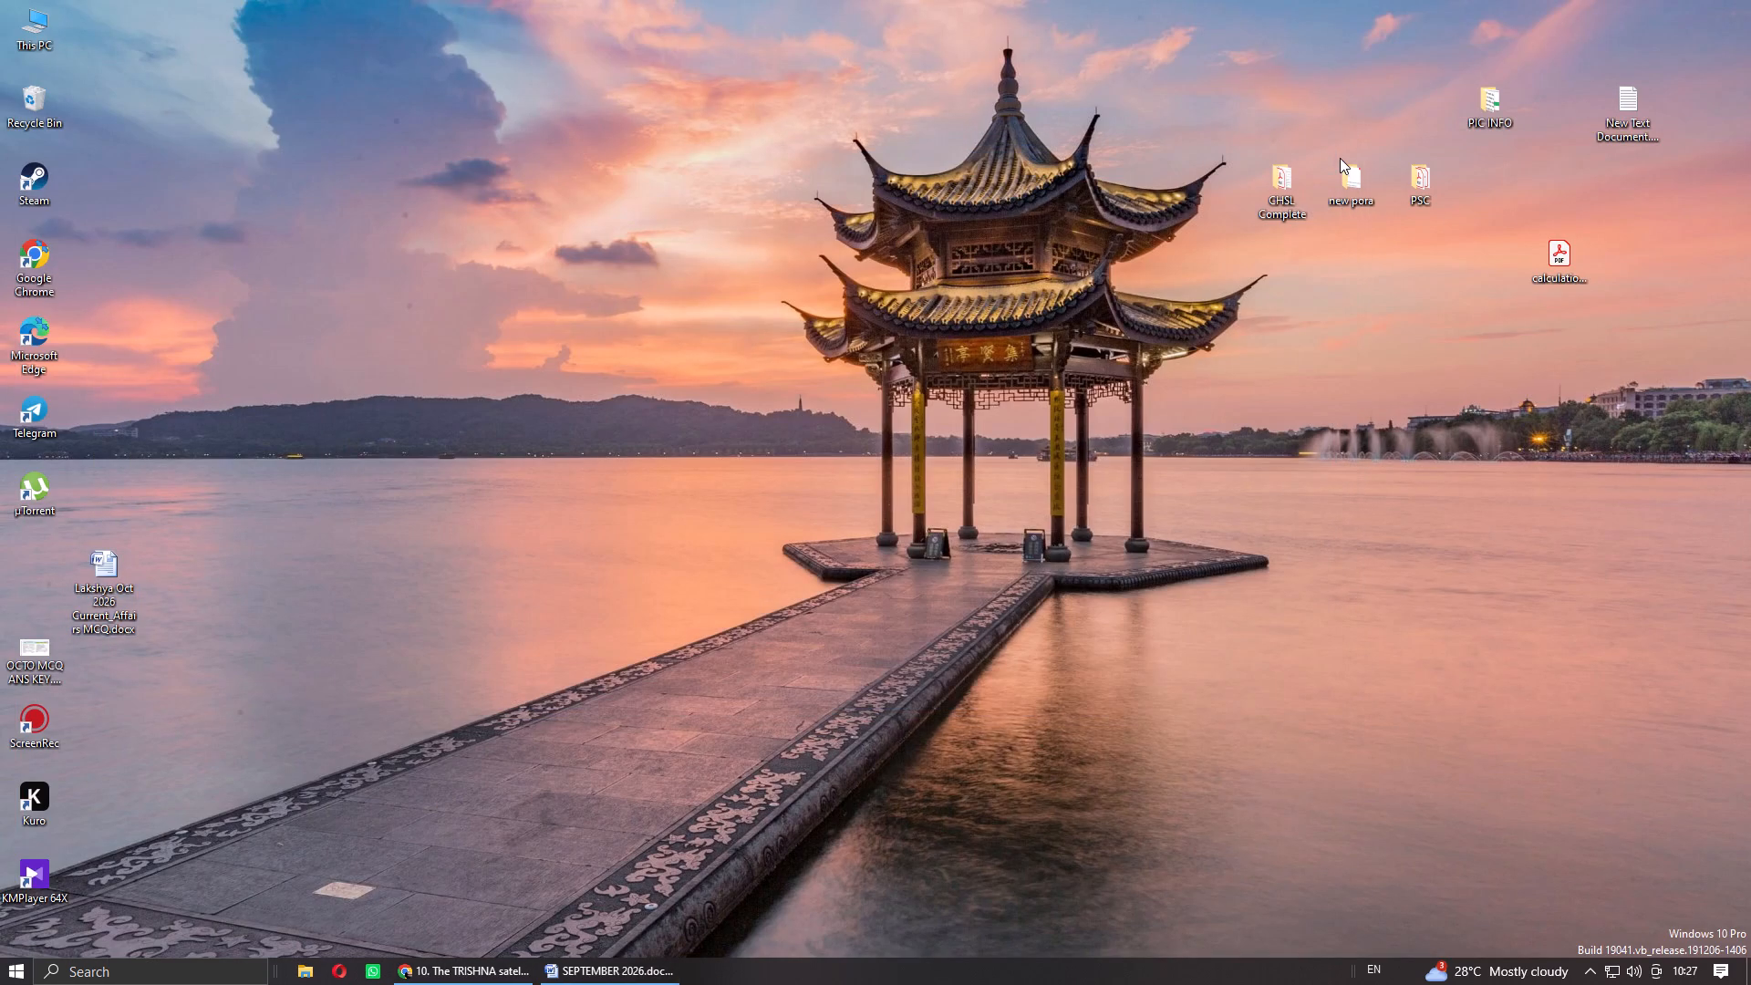
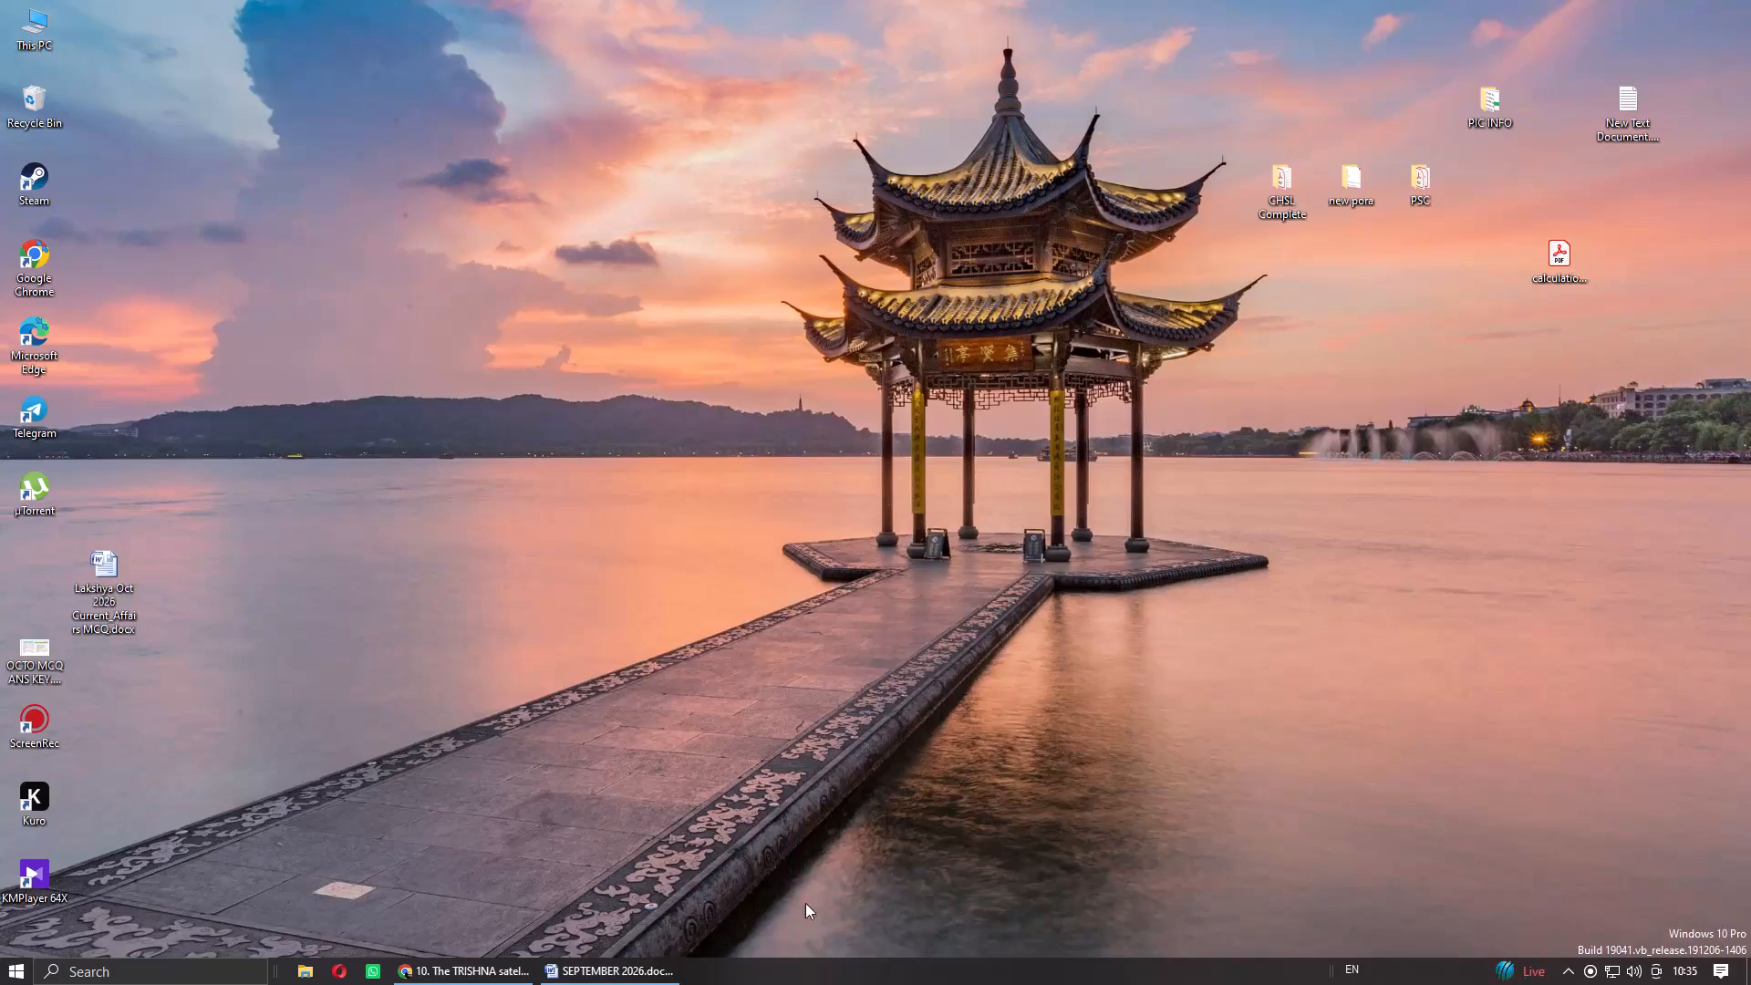
Open the OCTO MCQ ANS KEY document from its desktop file.
click(640, 984)
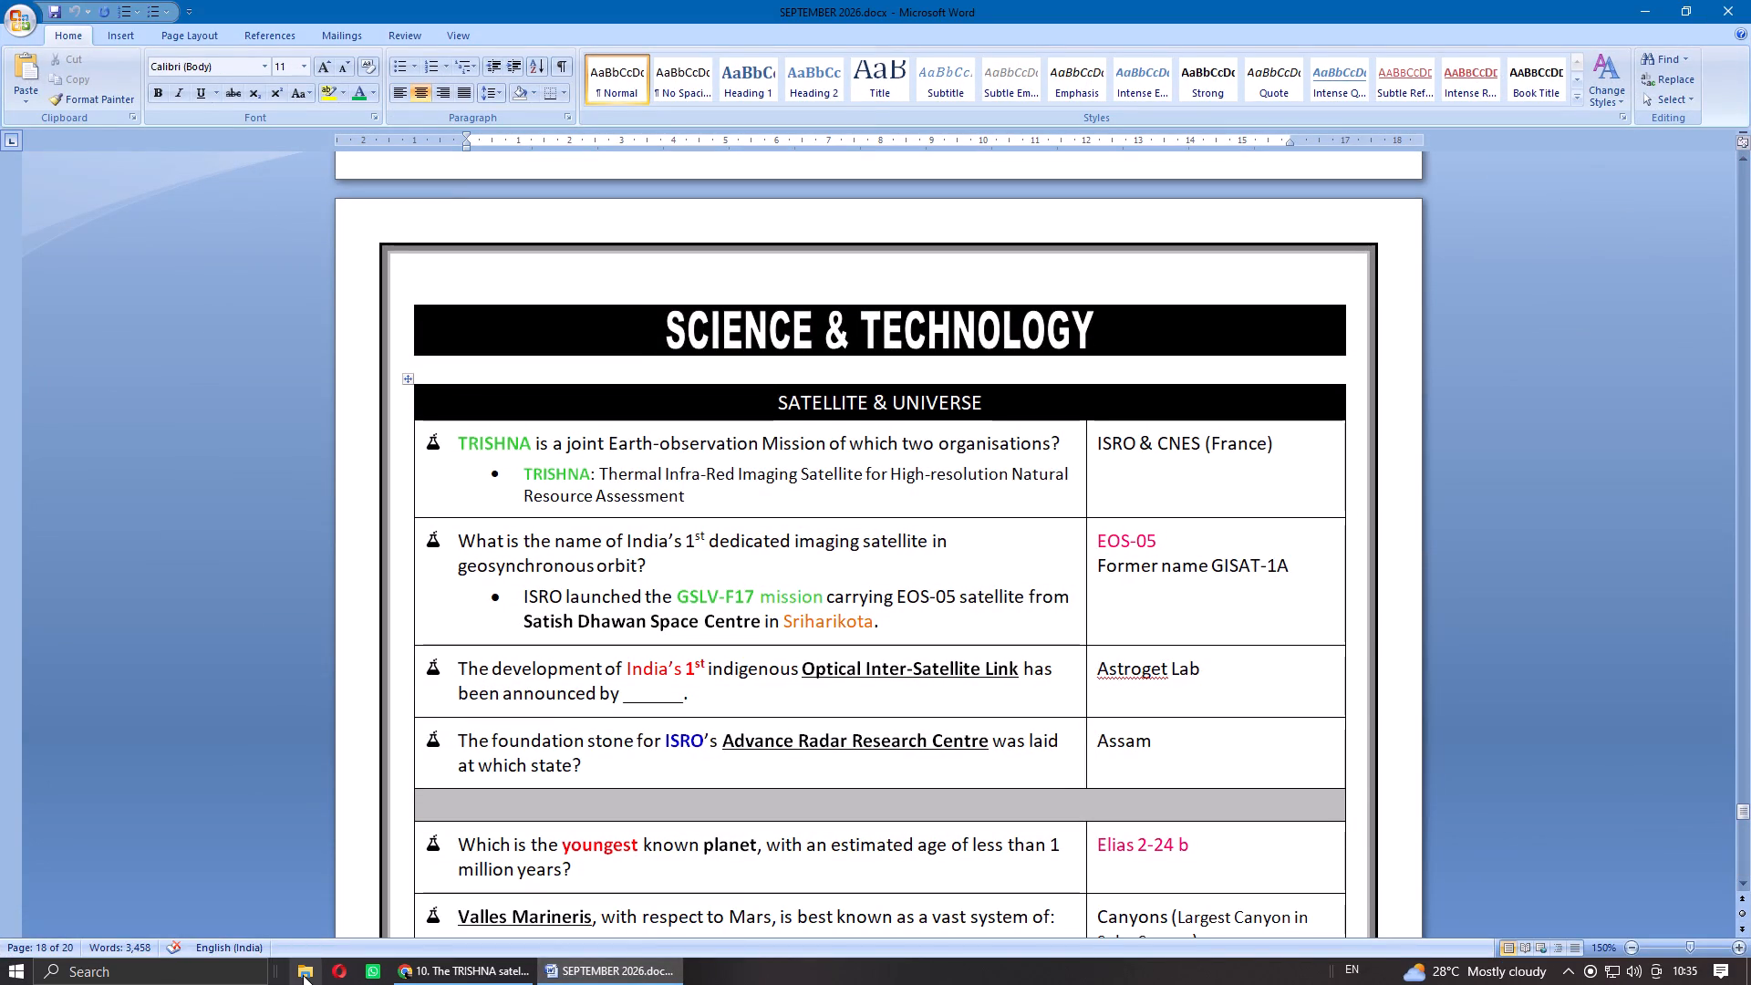
click(1622, 0)
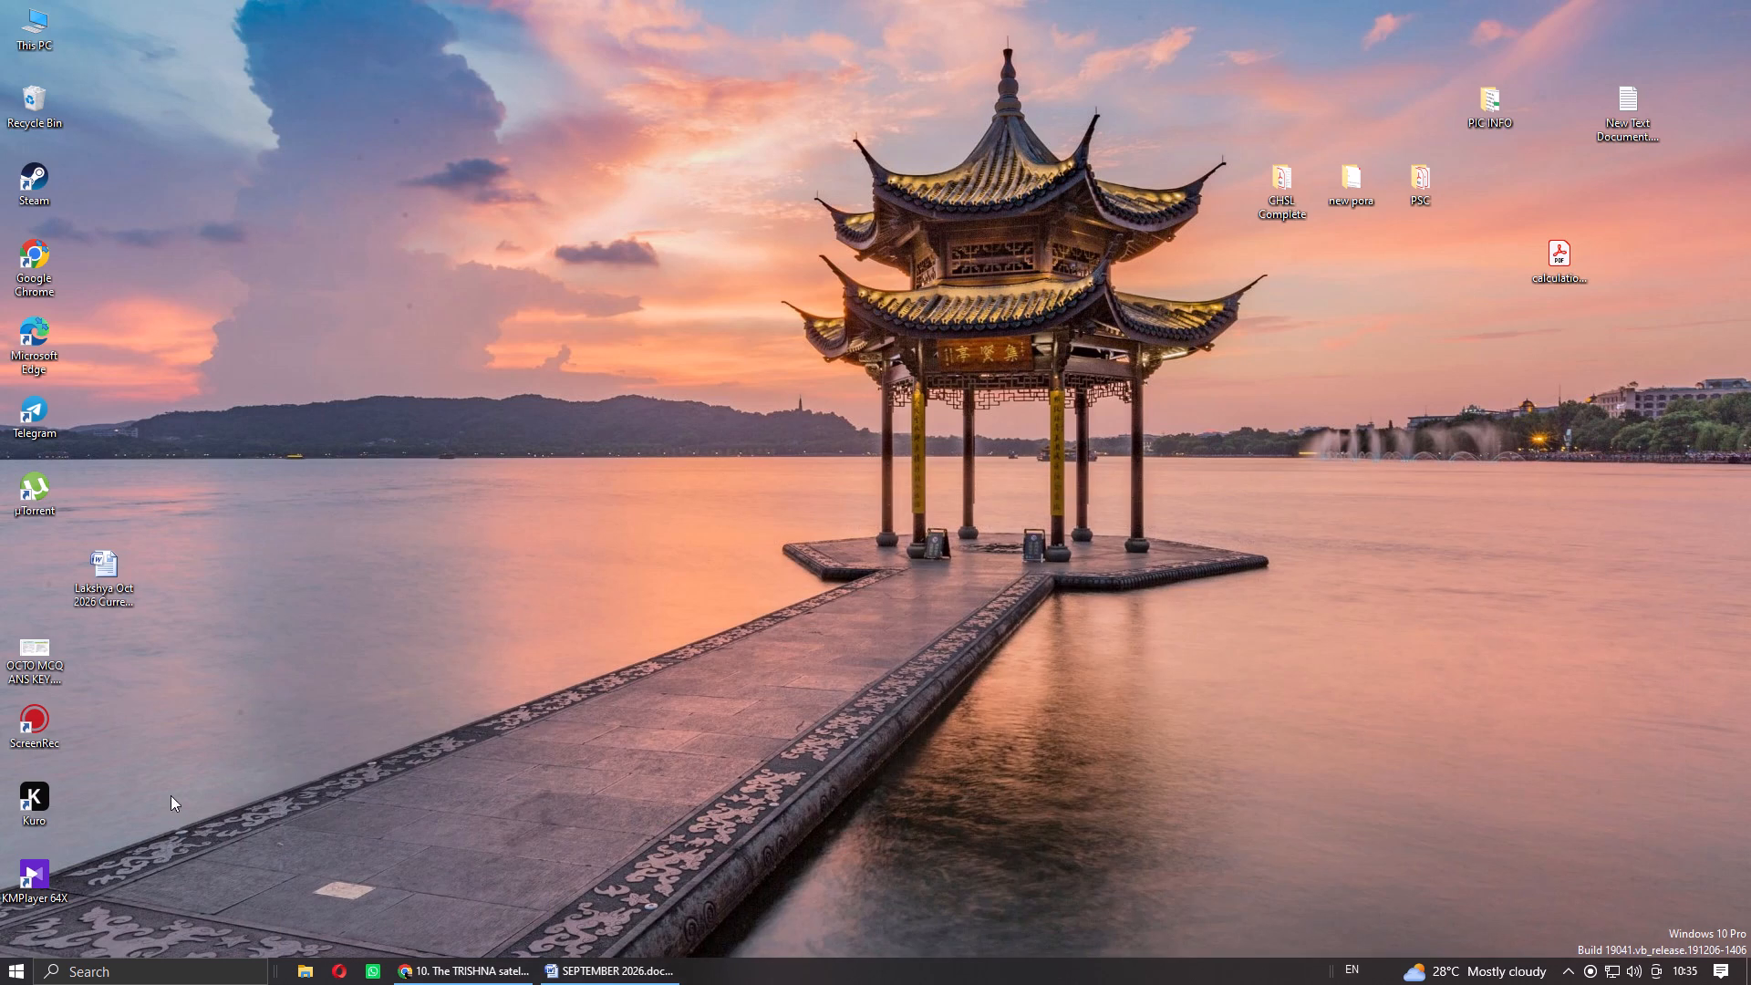
double_click(54, 654)
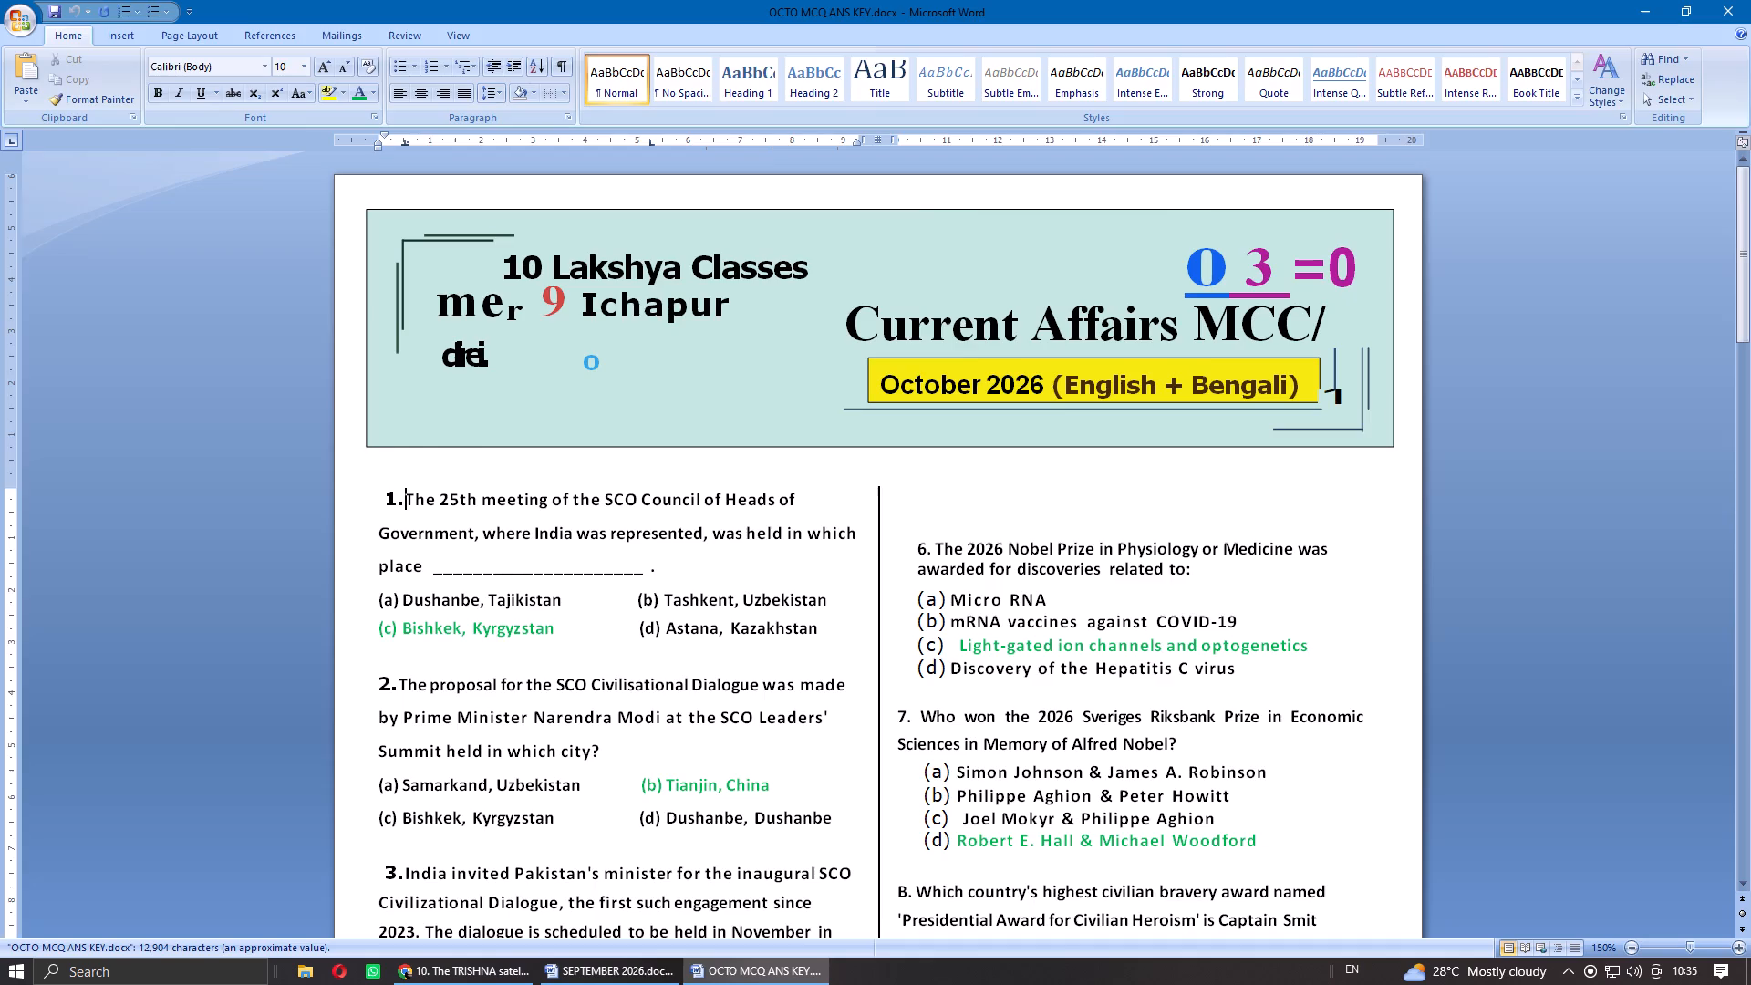
Delete the stray "Lakshya Classes" heading beside question 11 at the top of page 2.
scroll(1083, 502, down, 7)
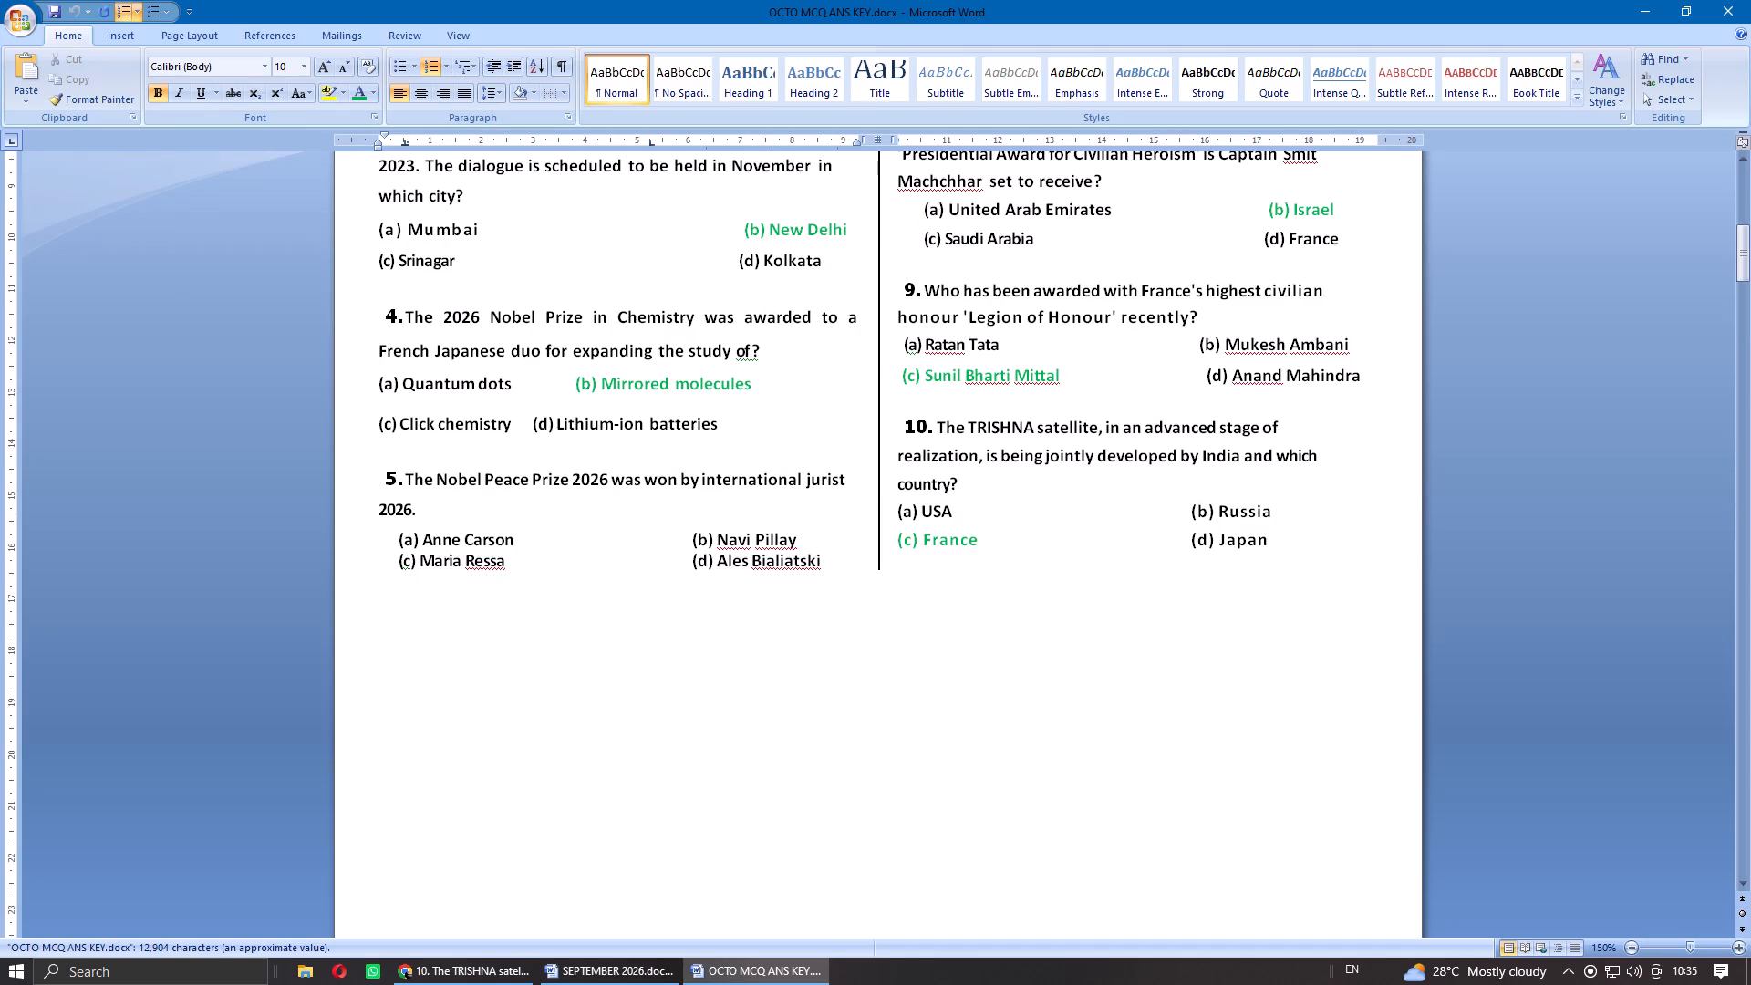
scroll(917, 554, down, 11)
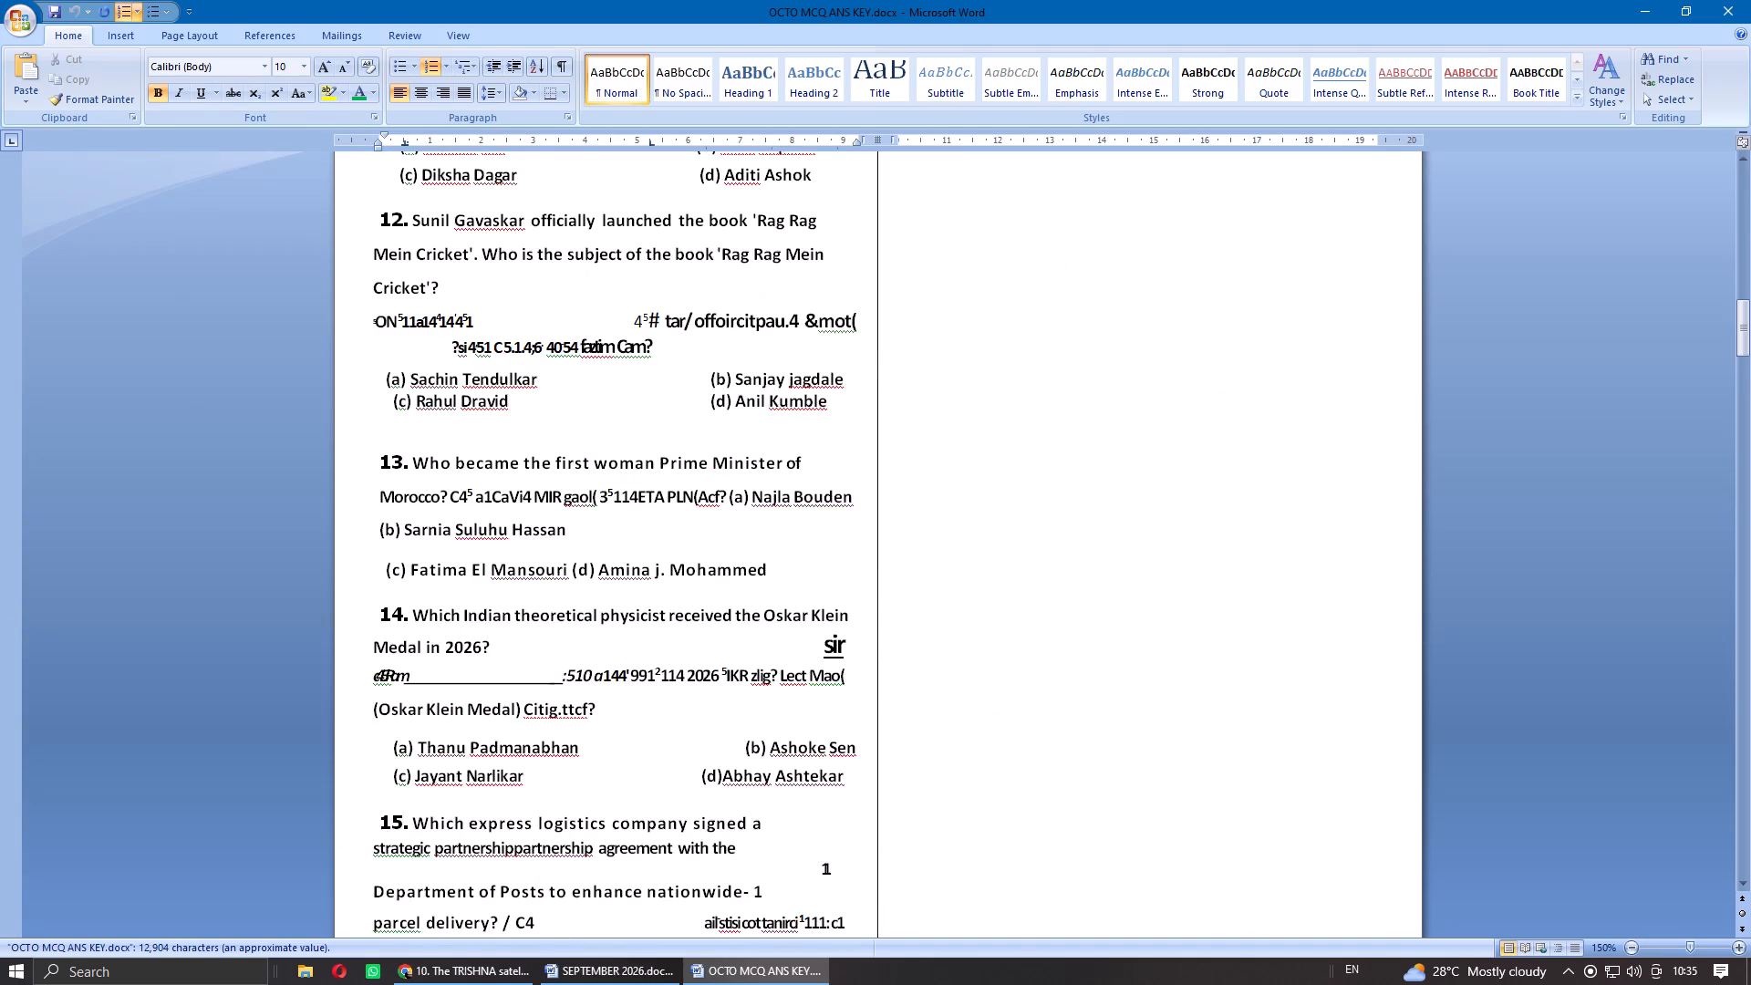
scroll(879, 527, down, 10)
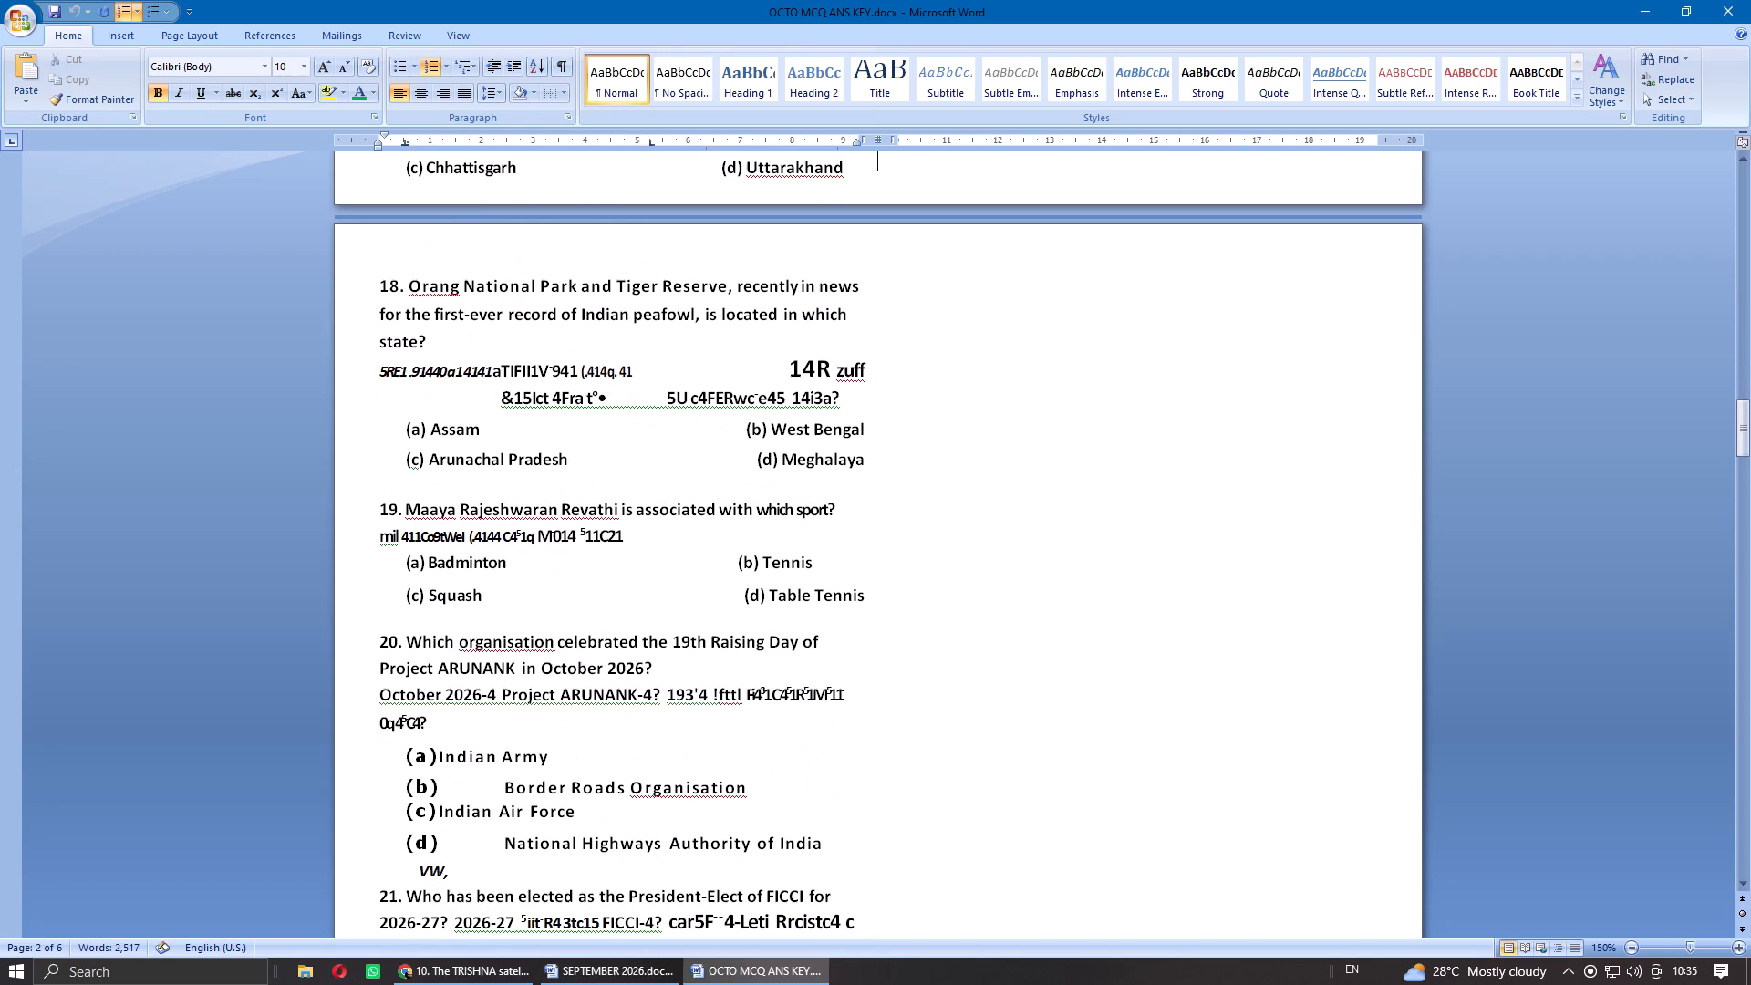
scroll(879, 527, up, 19)
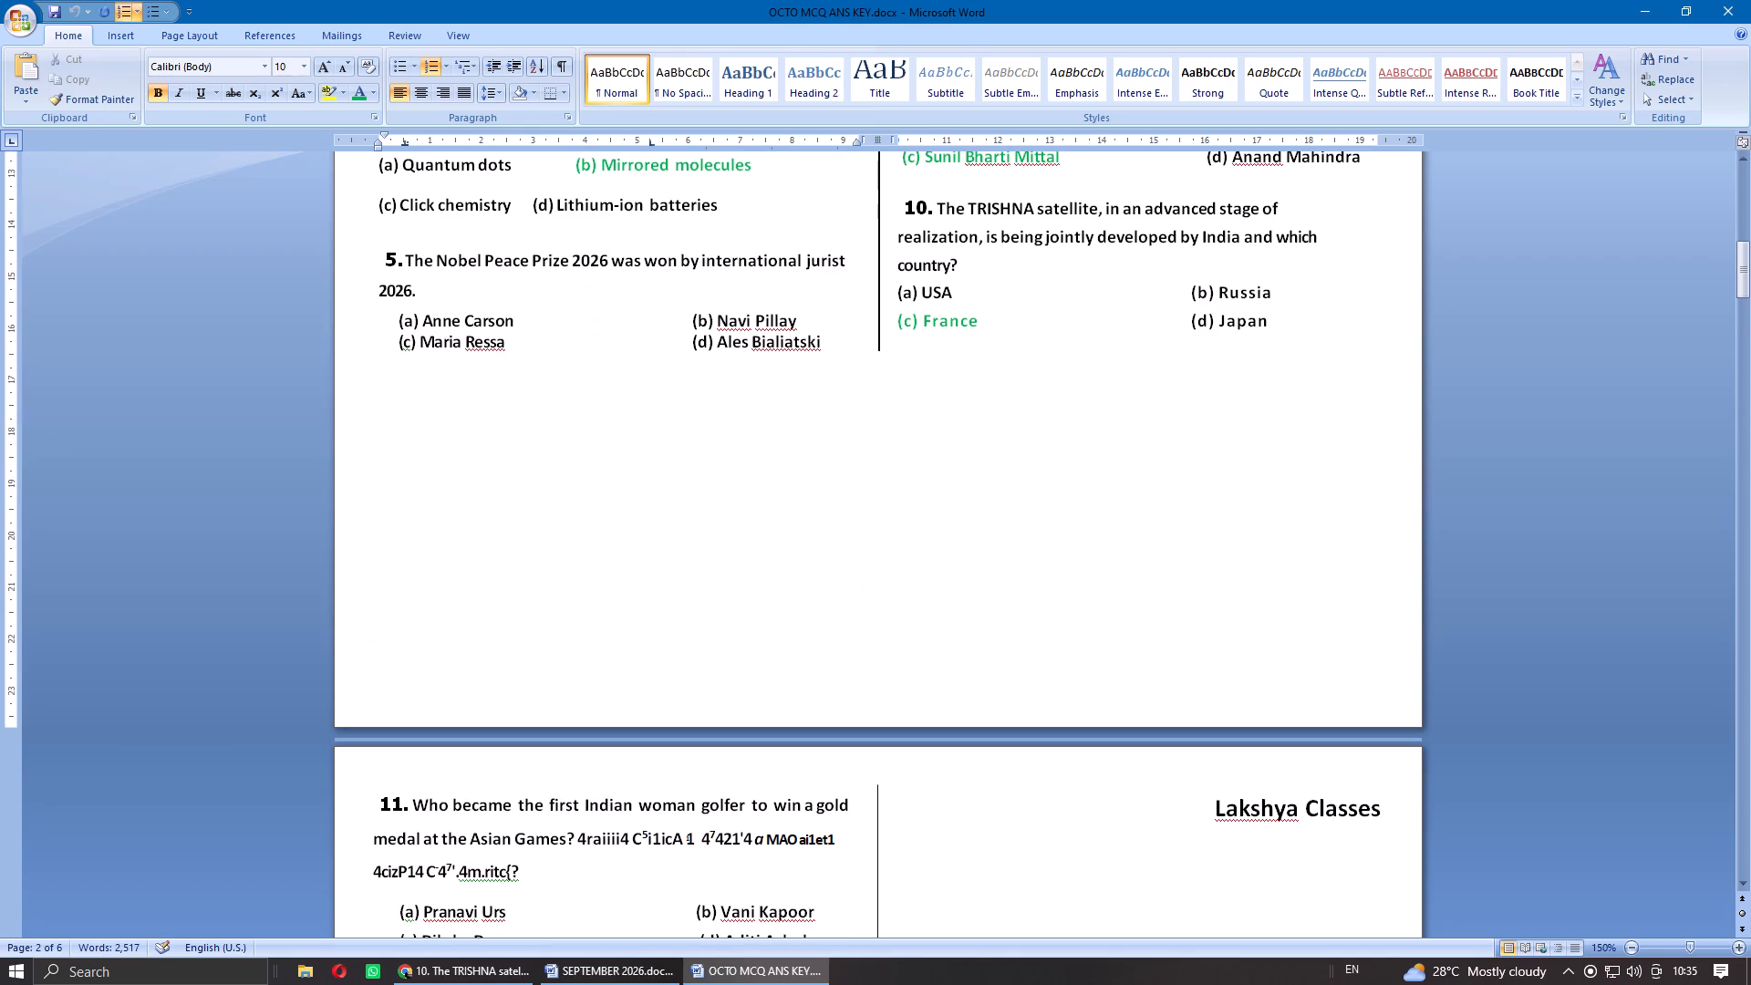
drag(1398, 811, 1259, 804)
key(BackSpace)
Remove the stray "Iehapttr" text box at the bottom of page 2, below question 24.
scroll(1179, 713, up, 1)
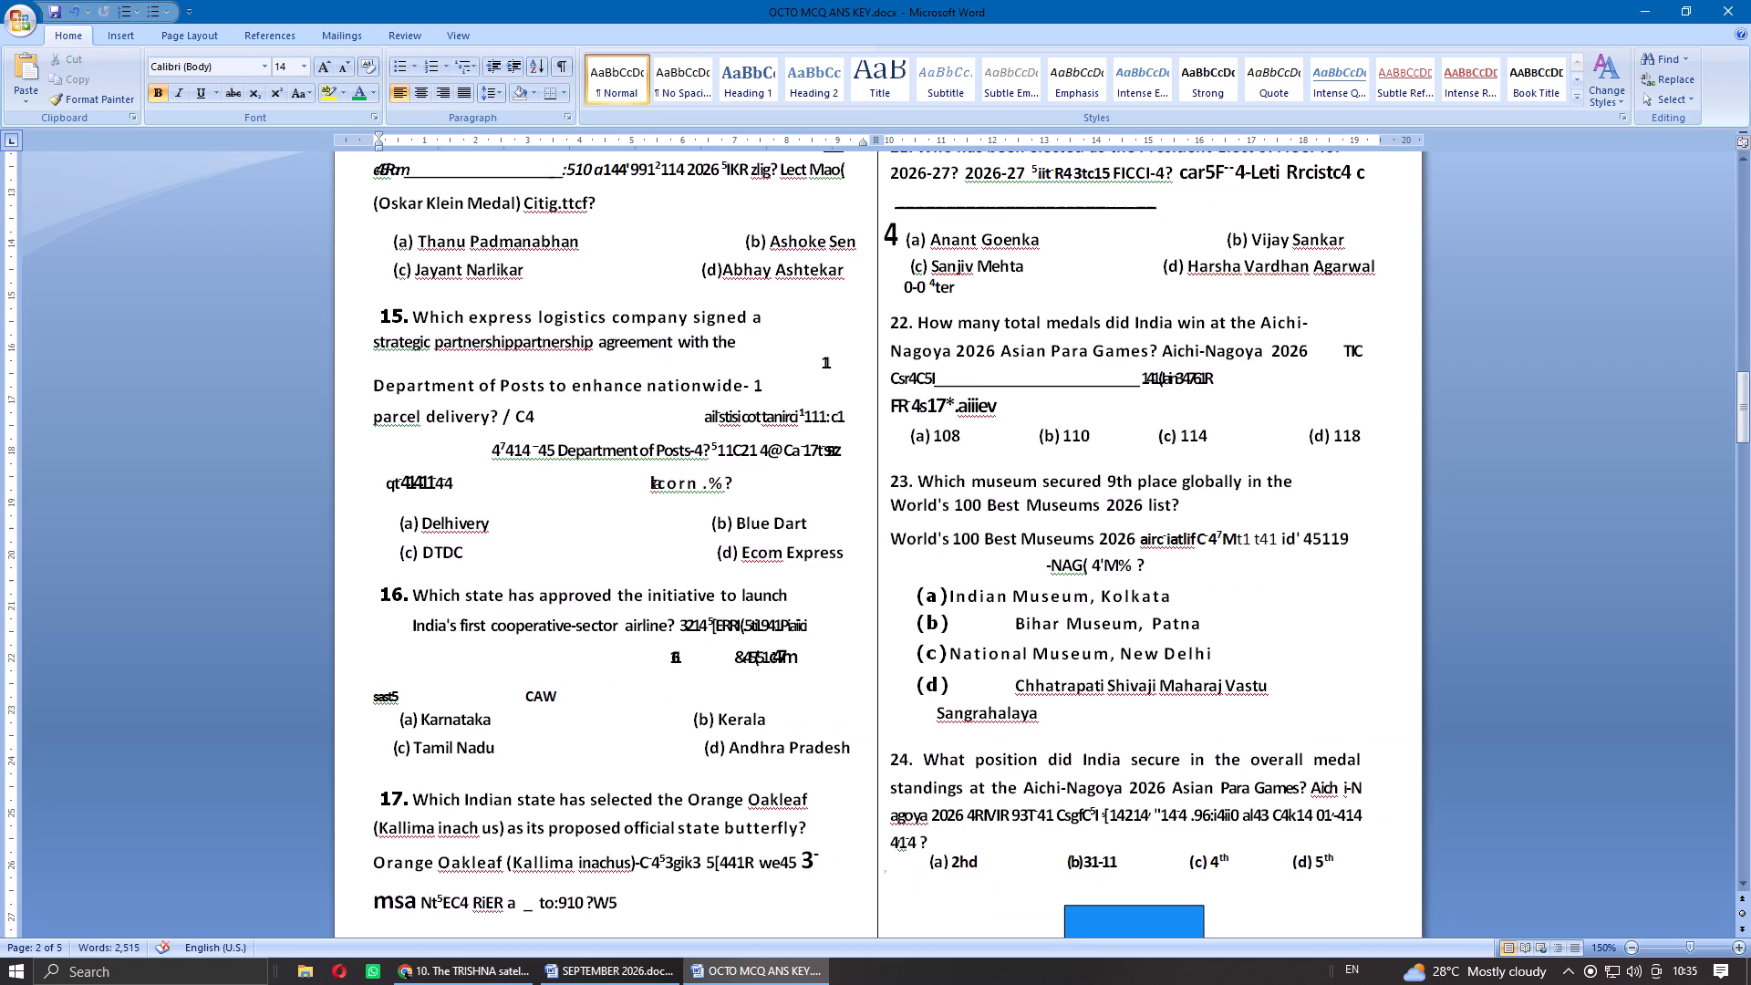
scroll(1179, 713, down, 4)
drag(1001, 561, 911, 565)
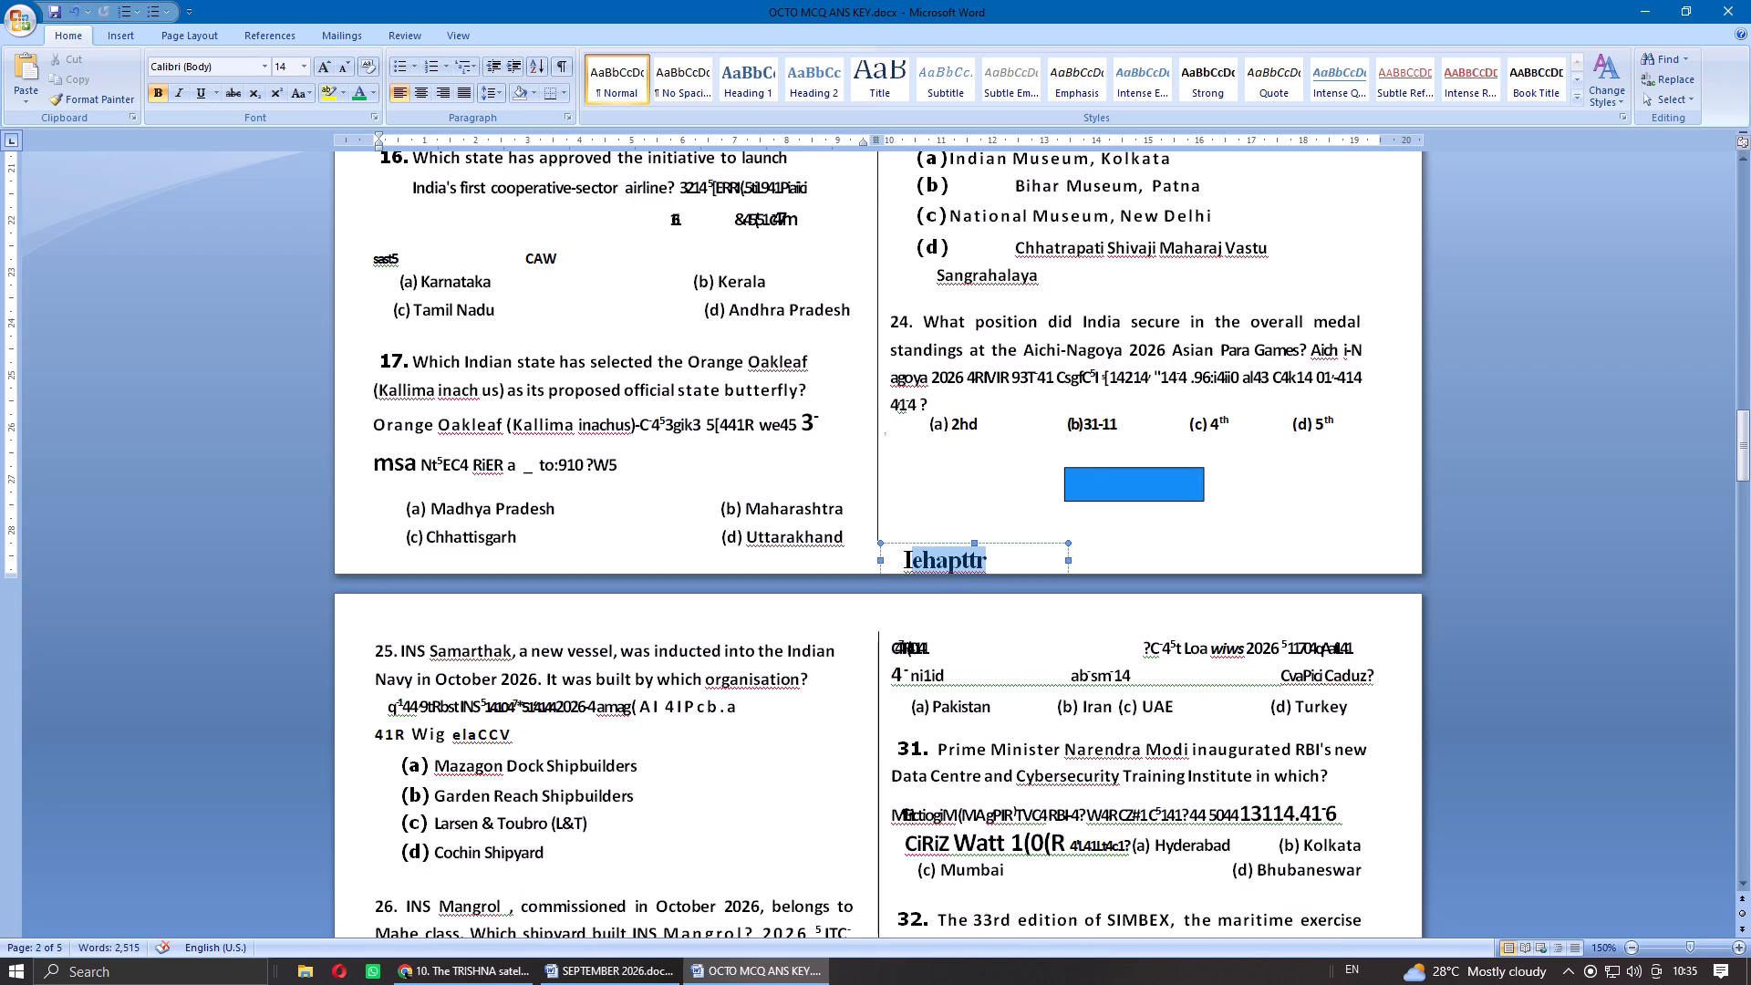
drag(911, 565, 910, 565)
click(1030, 575)
click(984, 554)
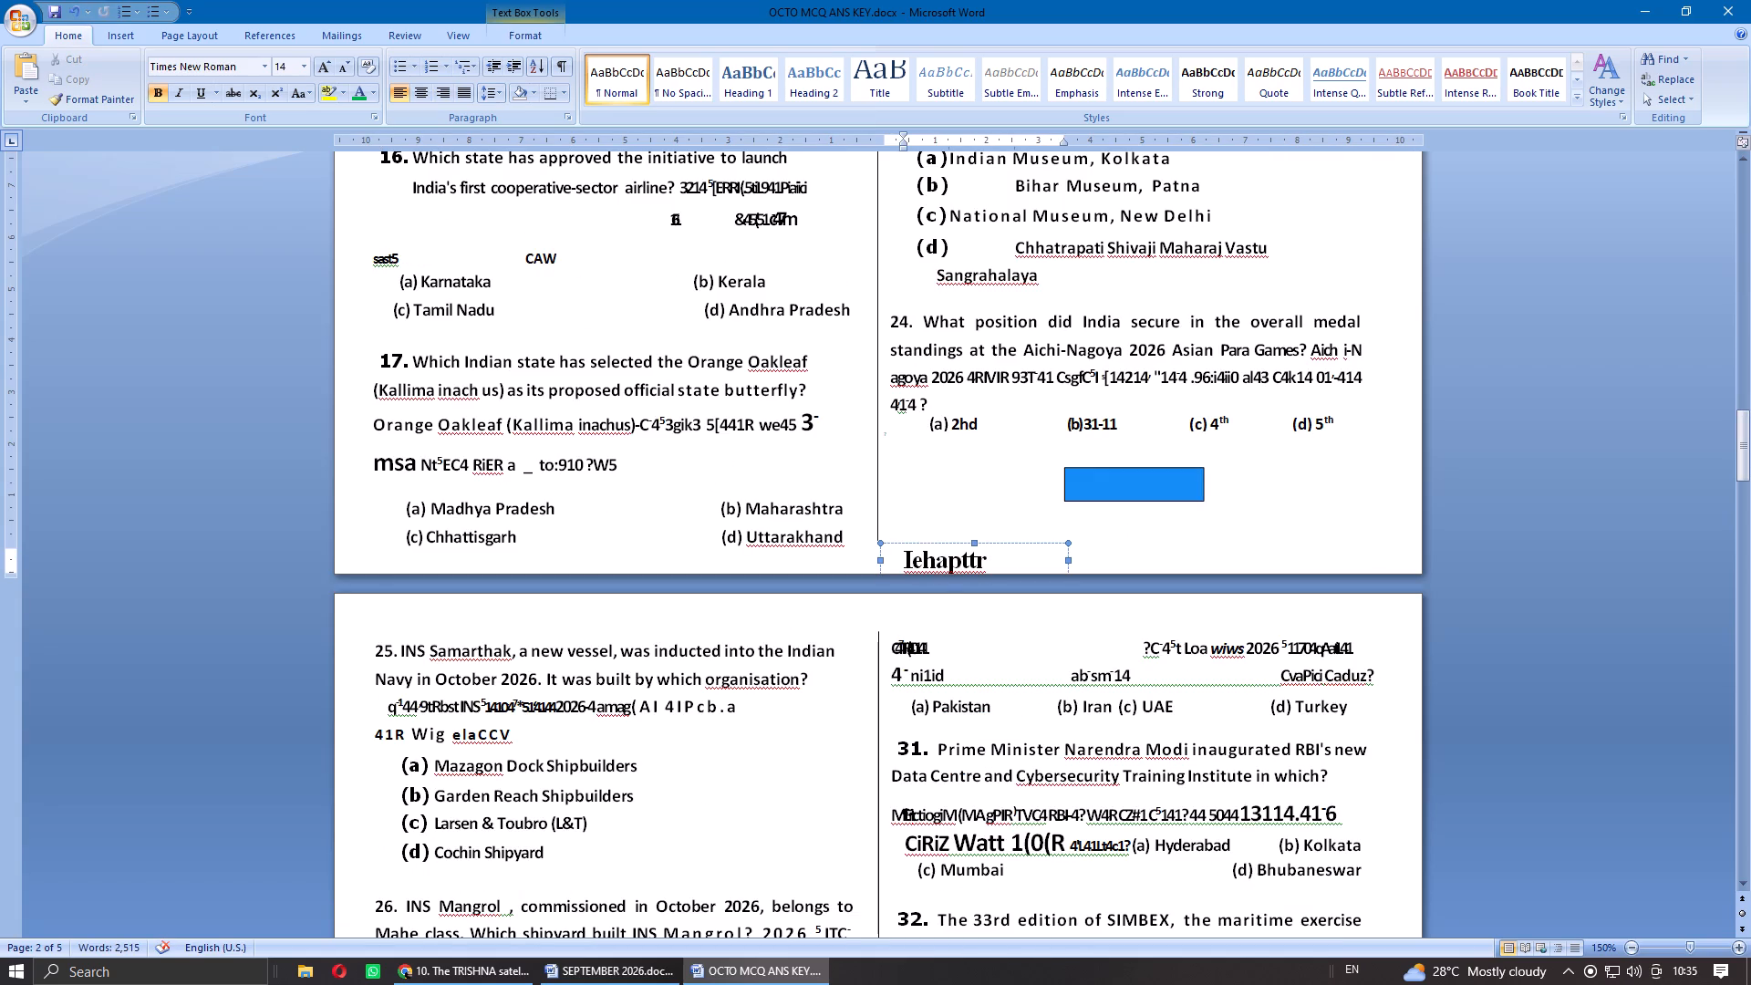
click(960, 546)
click(960, 542)
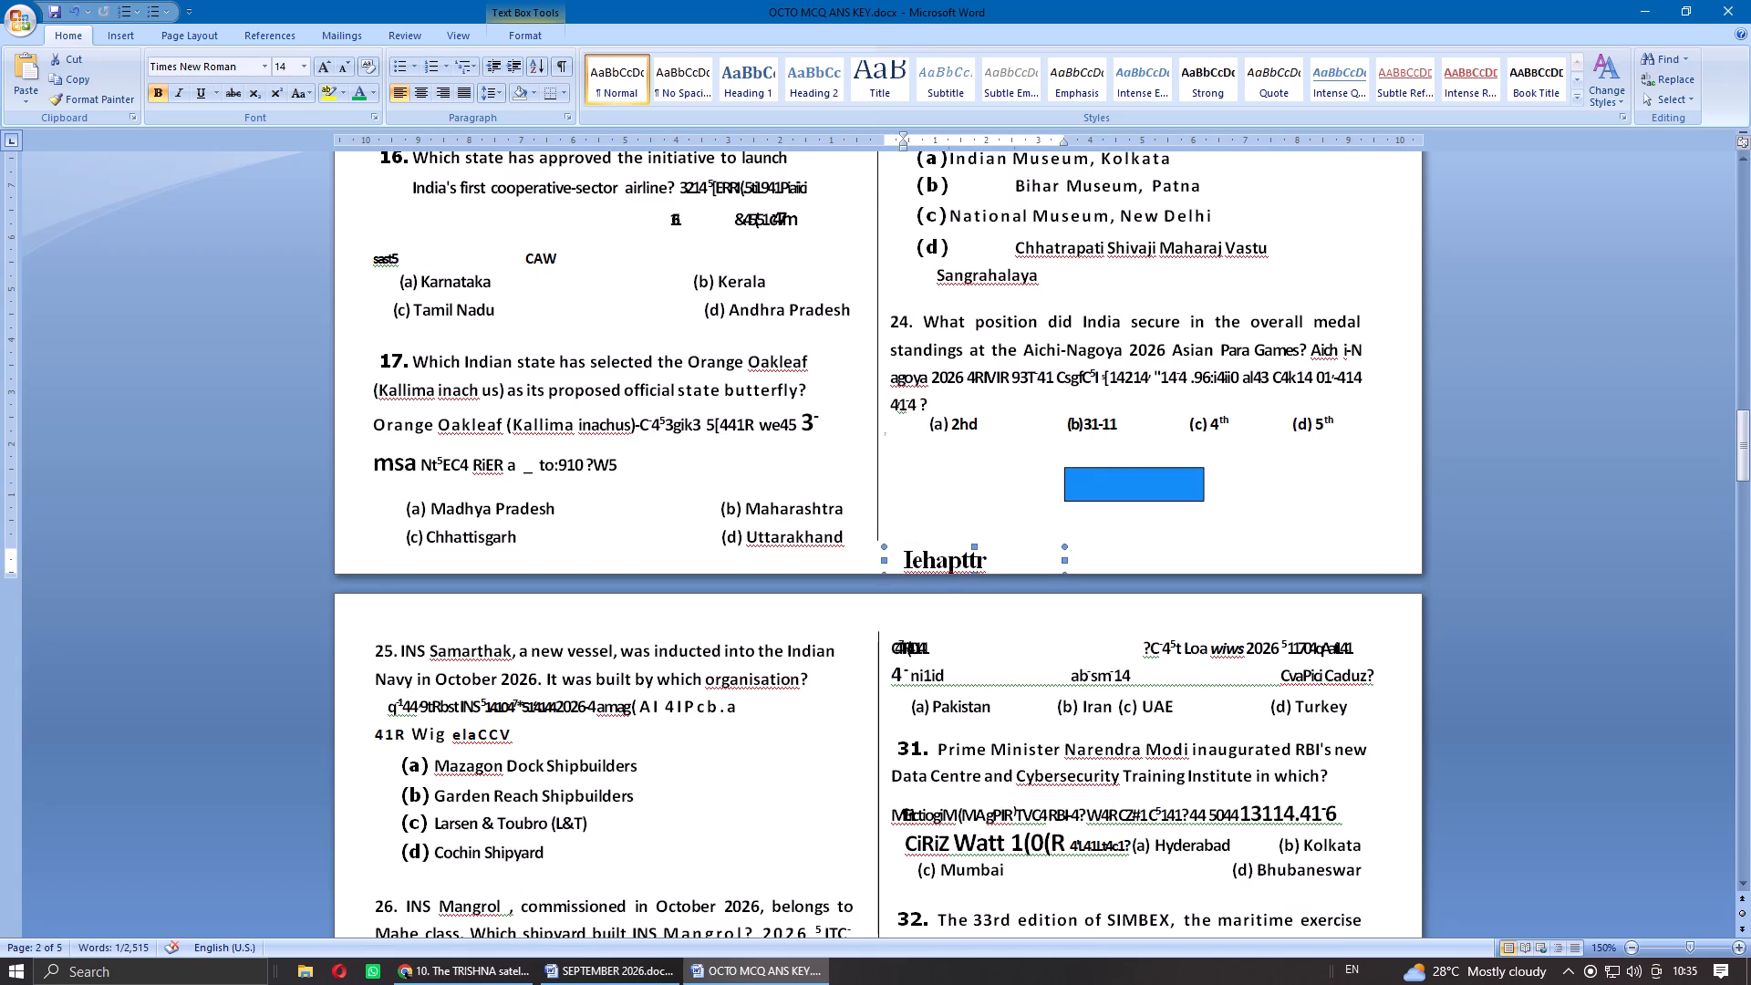
right_click(953, 548)
click(979, 559)
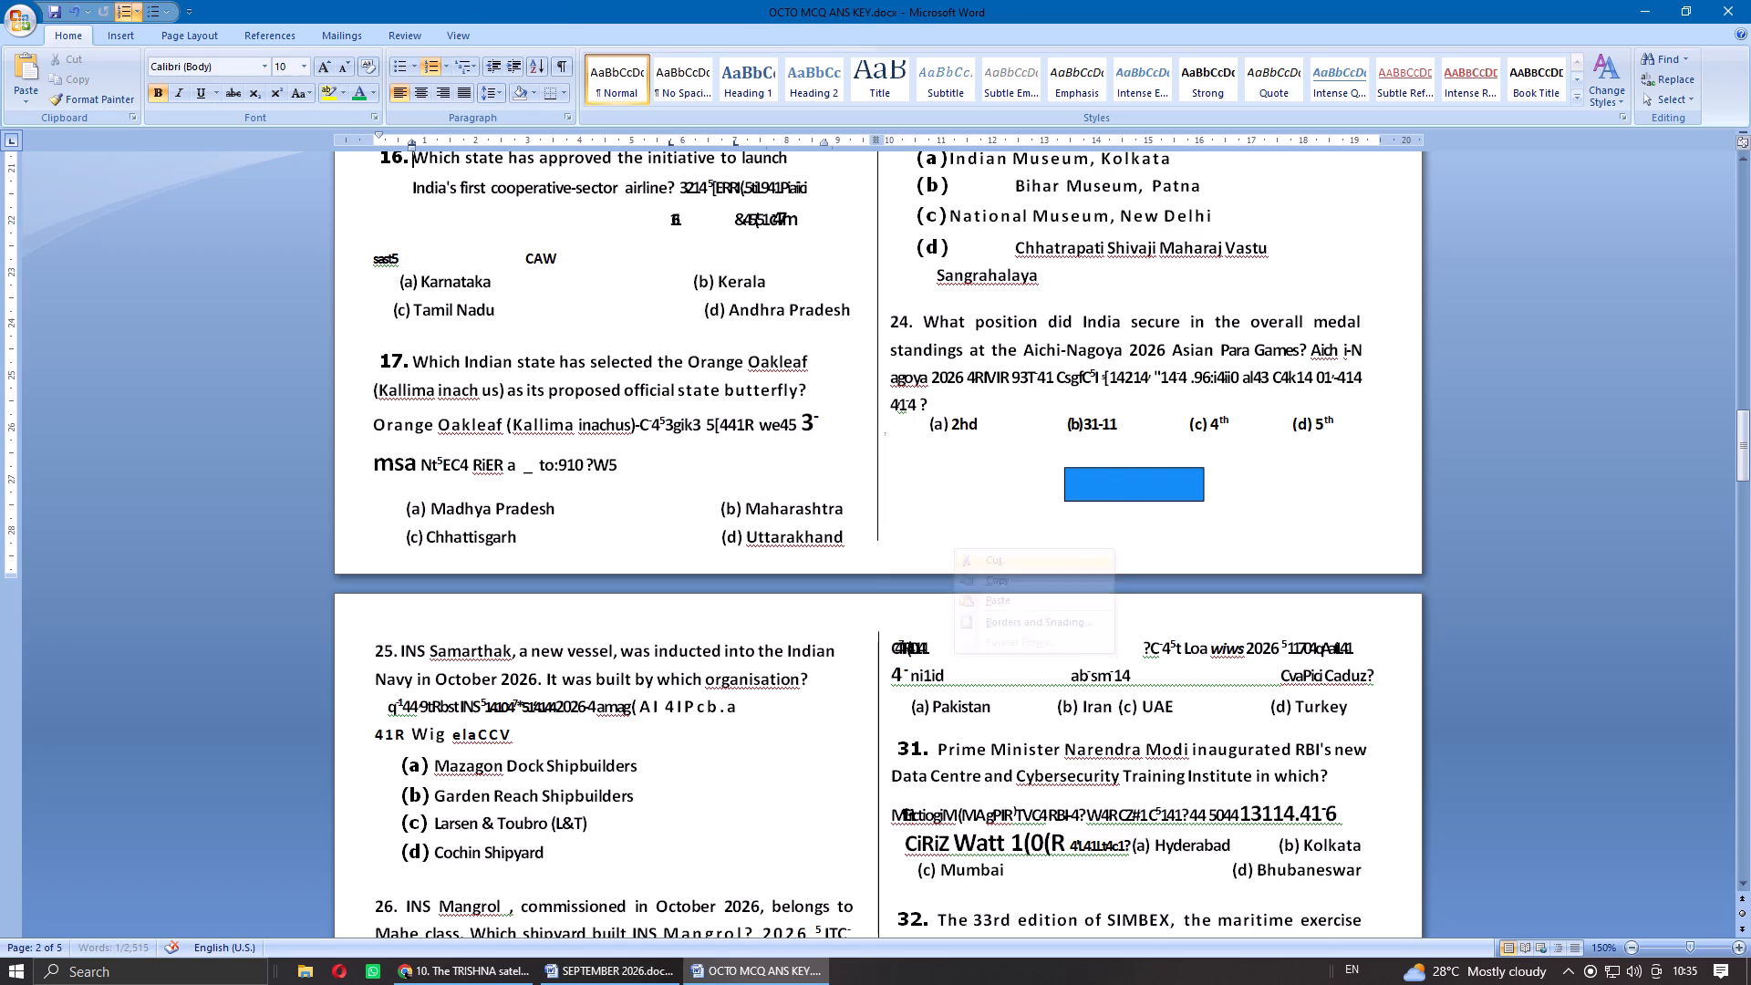
Remove the blue rectangle below the answer options of question 24.
scroll(1031, 582, up, 3)
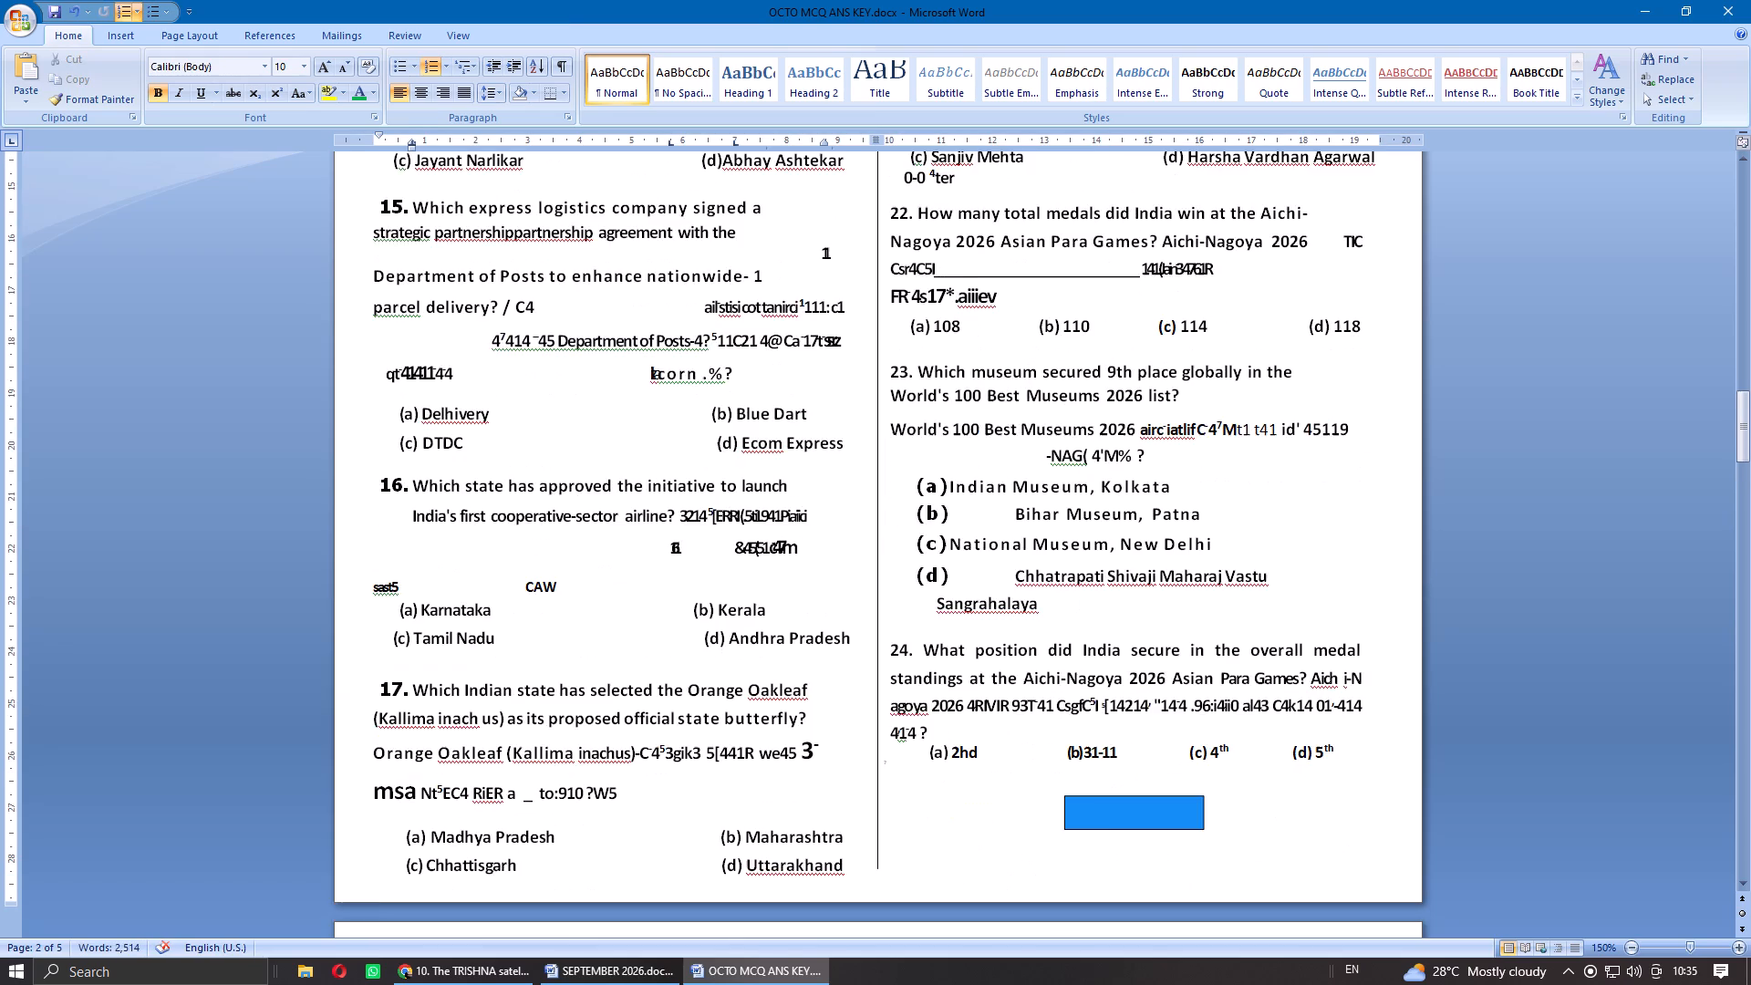
scroll(1031, 582, up, 4)
scroll(1031, 583, down, 6)
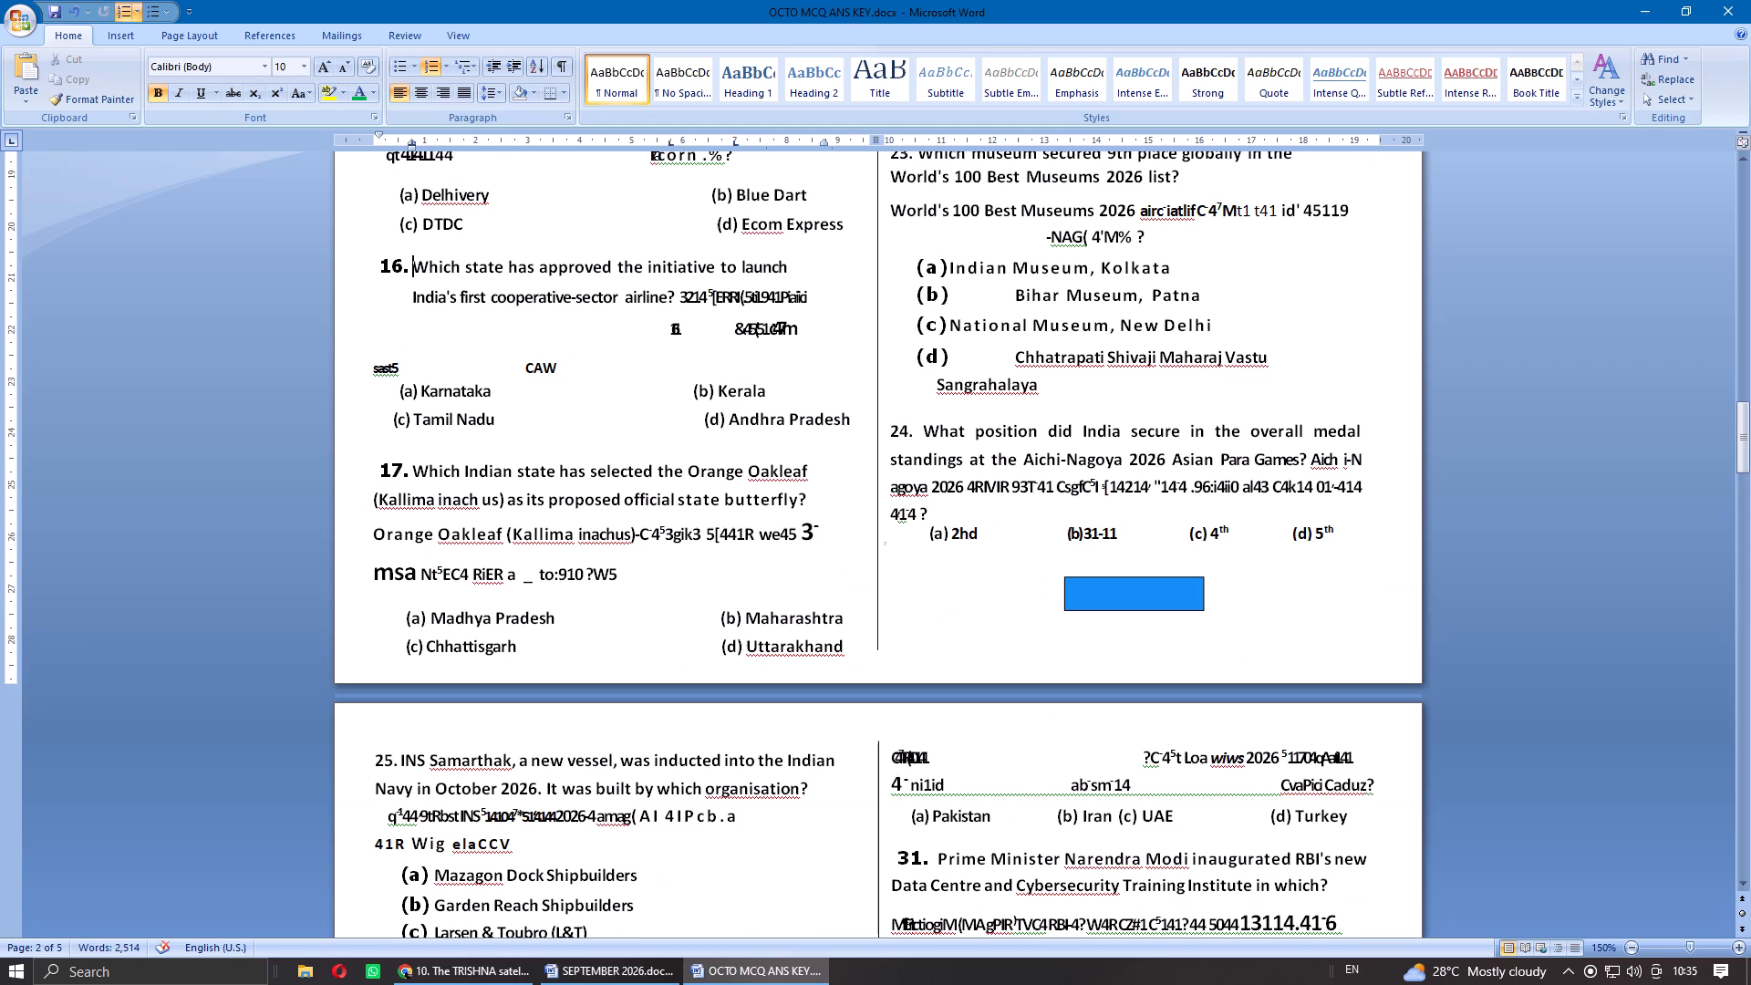
click(1144, 565)
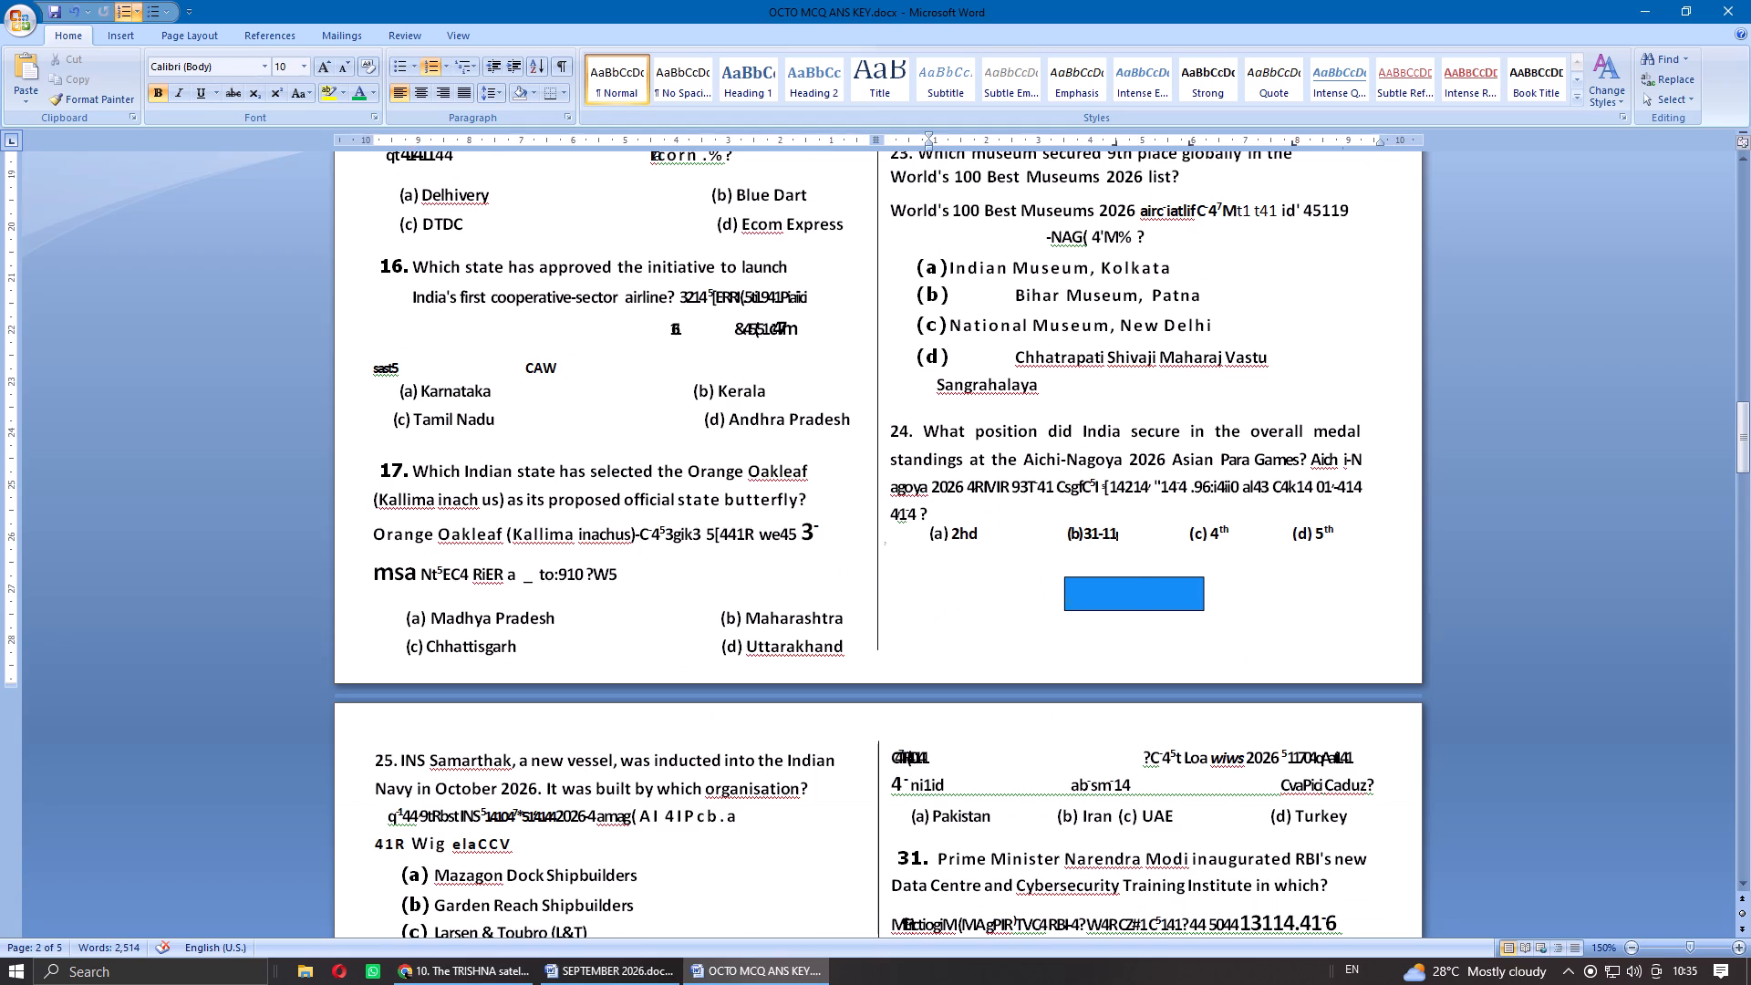
click(1144, 586)
click(1153, 575)
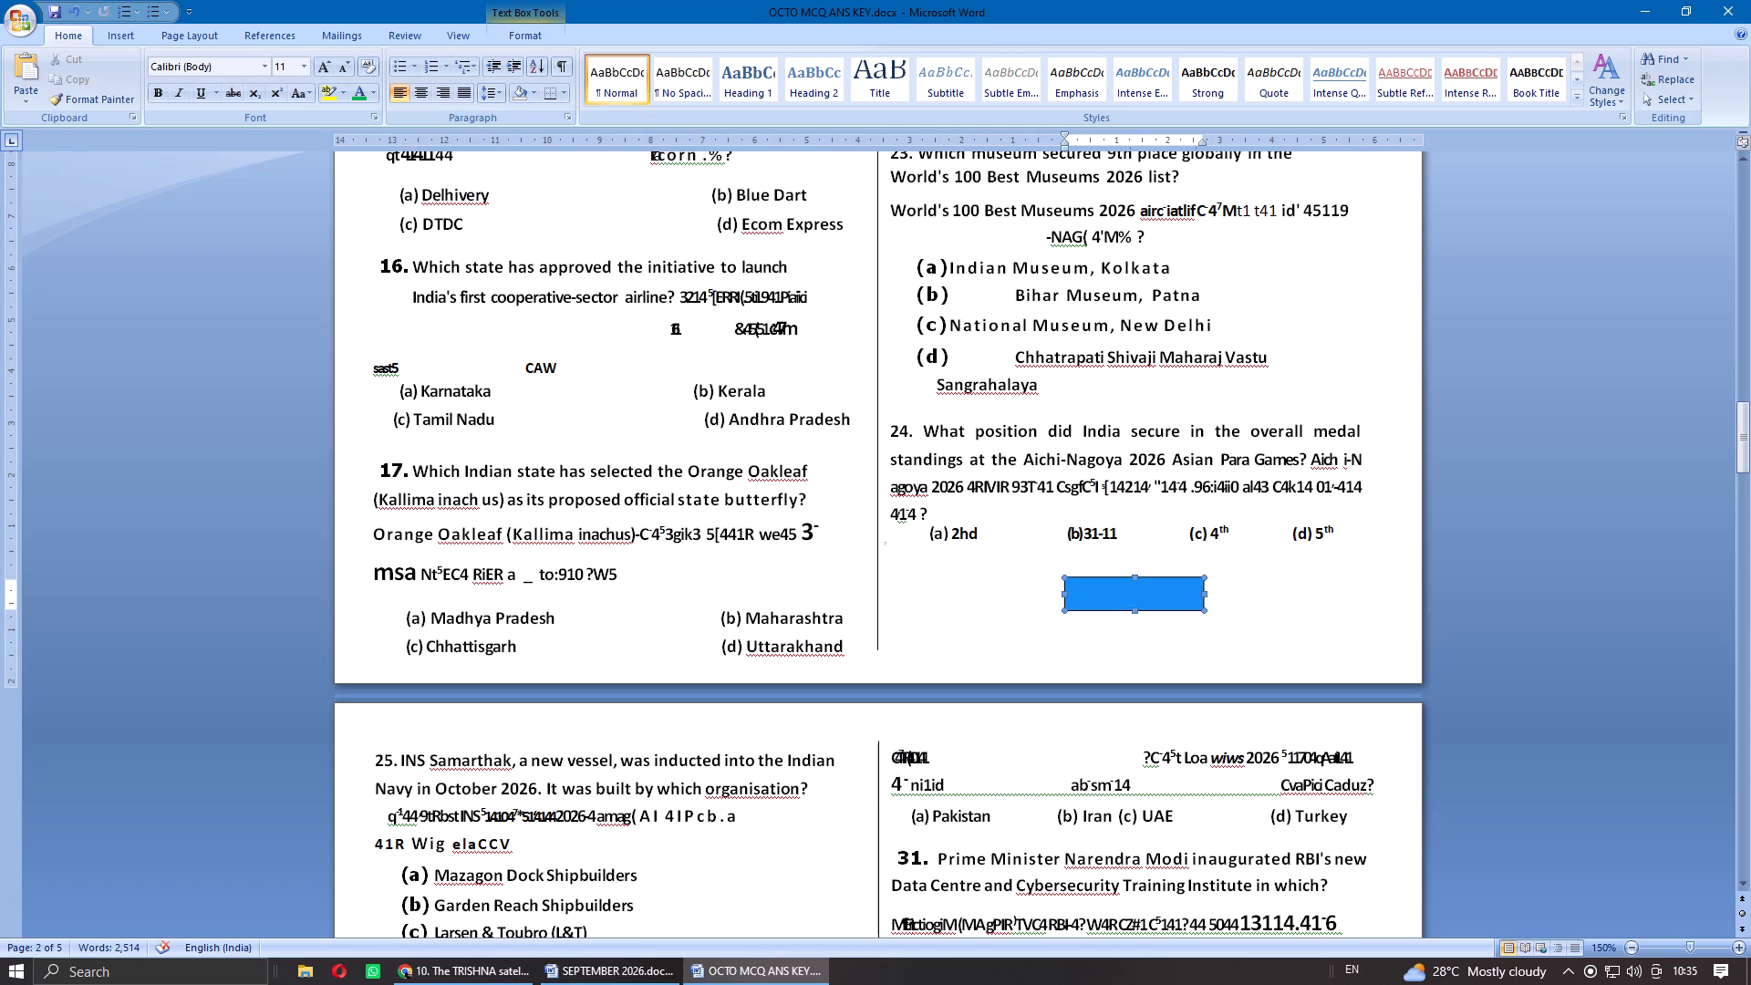
right_click(1153, 575)
click(1182, 584)
Delete the garbled OCR text that follows "medal at the Asian Games?" in question 11.
scroll(1103, 622, up, 2)
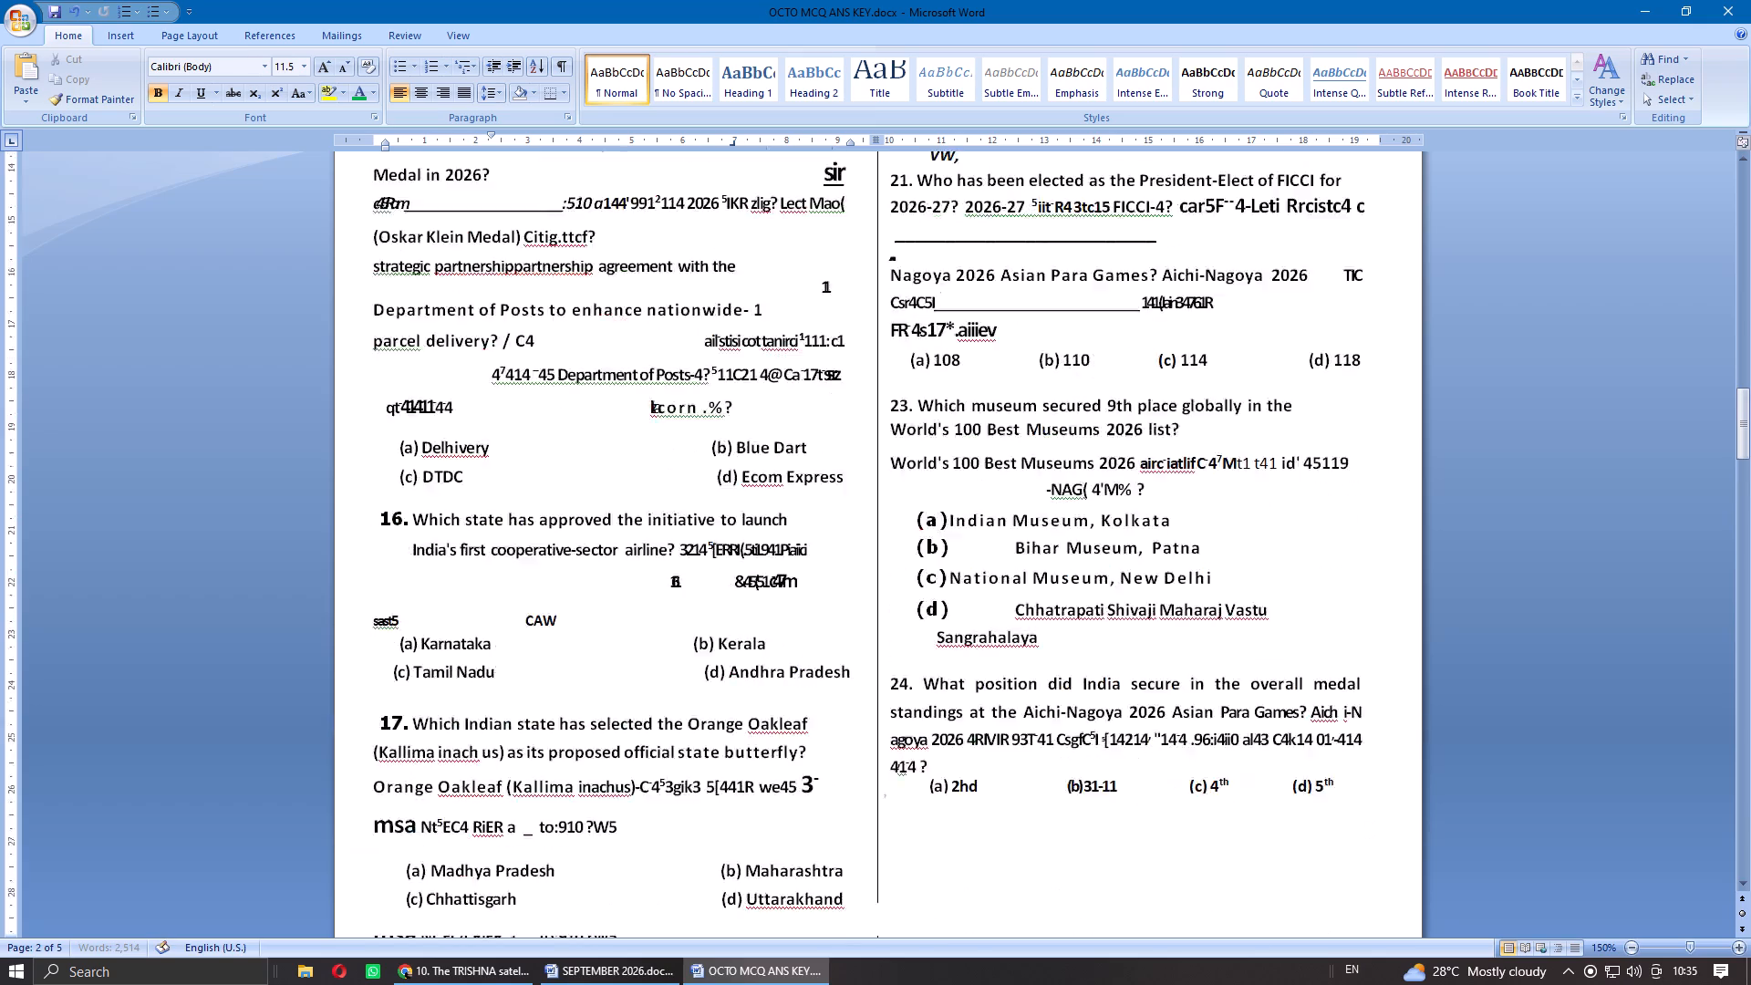
scroll(1103, 622, up, 17)
scroll(1103, 622, down, 9)
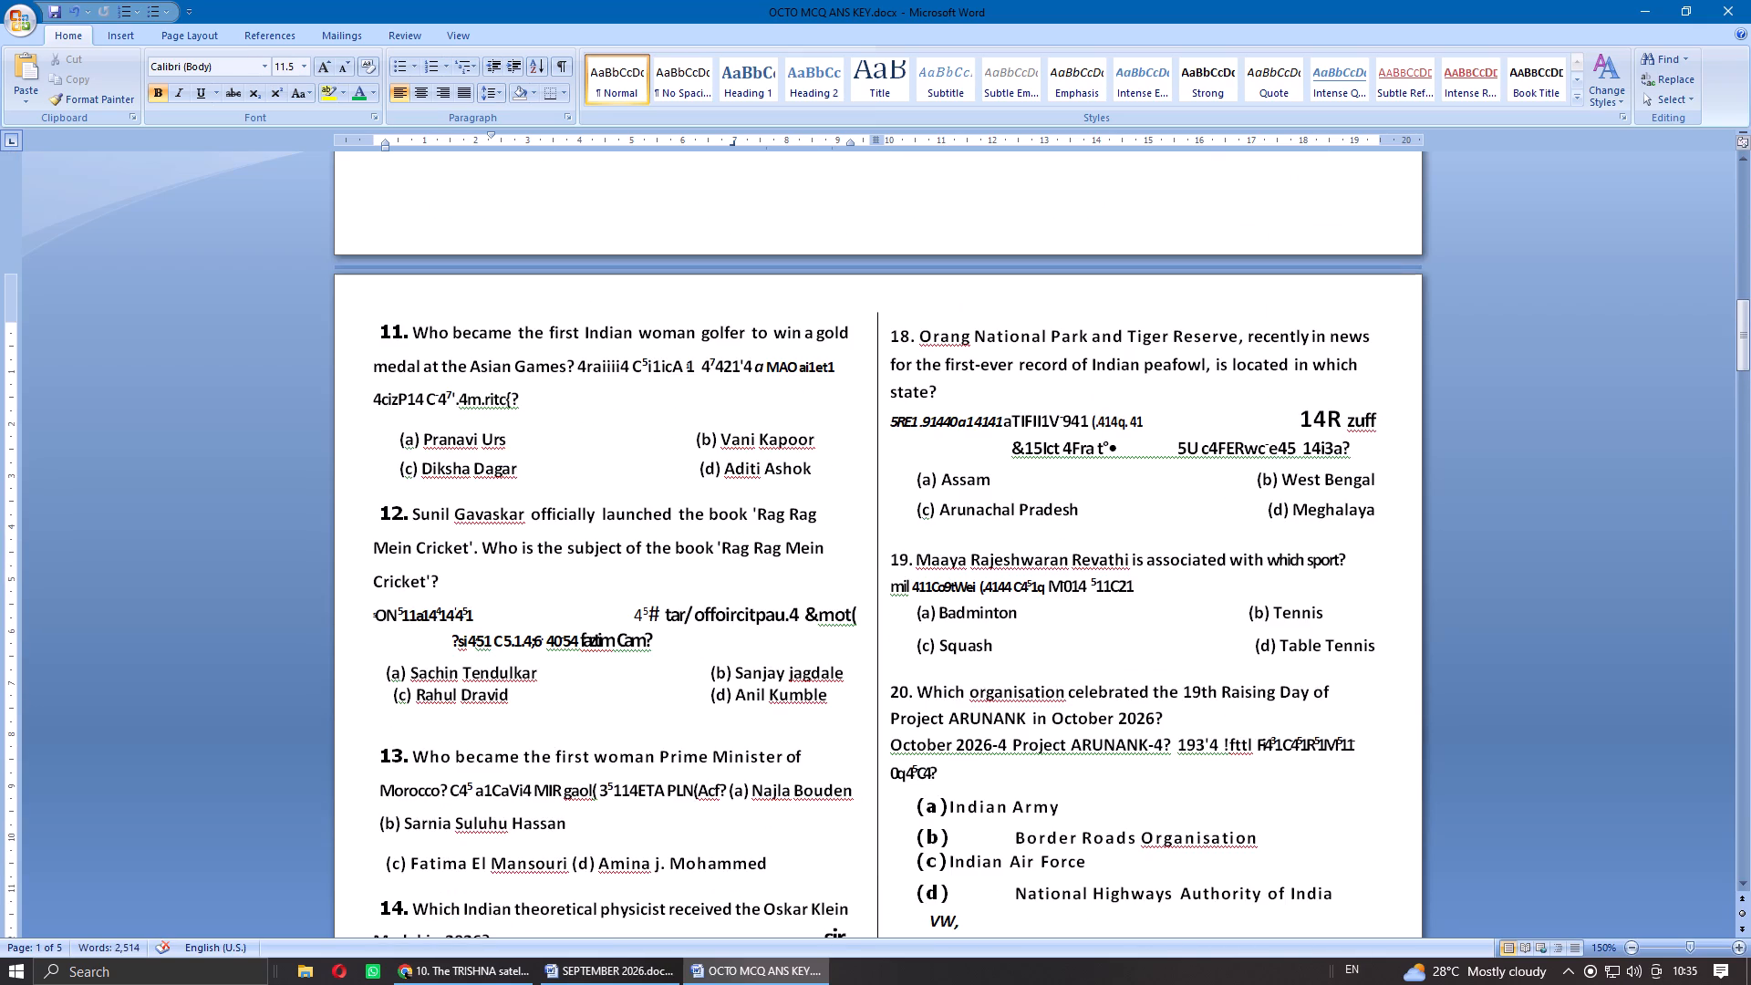
drag(532, 400, 585, 376)
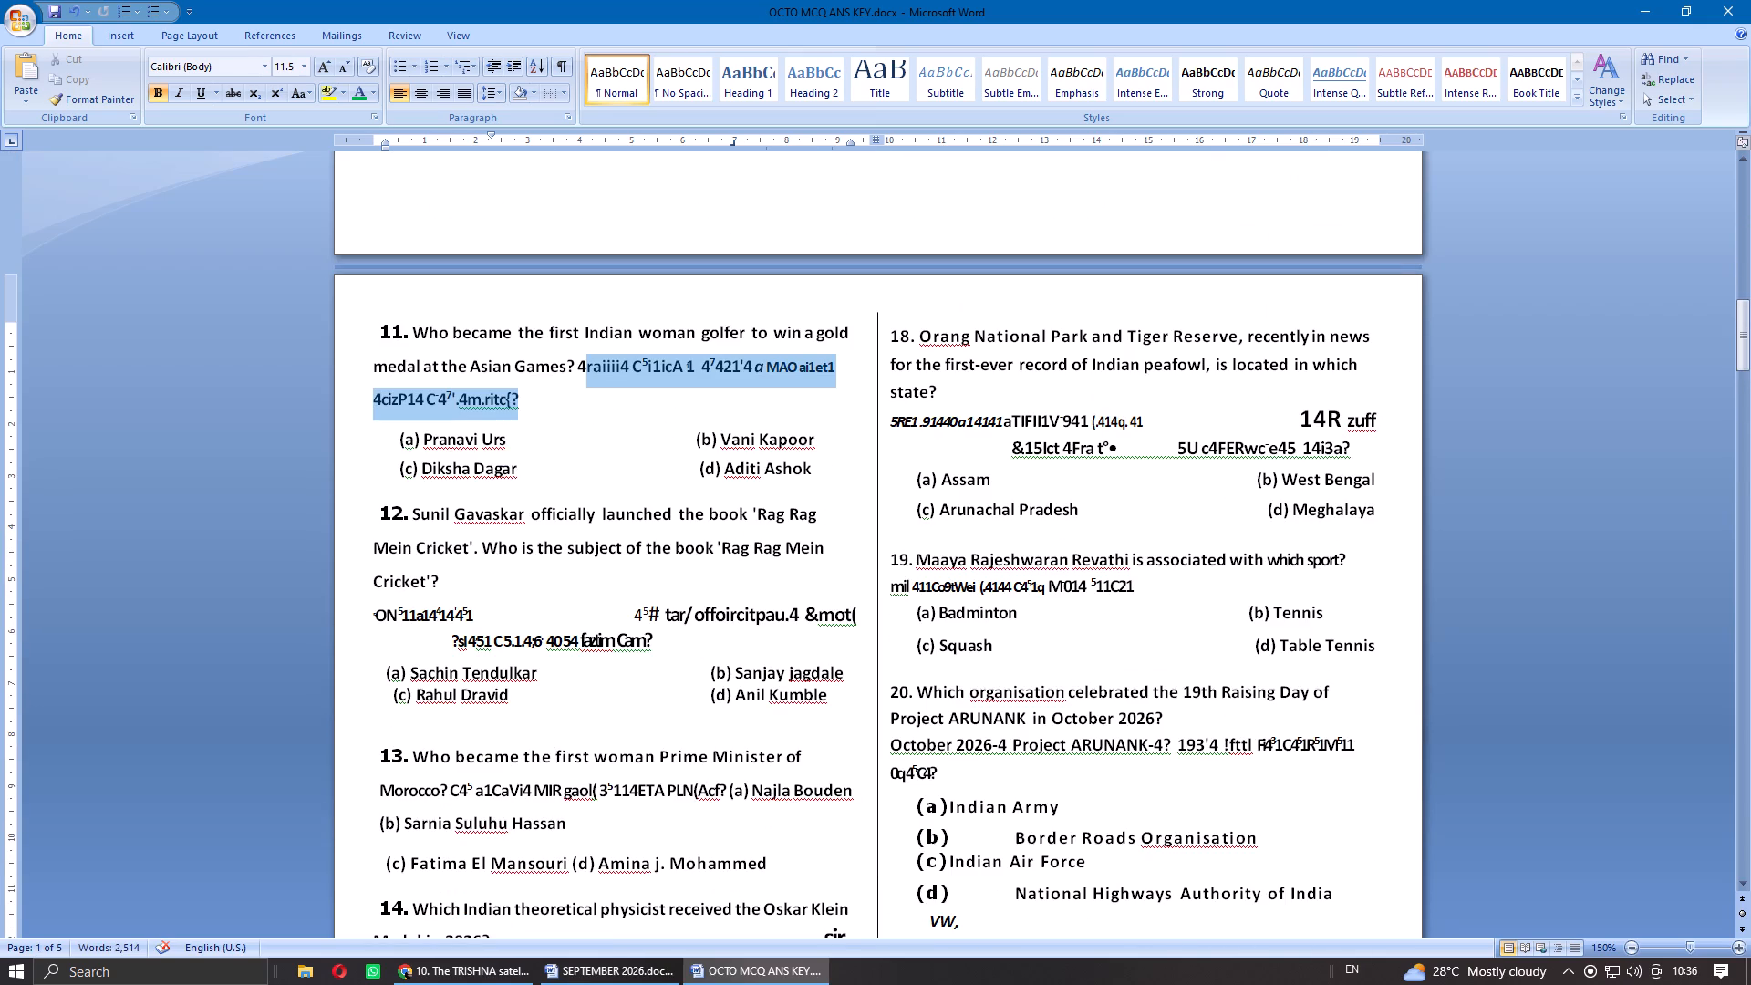
drag(585, 376, 579, 368)
key(BackSpace)
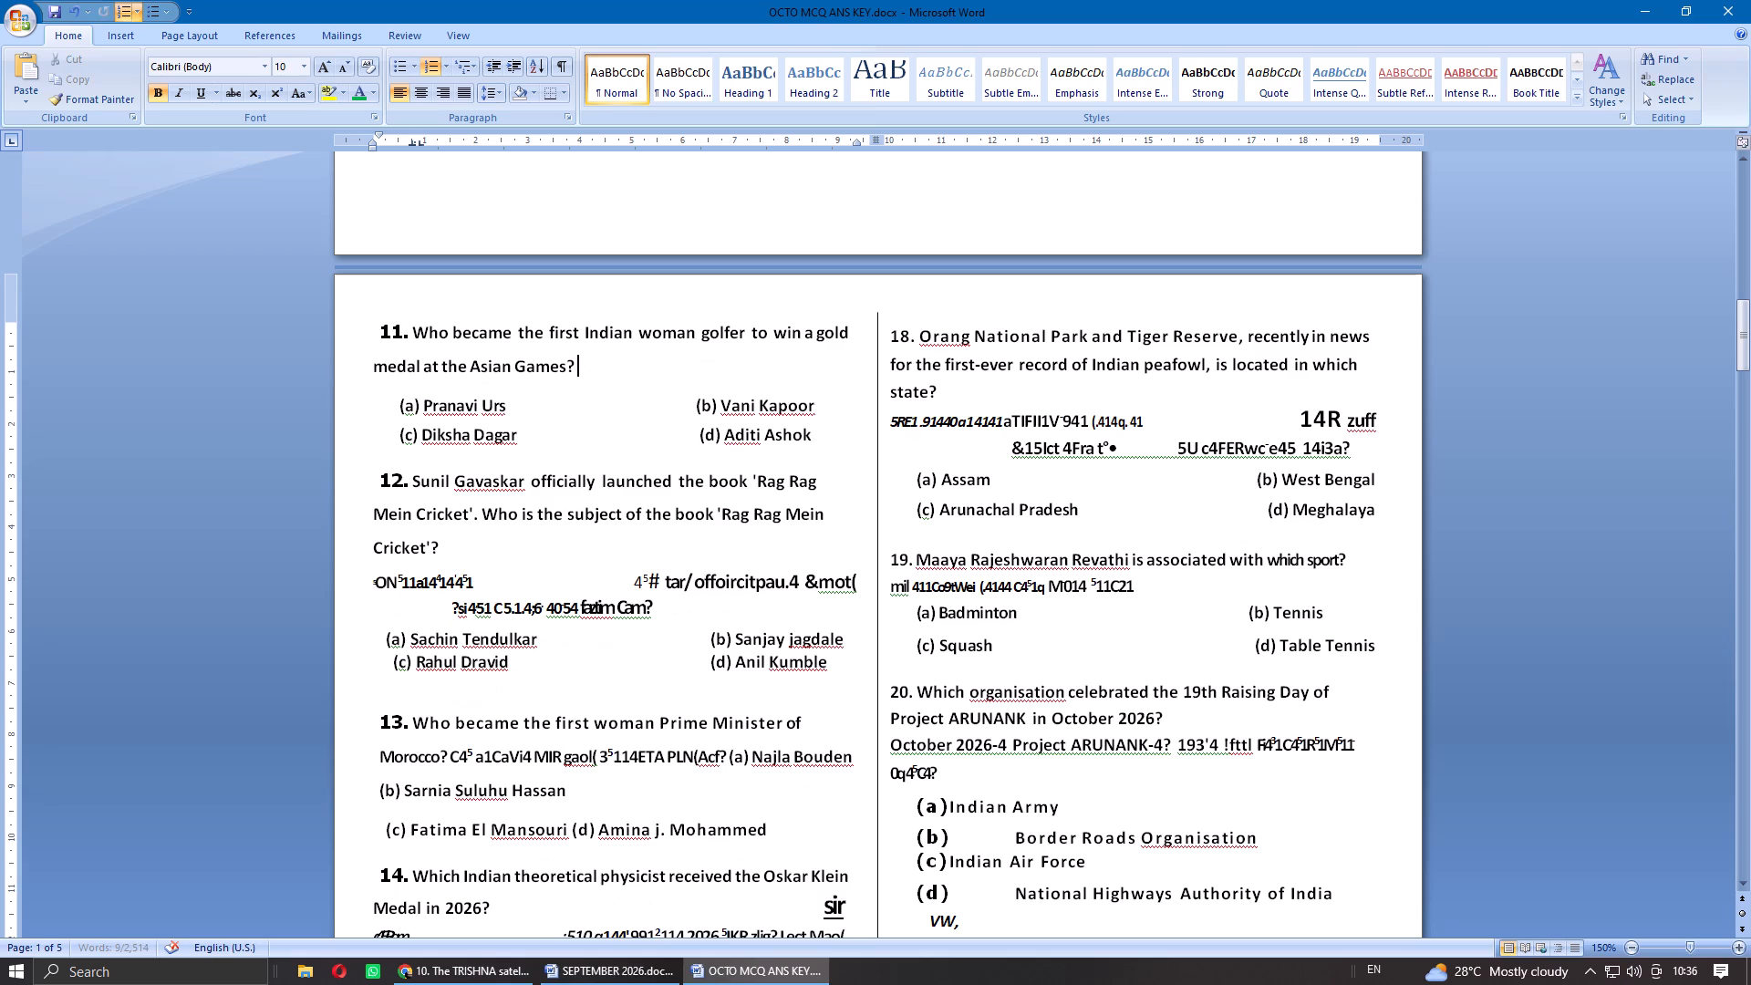
key(BackSpace)
Set the paragraph spacing before question 11's option (a) line to 0 pt.
click(427, 402)
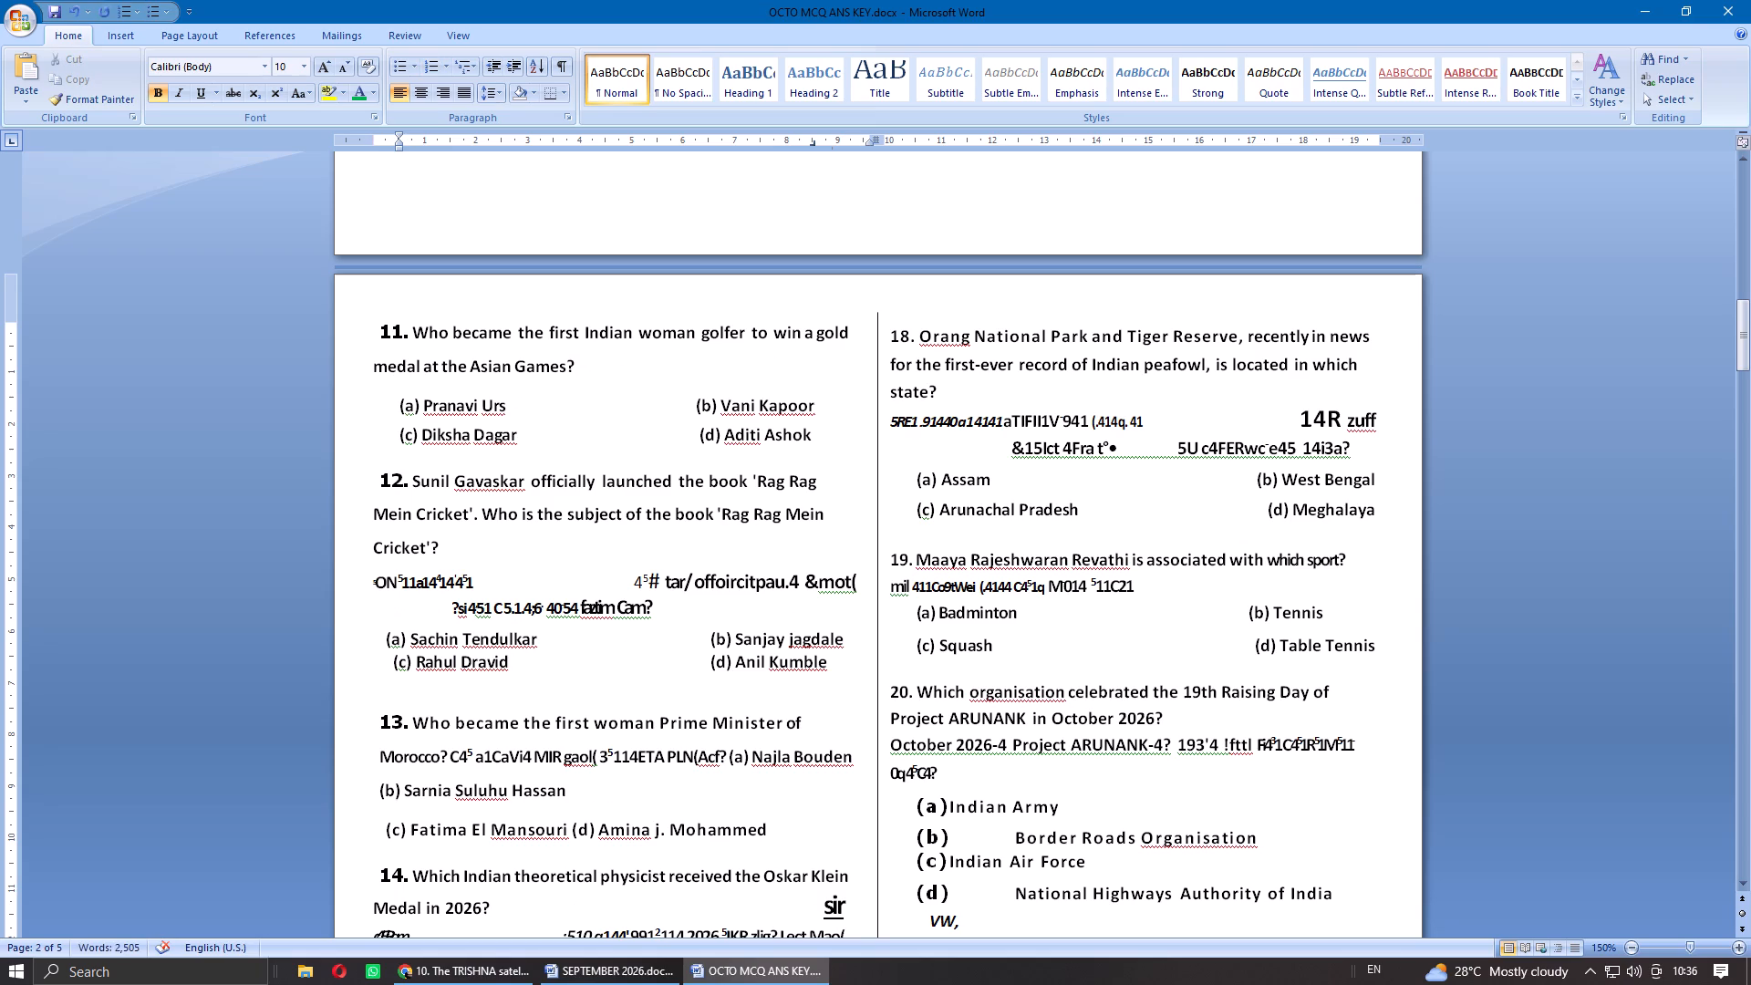
click(196, 36)
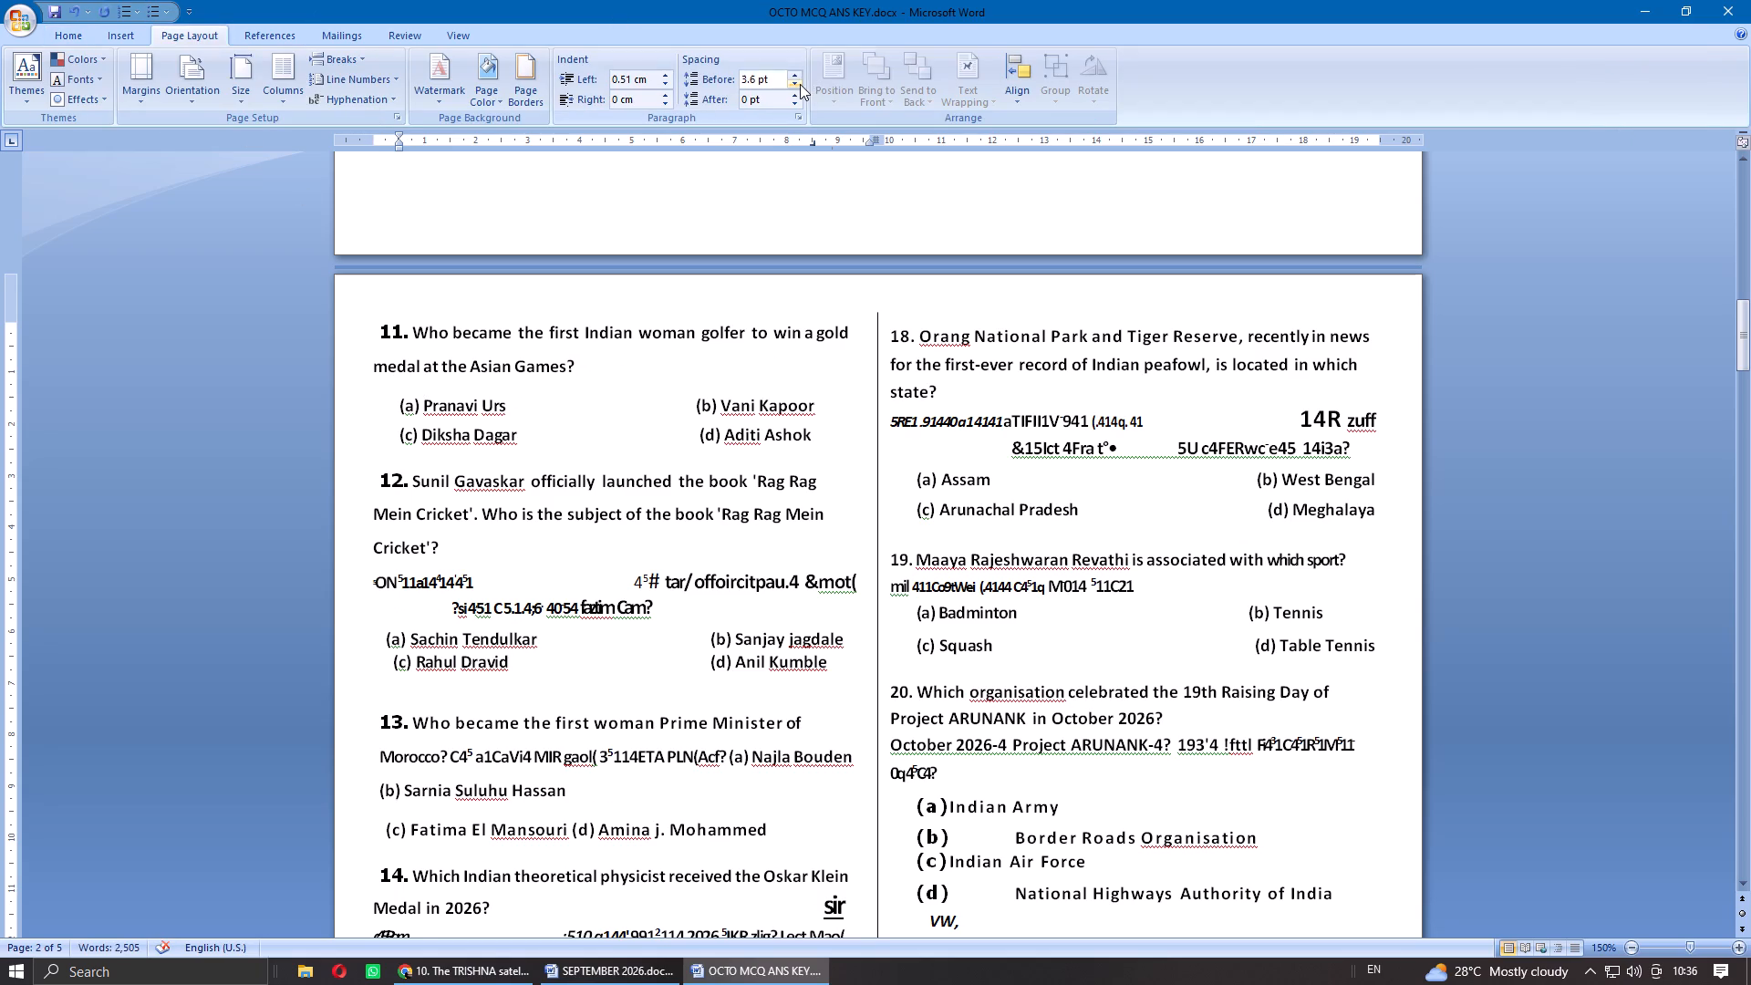
double_click(797, 84)
click(795, 76)
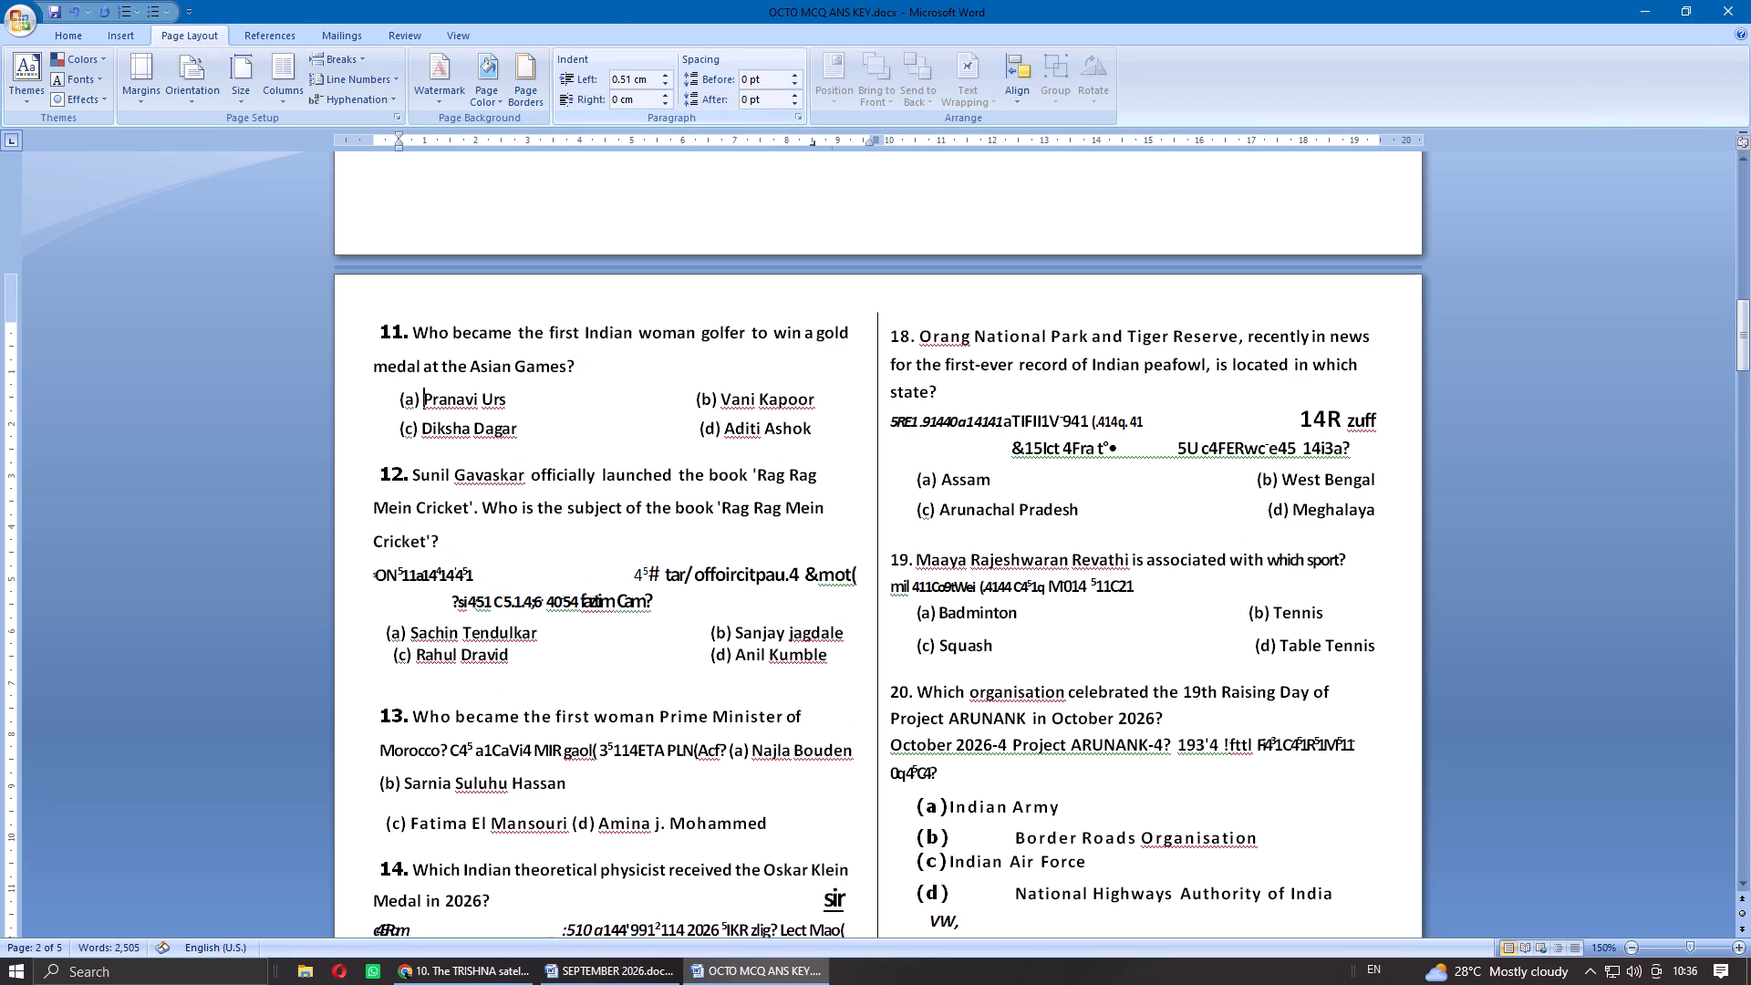
Colour question 11's answer "(a) Pranavi Urs" green, including its option letter.
click(489, 367)
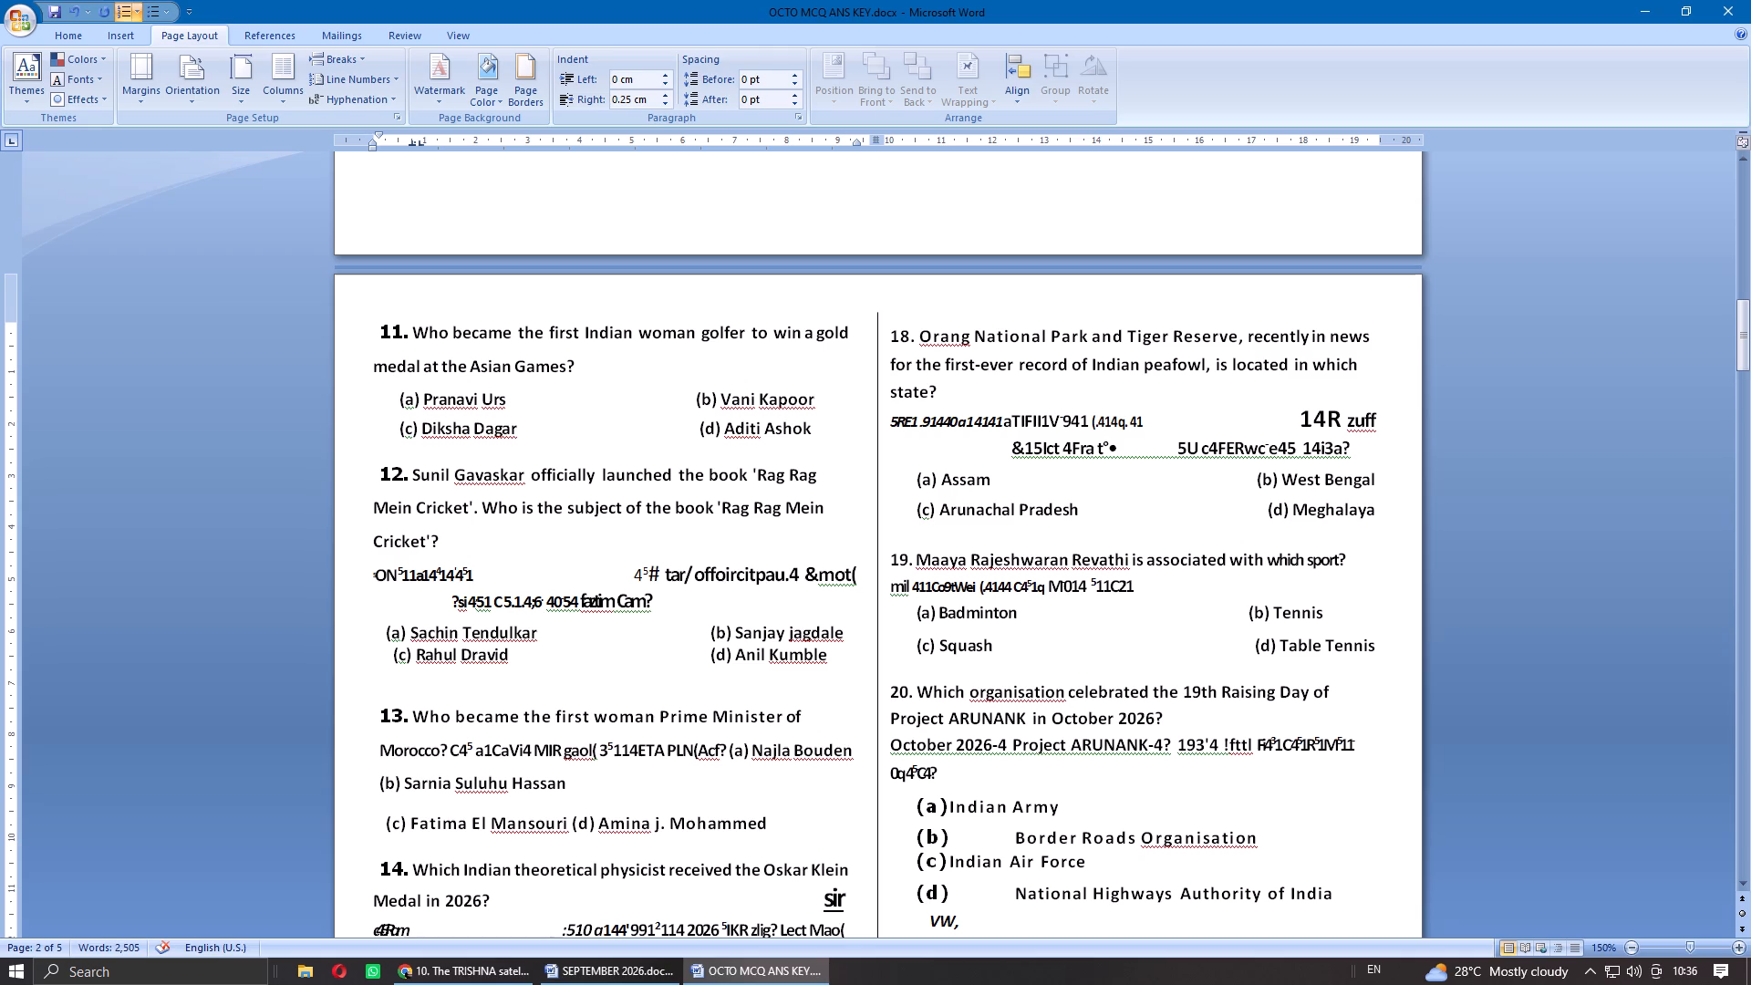
drag(425, 394, 499, 397)
drag(499, 397, 503, 397)
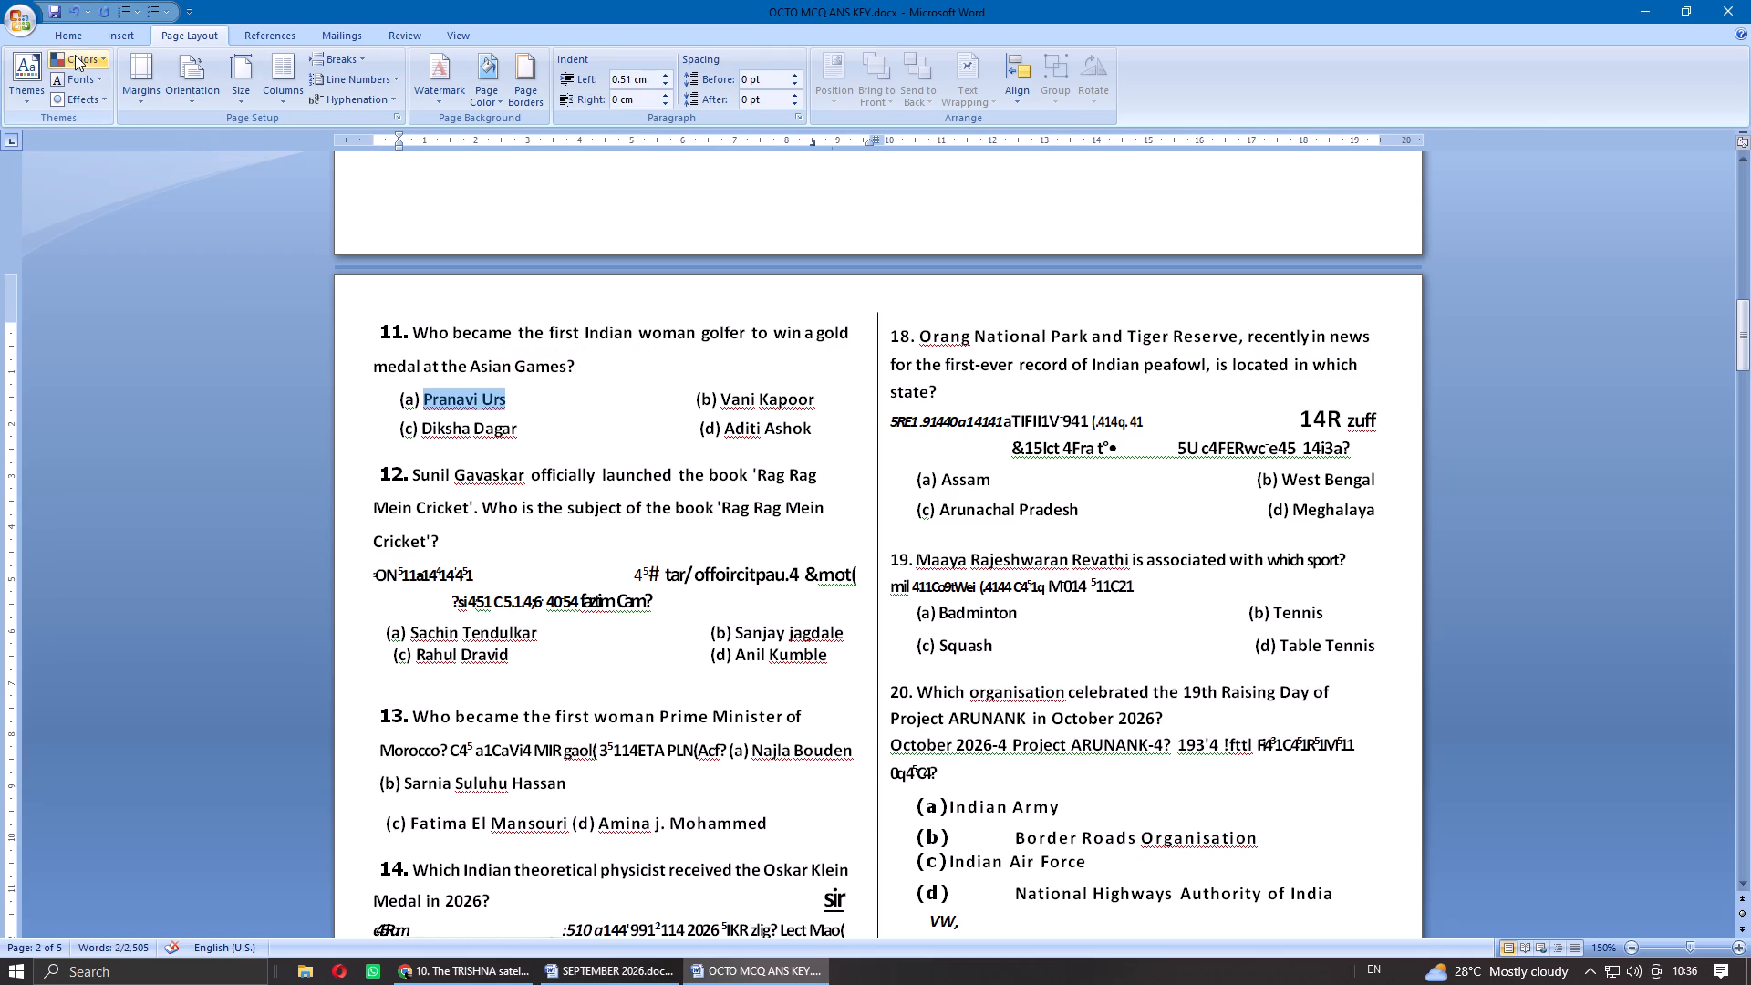
click(59, 33)
click(364, 93)
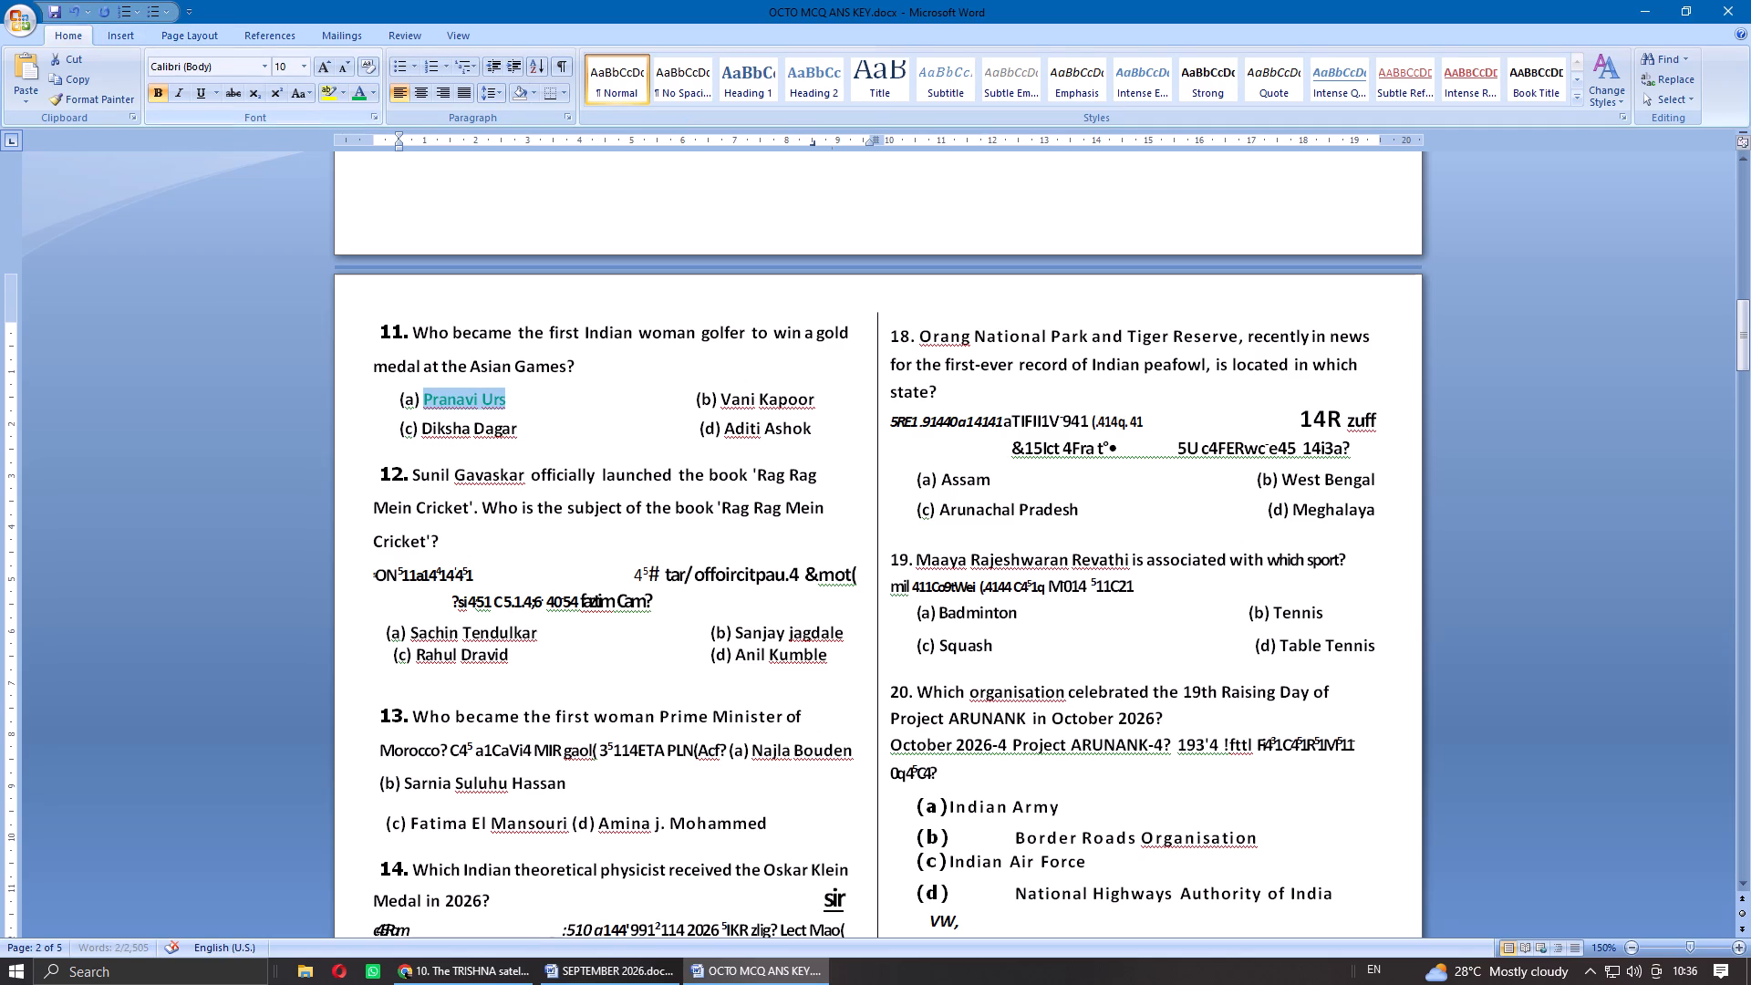
double_click(502, 400)
drag(504, 401, 388, 391)
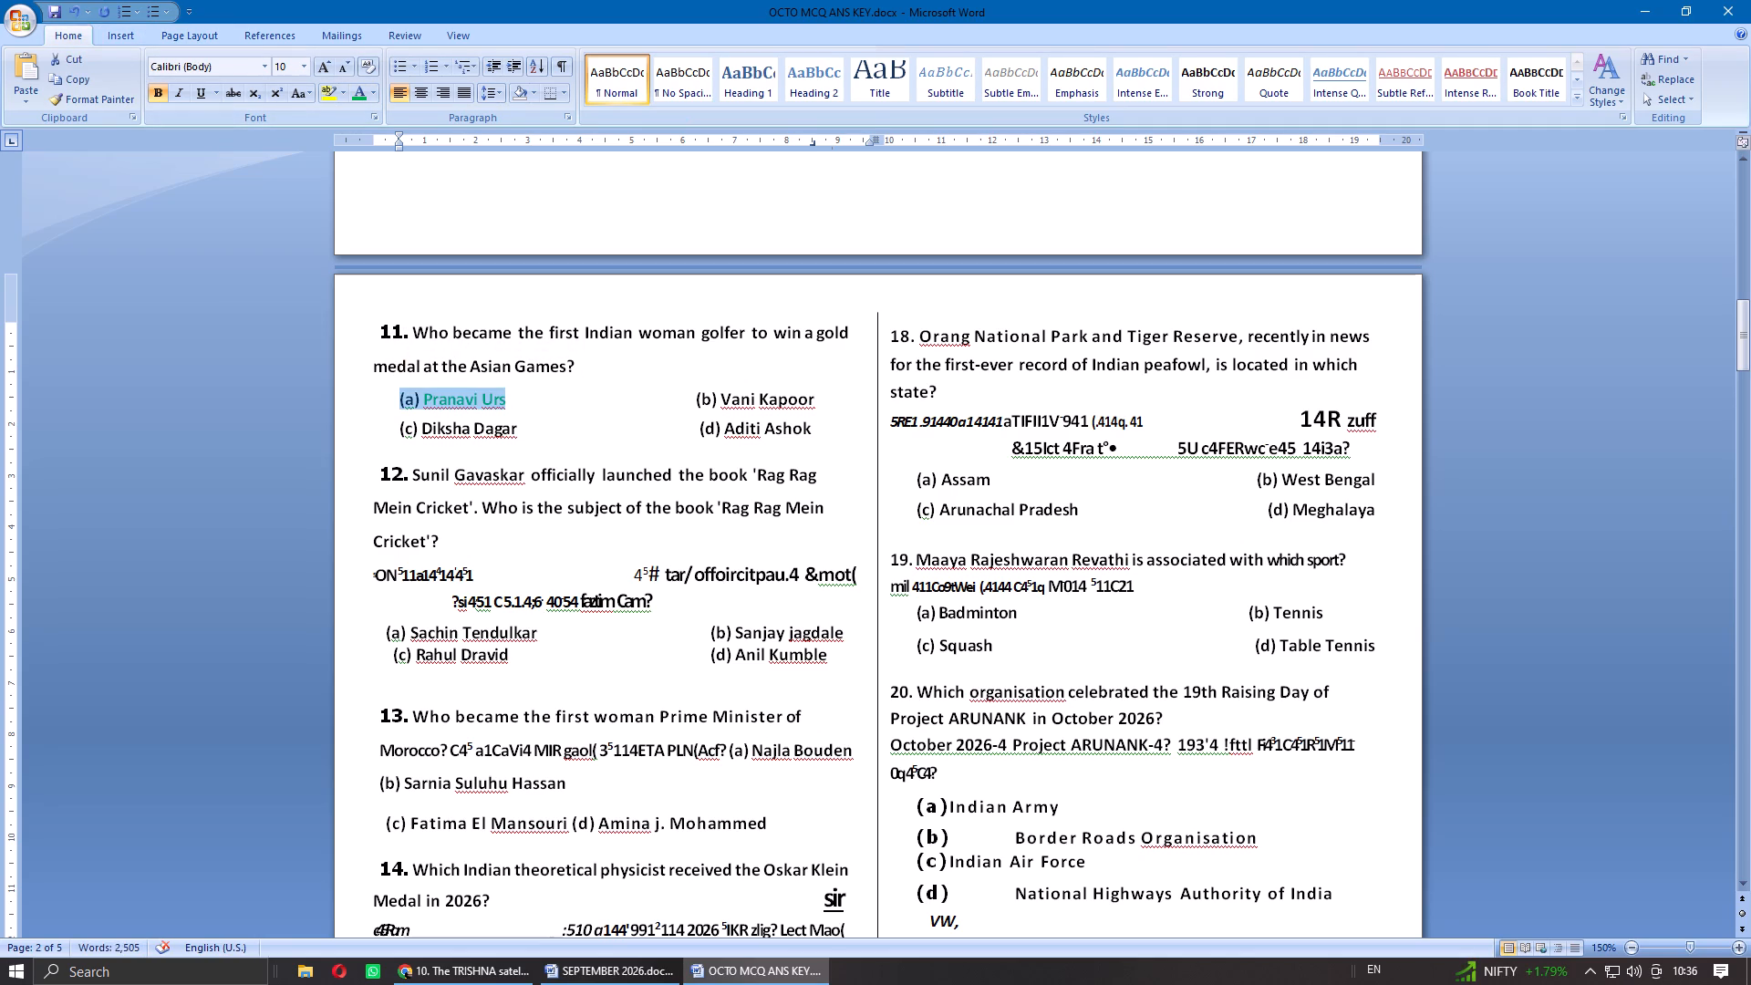
click(363, 95)
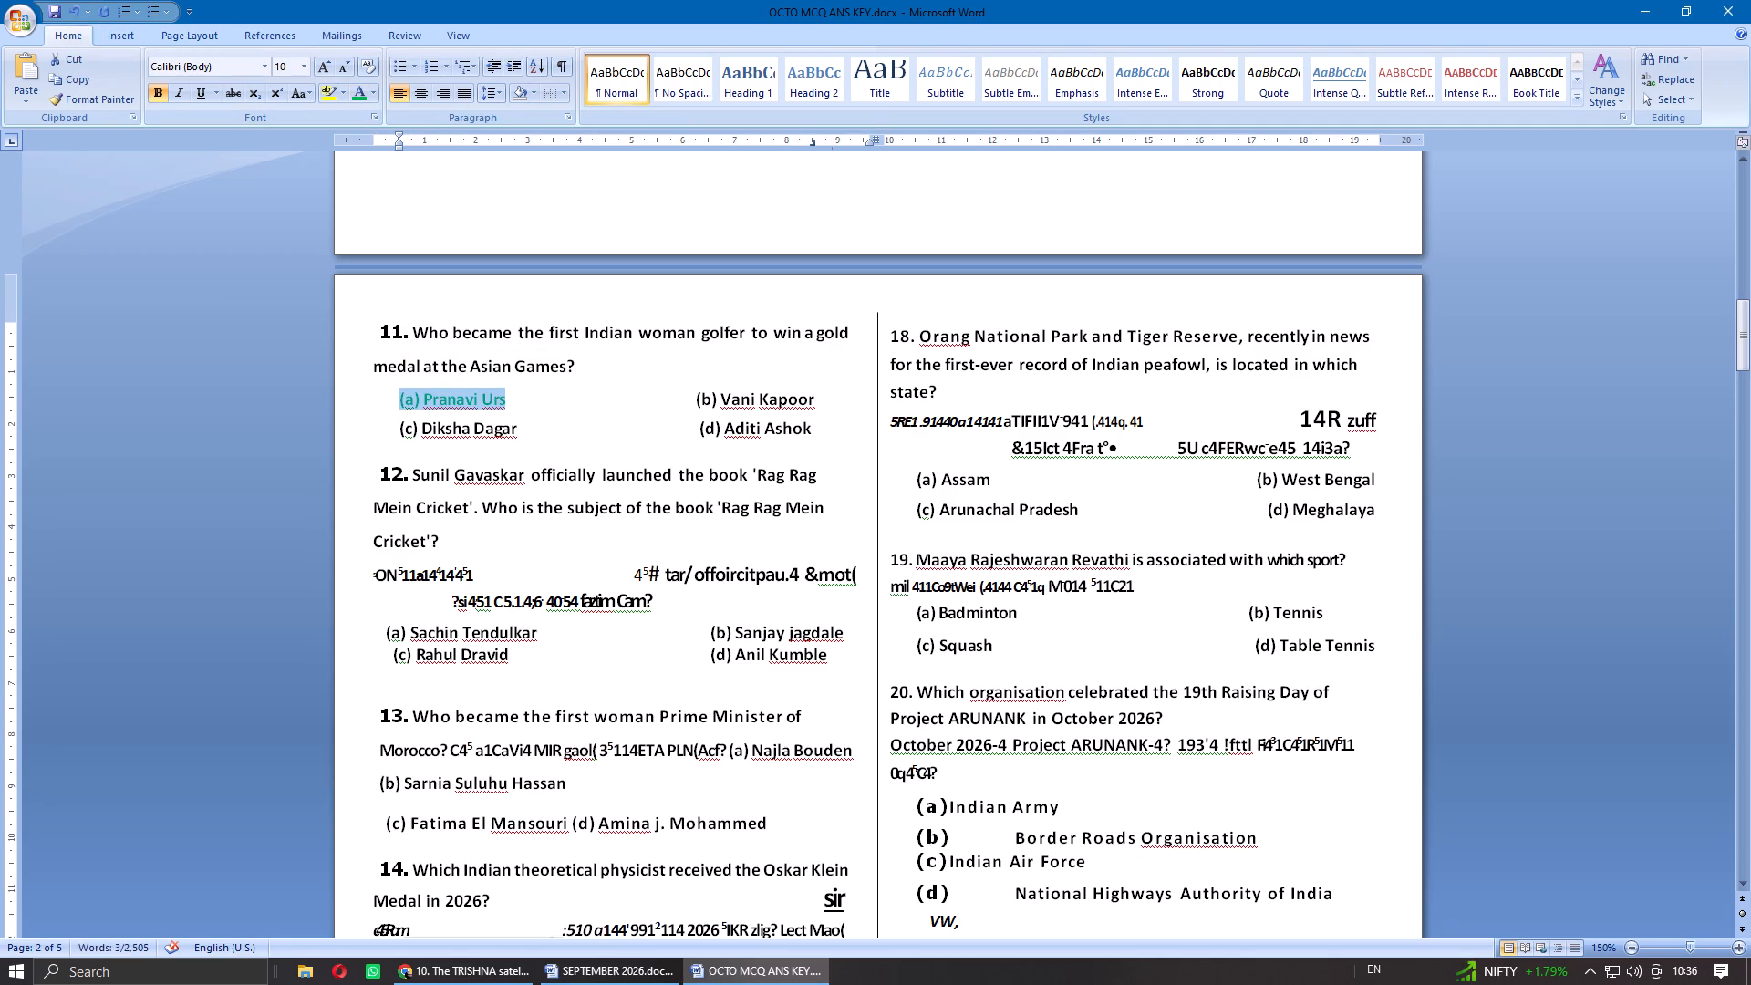
click(413, 322)
click(409, 403)
click(481, 402)
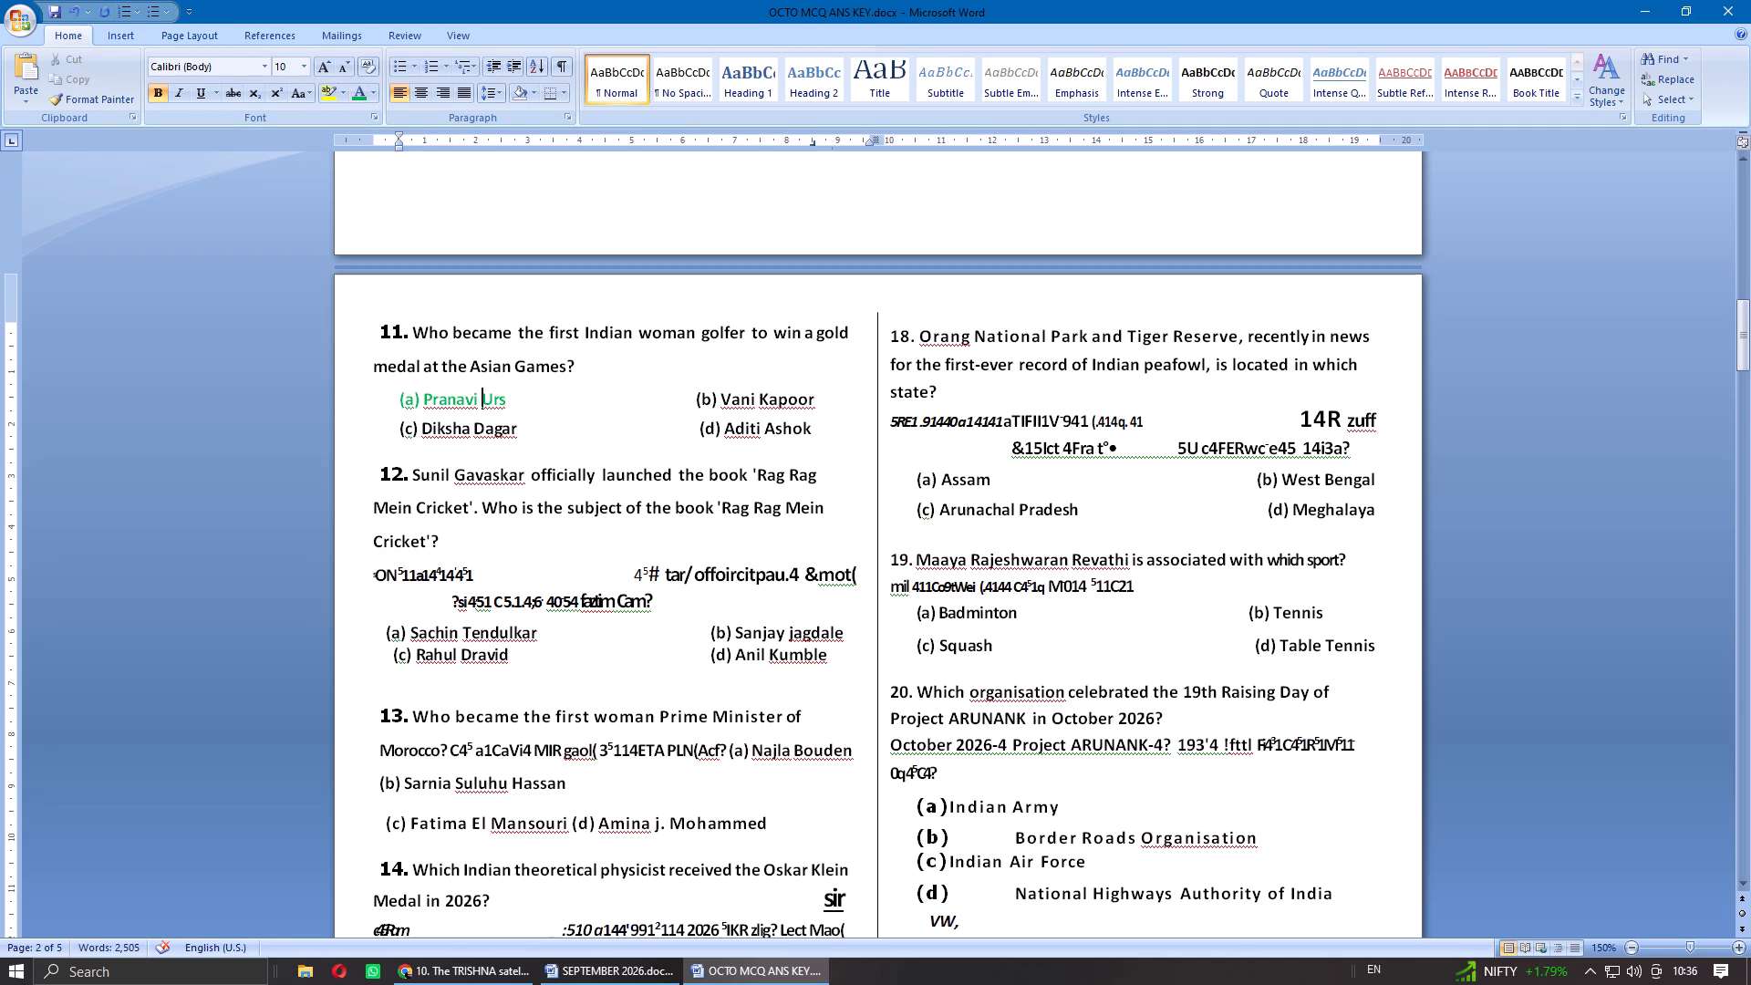
click(487, 380)
click(450, 343)
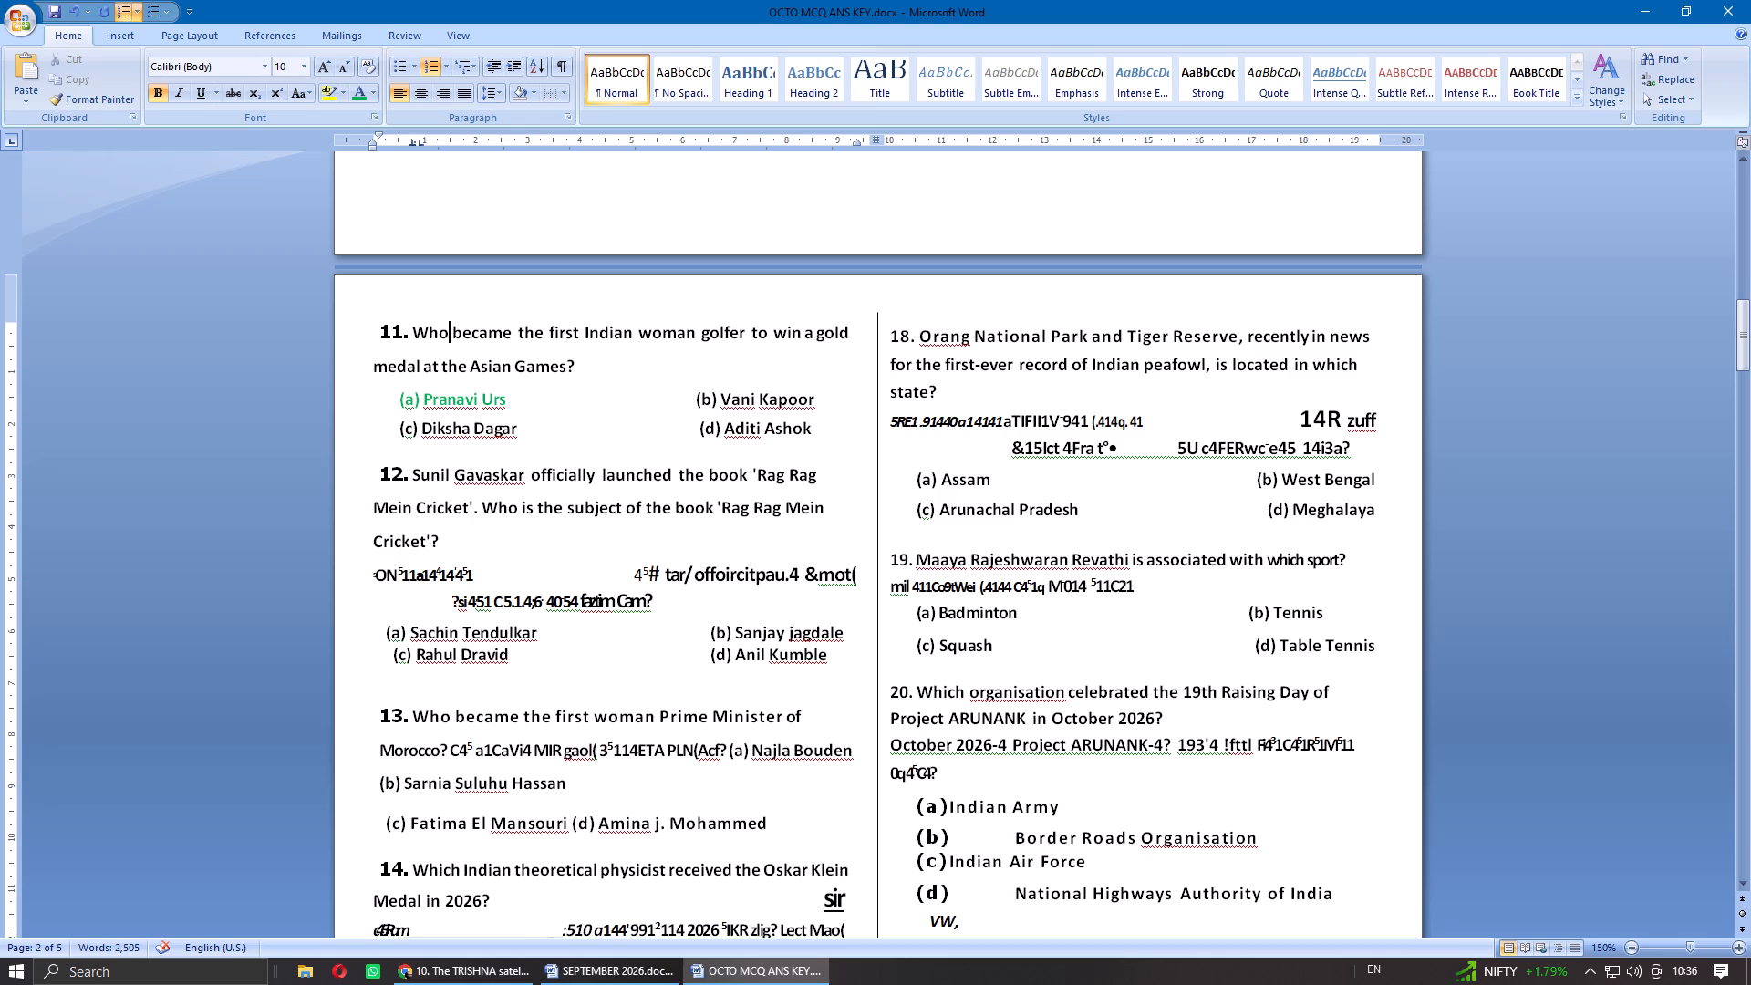
Copy question 11's text about the first Indian woman golfer to win Asian Games gold and search Google for it in Chrome.
drag(417, 332, 577, 366)
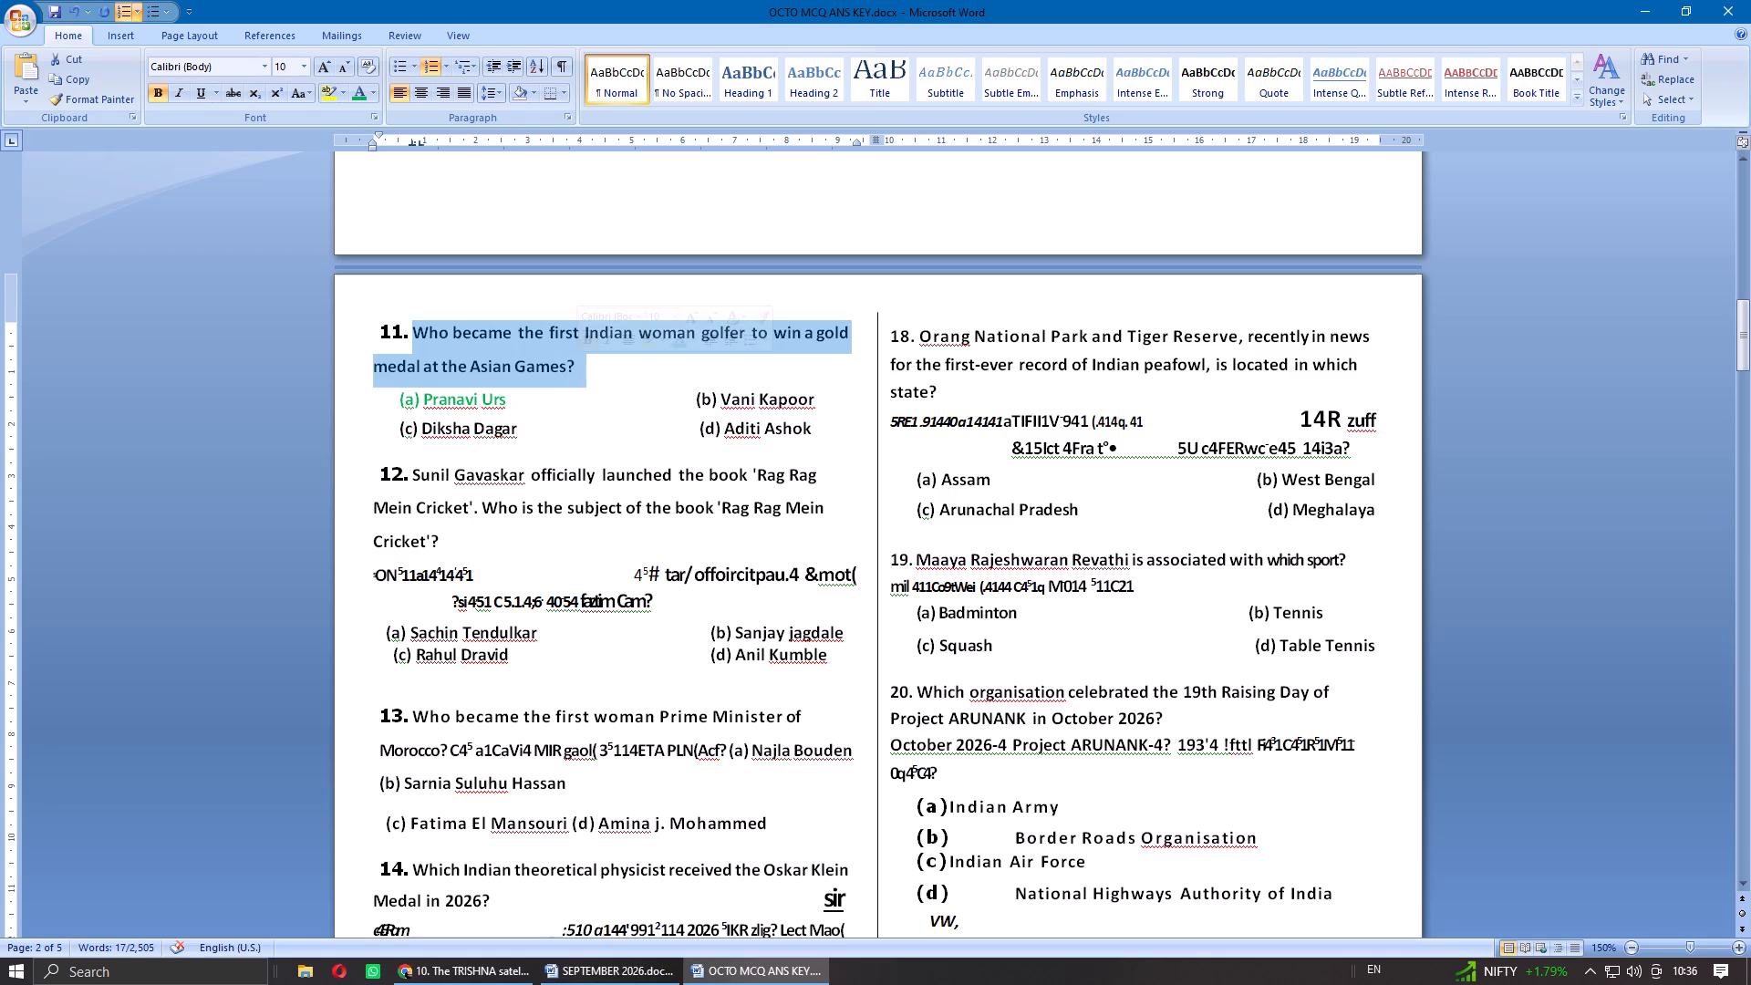
key(ctrl+c)
click(505, 980)
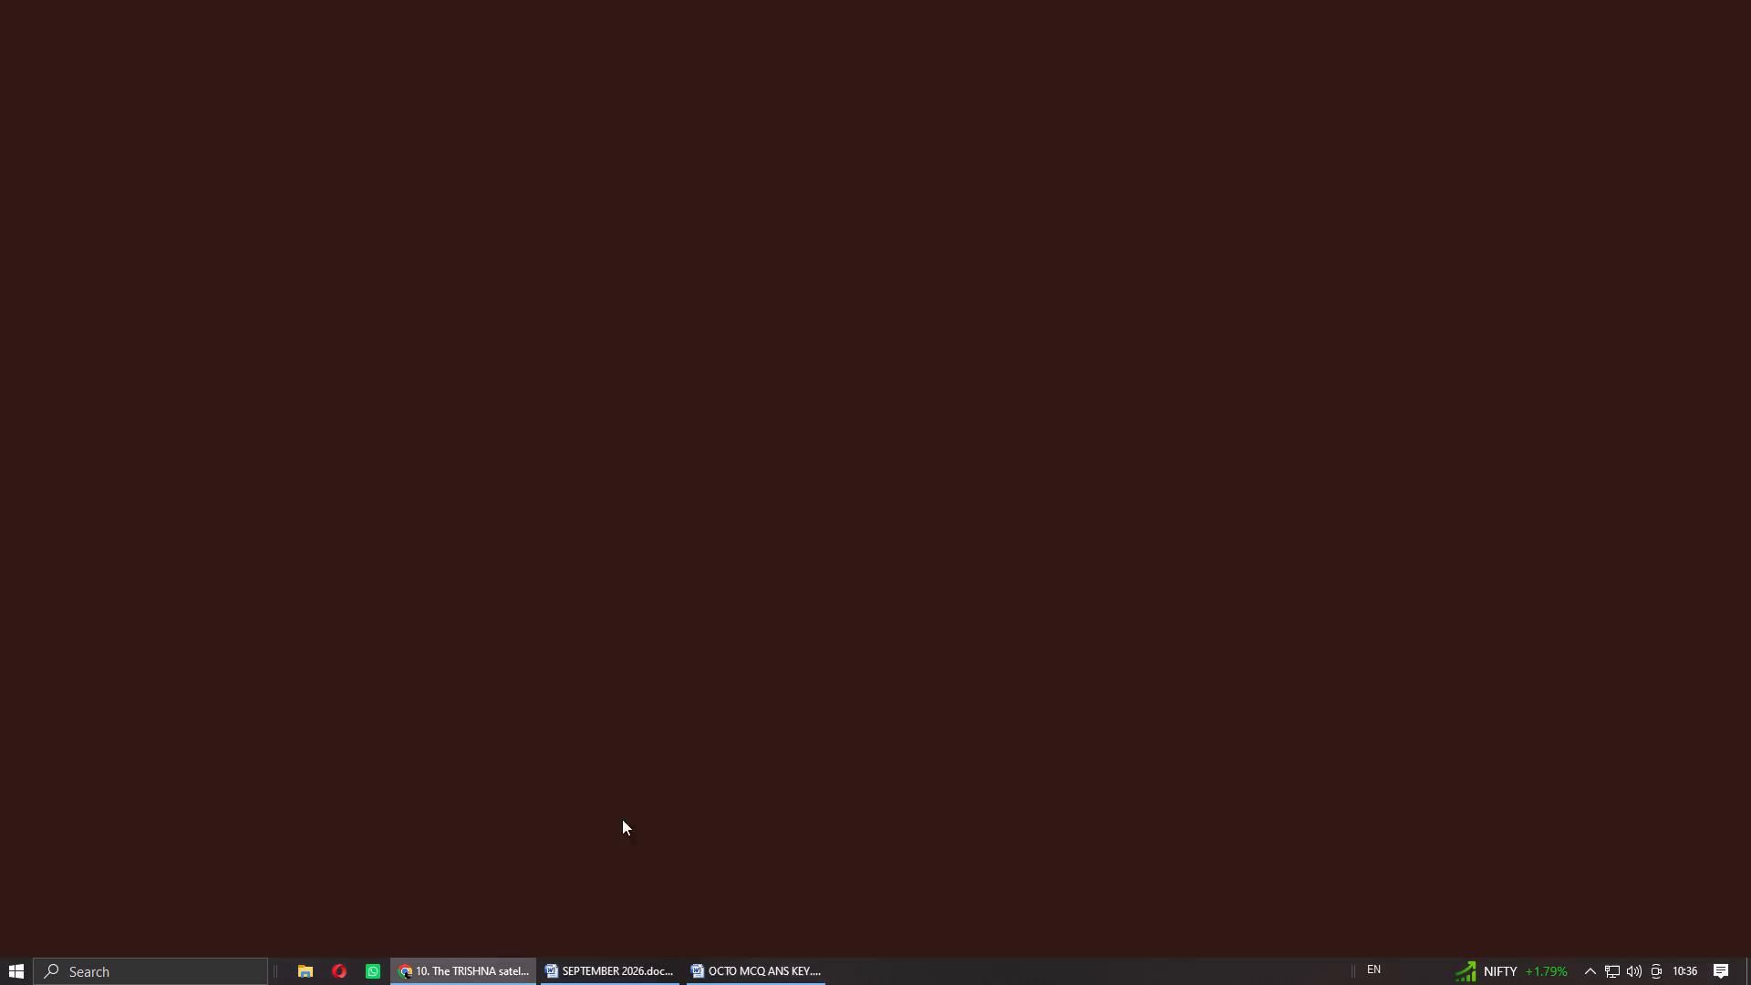
scroll(683, 268, up, 9)
click(920, 127)
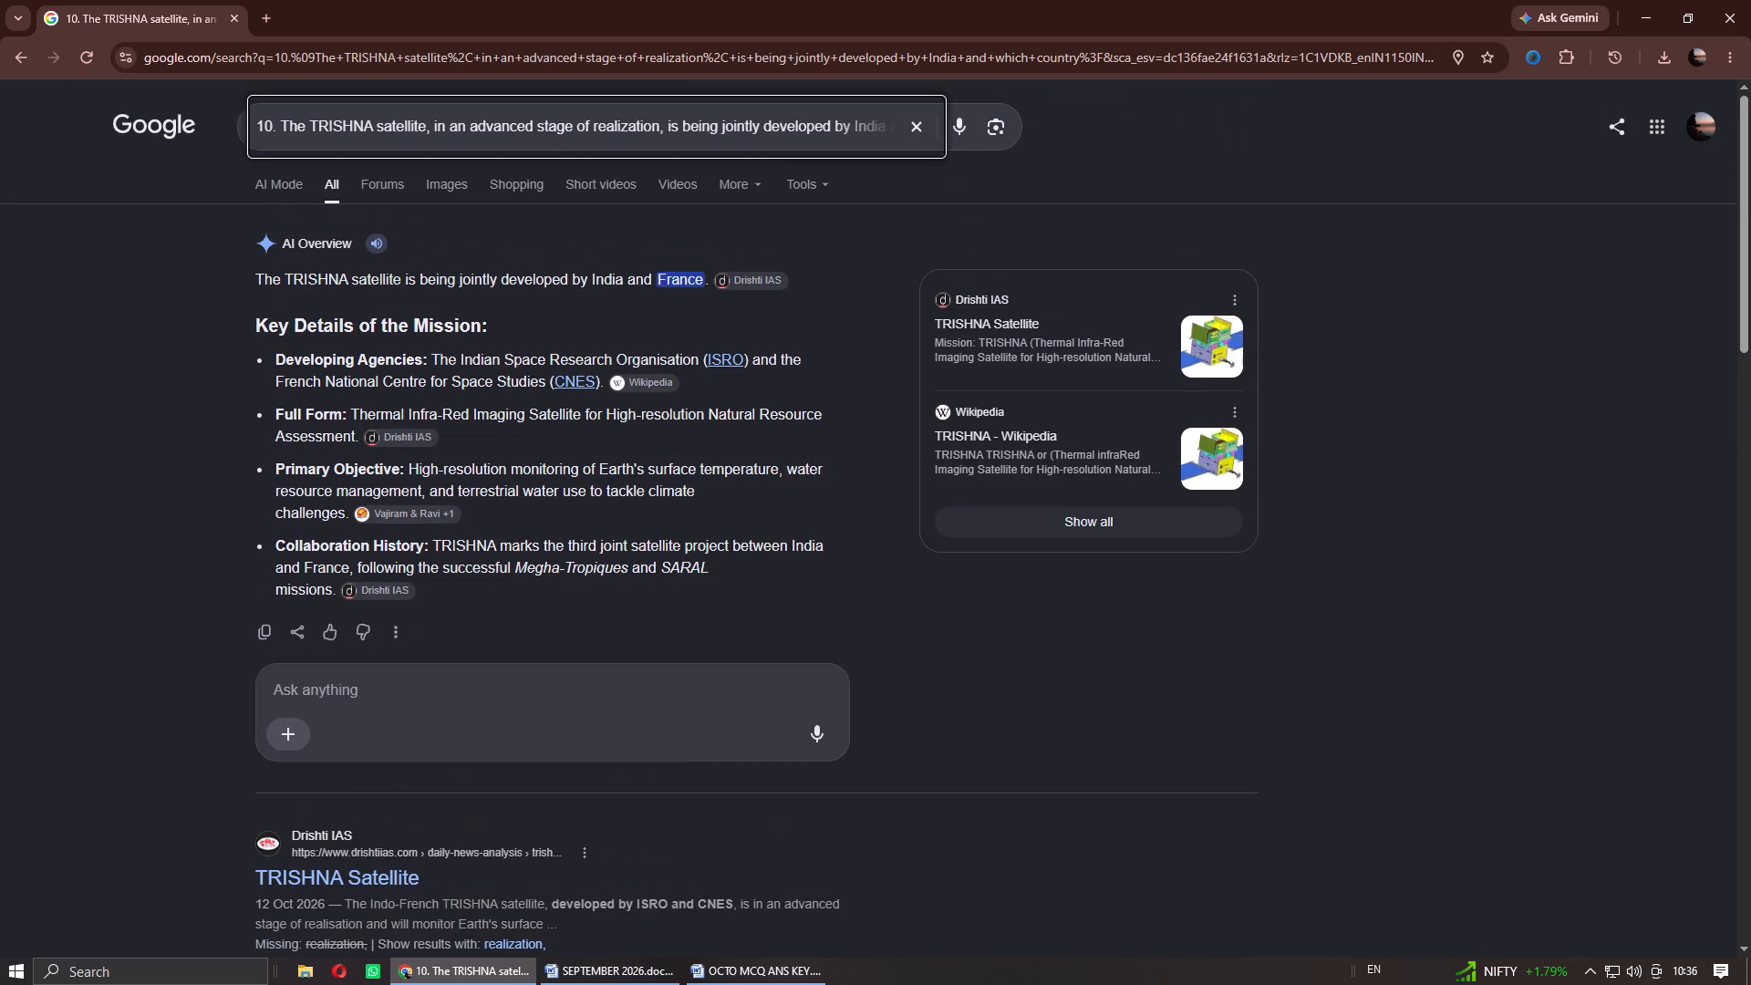
key(ctrl+v)
key(Return)
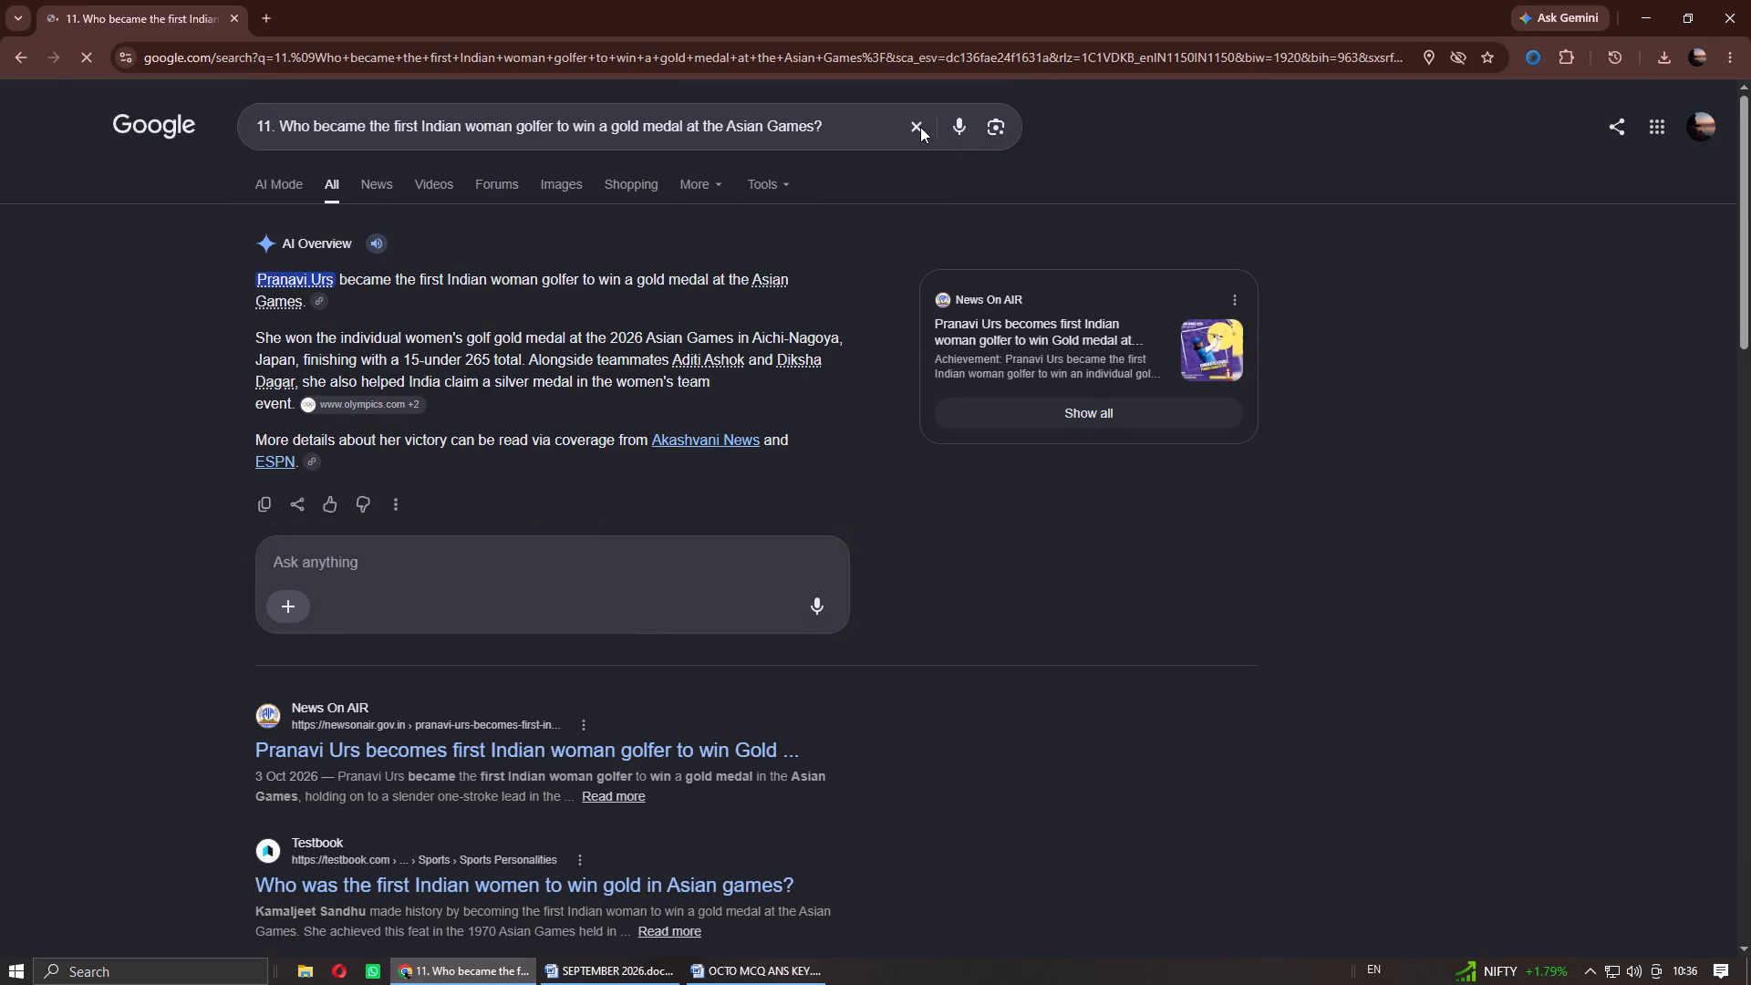
Return to the OCTO MCQ ANS KEY document in Word and delete the garbled OCR text below question 12.
click(730, 973)
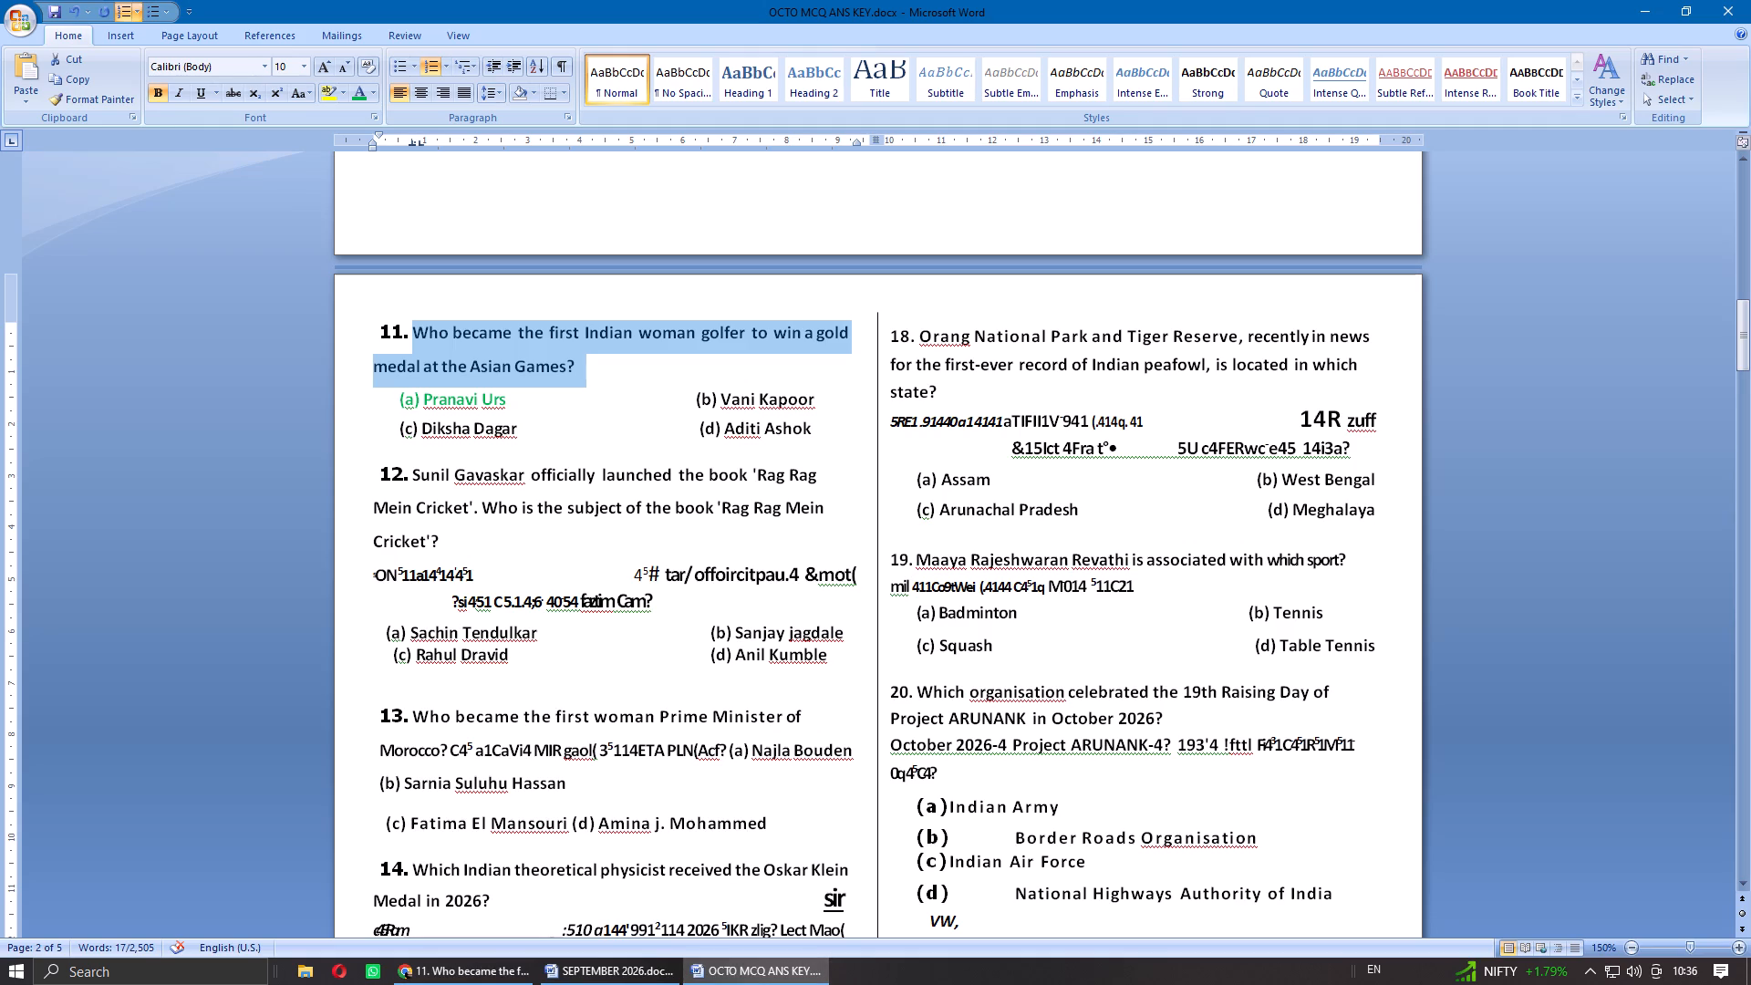
drag(670, 601, 625, 600)
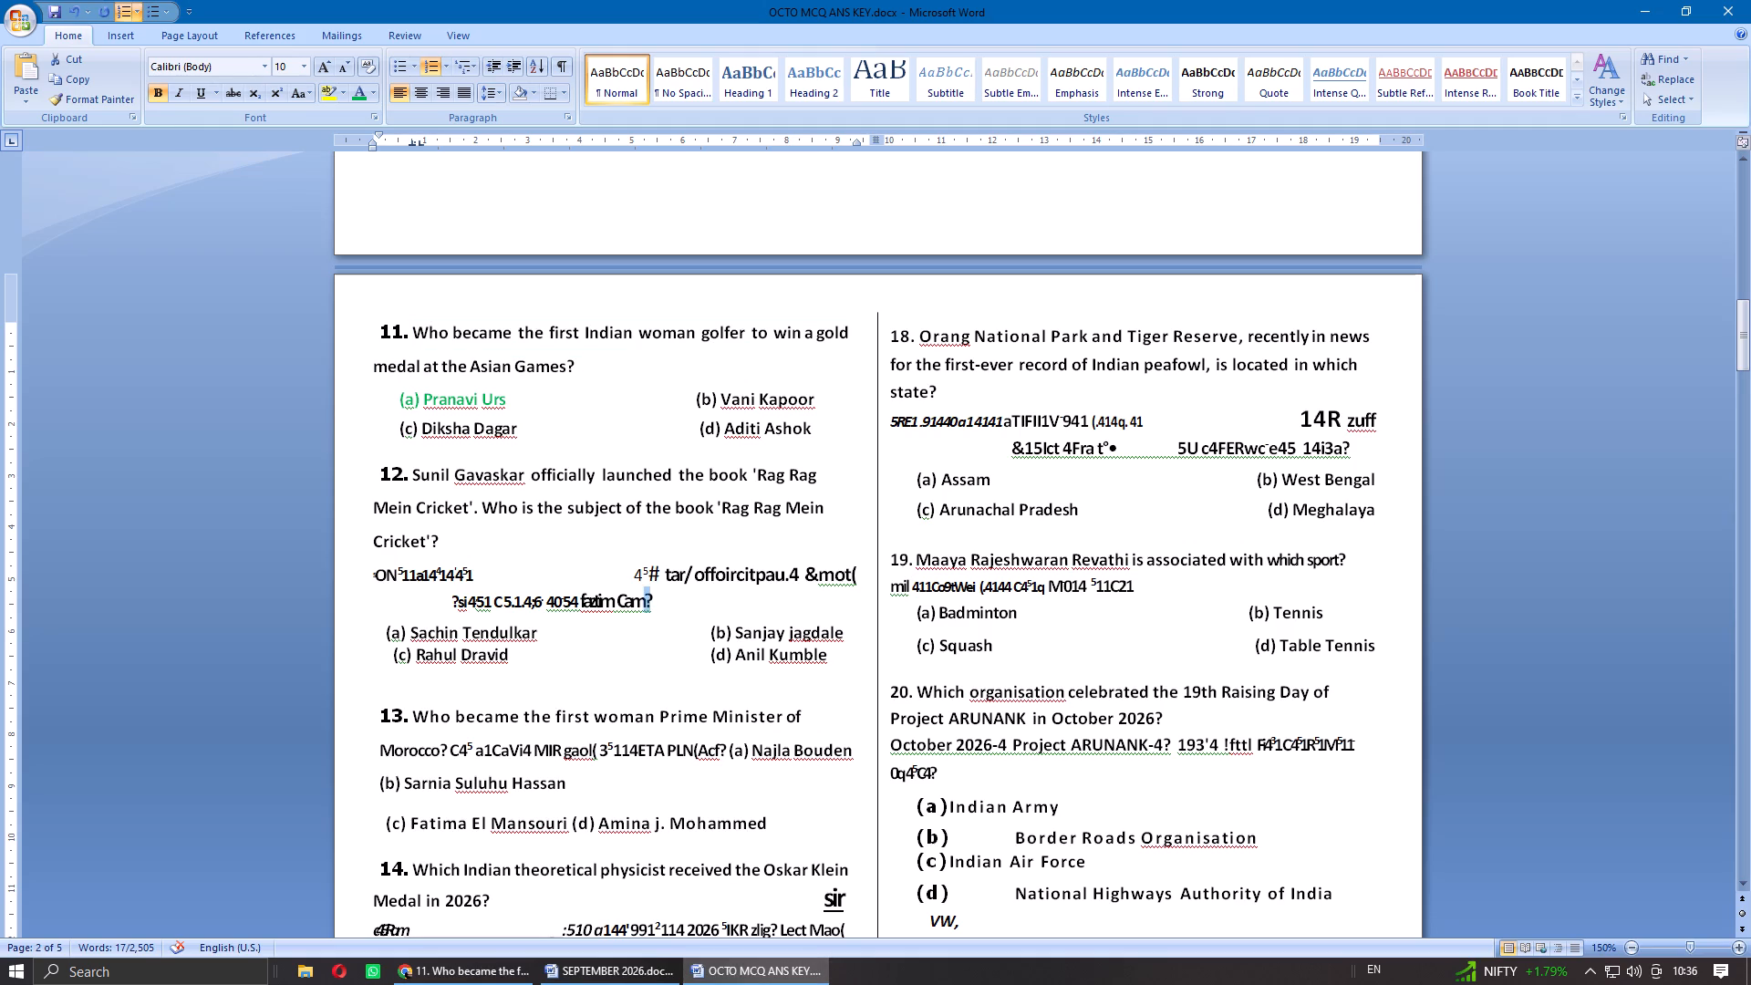
drag(625, 600, 357, 578)
key(BackSpace)
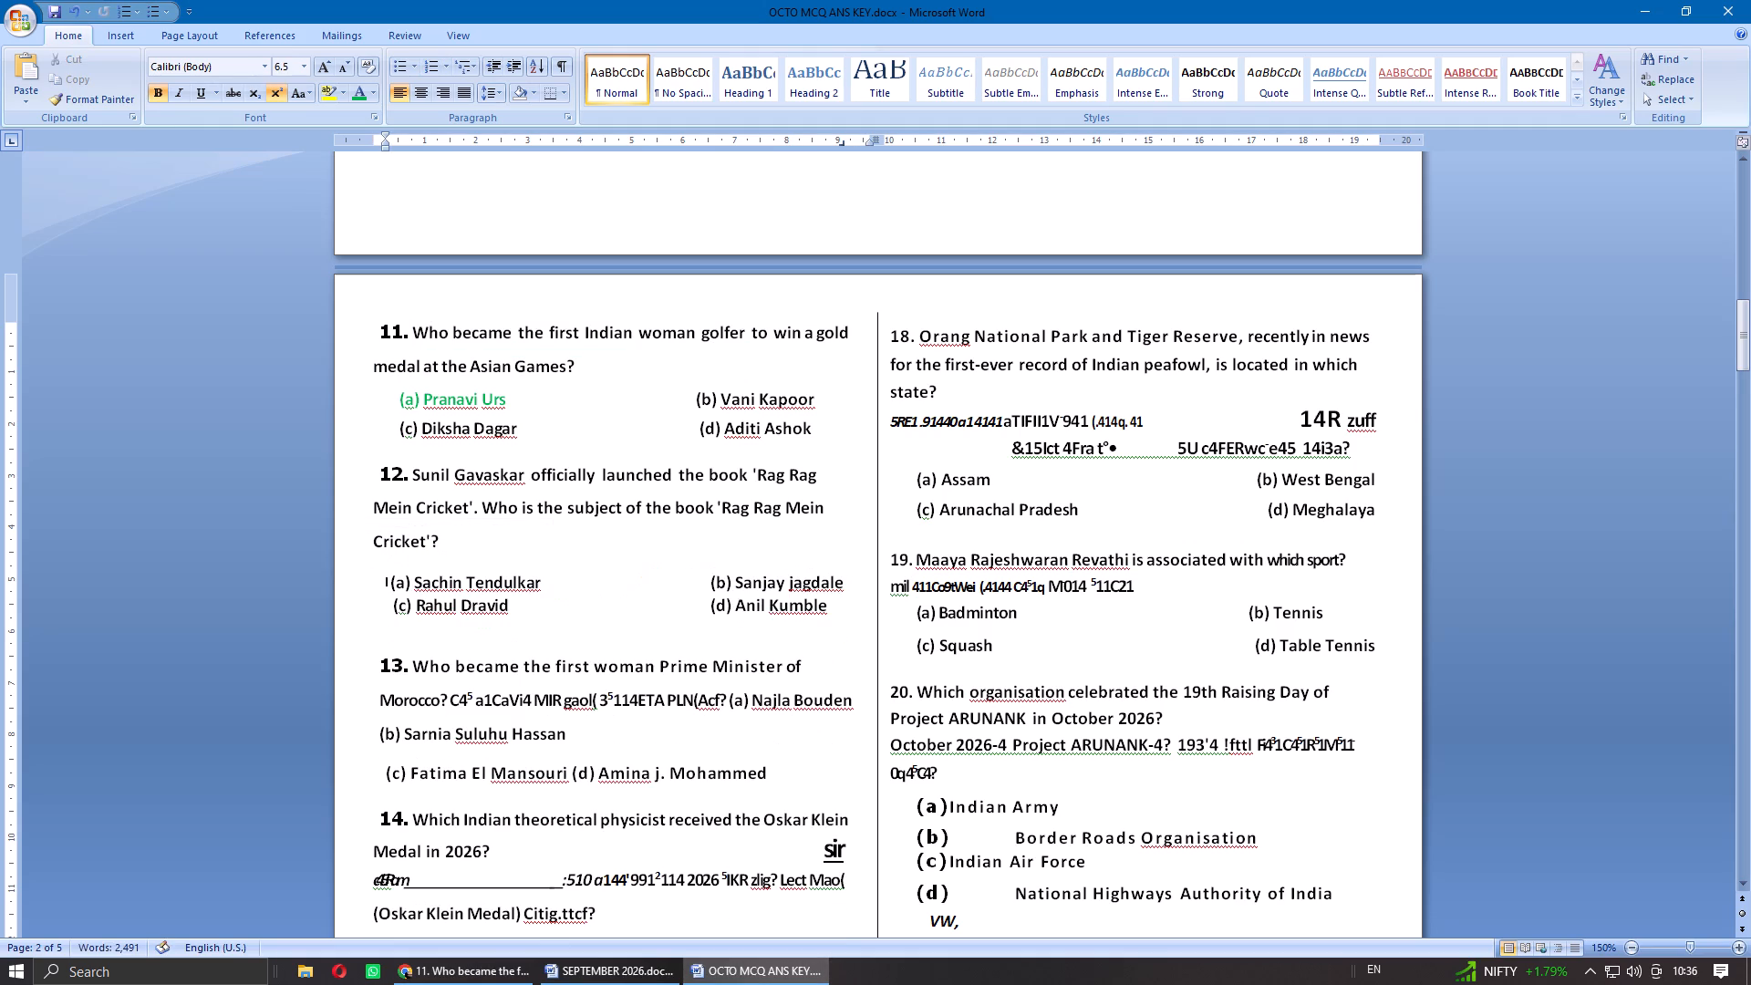
Start question 12's options on their own line and remove the stray indents before options (a) and (c).
click(389, 586)
key(BackSpace)
key(BackSpace)
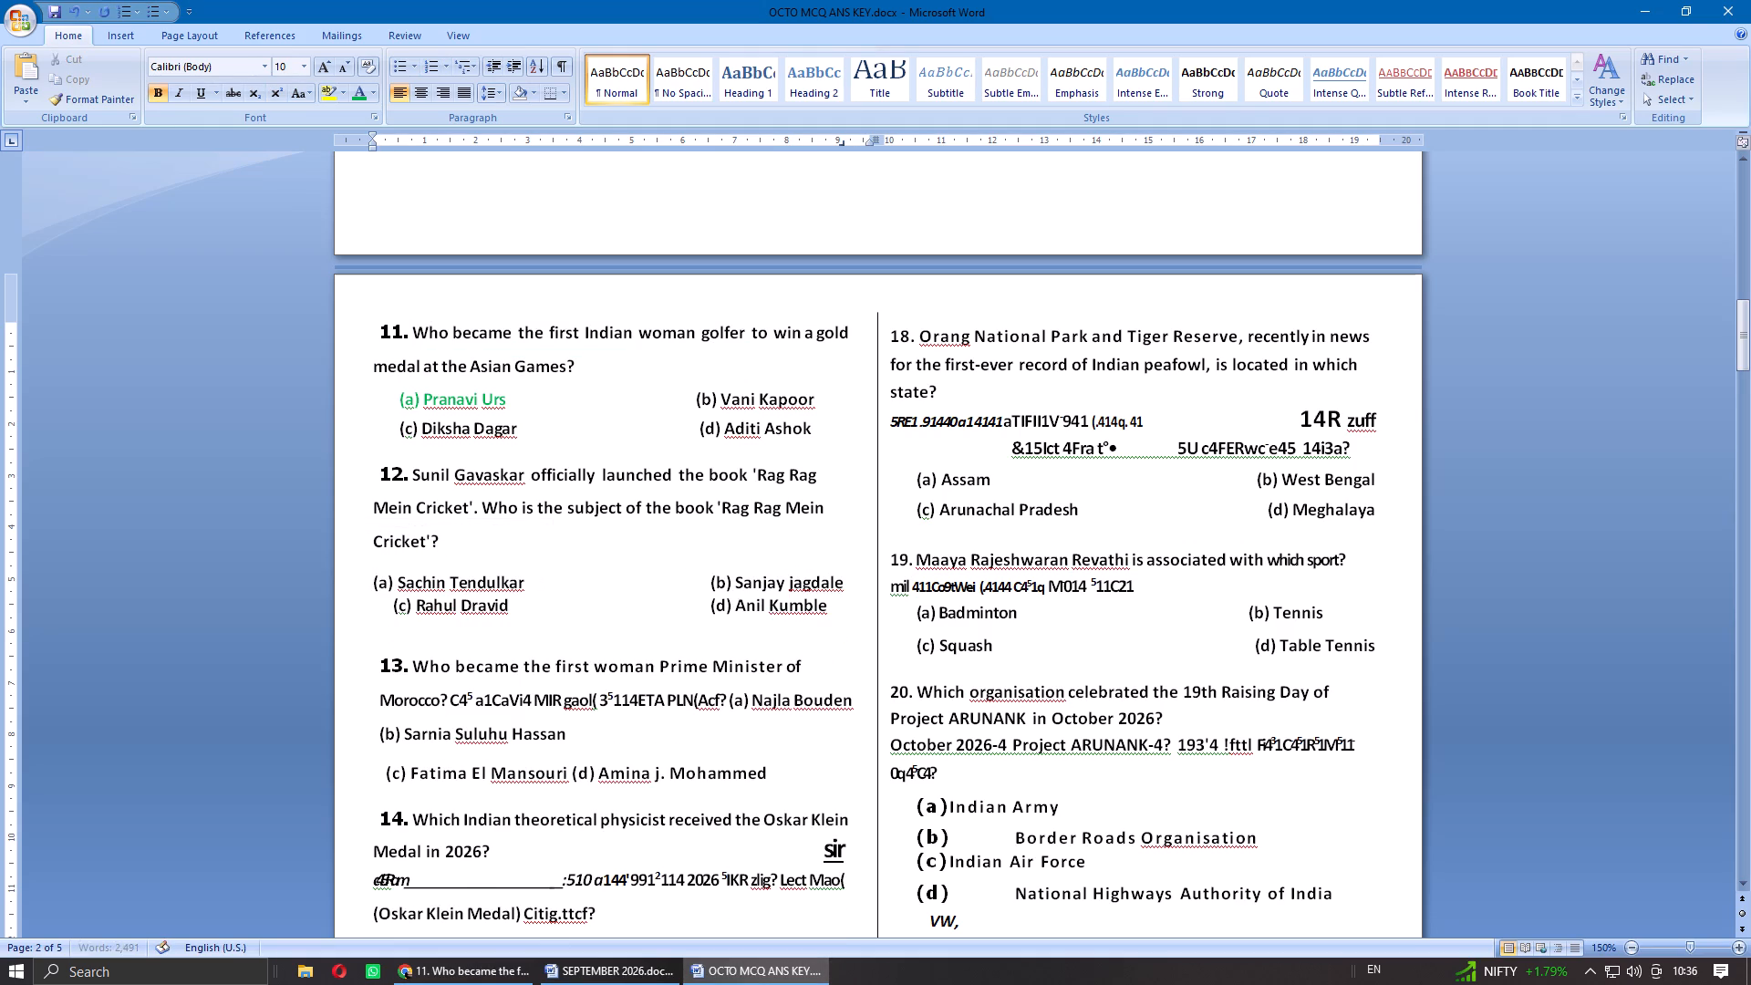
key(BackSpace)
key(Return)
key(BackSpace)
key(BackSpace)
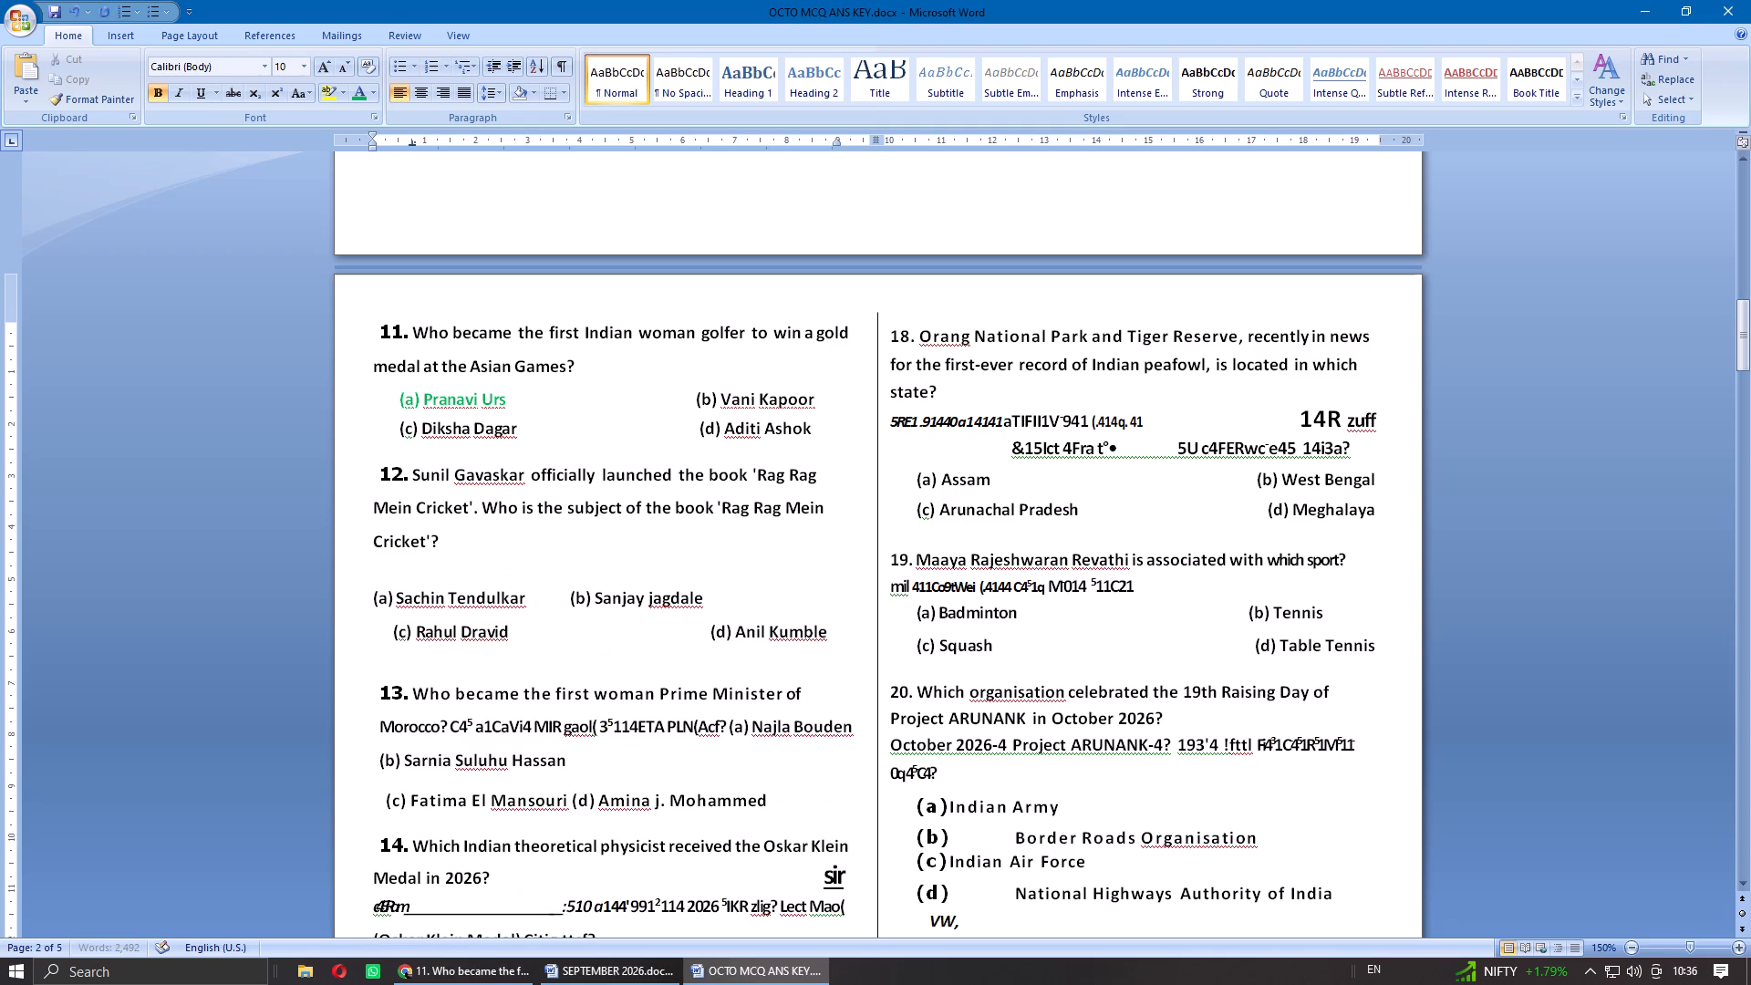
click(388, 635)
key(BackSpace)
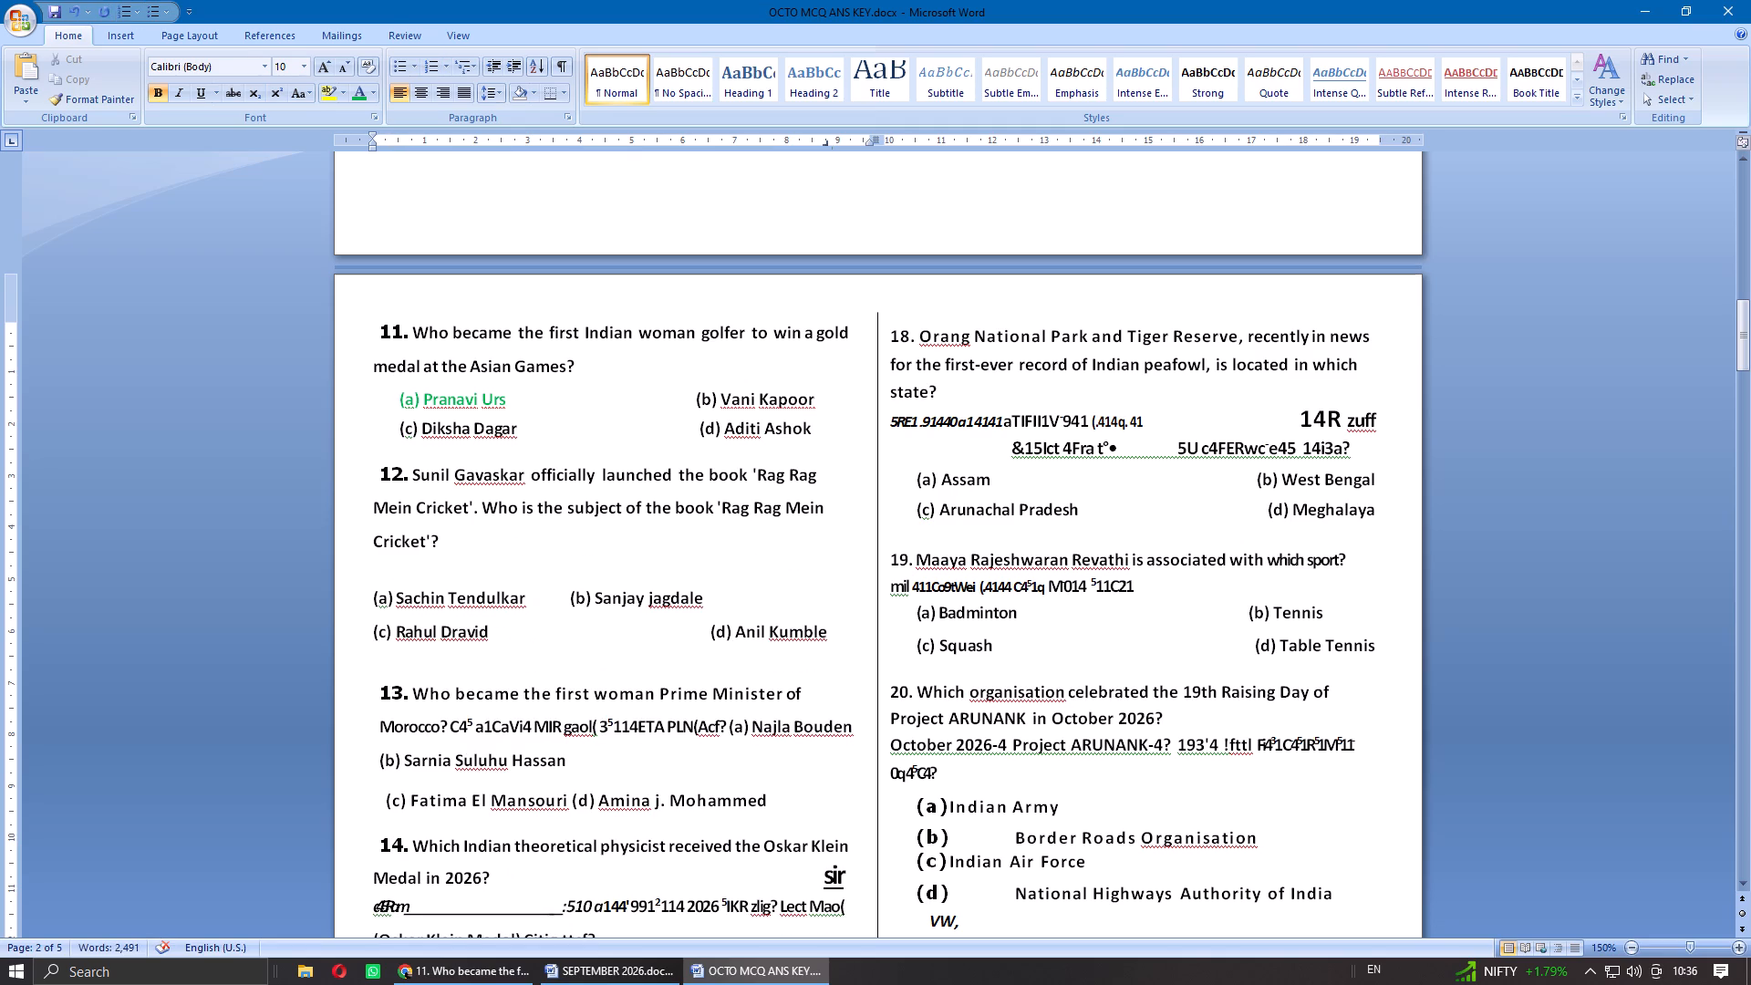
Pad the gap before question 12's option (b) with spaces to place it in the second option column.
click(565, 600)
key(space)
key(space)
key(space)
key(space)
key(space)
key(space)
key(space)
key(space)
key(space)
key(space)
key(space)
key(space)
key(space)
key(space)
key(space)
key(space)
key(space)
key(space)
key(space)
key(space)
key(space)
key(space)
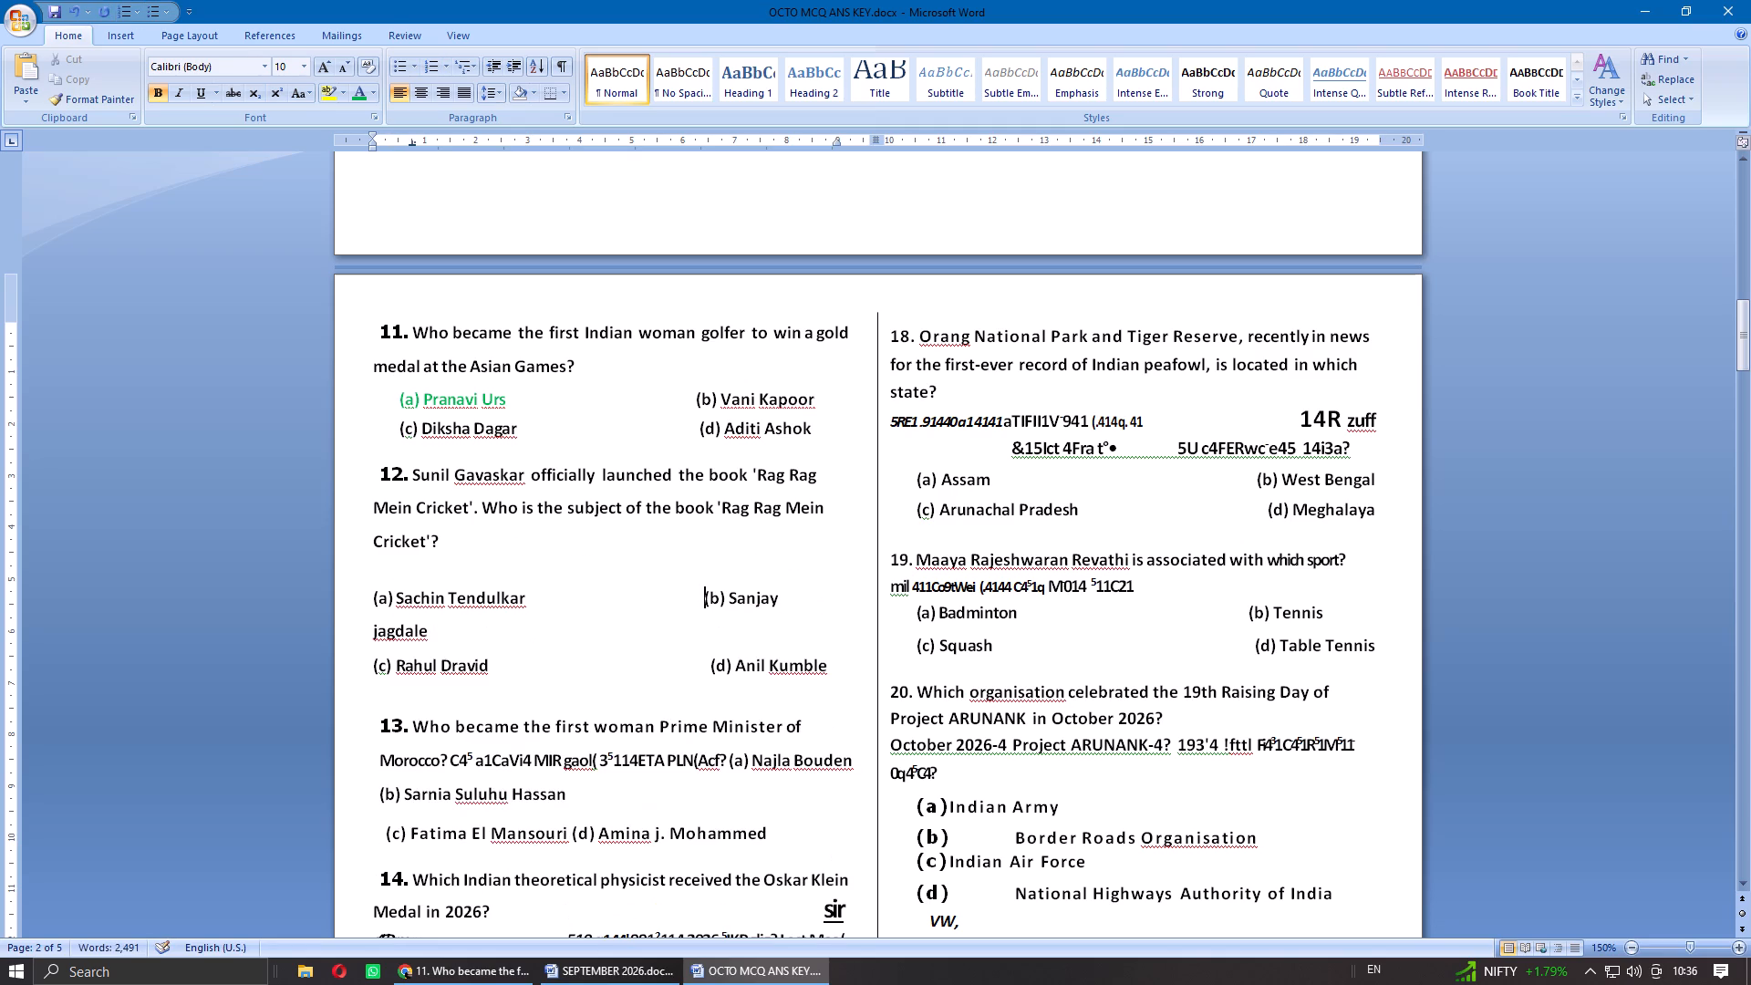
key(BackSpace)
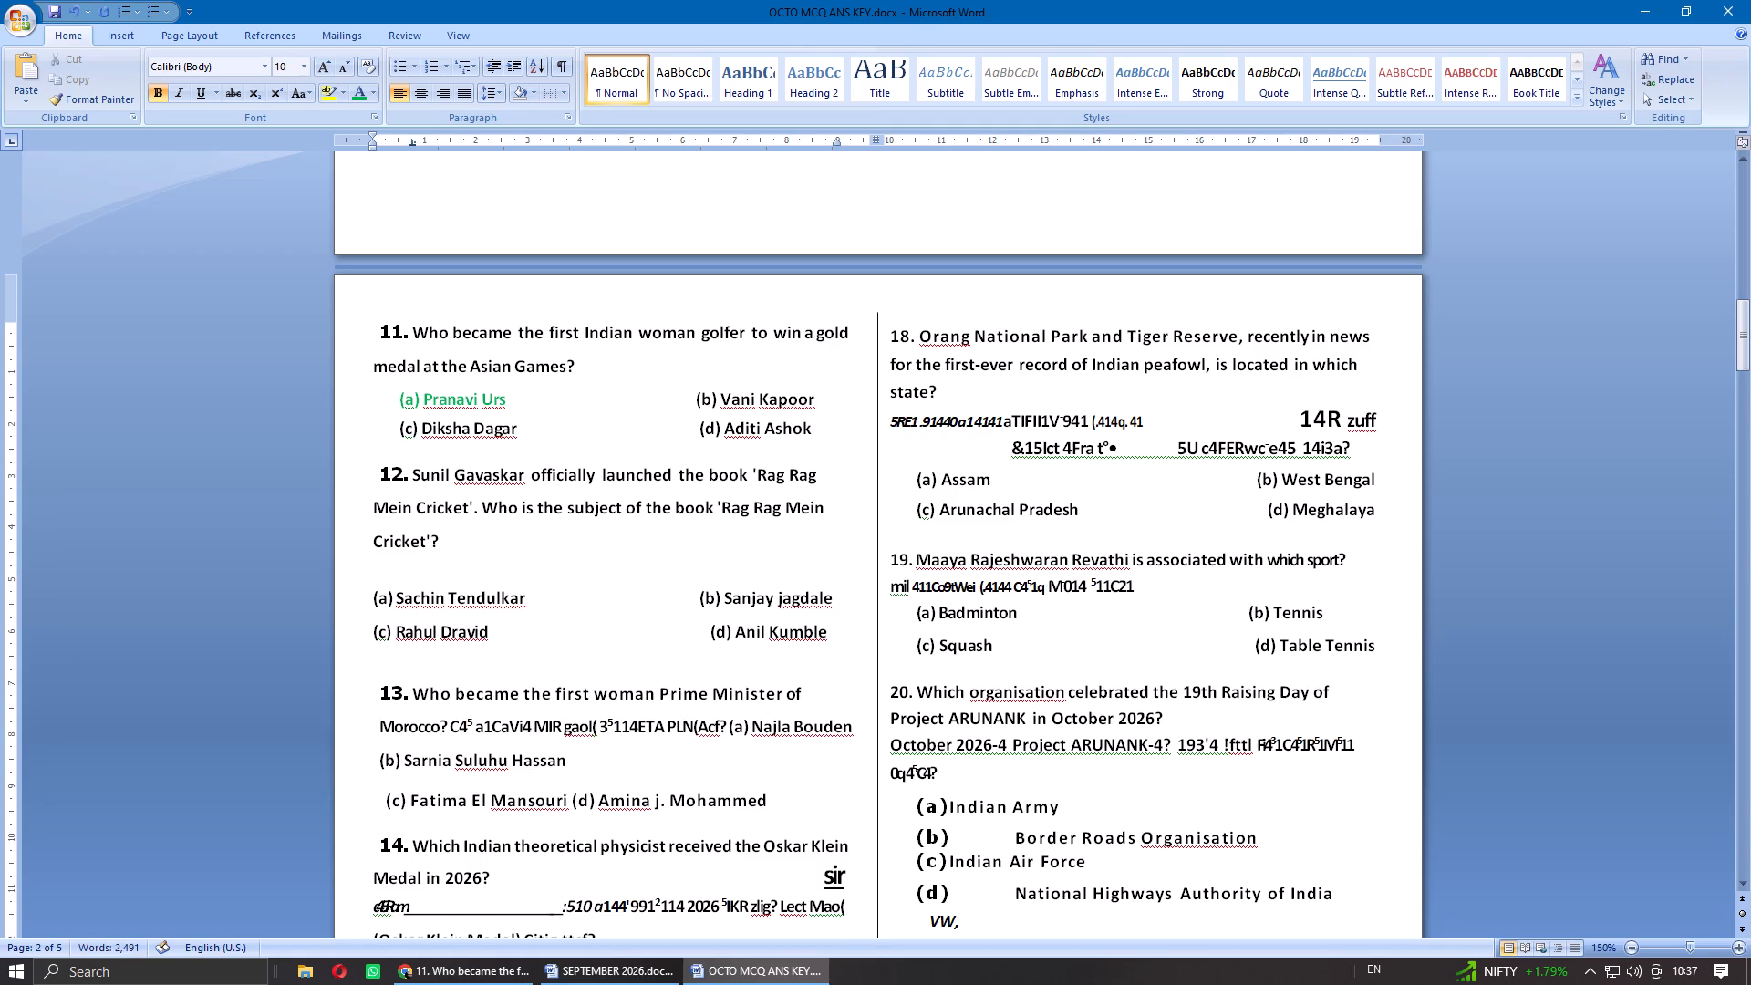
Replace the gap before question 12's option (d) with spaces so it lines up under option (b).
click(709, 636)
key(BackSpace)
key(space)
key(space)
key(space)
key(space)
key(space)
key(space)
key(space)
key(space)
key(space)
key(space)
key(space)
key(space)
key(space)
key(space)
key(space)
key(space)
key(space)
key(space)
key(space)
key(space)
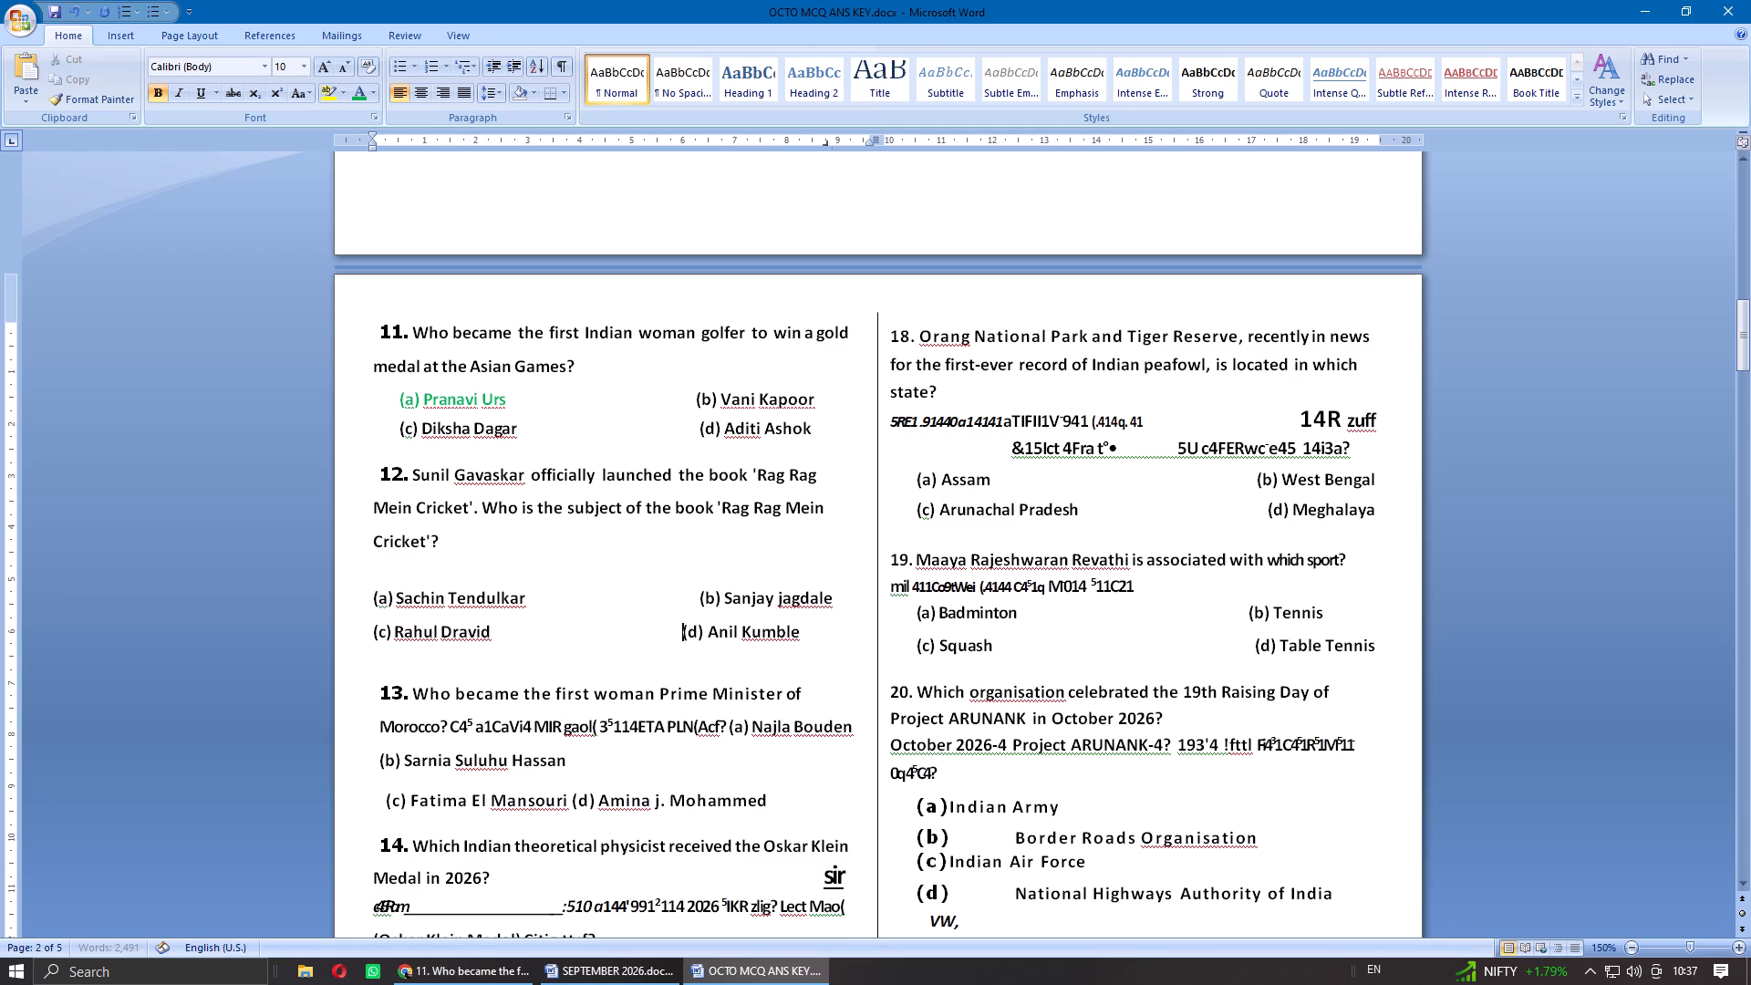
key(space)
key(space)
key(space)
key(space)
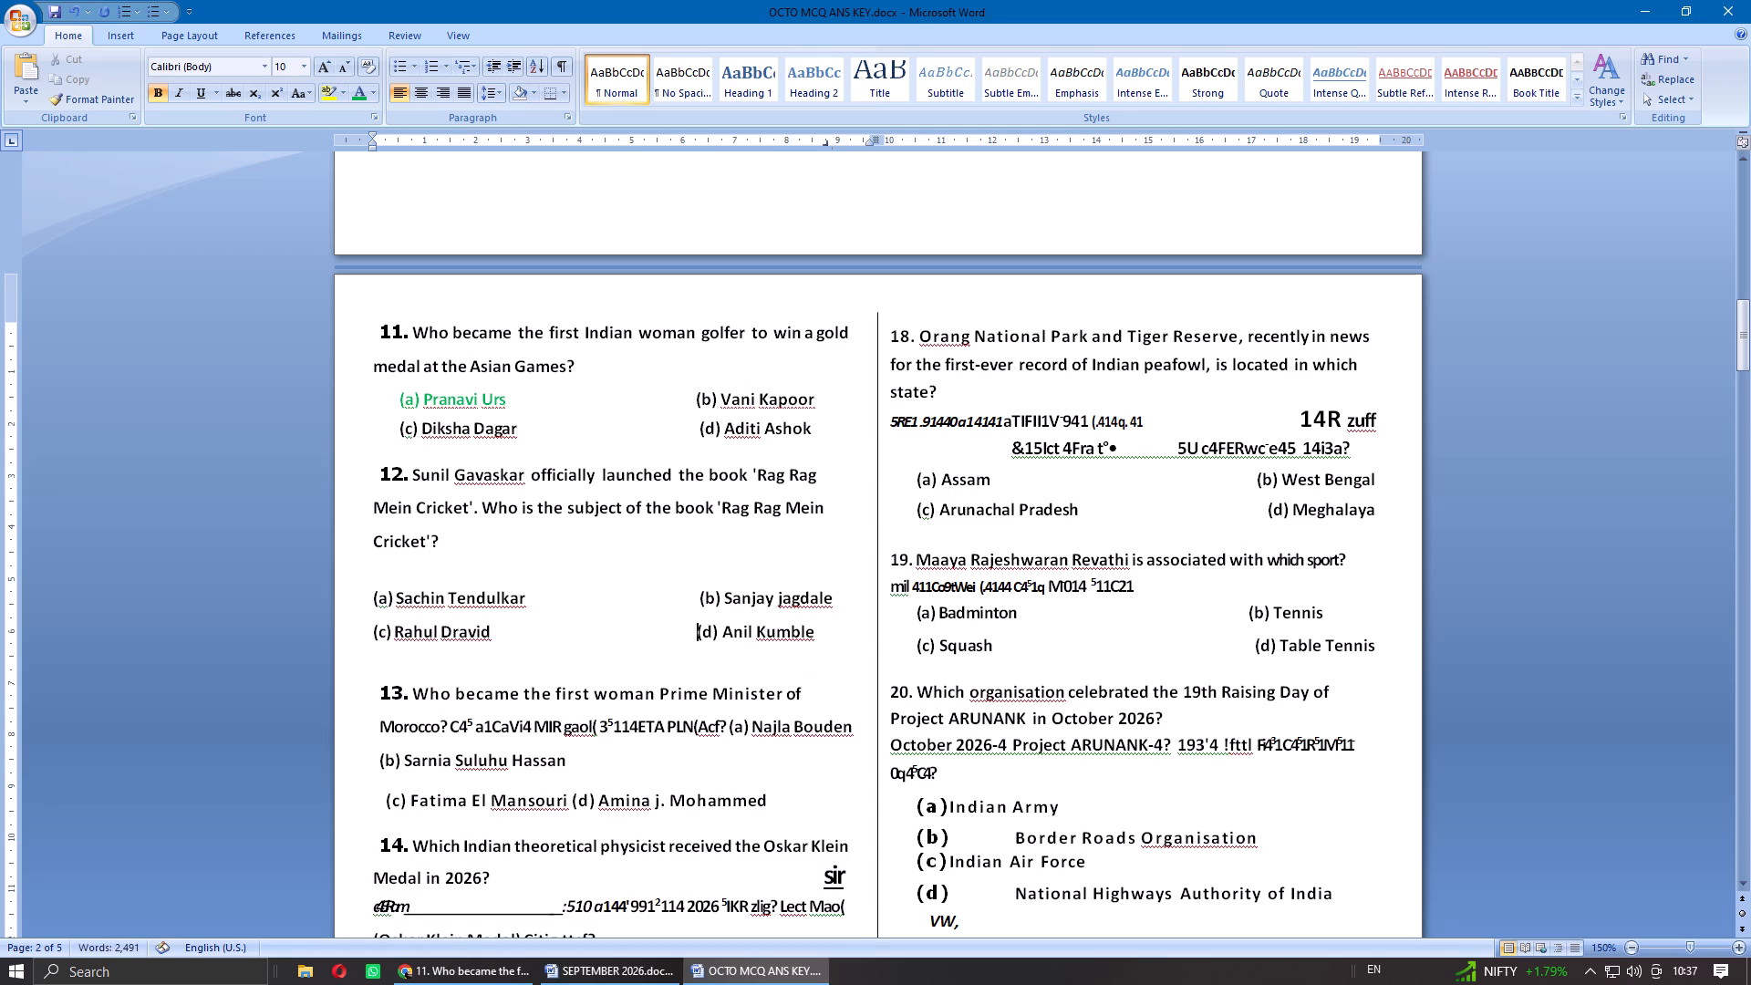
Set the paragraph spacing before question 12's option (a) line to 0 pt.
click(447, 599)
click(175, 27)
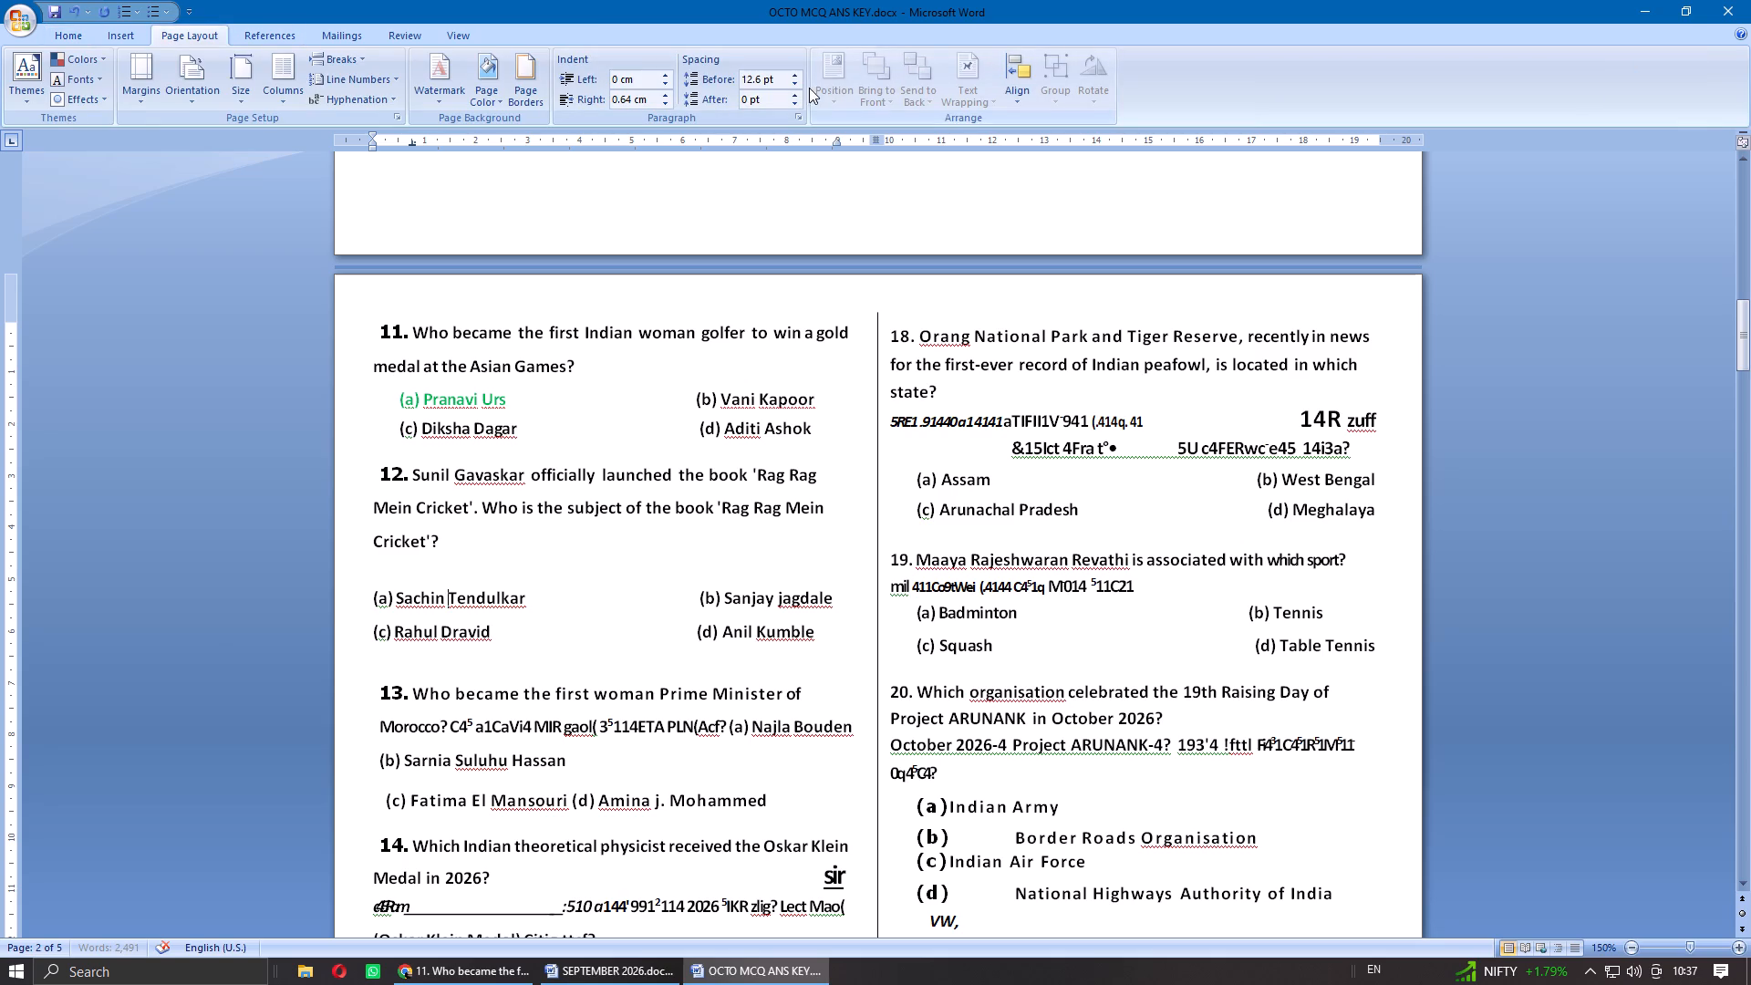
click(791, 87)
click(791, 87)
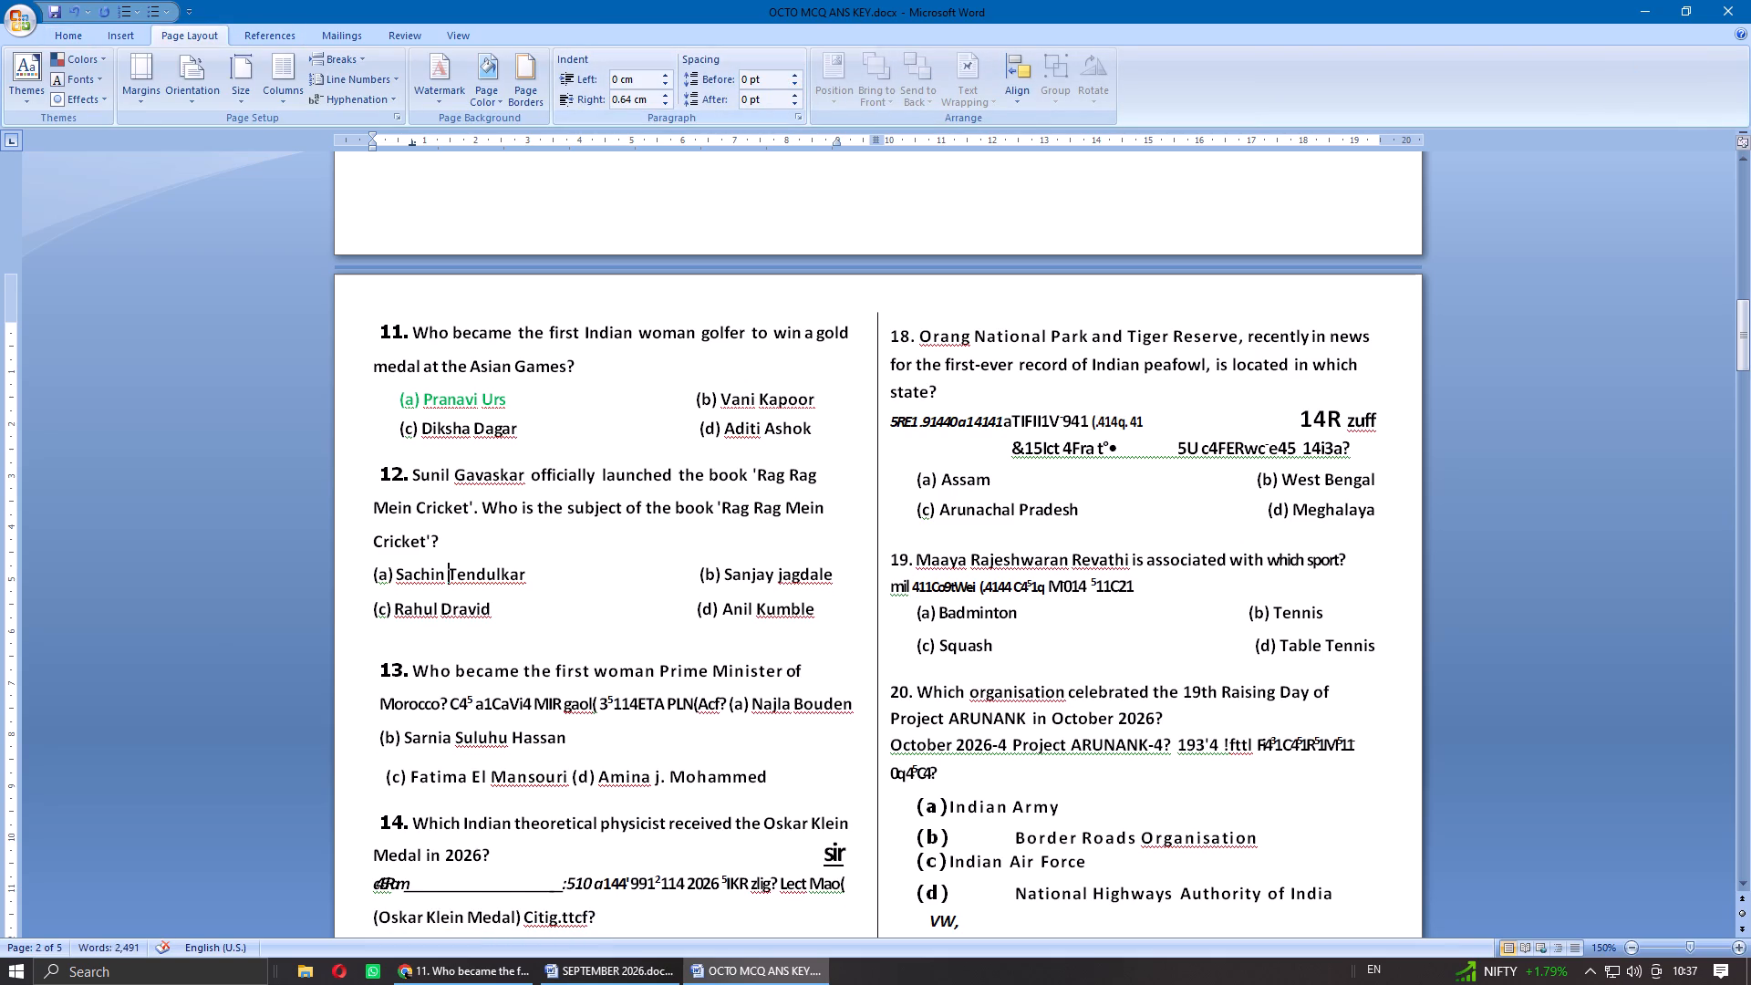
Copy question 12's text about the book 'Rag Rag Mein Cricket' and search Google for it in Chrome.
right_click(485, 477)
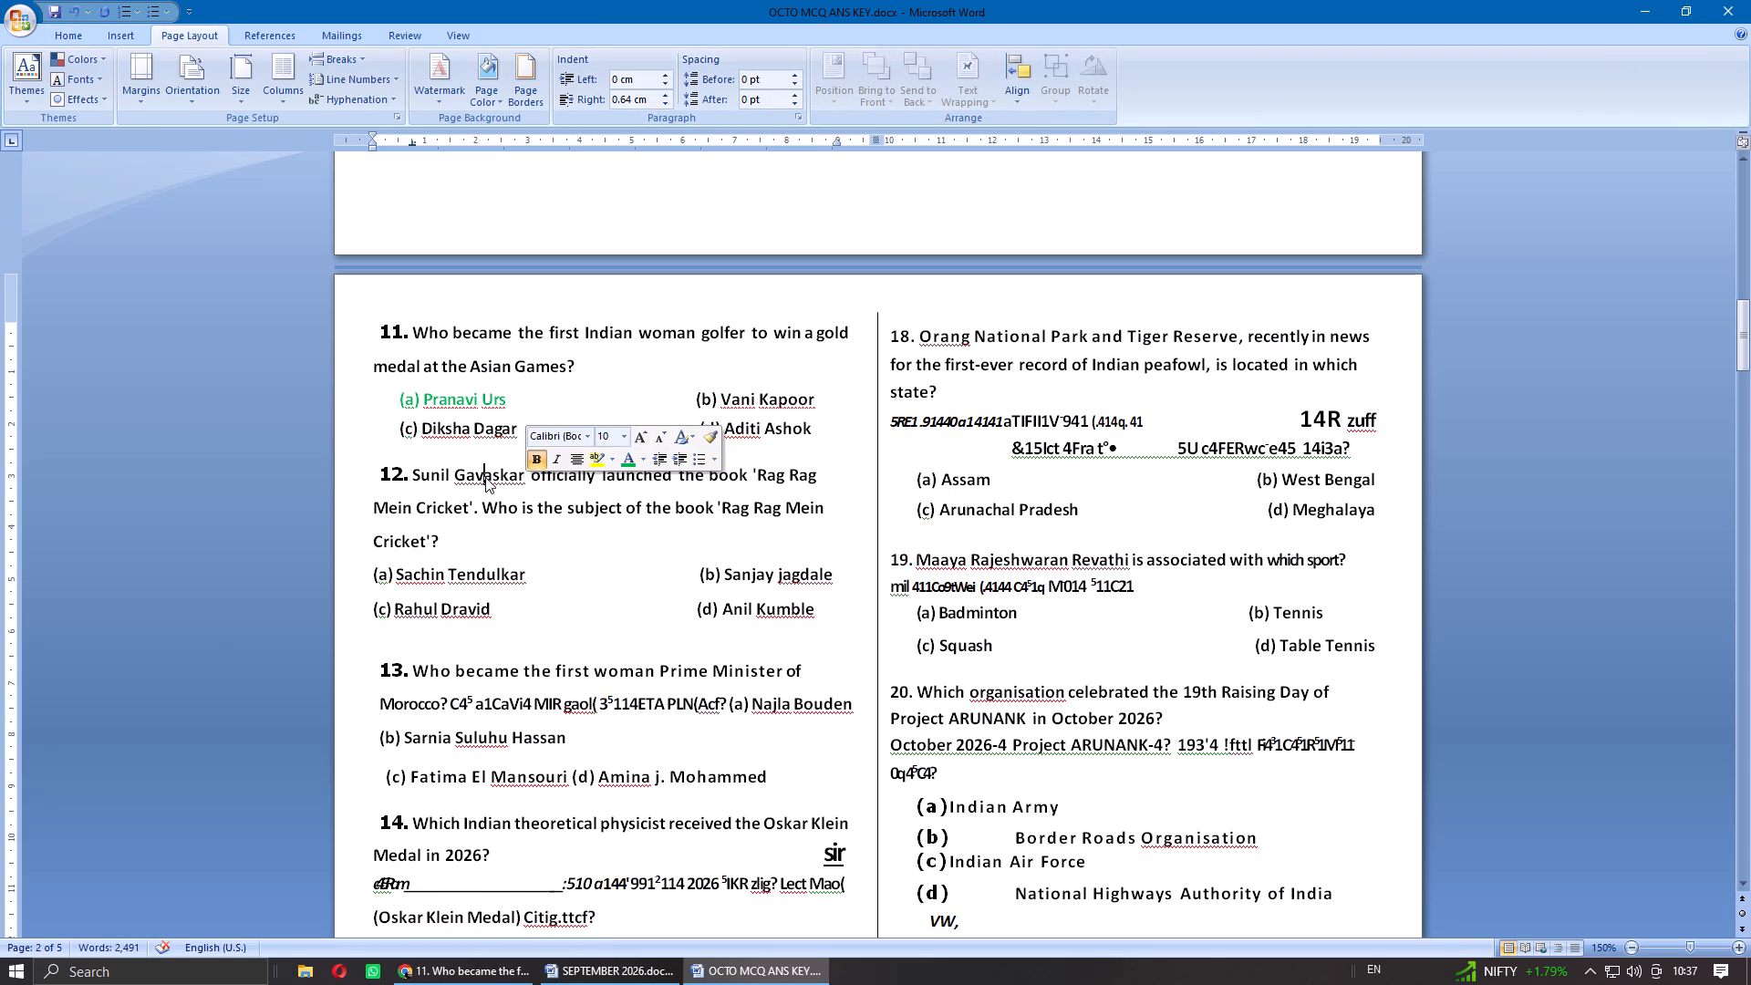
click(485, 477)
drag(417, 475, 508, 474)
click(473, 488)
drag(417, 479, 445, 549)
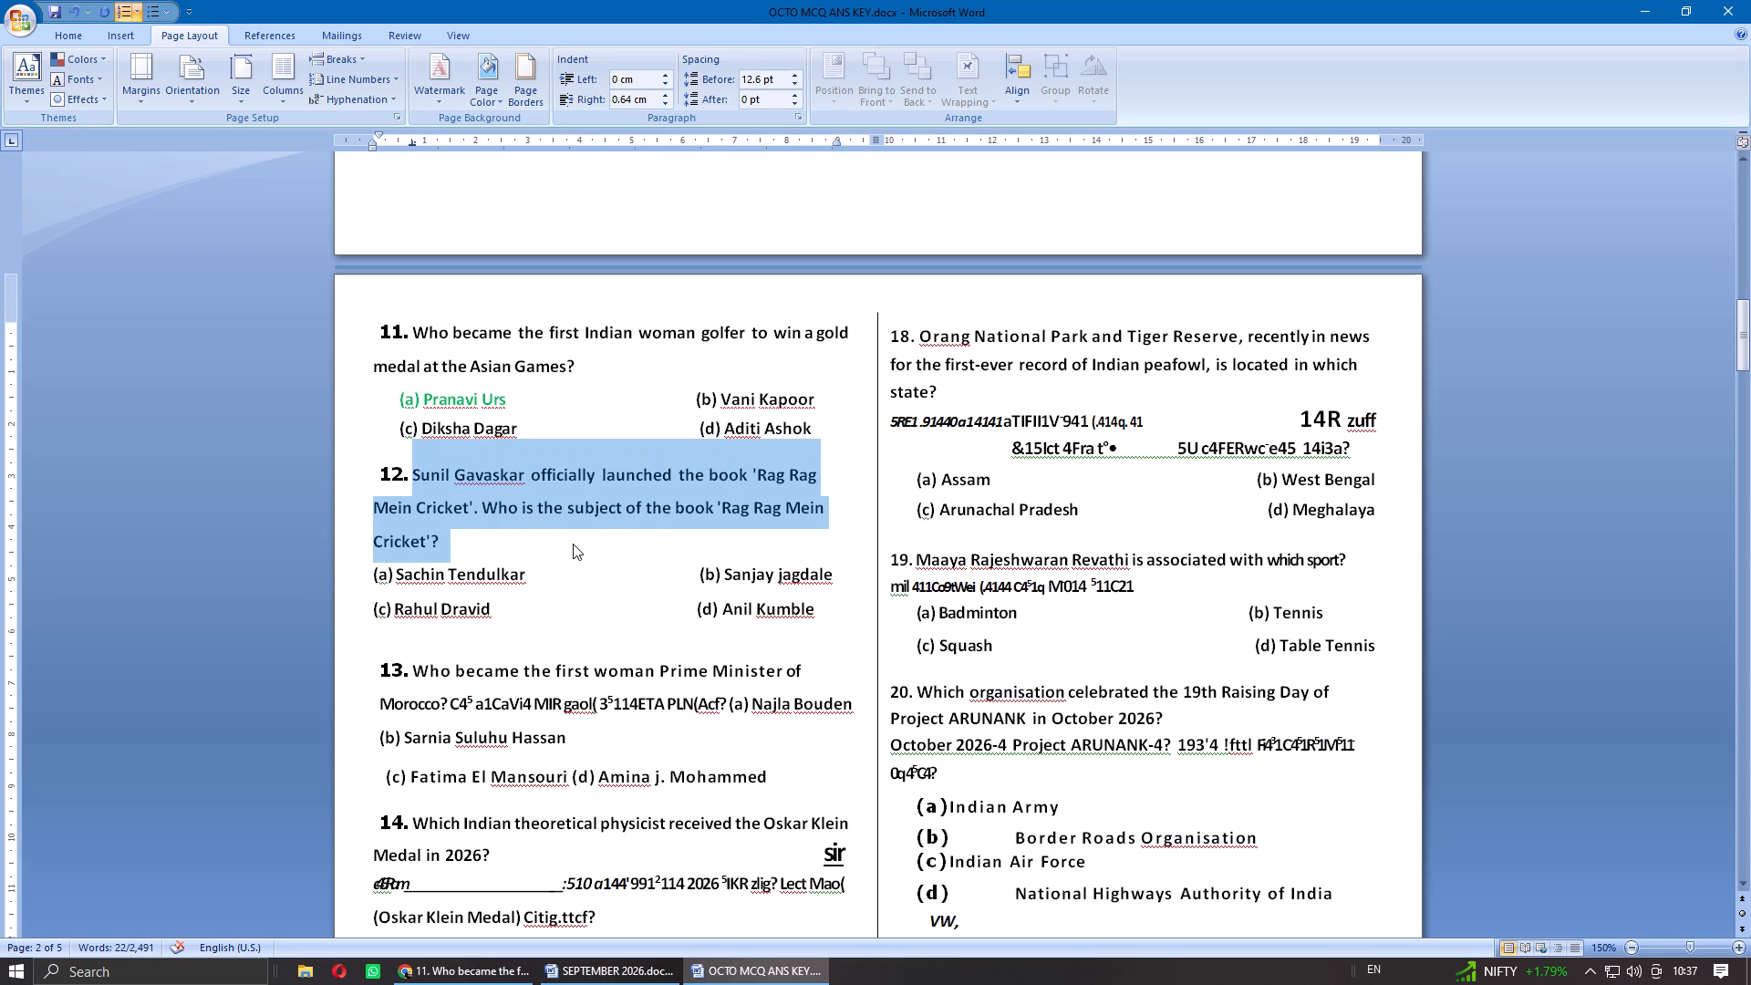
key(ctrl+c)
click(503, 979)
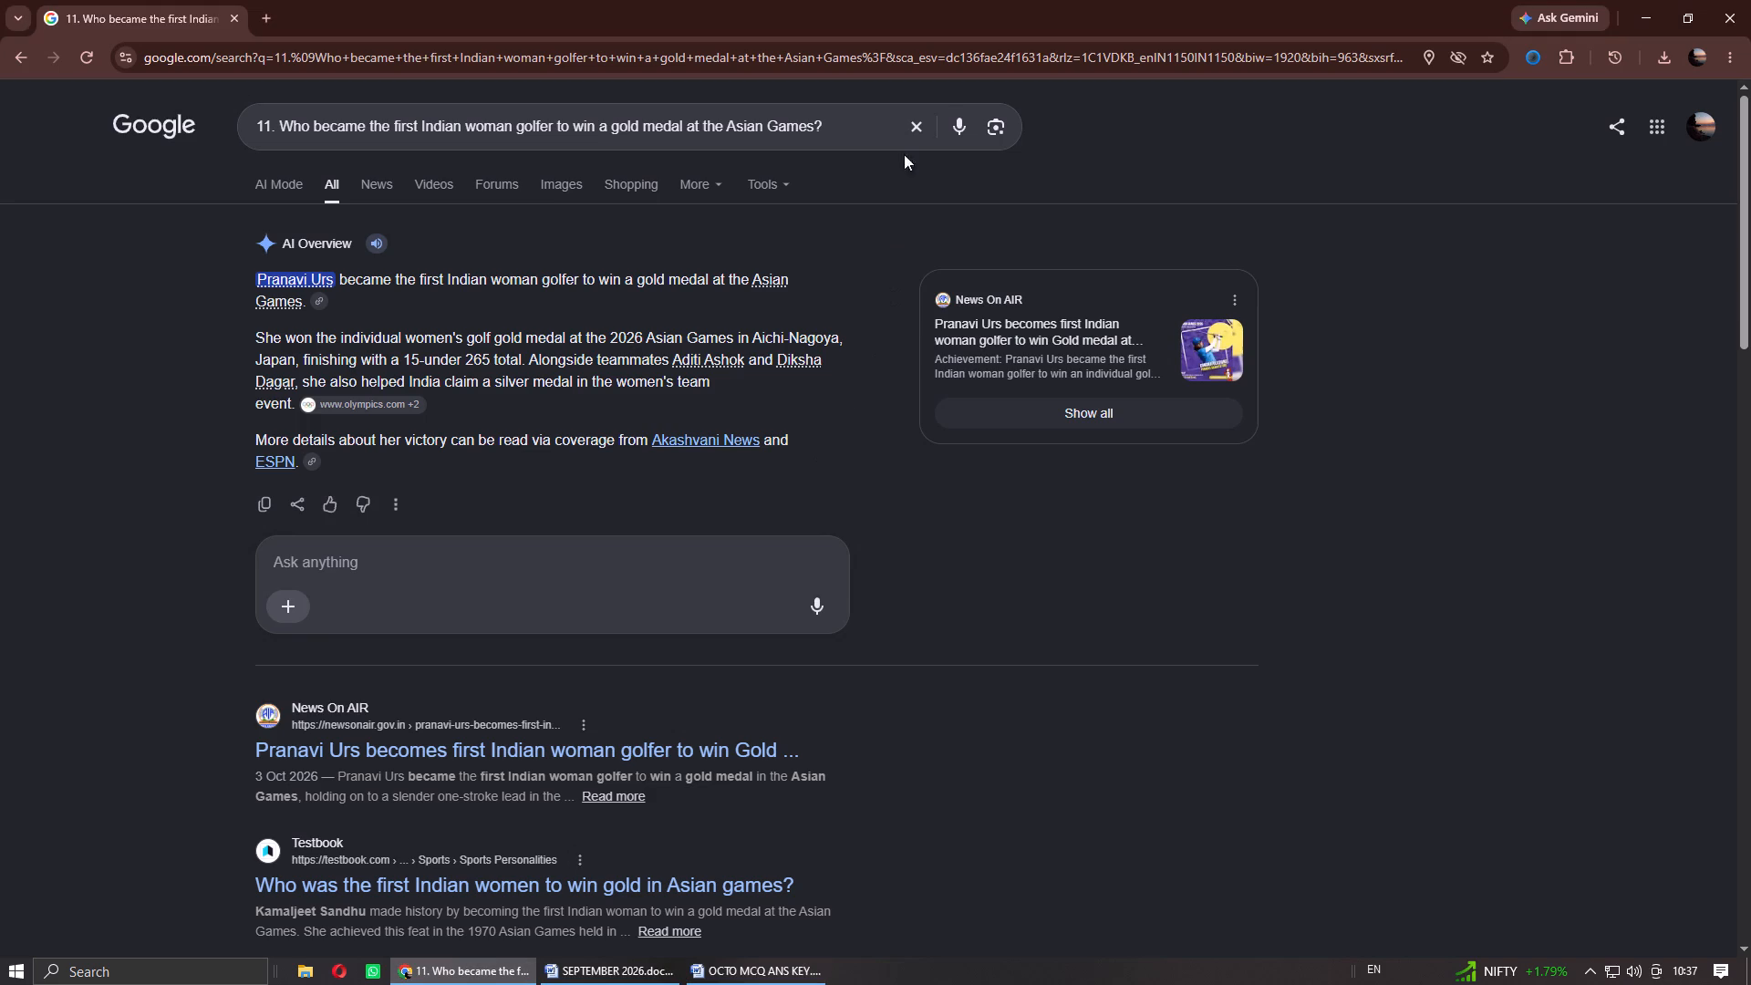
click(917, 120)
key(ctrl+v)
key(Return)
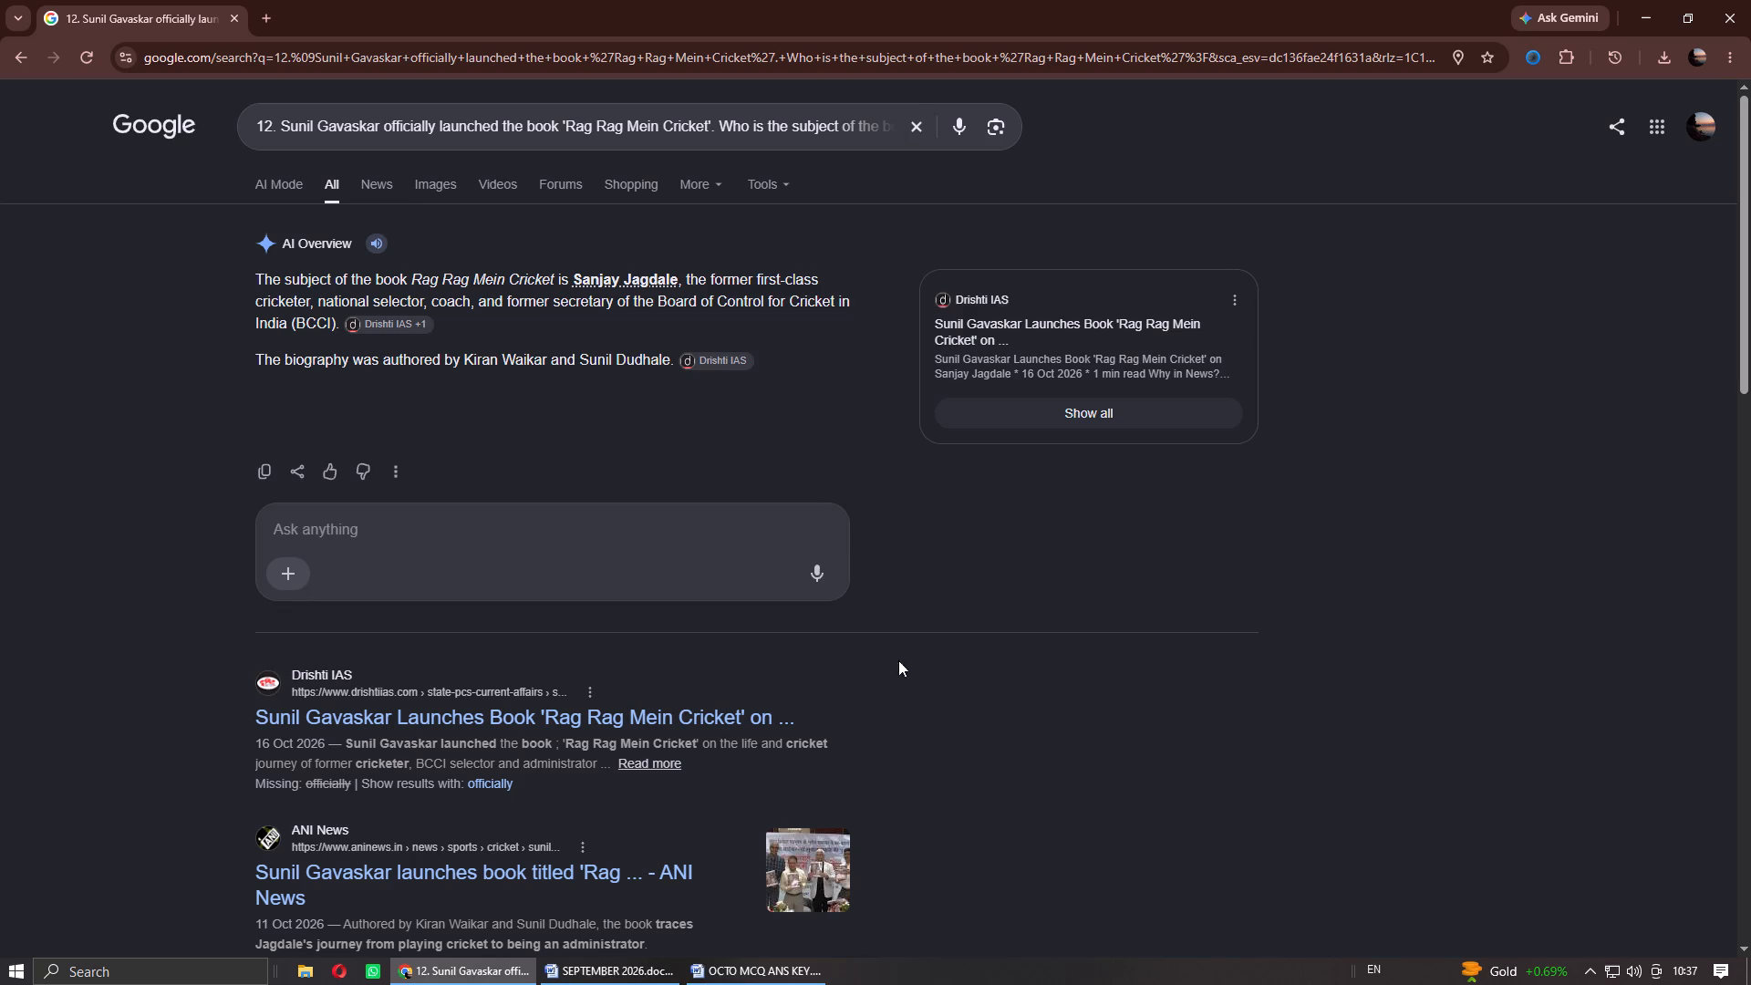
Back in the OCTO MCQ ANS KEY document in Word, capitalise the surname in question 12's option (b) as "Jagdale".
click(624, 984)
click(754, 984)
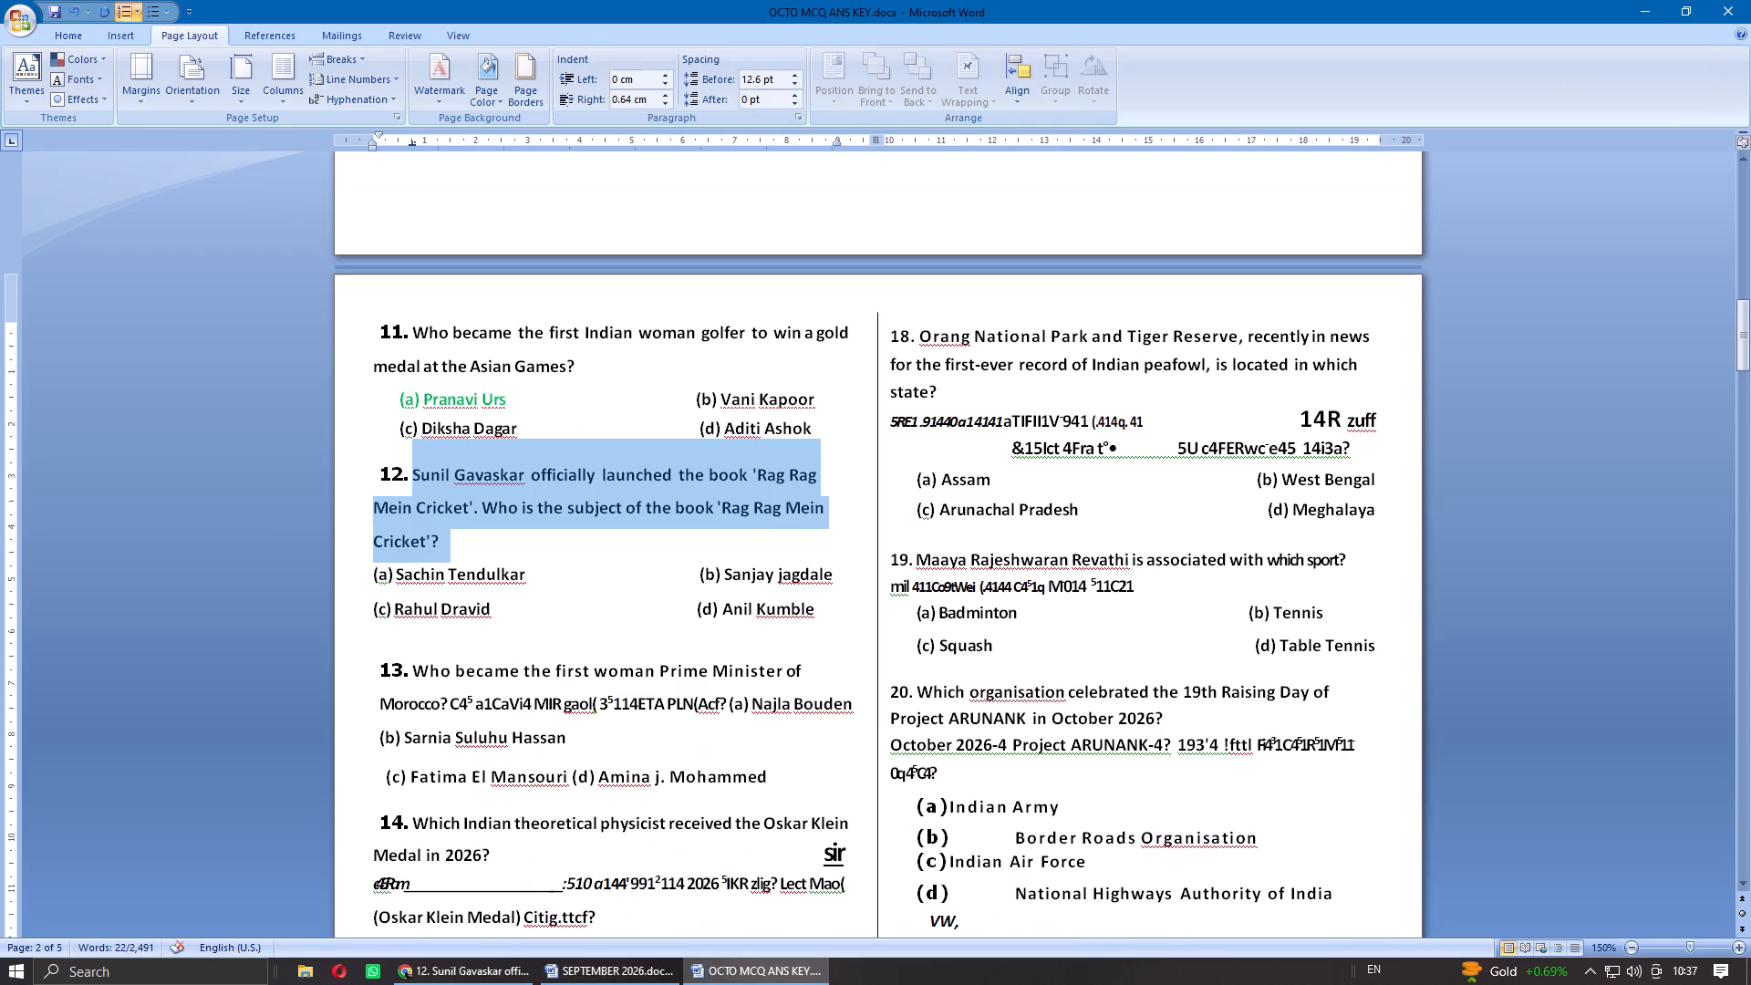
click(722, 582)
click(786, 578)
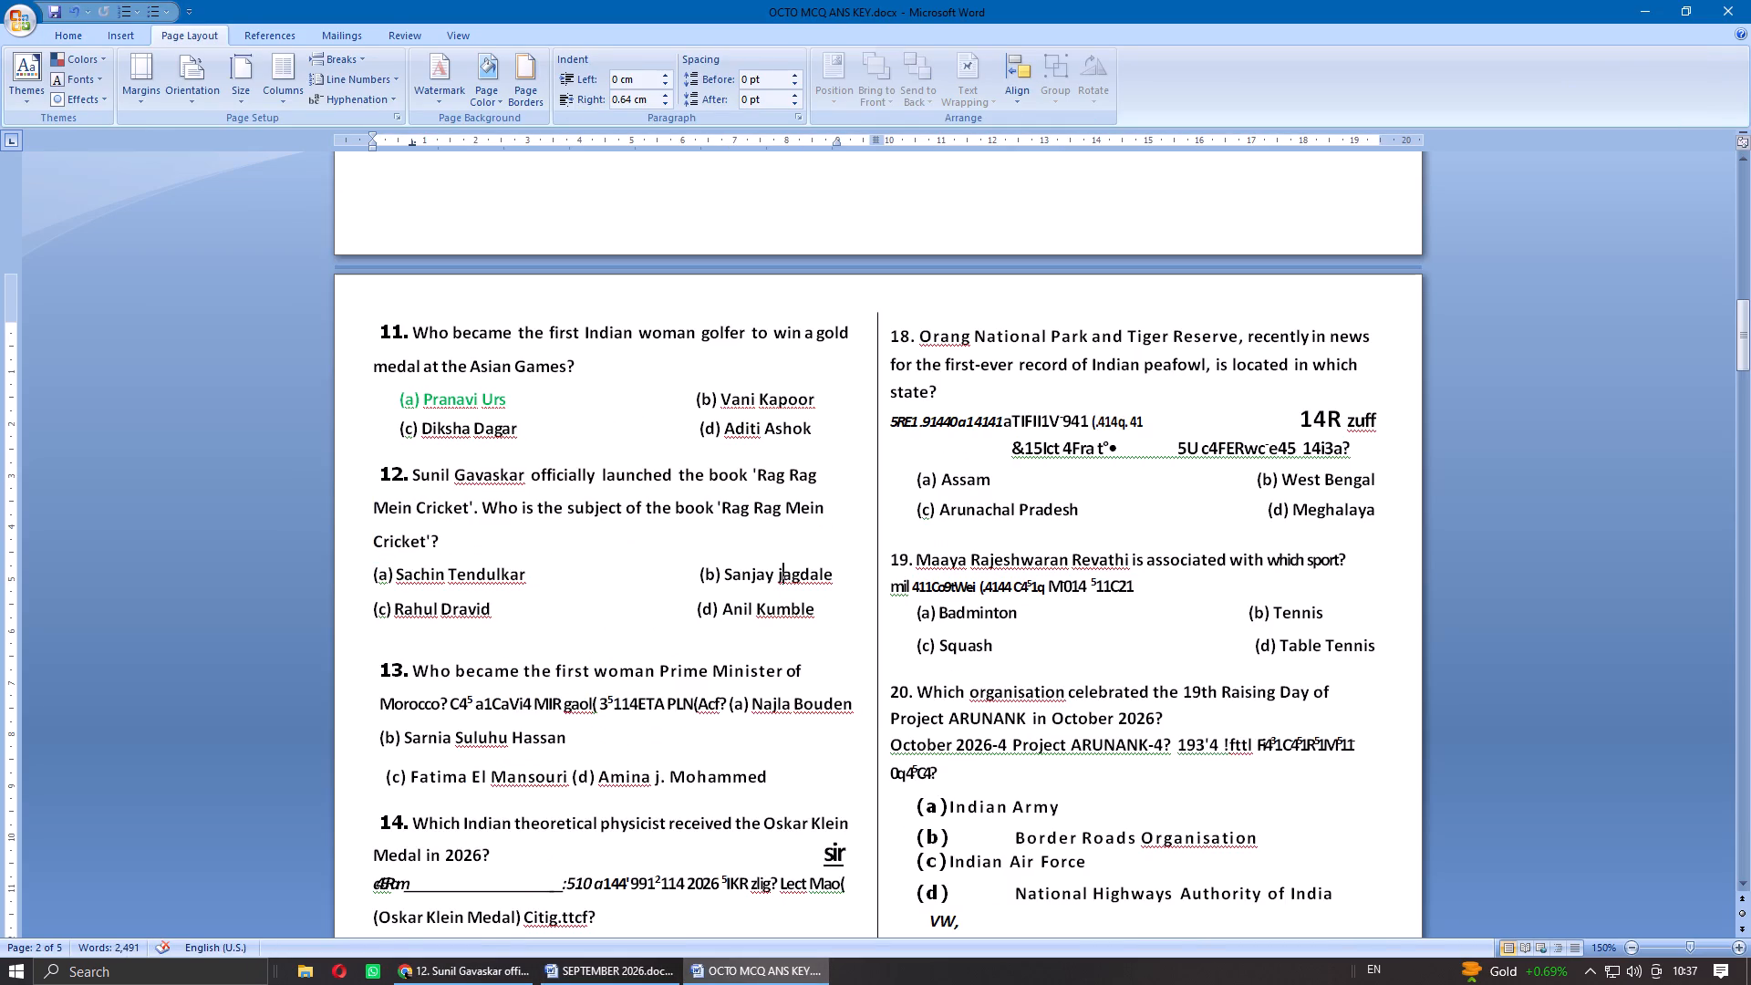
key(BackSpace)
key(shift+j)
Colour question 12's answer "(b) Sanjay Jagdale" green, including its option letter.
drag(699, 582, 835, 584)
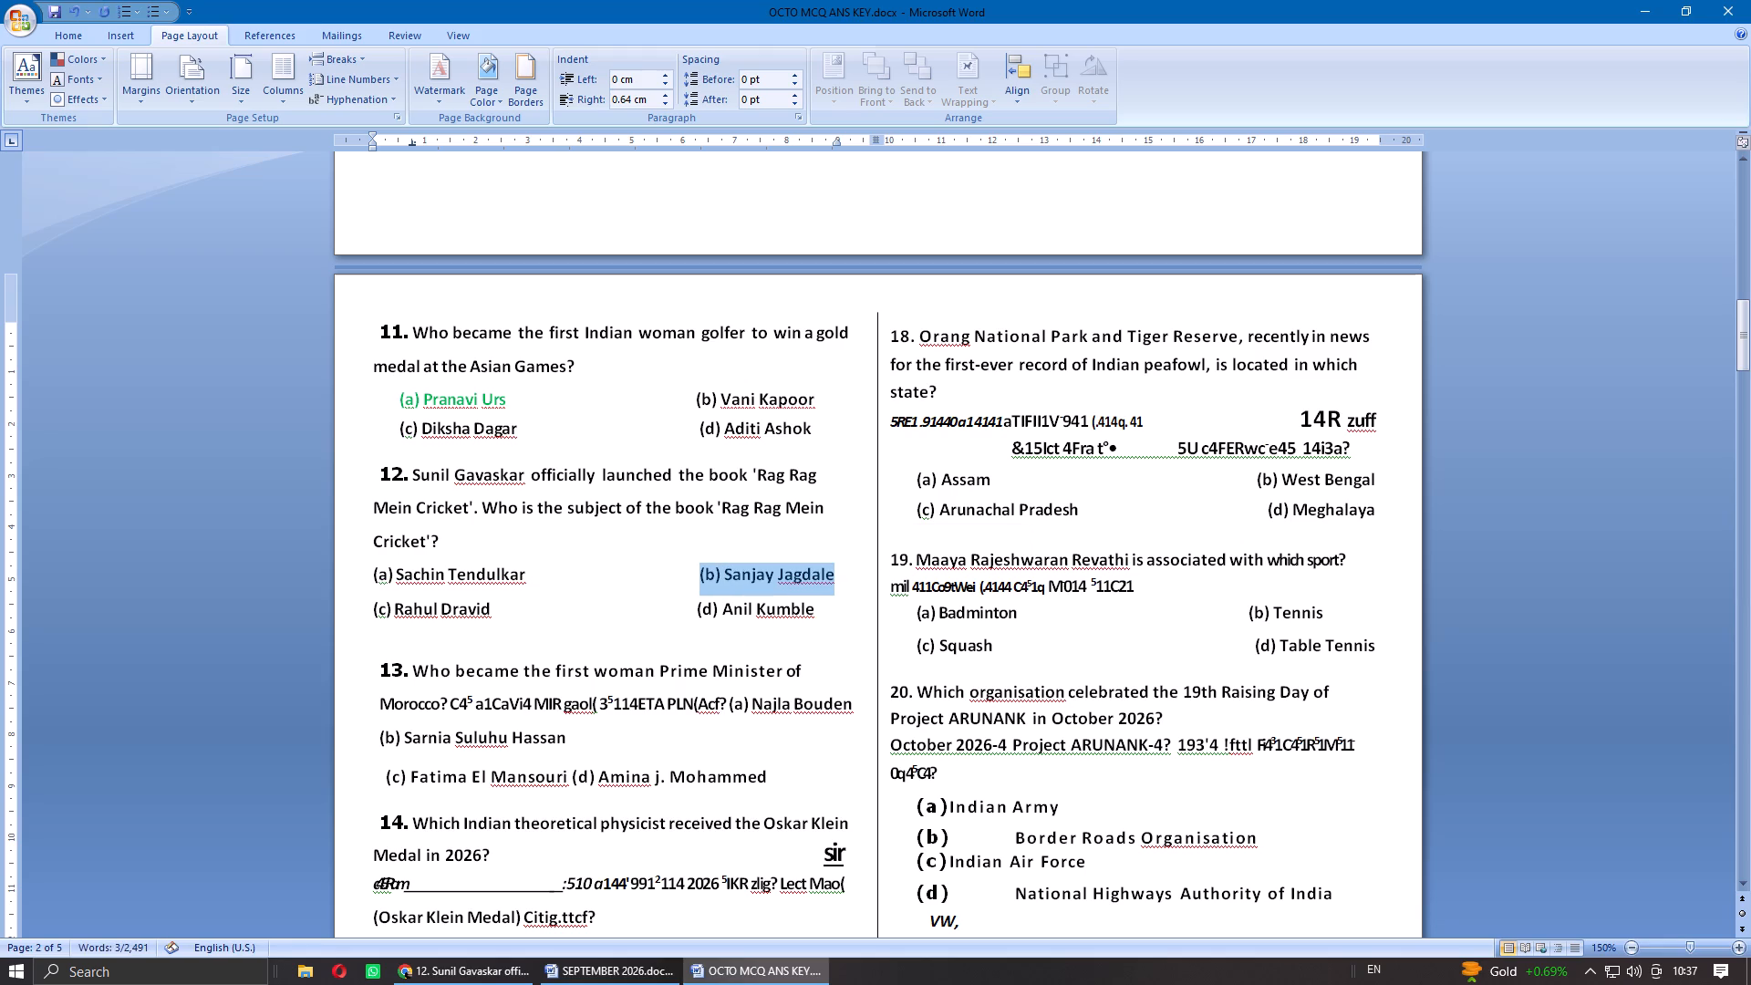
click(74, 38)
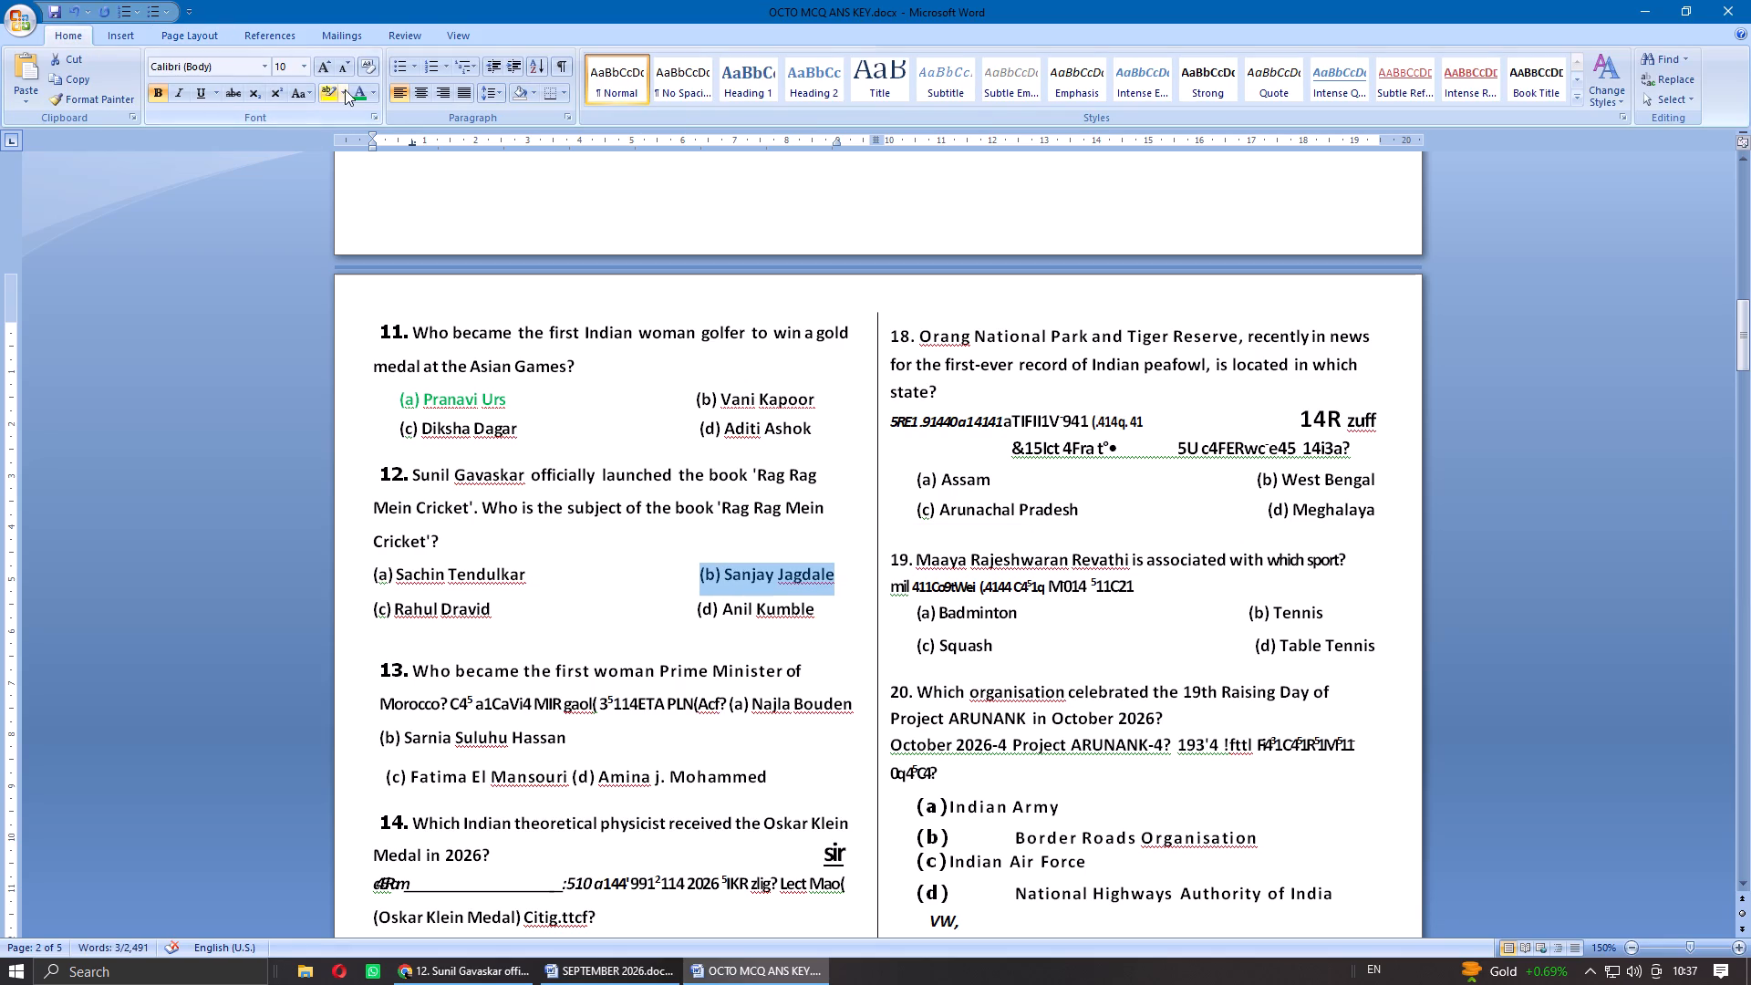
click(352, 88)
Delete the garbled OCR text that follows "Morocco?" in question 13.
scroll(623, 560, down, 2)
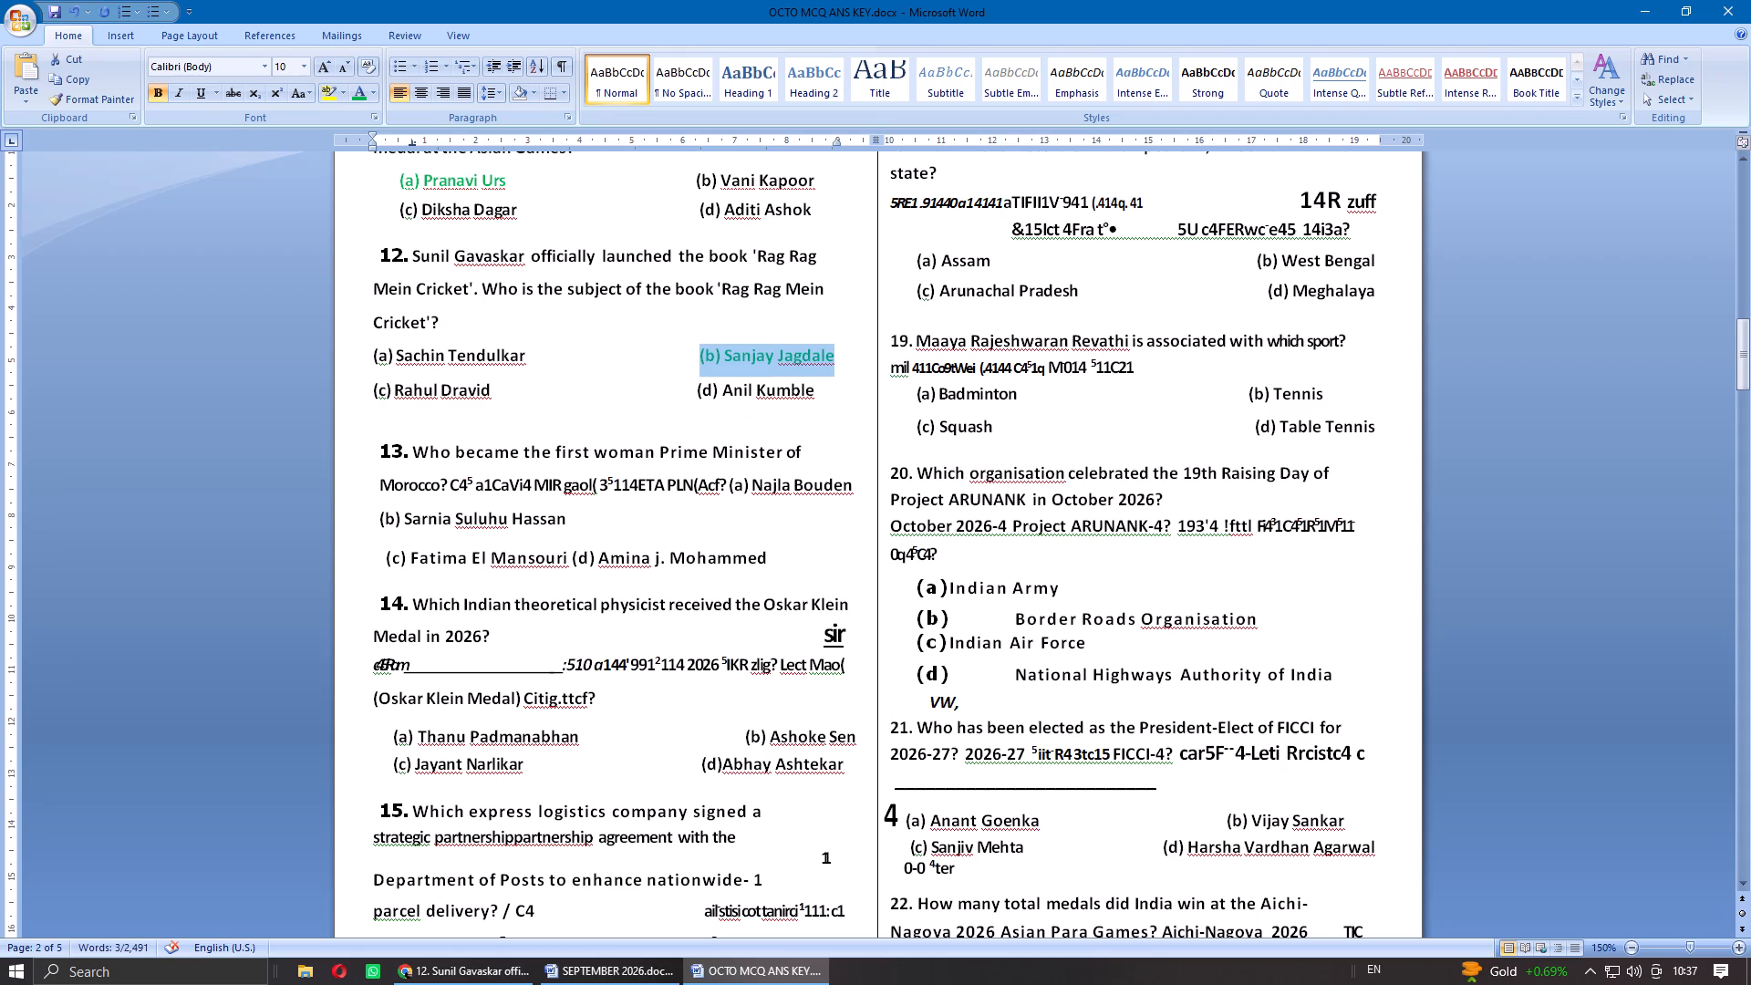
drag(728, 488, 596, 484)
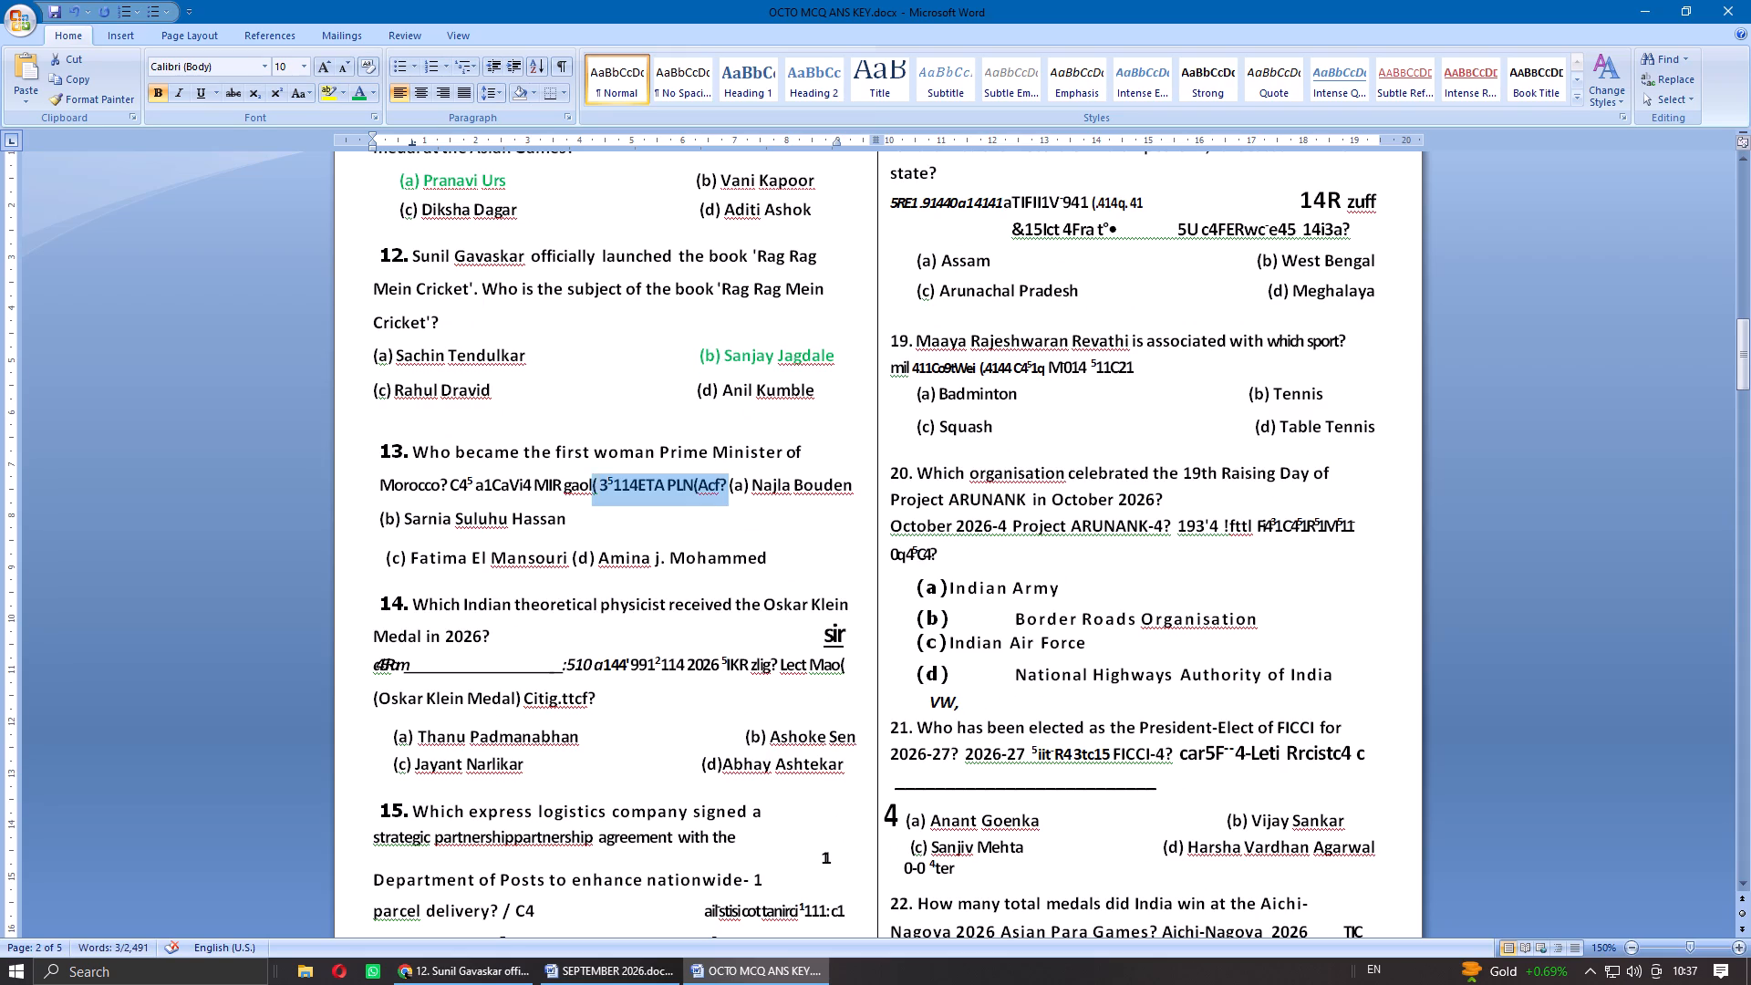
drag(596, 484, 450, 479)
key(BackSpace)
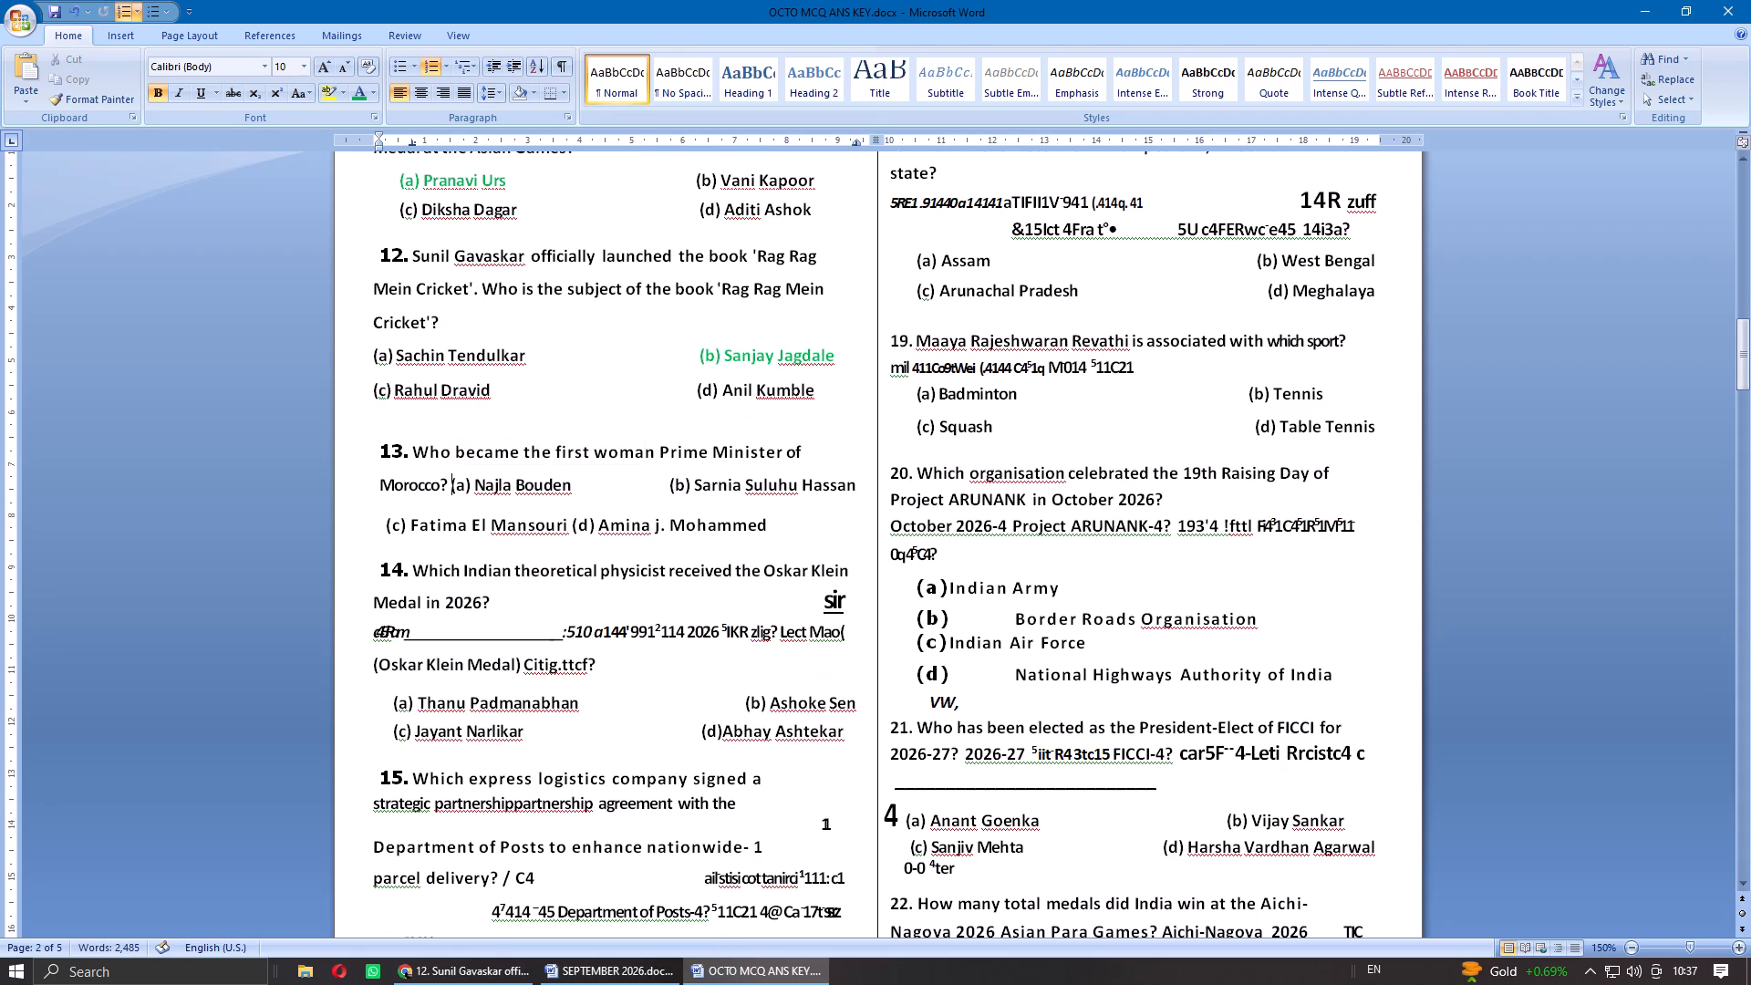
Move question 13's options (a) and (b) onto their own unnumbered line below the question.
key(BackSpace)
key(Return)
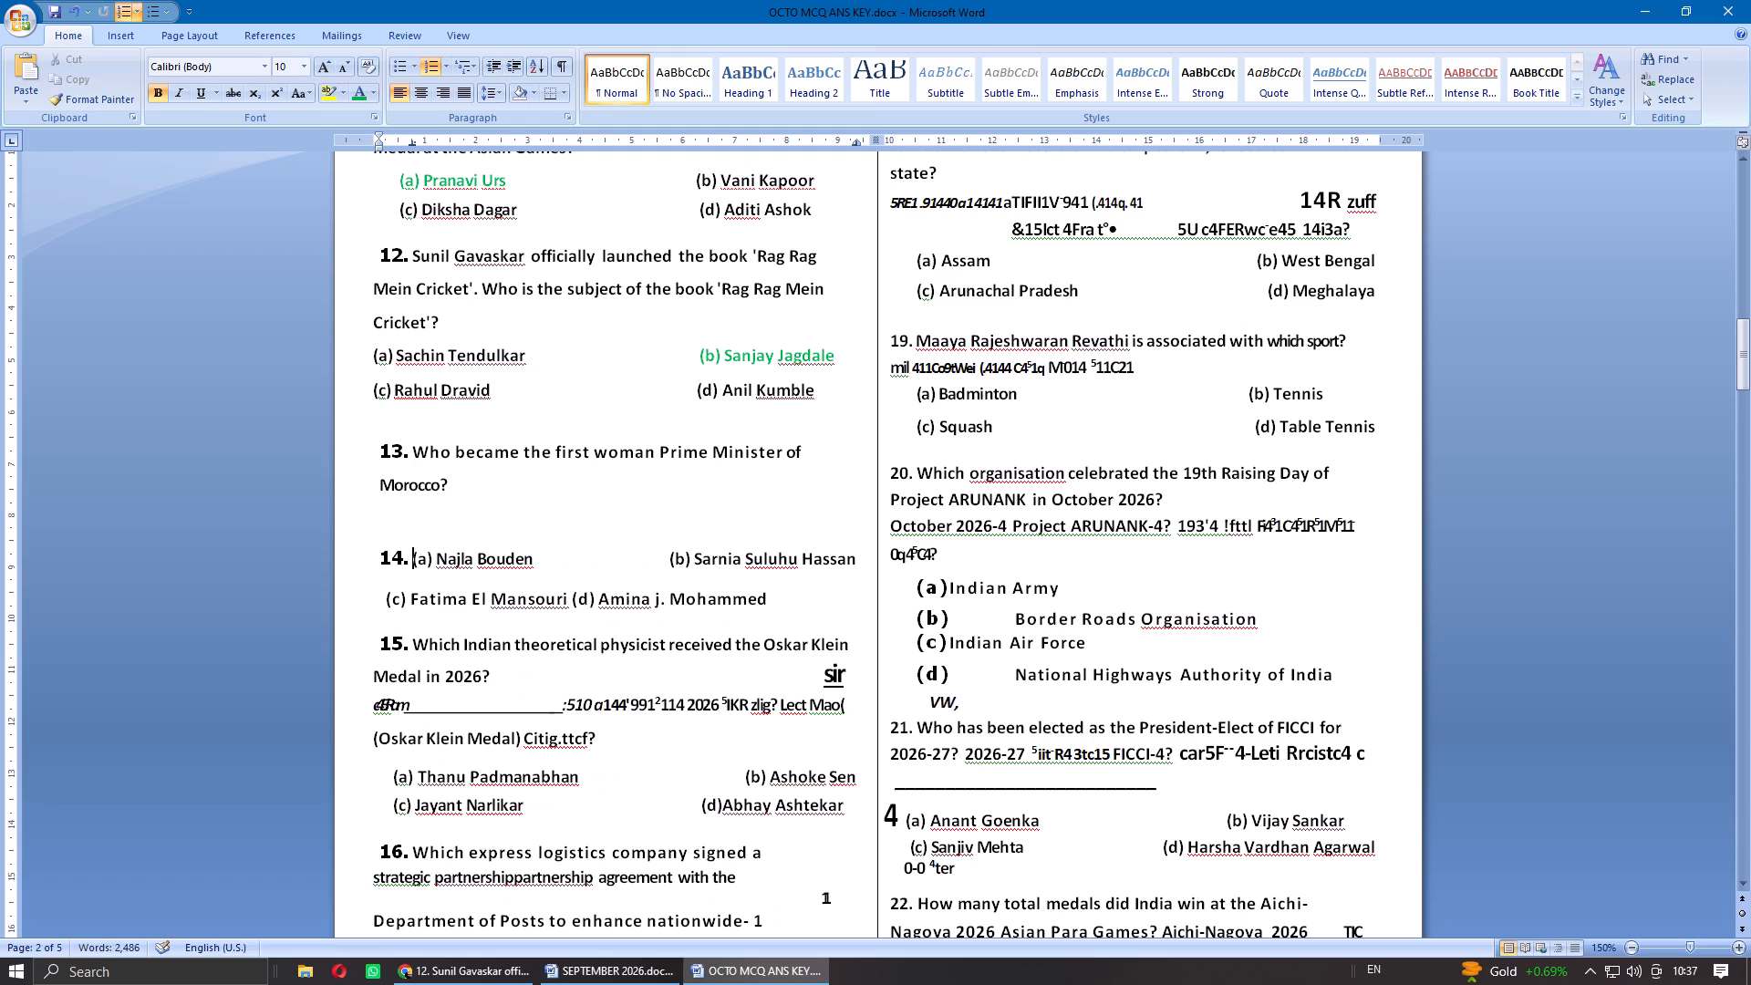
key(BackSpace)
key(BackSpace)
key(BackSpace)
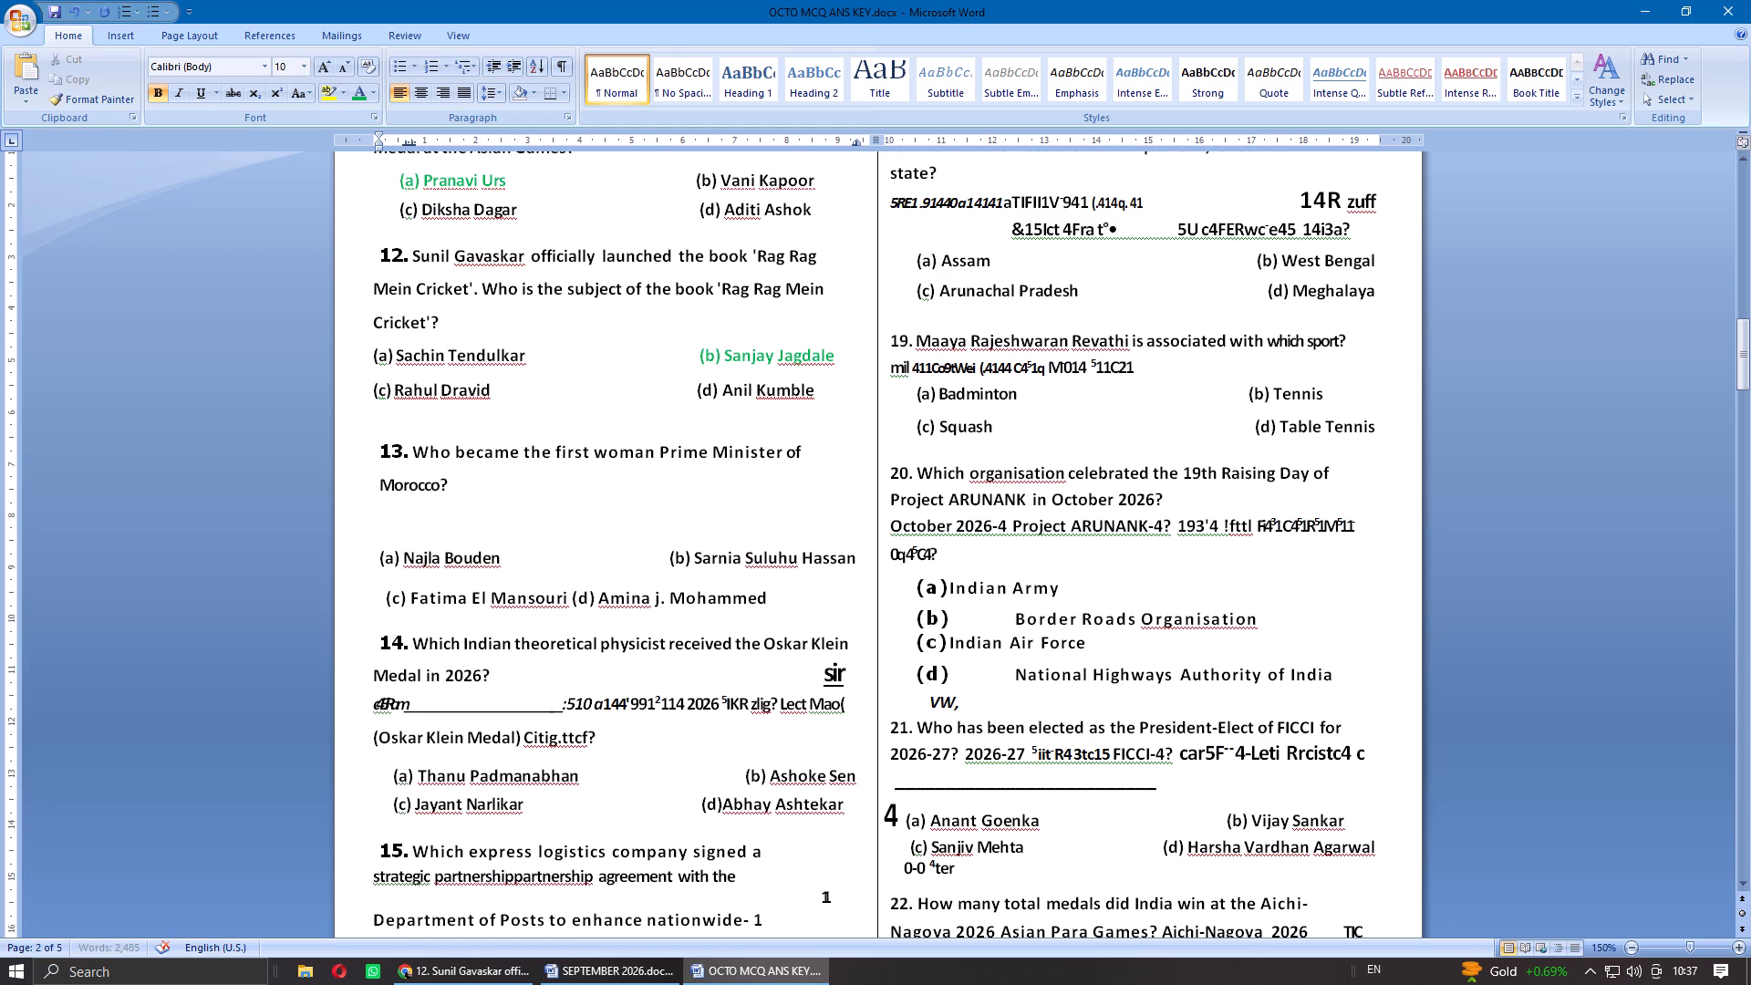
key(BackSpace)
key(BackSpace)
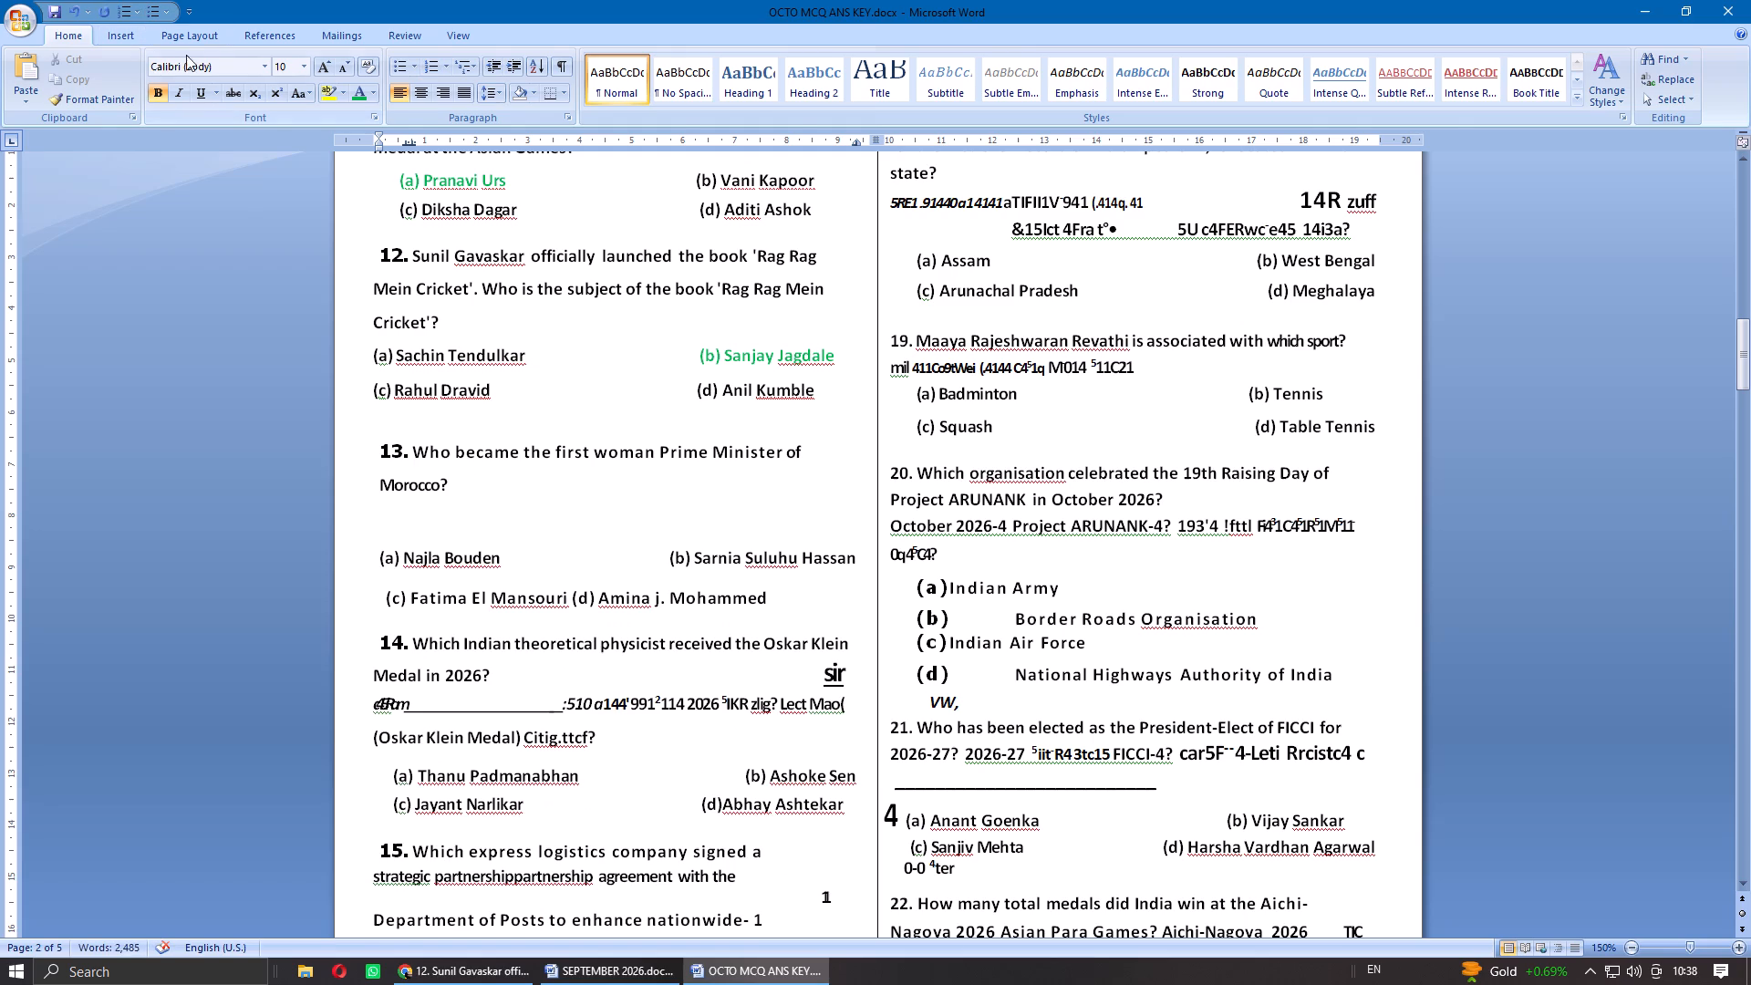
Set the paragraph spacing before question 13's option (a) line to 0 pt.
click(194, 38)
triple_click(791, 87)
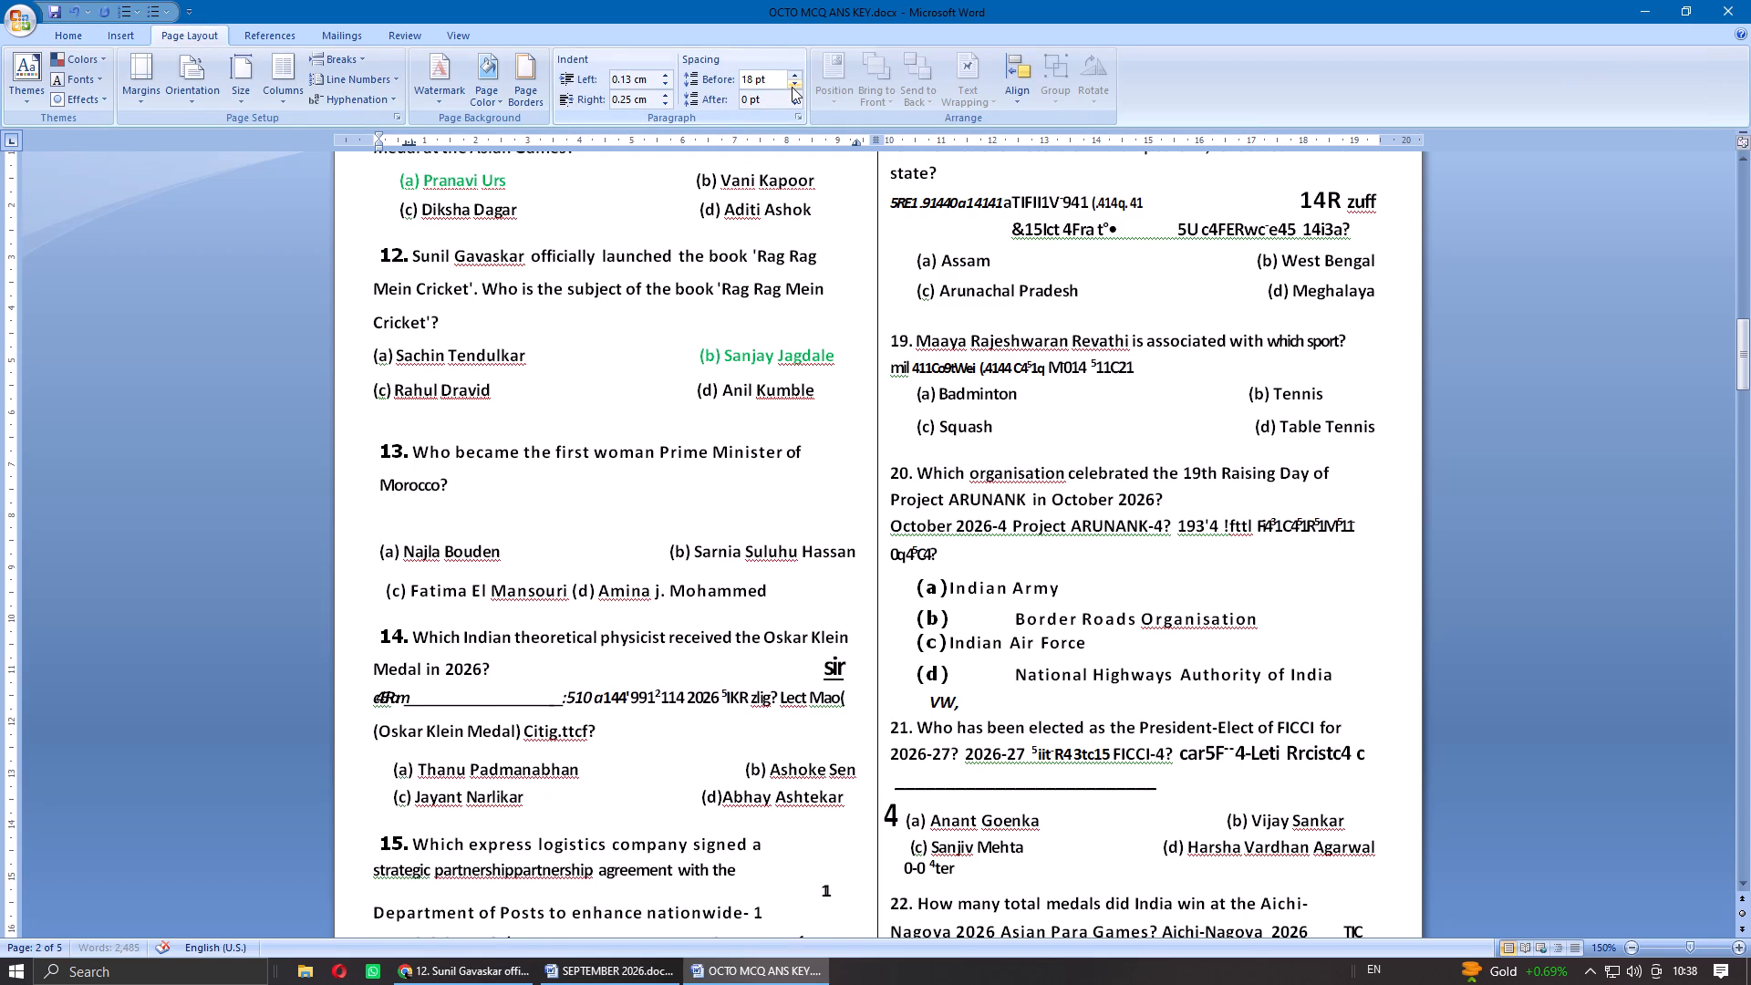
click(792, 87)
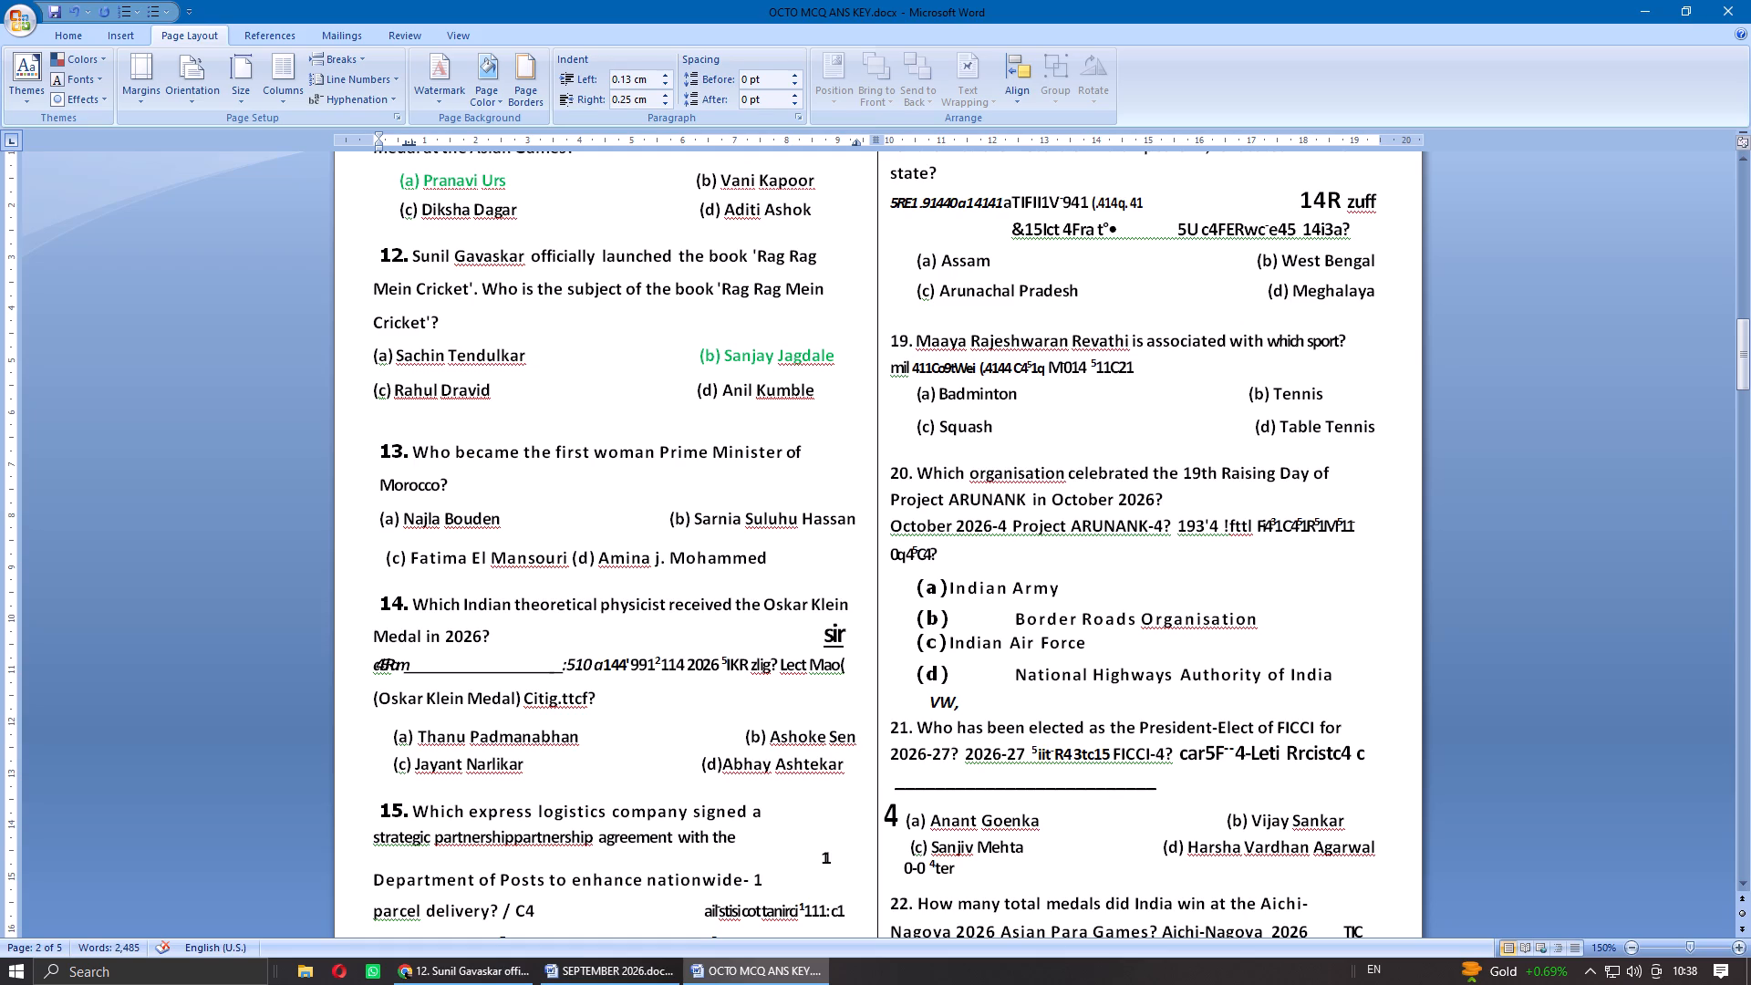
Insert spaces before question 13's option (d) to move it into the second option column.
click(573, 562)
key(space)
key(space)
key(space)
key(space)
key(space)
key(space)
key(space)
key(space)
key(space)
key(space)
key(space)
key(space)
key(space)
key(space)
key(space)
key(space)
key(space)
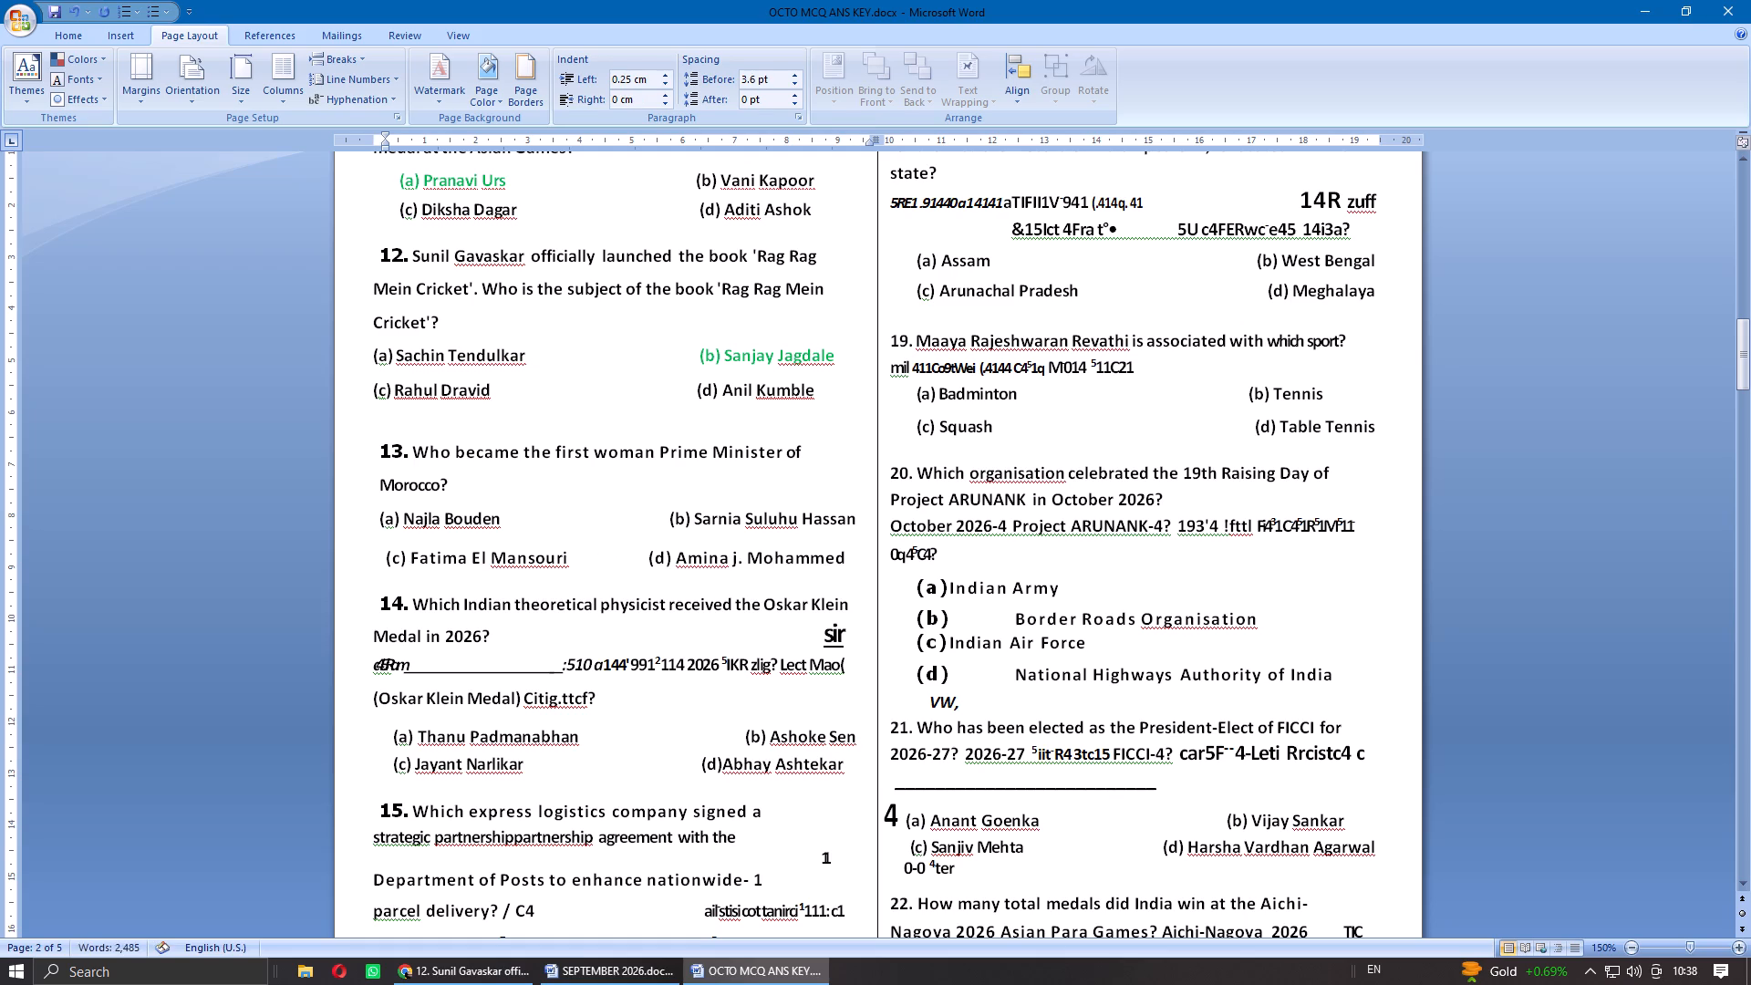
key(space)
key(space)
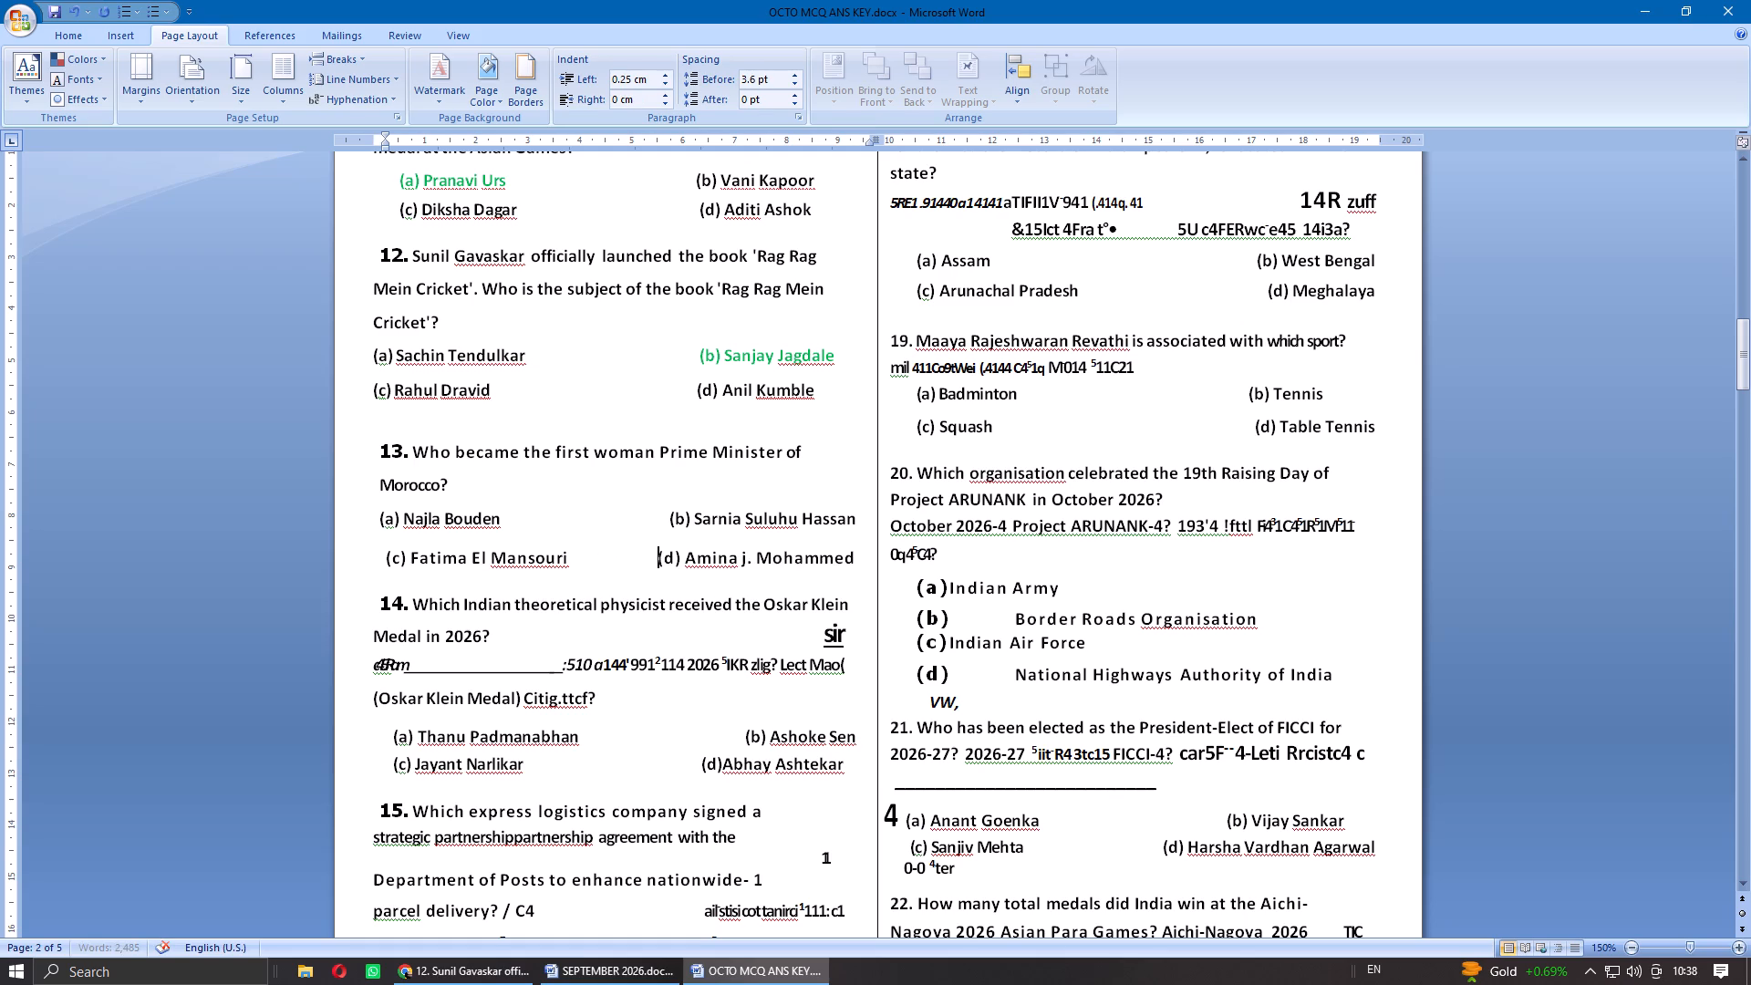
Replace the gap before question 13's option (b) with spaces so it lines up above option (d).
click(667, 525)
key(BackSpace)
key(space)
key(space)
key(space)
key(space)
key(space)
key(space)
key(space)
key(space)
key(space)
key(space)
key(space)
key(space)
key(space)
key(space)
key(space)
key(space)
key(space)
key(space)
key(space)
key(space)
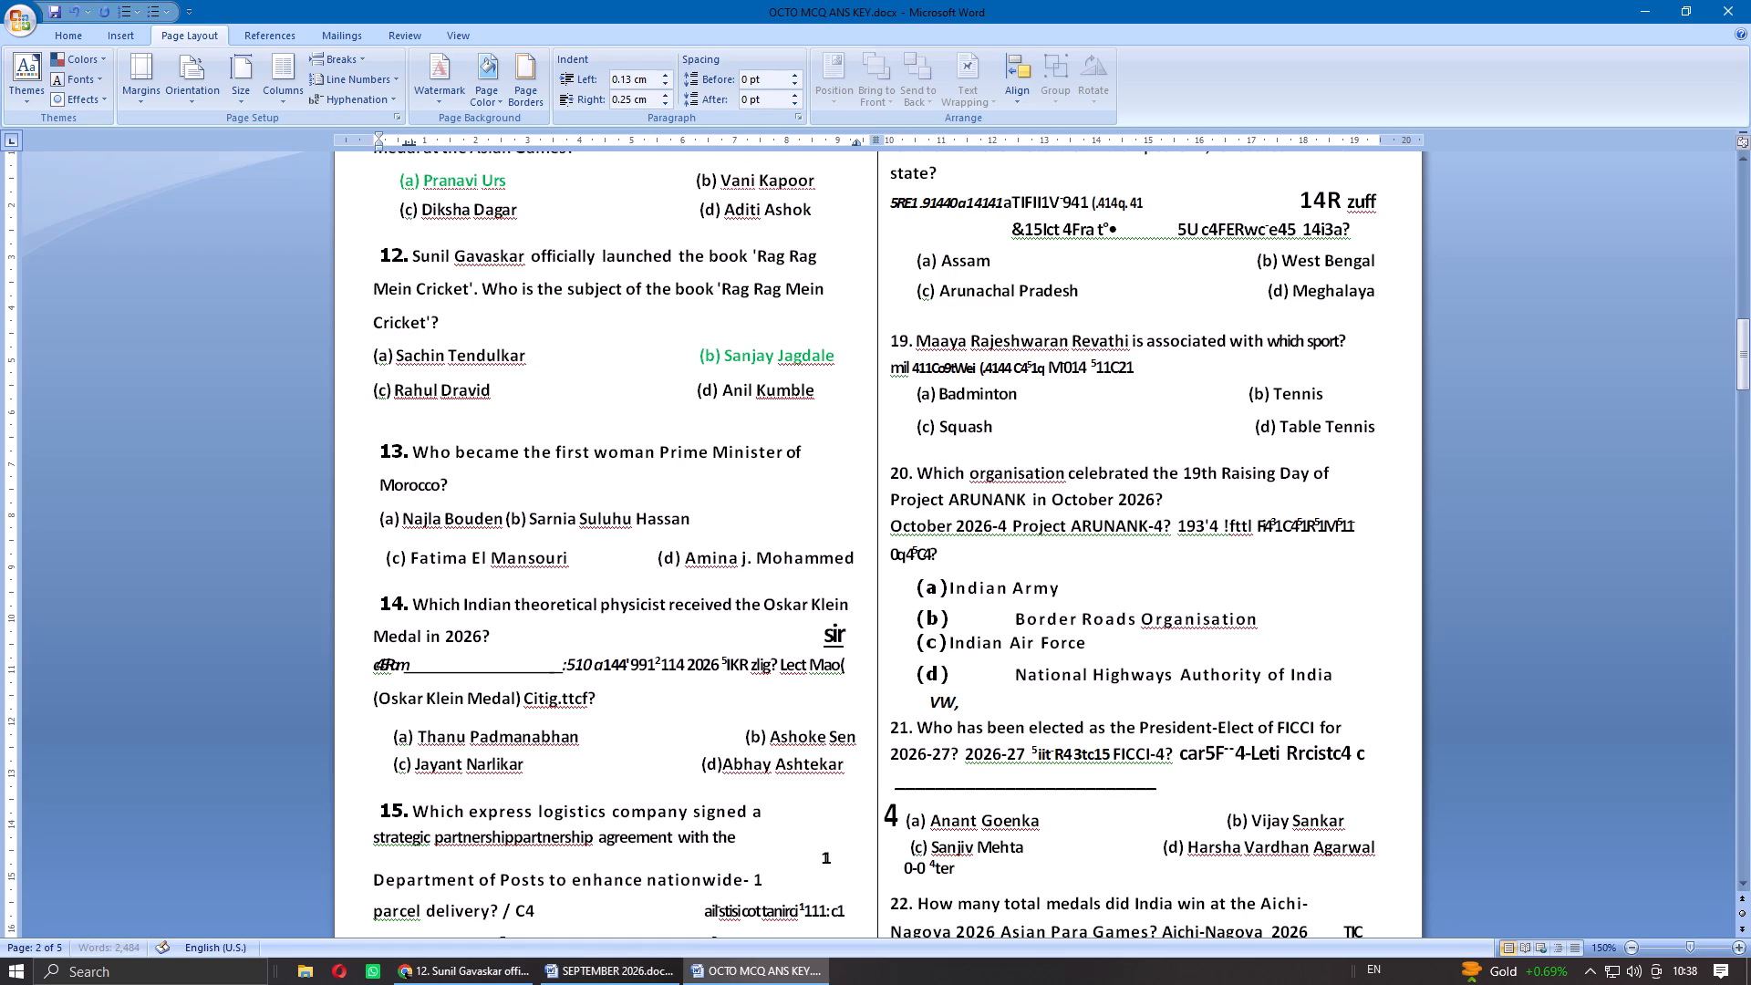
key(space)
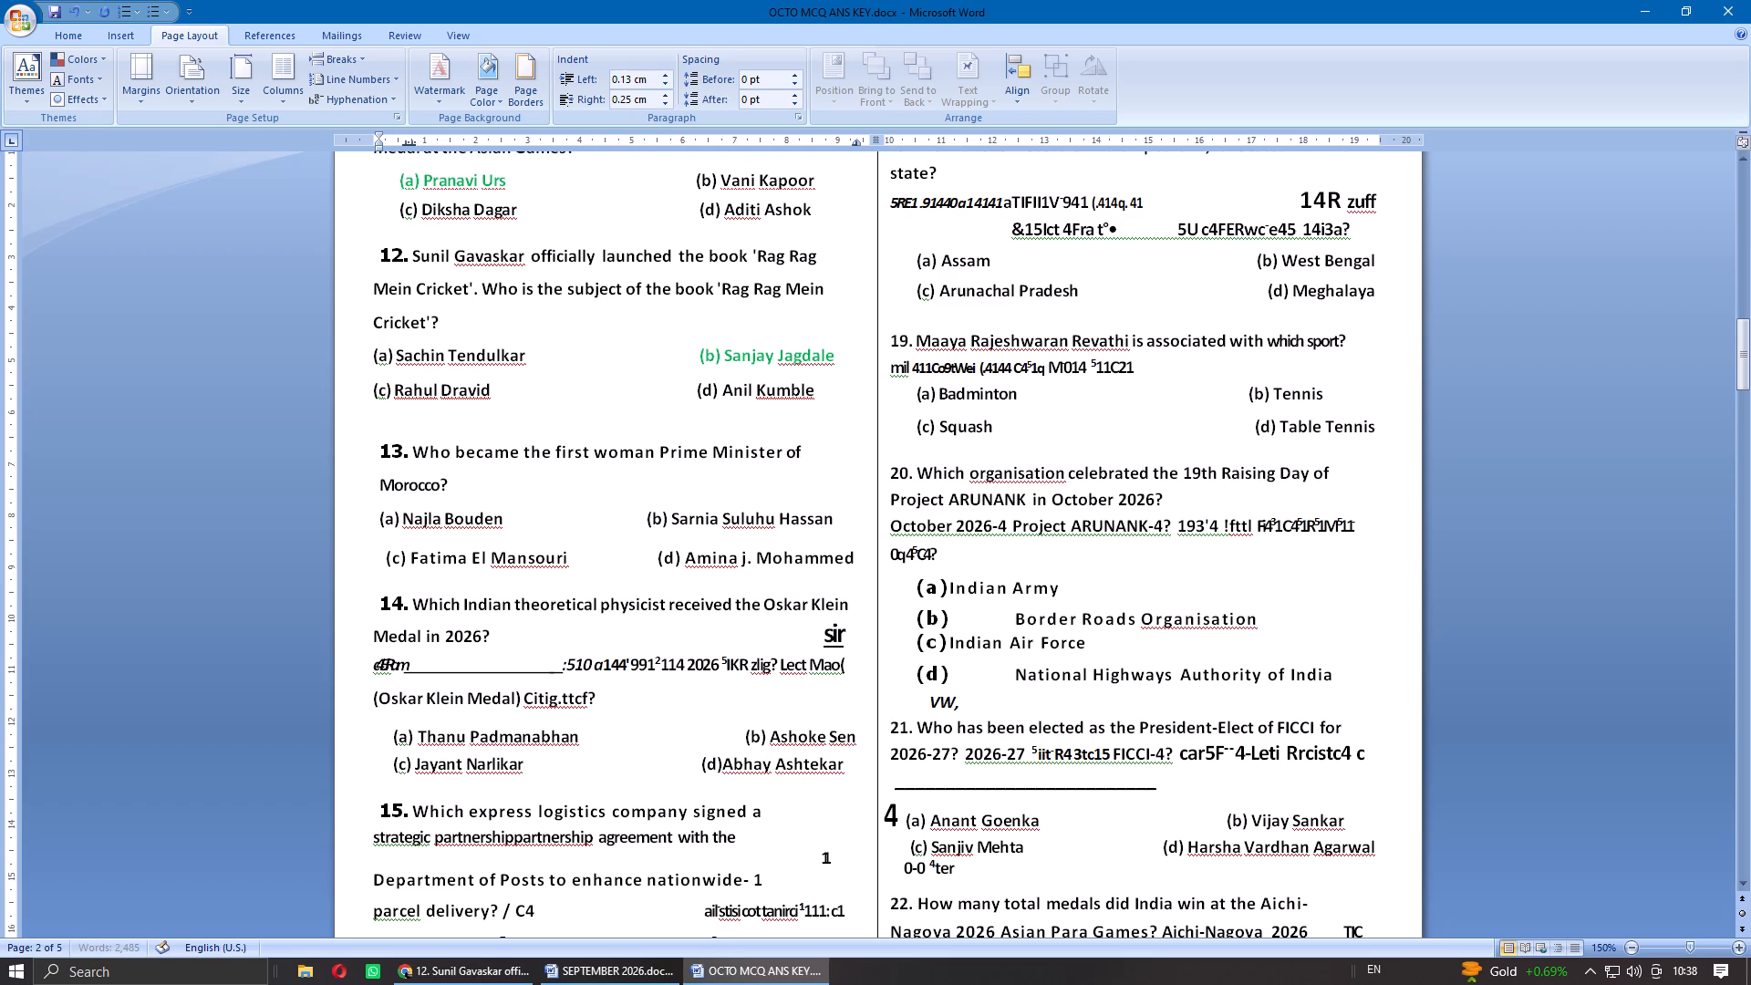
key(space)
key(space)
key(space)
key(space)
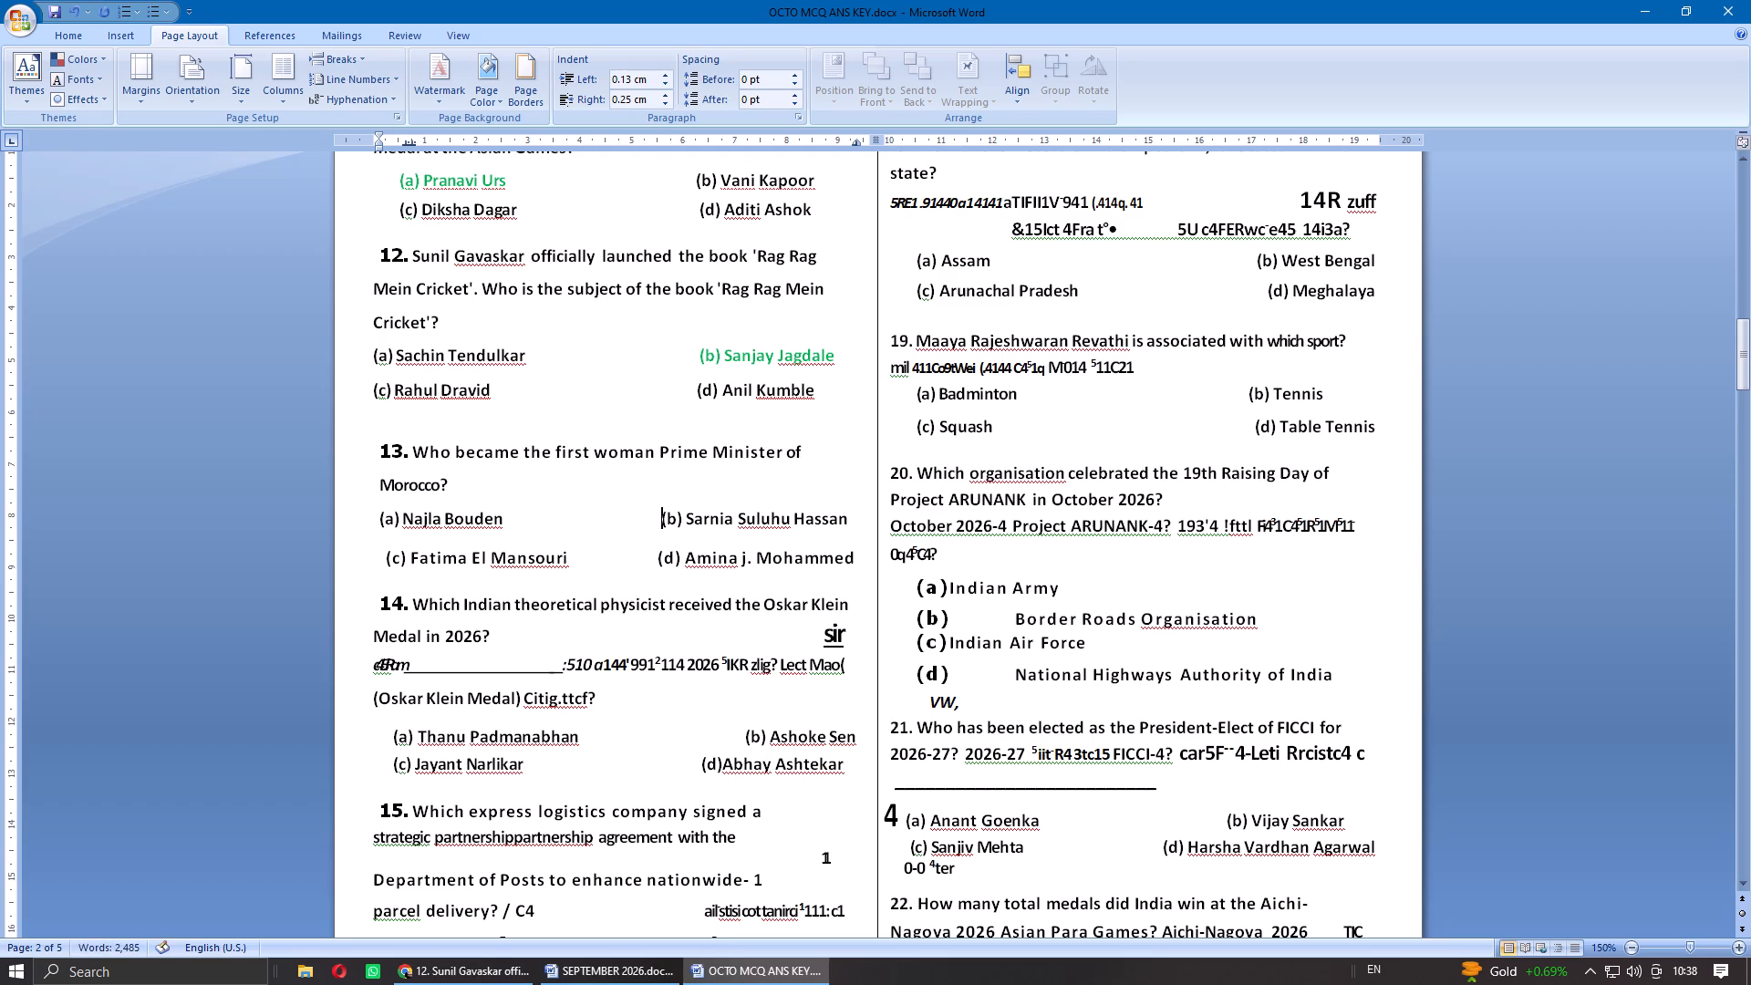
Set the paragraph spacing before question 13's option (c) and (d) line to 0 pt.
click(720, 552)
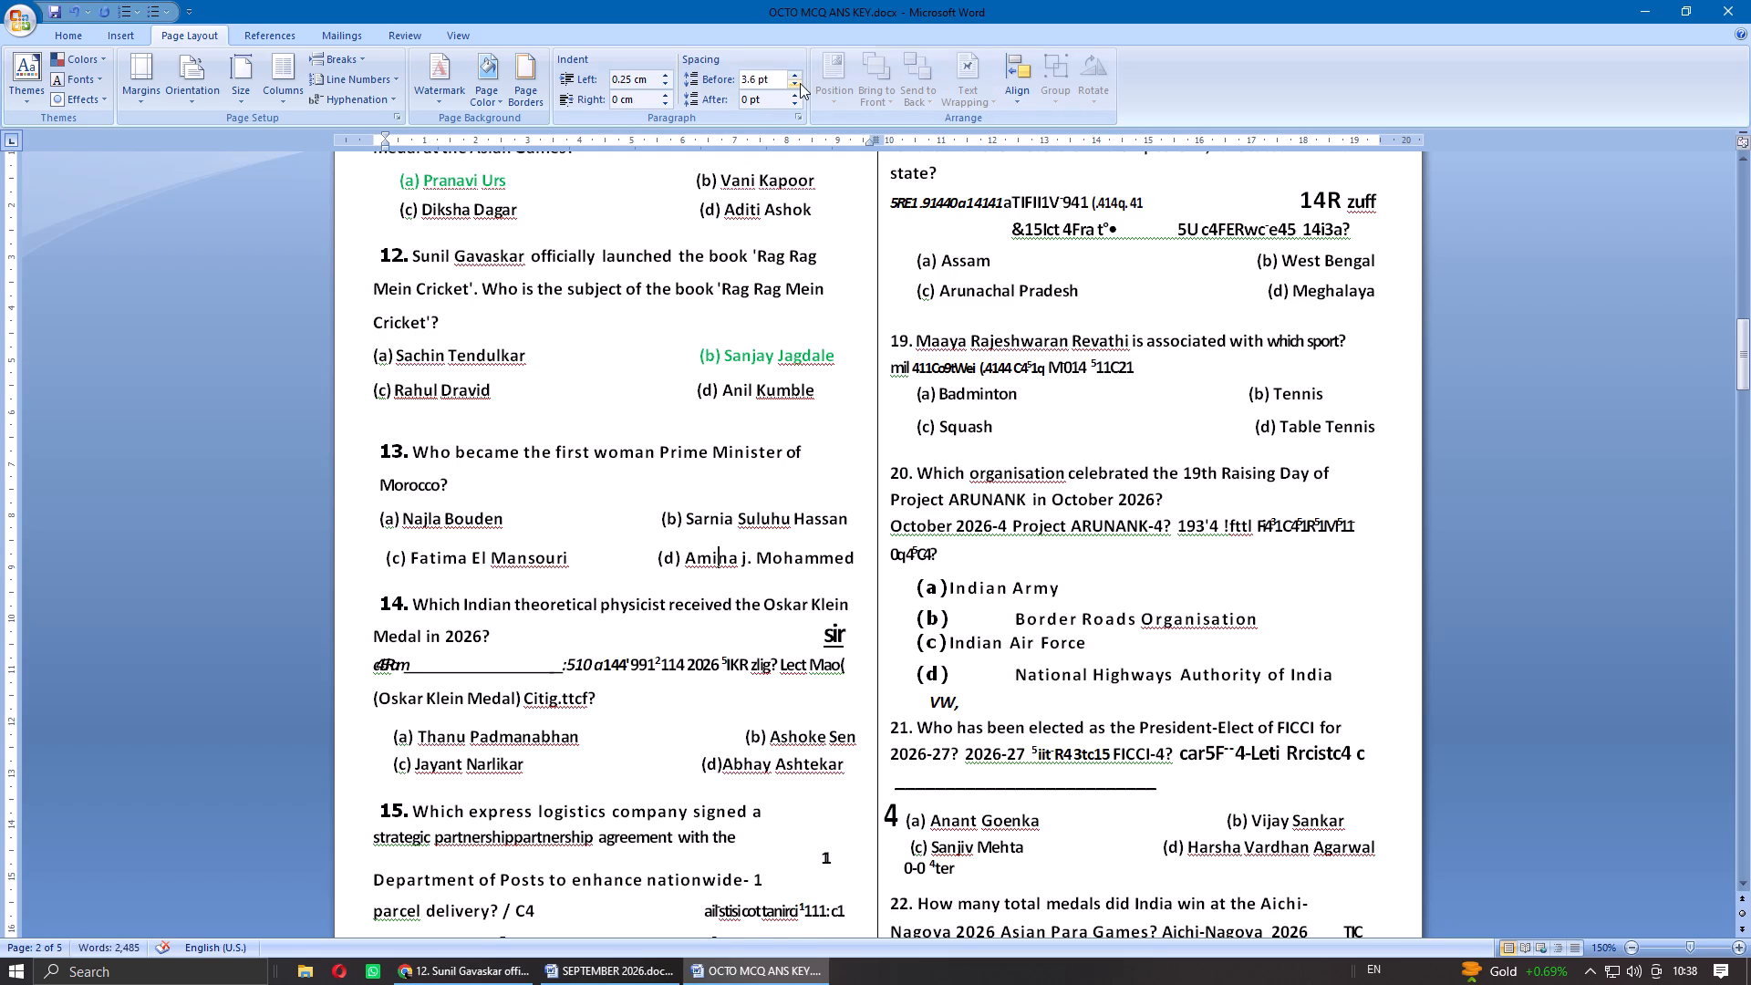
click(800, 83)
click(800, 83)
click(798, 74)
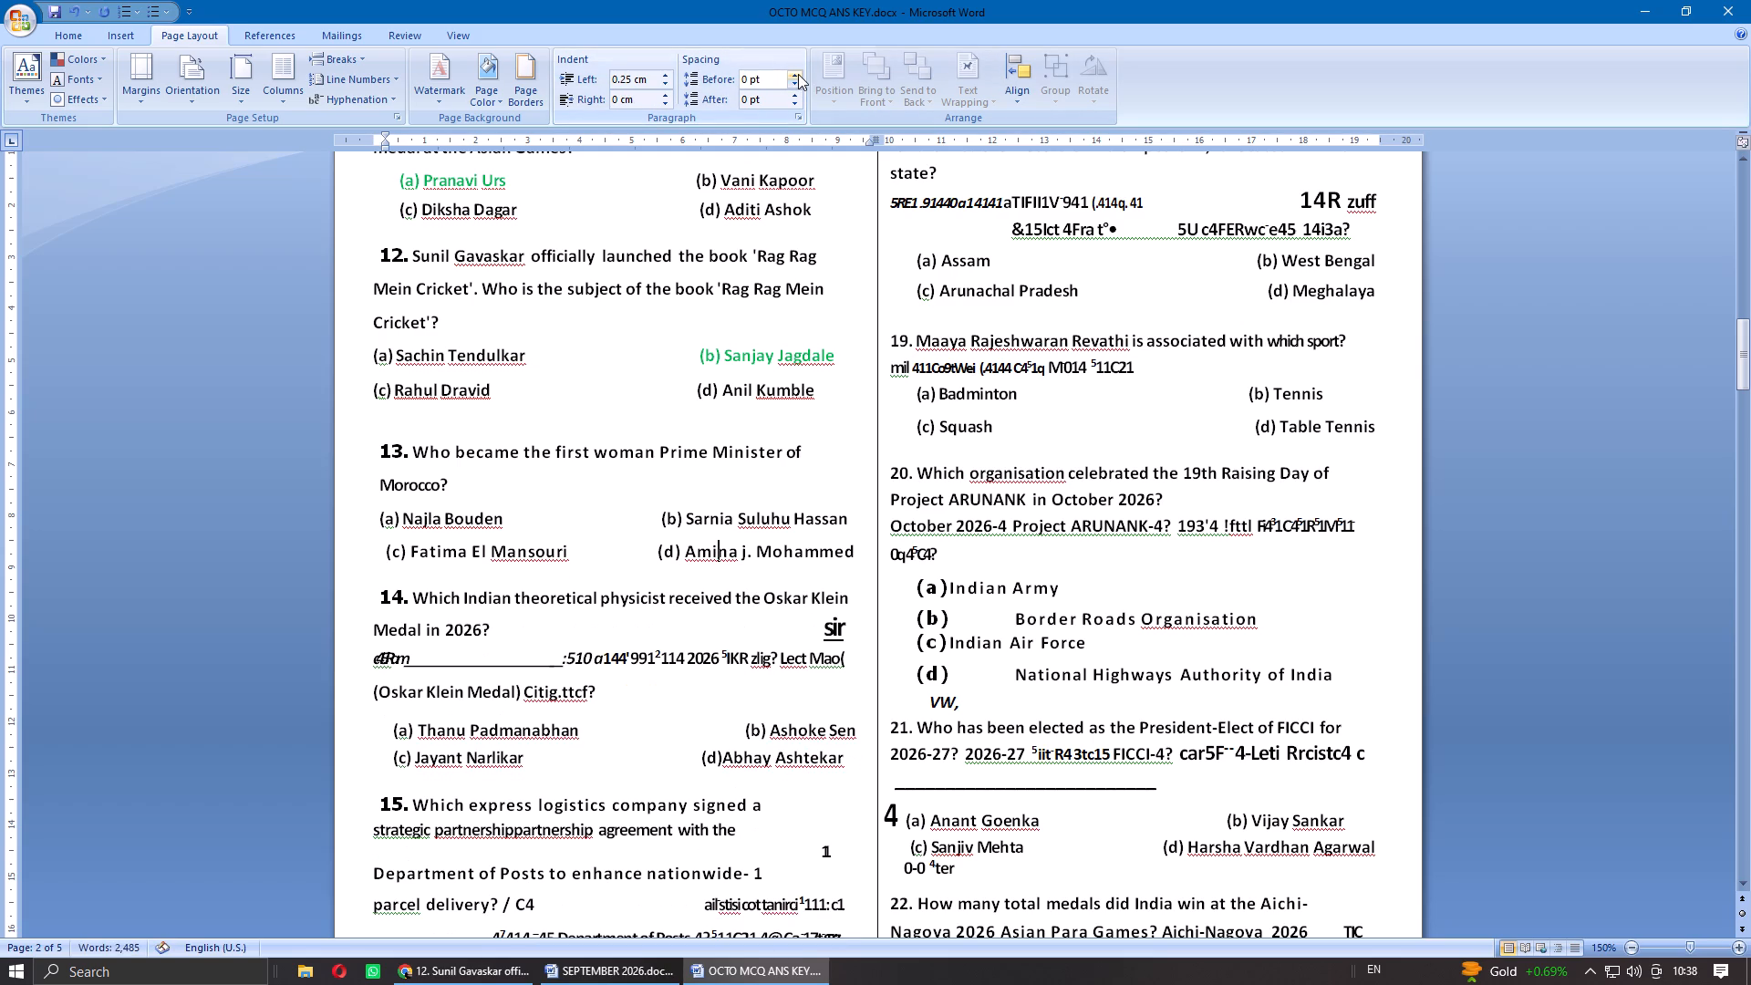
Remove the left indent from question 13's option (c) and (d) line, adding spaces to align both options under (a) and (b).
click(387, 553)
key(BackSpace)
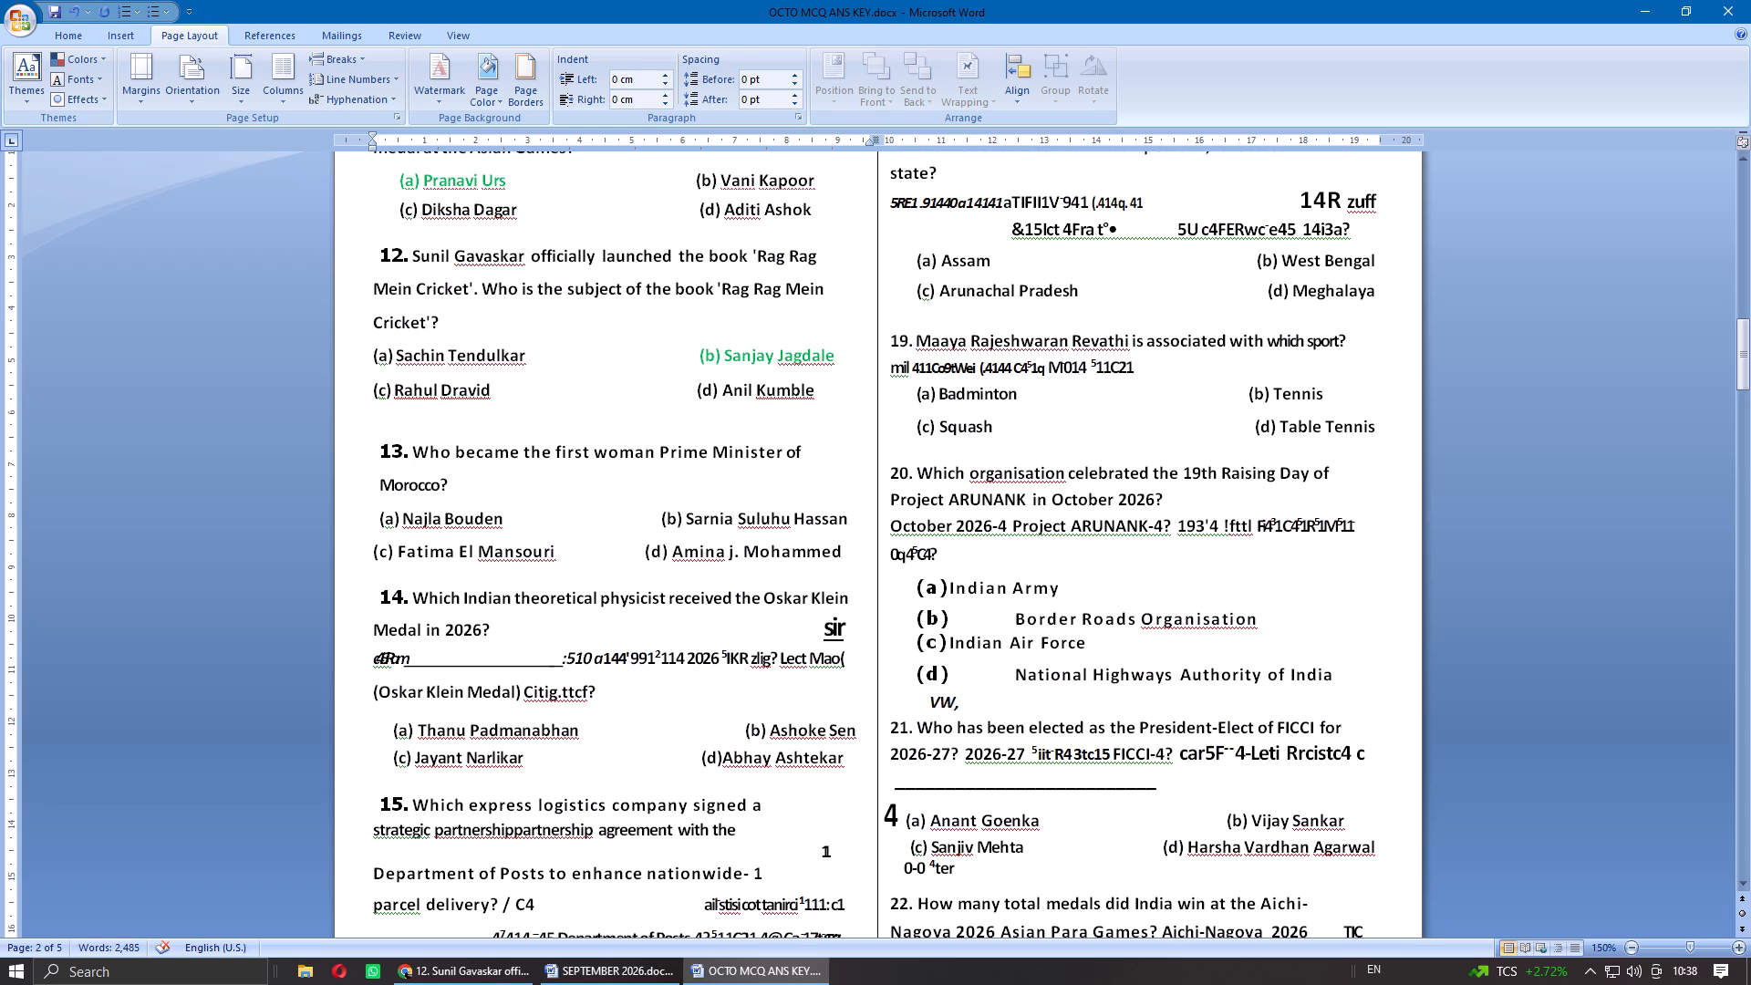
click(648, 550)
key(space)
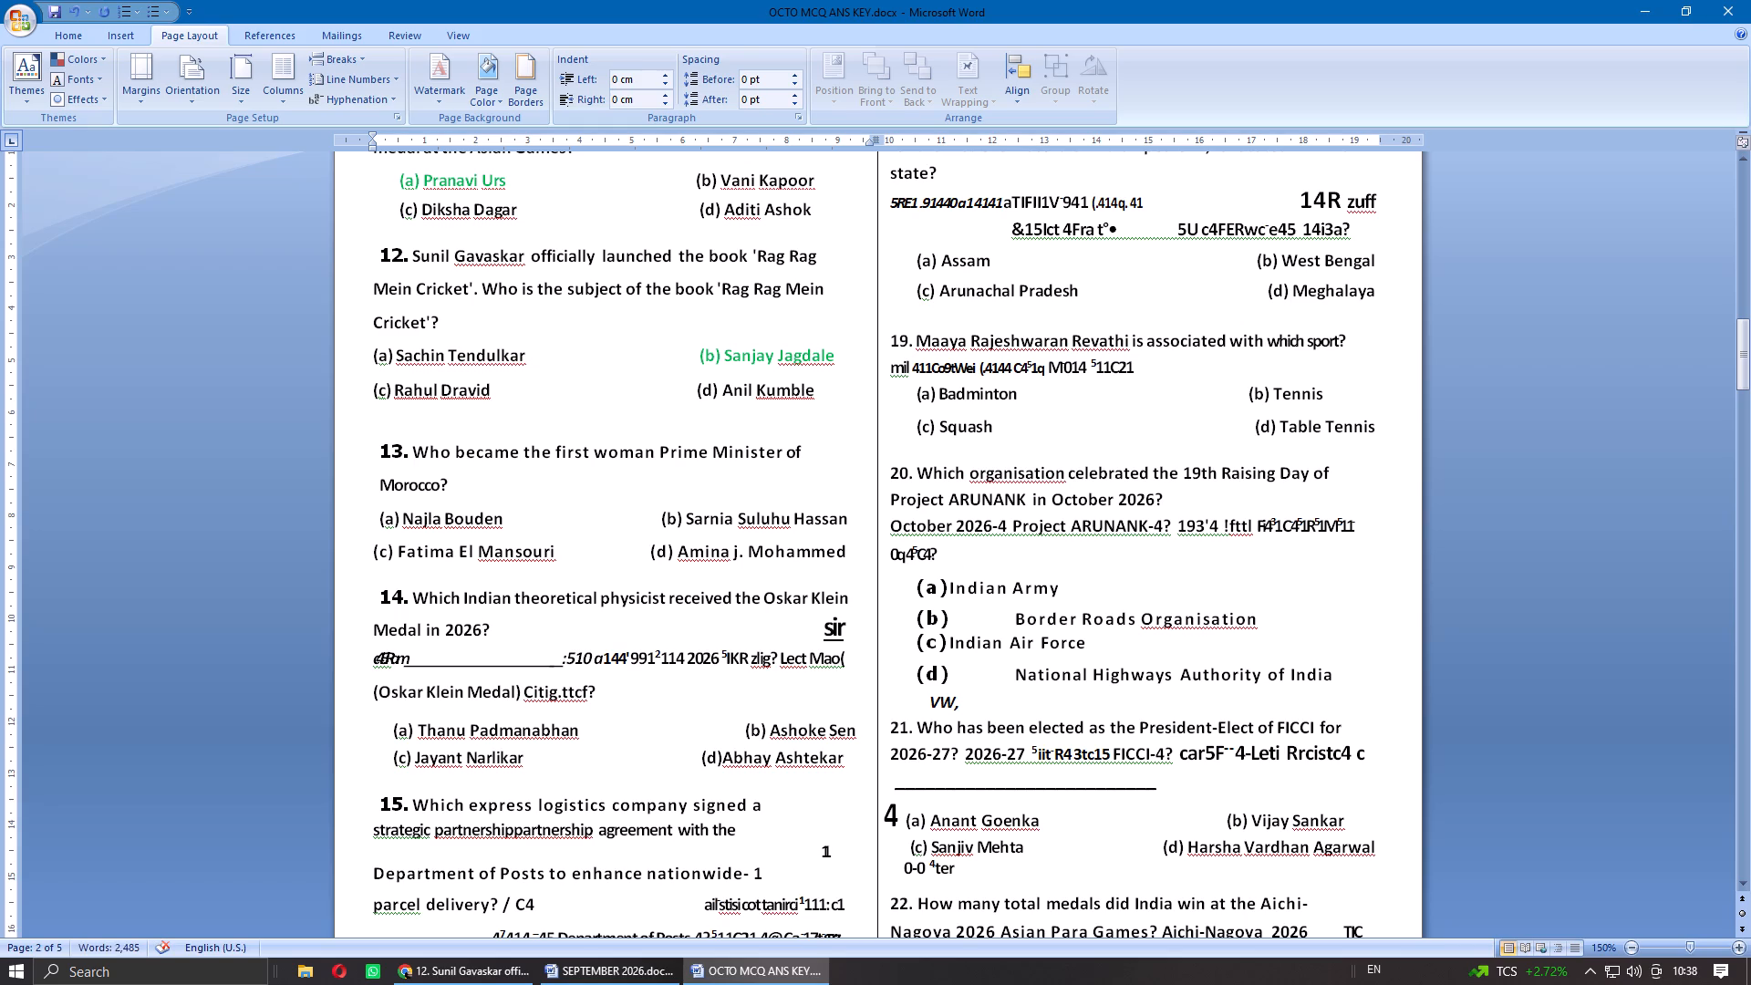
click(362, 556)
key(space)
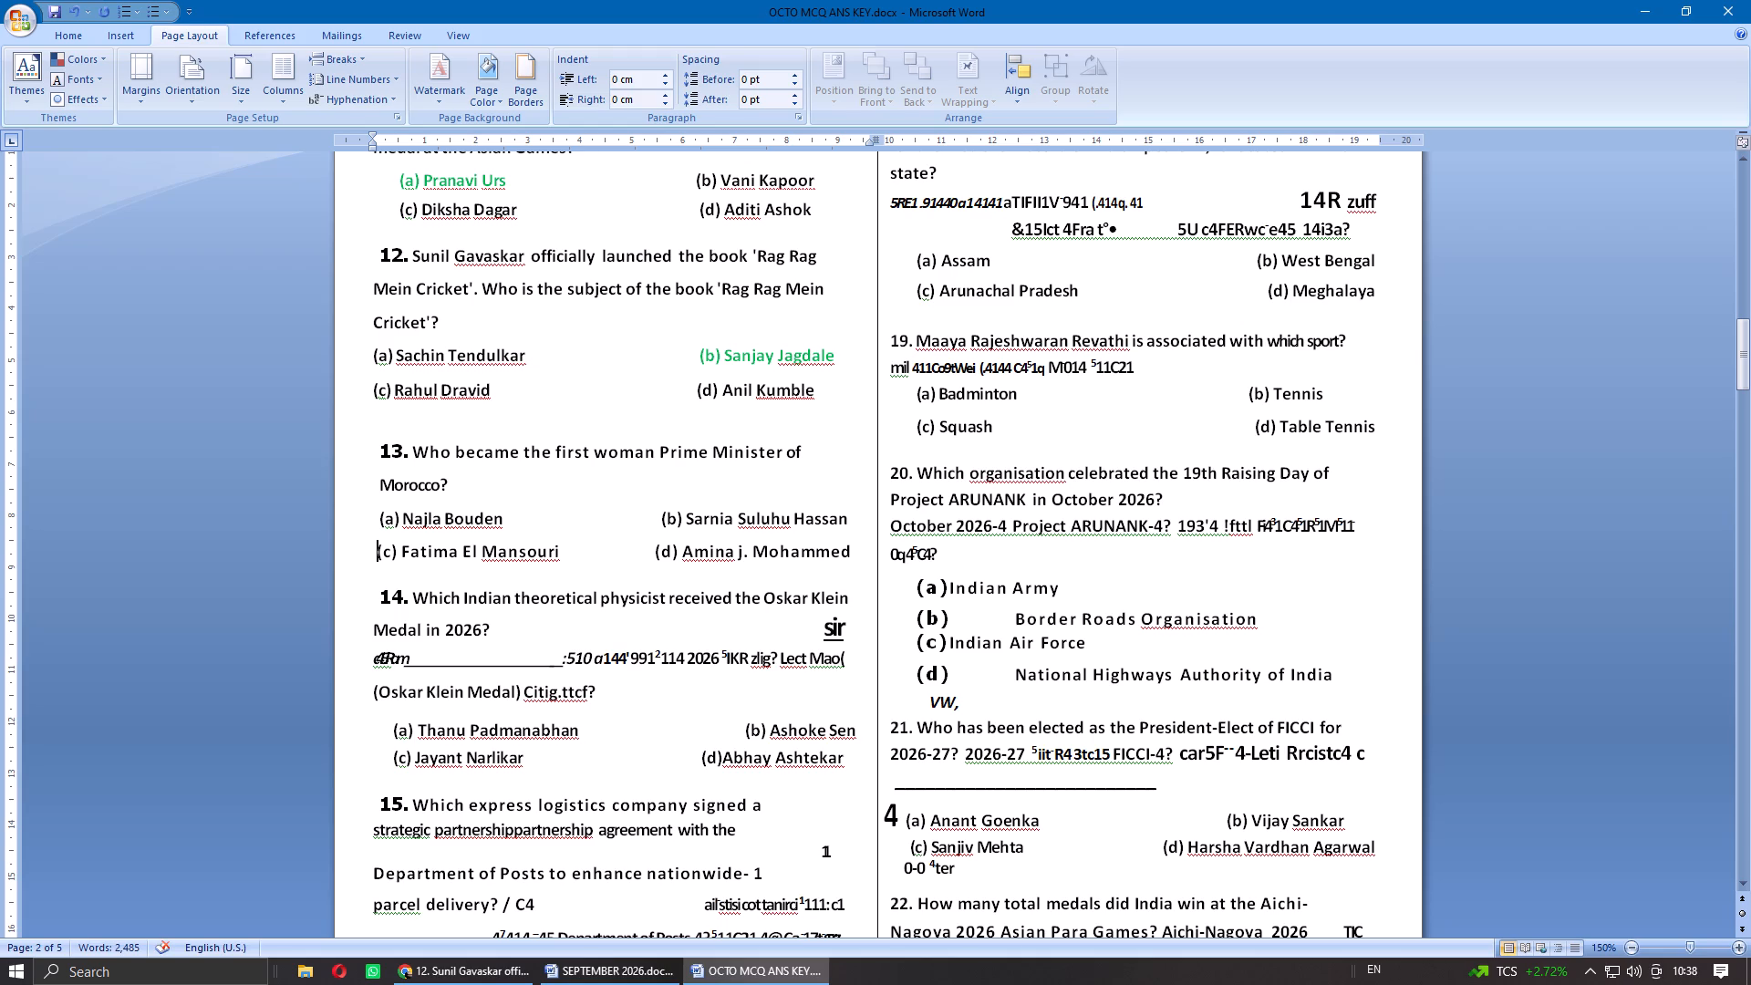
click(642, 550)
click(659, 557)
Save the MCQ document.
click(84, 45)
click(70, 36)
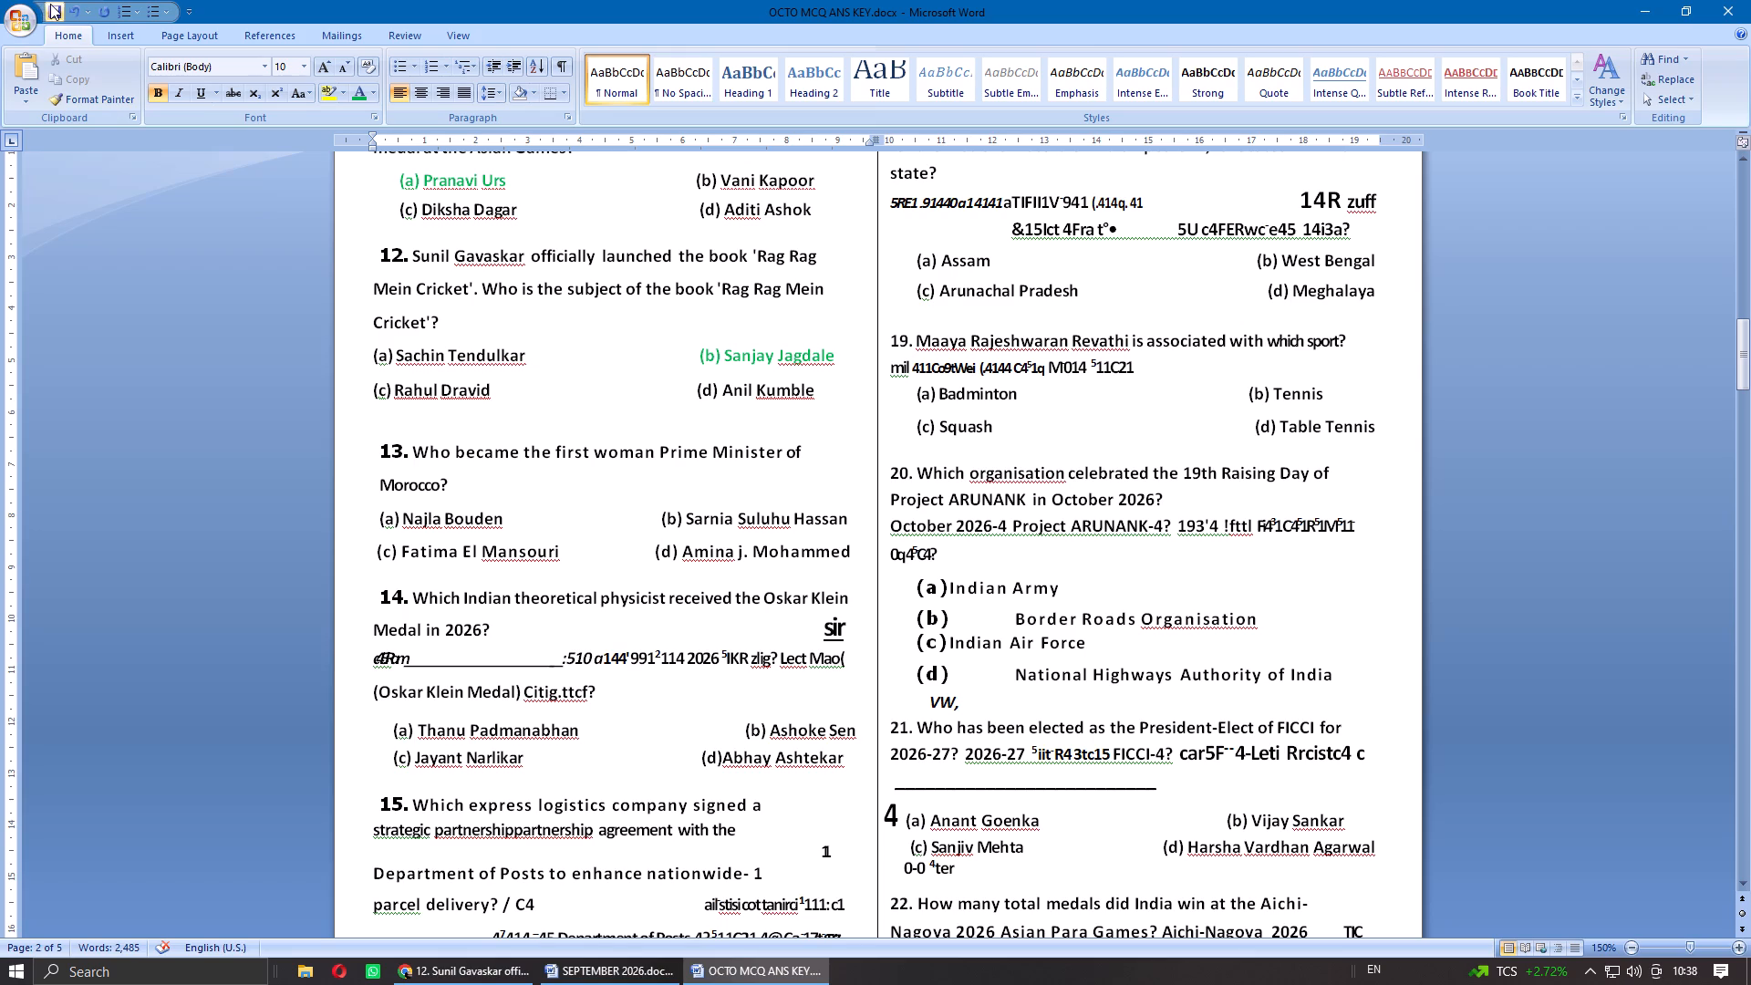
click(50, 4)
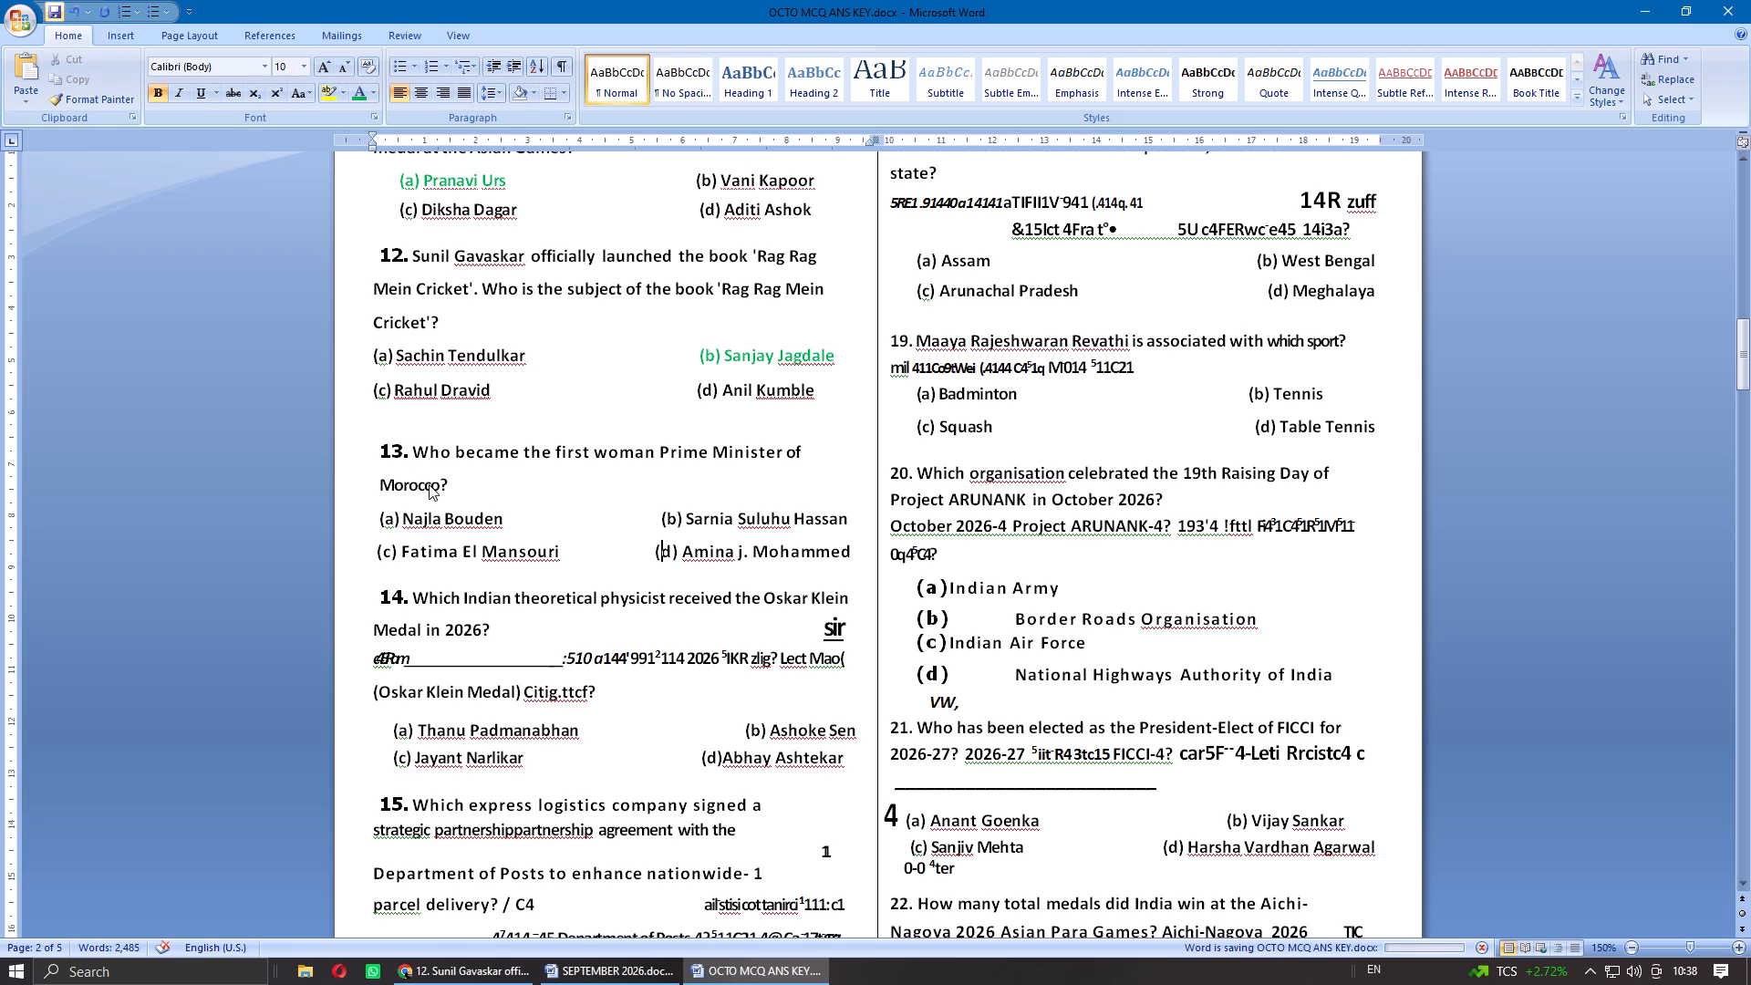
Copy question 13 about Morocco's first woman Prime Minister and search for it on Google in Chrome.
drag(413, 450, 464, 479)
key(ctrl+c)
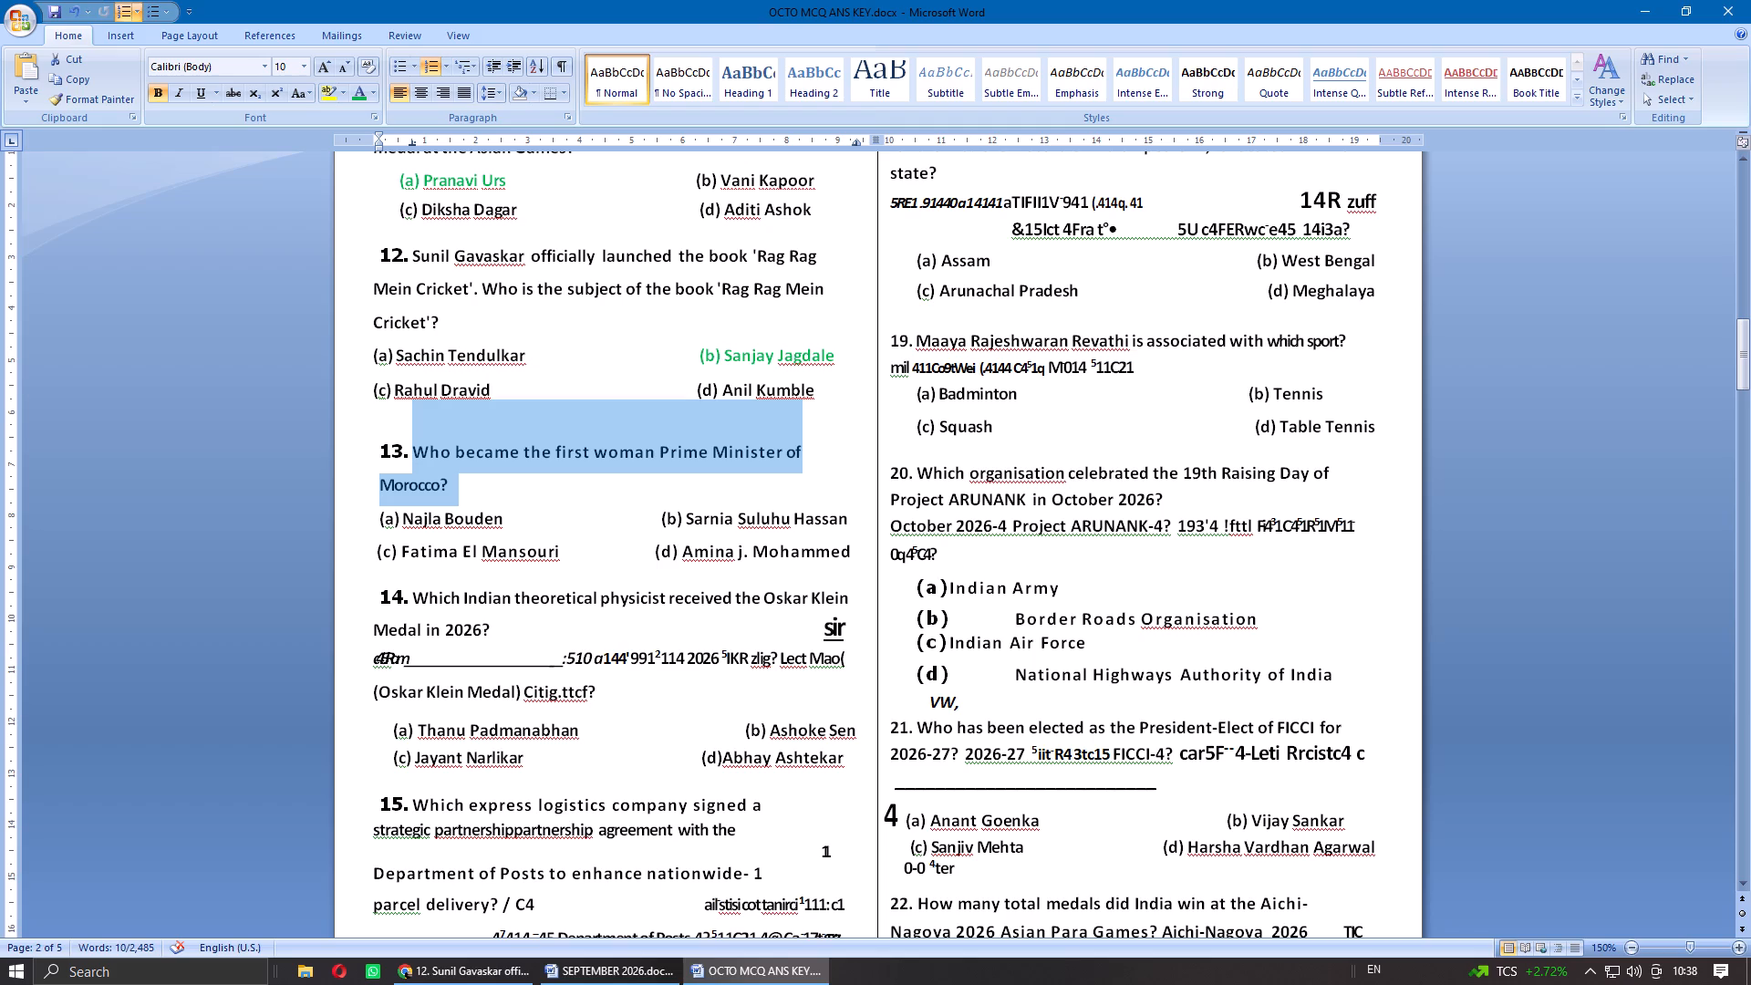
click(501, 977)
click(914, 127)
key(ctrl+v)
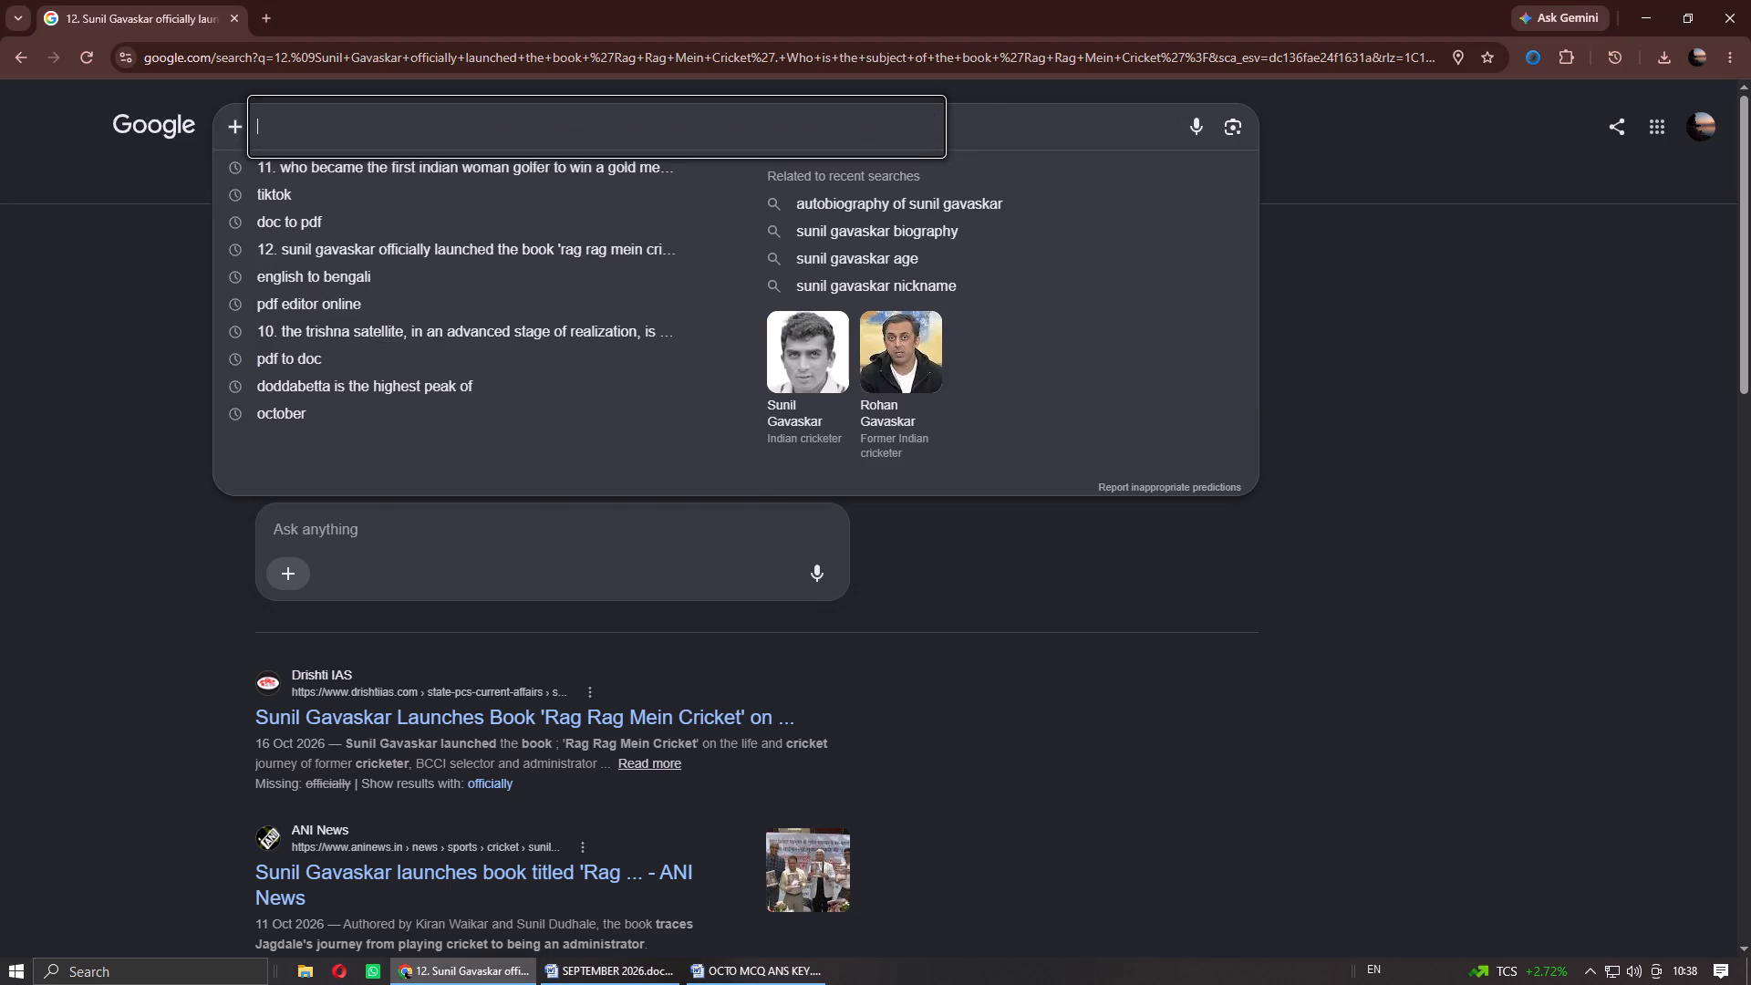
key(Return)
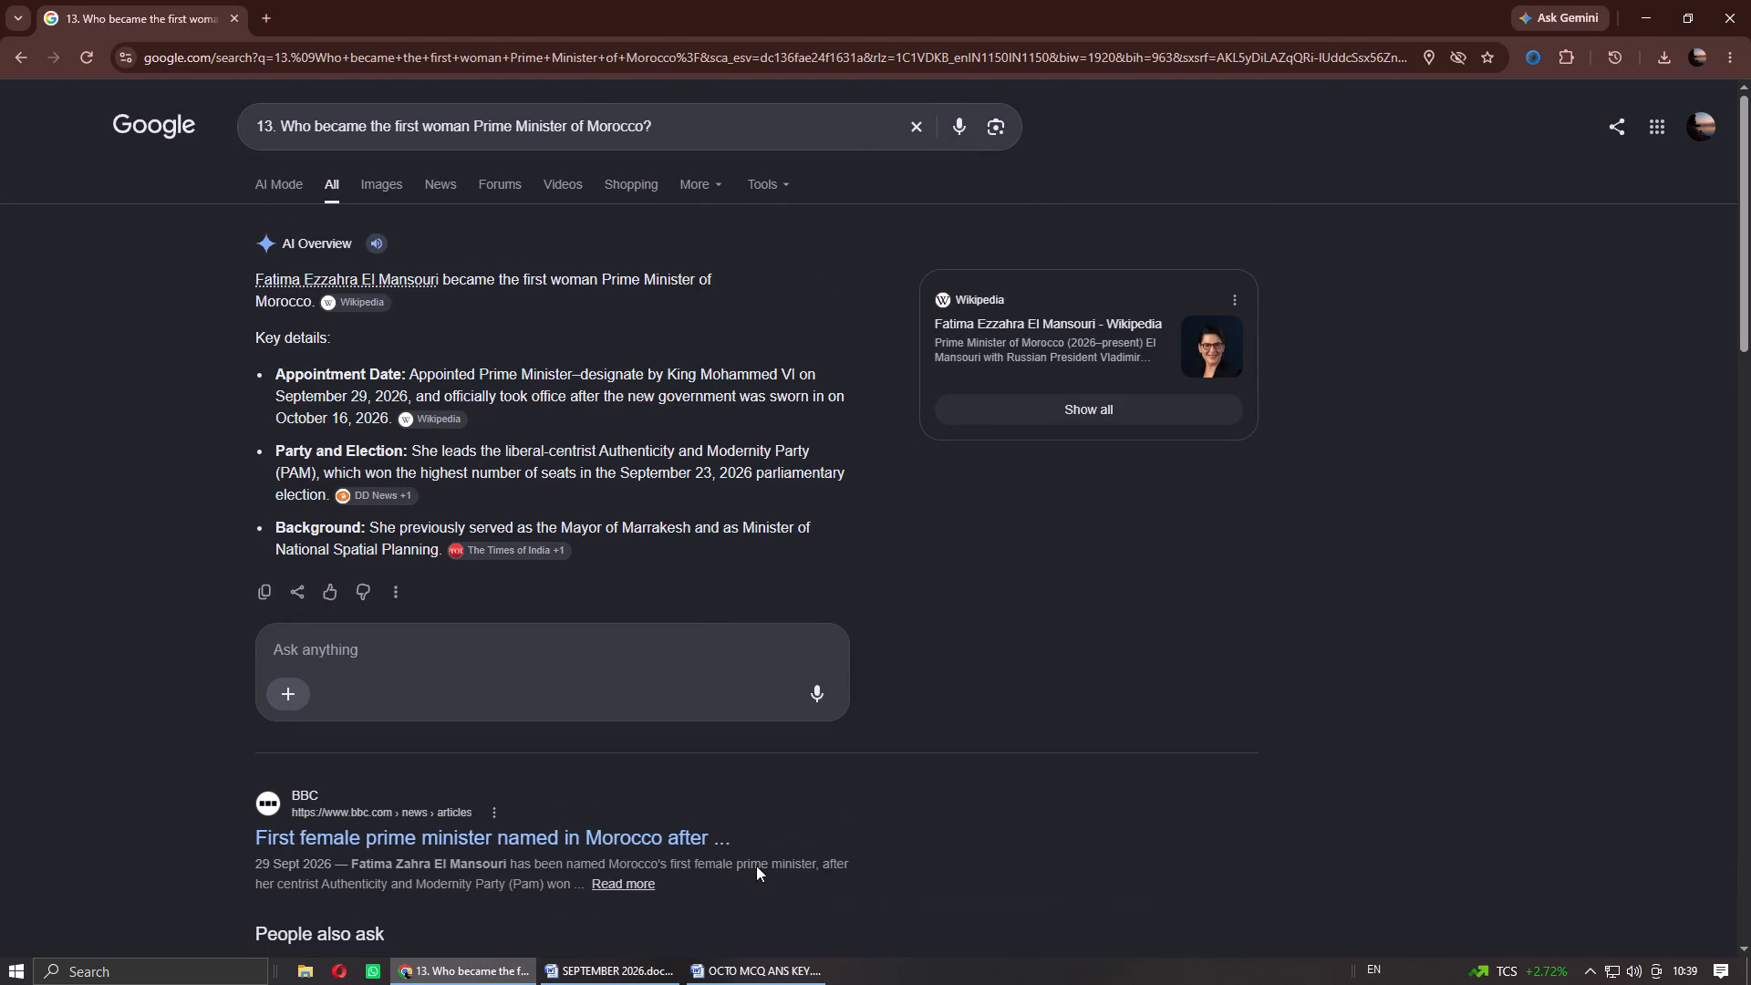
Return to the MCQ document in Word and colour question 13's option (c) Fatima El Mansouri green.
click(738, 977)
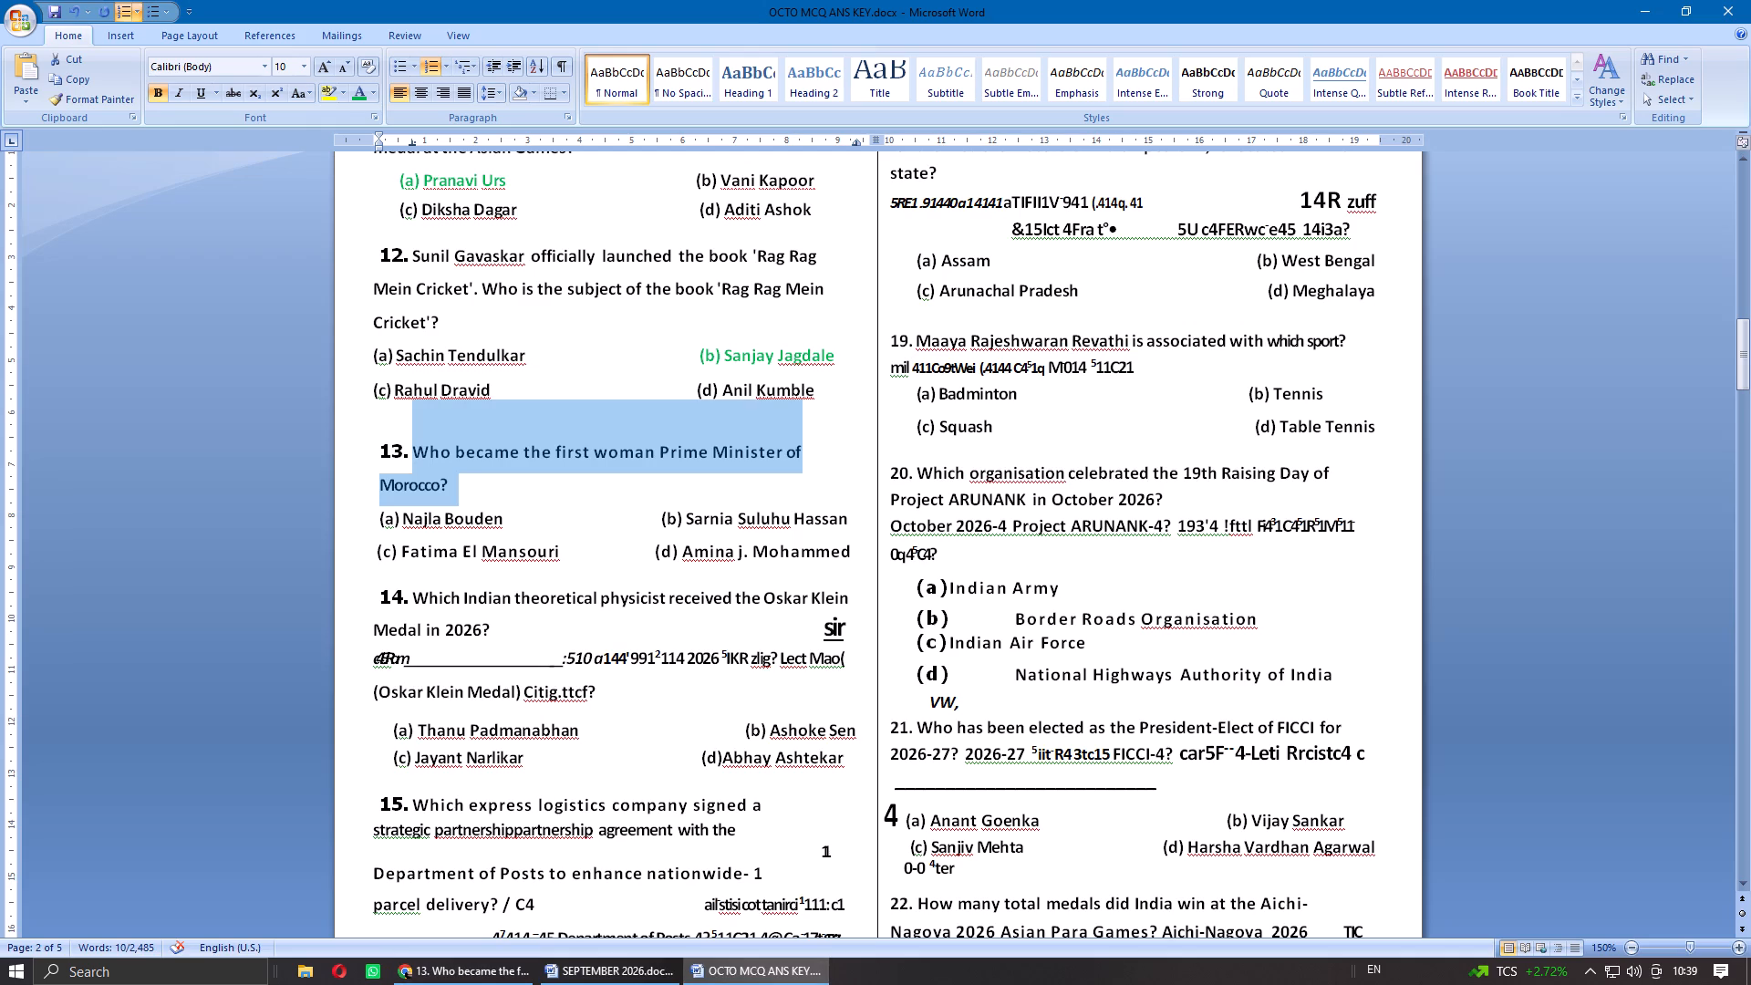
click(681, 556)
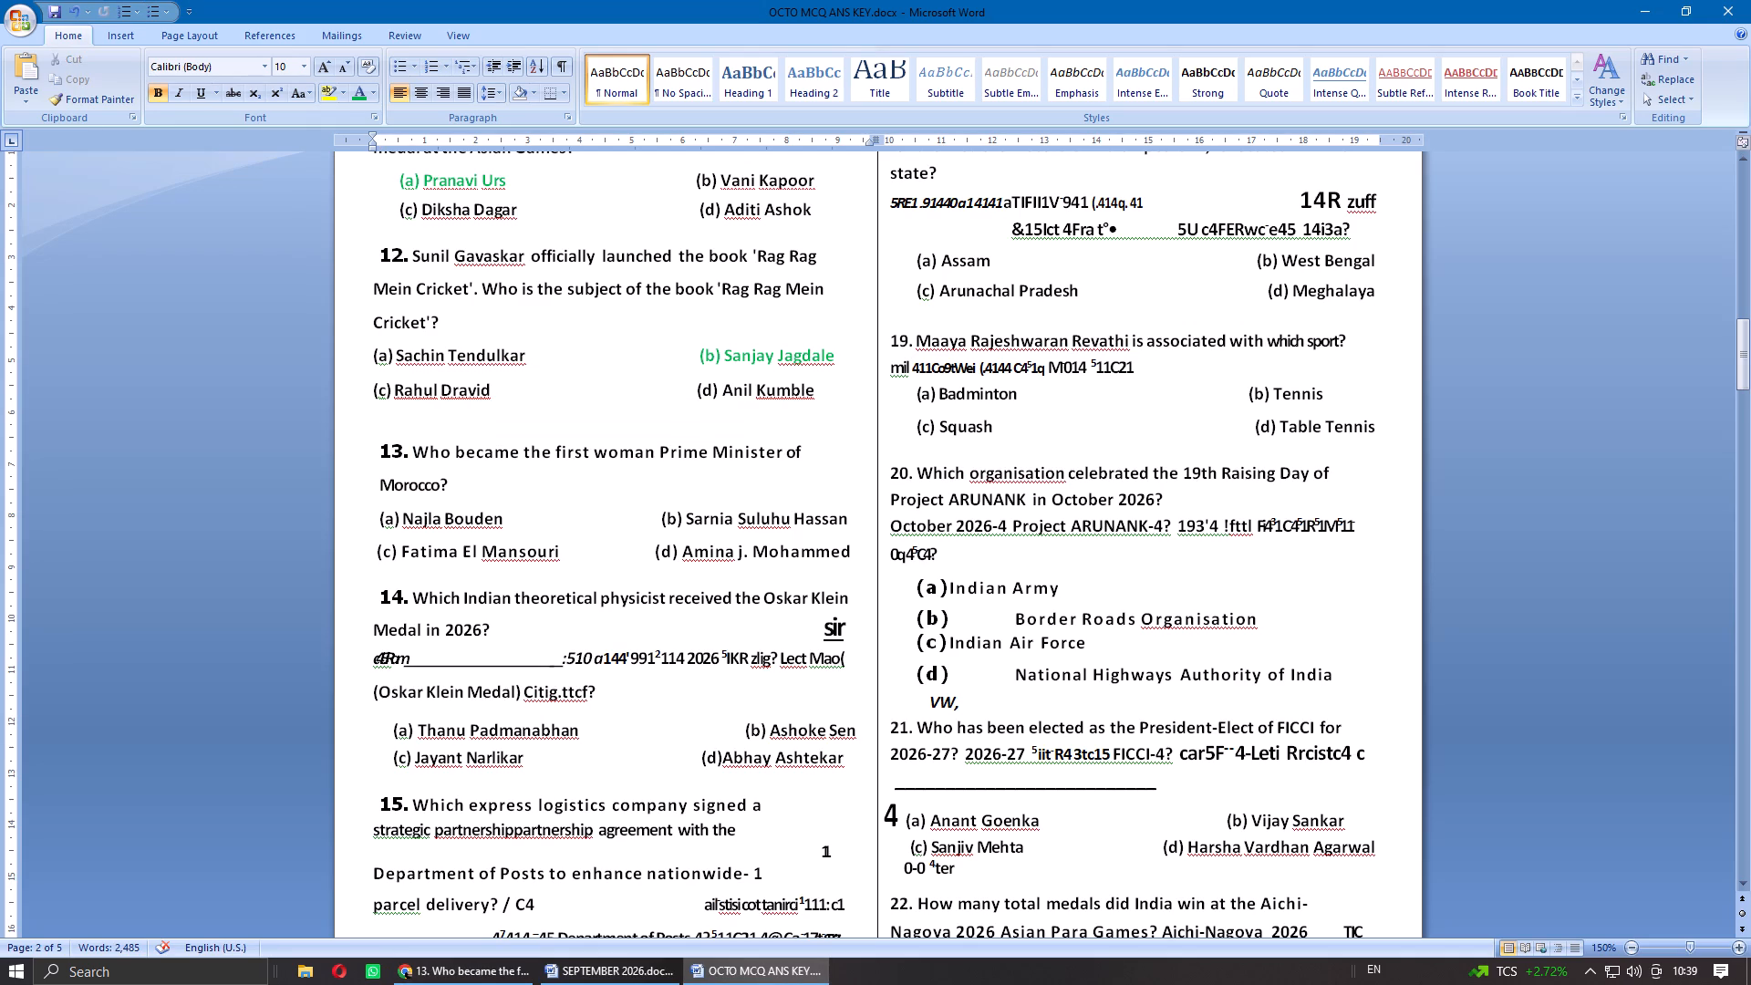
drag(378, 555, 560, 551)
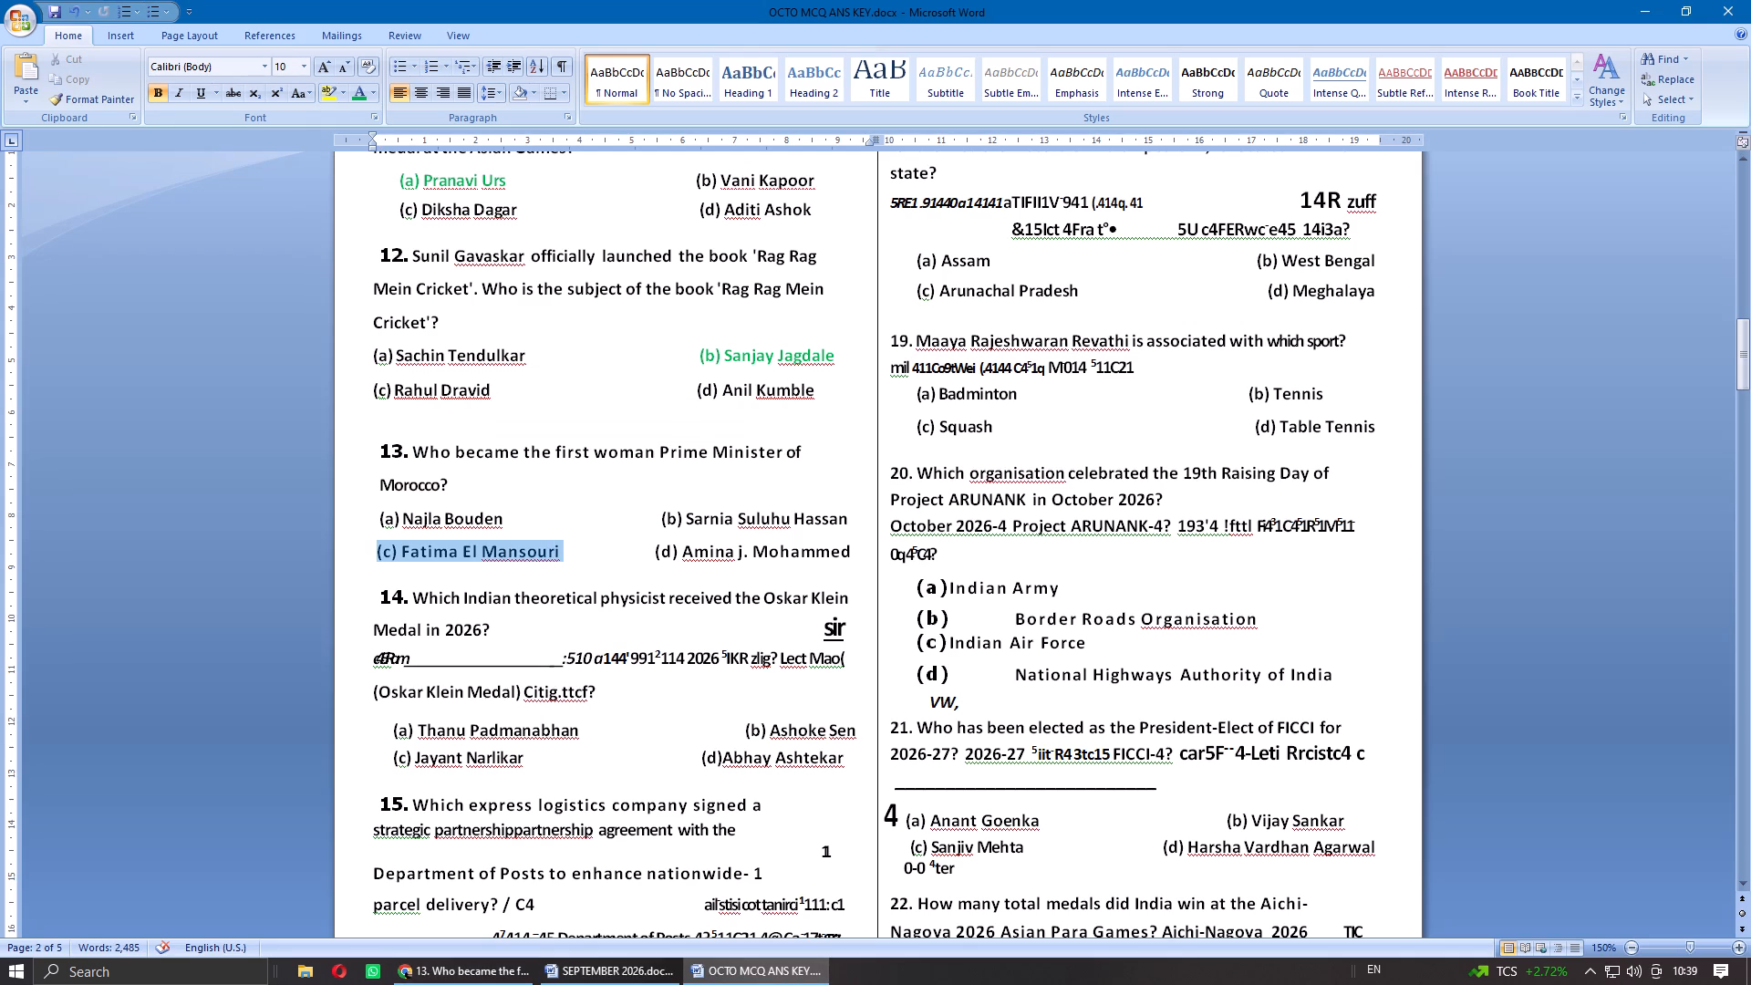
drag(560, 551, 557, 551)
click(351, 98)
Look through the SEPTEMBER 2026 document for the entry on Morocco's first woman Prime Minister, then return to the MCQ document.
click(677, 984)
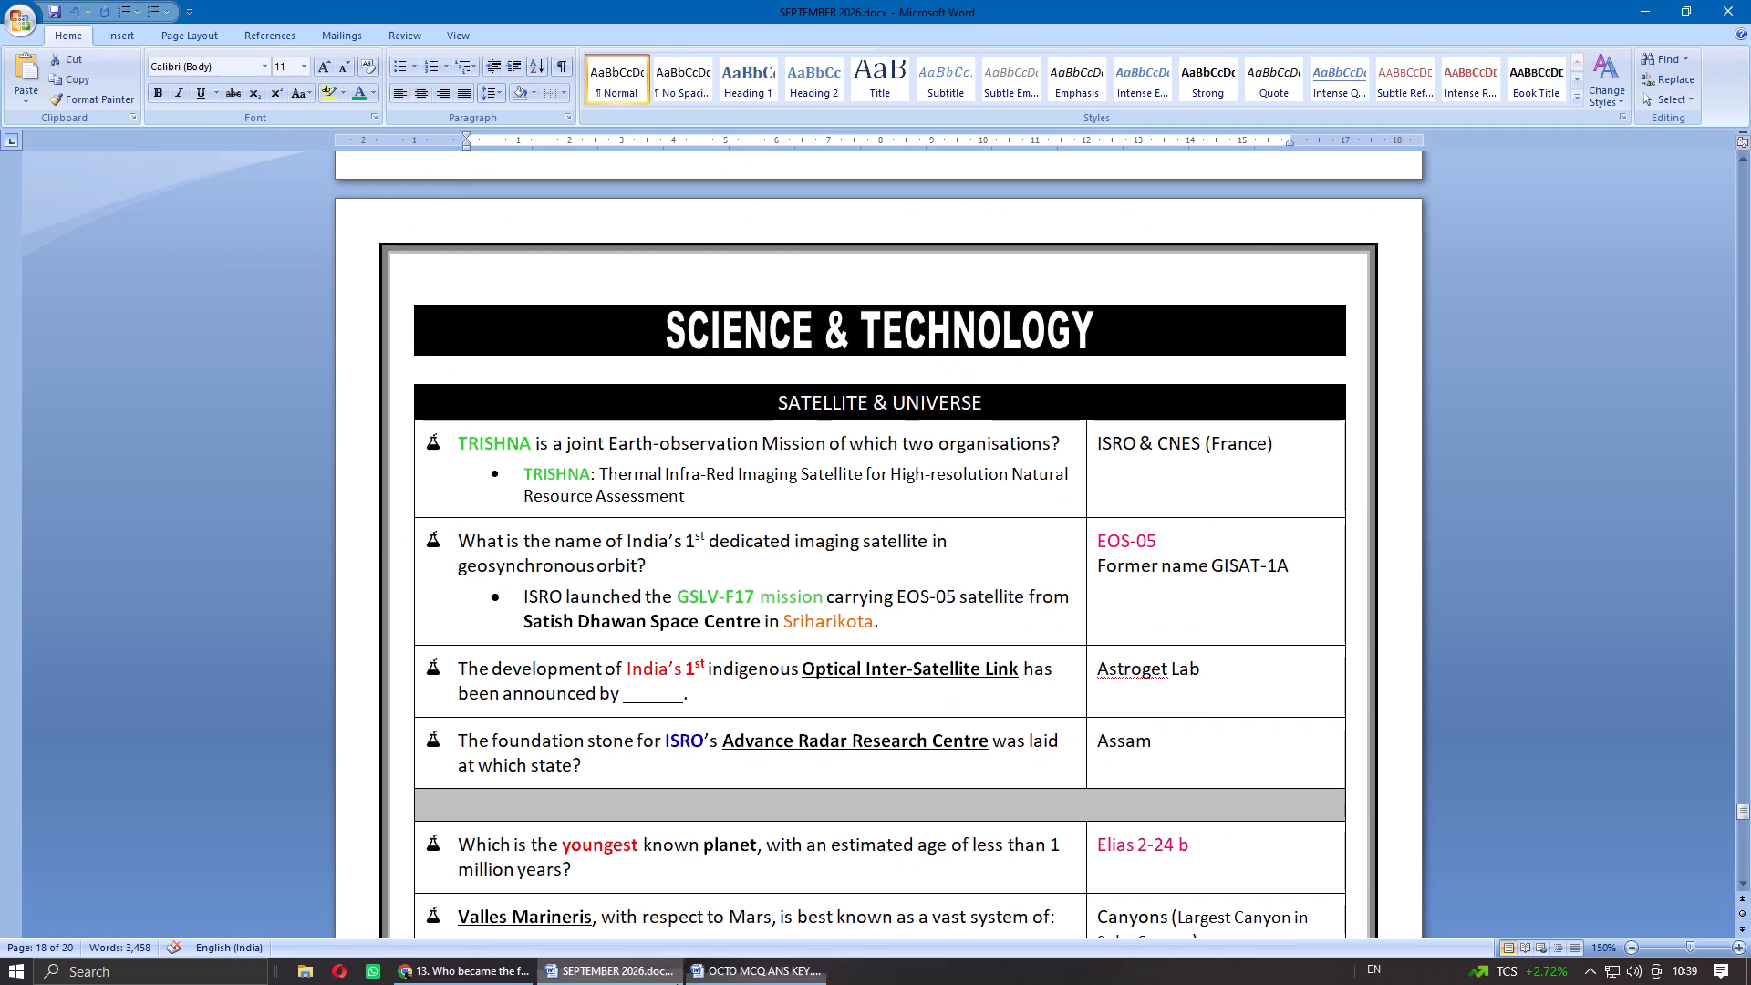
drag(1747, 816, 1750, 351)
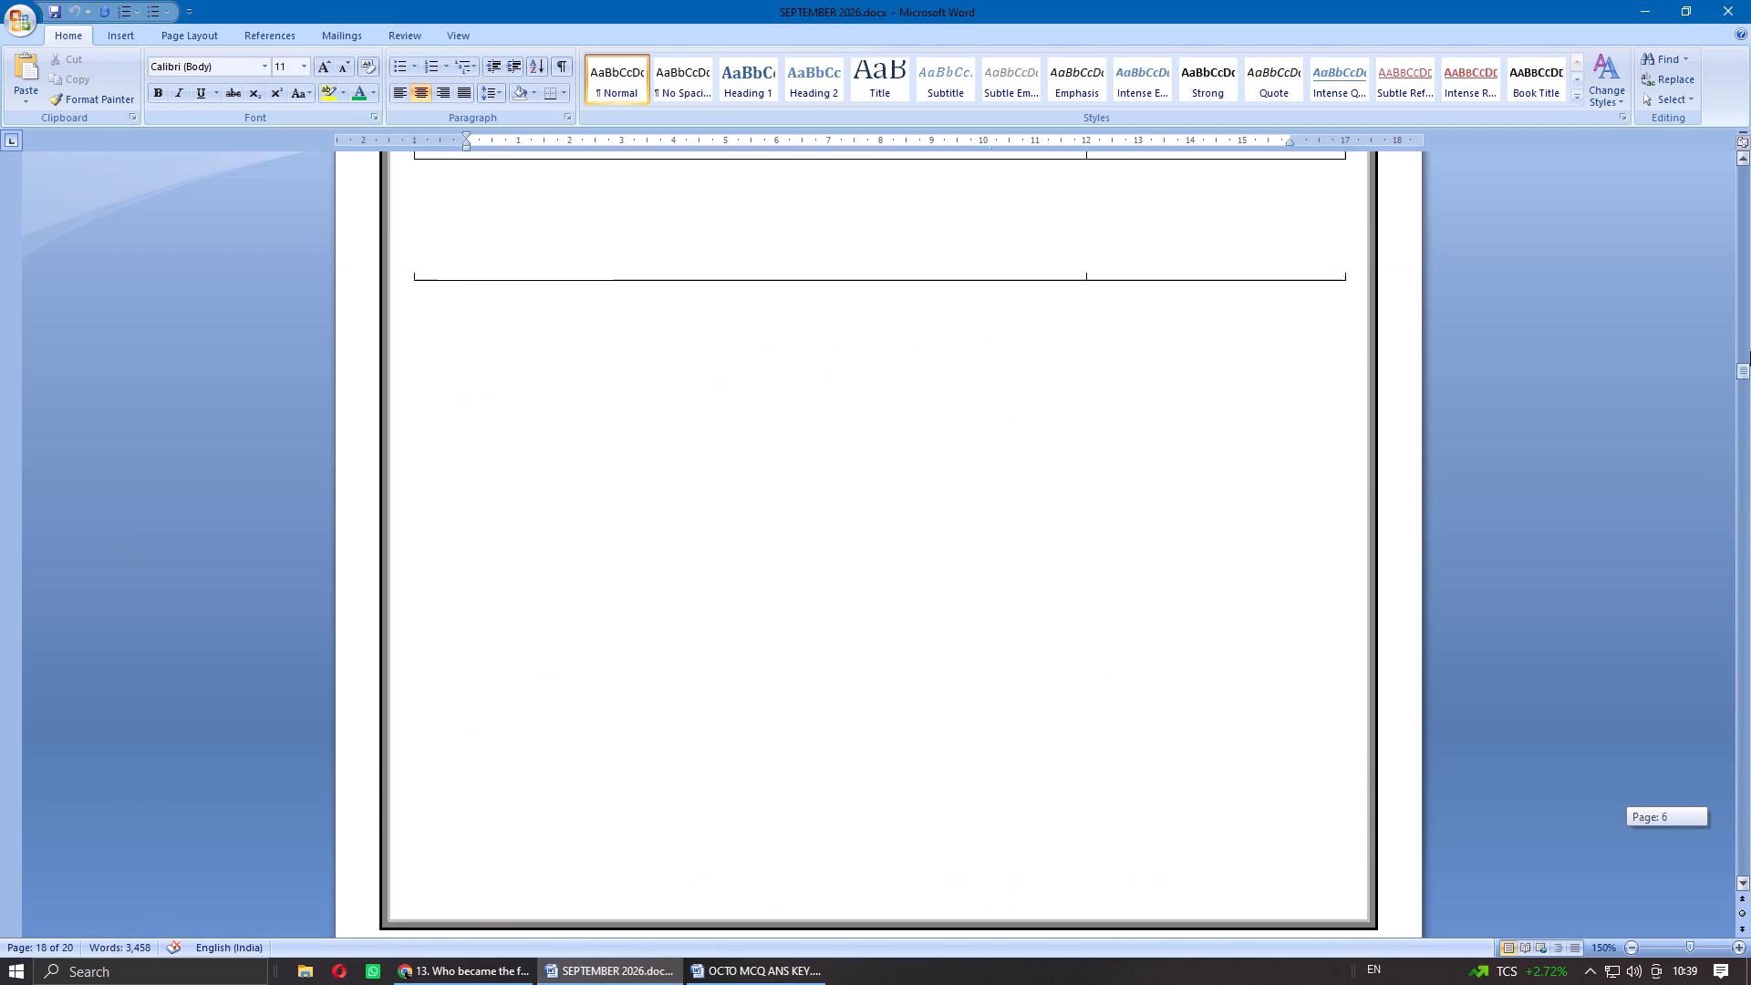
drag(1750, 351, 1750, 188)
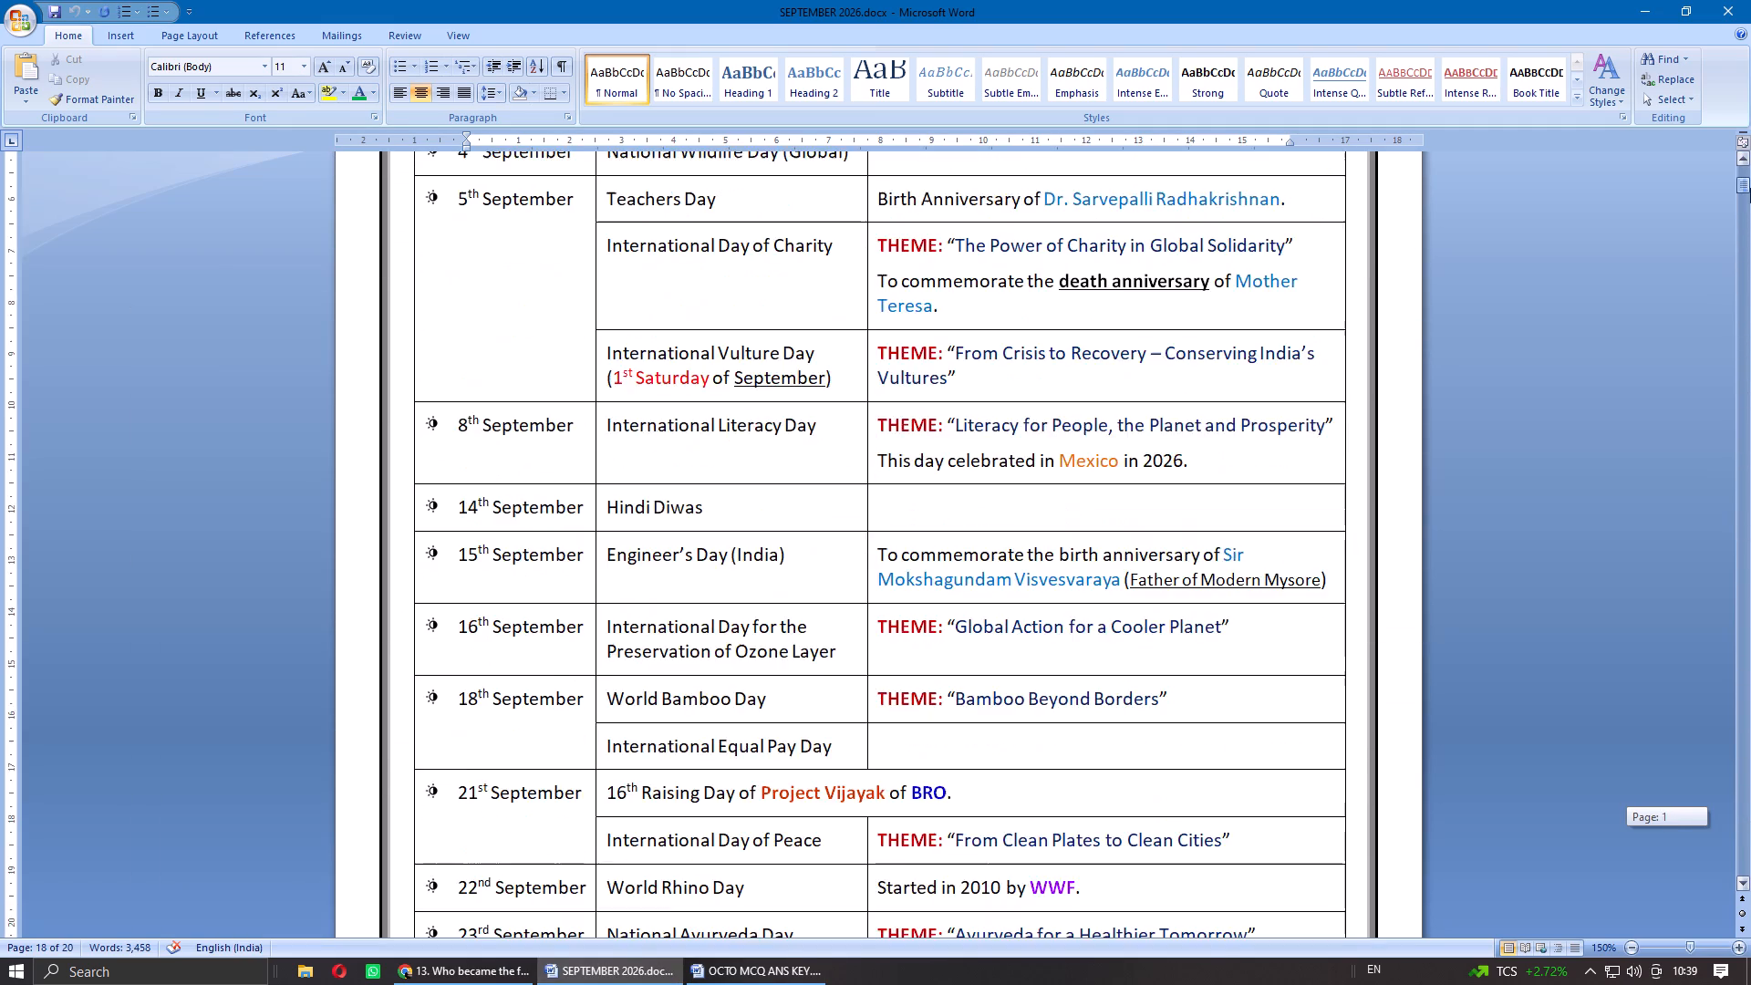
drag(1750, 188, 1690, 257)
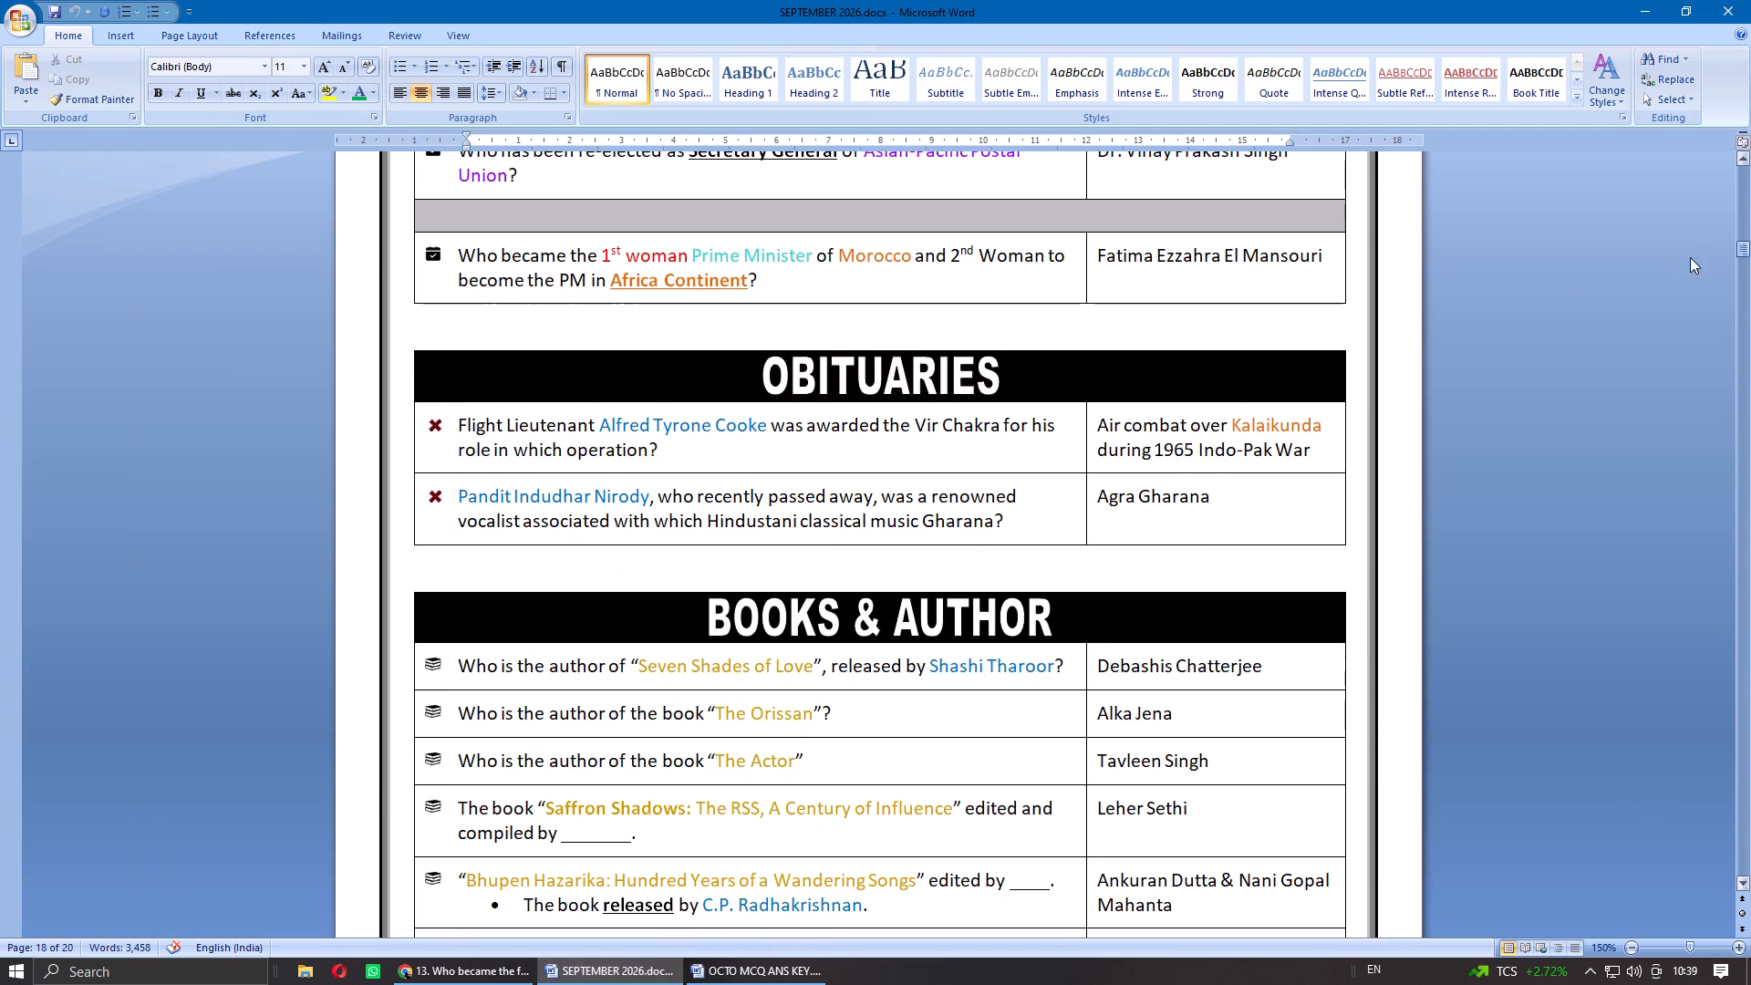
drag(1690, 257, 1749, 253)
scroll(1248, 431, up, 4)
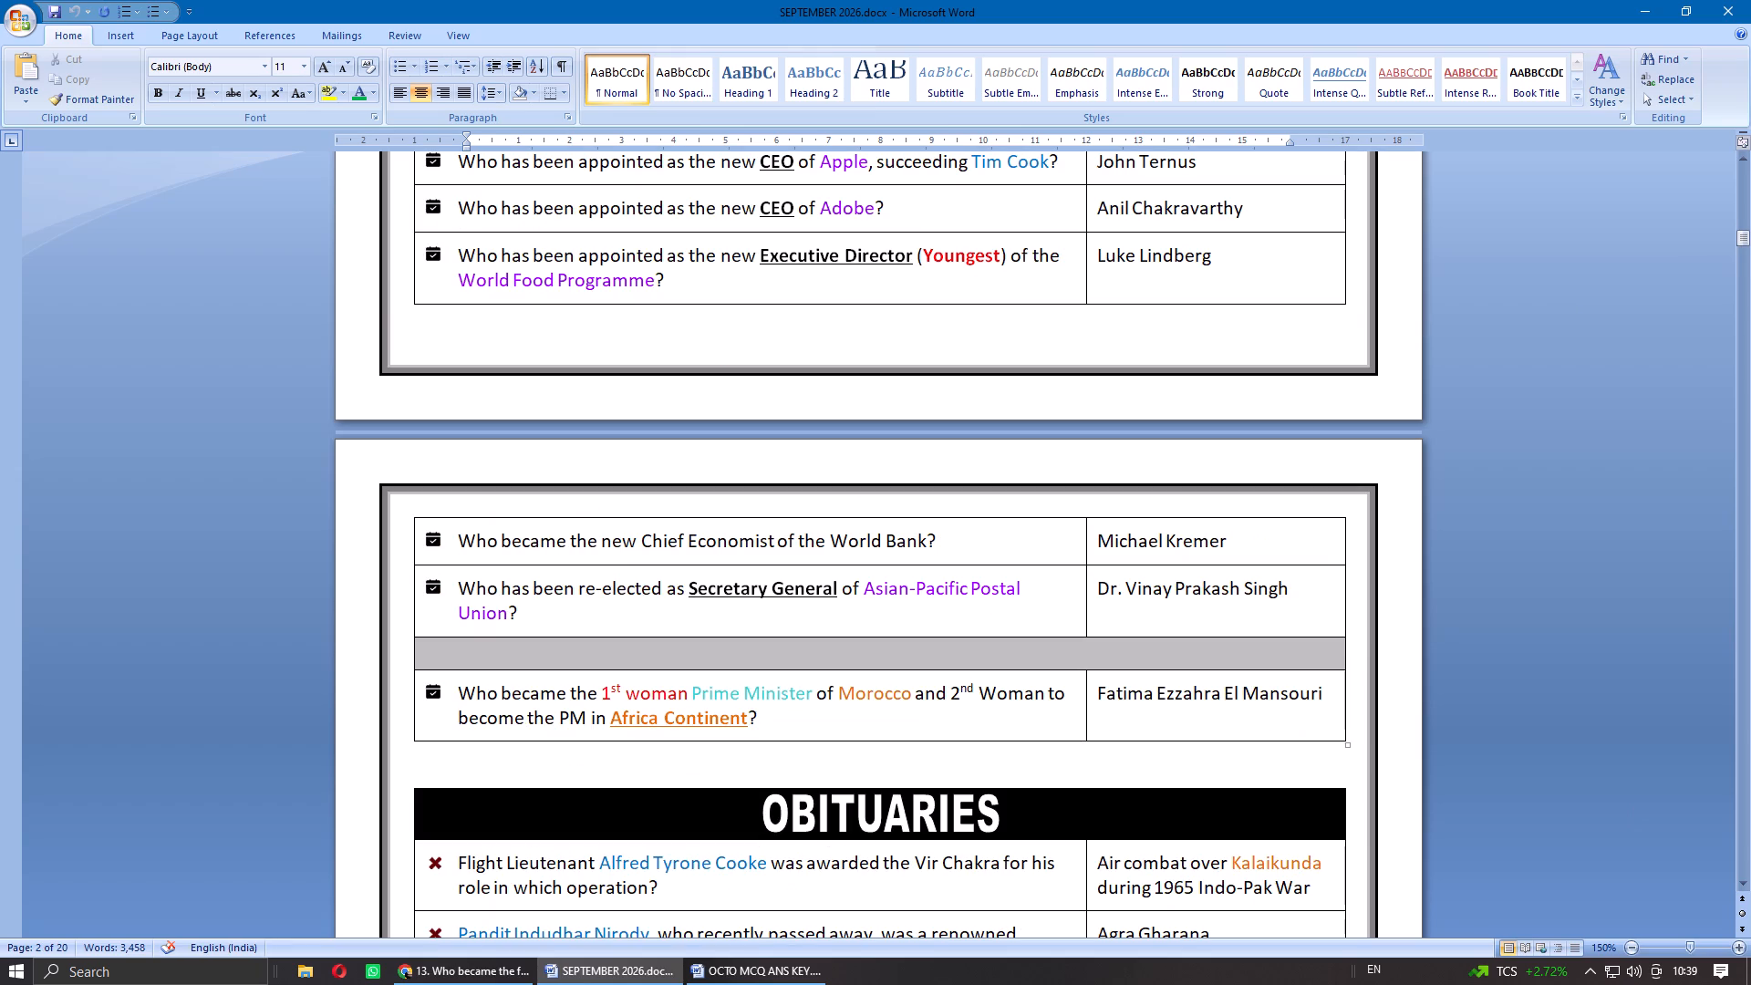
click(790, 984)
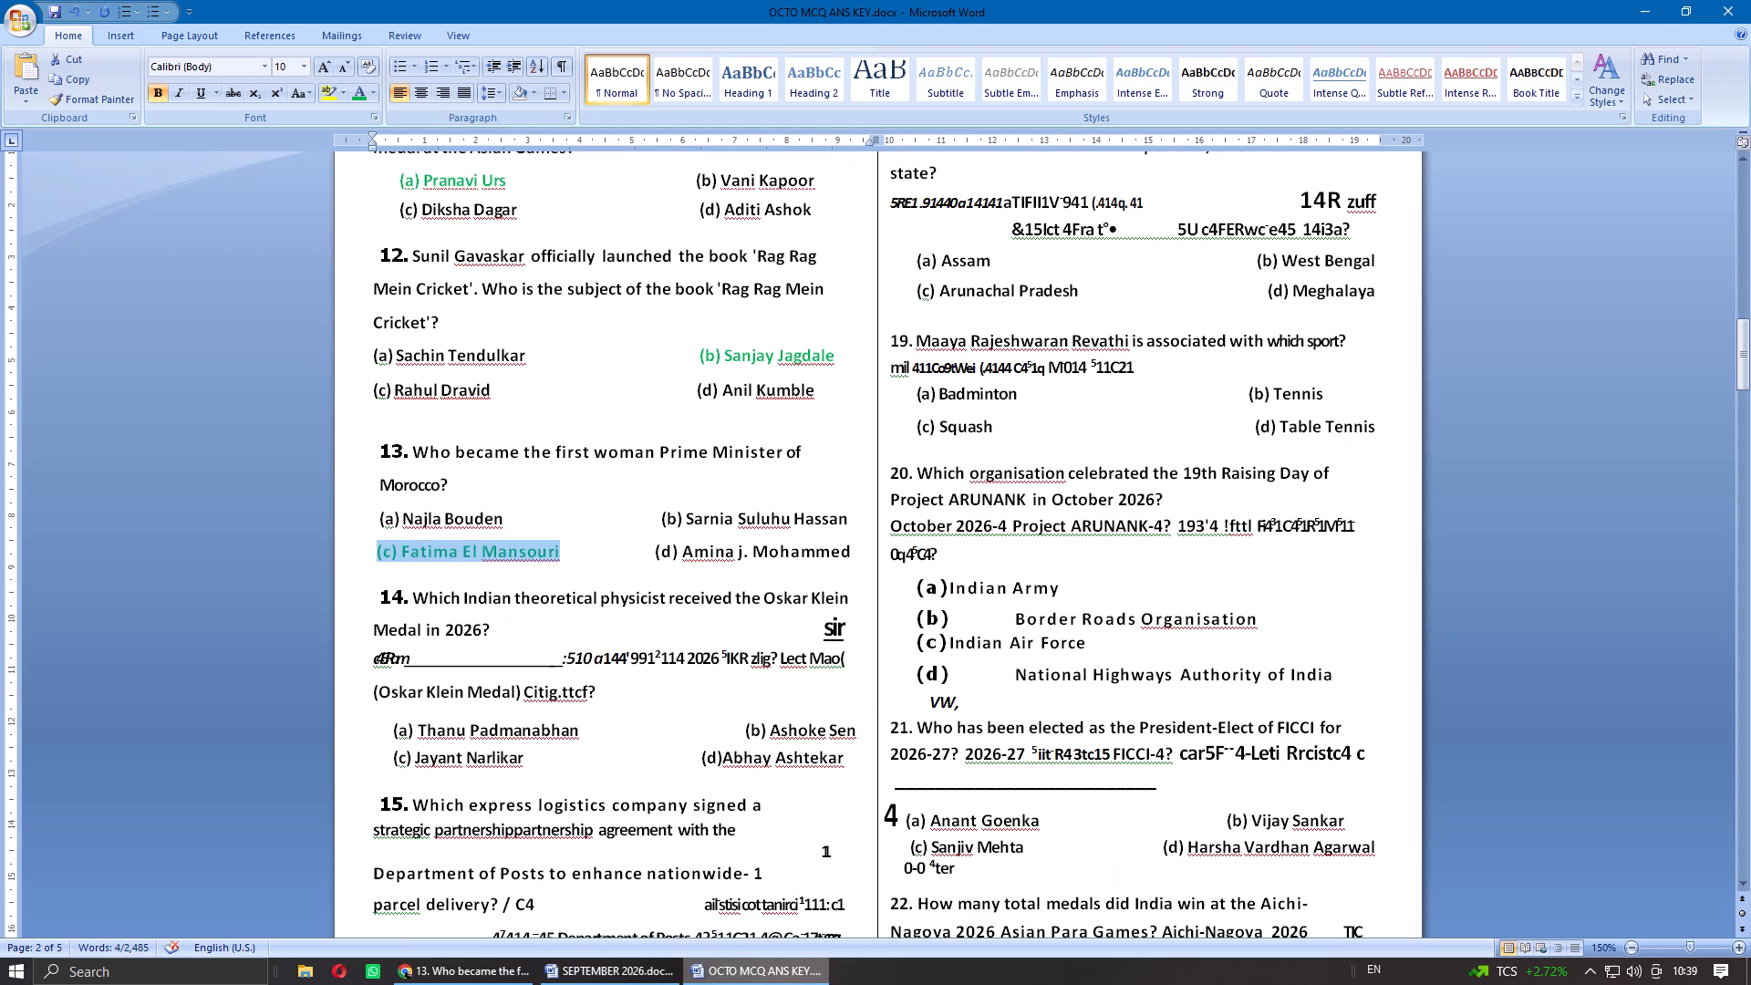
click(575, 584)
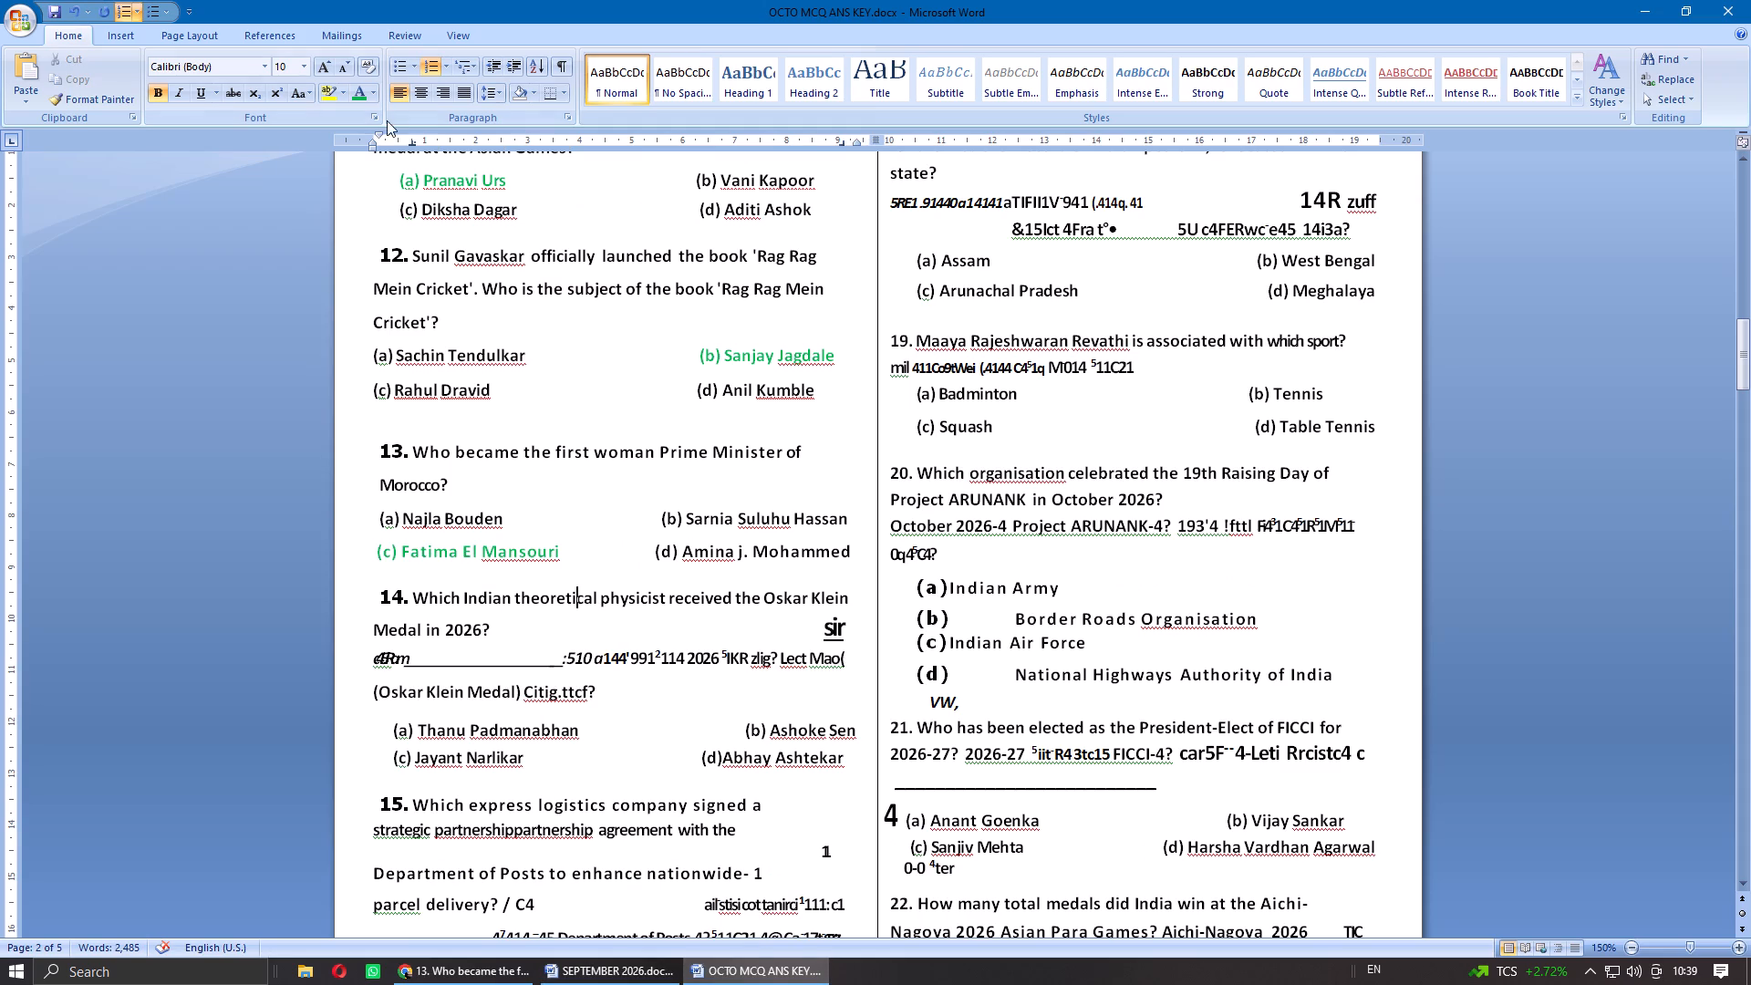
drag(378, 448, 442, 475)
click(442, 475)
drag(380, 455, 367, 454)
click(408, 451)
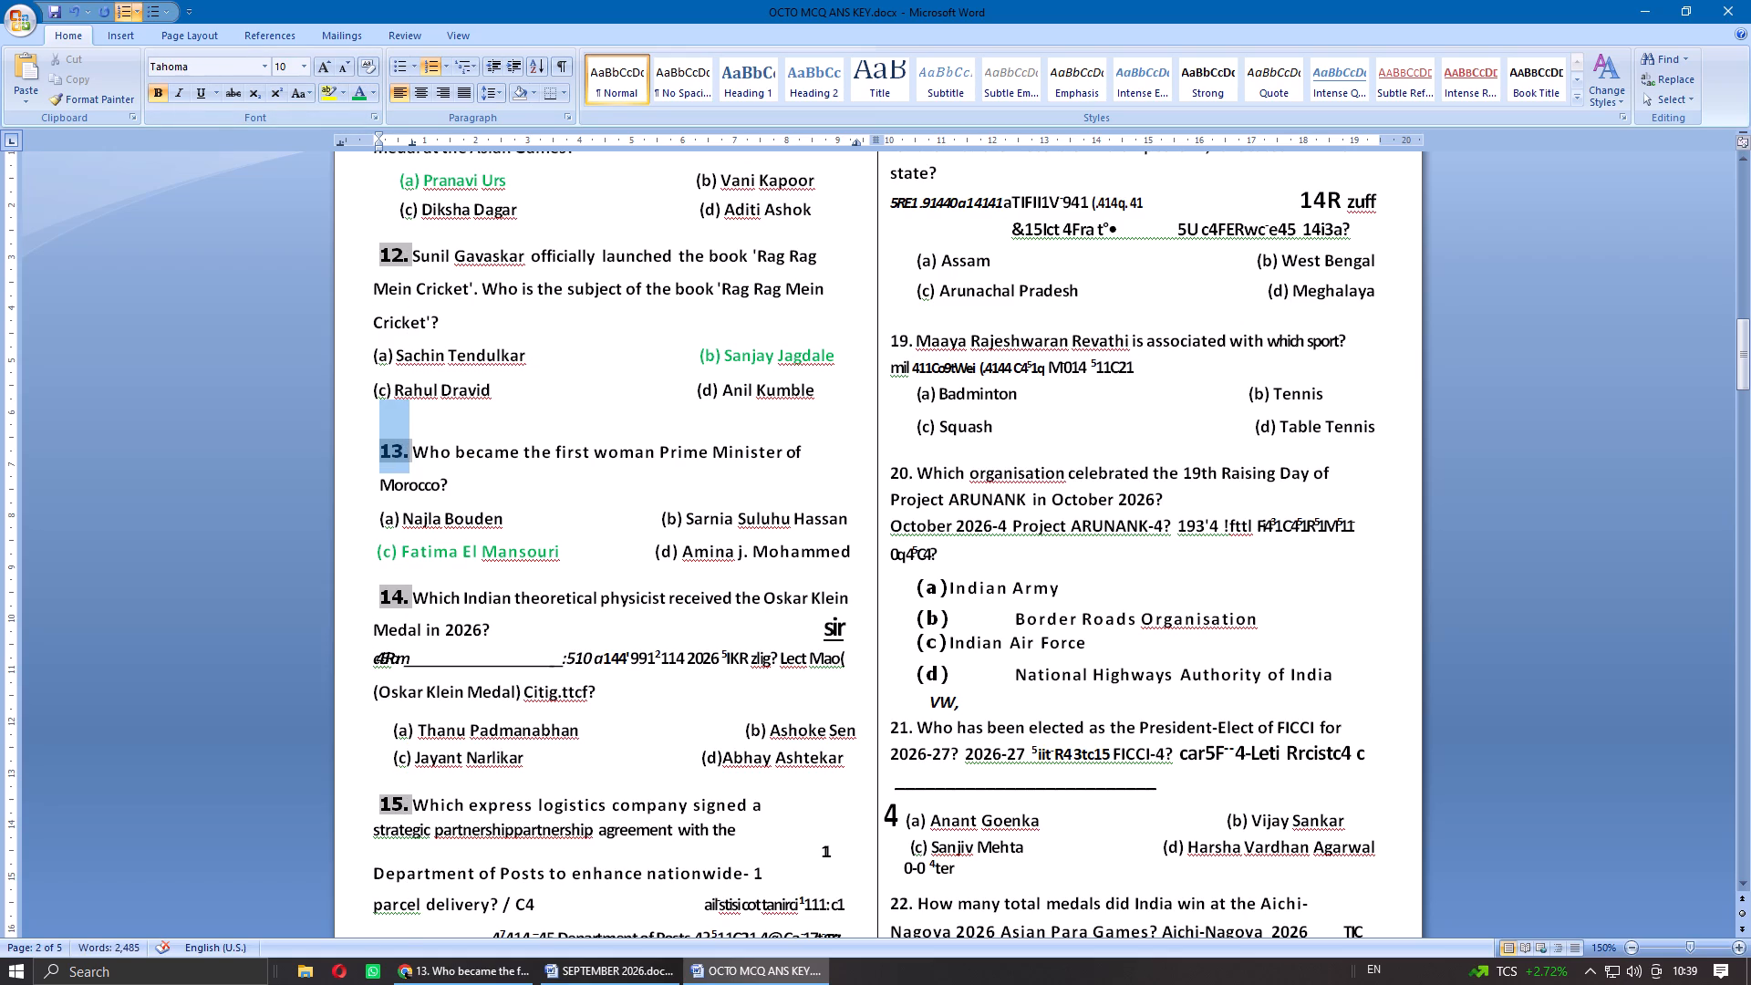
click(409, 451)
Colour the text of question 13 about Morocco's first woman Prime Minister red.
drag(411, 451, 445, 481)
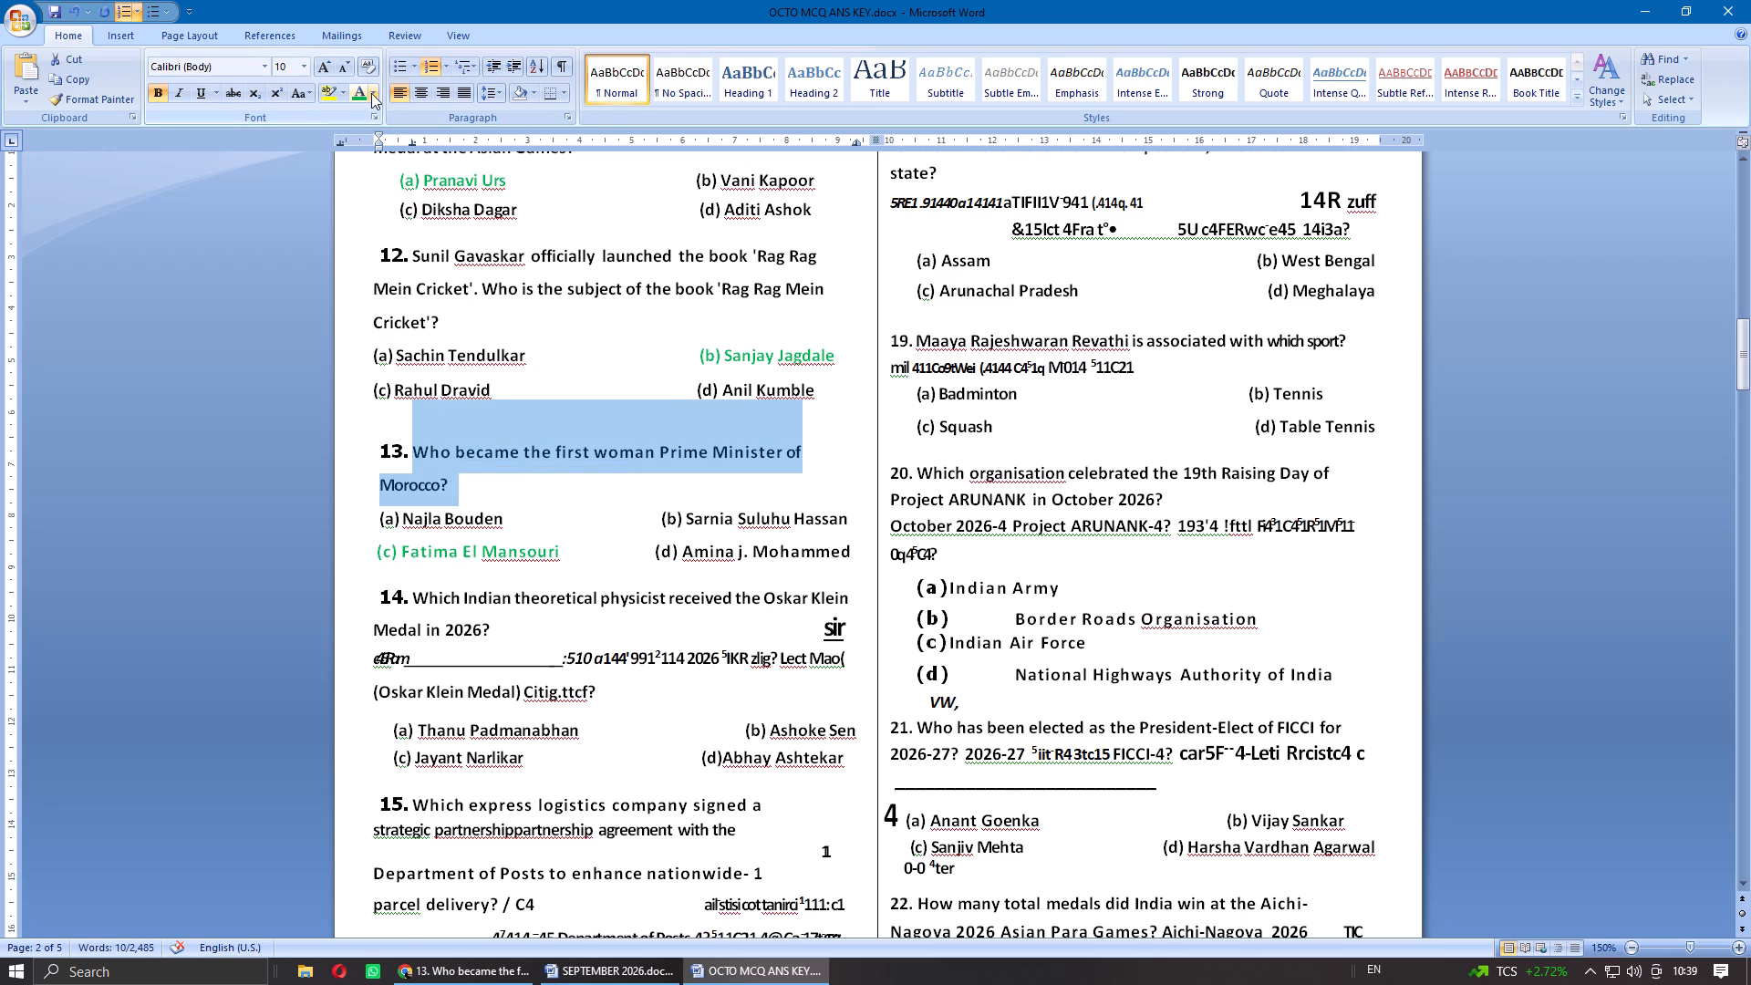
click(534, 88)
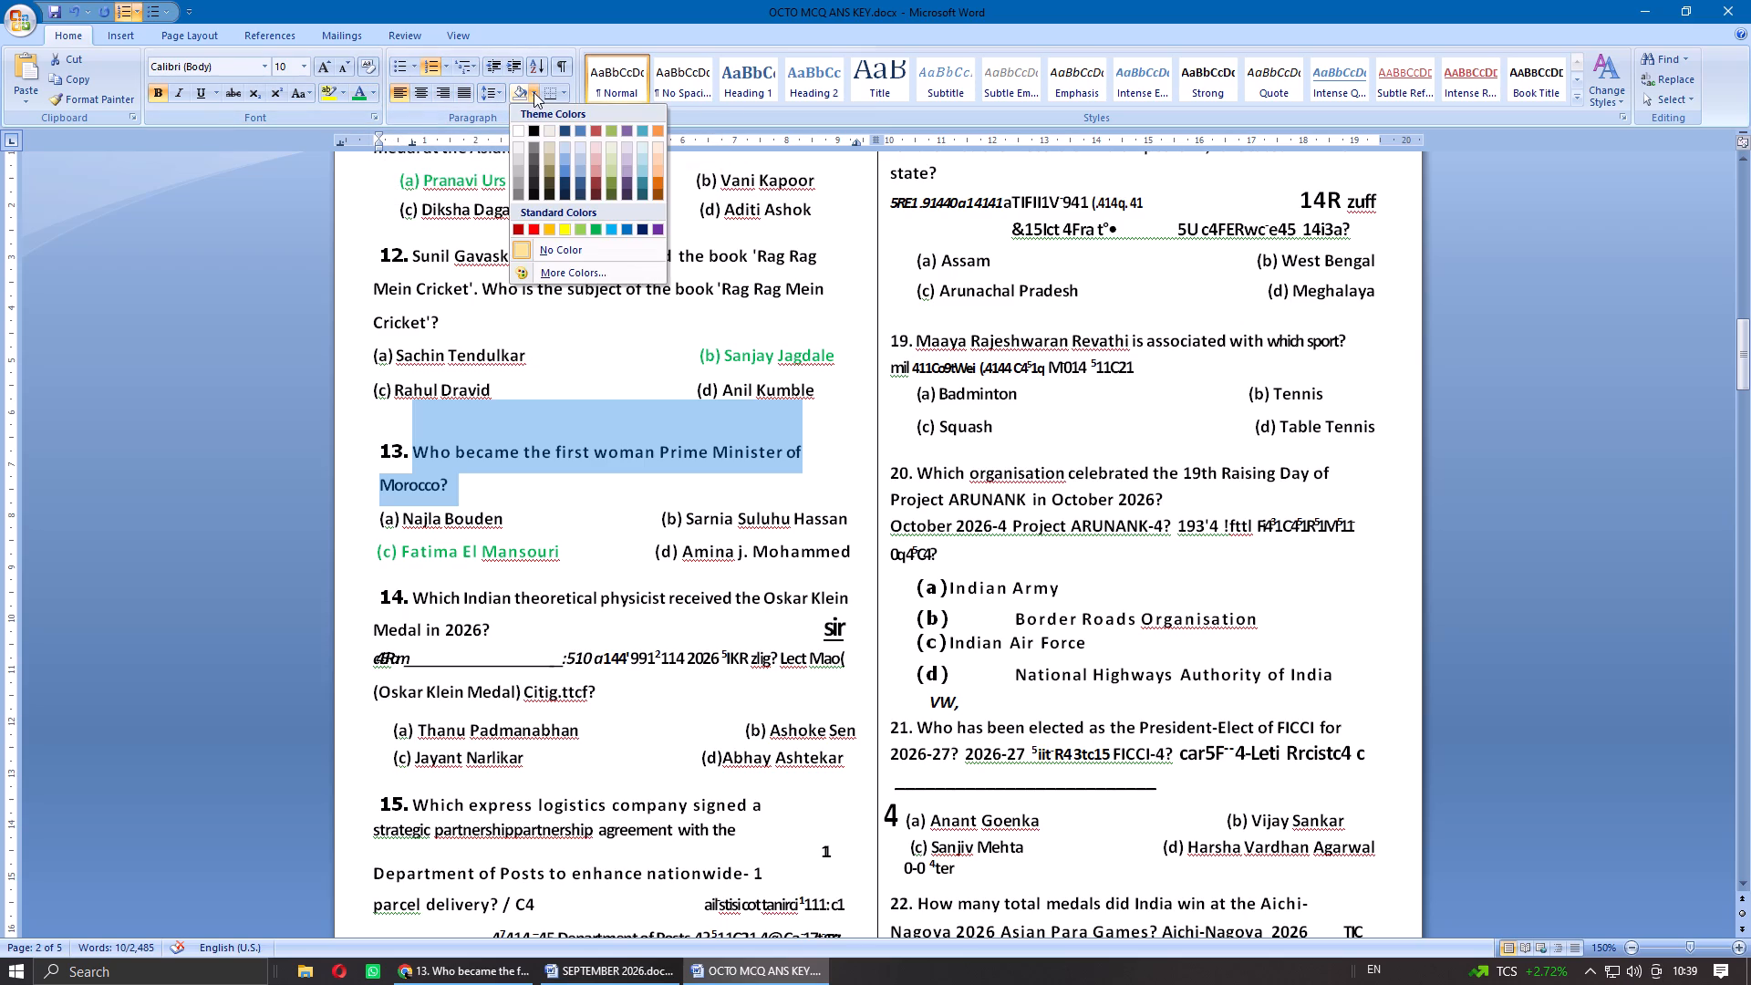
click(582, 451)
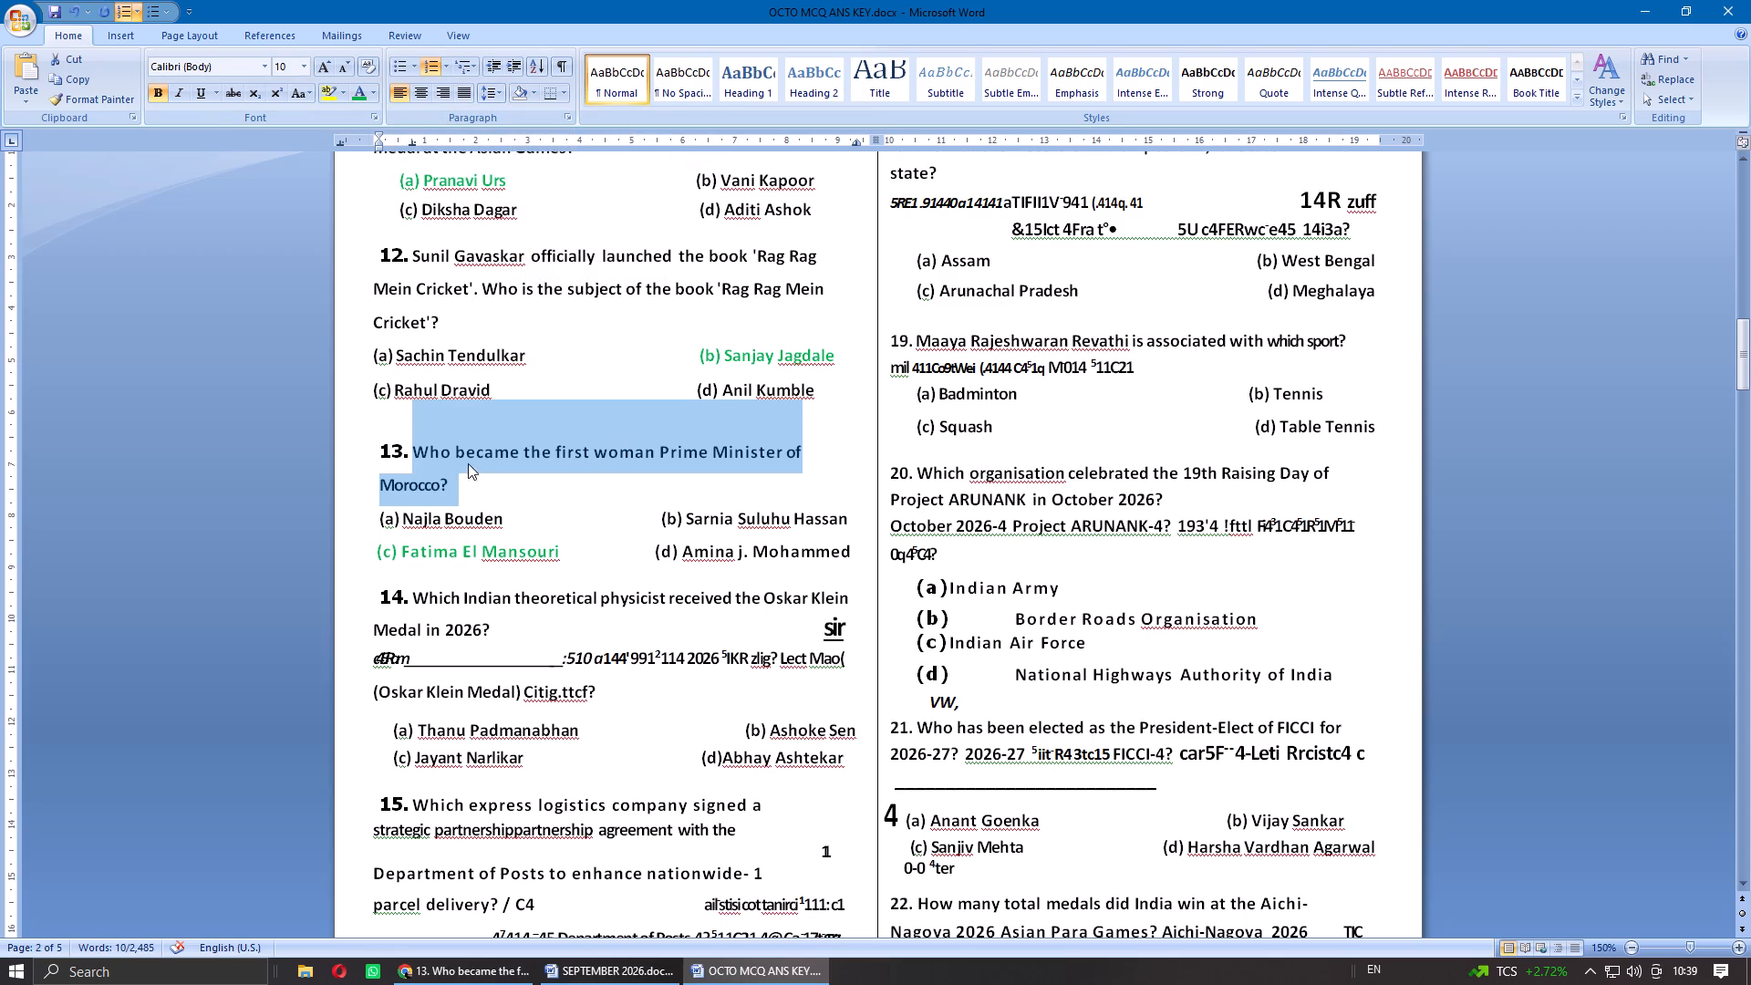
click(363, 98)
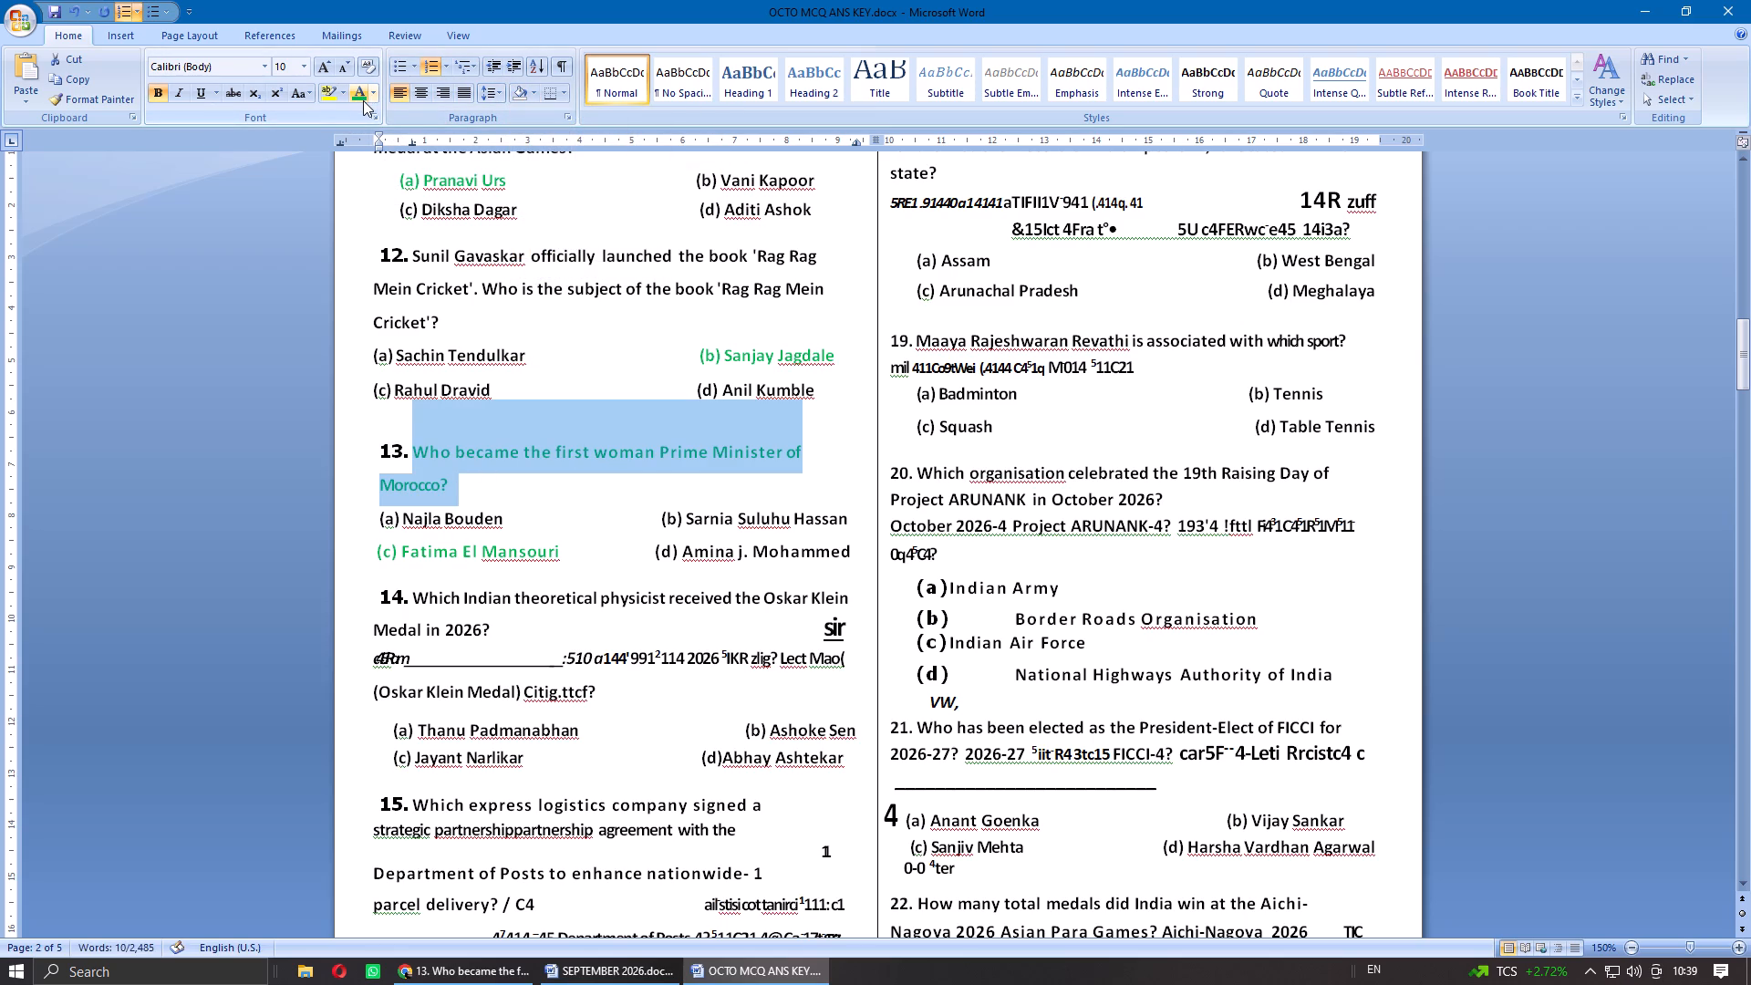
click(378, 96)
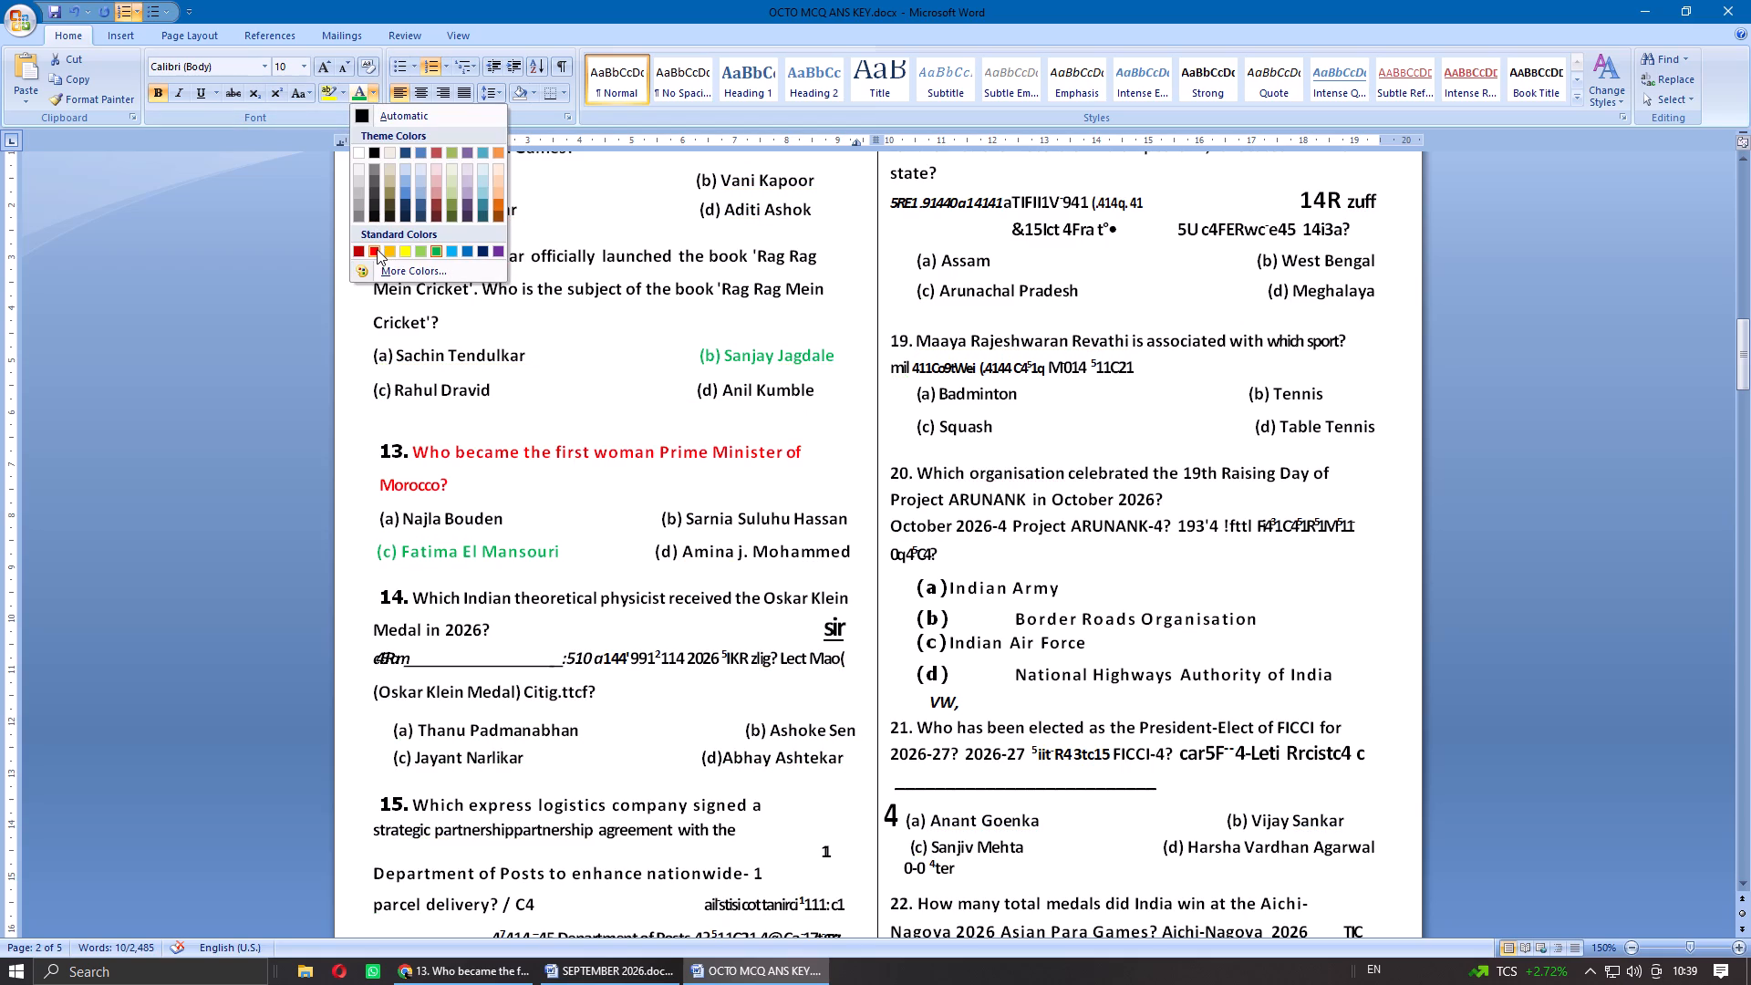
click(377, 249)
click(599, 521)
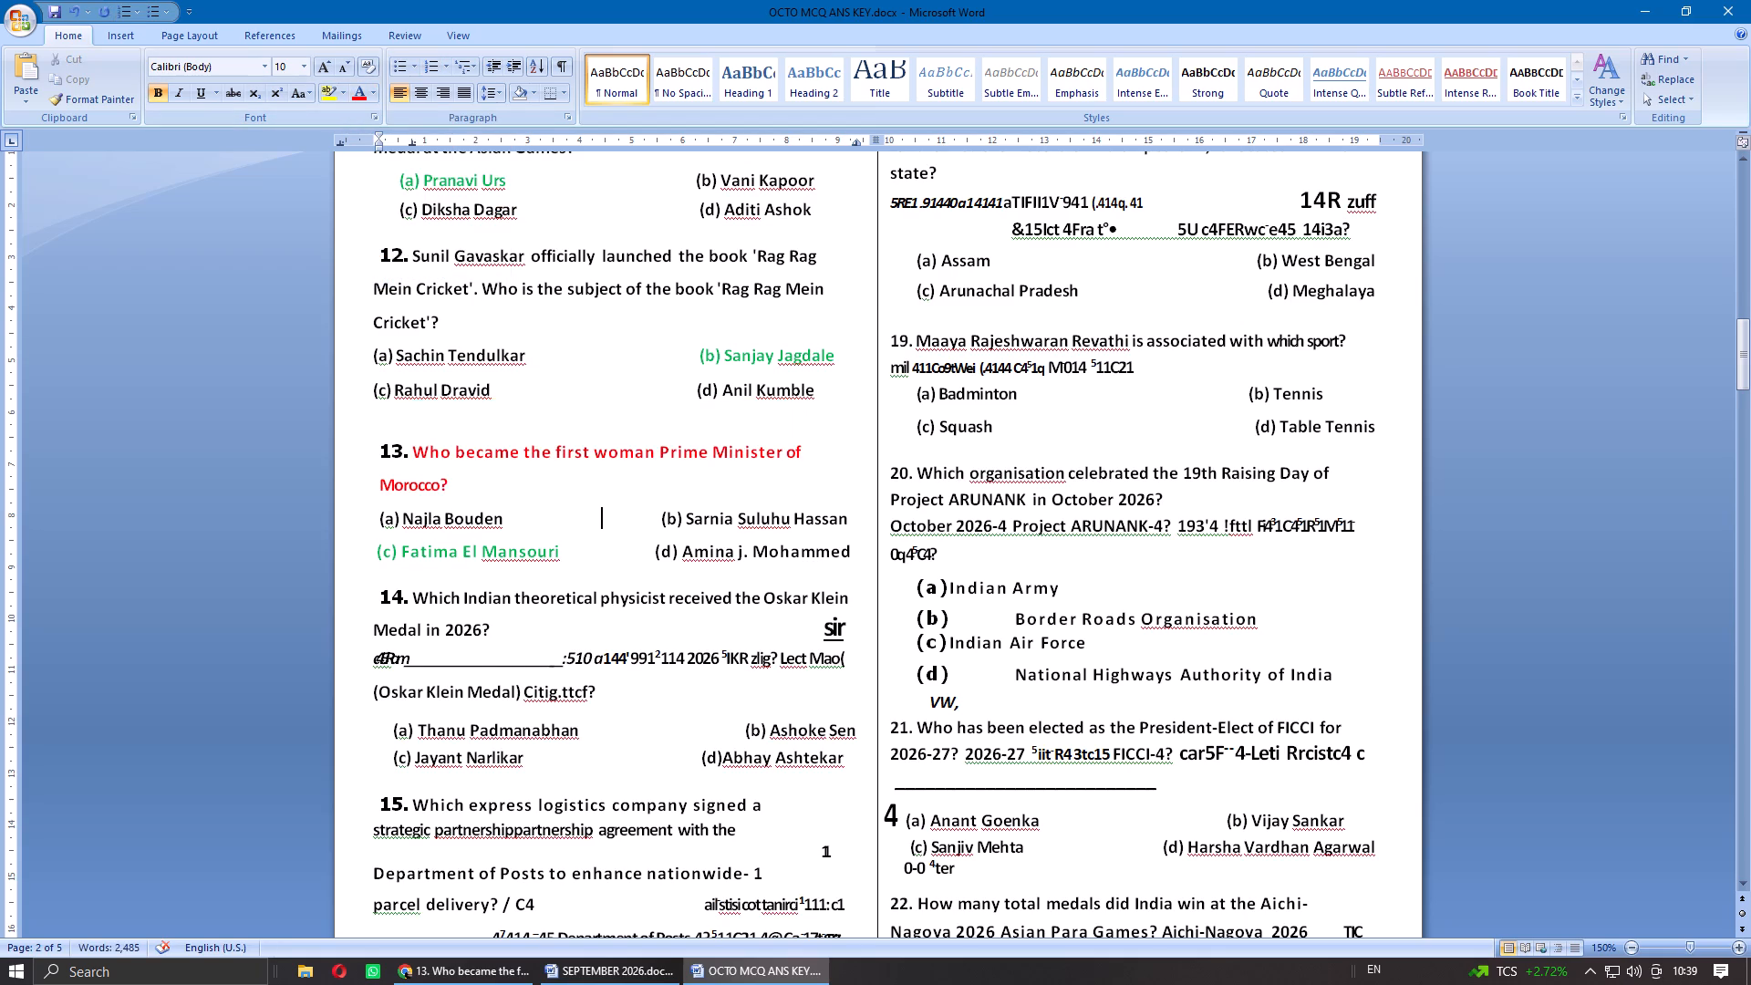
Colour the text of question 11 about the first Indian woman golfer red.
scroll(625, 486, up, 2)
drag(420, 333, 564, 358)
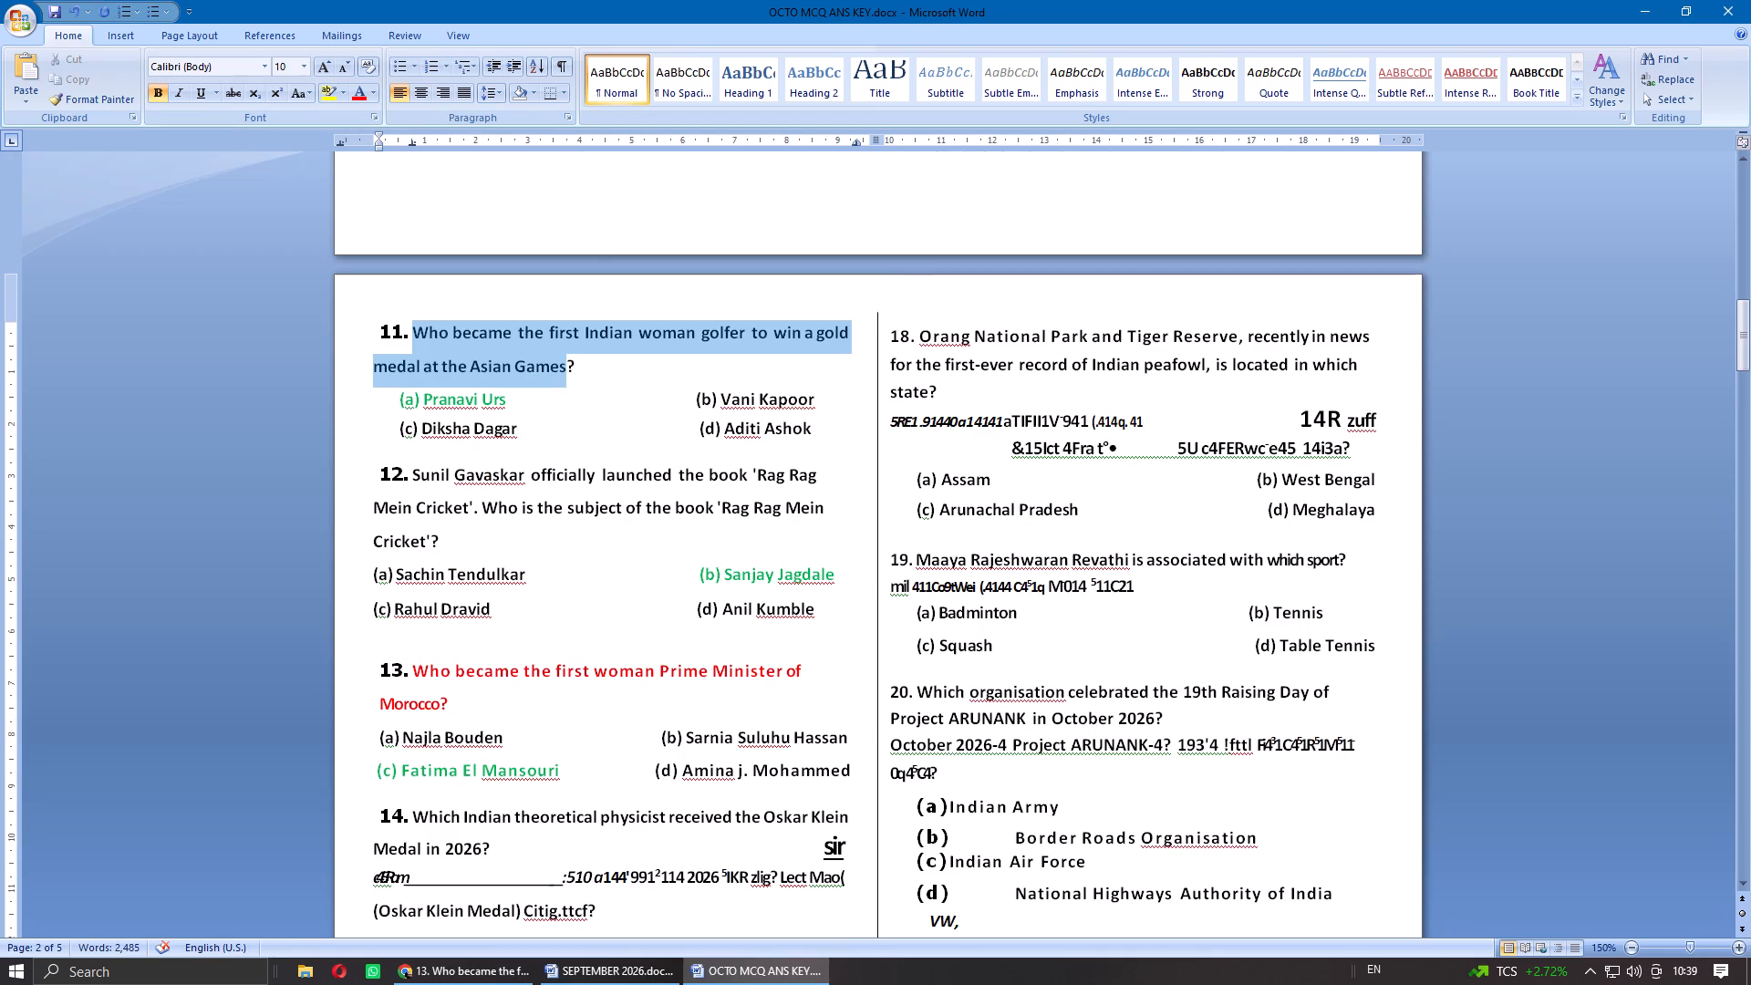
drag(564, 358, 577, 359)
click(360, 96)
Colour the text of question 10 about the TRISHNA satellite red.
scroll(657, 395, up, 4)
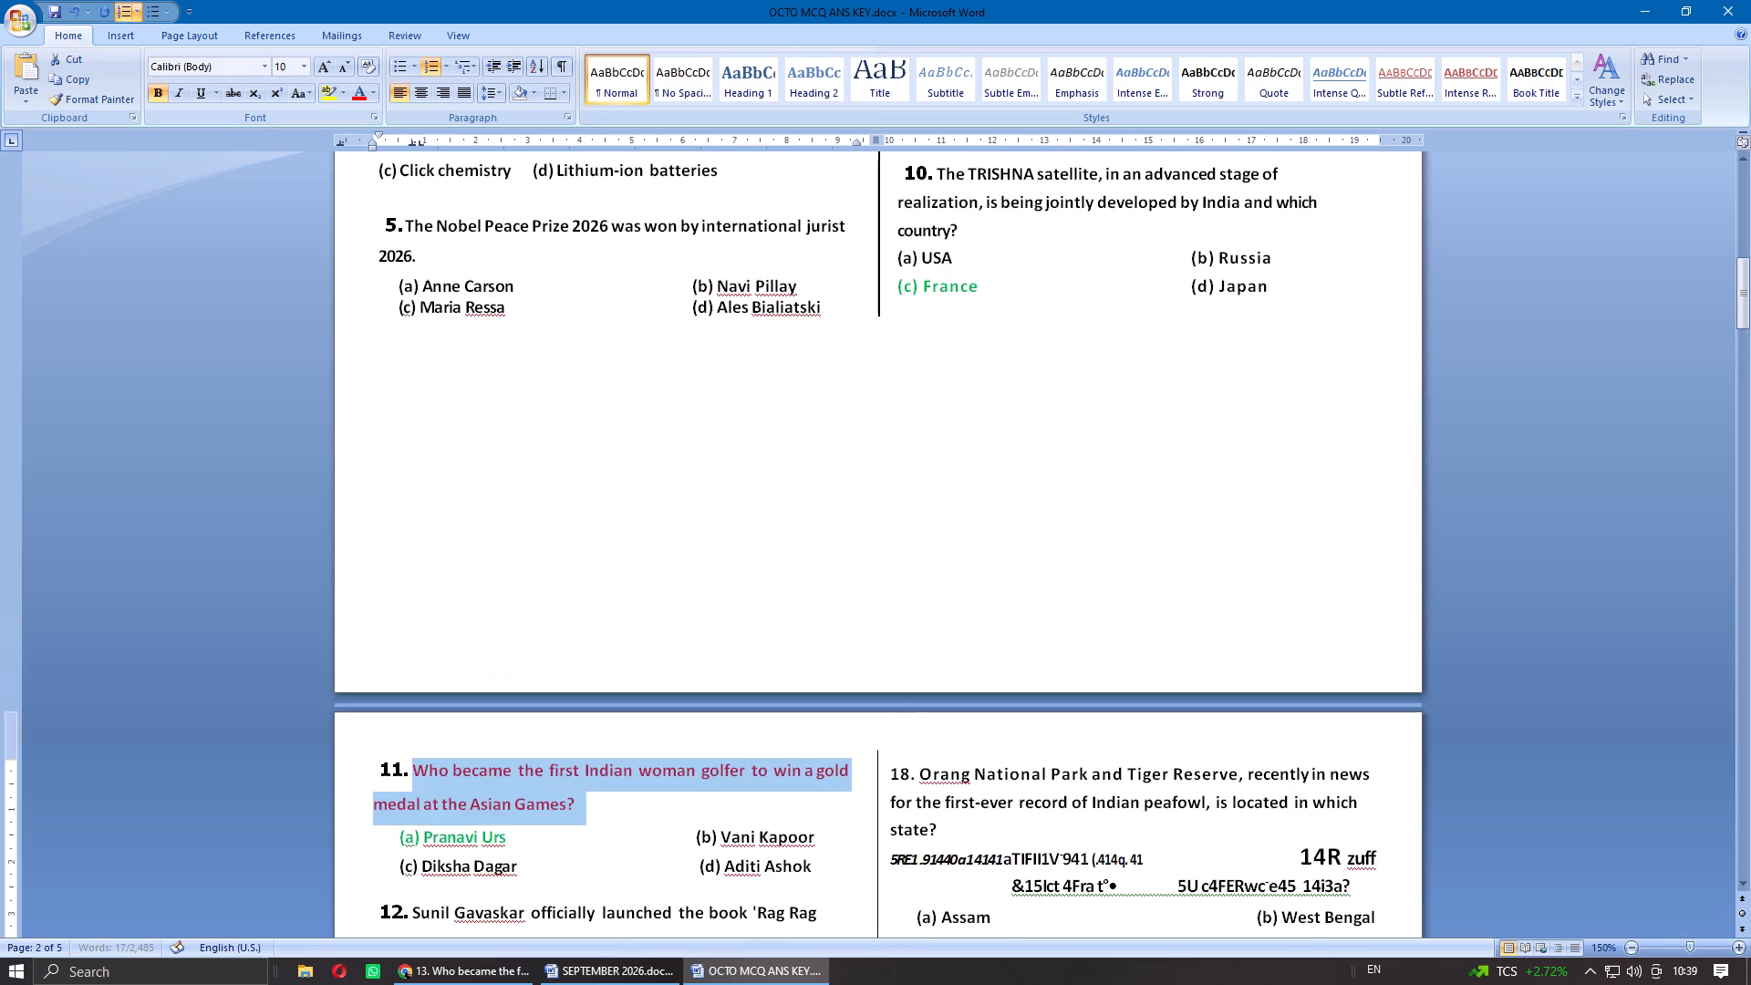
scroll(810, 446, up, 3)
drag(940, 502, 945, 508)
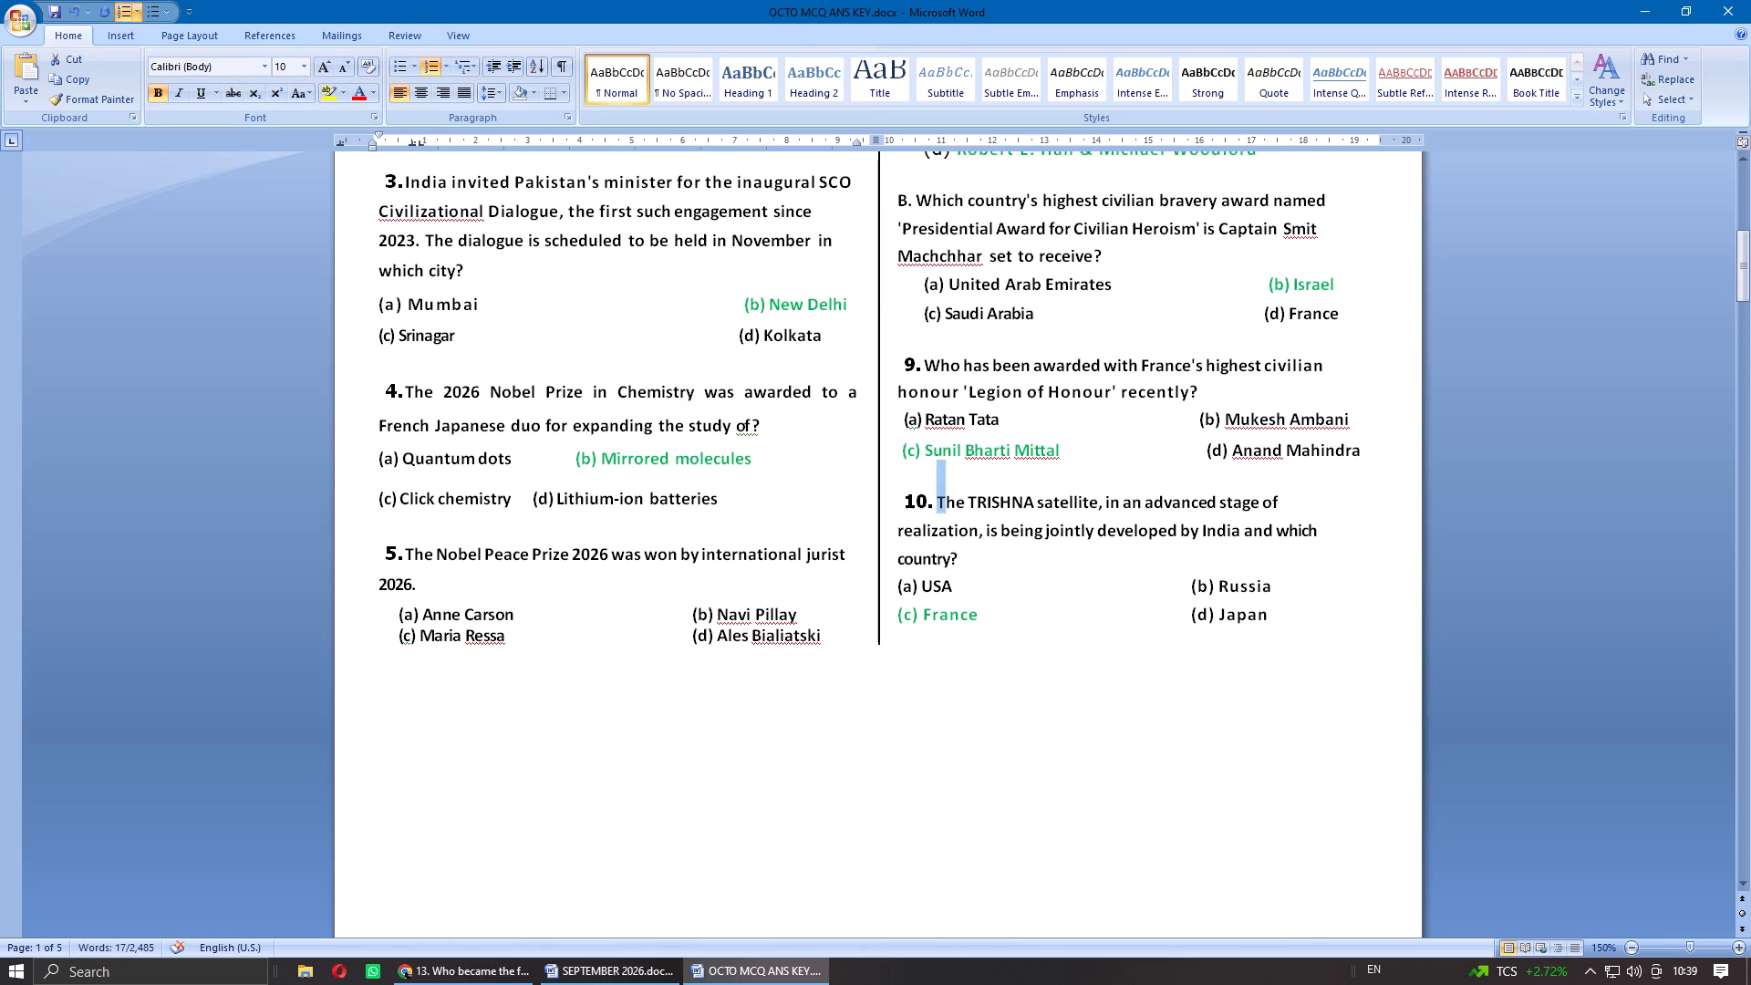
drag(945, 508, 968, 553)
click(357, 94)
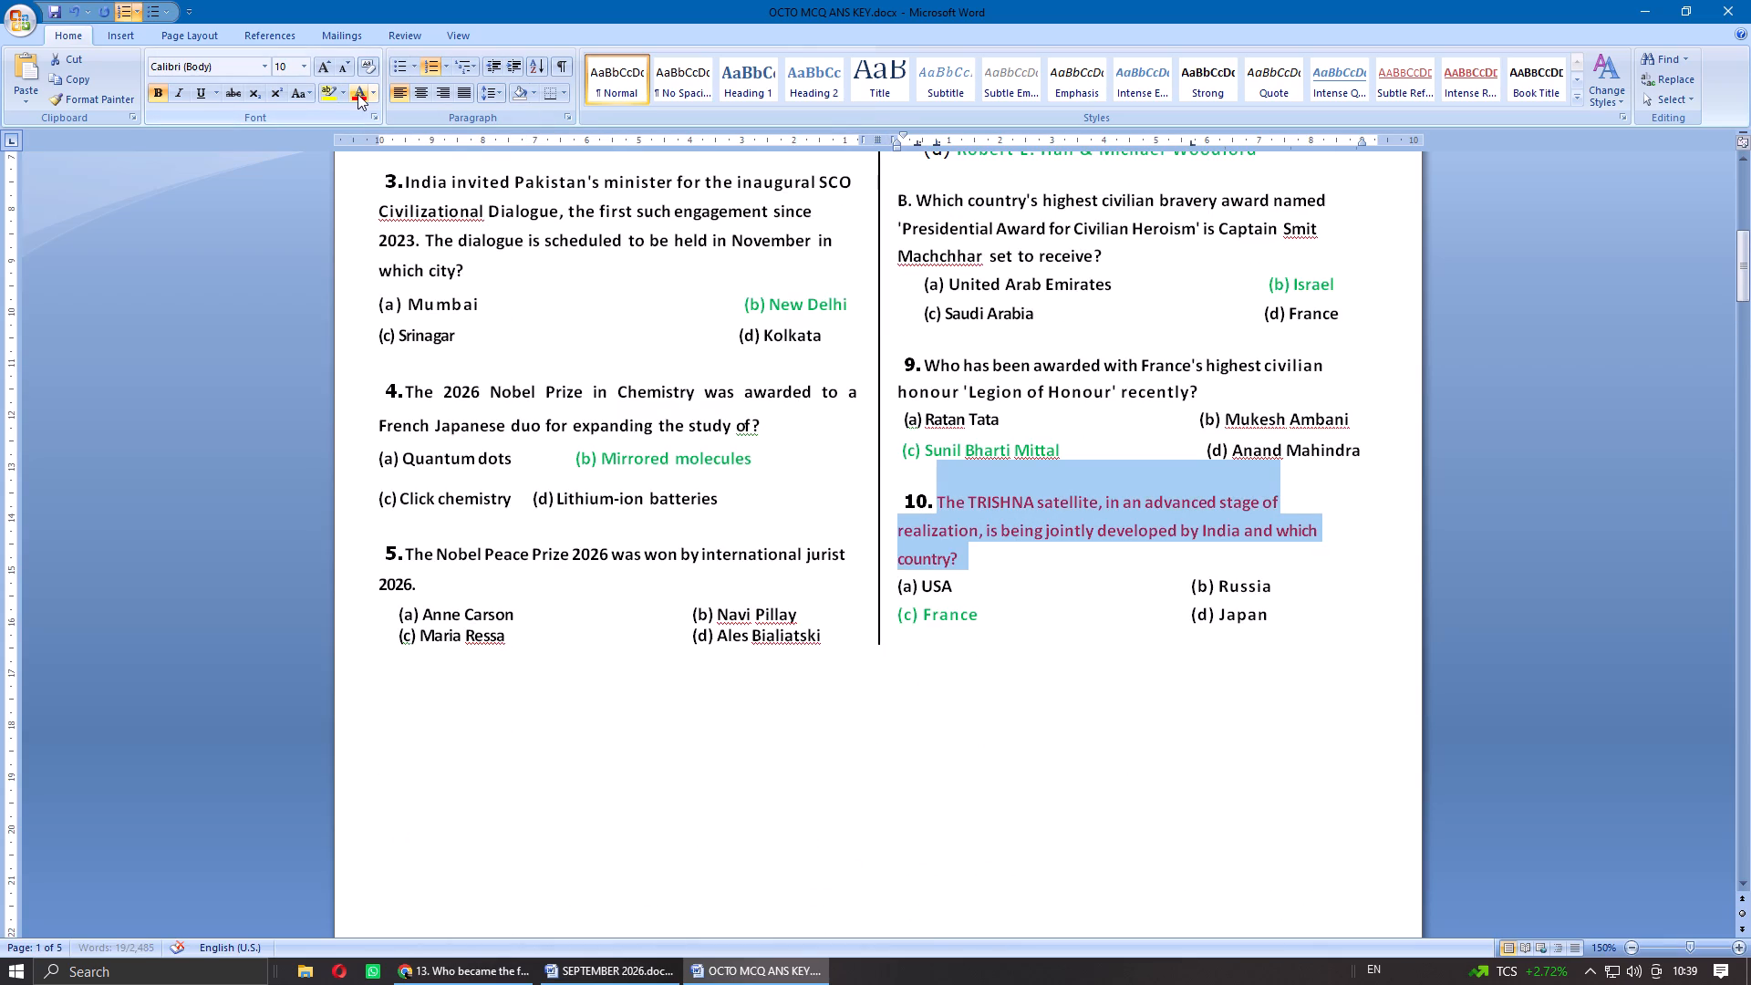
scroll(1173, 499, up, 1)
click(1020, 555)
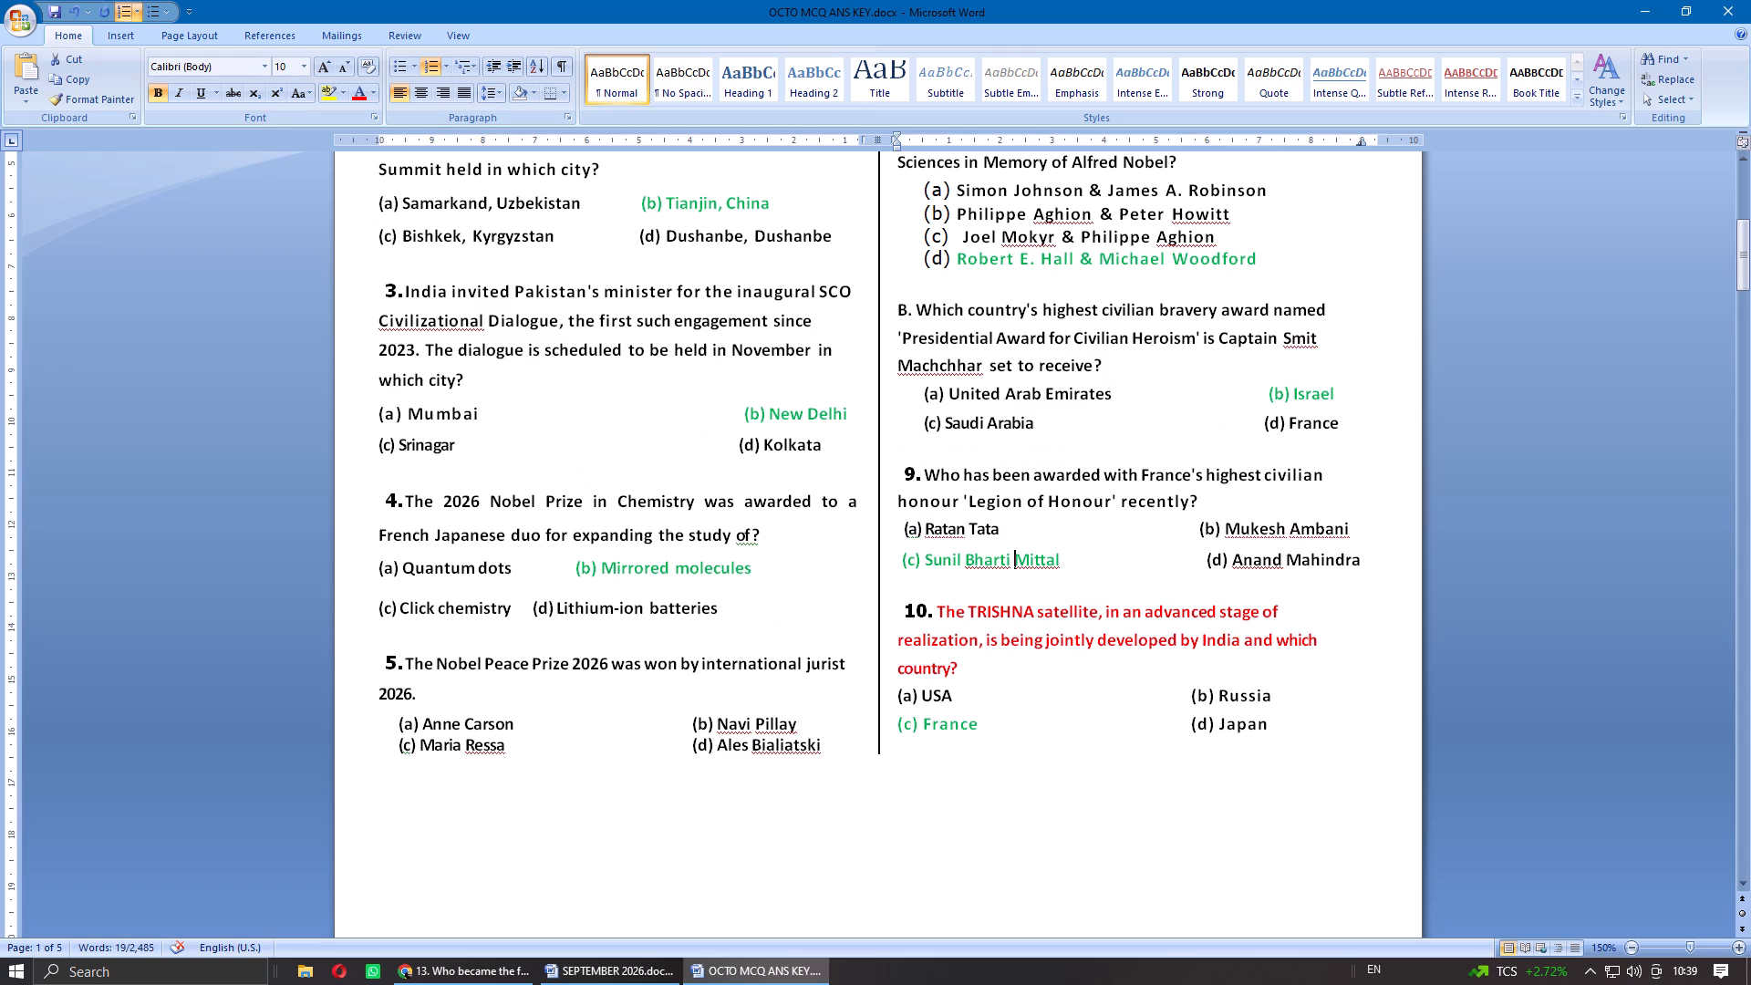
Look through the SEPTEMBER 2026 document's appointments, awards and international entries, then return to the OCTO MCQ ANS KEY document.
click(602, 984)
scroll(986, 766, up, 4)
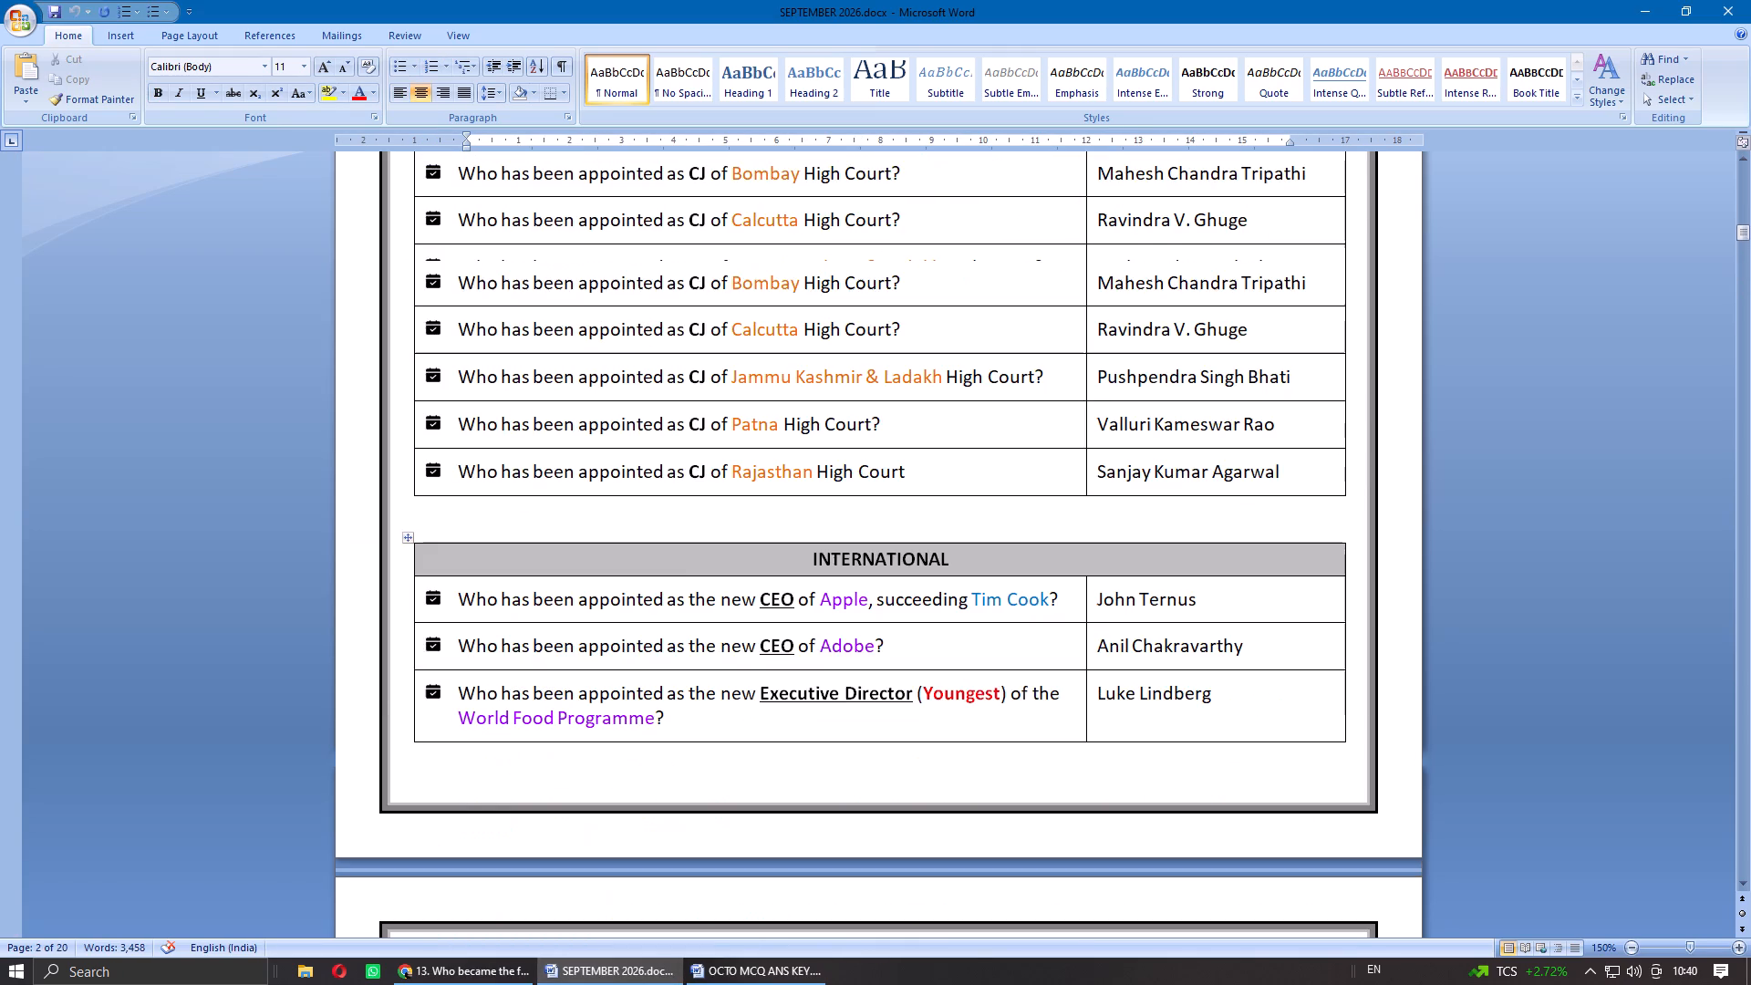
scroll(986, 765, up, 4)
scroll(992, 765, down, 1)
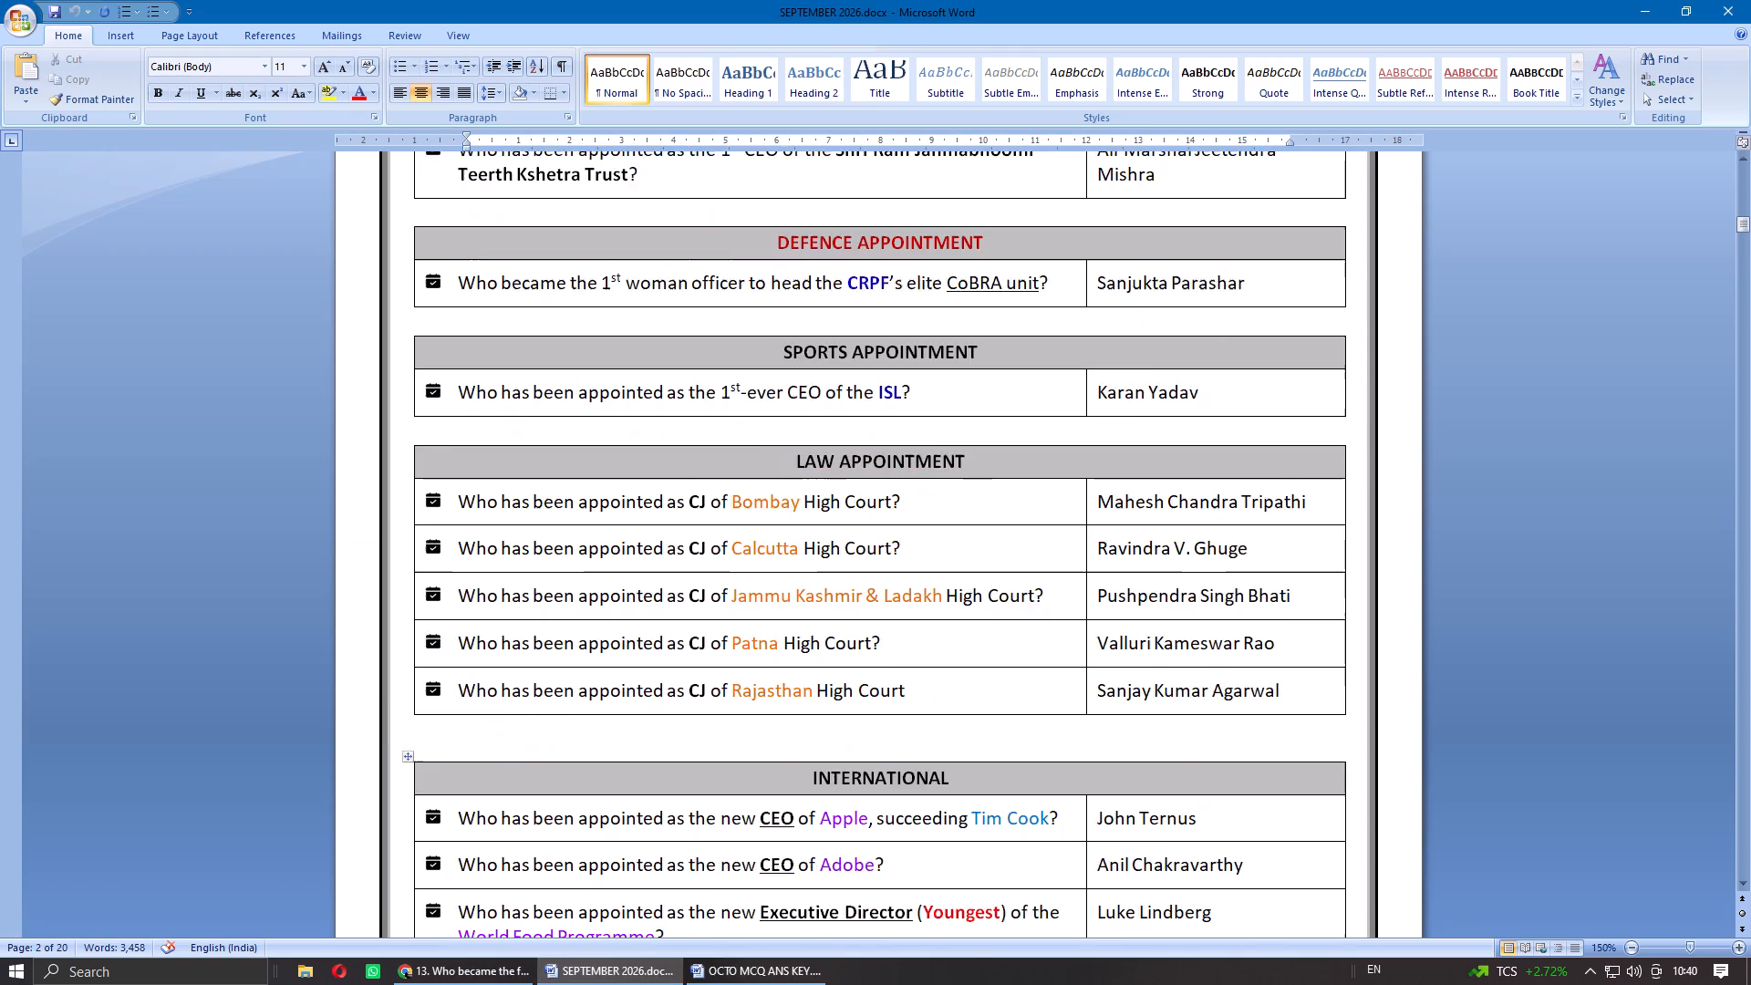
scroll(992, 765, down, 2)
scroll(992, 765, up, 3)
scroll(992, 765, down, 11)
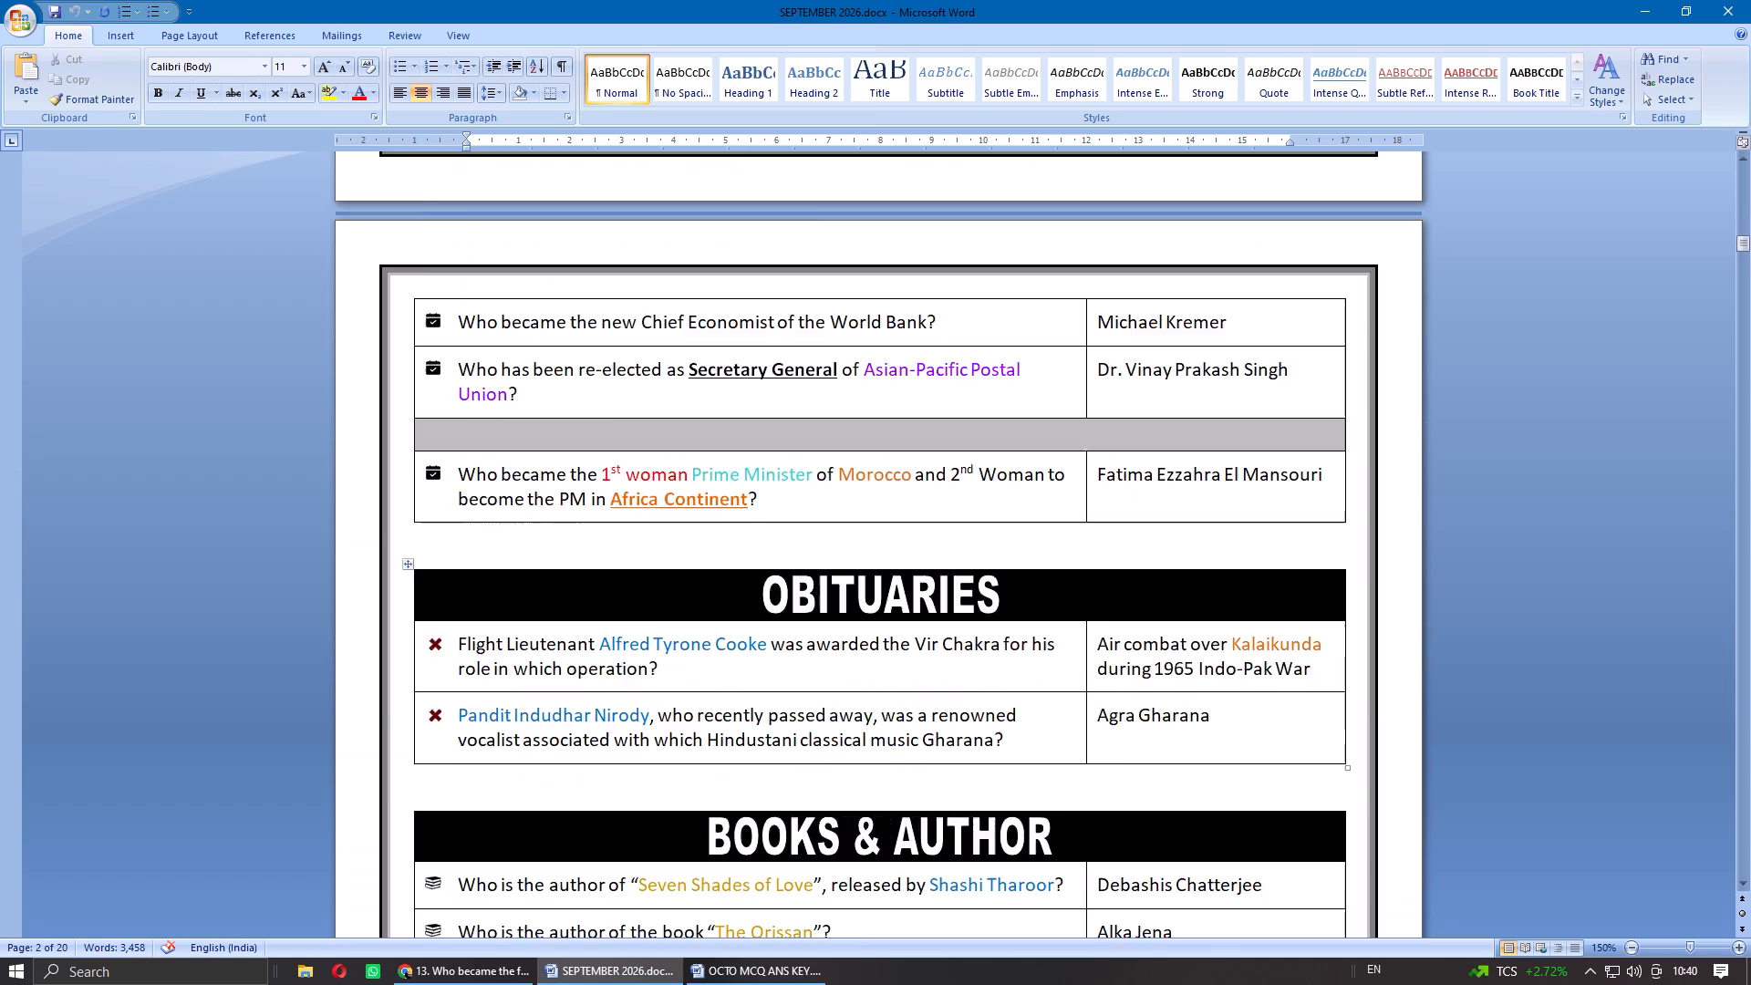
scroll(992, 765, down, 15)
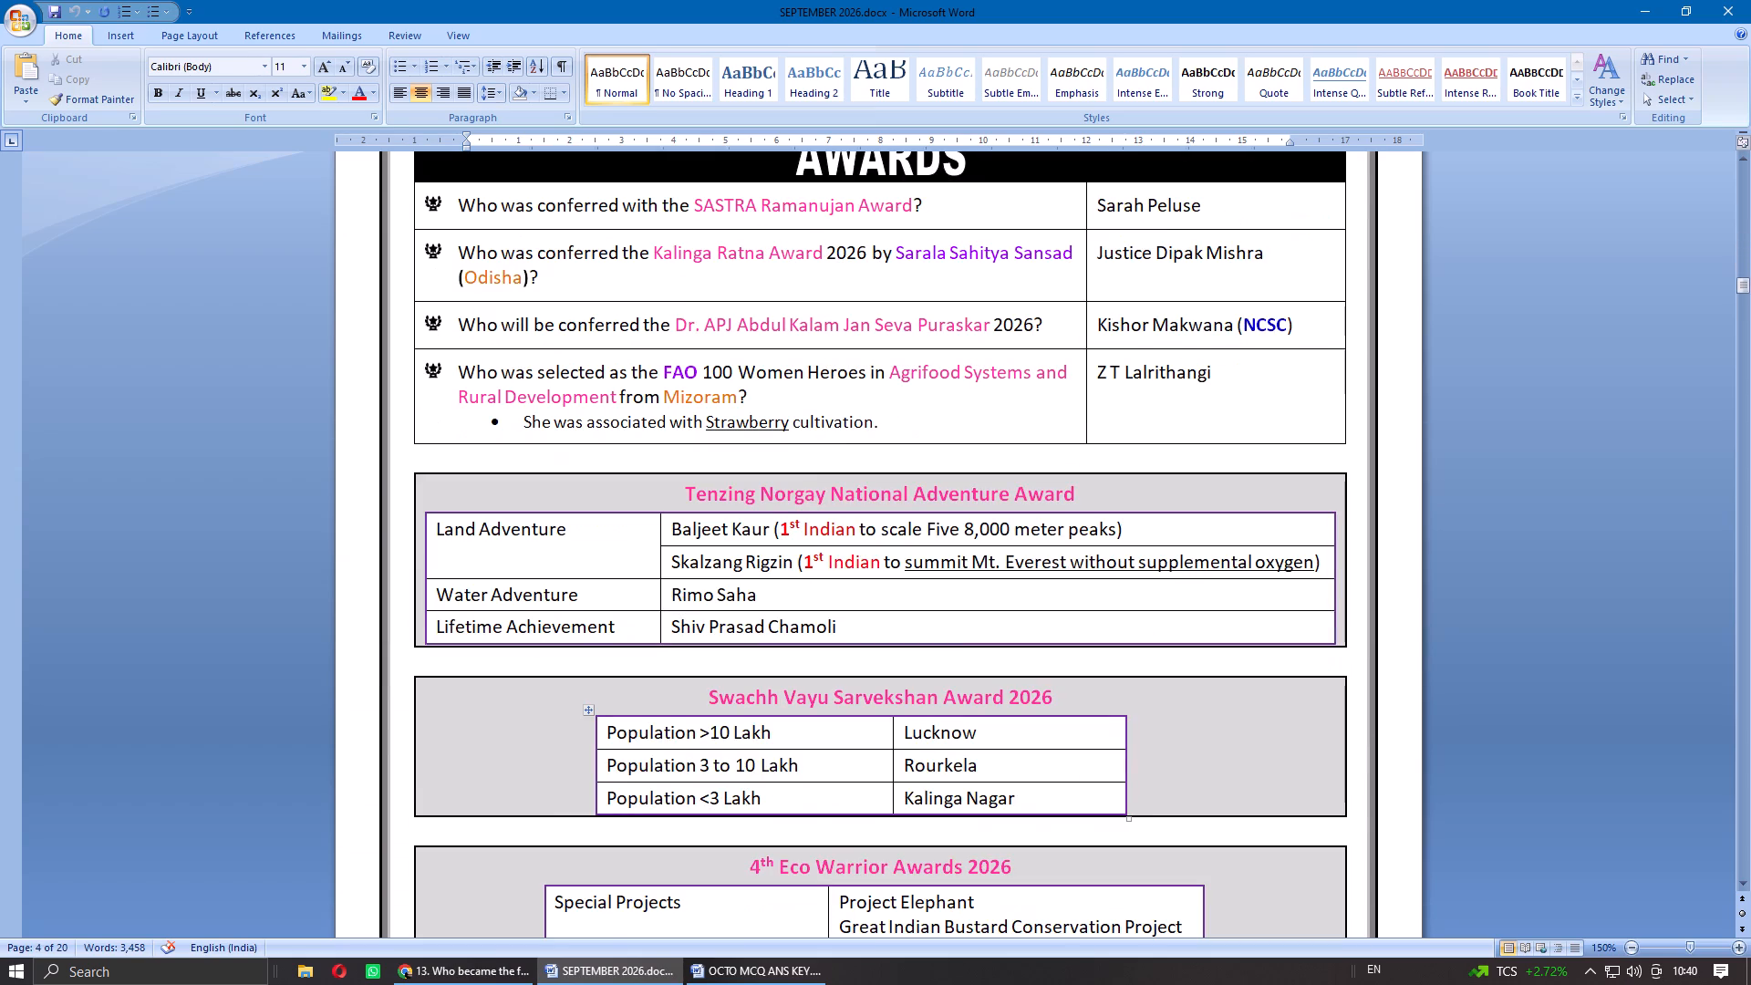
scroll(993, 761, down, 11)
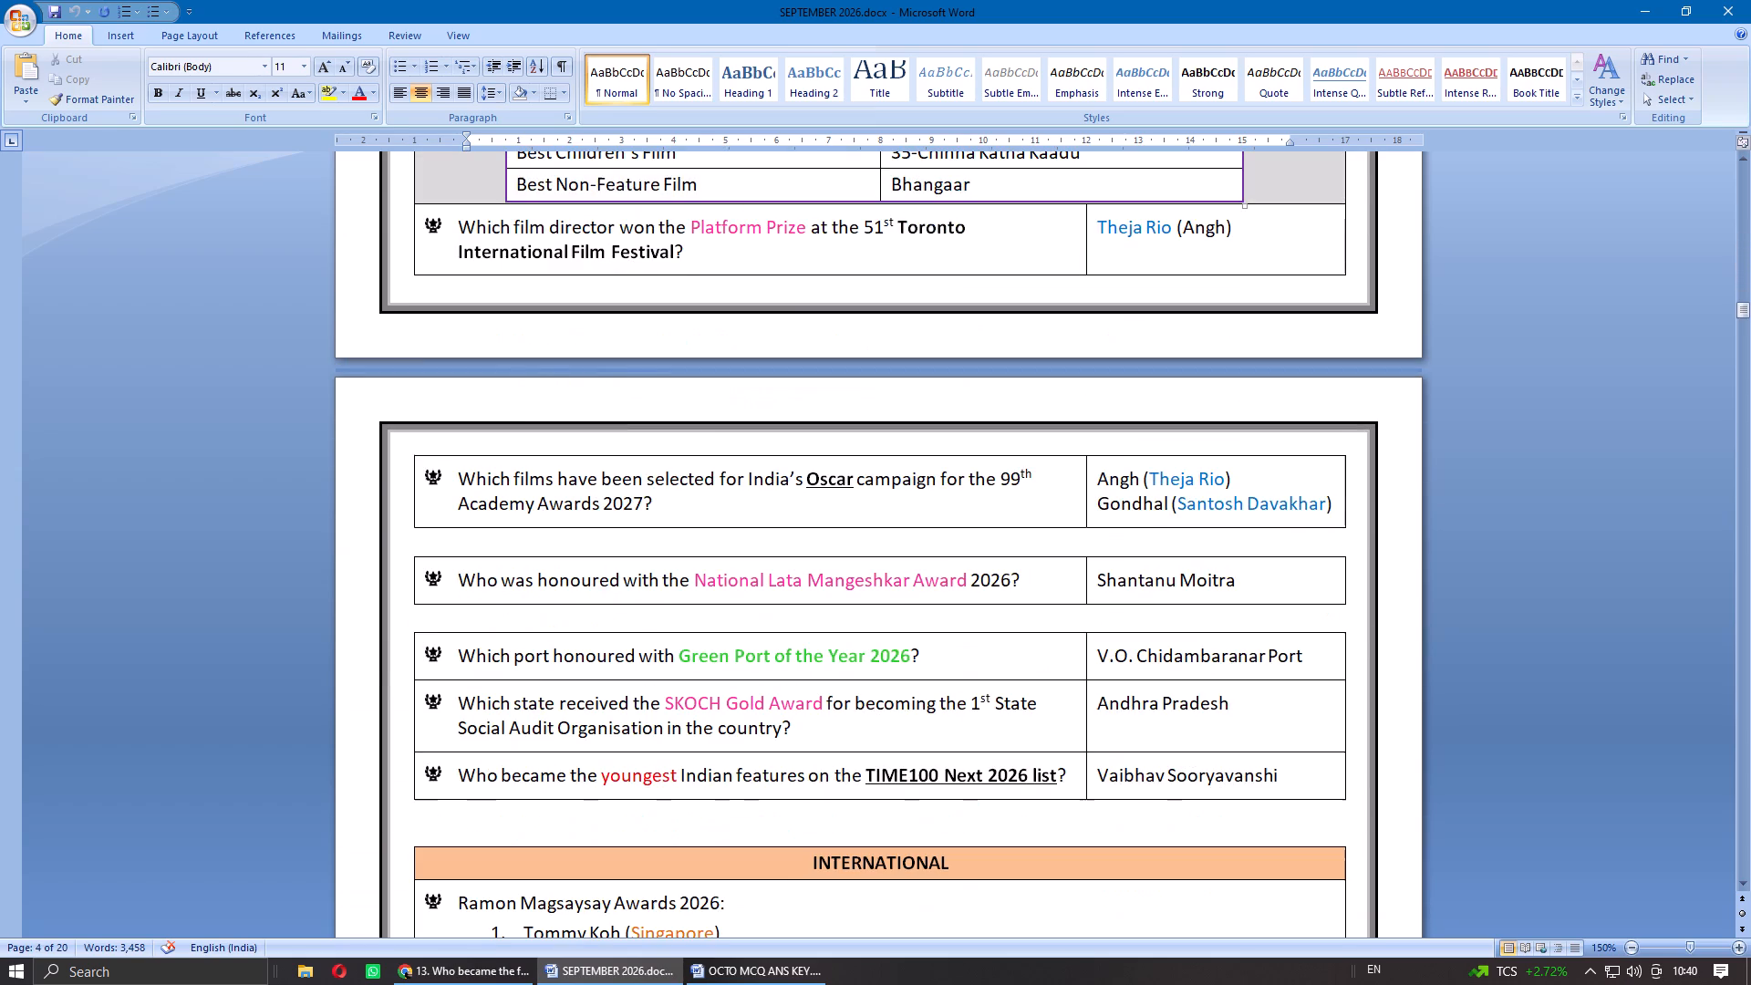
scroll(993, 761, down, 7)
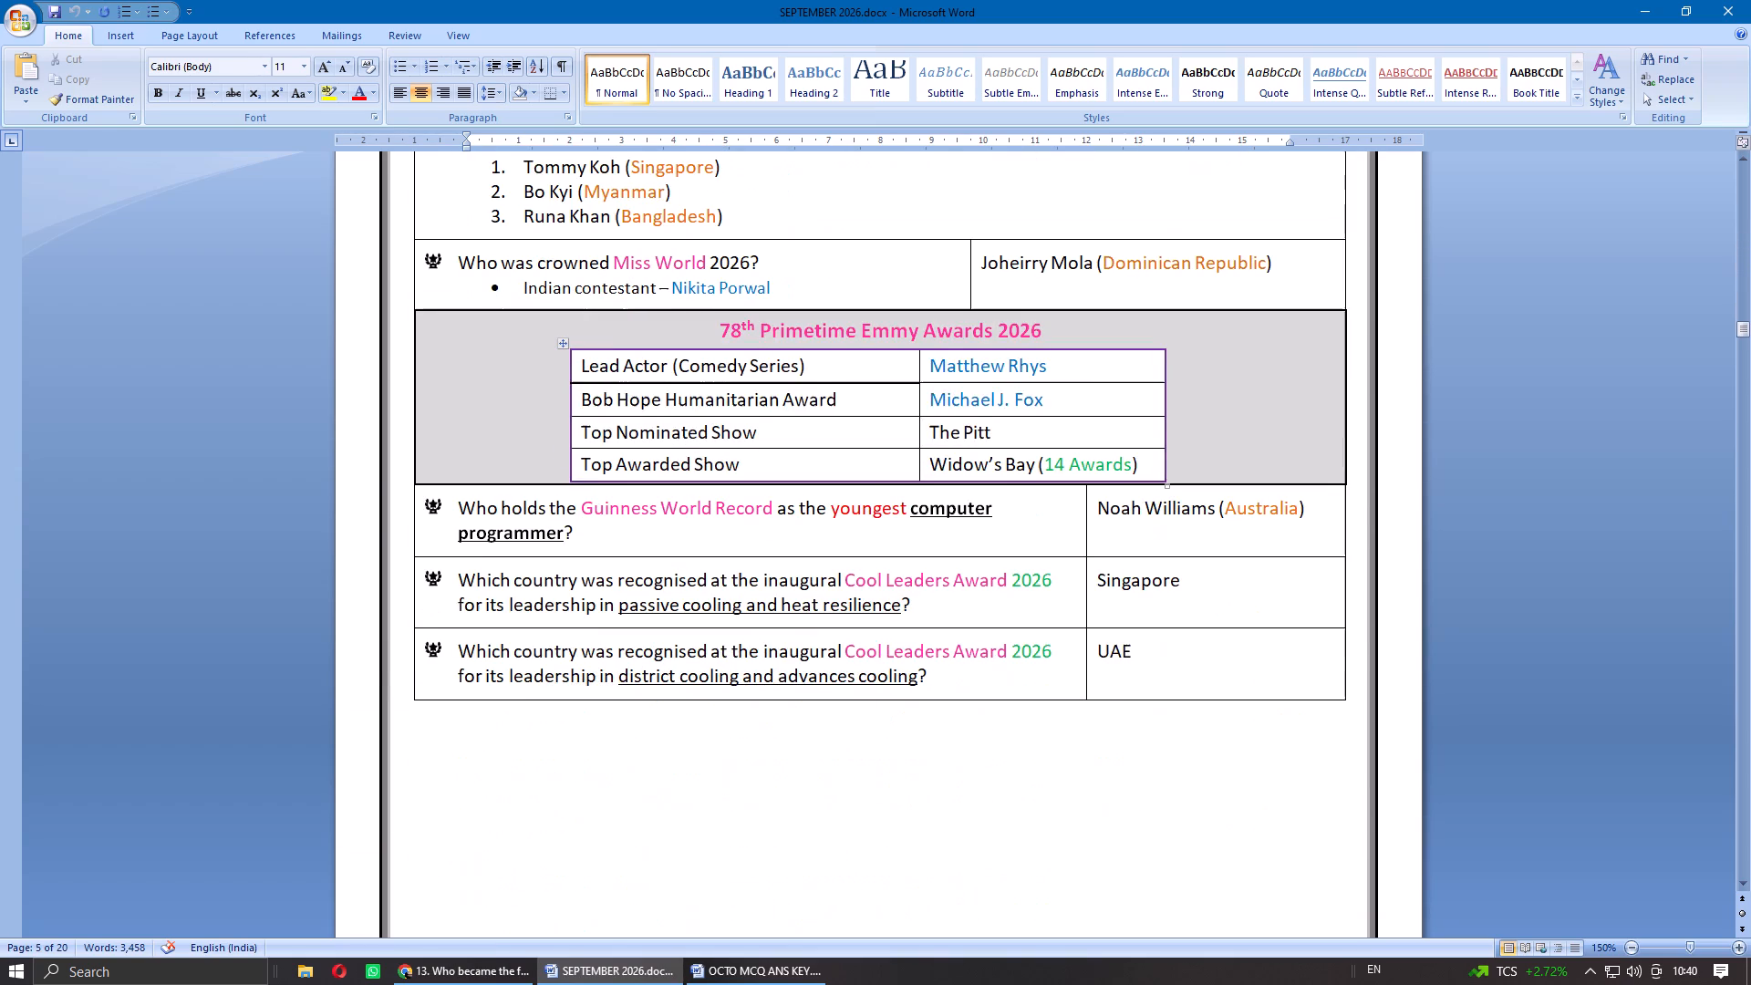
click(790, 984)
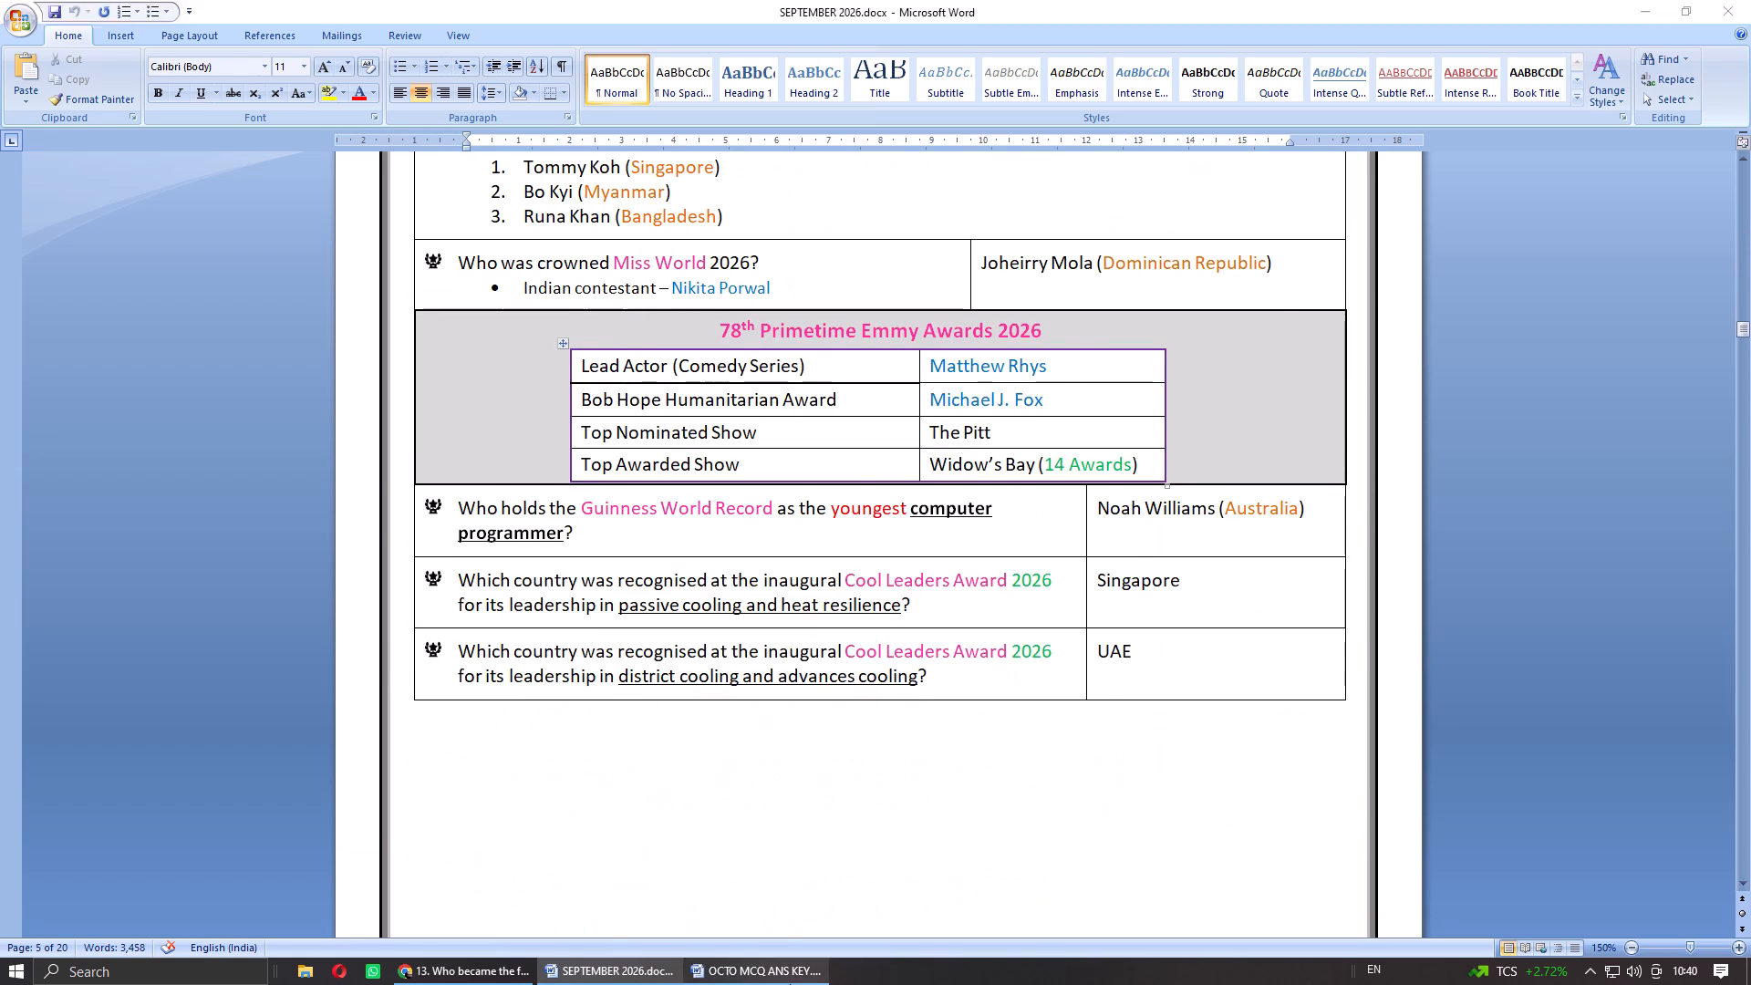
Remove the extra space before "Light-gated ion channels and optogenetics" in option (c) of question 6, keeping its option letter.
scroll(1100, 636, up, 2)
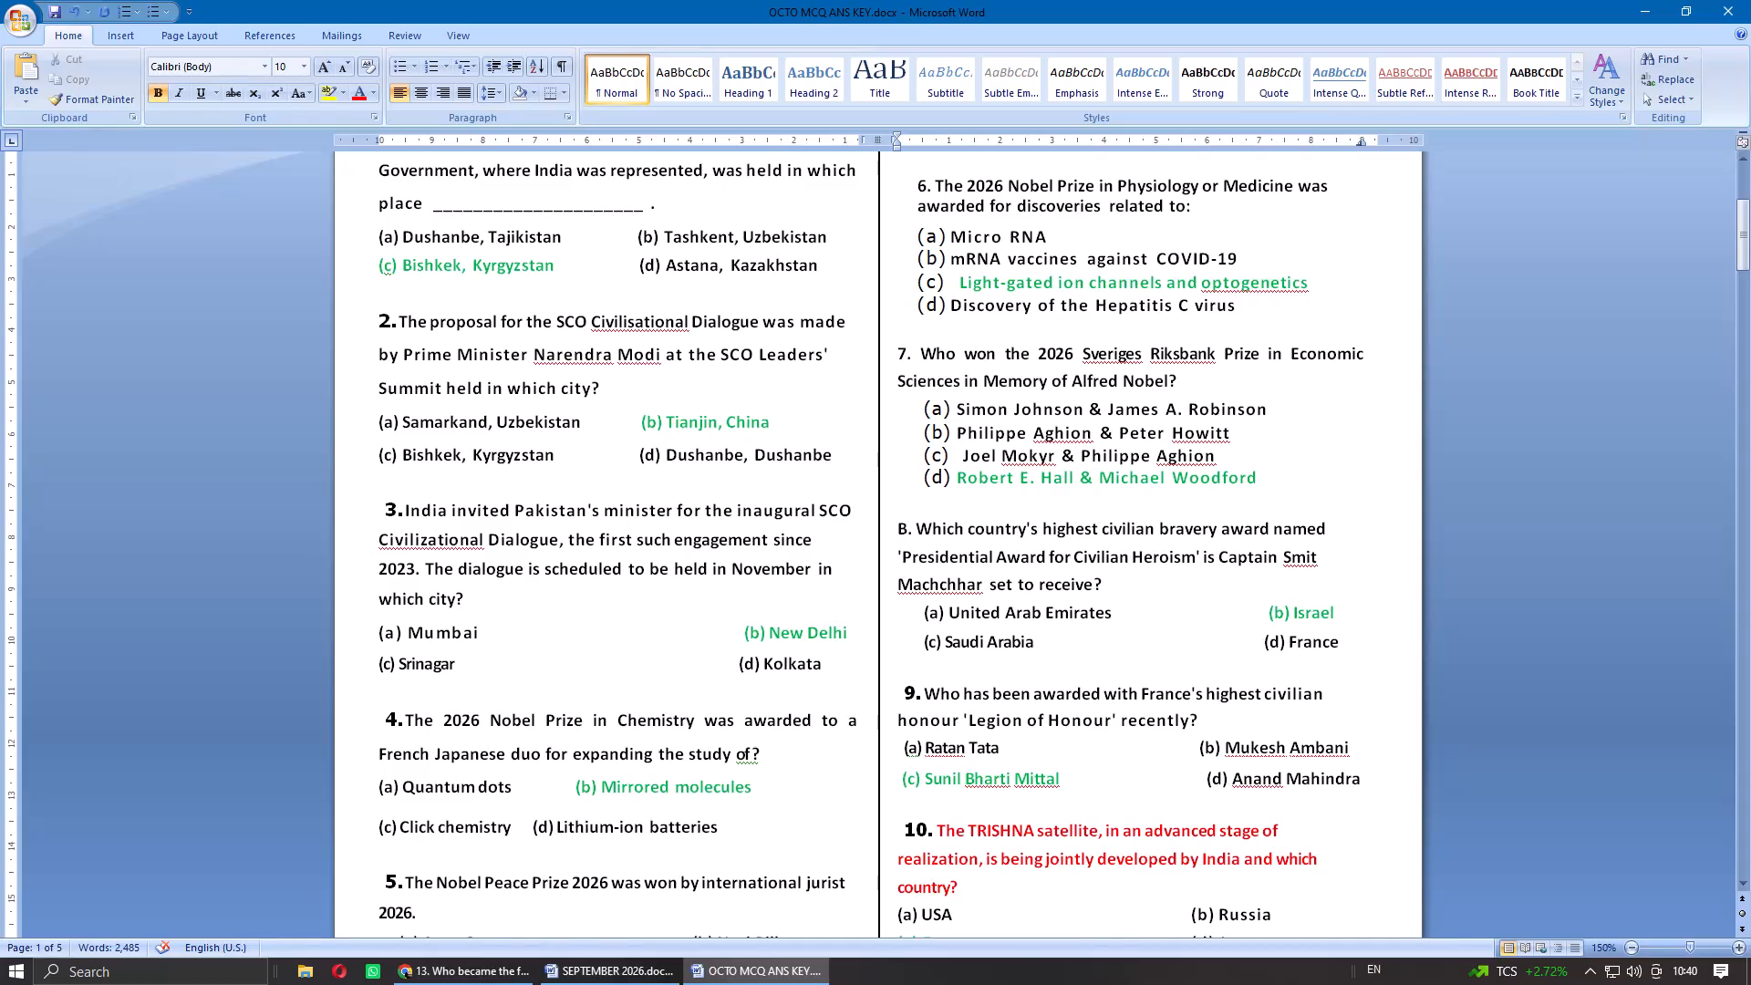
scroll(1128, 550, up, 2)
click(952, 500)
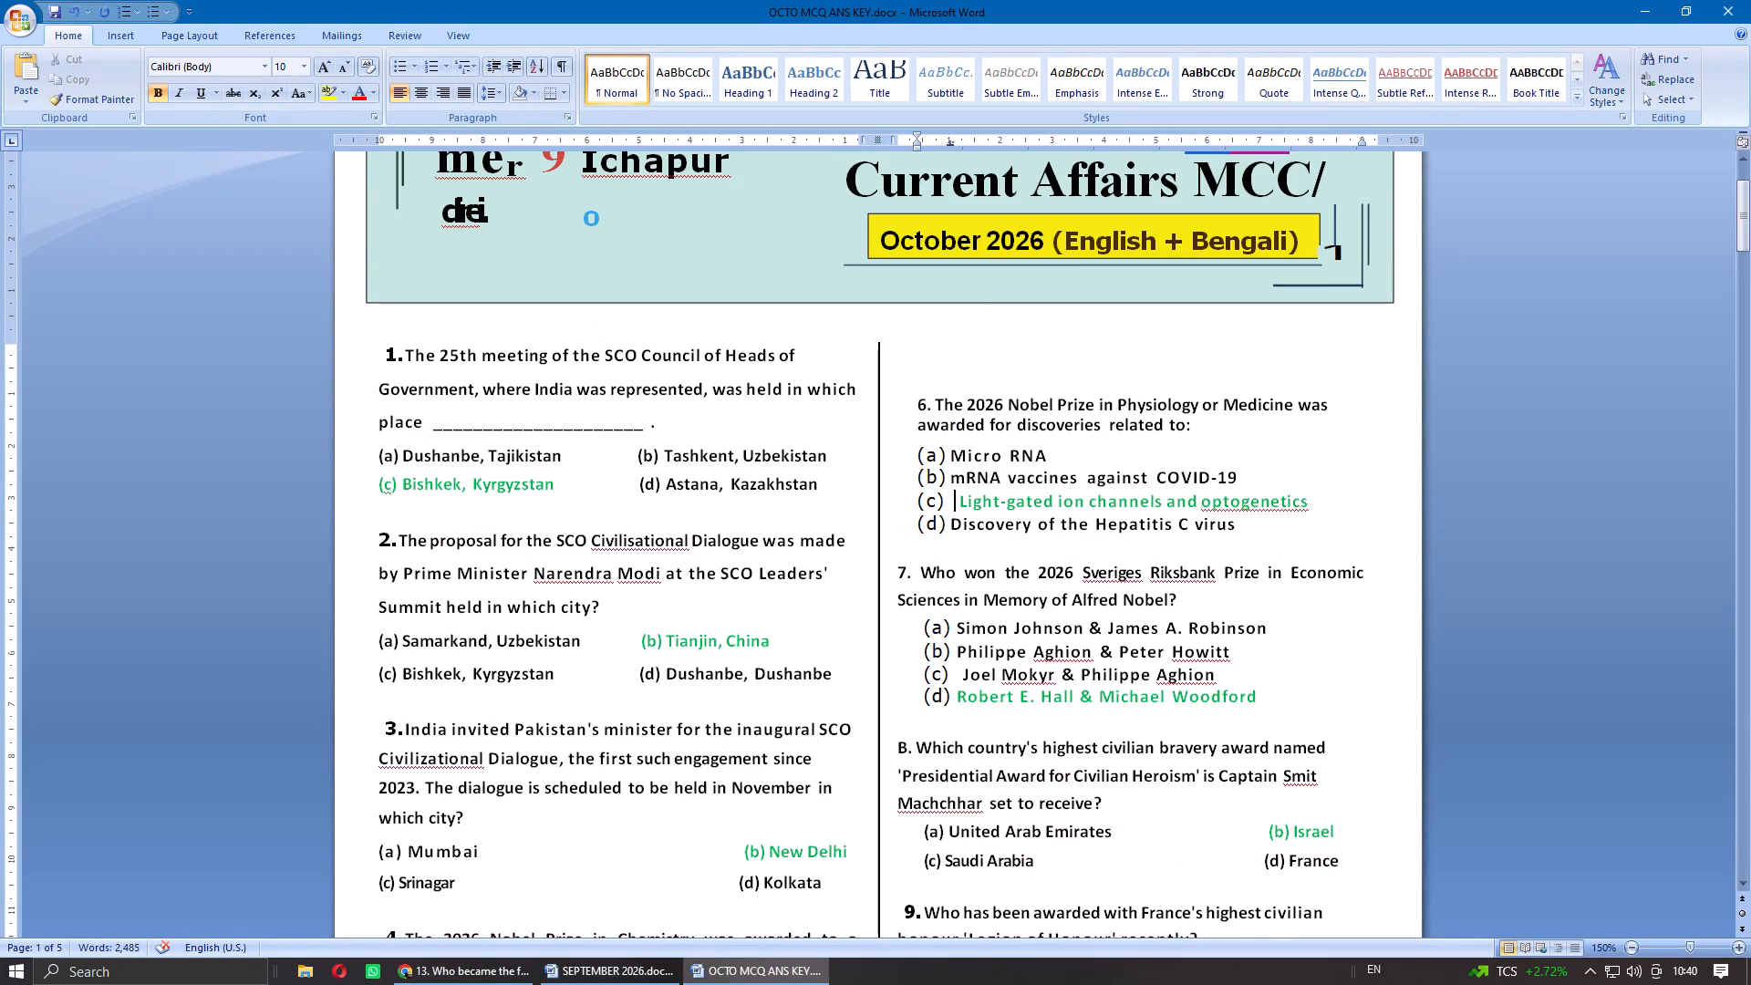
click(958, 508)
key(BackSpace)
key(BackSpace)
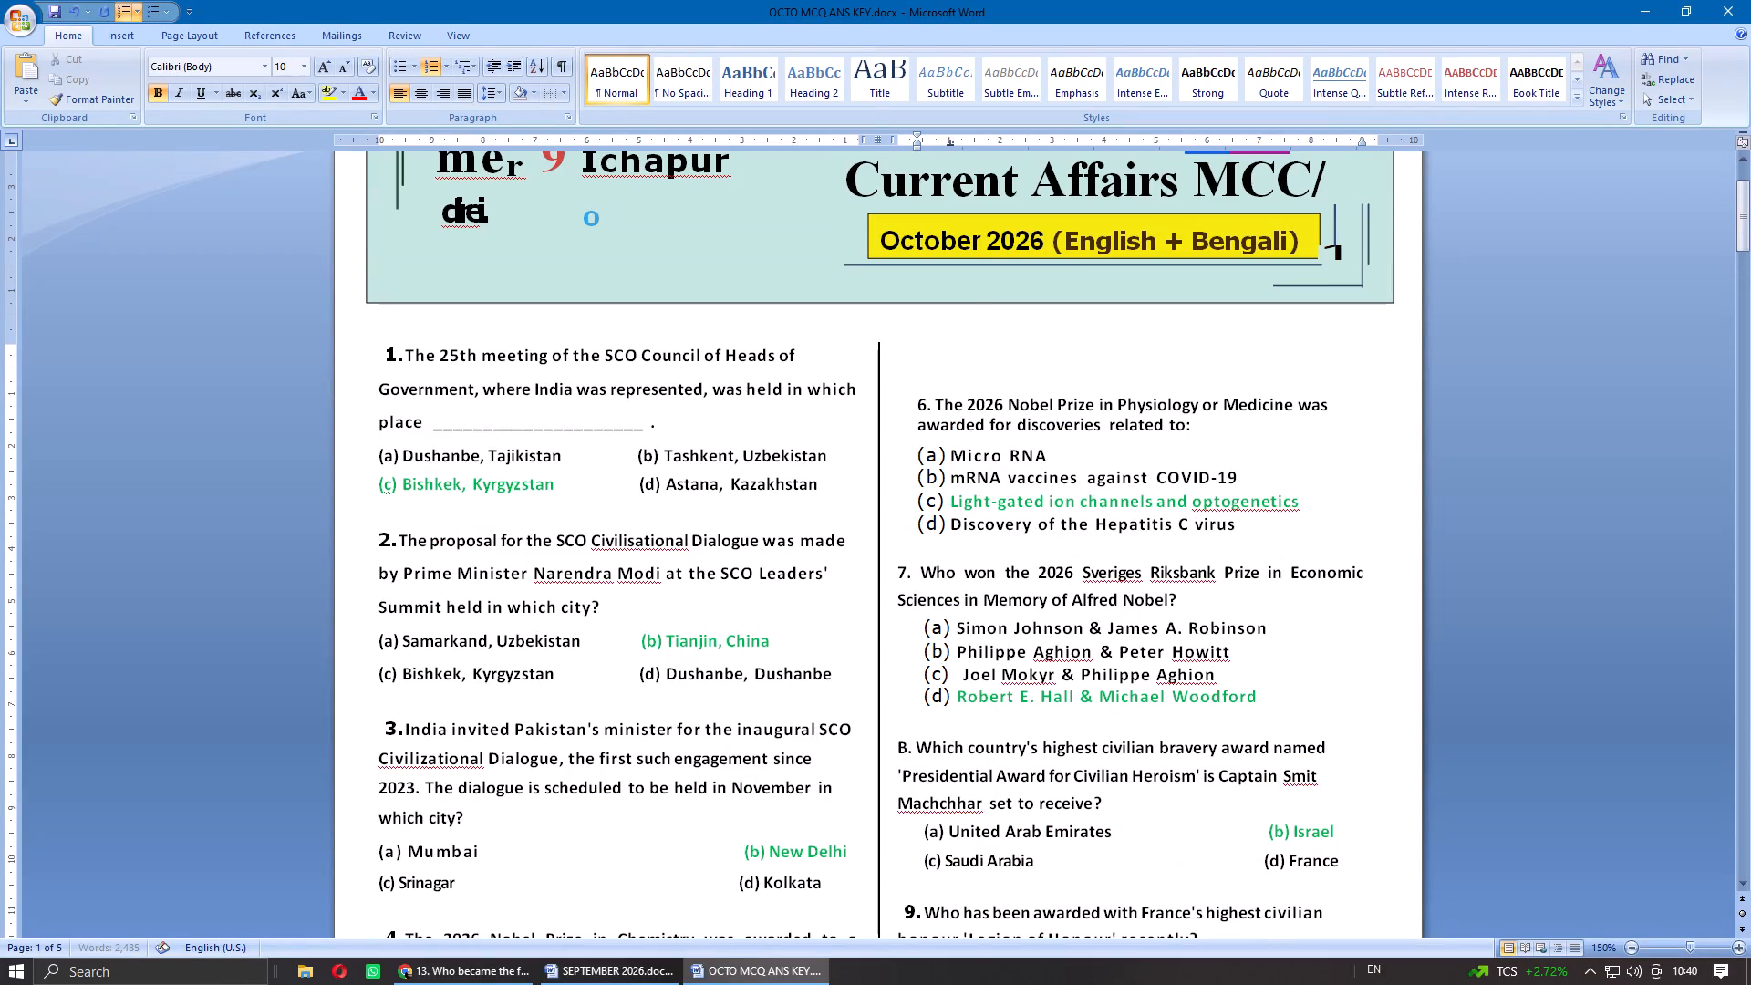
key(BackSpace)
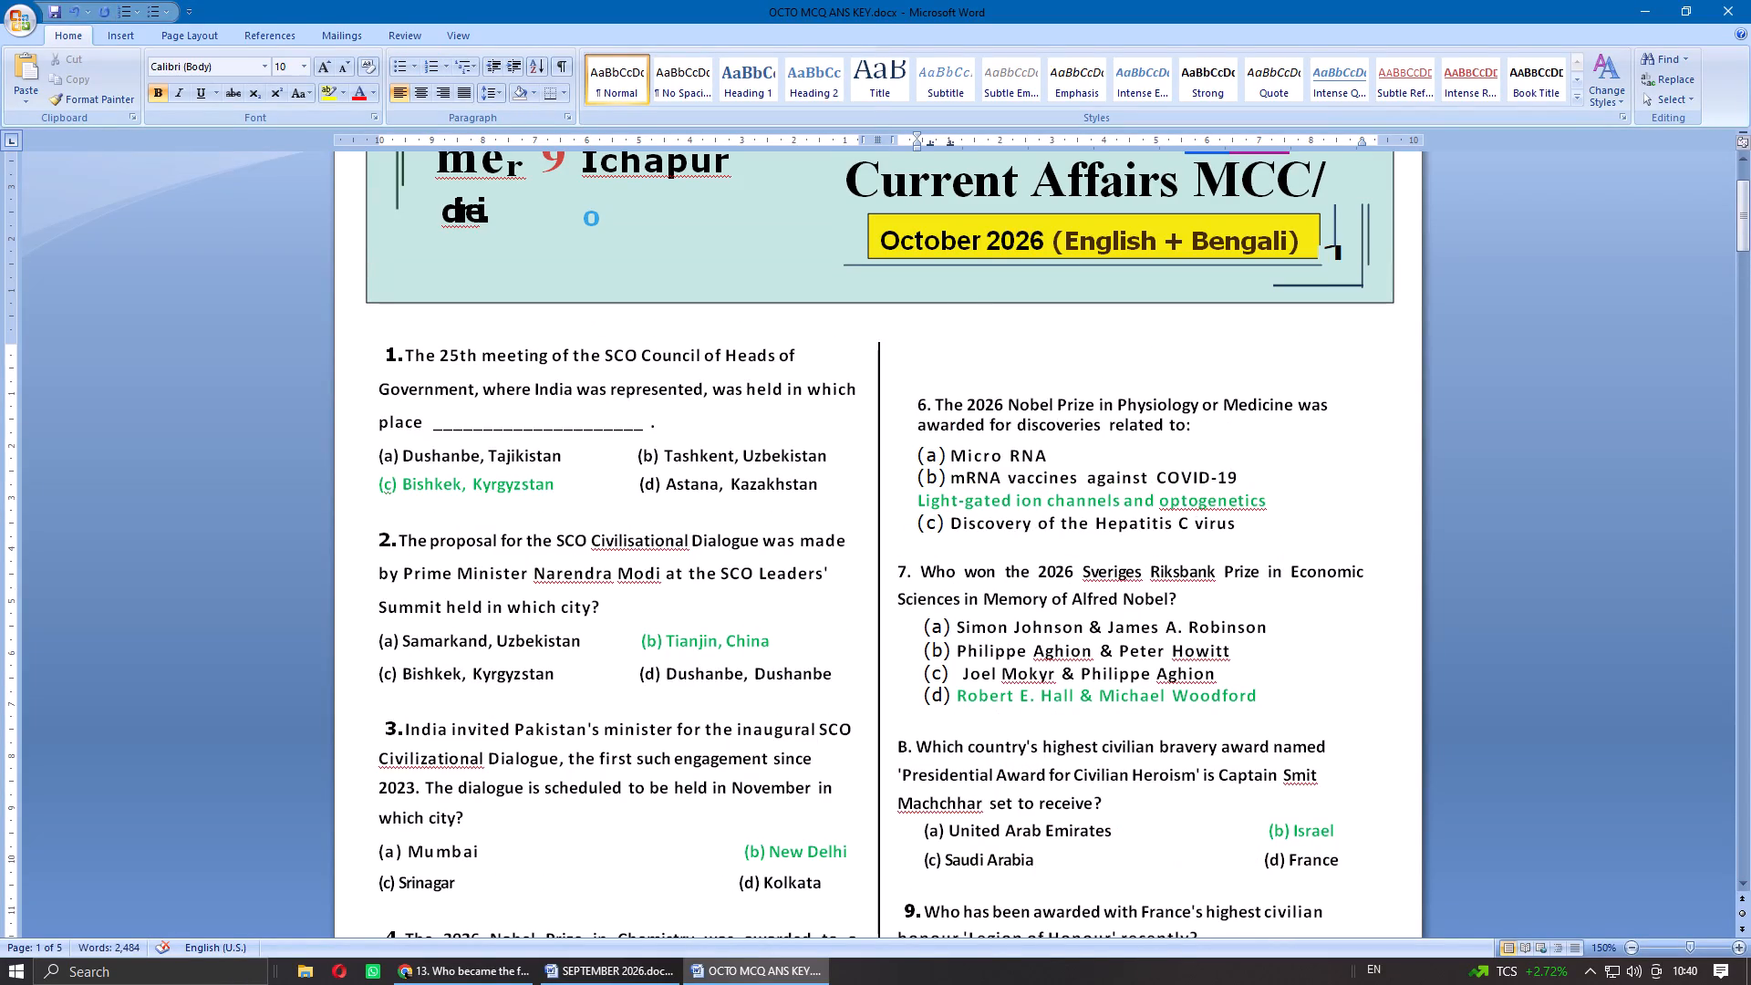
key(ctrl+z)
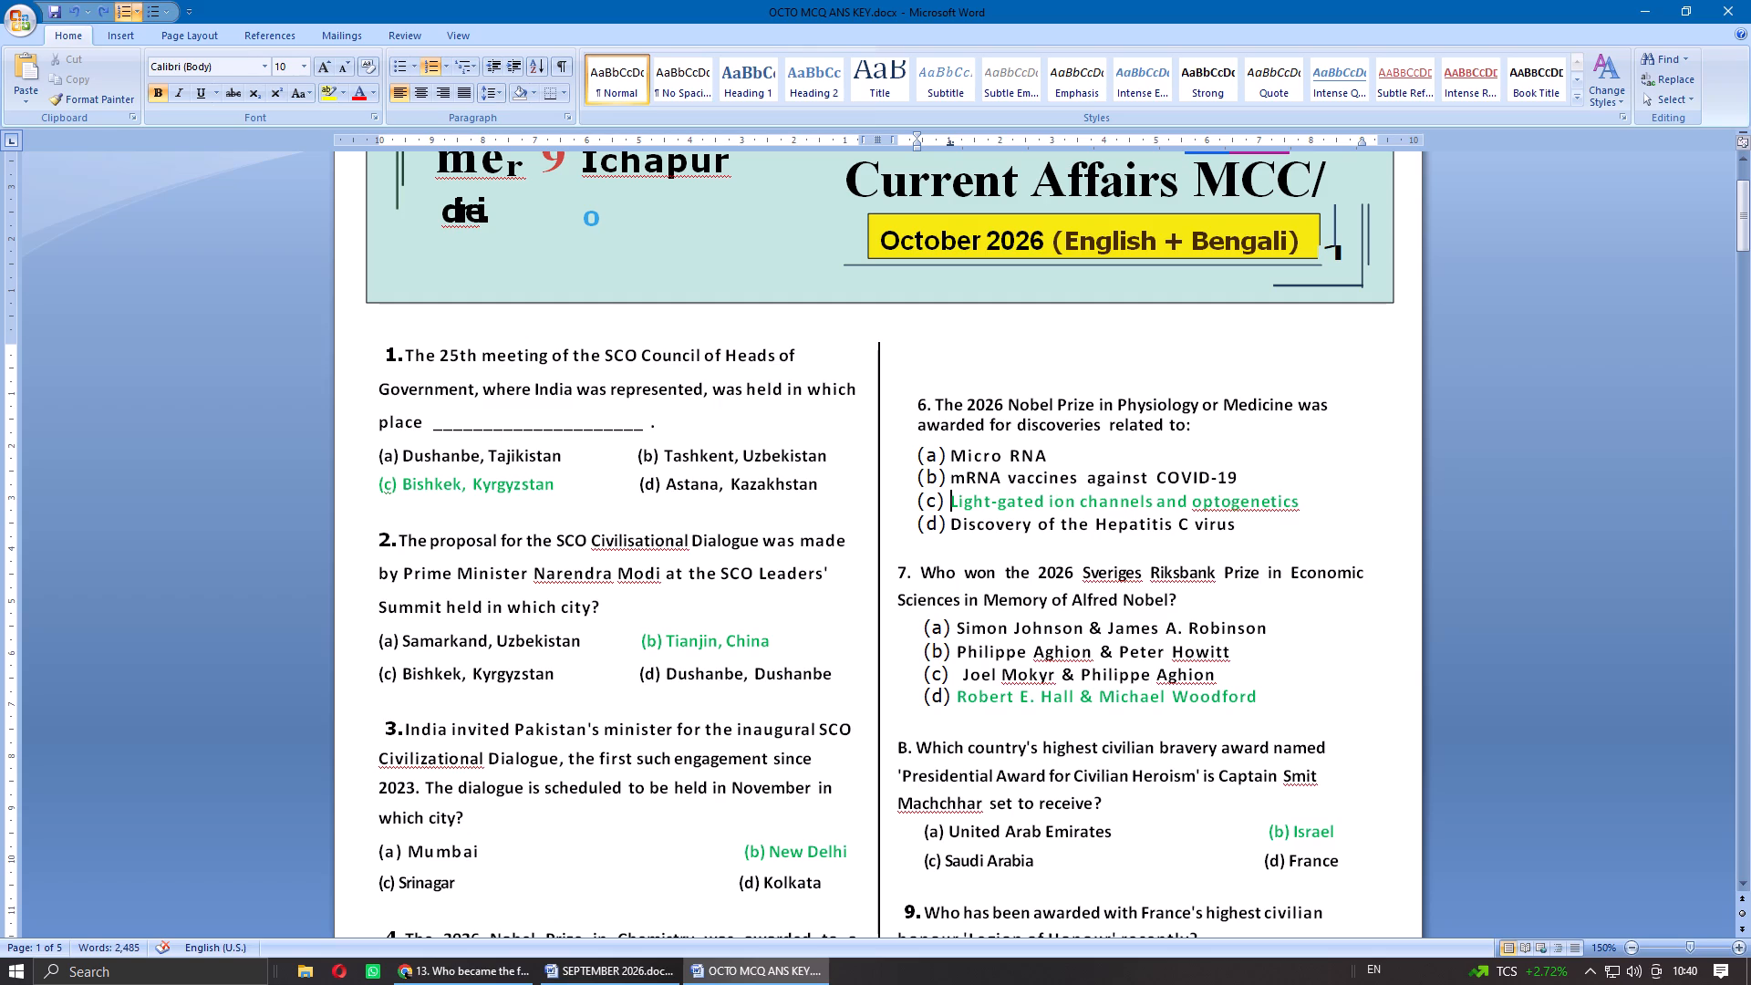
Colour the text of question 1 about the 25th SCO Council of Heads of Government meeting red.
scroll(1127, 533, down, 1)
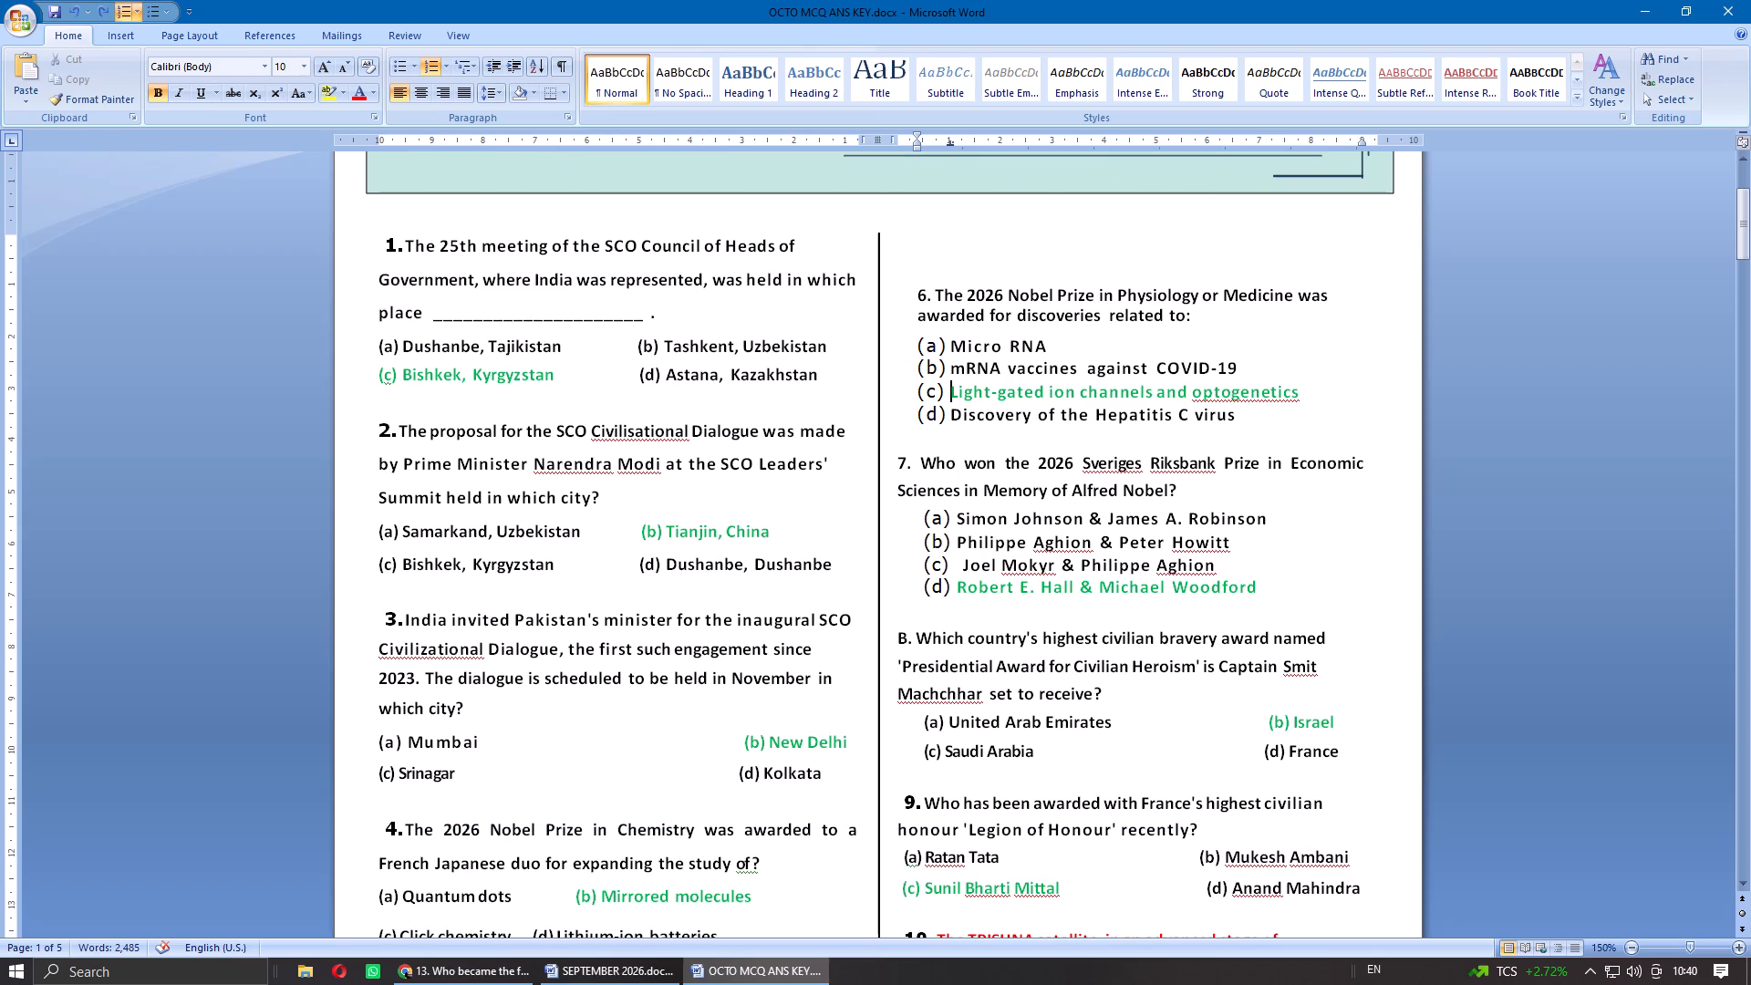
drag(407, 244, 420, 306)
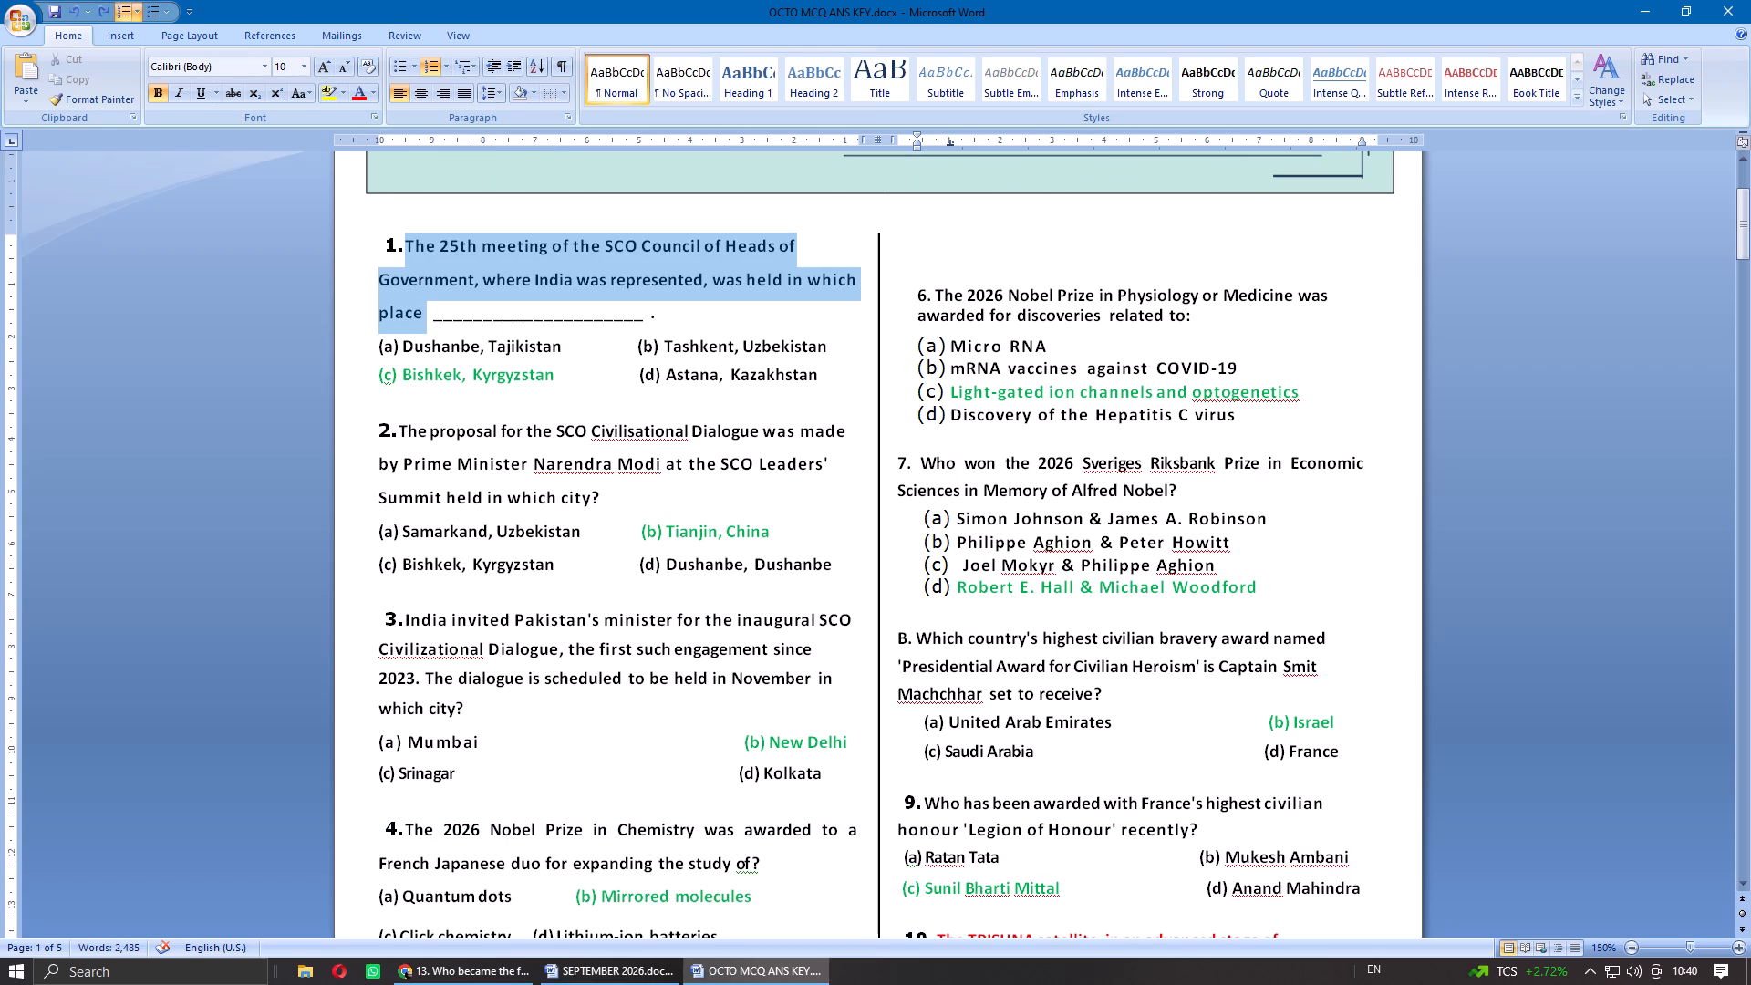
drag(420, 306, 658, 318)
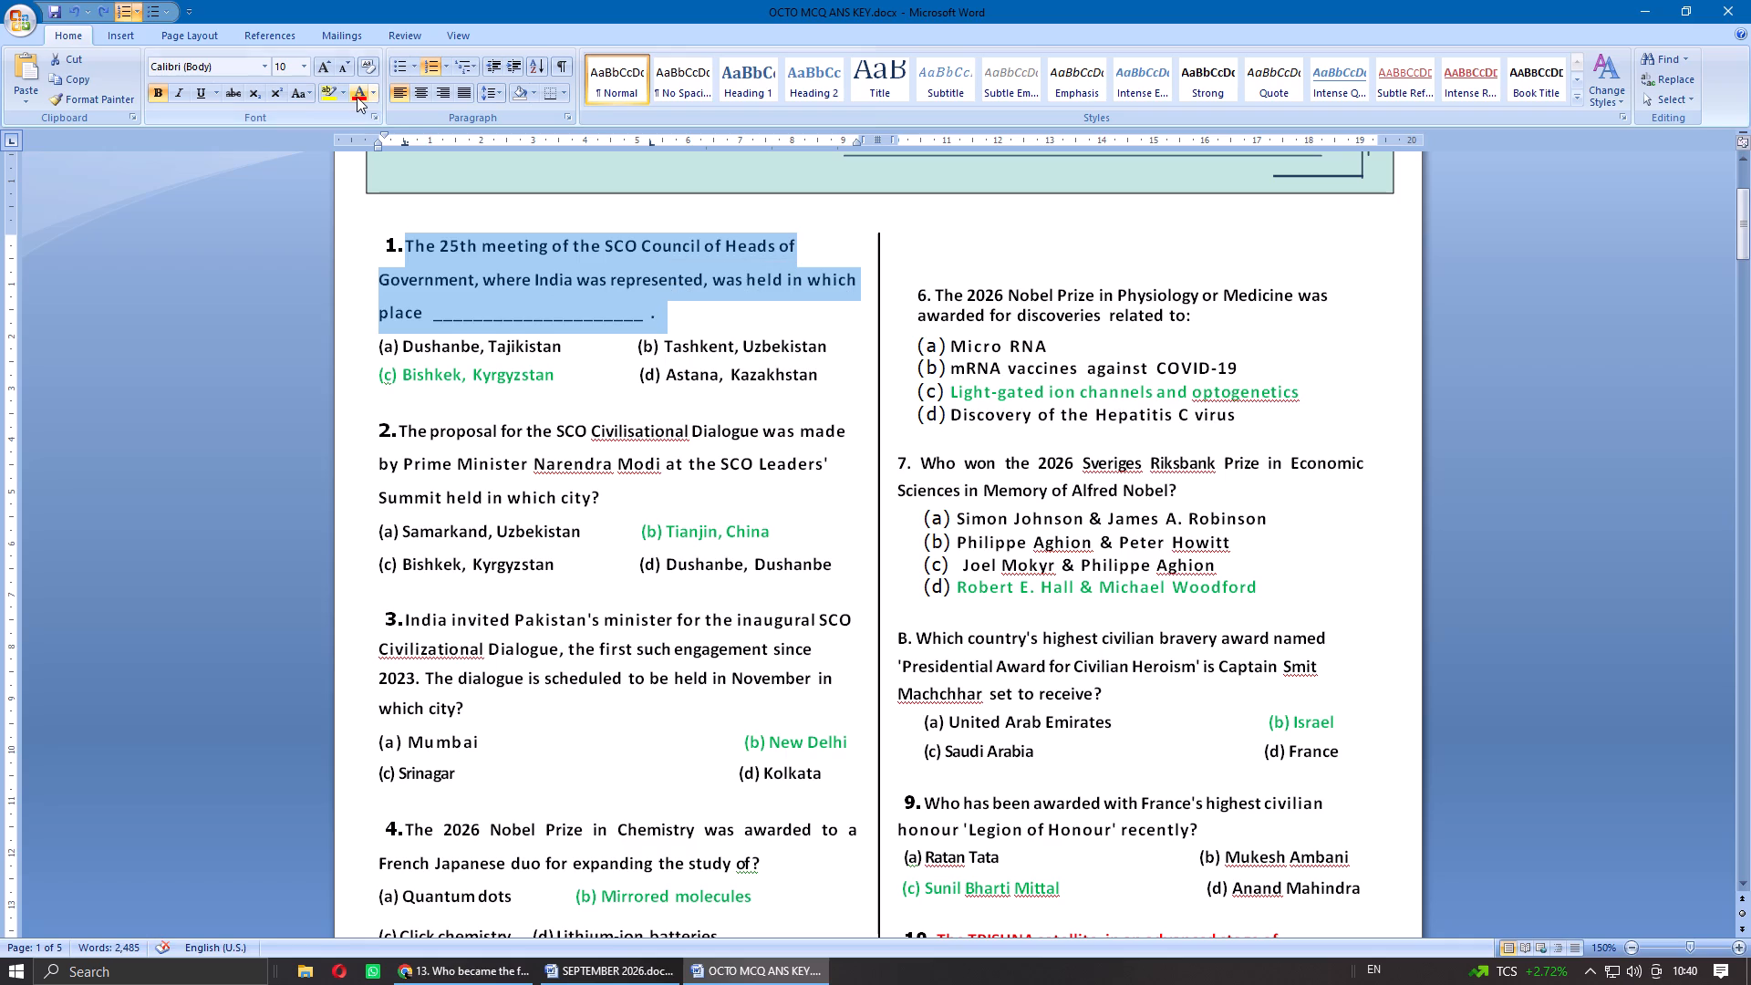
click(357, 96)
click(677, 430)
Replace the question mark ending question 4 on the Chemistry Nobel Prize with the blank "_______.".
scroll(689, 486, down, 2)
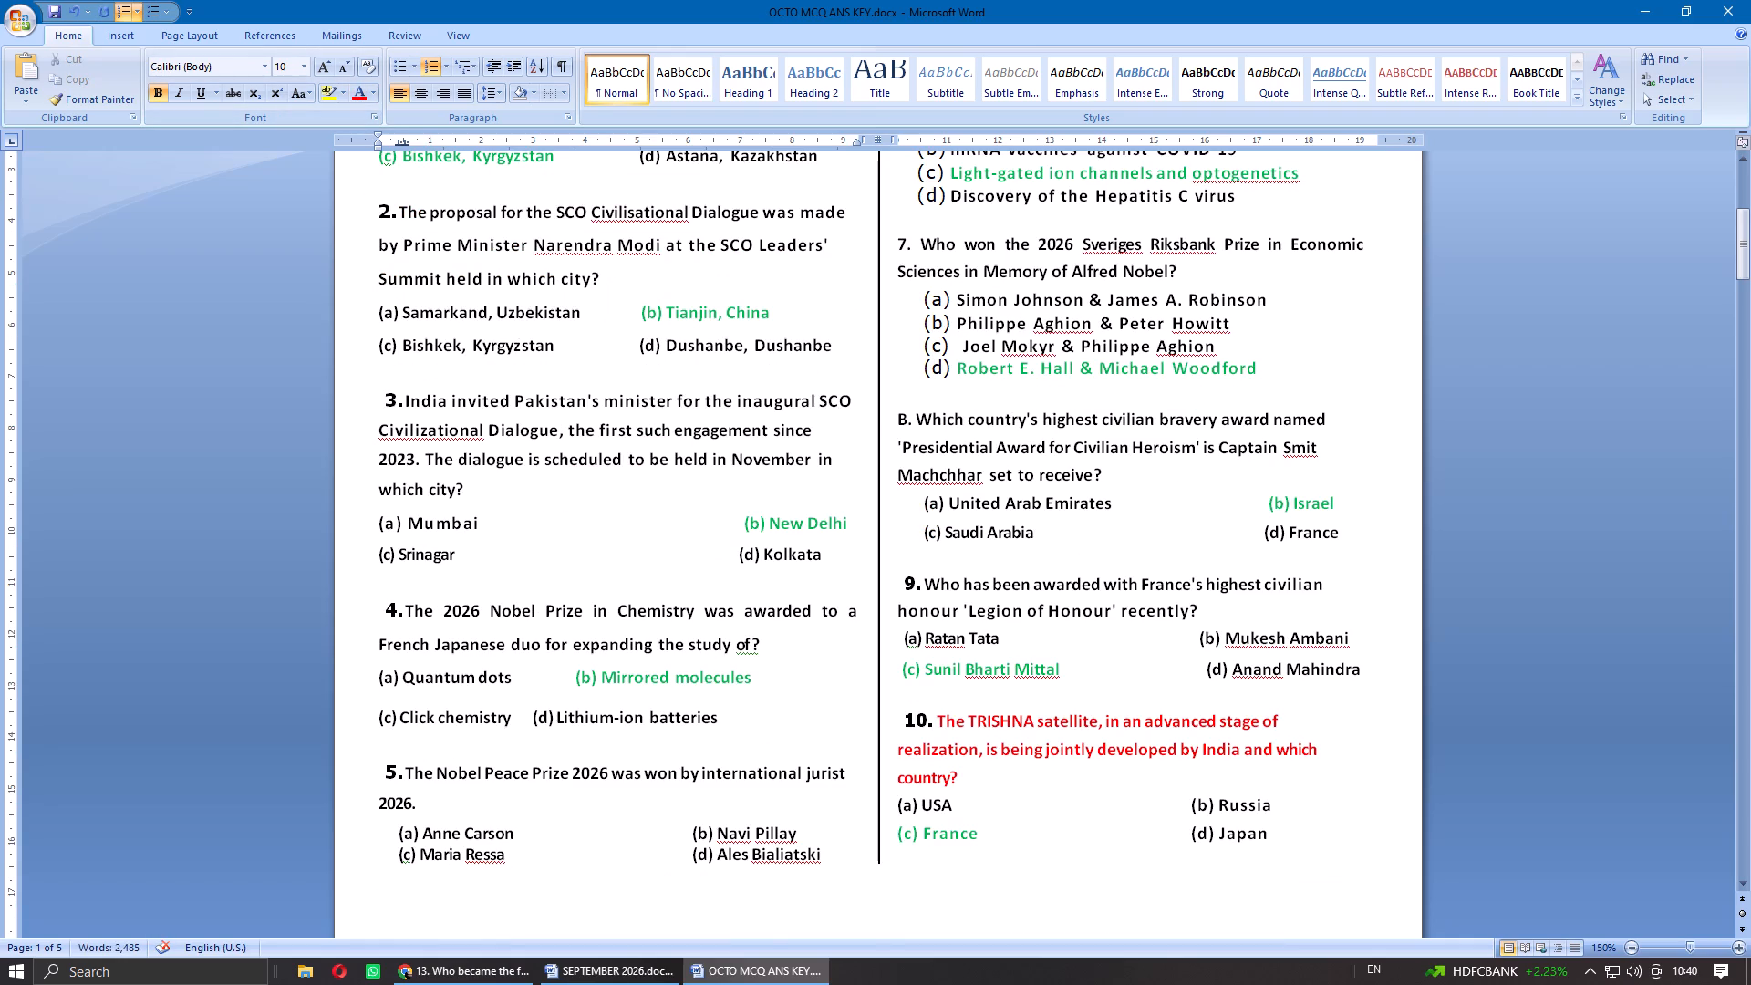
click(764, 643)
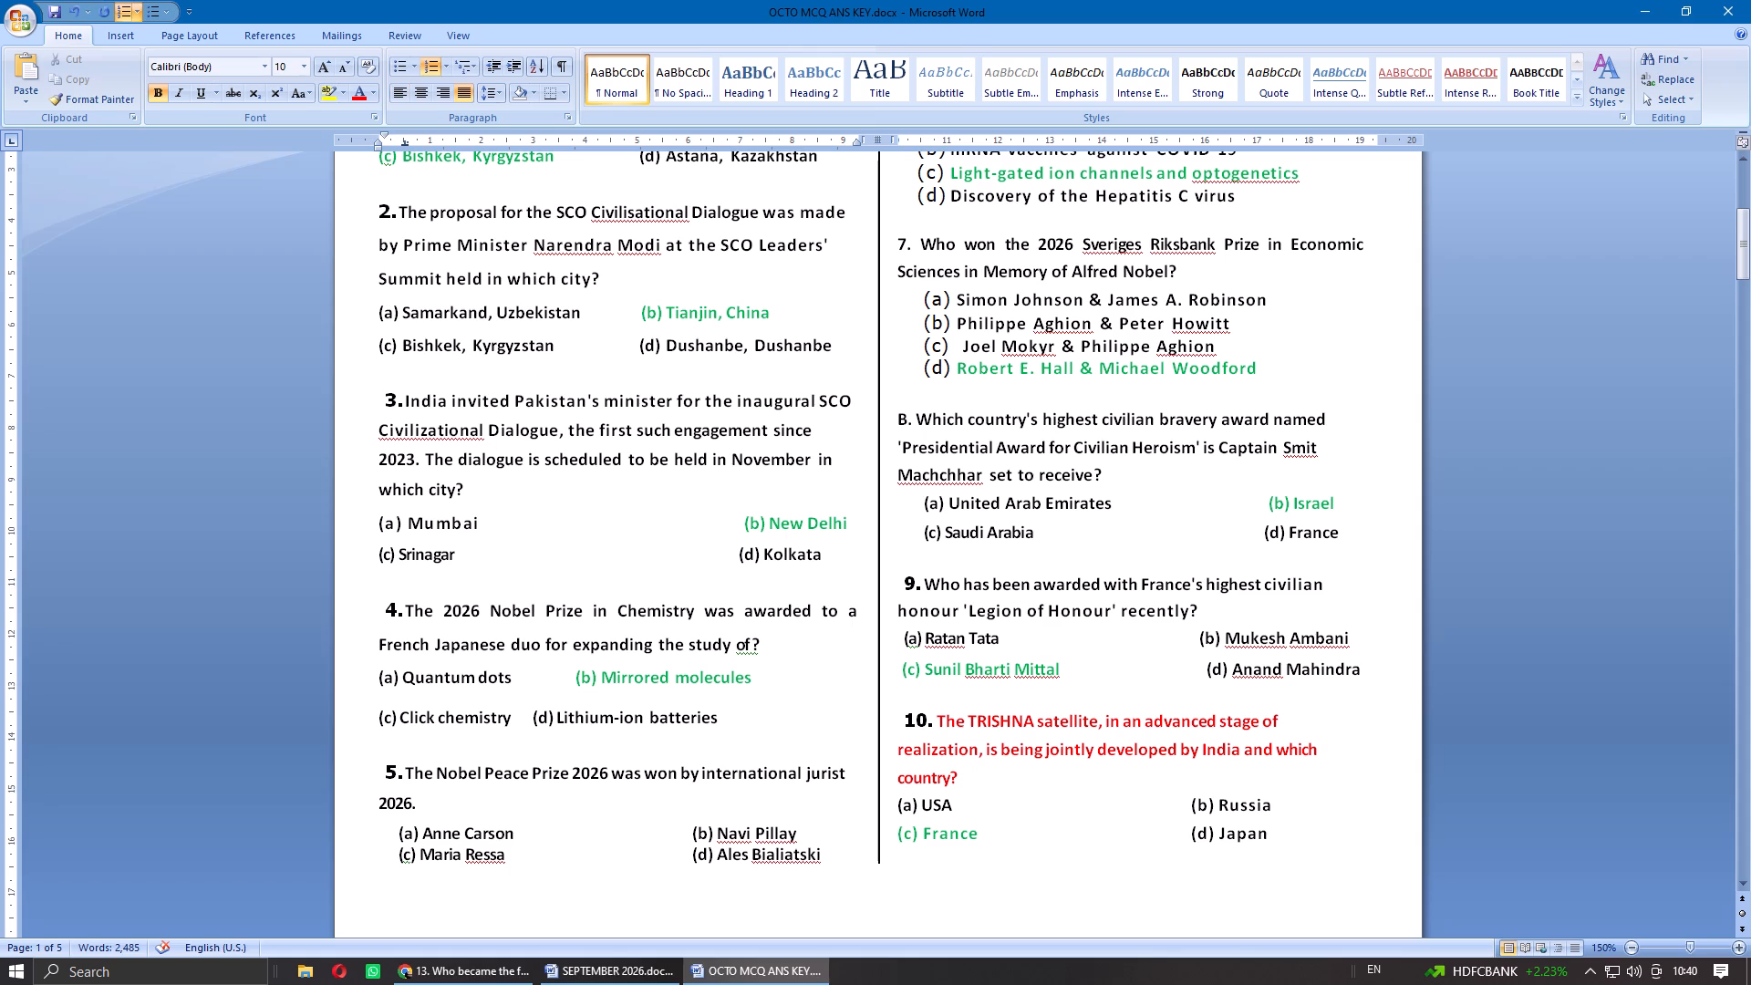
key(BackSpace)
key(space)
text(_______.)
Copy question 5 about the 2026 Nobel Peace Prize, search Google for it in Chrome, and return to the MCQ document.
scroll(716, 662, down, 1)
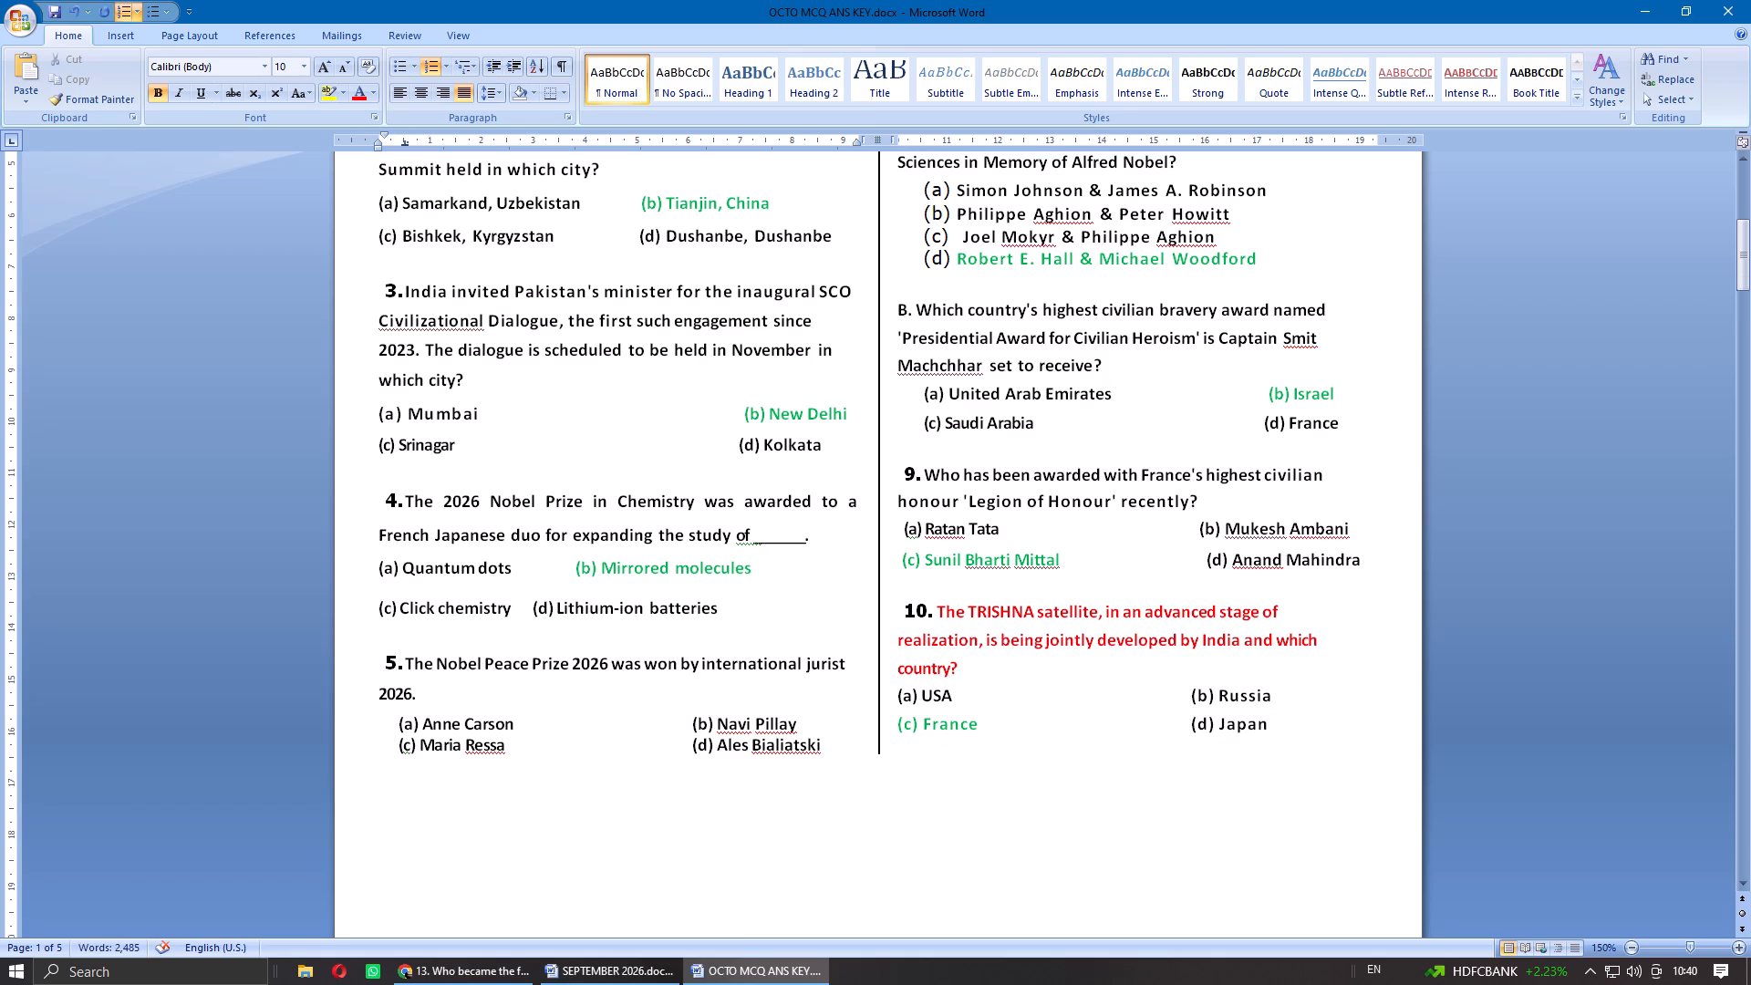
drag(408, 664, 411, 696)
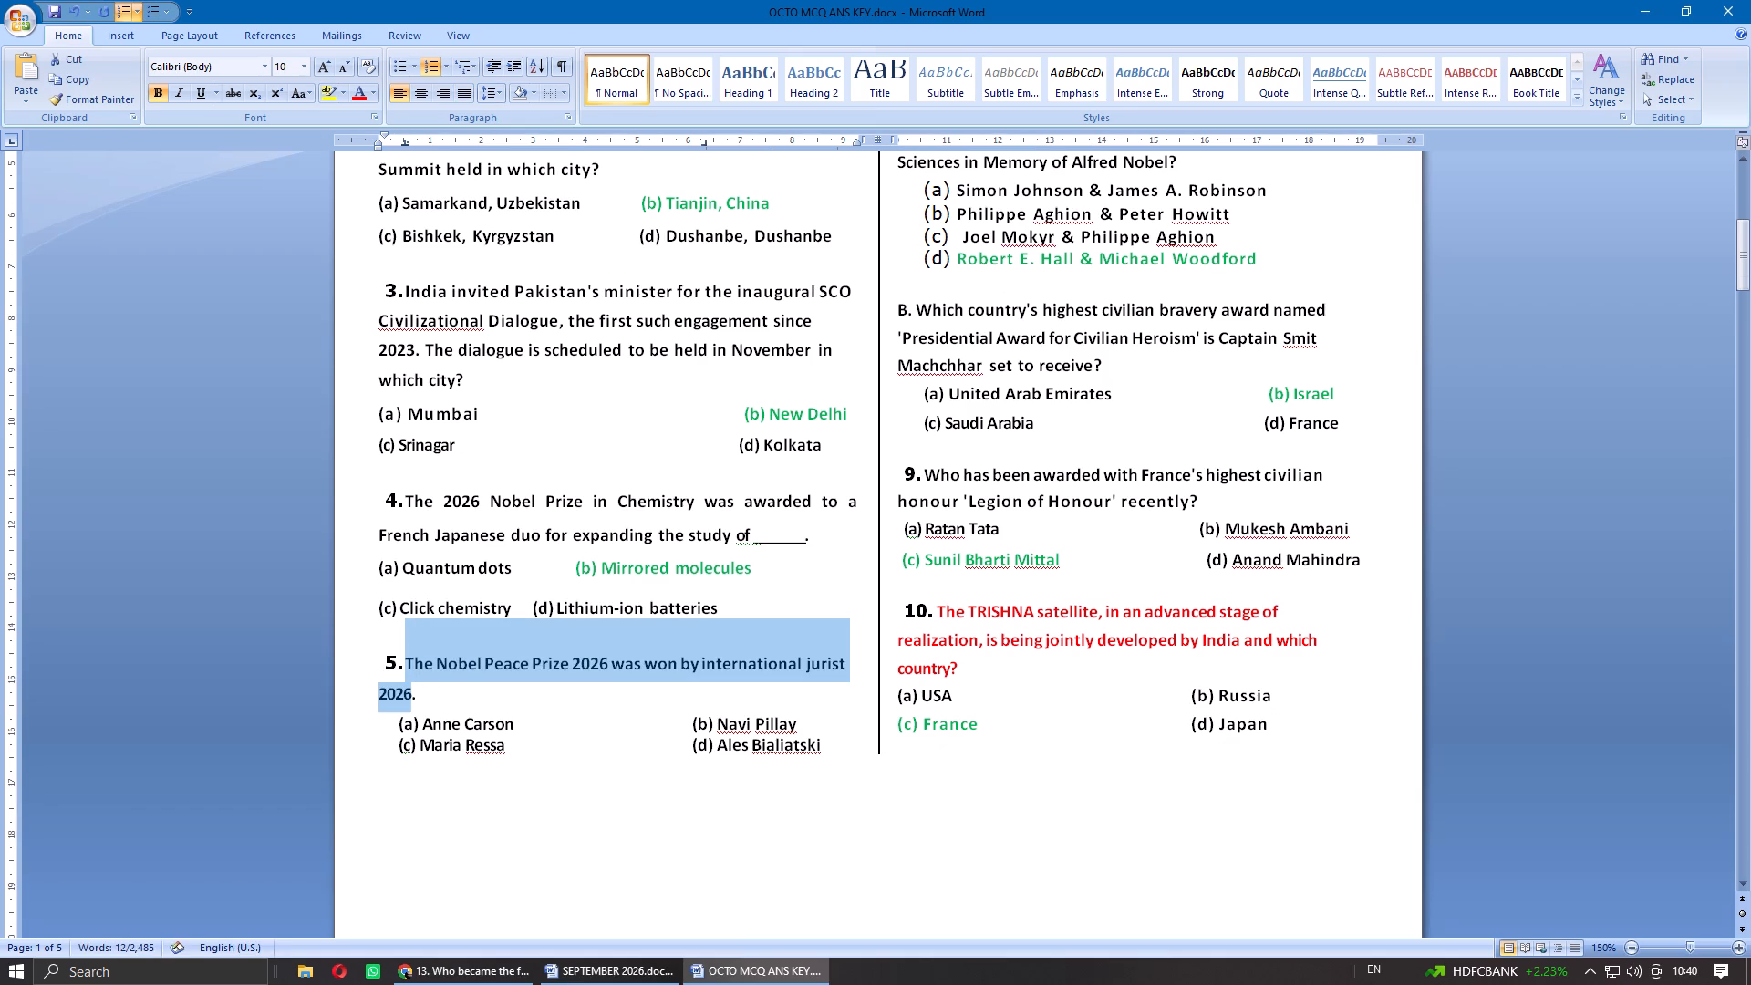
key(ctrl+c)
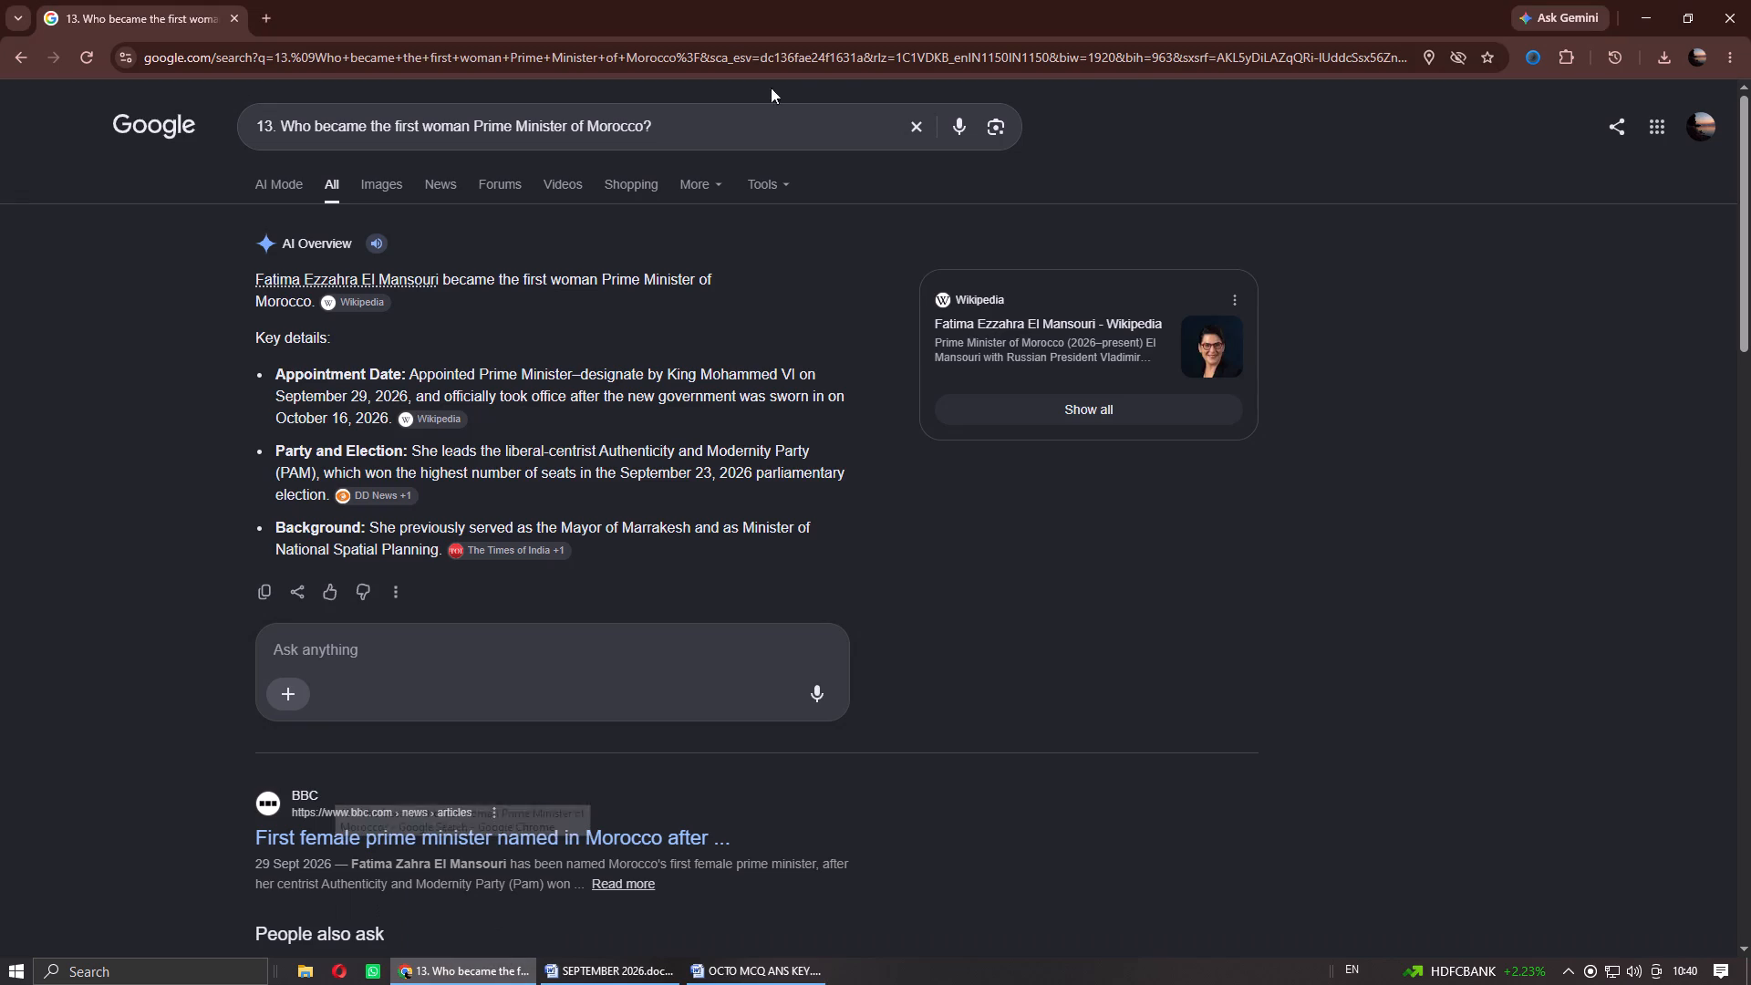
click(914, 119)
key(ctrl+v)
key(Return)
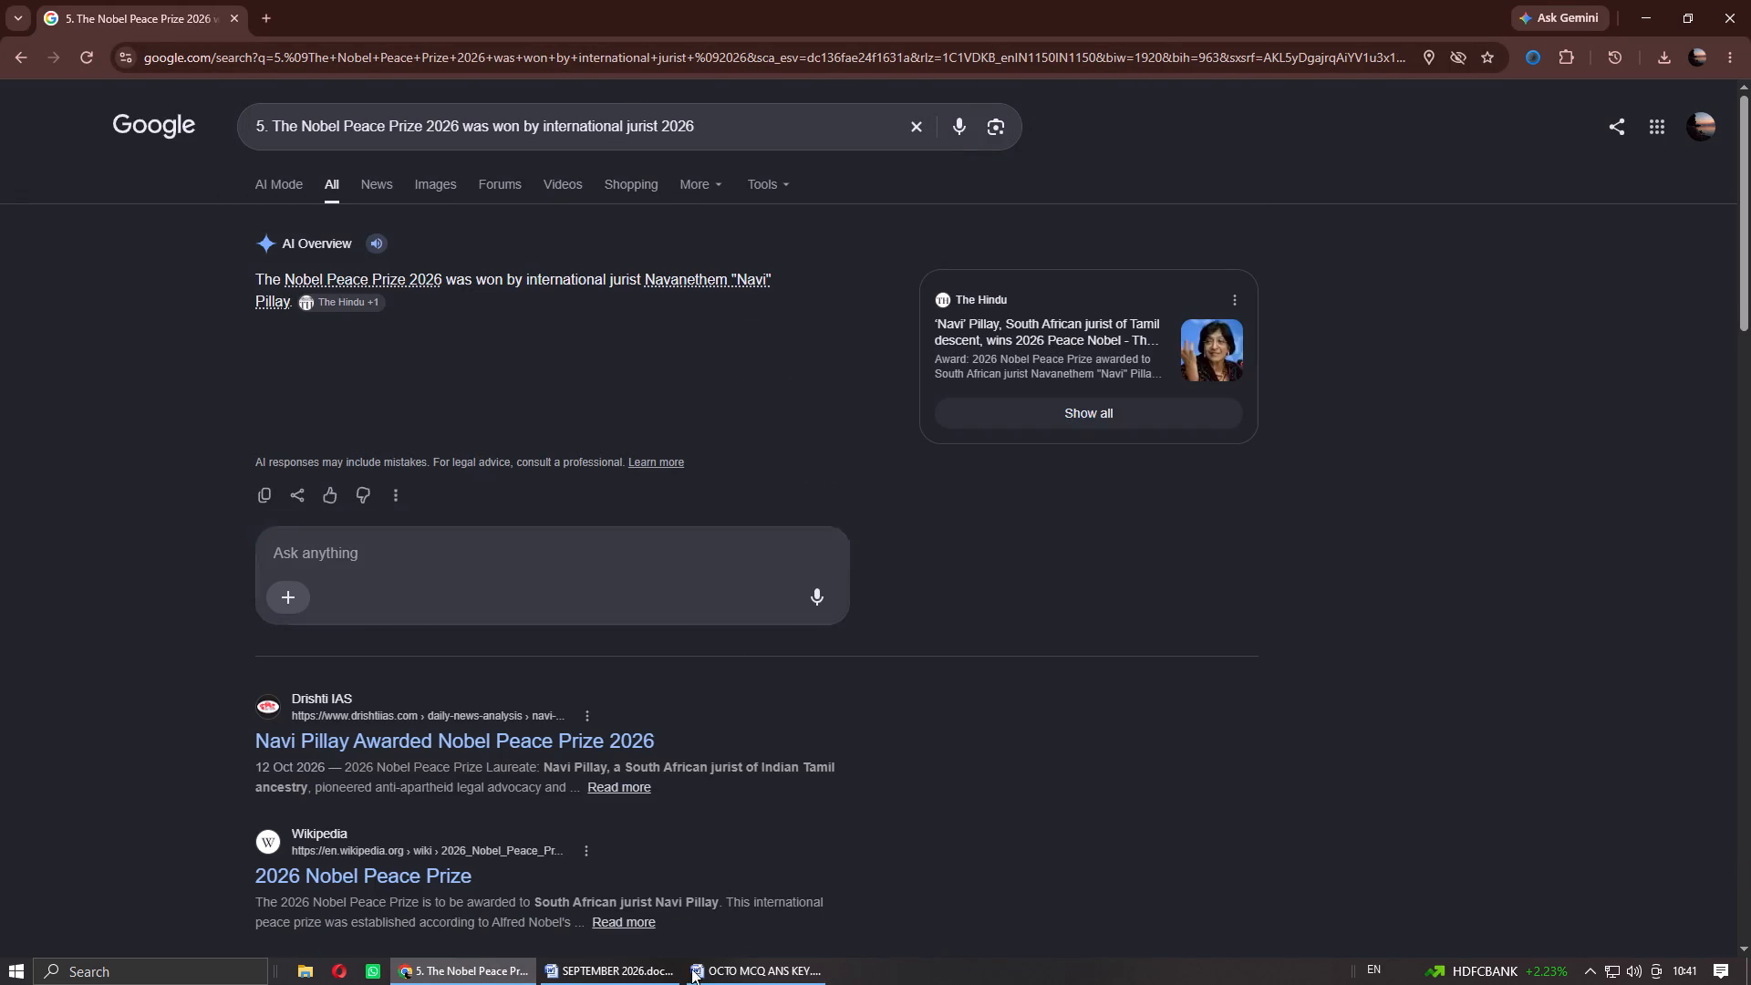
click(625, 984)
click(712, 984)
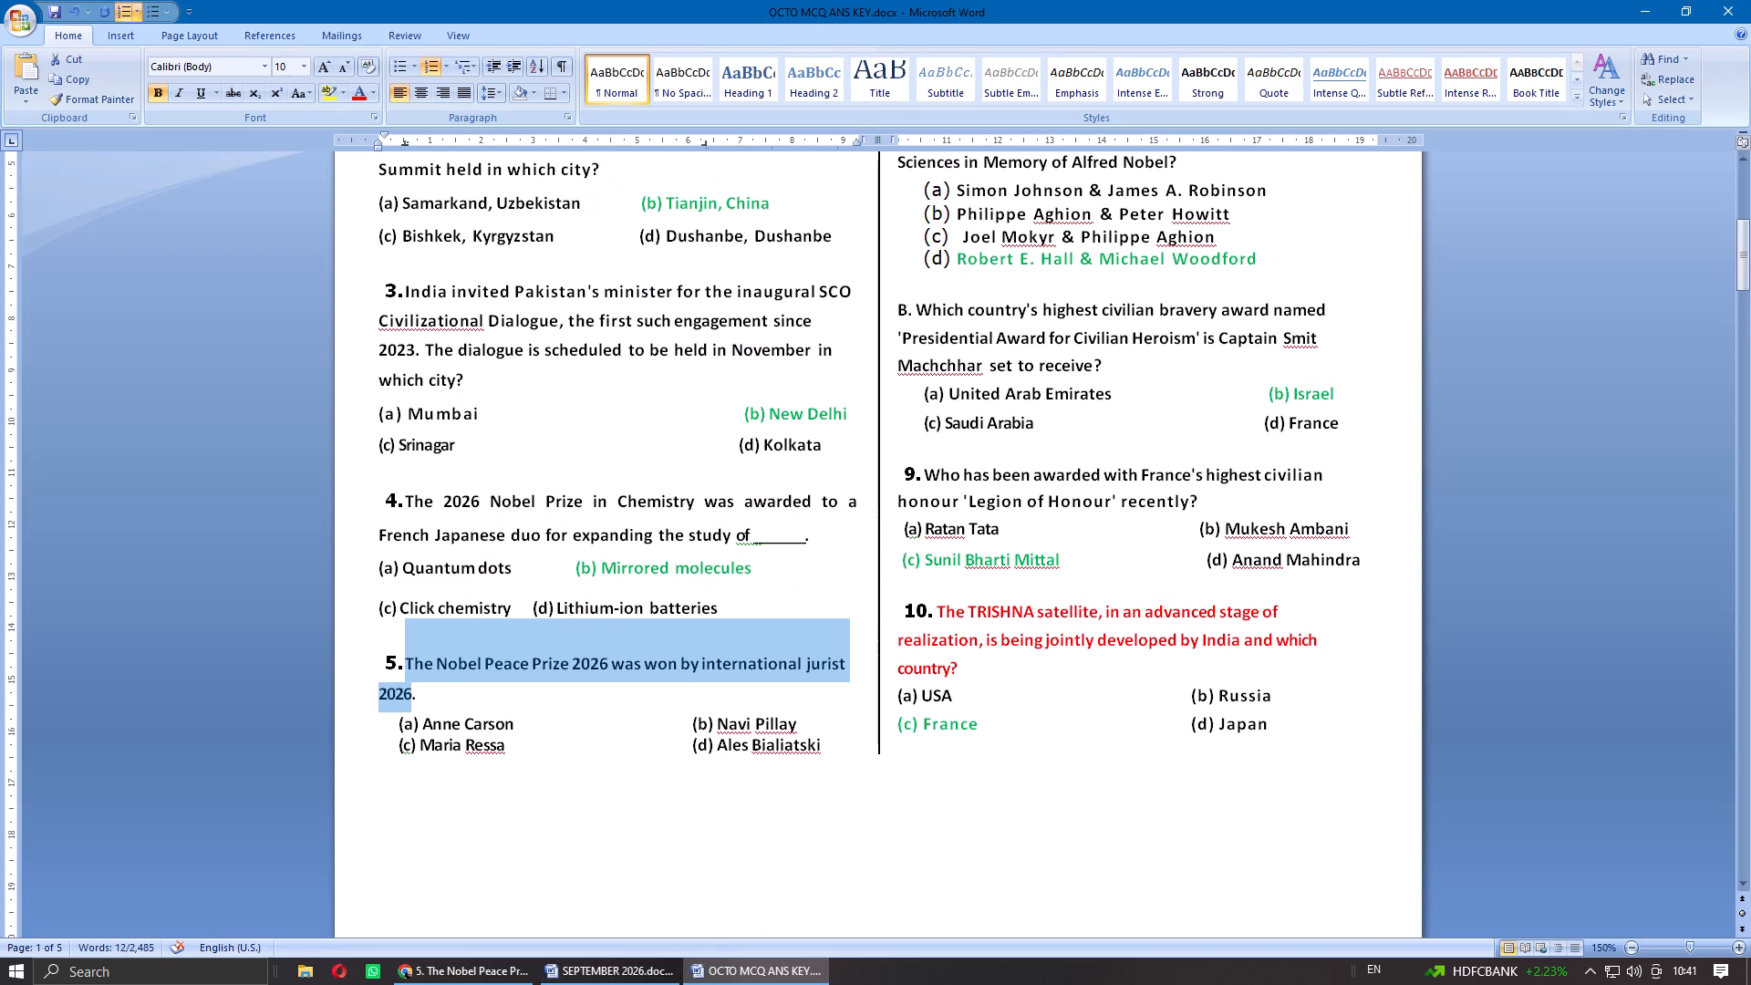
Colour option (b) Navi Pillay of question 5 green as the correct answer.
drag(695, 727, 794, 723)
click(706, 724)
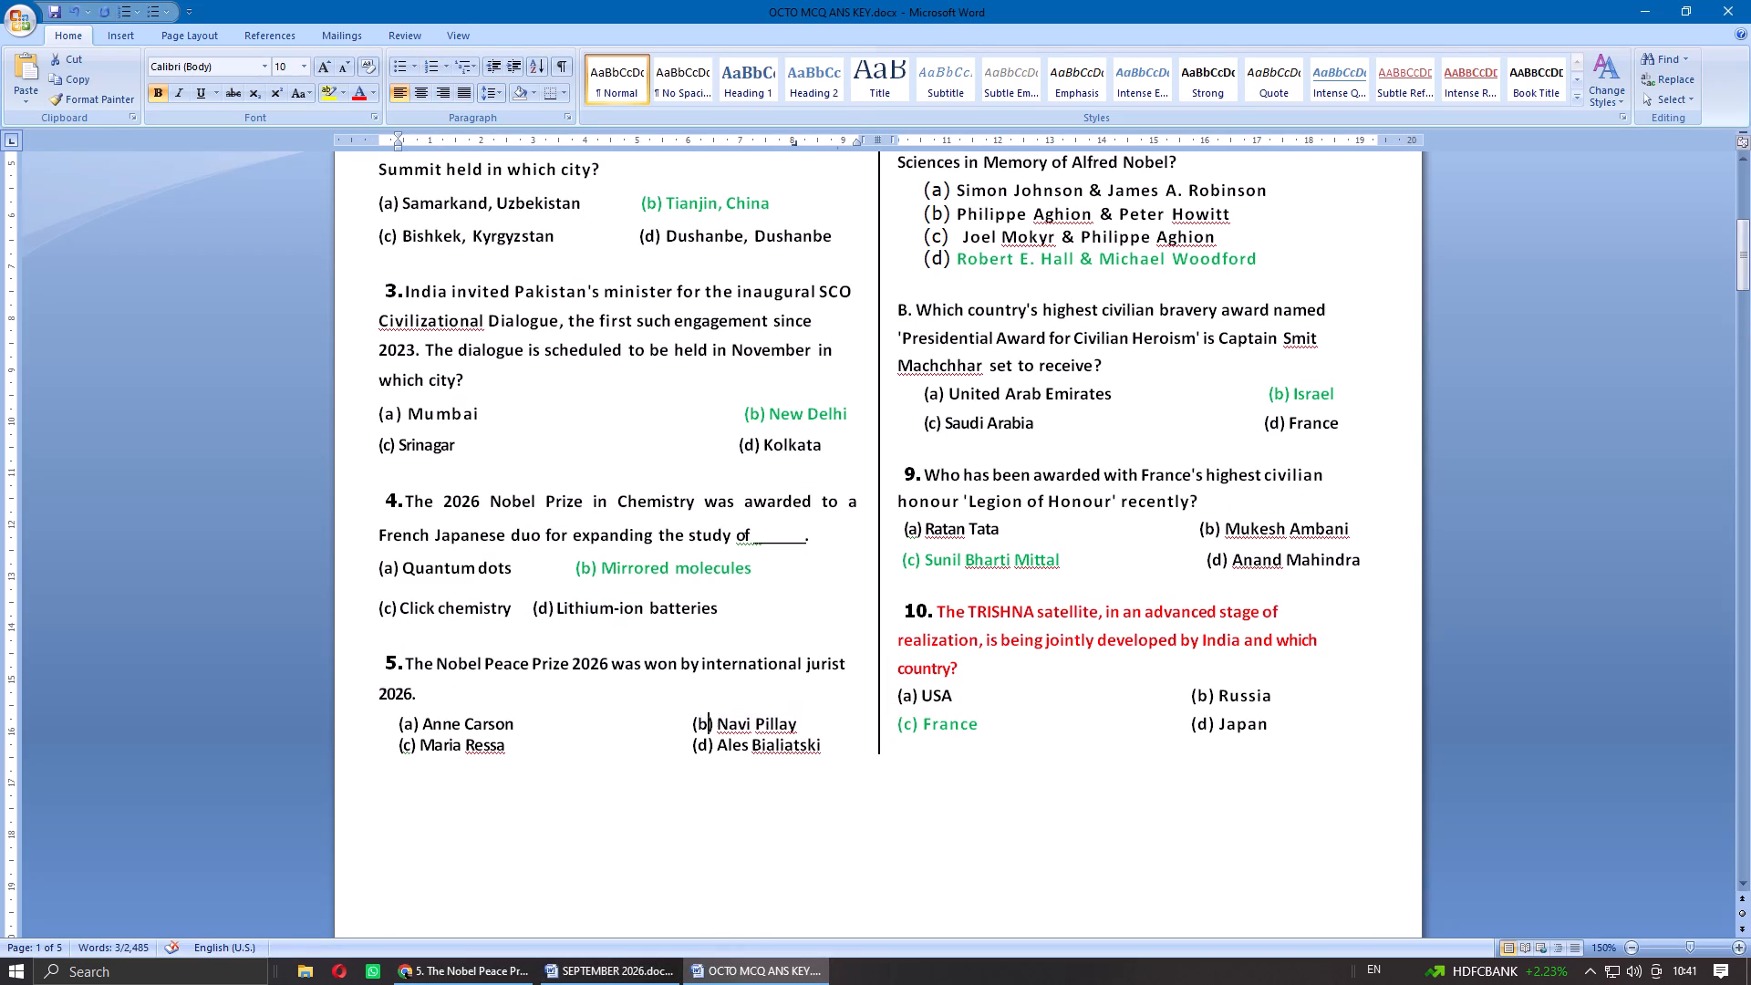
drag(691, 724, 782, 725)
click(372, 90)
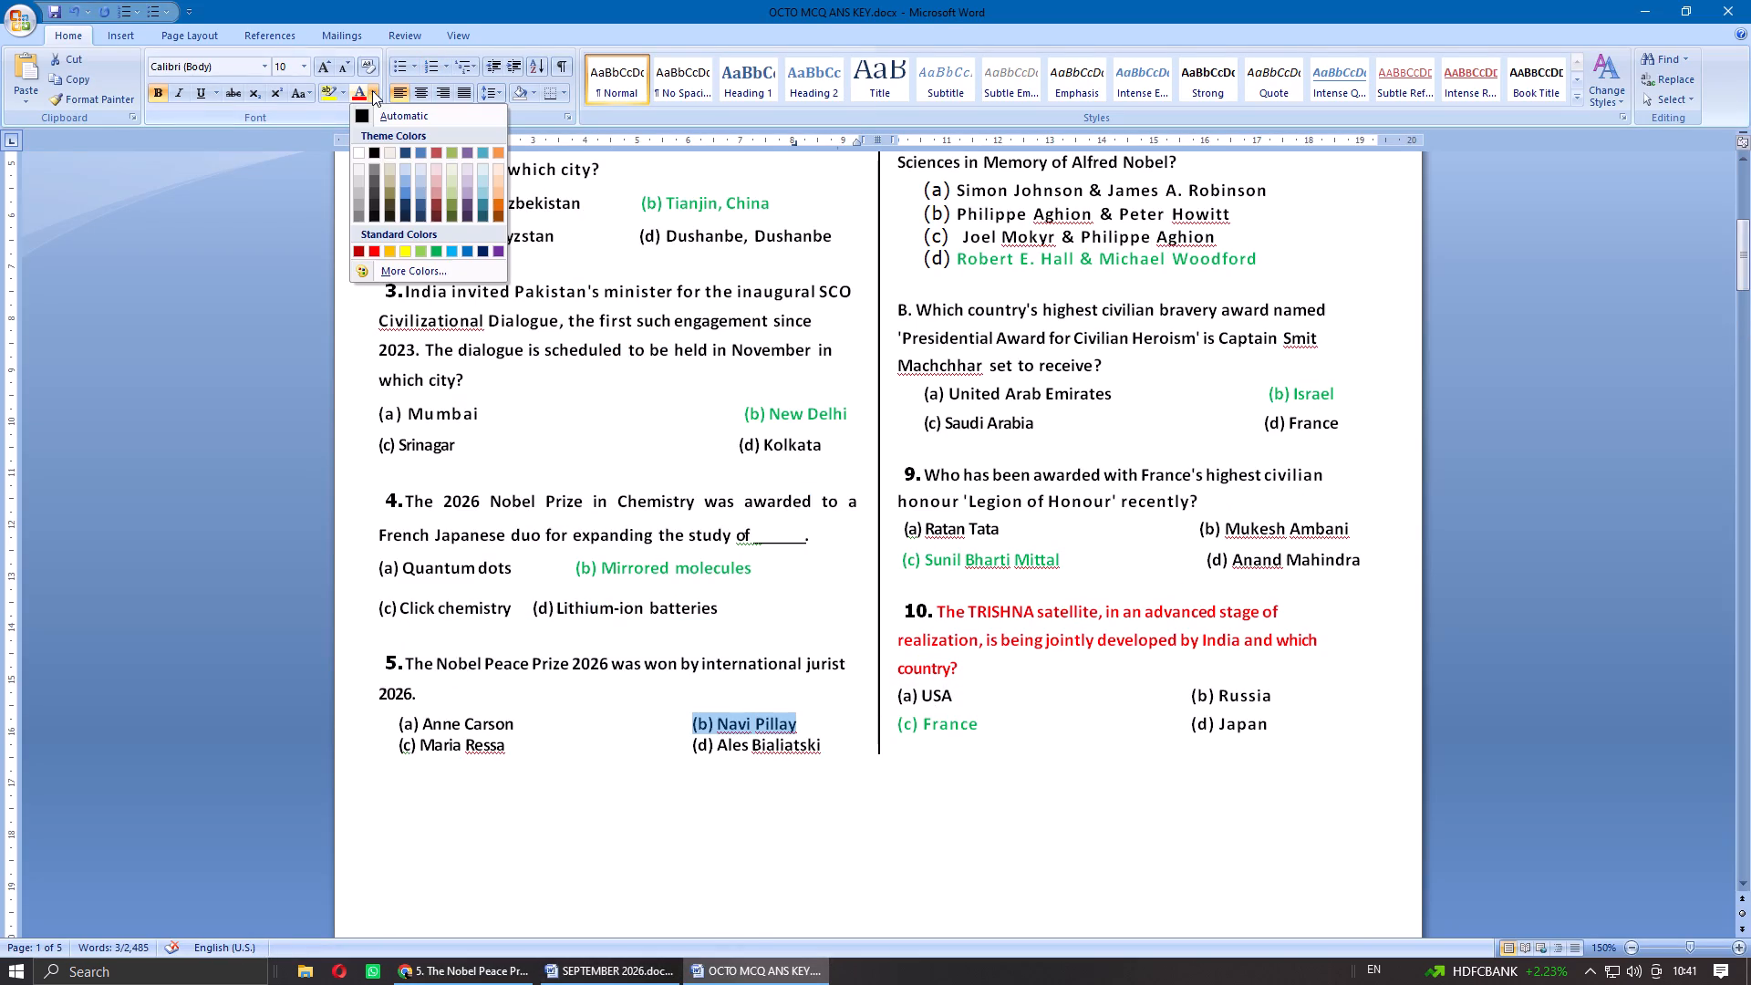
click(435, 252)
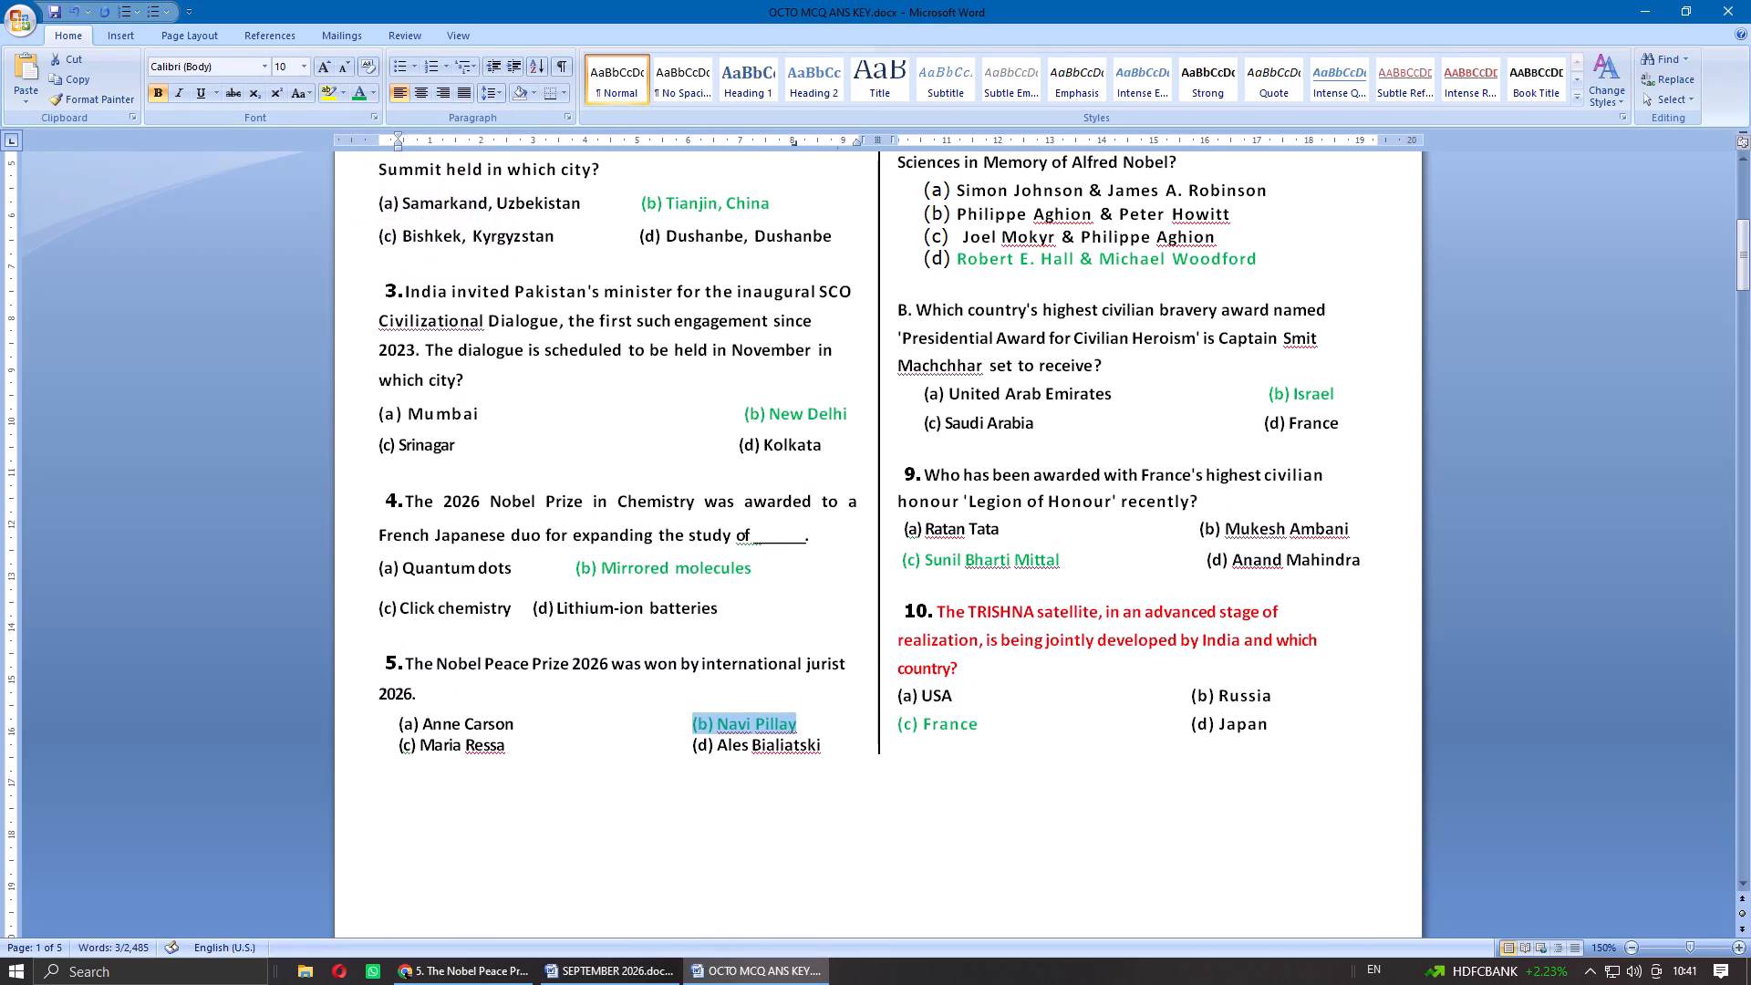
click(720, 766)
Save the OCTO MCQ ANS KEY document.
click(55, 10)
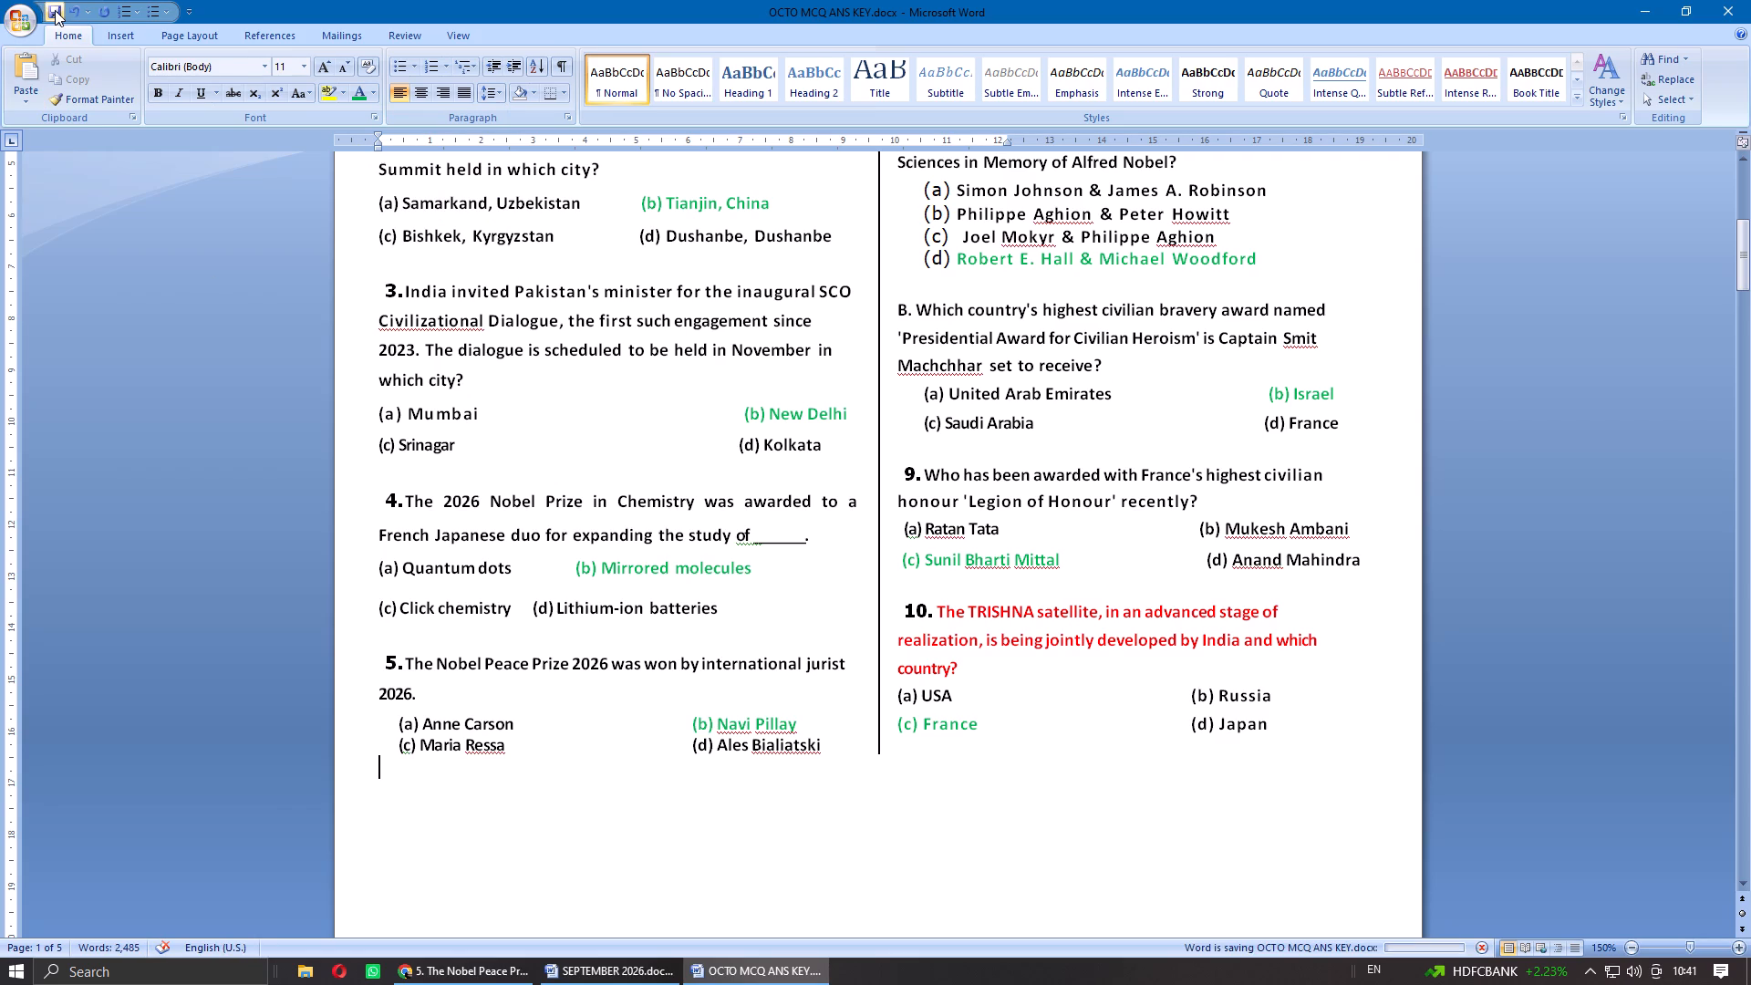
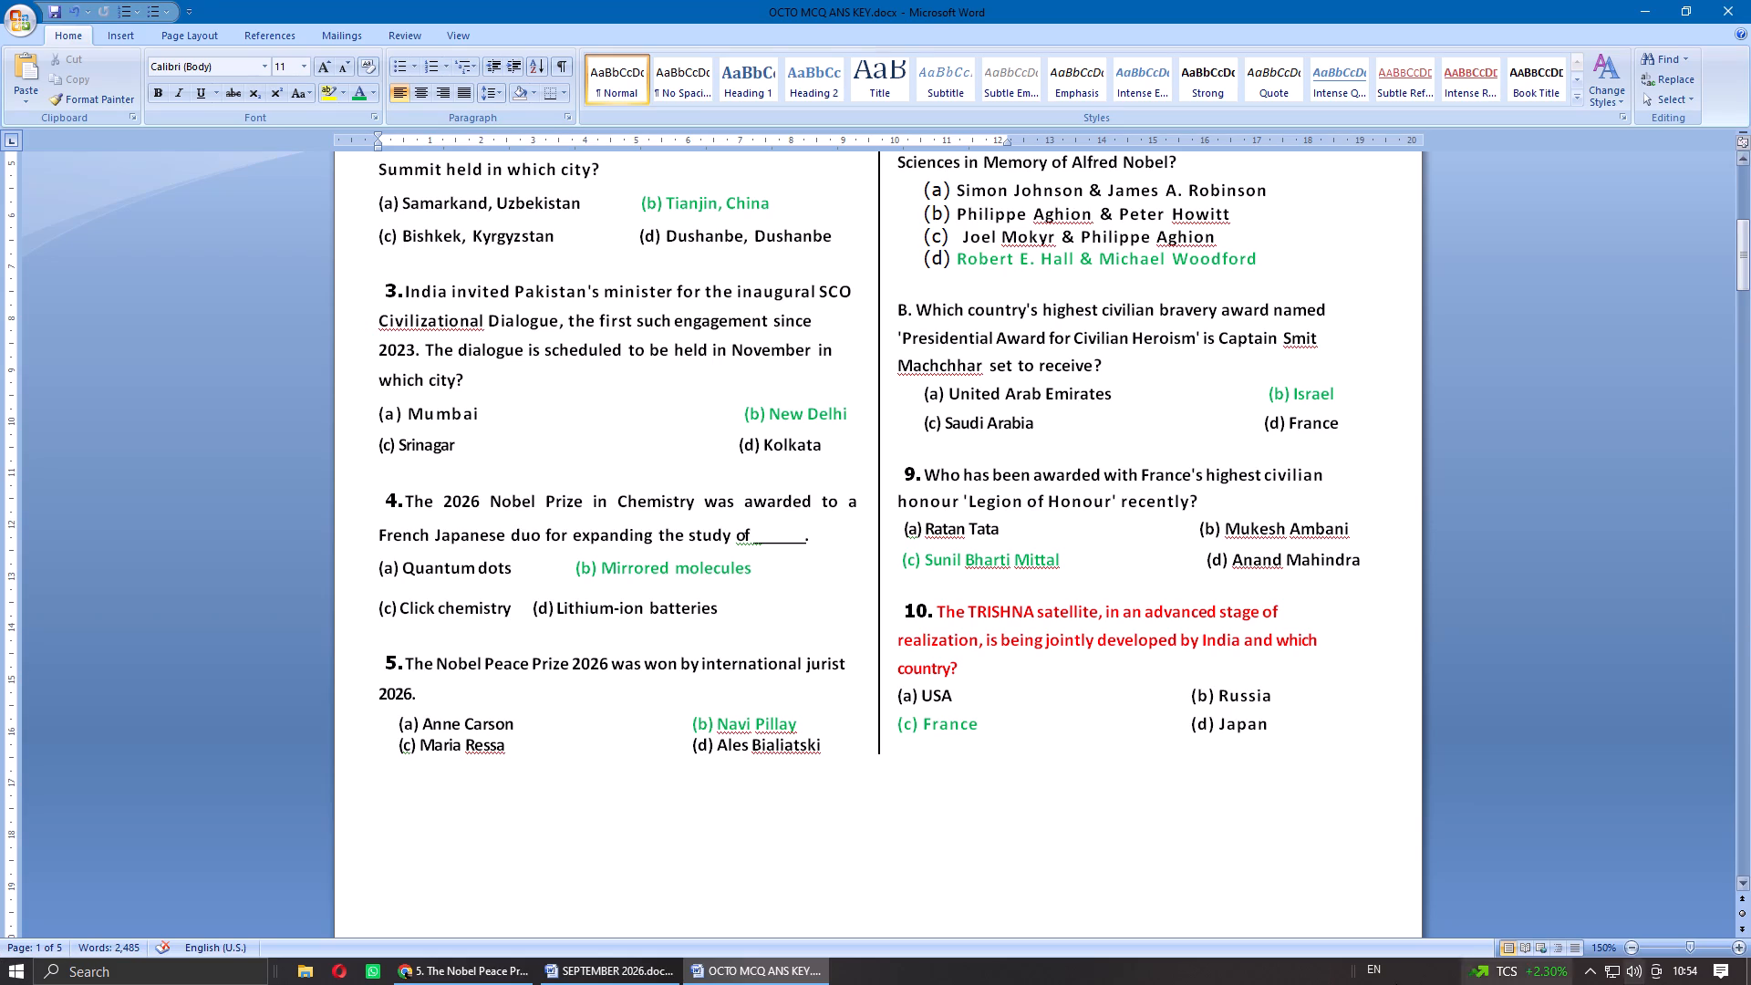
Show the hidden system tray icons.
click(1591, 970)
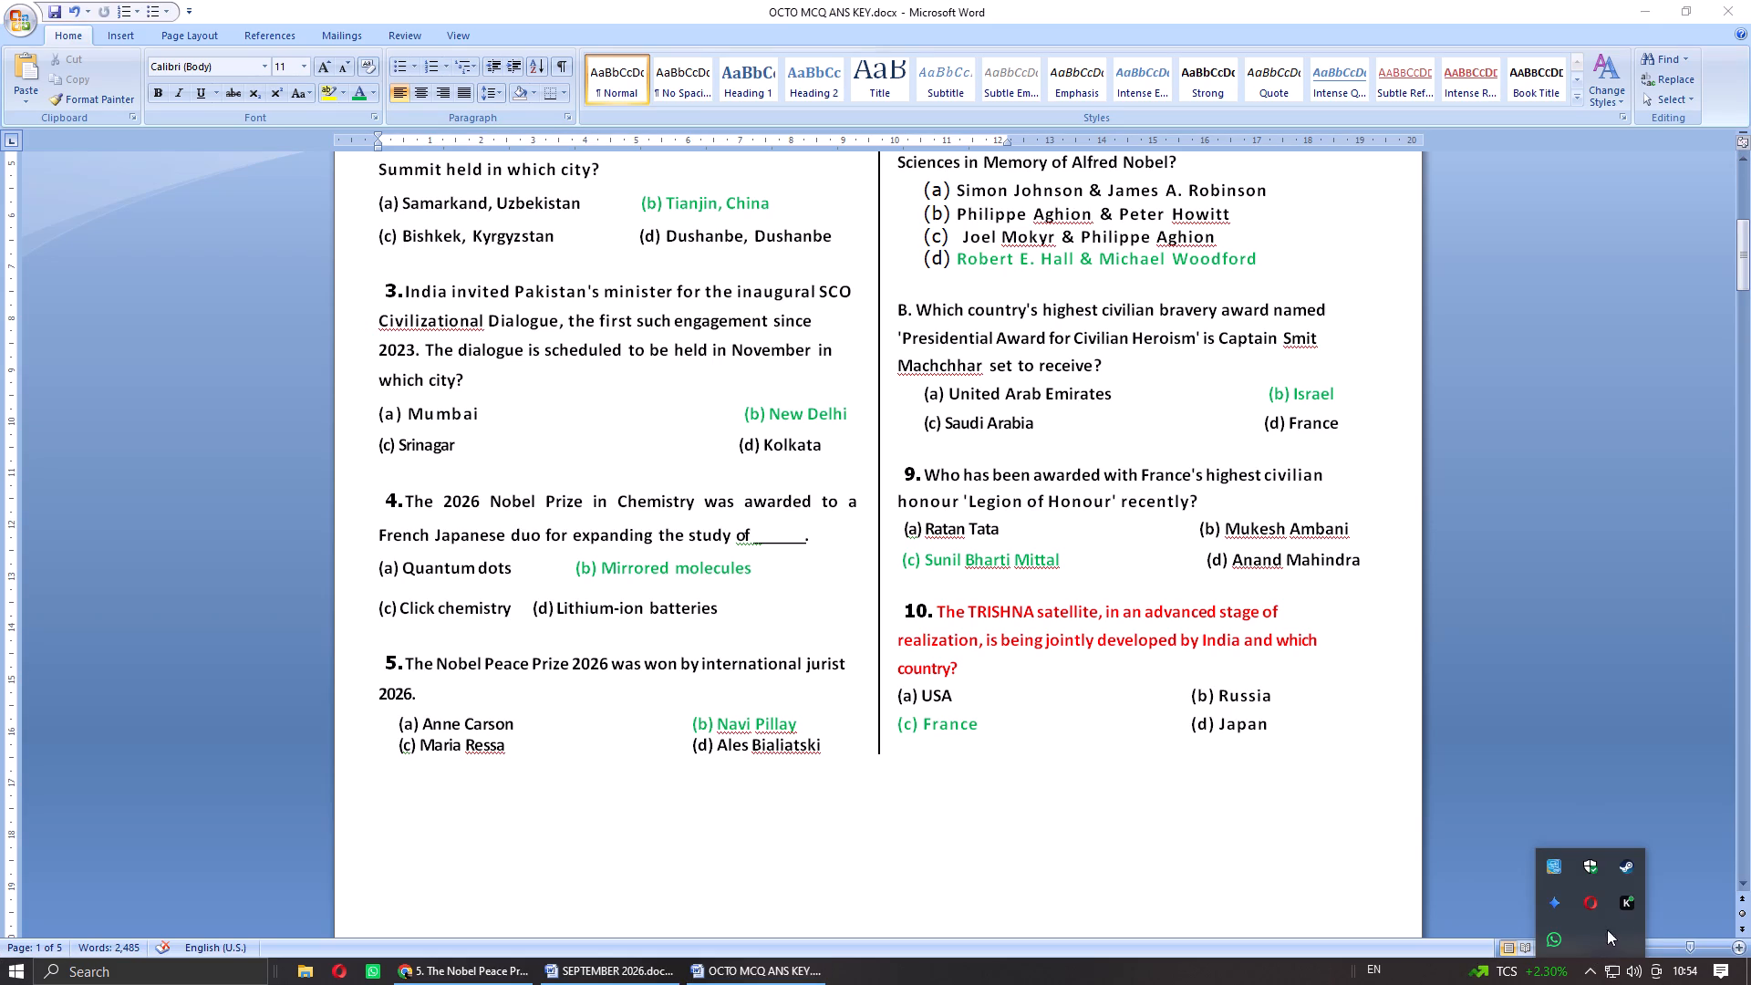
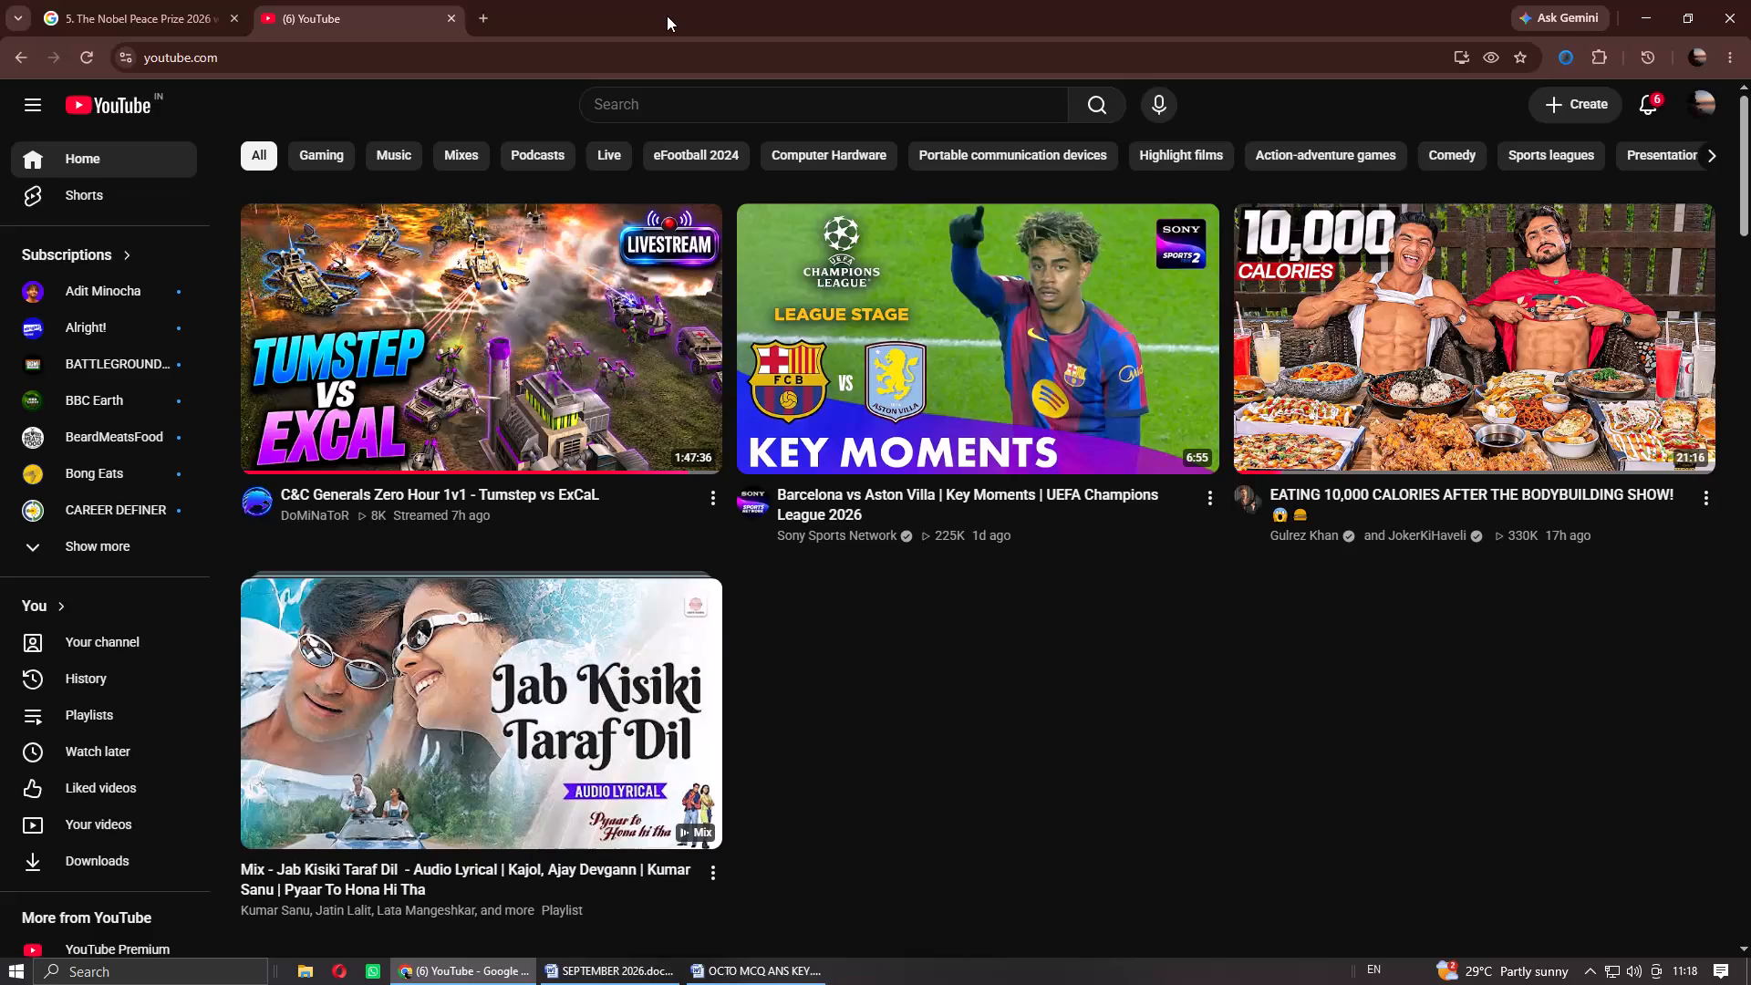
In the OCTO MCQ ANS KEY document, delete the garbled text after question 14's wording and the extra space before option (a).
click(618, 968)
click(743, 983)
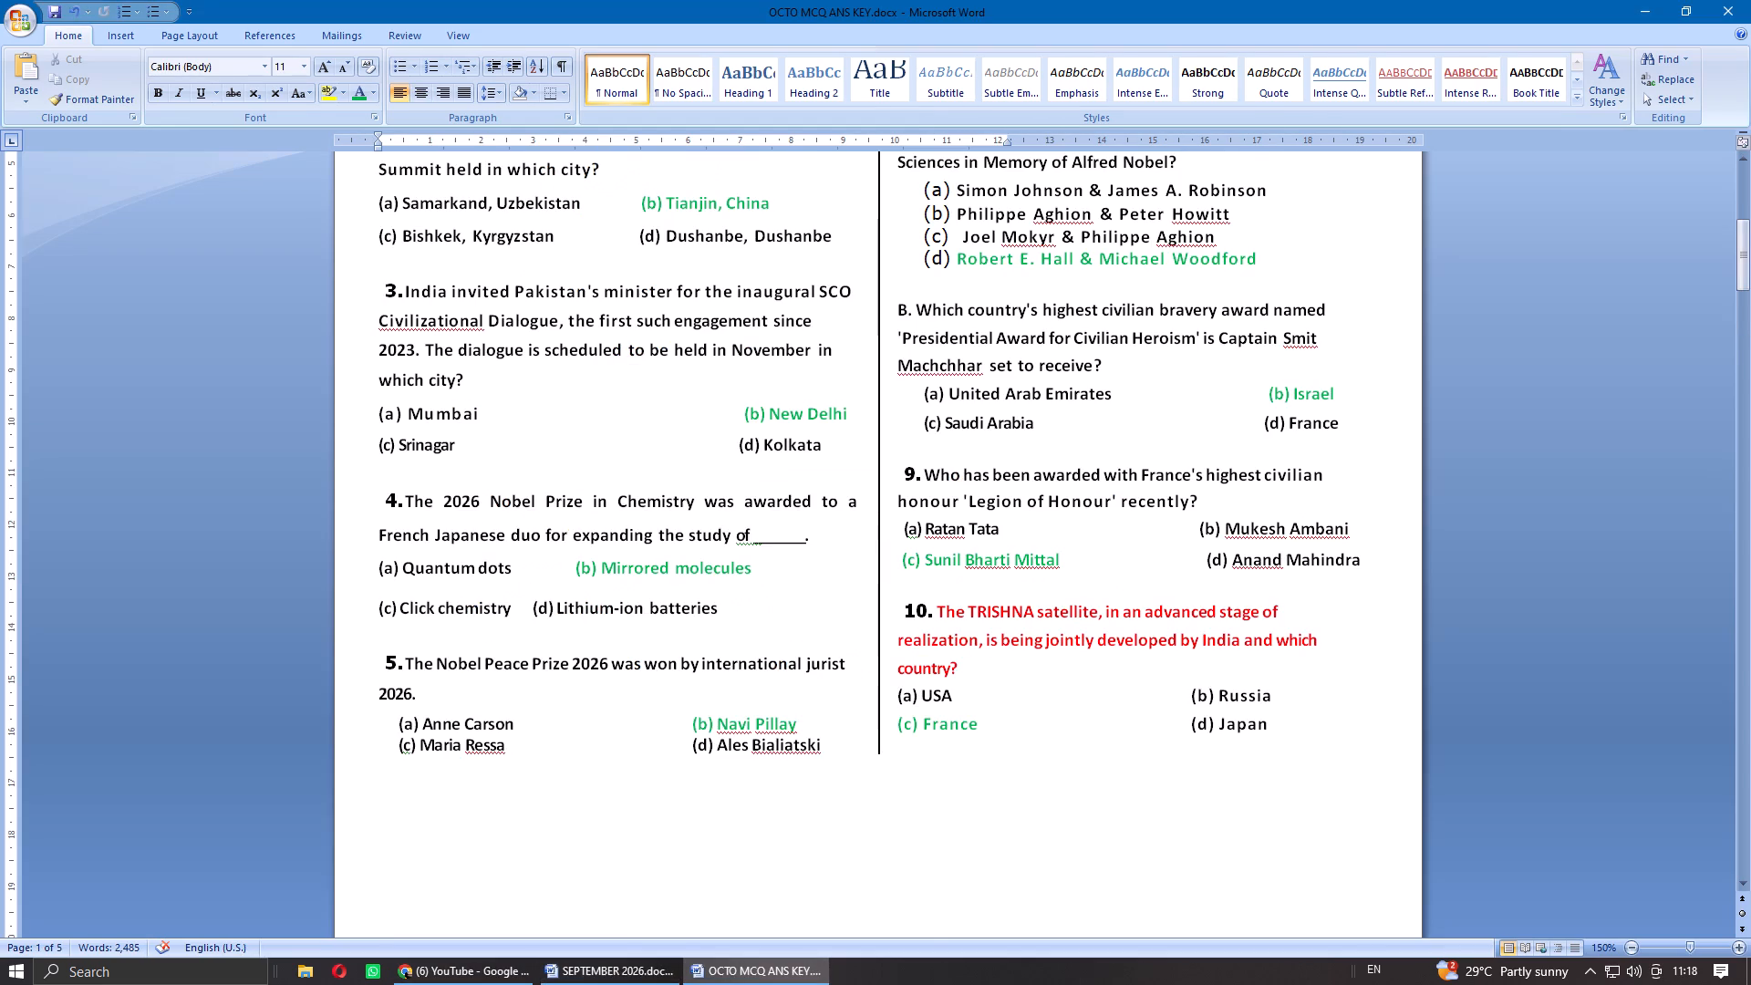
scroll(961, 786, down, 7)
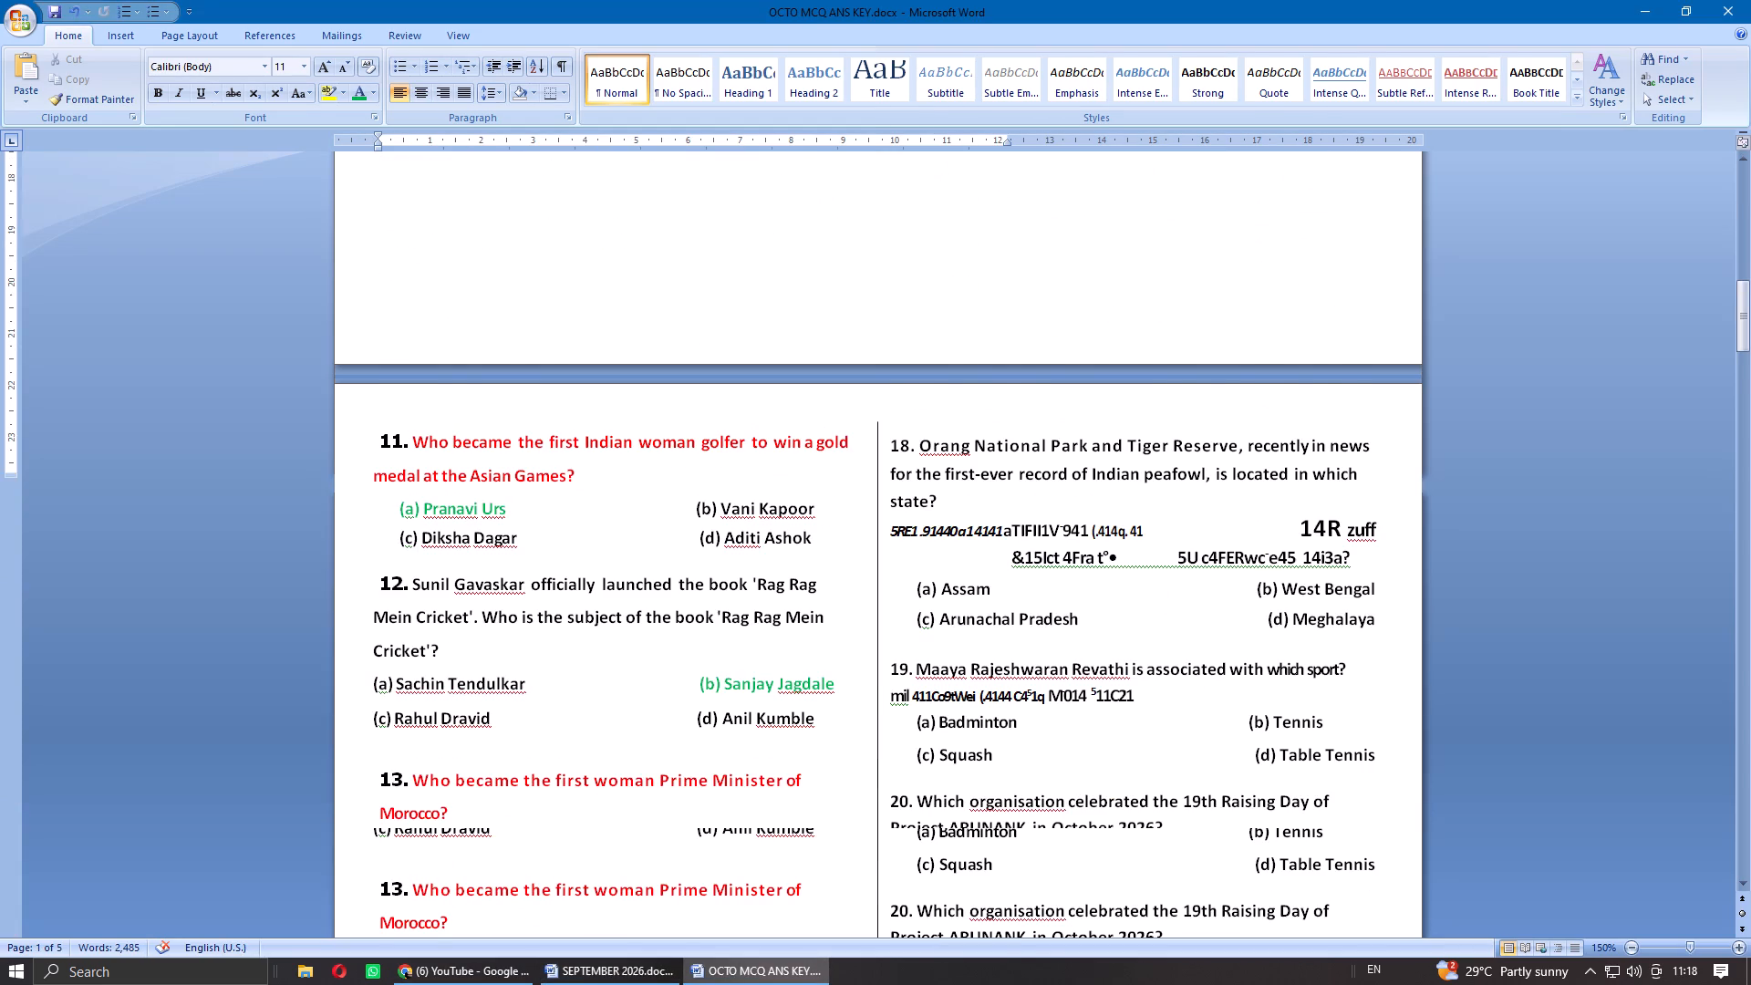
scroll(689, 658, down, 3)
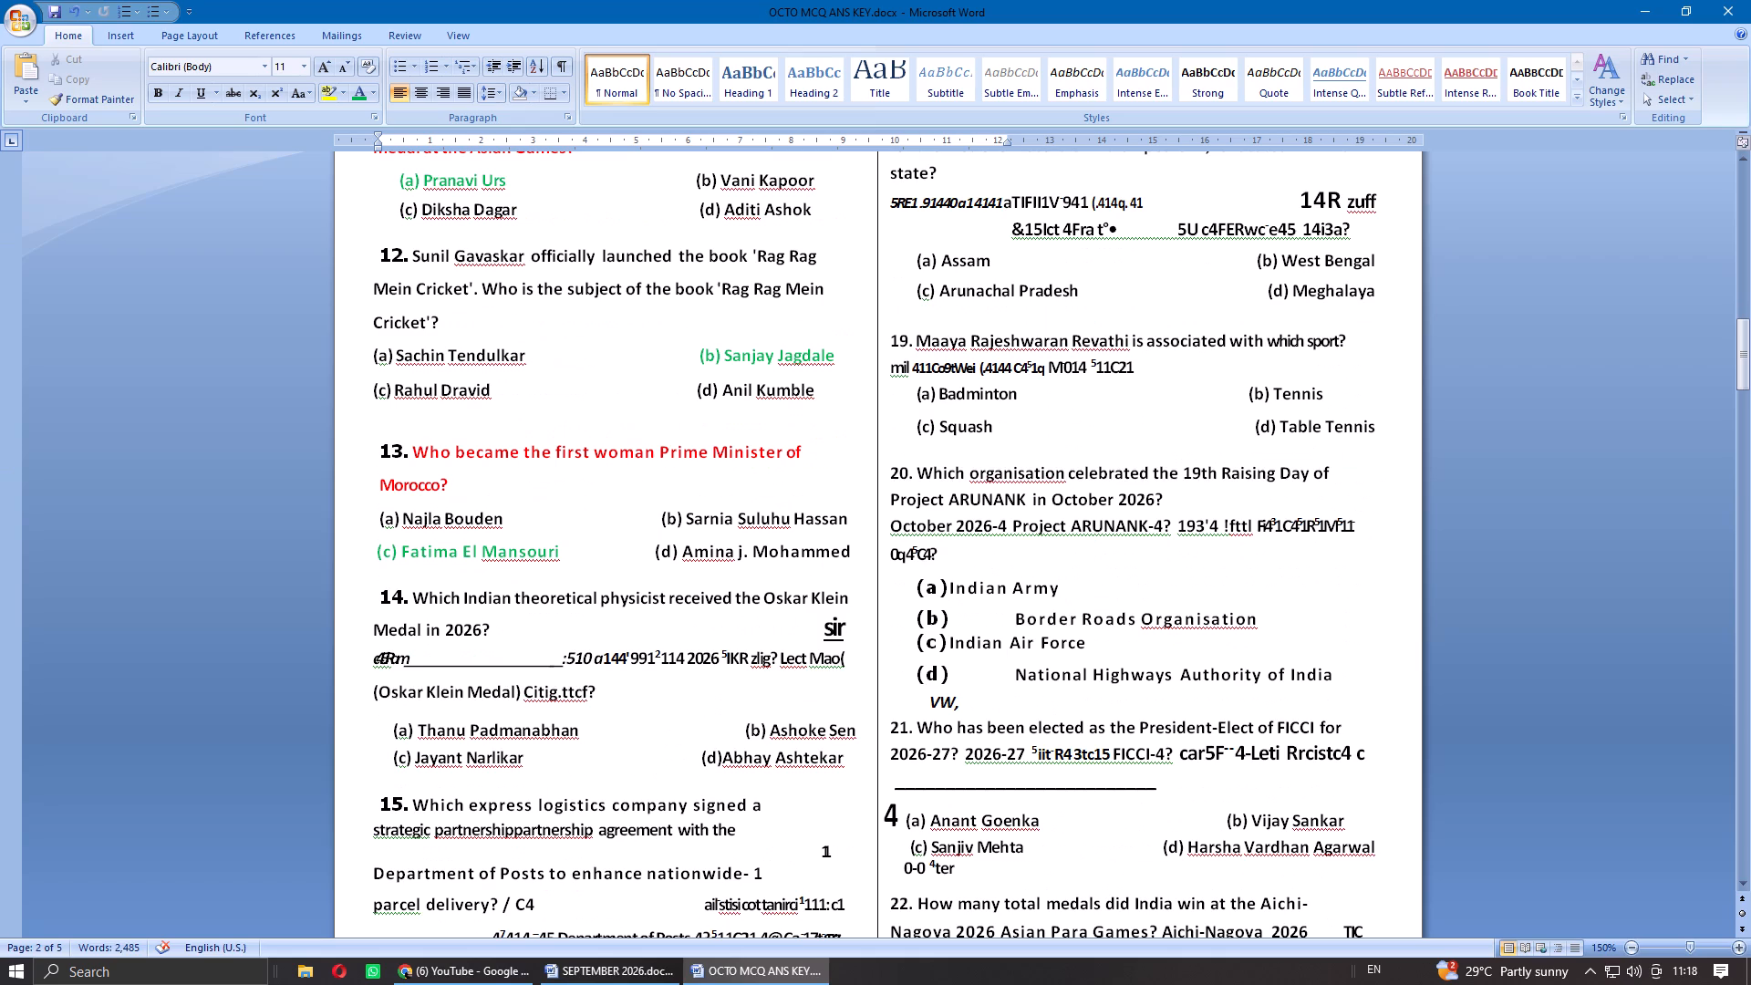
drag(613, 684, 450, 690)
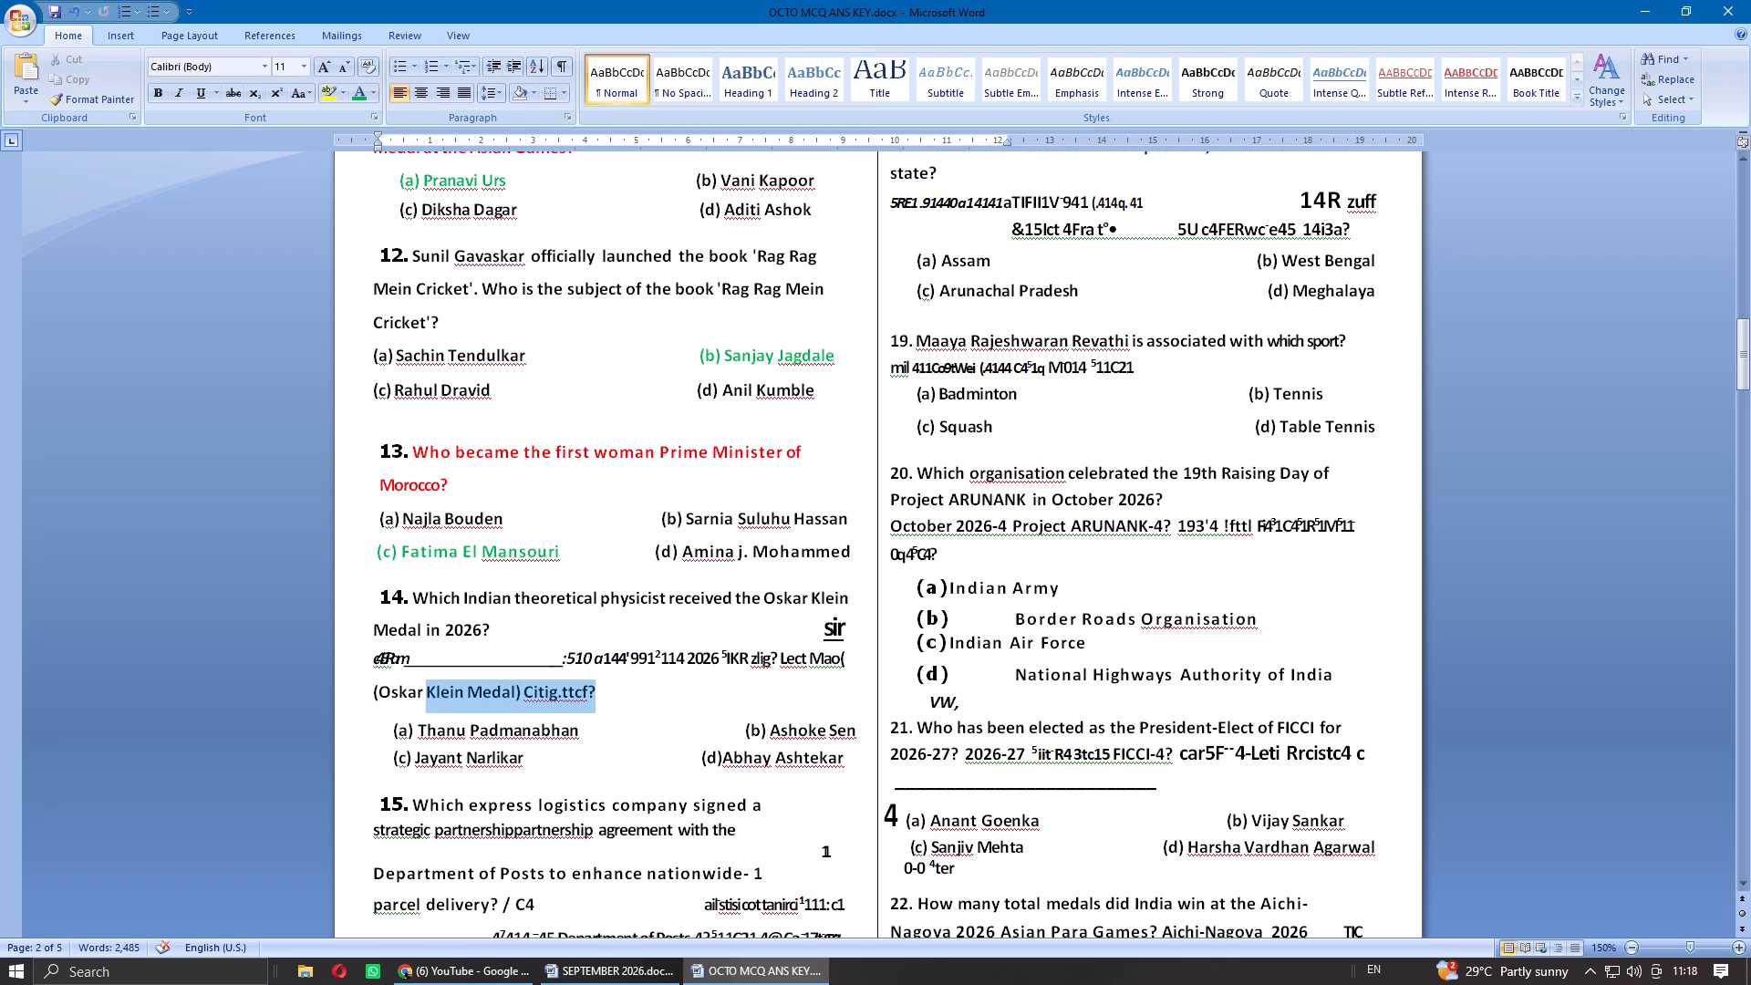
drag(450, 690, 378, 669)
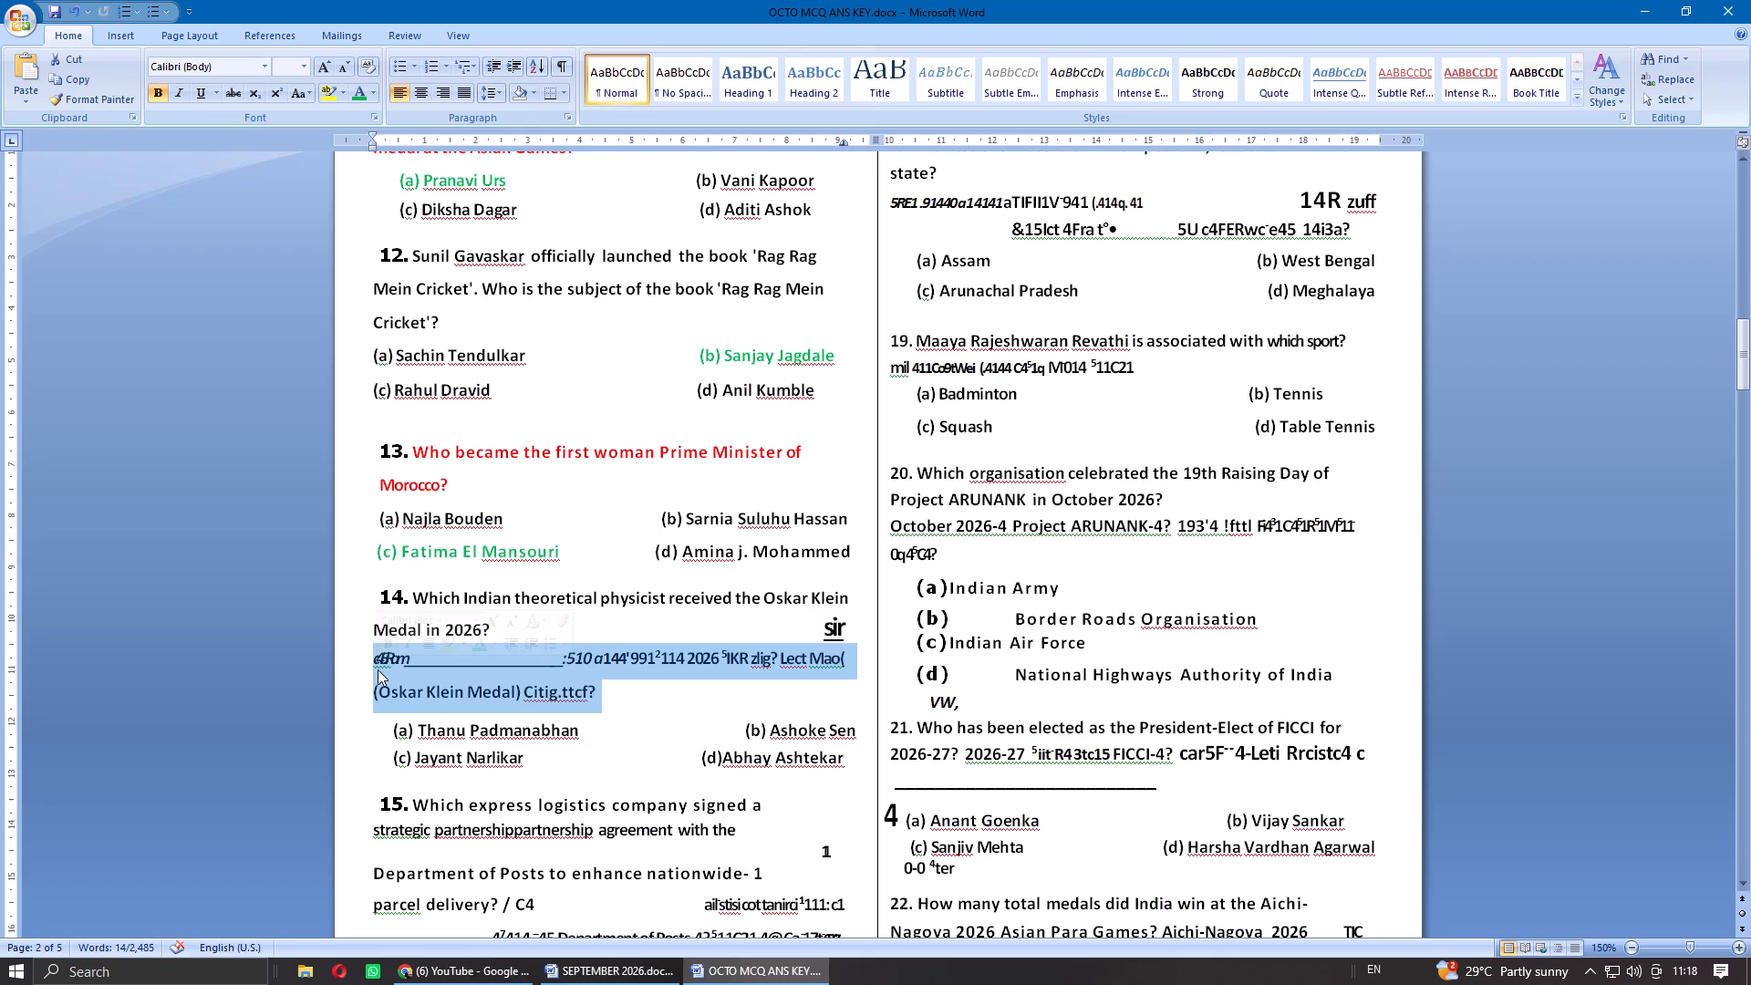
key(BackSpace)
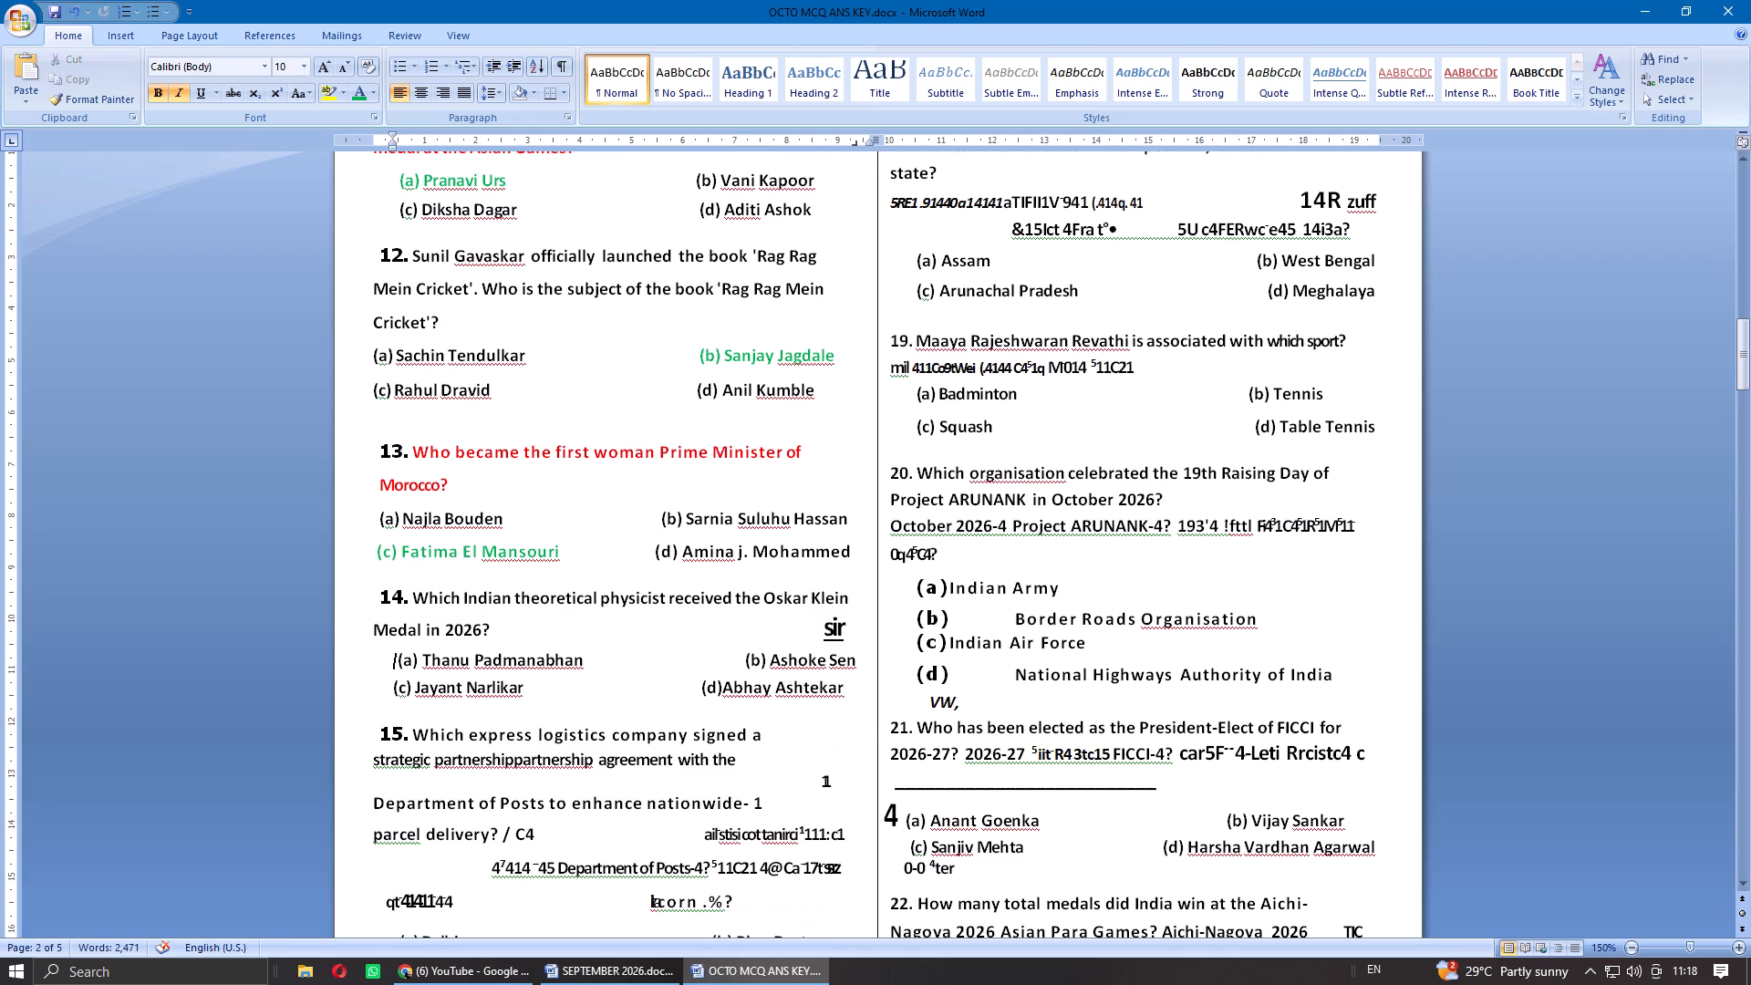
drag(855, 626, 809, 630)
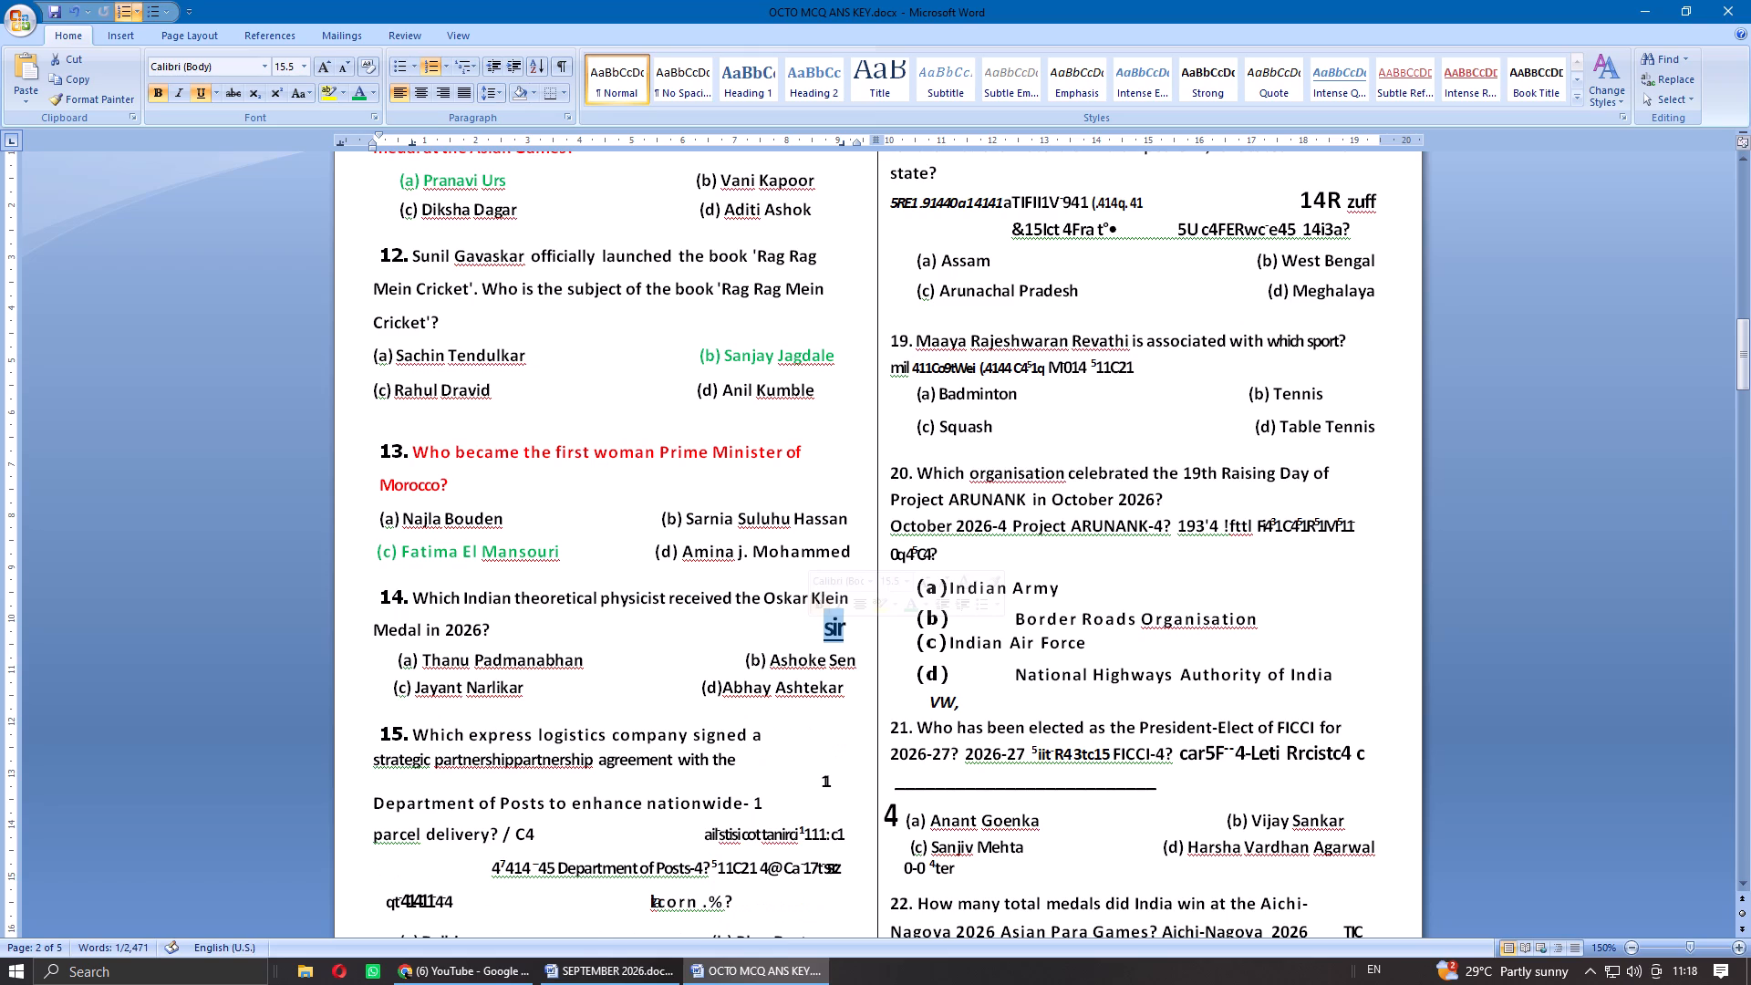
key(BackSpace)
key(BackSpace)
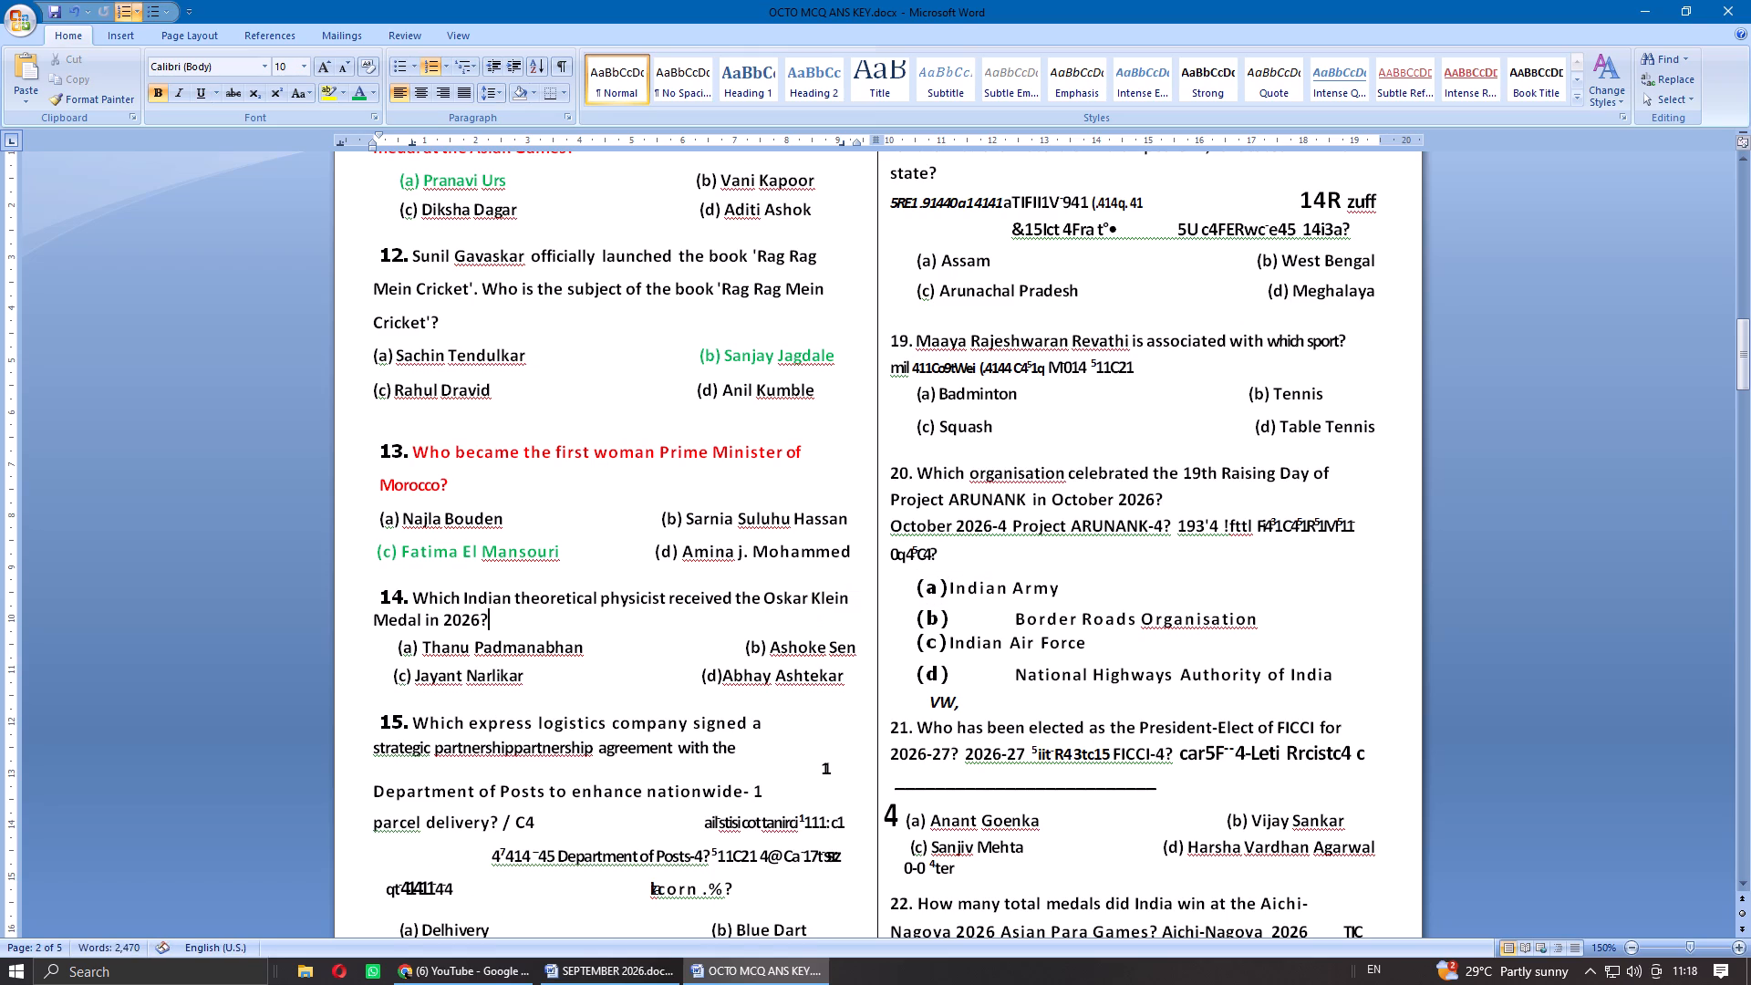
click(396, 649)
key(BackSpace)
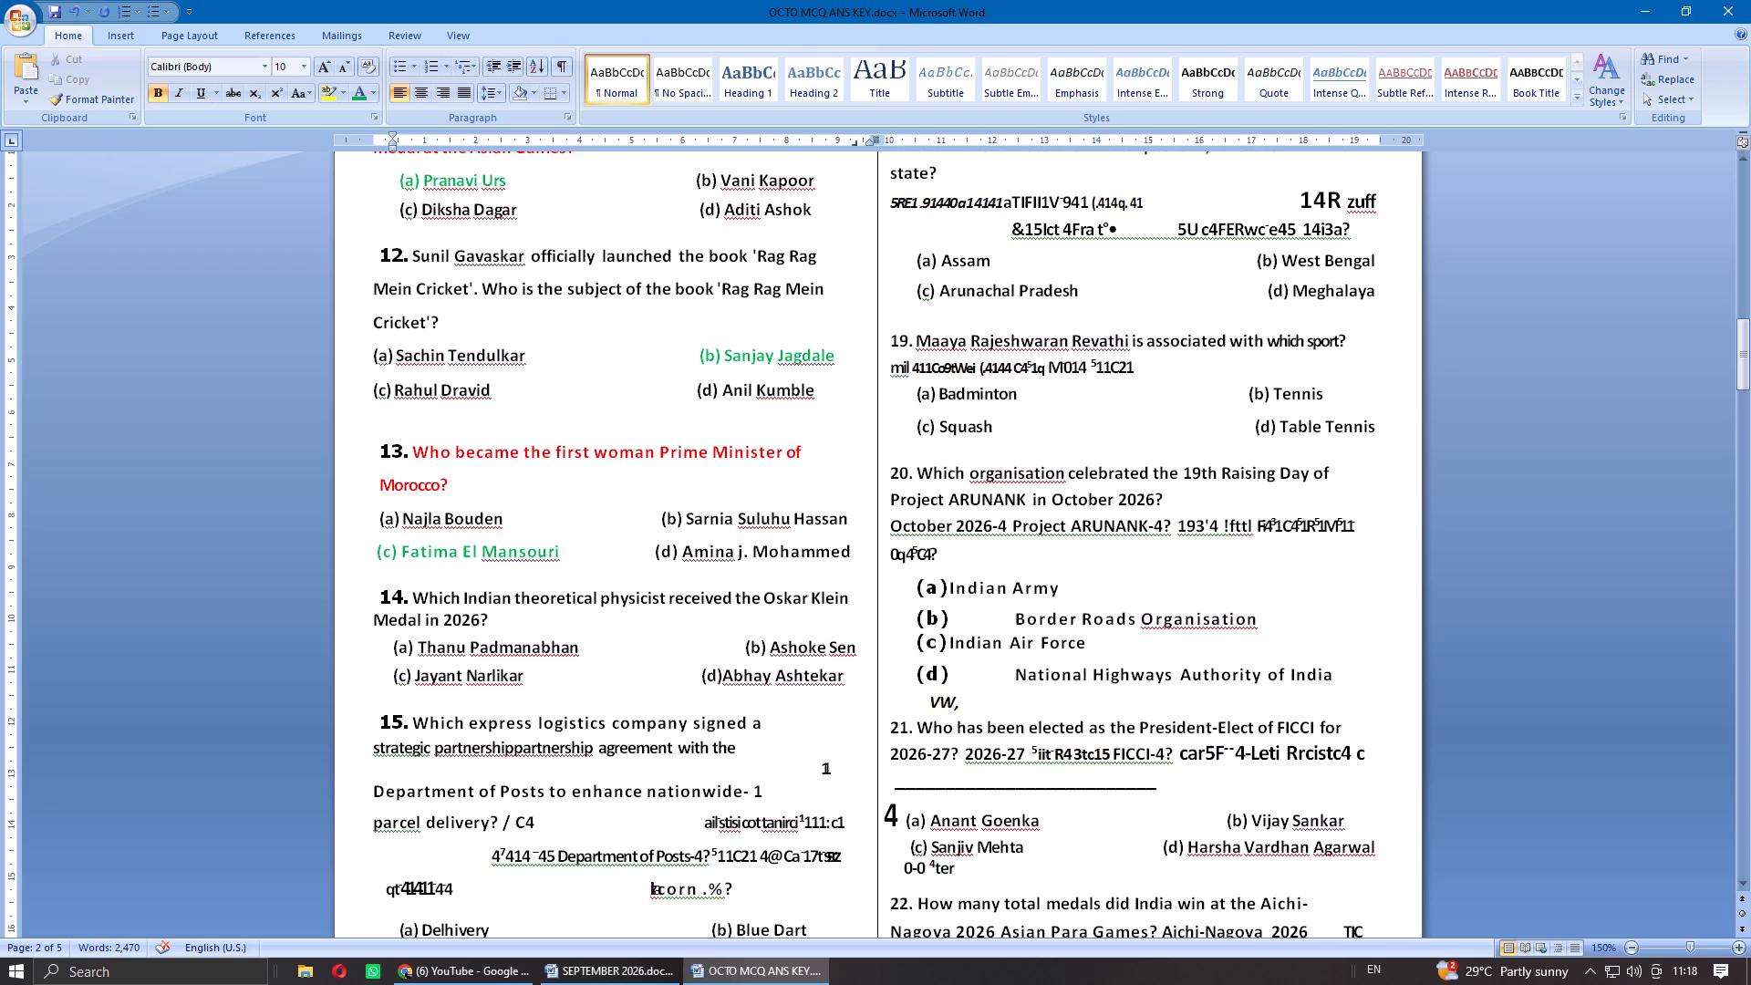
Copy question 14 about the Oskar Klein Medal and search Google for it in Chrome, closing the YouTube tab first.
drag(419, 599, 487, 624)
right_click(464, 622)
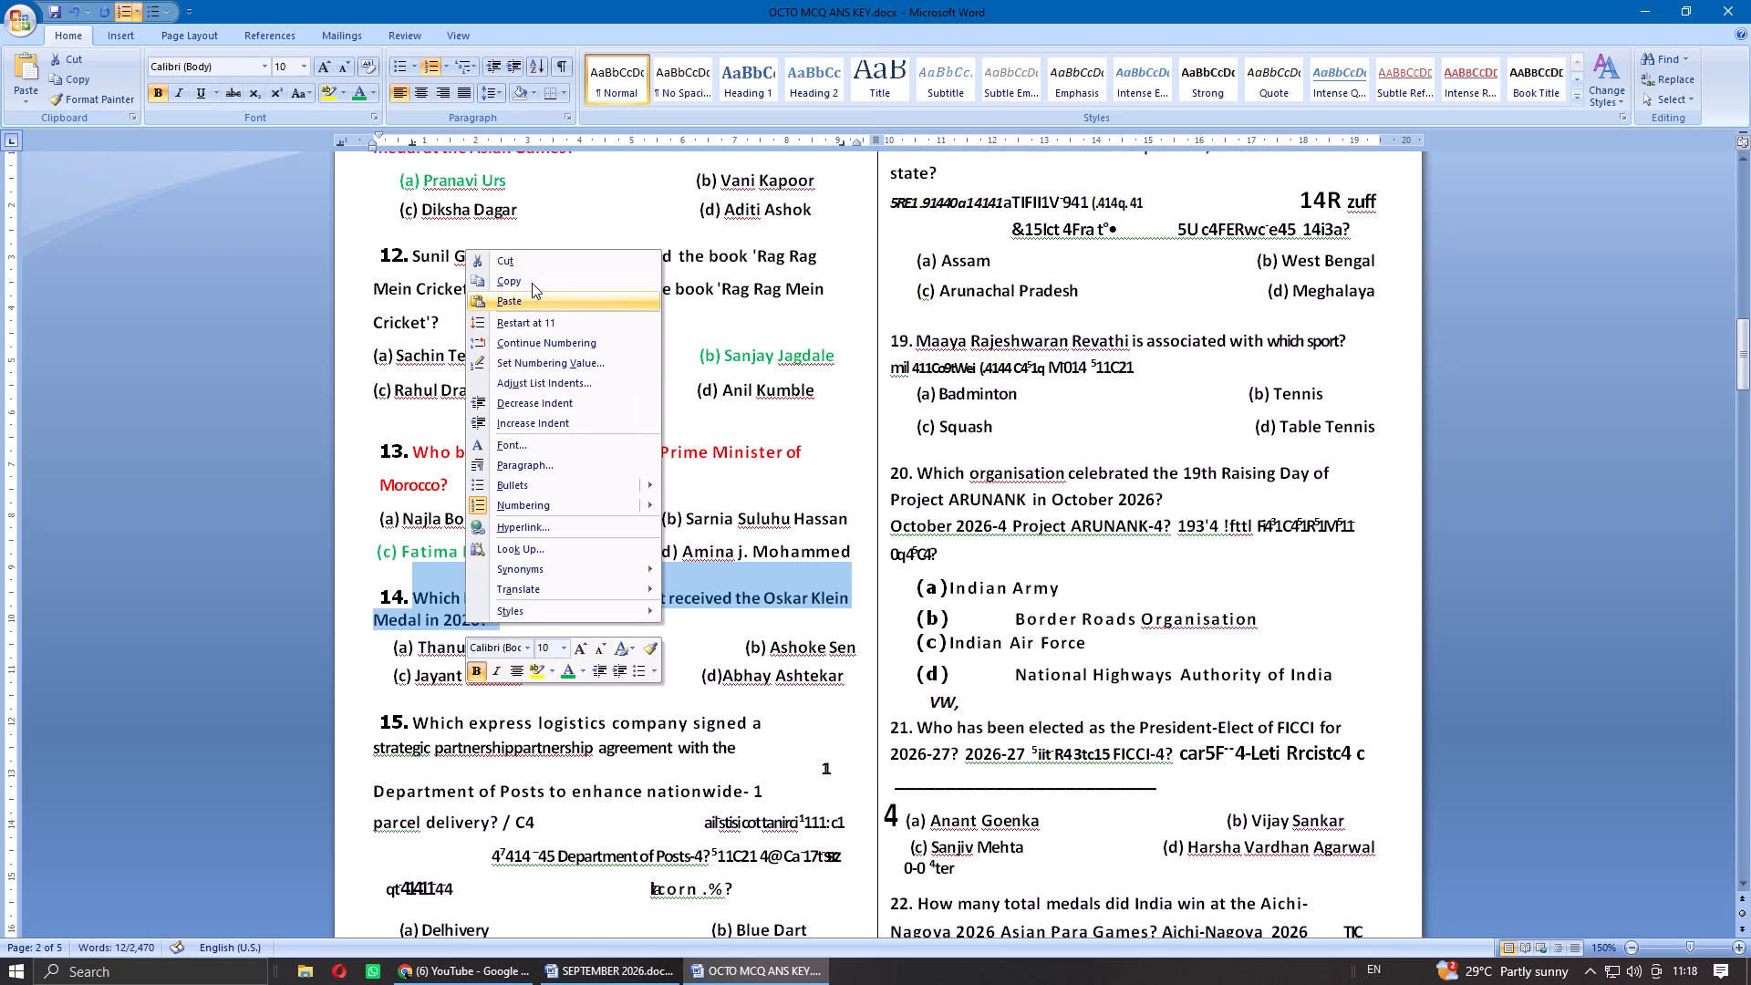
click(532, 283)
click(498, 978)
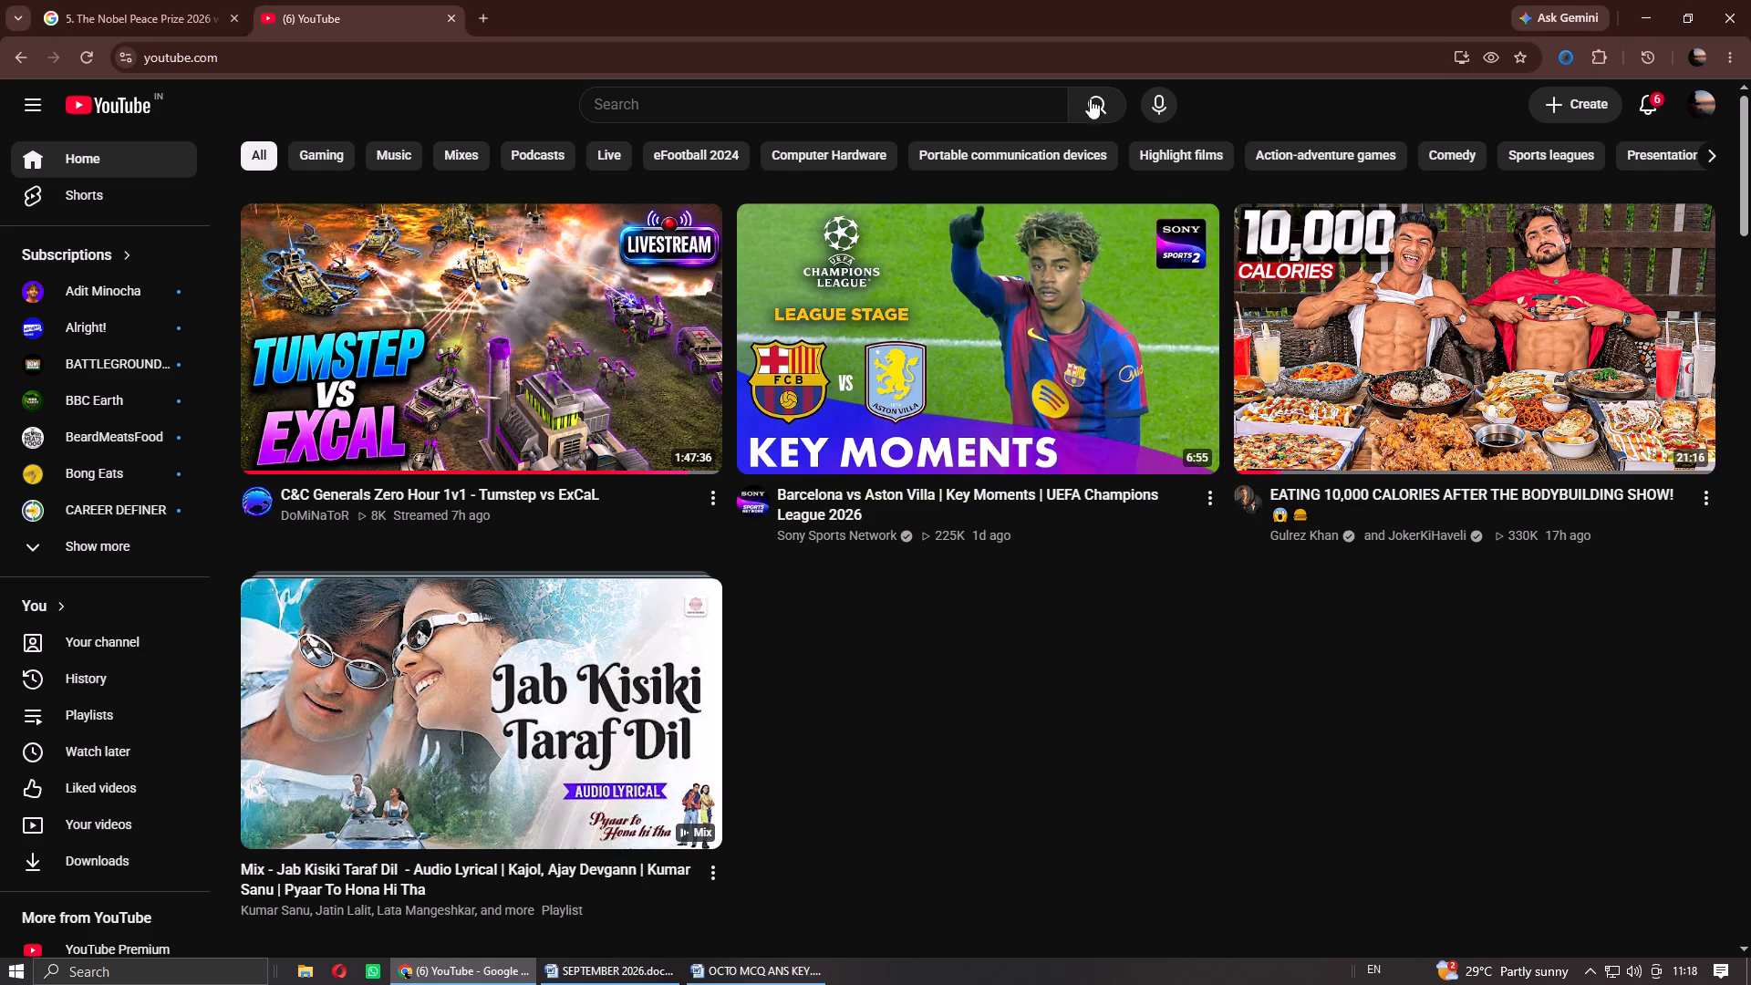
click(448, 19)
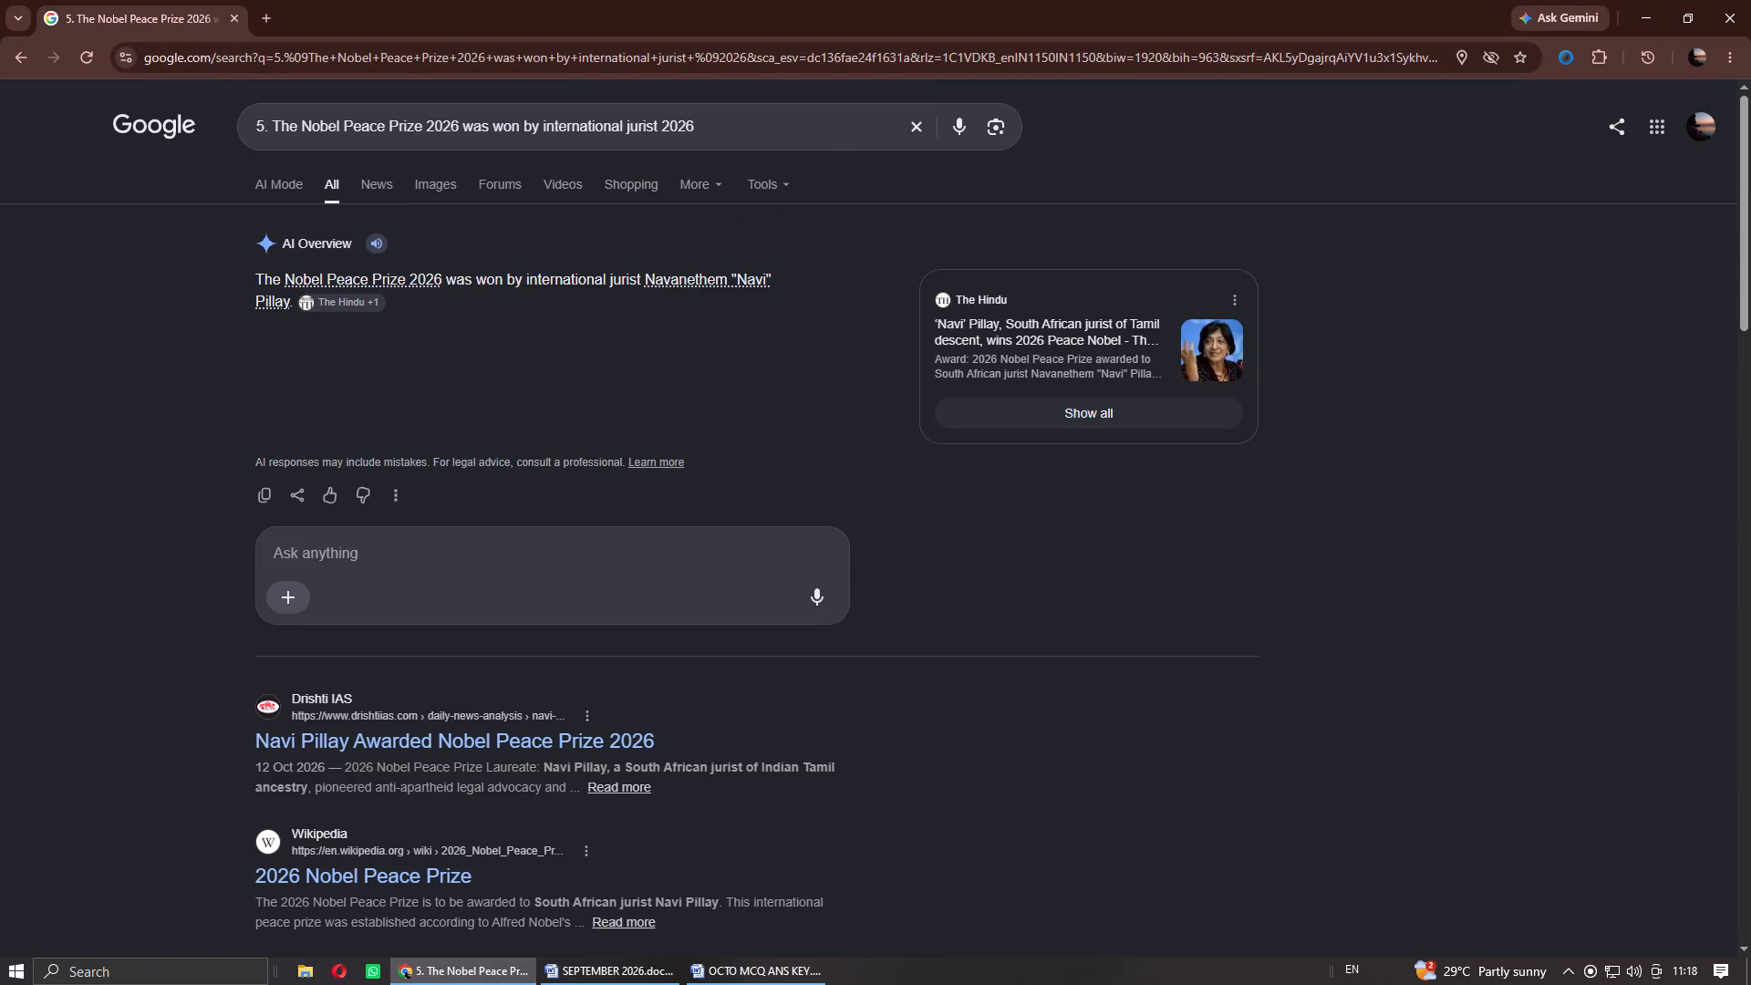
click(915, 127)
right_click(826, 129)
click(896, 342)
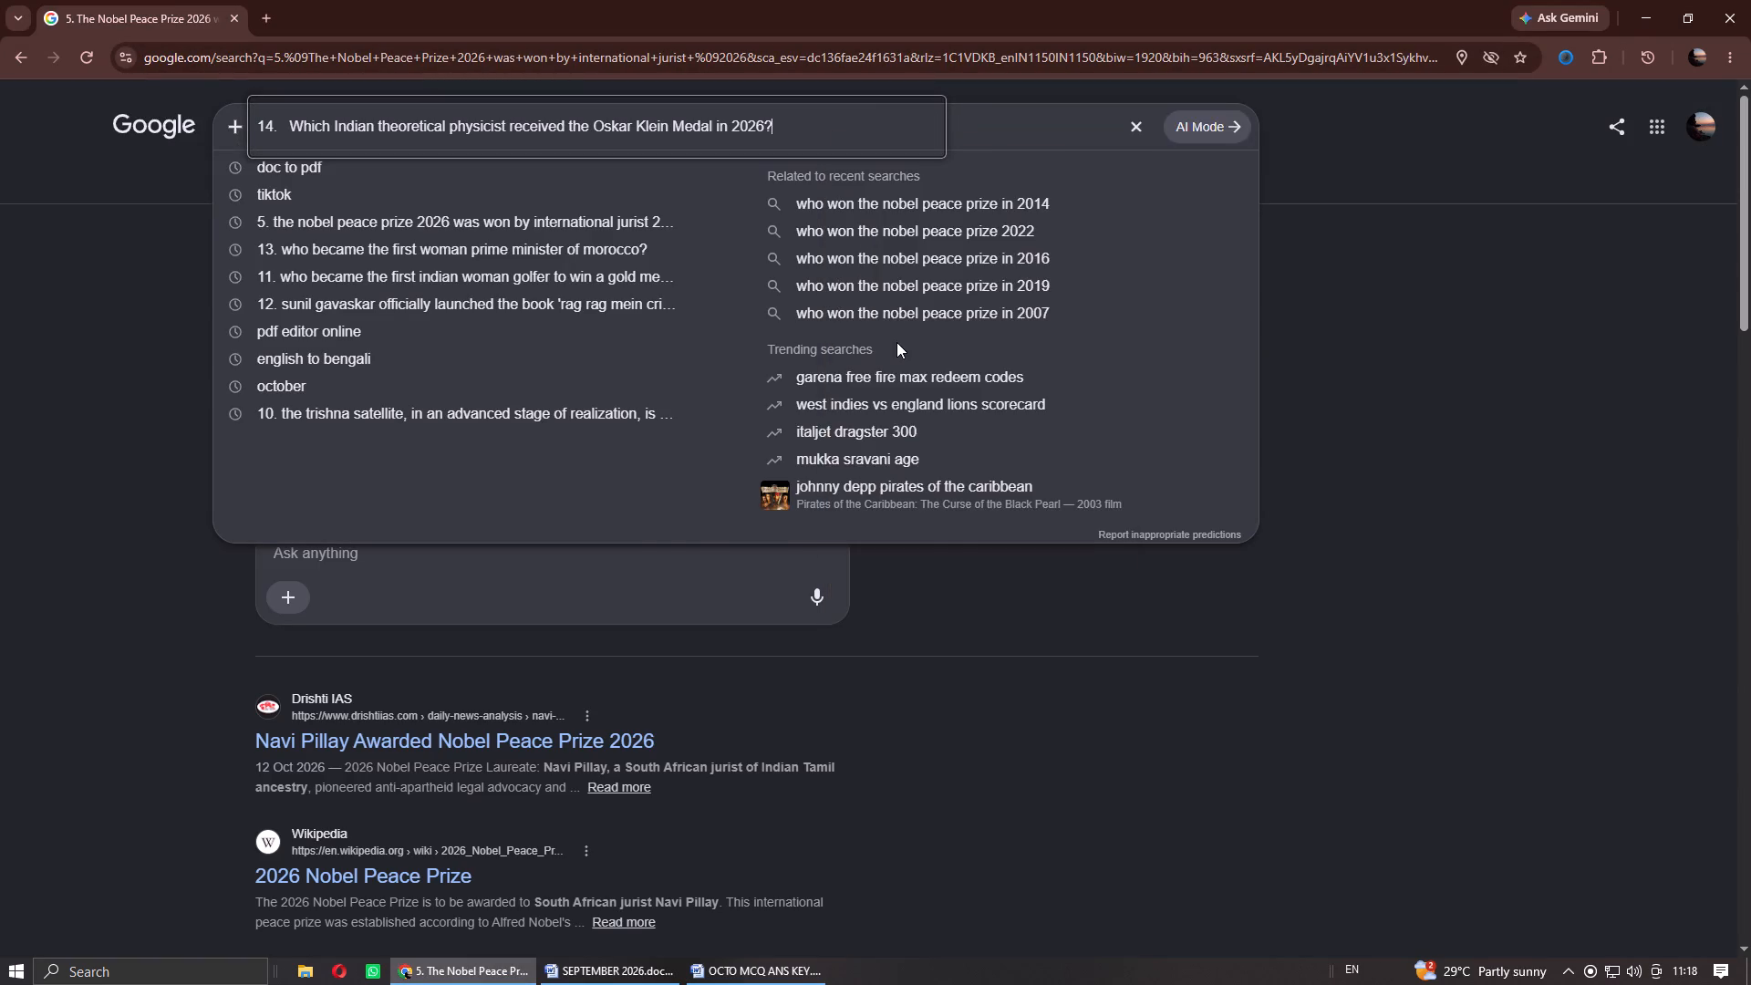
key(Return)
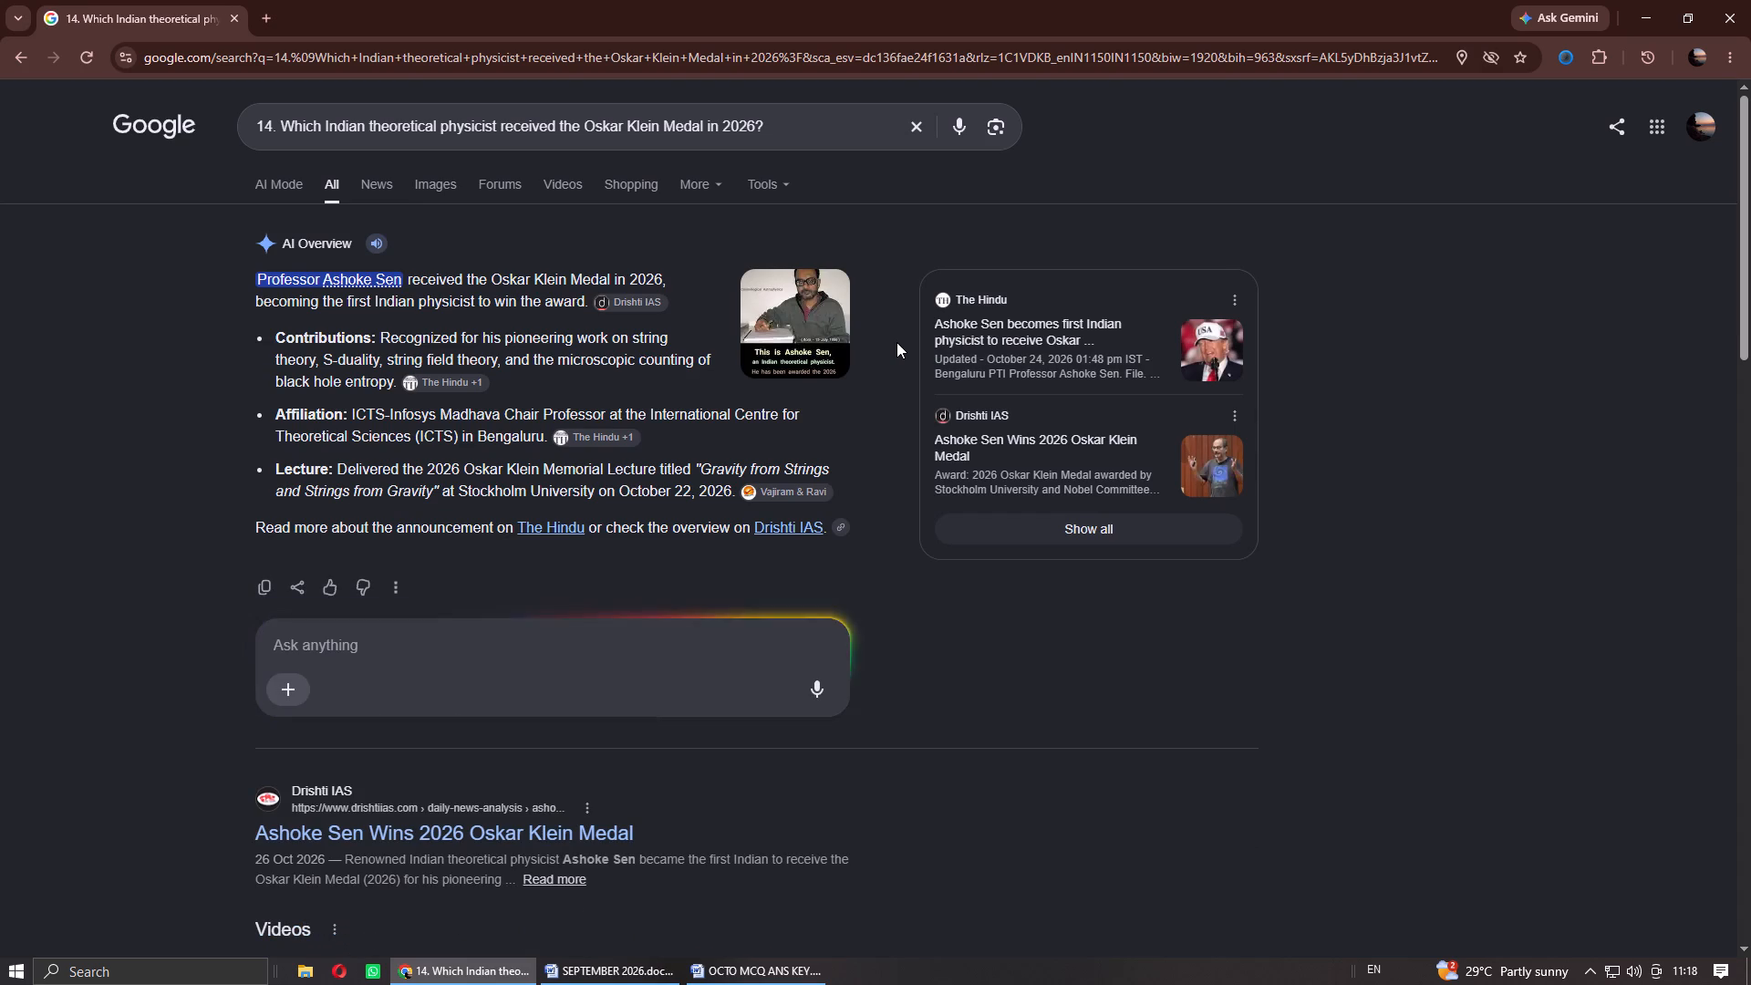
Back in the Word document, realign question 14's option (b) Ashoke Sen using spaces and add a space after (d).
click(729, 979)
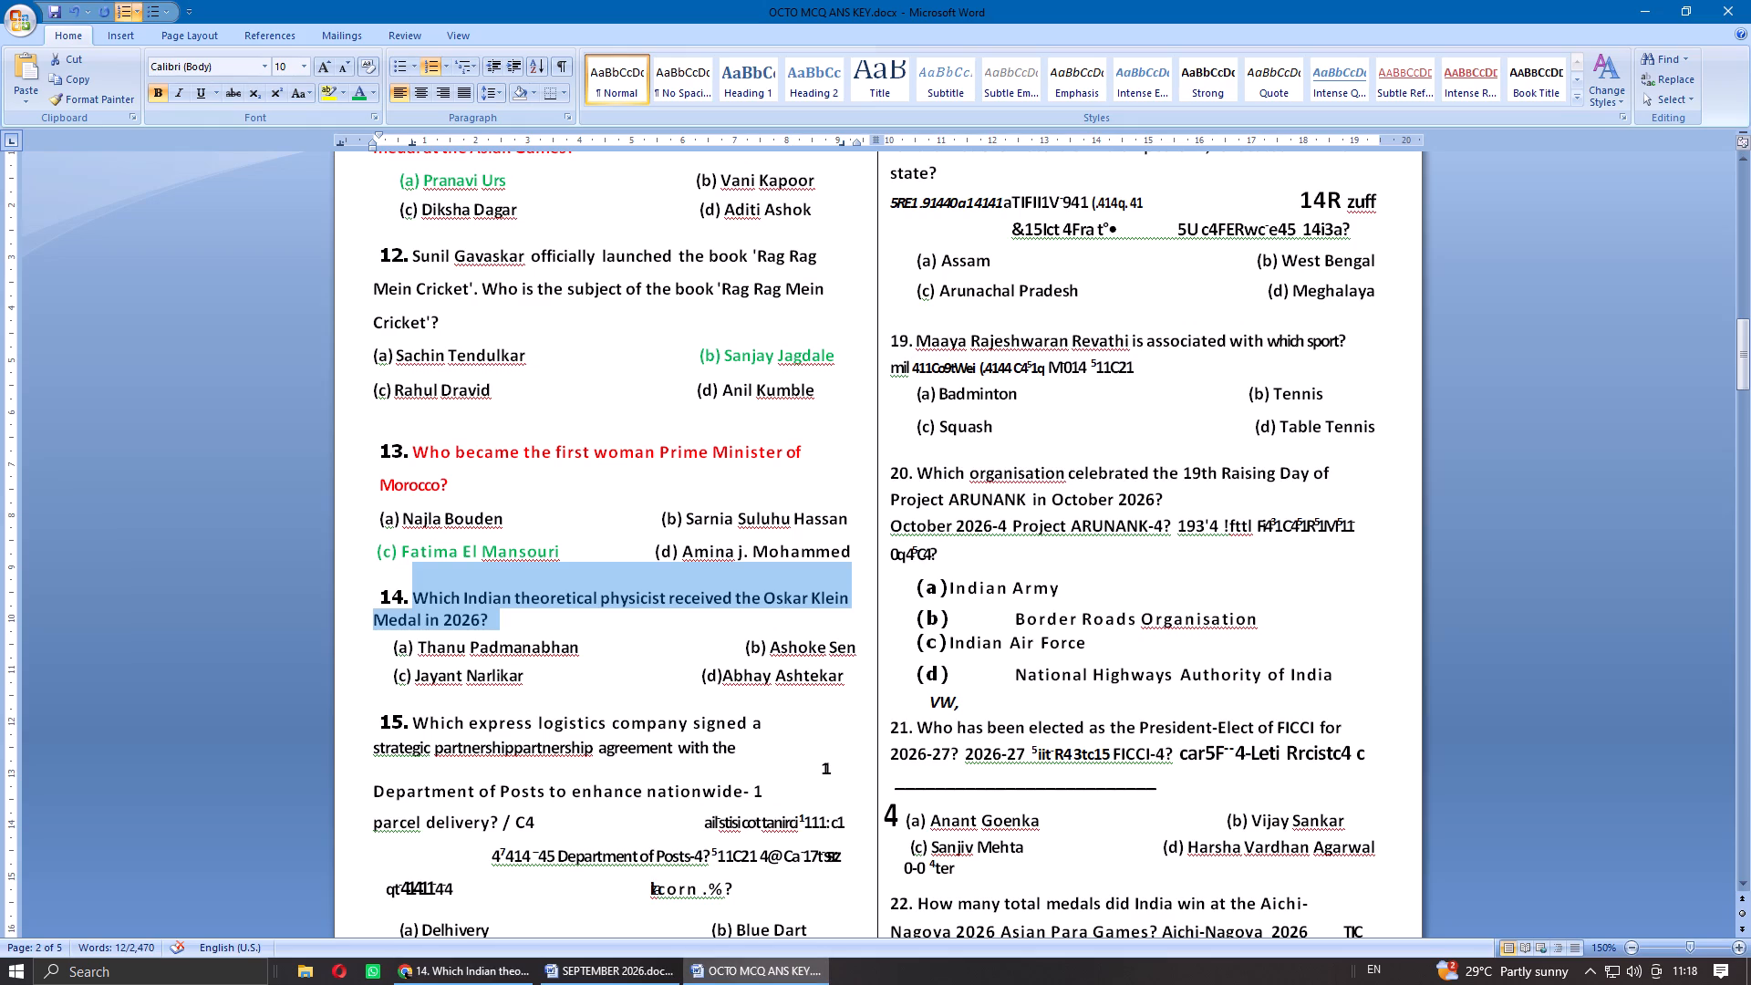
click(663, 692)
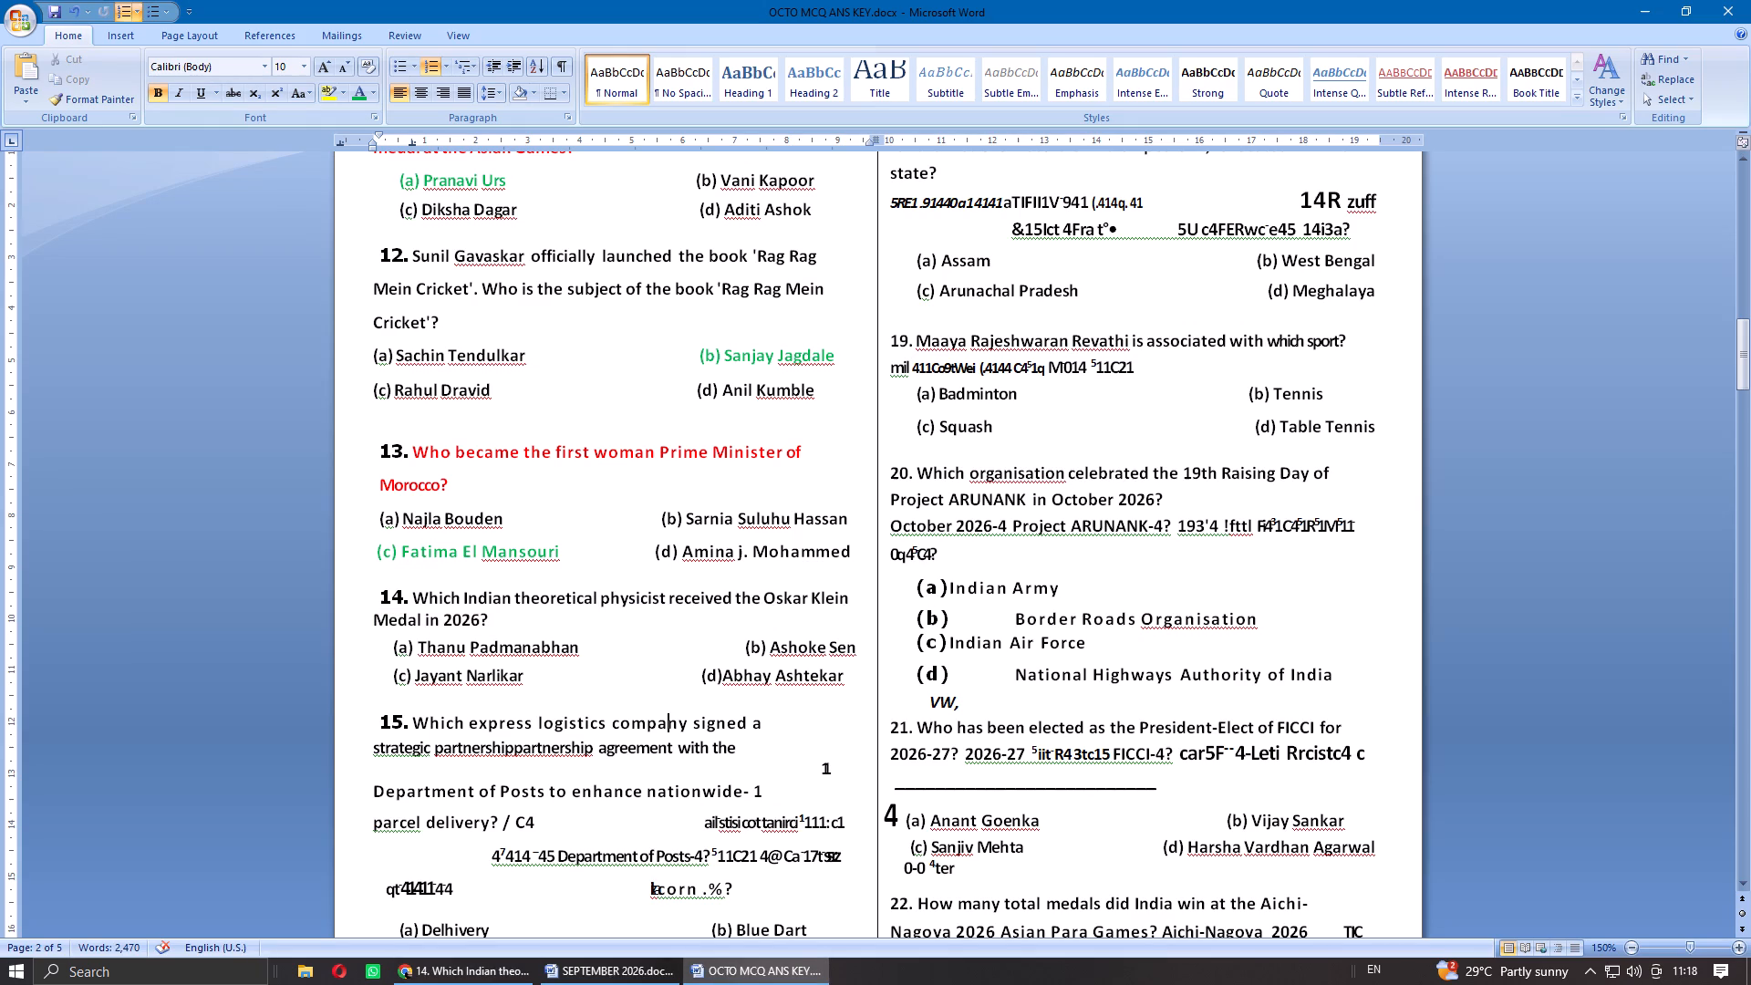
click(744, 648)
key(BackSpace)
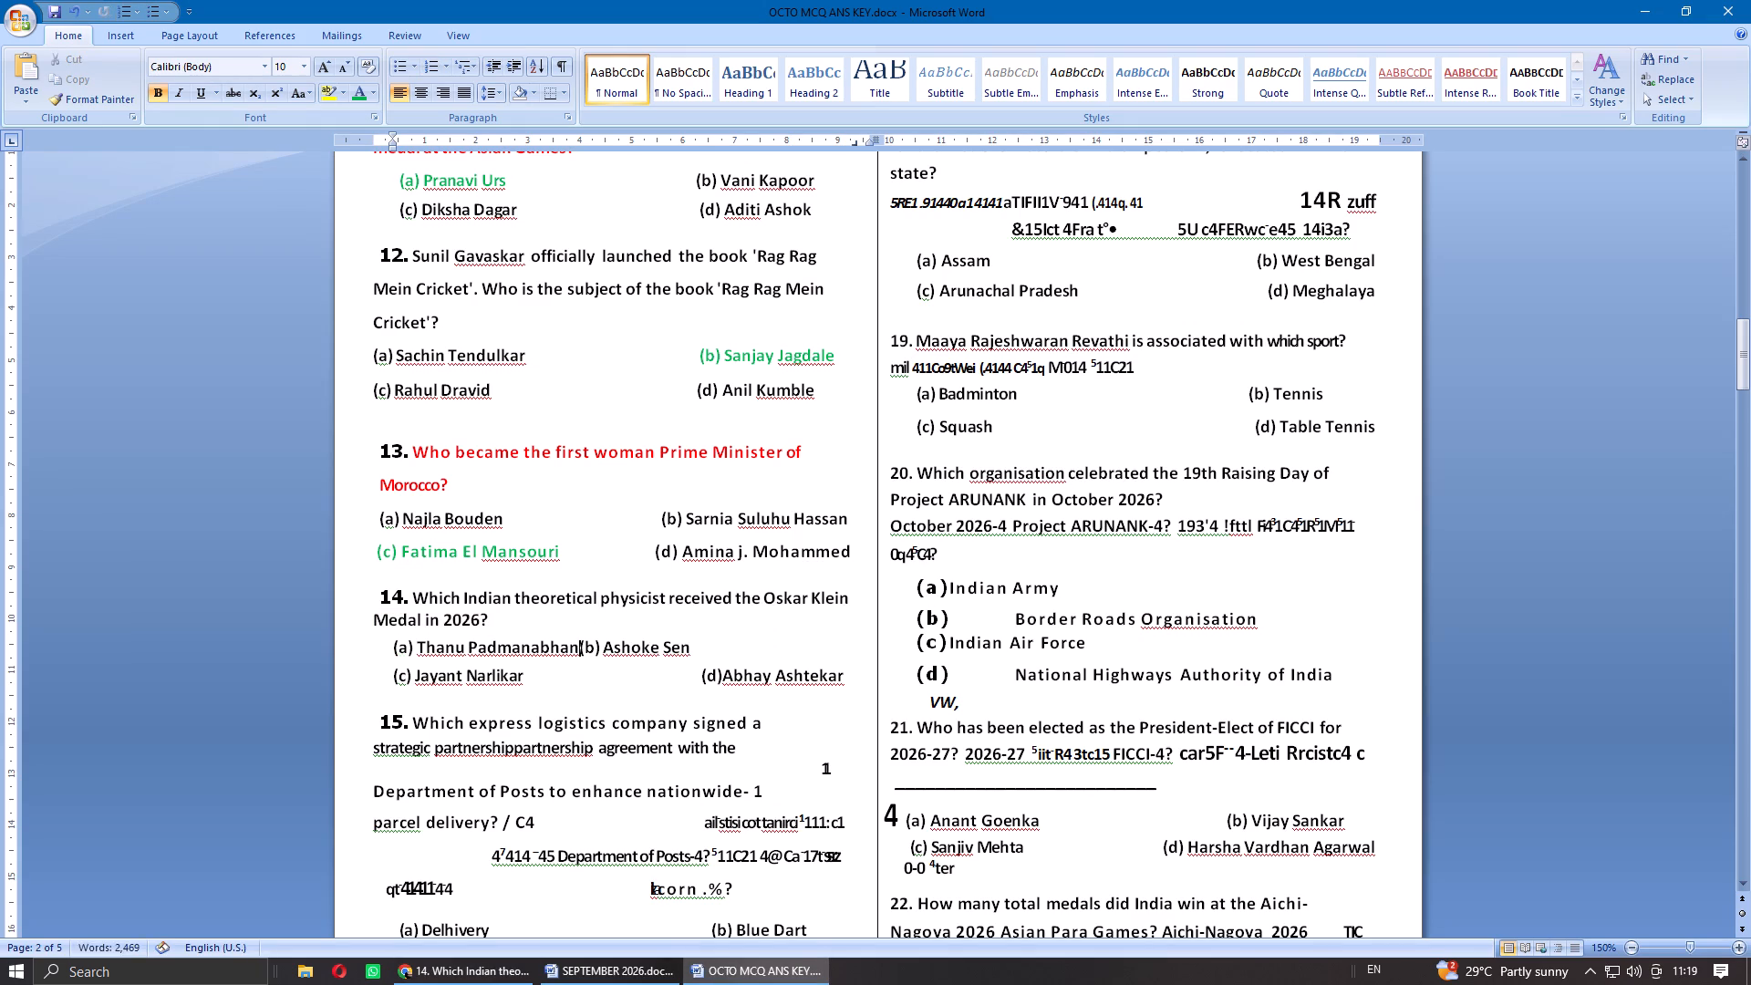
key(space)
key(space)
key(space)
key(space)
key(space)
key(space)
key(space)
key(space)
key(space)
key(space)
key(space)
key(space)
key(space)
key(space)
key(space)
key(space)
key(space)
key(space)
key(space)
key(space)
key(space)
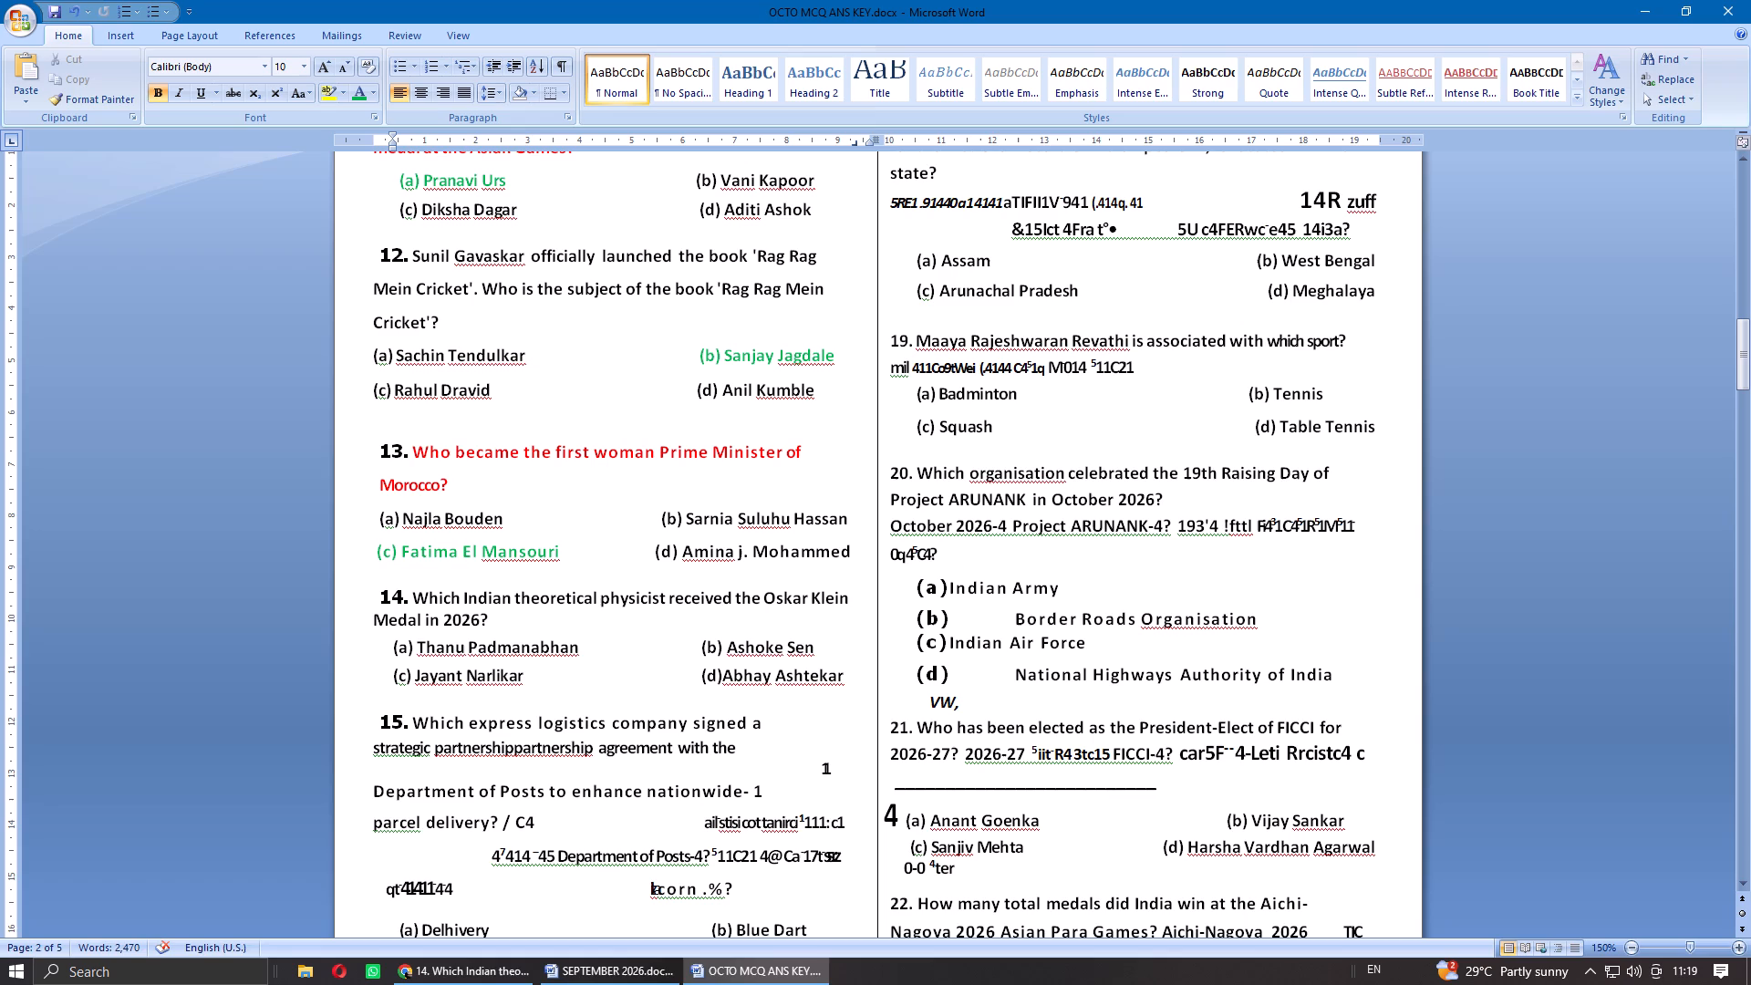
click(725, 679)
key(space)
Colour question 14's option (b) Ashoke Sen green.
drag(691, 655, 798, 654)
click(793, 654)
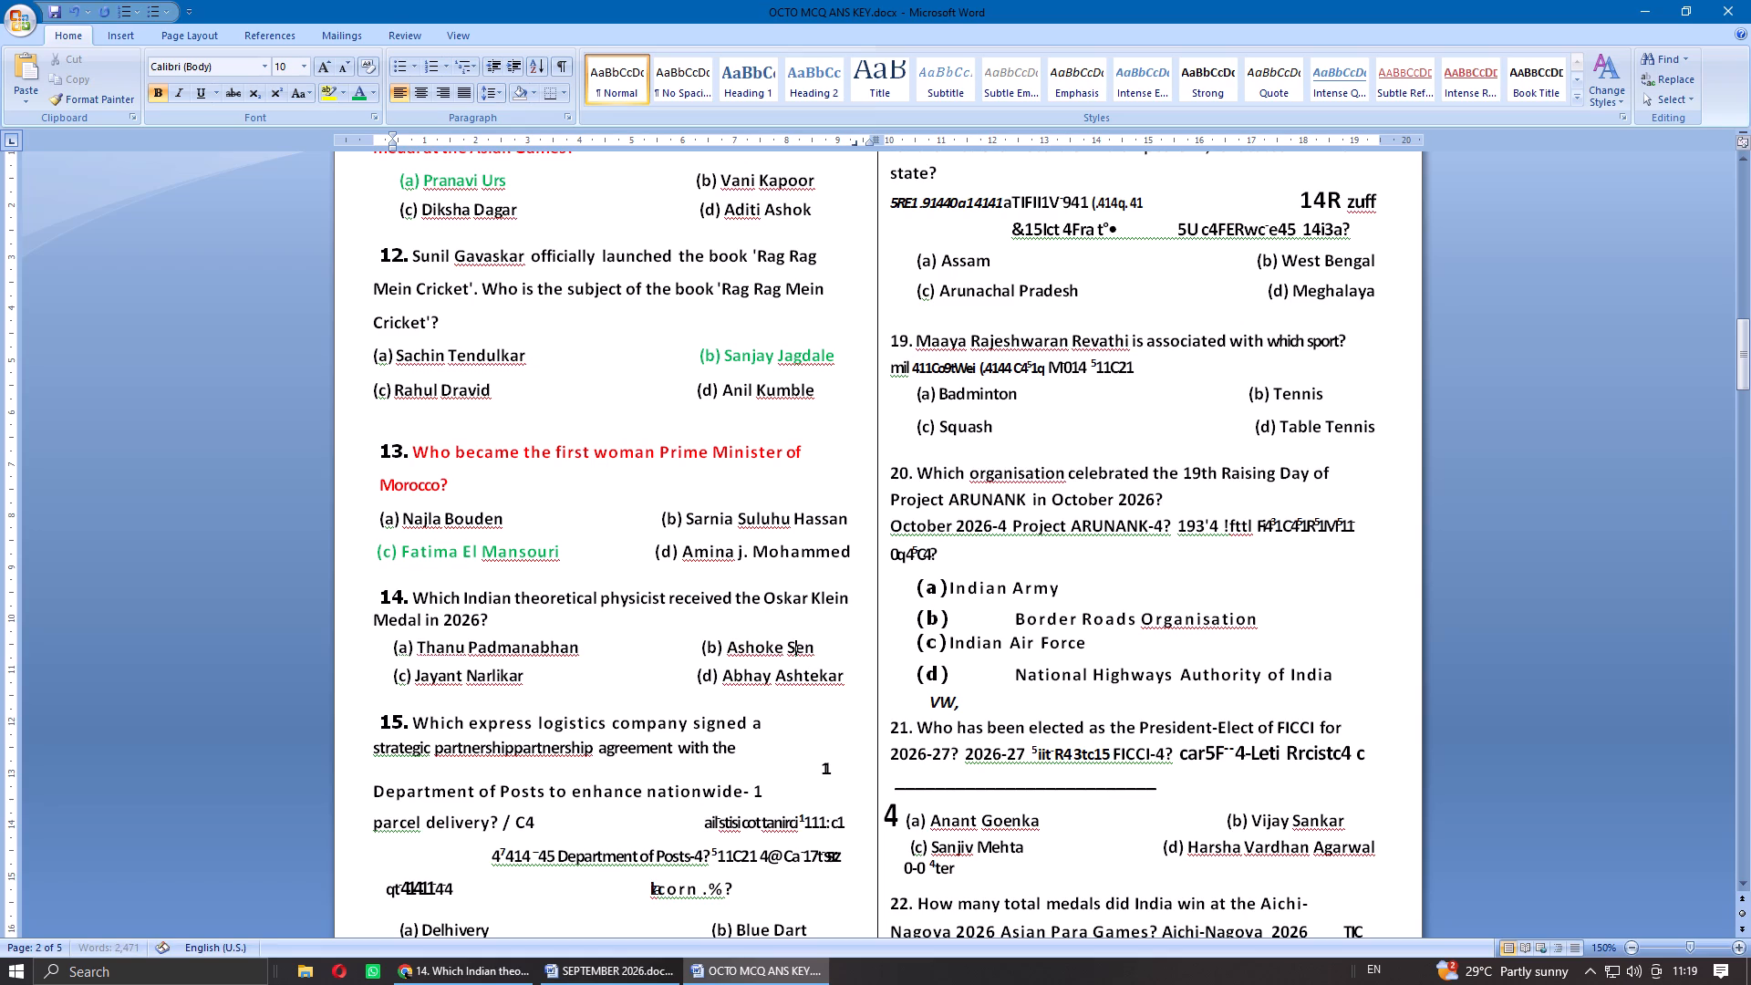
drag(823, 650, 702, 655)
click(359, 88)
click(757, 646)
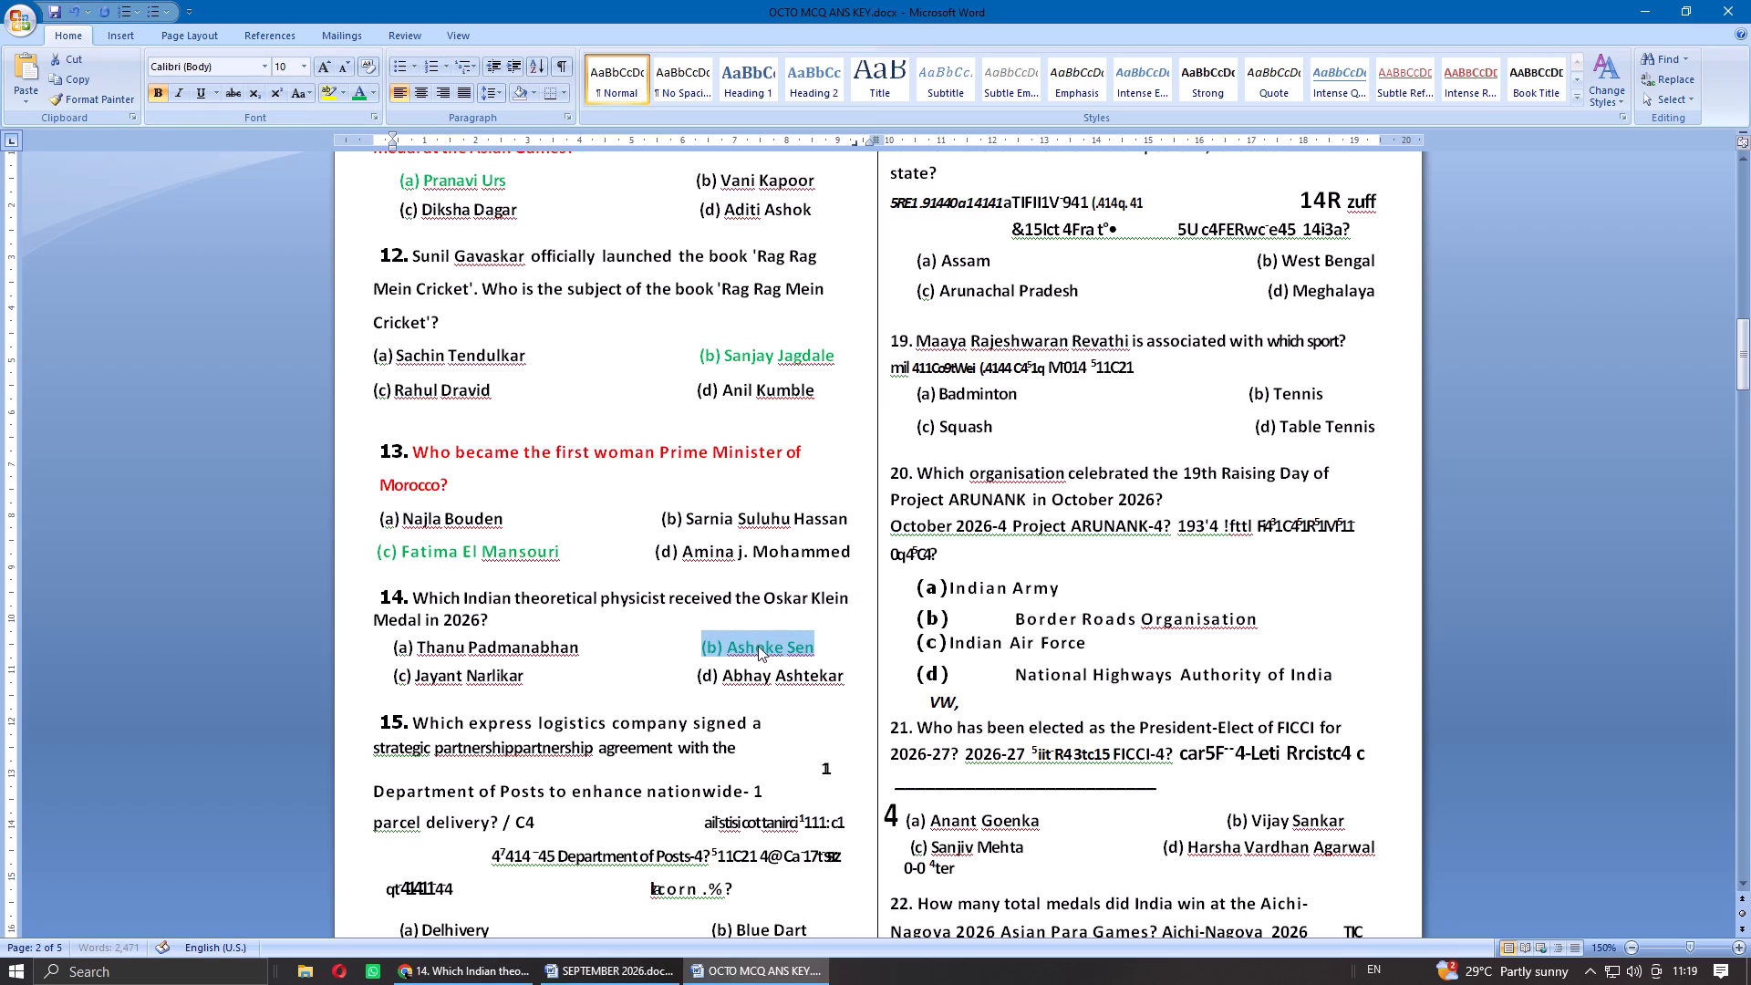
Delete the garbled text following "parcel delivery?" in question 15.
scroll(777, 596, down, 2)
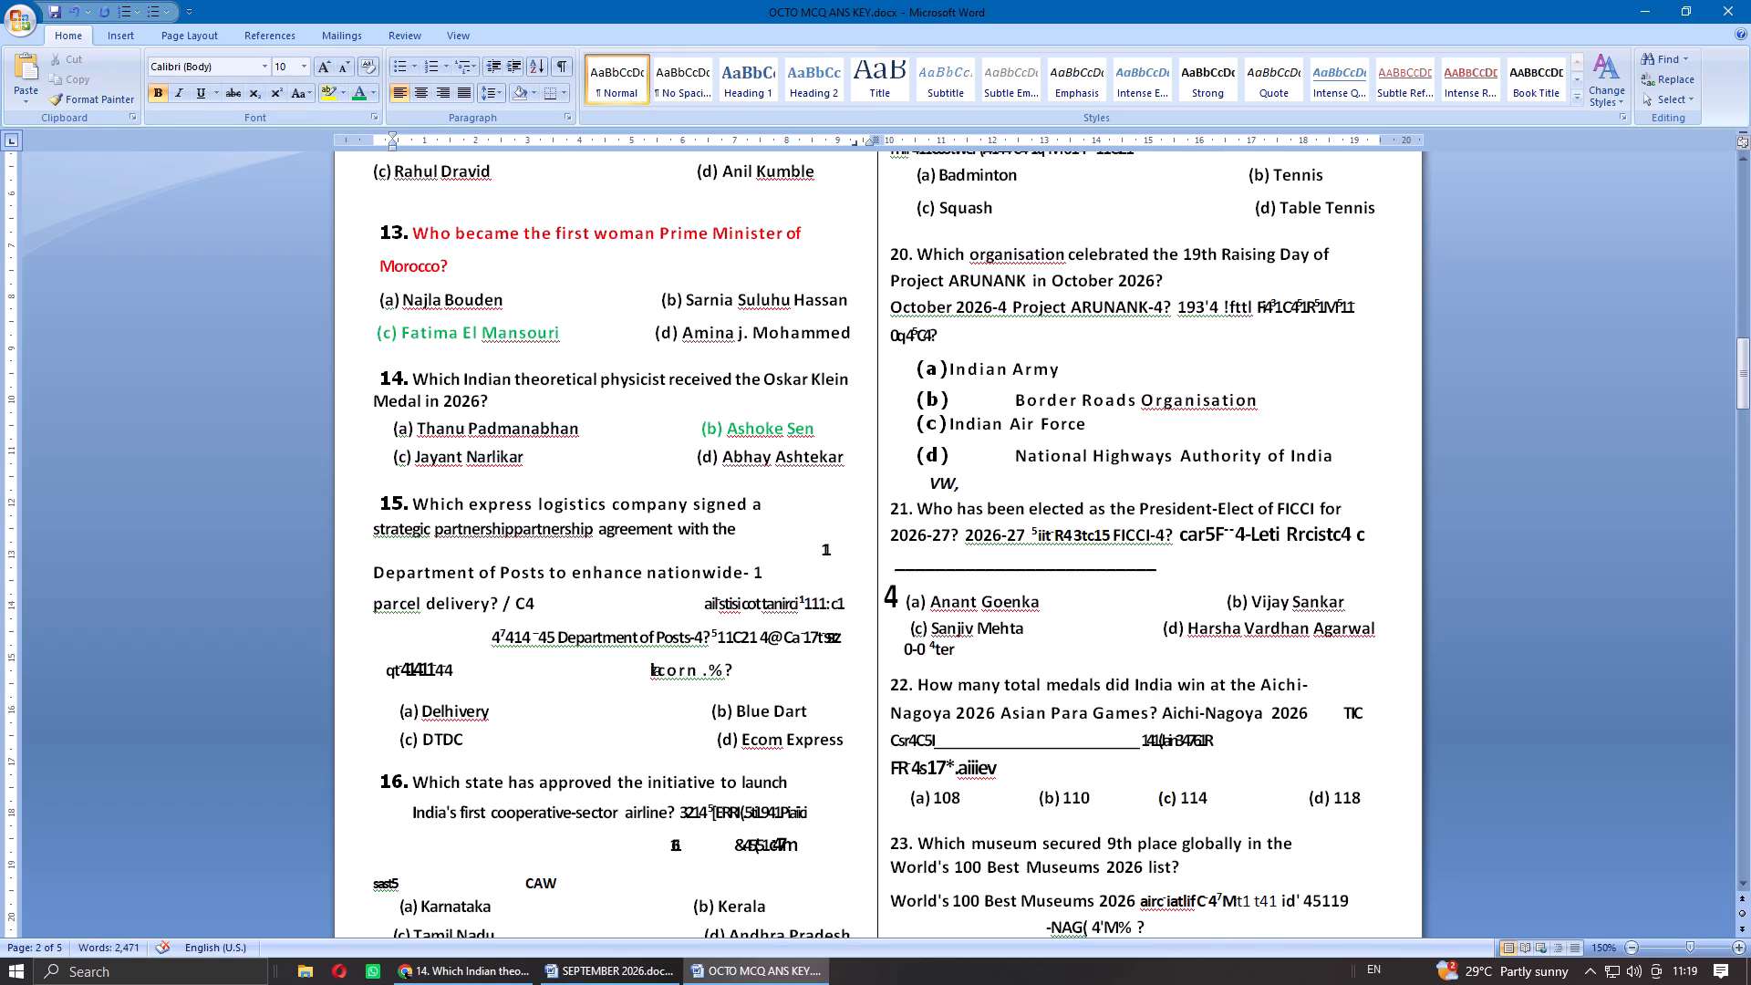
drag(762, 663, 487, 604)
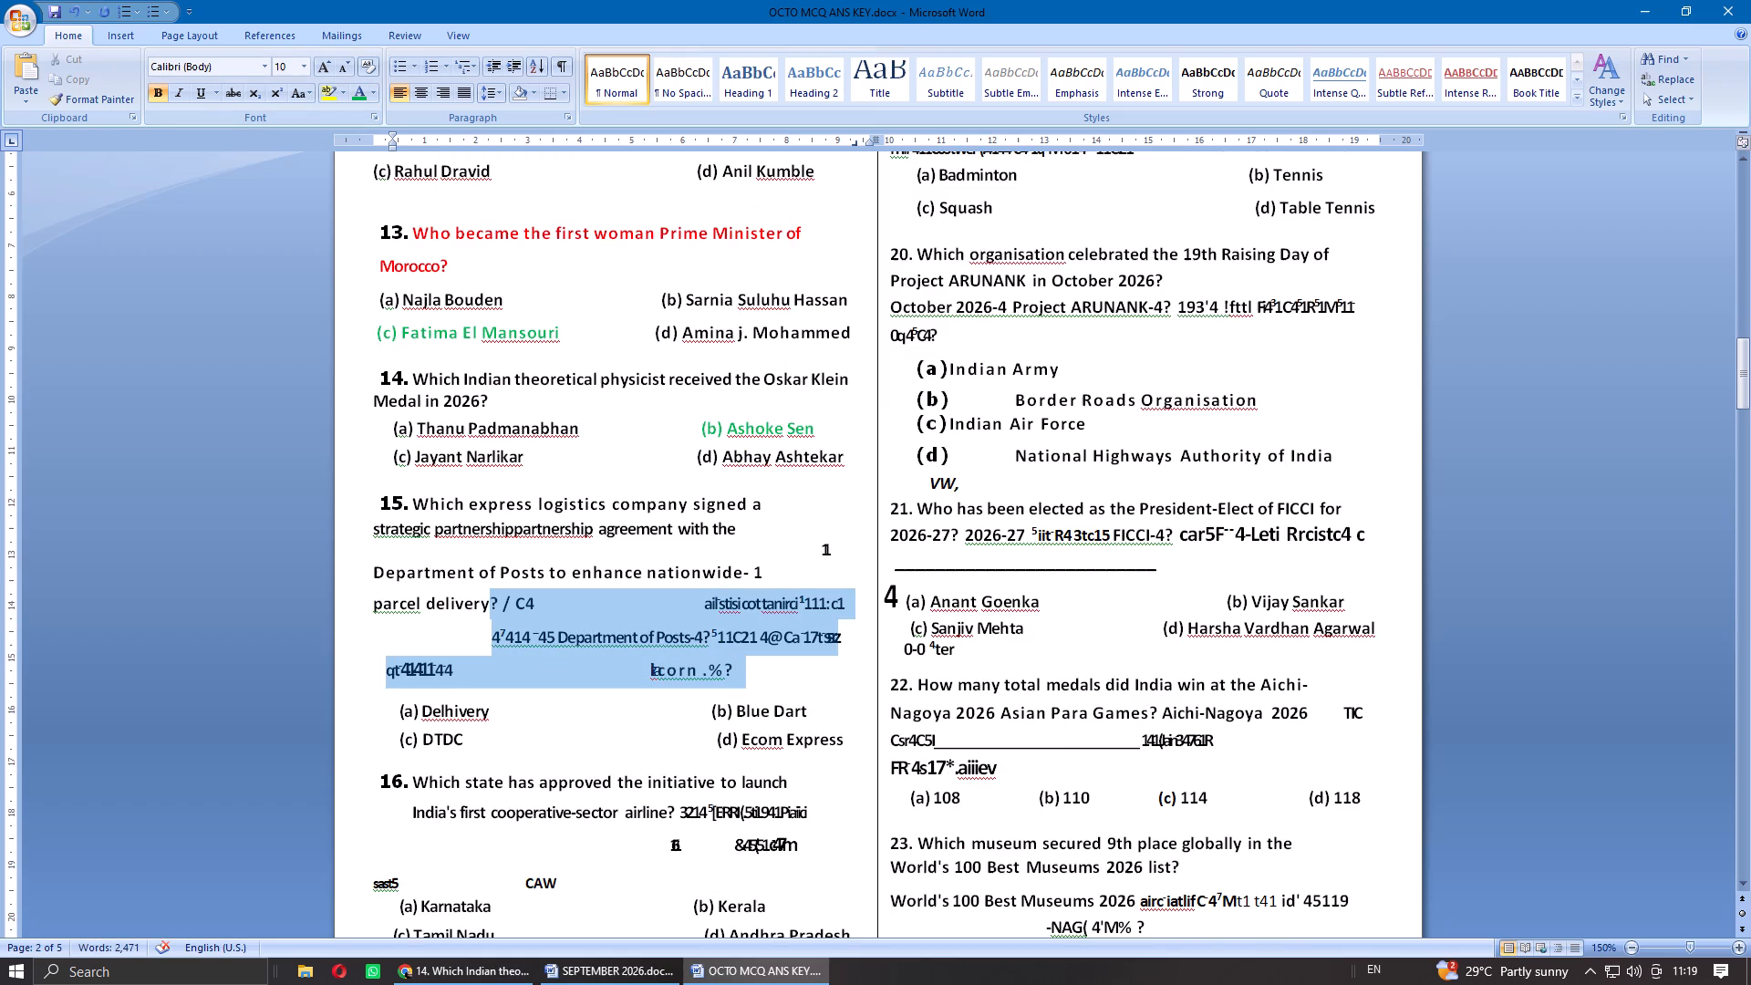
drag(487, 604, 503, 604)
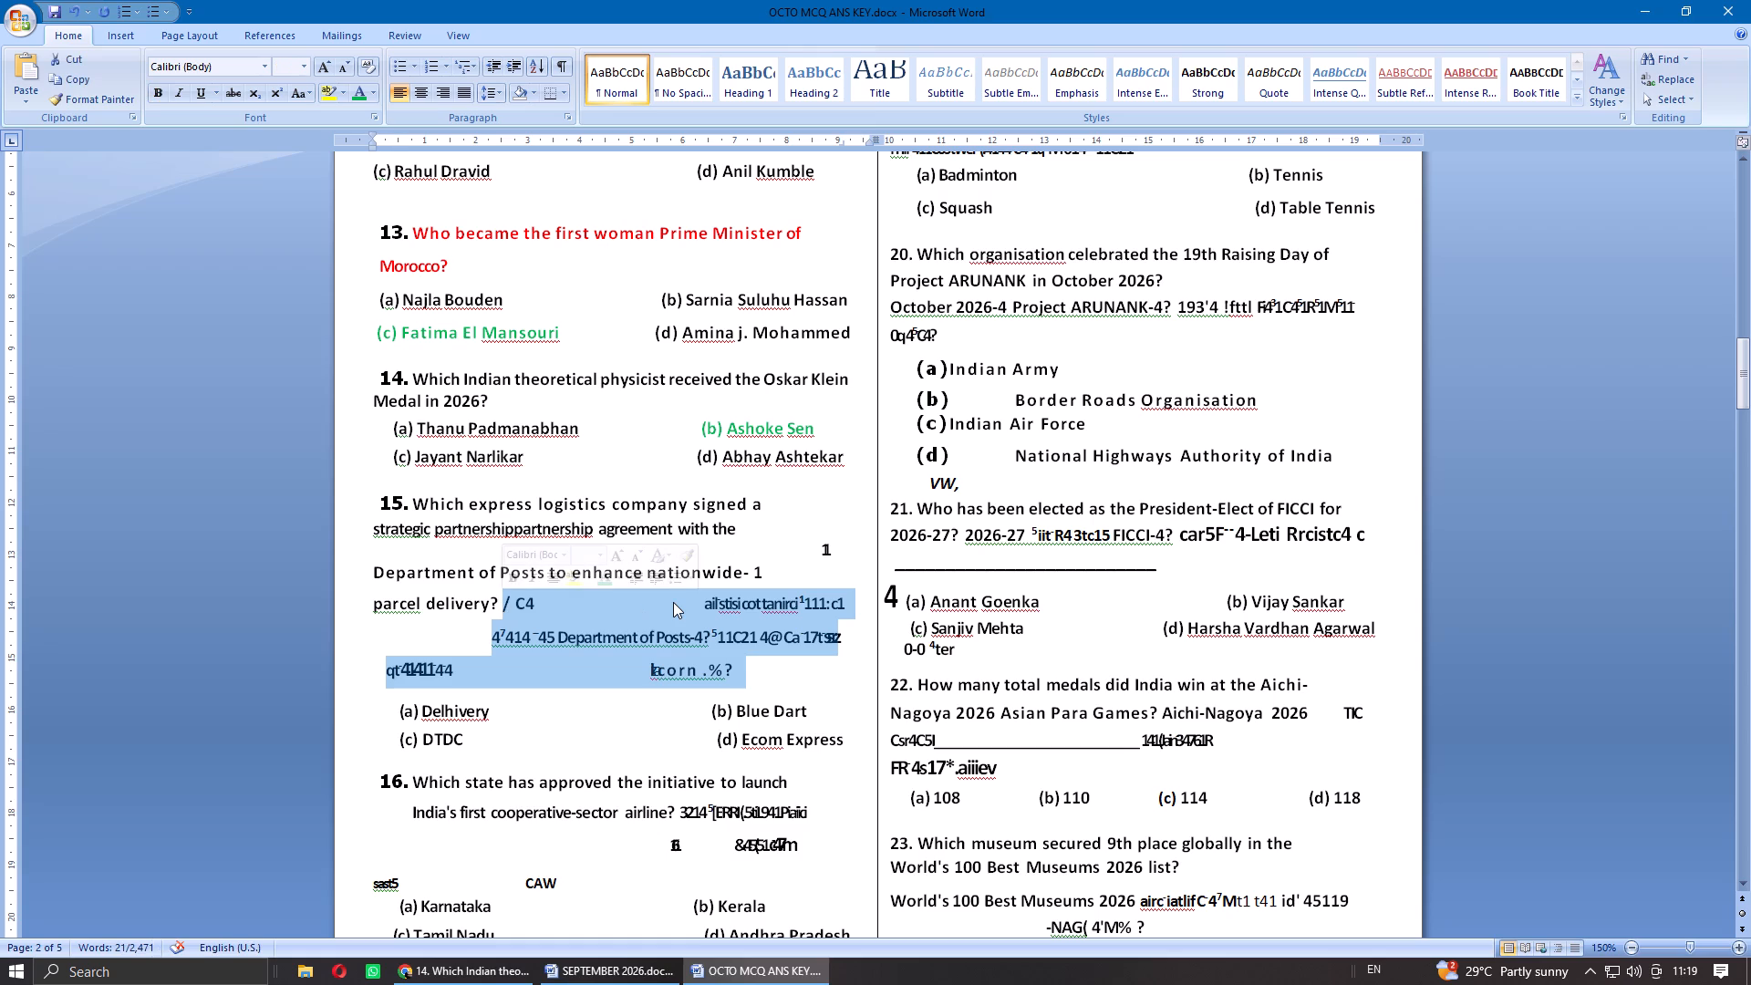
key(BackSpace)
key(BackSpace)
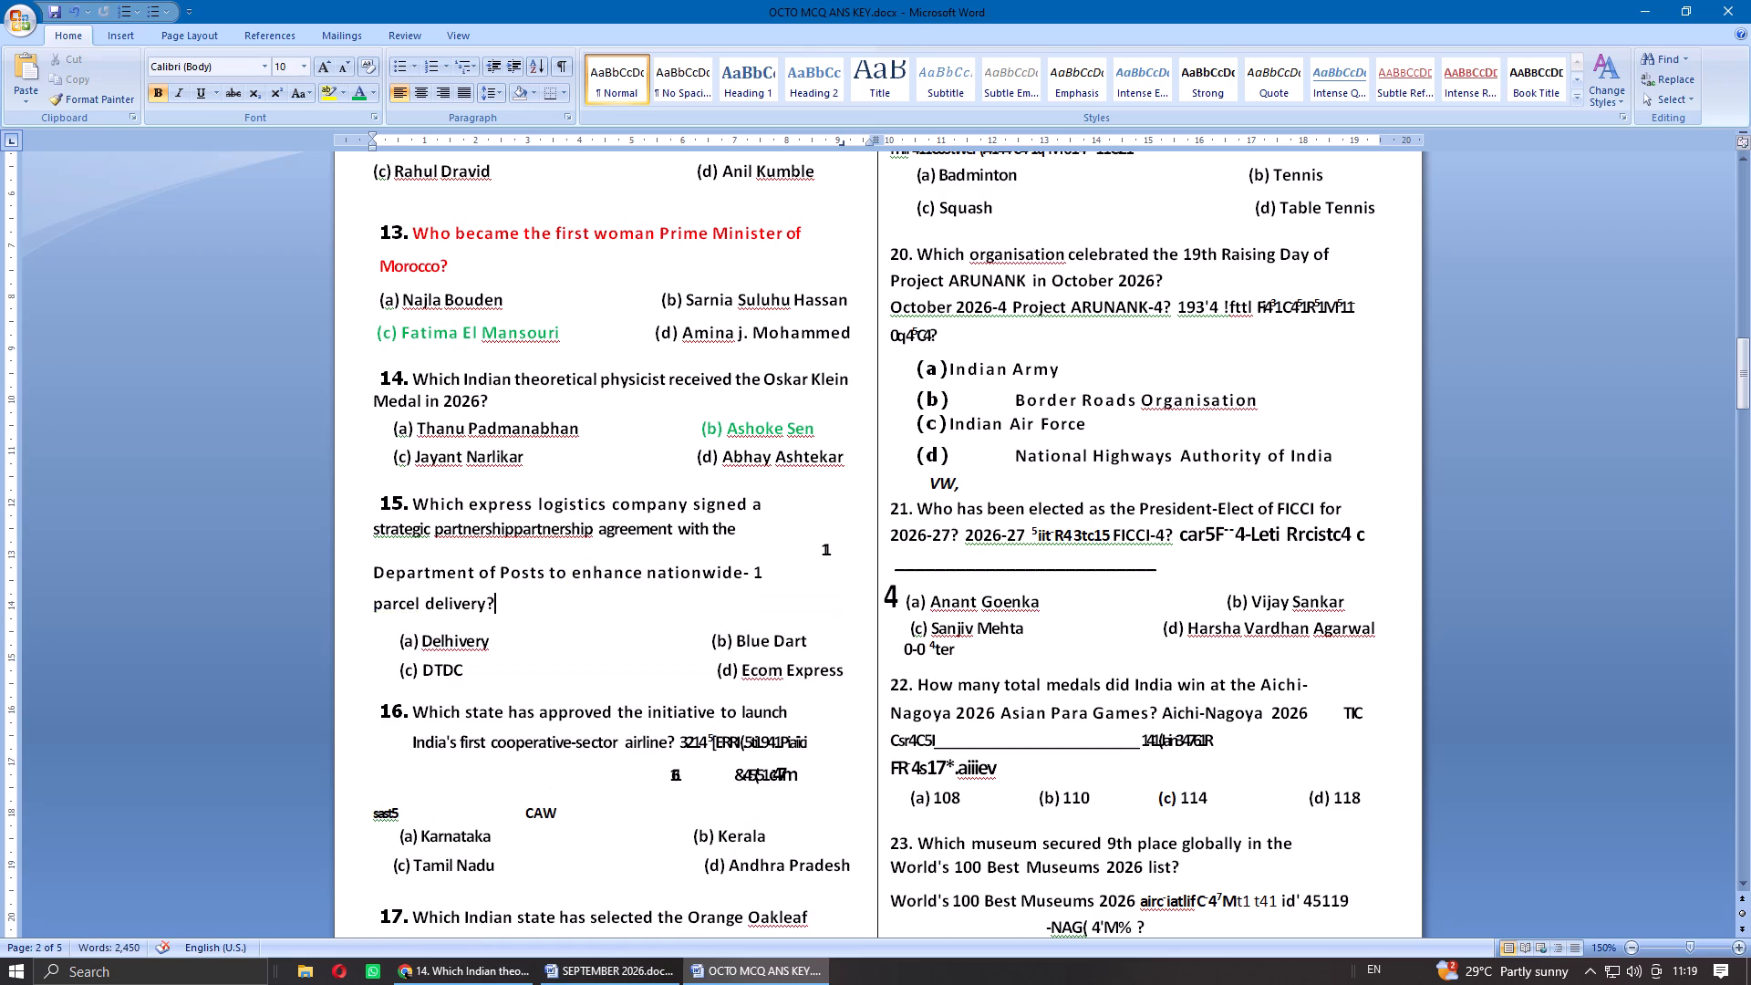
Remove the stray "1" line above "Department of Posts" in question 15 and align that line flush with the text above.
click(854, 553)
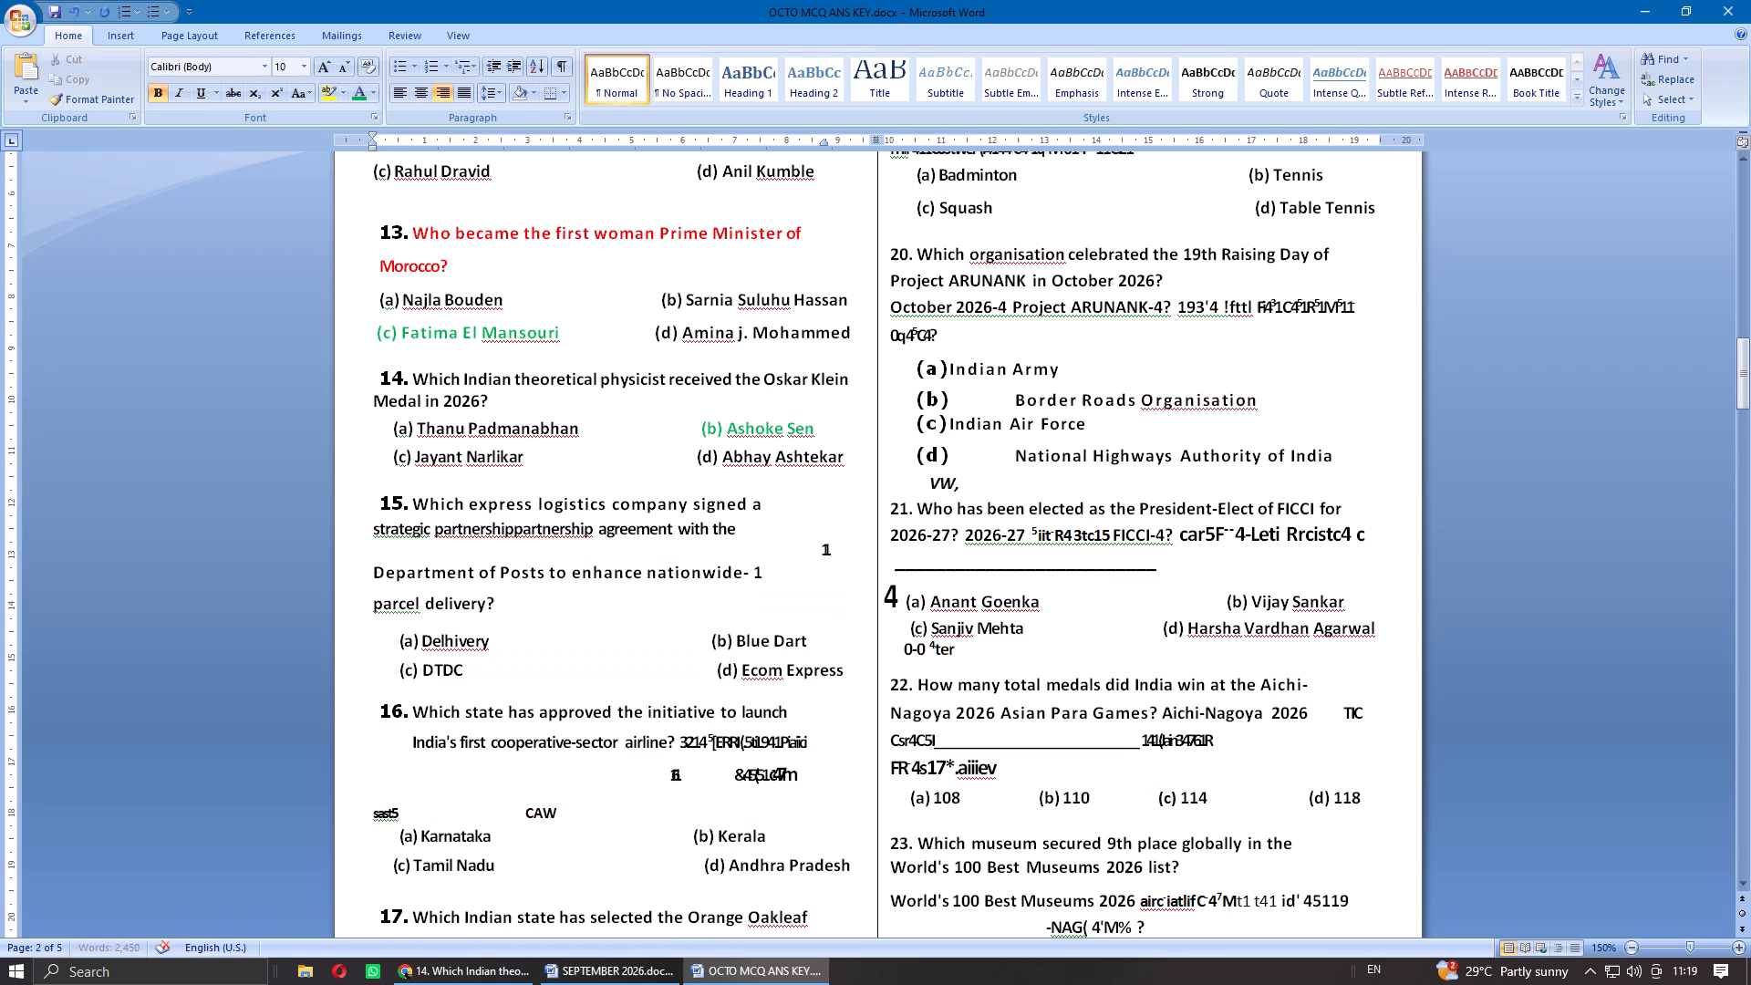
key(BackSpace)
key(Right)
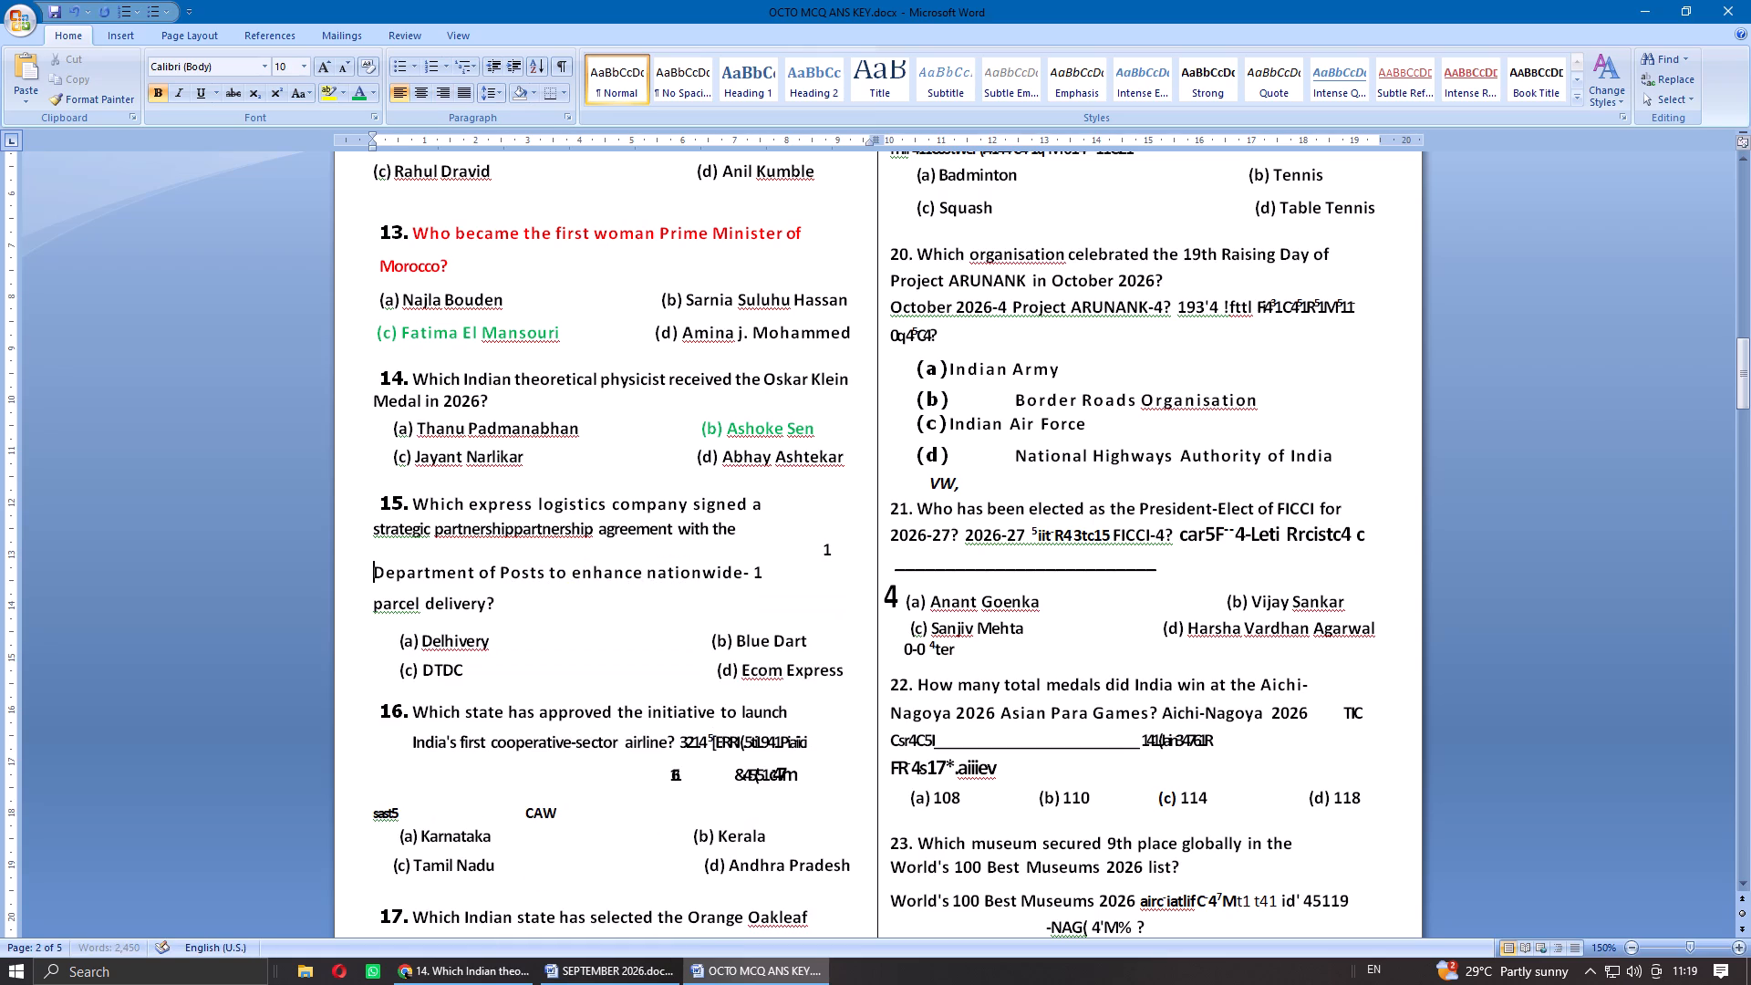
key(BackSpace)
key(BackSpace)
key(BackSpace)
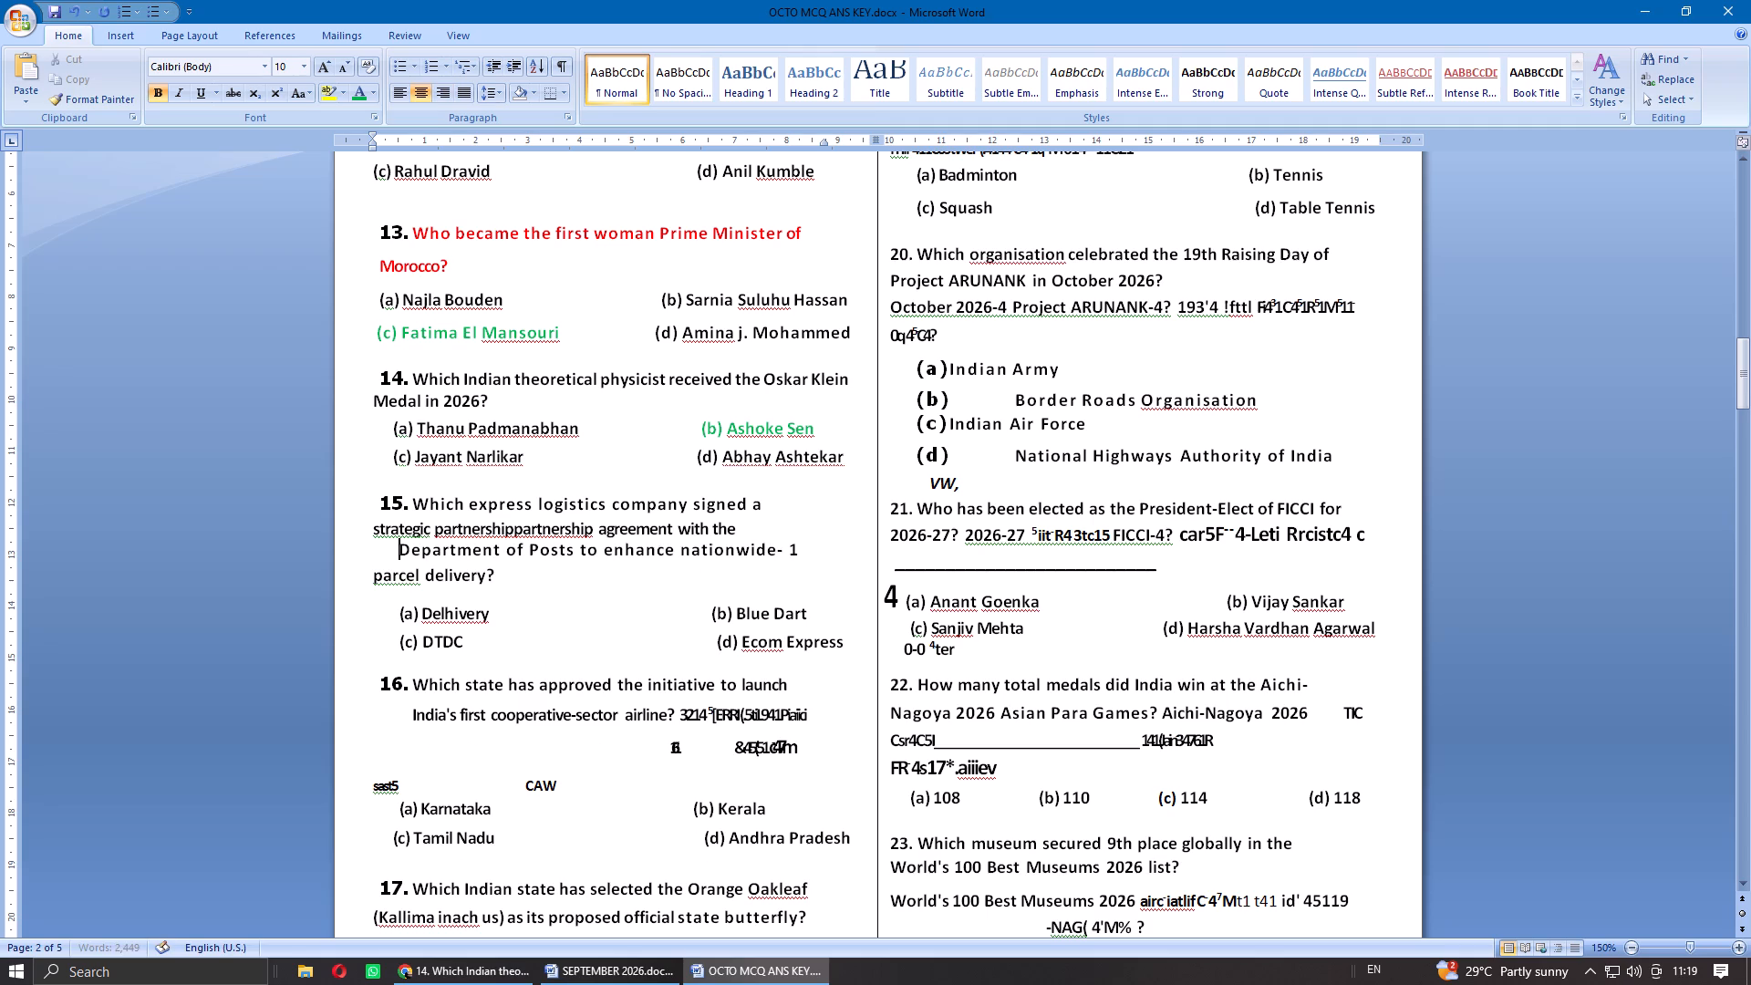
key(BackSpace)
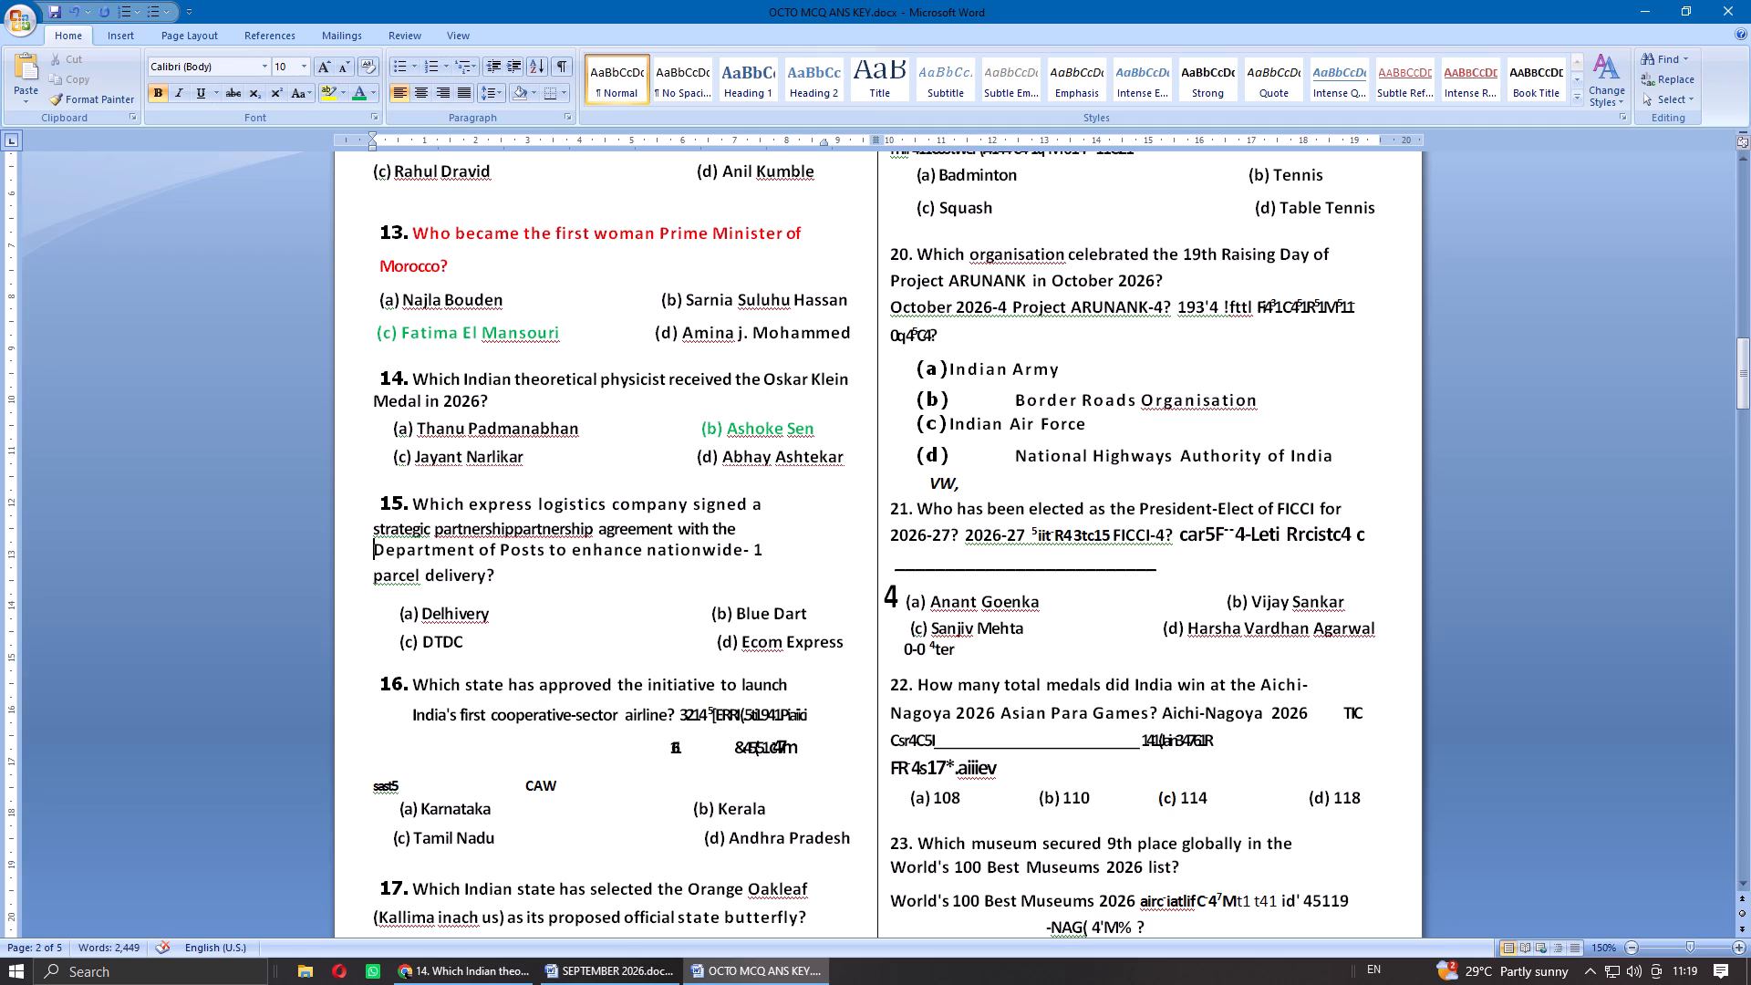
Capitalise the line-starting words "Parcel" and "Strategic" in question 15 using the suggested corrections.
right_click(397, 575)
click(448, 590)
right_click(412, 530)
click(485, 545)
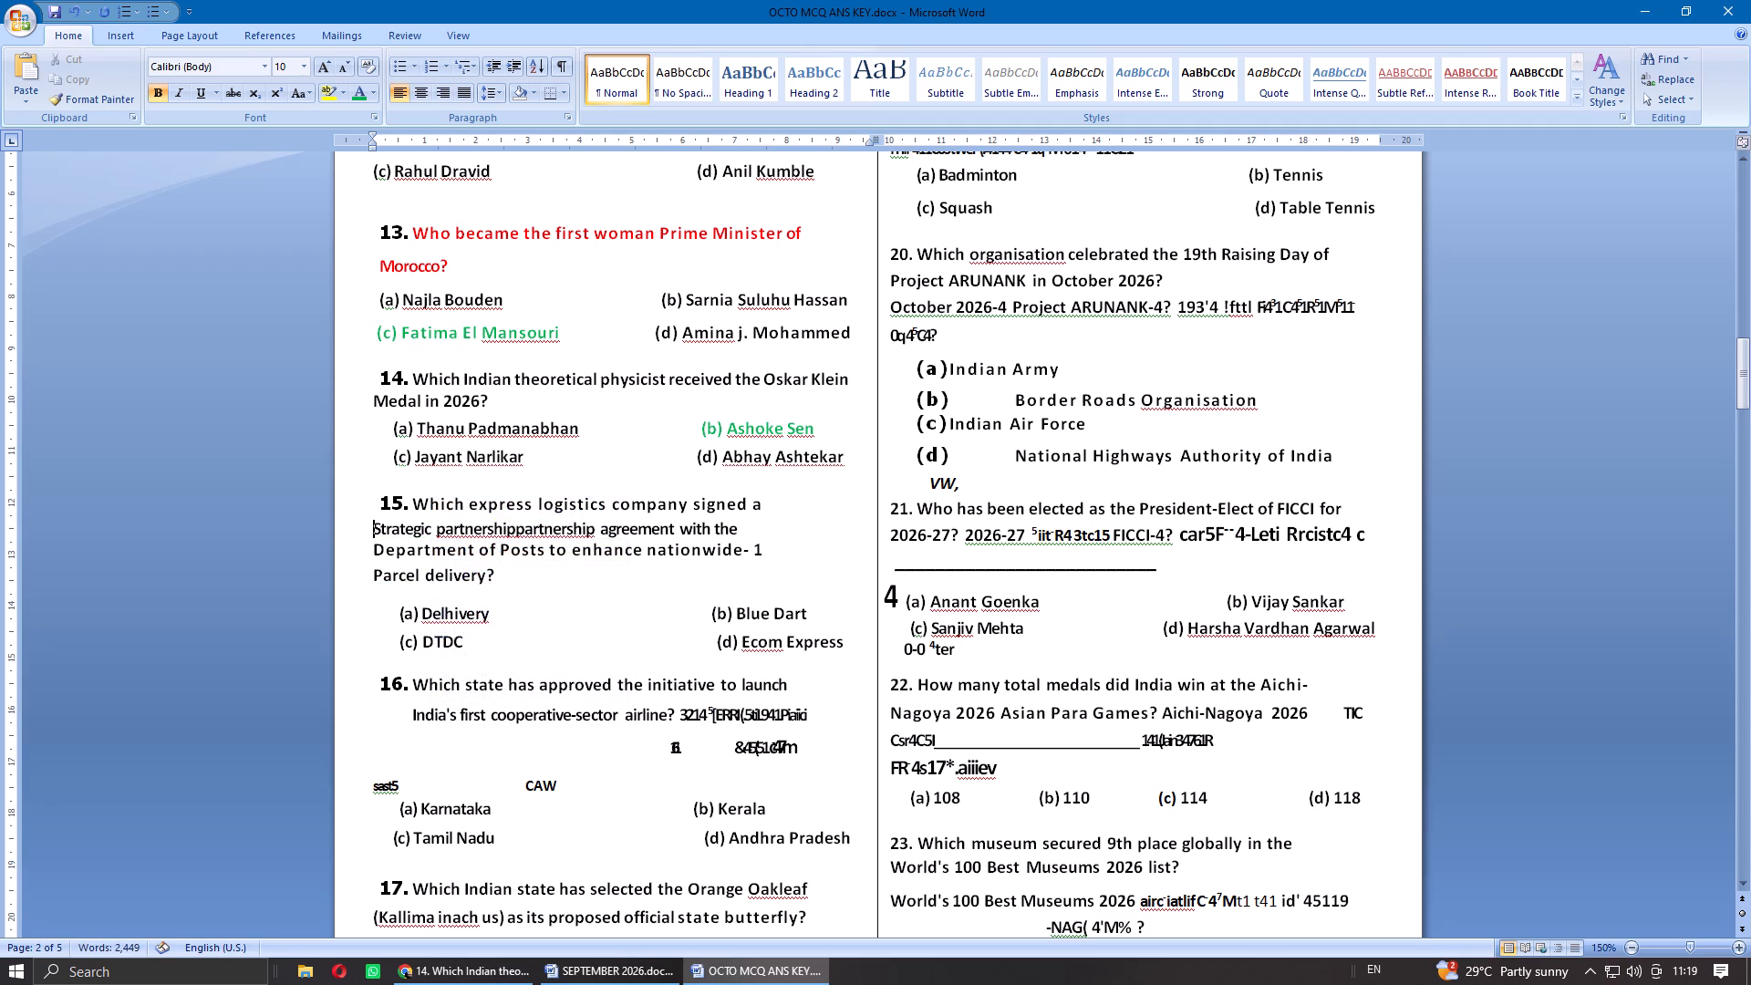
Correct "partnershippartnership" in question 15 to a single "partnership" by separating the words and deleting the duplicate.
right_click(478, 529)
click(644, 548)
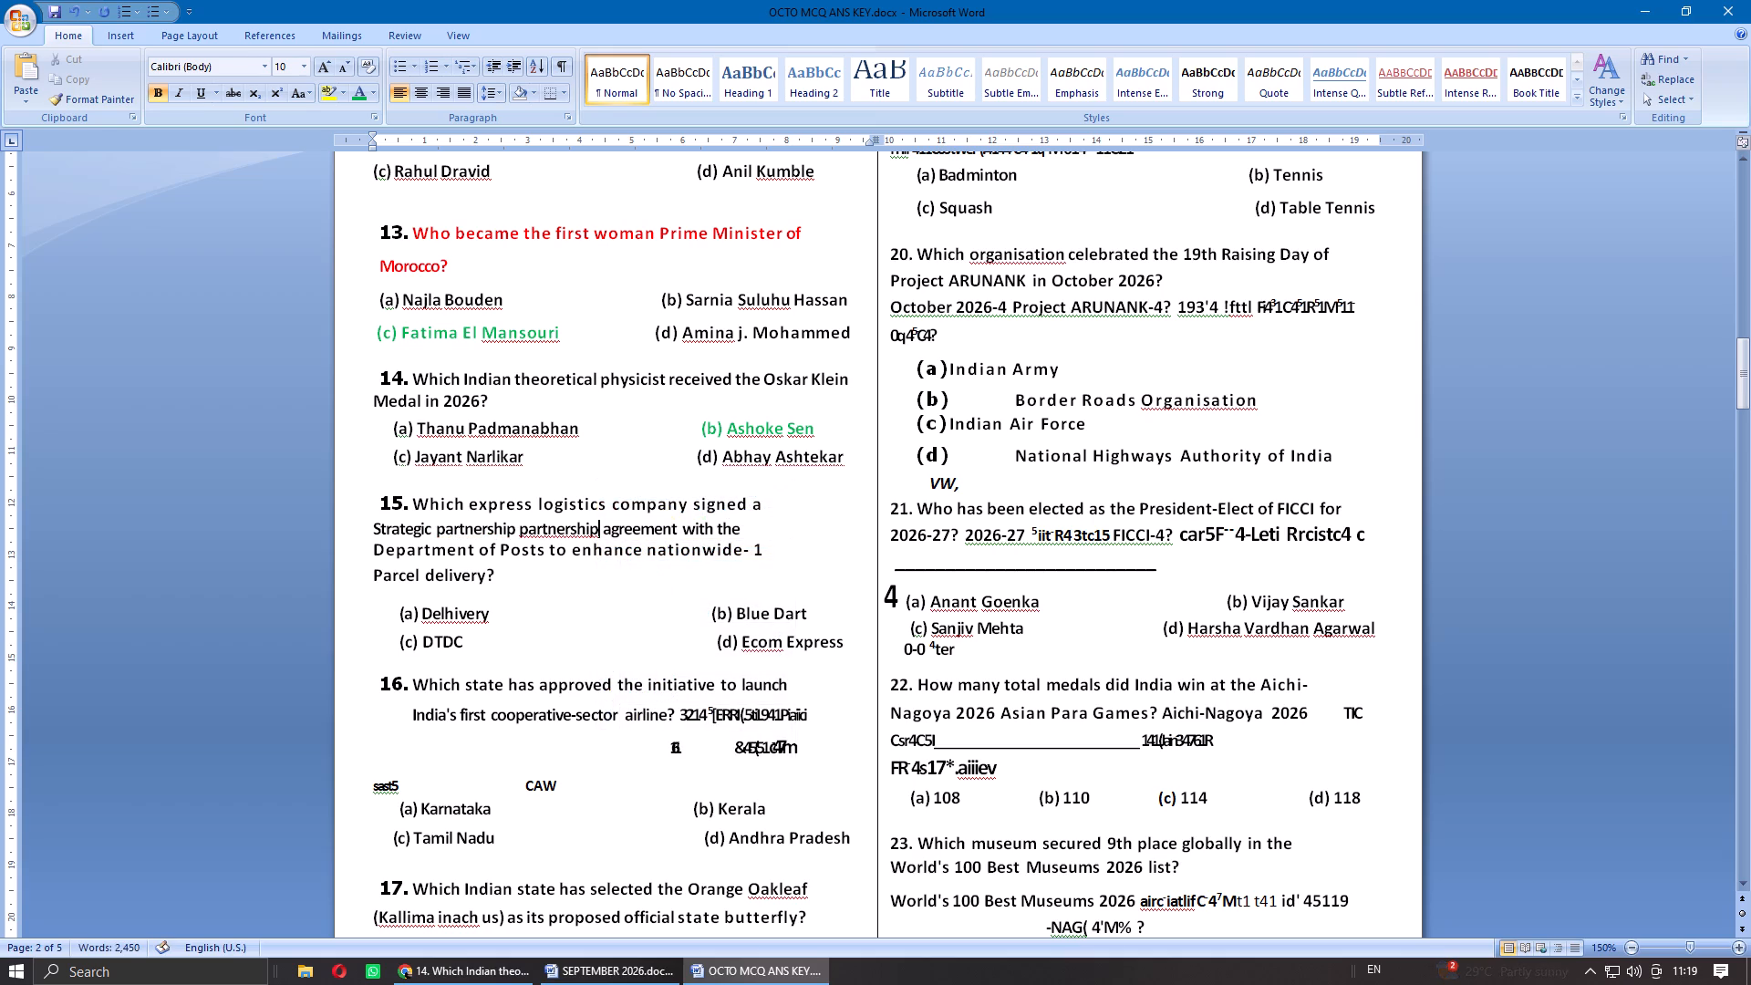
double_click(554, 531)
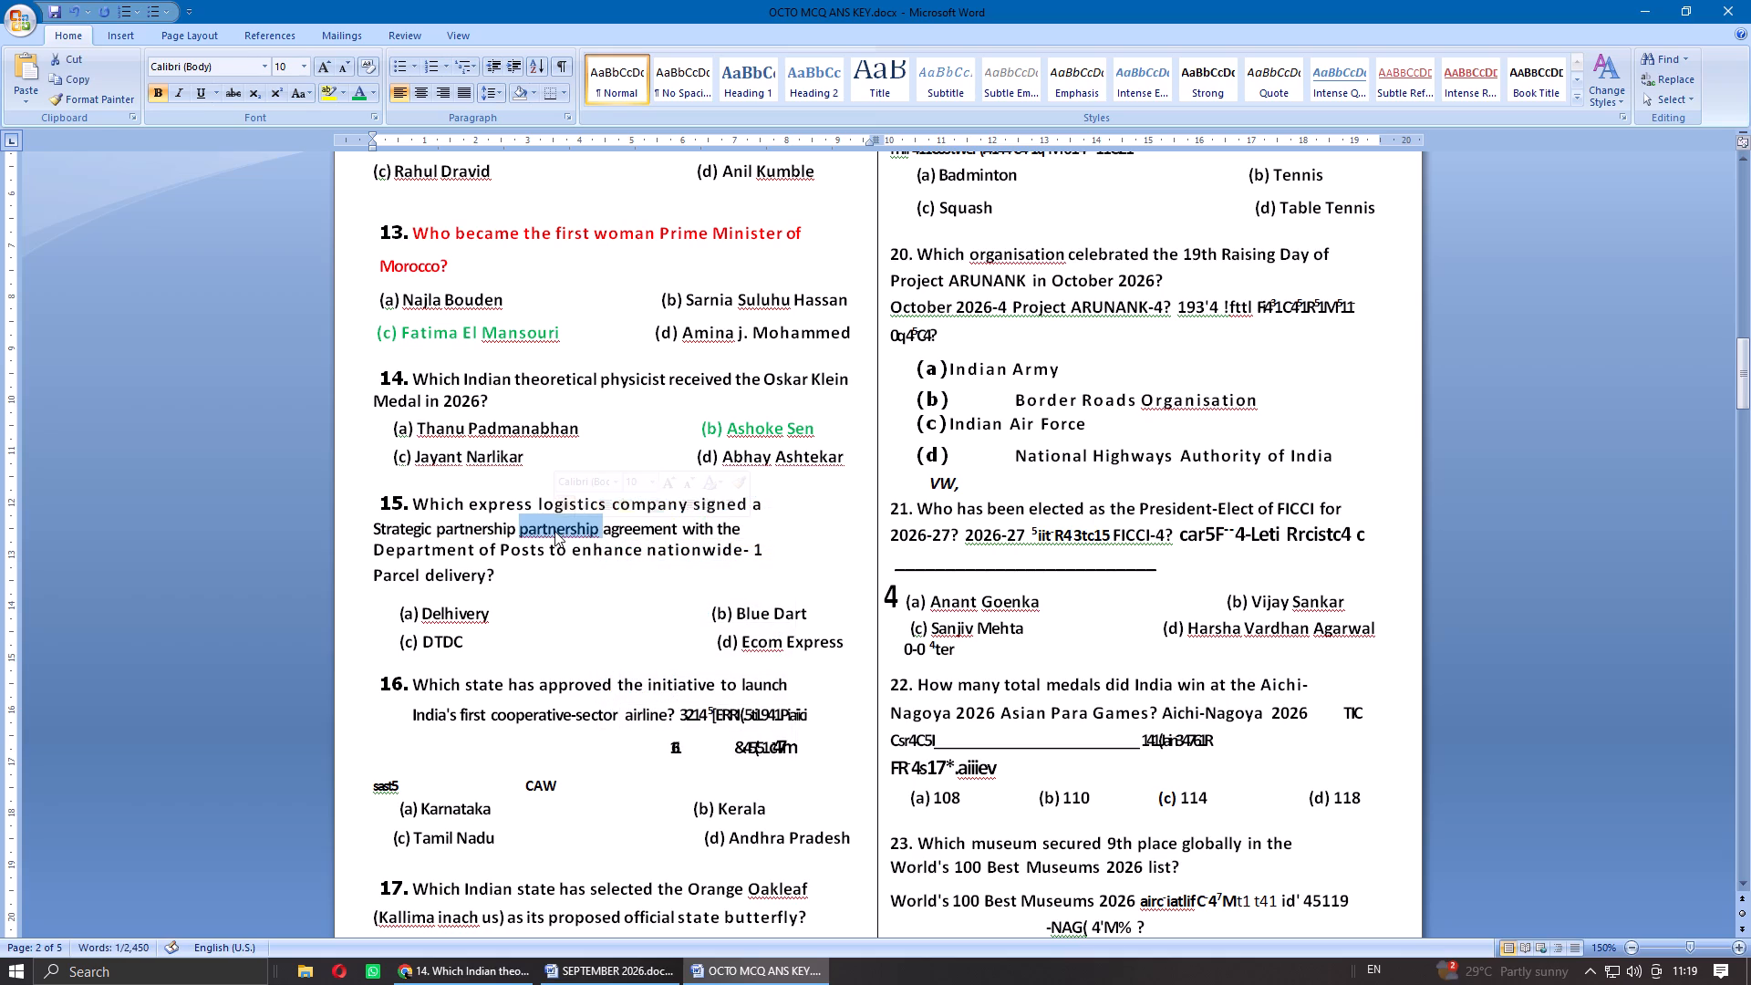
key(BackSpace)
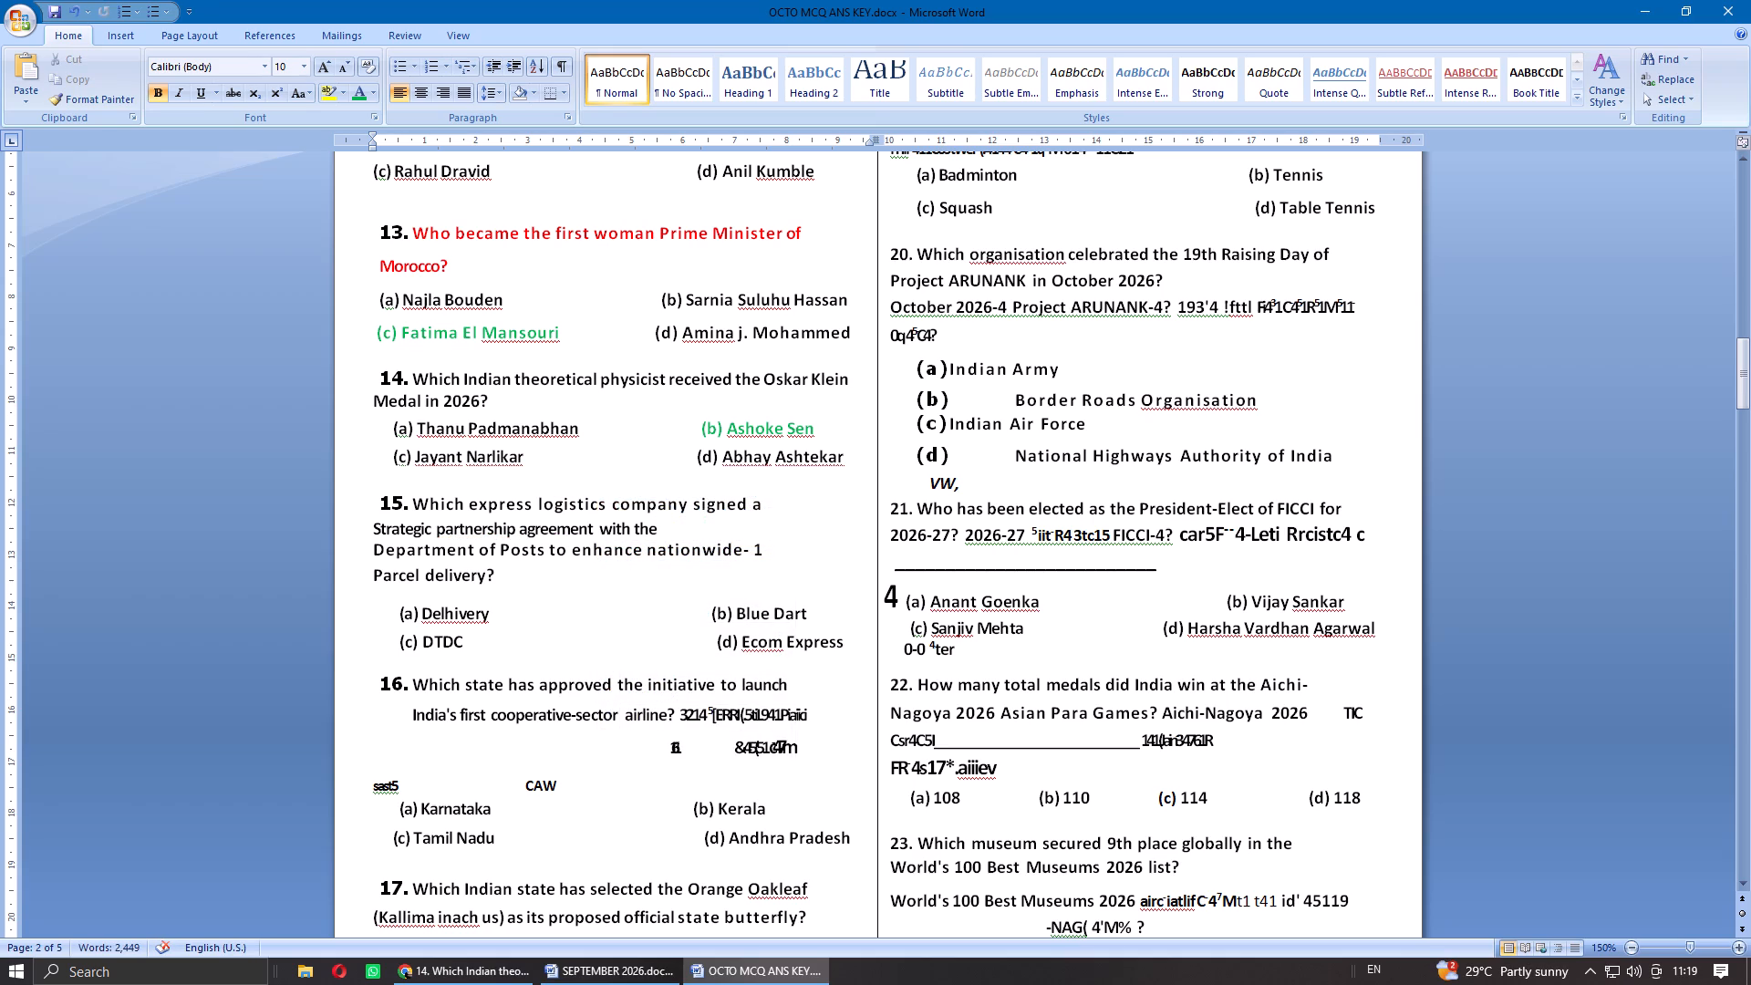
Copy the full text of question 15 and search Google for its answer.
click(460, 534)
click(521, 547)
drag(418, 503, 492, 572)
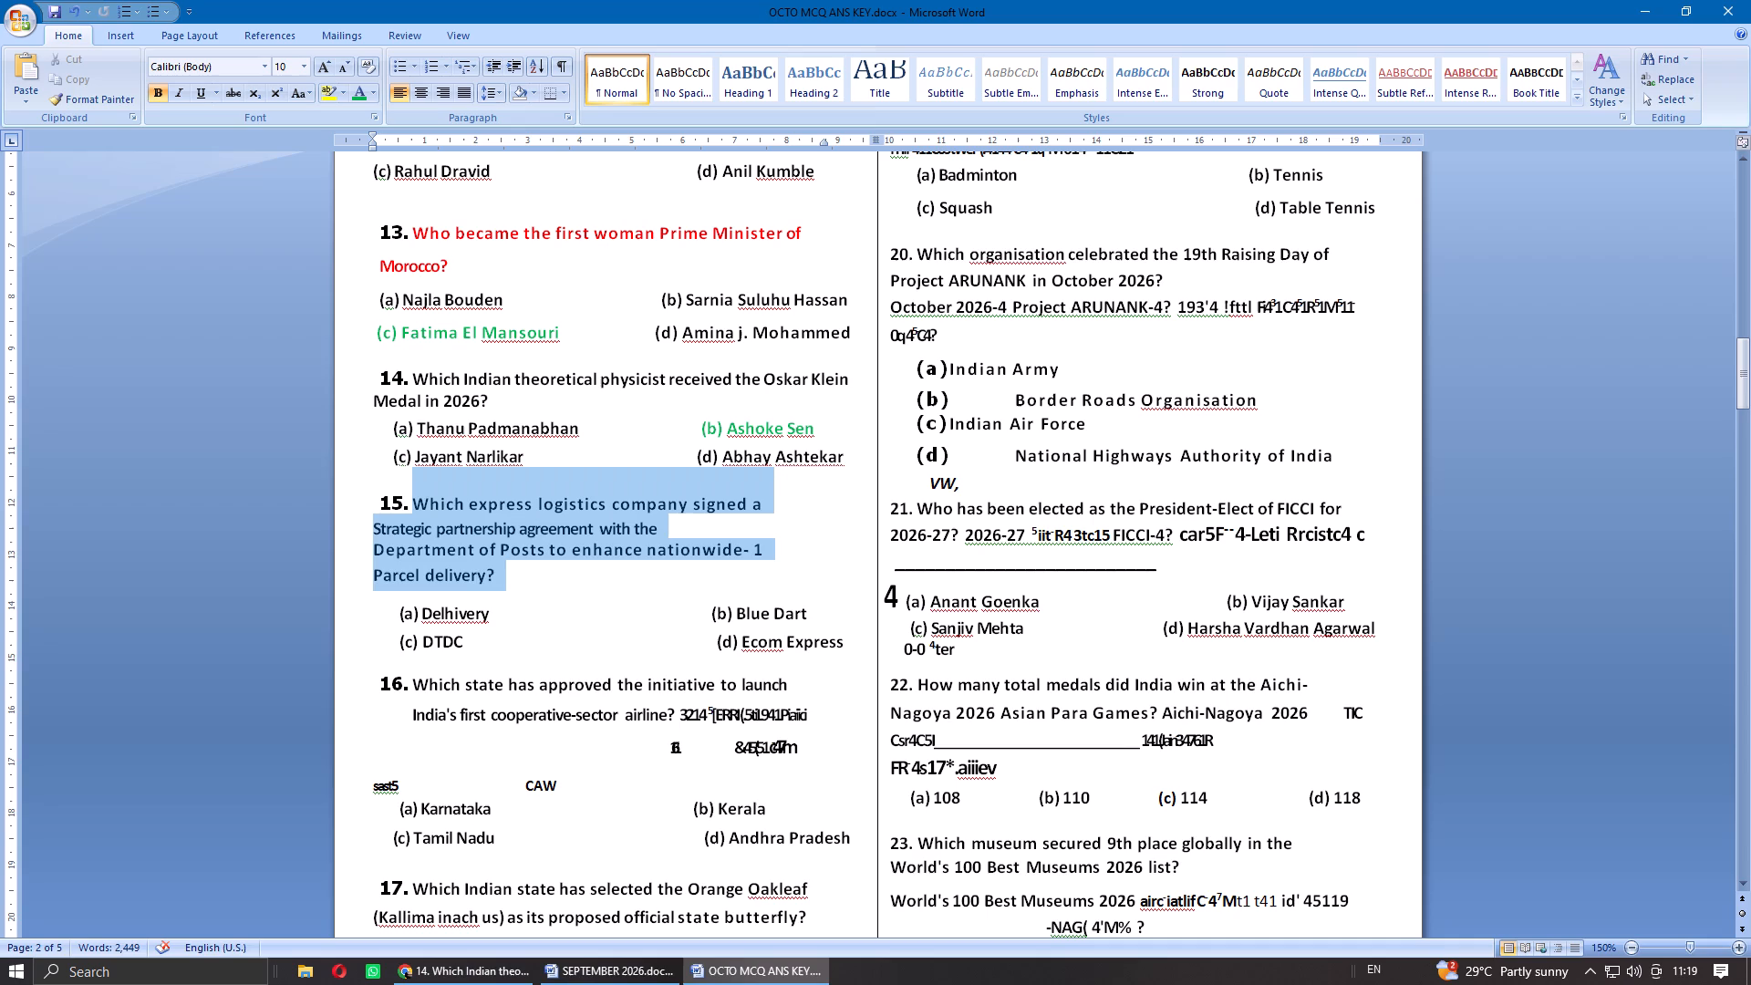
drag(492, 572, 495, 572)
right_click(470, 564)
click(530, 592)
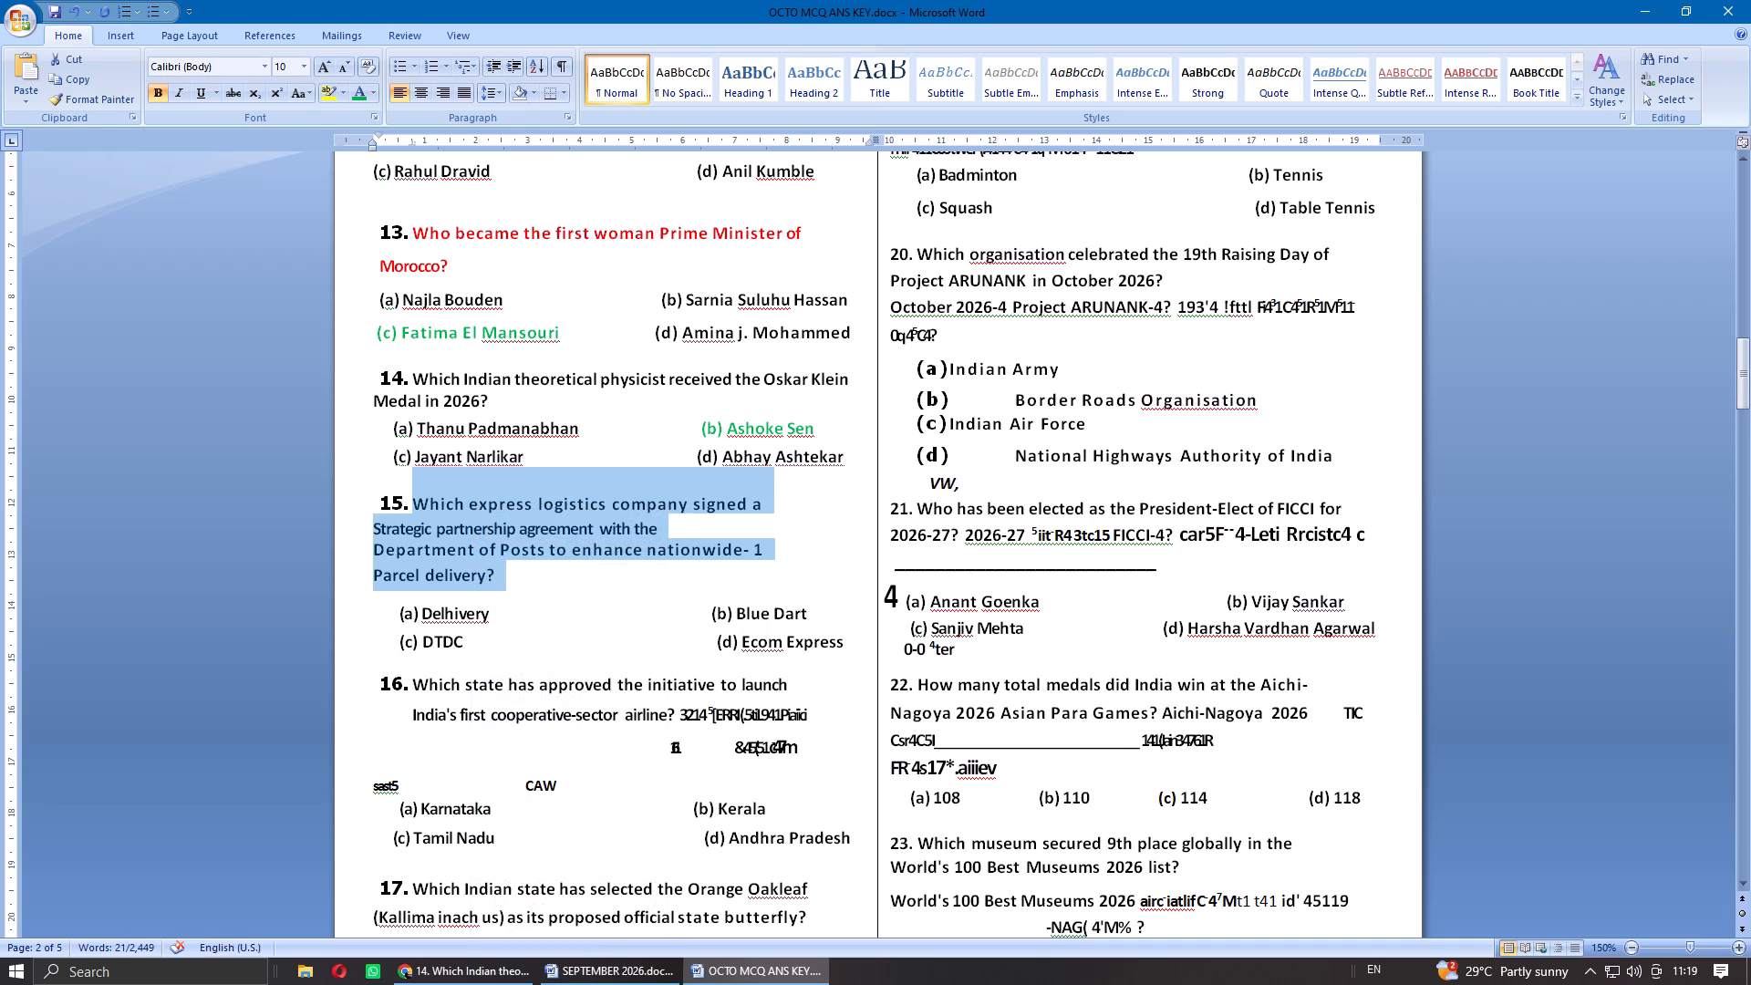
click(496, 984)
click(909, 116)
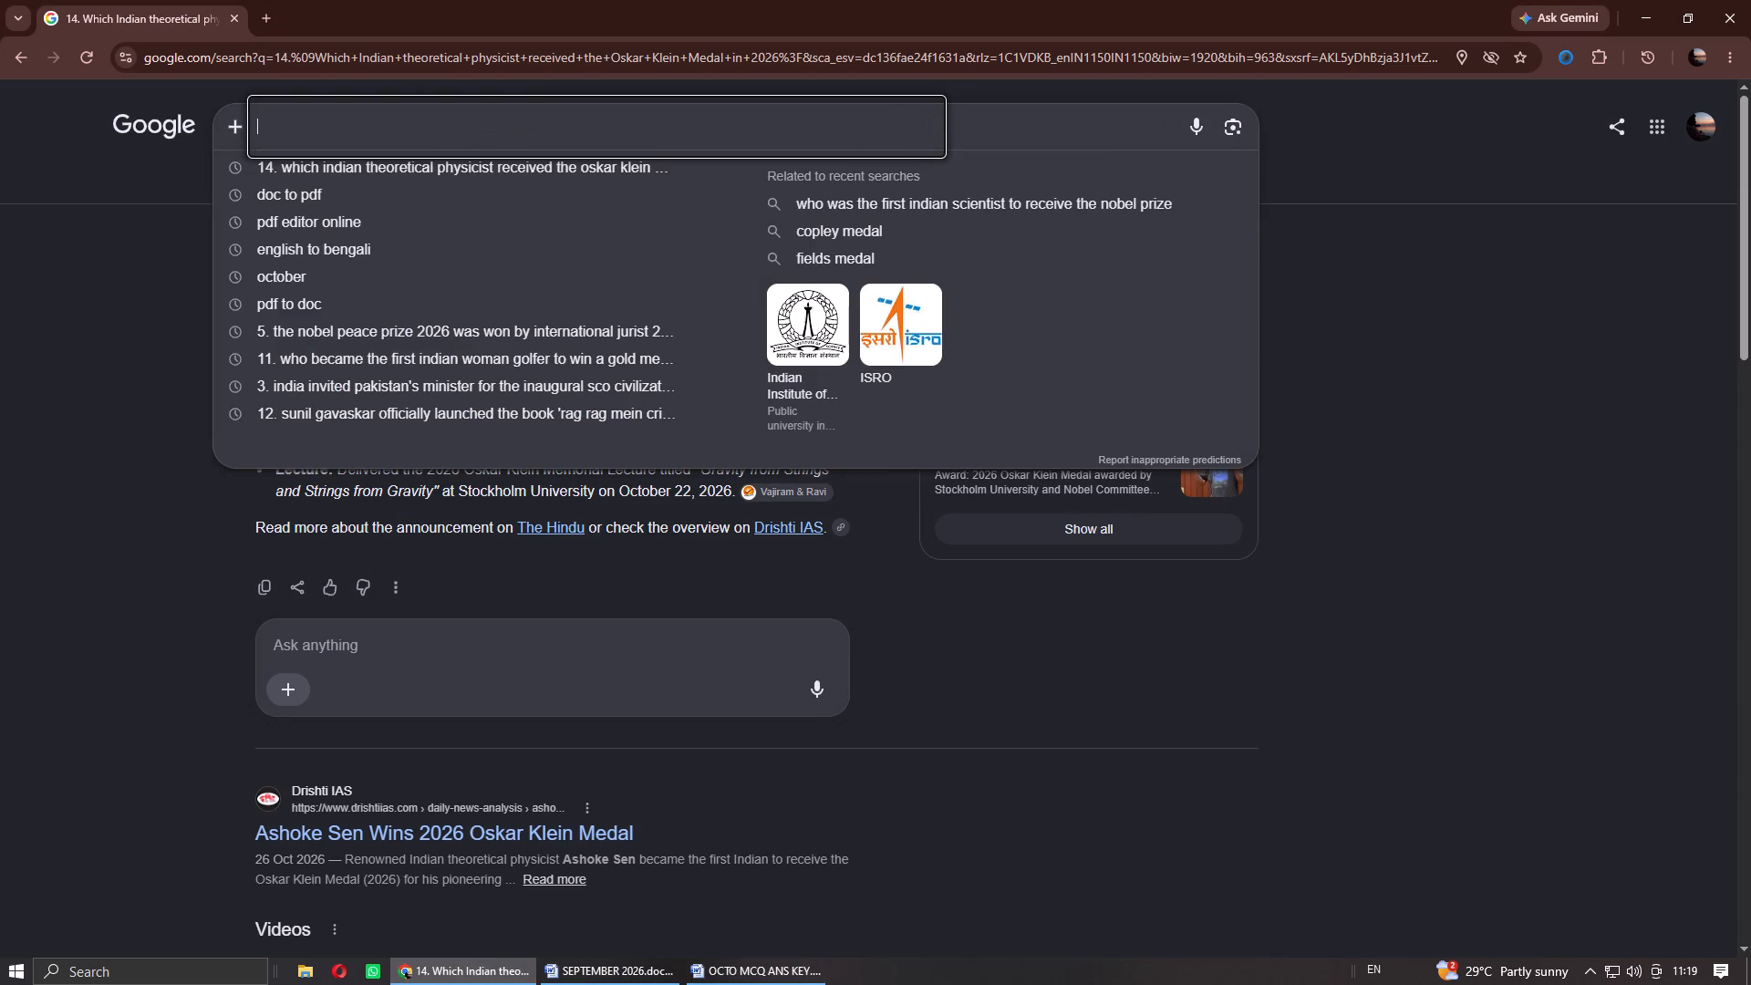
right_click(855, 130)
click(918, 343)
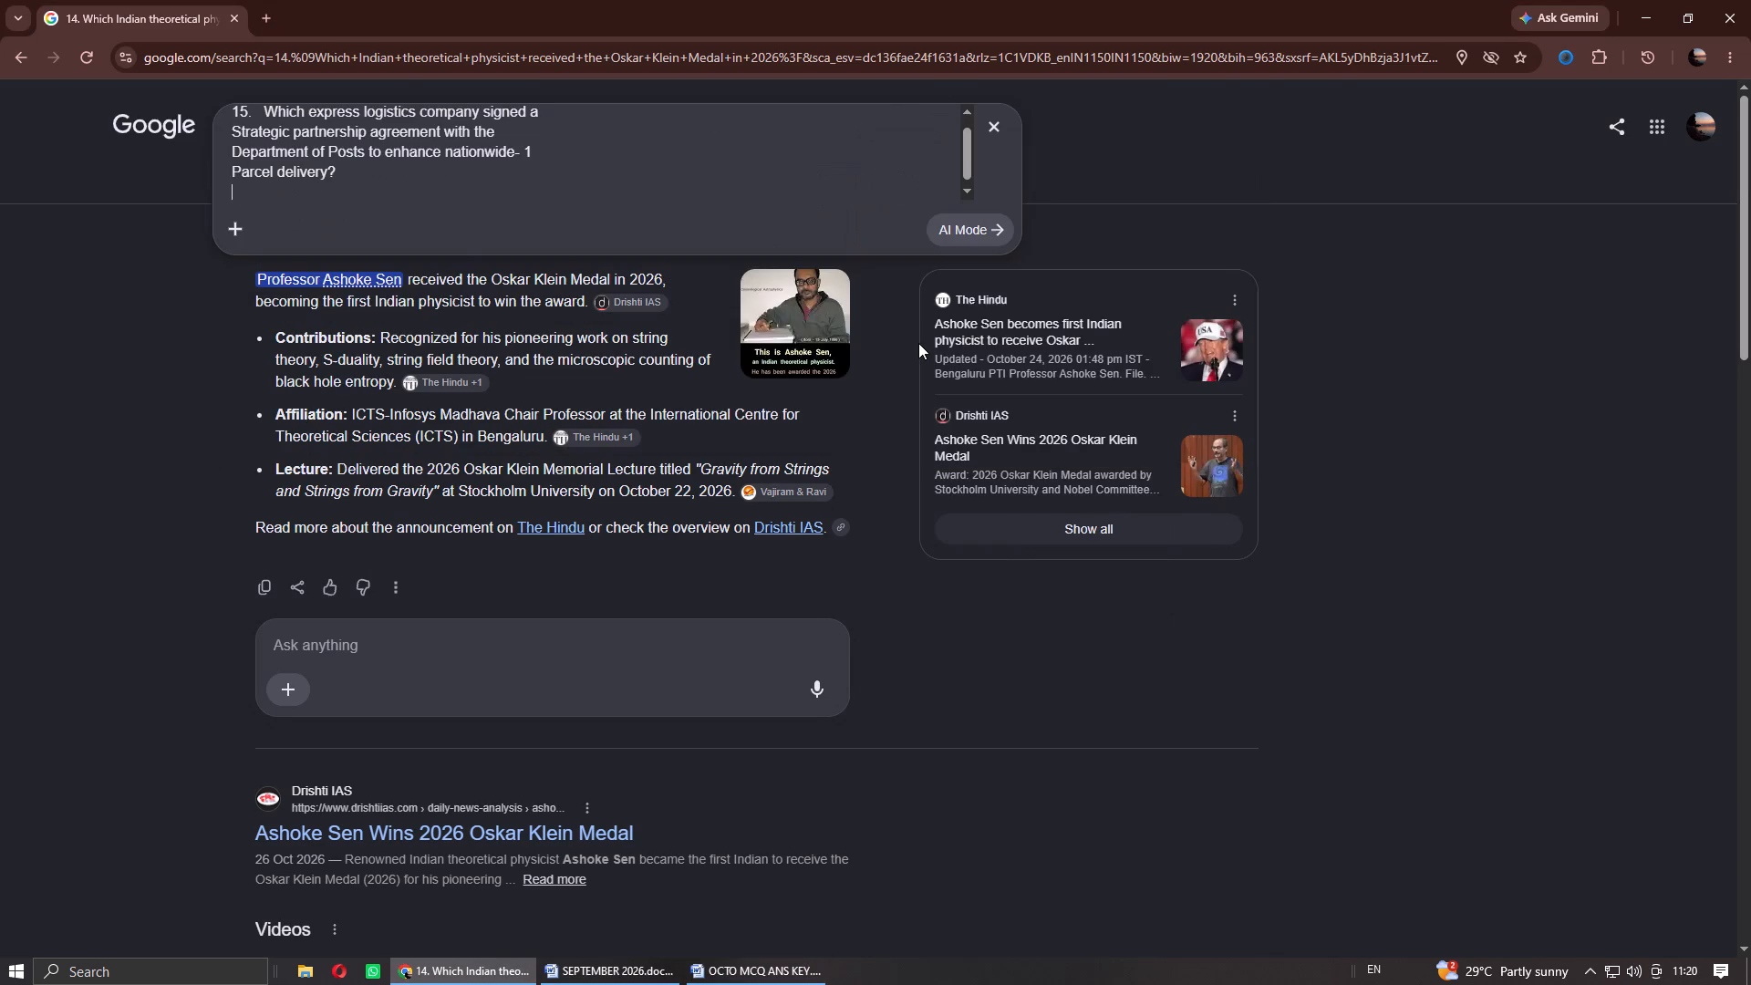
key(Return)
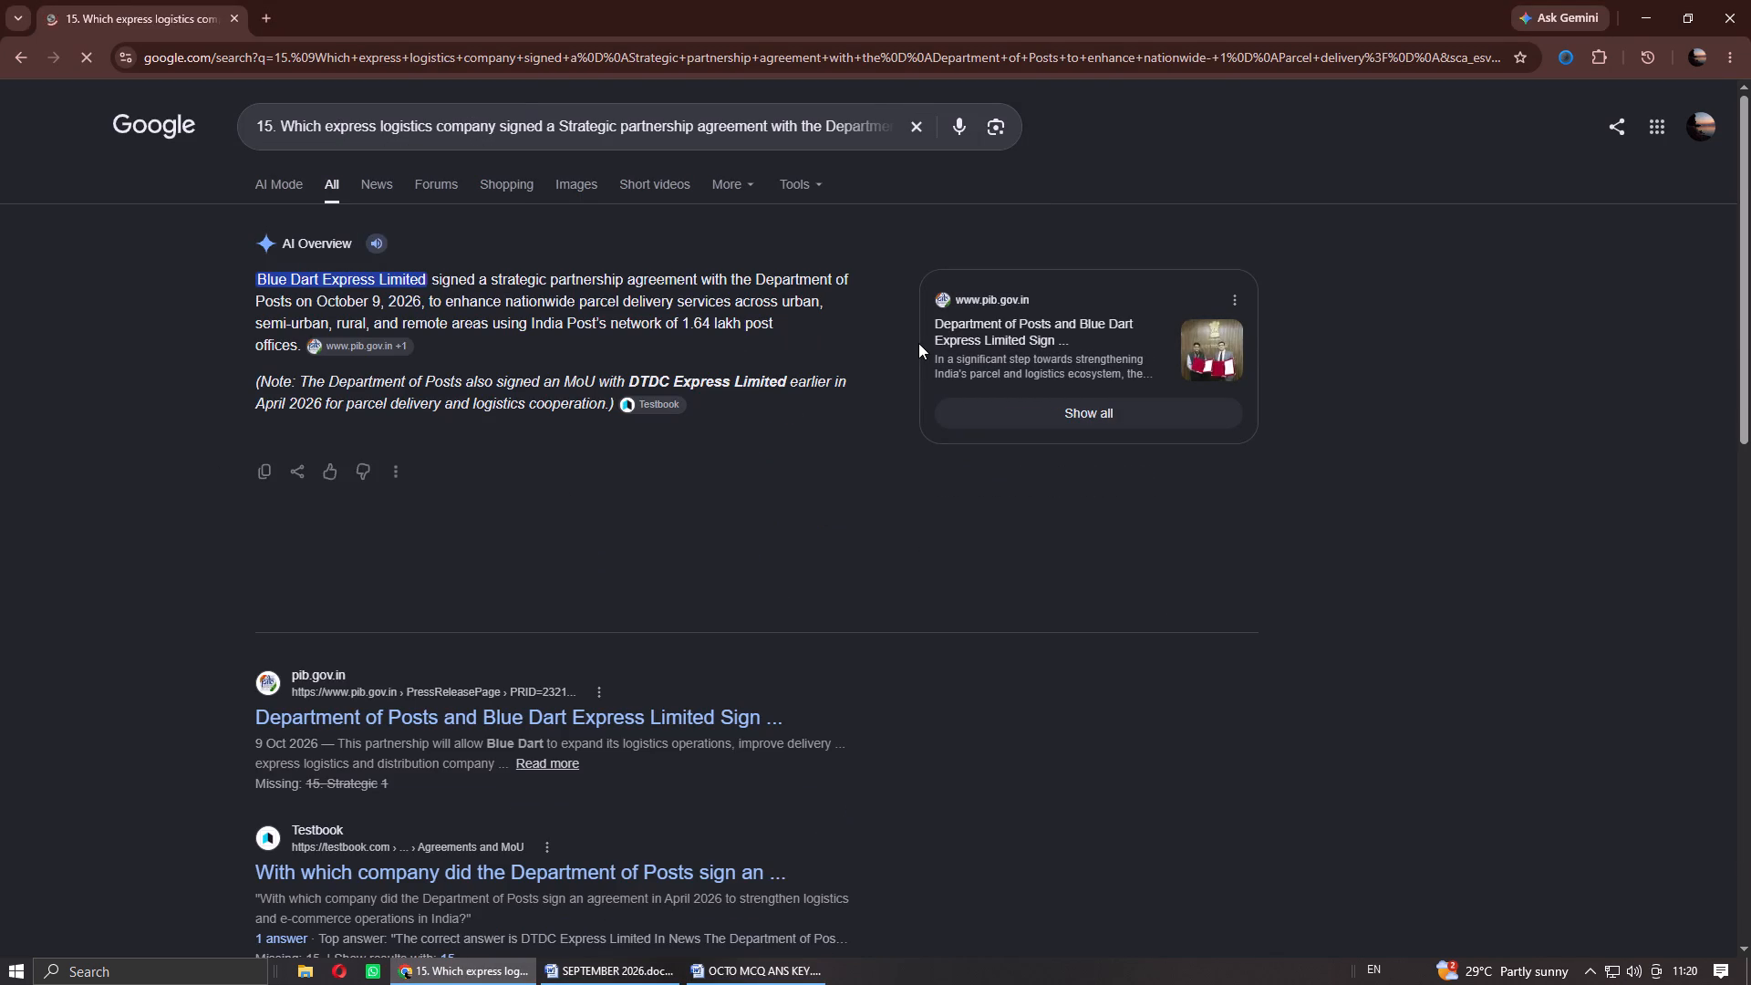
Return to the OCTO MCQ ANS KEY document and colour option (b) Blue Dart of question 15 green.
click(649, 976)
click(649, 976)
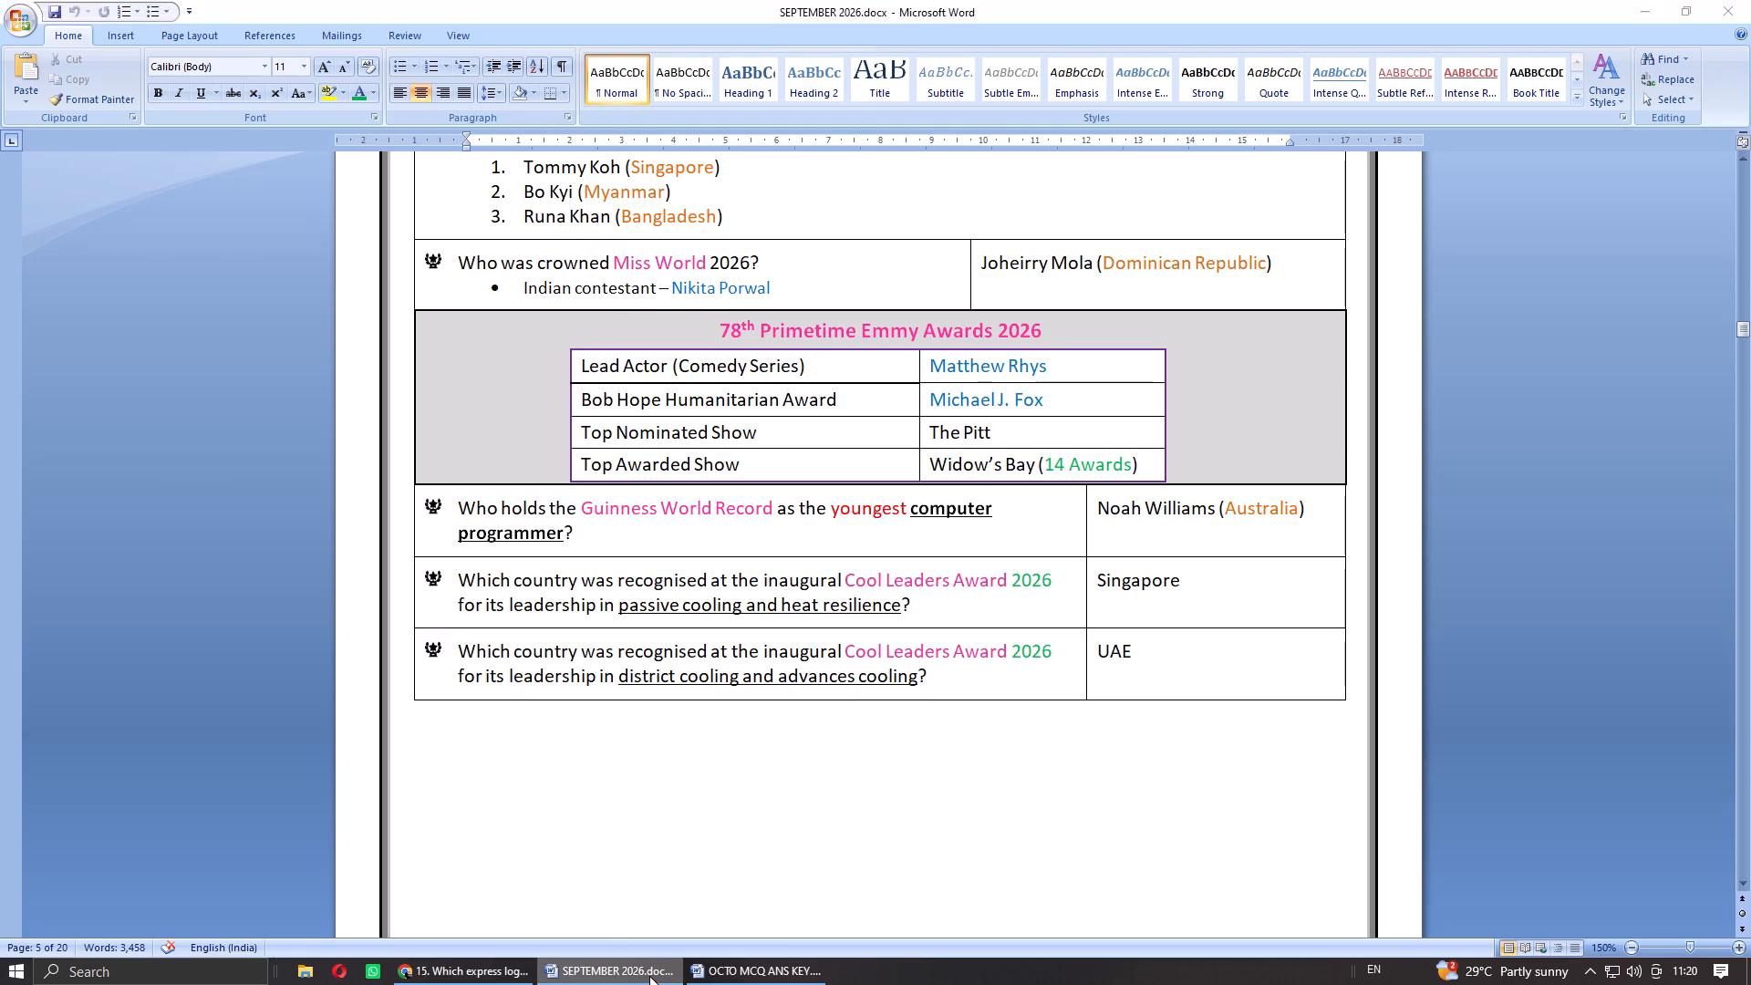
click(823, 984)
drag(713, 619, 799, 614)
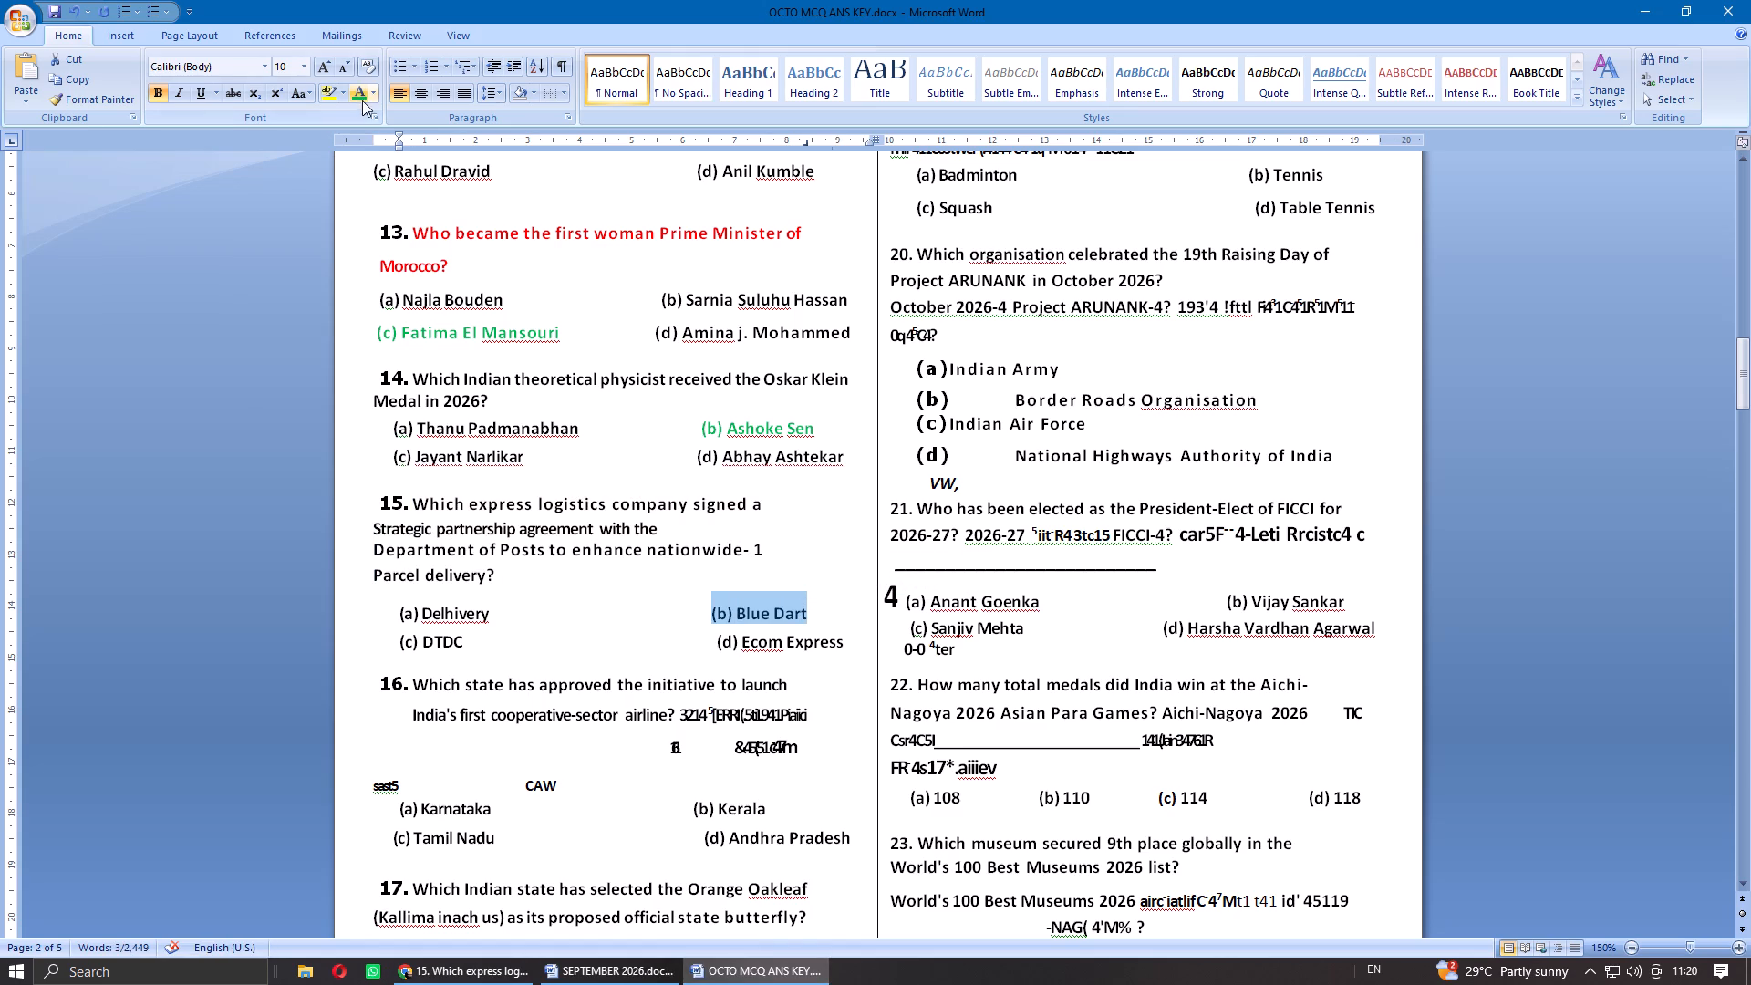
click(361, 95)
click(586, 571)
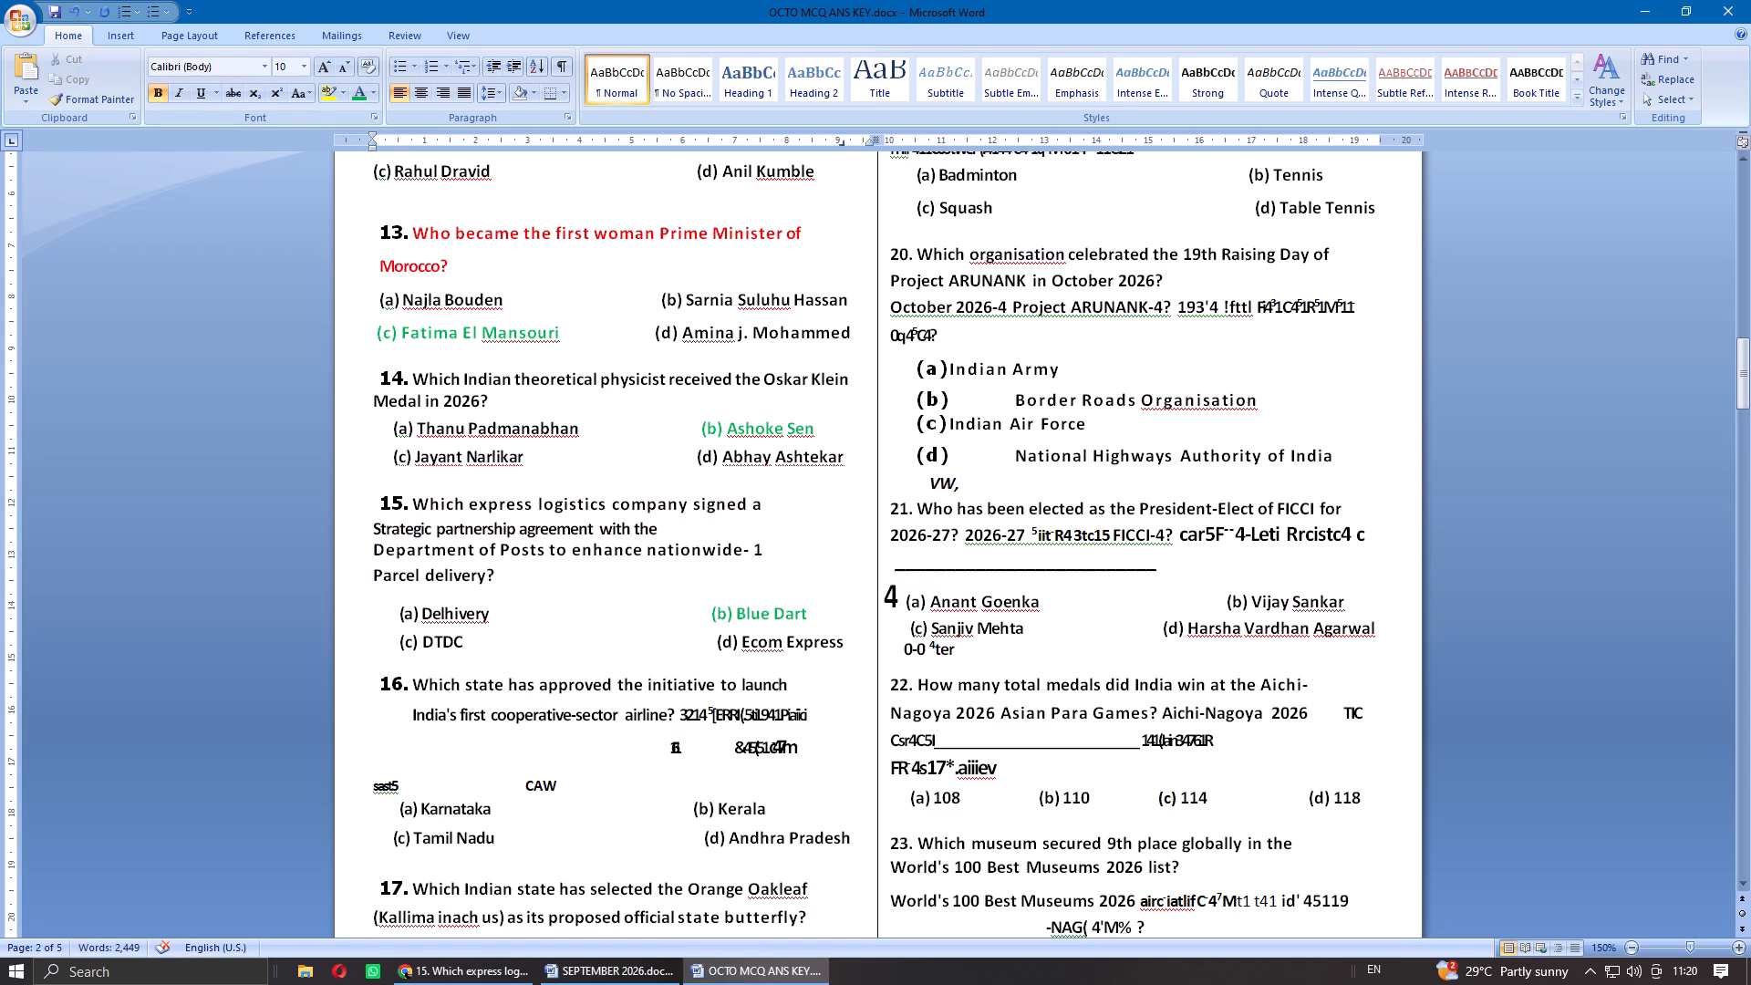
Delete the garbled text following "airline?" in question 16.
drag(620, 788, 675, 731)
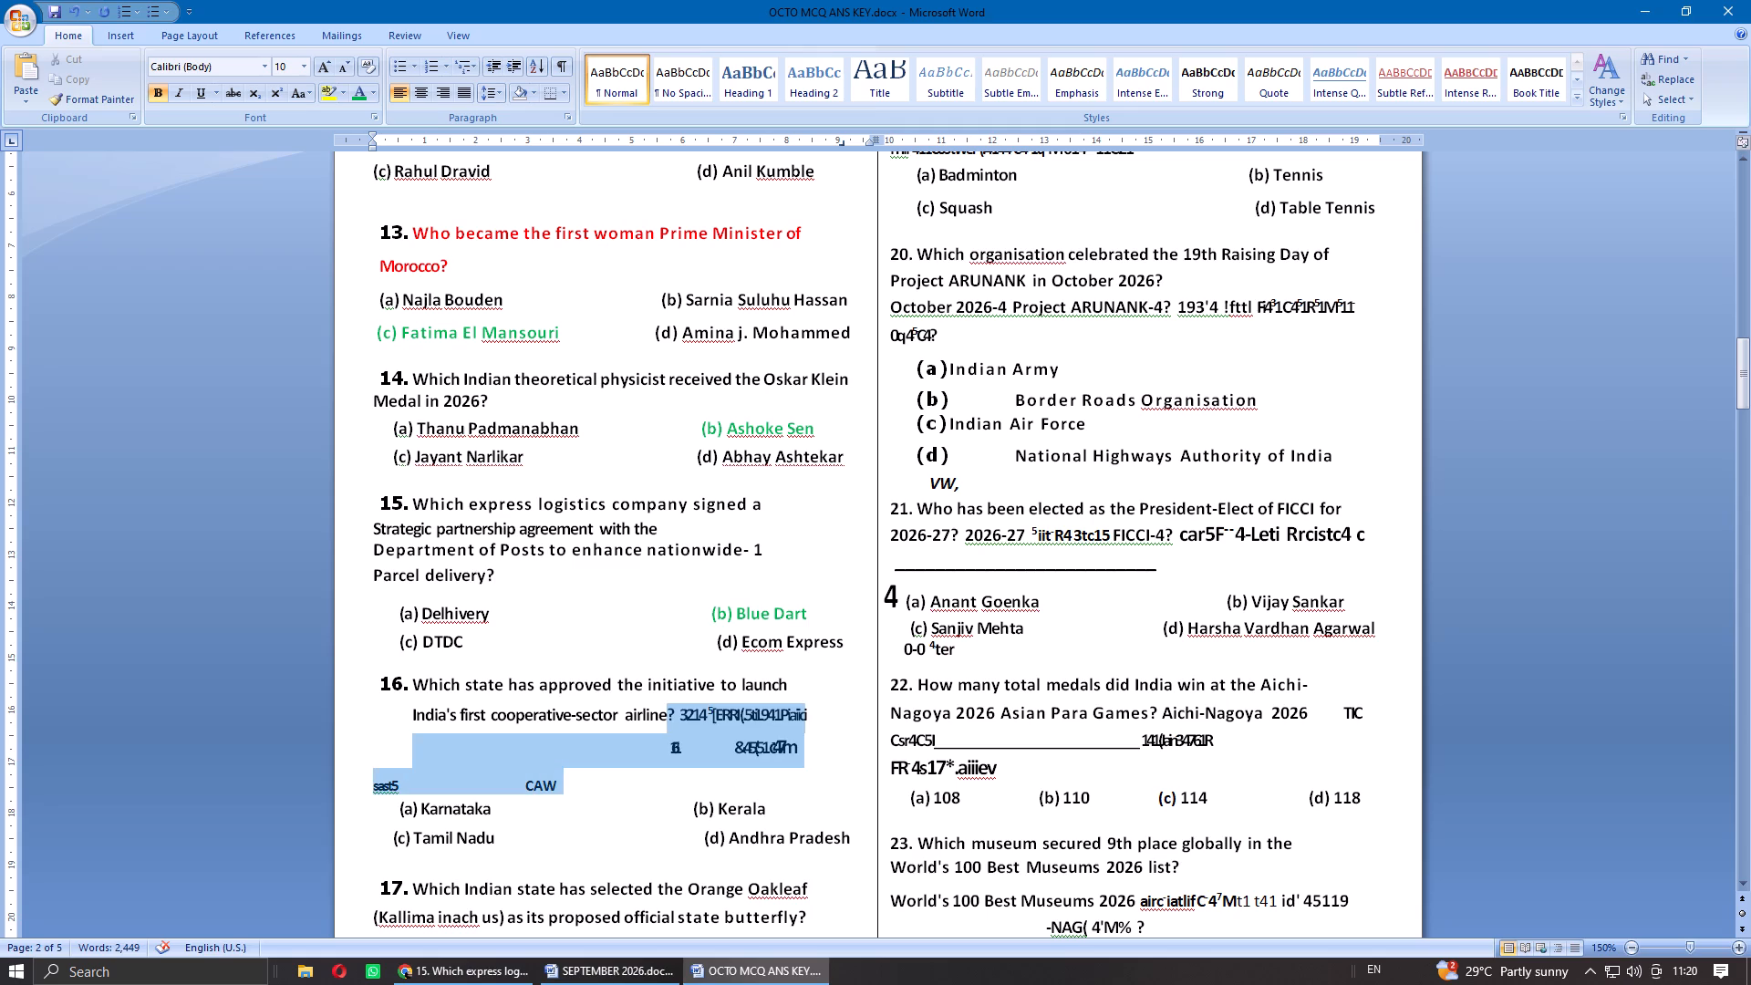
drag(675, 731, 679, 715)
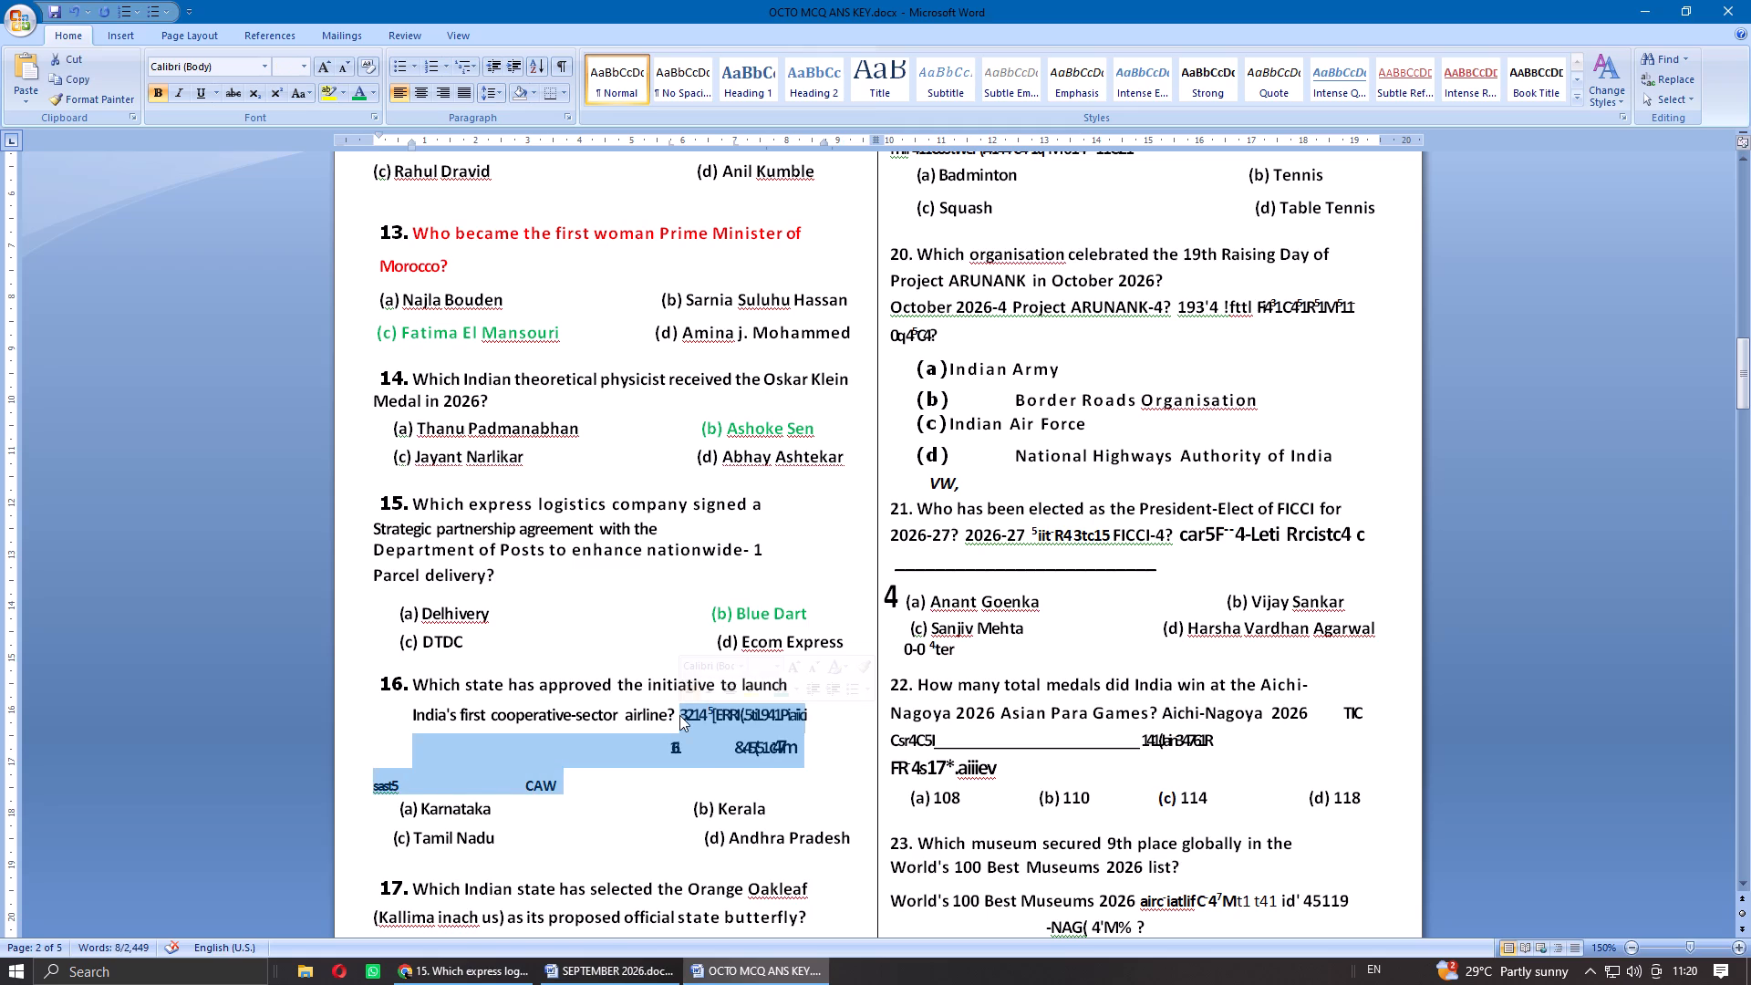
key(BackSpace)
key(BackSpace)
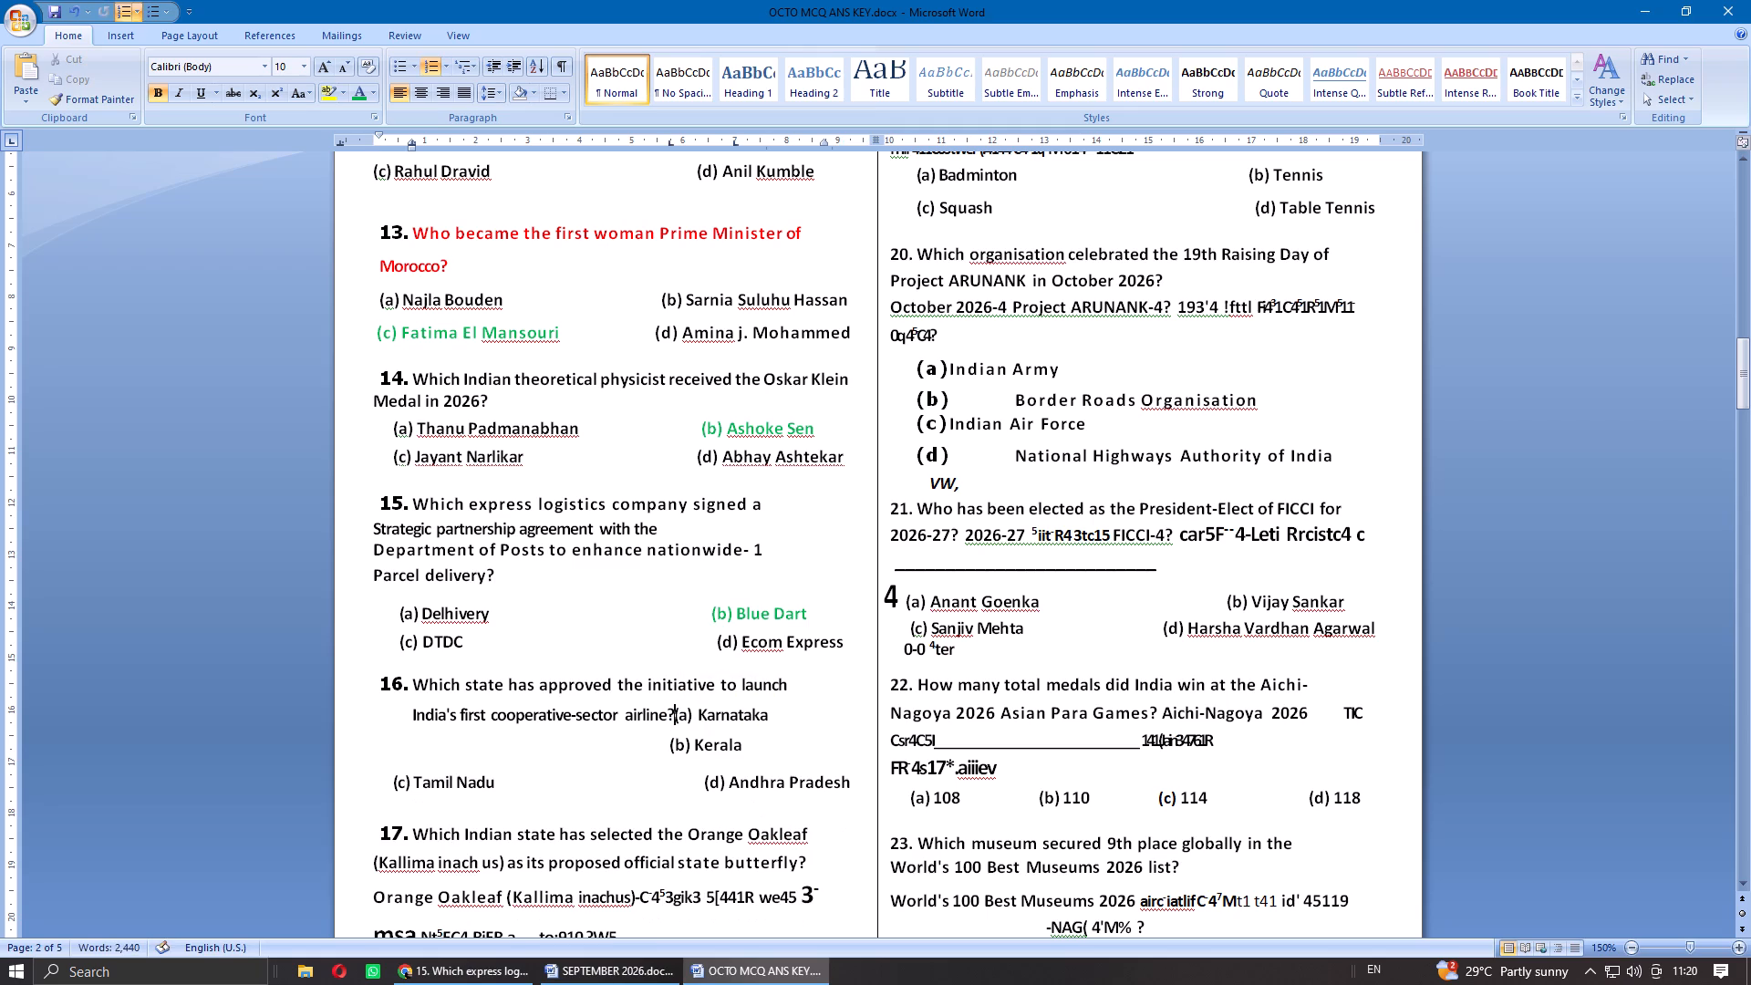
Put question 16's first option row on its own line and remove the indents before options (a) and (c).
key(Return)
key(BackSpace)
key(BackSpace)
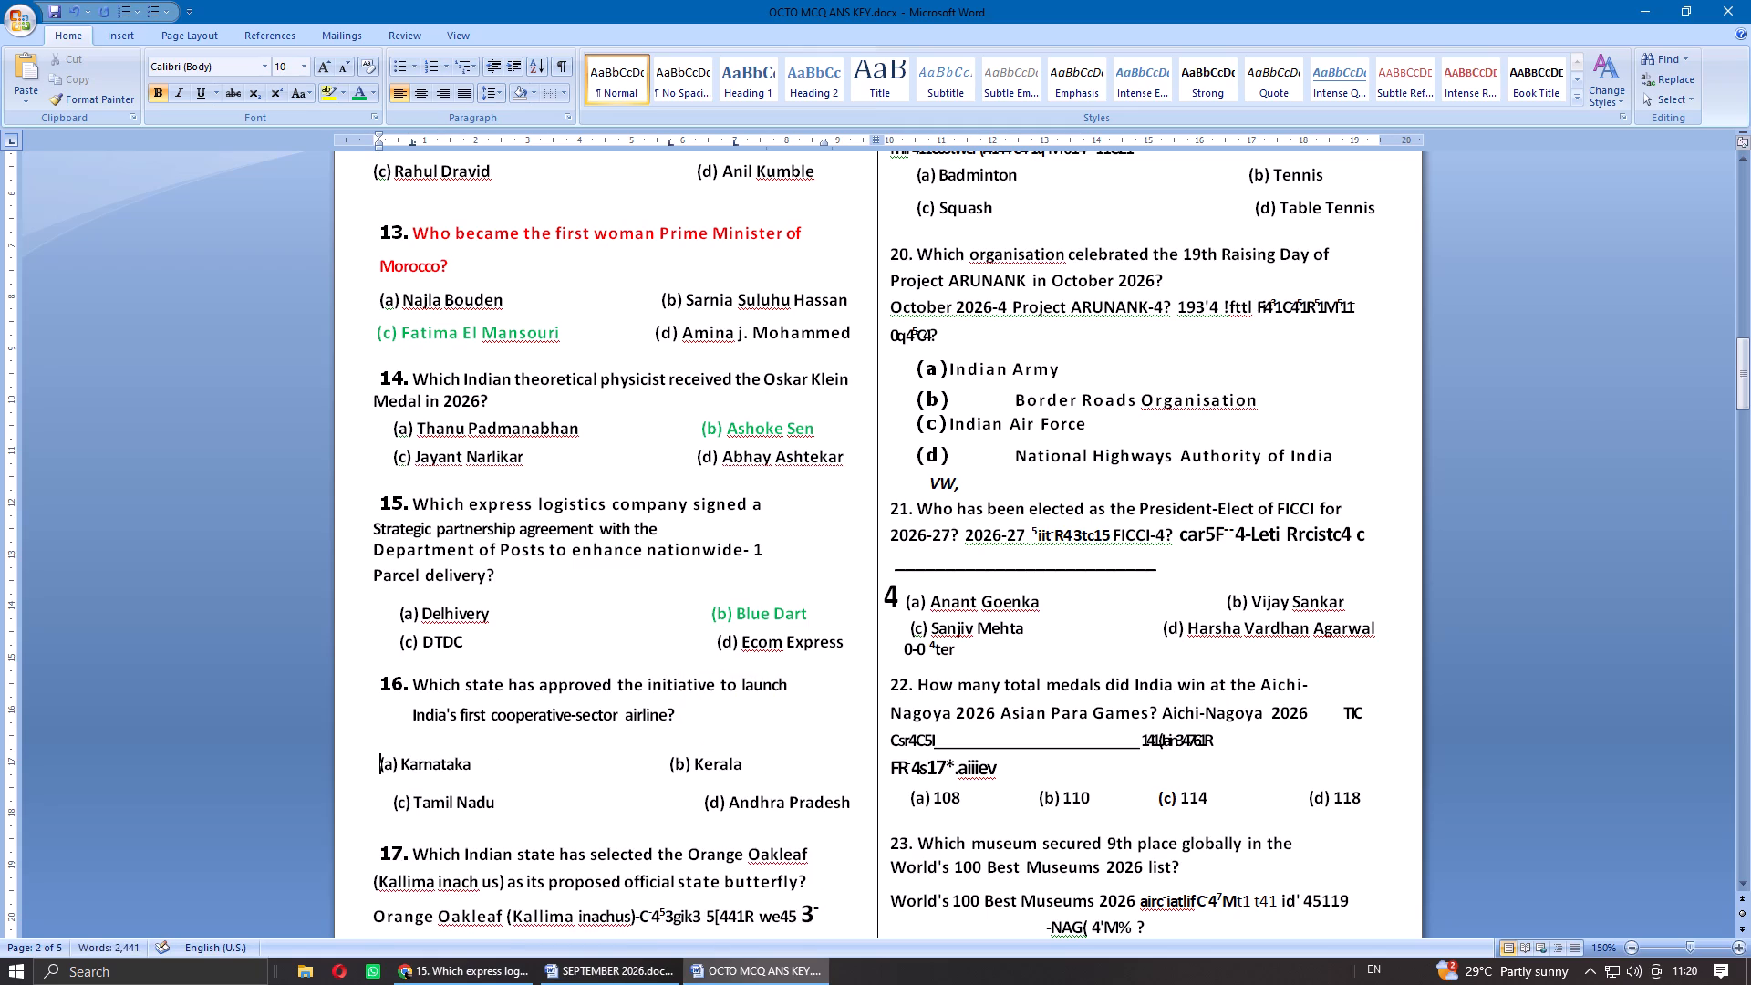
key(Down)
key(BackSpace)
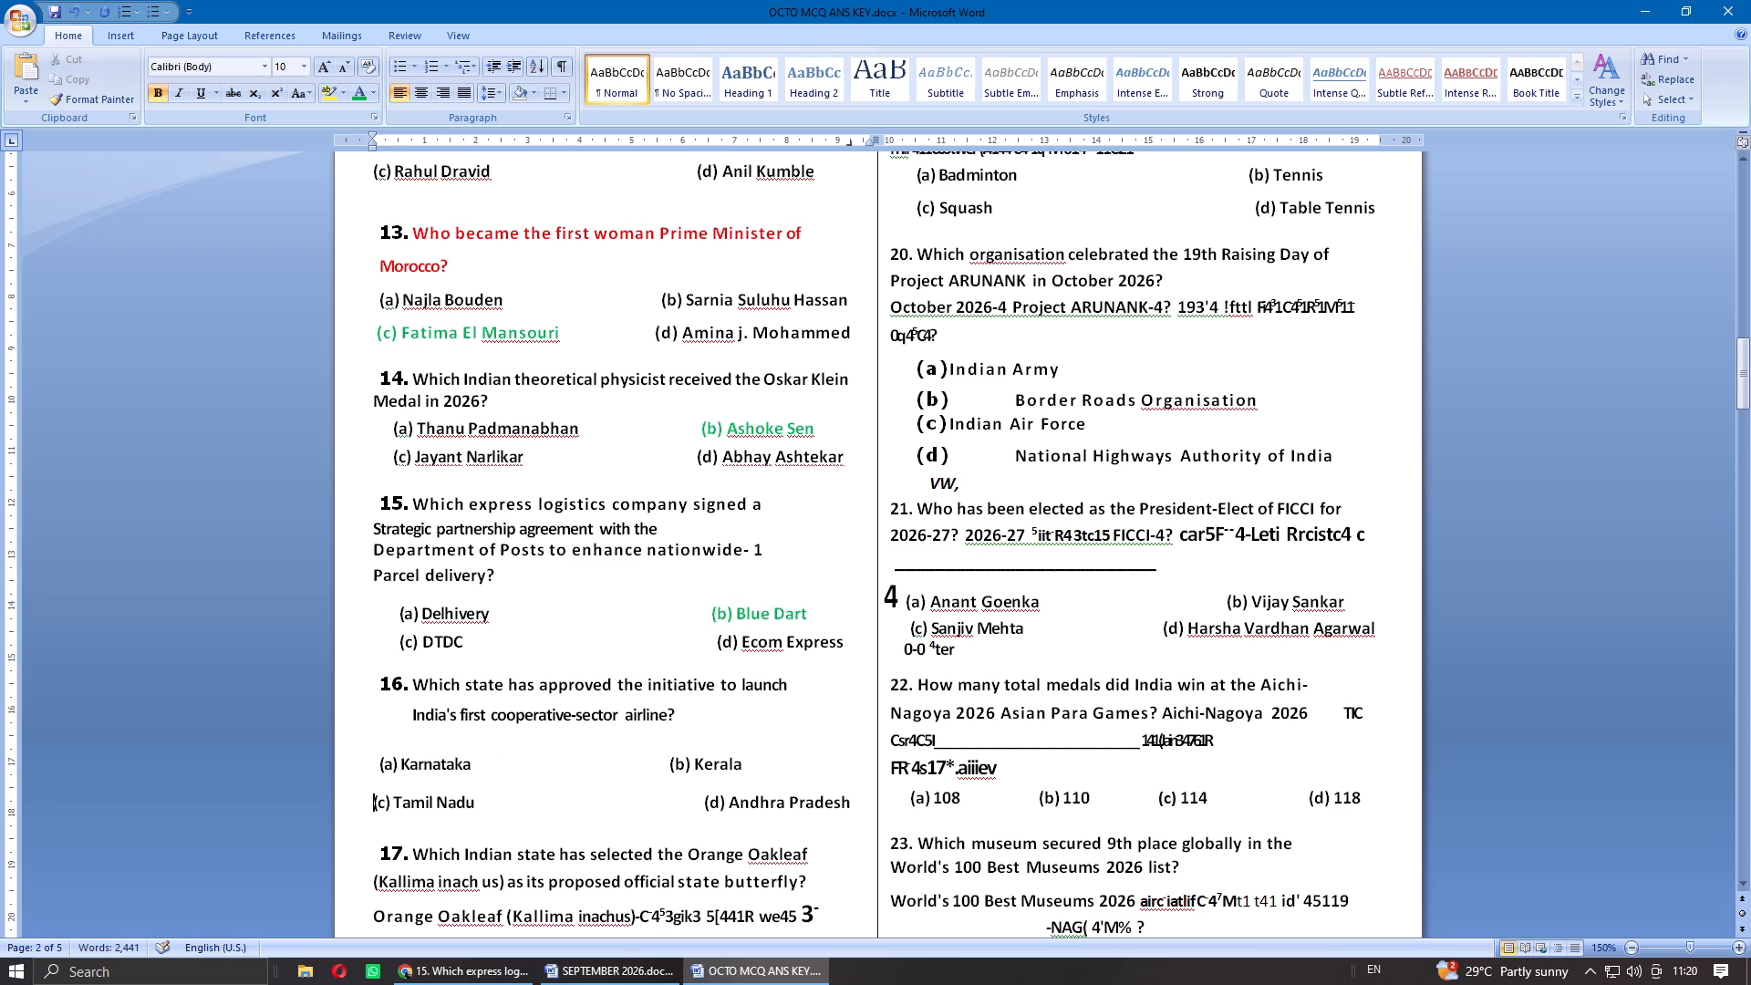
Indent options (a) Karnataka and (c) Tamil Nadu of question 16 slightly with leading spaces so they line up.
click(378, 765)
key(space)
key(space)
key(space)
key(space)
key(space)
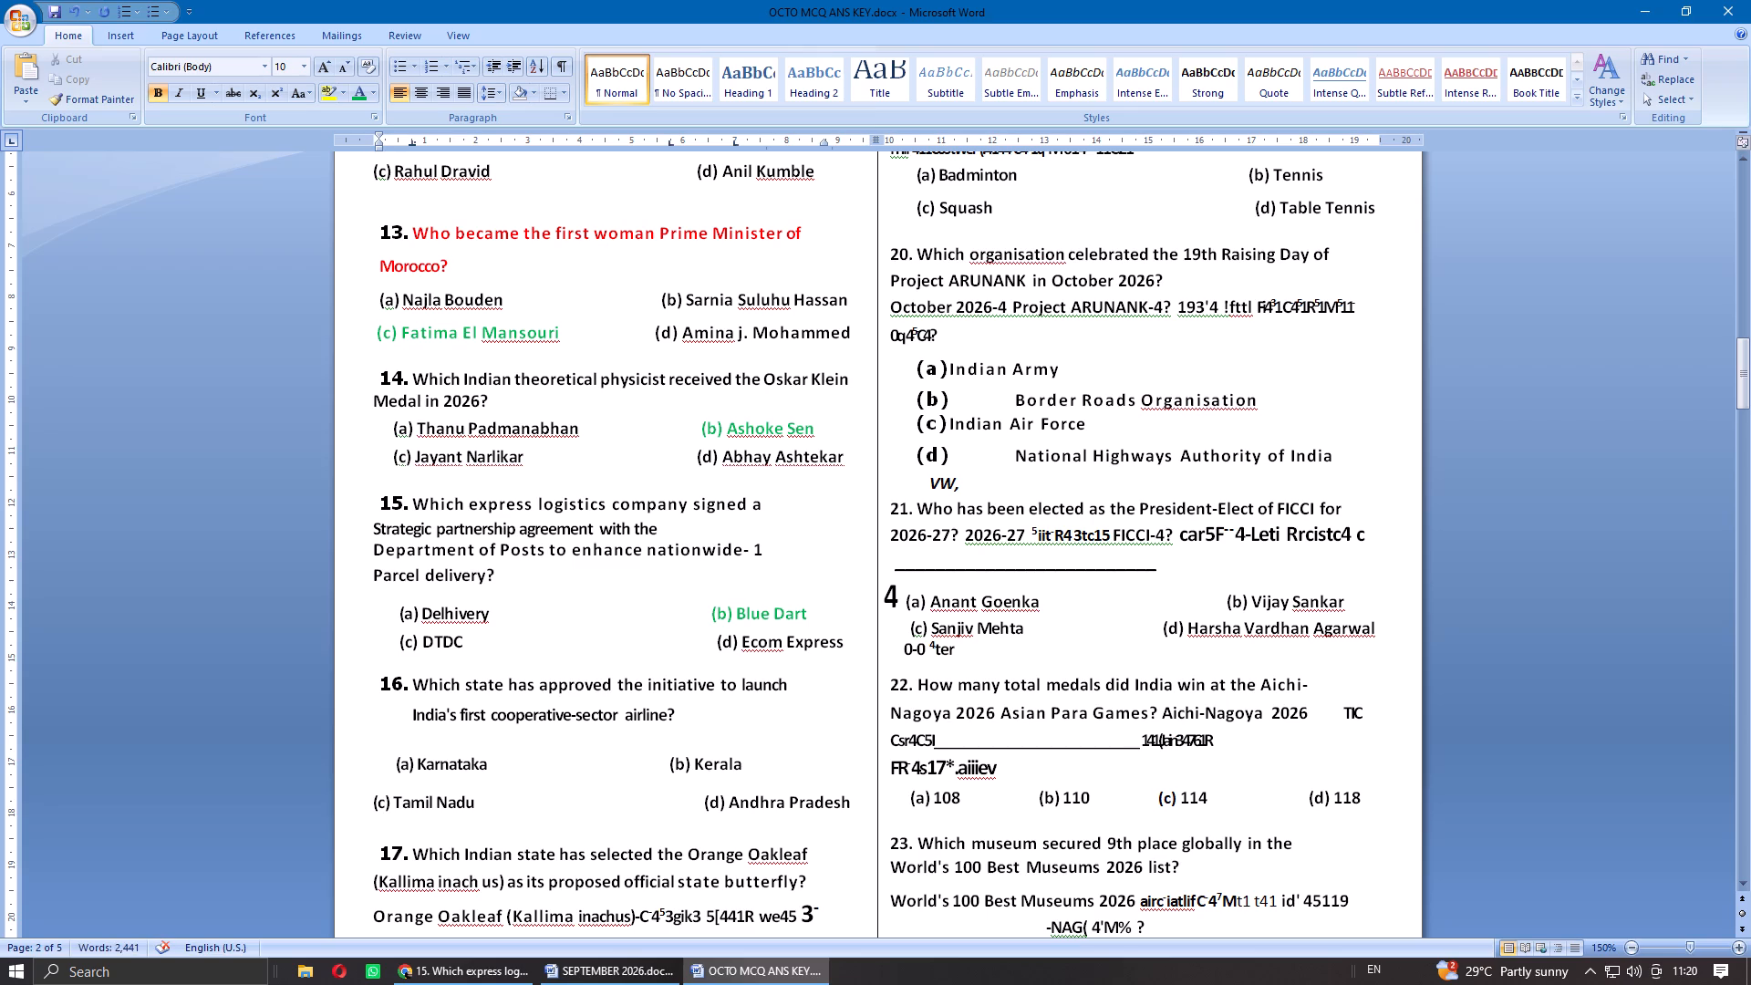
click(370, 807)
key(space)
key(space)
key(space)
key(space)
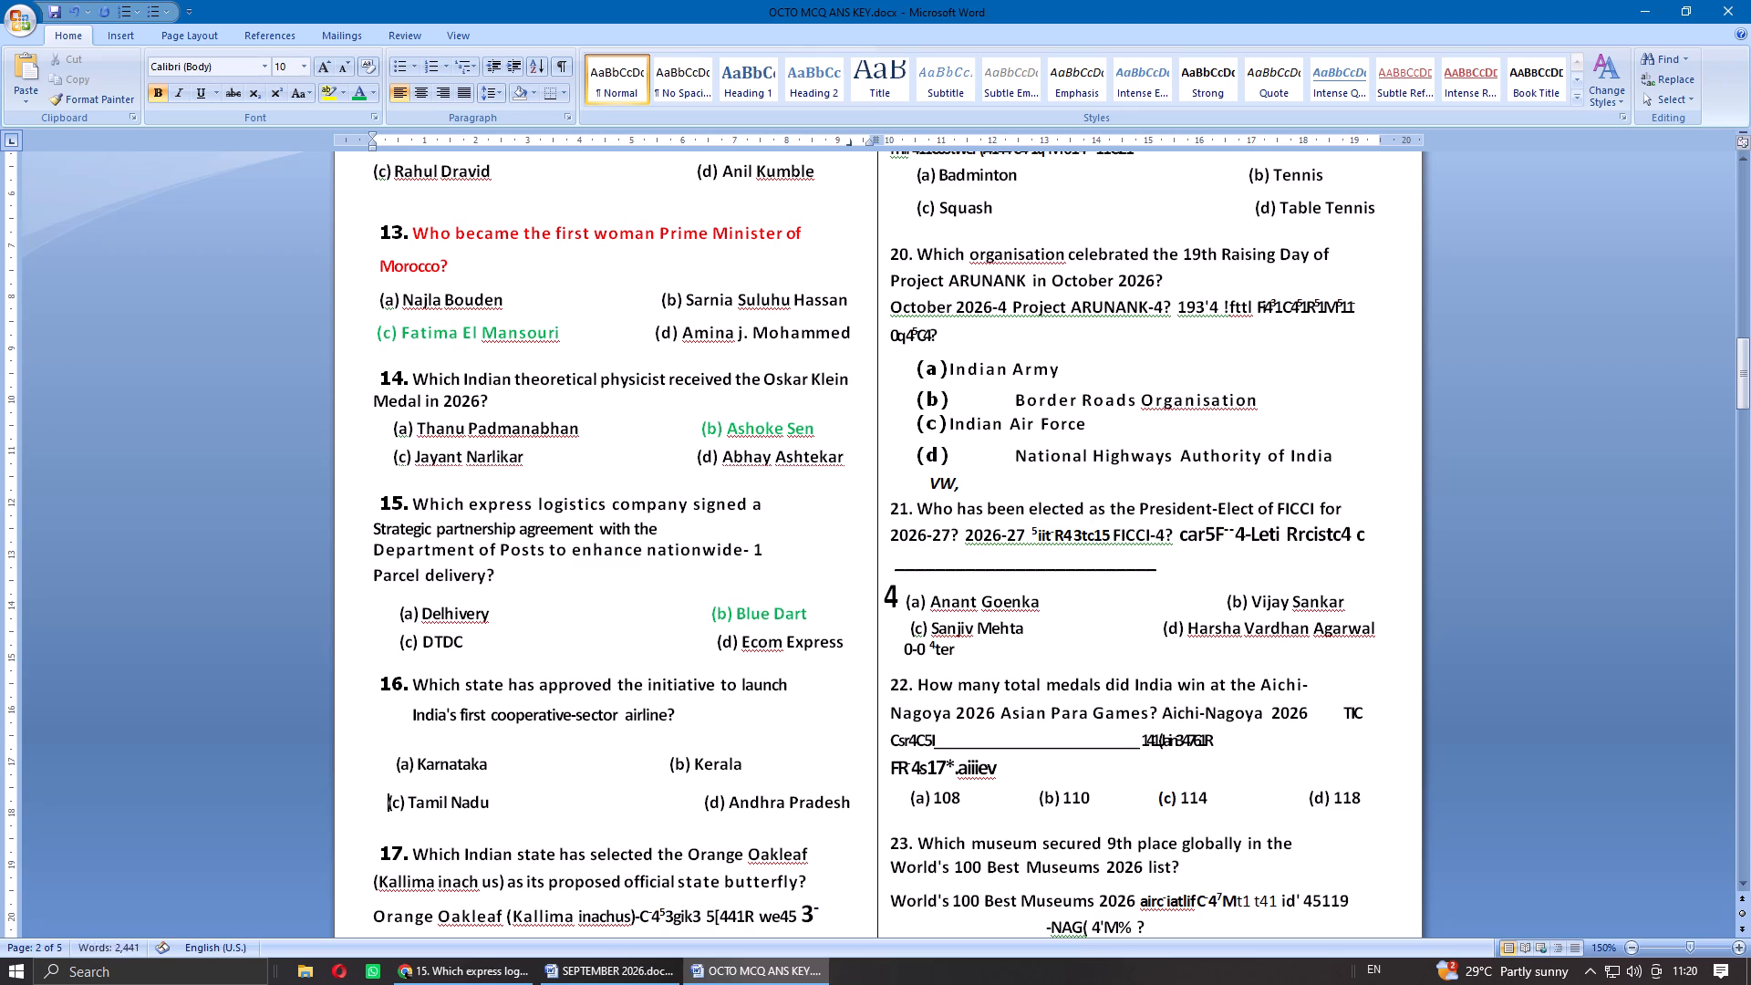
key(space)
Add spaces before option (b) Kerala in question 16 to align it above option (d) Andhra Pradesh.
click(663, 766)
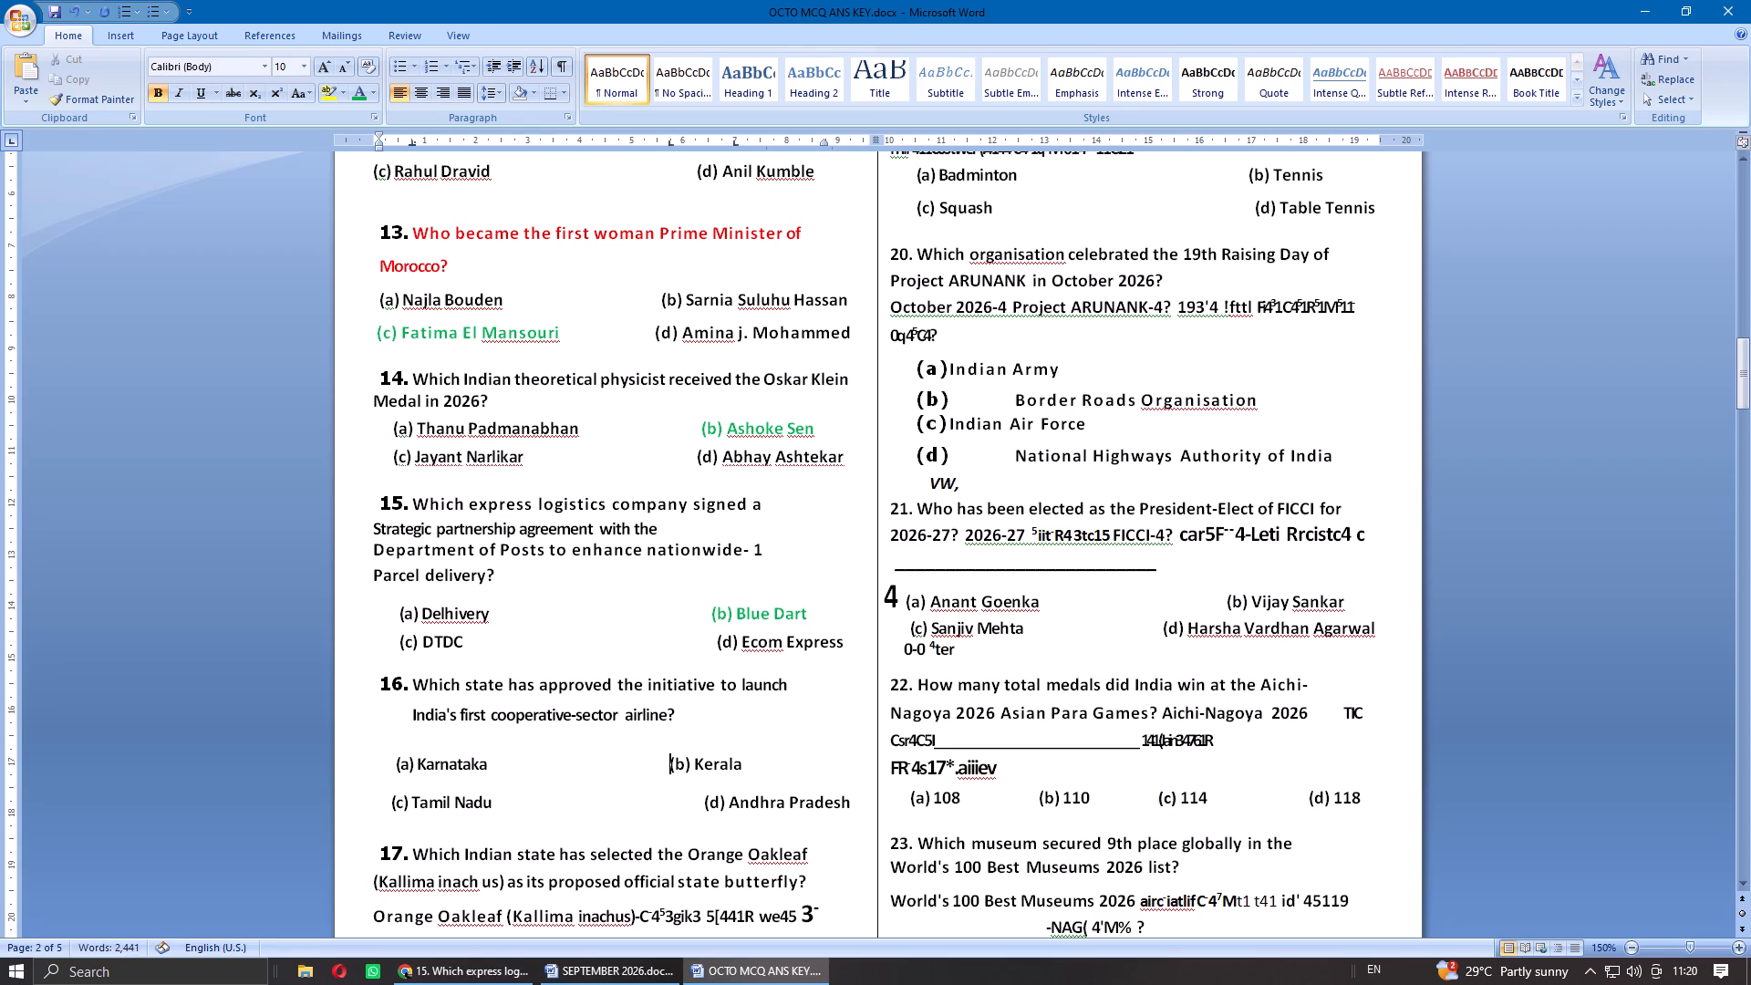
key(space)
key(space)
key(space)
key(space)
key(space)
key(space)
key(space)
key(space)
key(space)
key(space)
key(space)
Set the spacing before both option rows of question 16 to 0 pt.
click(198, 39)
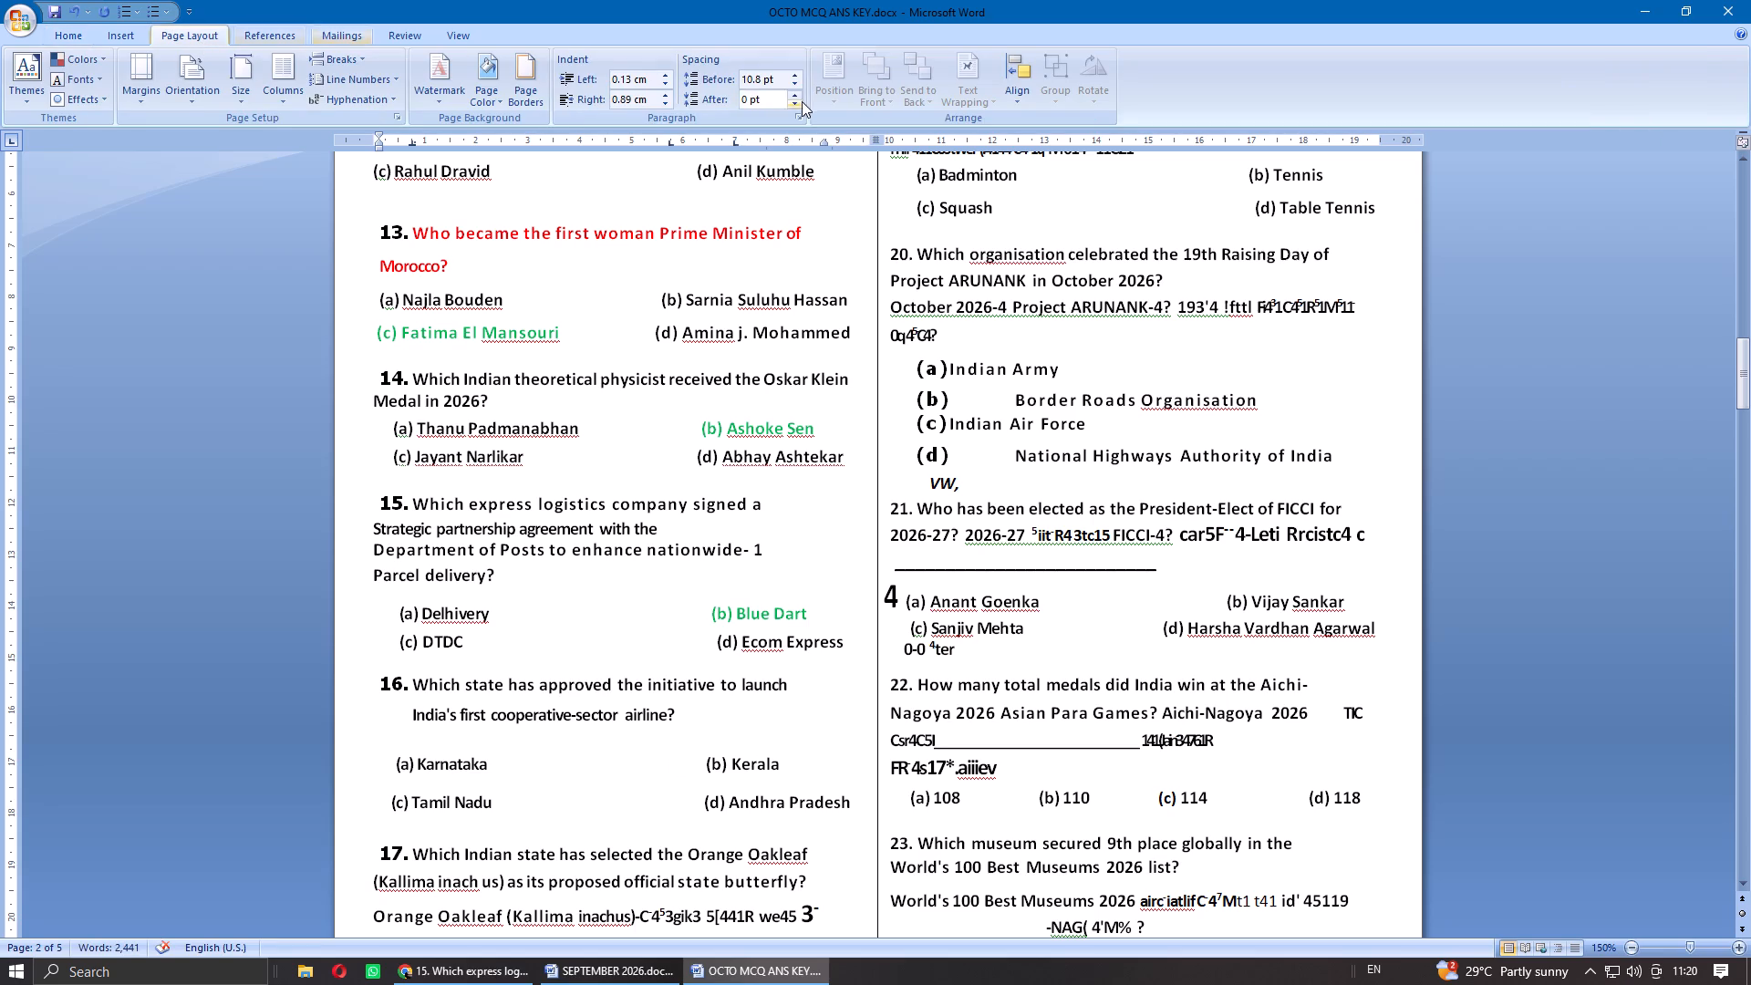
click(799, 88)
click(799, 88)
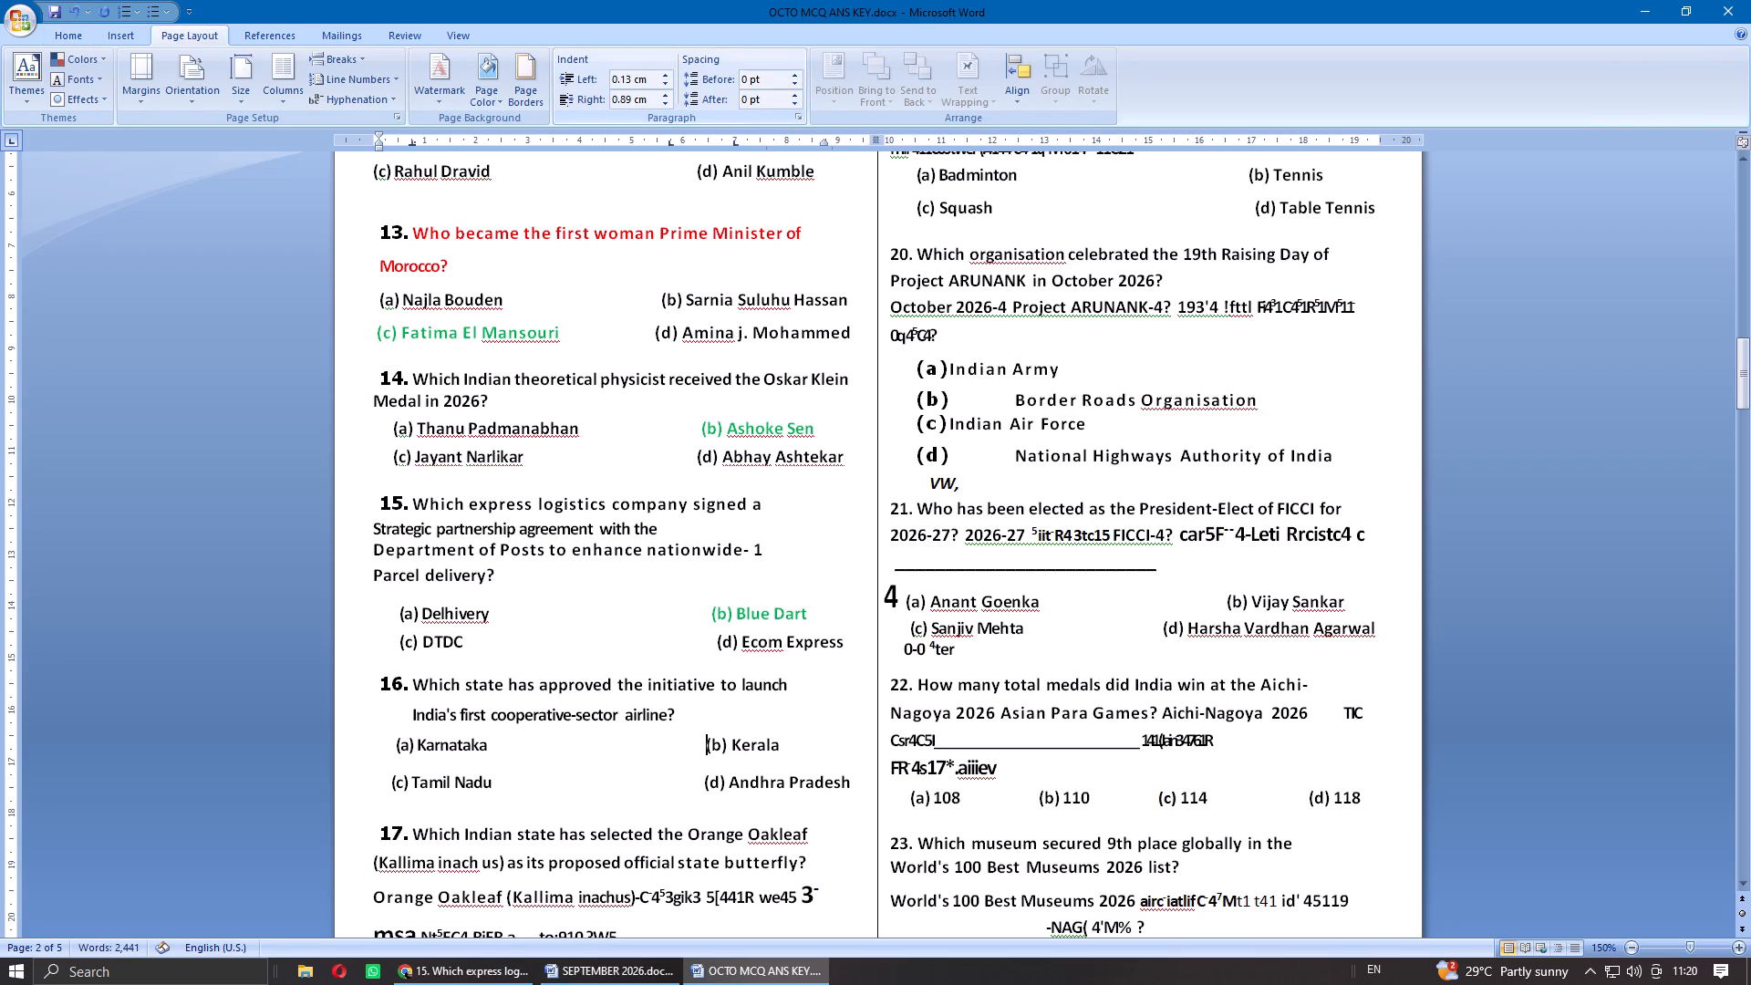
click(748, 780)
click(794, 88)
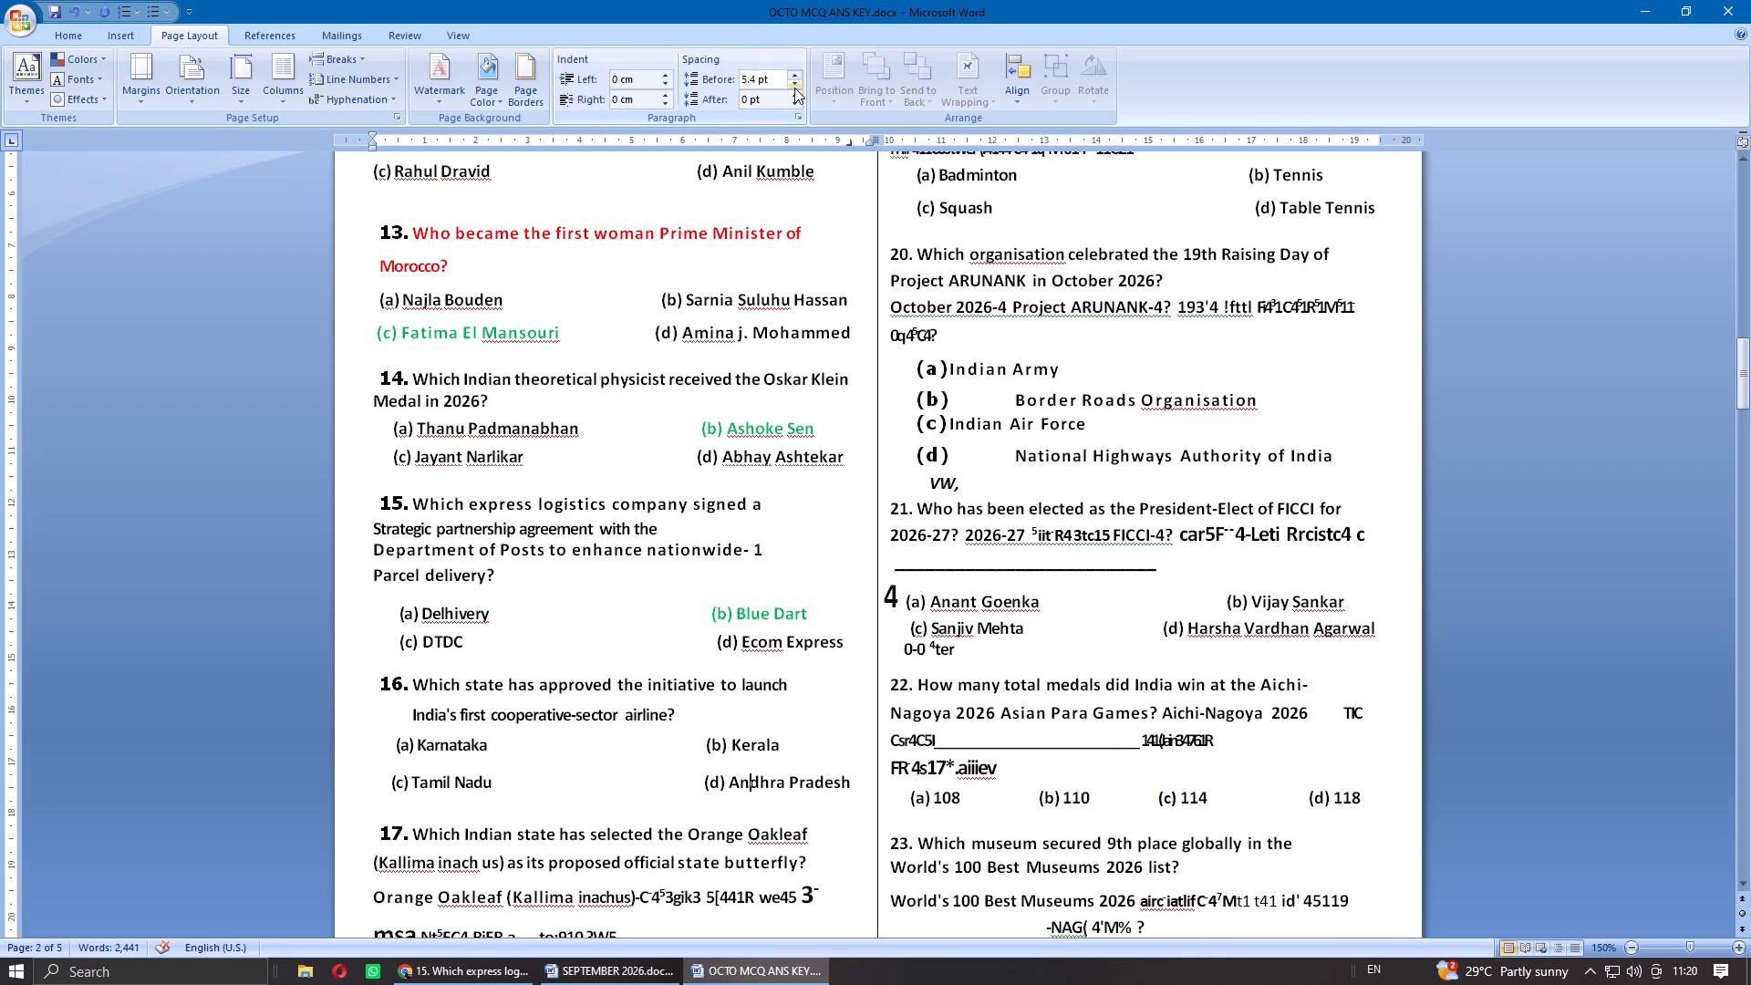
Set the paragraph spacing before question 17 to 18 pt.
click(757, 827)
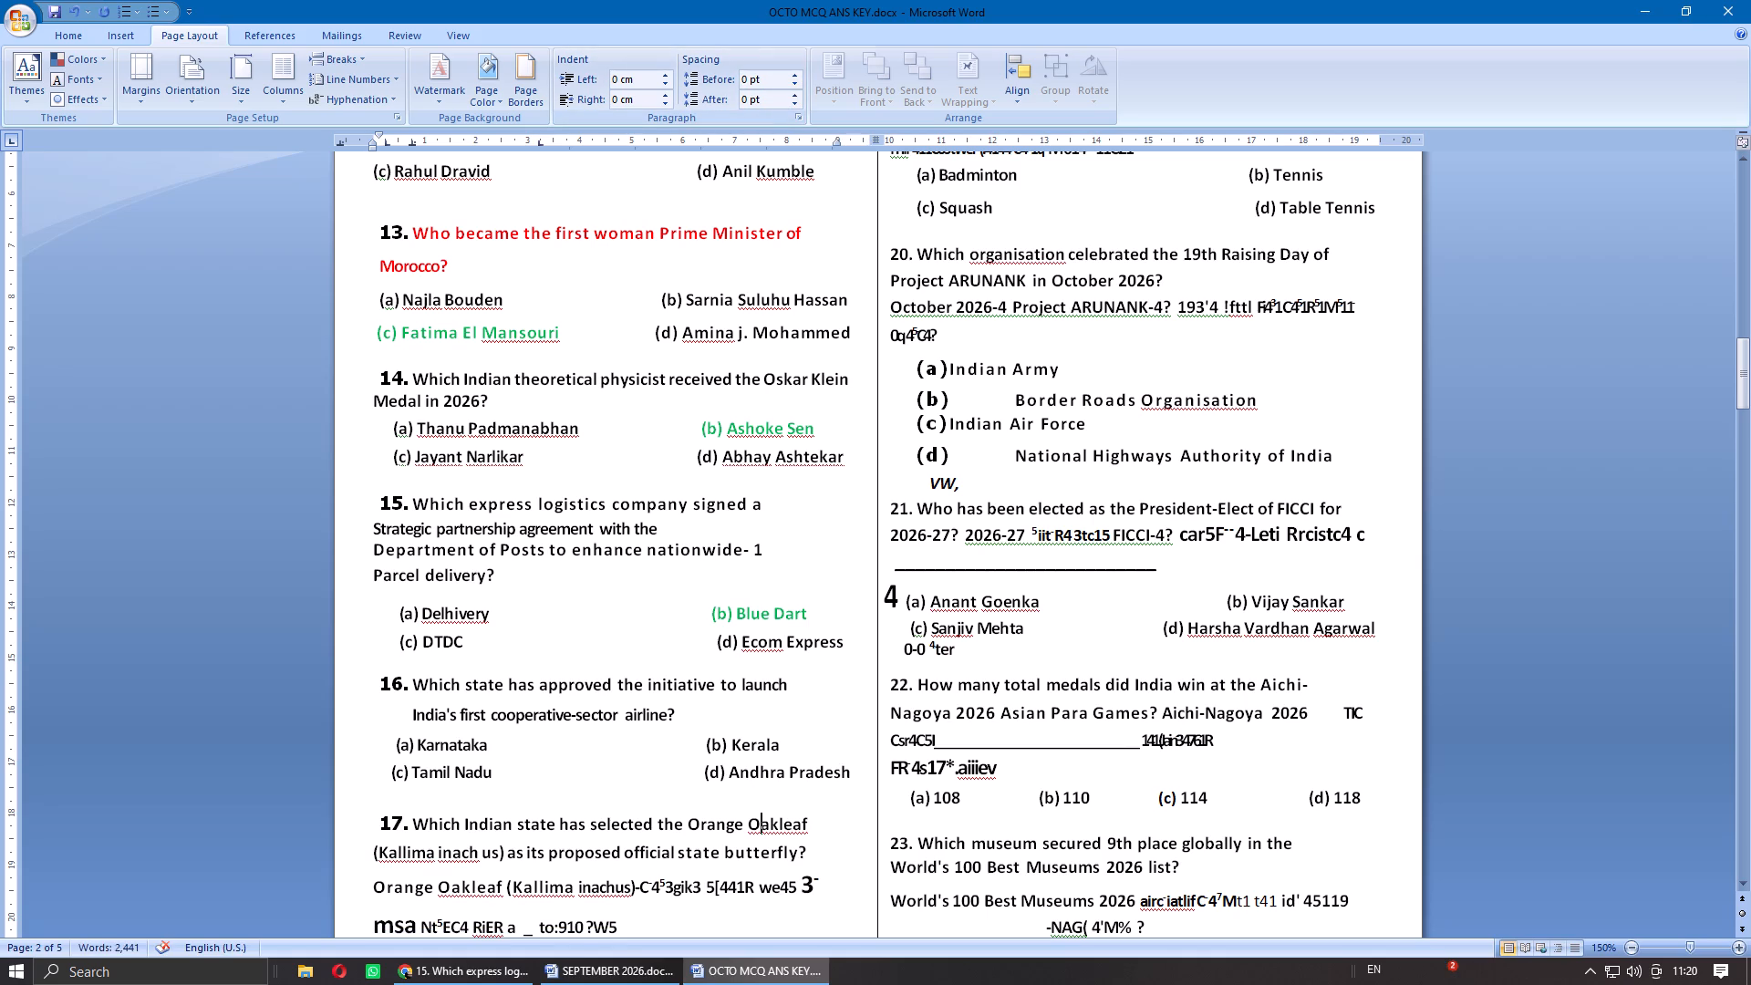
click(794, 76)
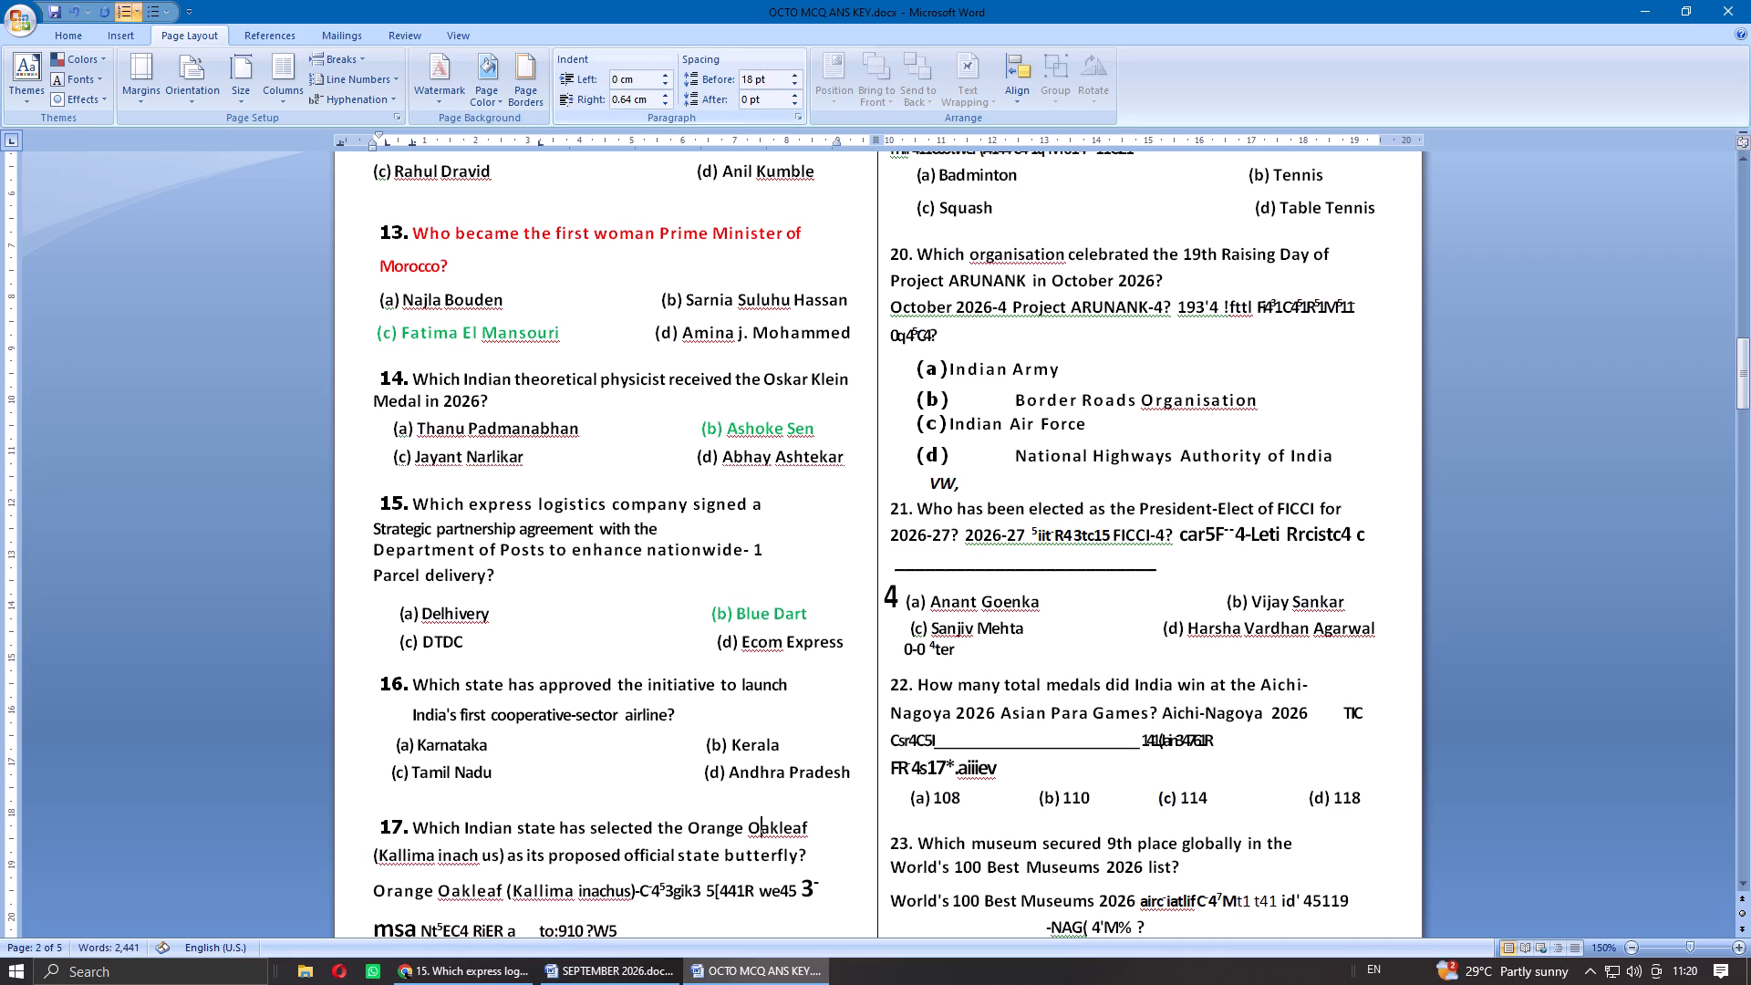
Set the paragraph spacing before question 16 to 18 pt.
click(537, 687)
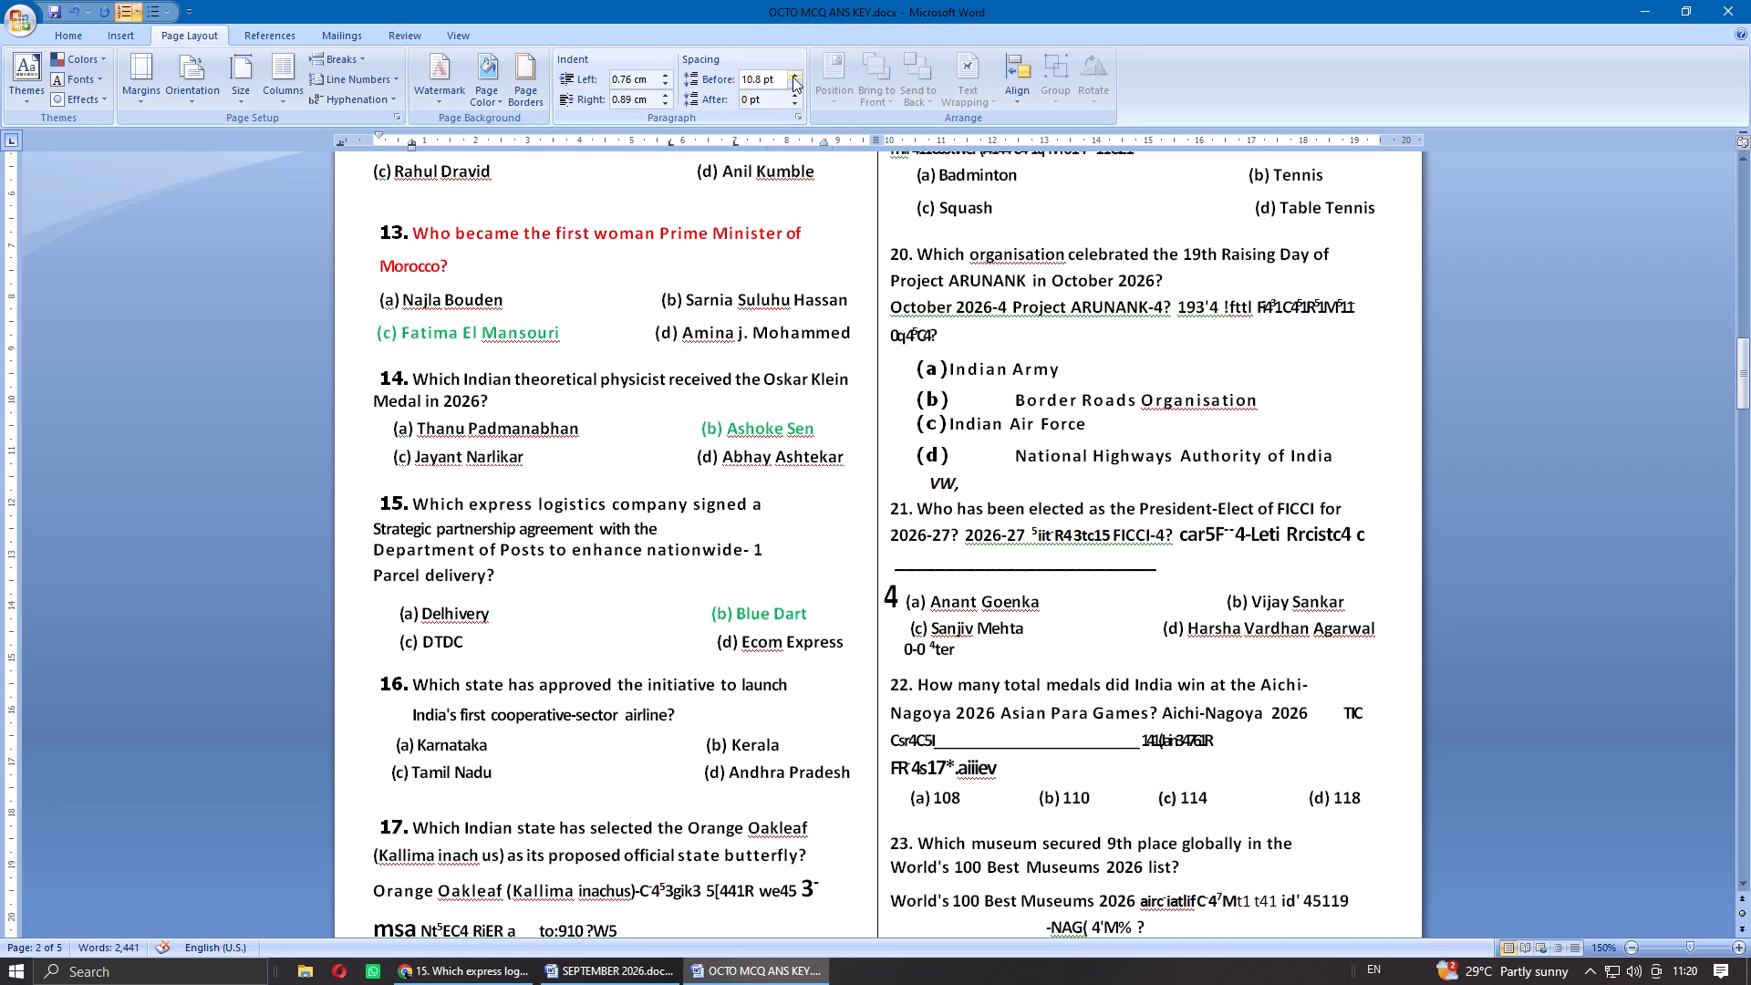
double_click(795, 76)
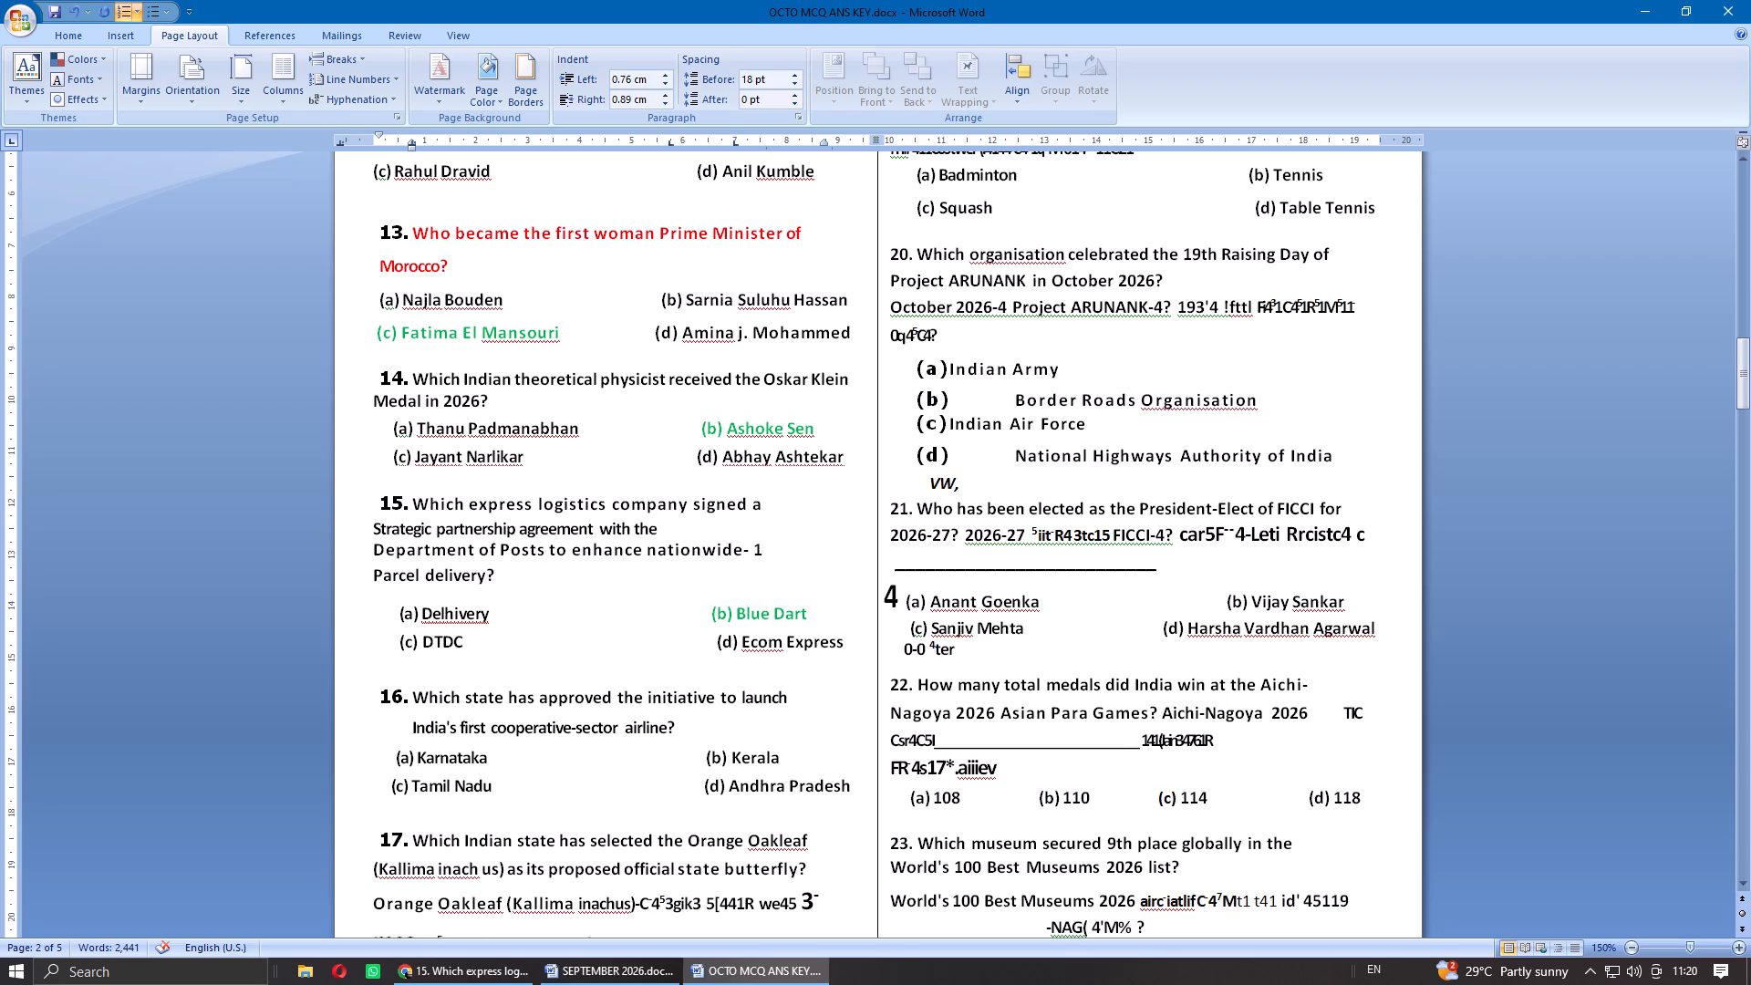
Set the spacing before both option rows of question 15 to 0 pt.
click(766, 638)
click(800, 86)
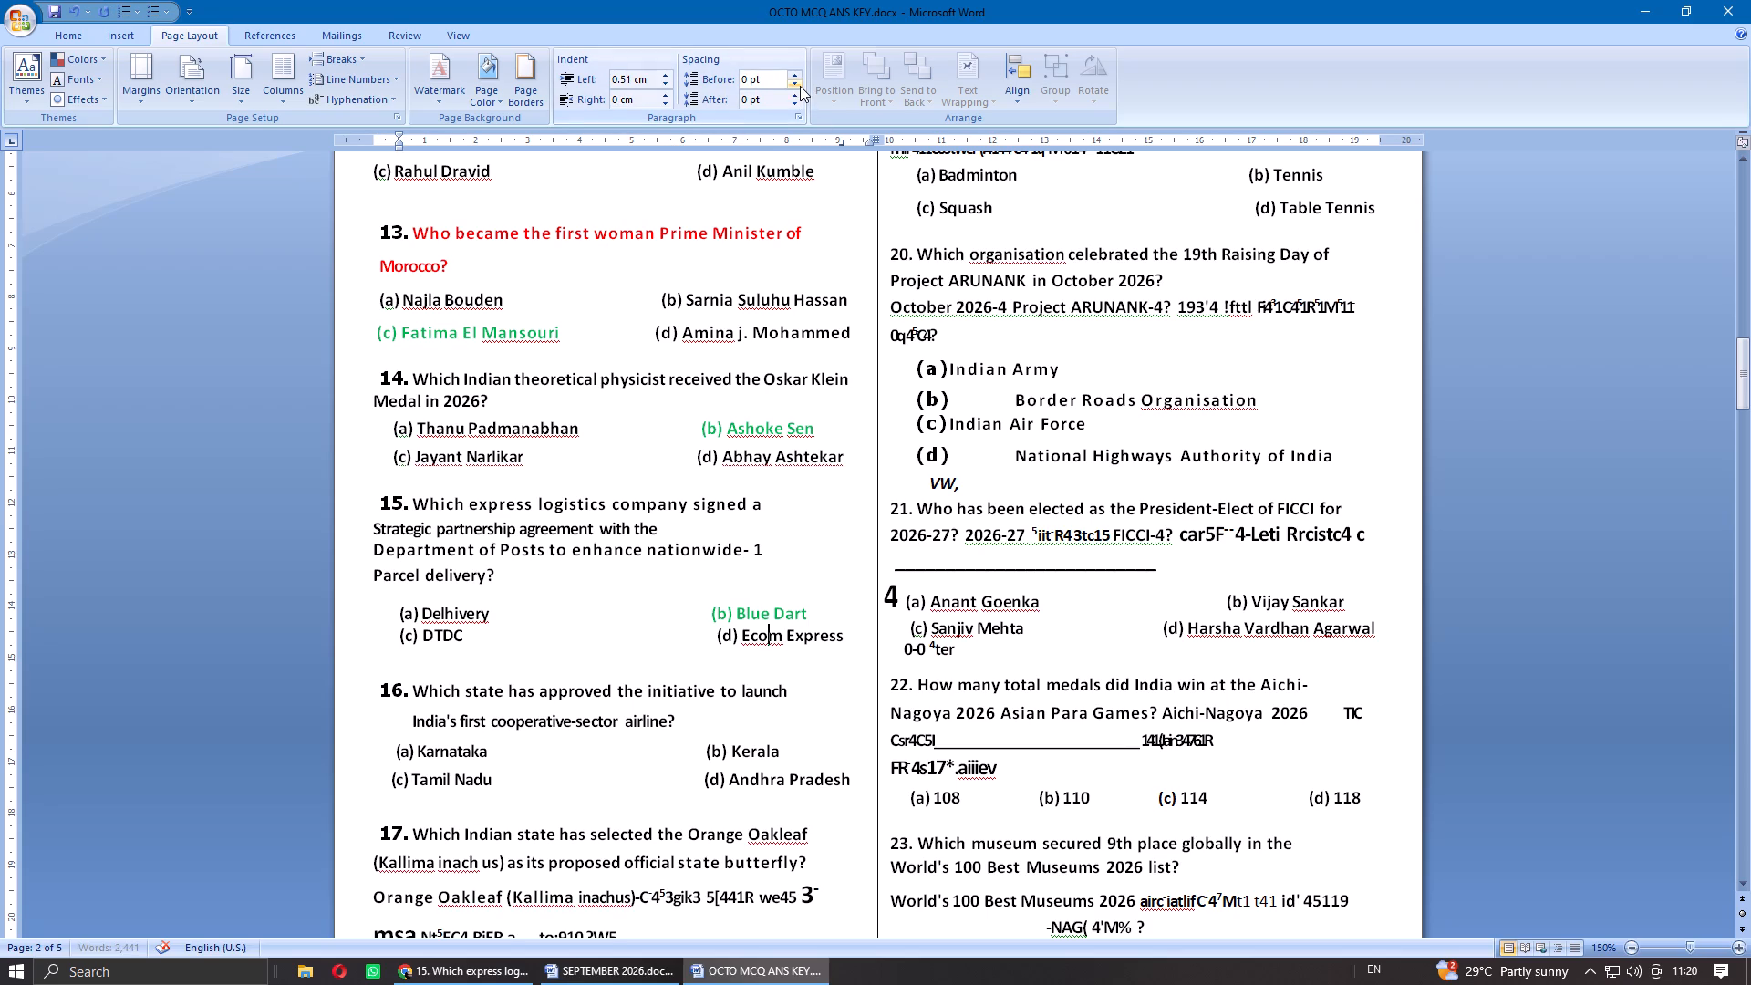
click(461, 617)
click(794, 80)
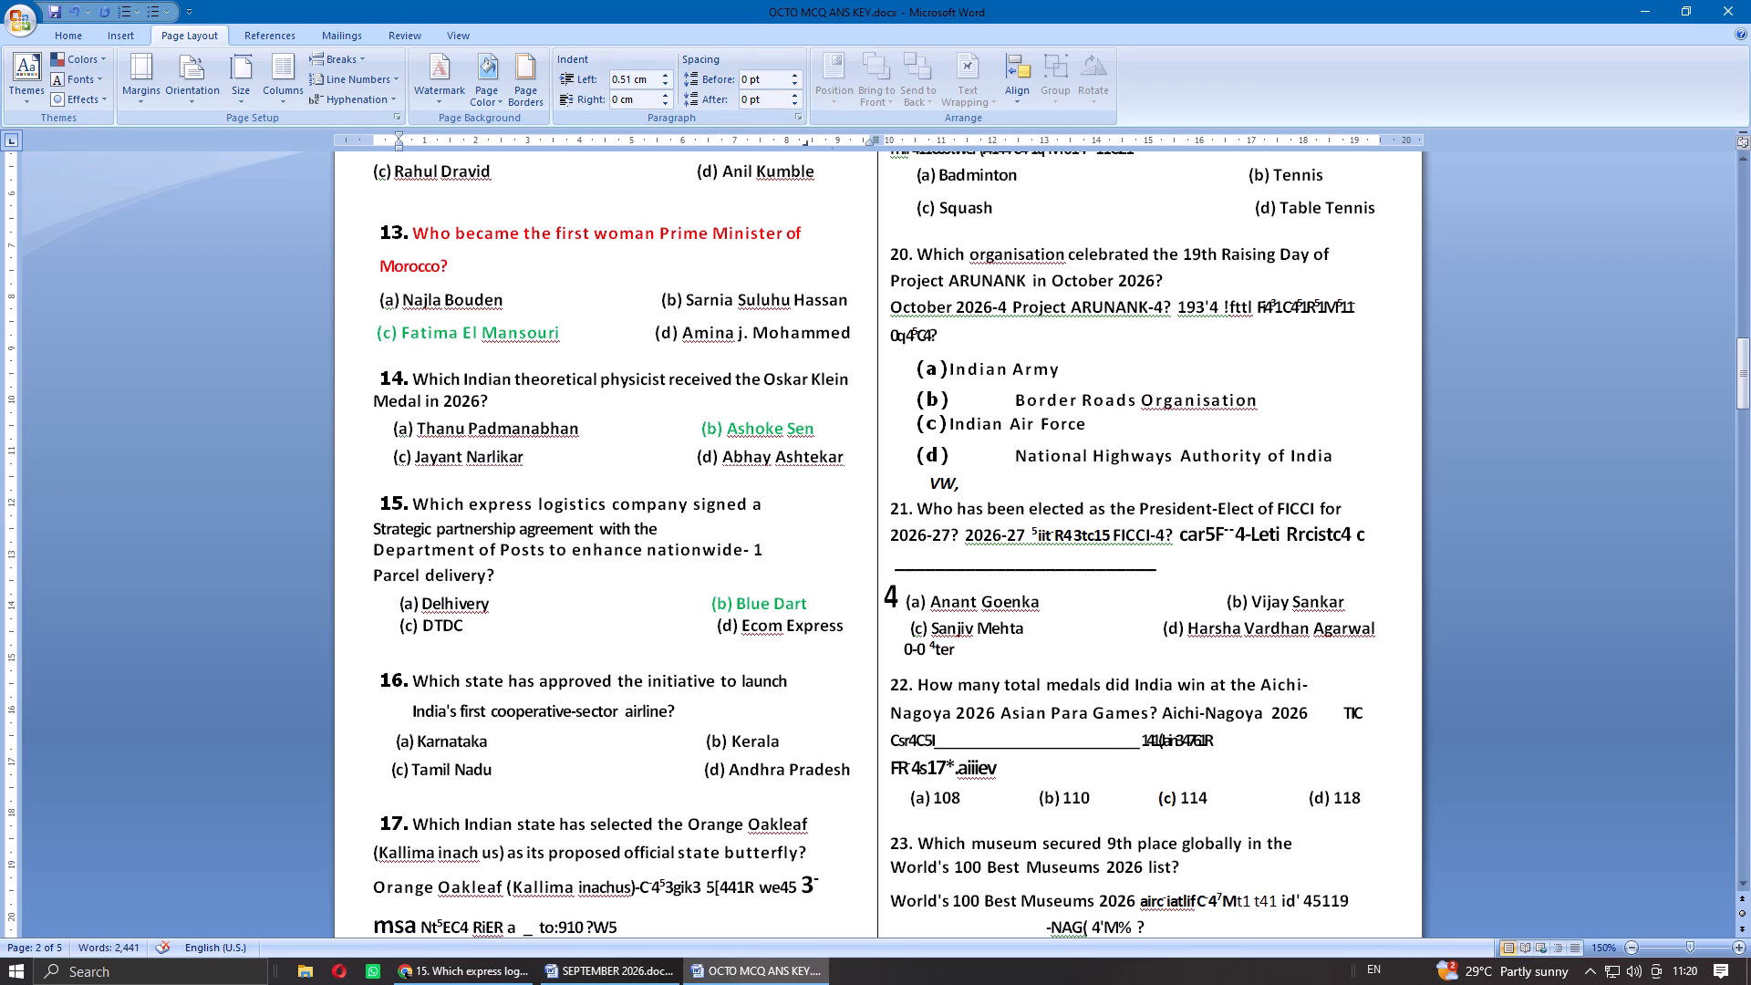
Reduce the spacing before question 15 by one increment and set the spacing before question 16 to 12 pt.
click(506, 499)
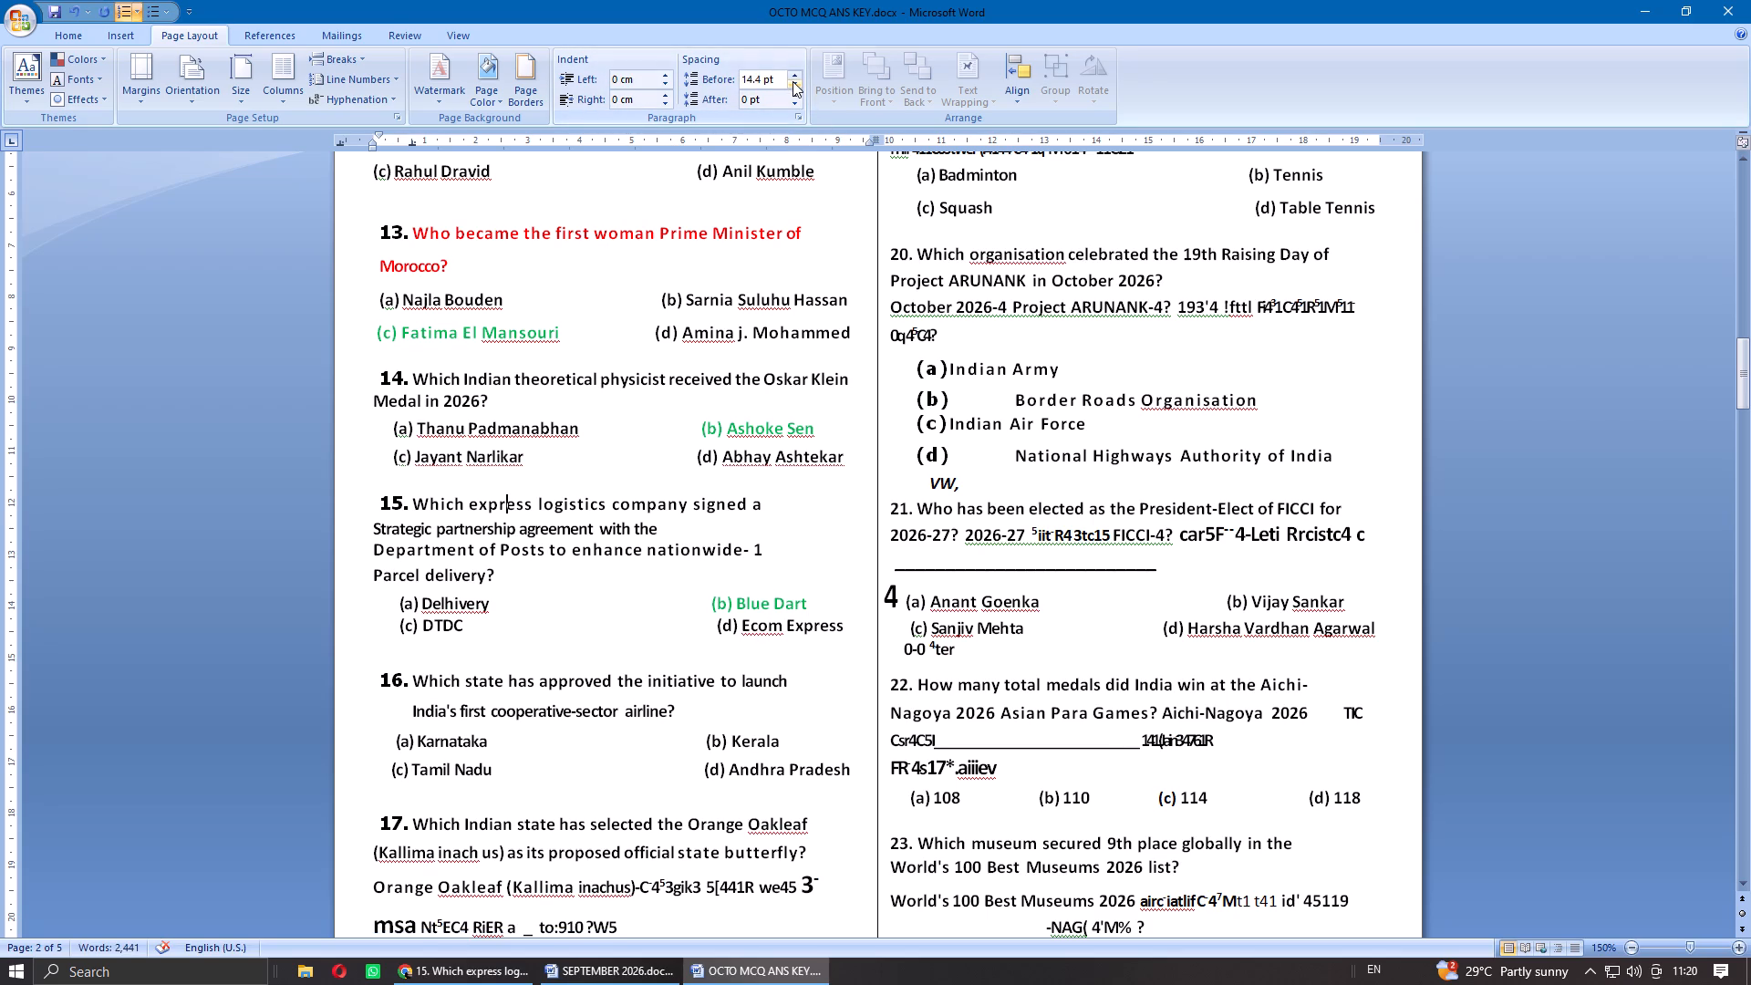
click(793, 81)
click(571, 679)
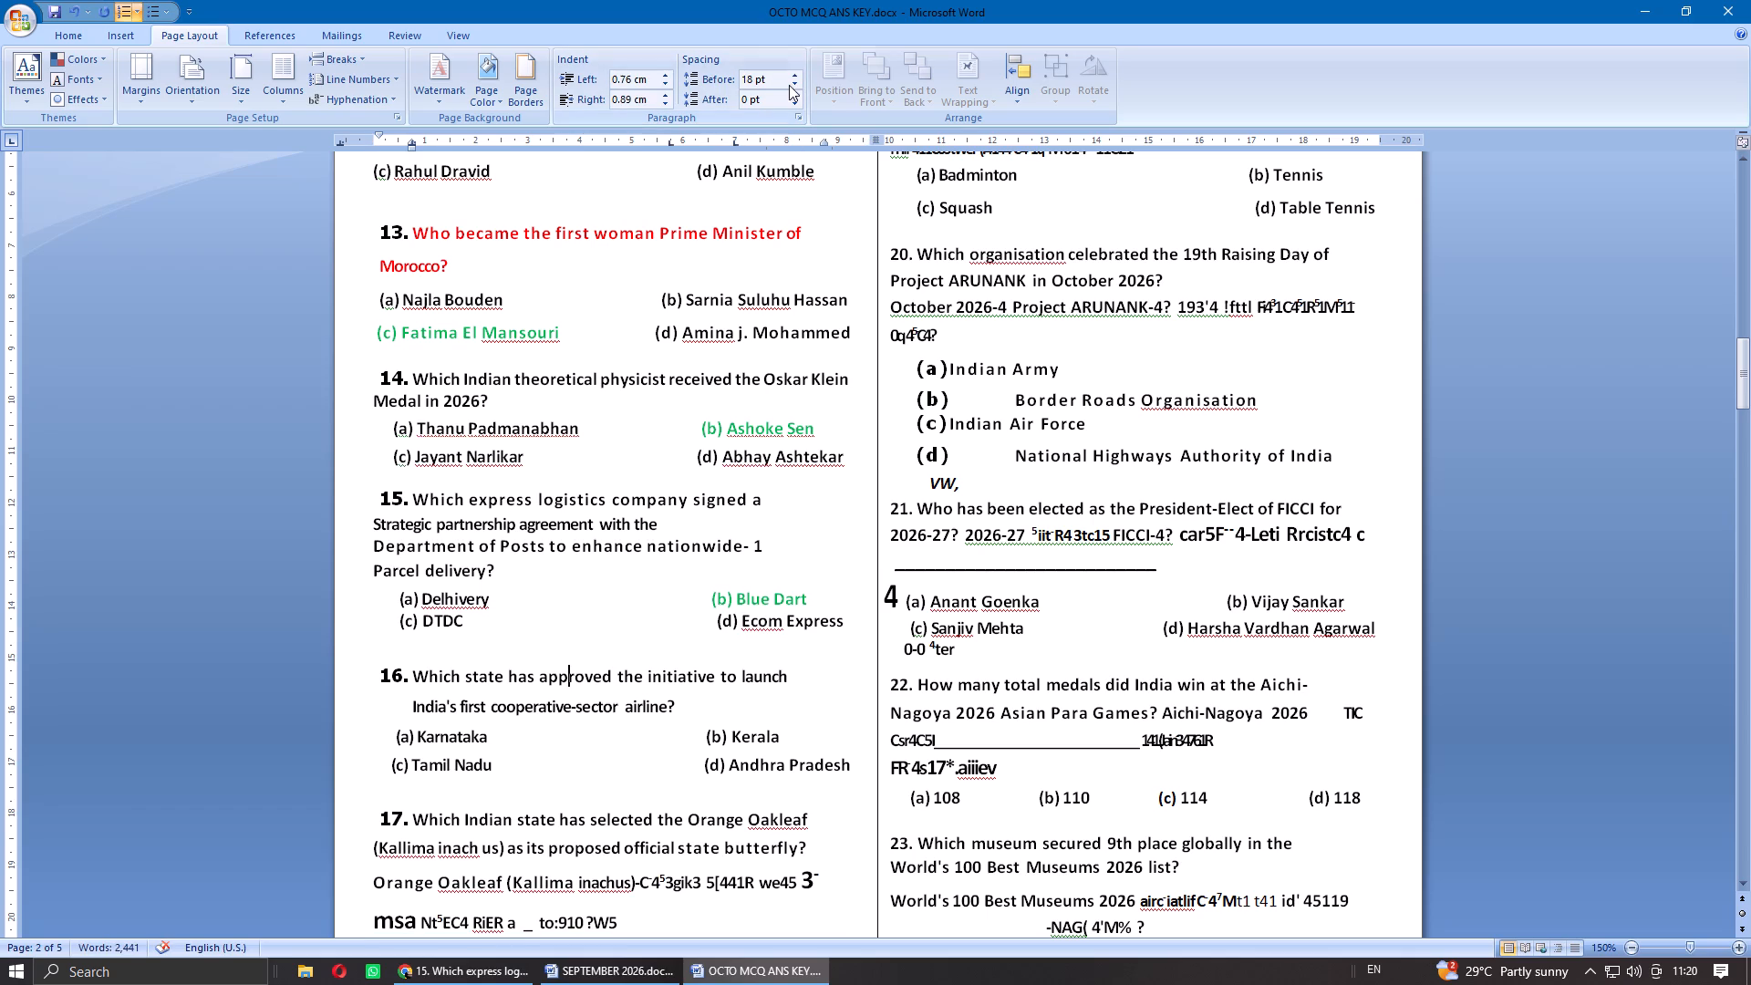
click(797, 86)
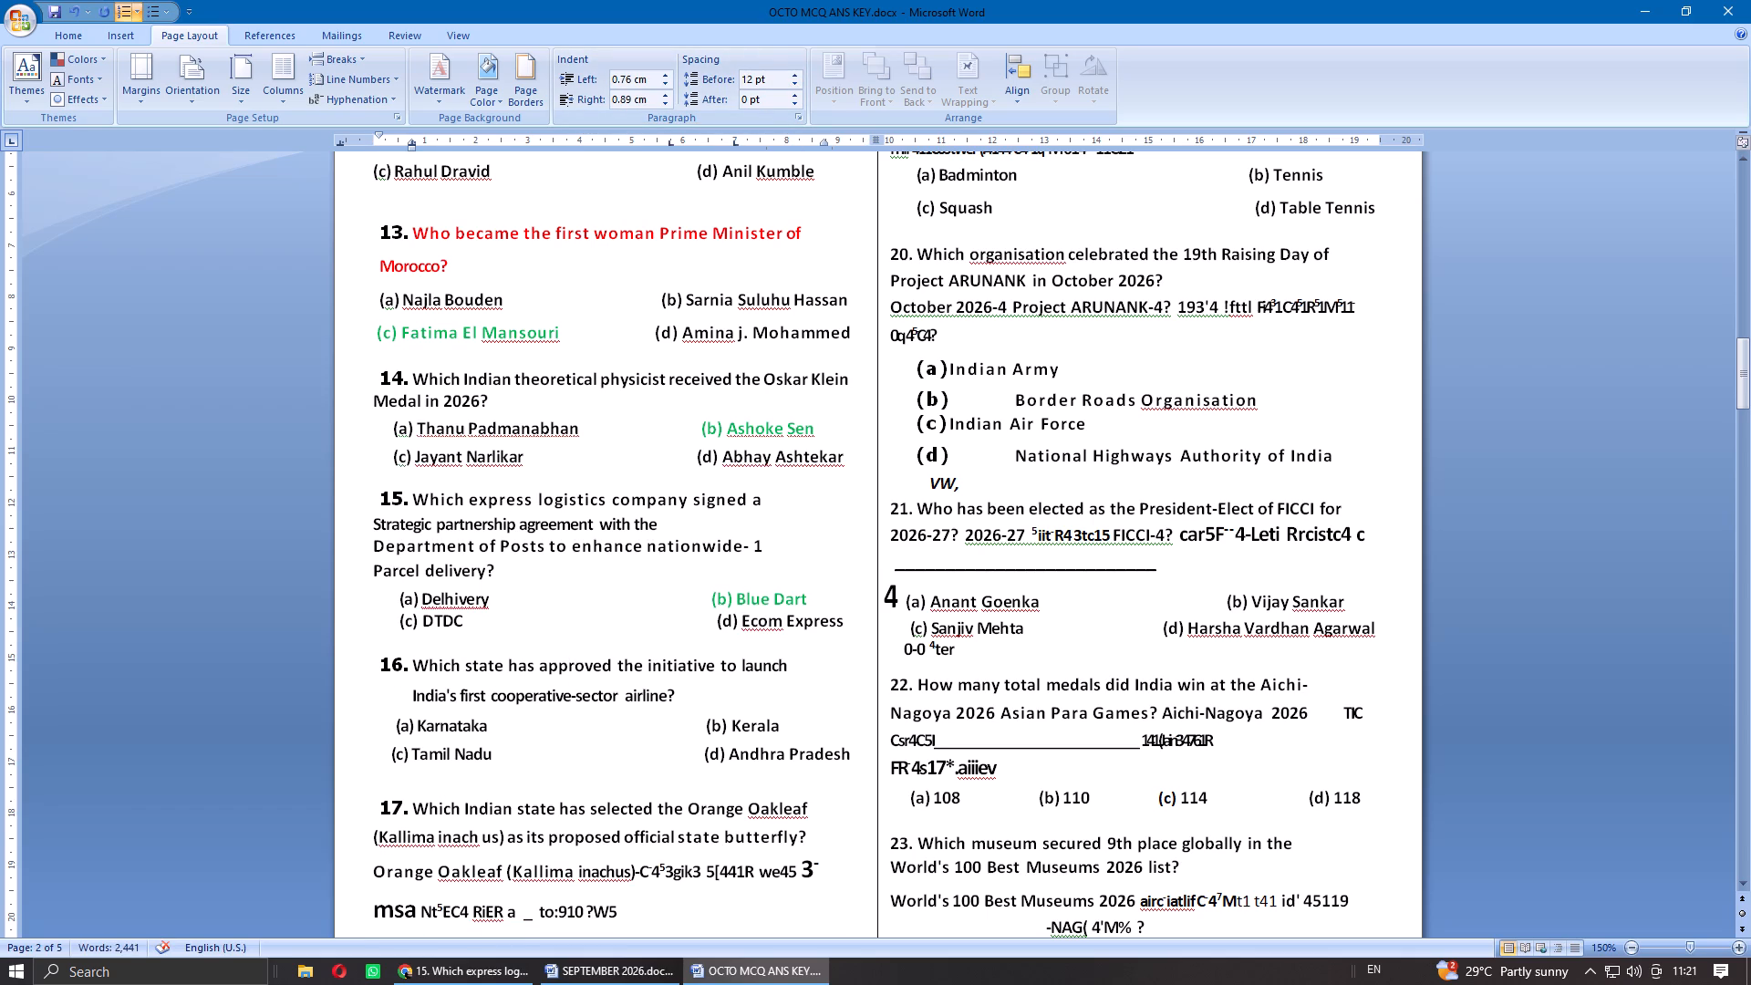
Copy question 16's text and search the web in Chrome for which state approved India's first cooperative-sector airline.
drag(416, 669, 617, 685)
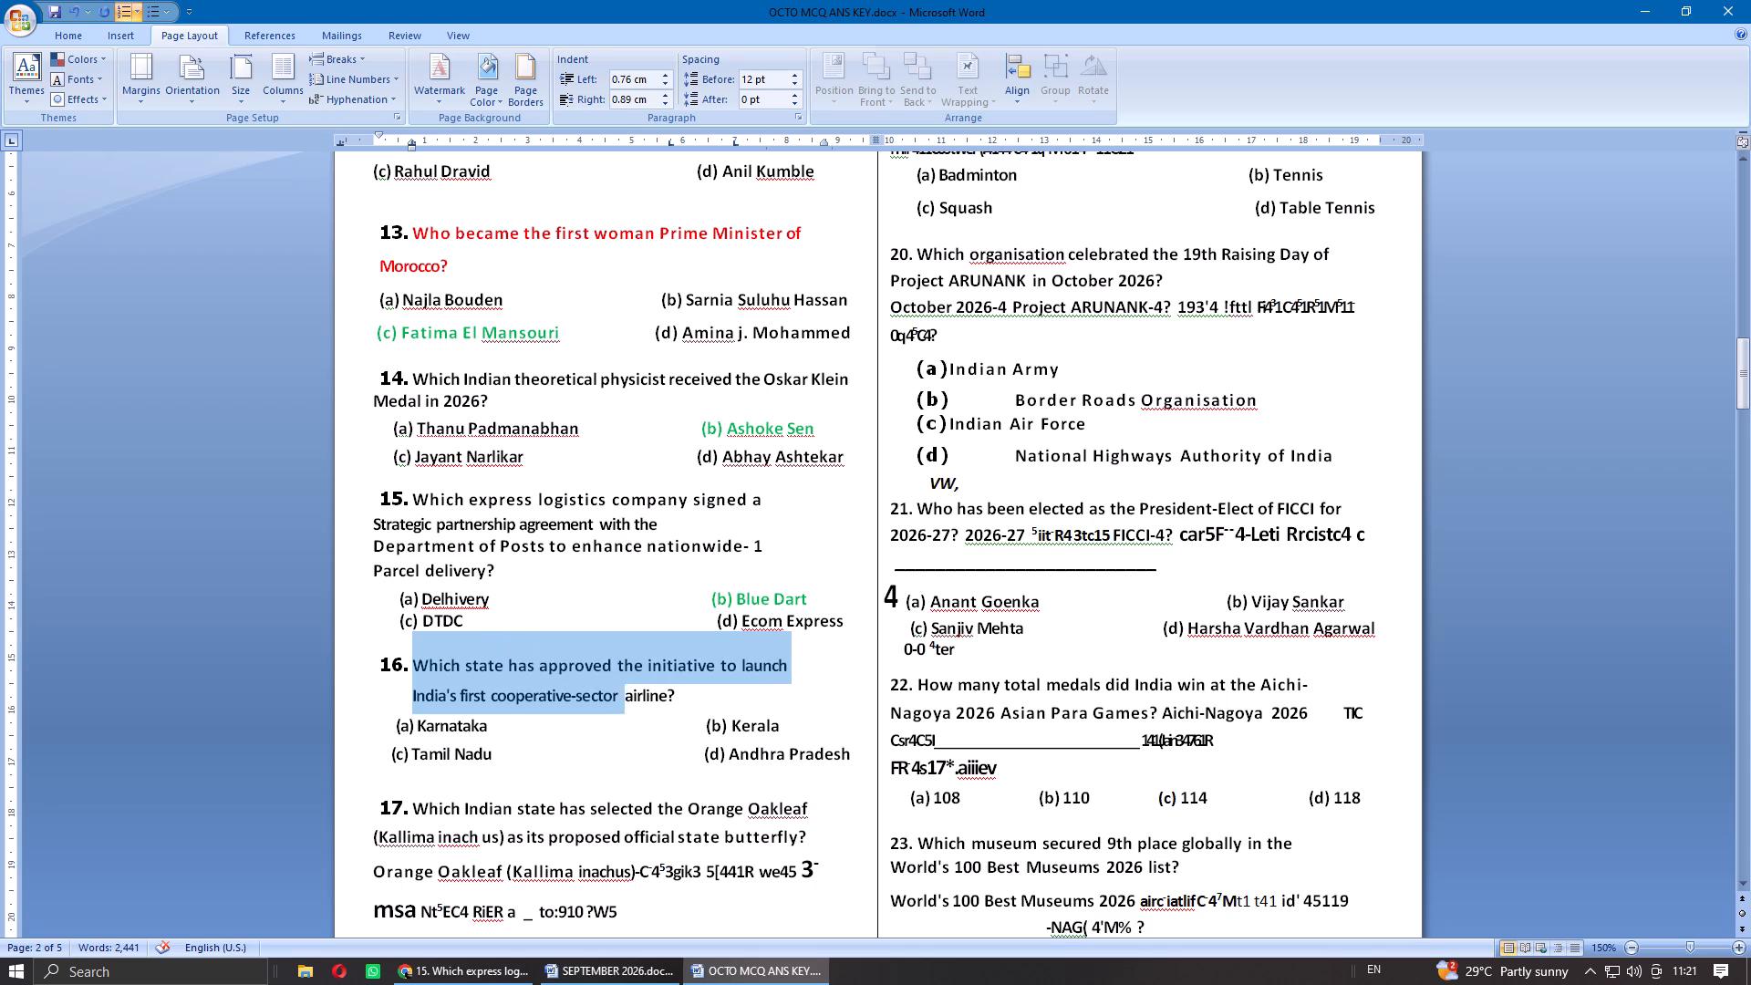
drag(617, 685, 676, 690)
right_click(612, 679)
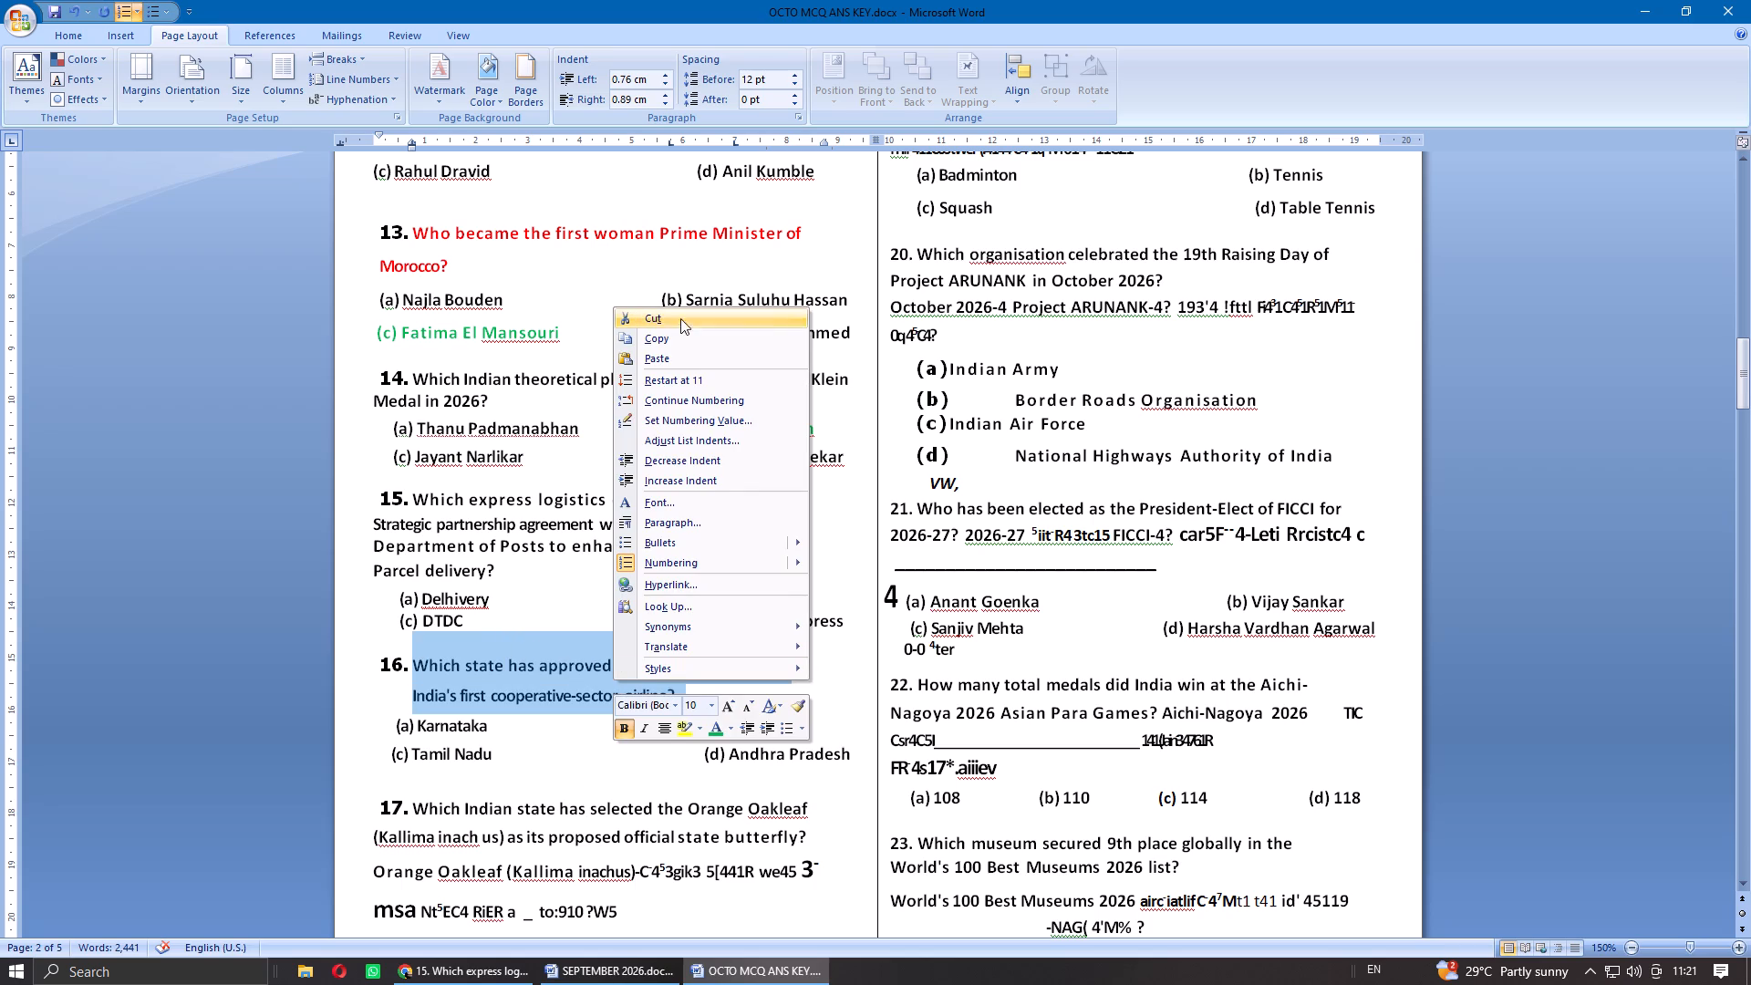
click(671, 338)
click(497, 979)
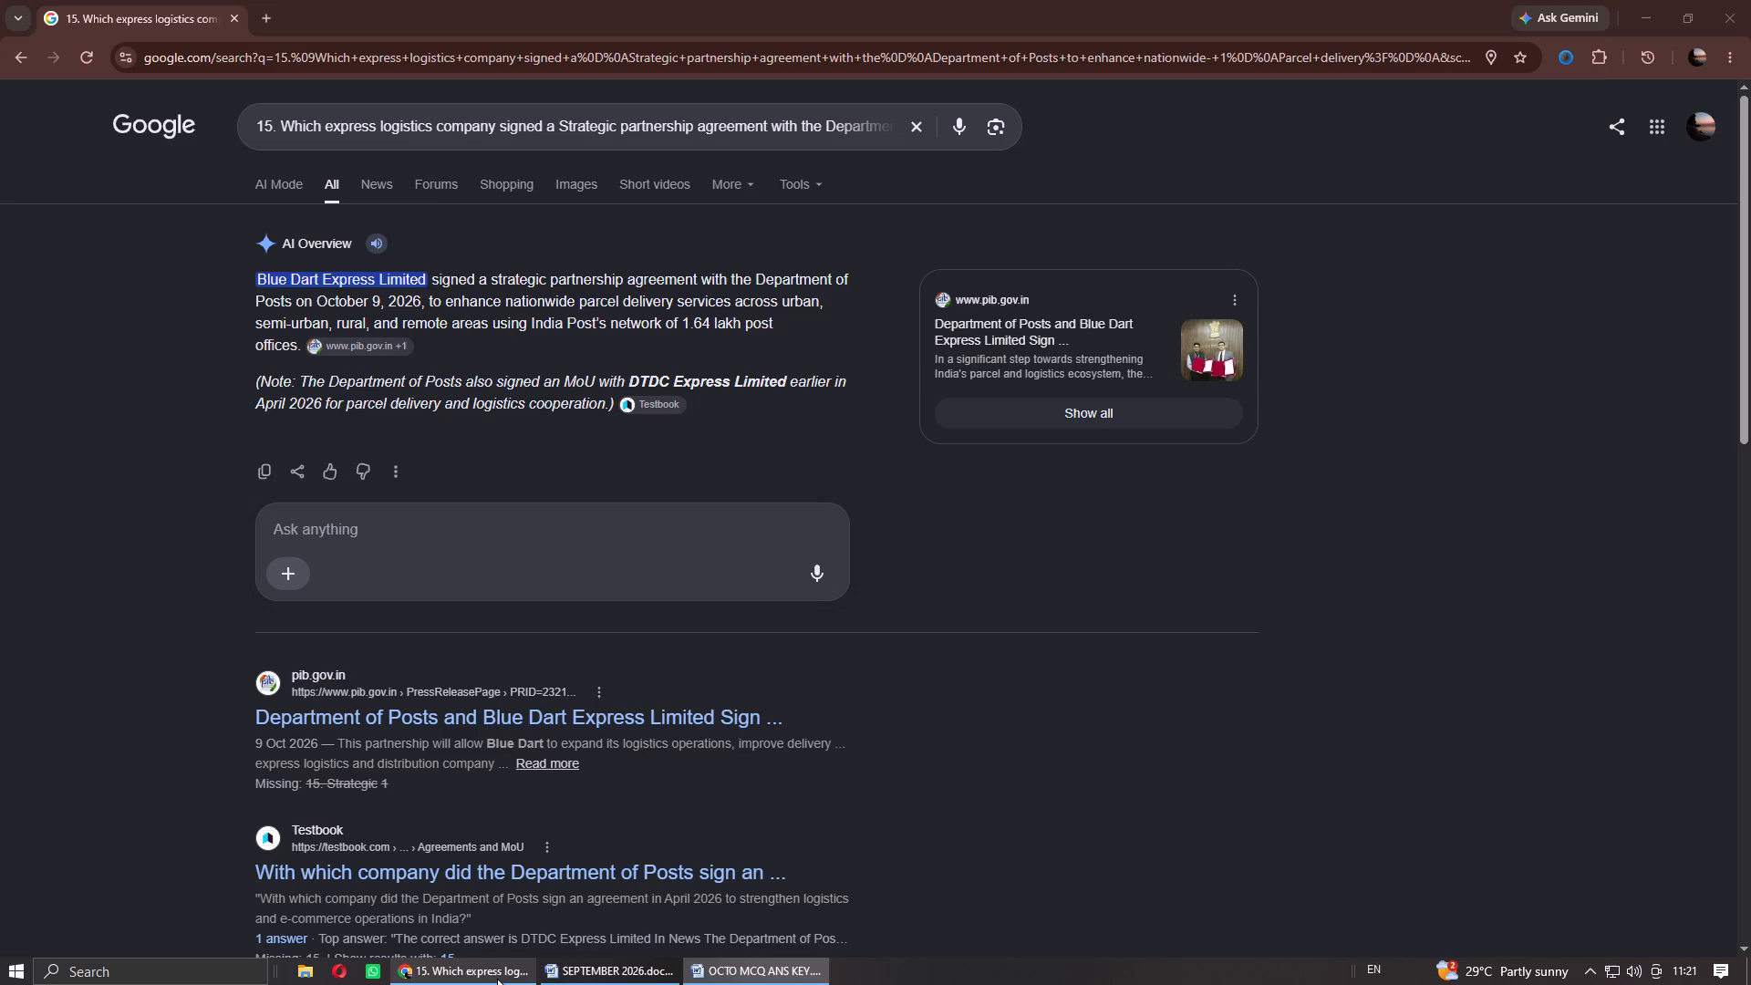
click(914, 134)
right_click(876, 134)
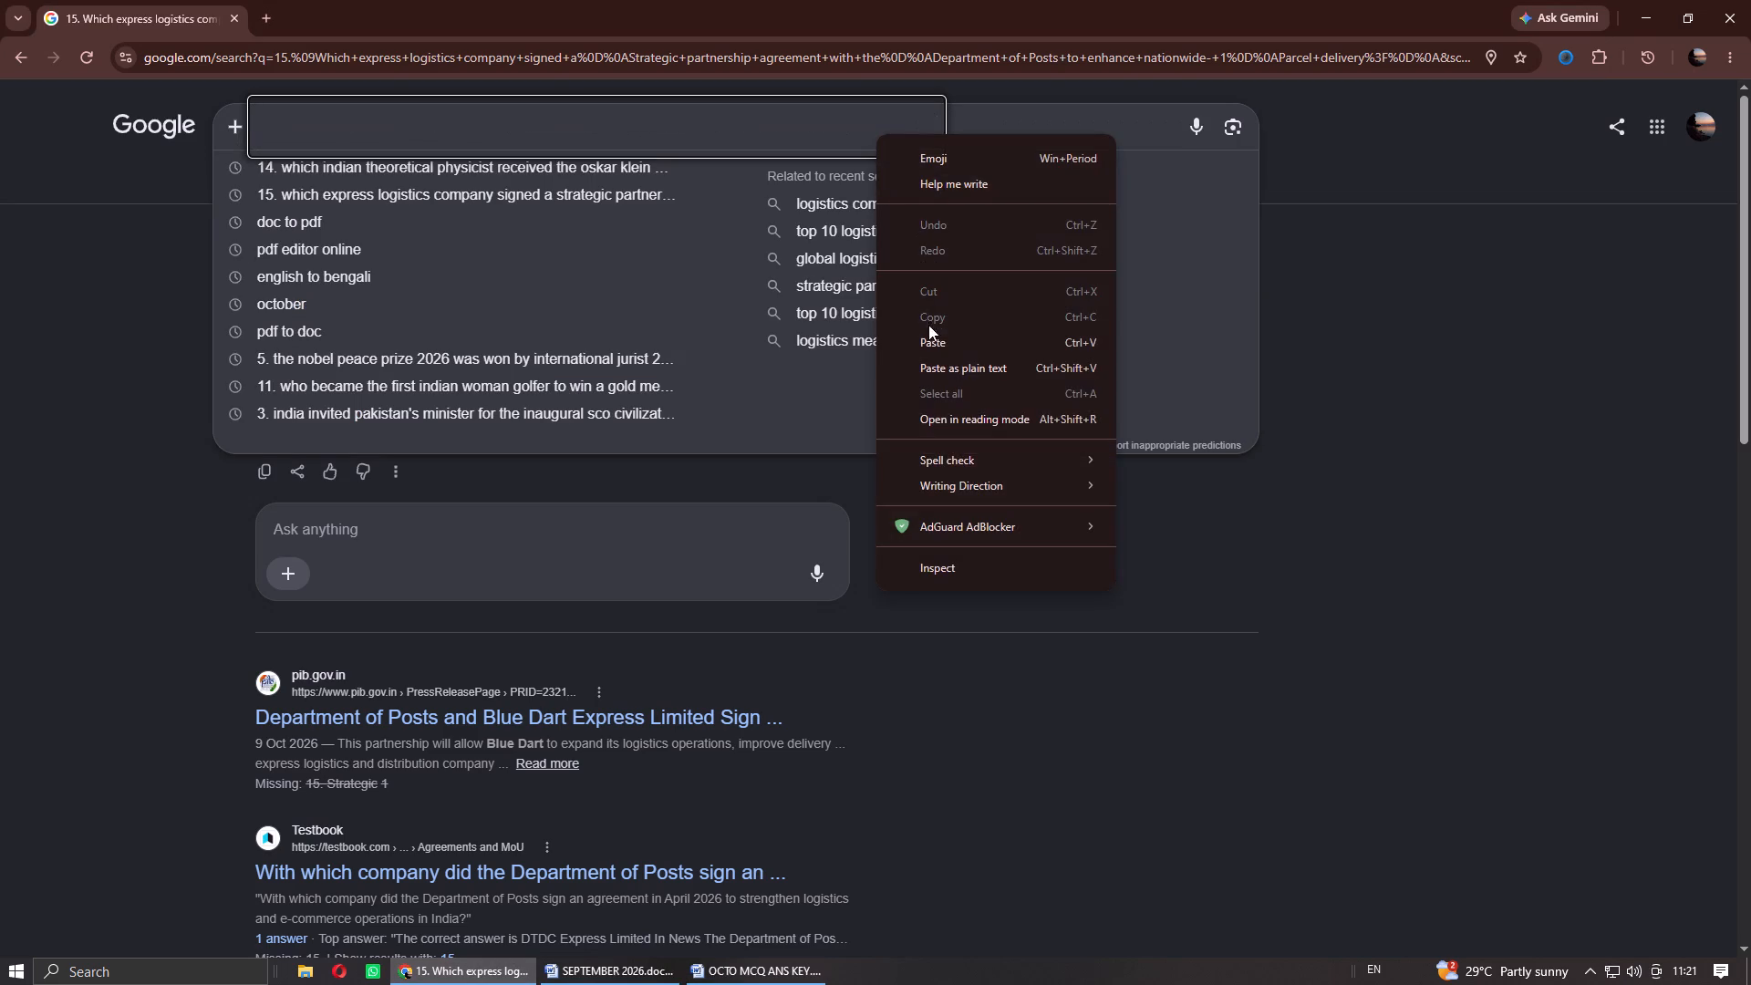
click(931, 333)
key(Return)
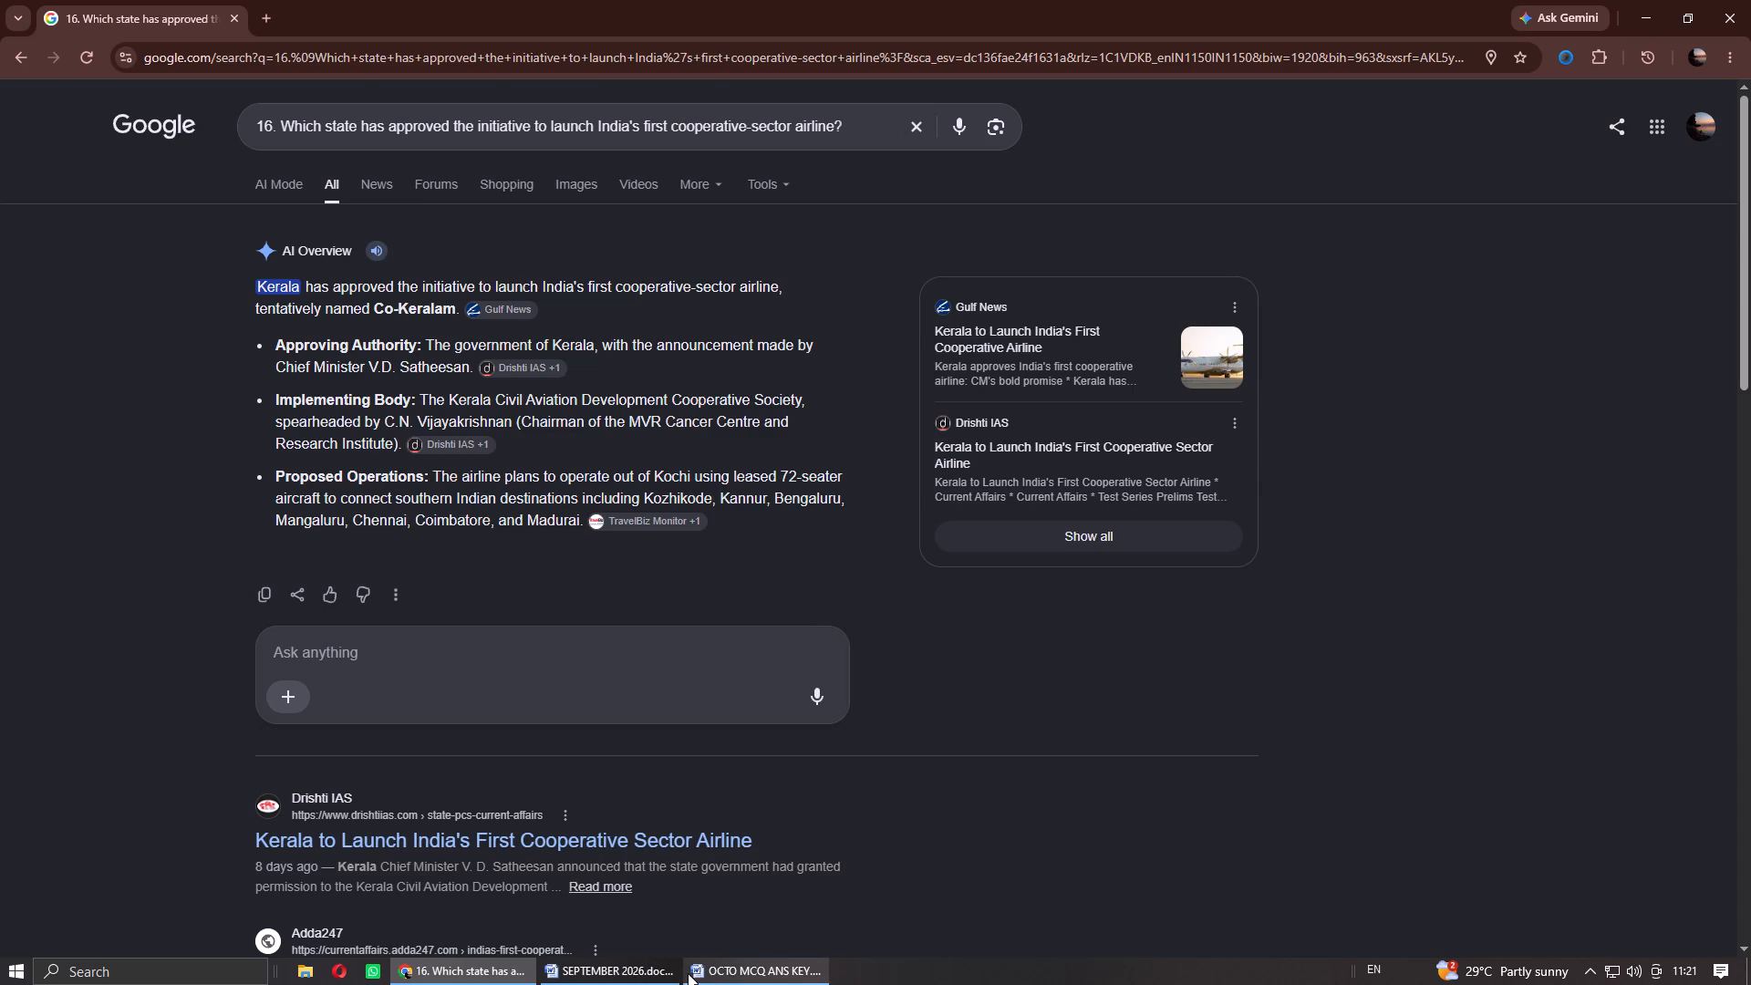
Back in the Word answer key, add "[Co-Keralam]" after the end of question 16.
click(768, 973)
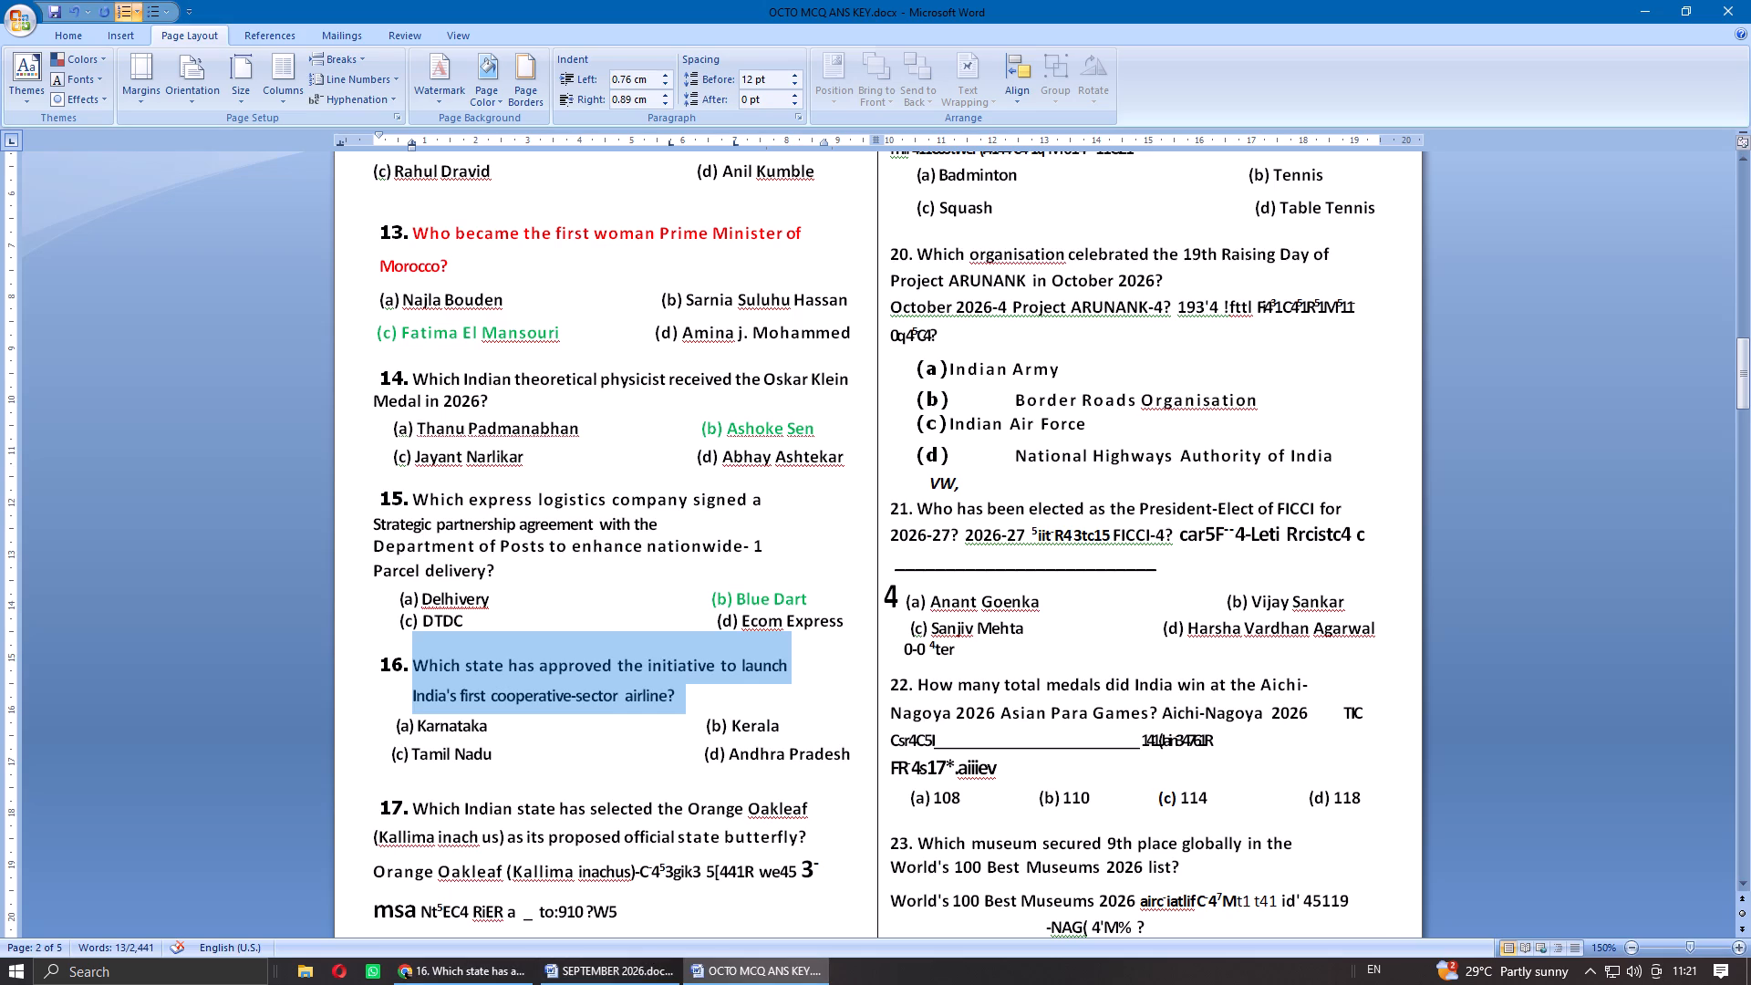
click(694, 700)
key(space)
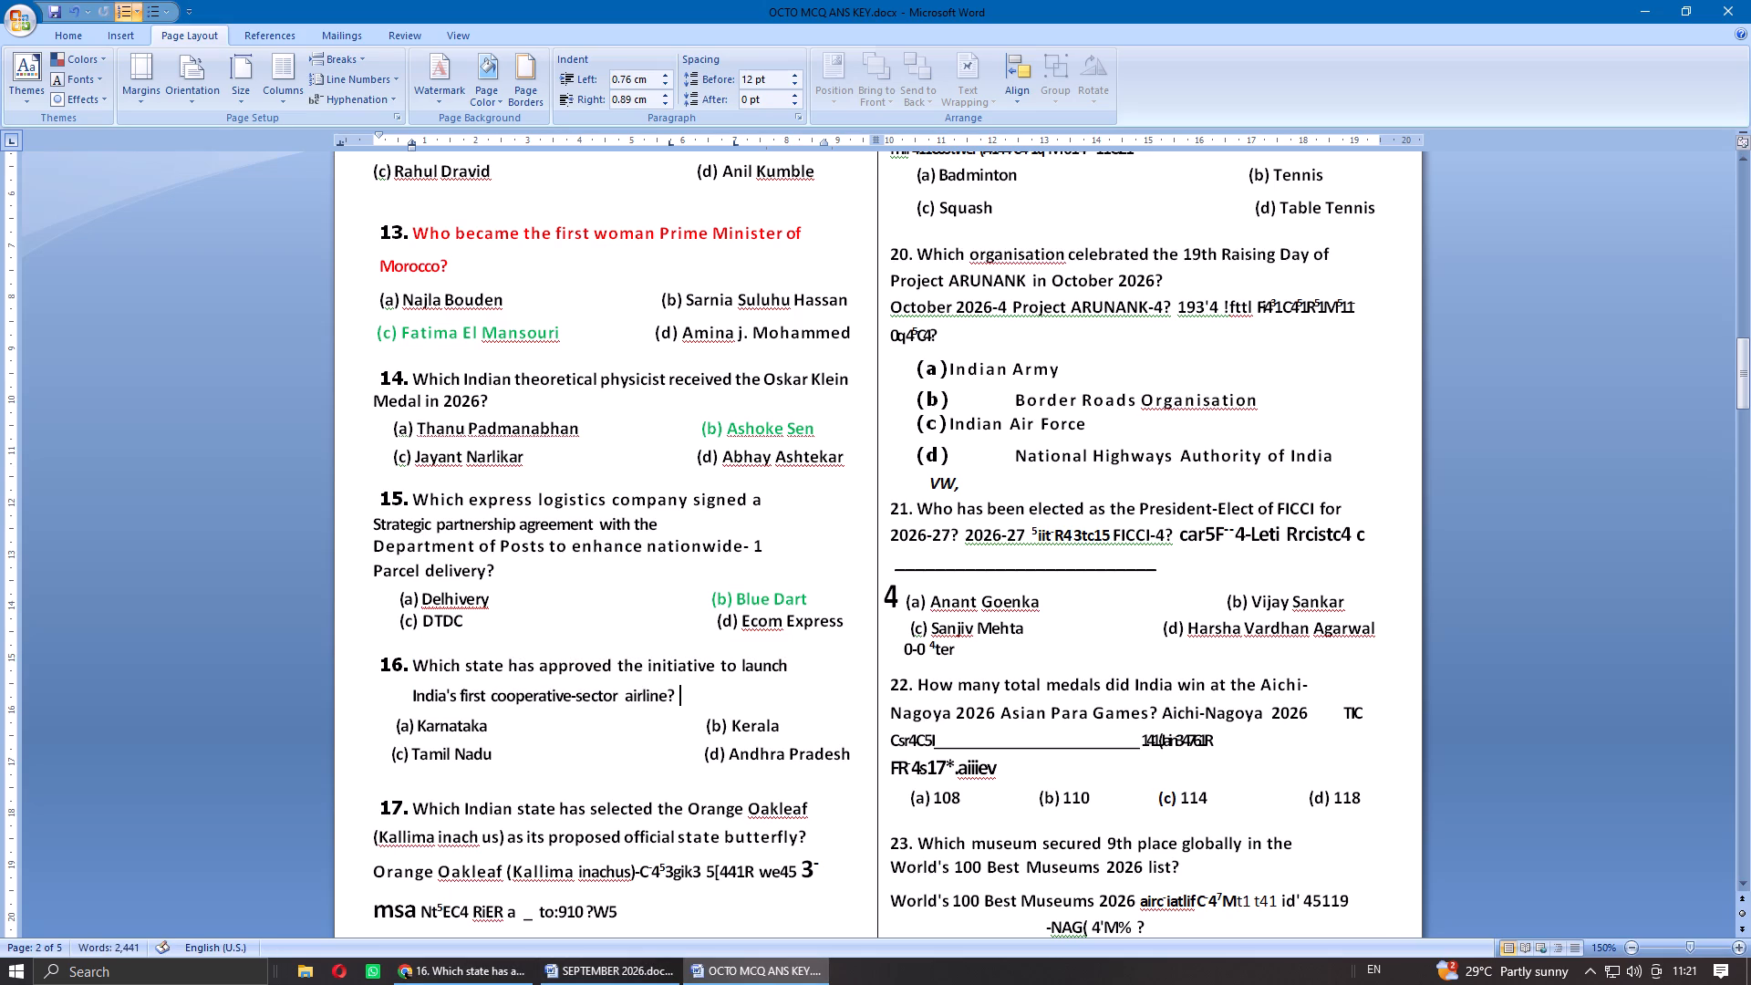
text([])
key(Left)
text(Co-Keralam)
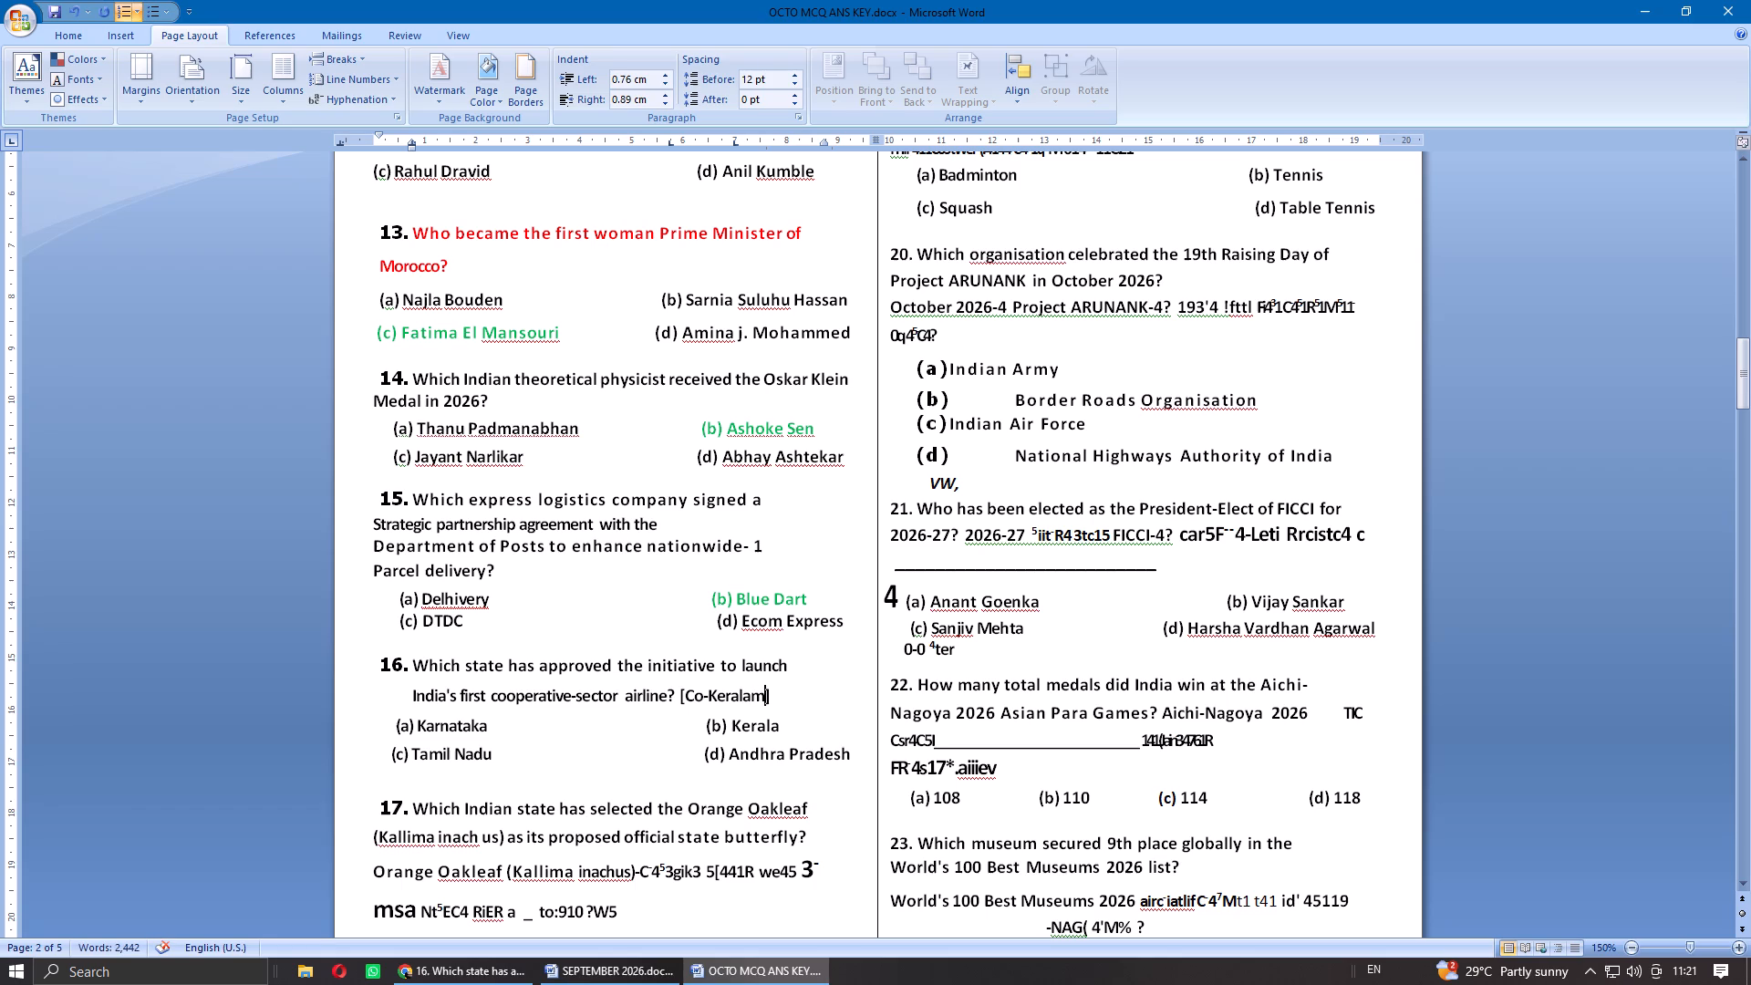
Set the font size of "[Co-Keralam]" in question 16 to 12.
drag(679, 697, 780, 688)
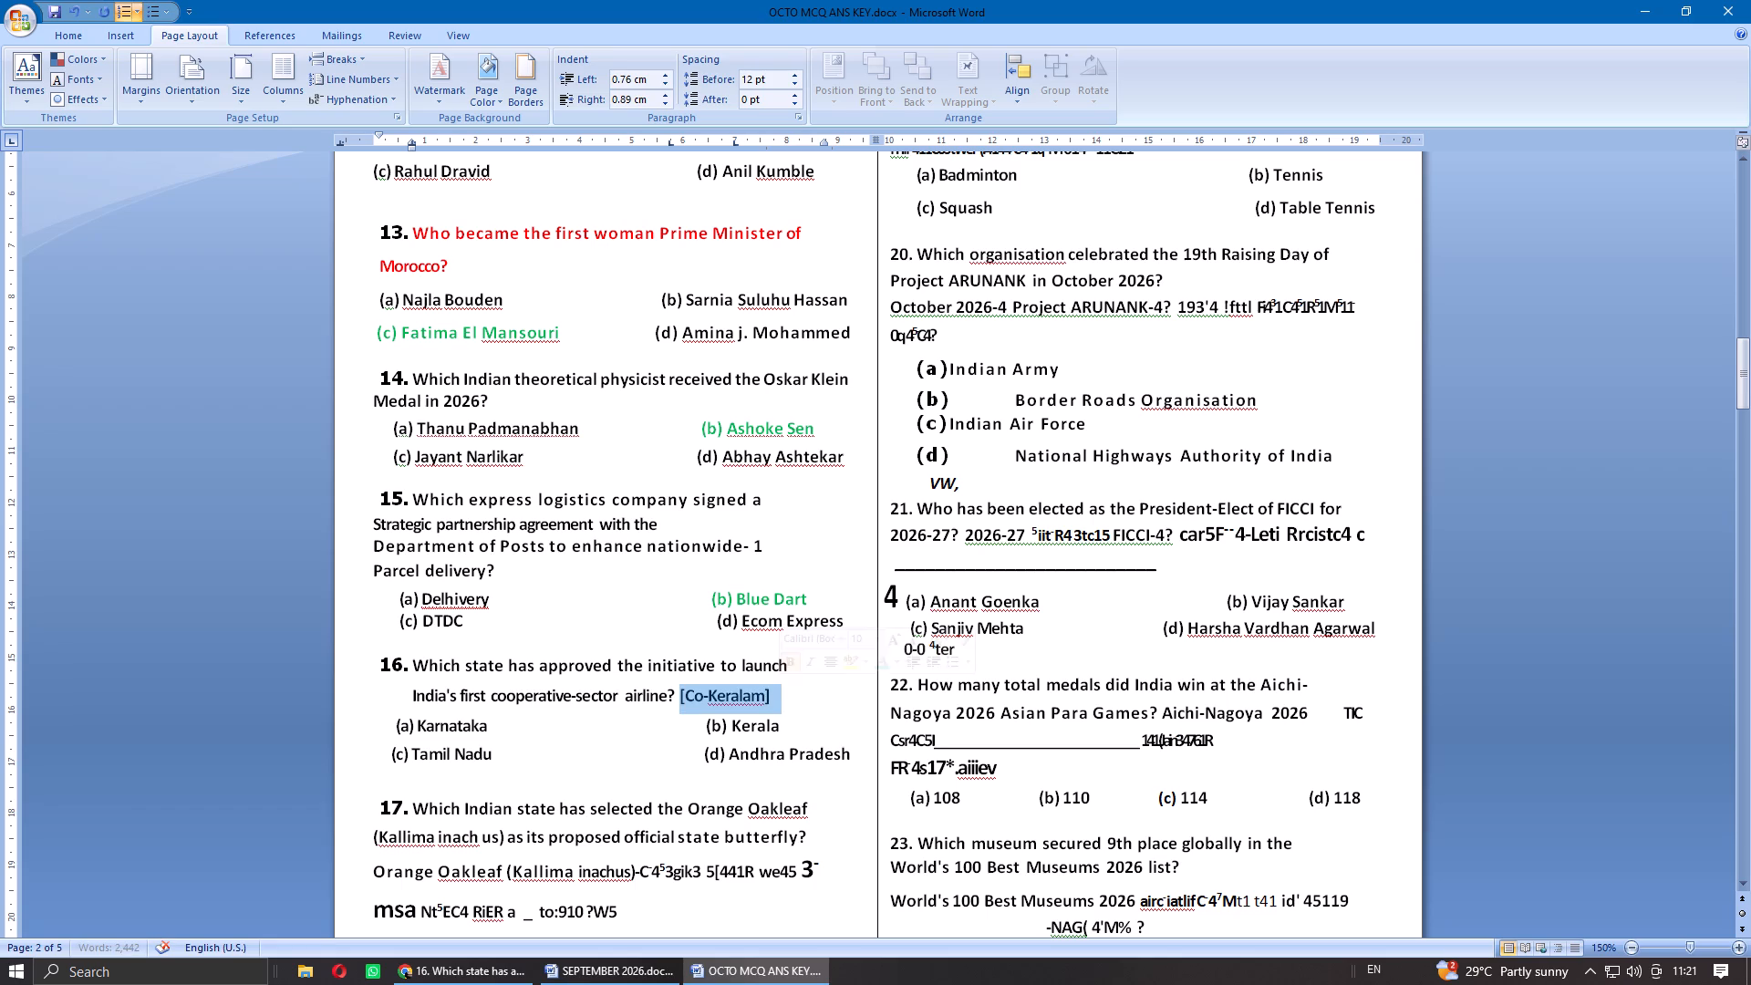
click(84, 34)
click(309, 63)
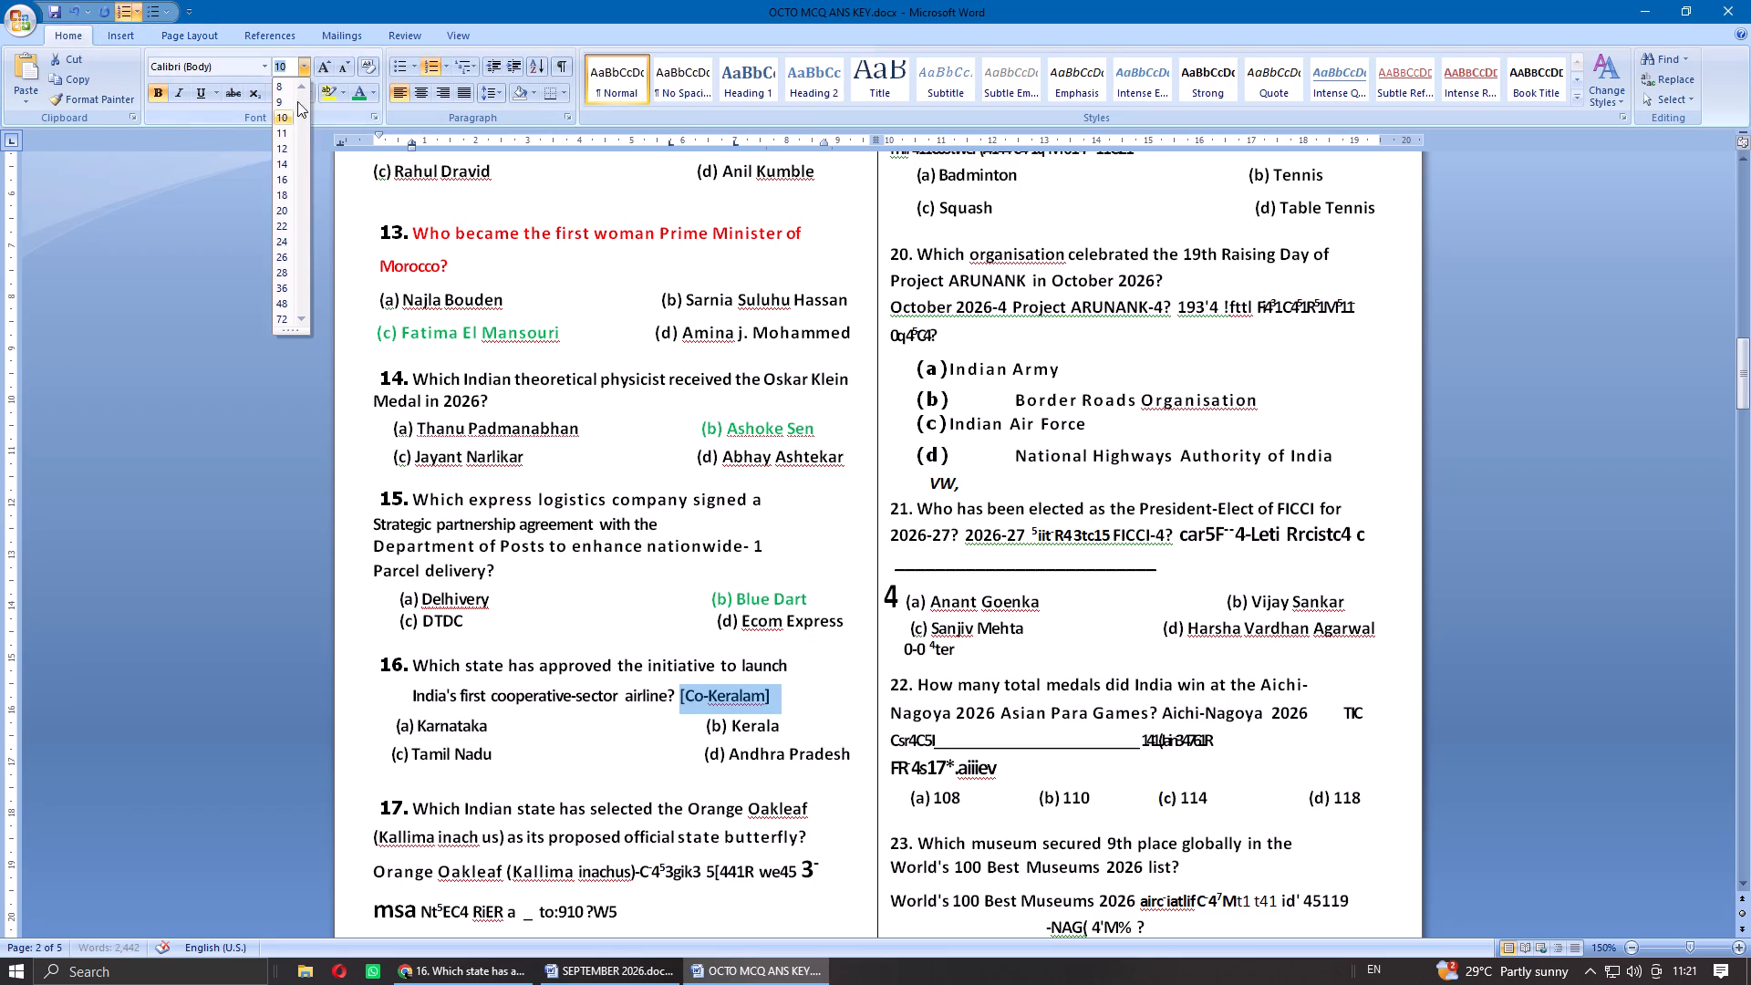
click(285, 147)
click(784, 709)
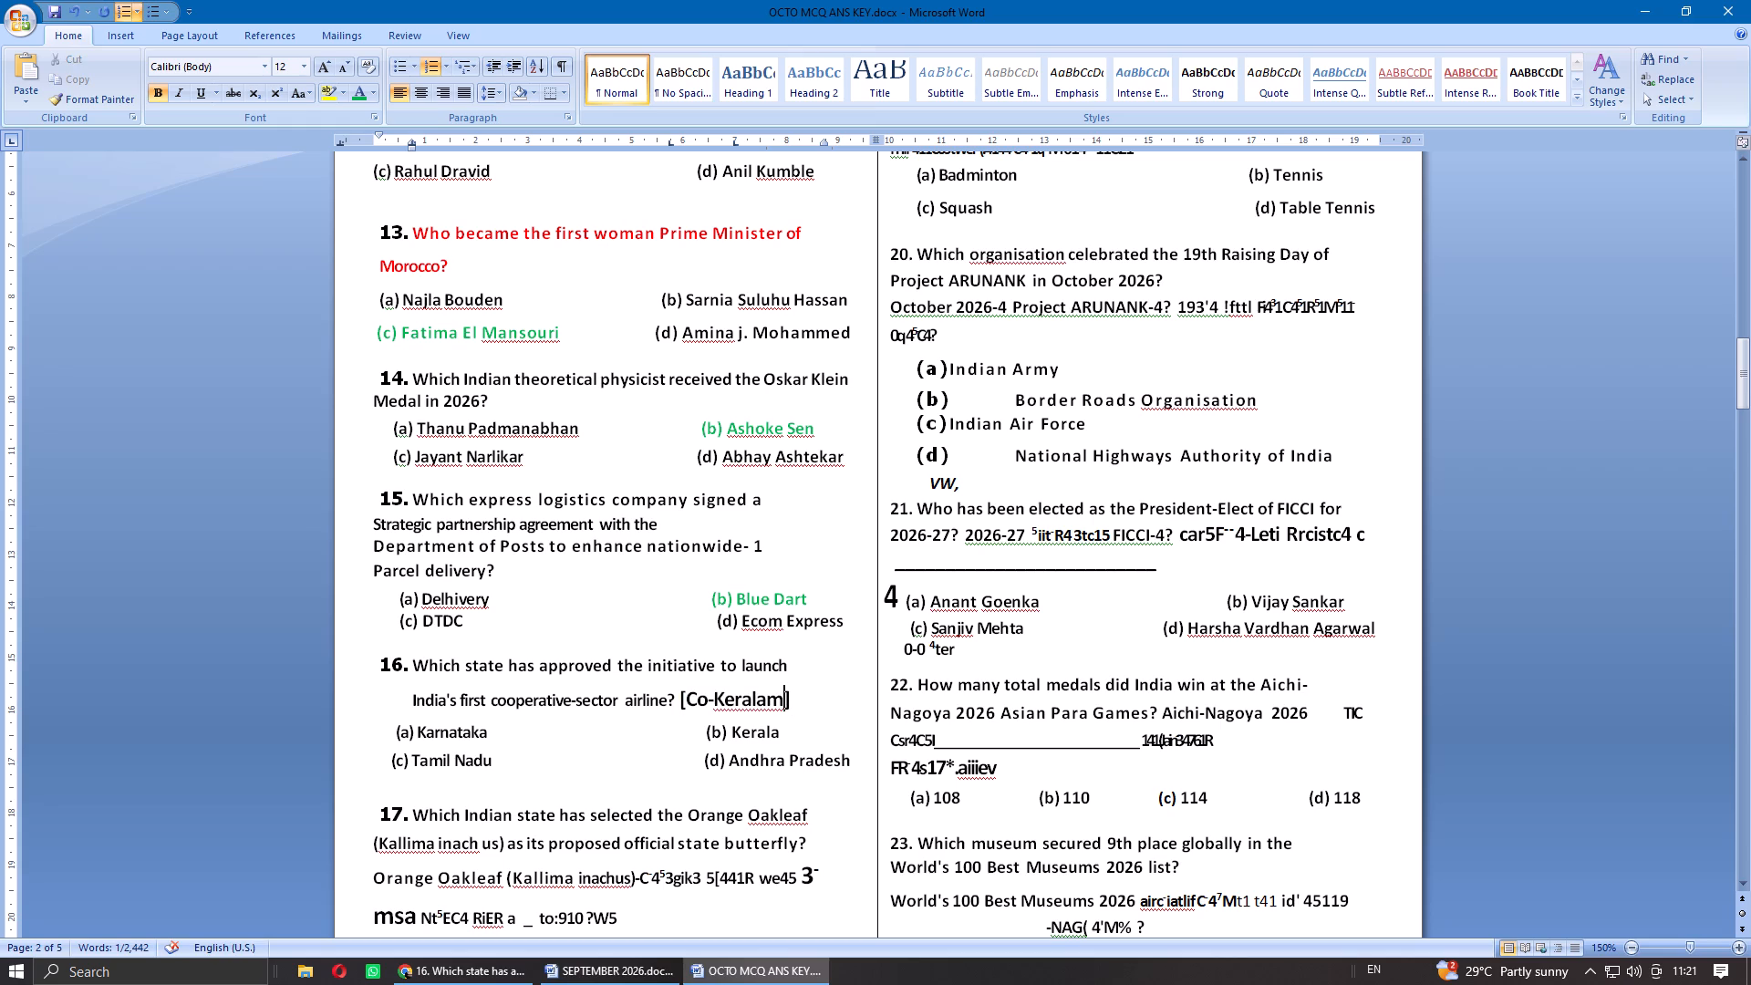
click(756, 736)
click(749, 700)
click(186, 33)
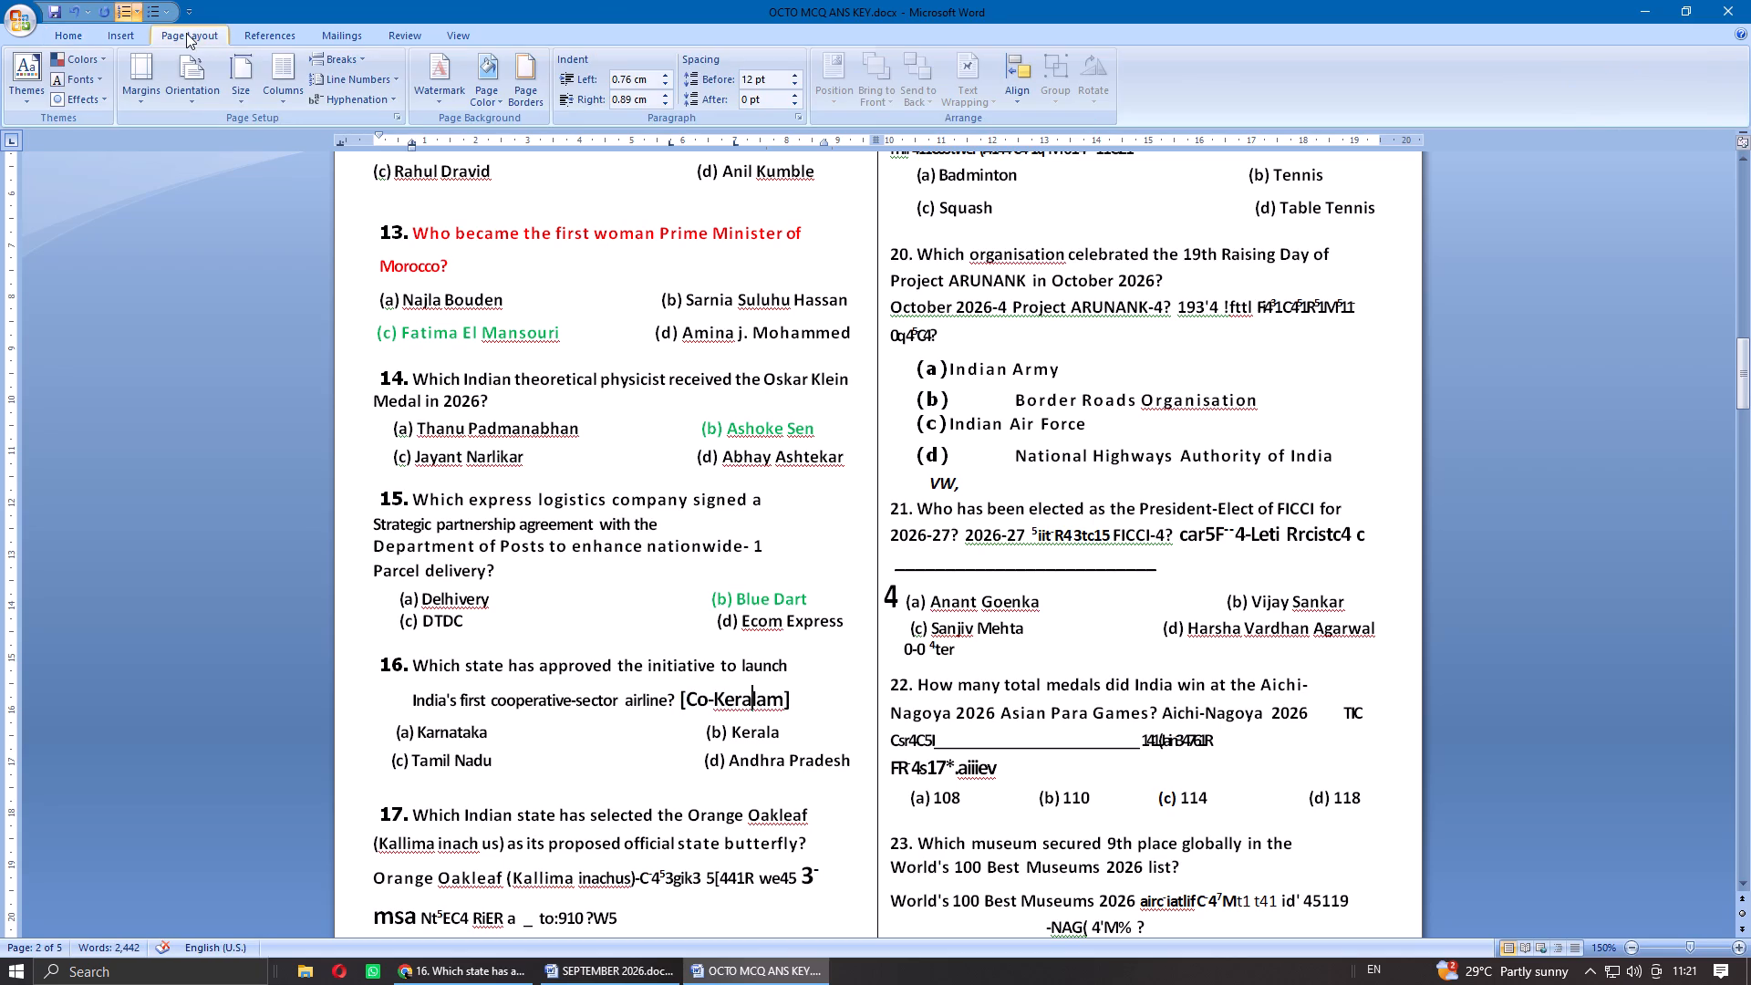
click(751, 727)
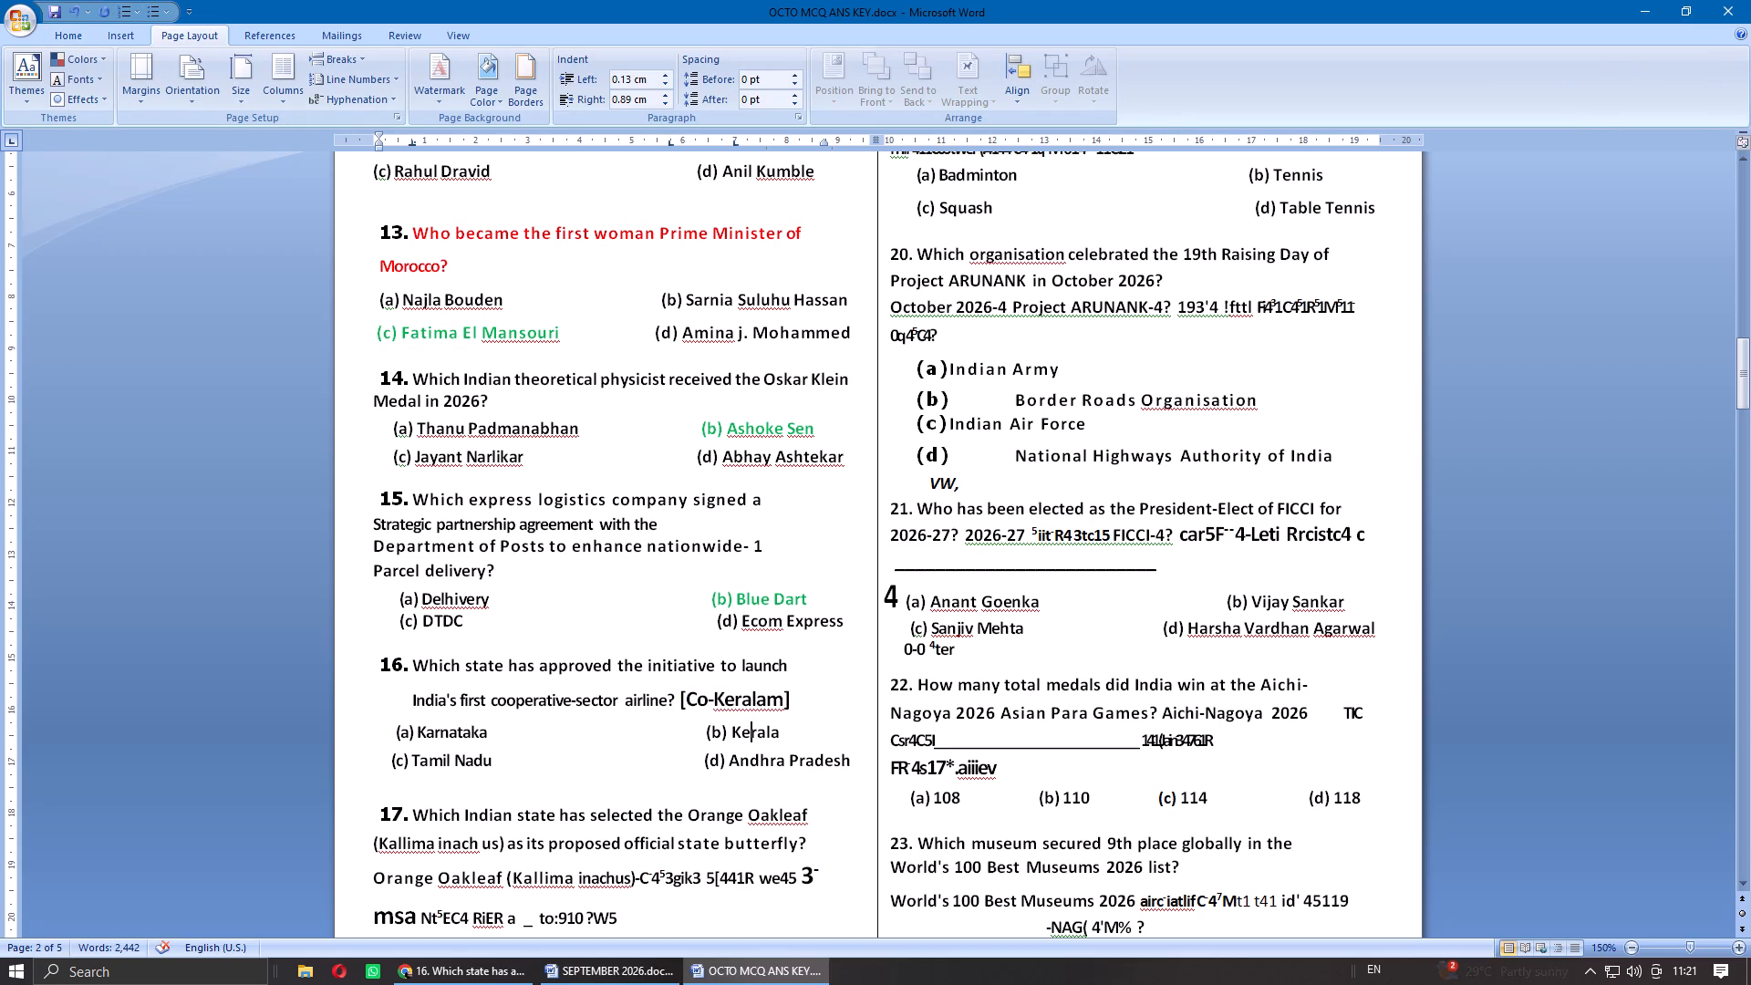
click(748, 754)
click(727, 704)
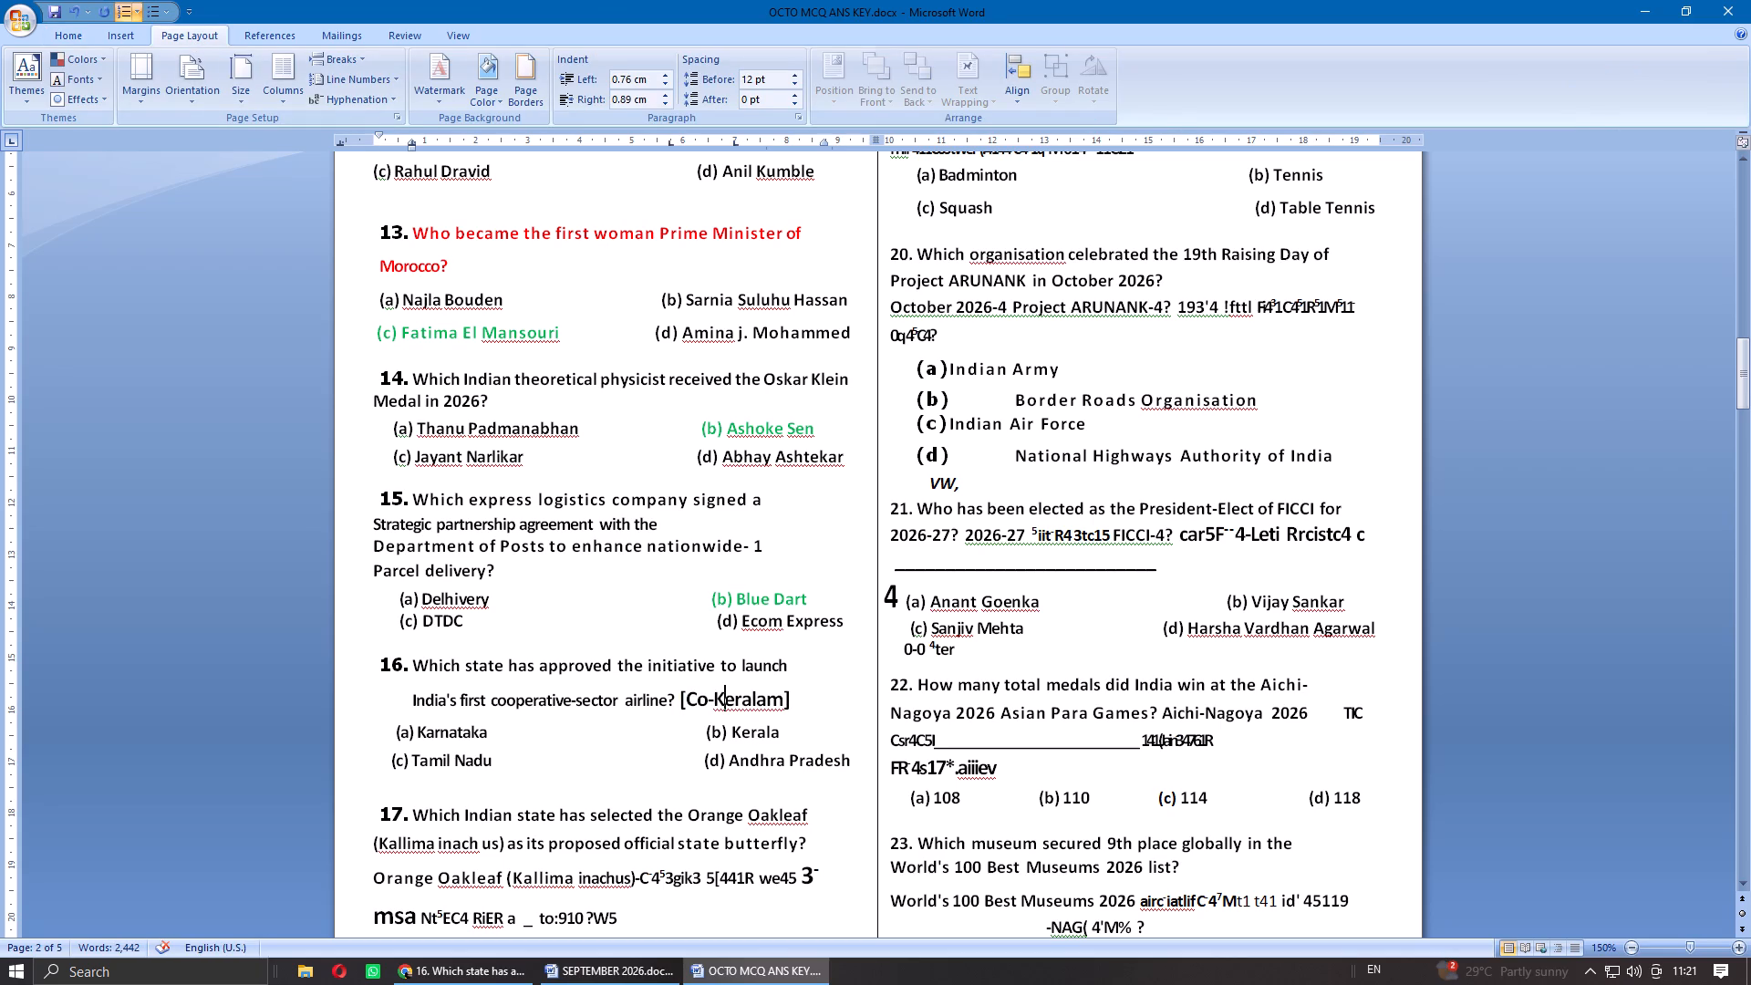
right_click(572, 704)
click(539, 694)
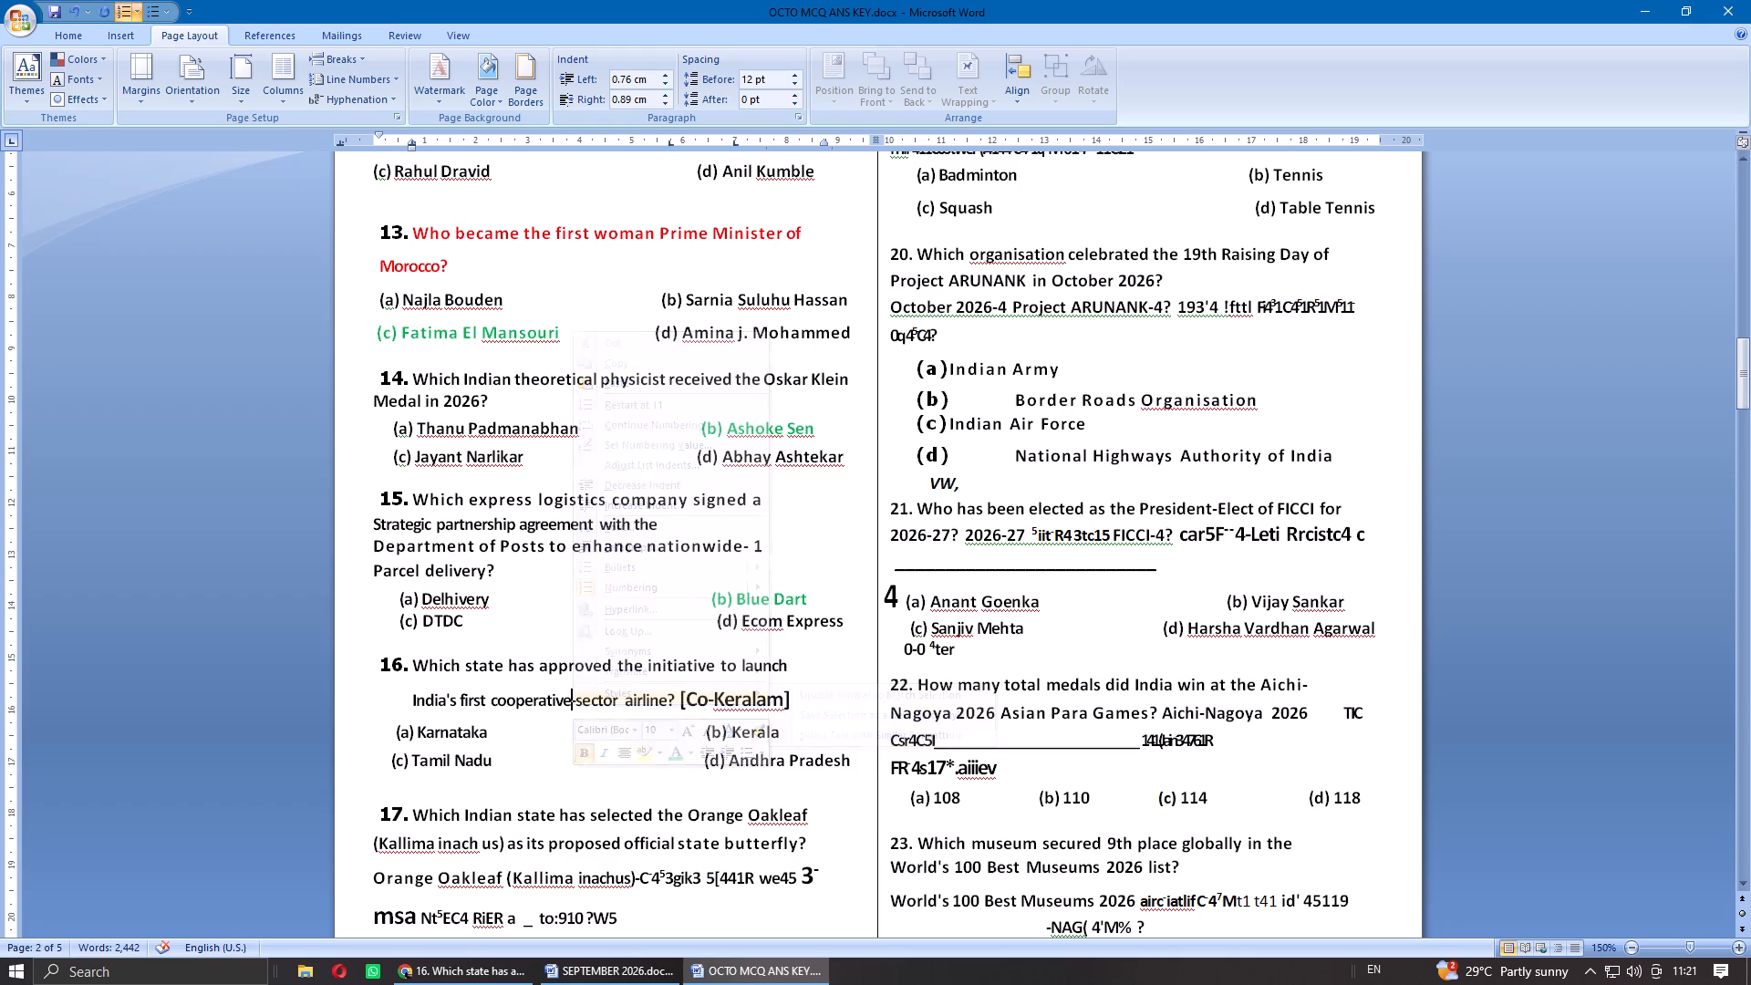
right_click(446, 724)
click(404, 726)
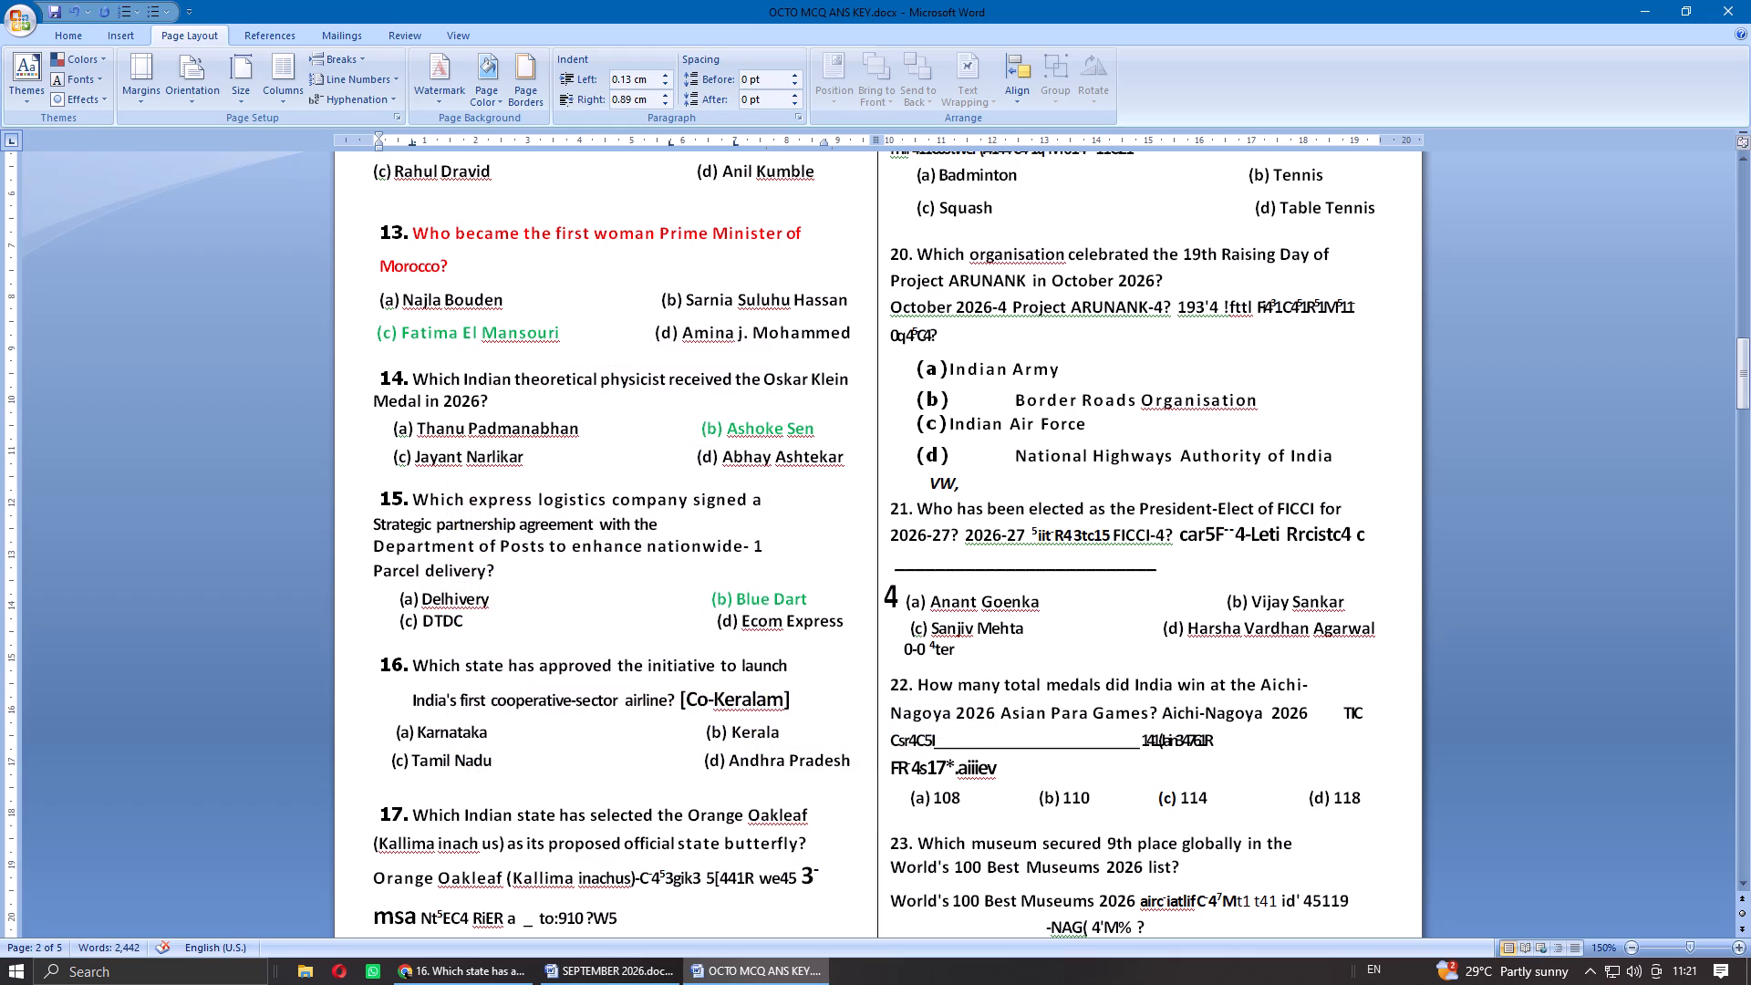
Colour option (b) Kerala of question 16 green as the correct answer.
drag(708, 737, 772, 736)
click(74, 27)
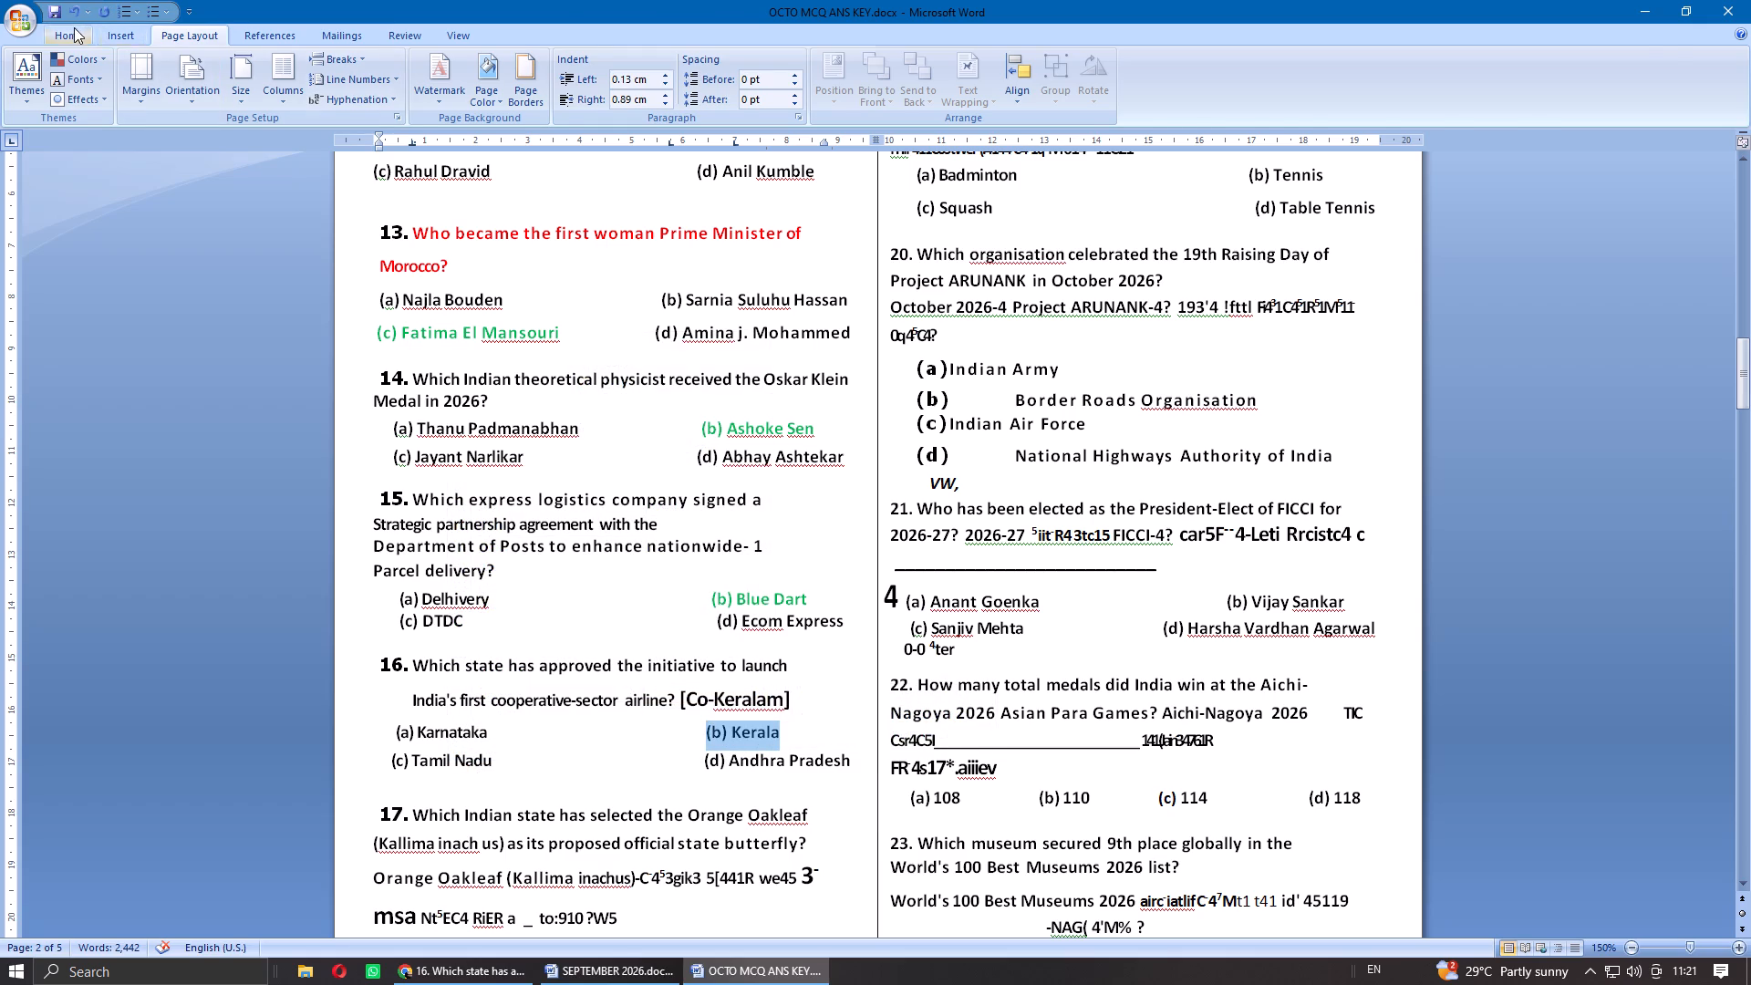
click(355, 91)
Delete the two garbled lines starting with "Orange Oakleaf (Kallima inachus)" below question 17.
scroll(796, 688, down, 2)
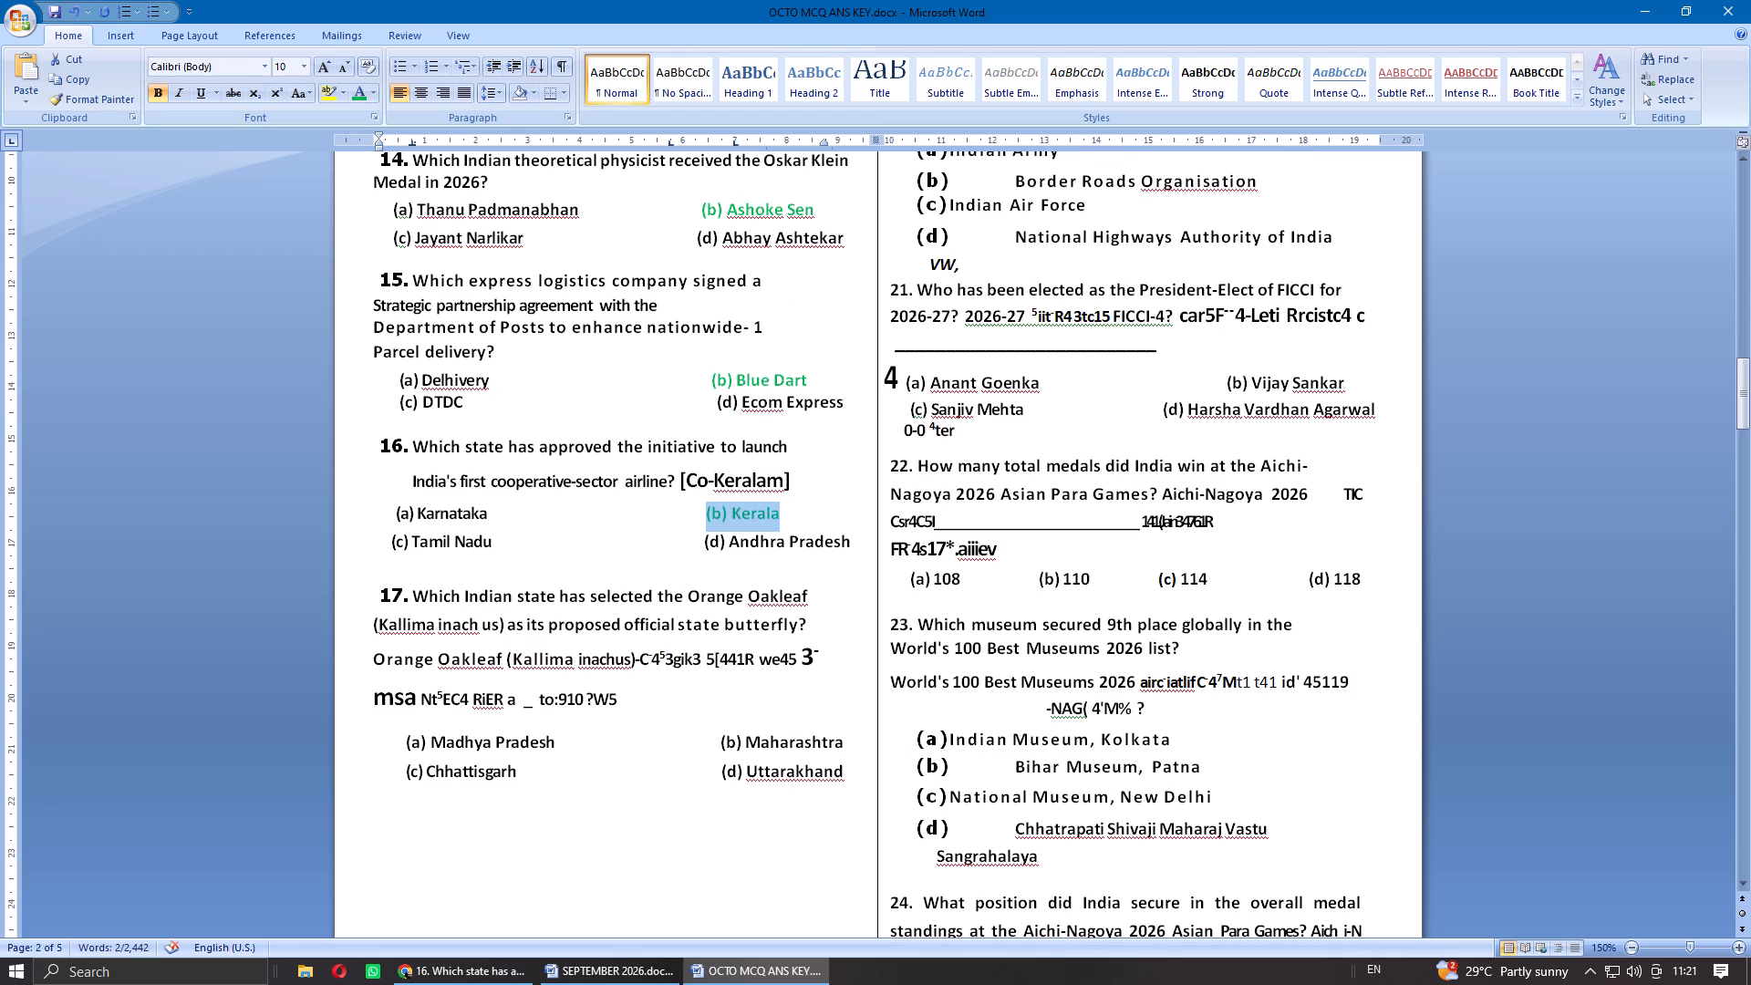
drag(643, 701, 440, 671)
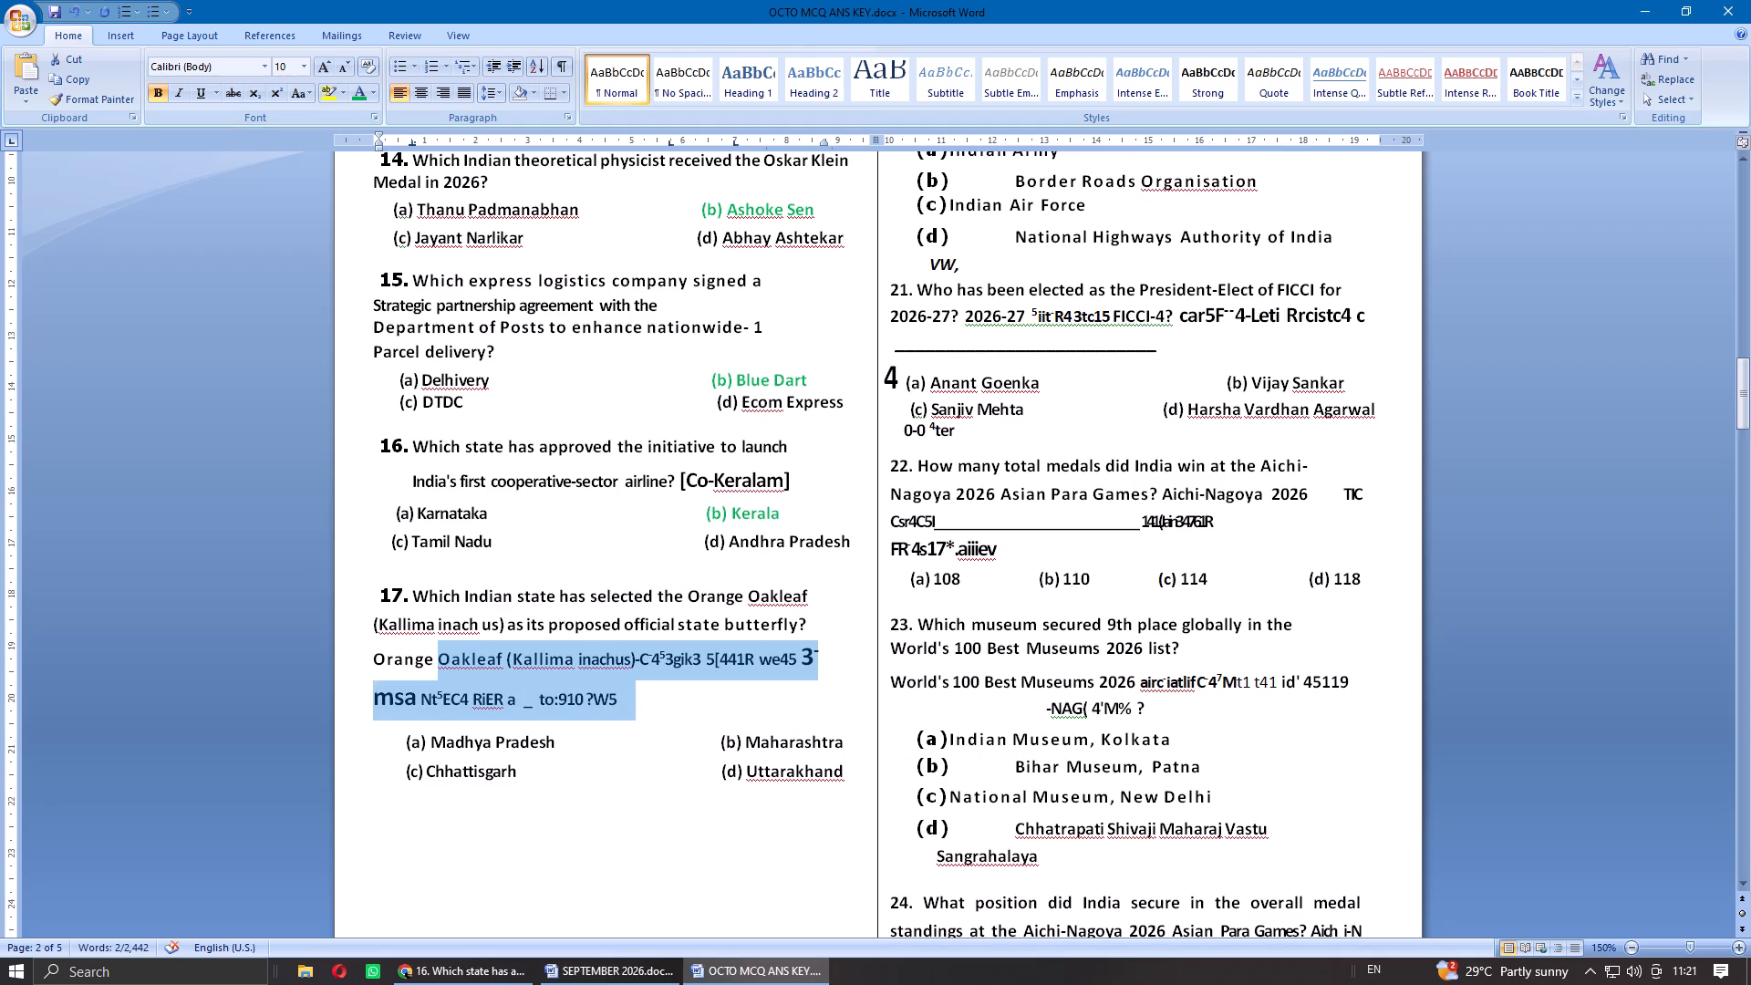
drag(440, 671, 372, 662)
key(BackSpace)
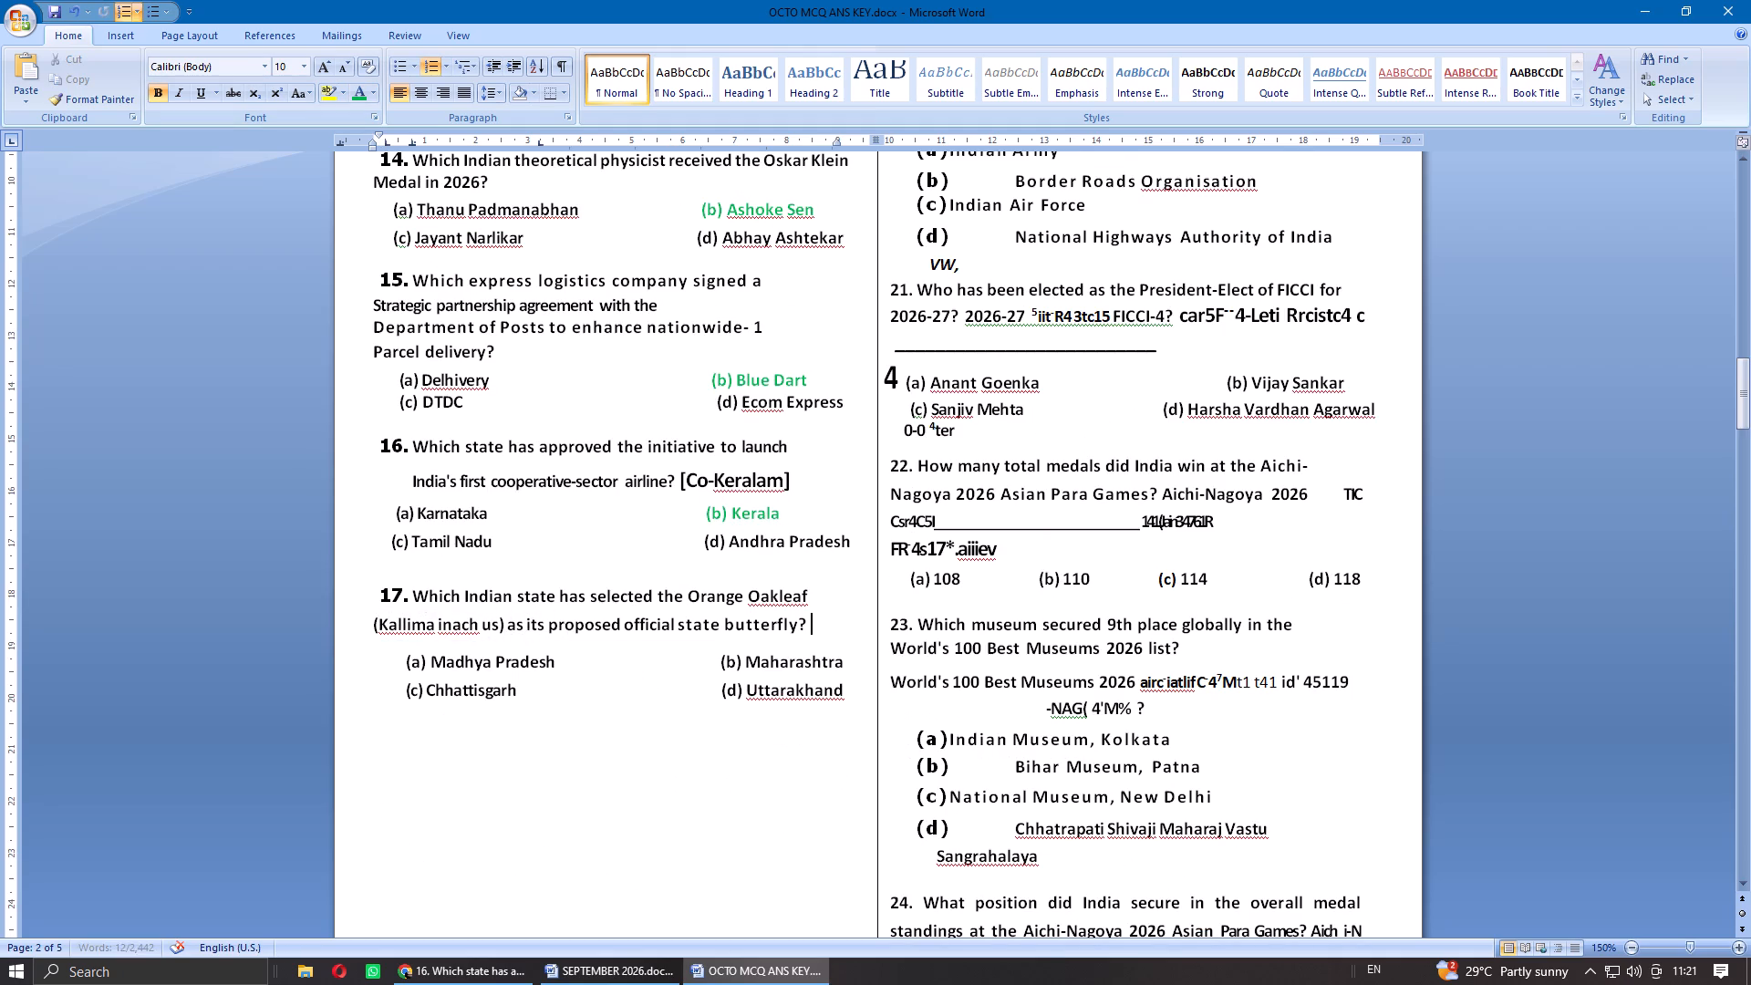
key(BackSpace)
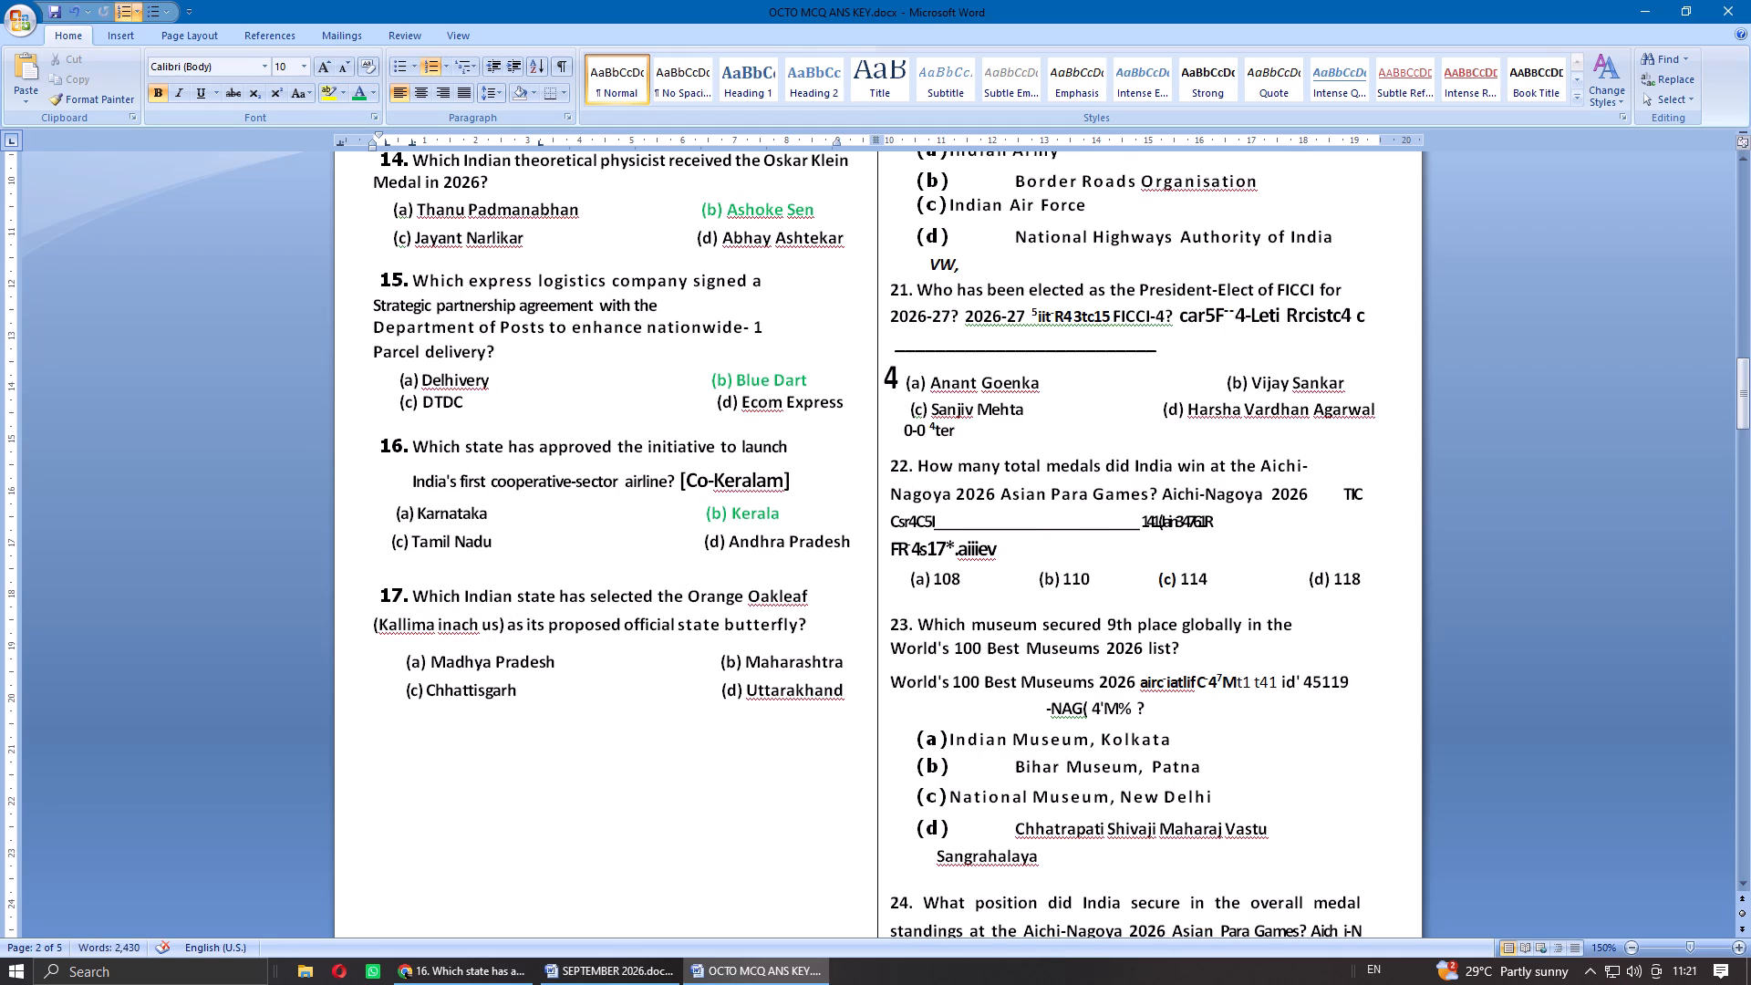
Copy question 17's text and search the web in Chrome for the state that selected the Orange Oakleaf butterfly.
drag(416, 597, 432, 602)
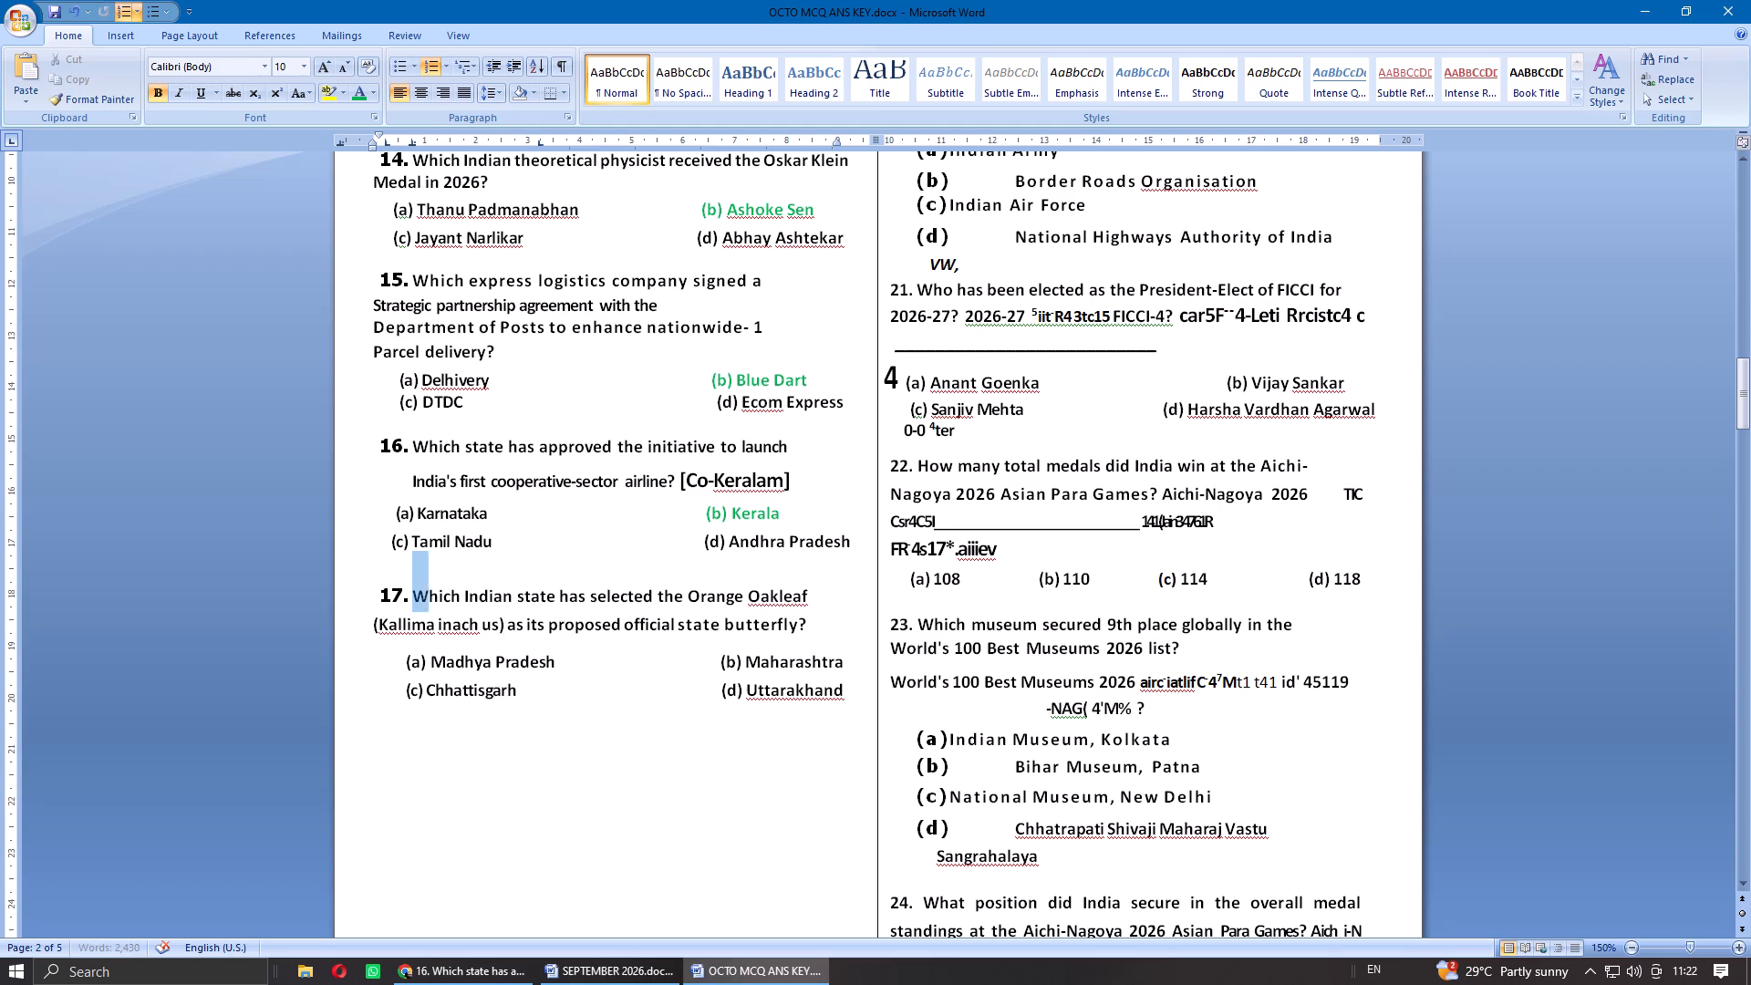
drag(432, 602, 814, 627)
right_click(683, 613)
click(713, 270)
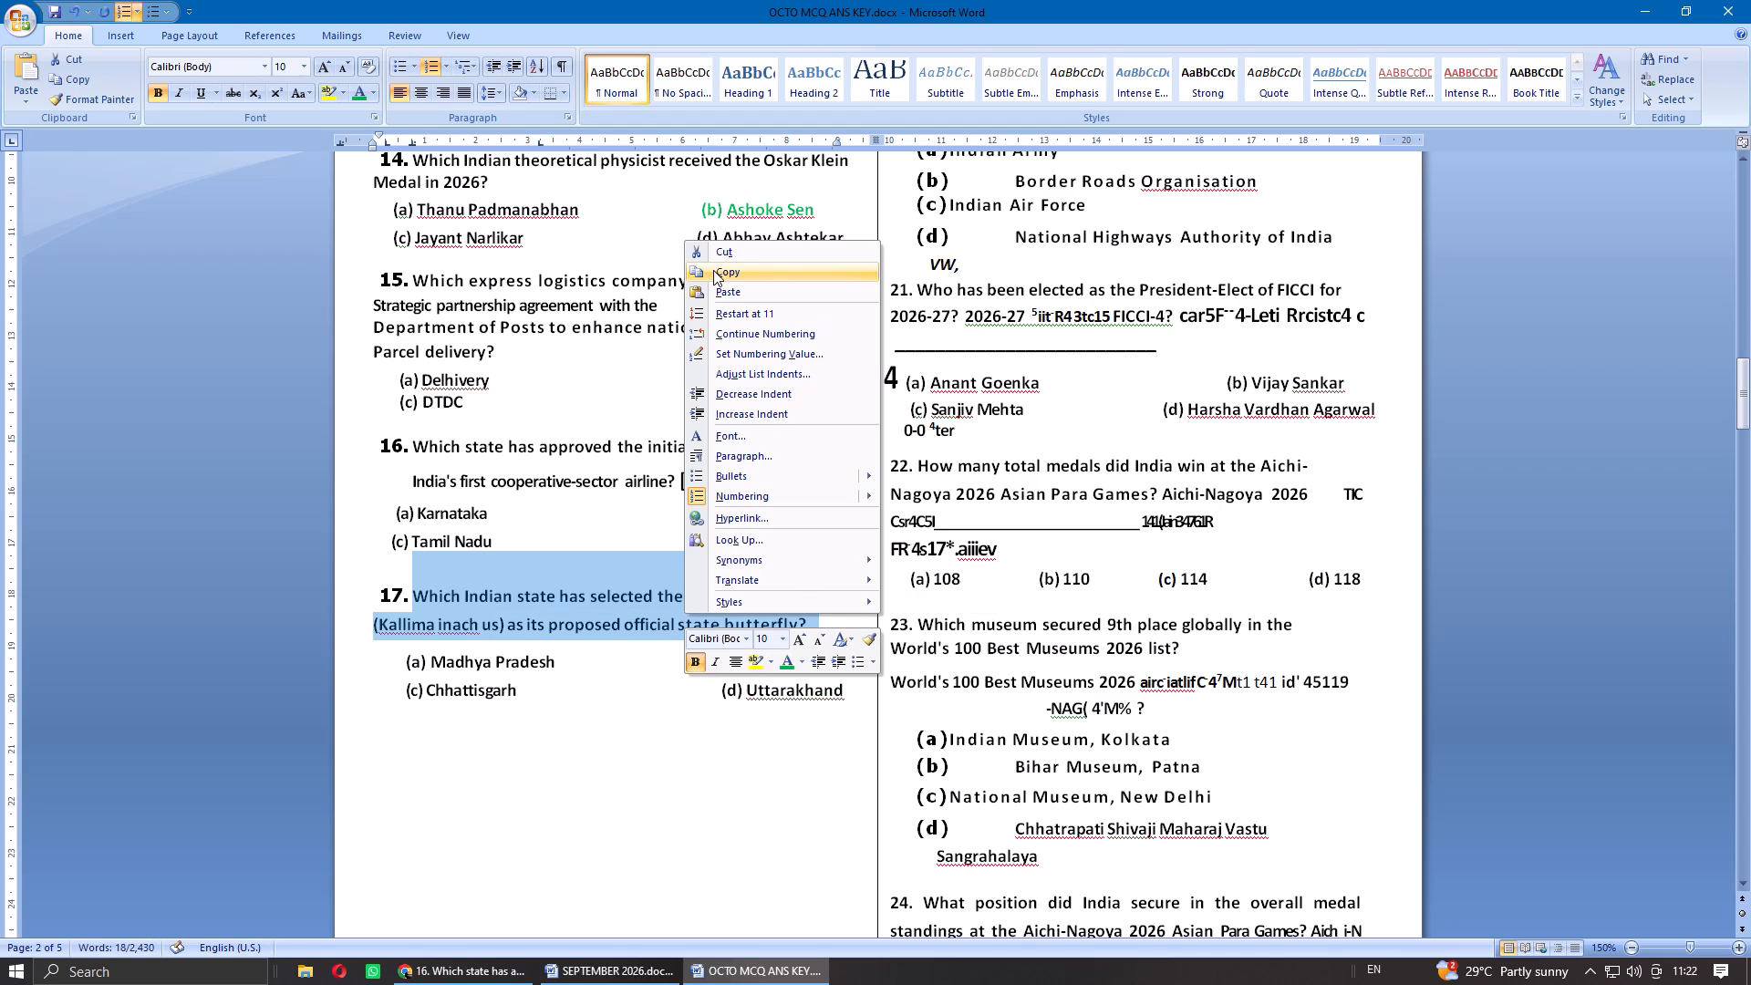
click(461, 984)
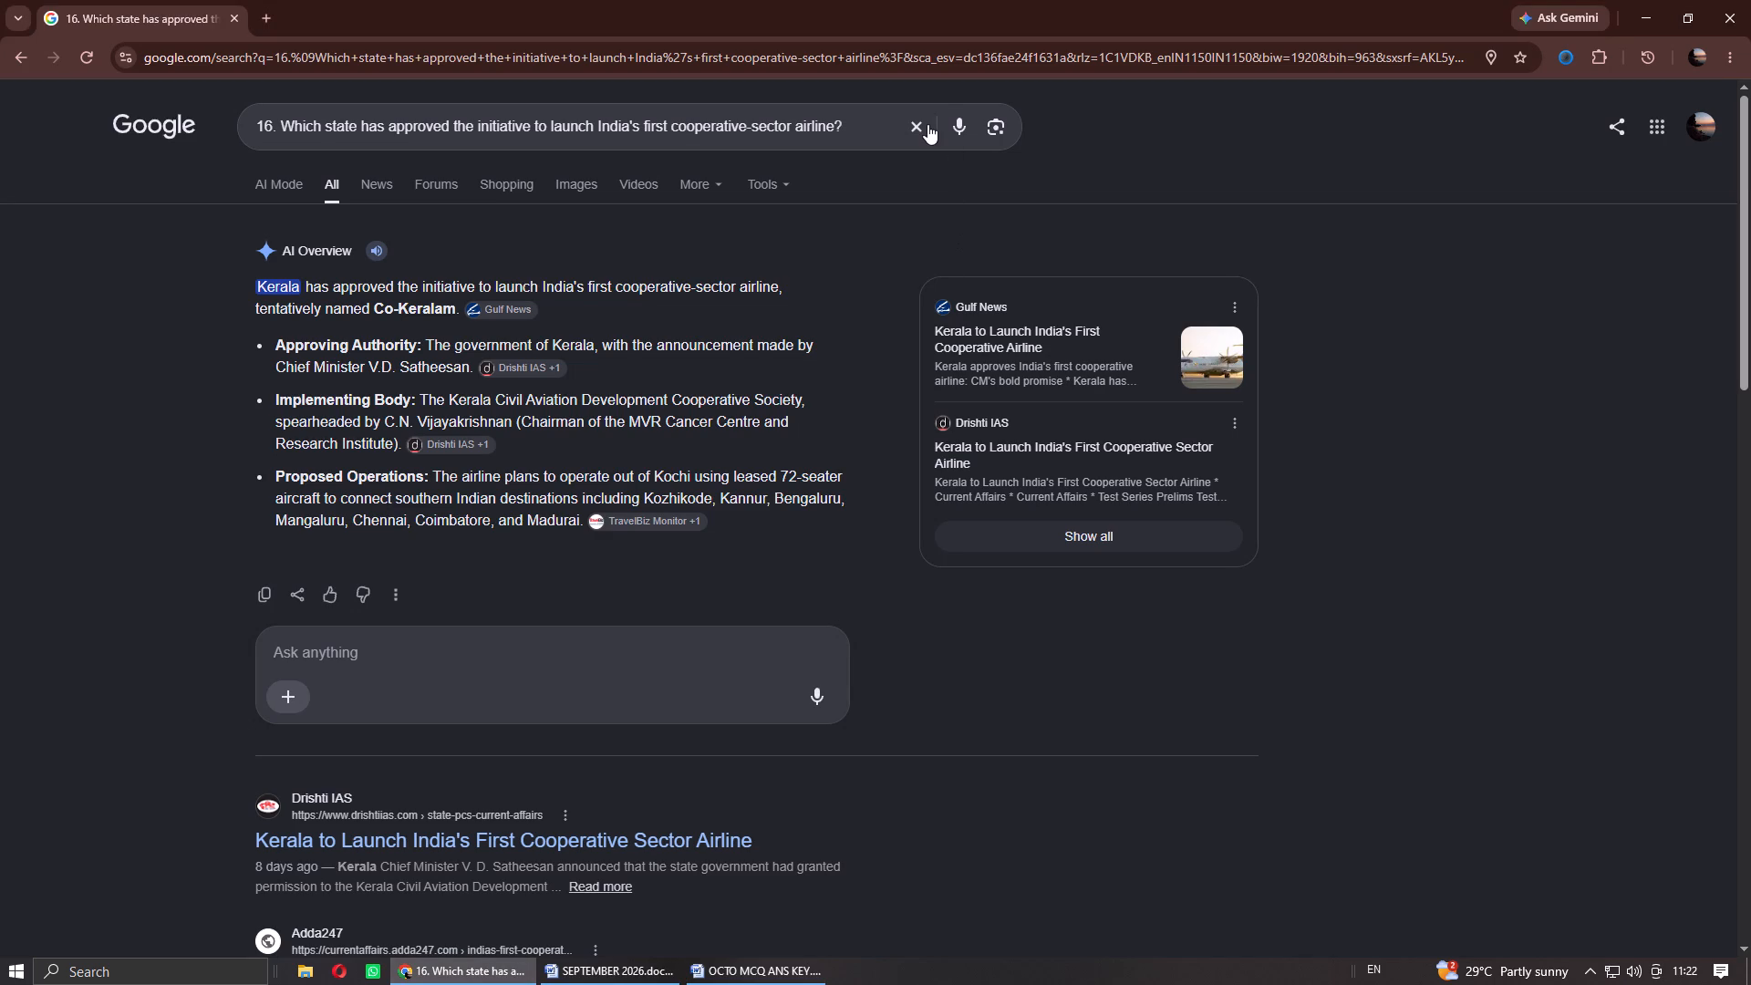
click(927, 124)
right_click(857, 132)
click(938, 349)
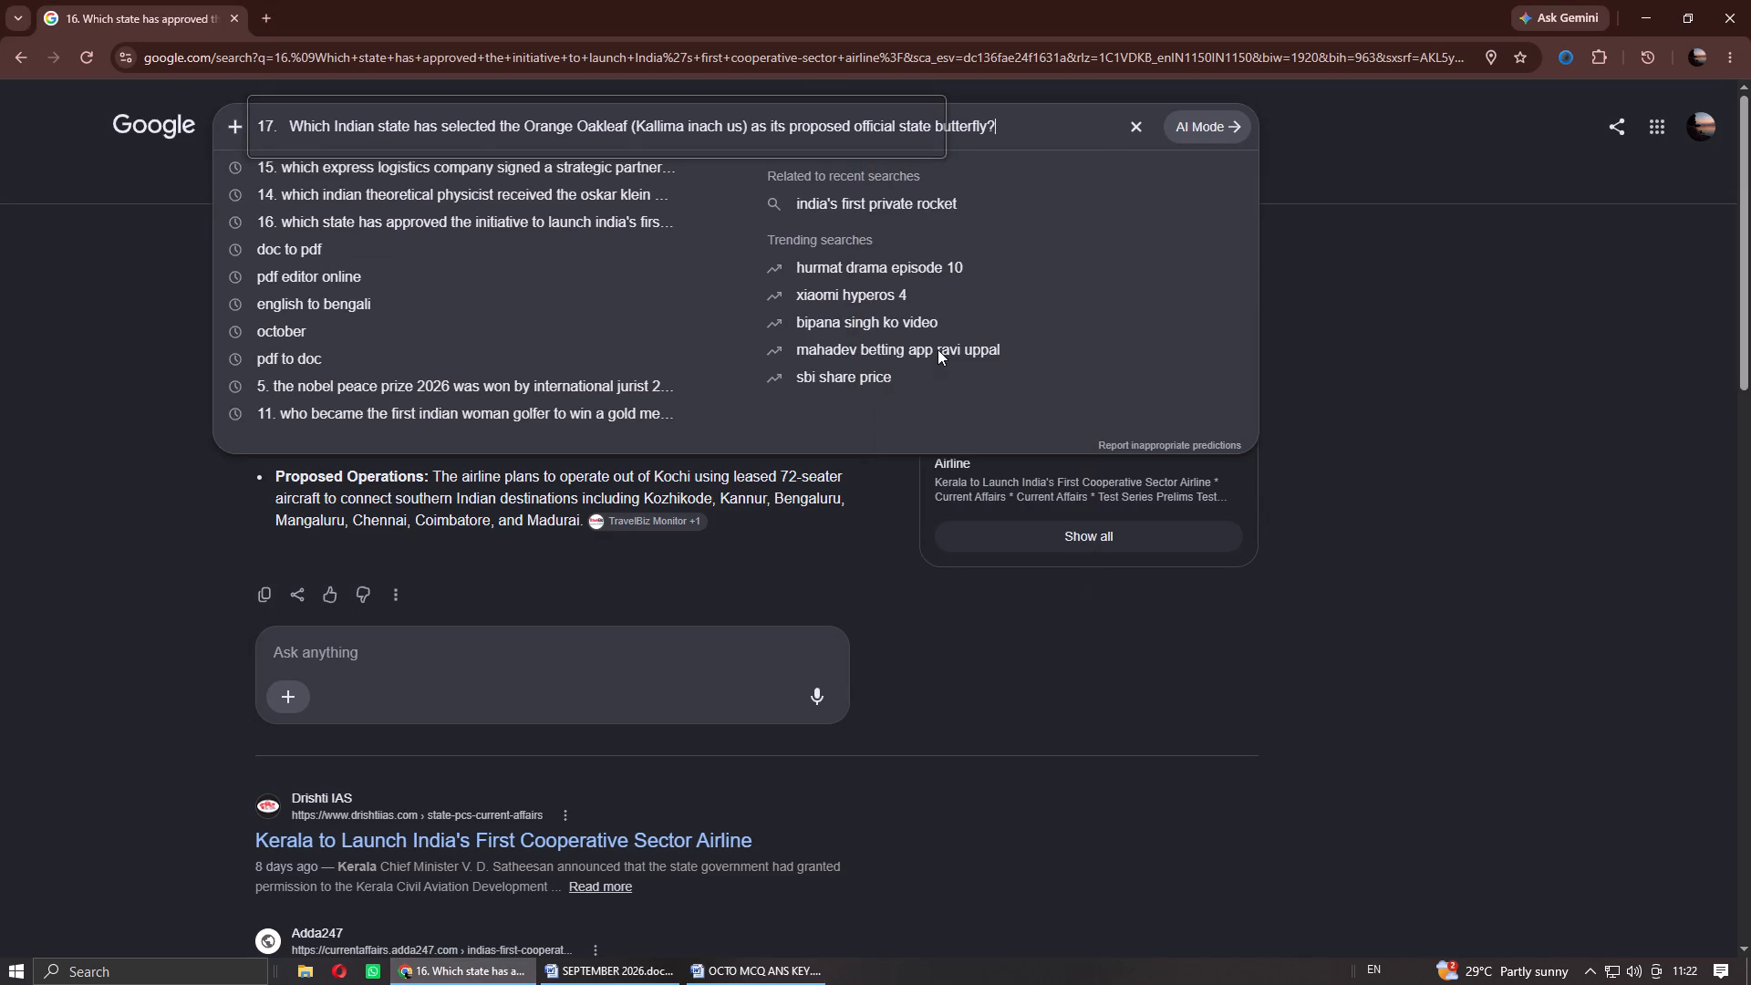
key(Return)
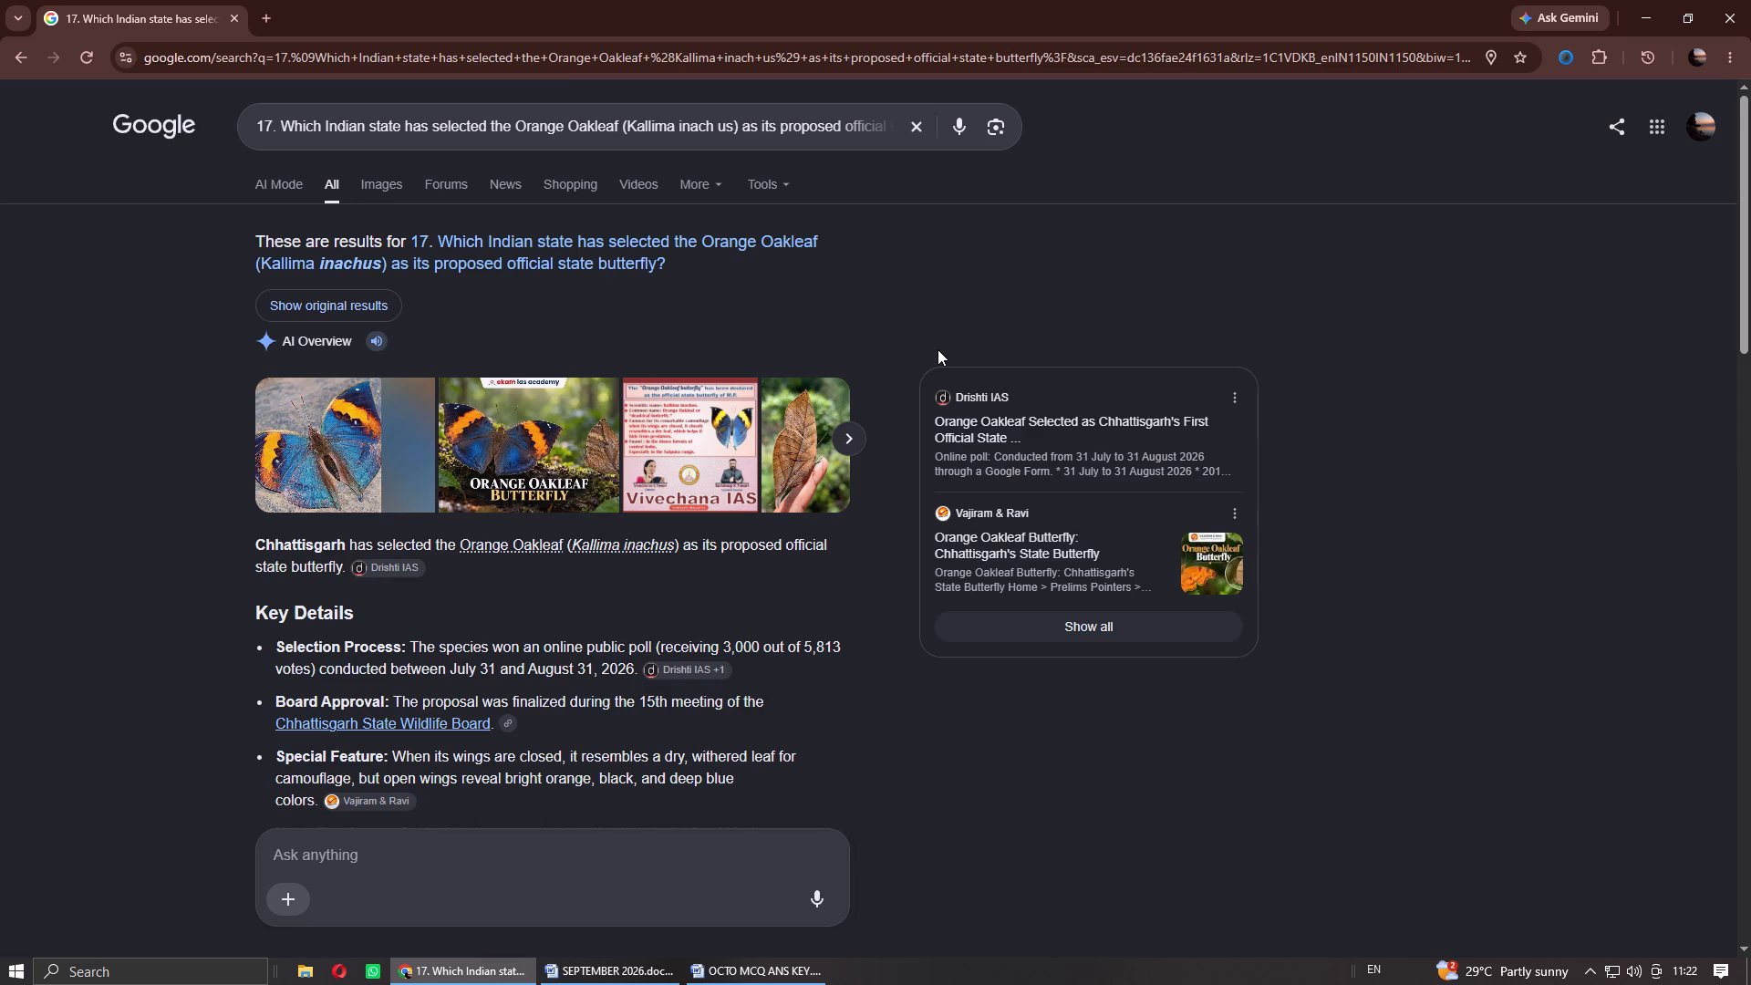
In the Word answer key, edit question 17's species name, adding an s after "inach" and capitalising its initial I.
click(606, 984)
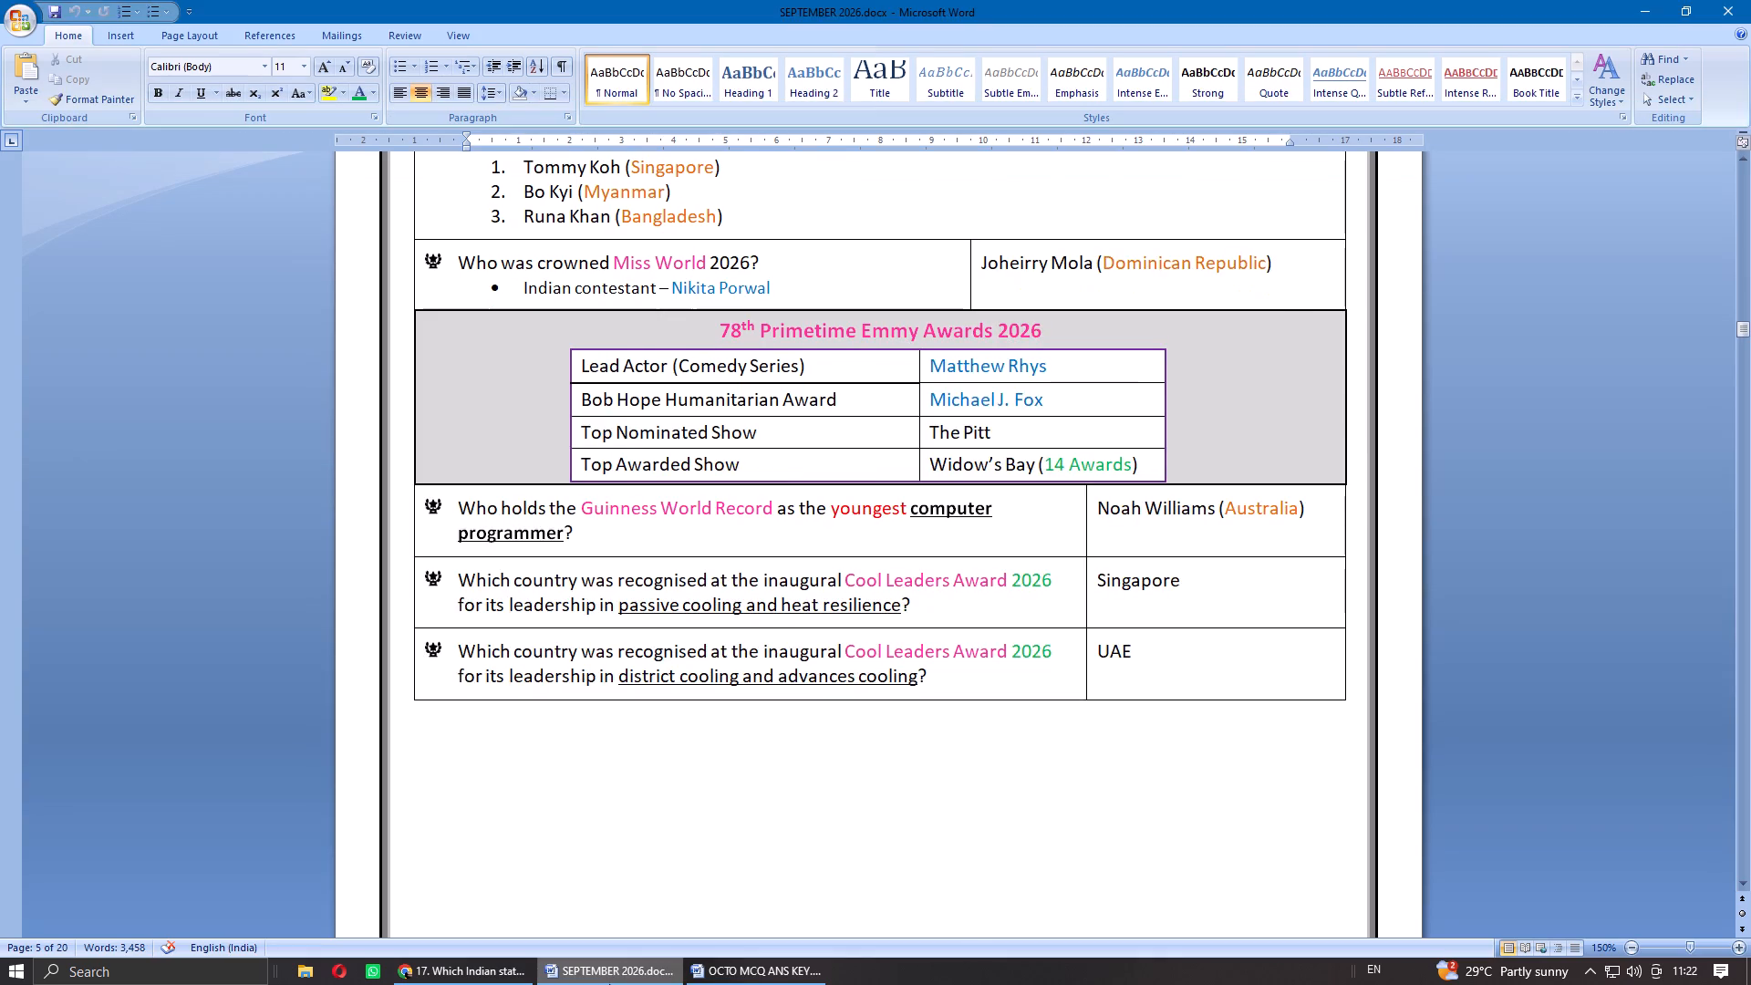
click(706, 983)
click(471, 621)
click(476, 621)
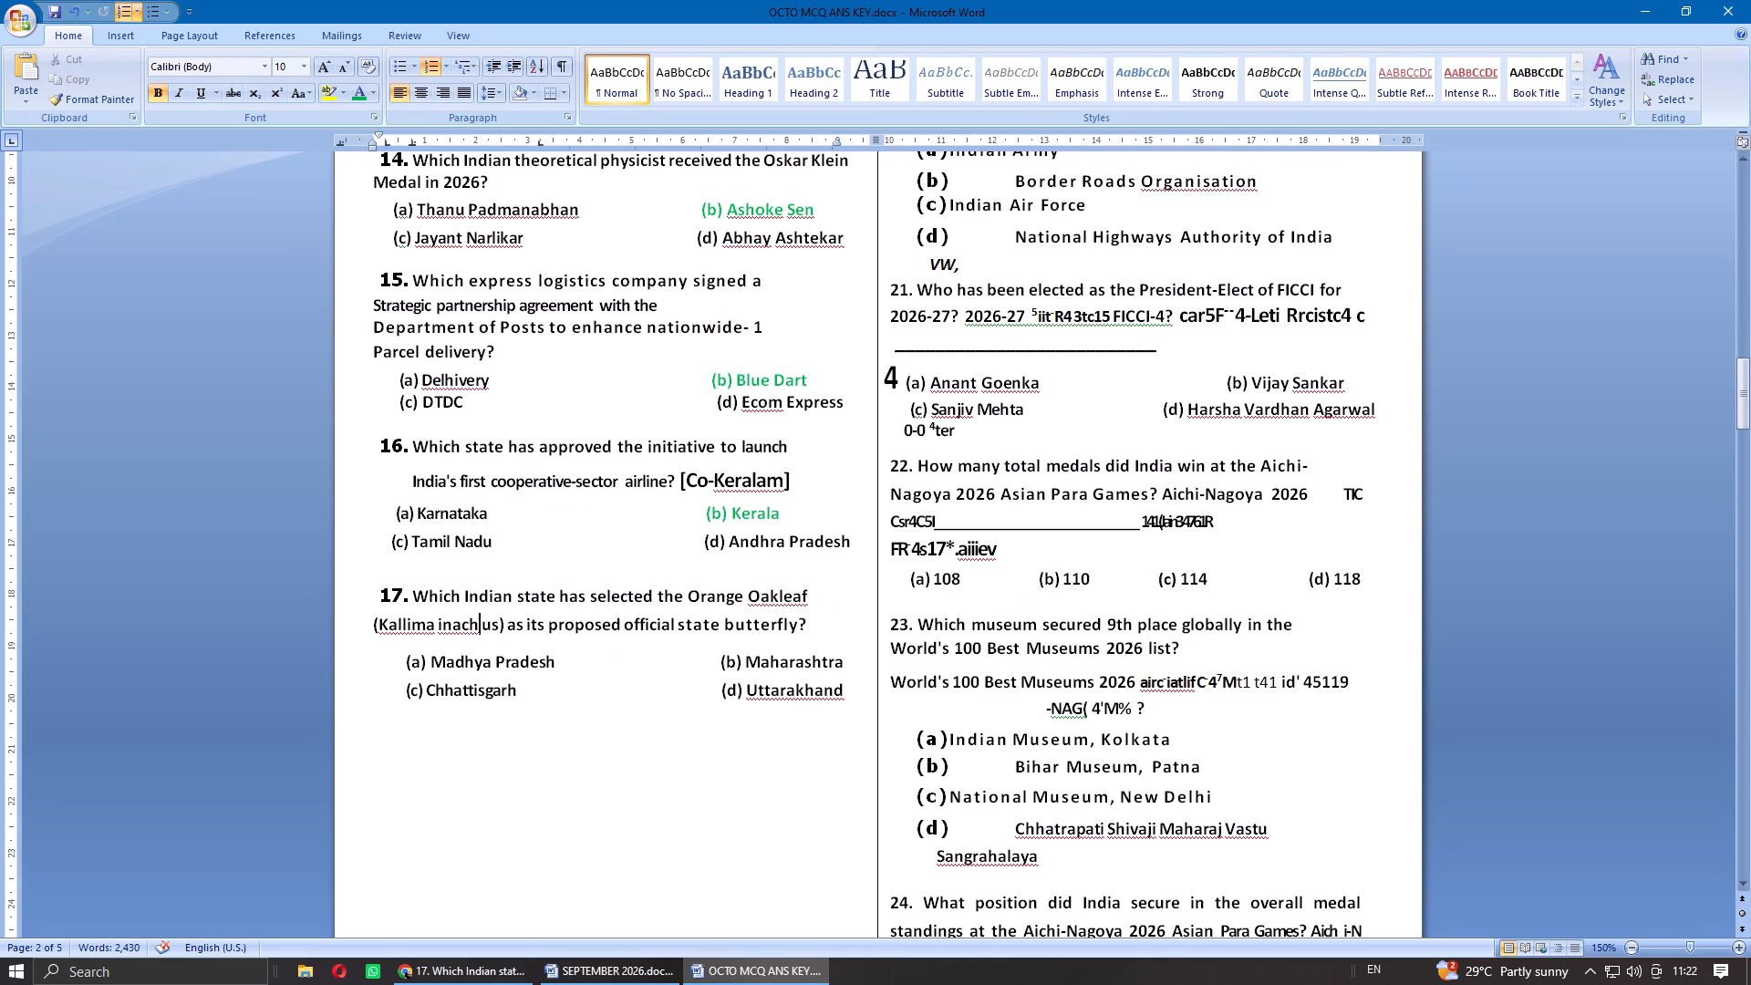
key(s)
key(Left)
key(Left)
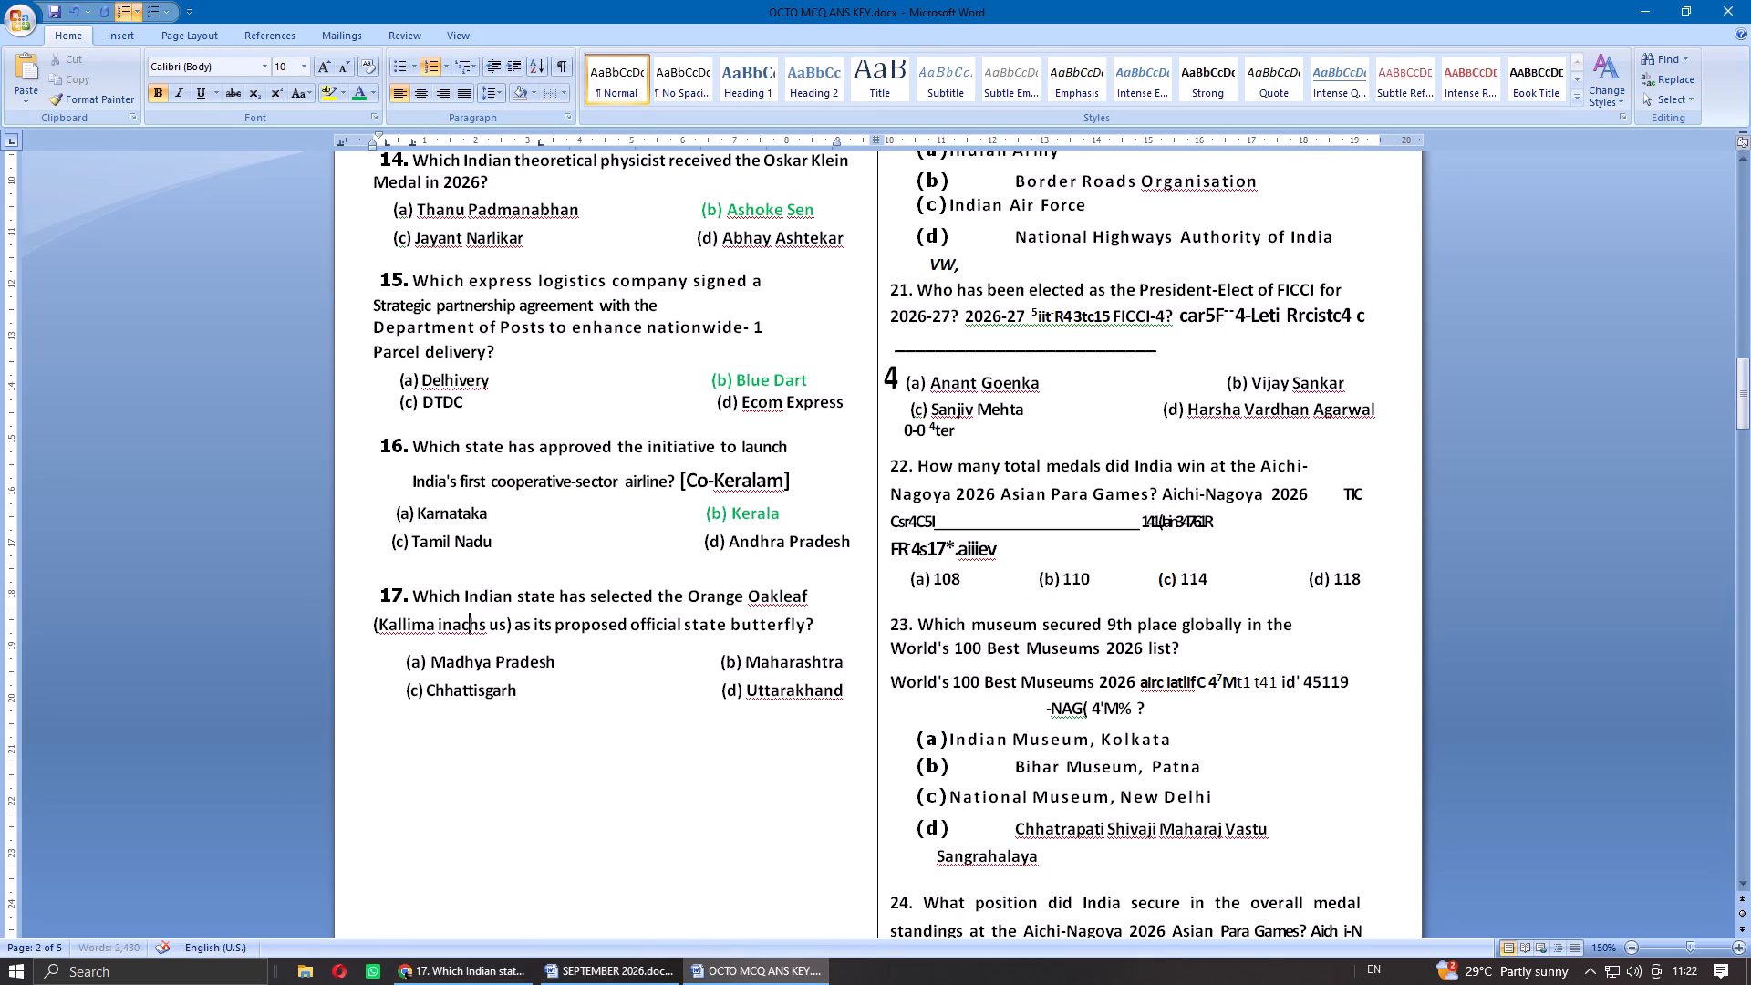
key(Left)
key(Left)
key(Left)
key(Left)
key(Right)
key(BackSpace)
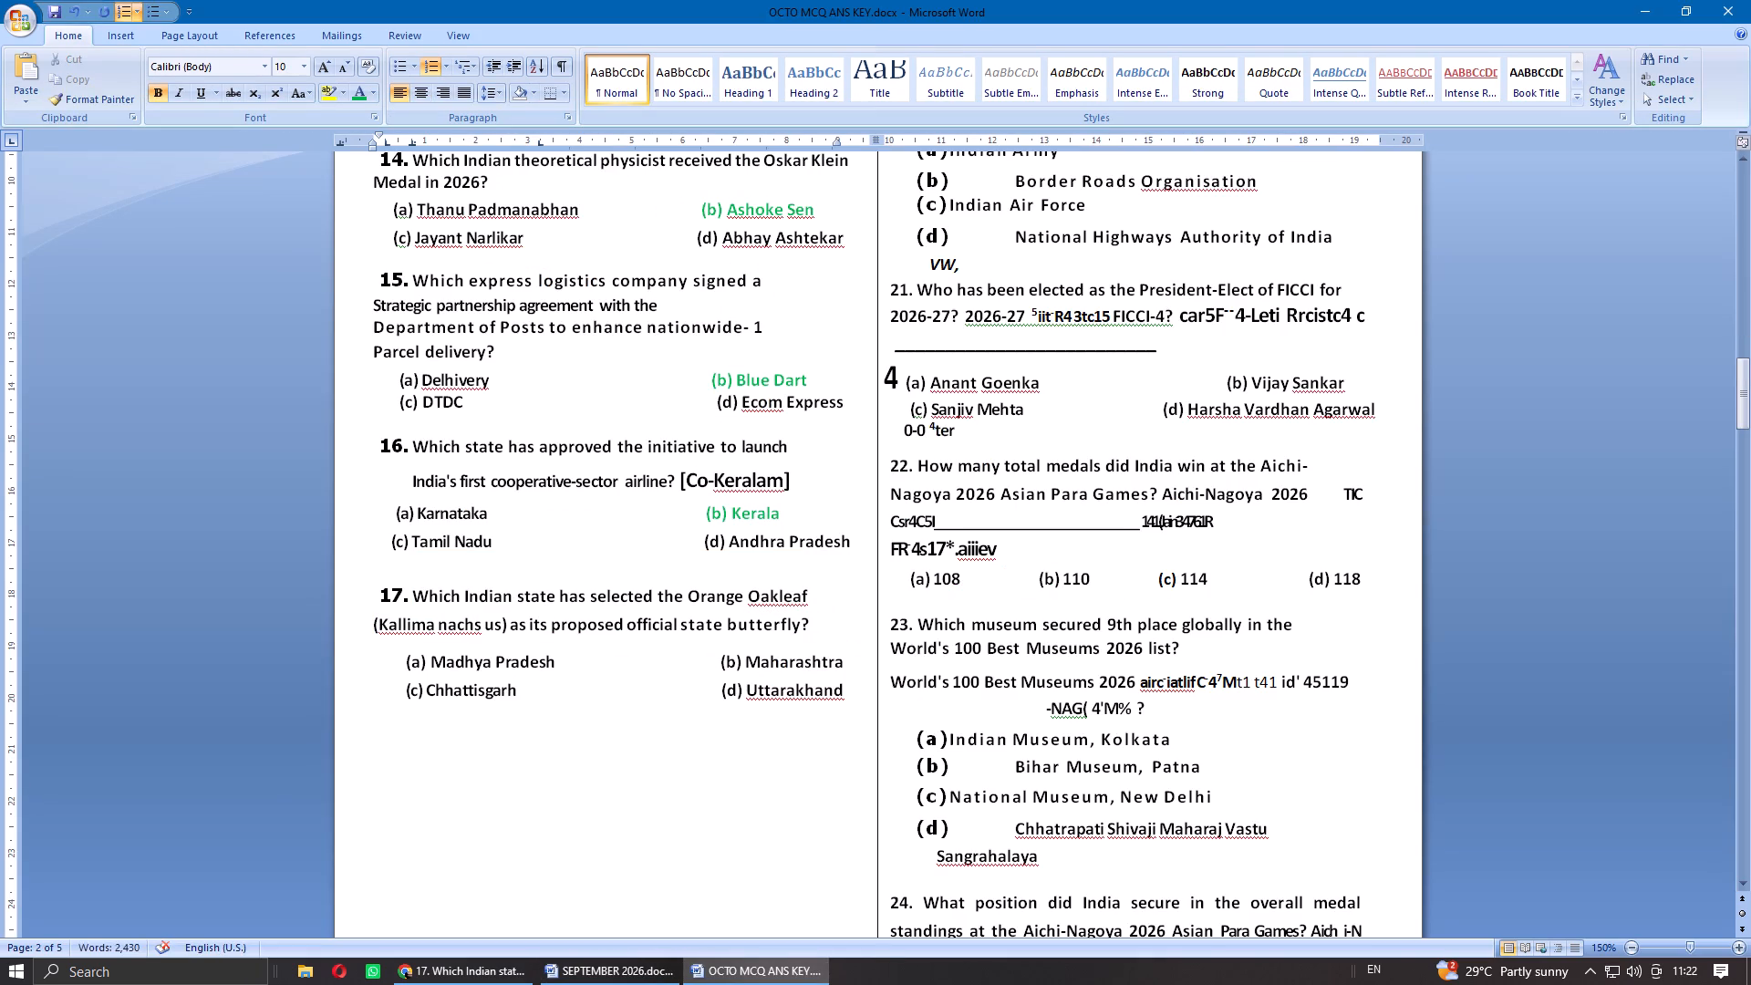
key(shift+i)
Look again at the question 17 search results in Chrome and return to the Word answer key.
click(482, 980)
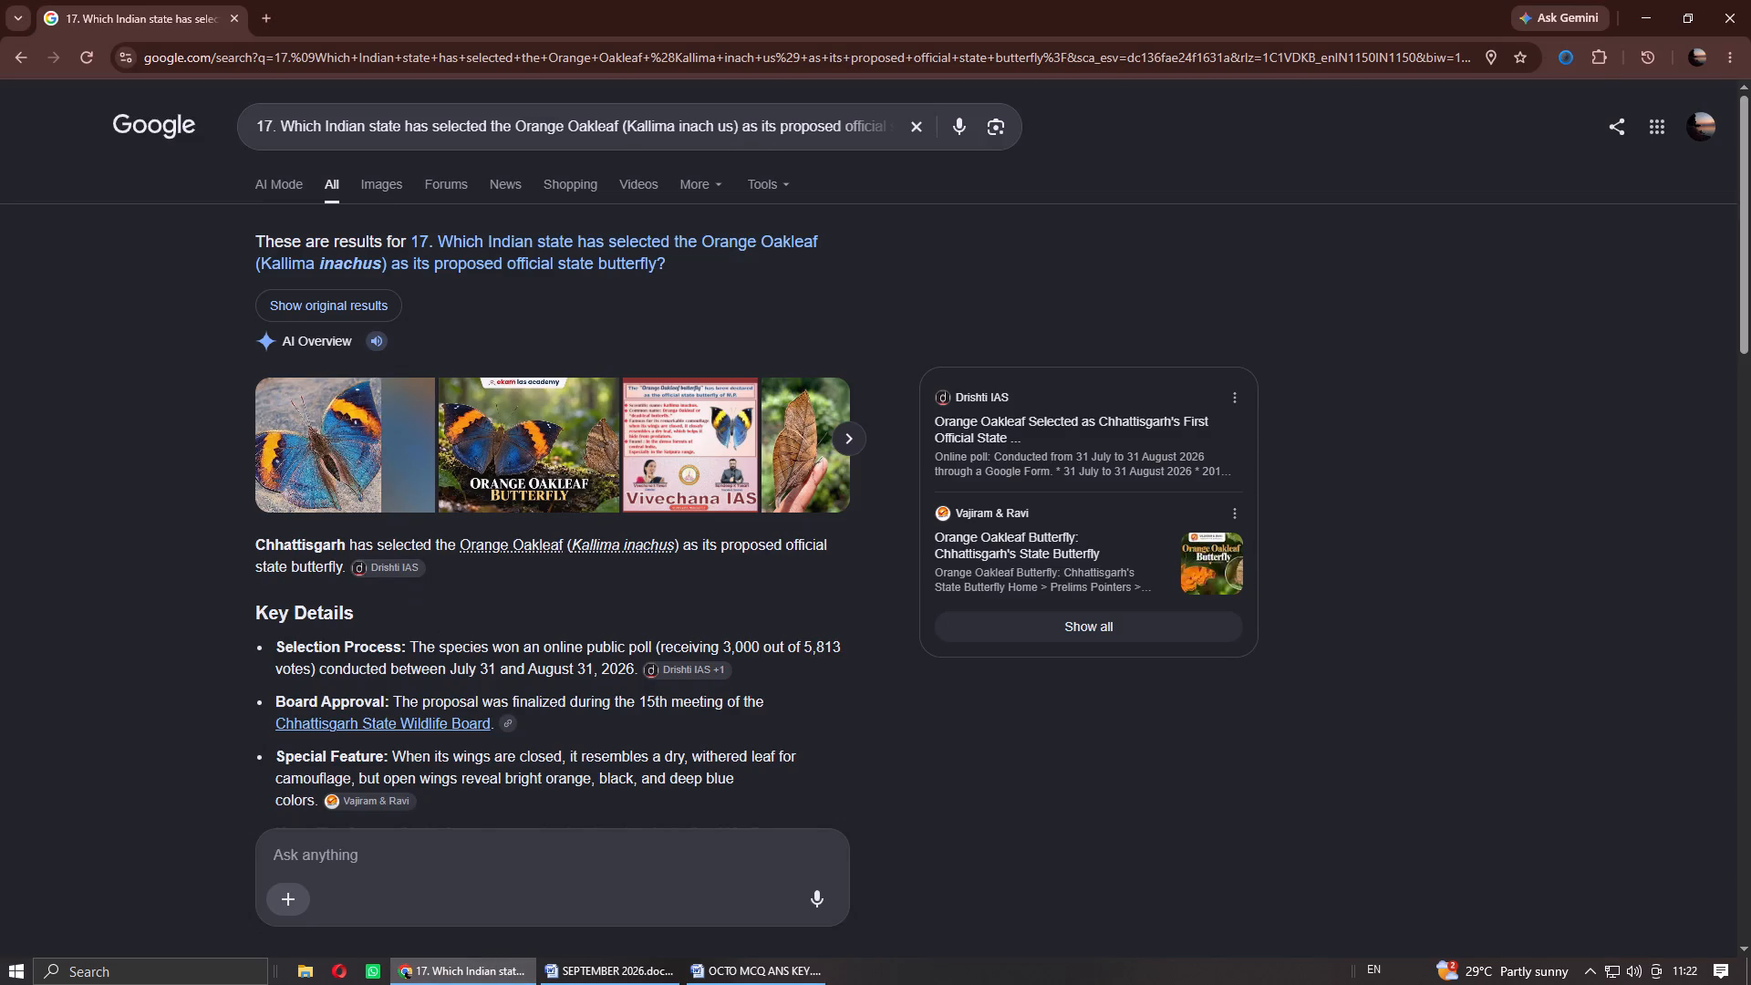
click(639, 977)
click(724, 984)
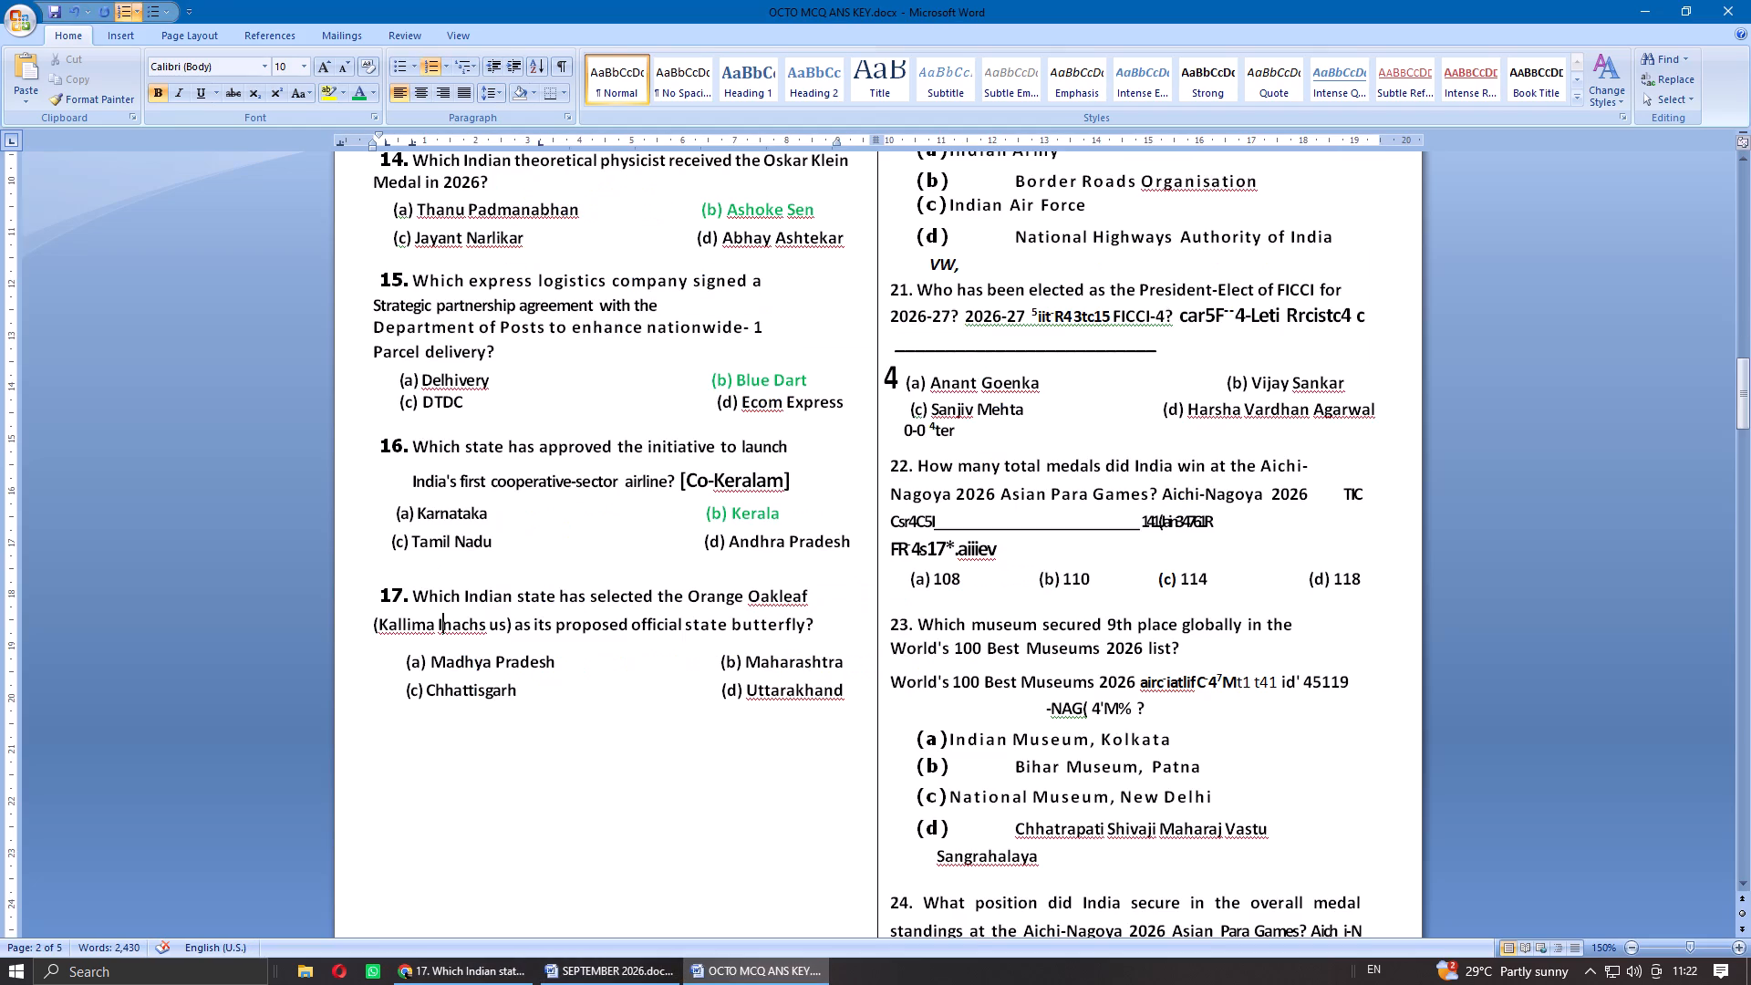
Colour question 17's option (c) Chhattisgarh green to mark it as the answer.
drag(403, 693, 473, 693)
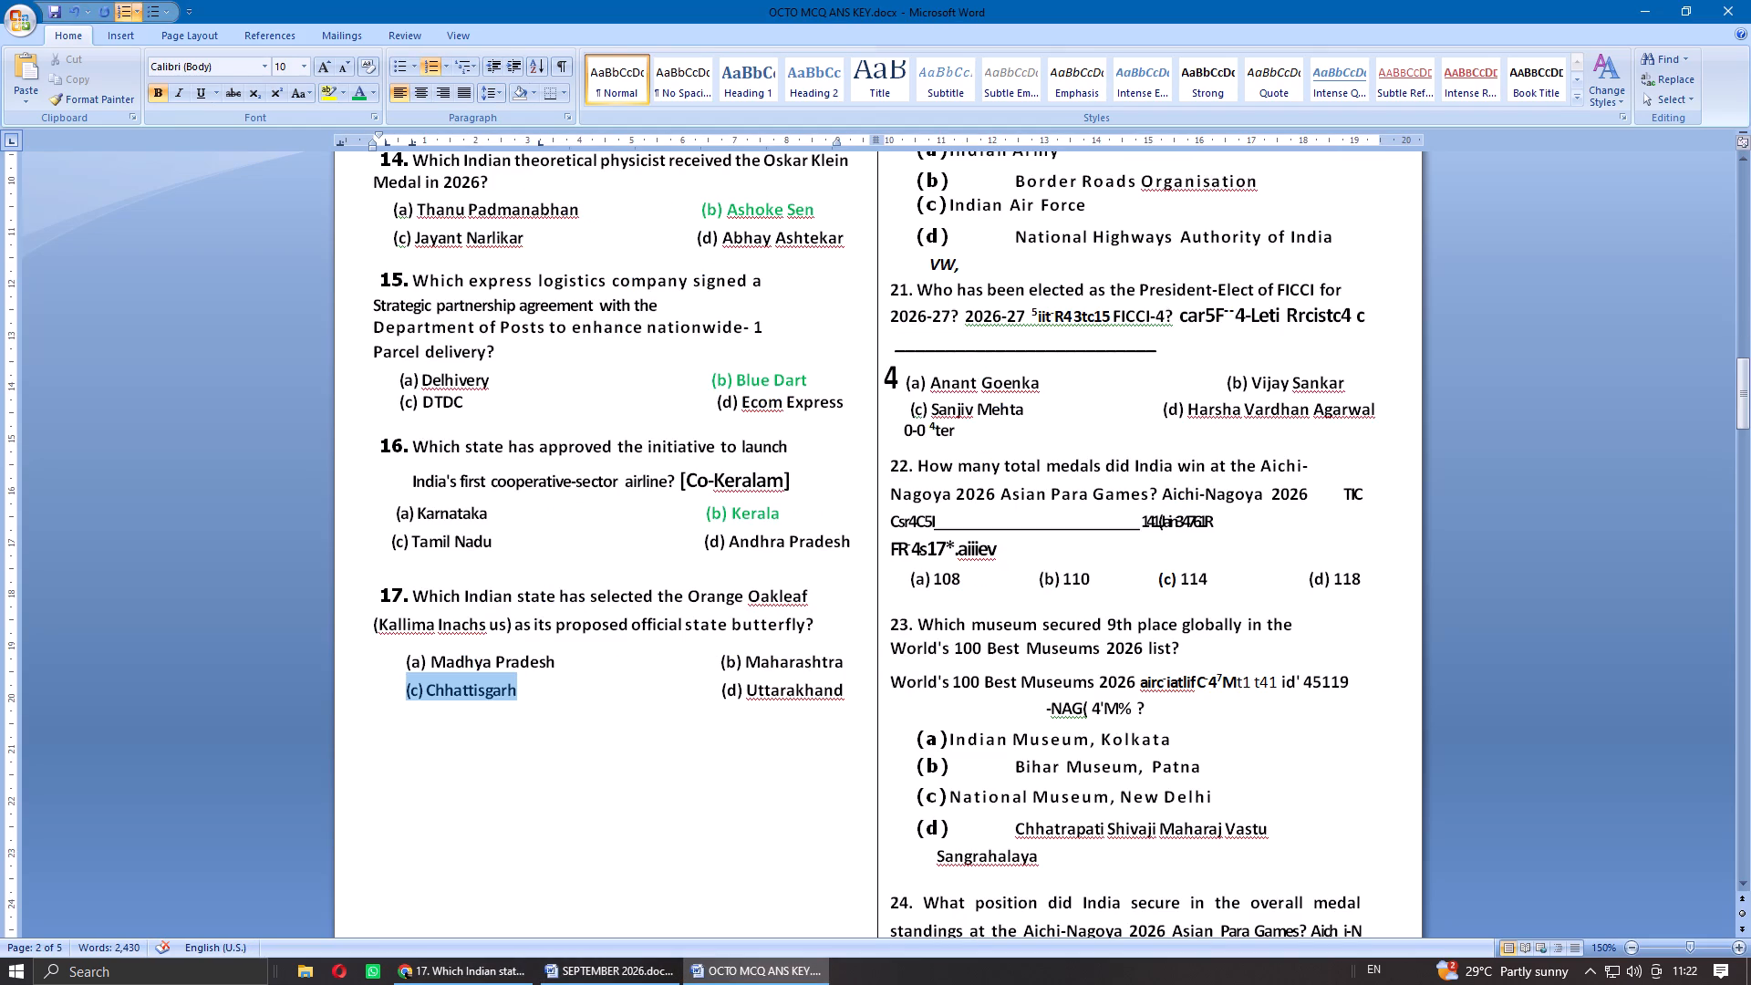
drag(473, 693, 502, 691)
click(357, 94)
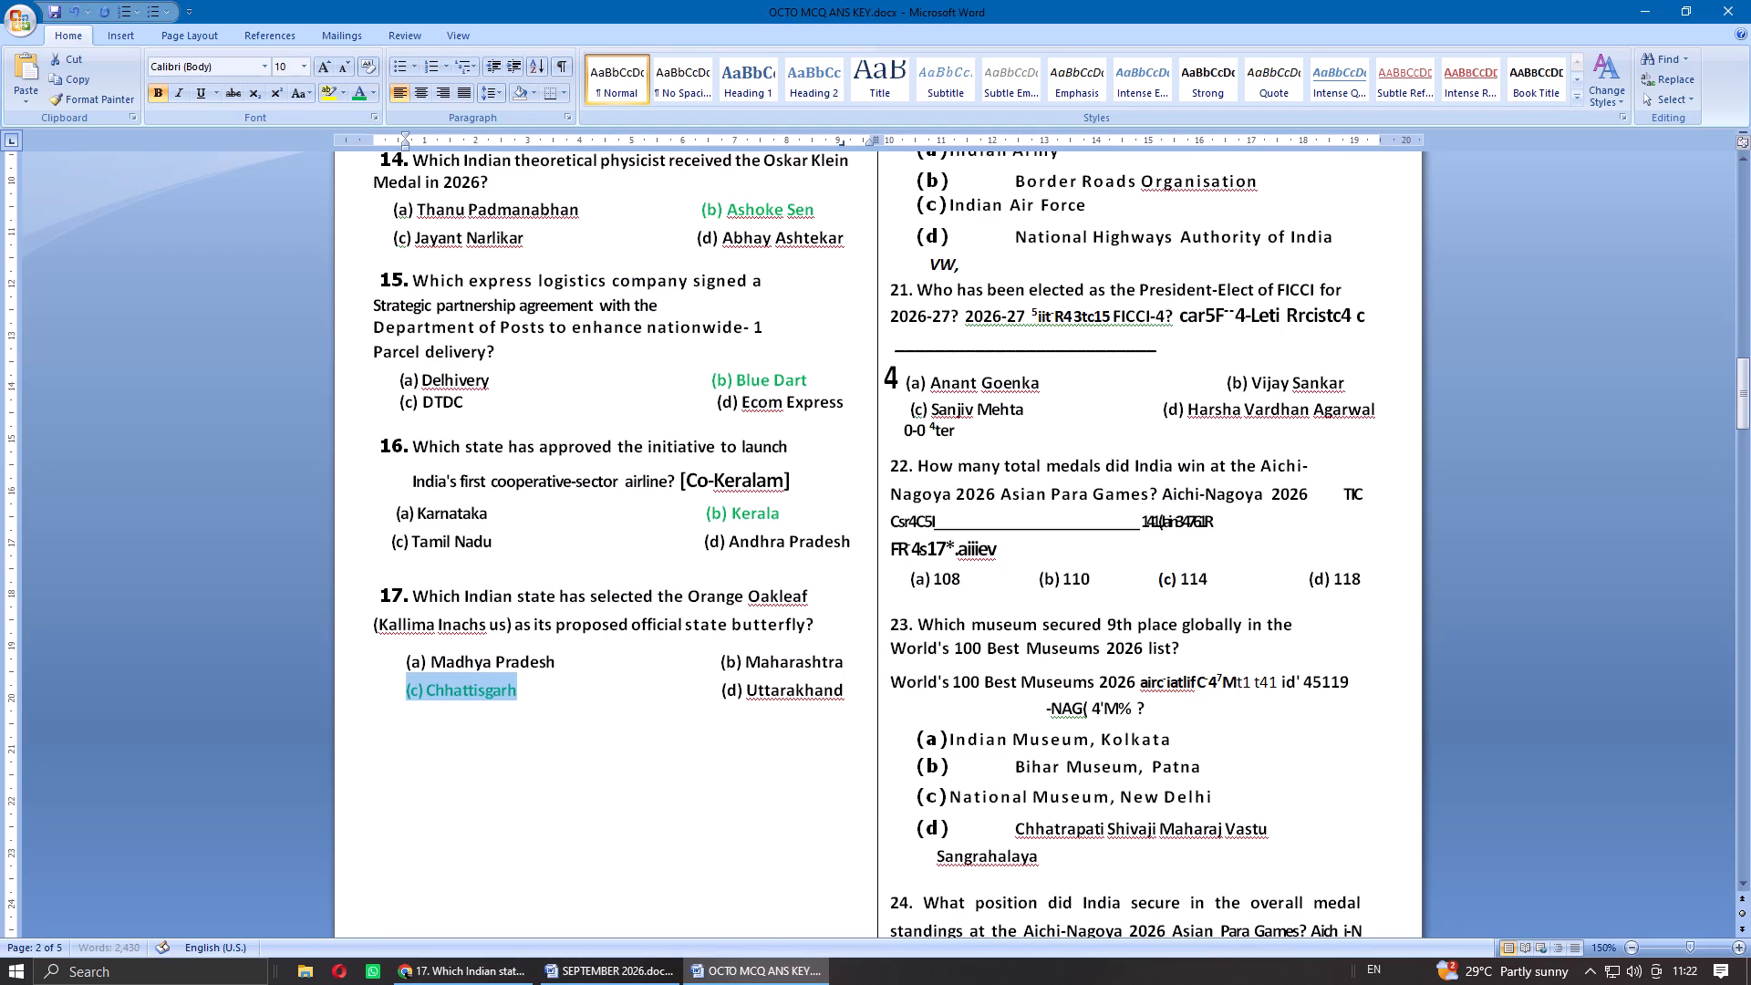
click(670, 741)
Delete the two garbled lines between question 18's text and its answer options, keeping option (a) on its own line.
scroll(934, 726, up, 10)
scroll(974, 680, down, 3)
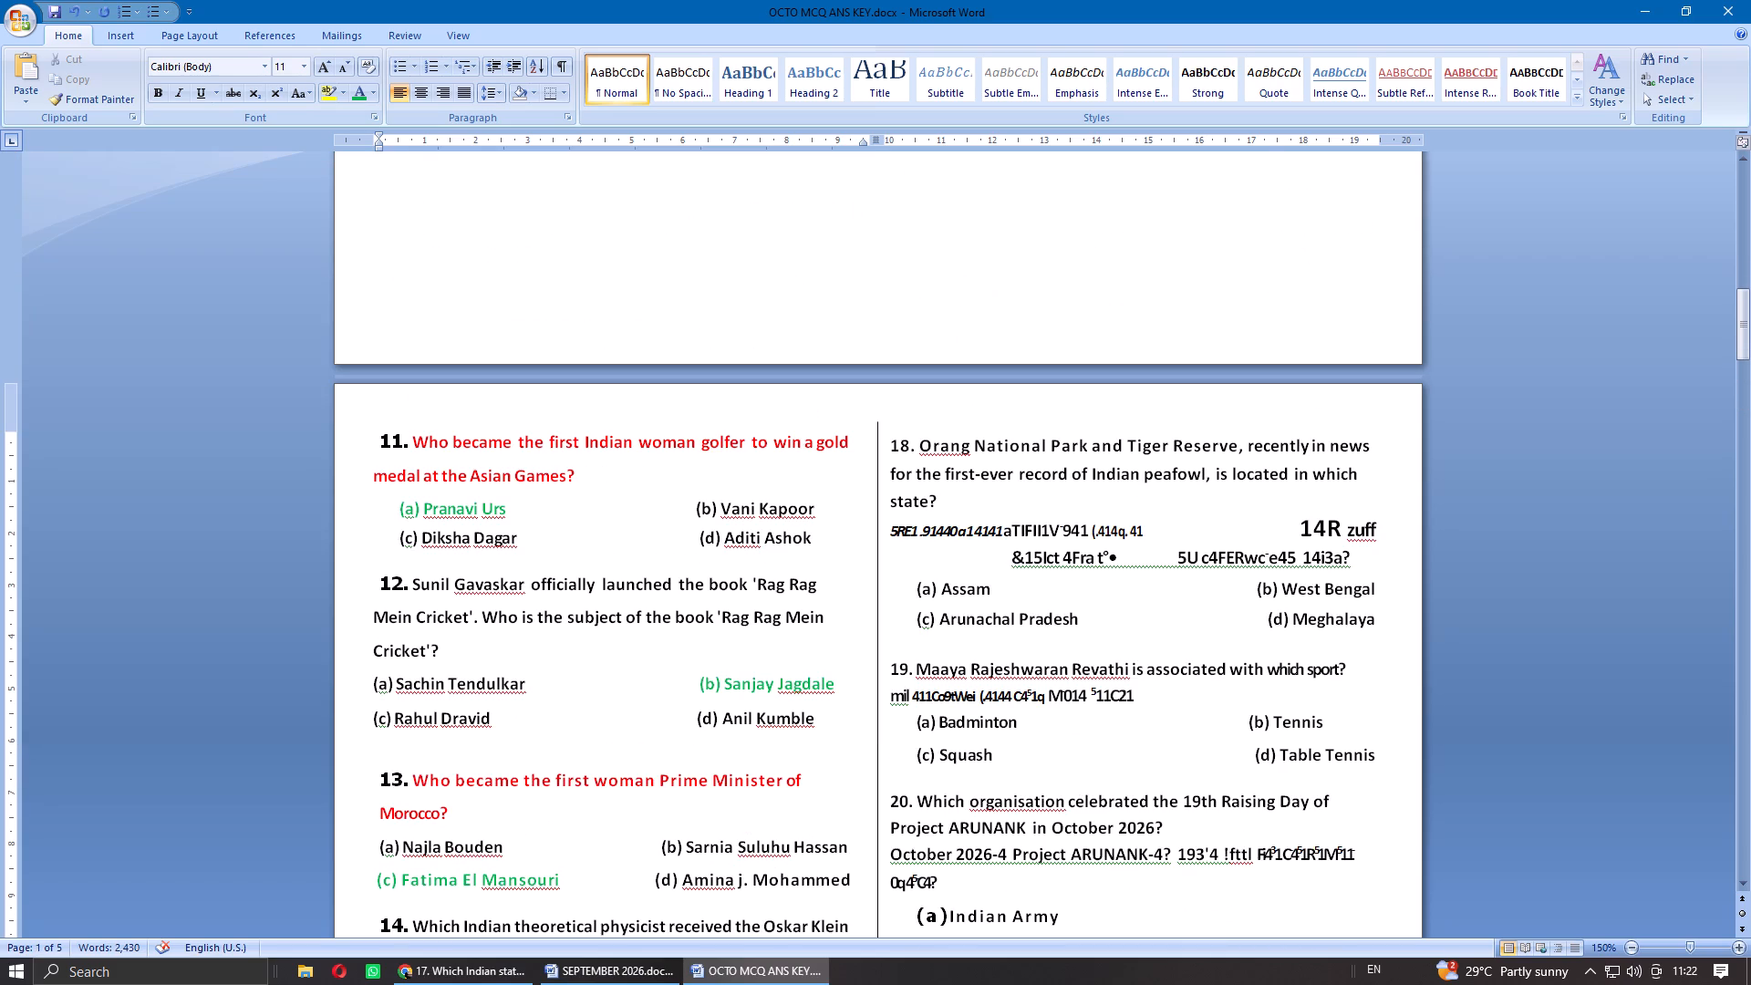
drag(1364, 561, 981, 552)
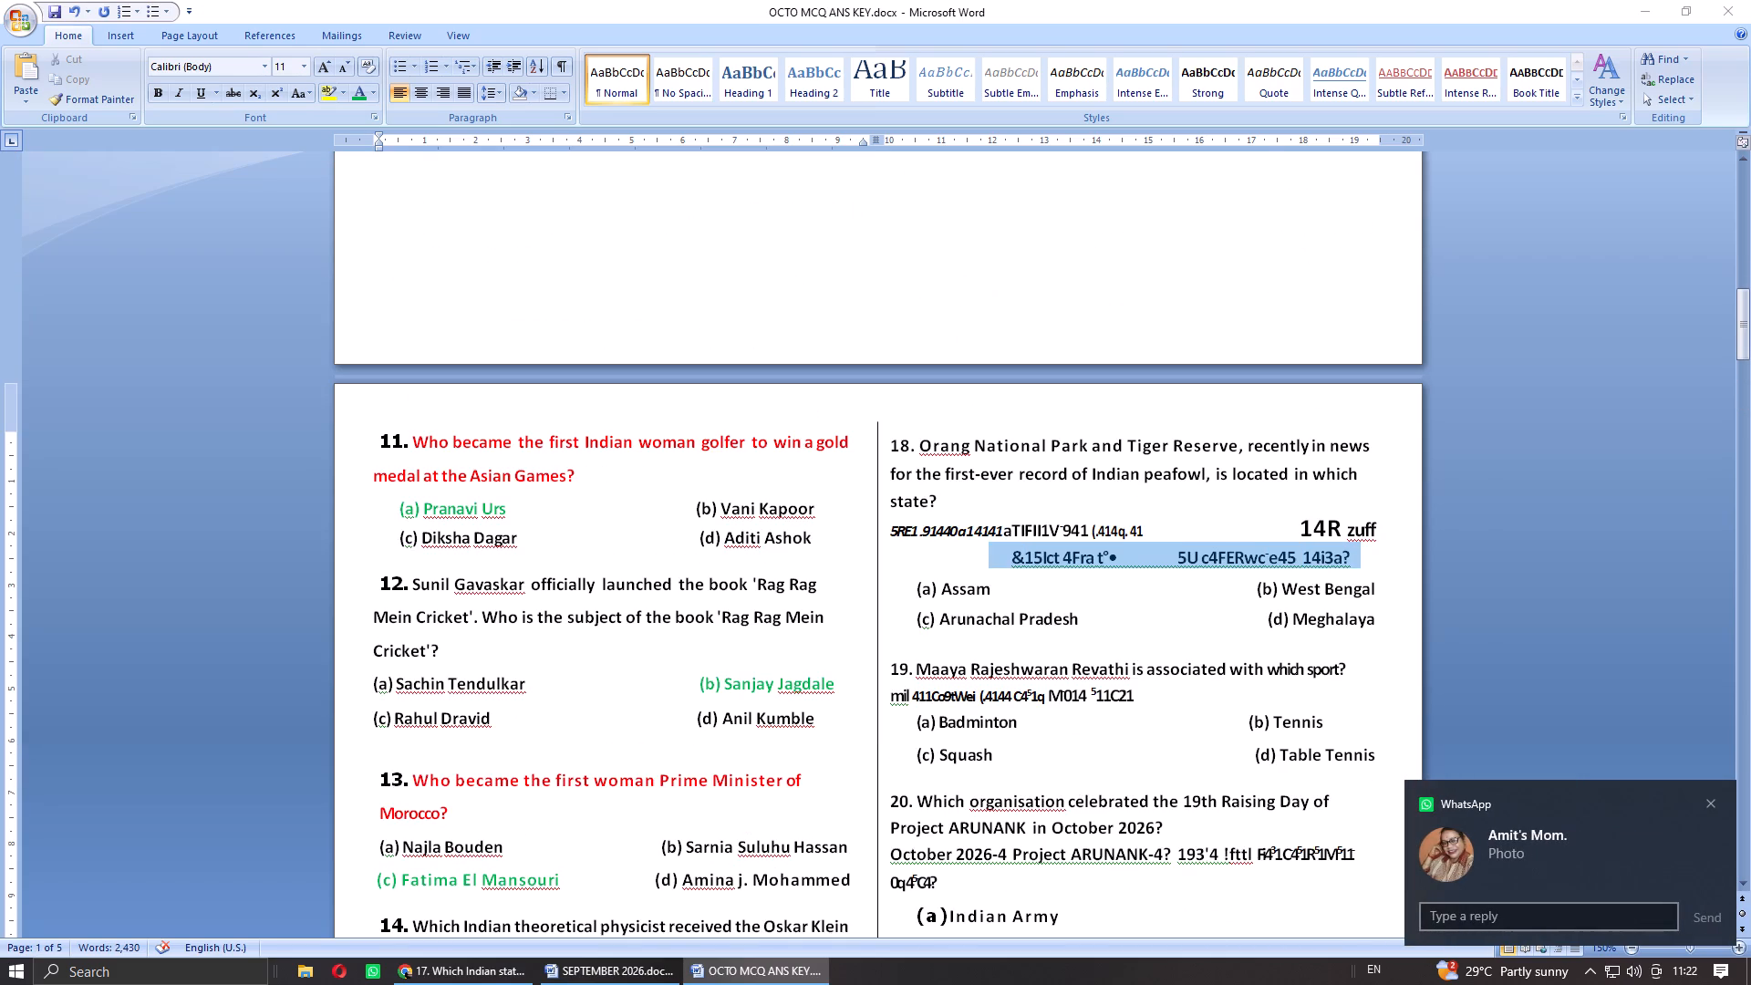
drag(981, 552, 884, 533)
key(BackSpace)
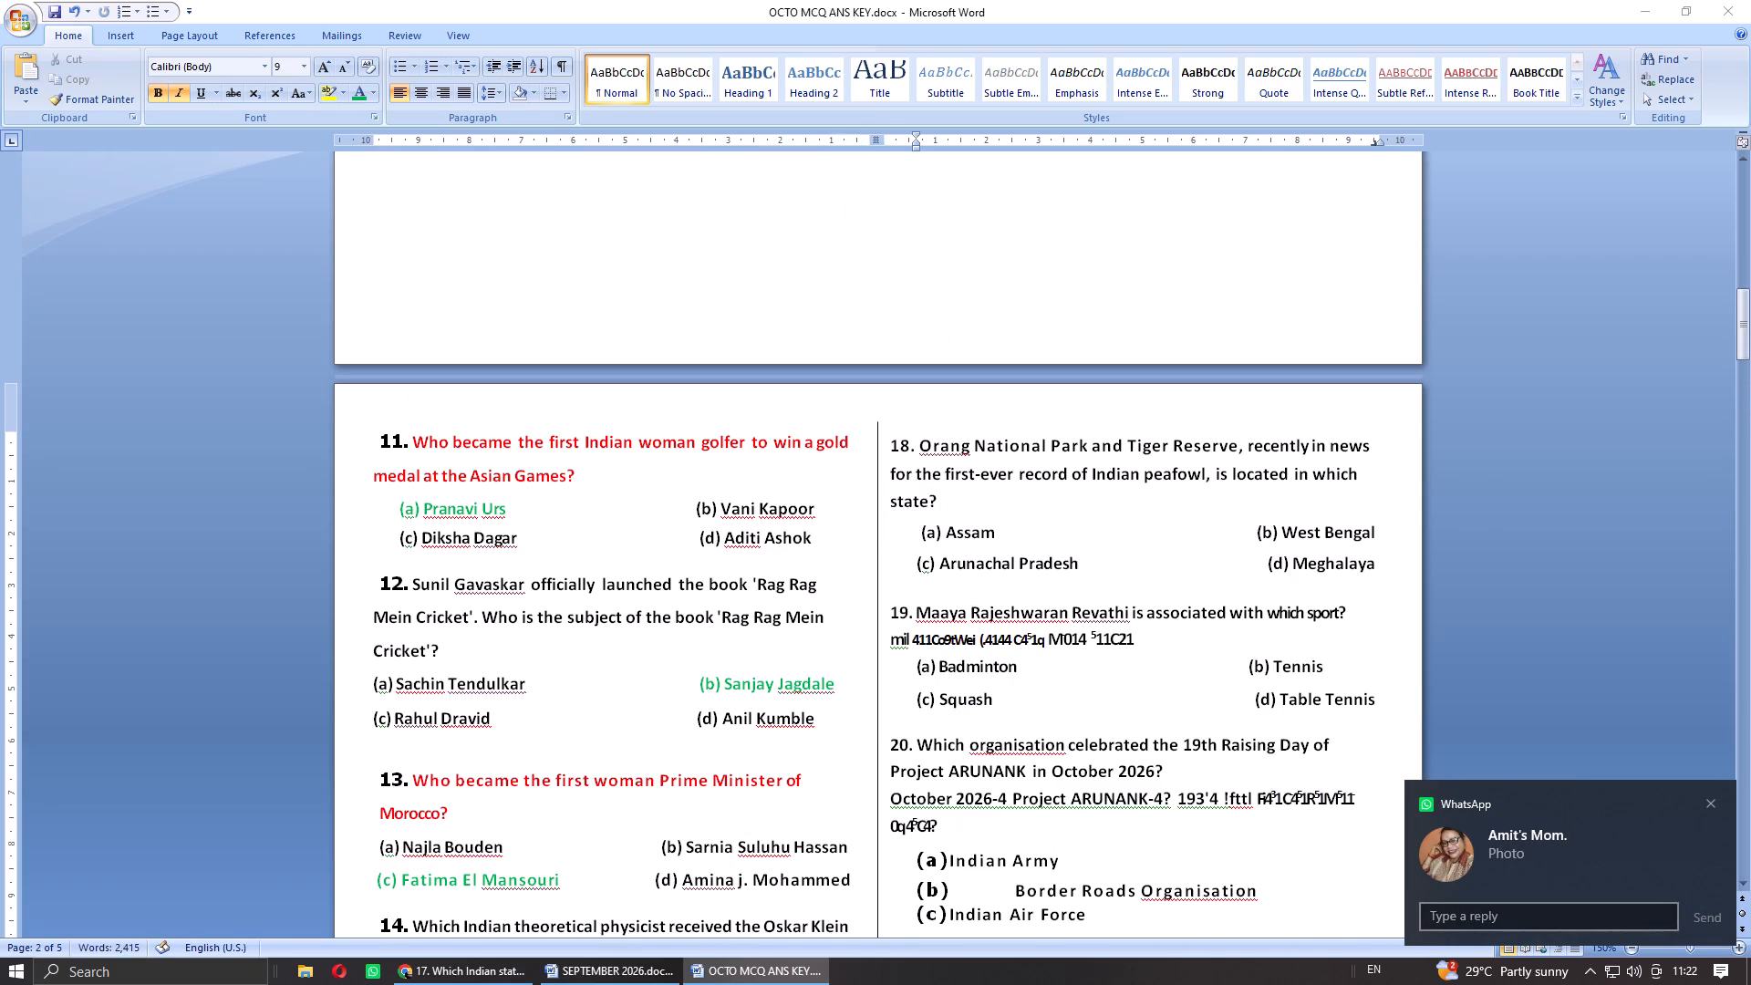
key(BackSpace)
key(ctrl+z)
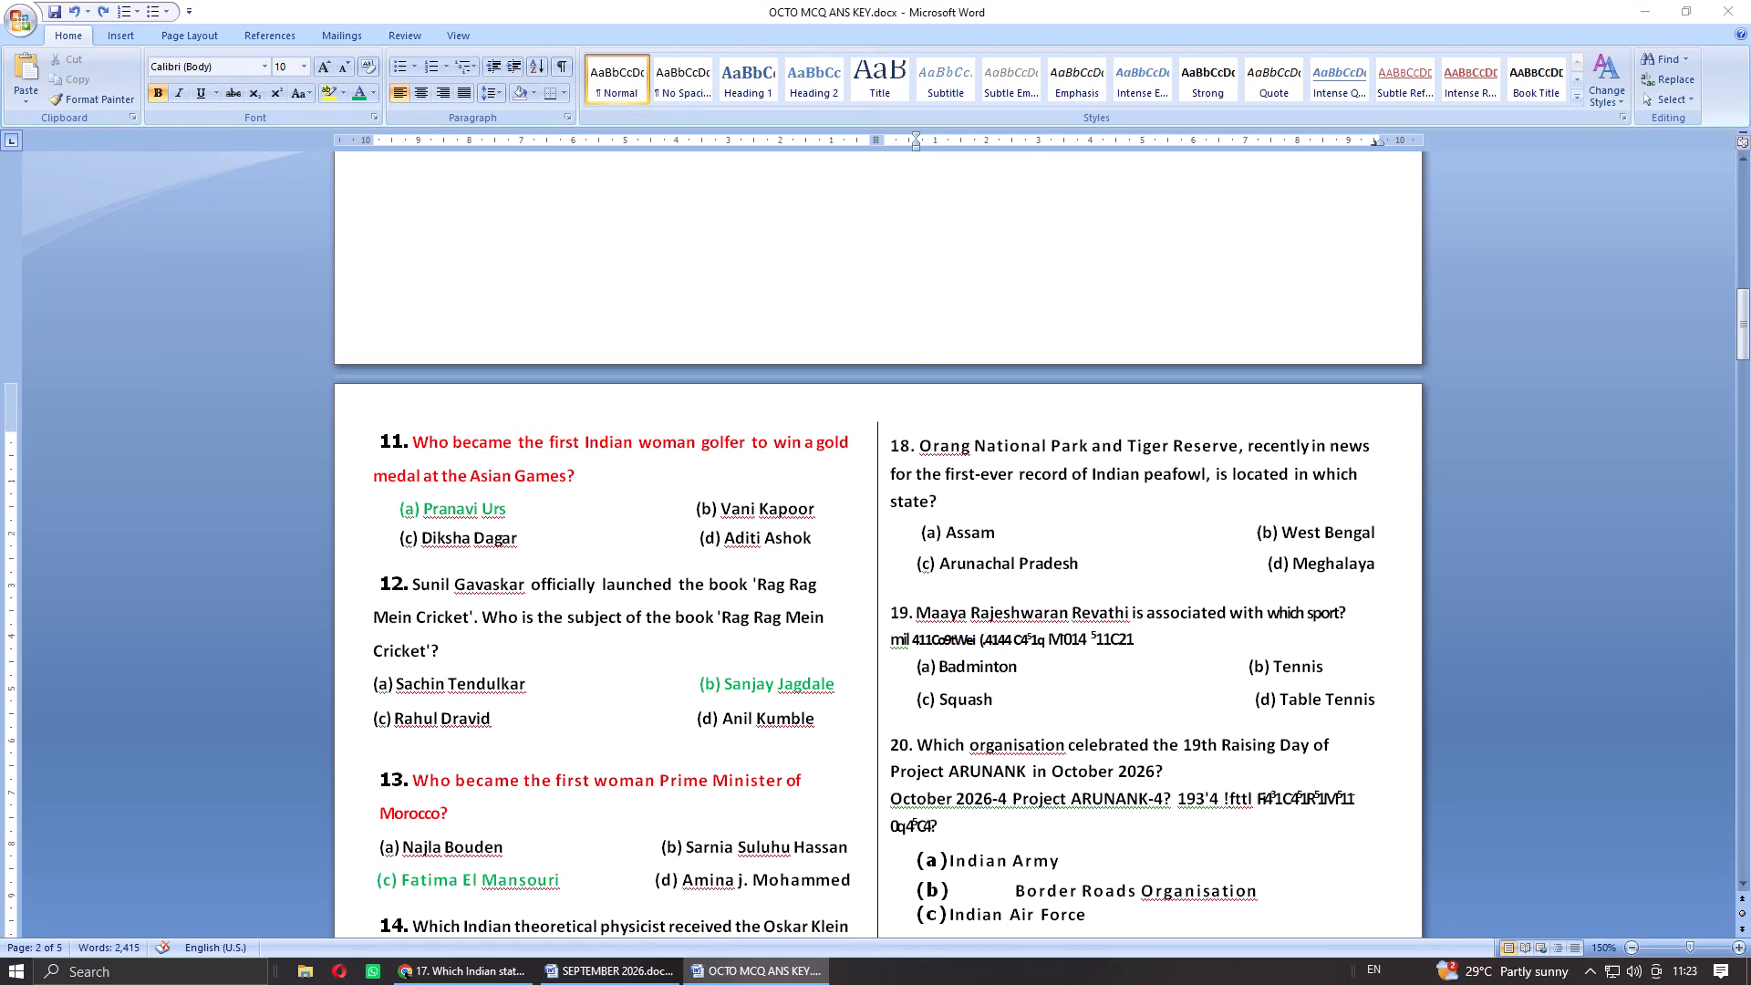
Copy question 18's text about Orang National Park and Tiger Reserve, without its number.
drag(923, 451, 930, 462)
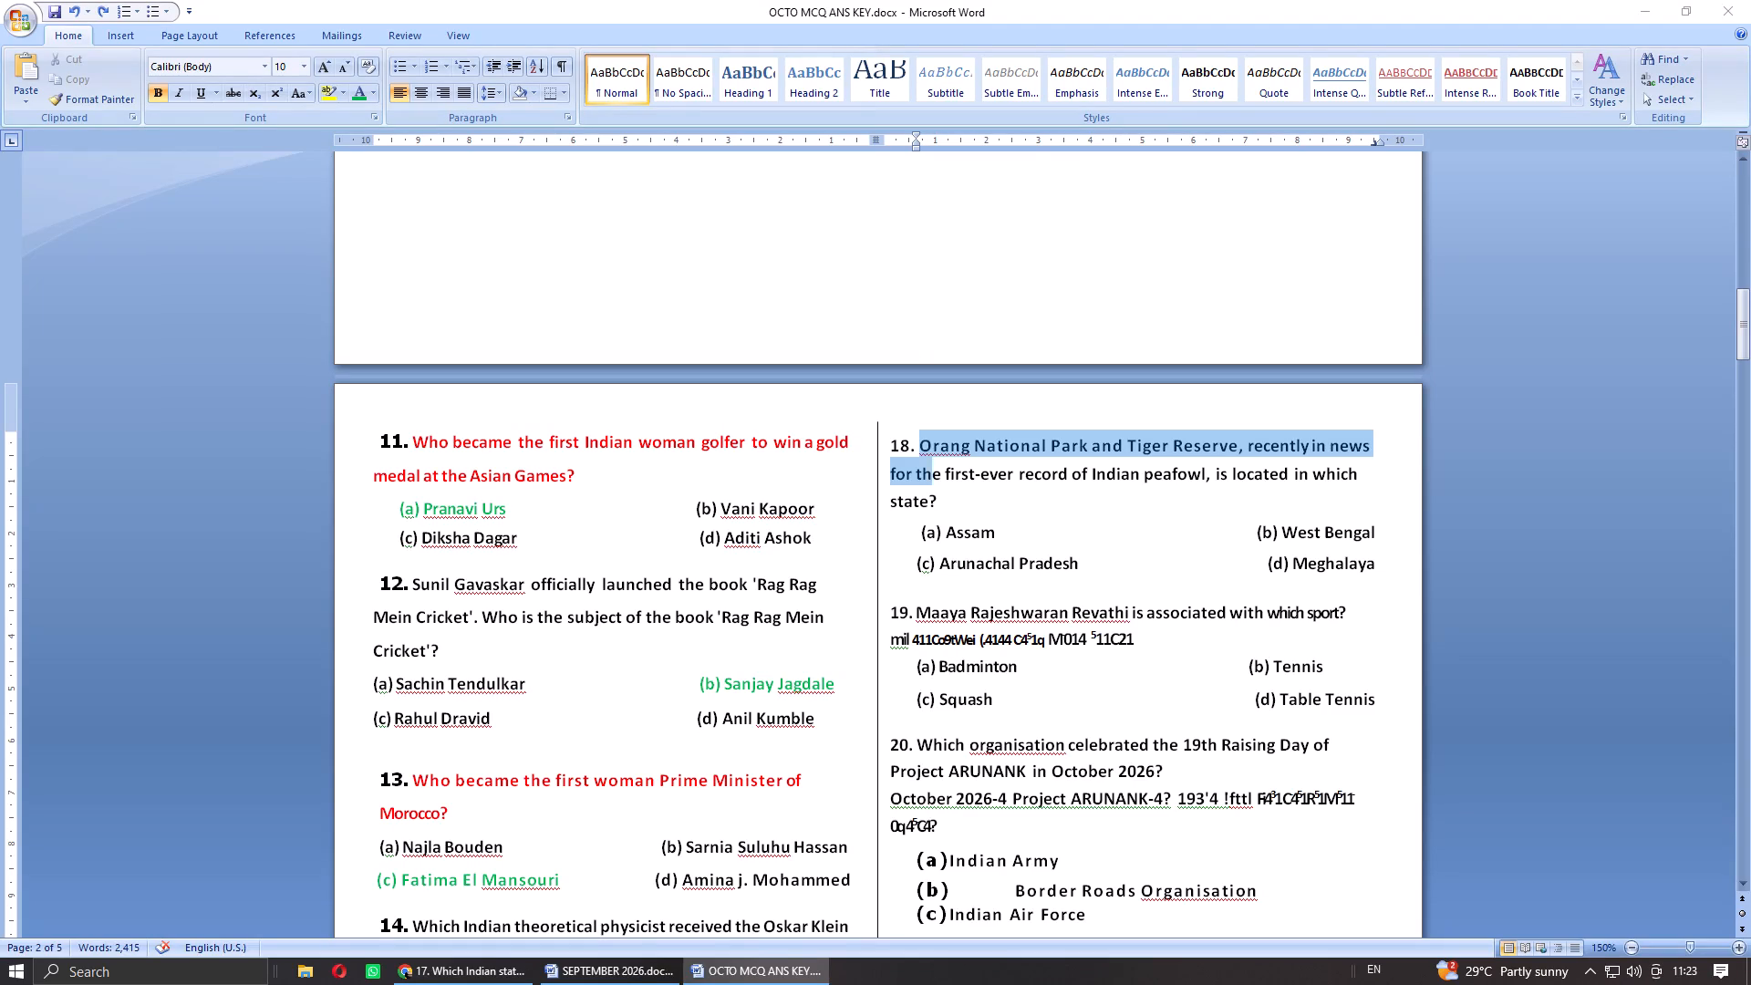
drag(930, 462, 949, 507)
right_click(929, 480)
click(963, 513)
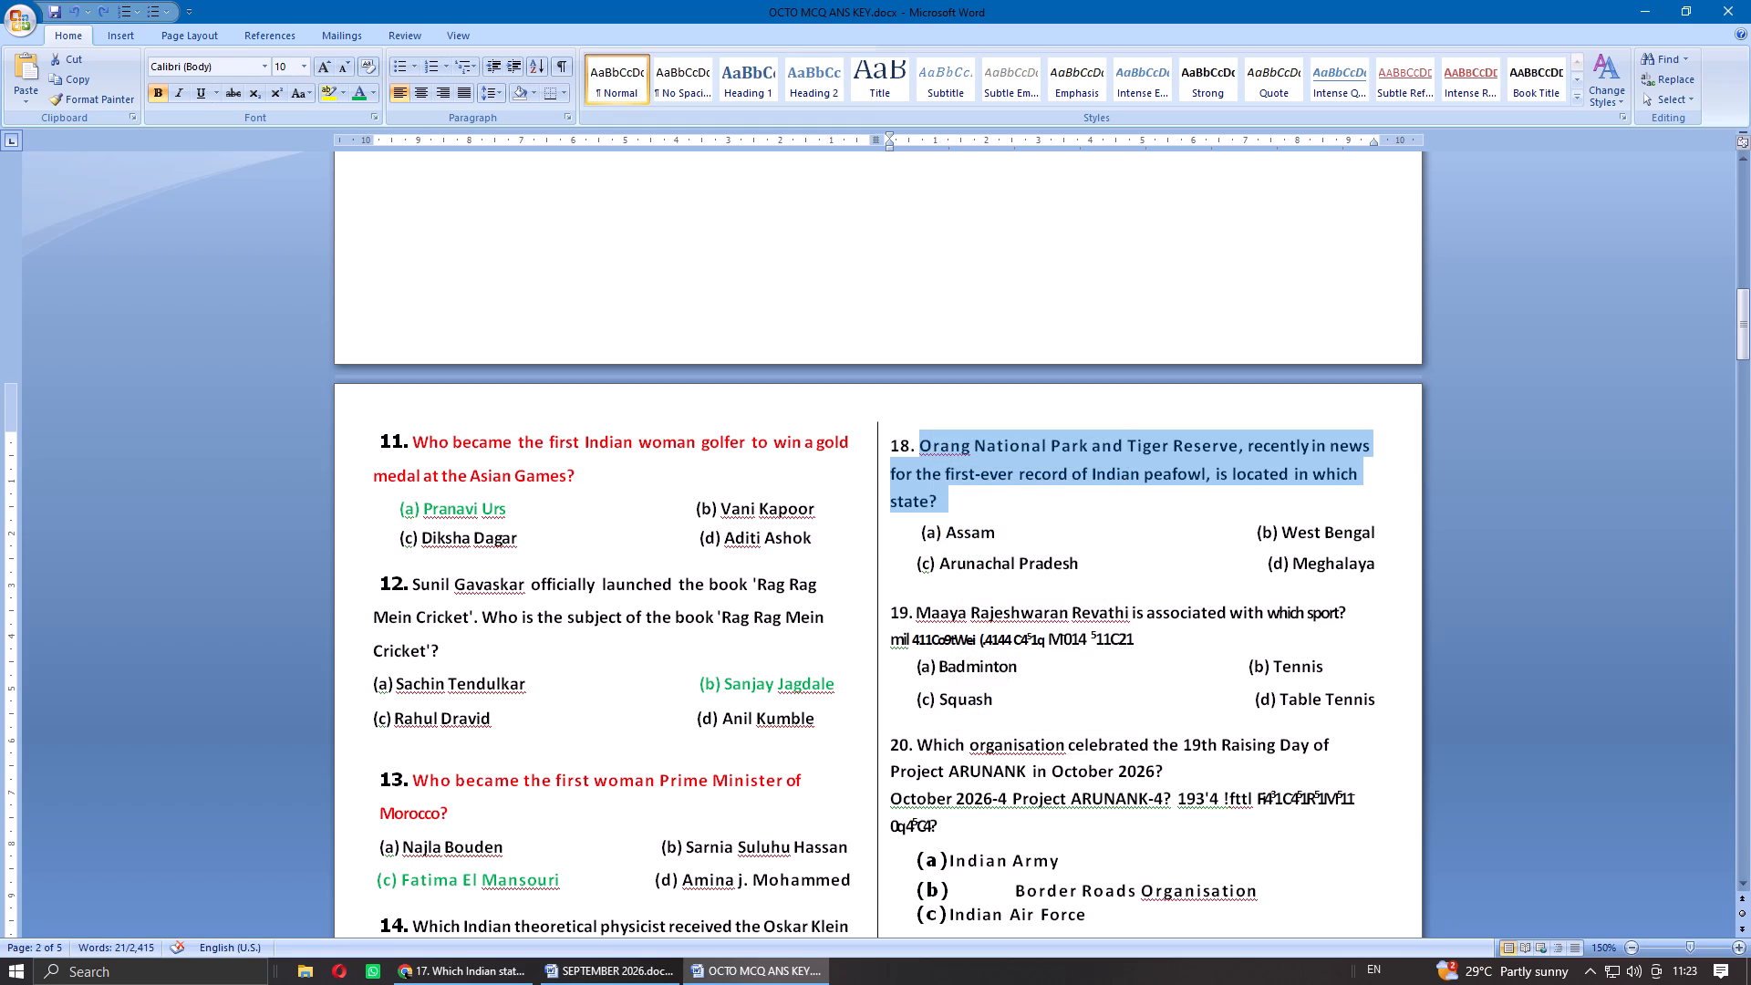
Search the web in Chrome with question 18's text on the state where Orang National Park and Tiger Reserve is located.
click(513, 984)
click(917, 113)
right_click(852, 125)
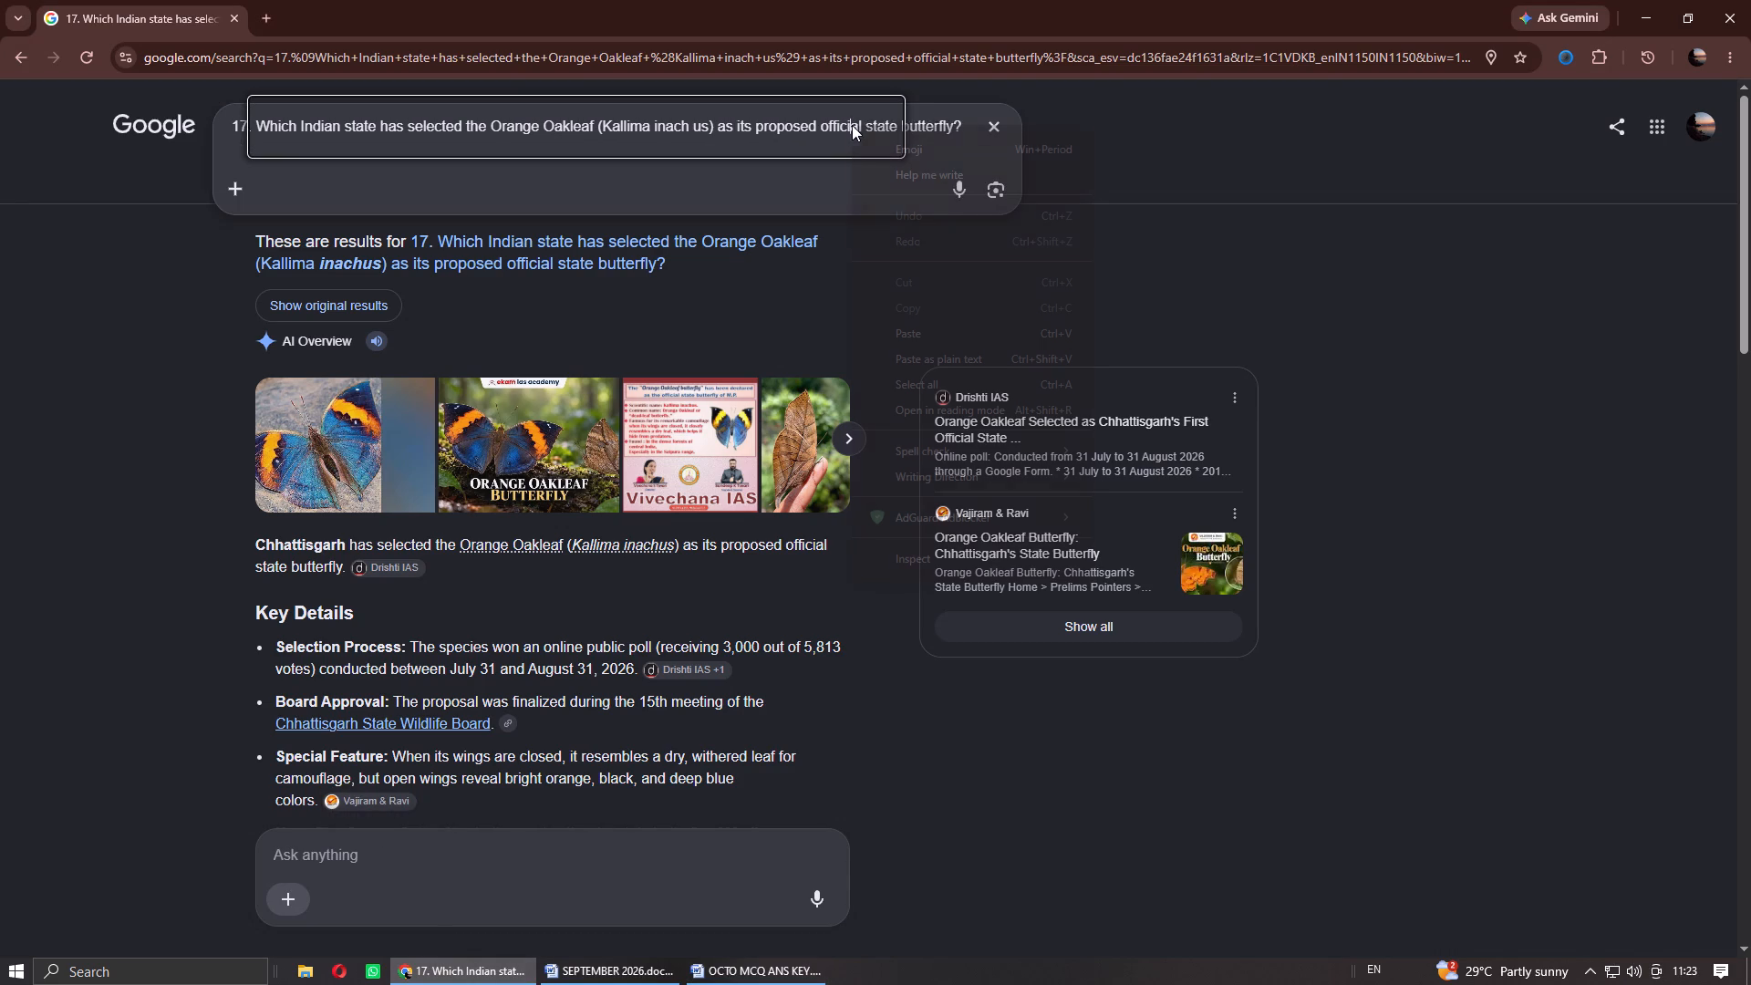
click(770, 161)
click(1001, 130)
right_click(808, 115)
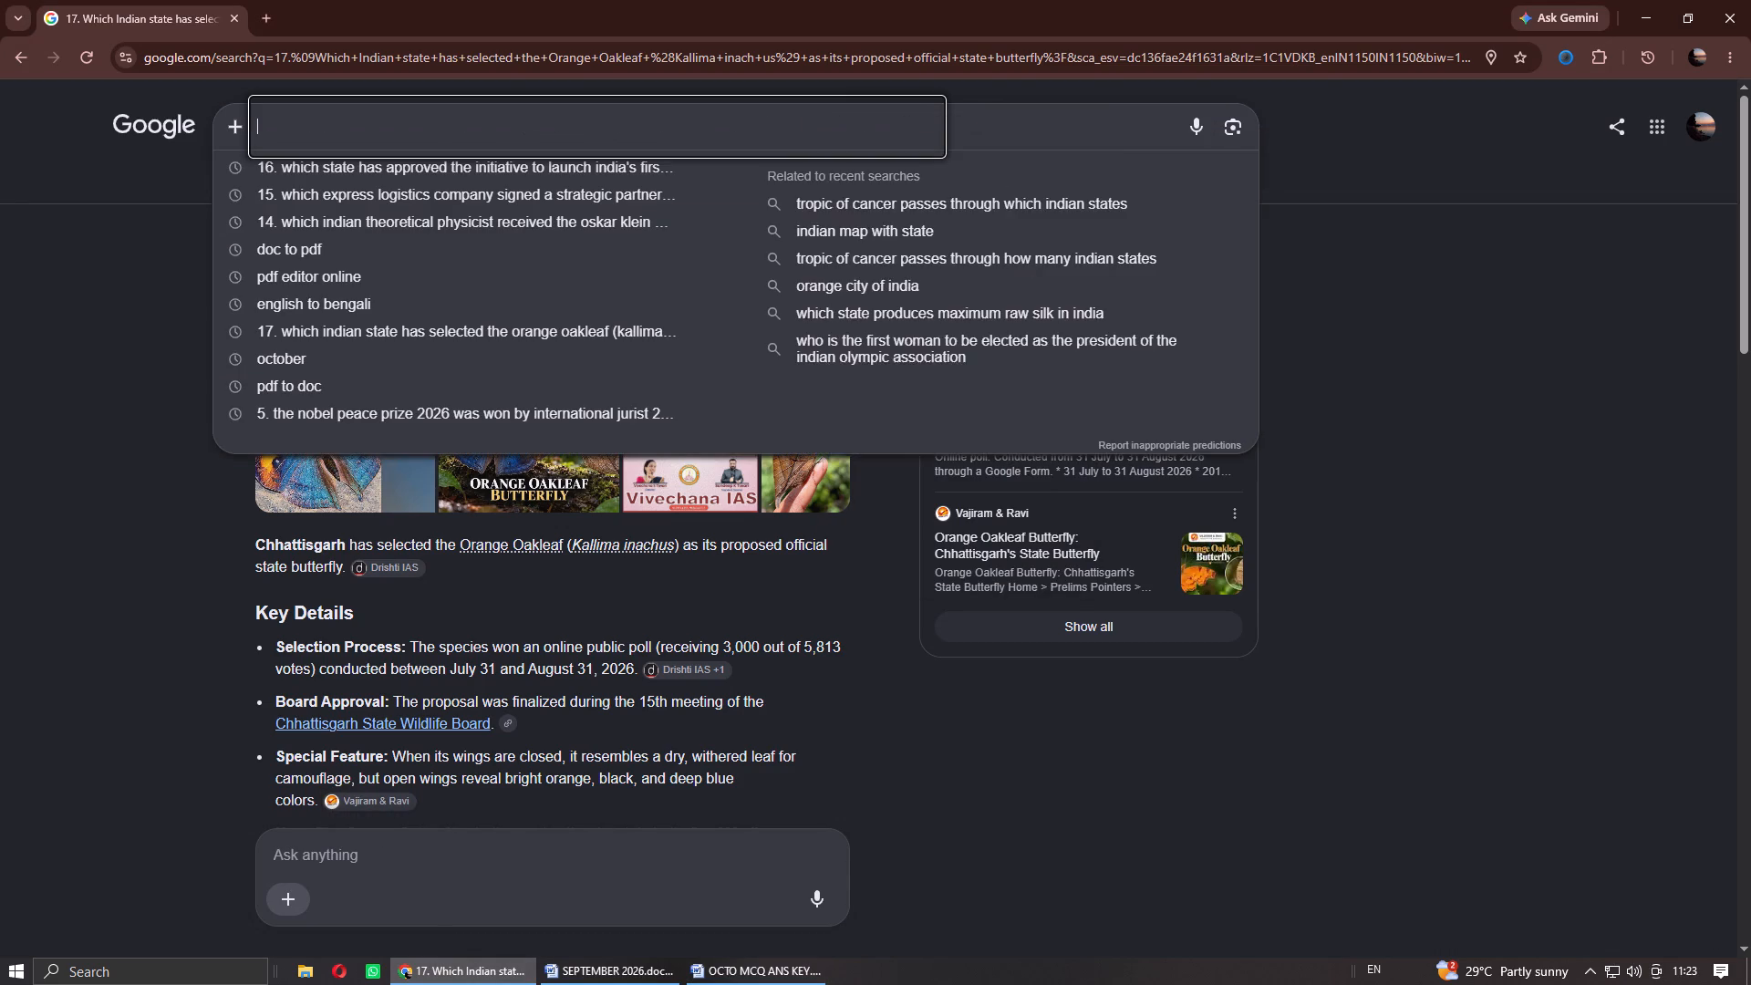
click(856, 322)
key(Return)
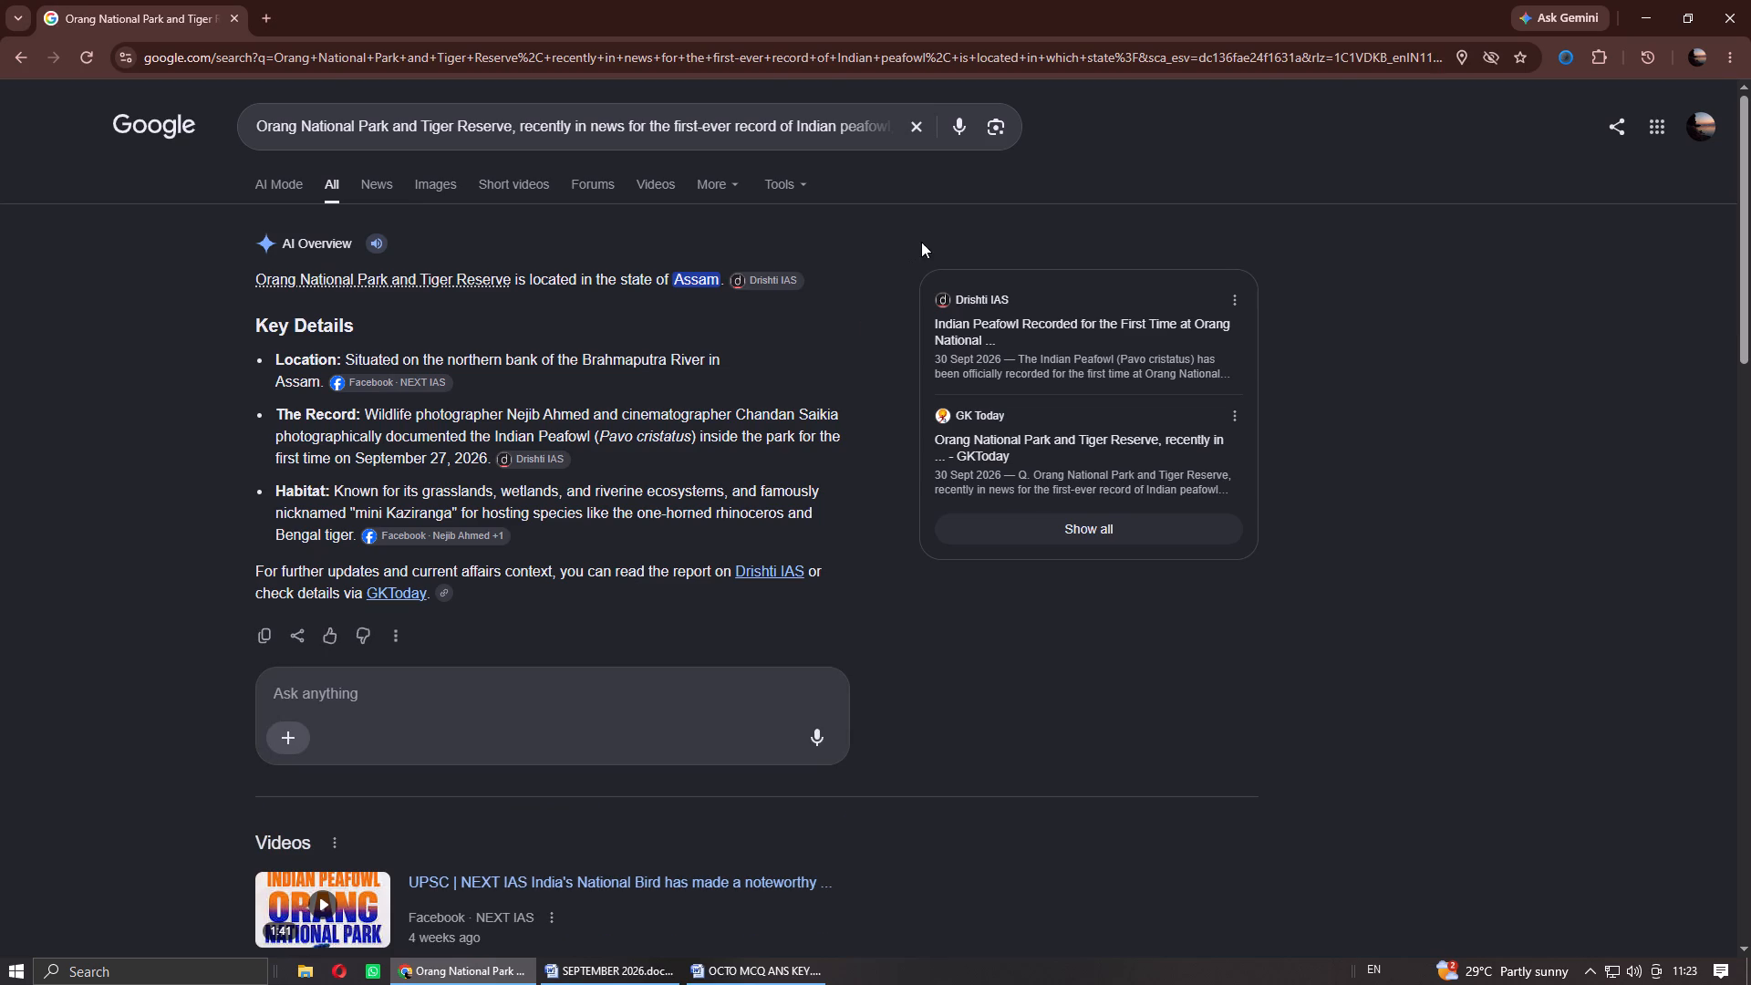
Copy "Indian Peafowl" from the overview, search for it in a new Chrome tab, and return to the Orang National Park results.
drag(492, 435, 580, 437)
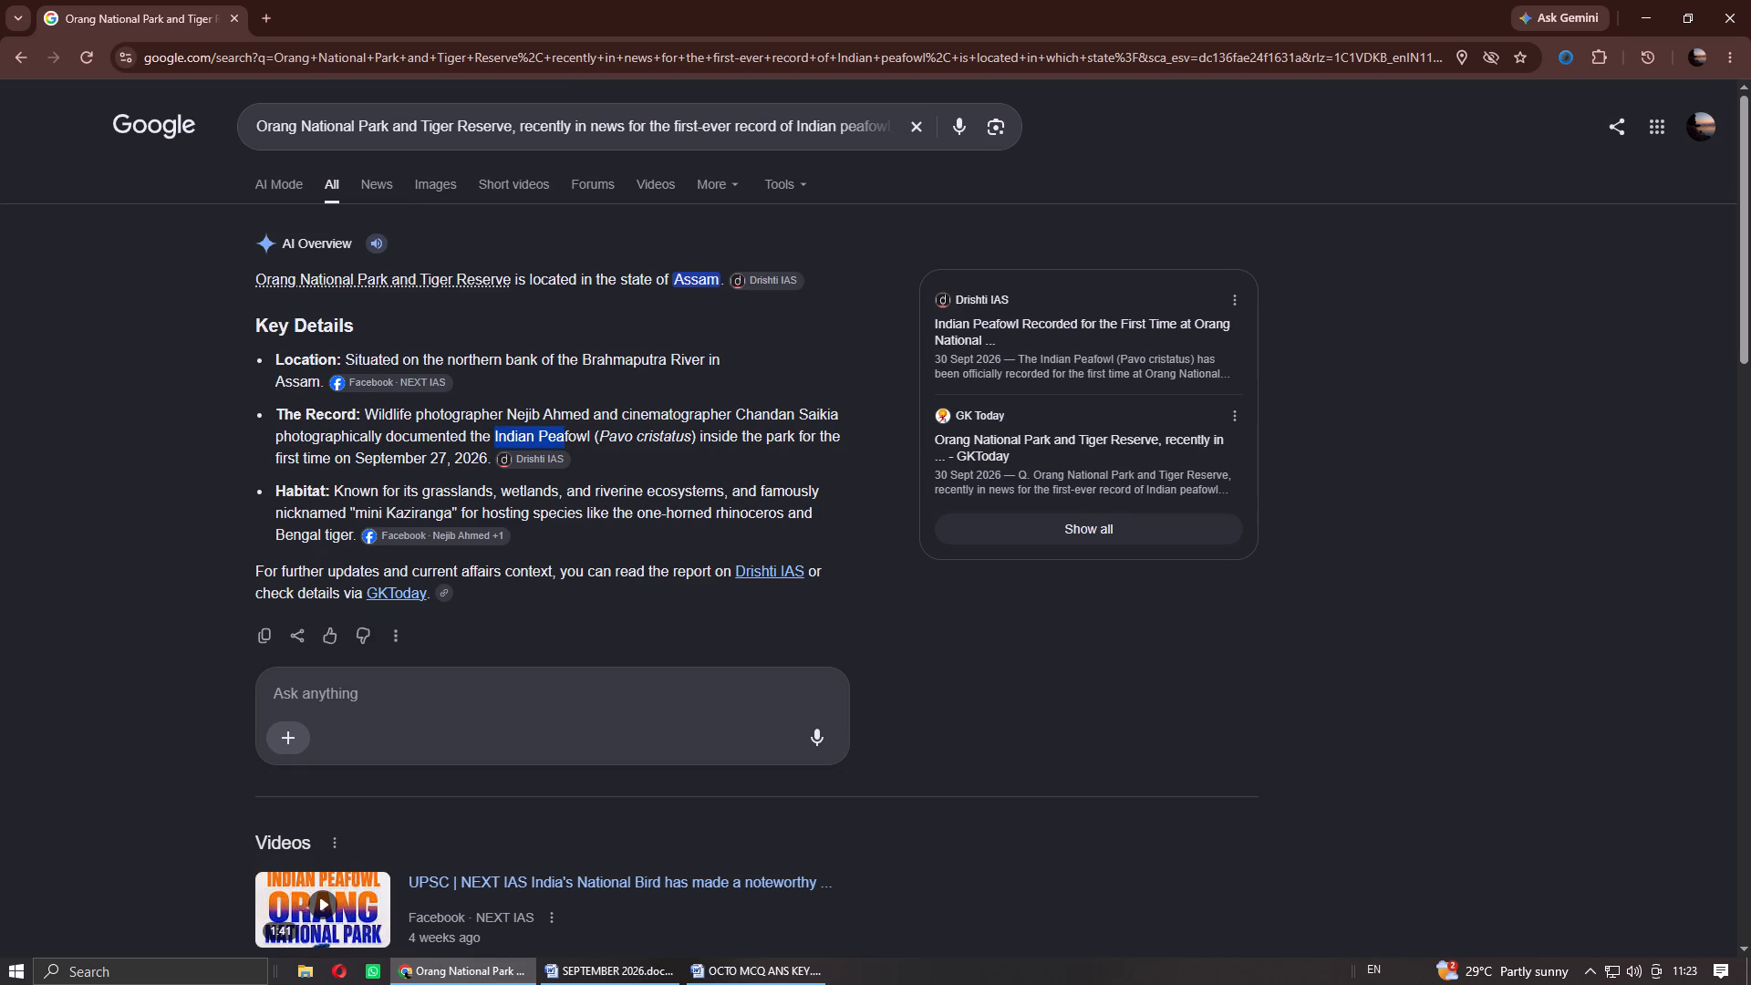
drag(580, 437, 591, 437)
right_click(569, 437)
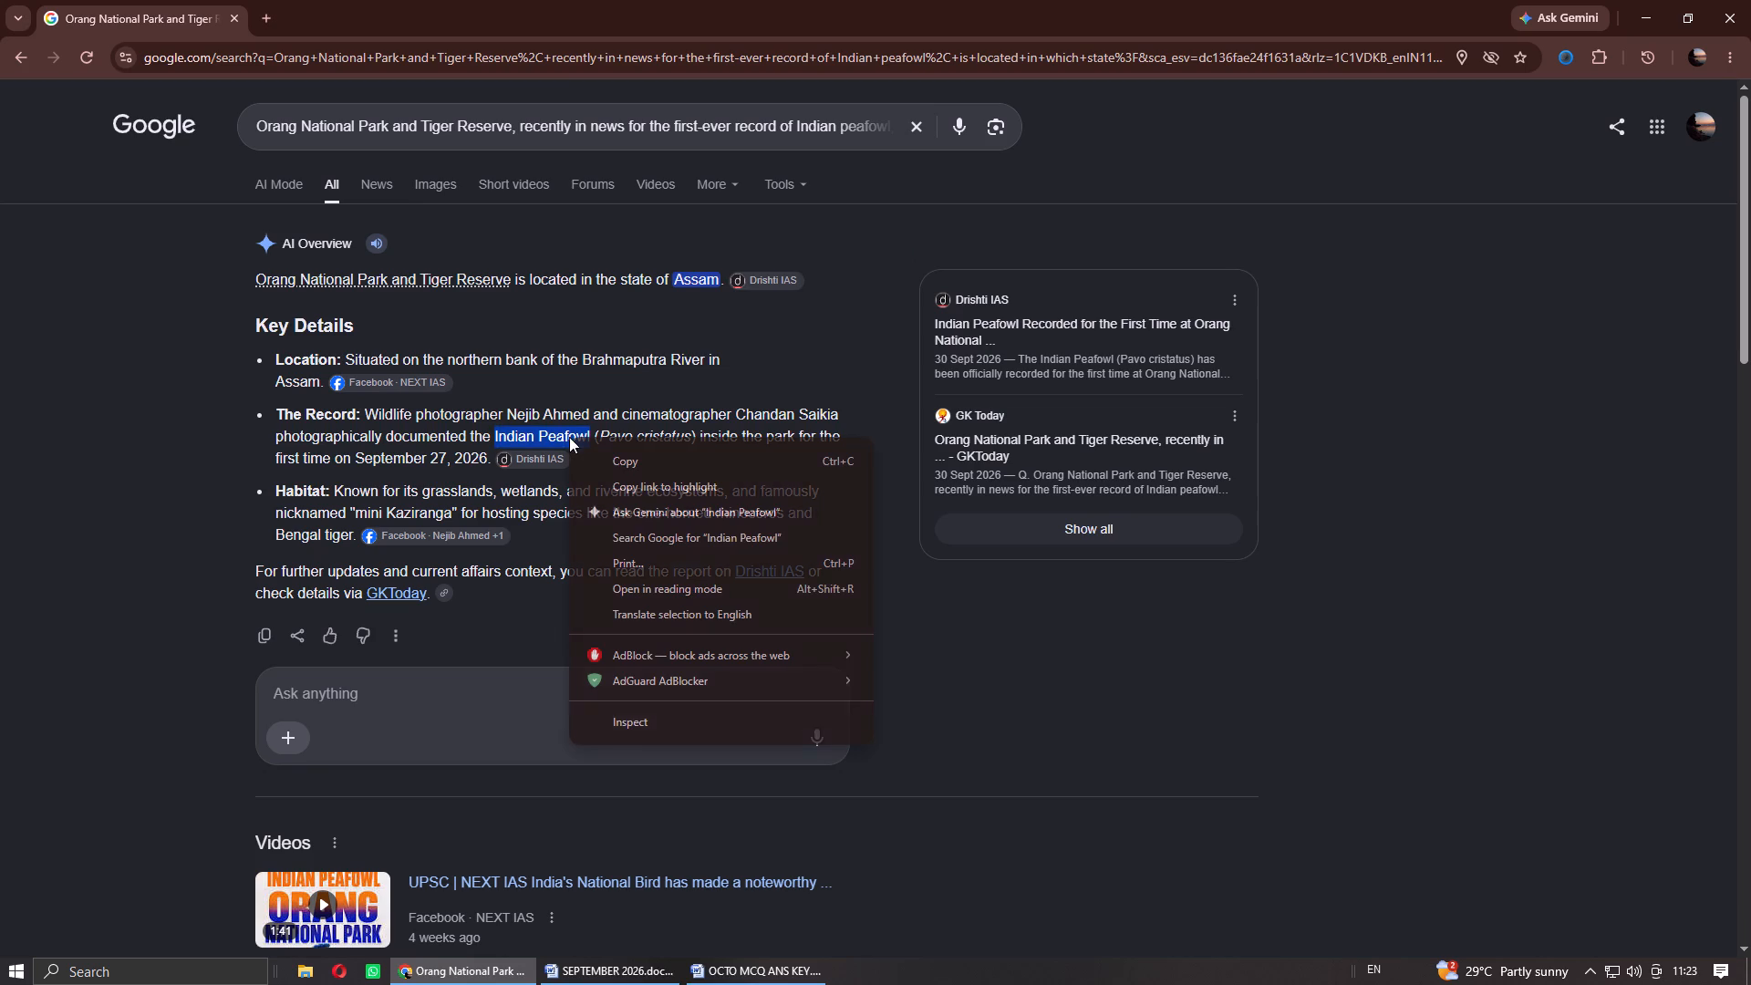
click(609, 454)
click(275, 8)
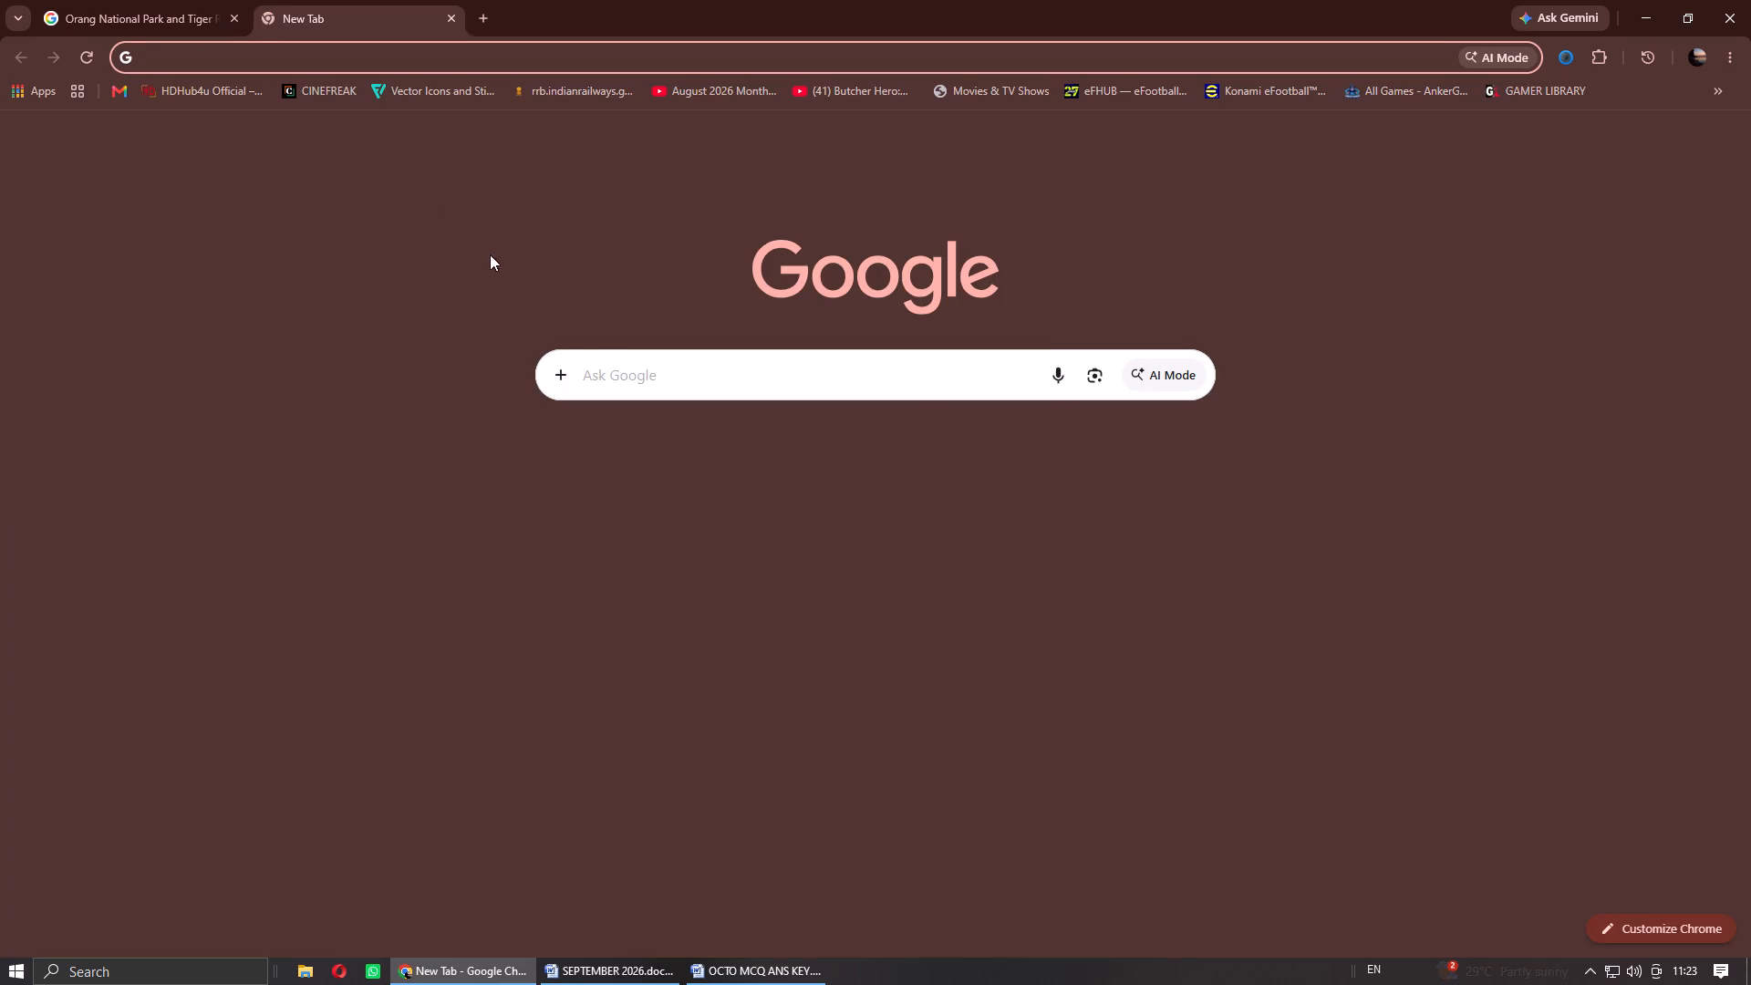
right_click(612, 360)
click(685, 542)
key(Return)
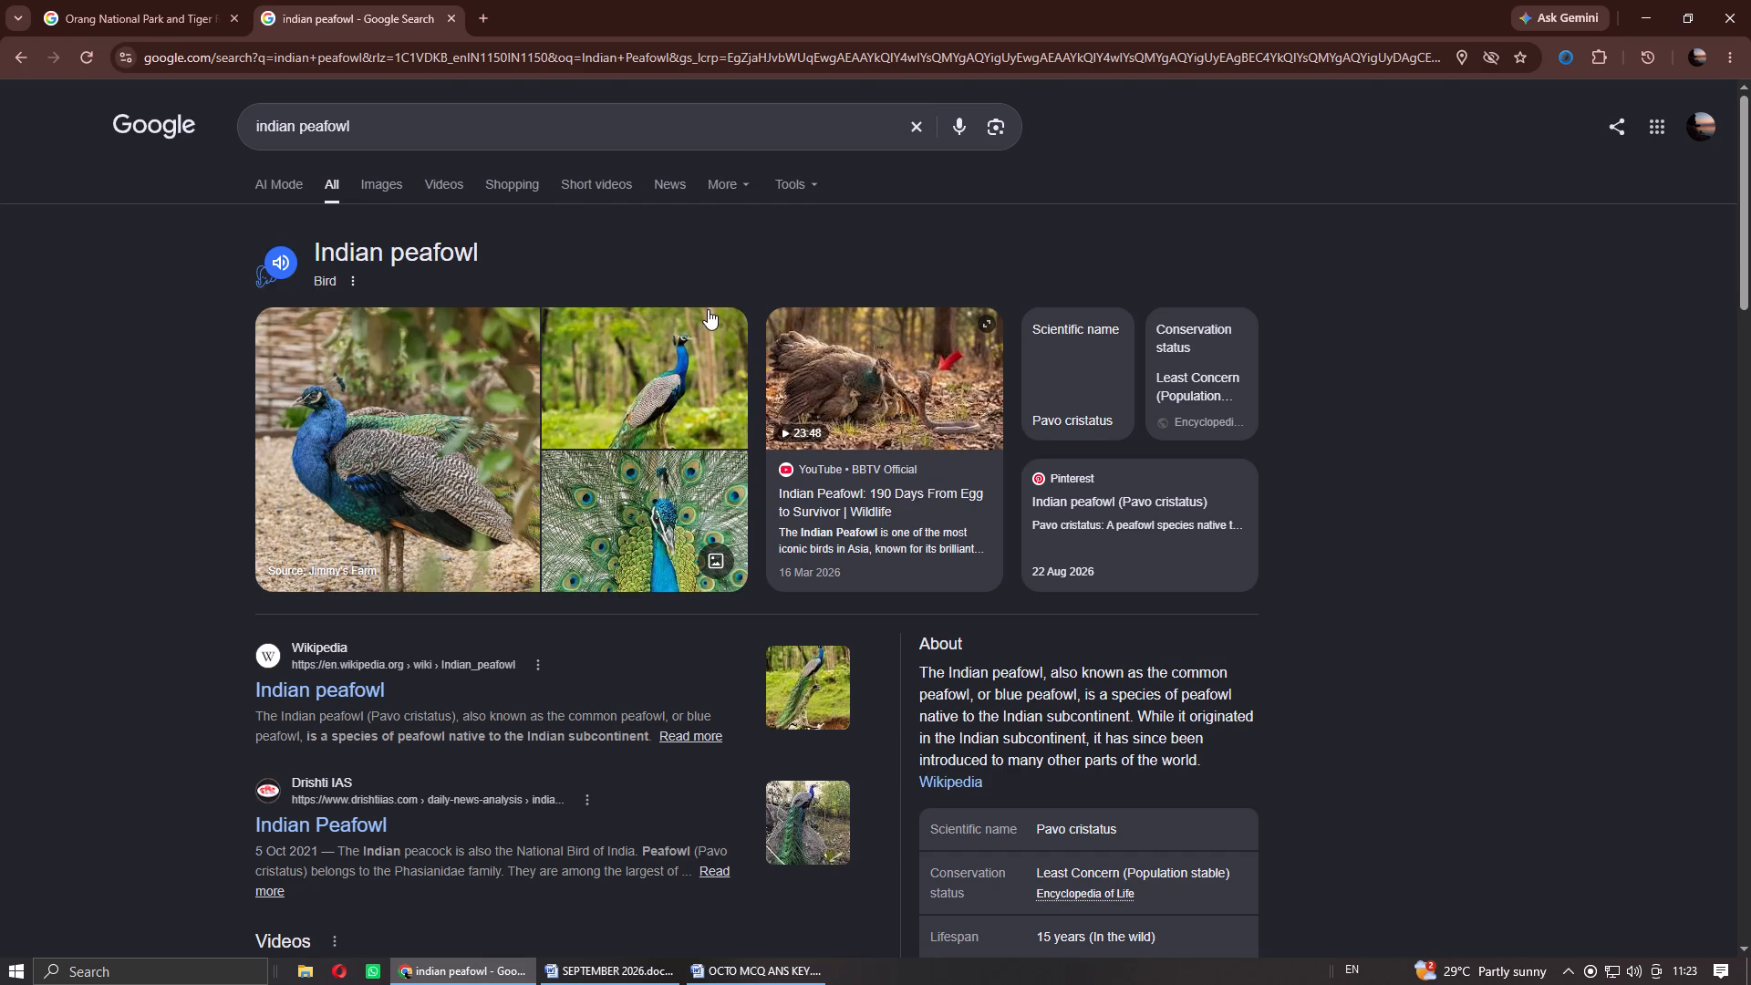
click(103, 0)
In the Word answer key, colour option (a) Assam of question 18 green.
click(648, 984)
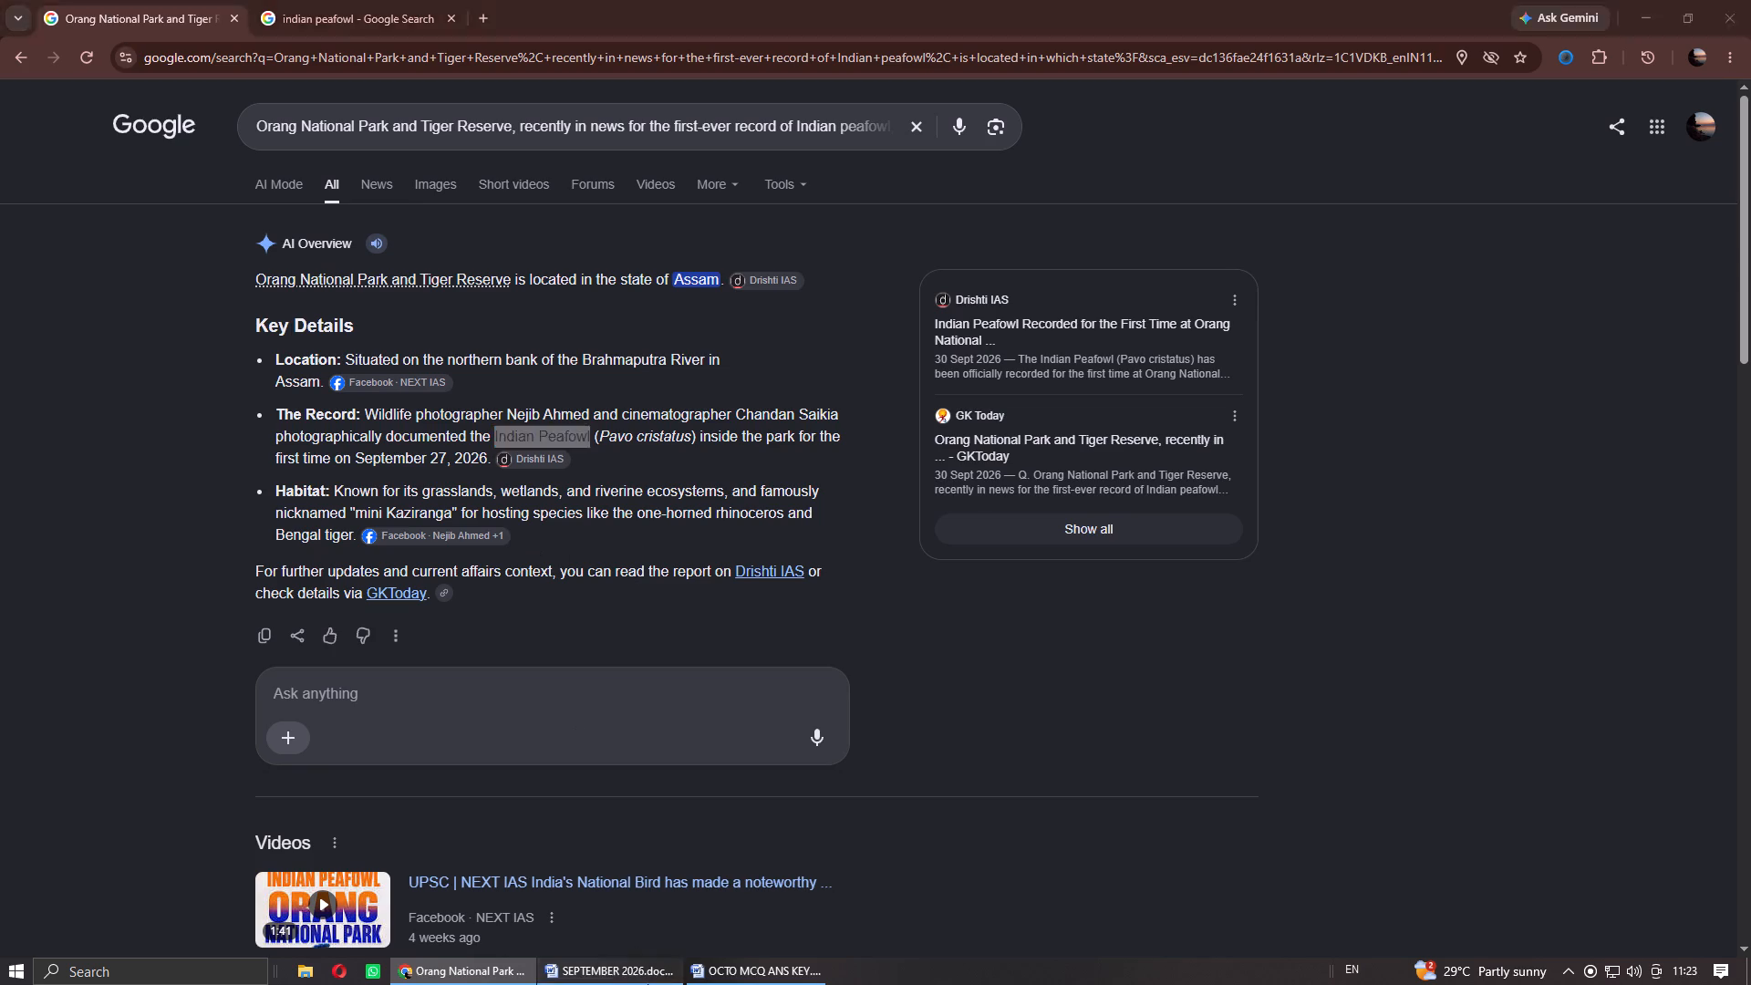
click(765, 974)
click(806, 742)
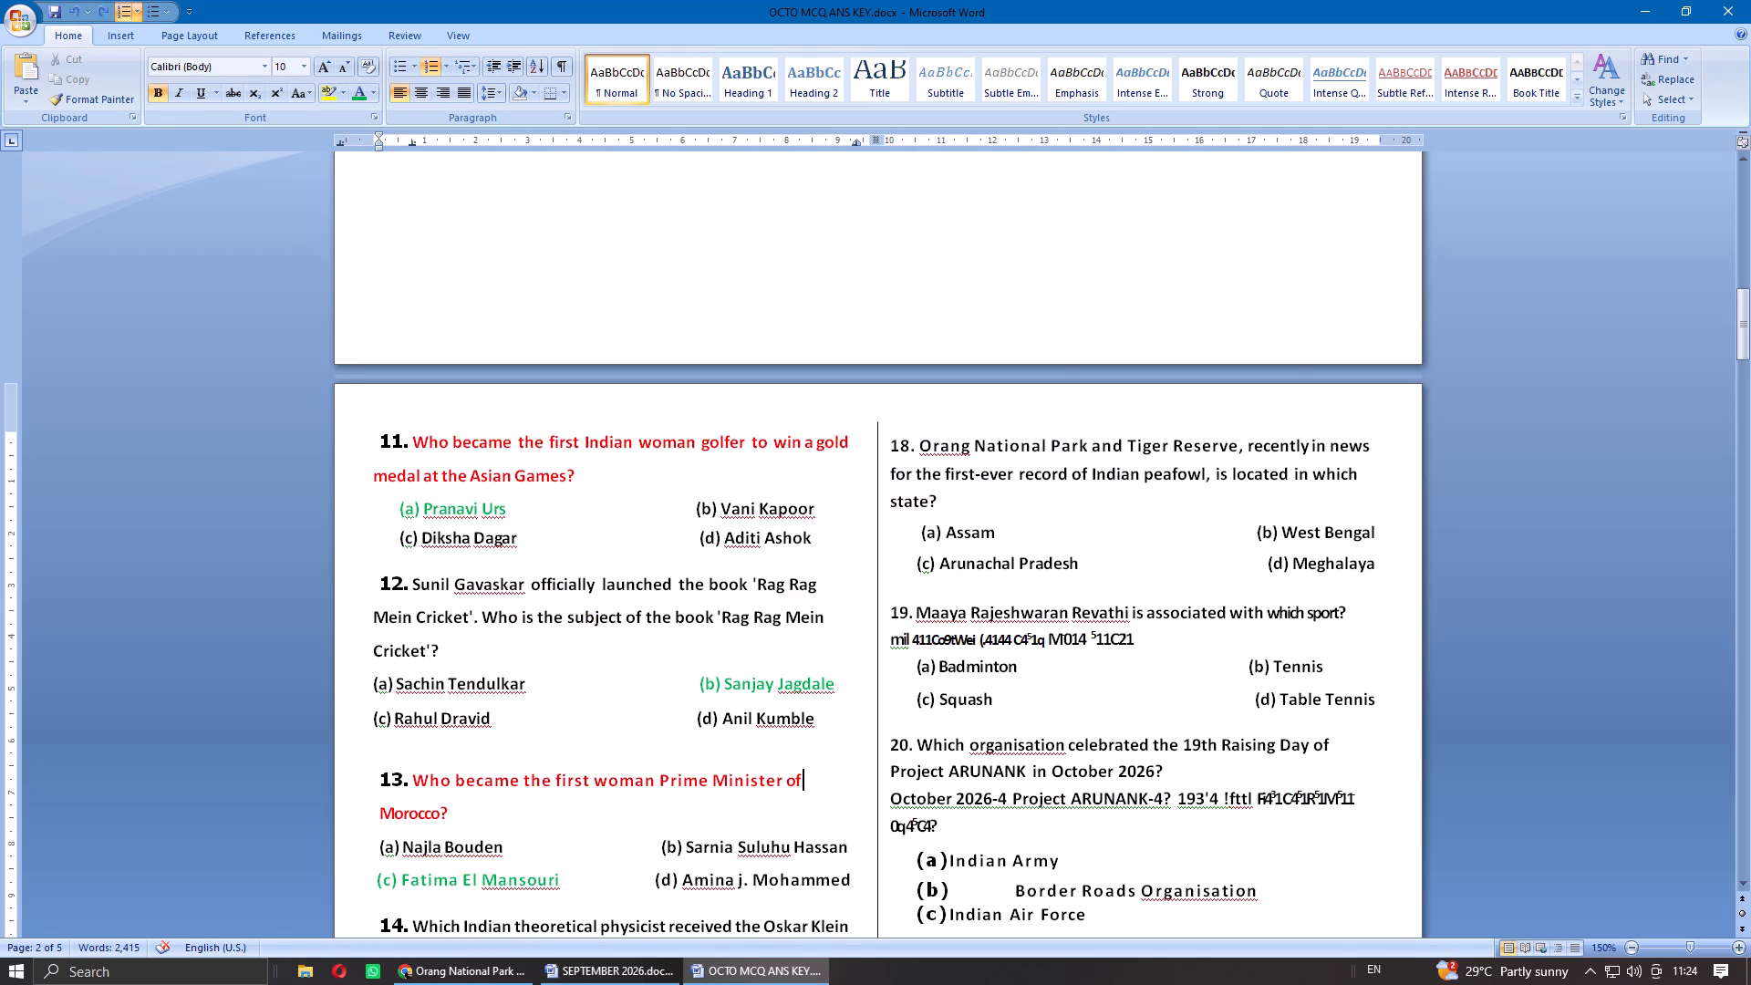
drag(921, 532, 985, 532)
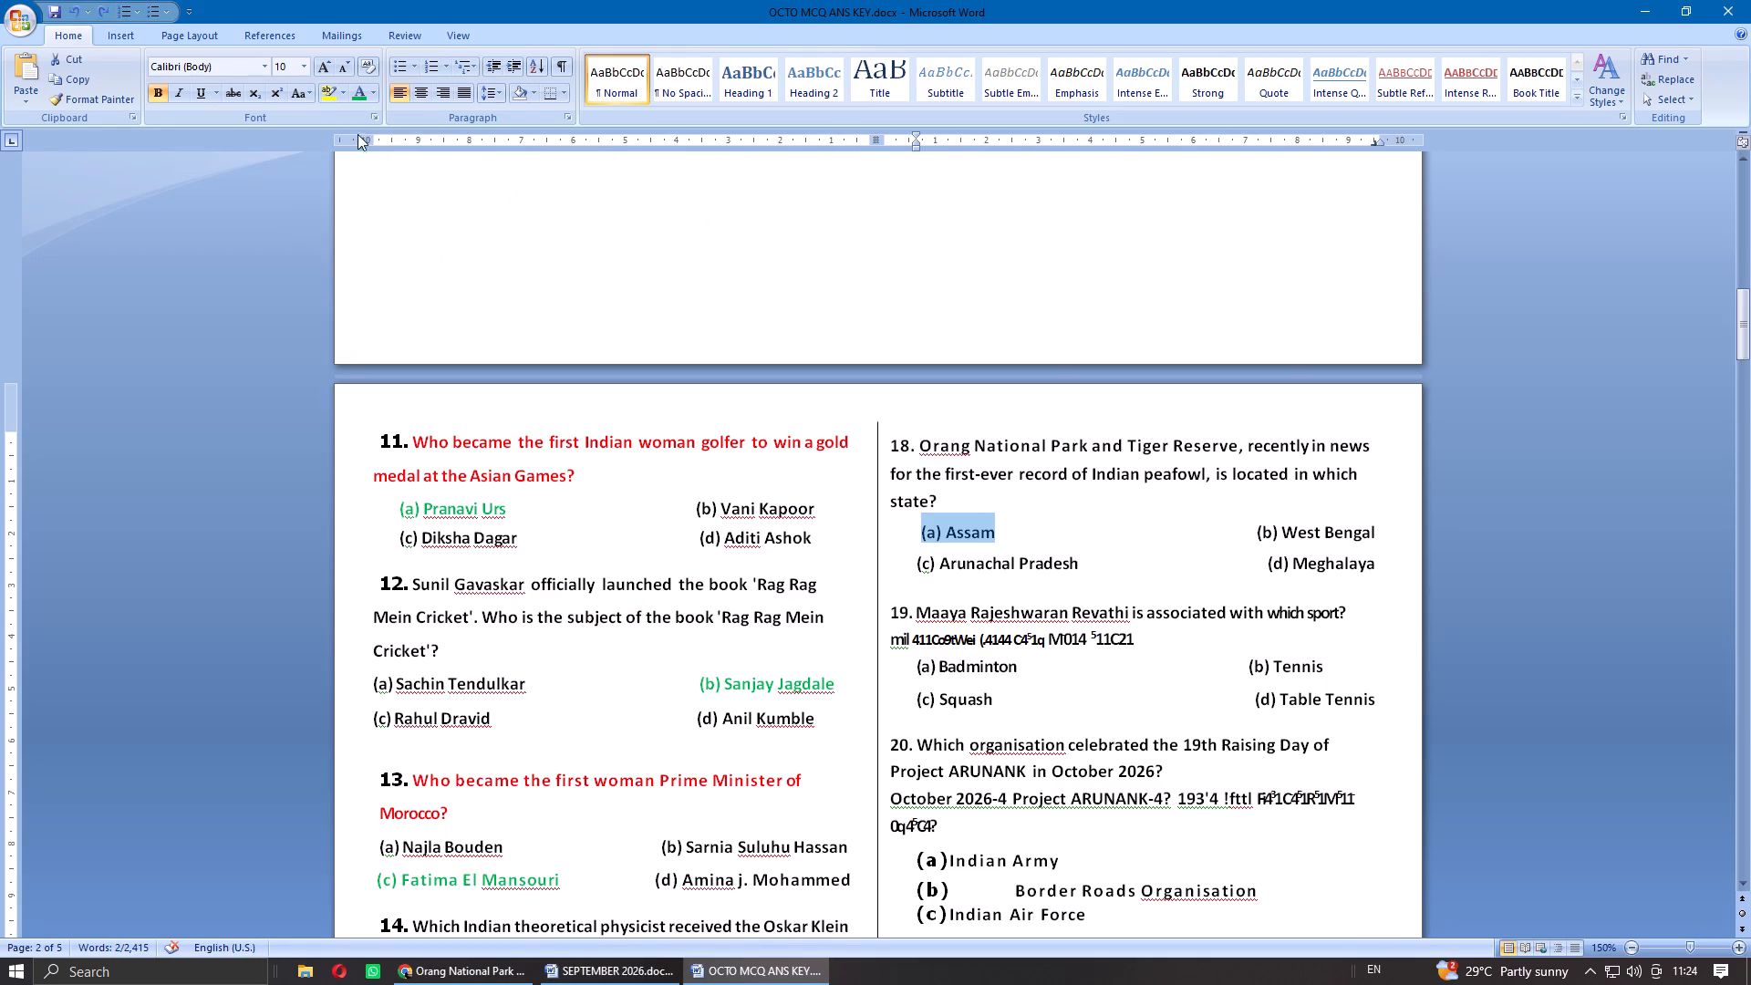
click(359, 94)
click(1062, 519)
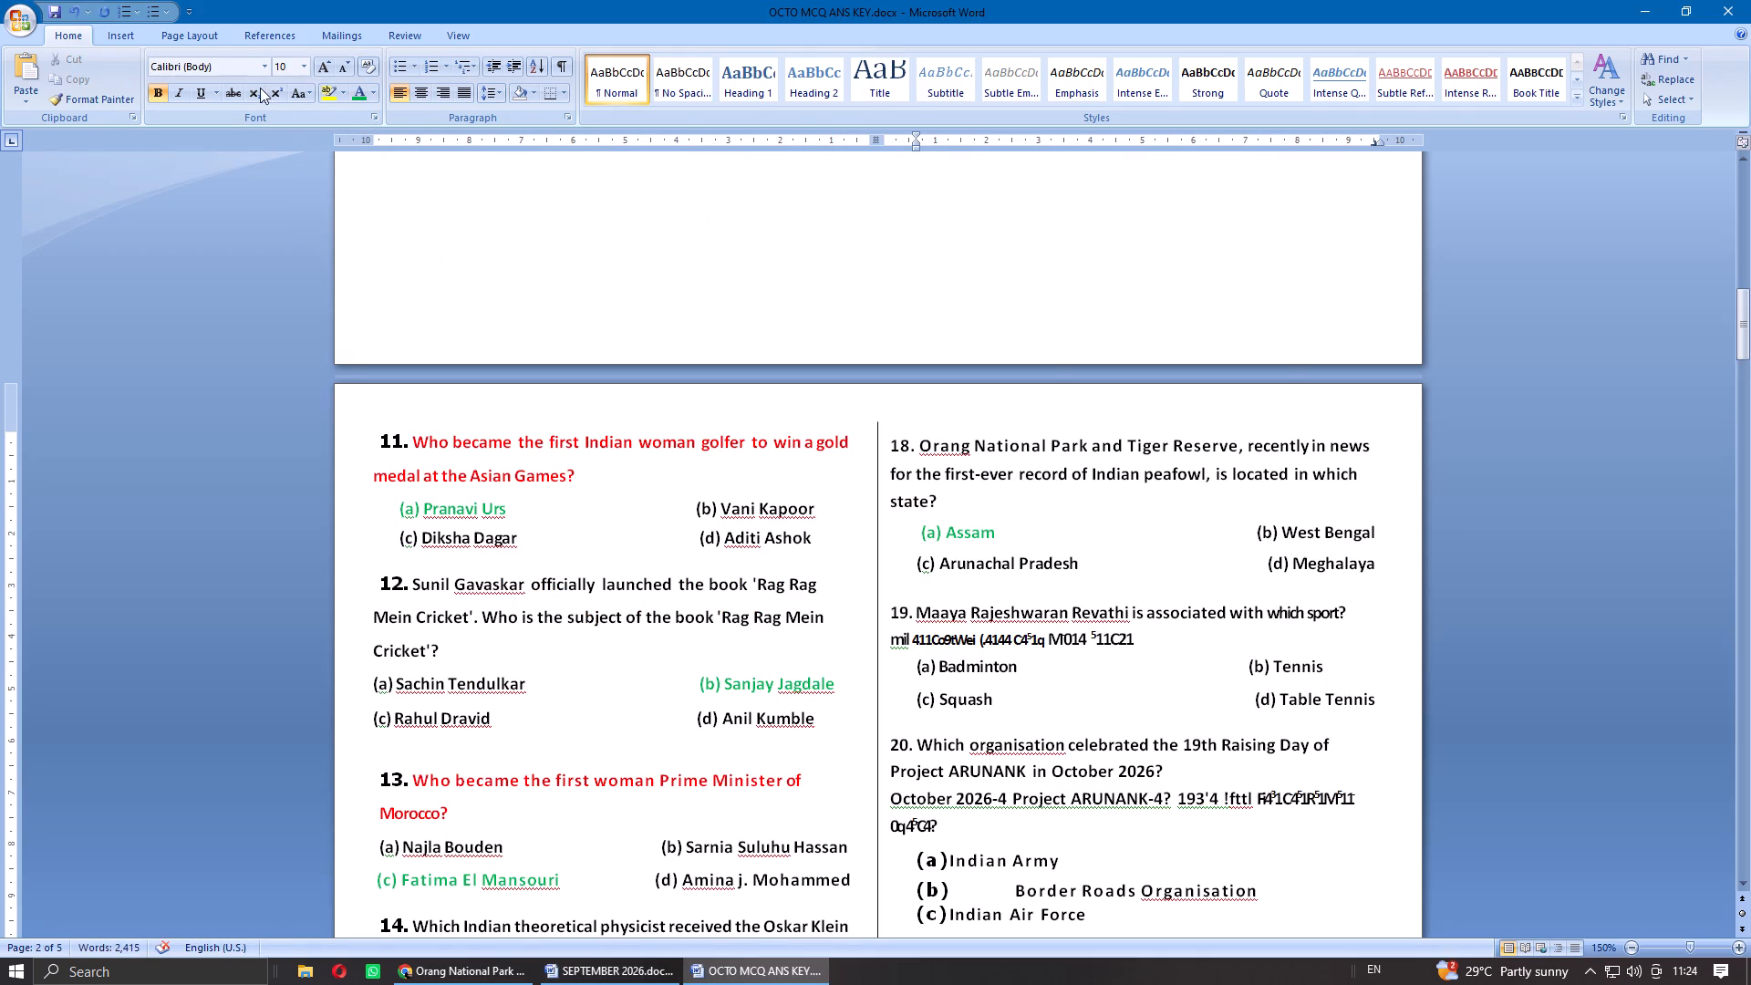
Set the spacing before both option lines of question 18 to 0 pt.
click(212, 44)
click(793, 80)
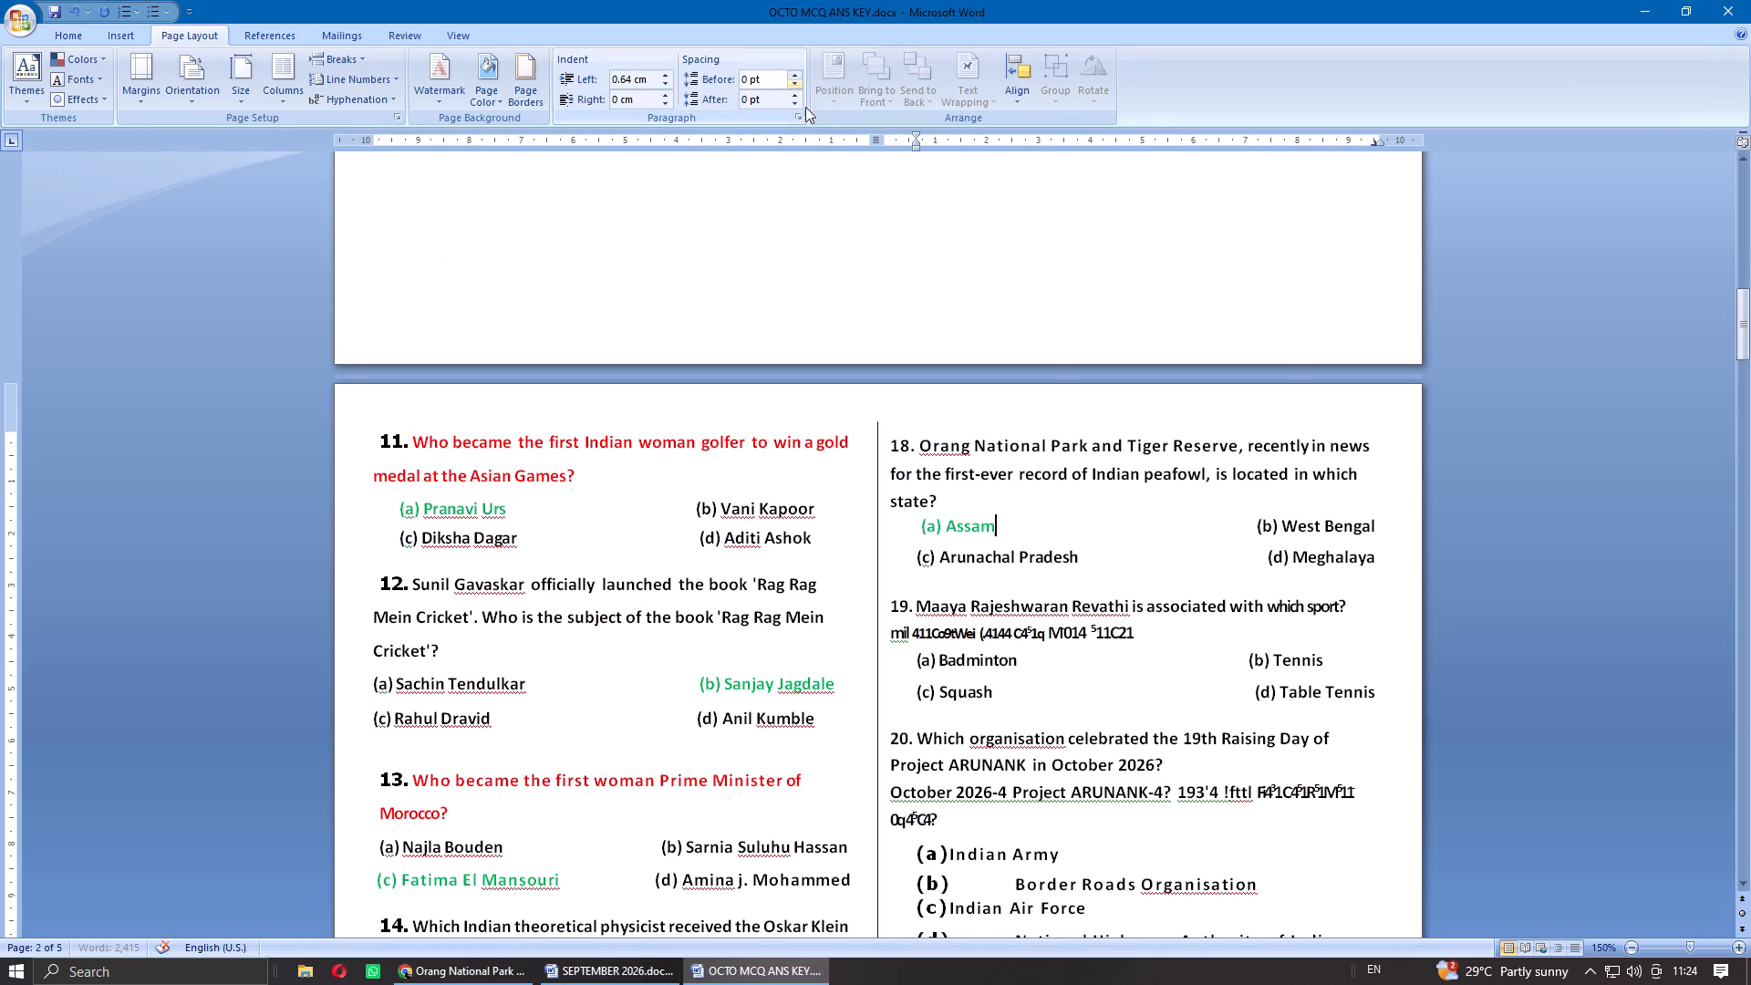
click(1006, 573)
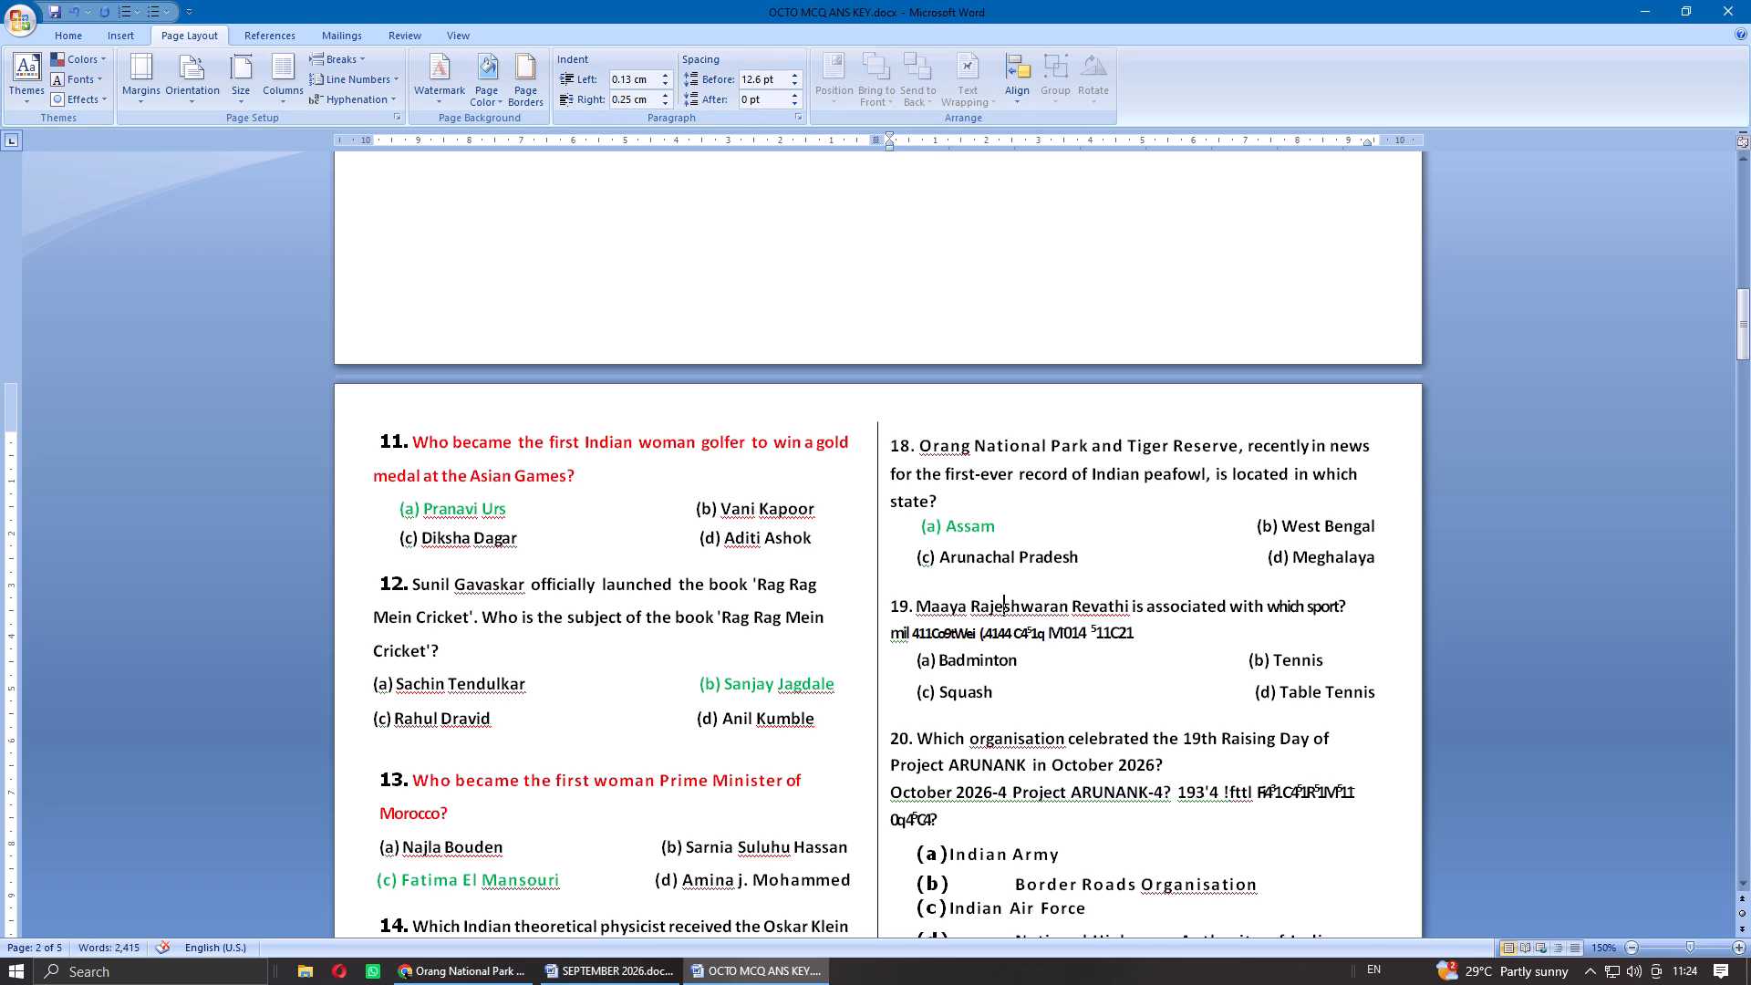
click(998, 555)
click(792, 87)
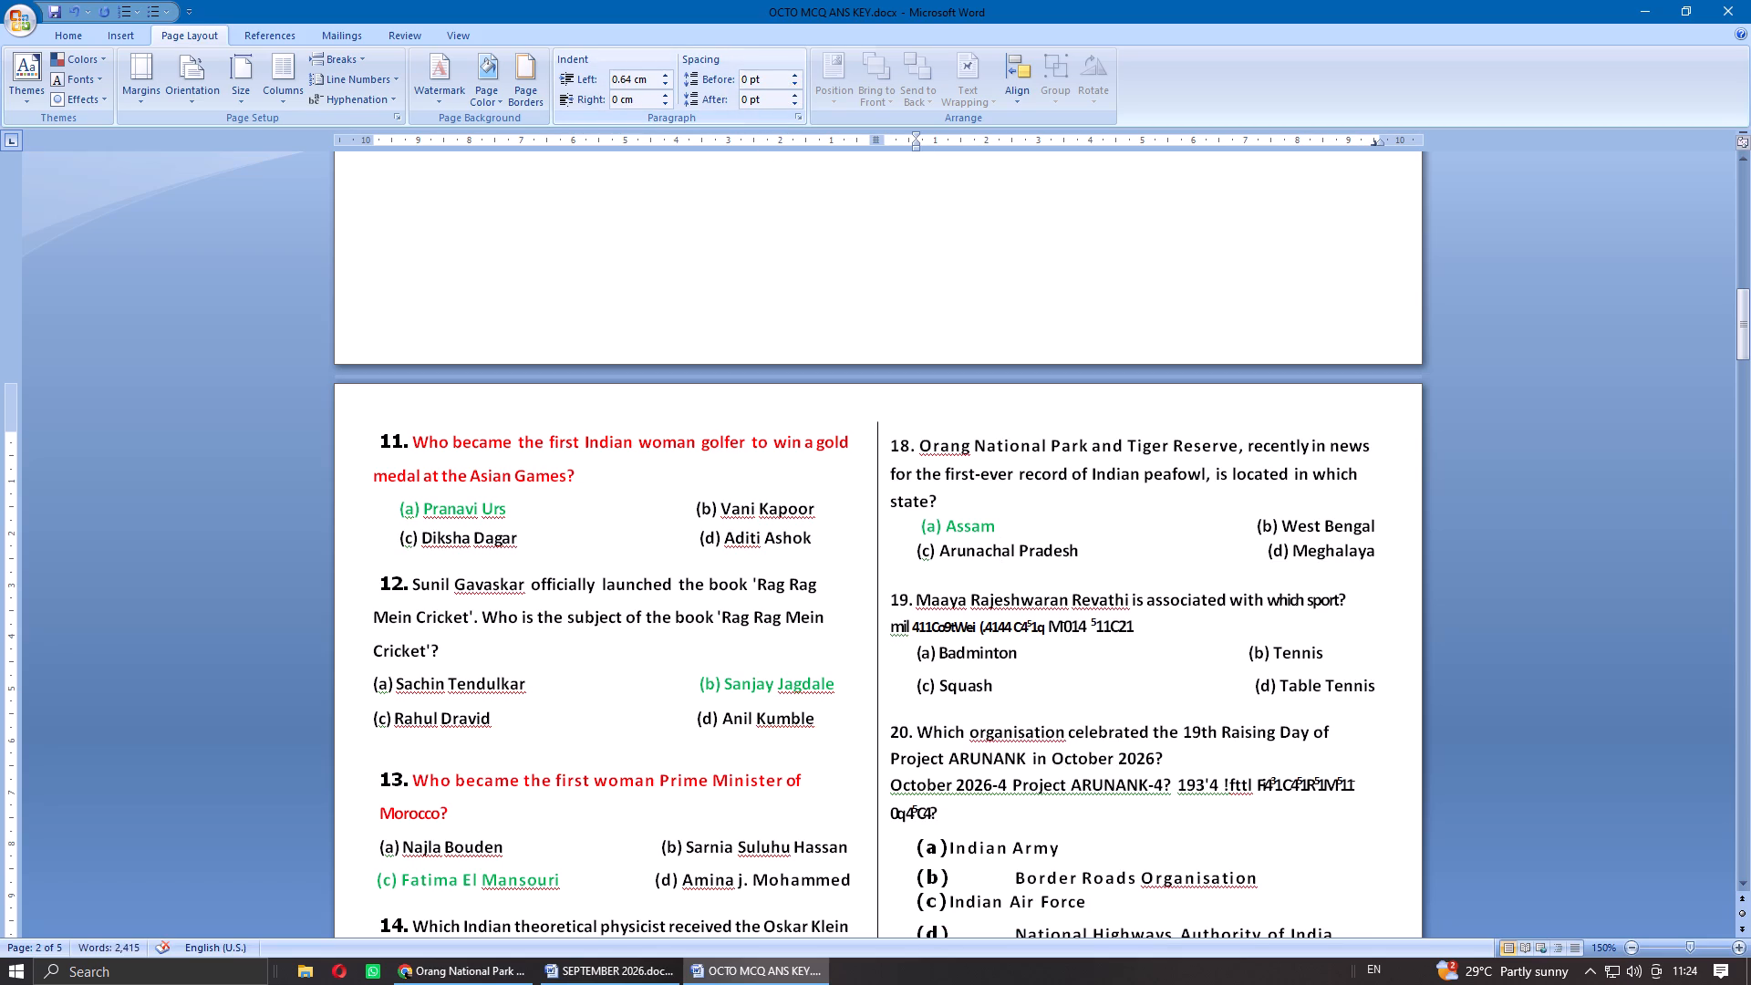
Set the spacing before question 19's text to 12 pt.
click(938, 610)
click(796, 86)
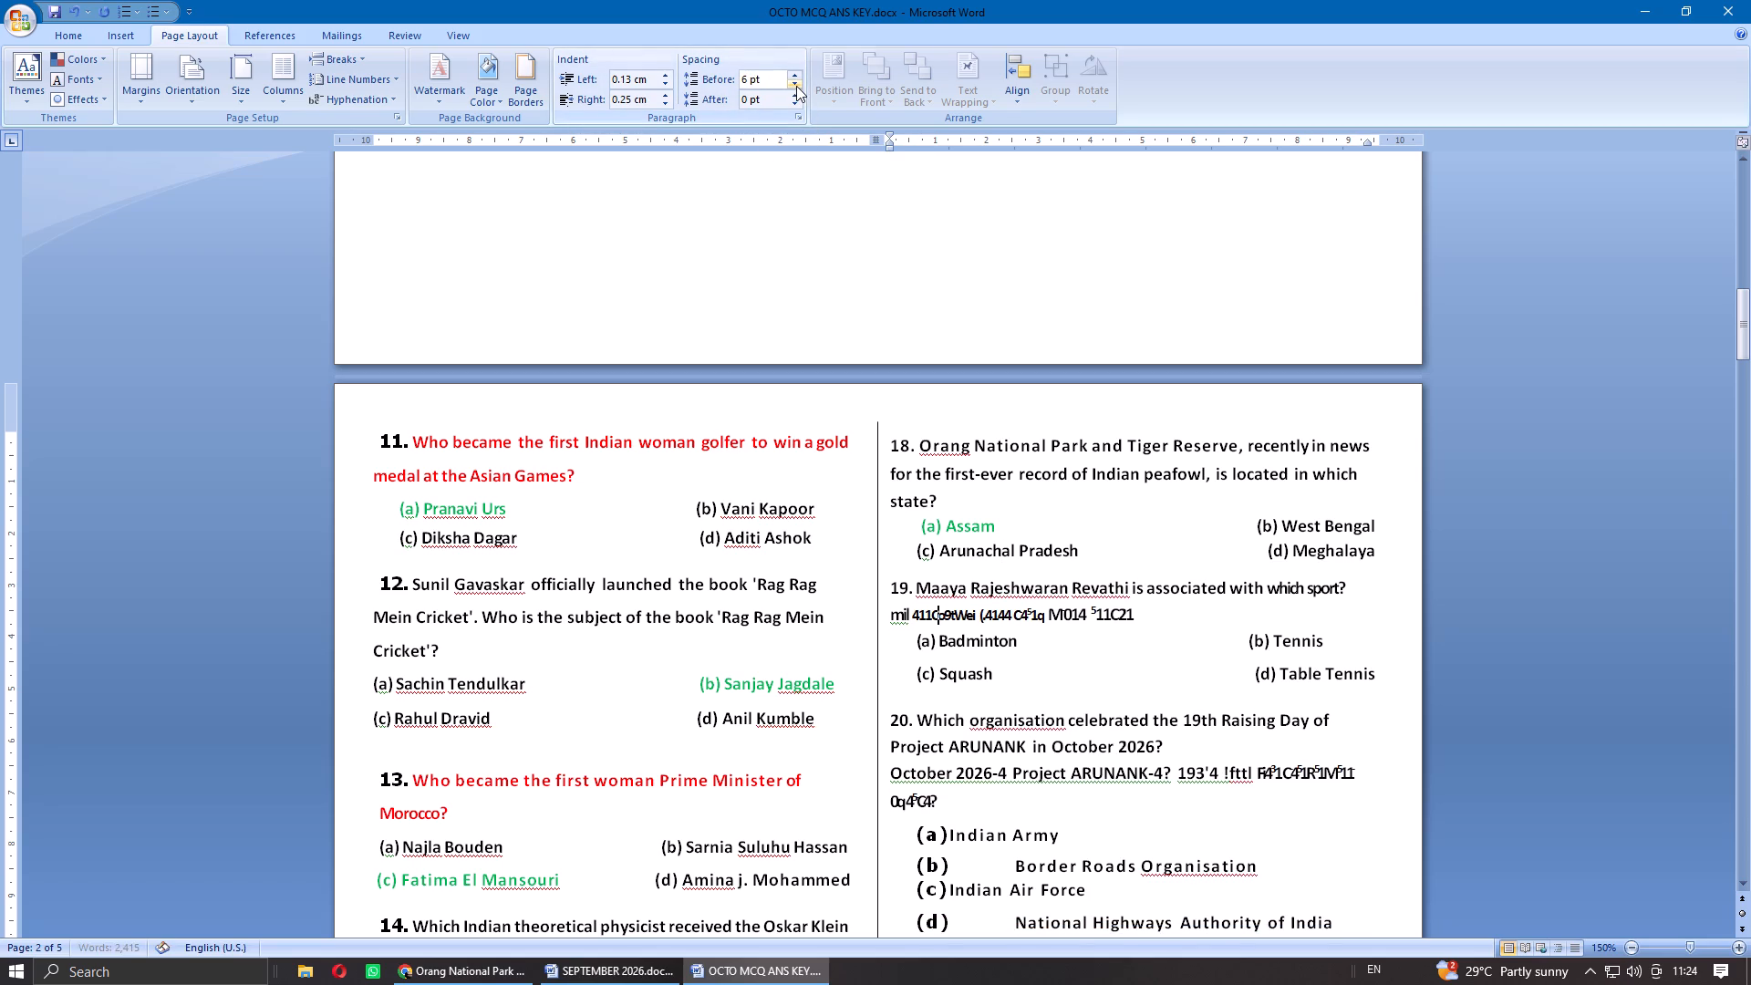
click(795, 77)
Delete the garbled line starting with "mil" below question 19.
drag(1181, 632, 1172, 633)
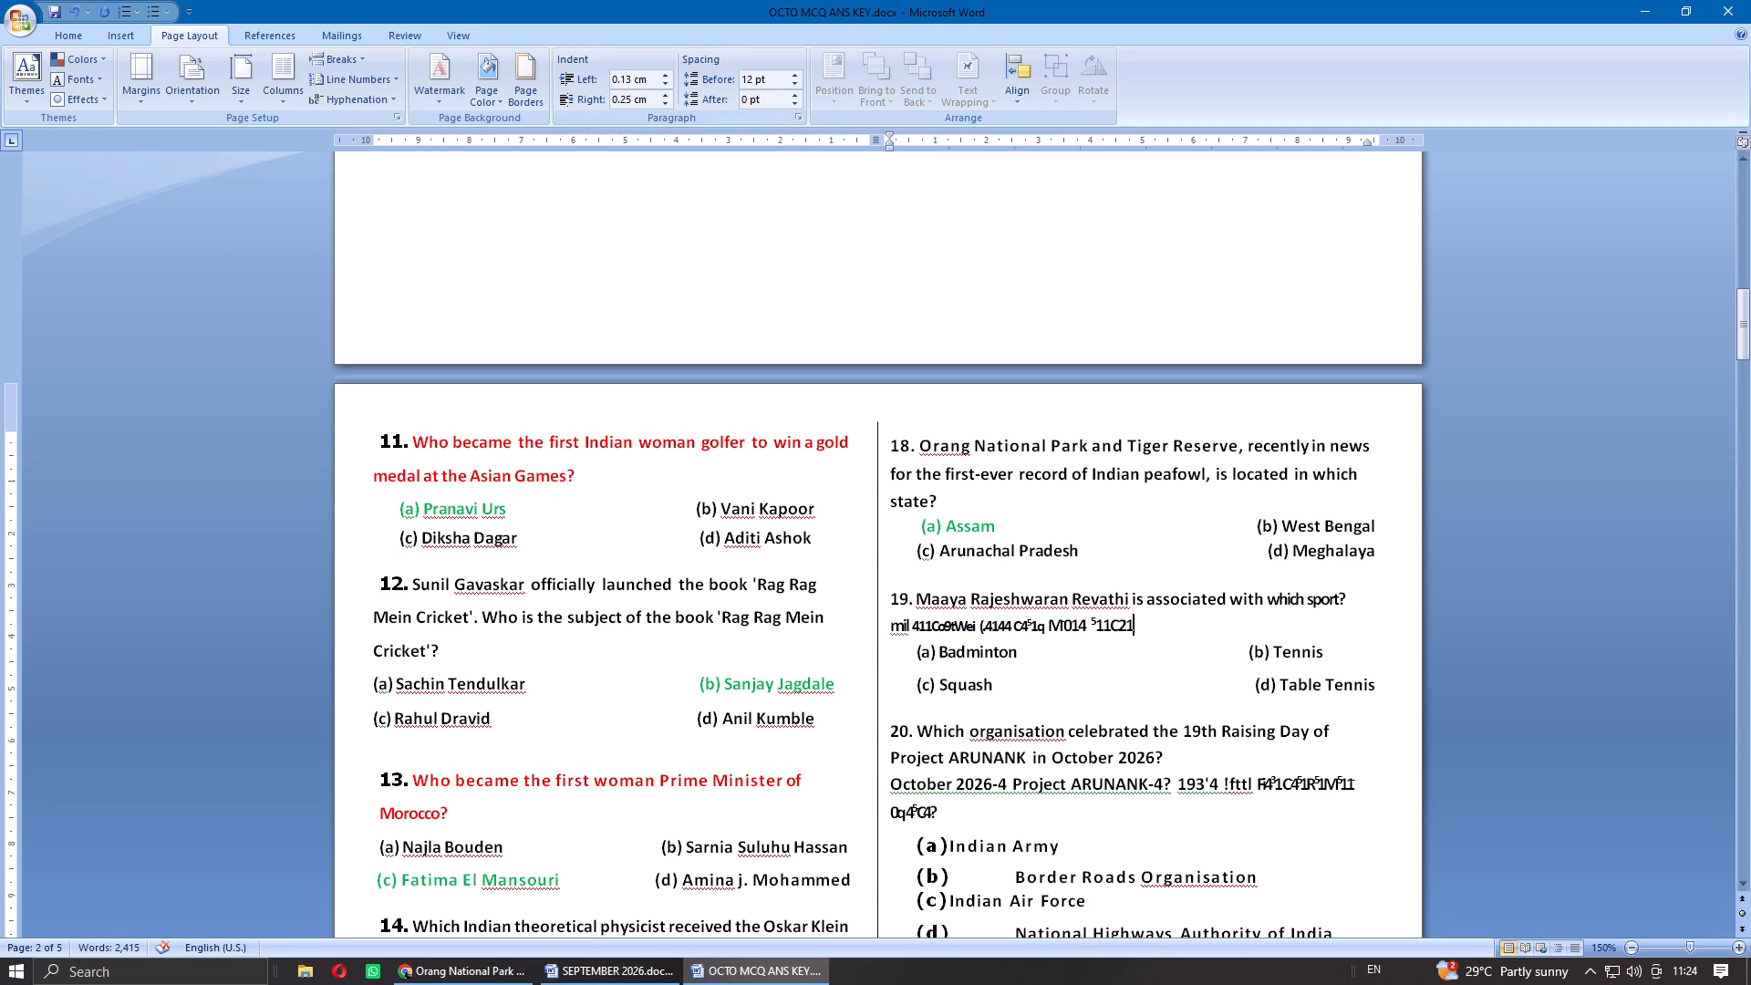
drag(1172, 633, 907, 633)
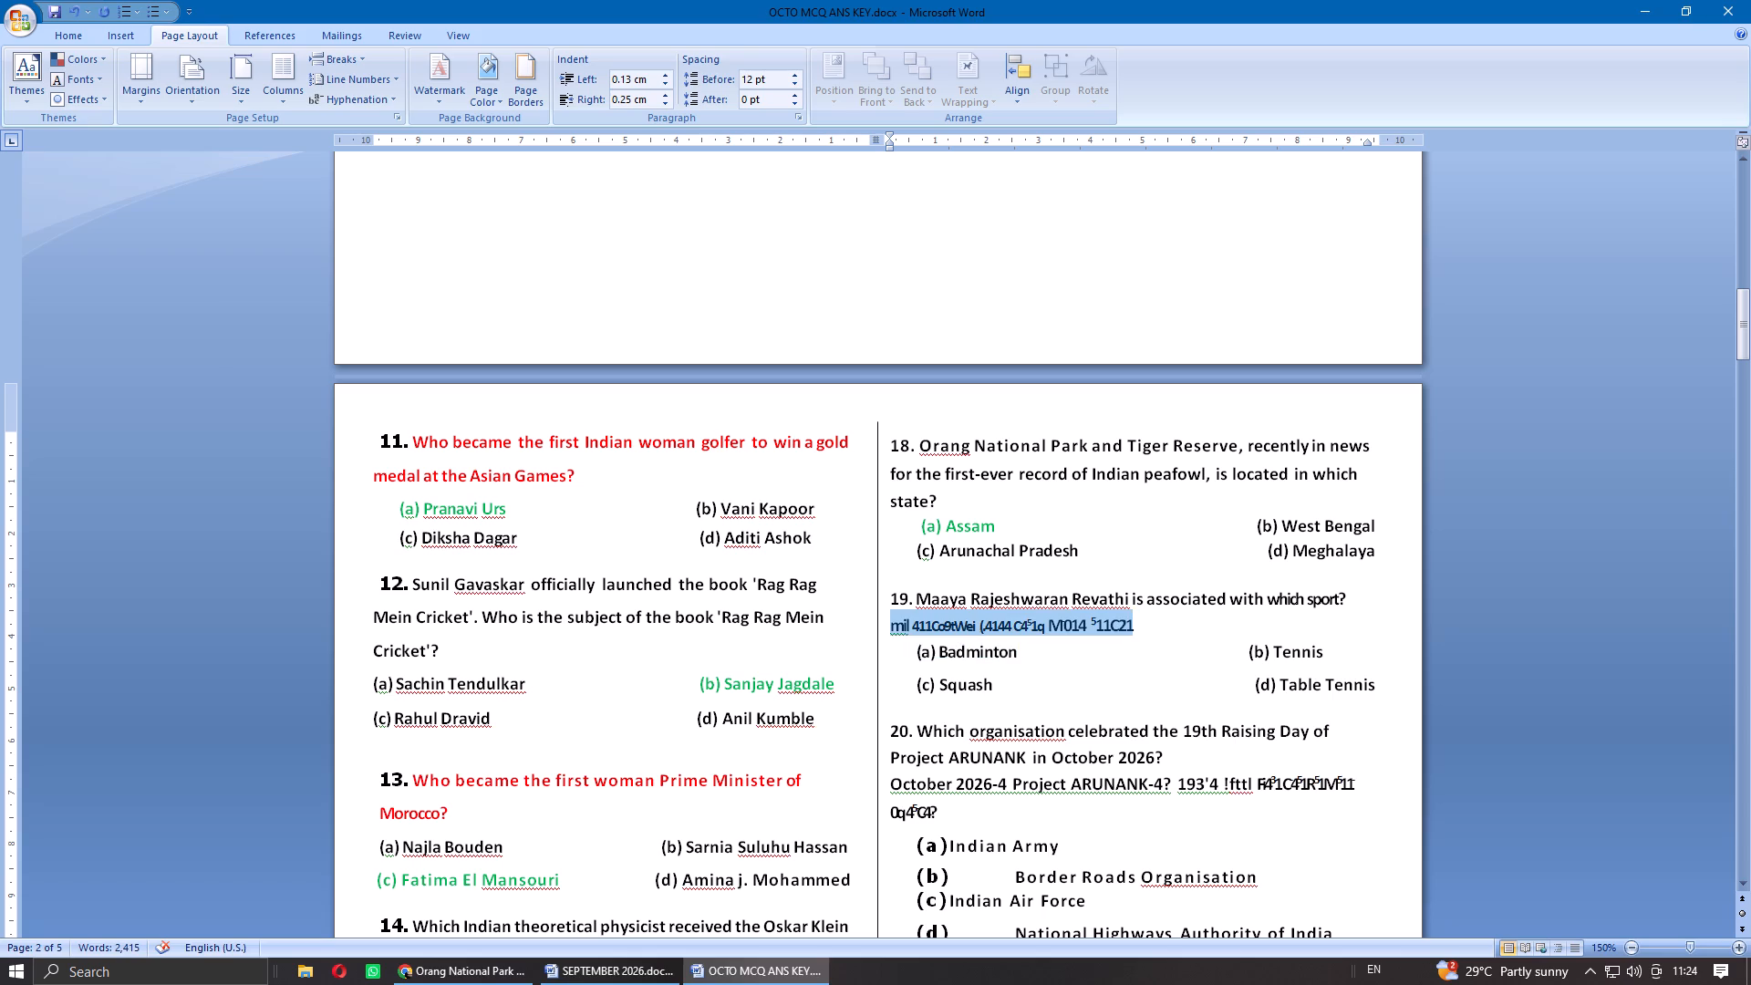
drag(907, 633, 900, 633)
key(BackSpace)
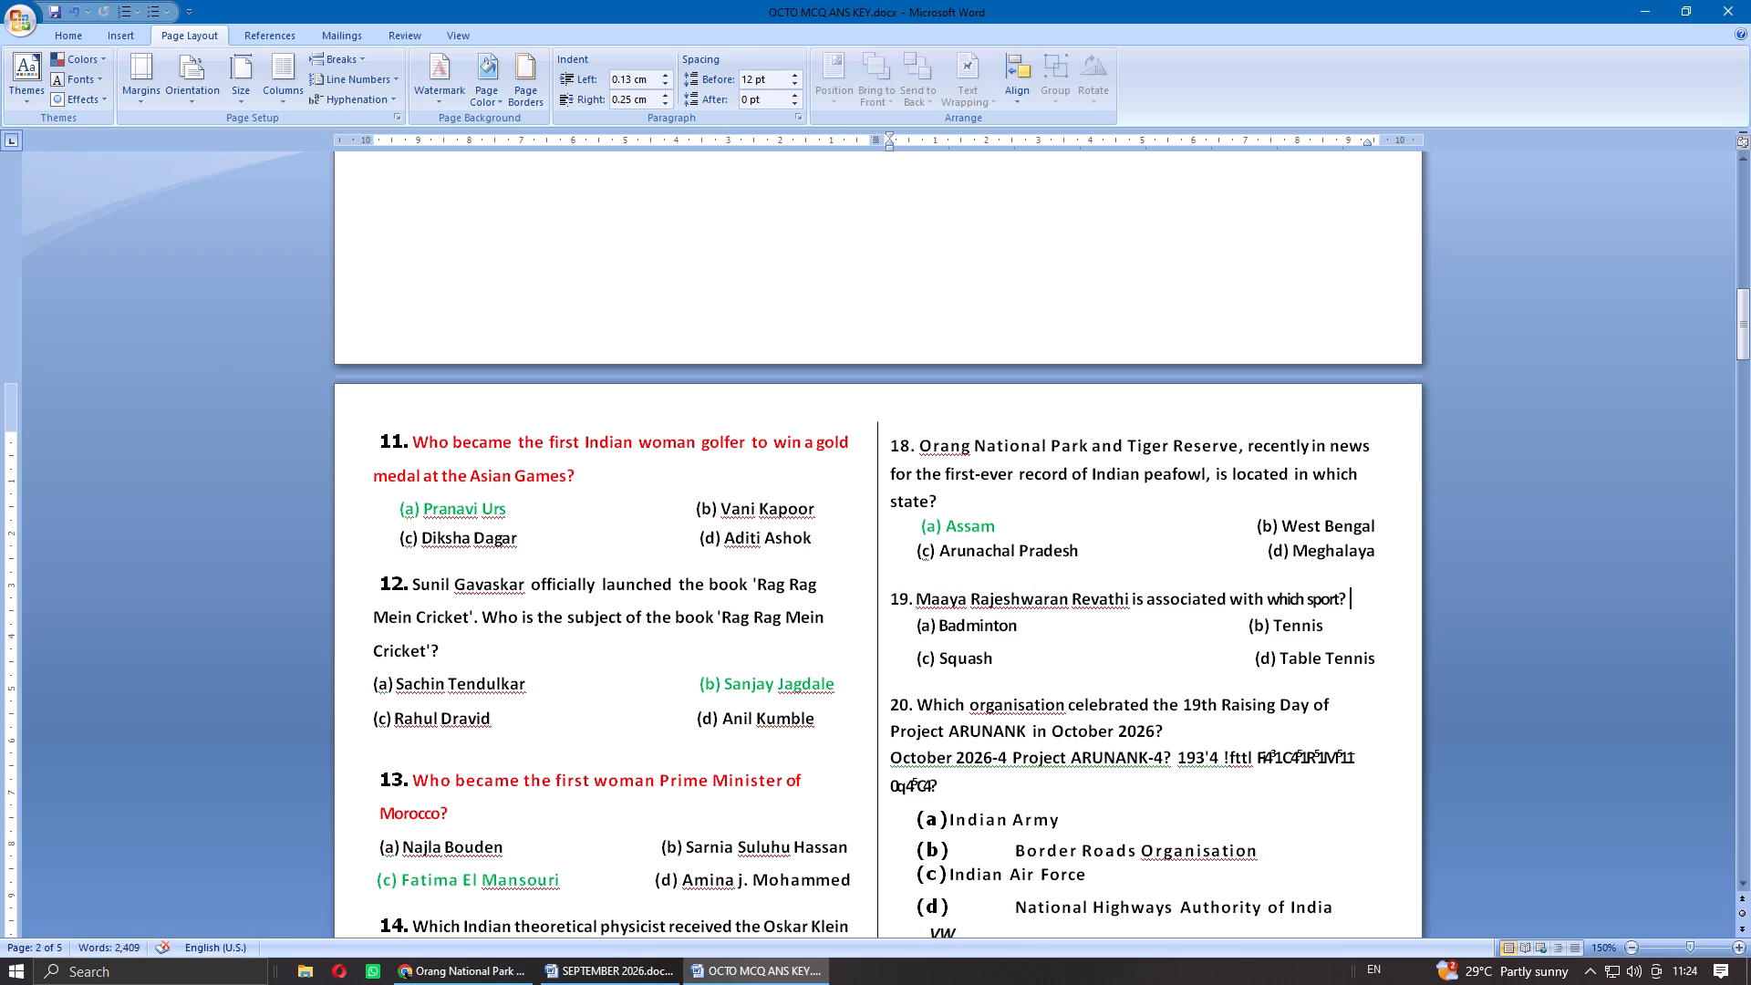
Copy question 19's text and search the web in Chrome for the sport Maaya Rajeshwaran Revathi is associated with.
drag(923, 604, 1347, 595)
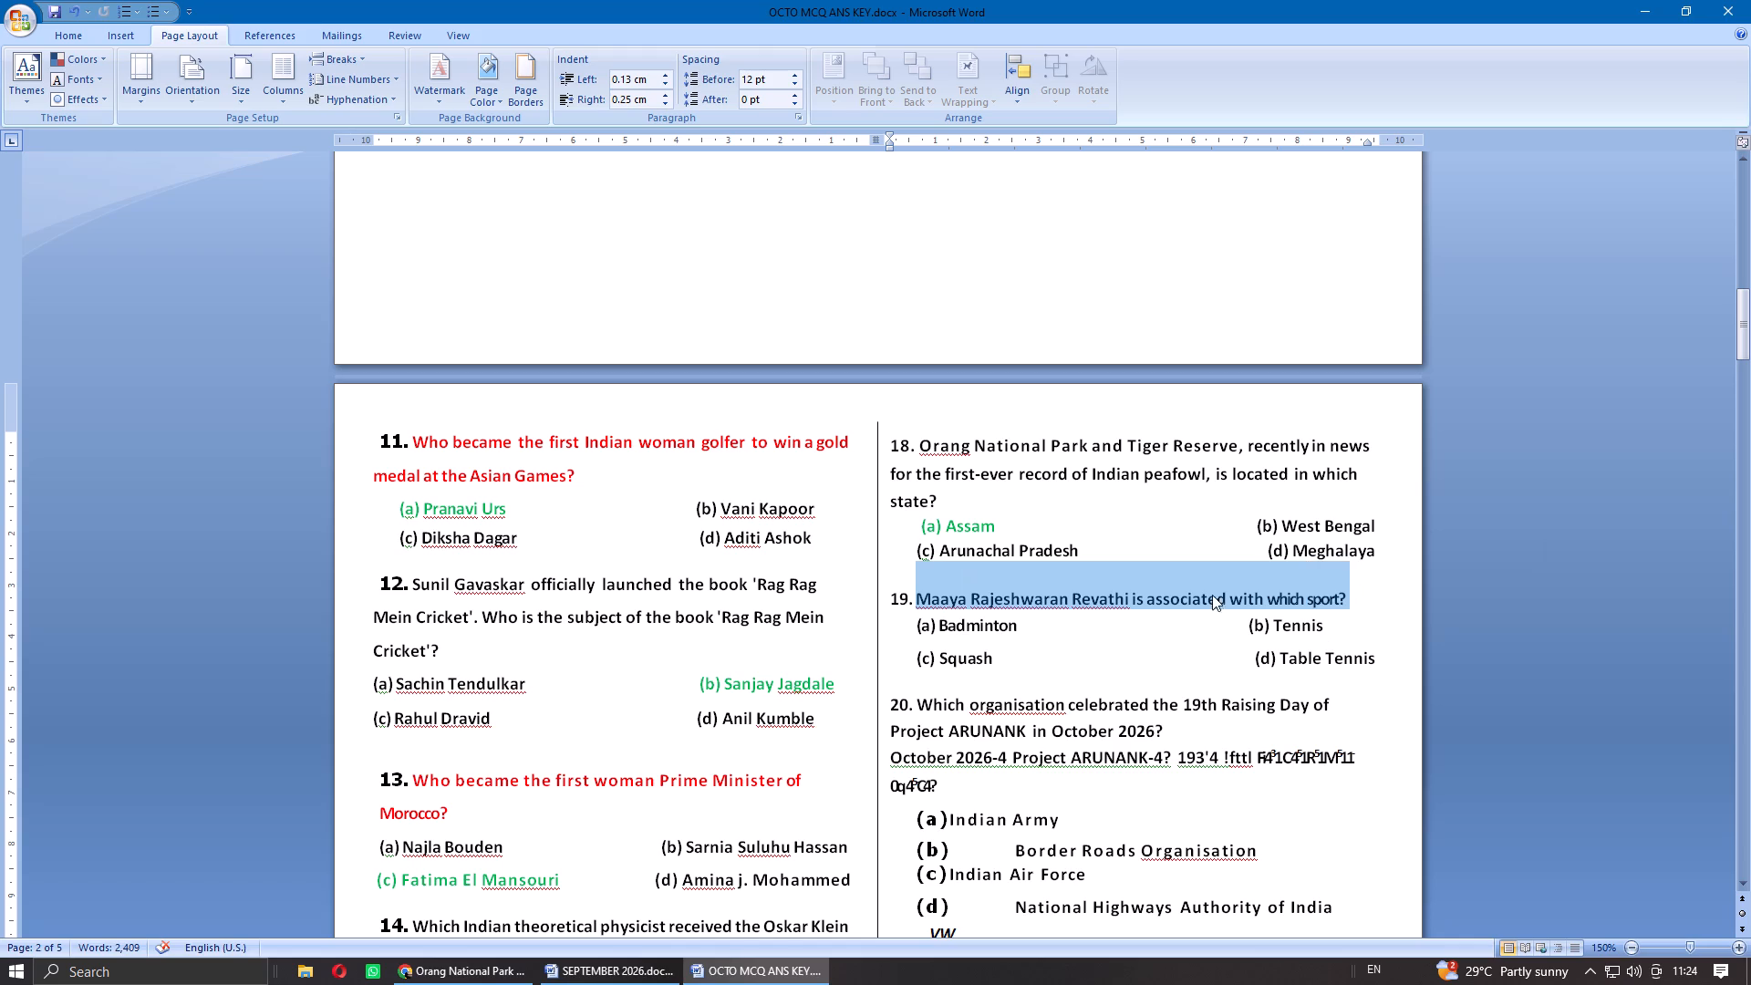
right_click(1105, 595)
click(1144, 636)
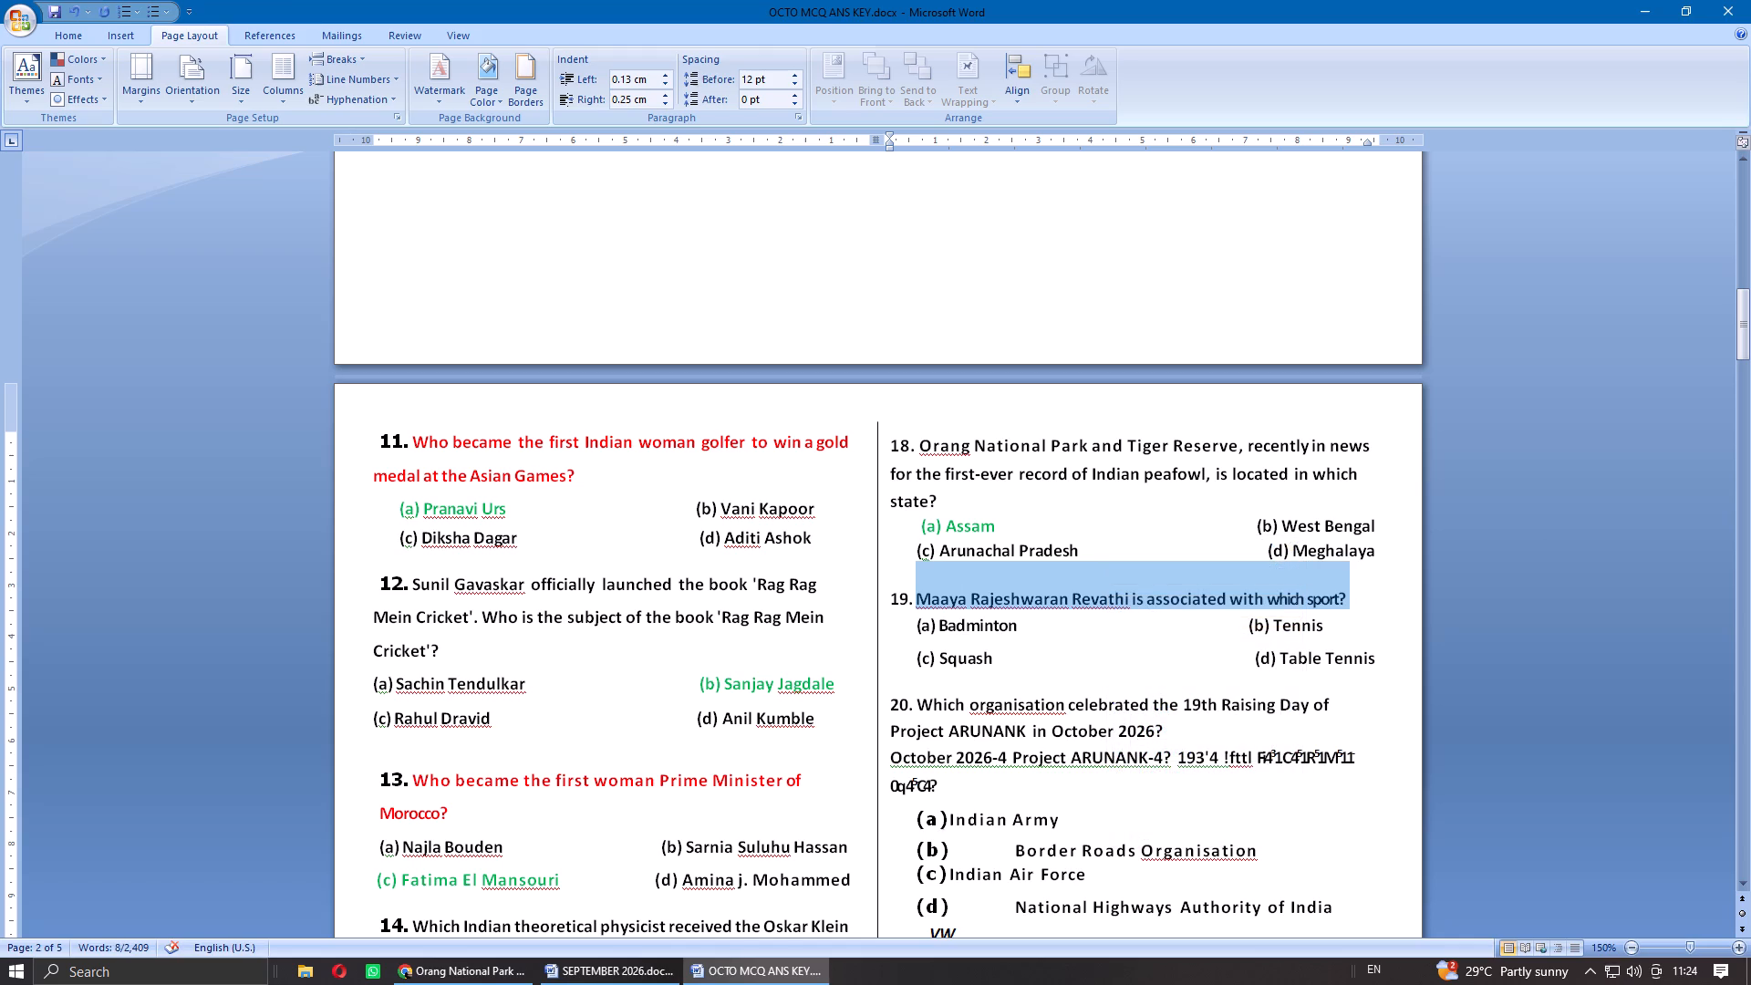
click(477, 981)
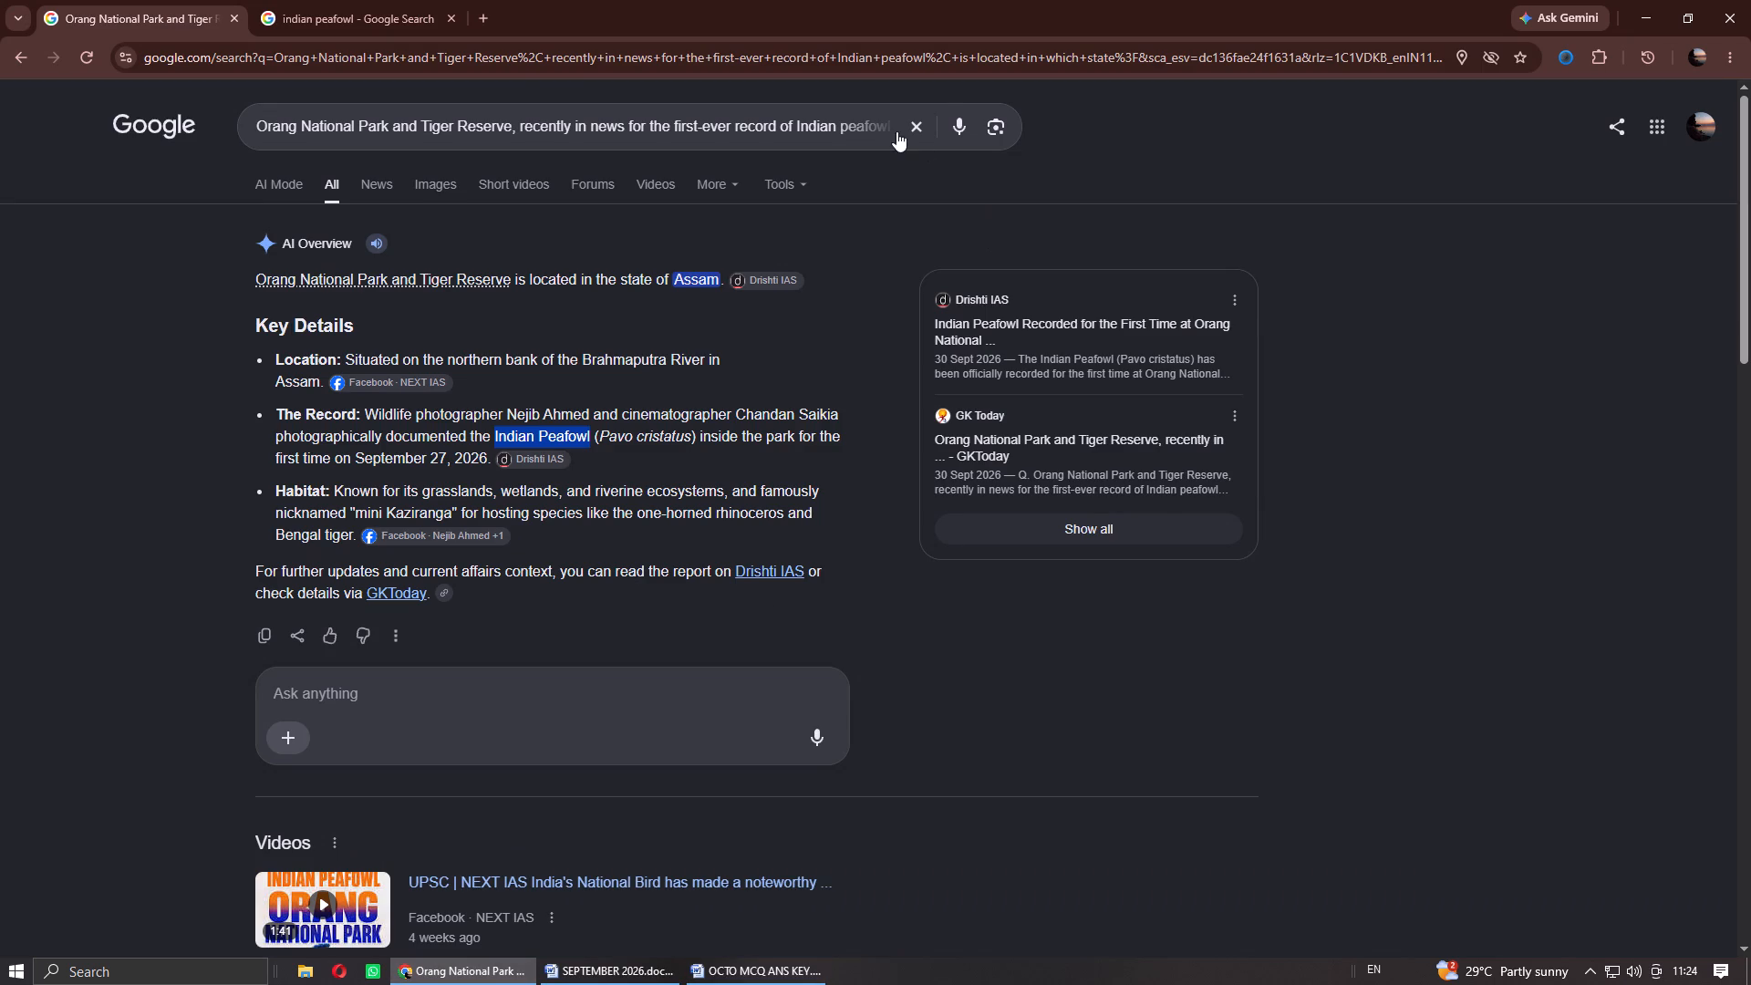
click(908, 125)
right_click(868, 121)
click(925, 319)
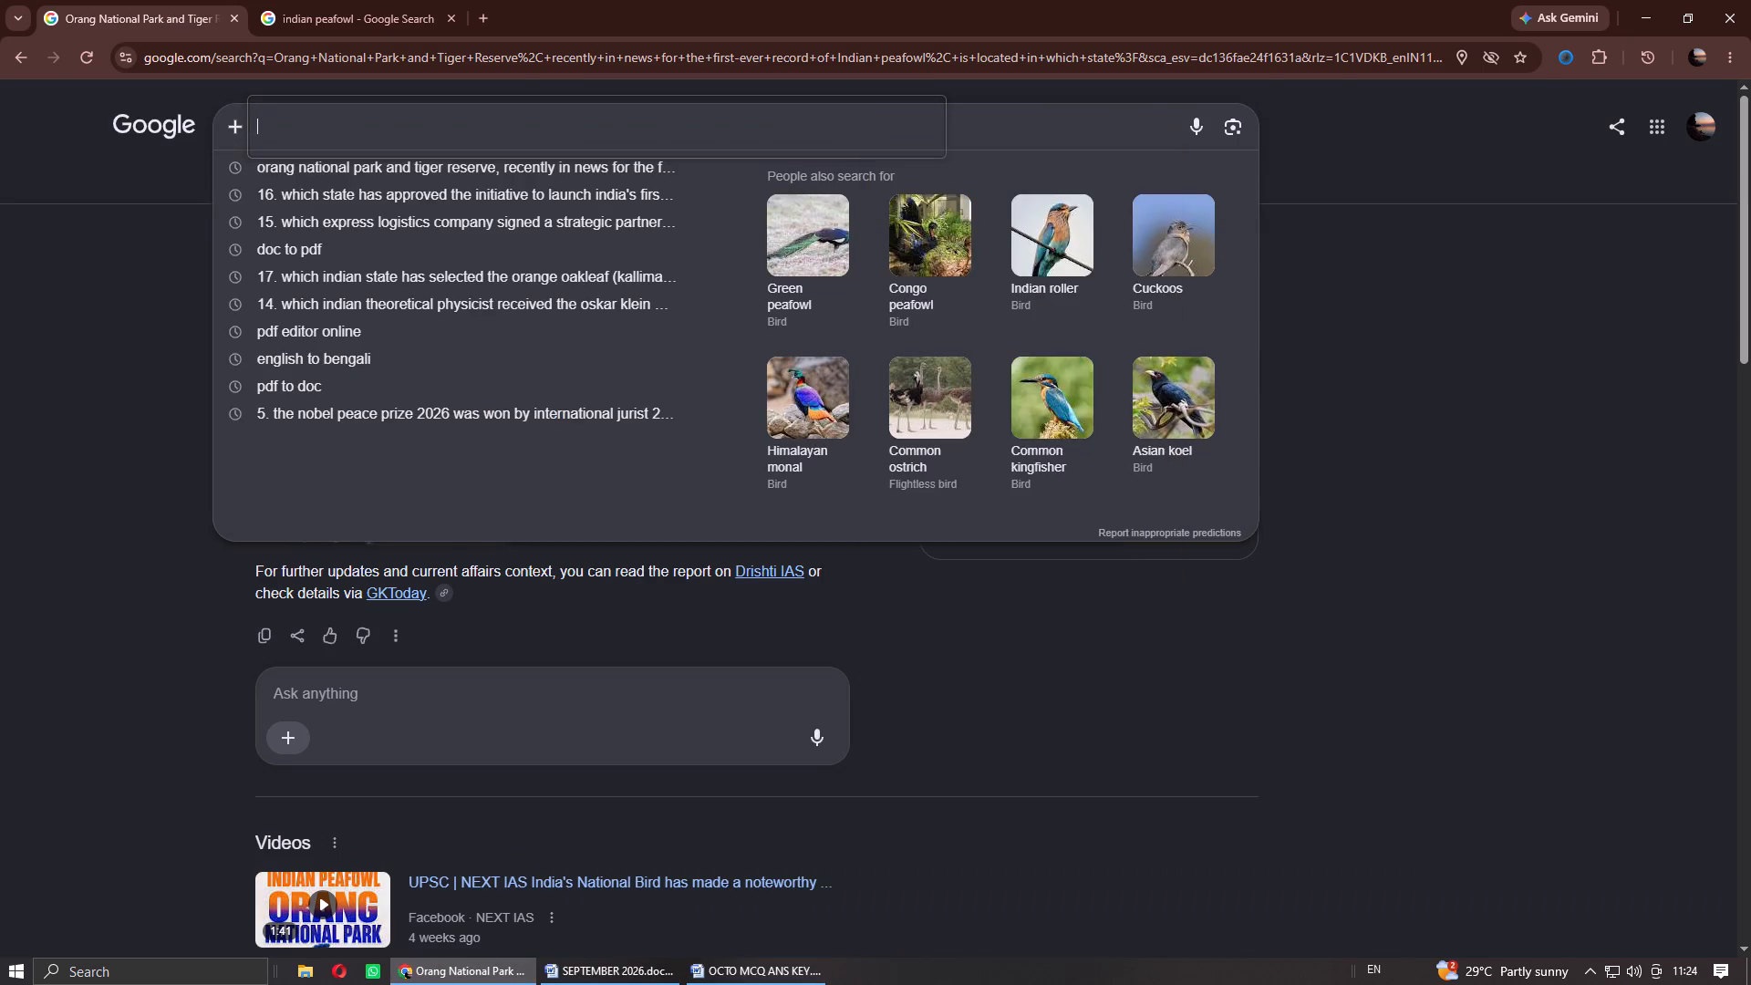
key(Return)
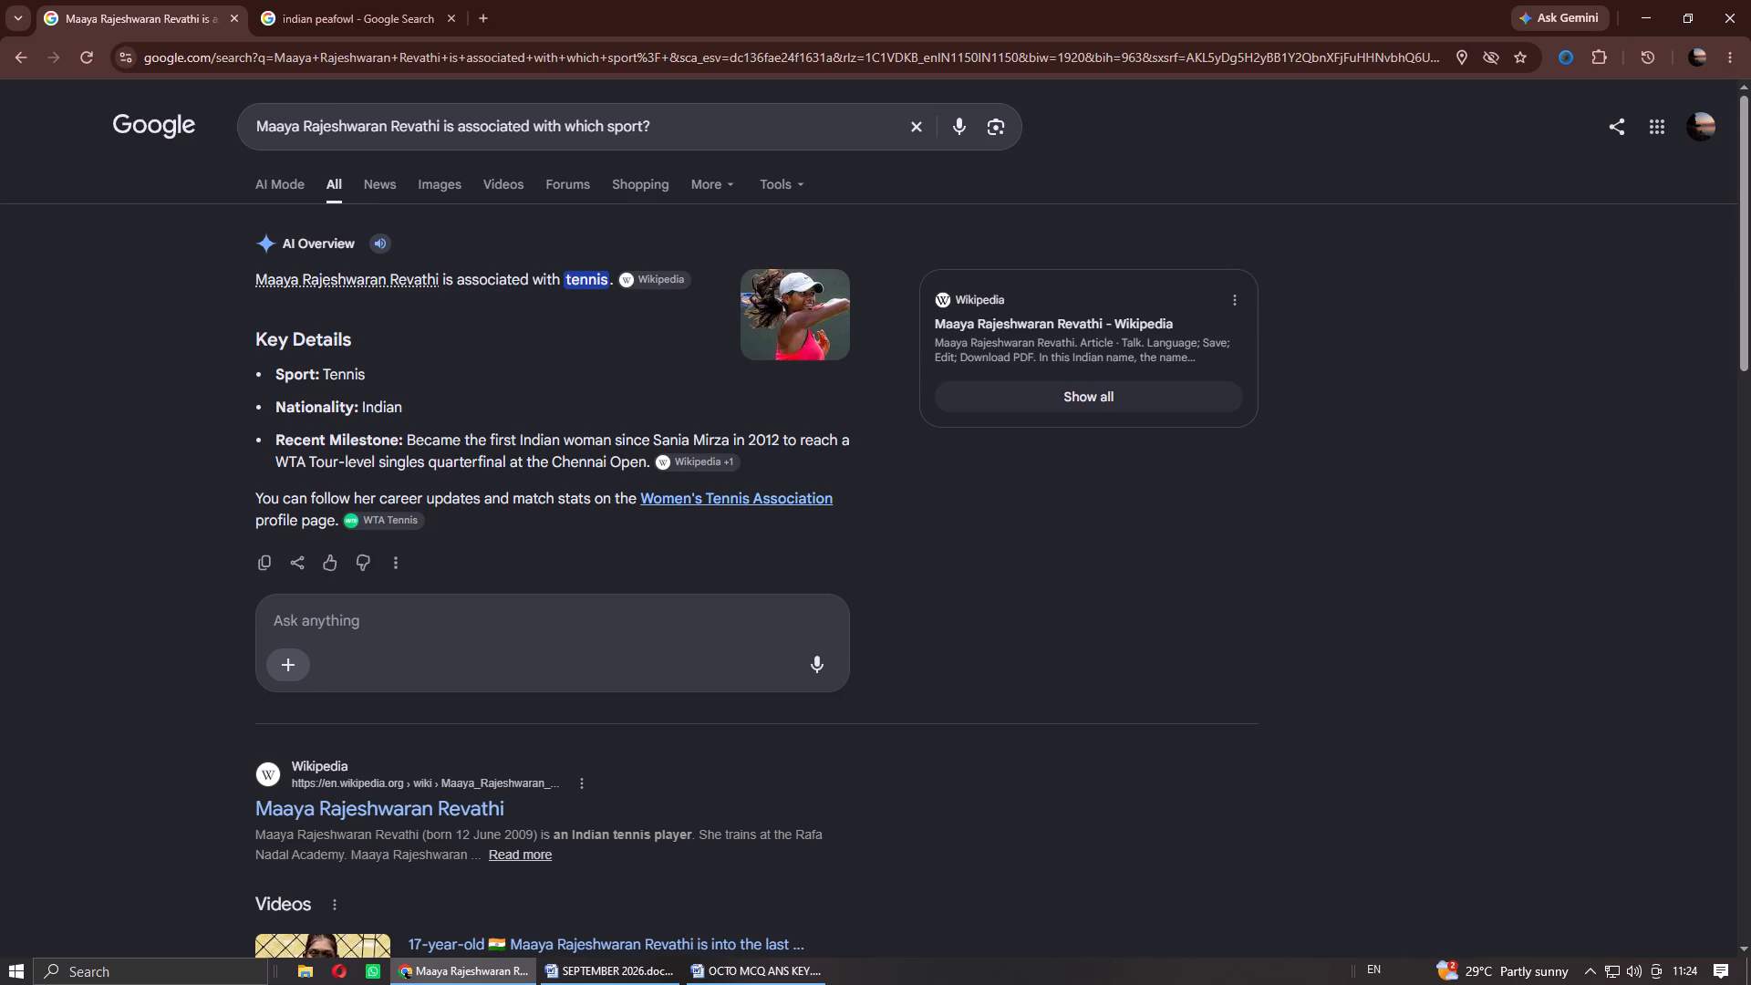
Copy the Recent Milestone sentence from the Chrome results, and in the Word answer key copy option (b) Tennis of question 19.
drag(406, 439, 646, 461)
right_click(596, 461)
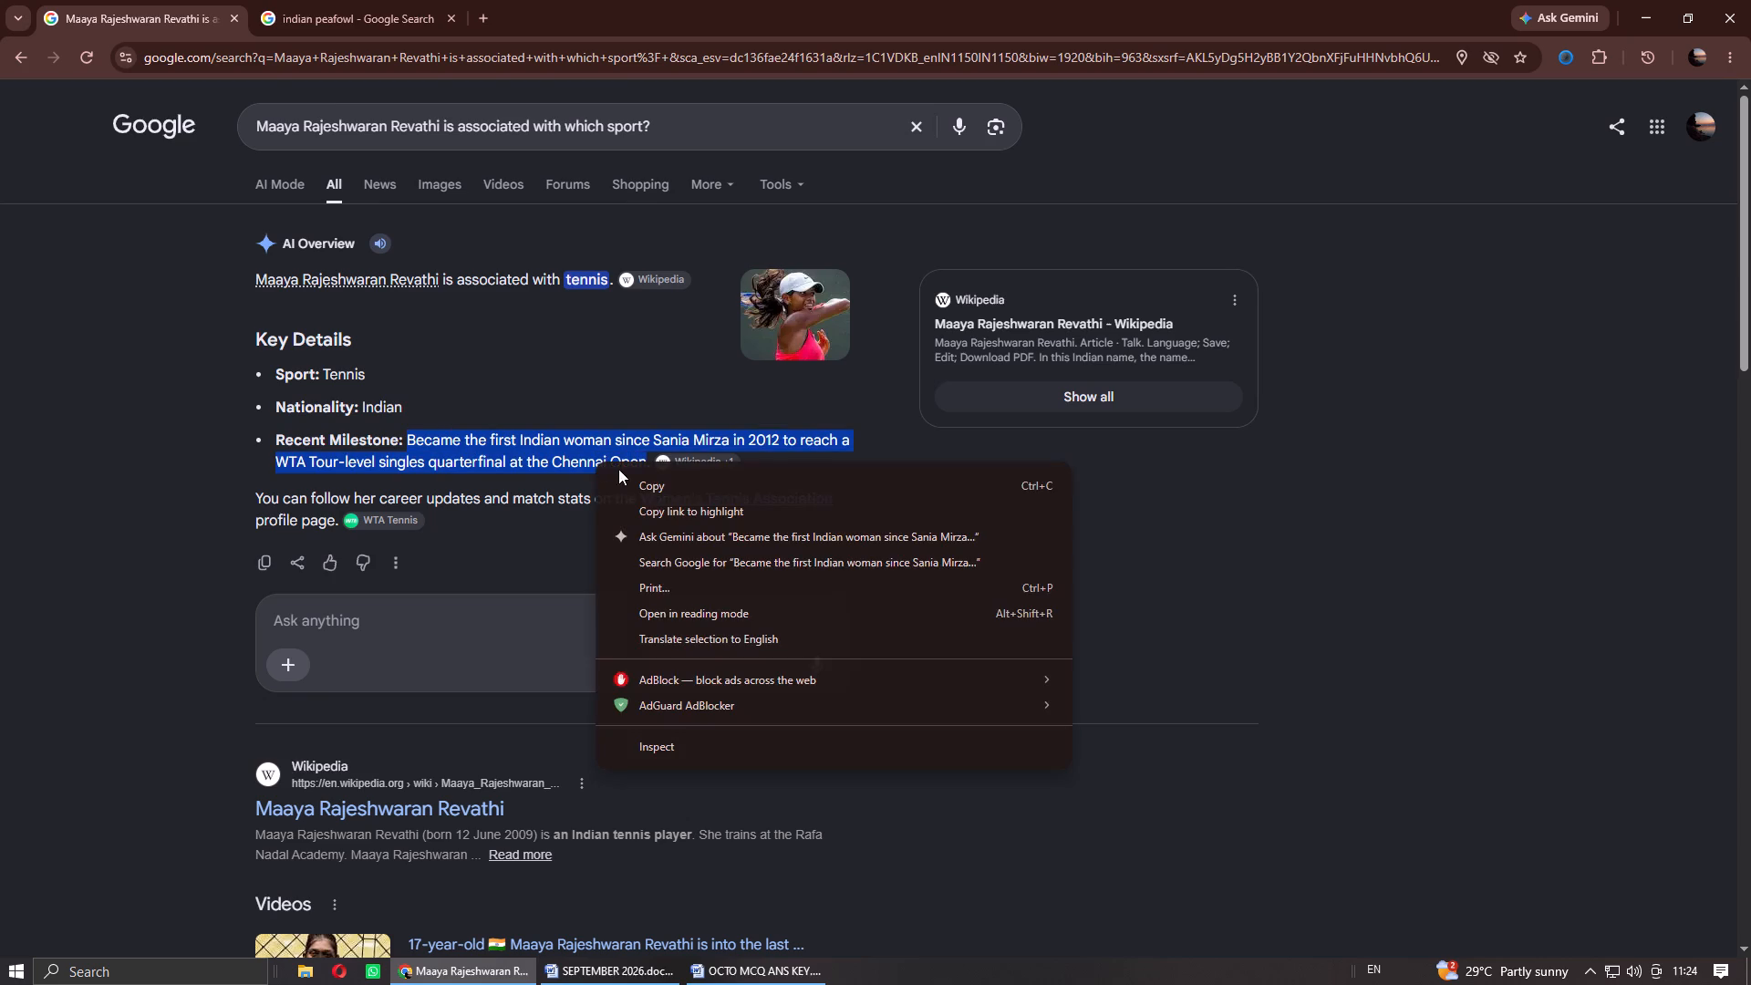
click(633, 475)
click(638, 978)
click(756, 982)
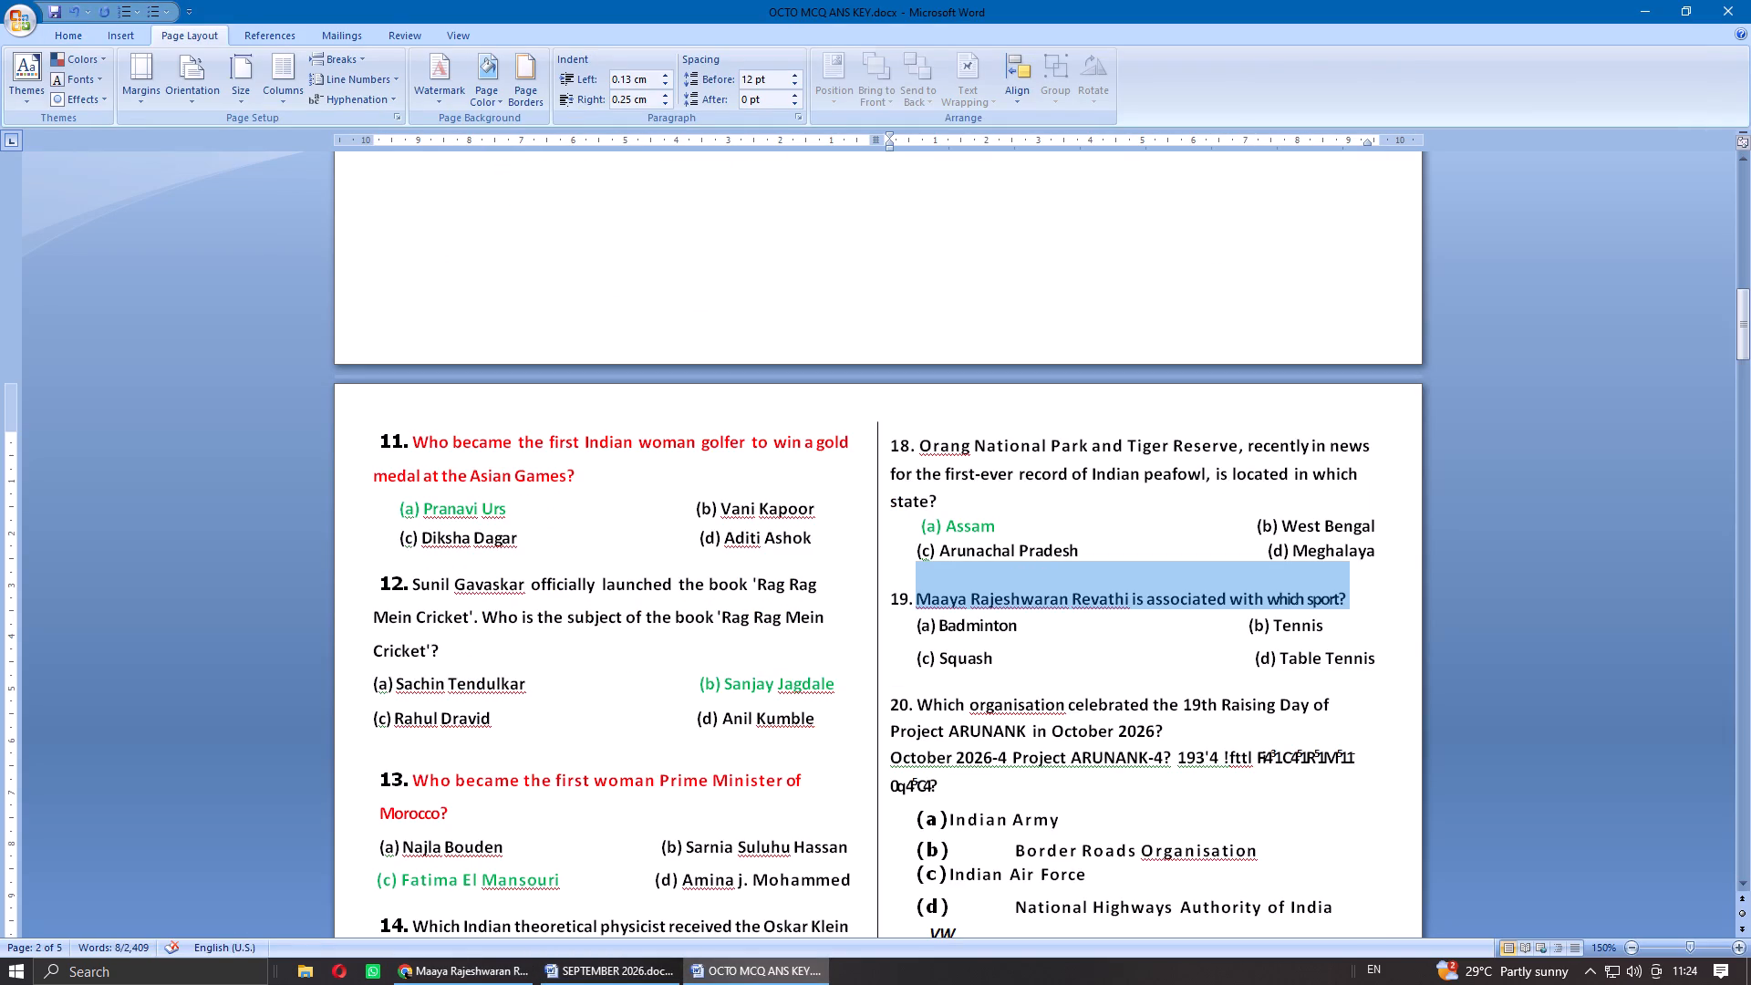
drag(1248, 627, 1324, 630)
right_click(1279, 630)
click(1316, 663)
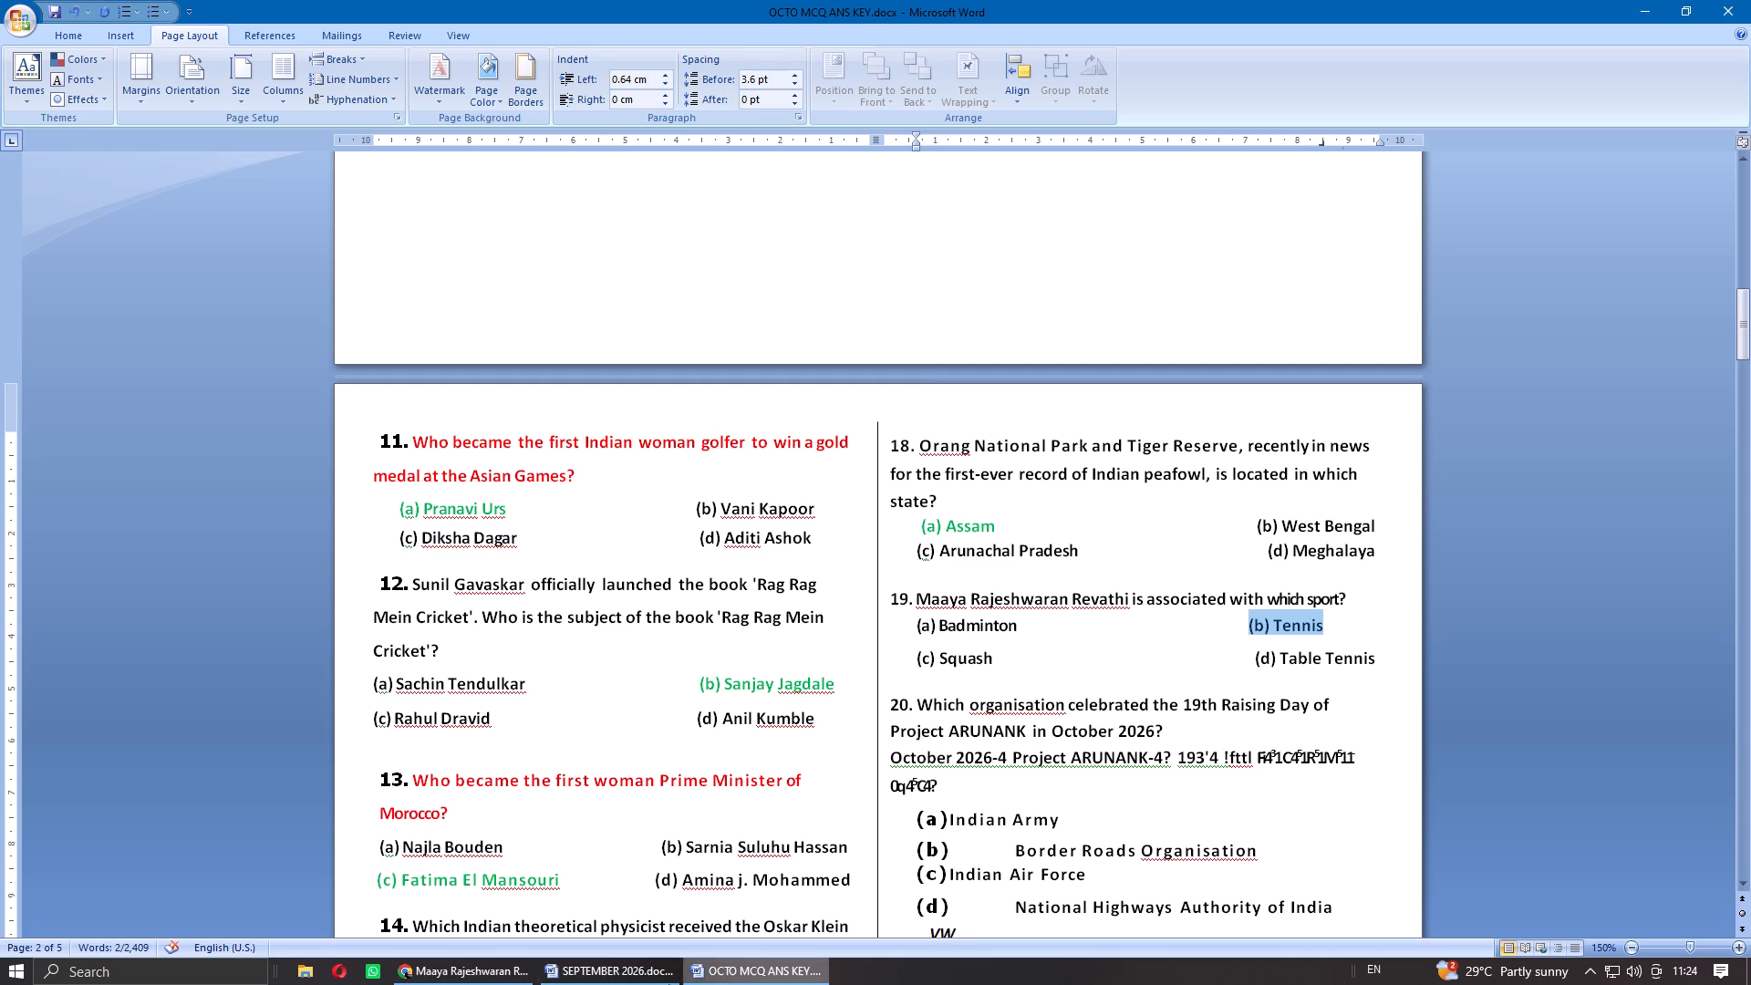
Copy the Recent Milestone sentence from Chrome and paste it in square brackets on a new line below question 19 in the answer key.
click(495, 981)
right_click(534, 444)
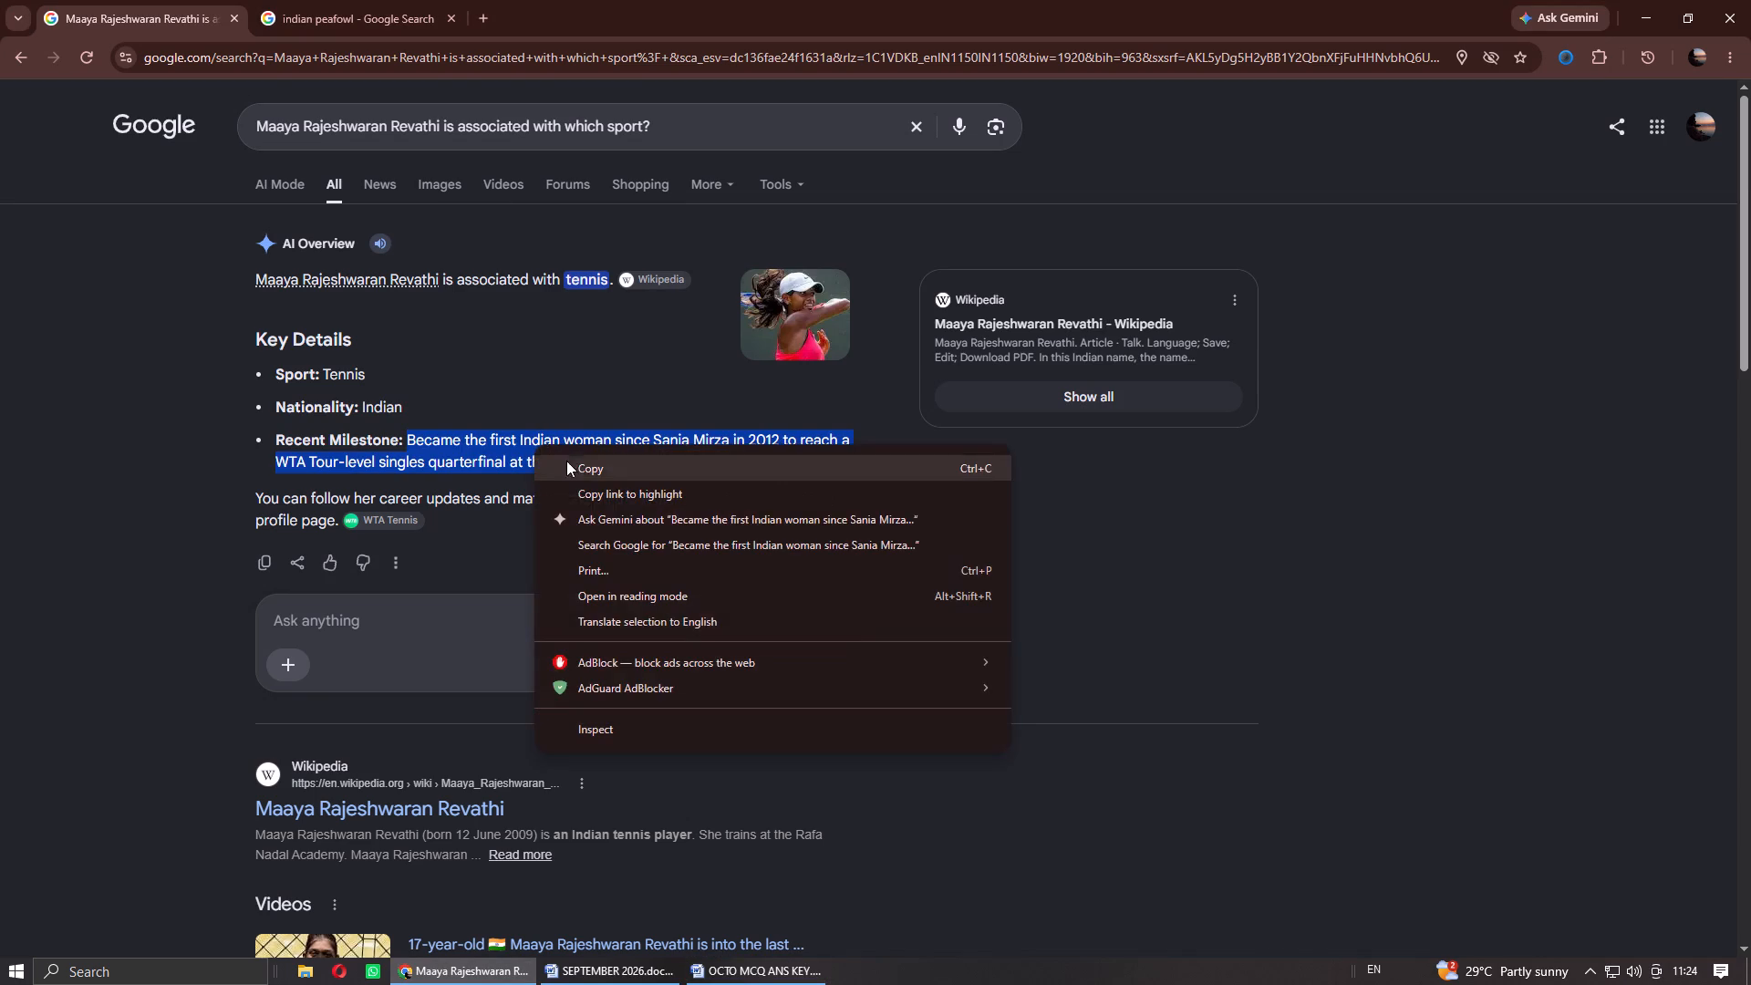
click(577, 472)
click(593, 981)
click(662, 981)
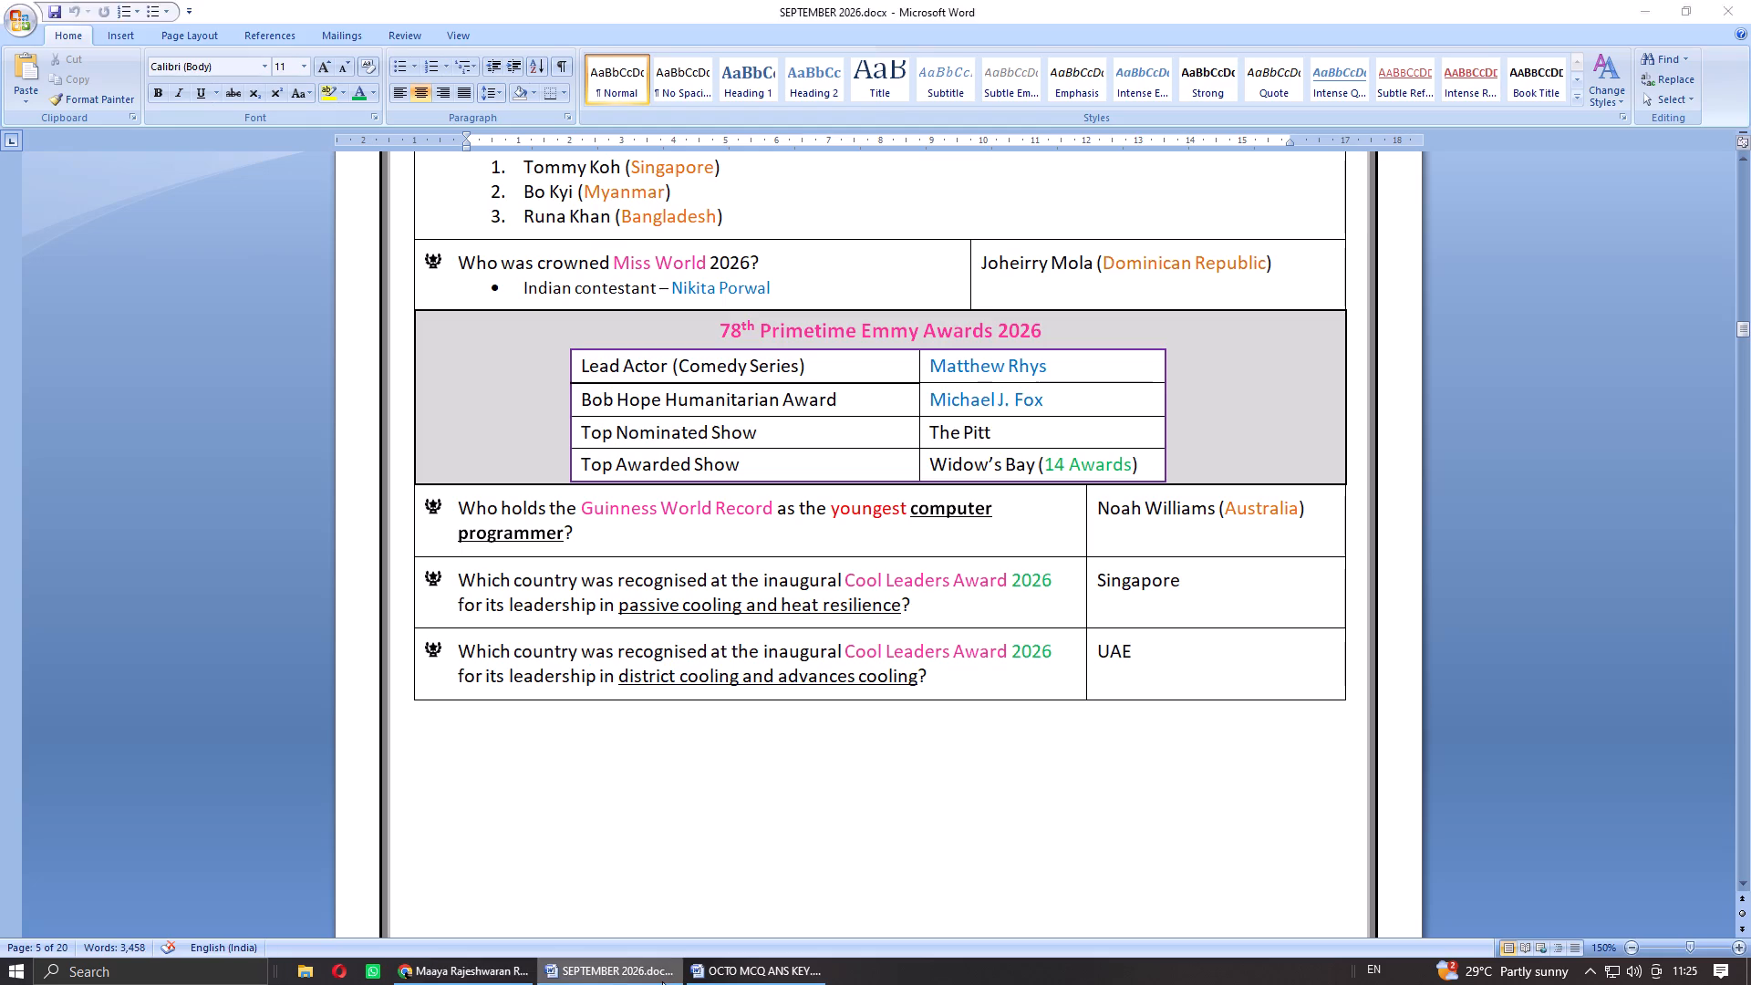
click(777, 976)
click(1373, 598)
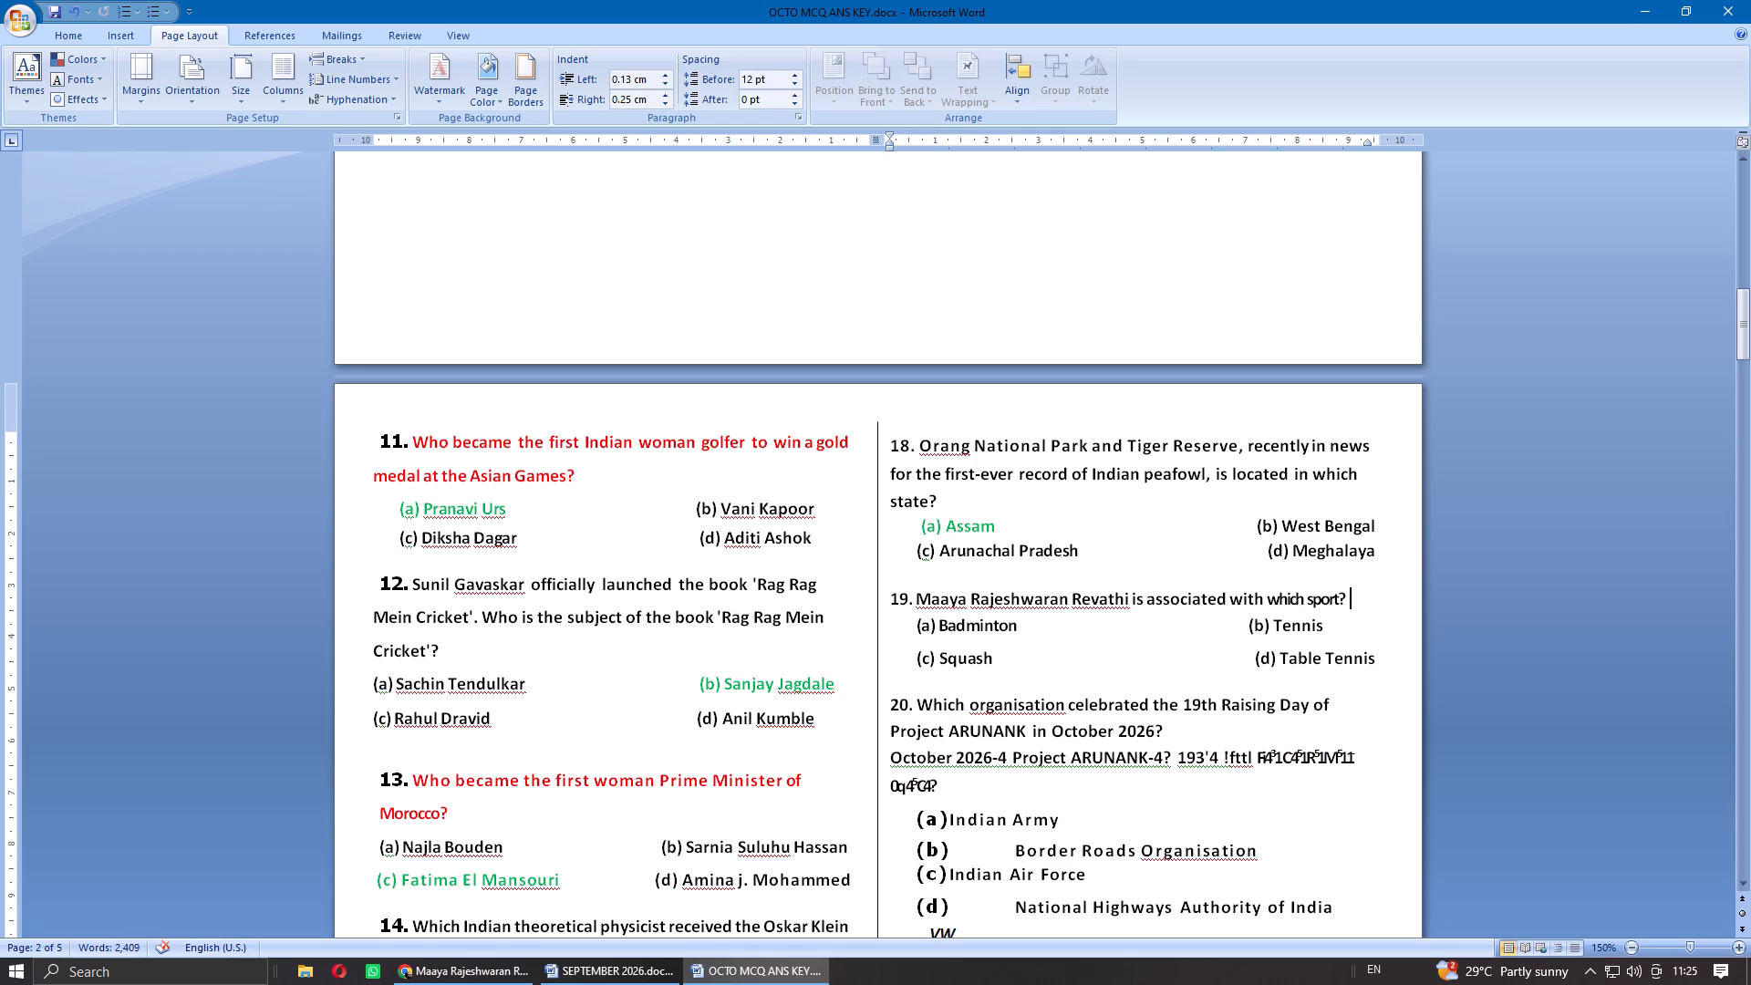
key(BackSpace)
key(Return)
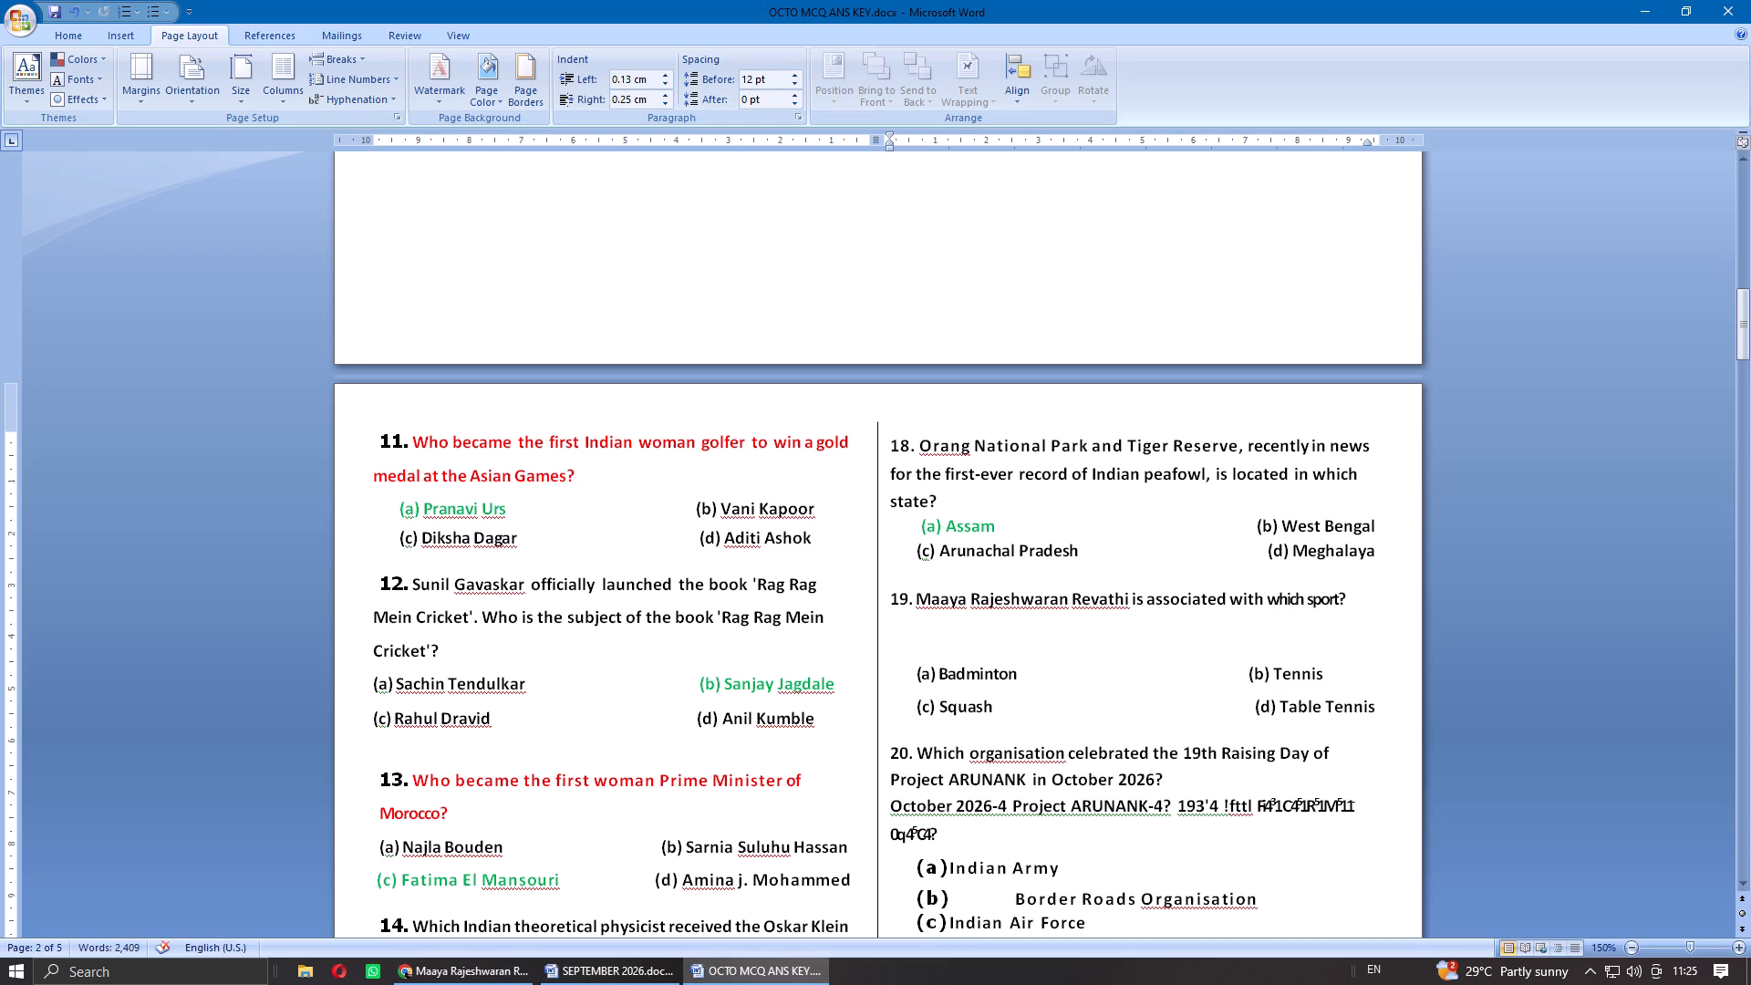
text([])
key(Left)
key(ctrl+v)
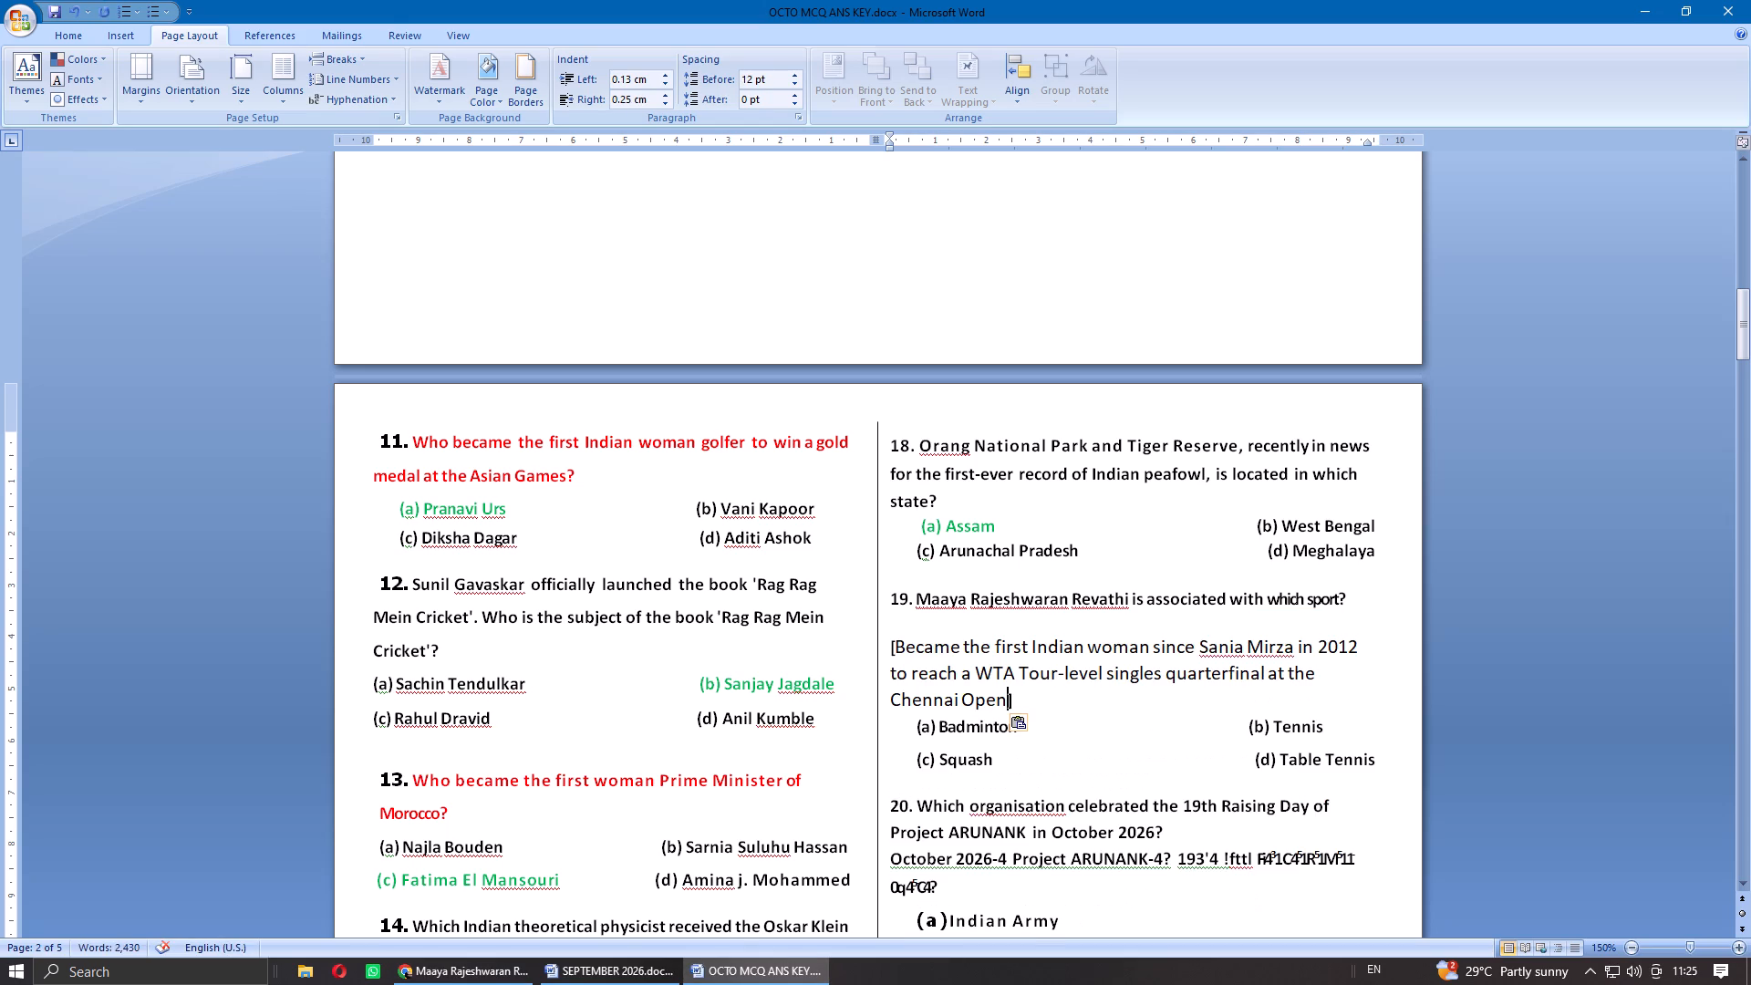
Set the font size of the bracketed note below question 19 to 9.
click(920, 599)
click(78, 37)
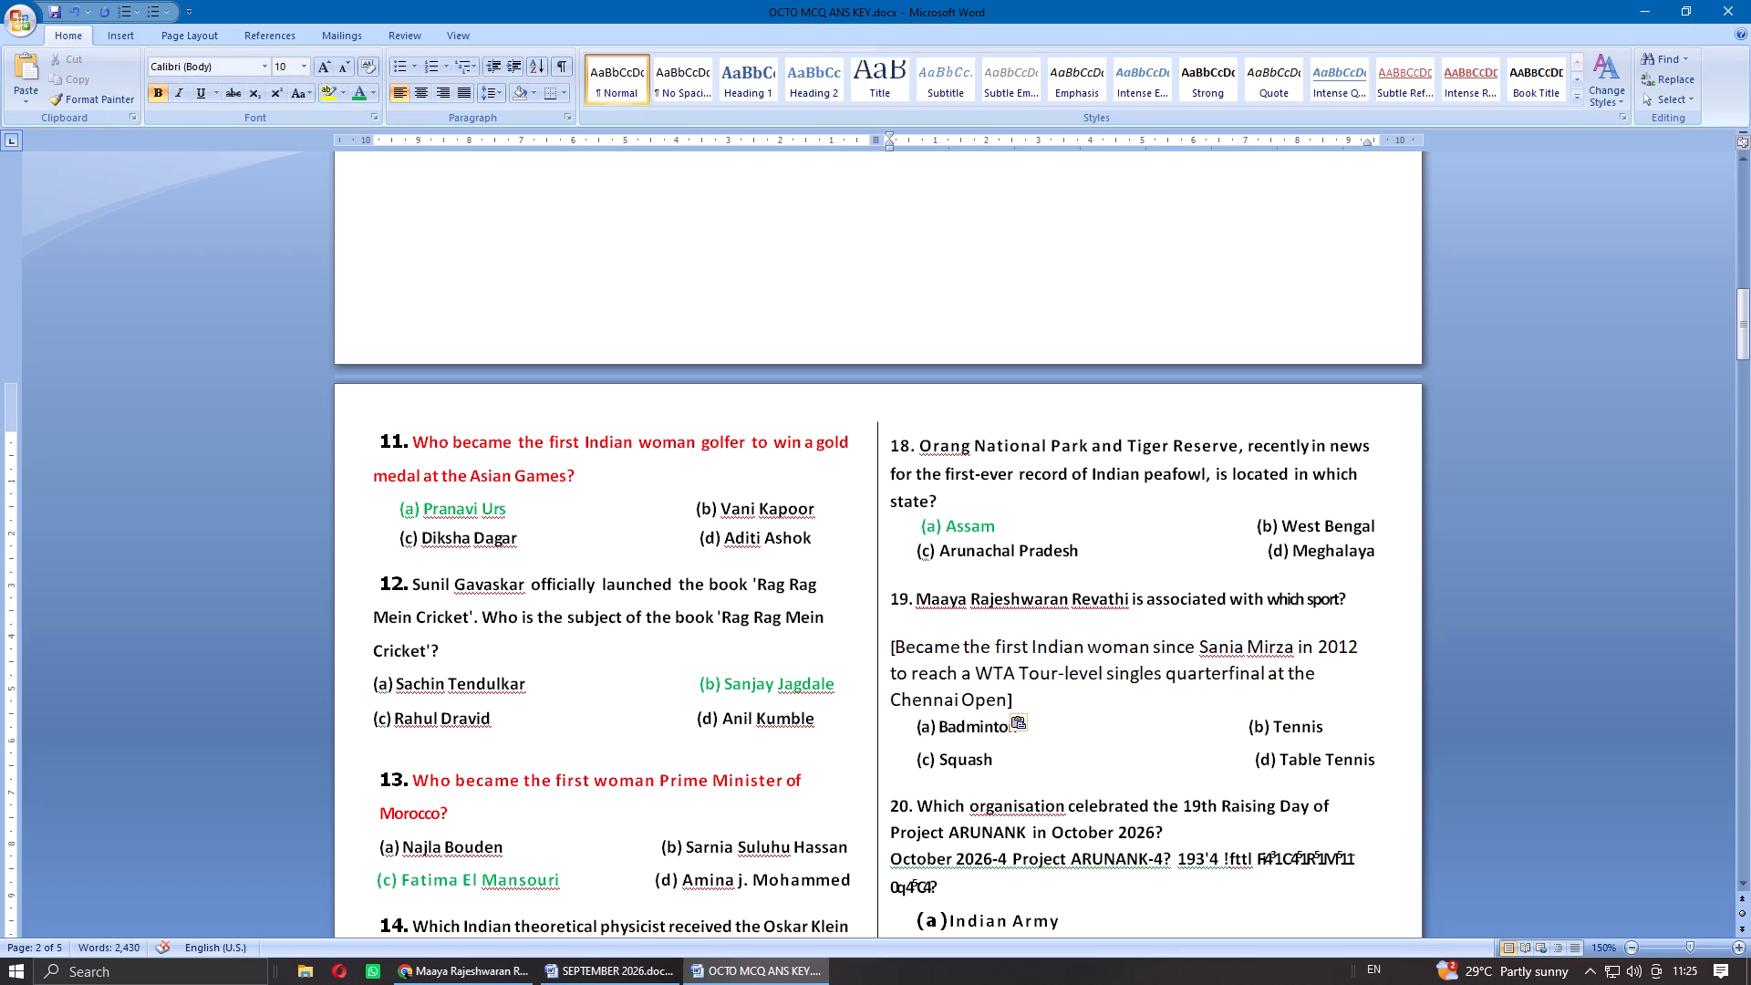
drag(1029, 695, 894, 648)
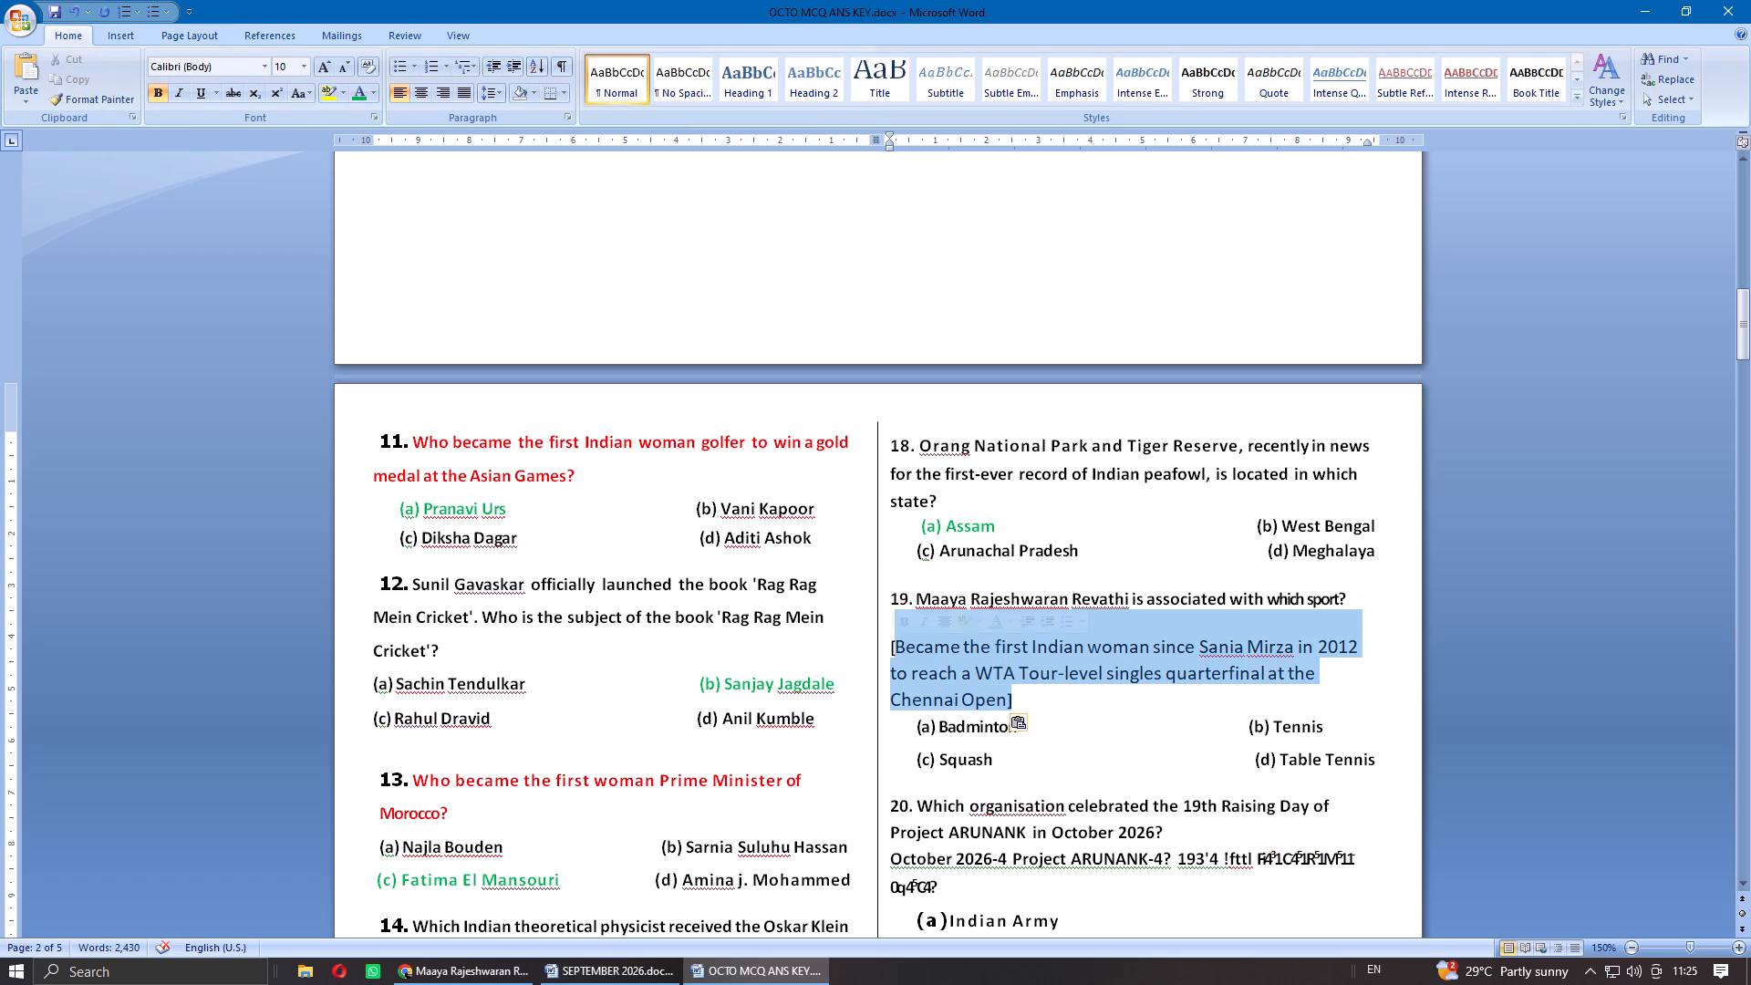
click(894, 648)
drag(1030, 697, 896, 654)
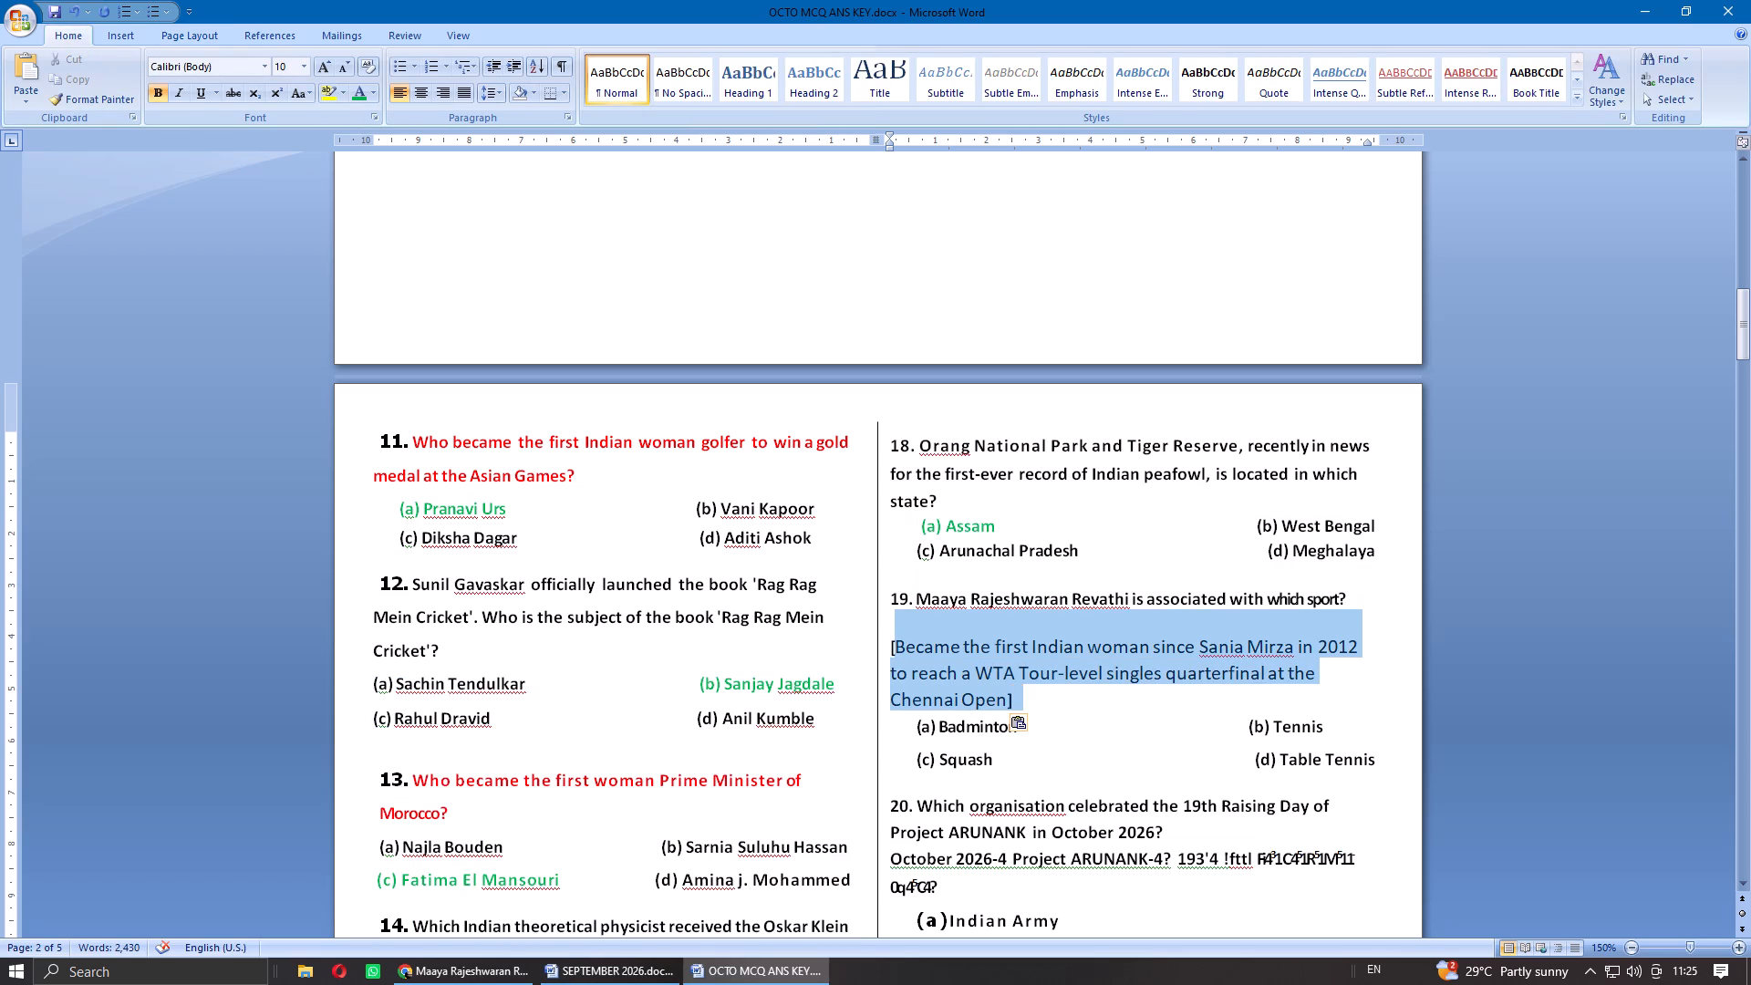
drag(896, 654, 890, 654)
click(305, 69)
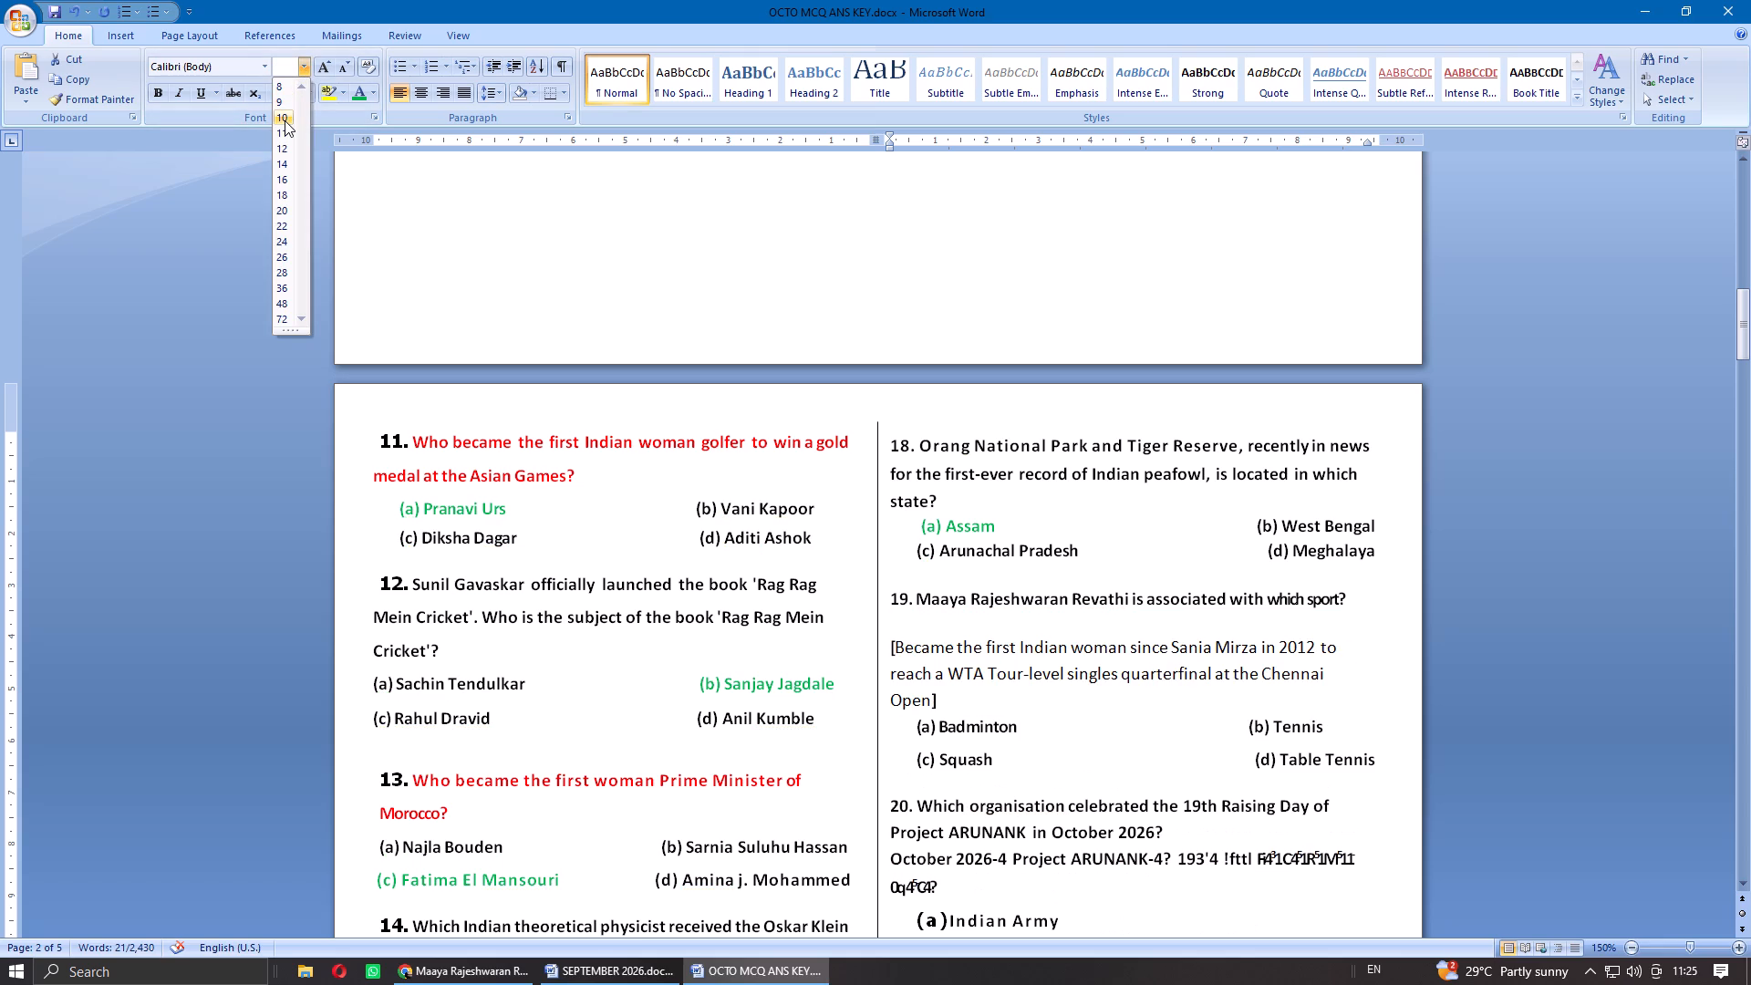
click(285, 108)
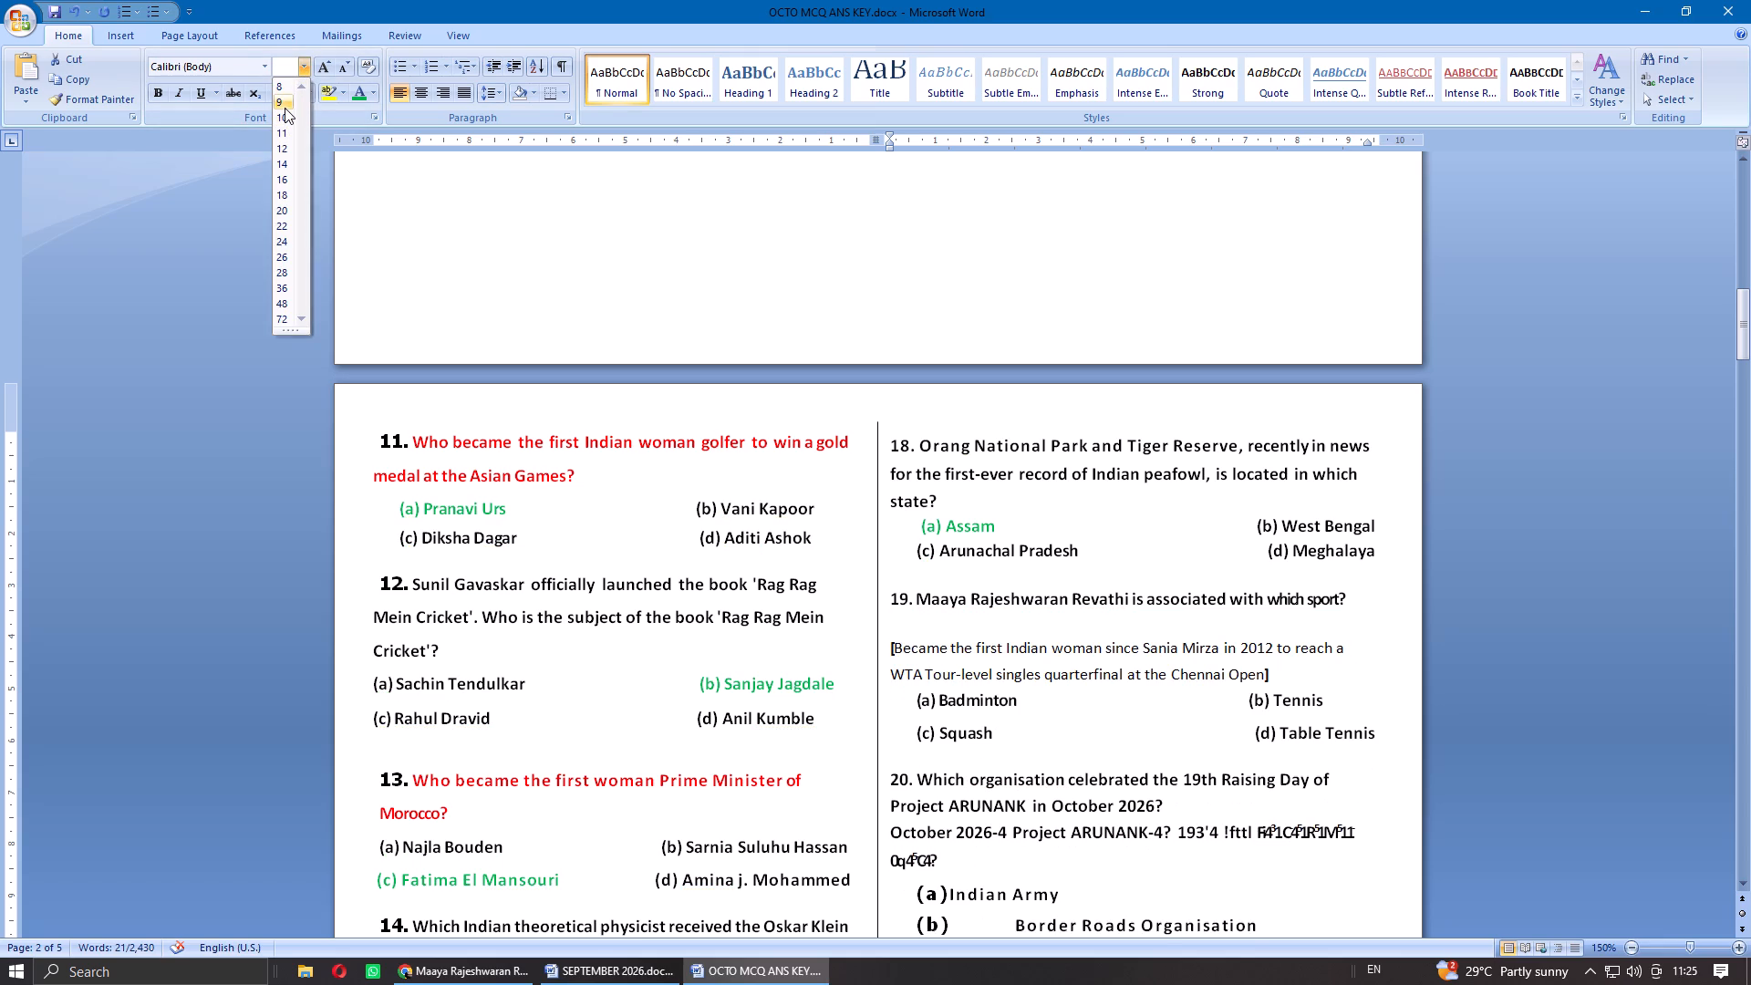
Set the spacing before the bracketed note below question 19 to 0 pt.
click(967, 651)
click(966, 648)
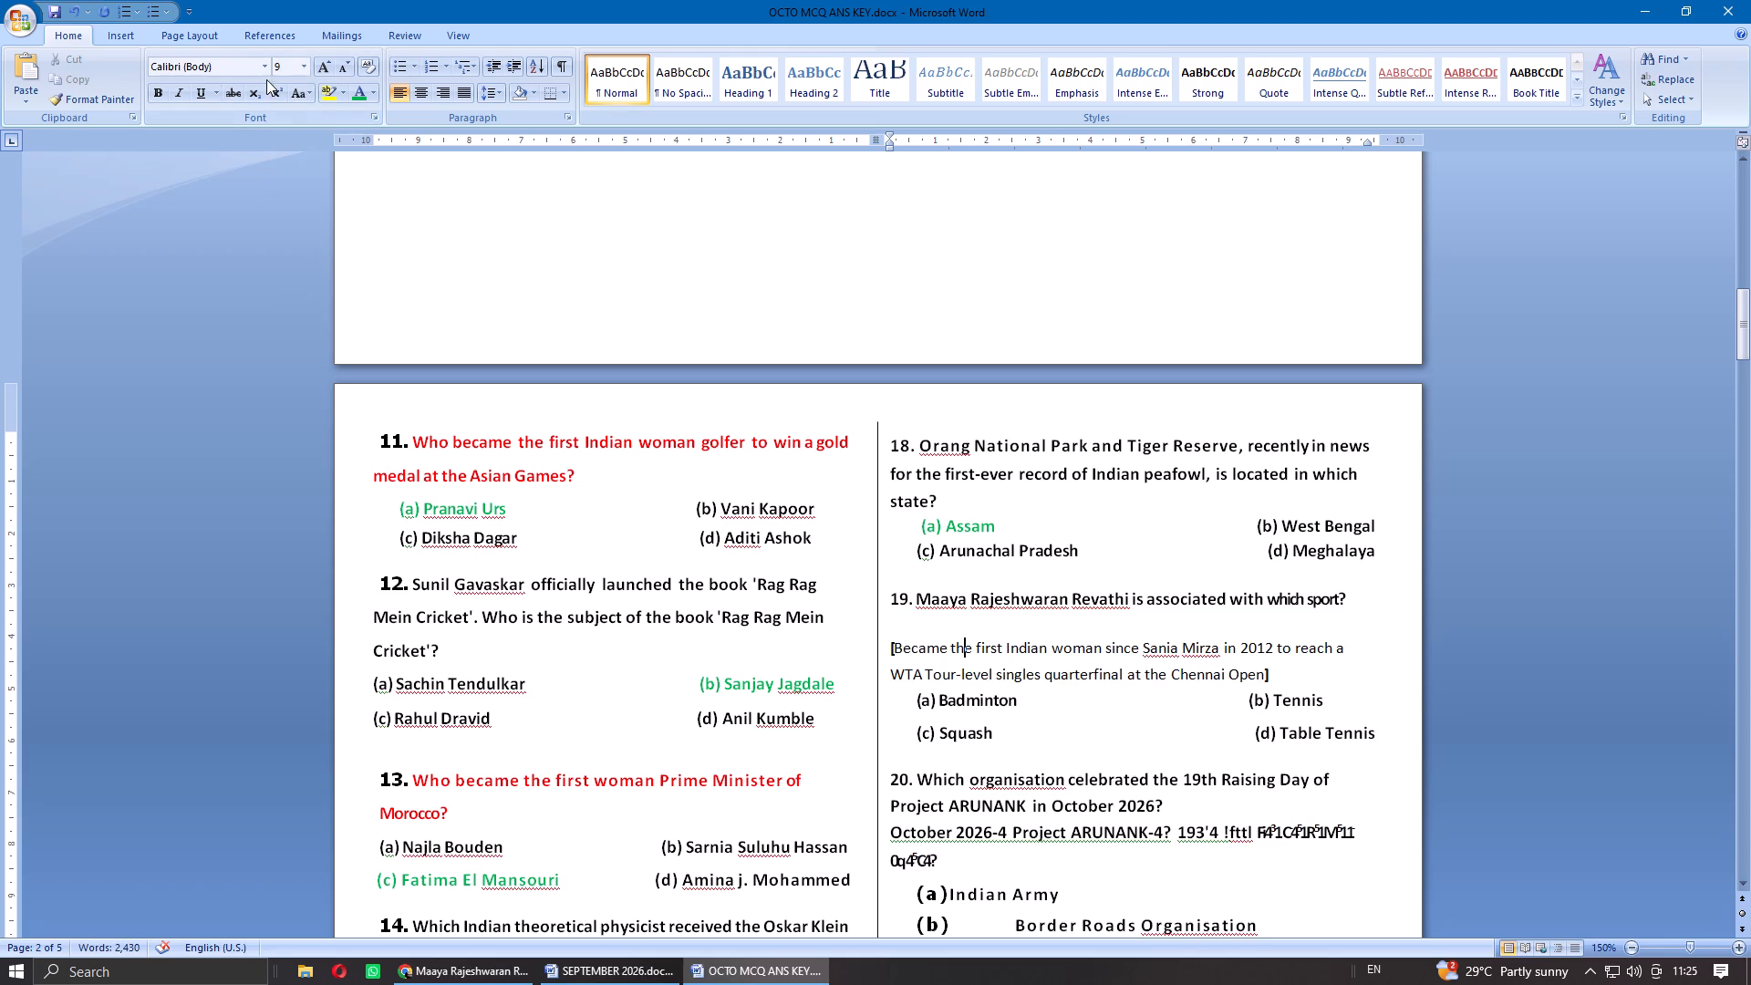
click(203, 49)
click(196, 45)
click(192, 33)
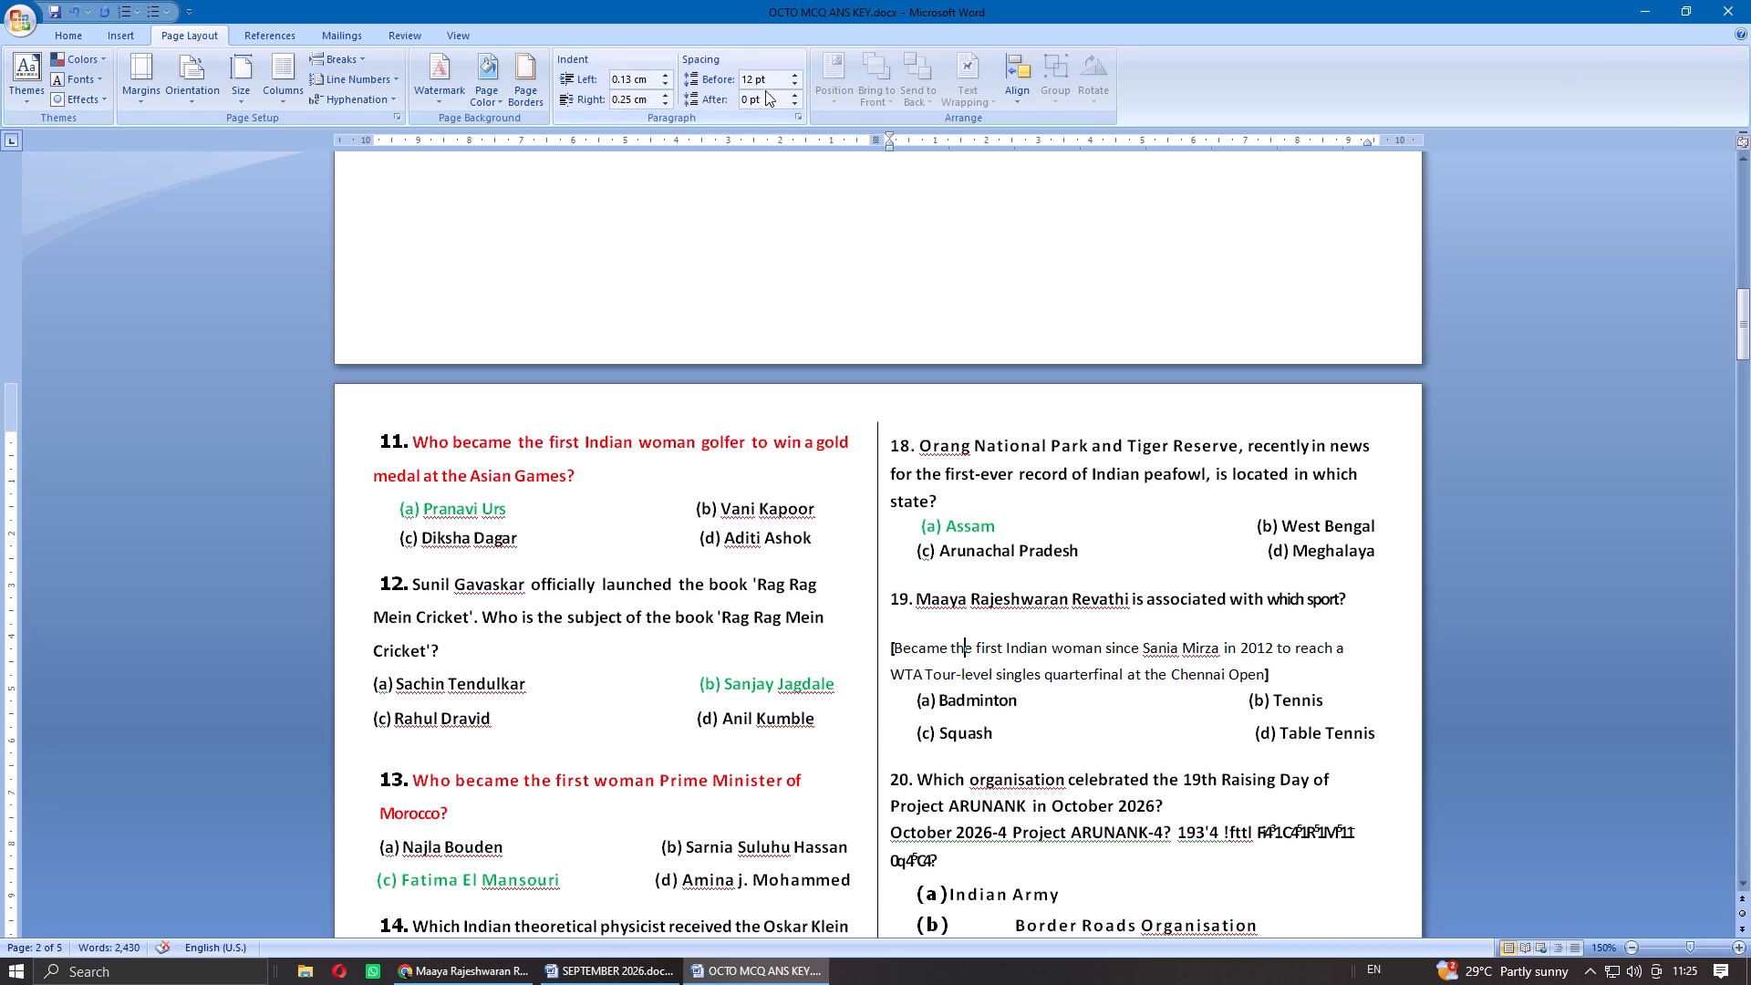
click(791, 83)
click(792, 83)
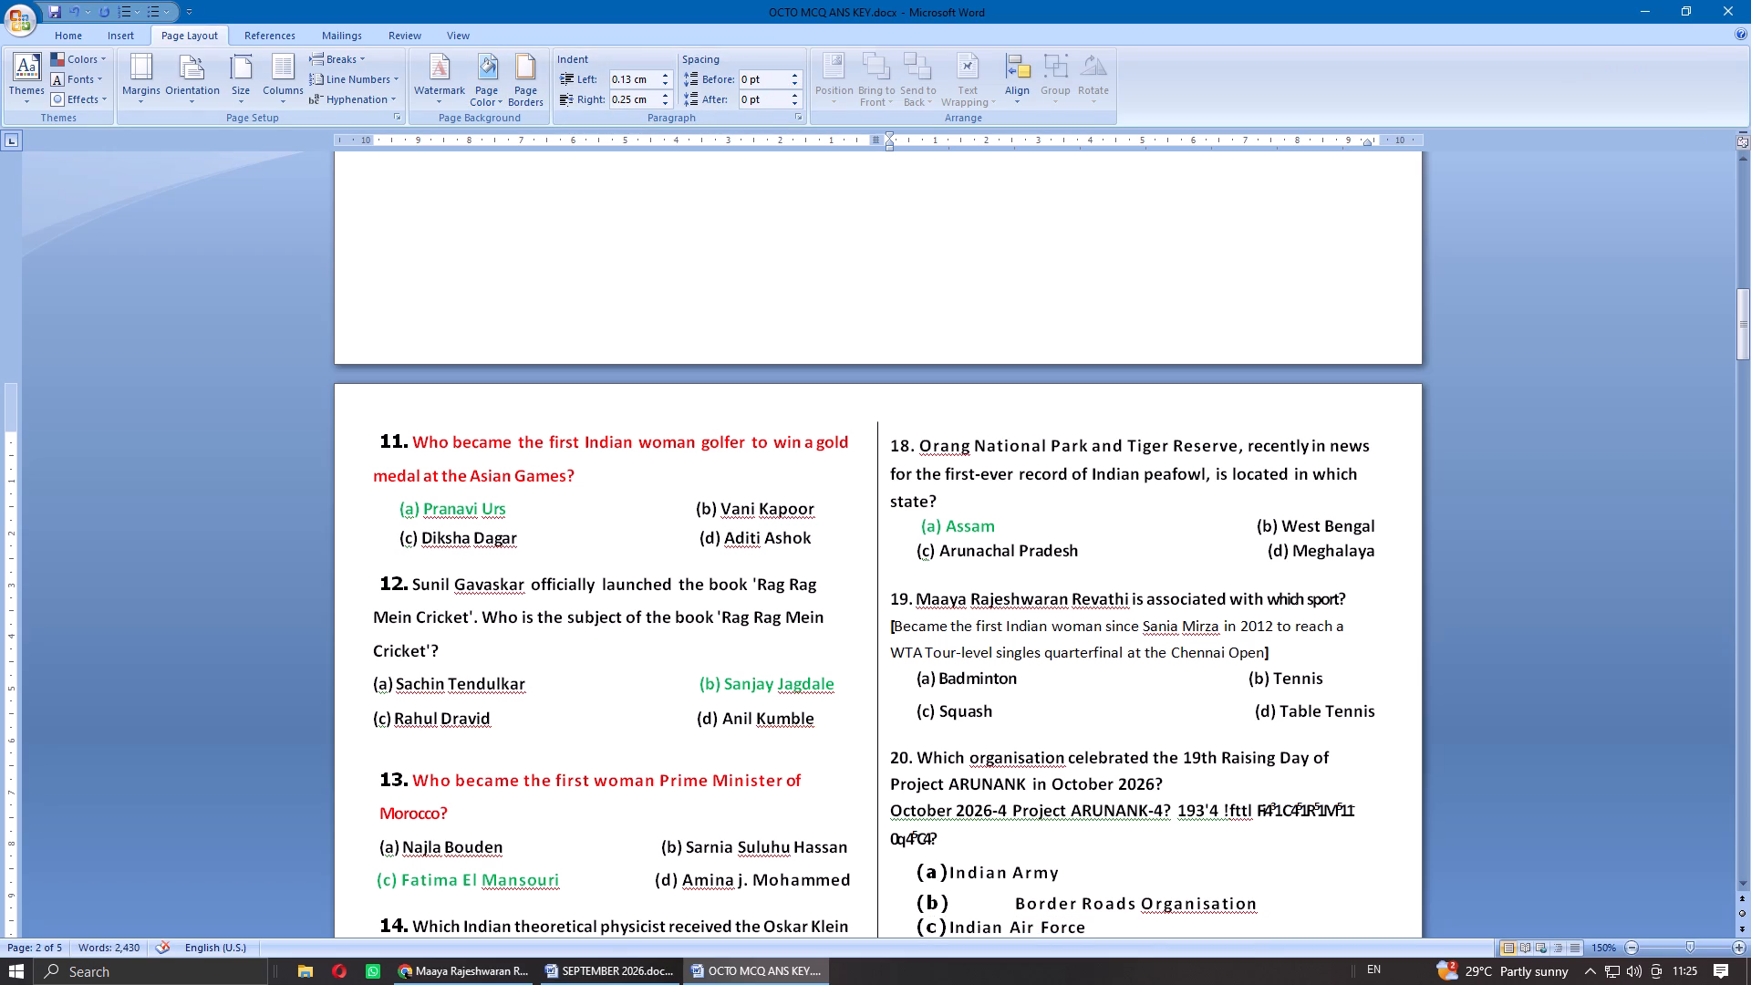
Colour option (b) Tennis of question 19 green as the correct answer.
drag(1246, 683, 1326, 680)
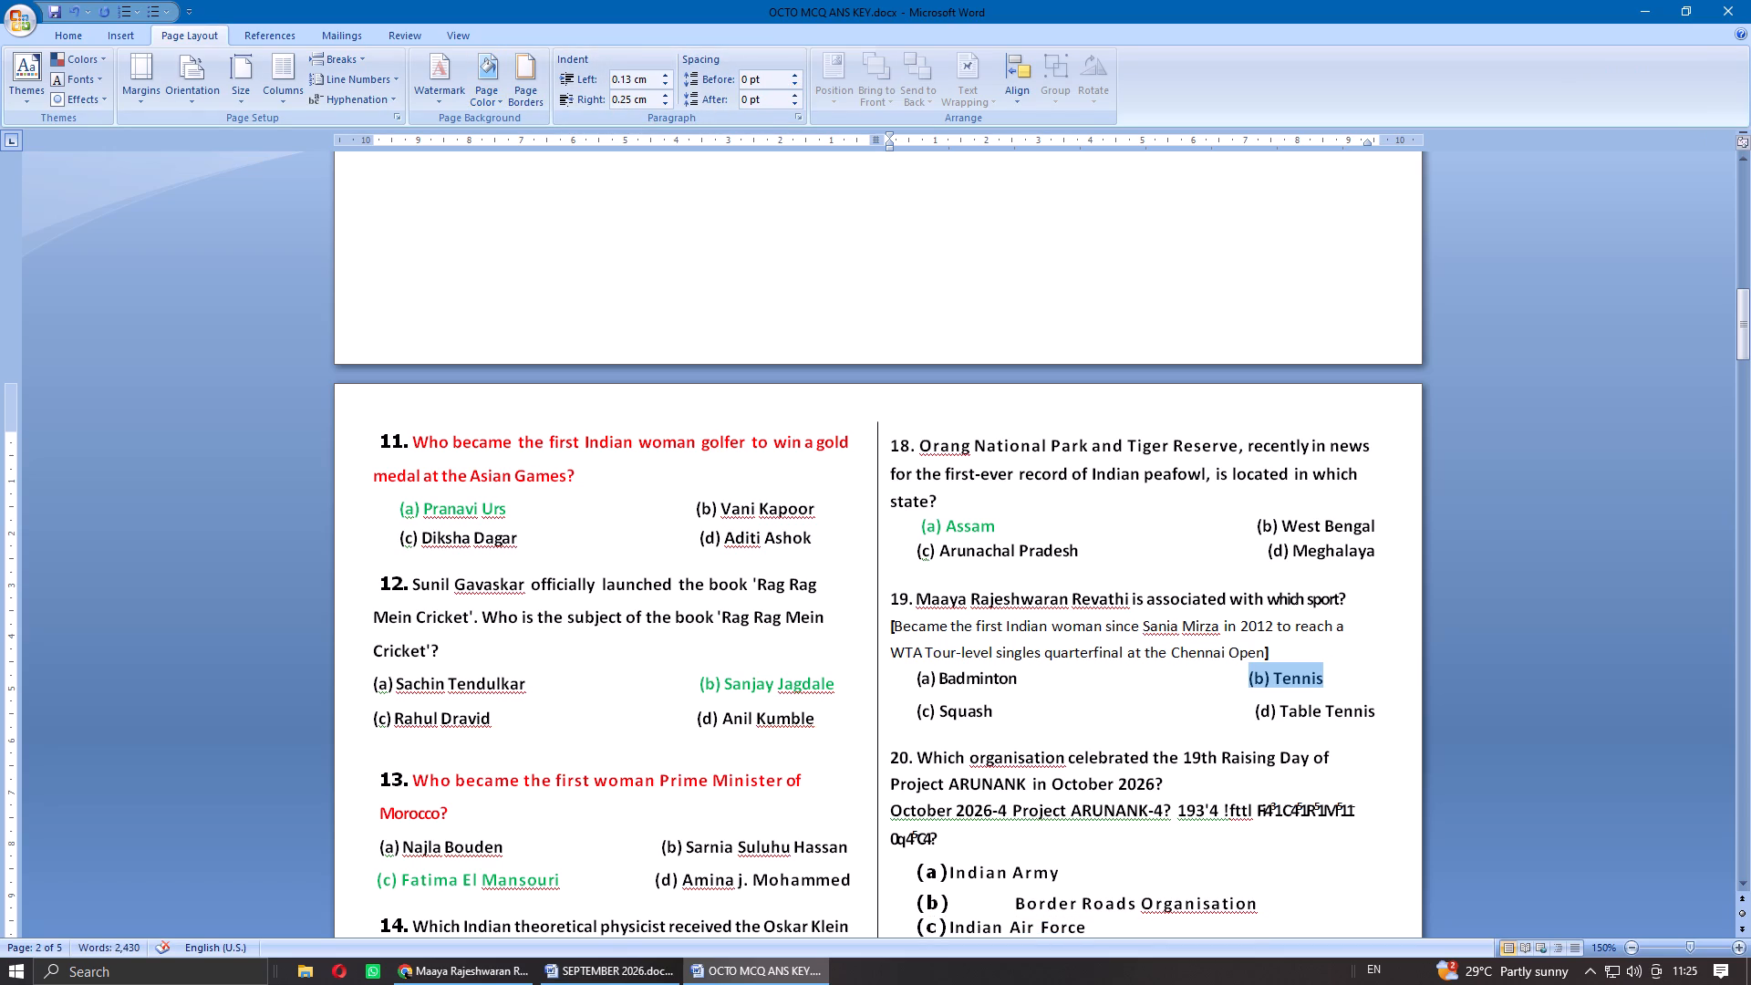
drag(1326, 680, 1323, 681)
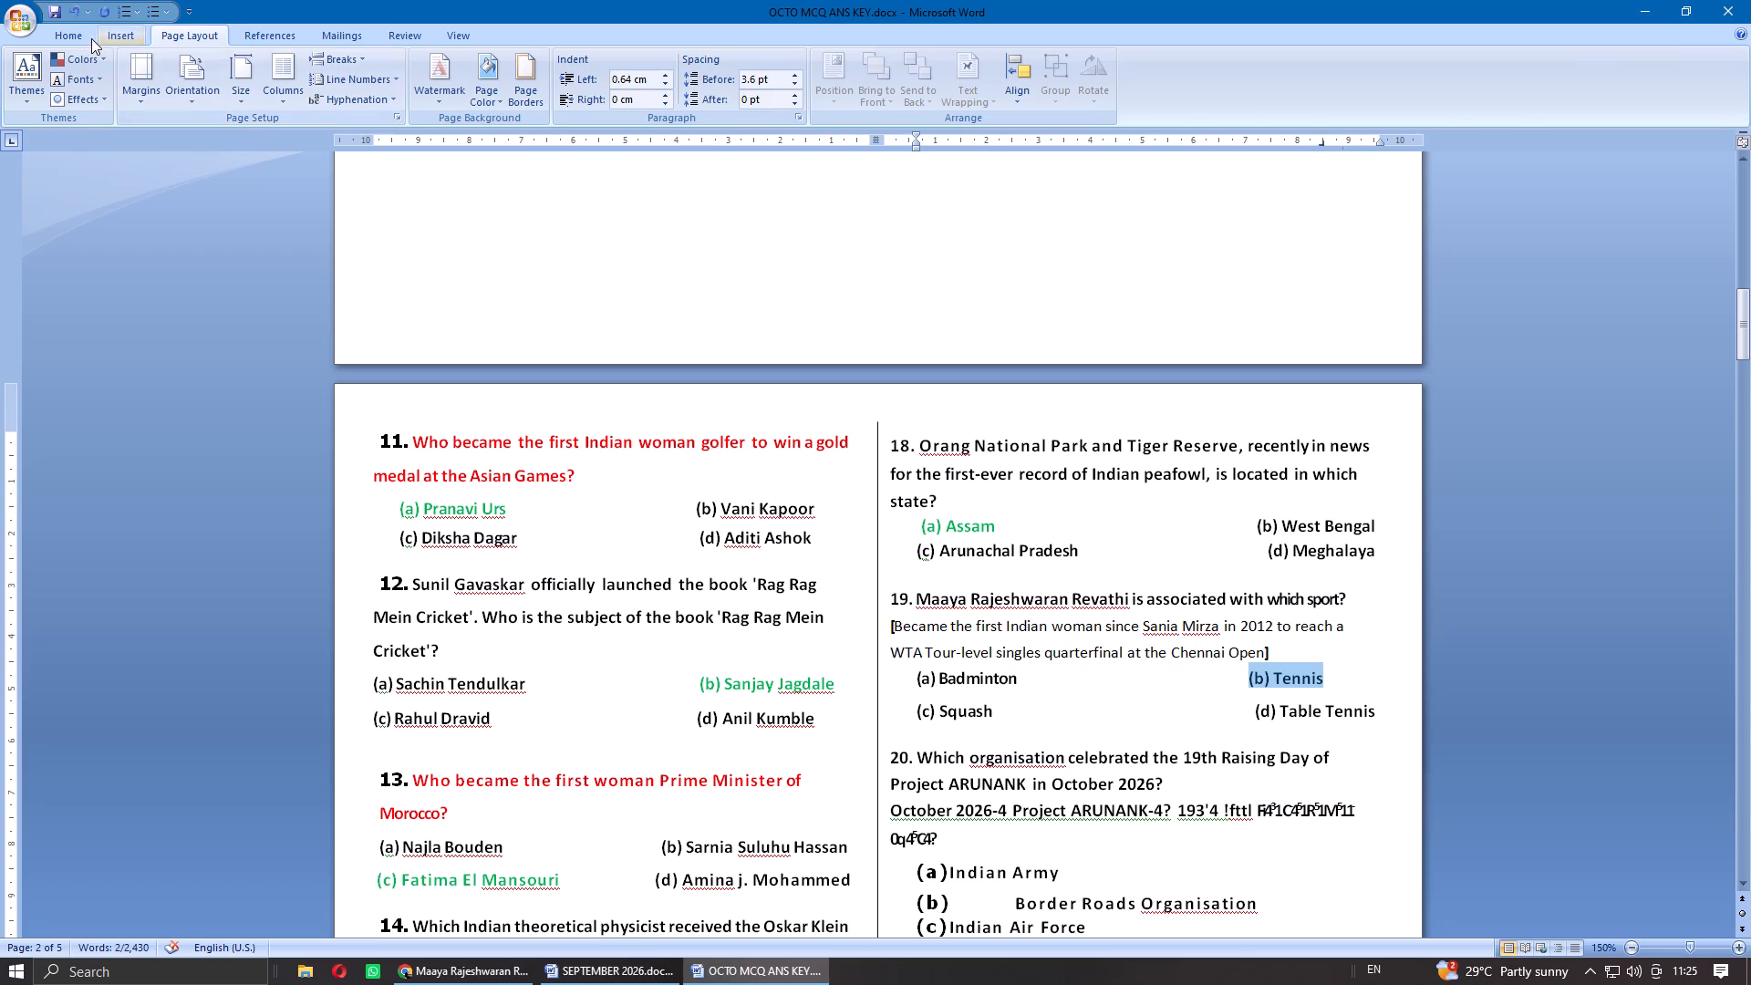
click(82, 38)
click(351, 95)
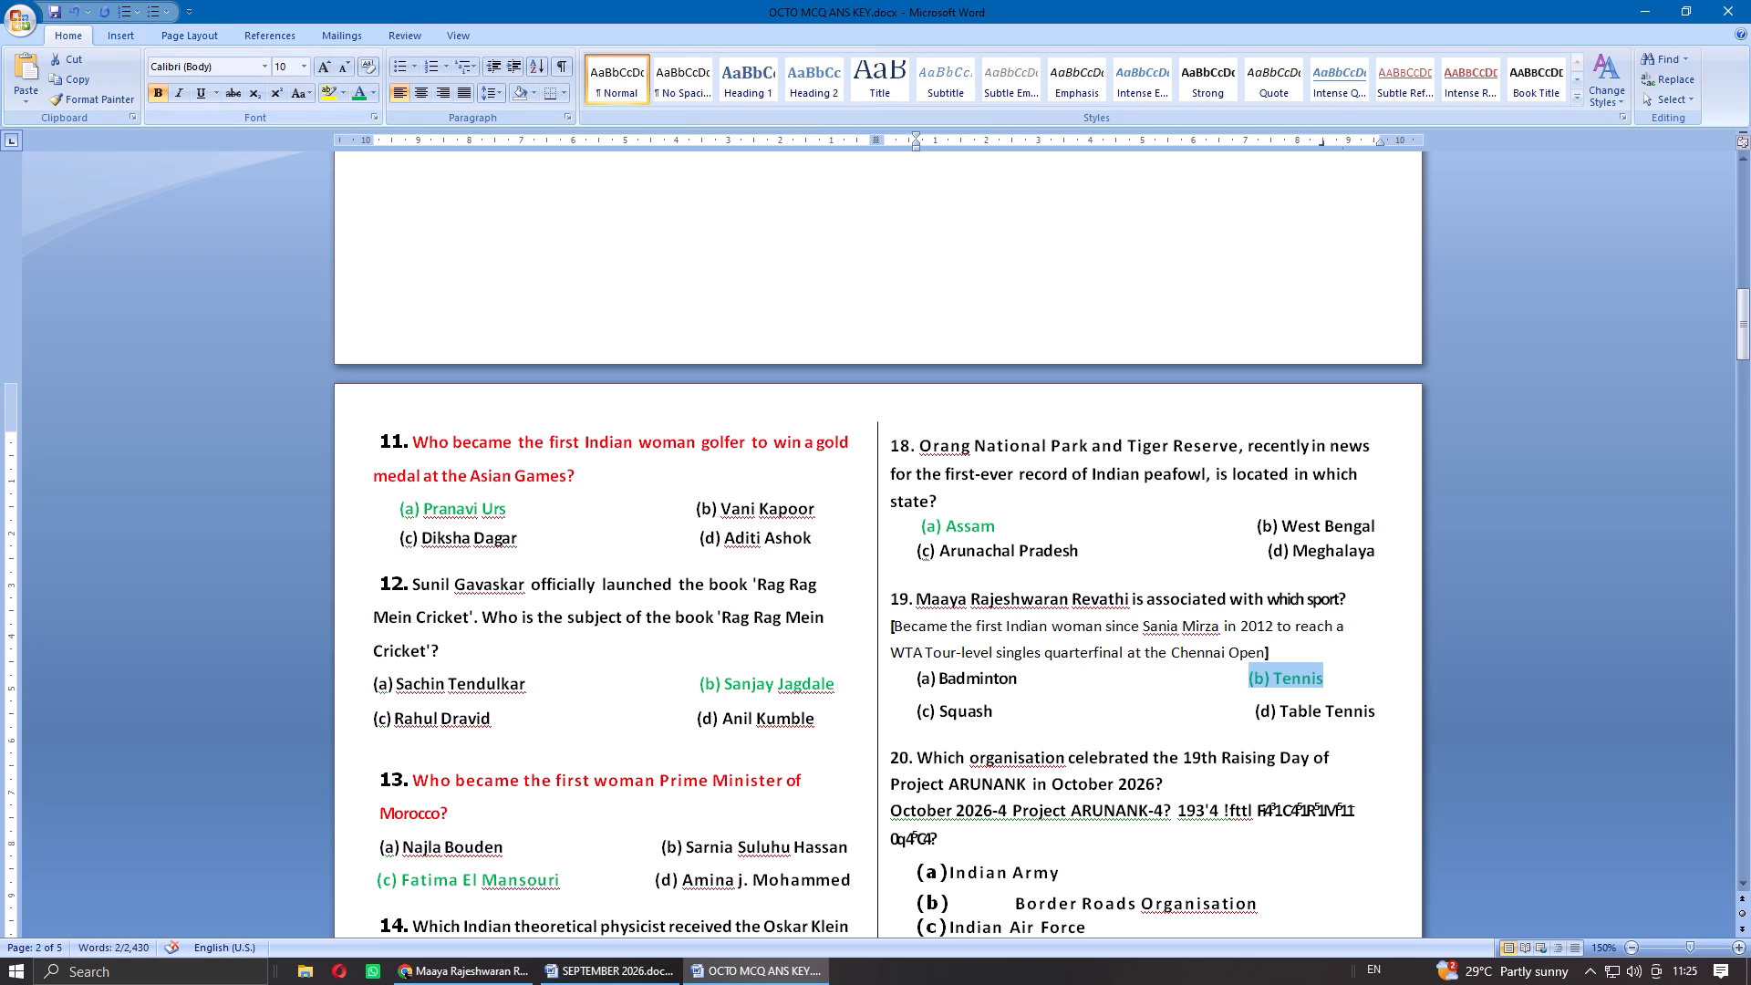
click(1150, 707)
Replace the word "first" with "1st" in the bracketed note below question 19.
double_click(988, 618)
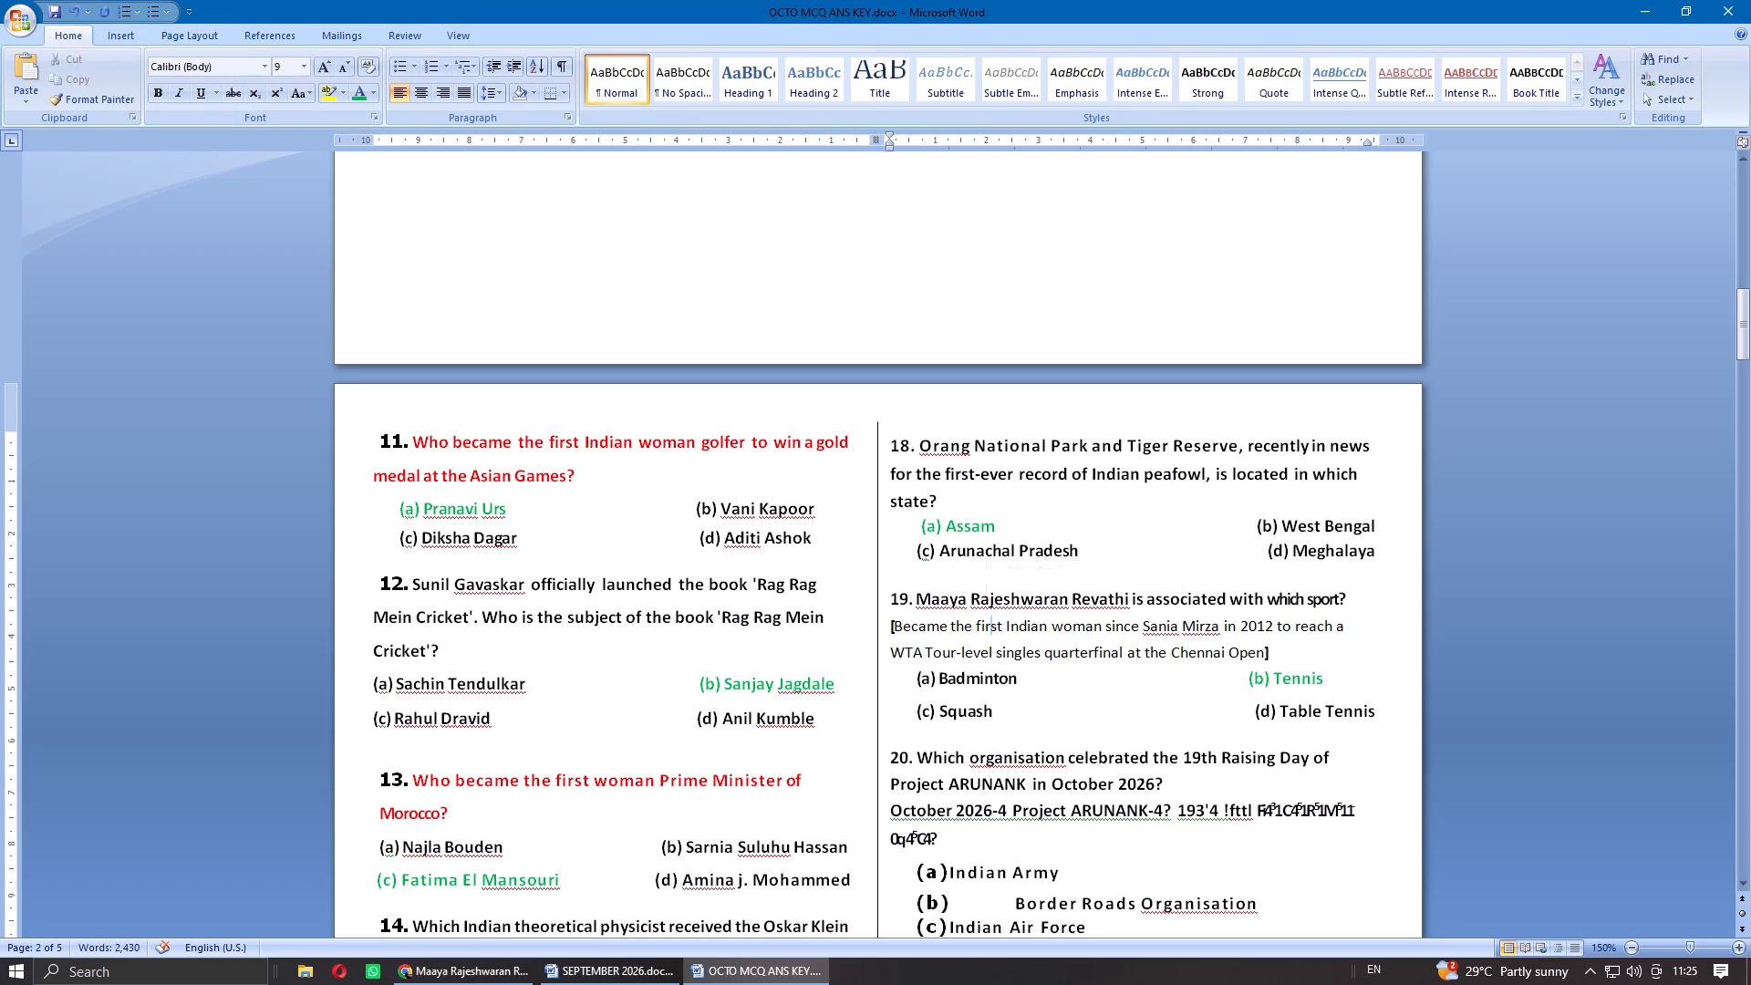
key(1)
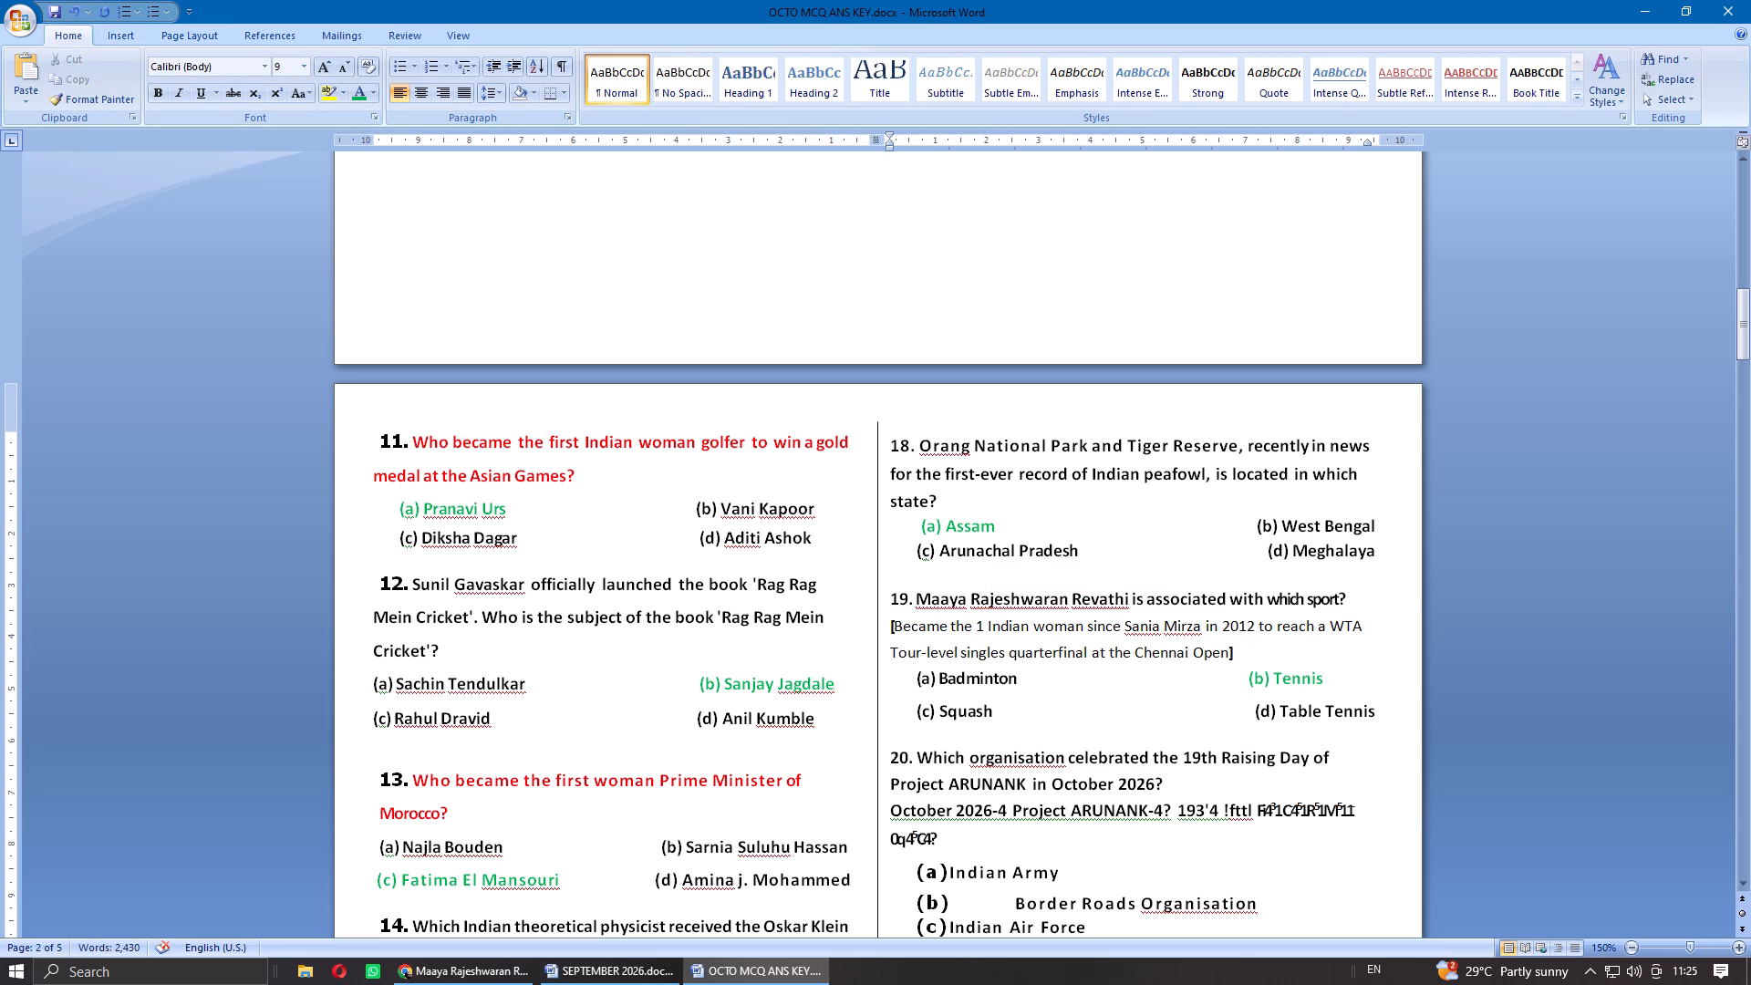
text(srt)
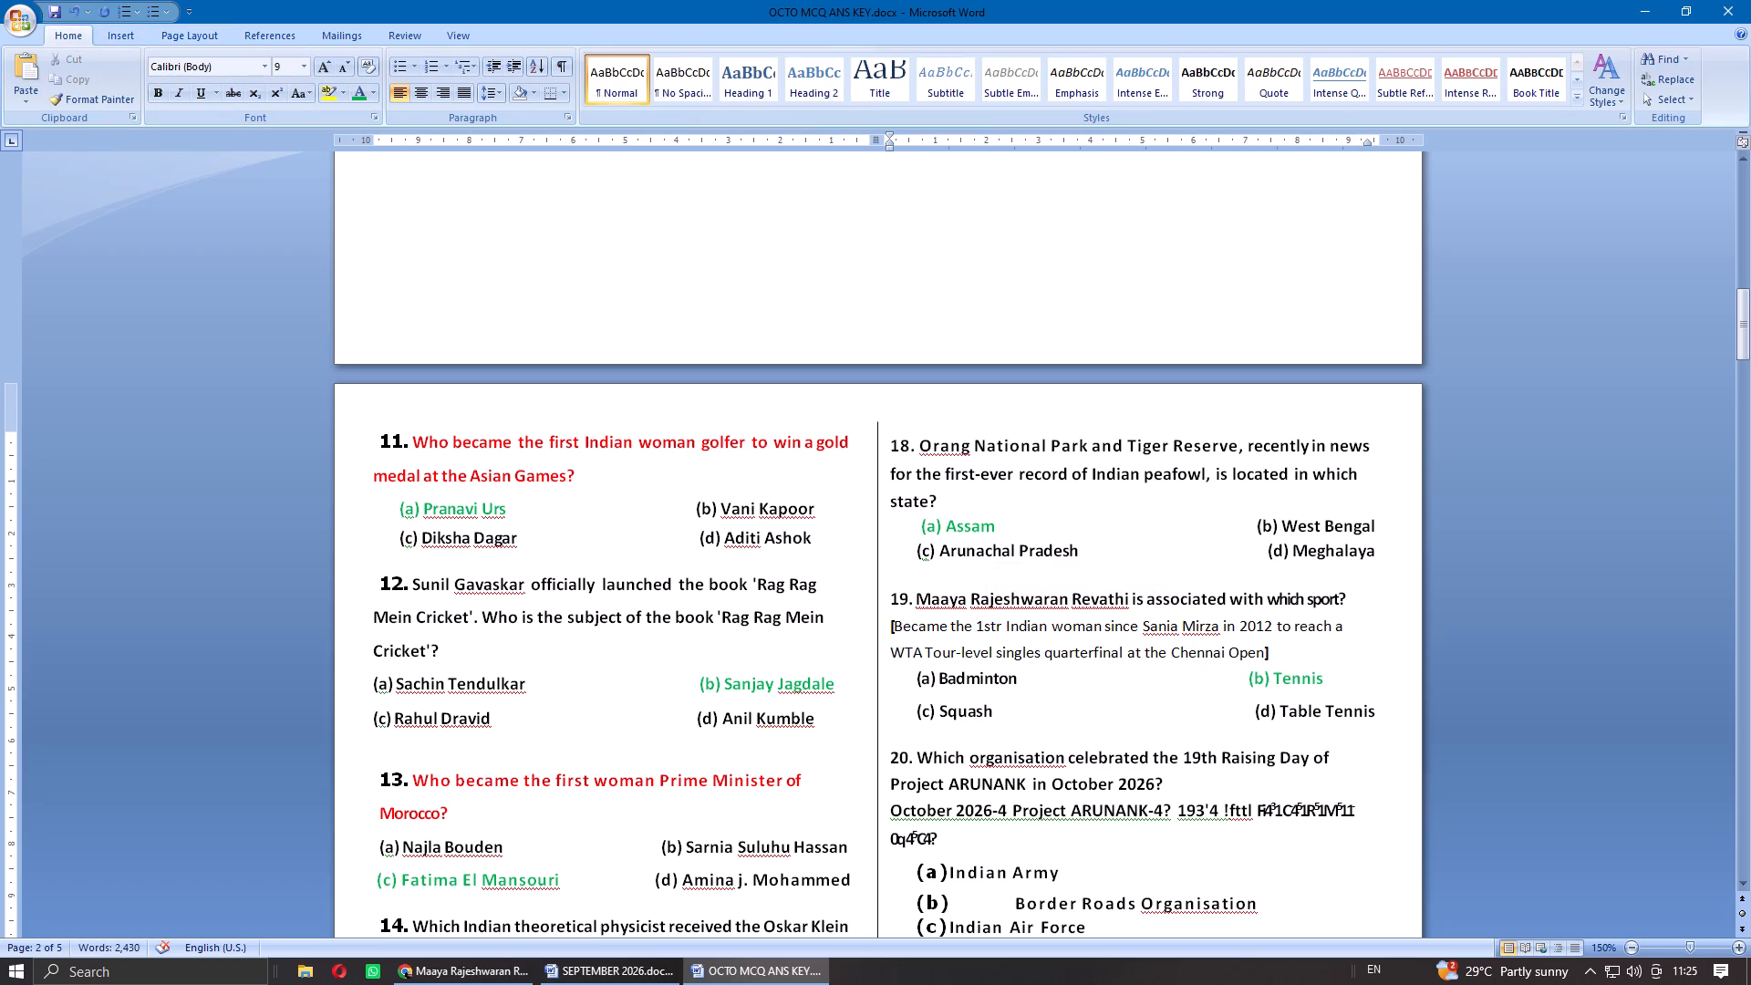
key(BackSpace)
key(space)
key(BackSpace)
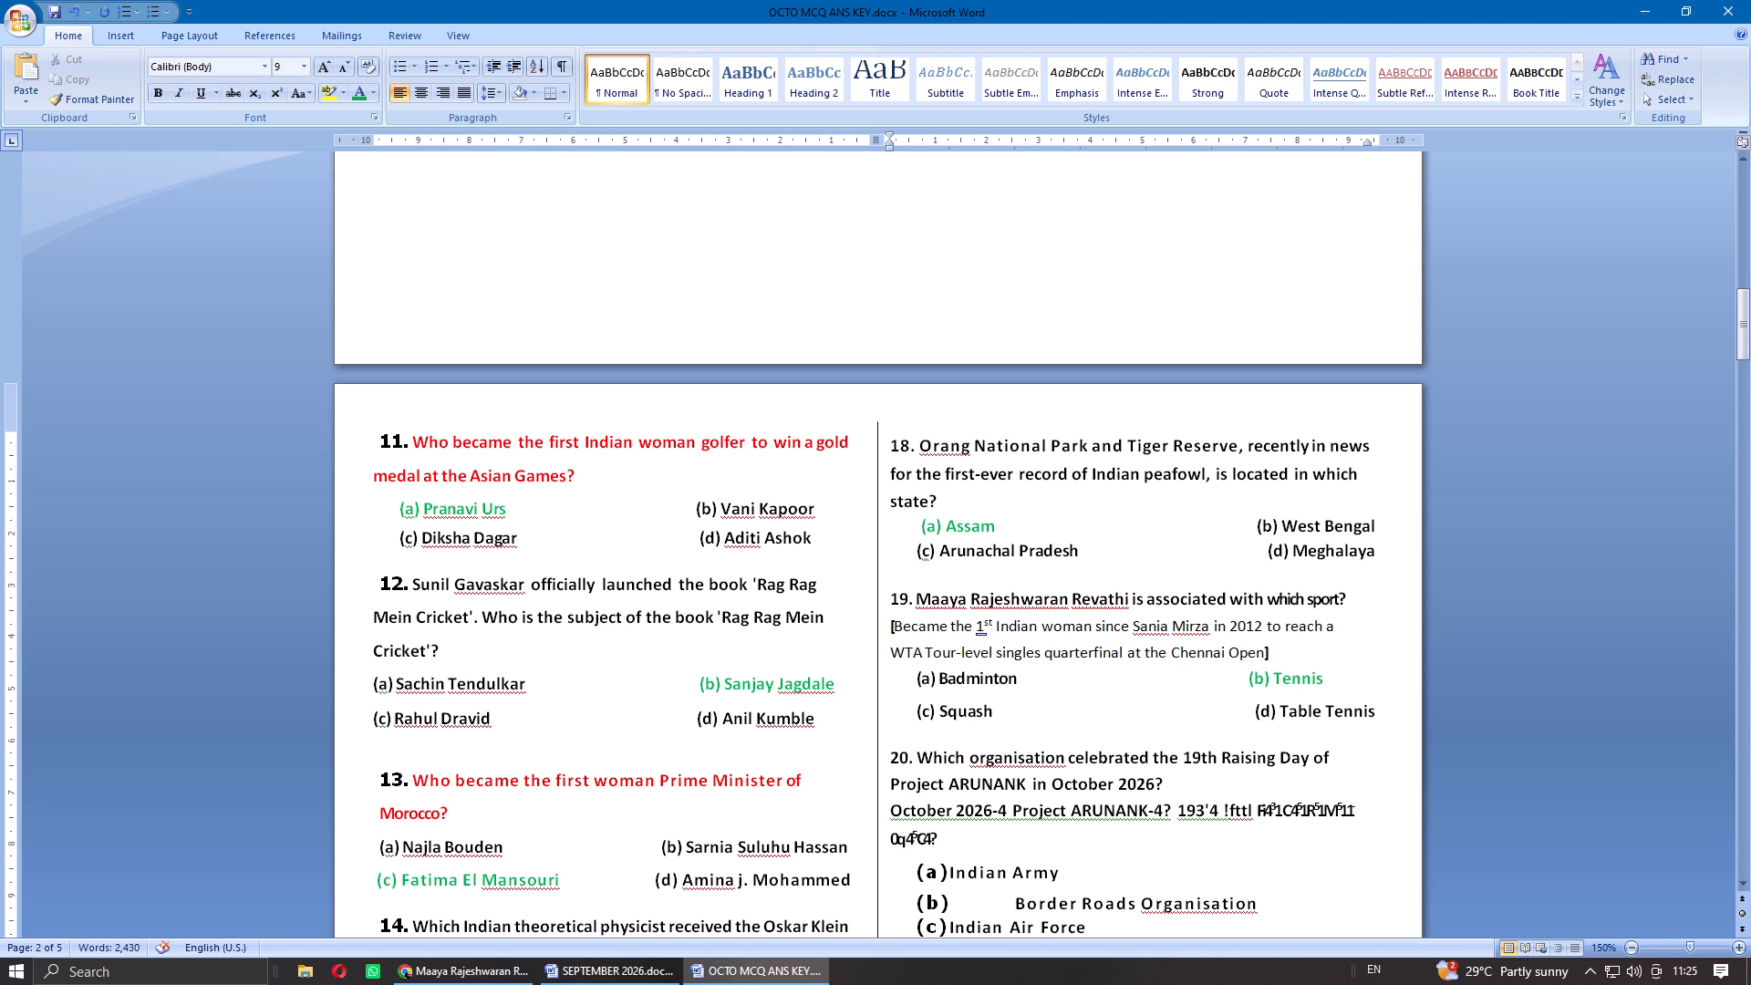
Apply font size 9 to the whole edited note below question 19.
drag(1292, 654, 891, 631)
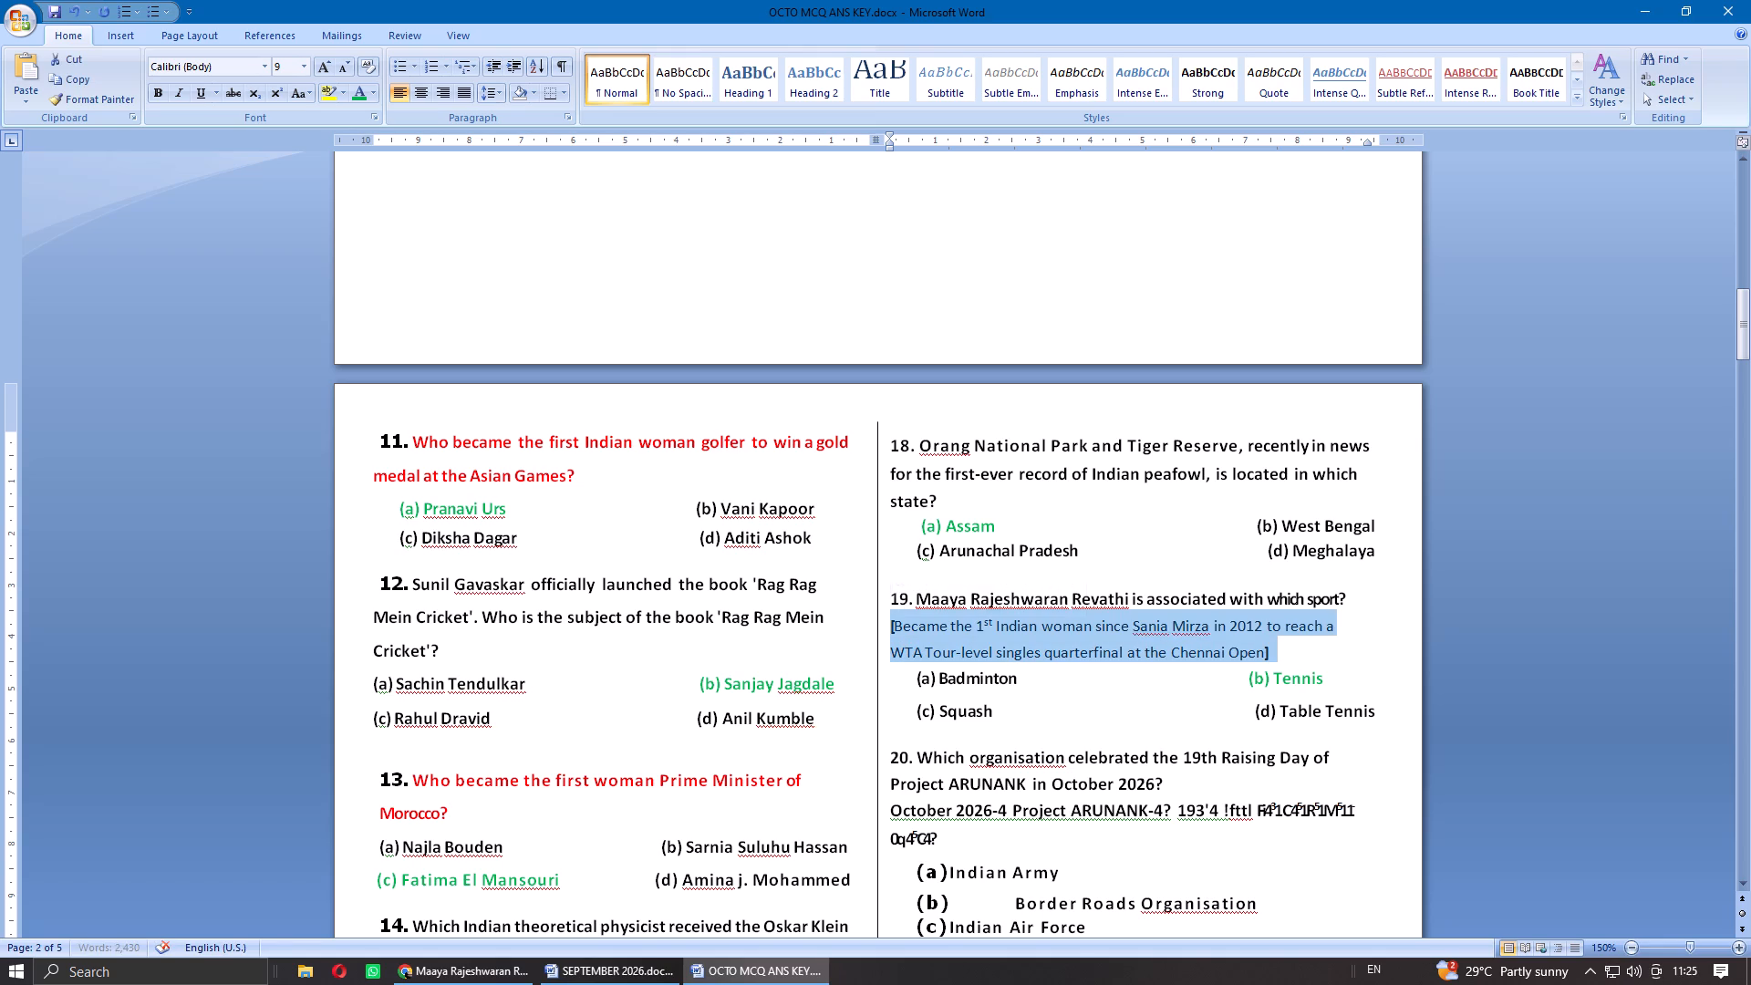
click(298, 67)
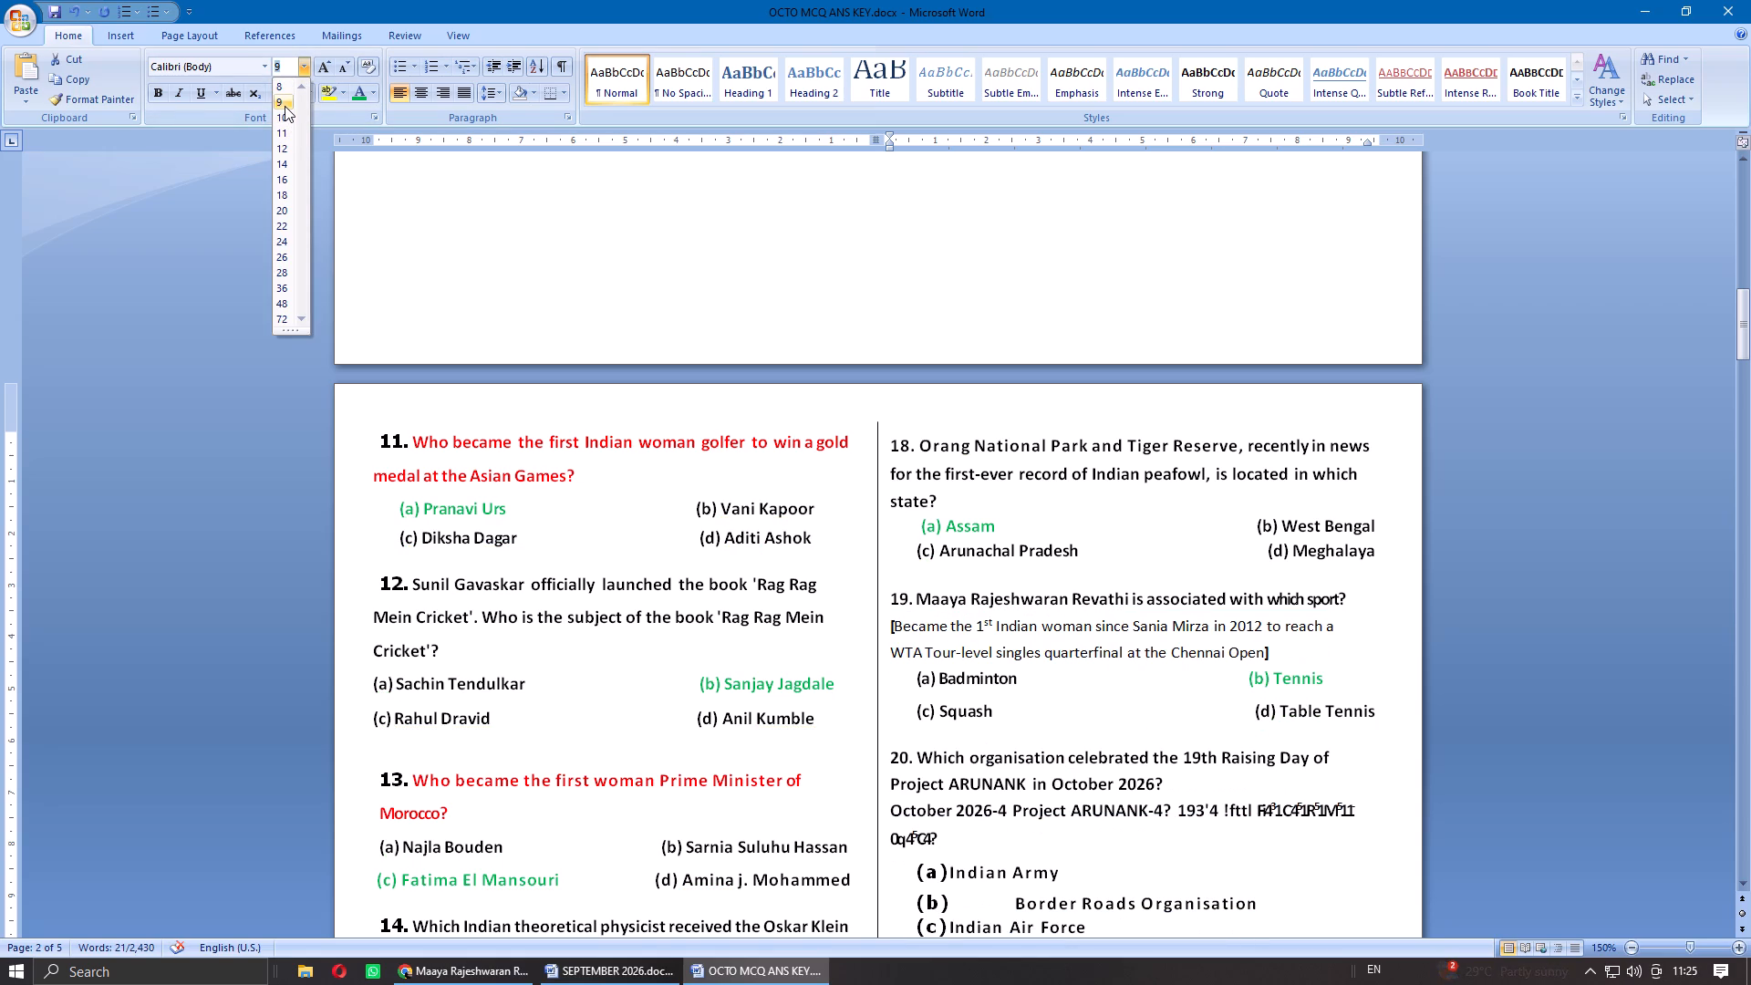
click(285, 106)
click(1045, 651)
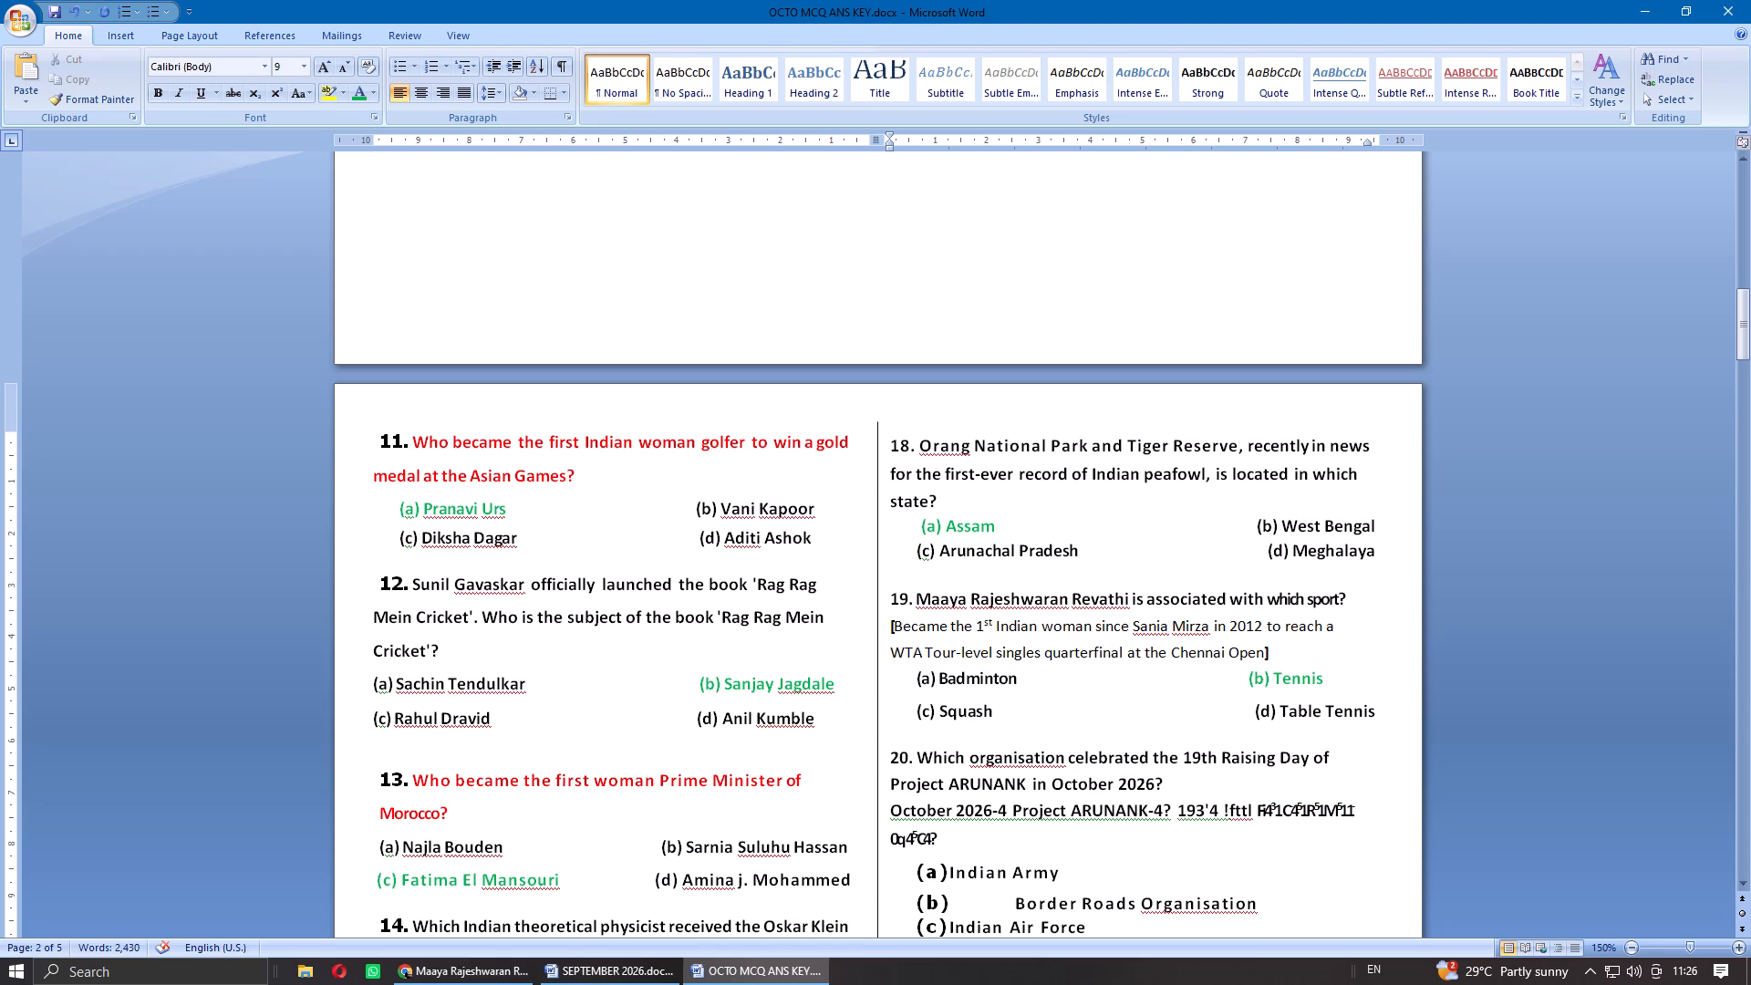
drag(933, 593, 1093, 594)
click(1129, 669)
Delete the garbled text starting with "October 2026-4 Project ARUNANK-4?" below question 20.
scroll(1036, 635, down, 1)
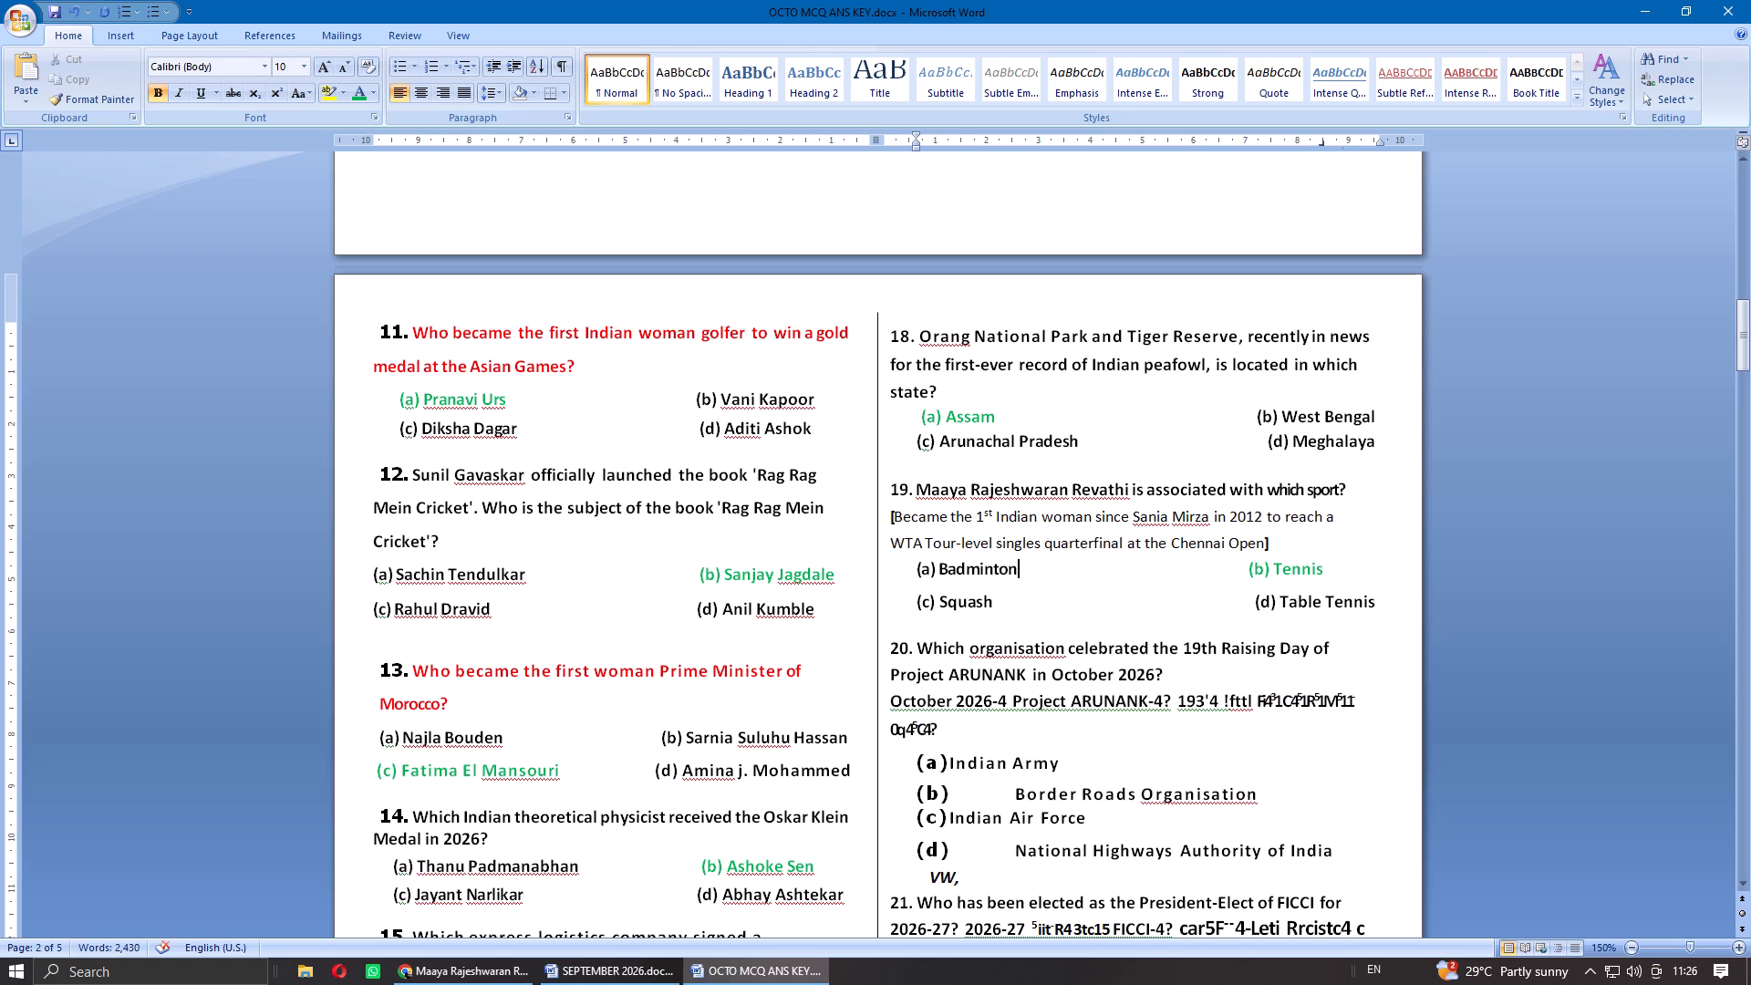
drag(944, 738, 885, 707)
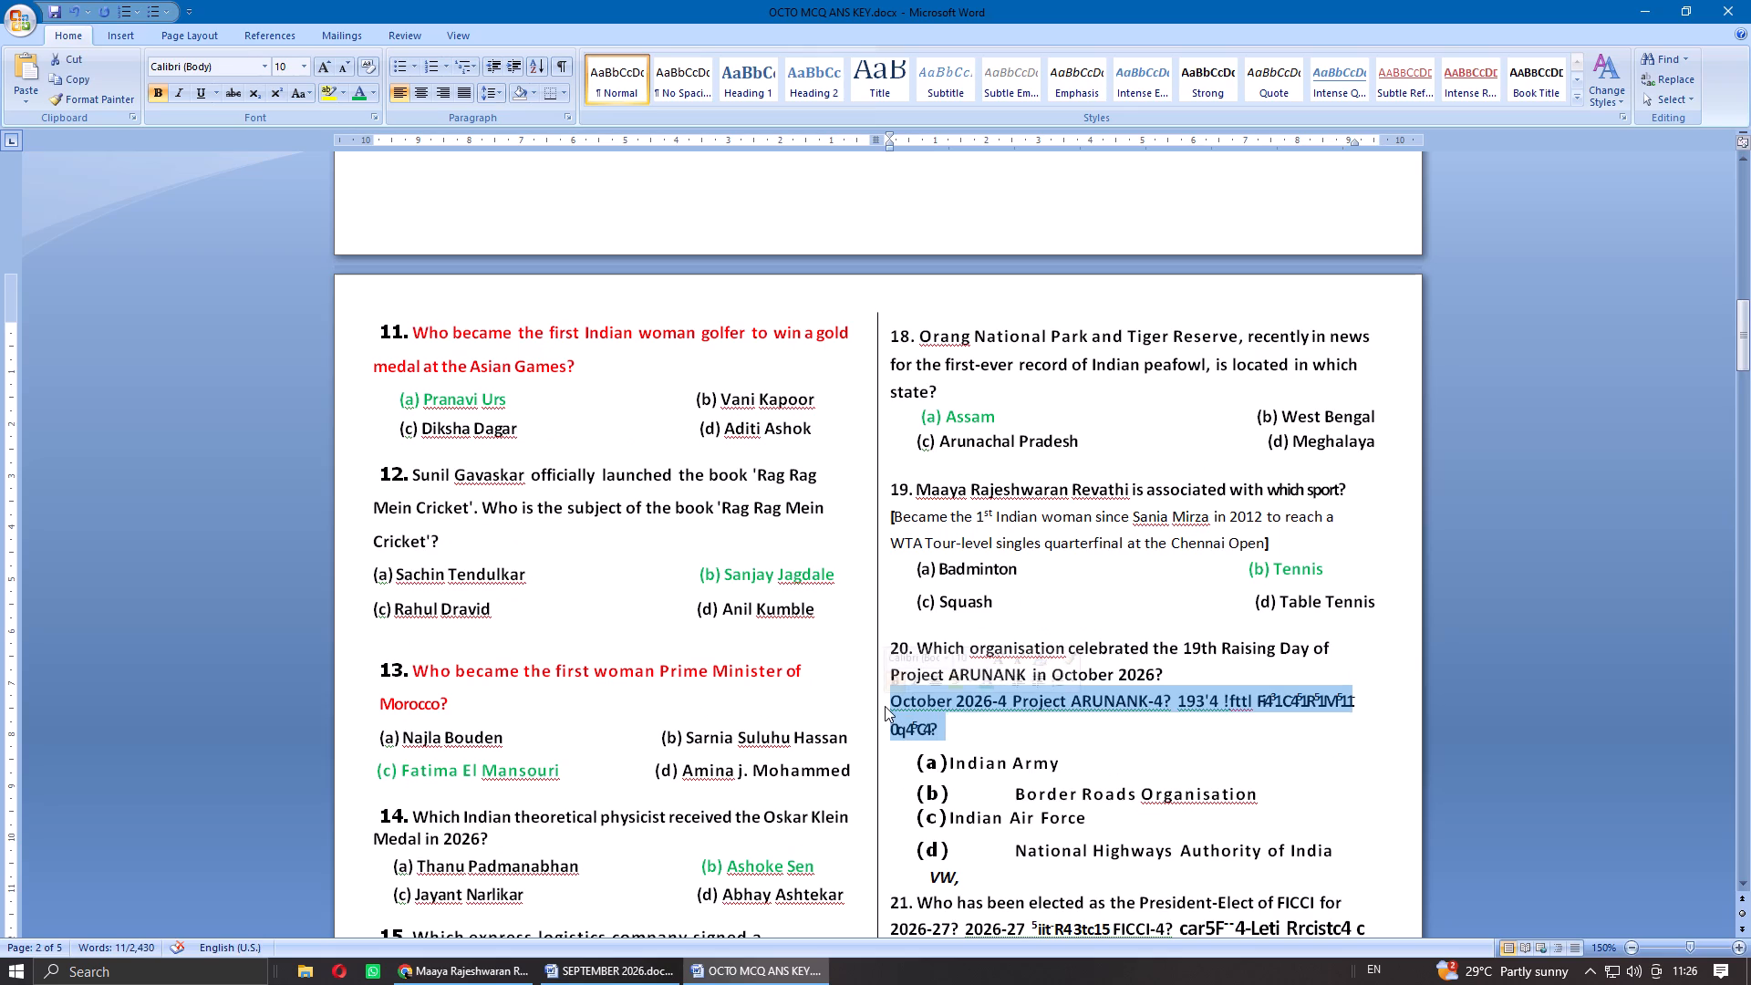
key(BackSpace)
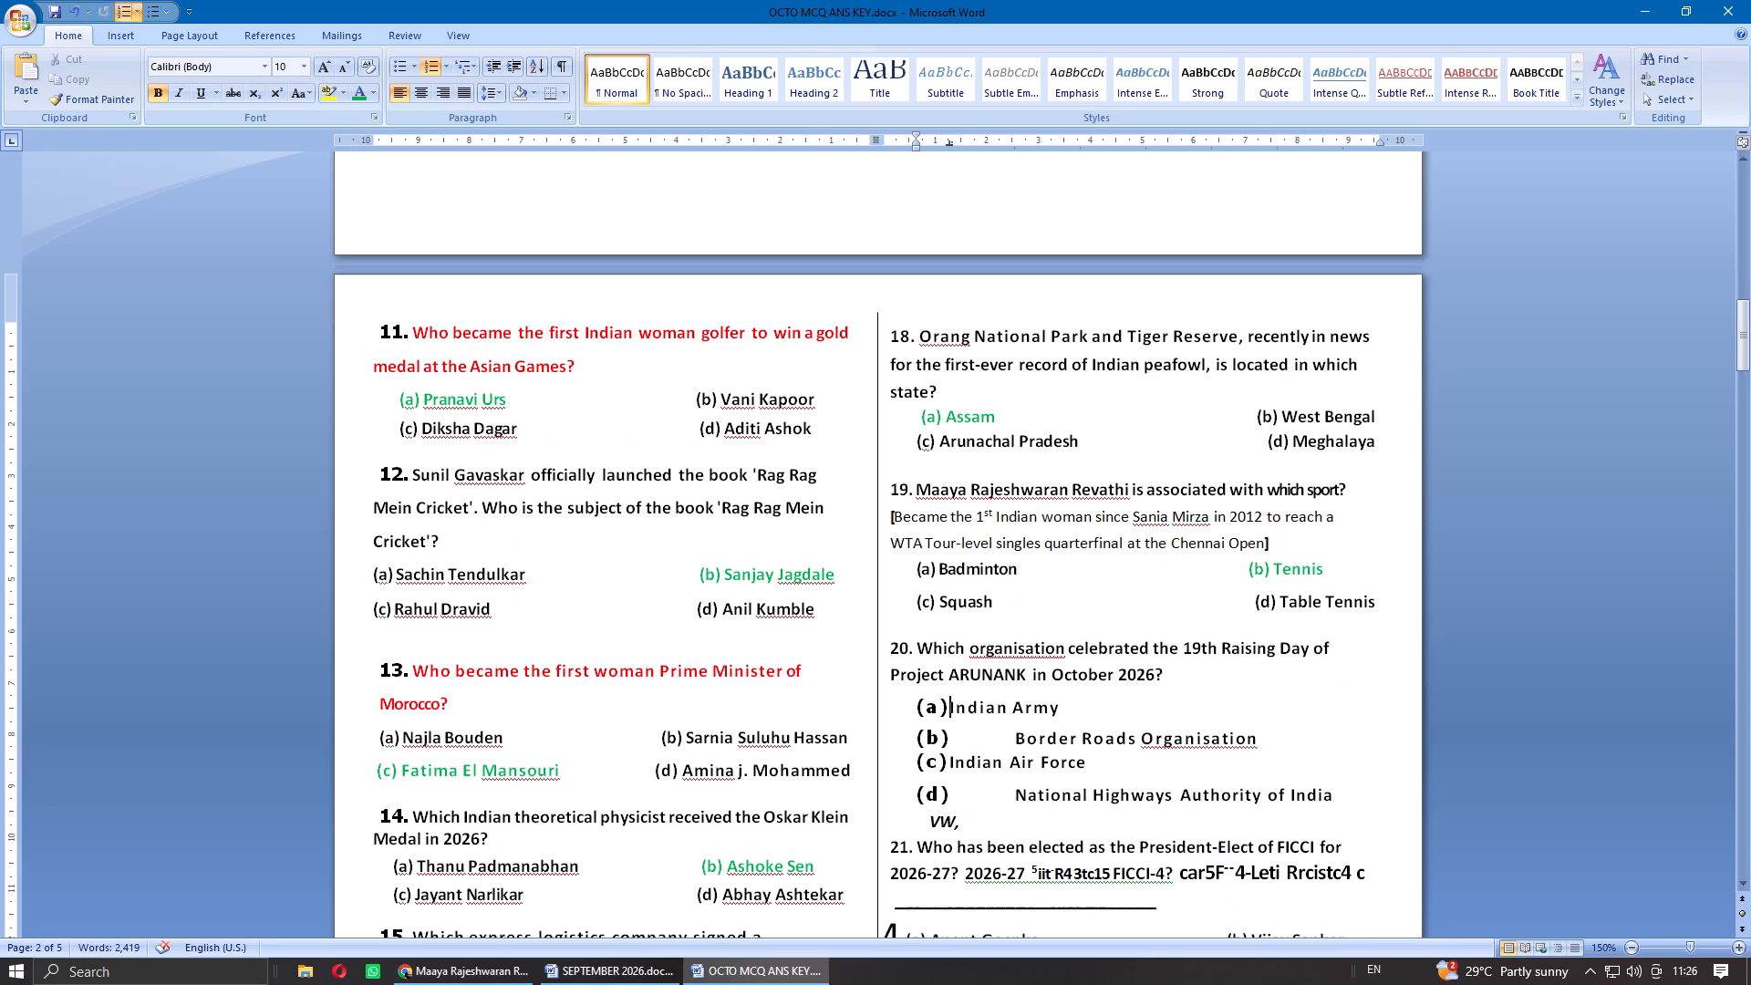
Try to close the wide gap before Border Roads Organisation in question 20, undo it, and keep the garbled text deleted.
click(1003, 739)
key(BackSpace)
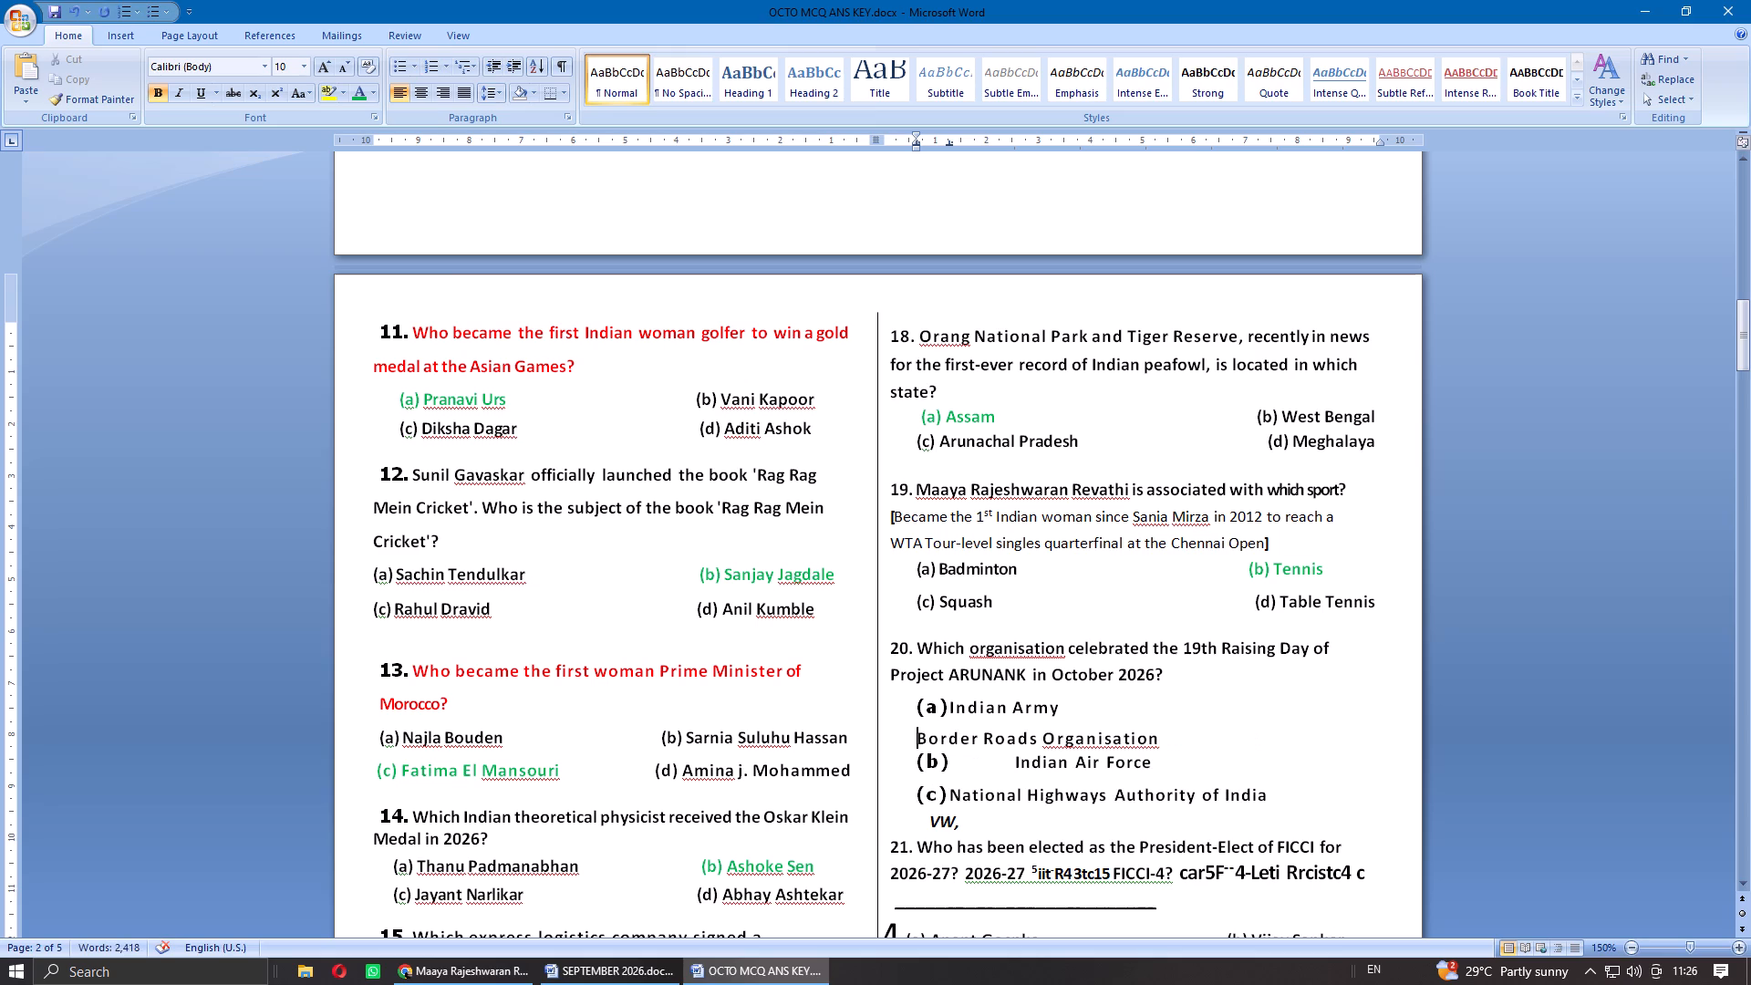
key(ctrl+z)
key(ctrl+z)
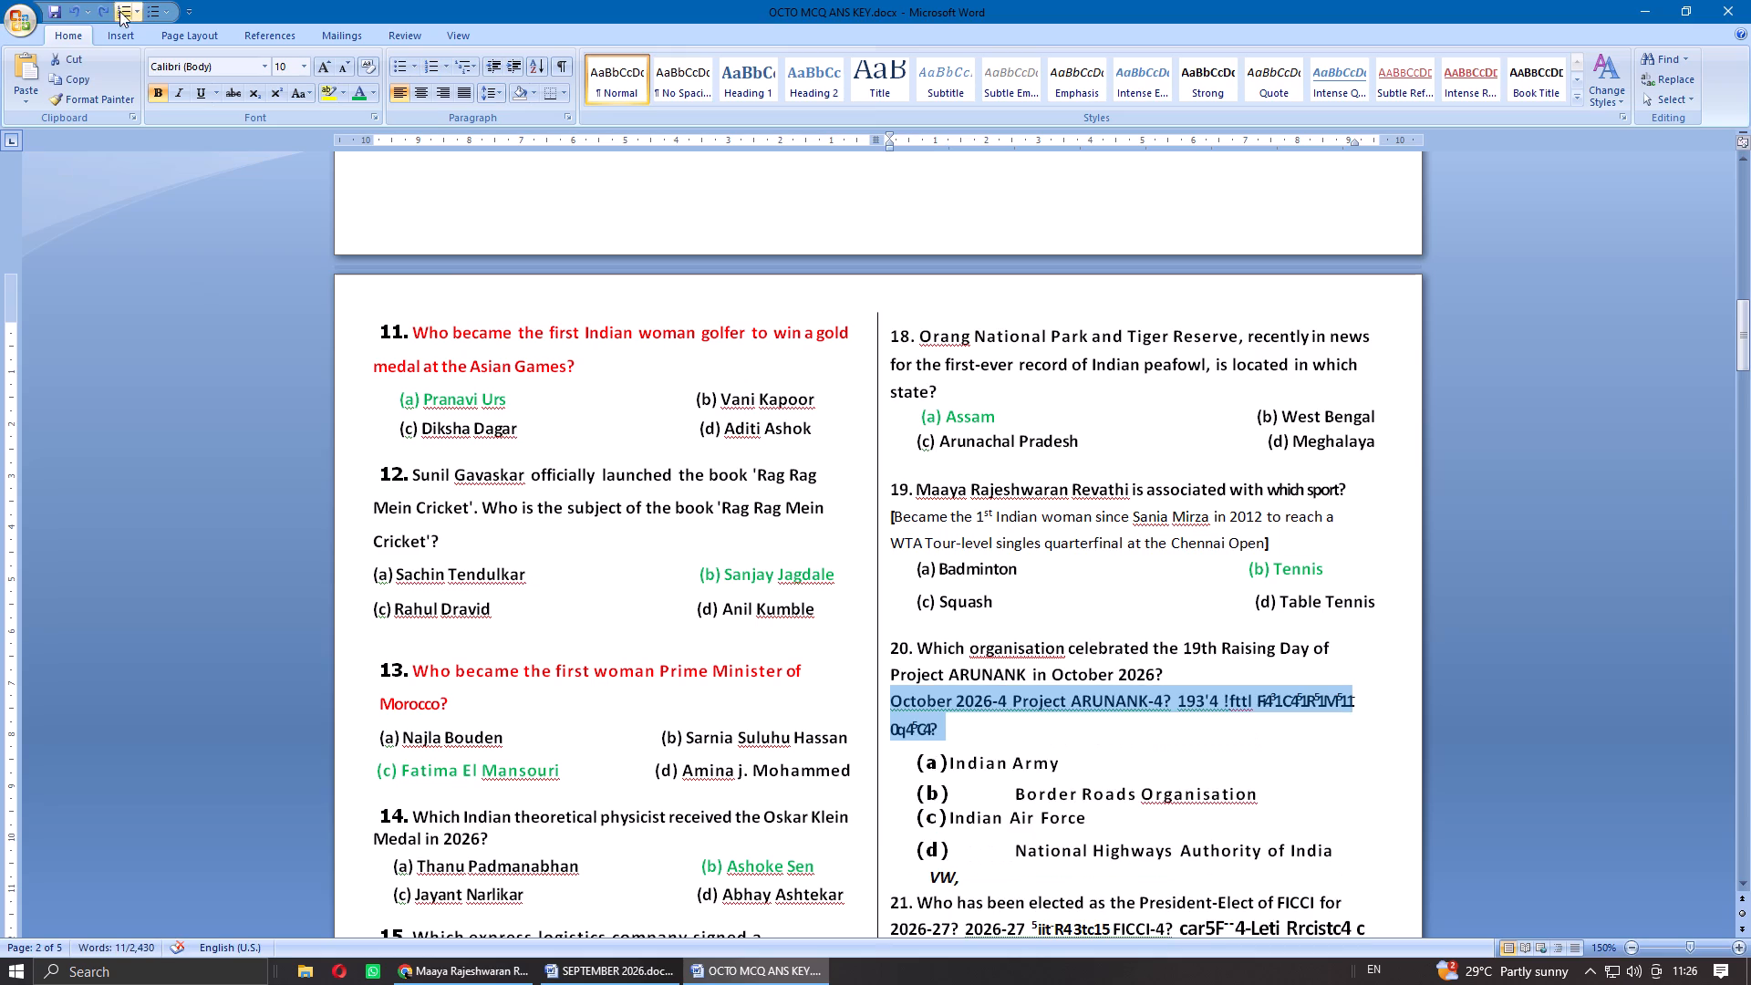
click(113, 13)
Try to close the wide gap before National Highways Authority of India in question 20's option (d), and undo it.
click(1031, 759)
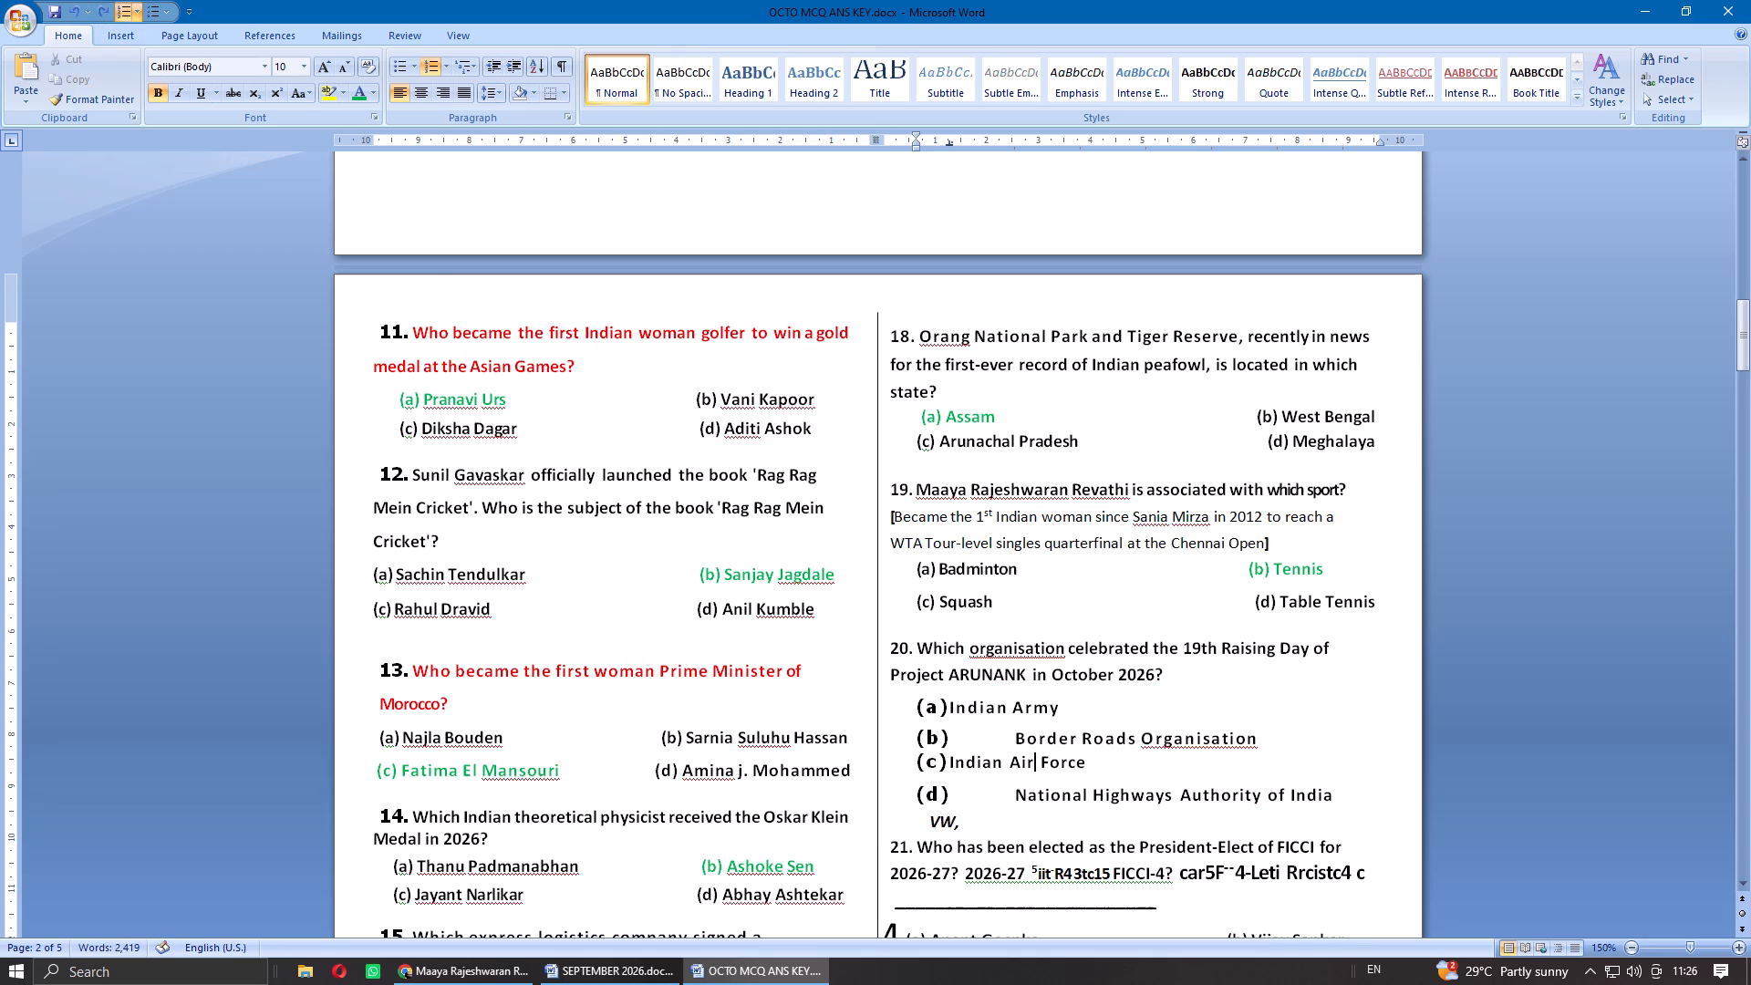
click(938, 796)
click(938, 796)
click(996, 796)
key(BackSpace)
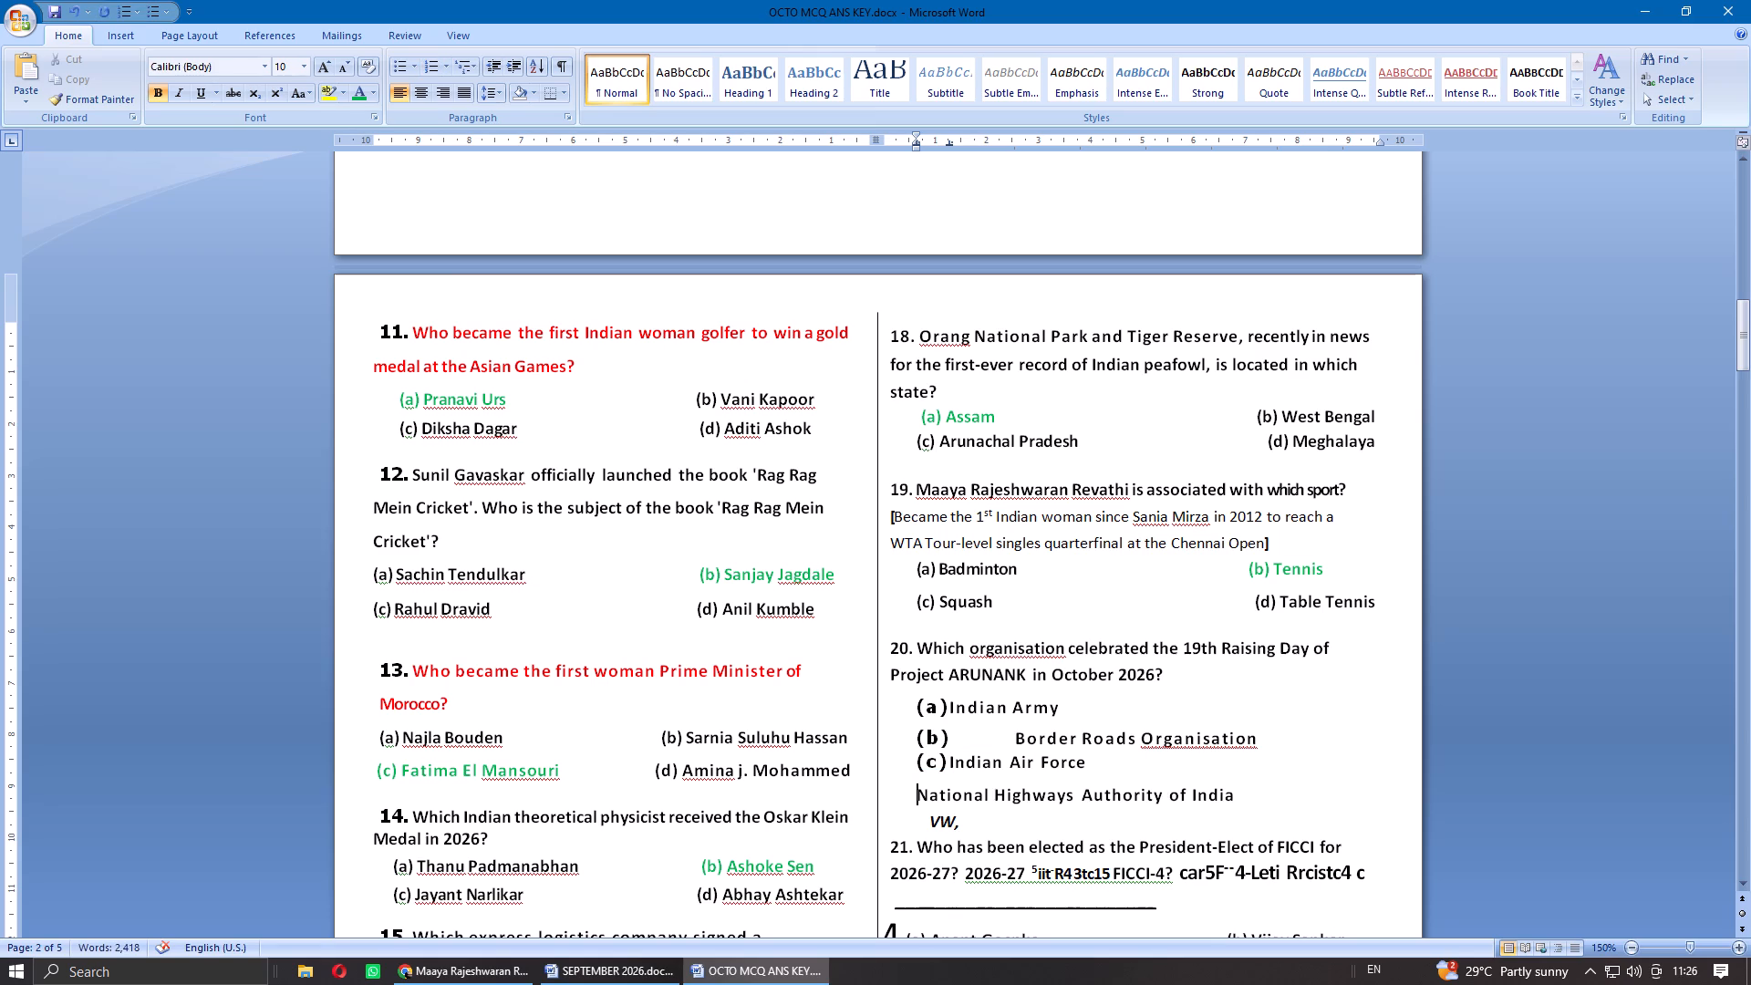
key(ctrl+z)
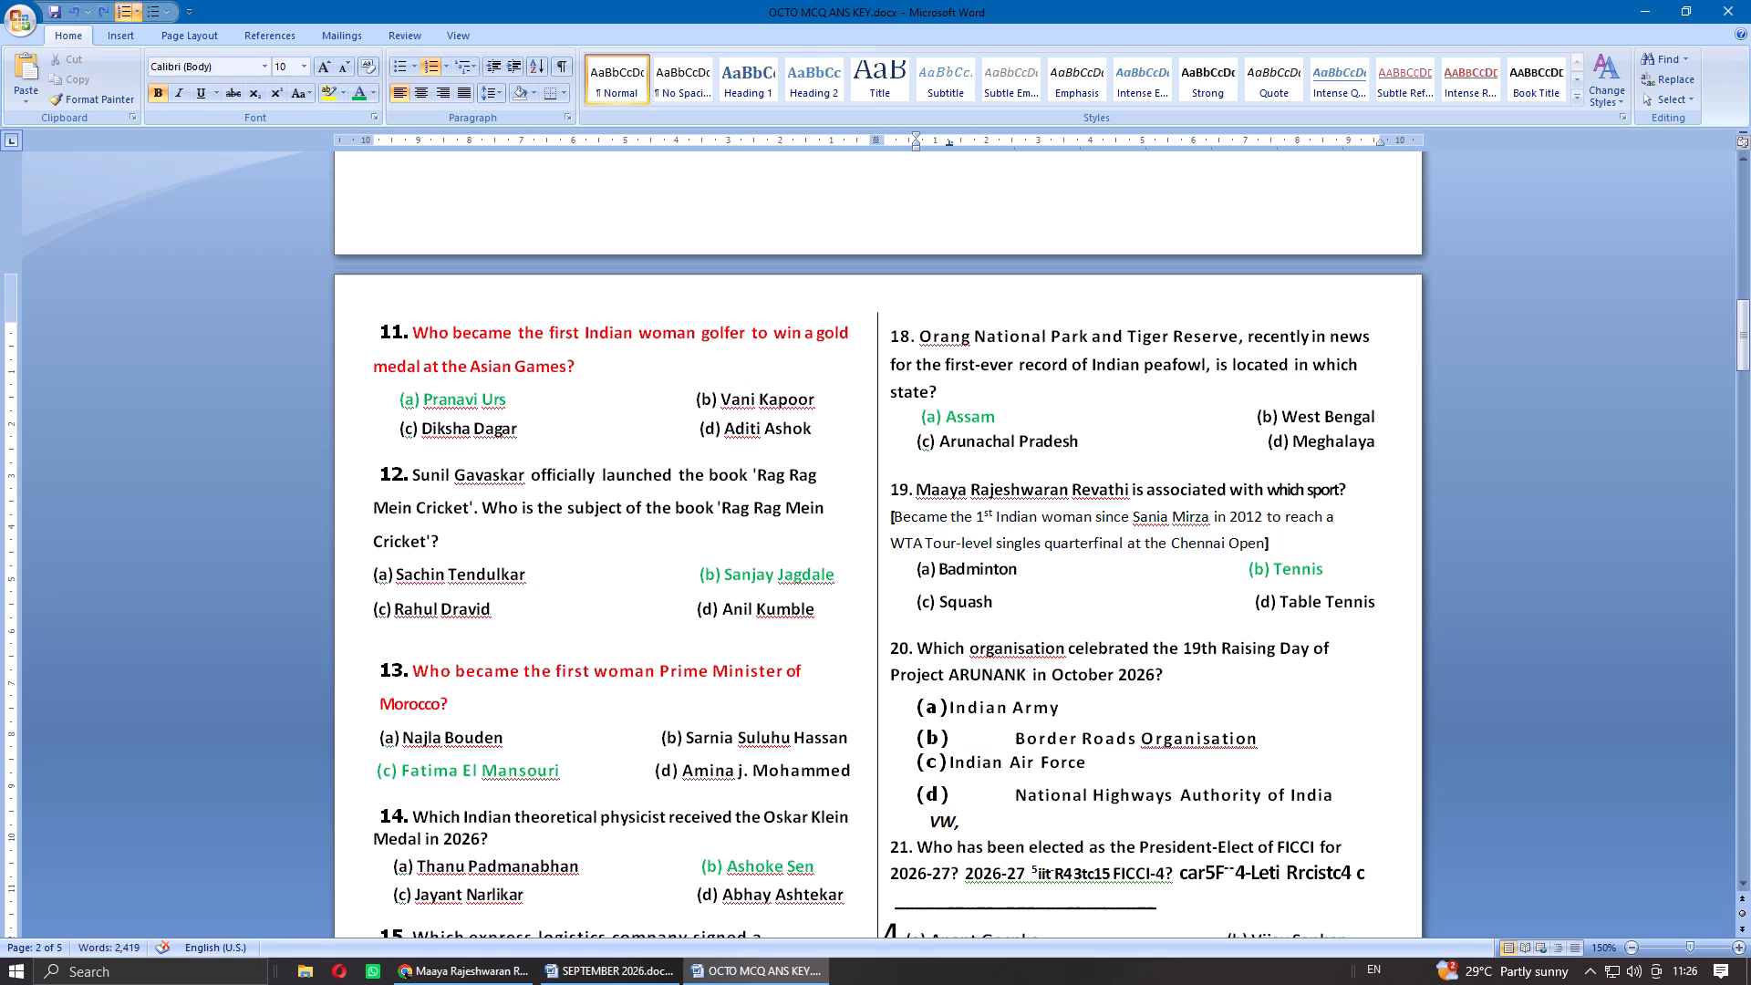
Copy question 20's option (d) National Highways Authority of India with the stray "VW," and search the web for it in Chrome.
drag(1010, 796, 959, 820)
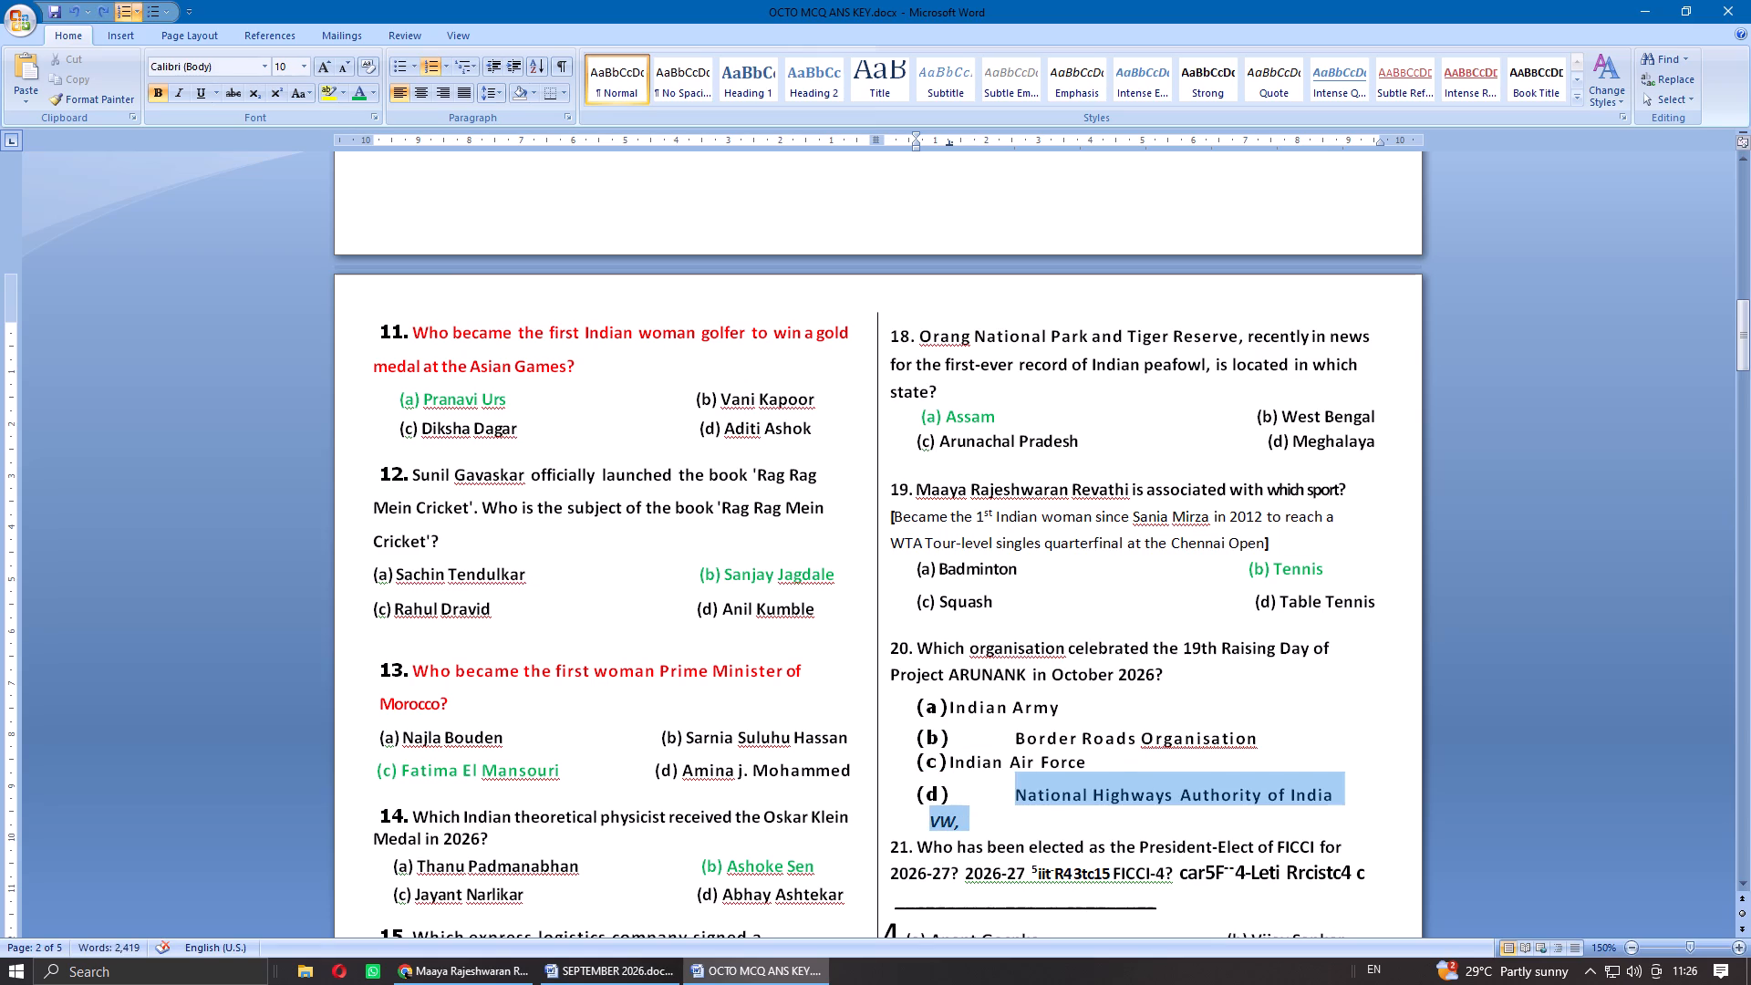
drag(959, 820, 966, 822)
right_click(1189, 789)
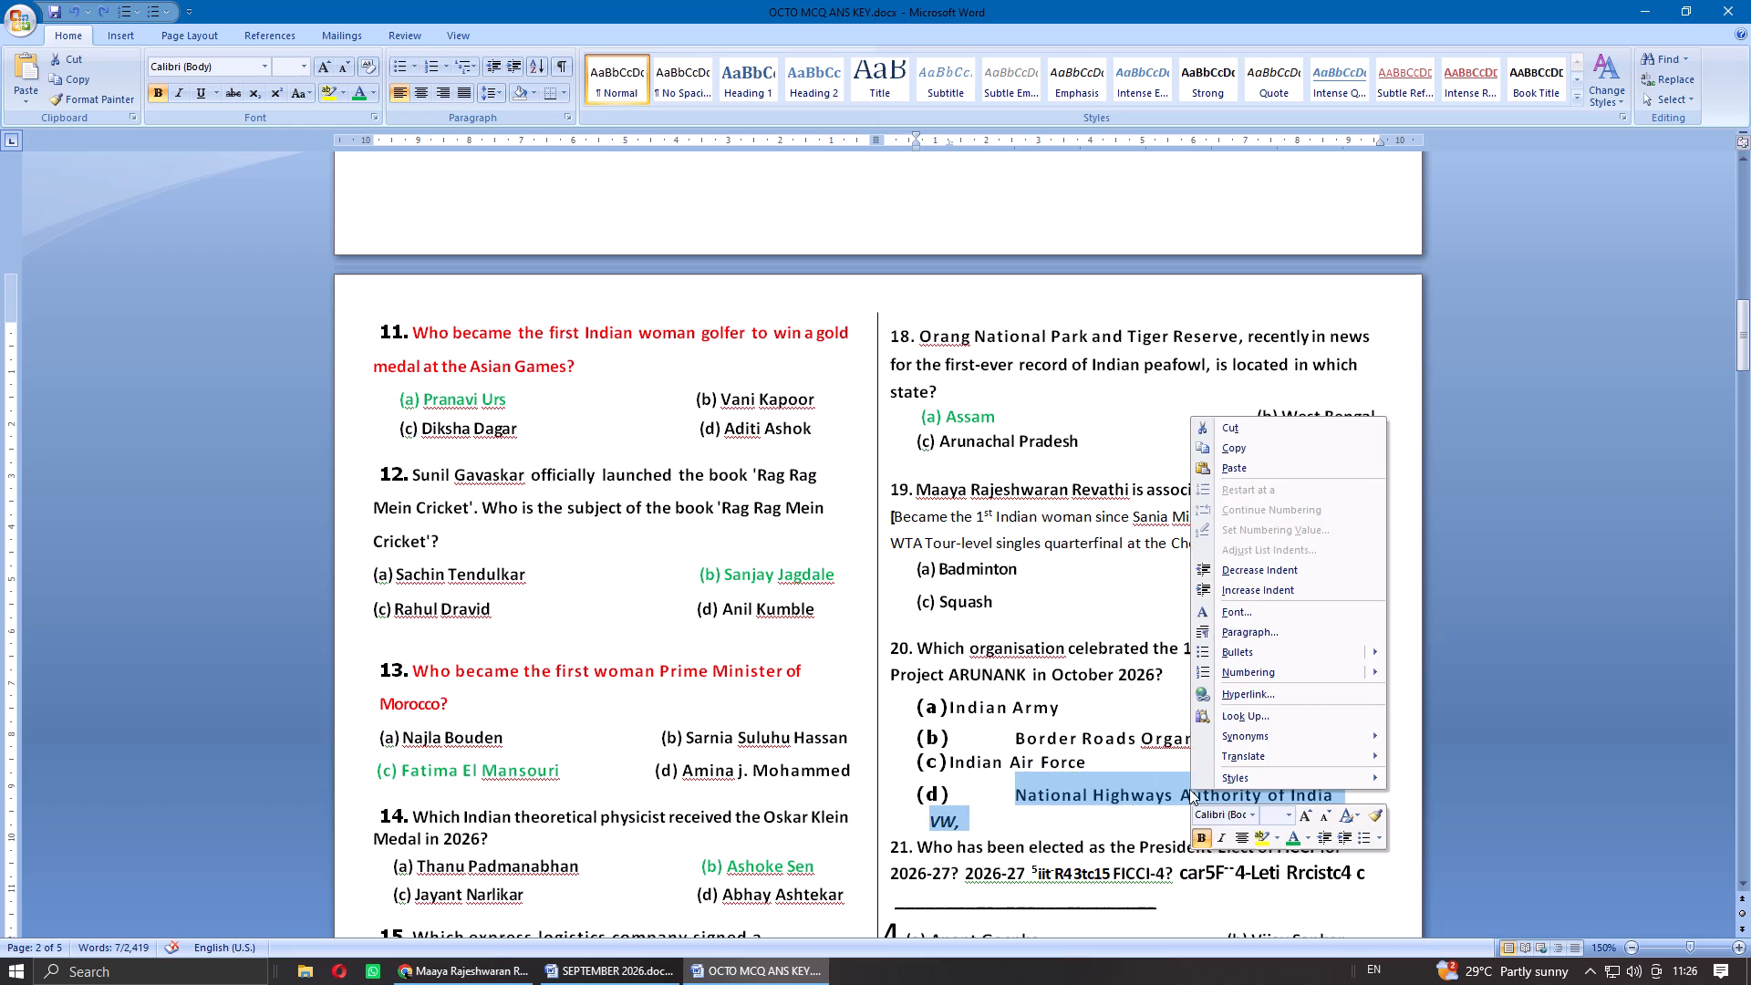
click(1257, 452)
click(498, 984)
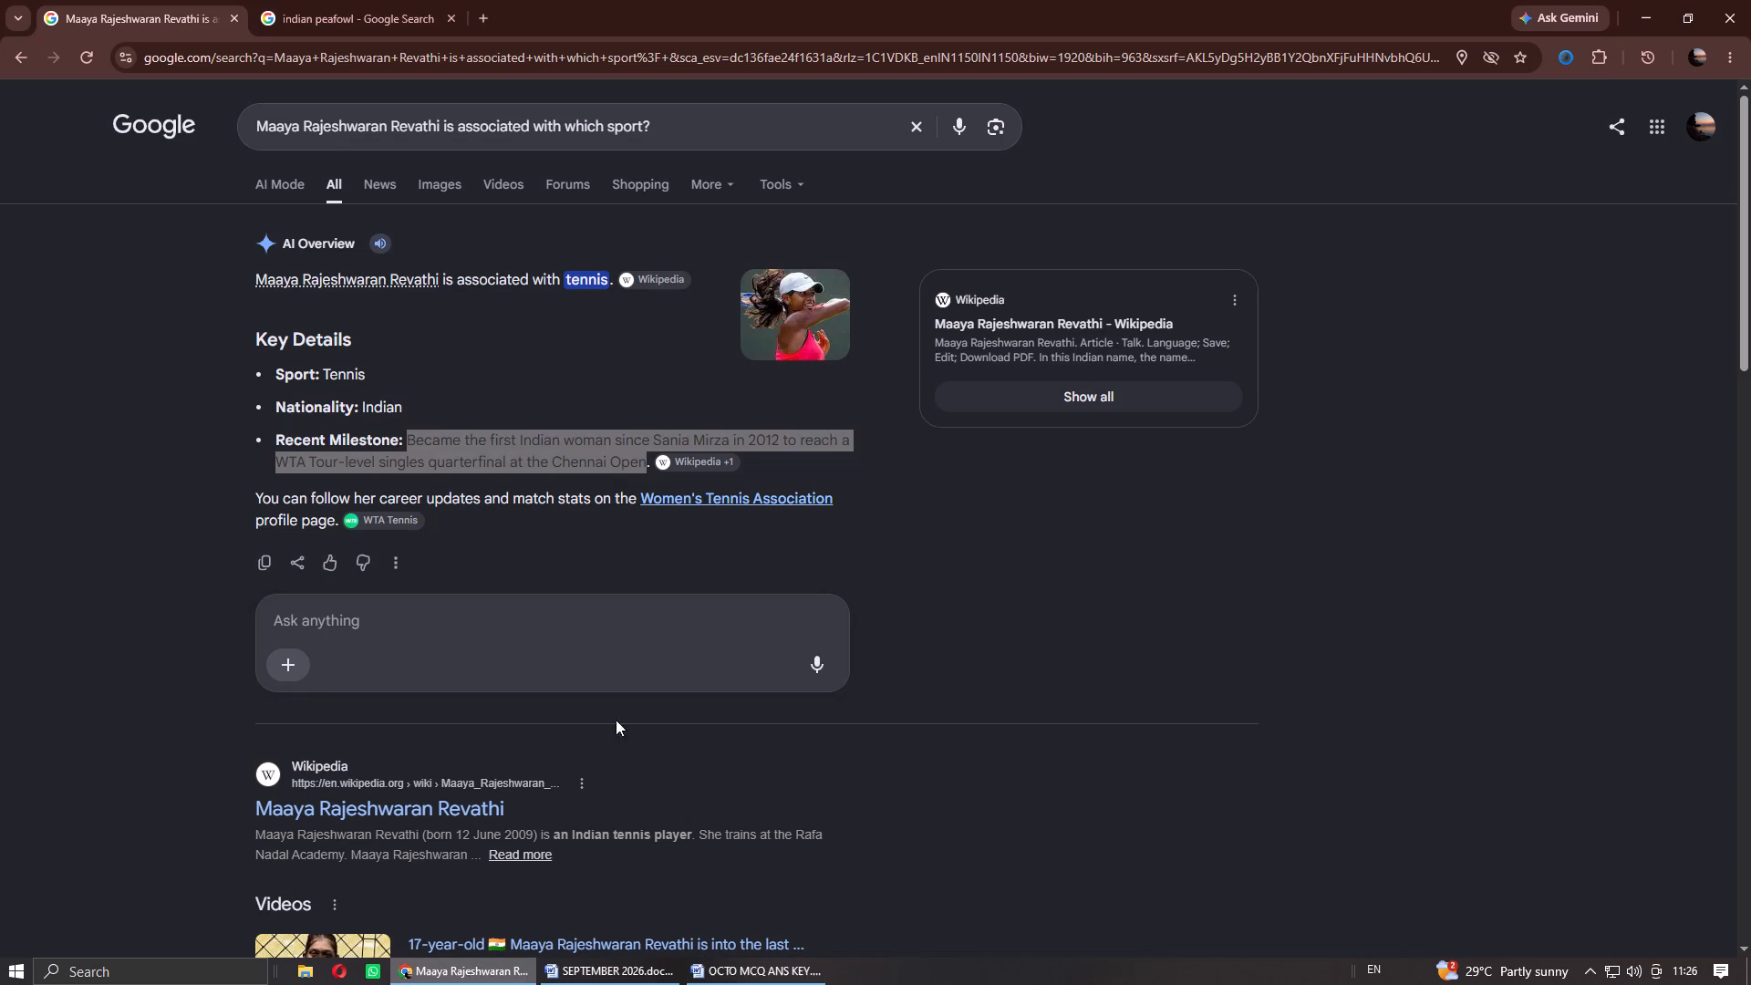
click(912, 123)
right_click(854, 123)
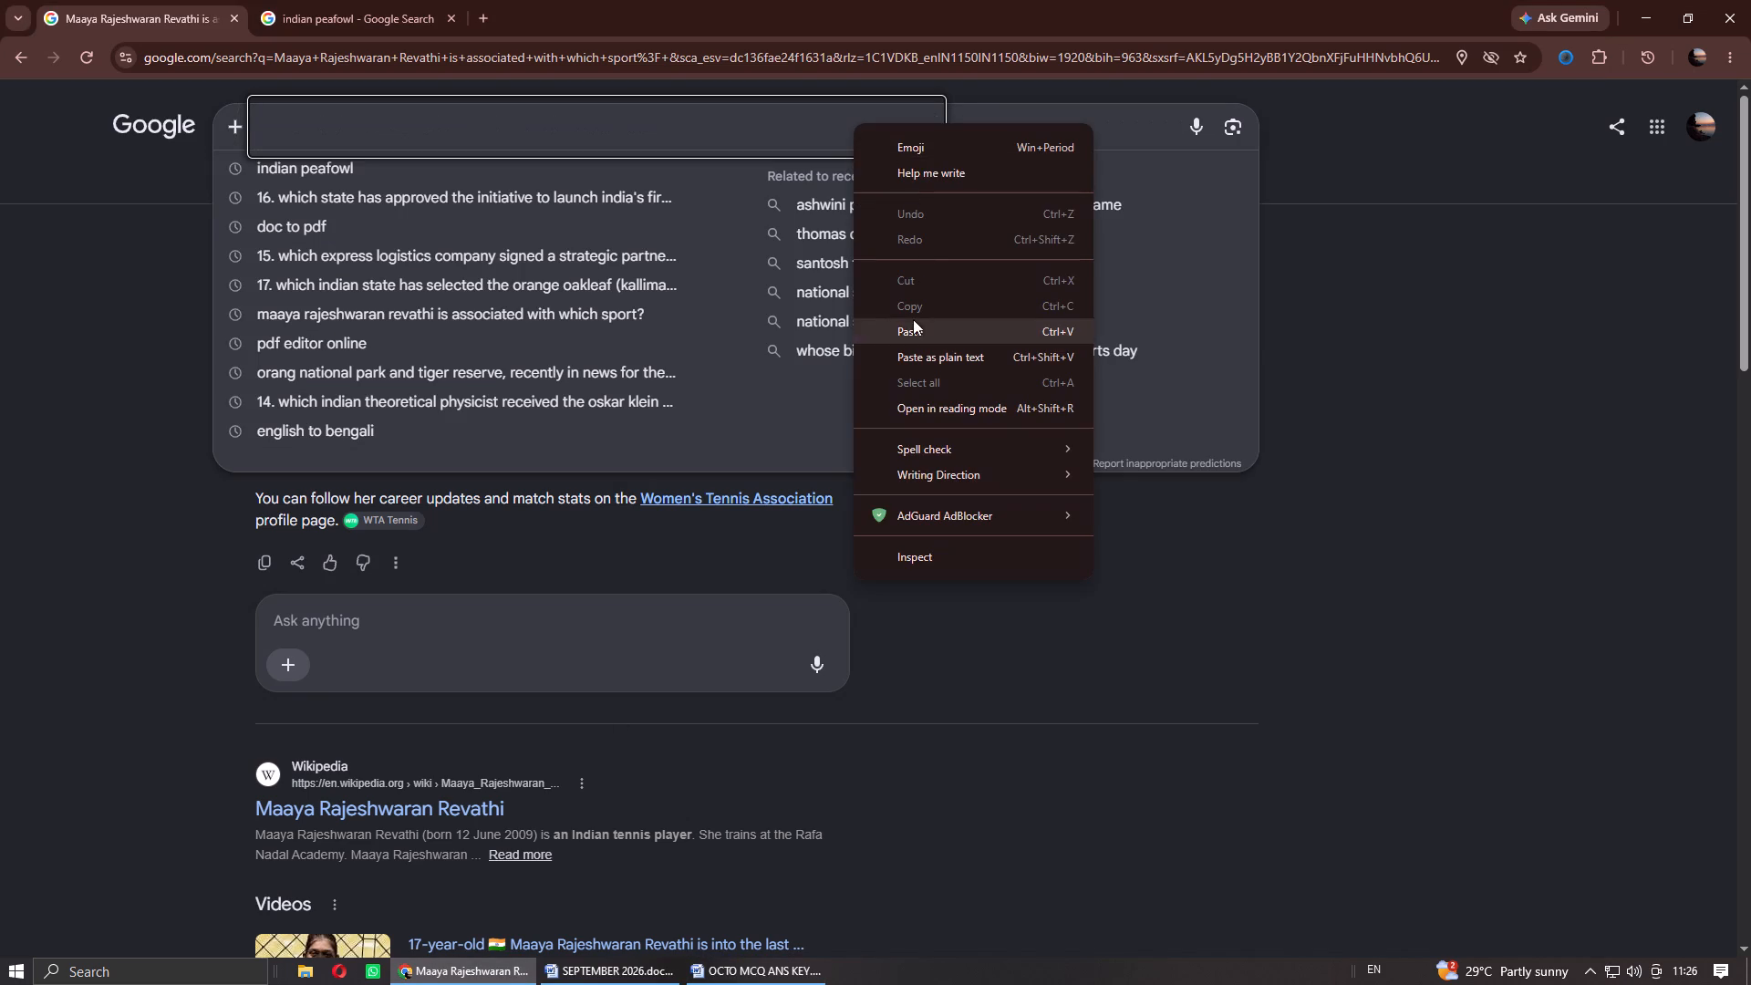
click(913, 319)
key(Return)
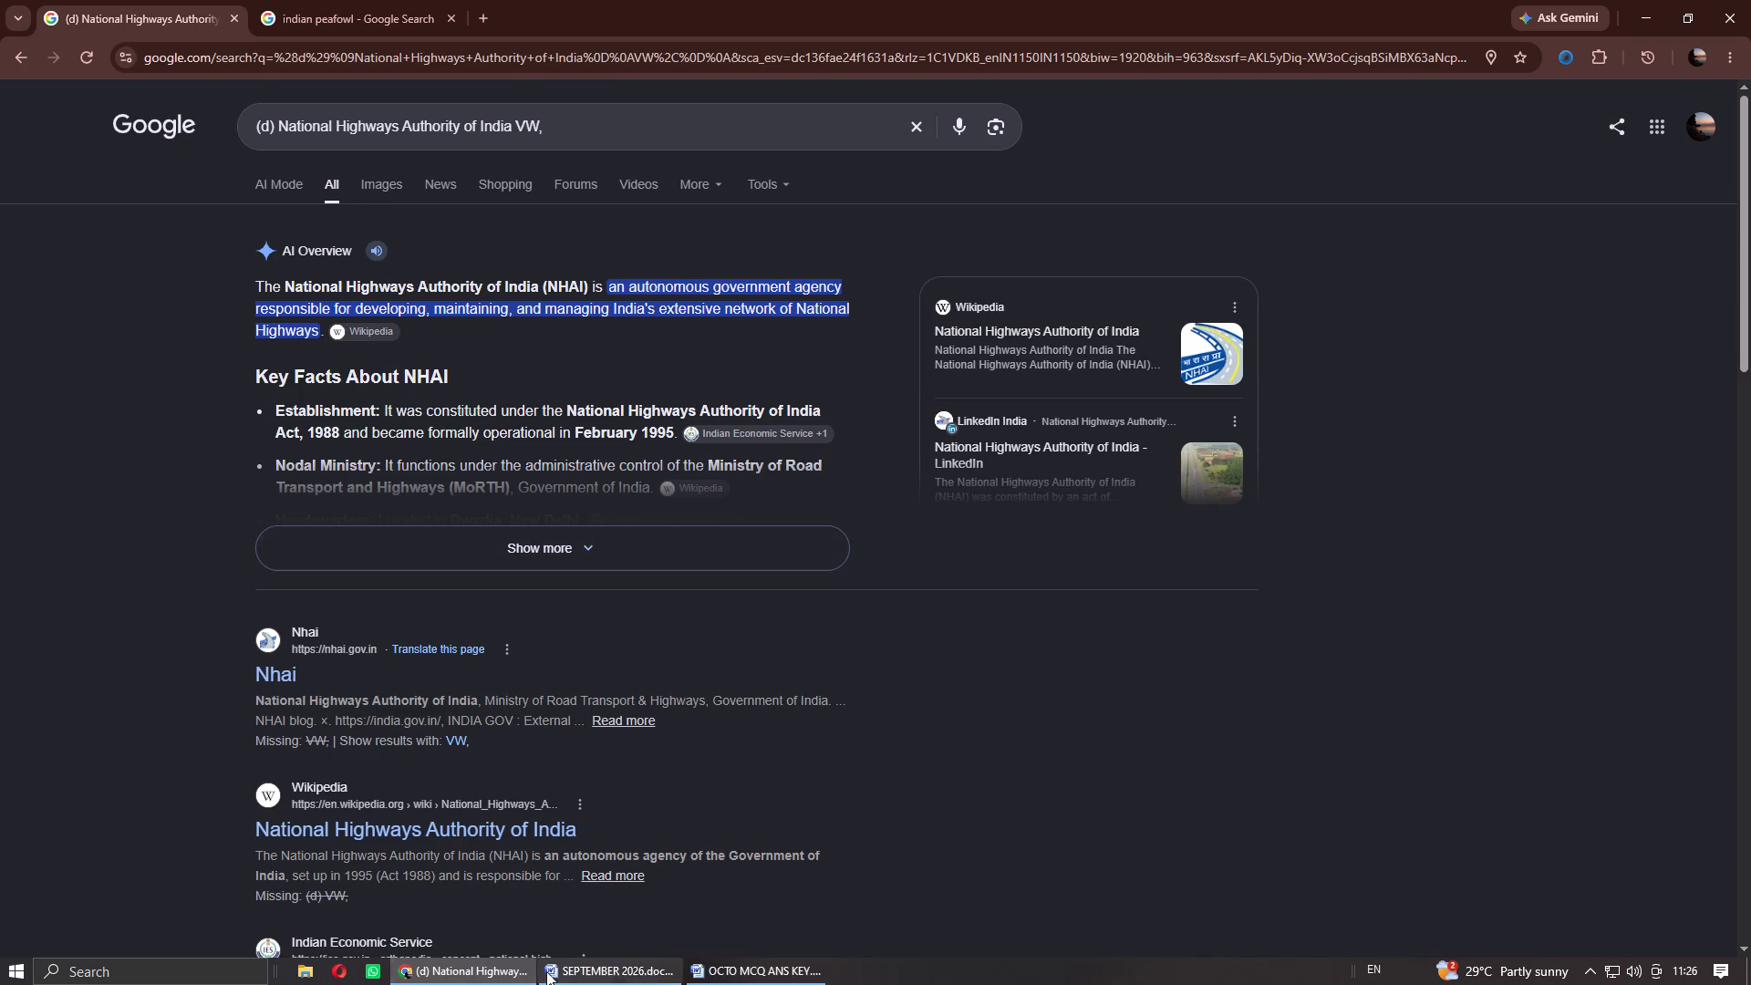
Open the PDF Lakshya Oct 2026 Current_Affairs MCQ from the recent files in File Explorer.
click(317, 971)
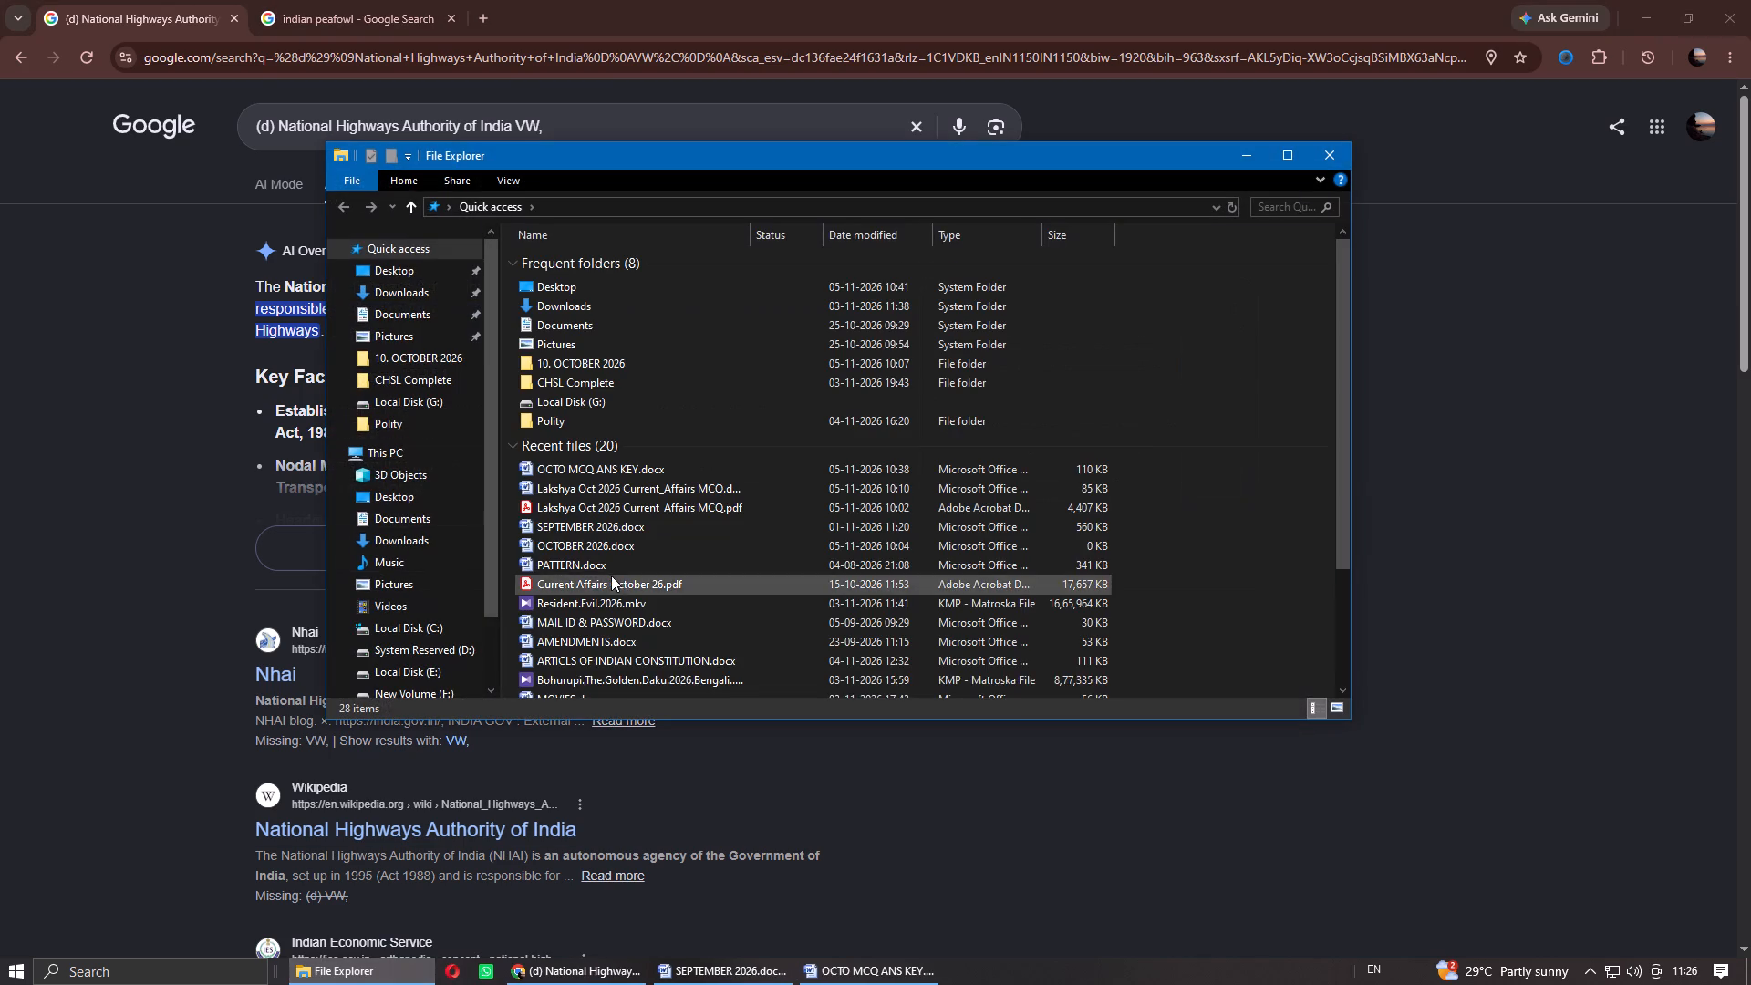
double_click(578, 510)
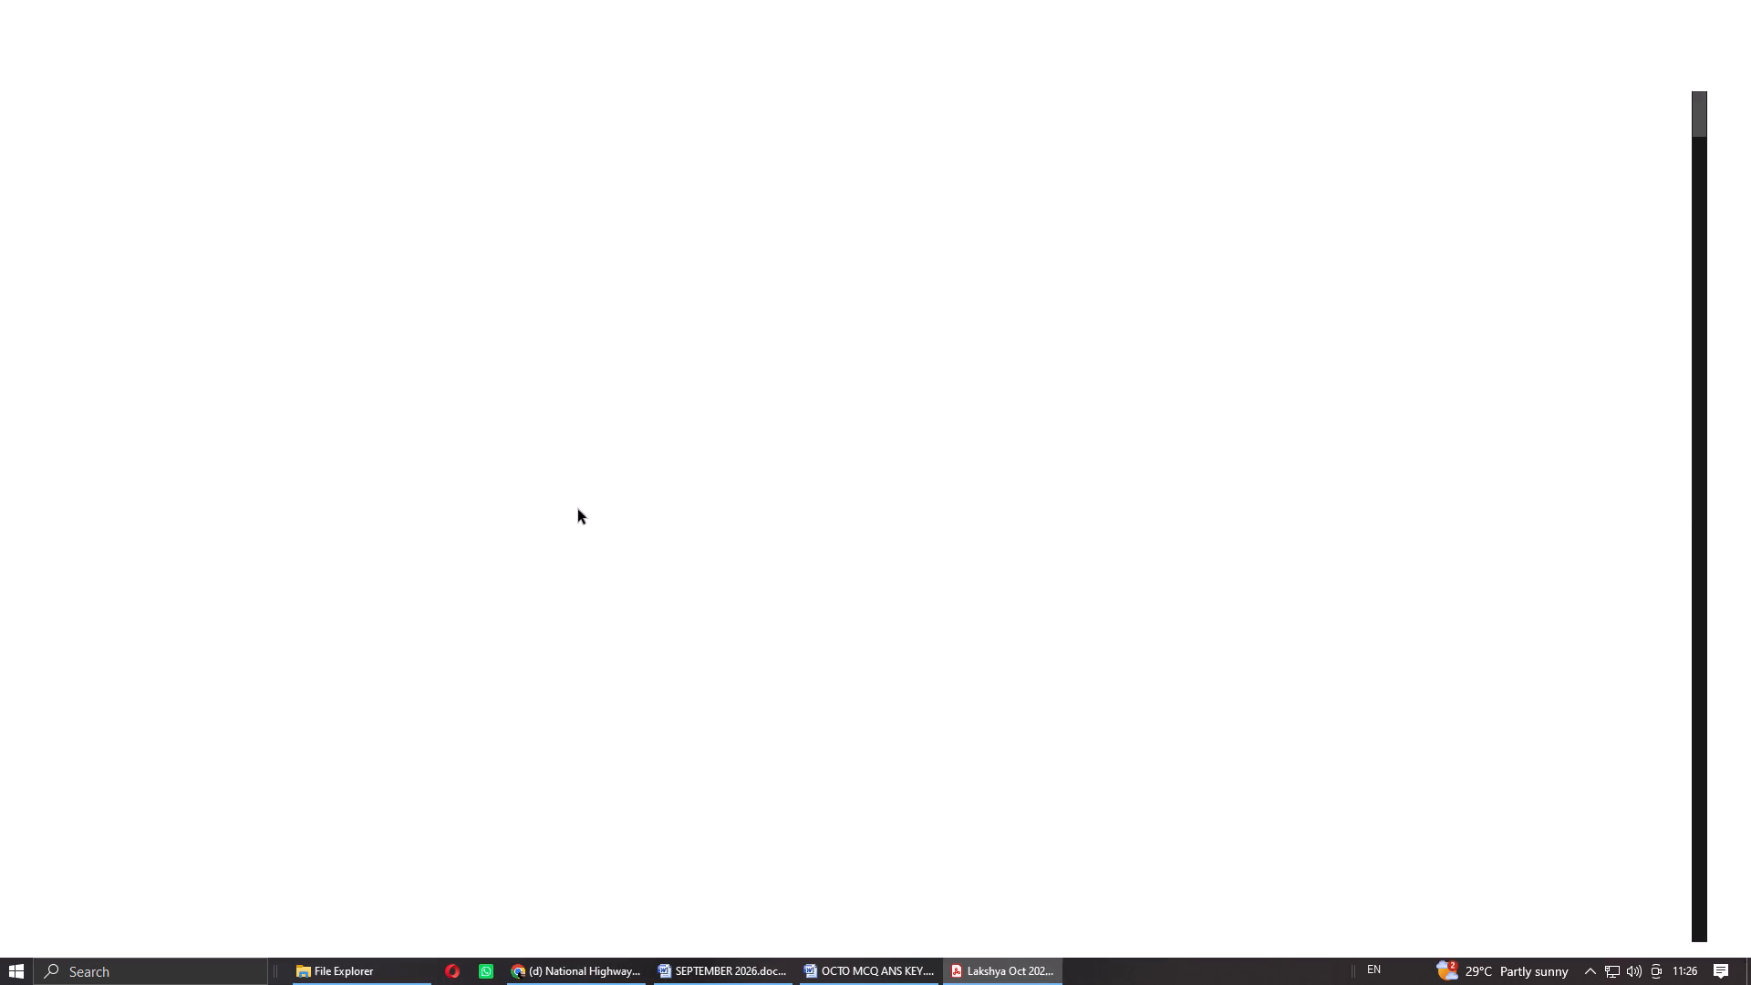
click(238, 104)
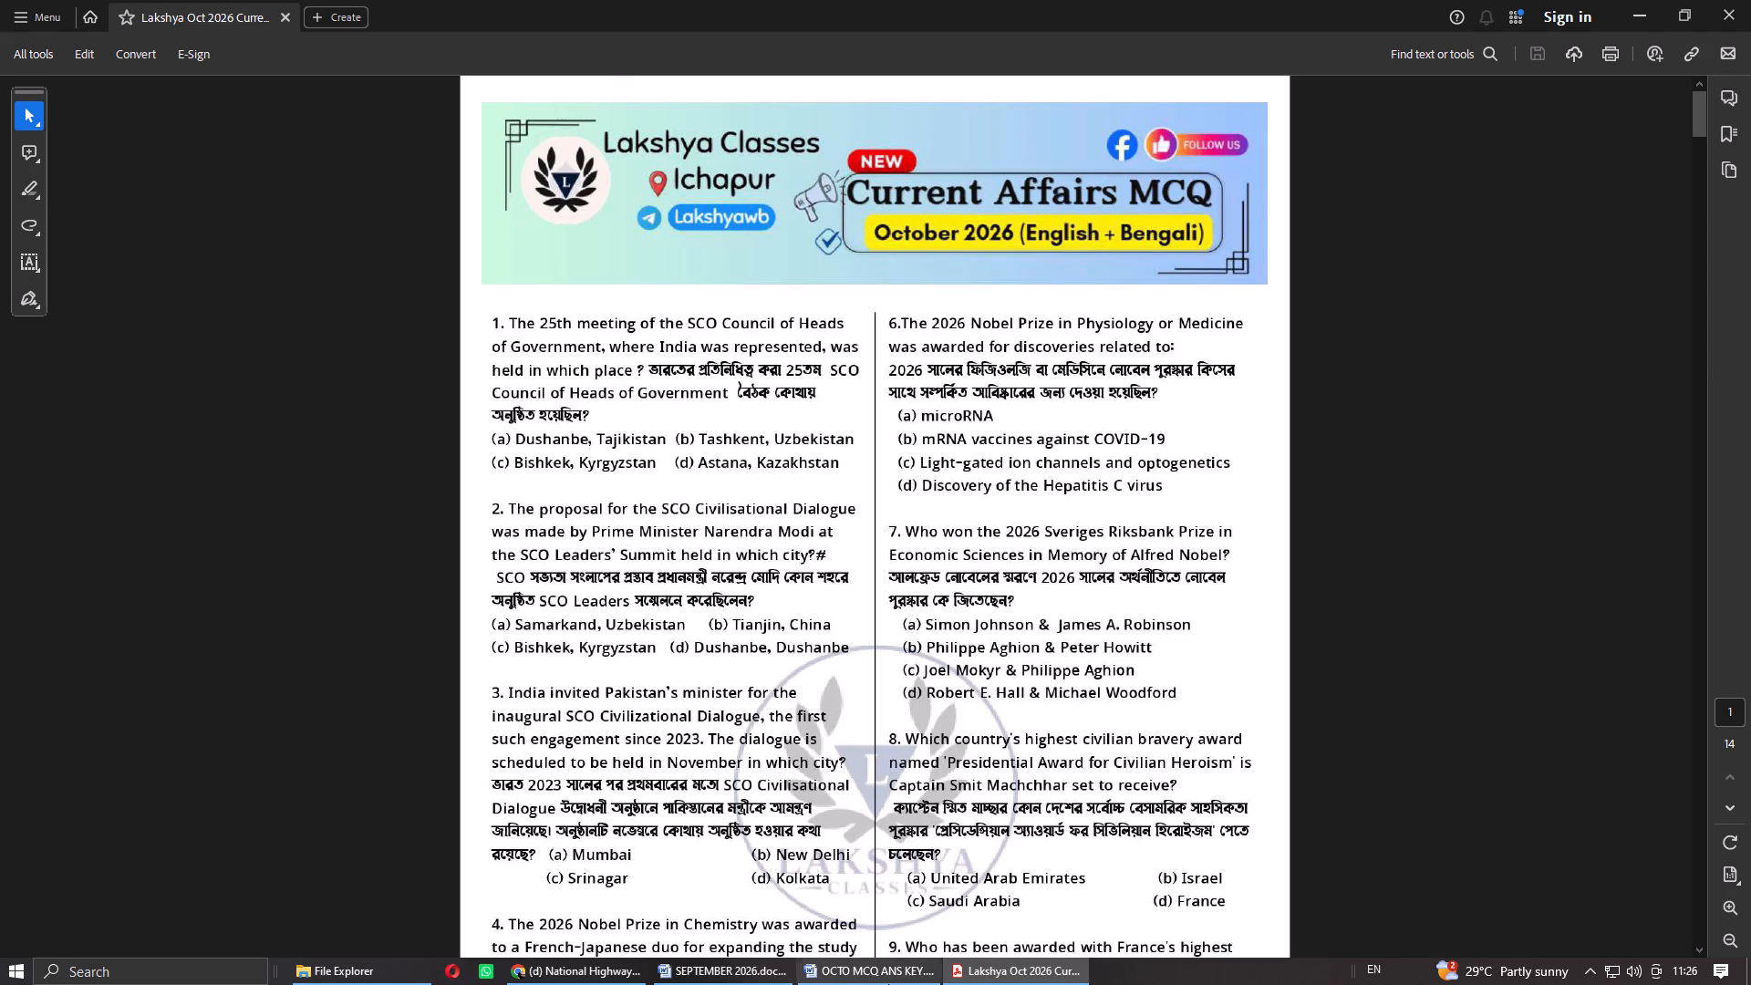
Switch to the SEPTEMBER 2026 document in Word and close it.
click(787, 975)
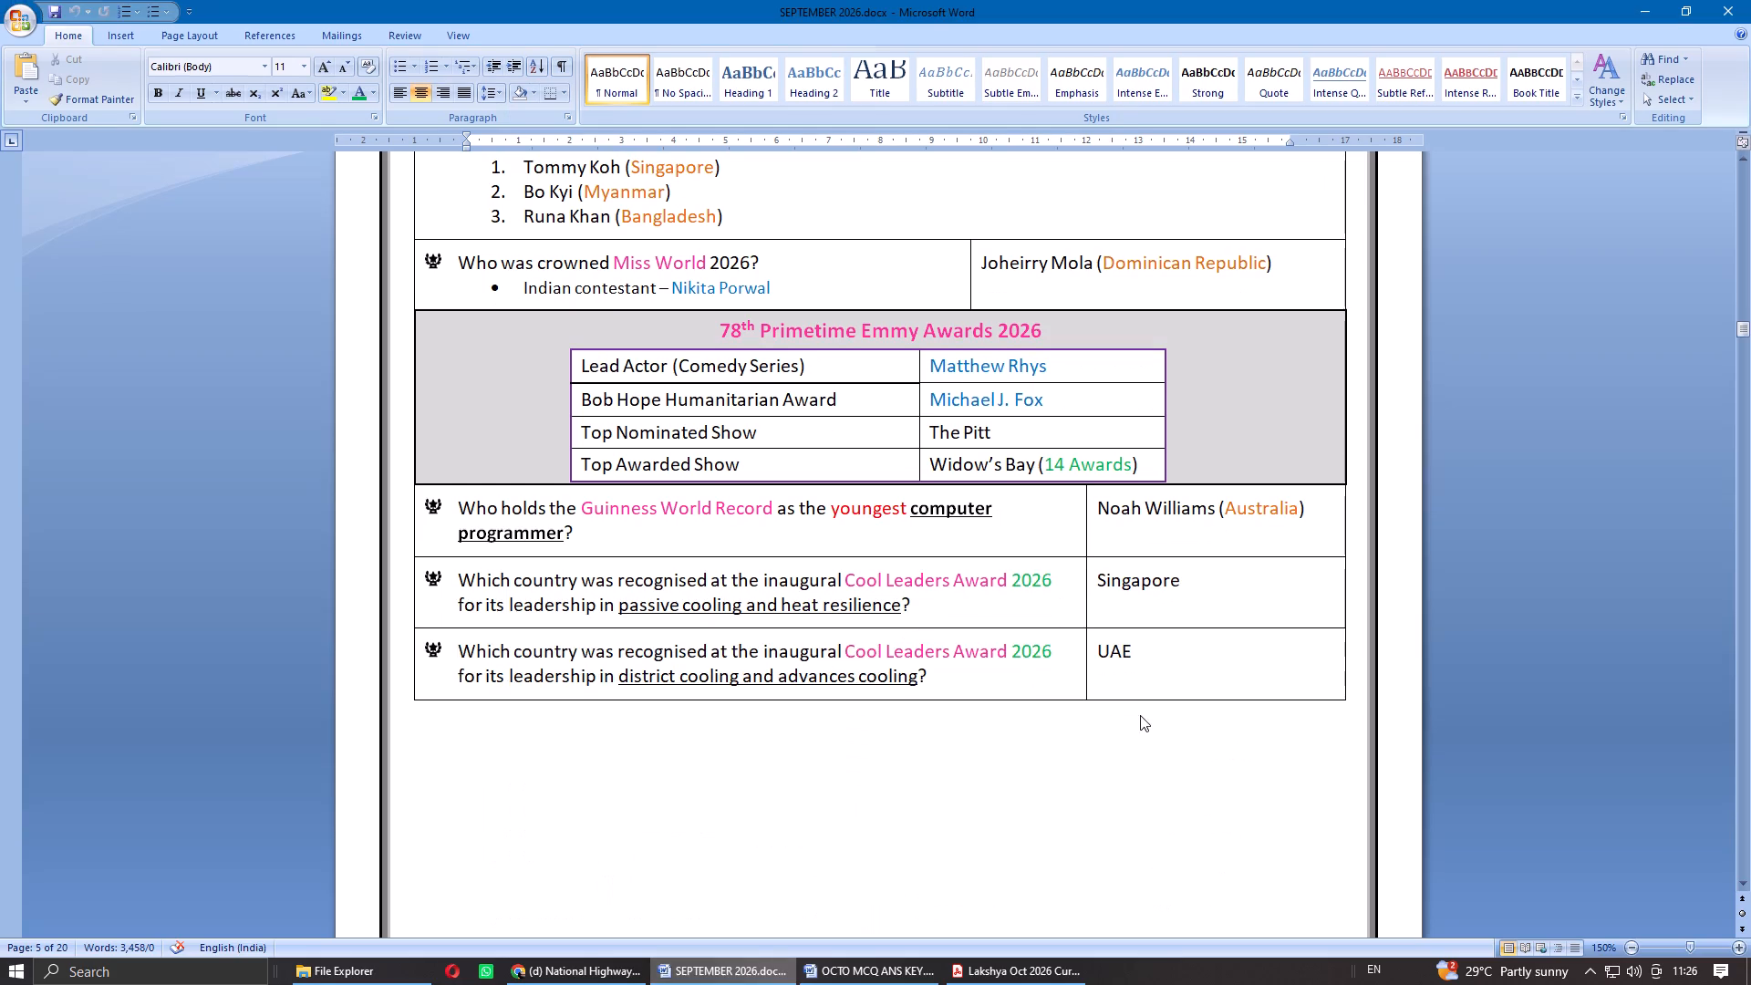
click(1750, 0)
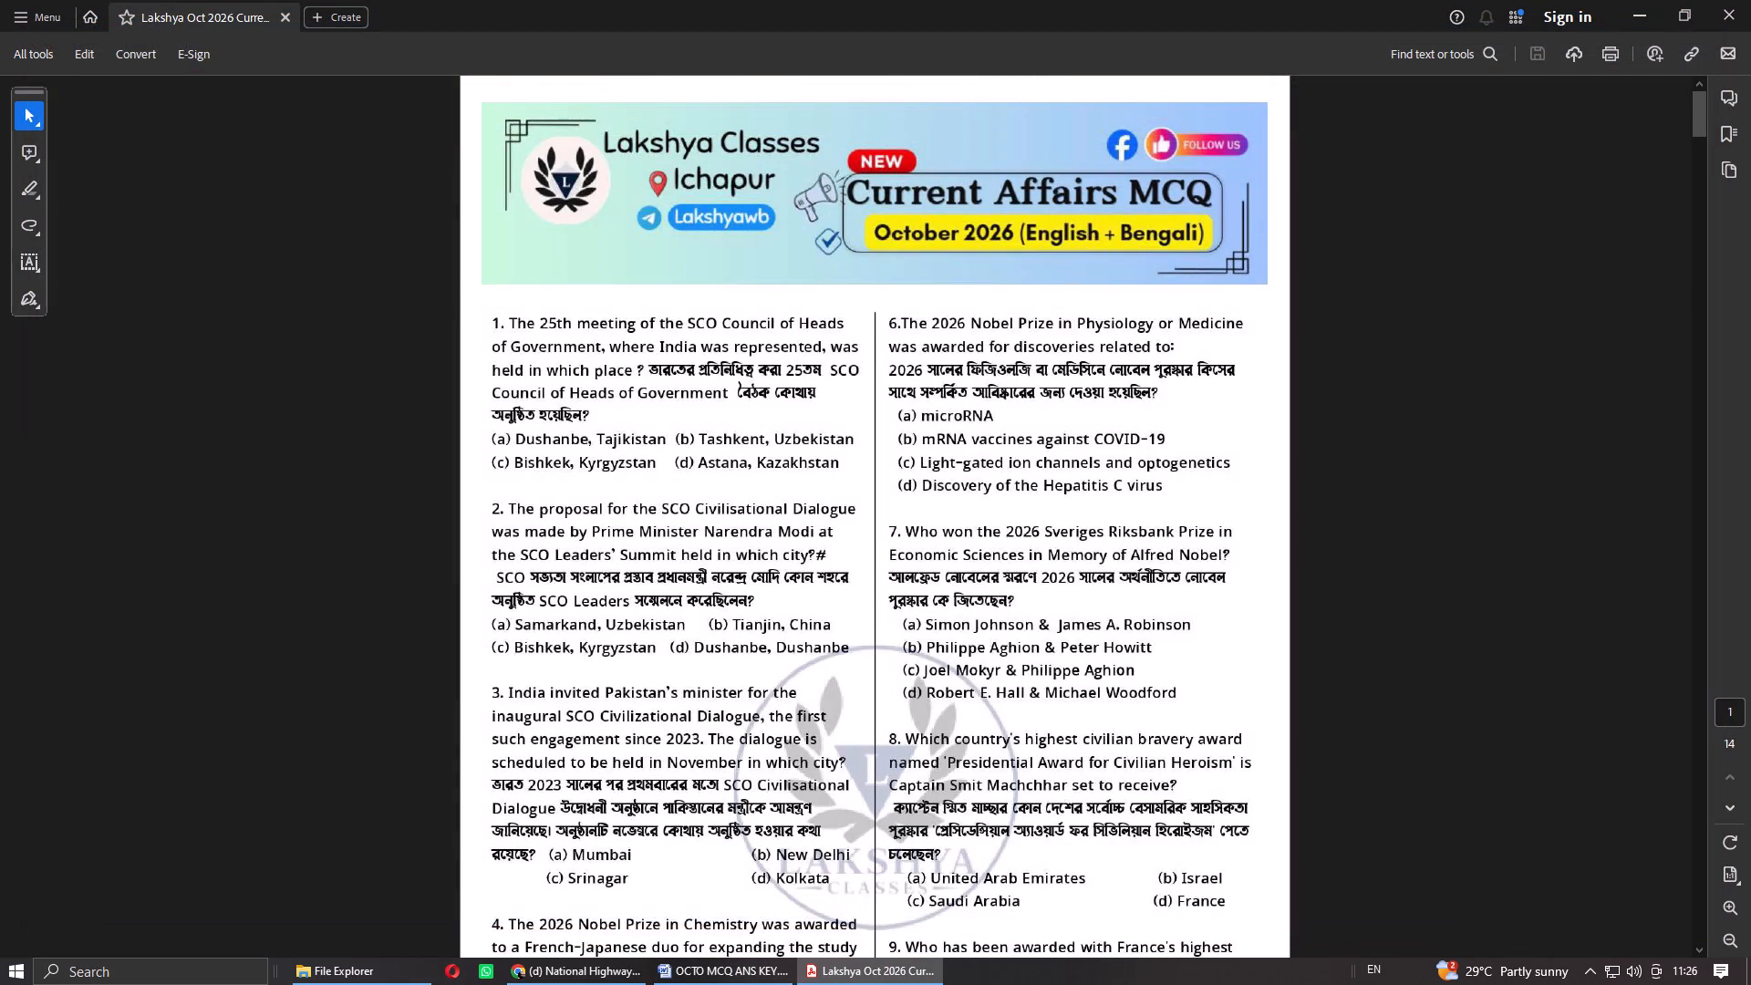
Examine question 20 and its options in the Lakshya October 2026 PDF for comparison with the answer key.
scroll(1111, 455, down, 4)
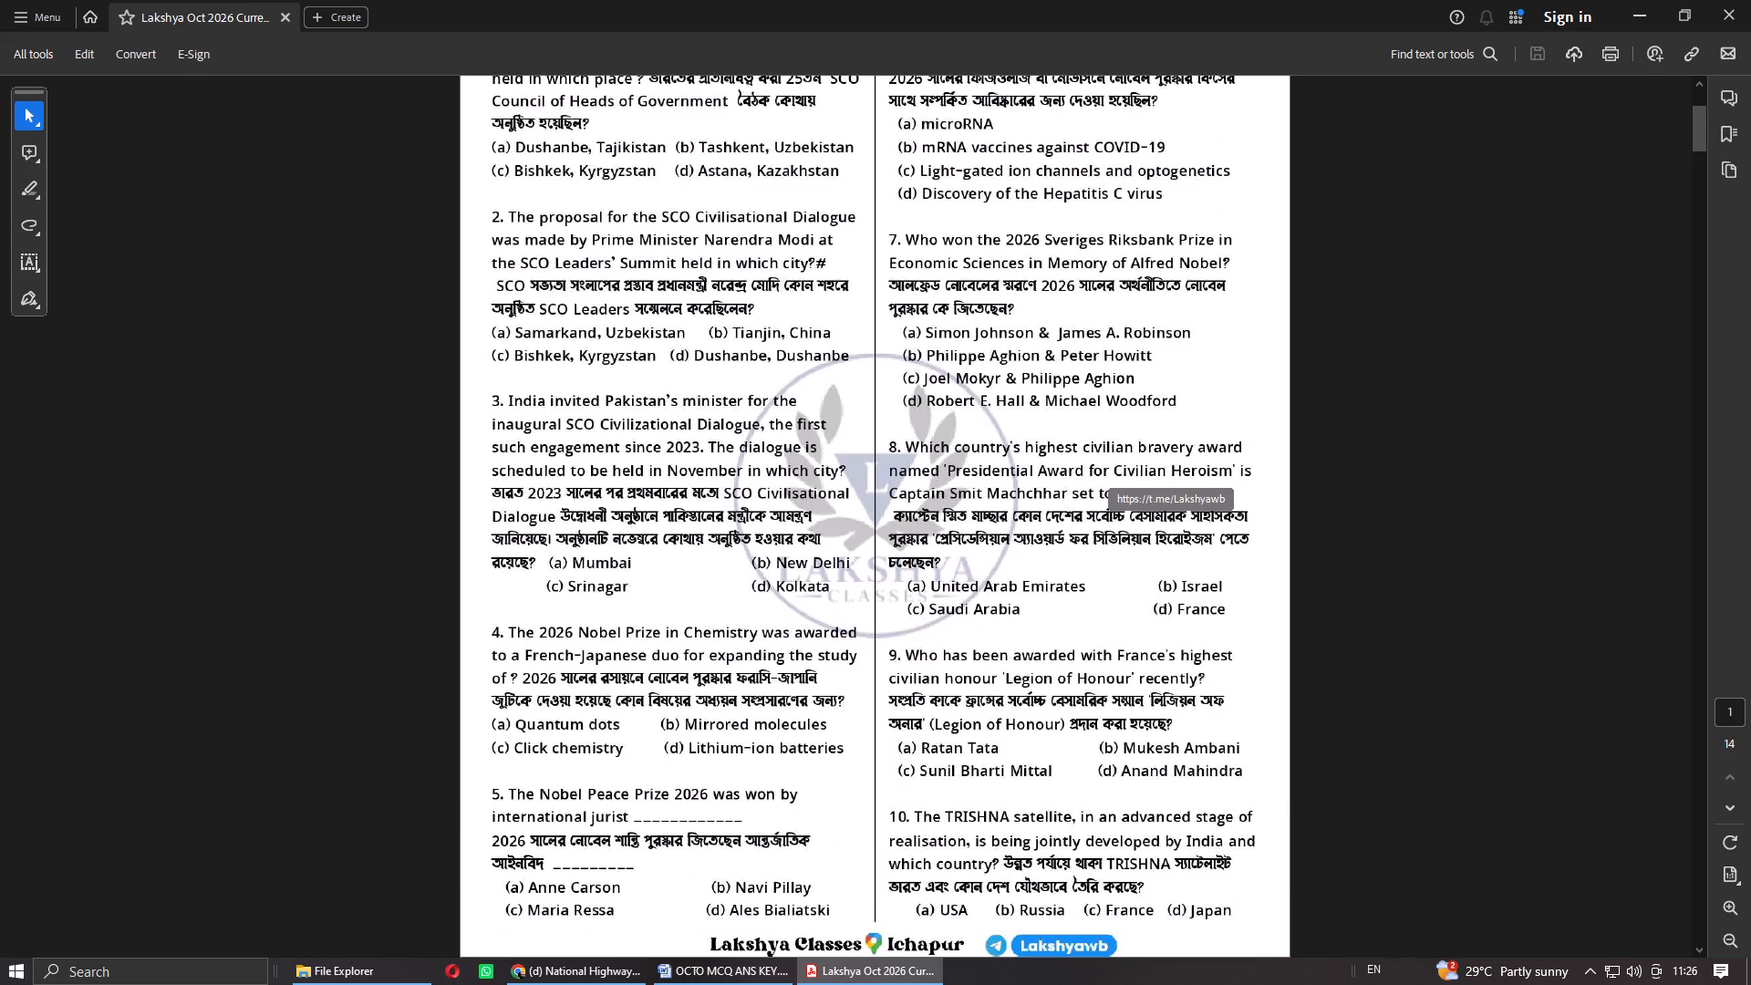
scroll(997, 689, down, 3)
scroll(911, 668, down, 7)
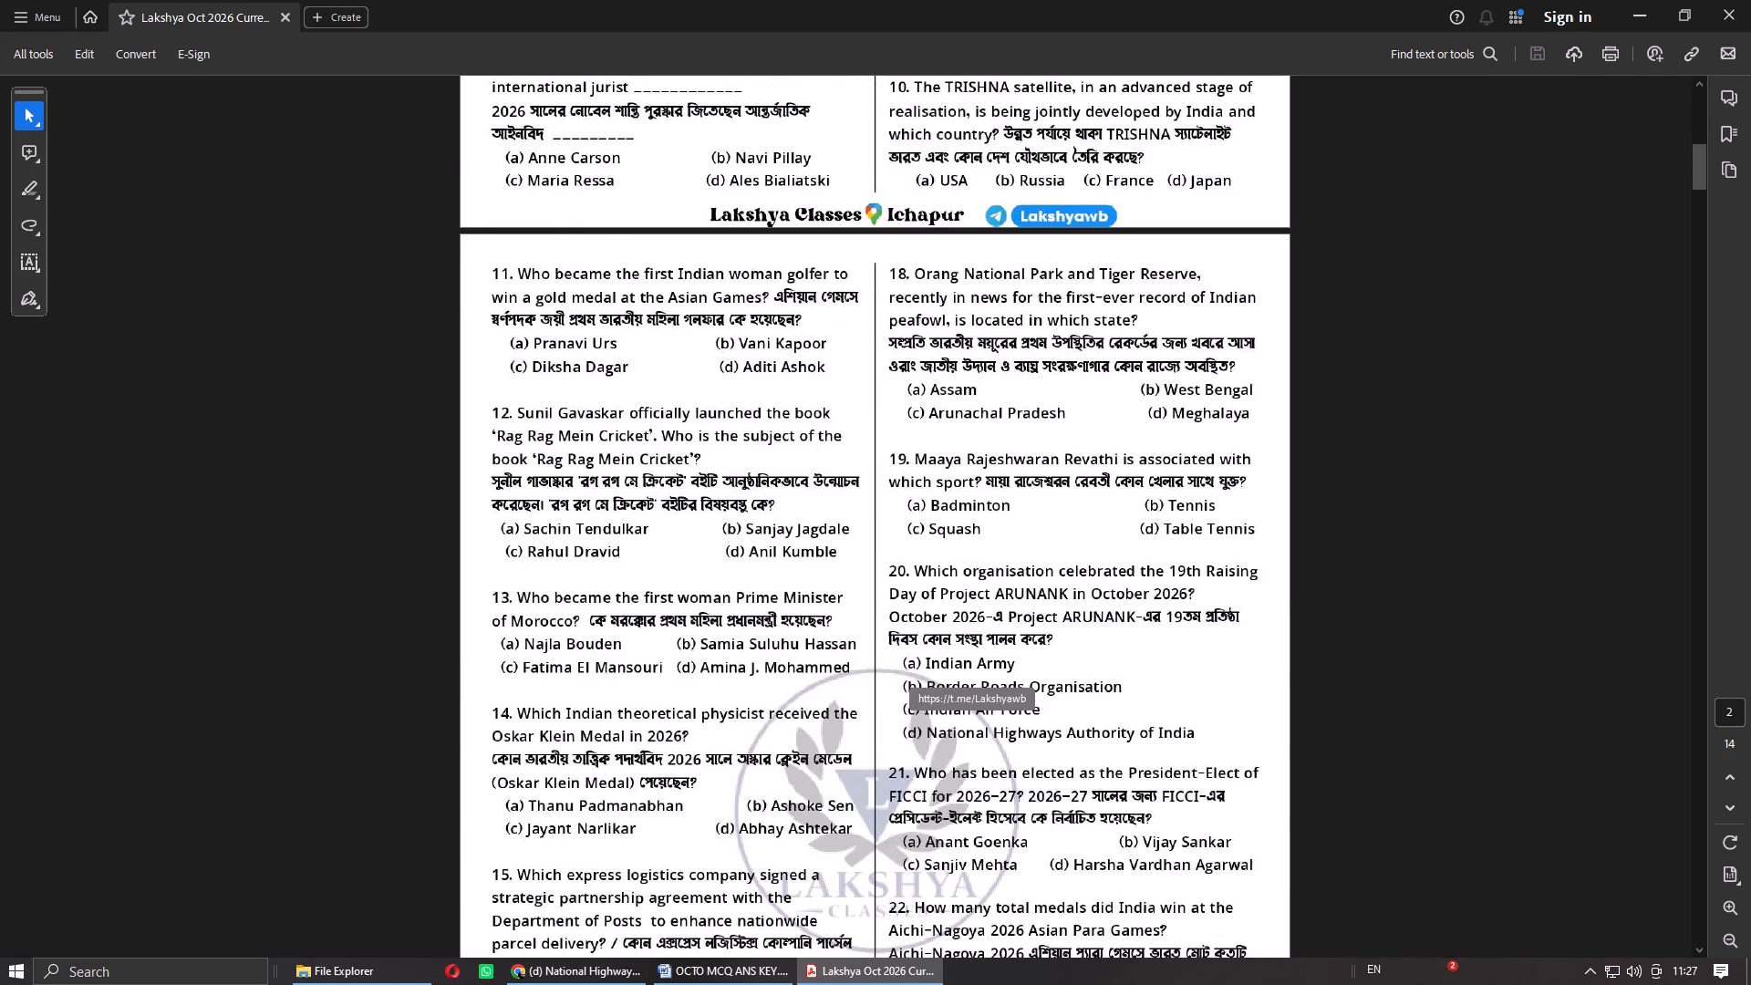
scroll(1190, 712, down, 1)
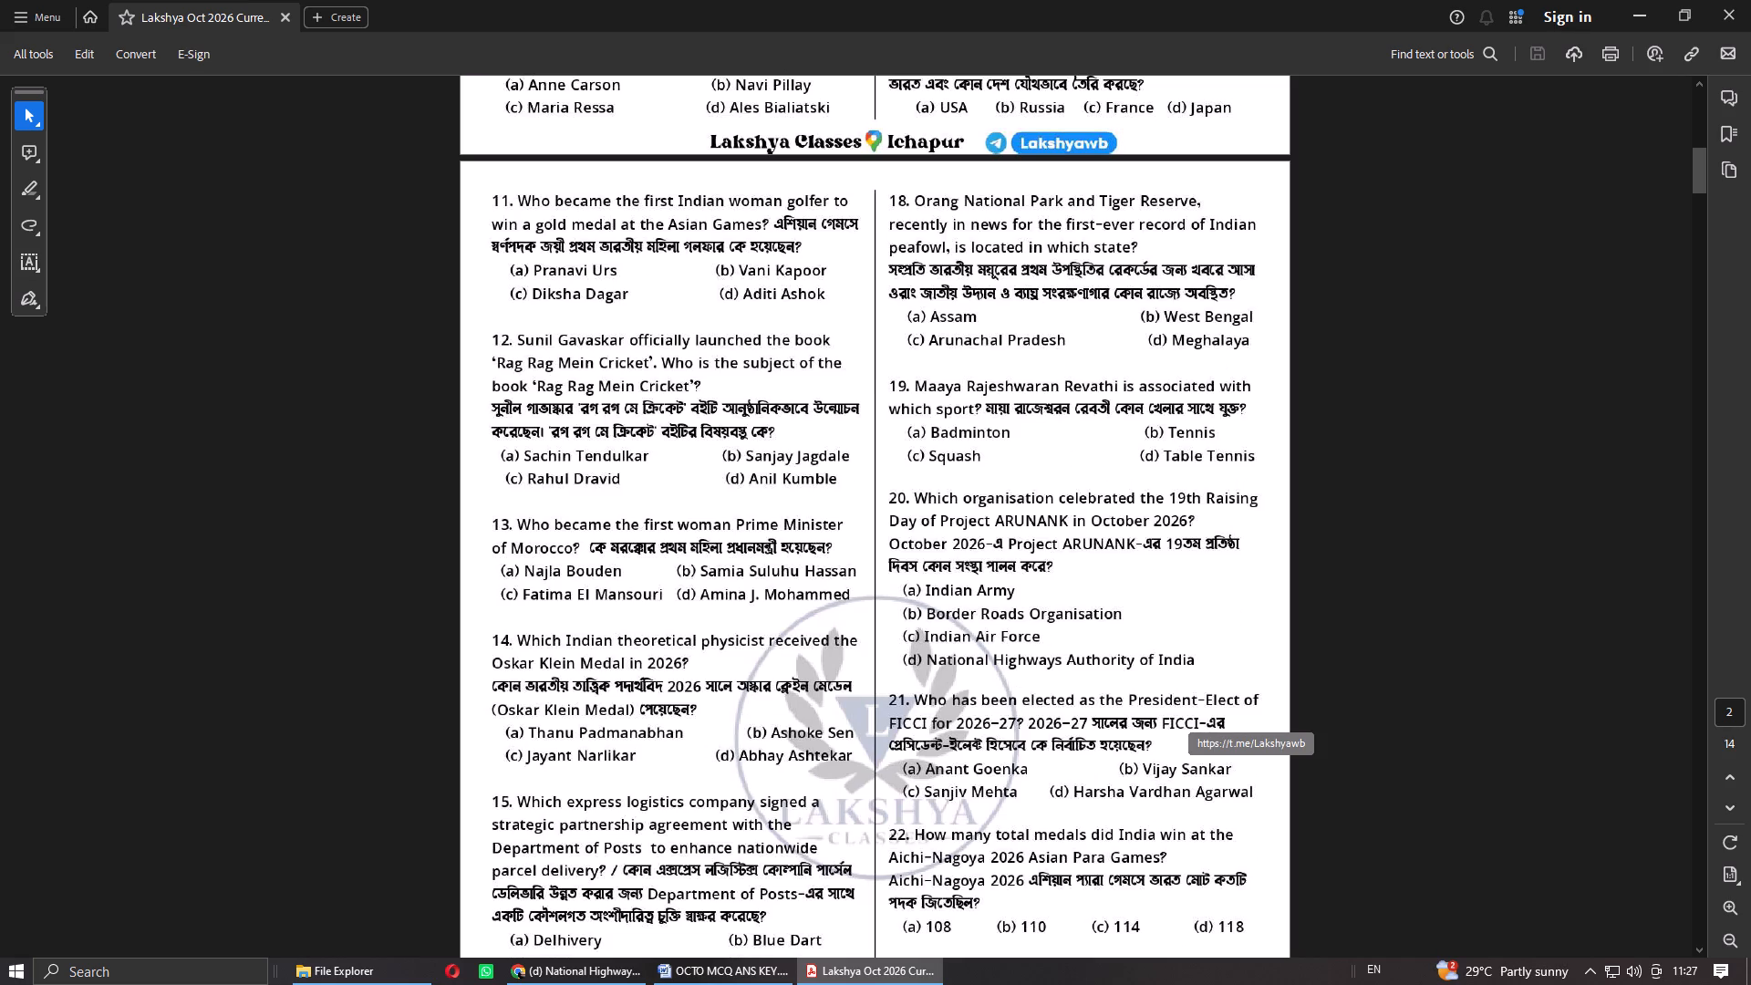
Return to OCTO MCQ ANS KEY in Word and delete the stray "VW," line below question 20's option (d).
click(617, 982)
click(718, 981)
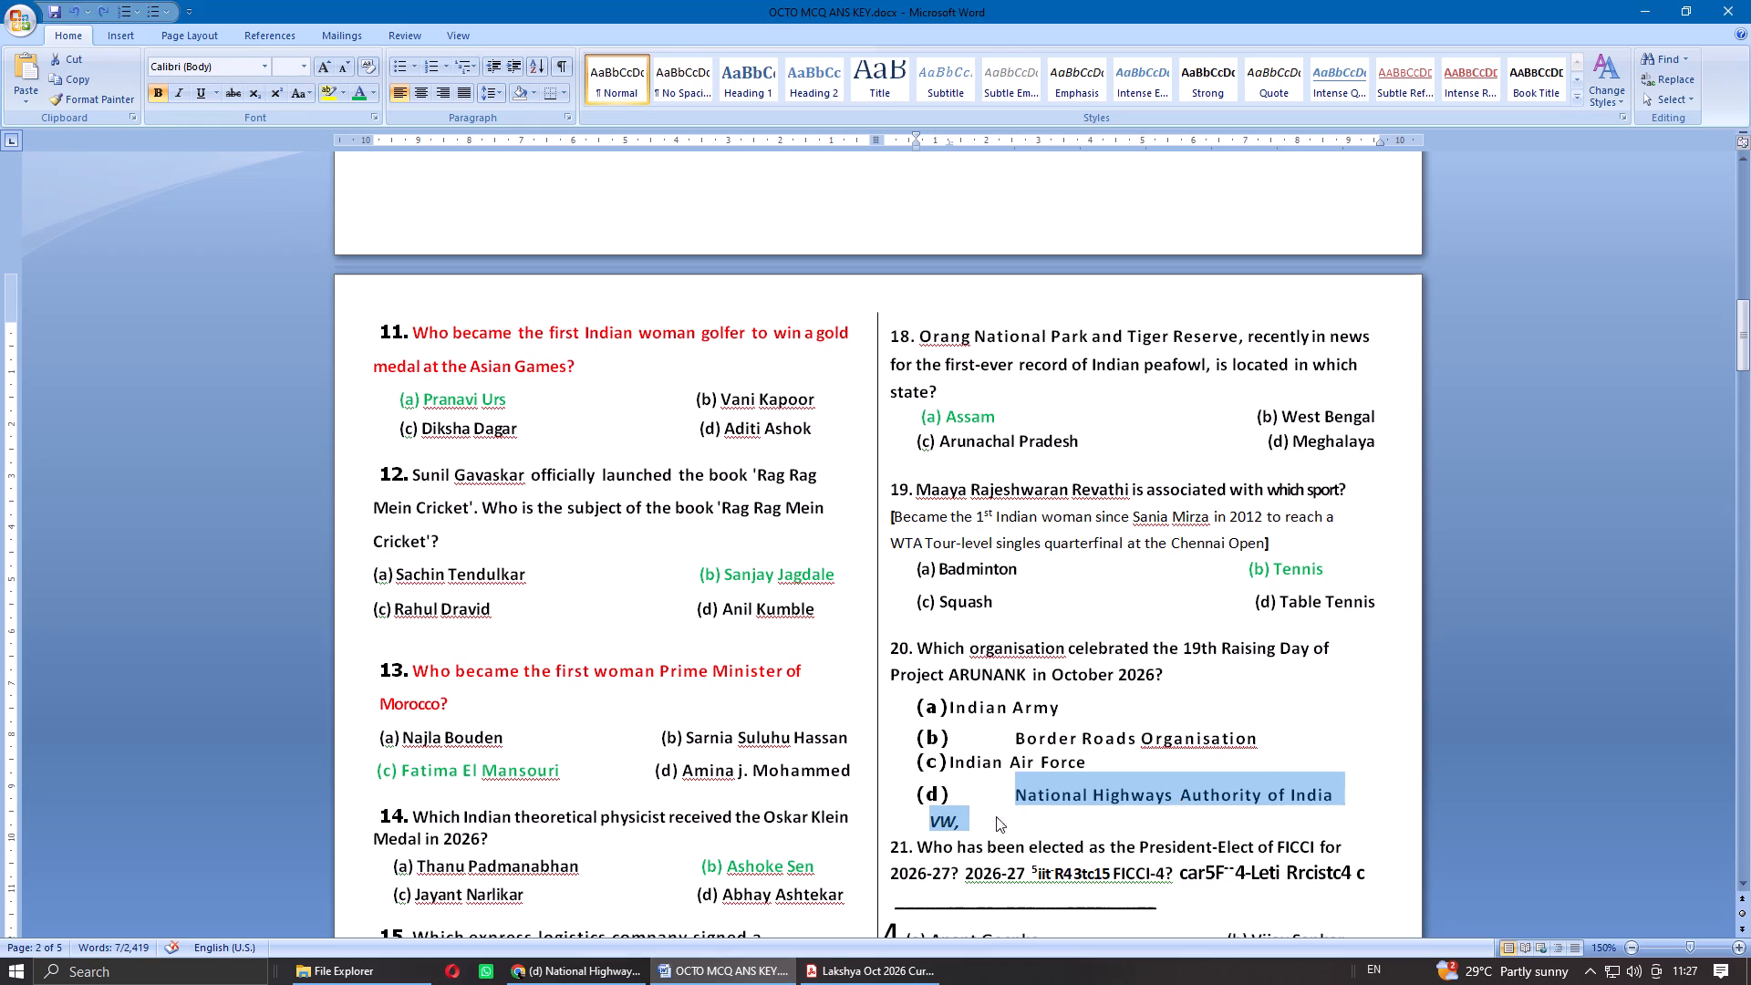
click(984, 816)
key(BackSpace)
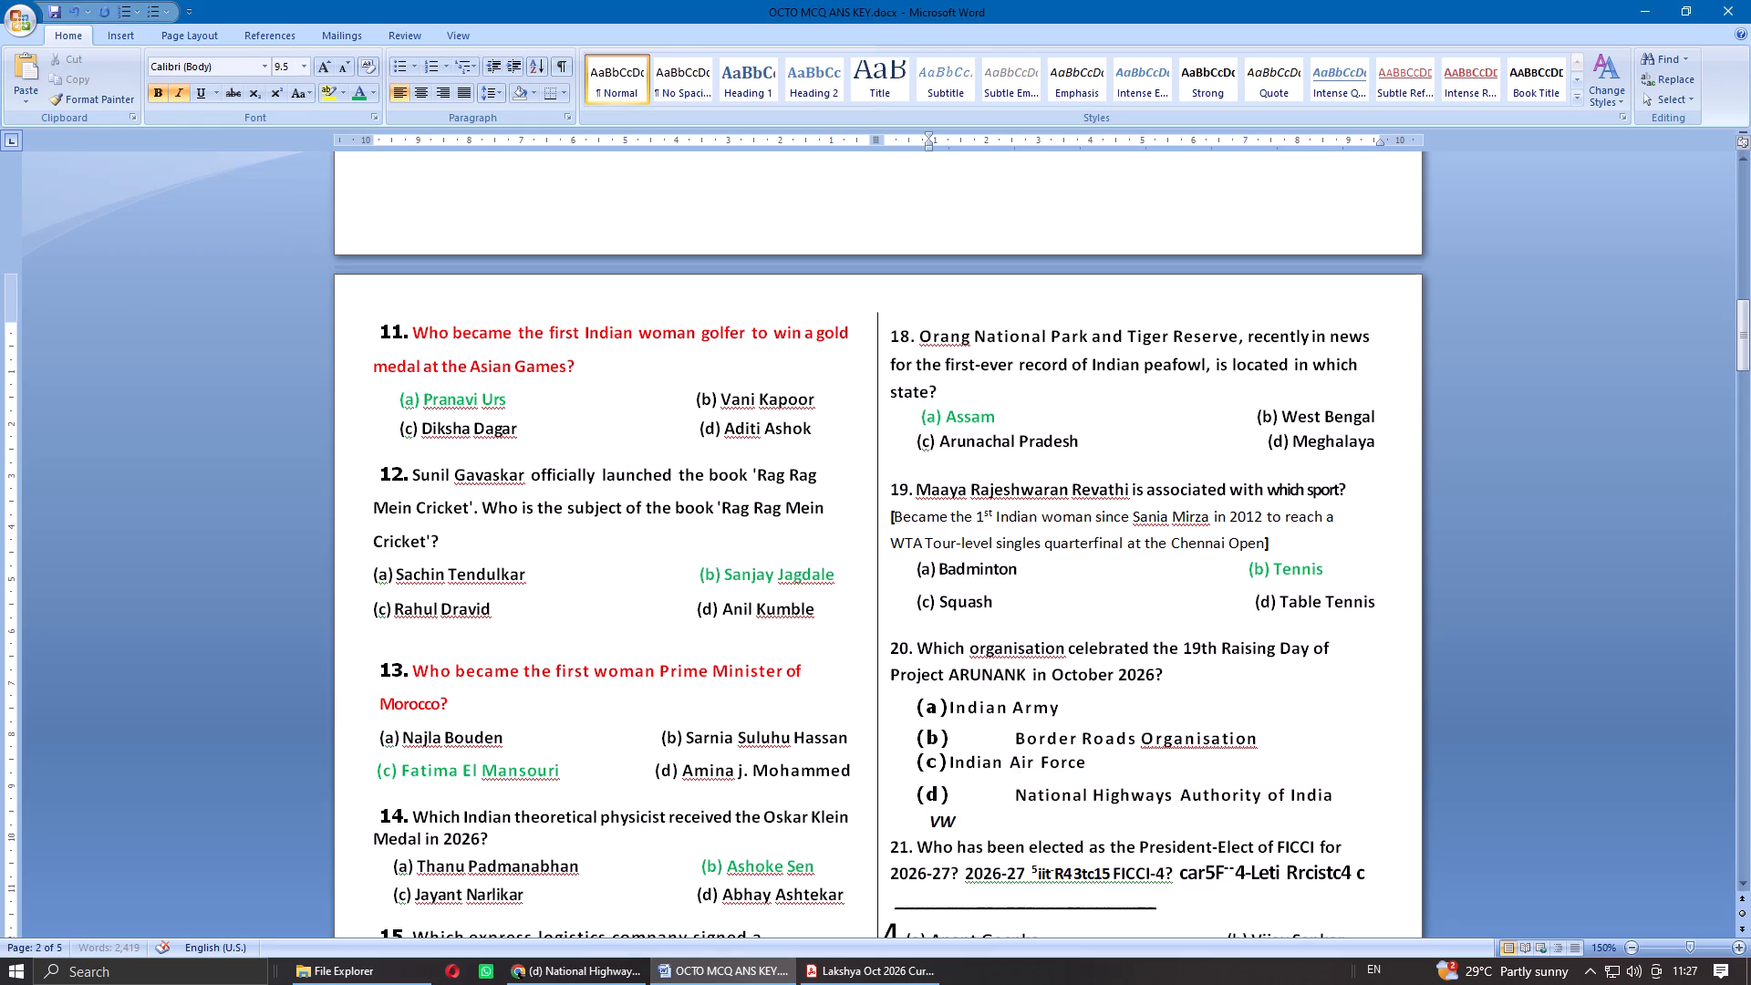
key(BackSpace)
key(BackSpace)
key(BackSpace)
key(BackSpace)
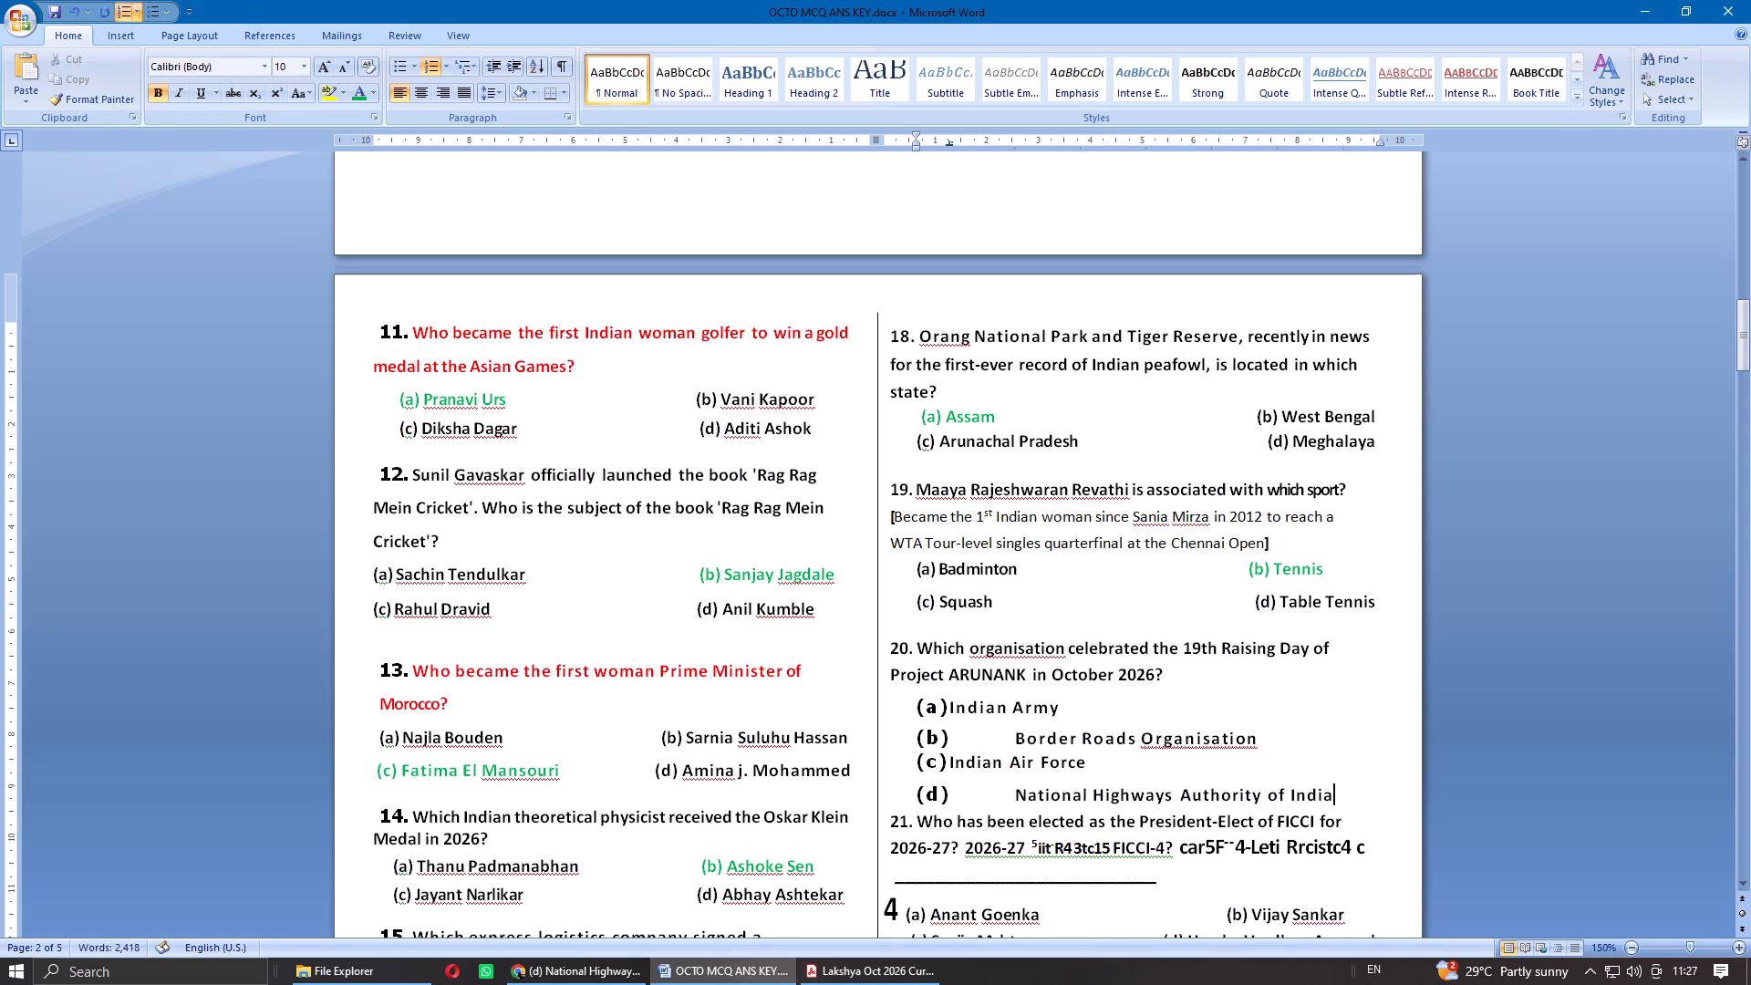
Set the paragraph spacing before question 21 to 12 pt.
click(1057, 821)
click(197, 26)
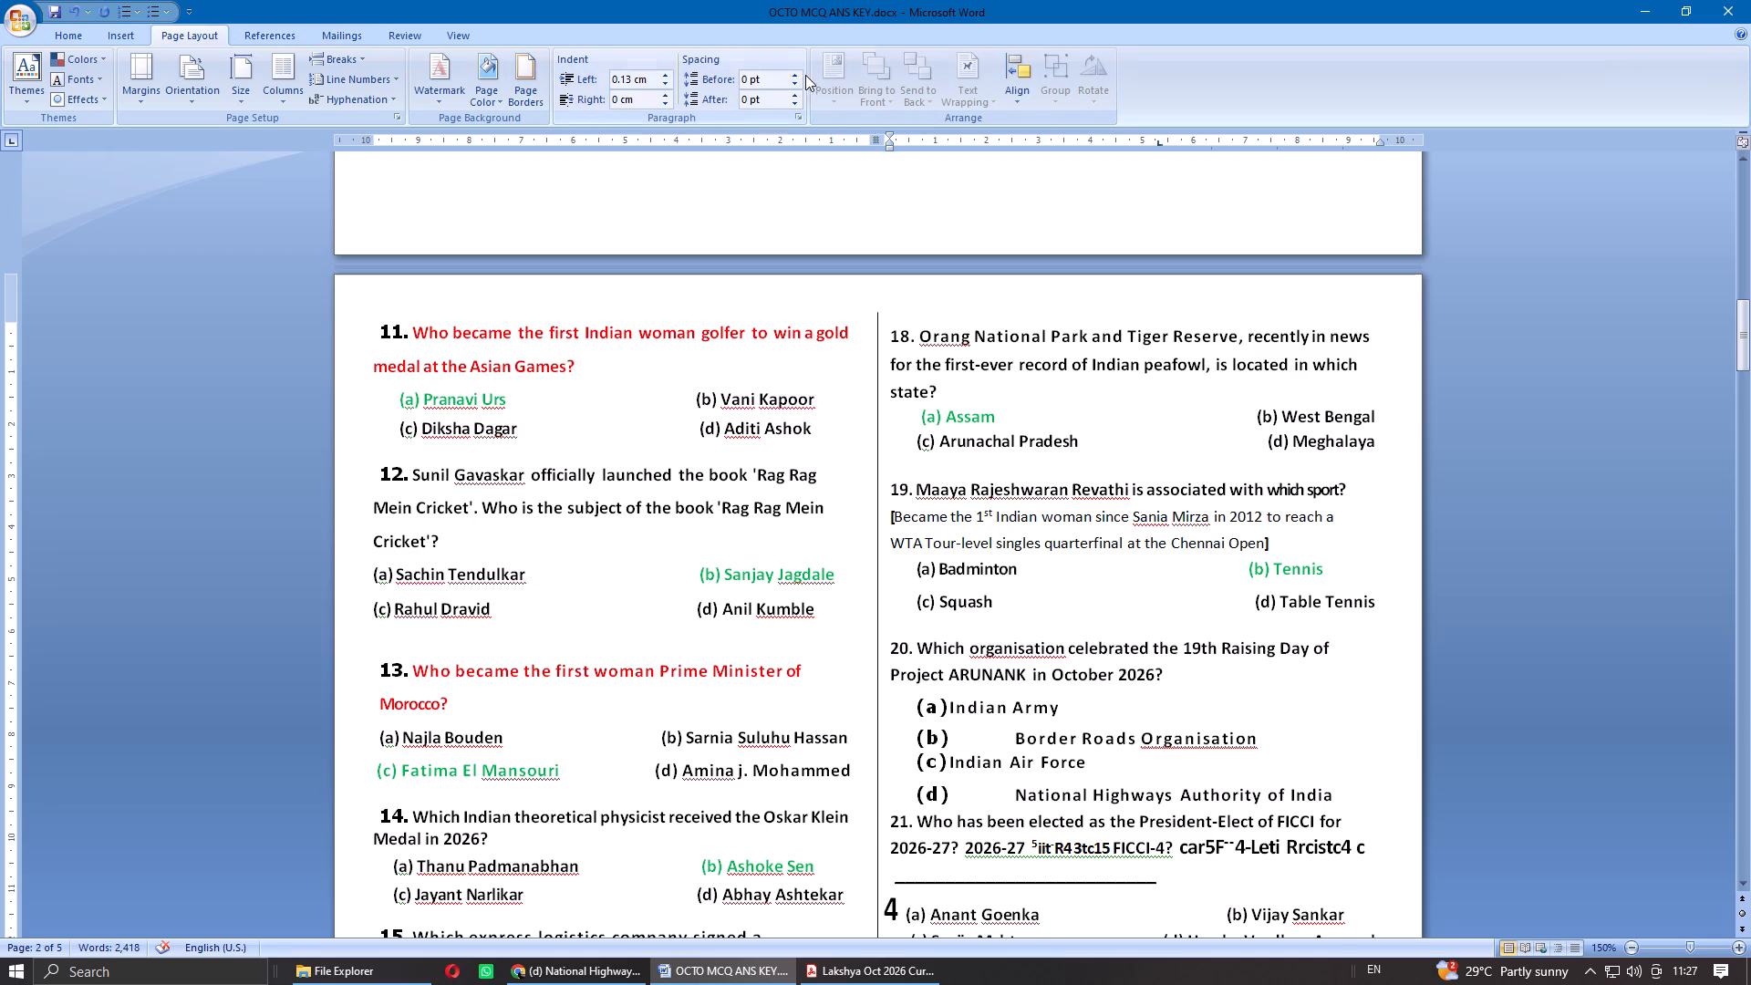
click(788, 75)
click(794, 75)
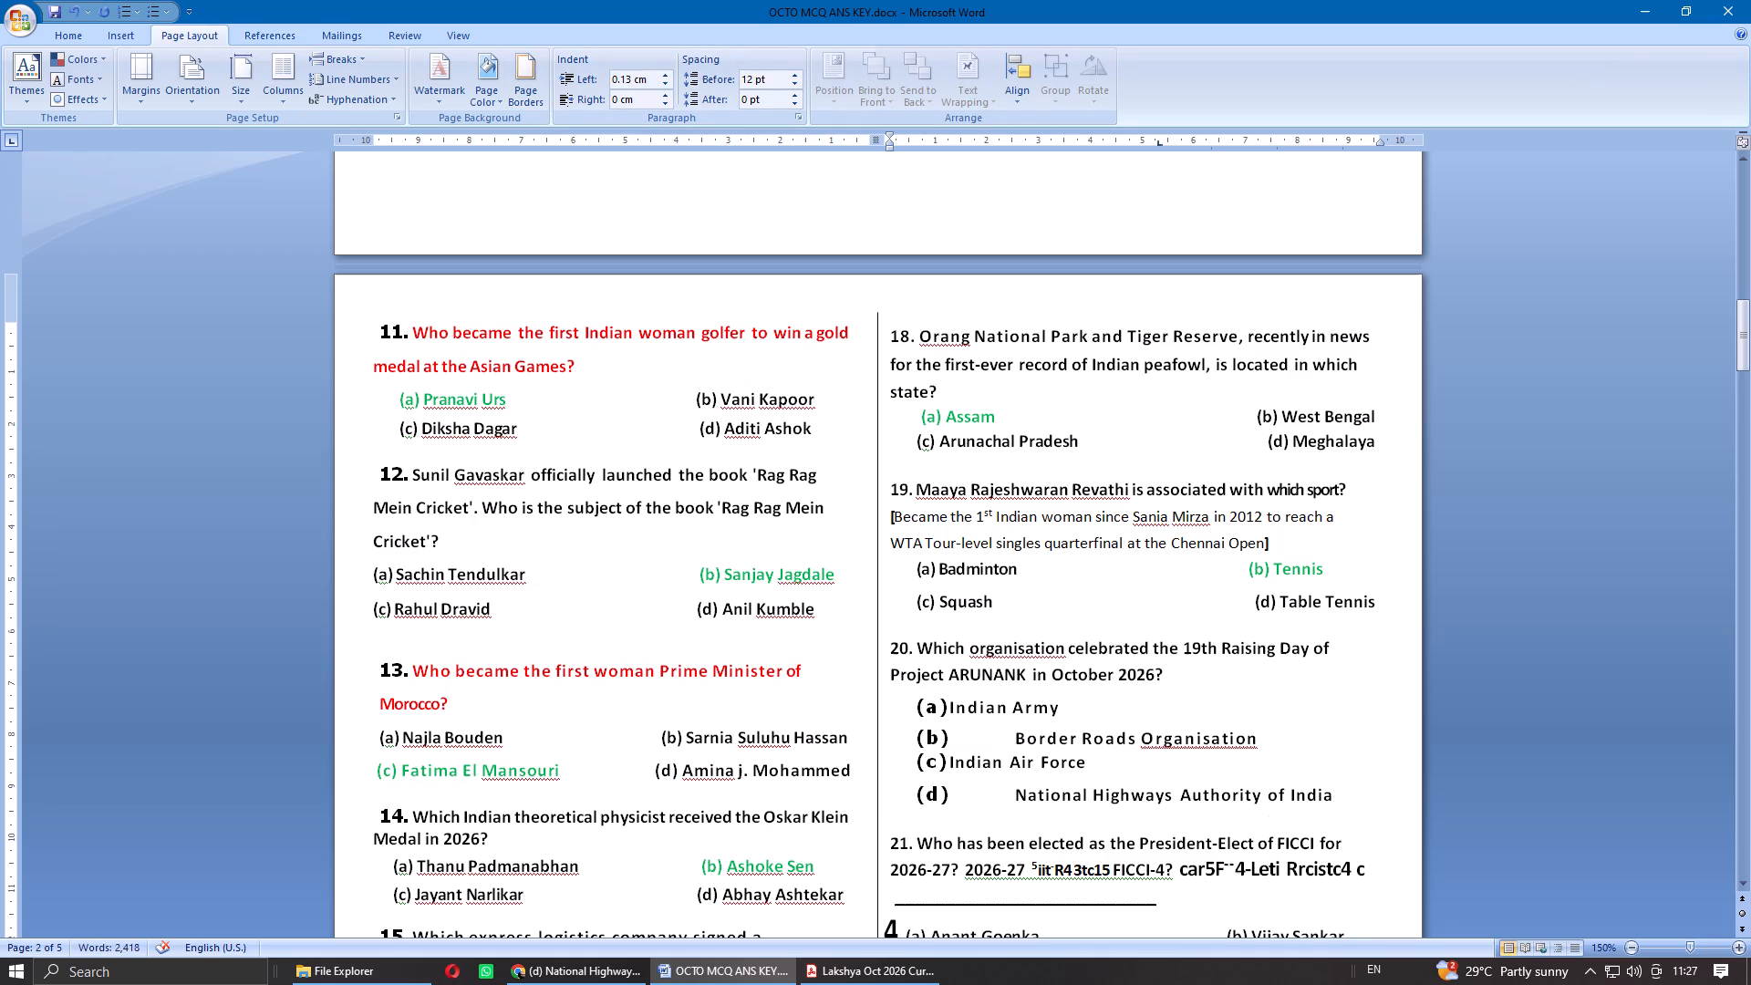
Correct "Organisation" to "Organization" in question 20's option (b) and "organisation" to "organization" in its question text.
right_click(1196, 741)
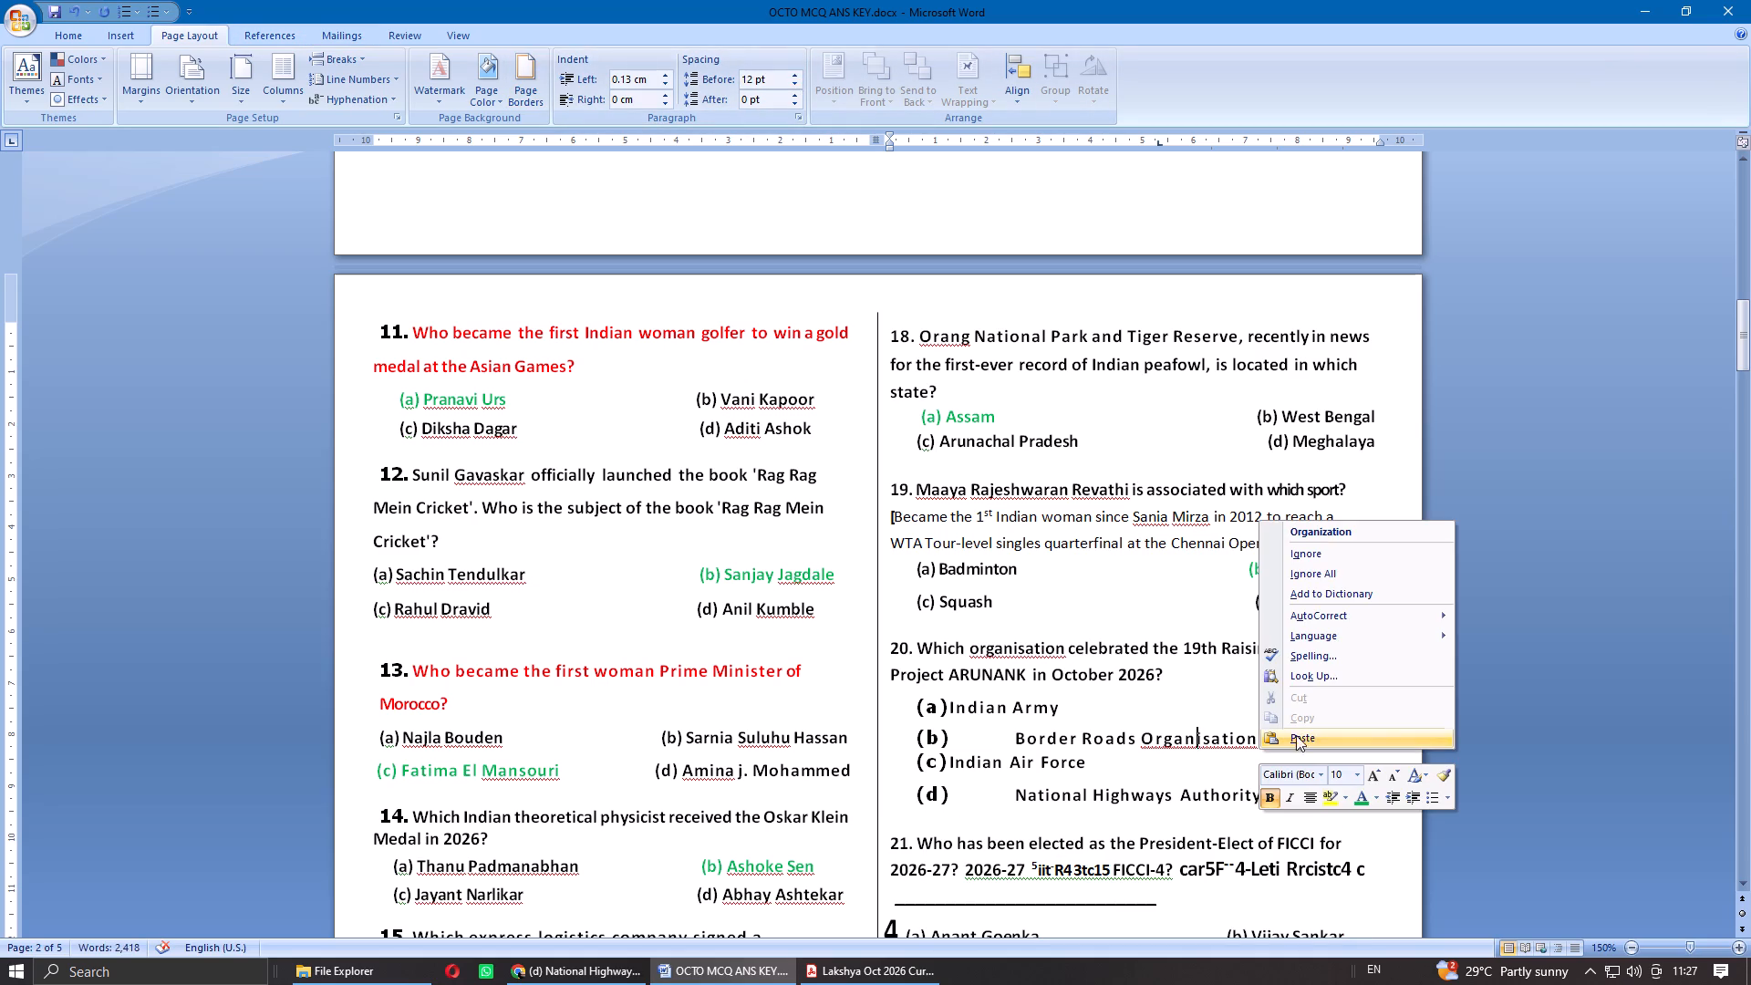
click(1348, 537)
right_click(995, 645)
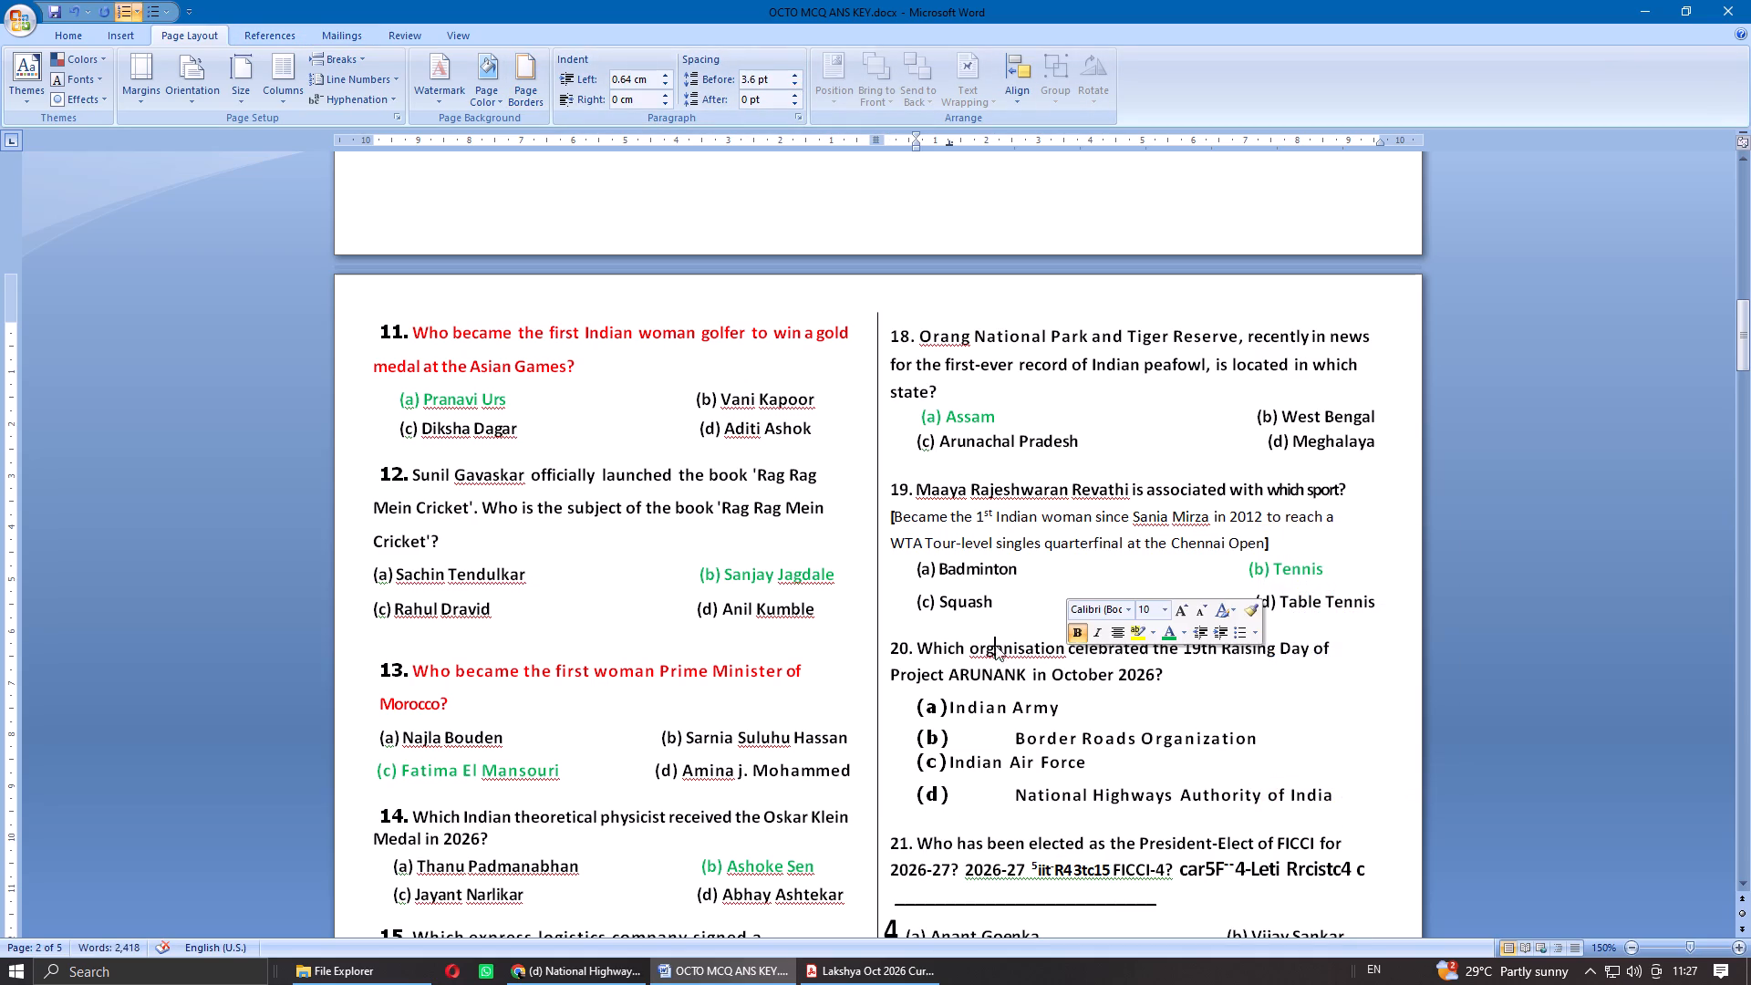
click(1120, 672)
Copy question 20's text about the 19th Raising Day of Project ARUNANK and search the web for it in Chrome.
drag(935, 649, 1135, 671)
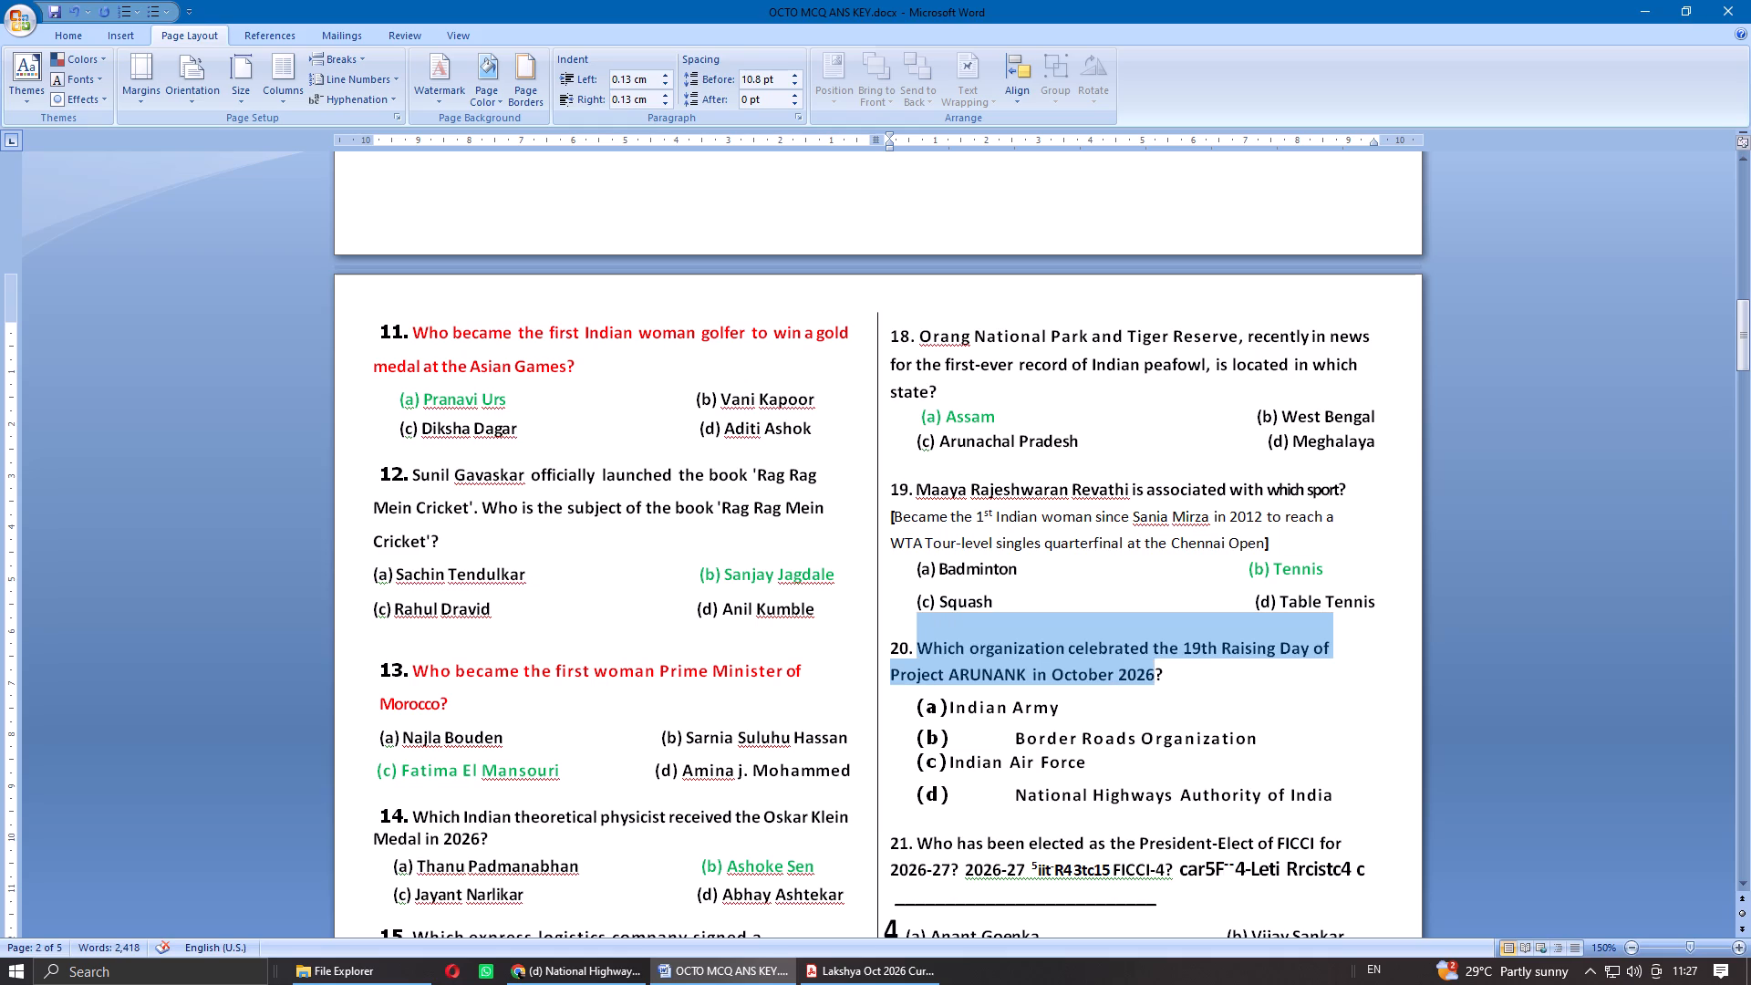
drag(1135, 671, 1167, 676)
right_click(1086, 668)
click(1134, 707)
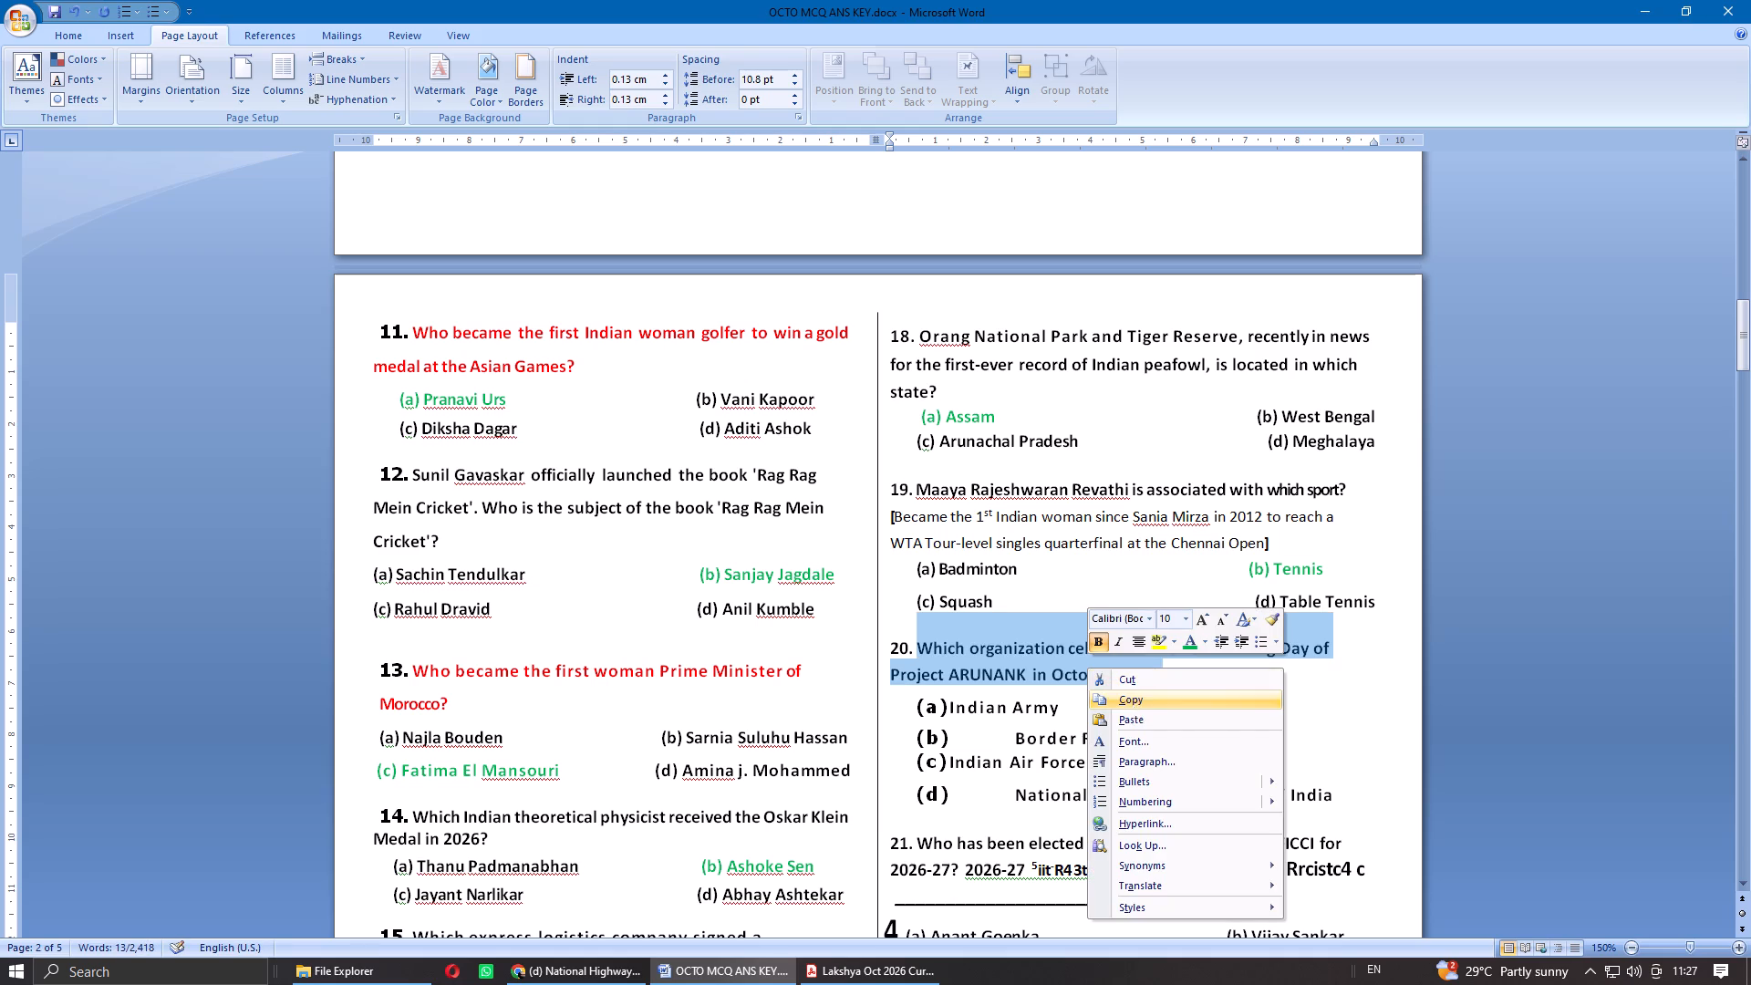
click(565, 983)
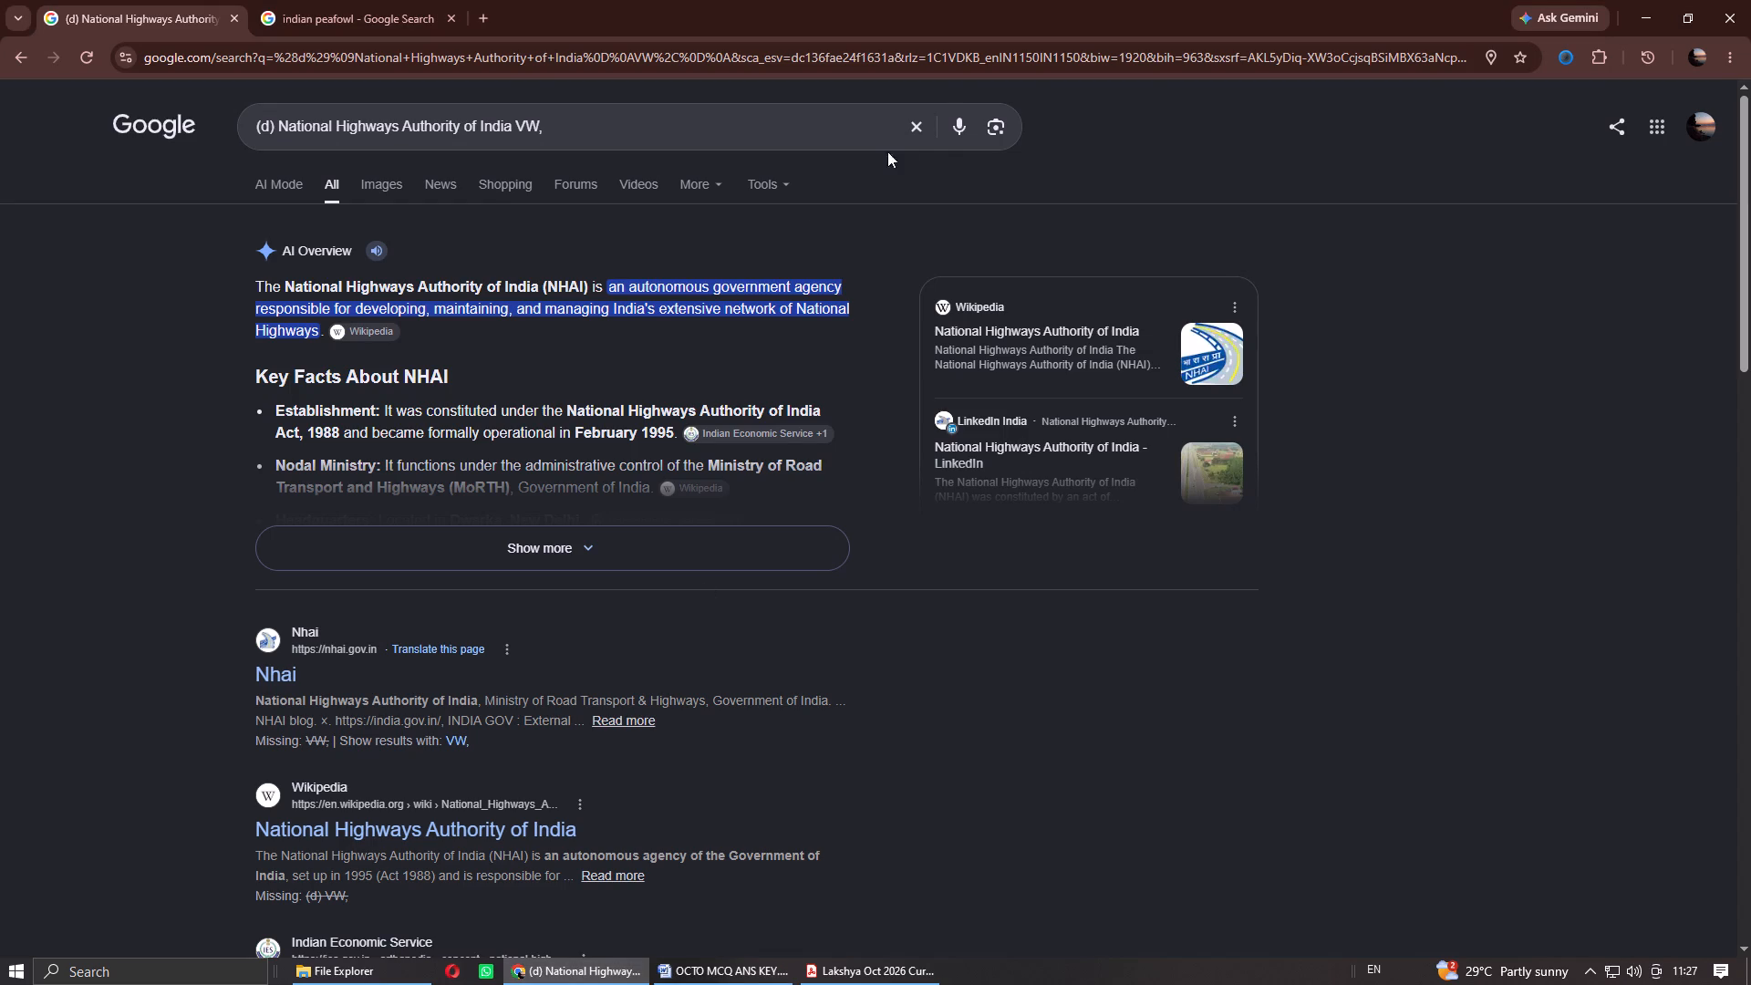
click(910, 128)
right_click(839, 135)
click(879, 338)
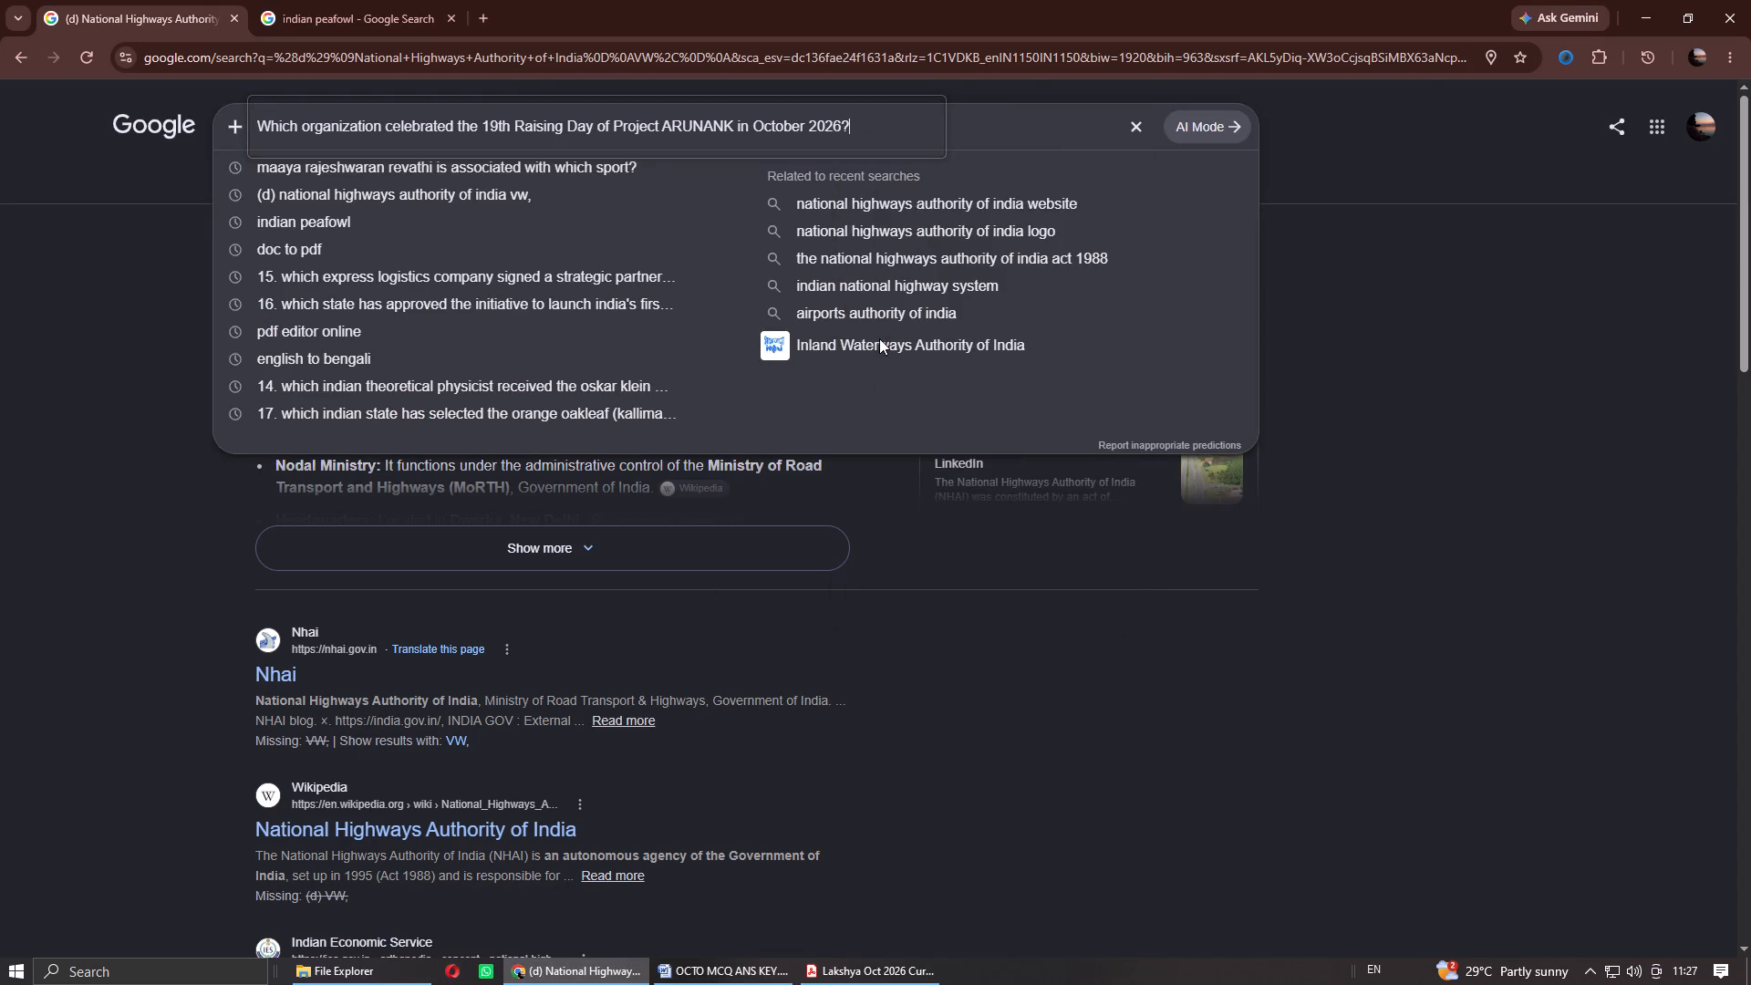
key(Return)
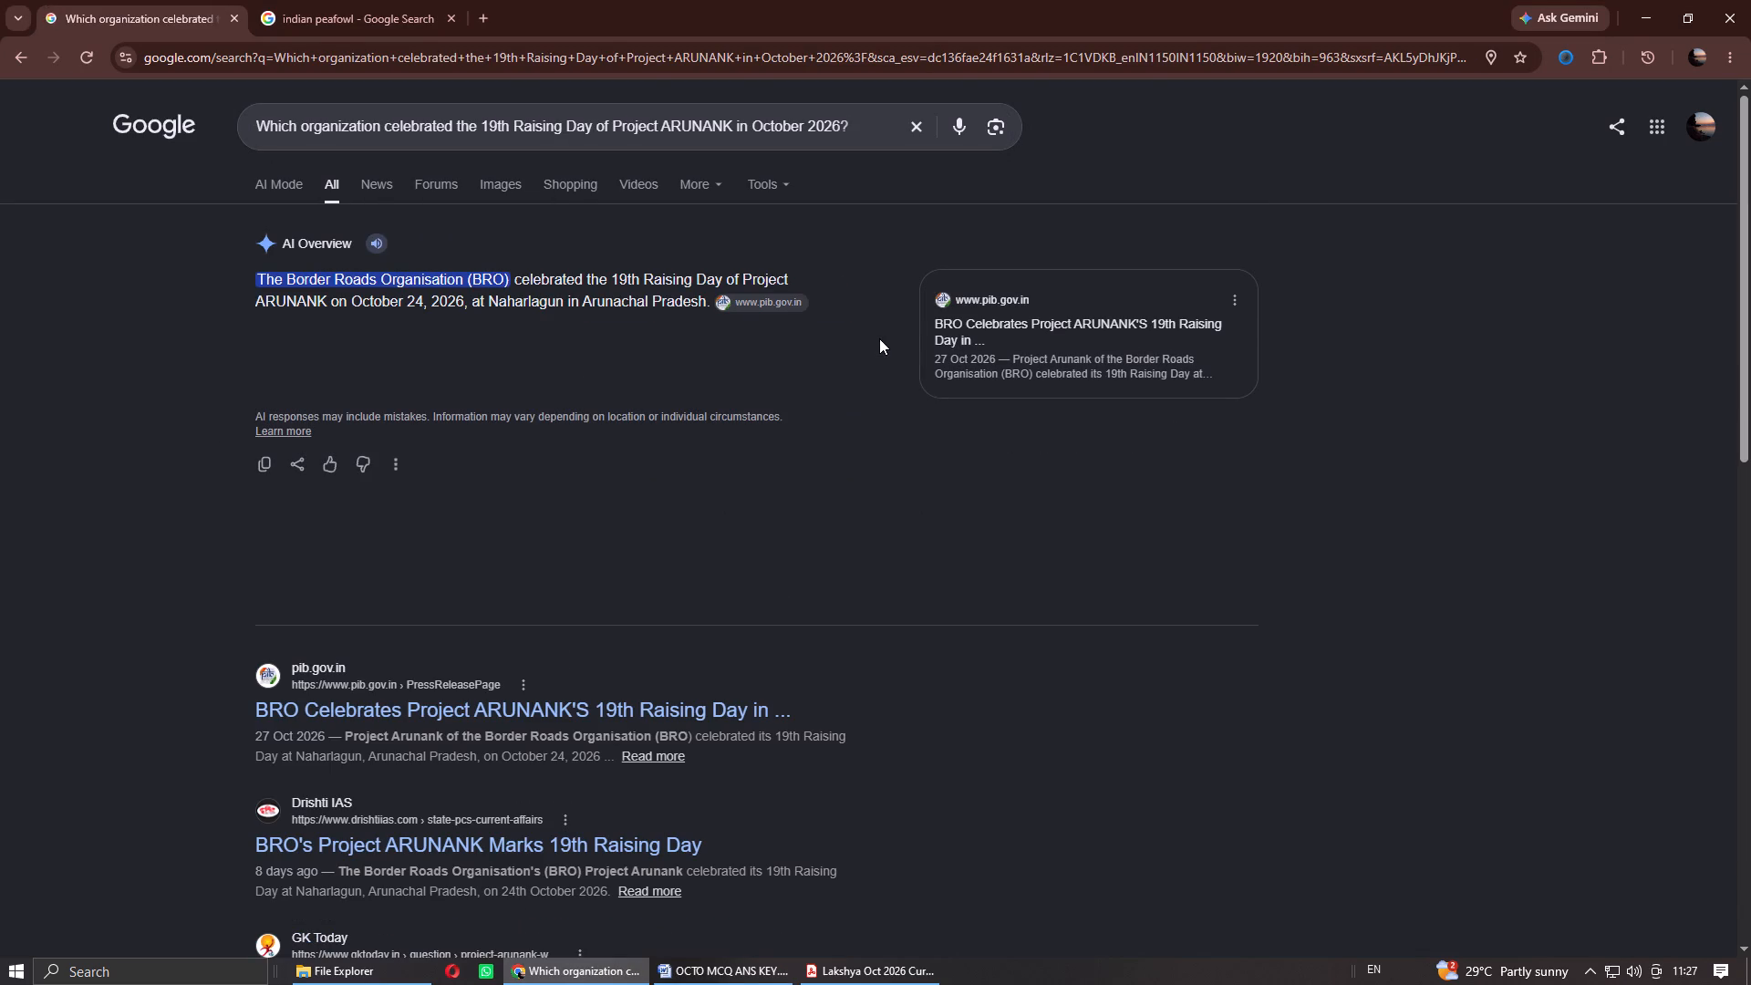
Return to the Word answer key and colour Border Roads Organization in question 20's option (b) green.
click(727, 984)
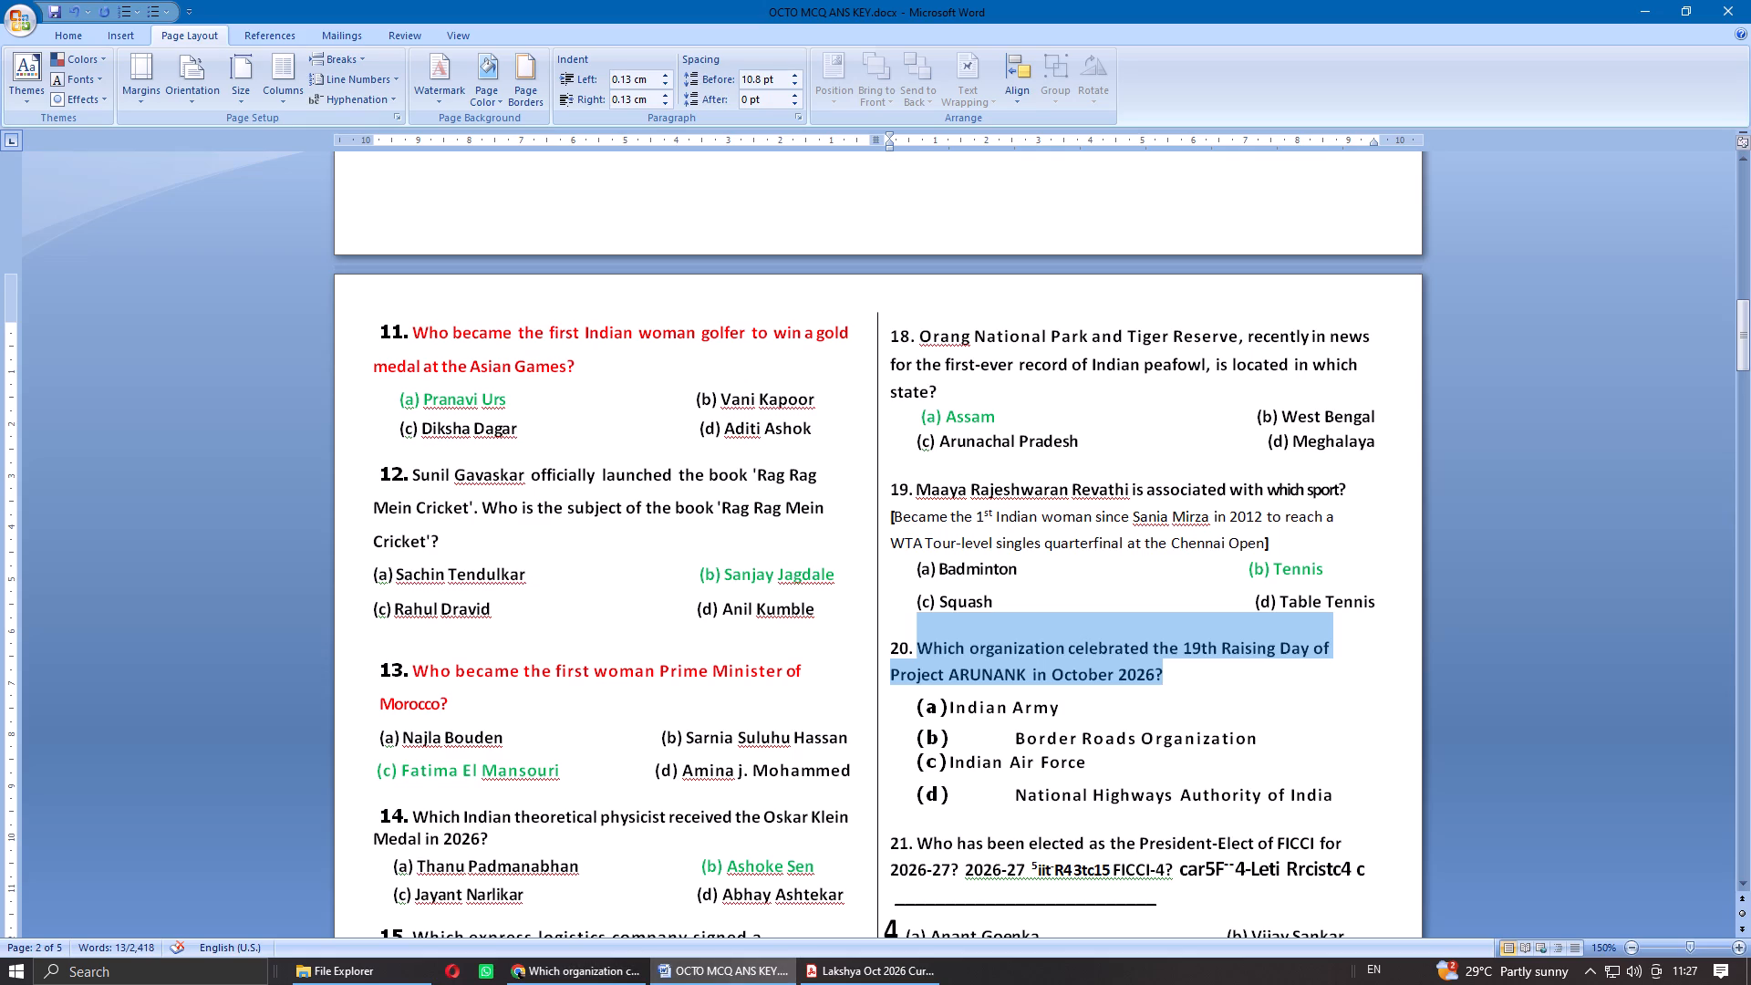
click(1155, 718)
drag(1009, 740, 1091, 733)
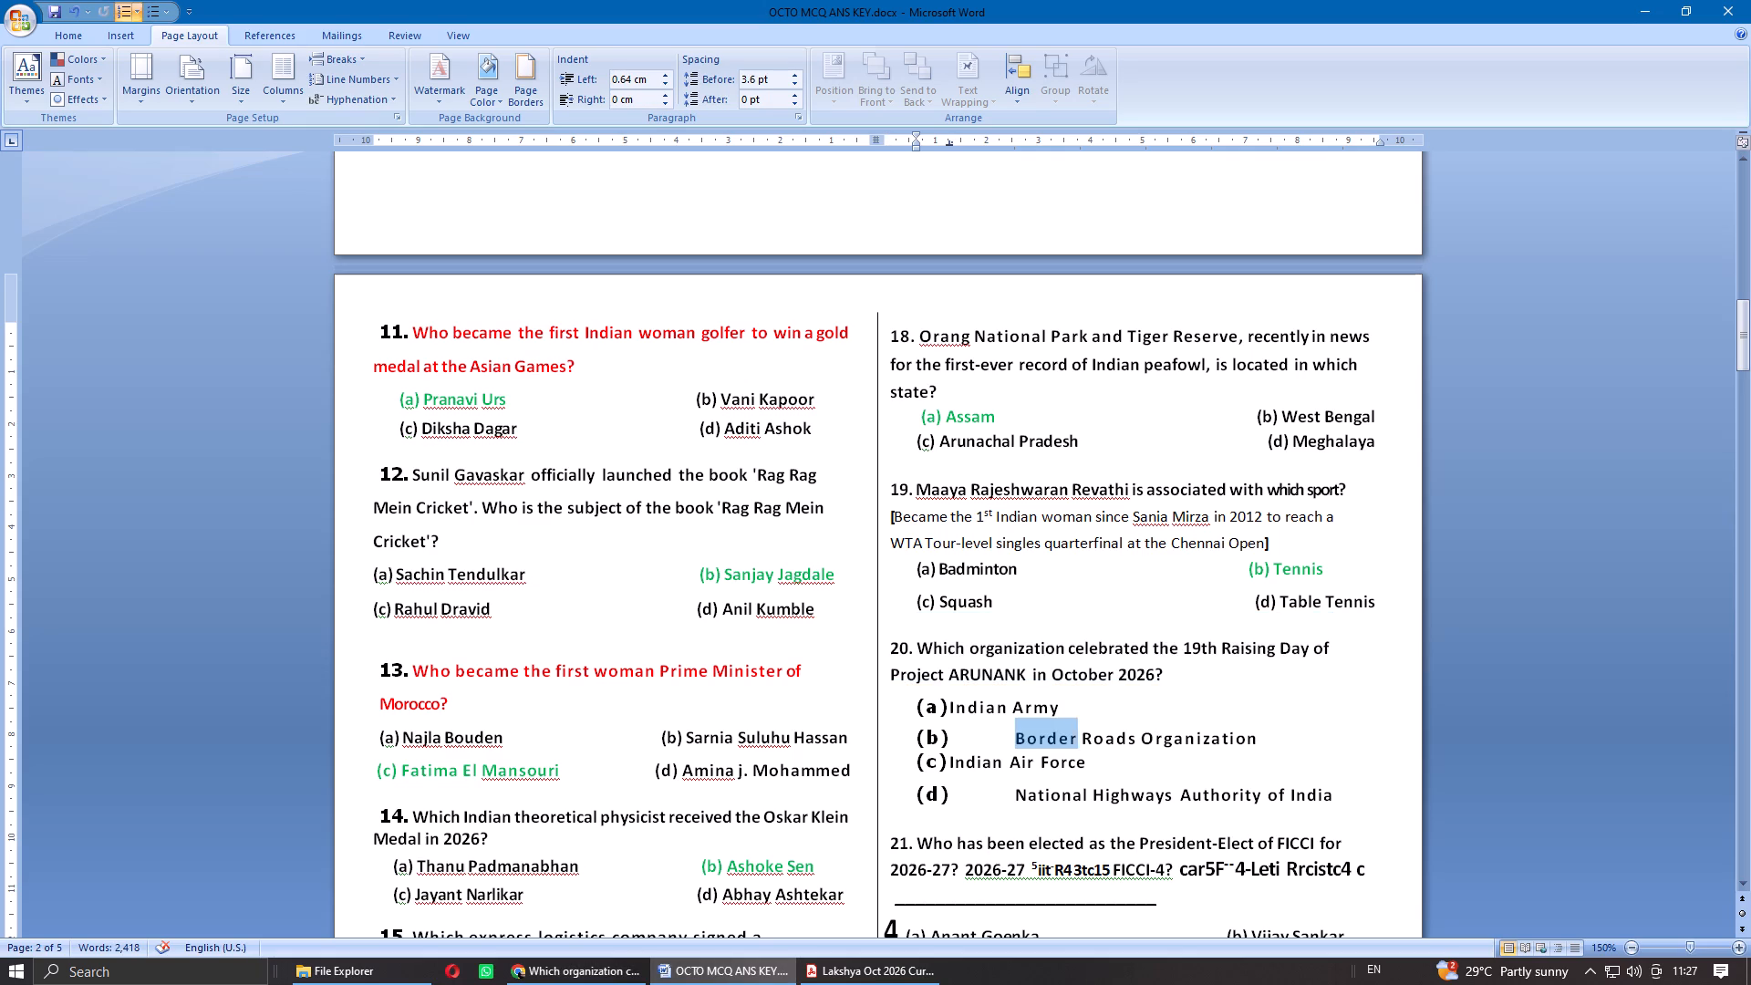
drag(1091, 733, 1243, 731)
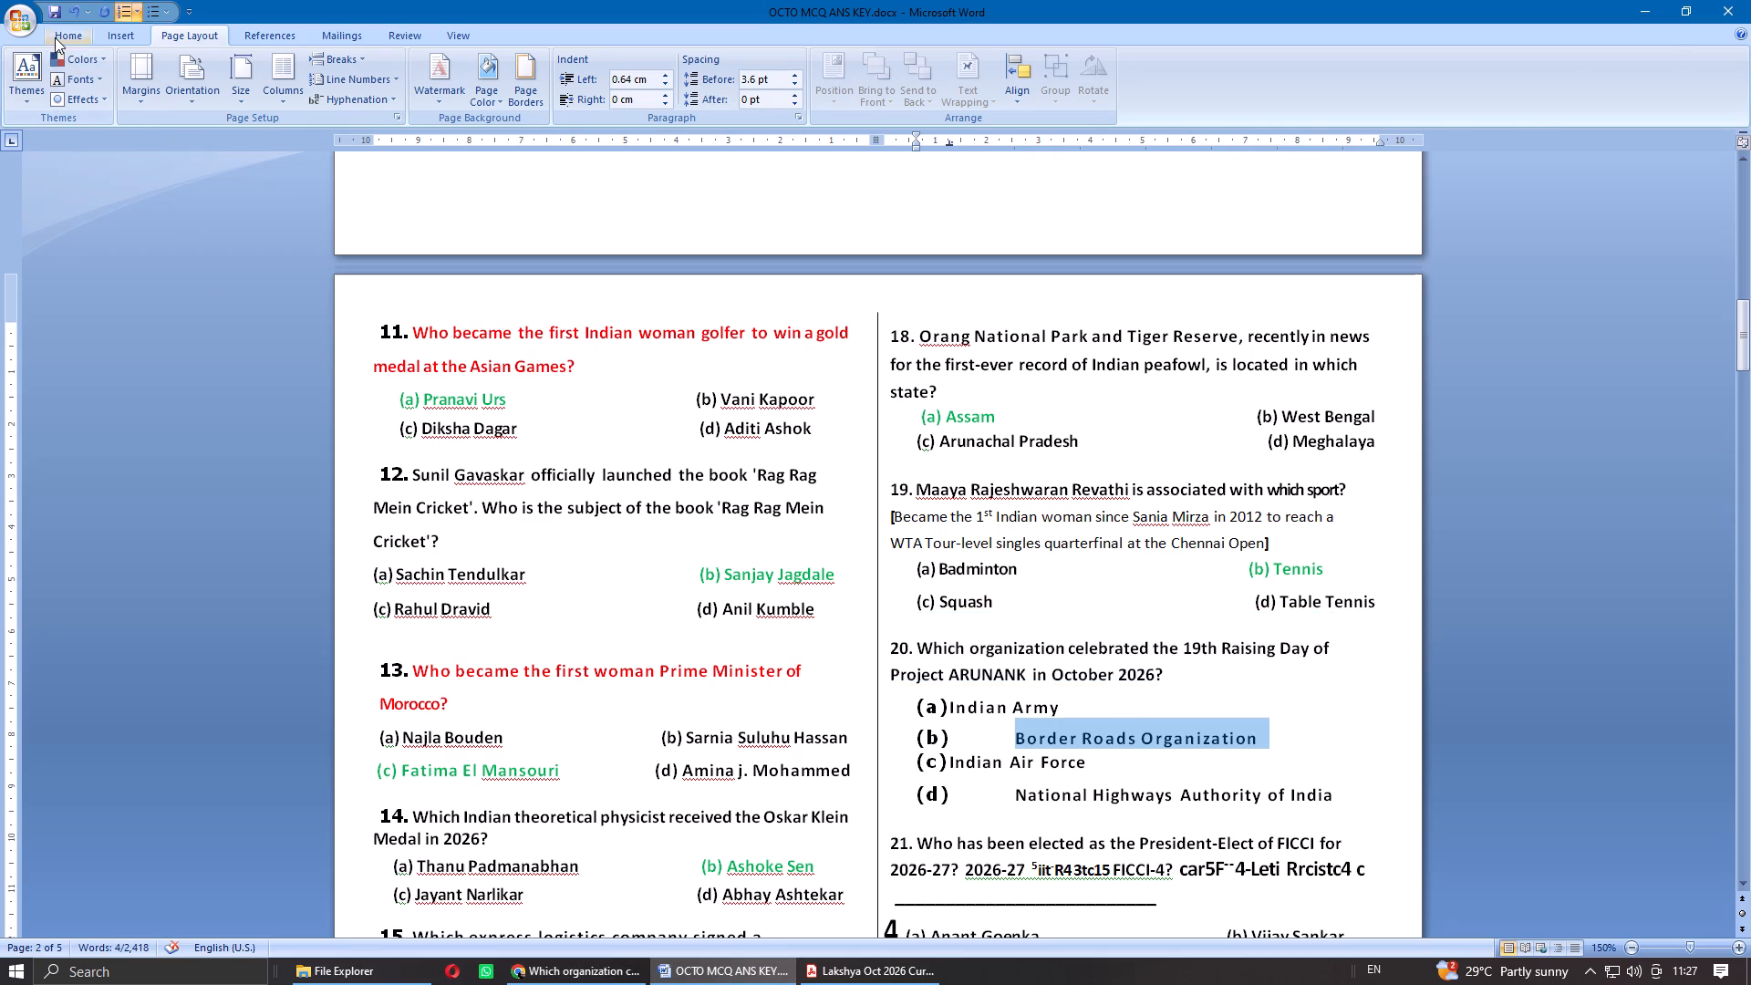
click(55, 37)
click(356, 95)
click(1062, 726)
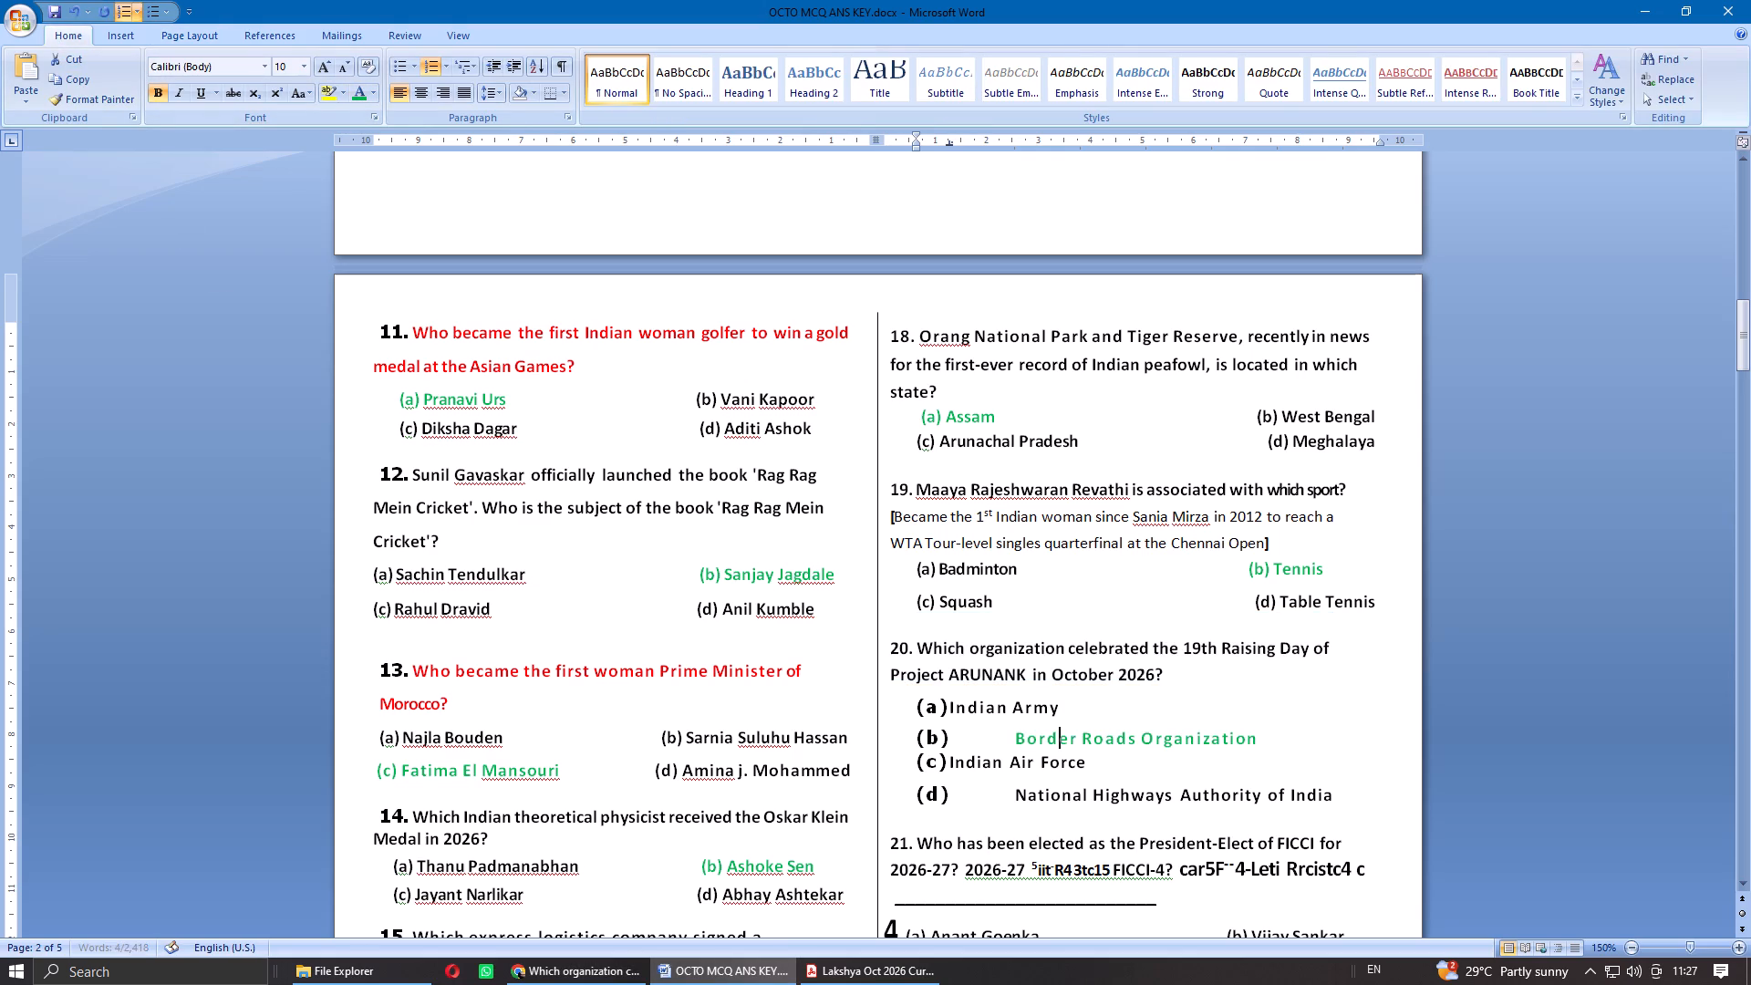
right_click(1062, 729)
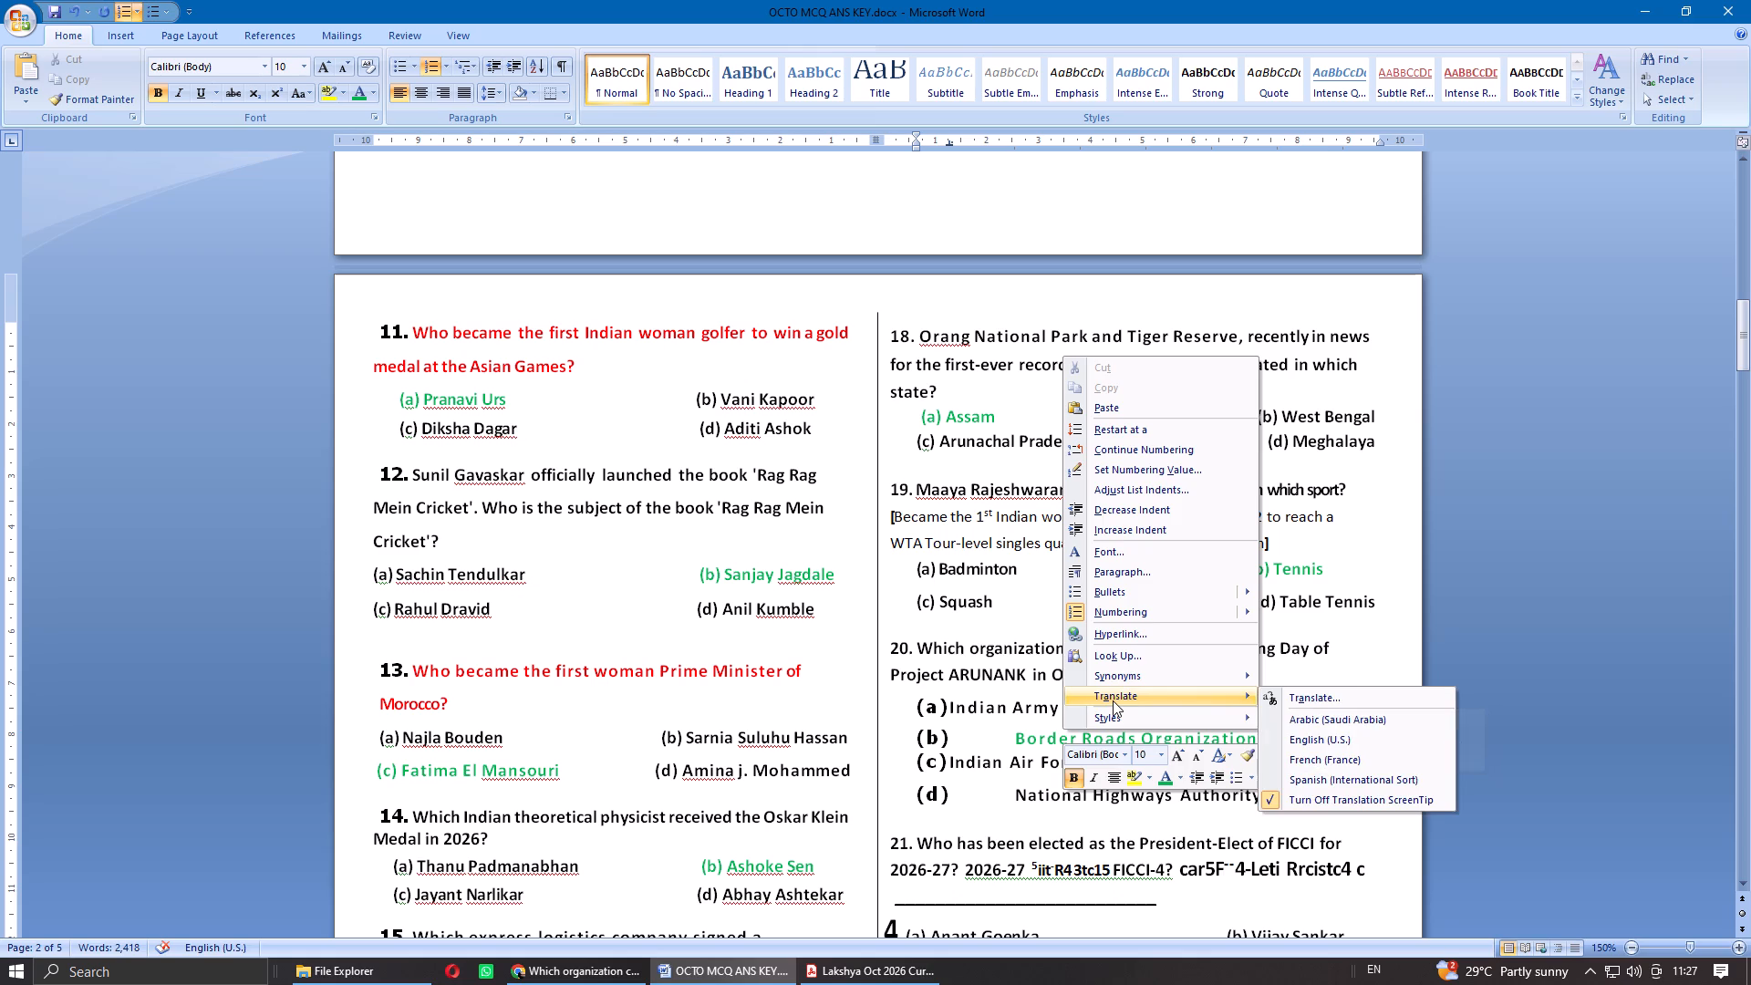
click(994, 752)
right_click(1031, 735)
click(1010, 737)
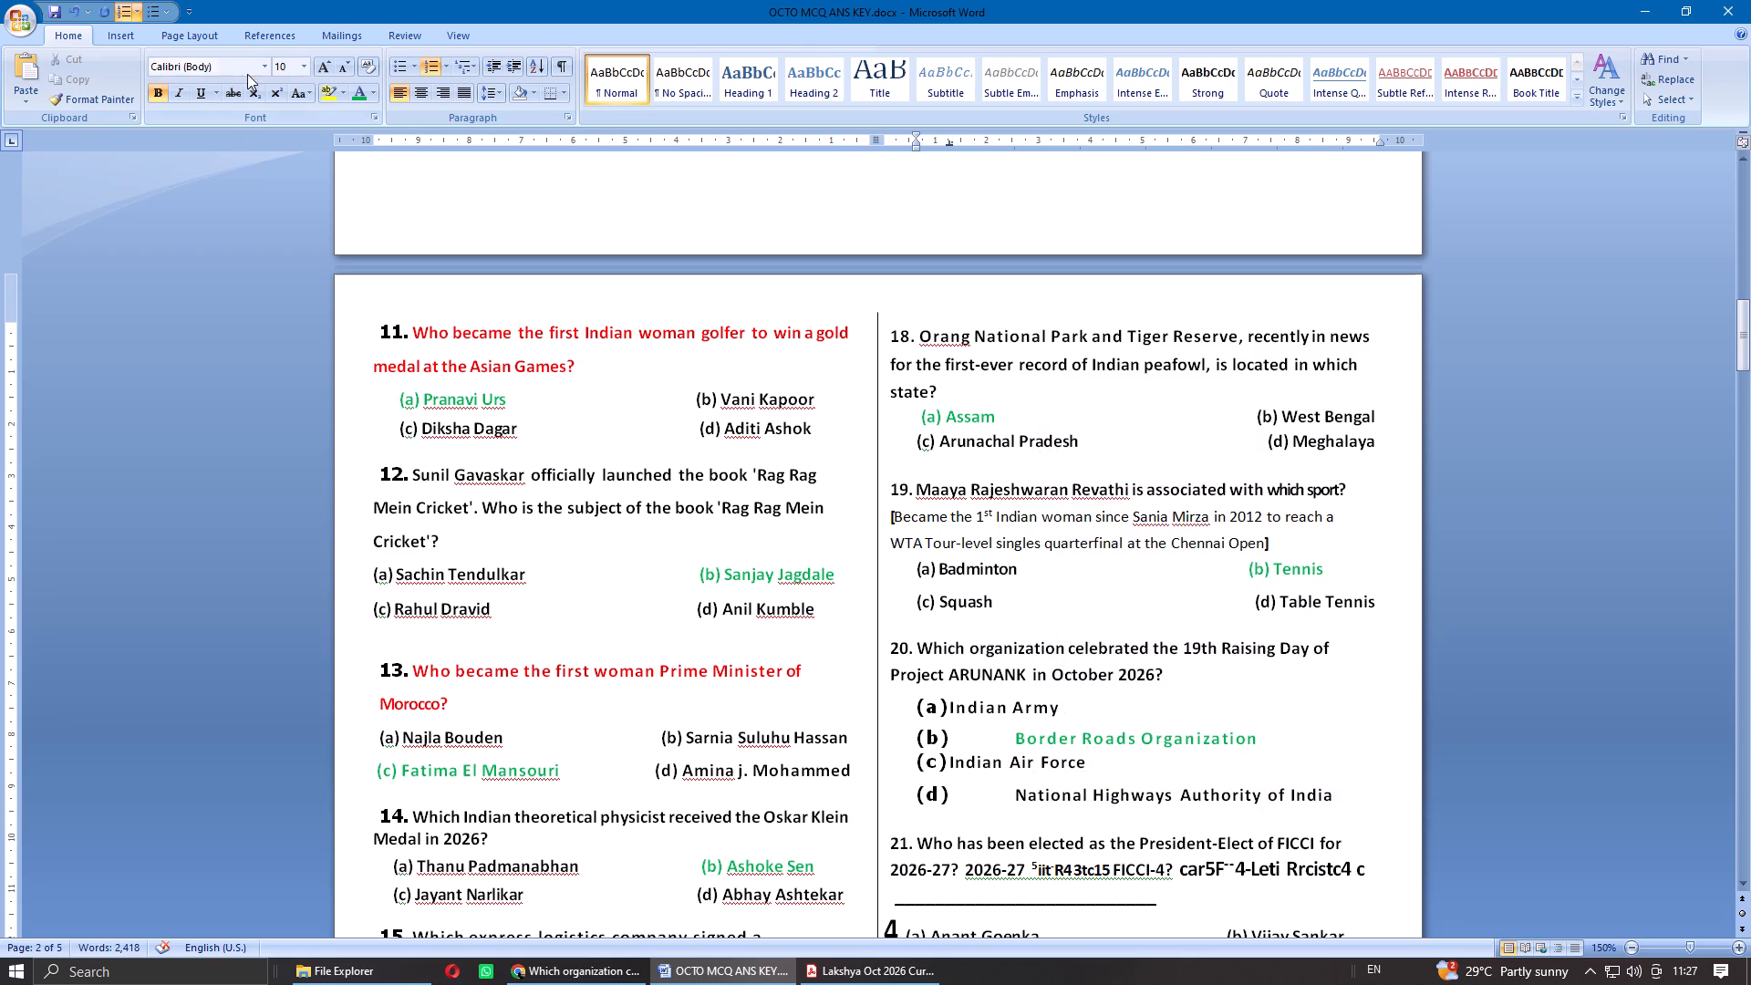
Set the left indent of question 20's option (b) to 0.6 cm to close the gap before Border Roads Organization.
click(181, 30)
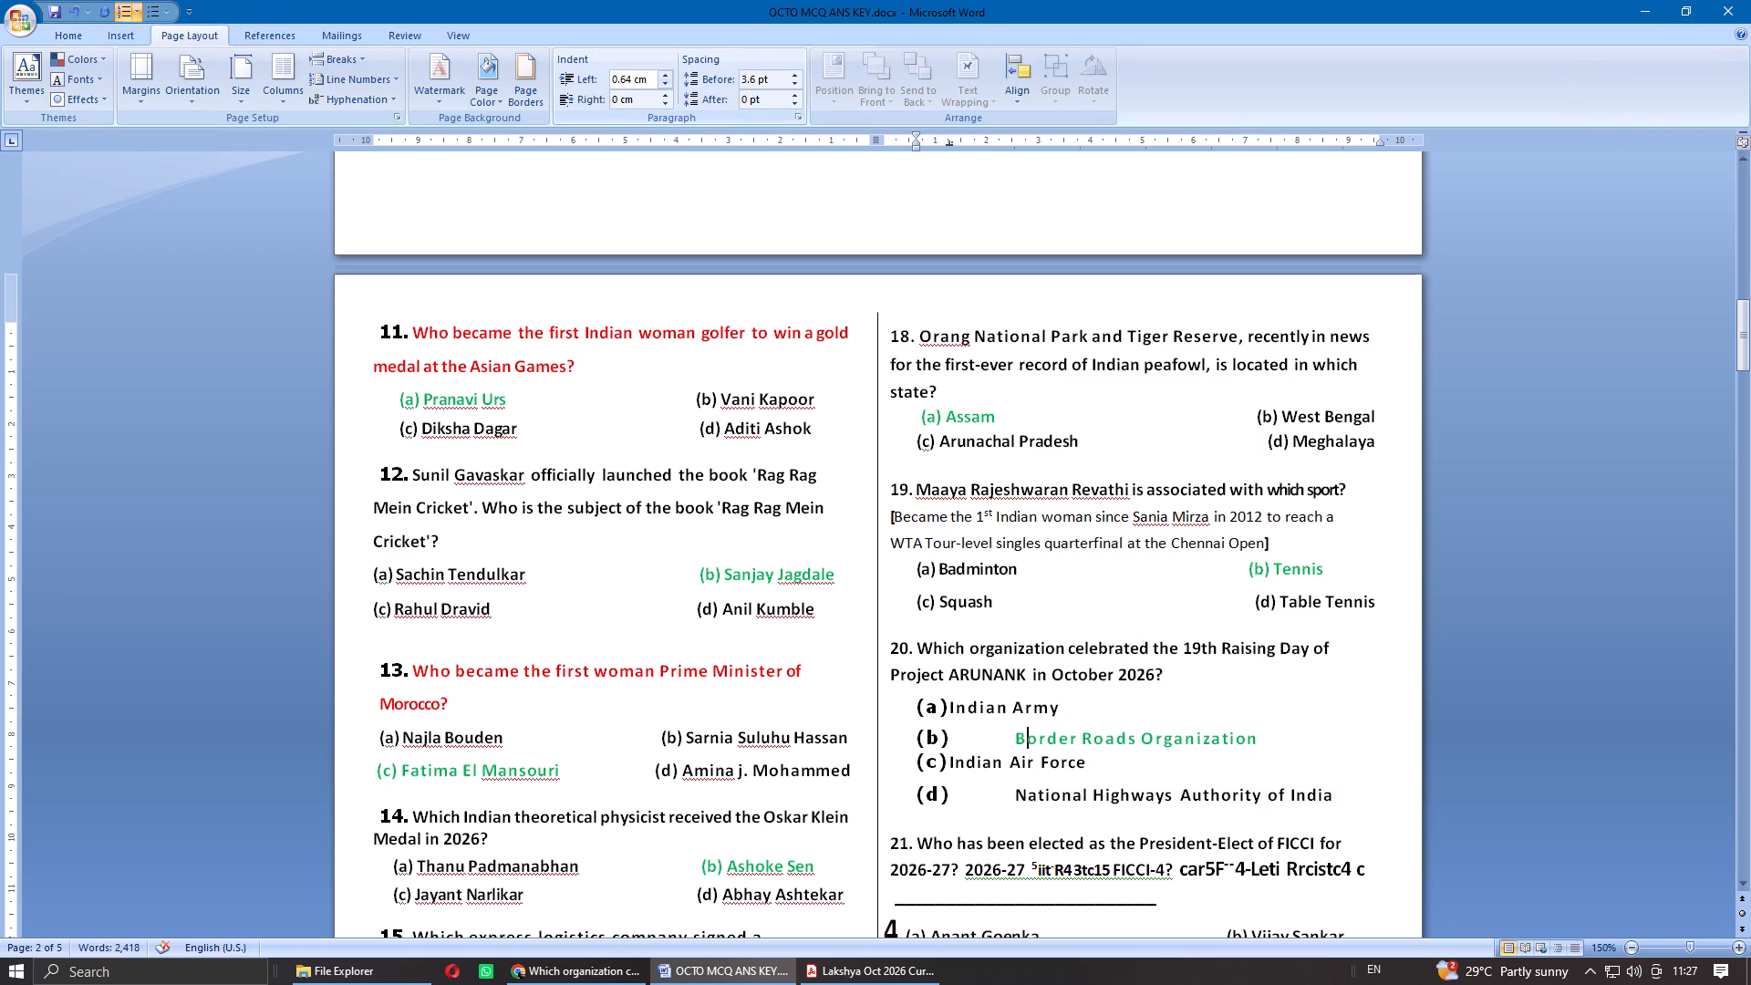
click(661, 85)
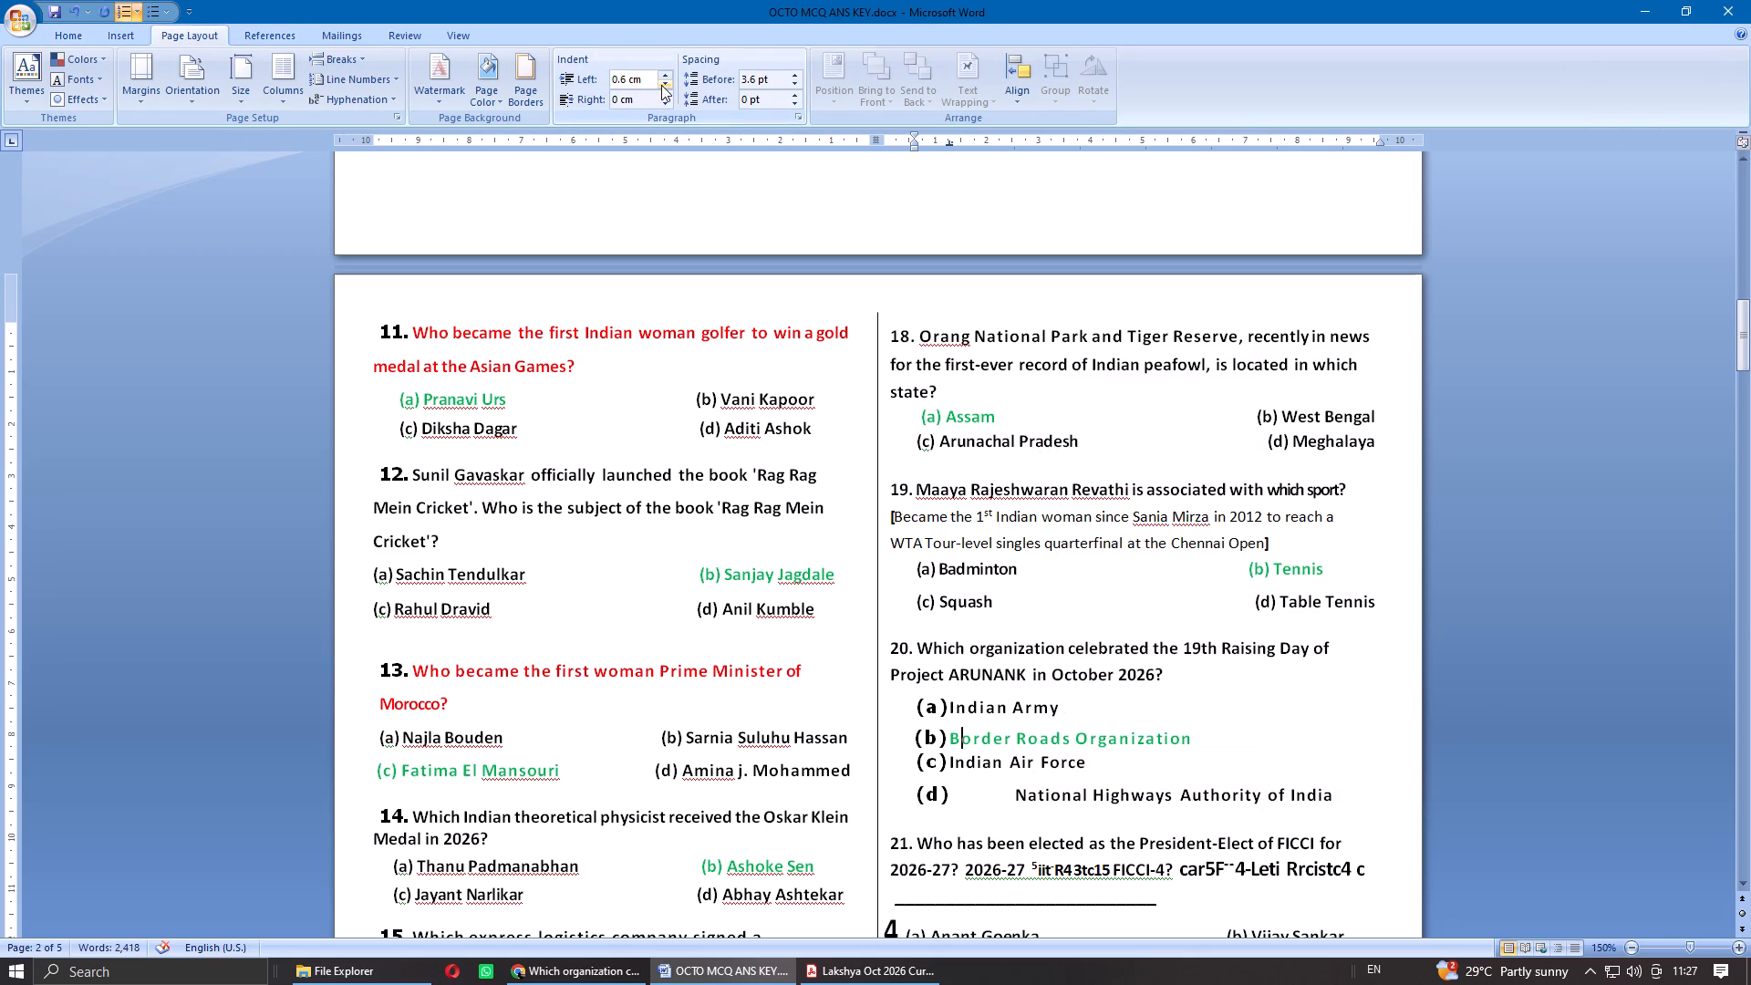
Set the paragraph spacing before question 20's options (a) and (b) to 0 pt.
click(982, 710)
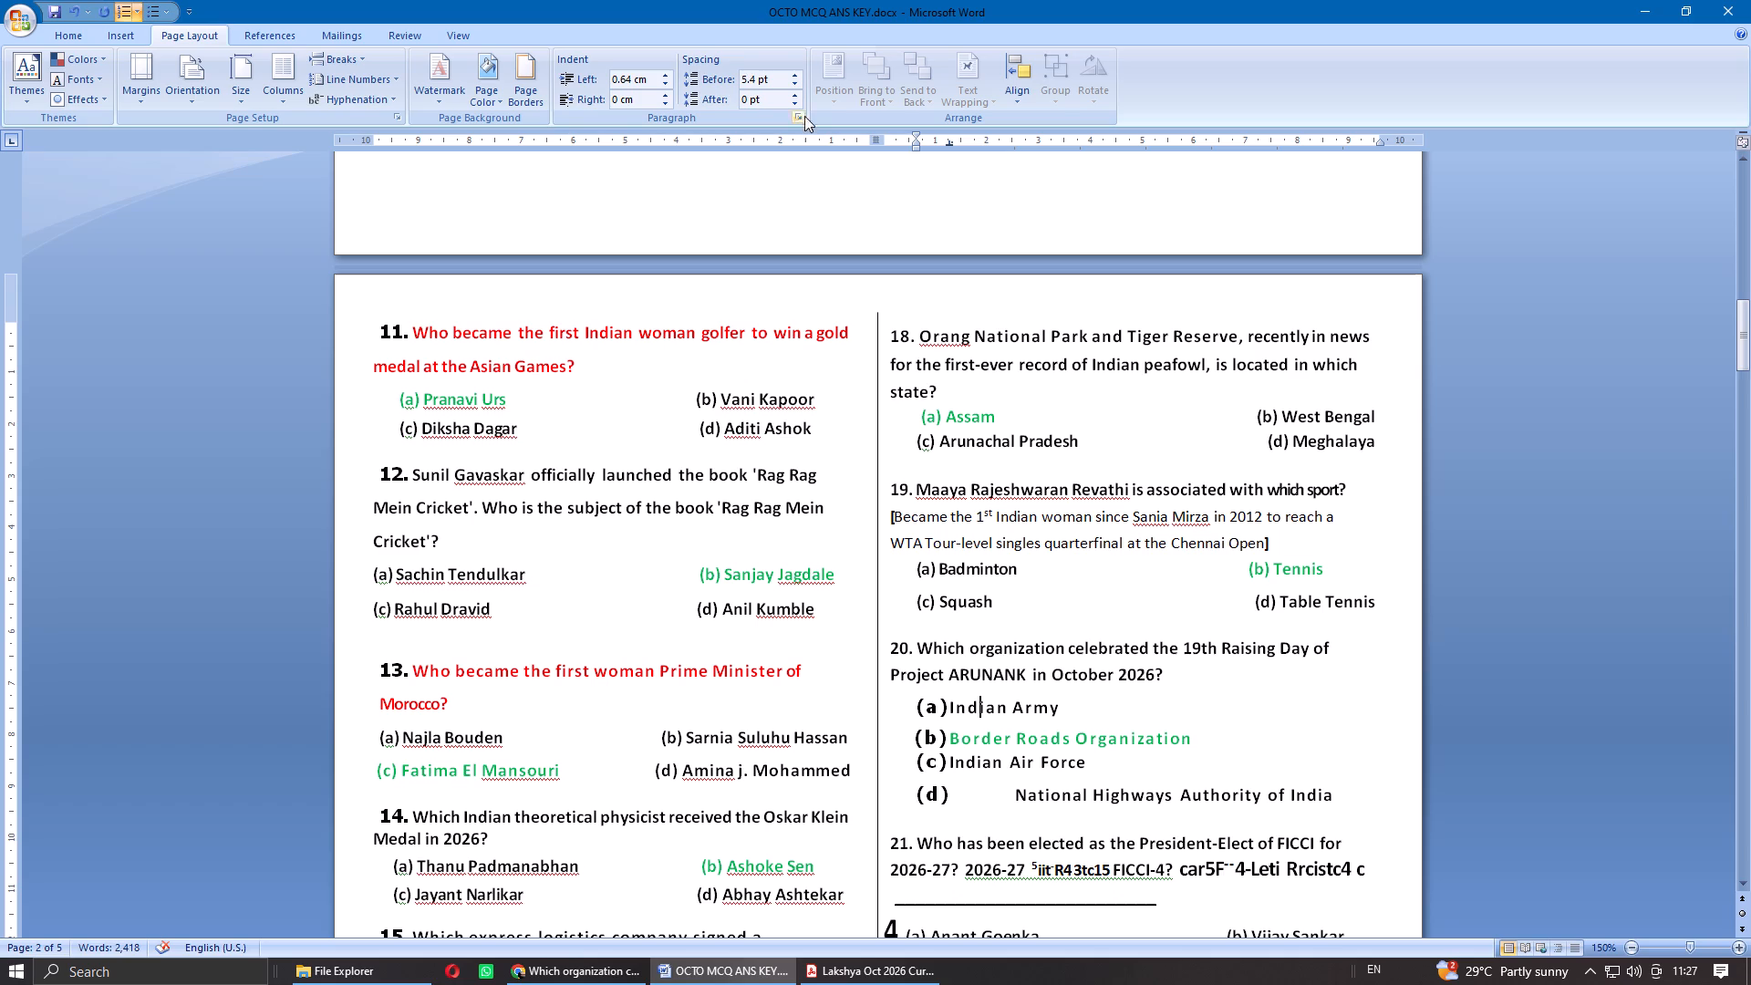
click(796, 86)
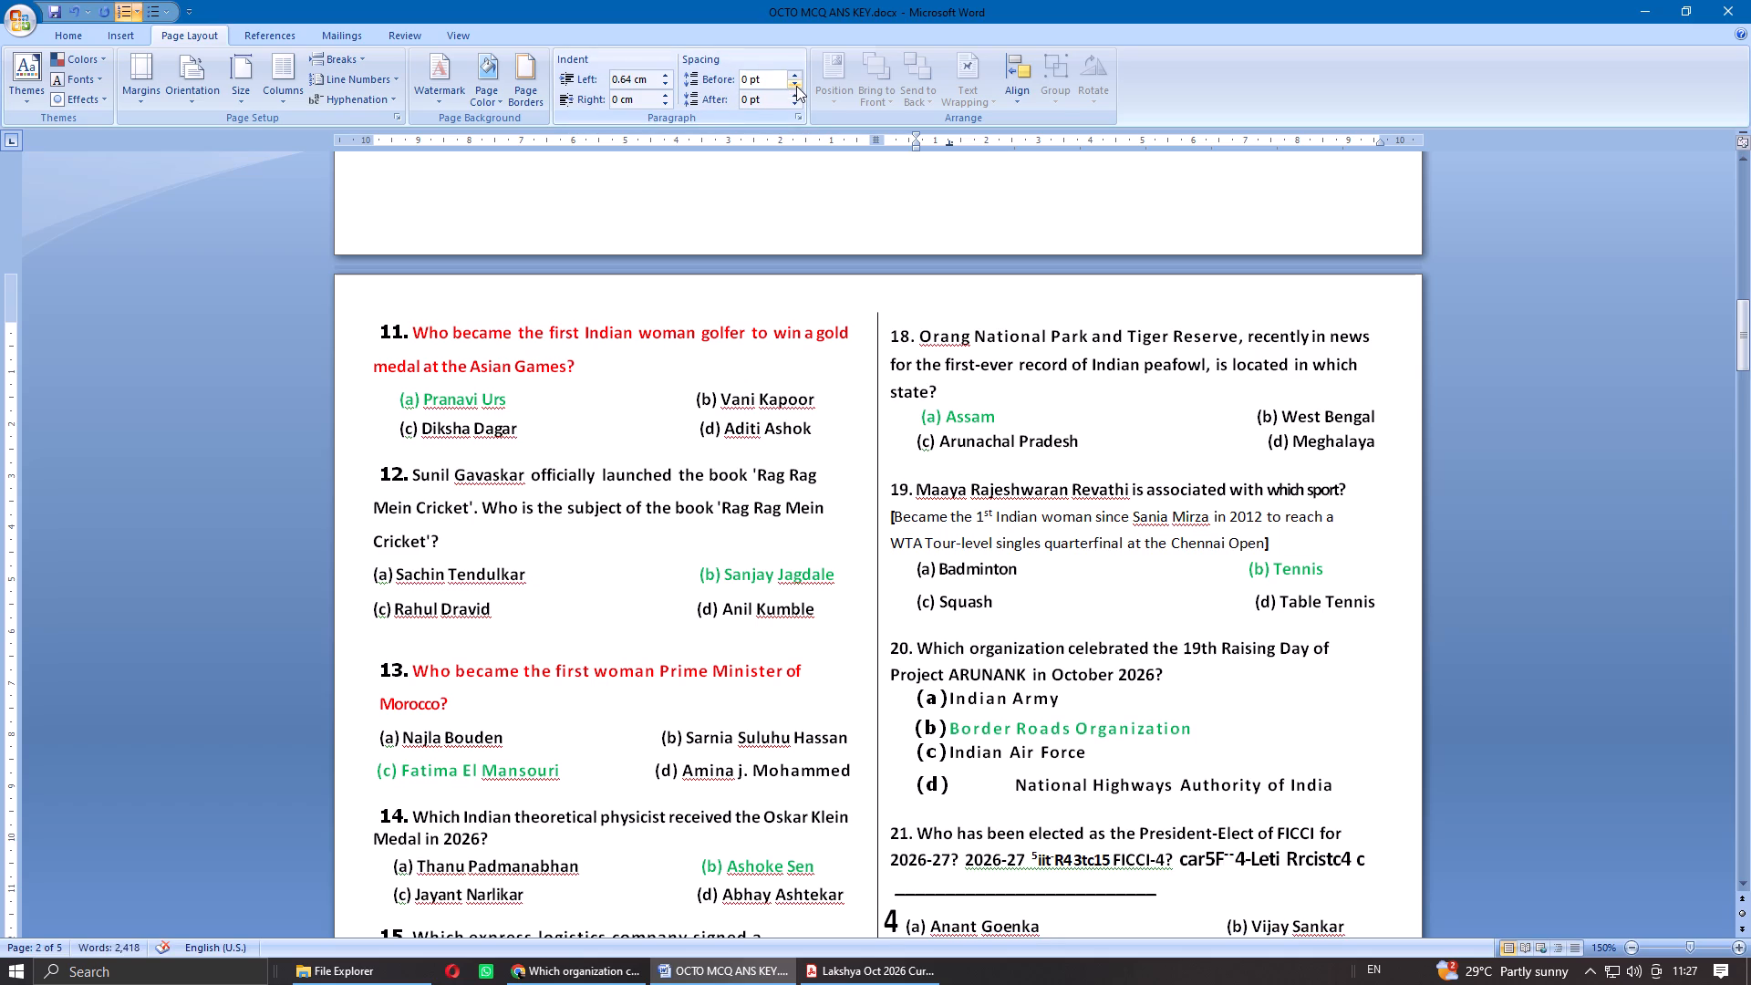
click(980, 731)
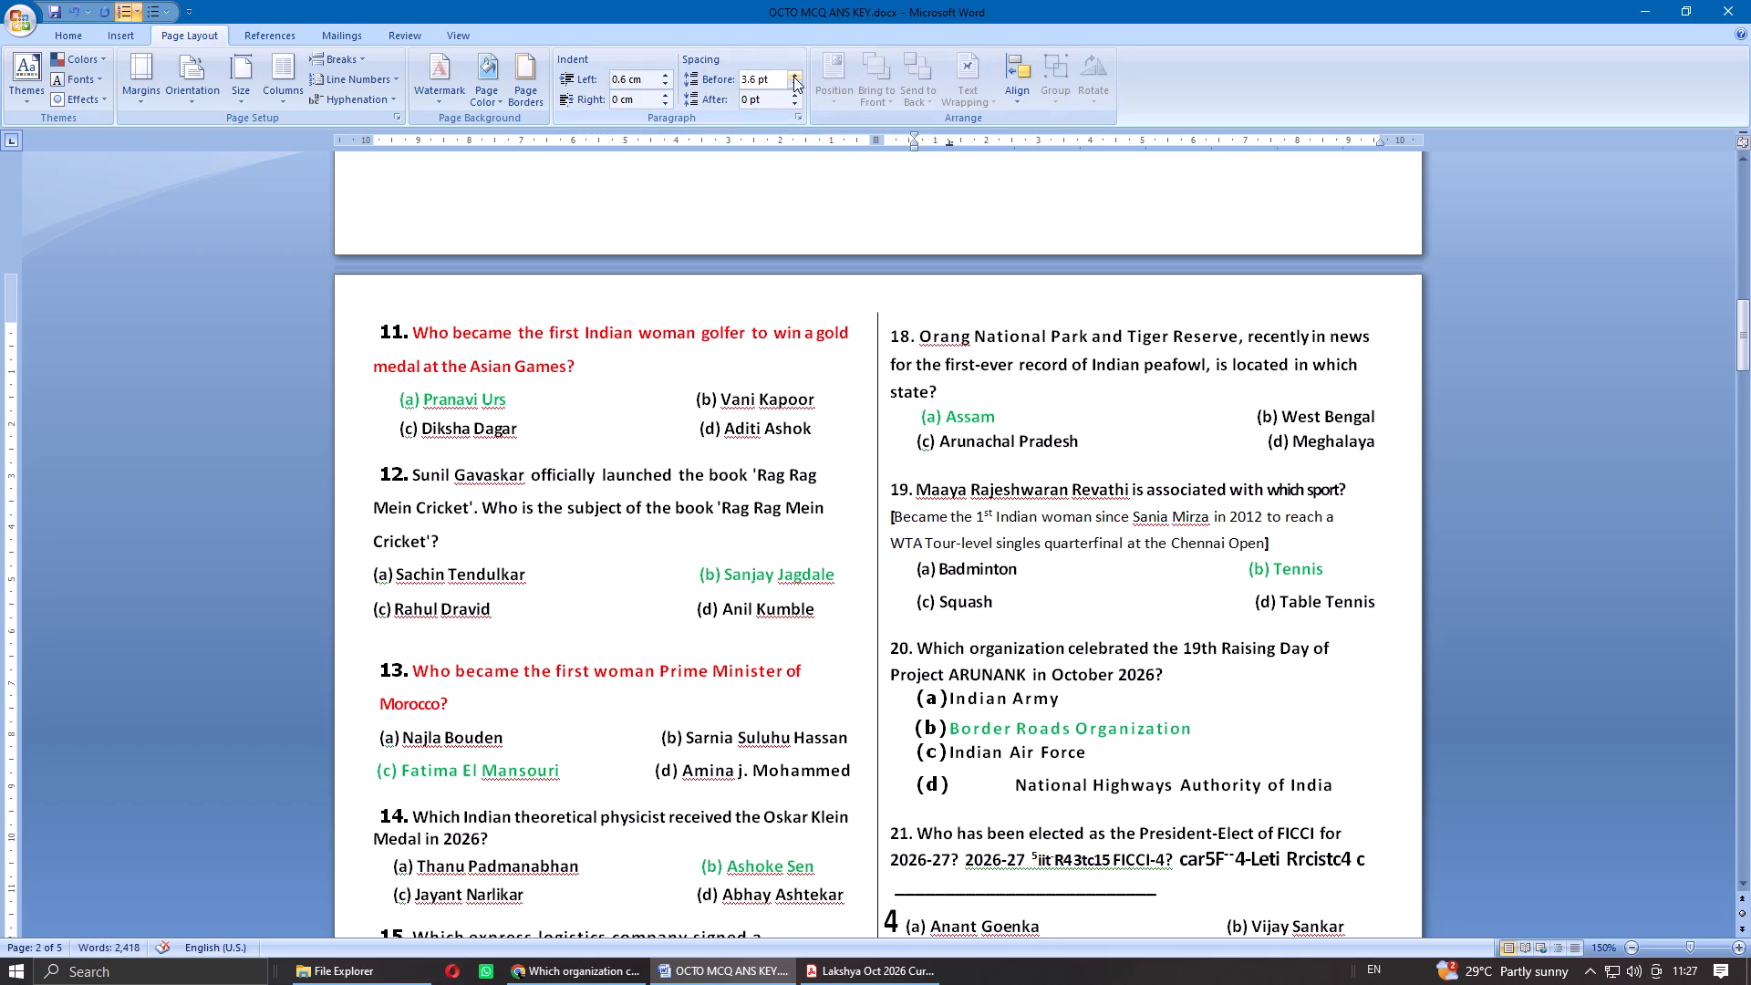
click(793, 79)
Set question 20's option (d) National Highways Authority of India to a 0.6 cm left indent and 0 pt spacing before.
click(1039, 776)
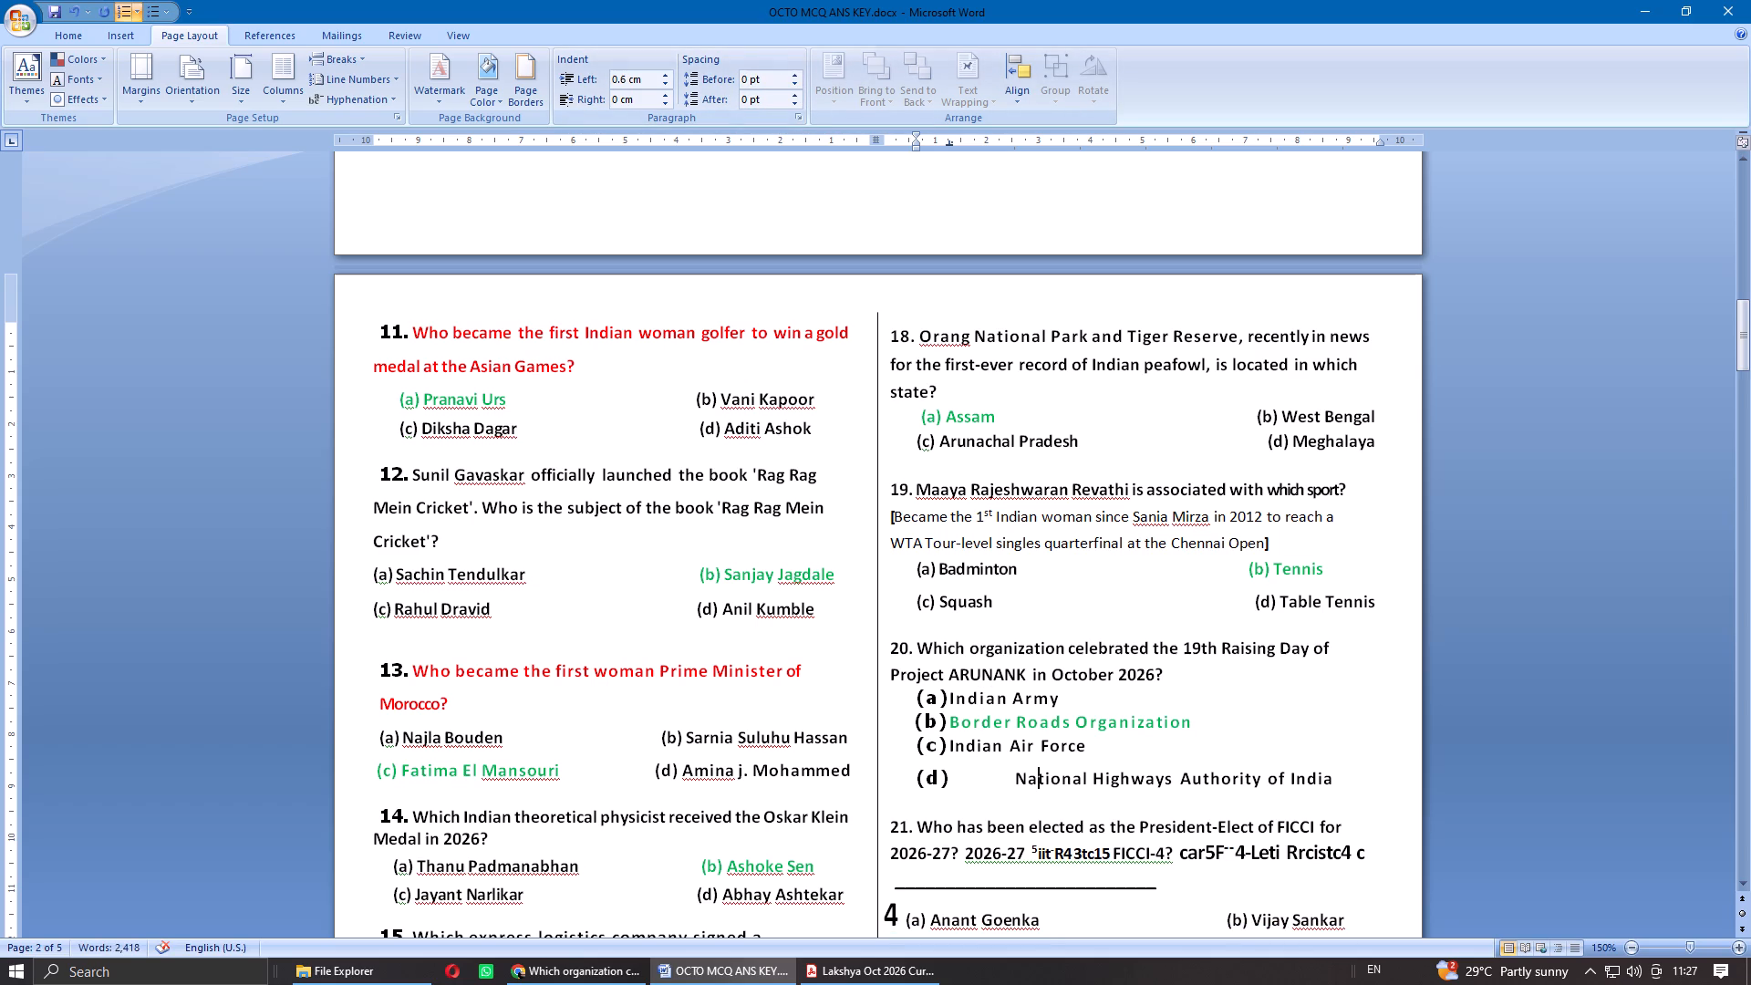
click(664, 81)
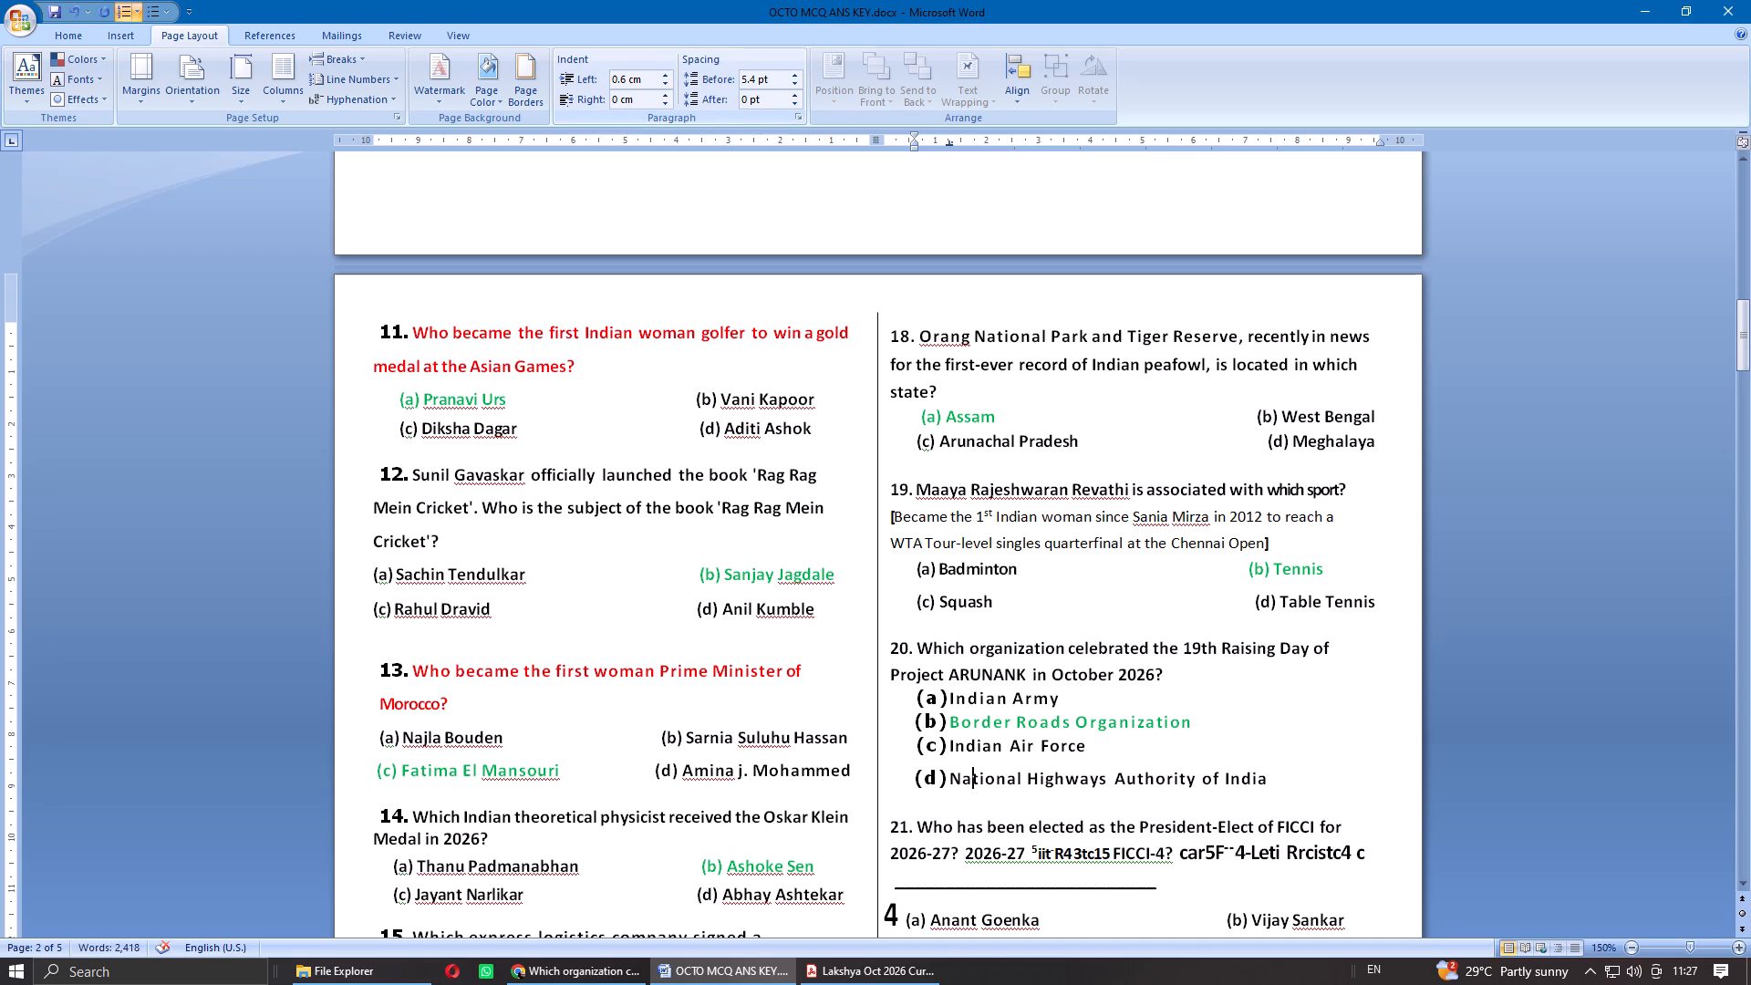
click(797, 85)
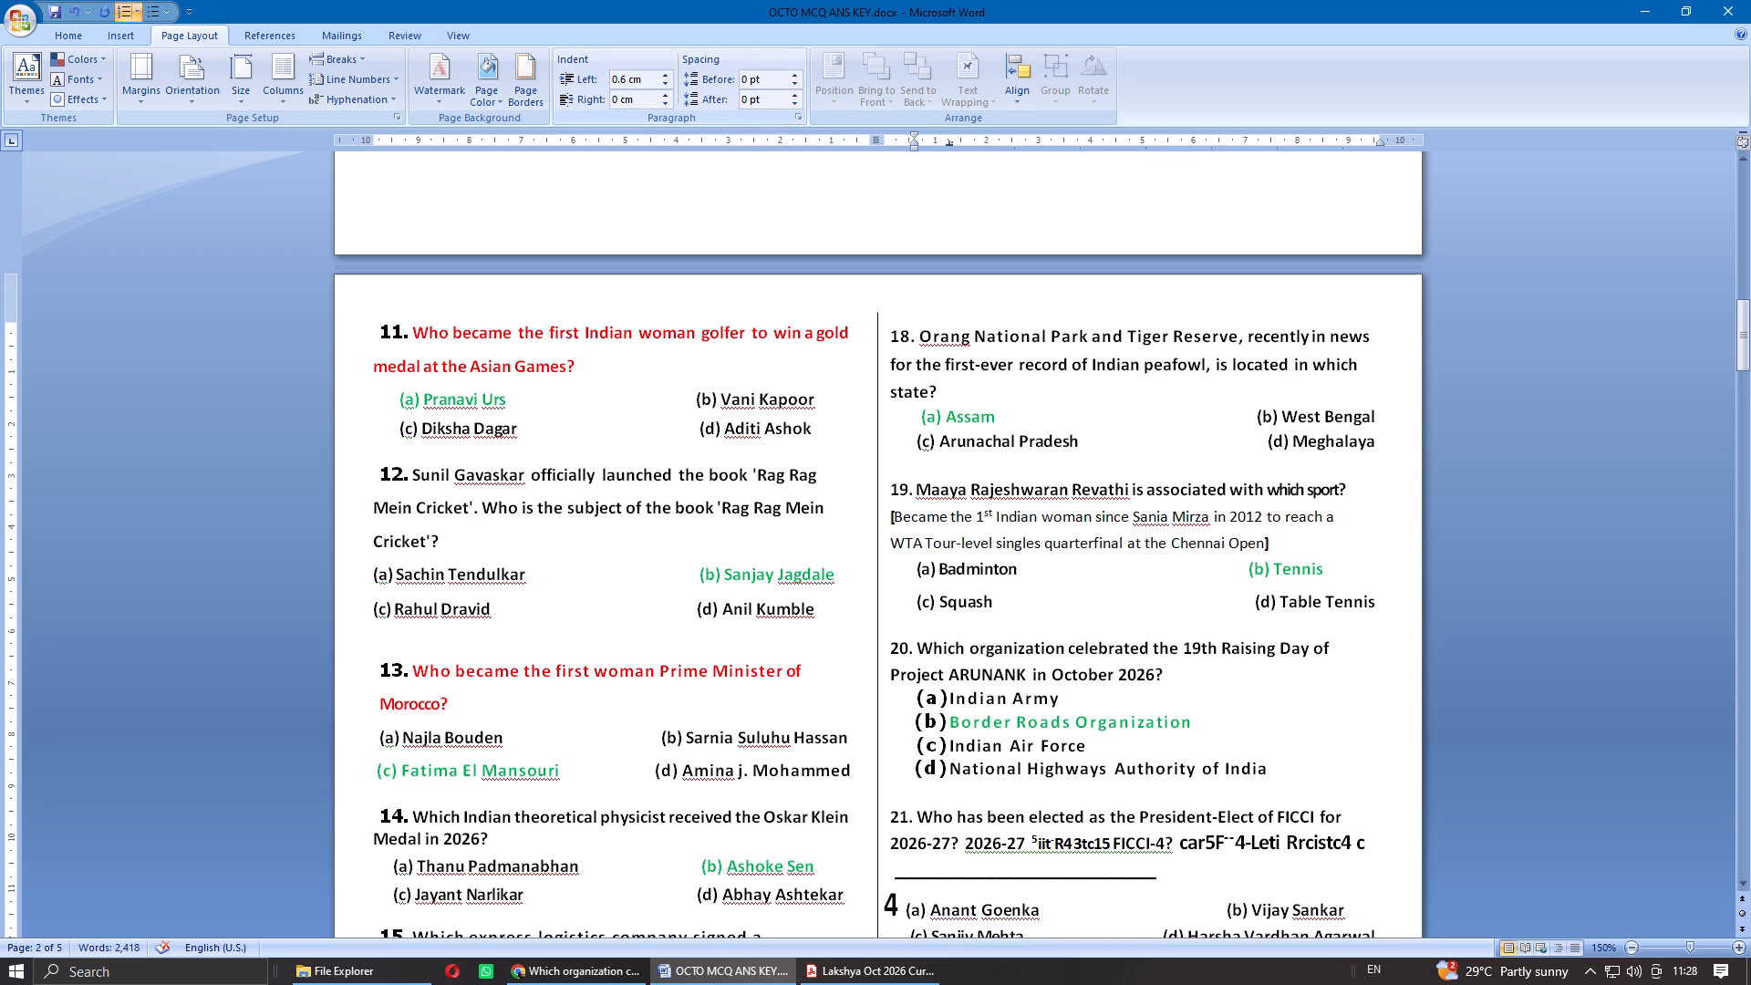
Delete the garbled text and underline after "2026-27?" in question 21 about the President-Elect of FICCI.
click(1025, 742)
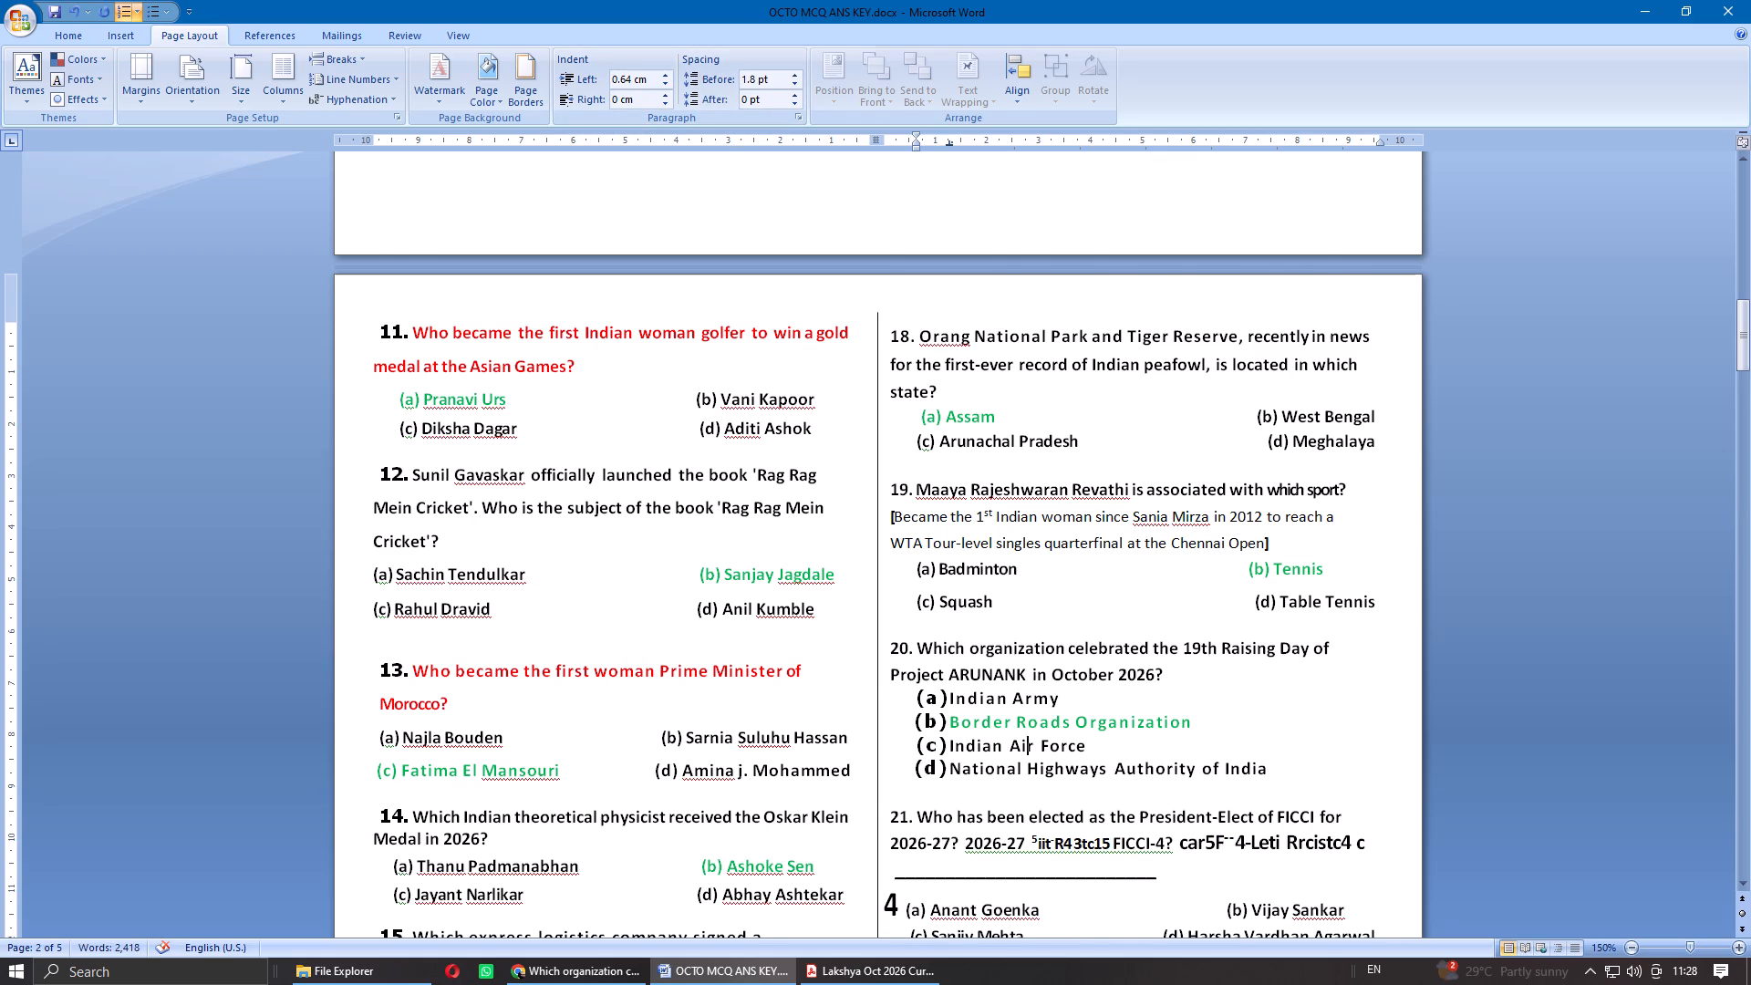
scroll(942, 751, down, 2)
drag(1383, 624, 1010, 654)
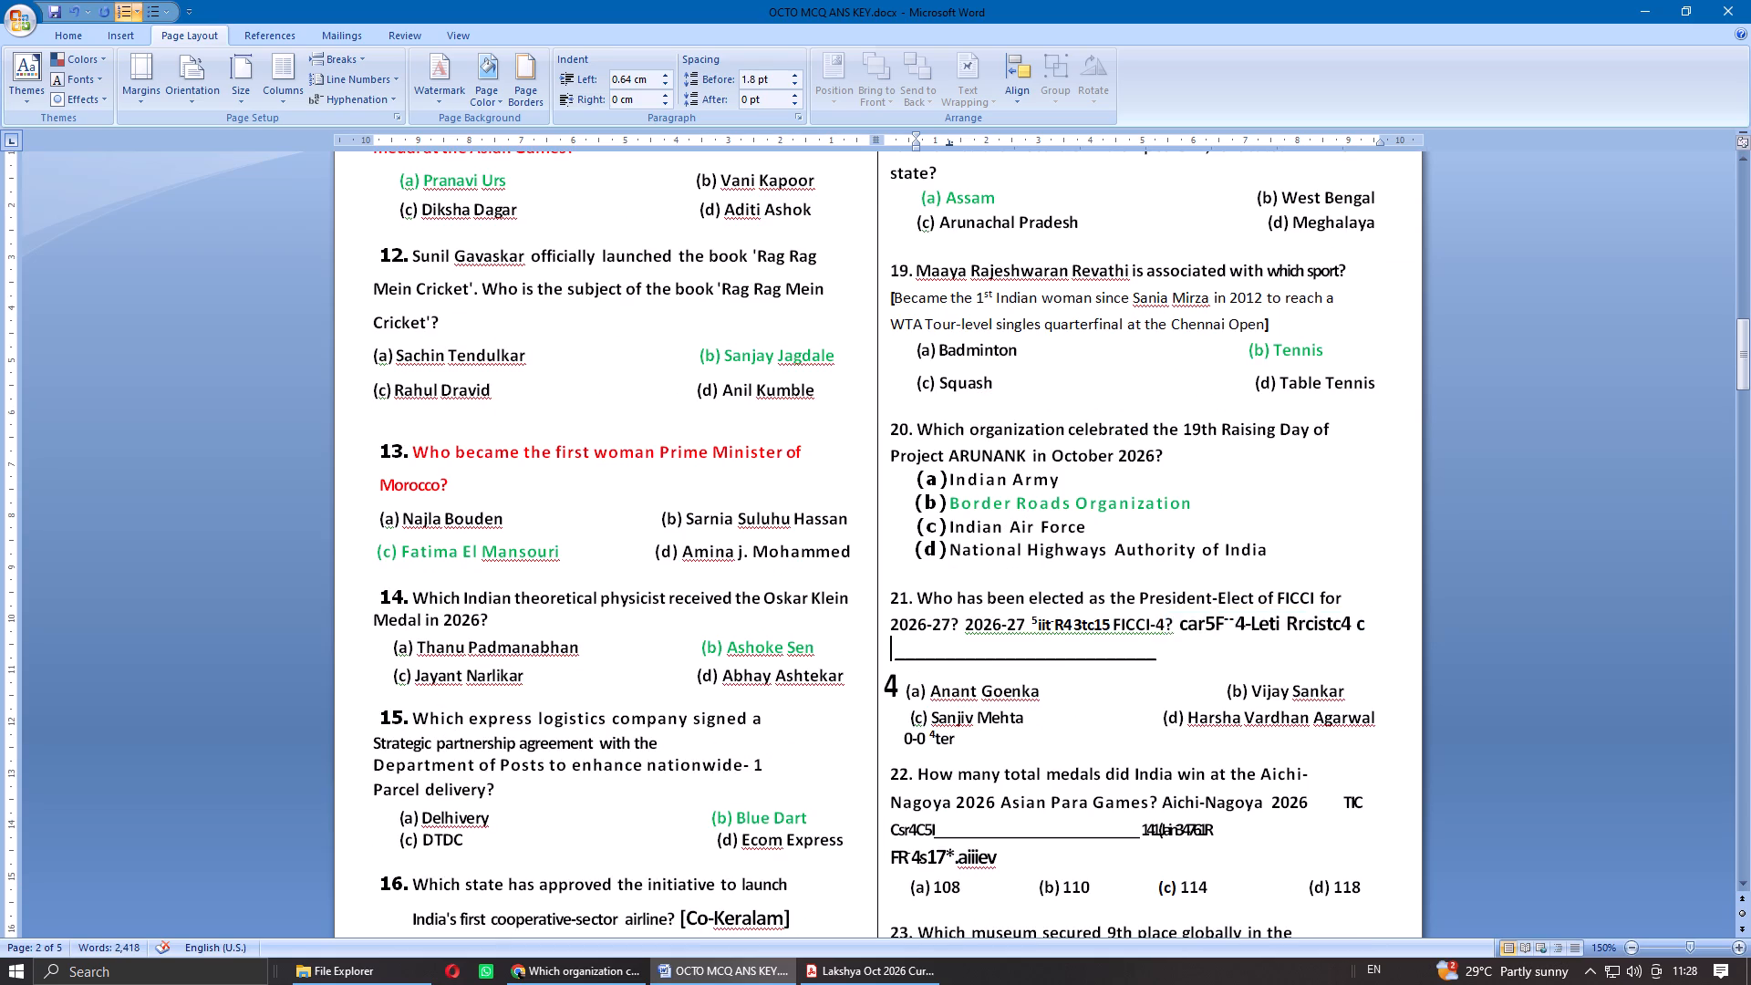
drag(1010, 654, 989, 632)
drag(1169, 653, 974, 614)
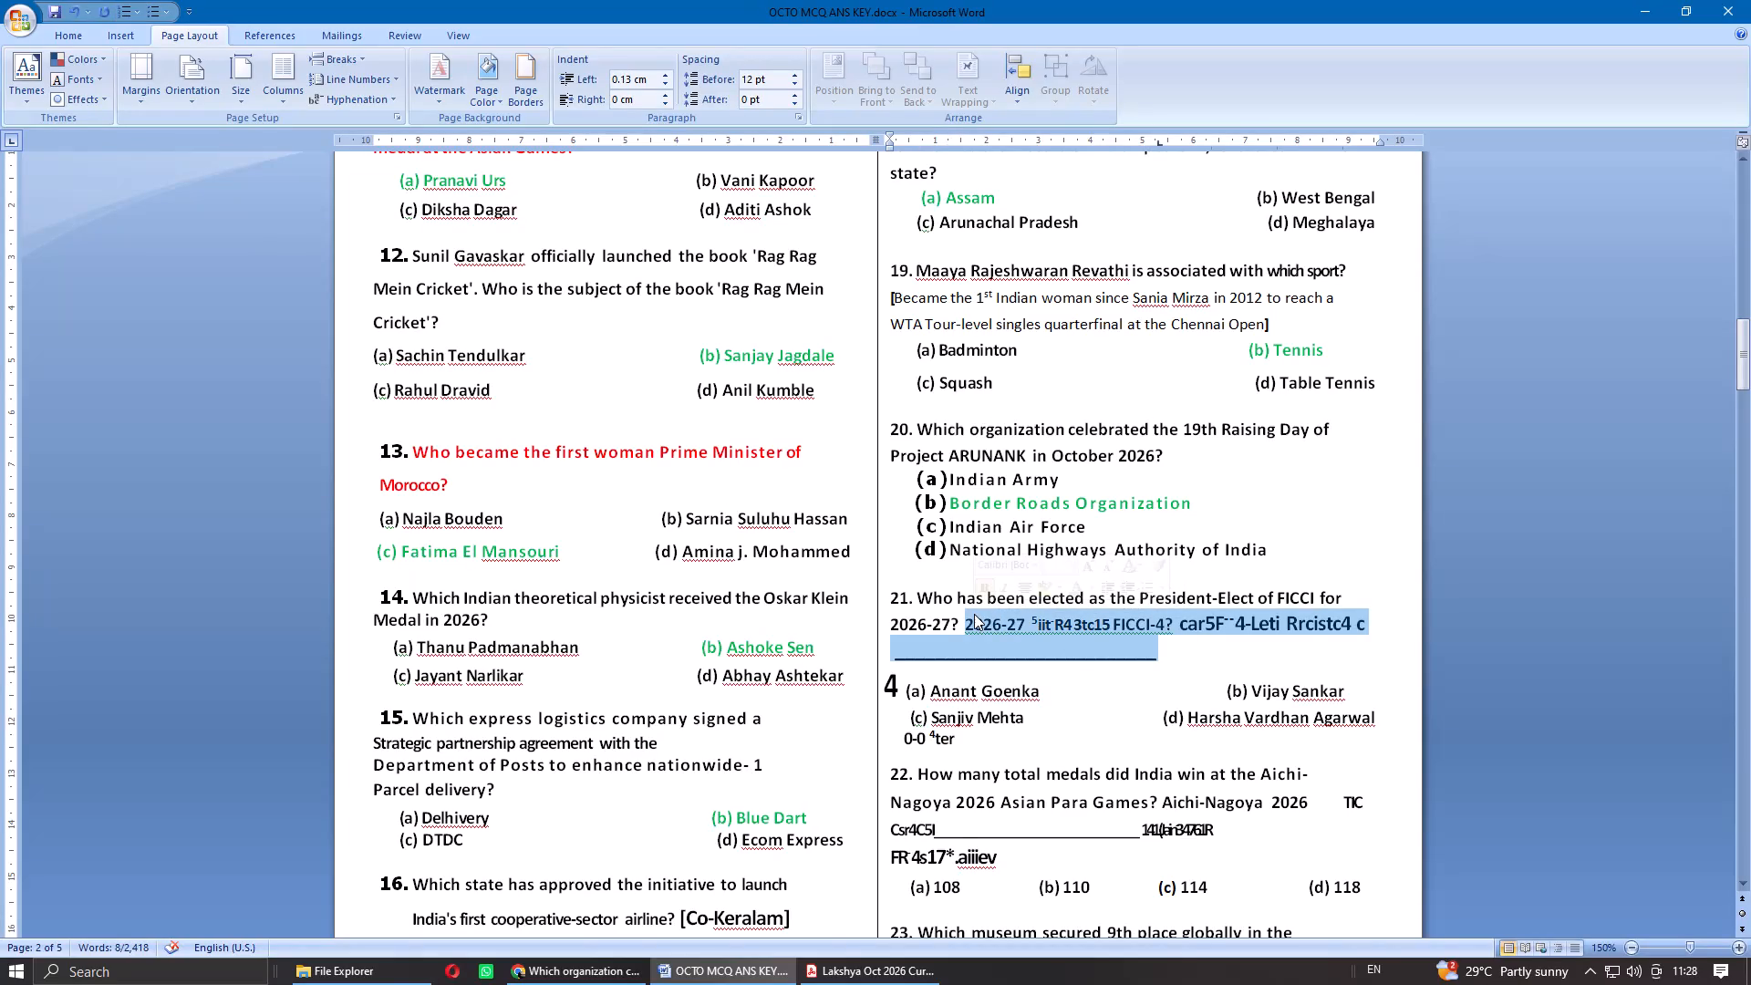
key(BackSpace)
key(BackSpace)
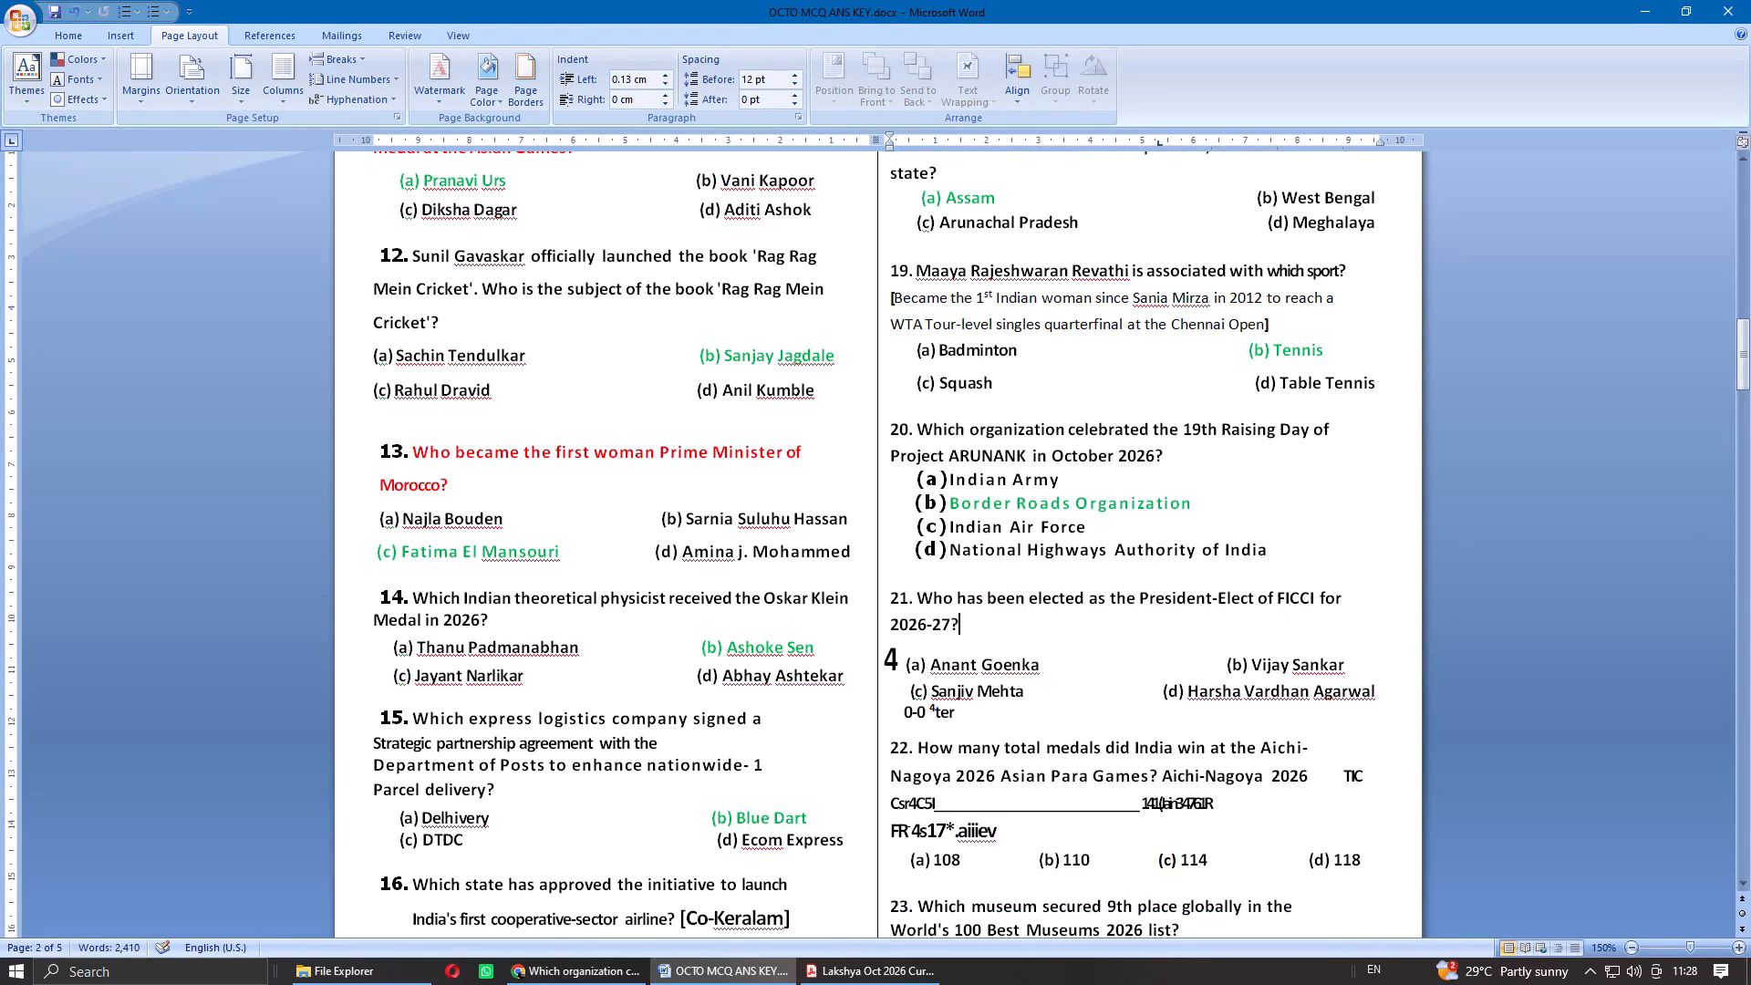
Remove the stray 4 before question 21's option (a) Anant Goenka and start the options on their own line below the question.
click(991, 718)
click(902, 662)
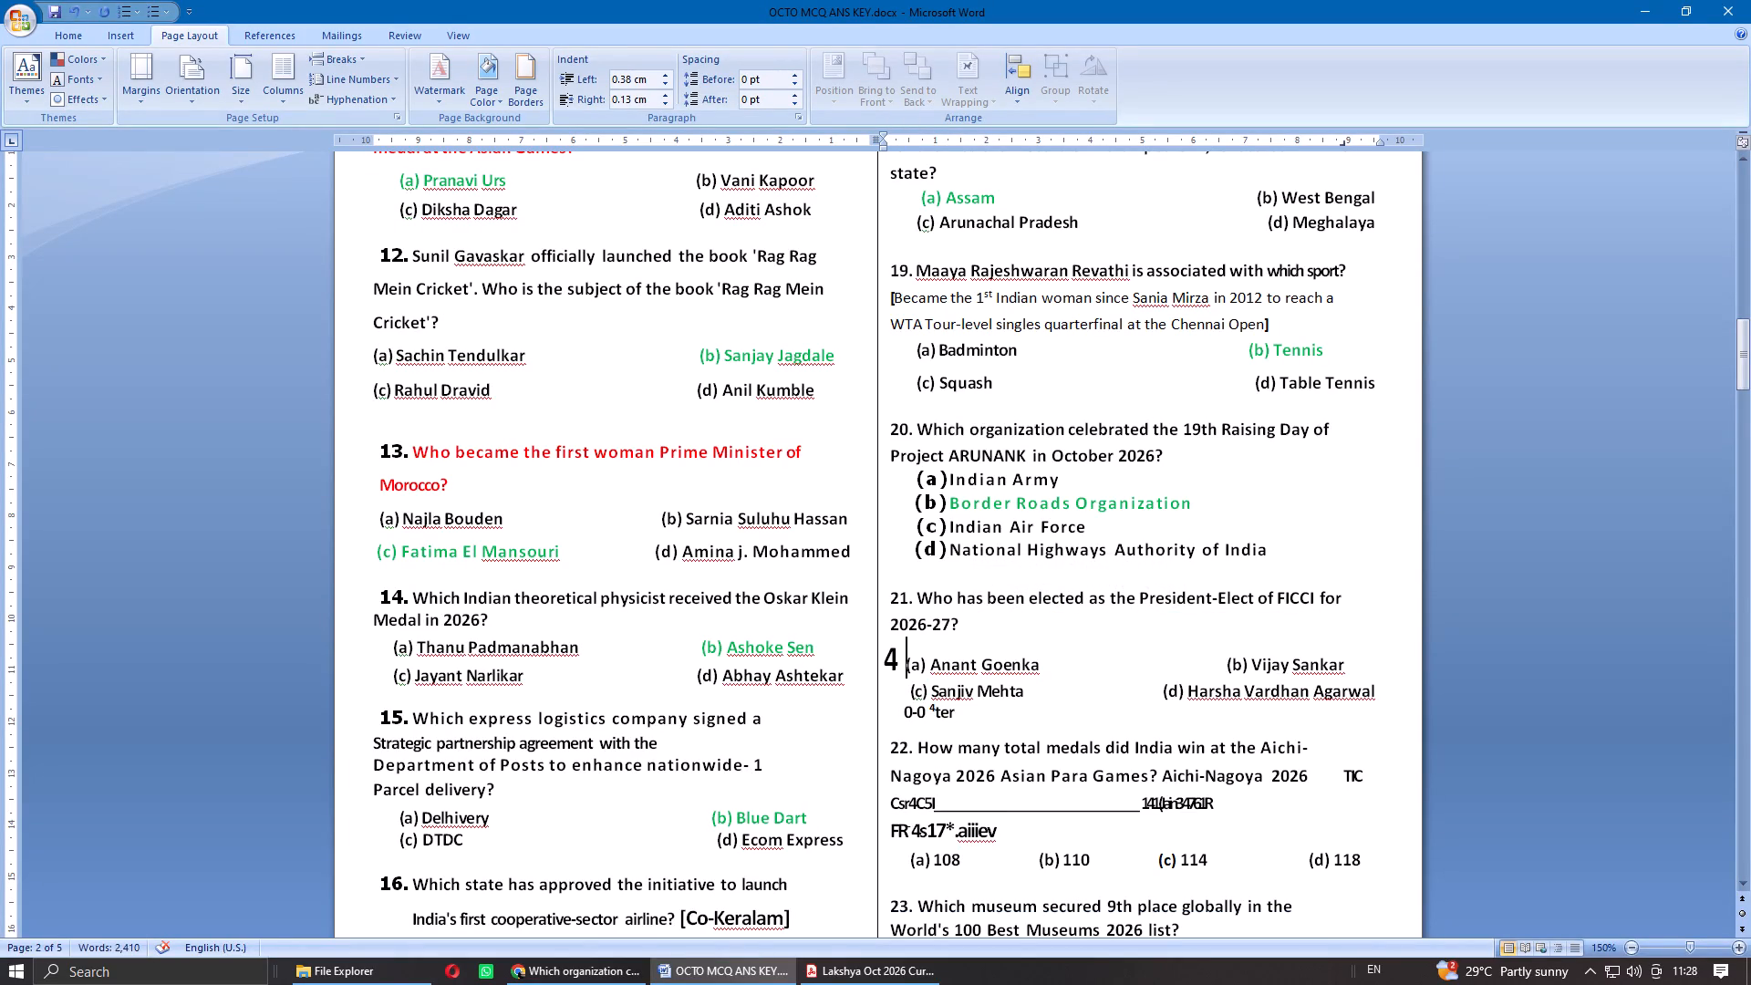
key(BackSpace)
key(BackSpace)
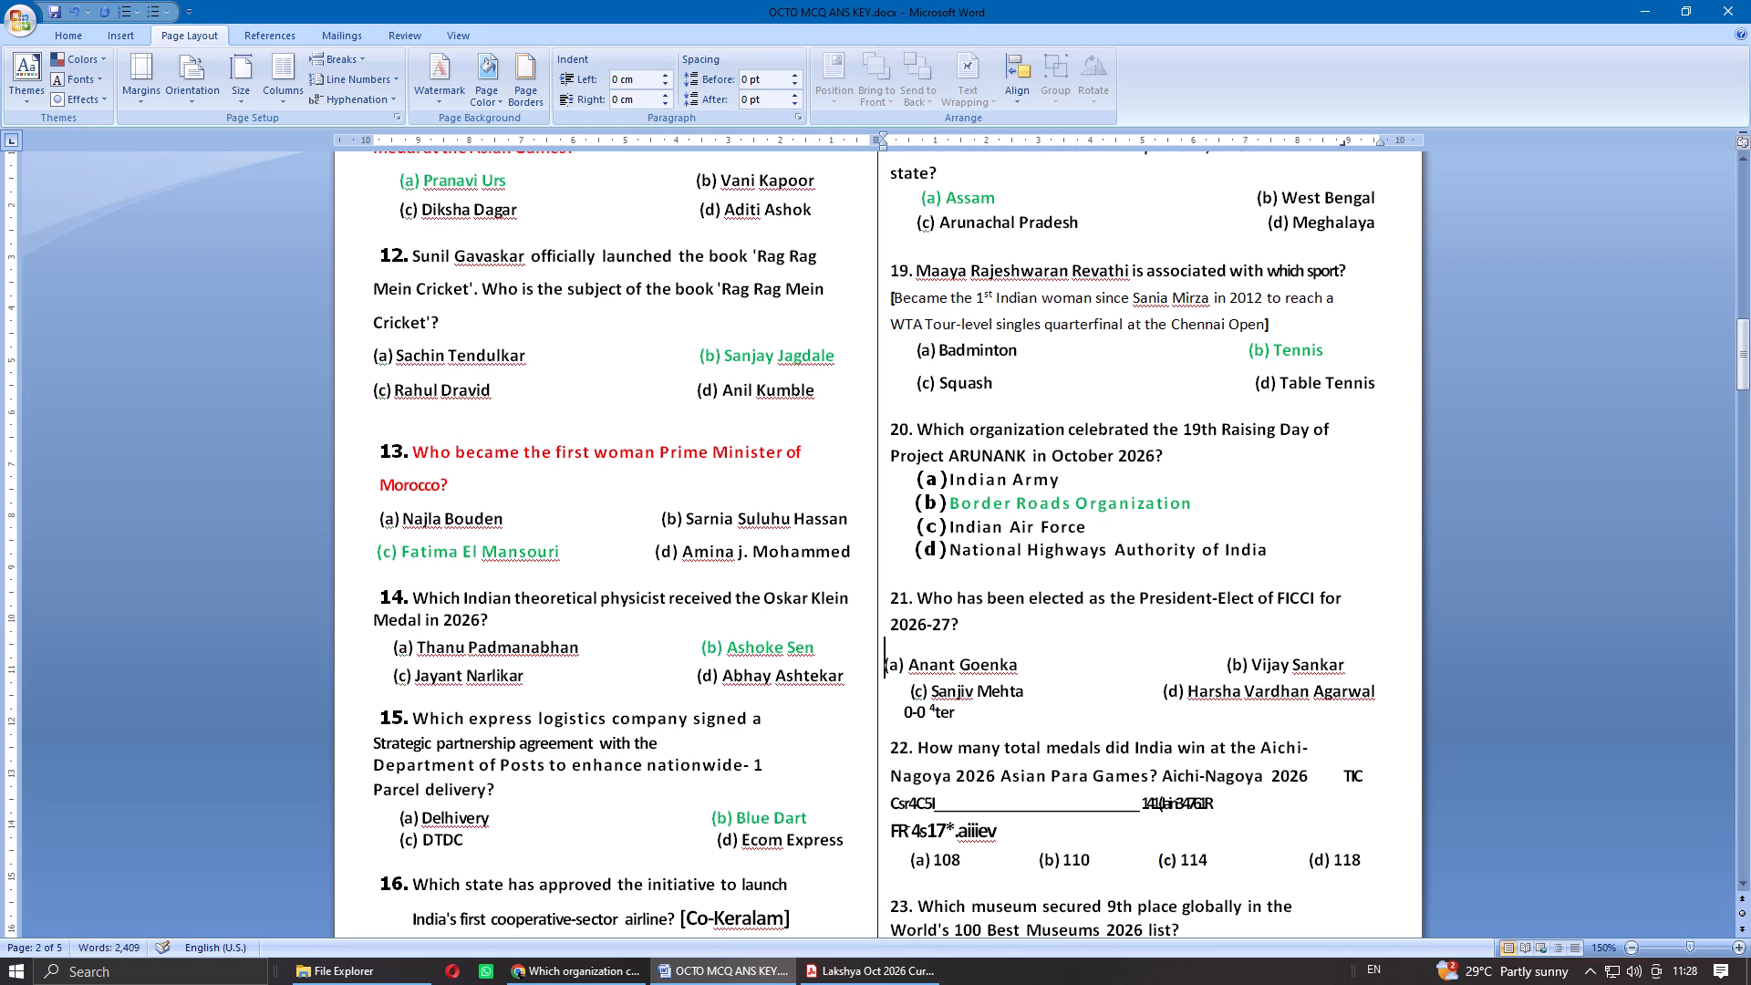
key(BackSpace)
key(Return)
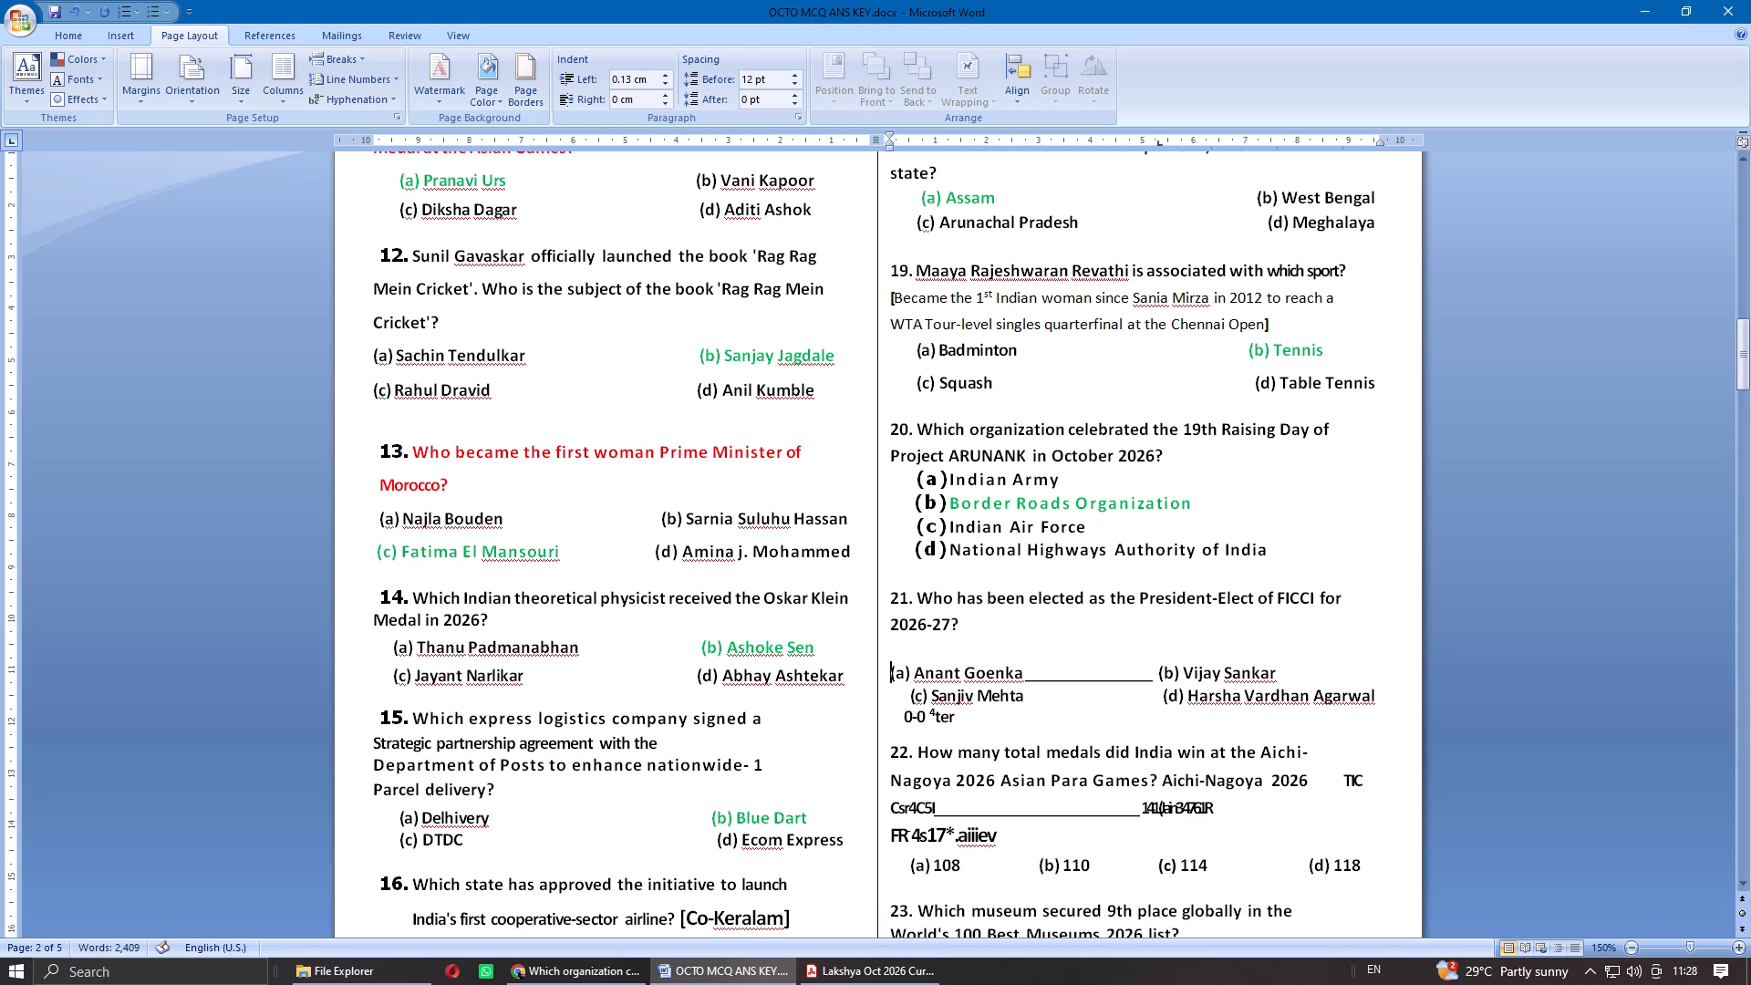
Delete the stray garbled line beneath question 21's options (c) and (d).
click(995, 728)
key(Up)
key(BackSpace)
key(BackSpace)
key(BackSpace)
key(BackSpace)
key(BackSpace)
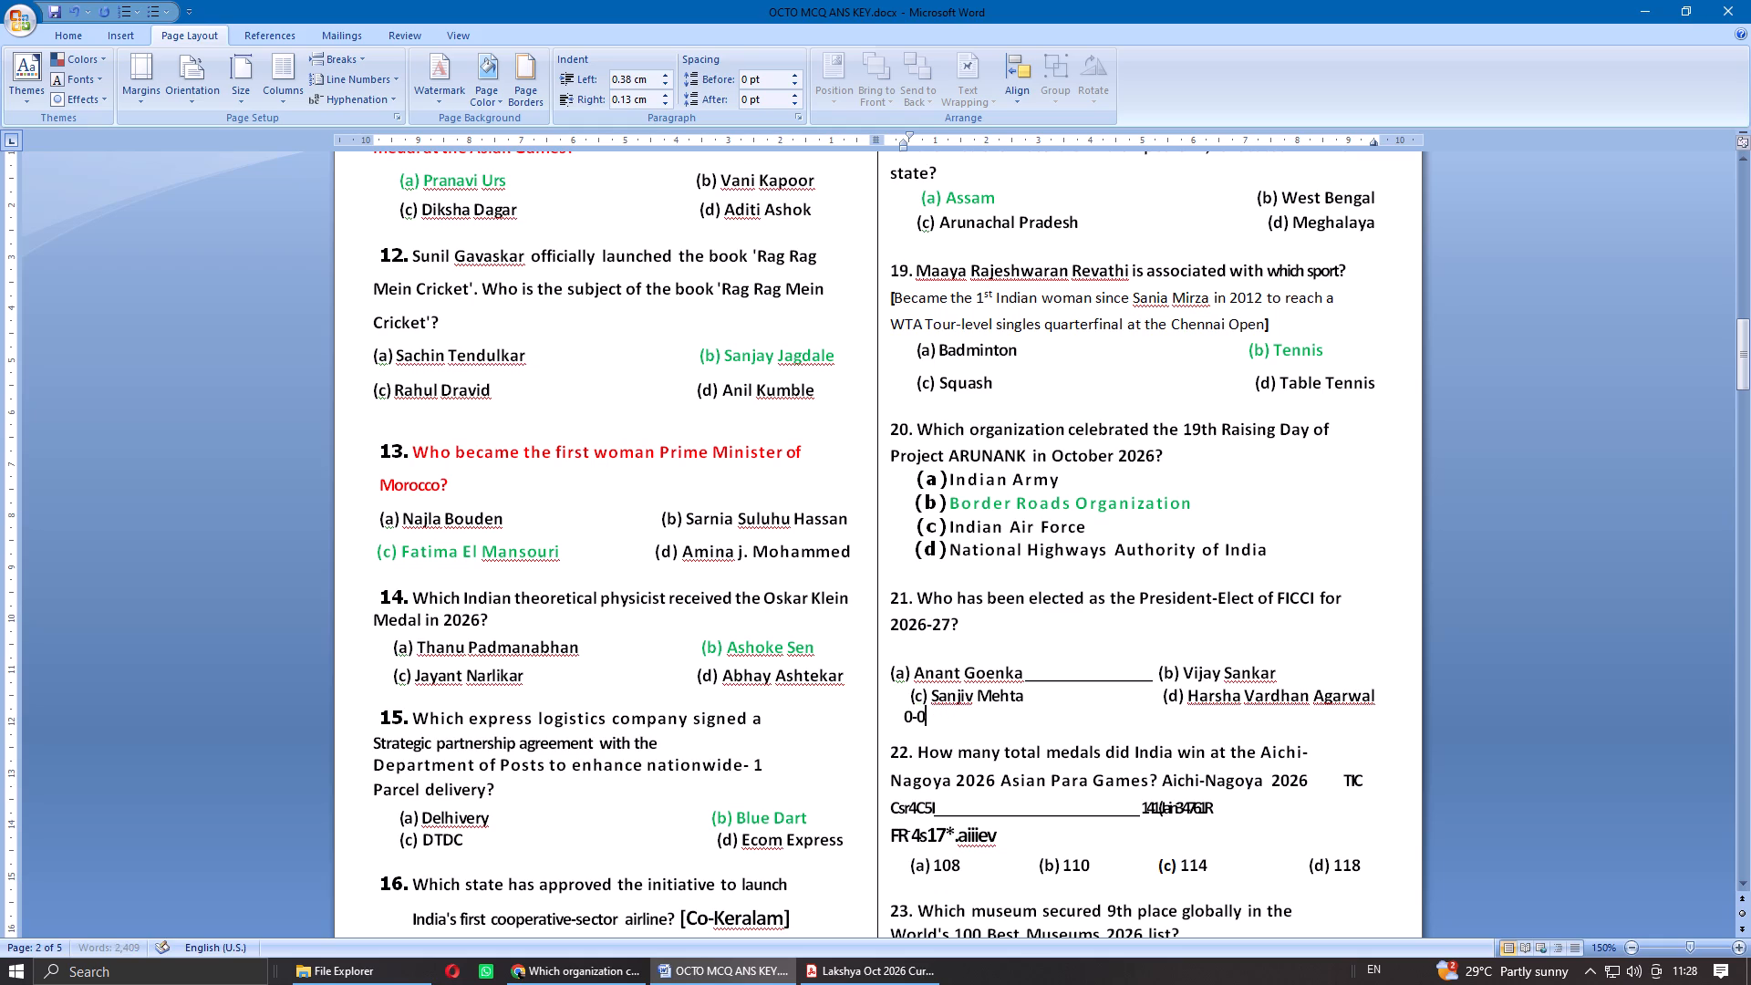
key(BackSpace)
key(BackSpace)
key(BackSpace)
key(BackSpace)
key(BackSpace)
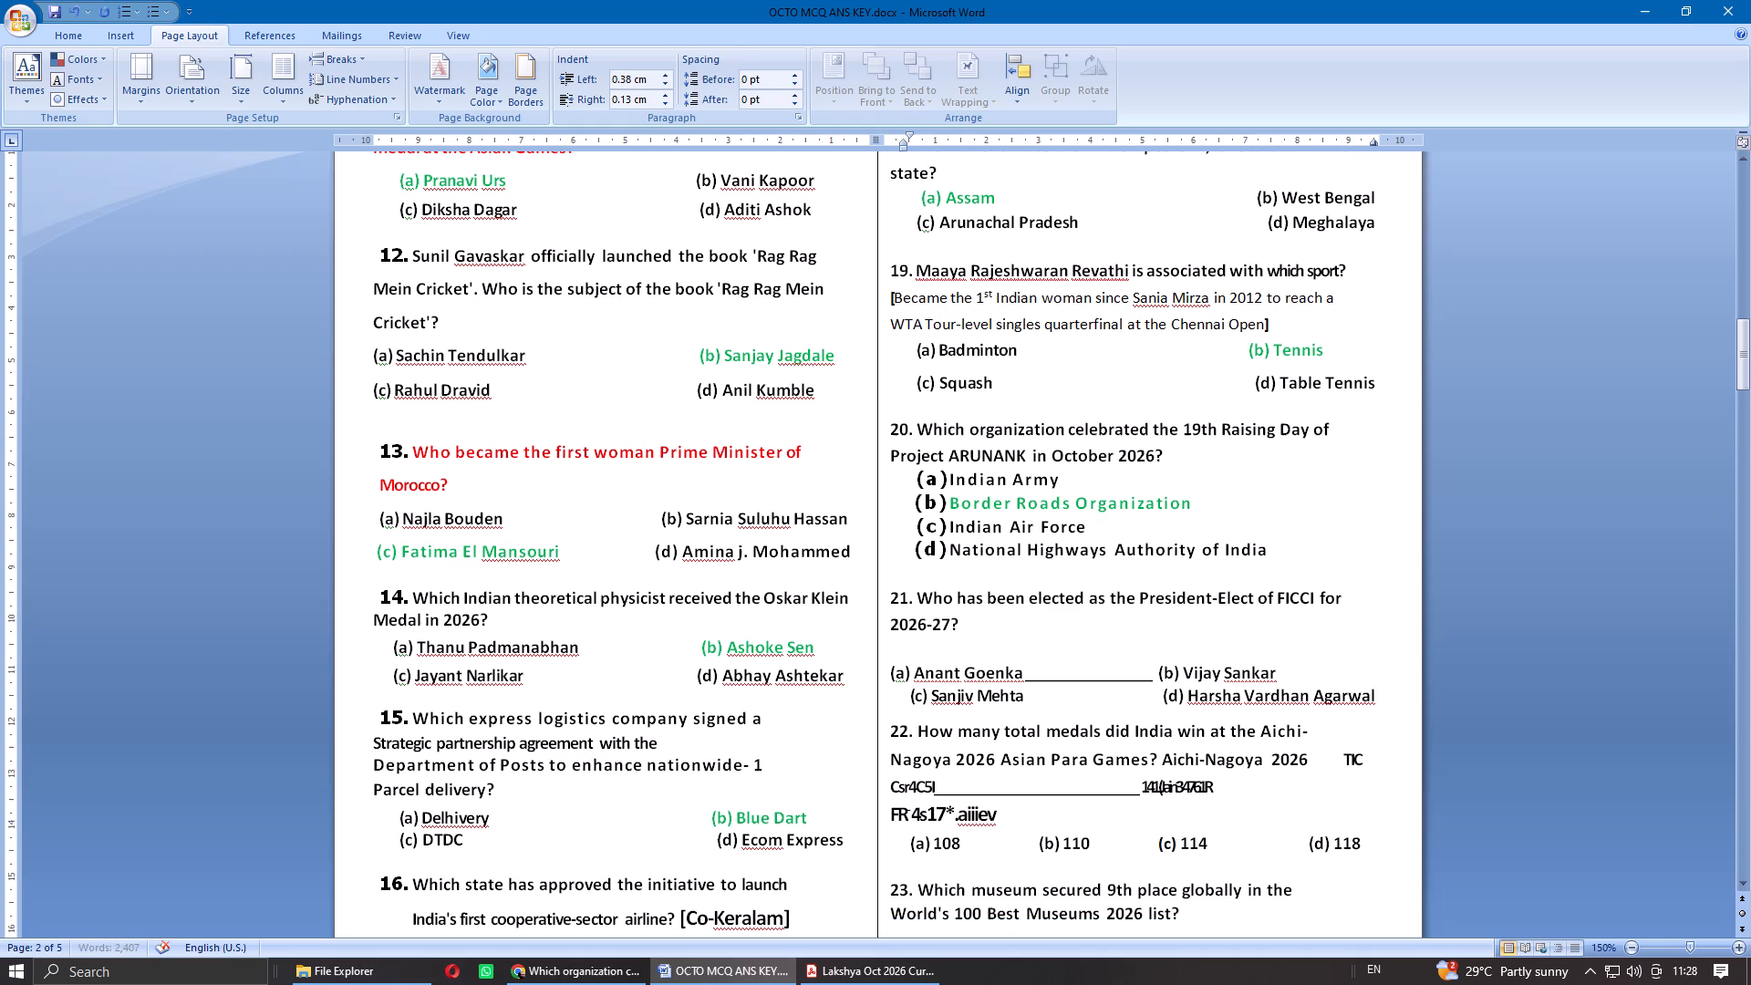
Replace the underlined gap between question 21's options (a) and (b) with plain spaces, lining up (b) Vijay Sankar above option (d).
click(1161, 676)
click(1157, 675)
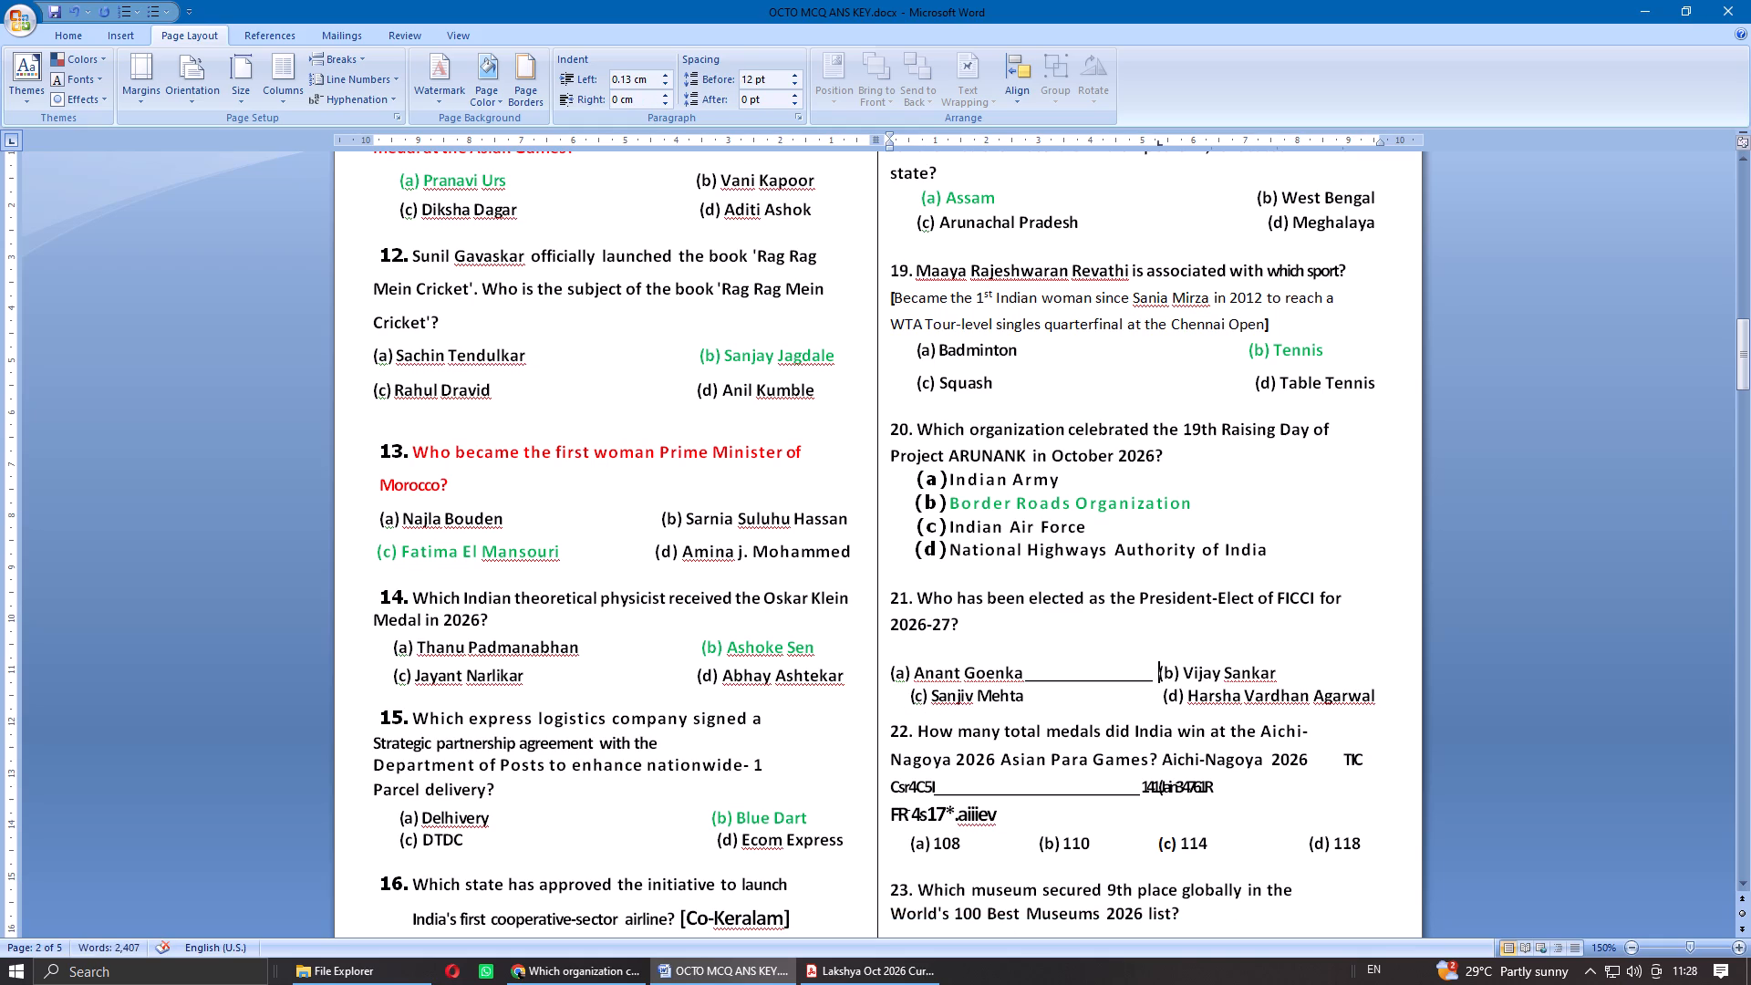
key(BackSpace)
key(space)
key(space)
key(space)
key(space)
key(space)
key(space)
key(space)
key(space)
key(space)
key(space)
key(space)
key(space)
key(space)
key(space)
key(space)
key(space)
key(space)
key(space)
key(space)
key(space)
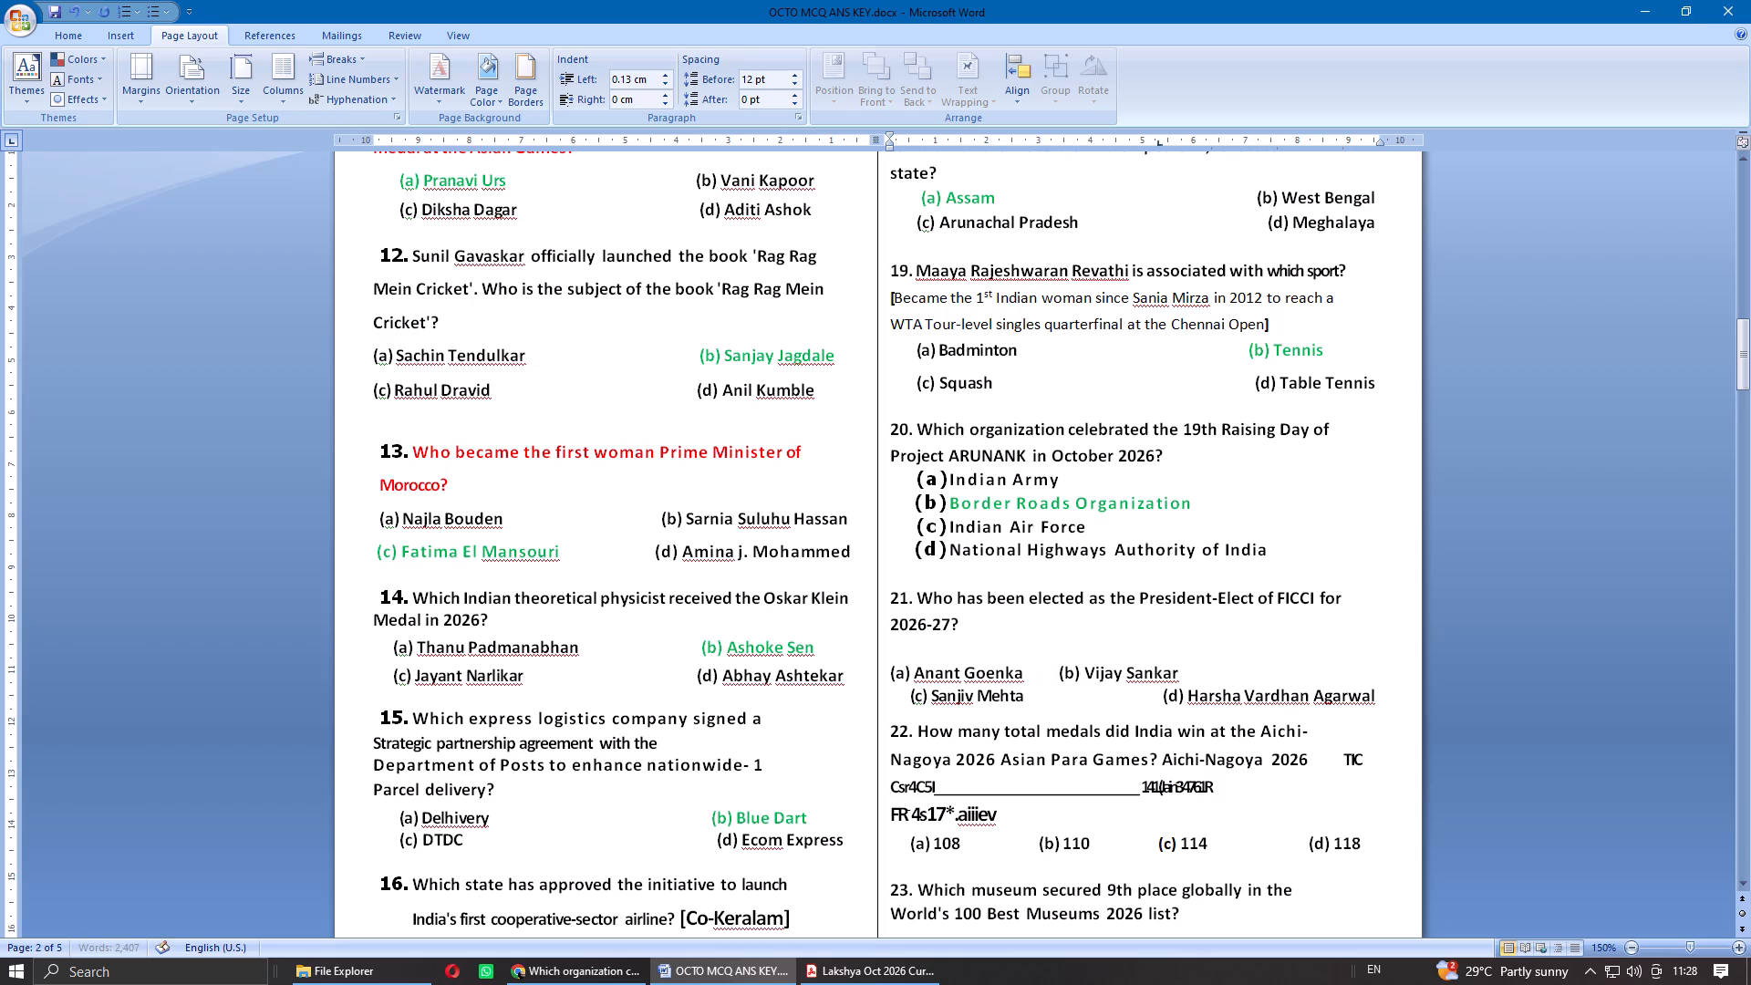
key(space)
key(space)
key(space)
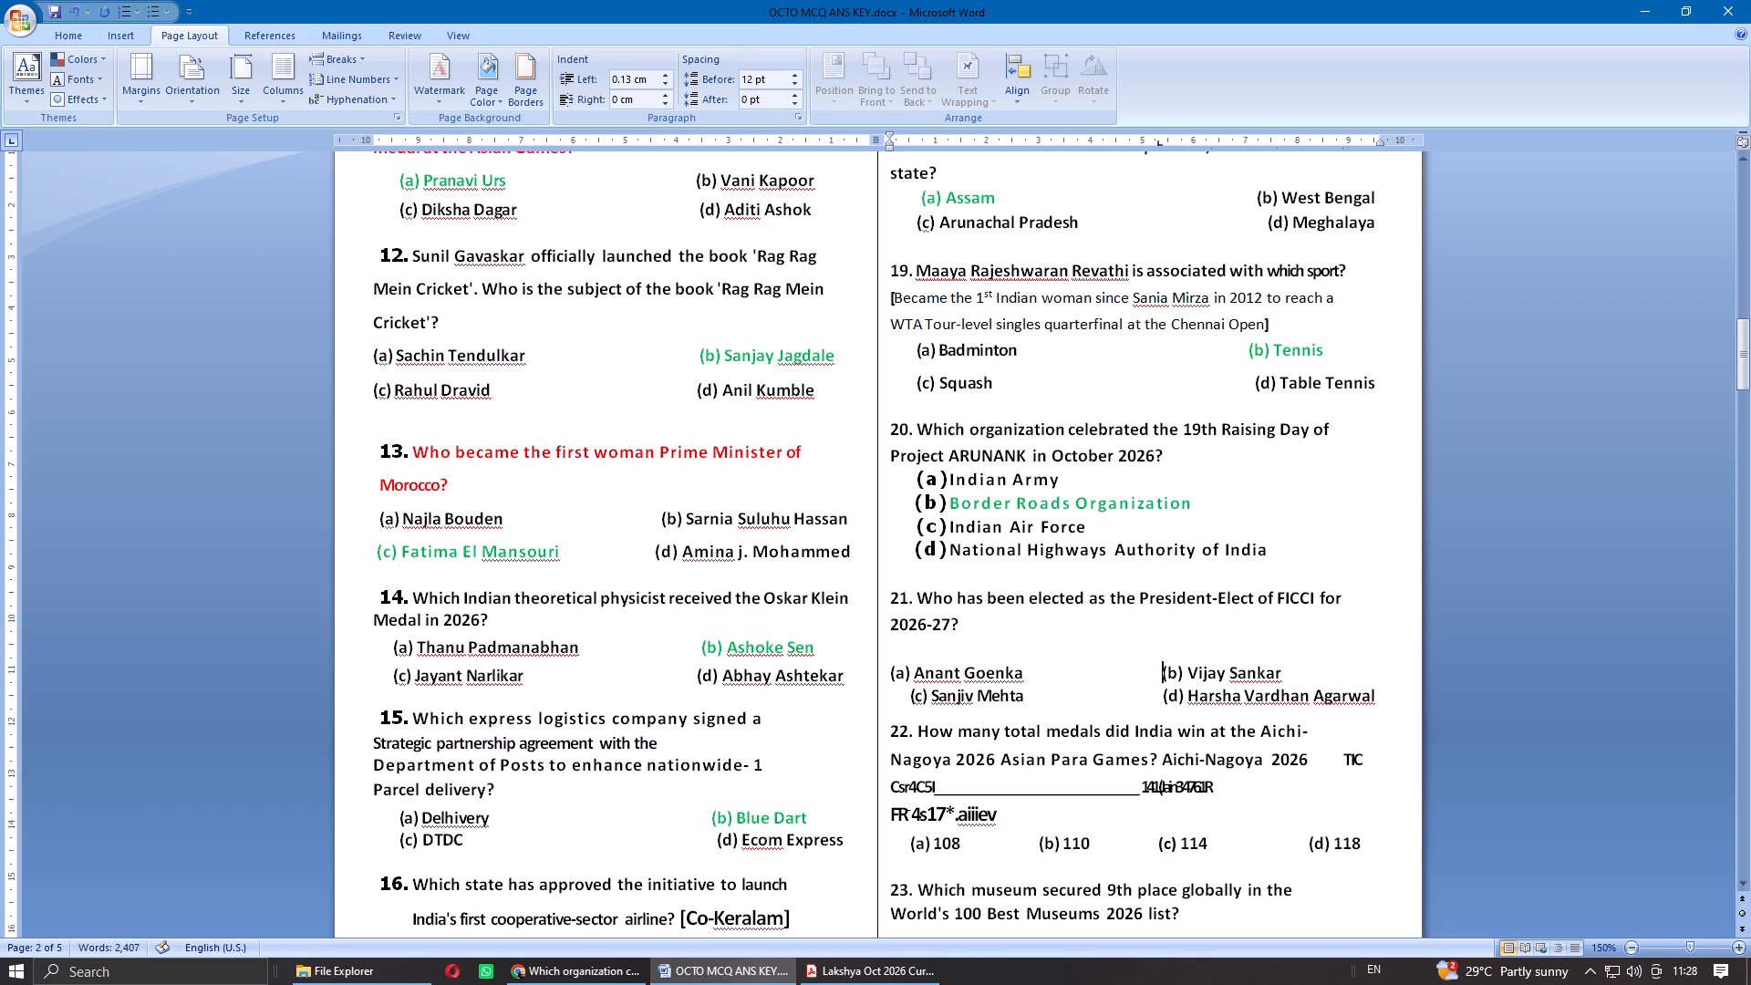
Set the paragraph spacing before question 21's option (a) and (b) line to 0 pt.
click(964, 658)
click(797, 82)
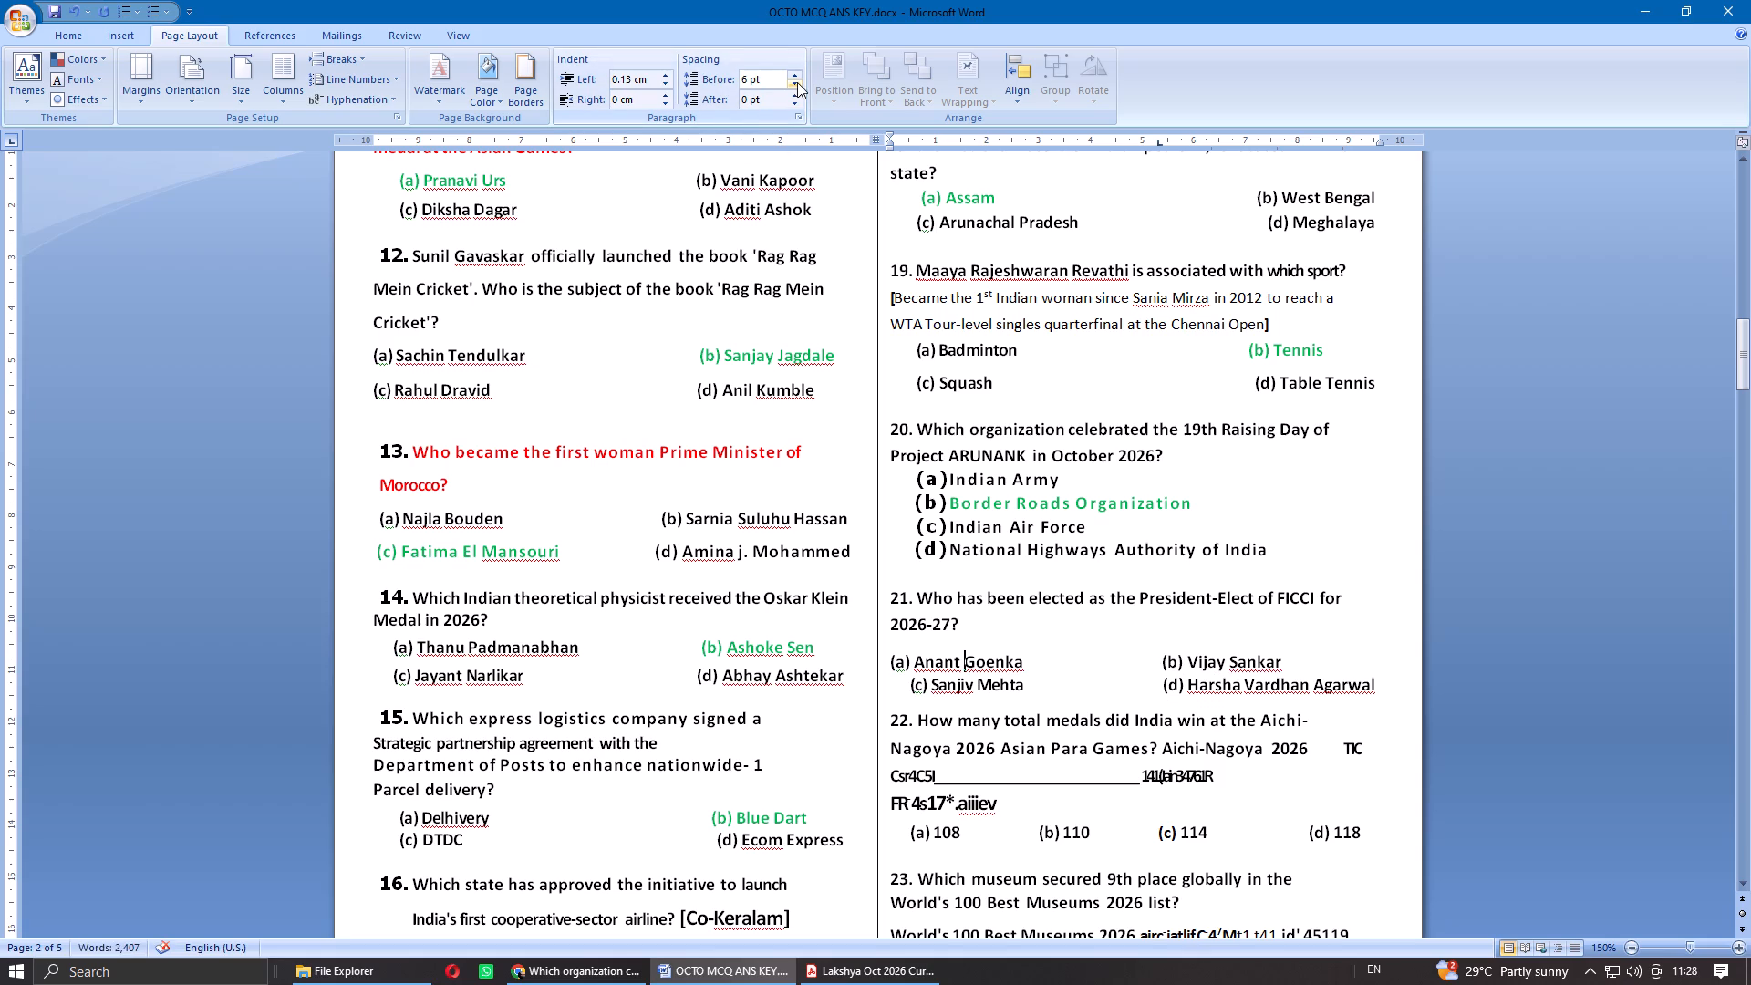
click(797, 82)
Set the paragraph spacing before question 22 to 12 pt.
click(989, 706)
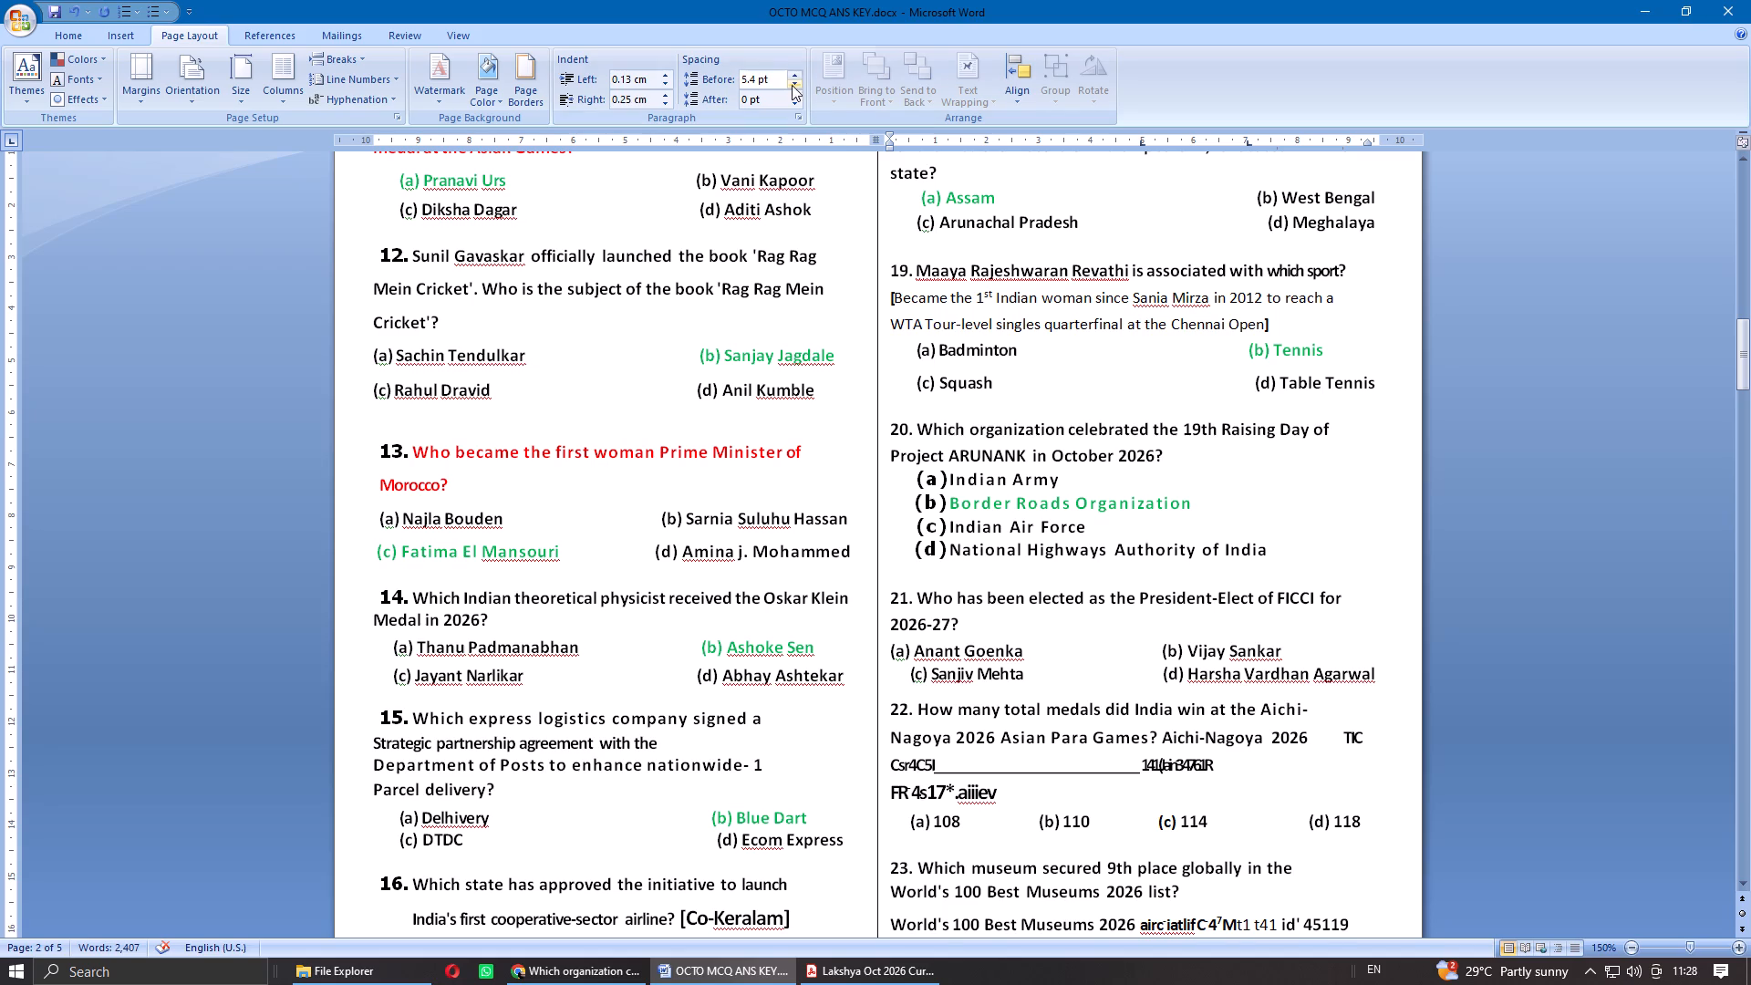
click(798, 73)
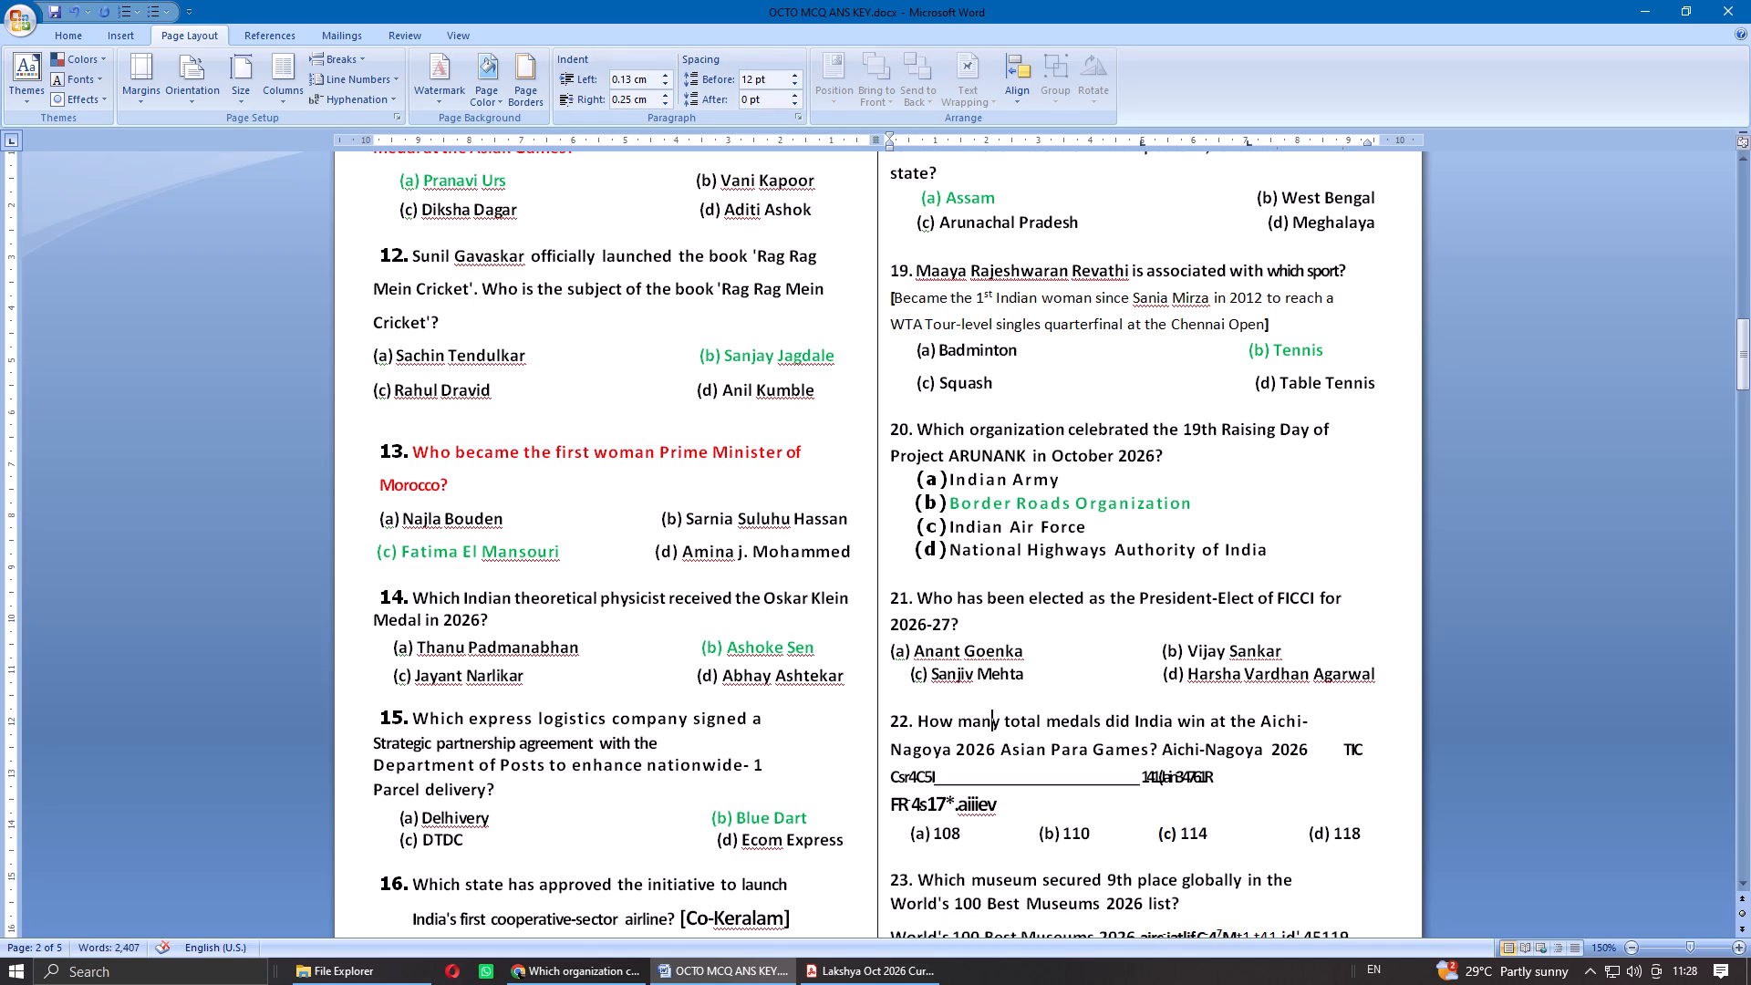
Replace the wide gap before question 21's option (c) Sanjiv Mehta with two spaces to align it under option (a).
click(907, 667)
key(BackSpace)
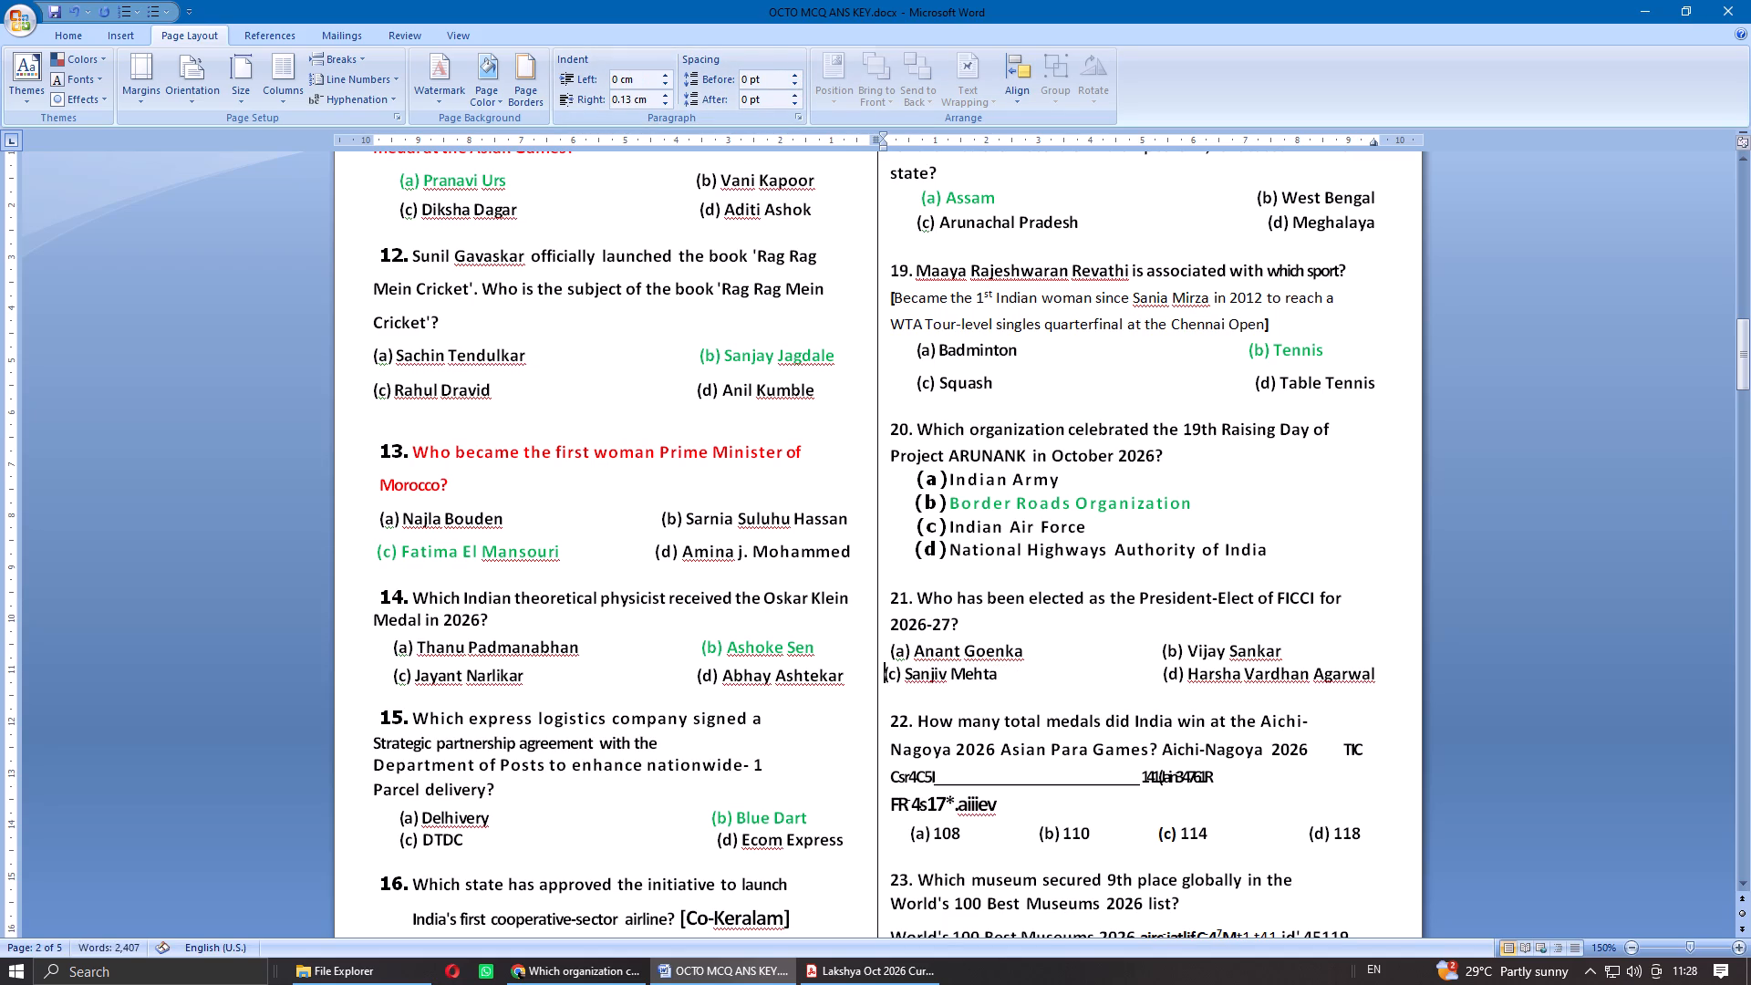
key(space)
key(space)
Search Google in Chrome for question 21's full text and check the question in the Lakshya Oct 2026 PDF in Acrobat.
drag(924, 597, 959, 619)
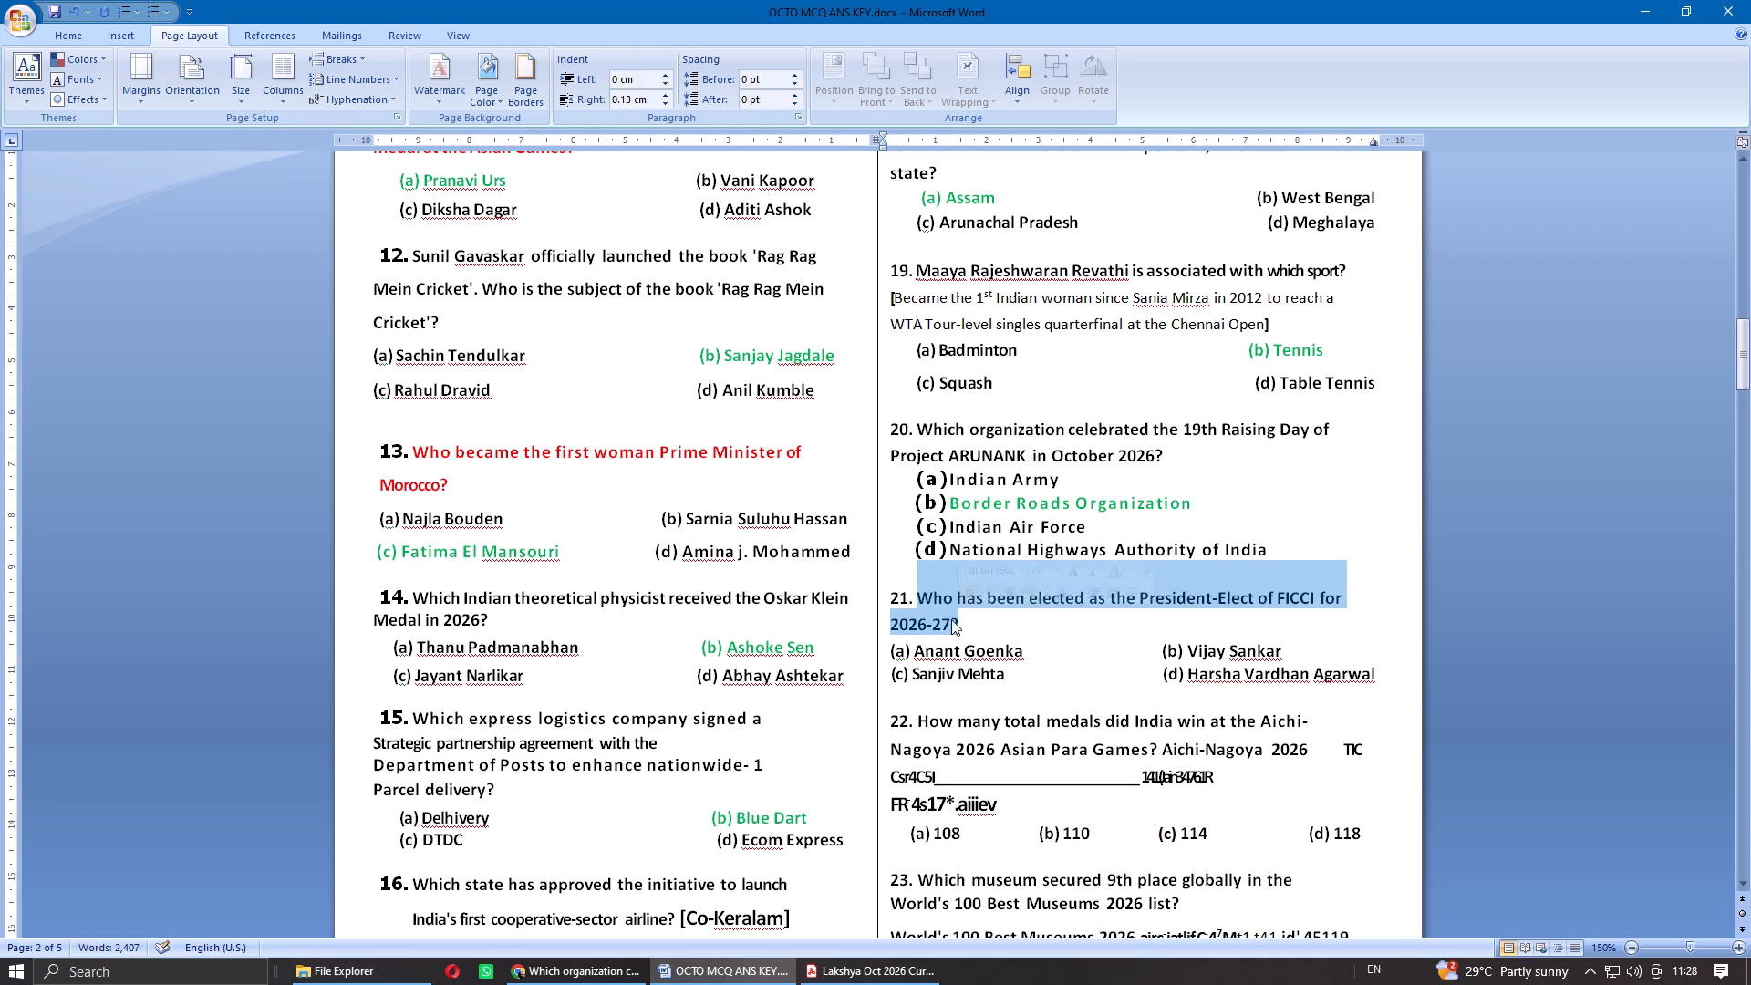
right_click(937, 619)
click(969, 650)
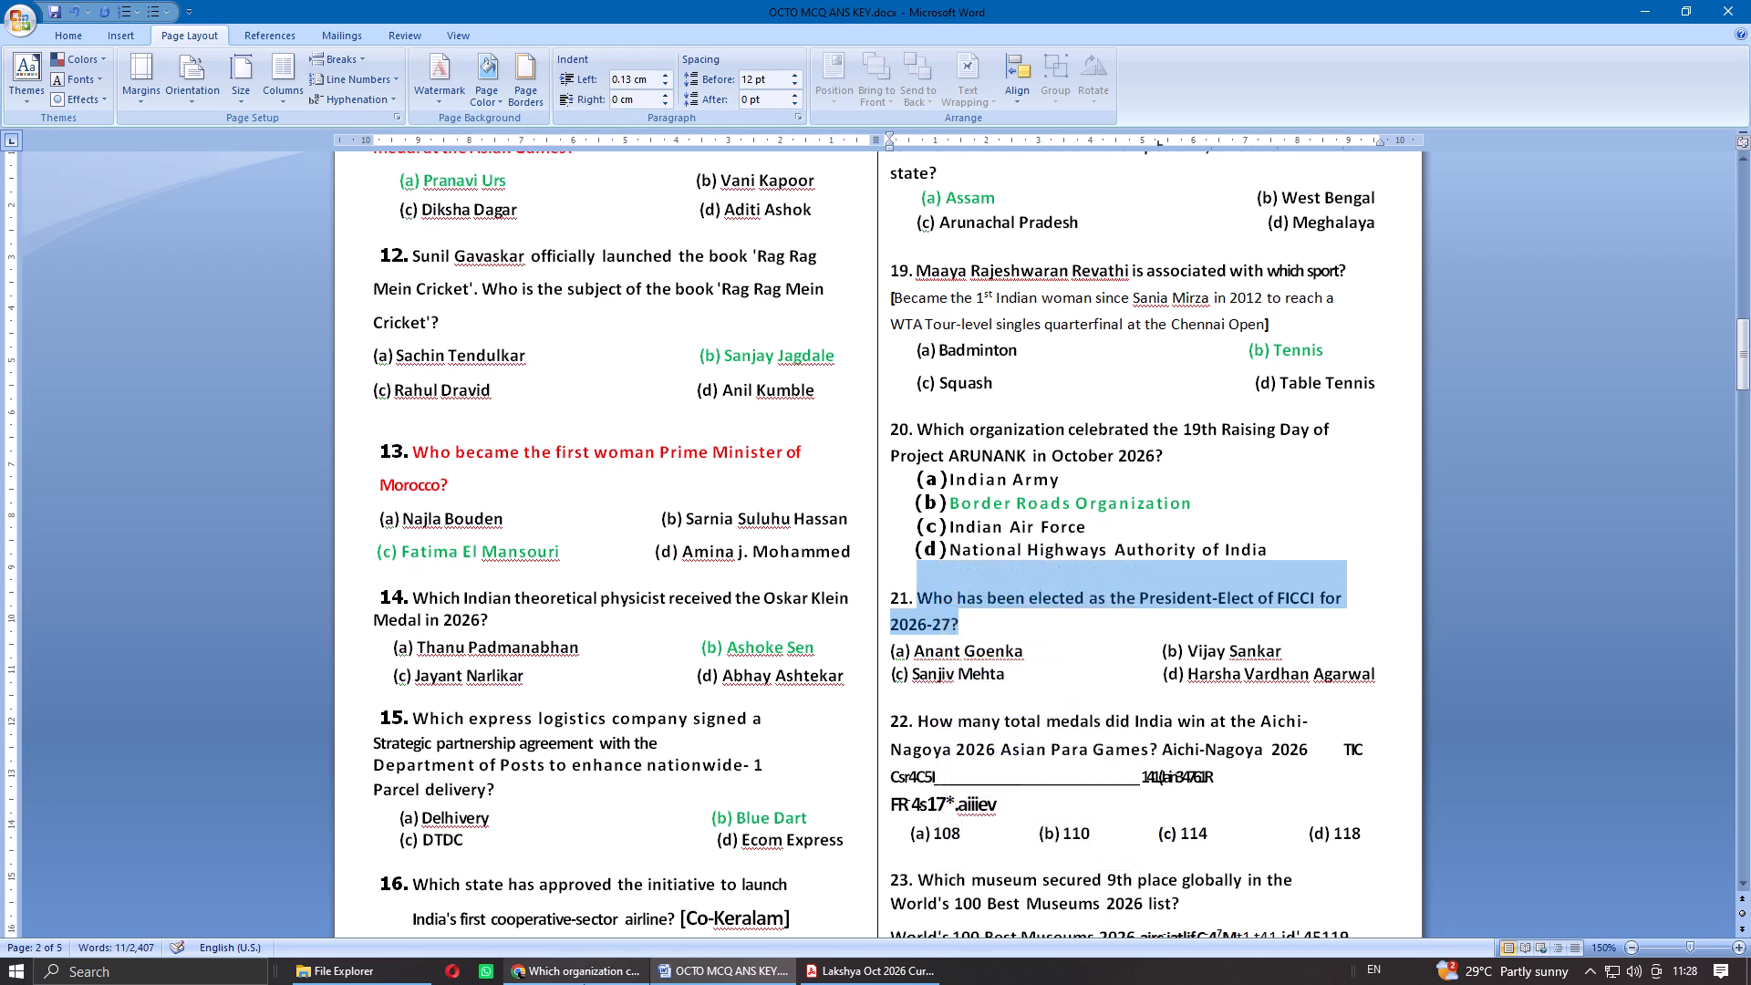
click(584, 984)
click(928, 133)
right_click(872, 135)
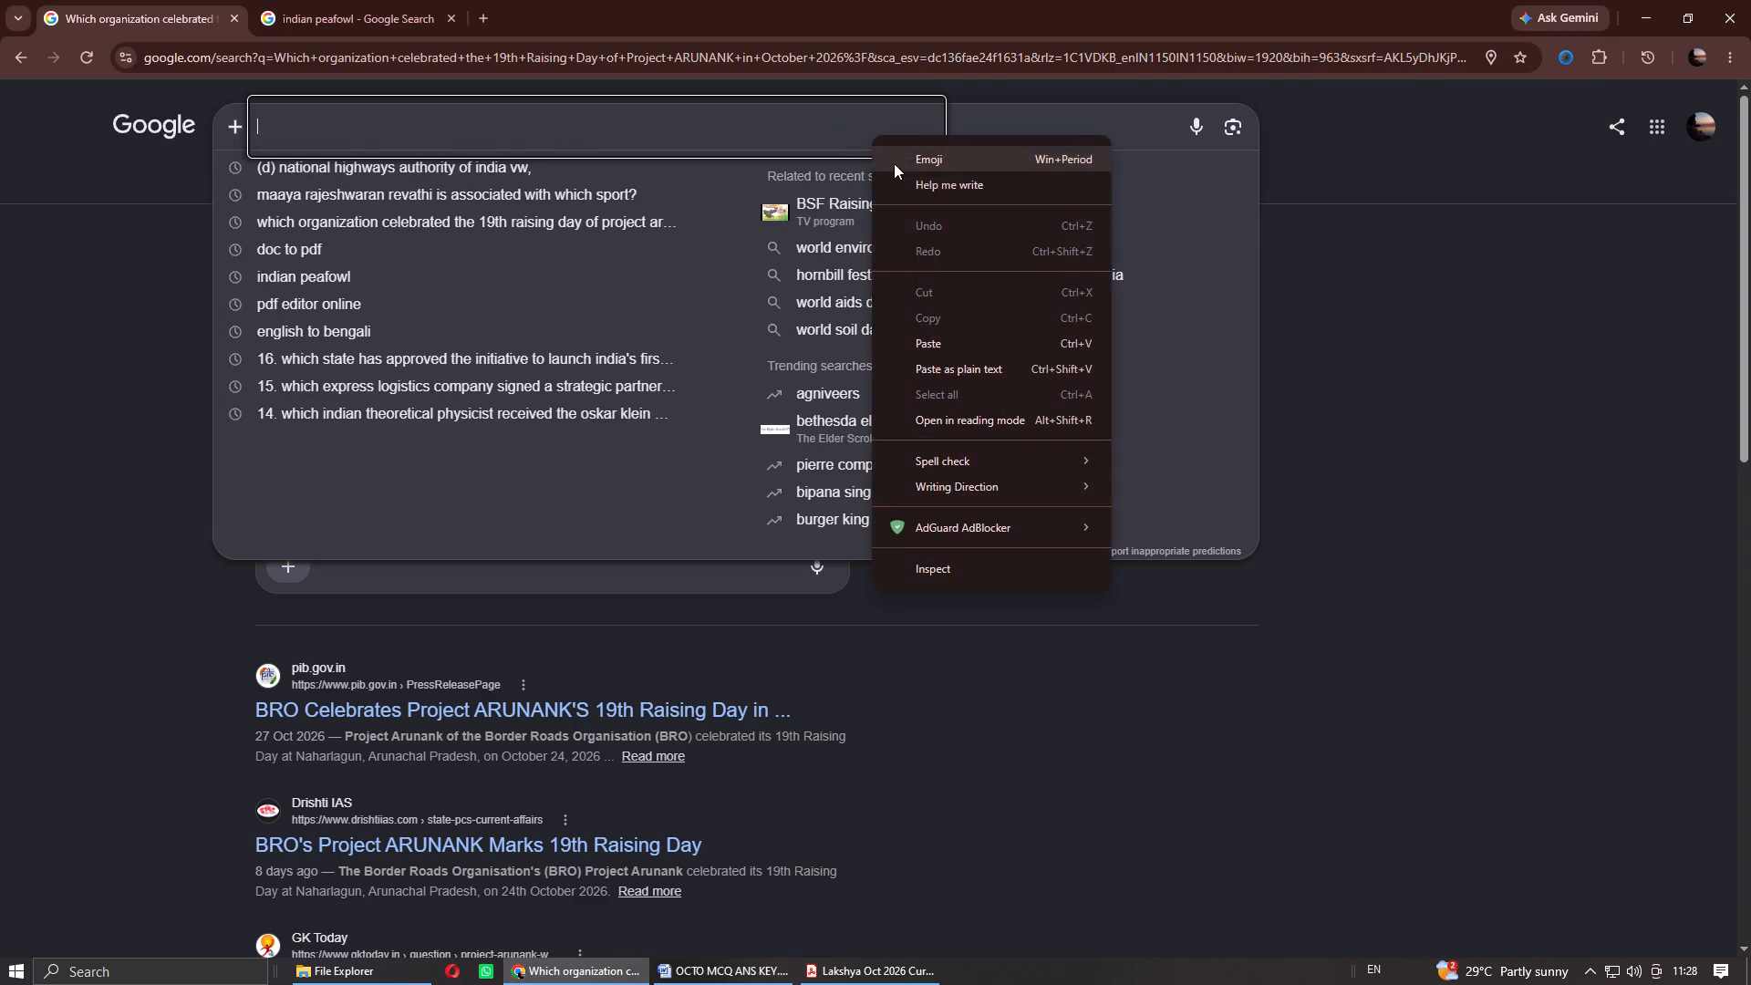
click(937, 337)
key(Return)
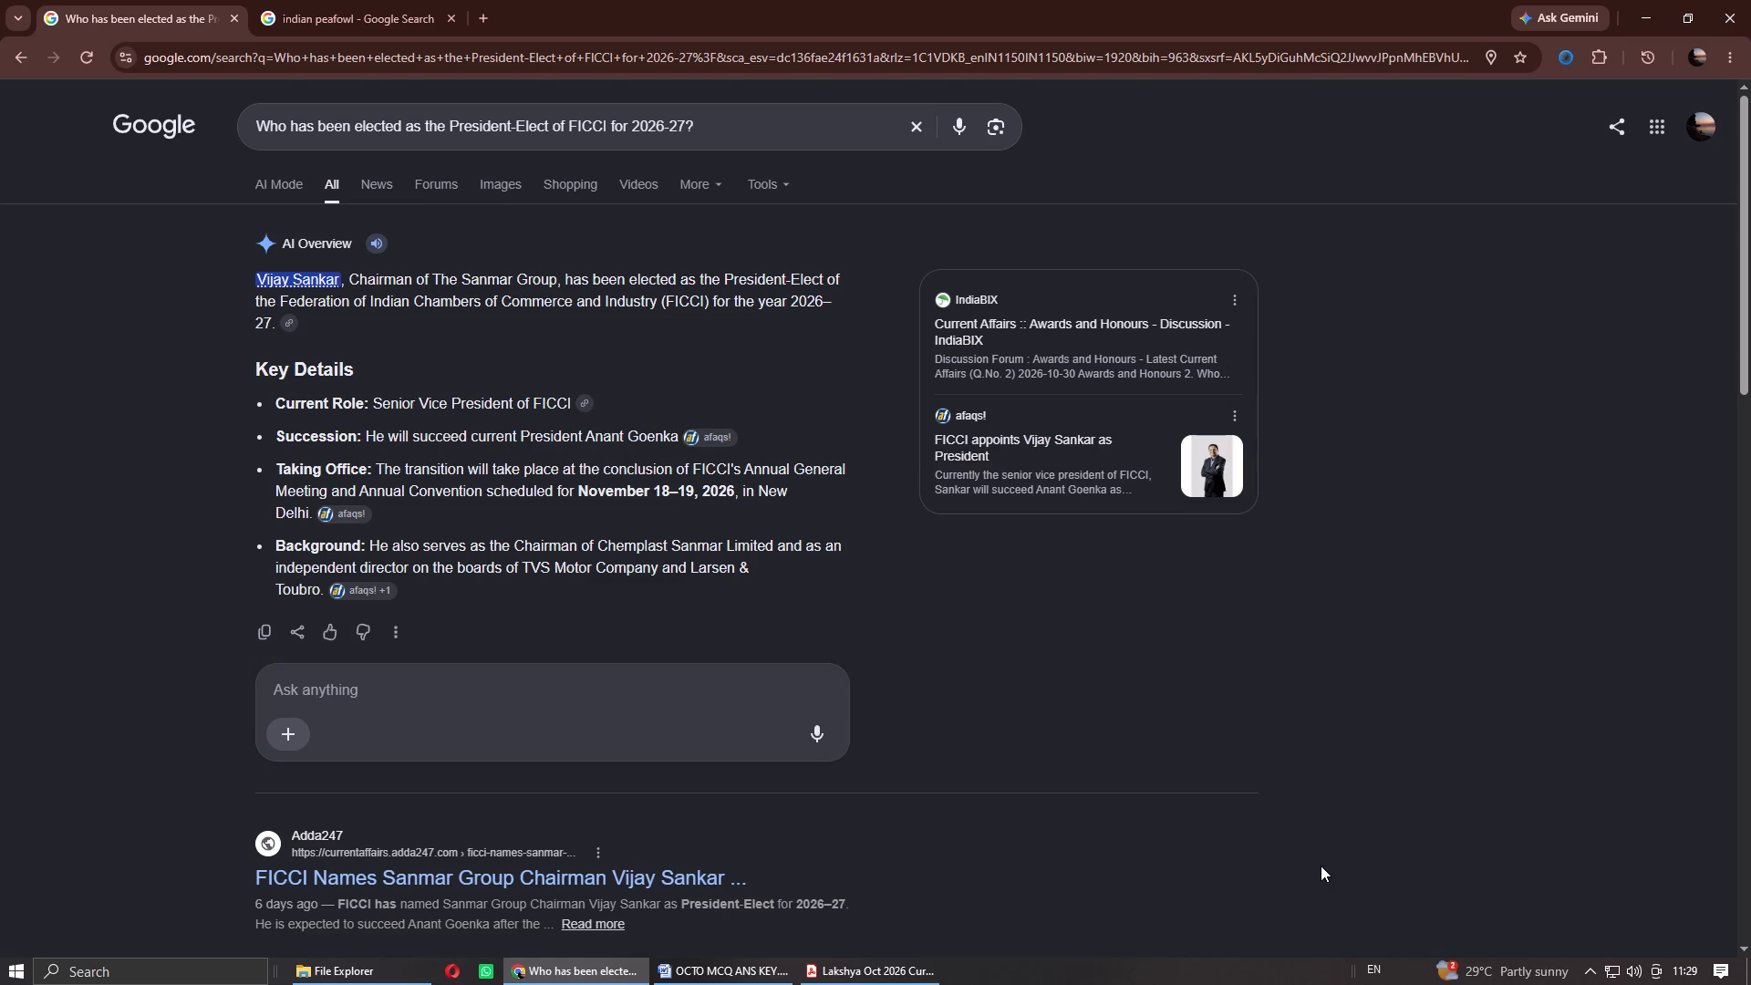
click(868, 984)
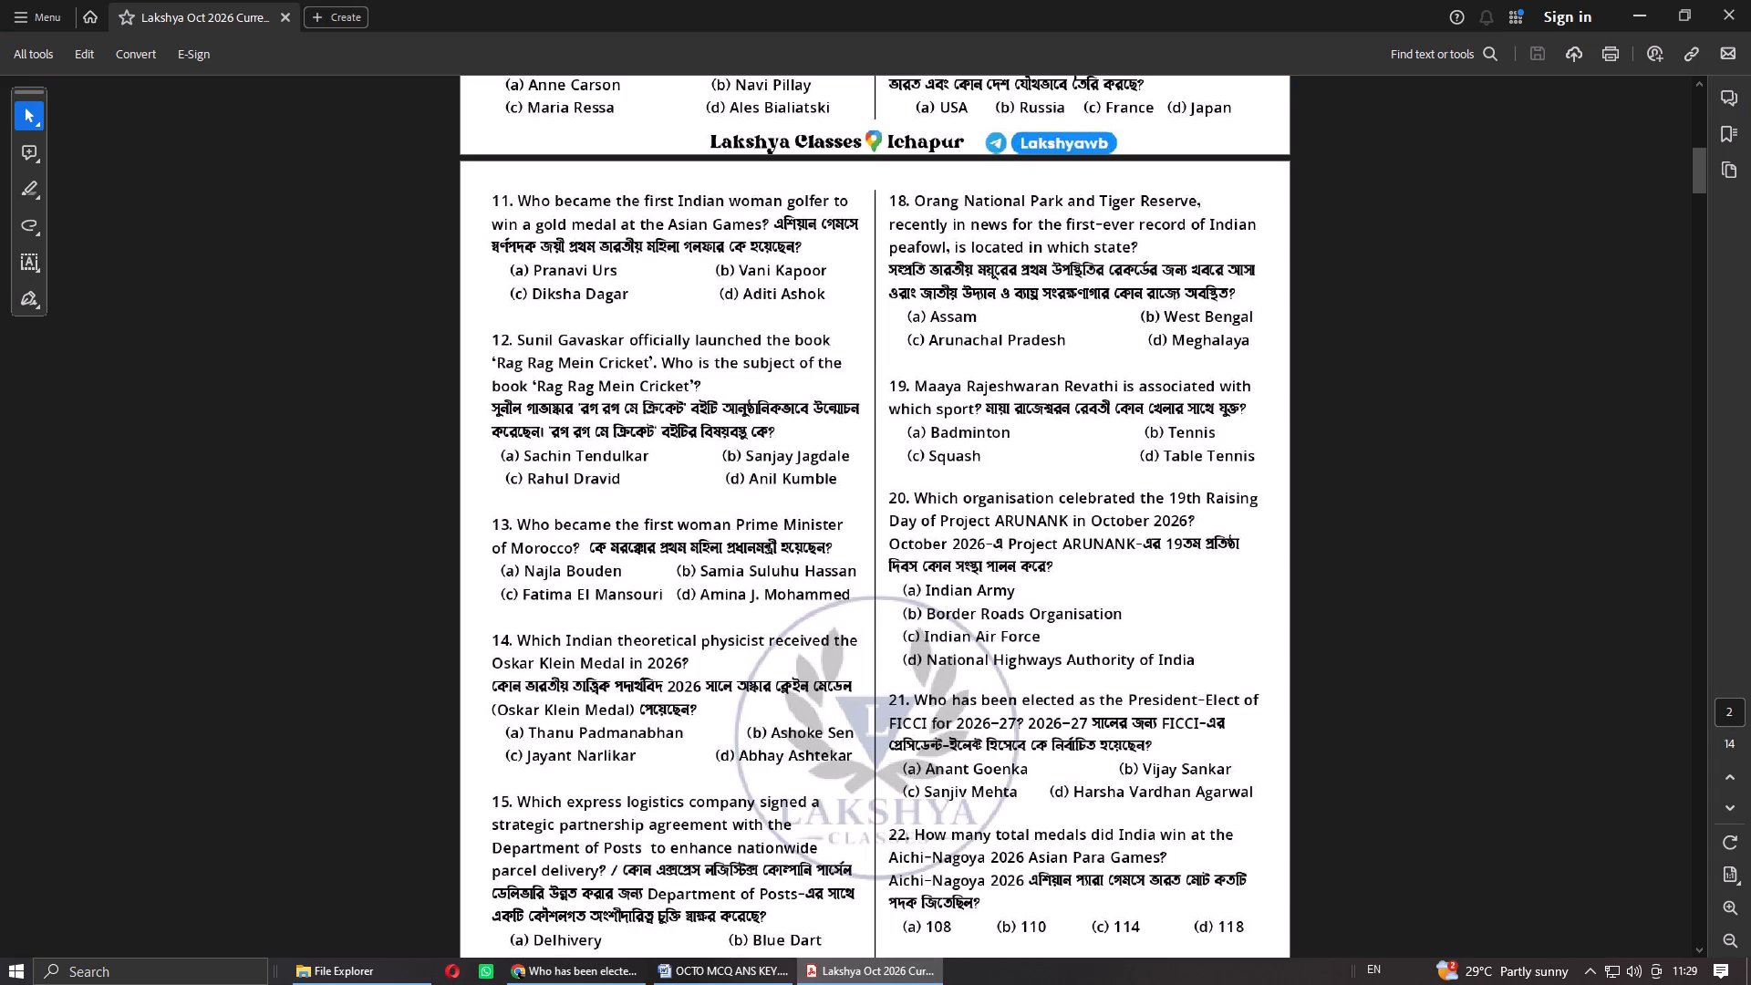
Return to the Word answer key and colour question 21's option (b) Vijay Sankar green.
click(716, 979)
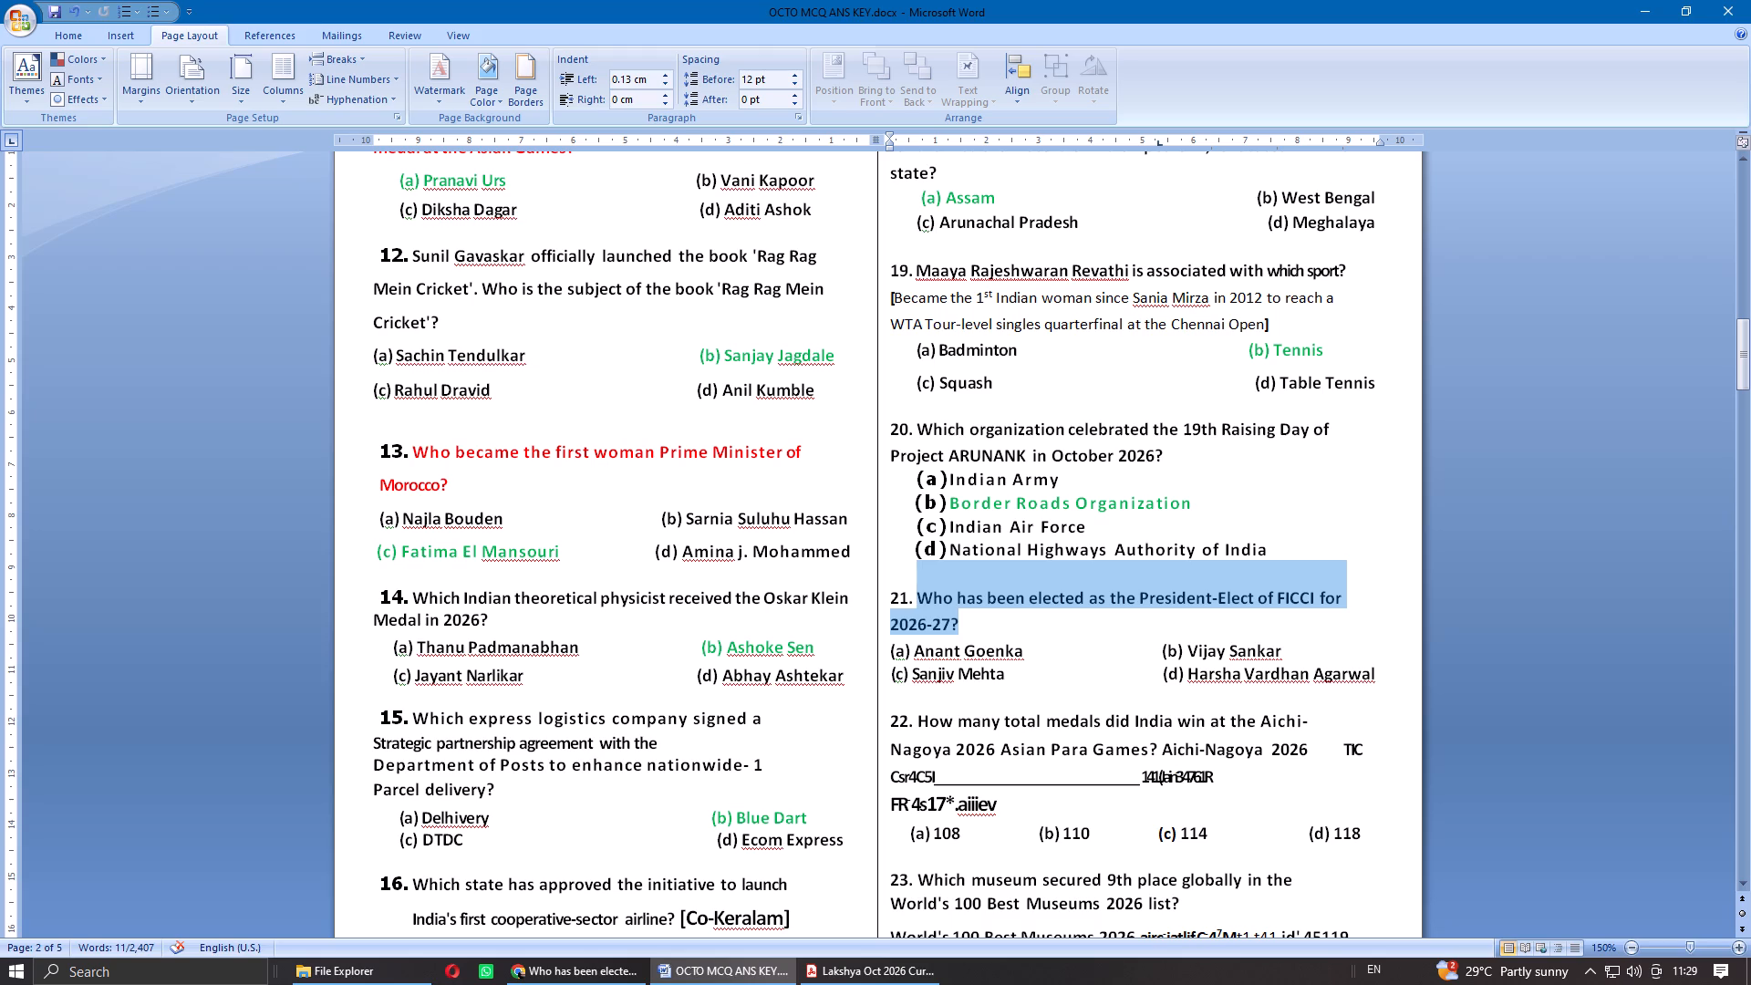
drag(1165, 656, 1266, 654)
click(1216, 645)
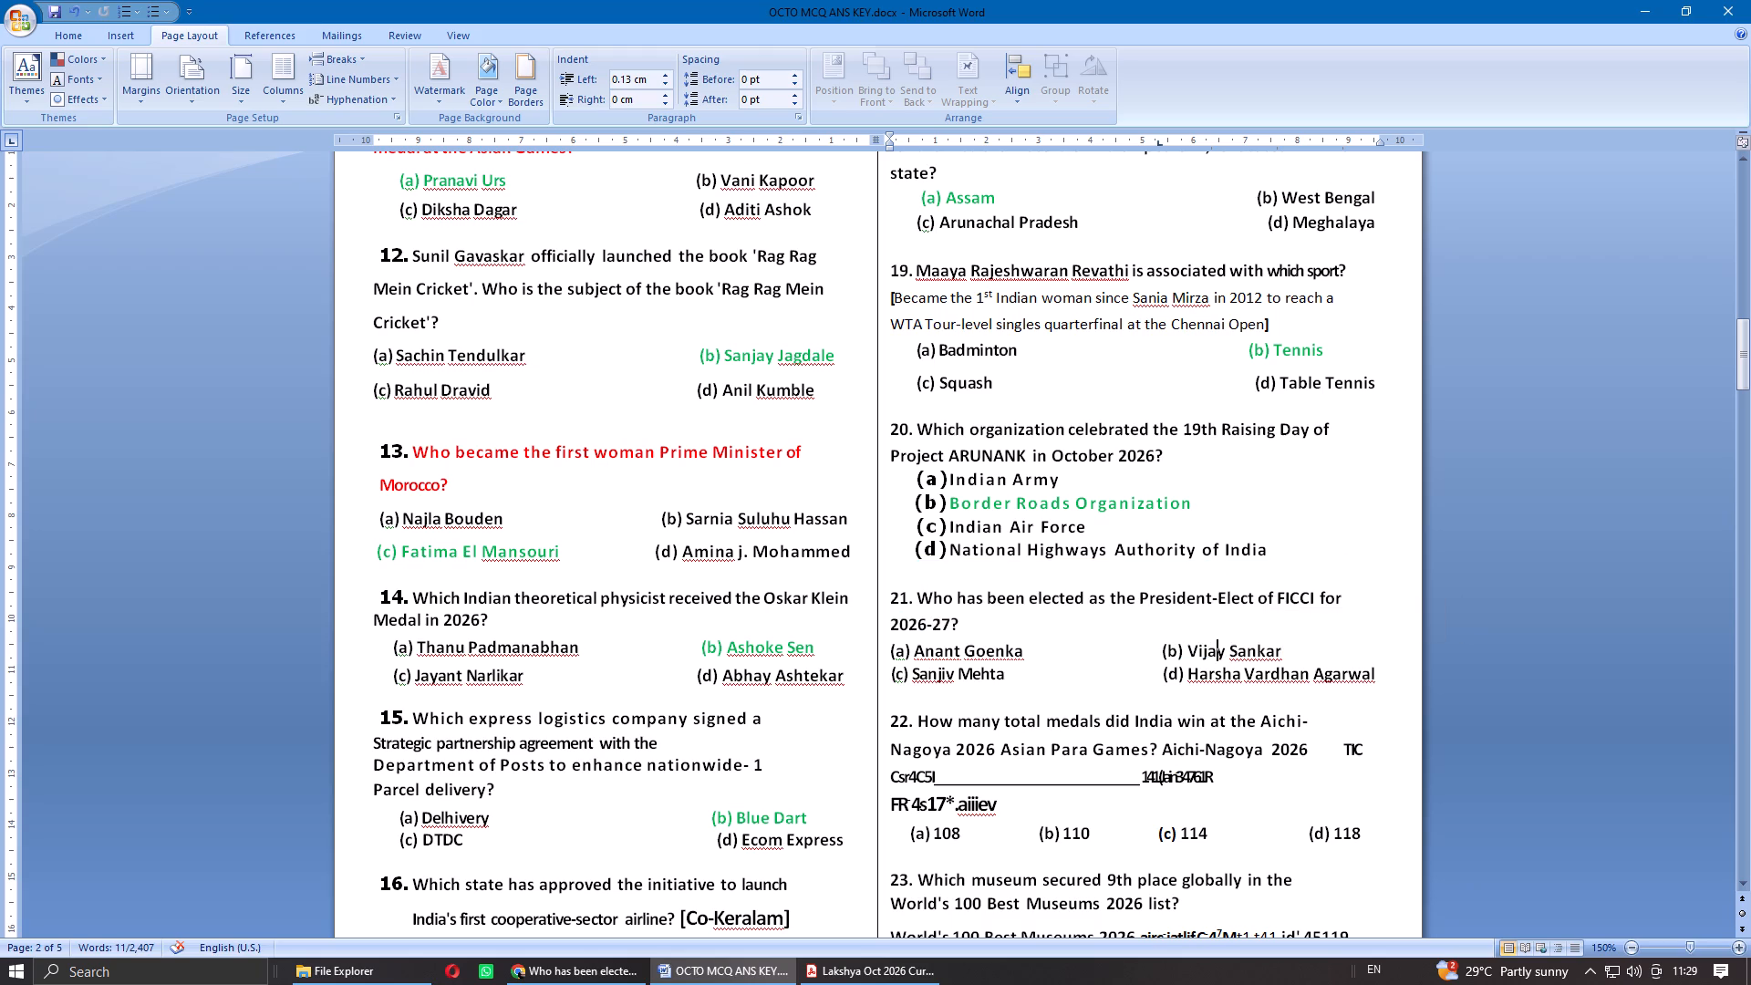
drag(1163, 649, 1280, 653)
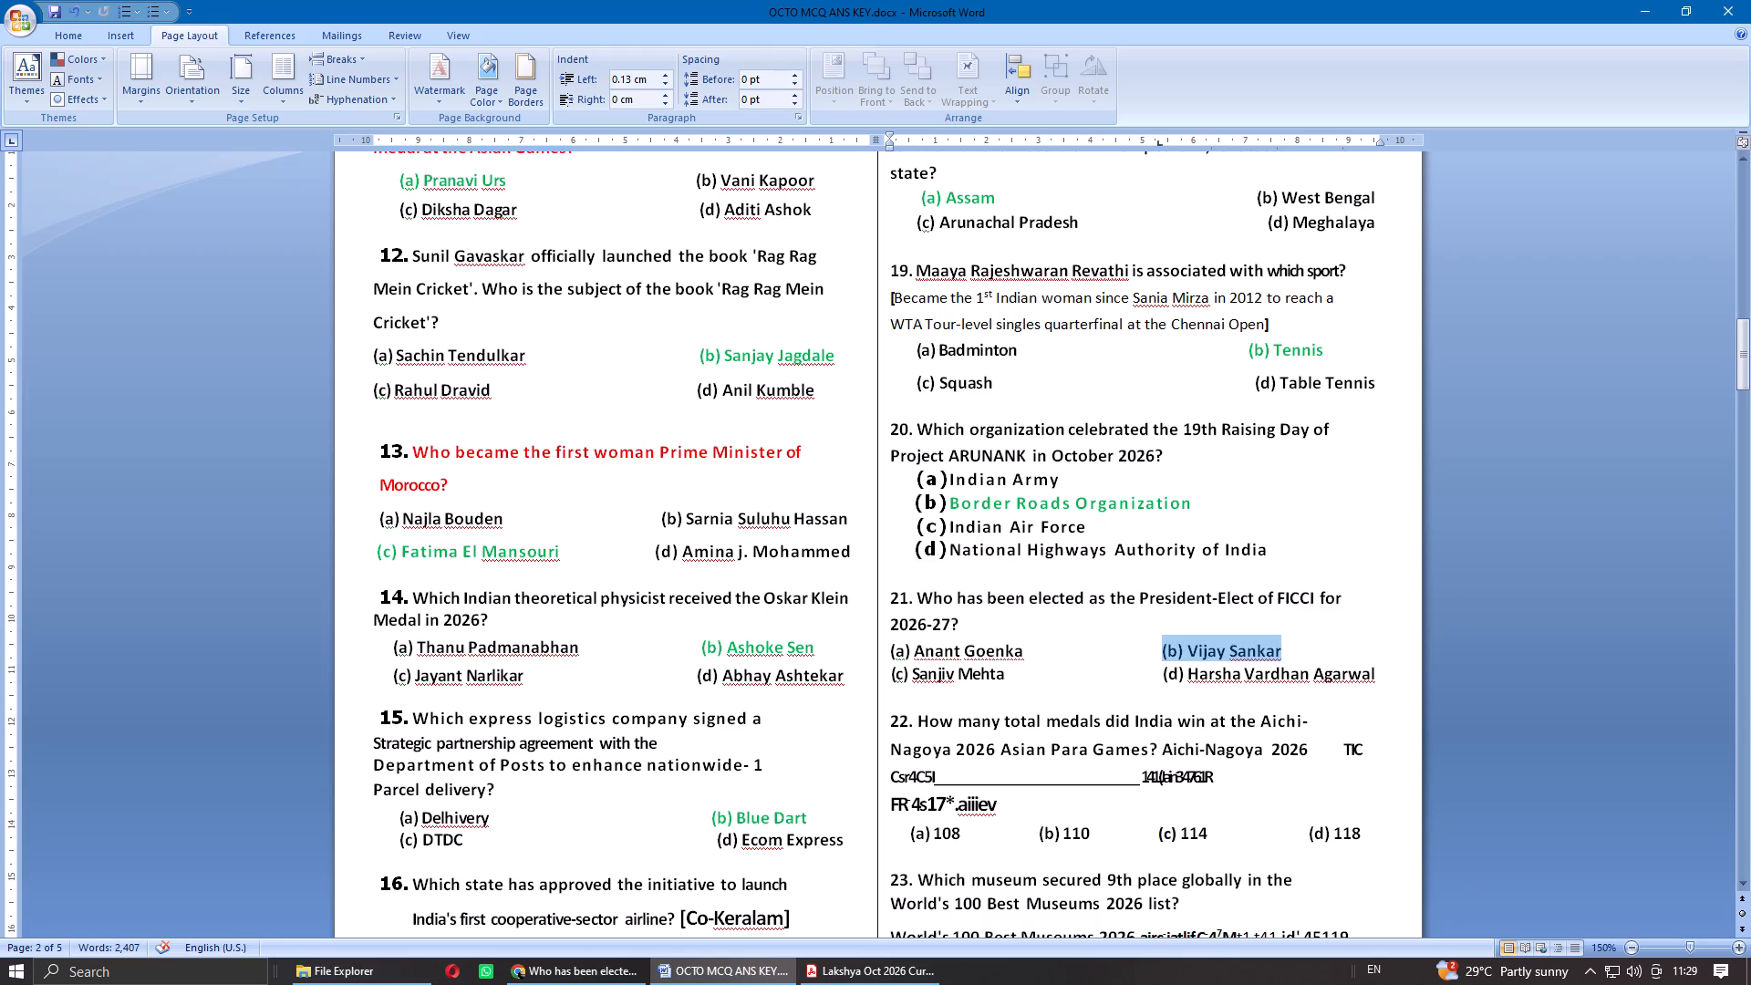
drag(1280, 653, 1280, 653)
click(57, 28)
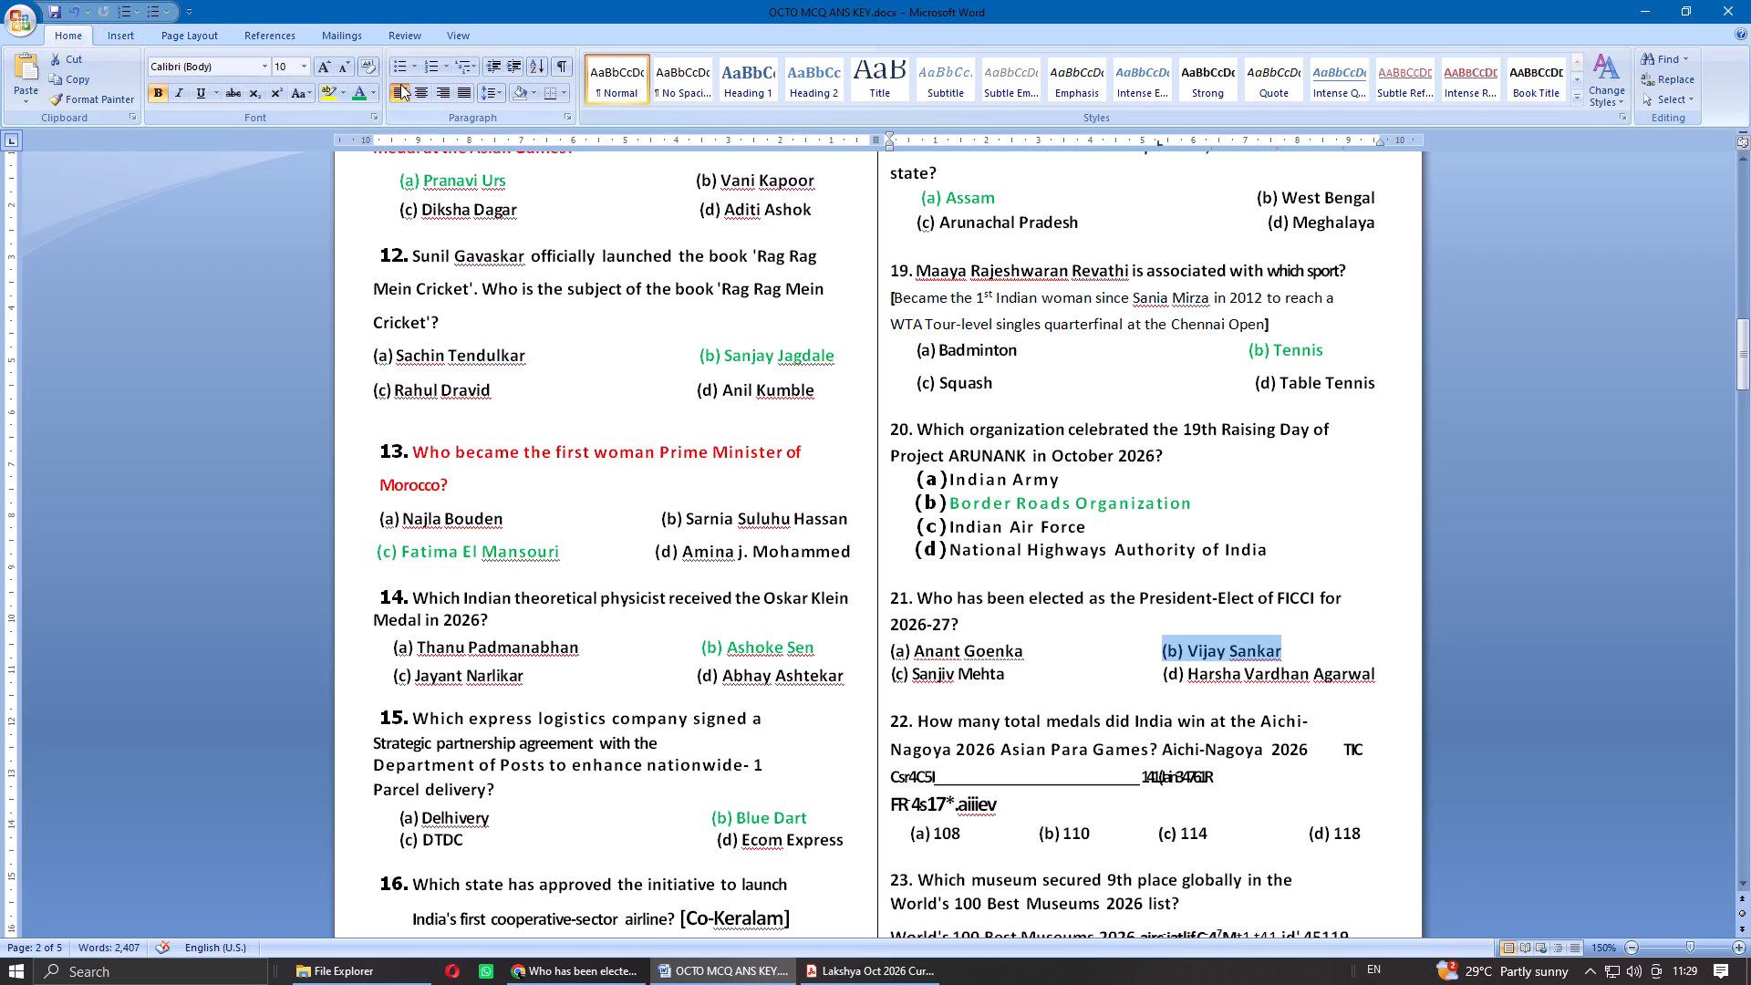
click(357, 93)
click(1072, 689)
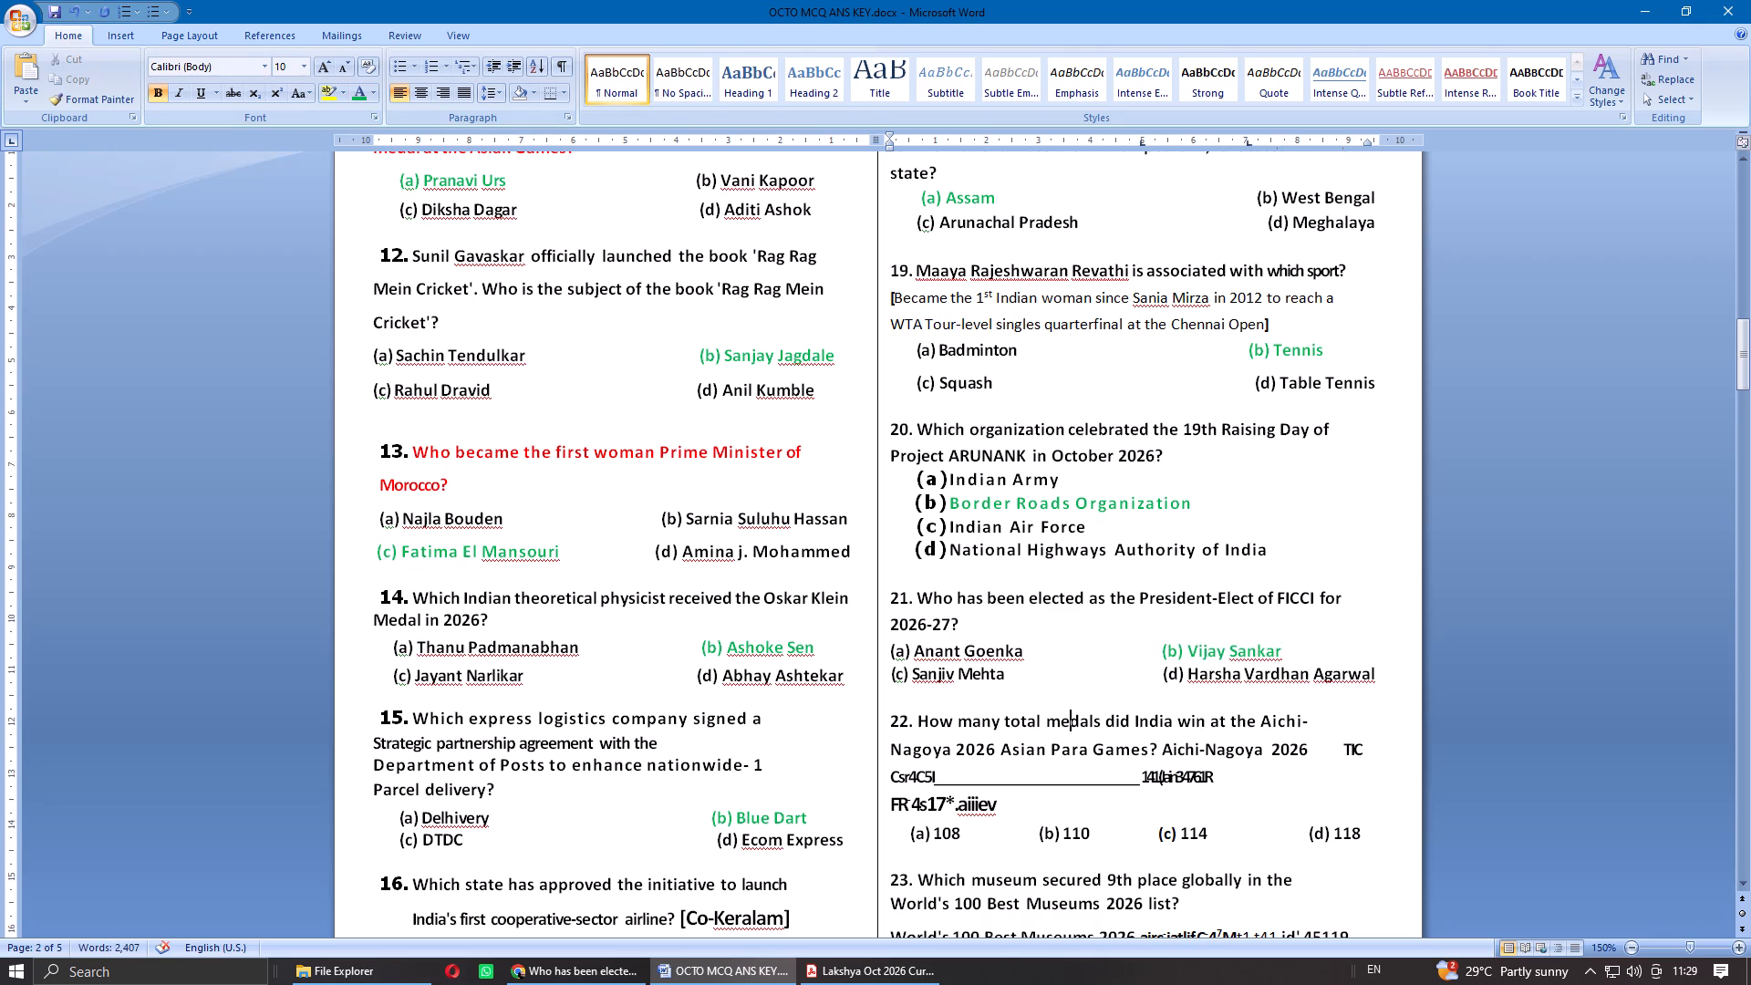
Delete the repeated "Aichi-Nagoya 2026" and the garbled text after "Asian Para Games?" in question 22.
drag(1018, 807, 1333, 752)
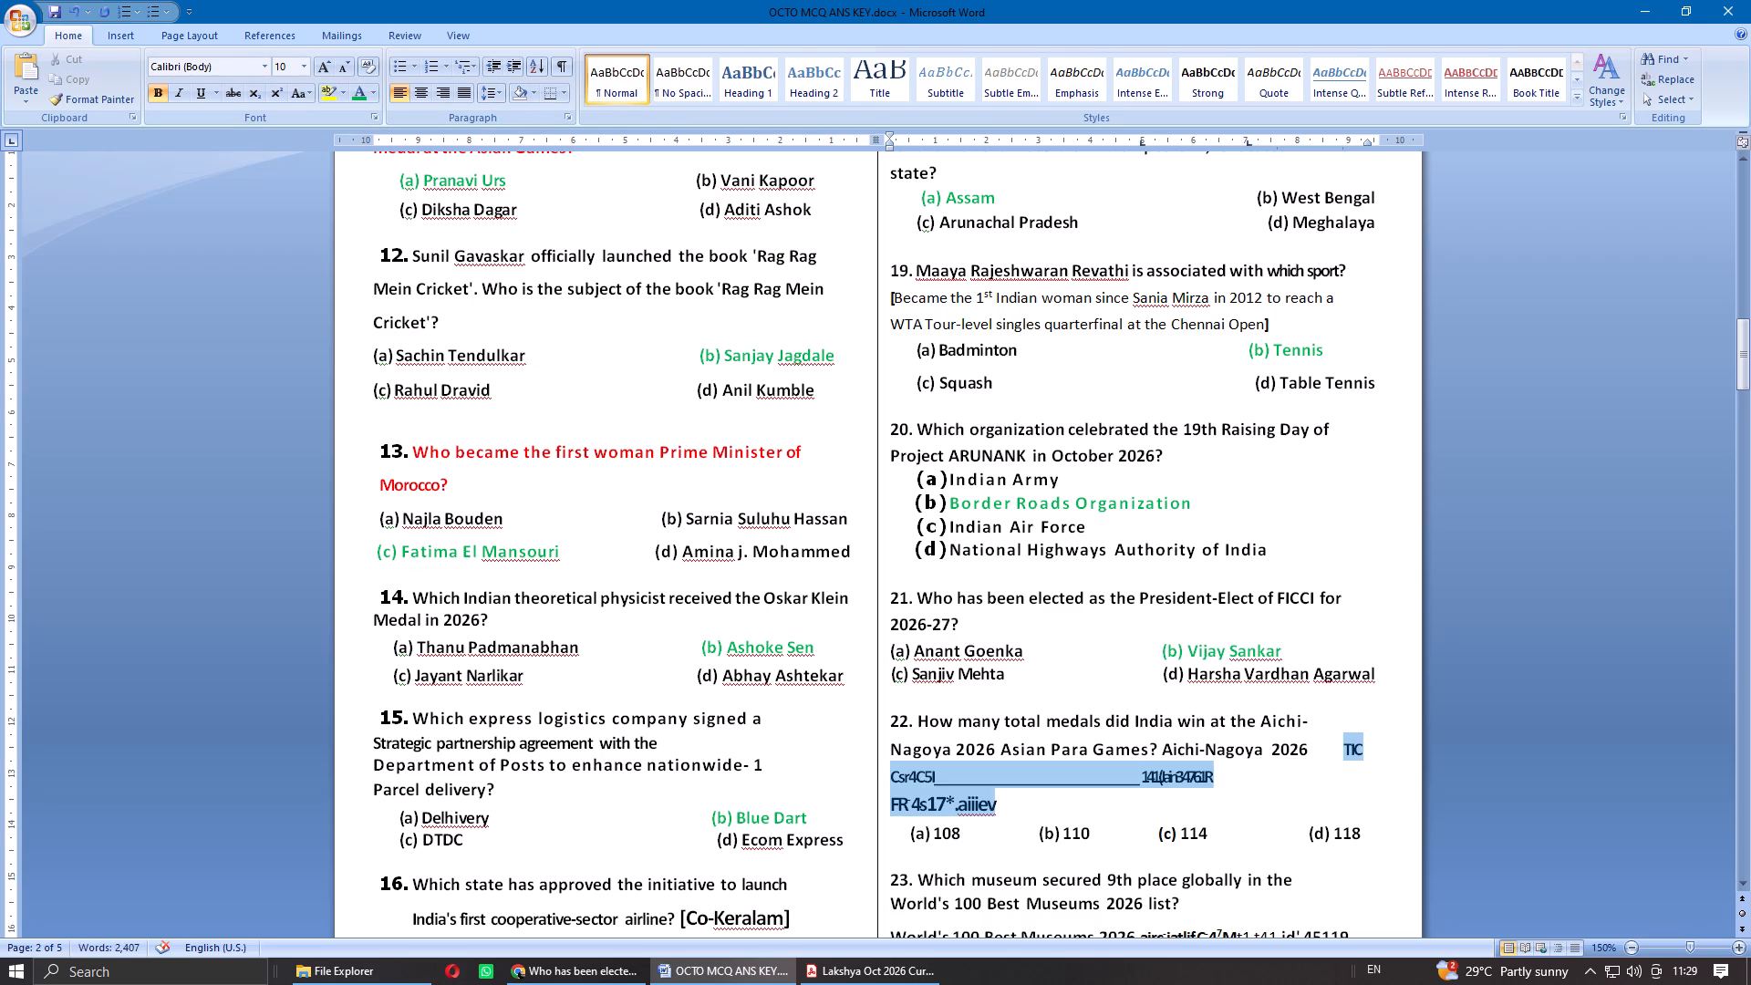
drag(1333, 752, 1161, 749)
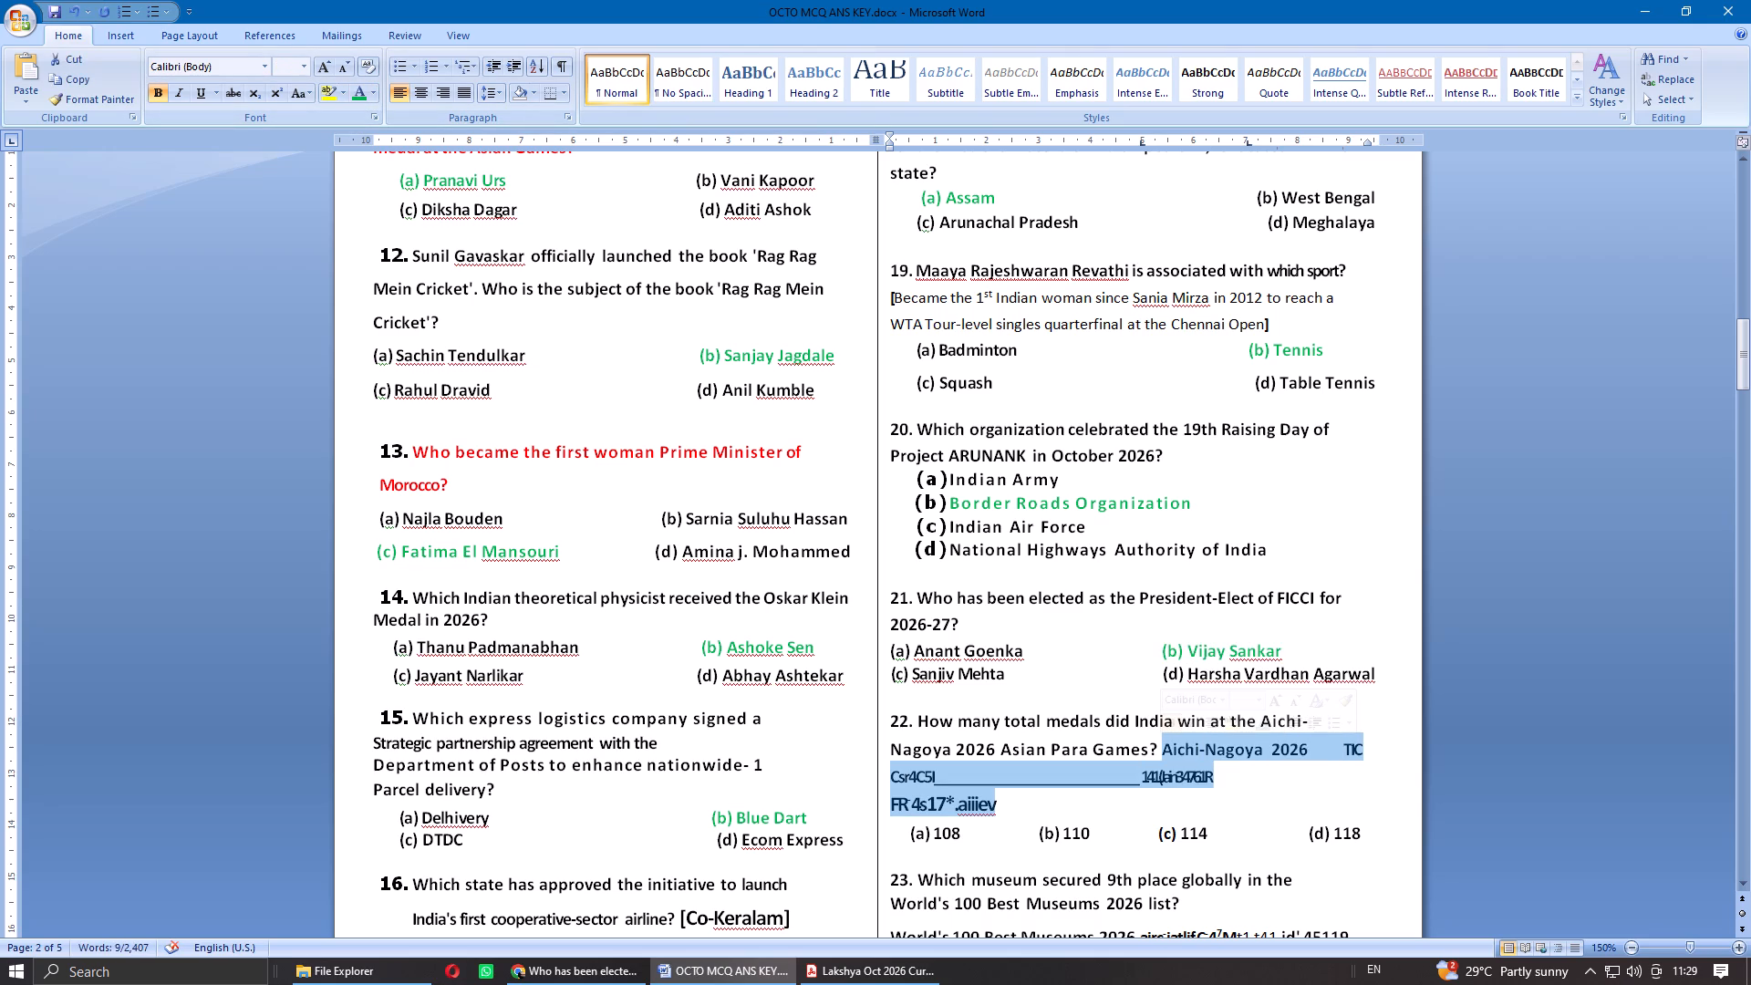
key(BackSpace)
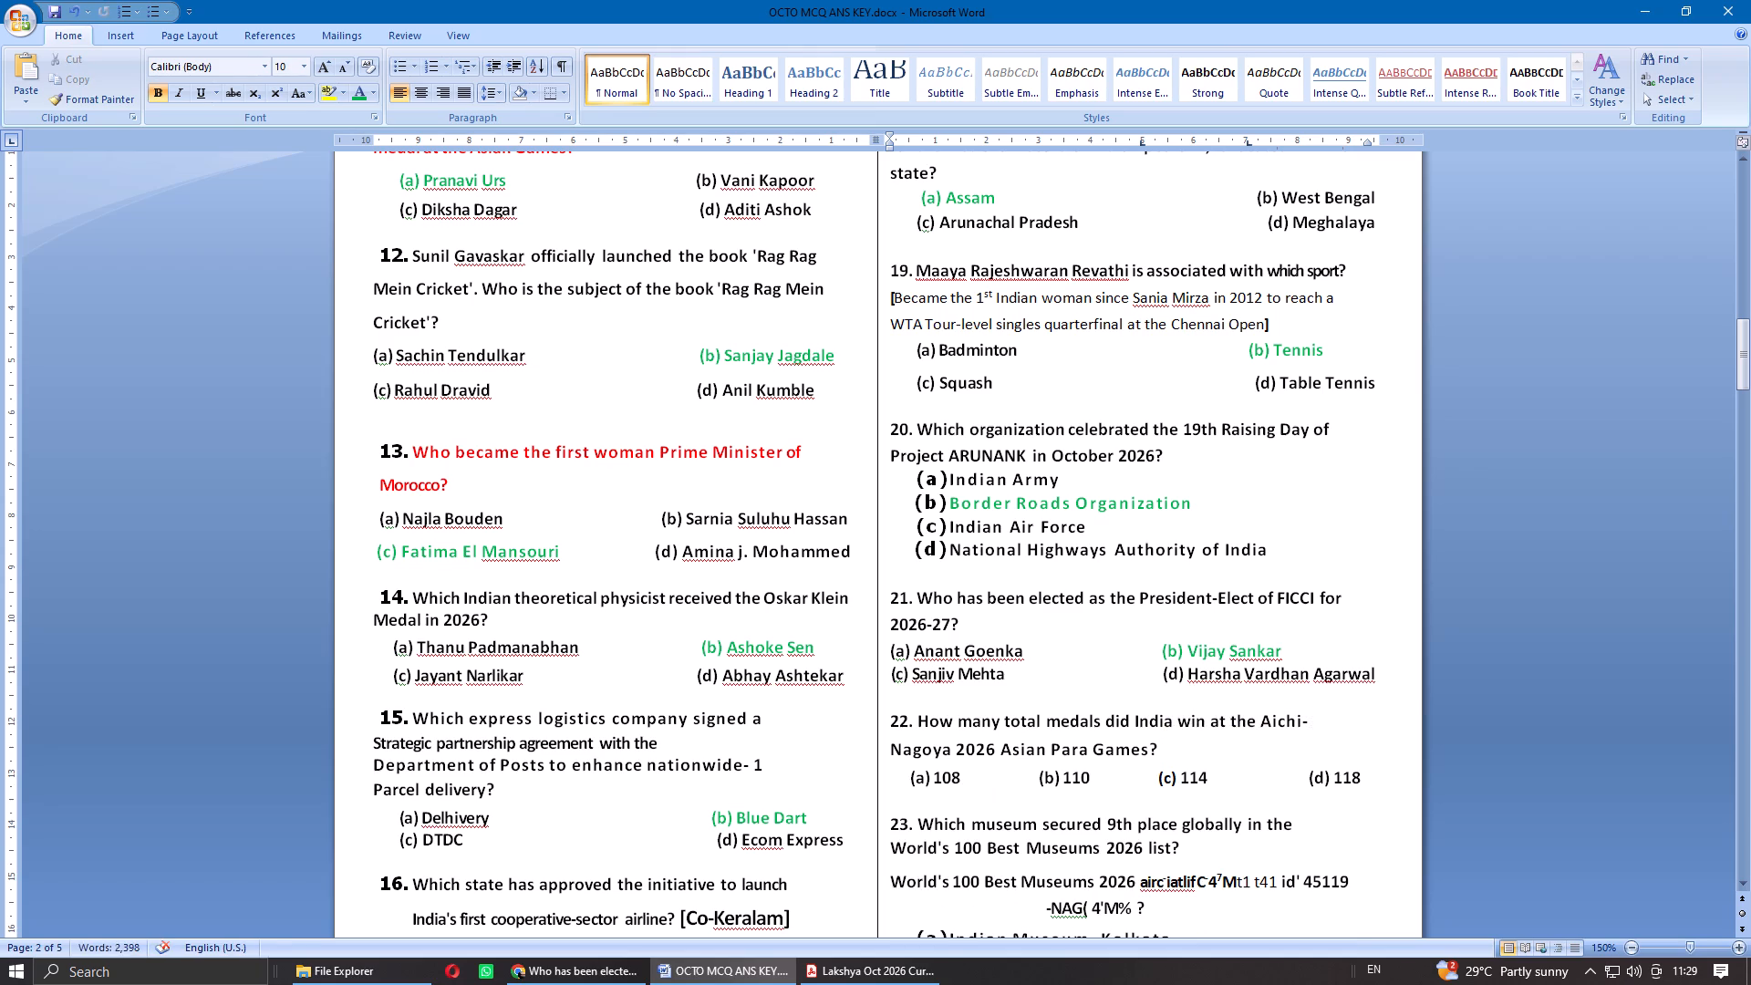
key(BackSpace)
Copy question 22's full text and search Google for it in Chrome.
drag(917, 720, 1155, 745)
right_click(1072, 731)
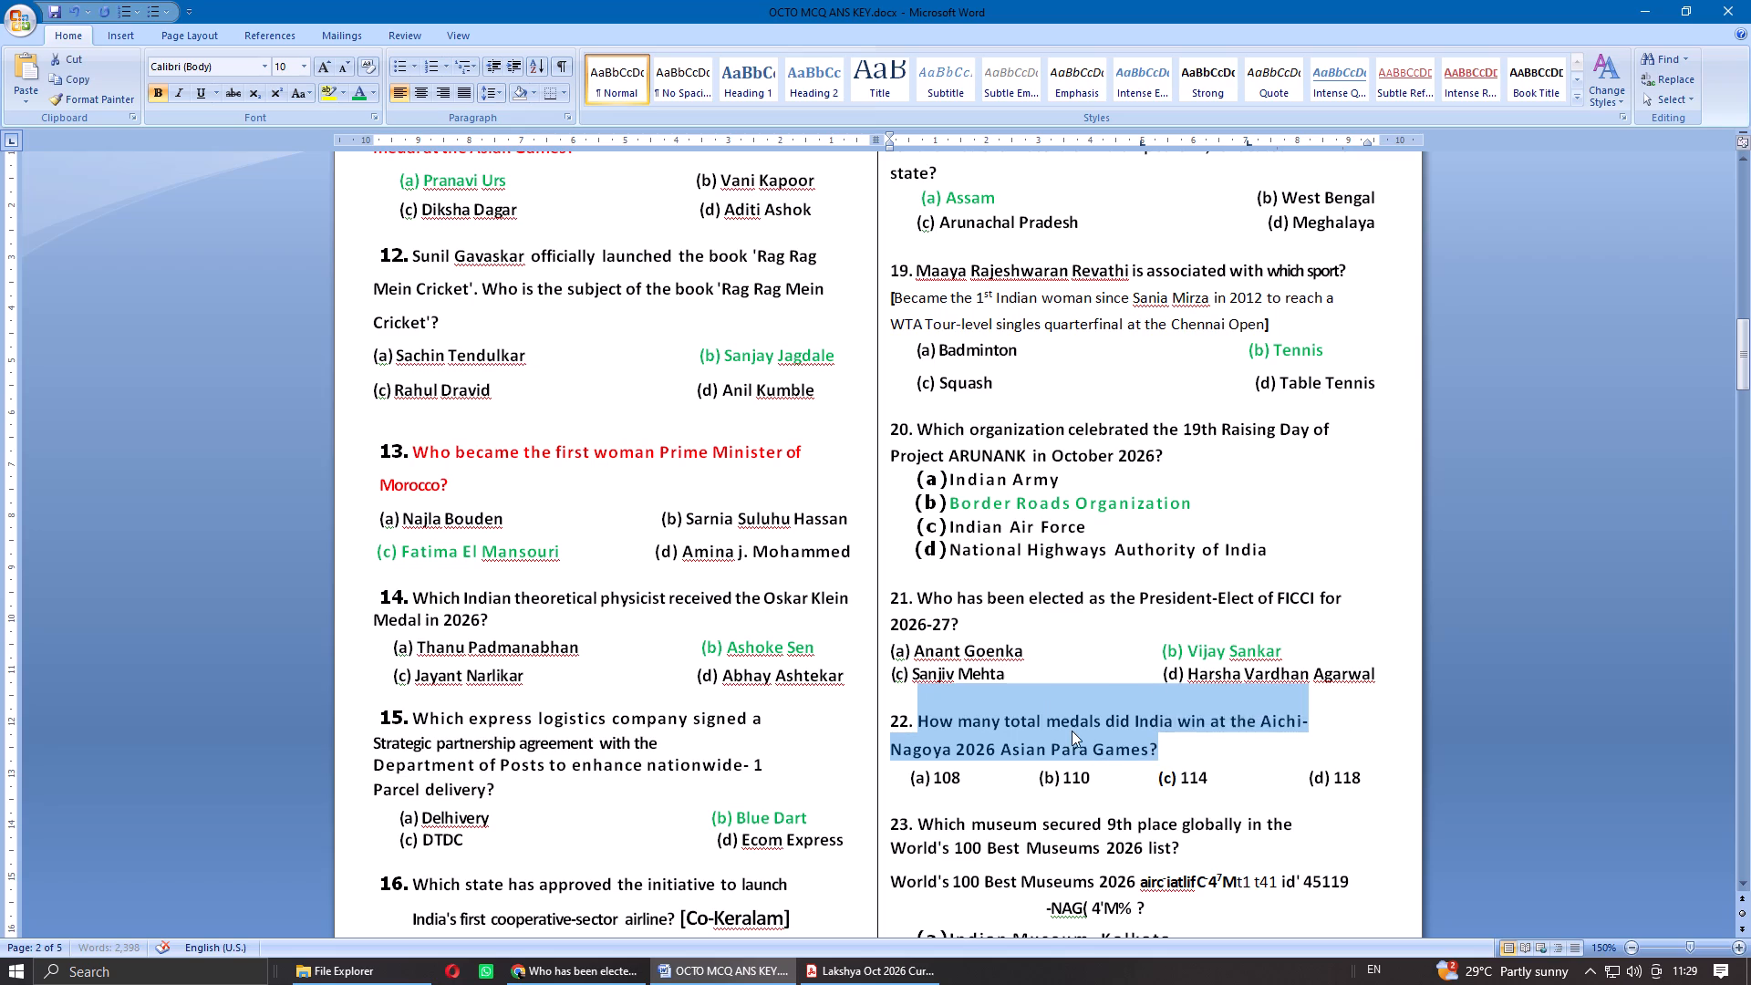
click(1122, 511)
click(574, 979)
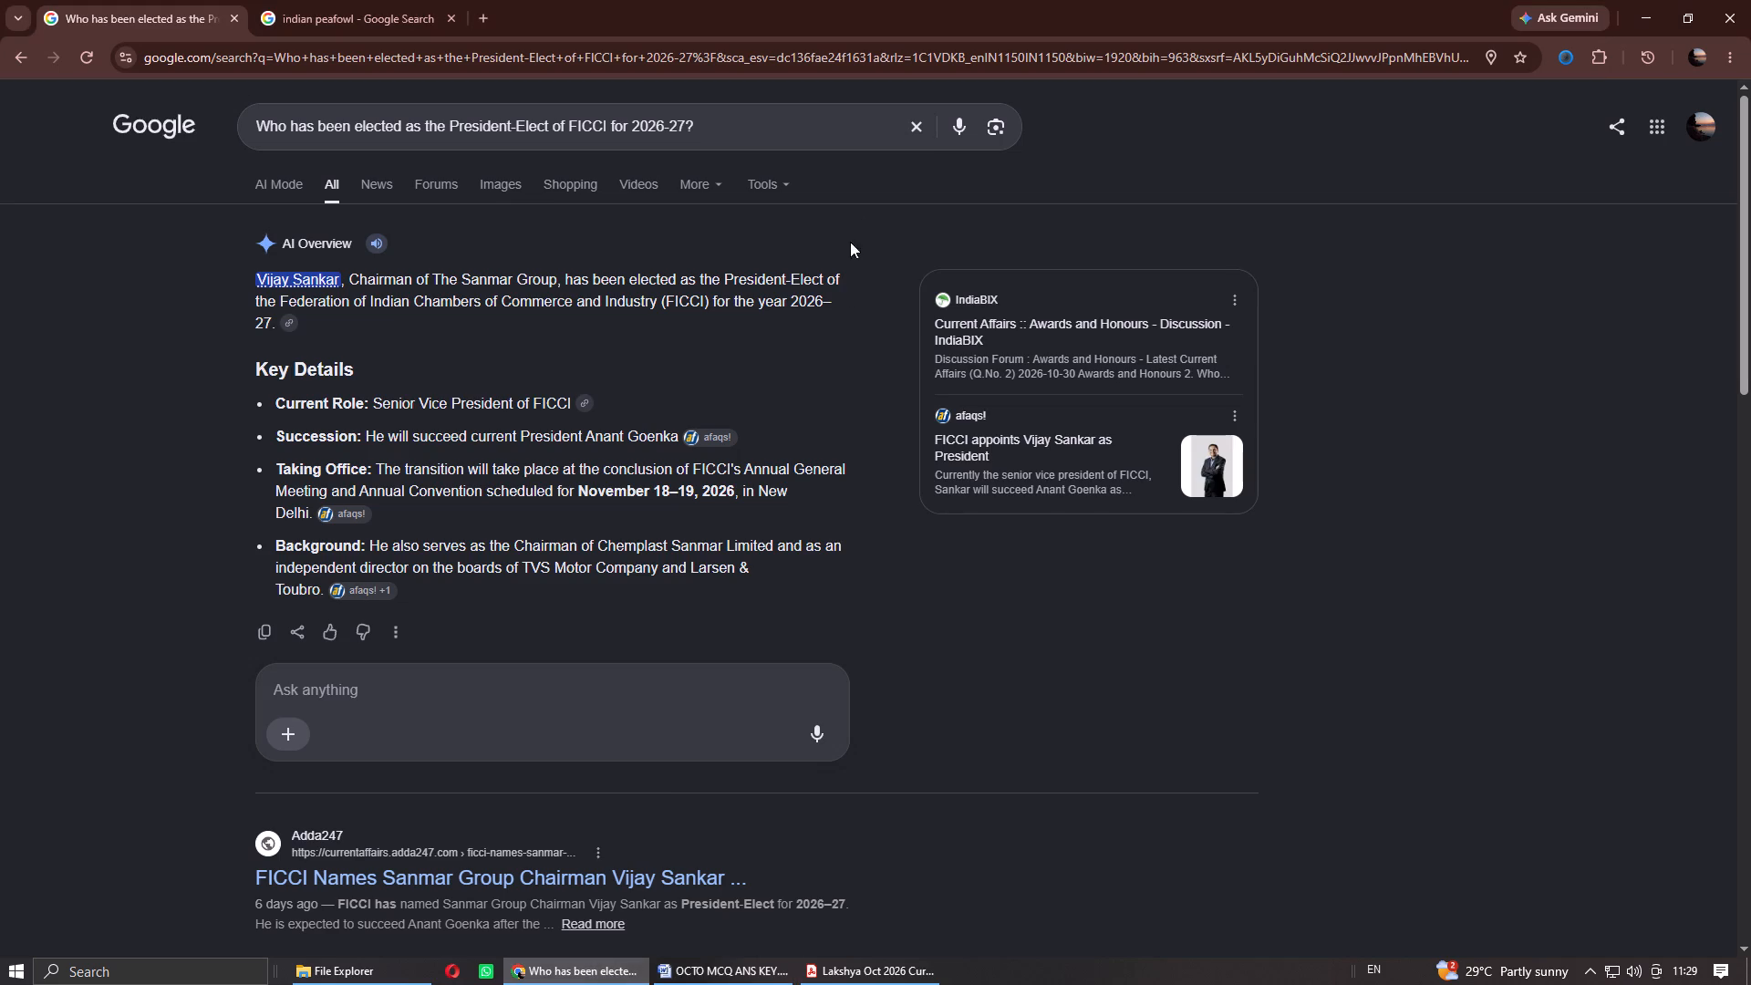
click(914, 125)
right_click(887, 128)
click(940, 348)
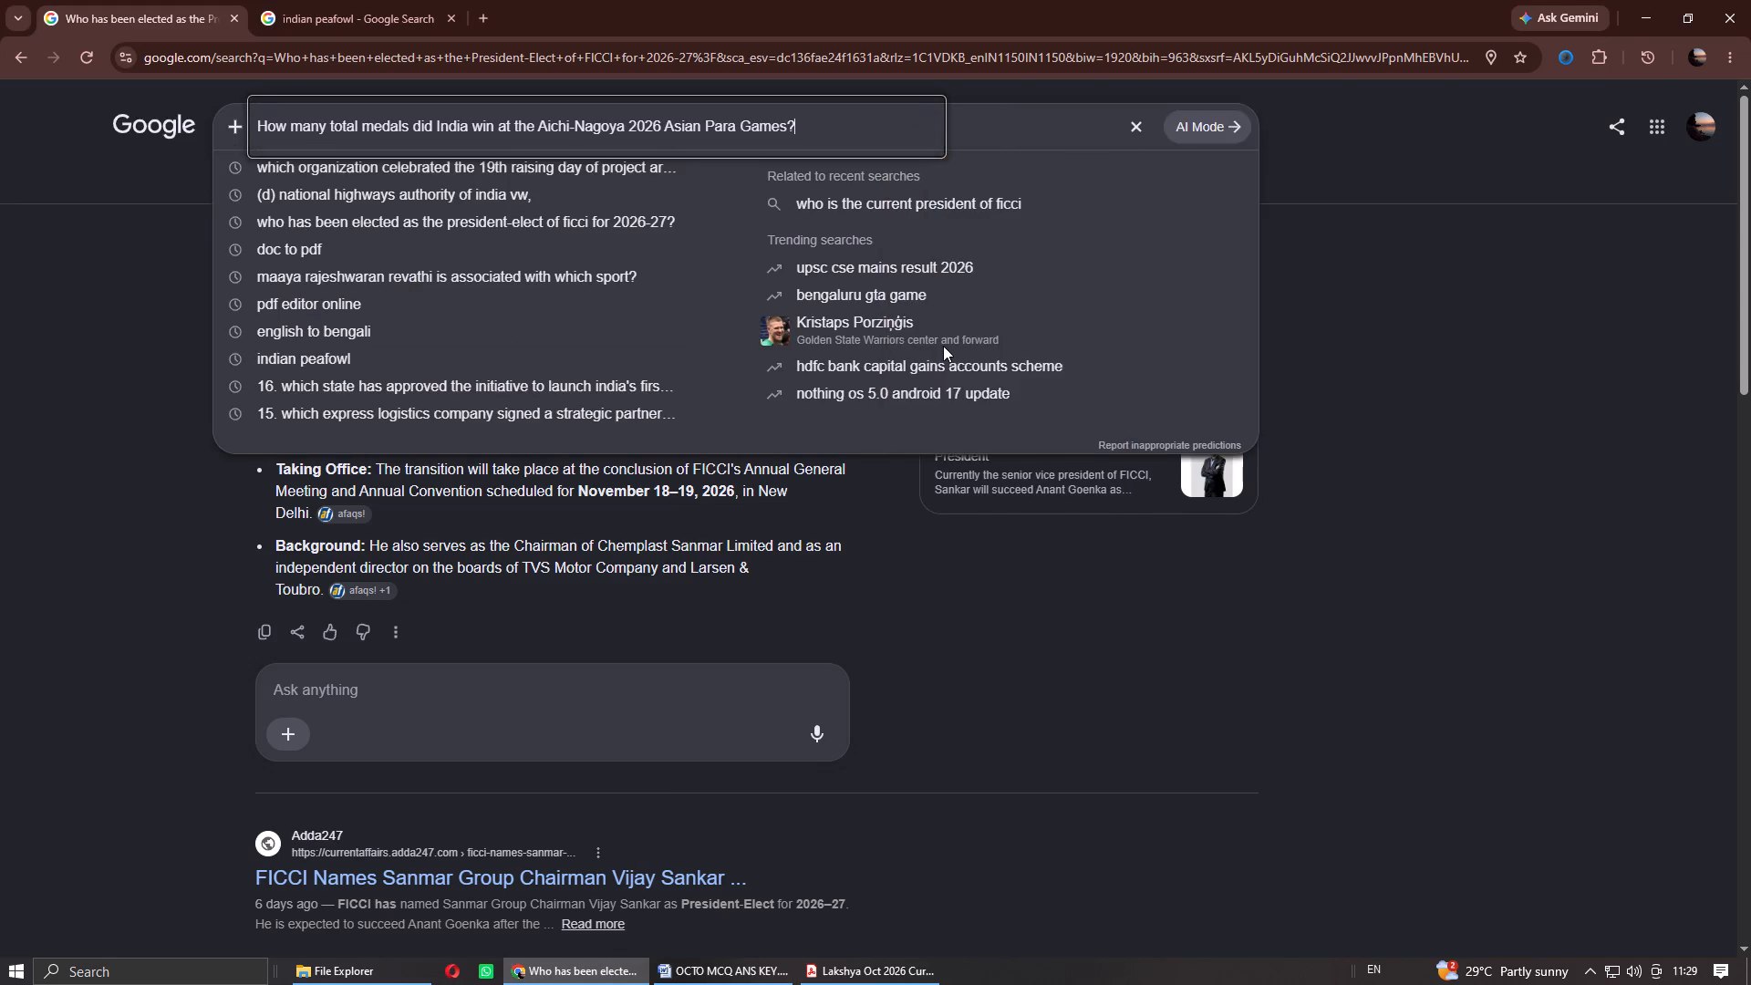
key(Return)
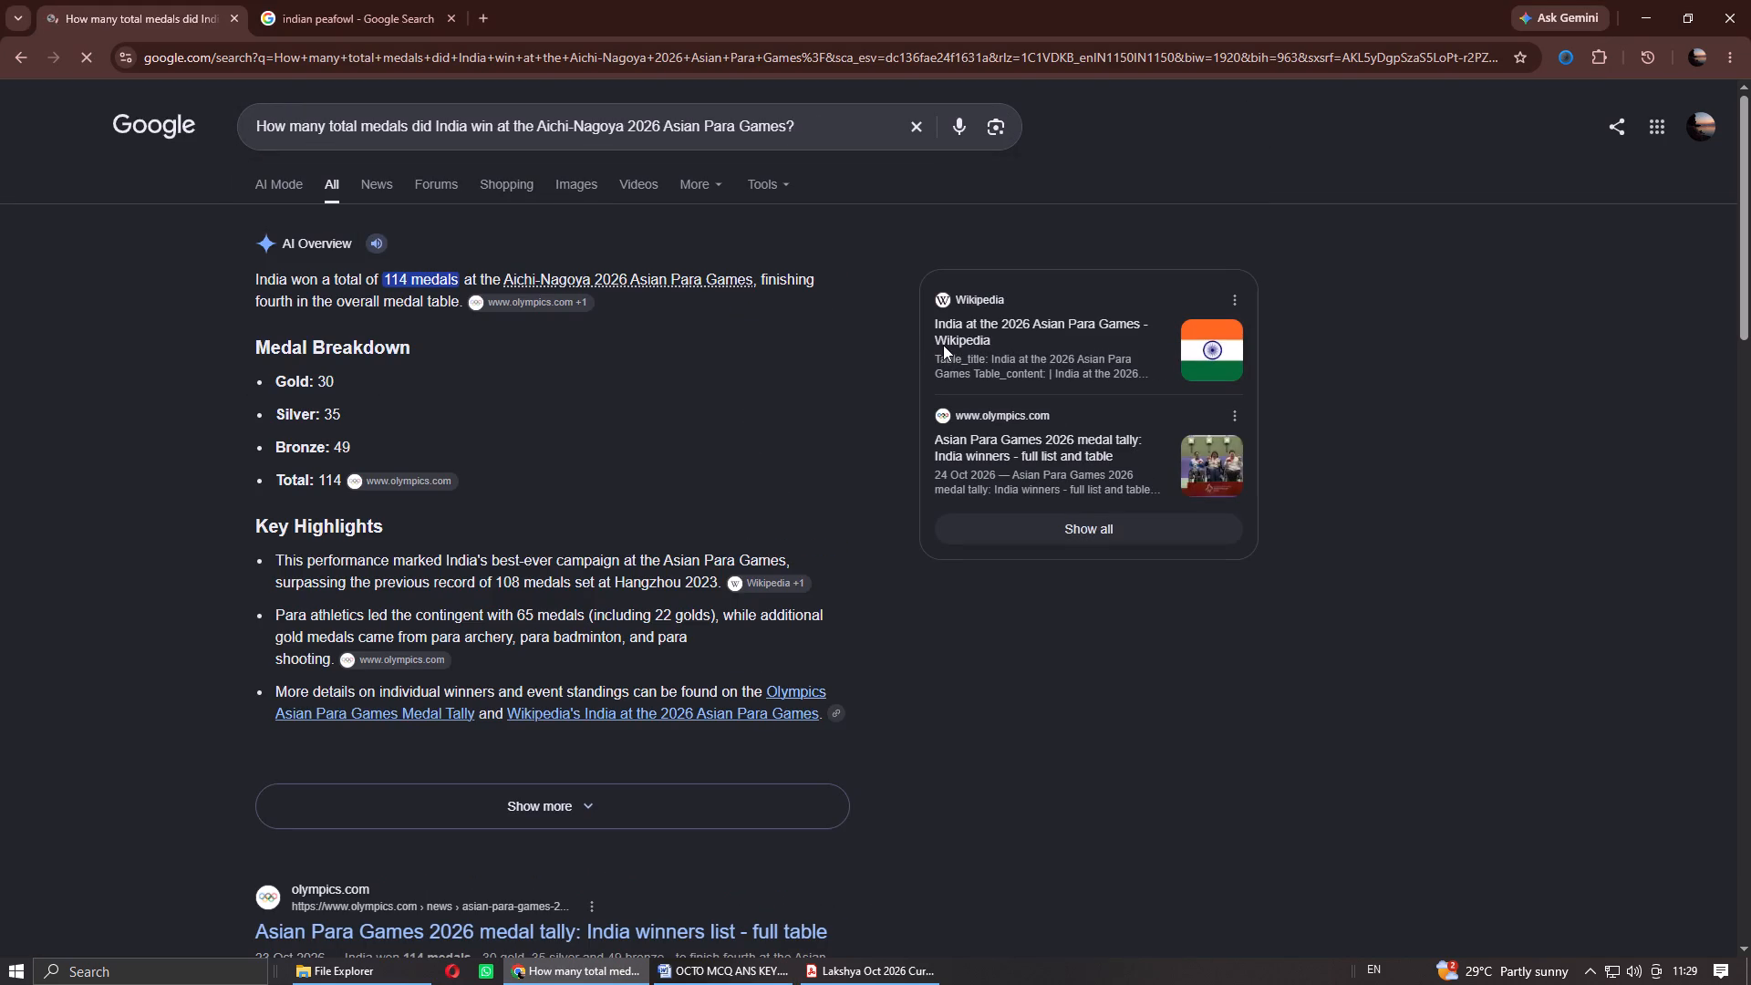
Return to the Word answer key and colour question 22's option (c) 114 green.
click(760, 975)
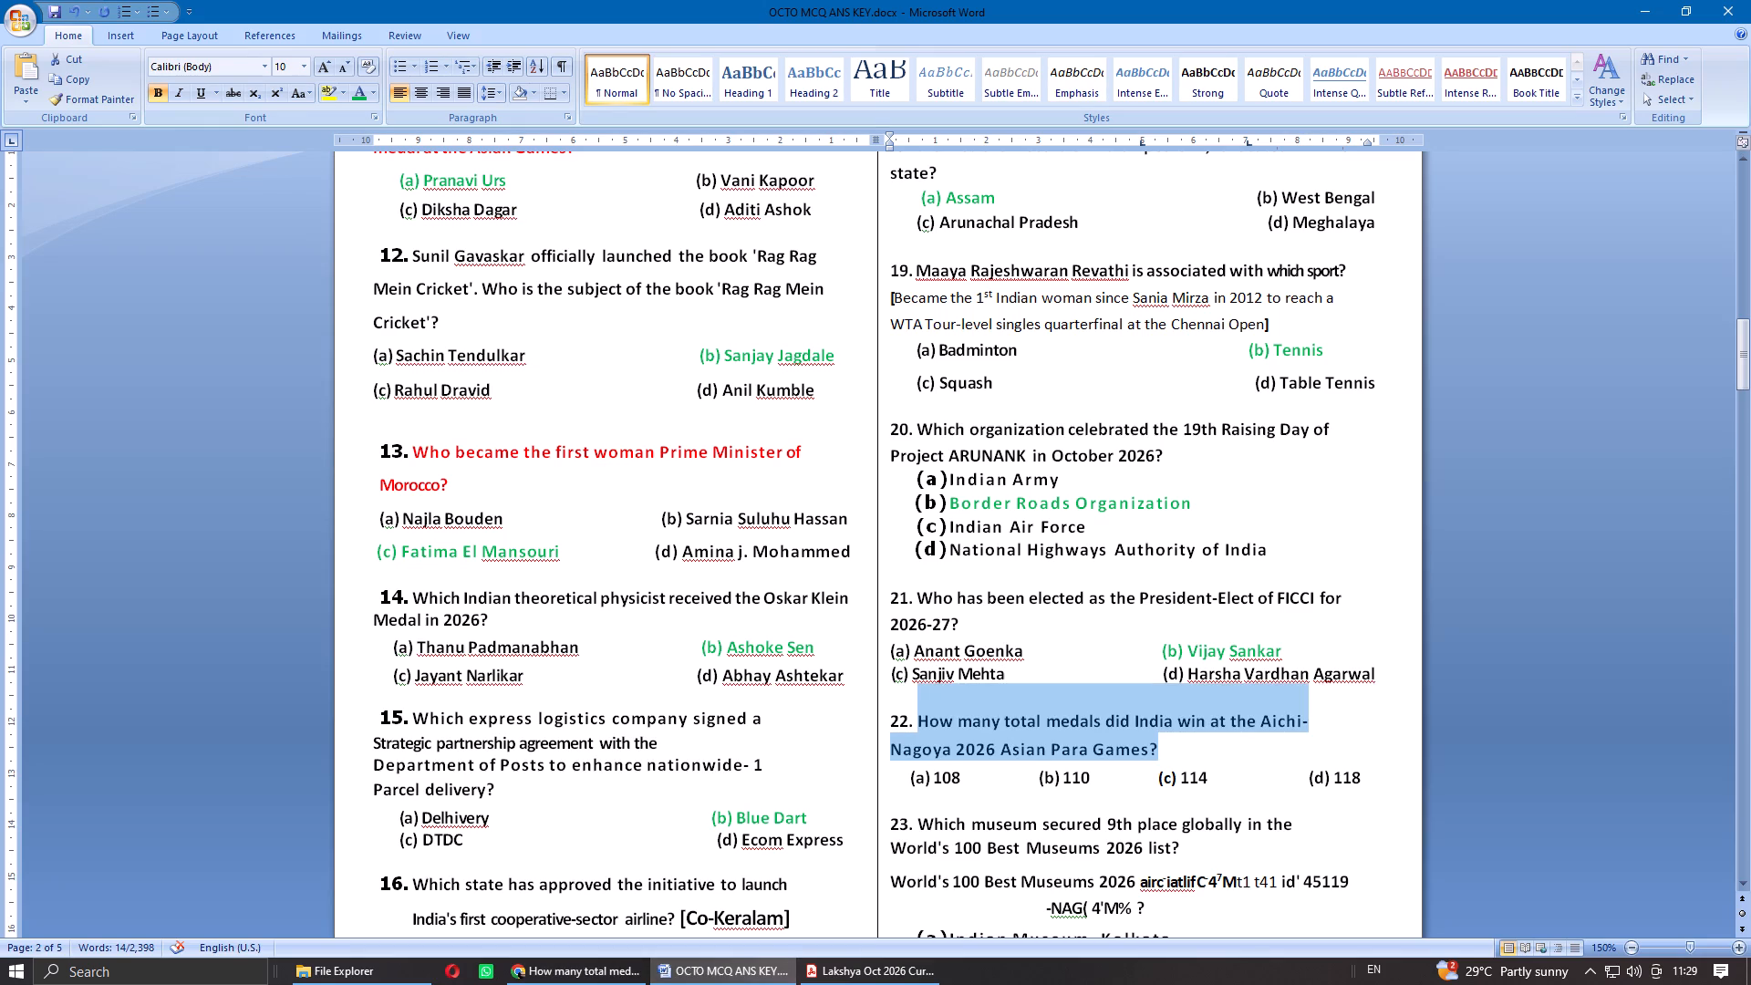
drag(1161, 781, 1197, 776)
click(1210, 776)
drag(1210, 776, 1155, 776)
click(357, 98)
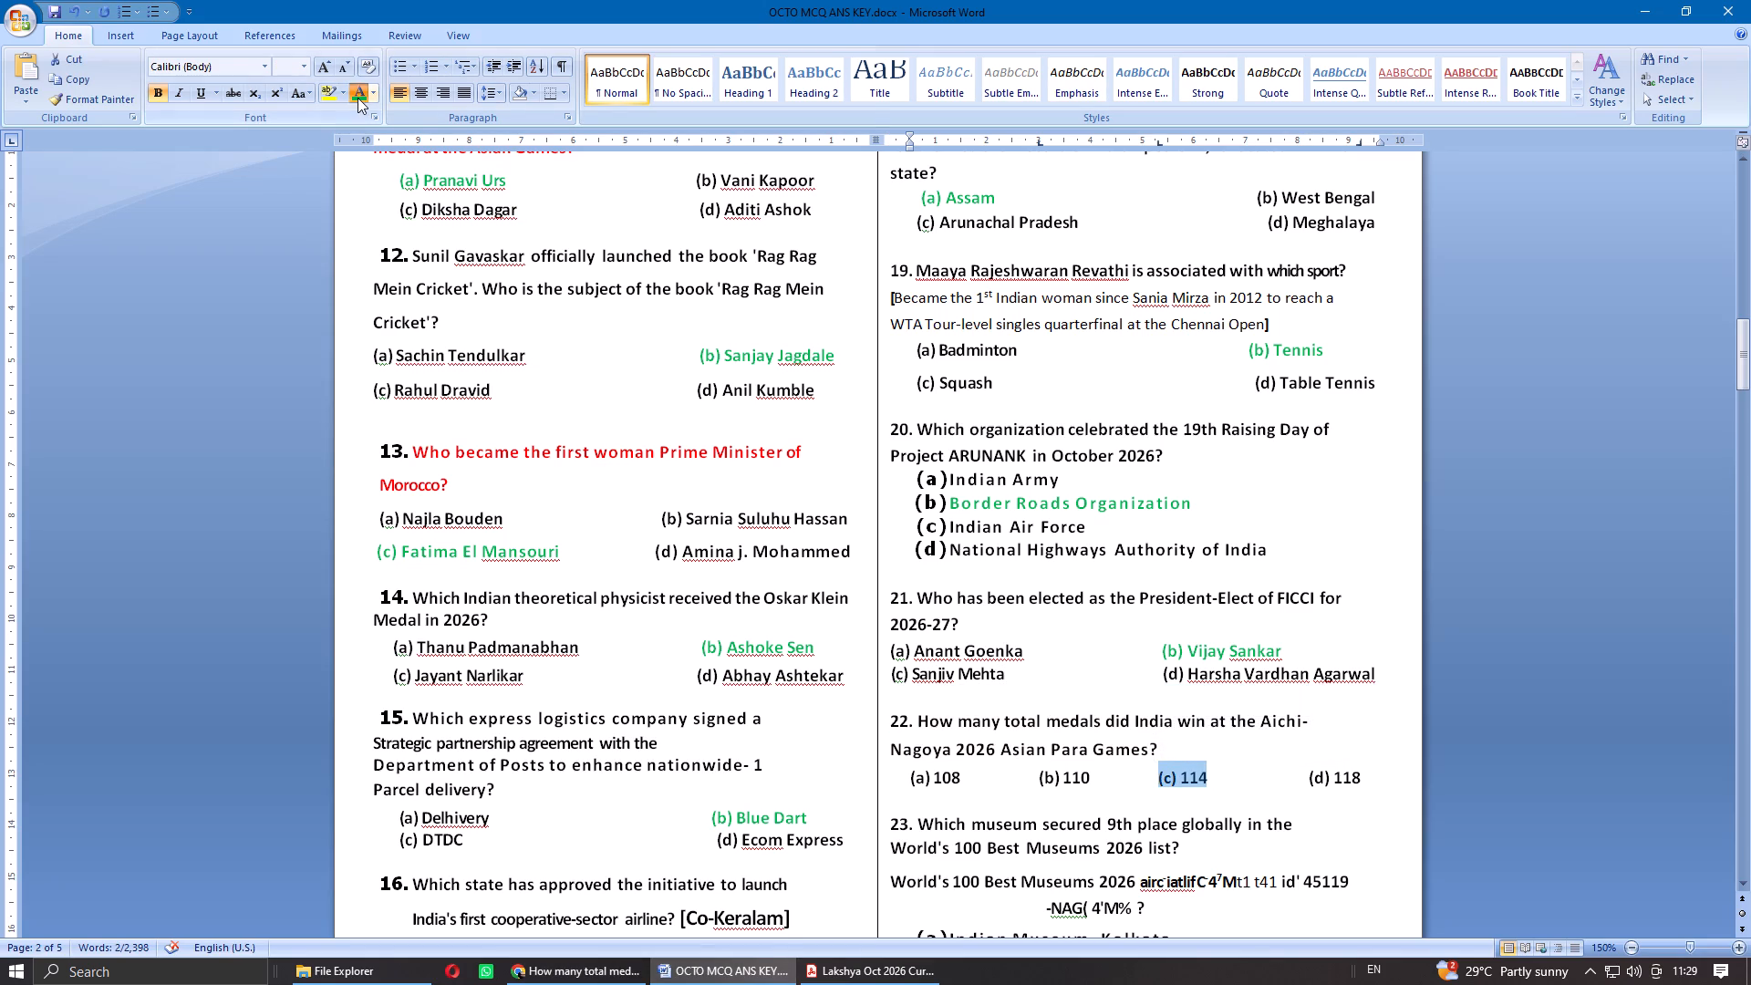
click(1146, 787)
click(1065, 767)
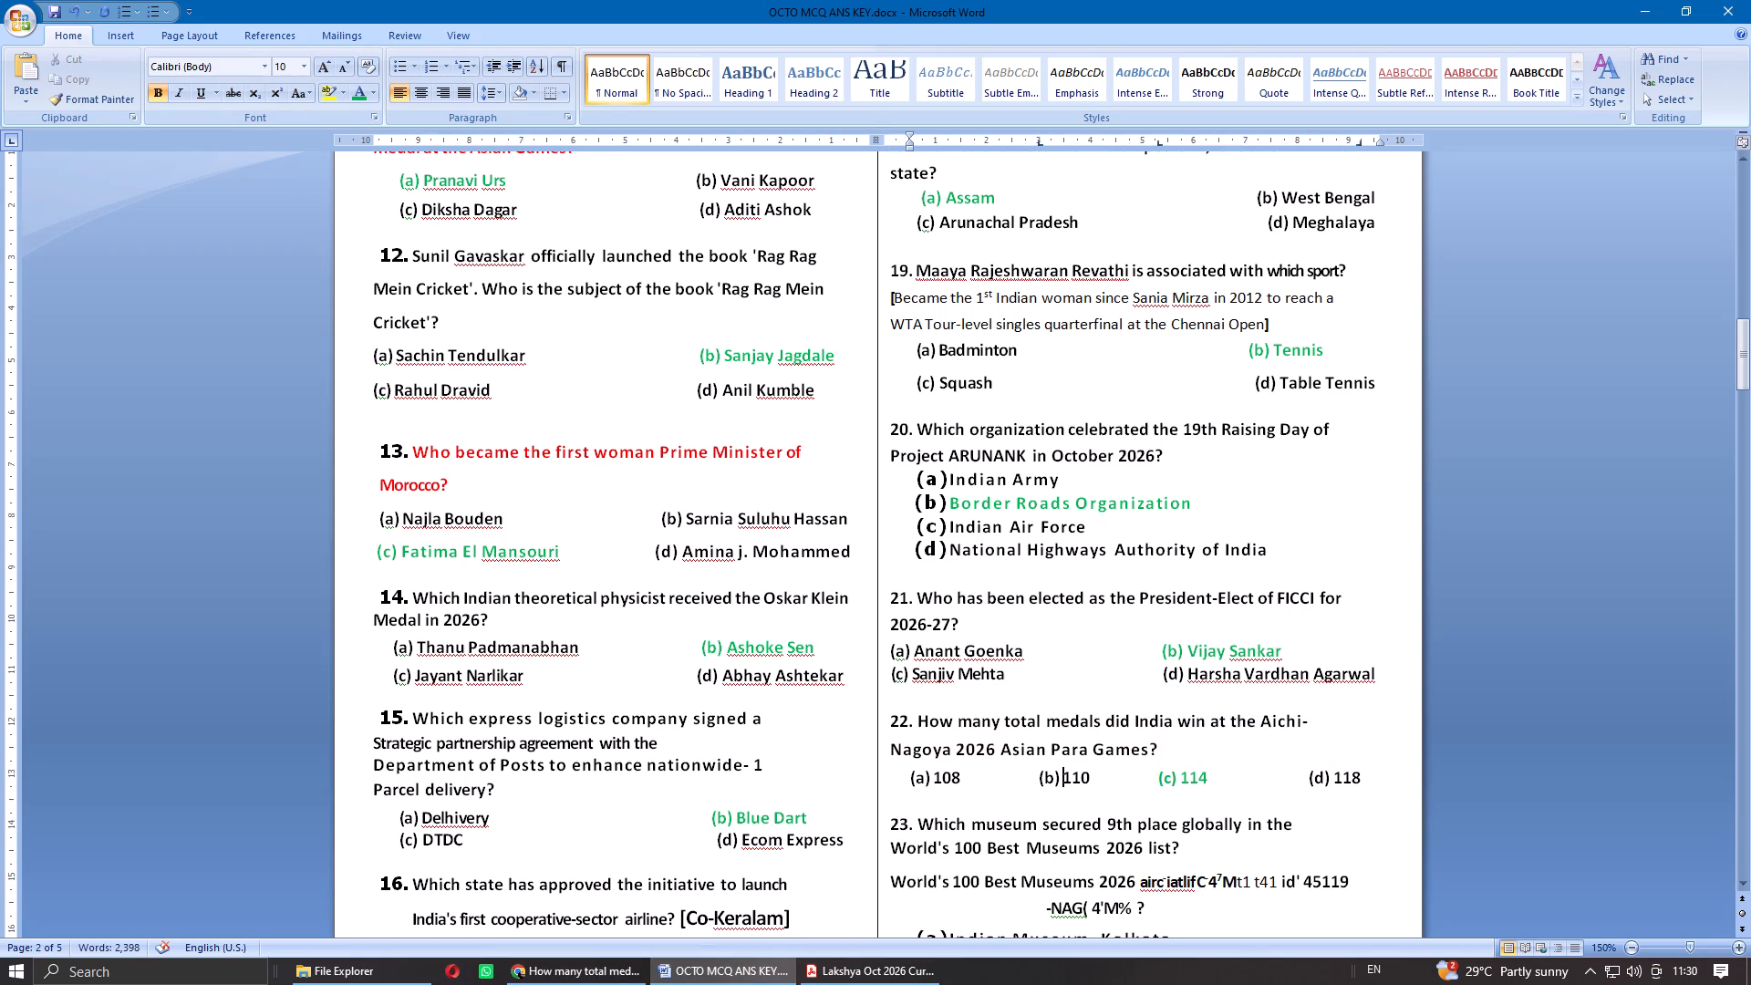
Set the font size of question 22's whole options row to 10.
click(1184, 780)
drag(1375, 771, 907, 781)
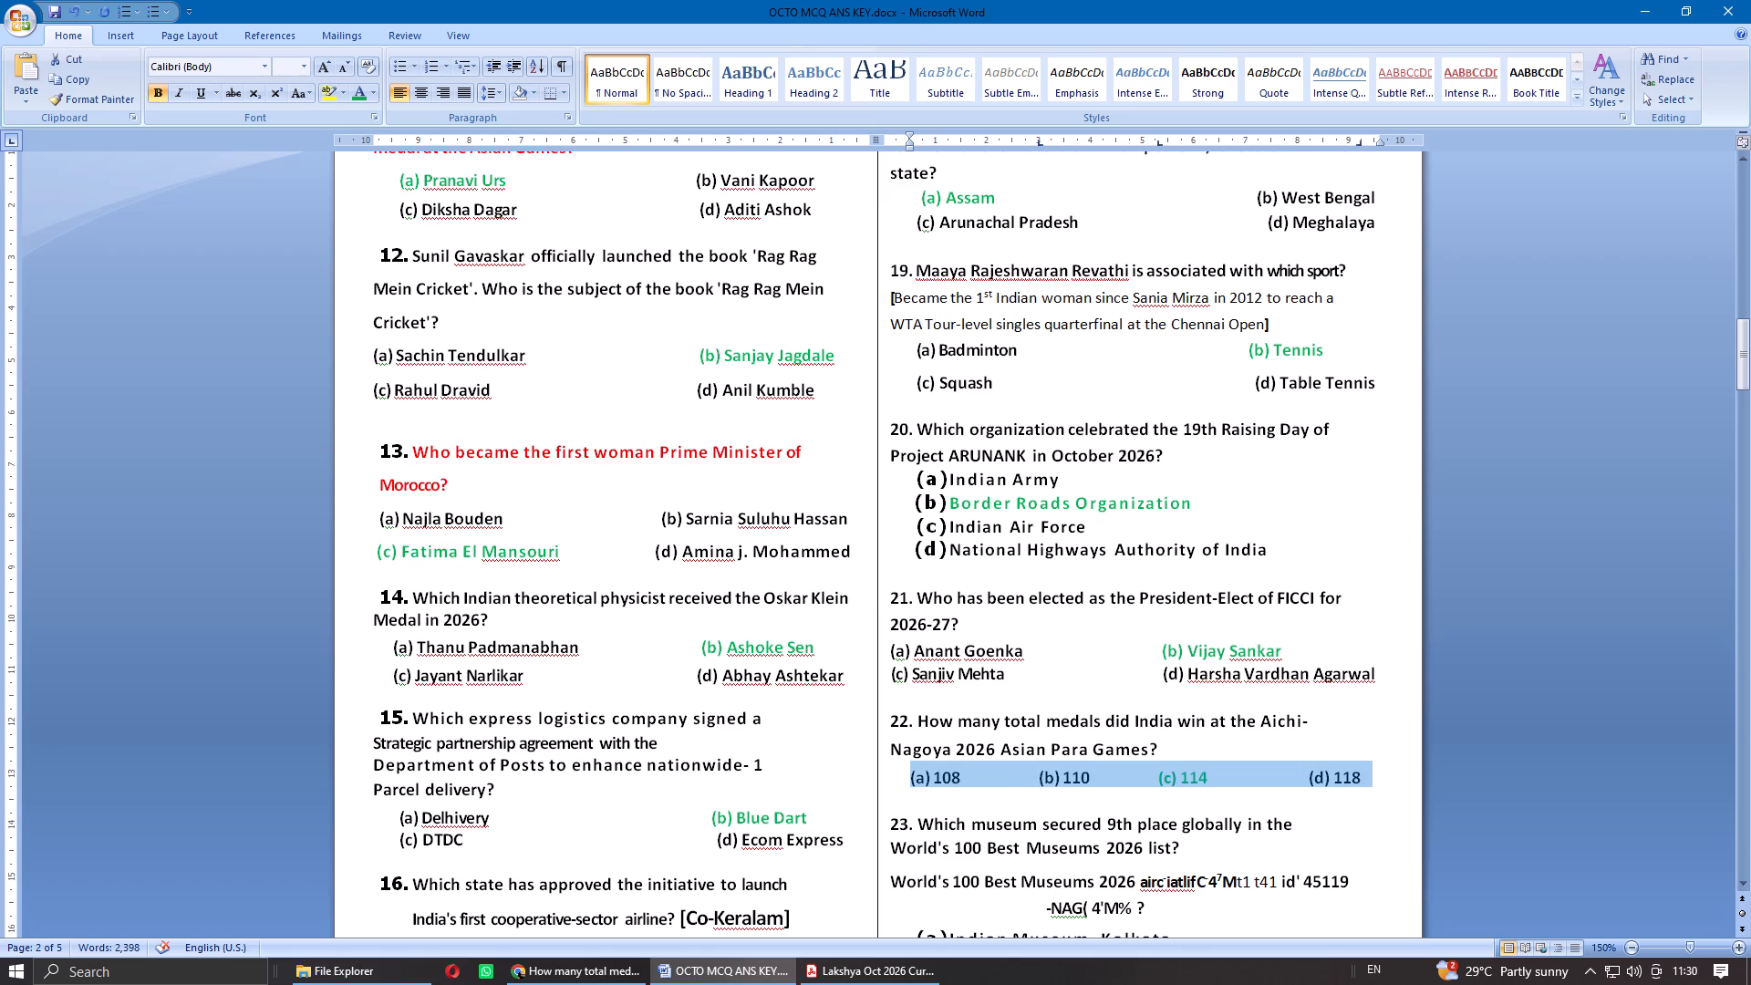
click(303, 67)
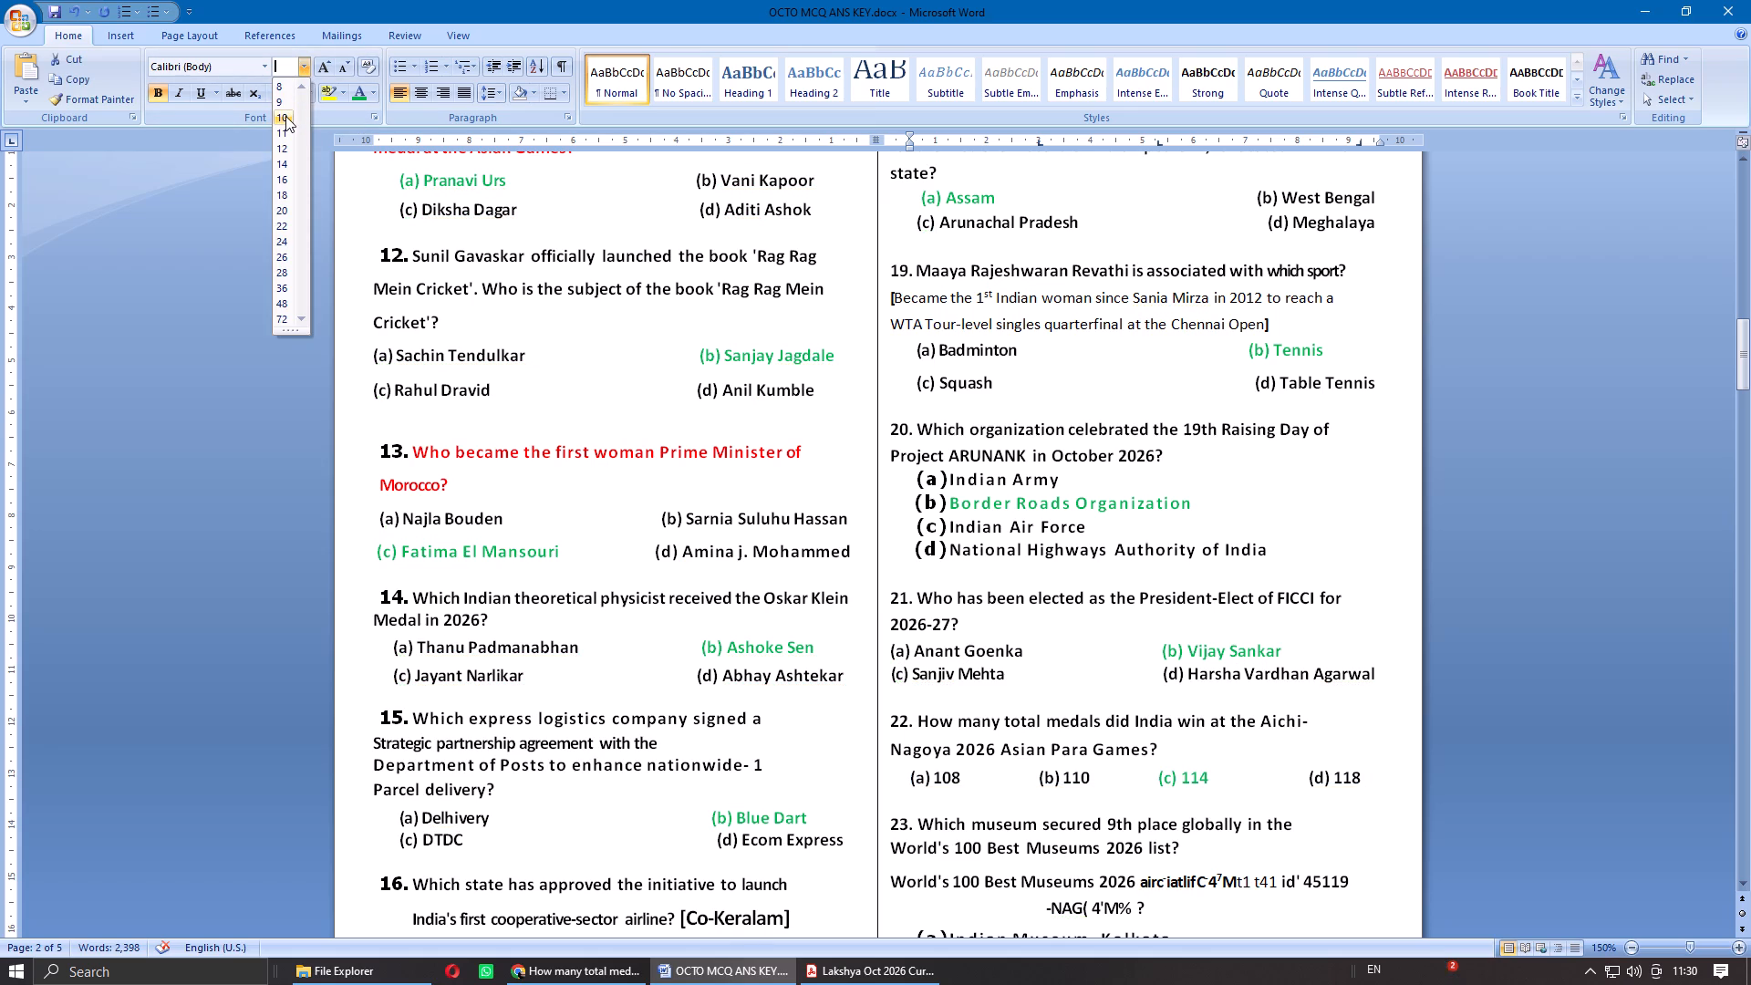
click(285, 116)
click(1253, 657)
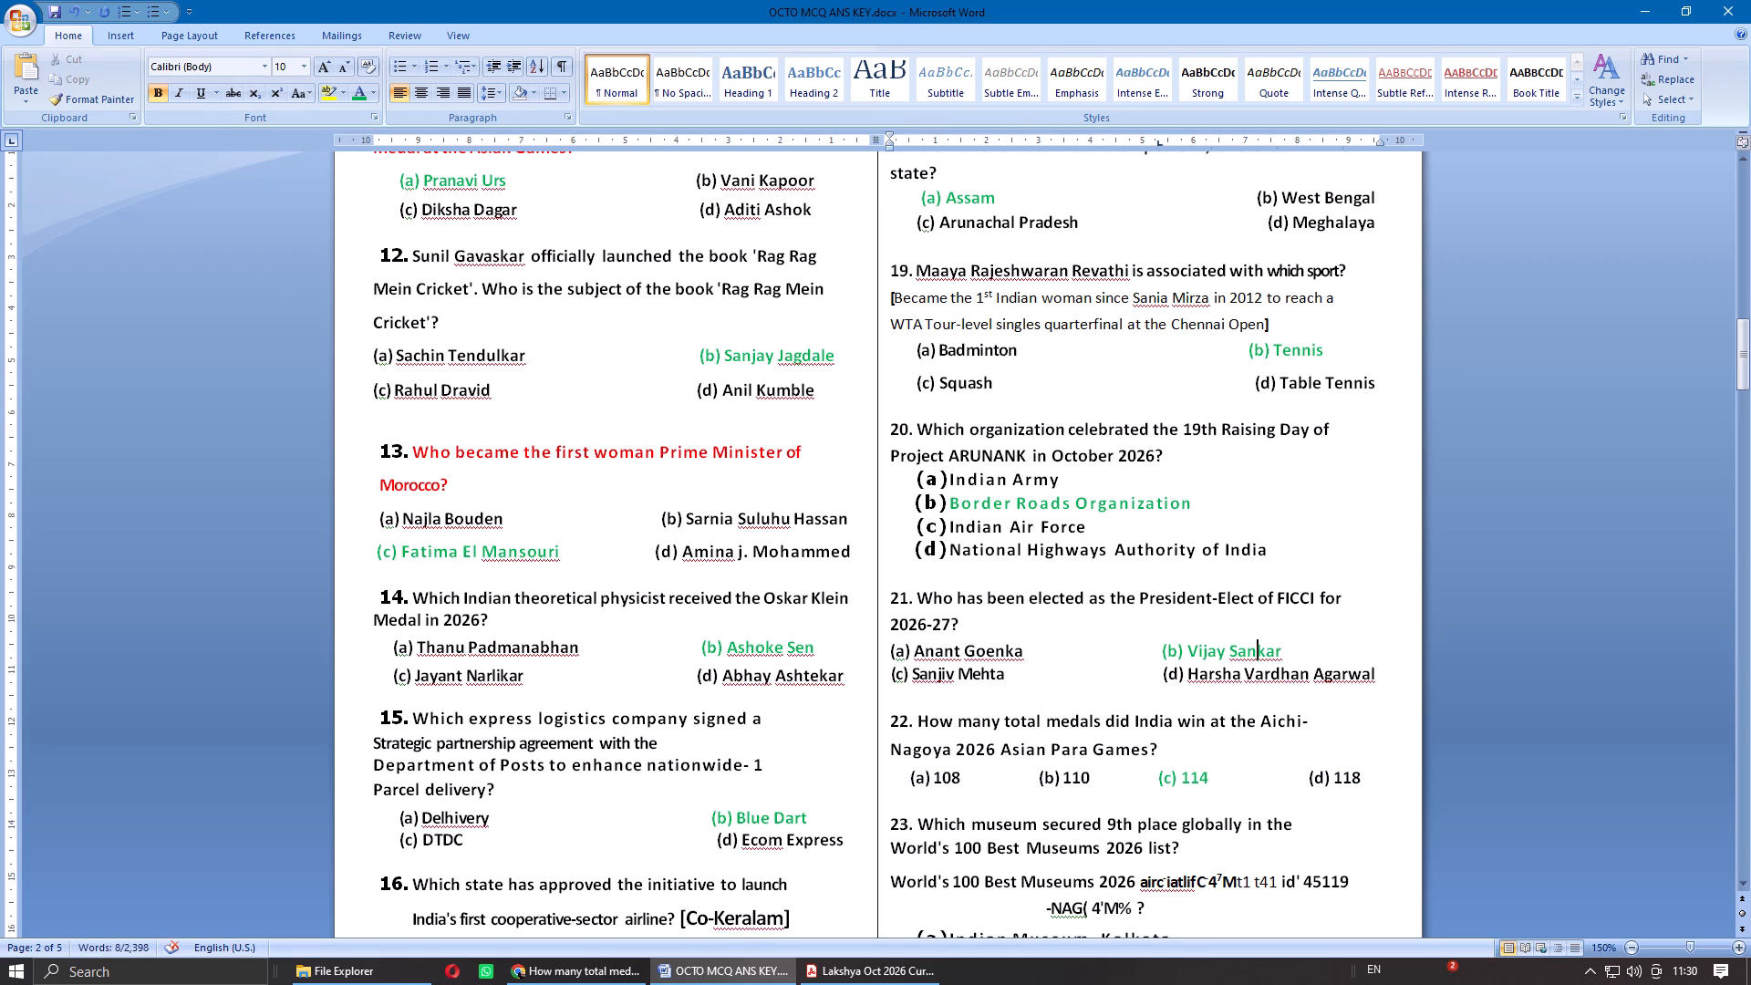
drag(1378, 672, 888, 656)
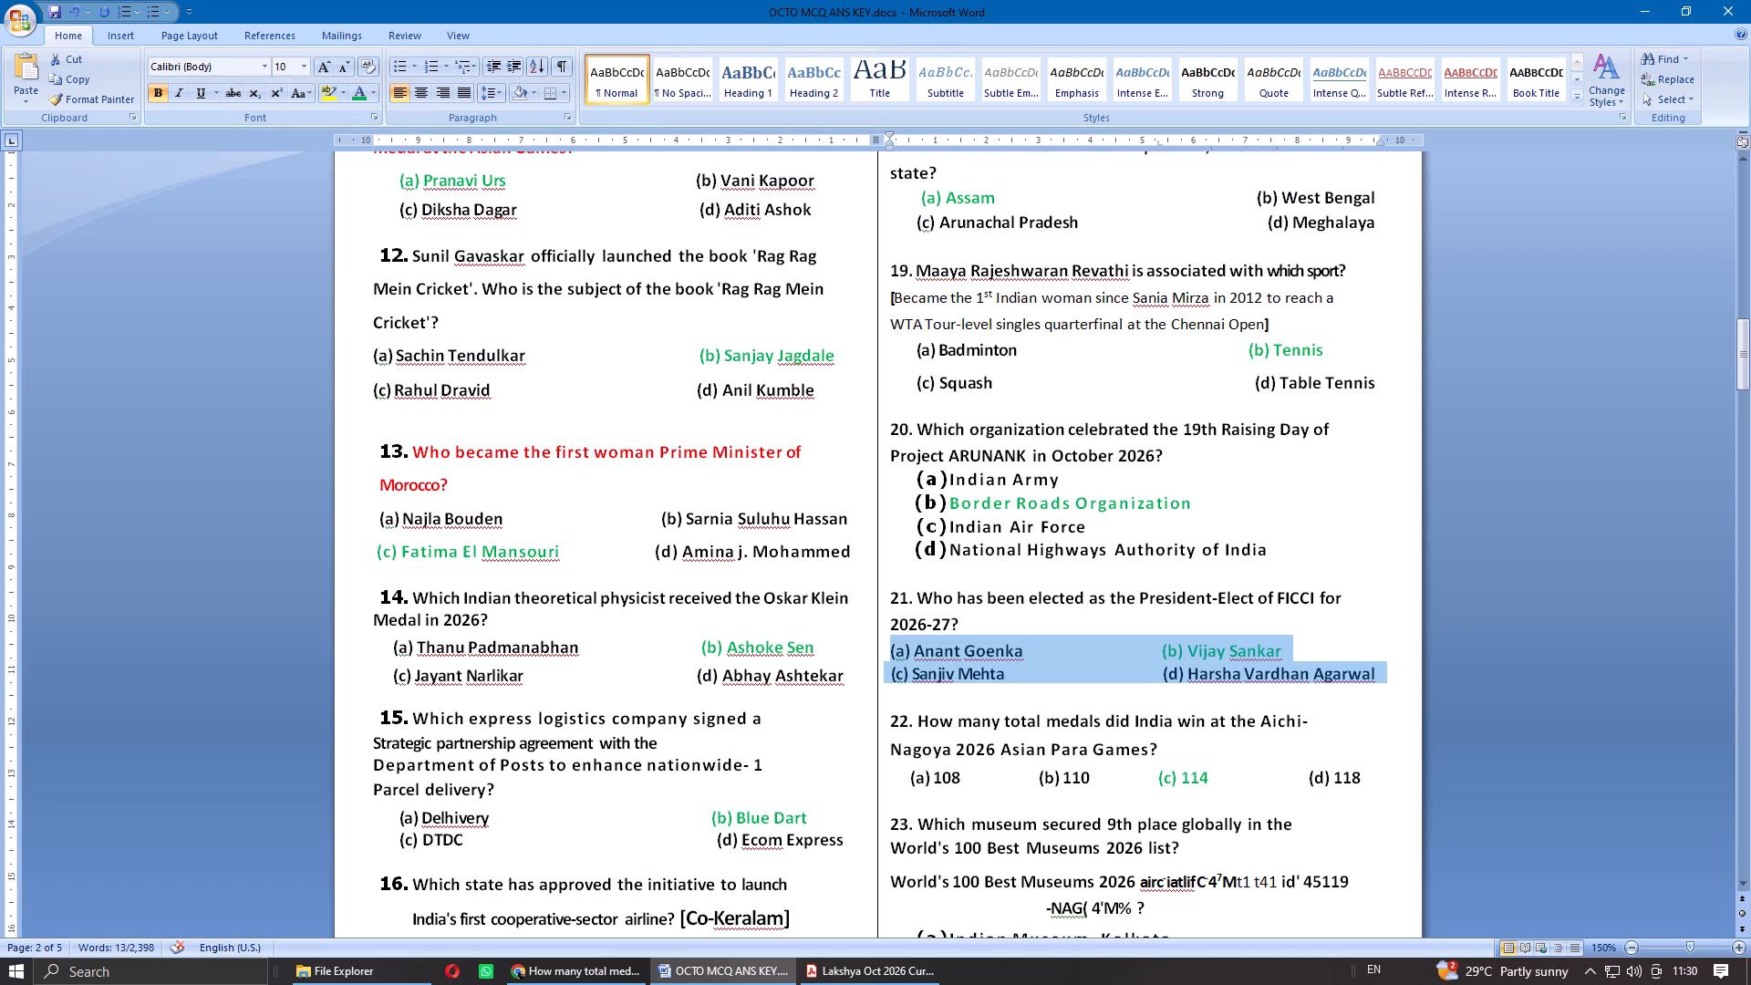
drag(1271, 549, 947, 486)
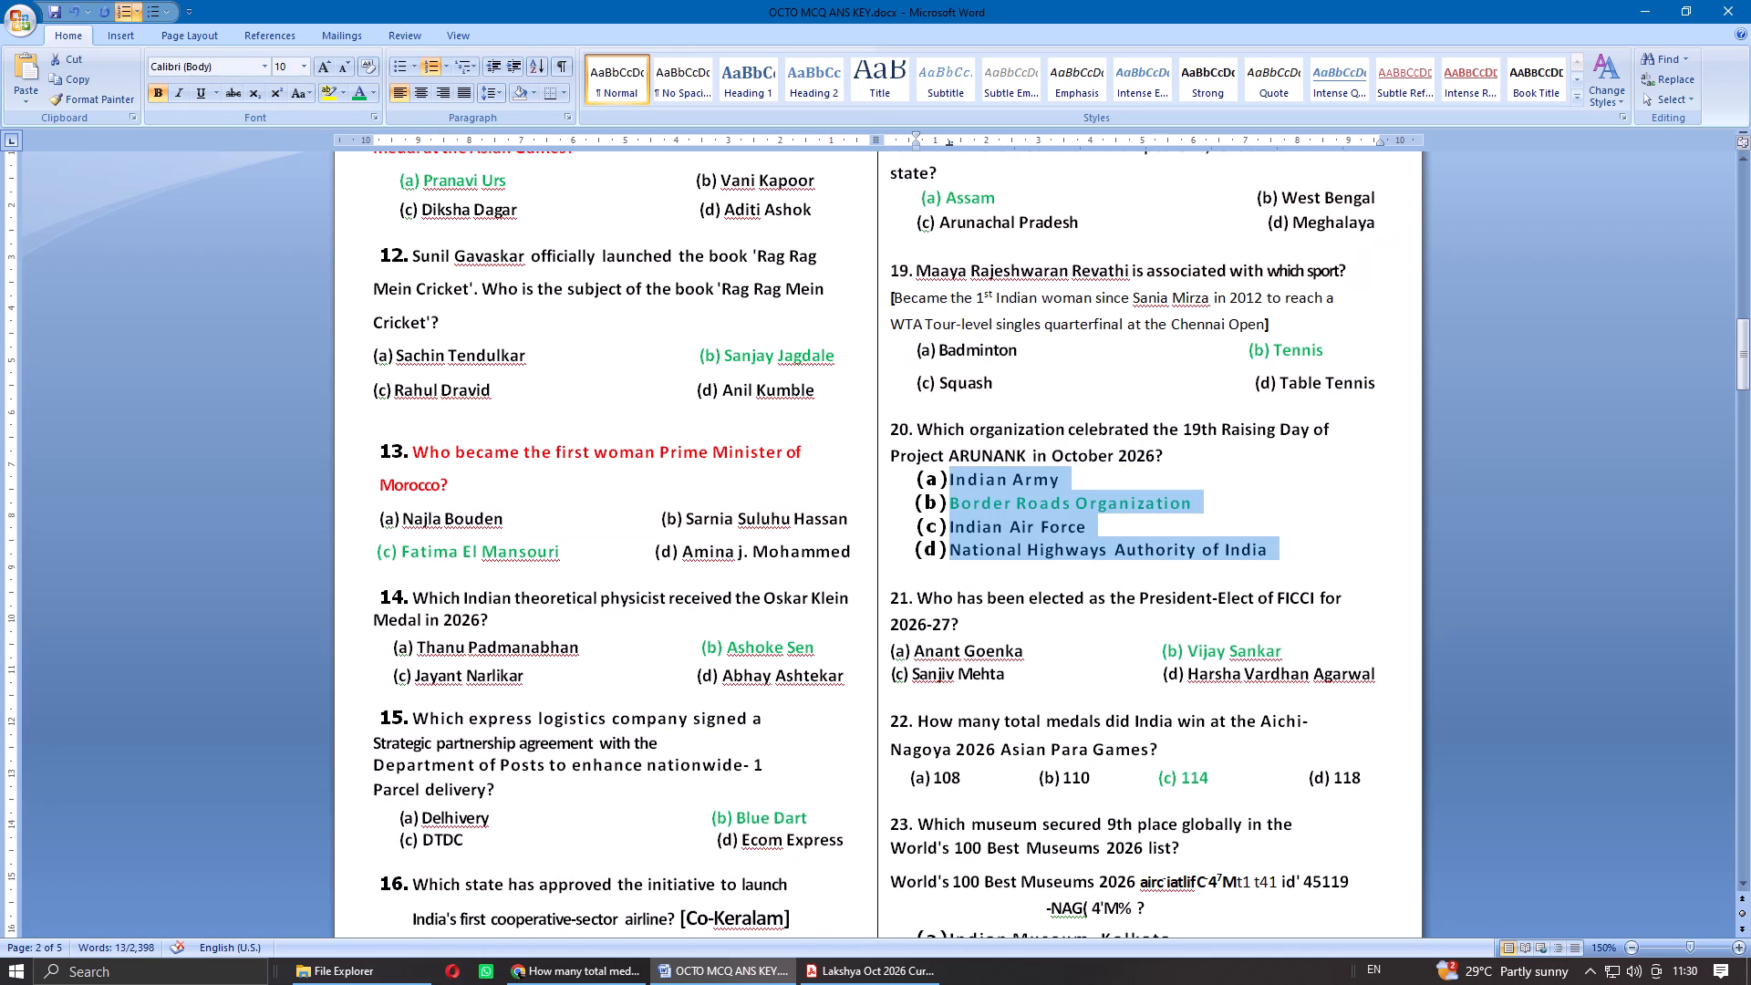
Set the paragraph spacing before question 19's option (c) Squash and (d) Table Tennis row to 0 pt.
drag(1016, 378, 917, 350)
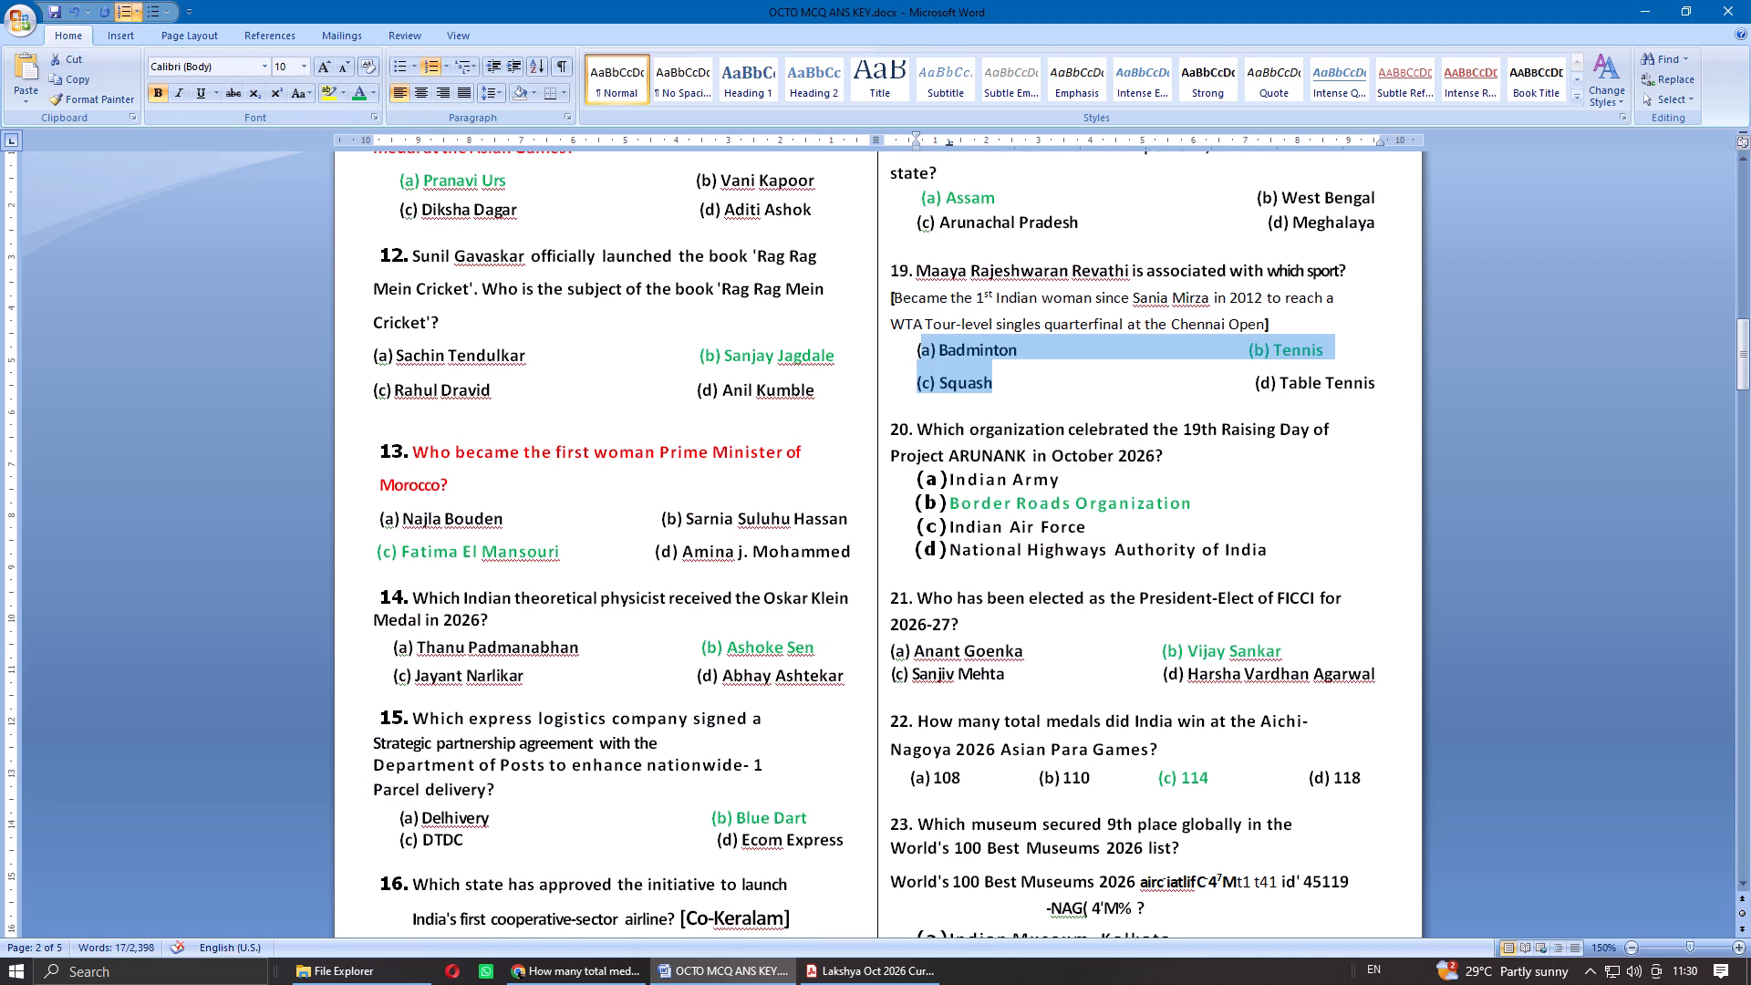
drag(917, 350, 910, 348)
click(934, 392)
click(943, 392)
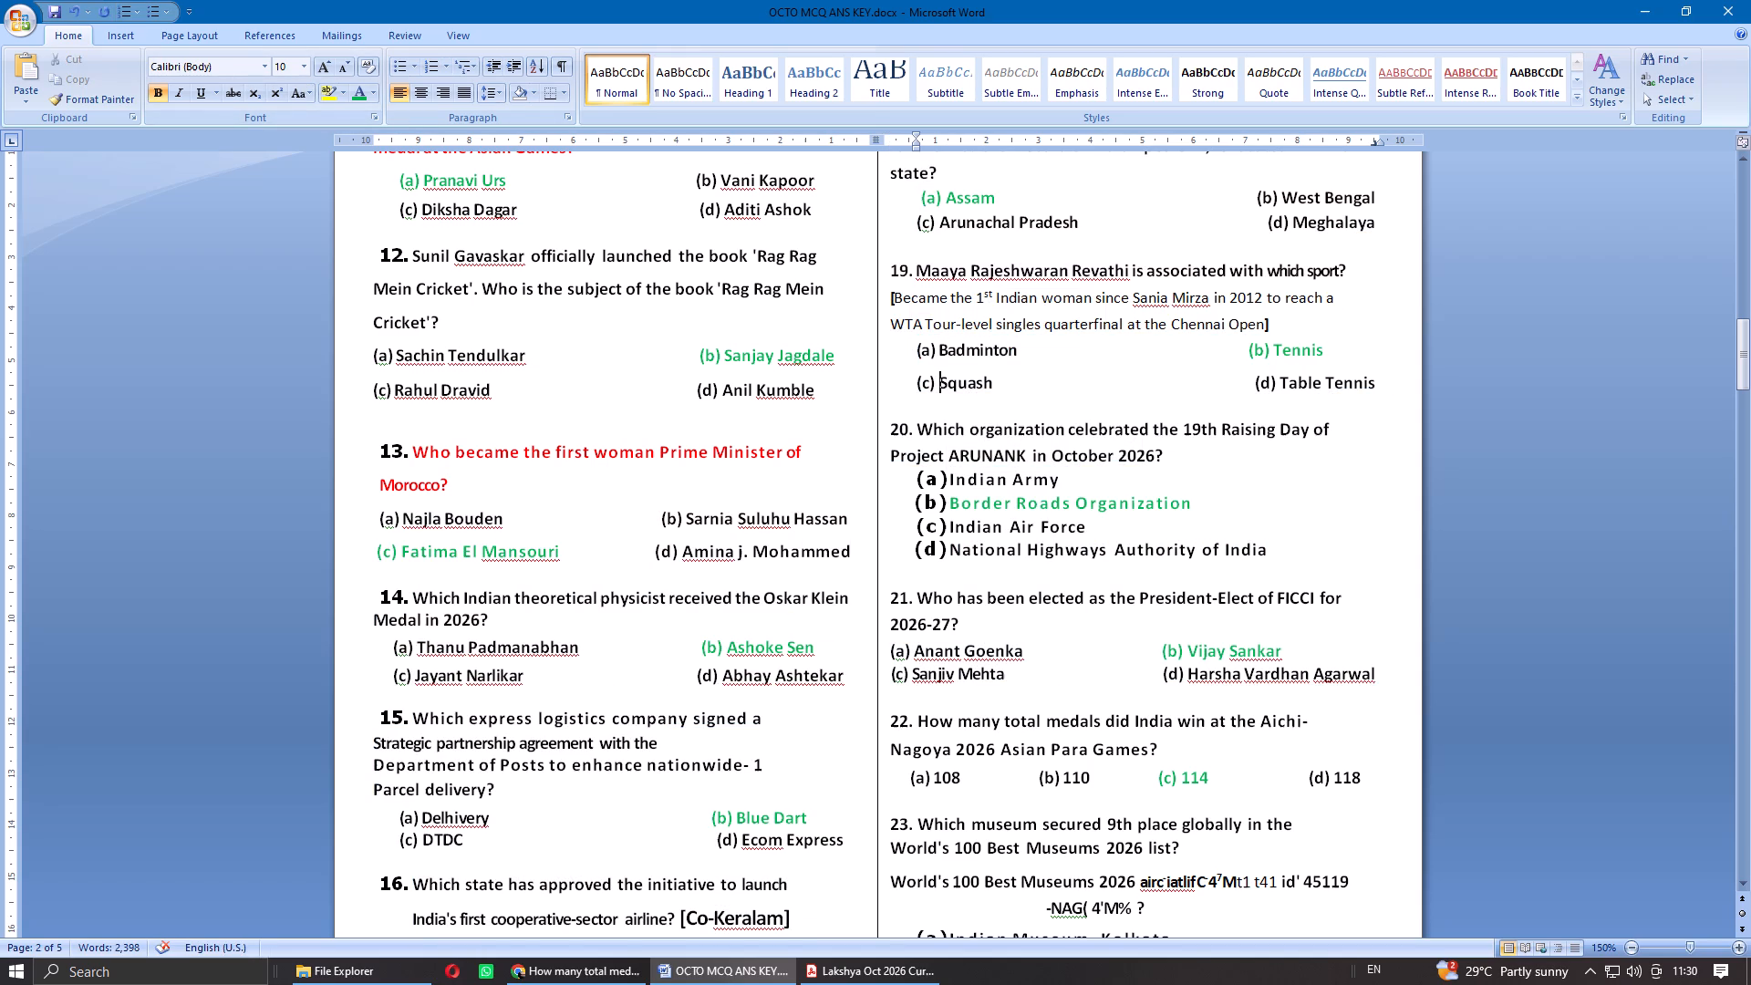
click(215, 37)
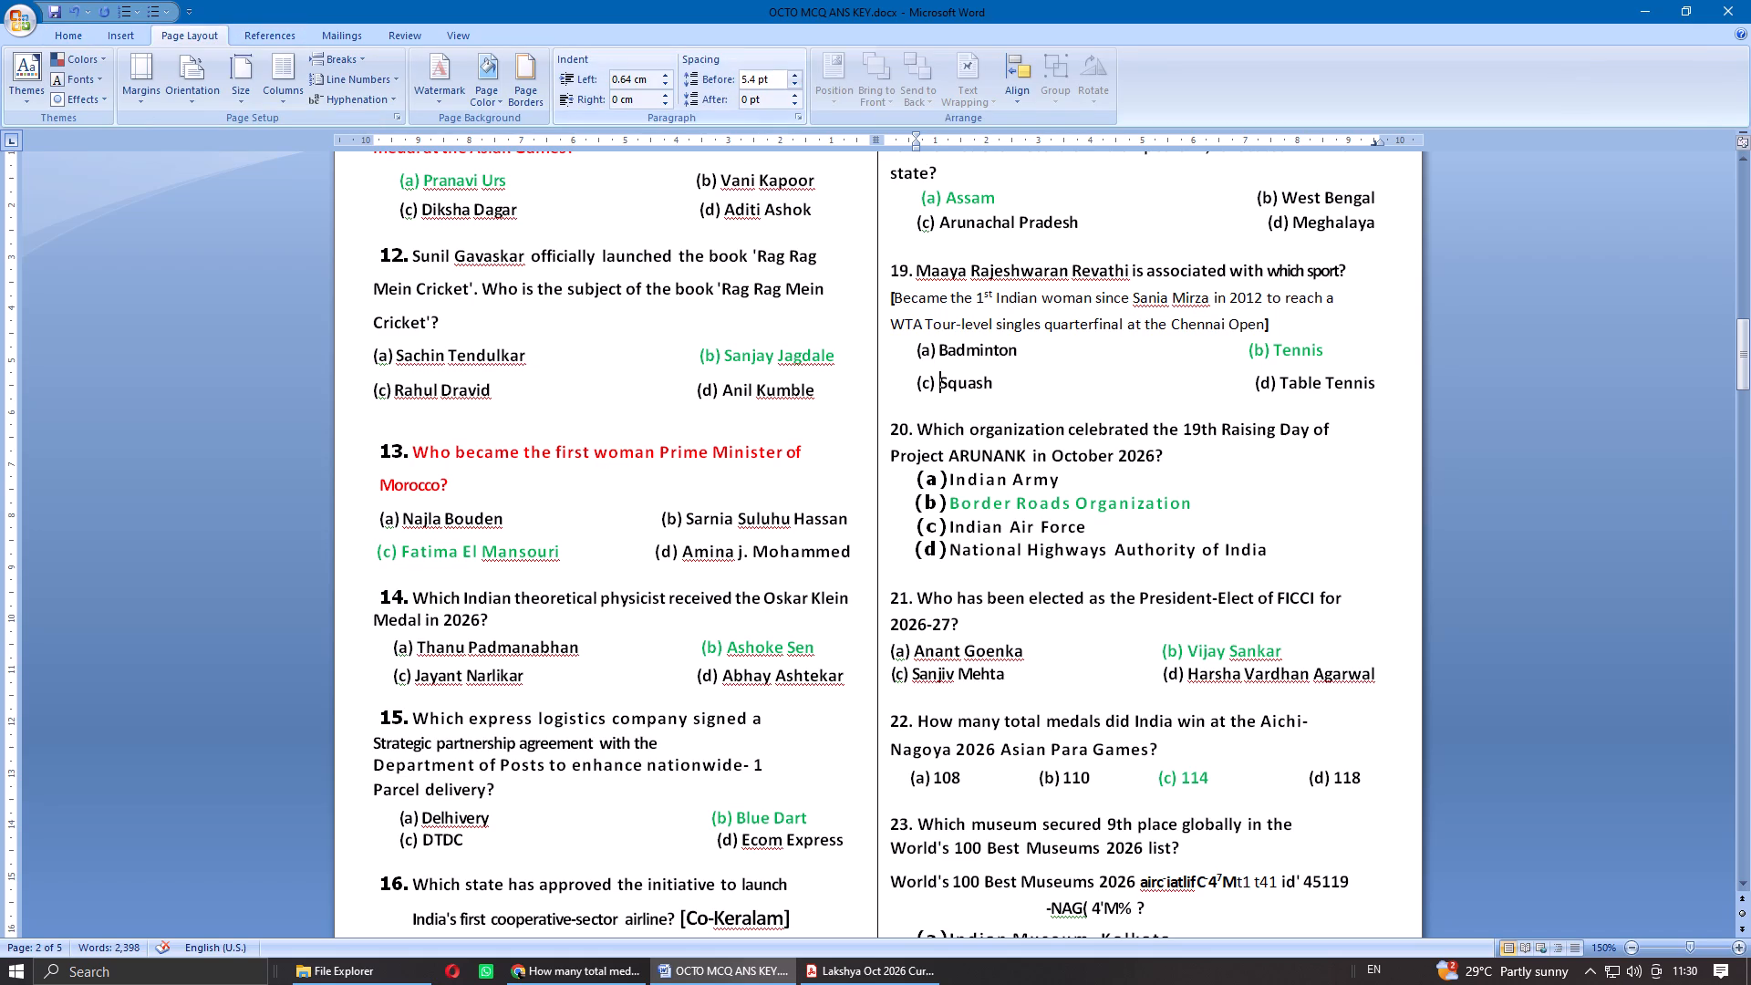
click(794, 86)
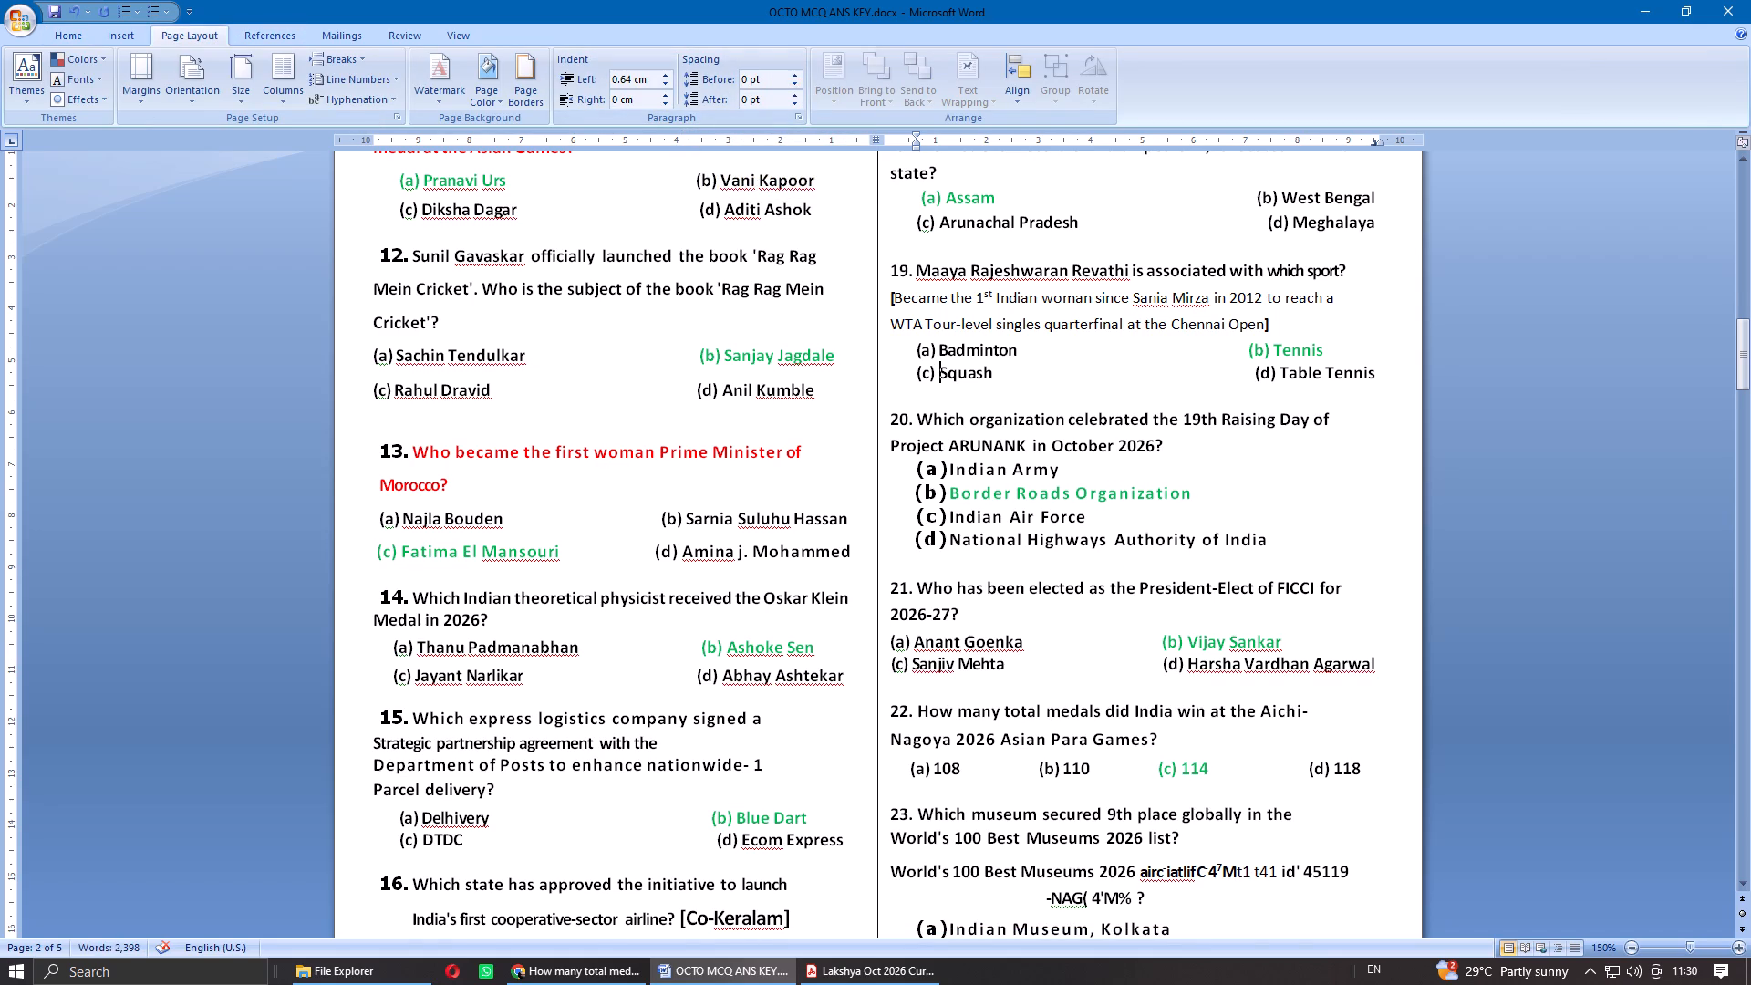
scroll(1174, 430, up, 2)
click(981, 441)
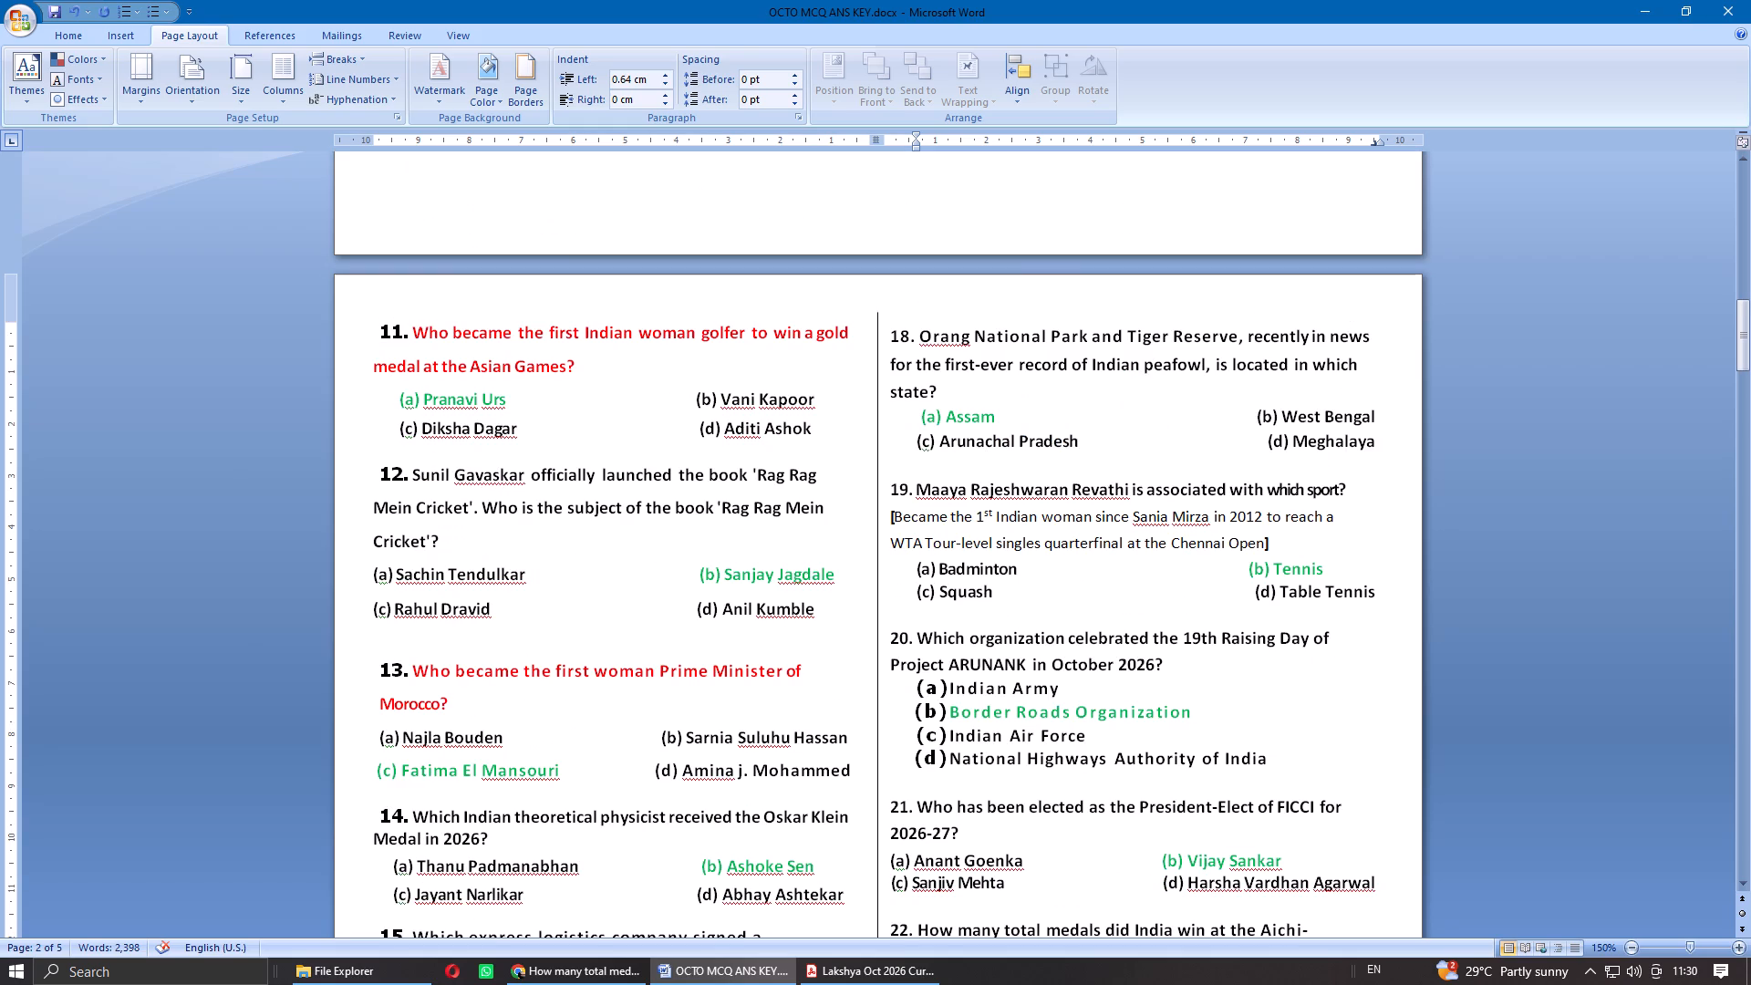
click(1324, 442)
Set question 23's option (d) Chhatrapati Shivaji Maharaj Vastu Sangrahalaya to a 0.9 cm left indent and 0 pt spacing before.
scroll(1144, 496, down, 2)
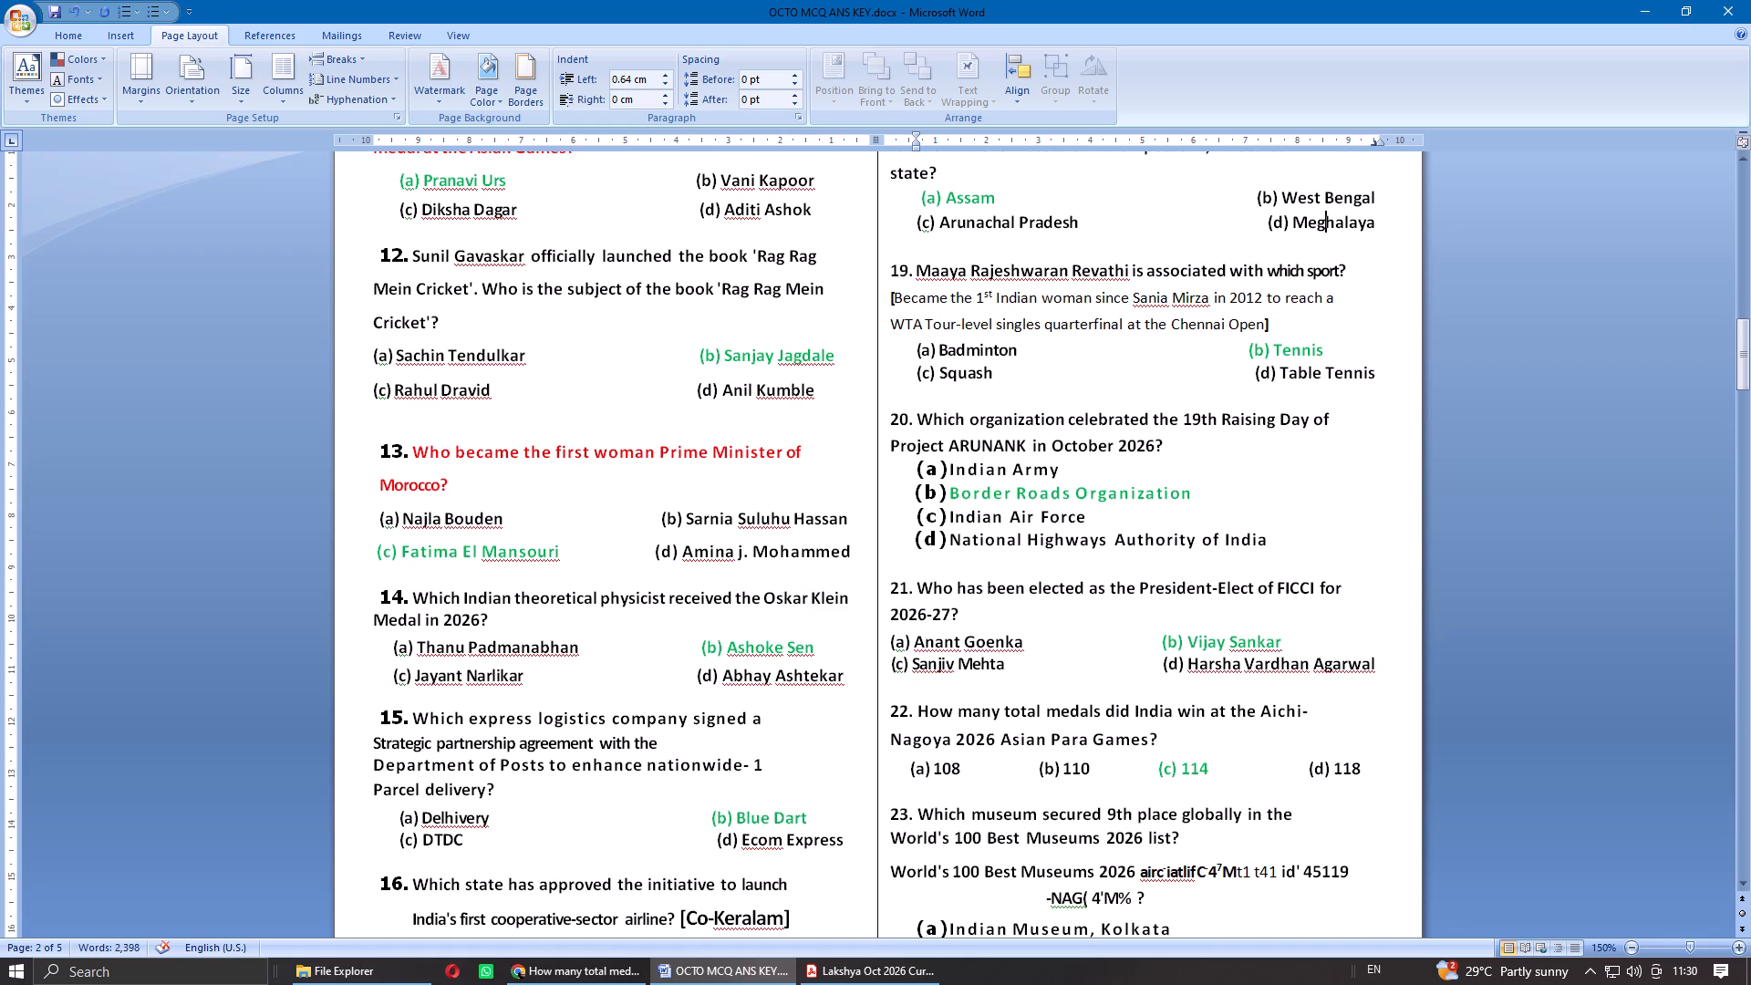
scroll(1057, 539, down, 4)
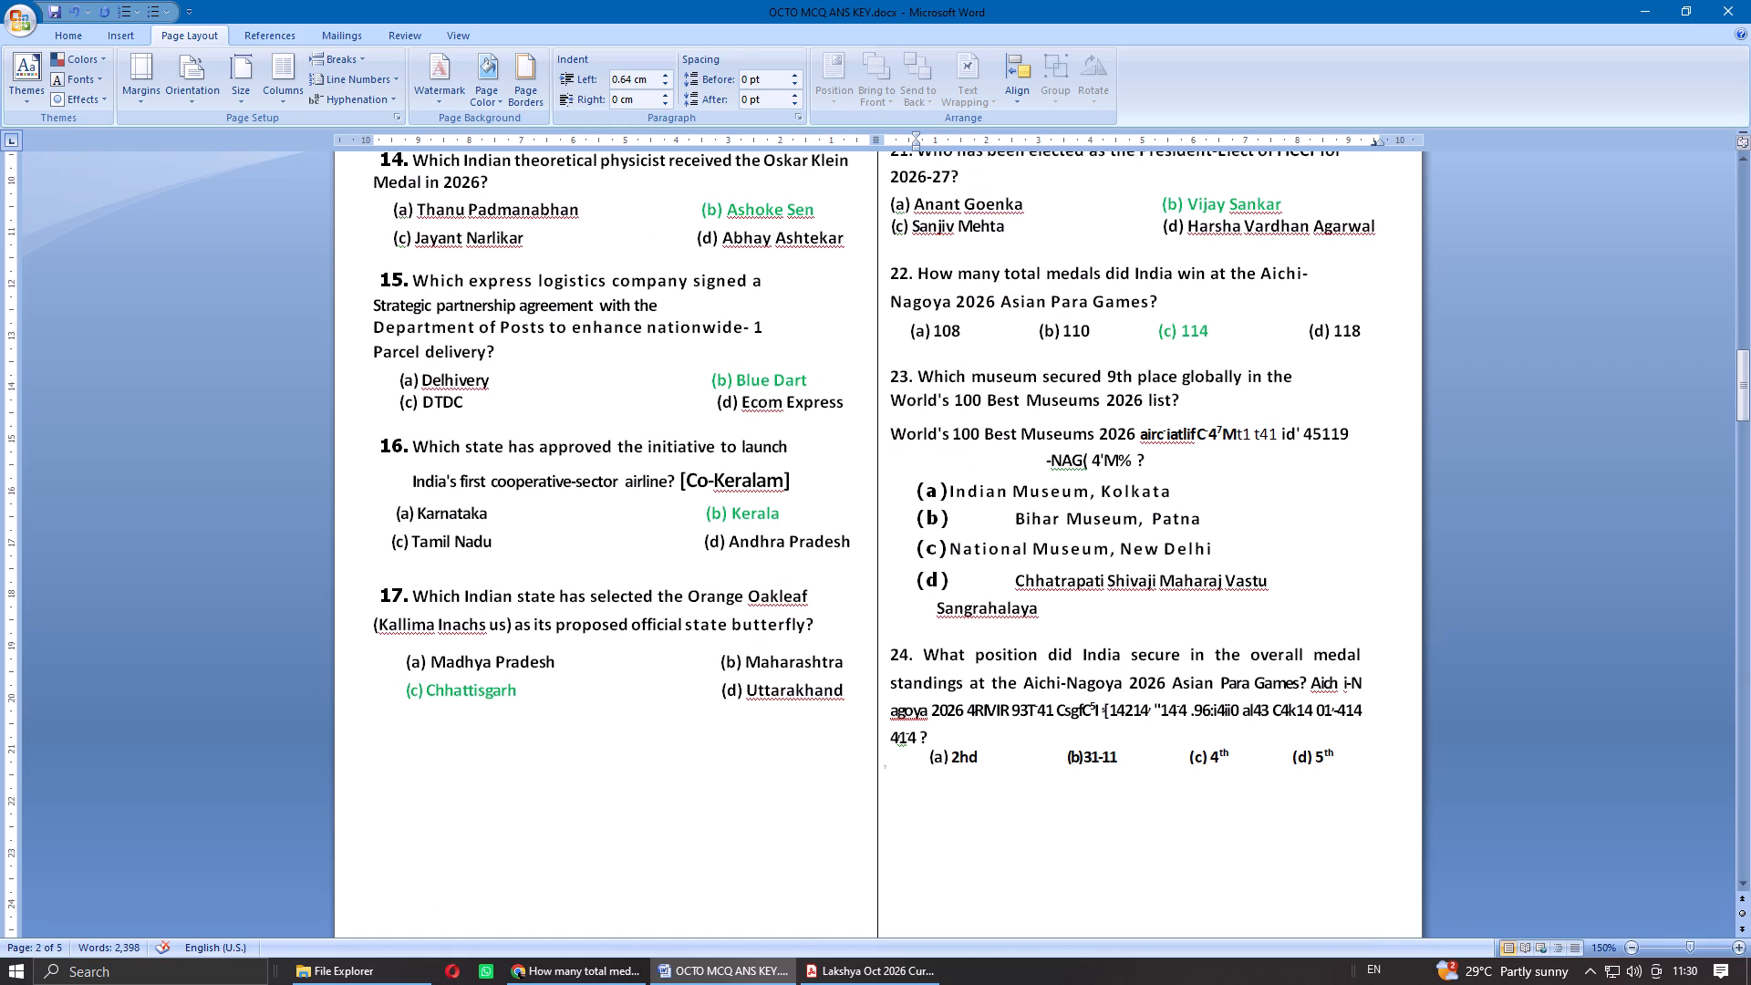
click(1013, 583)
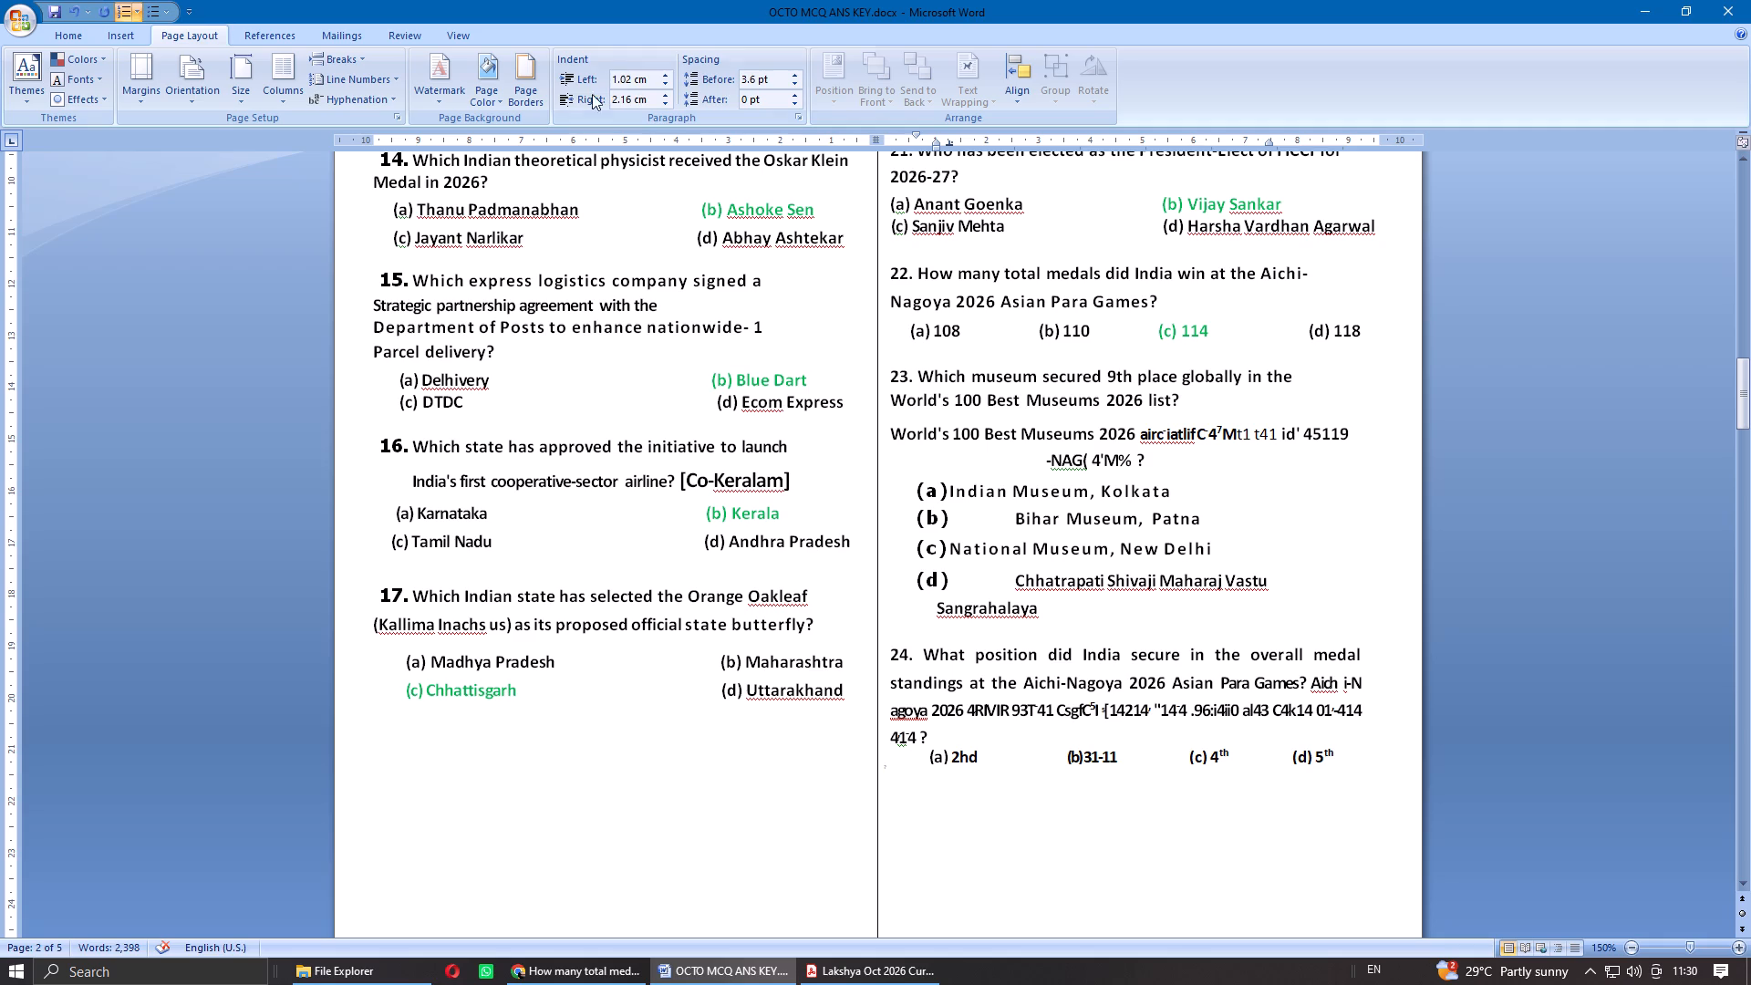
click(664, 87)
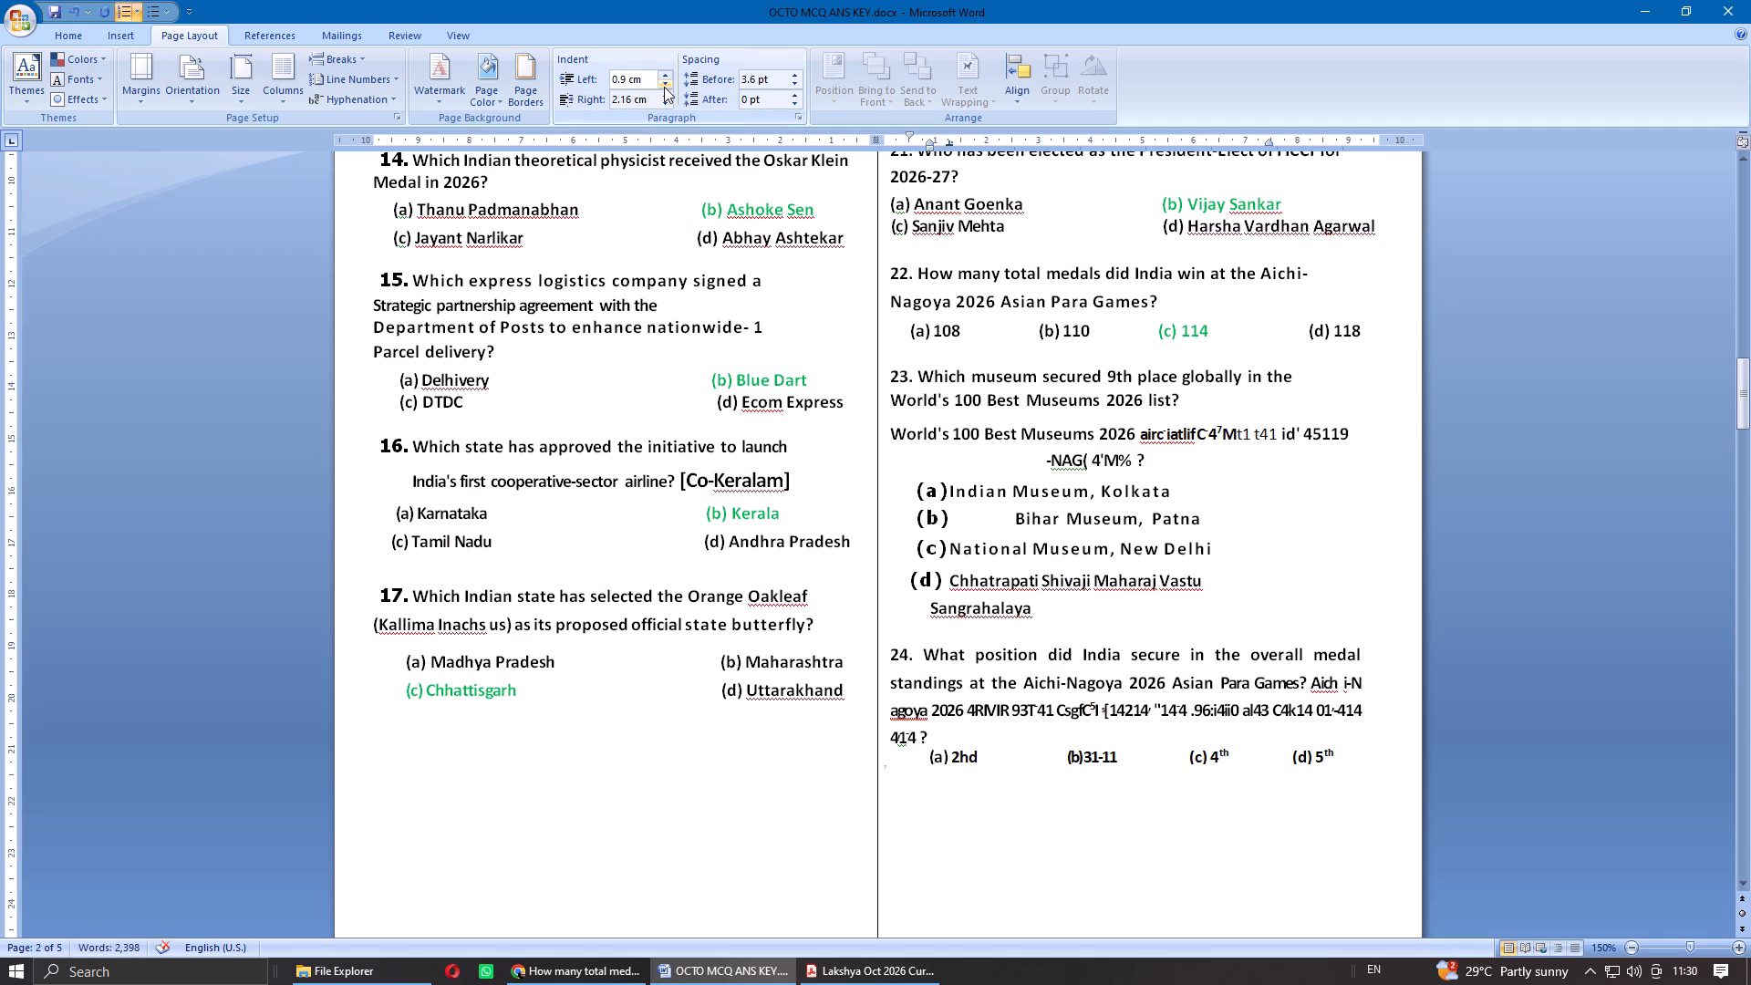
click(664, 87)
click(664, 87)
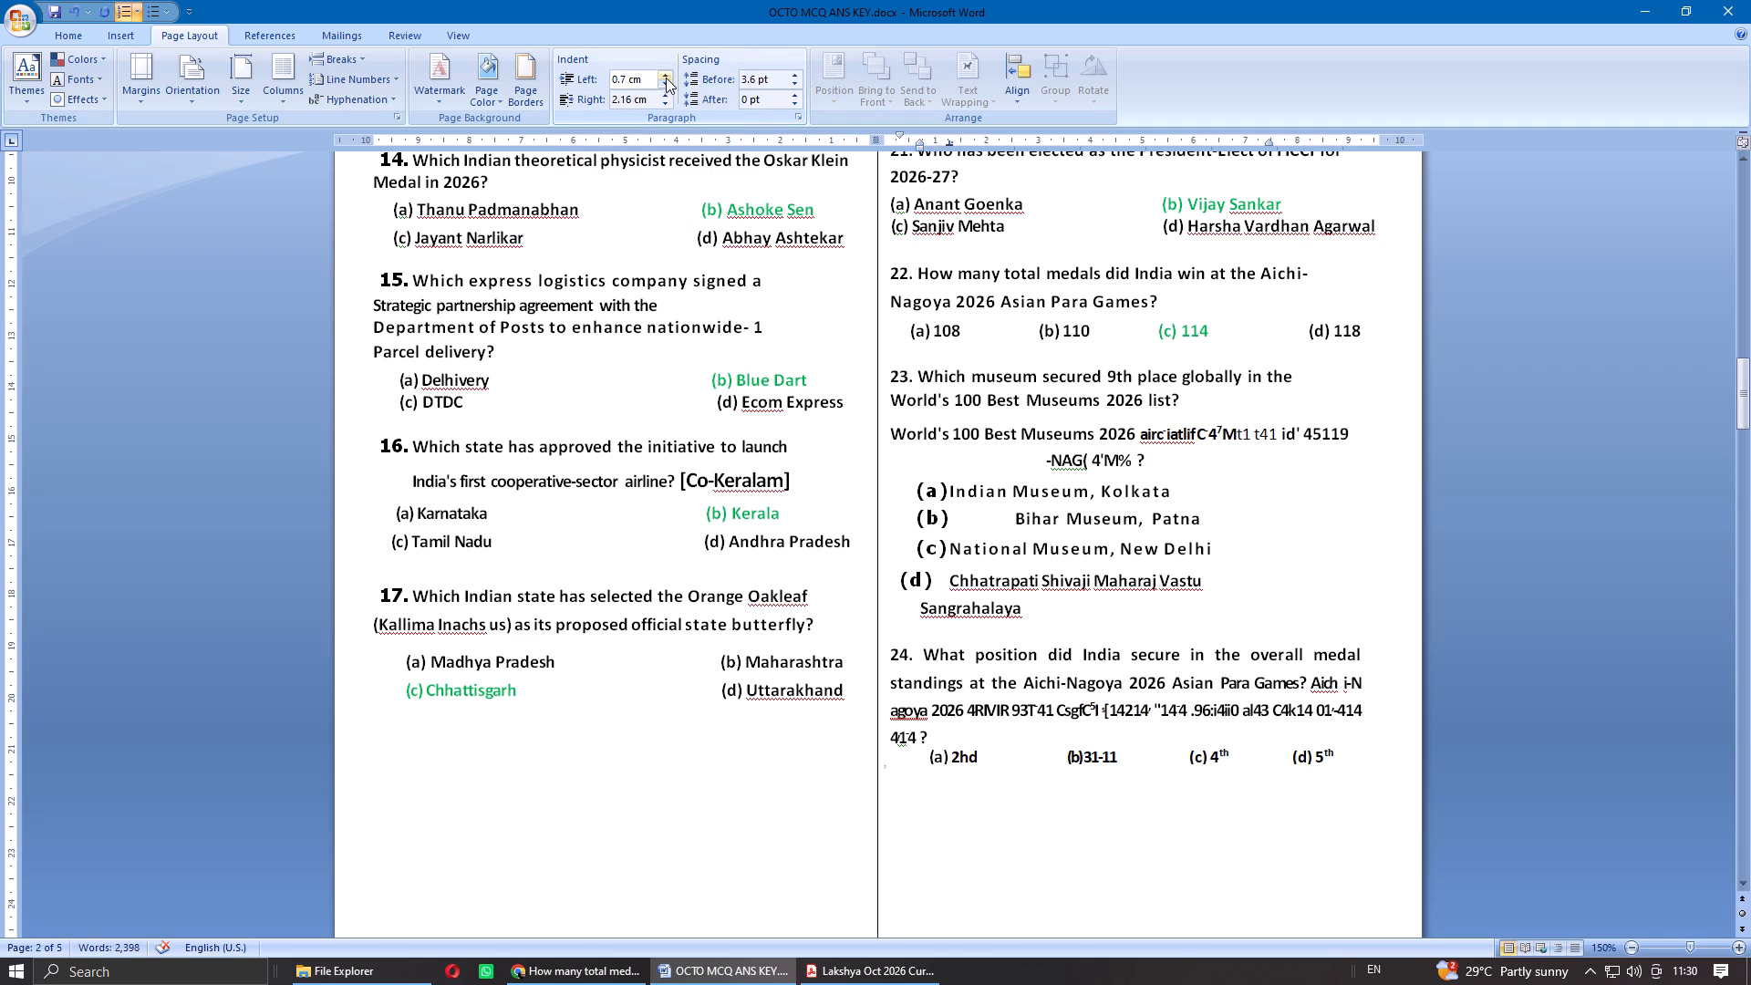
click(666, 75)
click(666, 75)
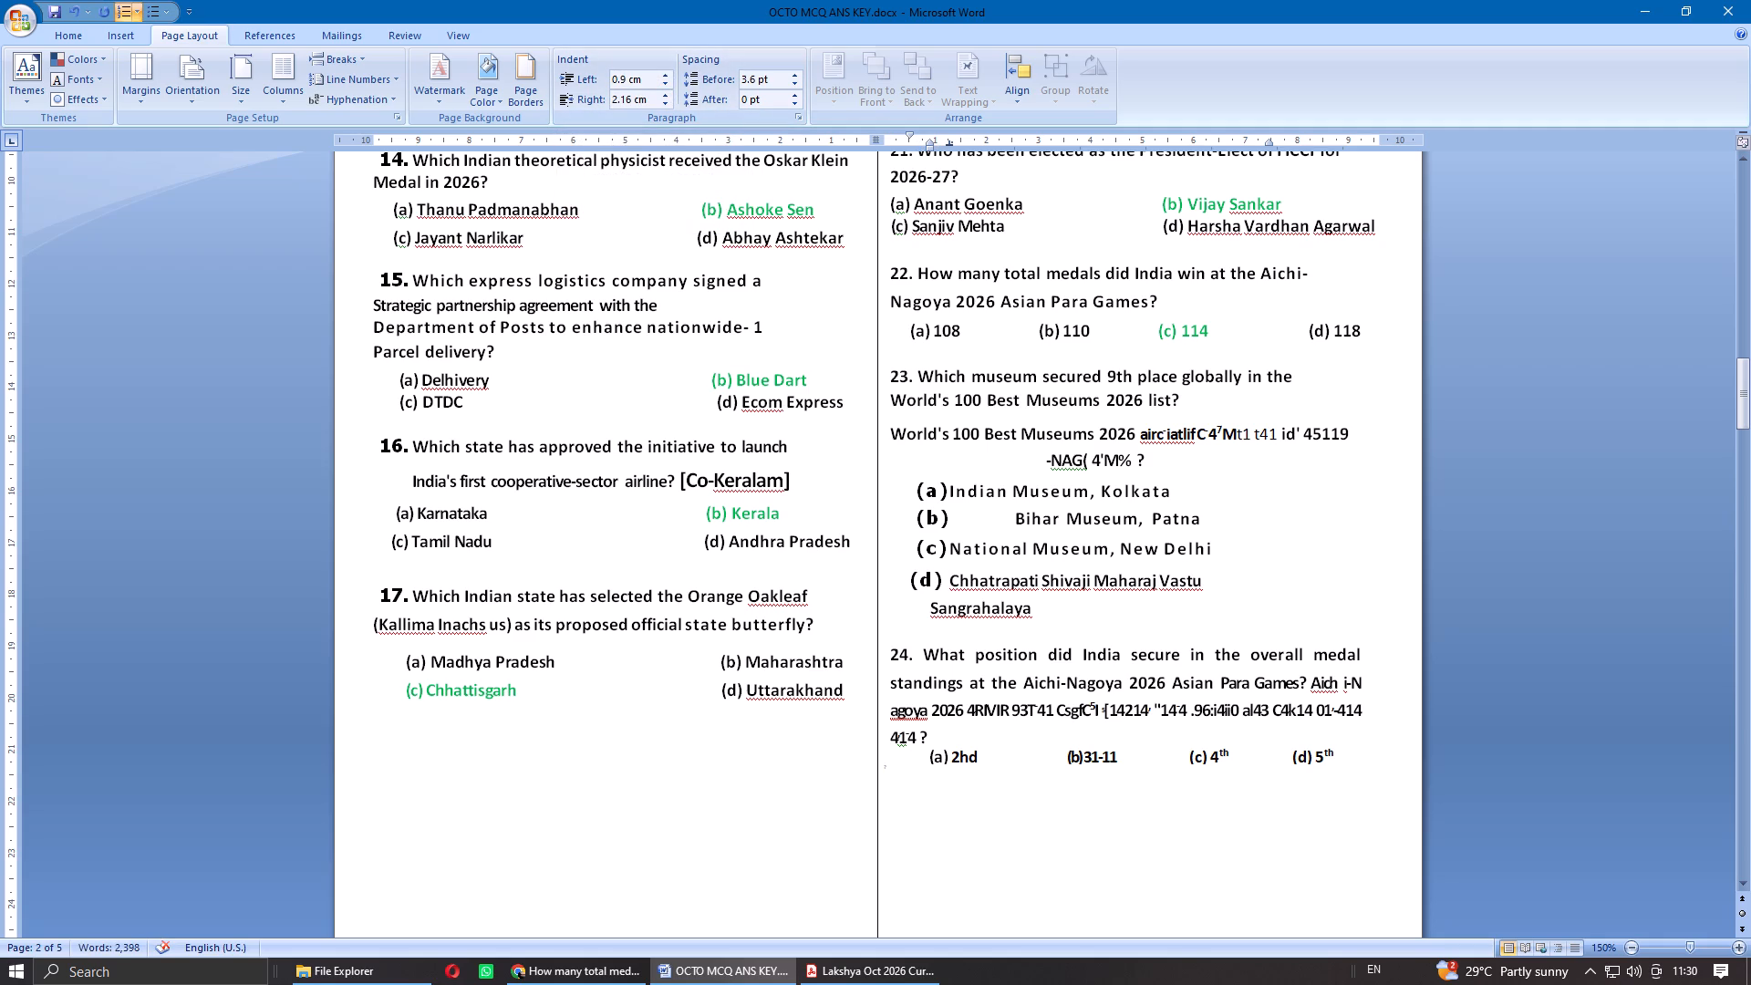
click(799, 85)
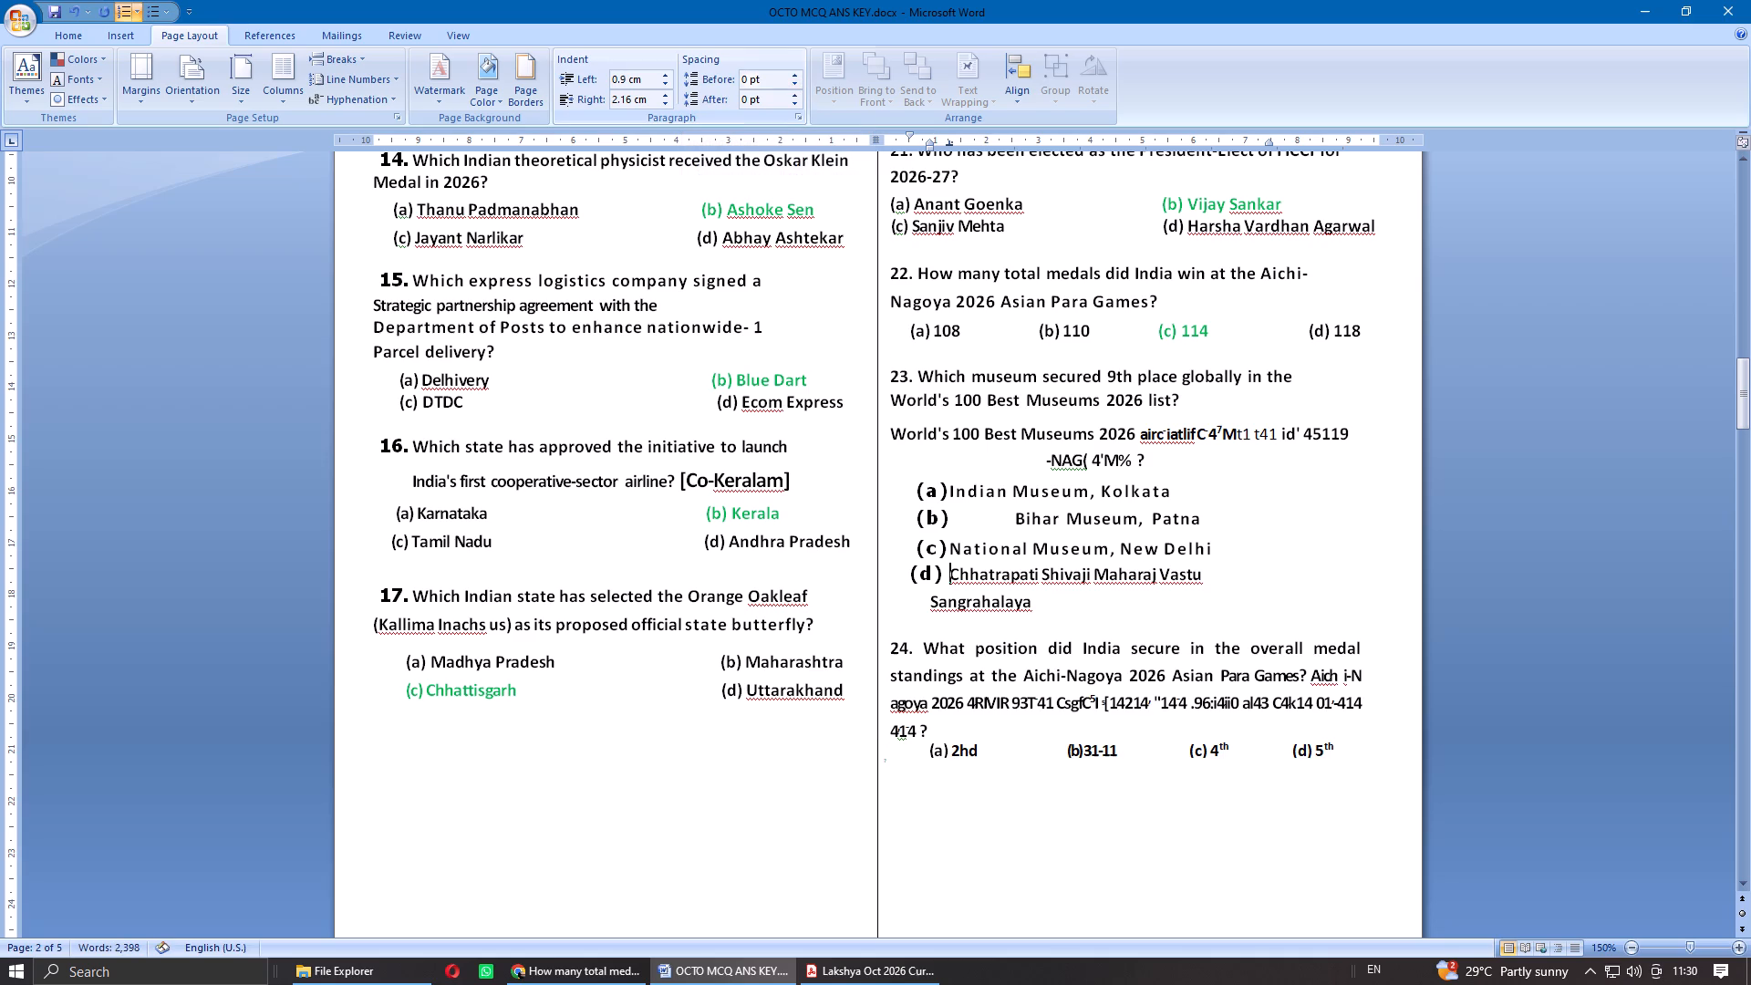
Tidy question 23's other options: 0 pt spacing before for (c) and (a), and a 0.6 cm left indent for (b) Bihar Museum.
click(1017, 555)
click(792, 85)
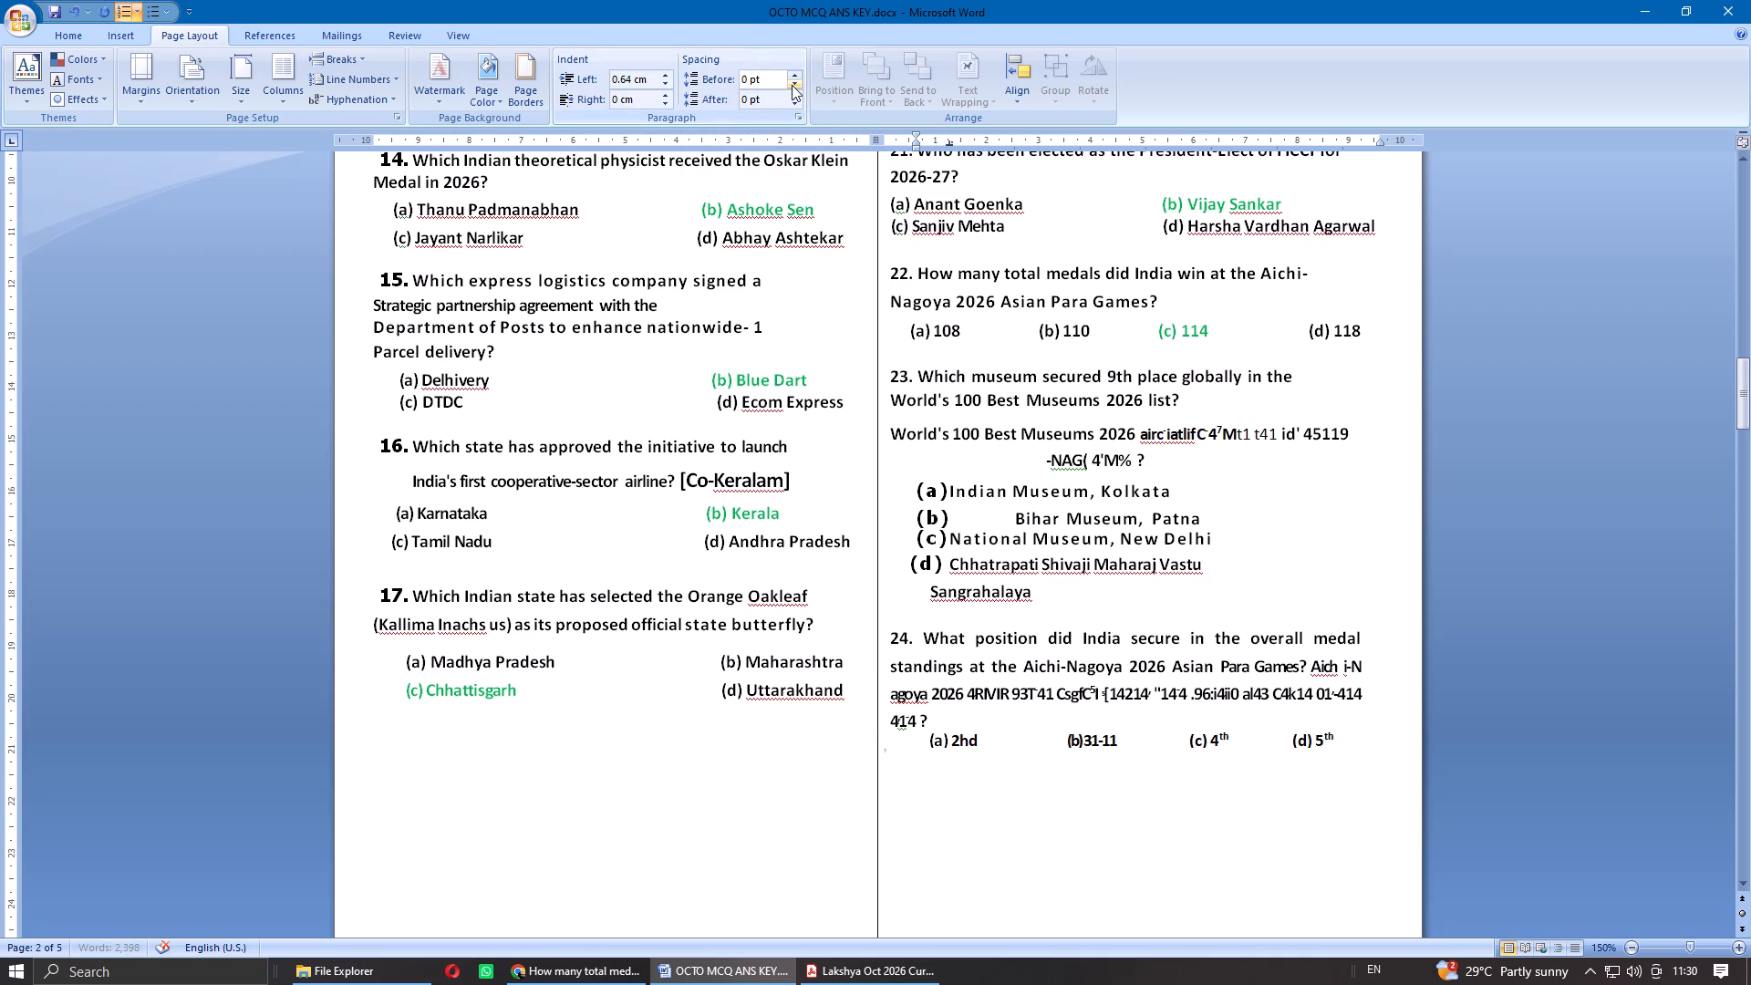
click(1020, 512)
click(663, 84)
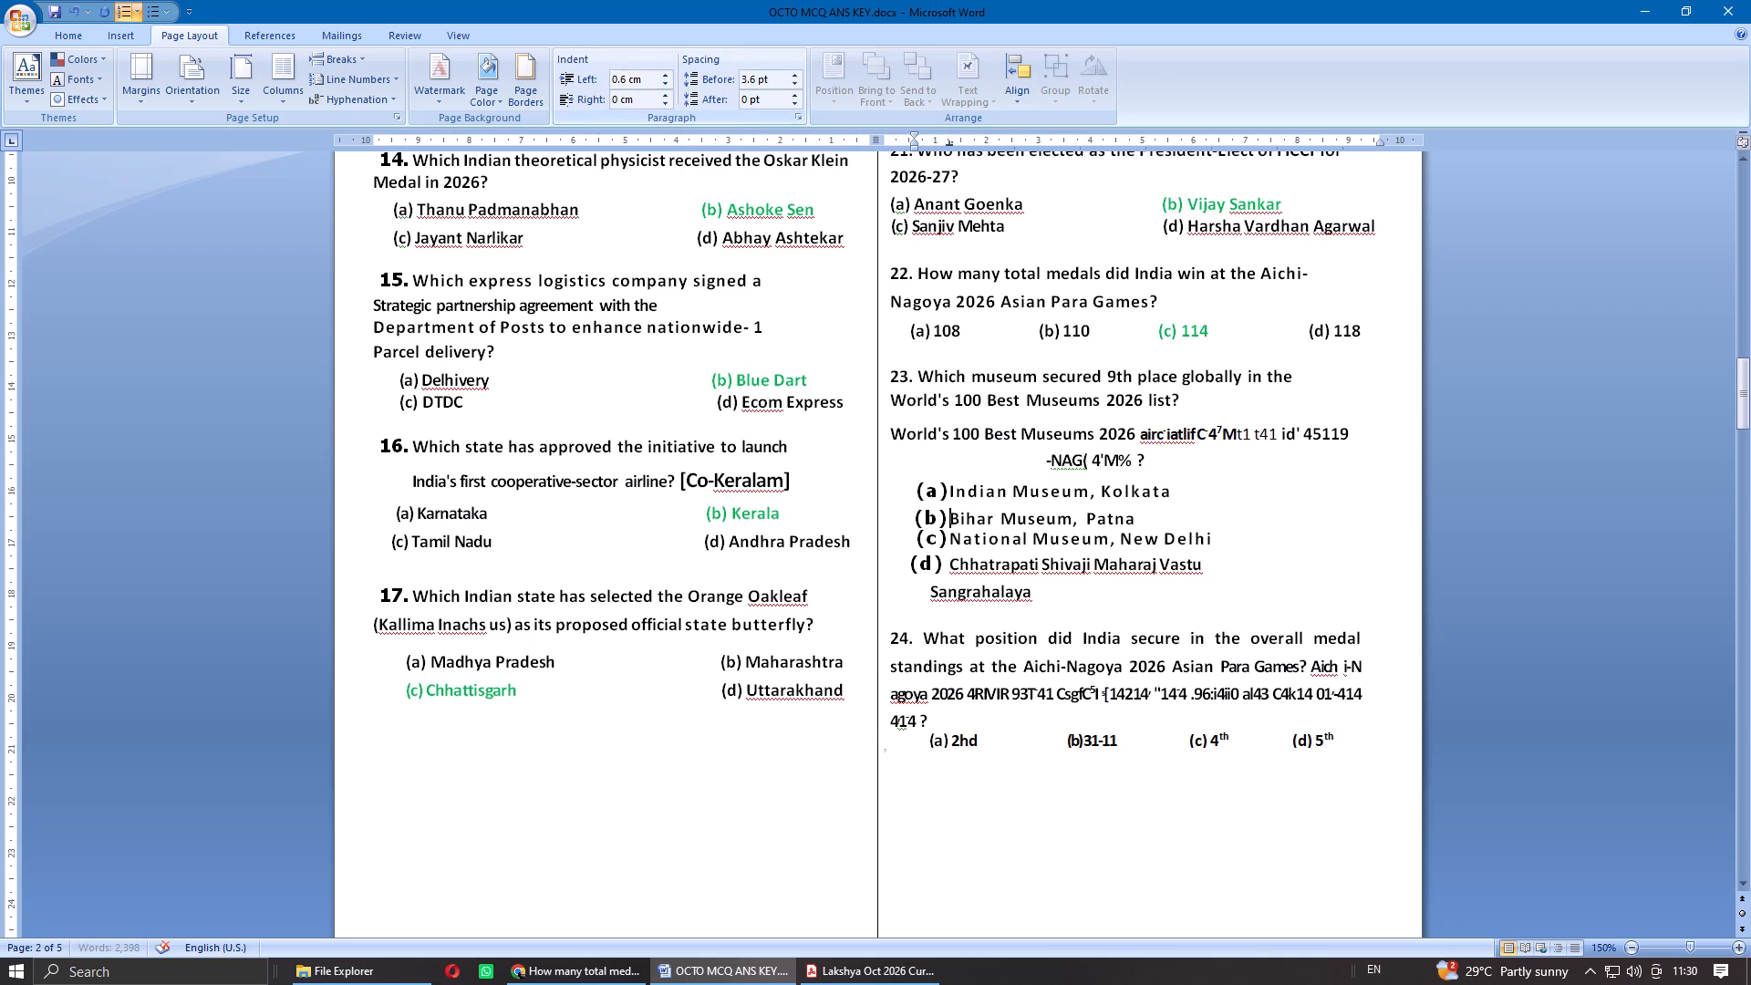
click(987, 493)
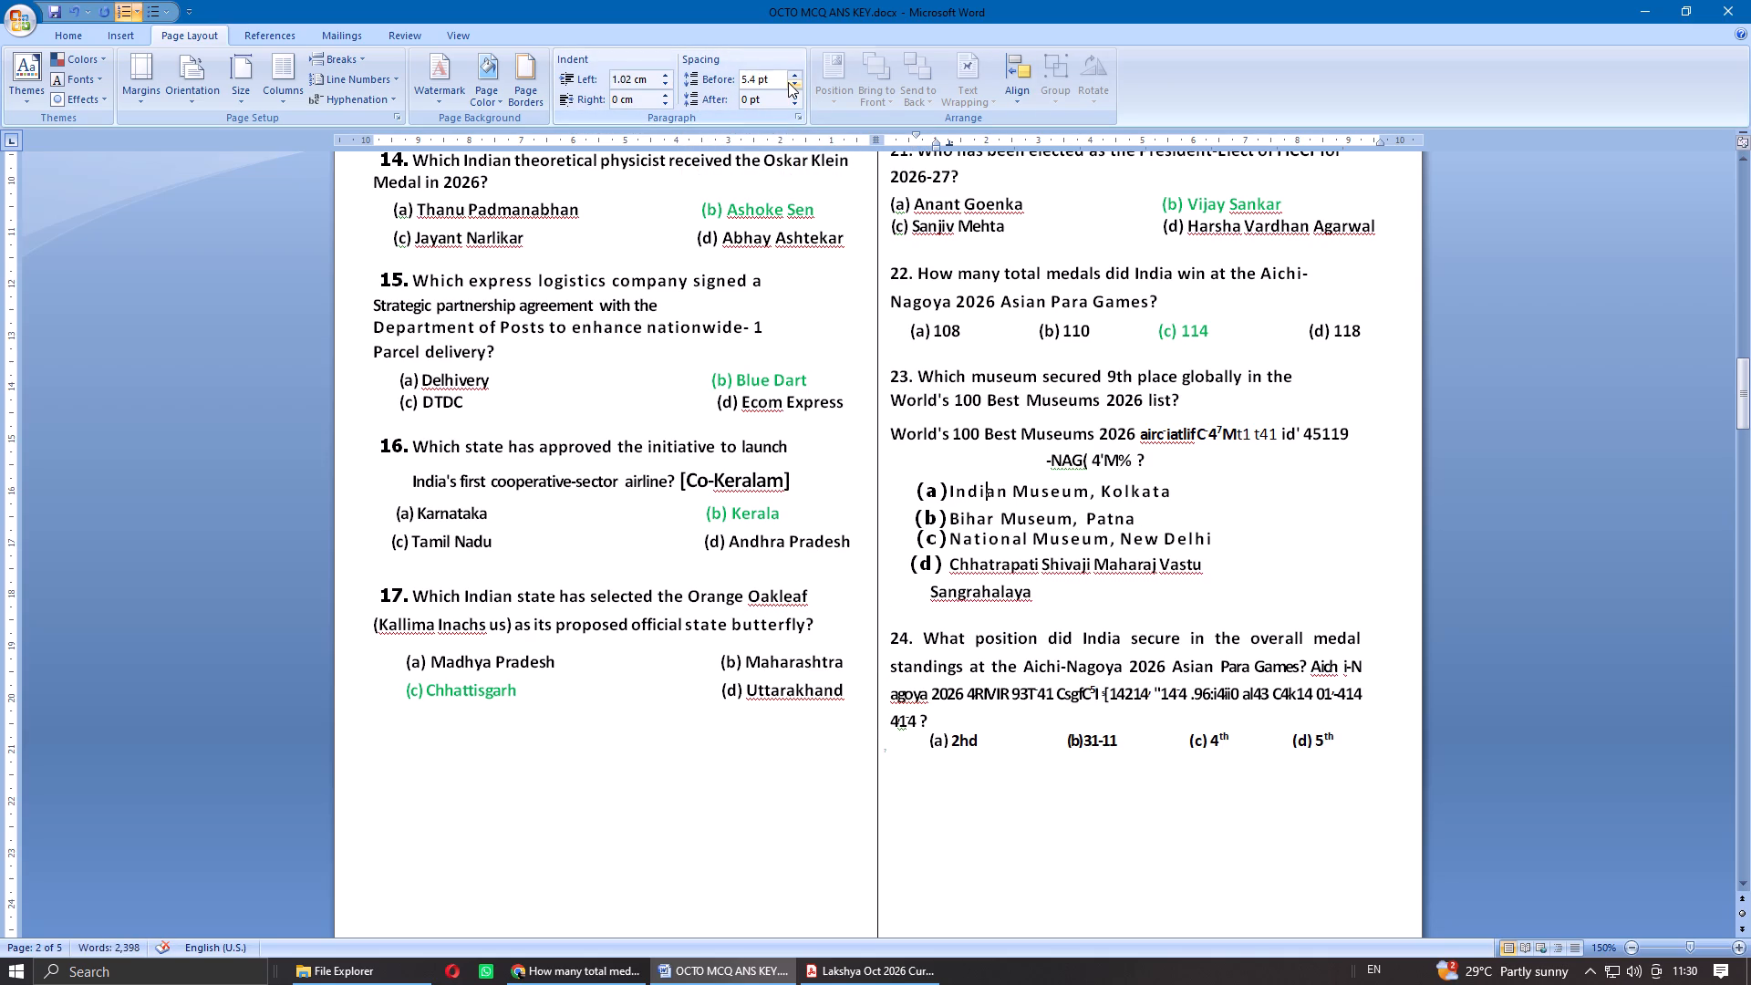
click(788, 82)
Delete the repeated "World's 100 Best Museums 2026" and the garbled text following it, between question 23 and its options.
drag(1167, 464, 926, 441)
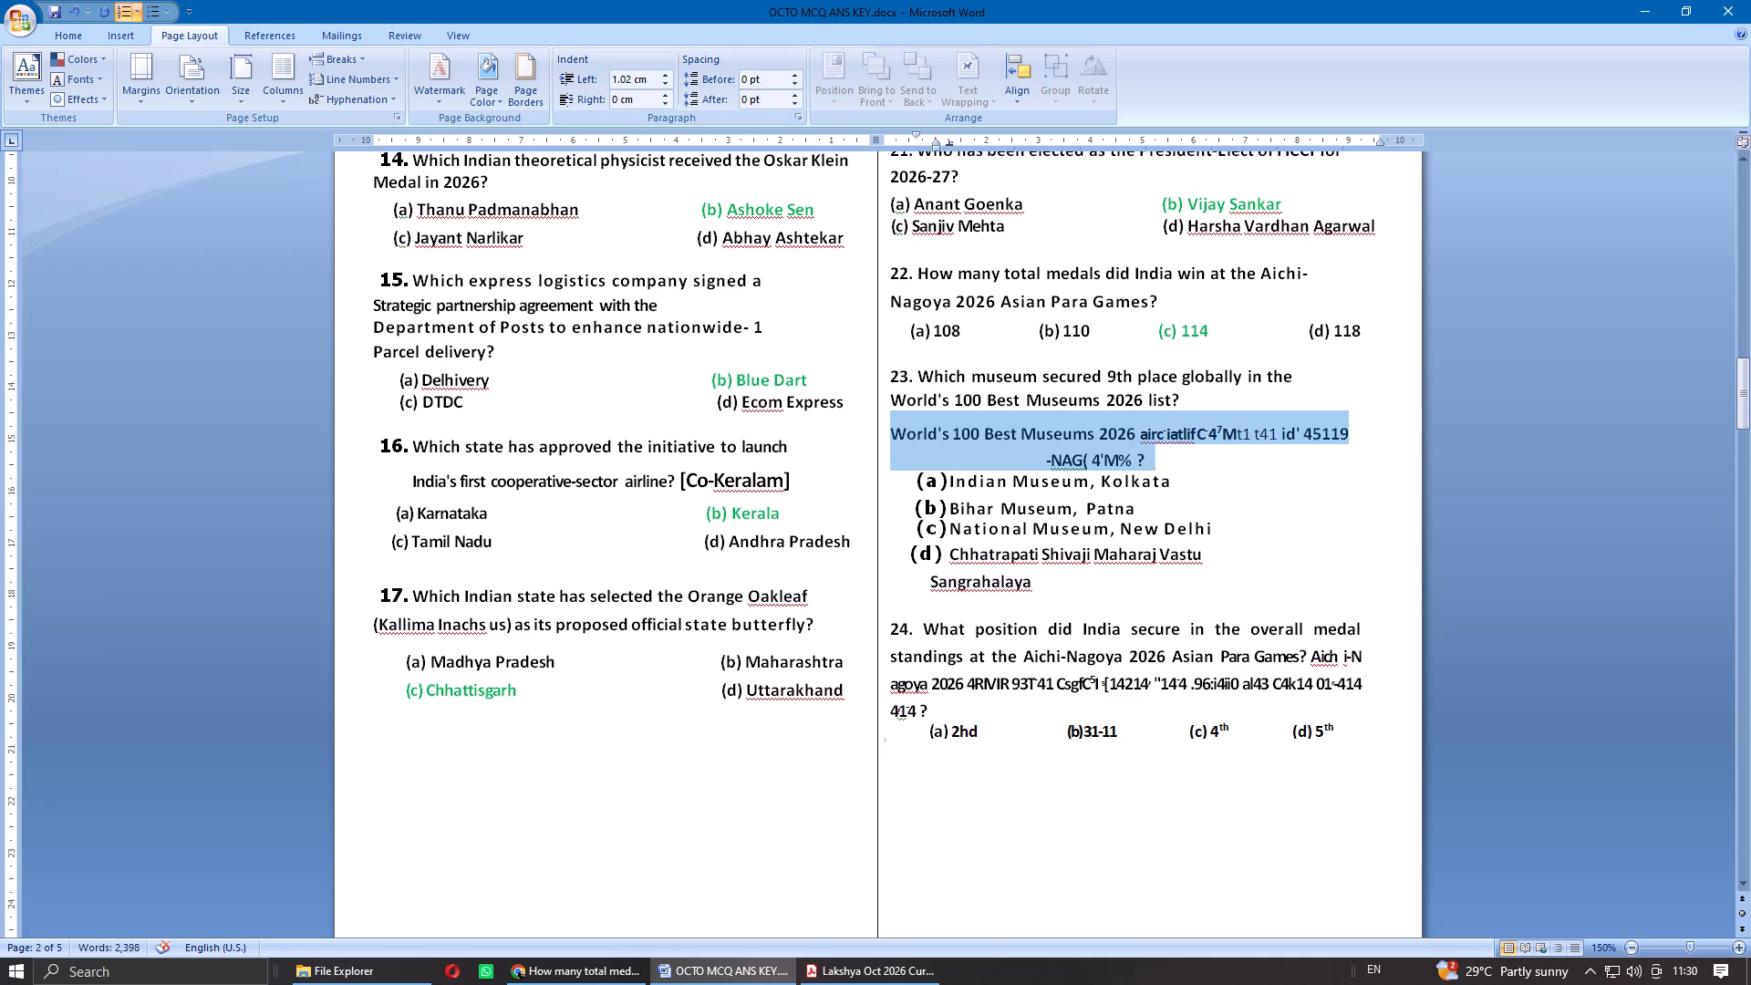
drag(926, 441, 894, 437)
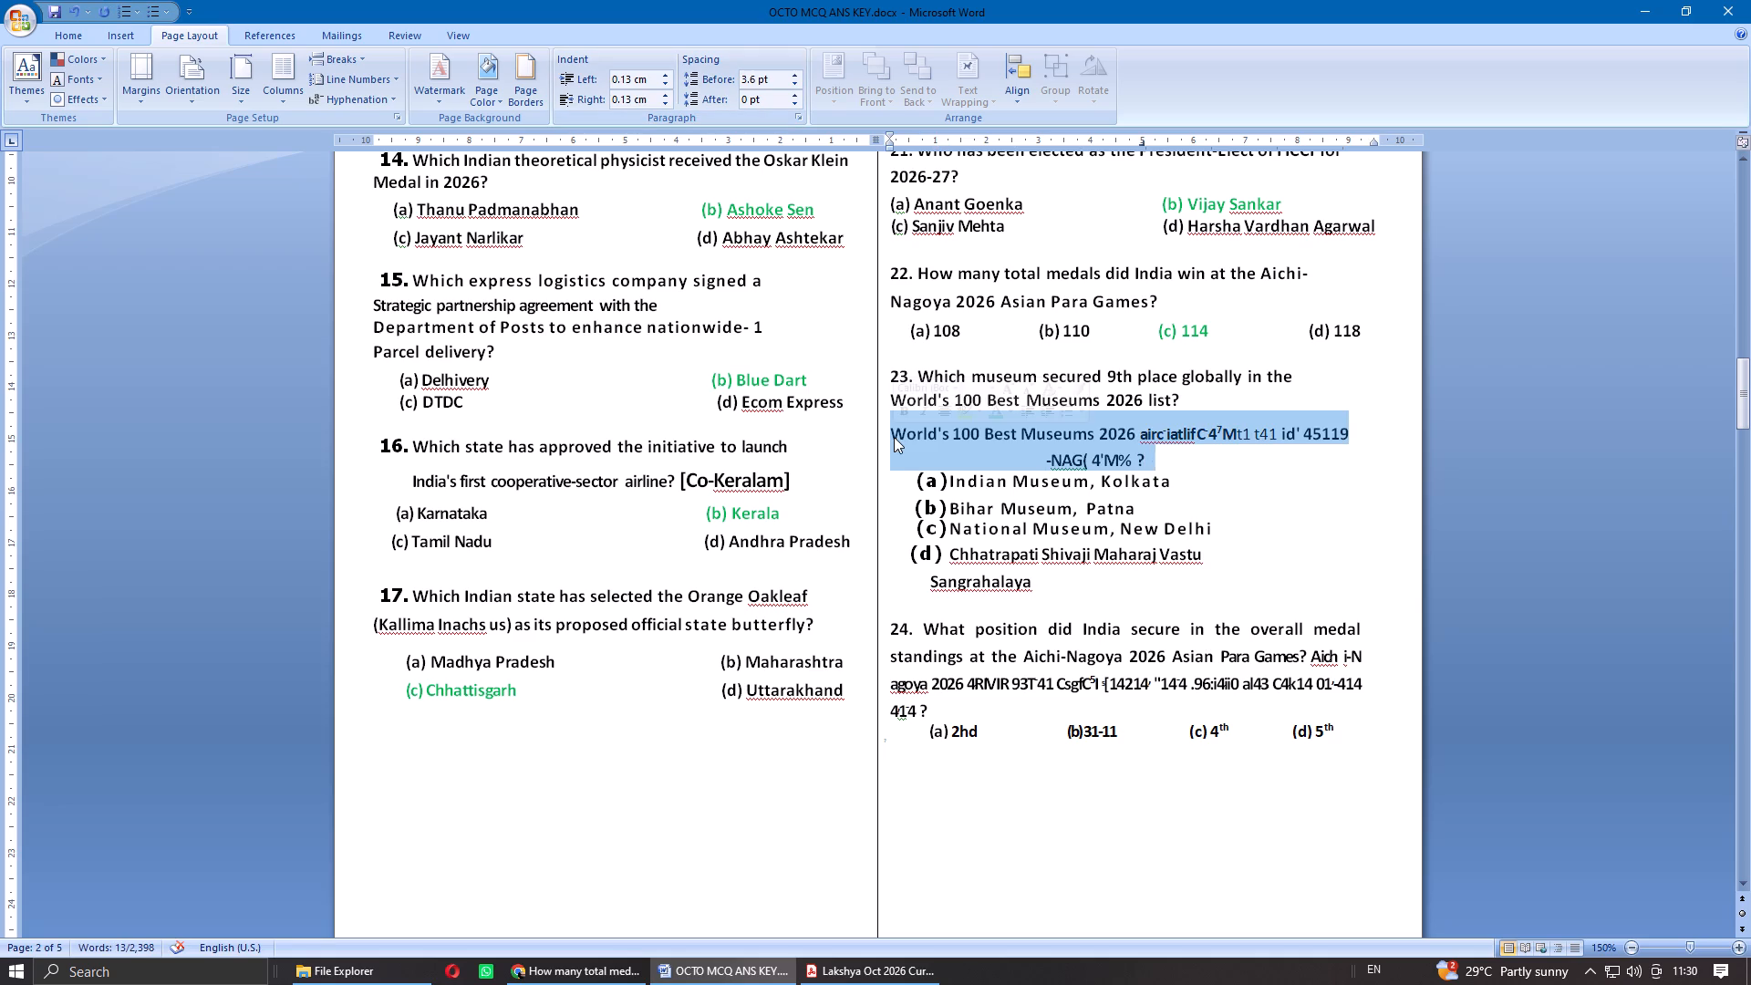
key(BackSpace)
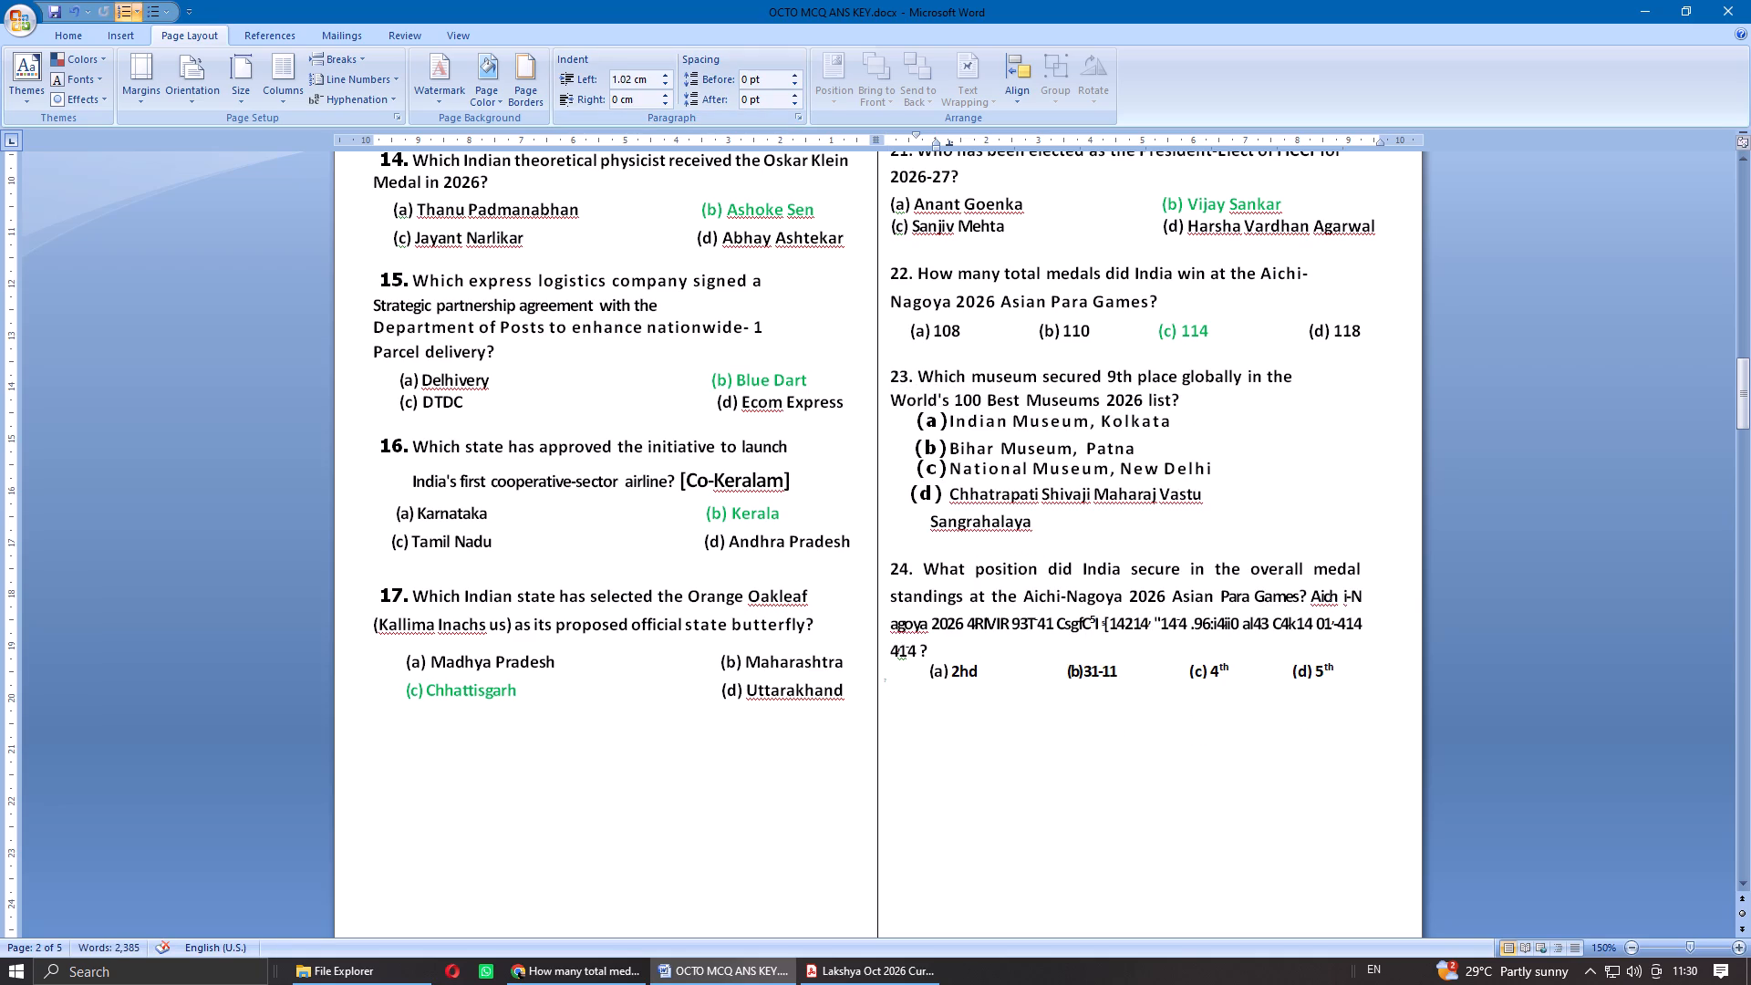
Set the paragraph spacing before question 23's text to 12 pt.
click(1023, 388)
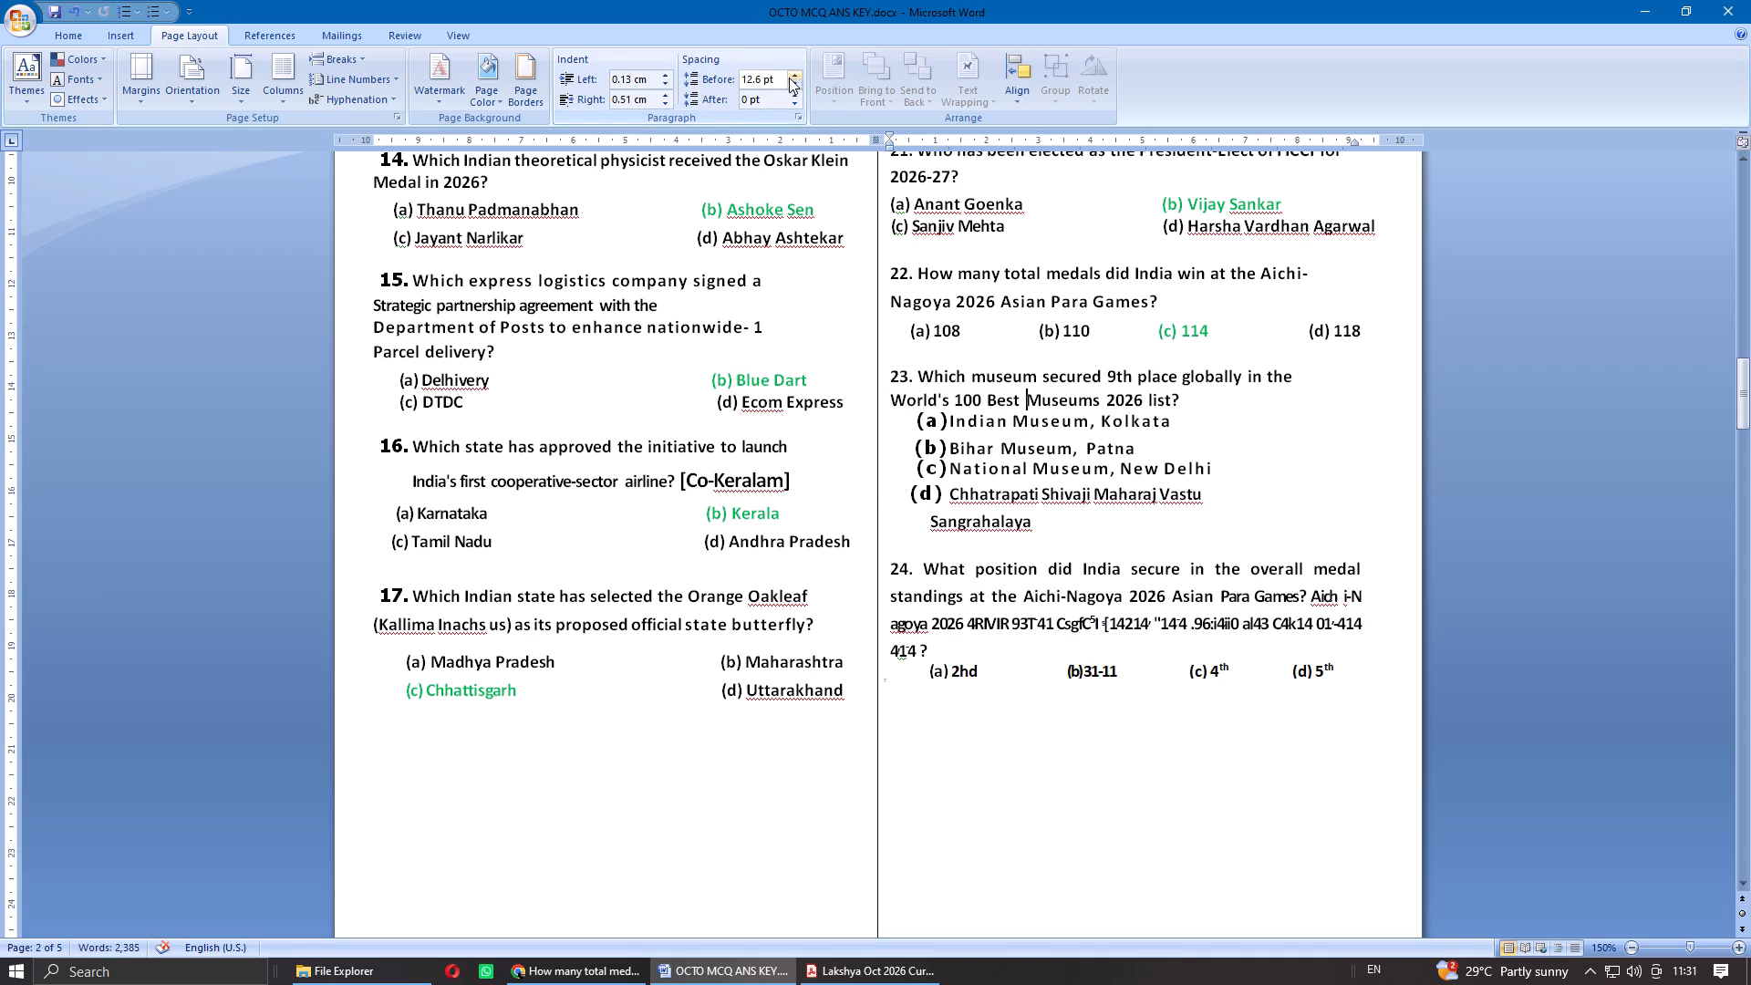
click(789, 80)
click(793, 73)
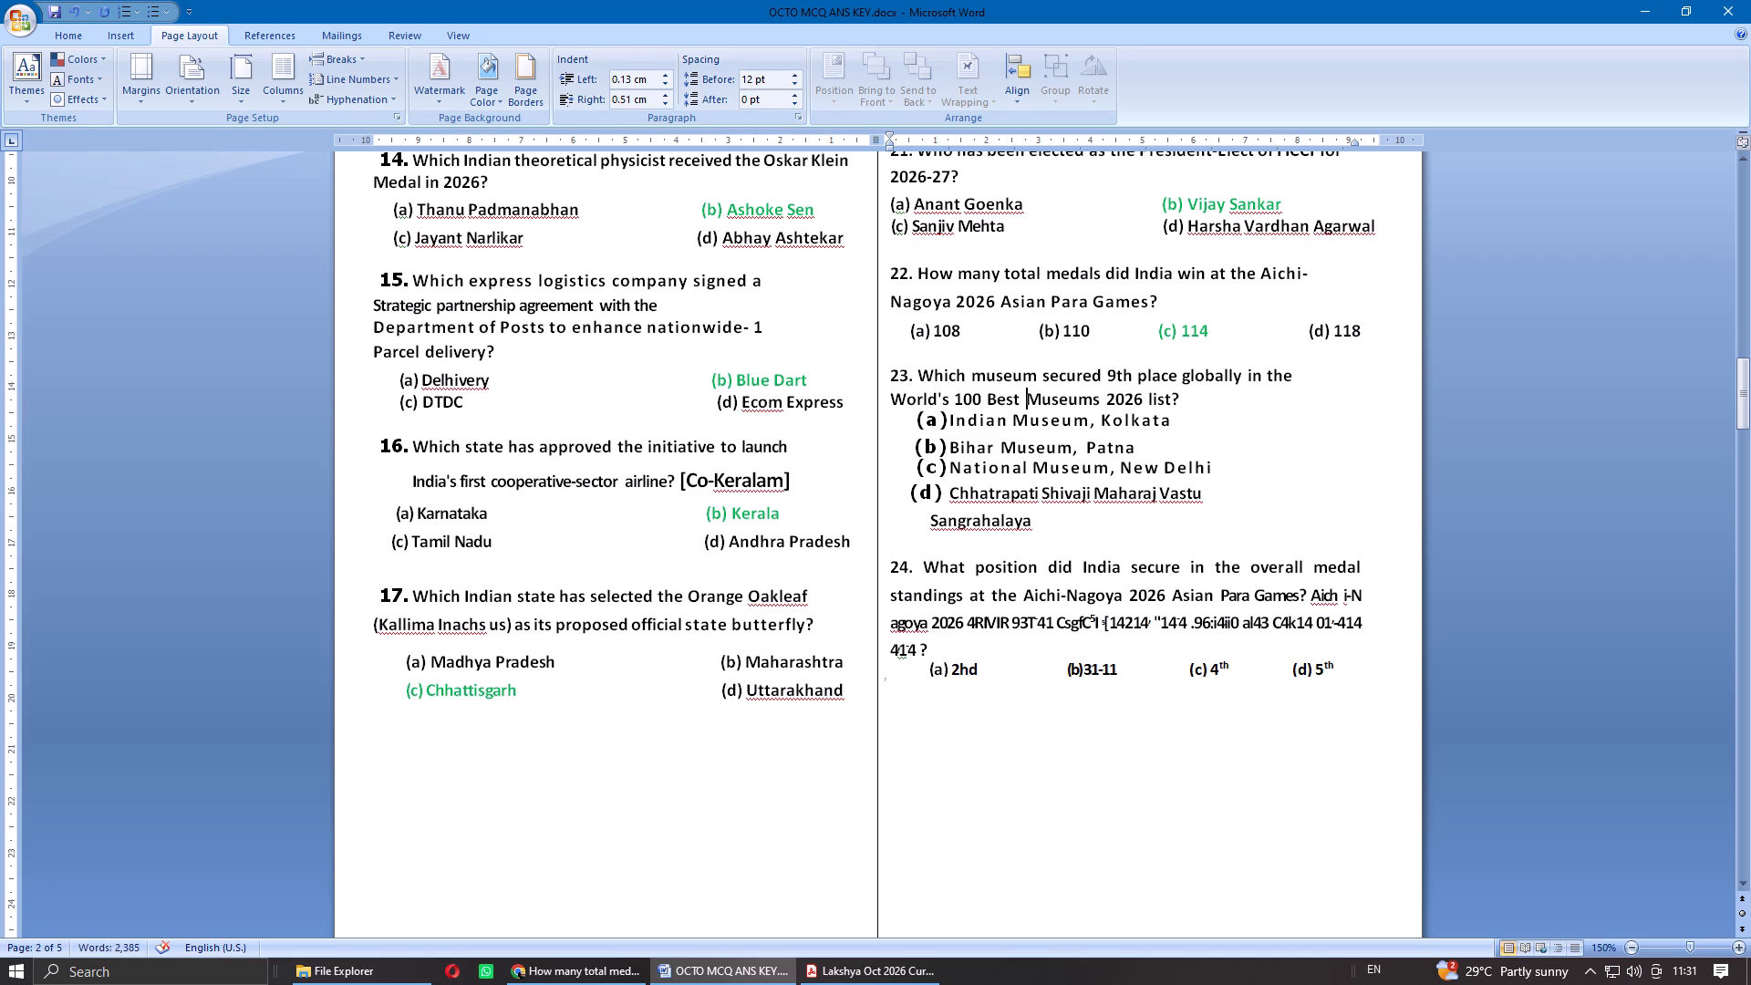
Fit question 23's option (d) onto one line, with a 0.5 cm left indent and a 0.62 cm right indent.
click(917, 497)
click(917, 497)
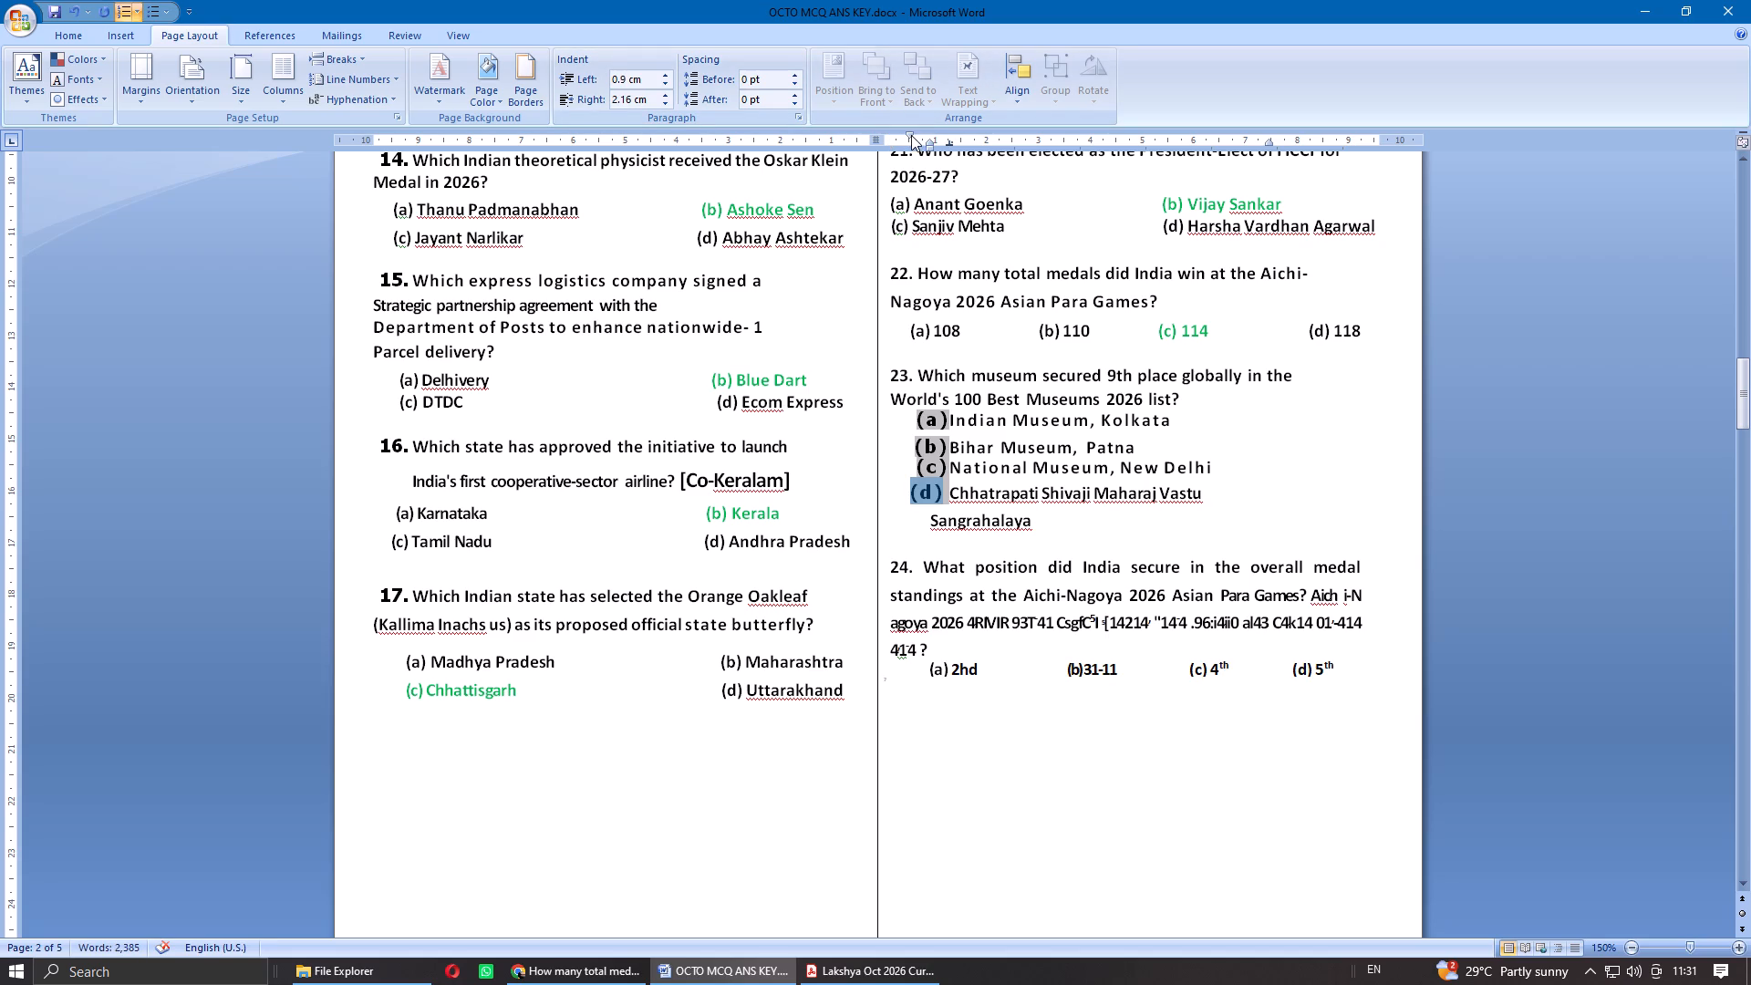
drag(929, 142, 909, 147)
click(986, 525)
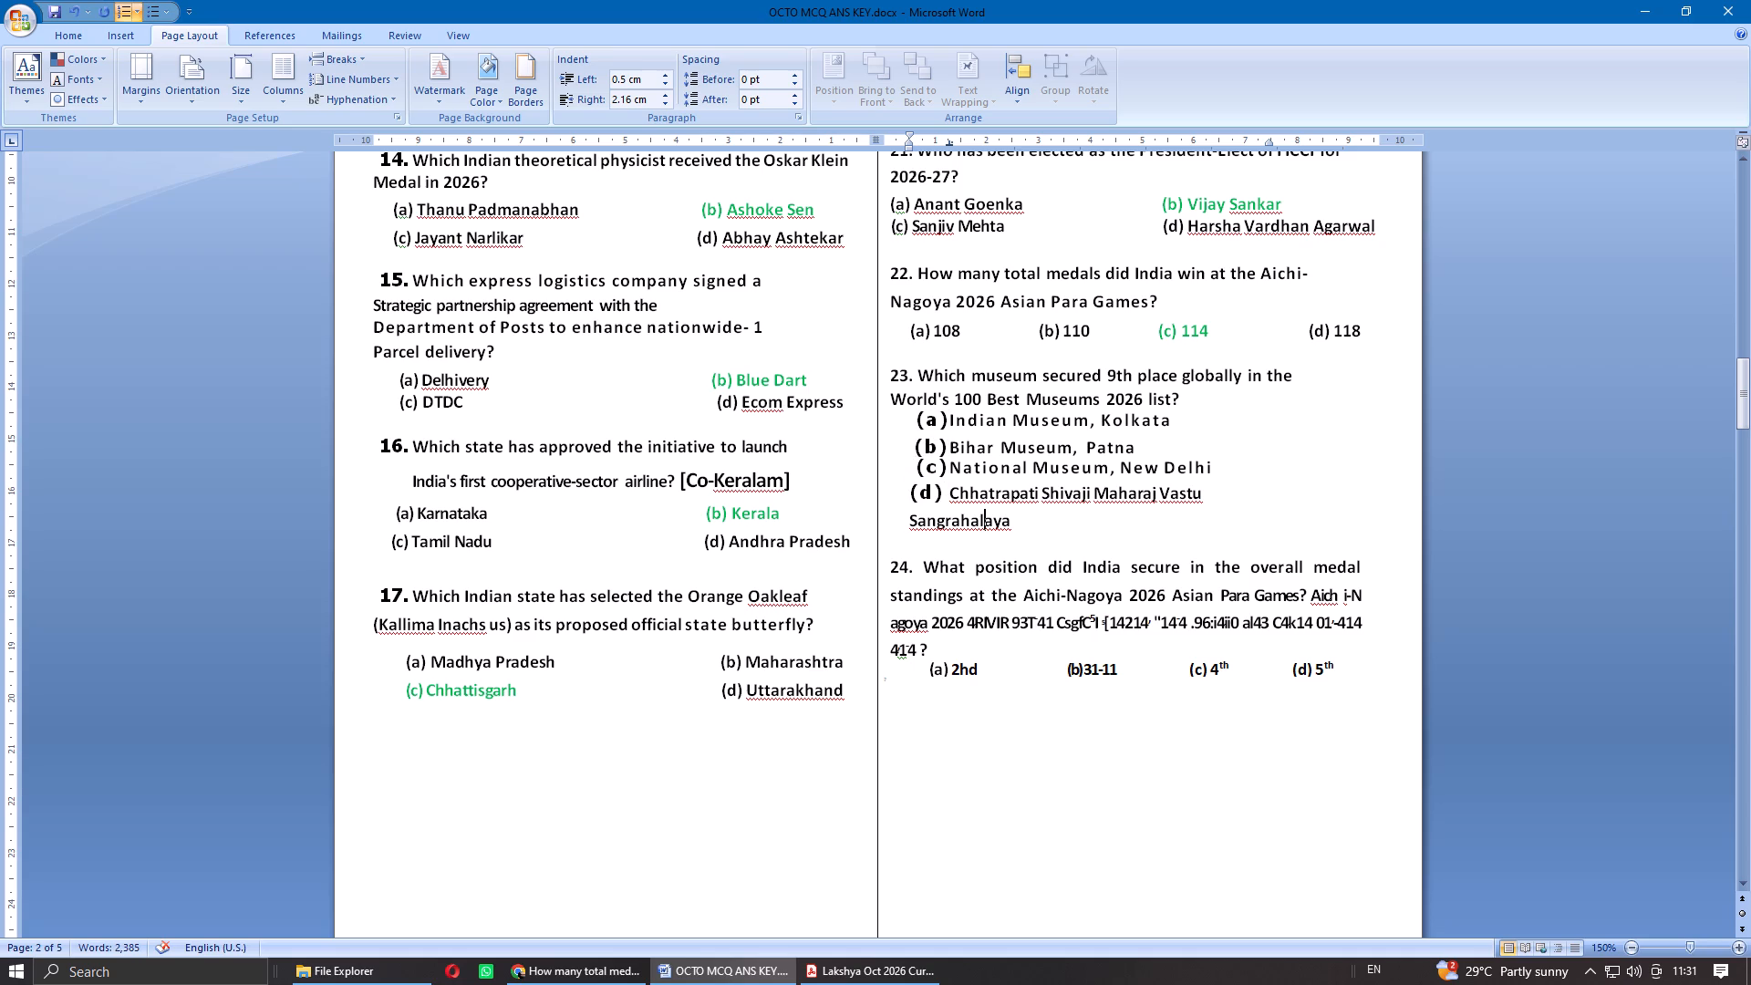
click(926, 500)
click(958, 525)
click(915, 525)
click(912, 527)
key(BackSpace)
key(space)
click(1255, 505)
click(1234, 503)
drag(1269, 141, 1343, 138)
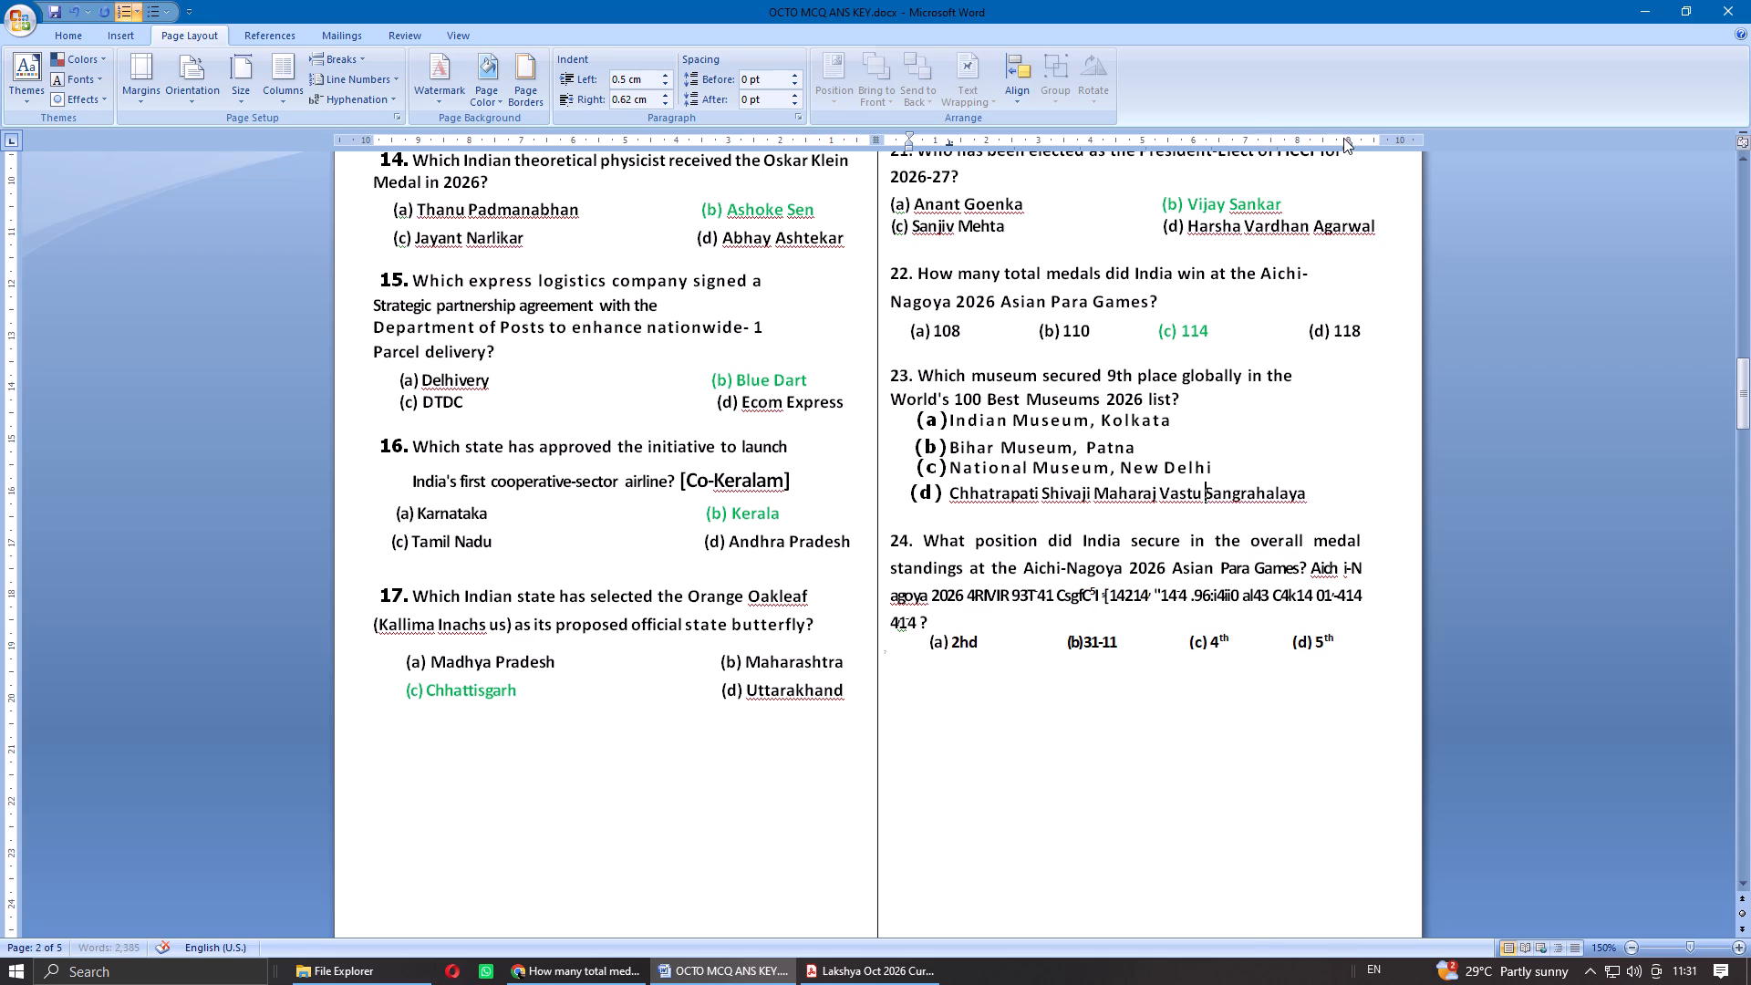
Set option (d)'s left indent to 0 cm, try shifting its first line outward, and undo that shift.
click(1249, 470)
click(971, 465)
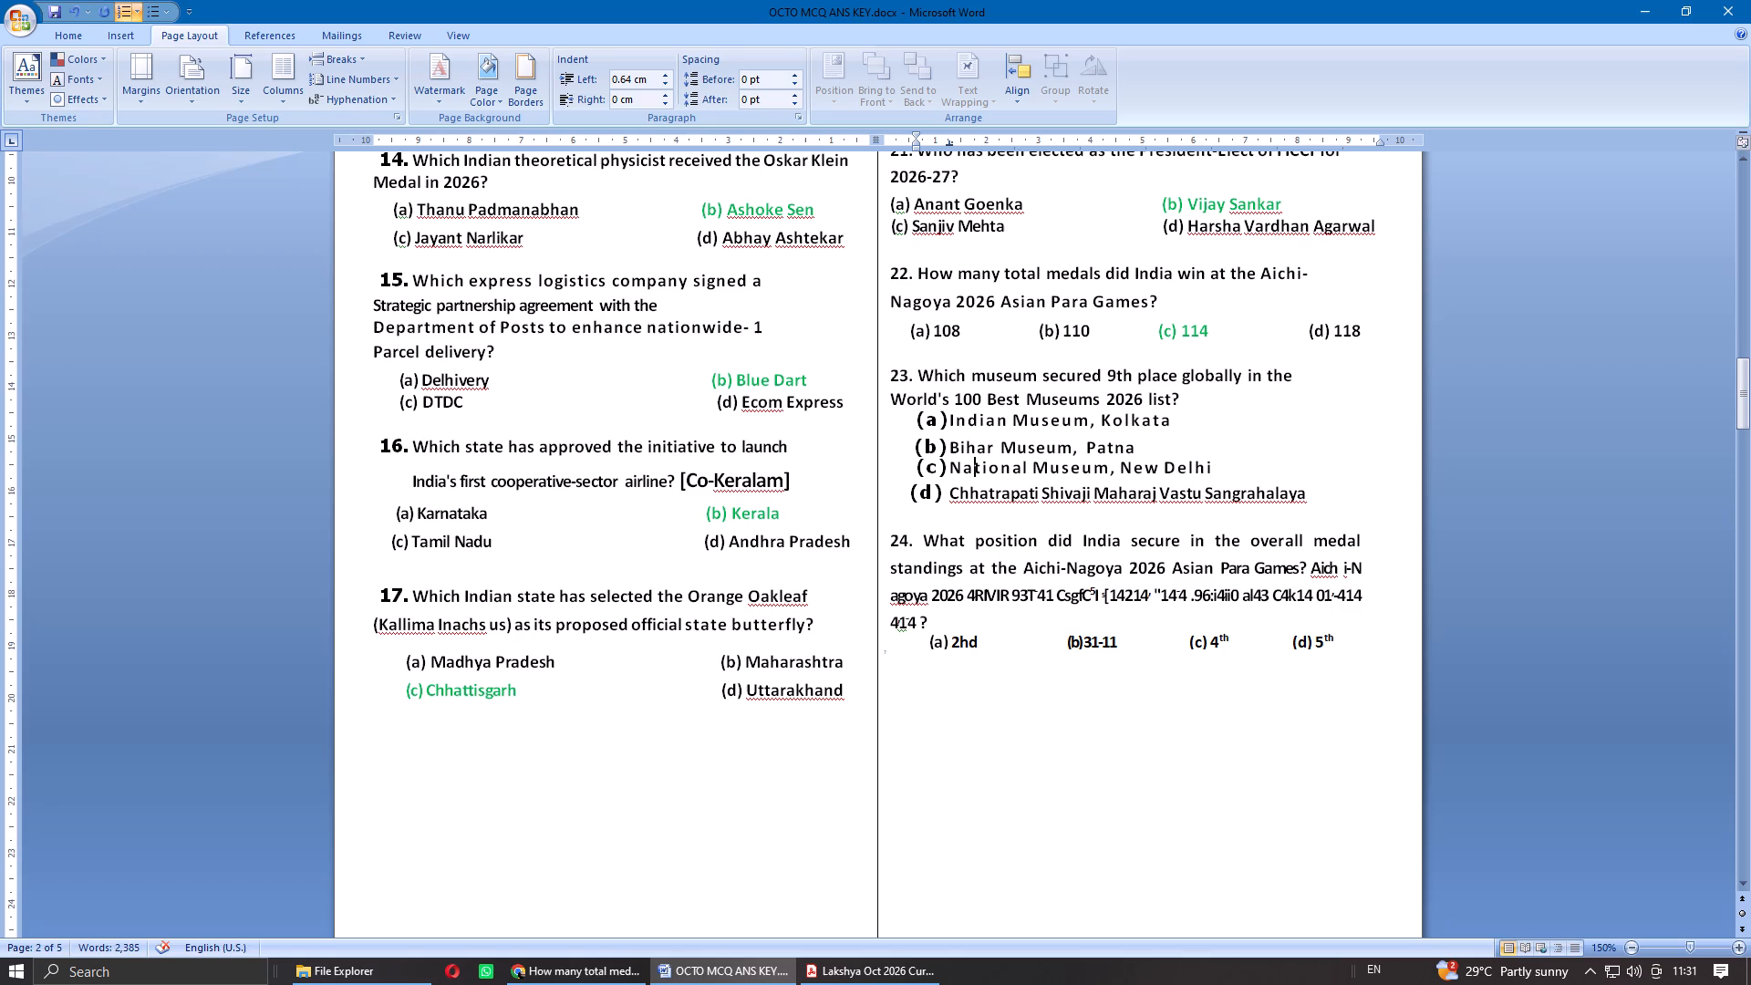
click(981, 489)
click(992, 469)
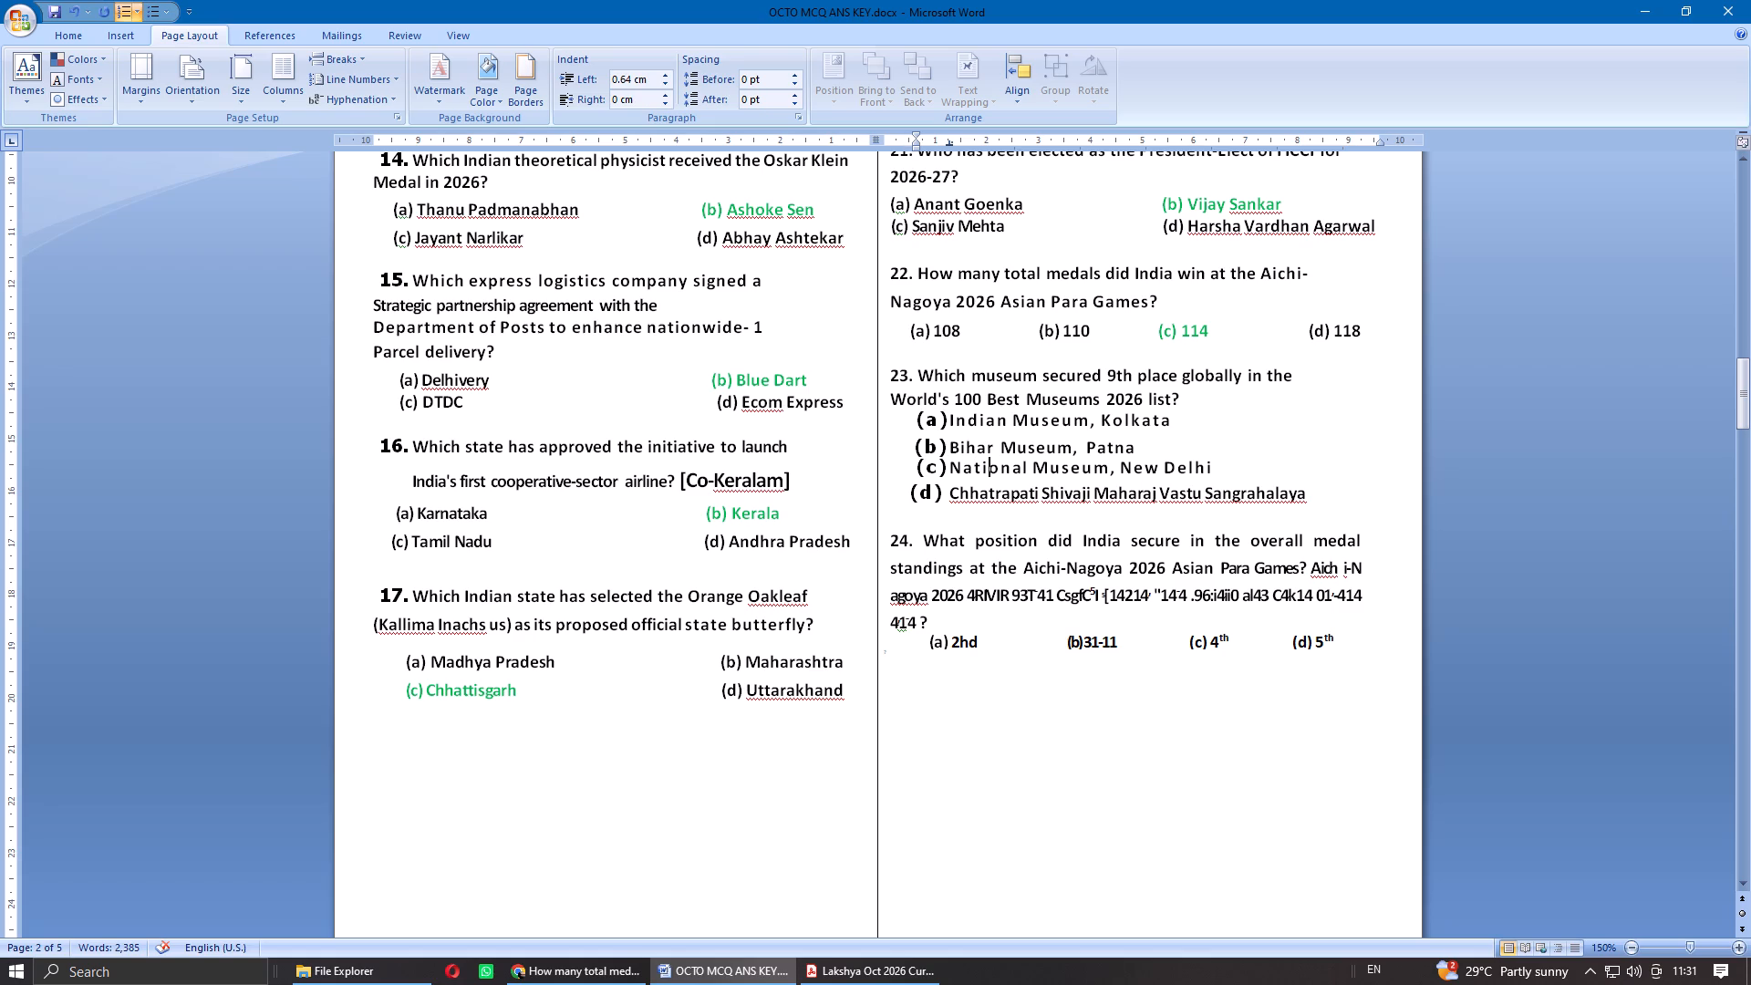
click(998, 499)
drag(907, 140, 886, 146)
drag(908, 132, 883, 140)
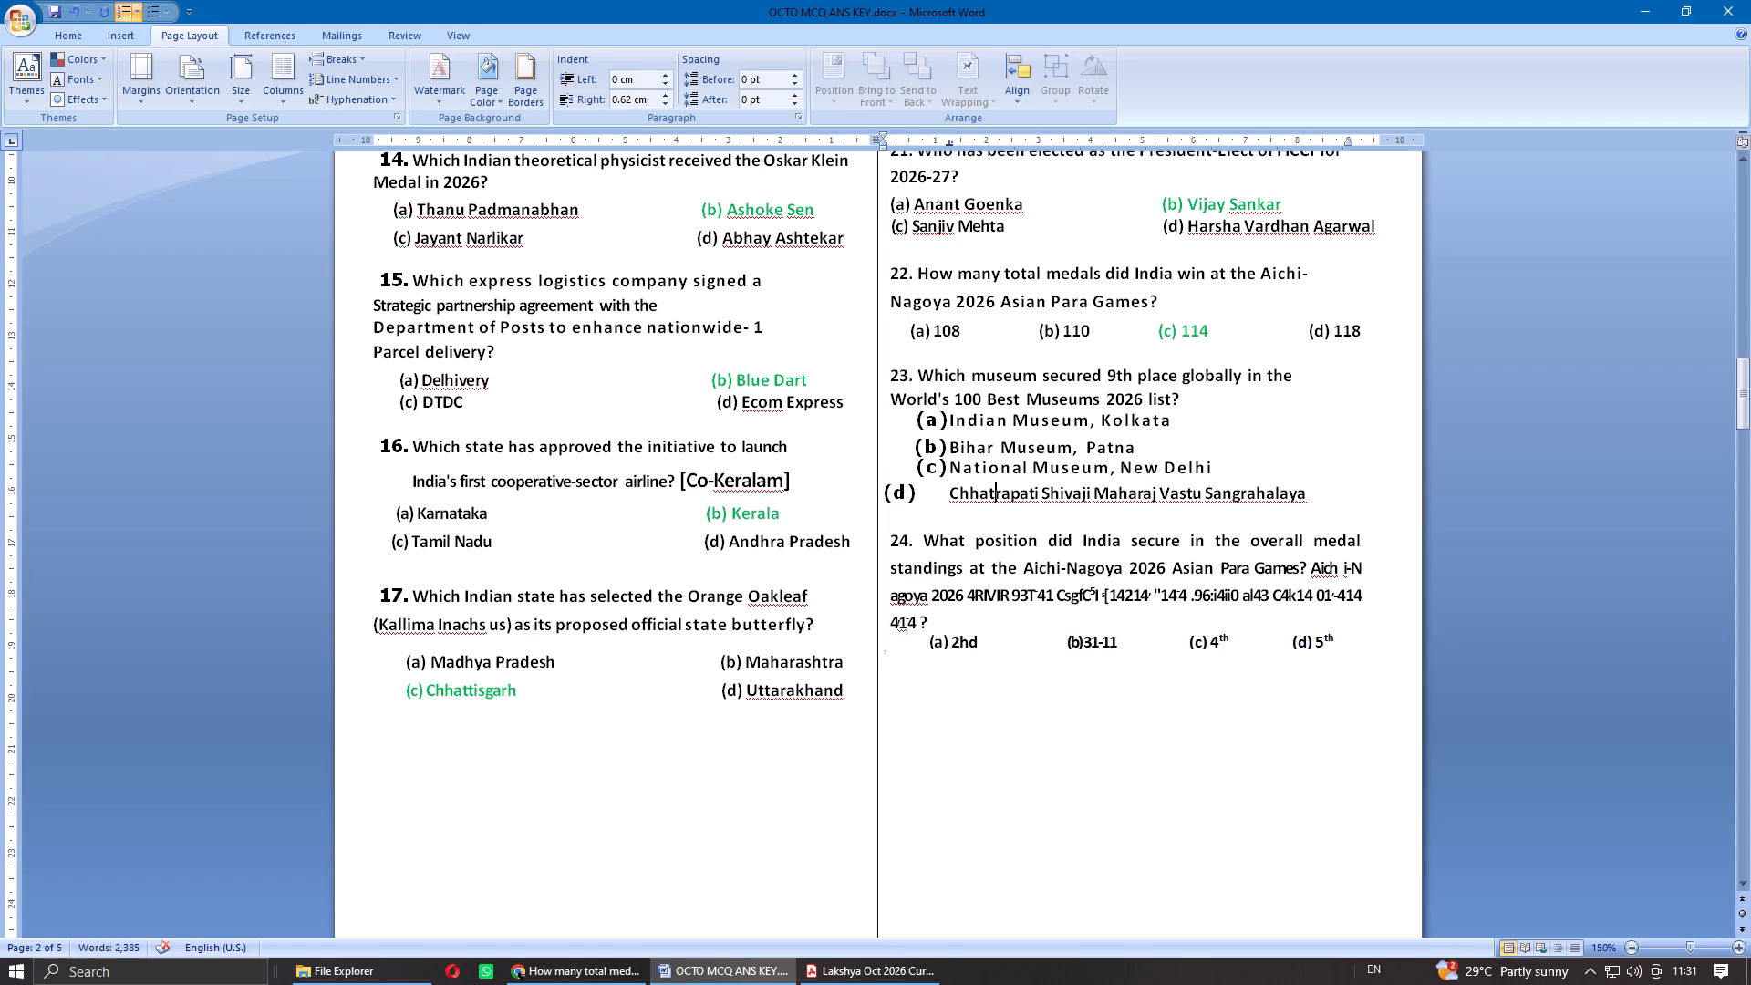
key(ctrl+z)
Search Google in Chrome for question 23's text and check the answer in the results and the Hindustan Times article.
drag(925, 372, 1189, 401)
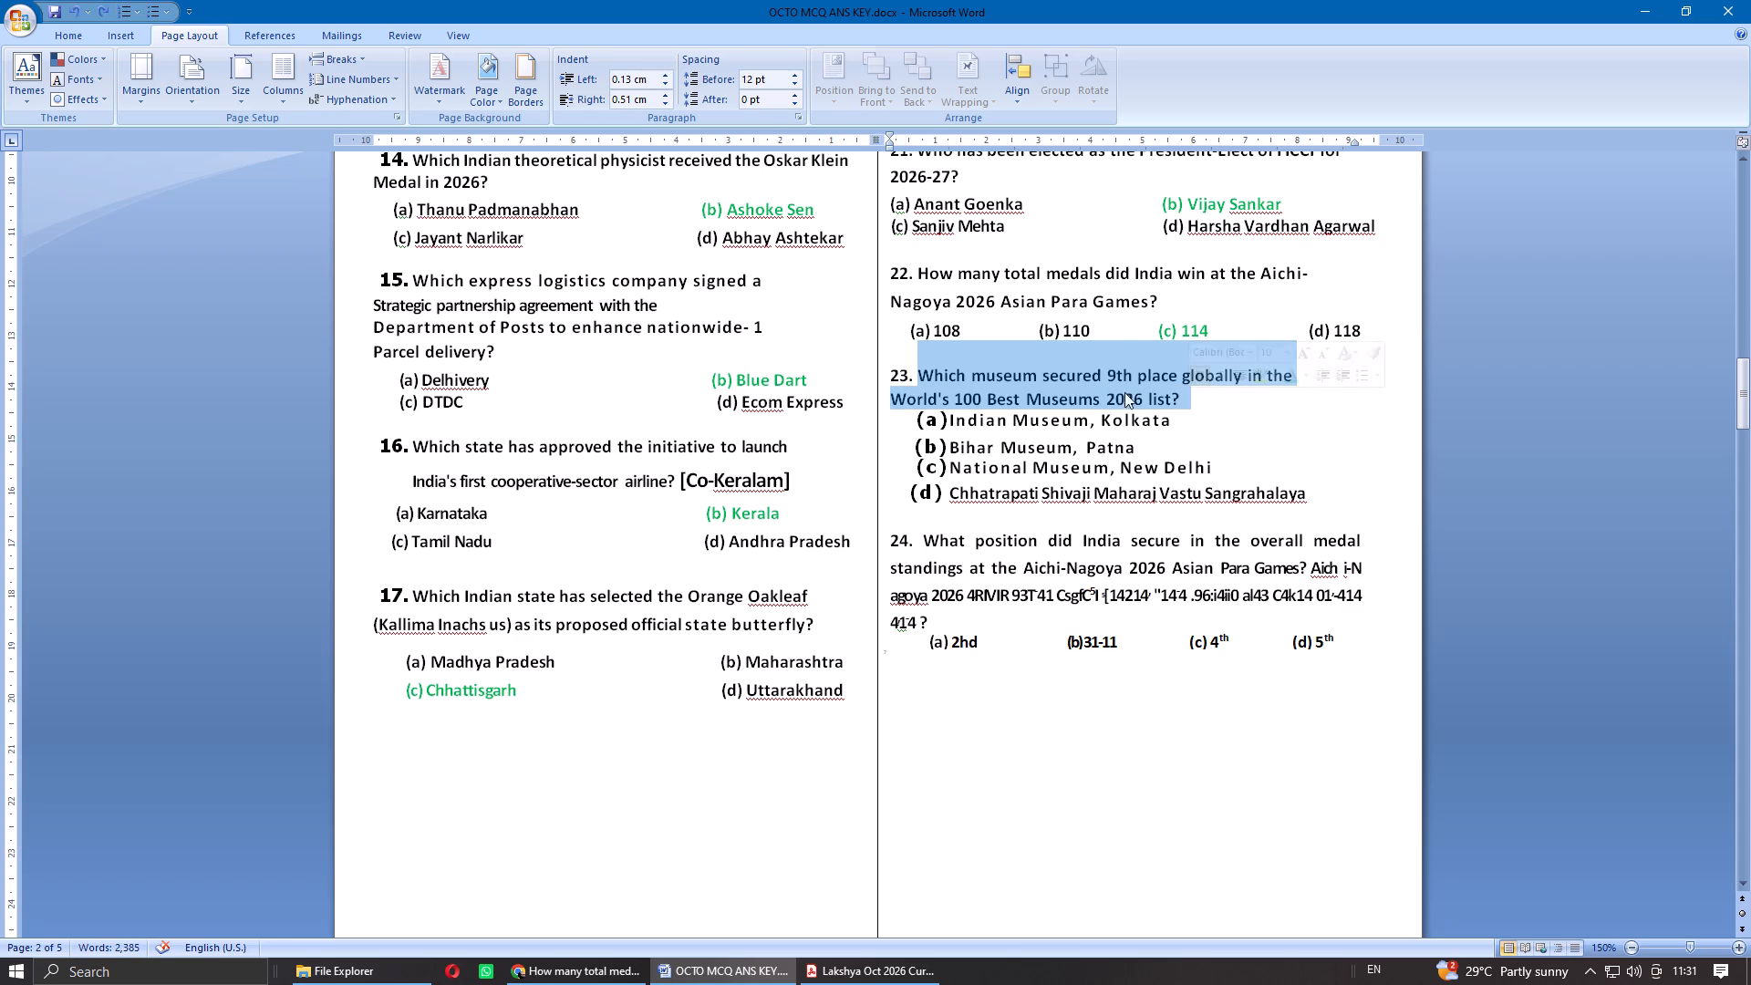
right_click(1104, 391)
click(1129, 417)
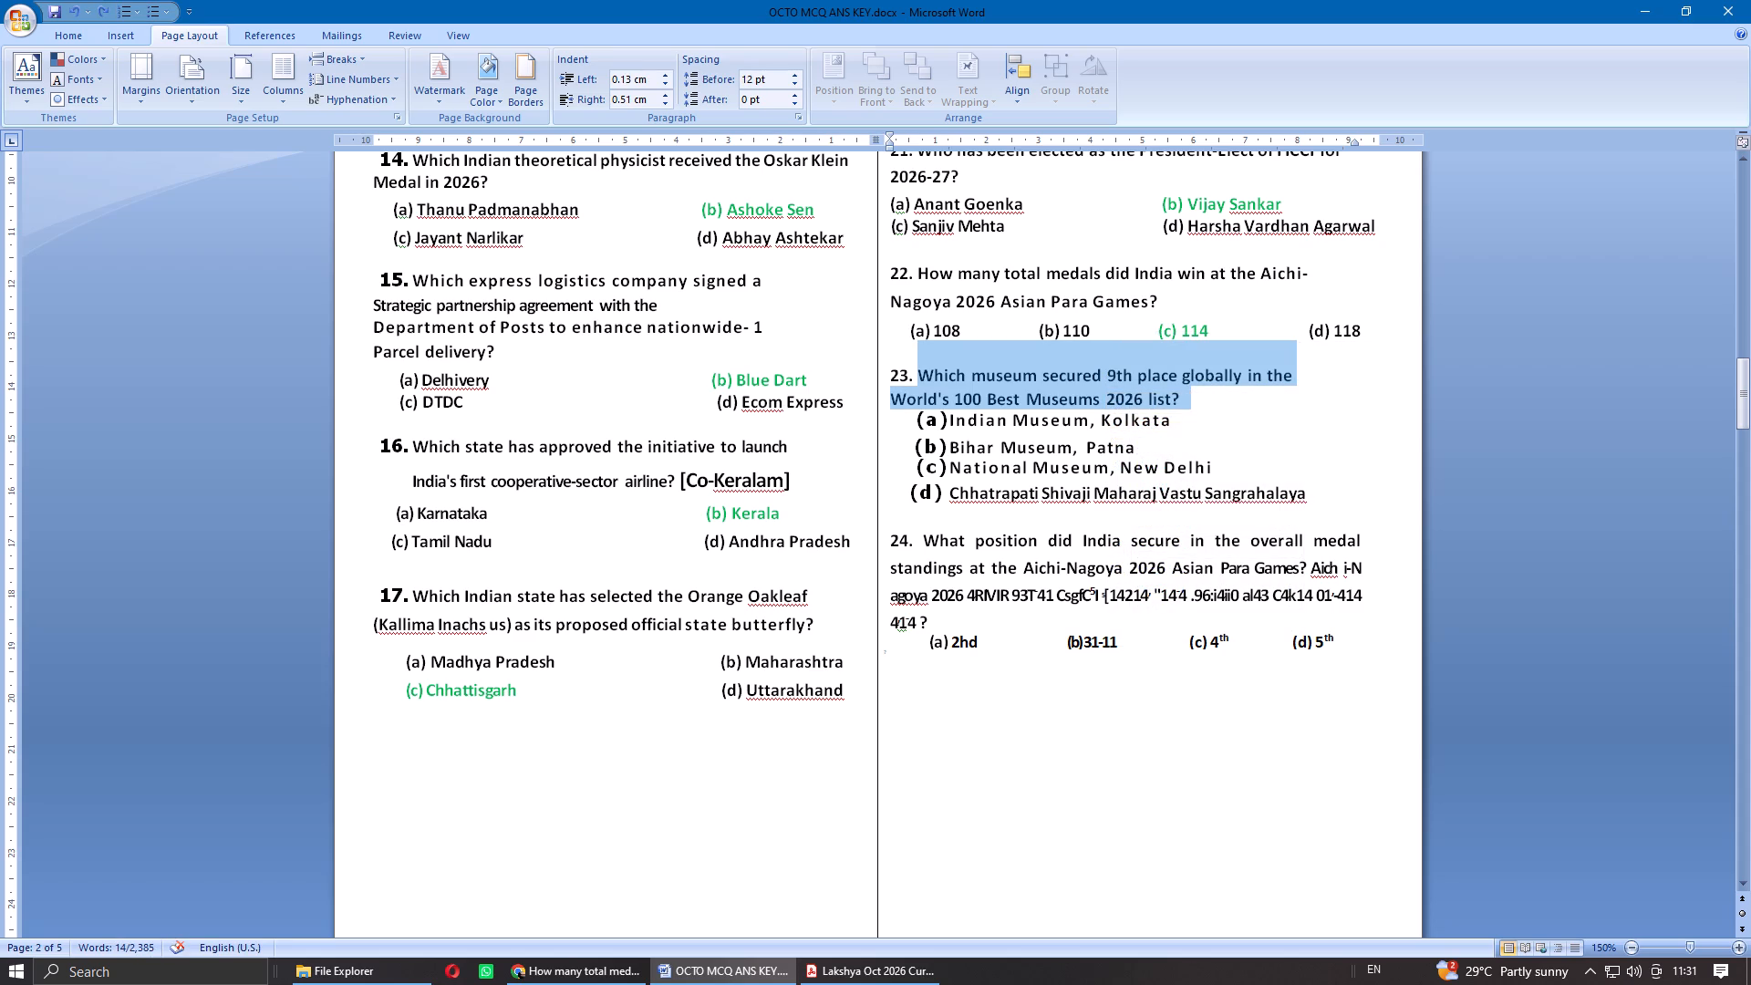
click(531, 980)
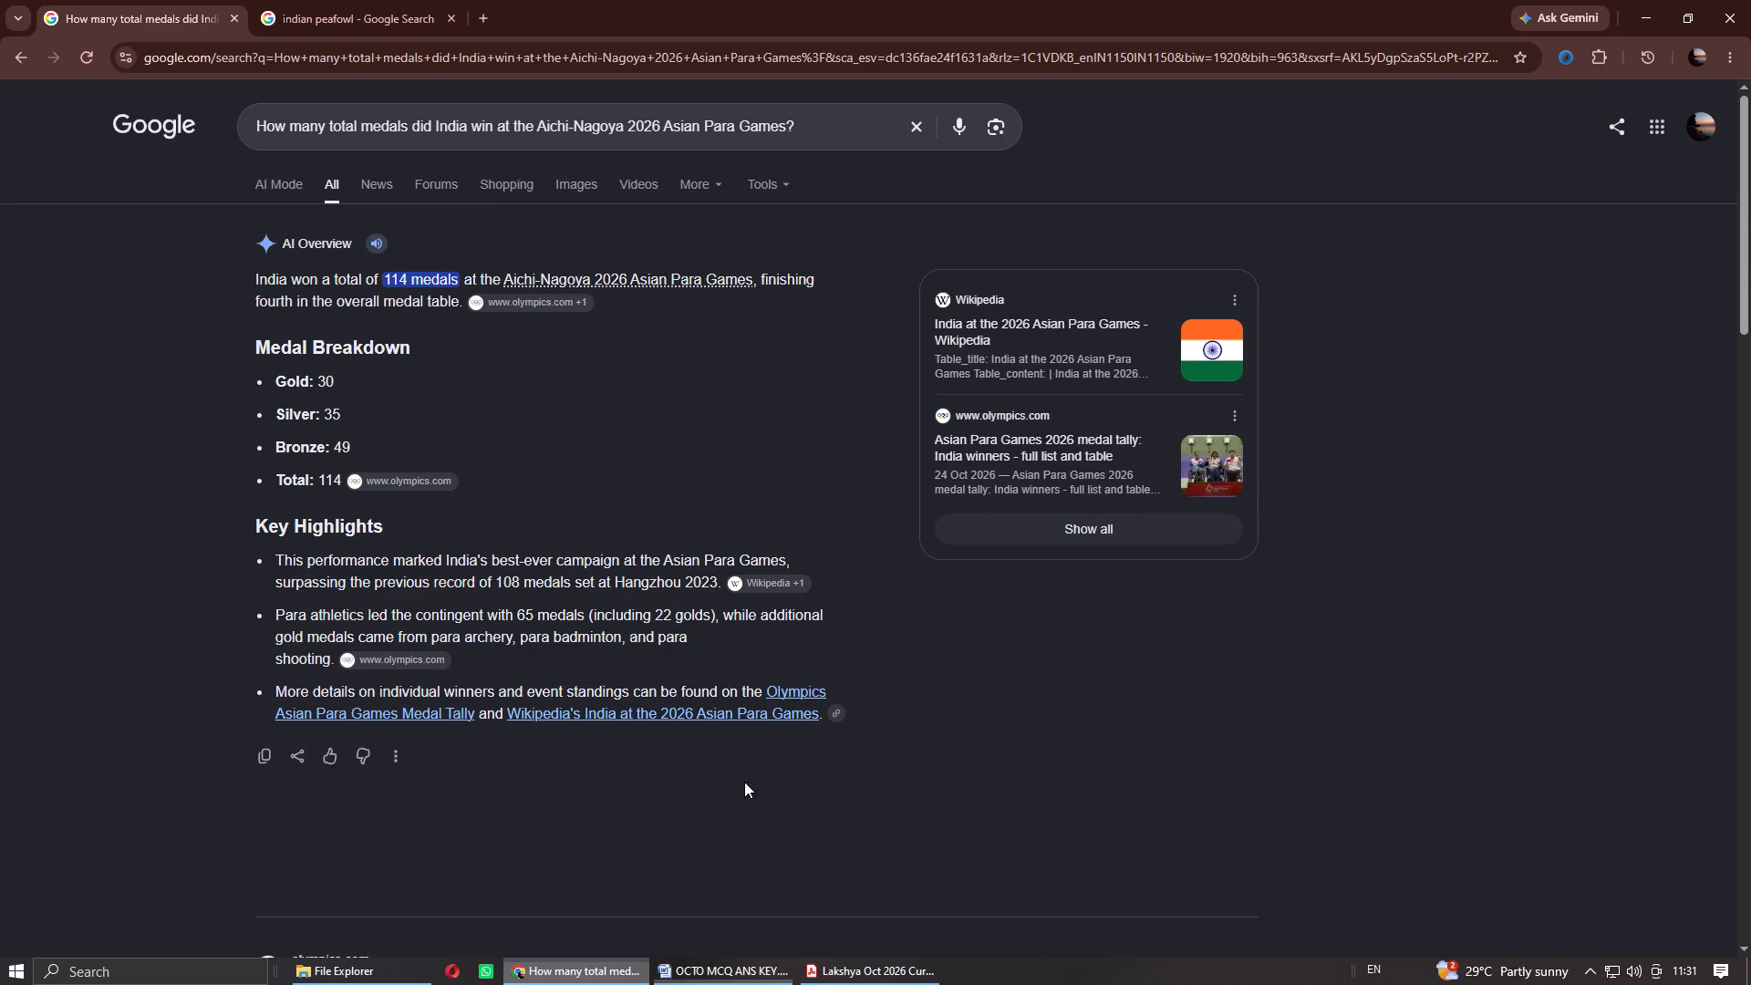
click(920, 130)
right_click(868, 125)
click(918, 324)
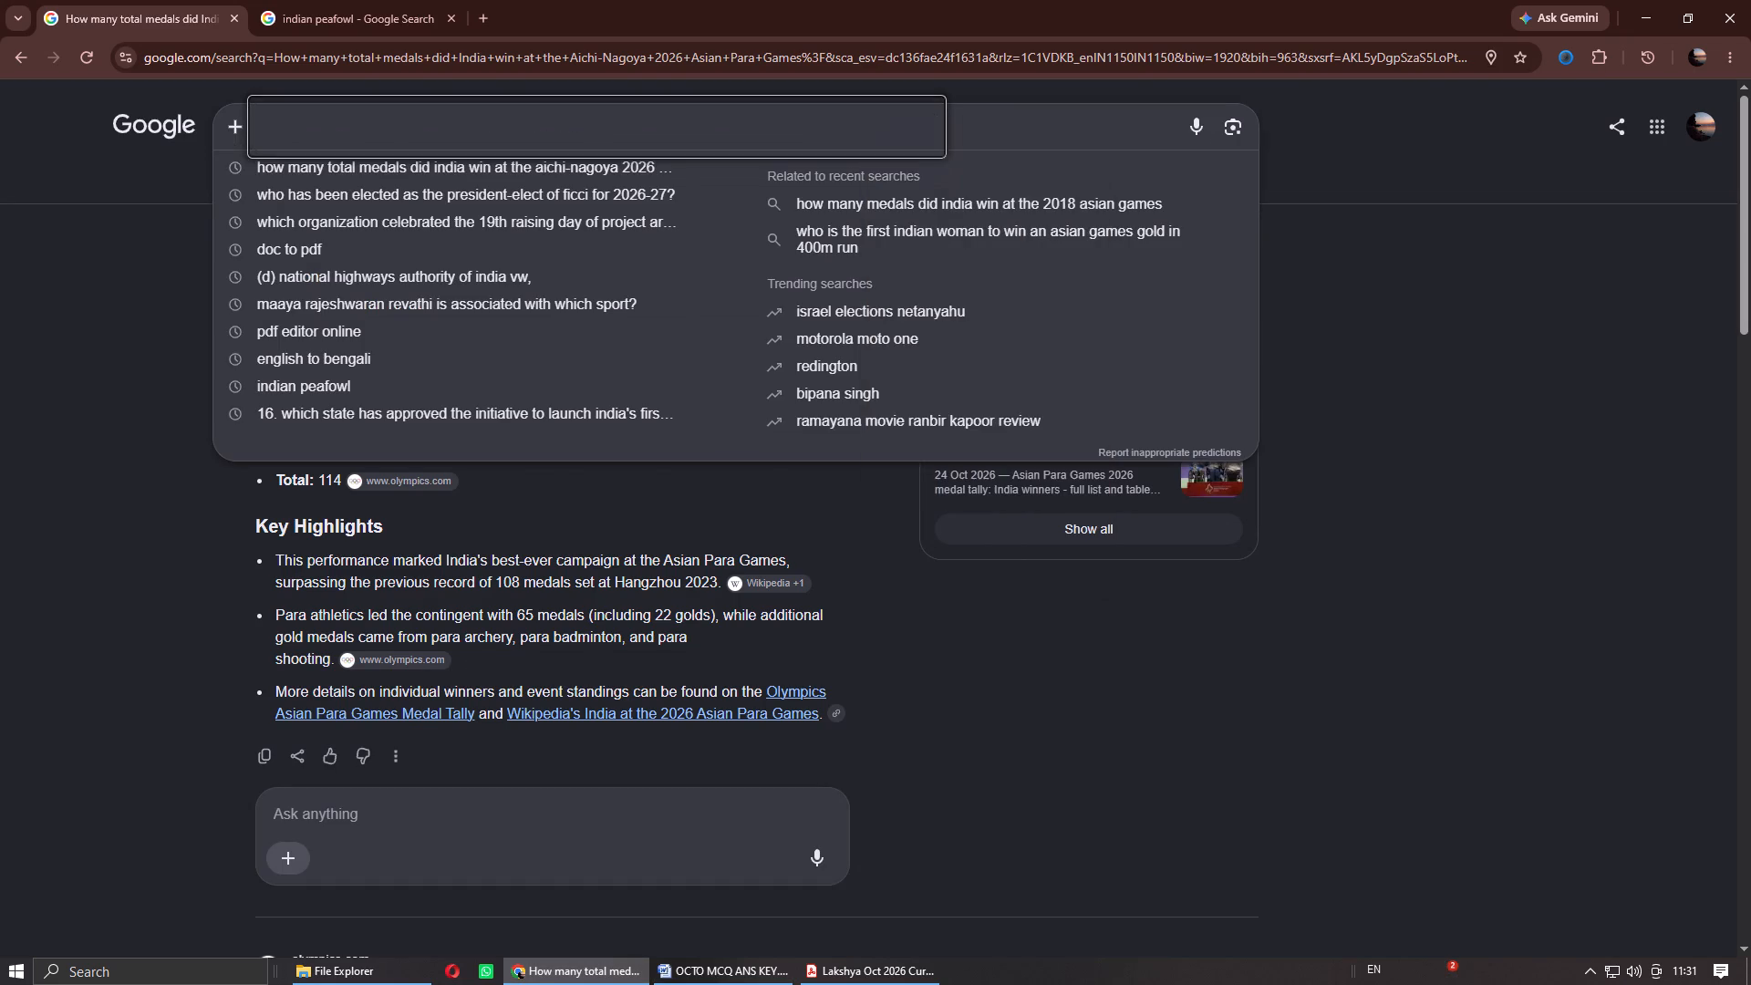
key(Return)
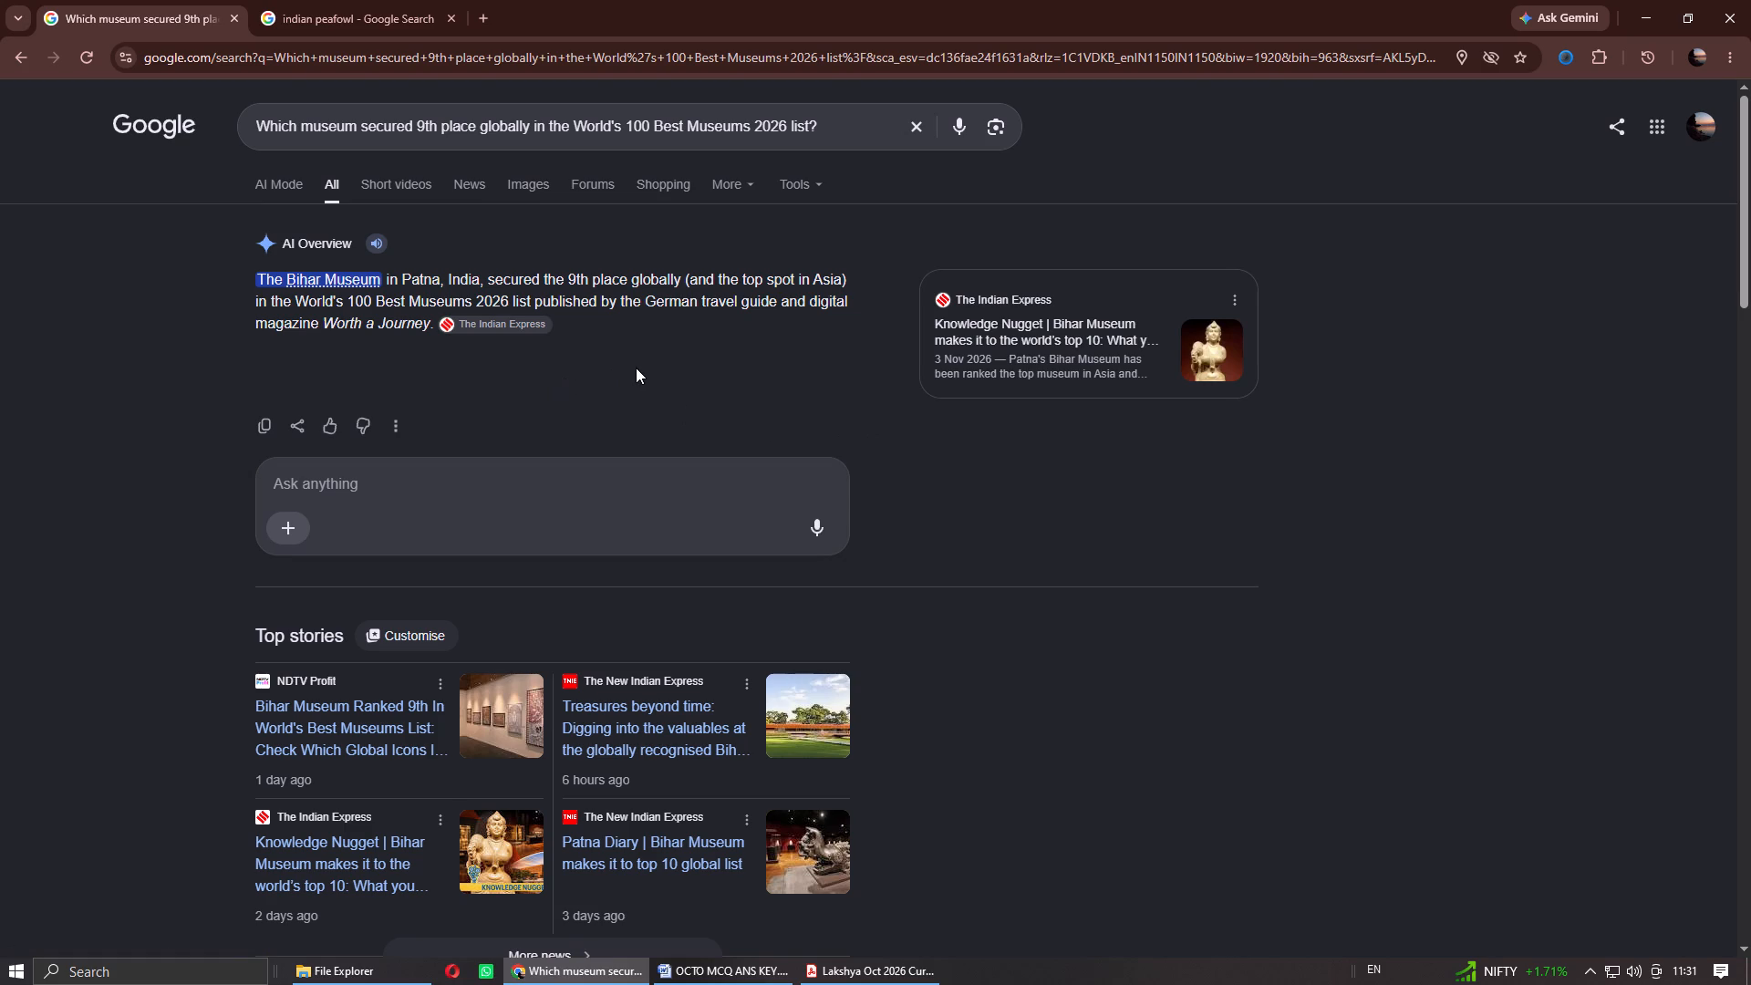
scroll(637, 370, down, 7)
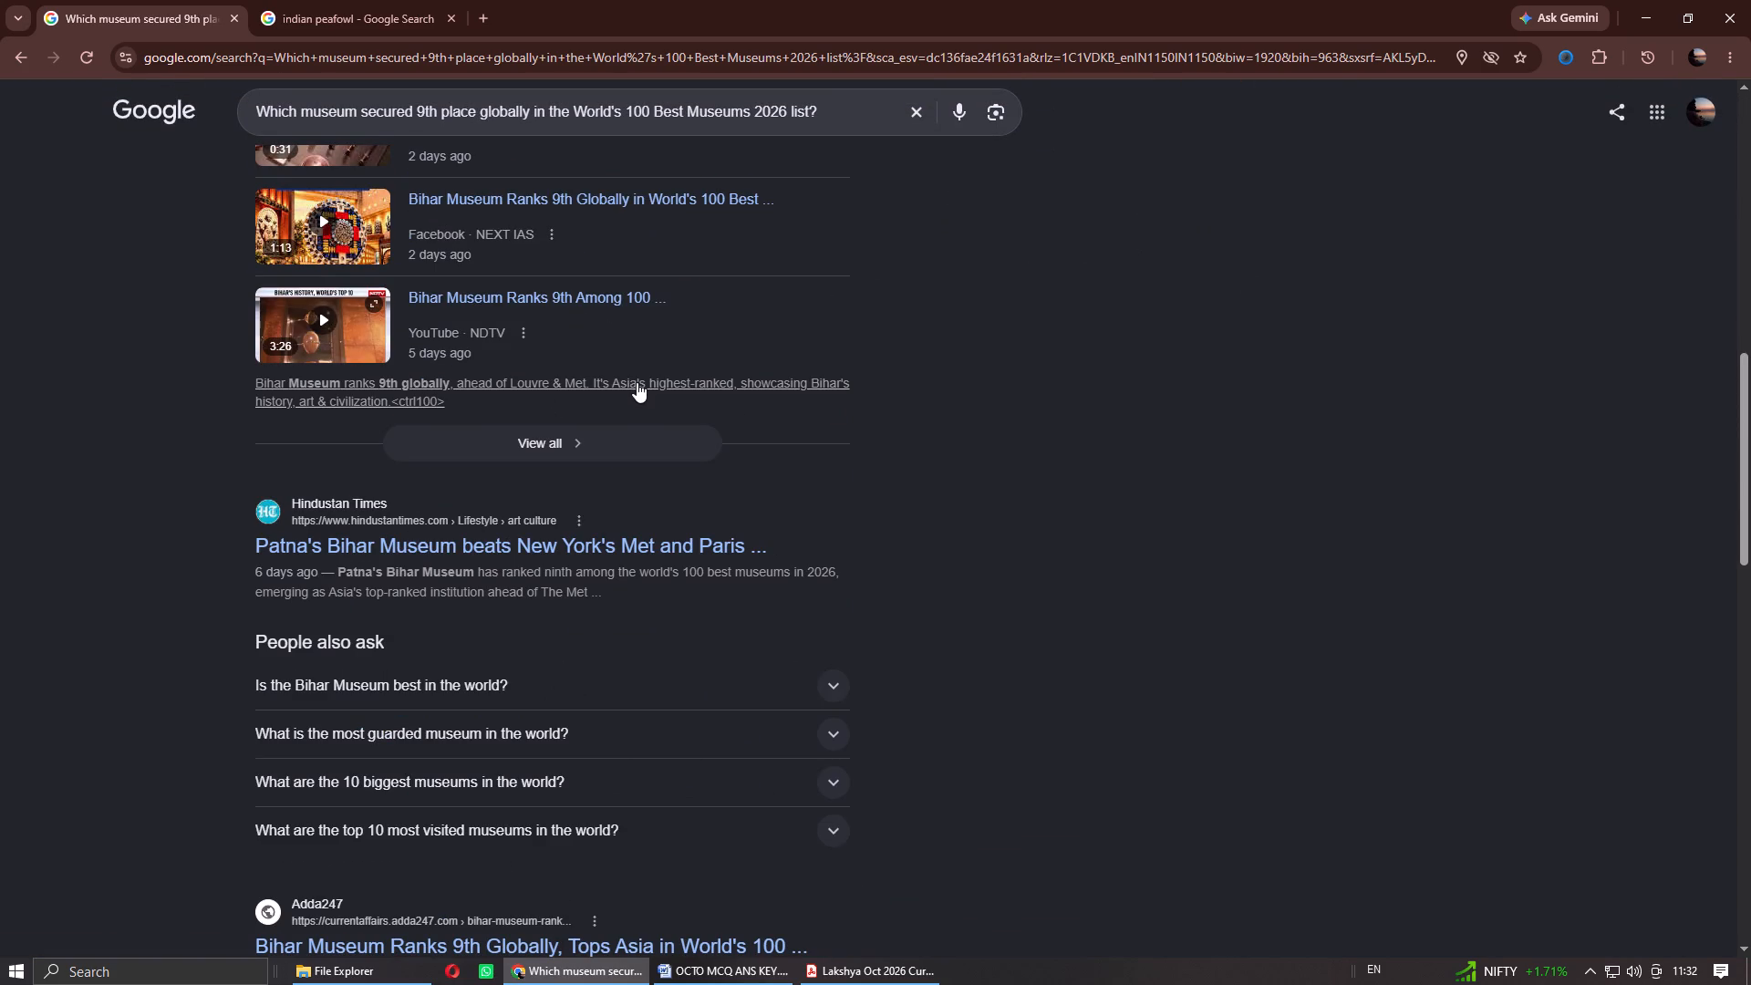
click(589, 555)
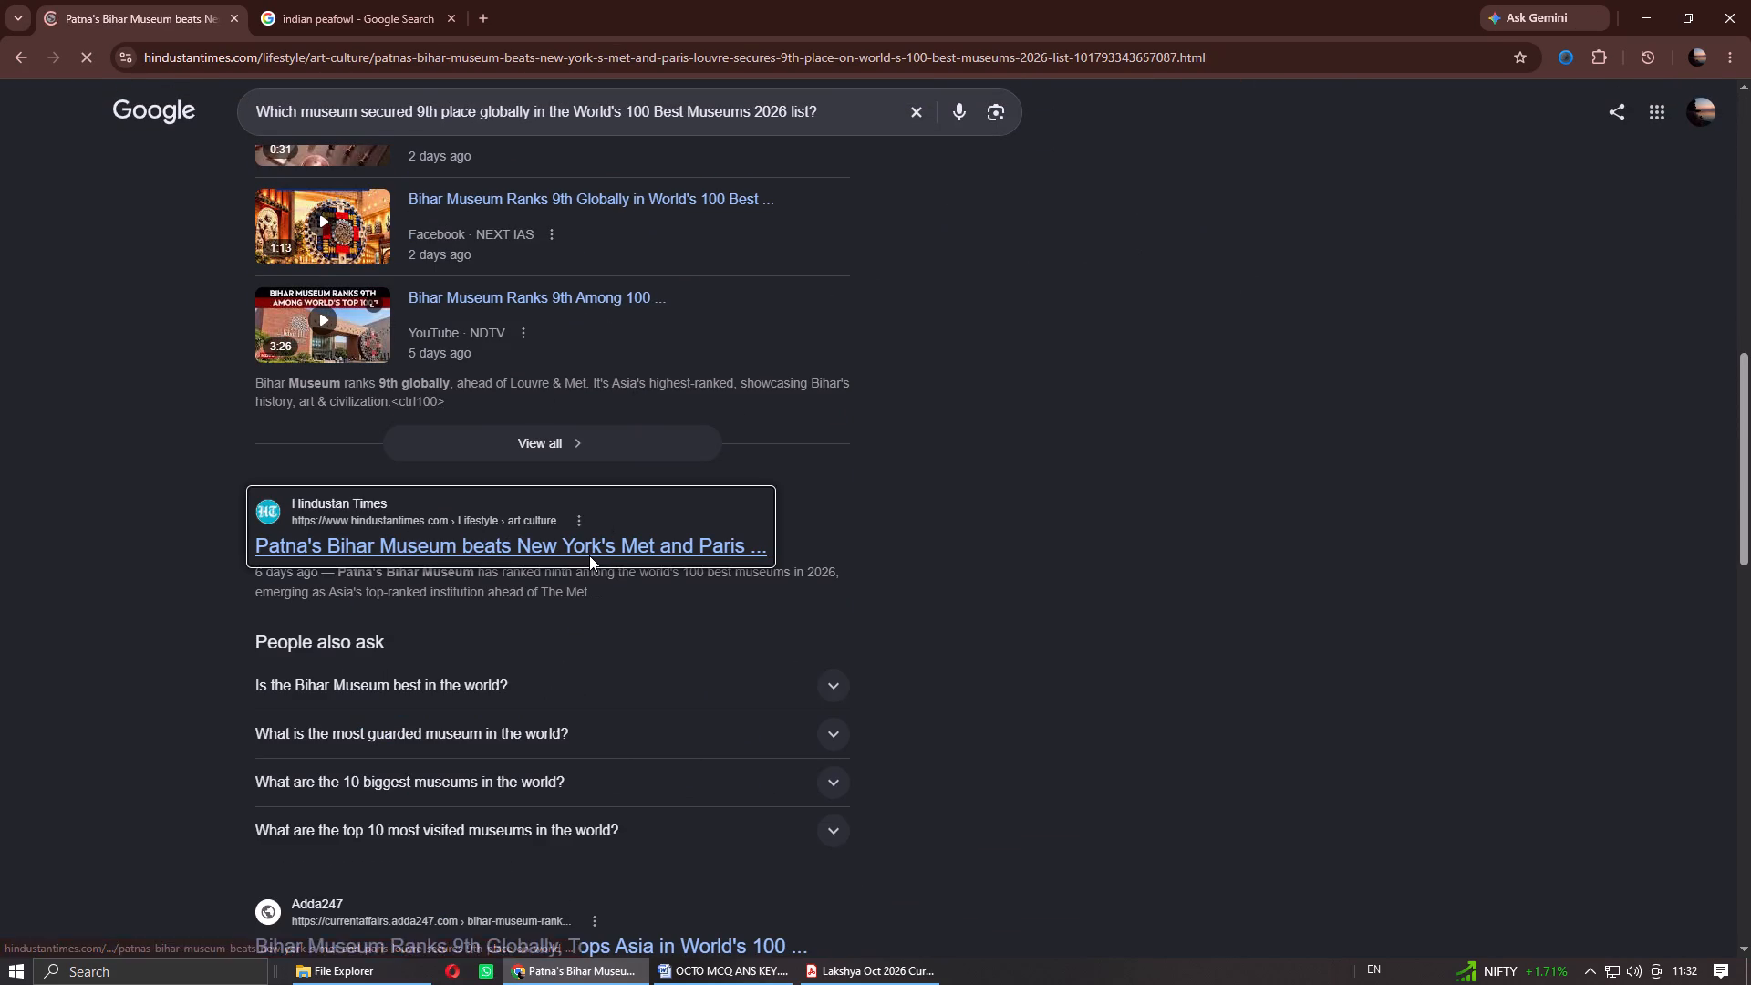
click(8, 52)
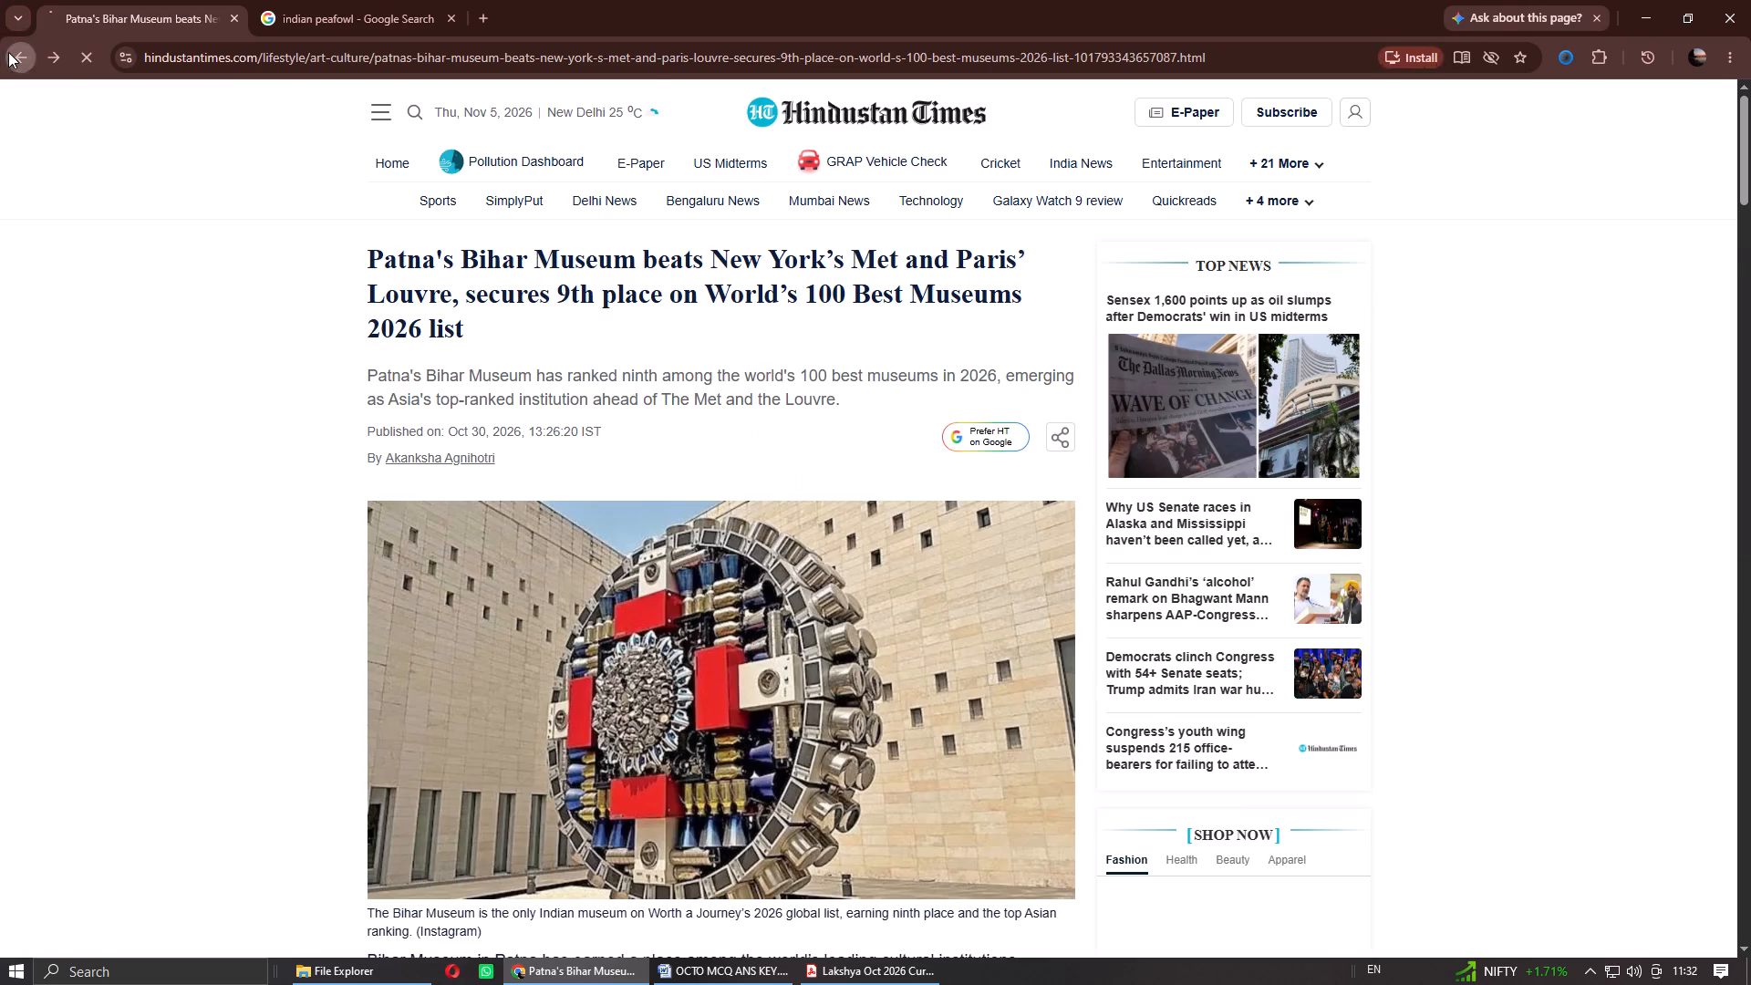
Back in Word, colour question 23's option (b) Bihar Museum, Patna green.
click(757, 984)
click(1118, 498)
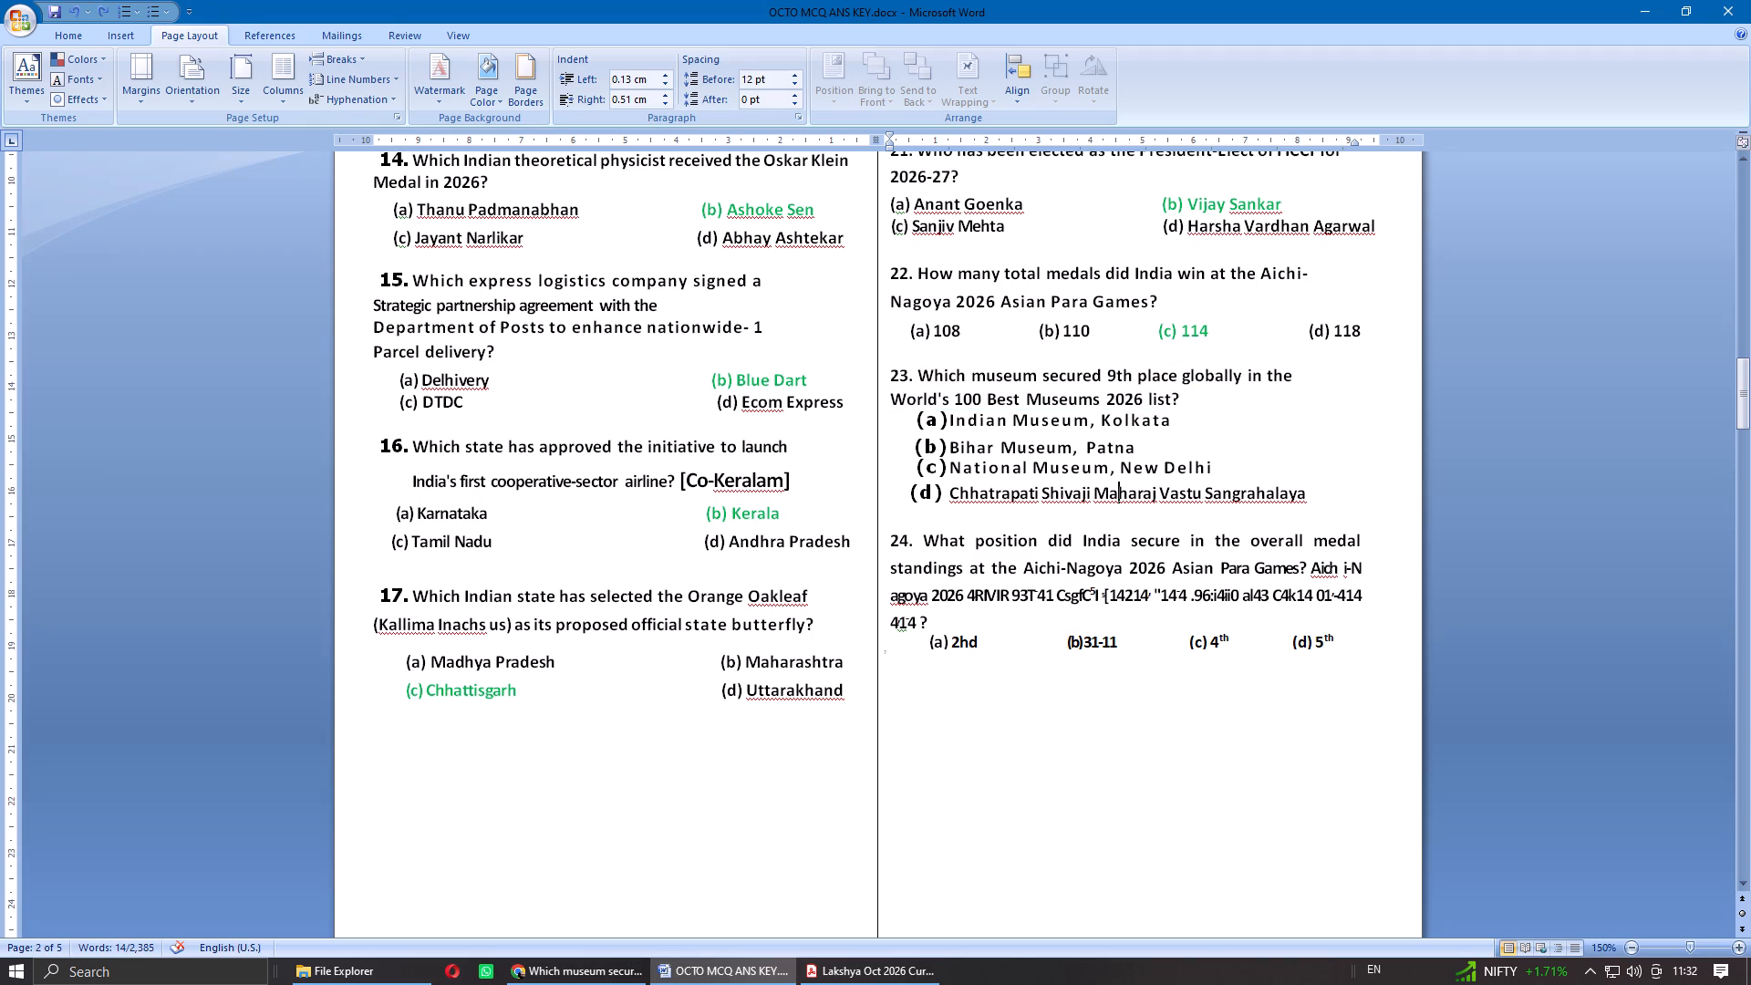
drag(1152, 451, 938, 451)
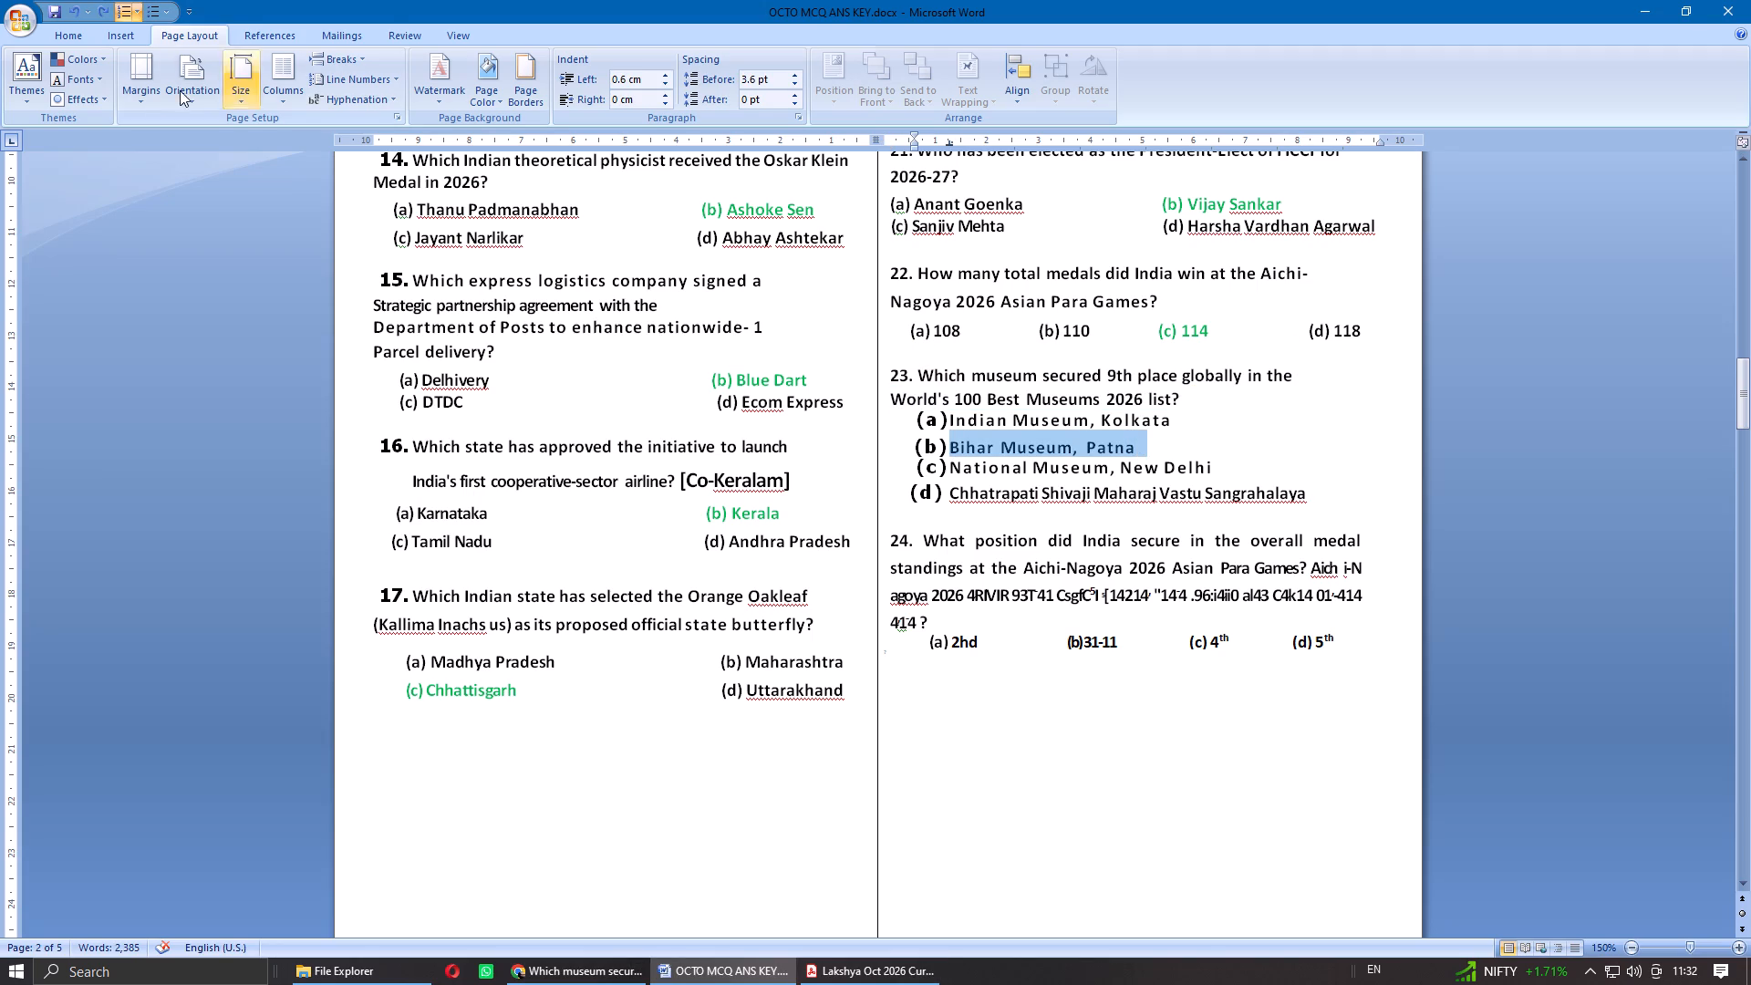
click(63, 32)
click(349, 91)
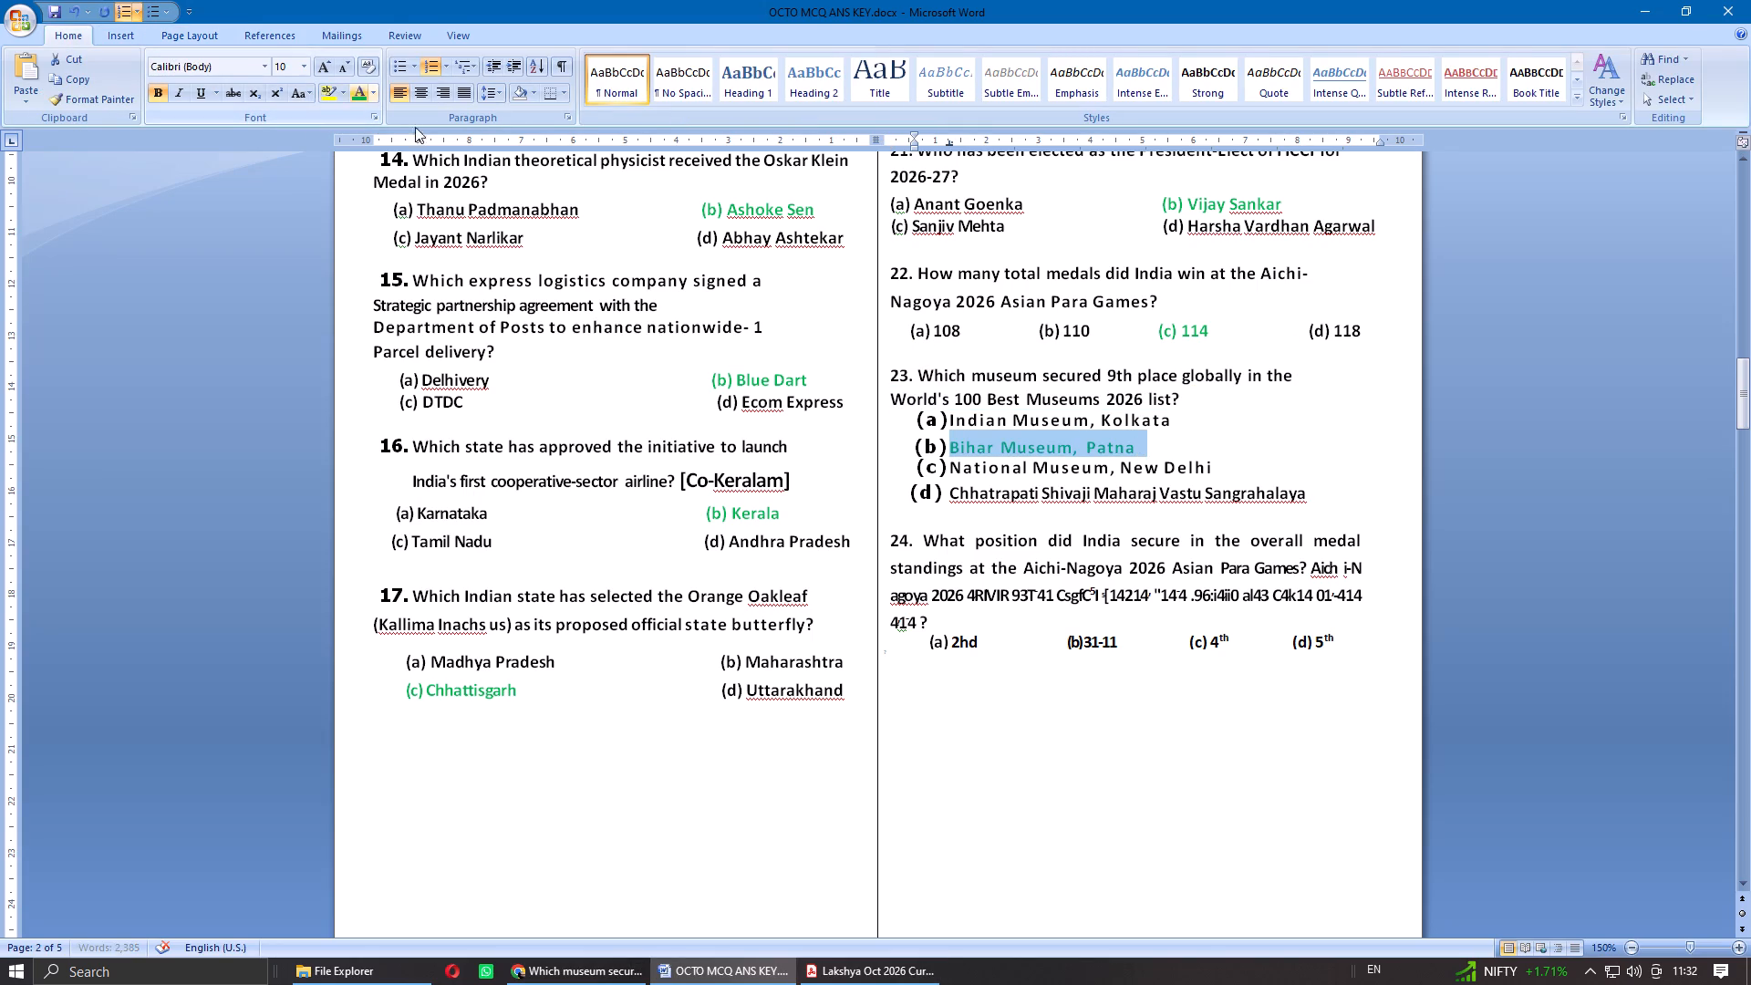
Set the spacing before question 23's option (b) to 0 pt.
click(1037, 439)
click(1028, 441)
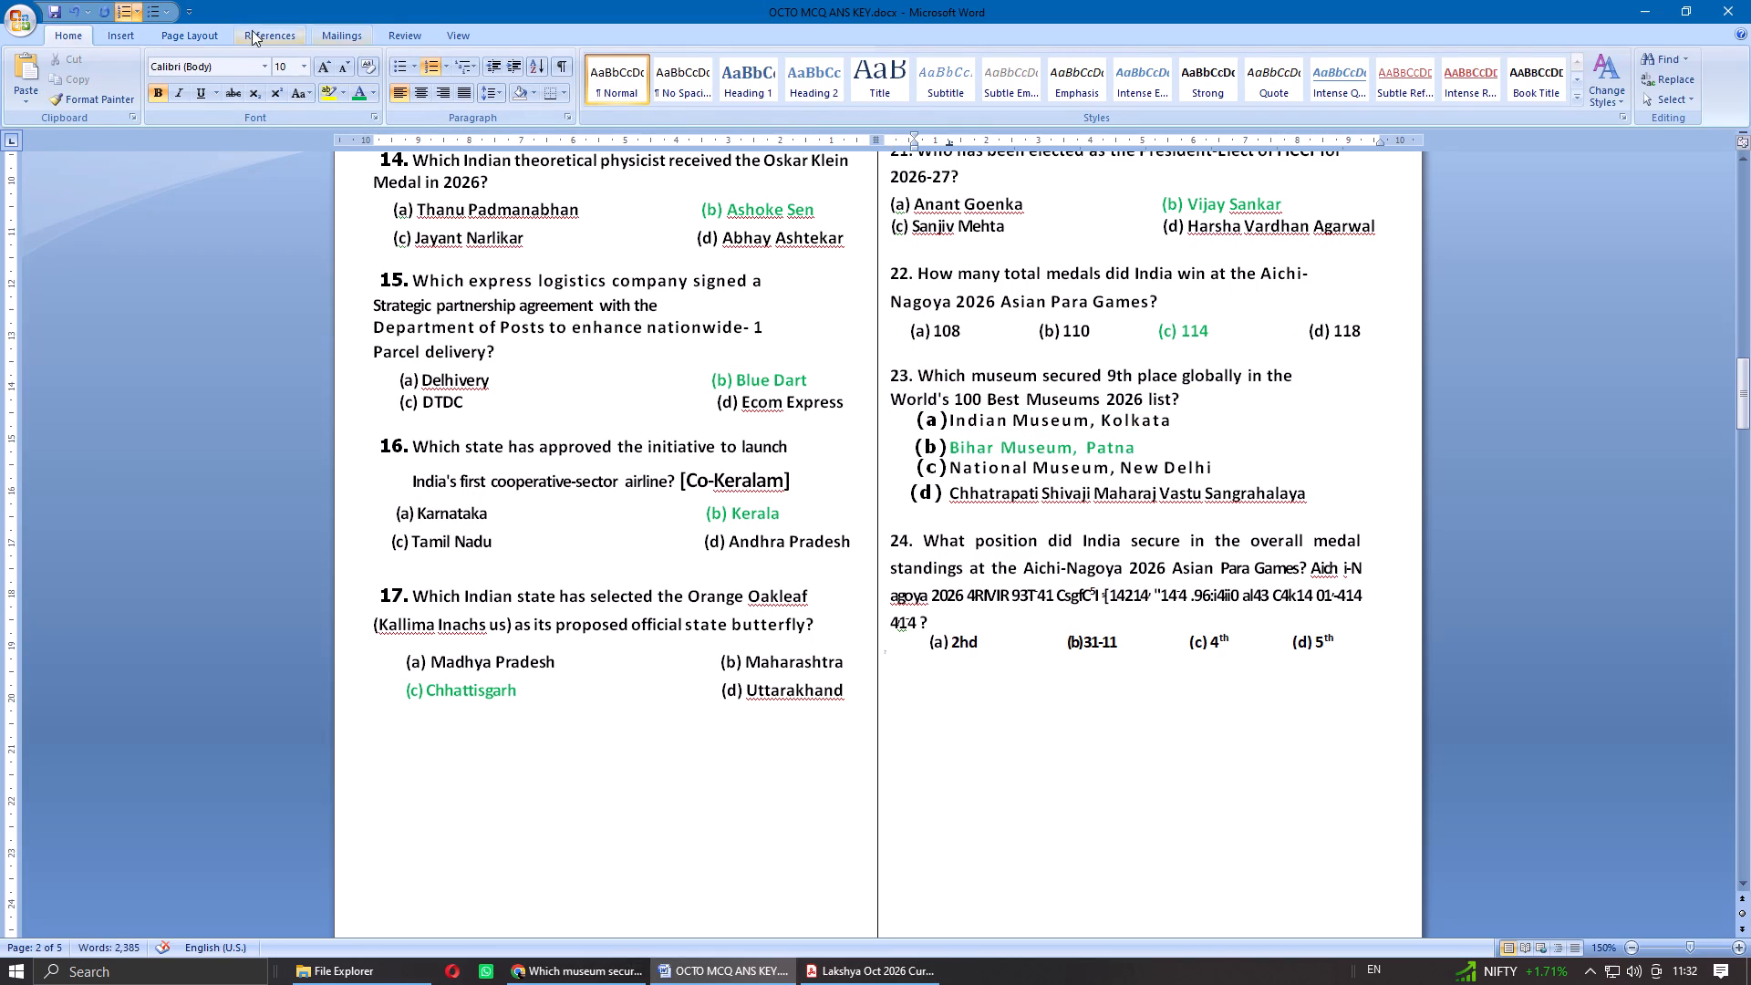
click(218, 33)
click(793, 85)
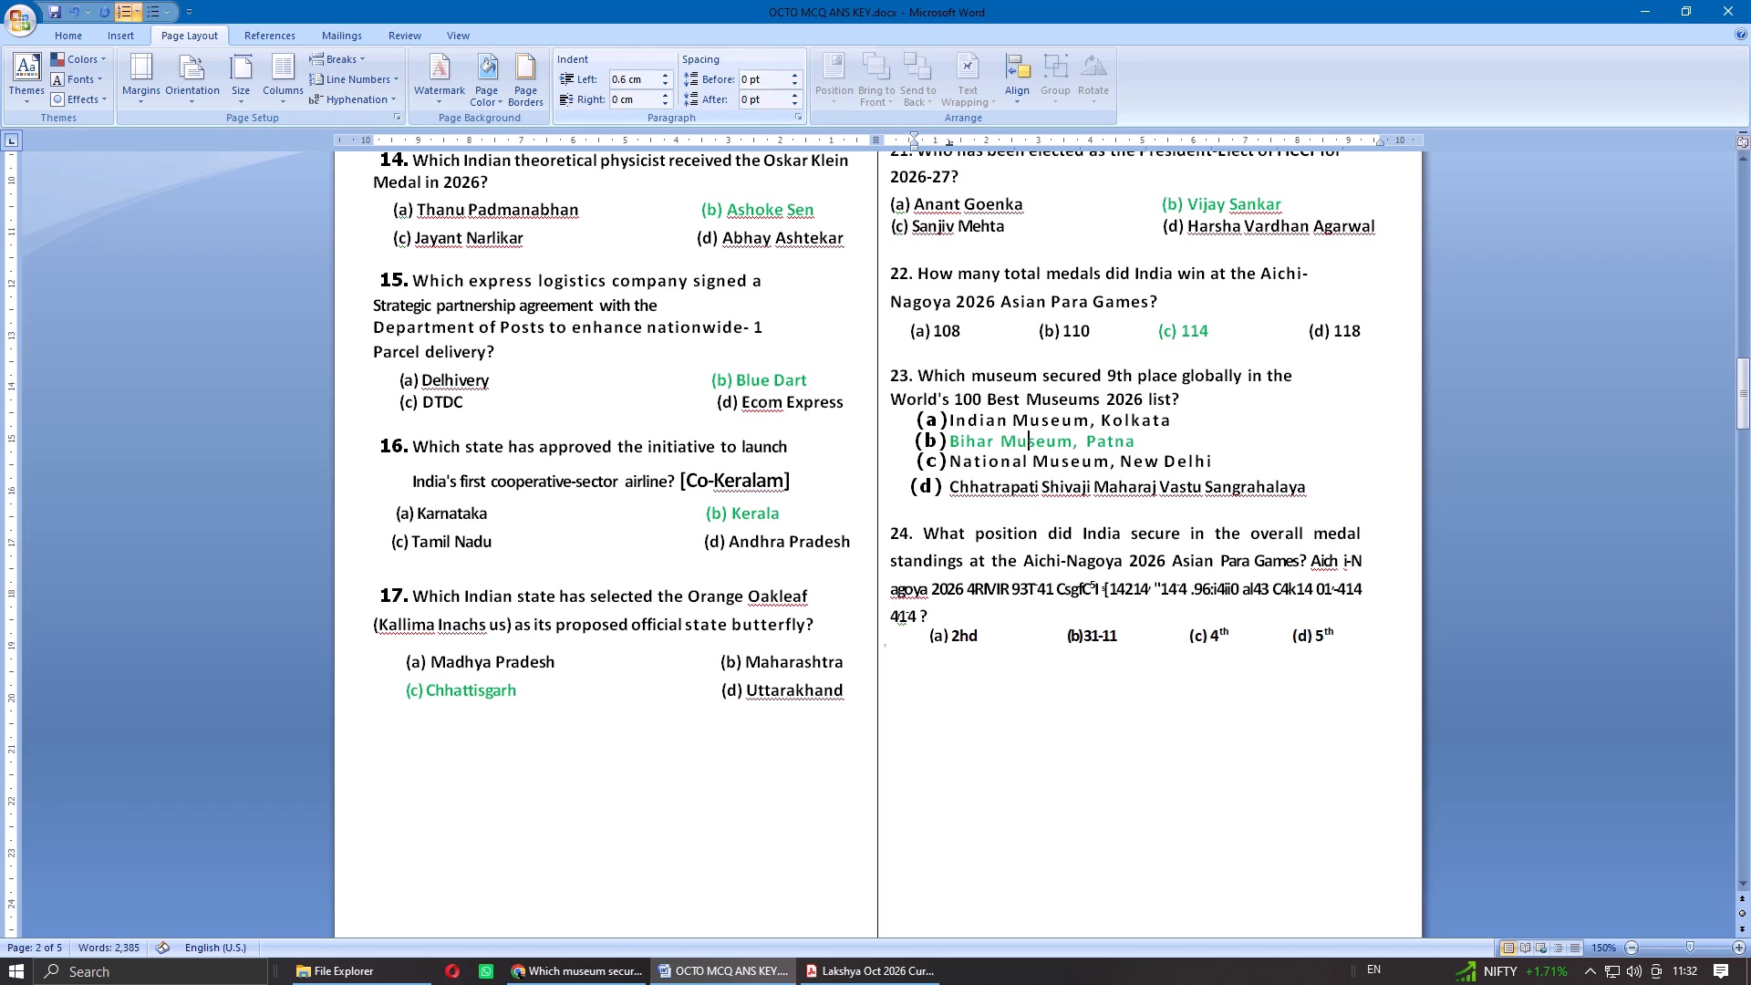
Set the paragraph spacing after question 23's text to 6 pt.
click(1082, 557)
click(1055, 401)
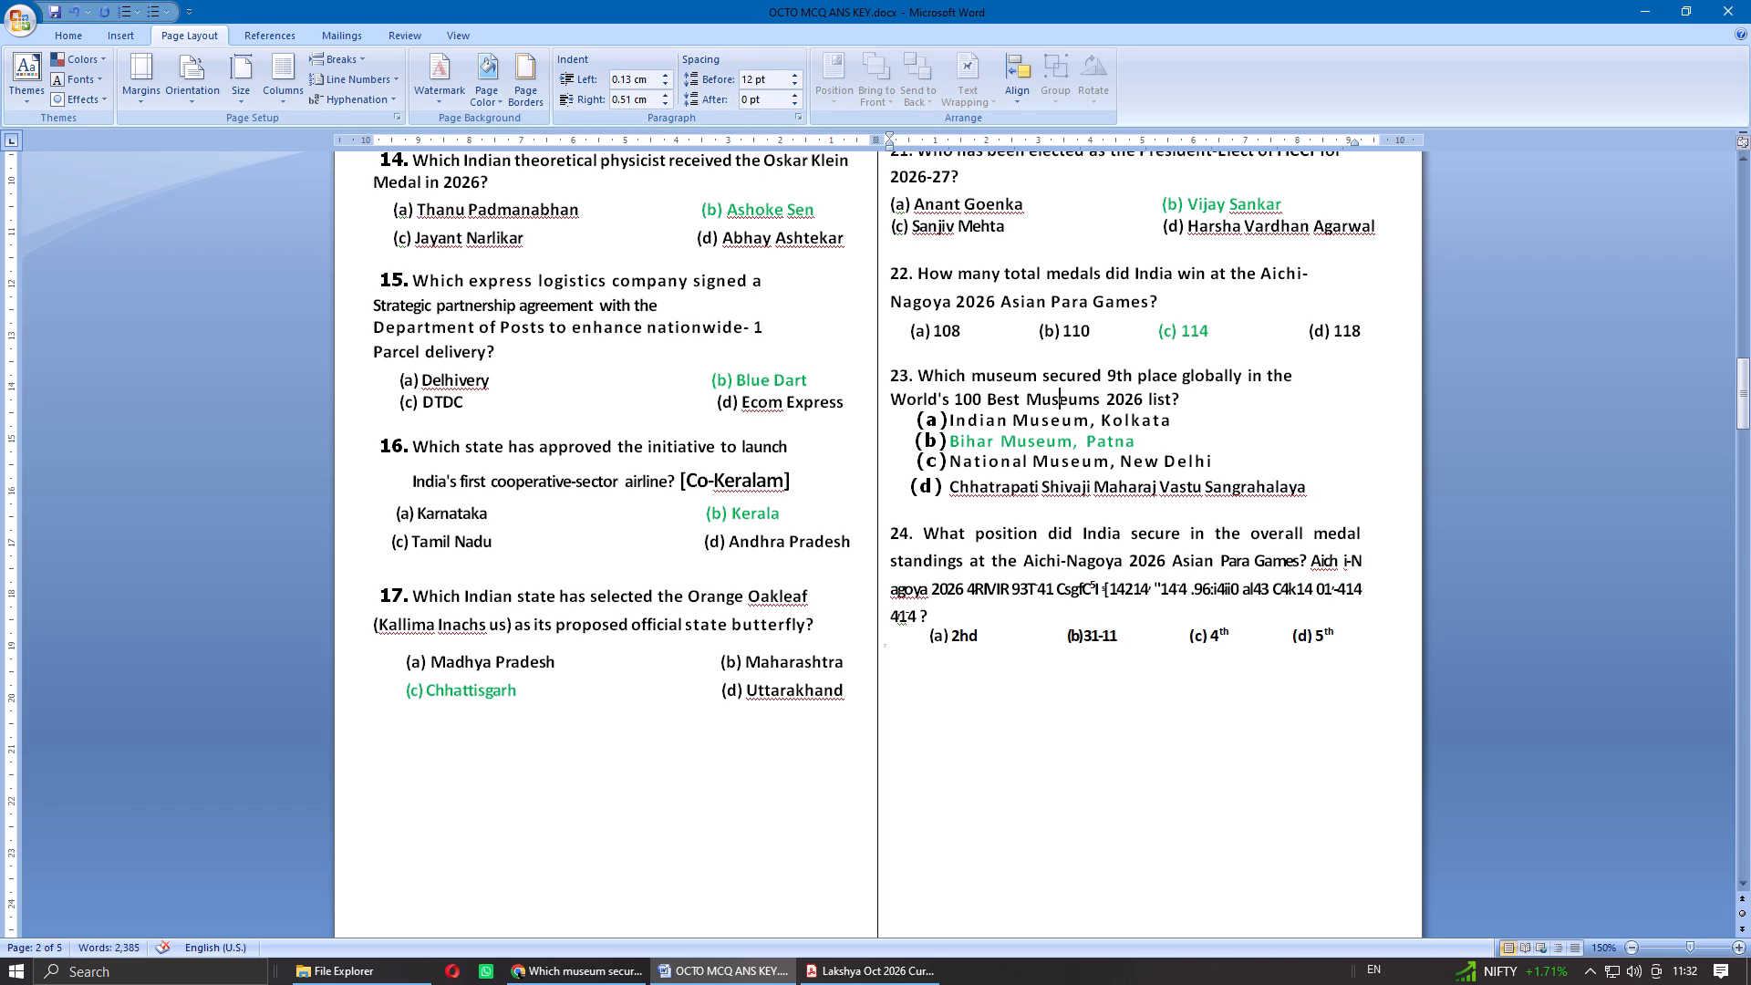
click(793, 93)
click(1107, 496)
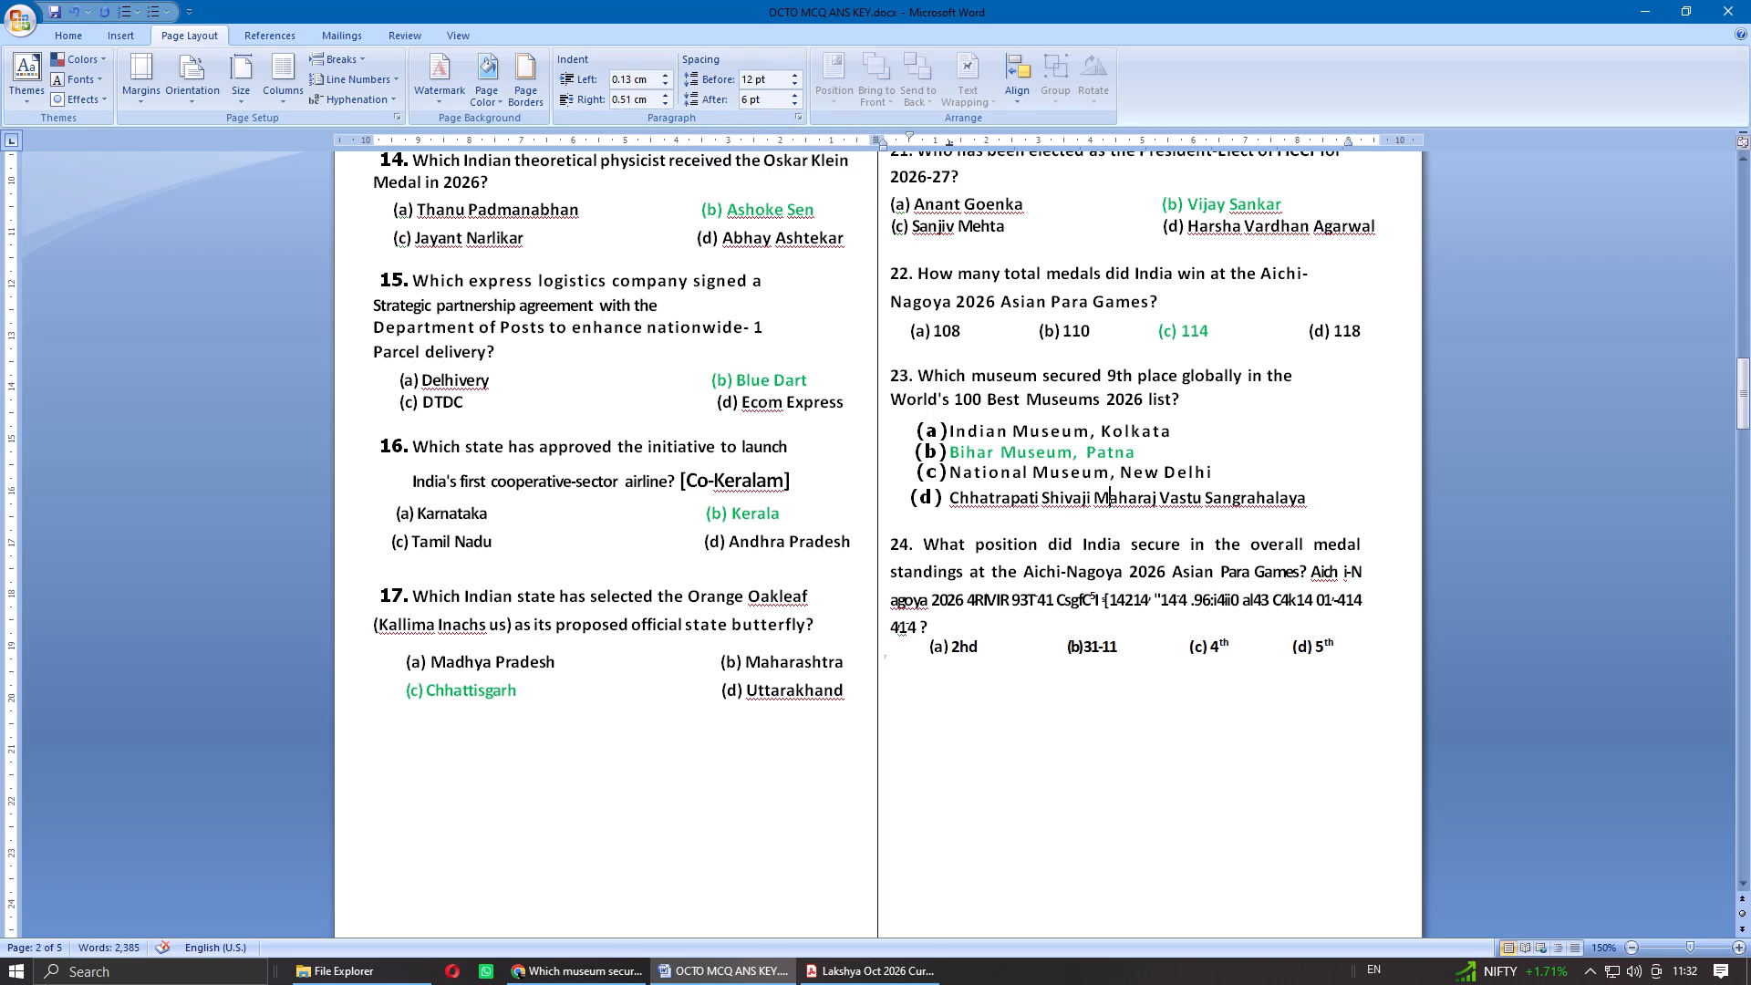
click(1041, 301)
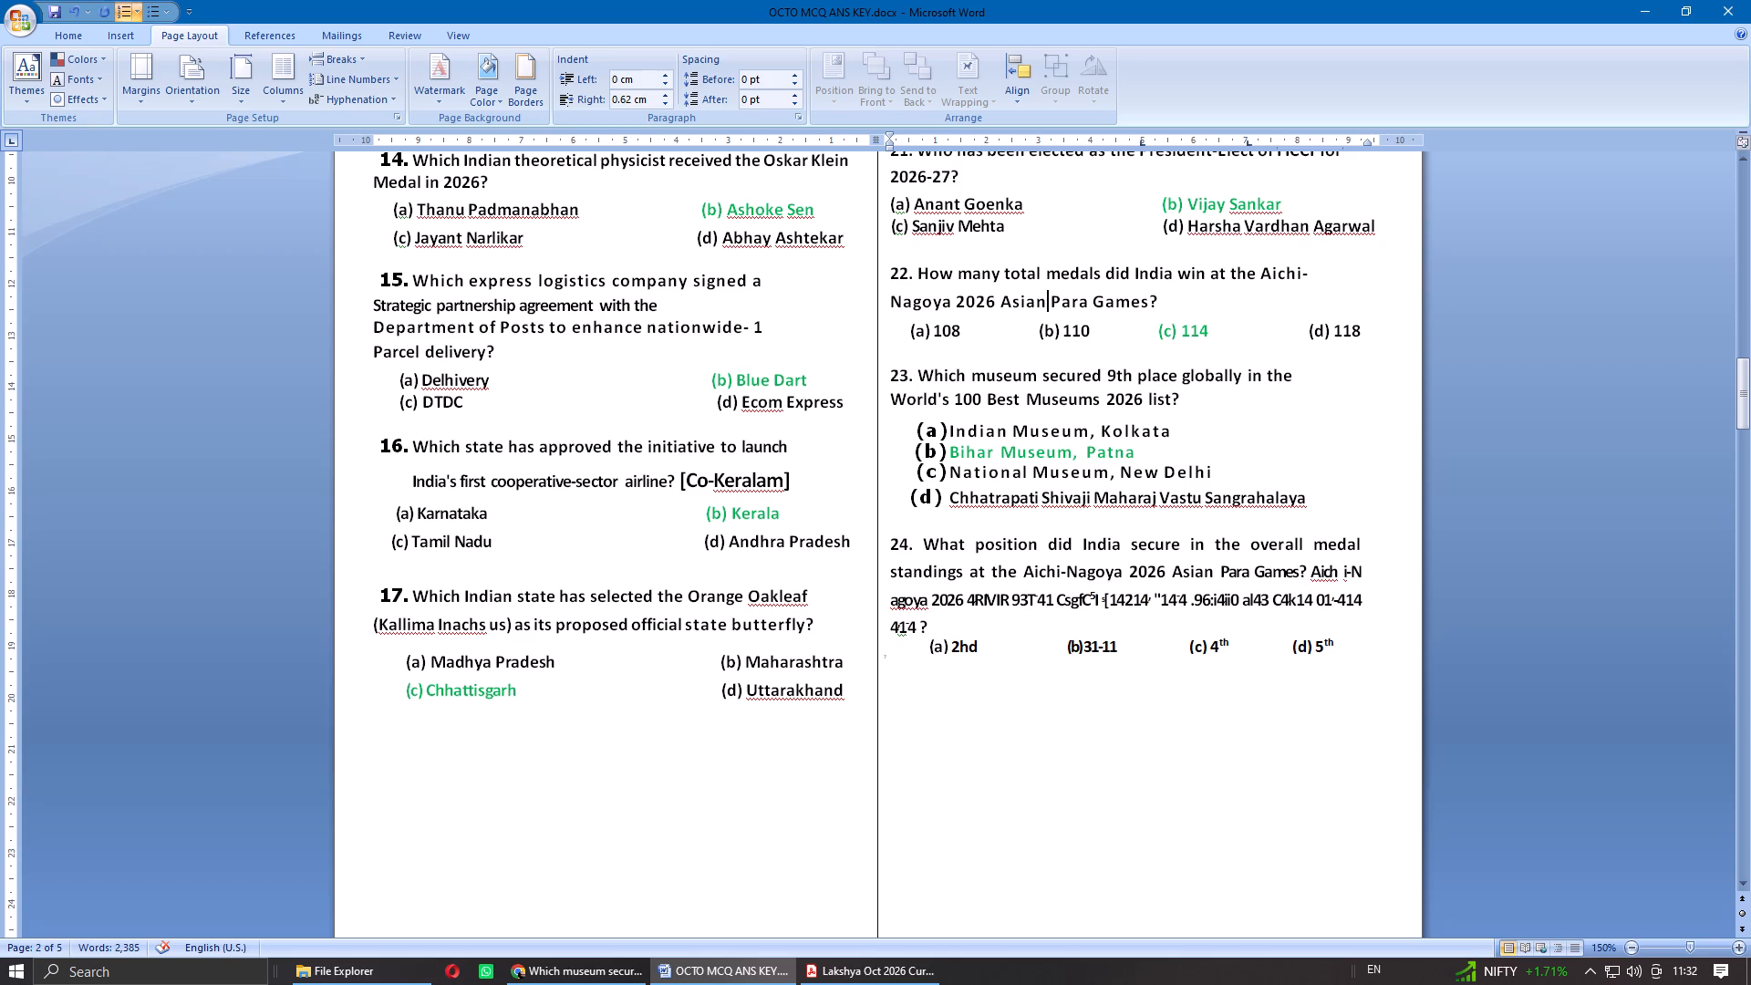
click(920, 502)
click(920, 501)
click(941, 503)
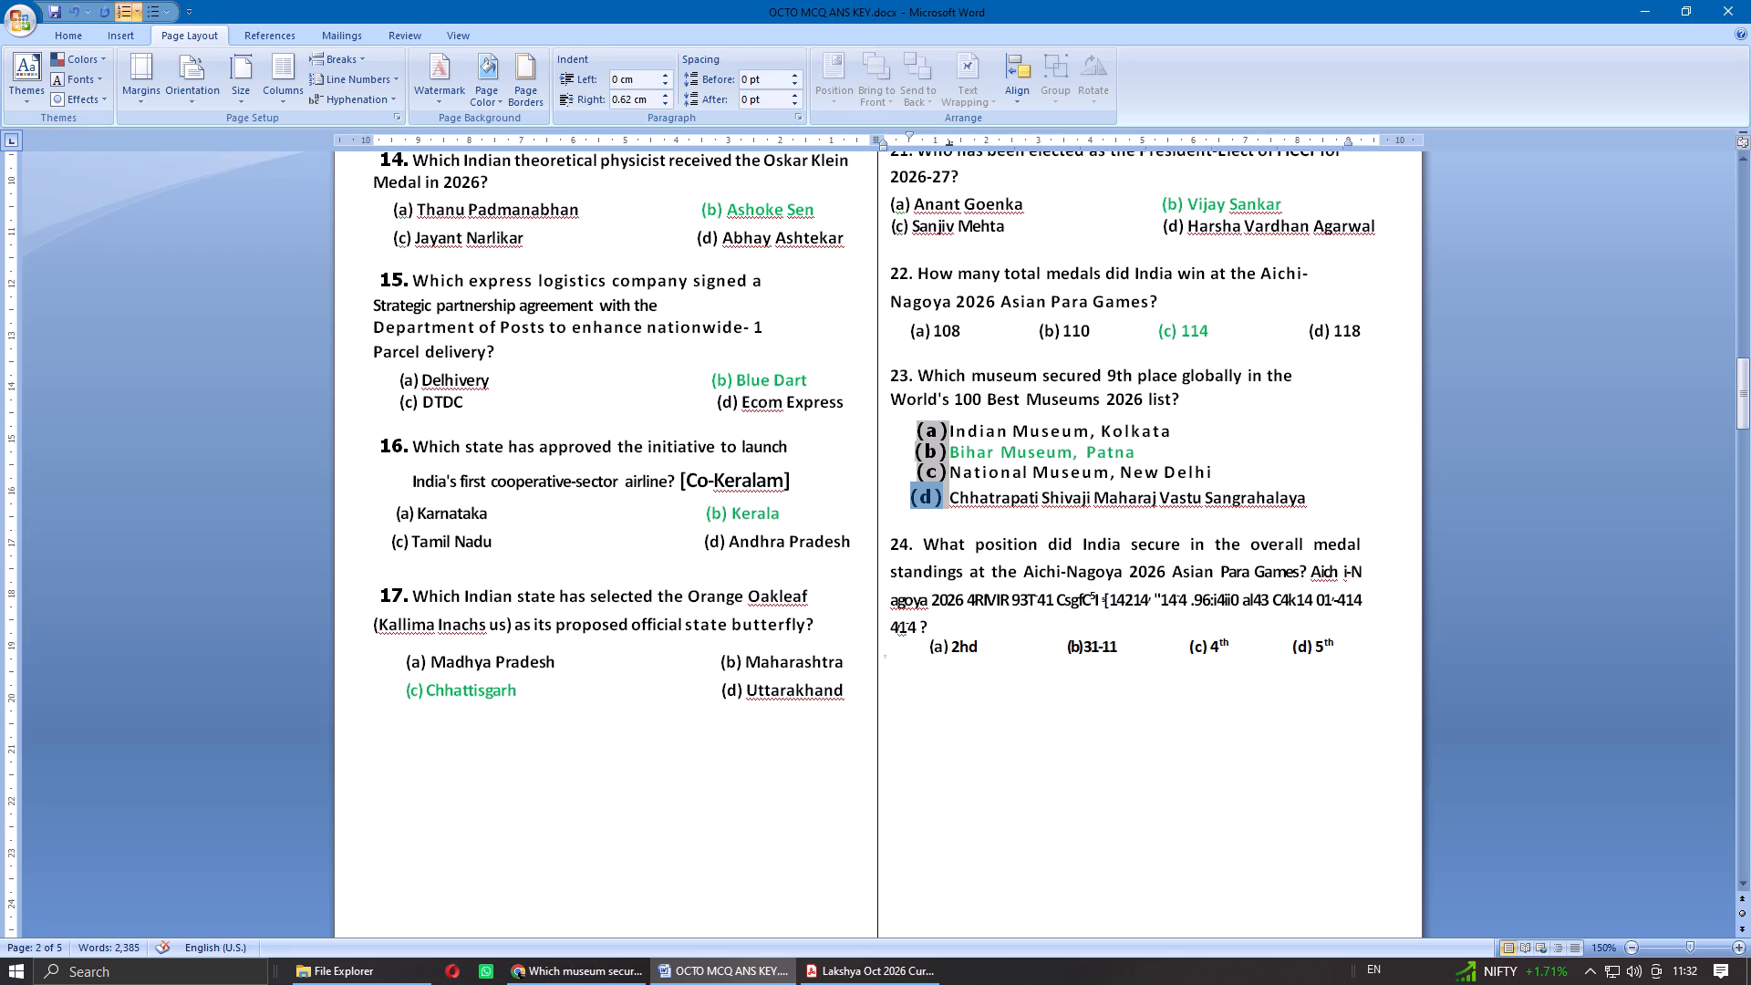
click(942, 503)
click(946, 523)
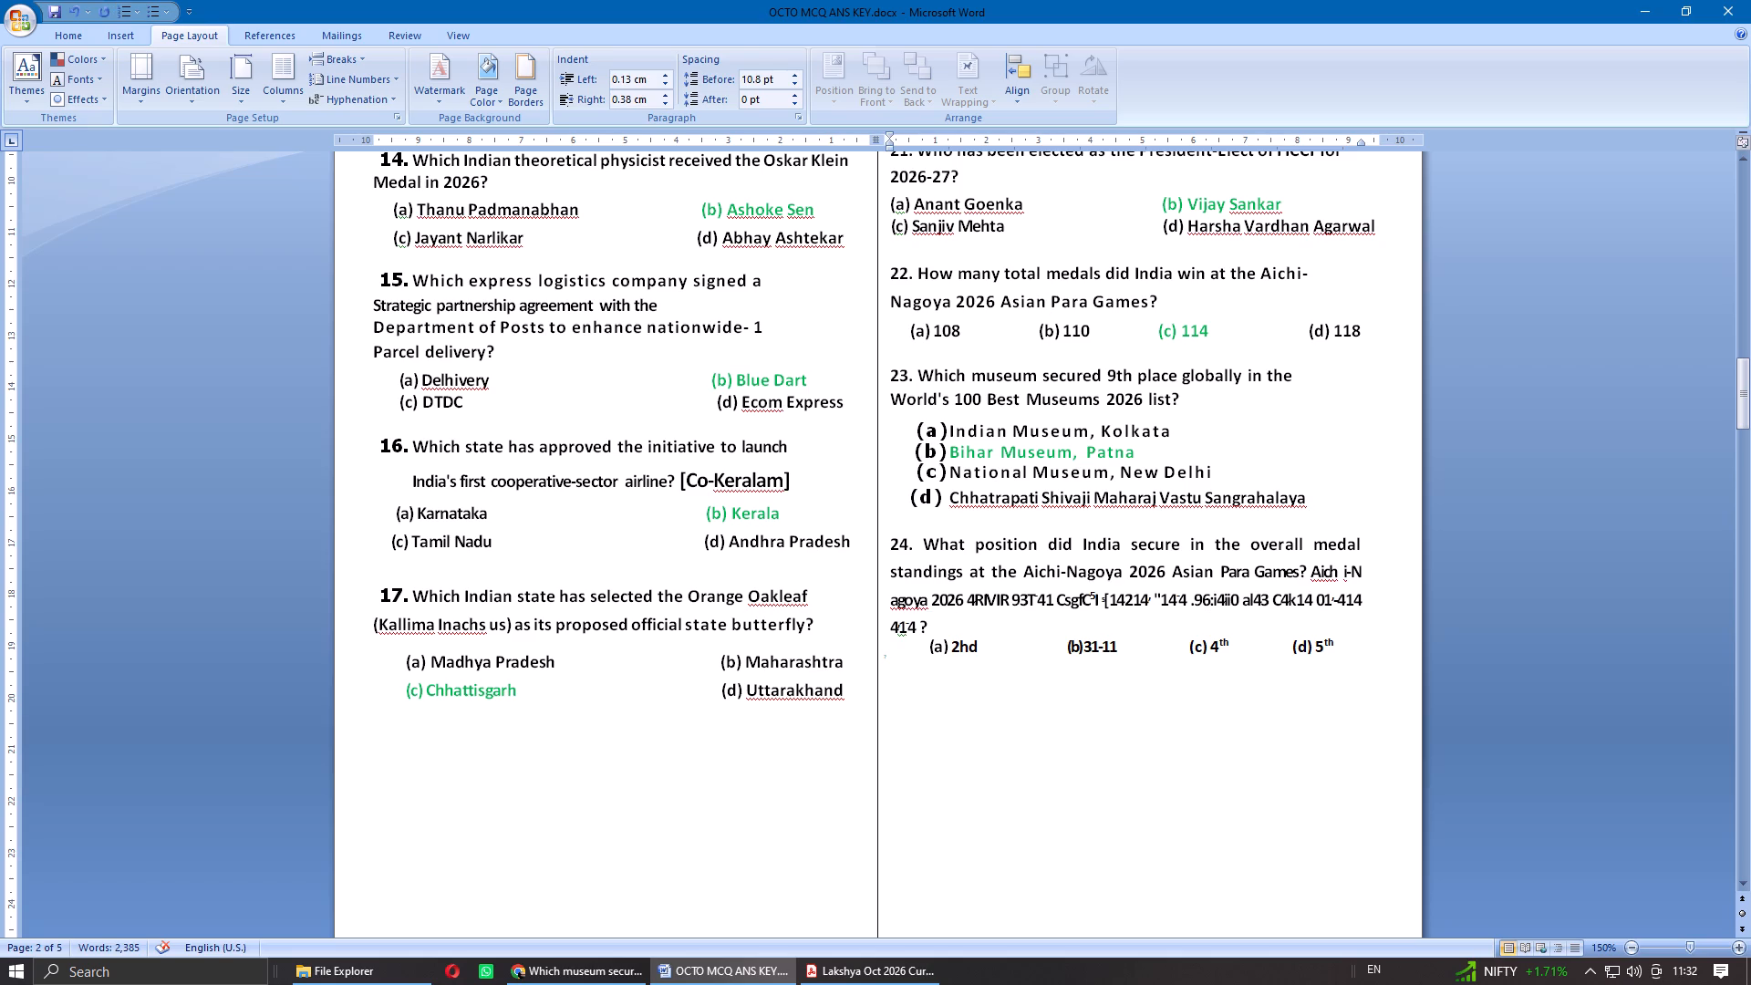
Search Google in Chrome for option (d)'s text, Chhatrapati Shivaji Maharaj Vastu Sangrahalaya.
drag(969, 495, 1315, 497)
right_click(1224, 493)
click(1255, 517)
click(570, 982)
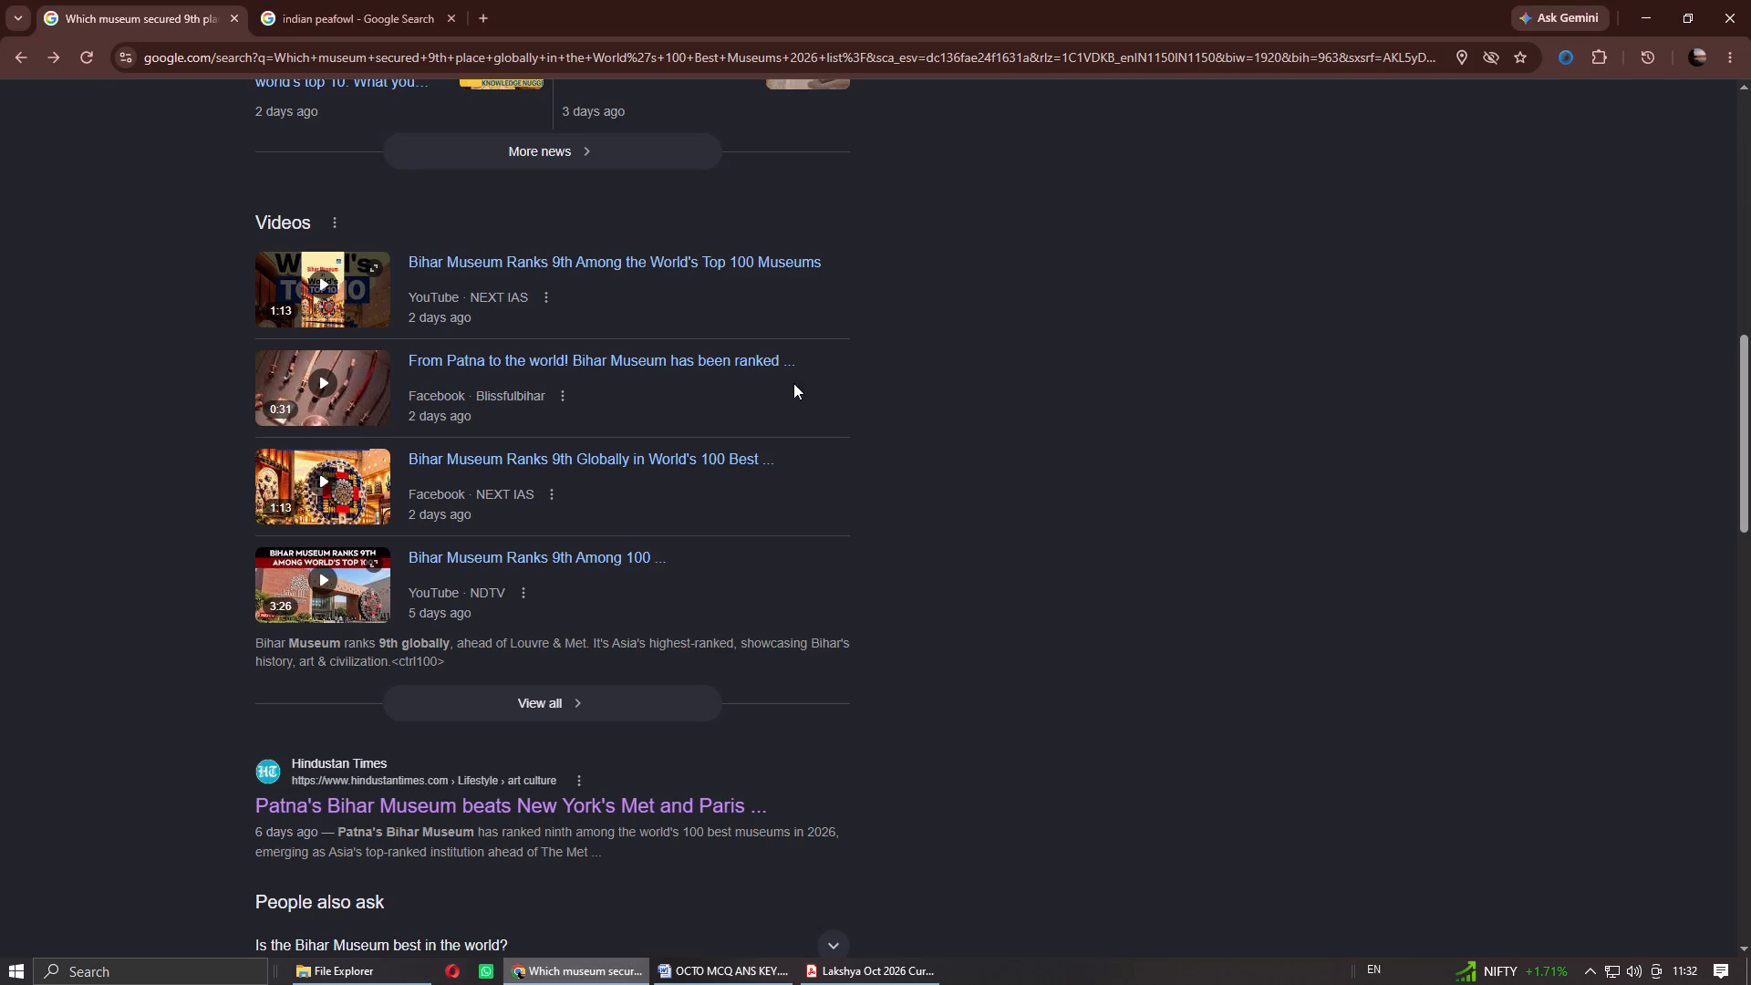
scroll(717, 239, up, 8)
click(914, 124)
right_click(904, 128)
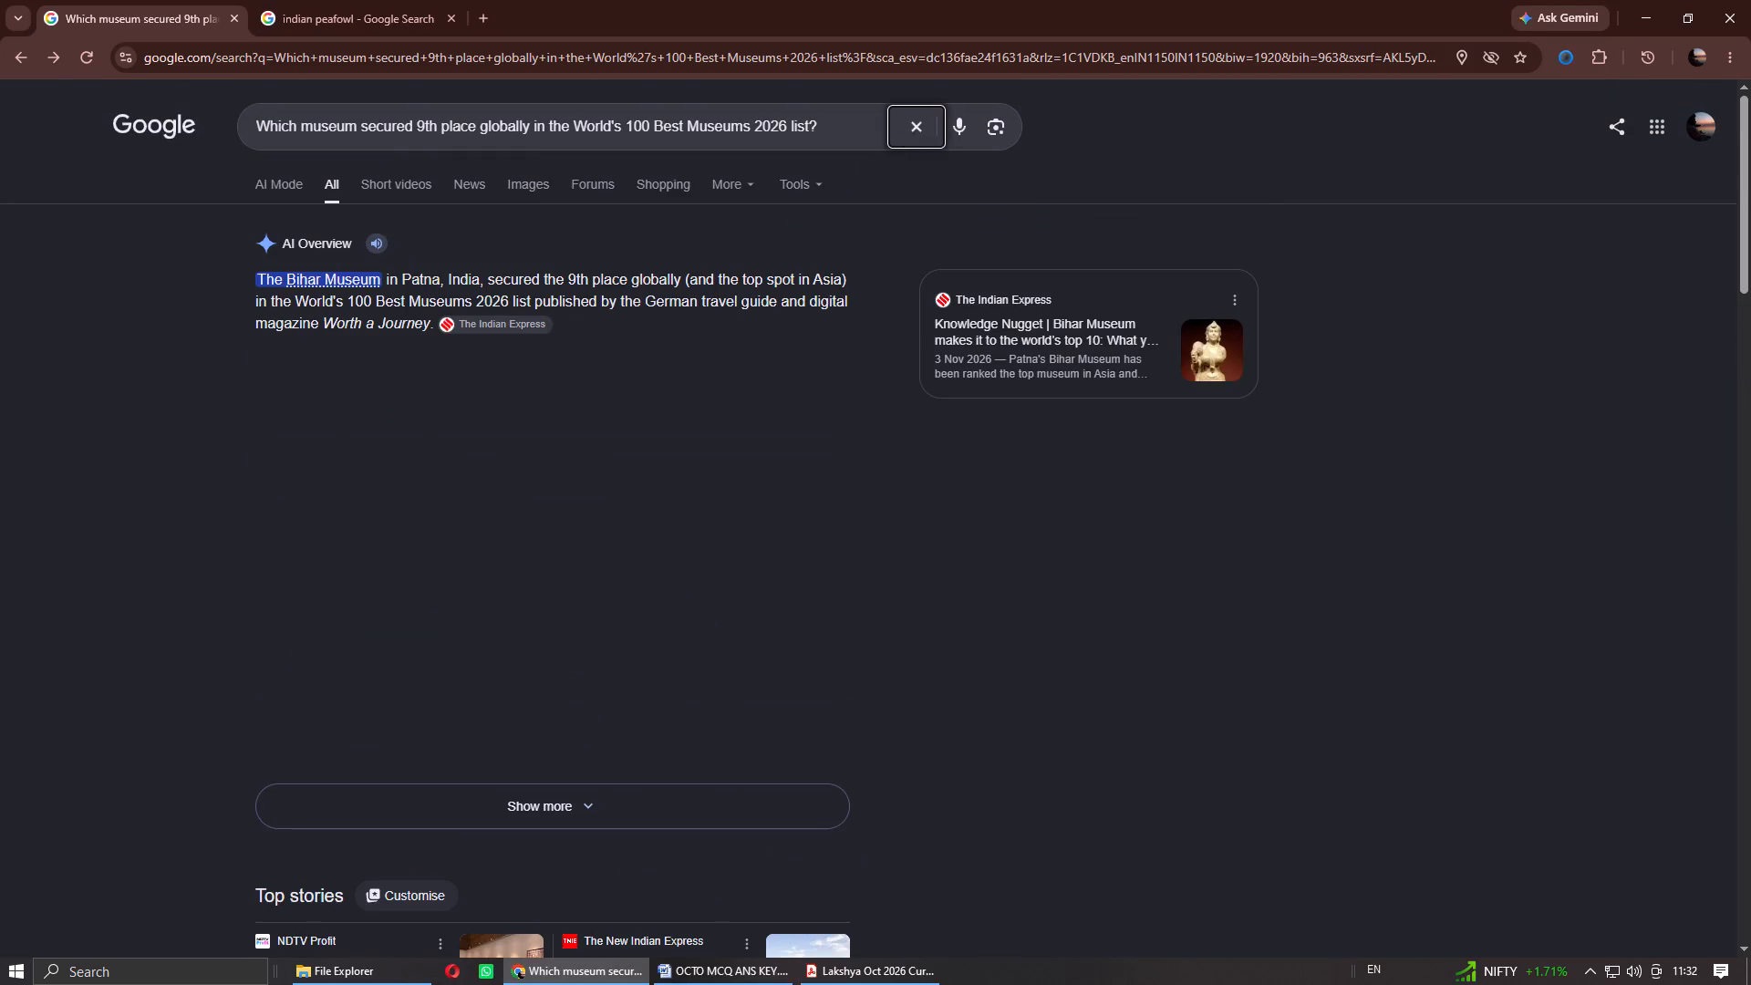
click(959, 337)
key(Return)
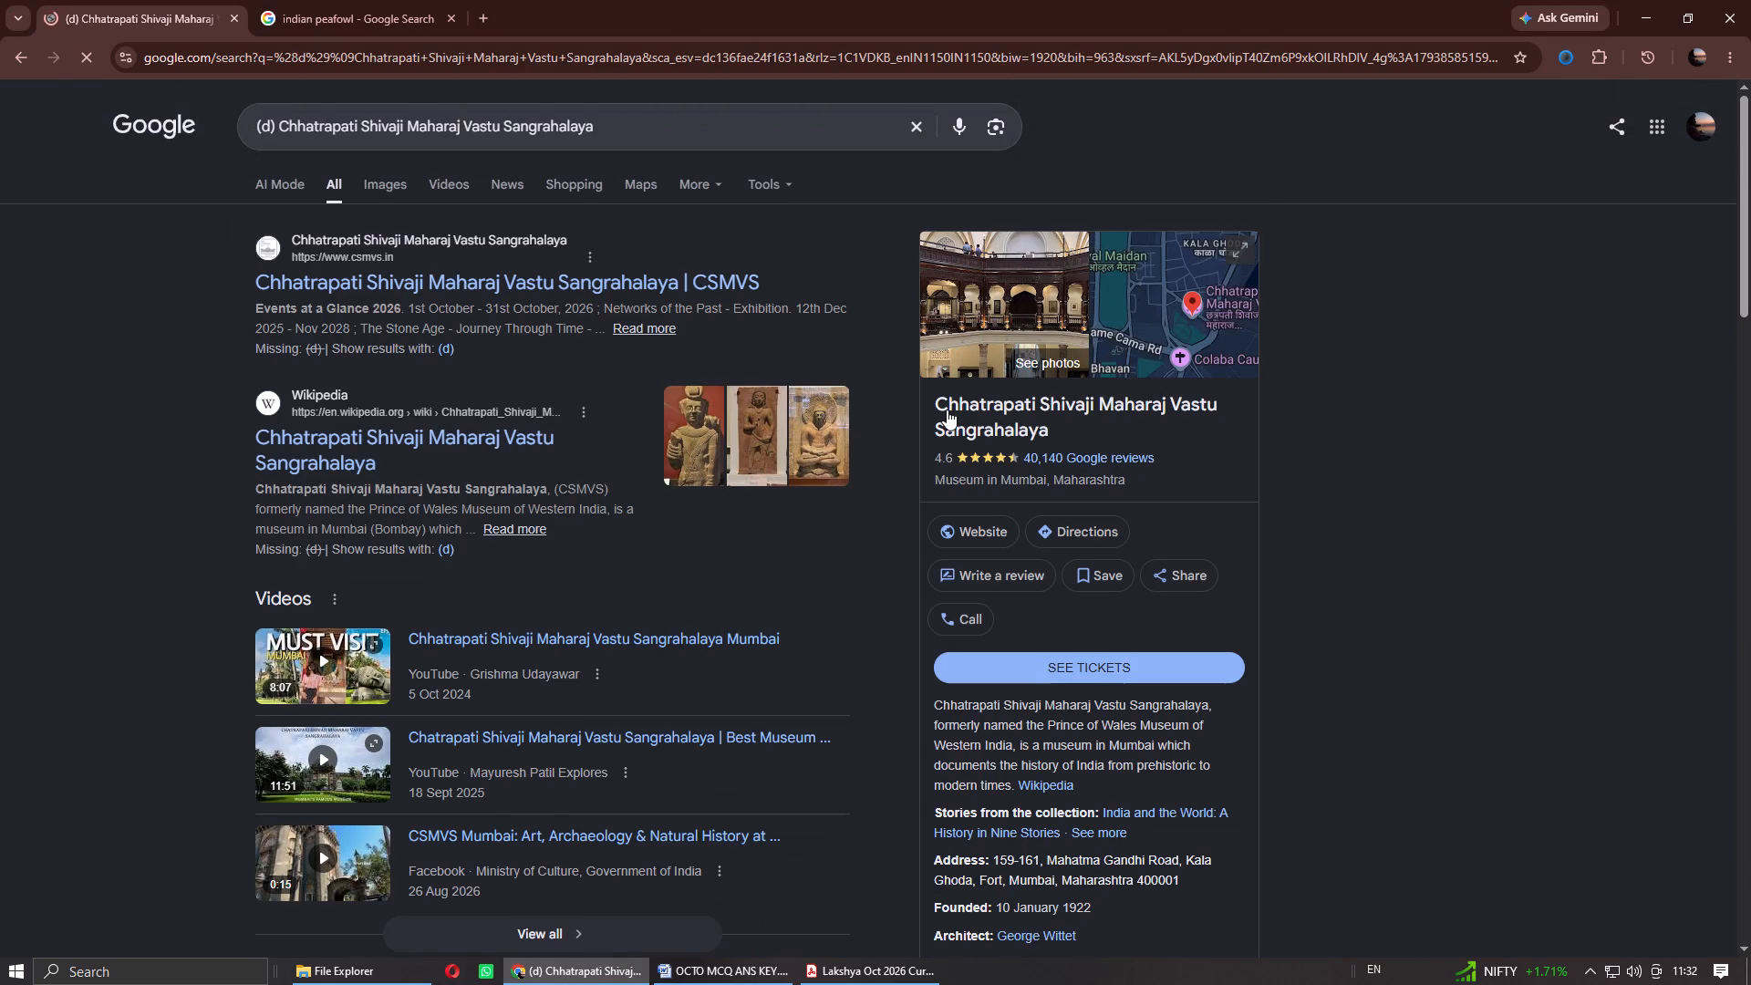
Back in Word, delete the garbled text that follows question 24's English text, ending the question at "Asian Para Games?".
click(760, 983)
click(1039, 756)
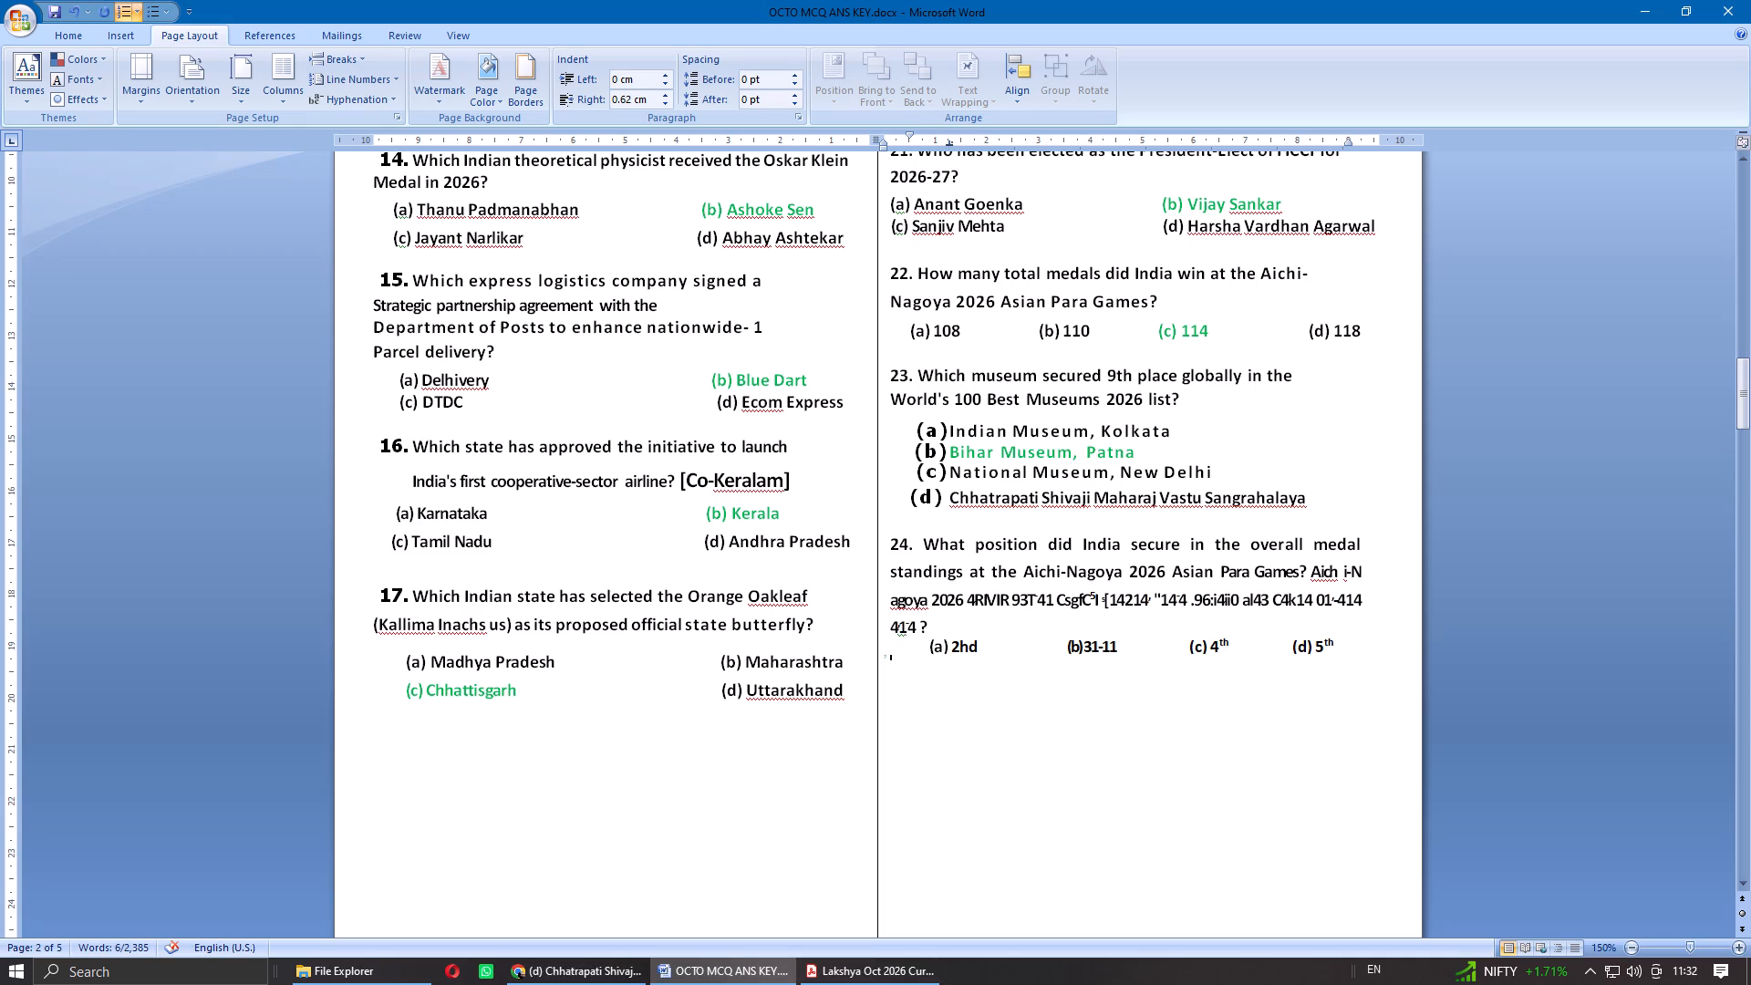
drag(946, 633, 1316, 570)
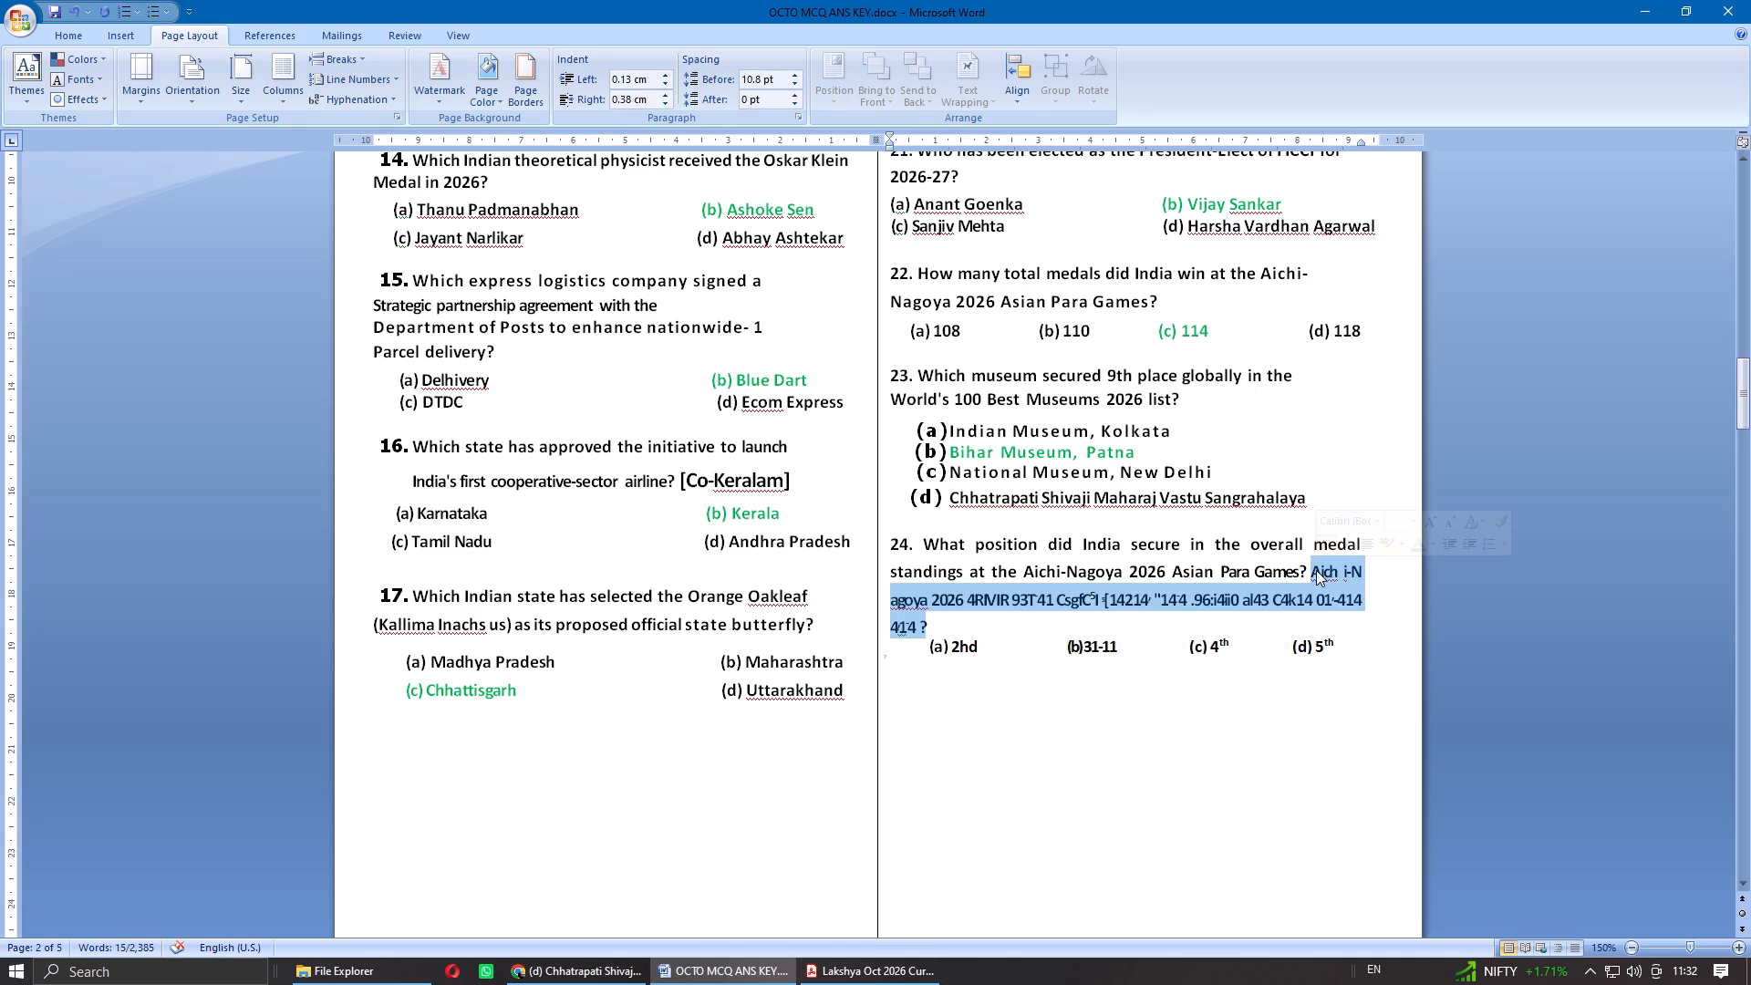
key(BackSpace)
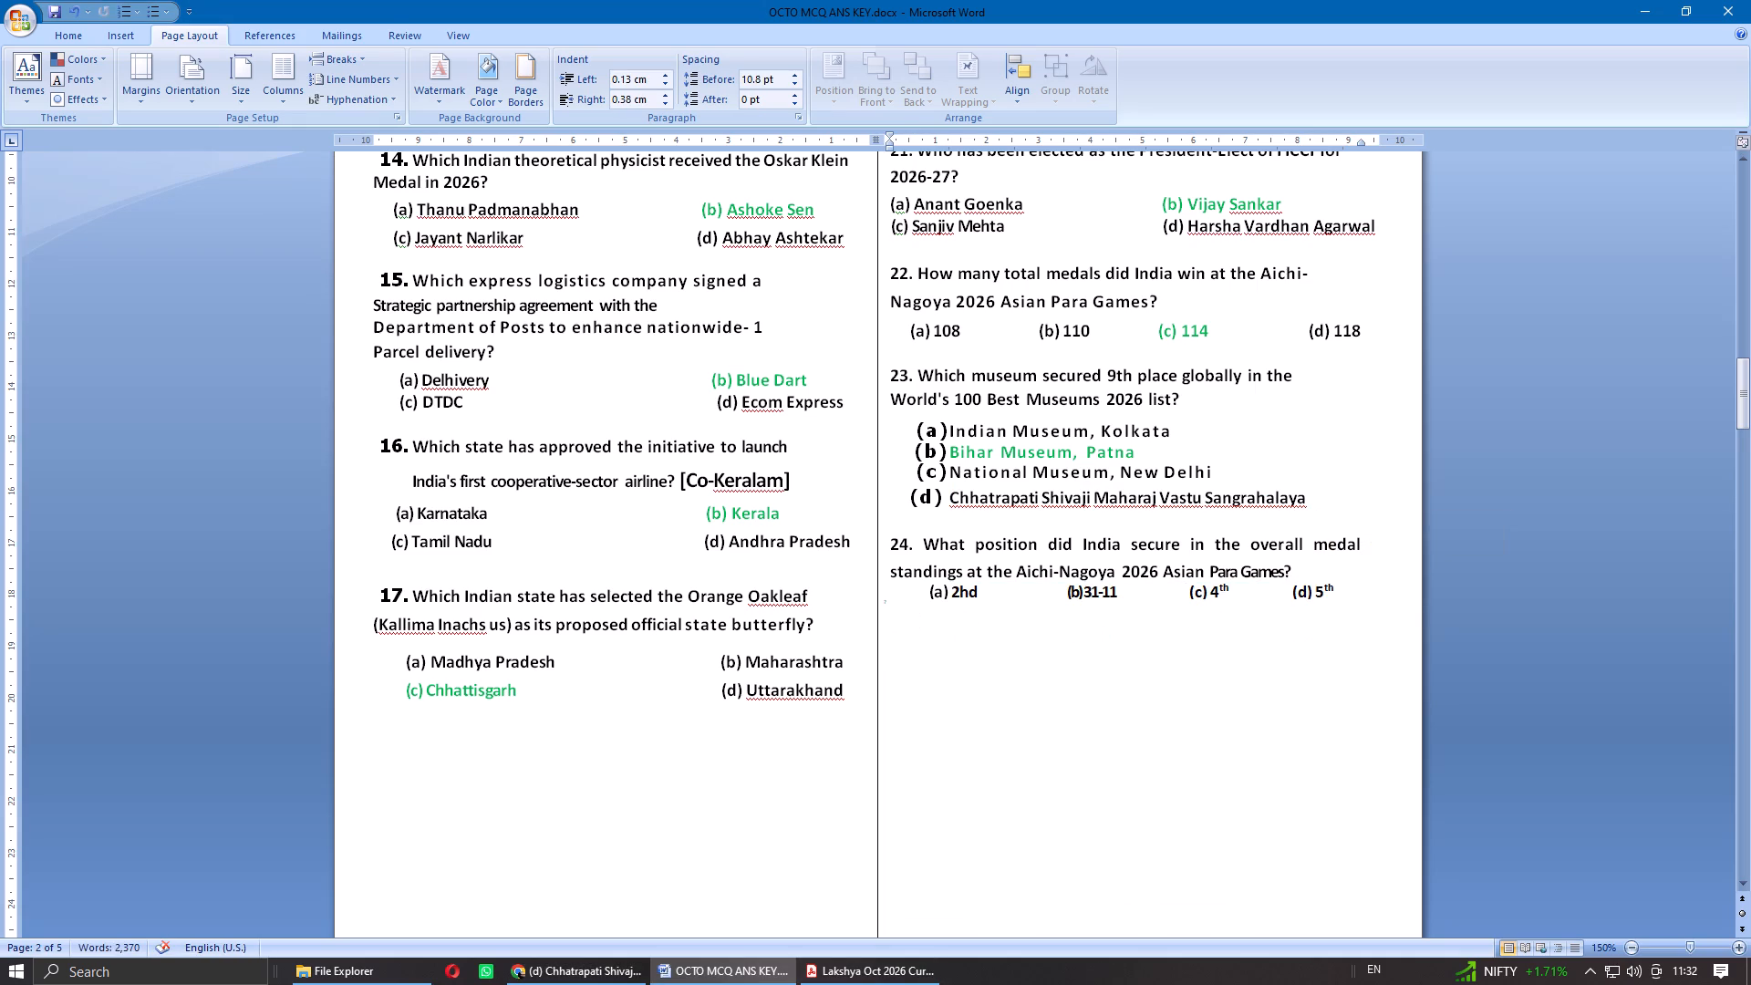
key(BackSpace)
Set the paragraph spacing before question 24's text to 12 pt.
click(1096, 573)
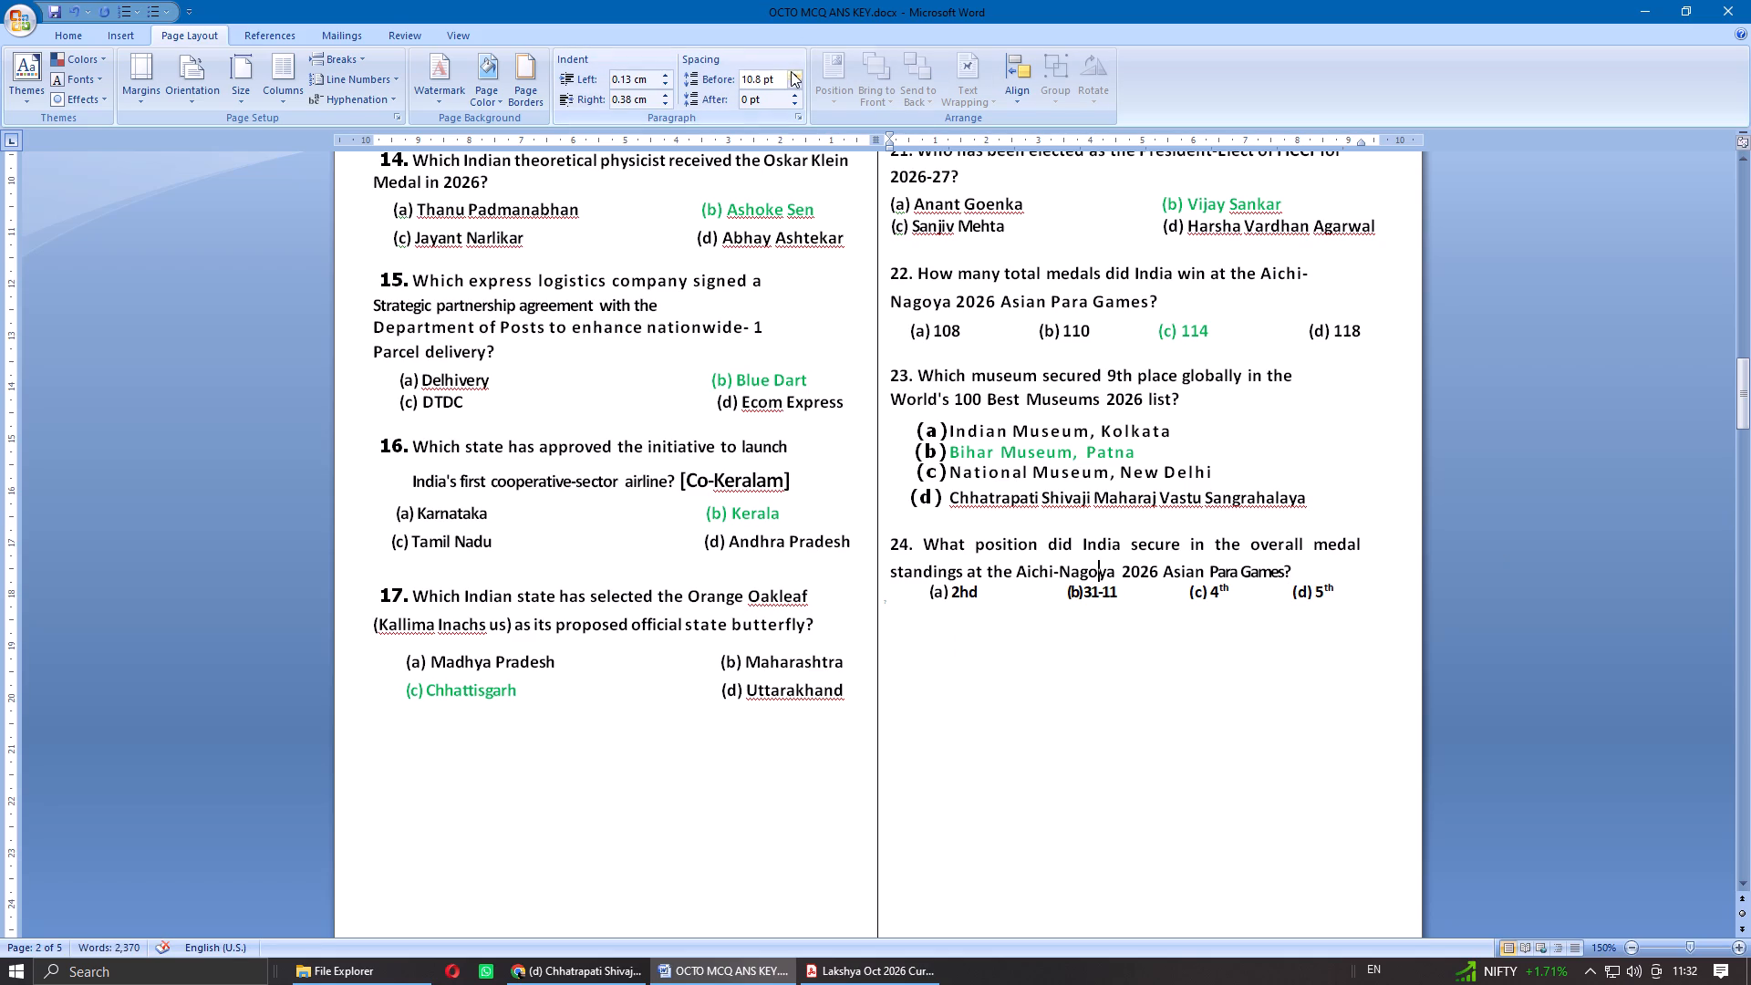
click(791, 71)
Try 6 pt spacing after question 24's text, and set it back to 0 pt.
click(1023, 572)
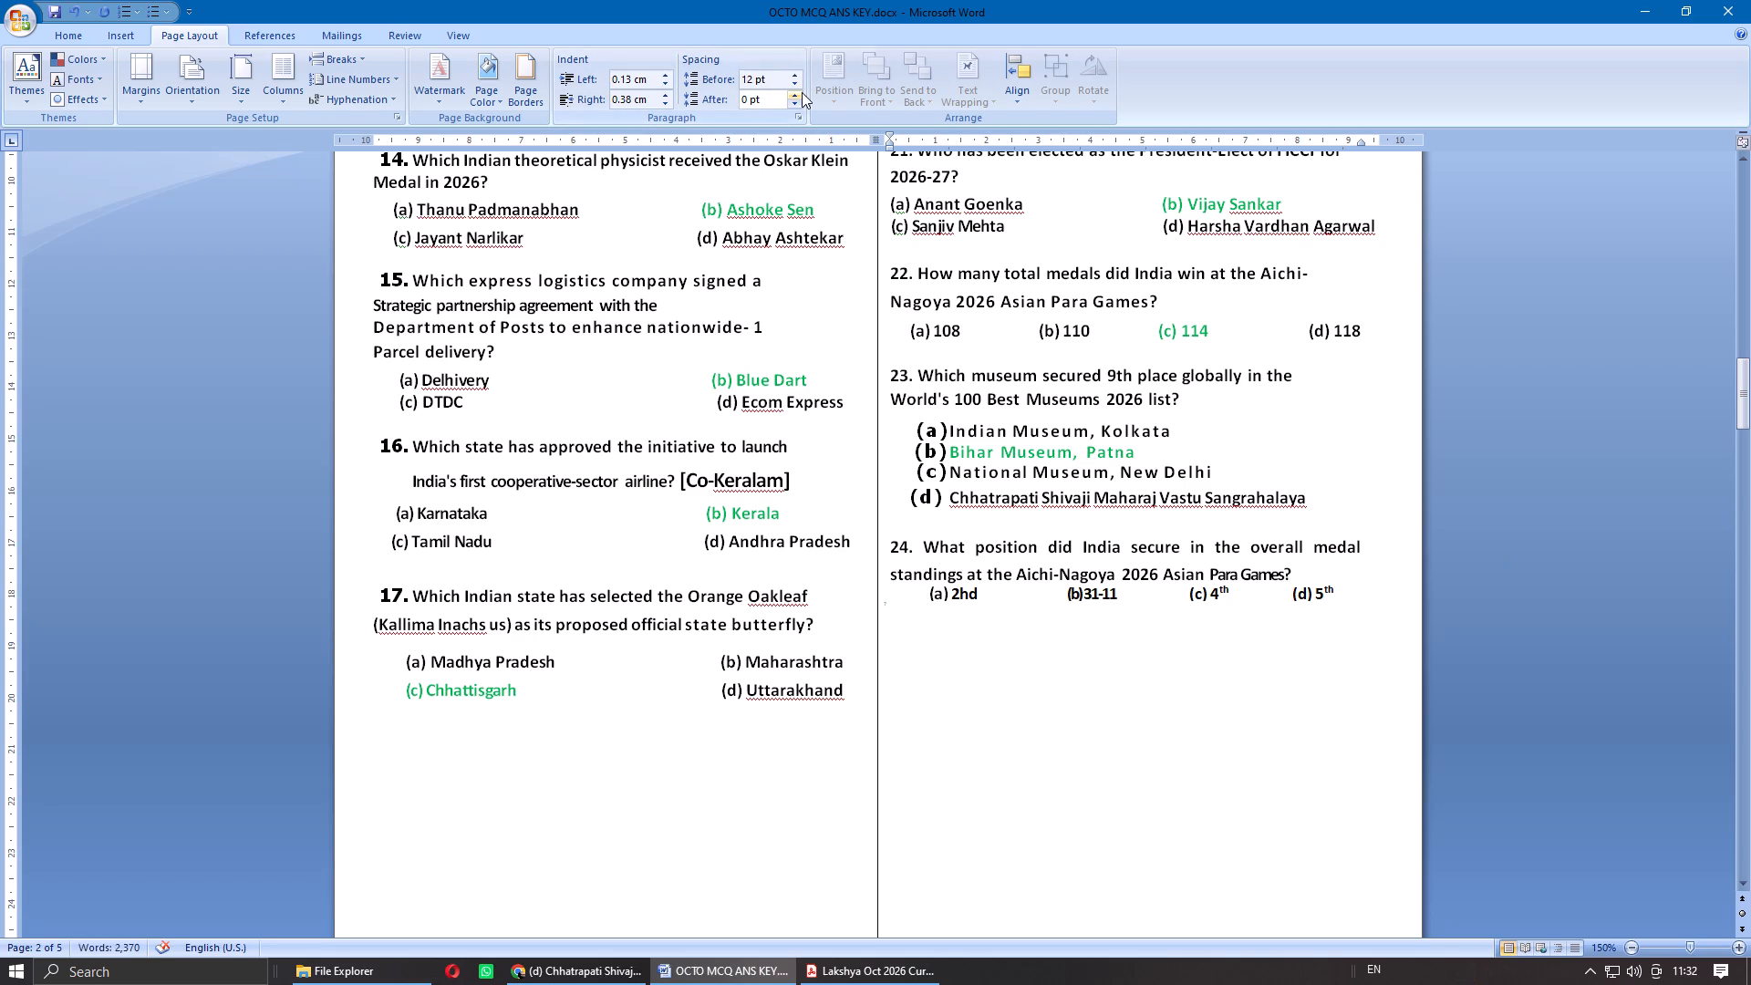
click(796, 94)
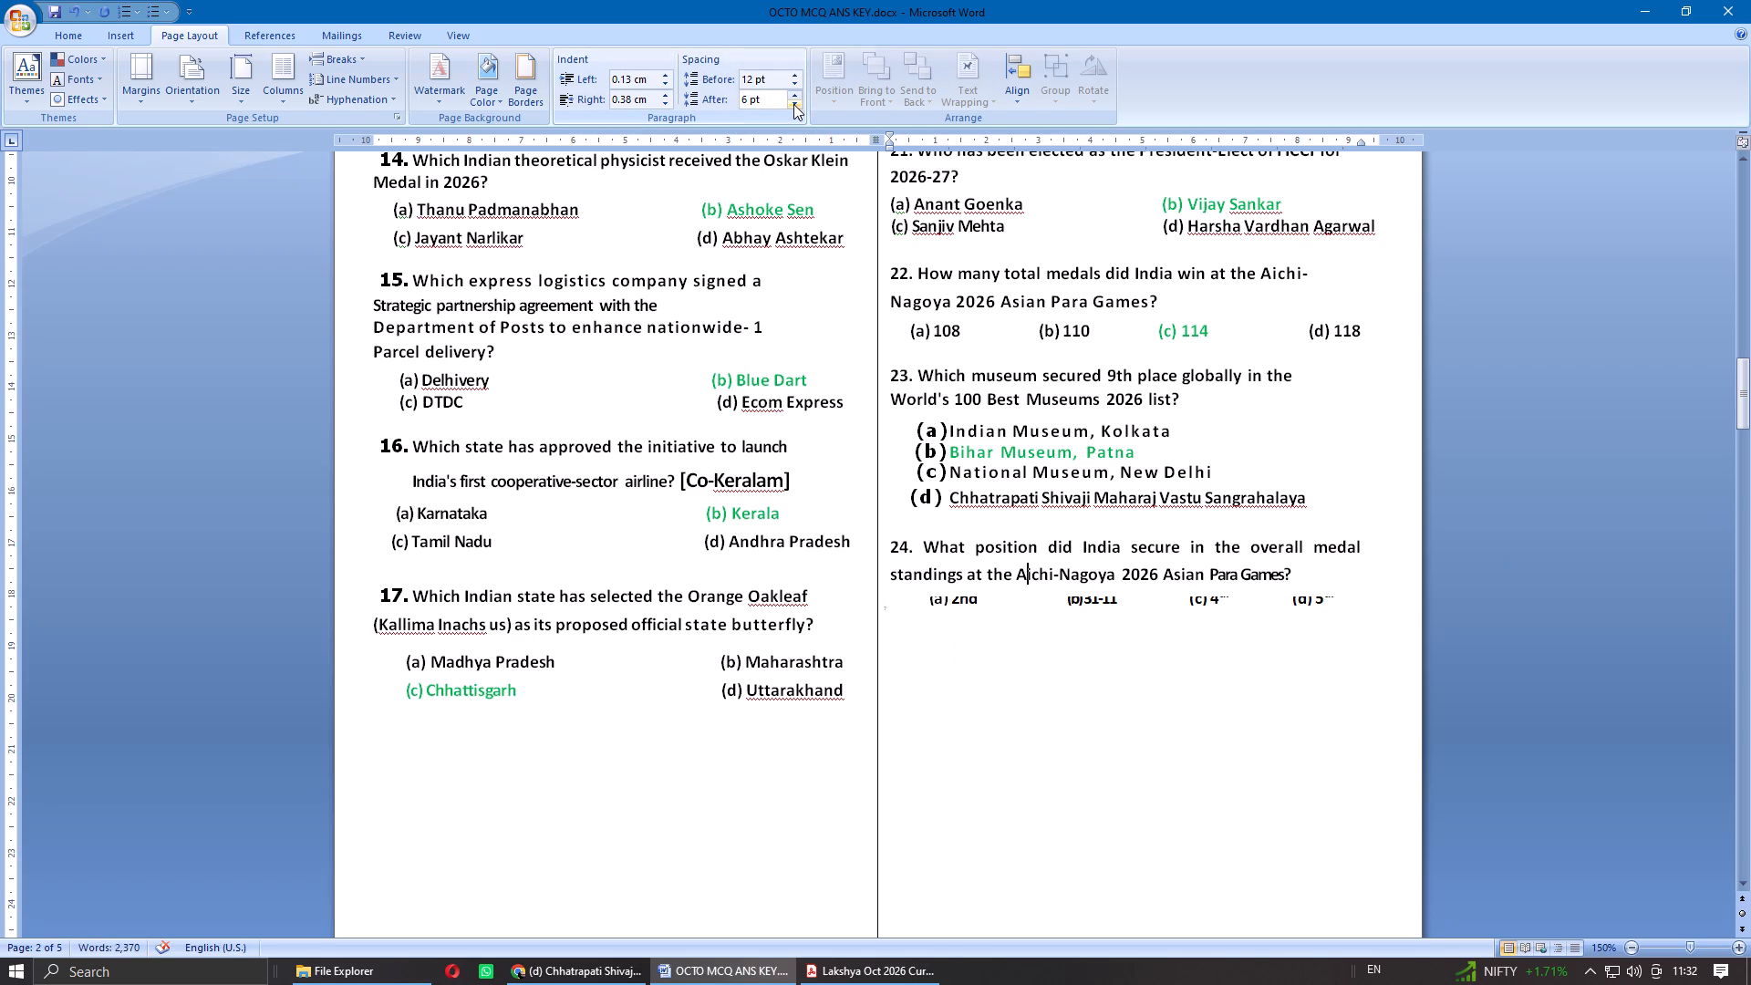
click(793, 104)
Delete the stray mark below question 24's options, undoing the excess deletion.
click(996, 660)
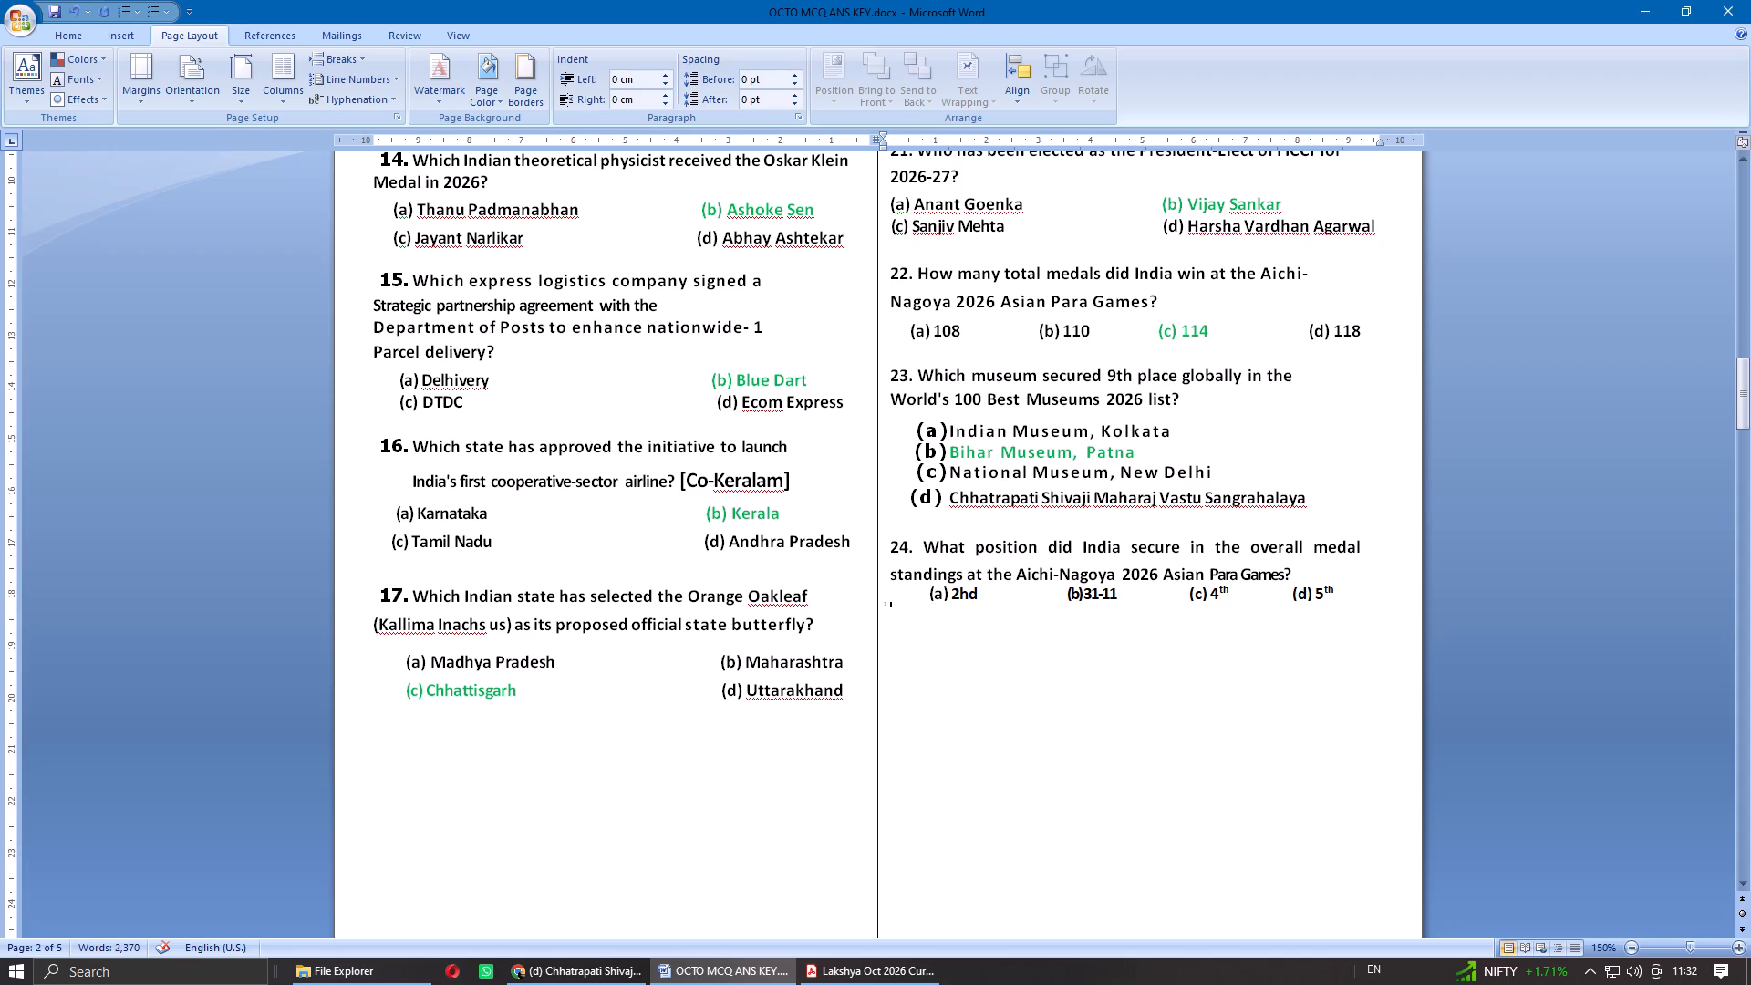
click(948, 624)
click(1065, 689)
key(BackSpace)
key(BackSpace)
key(BackSpace)
key(BackSpace)
key(ctrl+z)
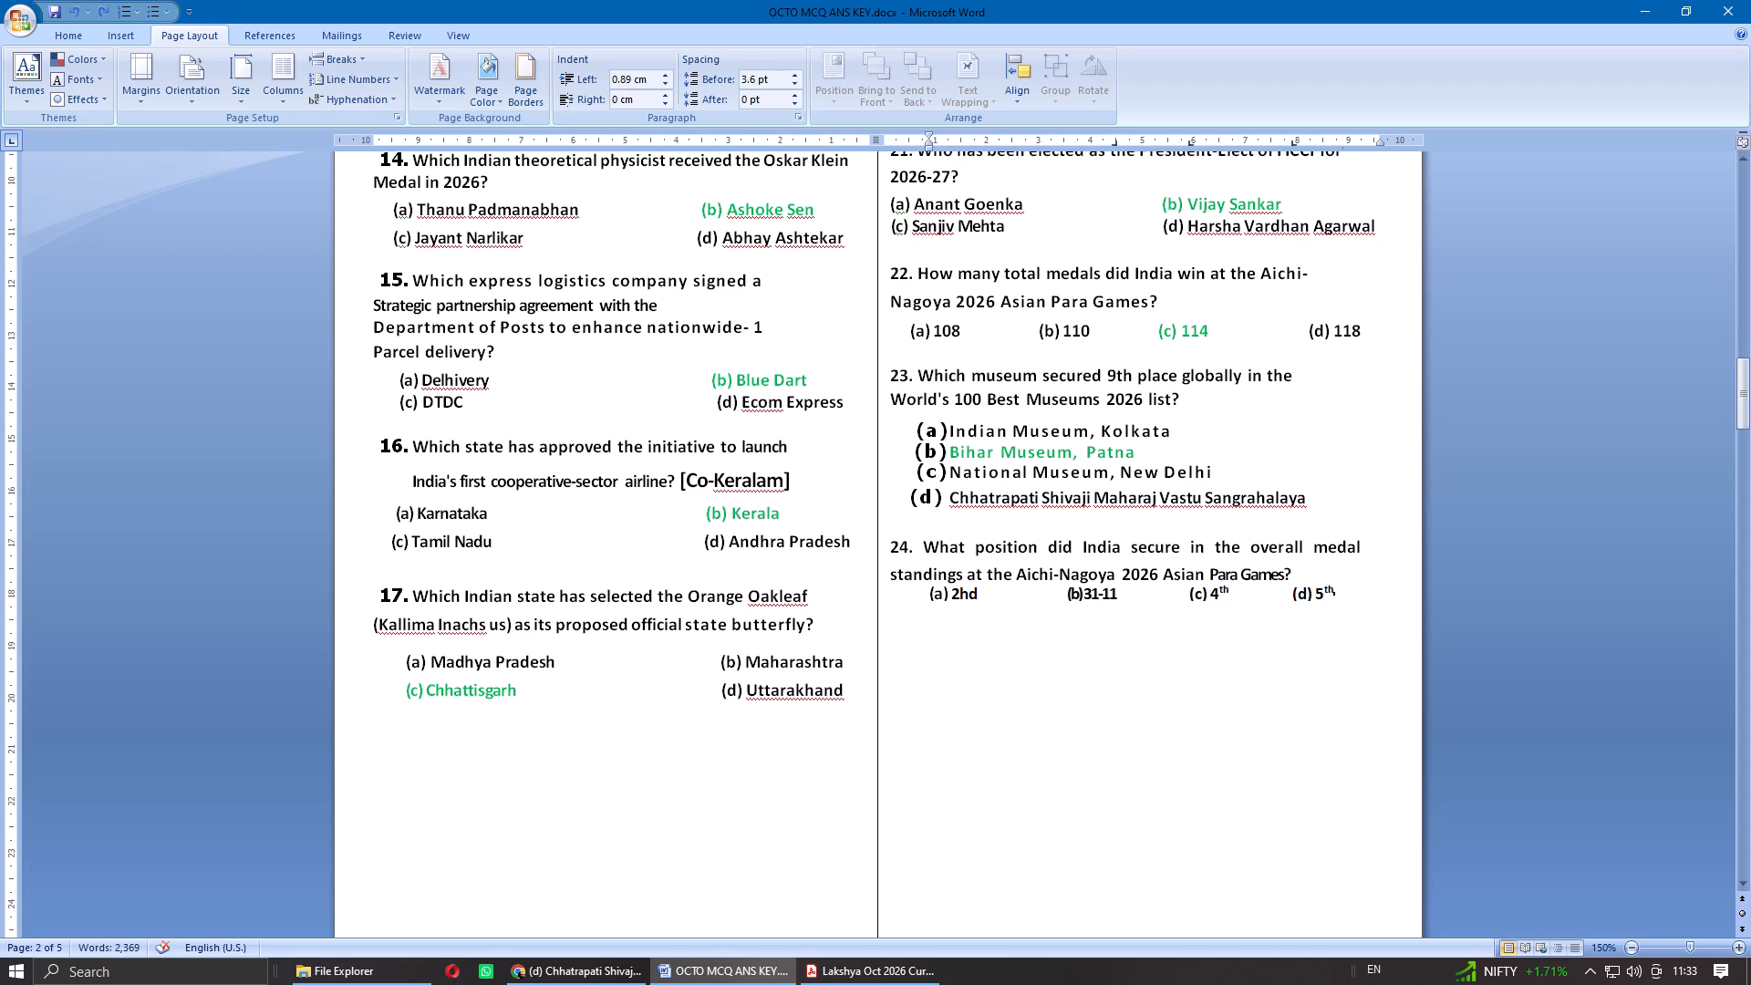
click(1176, 701)
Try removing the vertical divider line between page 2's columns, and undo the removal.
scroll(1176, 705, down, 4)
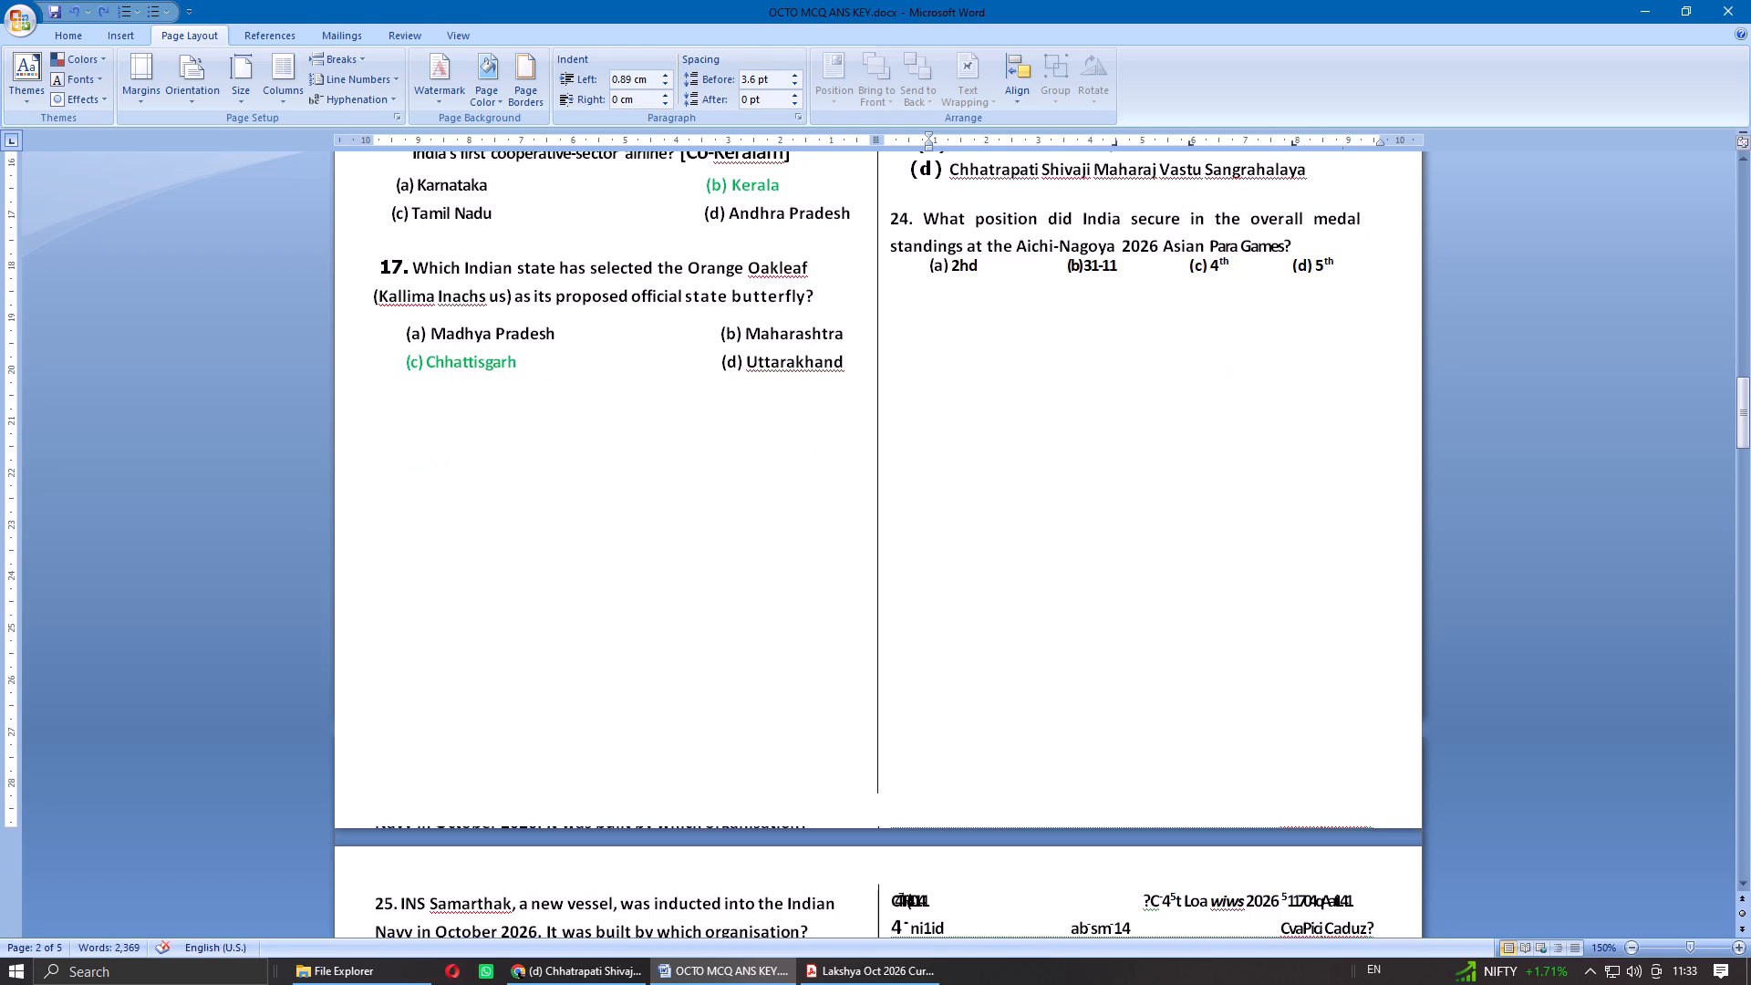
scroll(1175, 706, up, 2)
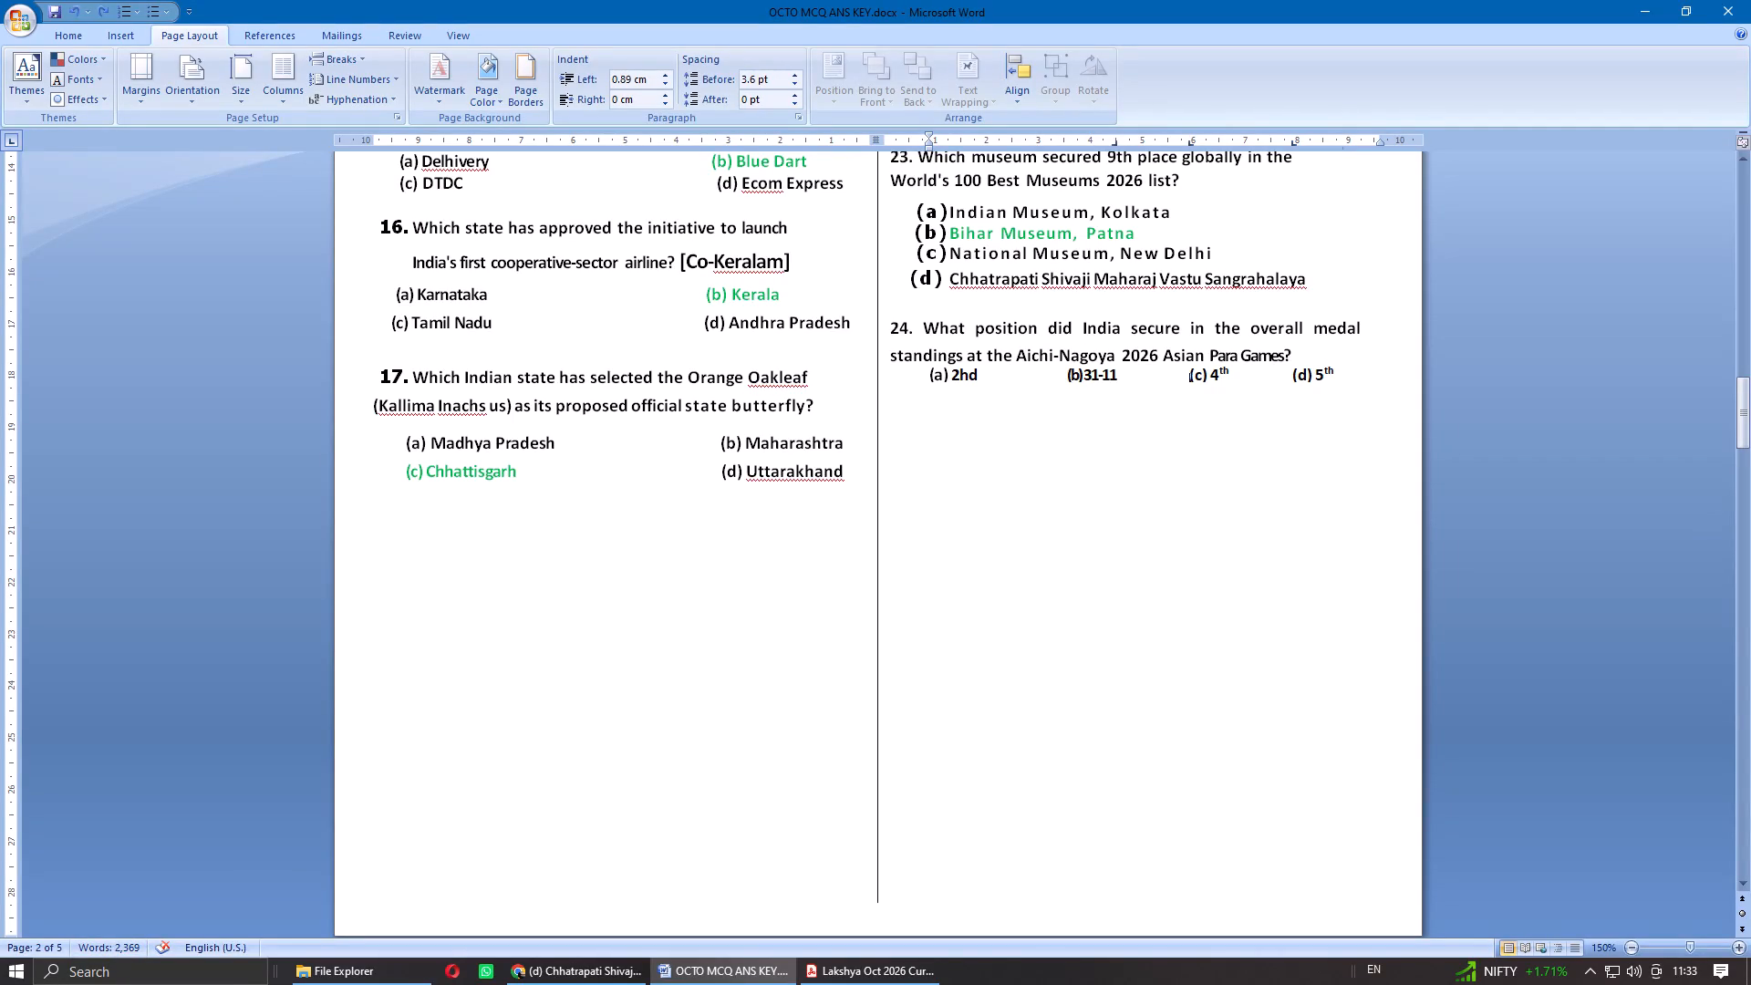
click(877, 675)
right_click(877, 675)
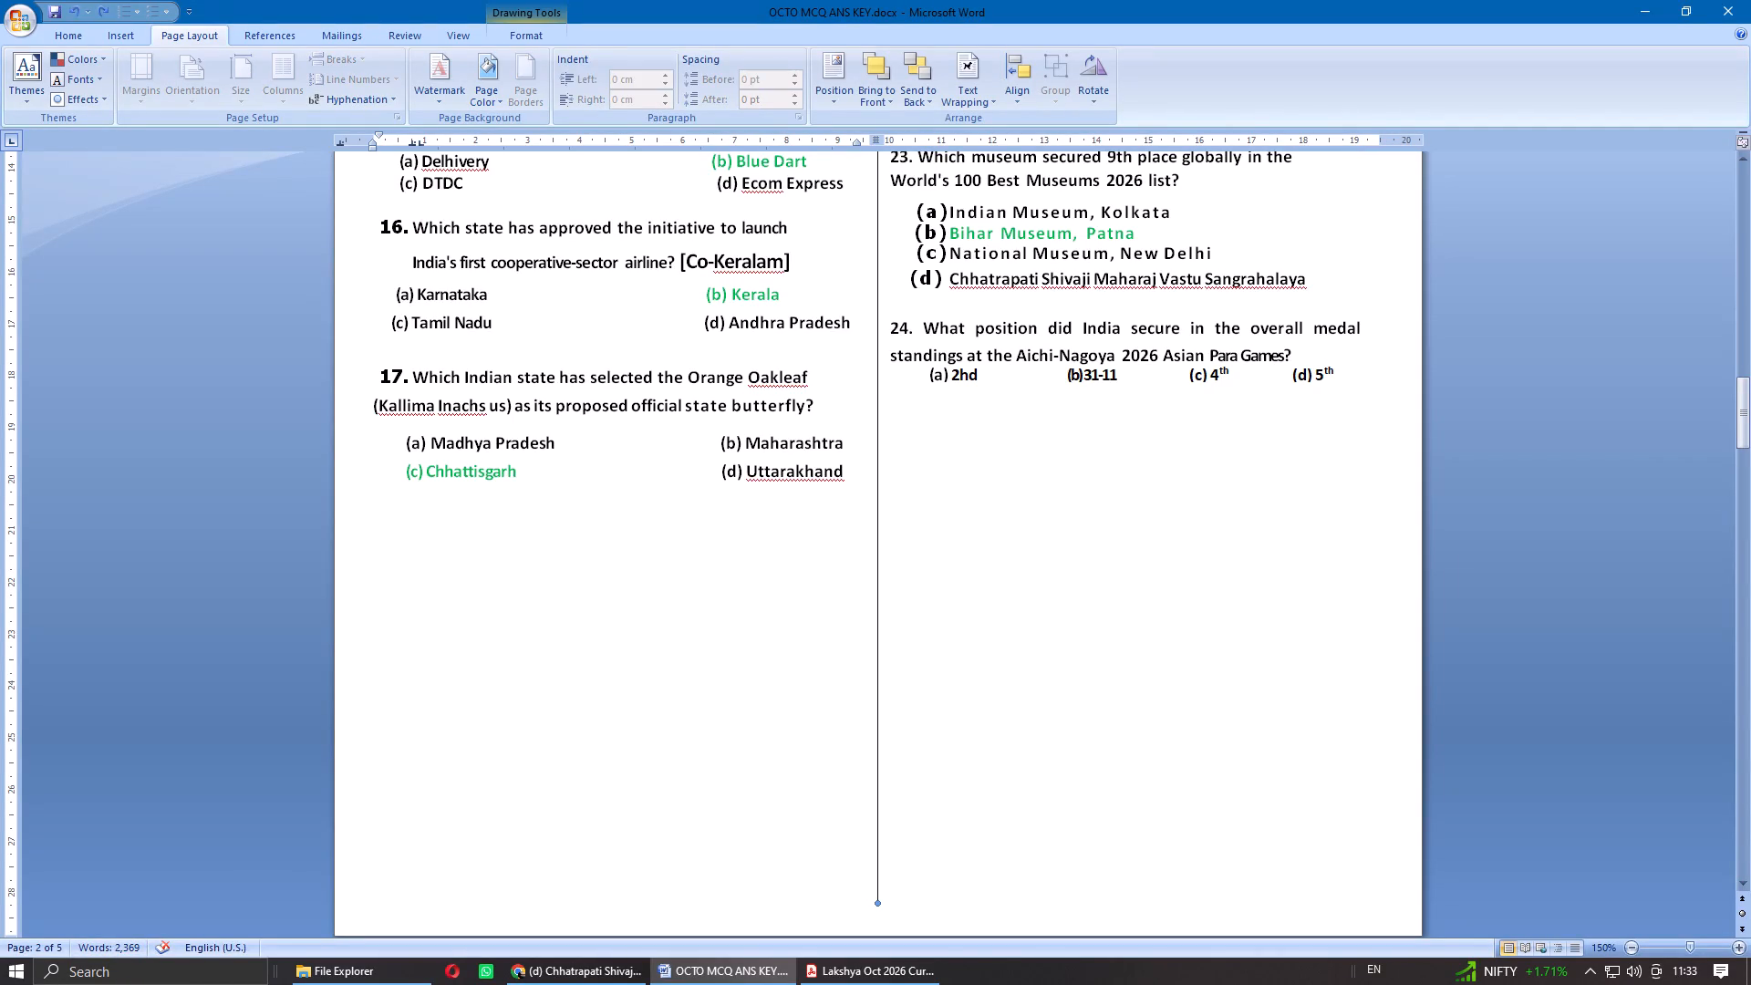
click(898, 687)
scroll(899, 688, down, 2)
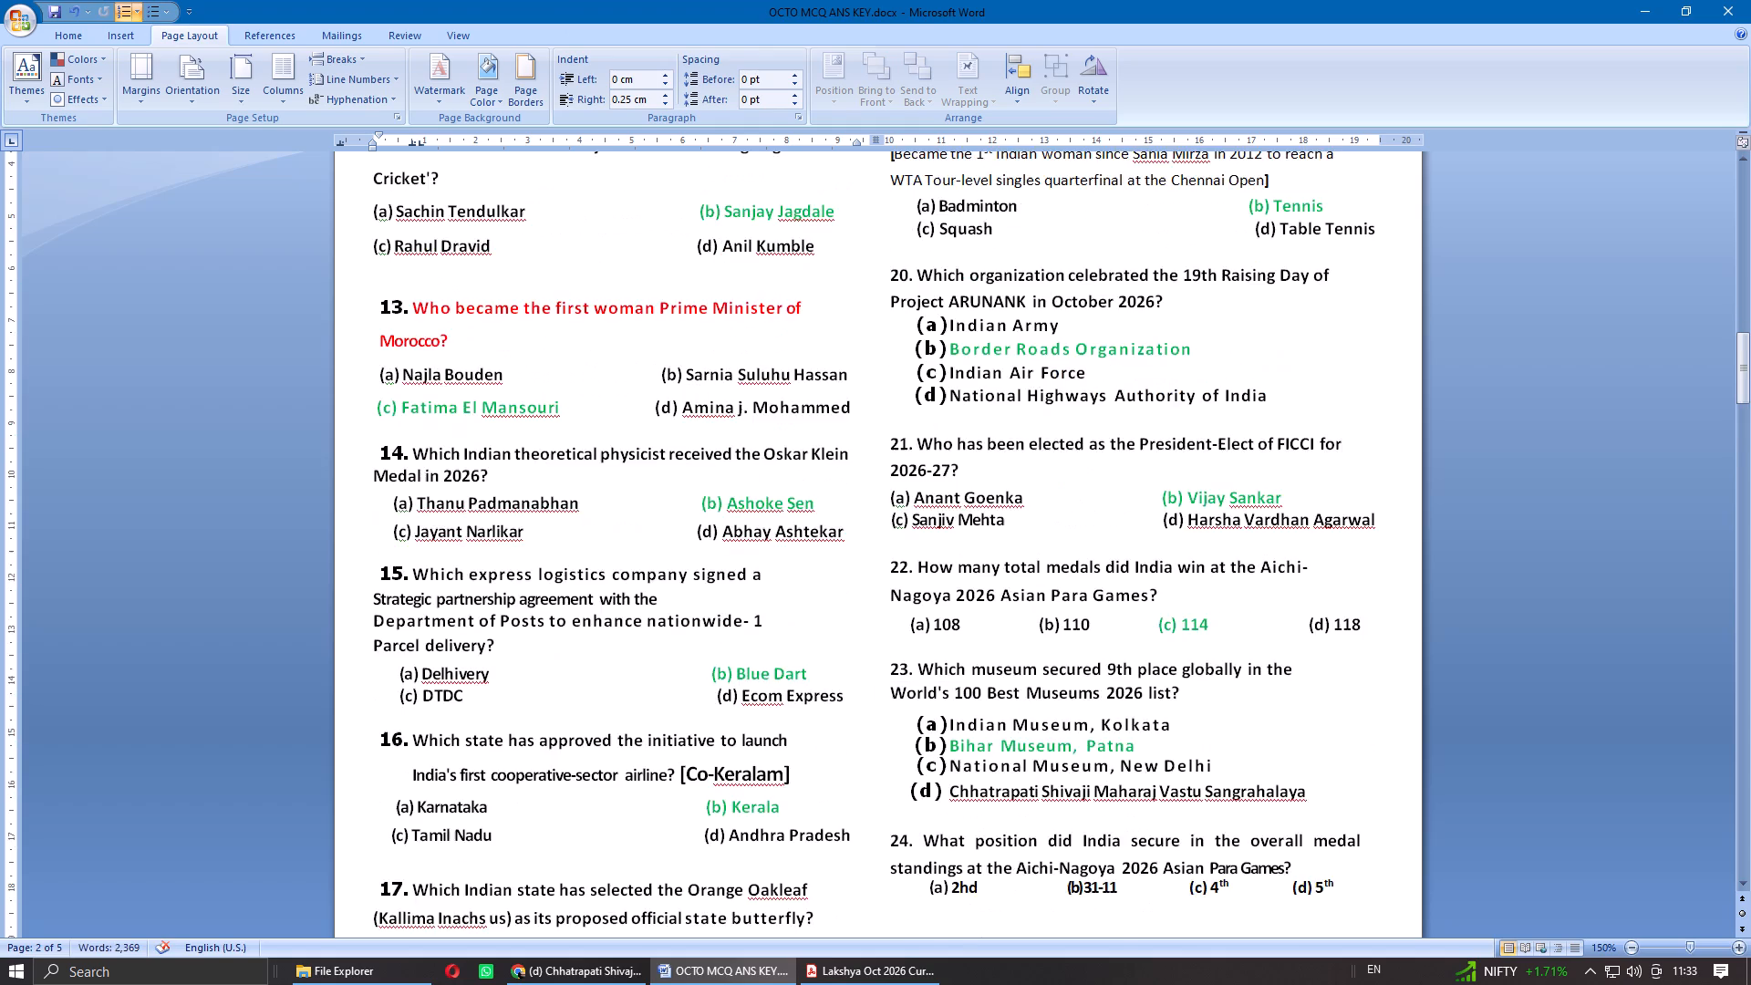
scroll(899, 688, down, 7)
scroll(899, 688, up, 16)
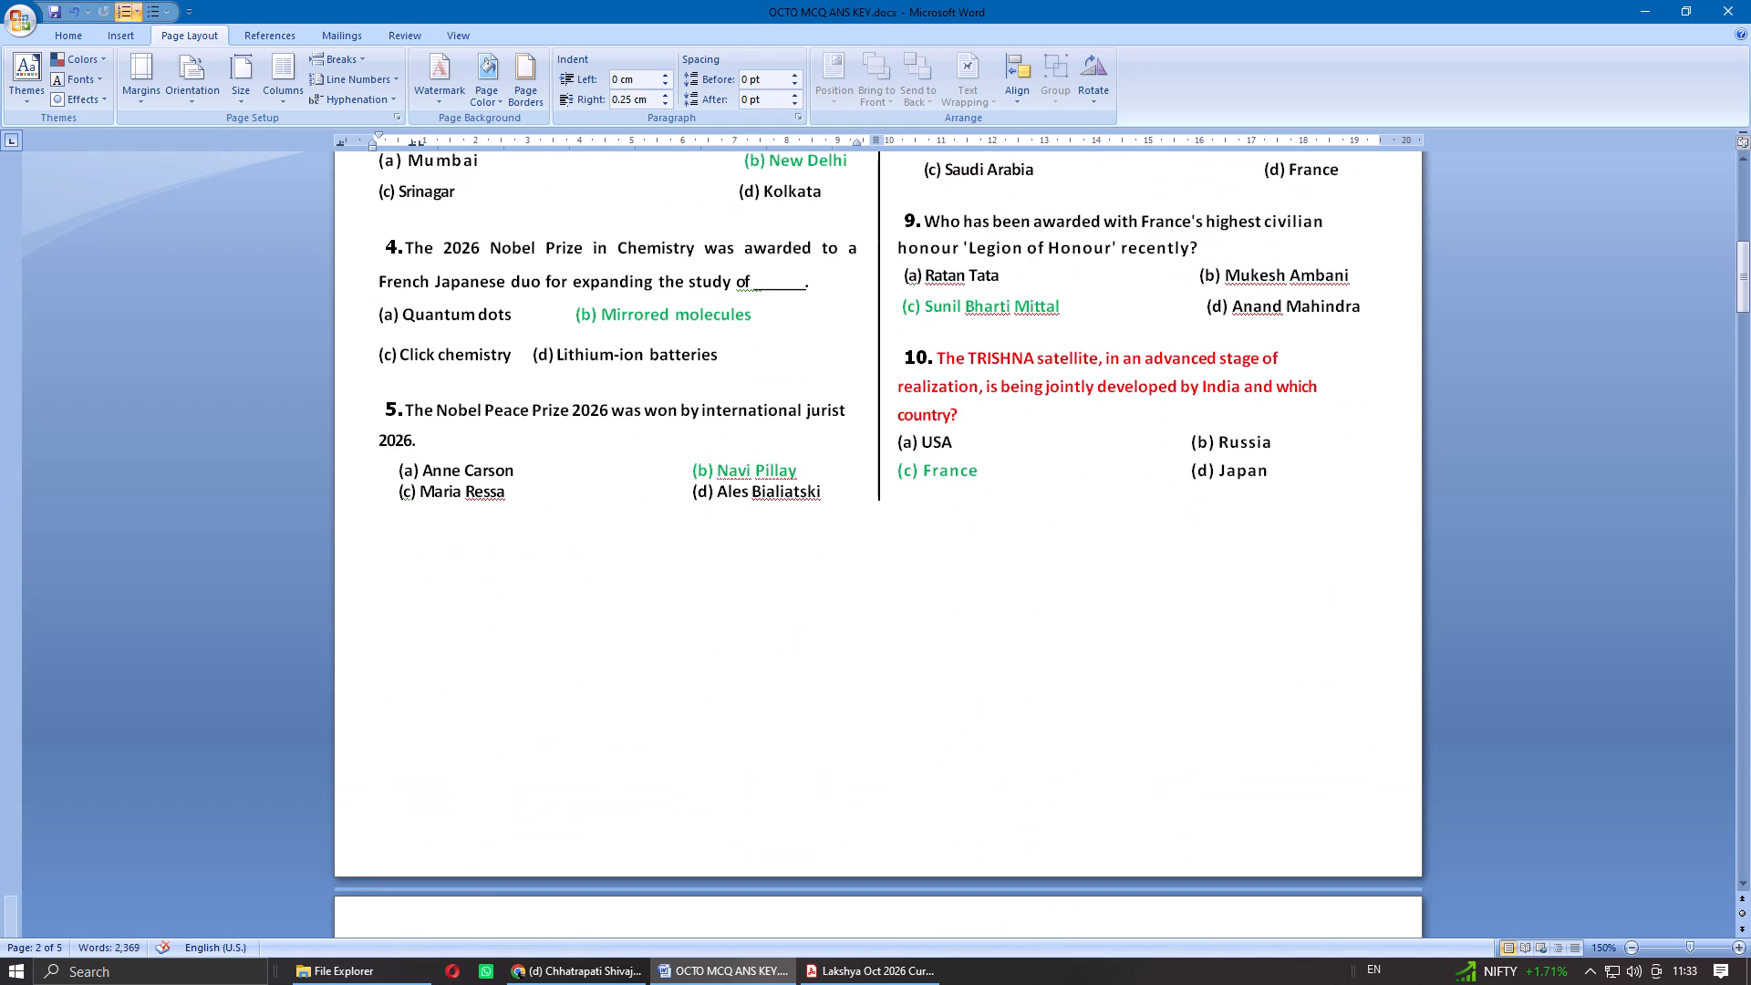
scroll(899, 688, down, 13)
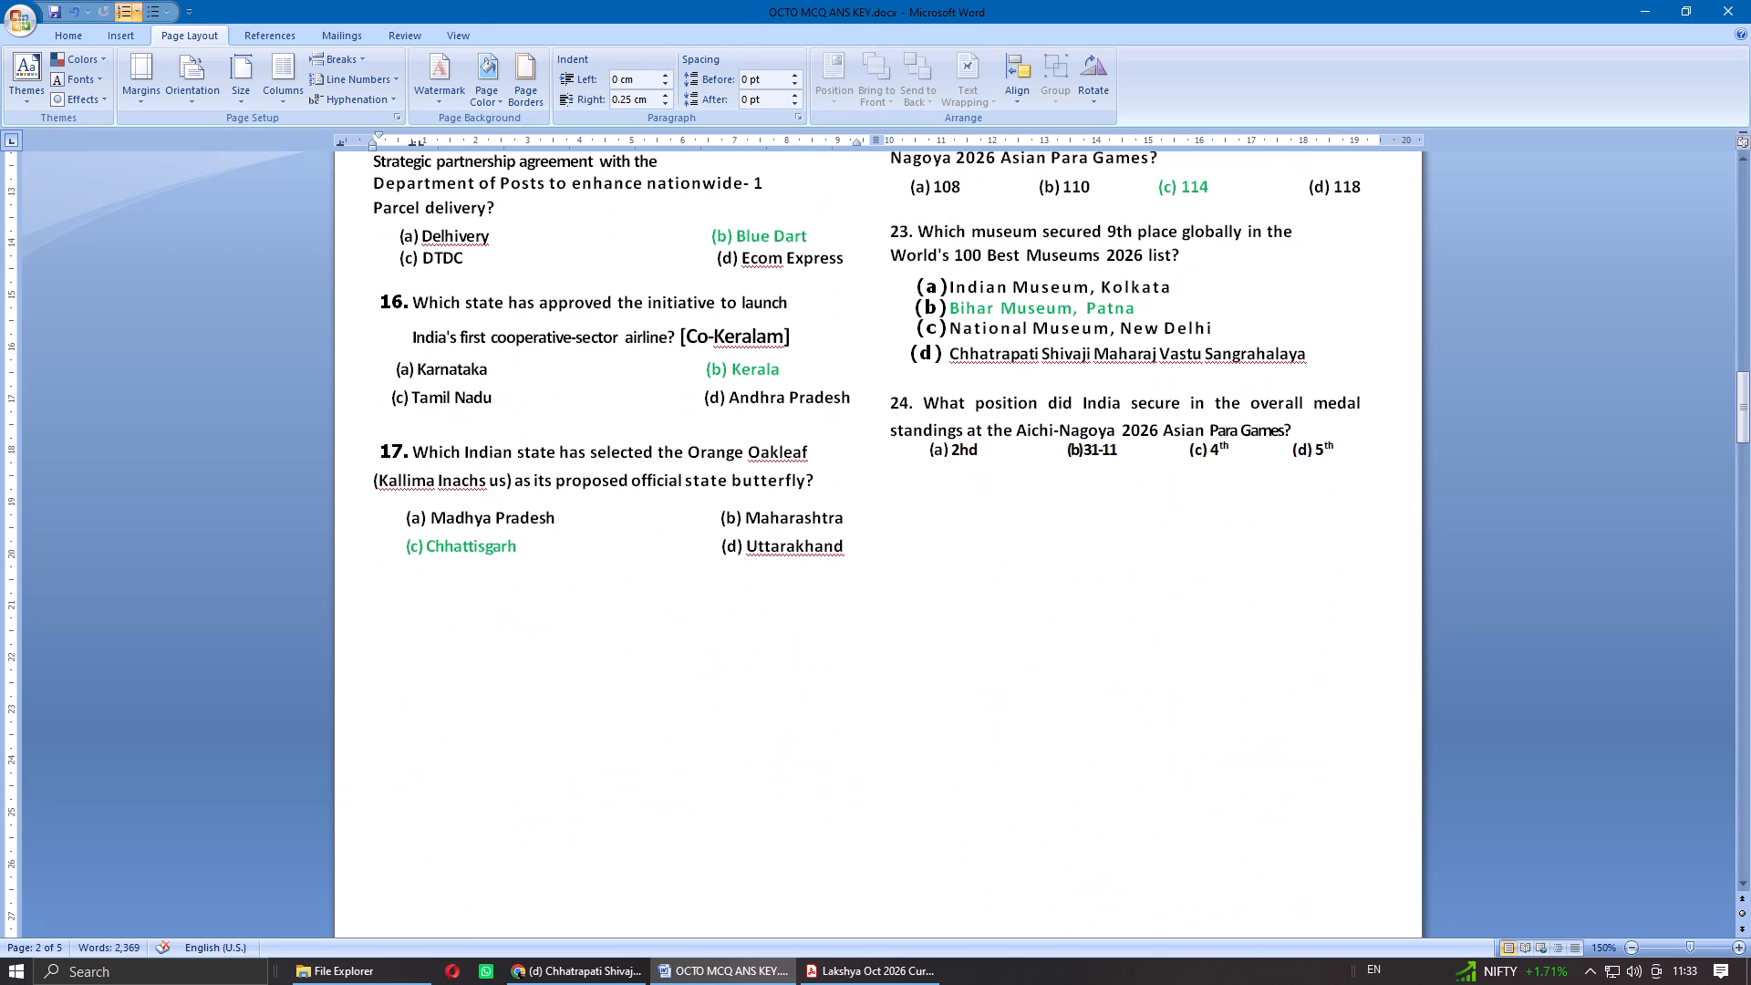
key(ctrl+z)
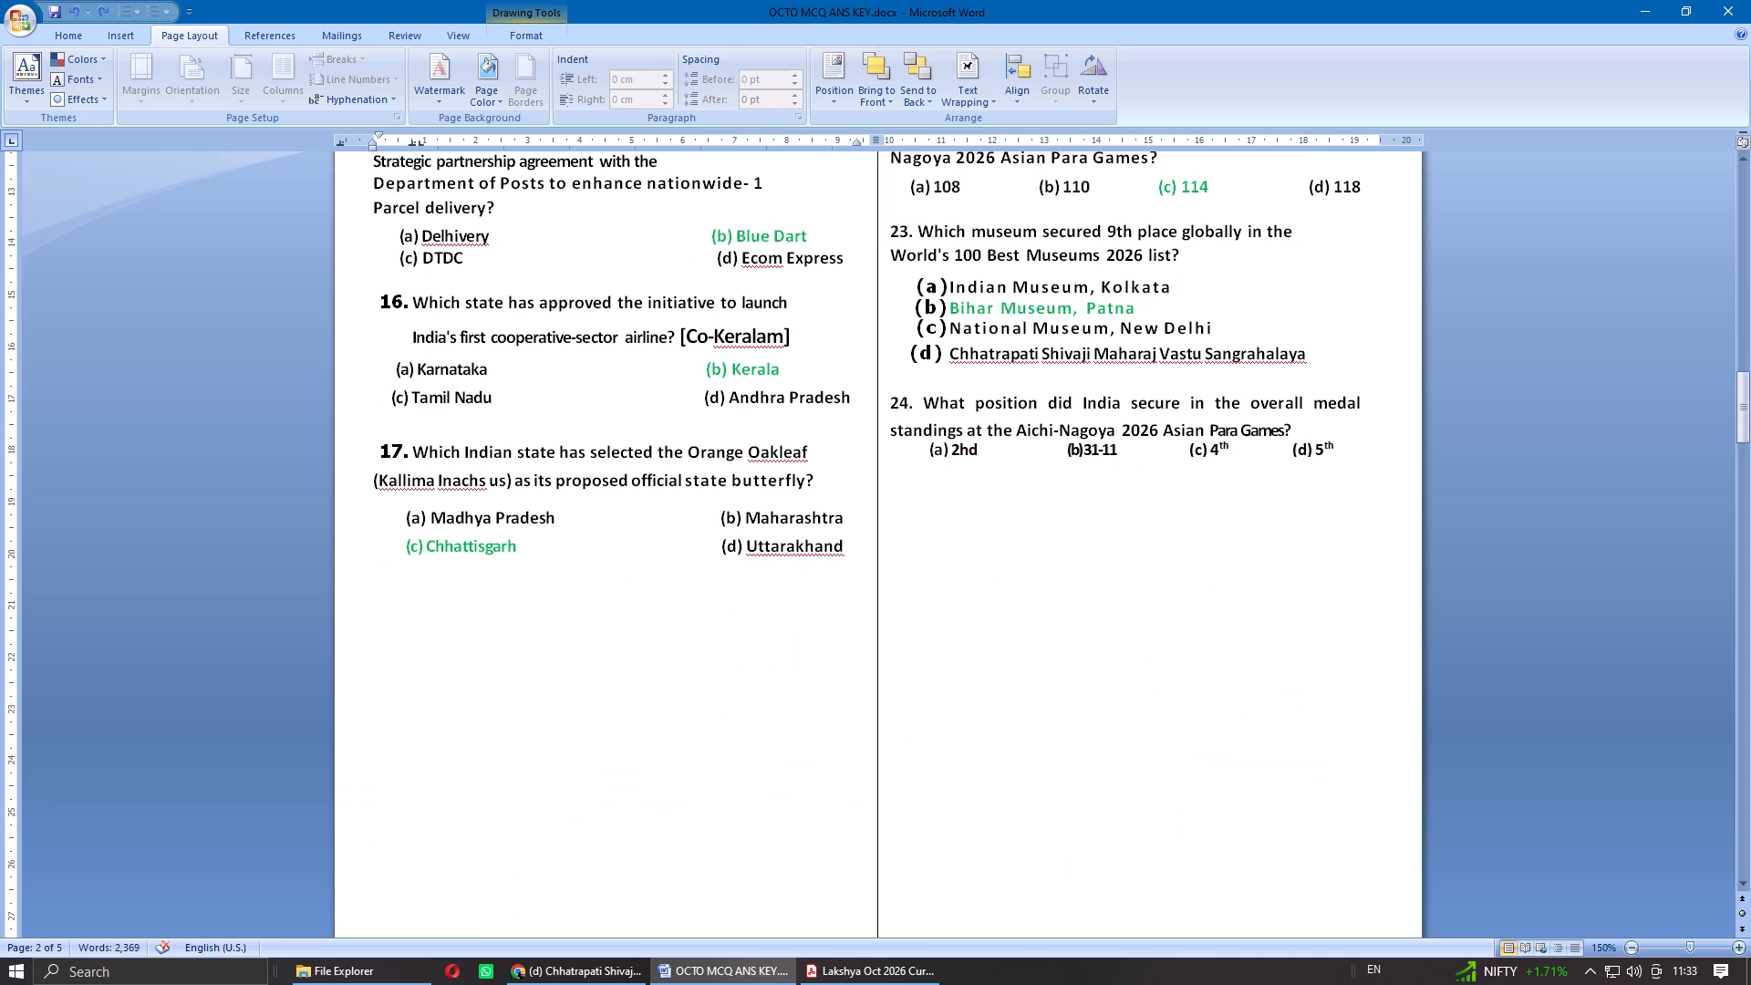
Check question 24's options in the Lakshya Oct 2026 PDF in Acrobat, and correct option (b) in the Word document to 3rd.
click(971, 461)
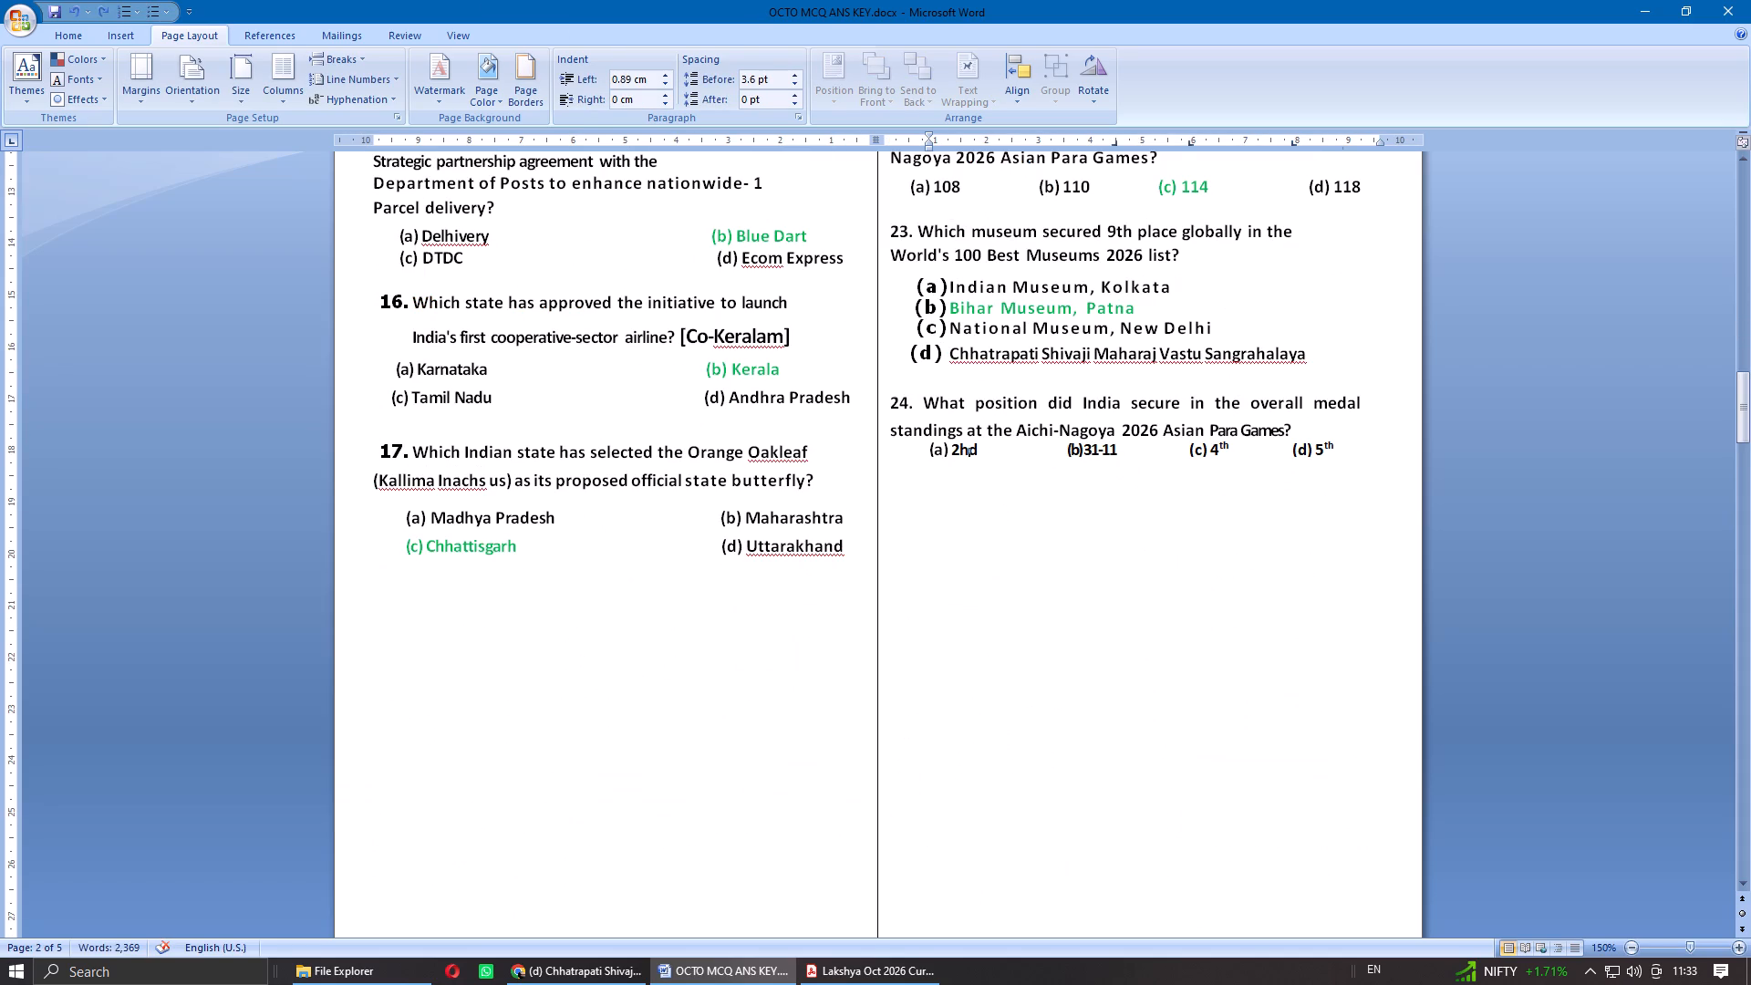
click(861, 975)
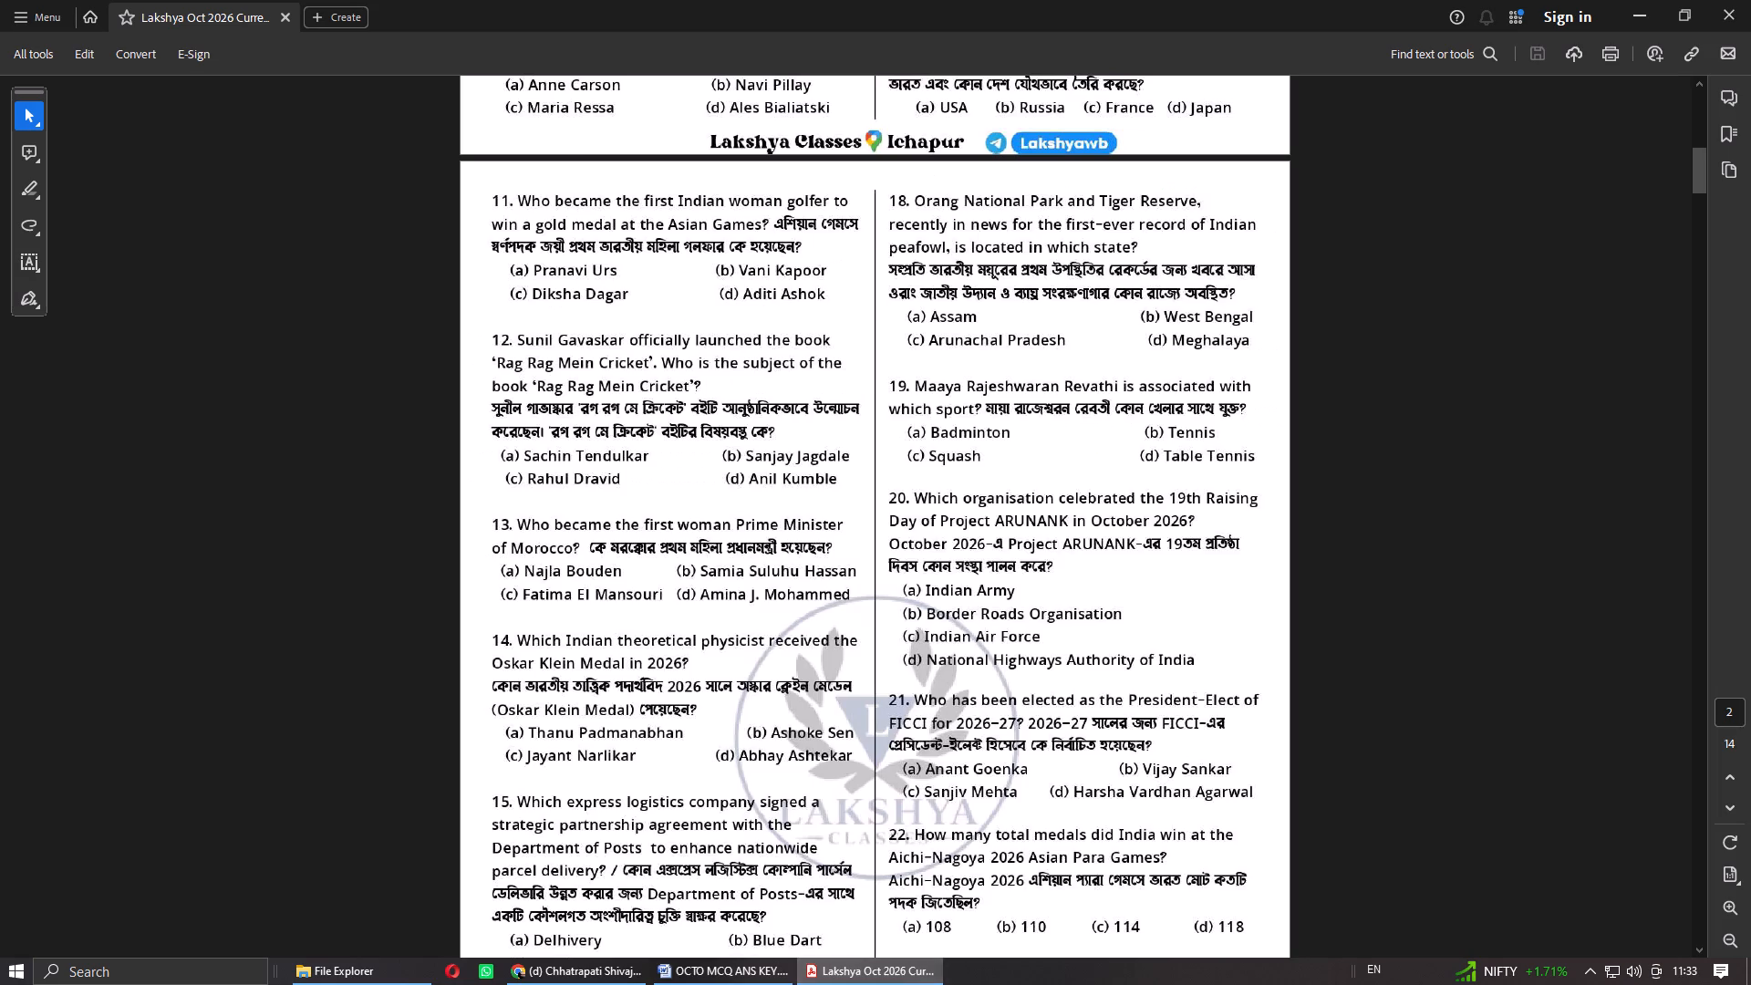
scroll(1052, 746, down, 6)
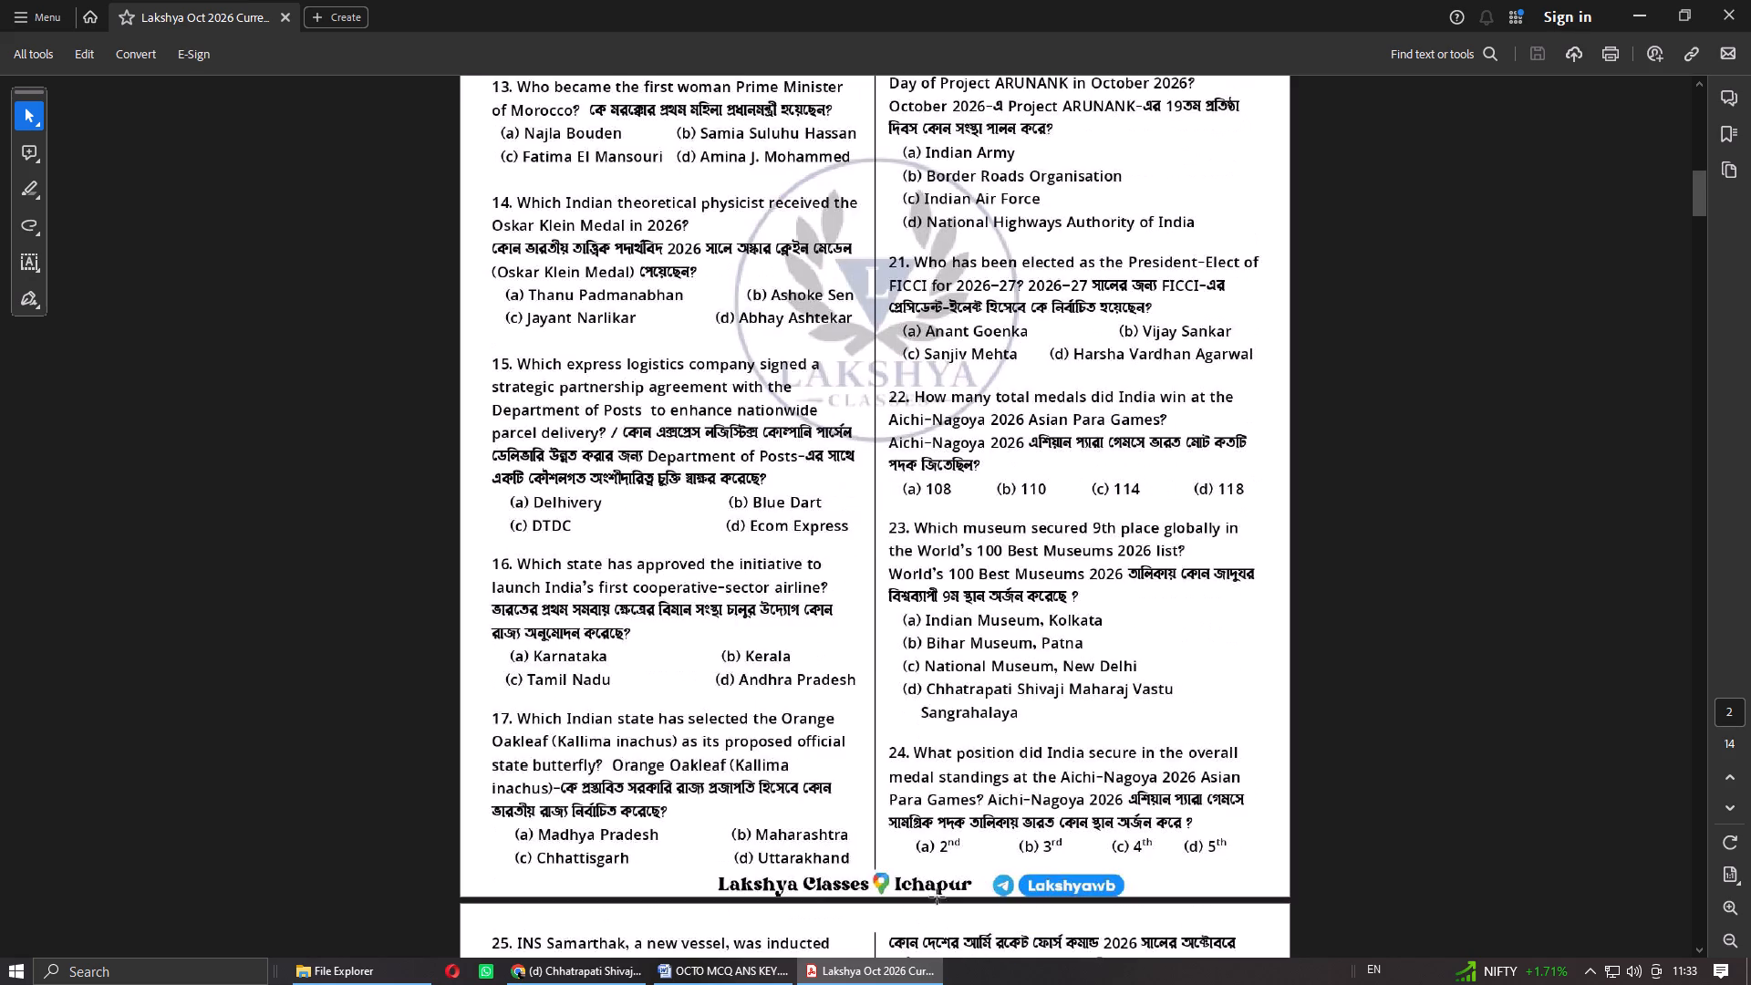
click(749, 978)
click(1117, 453)
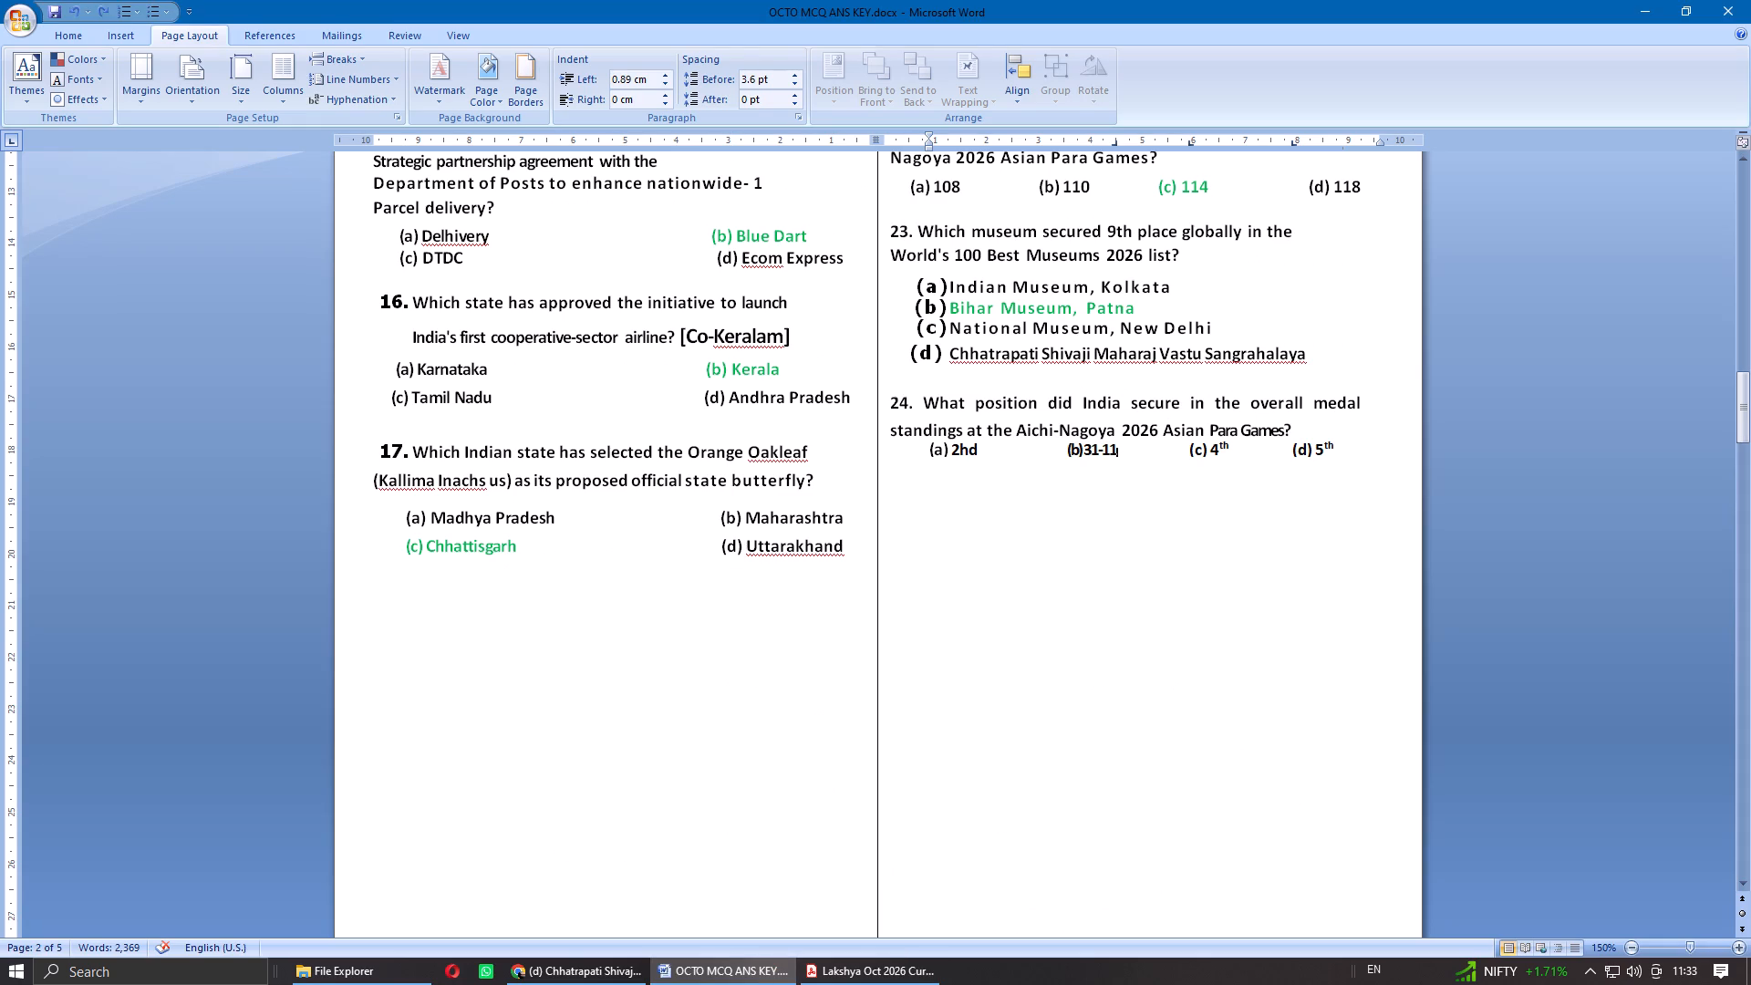
key(BackSpace)
key(BackSpace)
key(BackSpace)
key(BackSpace)
text(rd)
key(space)
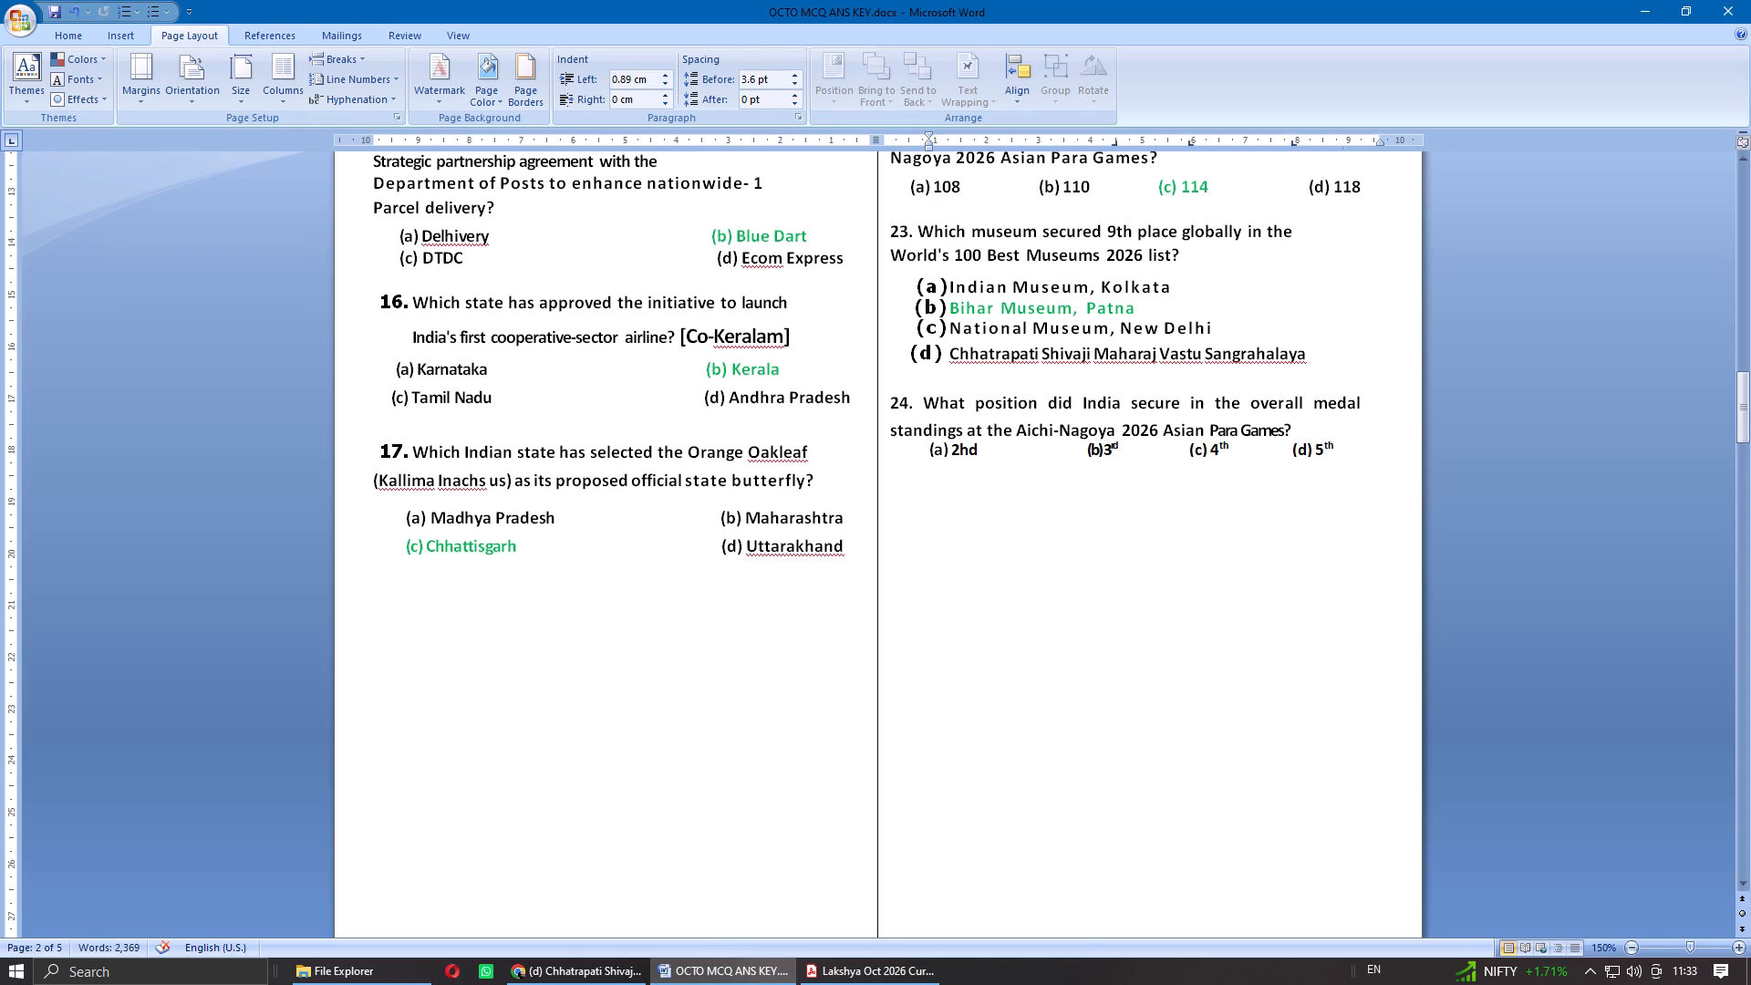
Correct question 24's option (a) to 2nd, keeping all four options on one line.
click(1006, 445)
key(BackSpace)
key(BackSpace)
text(nd)
key(Return)
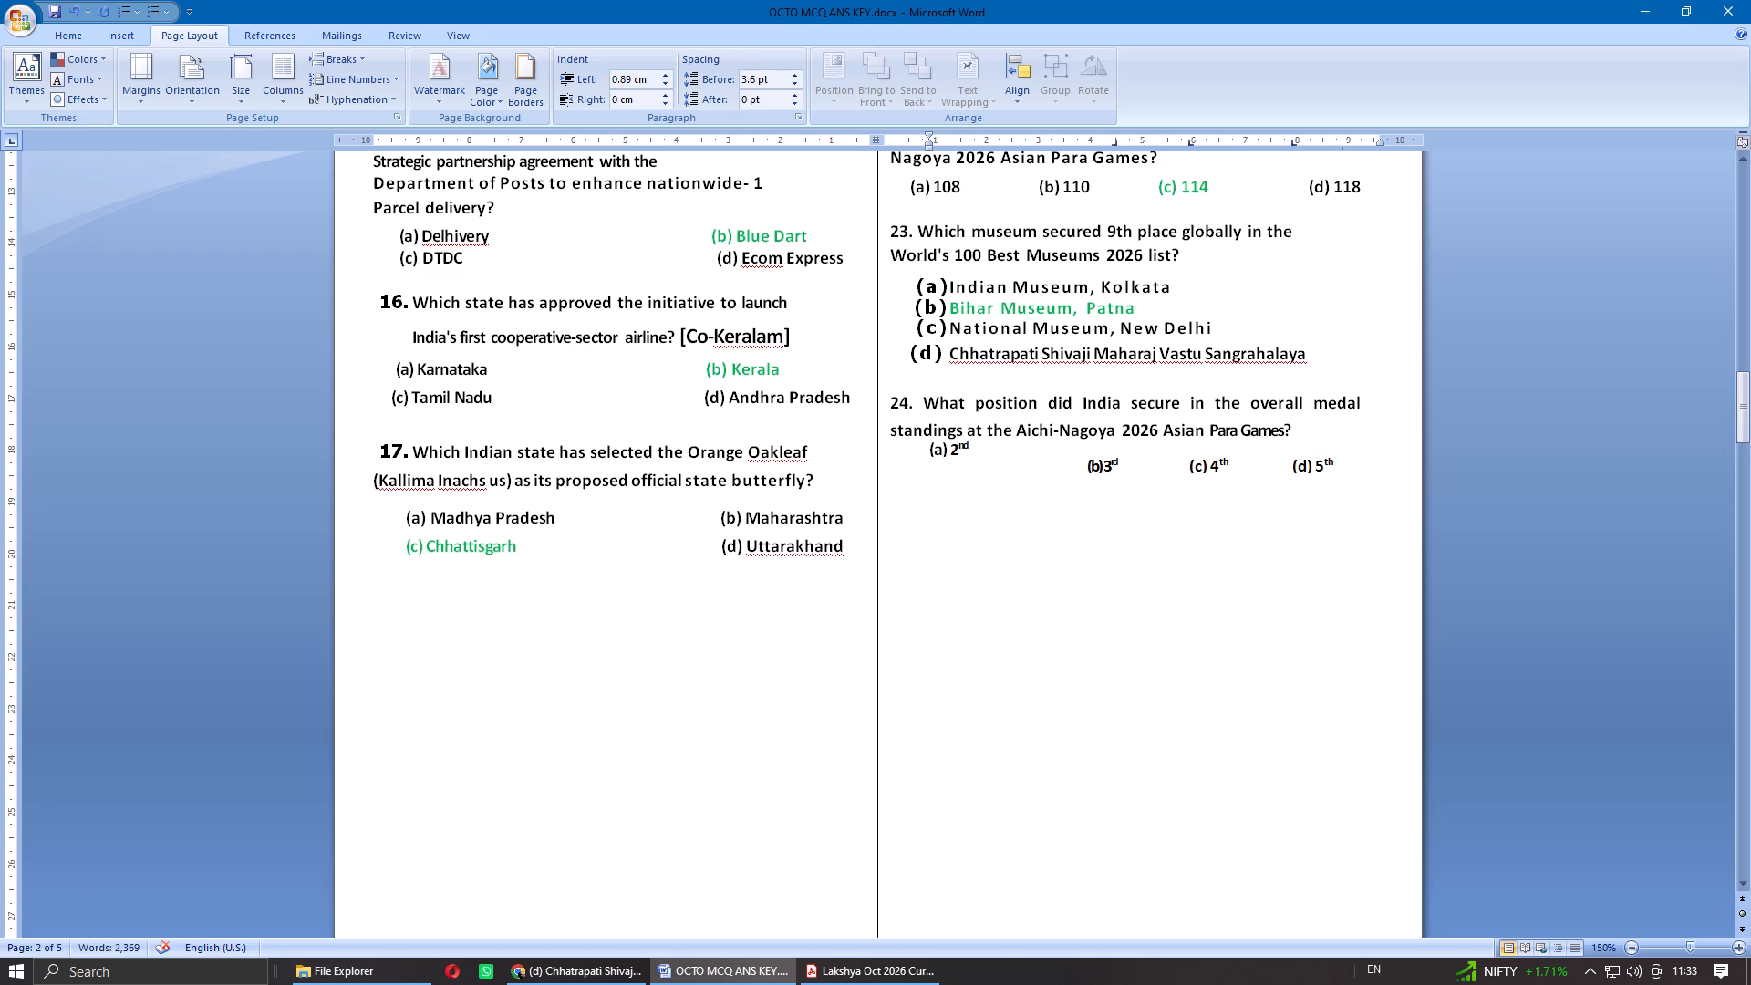
key(BackSpace)
key(BackSpace)
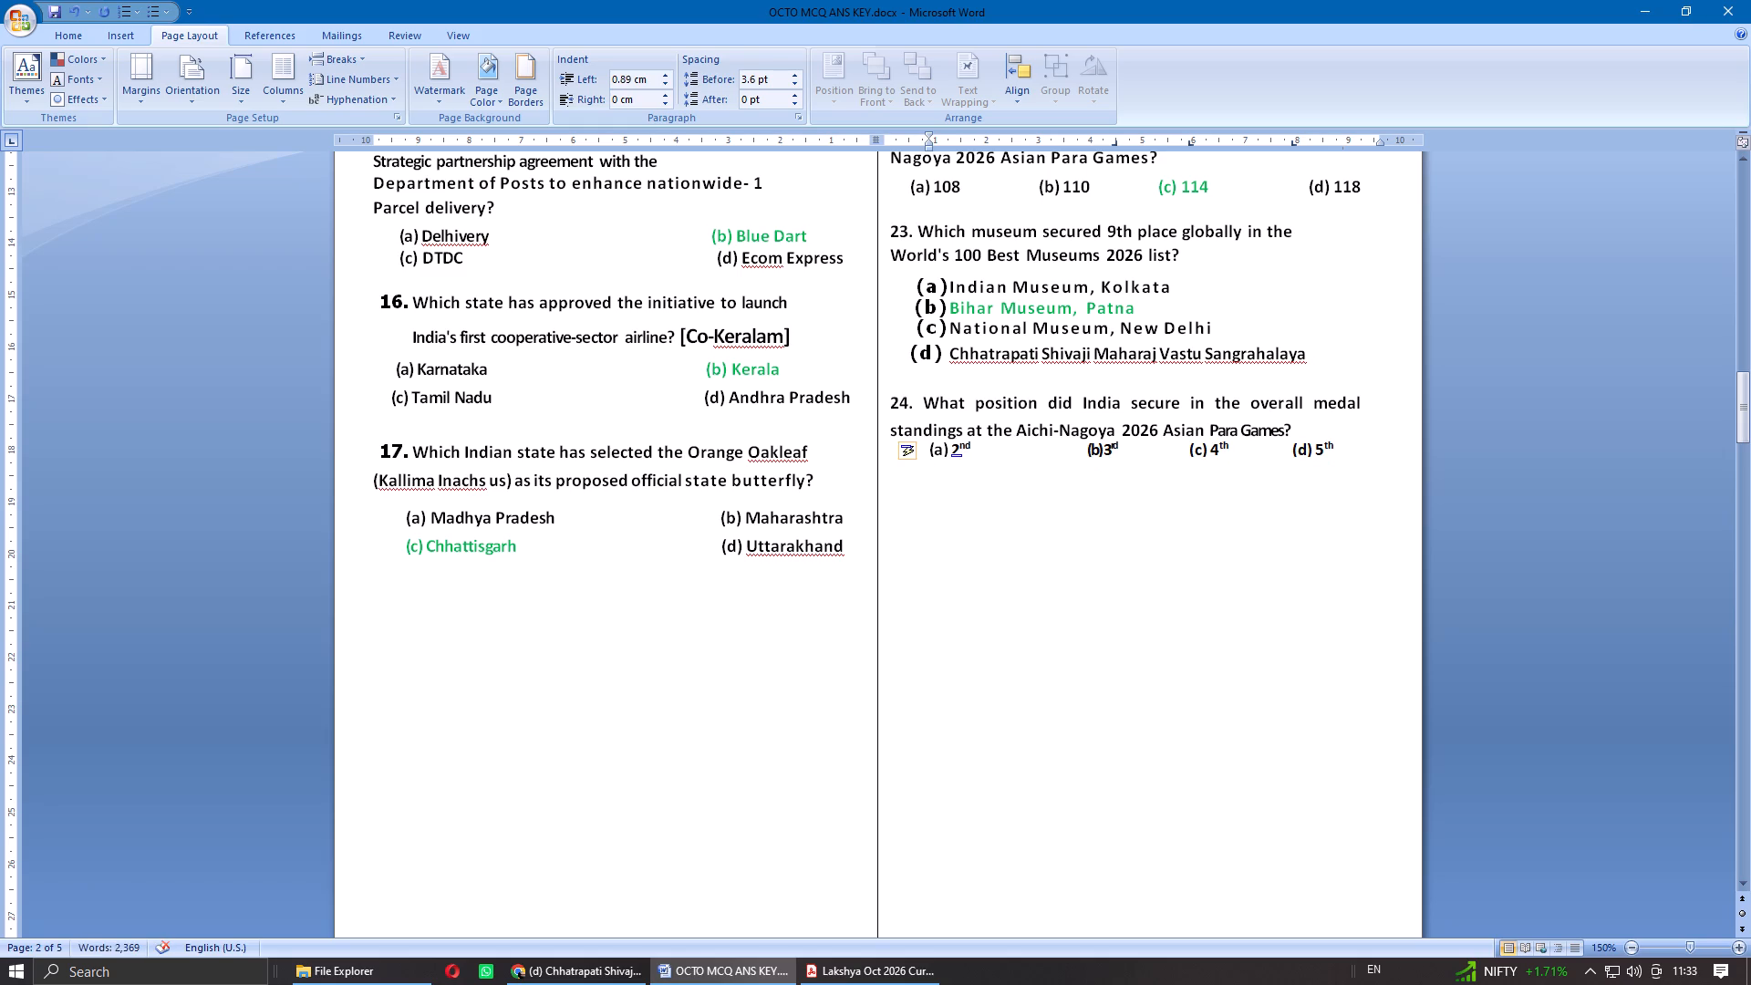
click(1066, 549)
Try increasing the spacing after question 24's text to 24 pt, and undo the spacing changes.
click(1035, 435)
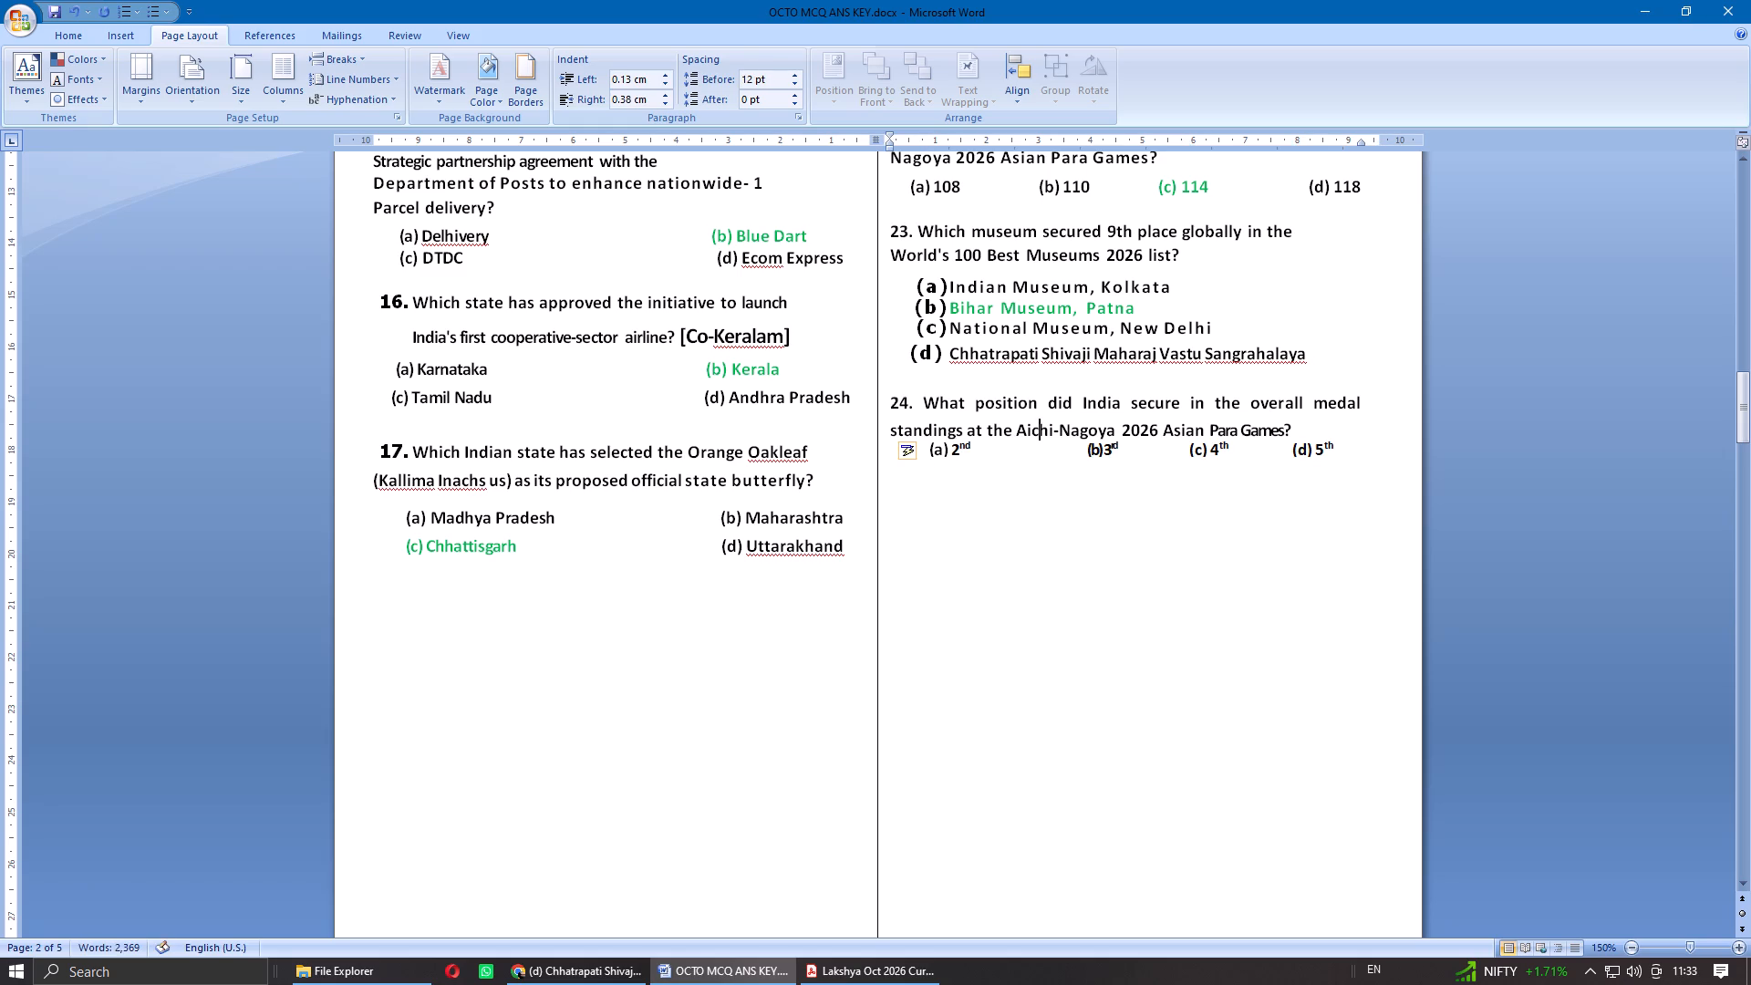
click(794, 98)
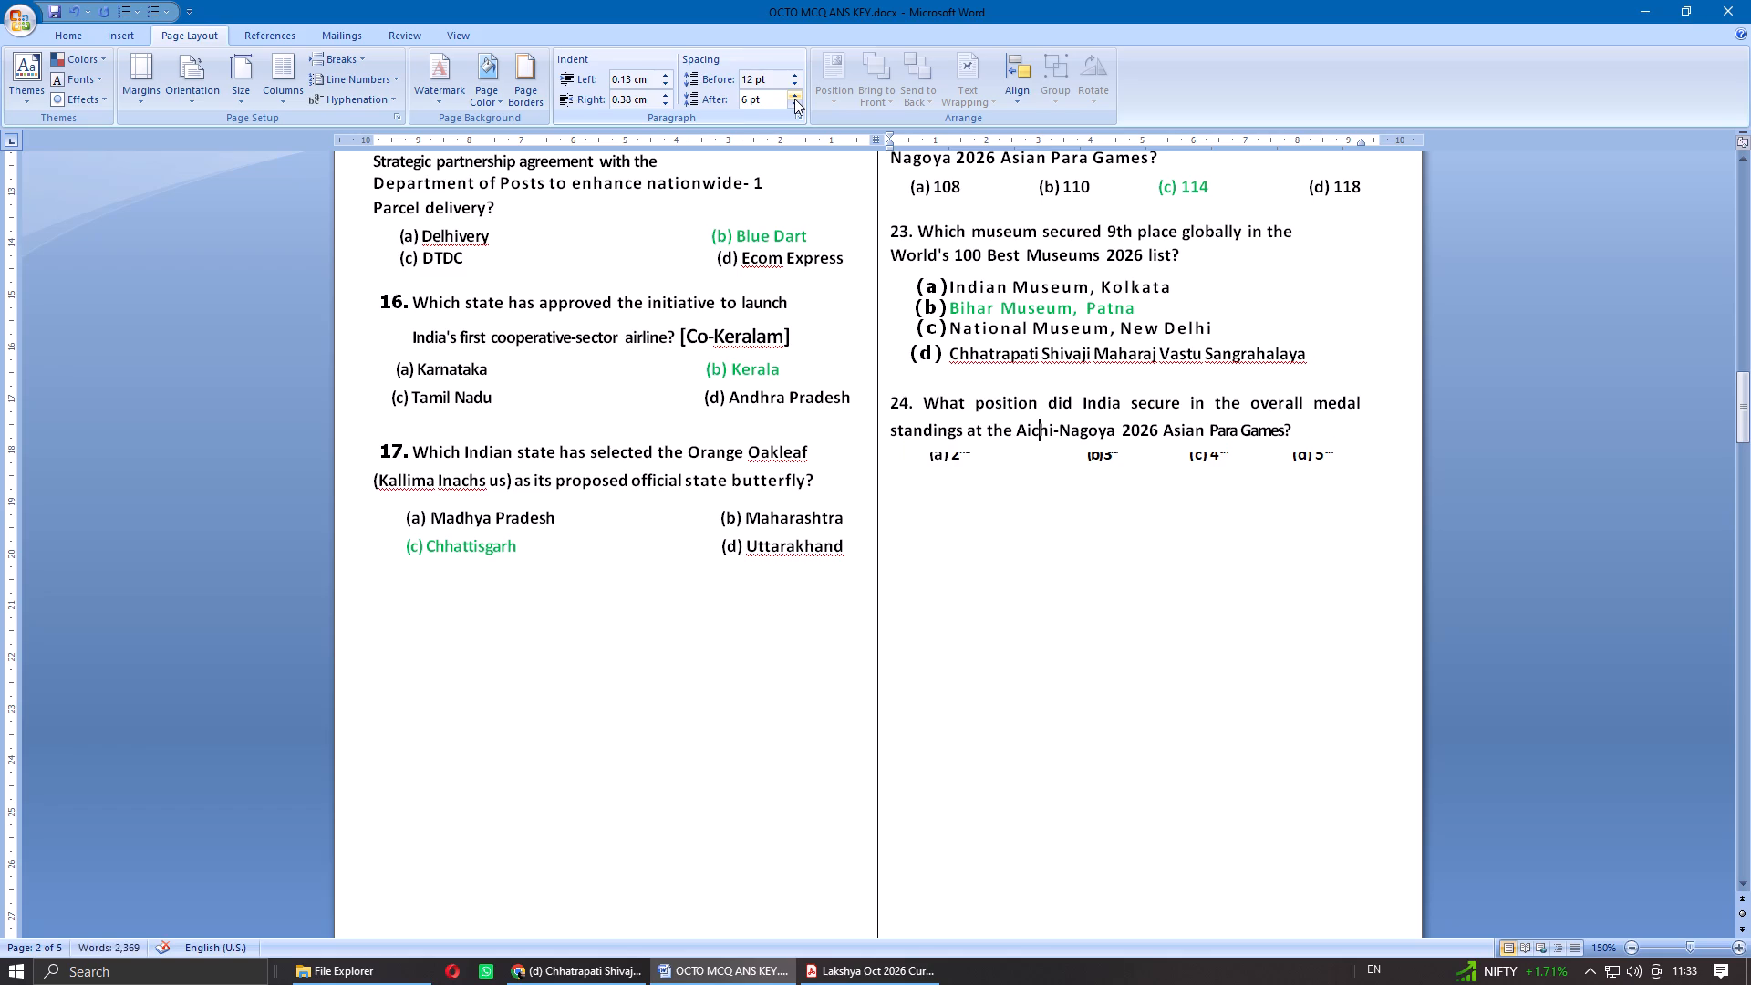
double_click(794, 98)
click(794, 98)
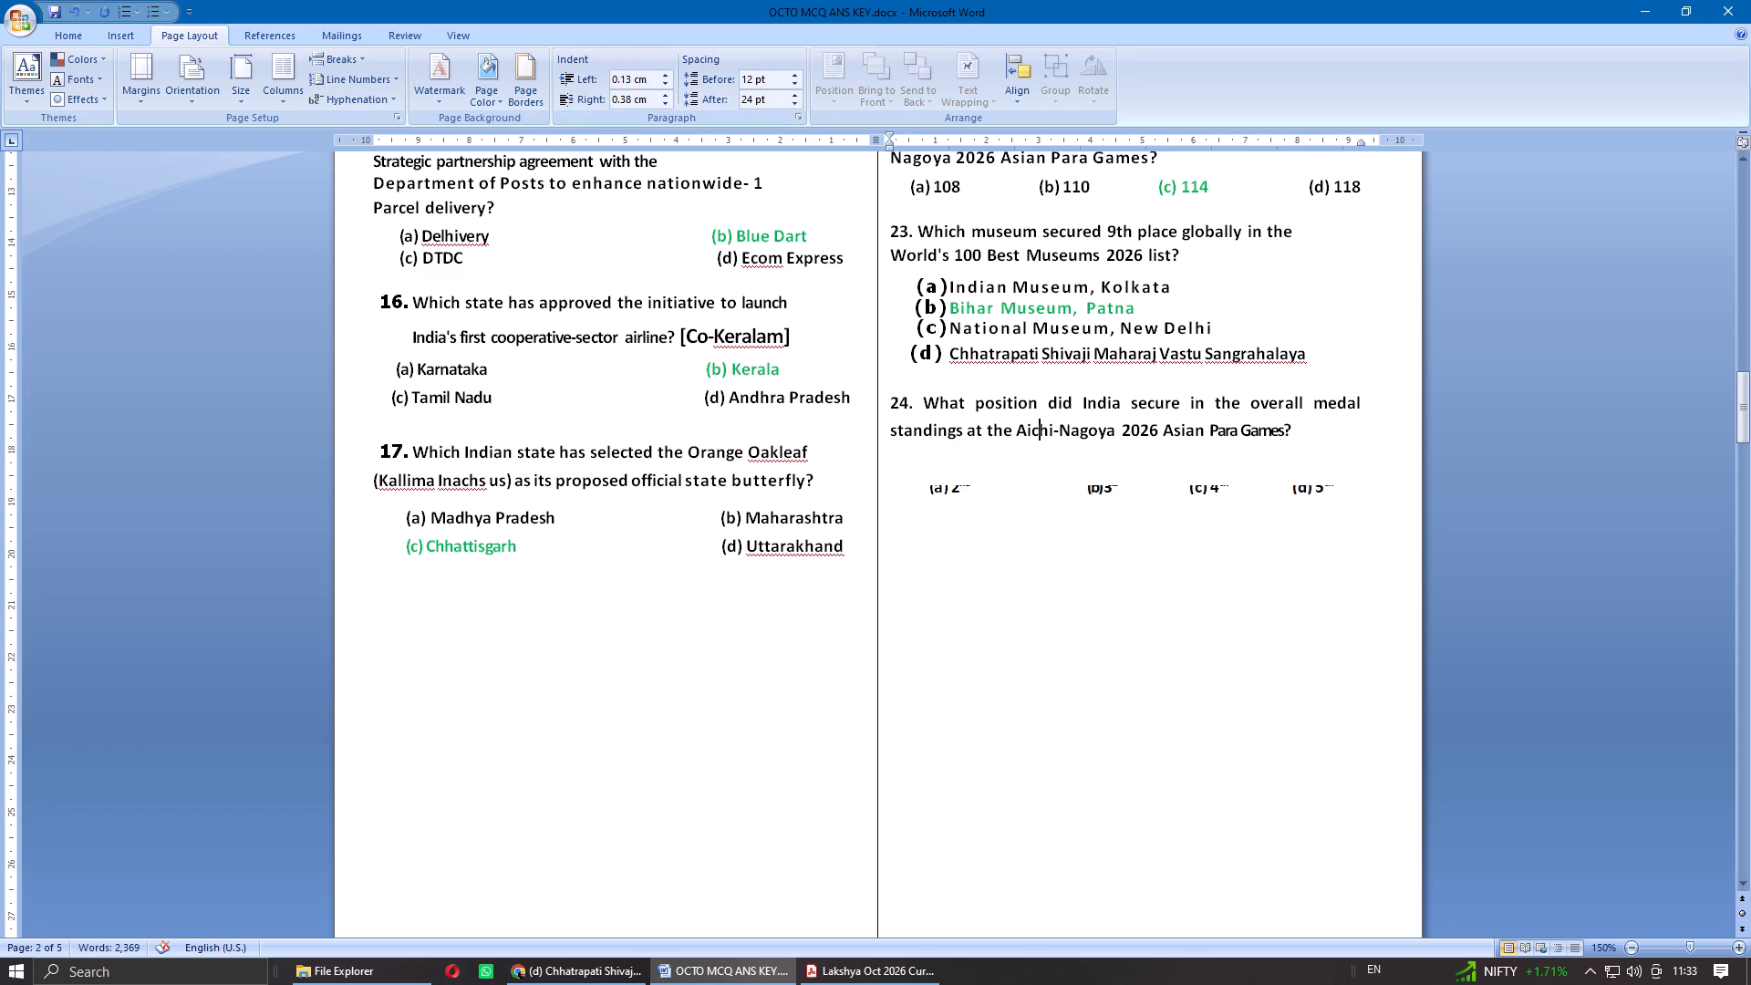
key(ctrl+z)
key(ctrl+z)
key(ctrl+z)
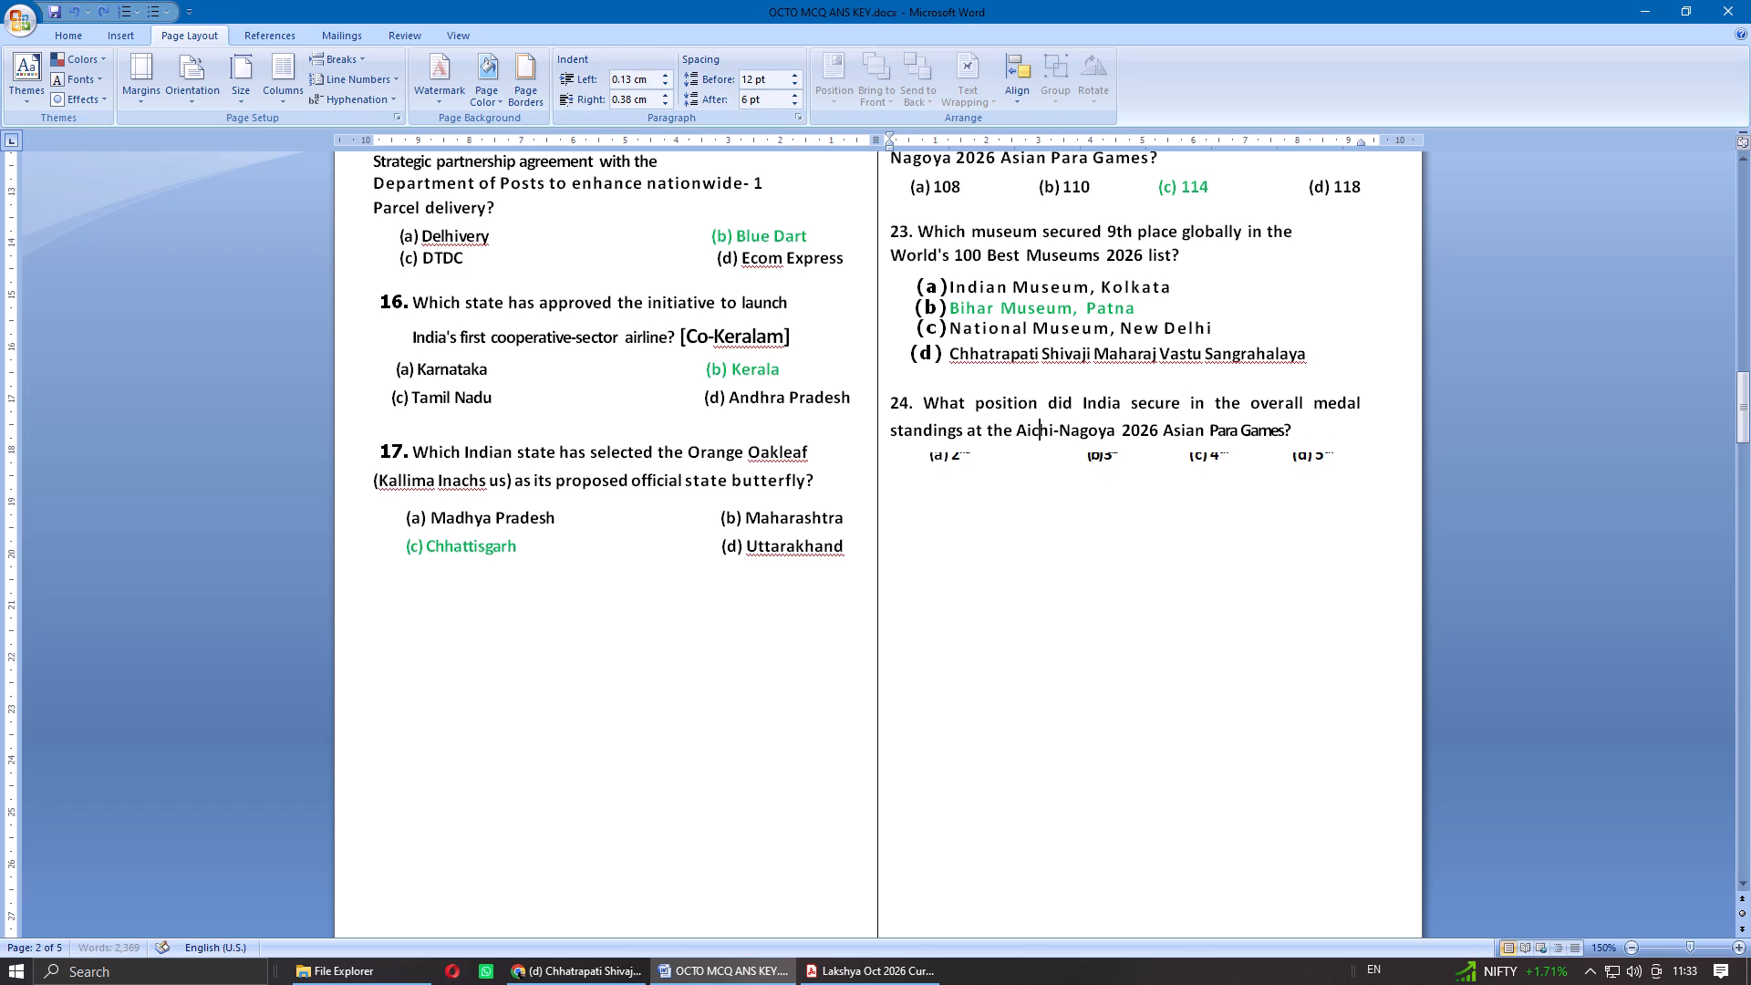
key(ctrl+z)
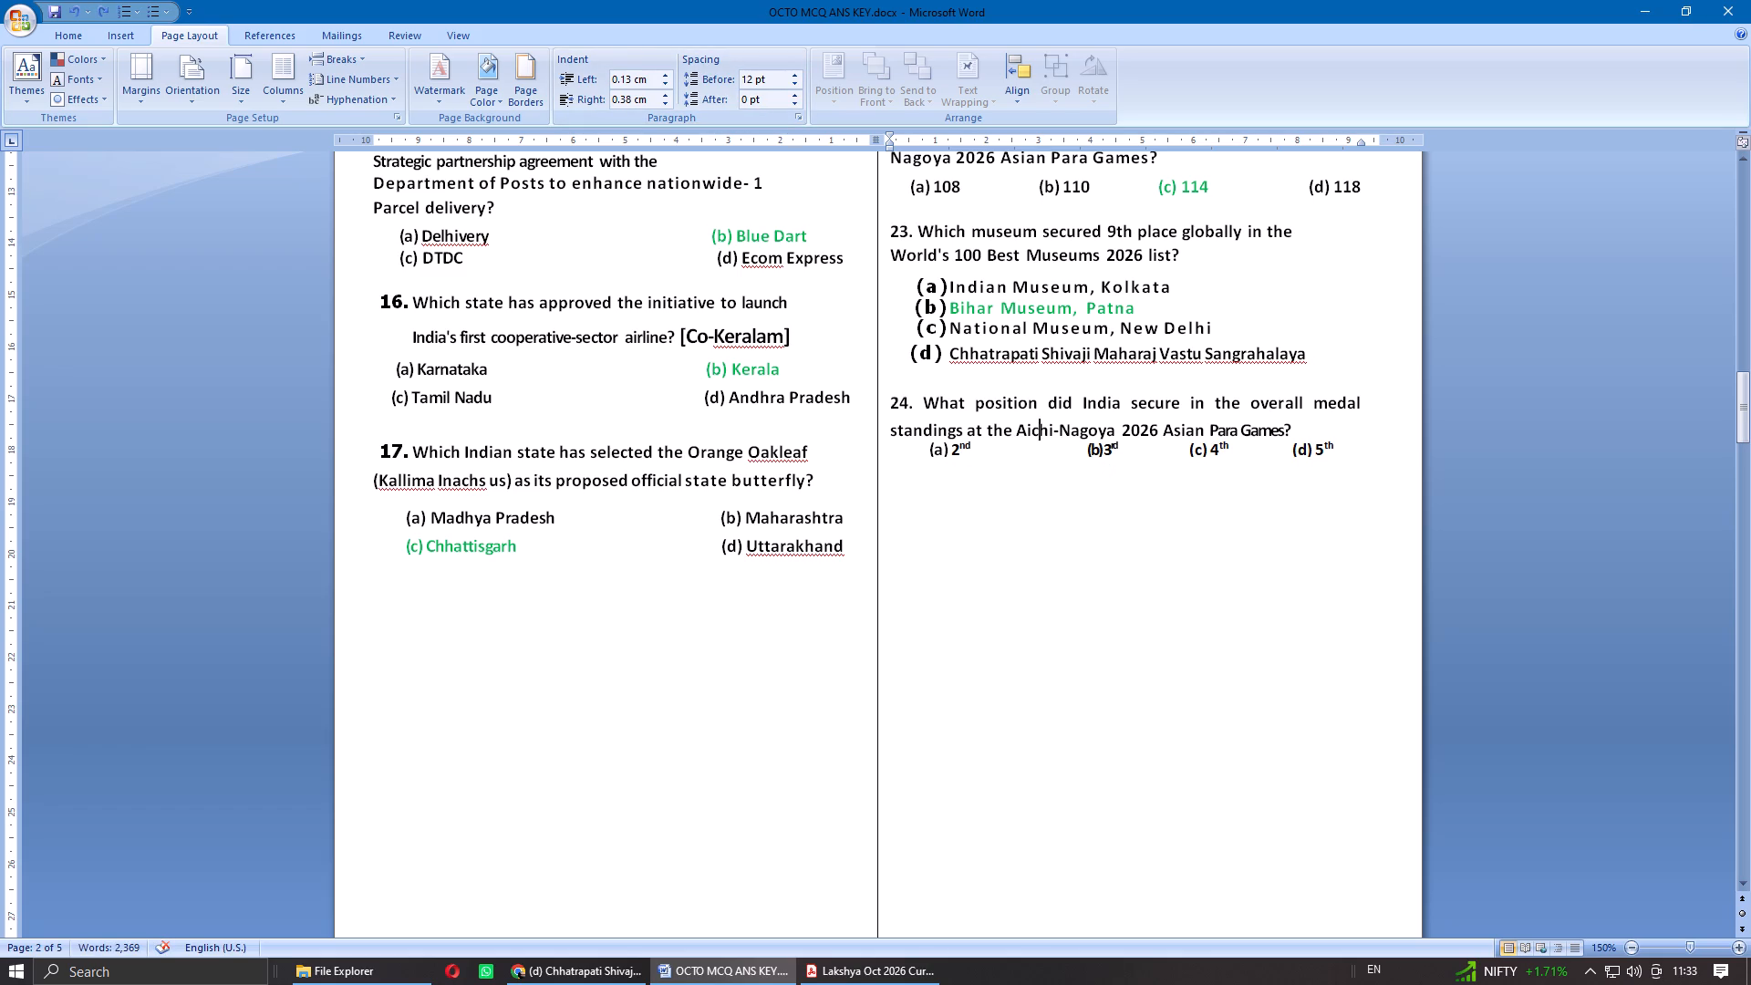
Copy question 24's text on India's overall medal standing at the Aichi-Nagoya 2026 Asian Para Games and search Google for it in Chrome.
drag(928, 404, 1297, 426)
right_click(1215, 422)
click(1238, 452)
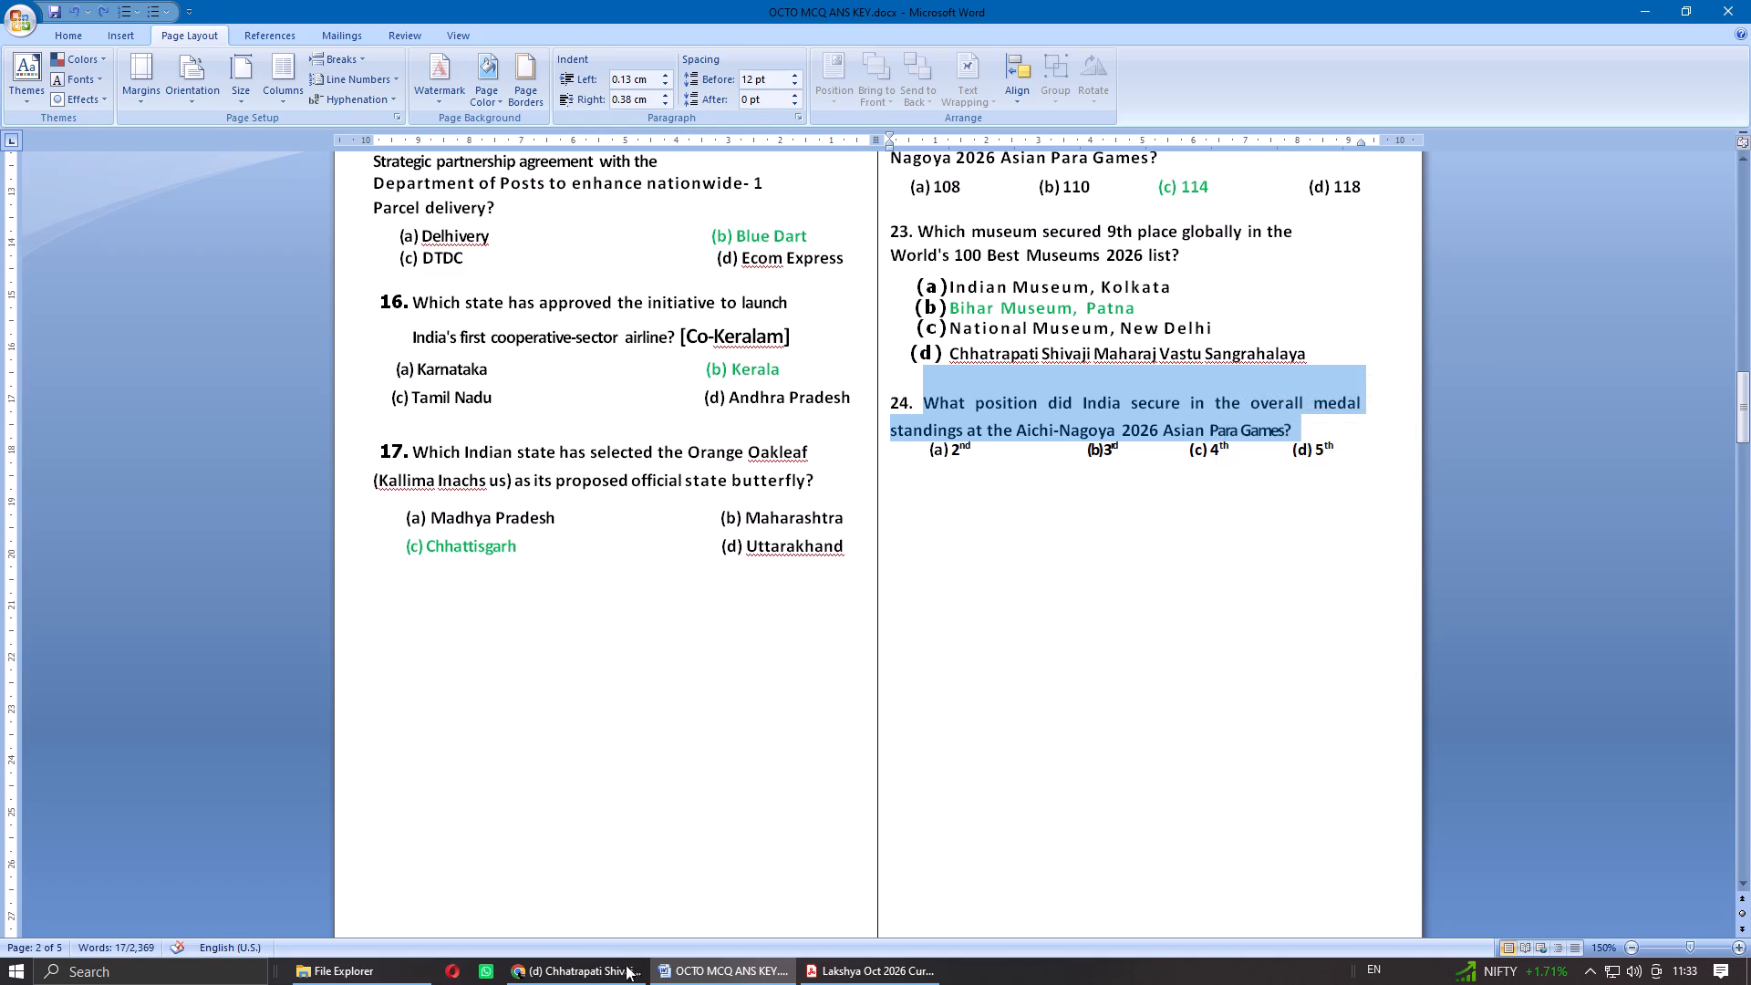
click(601, 976)
click(917, 132)
right_click(823, 125)
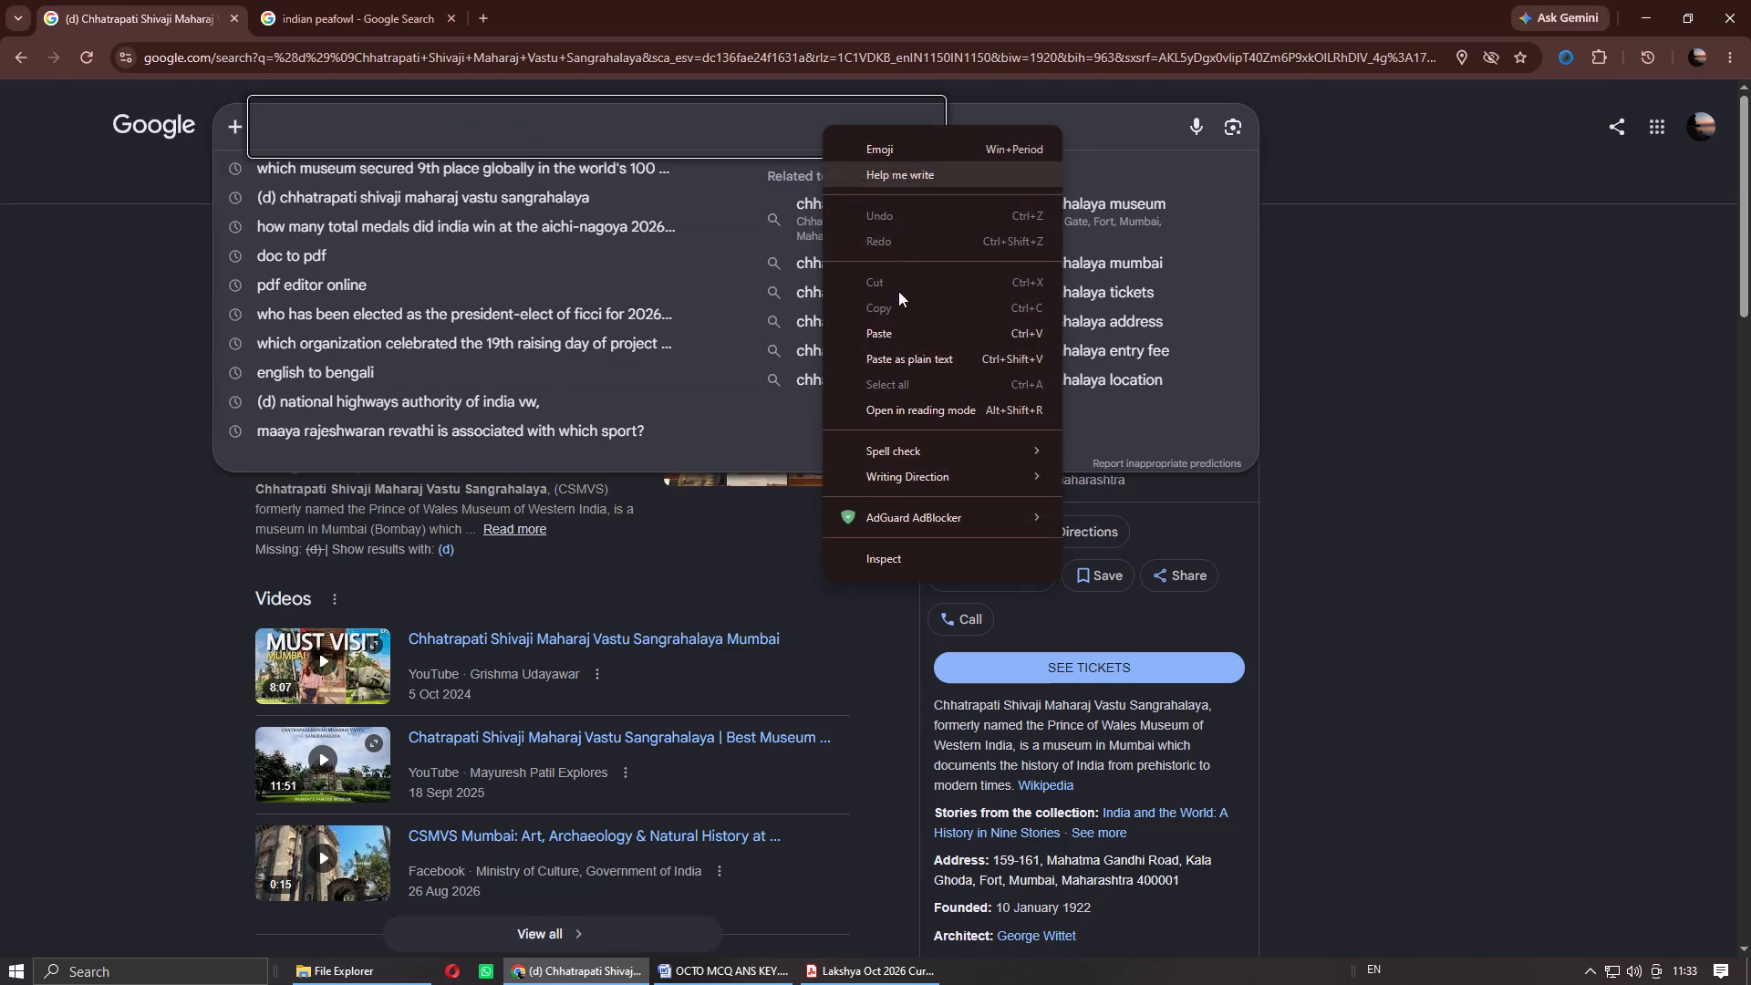
click(886, 325)
key(Return)
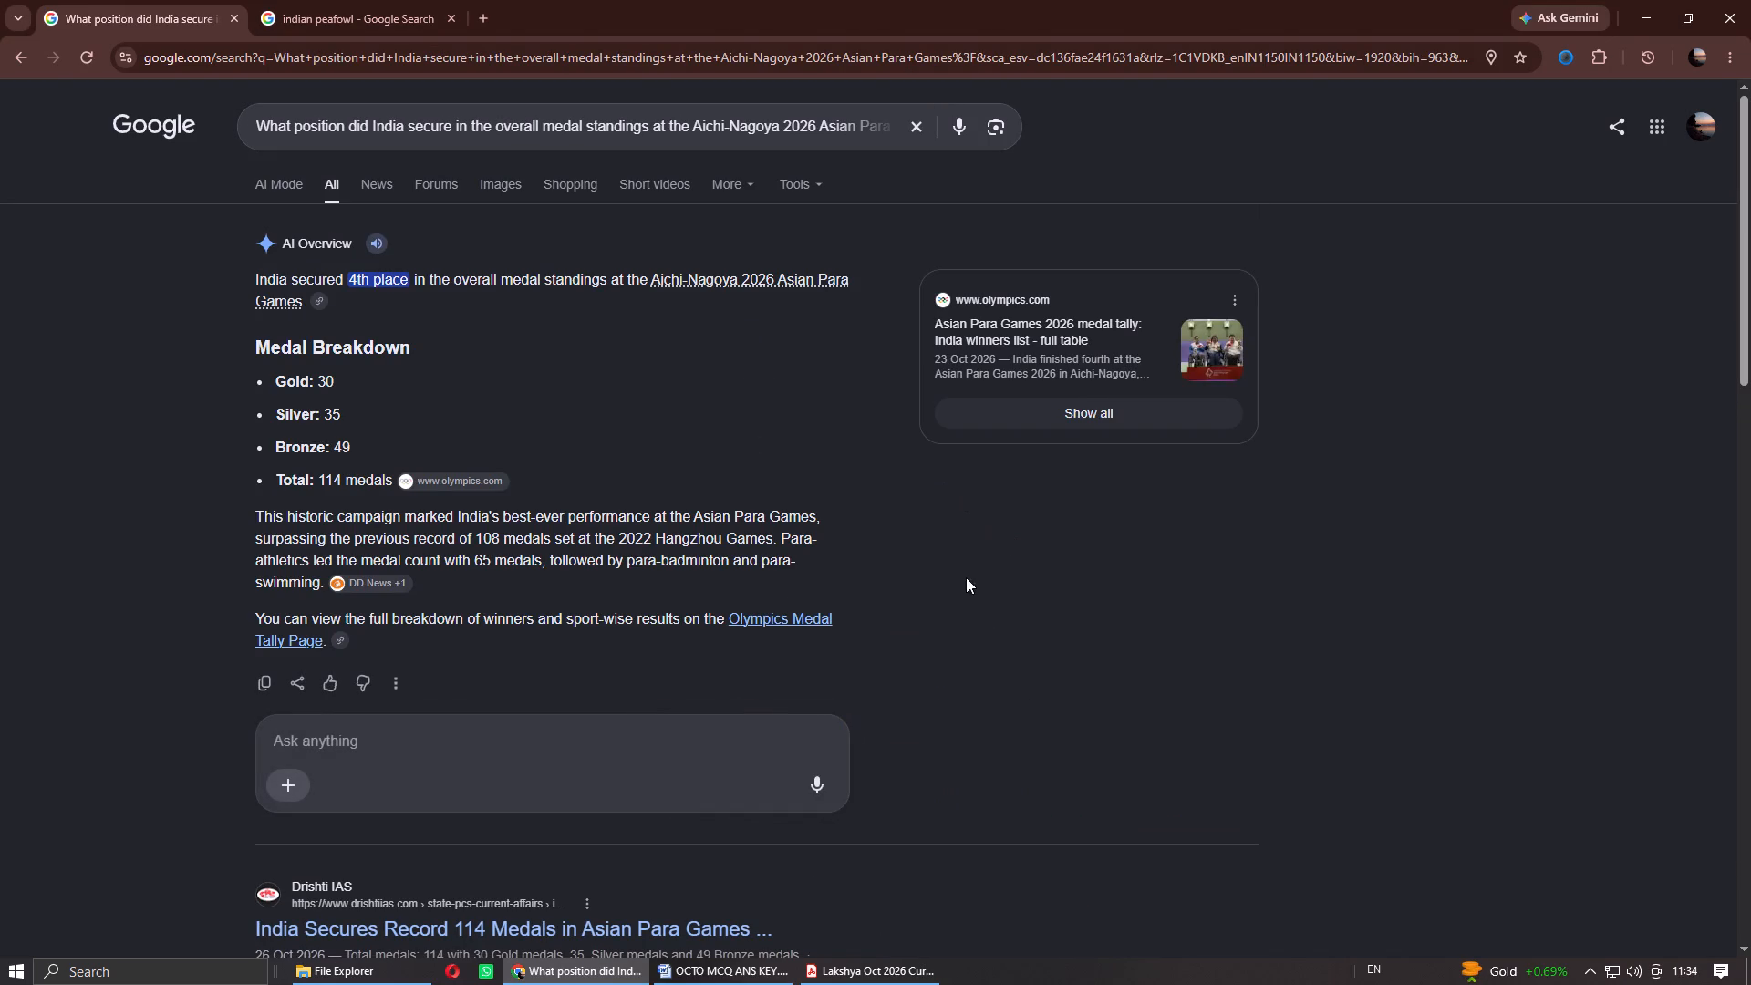
Return to the Word document and color question 24's option (c) 4th green as the verified answer.
click(762, 984)
click(1243, 484)
drag(1186, 449, 1247, 452)
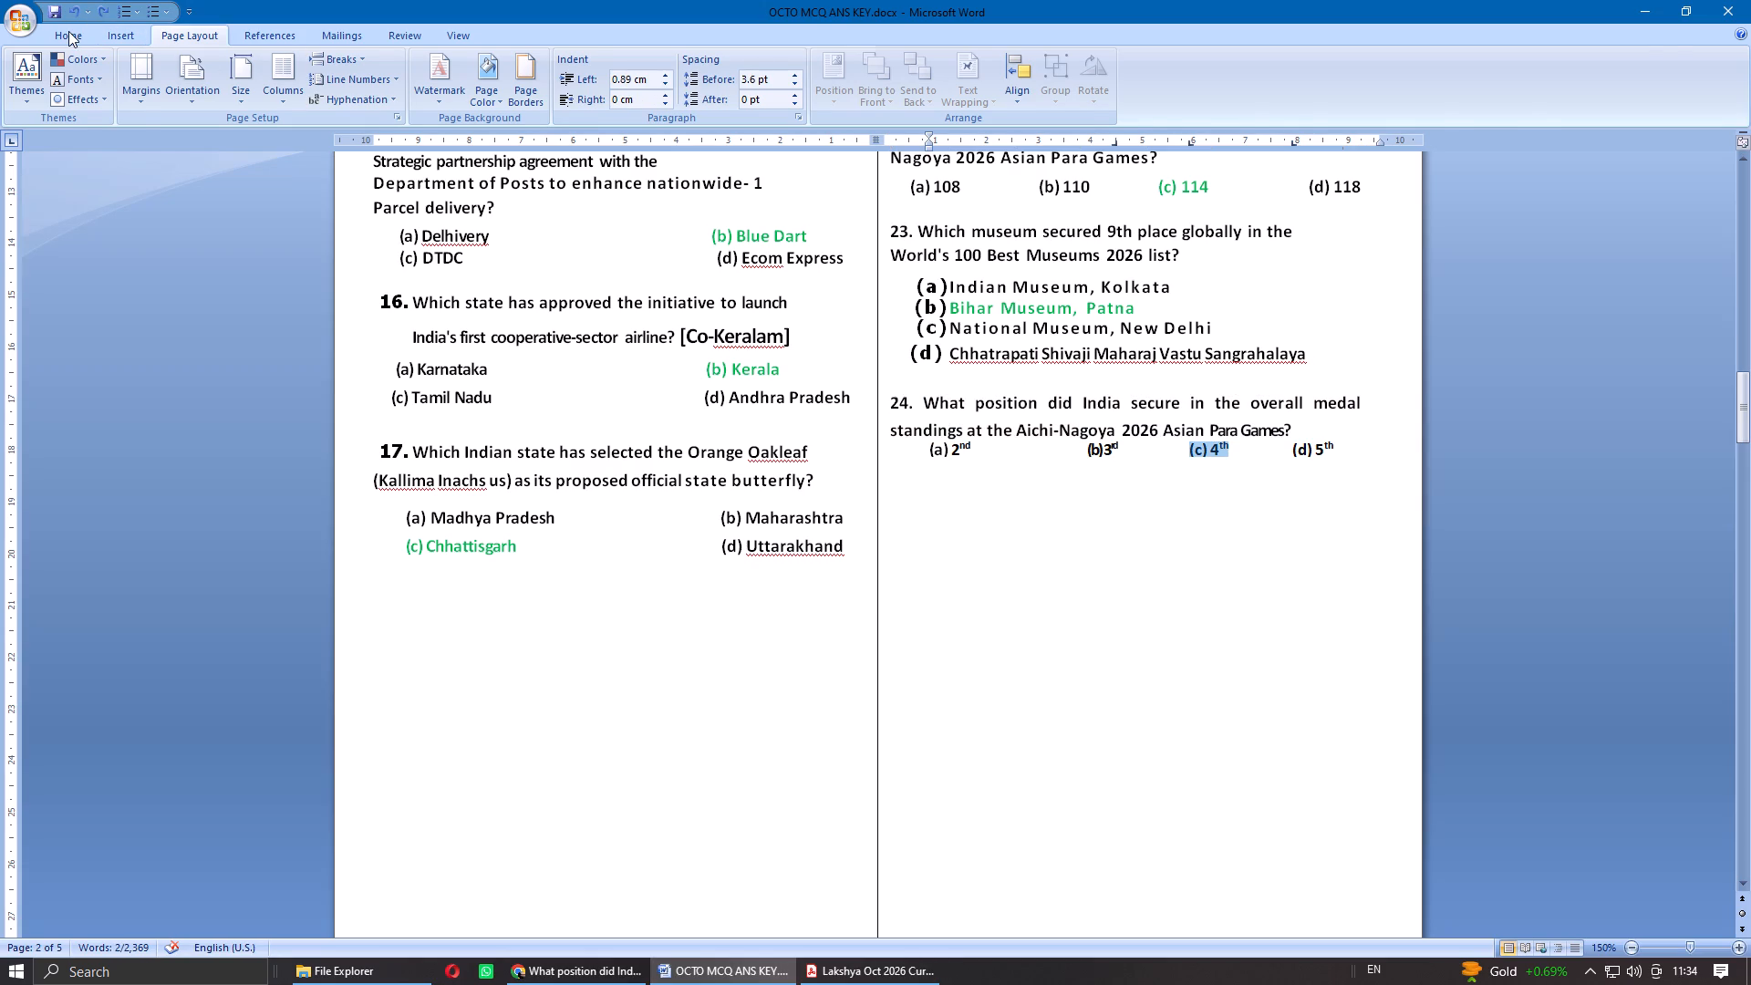
click(68, 31)
click(365, 88)
click(1104, 614)
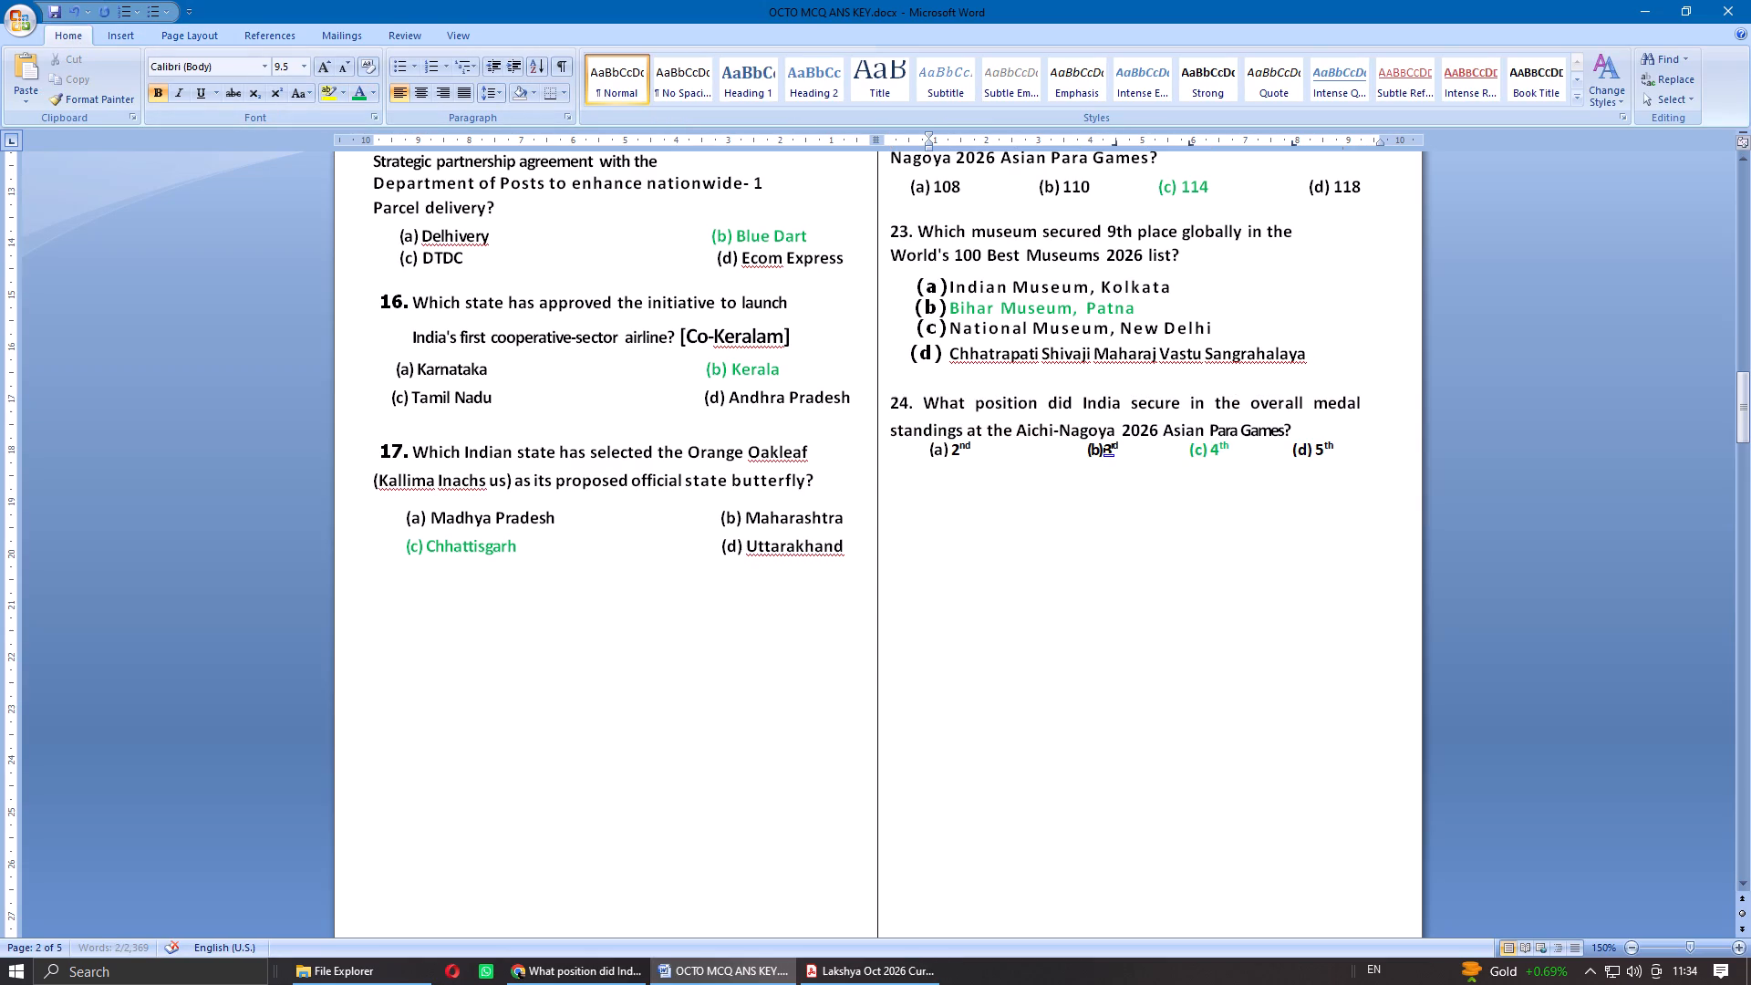
Reapply bold to question 24's options line and set its font size to 11.
drag(1337, 458, 927, 452)
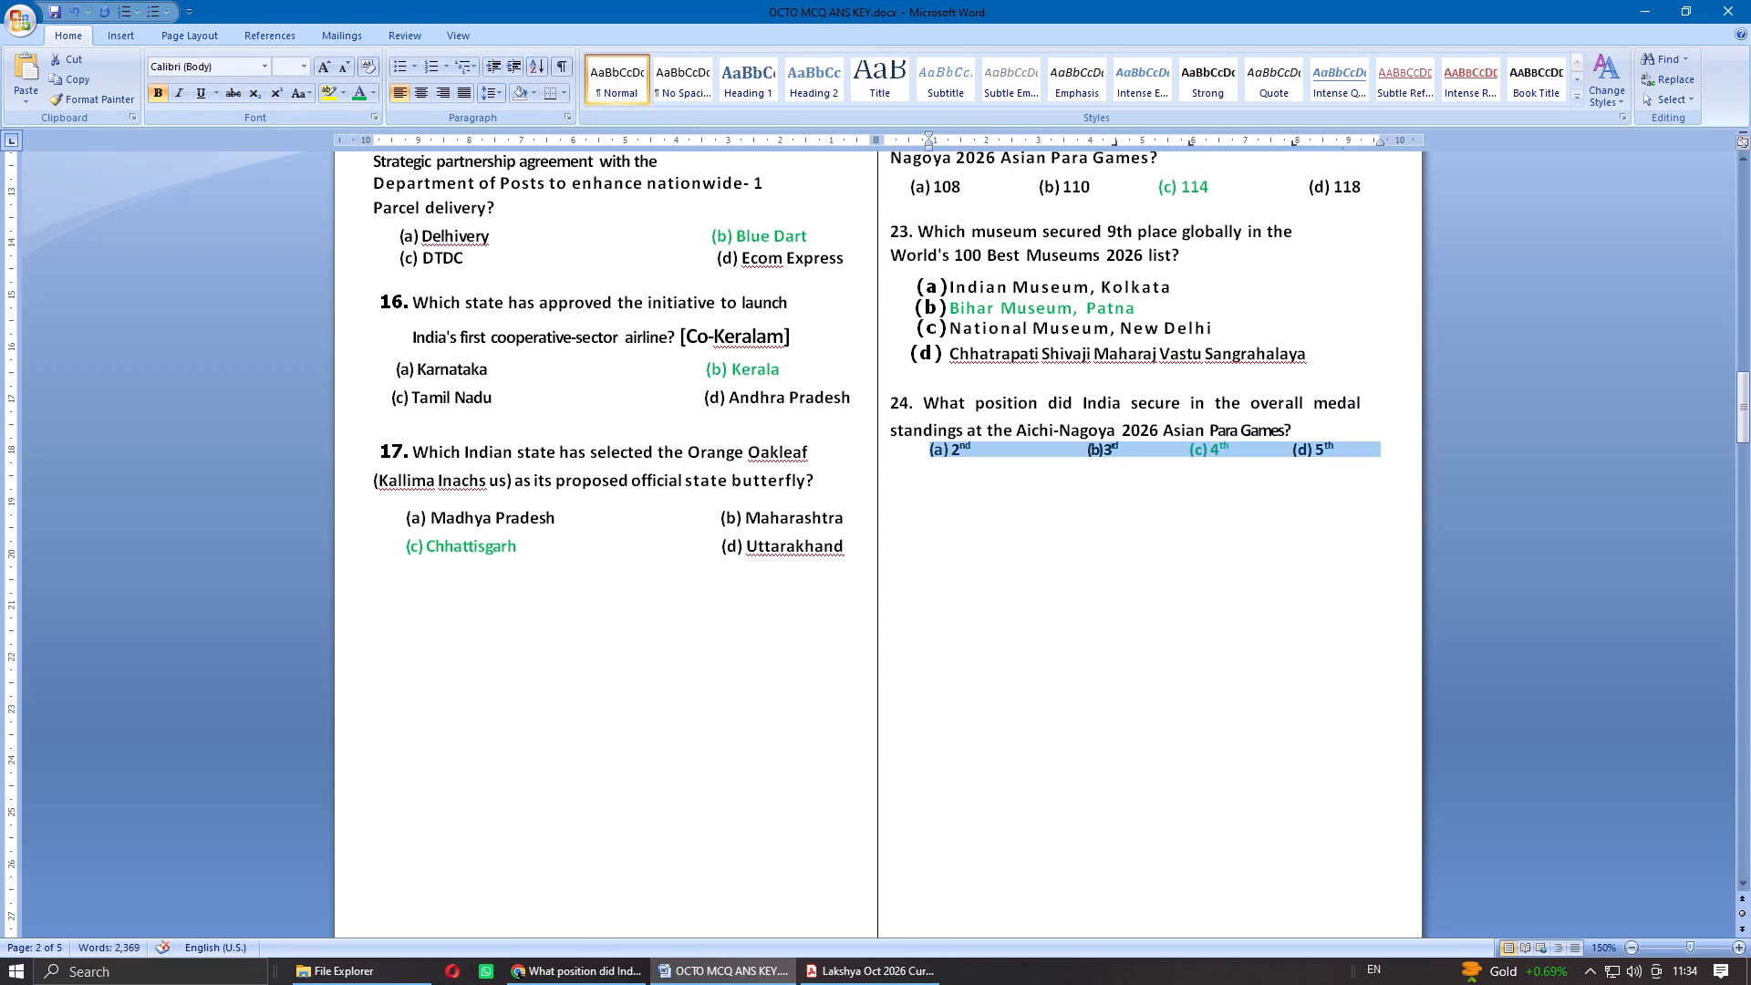
click(166, 101)
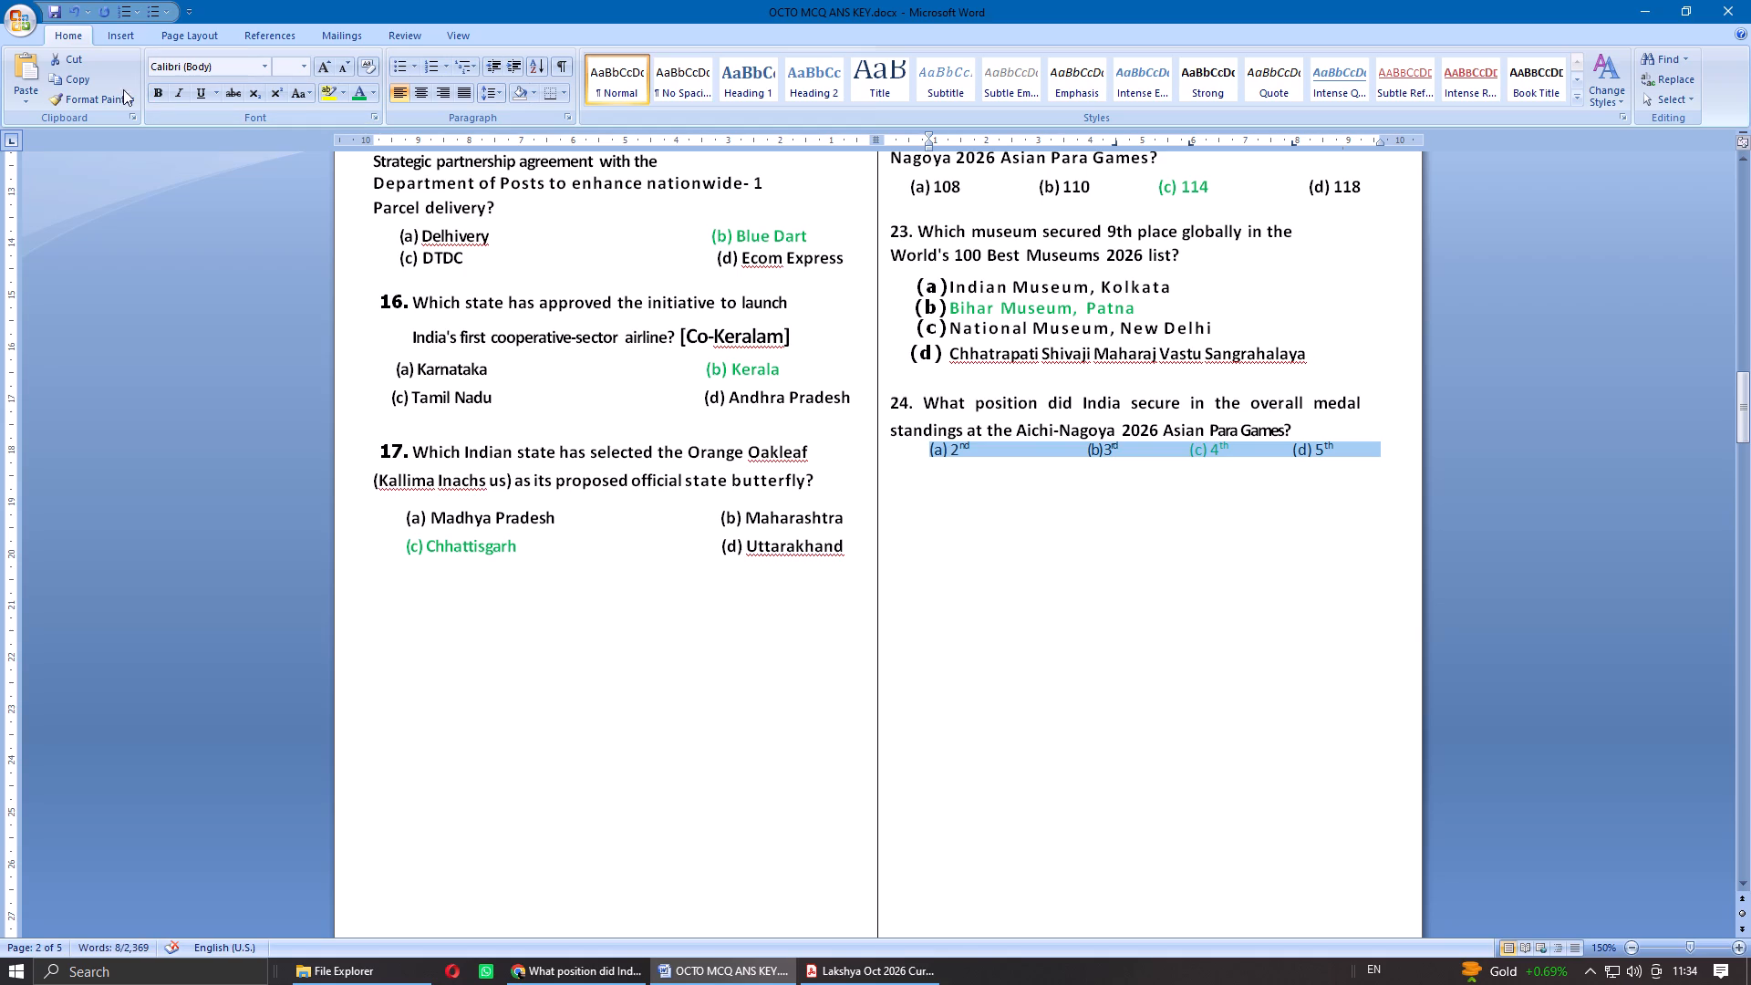
click(153, 92)
click(1092, 691)
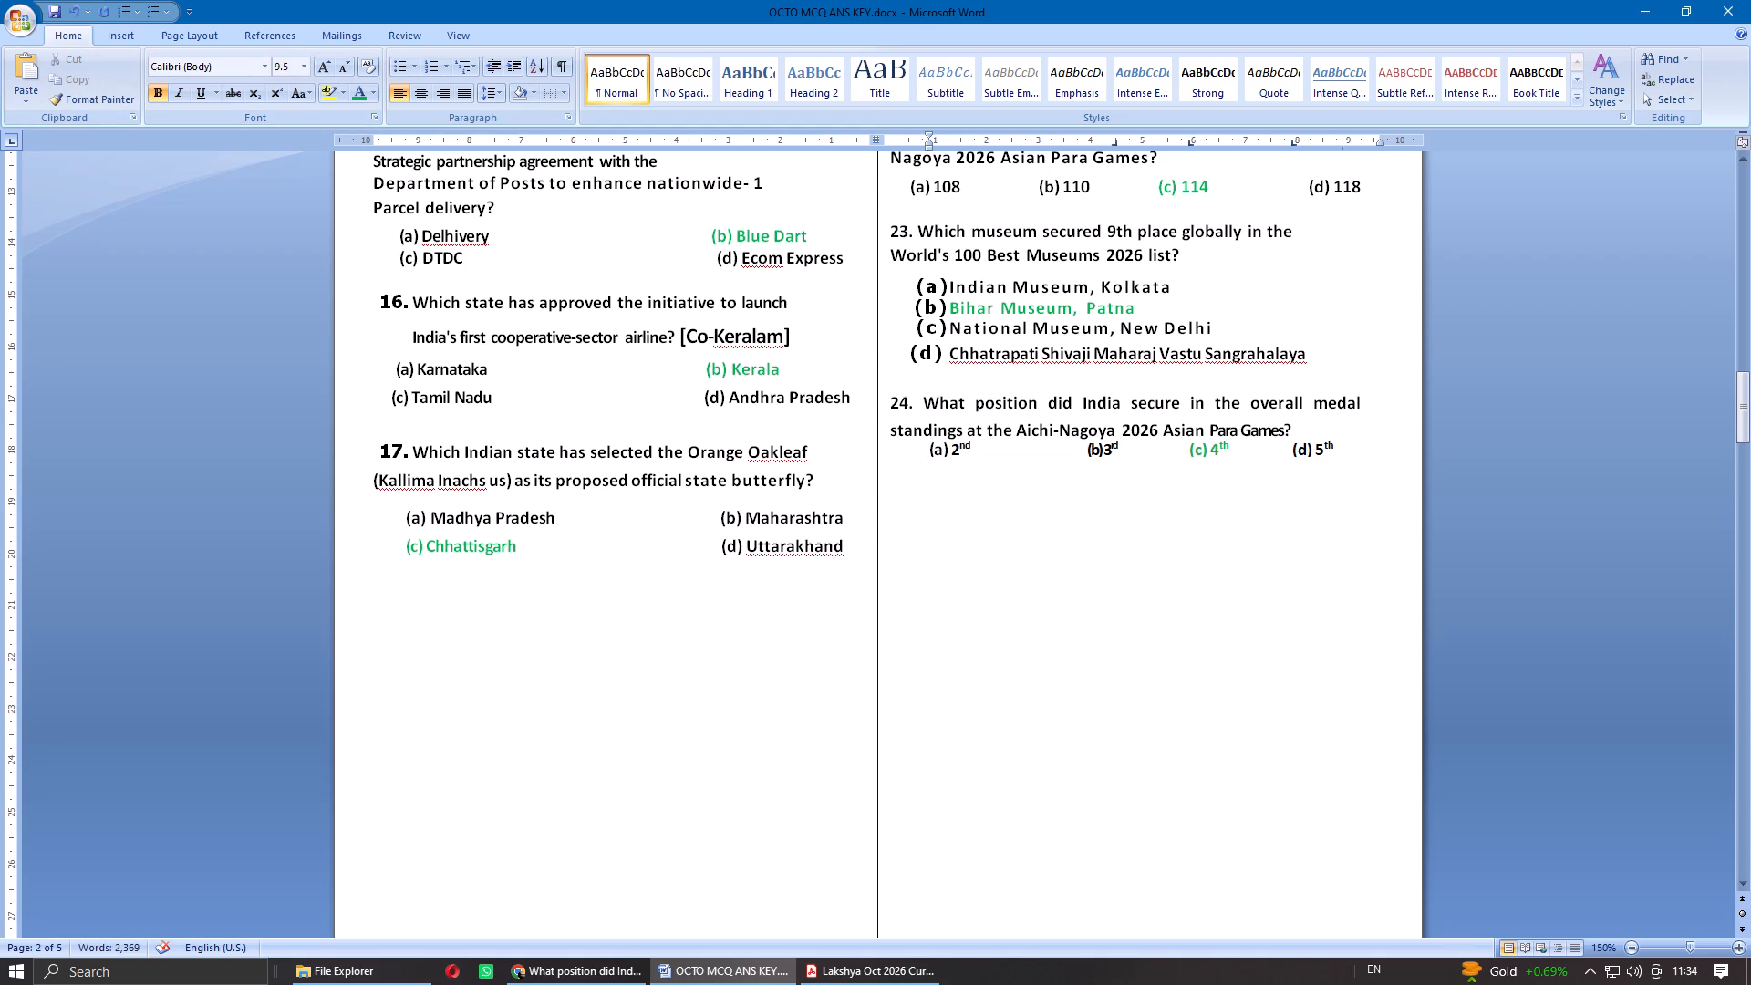
drag(1351, 449, 907, 450)
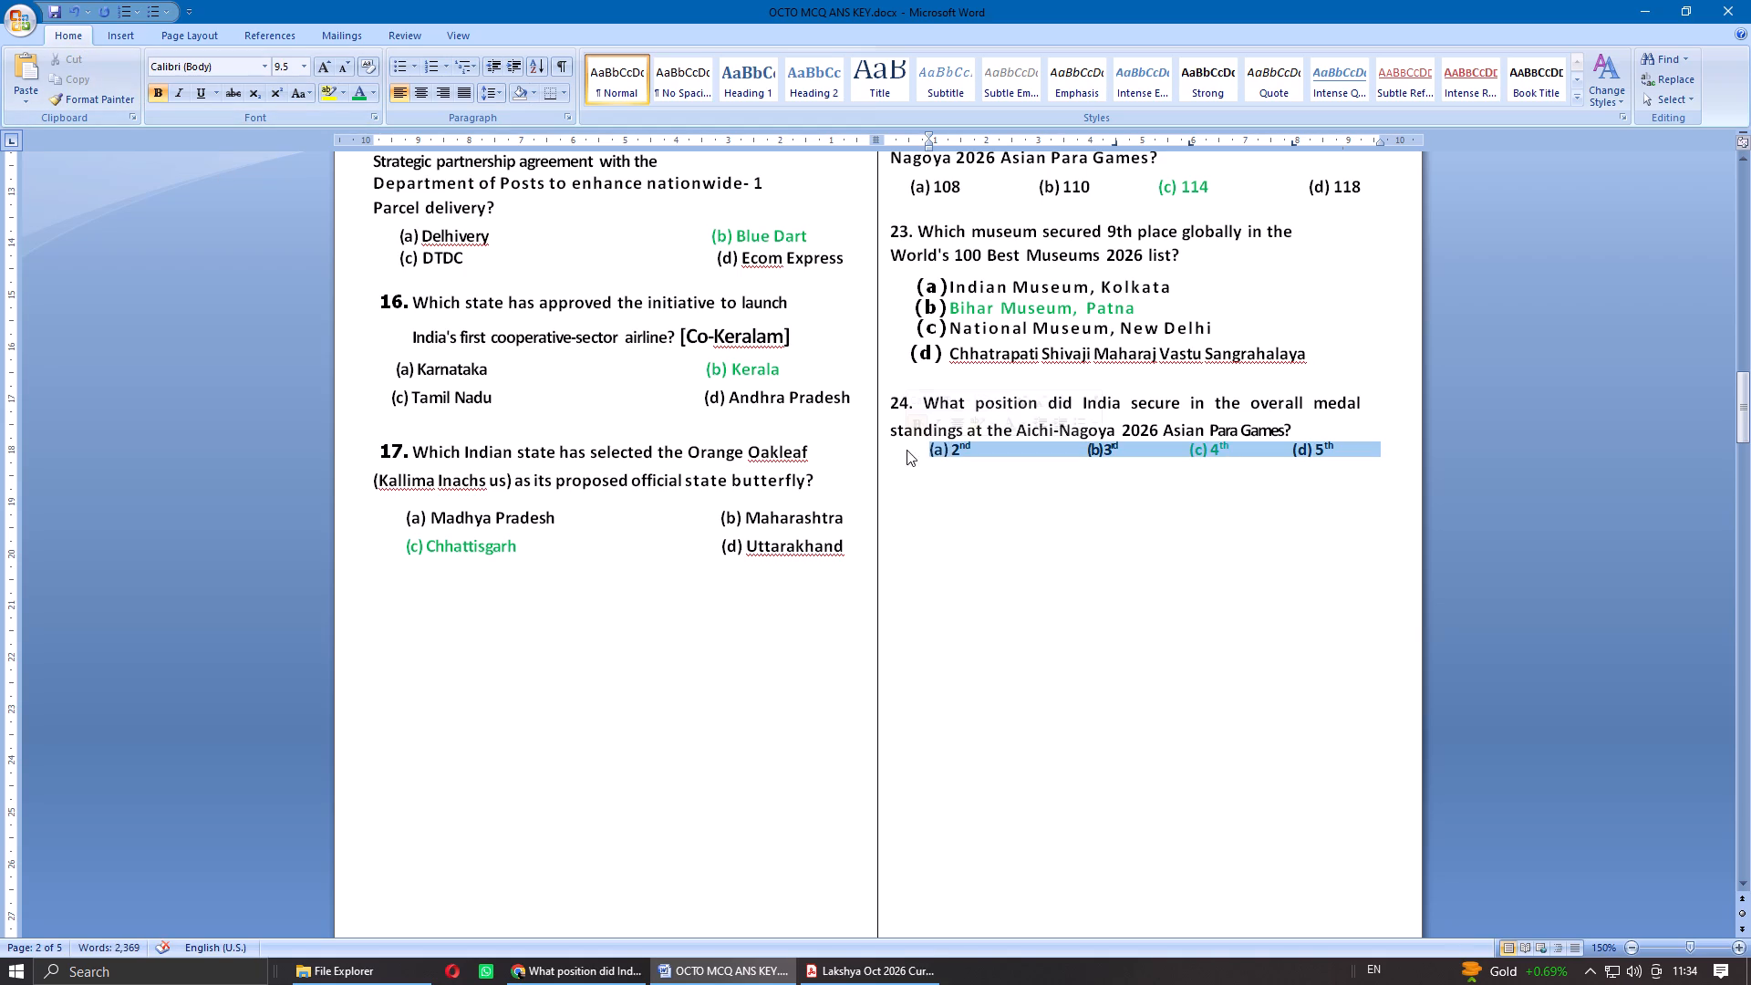
click(306, 63)
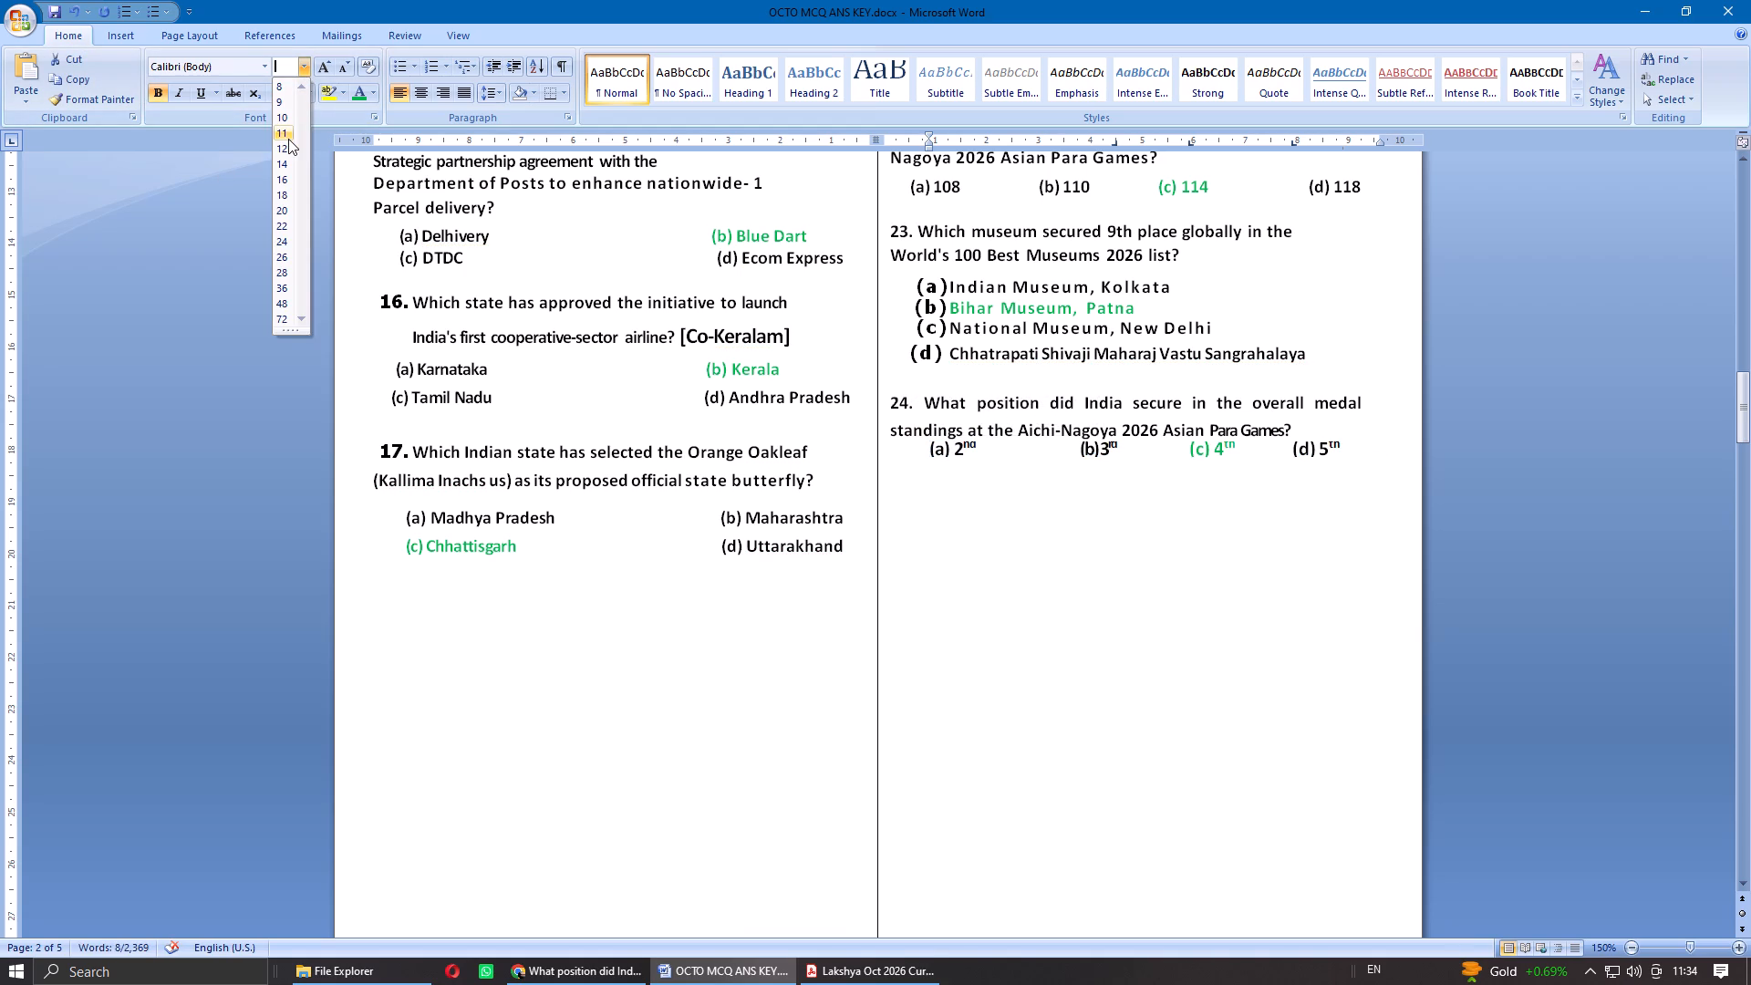
click(288, 139)
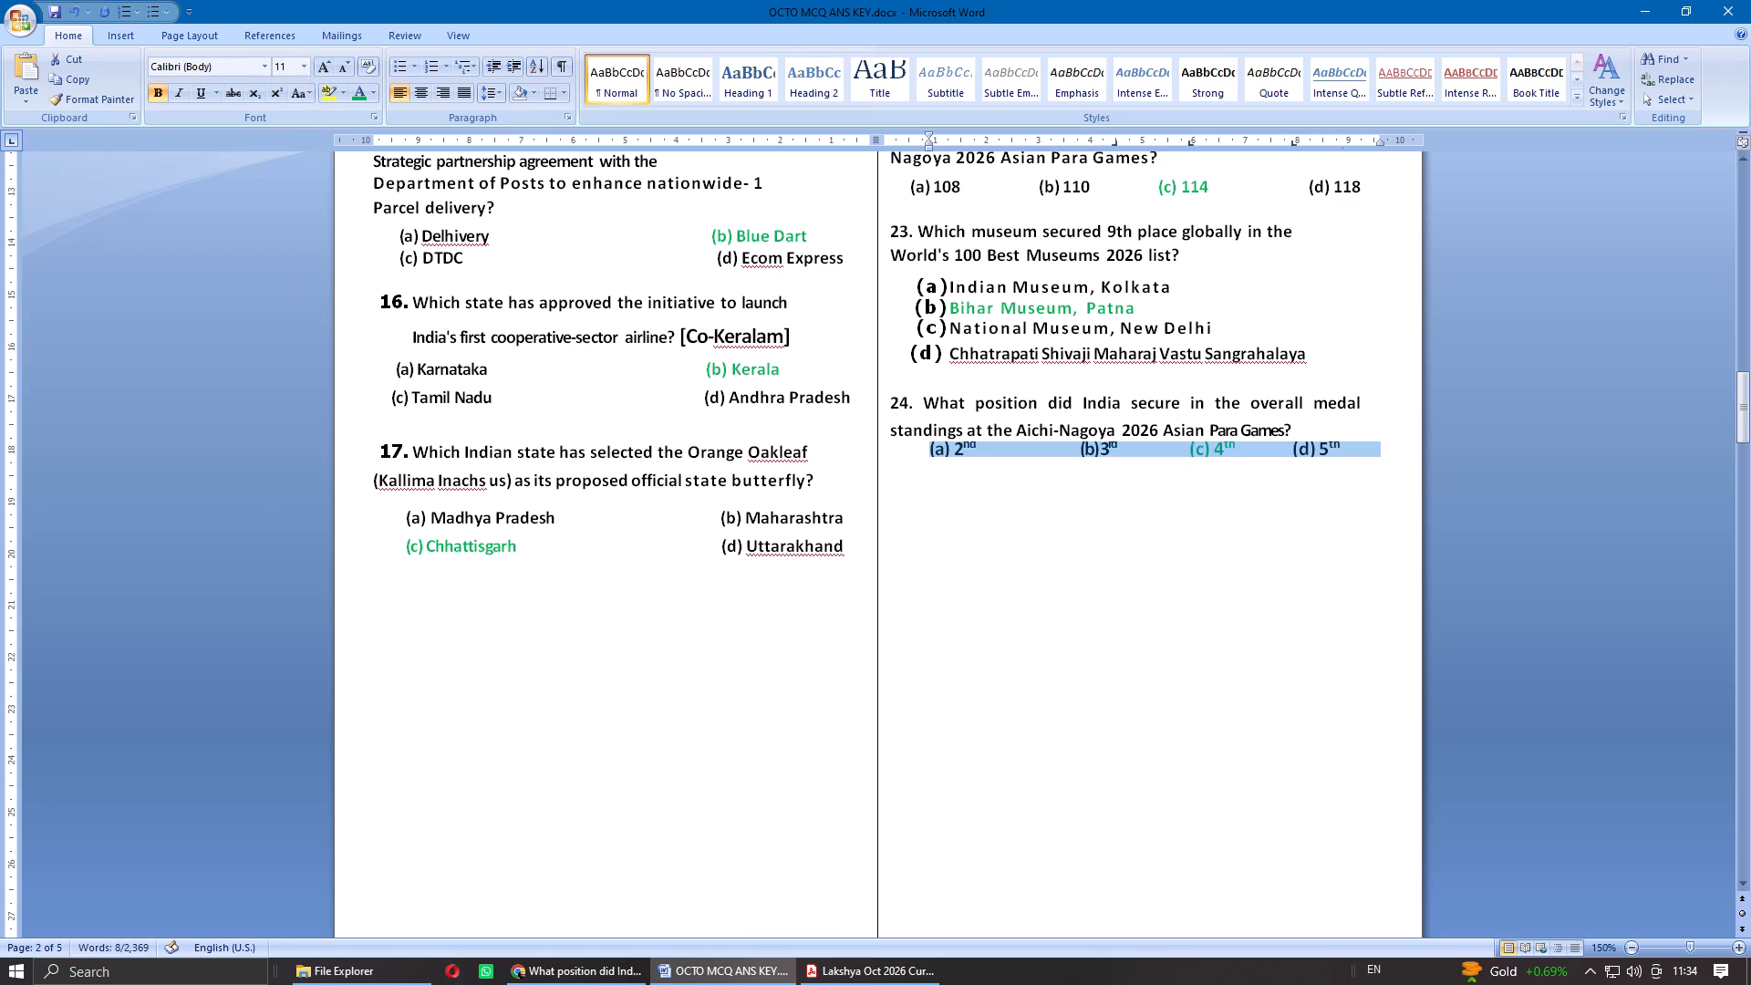
click(1249, 562)
Increase the spacing before question 24's text to 24 pt.
right_click(1027, 402)
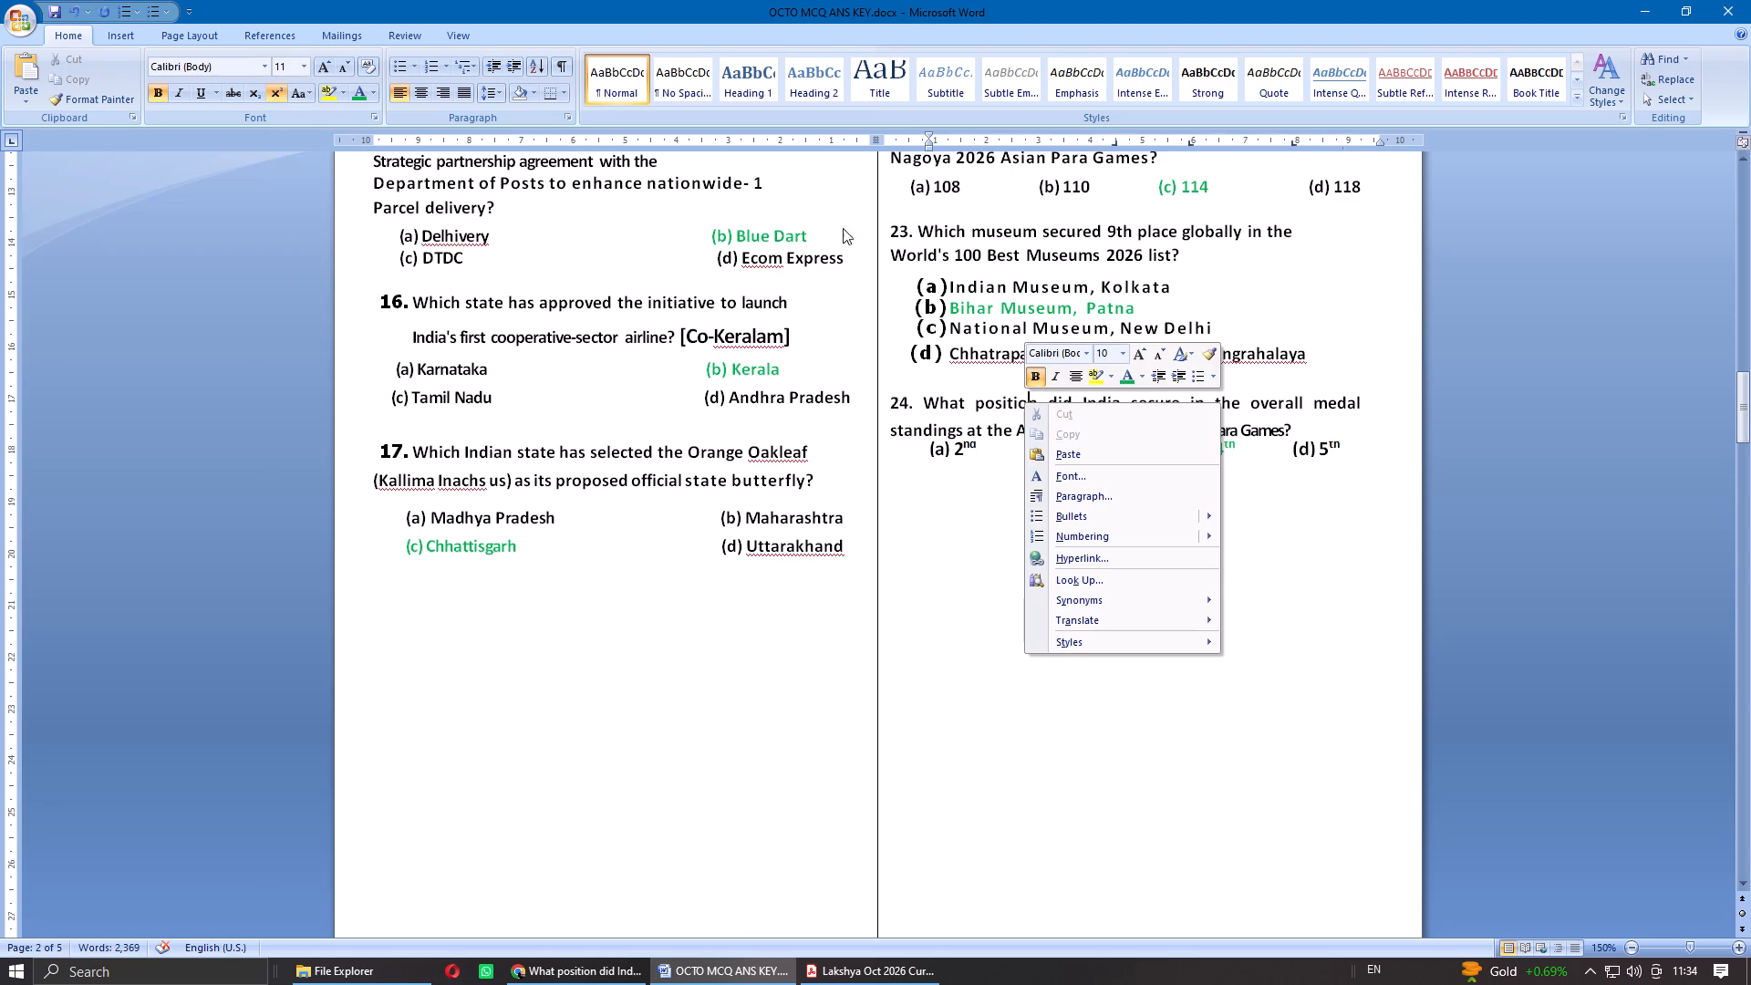
click(159, 36)
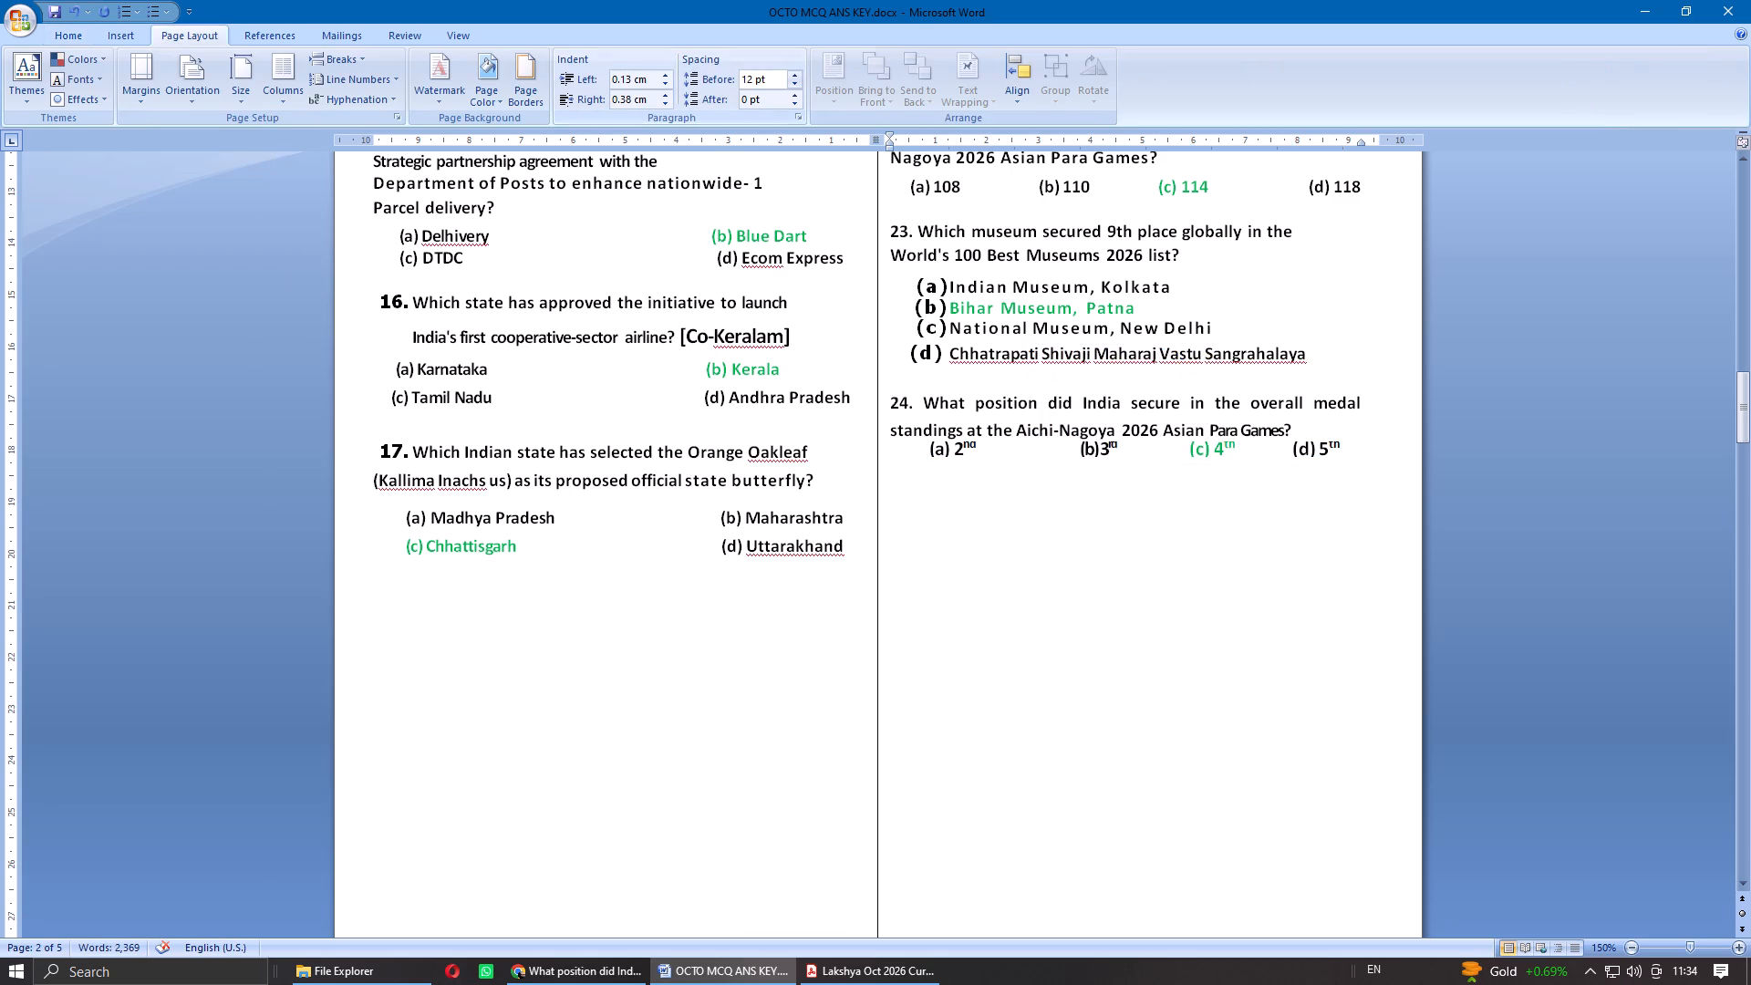
click(792, 75)
click(792, 75)
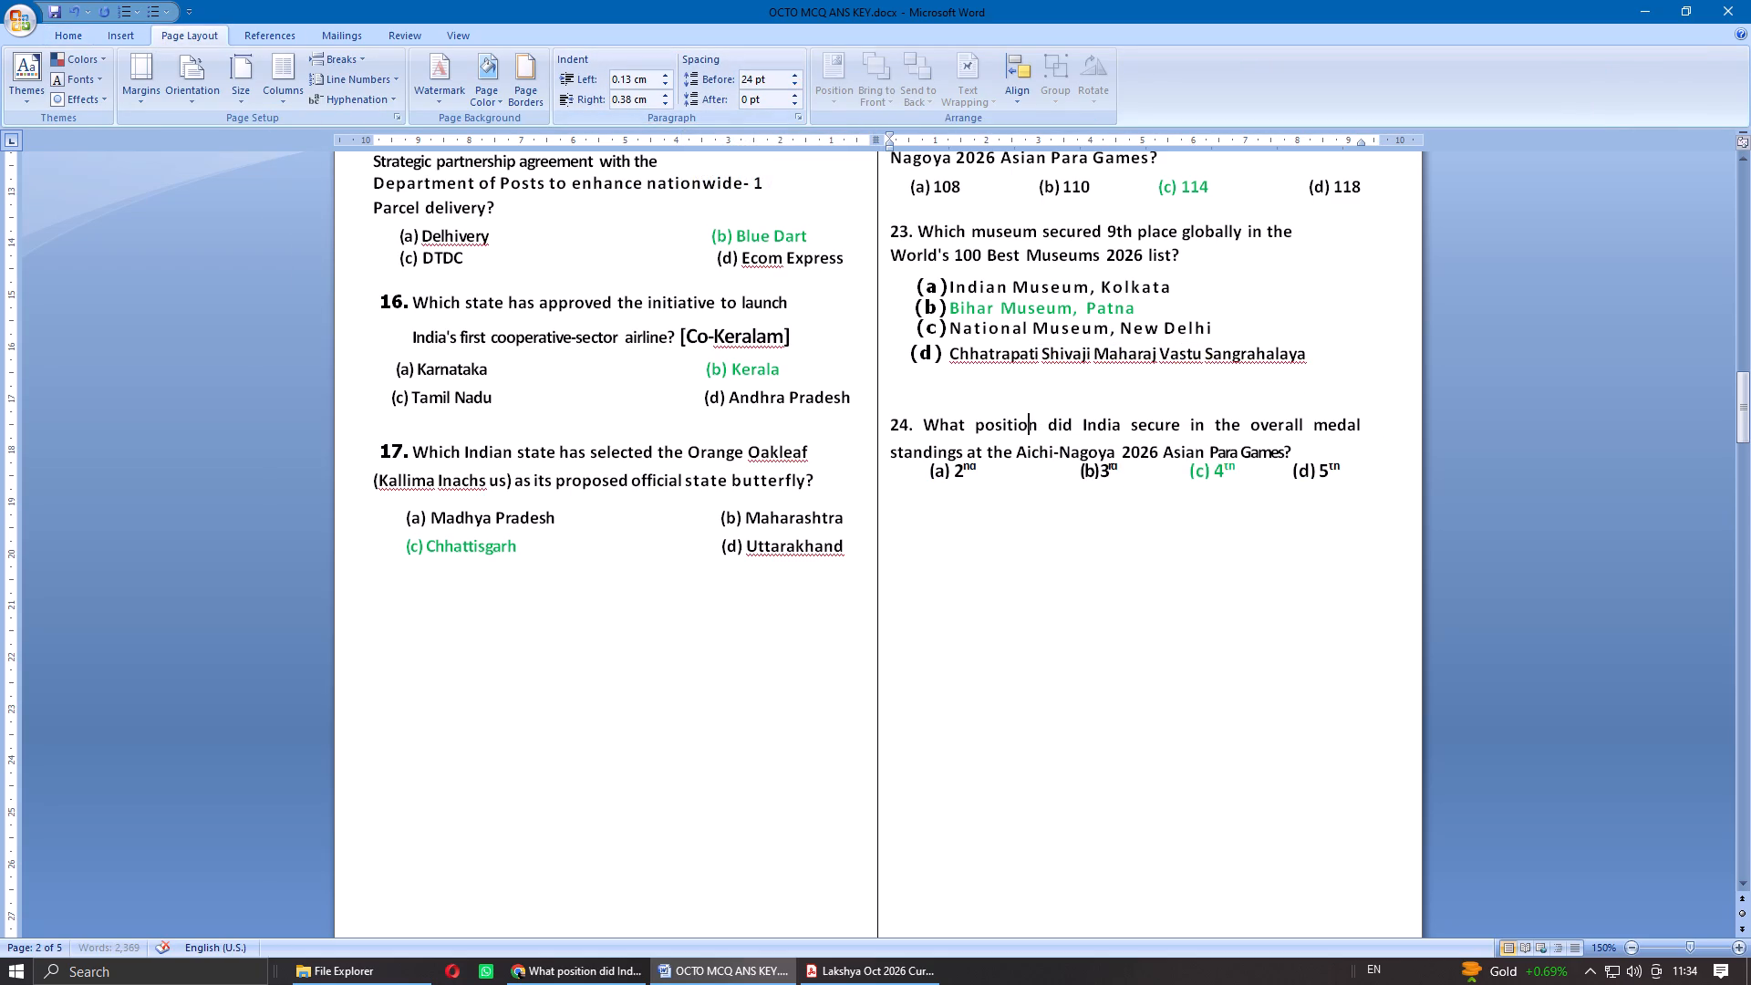
Set the spacing before question 24's options line to 12 pt and save the document.
click(996, 467)
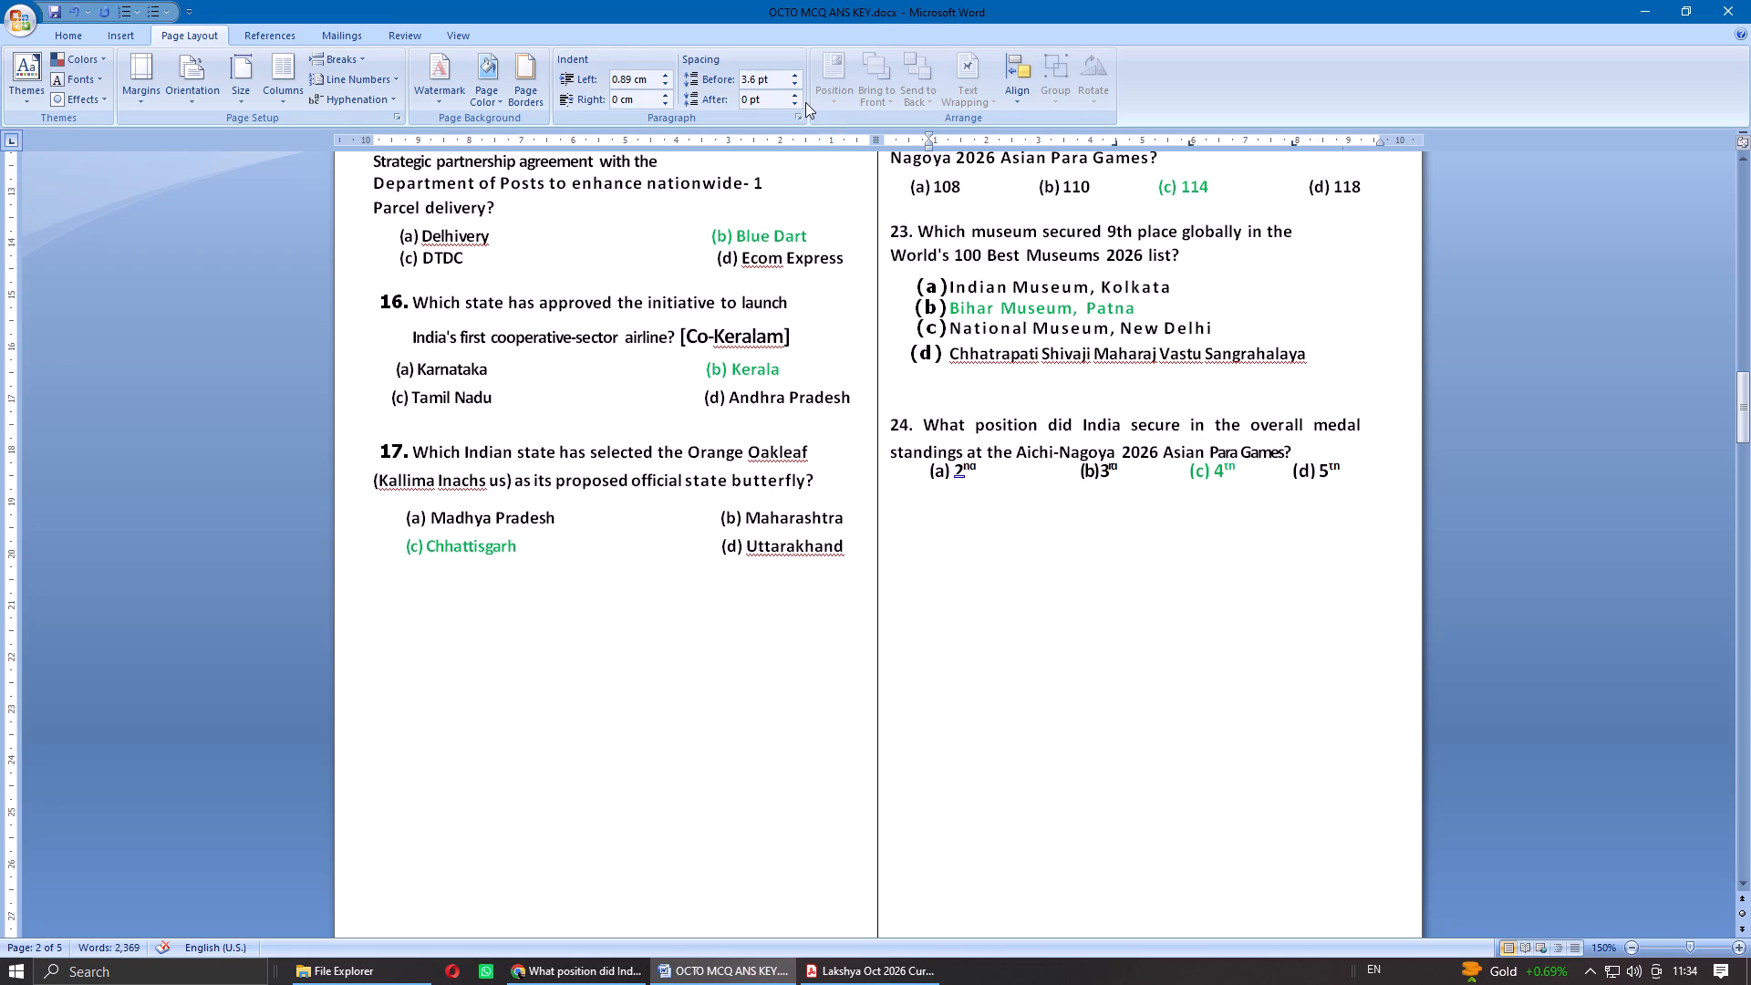
click(793, 80)
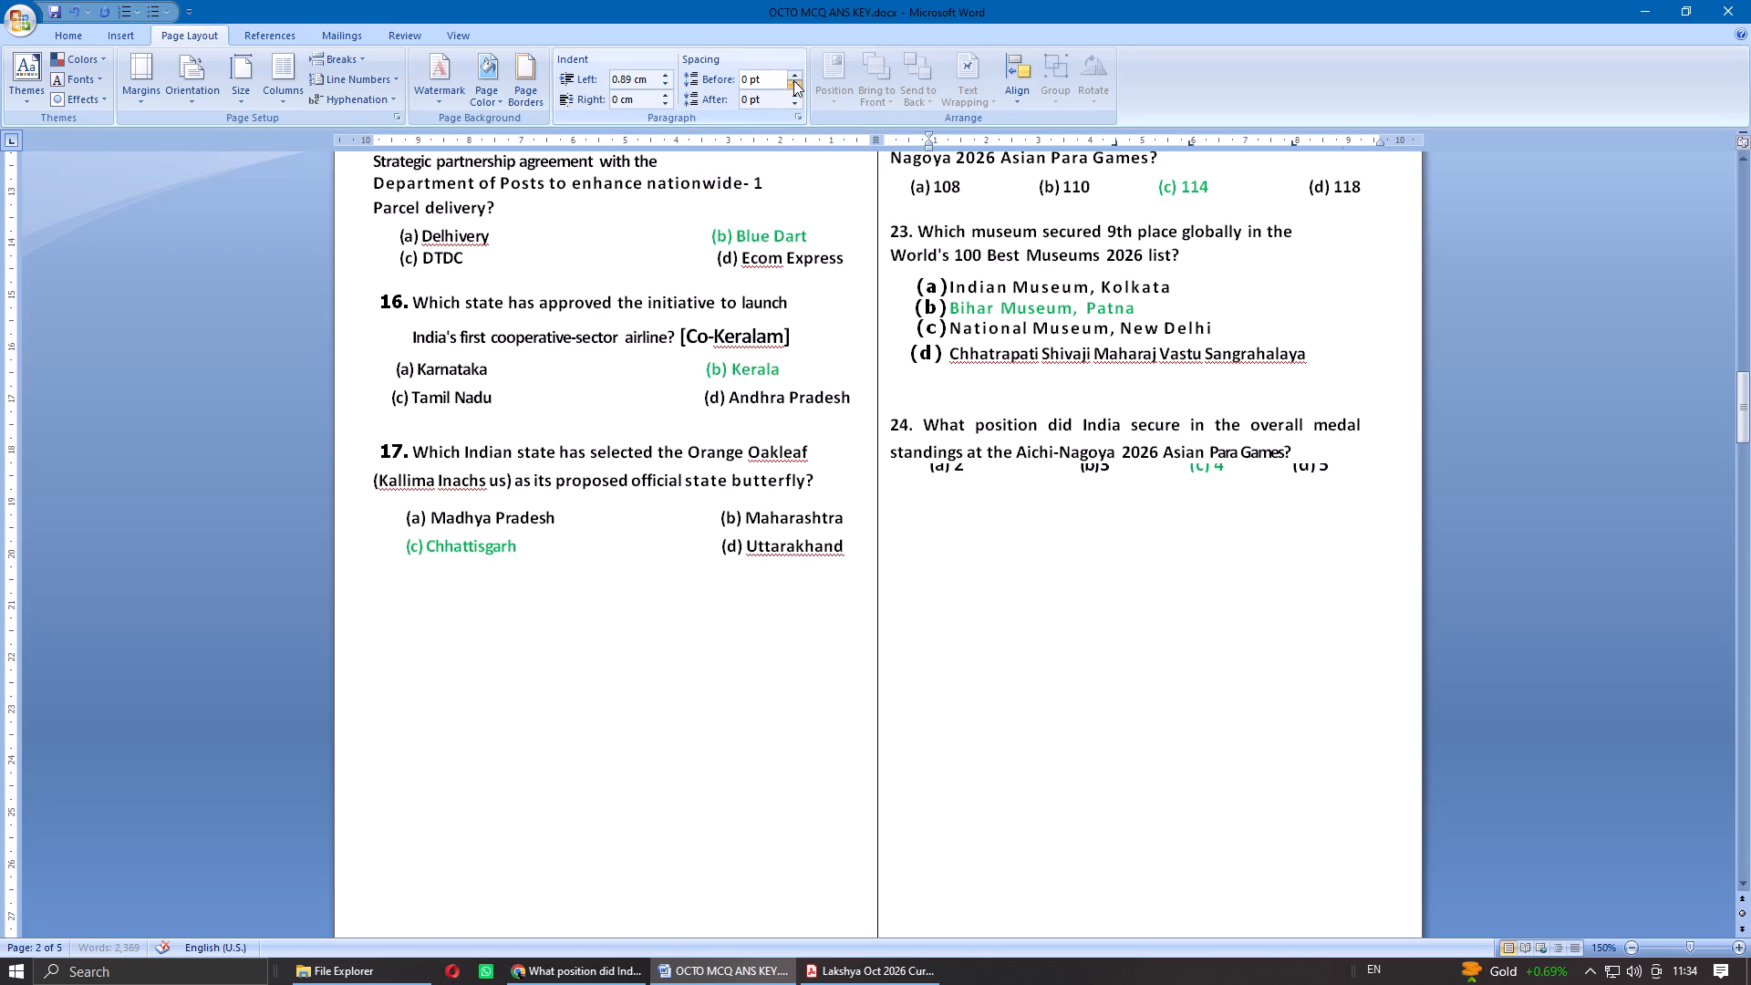
click(793, 72)
click(793, 72)
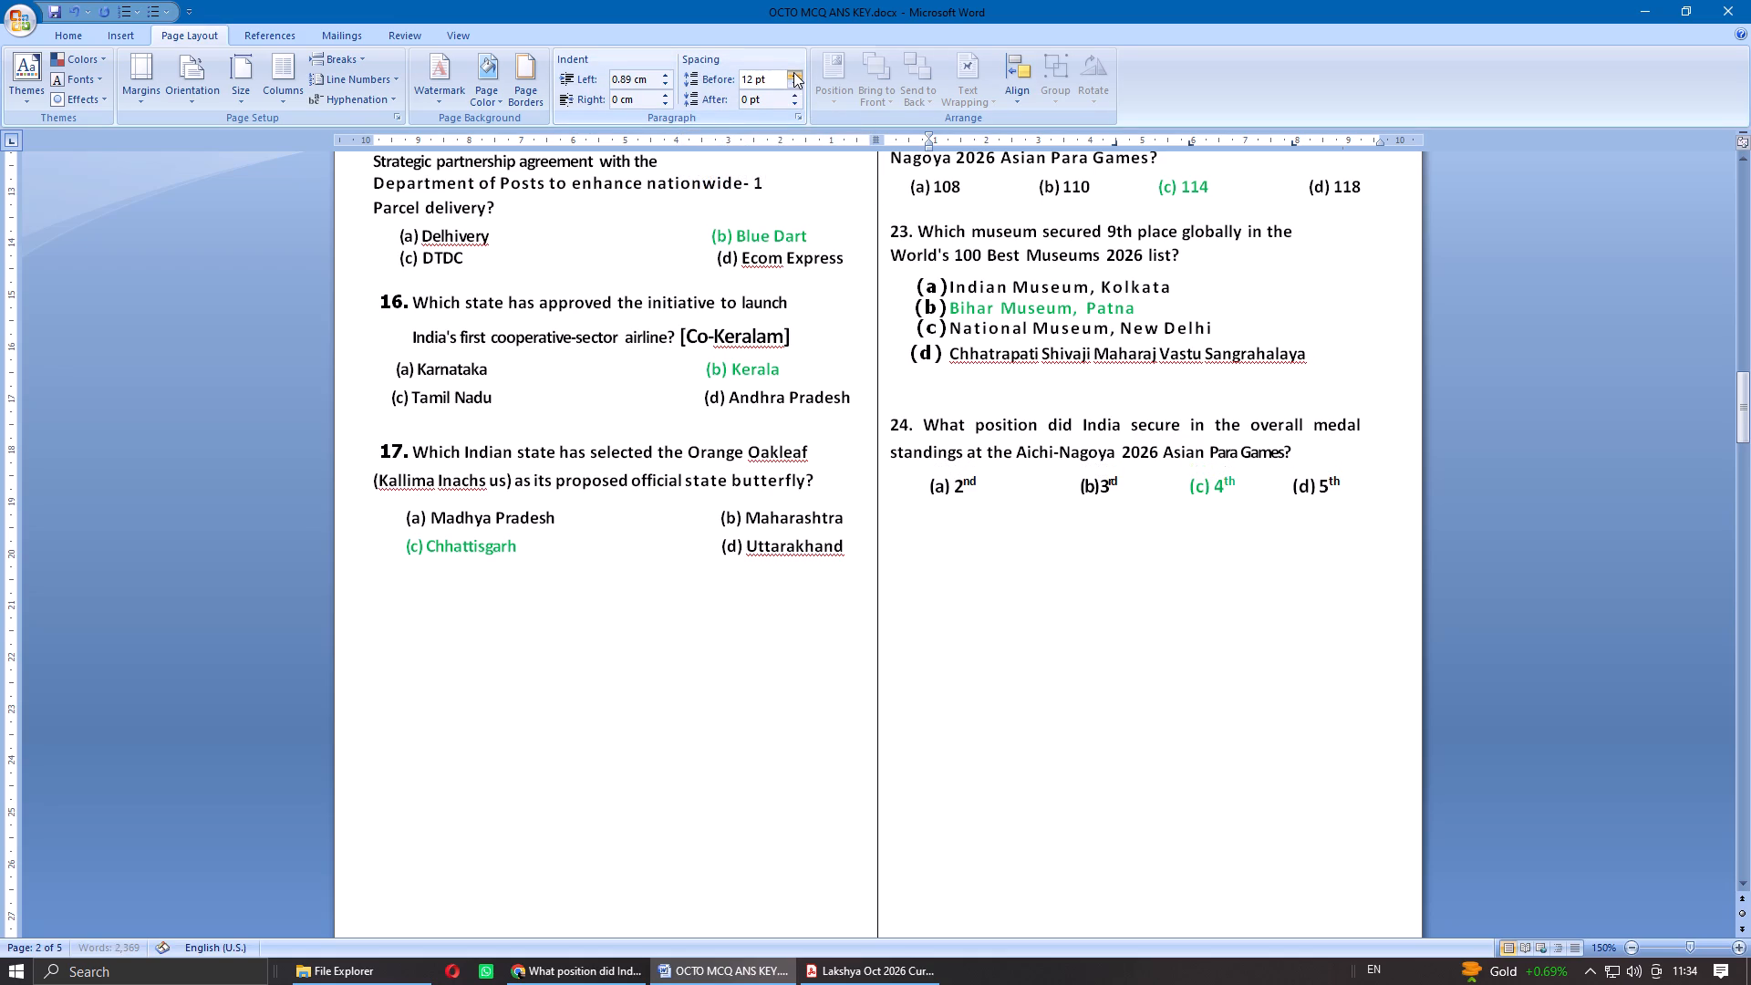
click(1091, 576)
click(1100, 626)
click(1040, 693)
click(47, 4)
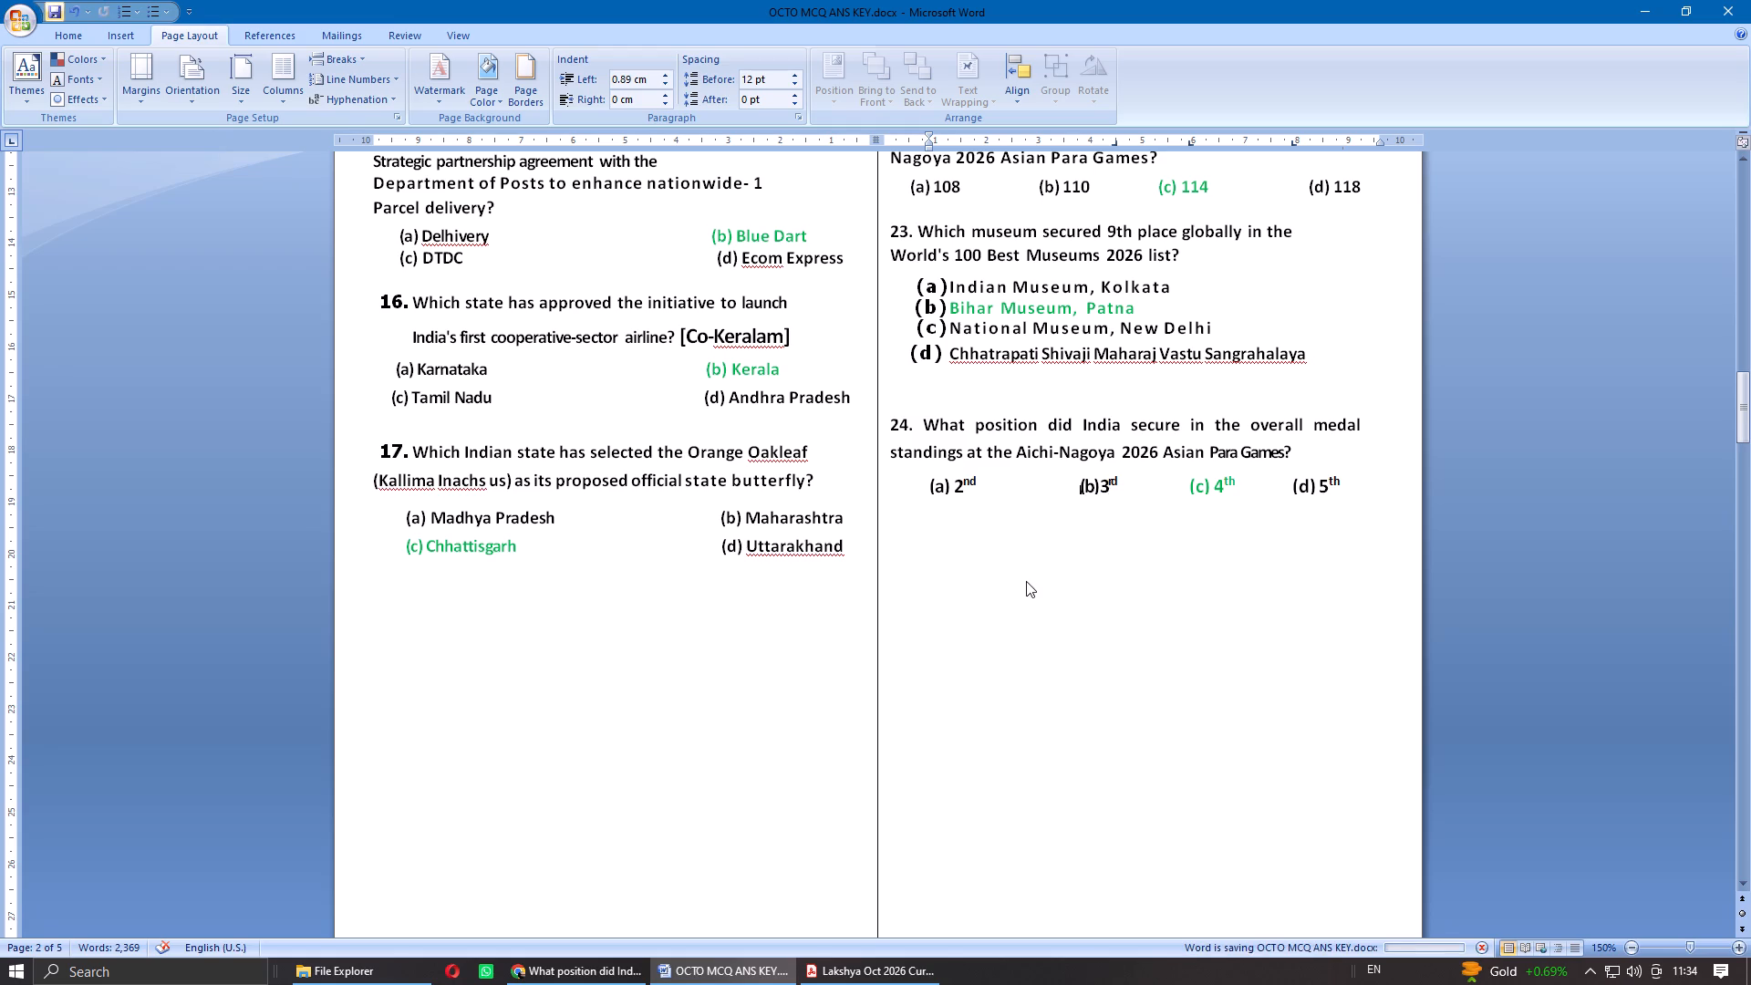
Delete the two lines of garbled text between question 25 on INS Samarthak and its options.
scroll(1157, 604, down, 7)
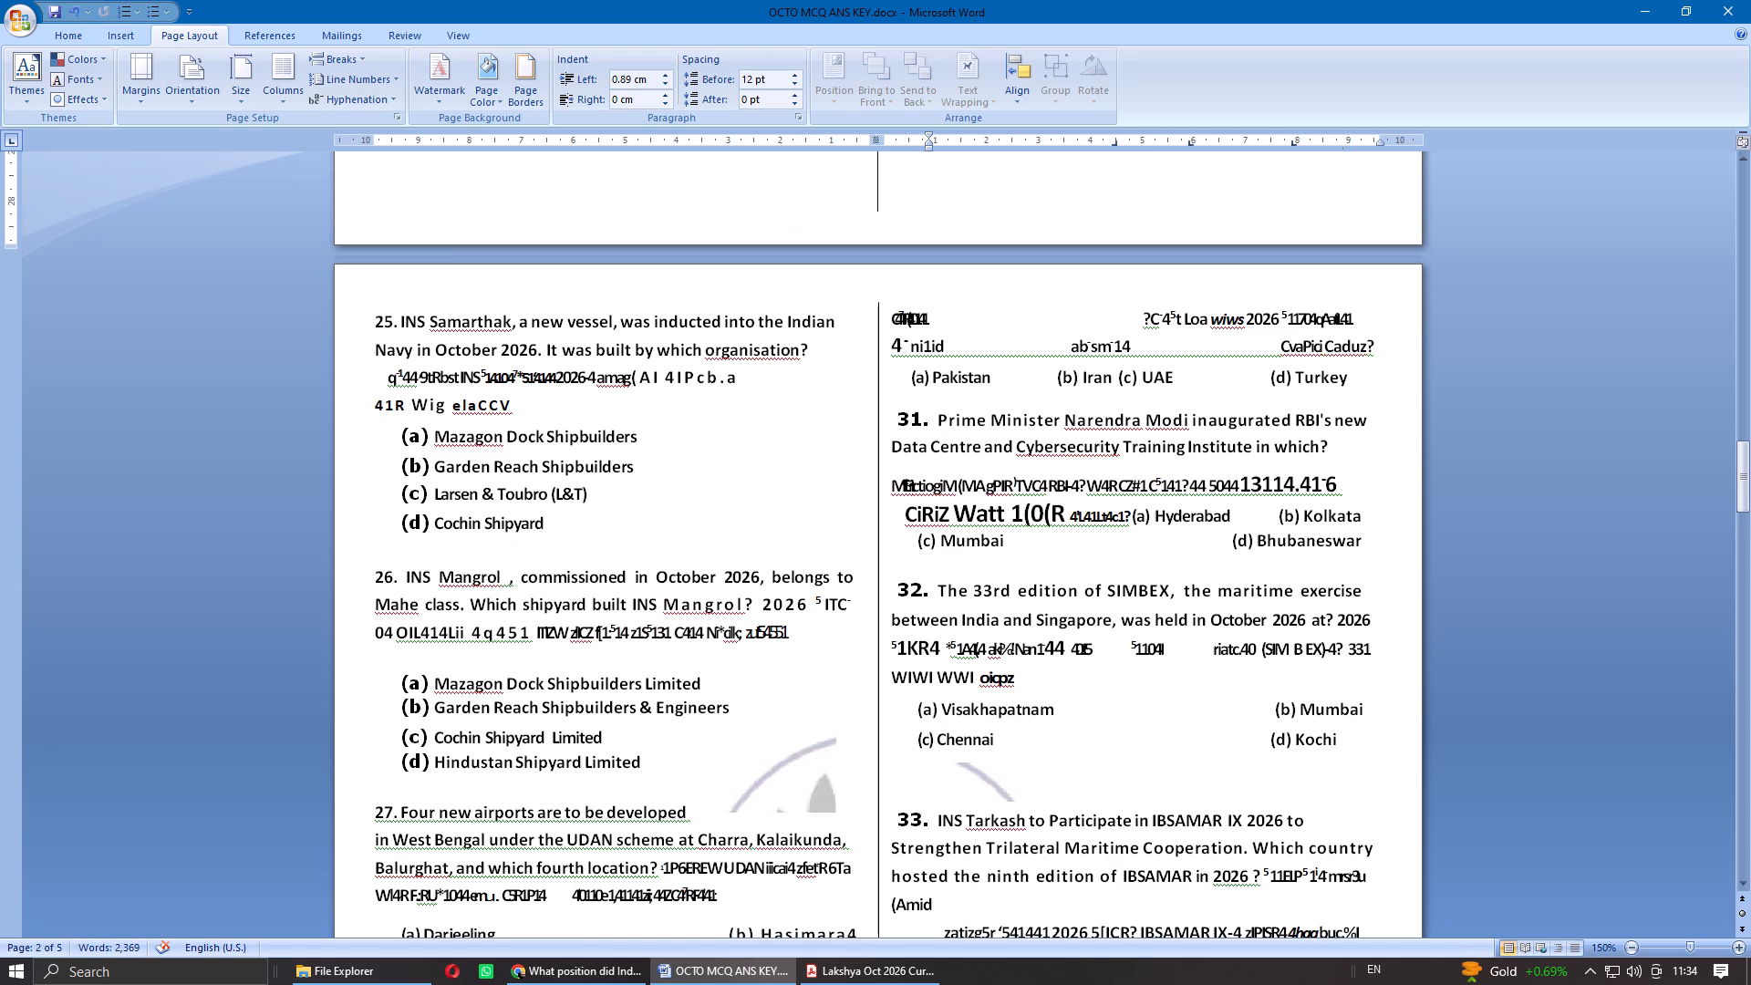
scroll(1146, 605, up, 1)
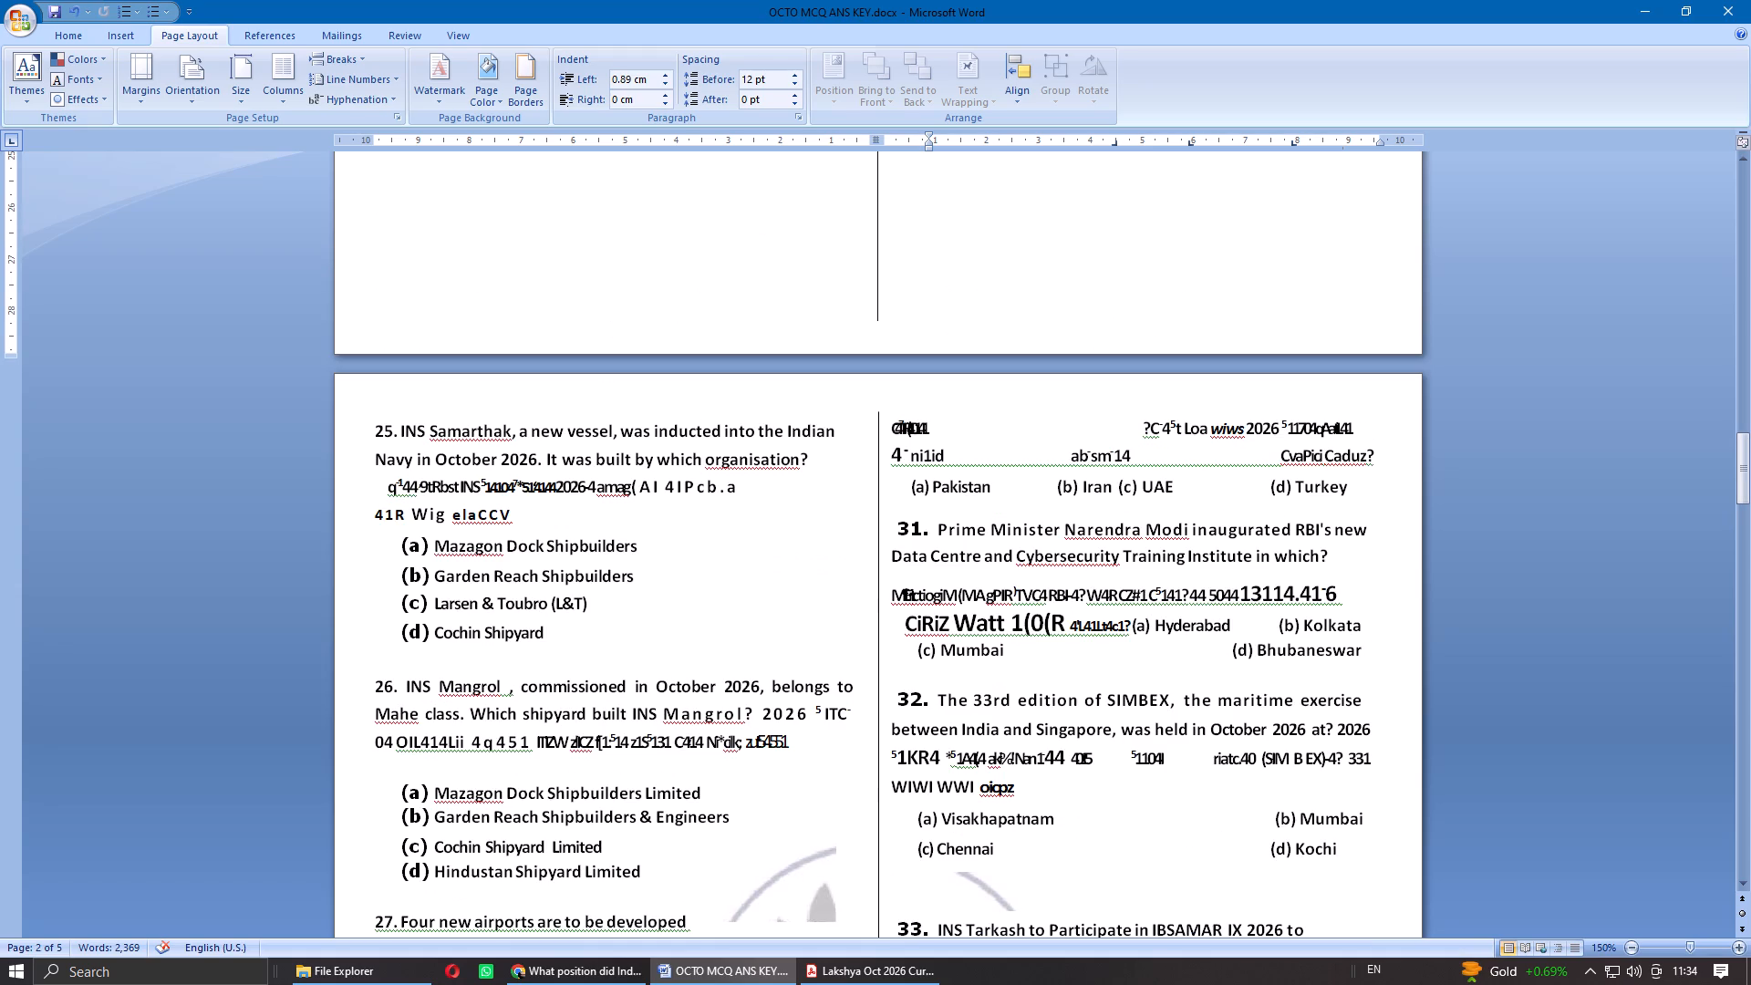
drag(535, 513, 380, 484)
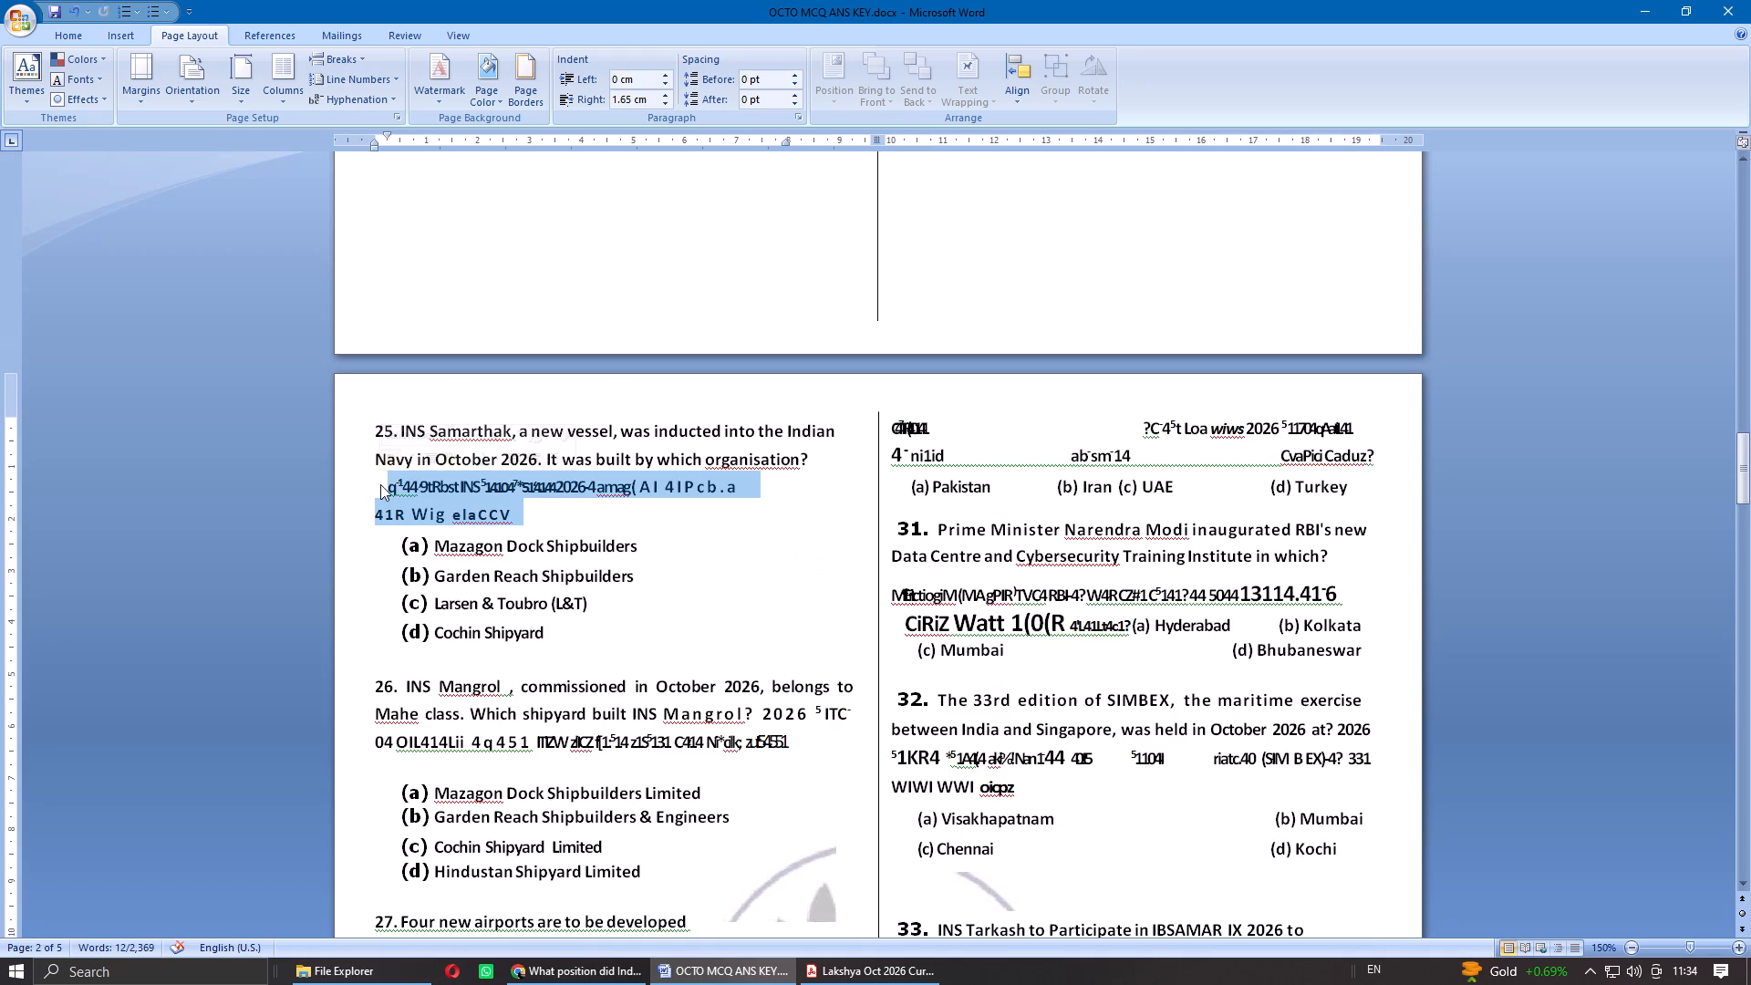
key(BackSpace)
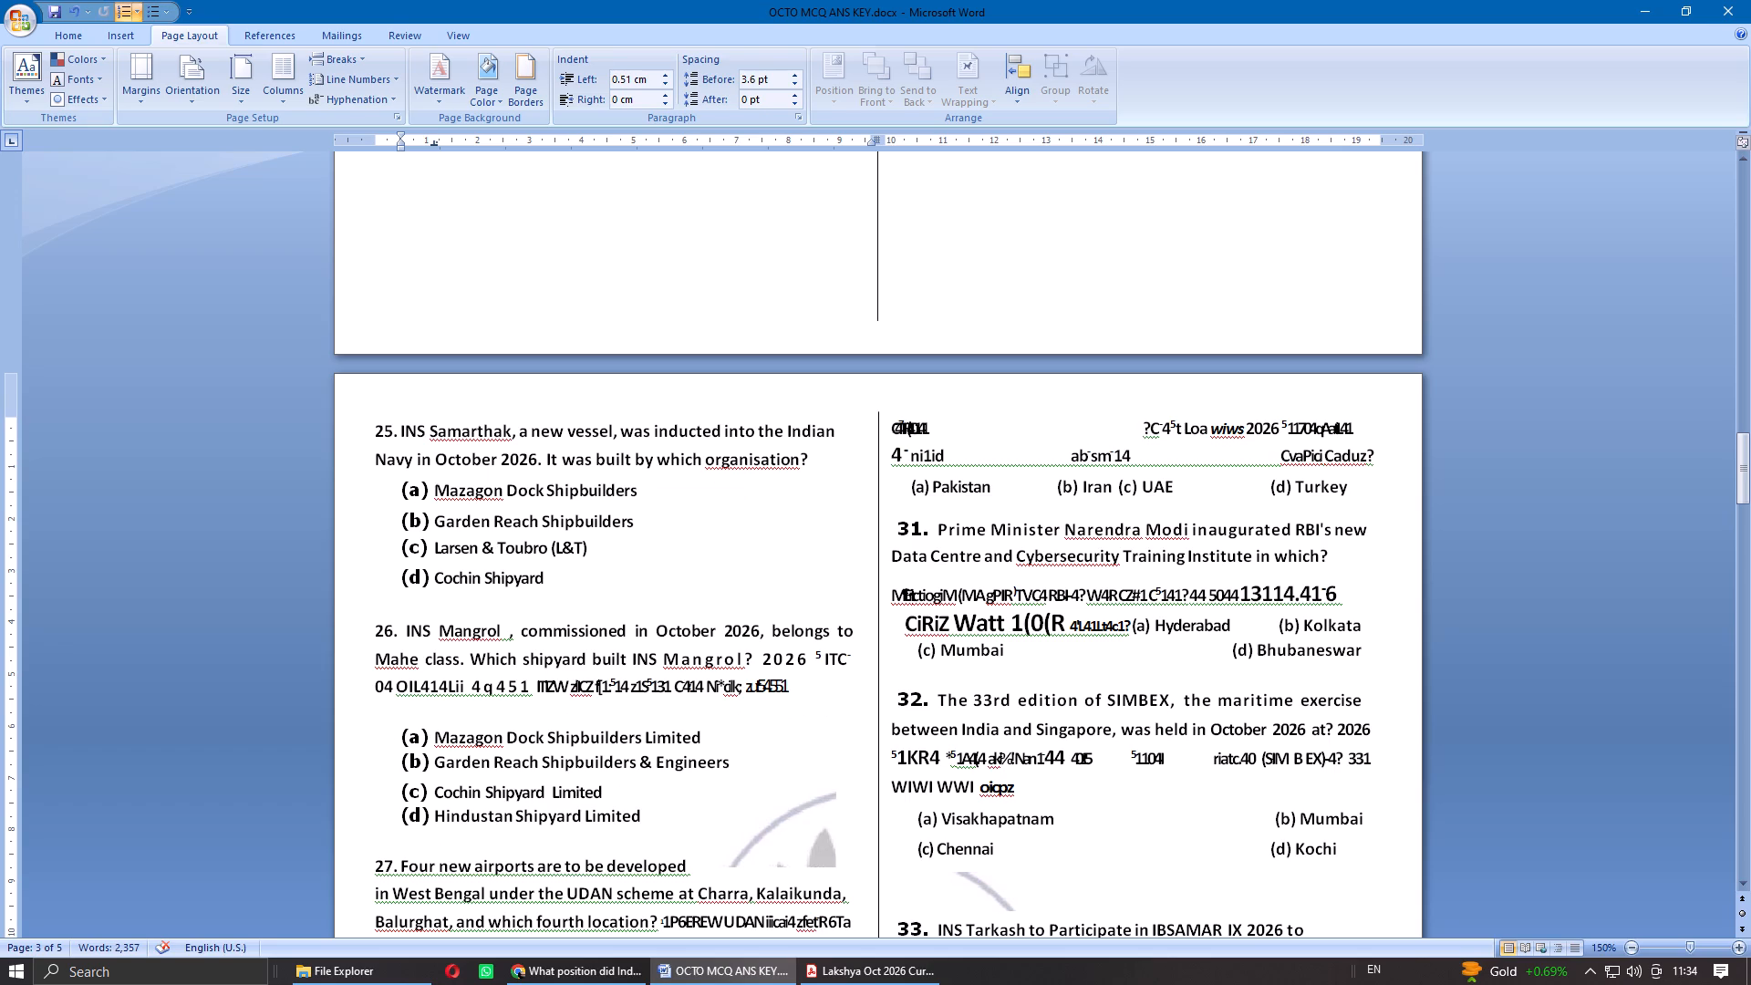
Copy question 25's text about which organisation built INS Samarthak and search Google for it in Chrome.
drag(404, 429, 822, 460)
right_click(758, 455)
right_click(756, 455)
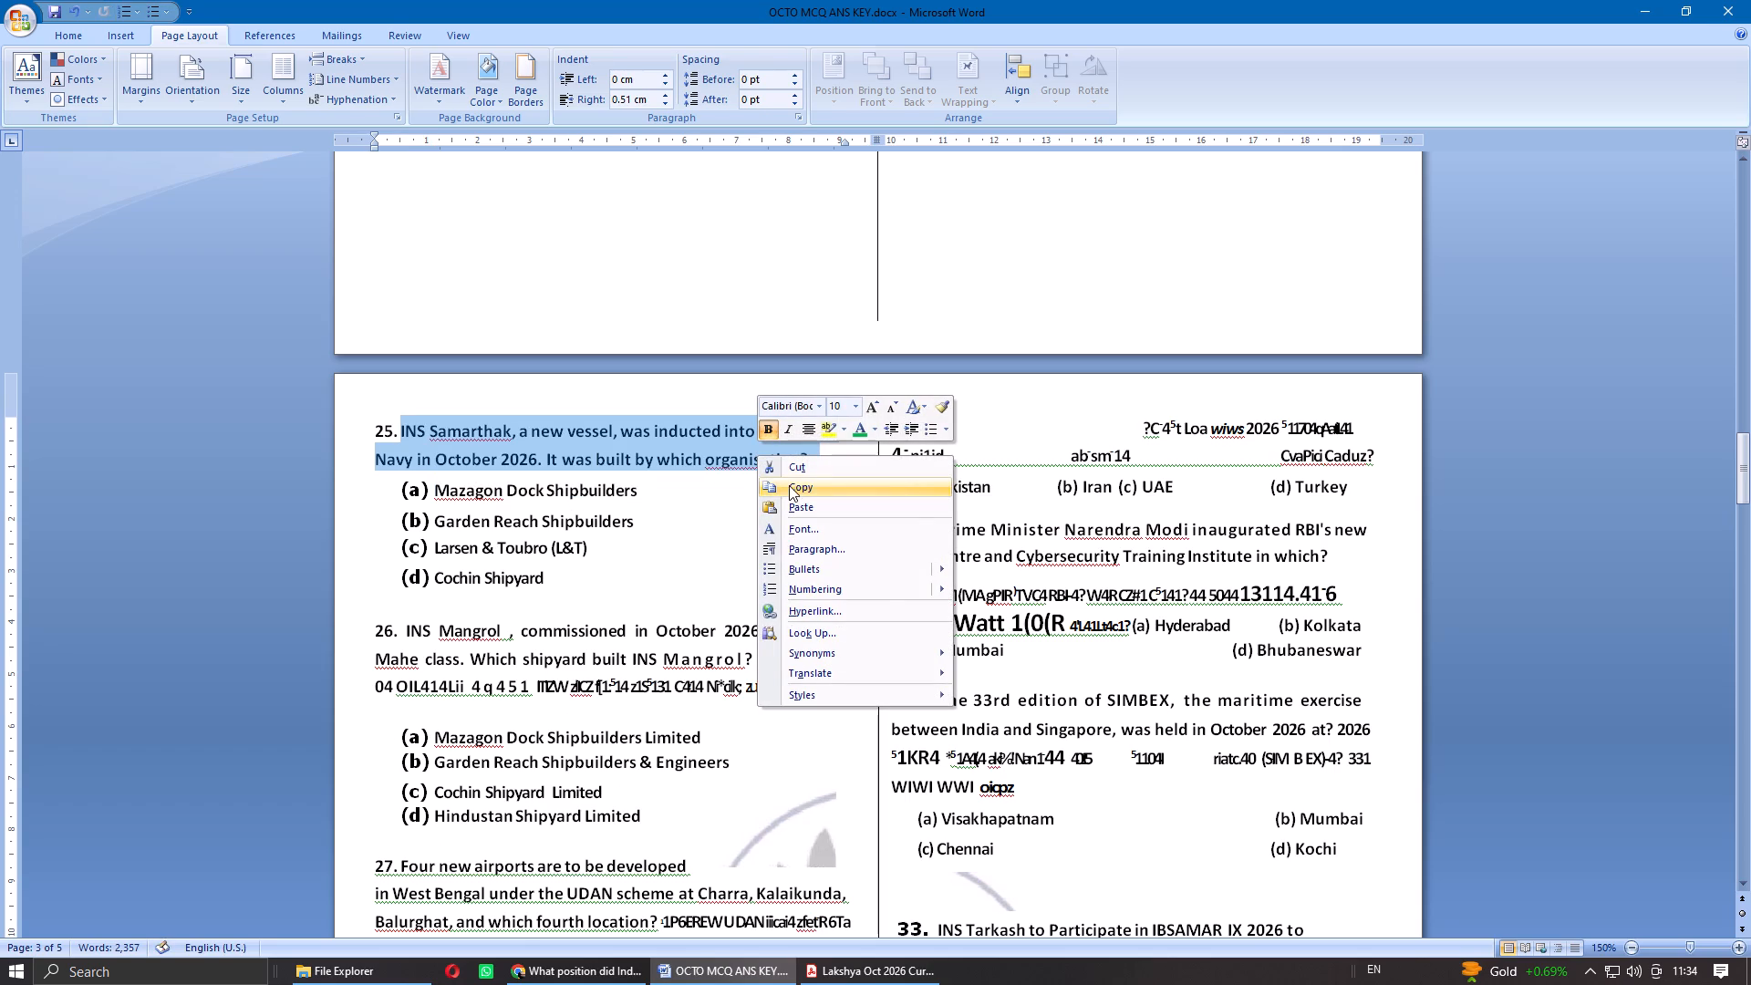
click(789, 485)
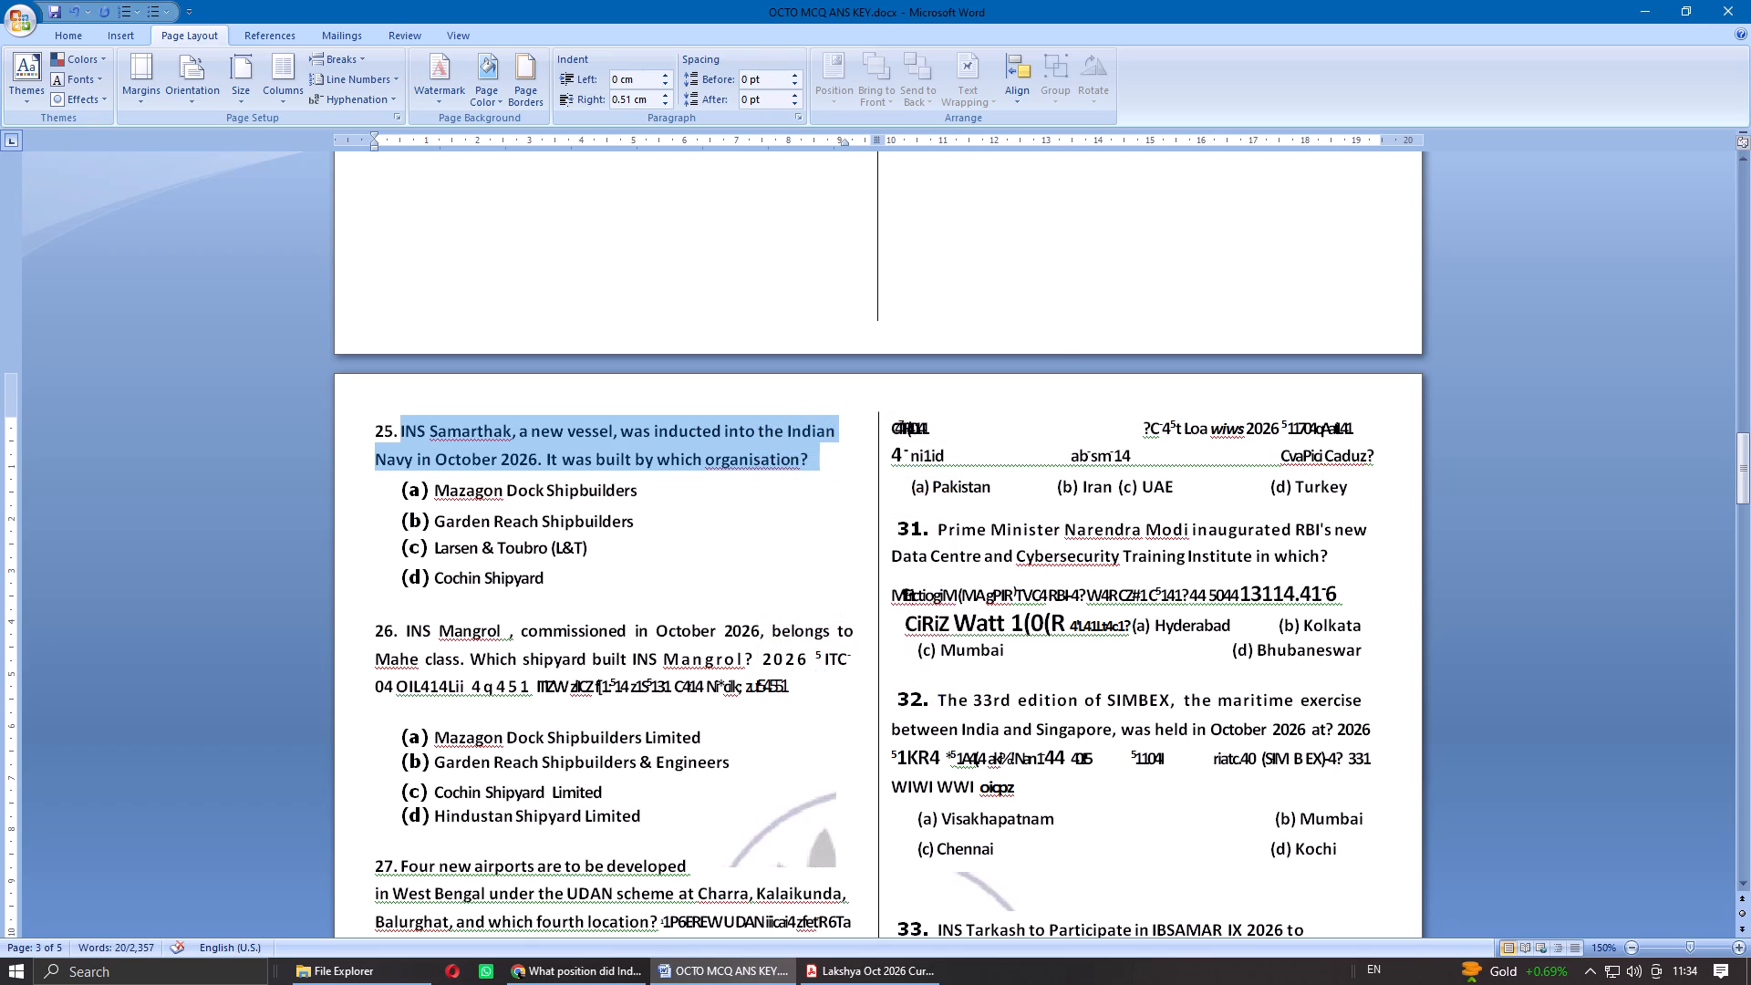
click(583, 984)
click(917, 125)
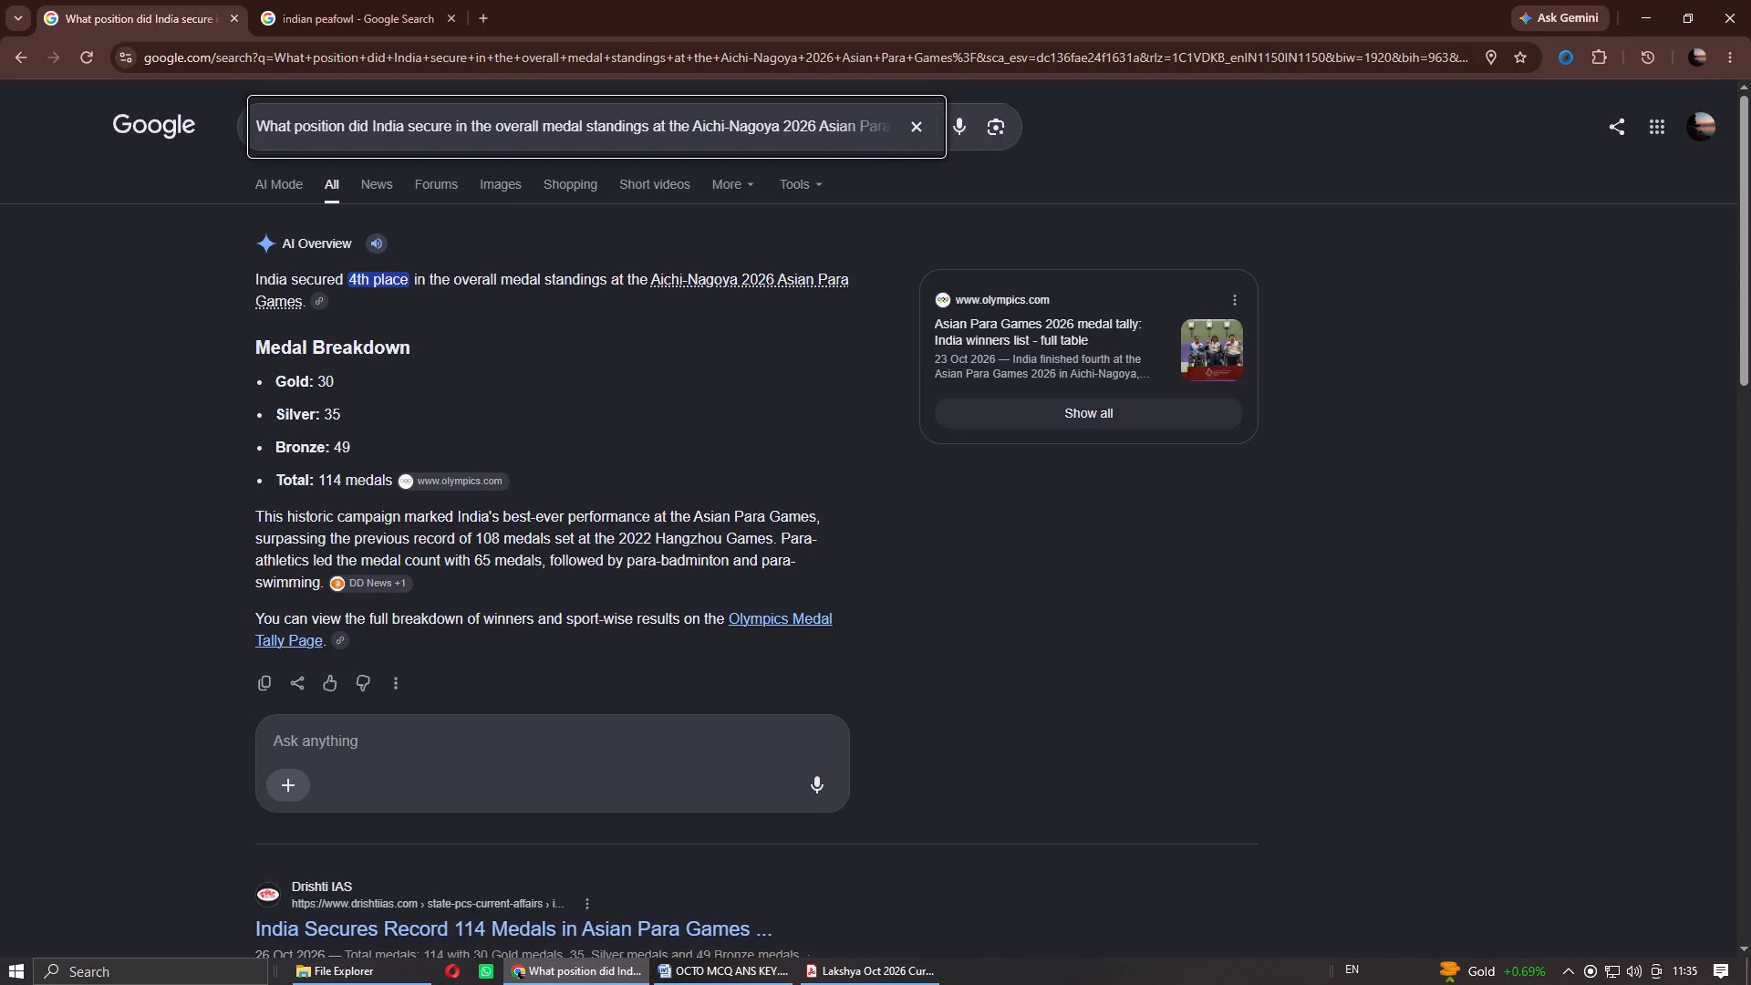
right_click(888, 126)
click(941, 327)
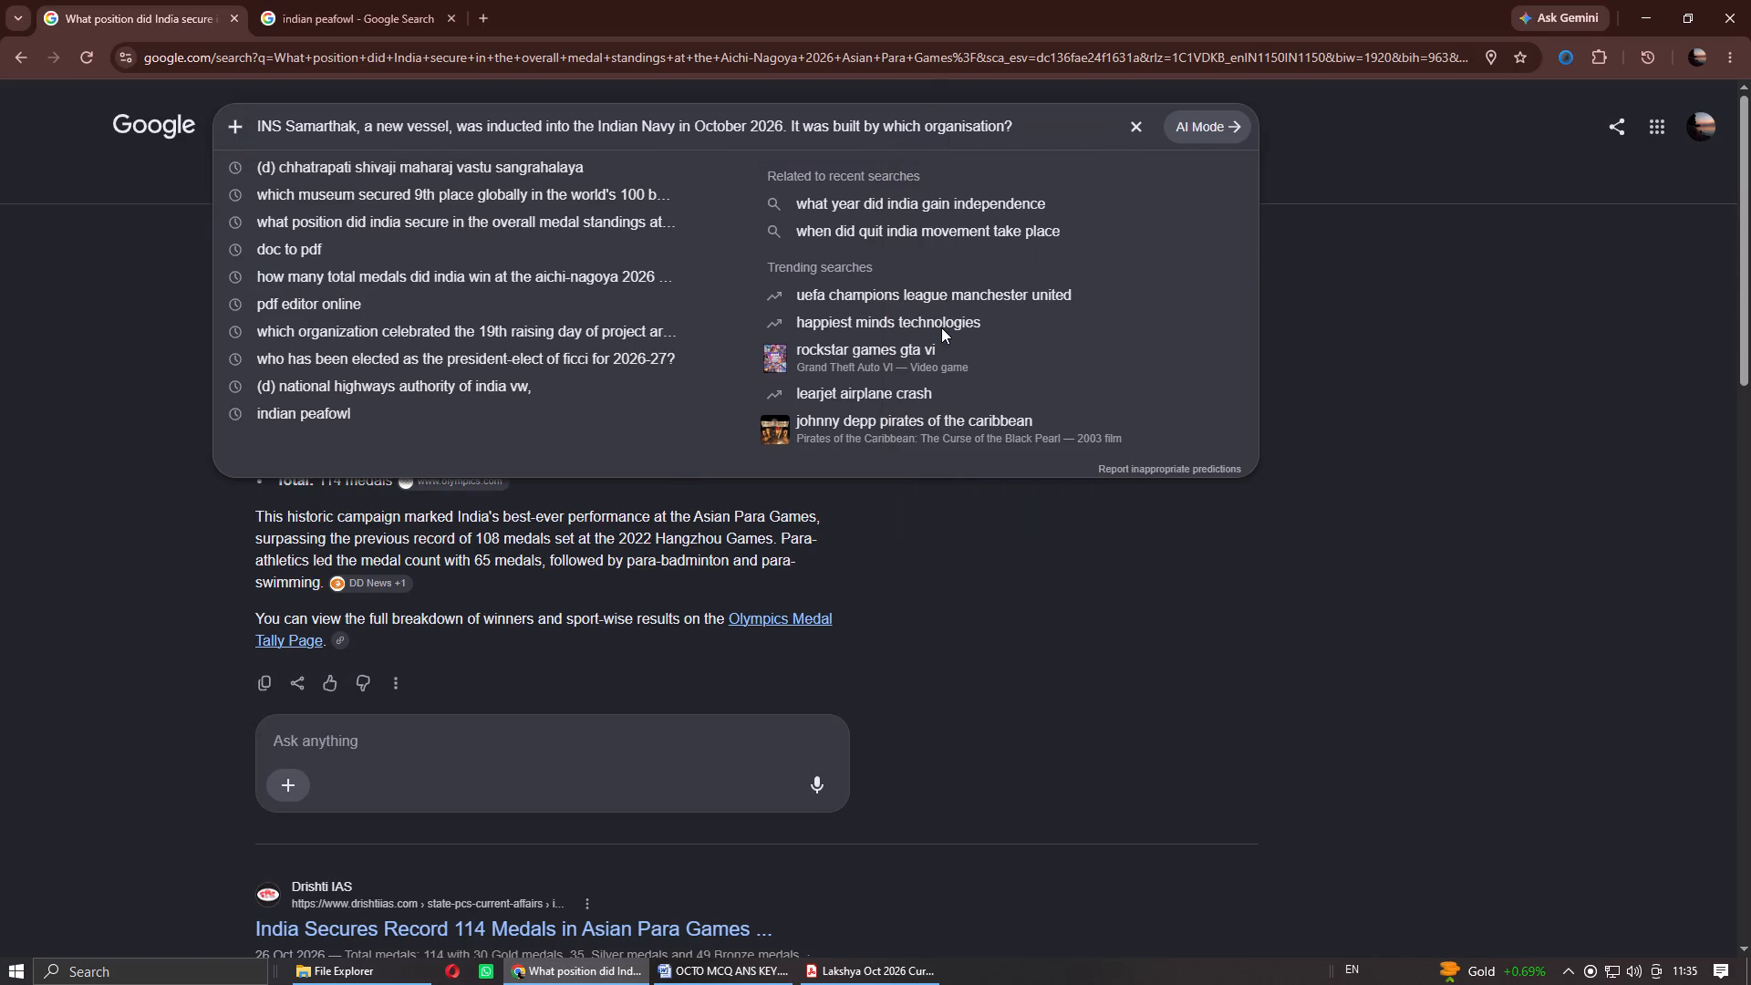
key(Return)
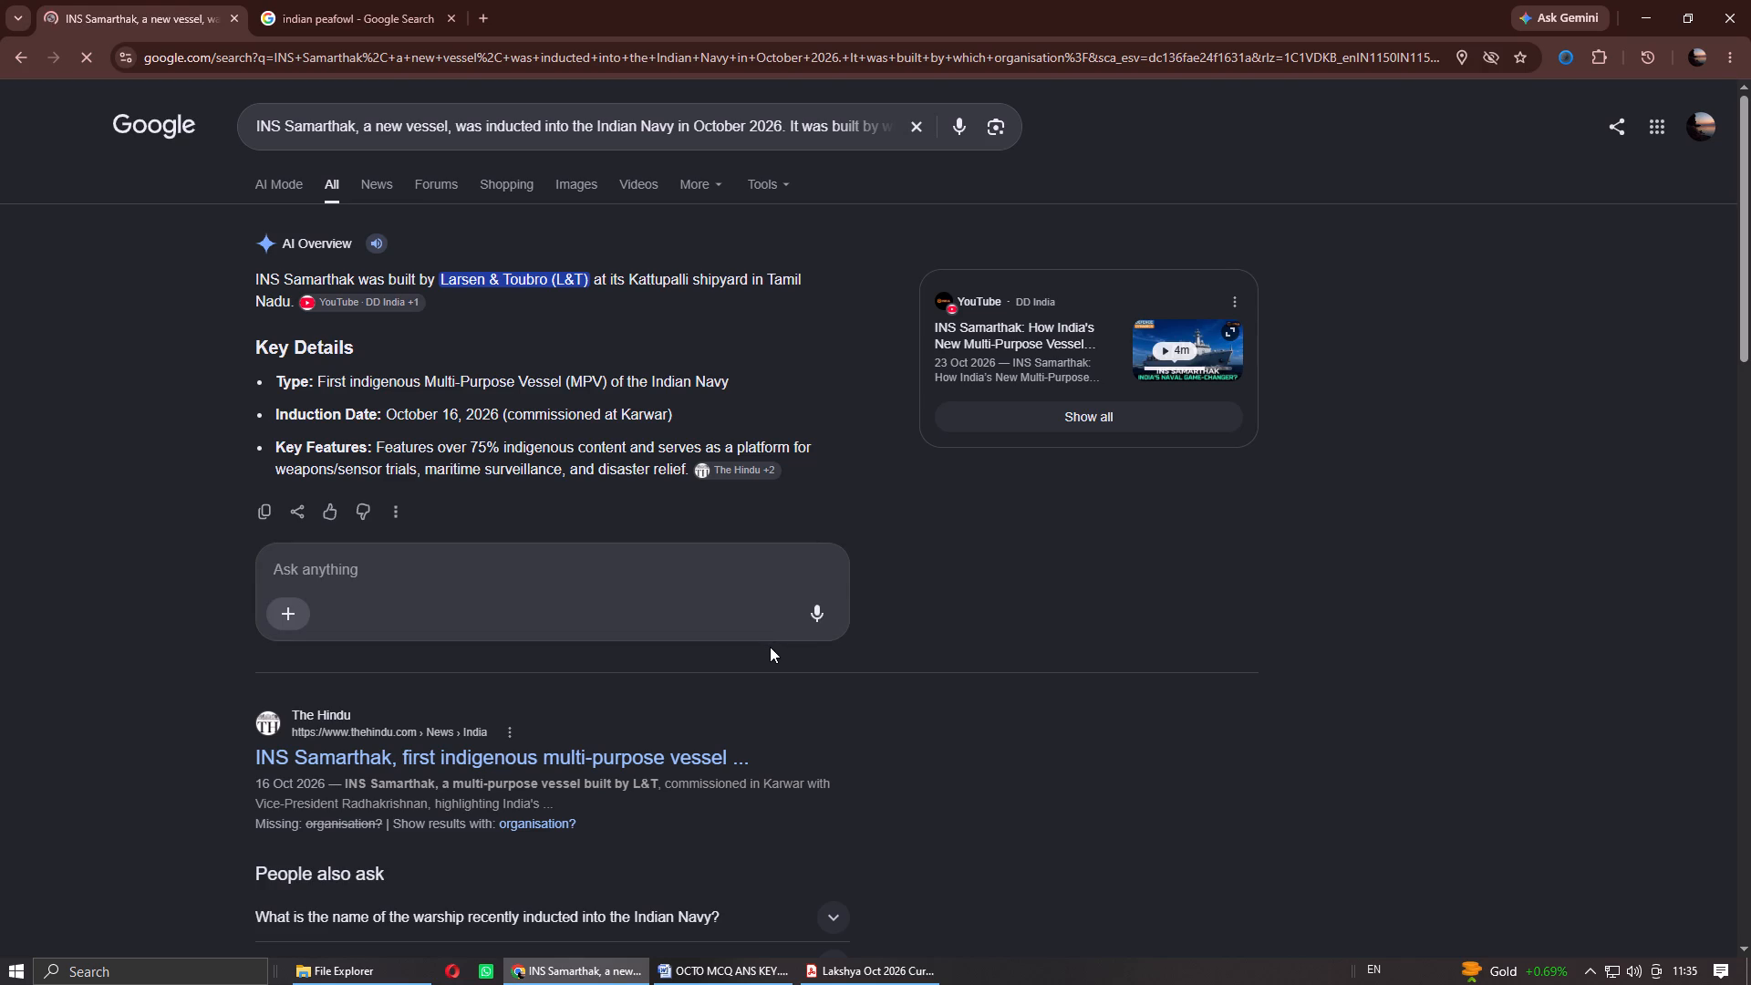
Return to the Word document and color question 25's option (c) Larsen & Toubro (L&T) green.
click(714, 984)
click(544, 556)
drag(606, 548, 437, 553)
click(64, 36)
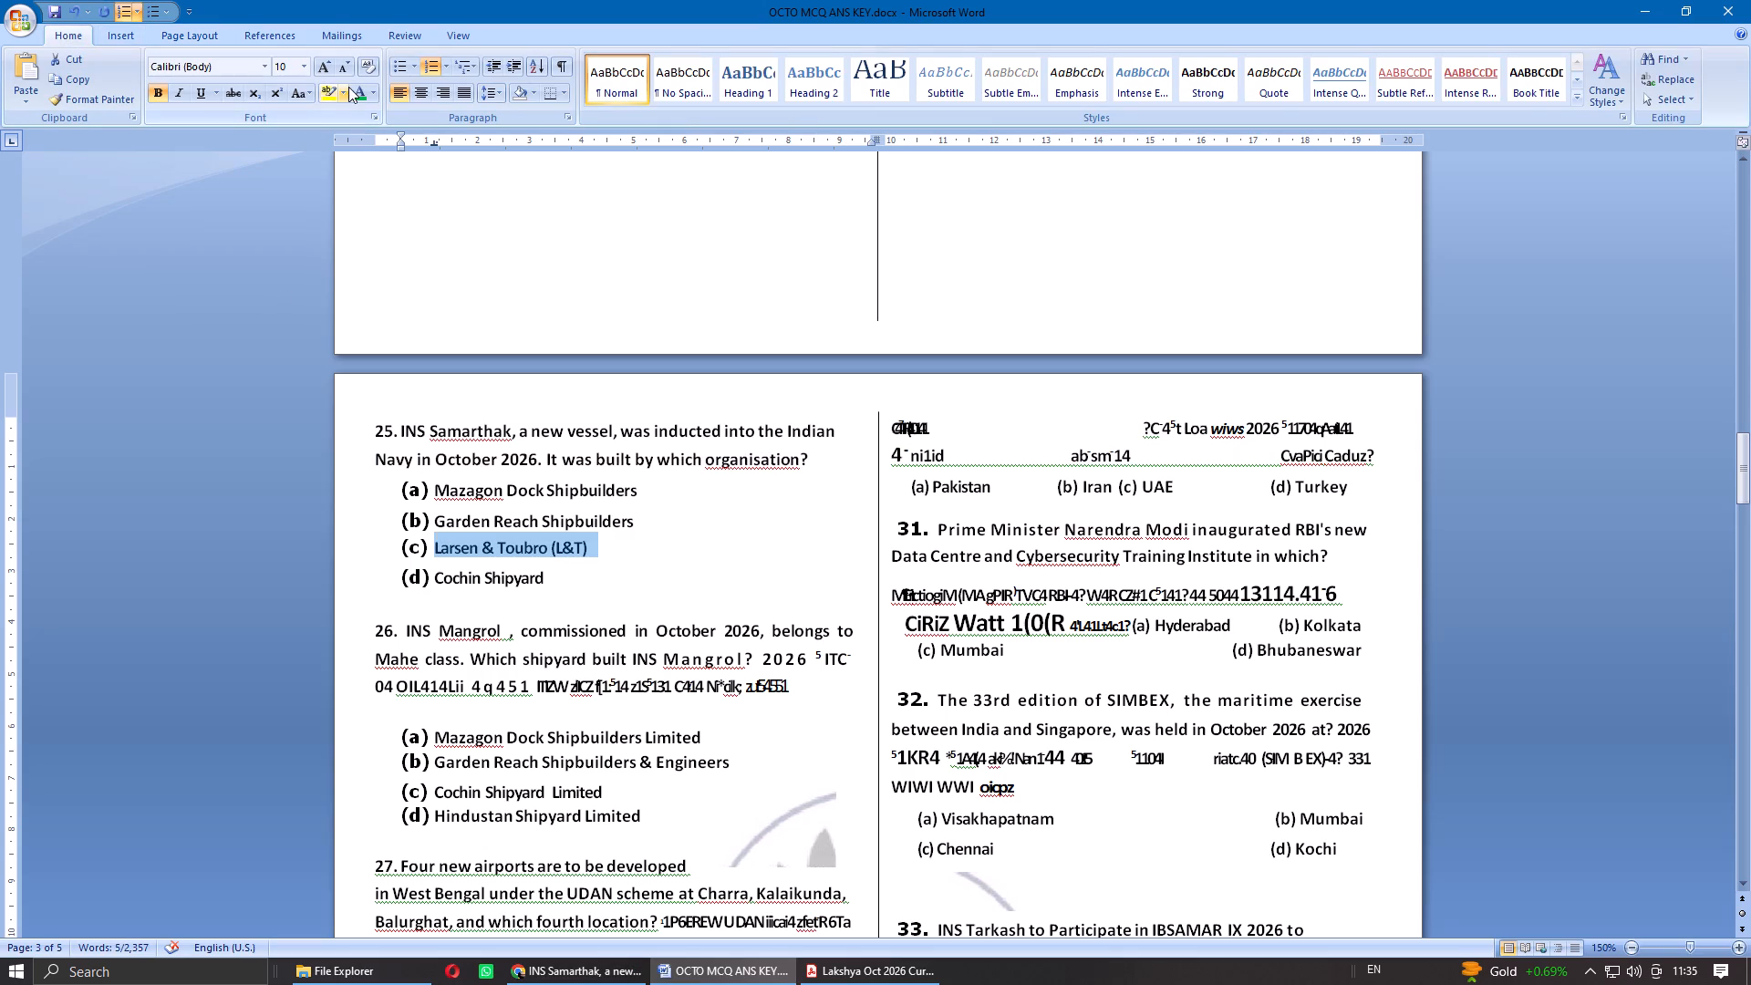
click(353, 87)
click(665, 576)
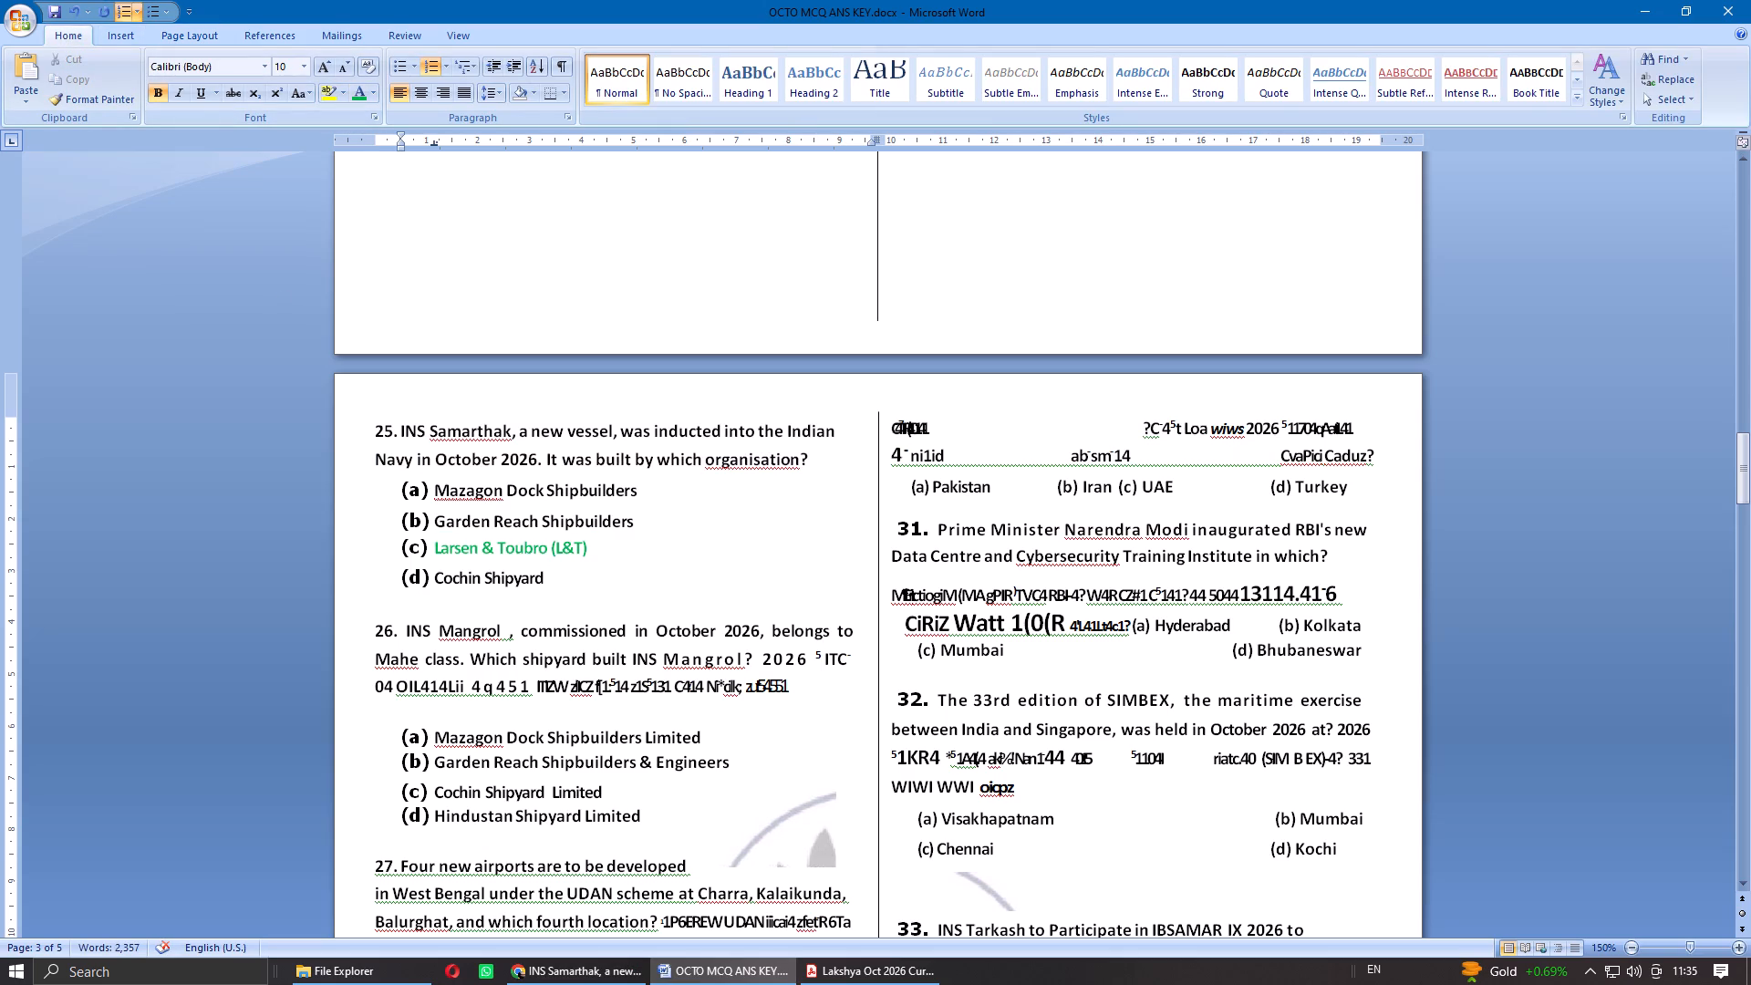
Delete the garbled text following the question mark in question 26 on INS Mangrol.
drag(803, 699, 381, 689)
click(377, 689)
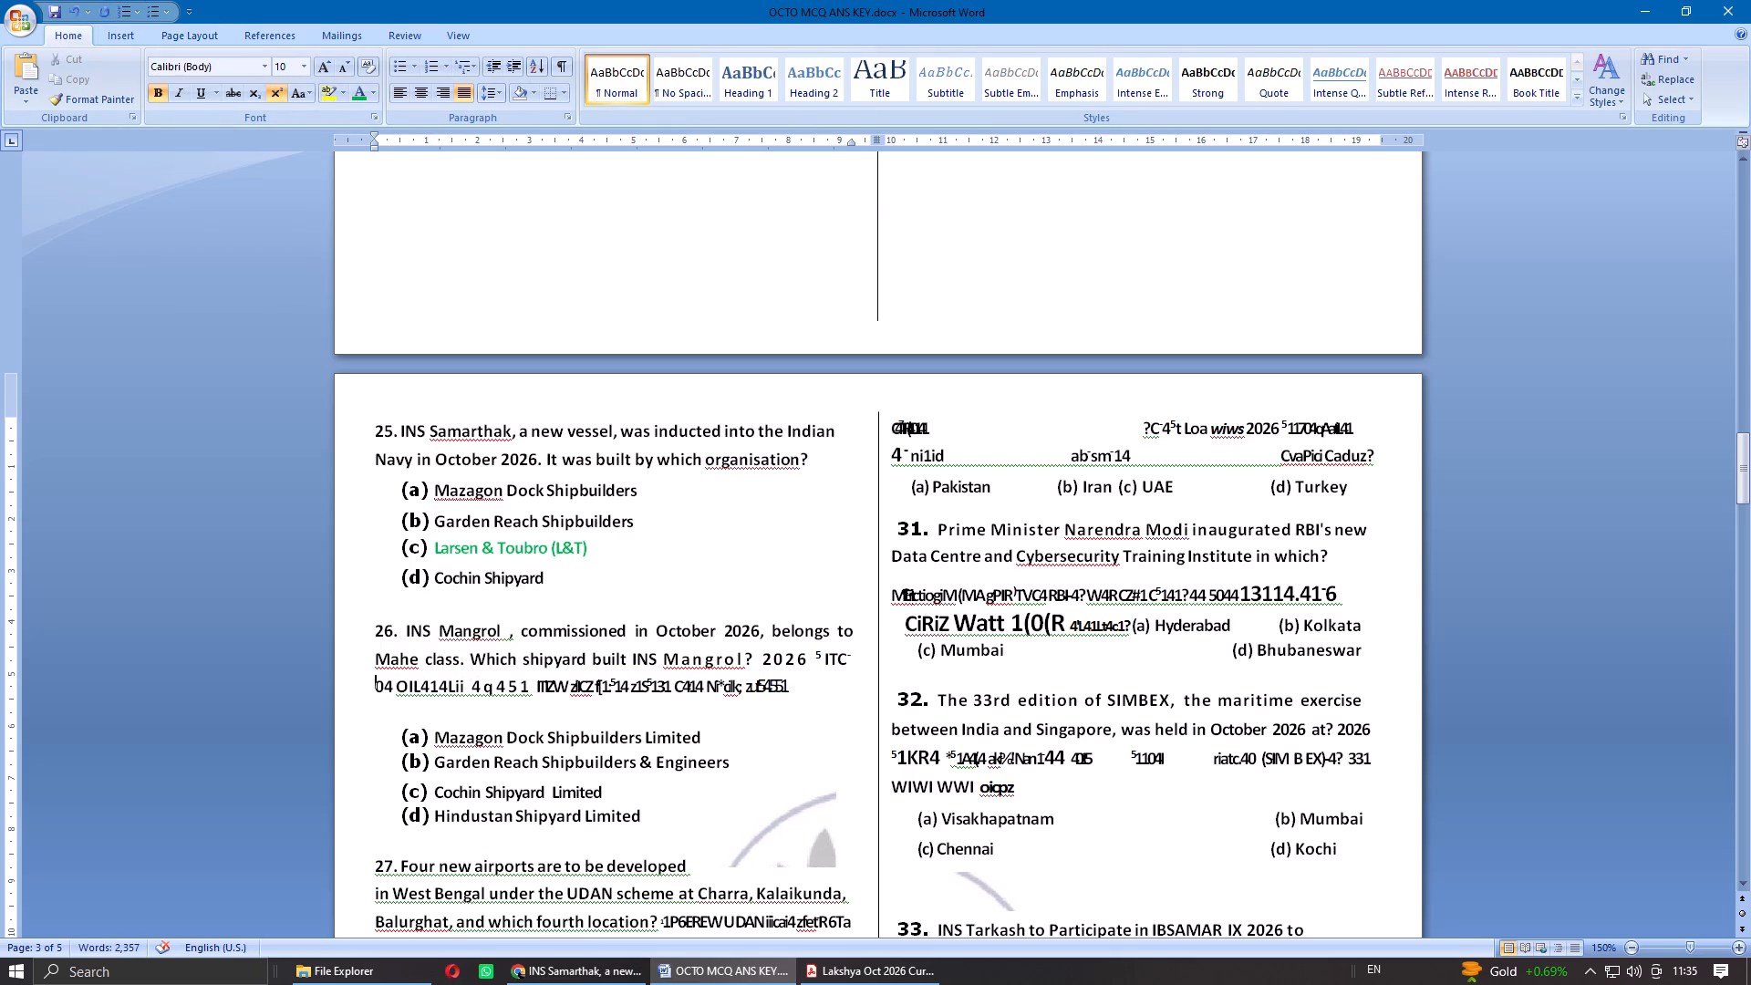
drag(814, 688, 751, 658)
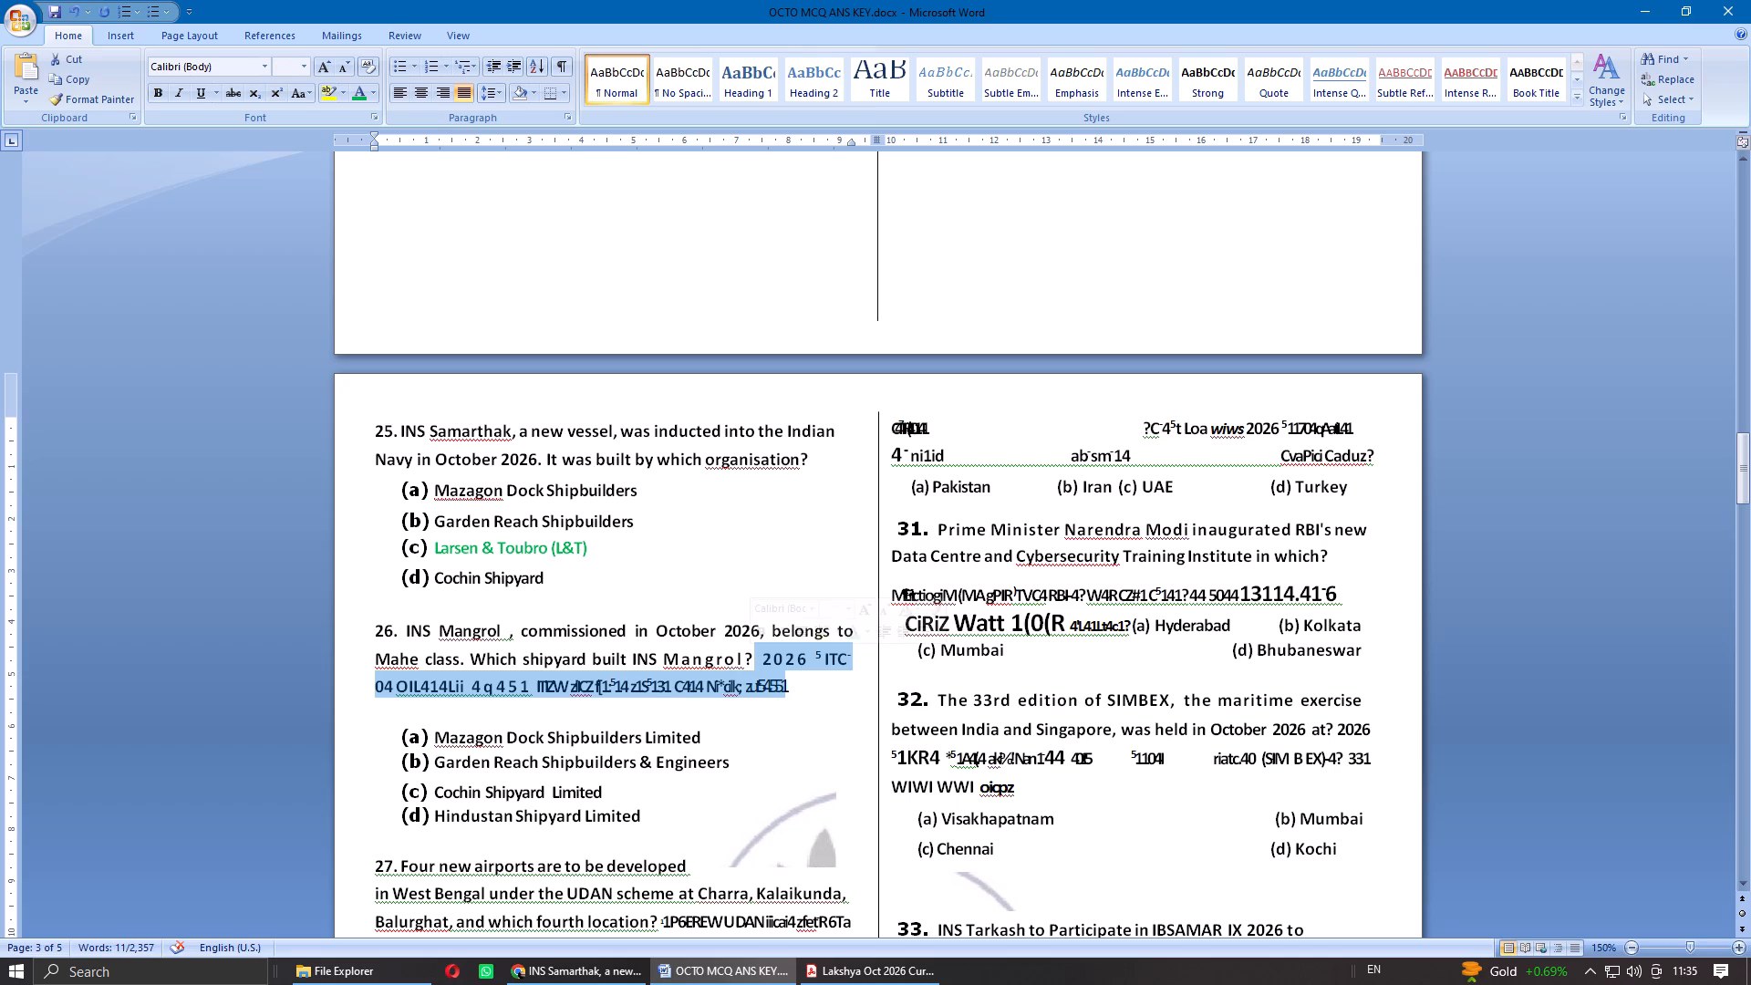
key(BackSpace)
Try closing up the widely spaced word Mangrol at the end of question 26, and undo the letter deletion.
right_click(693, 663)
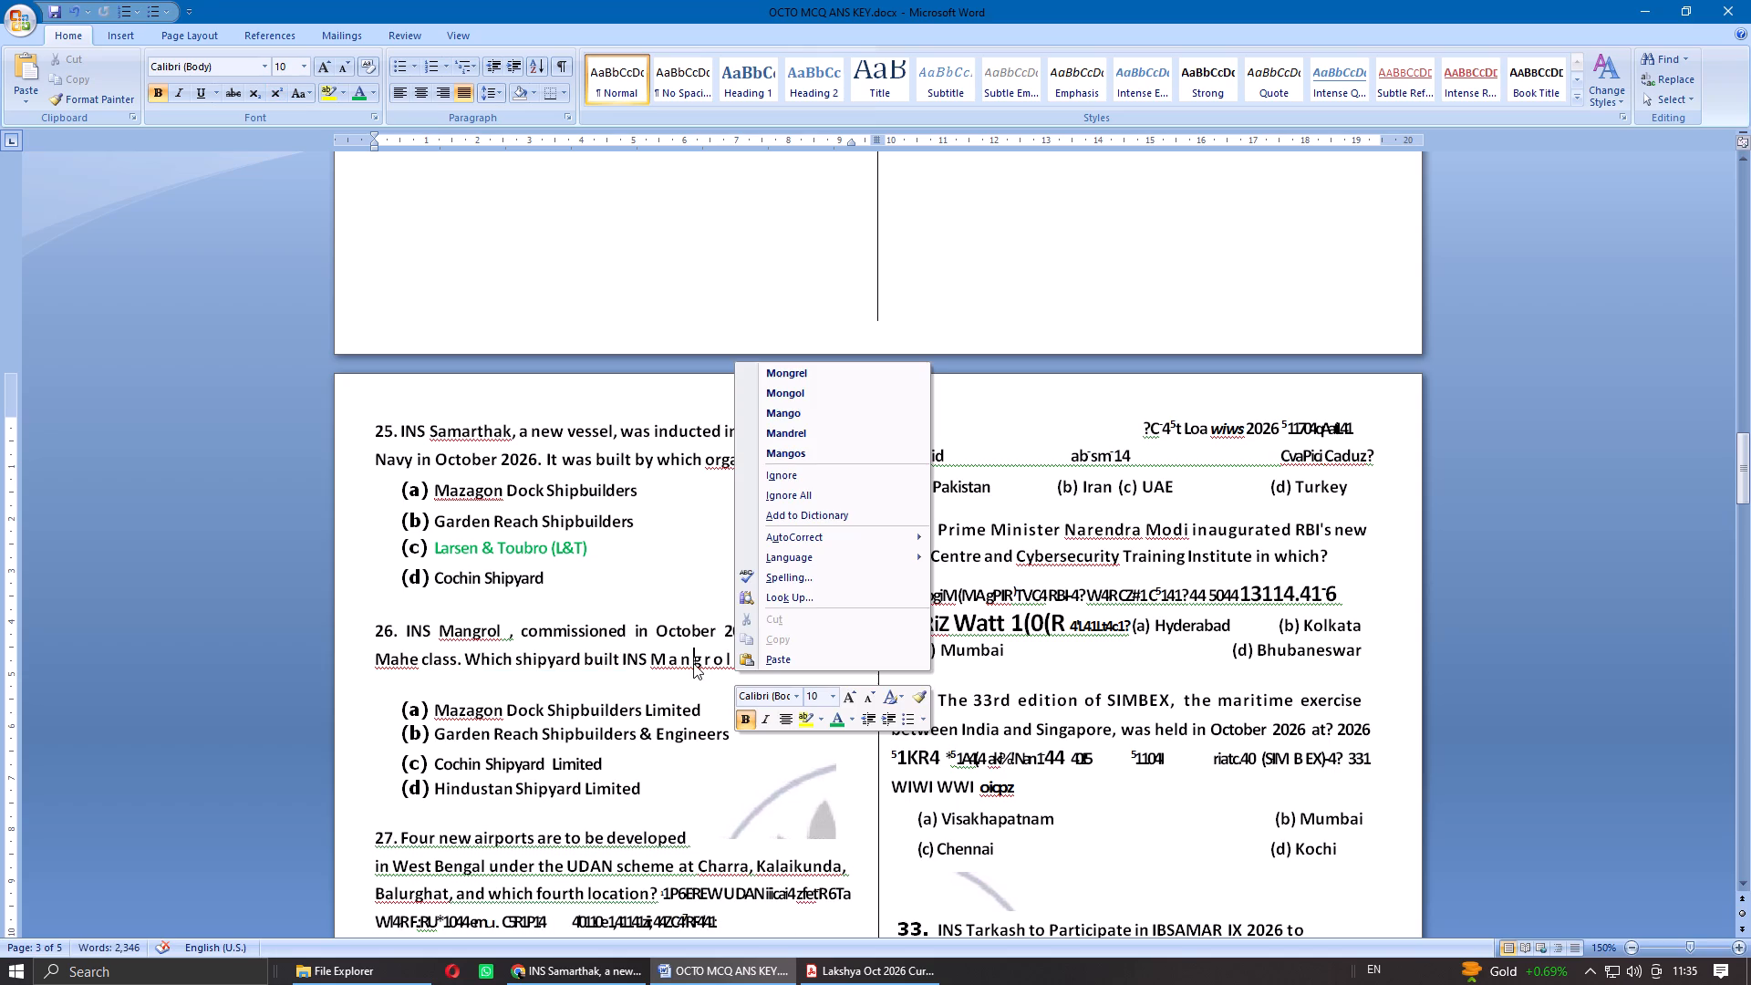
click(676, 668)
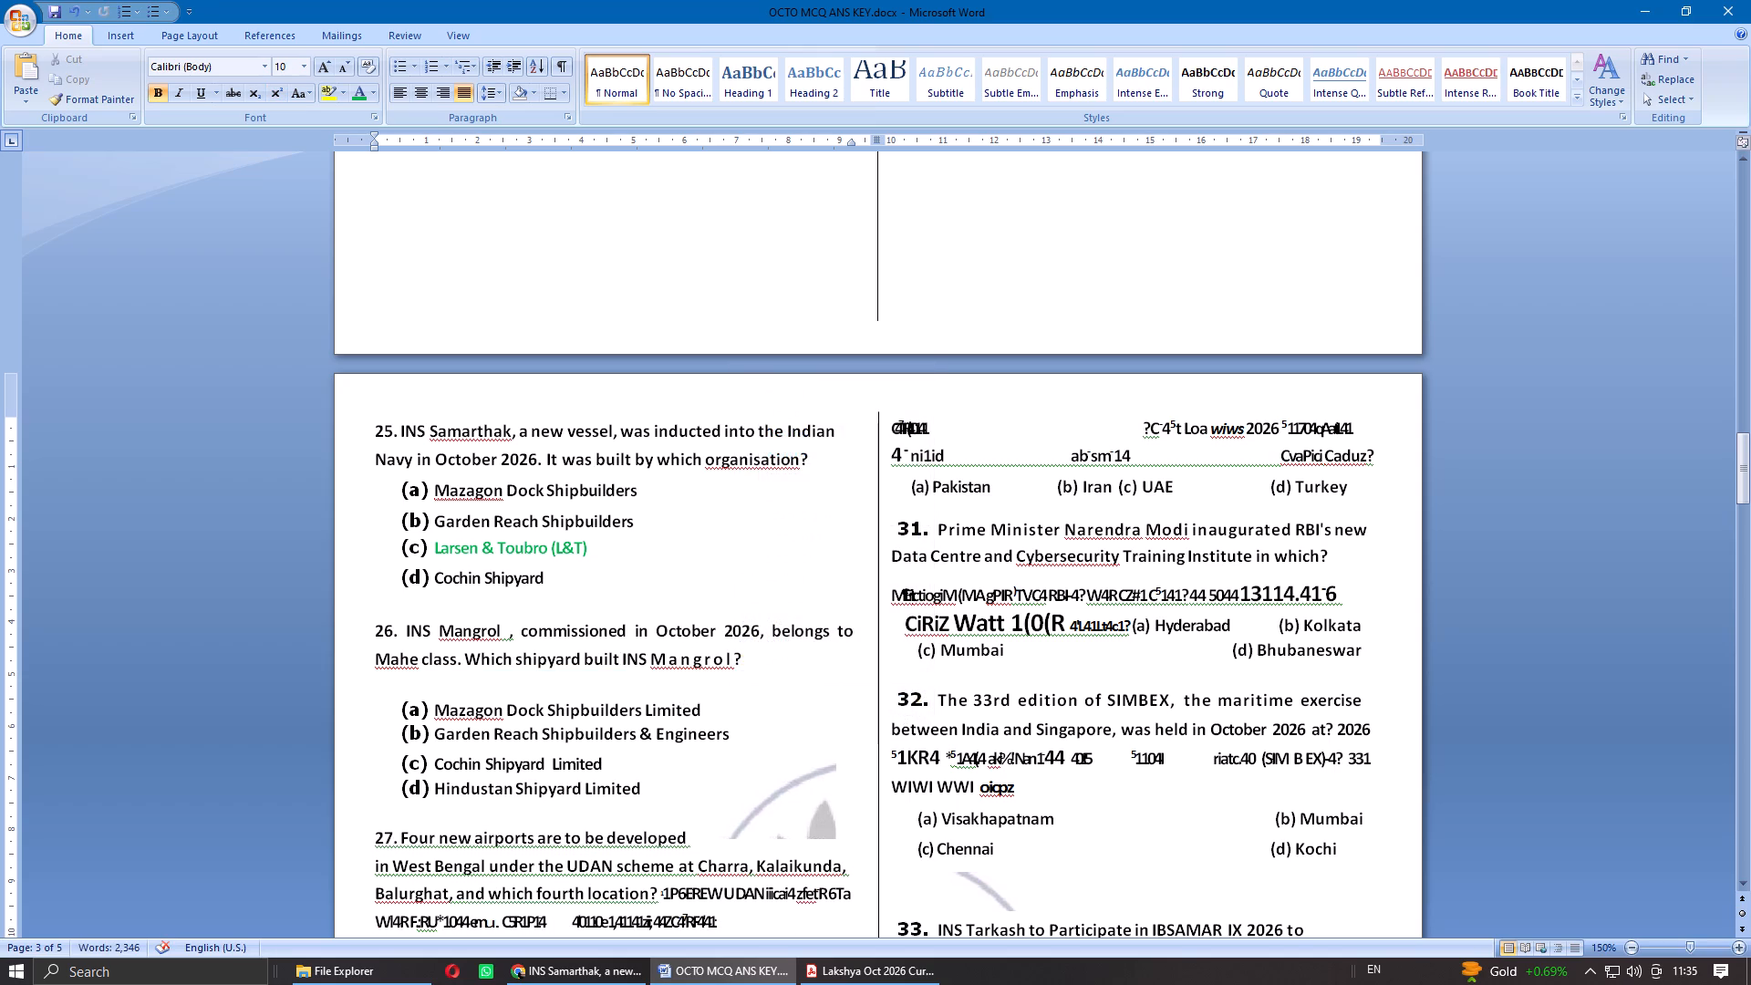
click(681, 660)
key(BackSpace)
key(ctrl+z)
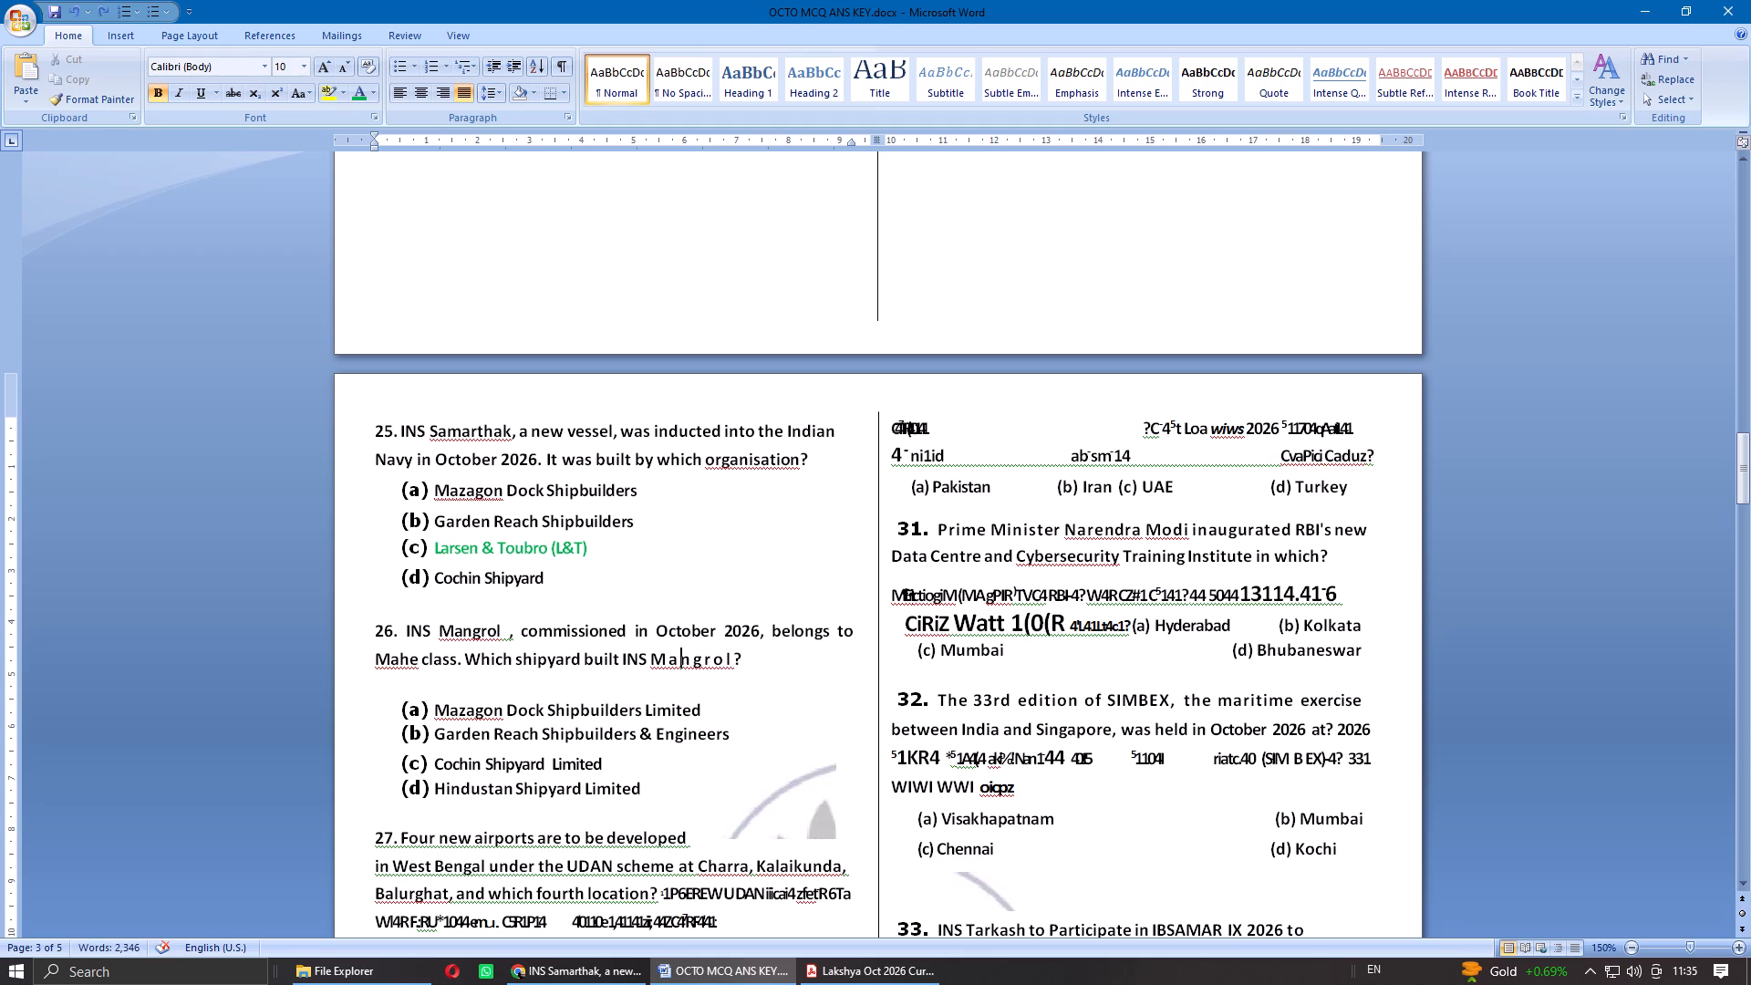
Copy question 26's text about which shipyard built INS Mangrol and search Google for it in Chrome.
click(675, 704)
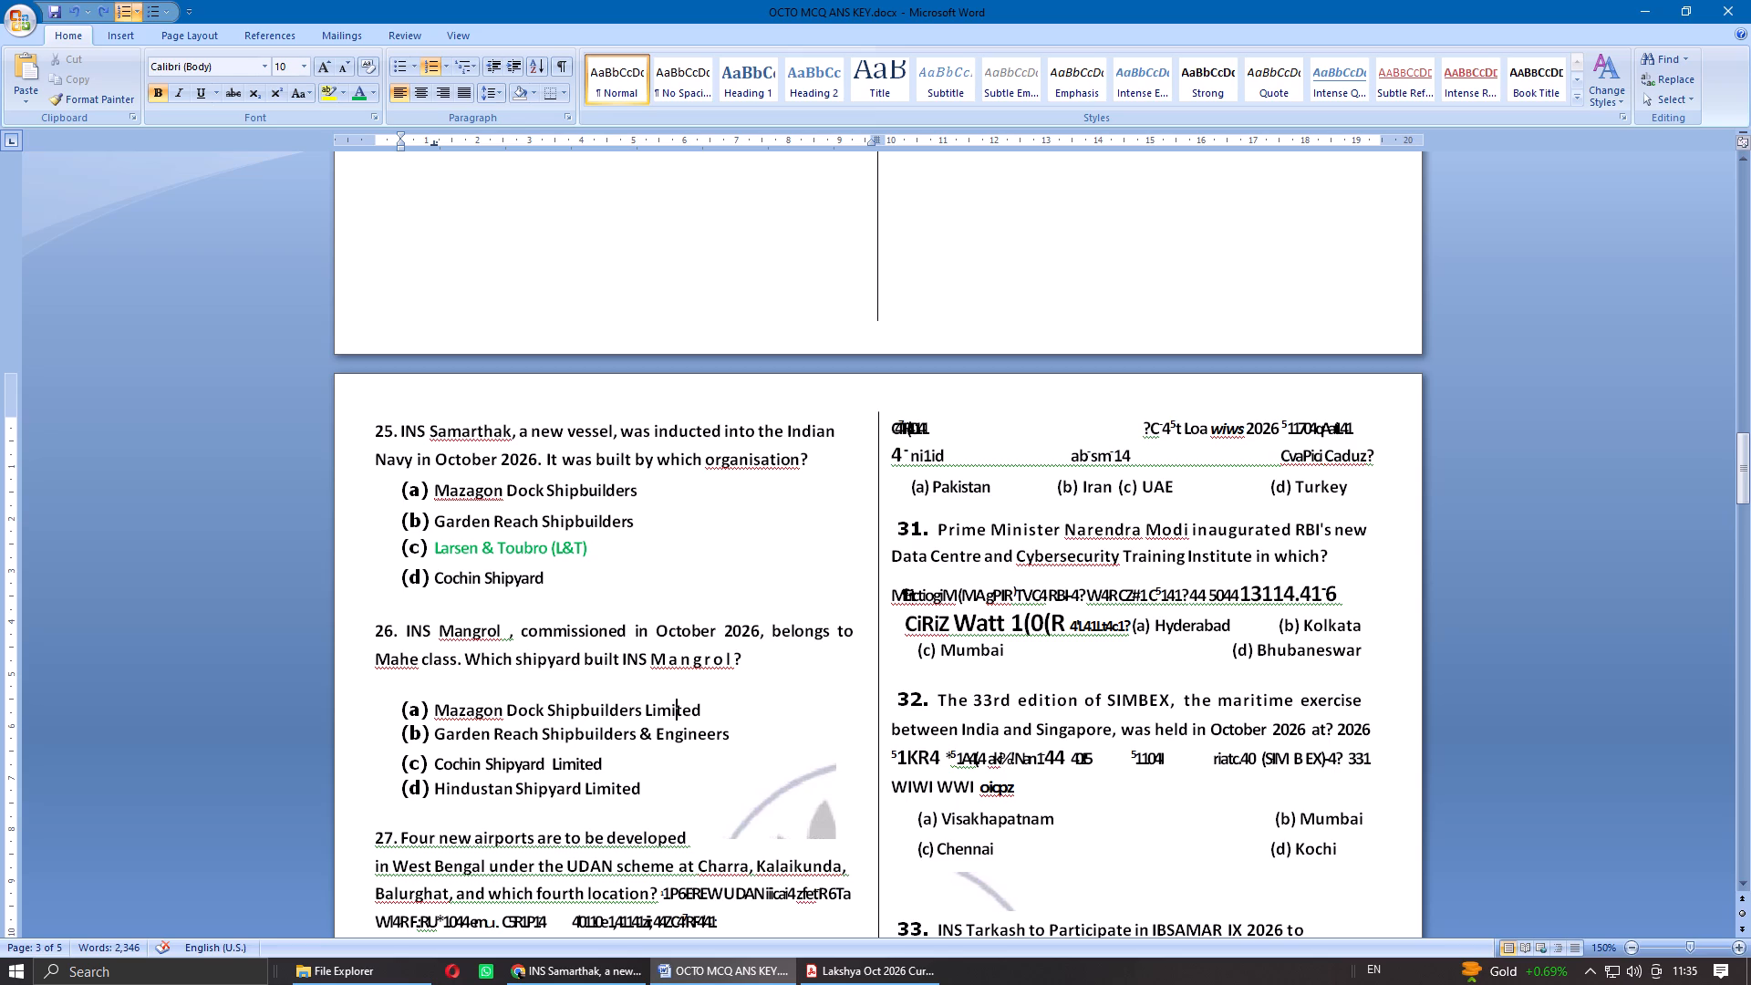
drag(757, 658, 720, 658)
drag(720, 658, 416, 633)
right_click(526, 646)
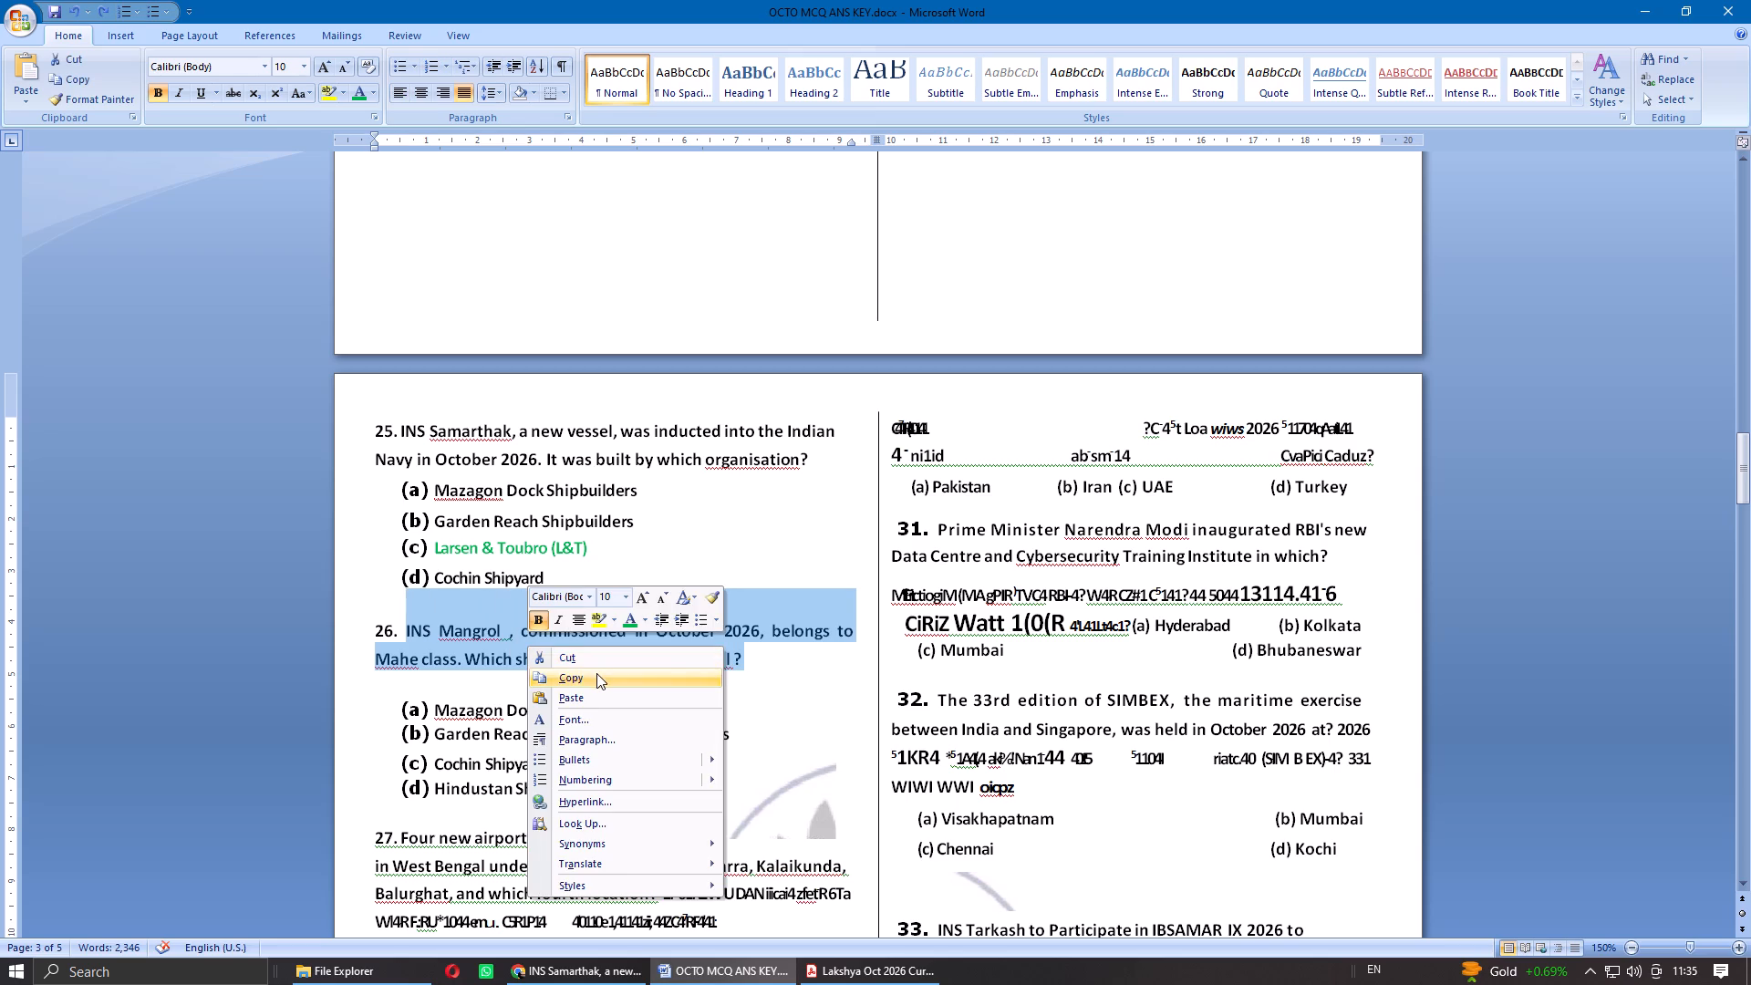
click(596, 673)
click(603, 984)
click(917, 128)
right_click(849, 123)
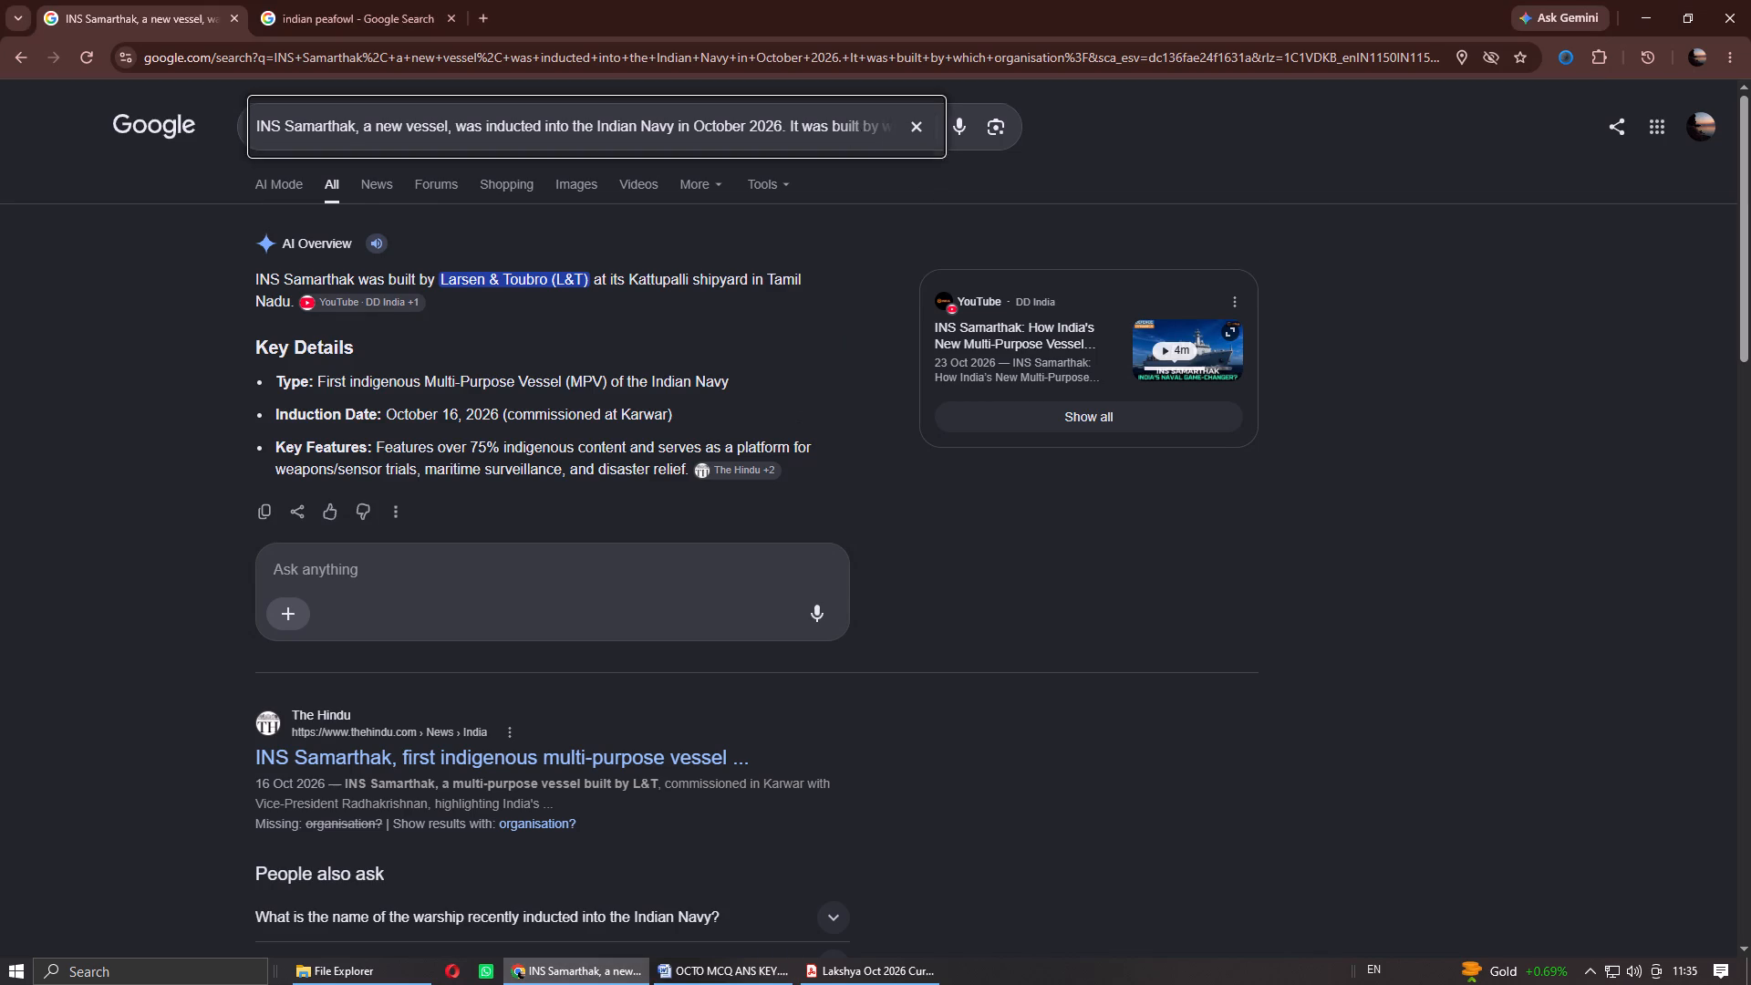
click(906, 339)
key(Return)
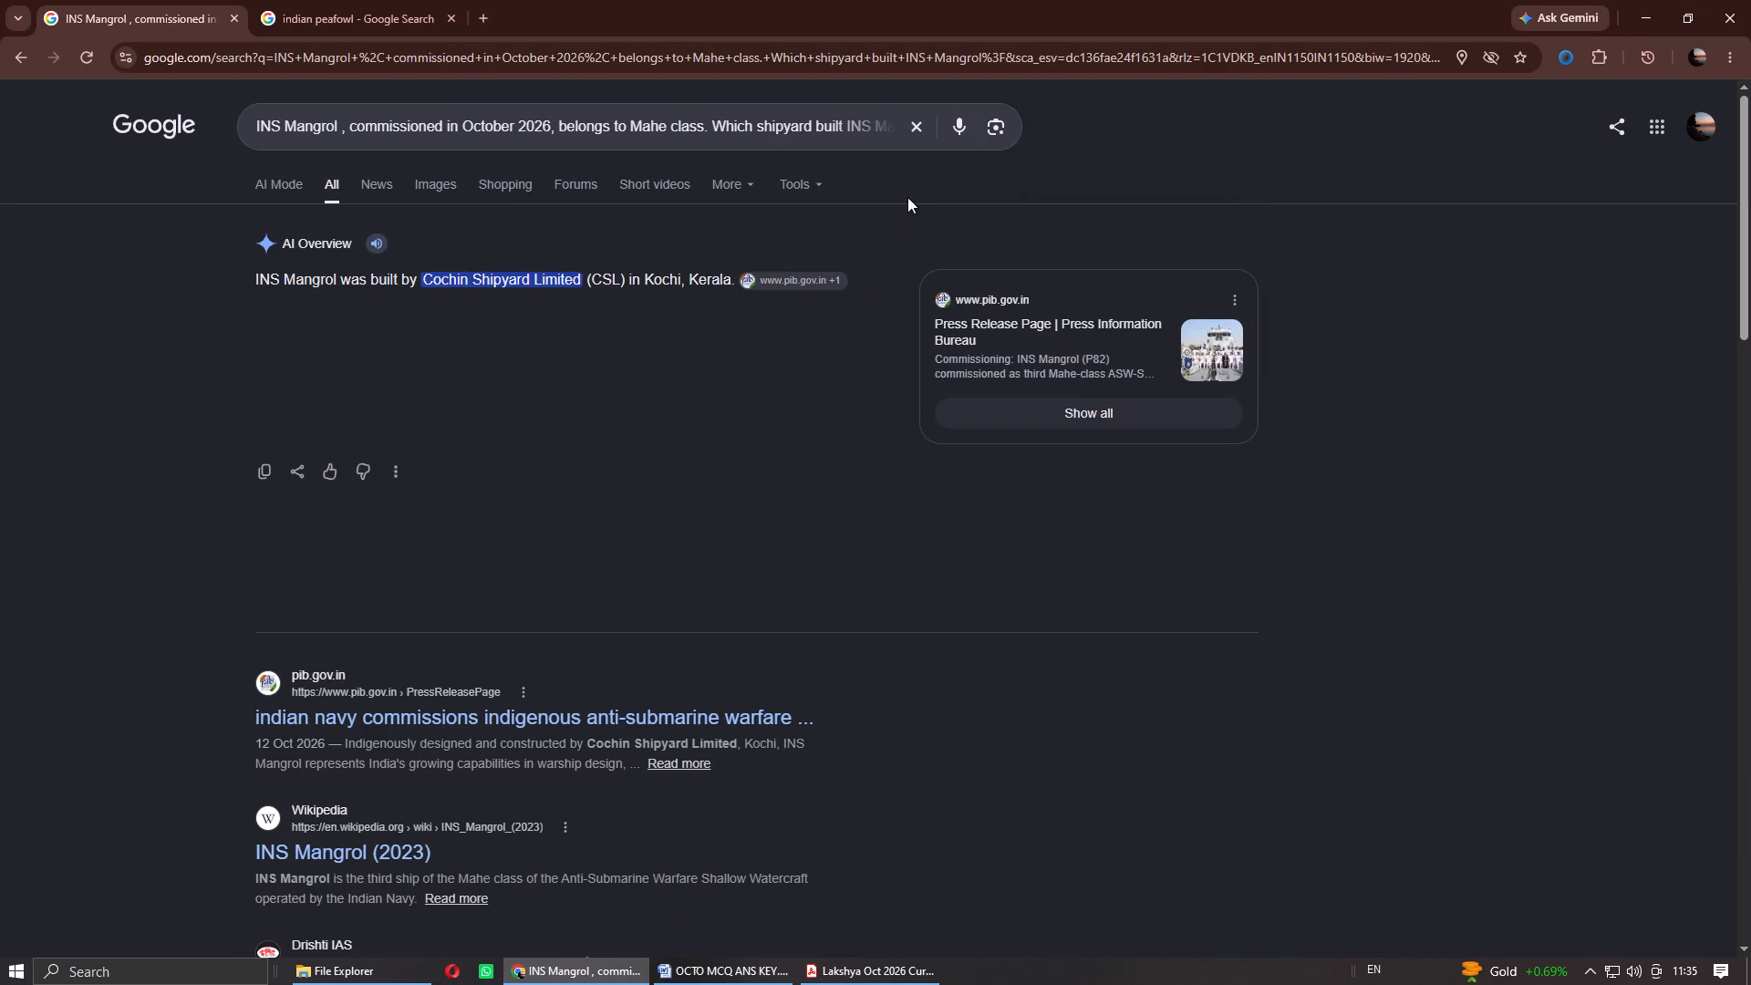
Copy the question text from the Google search box and paste it over question 26's text in the Word document.
double_click(850, 123)
drag(950, 130, 229, 126)
right_click(386, 133)
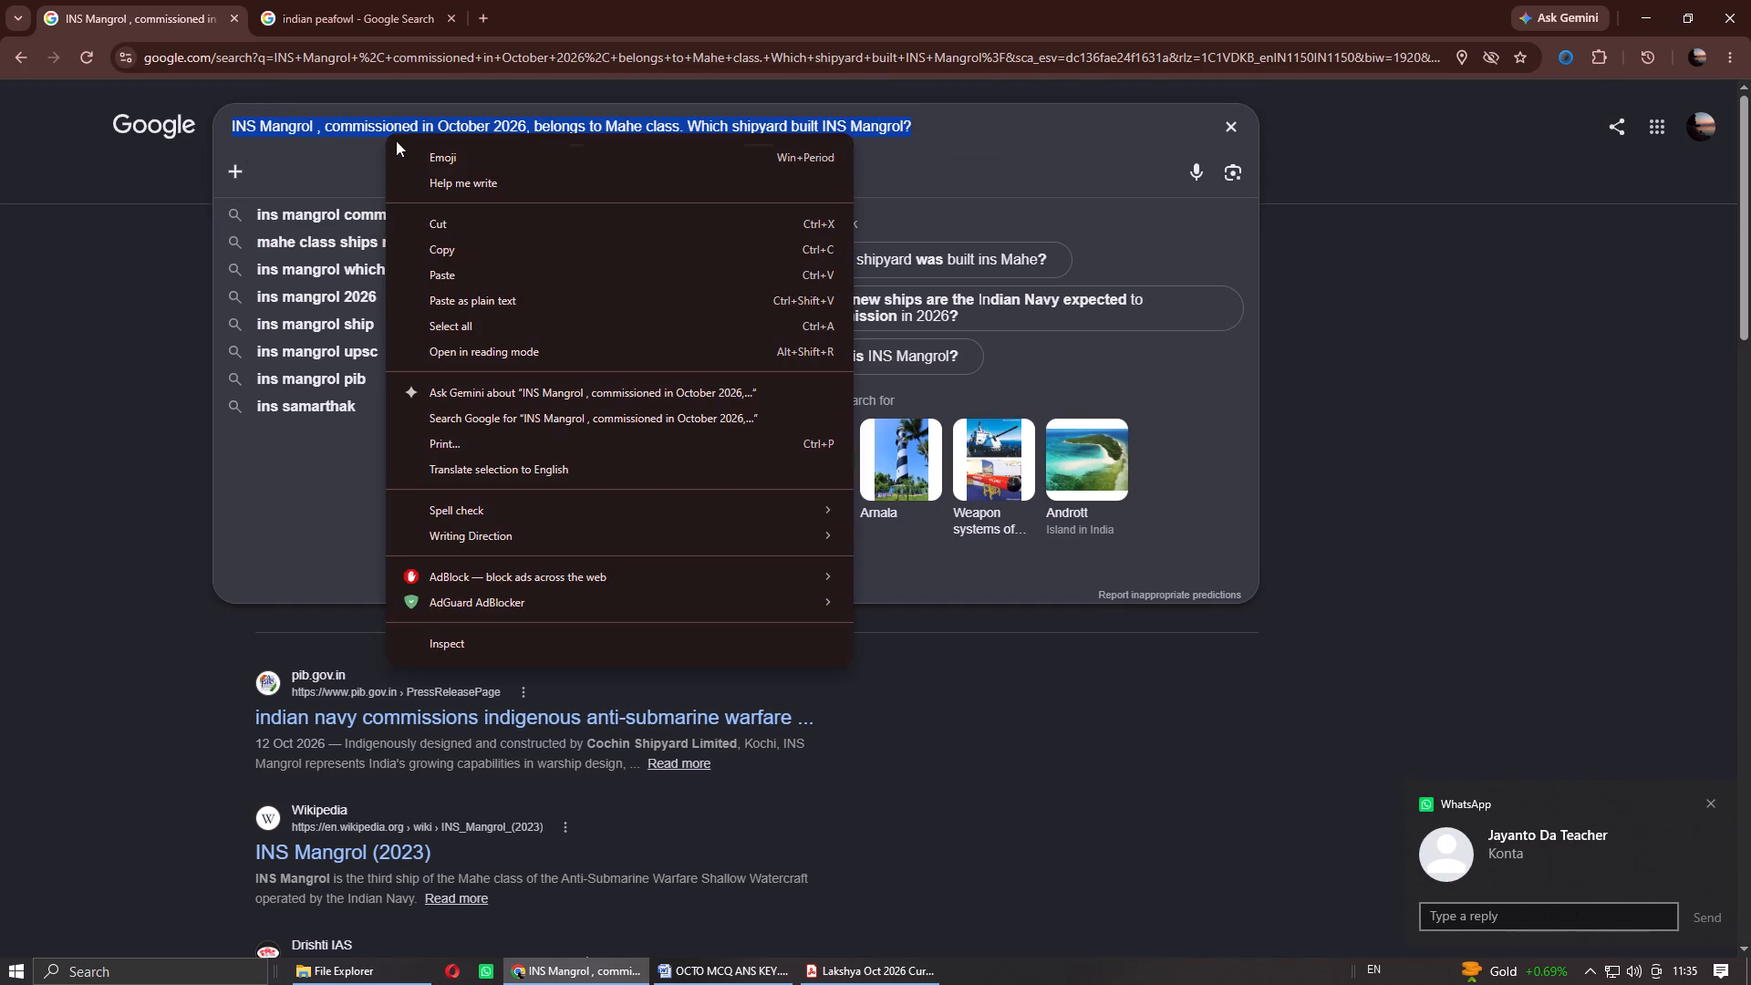
click(445, 244)
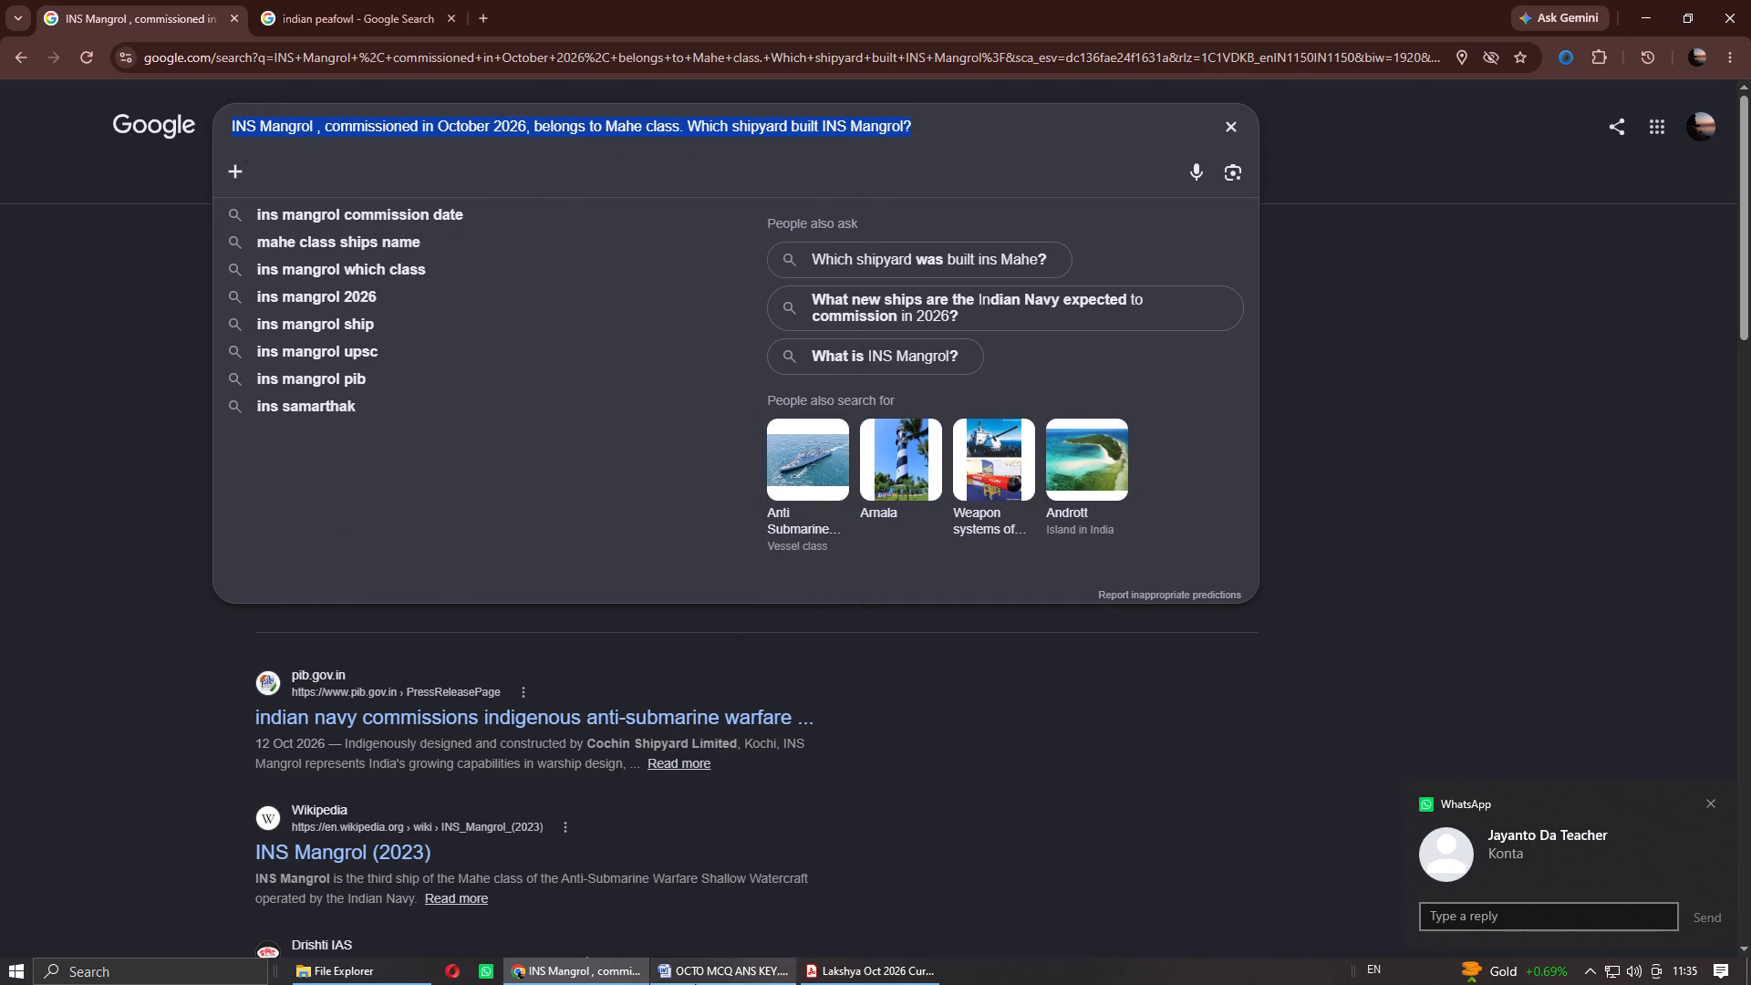
click(695, 984)
right_click(647, 647)
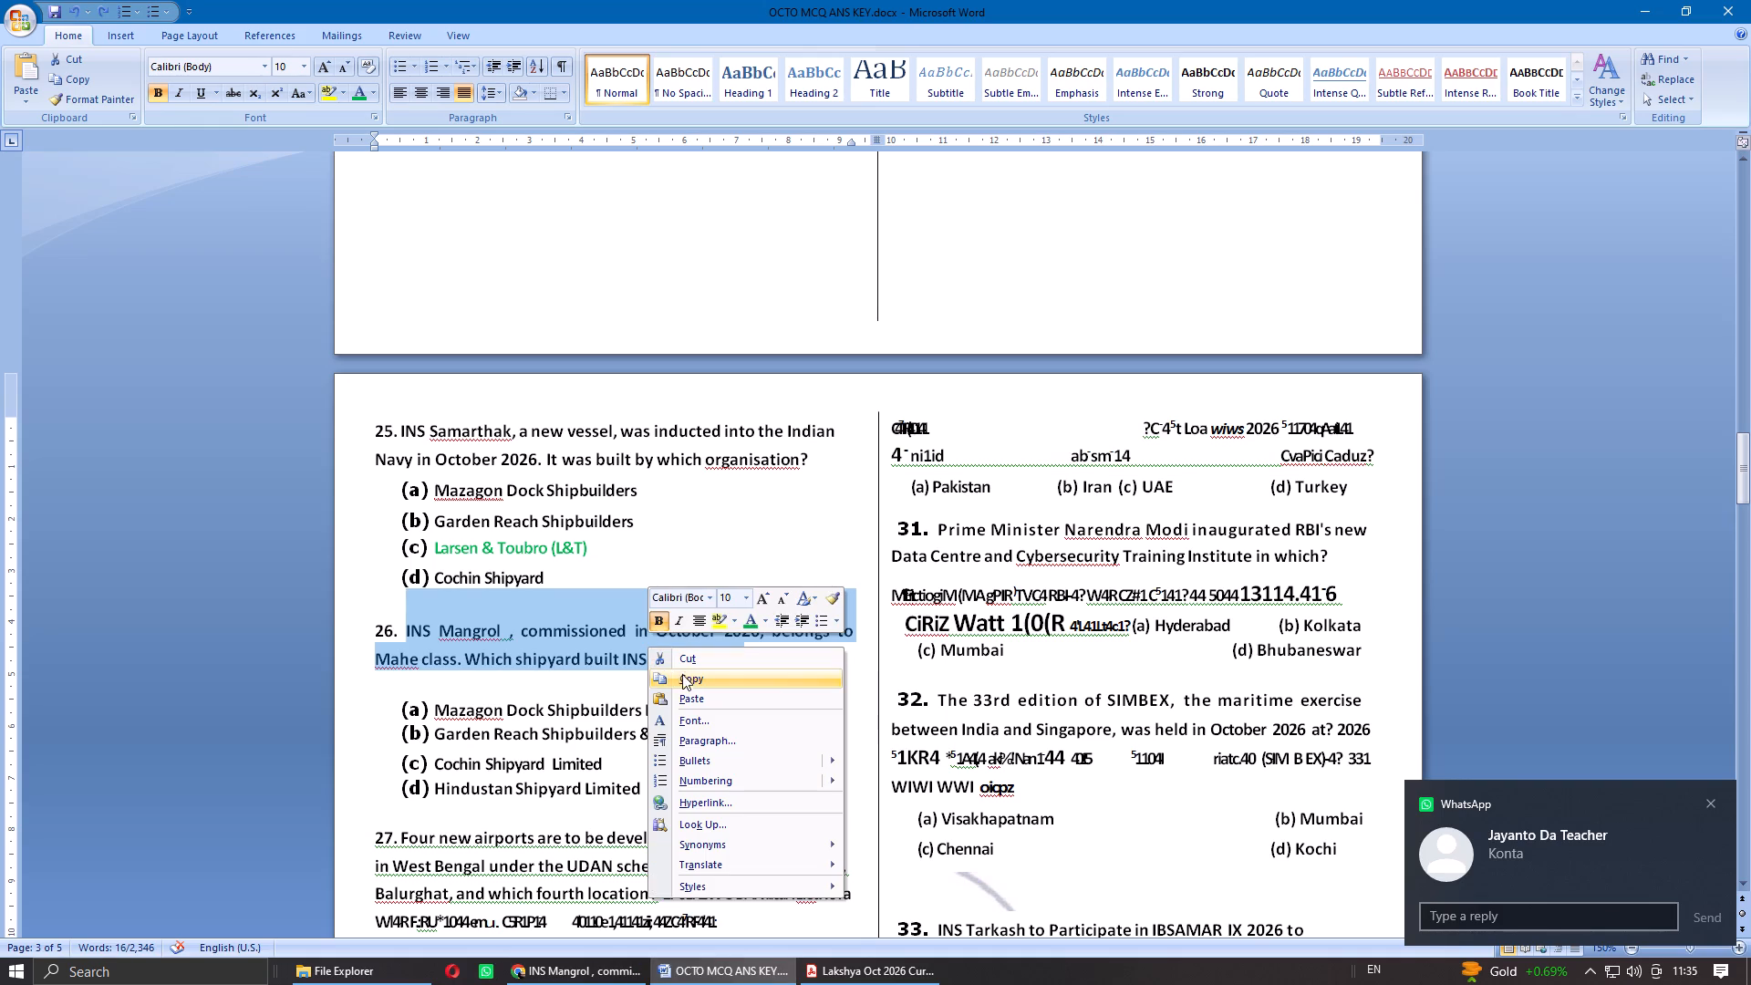
click(689, 695)
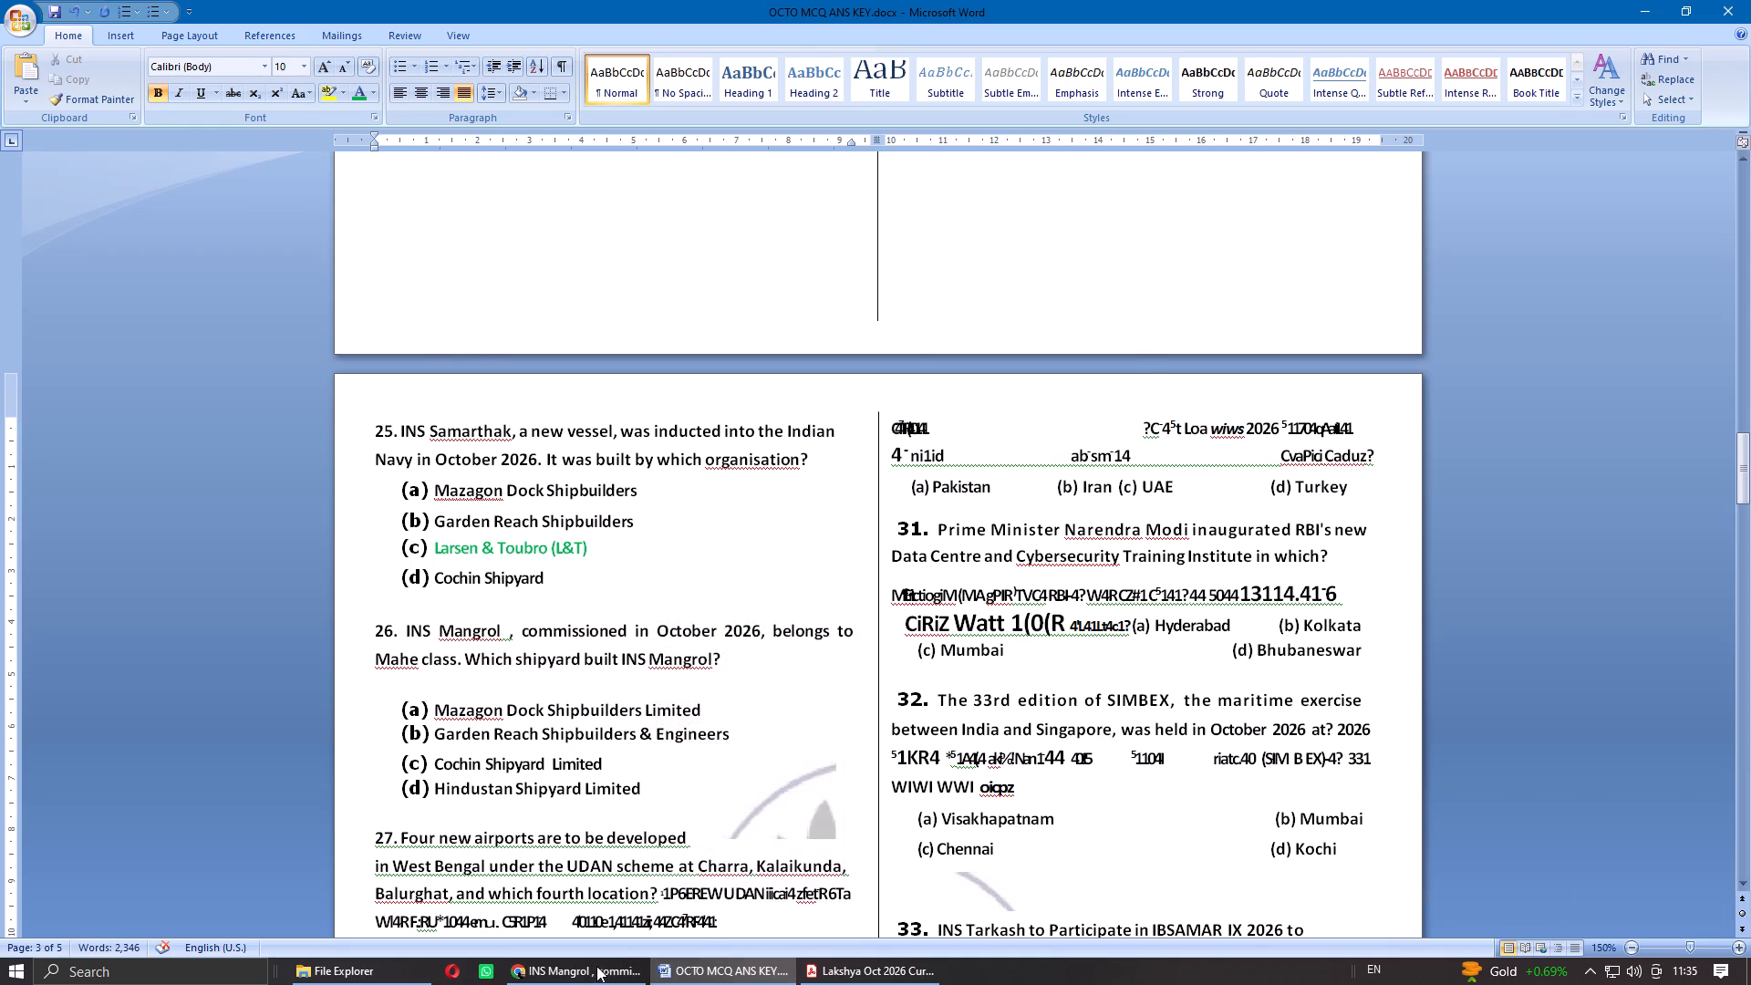
click(593, 971)
right_click(480, 134)
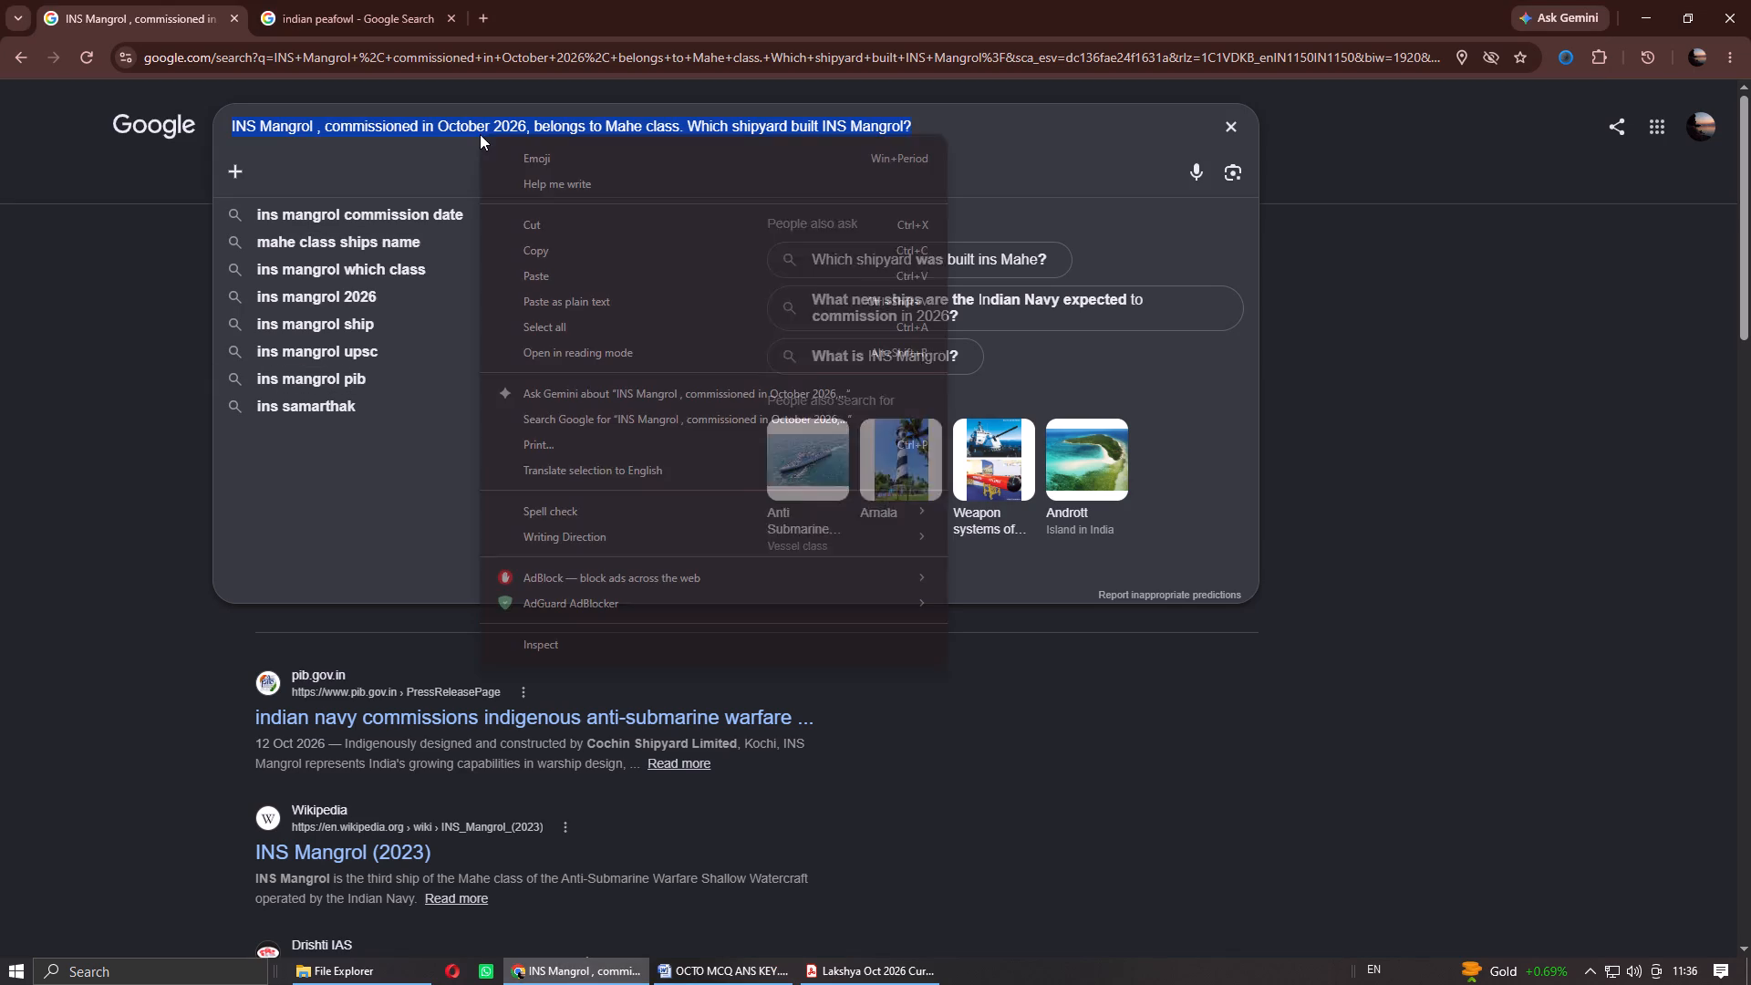
click(544, 244)
click(720, 984)
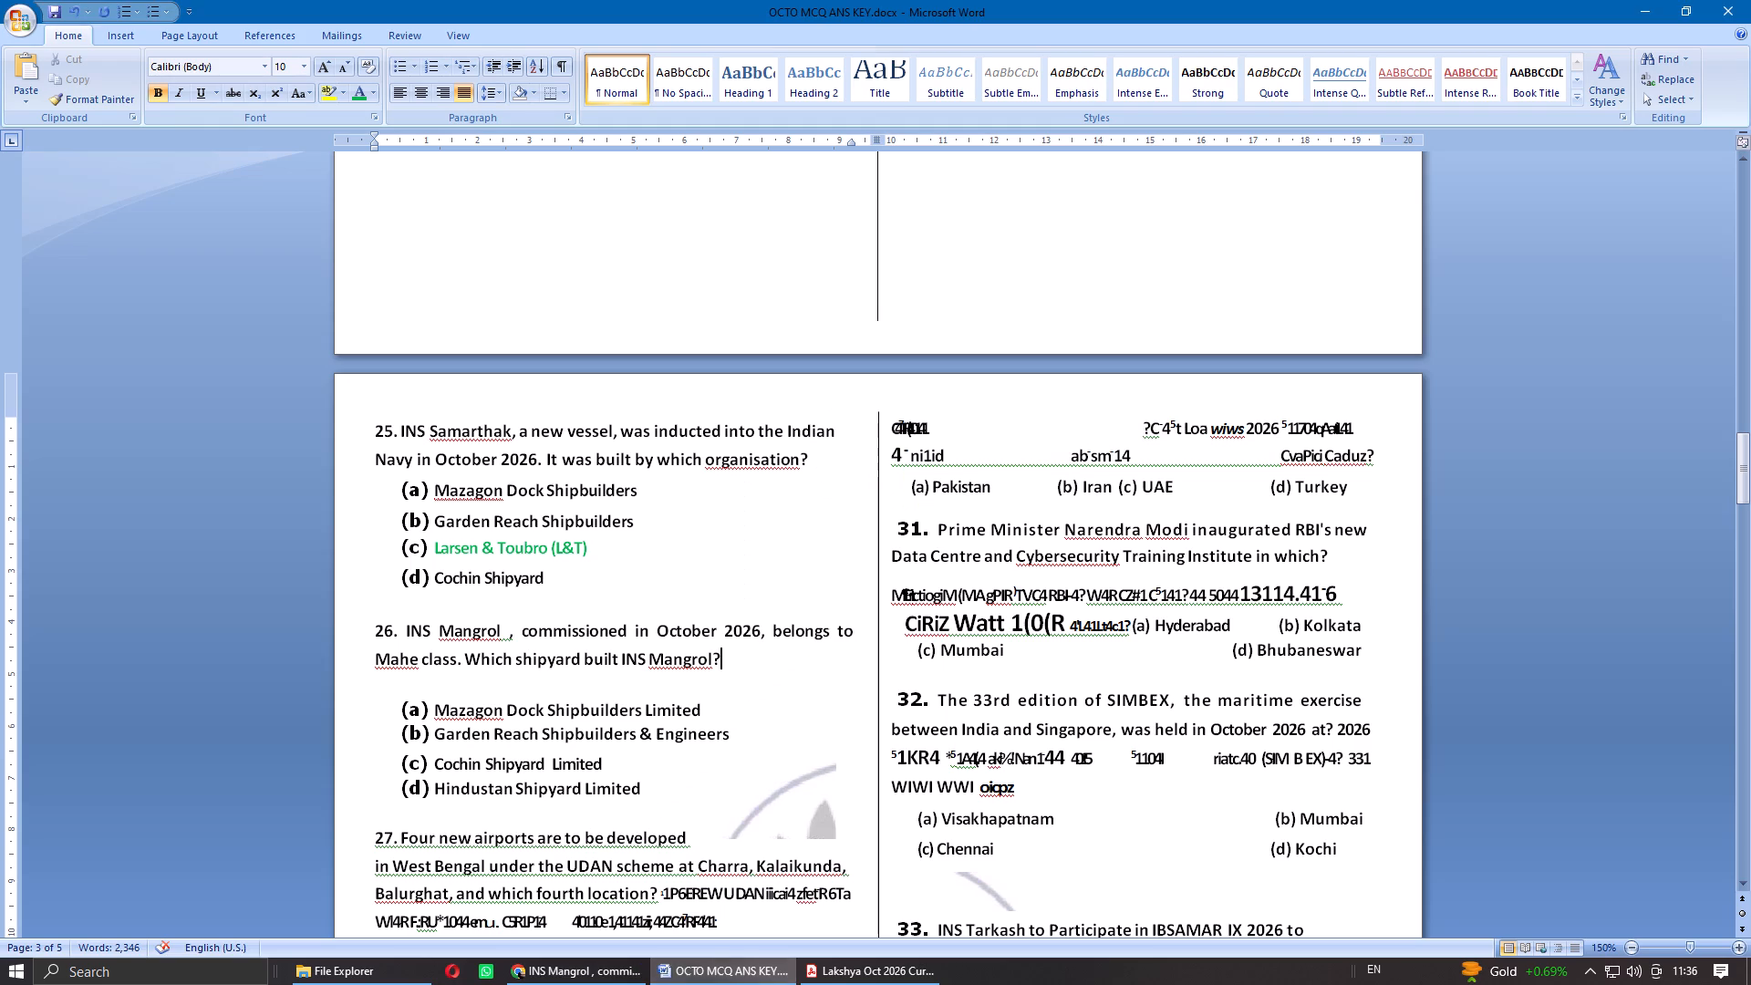
drag(732, 658, 403, 632)
right_click(467, 642)
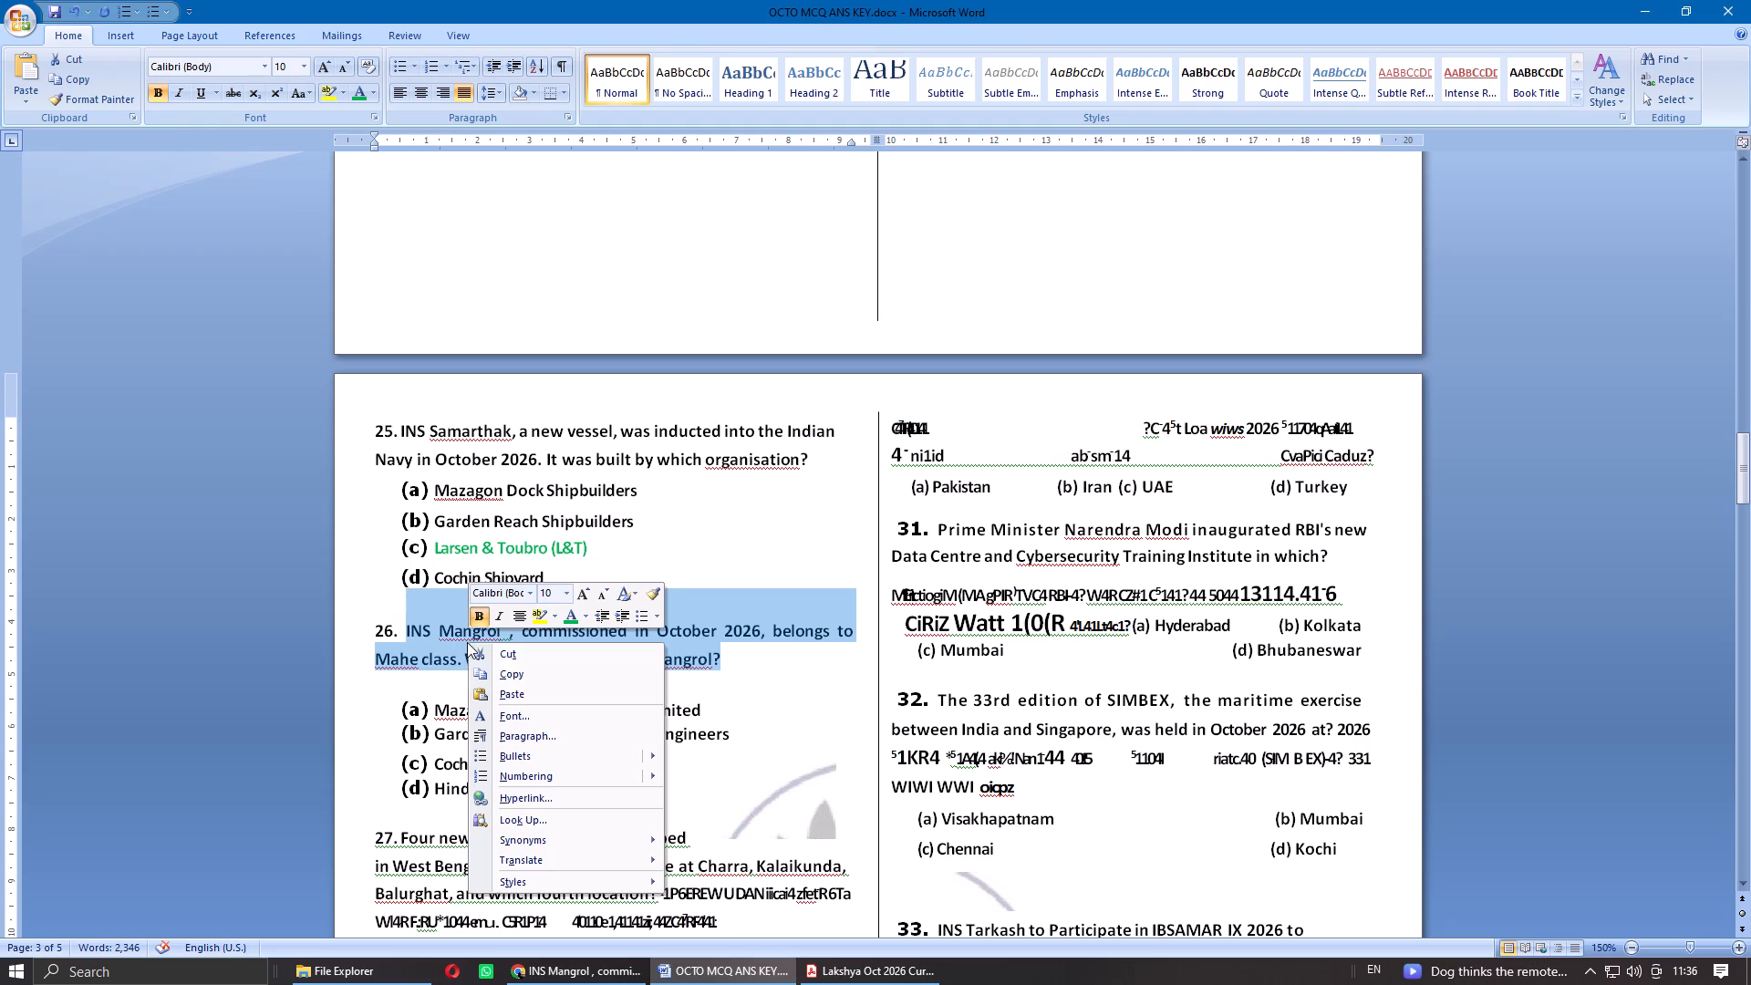
click(515, 693)
Delete the extra space before the comma after Mangrol in question 26's first line.
click(535, 653)
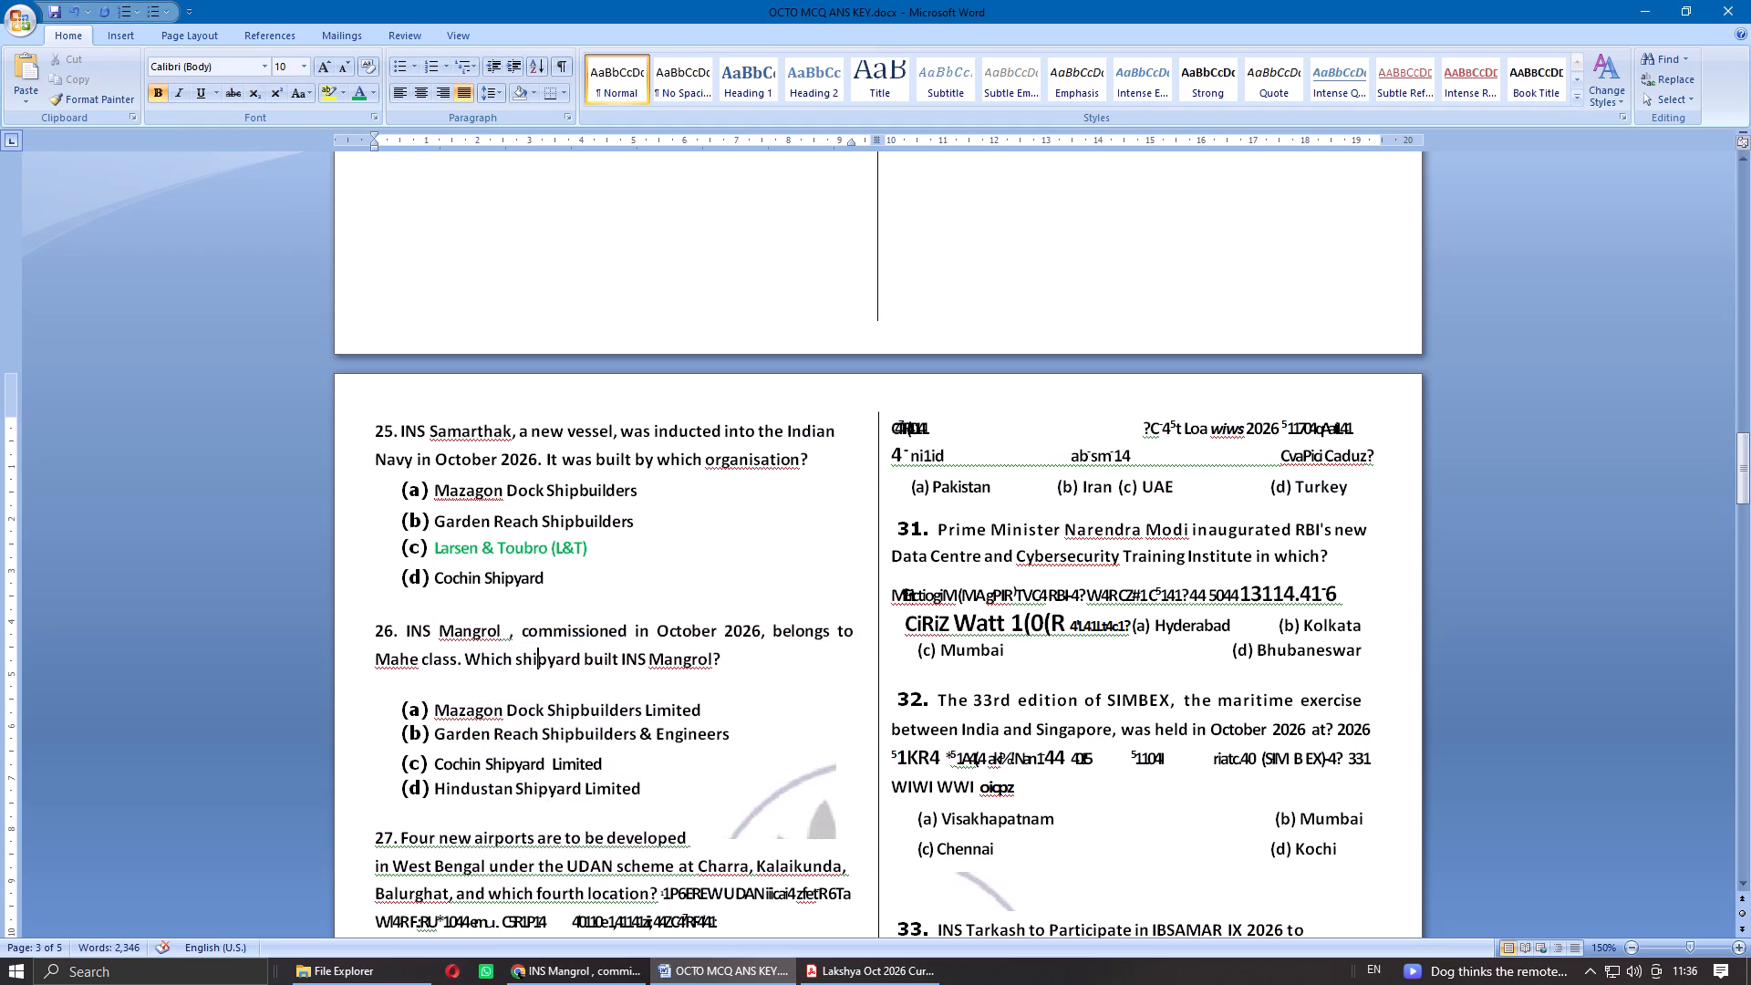
click(507, 637)
key(BackSpace)
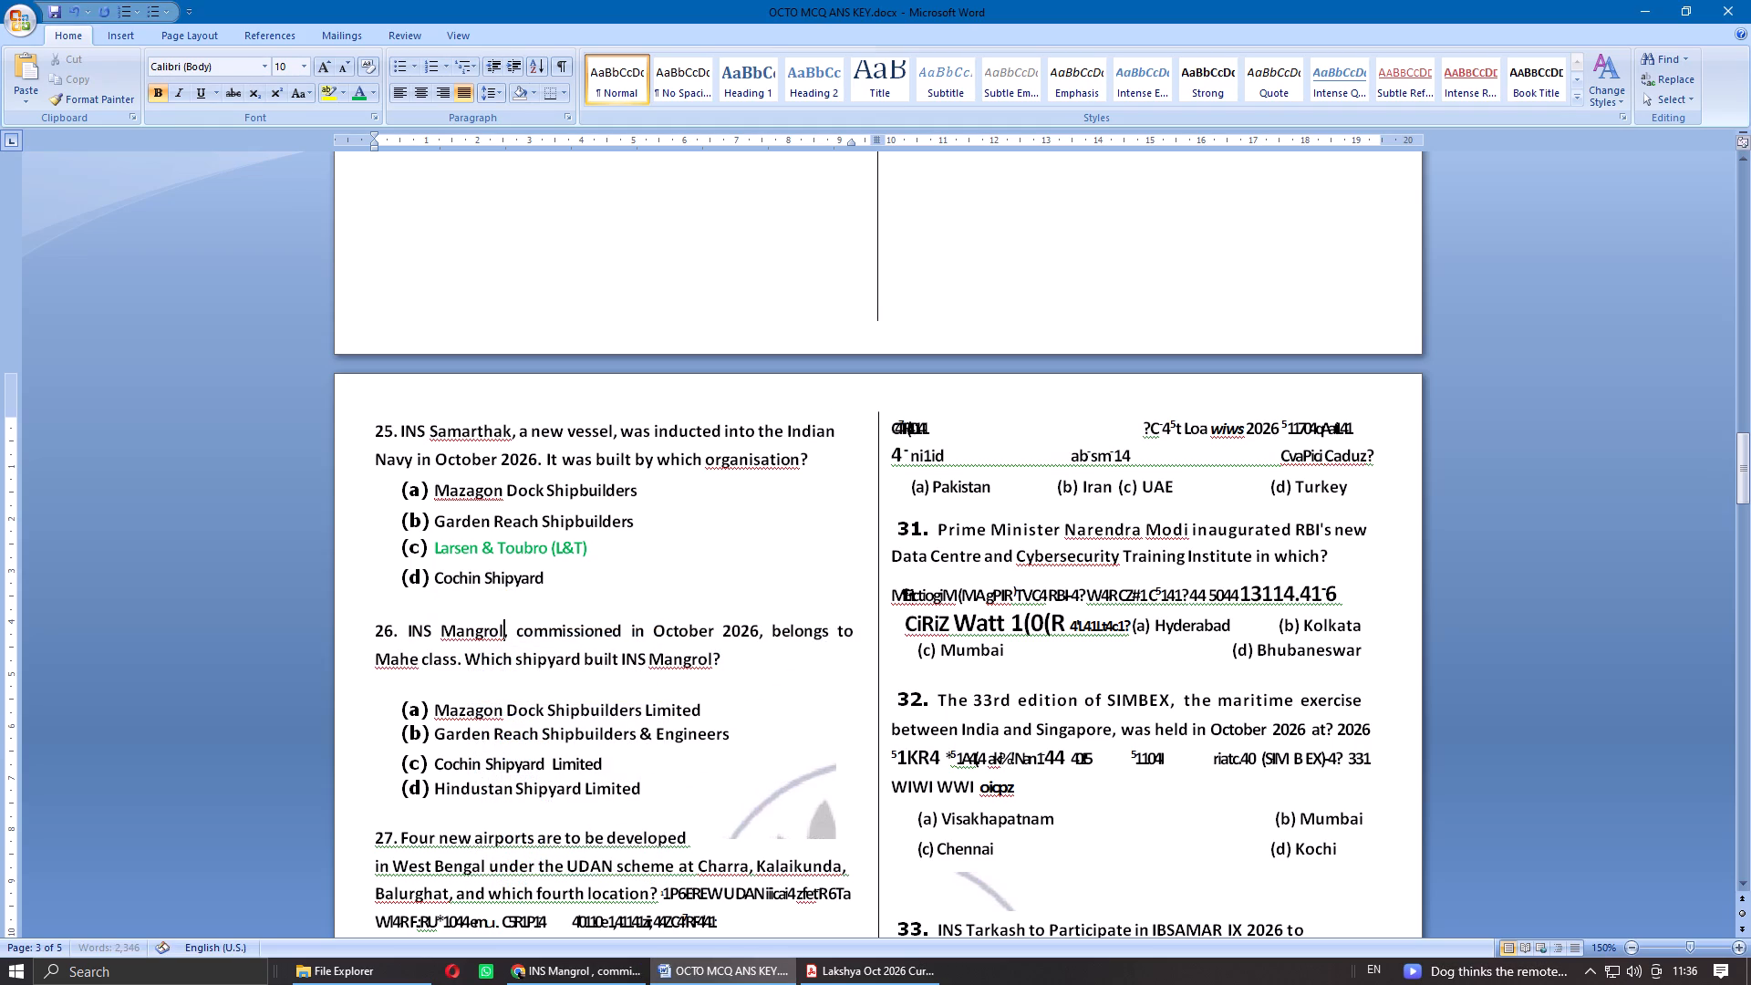
Color question 26's option (c) Cochin Shipyard Limited green.
click(652, 668)
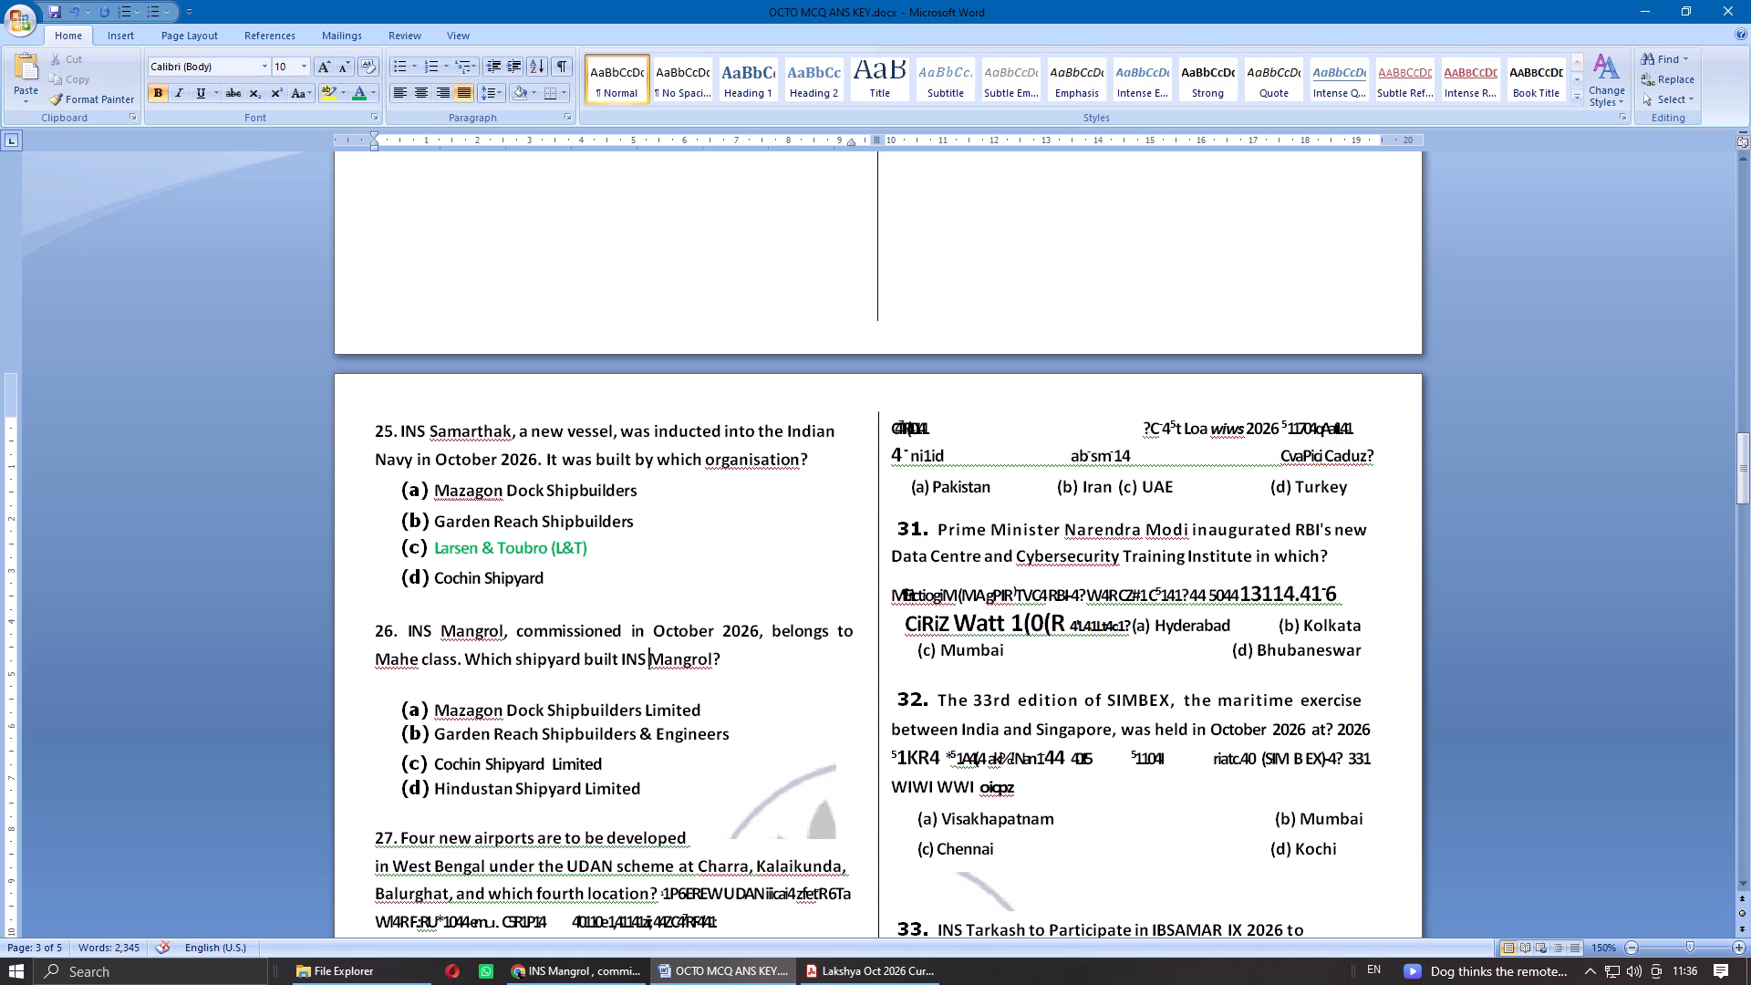
drag(623, 772, 412, 771)
click(358, 98)
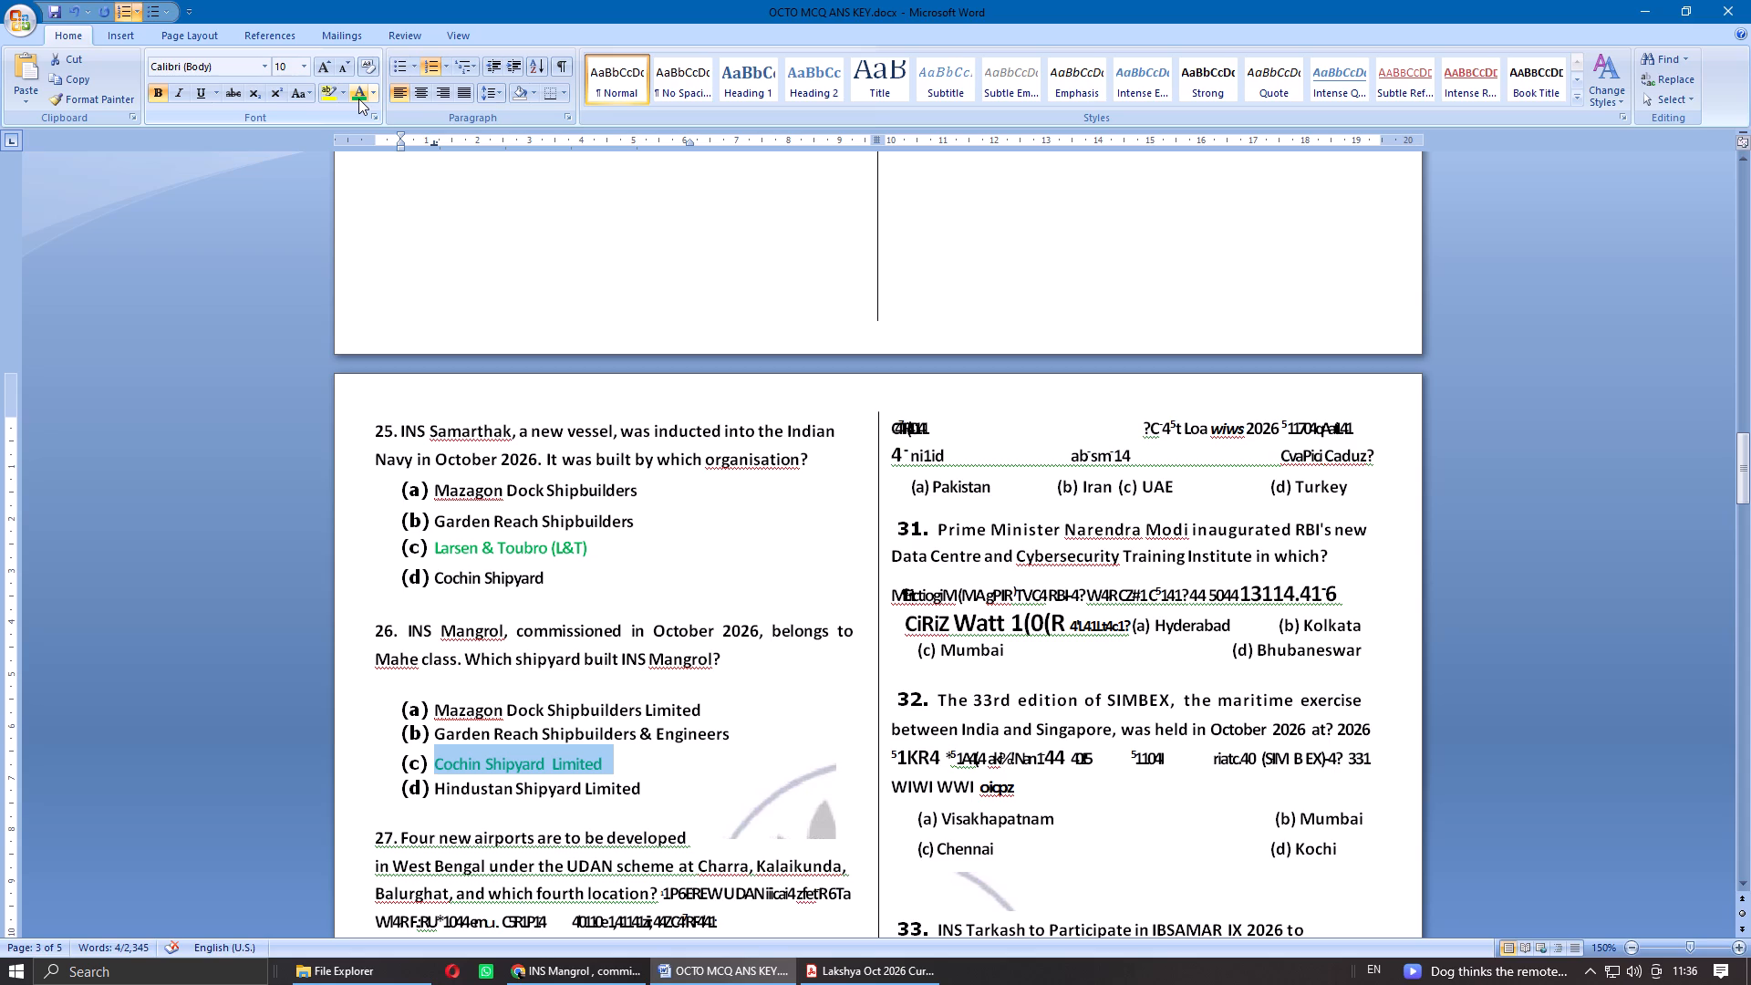
click(640, 746)
Set question 26's spacing before paragraphs to 0 pt for option (c), 6 pt for option (a) and 12 pt for the question text.
click(535, 757)
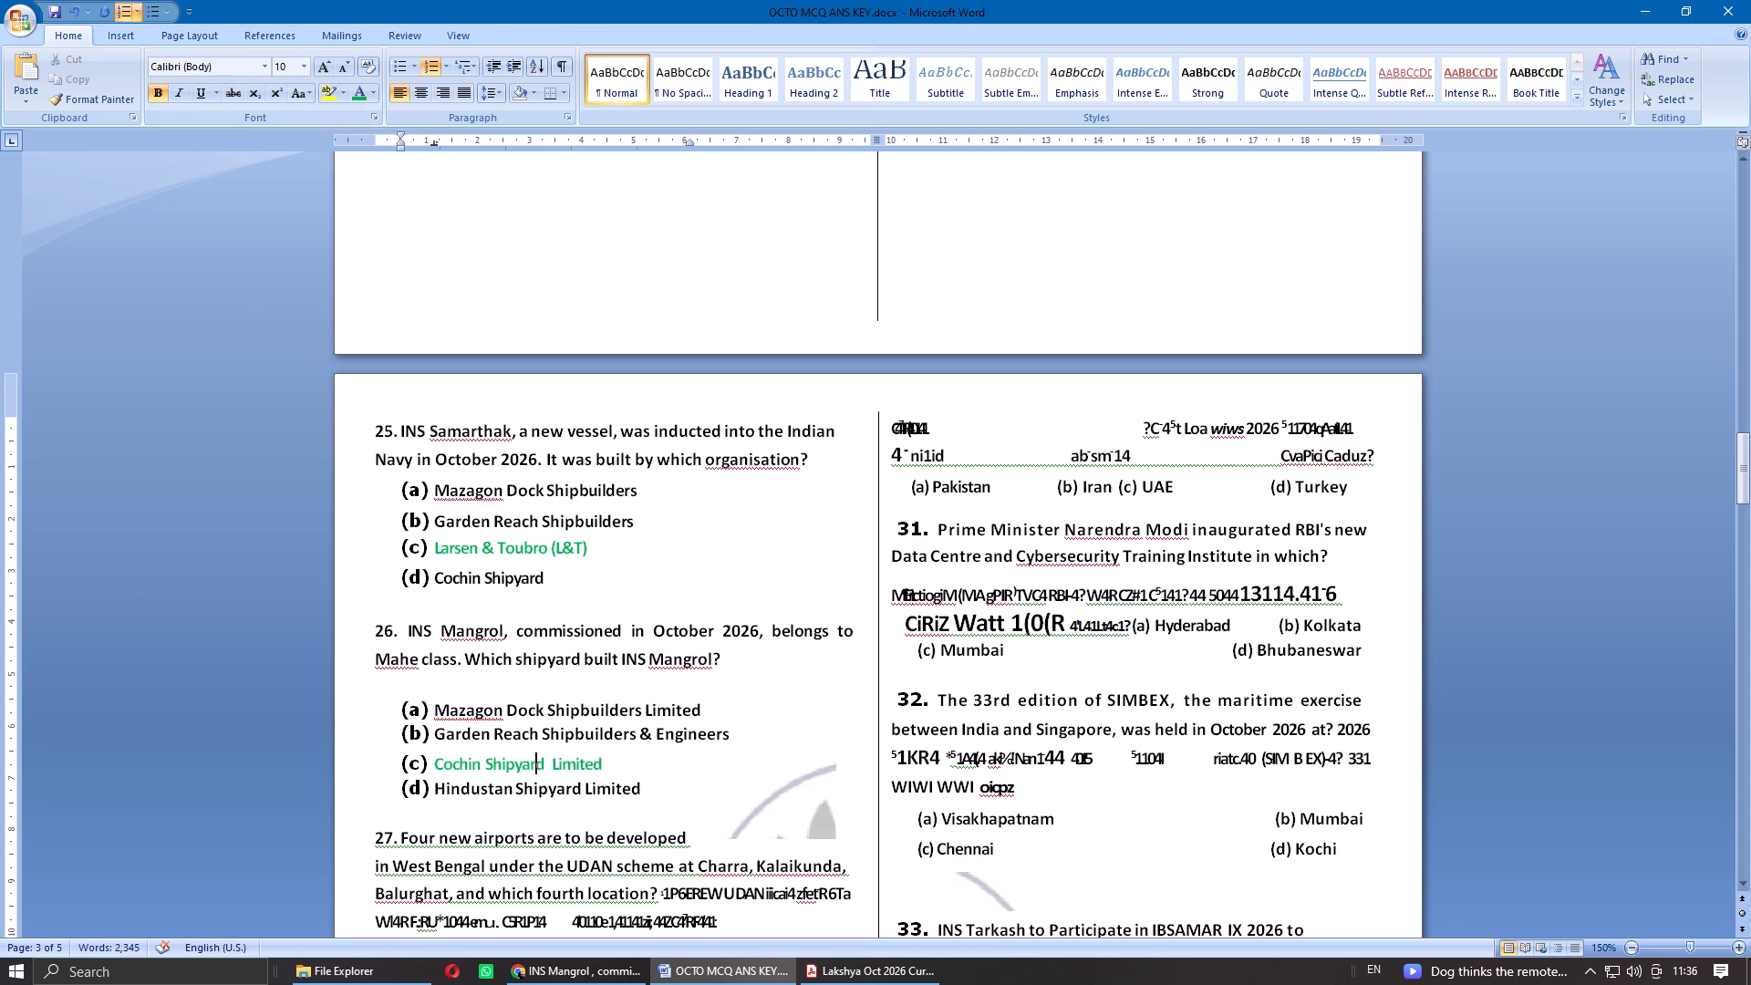
click(191, 34)
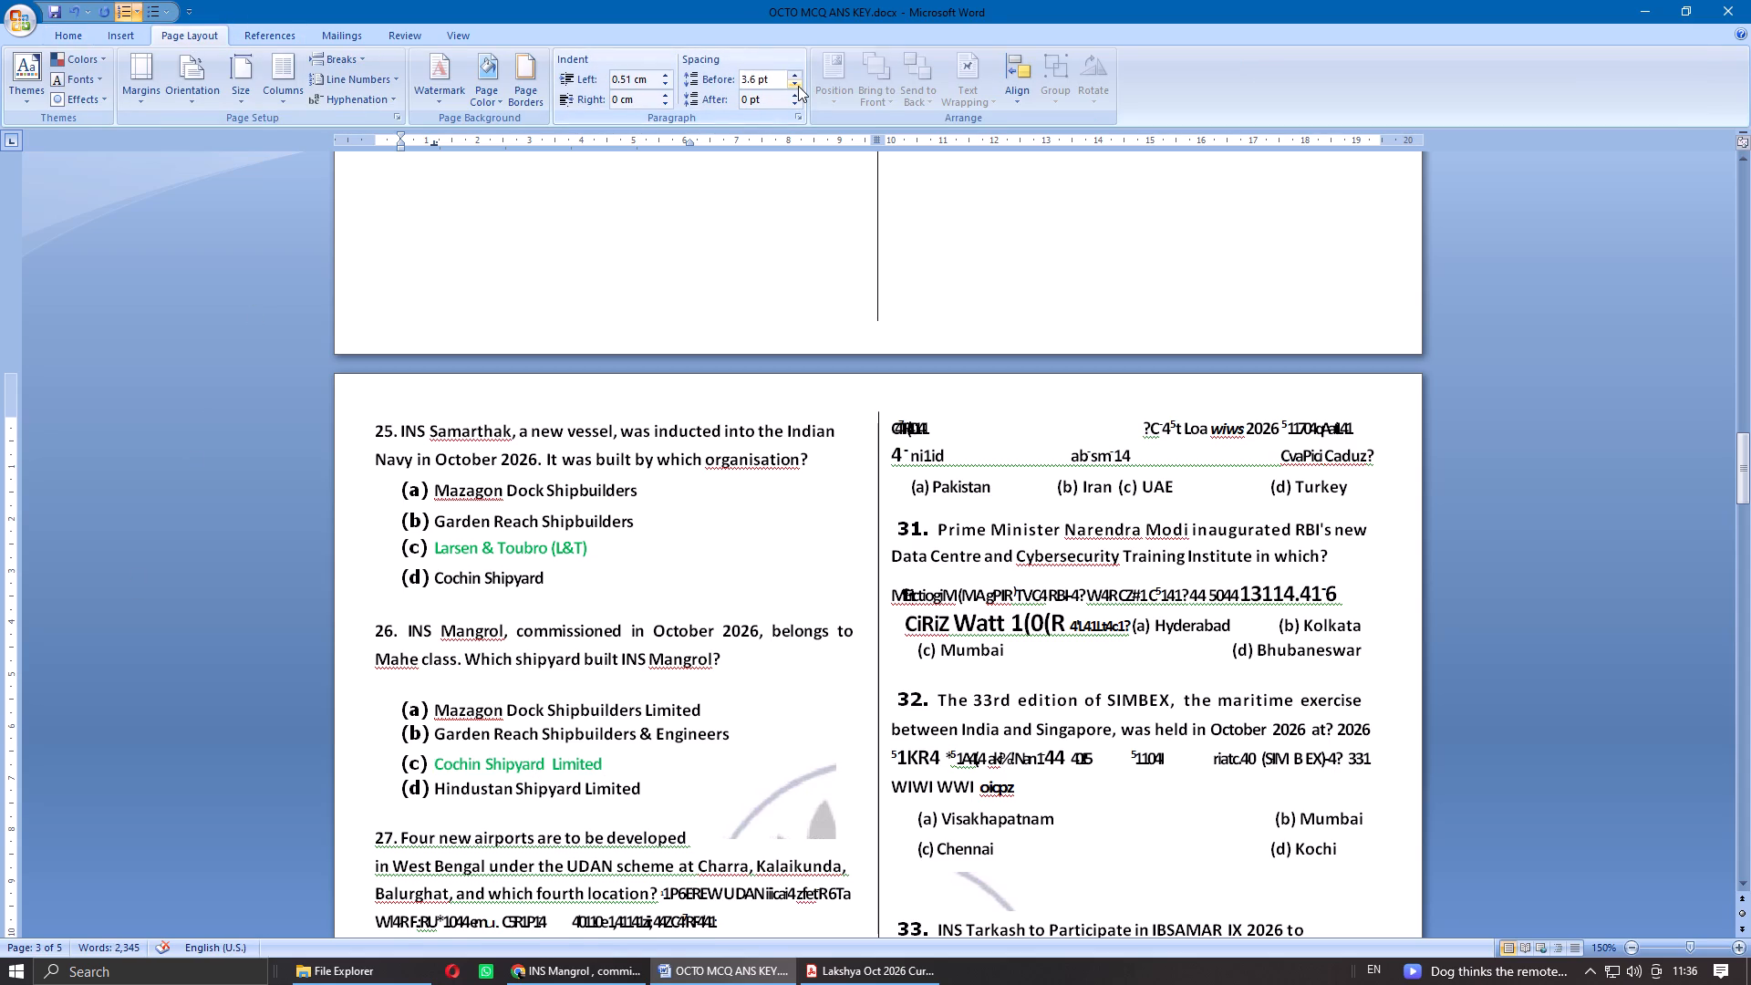
click(798, 86)
click(556, 782)
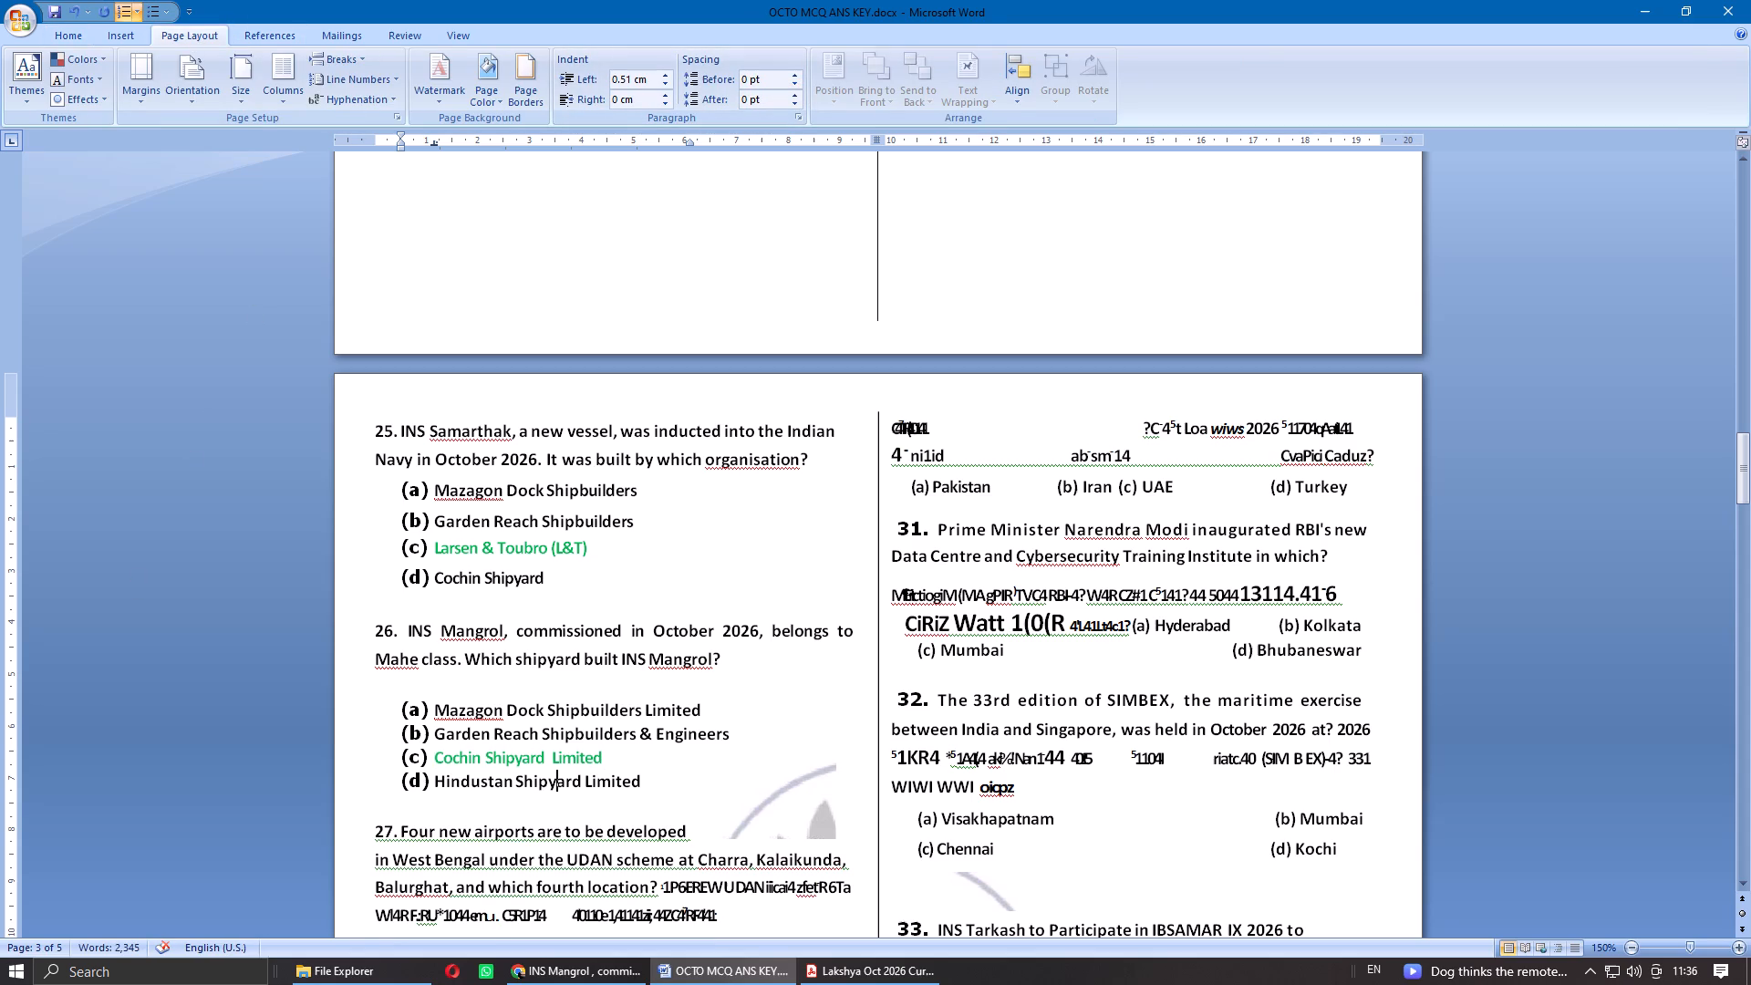
click(583, 737)
click(586, 715)
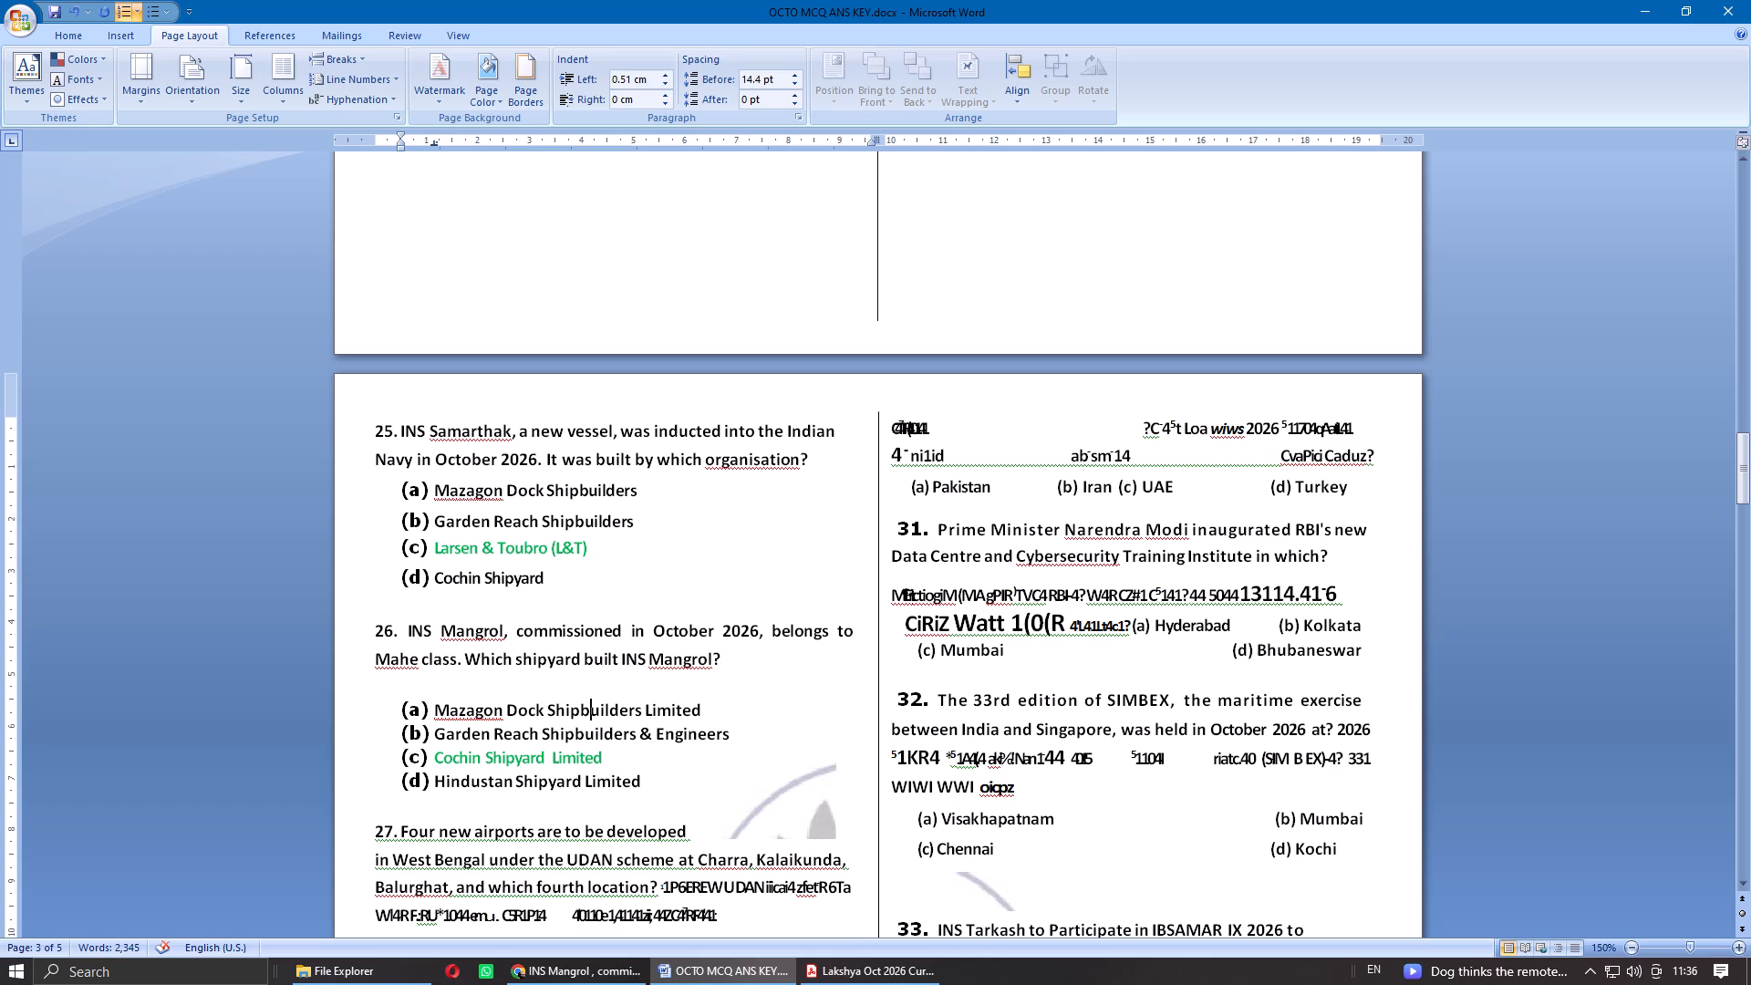
click(793, 84)
click(793, 84)
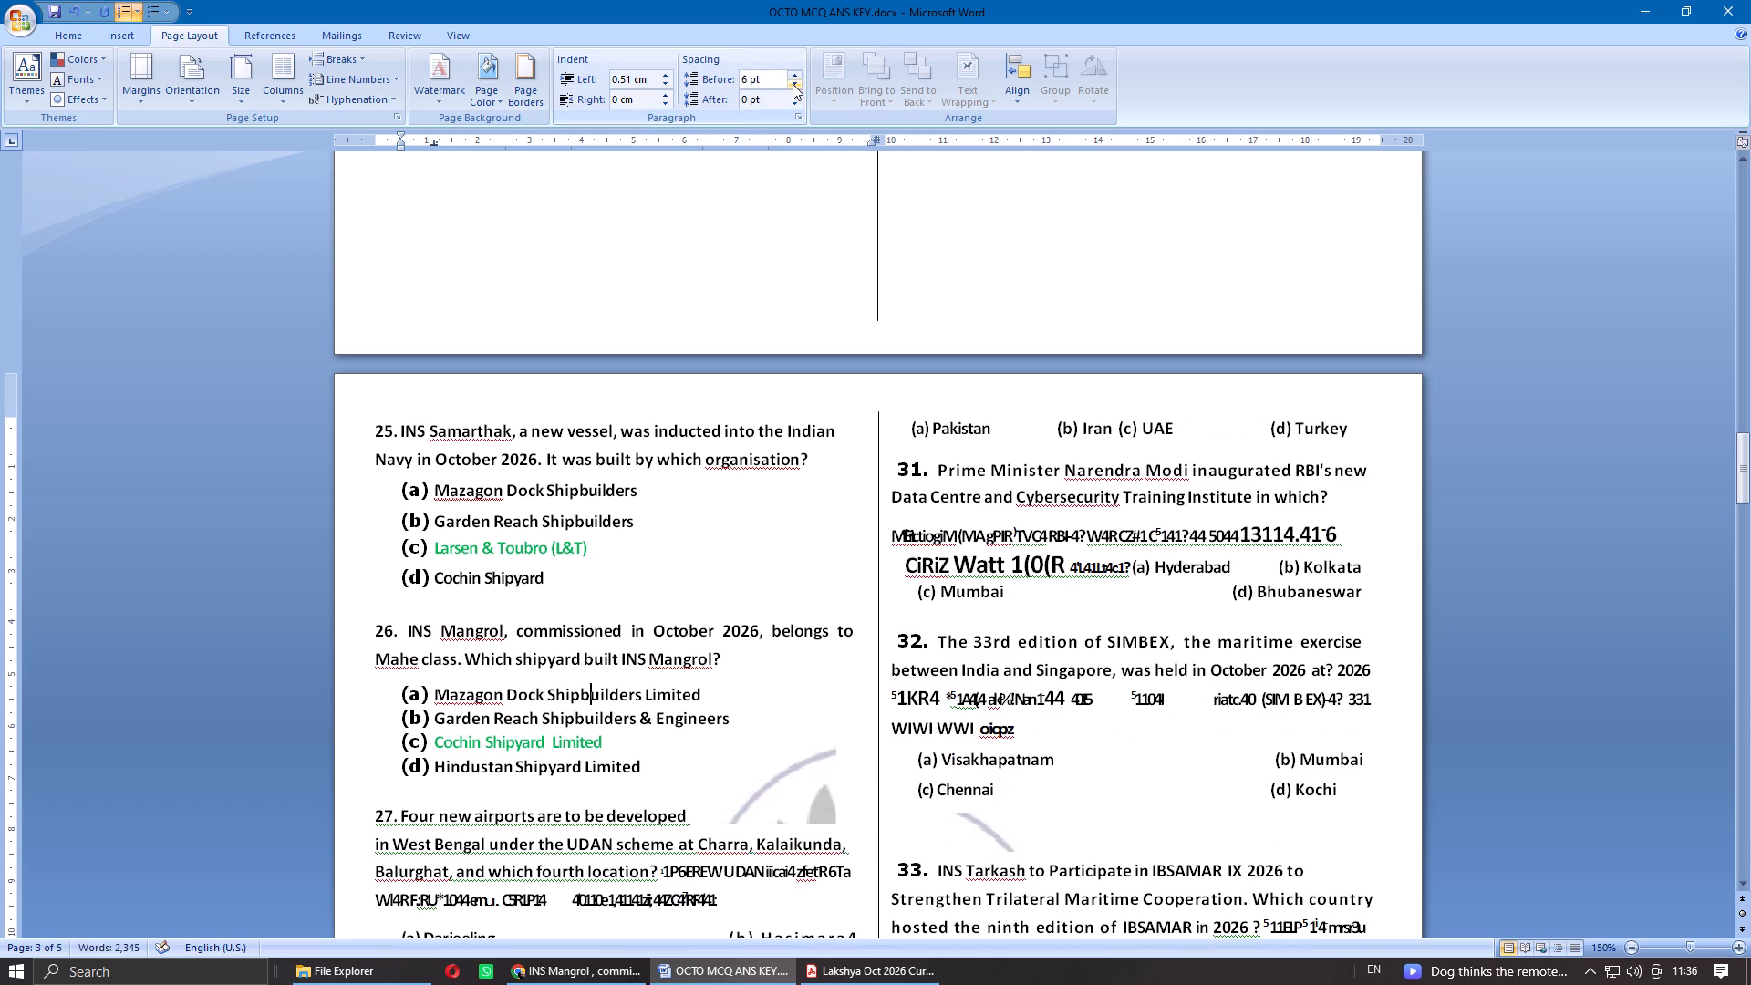
click(793, 84)
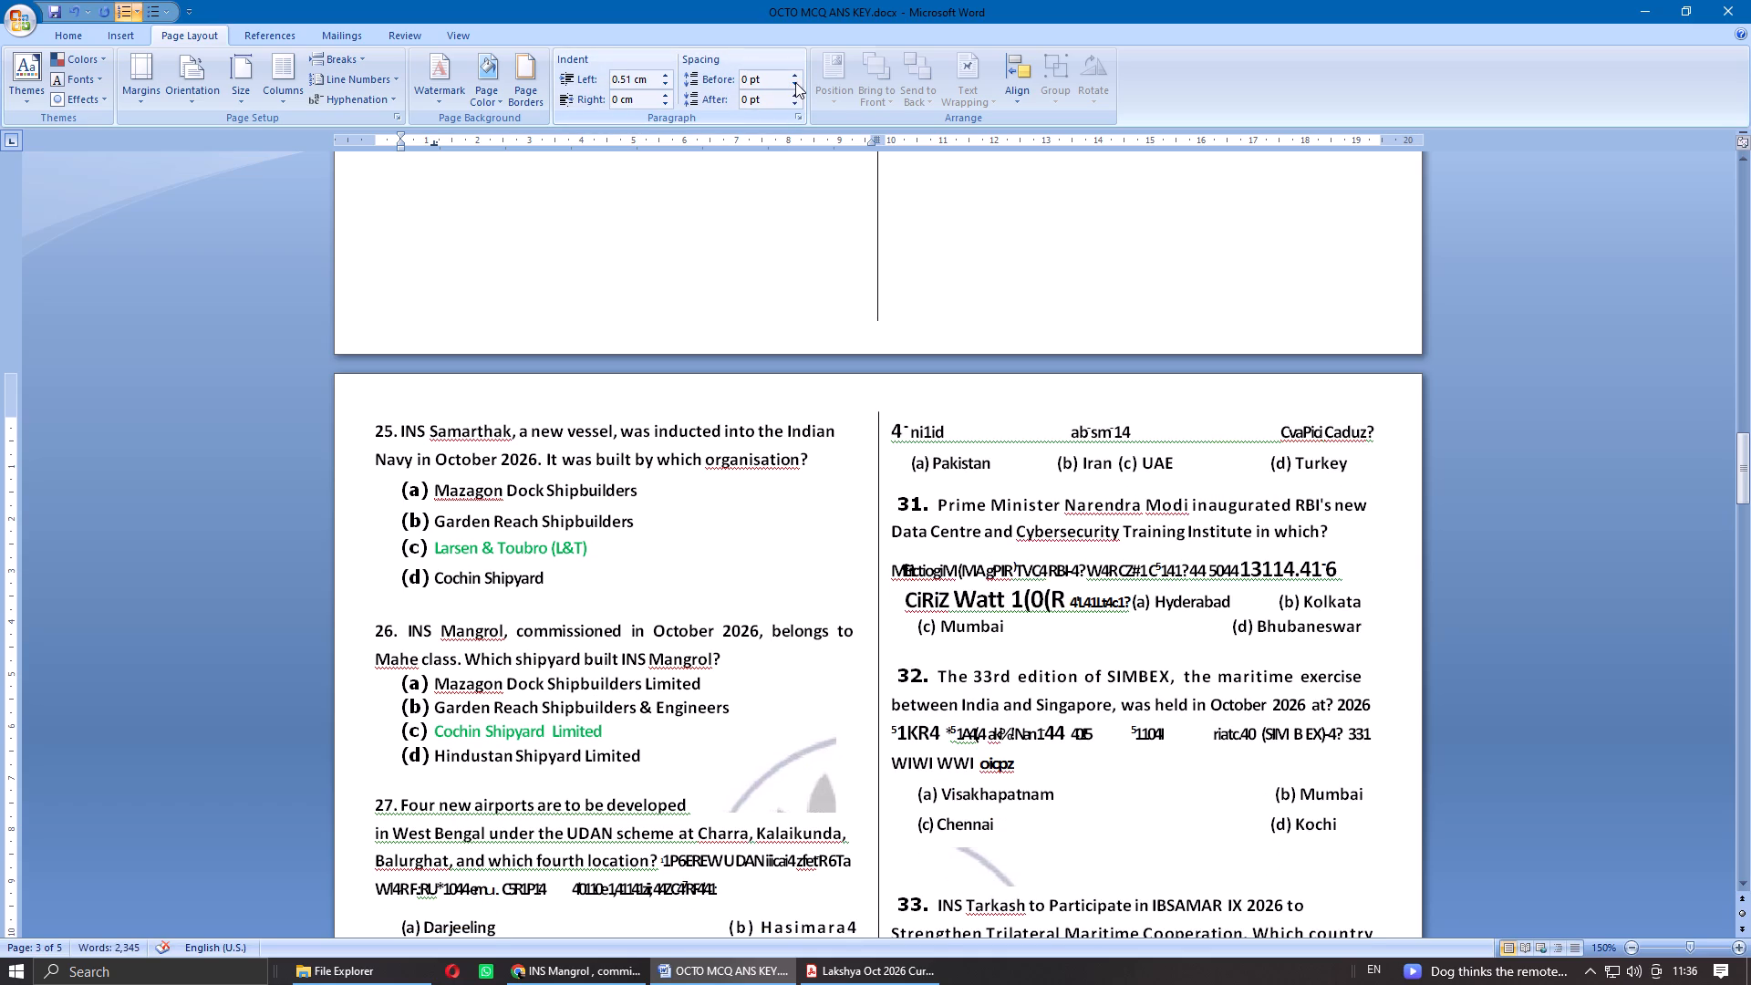
click(796, 78)
click(593, 657)
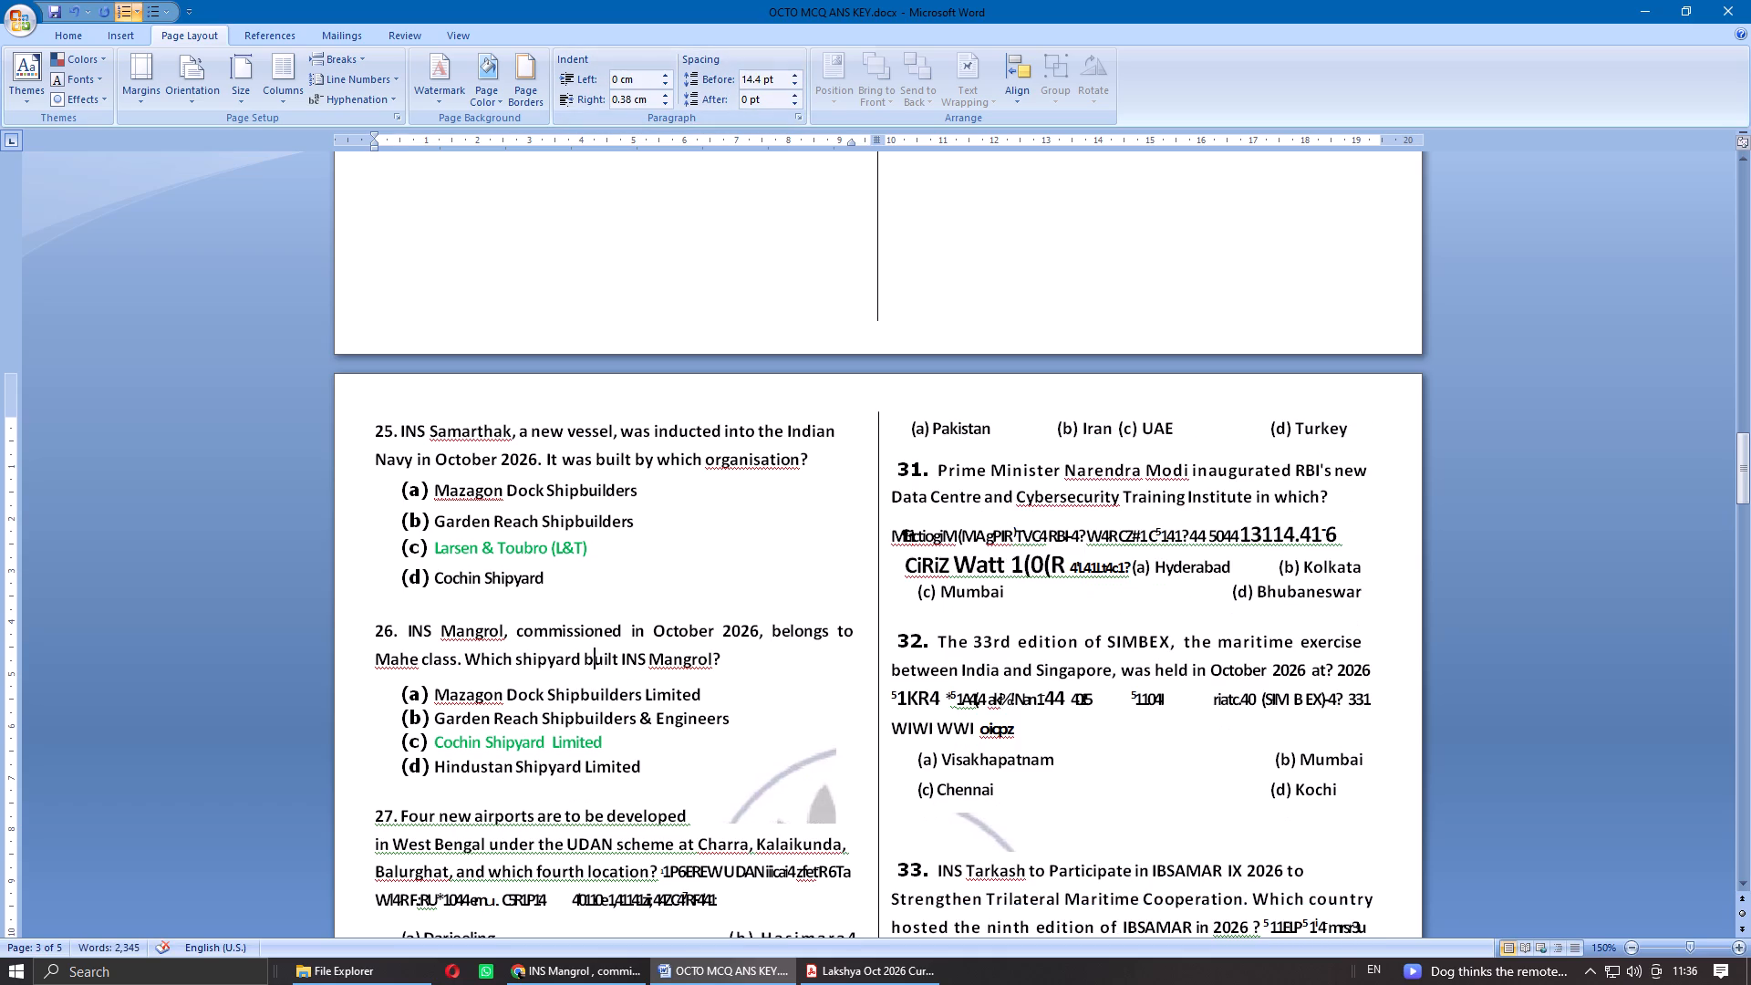
click(794, 86)
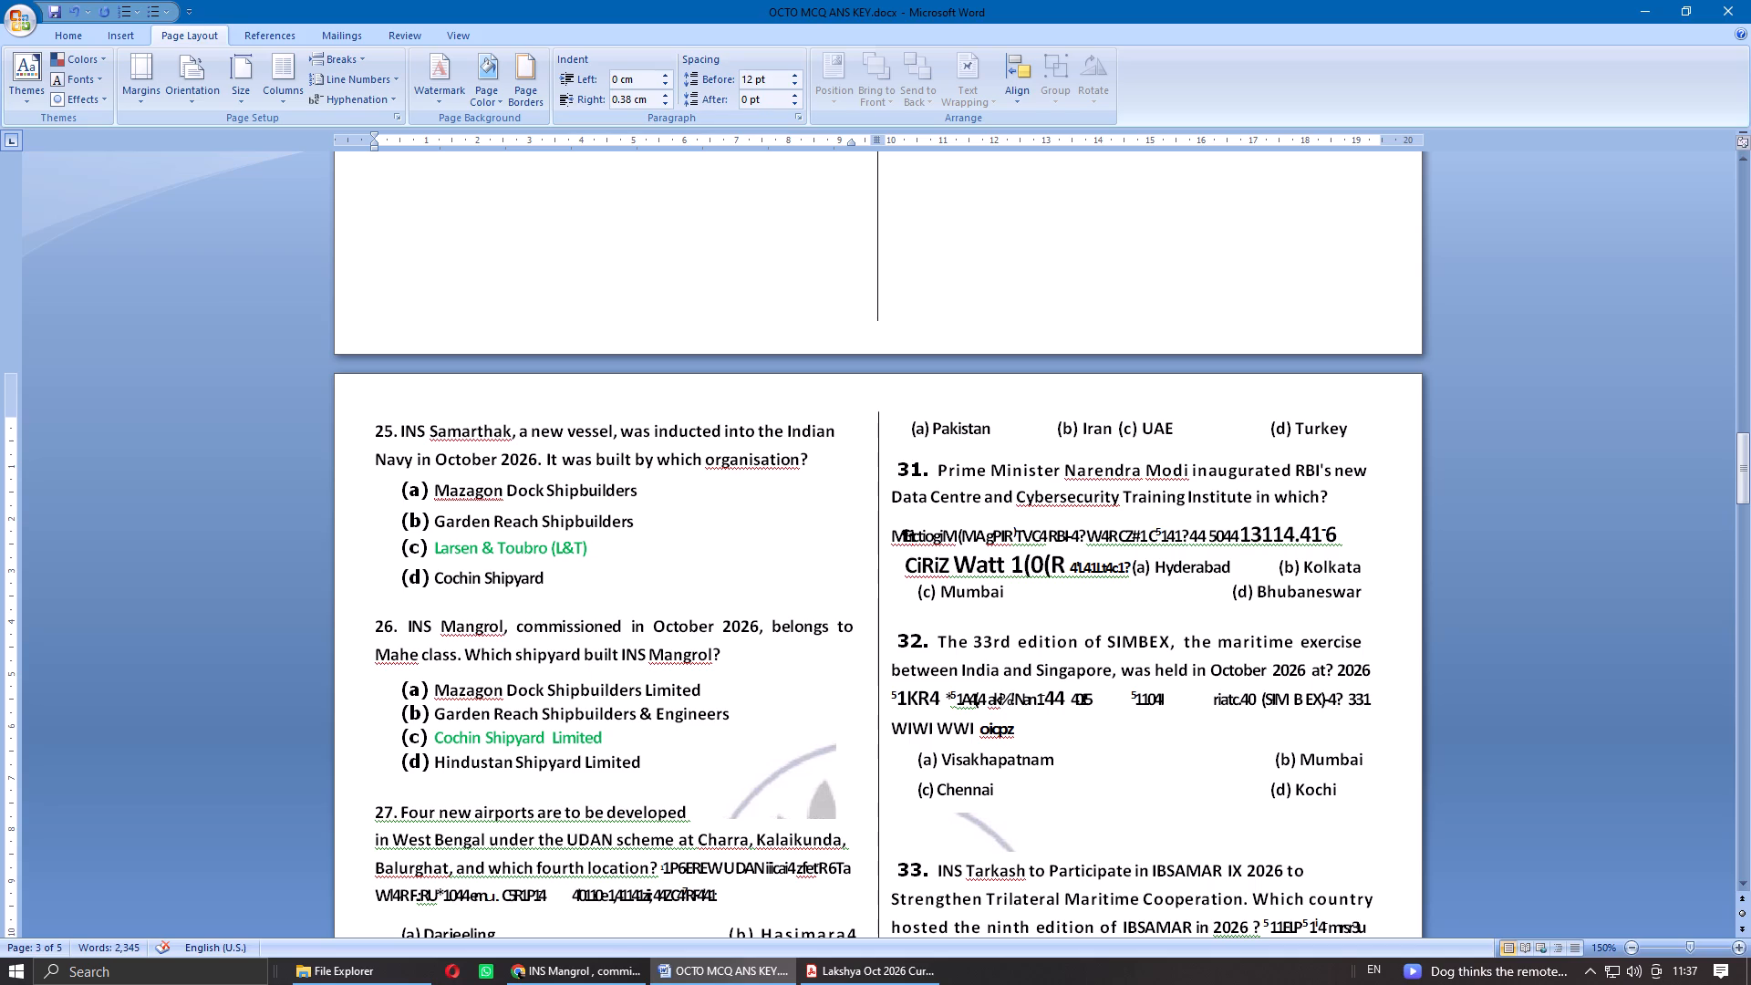
Set question 25's spacing before to 0 pt for options (b), (c) and (d), and 6 pt for option (a).
click(537, 483)
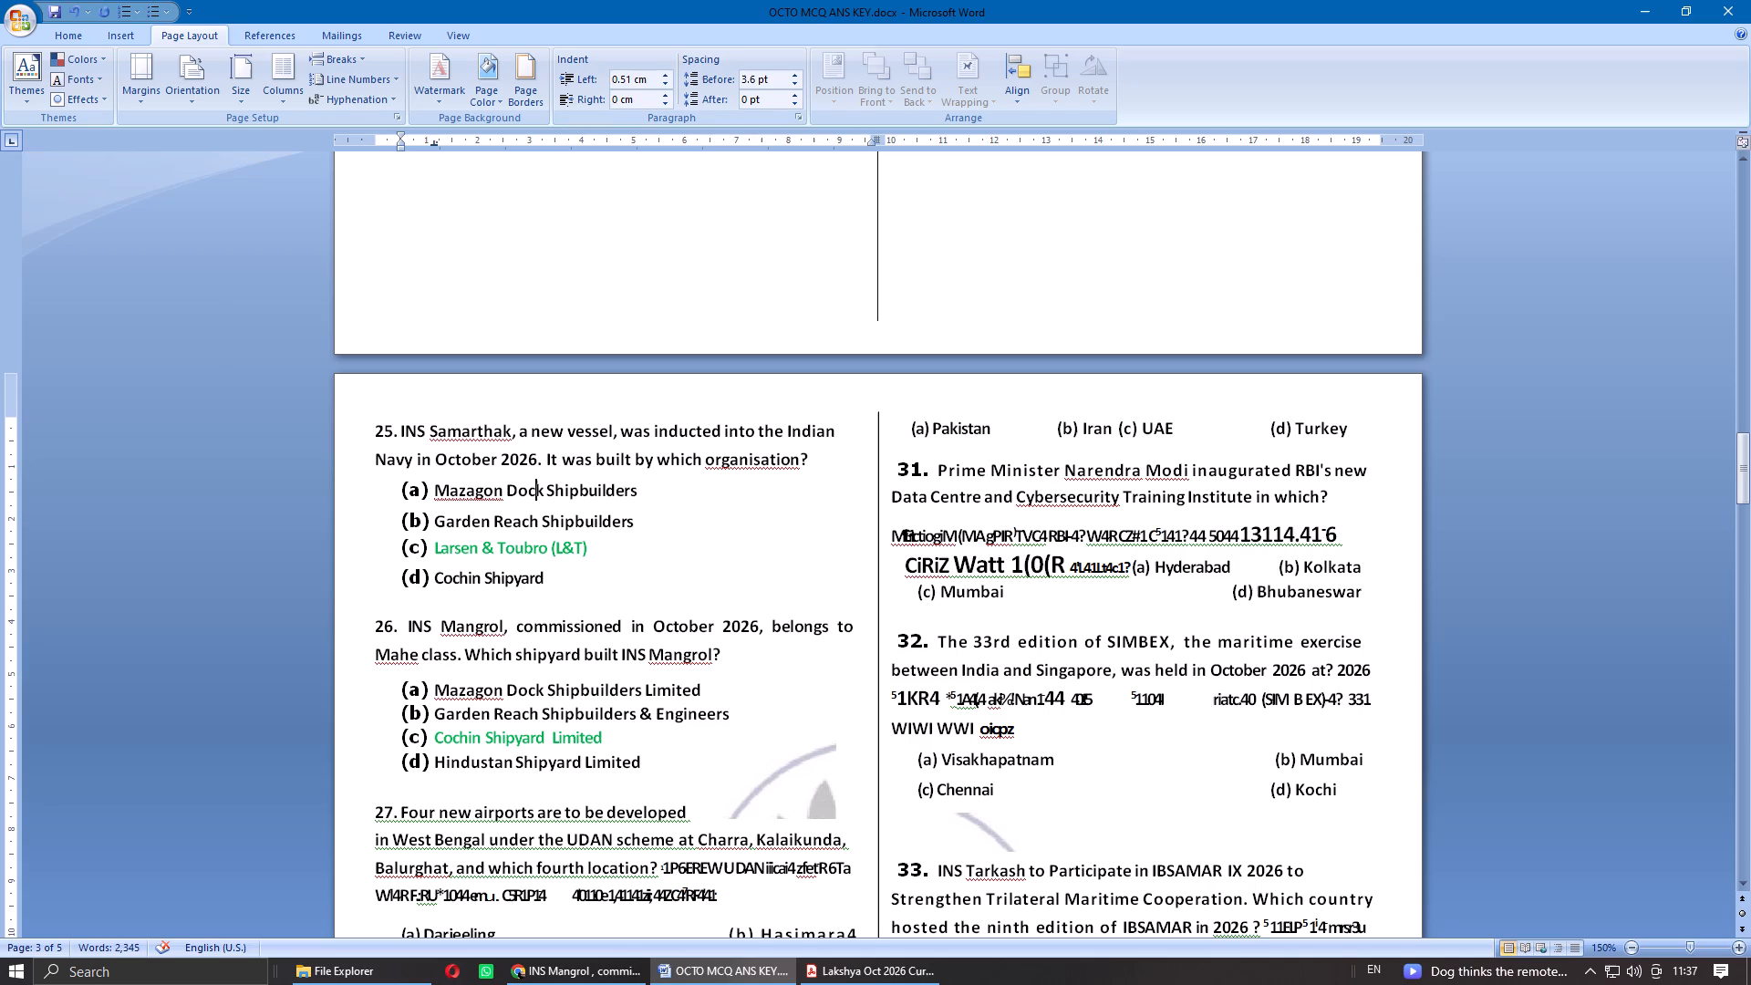
click(793, 80)
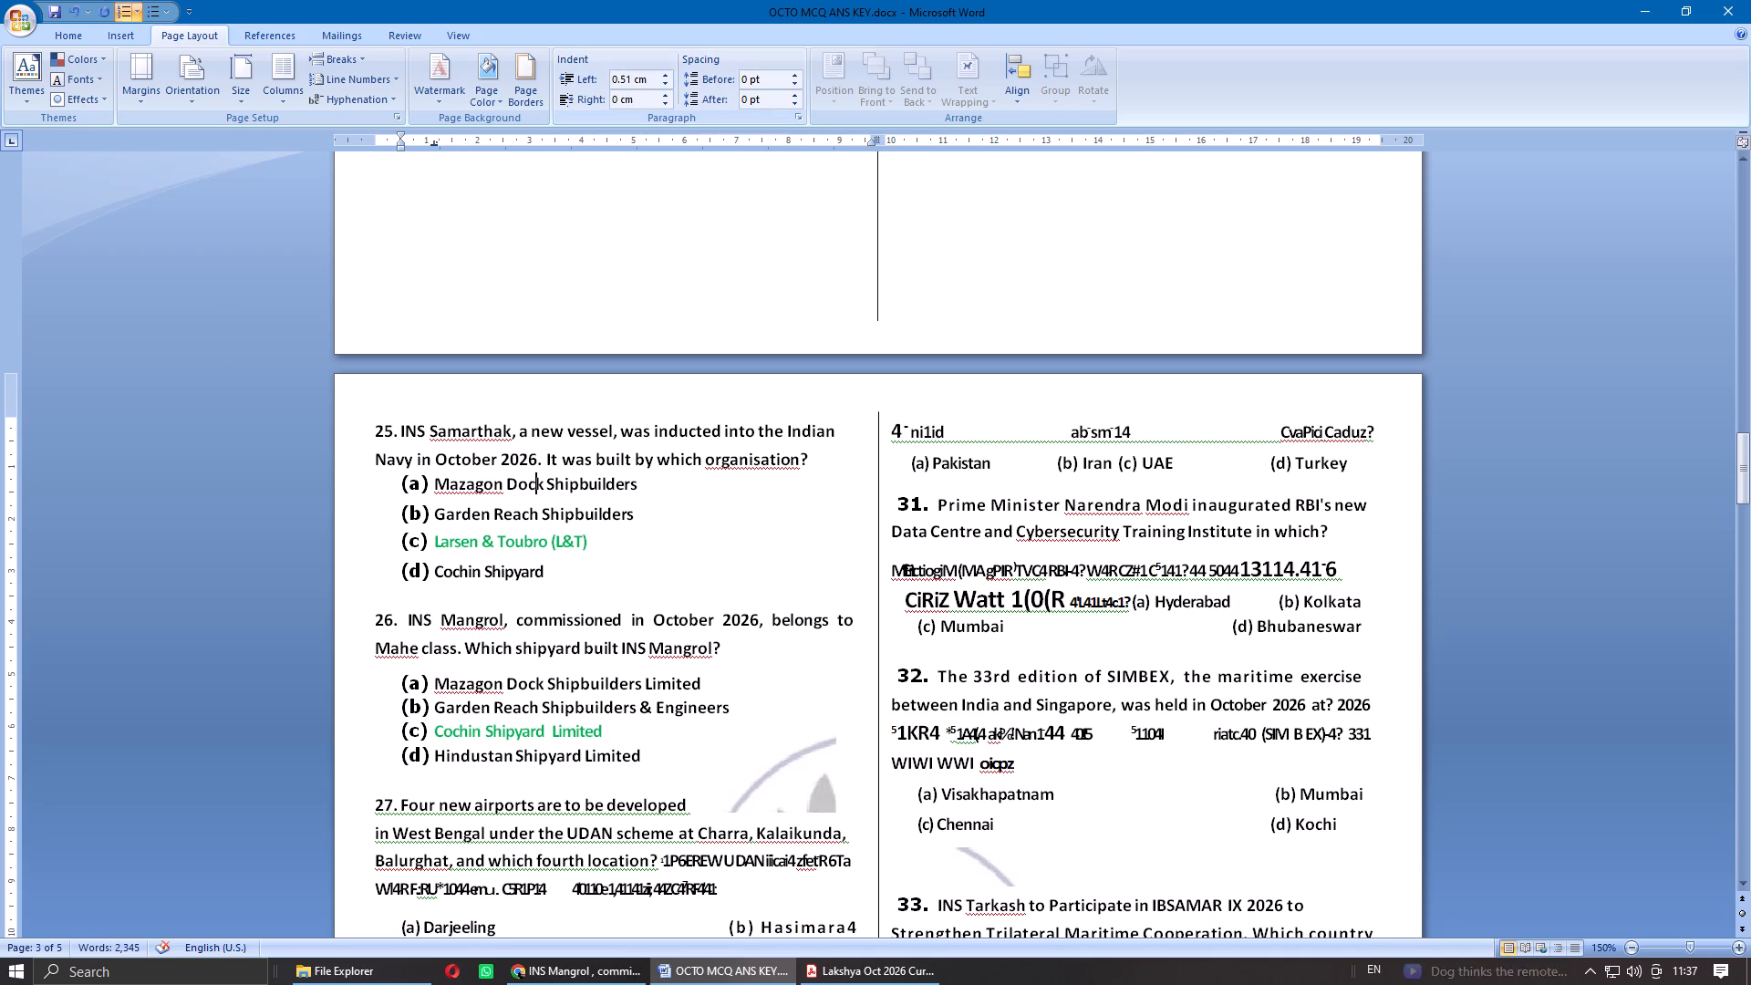
click(568, 521)
click(796, 86)
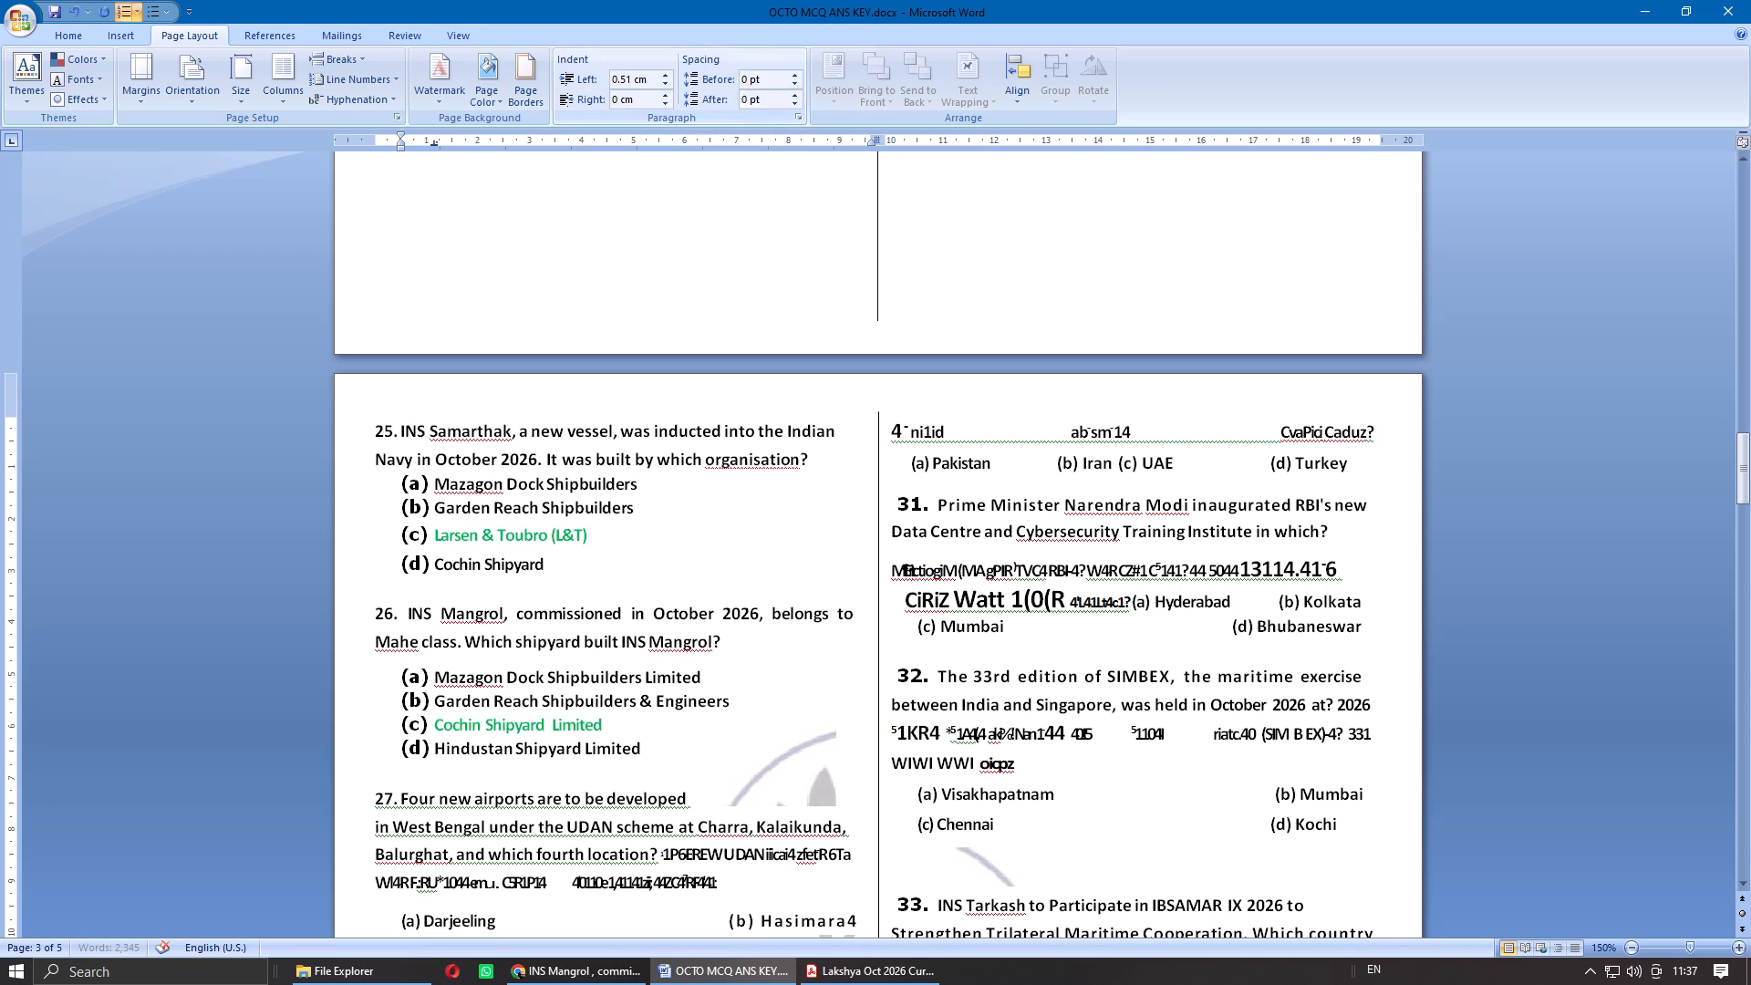
click(544, 536)
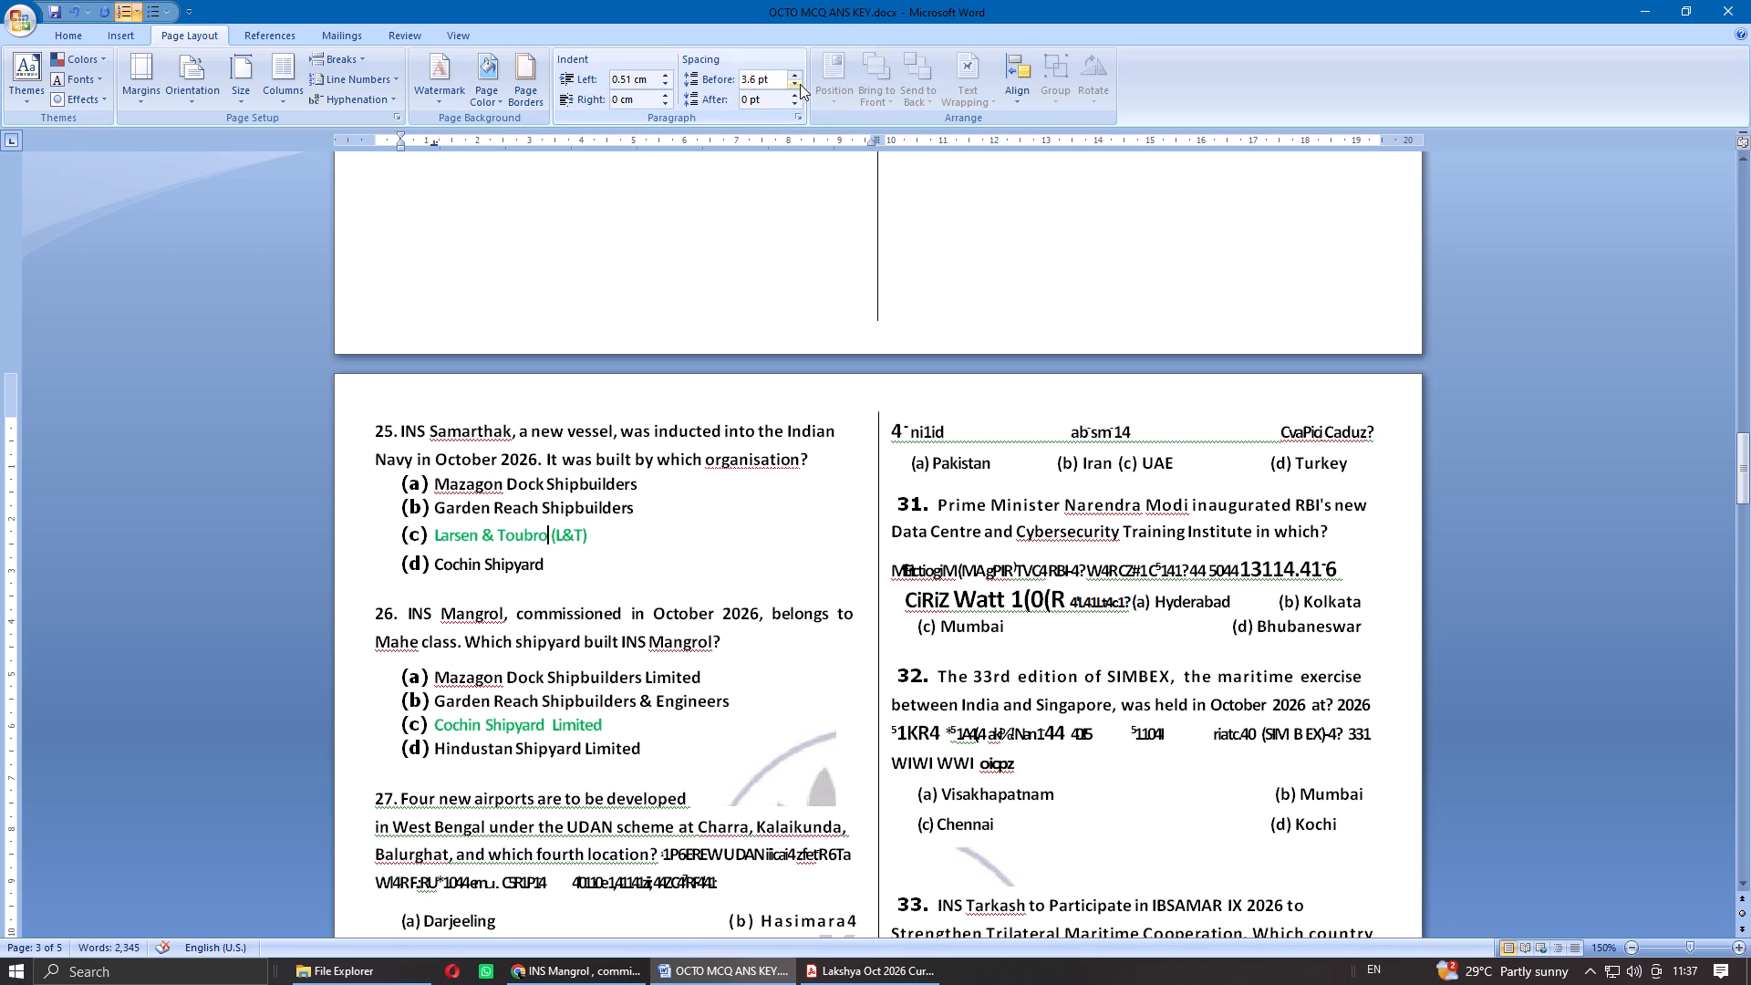
click(800, 84)
click(514, 567)
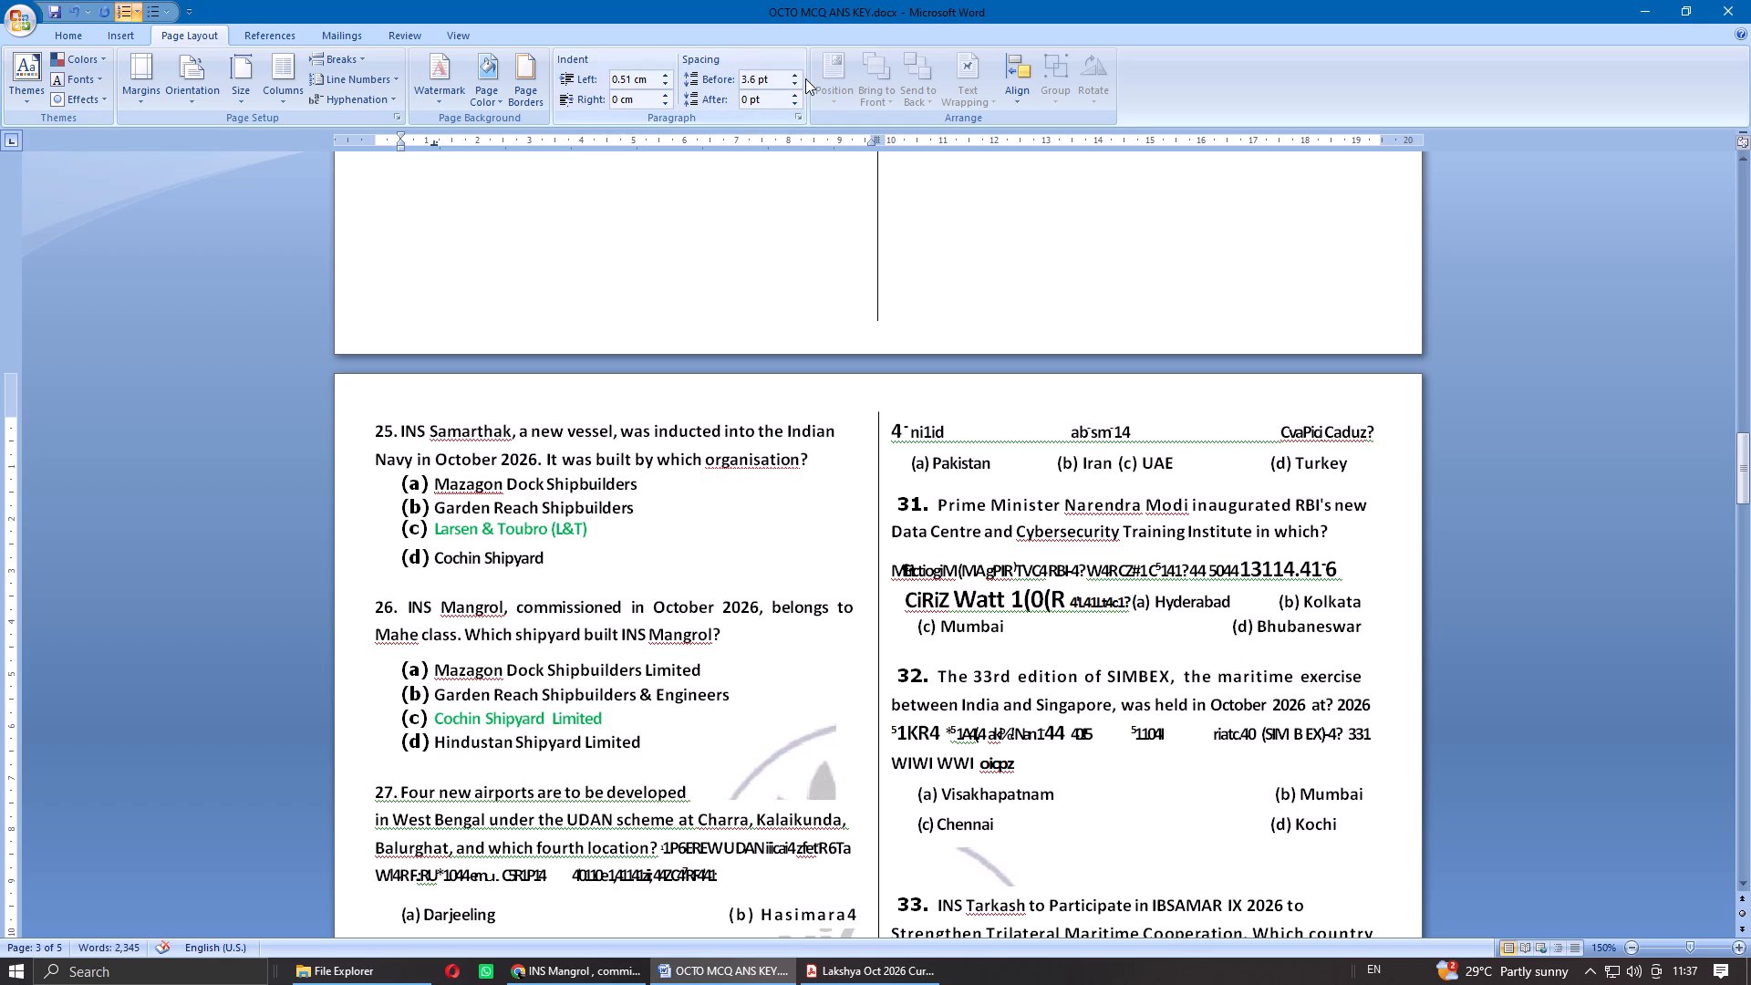
click(798, 86)
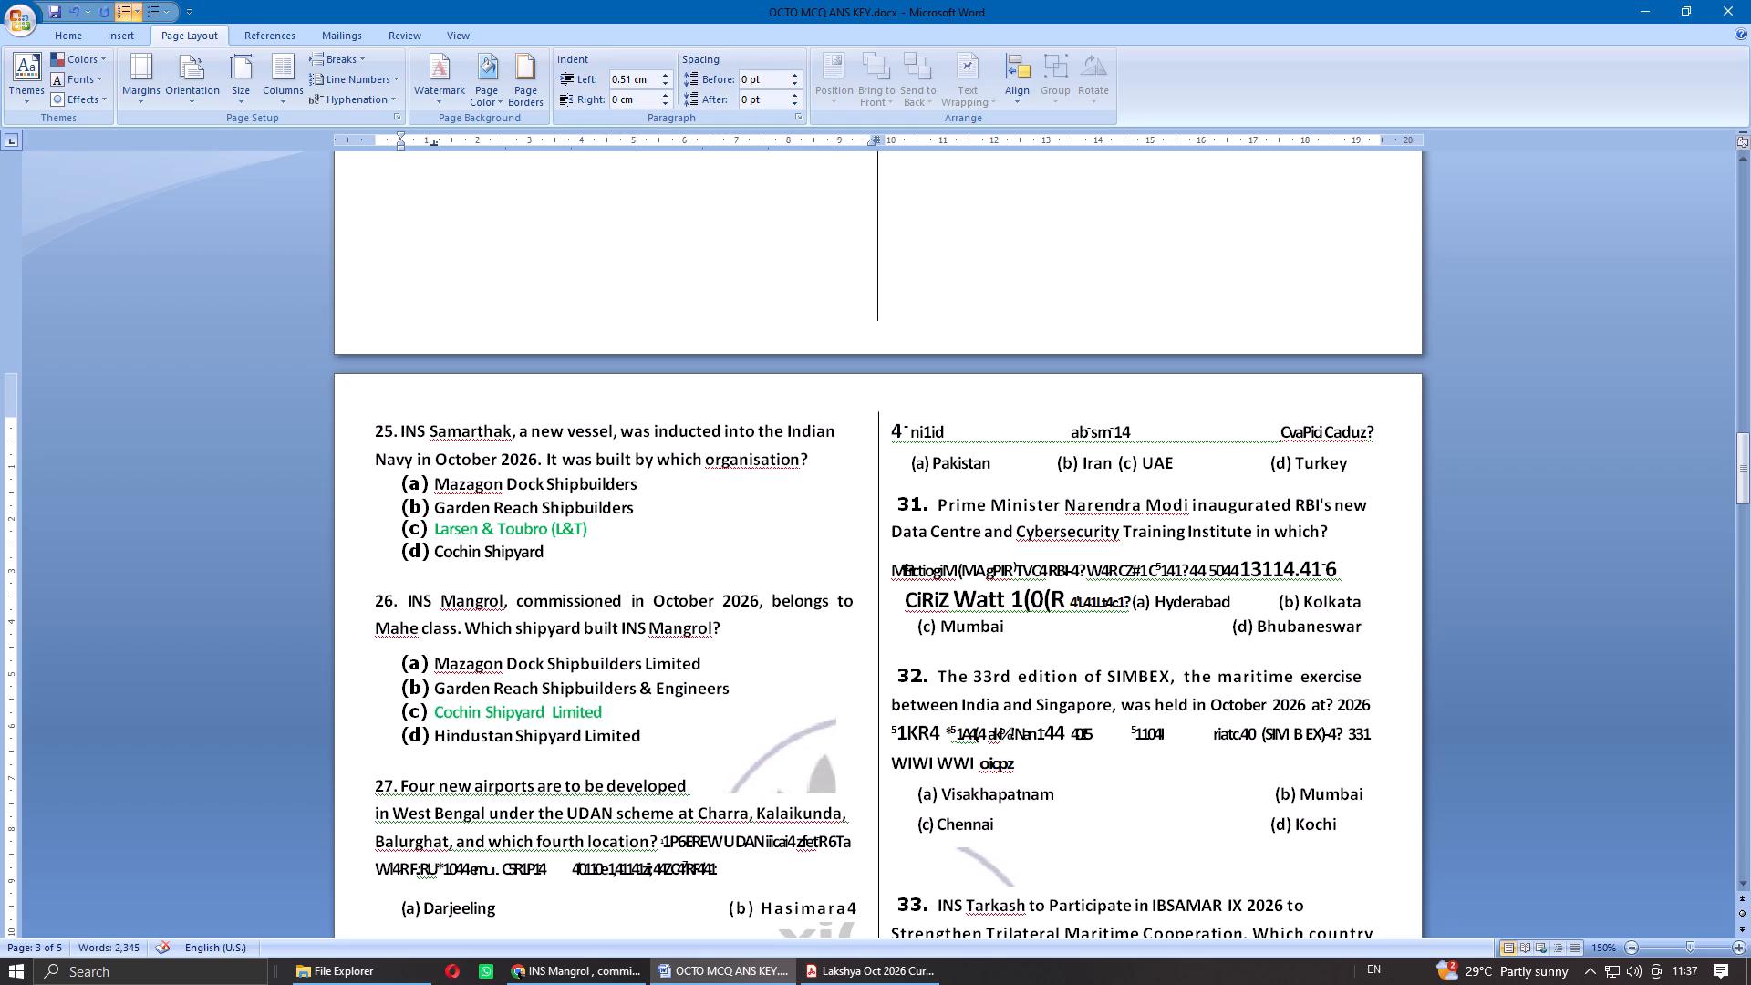
click(564, 482)
click(791, 73)
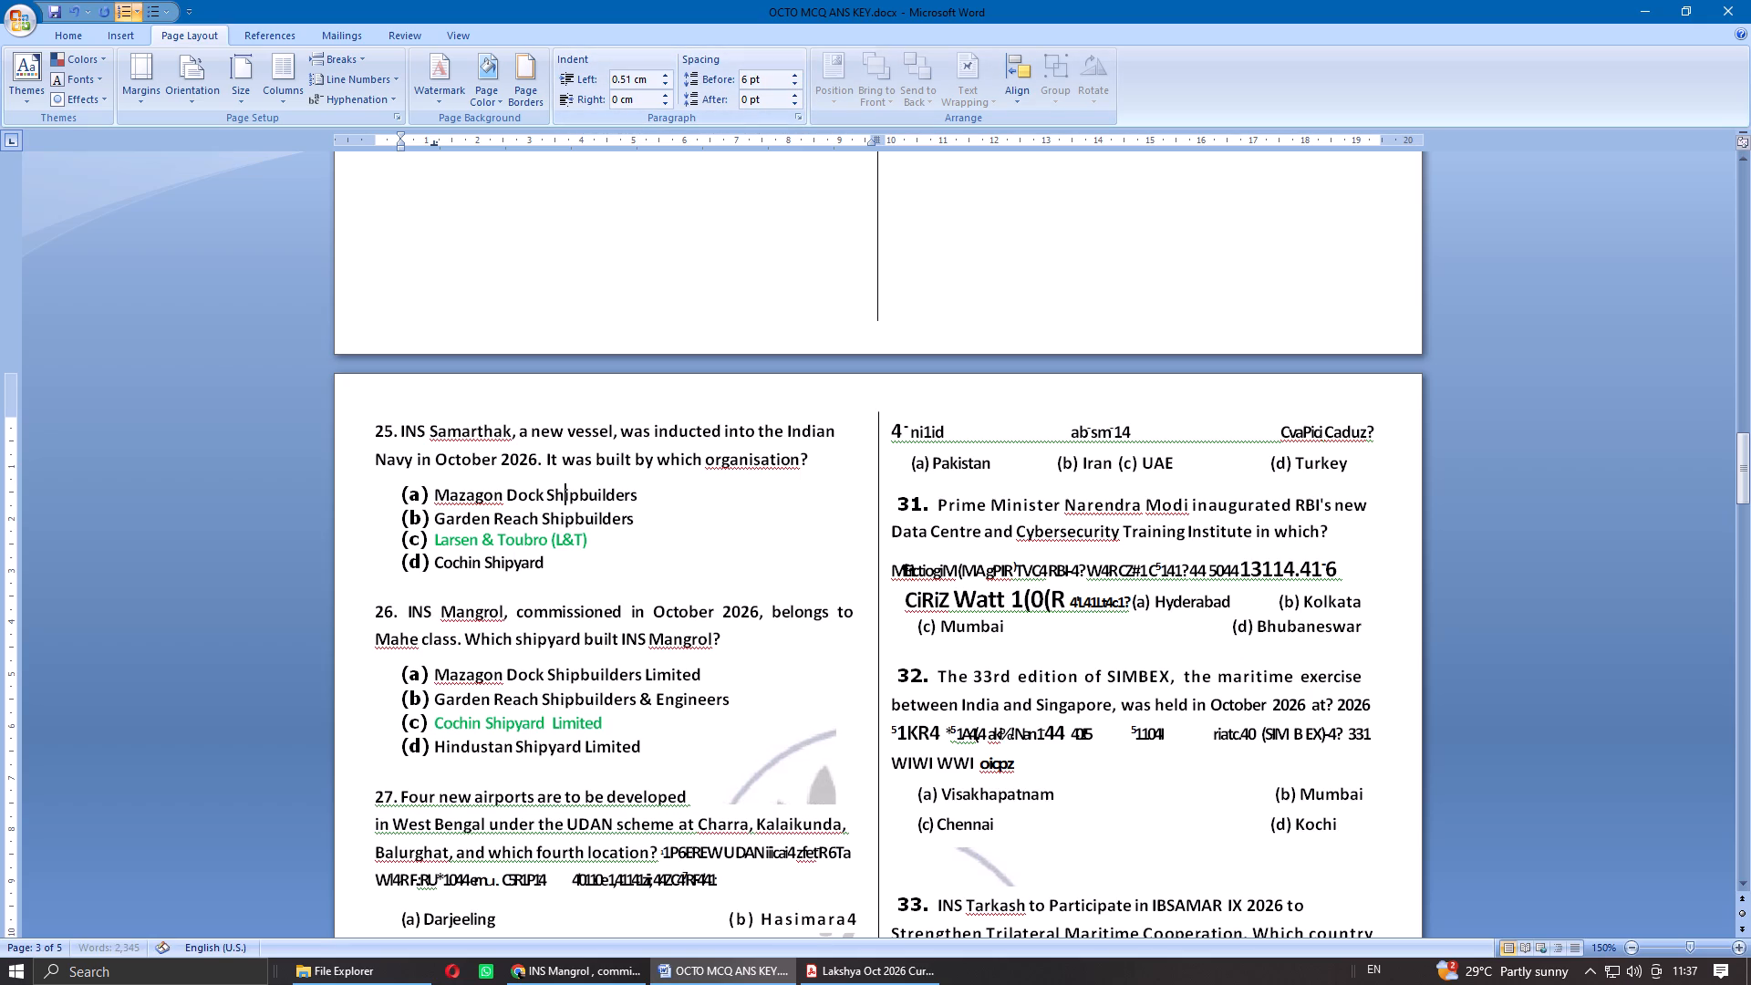
click(699, 550)
Correct the flagged word organisation in question 25 to the suggested spelling organization.
right_click(751, 462)
click(813, 480)
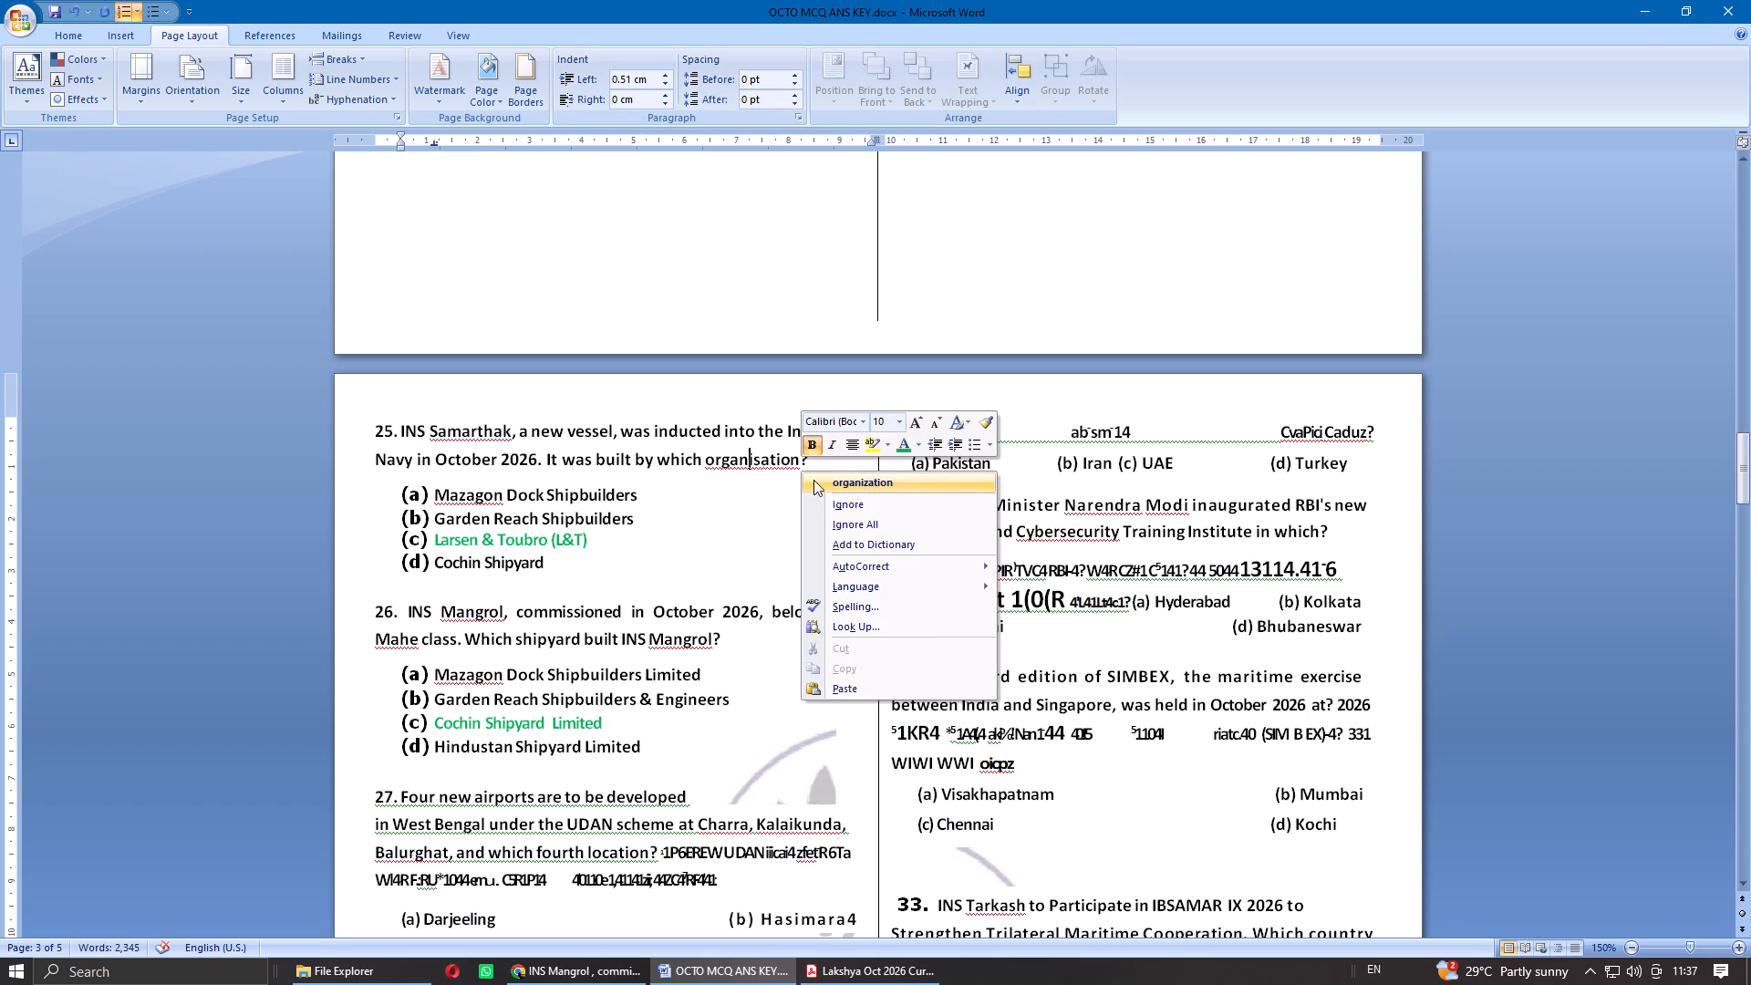
click(712, 554)
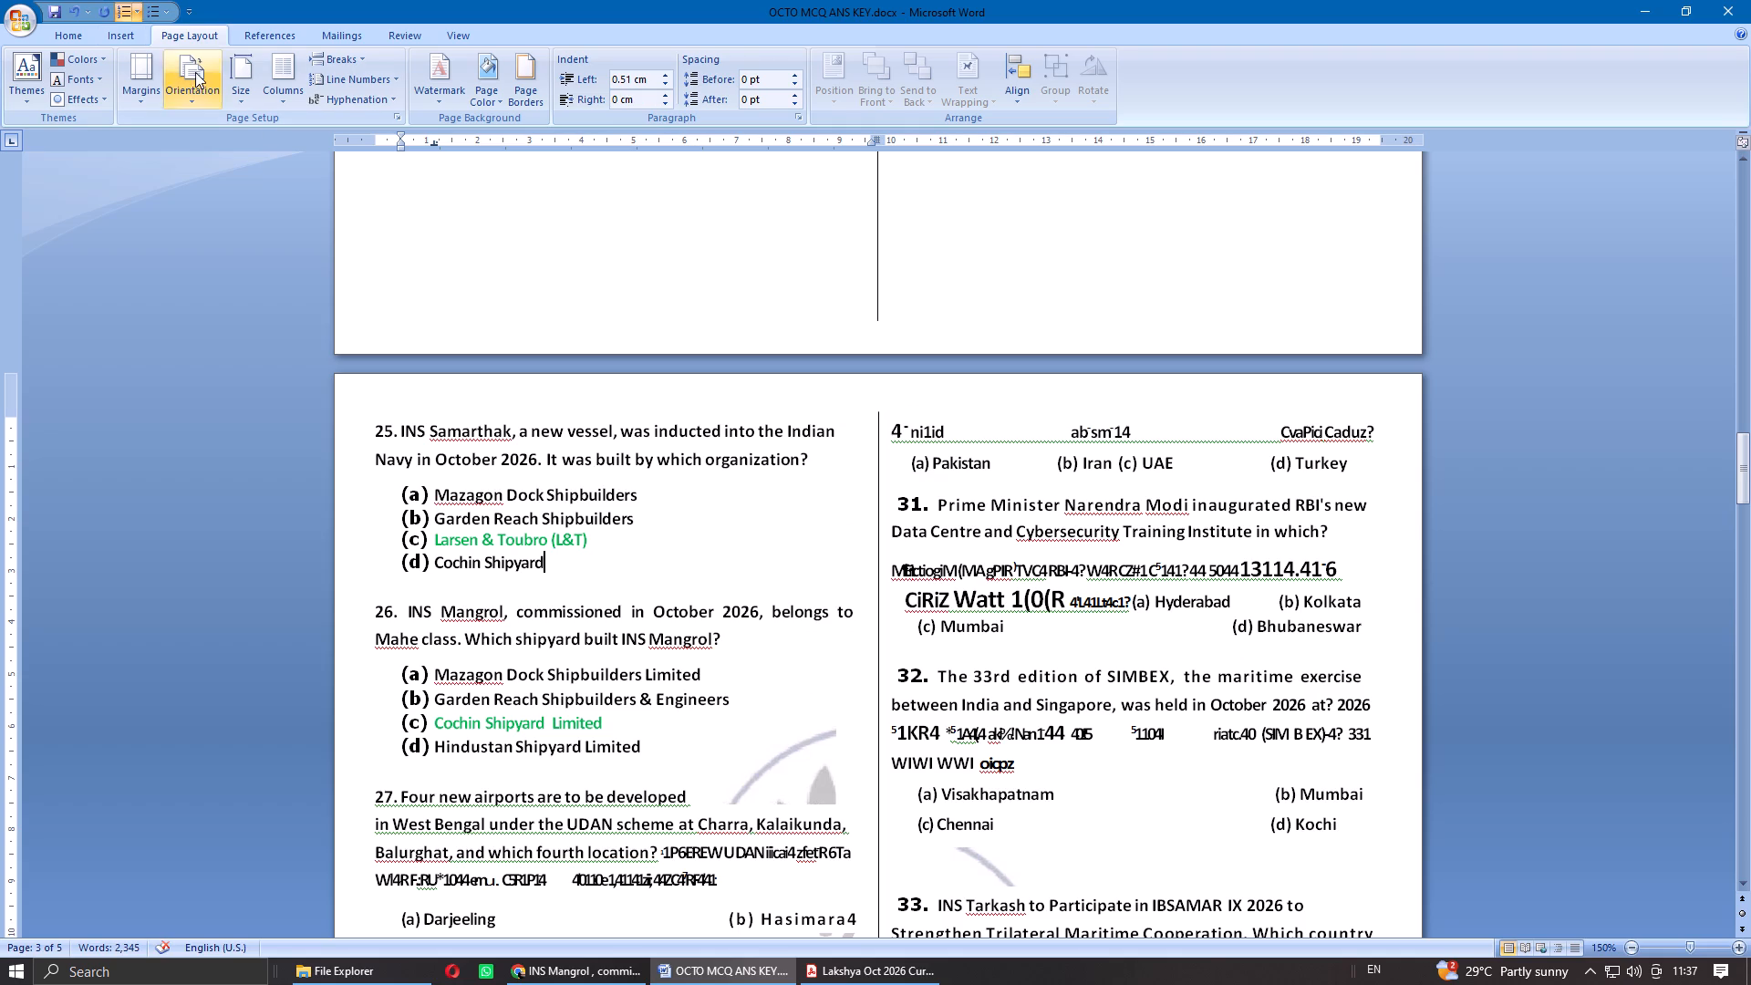
Save the document.
click(56, 12)
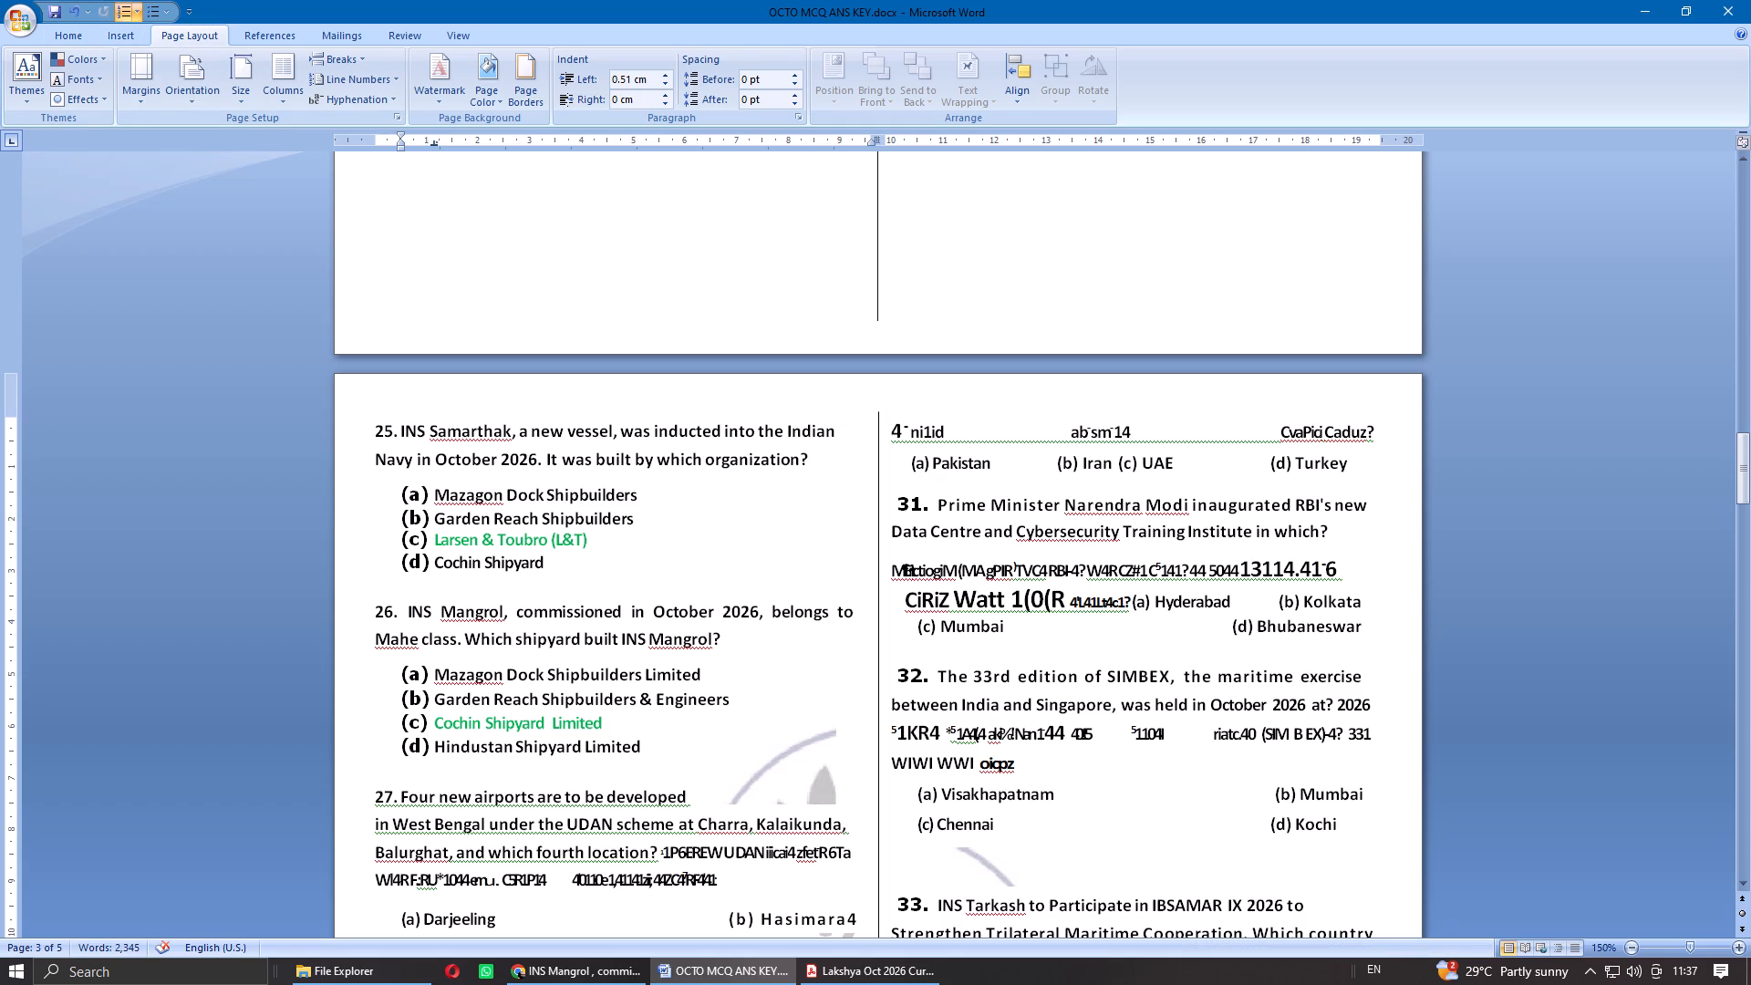
Retype the gap between INS and Mangrol at the start of question 26 as a single space.
click(436, 608)
key(BackSpace)
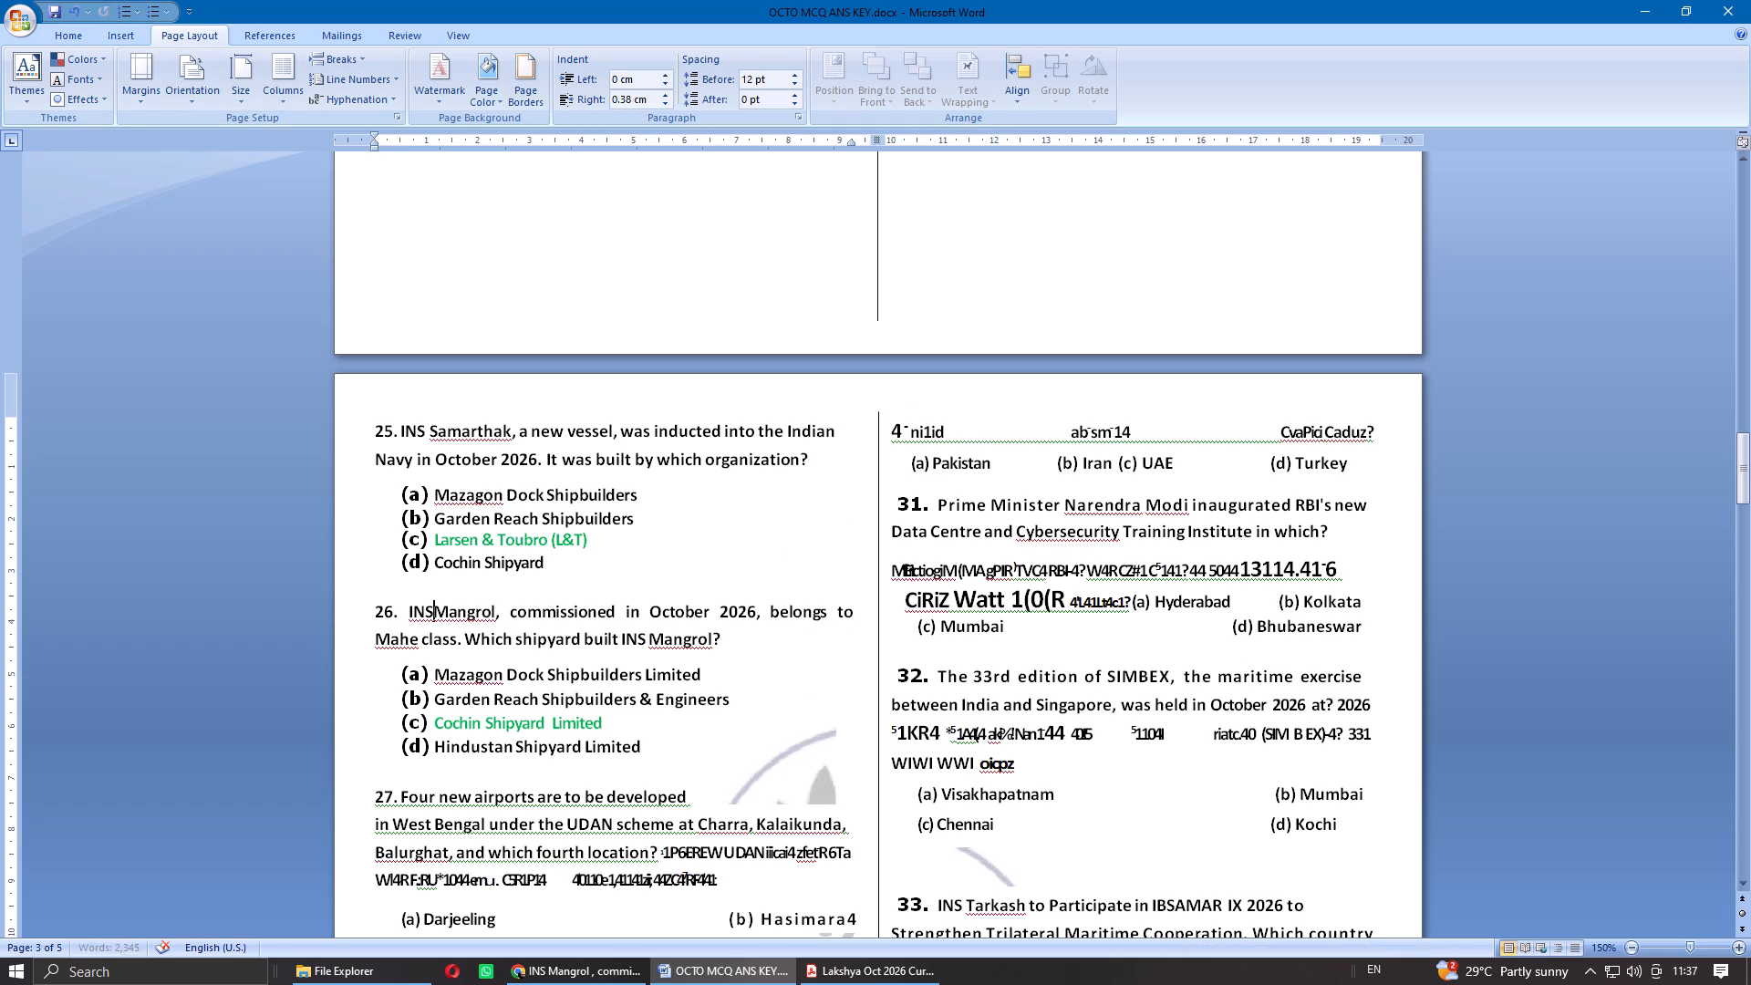
key(space)
key(BackSpace)
key(space)
click(749, 689)
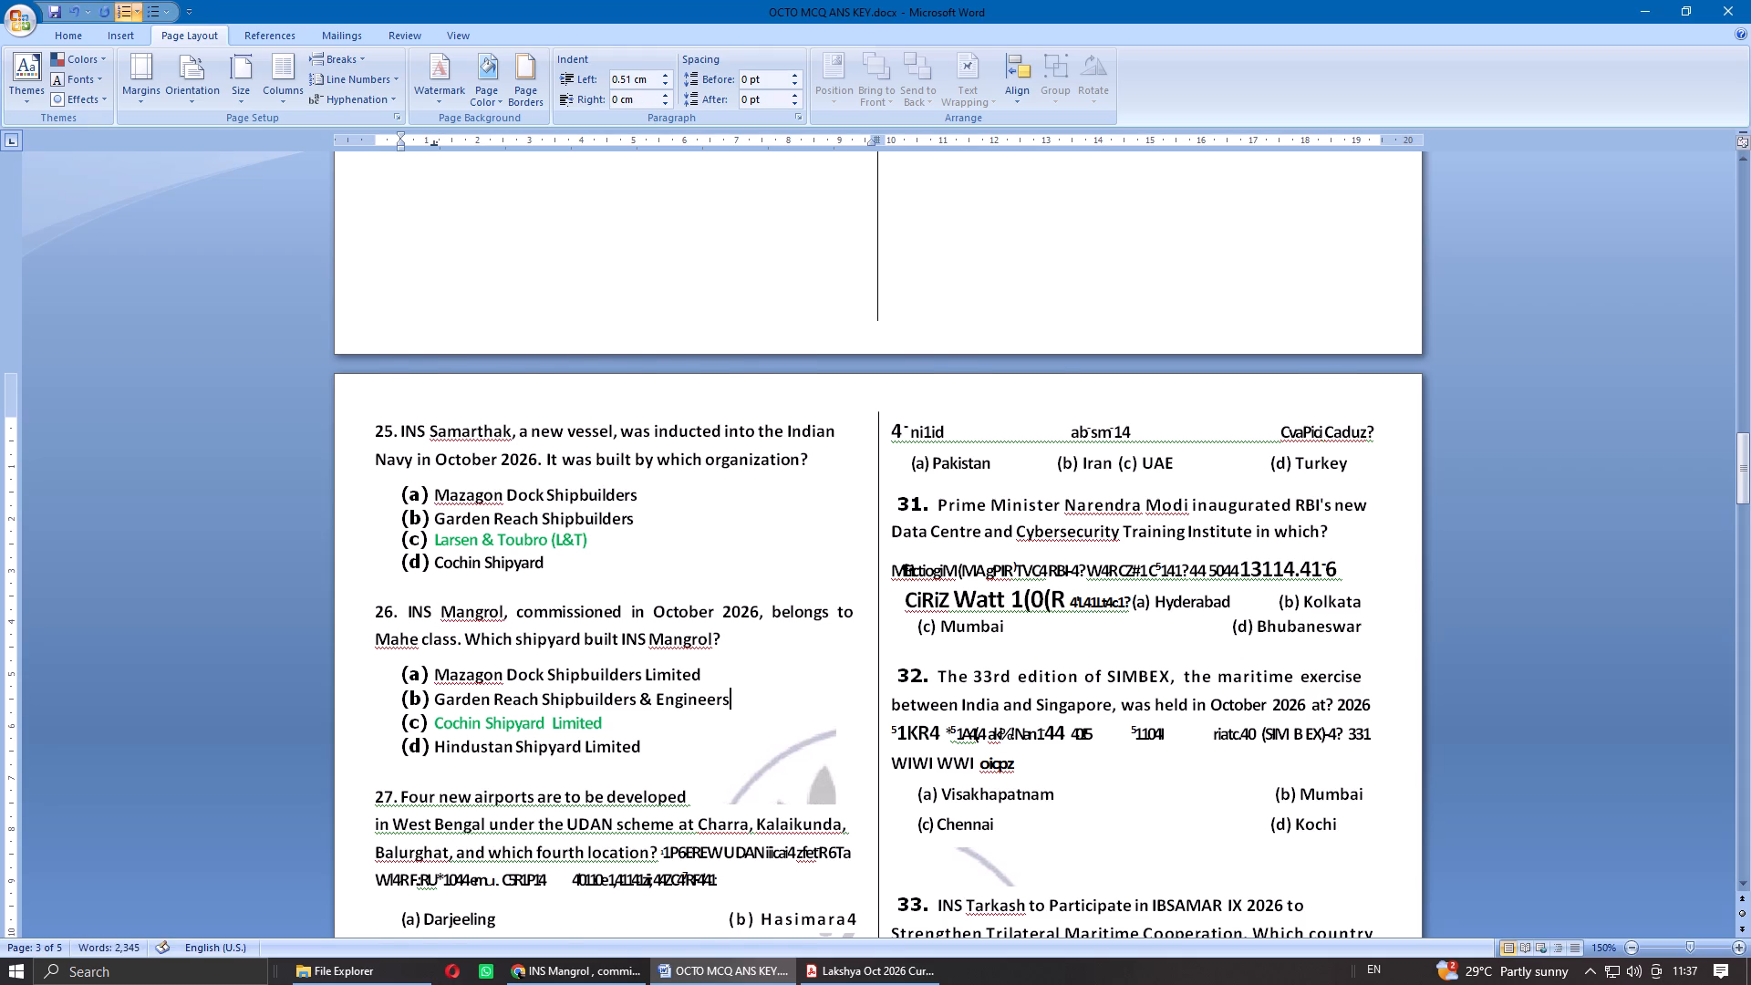
Delete the garbled text following "which fourth location?" in question 27.
scroll(739, 710, down, 1)
drag(744, 770, 374, 767)
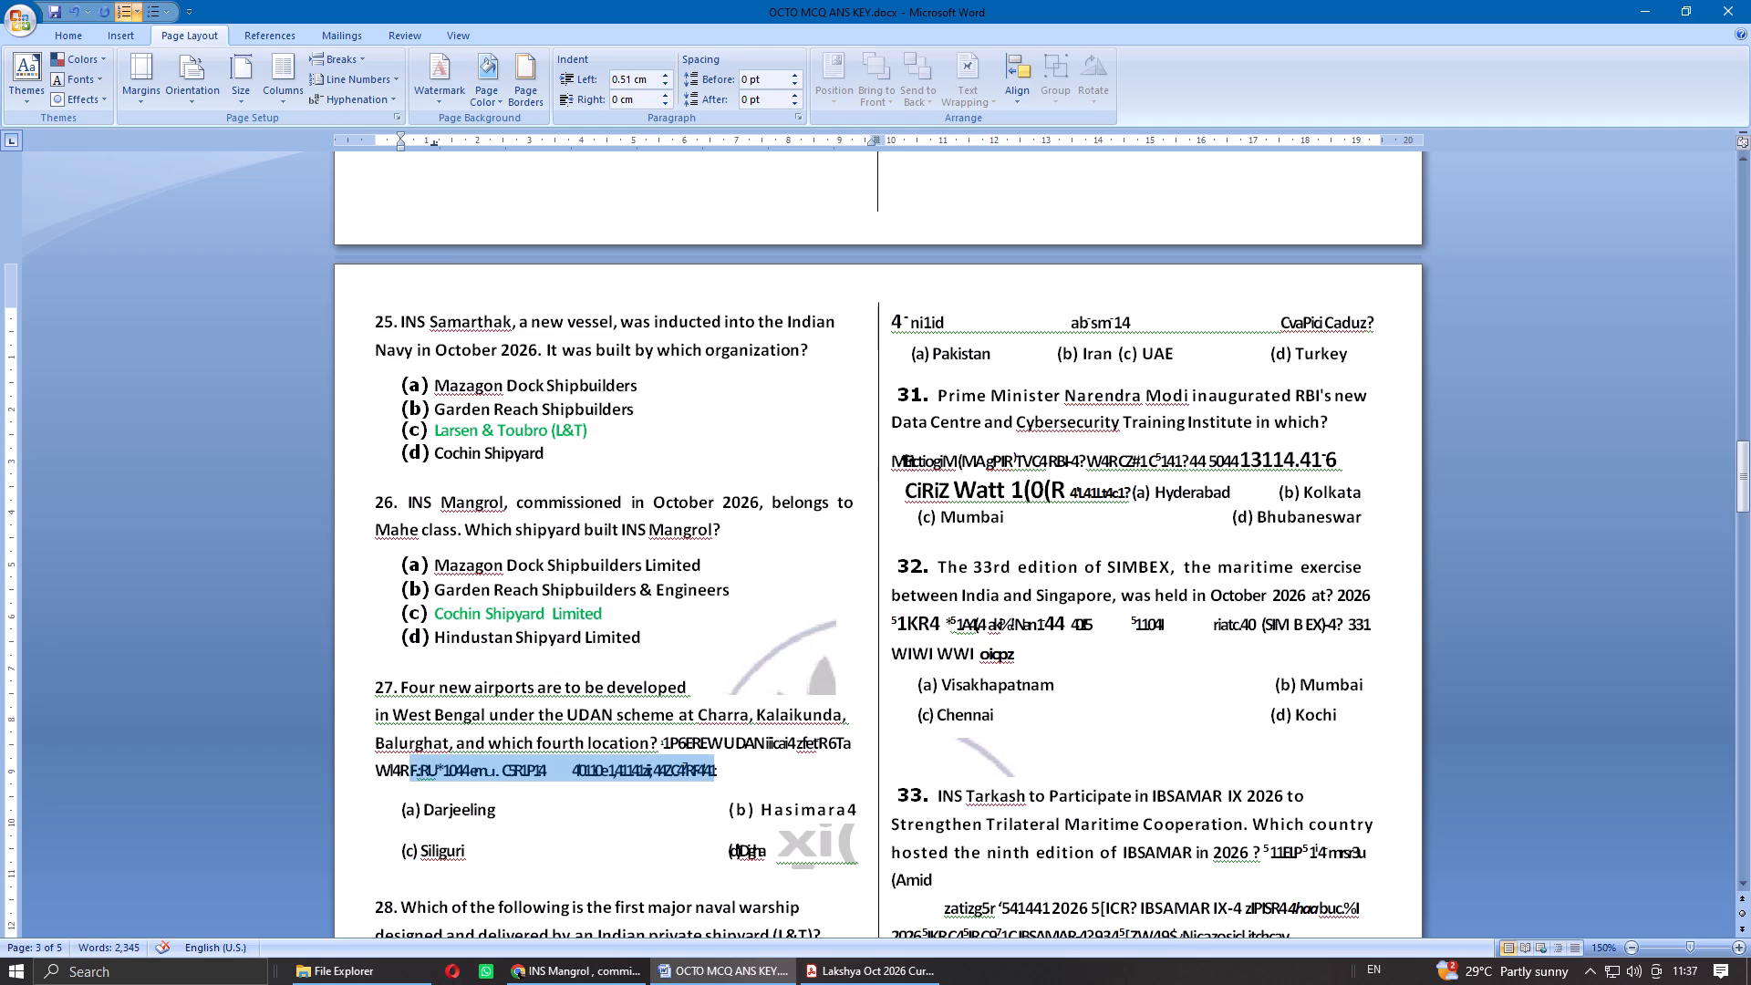
drag(374, 767, 658, 746)
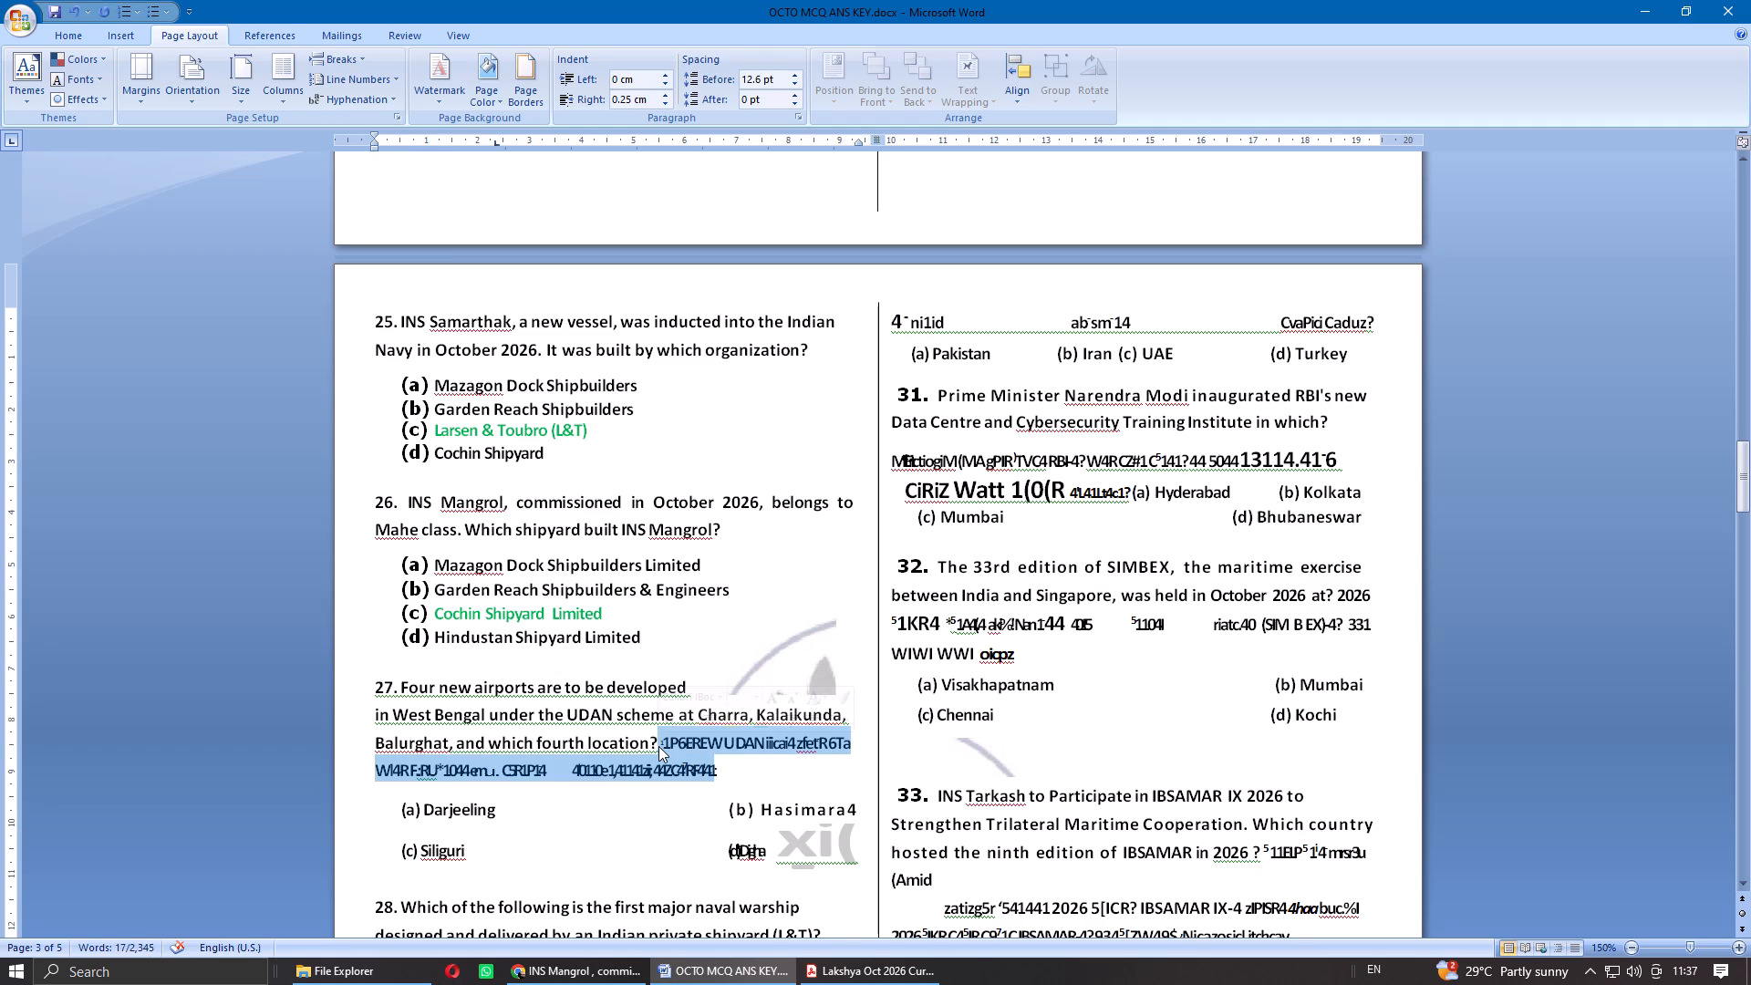
key(BackSpace)
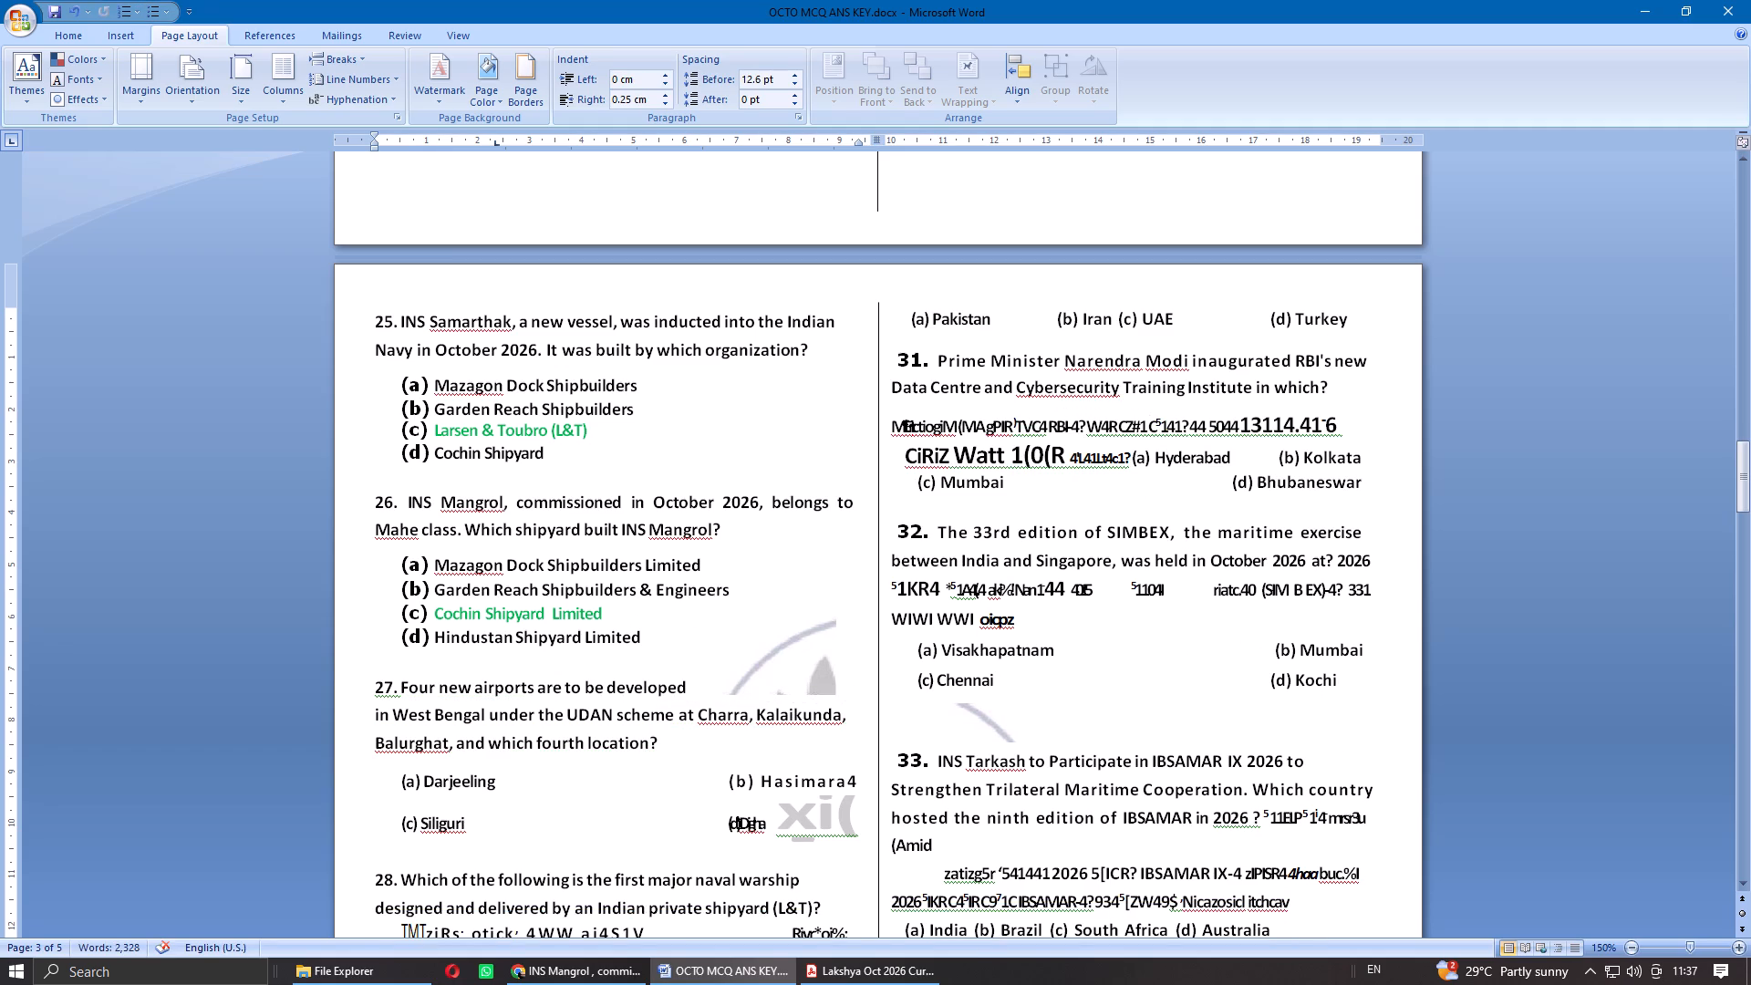
Add a space between the number 27. and the text of its question.
click(396, 694)
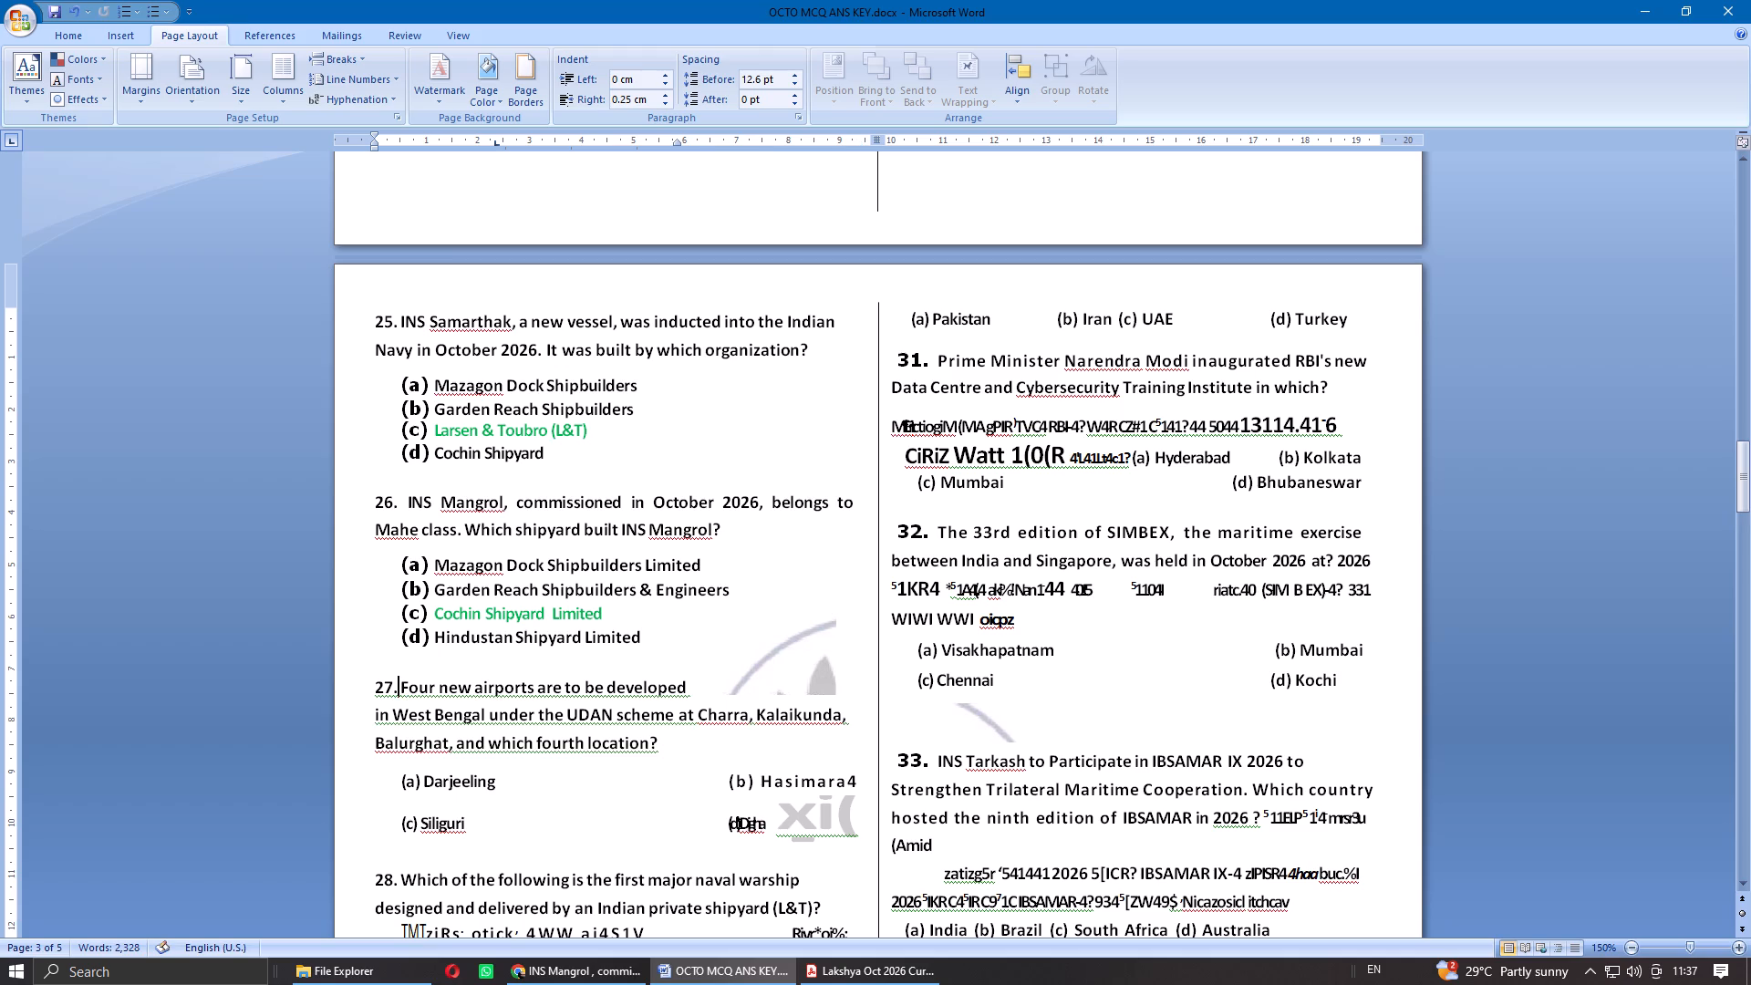
key(space)
click(618, 770)
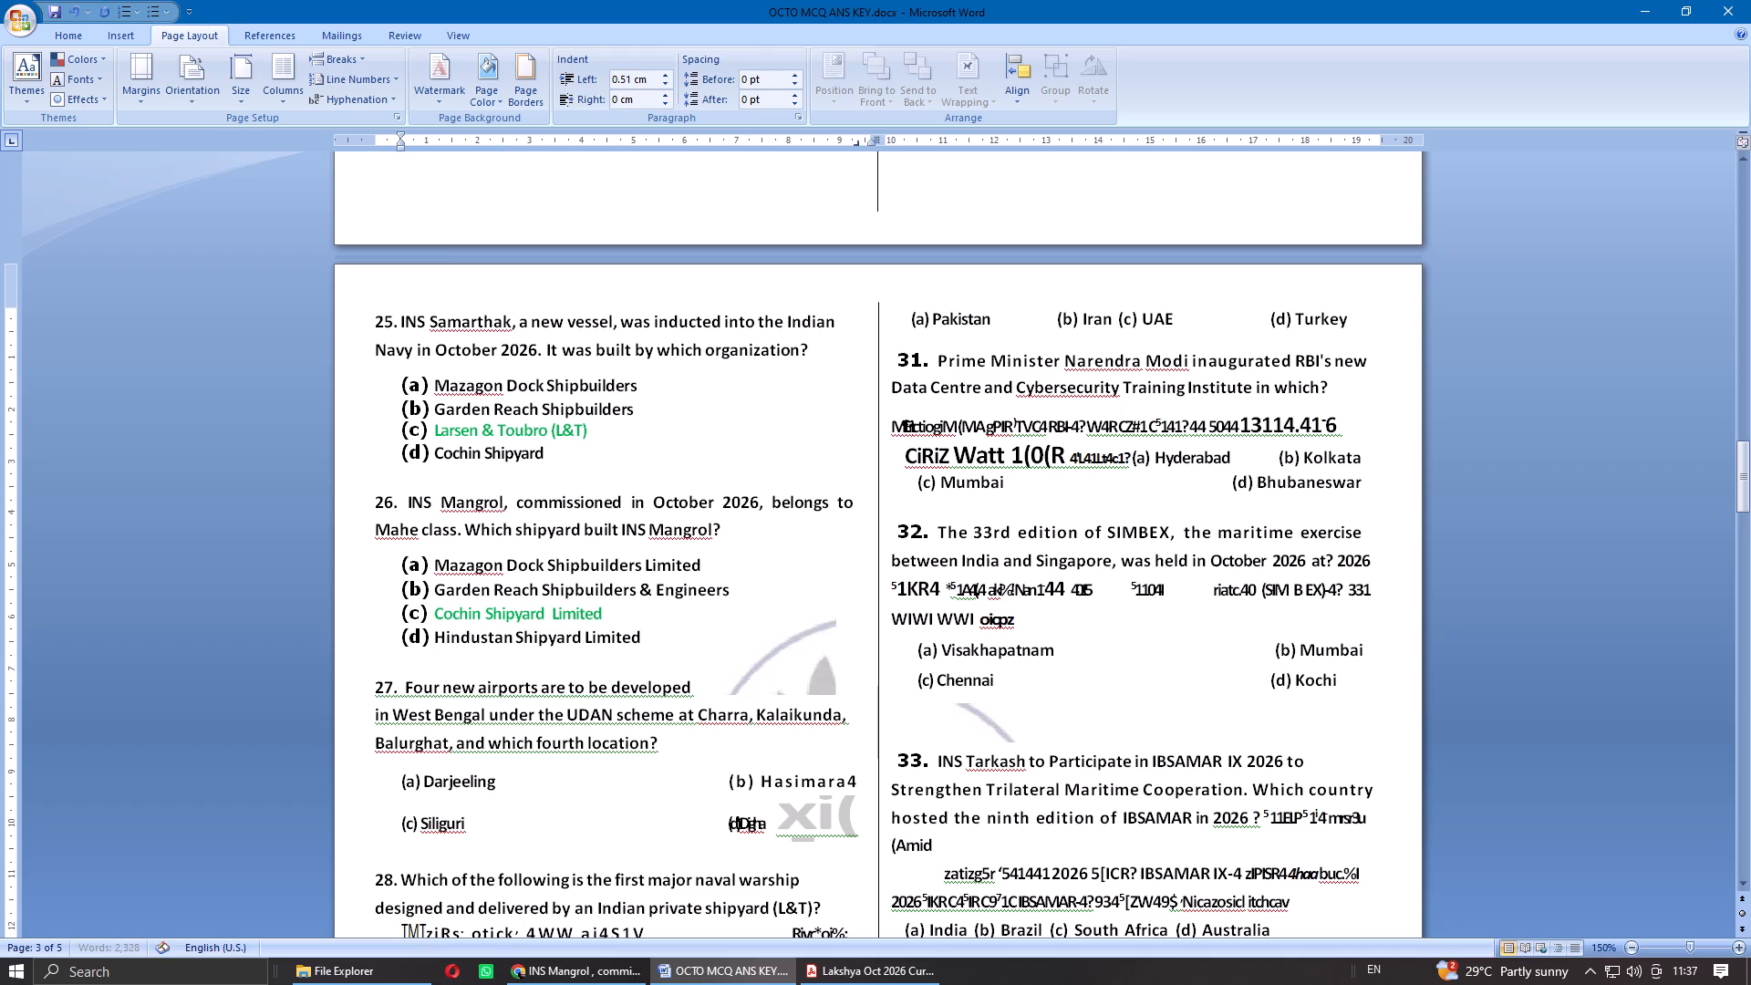
right_click(521, 691)
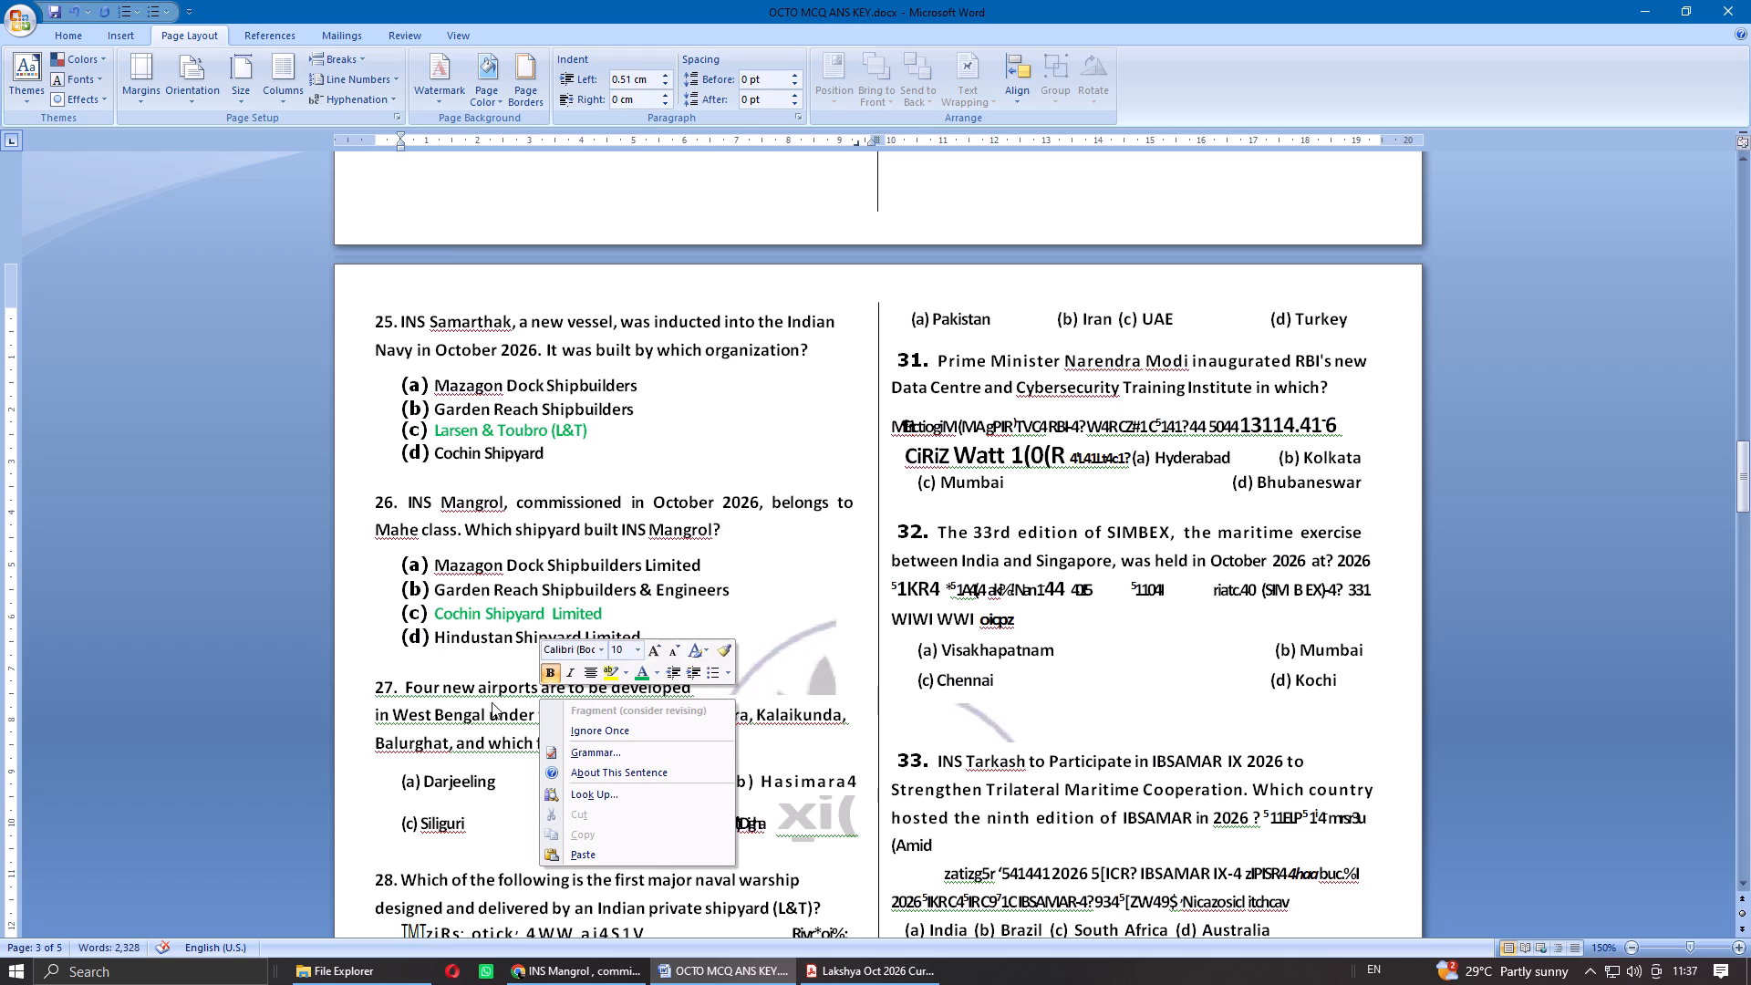
click(450, 699)
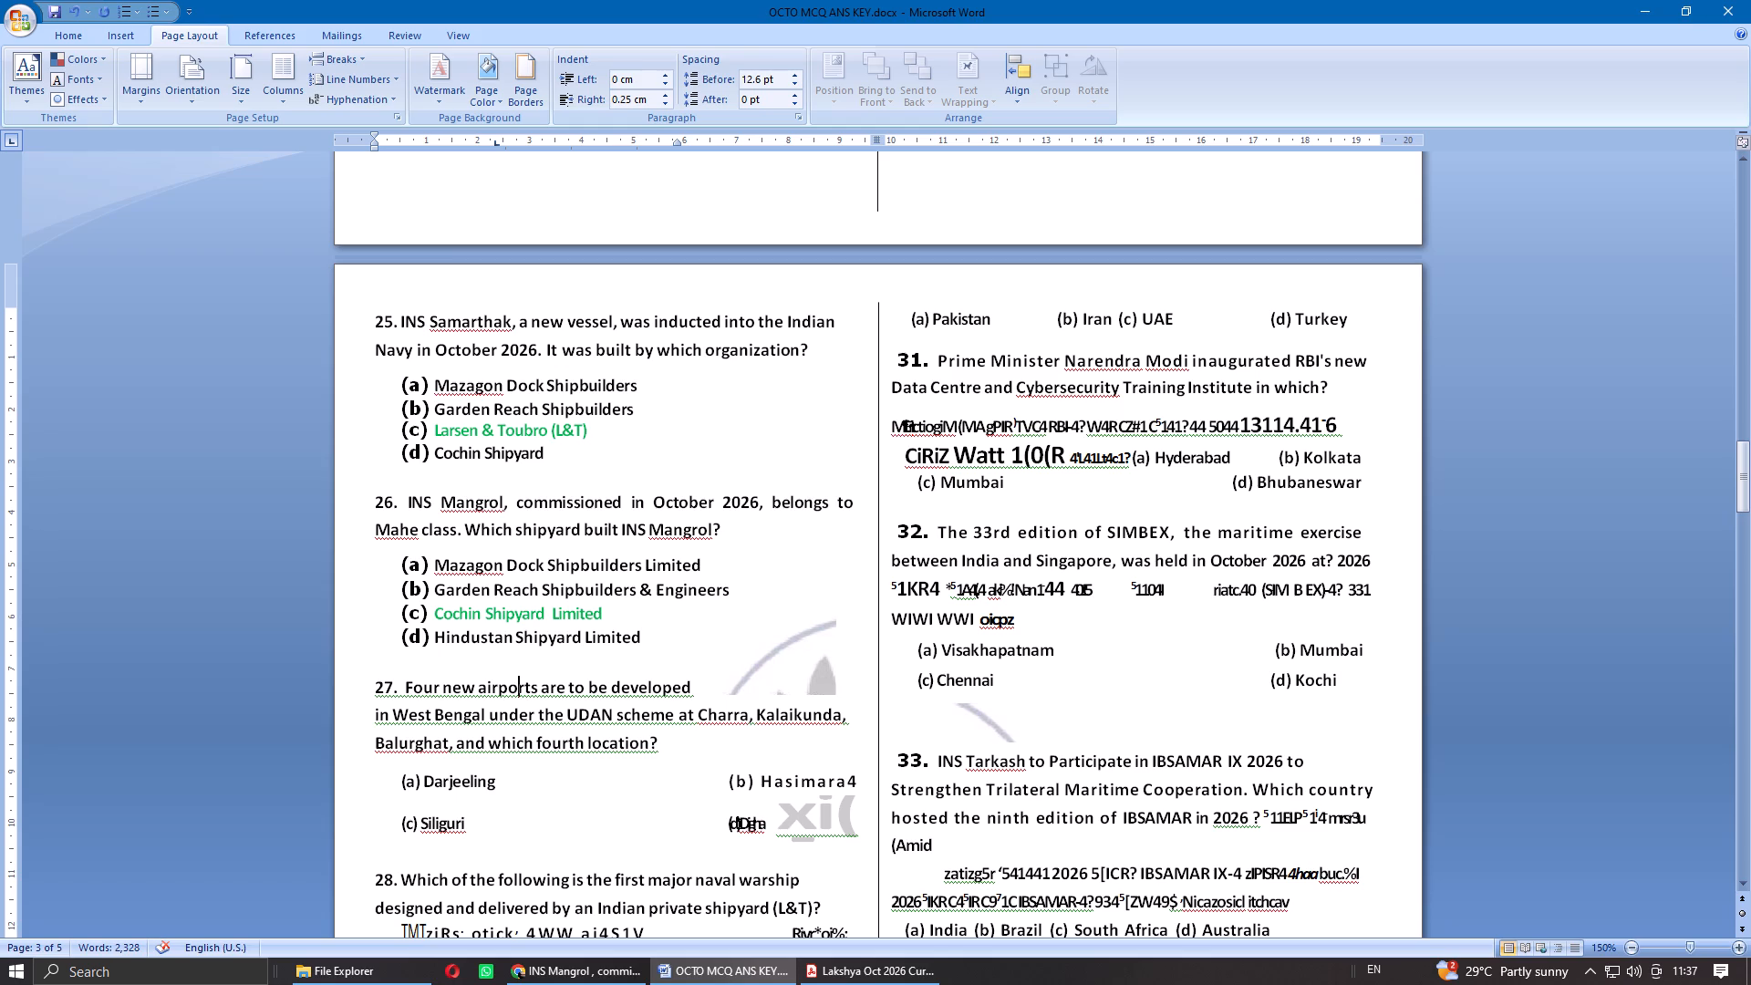
Copy question 27's text about the four new West Bengal airports and search Google in Chrome for it.
drag(408, 688, 667, 732)
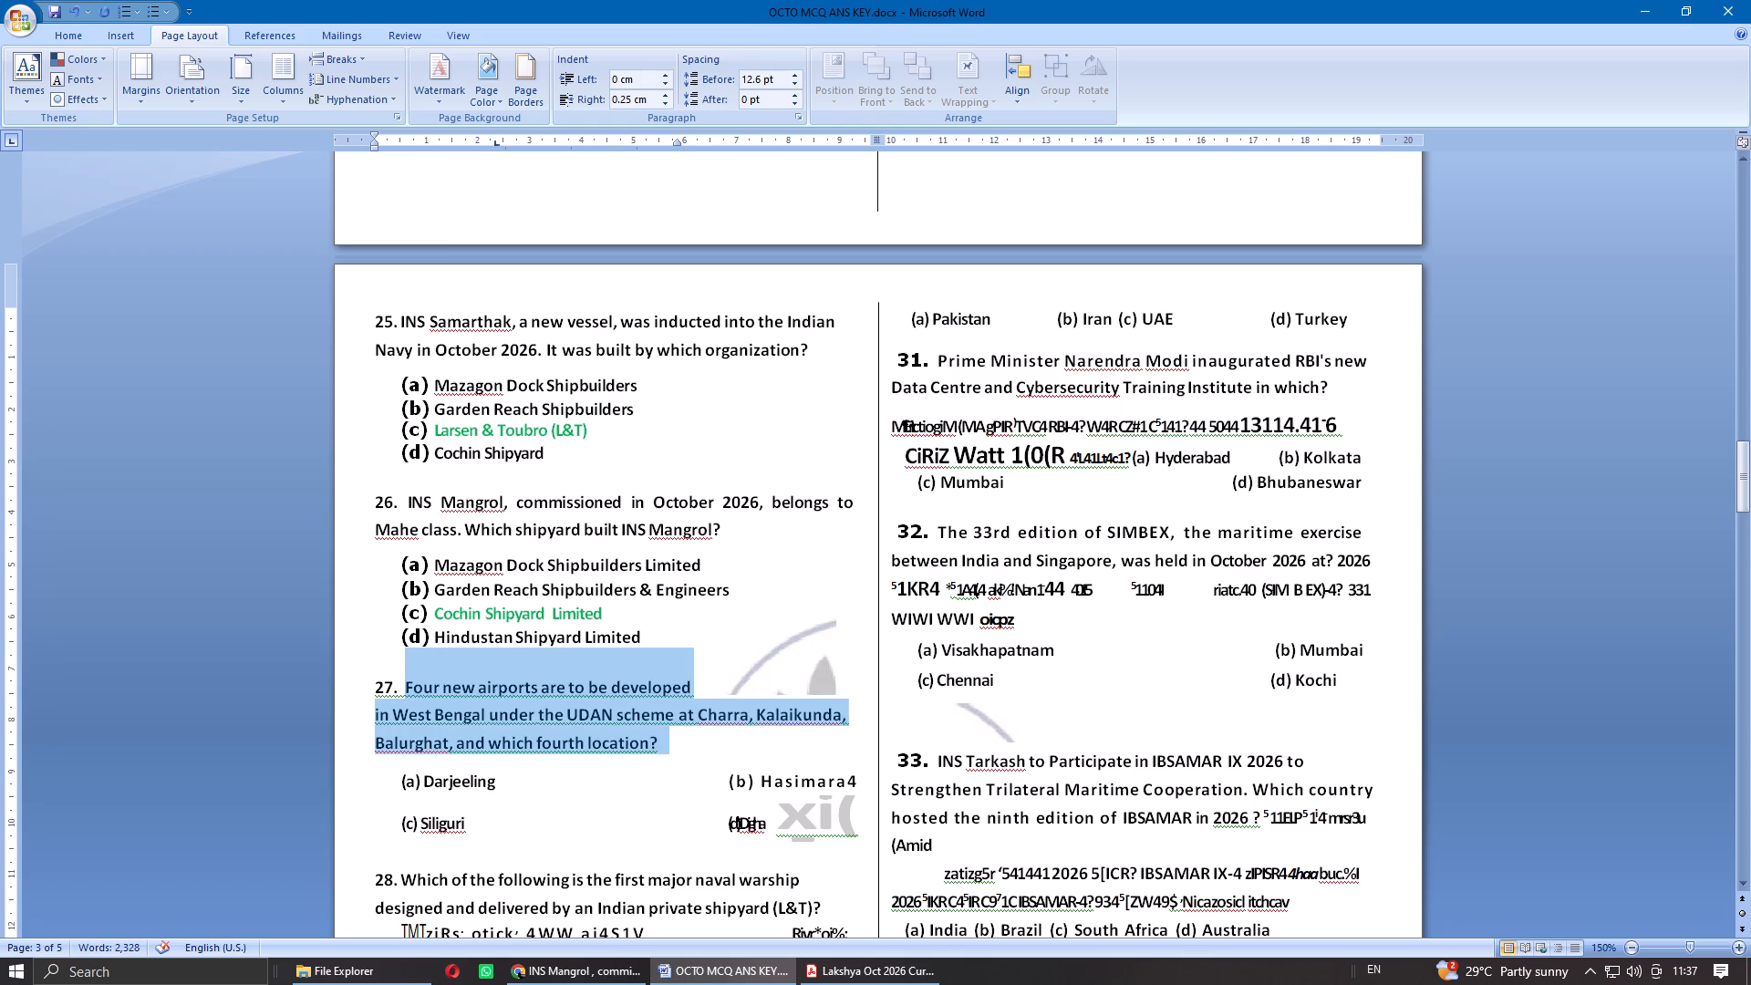
drag(667, 732, 667, 733)
right_click(596, 726)
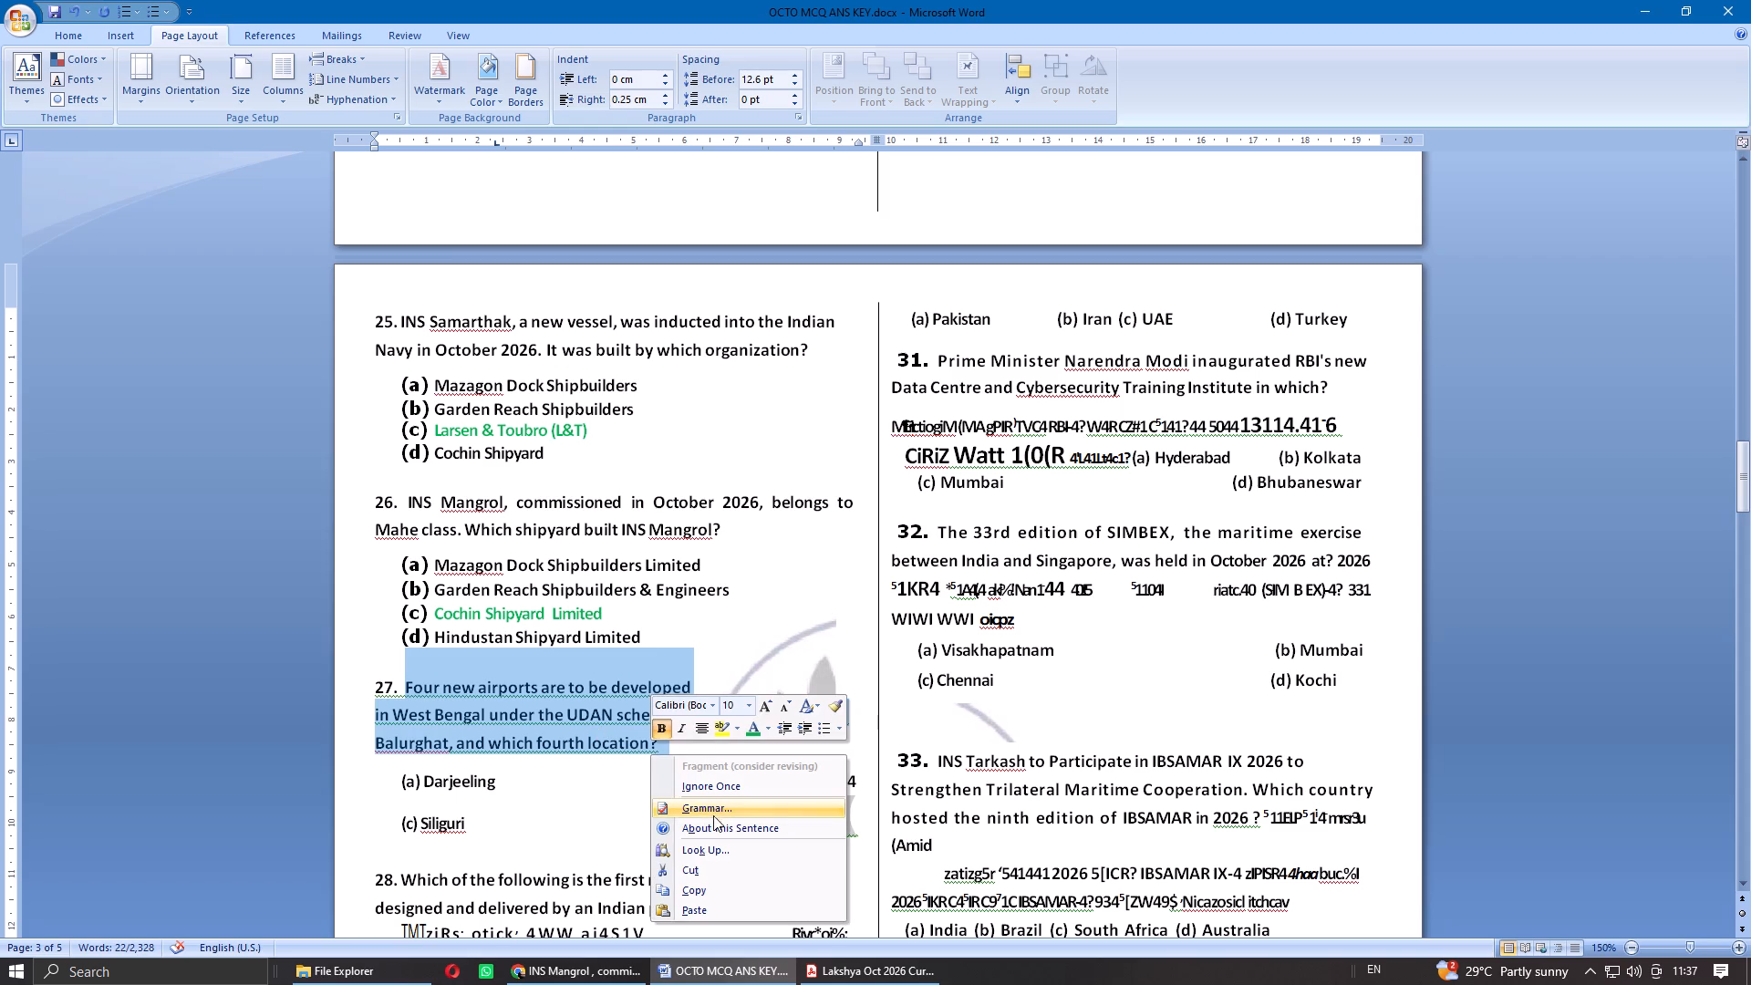
click(710, 885)
click(580, 984)
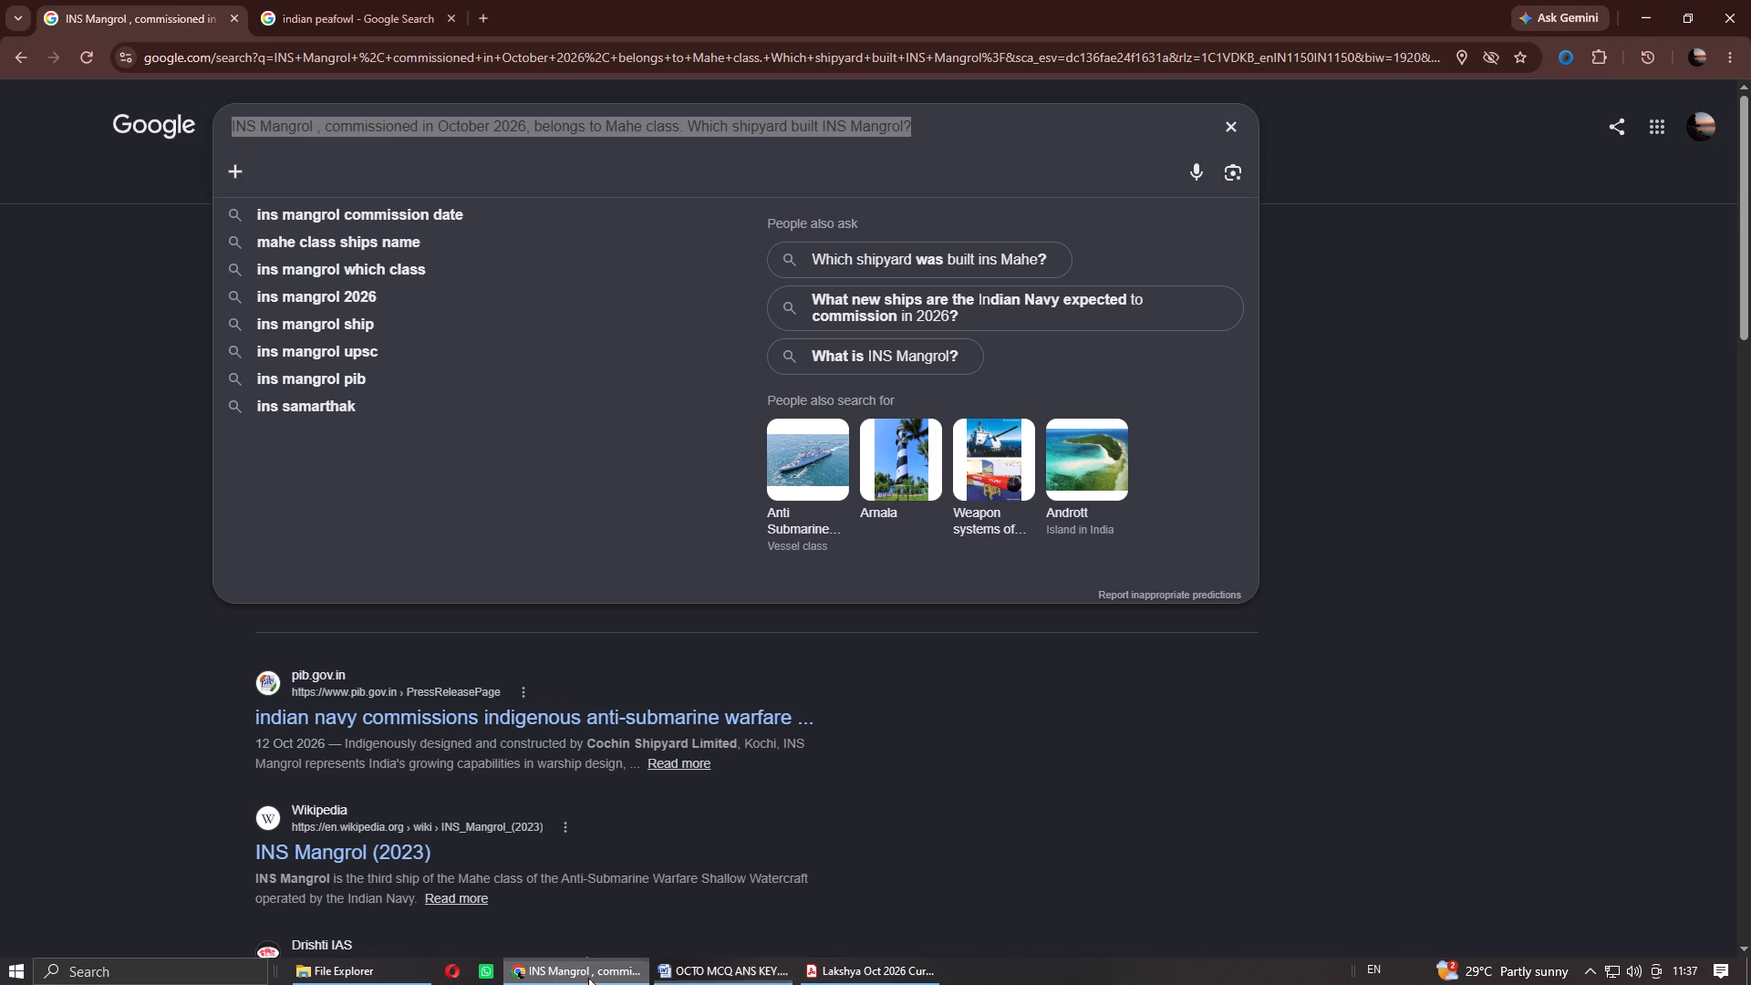
click(1238, 129)
right_click(1039, 131)
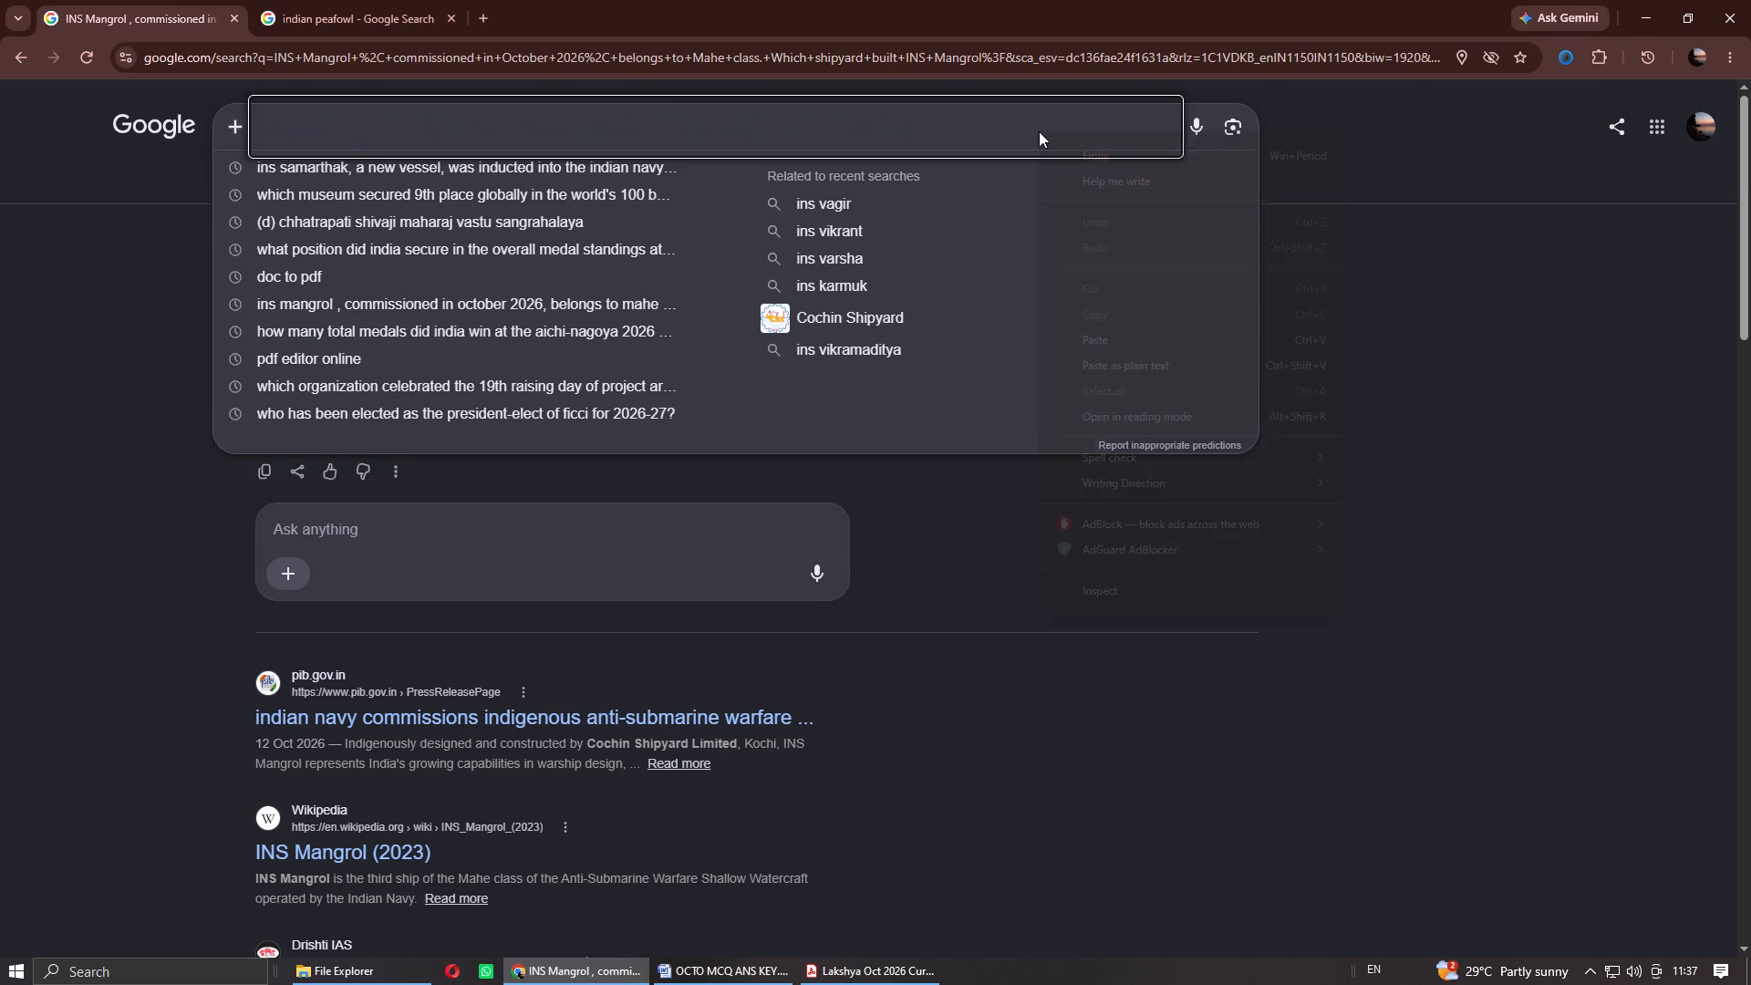
click(1093, 340)
key(Return)
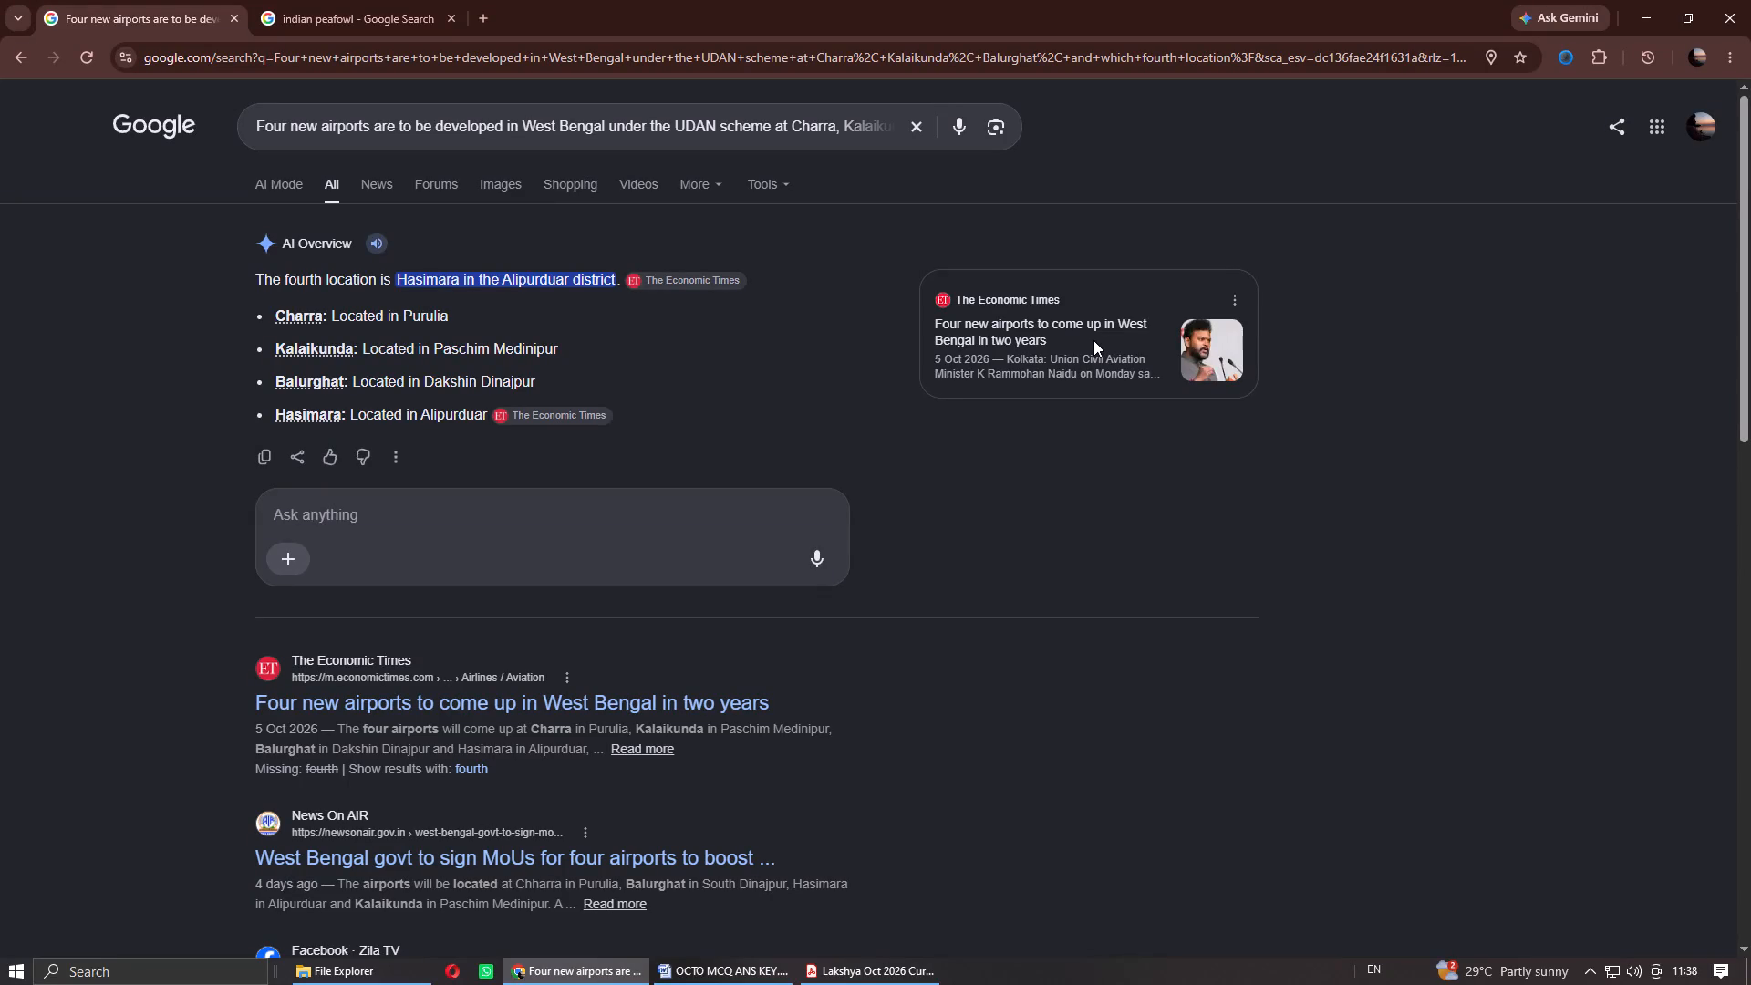
Return to the Word document and remove the stray 4 after Hasimara in question 27's option (b).
click(813, 980)
click(707, 970)
click(795, 762)
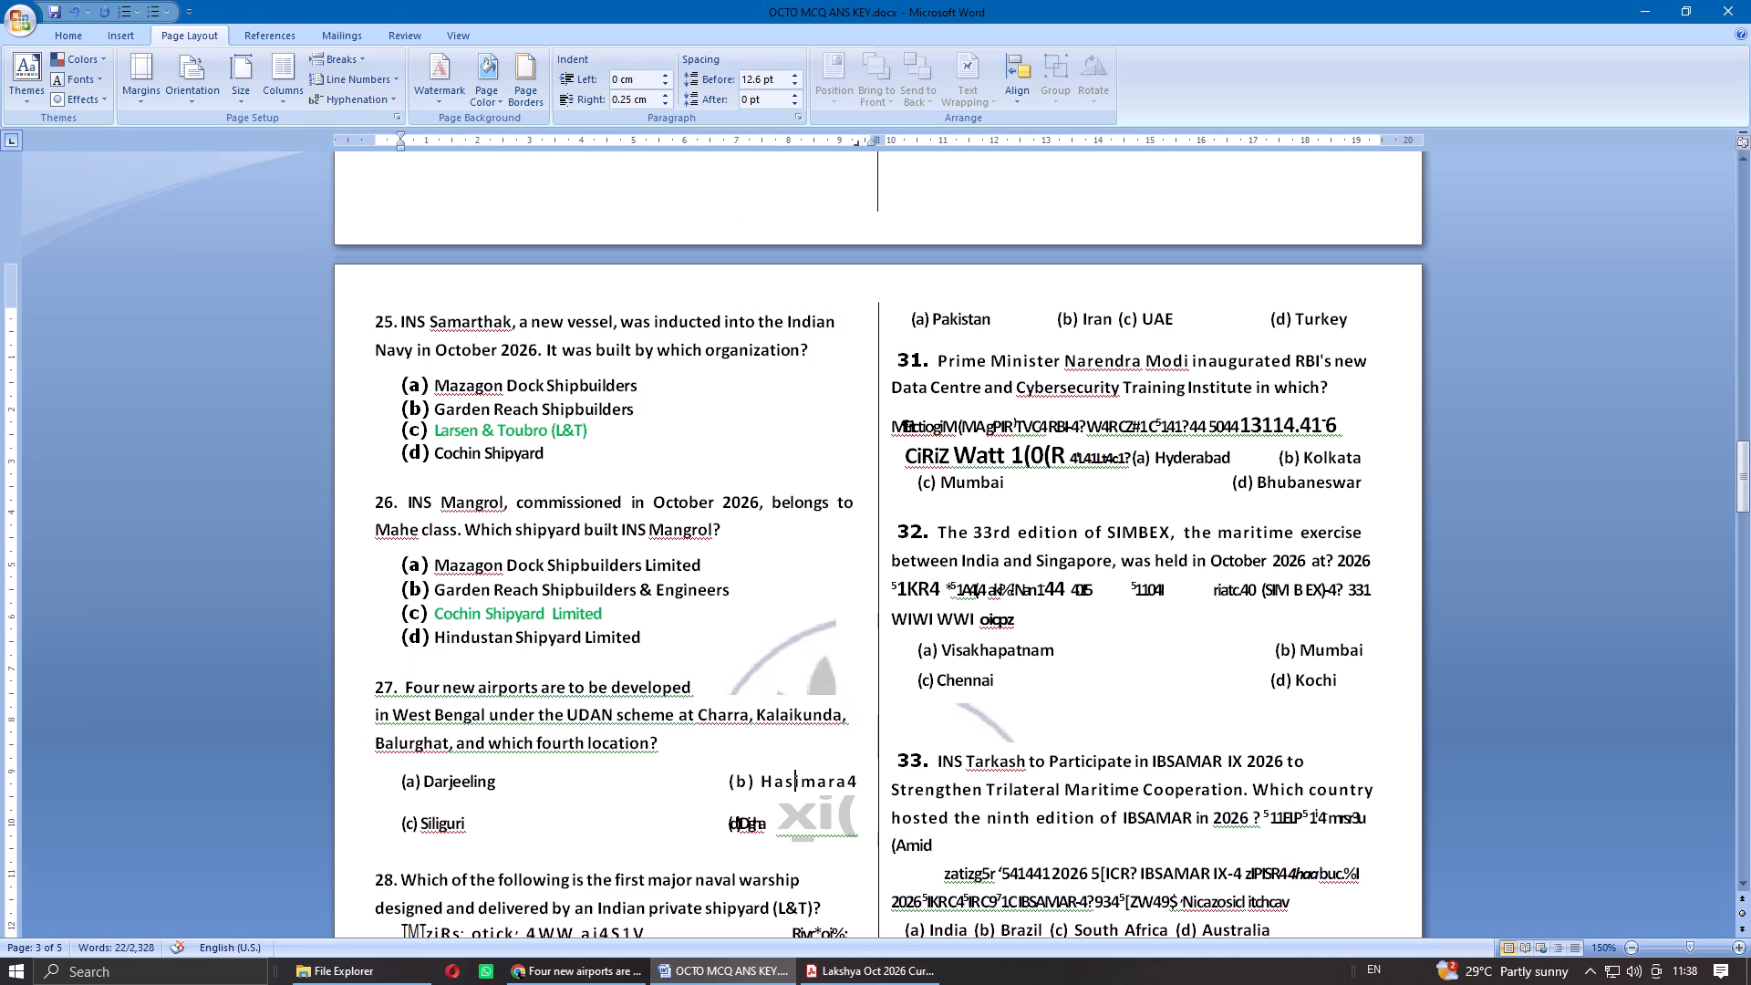
click(862, 782)
key(BackSpace)
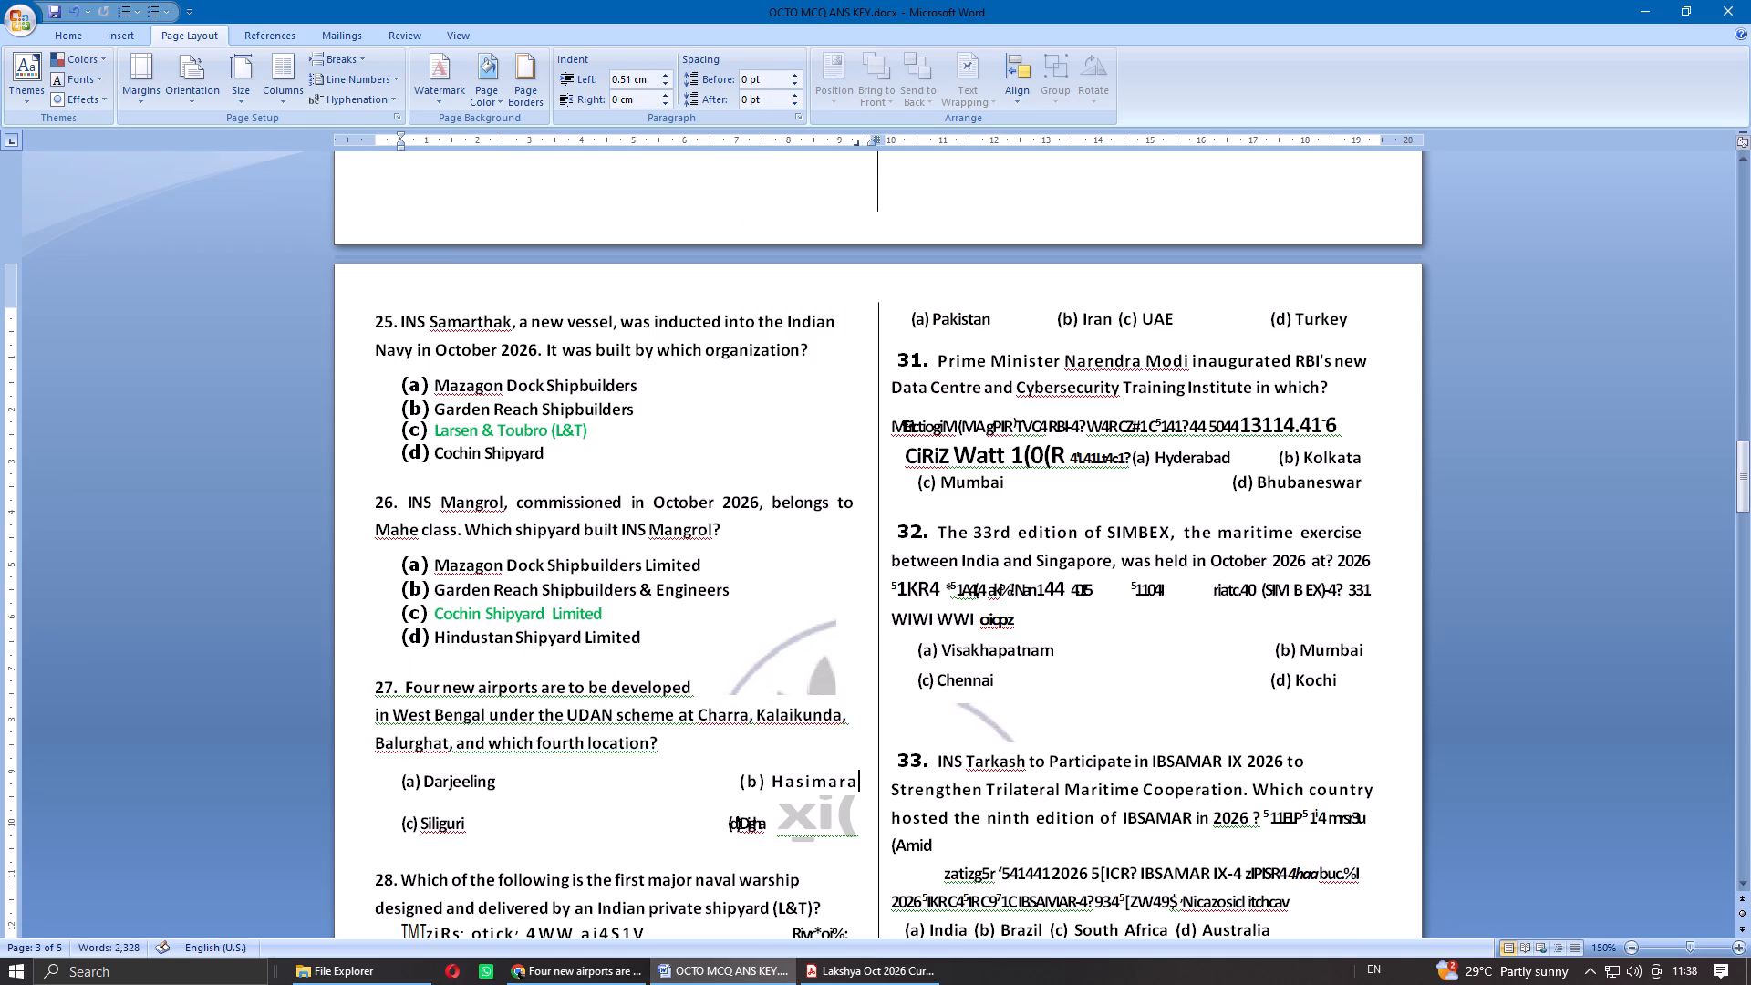
Delete the garbled option (d) and the stray characters beside it in question 27, leaving a space after Siliguri.
click(843, 804)
click(835, 814)
click(809, 815)
click(888, 815)
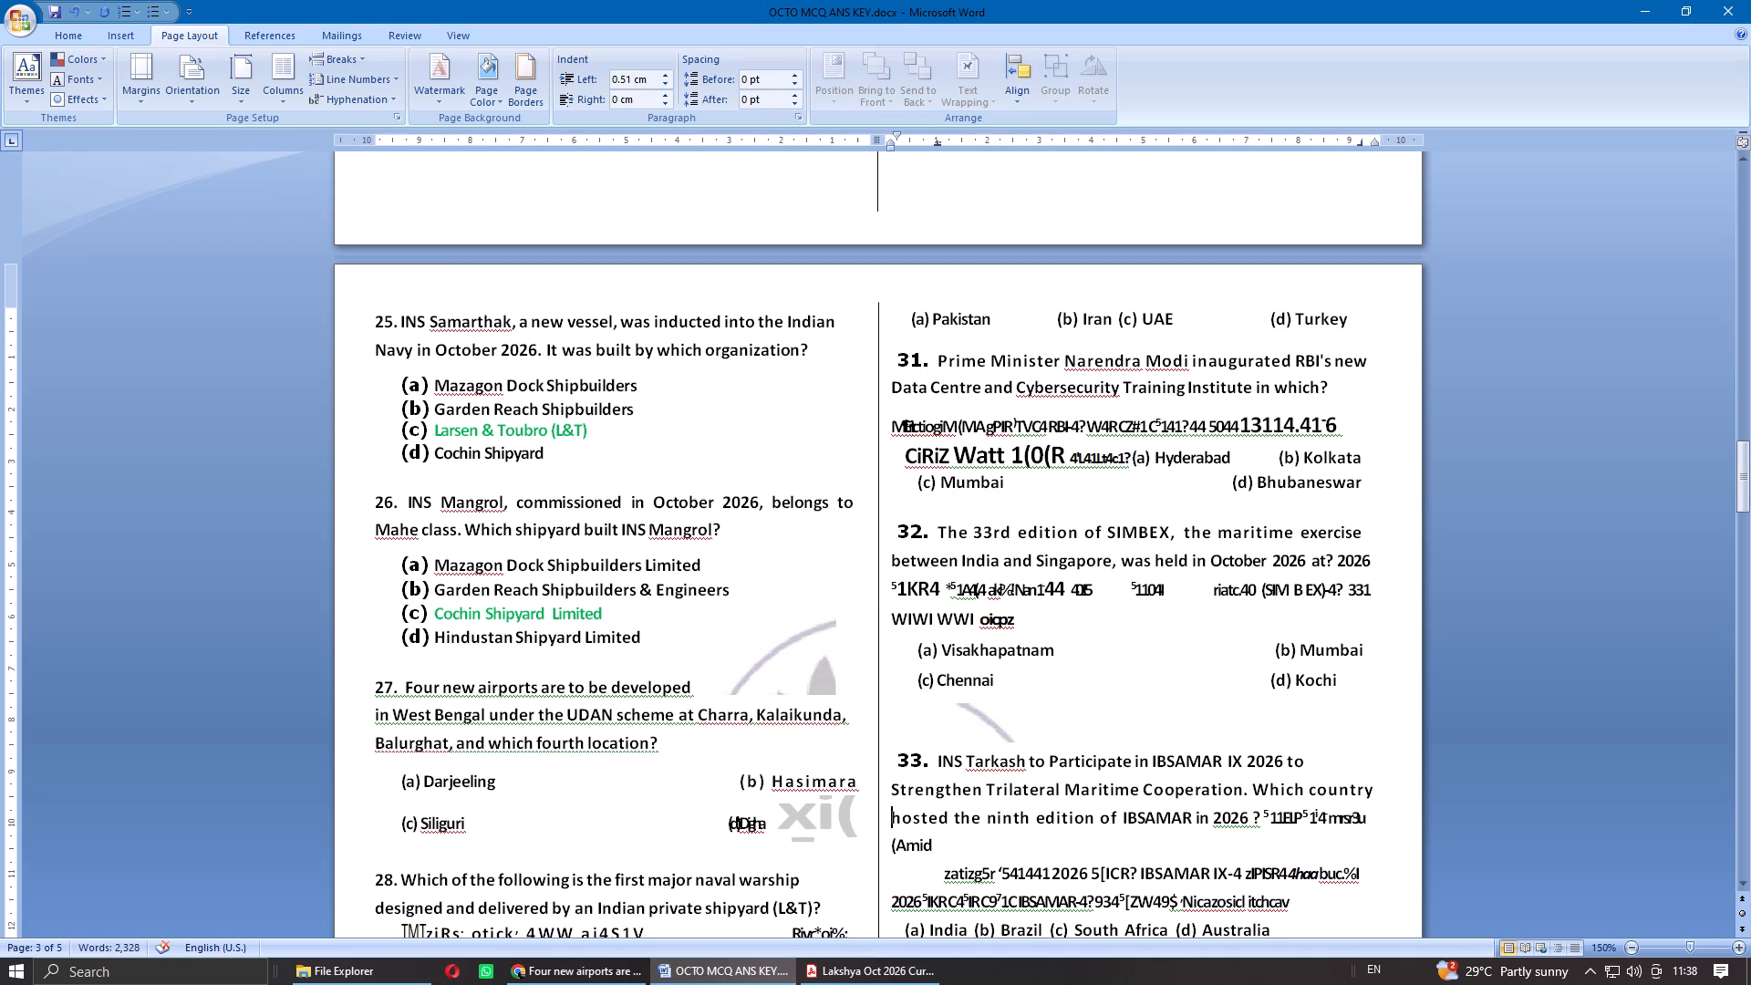
click(867, 816)
click(856, 818)
key(BackSpace)
key(BackSpace)
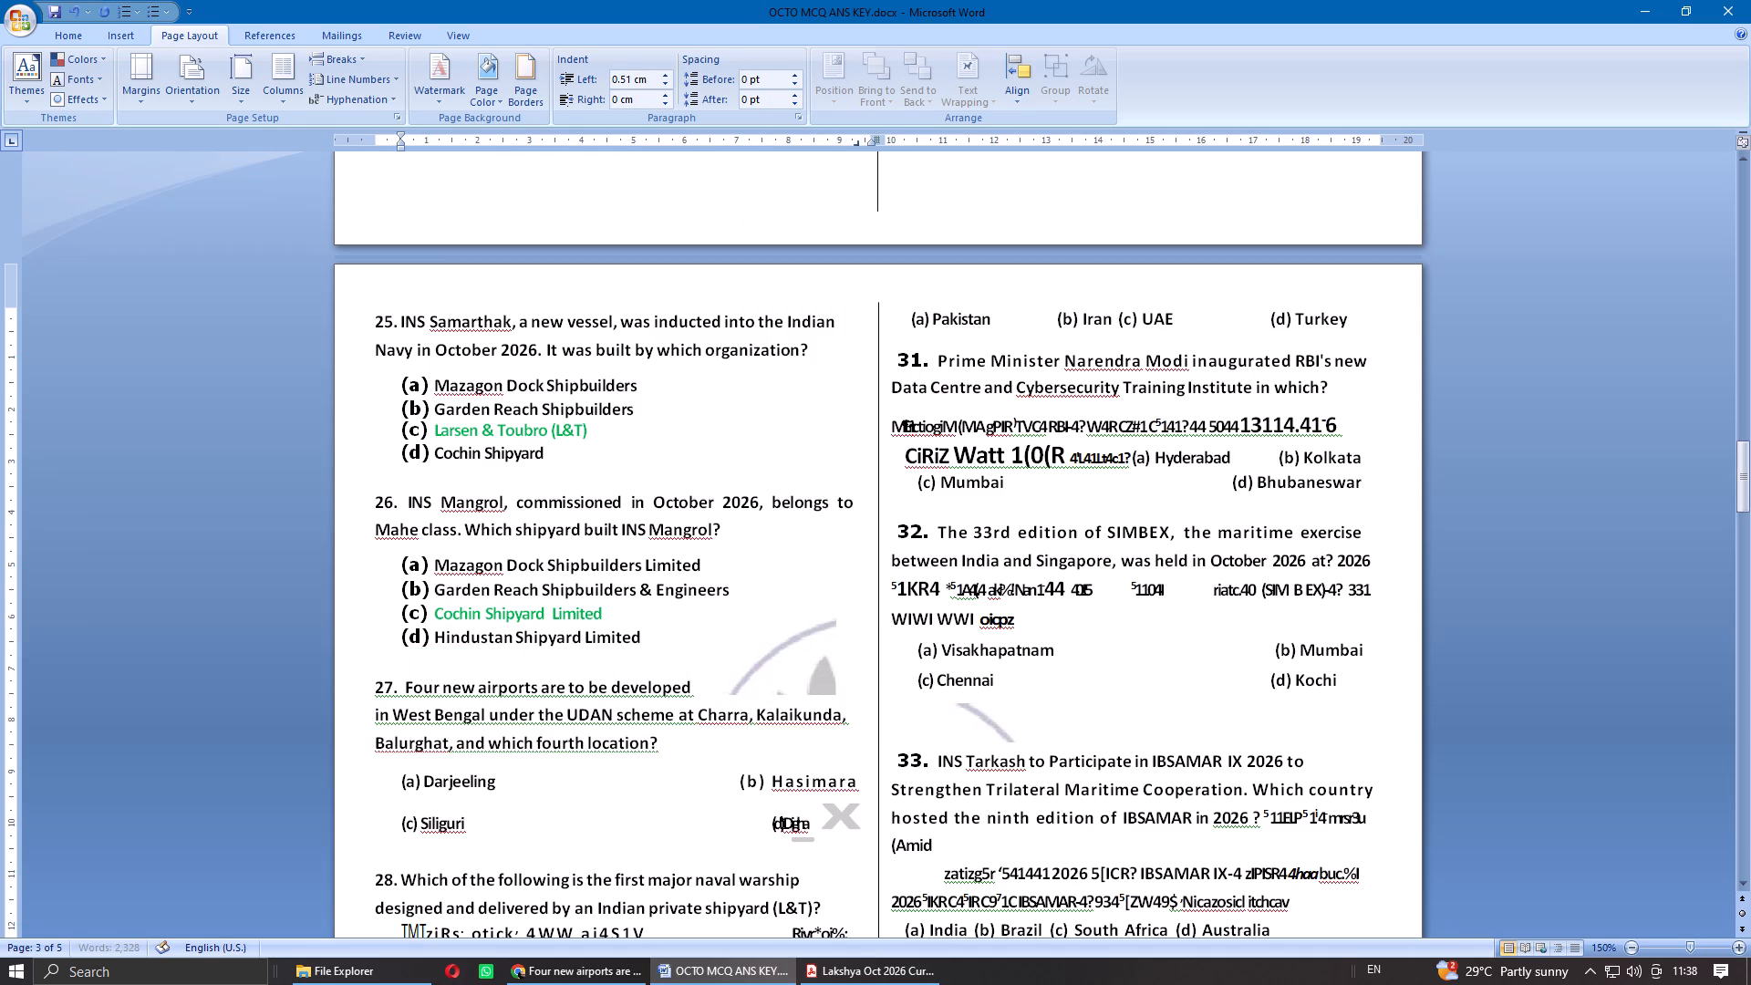
key(BackSpace)
key(BackSpace)
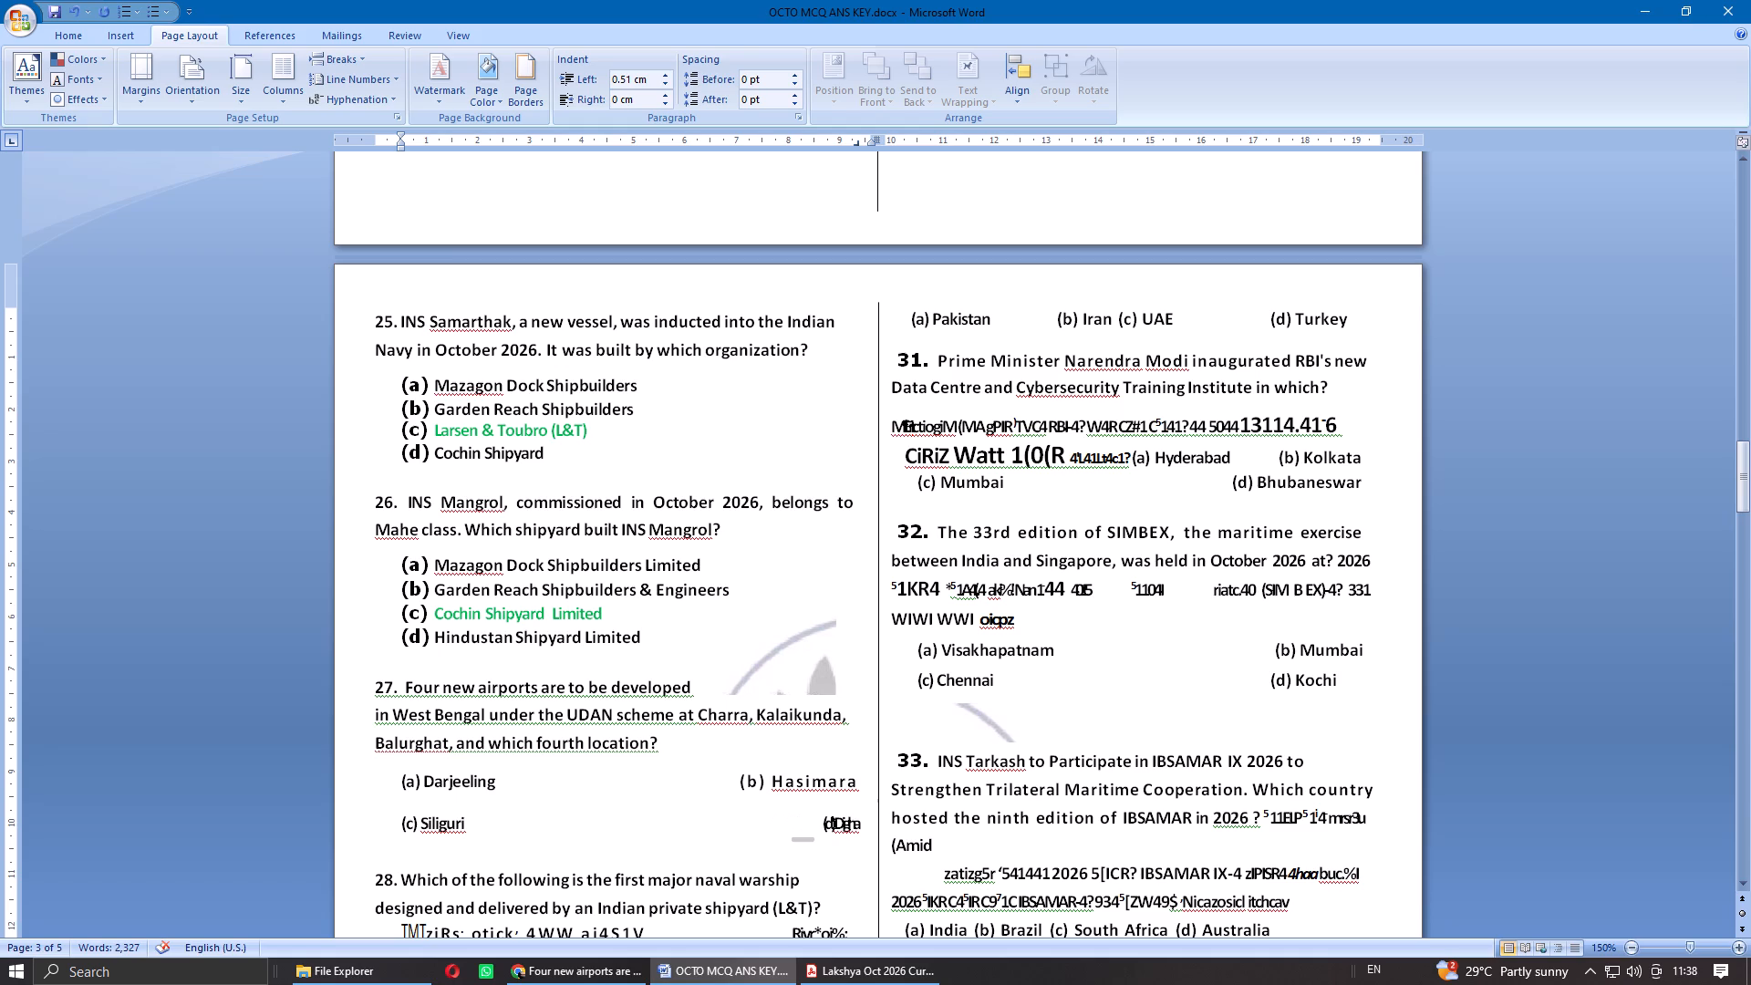
key(BackSpace)
key(BackSpace)
key(BackSpace)
key(BackSpace)
key(BackSpace)
key(BackSpace)
key(BackSpace)
key(BackSpace)
key(BackSpace)
key(BackSpace)
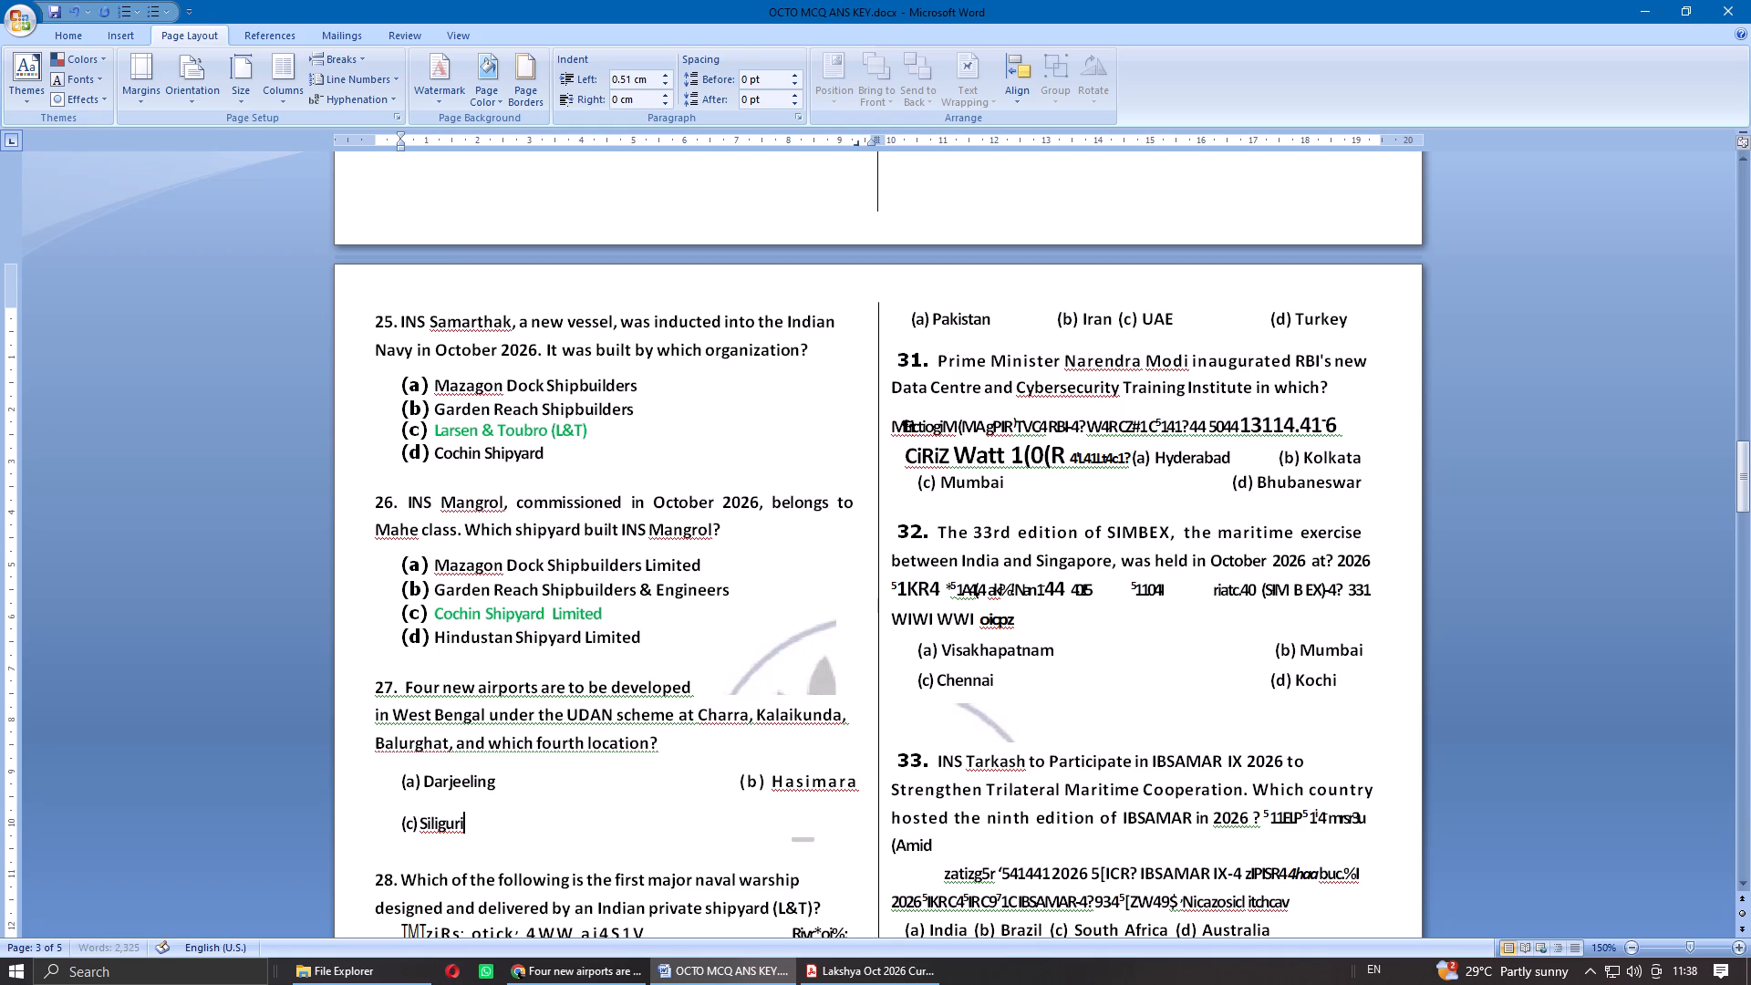
key(space)
Remove the empty paragraph between question 27's option (c) and question 28.
click(843, 837)
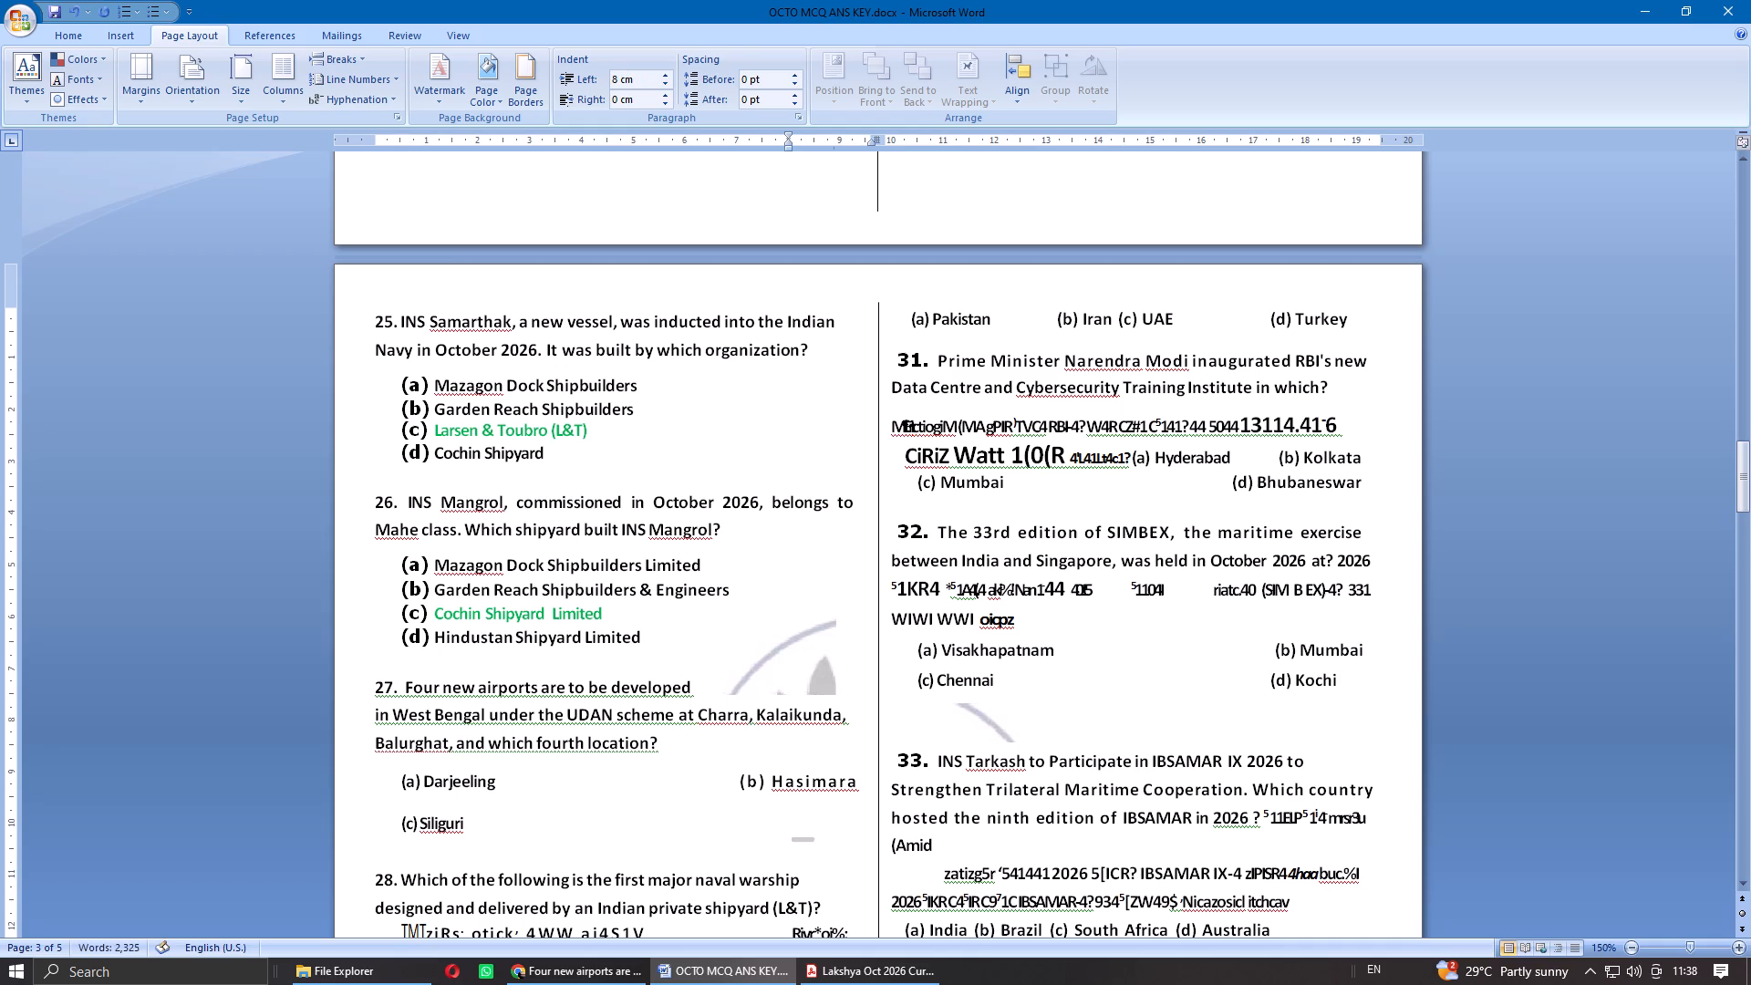
key(BackSpace)
key(BackSpace)
key(BackSpace)
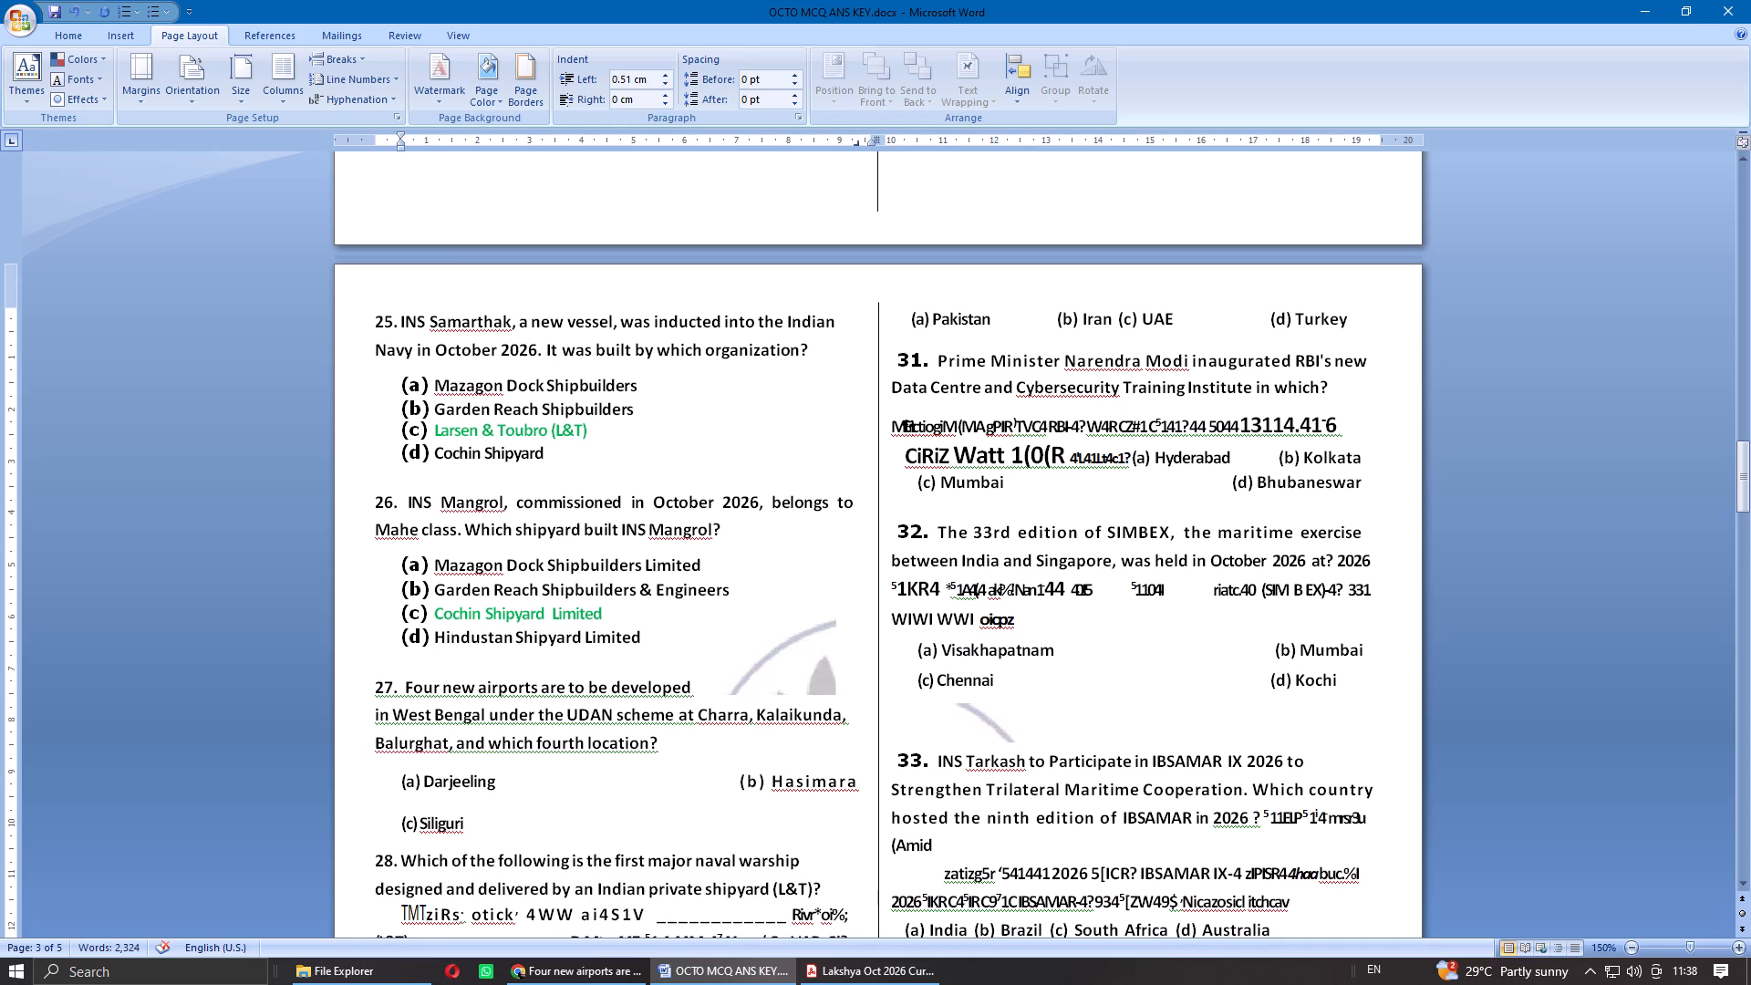
Colour the answer Hasimara in question 27's option (b) green.
drag(772, 783, 860, 782)
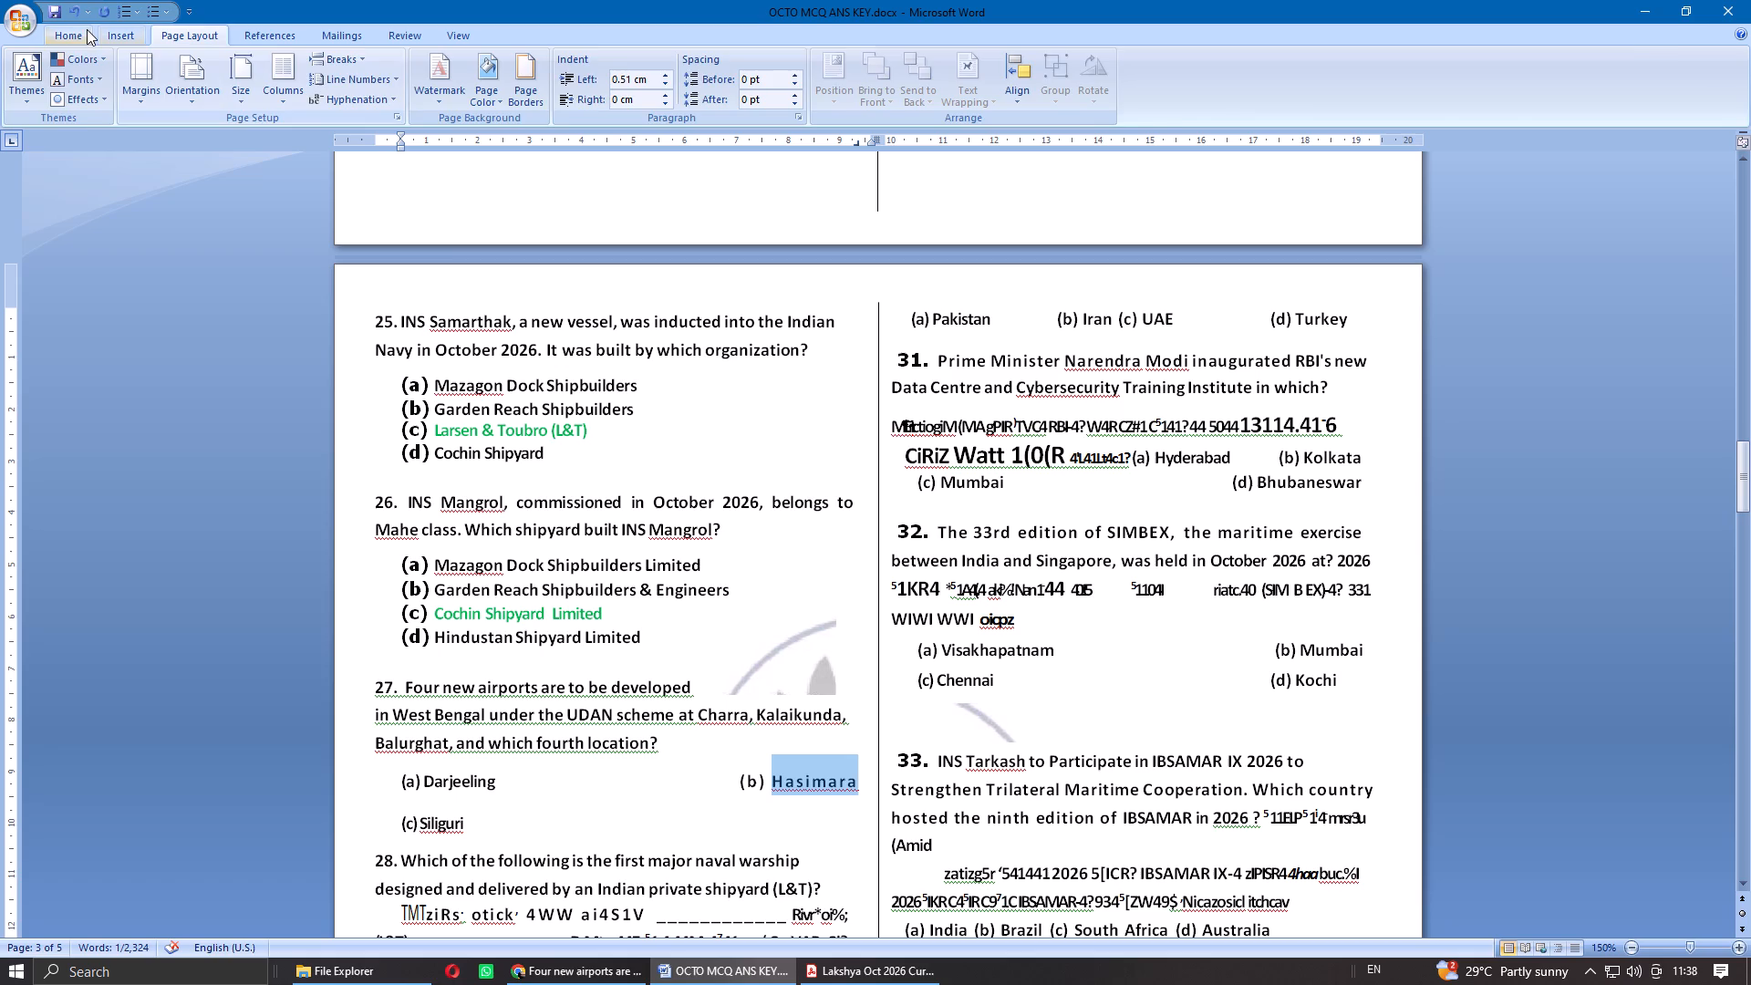
click(82, 29)
click(357, 95)
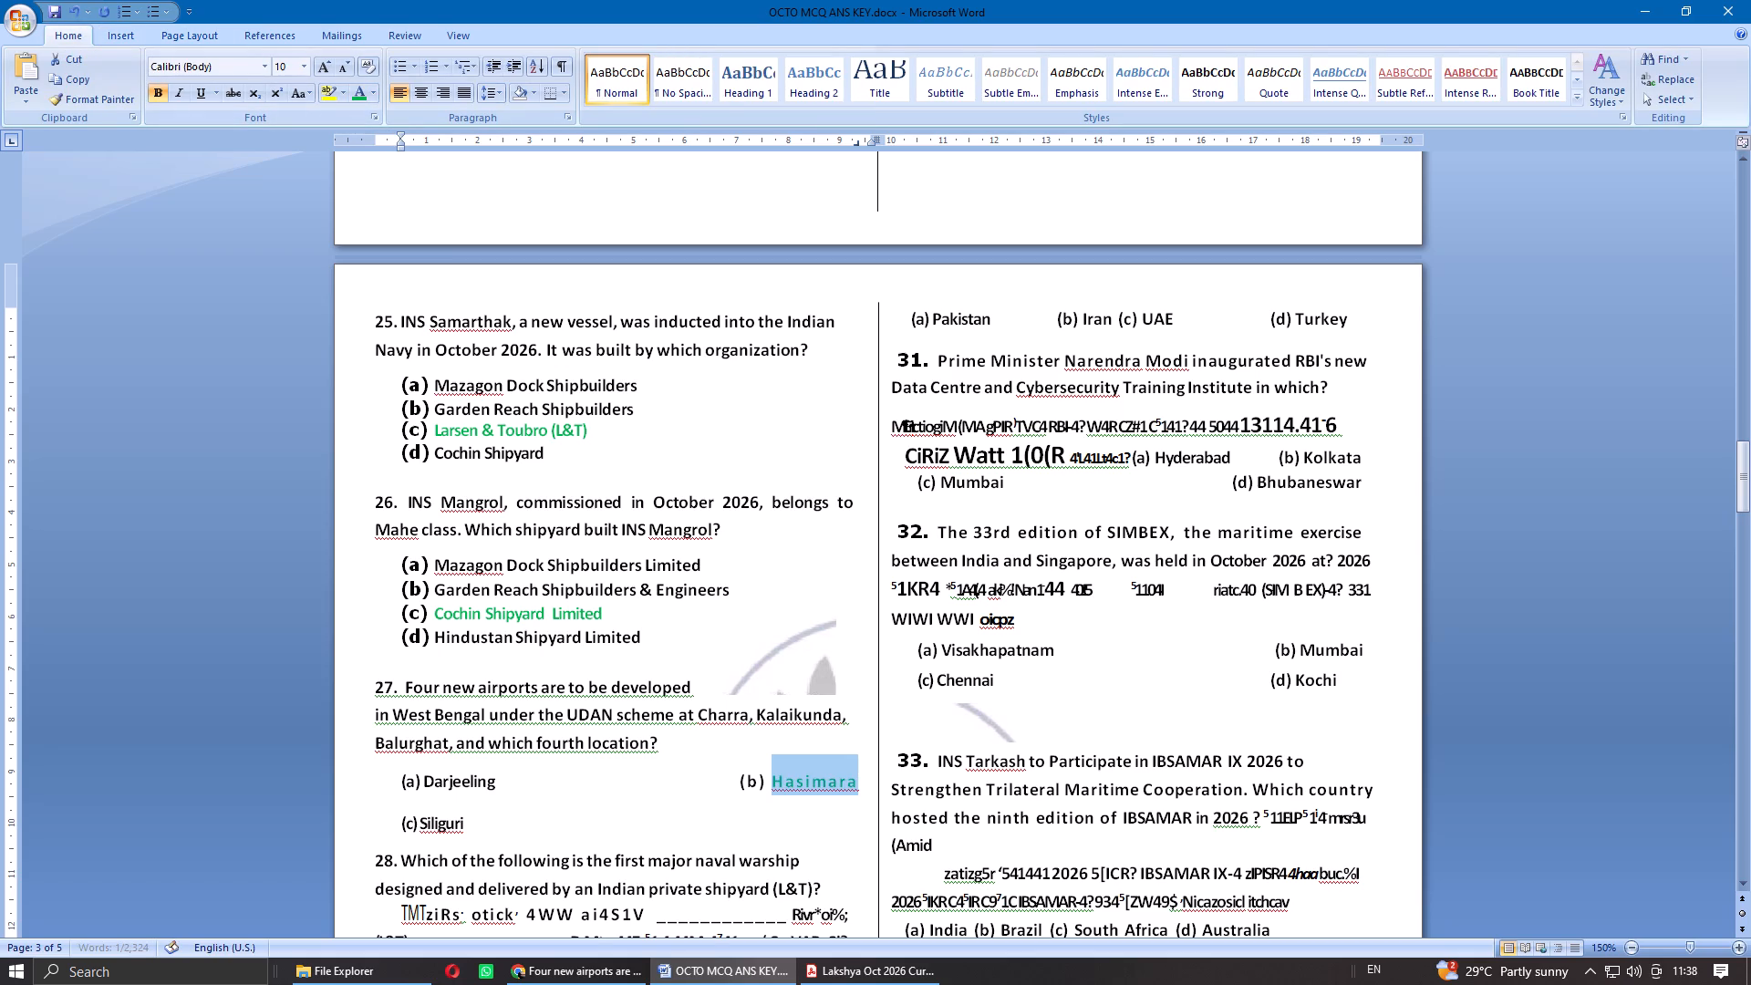
click(703, 783)
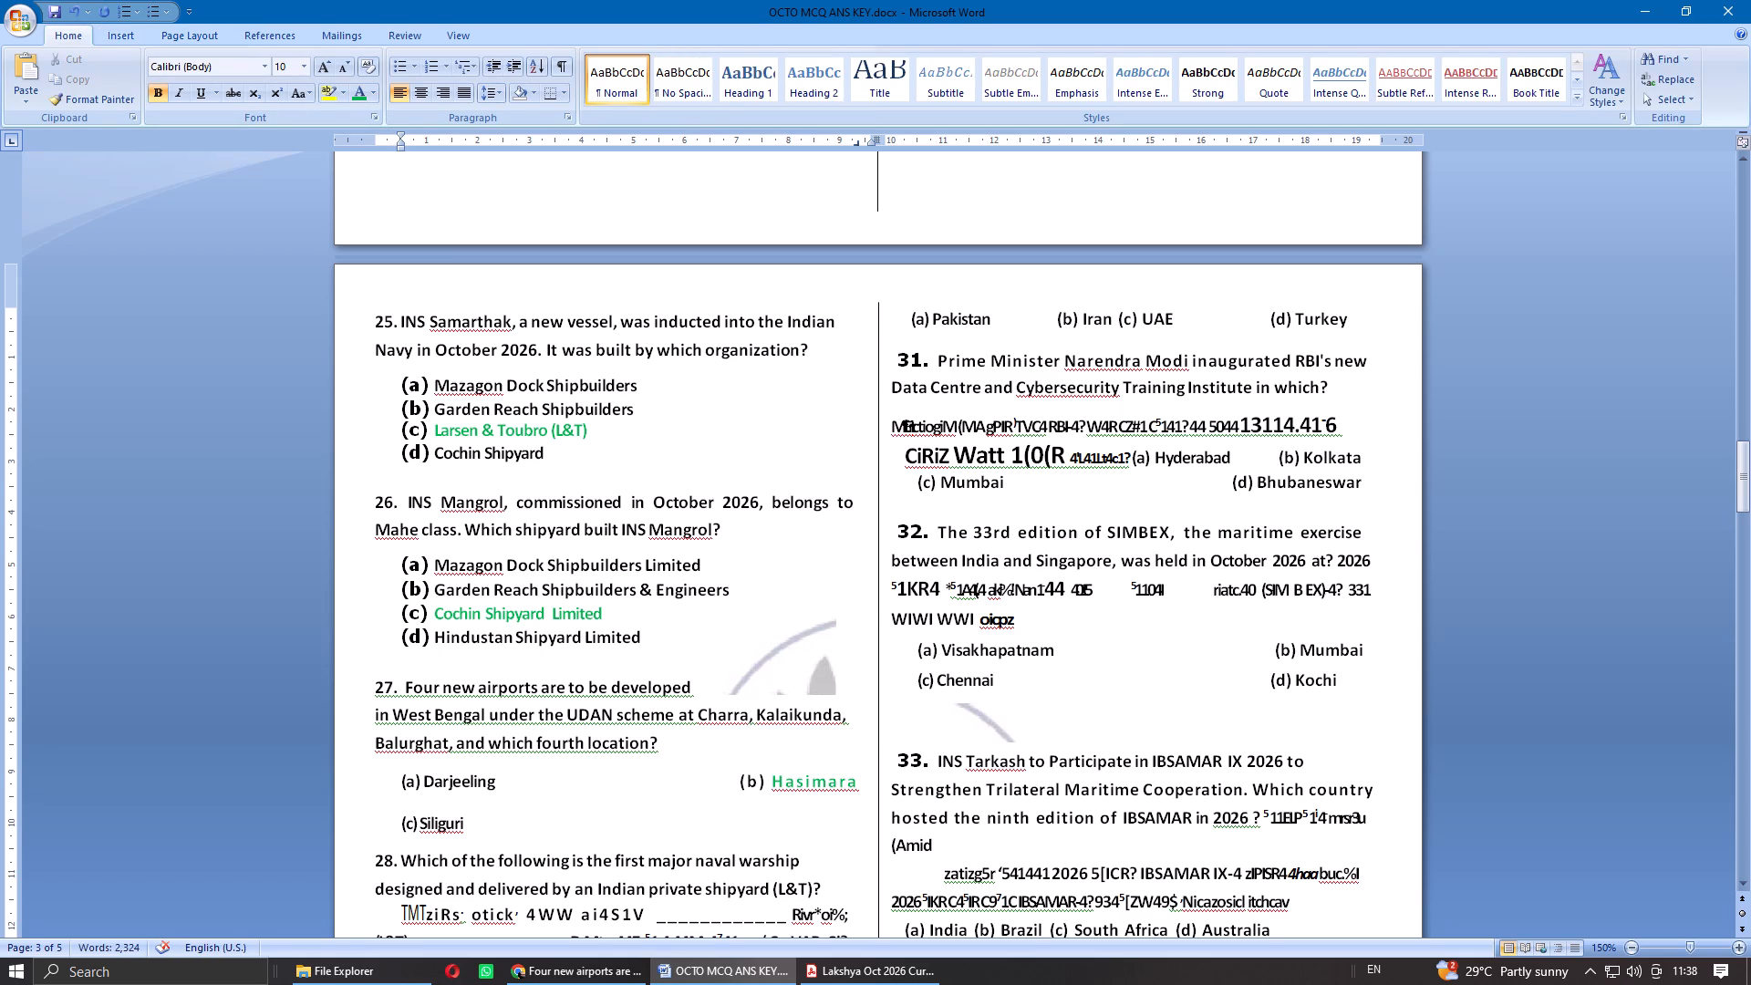
Delete the option (c) Siliguri line from question 27, so the options end with (b) Hasimara.
click(437, 820)
click(188, 26)
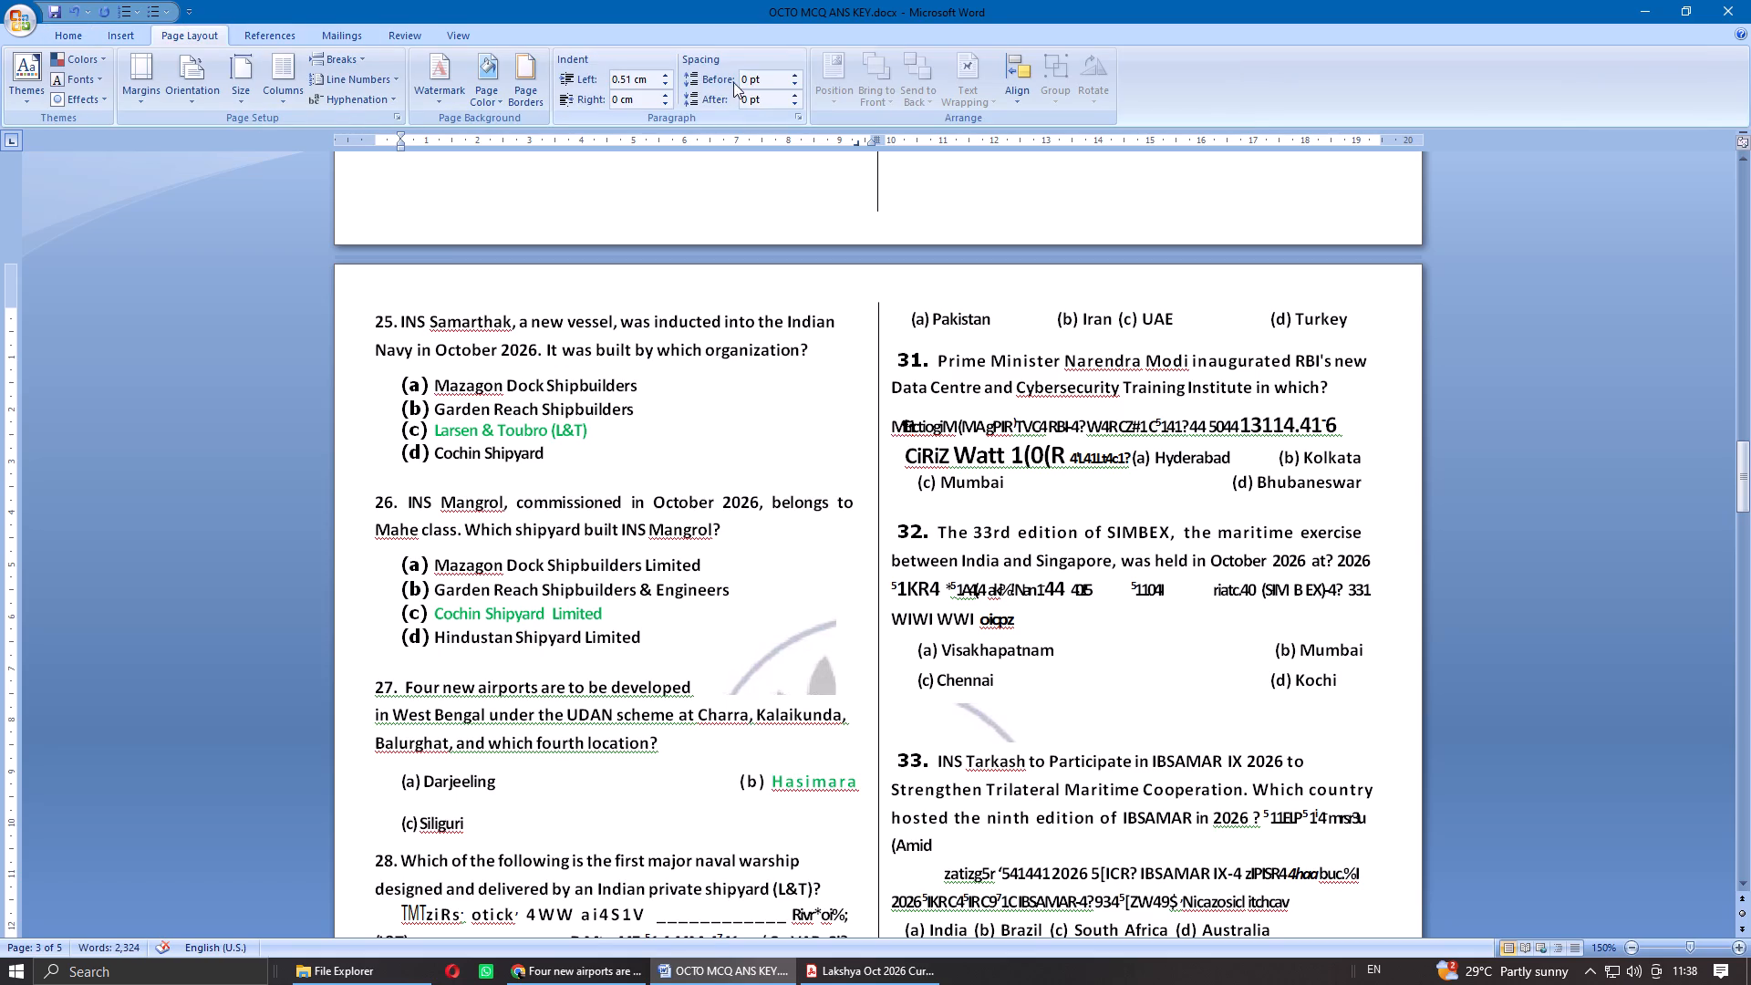
click(454, 787)
click(458, 829)
click(492, 824)
click(503, 817)
key(BackSpace)
key(BackSpace)
key(BackSpace)
key(BackSpace)
key(BackSpace)
key(BackSpace)
key(BackSpace)
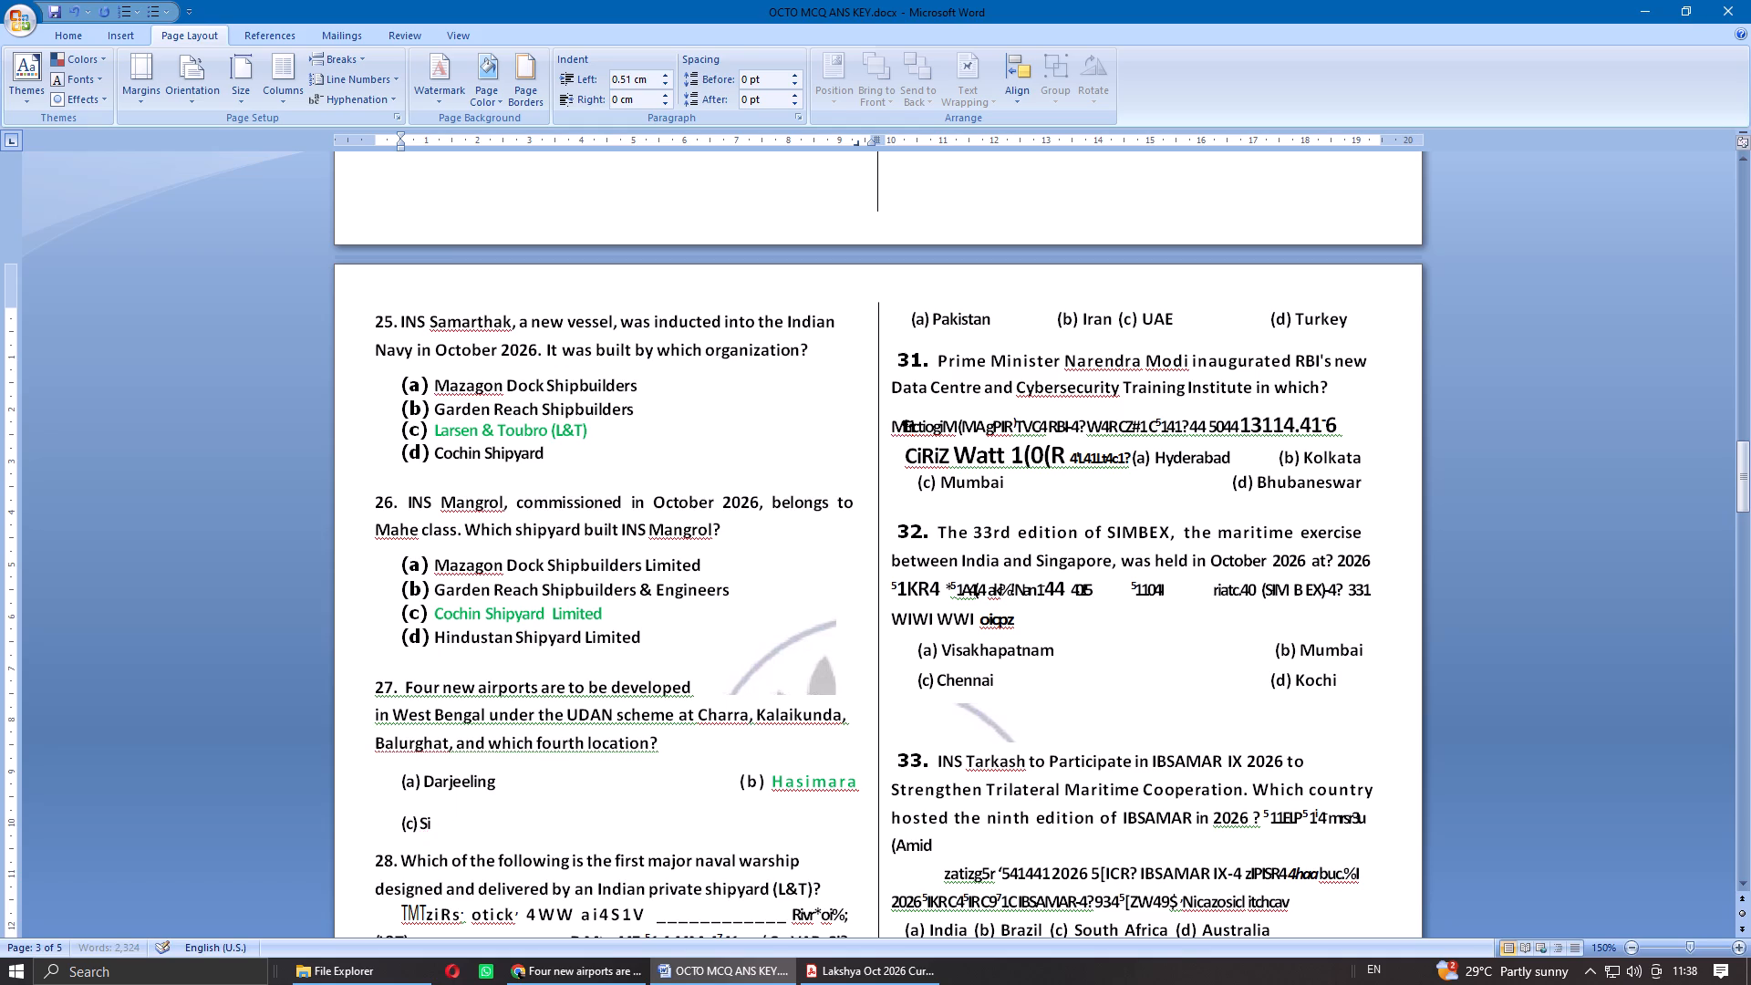
key(BackSpace)
key(BackSpace)
key(BackSpace)
key(BackSpace)
key(BackSpace)
key(BackSpace)
key(BackSpace)
key(BackSpace)
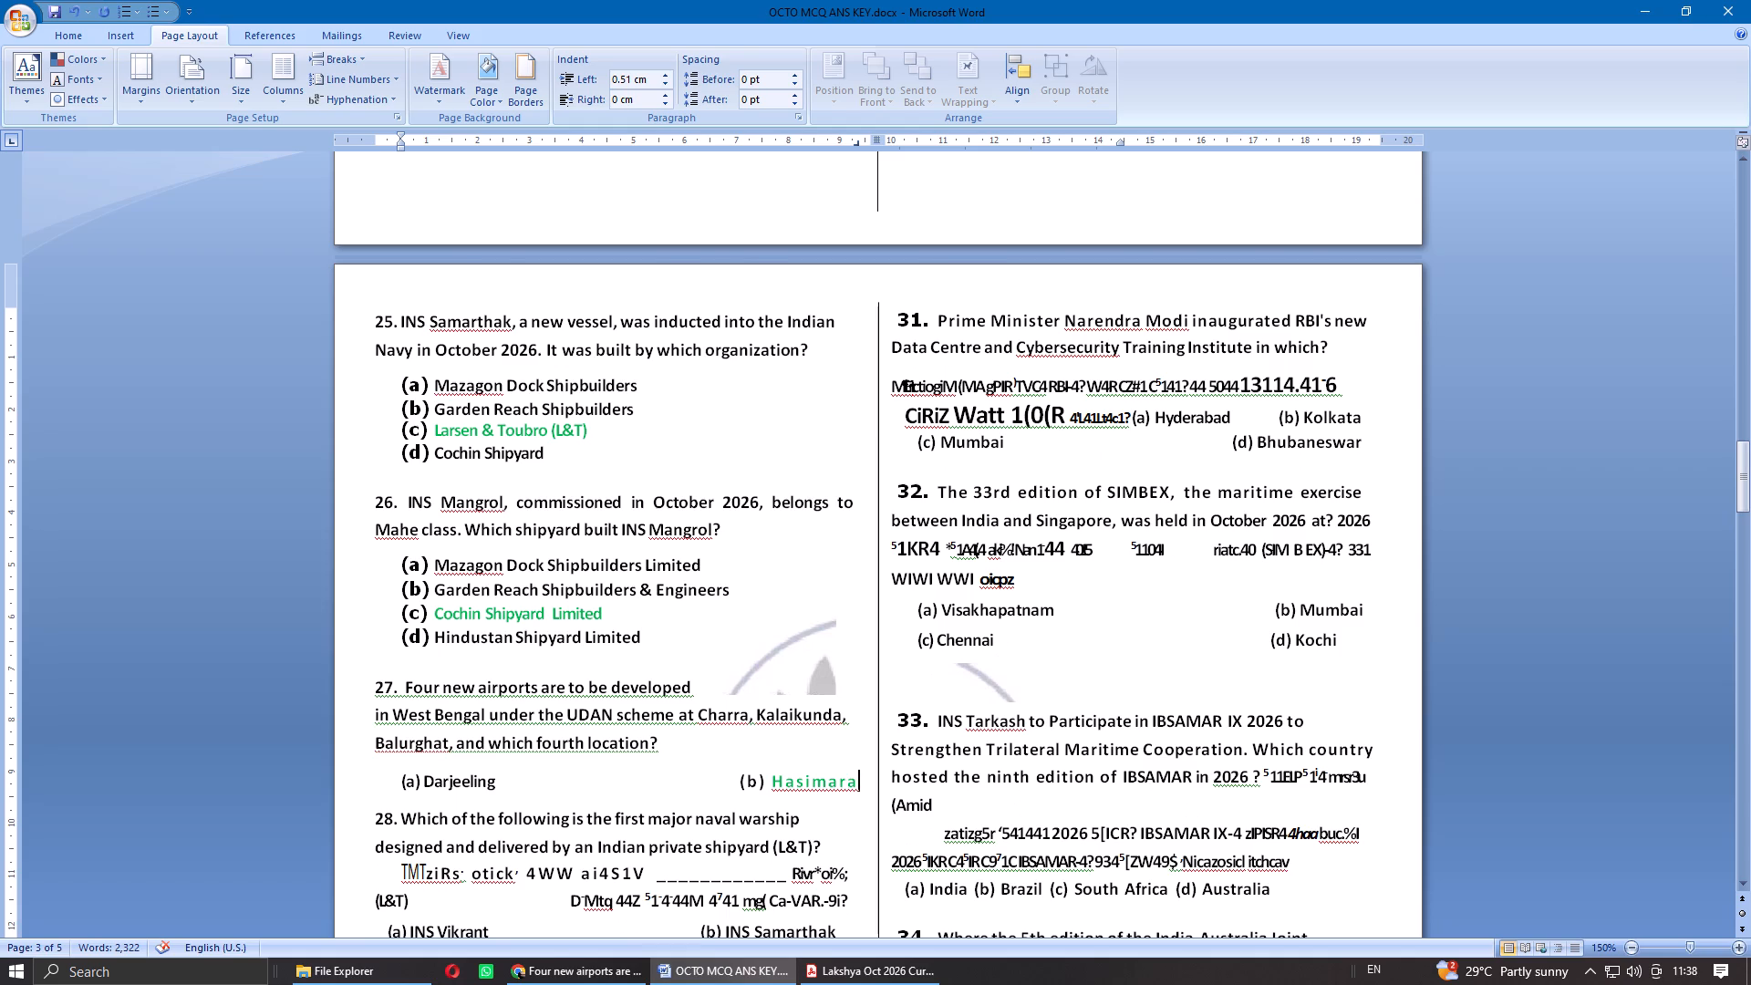
Set the spacing before question 28's text to 12 pt.
scroll(750, 585, down, 2)
click(537, 596)
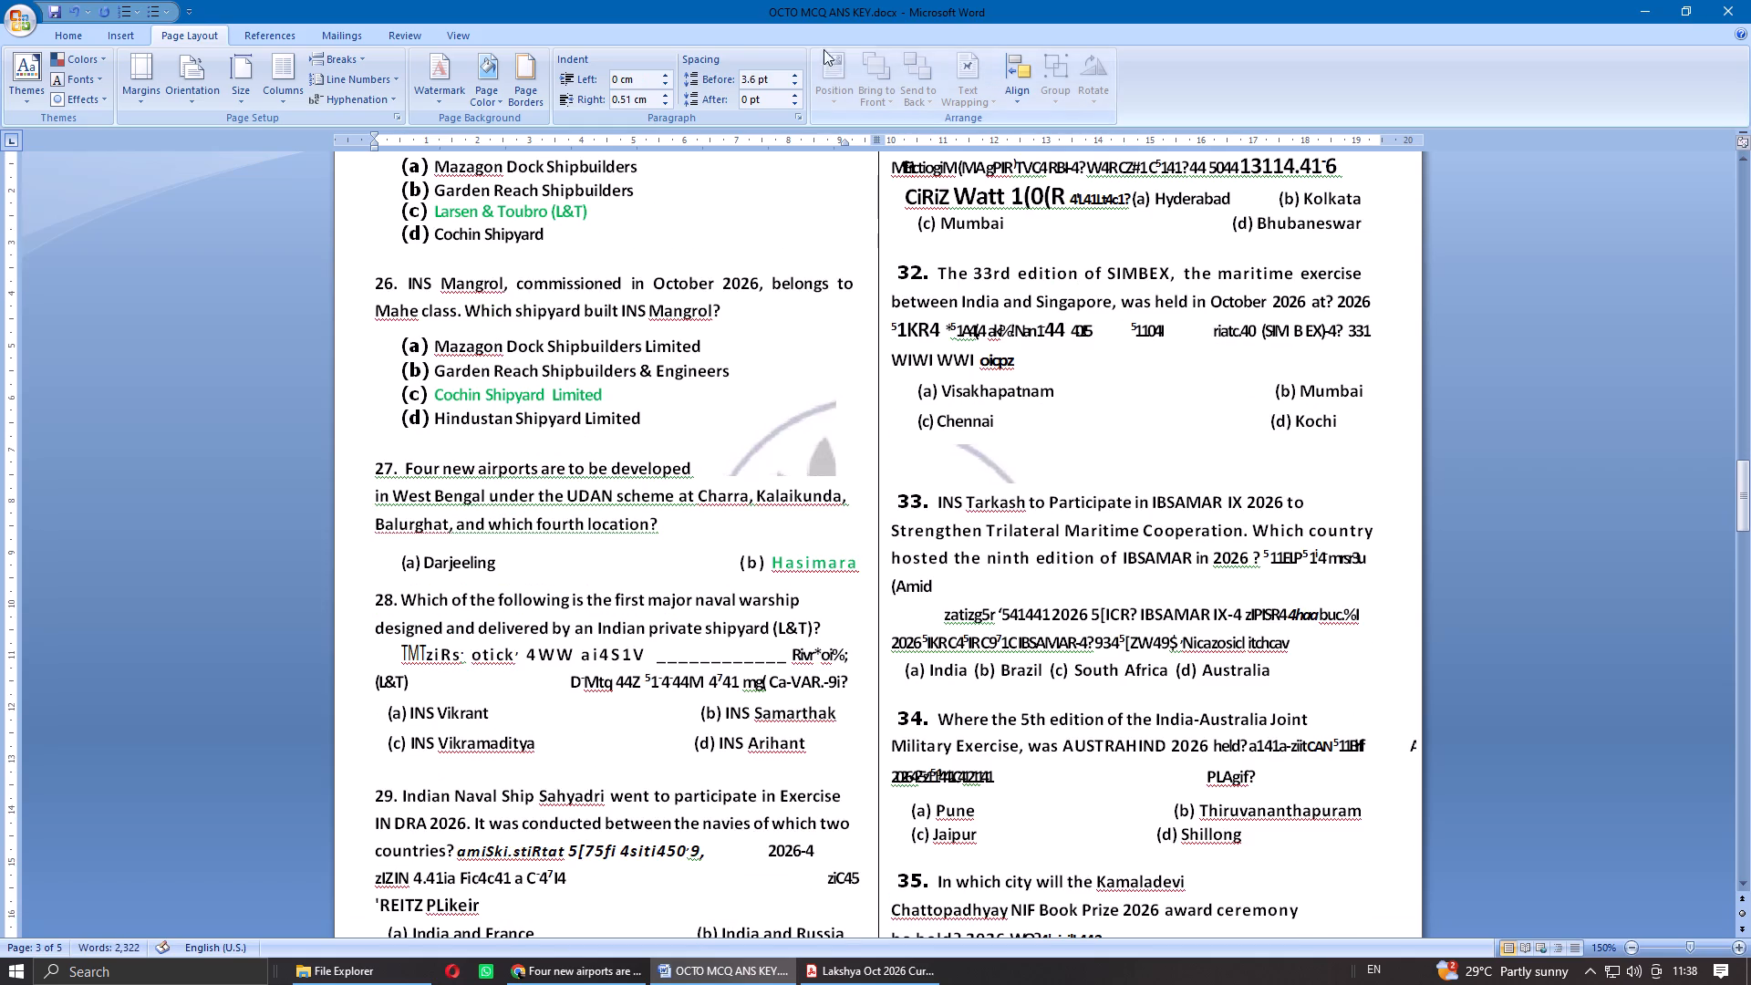
click(797, 76)
click(797, 76)
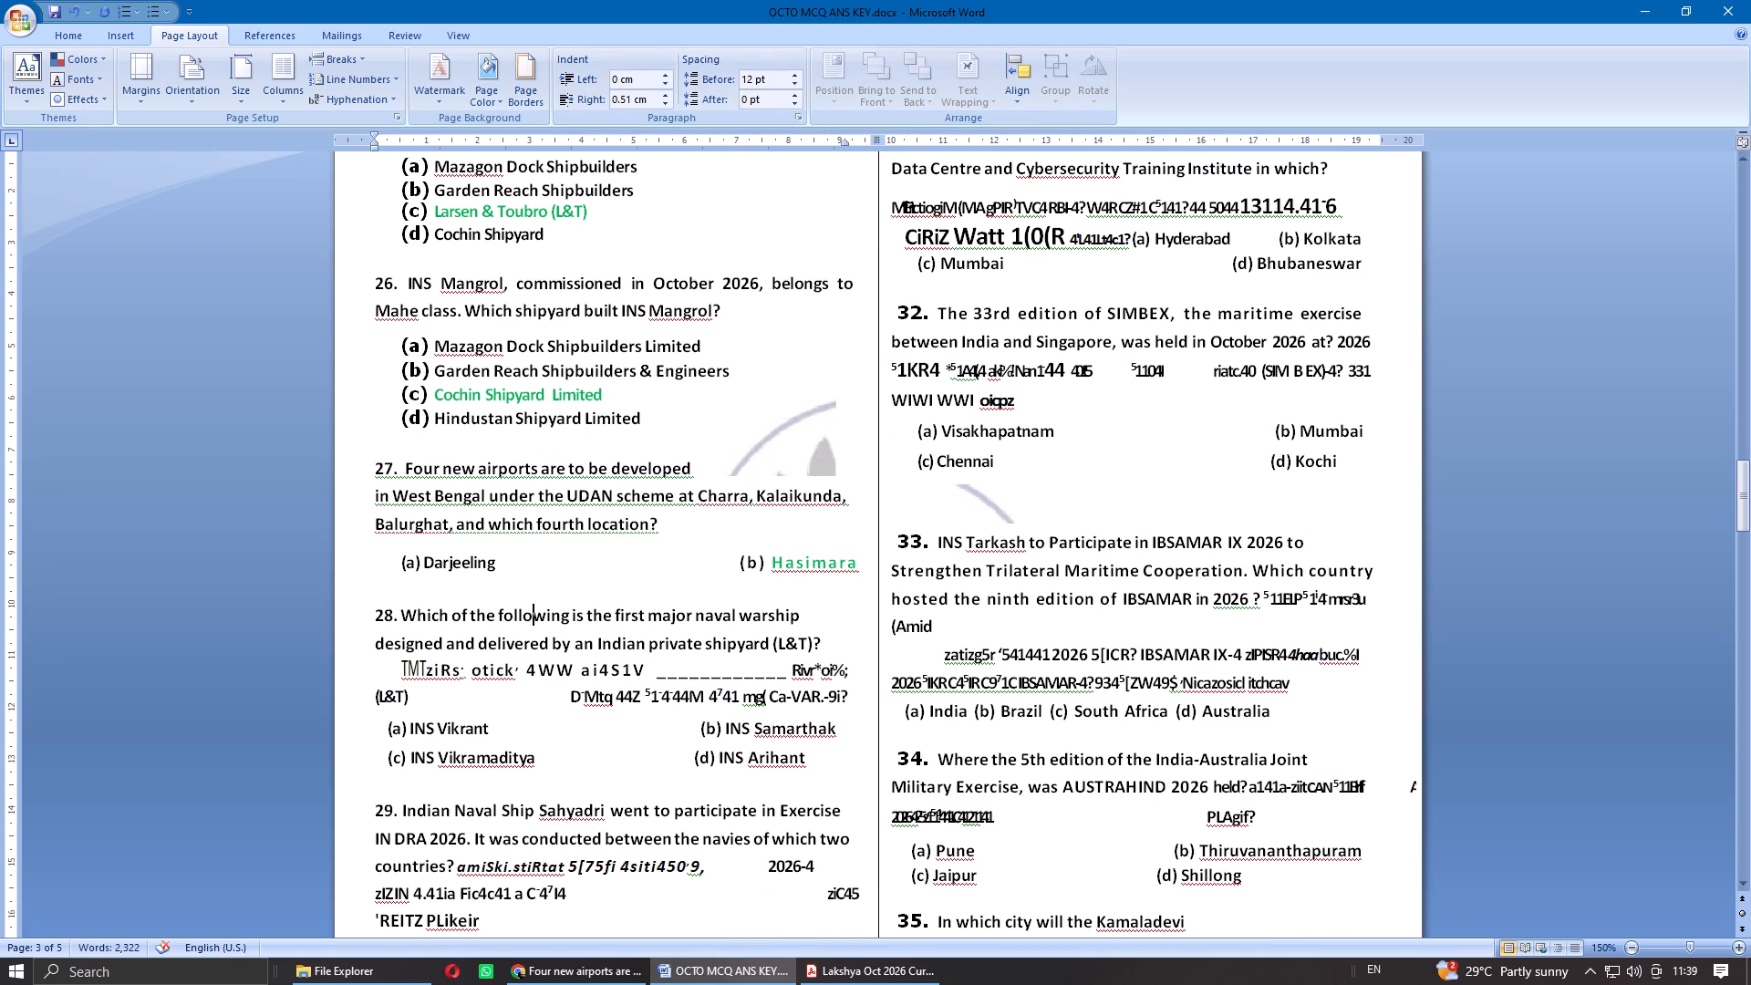
Delete the two lines of garbled text between question 28 and its options.
drag(857, 695, 379, 666)
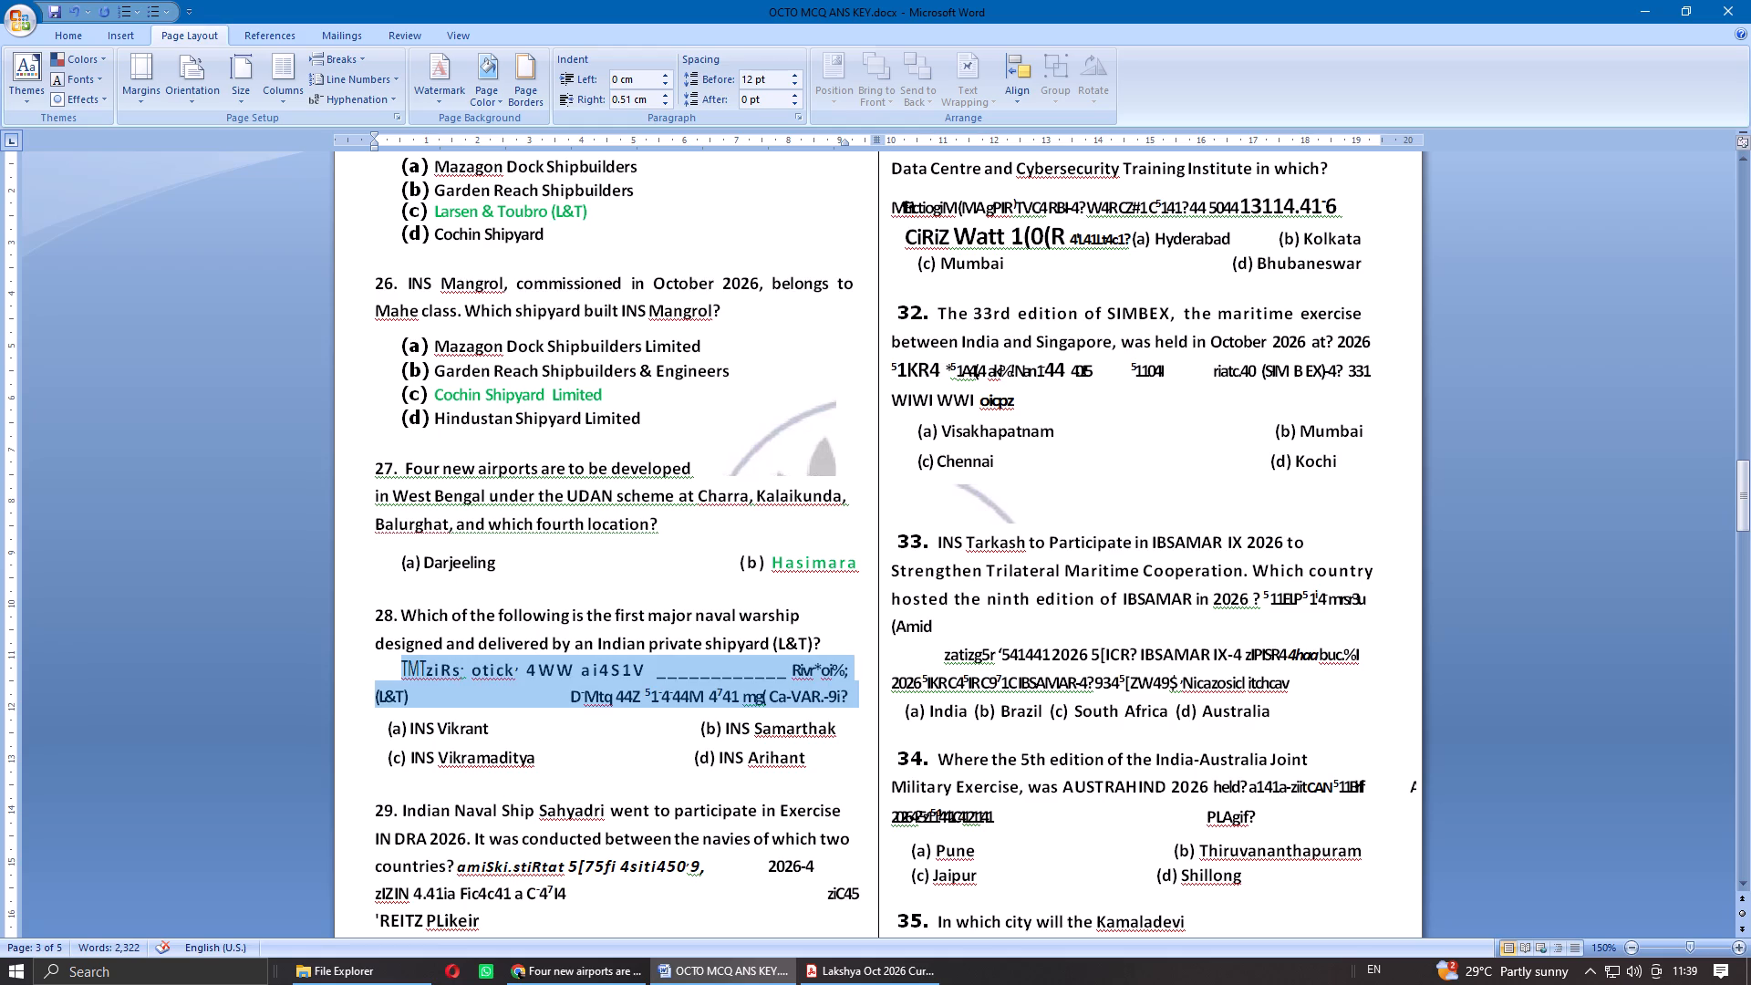
drag(379, 666, 377, 665)
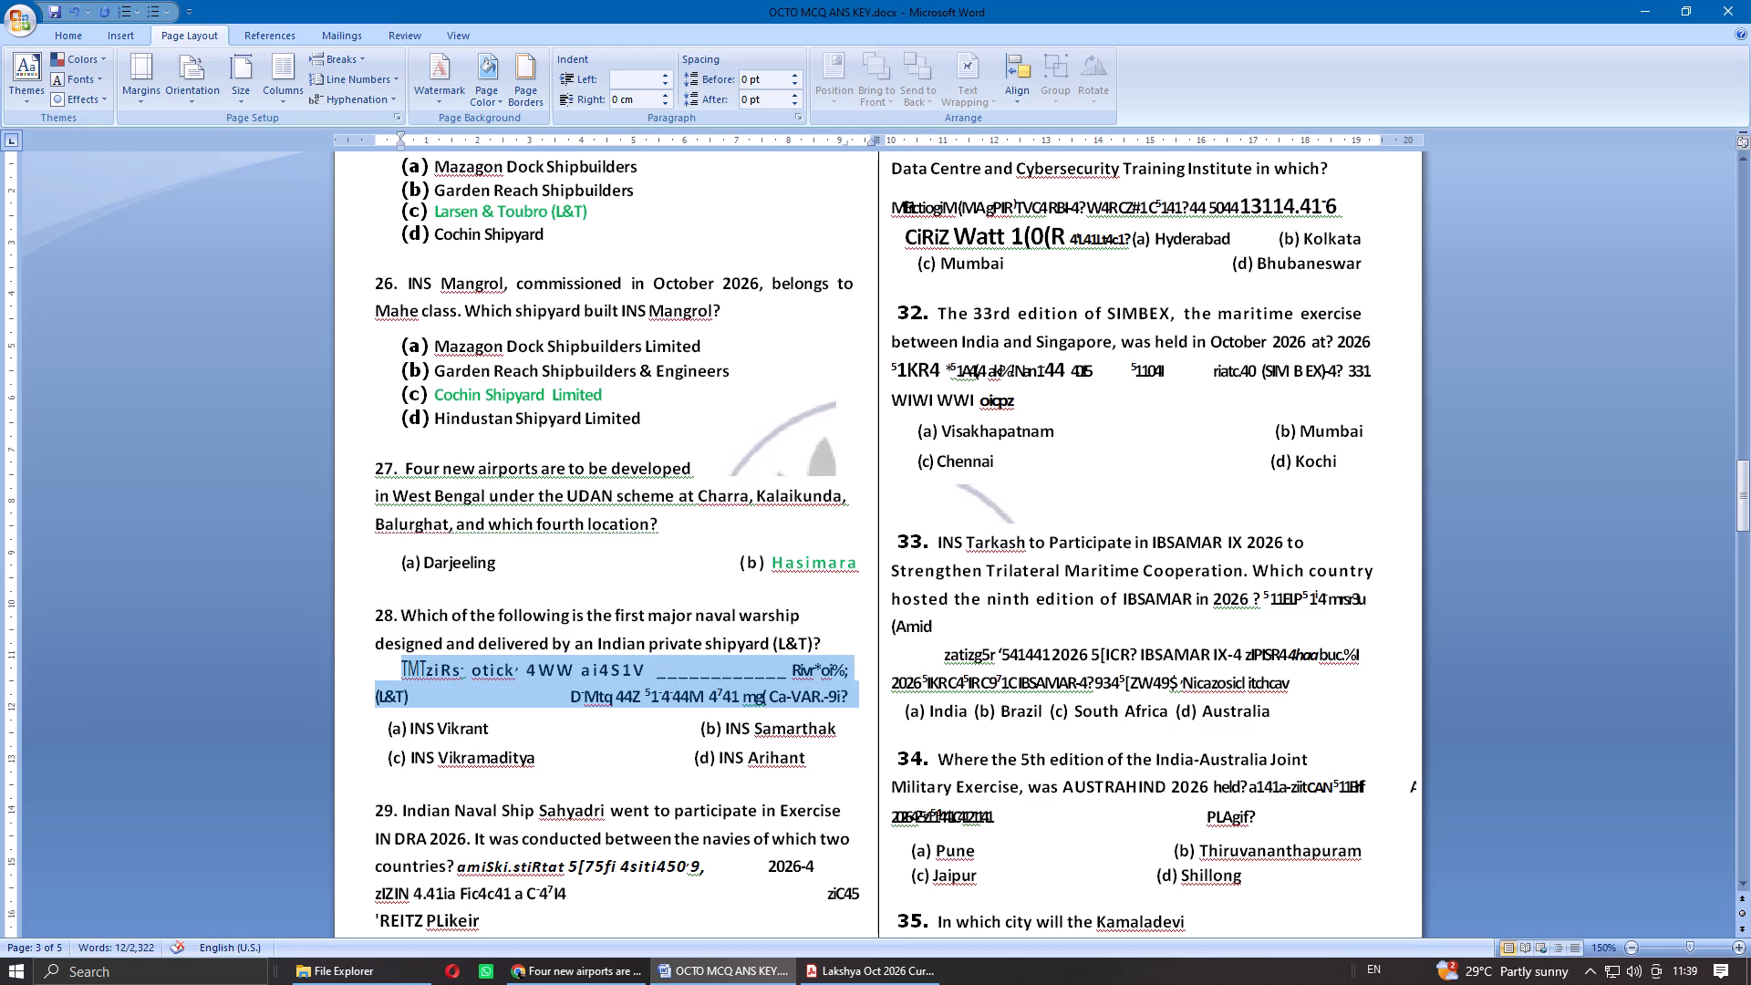
key(BackSpace)
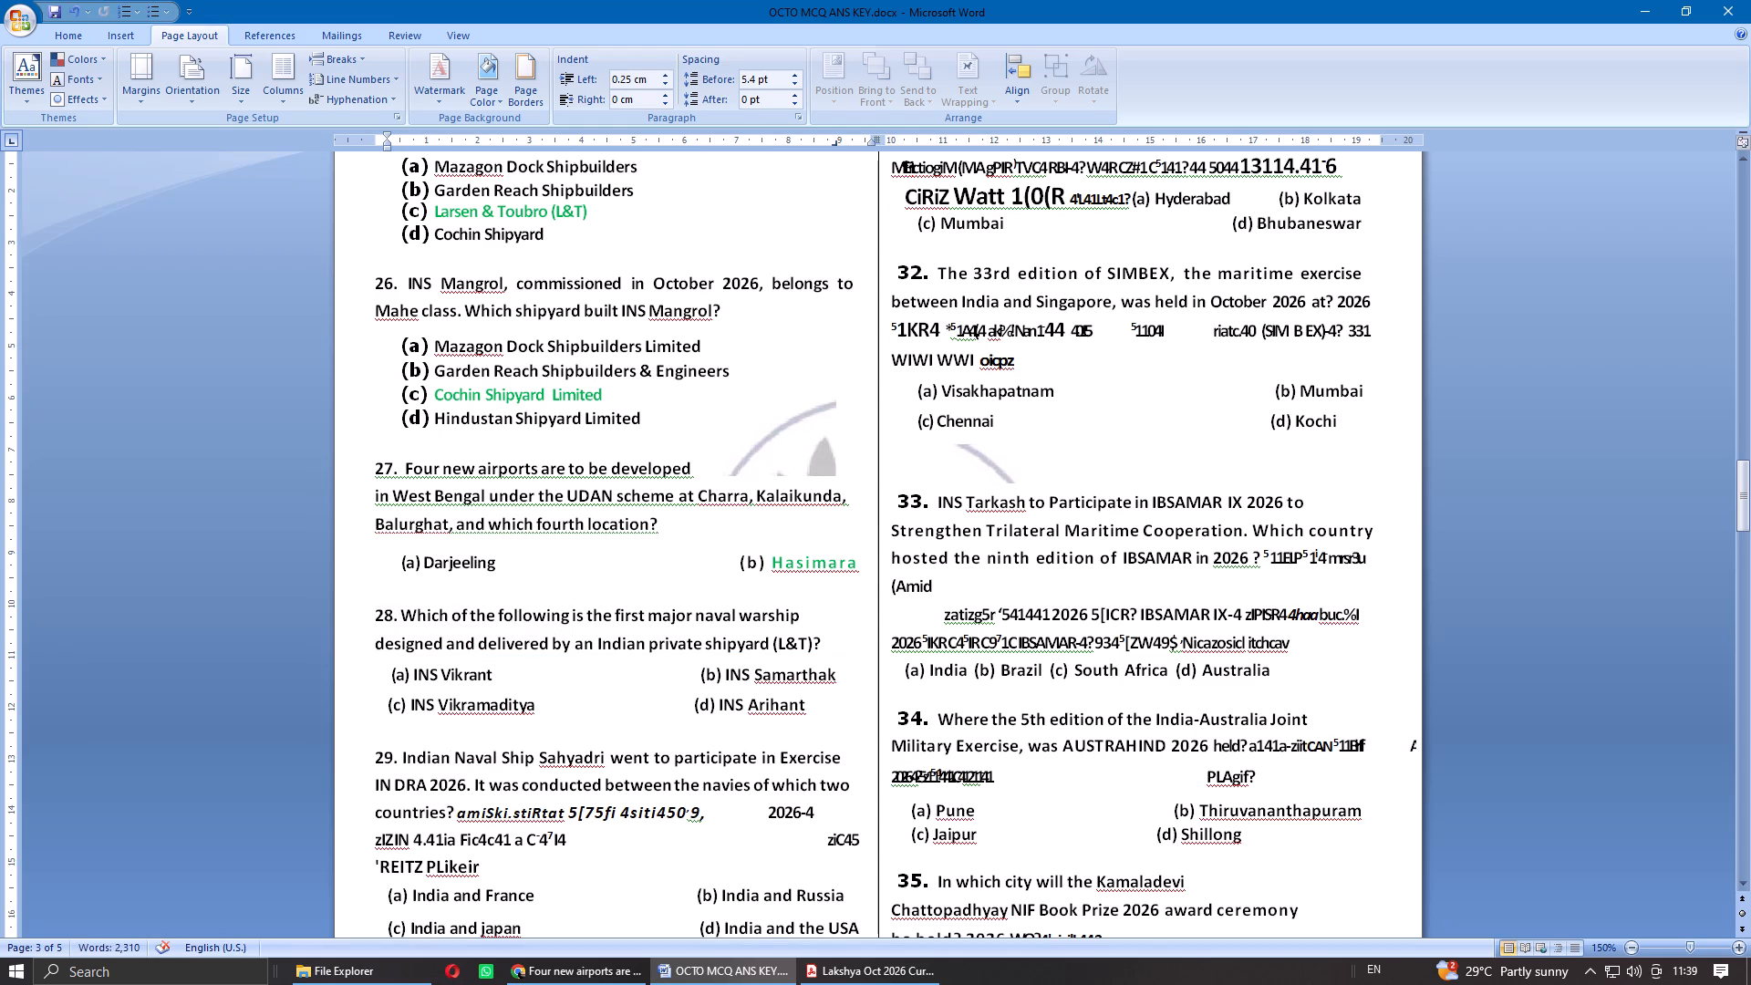
Copy question 28's text about the first major naval warship from an Indian private shipyard (L&T) and search Google for it.
drag(404, 614, 820, 647)
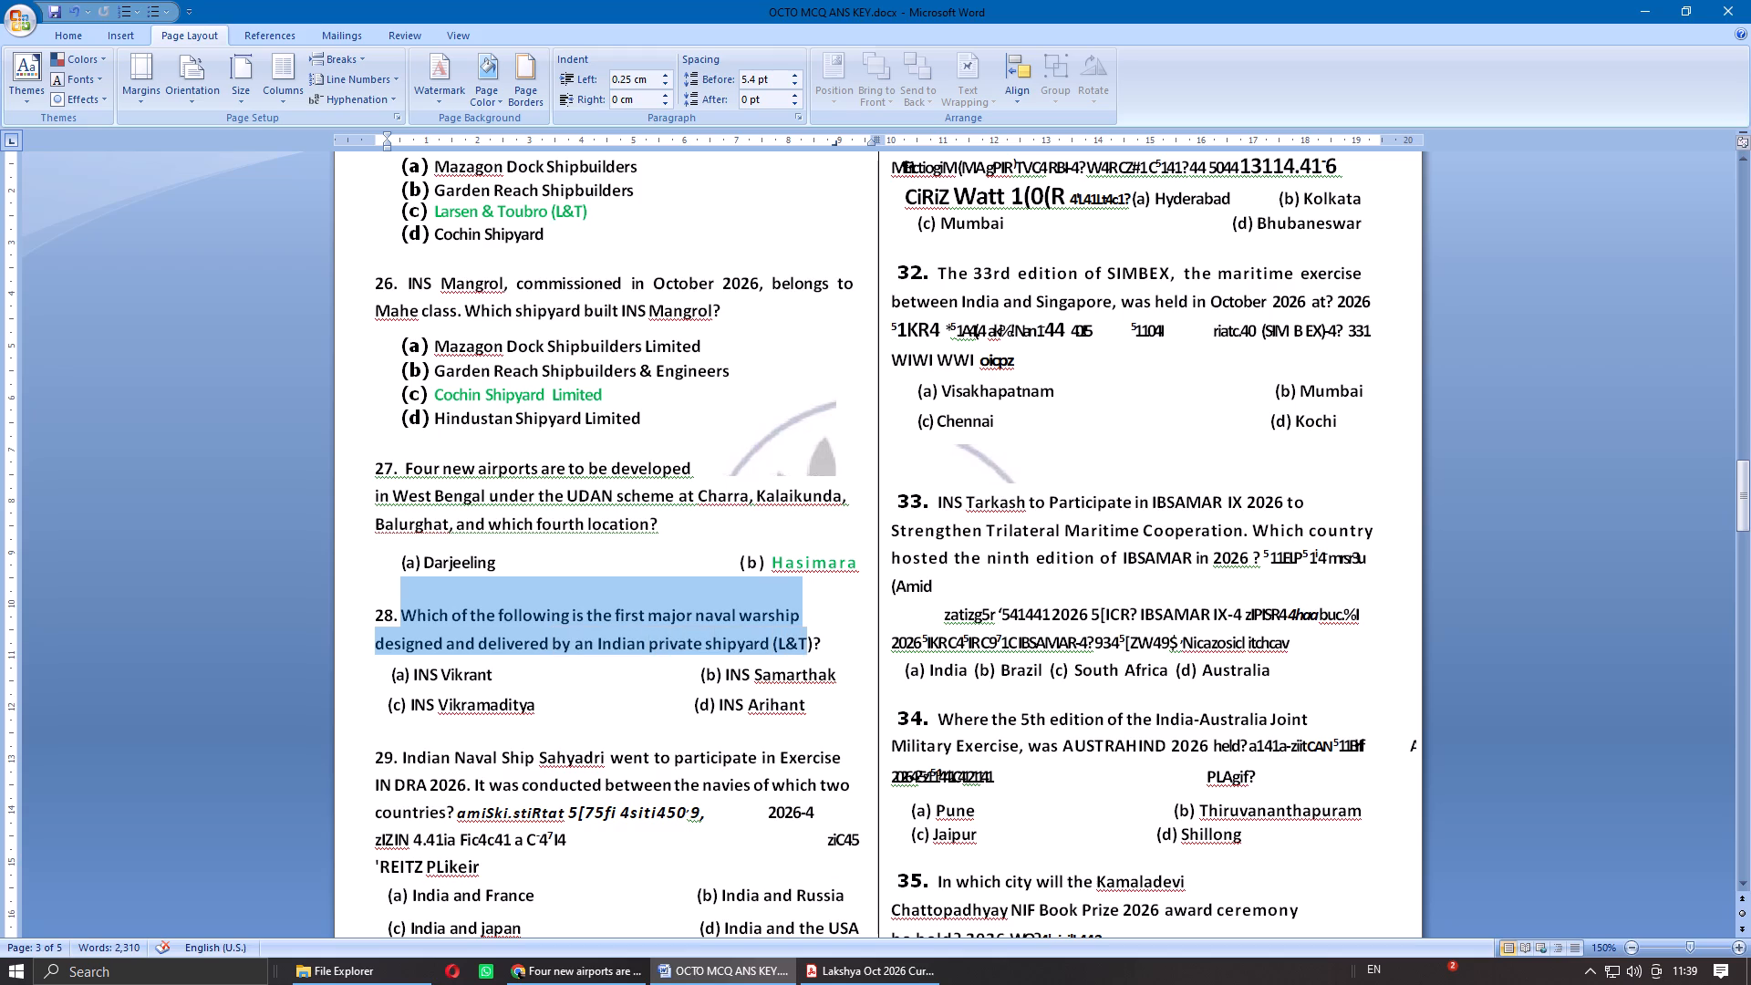
drag(820, 647, 831, 647)
right_click(718, 632)
click(740, 659)
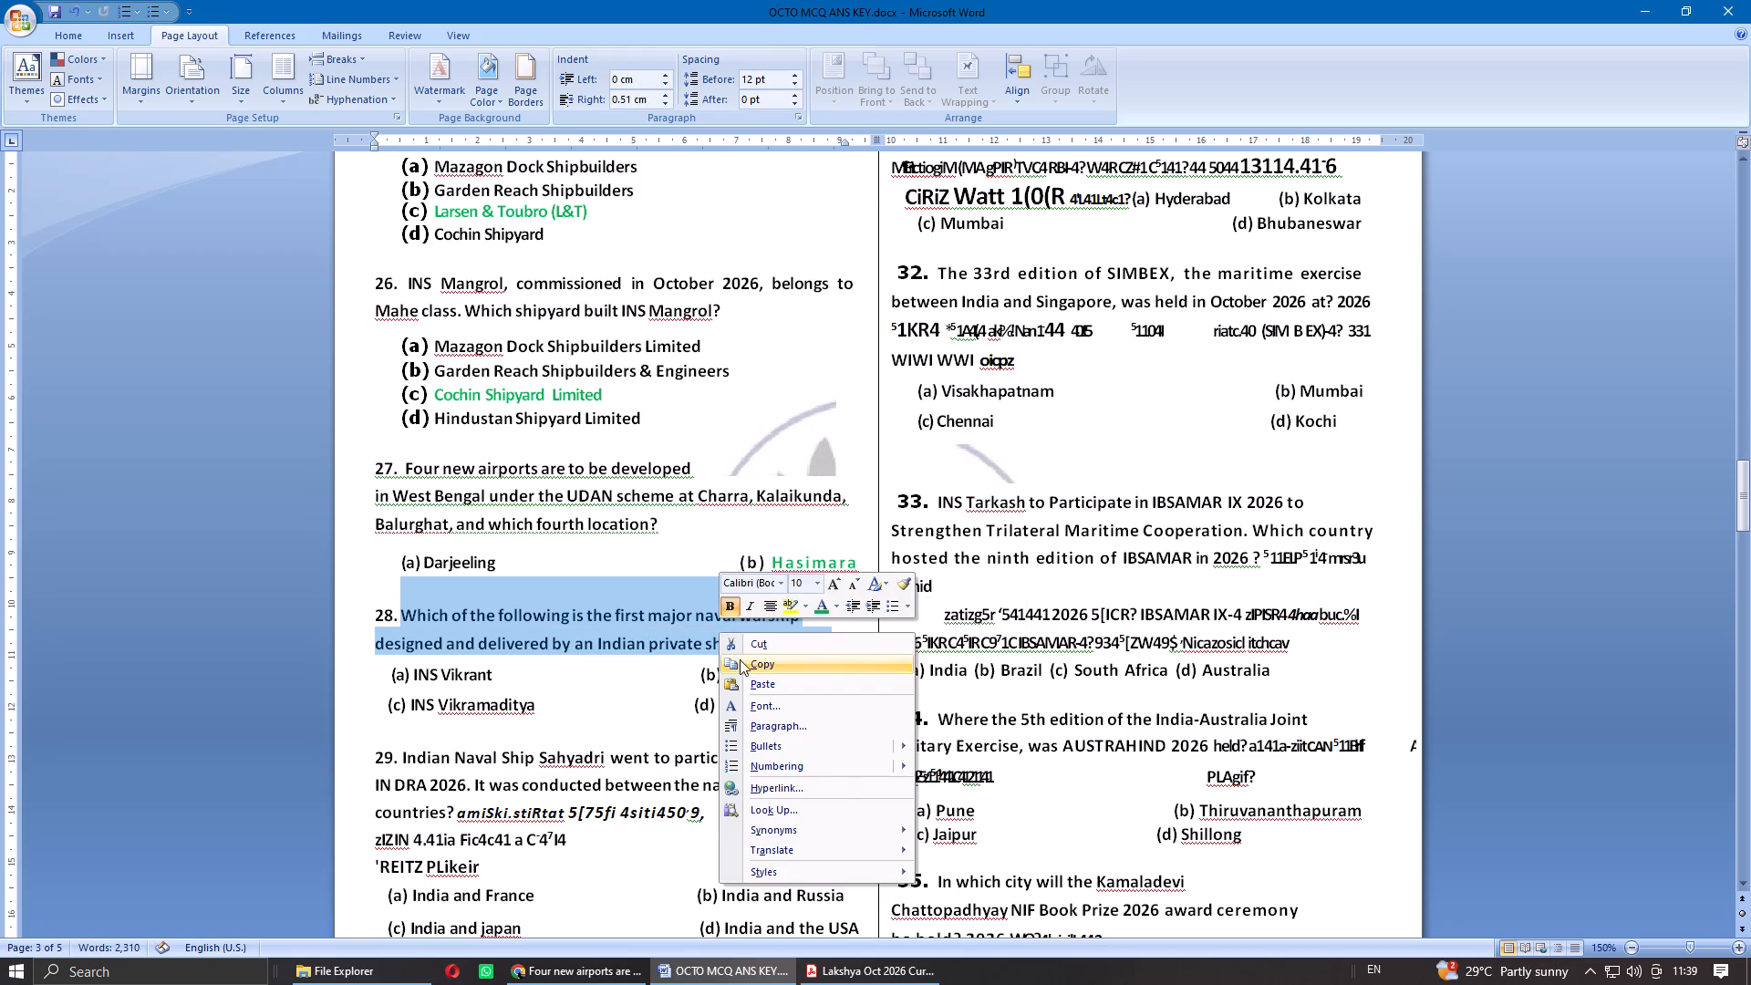
click(557, 984)
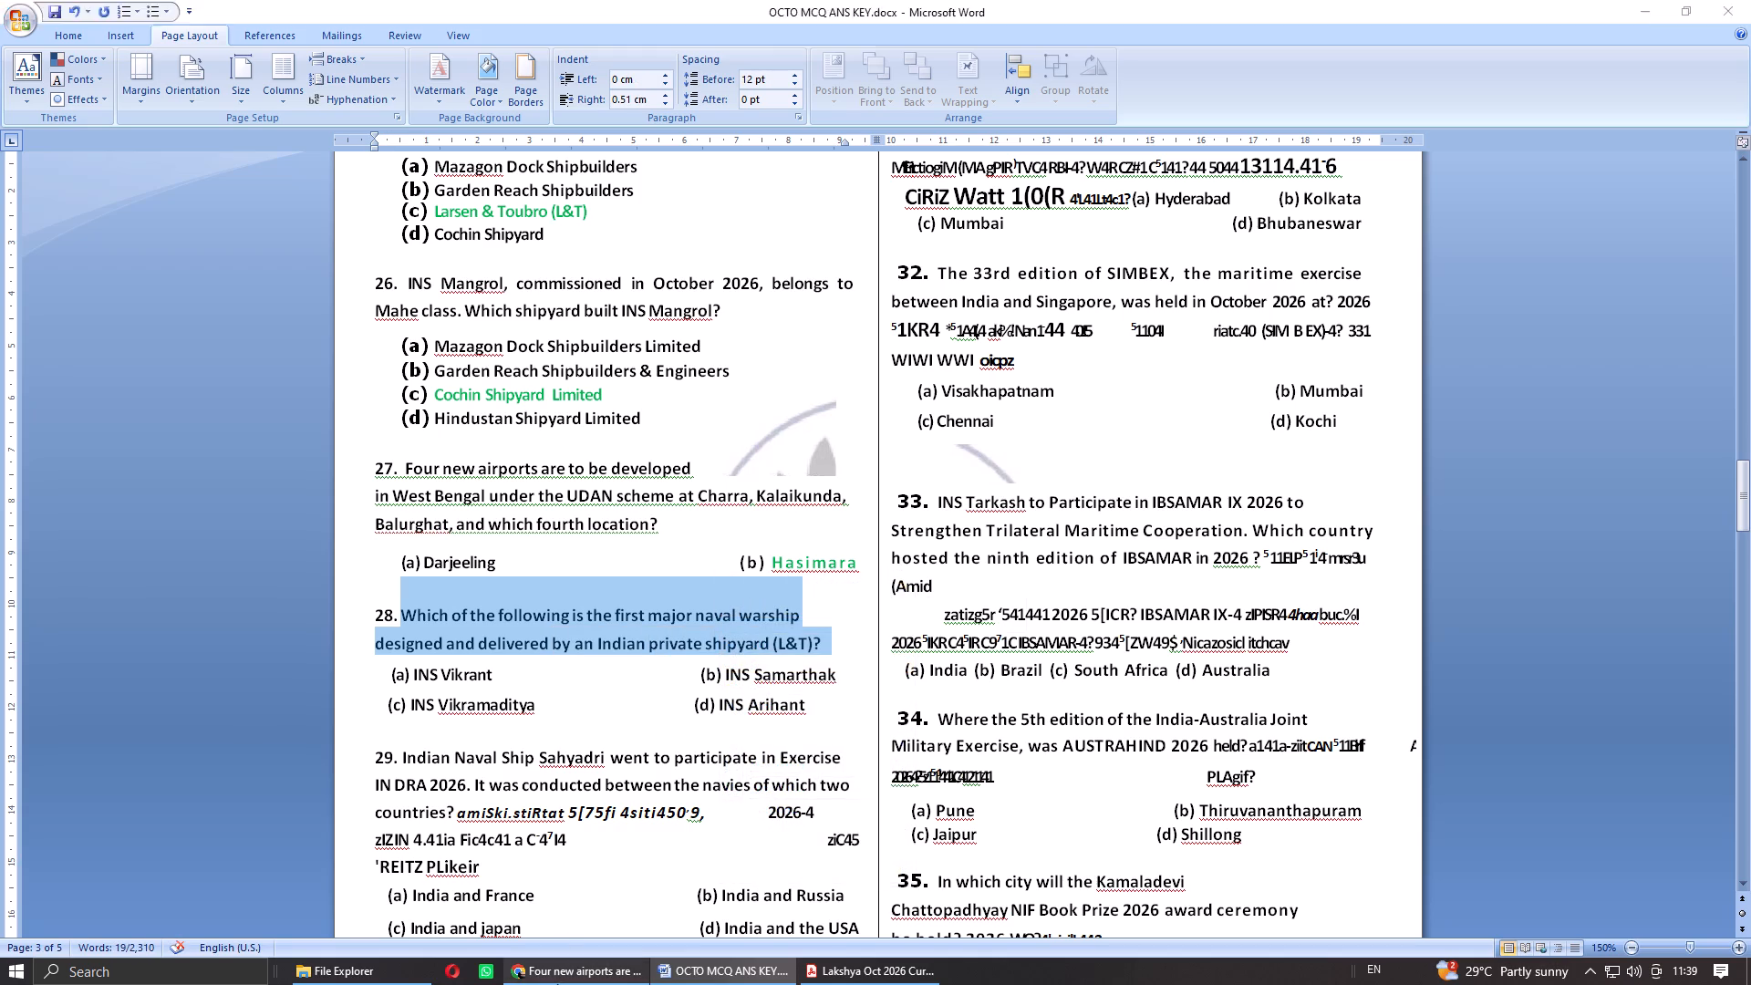
click(917, 123)
right_click(897, 124)
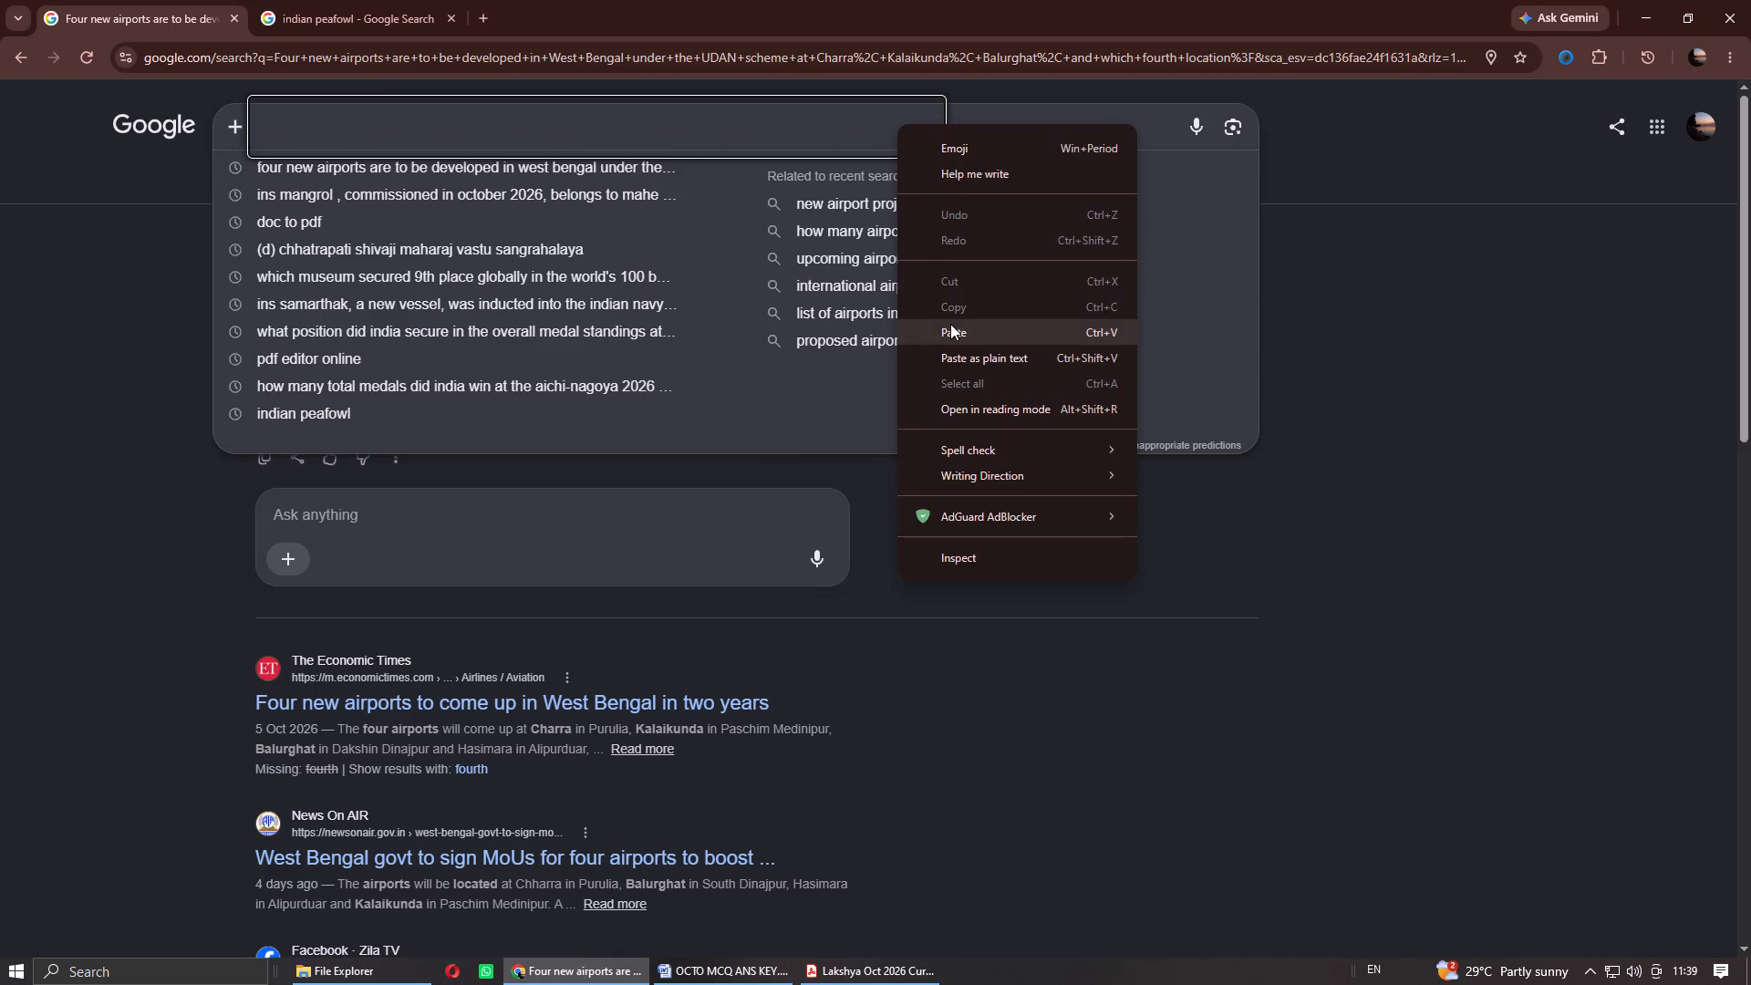
click(950, 324)
key(Return)
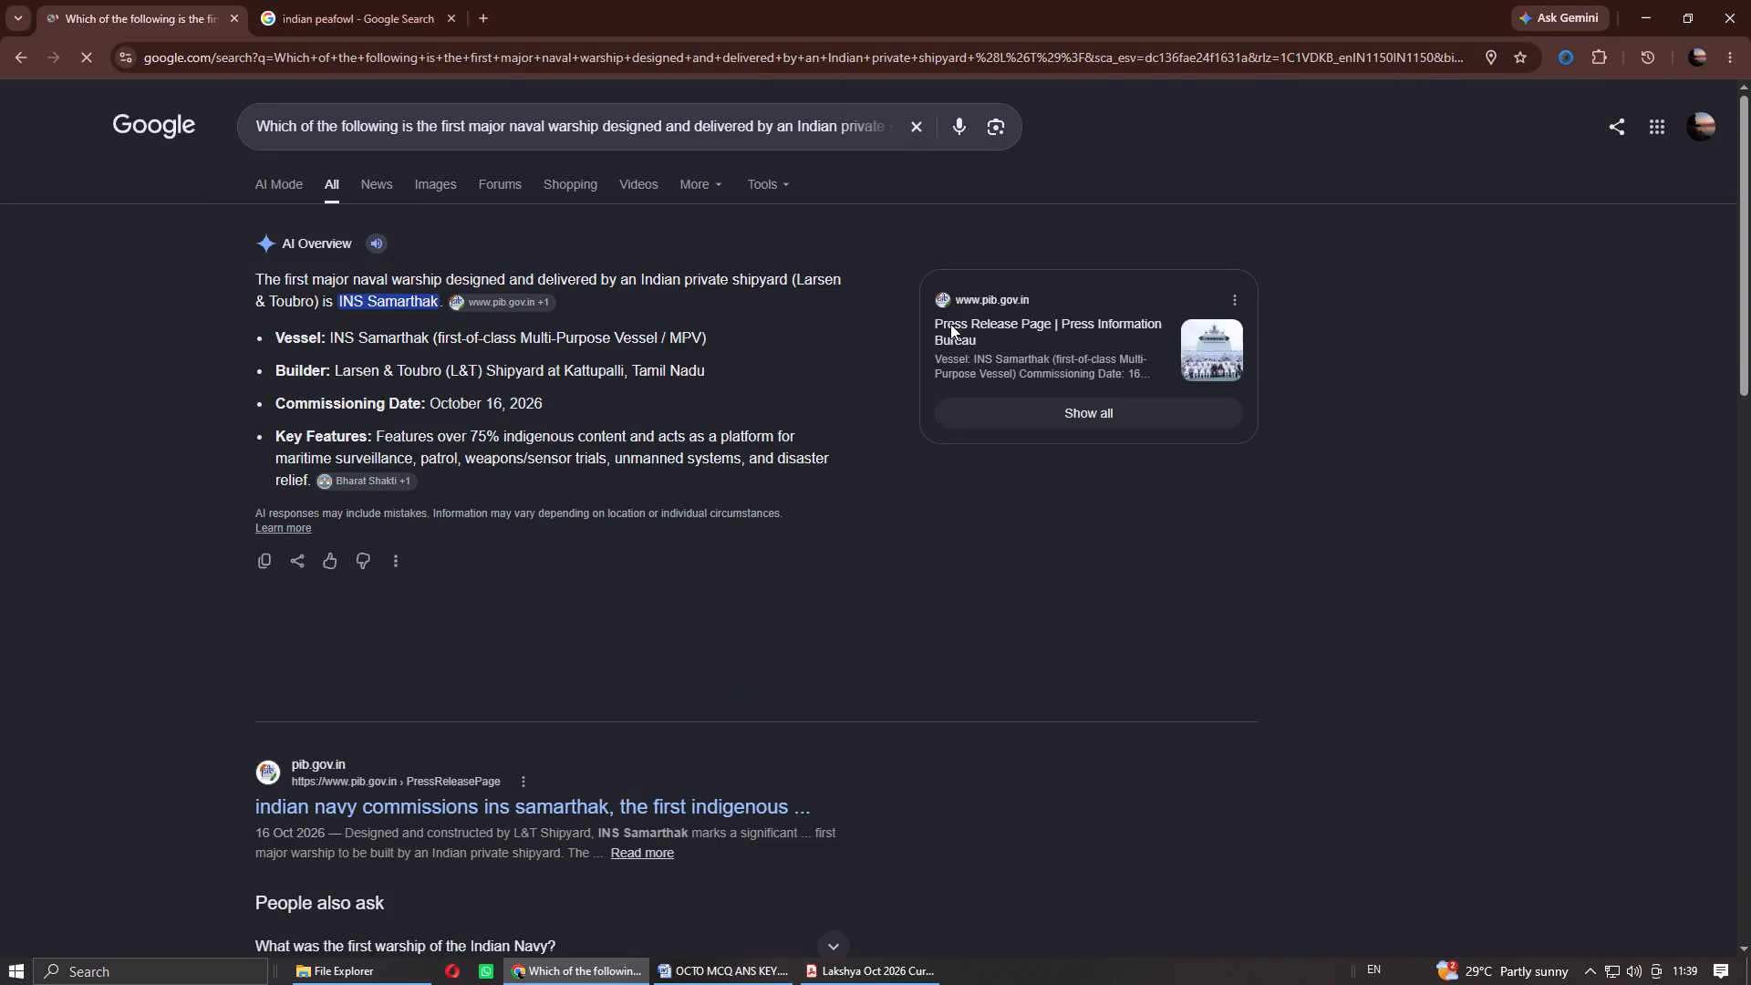
Back in the Word document, colour question 28's option (b) INS Samarthak green.
click(749, 984)
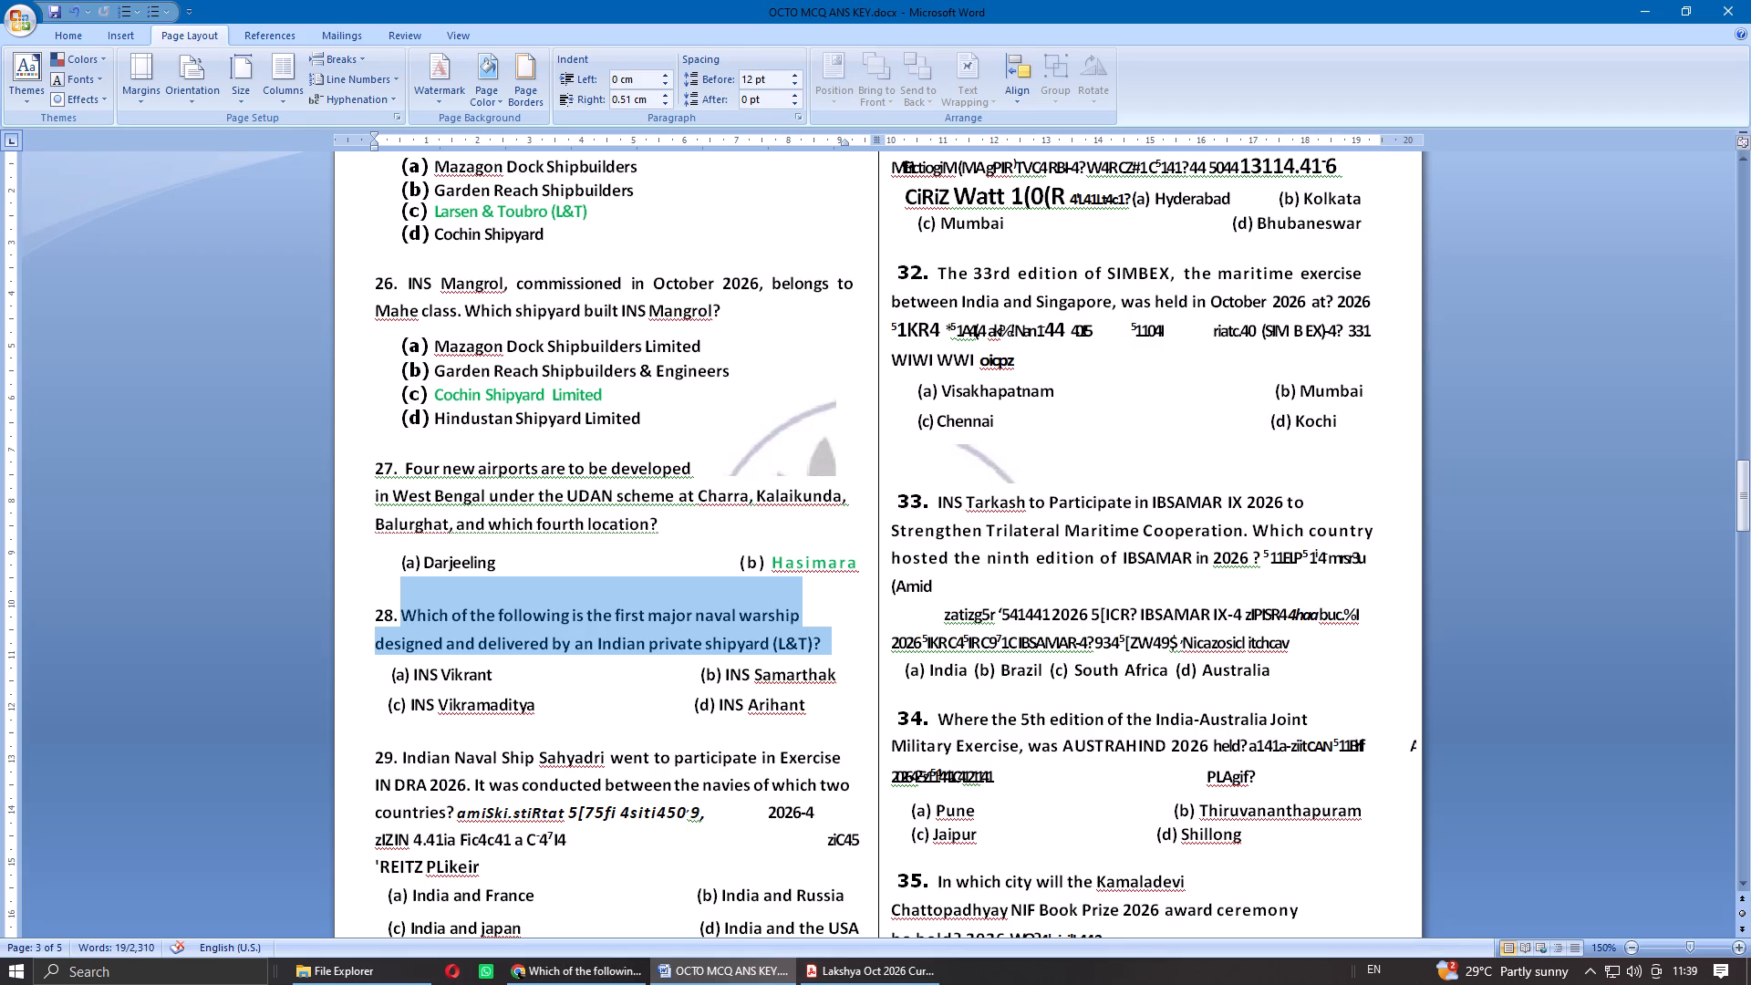
drag(845, 679, 686, 678)
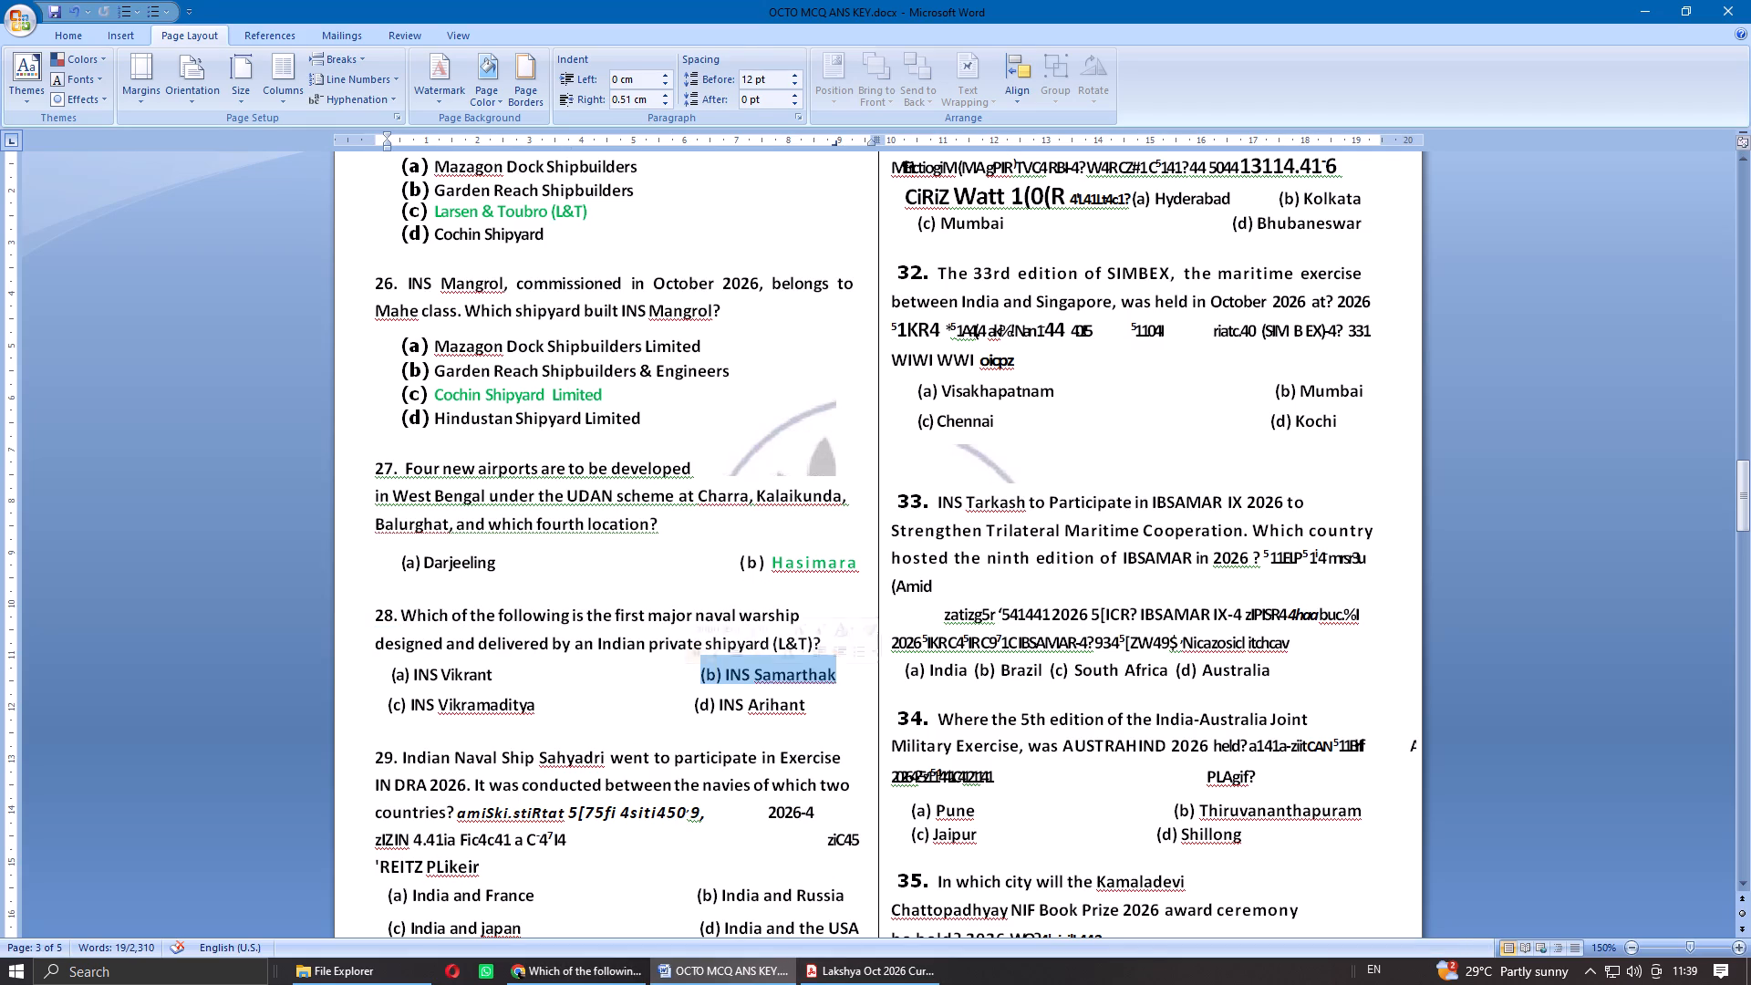
click(53, 32)
click(357, 90)
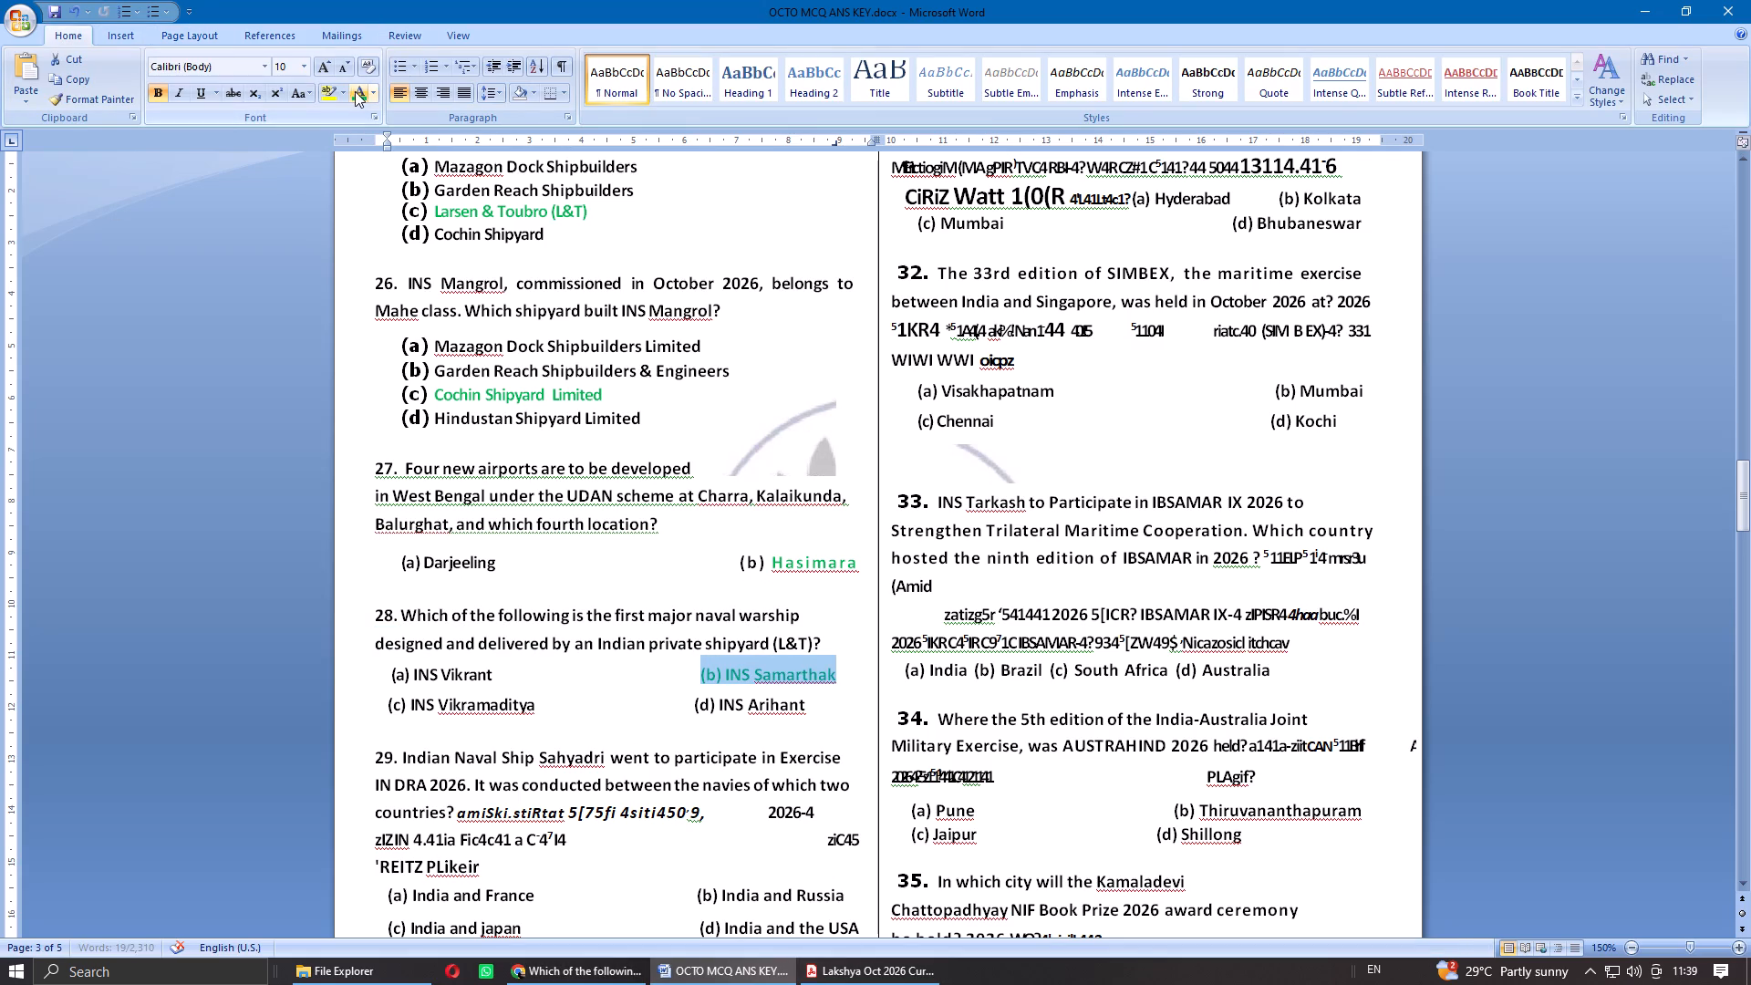
click(780, 615)
Set the option letters (a) to (d) of questions 25 and 26 to the Calibri body font.
click(421, 167)
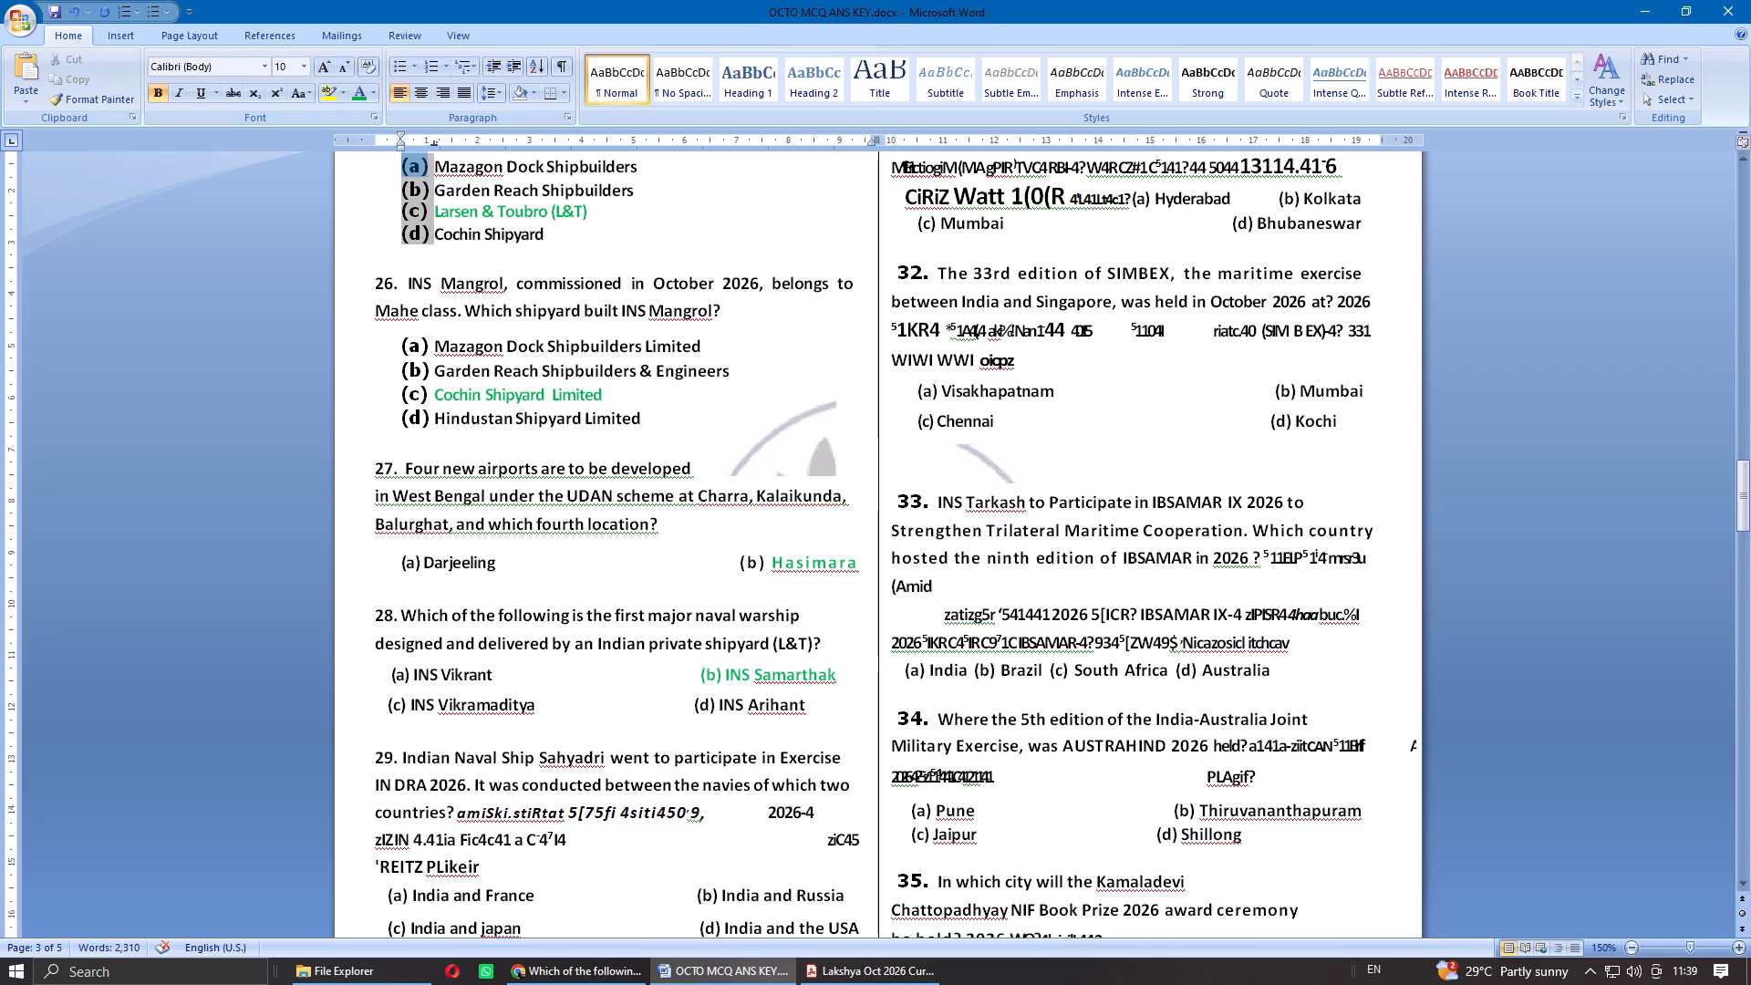
click(264, 67)
click(225, 130)
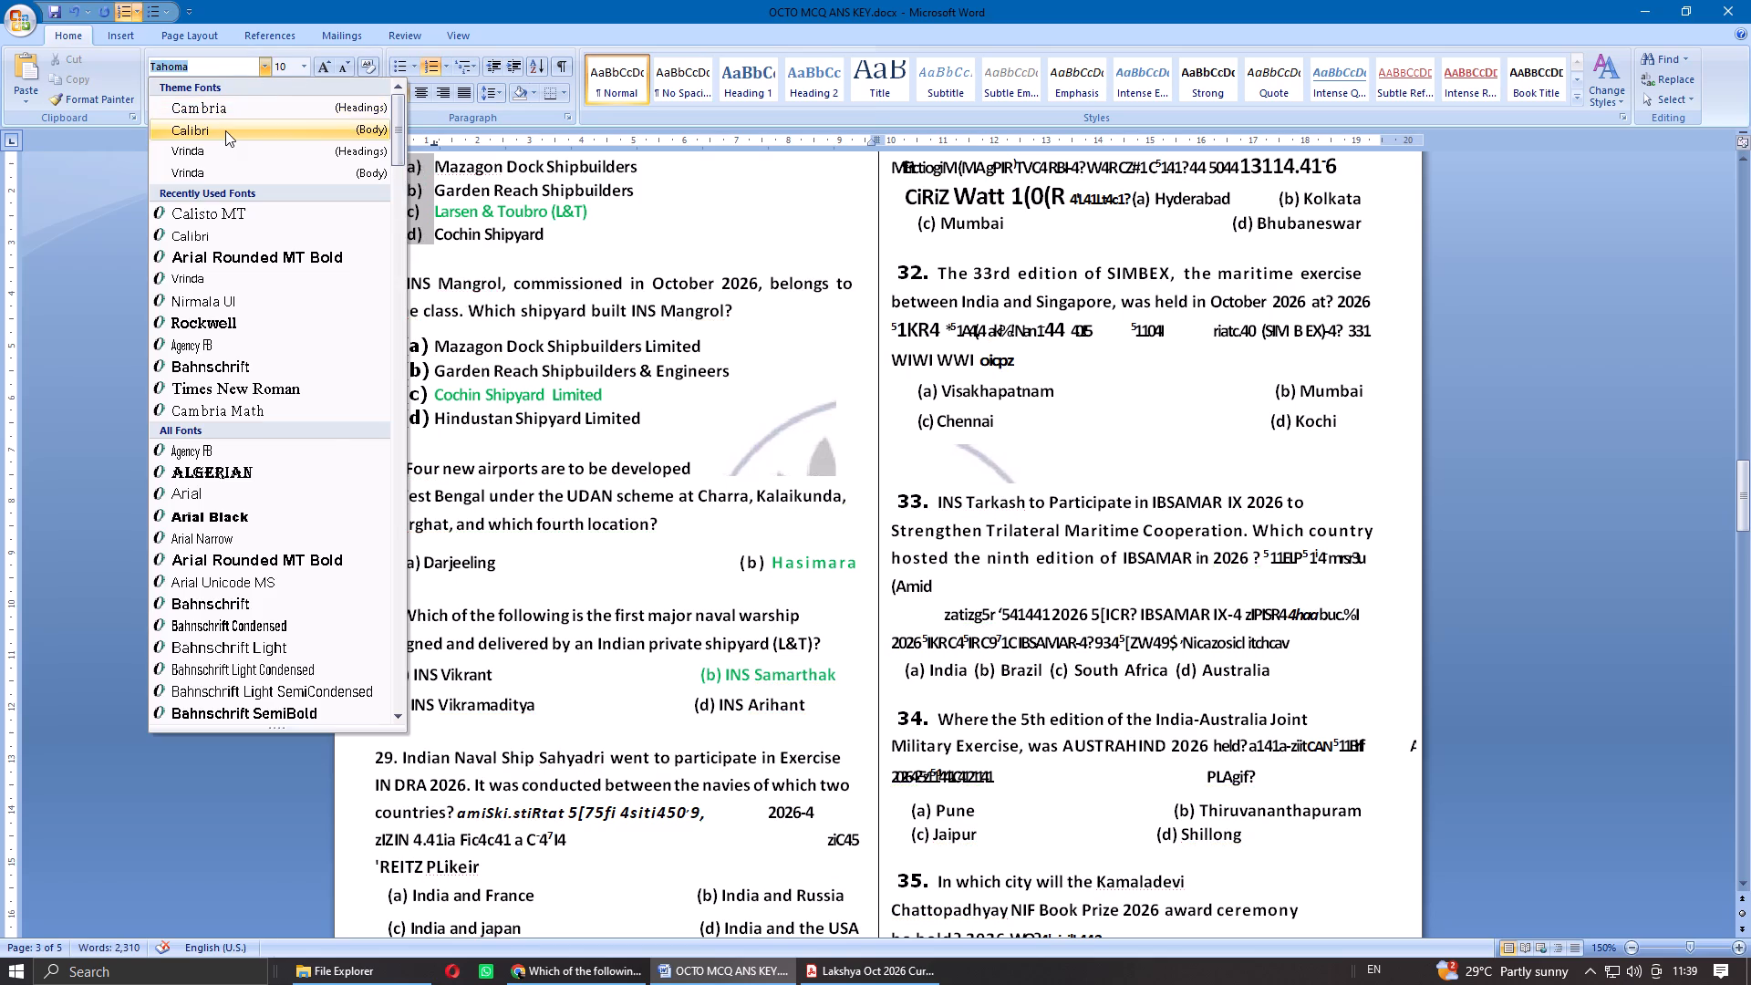
click(414, 356)
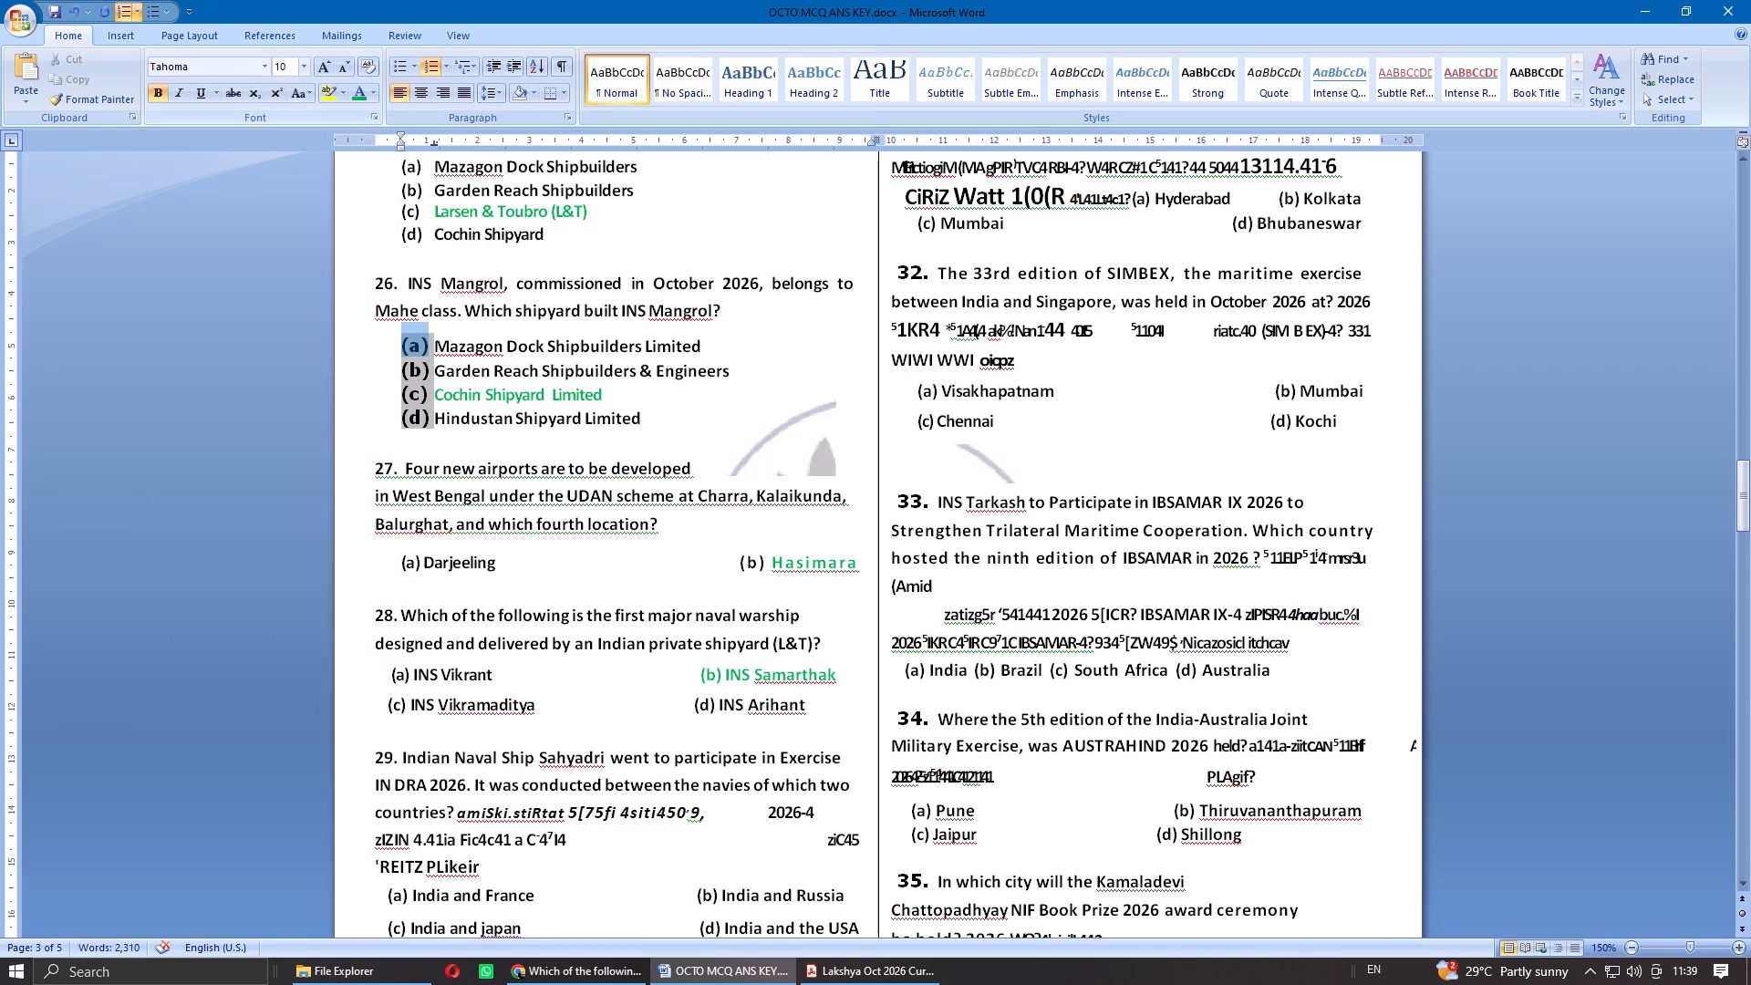
click(261, 66)
click(239, 132)
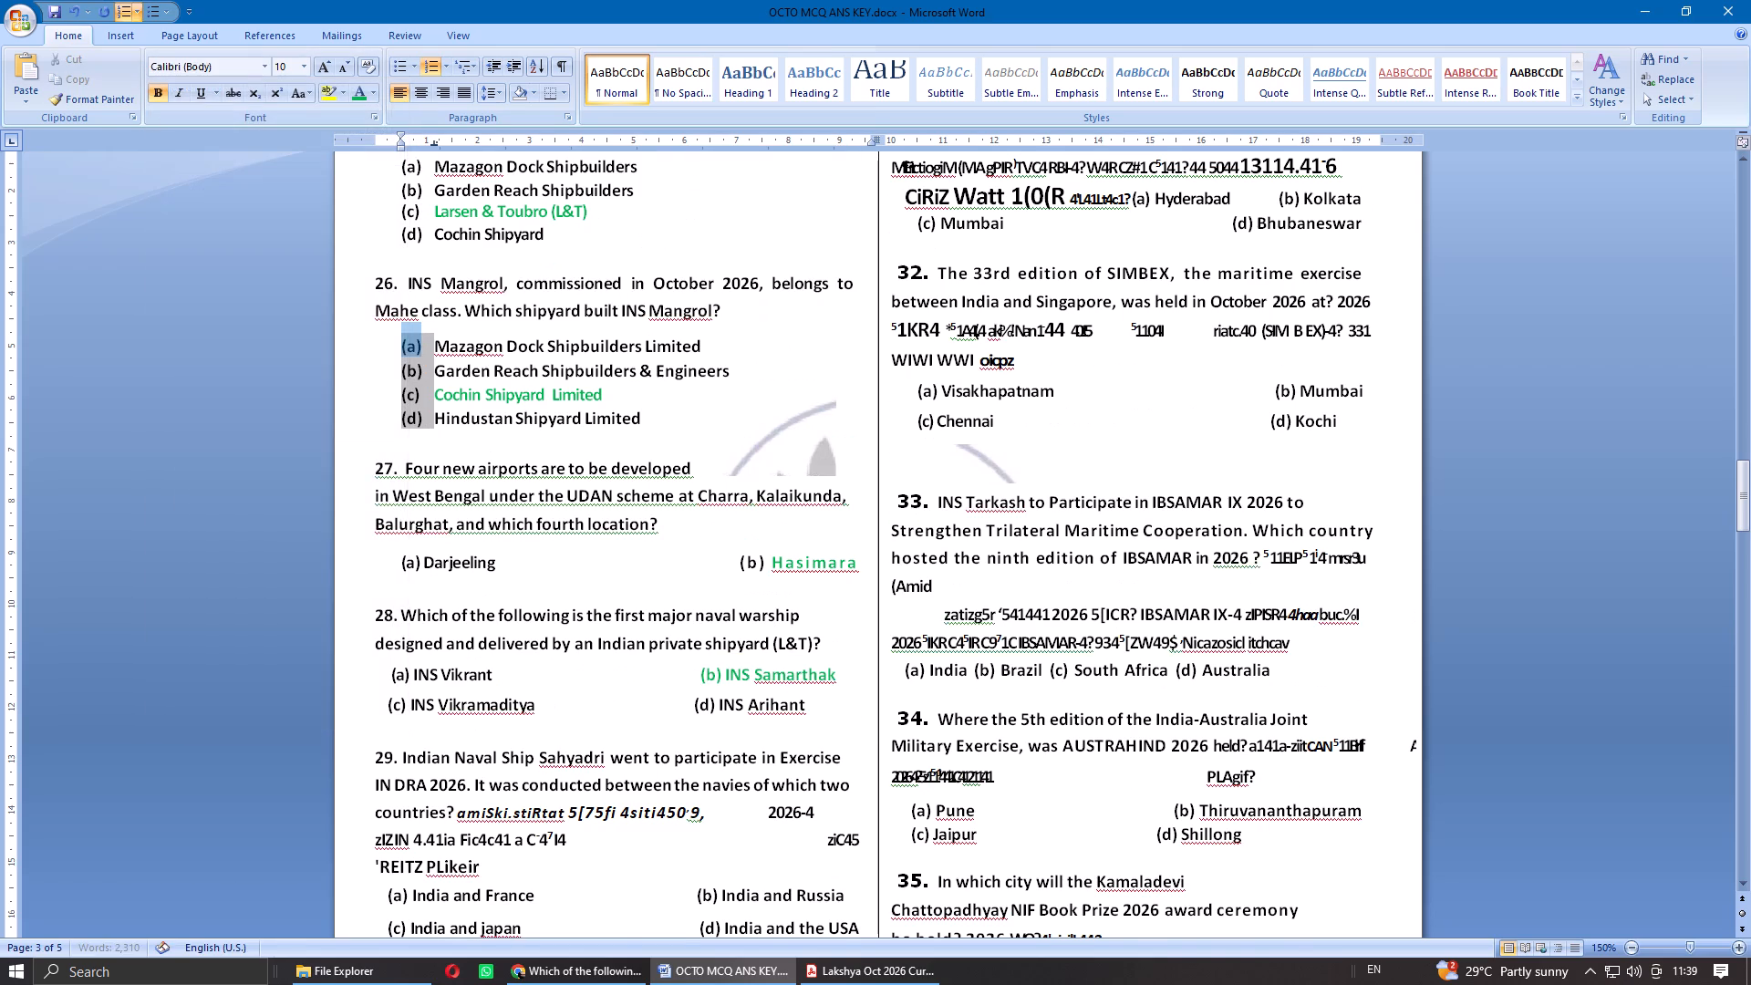
Set the option letters (a) to (d) of questions 23 and 20 to the Calibri body font.
scroll(789, 416, up, 4)
scroll(614, 596, up, 9)
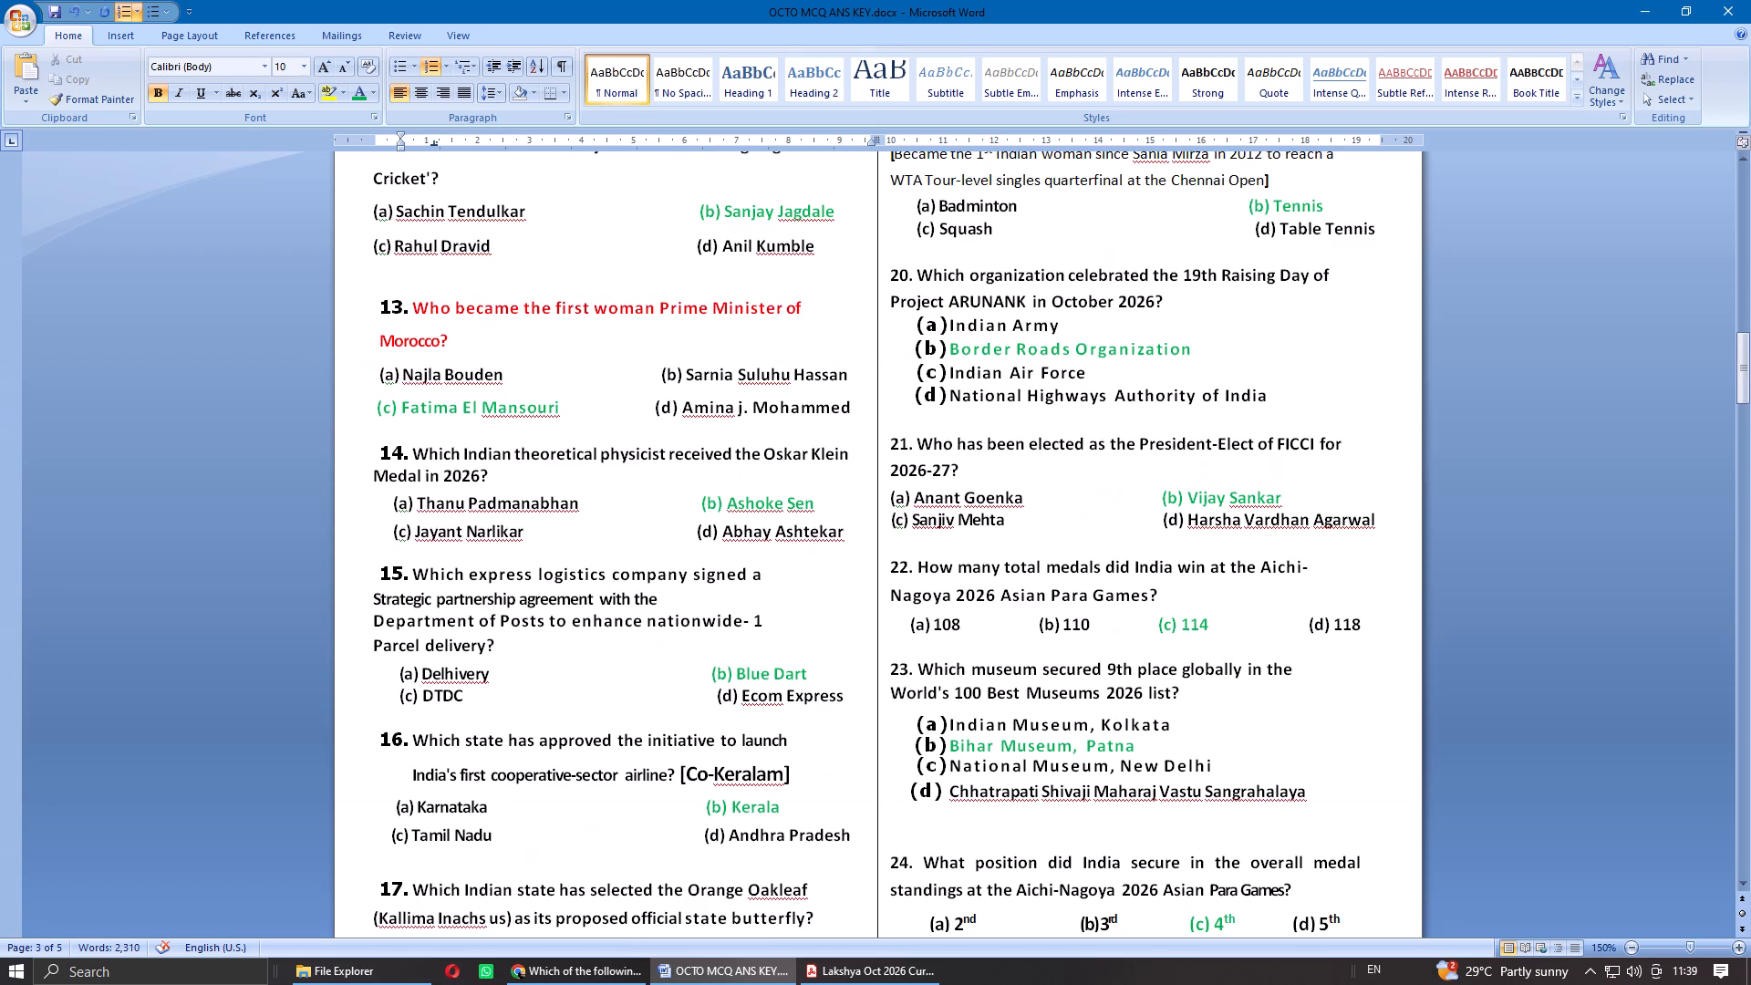
click(928, 732)
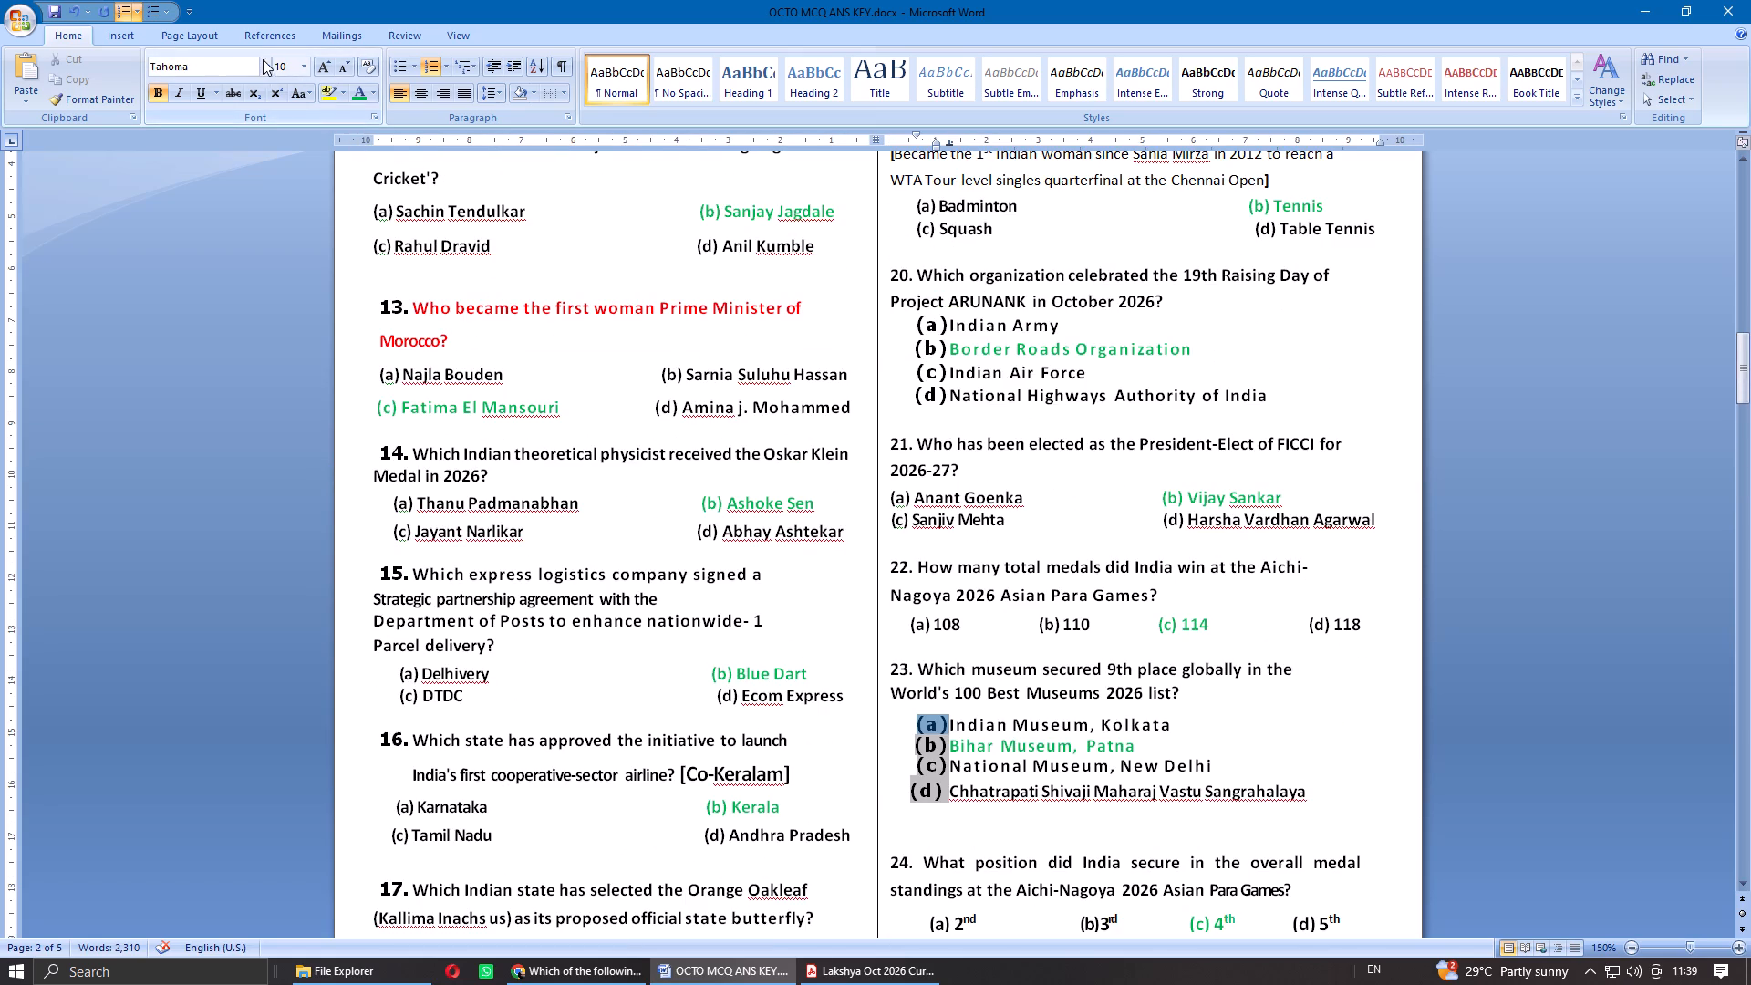
click(264, 67)
click(234, 127)
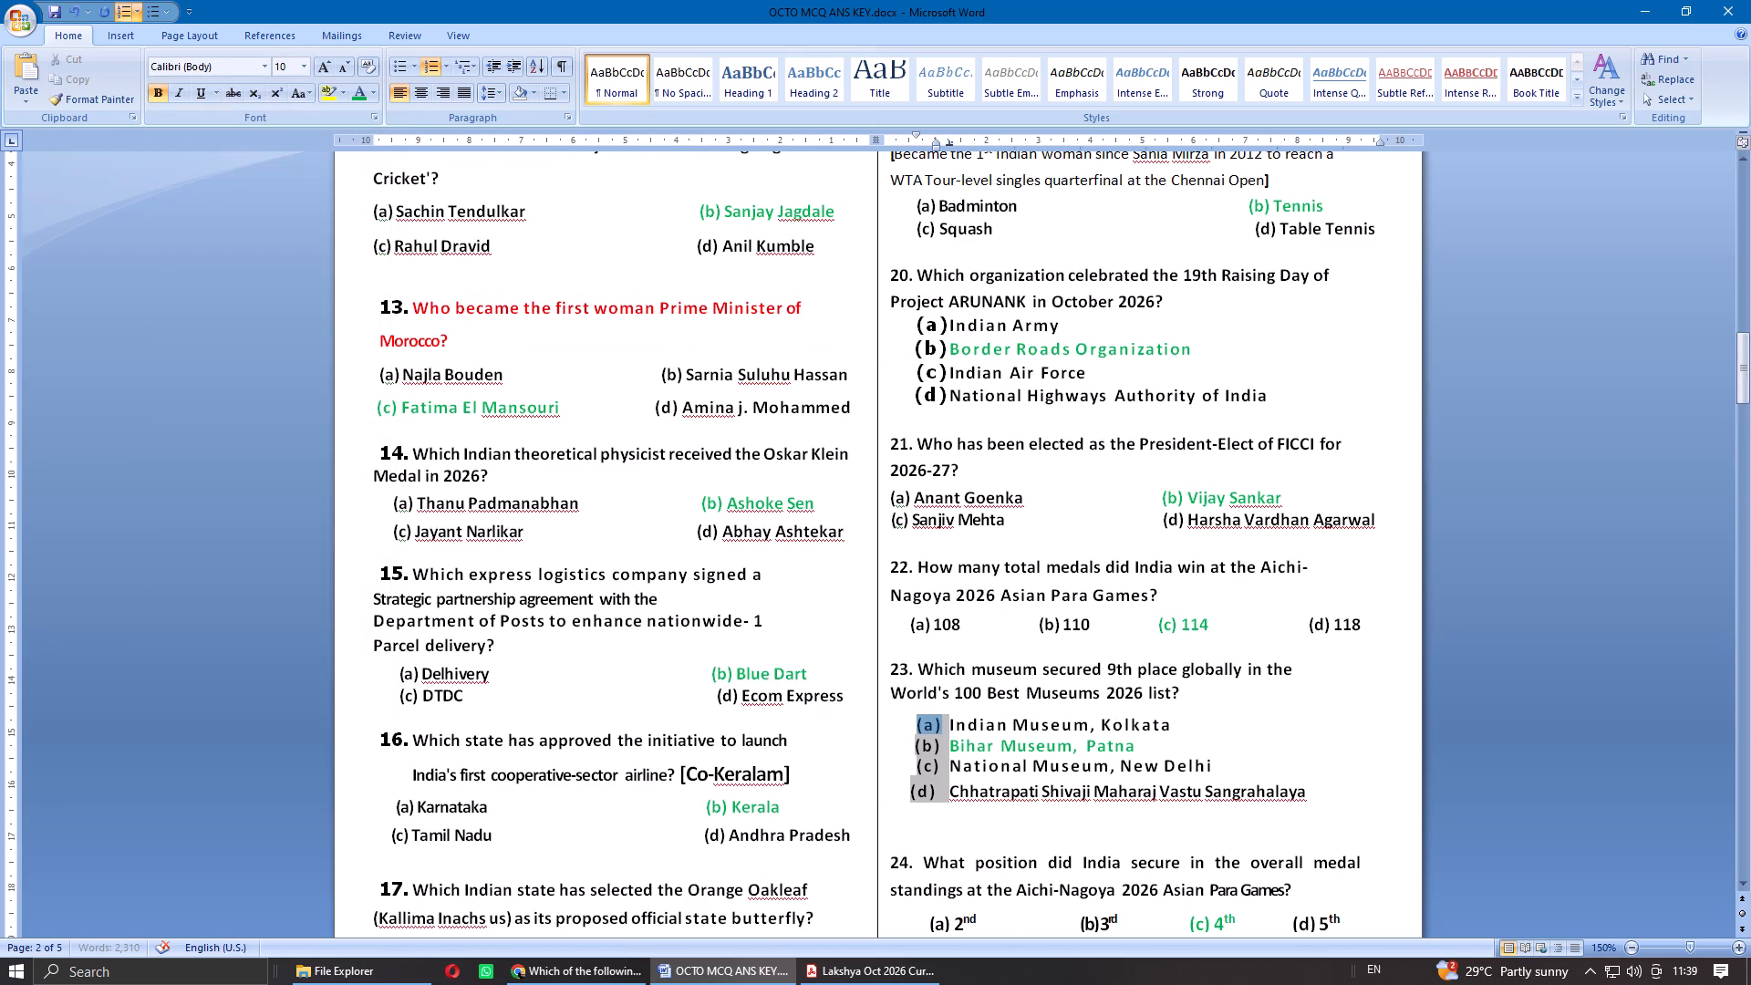
click(927, 327)
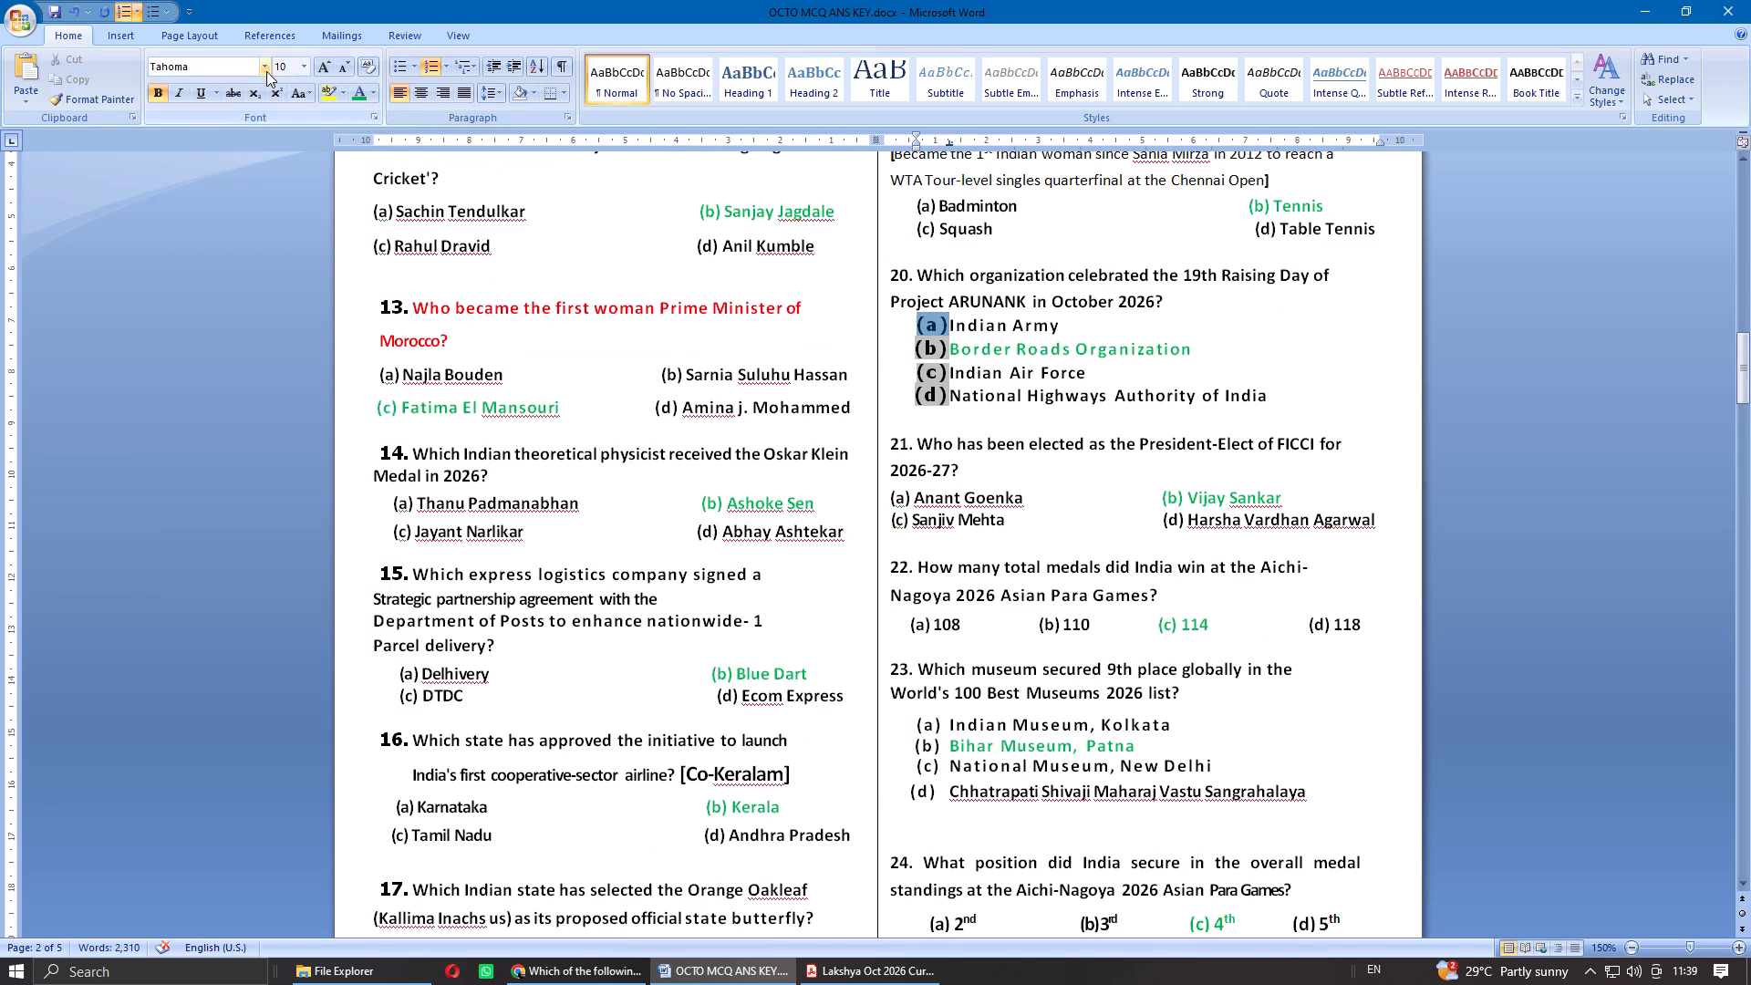
click(259, 67)
click(221, 127)
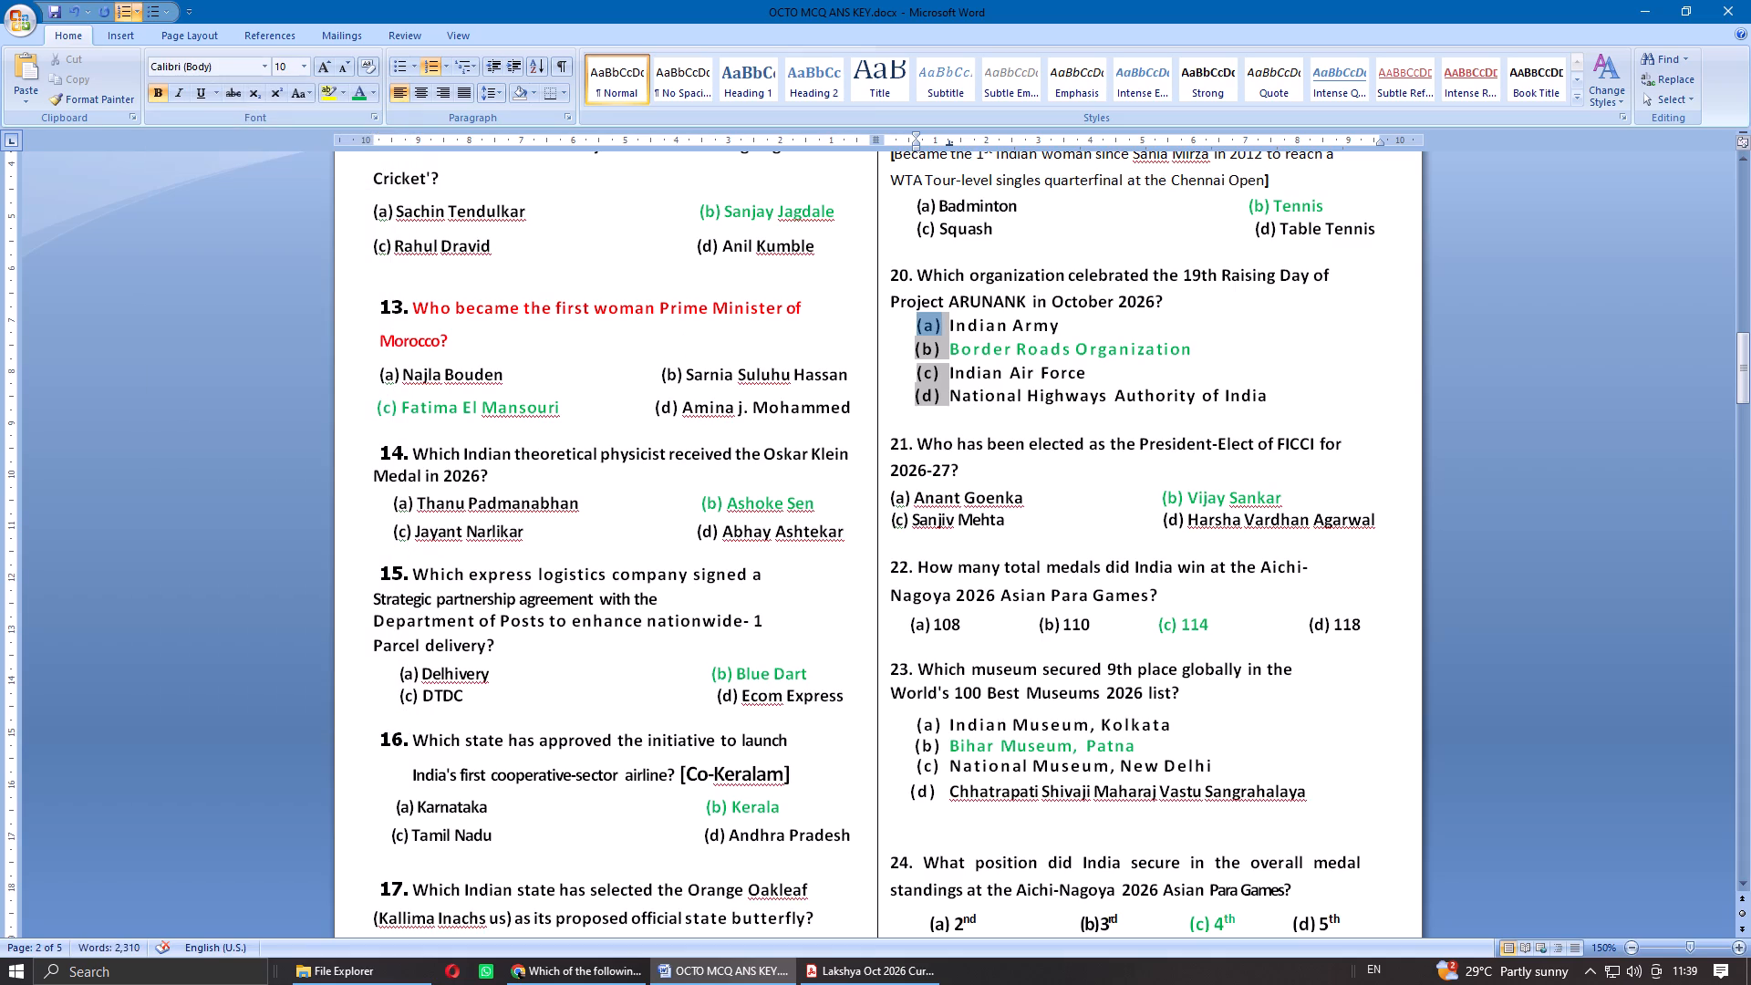
Set the automatic question numbers 11 to 17 to the Calibri body font.
click(398, 306)
click(260, 66)
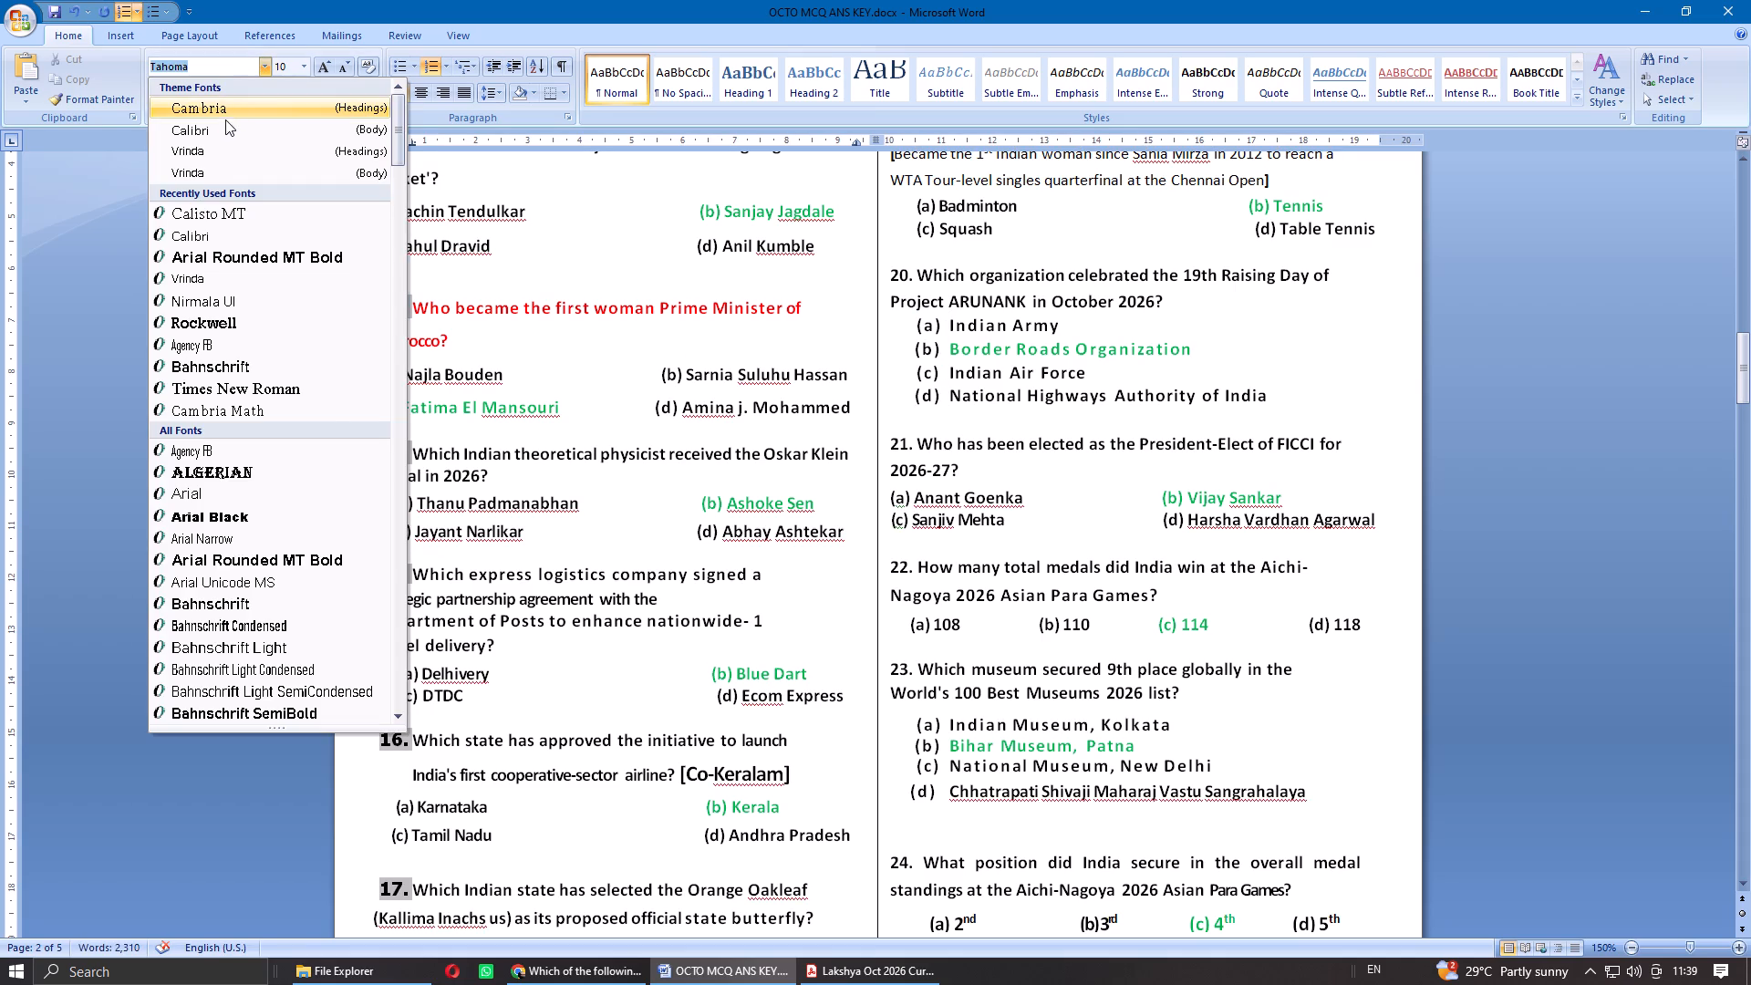
click(222, 128)
click(787, 362)
Set the automatic question numbers 1 to 5 on the first page to the Calibri body font.
scroll(769, 433, down, 4)
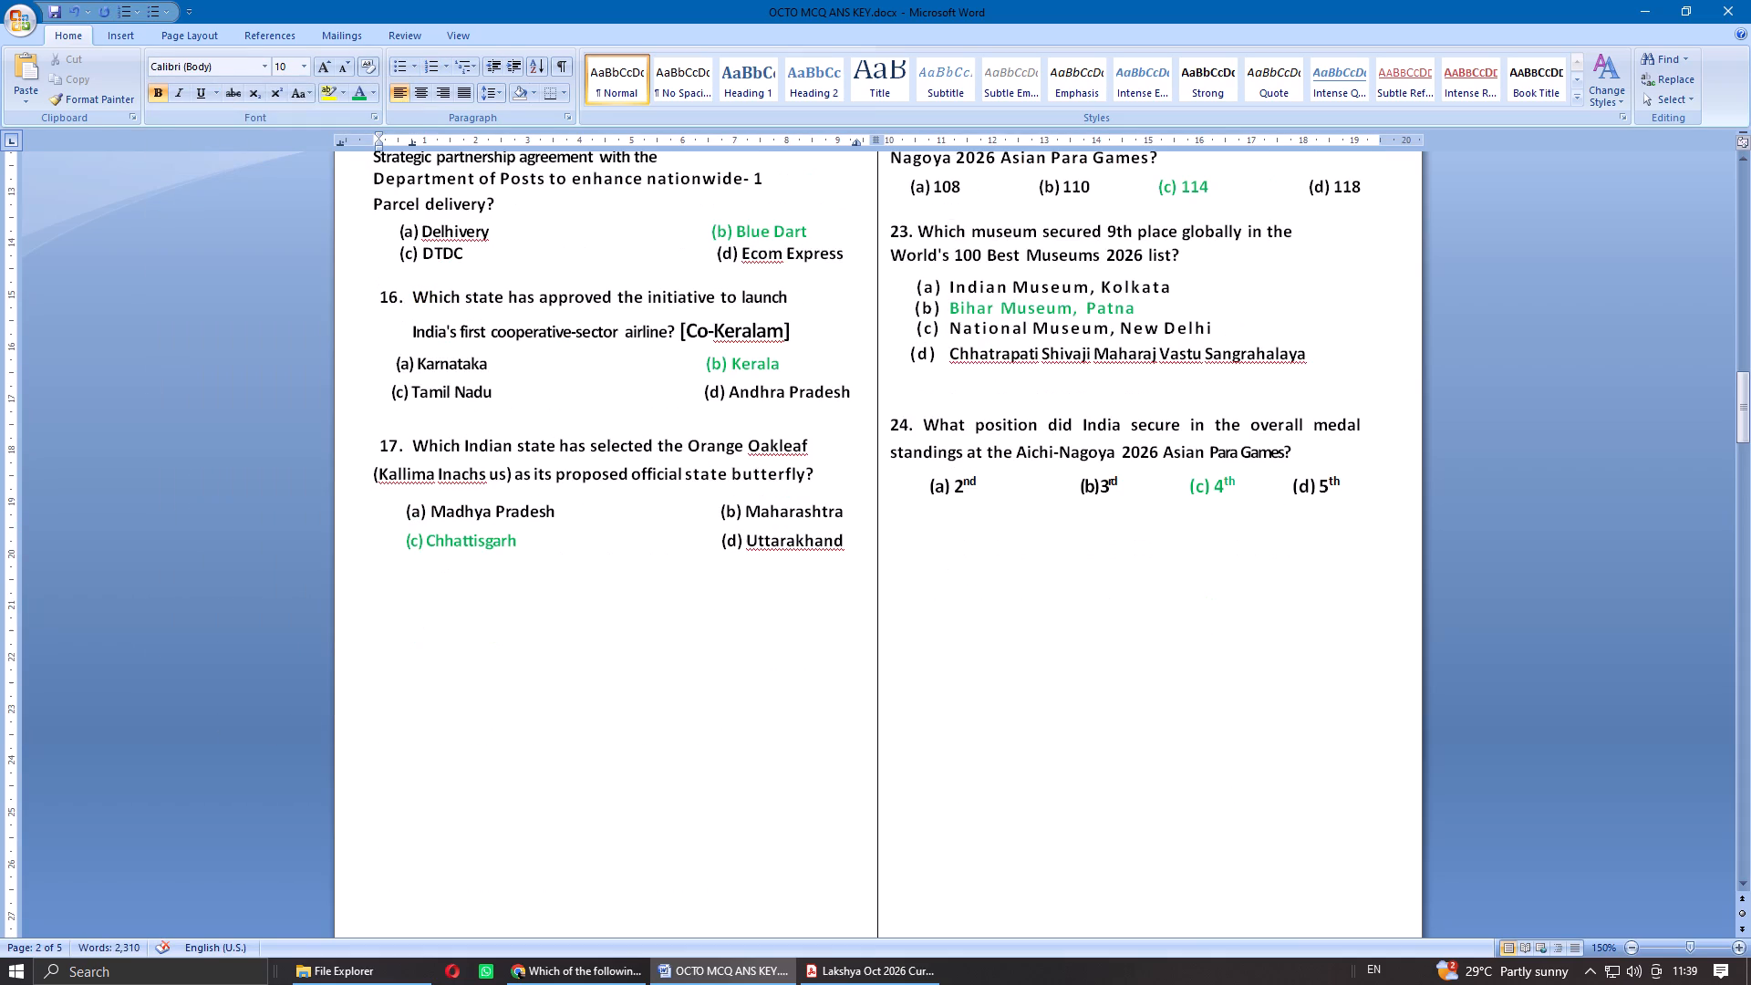
scroll(558, 537, up, 8)
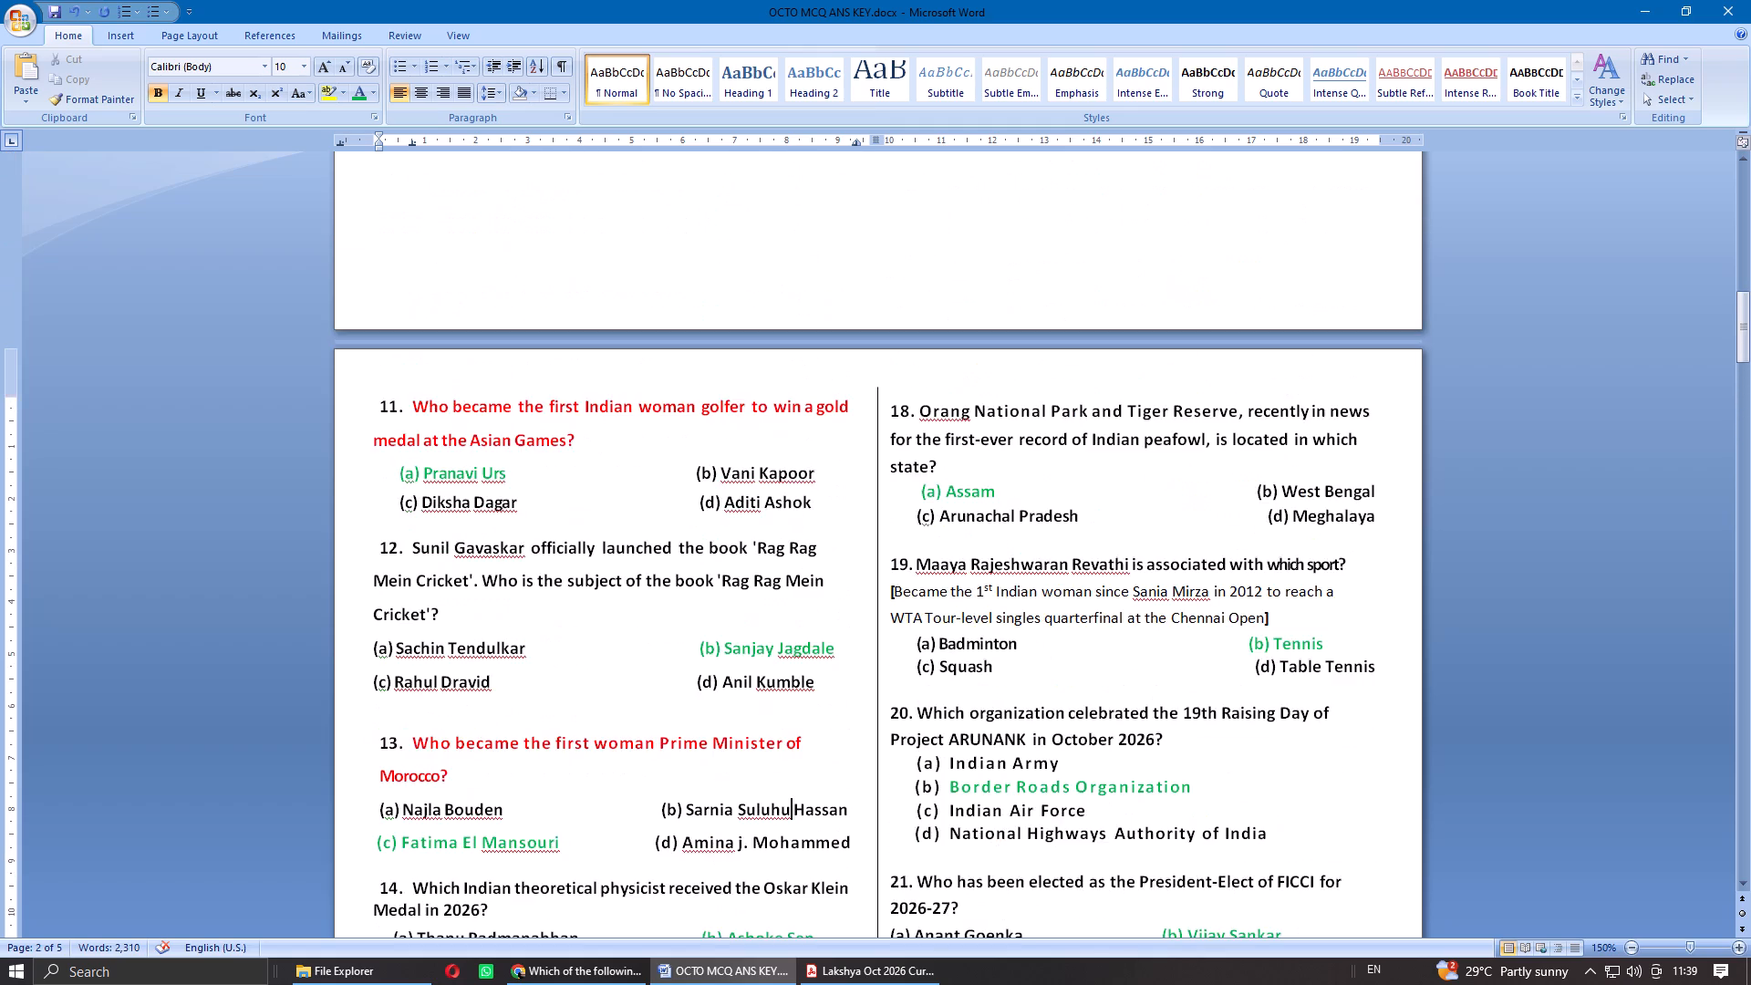
scroll(558, 537, up, 11)
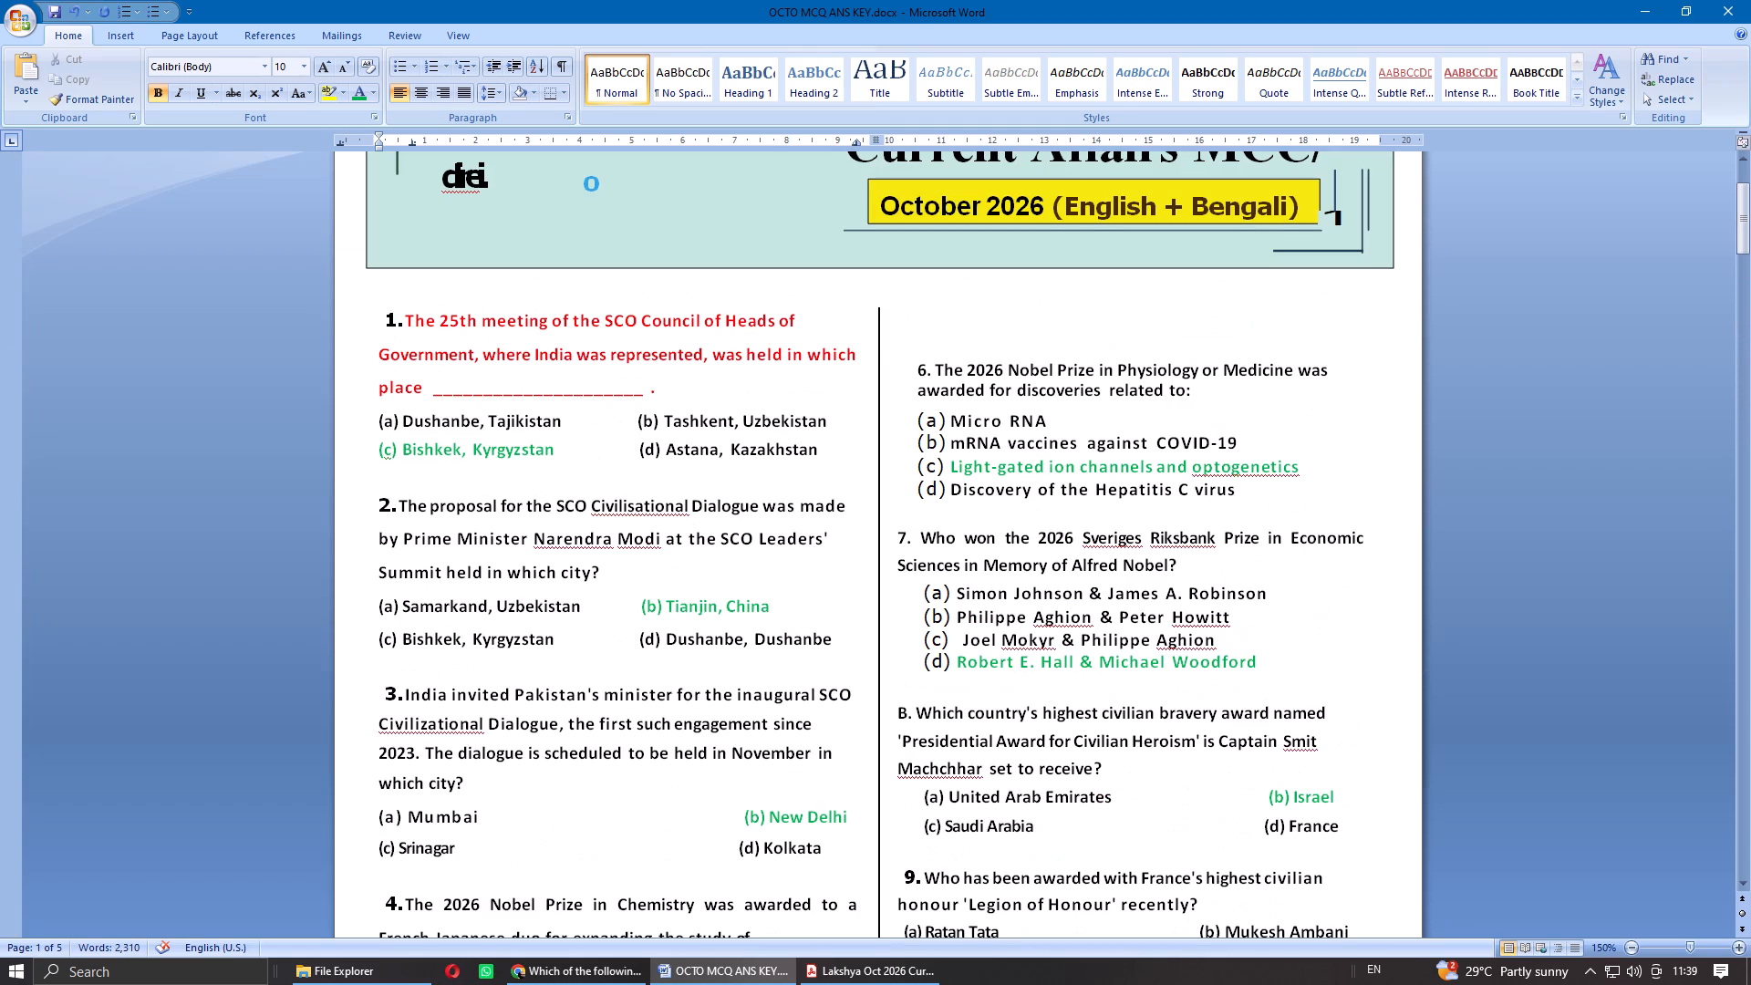
click(389, 318)
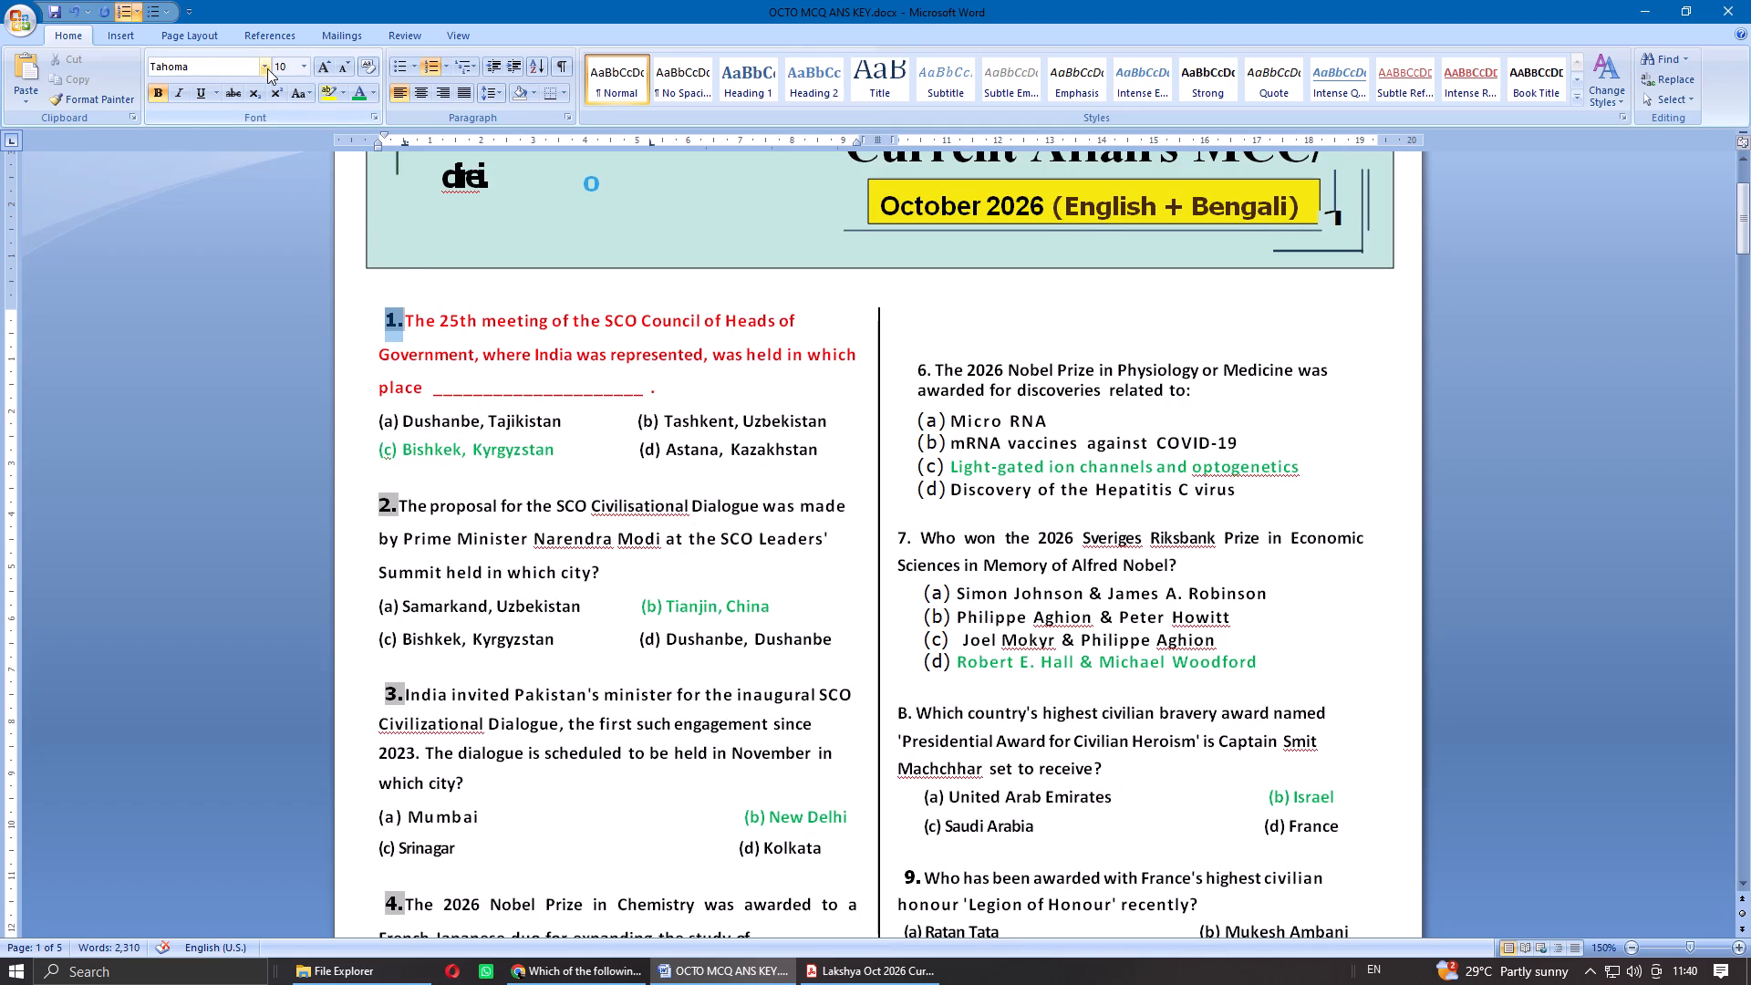
click(267, 68)
click(224, 130)
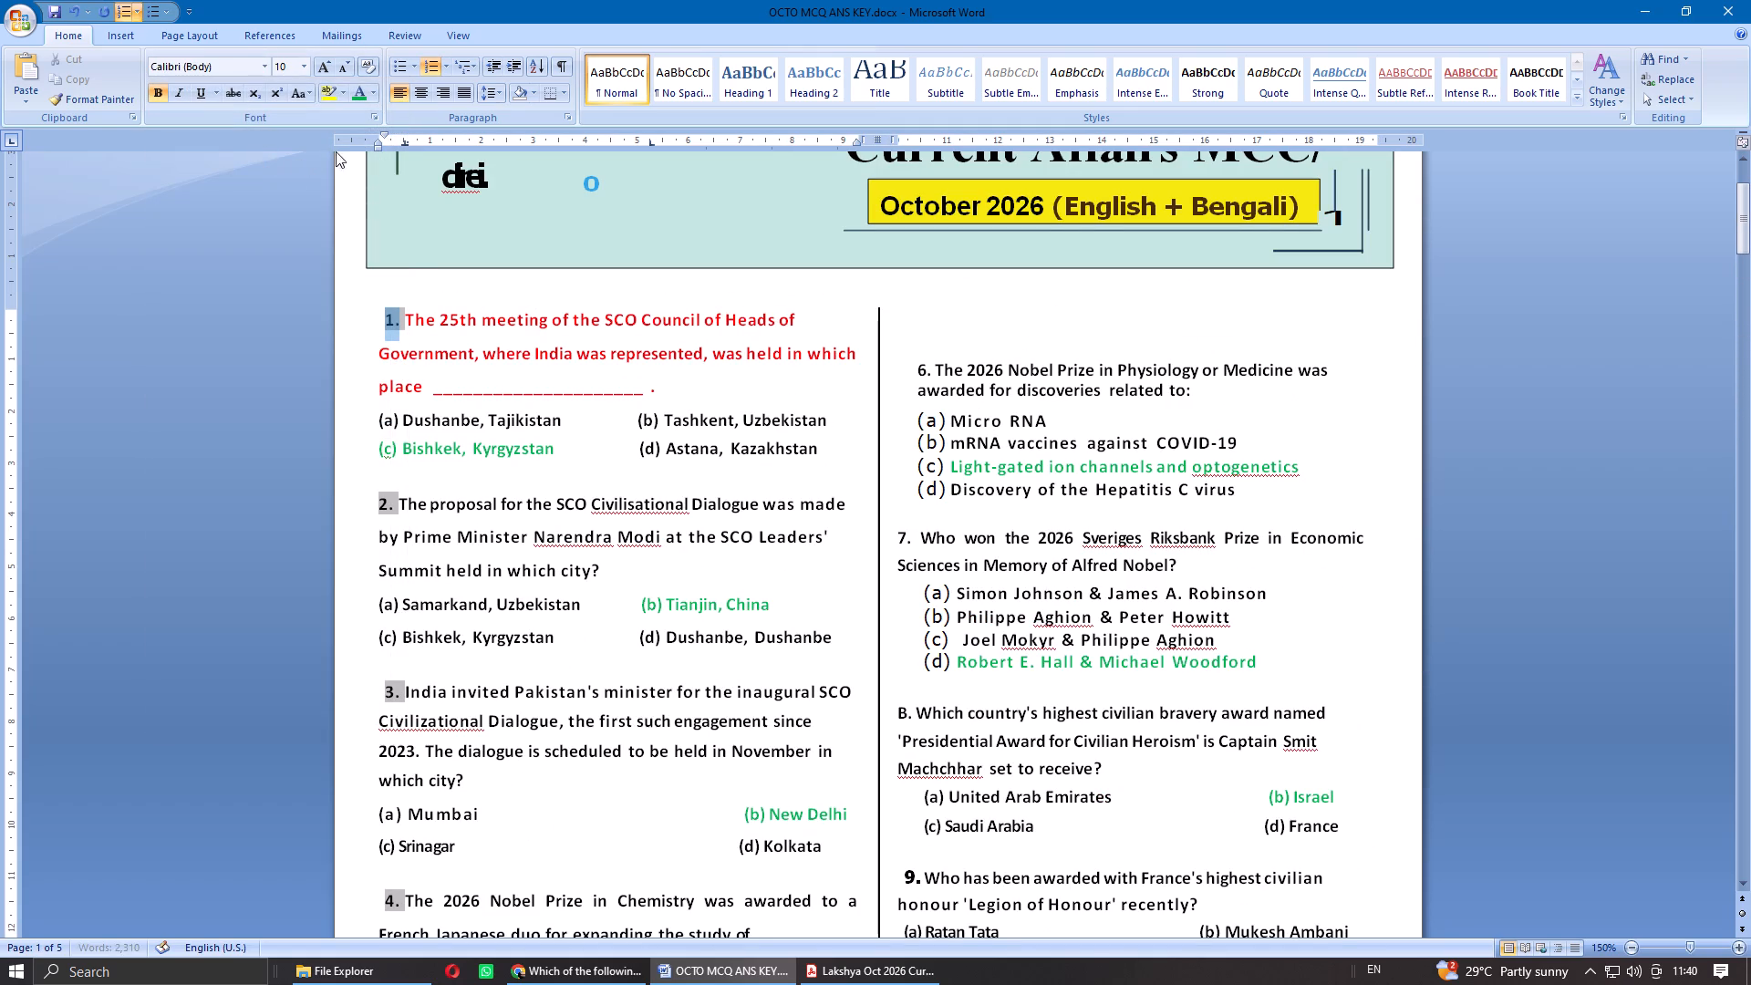
Colour the question numbers 1 to 5 magenta, picked from the additional colours.
click(300, 67)
click(300, 67)
click(374, 92)
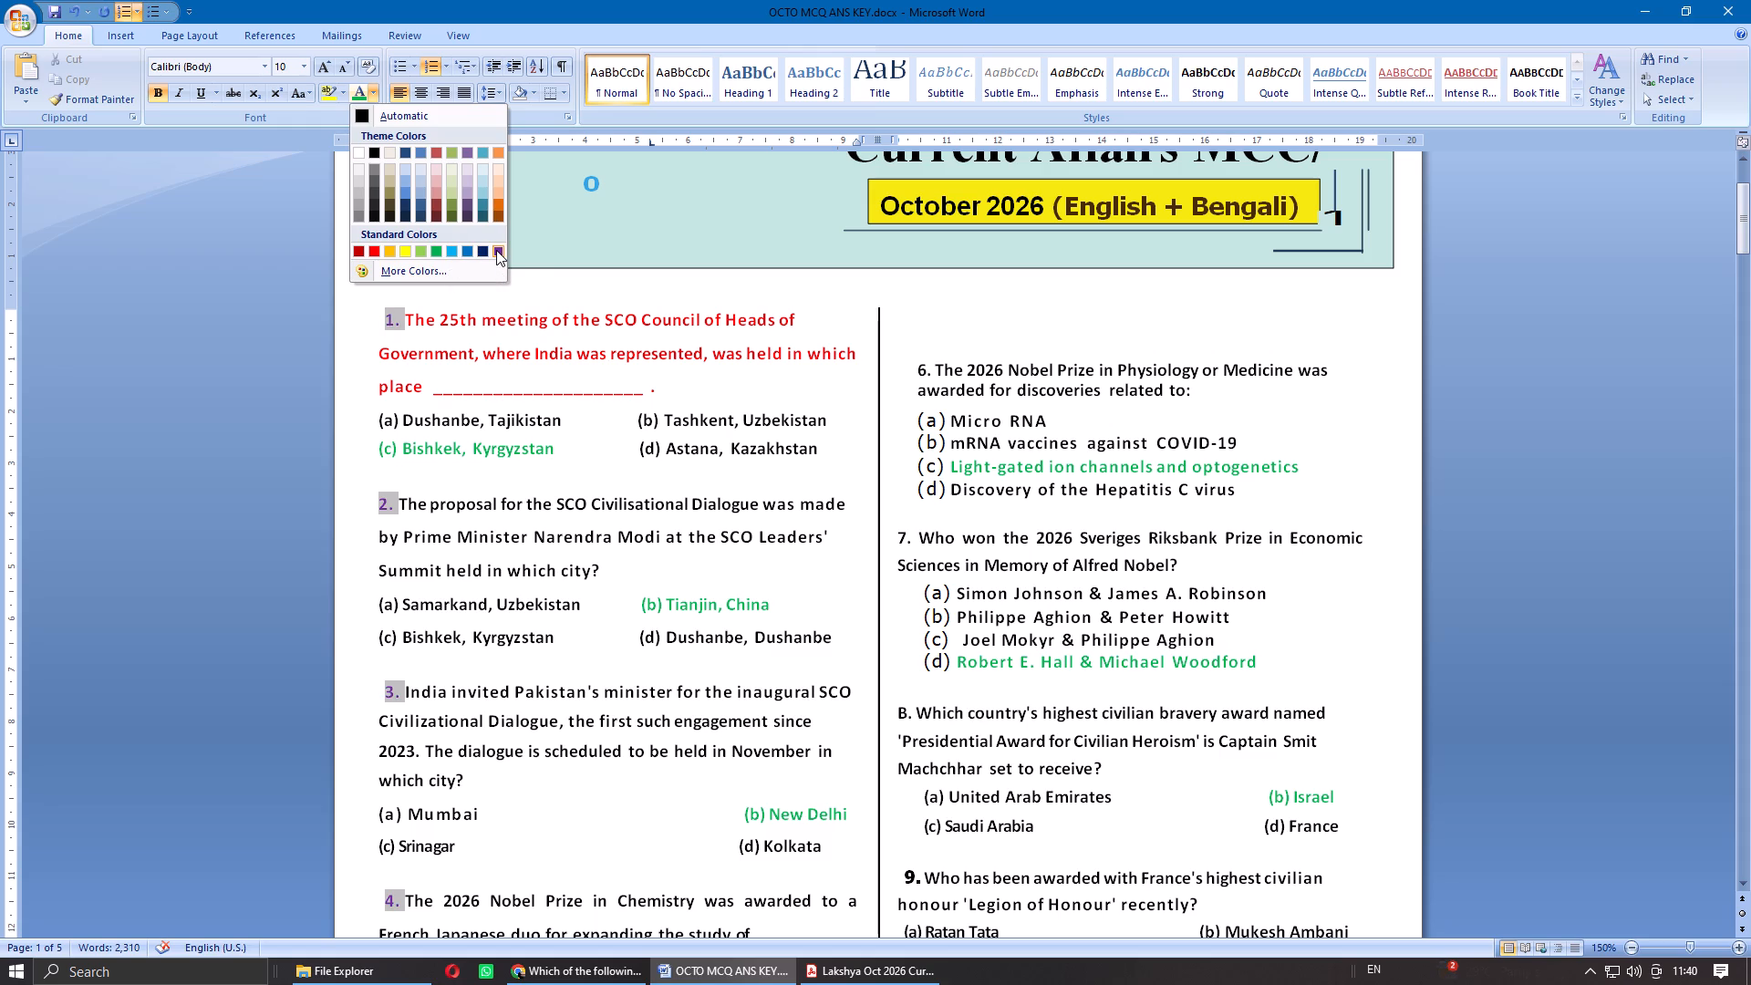
click(448, 264)
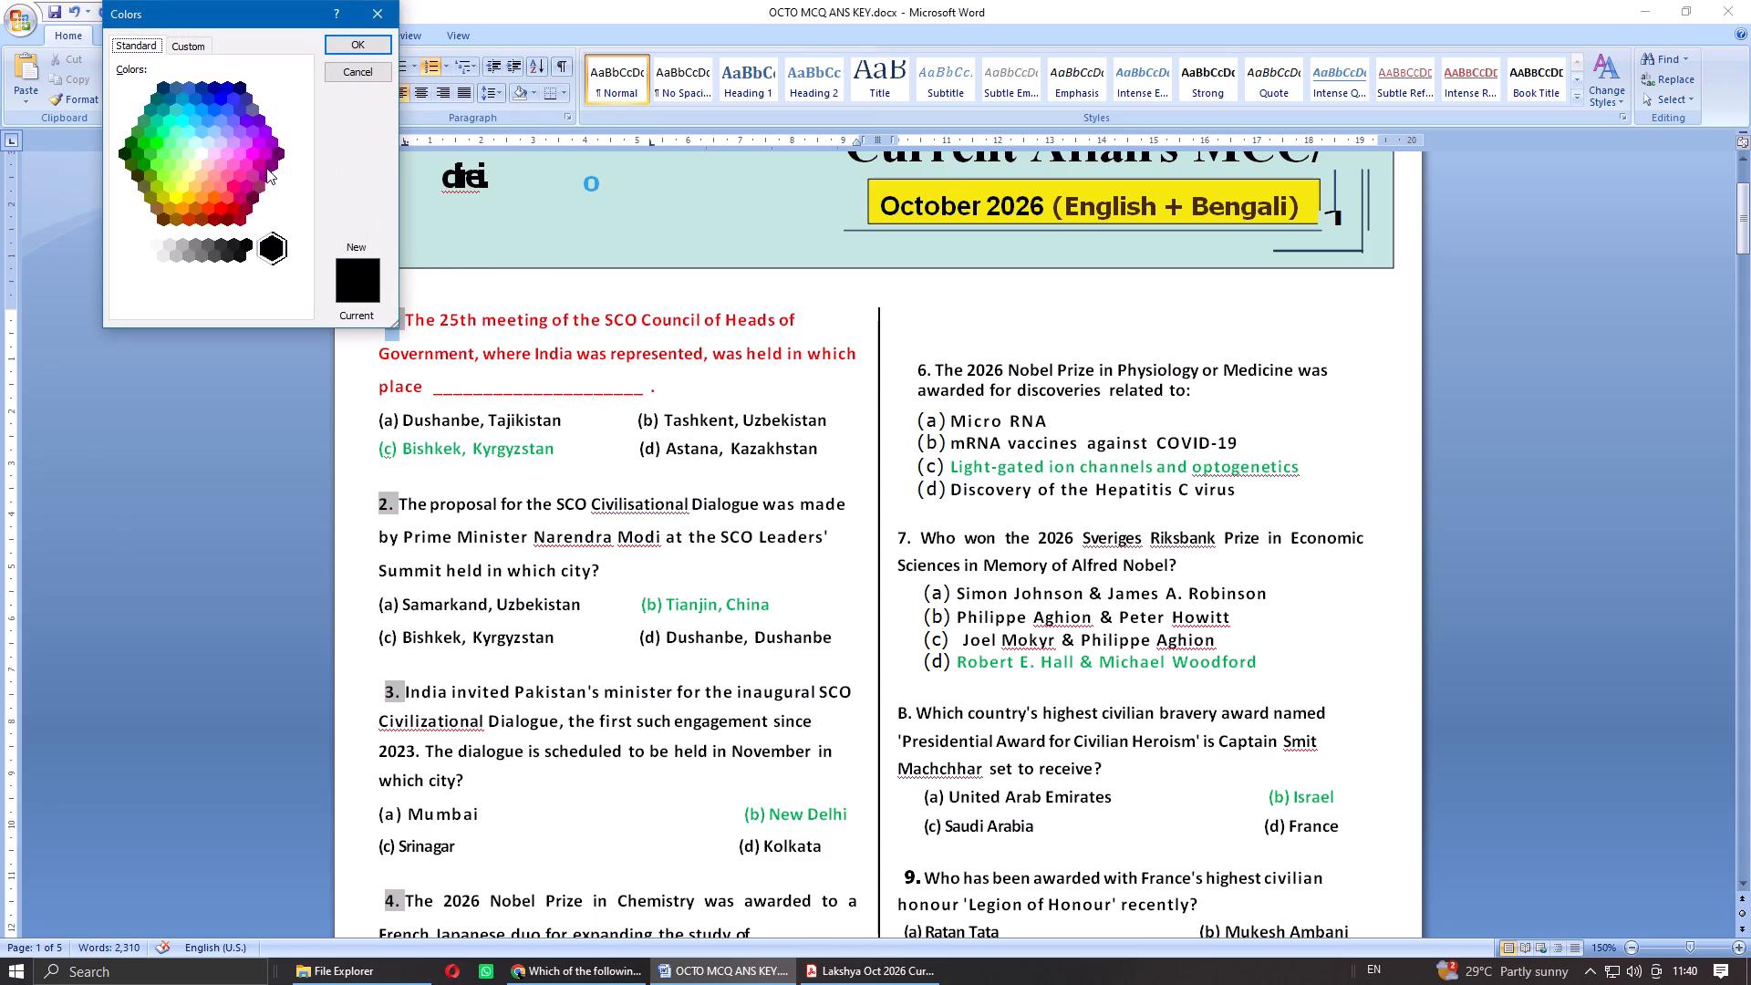
click(253, 153)
click(350, 42)
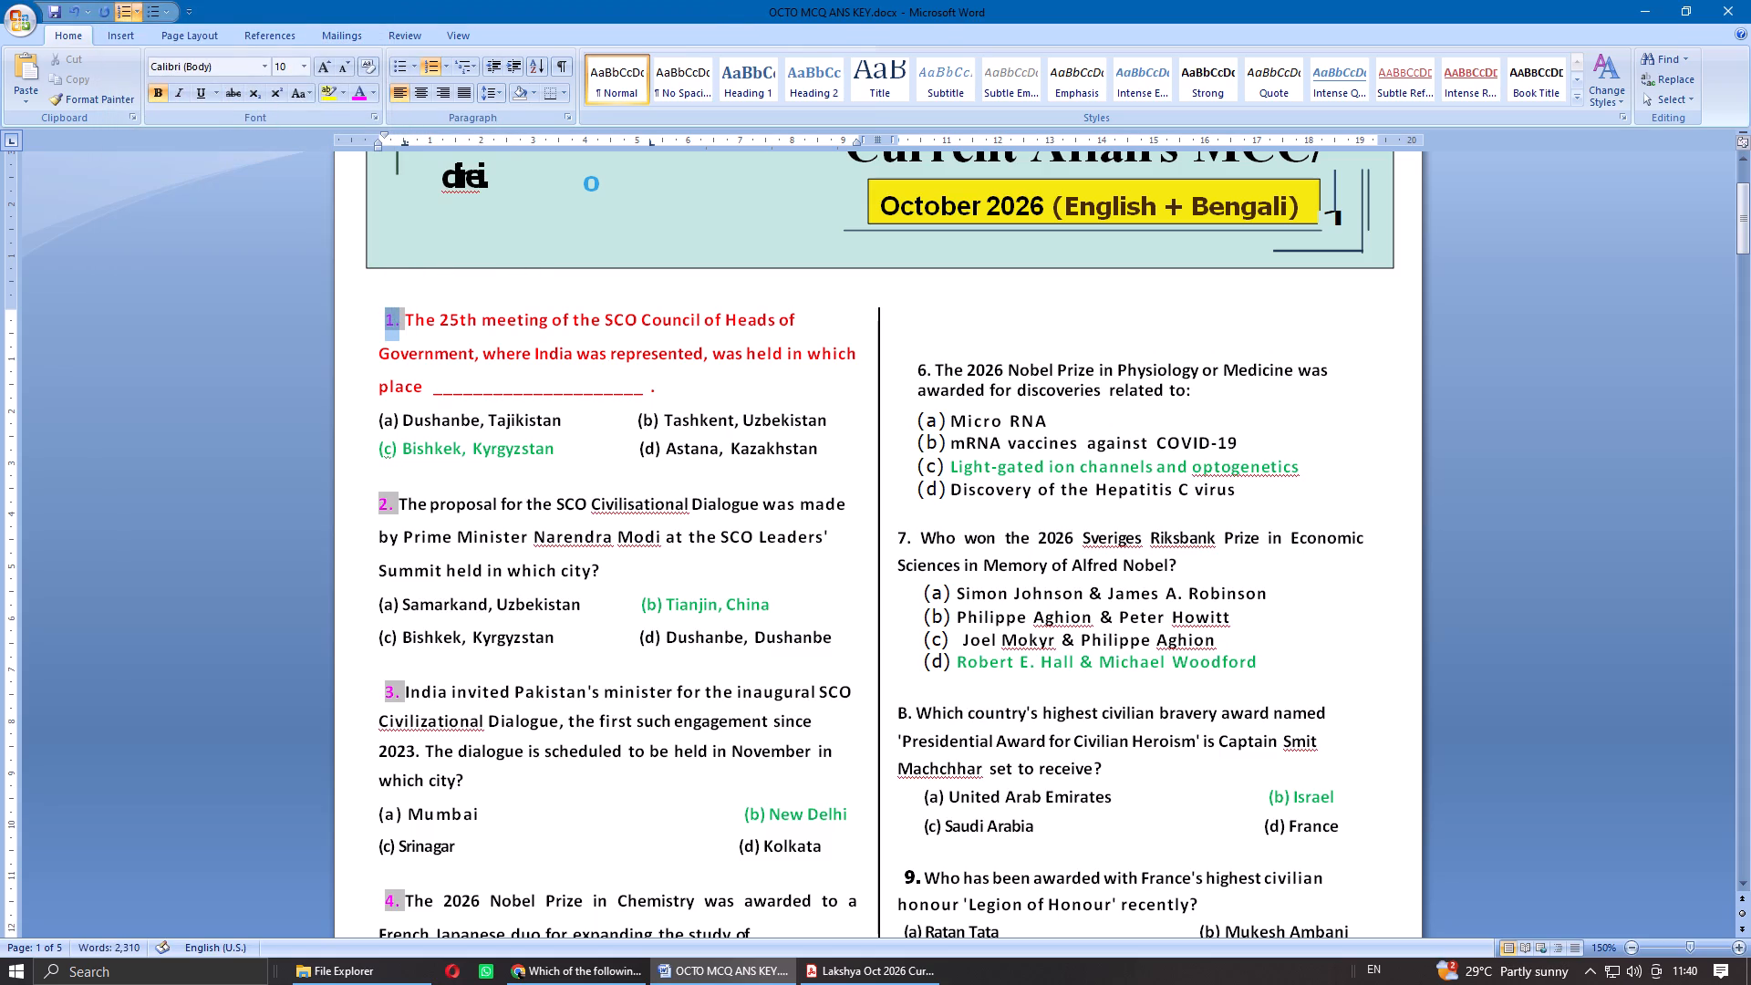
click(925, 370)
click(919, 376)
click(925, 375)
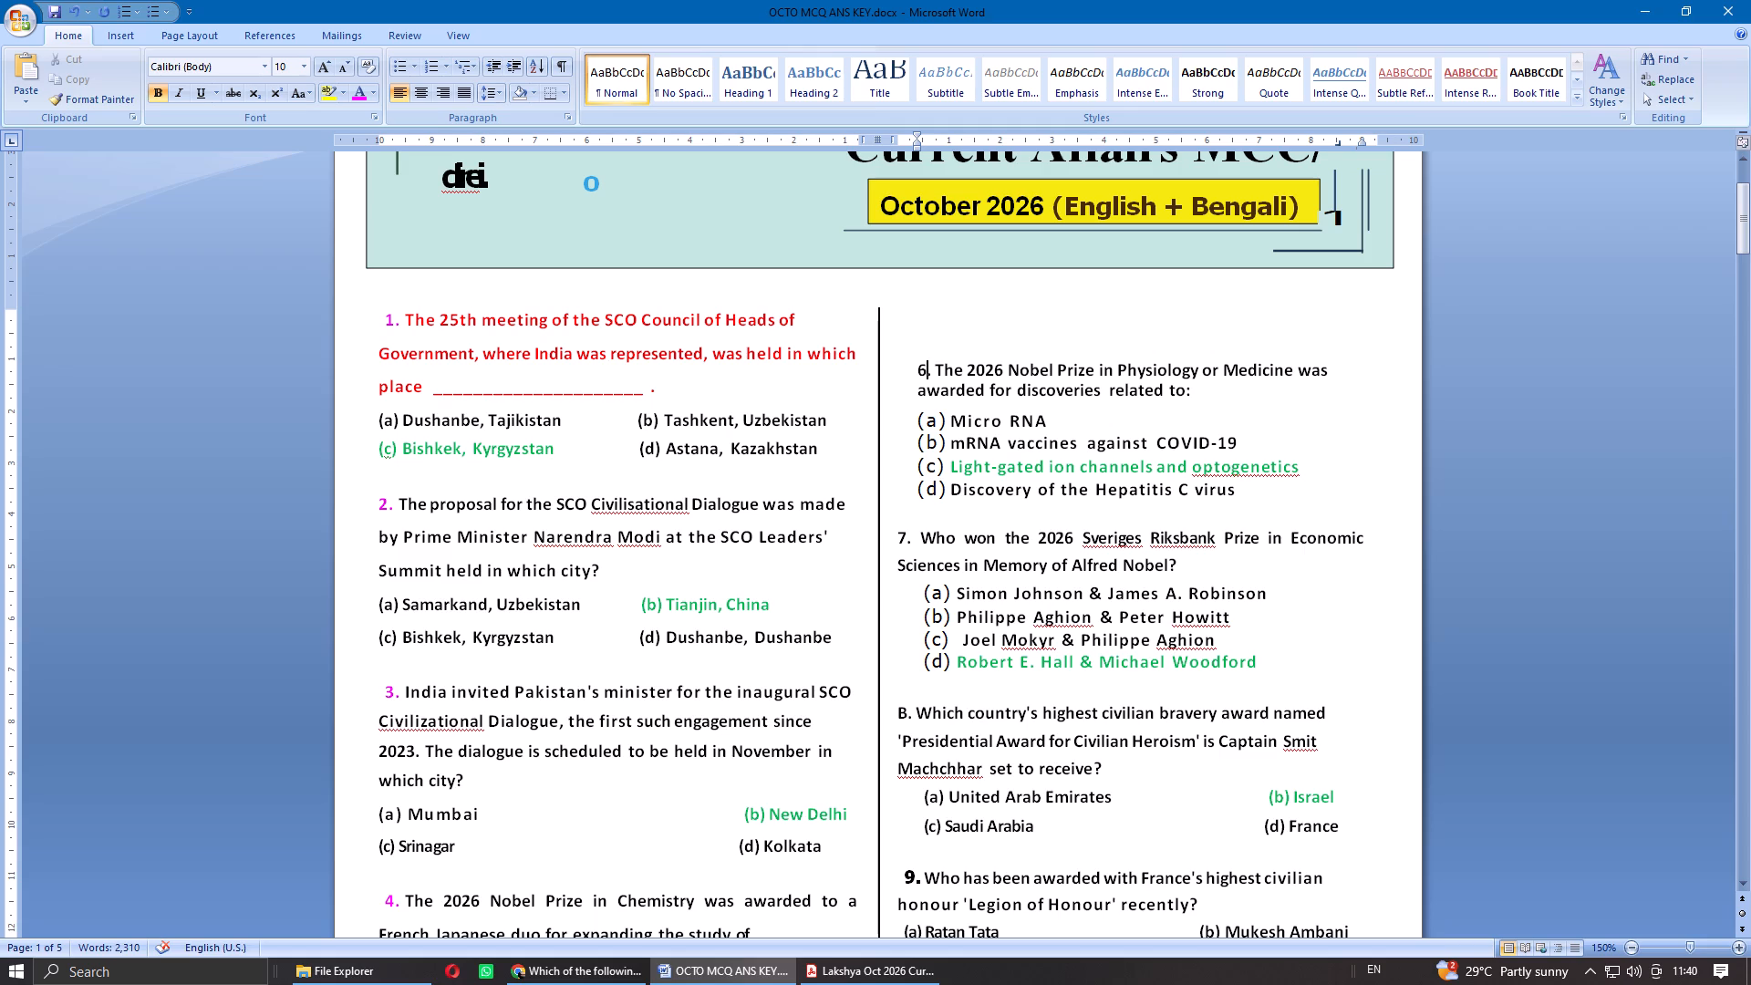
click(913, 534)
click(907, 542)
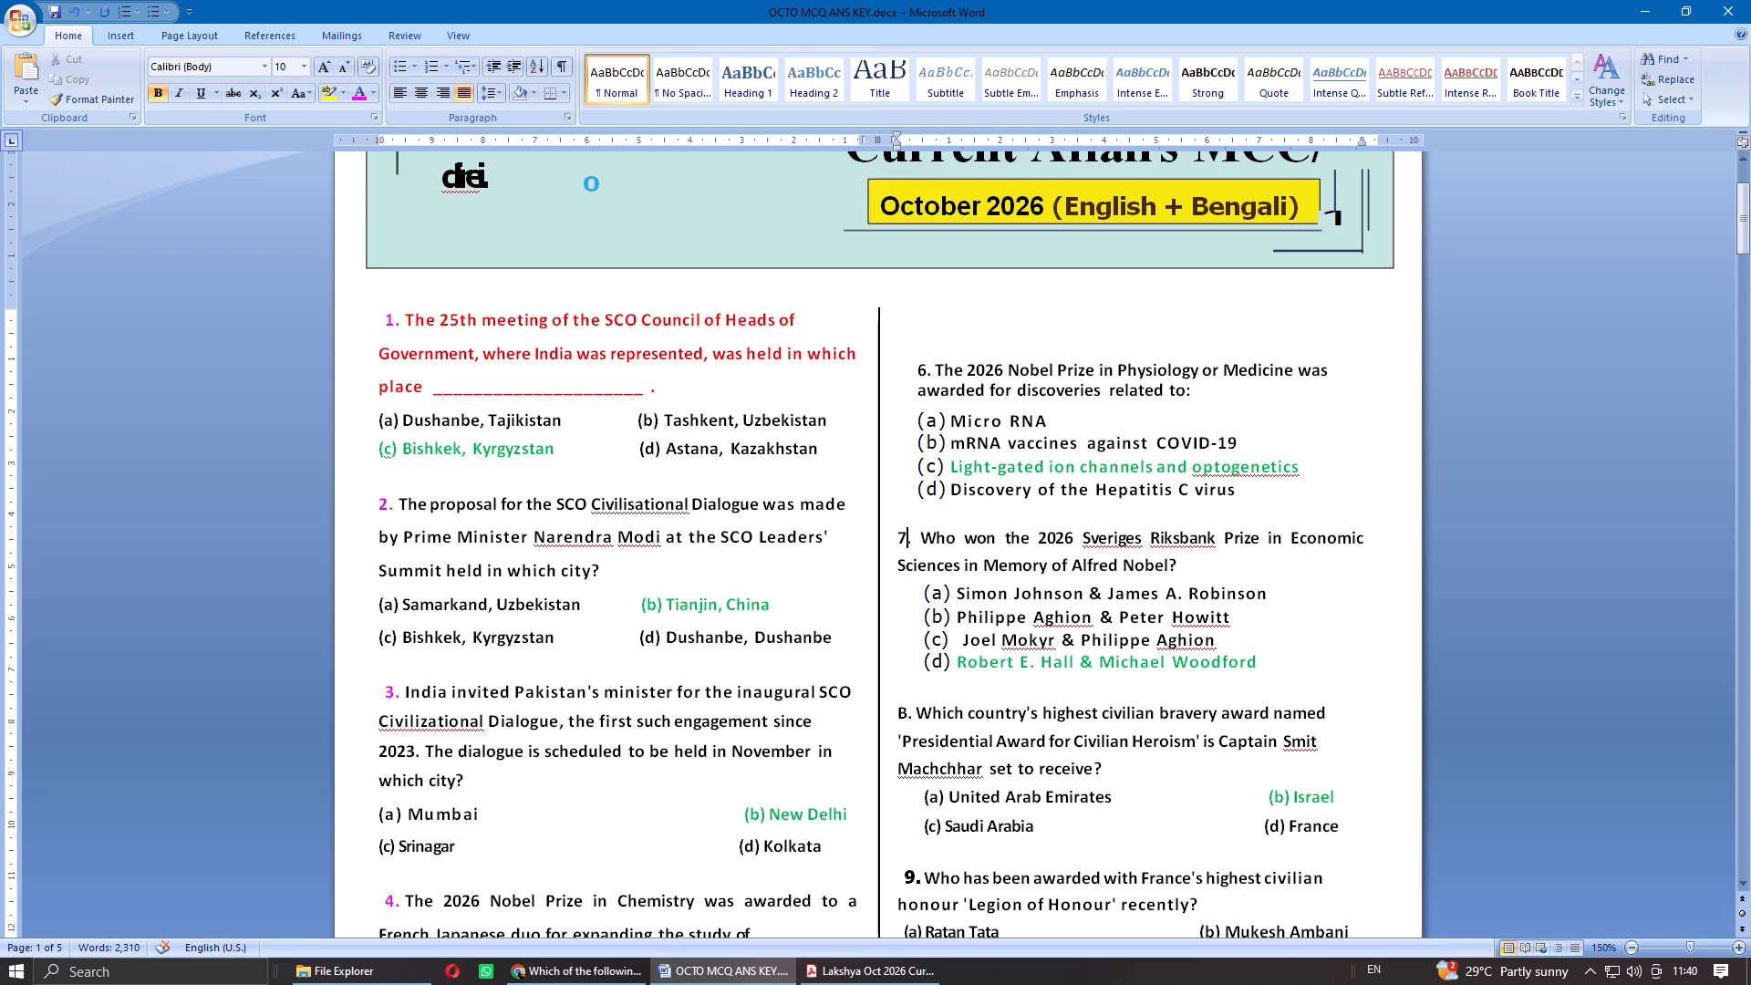
Correct the question number B before 'Which country's highest civilian bravery award' to 8.
scroll(900, 523, down, 3)
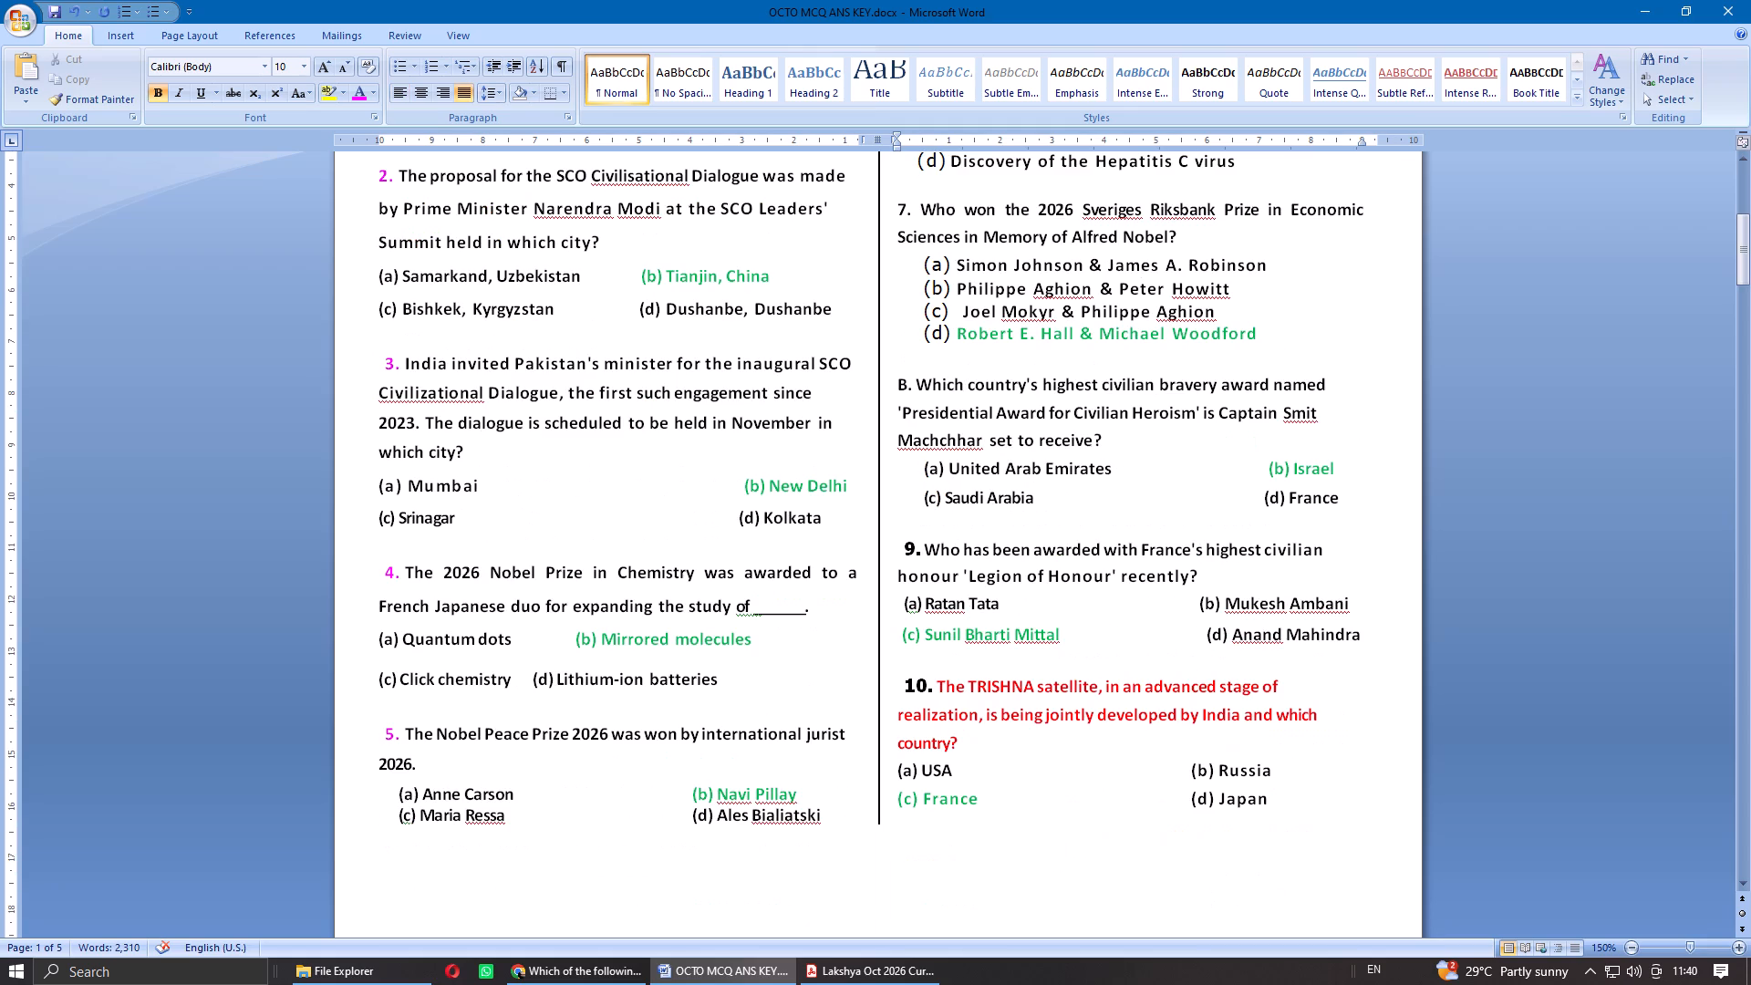
click(910, 552)
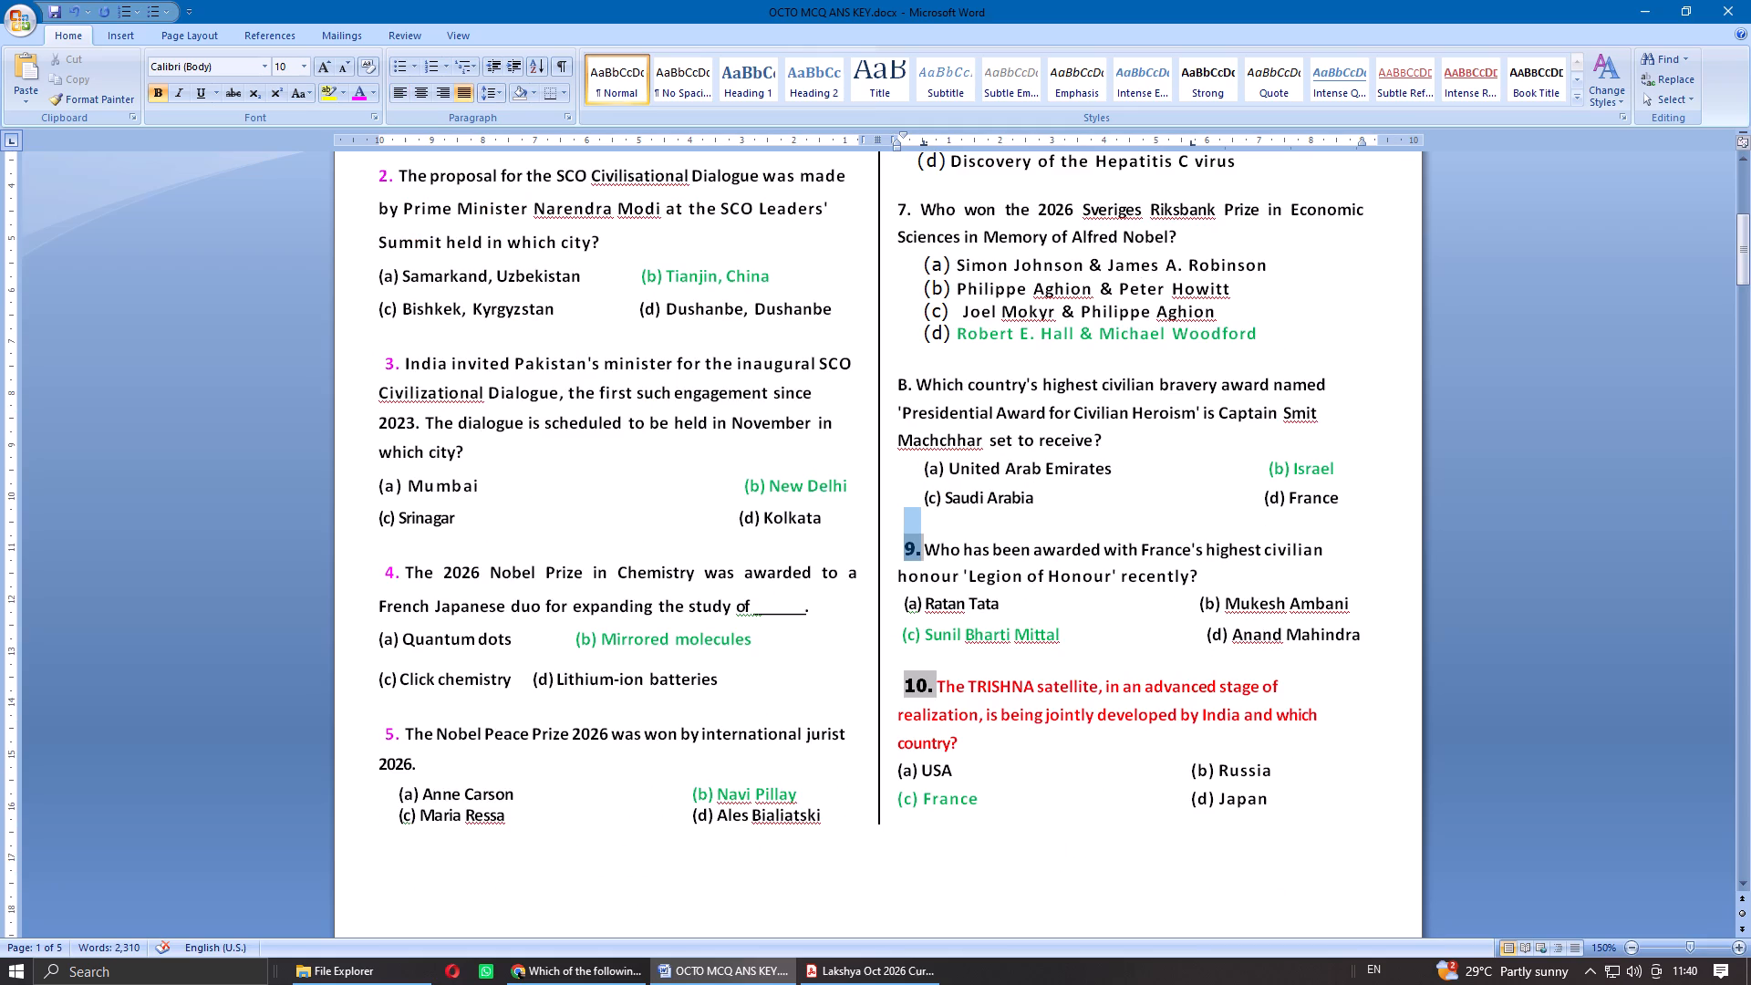
click(907, 389)
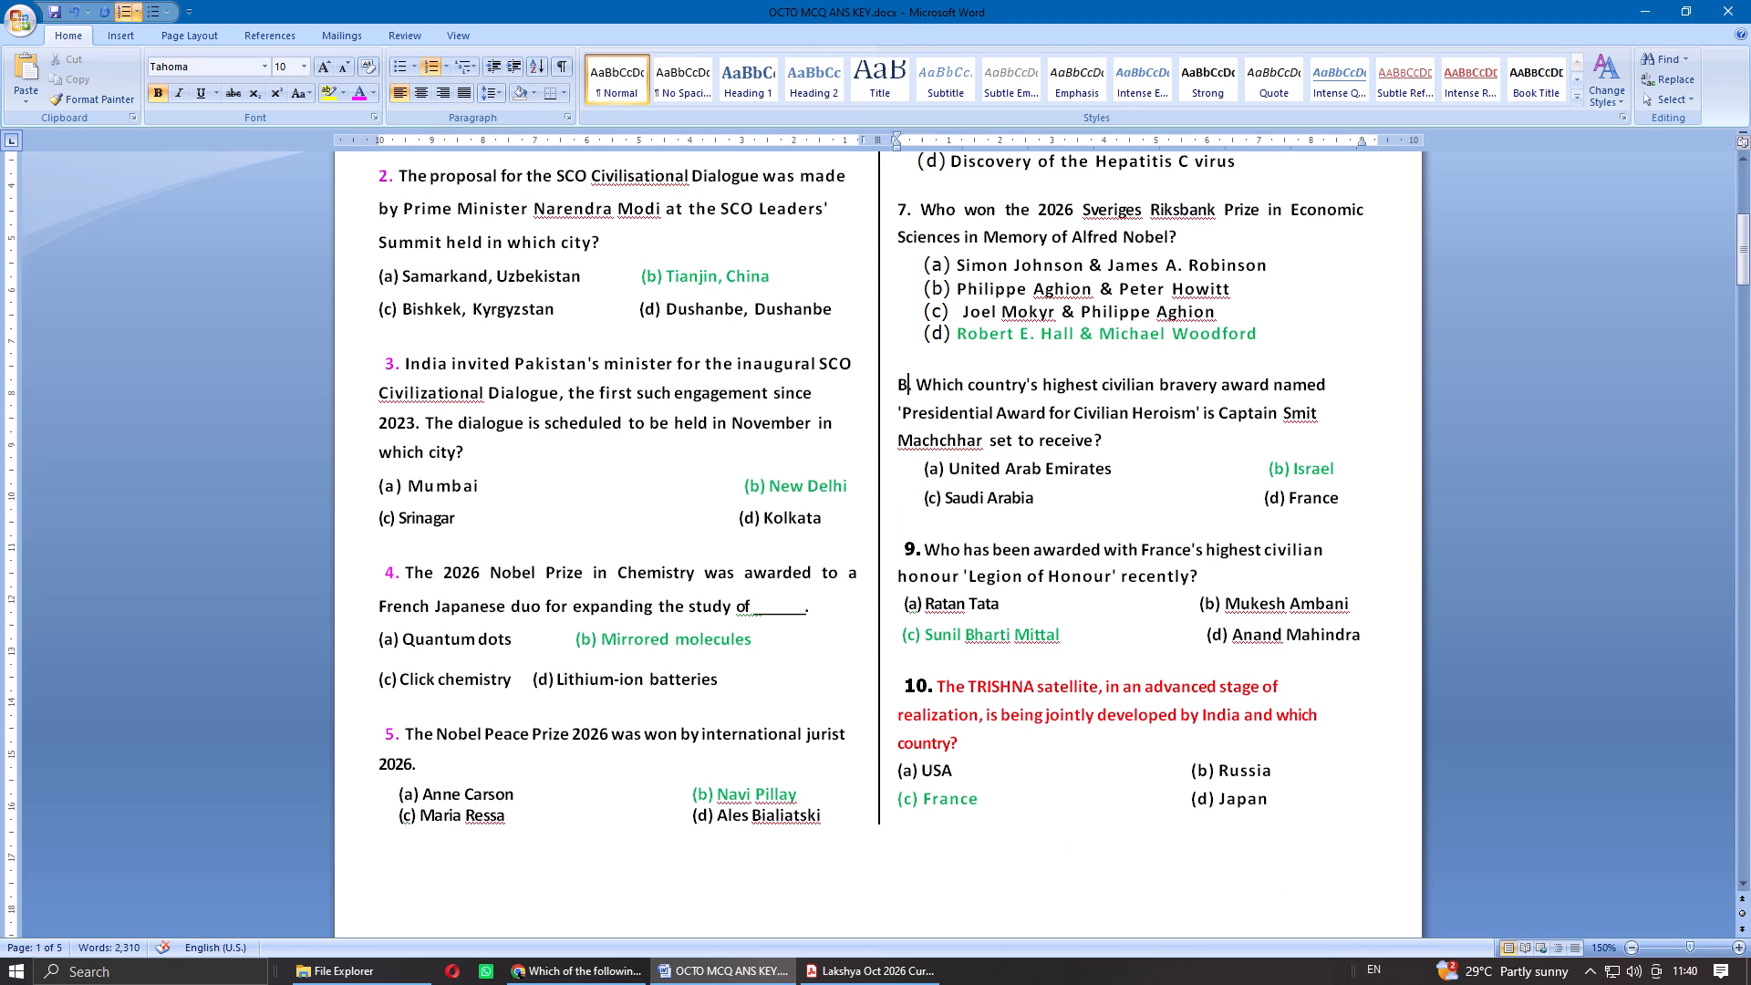
key(BackSpace)
key(8)
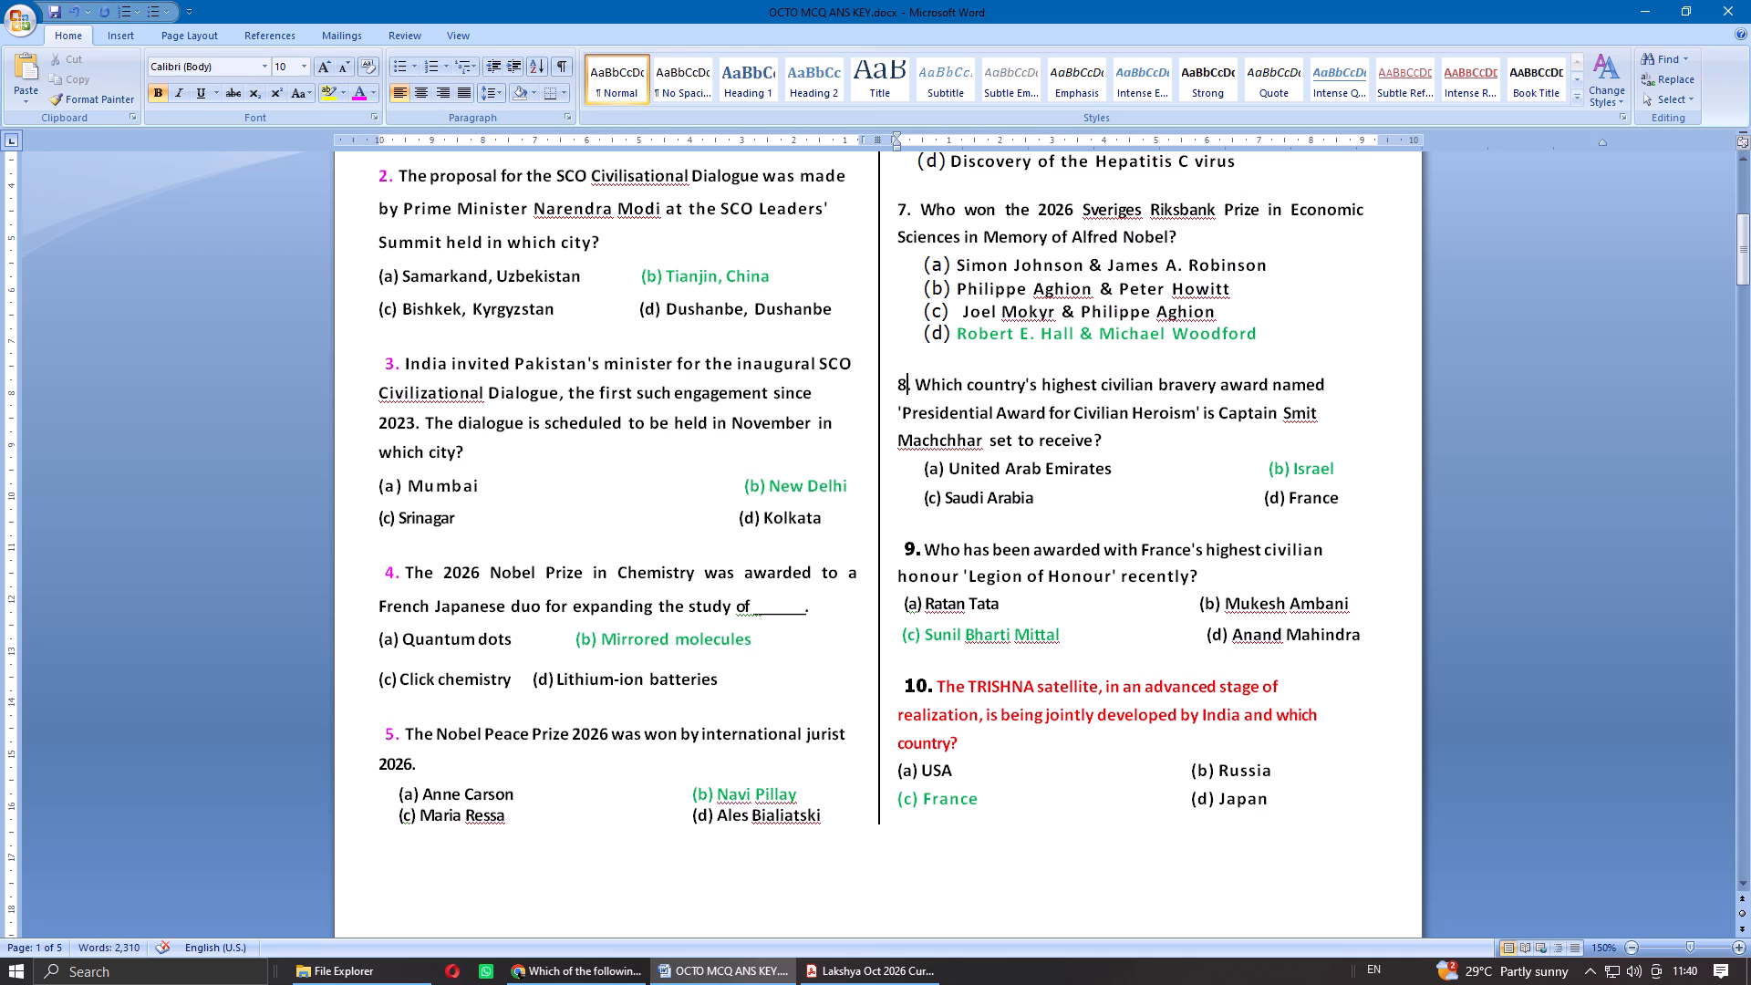
Set the question numbers 1 to 5 back to the automatic font colour.
click(386, 572)
click(376, 94)
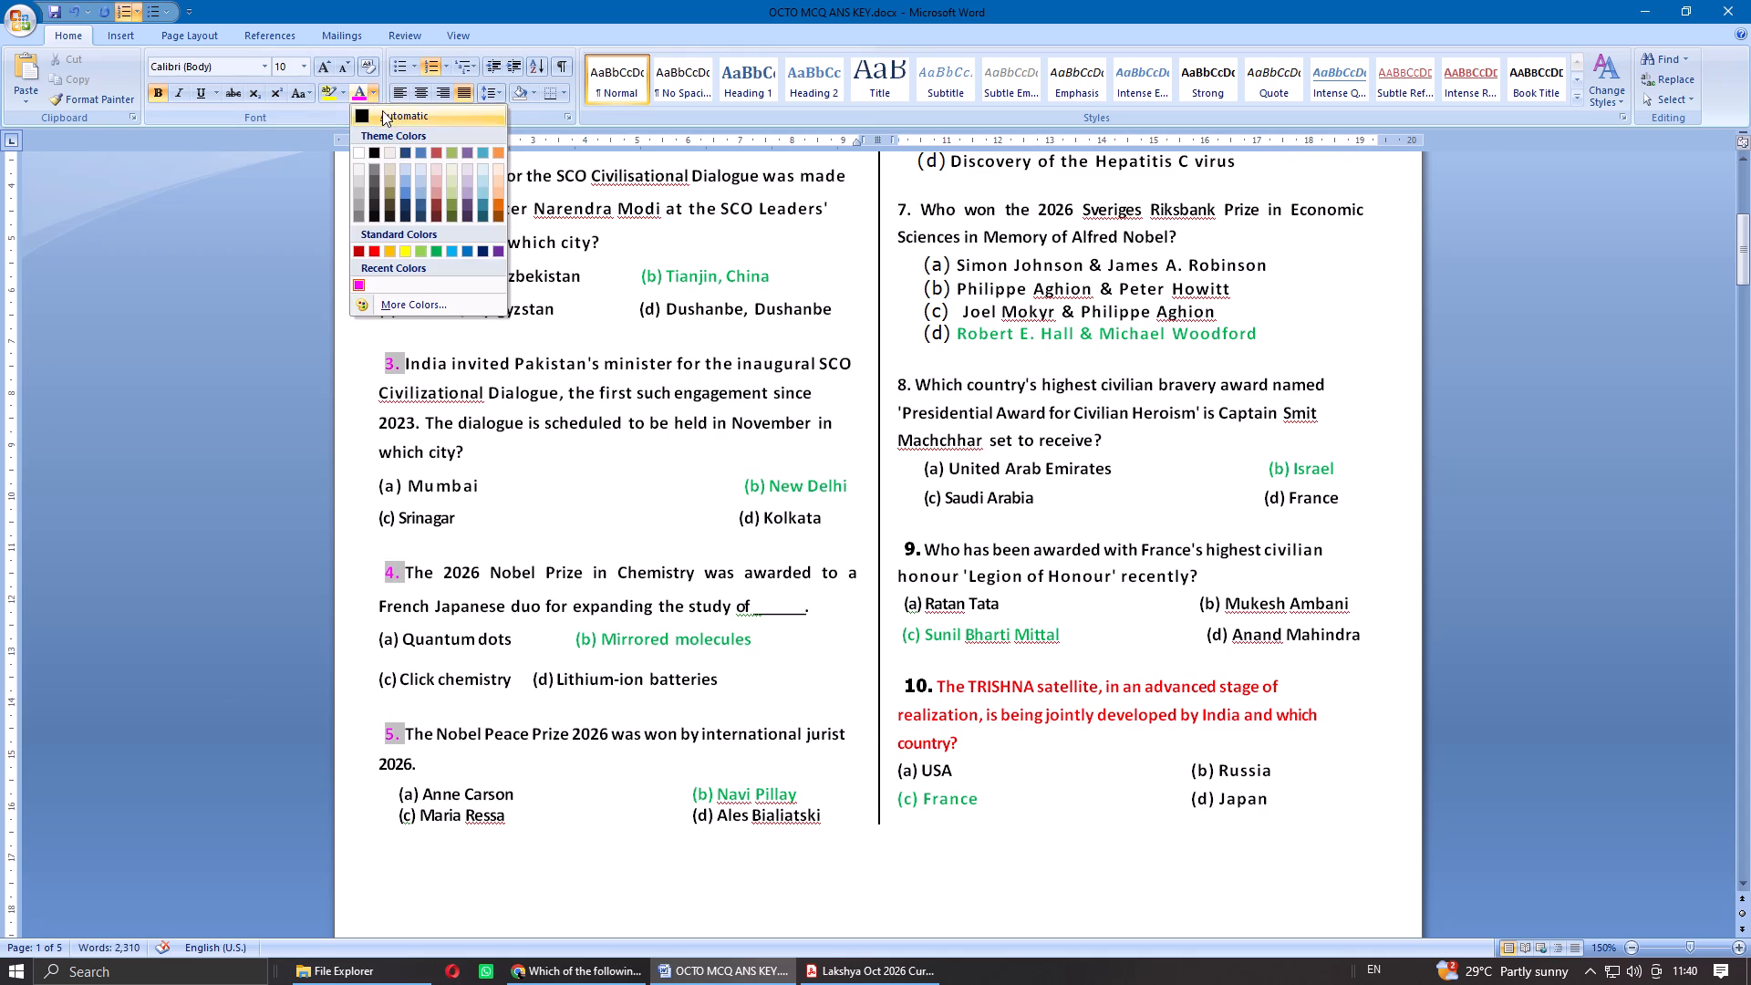
click(382, 110)
click(531, 500)
Set the automatic question numbers 9 and 10 to the Calibri body font.
scroll(686, 515, down, 7)
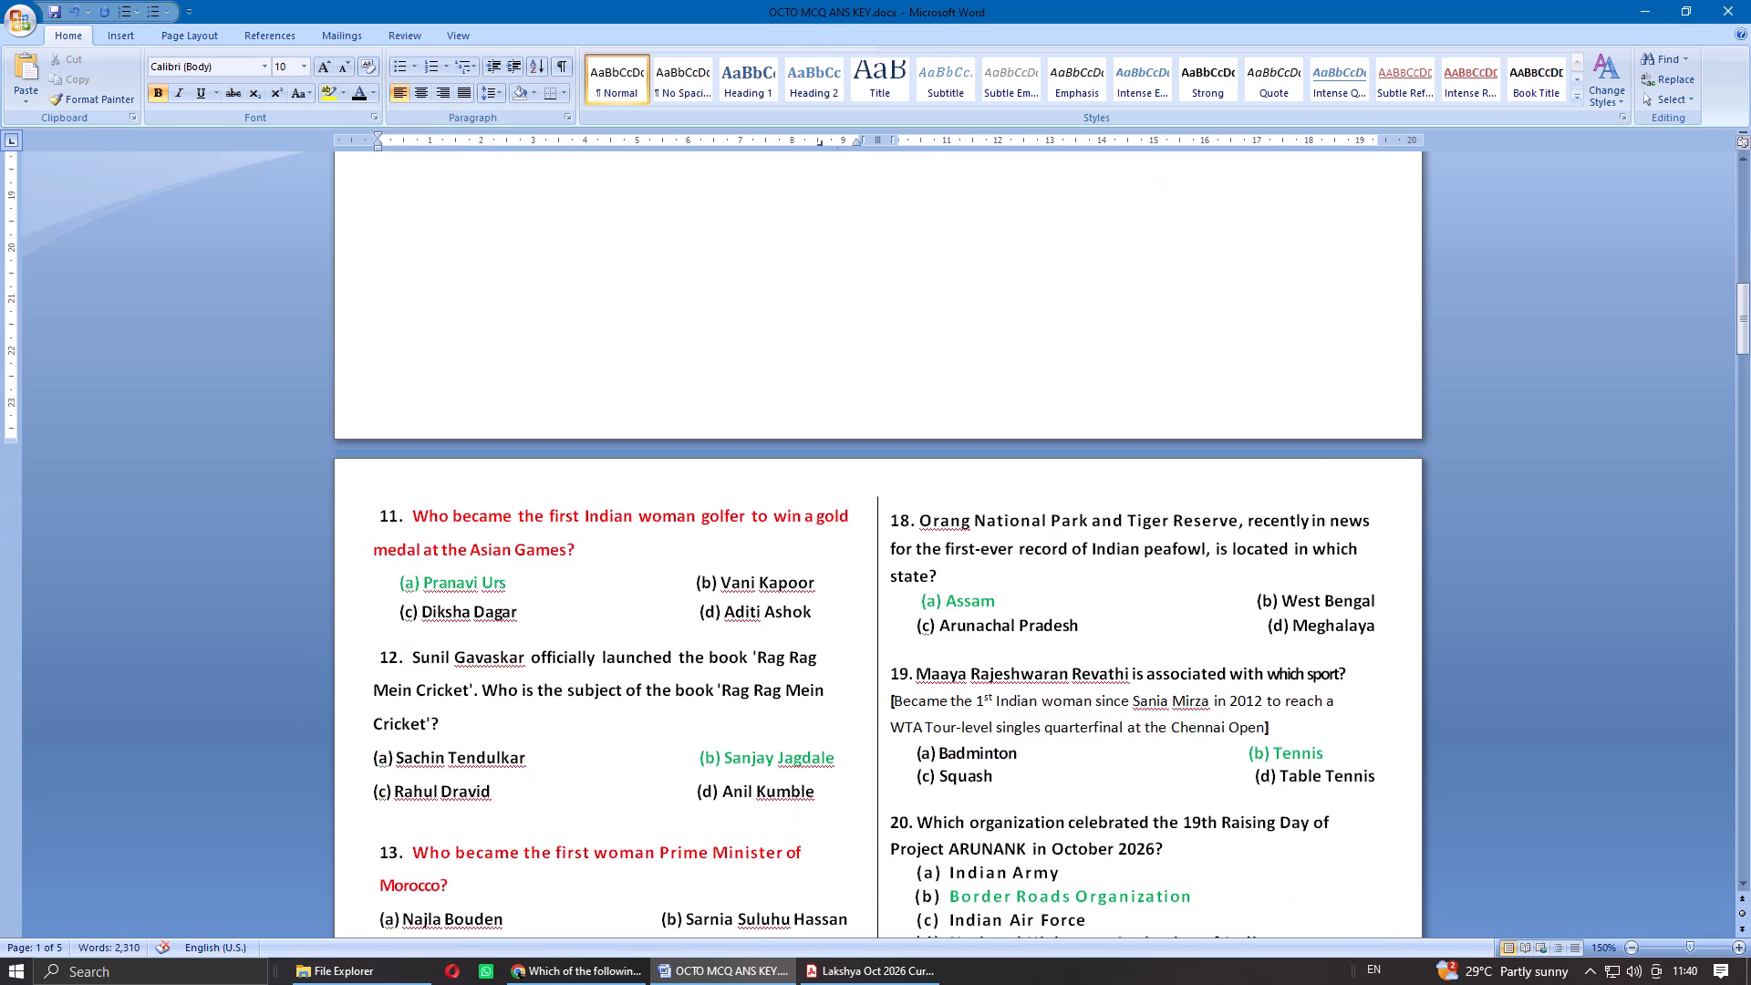
scroll(772, 486, up, 5)
click(922, 468)
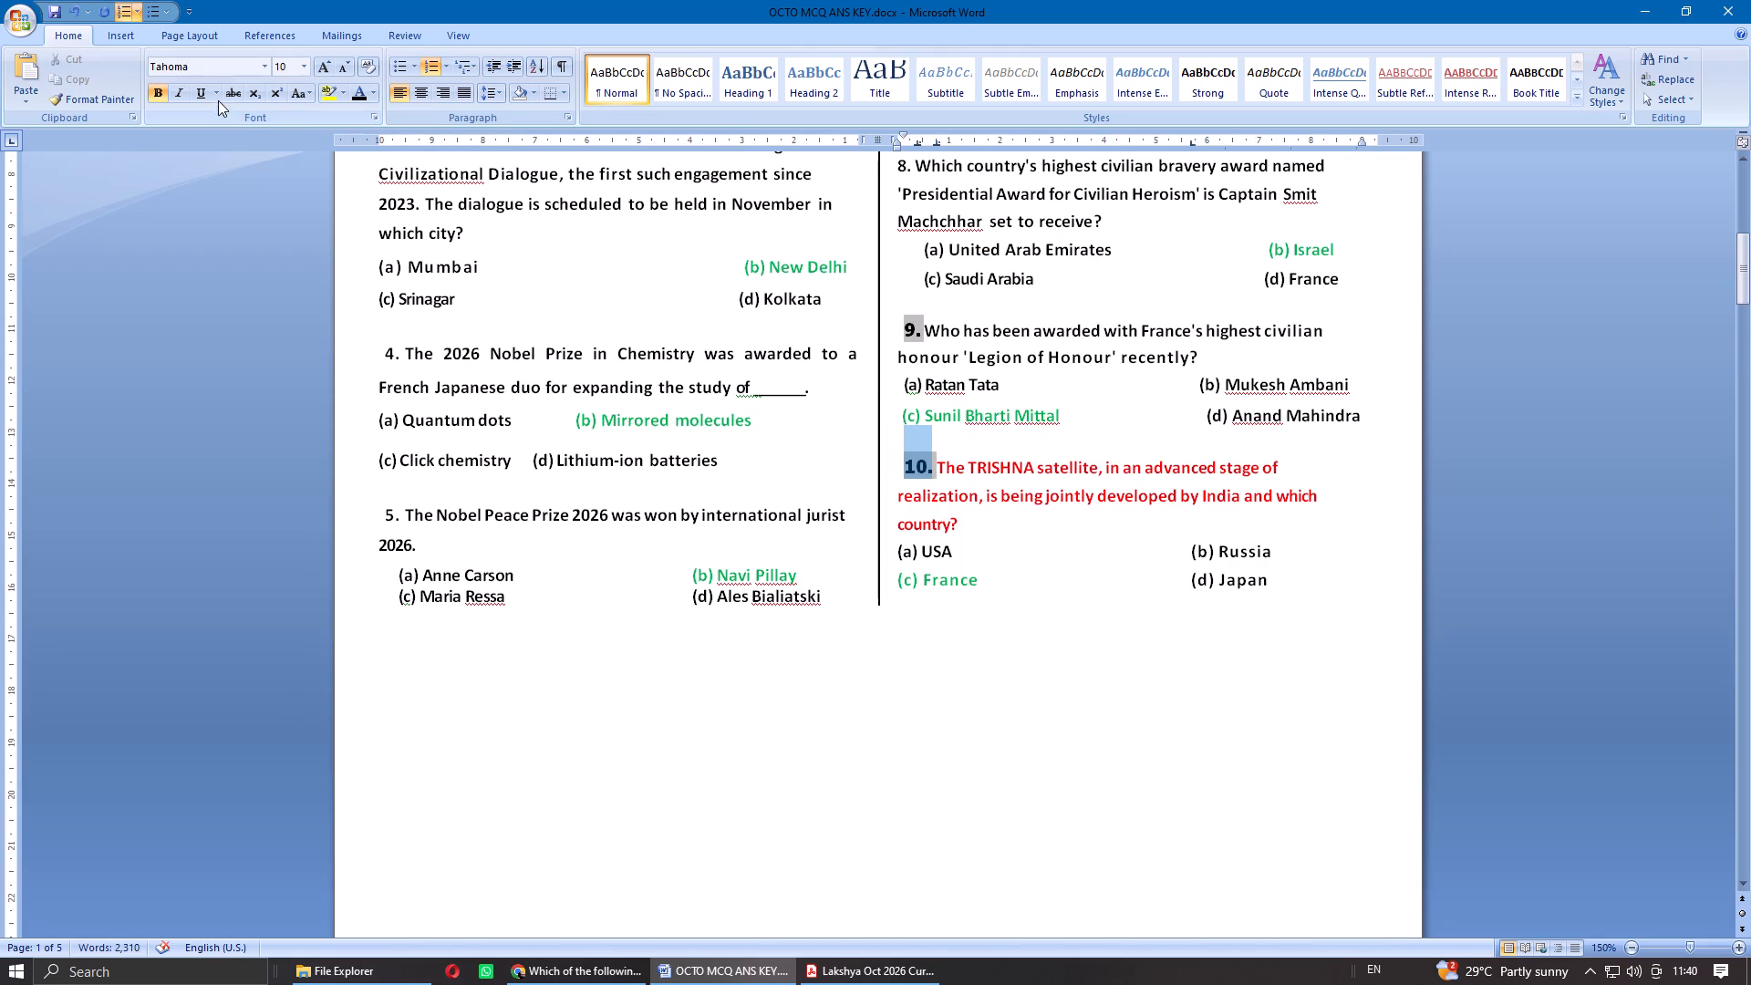
click(263, 68)
click(215, 122)
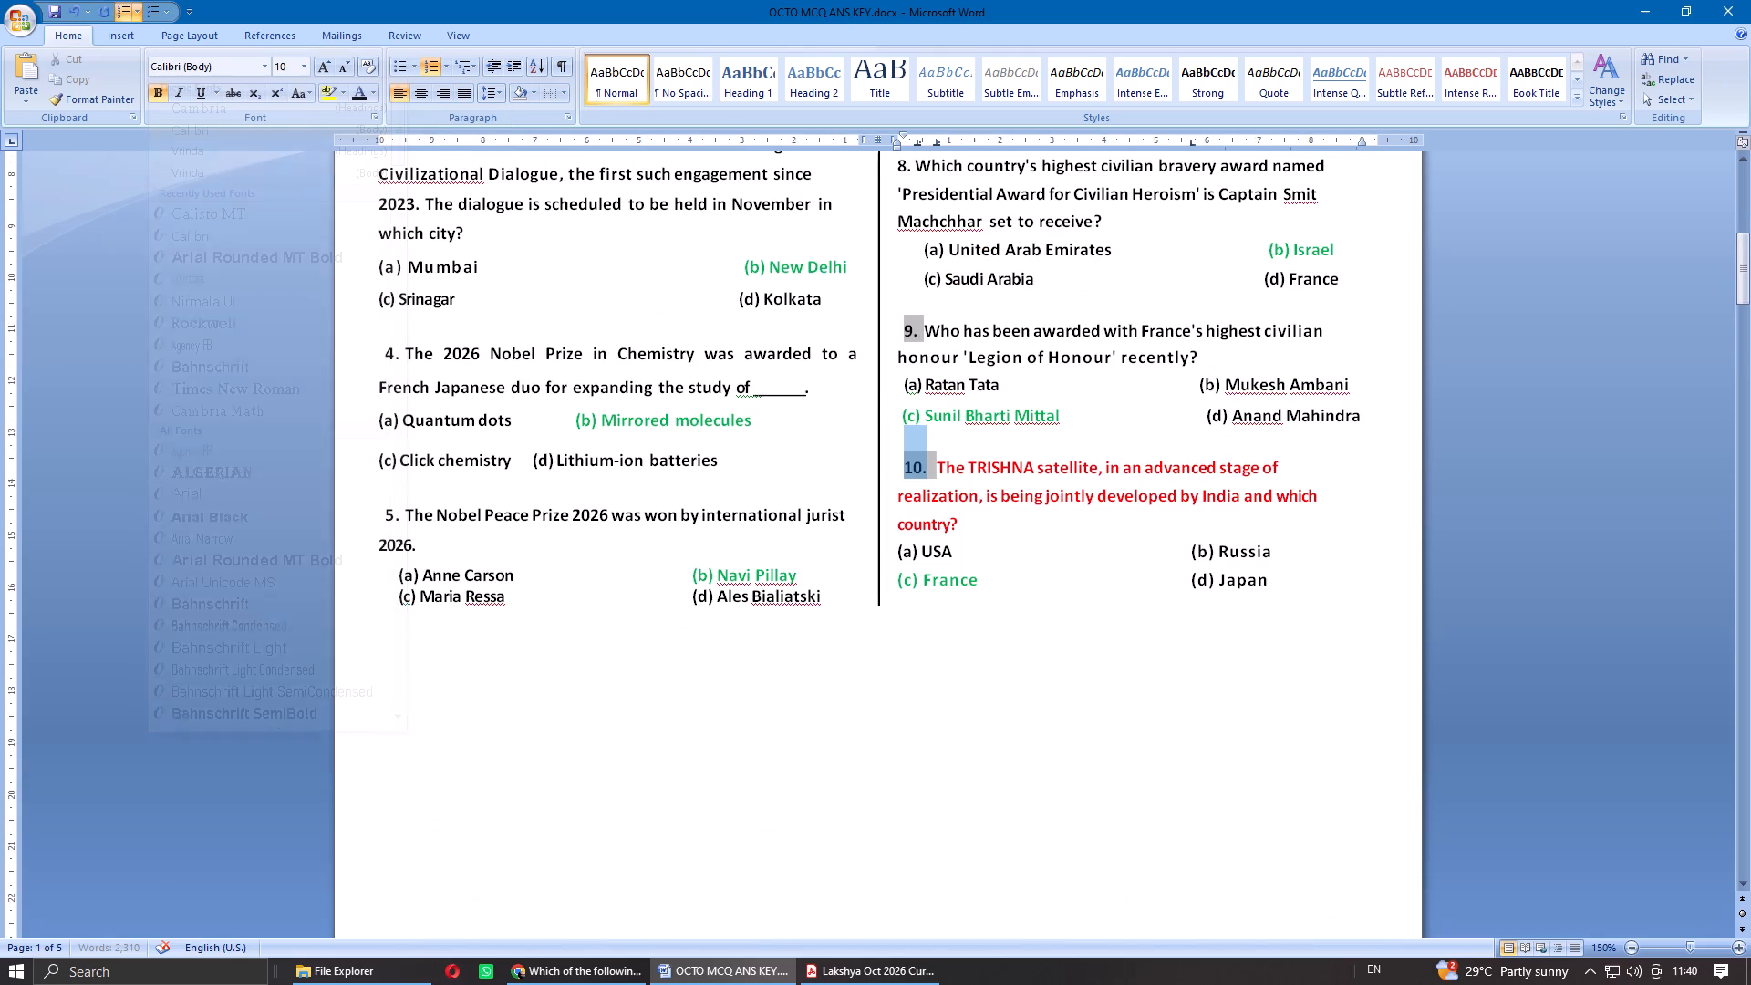
click(1076, 642)
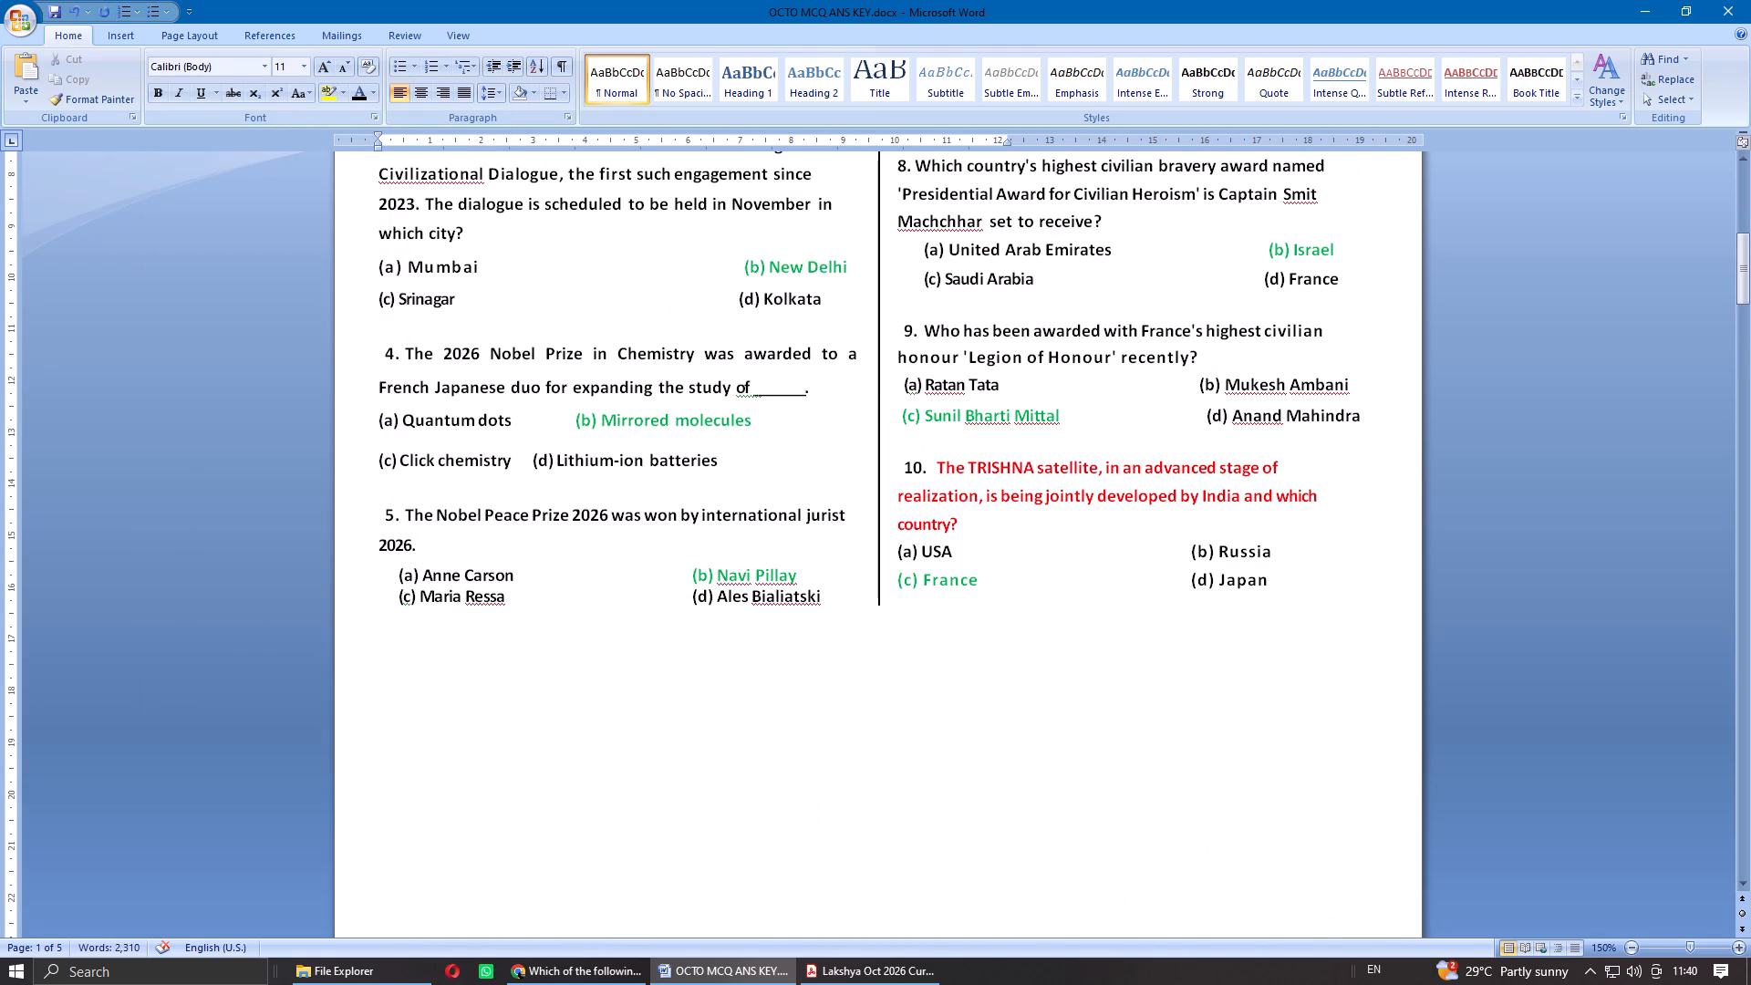
Delete the garbled text after 'countries?' in question 29 about Indian Naval Ship Sahyadri.
scroll(955, 594, down, 13)
scroll(957, 594, down, 9)
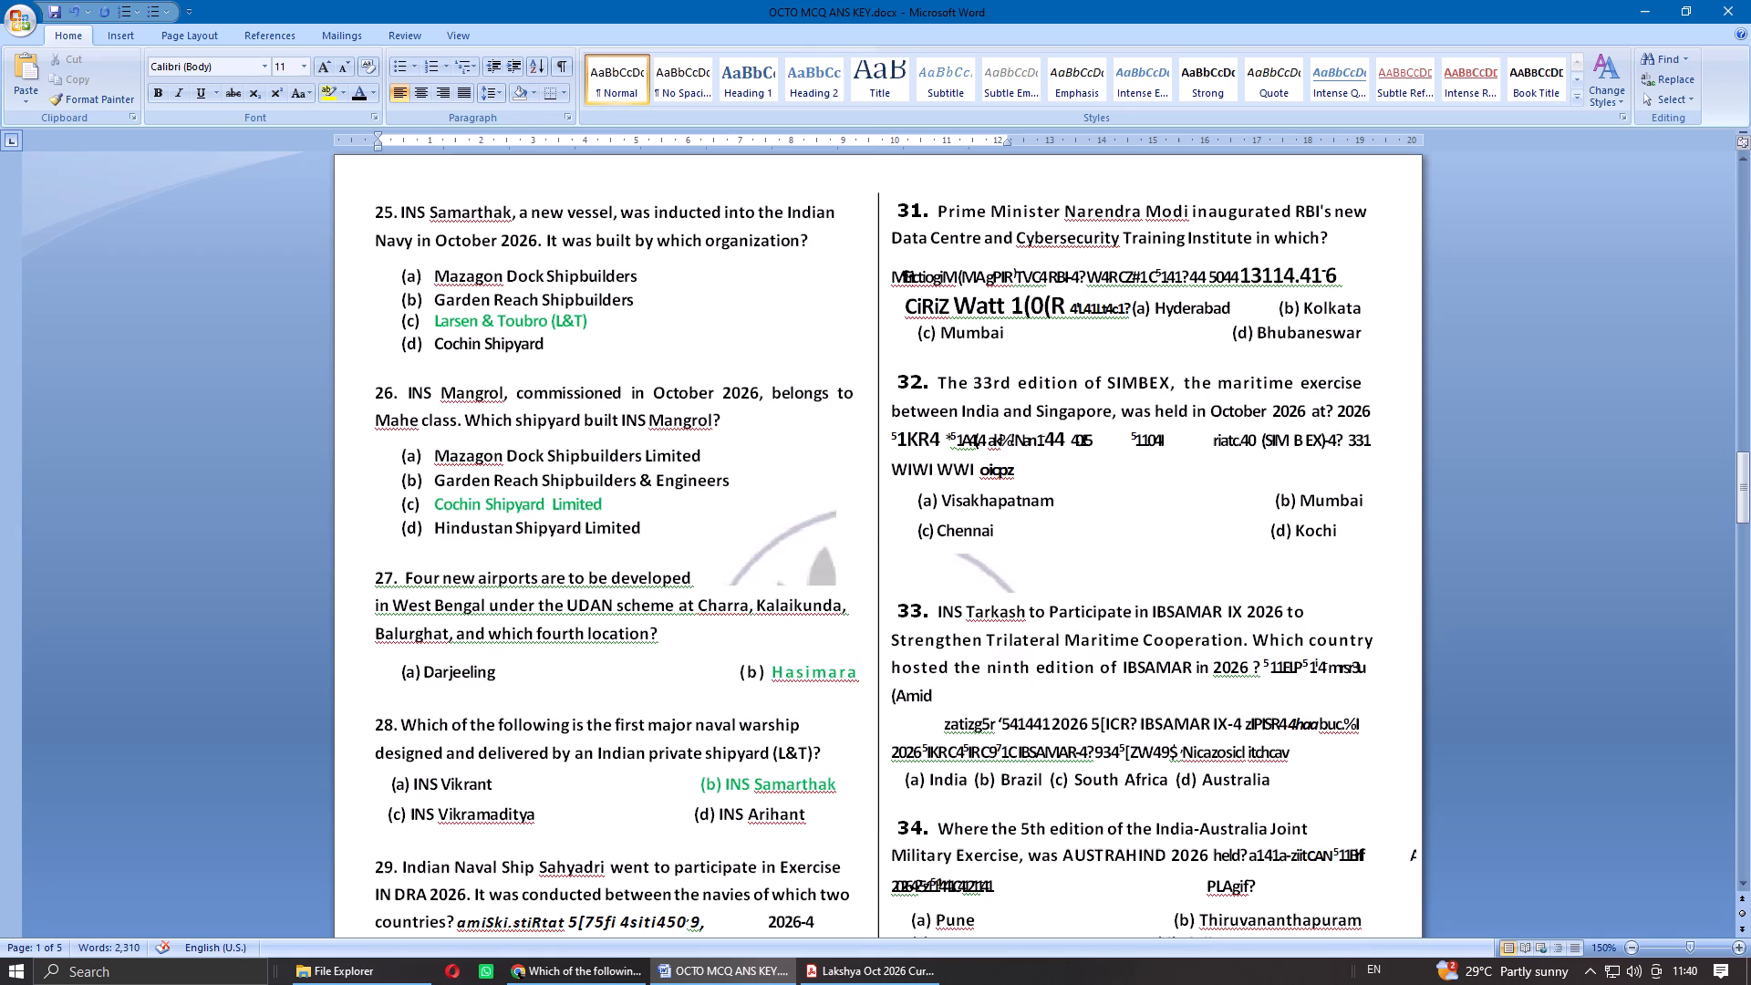
scroll(959, 590, down, 4)
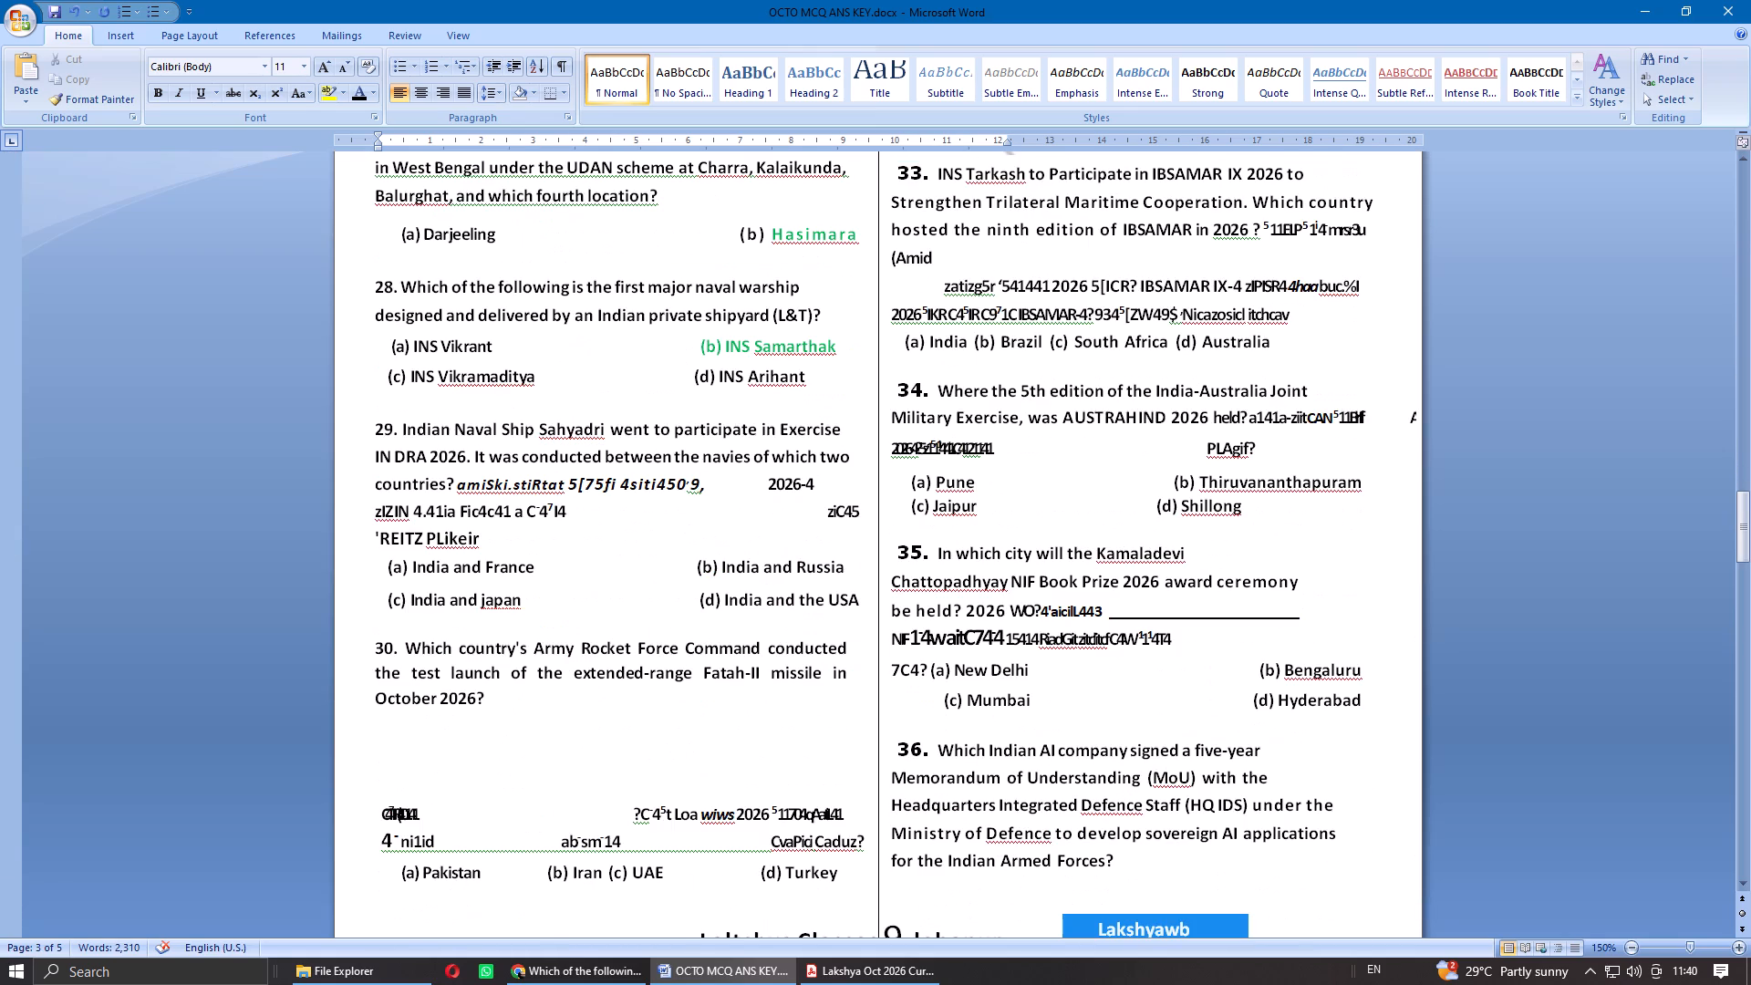
drag(503, 536, 373, 513)
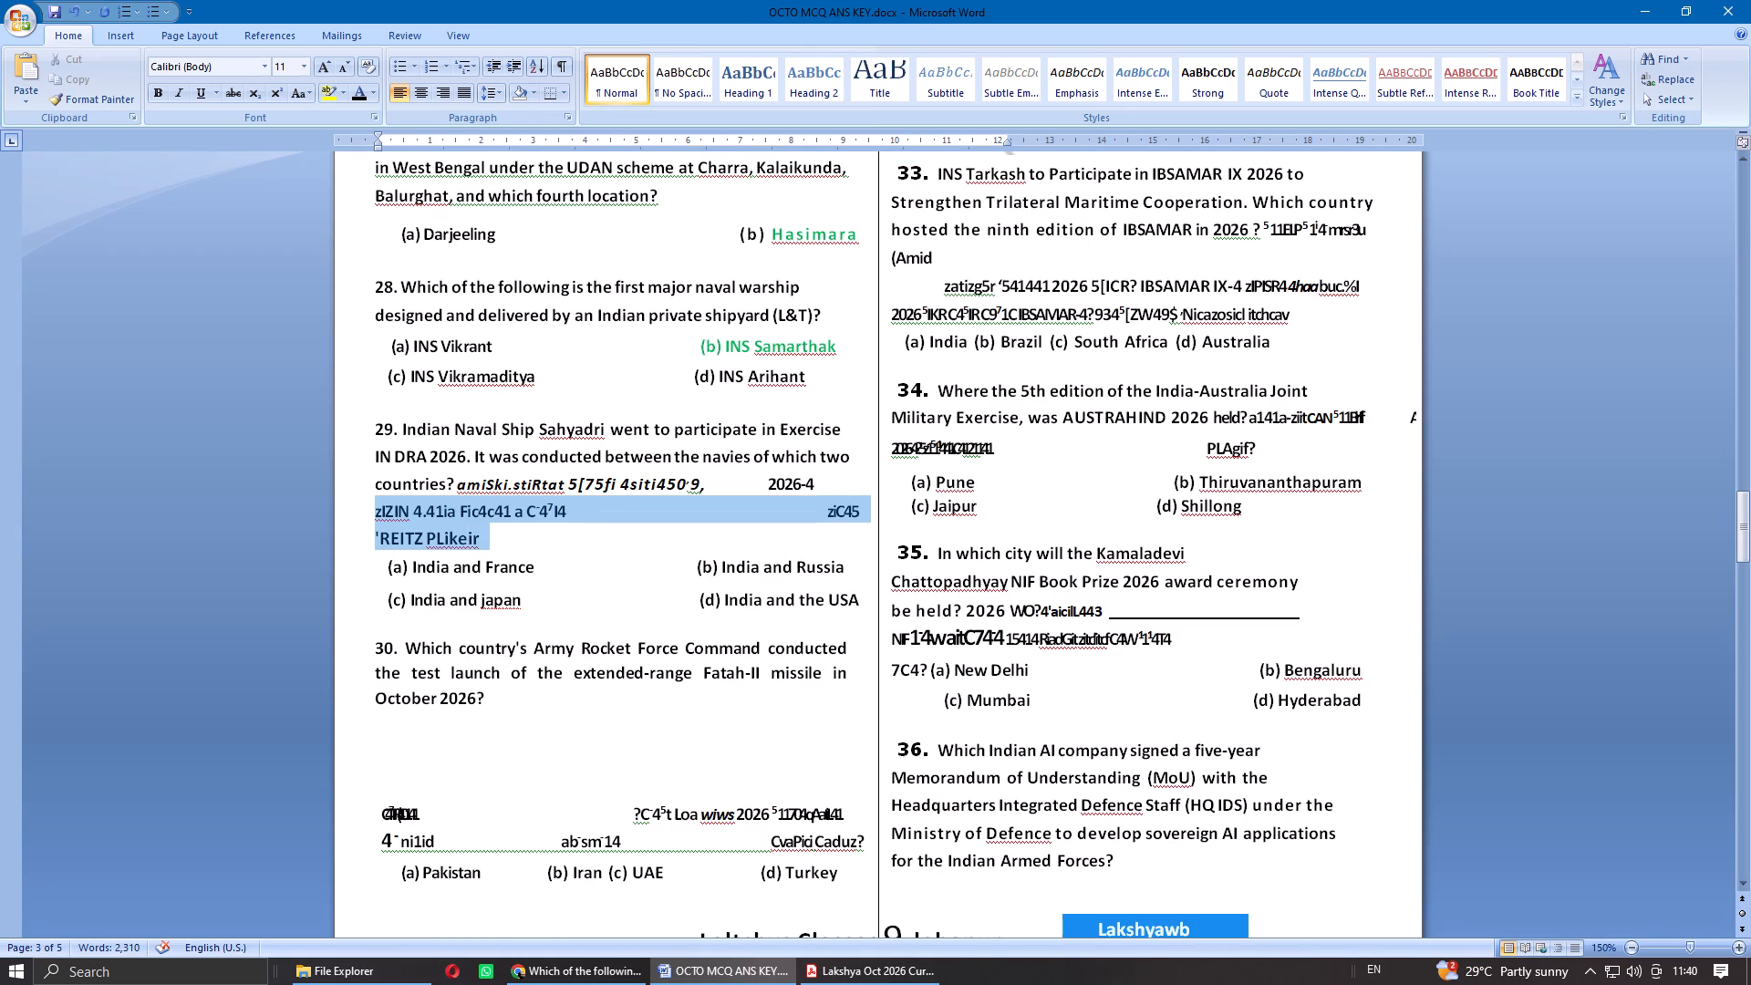
drag(373, 513, 463, 492)
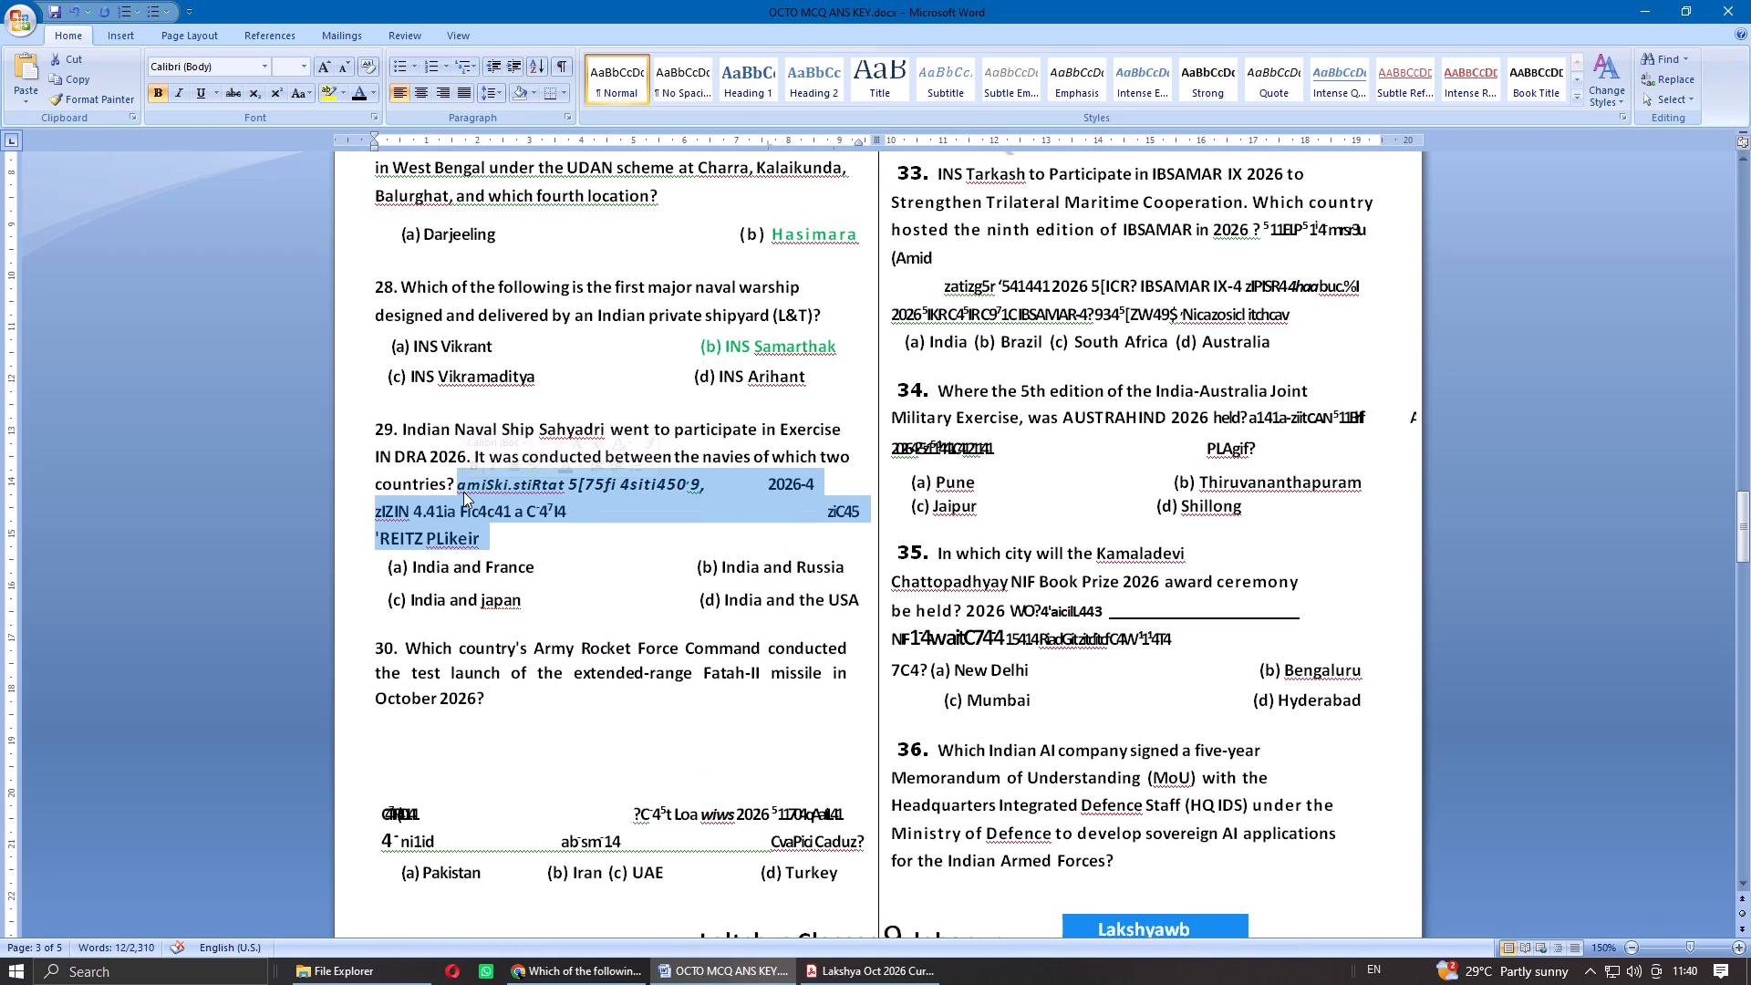
key(BackSpace)
key(BackSpace)
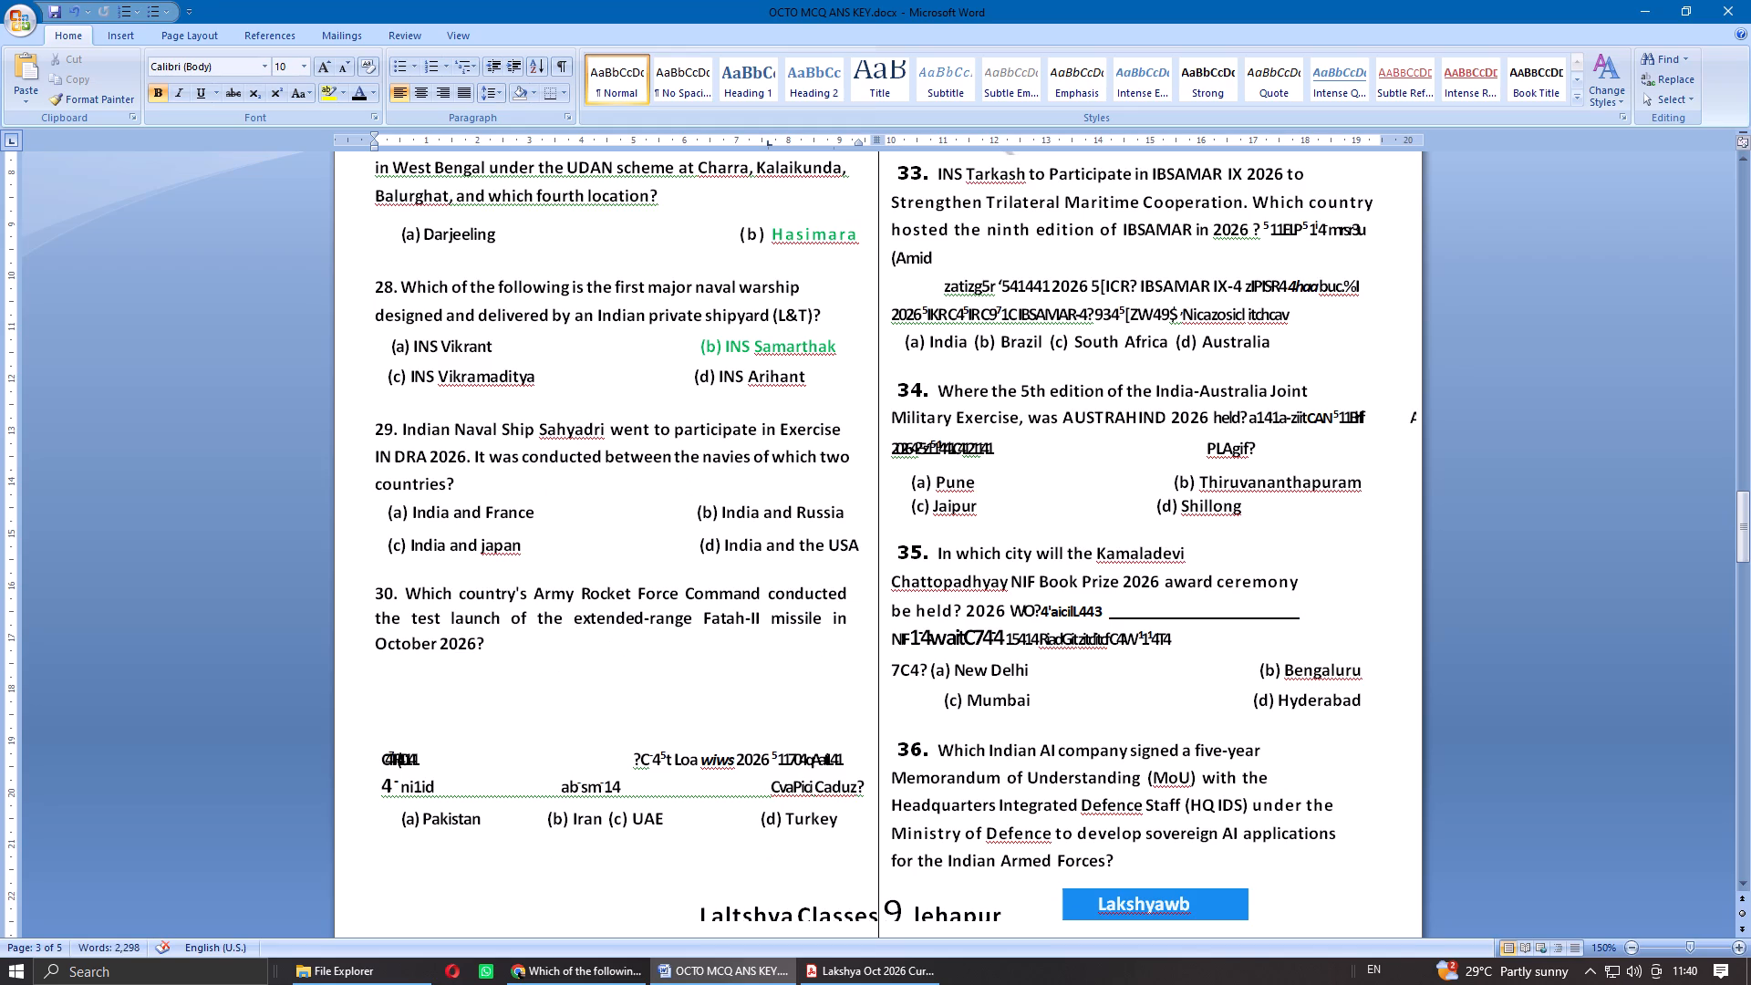
Copy the text of question 29 and search Google in Chrome for its answer.
drag(401, 432, 440, 442)
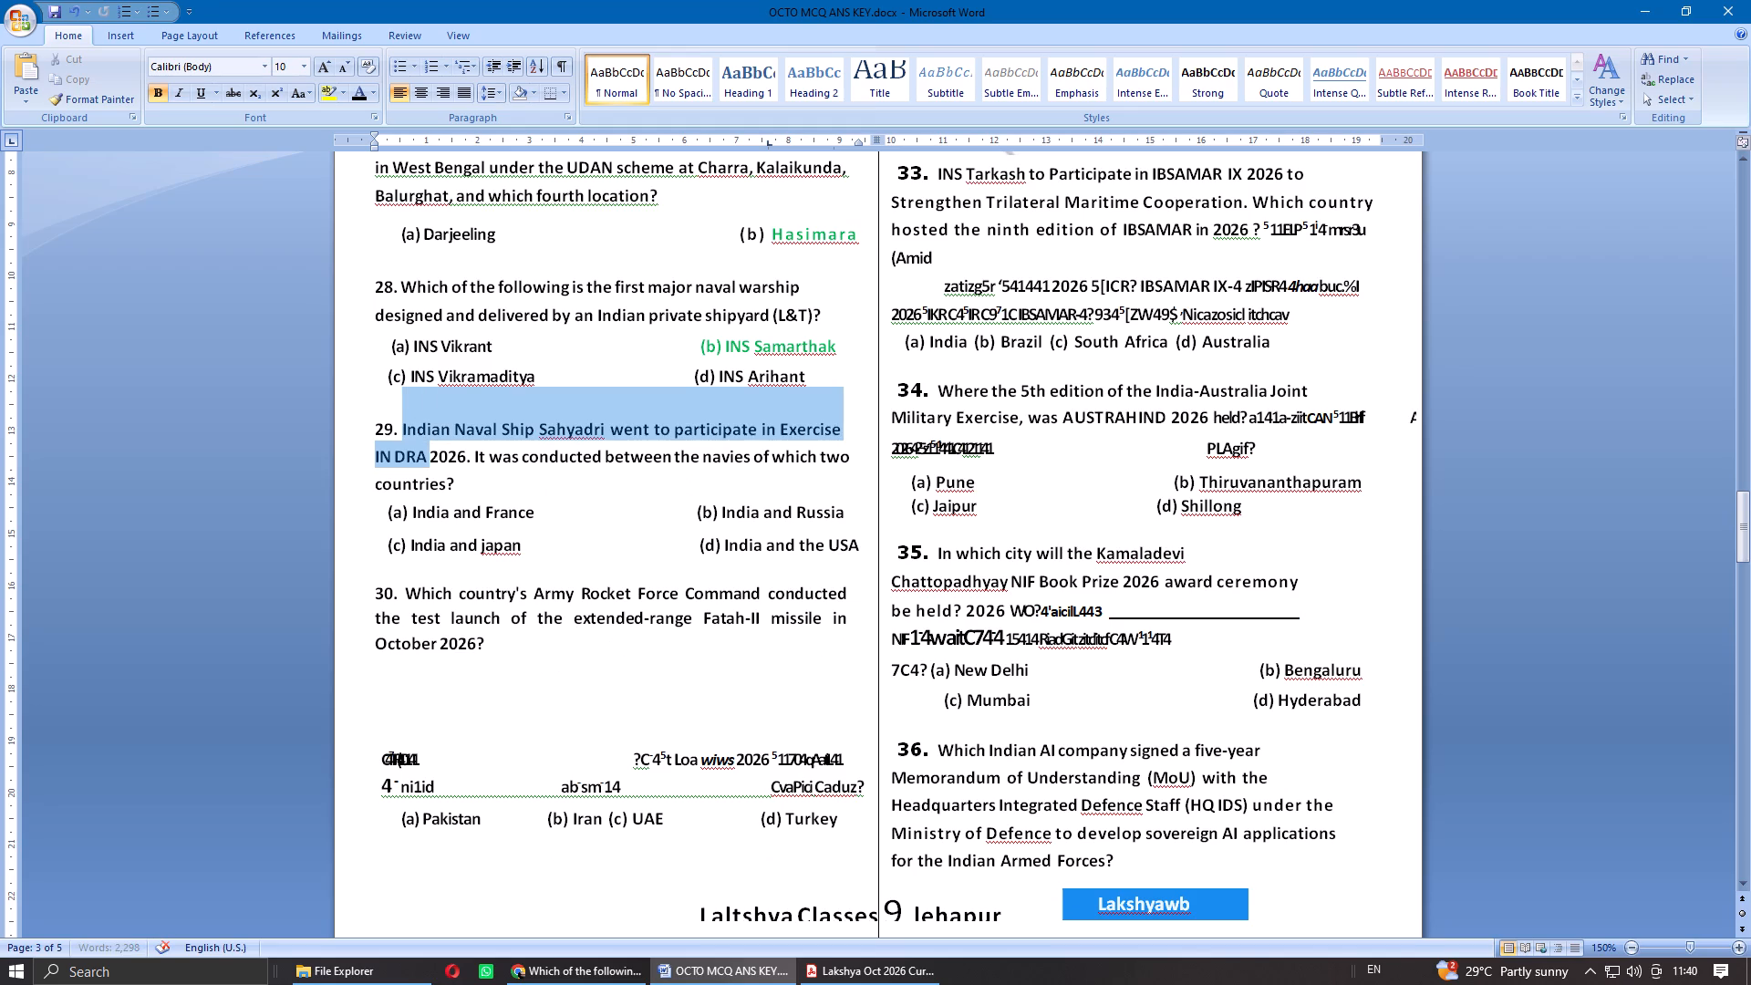
drag(440, 442, 457, 472)
right_click(431, 465)
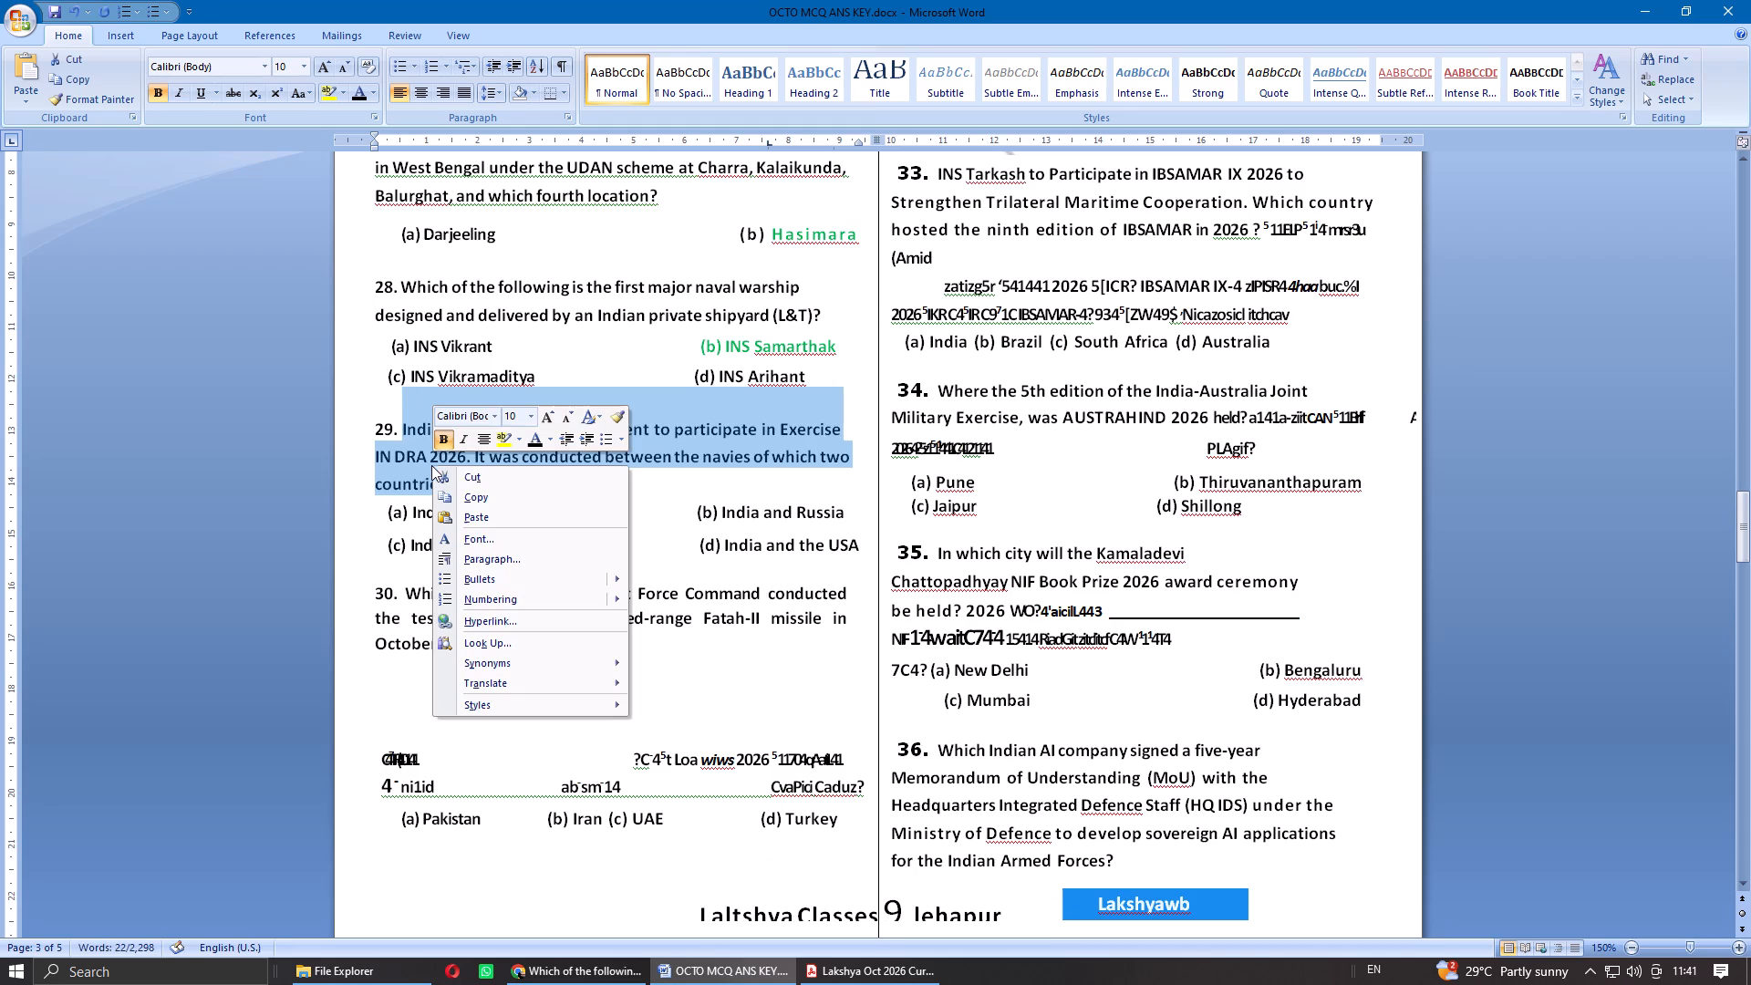
click(471, 494)
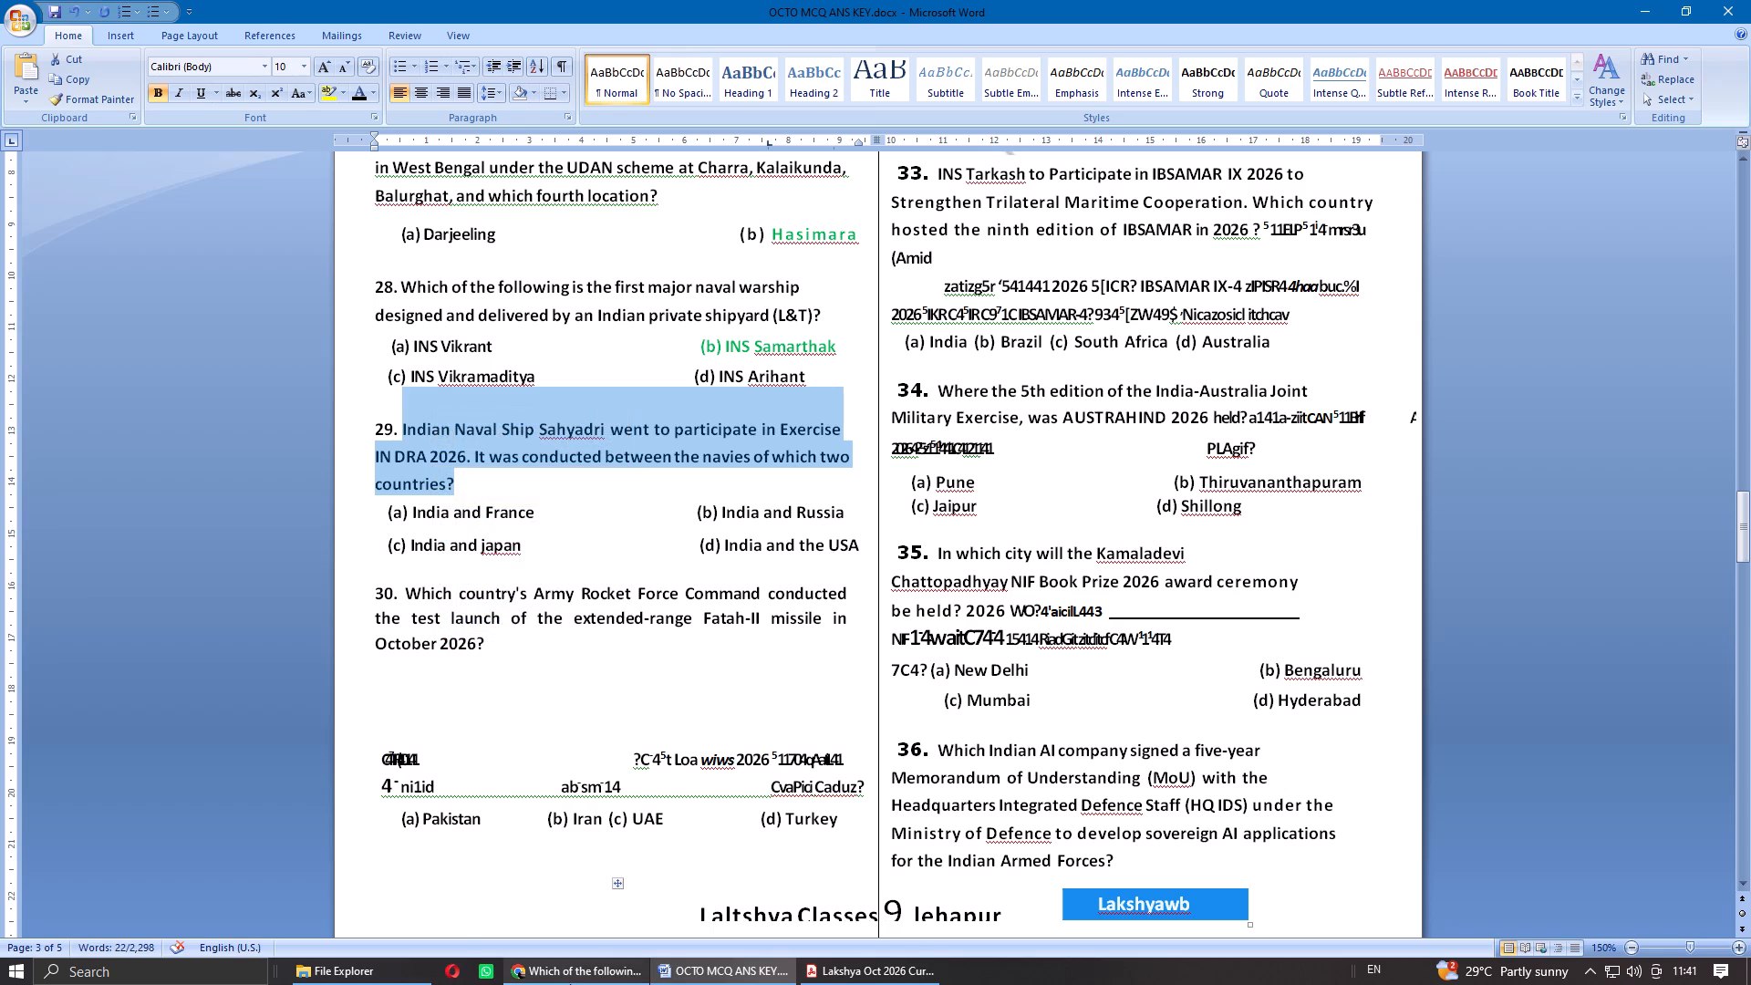
click(570, 984)
click(912, 136)
right_click(844, 136)
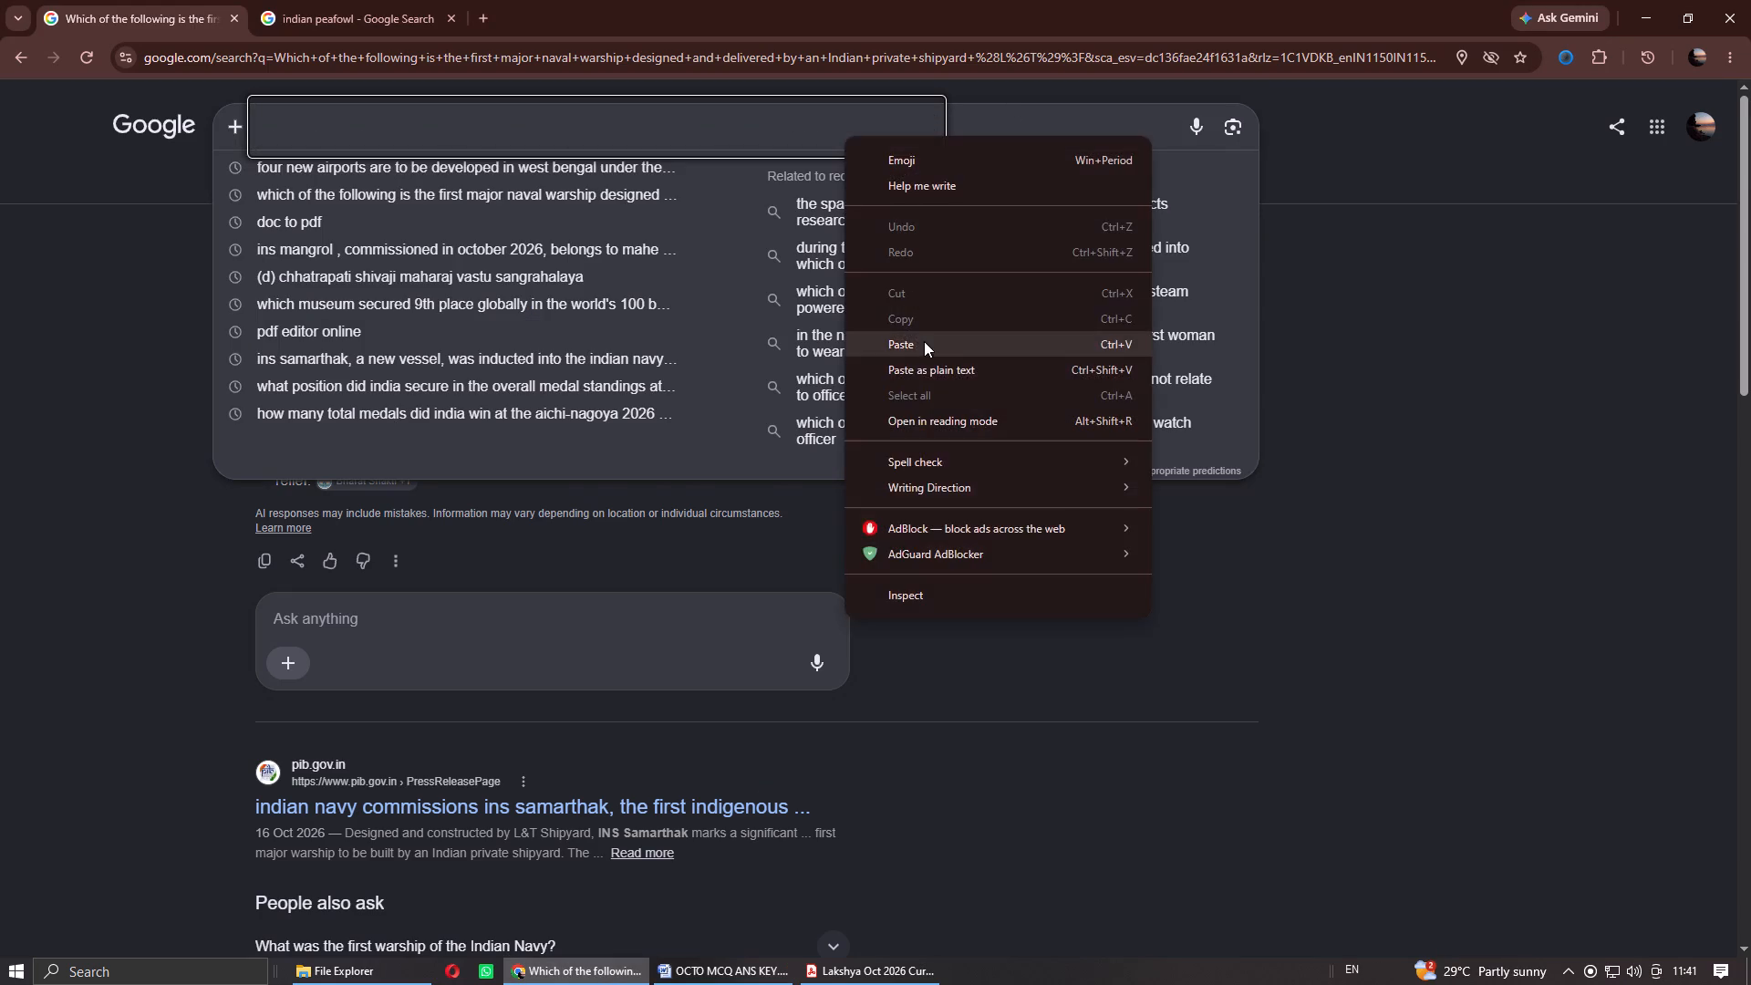
click(924, 344)
key(Return)
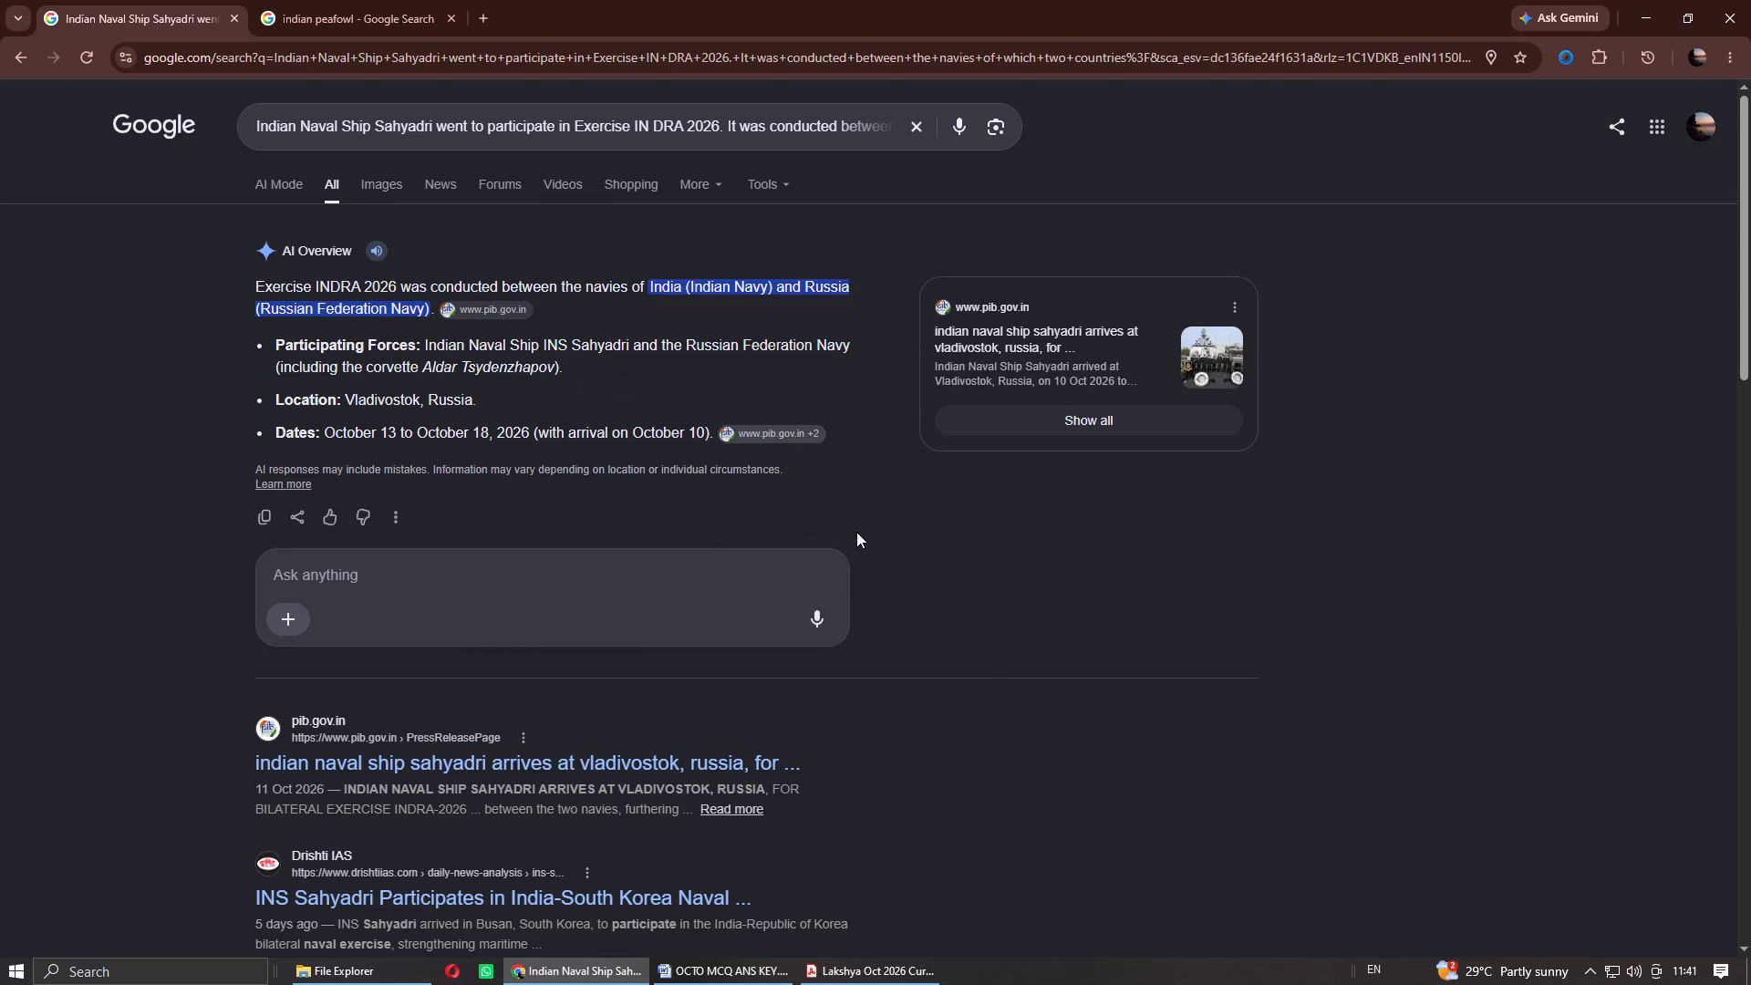
Back in the Word document, colour question 29's option (b) India and Russia green.
click(732, 976)
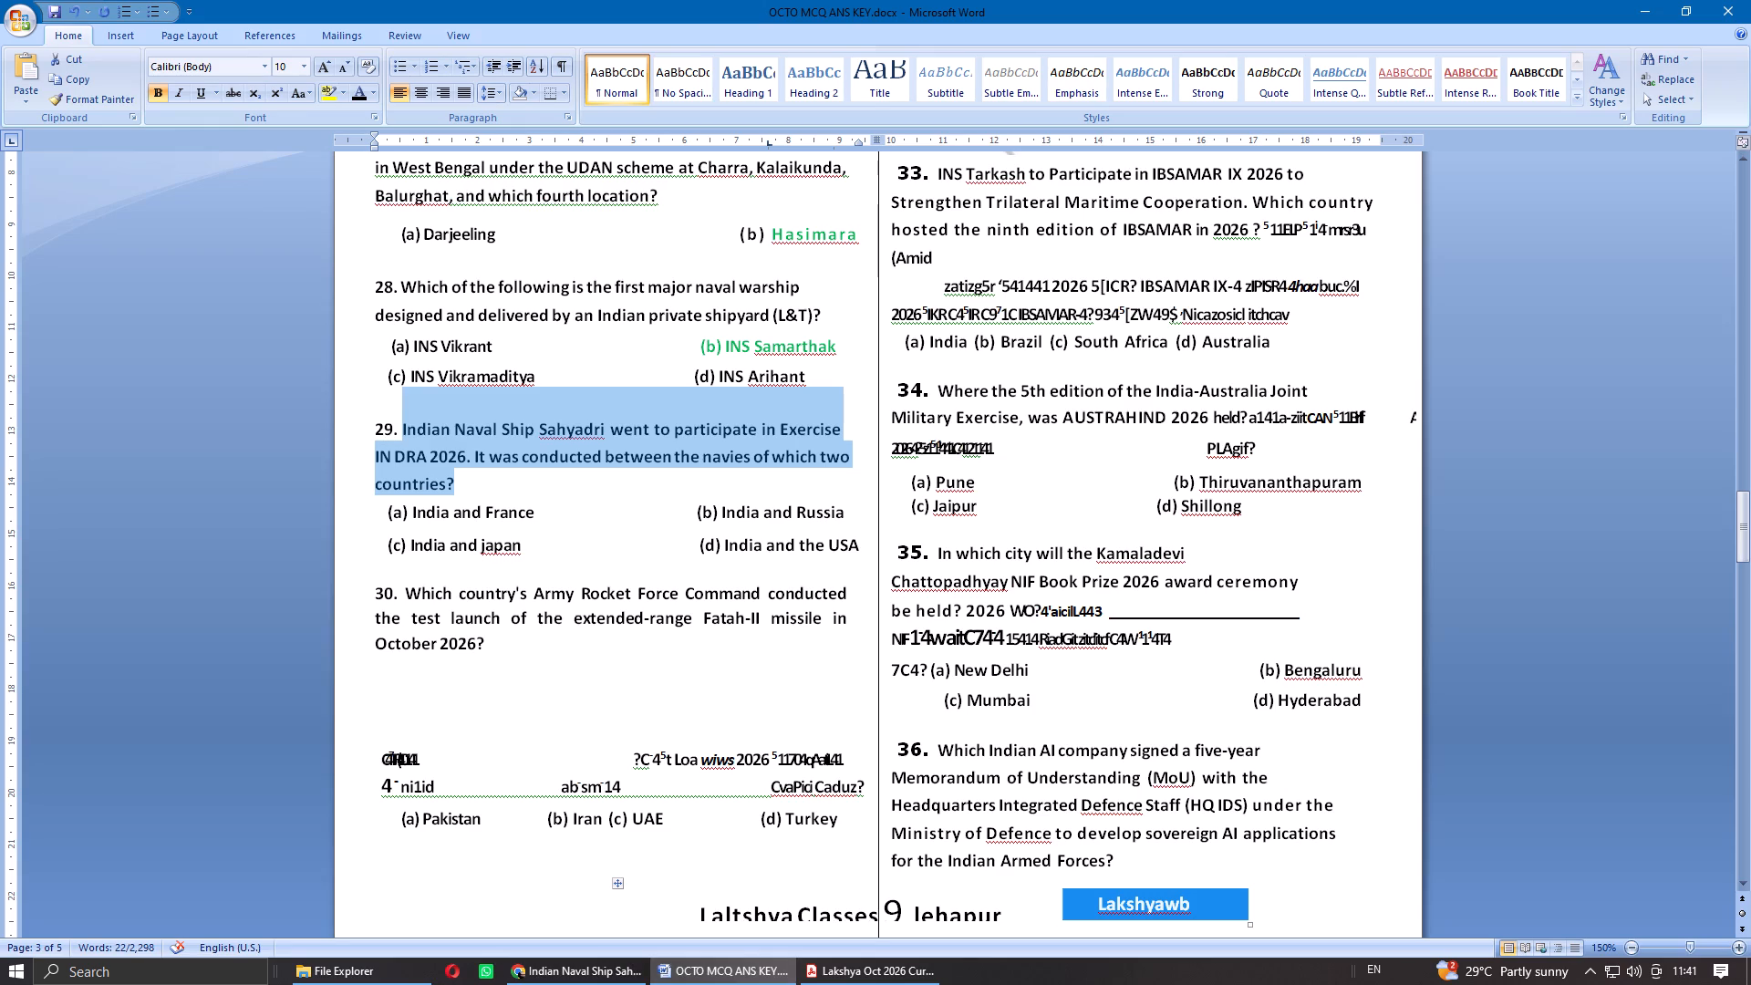
click(721, 623)
drag(697, 513, 840, 511)
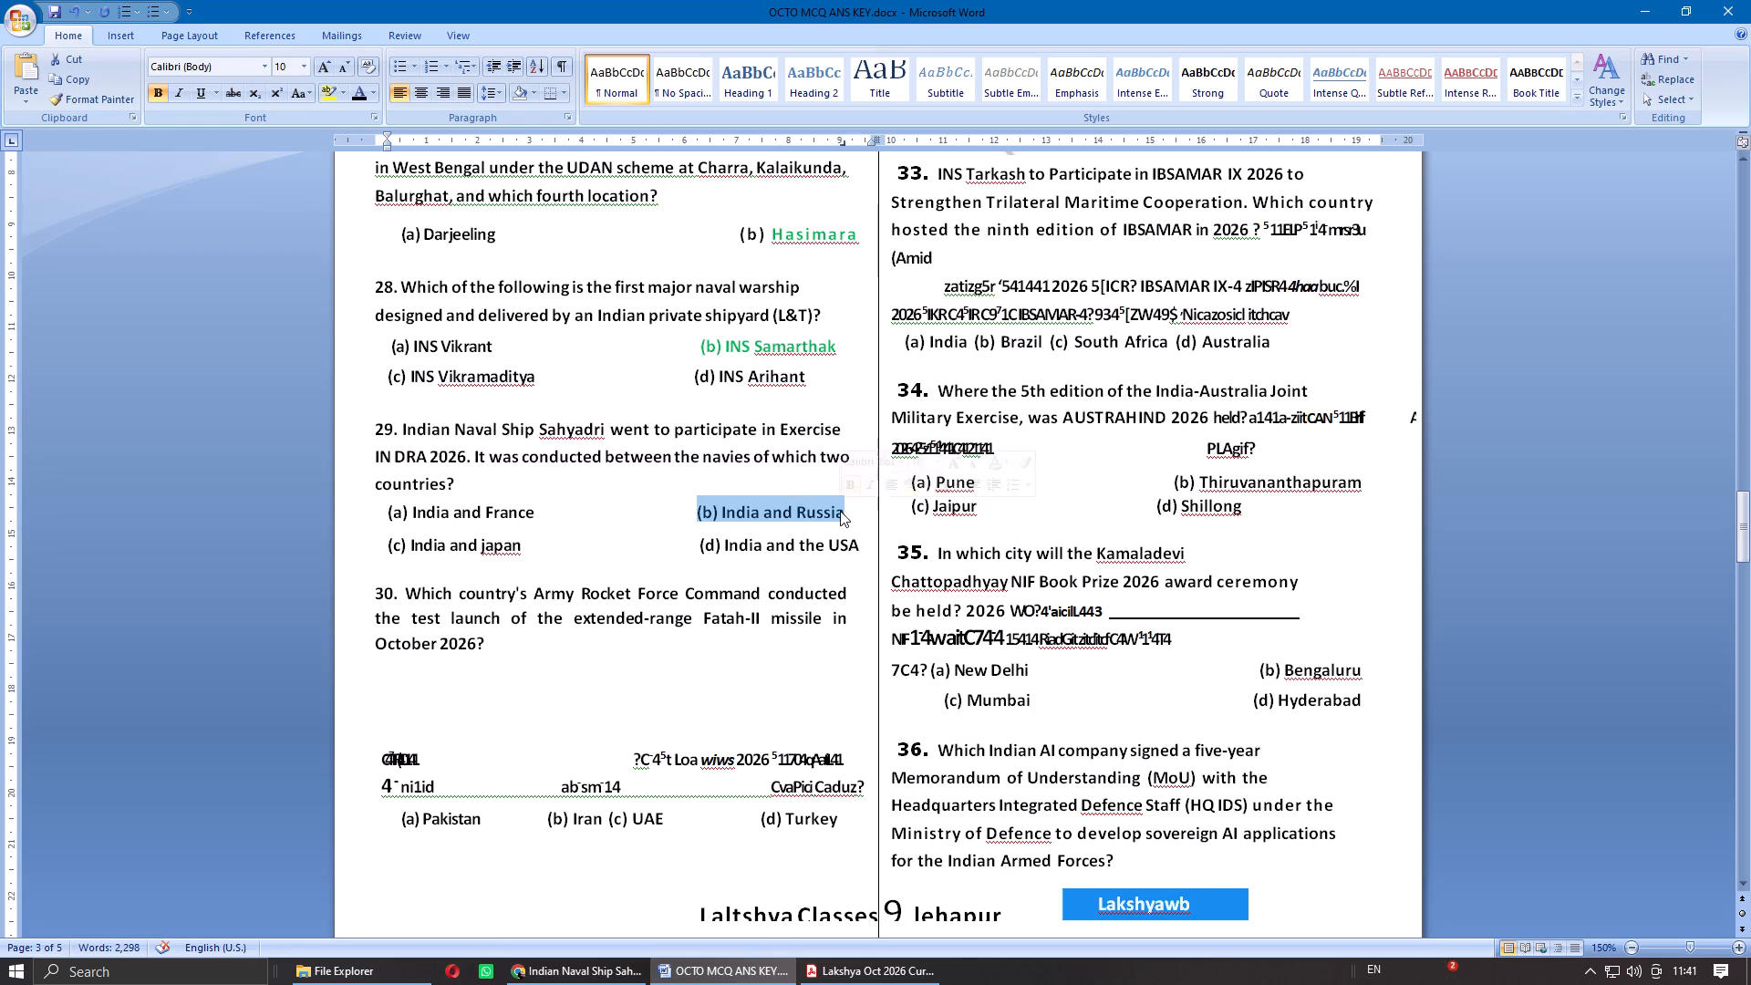
click(371, 92)
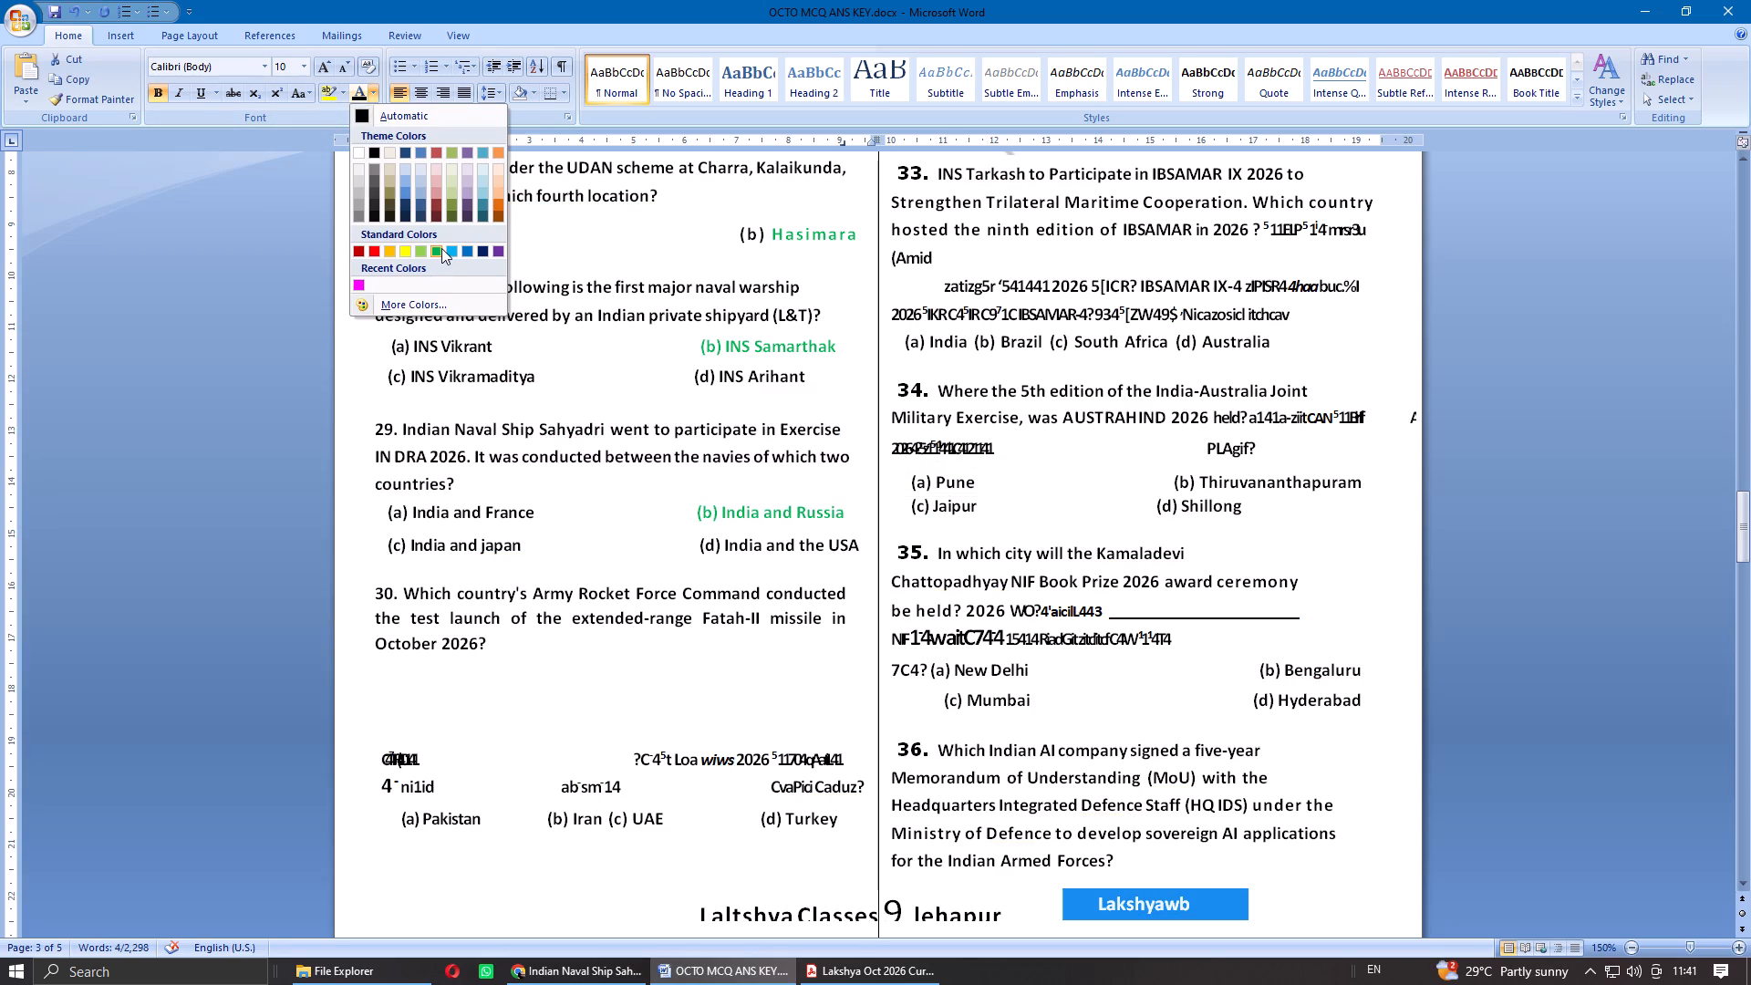
click(440, 248)
click(712, 605)
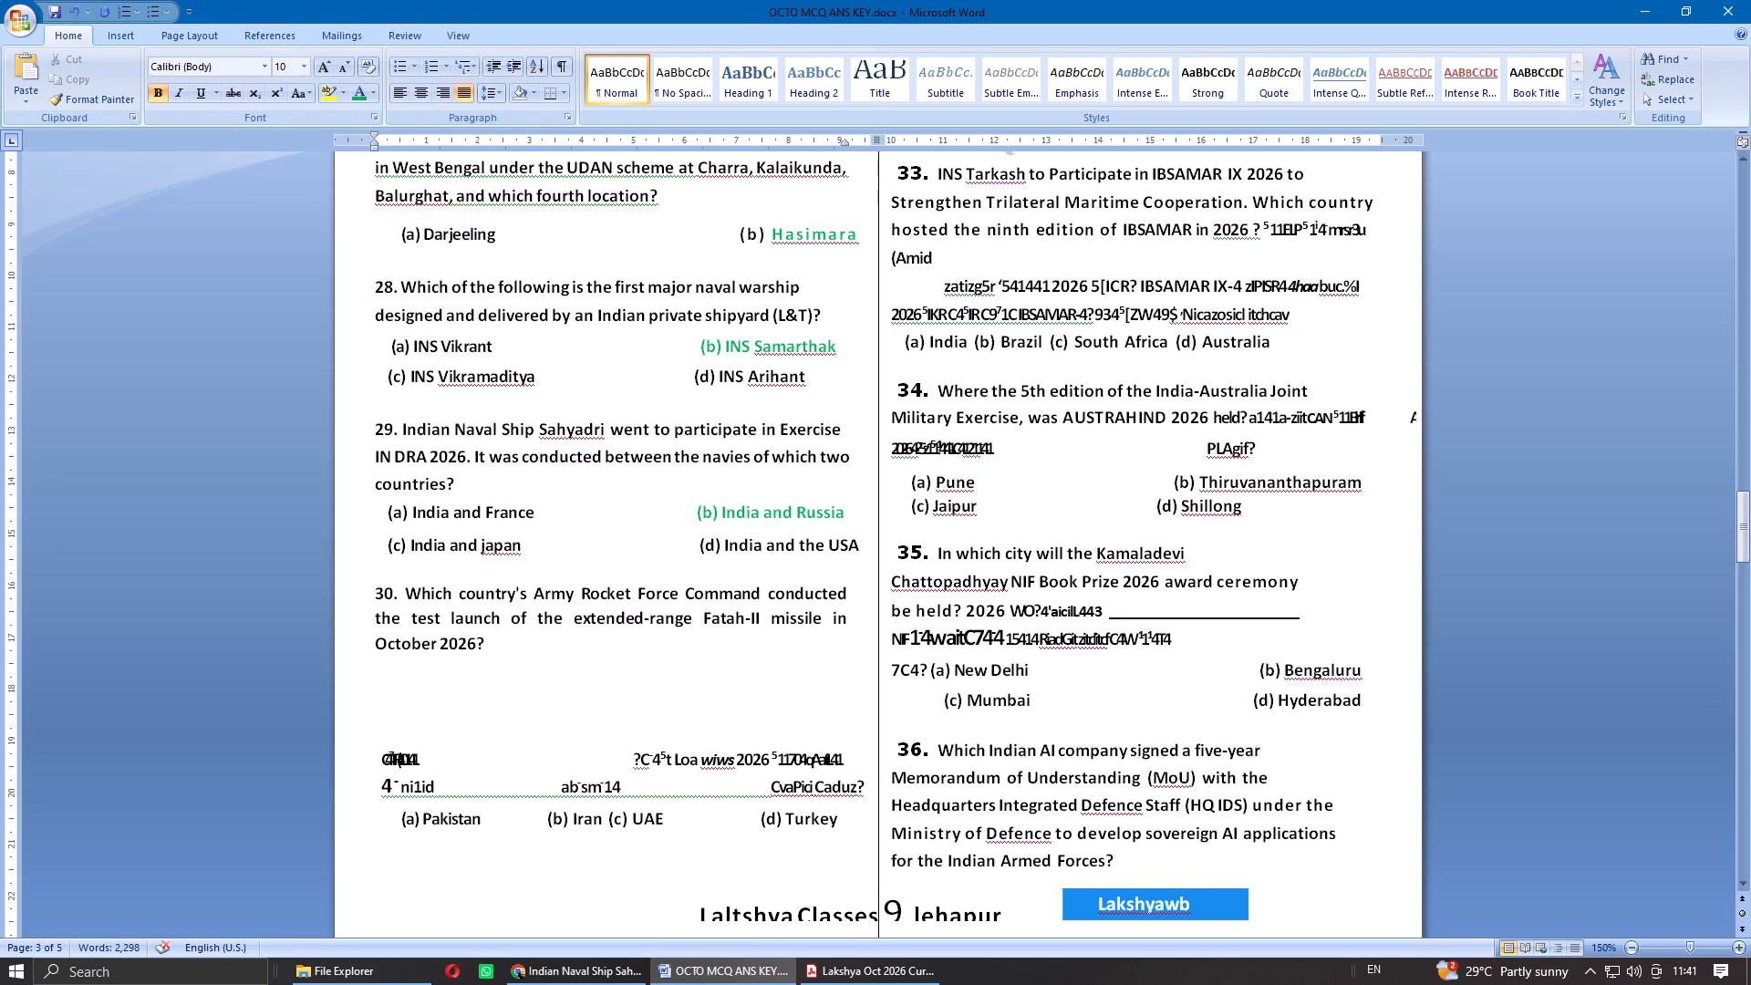
Delete the garbled lines between question 30 and its options, and put the options on their own line below the question.
drag(875, 786, 433, 782)
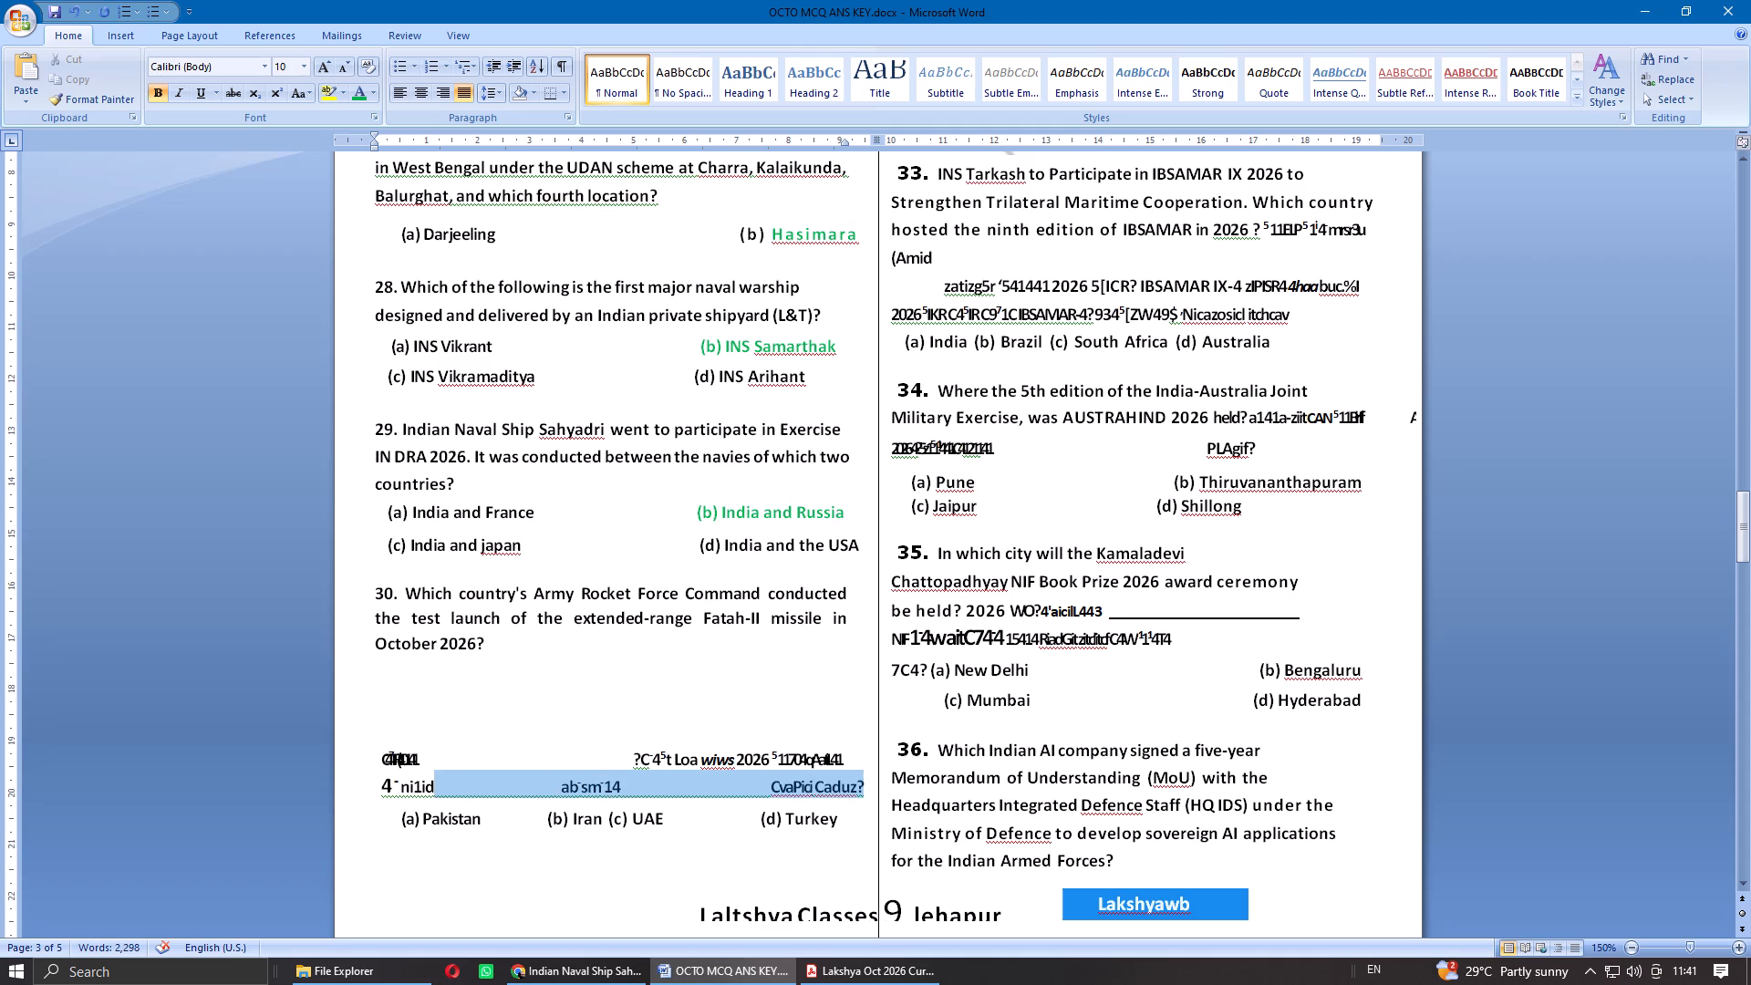
drag(433, 782, 364, 765)
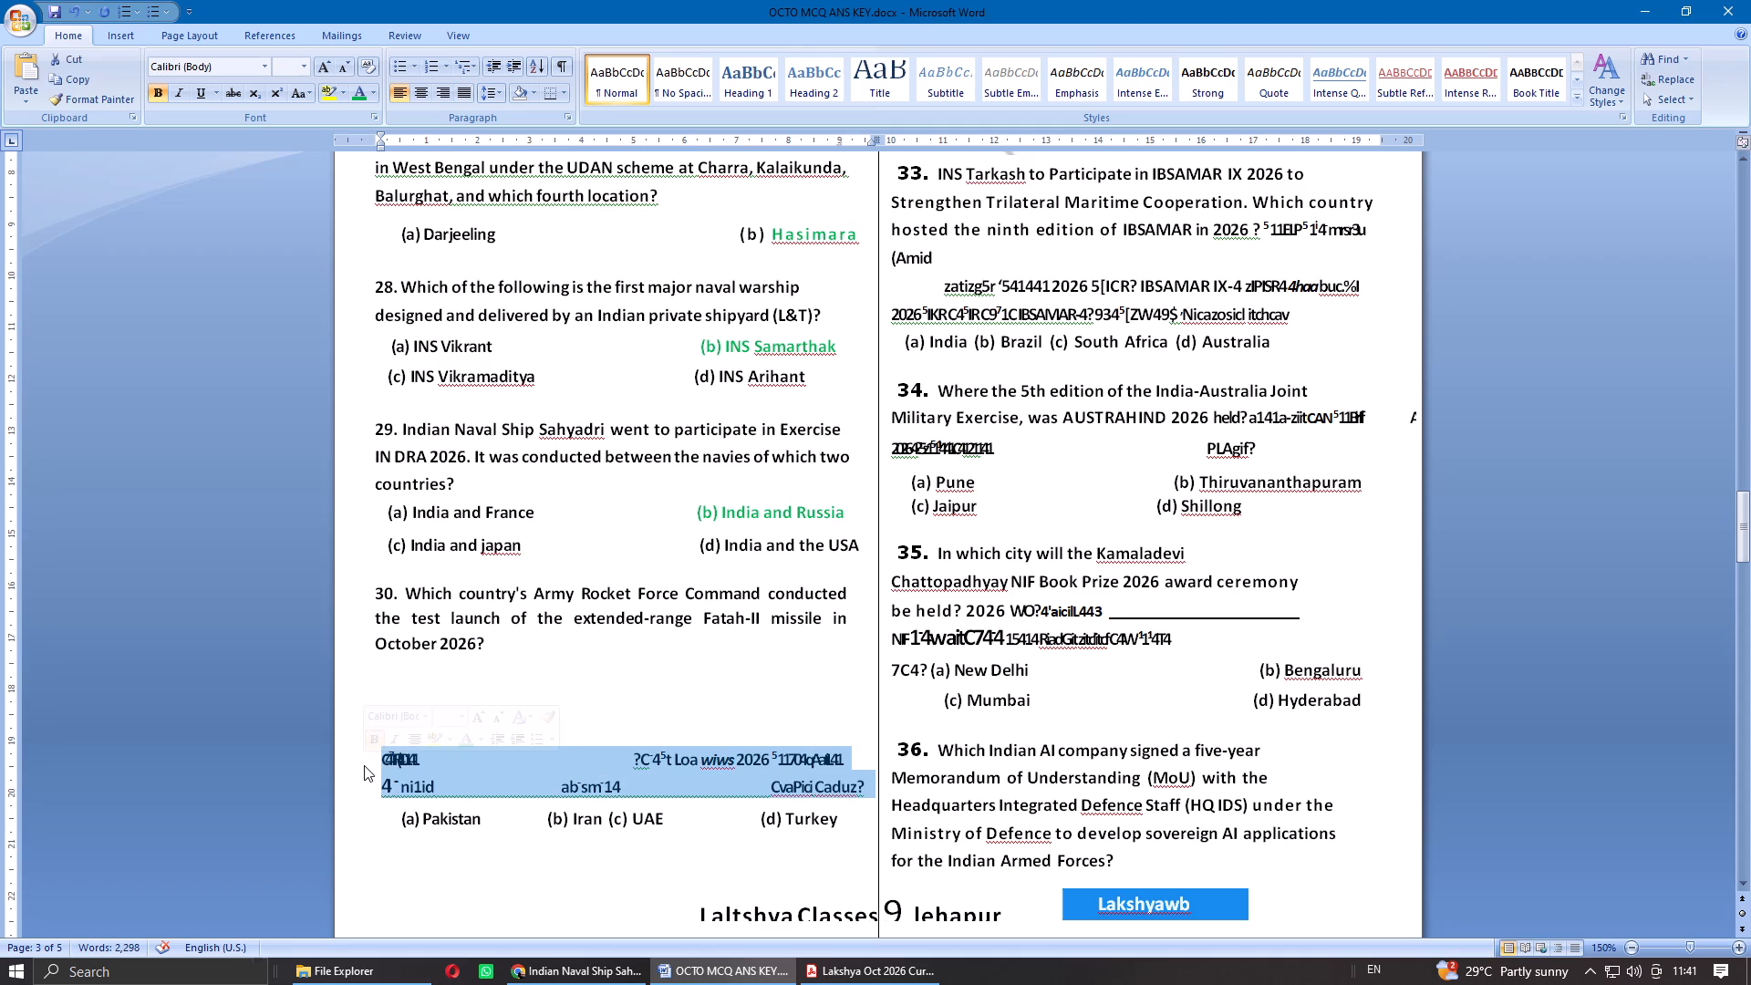
key(BackSpace)
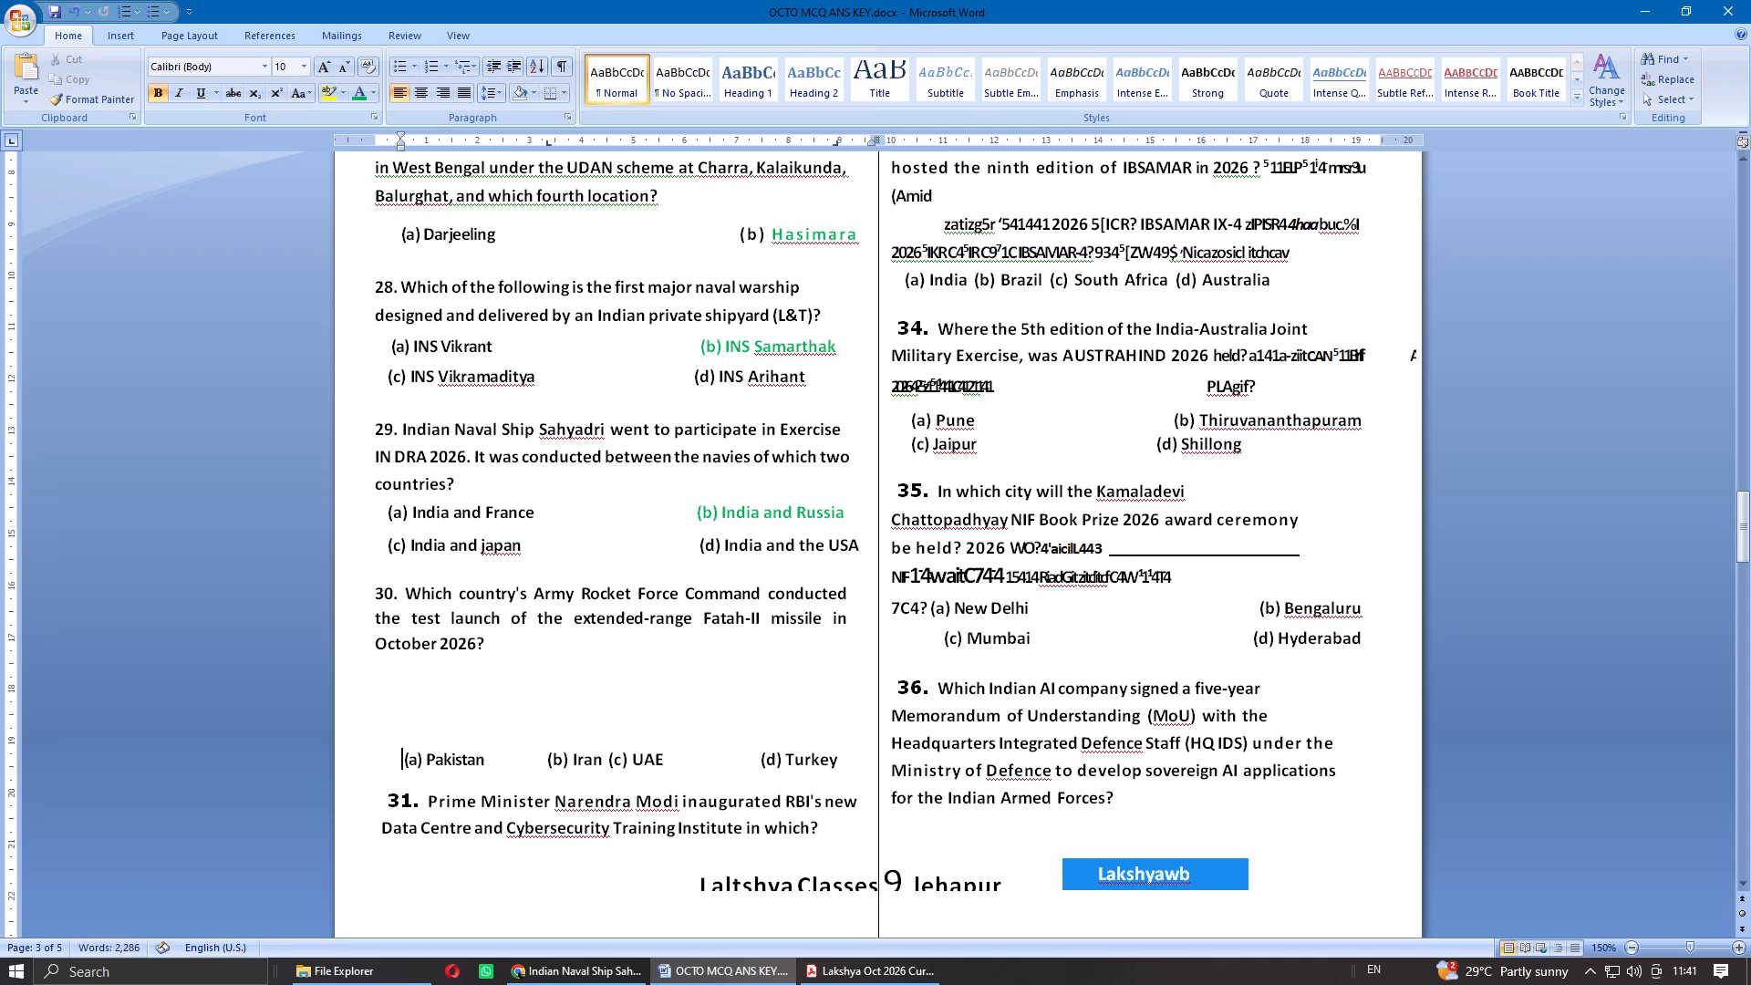
key(BackSpace)
key(BackSpace)
key(Return)
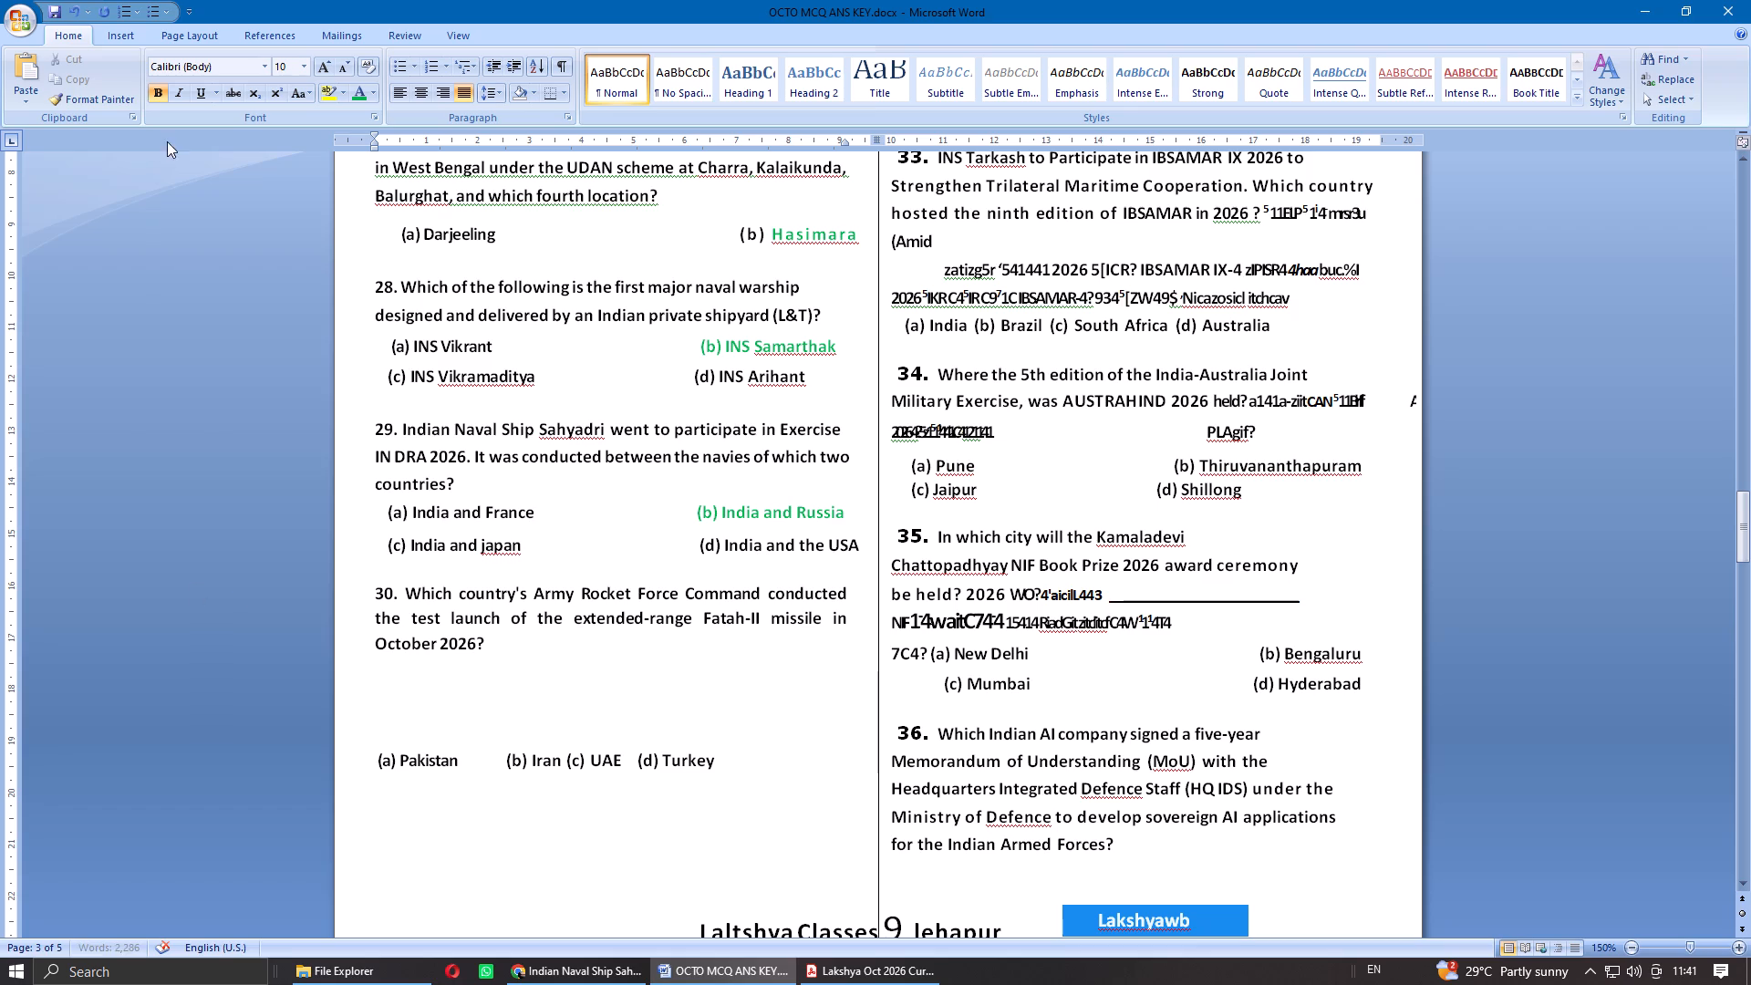
Set the paragraph spacing of question 30's options line to Auto before and 0 pt after.
click(193, 36)
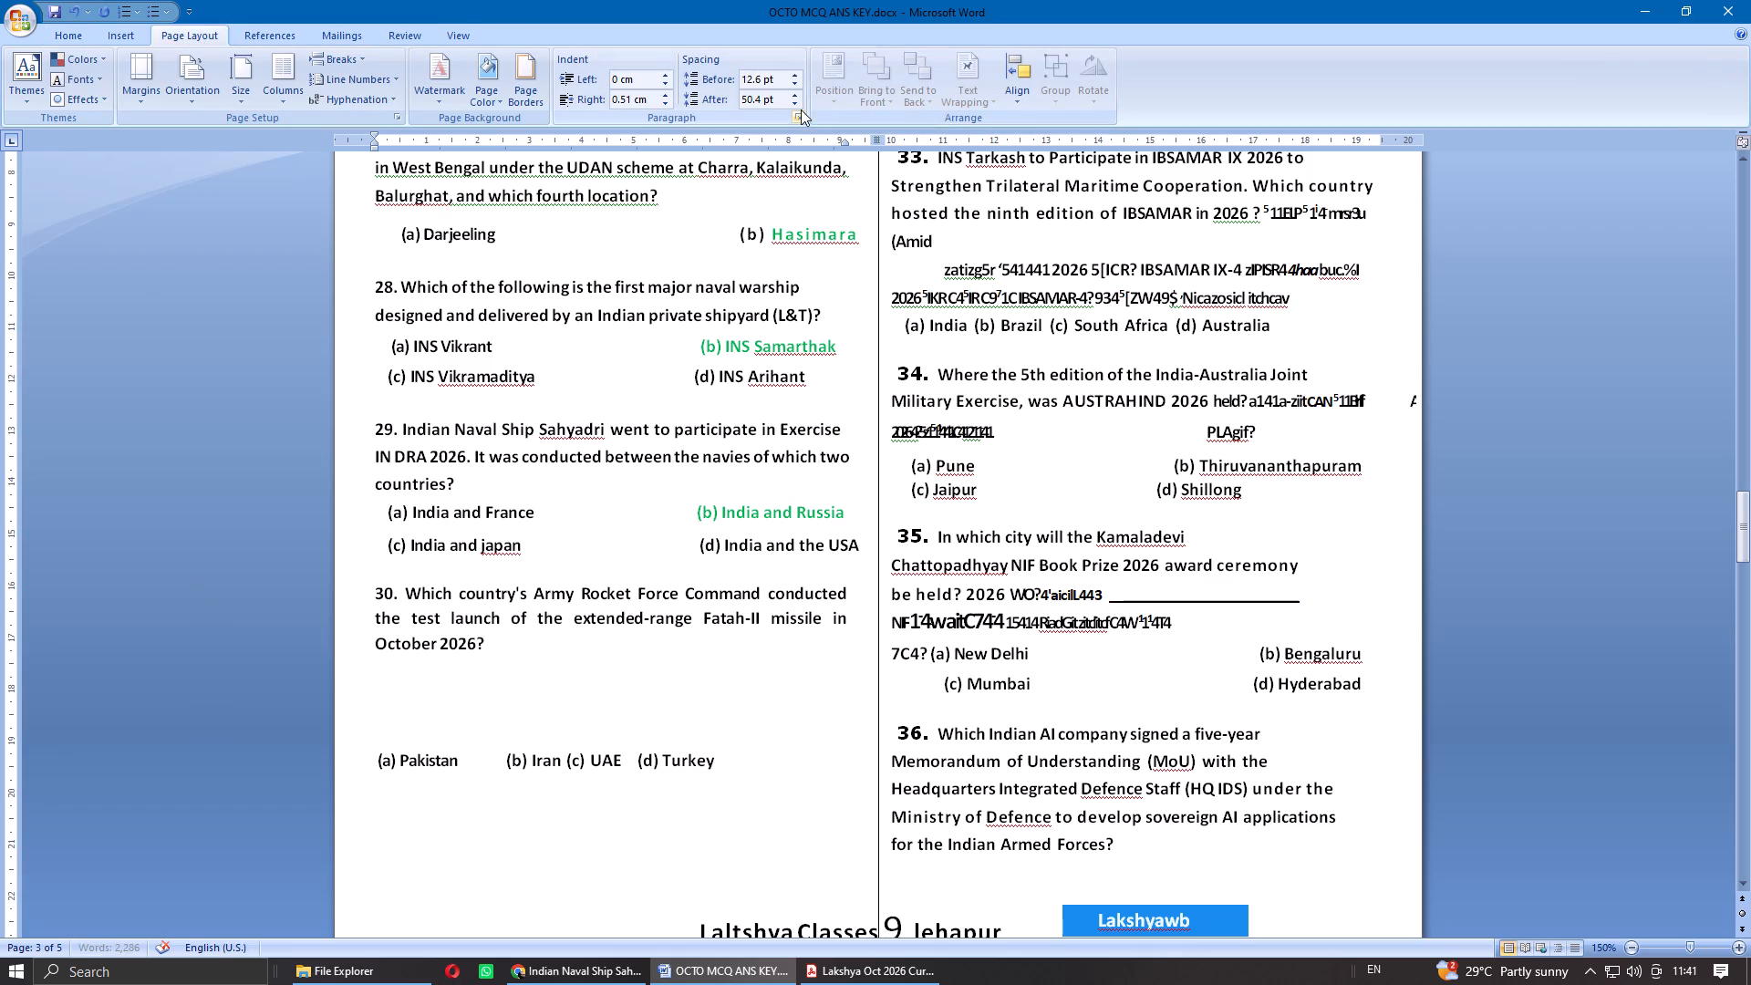
click(799, 106)
triple_click(799, 106)
click(799, 106)
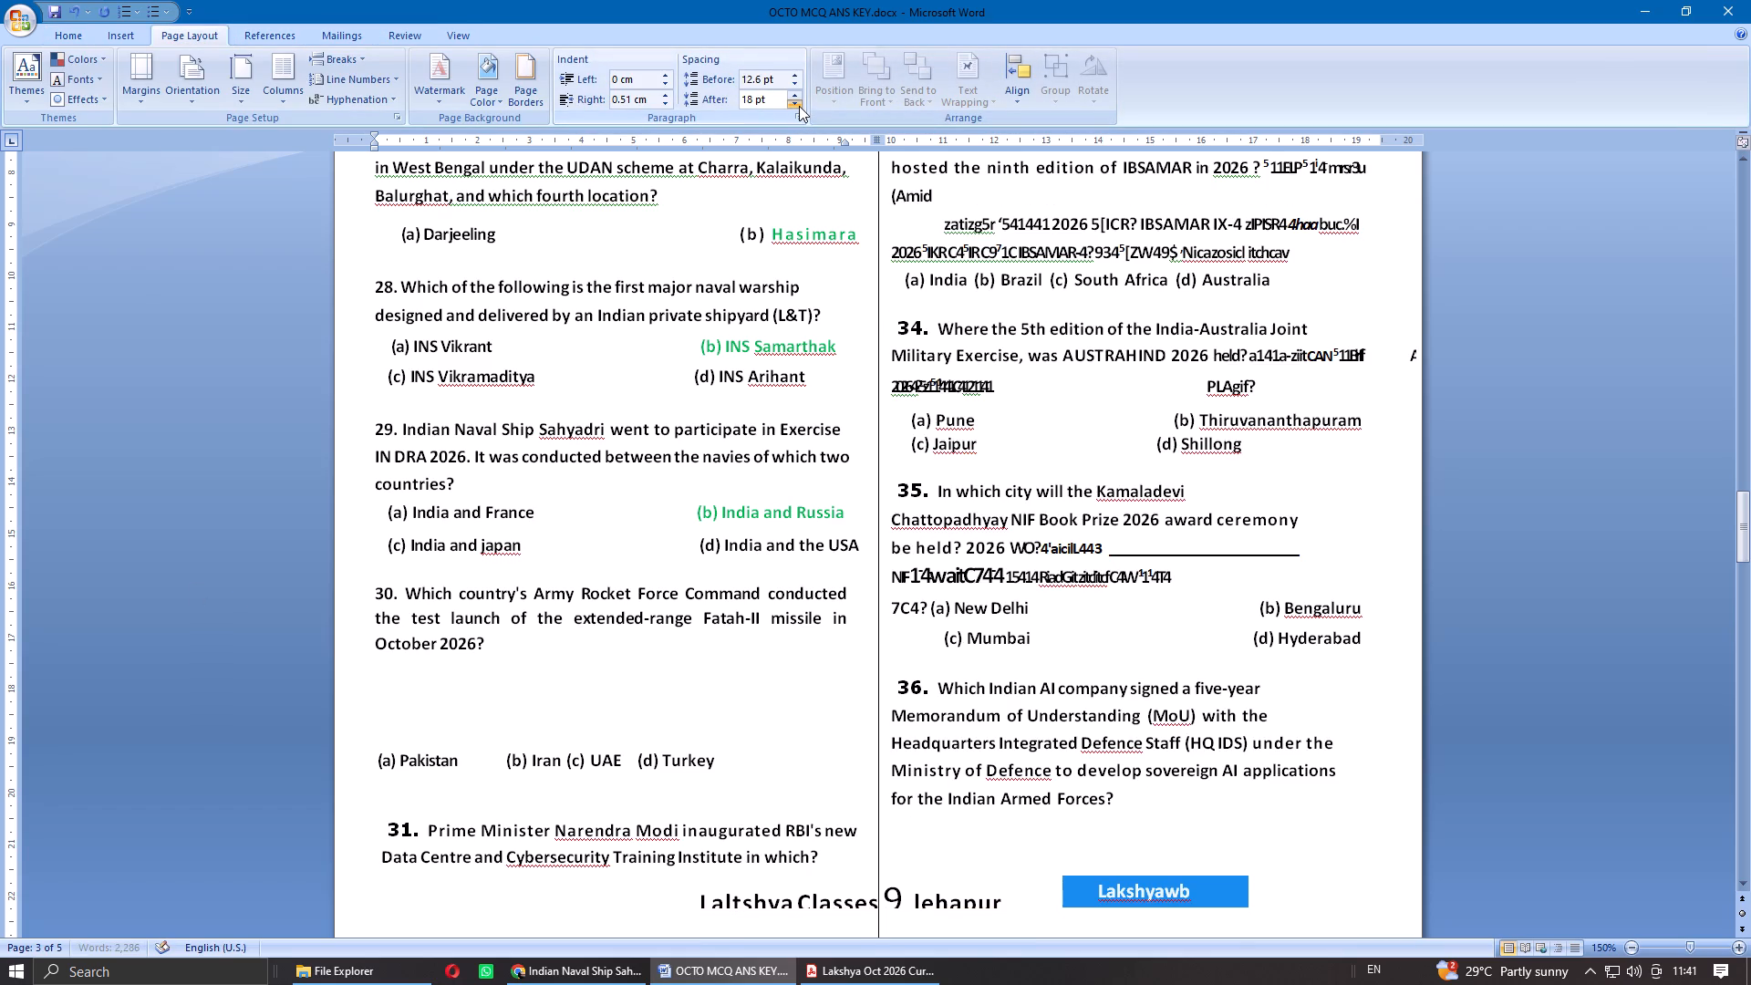
click(799, 106)
double_click(799, 106)
click(799, 106)
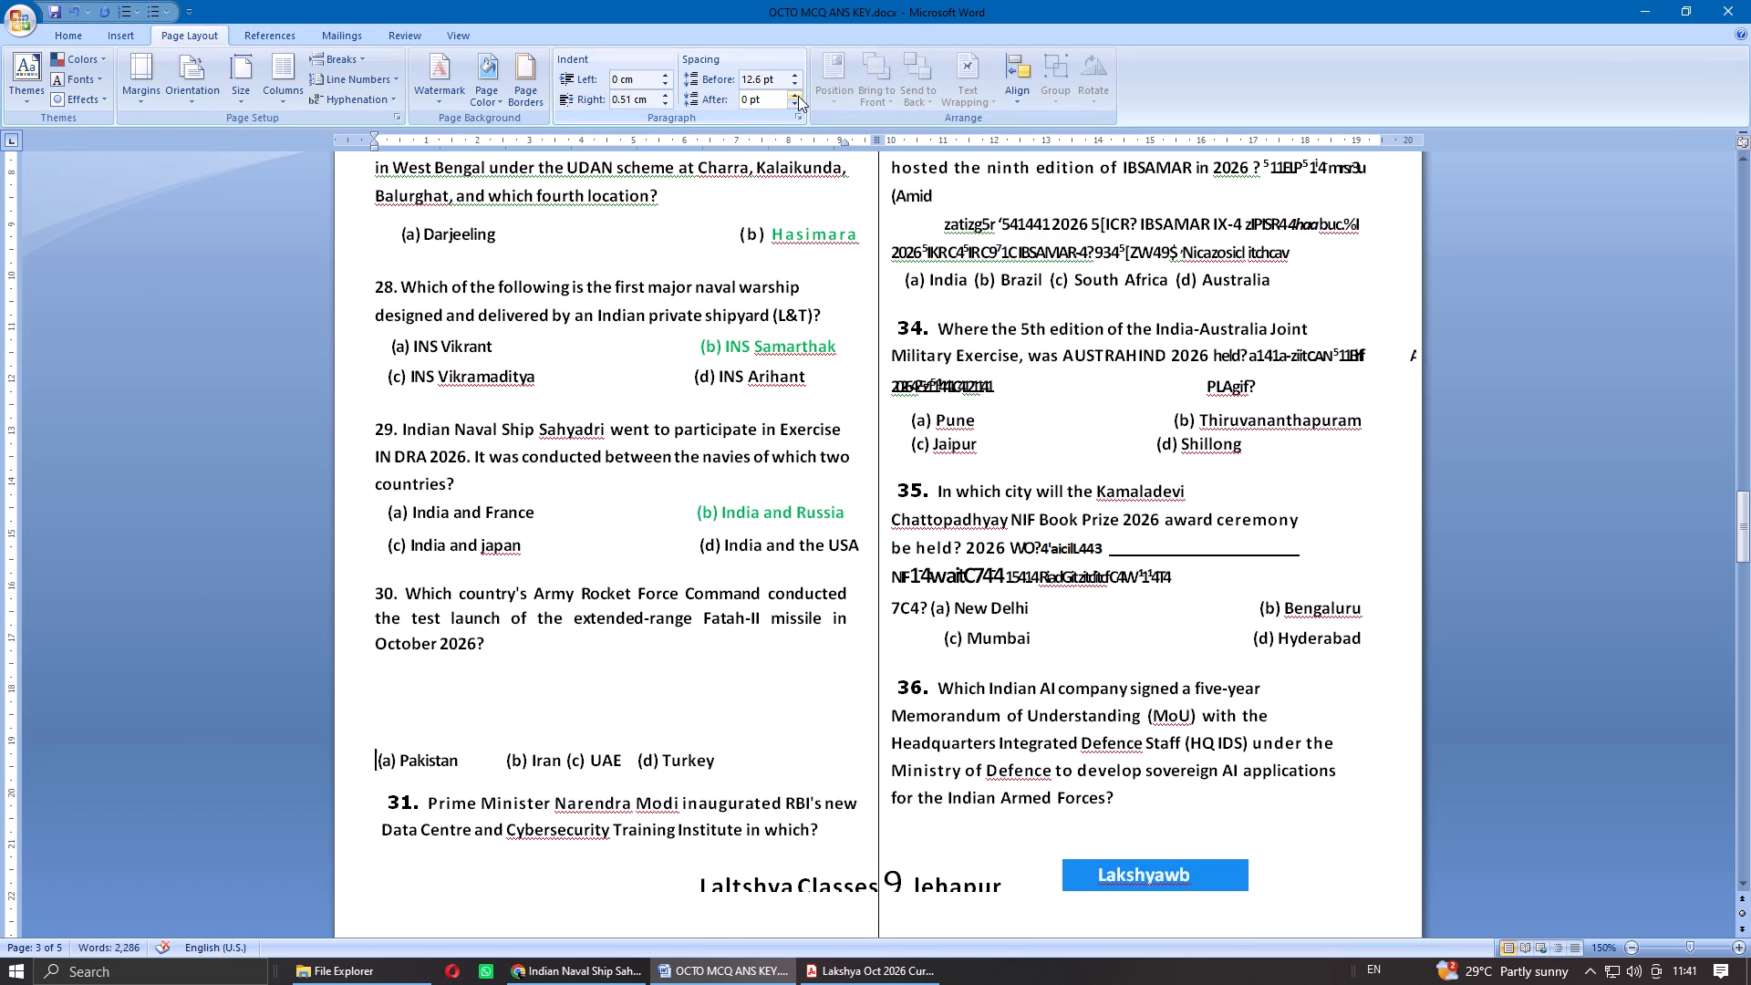
triple_click(795, 84)
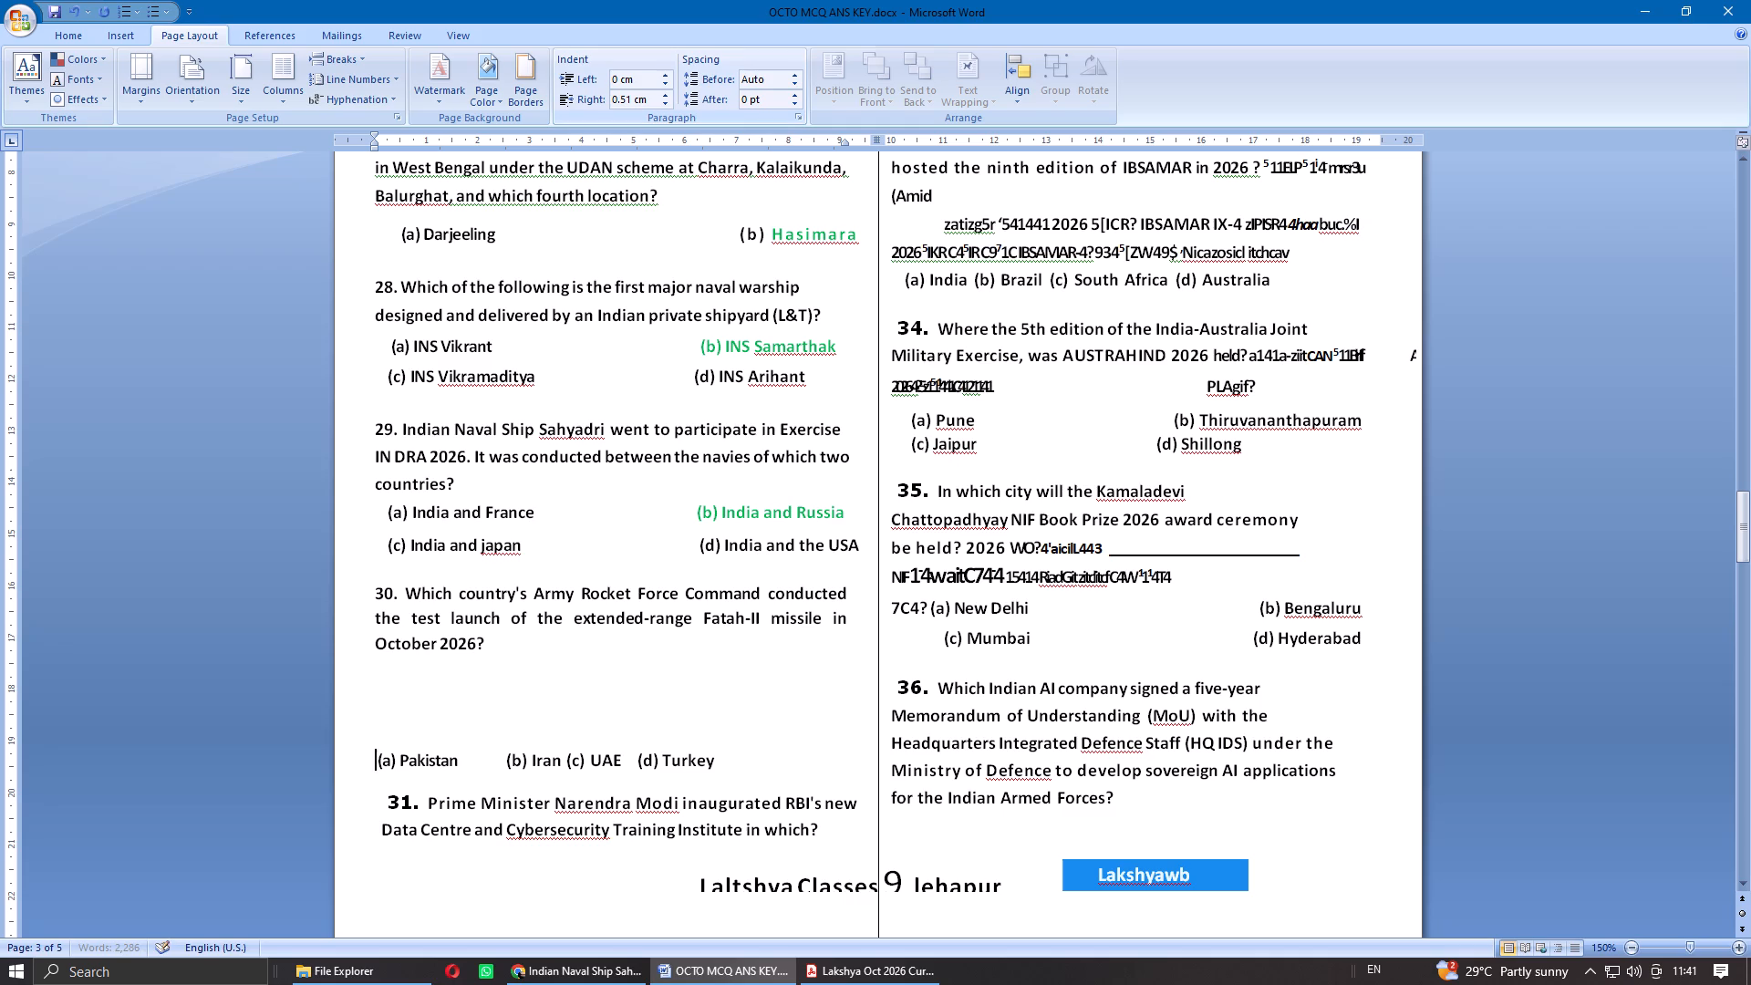
Set the paragraph spacing of the question 30 text to 12 pt before and 0 pt after.
click(421, 644)
triple_click(795, 107)
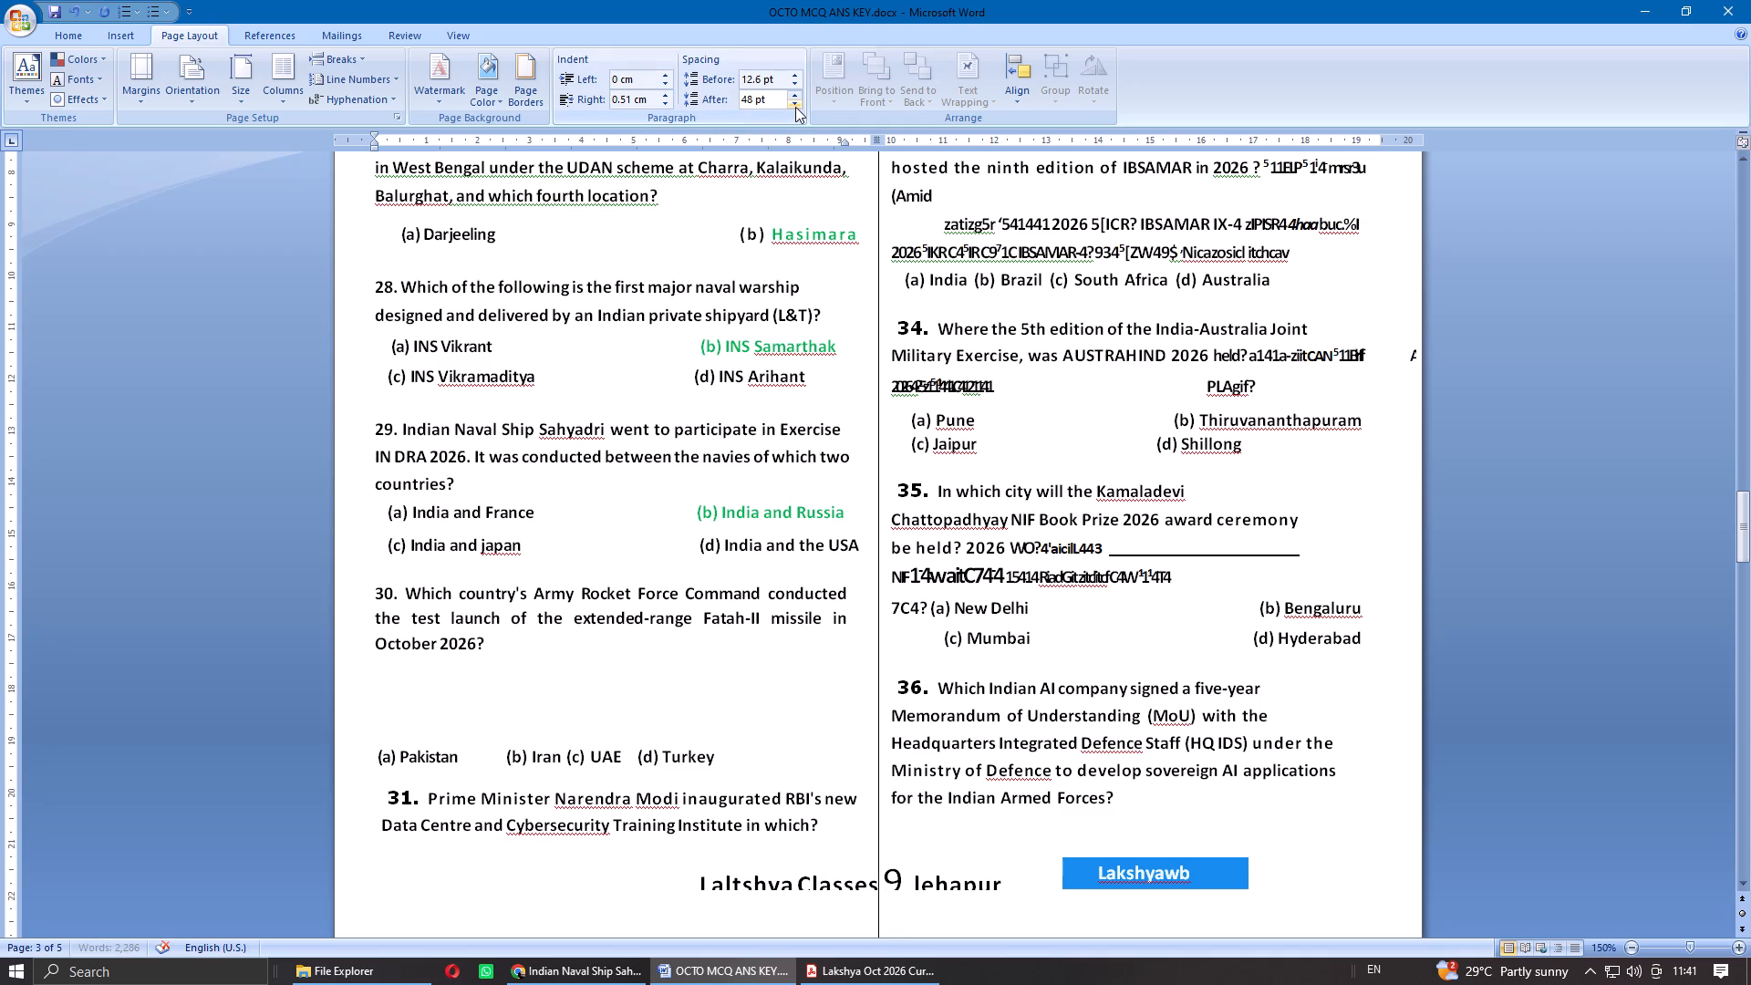
triple_click(795, 107)
triple_click(795, 107)
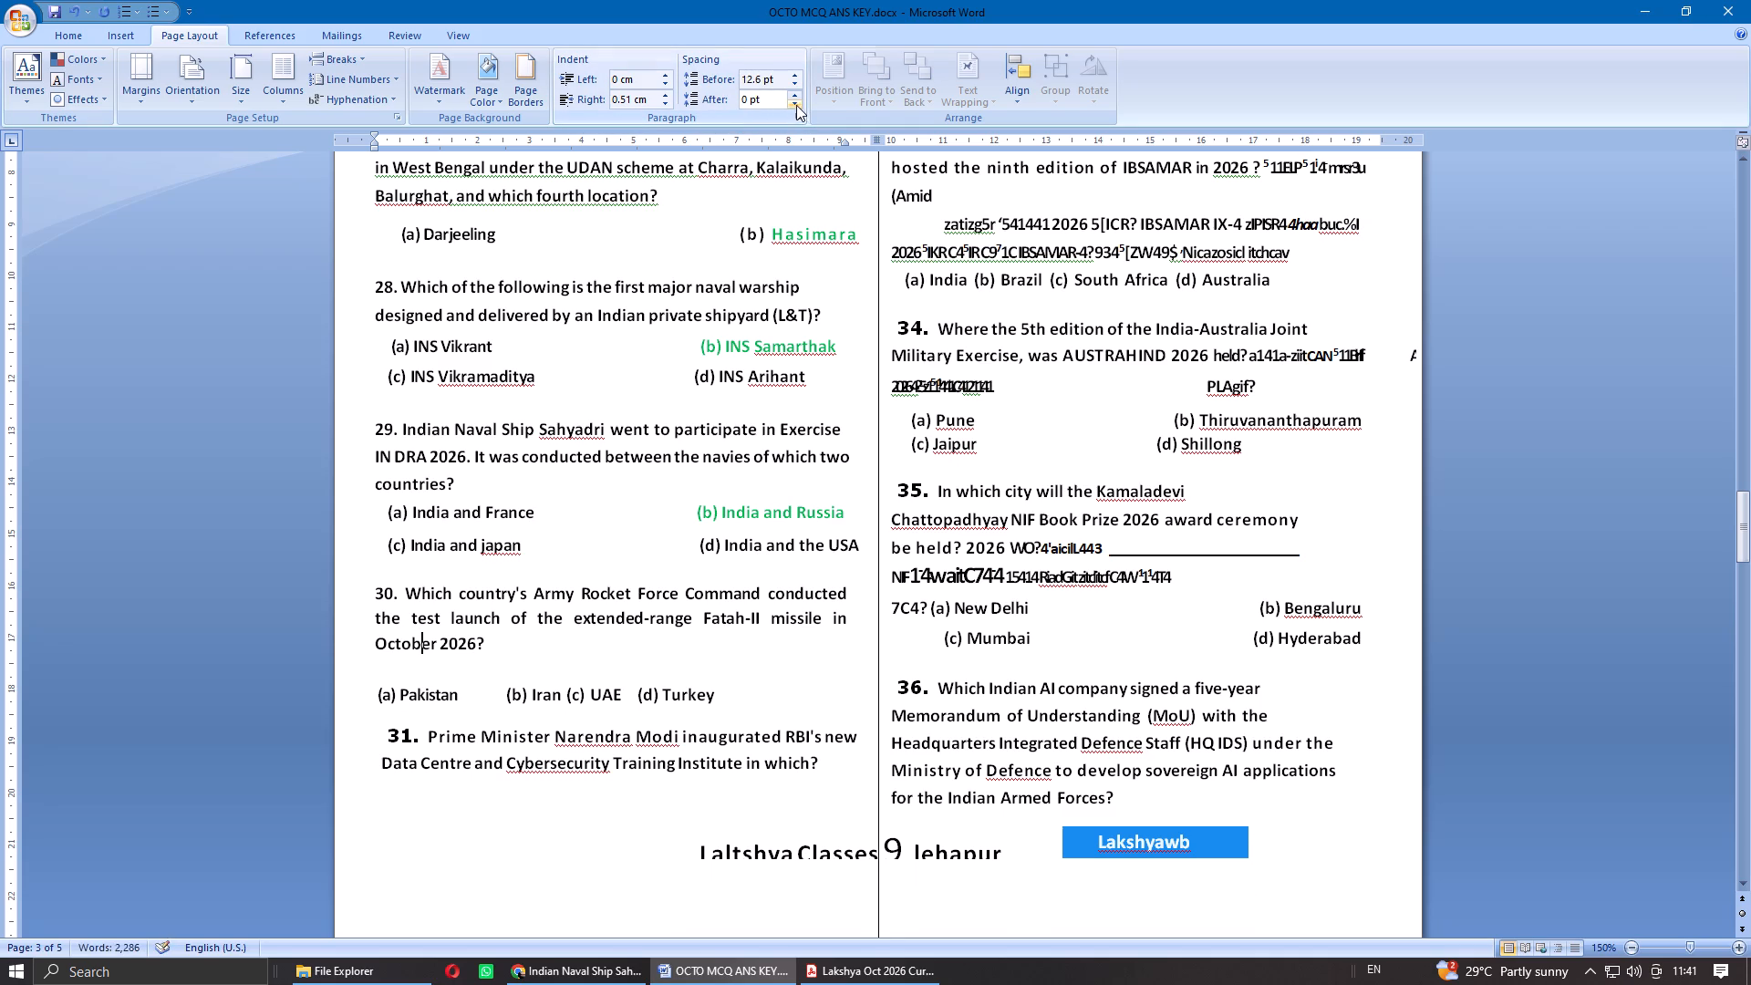
click(801, 82)
click(801, 82)
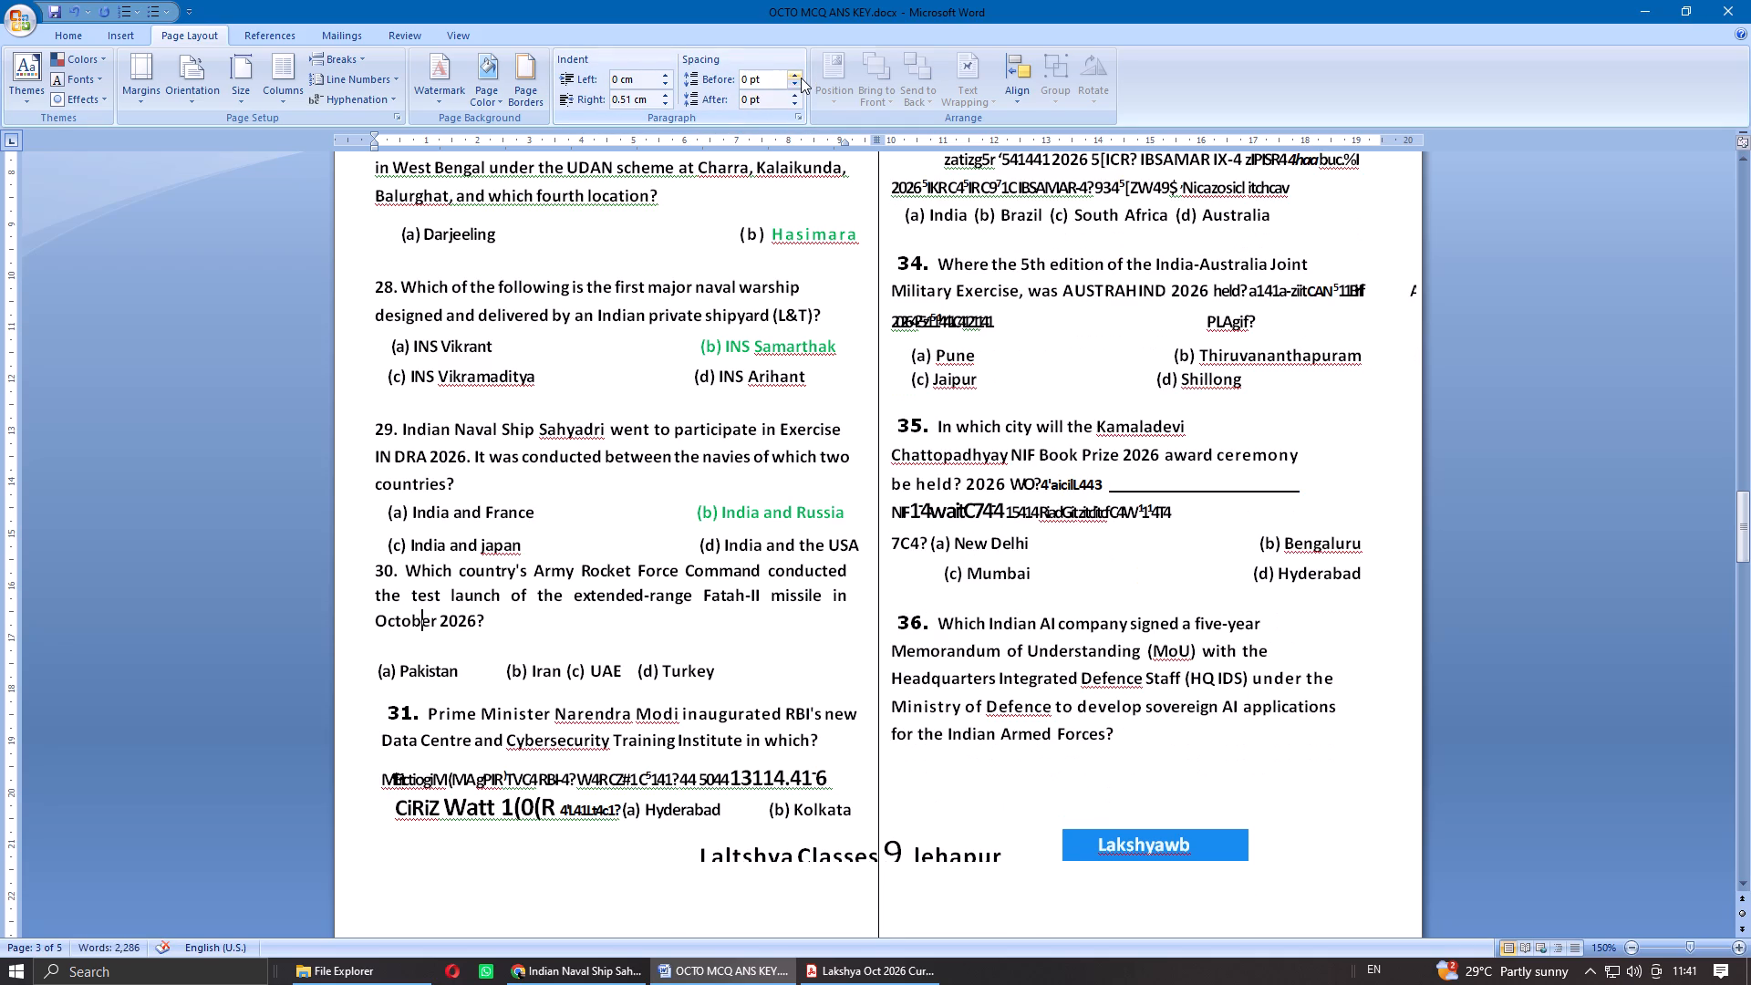
click(800, 77)
click(800, 77)
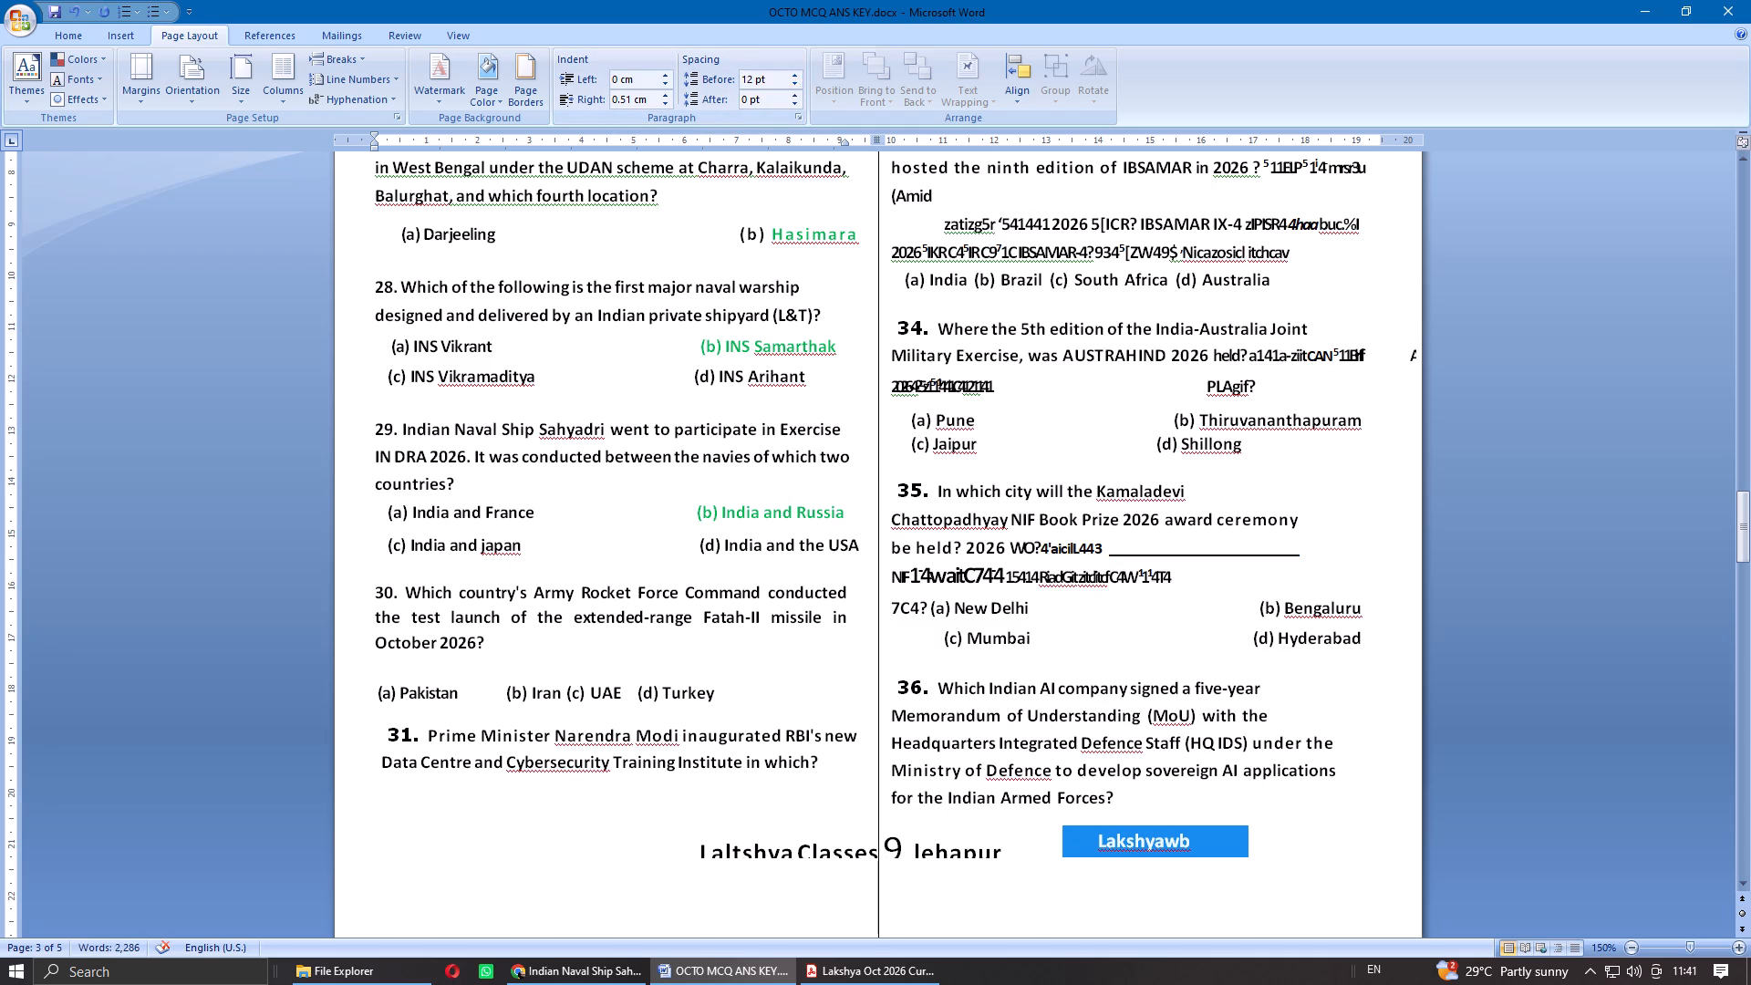
Set the spacing before question 30's options line to 6 pt.
click(438, 689)
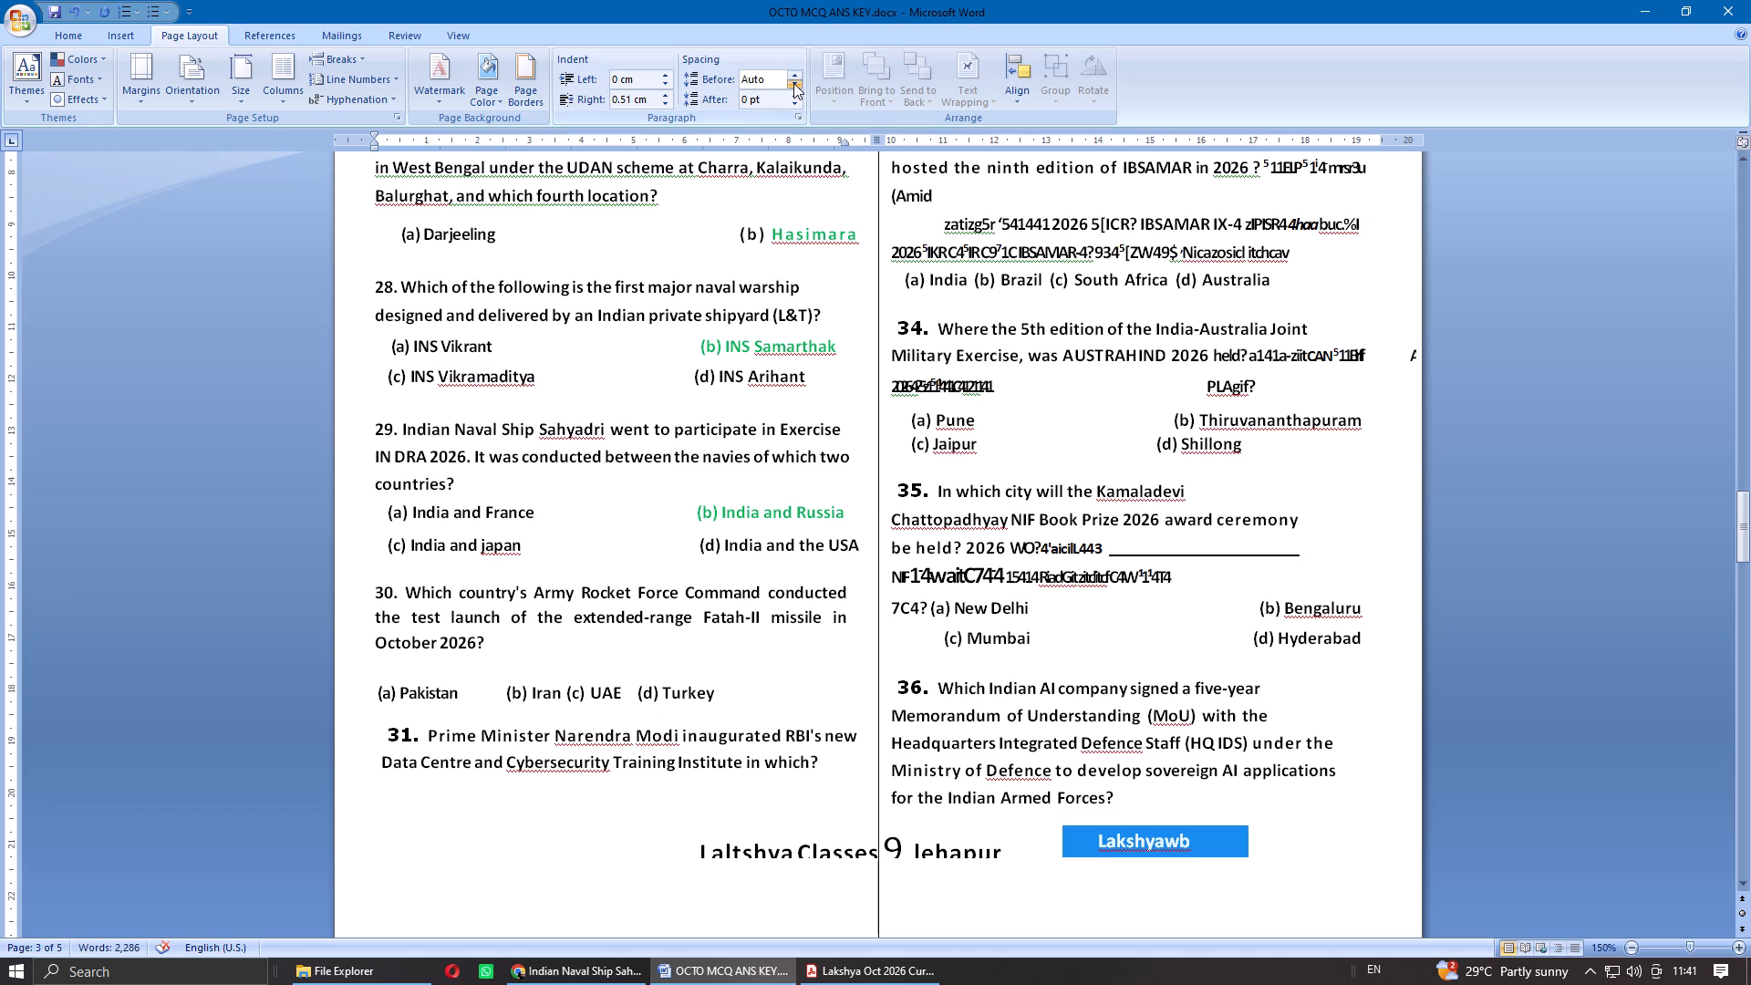
click(793, 83)
click(794, 71)
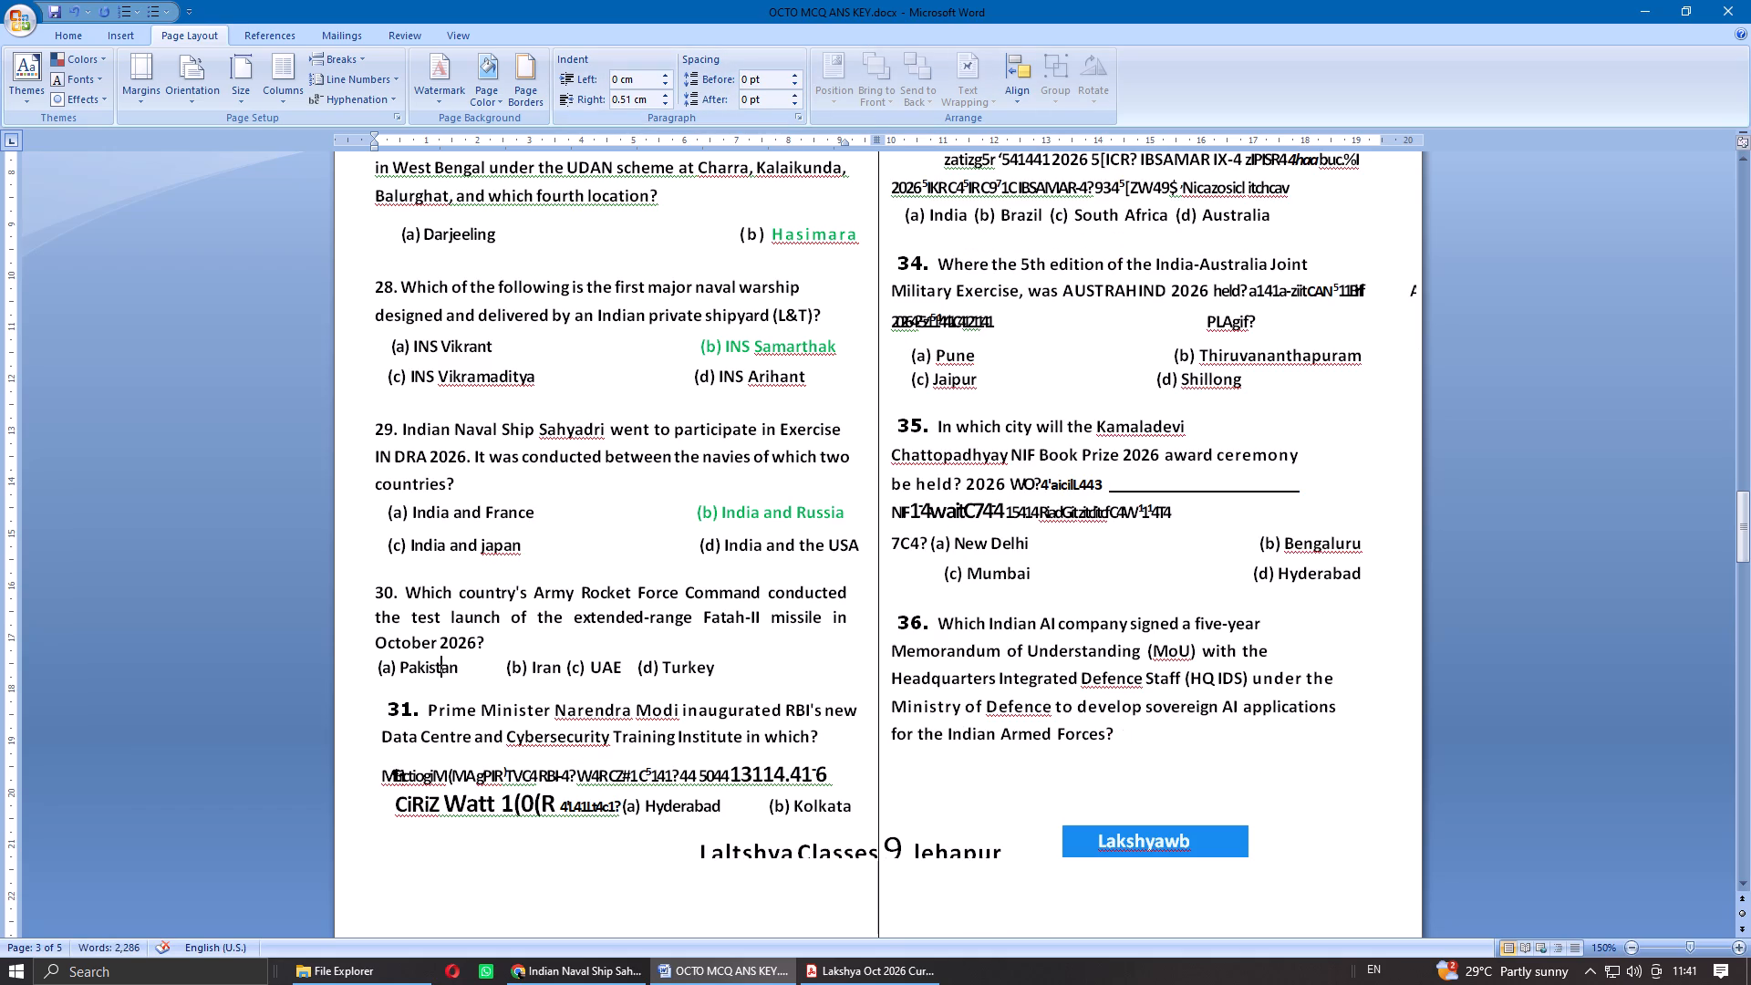
click(440, 669)
click(791, 73)
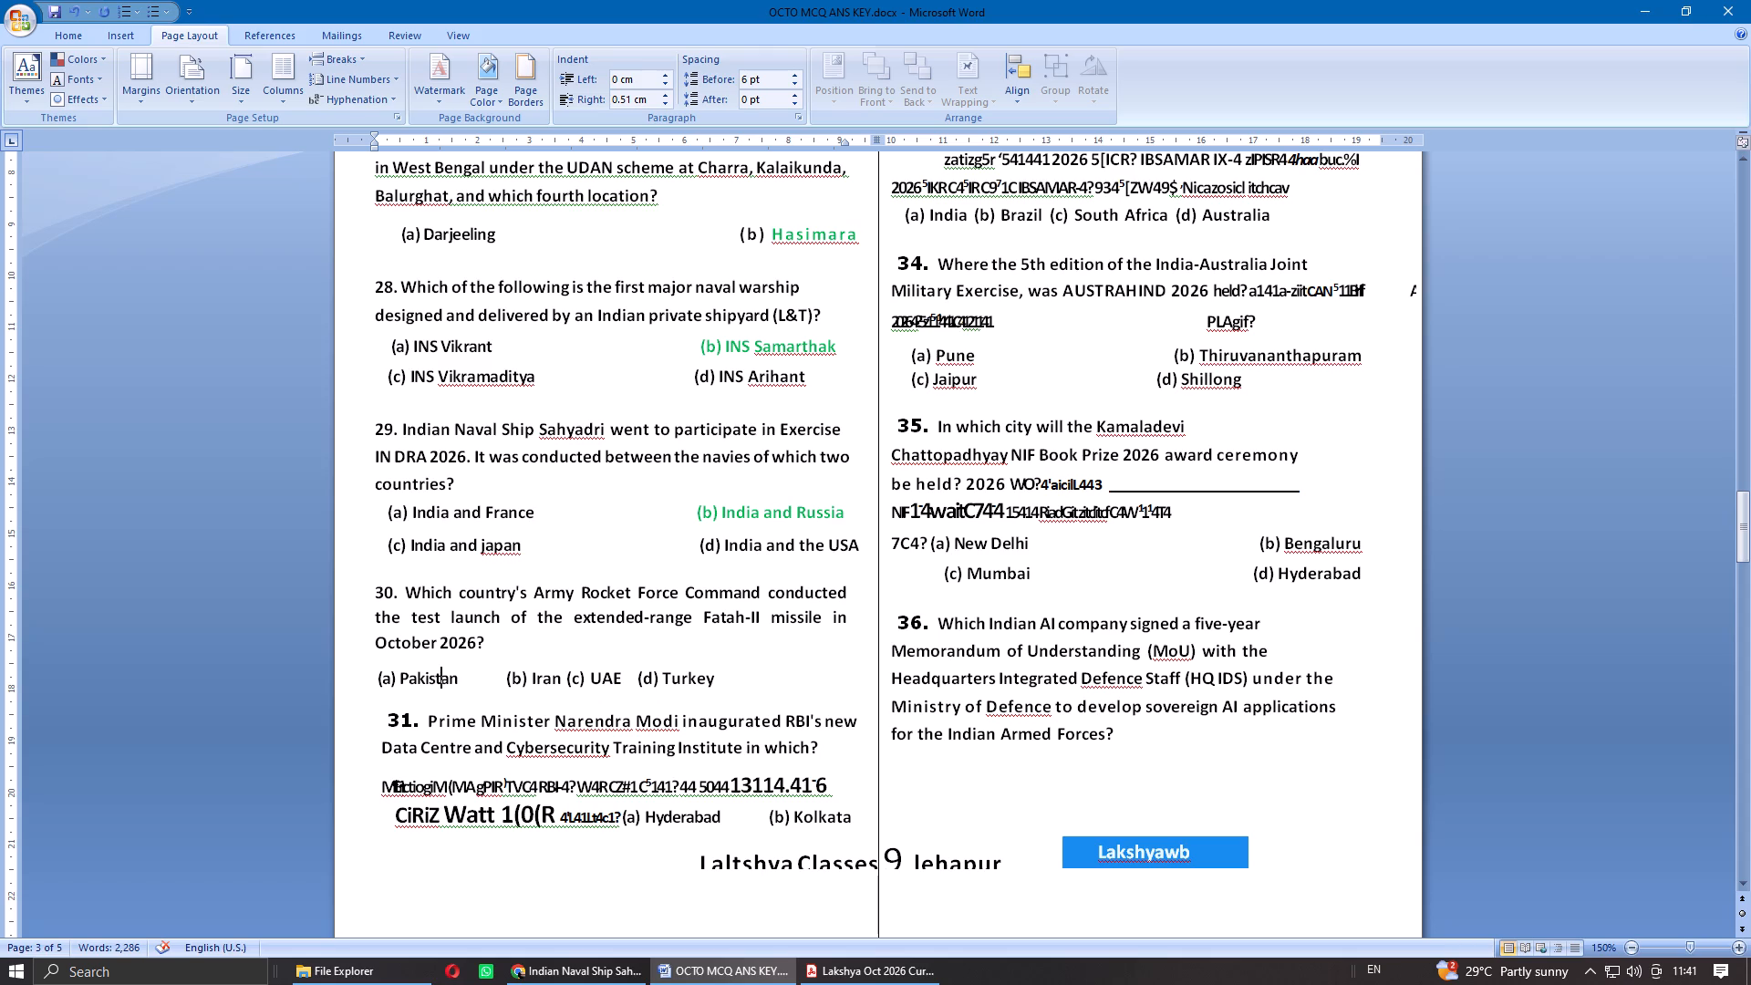
Delete the garbled lines between the question 31 text and its options.
drag(617, 814, 394, 786)
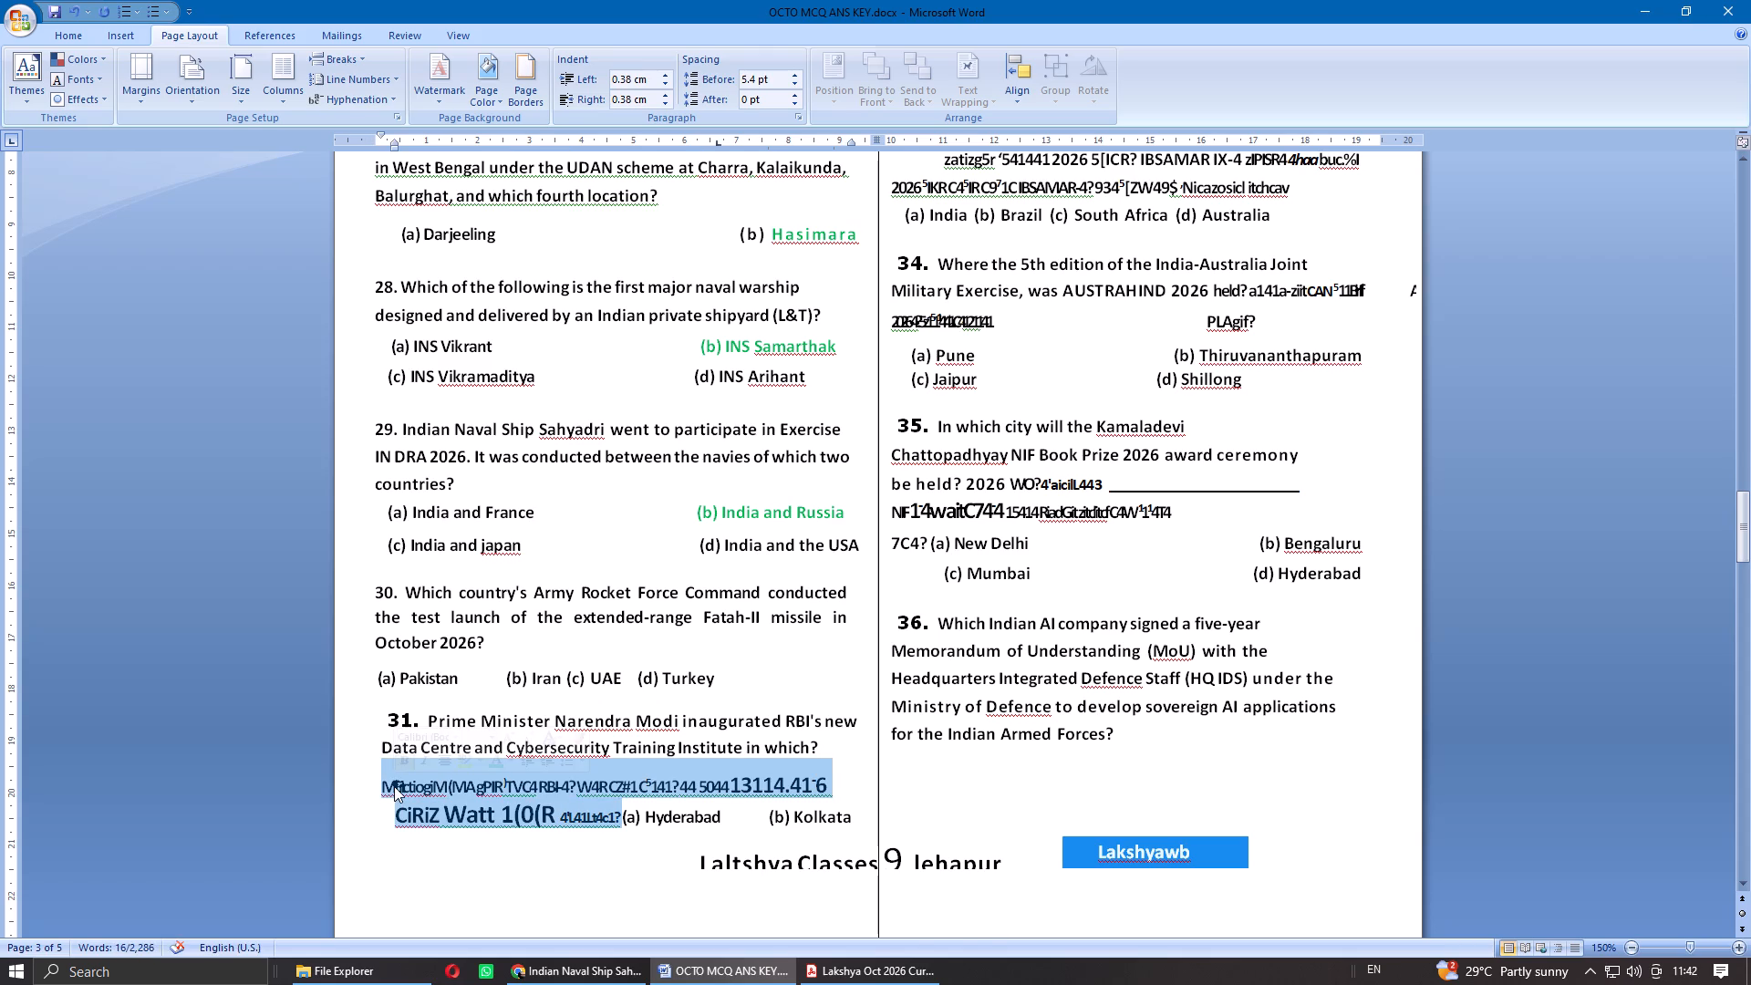
key(BackSpace)
Delete the "Laltshya Classes 9 Jehapur" text from the table at the foot of page 3.
scroll(646, 705, down, 4)
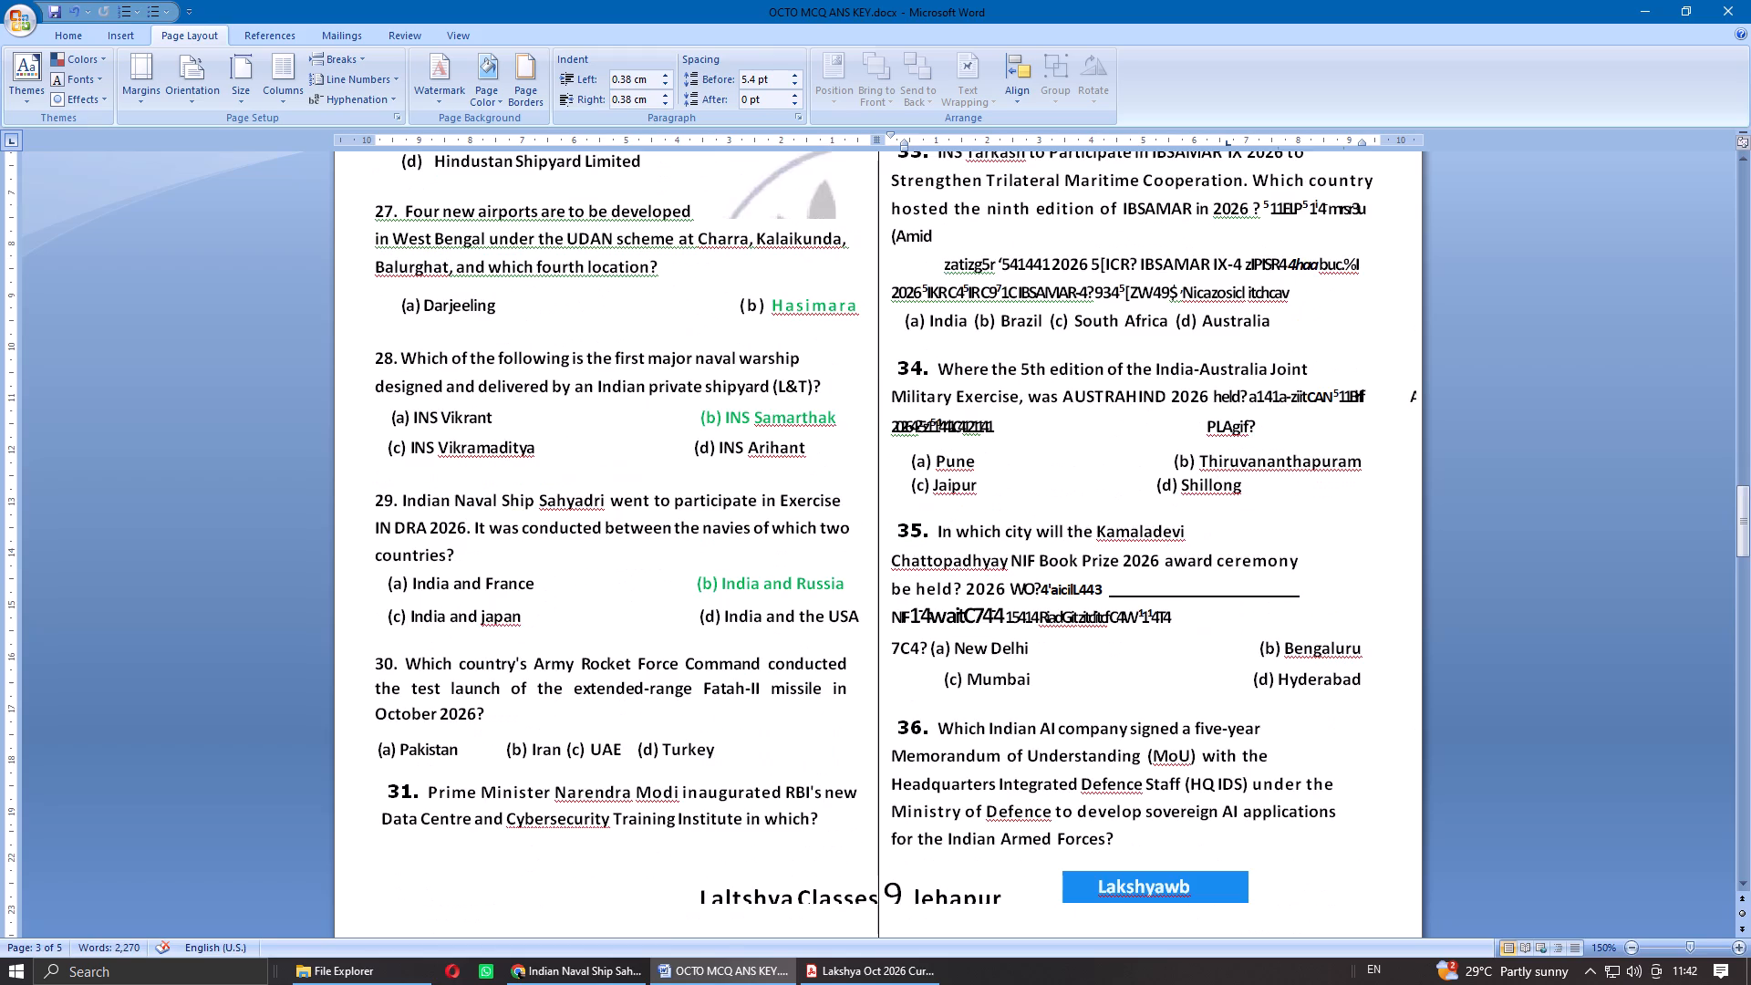
click(969, 793)
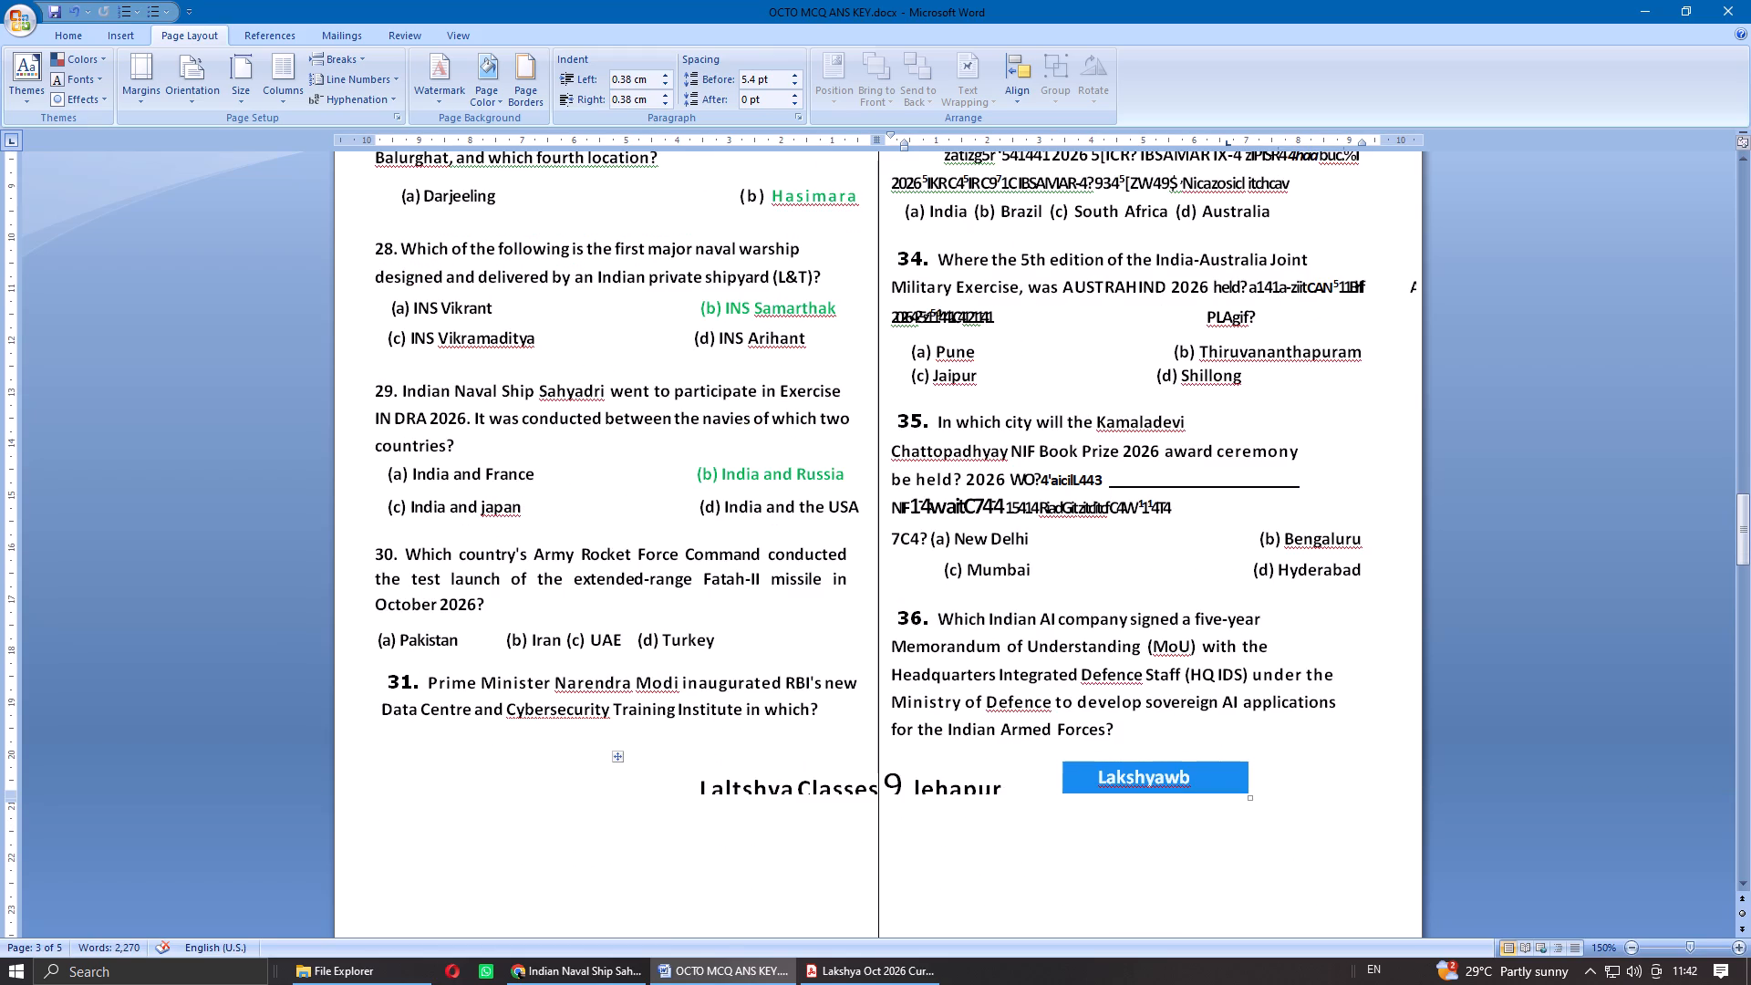
drag(941, 783, 904, 775)
click(886, 782)
click(999, 786)
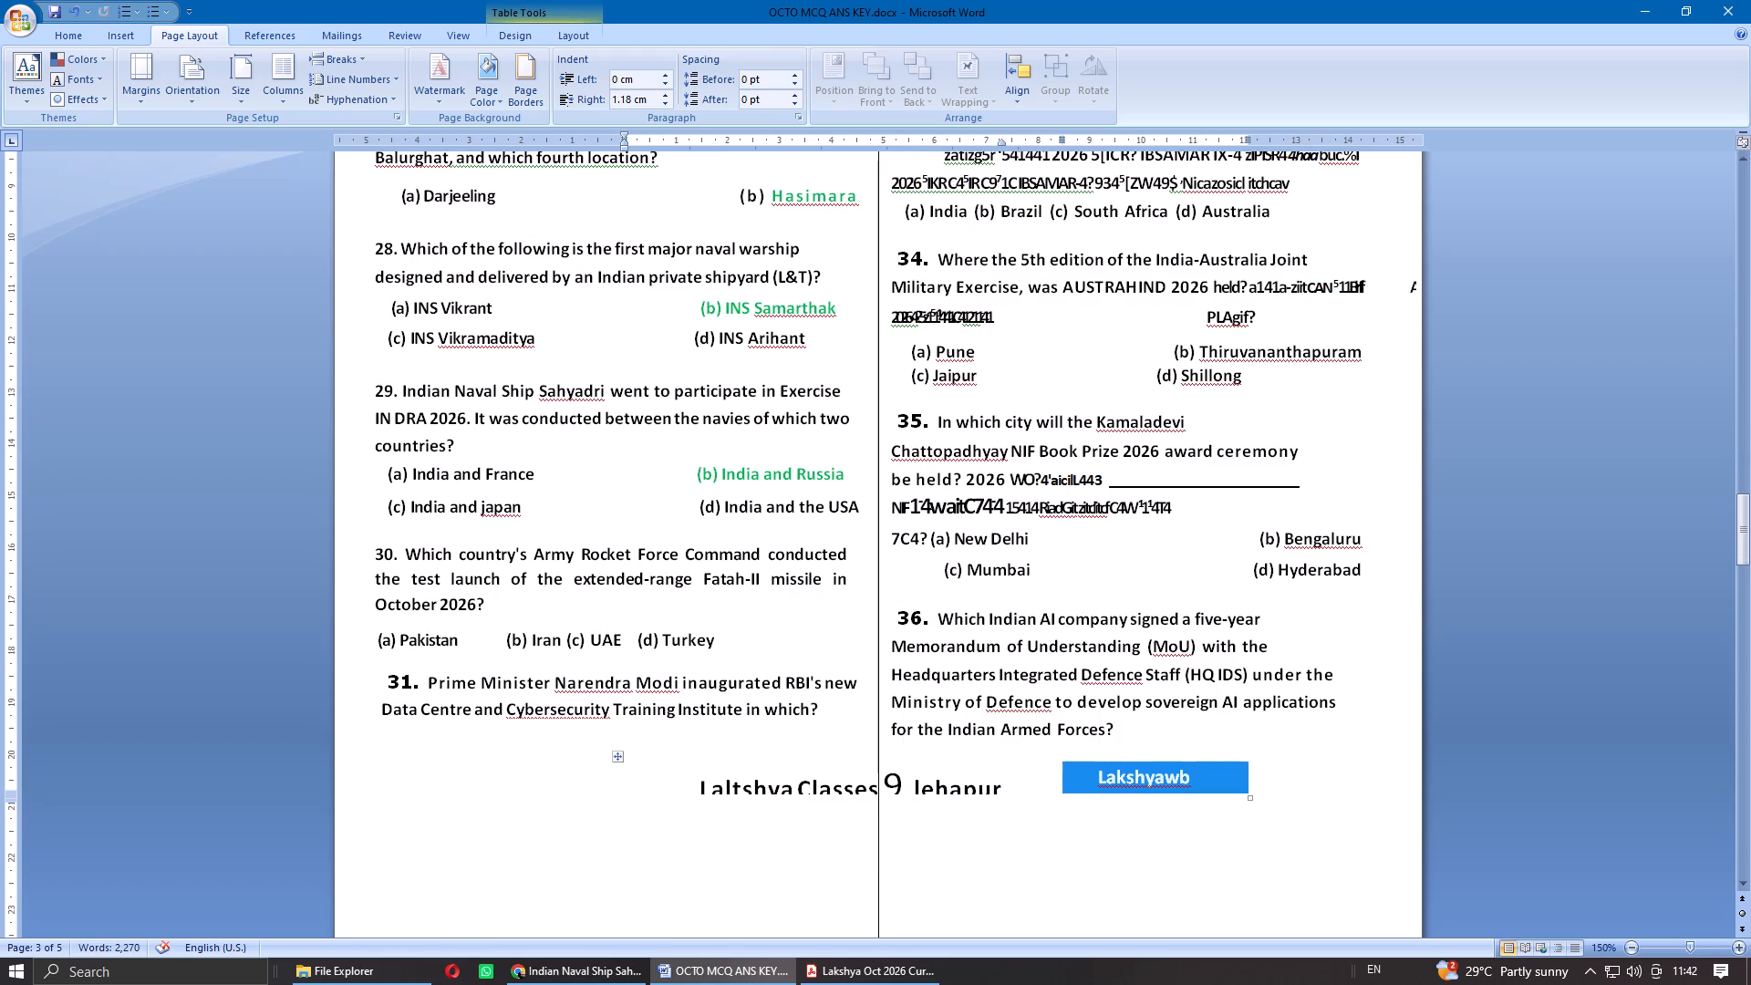
key(BackSpace)
key(BackSpace)
key(BackSpace)
key(BackSpace)
key(BackSpace)
key(BackSpace)
key(BackSpace)
key(BackSpace)
key(BackSpace)
key(BackSpace)
key(BackSpace)
key(BackSpace)
key(BackSpace)
key(BackSpace)
key(BackSpace)
key(BackSpace)
key(BackSpace)
key(BackSpace)
key(BackSpace)
key(BackSpace)
key(BackSpace)
key(BackSpace)
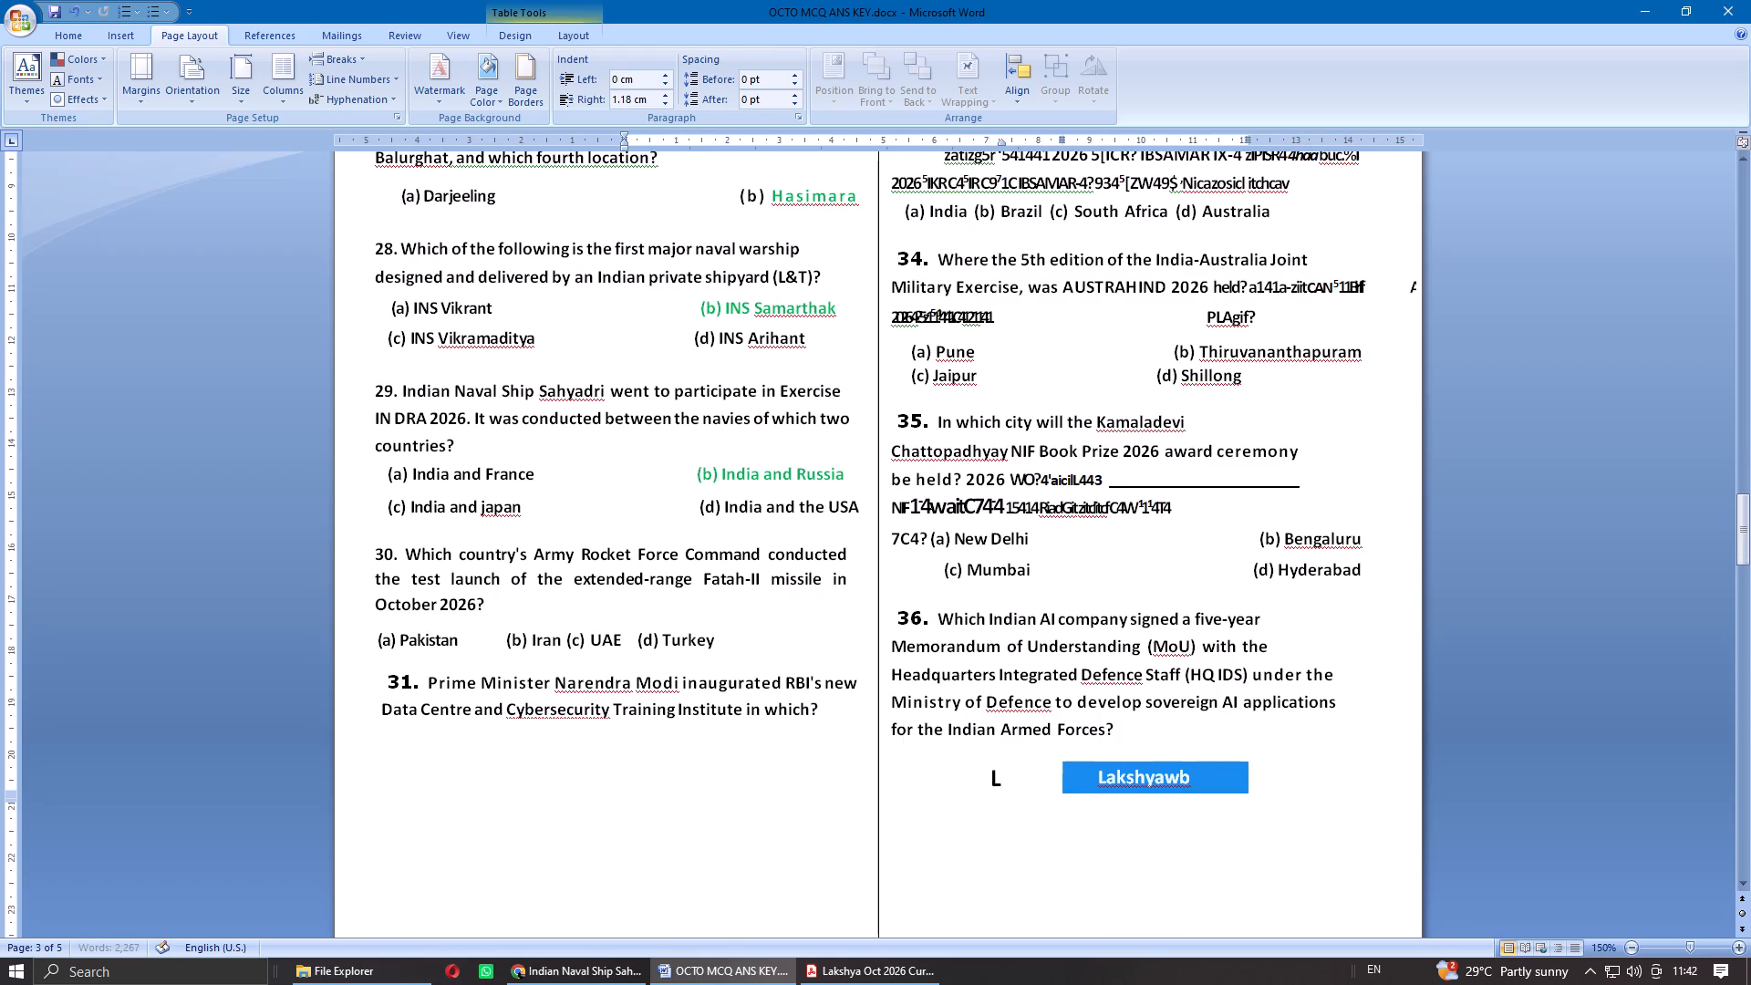
key(BackSpace)
key(BackSpace)
key(BackSpace)
key(BackSpace)
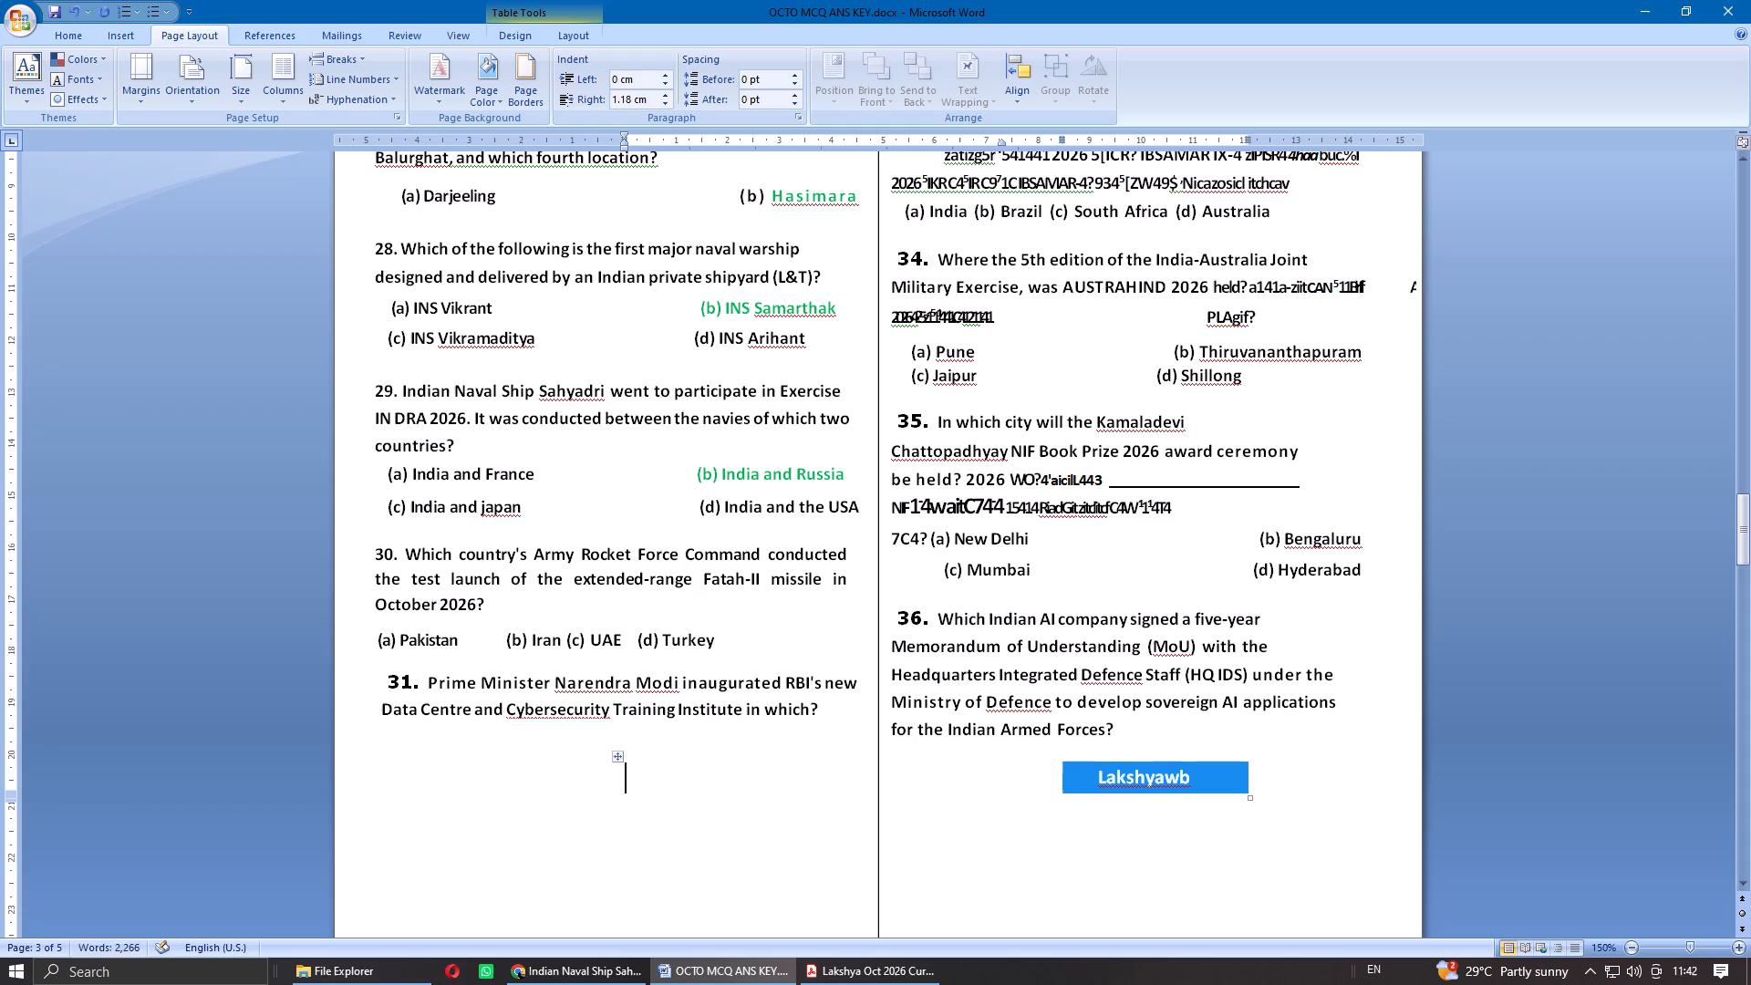
key(BackSpace)
key(BackSpace)
key(BackSpace)
key(BackSpace)
key(BackSpace)
key(BackSpace)
key(BackSpace)
key(BackSpace)
key(BackSpace)
key(BackSpace)
key(BackSpace)
key(BackSpace)
key(BackSpace)
key(BackSpace)
key(BackSpace)
key(BackSpace)
key(BackSpace)
key(BackSpace)
key(BackSpace)
Remove the table with the blue "Lakshyawb" box at the foot of page 3, along with the empty paragraph after question 36.
click(1163, 761)
click(1180, 769)
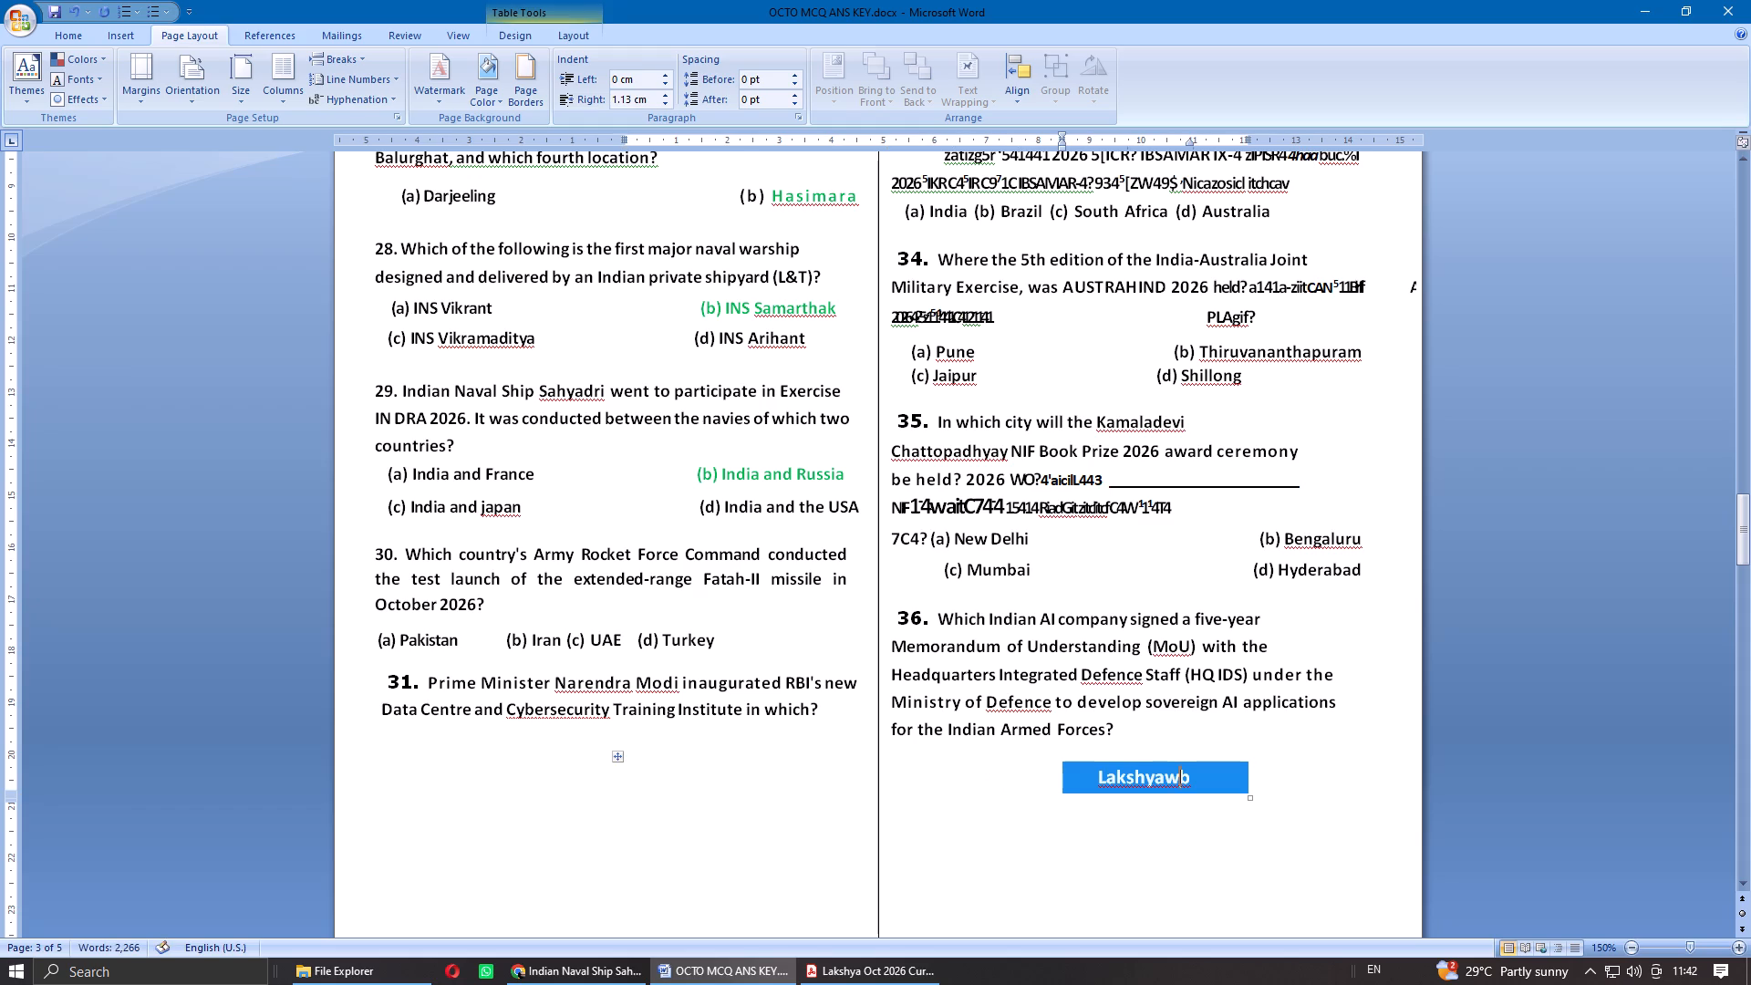
click(1232, 760)
drag(1250, 797, 1260, 809)
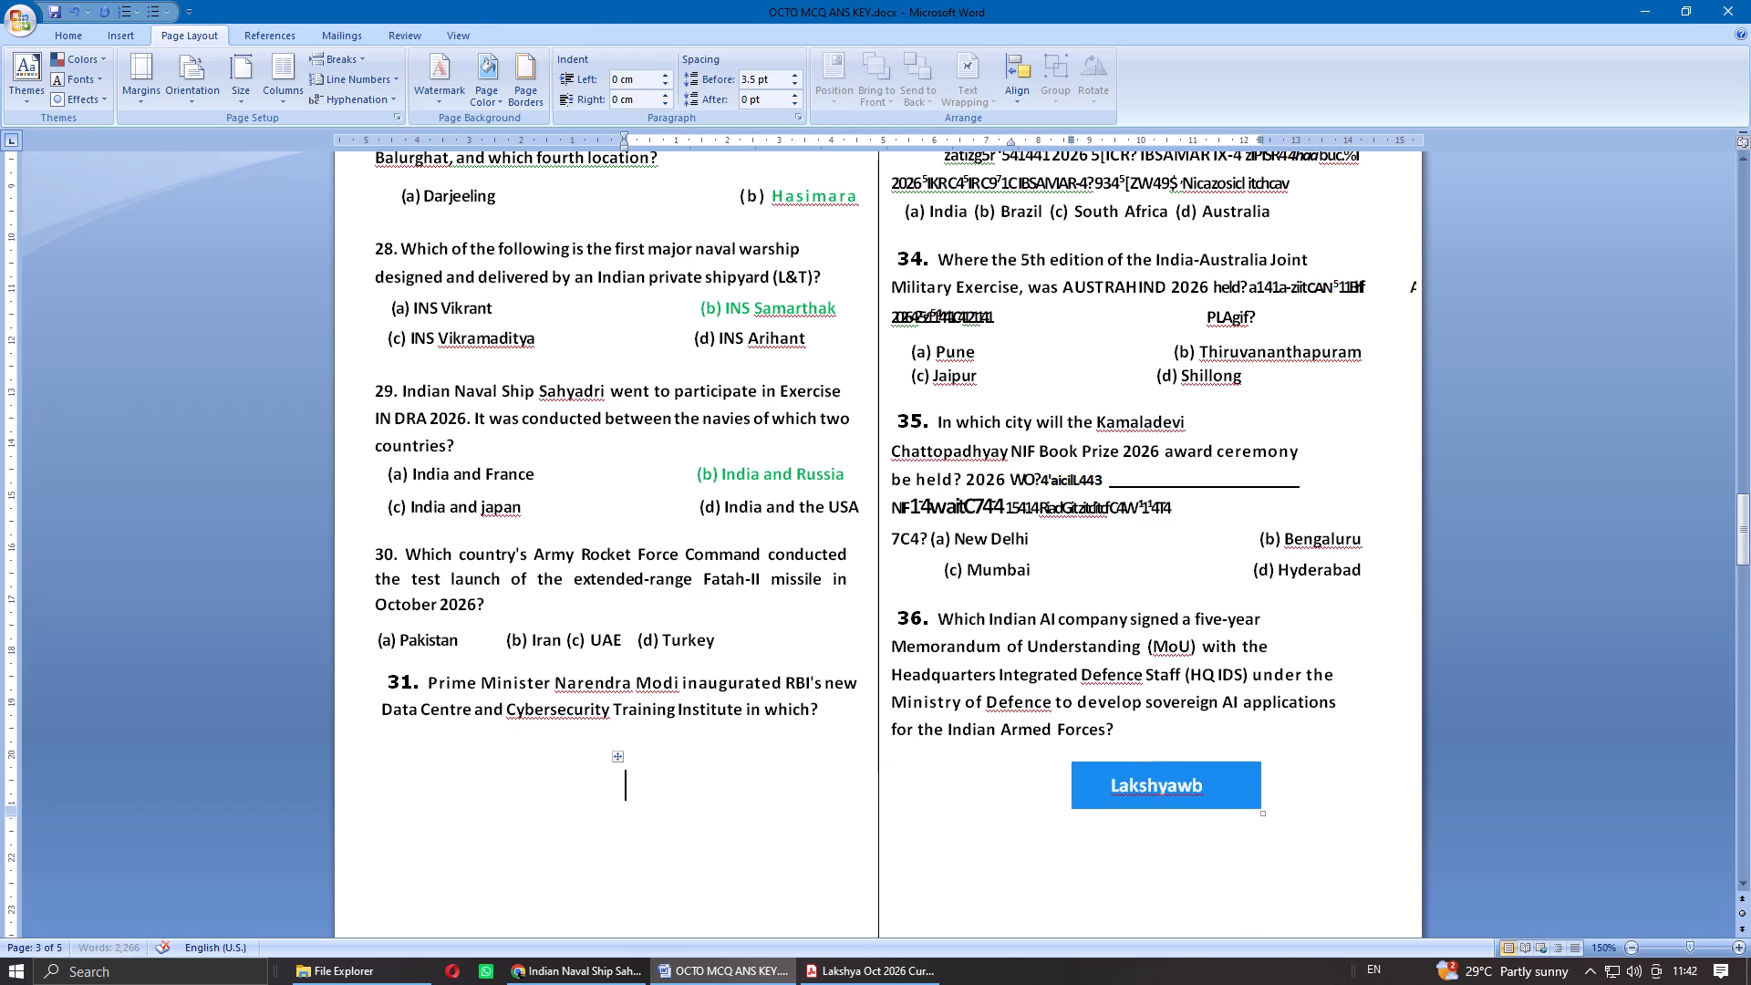
click(622, 754)
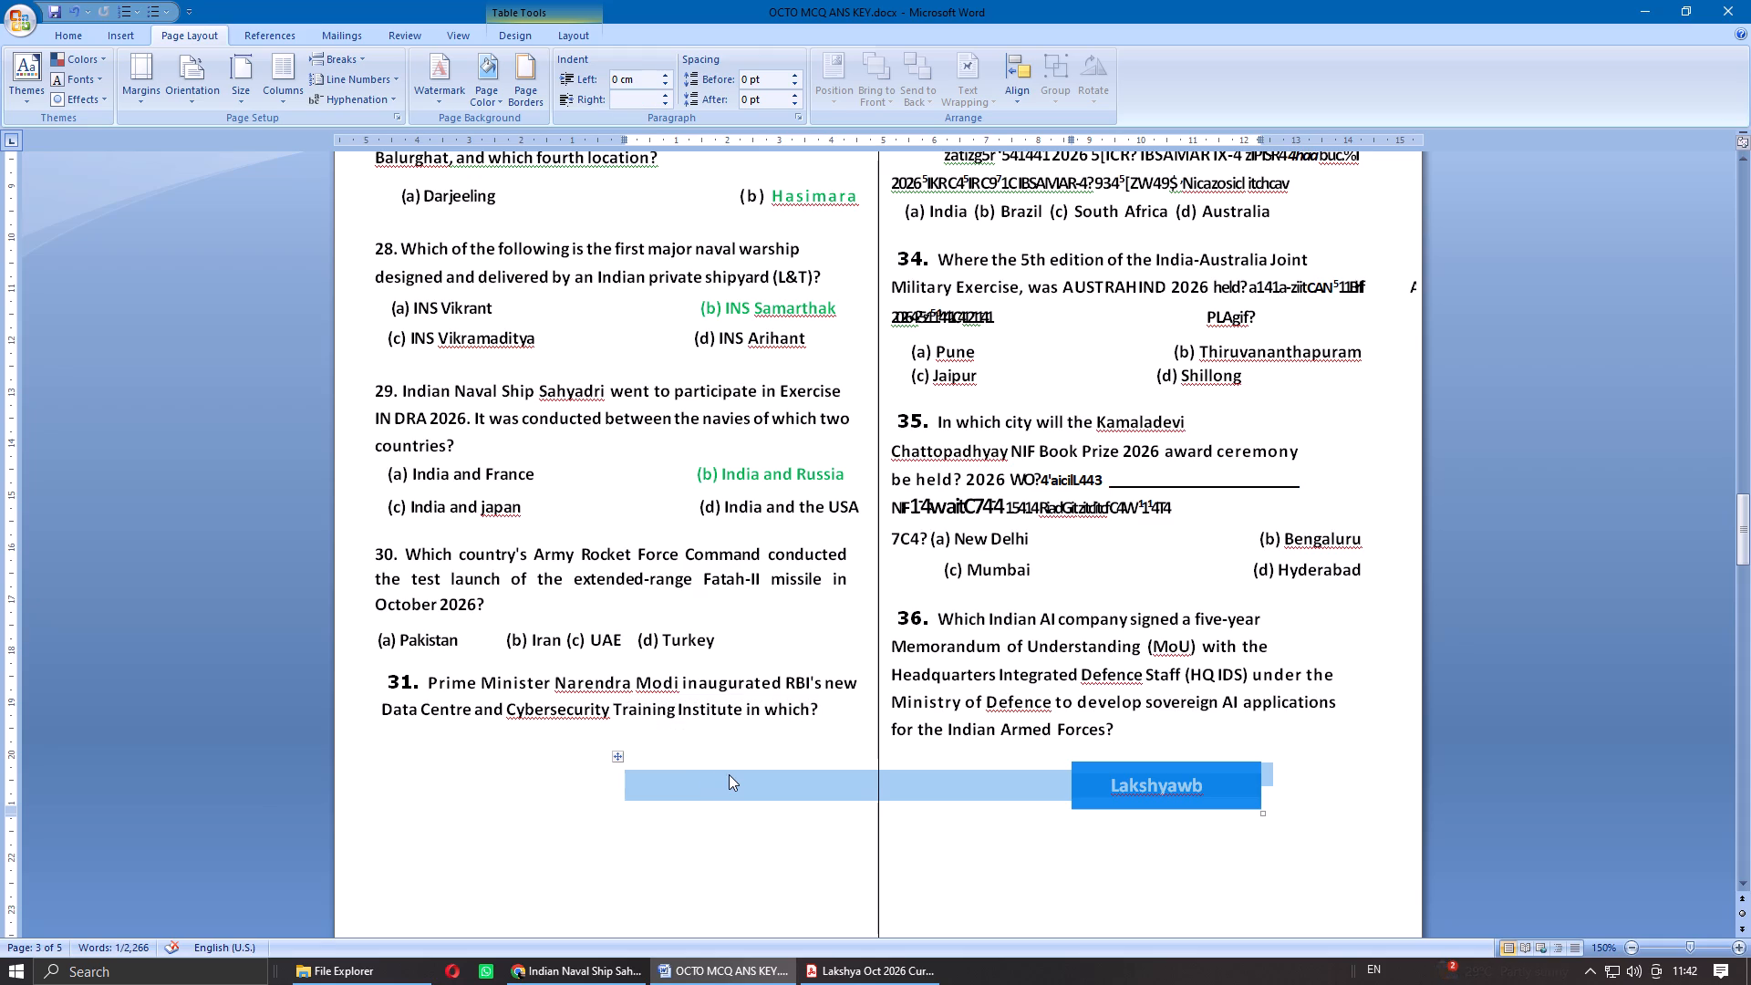
key(Delete)
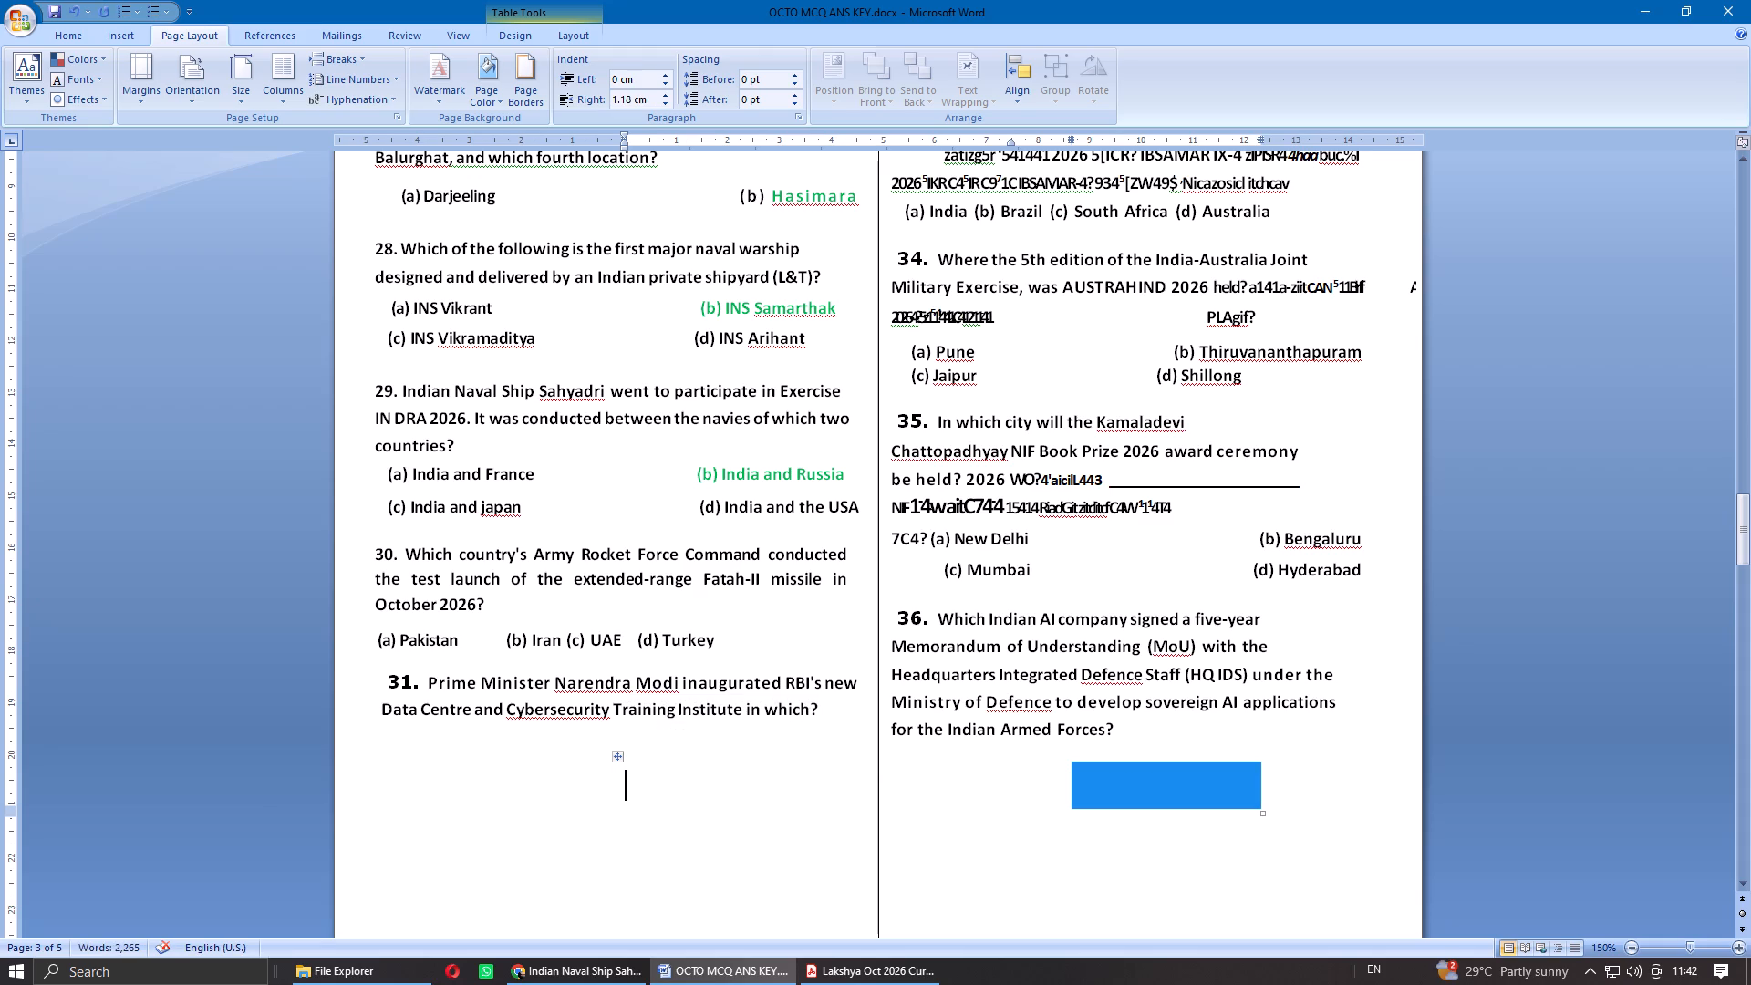
click(615, 754)
right_click(615, 754)
click(662, 499)
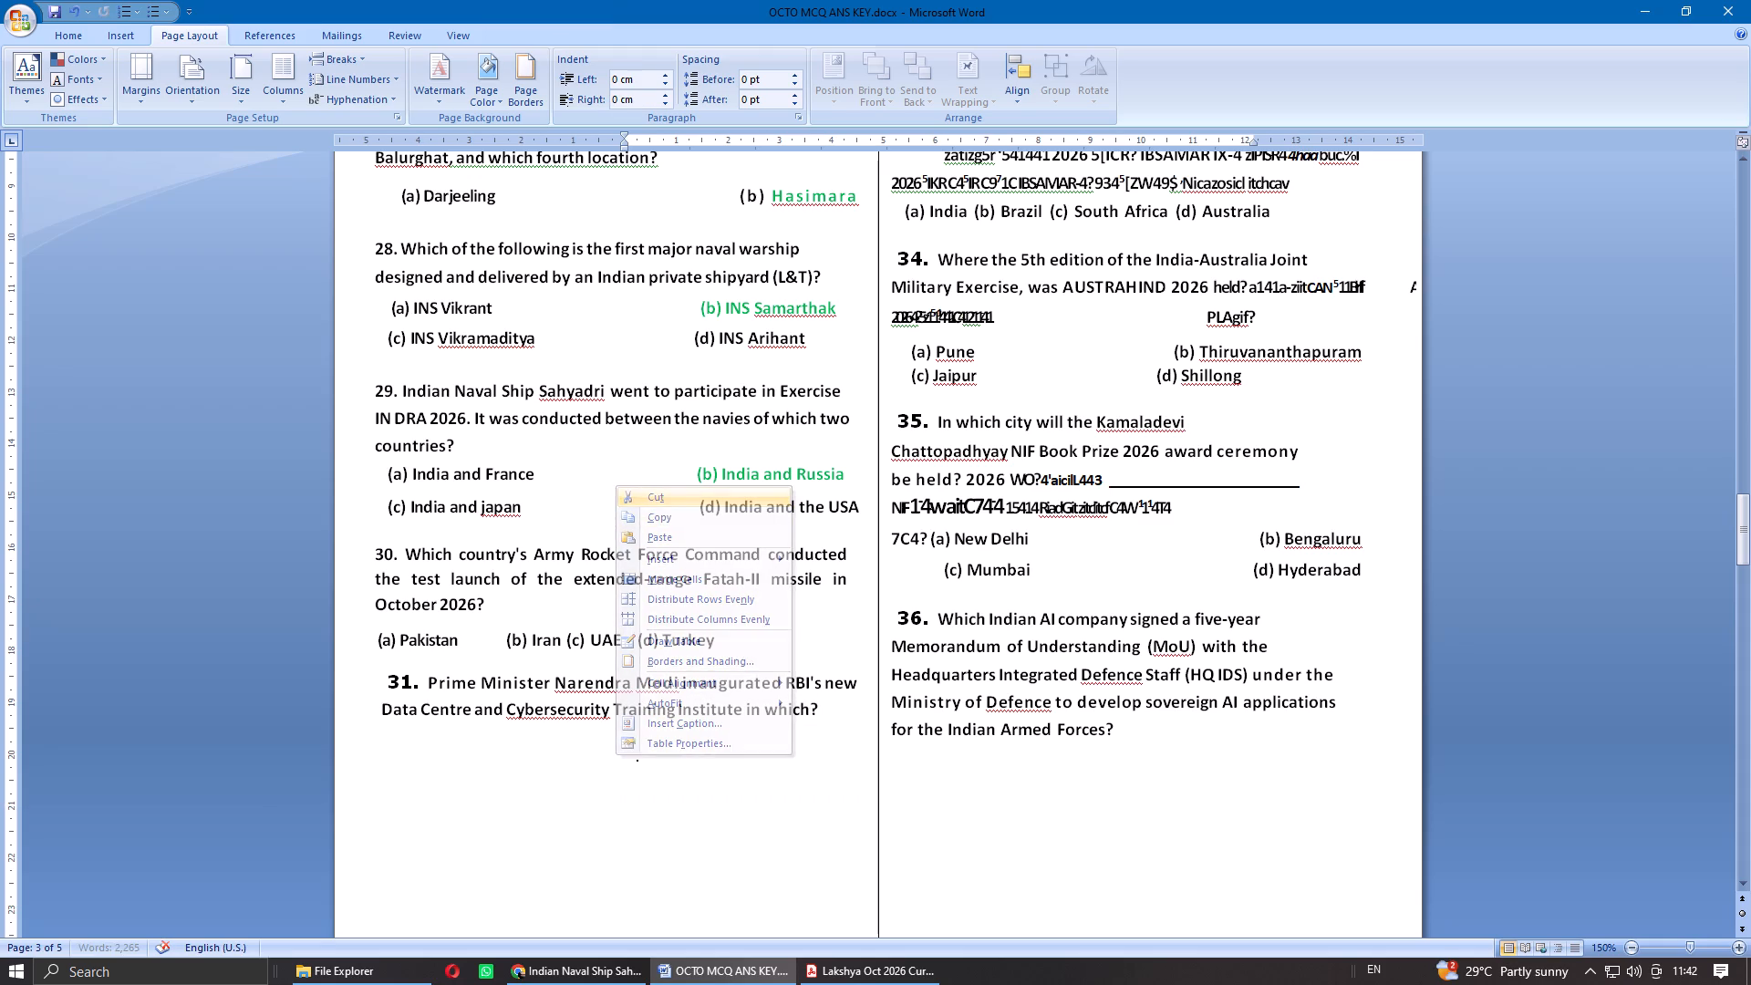
click(721, 835)
click(737, 788)
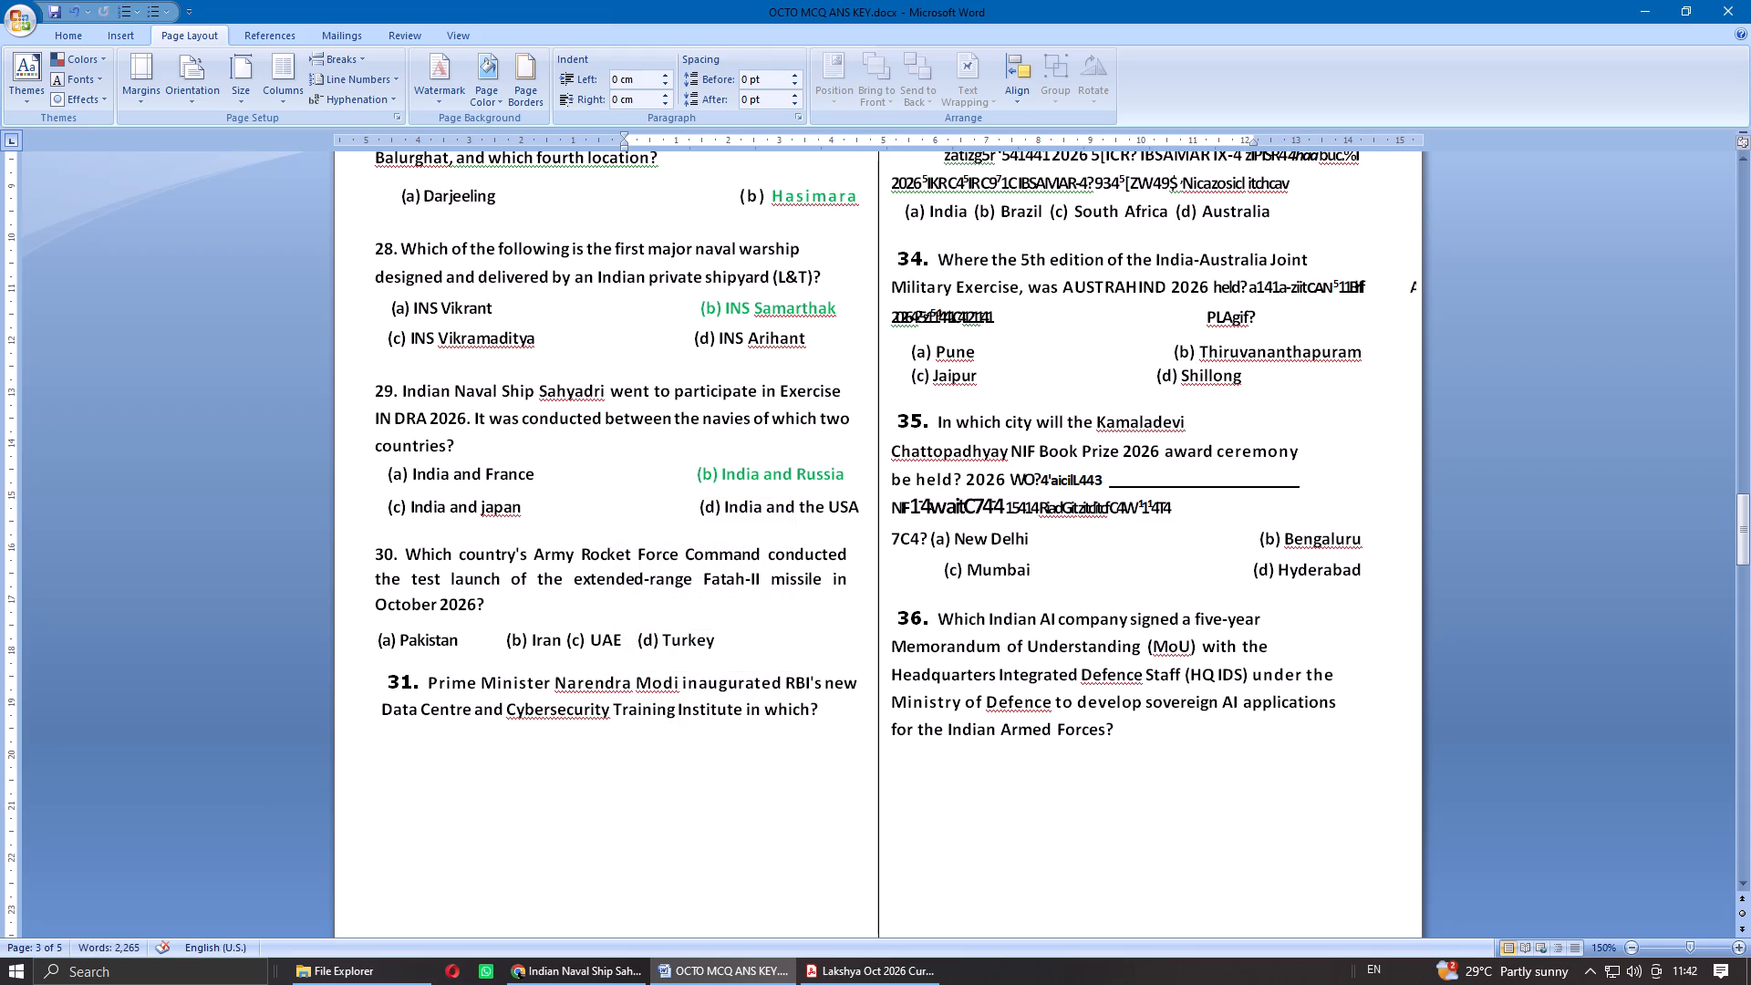
key(BackSpace)
key(BackSpace)
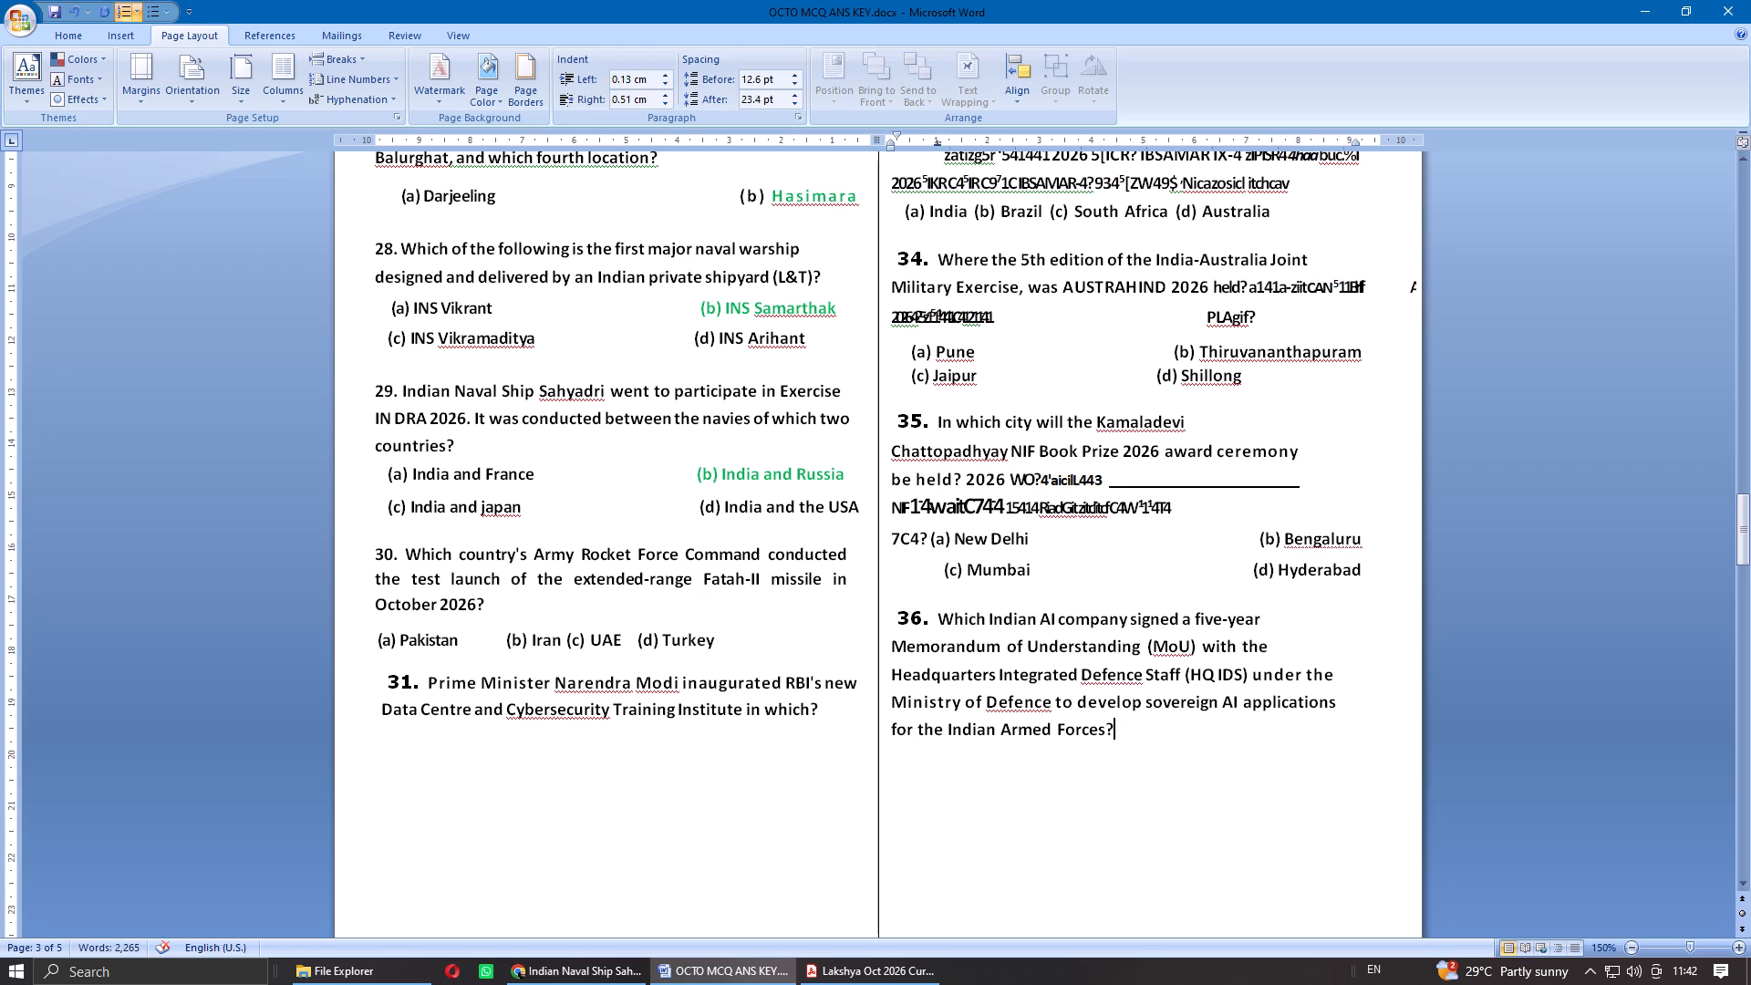
Delete the garbled text and blank line after "be held?" in question 35.
scroll(1127, 863, up, 2)
drag(1186, 734, 915, 711)
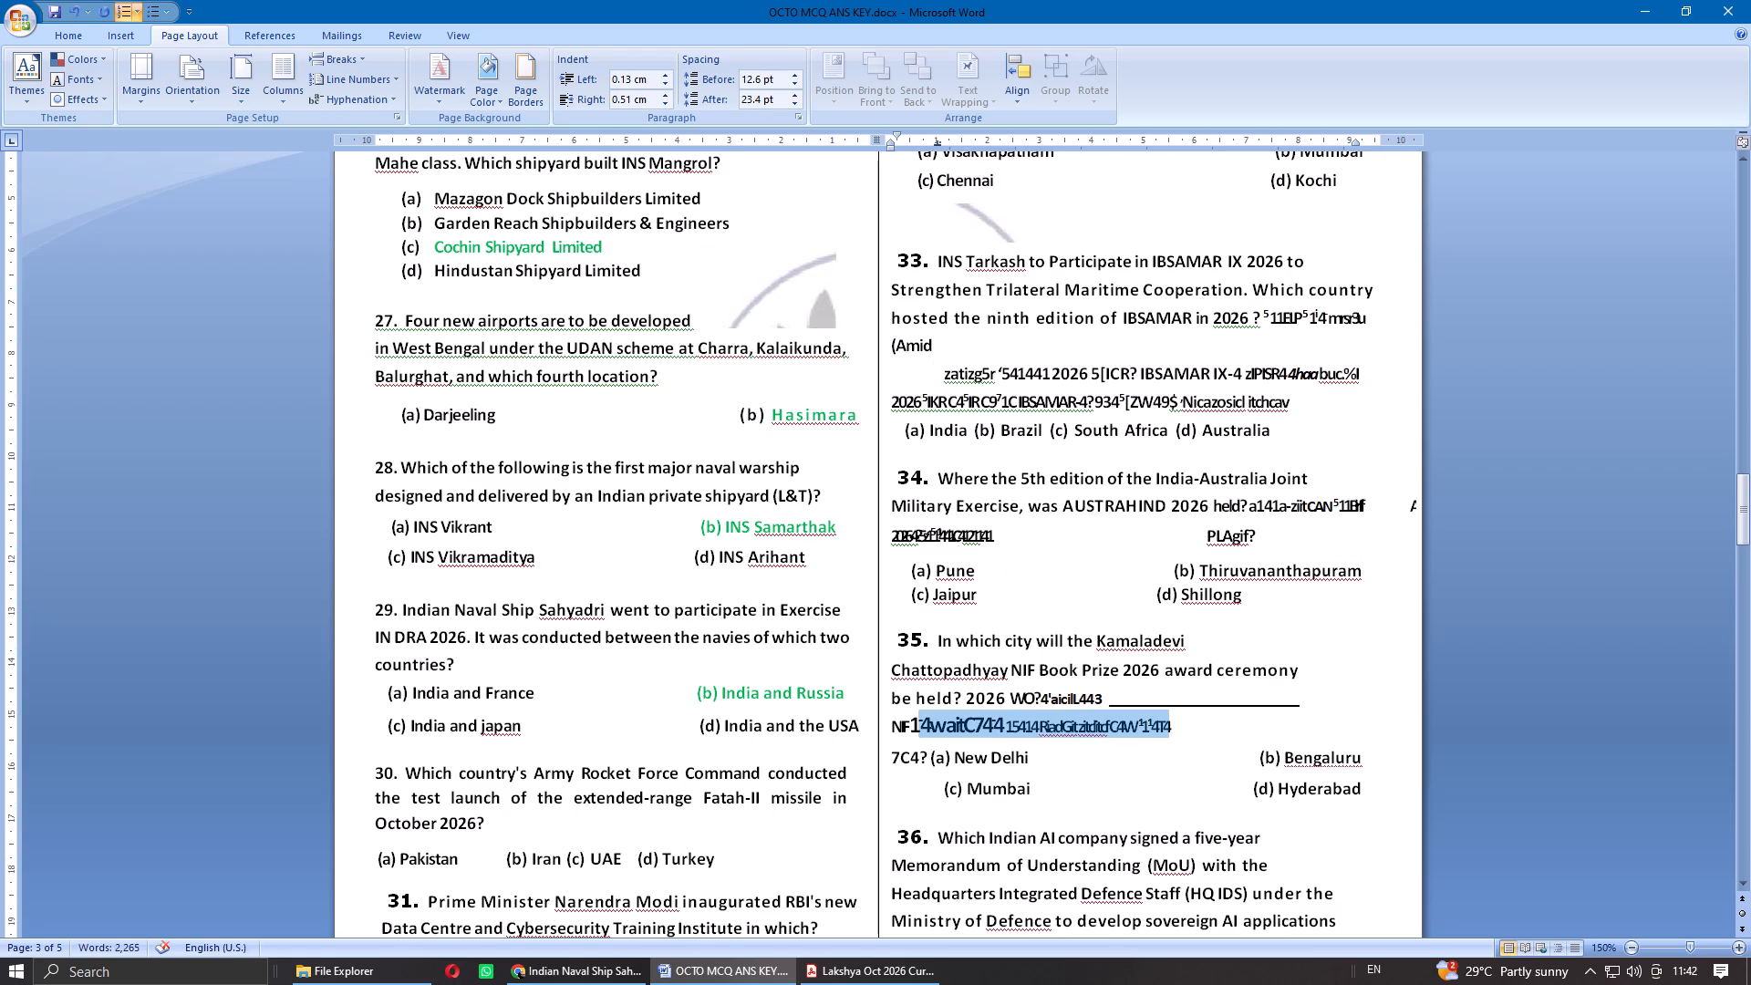
drag(915, 711, 967, 699)
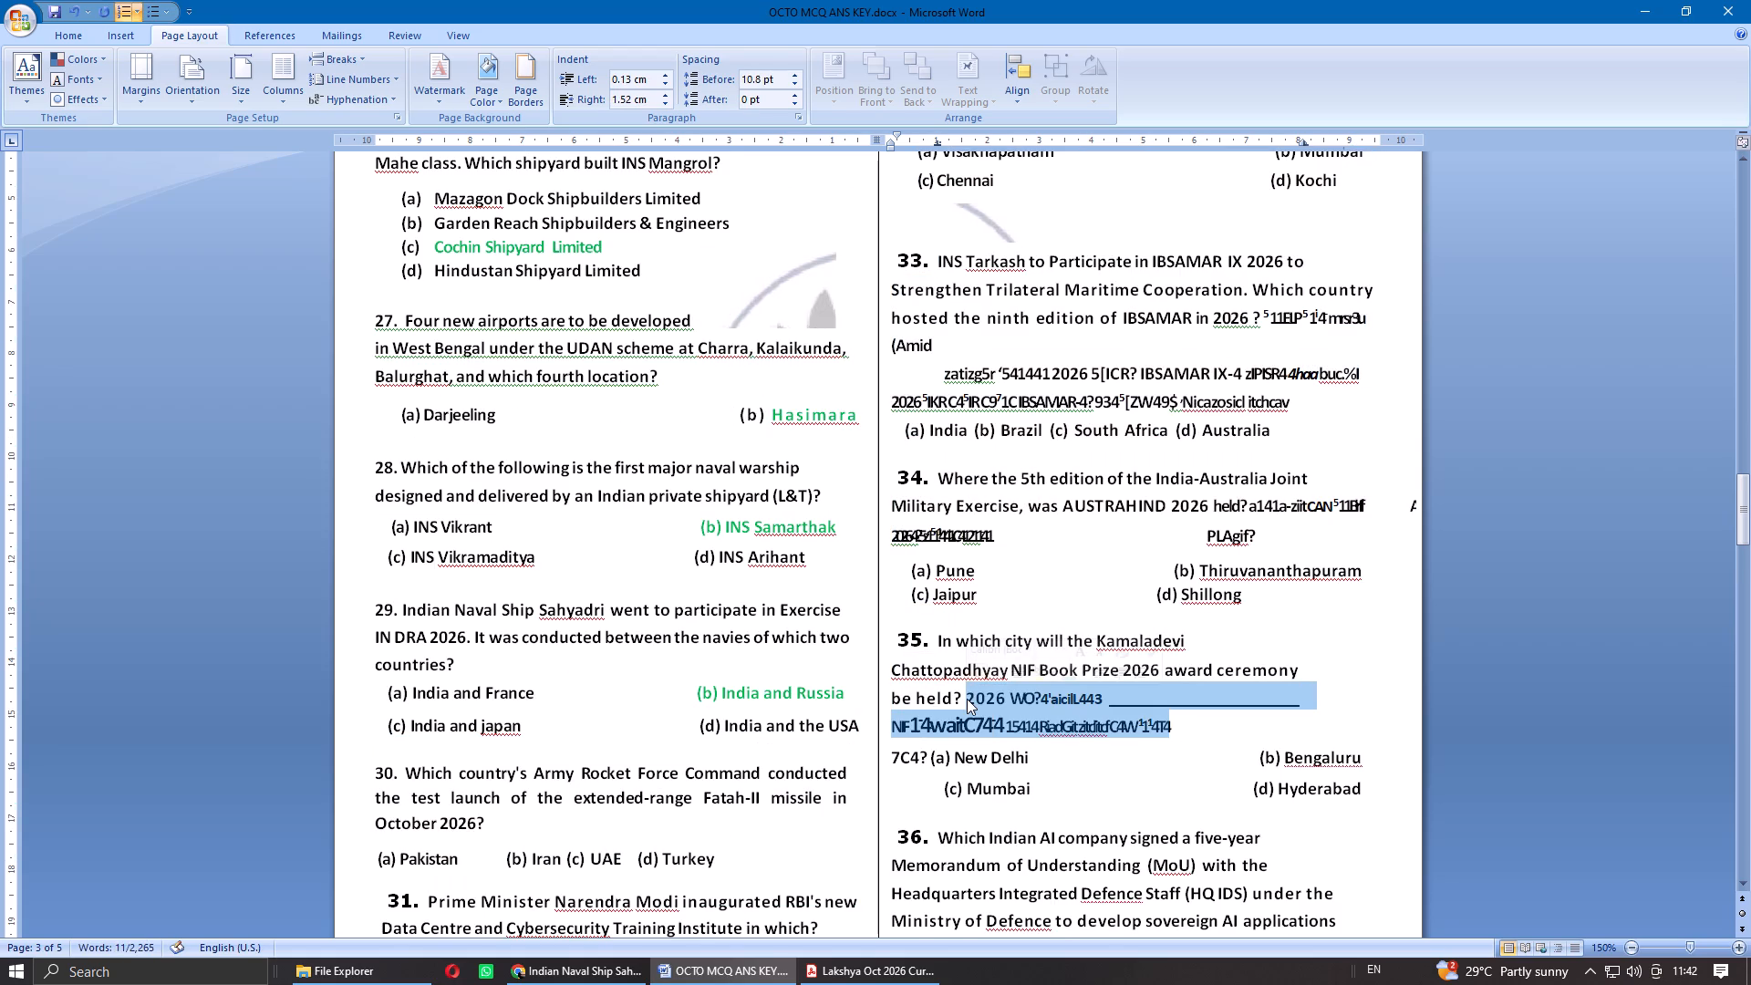
key(BackSpace)
key(BackSpace)
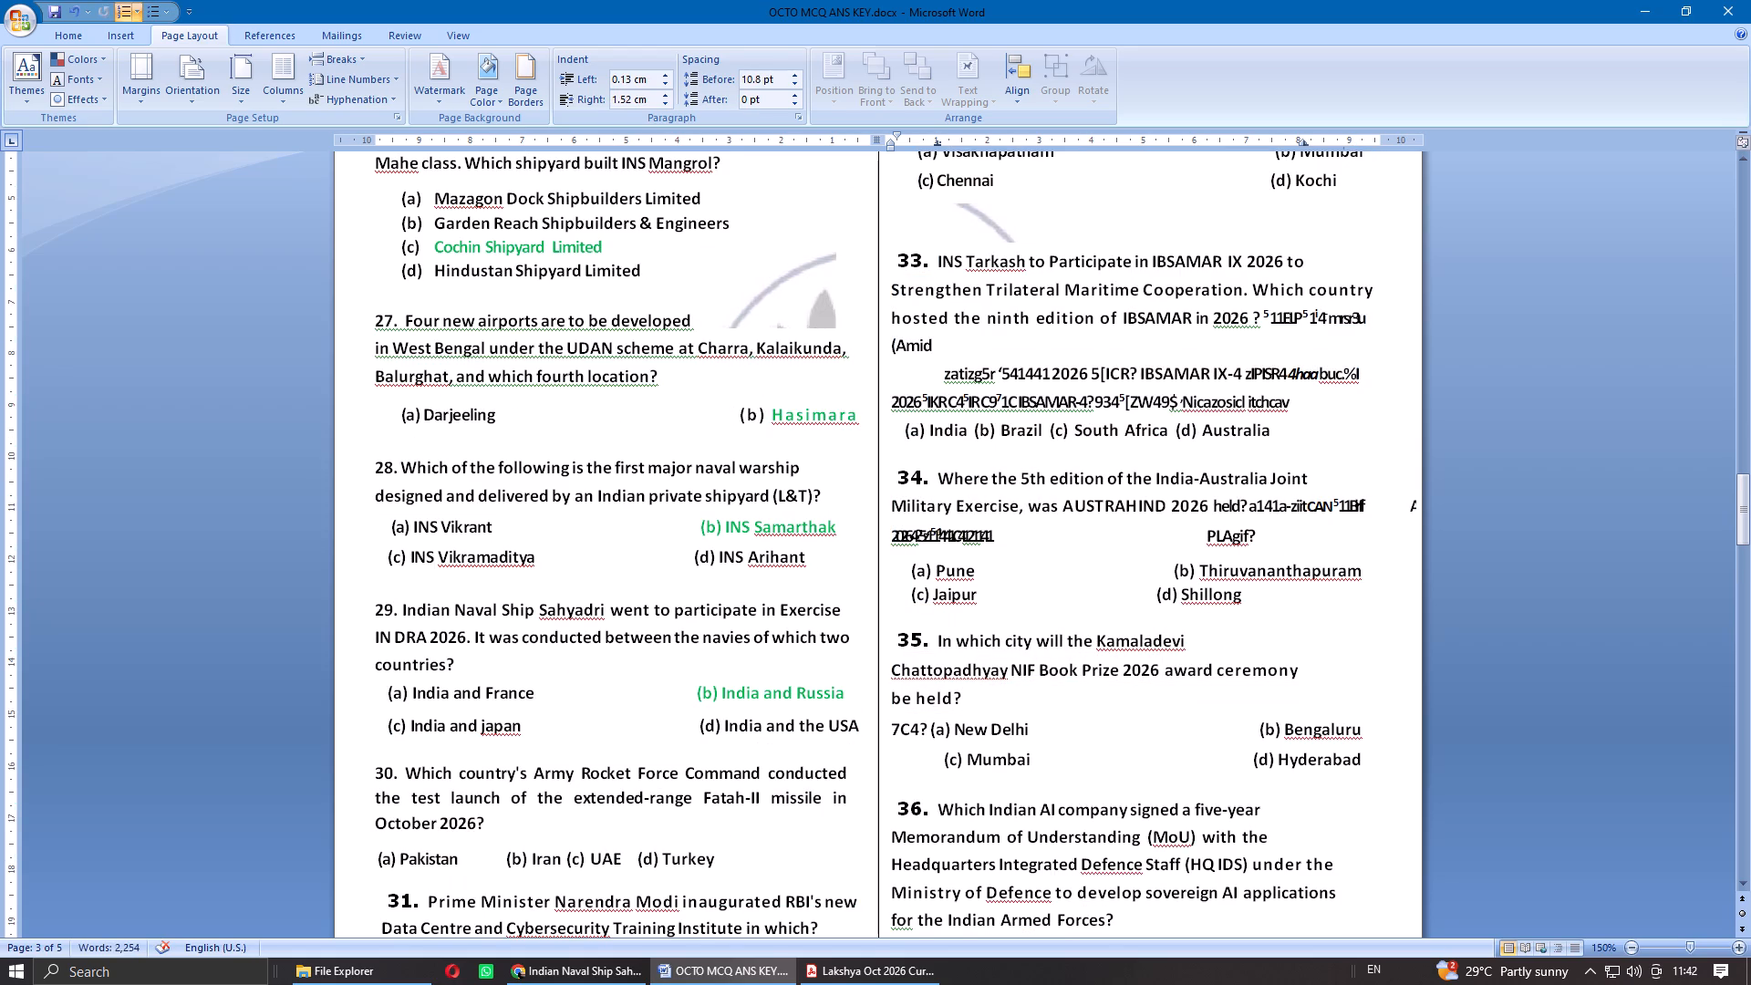
click(927, 728)
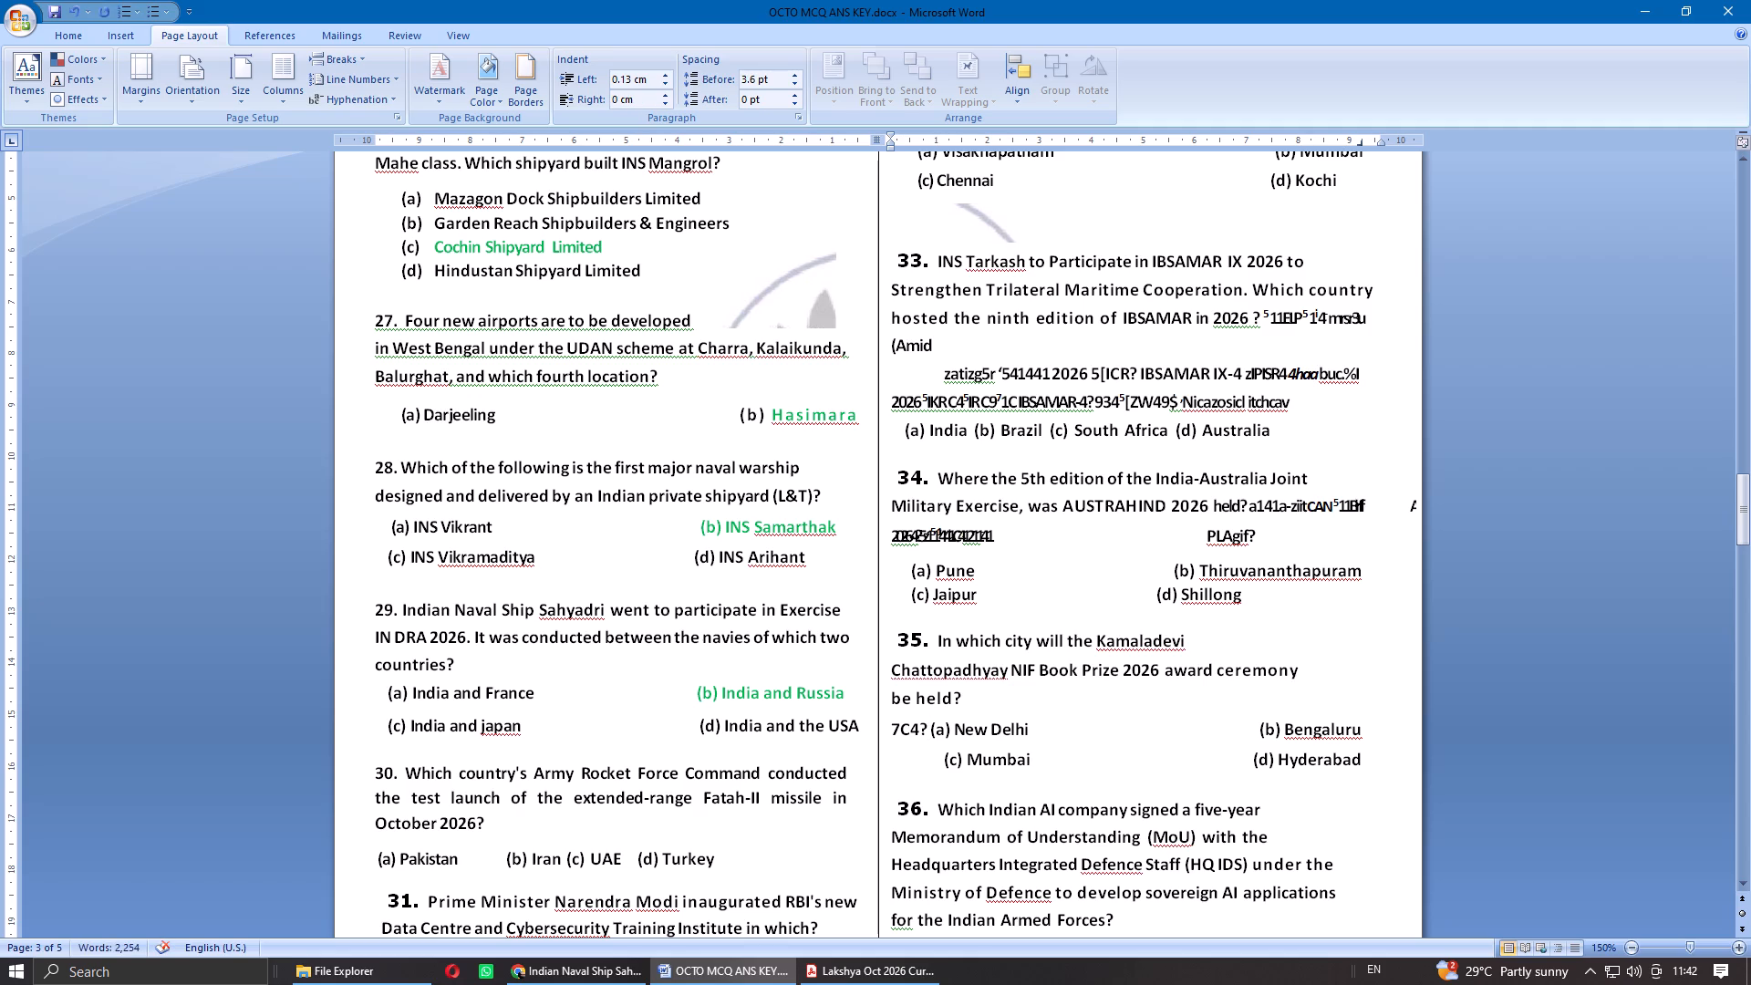
click(928, 731)
key(ctrl+z)
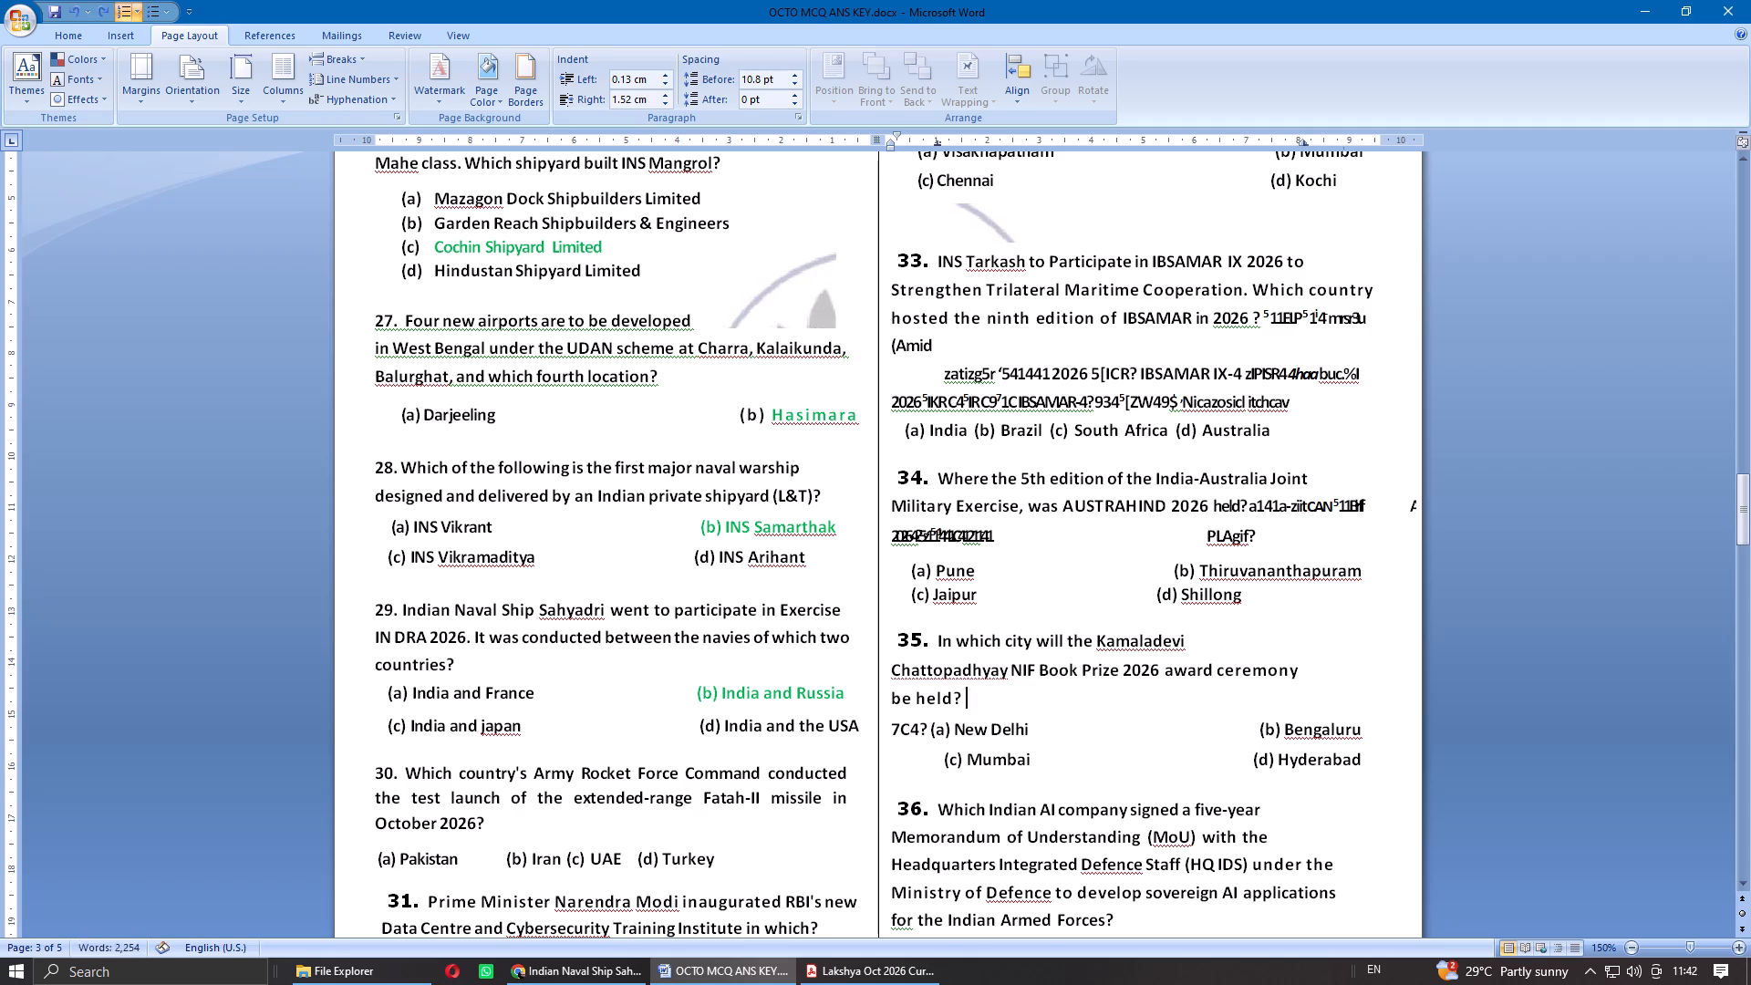
key(ctrl+z)
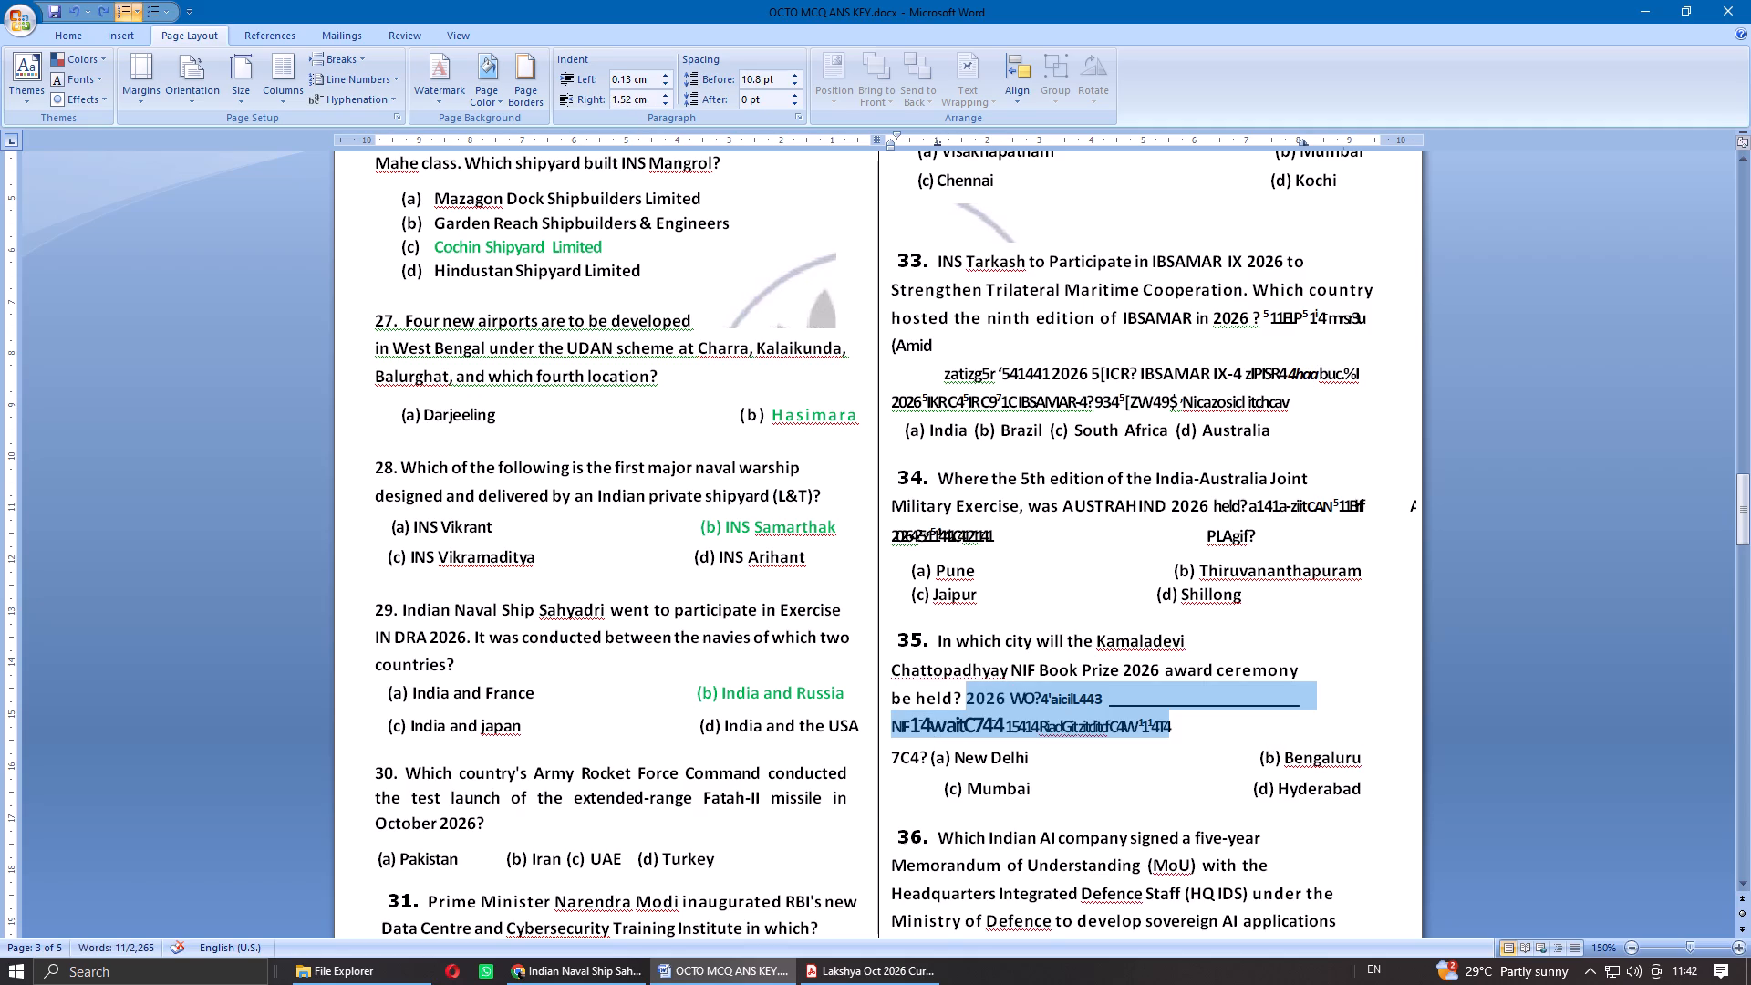
key(BackSpace)
Delete the stray "7C4?" before option (a) New Delhi in question 35, keeping the options on their own line.
click(930, 741)
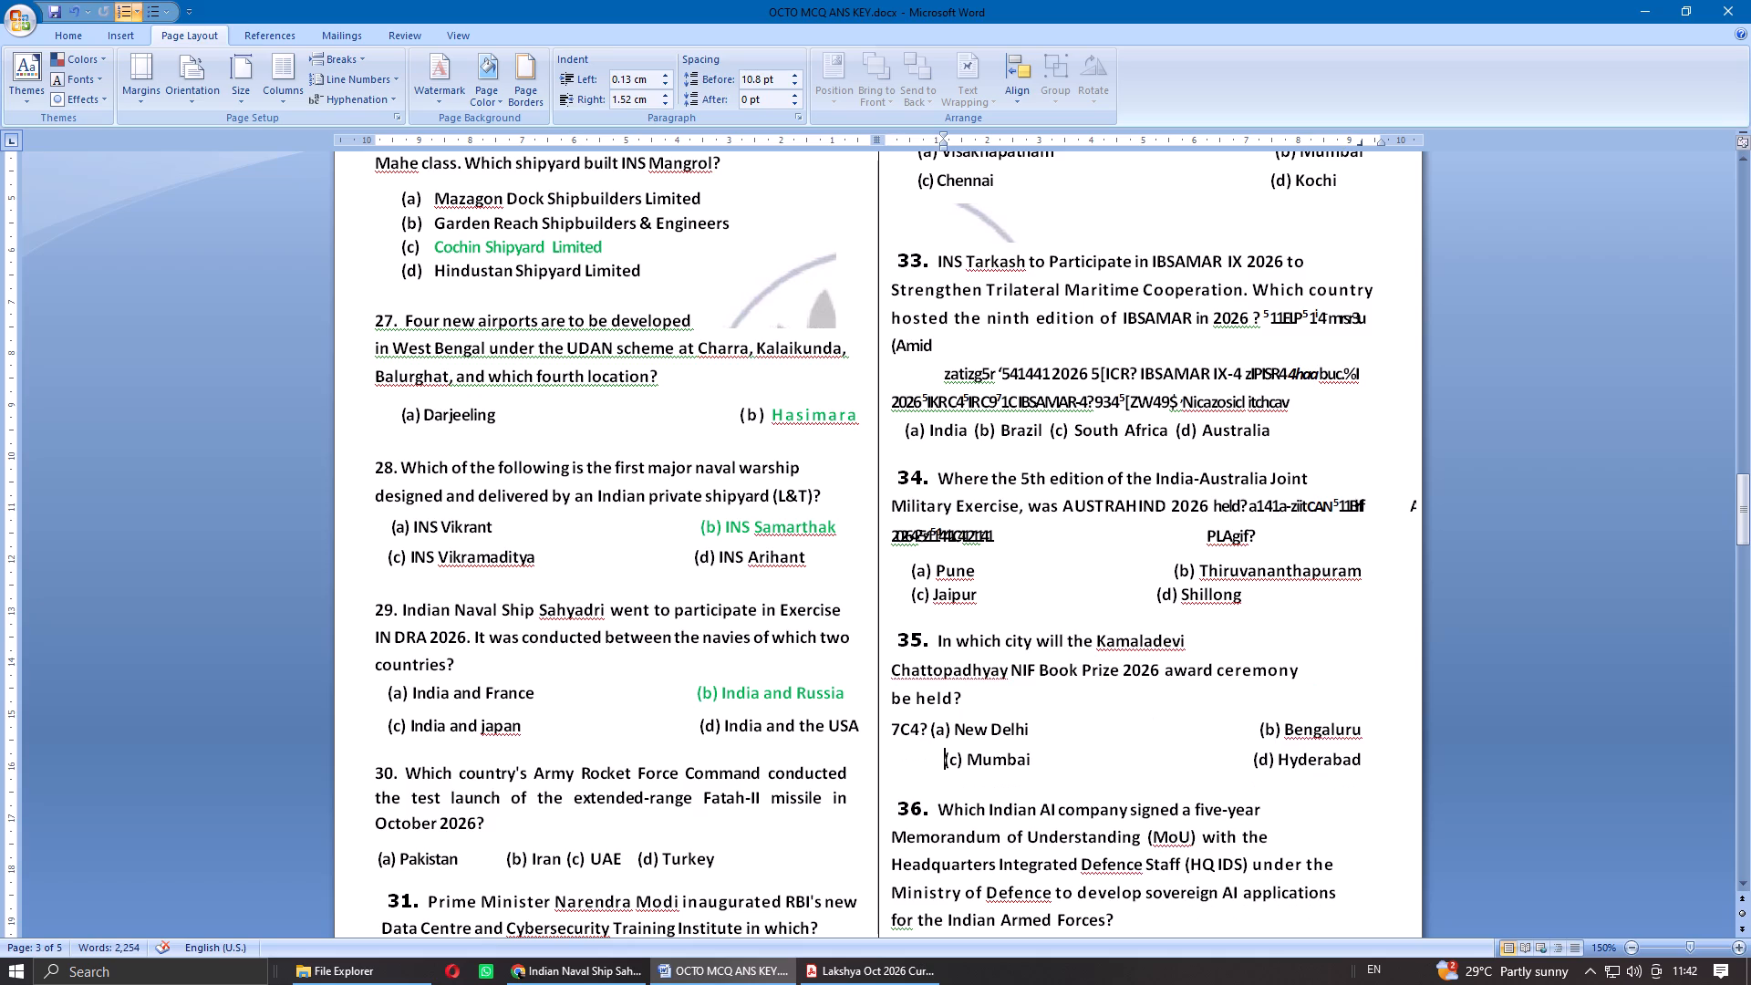
key(Up)
key(Left)
key(Left)
key(BackSpace)
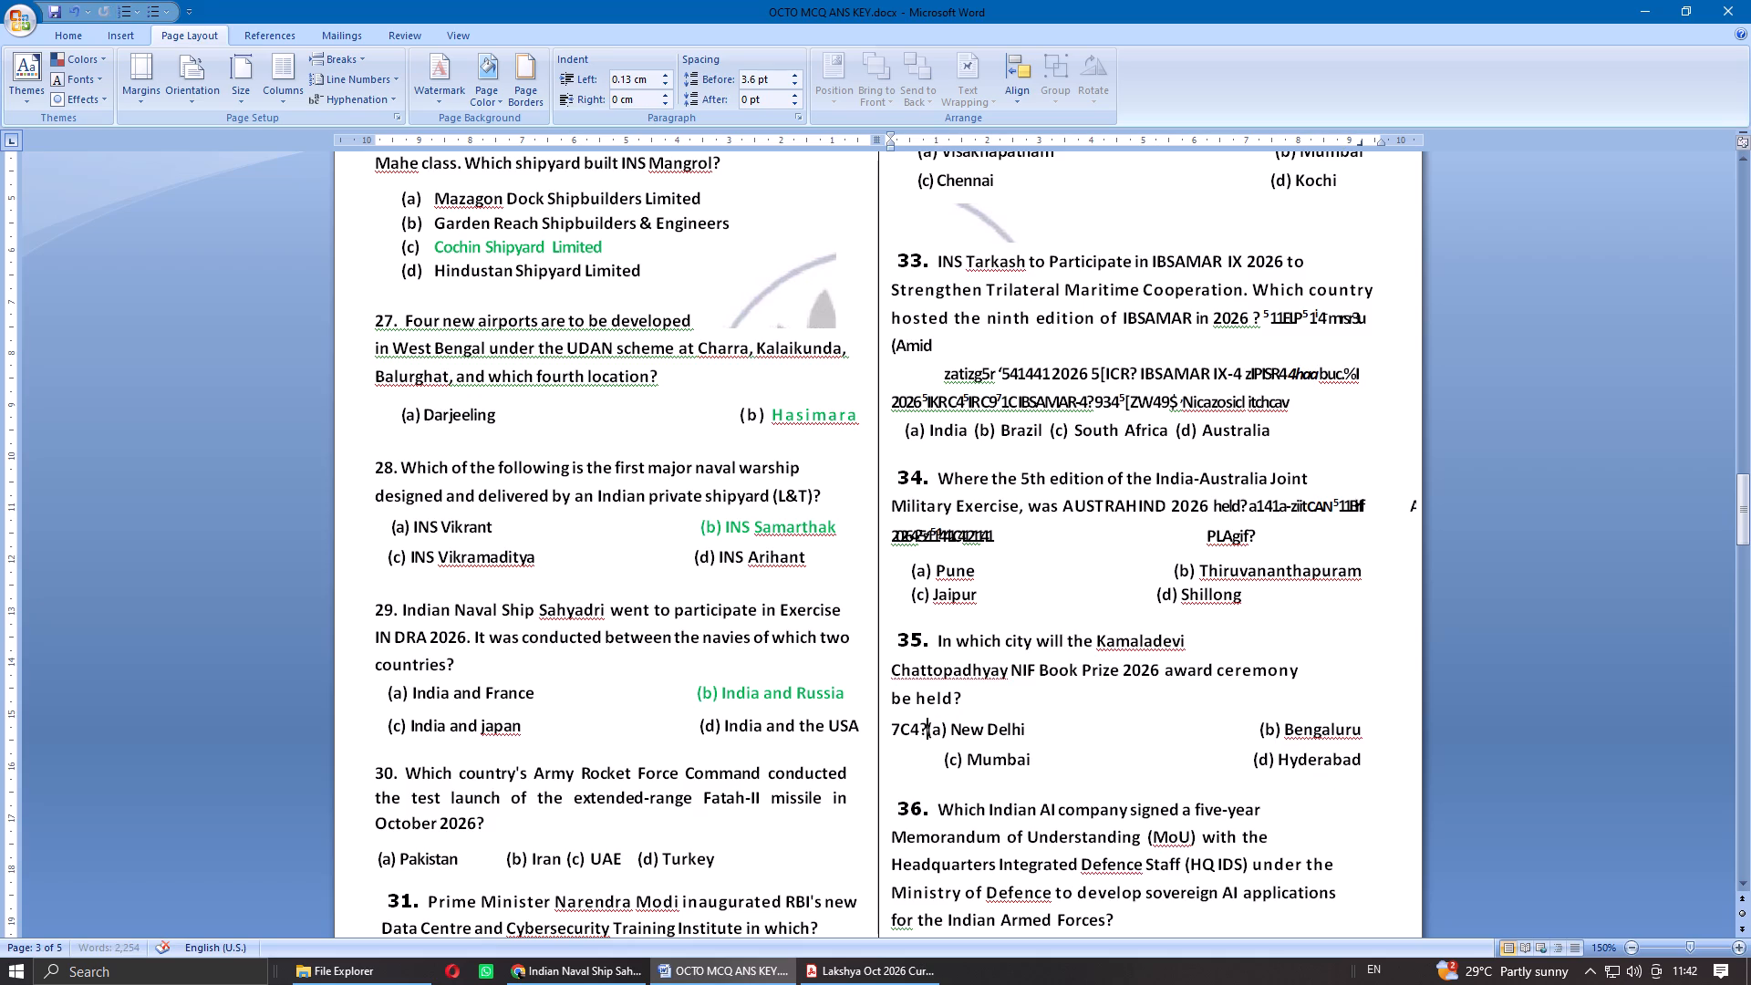
key(BackSpace)
key(BackSpace)
key(BackSpace)
key(BackSpace)
key(BackSpace)
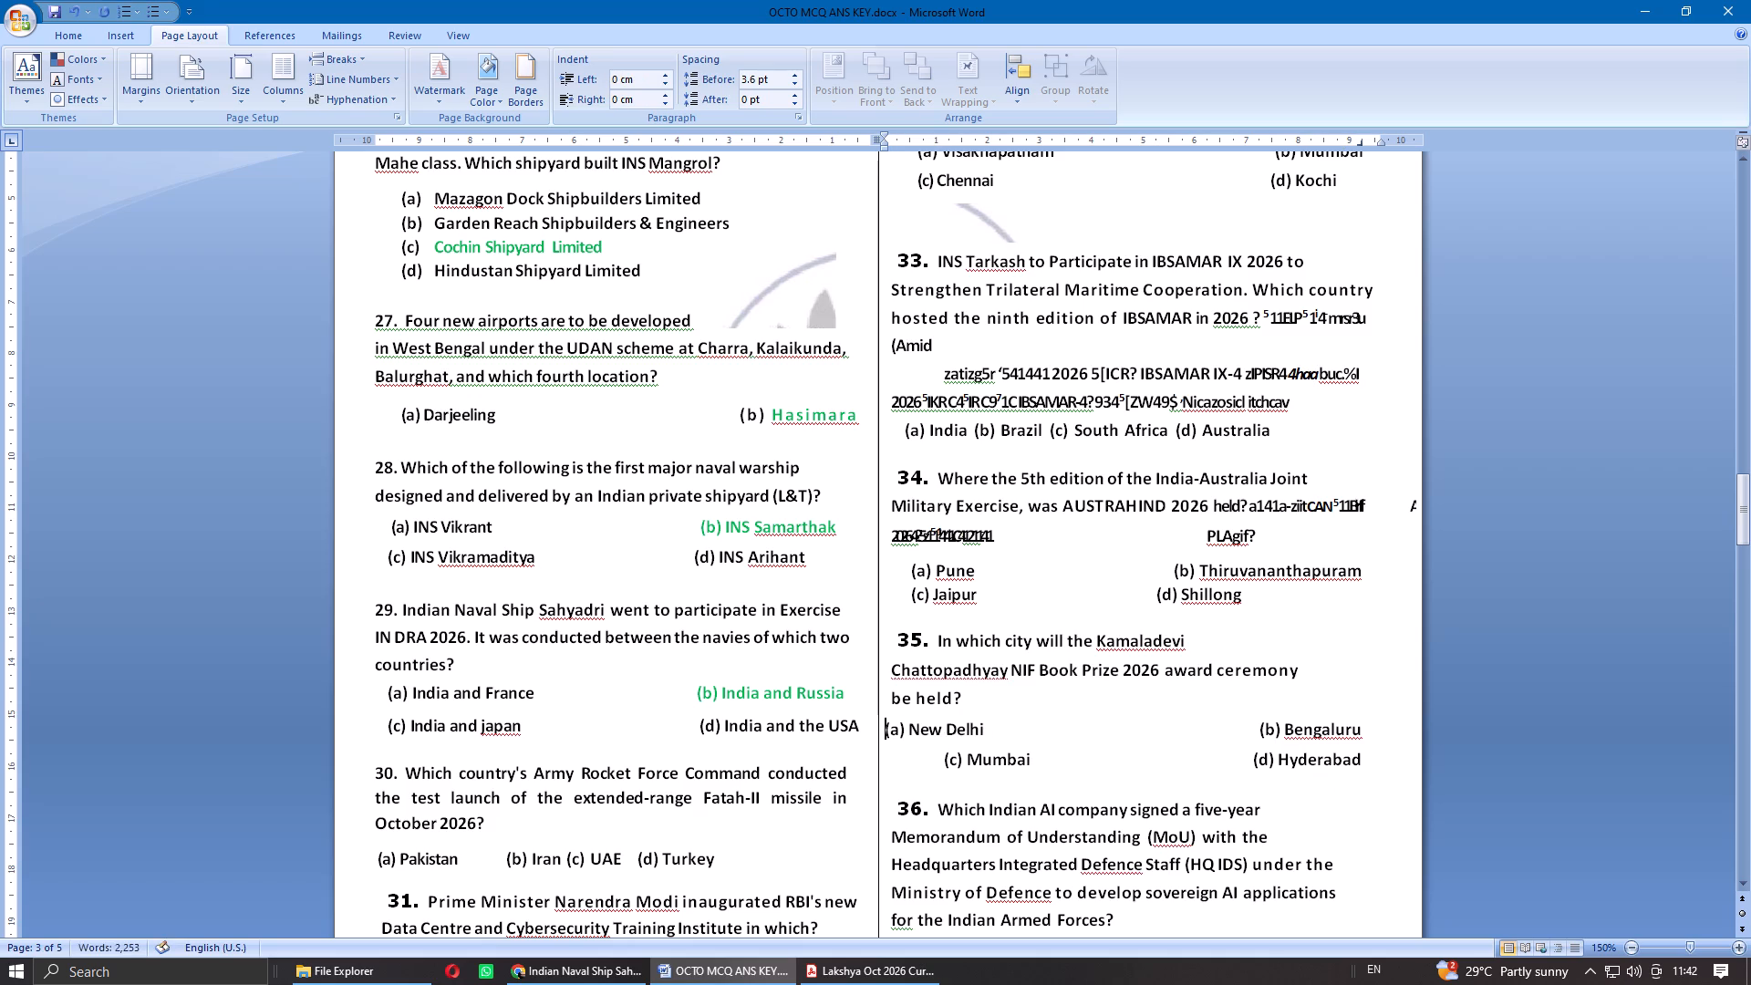
key(BackSpace)
key(Return)
key(BackSpace)
key(BackSpace)
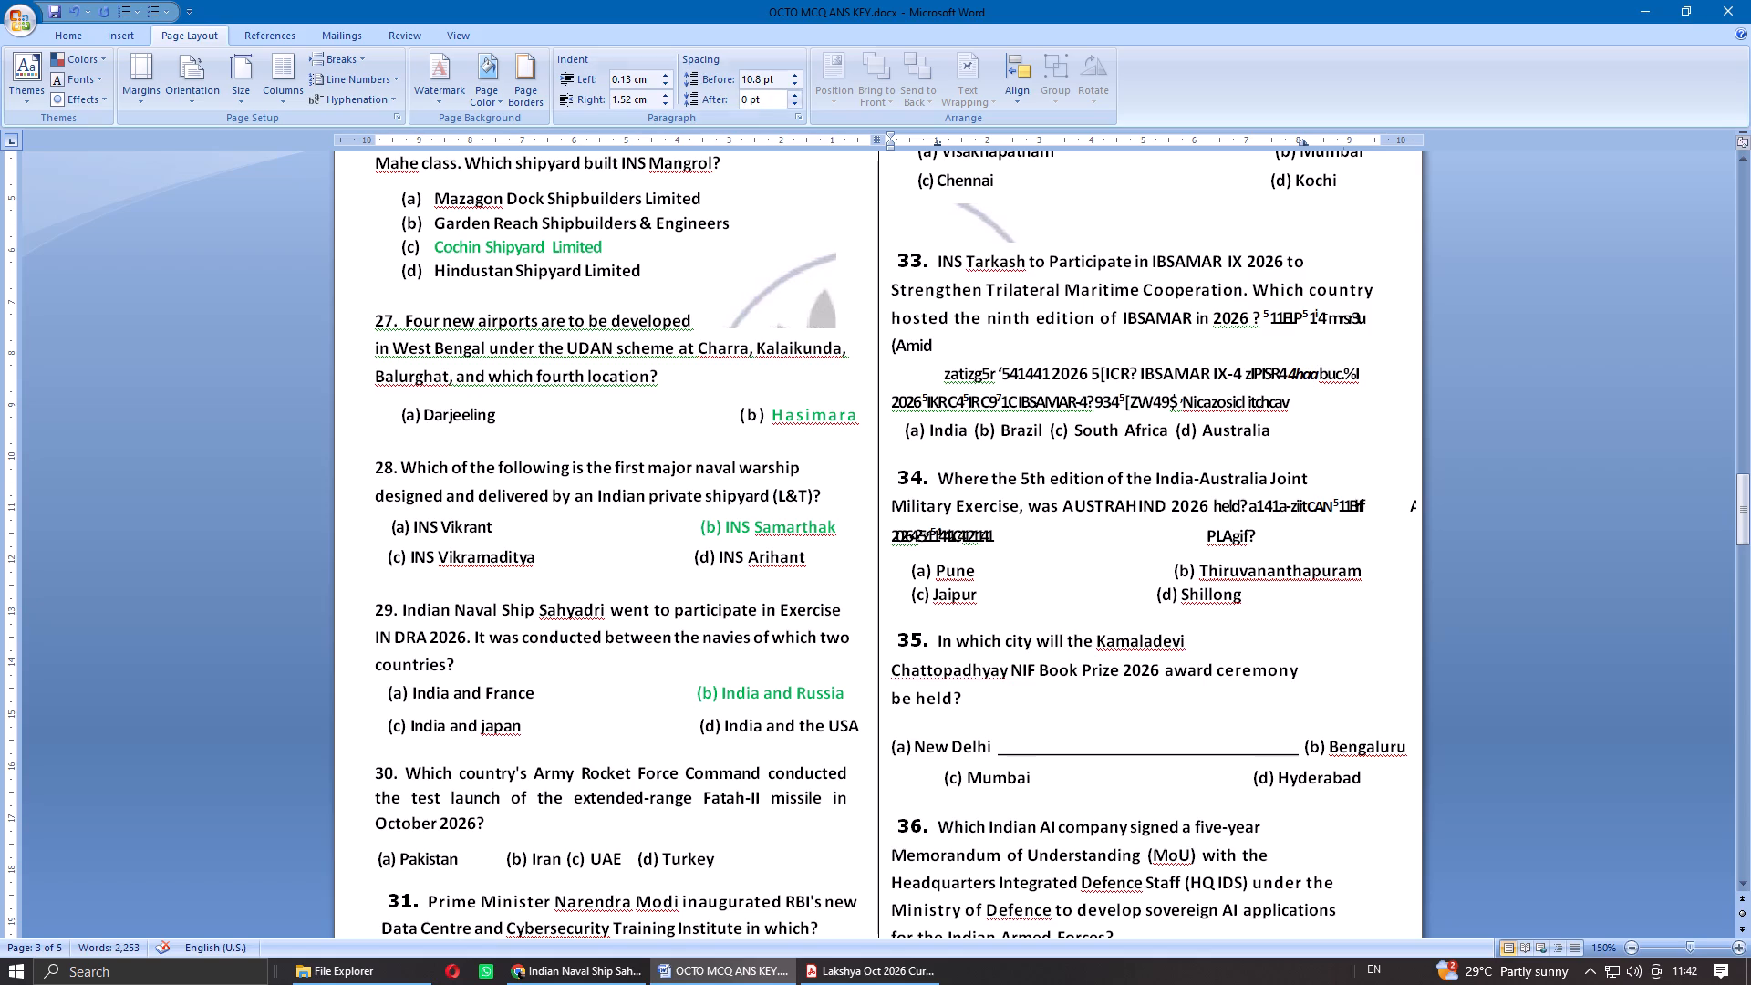
Set the spacing before question 35's first options line to 0 pt.
click(789, 83)
click(789, 83)
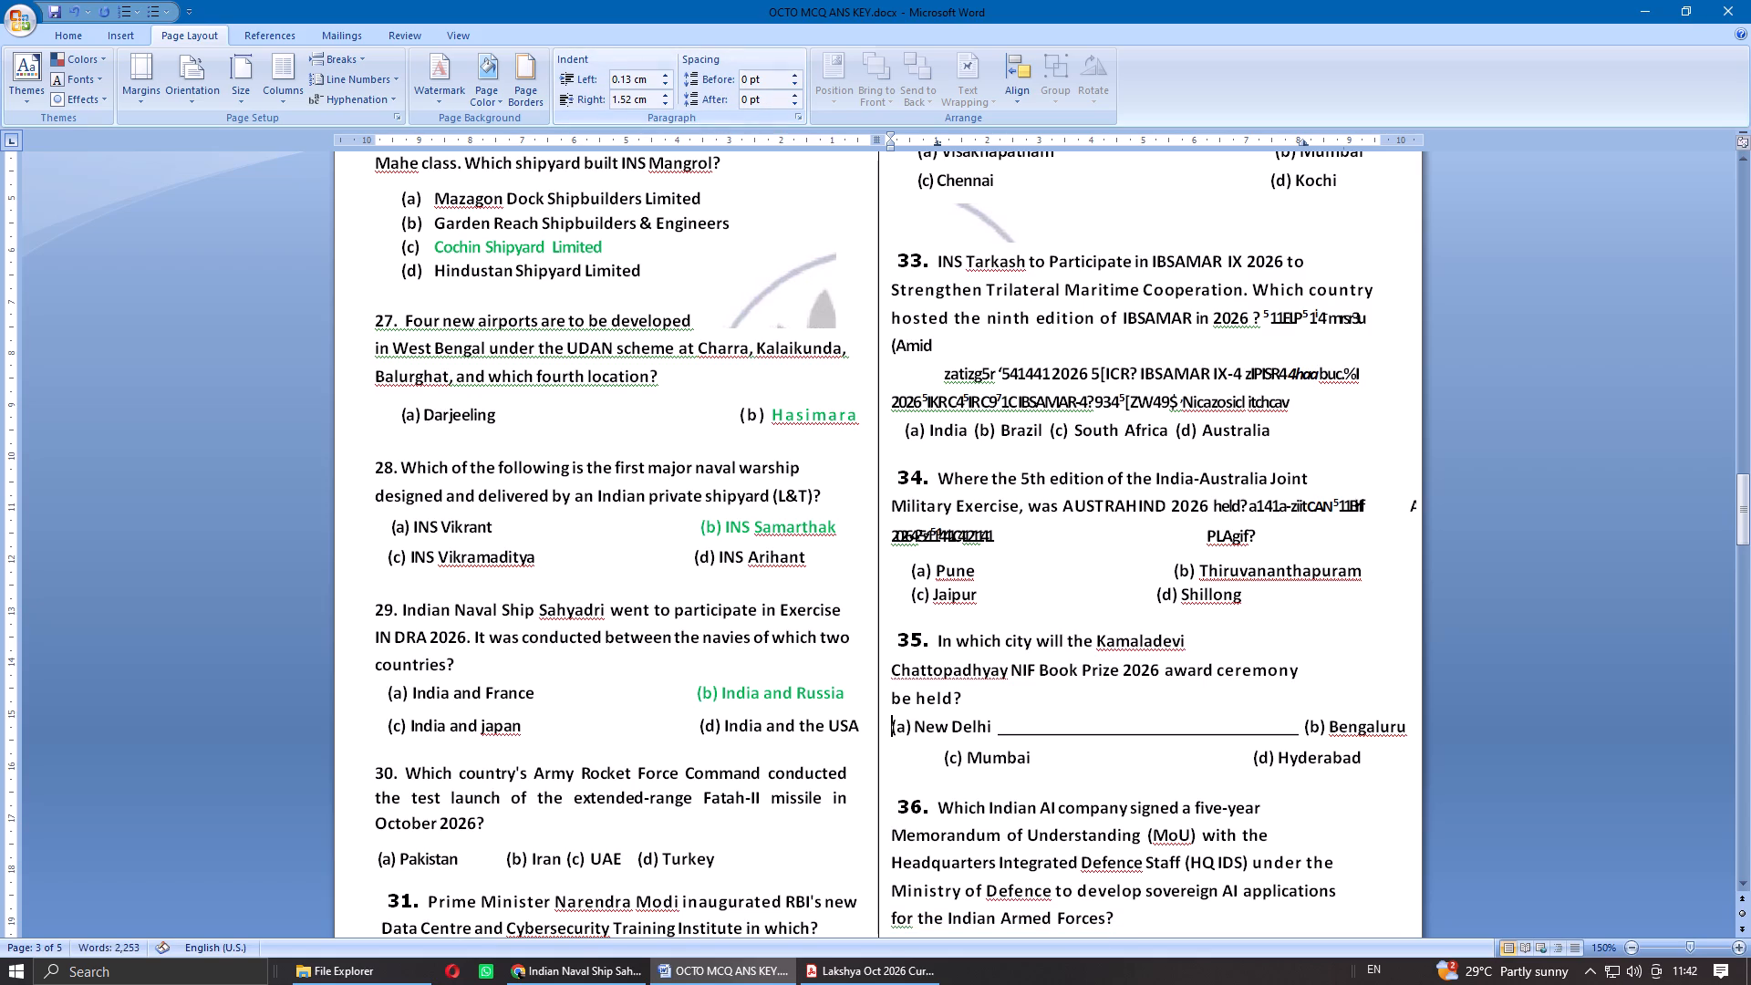
Replace the underlined gap between (a) New Delhi and (b) Bengaluru in question 35 with plain spaces.
drag(1294, 732, 1020, 709)
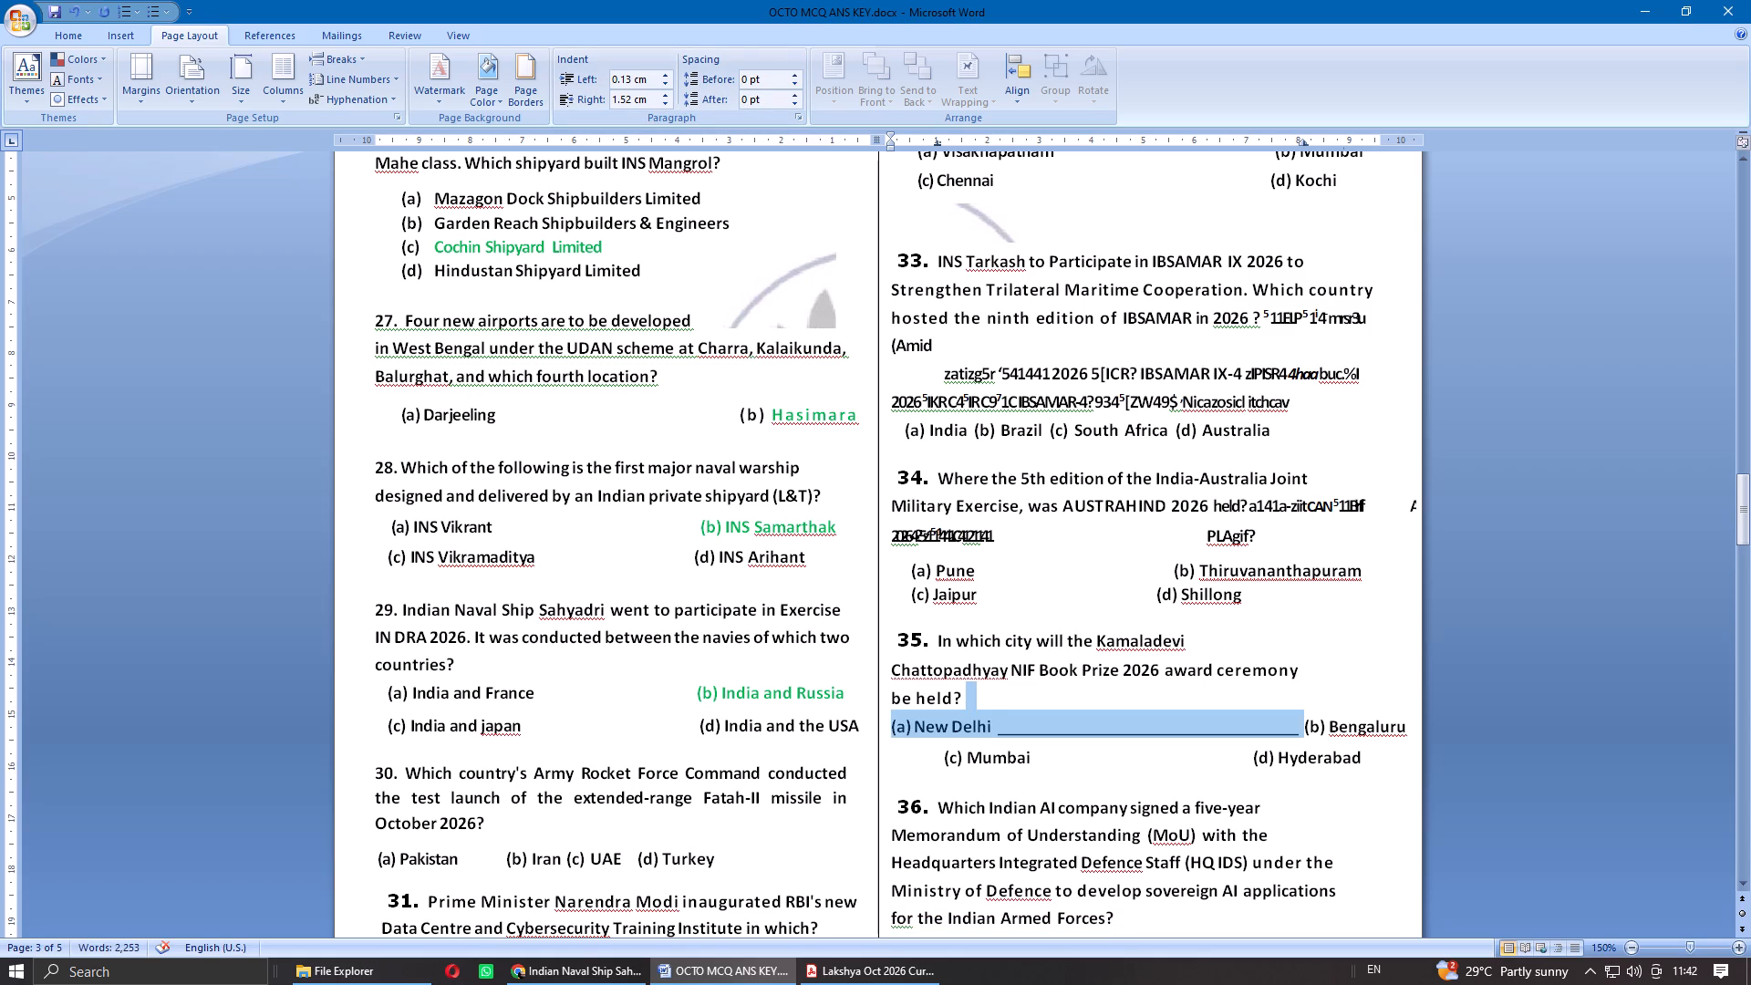
drag(1020, 709, 1030, 716)
key(BackSpace)
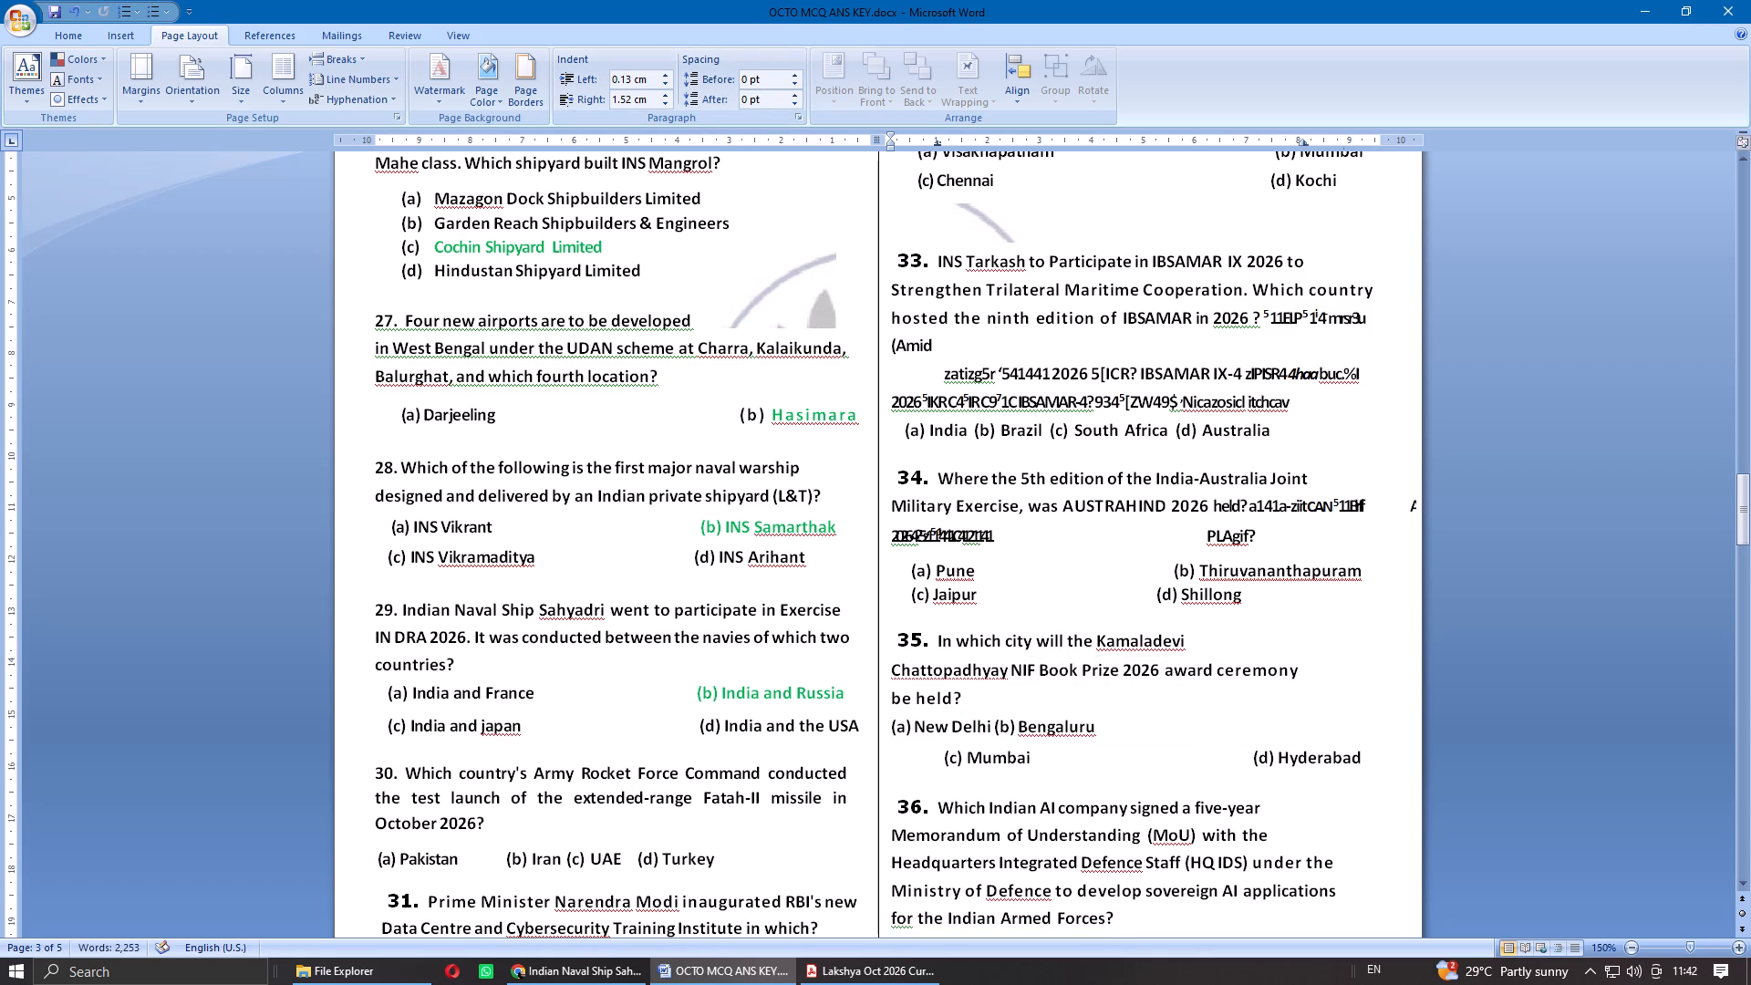
key(space)
key(space)
key(space)
key(space)
key(space)
key(space)
key(space)
key(space)
key(space)
key(space)
key(space)
key(space)
key(space)
key(space)
key(space)
key(space)
key(space)
key(space)
key(space)
key(space)
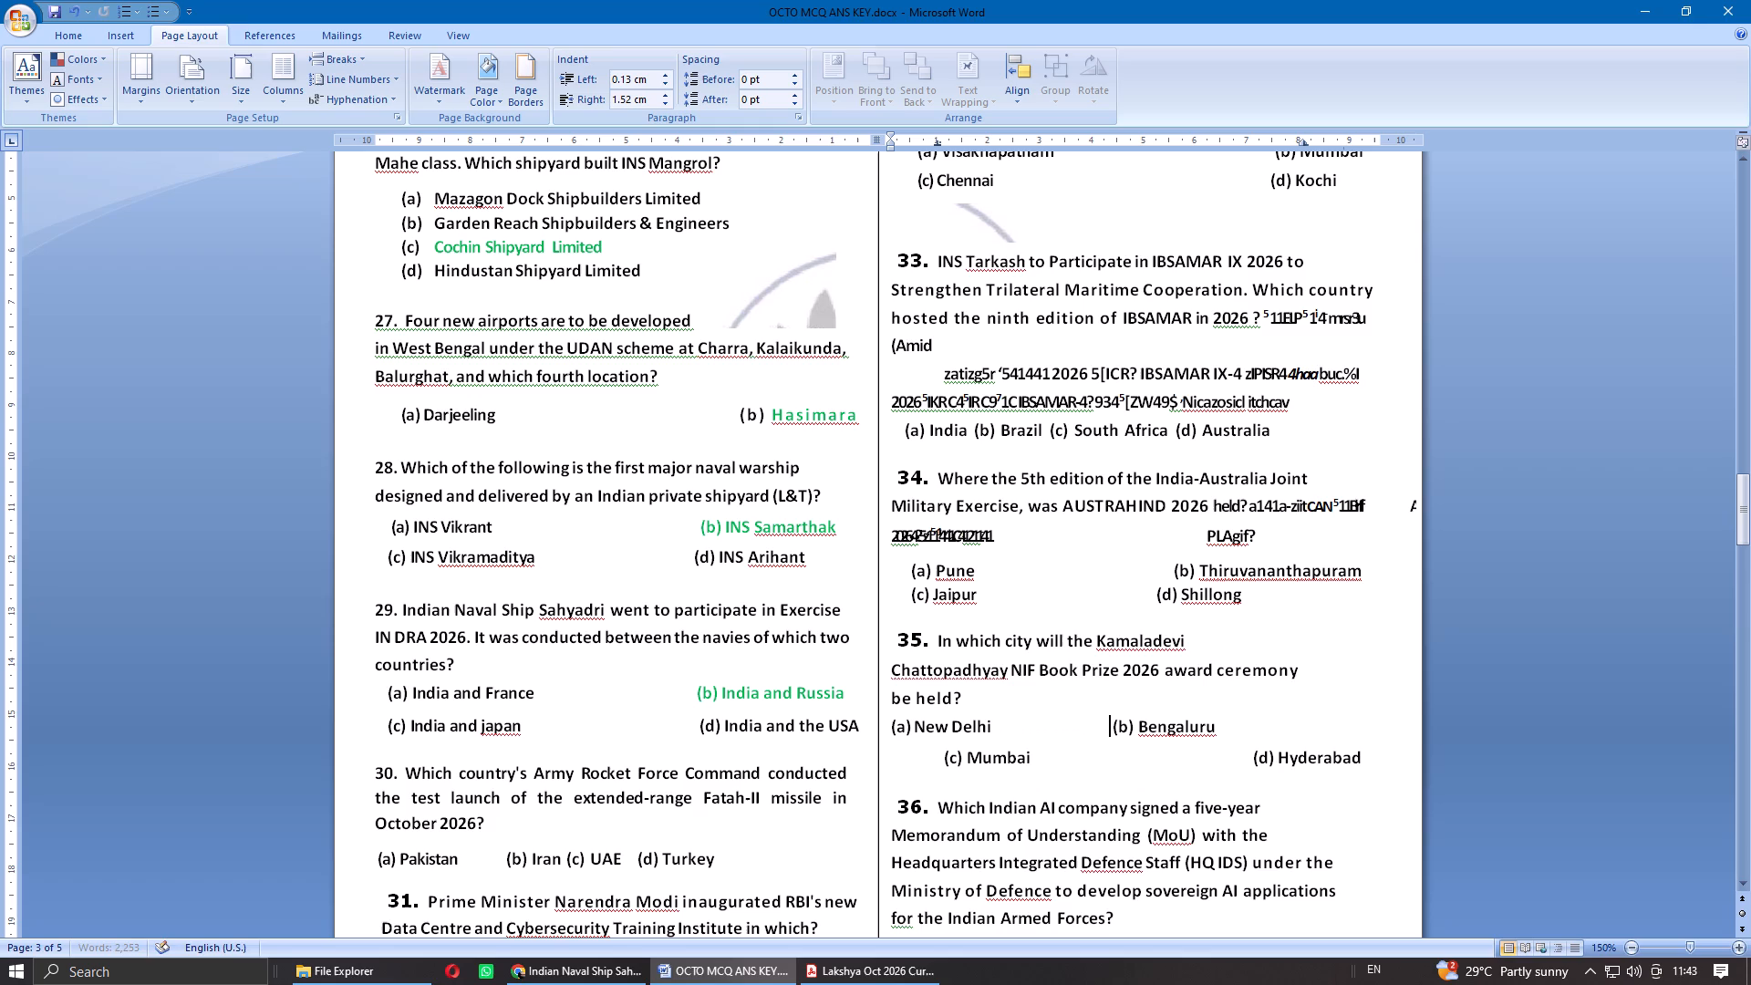
Remove the indent before (c) Mumbai in question 35 and use plain spaces to align (d) Hyderabad under (b) Bengaluru.
click(945, 762)
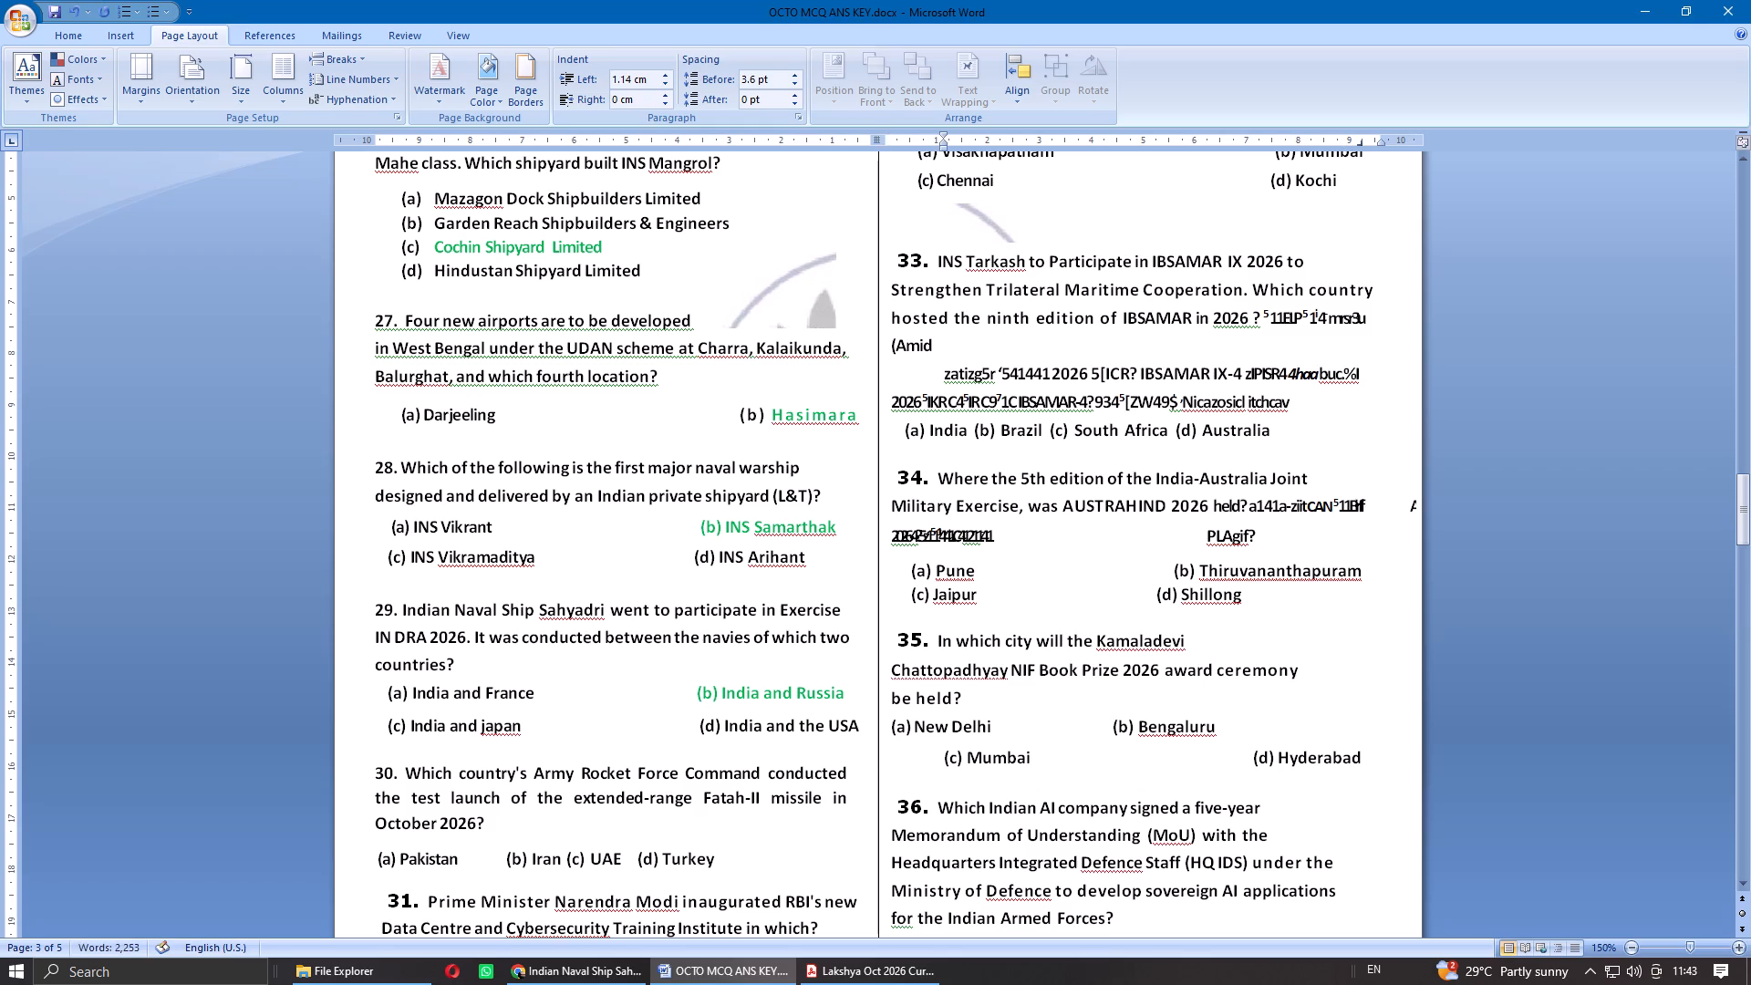
key(BackSpace)
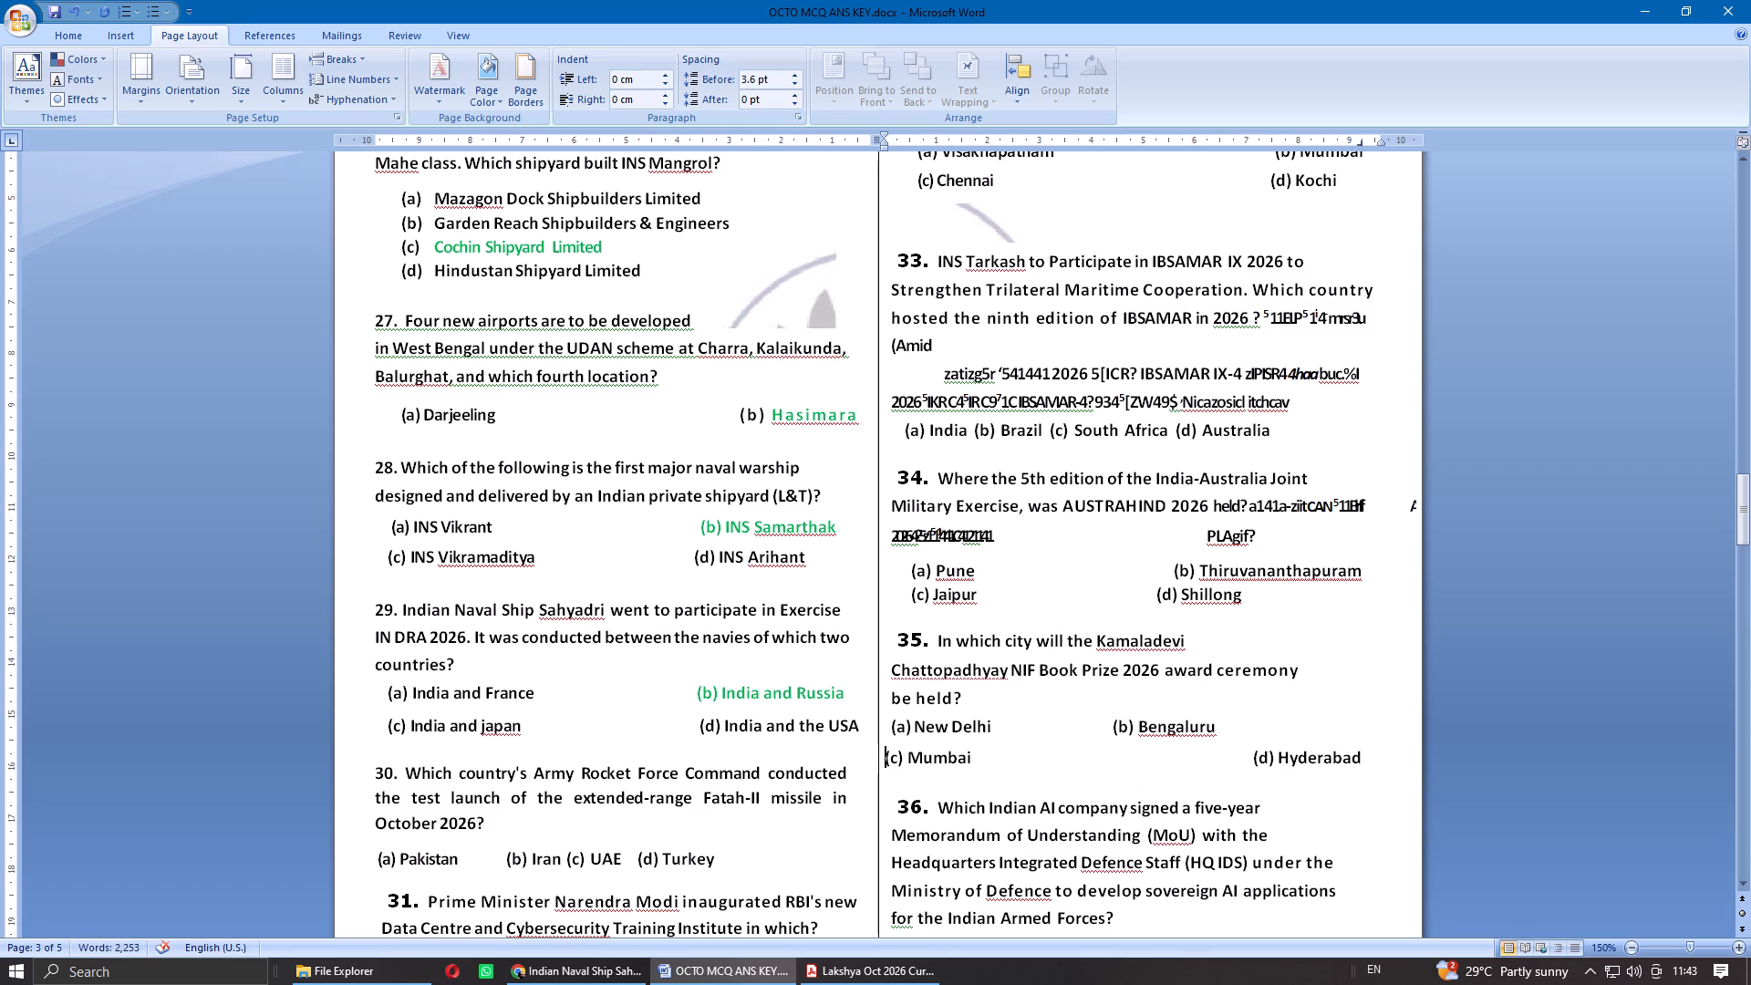
click(1247, 771)
click(1246, 765)
key(BackSpace)
key(space)
key(space)
key(space)
key(space)
key(space)
key(space)
key(space)
key(space)
key(space)
key(space)
key(space)
key(space)
key(space)
key(space)
key(space)
key(space)
key(space)
key(space)
key(space)
key(space)
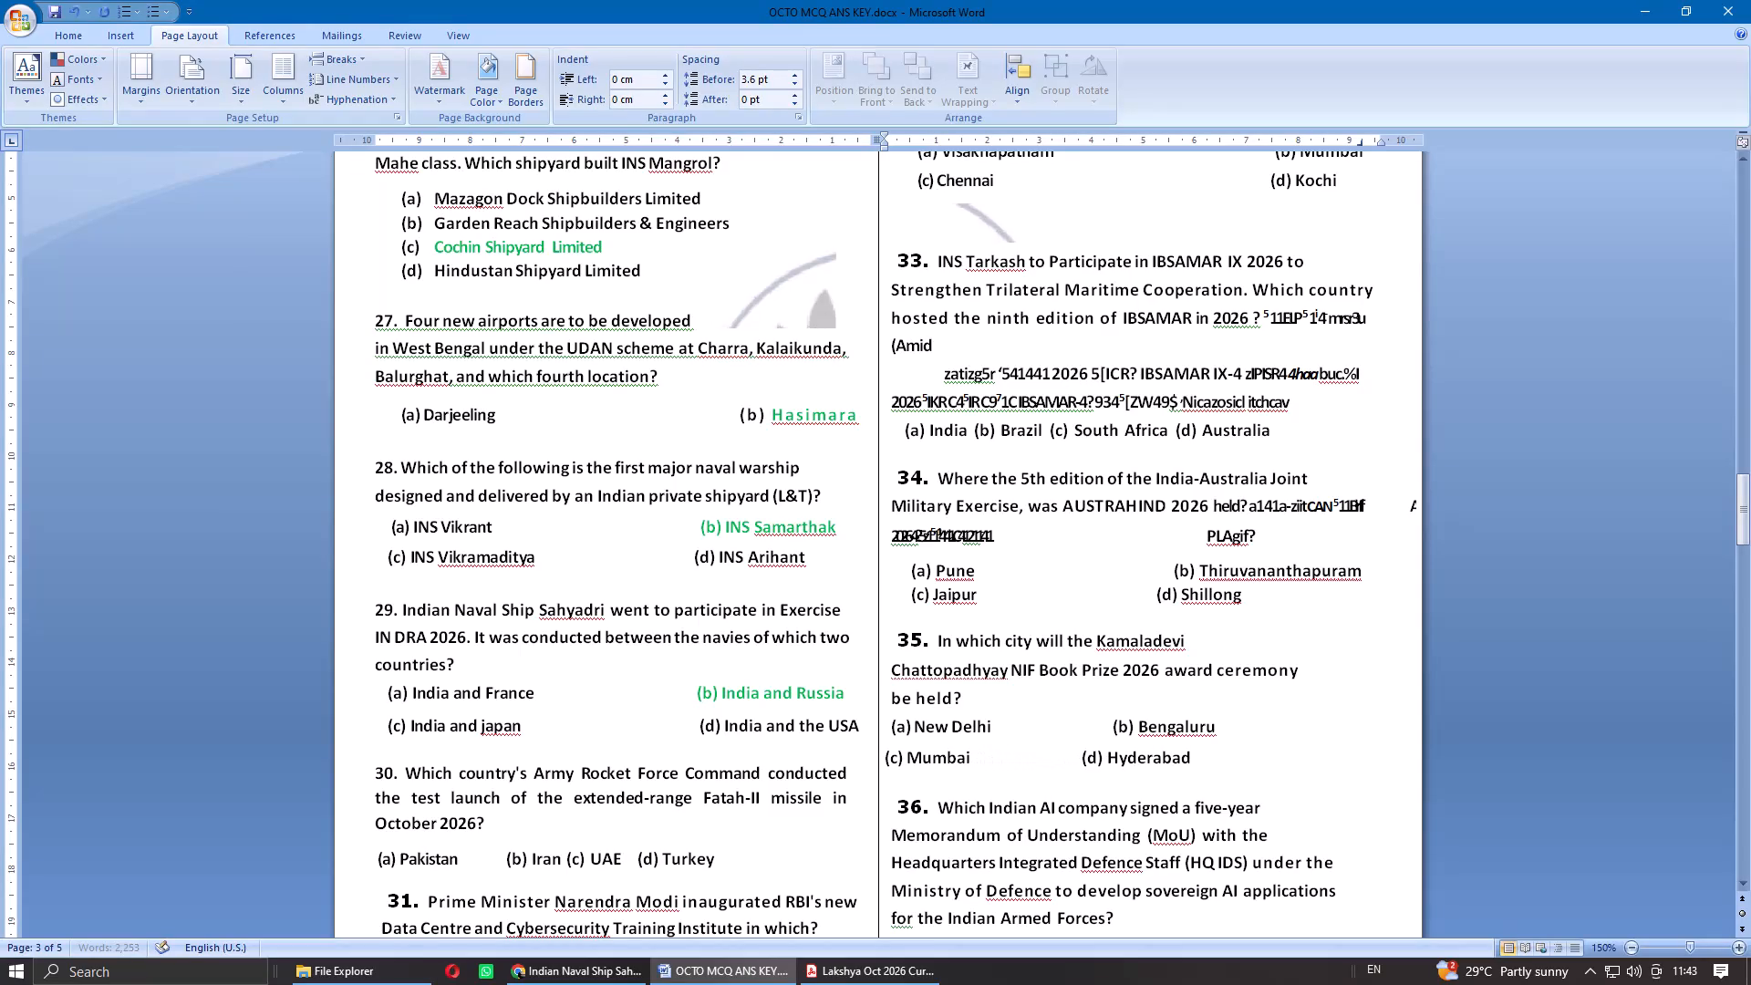
key(space)
key(space)
key(space)
key(space)
key(space)
key(space)
key(space)
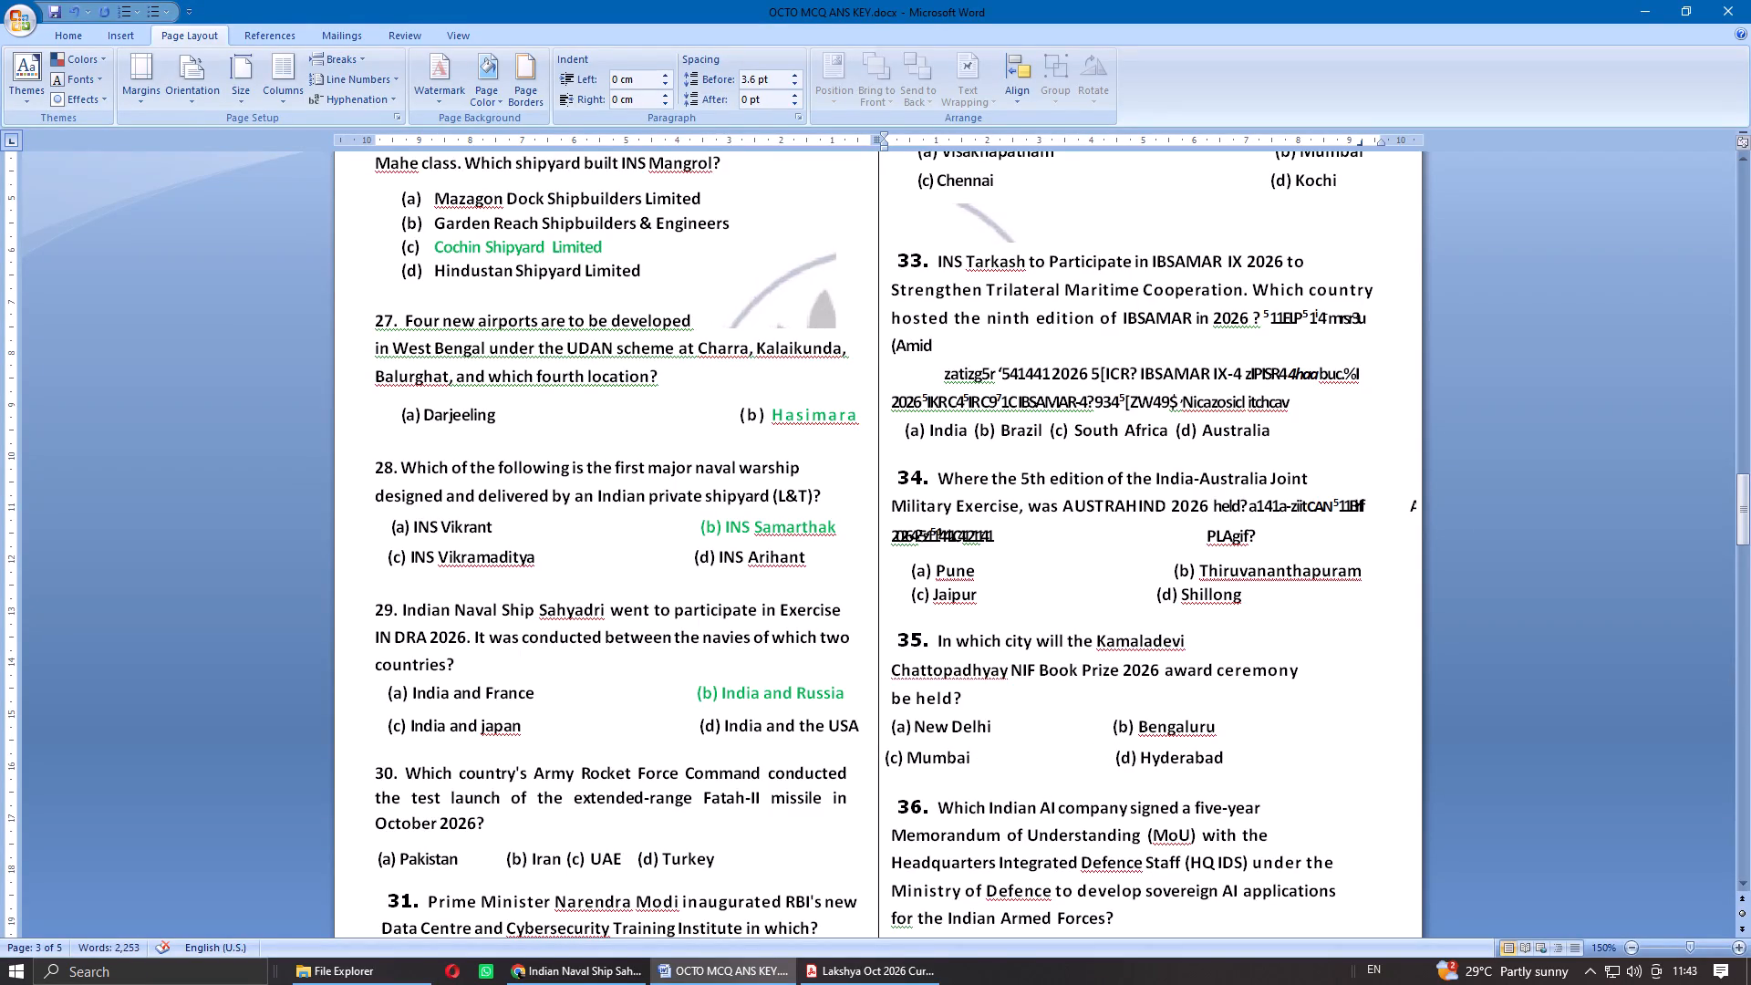
Delete the garbled text after "held?" in question 34 and put option (a) Pune's line on its own unnumbered line.
drag(1287, 530, 973, 527)
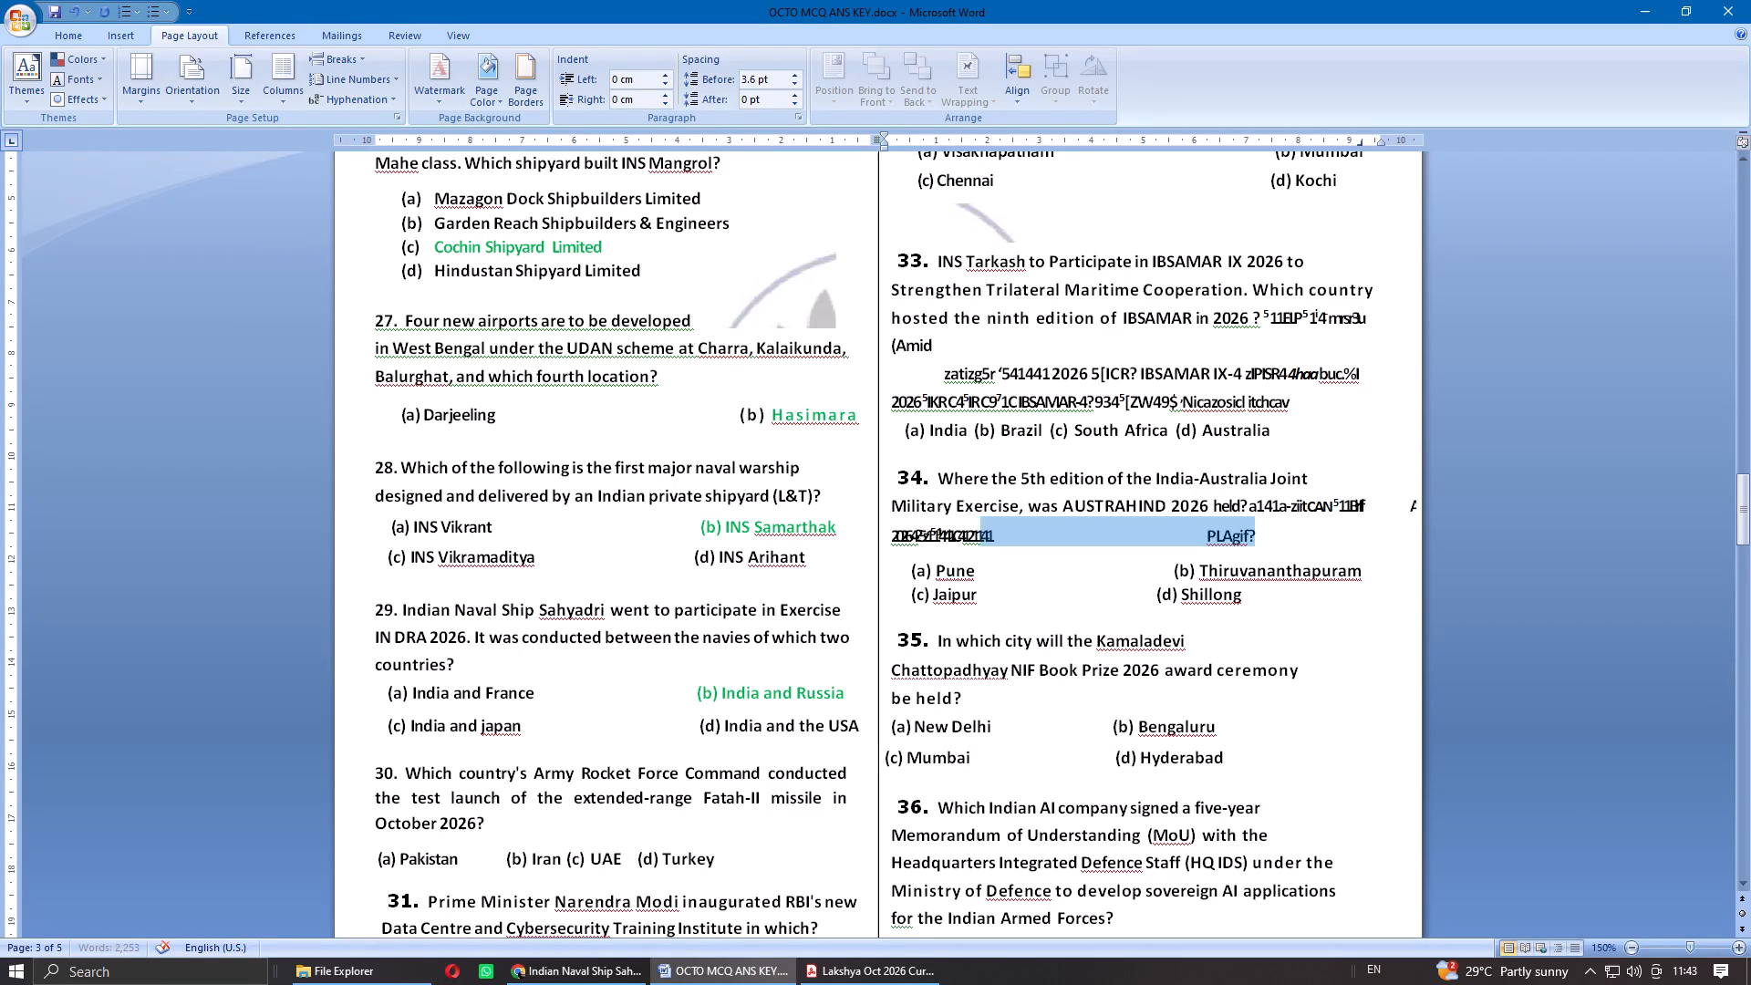
drag(973, 527, 1248, 499)
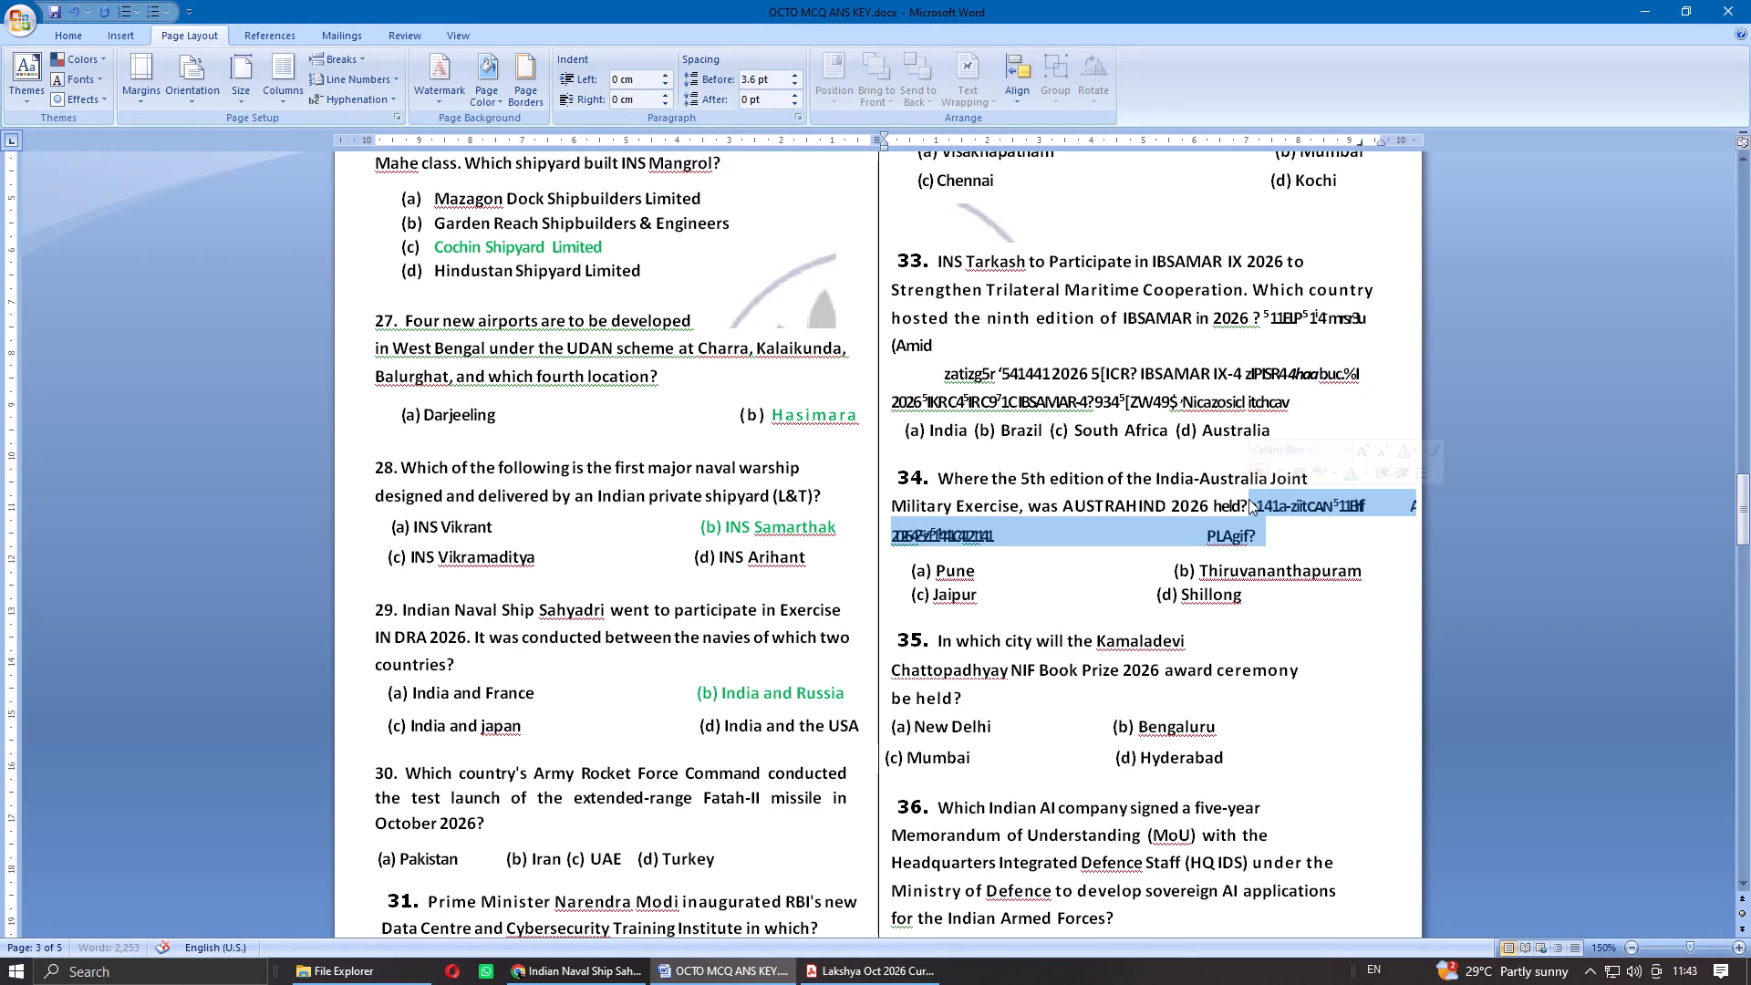
key(BackSpace)
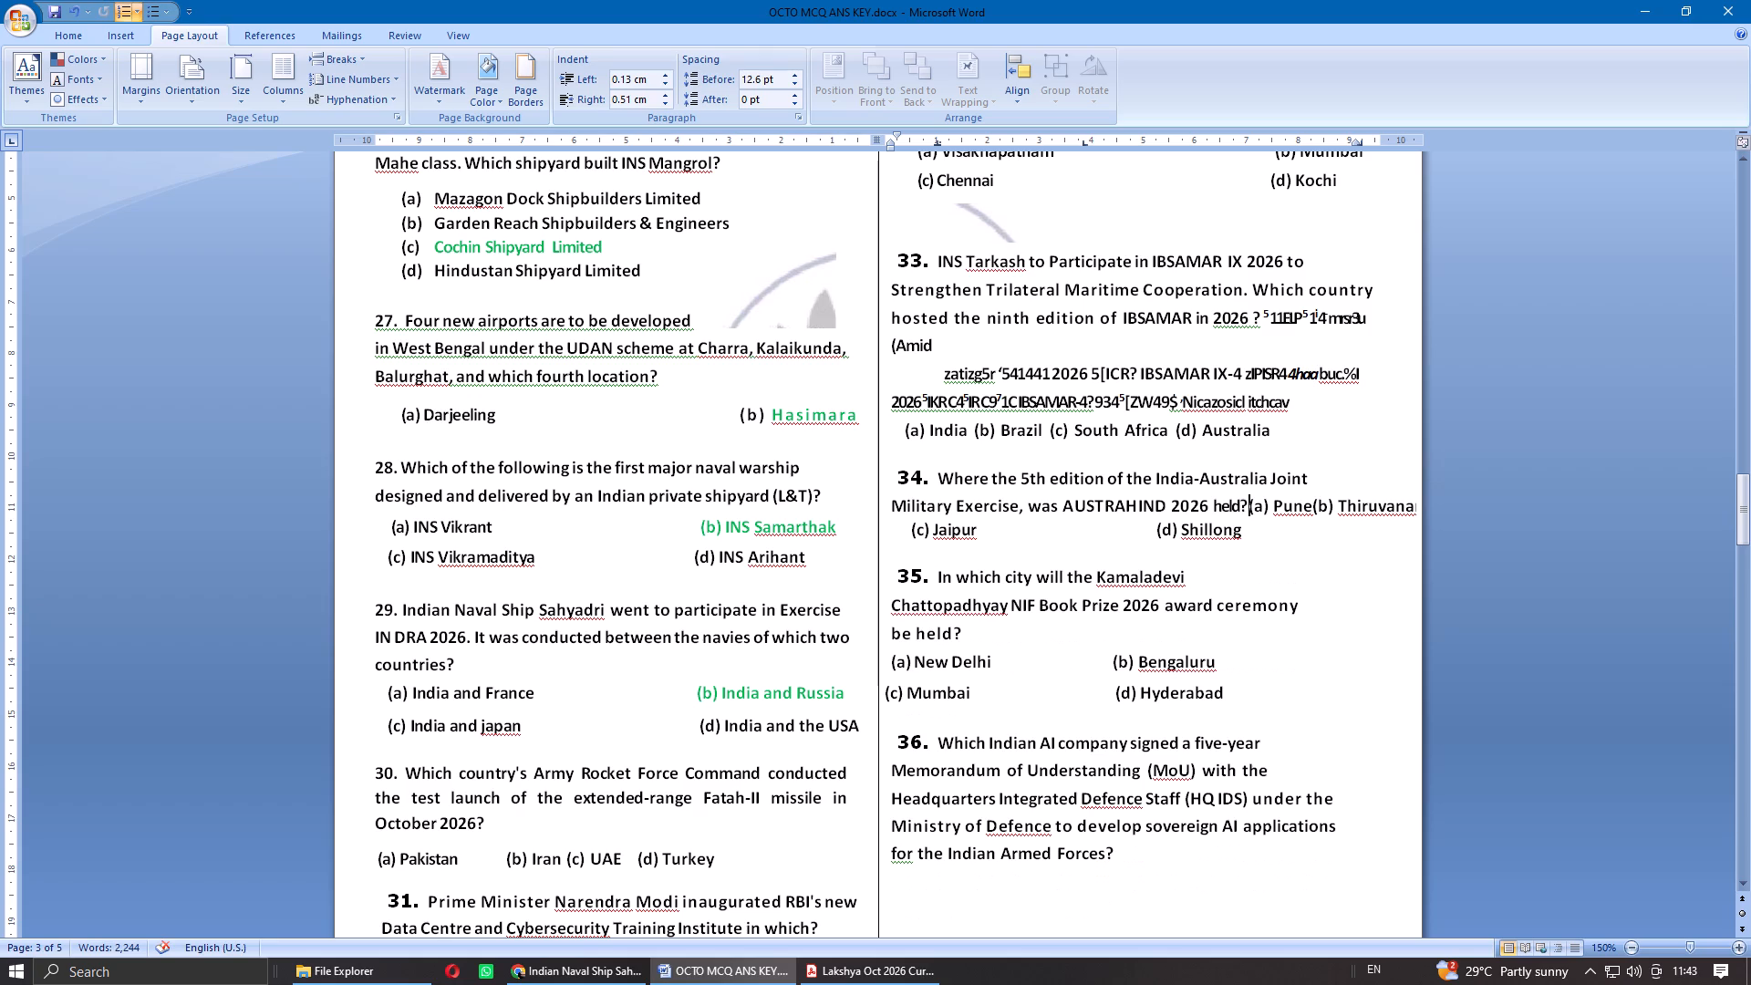
key(BackSpace)
key(Return)
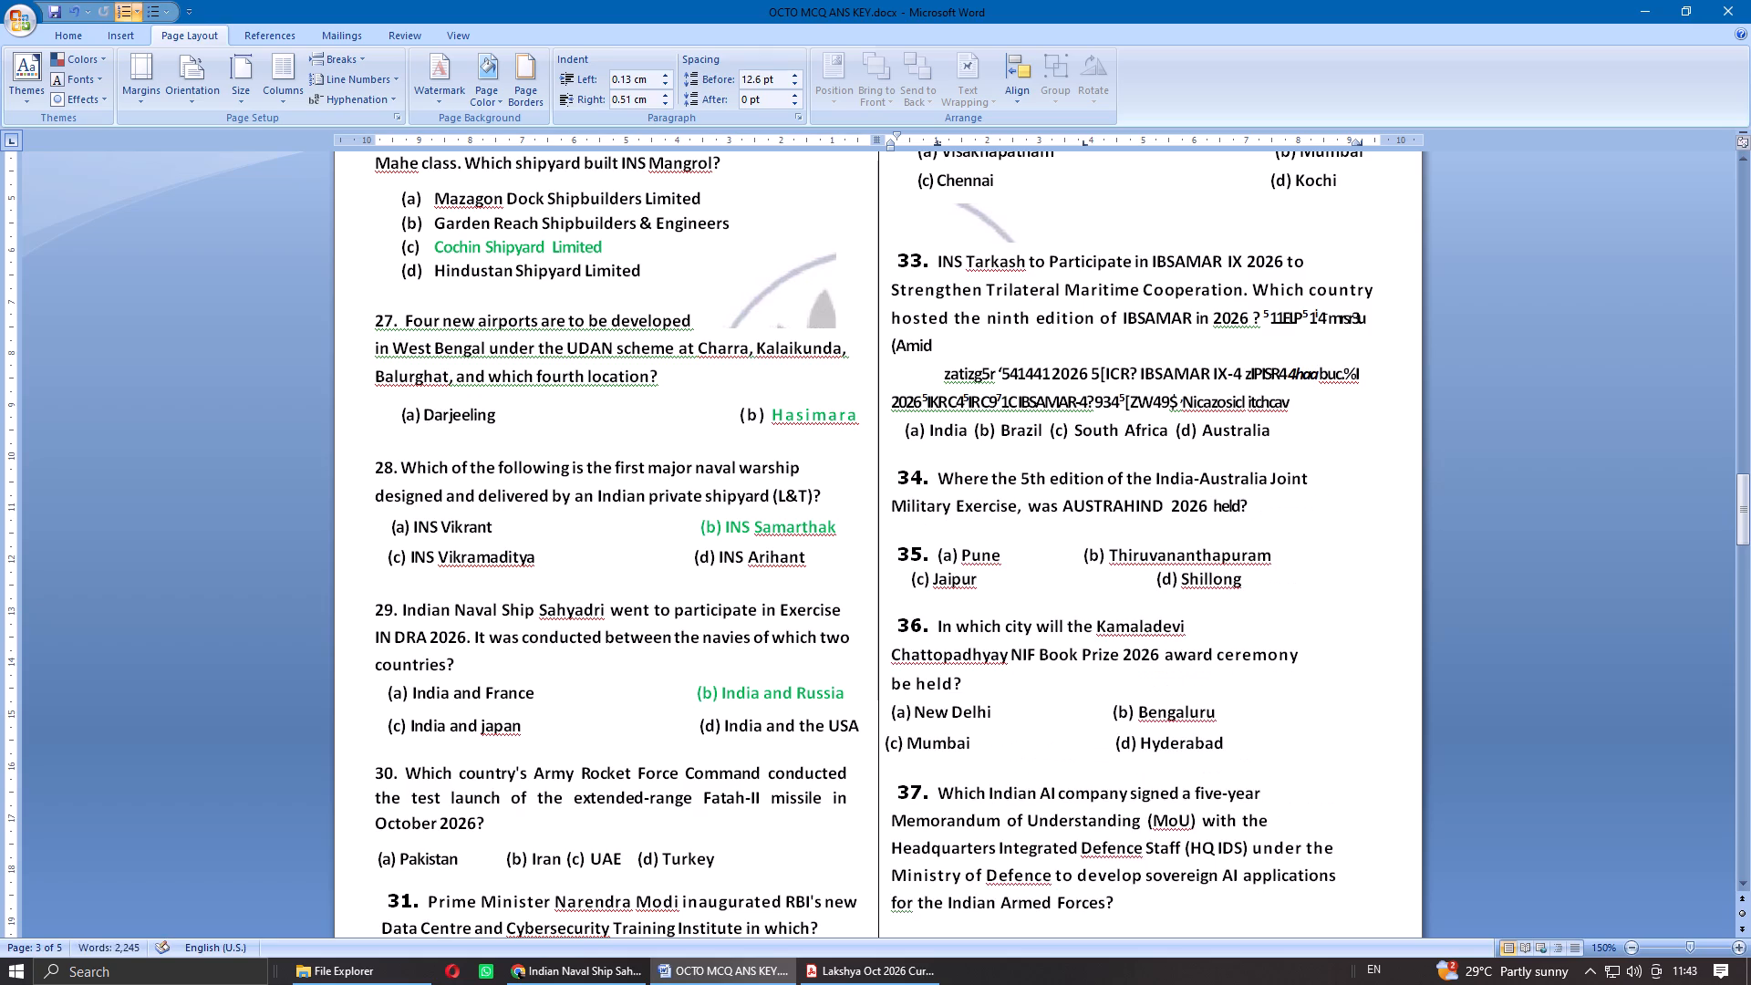
key(BackSpace)
key(BackSpace)
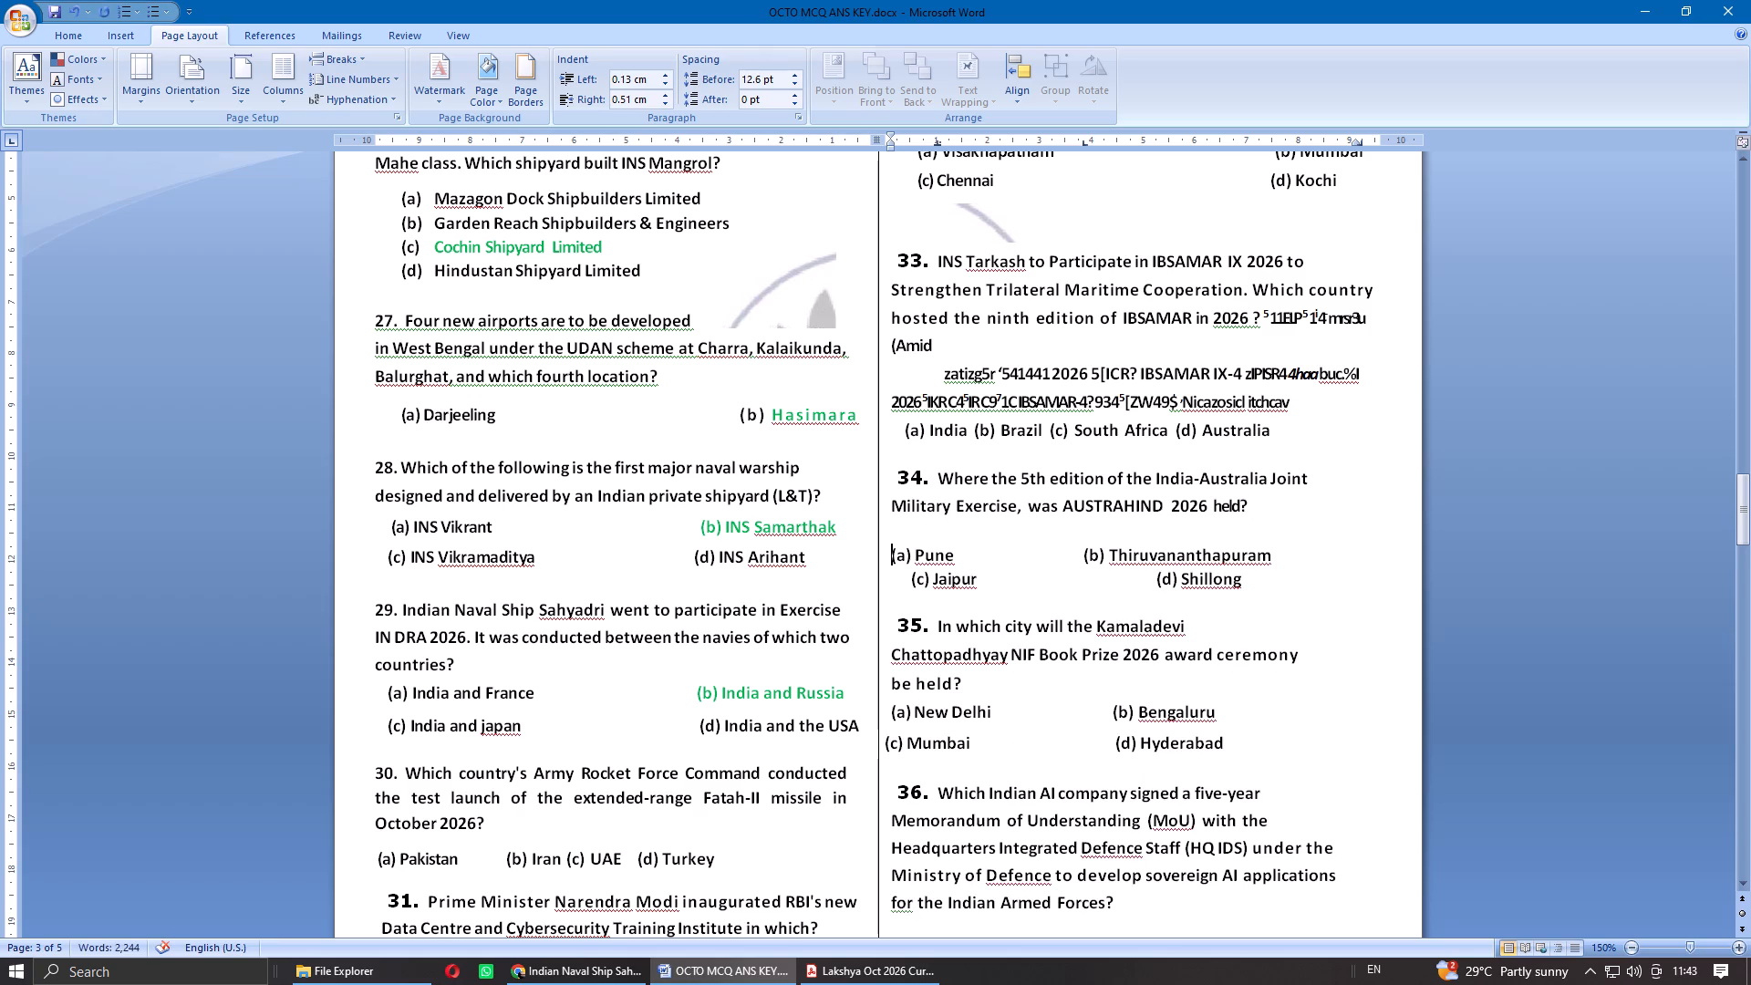
Delete the garbled text after "2026 ?" in question 33 and place its options on their own unnumbered line.
scroll(1054, 655, up, 1)
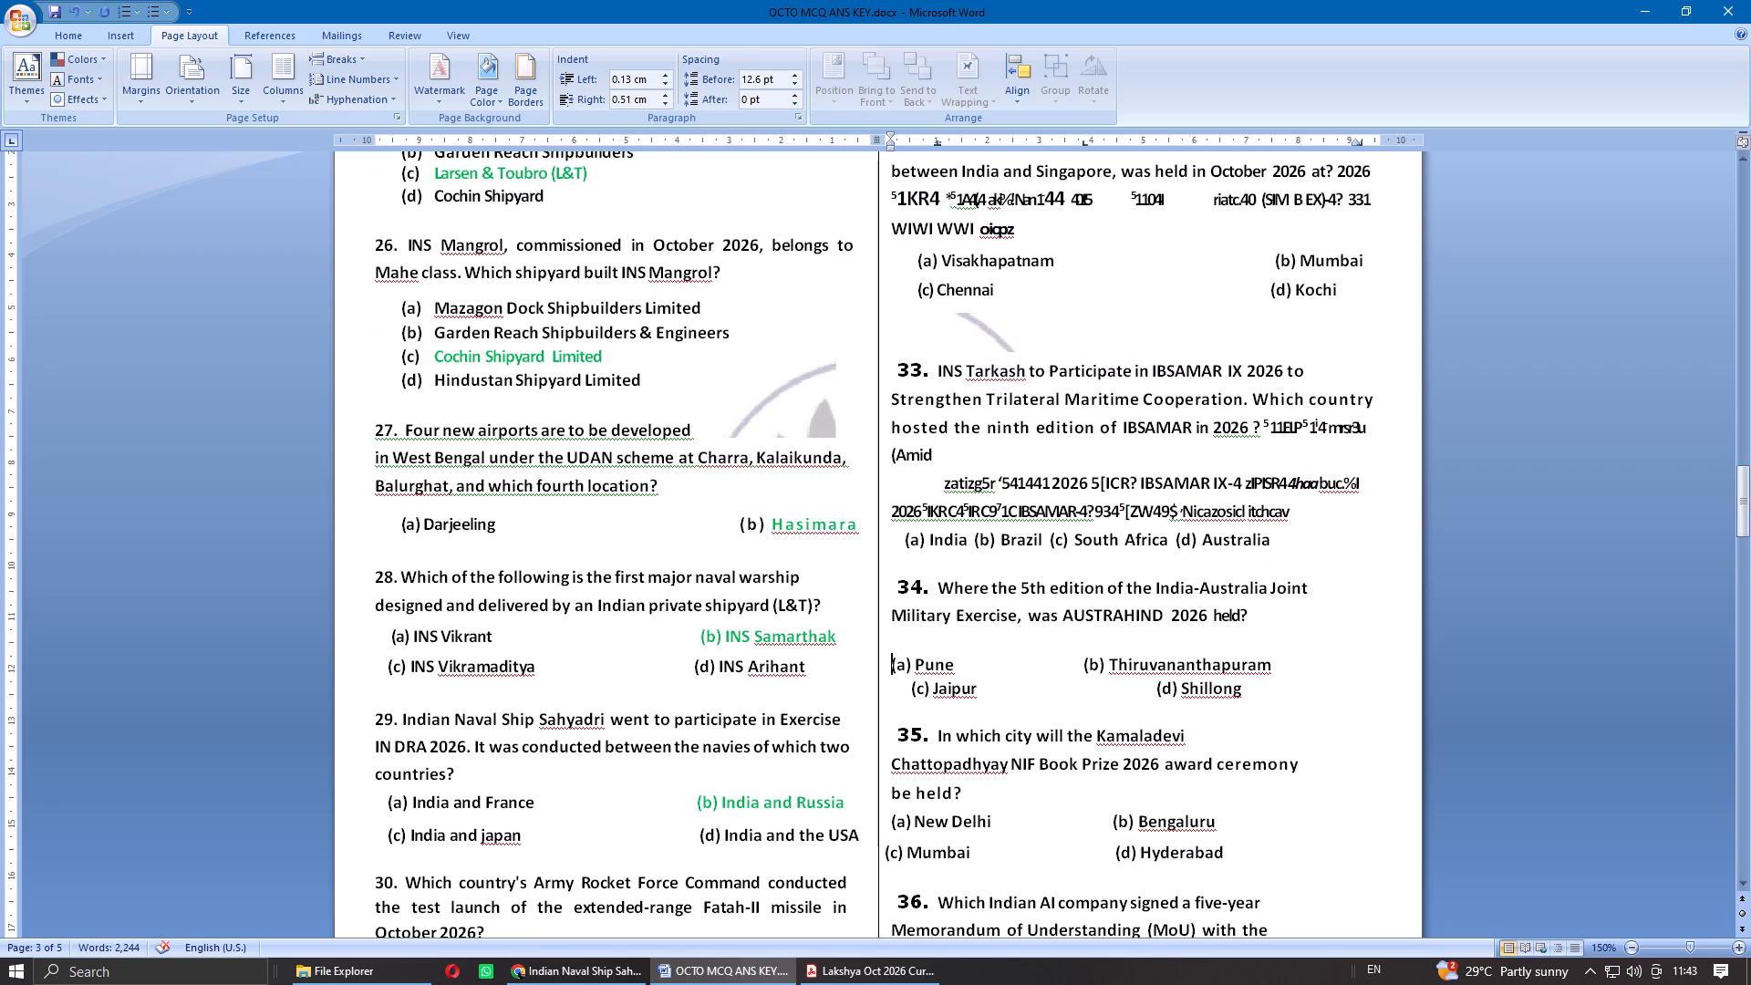
drag(1309, 506, 926, 470)
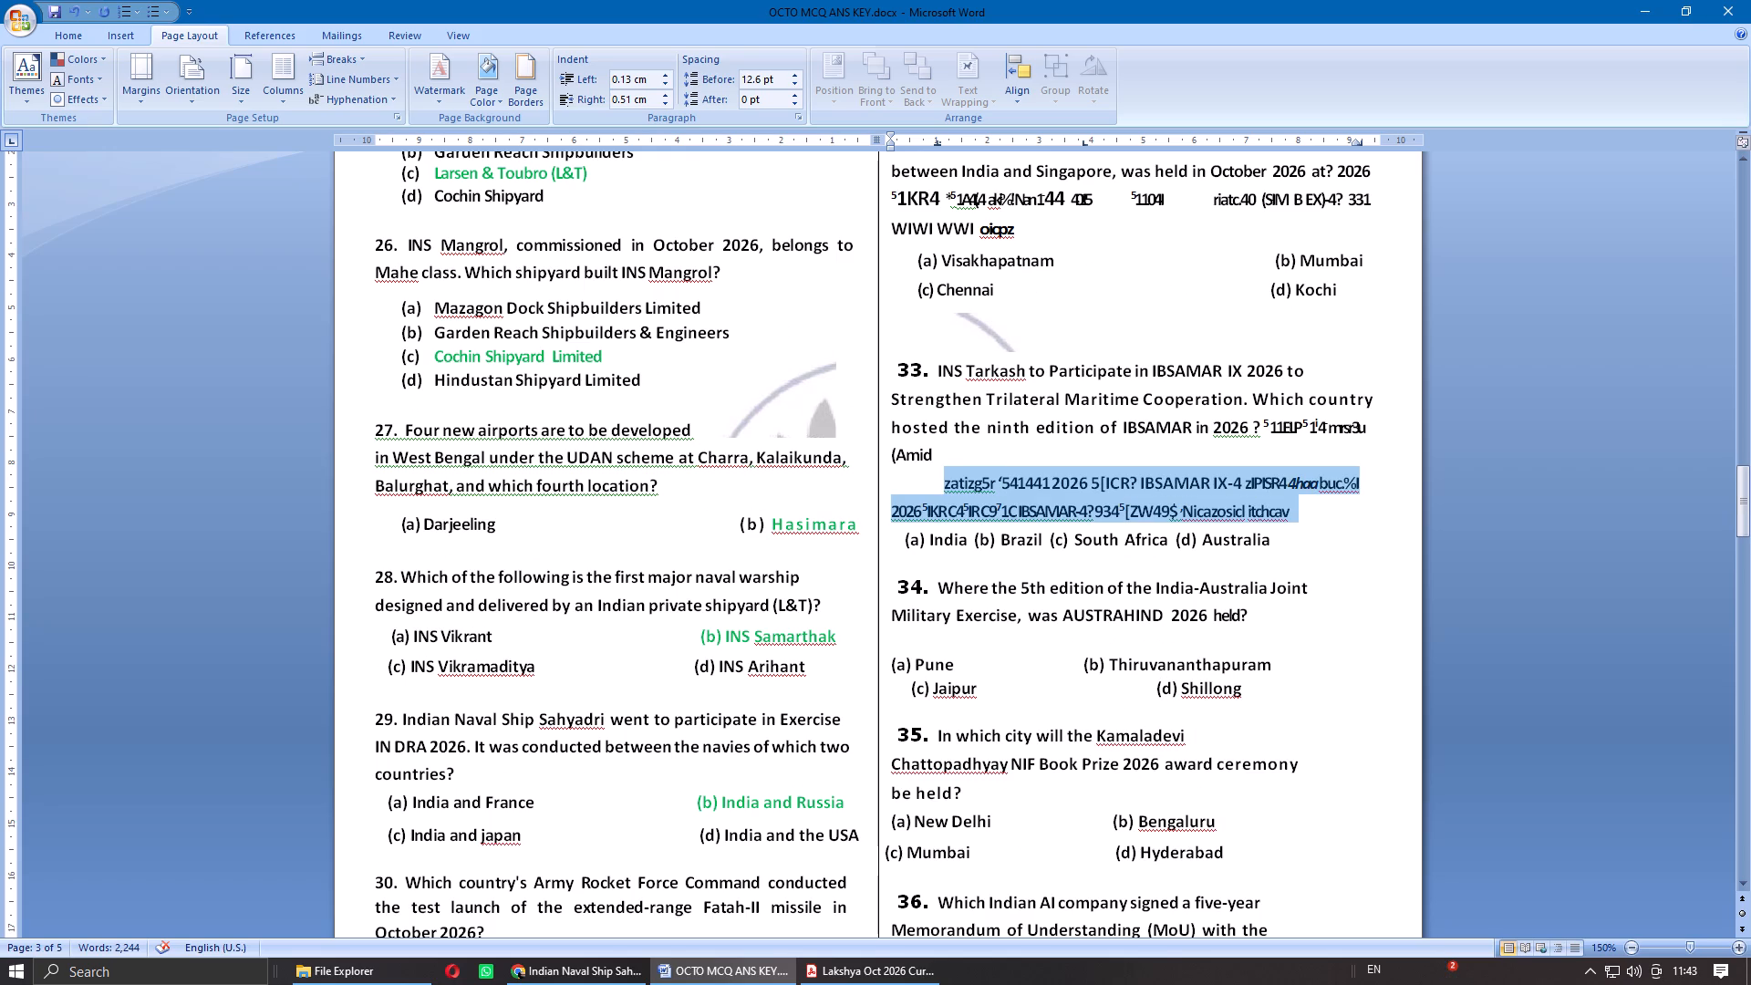
drag(926, 470, 1261, 433)
key(BackSpace)
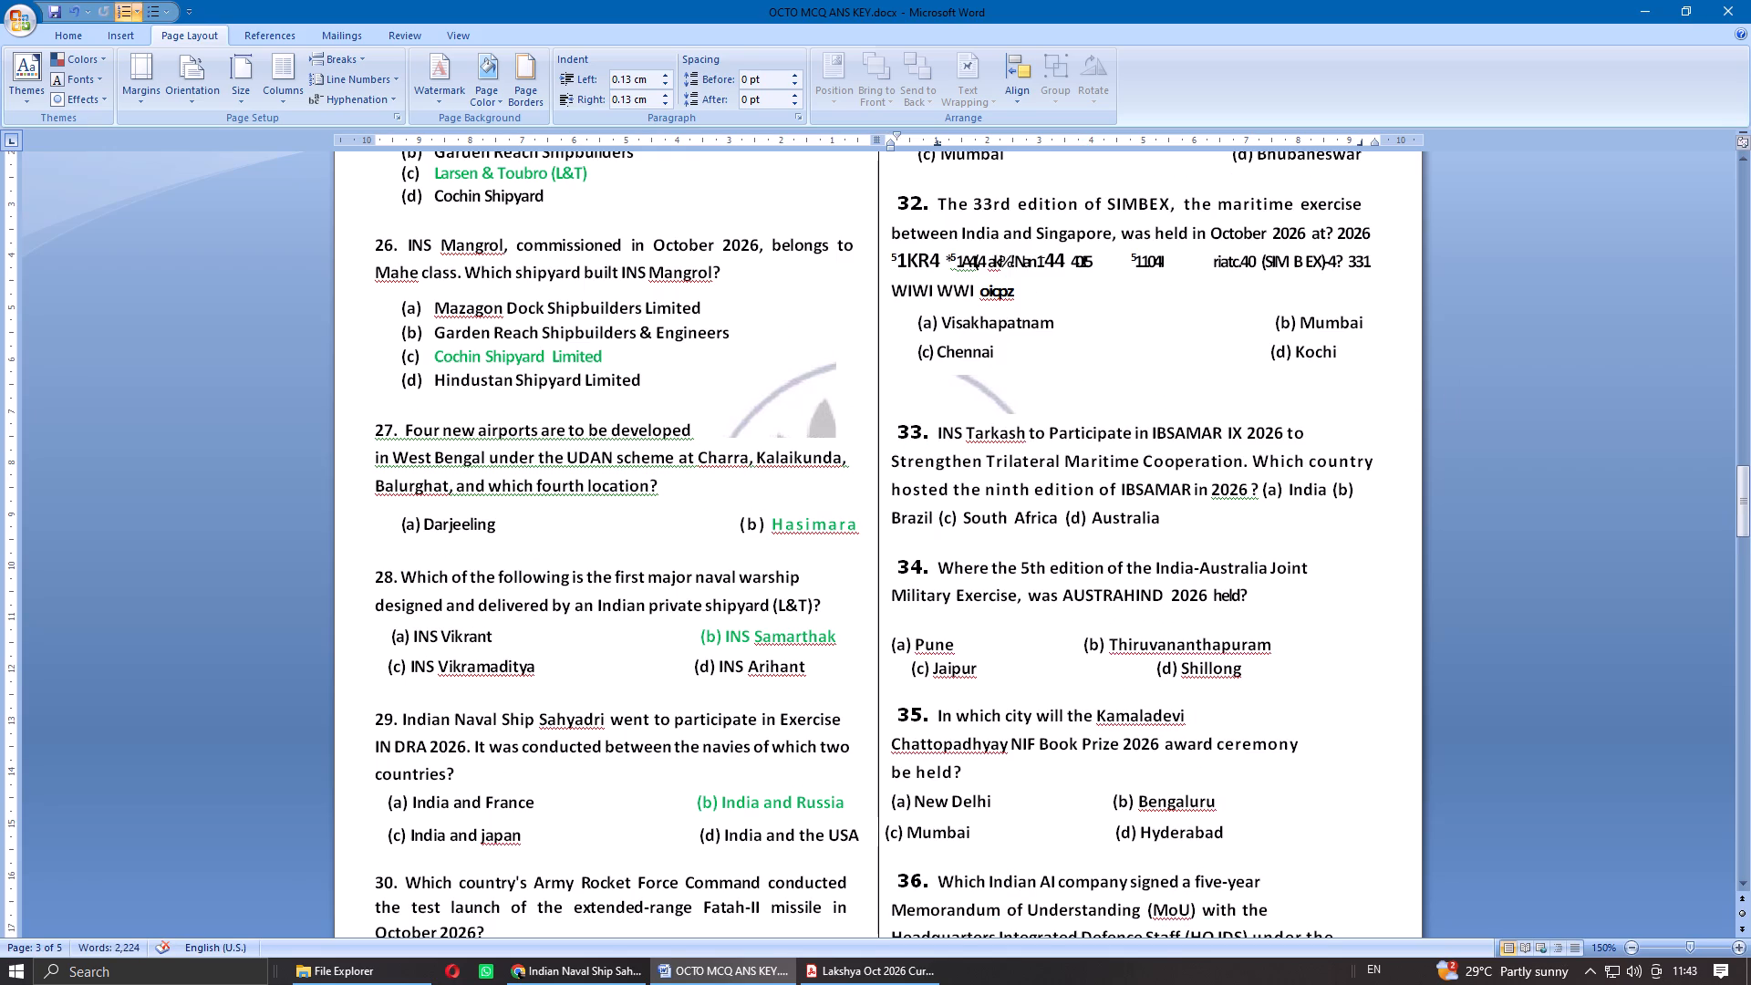
key(Return)
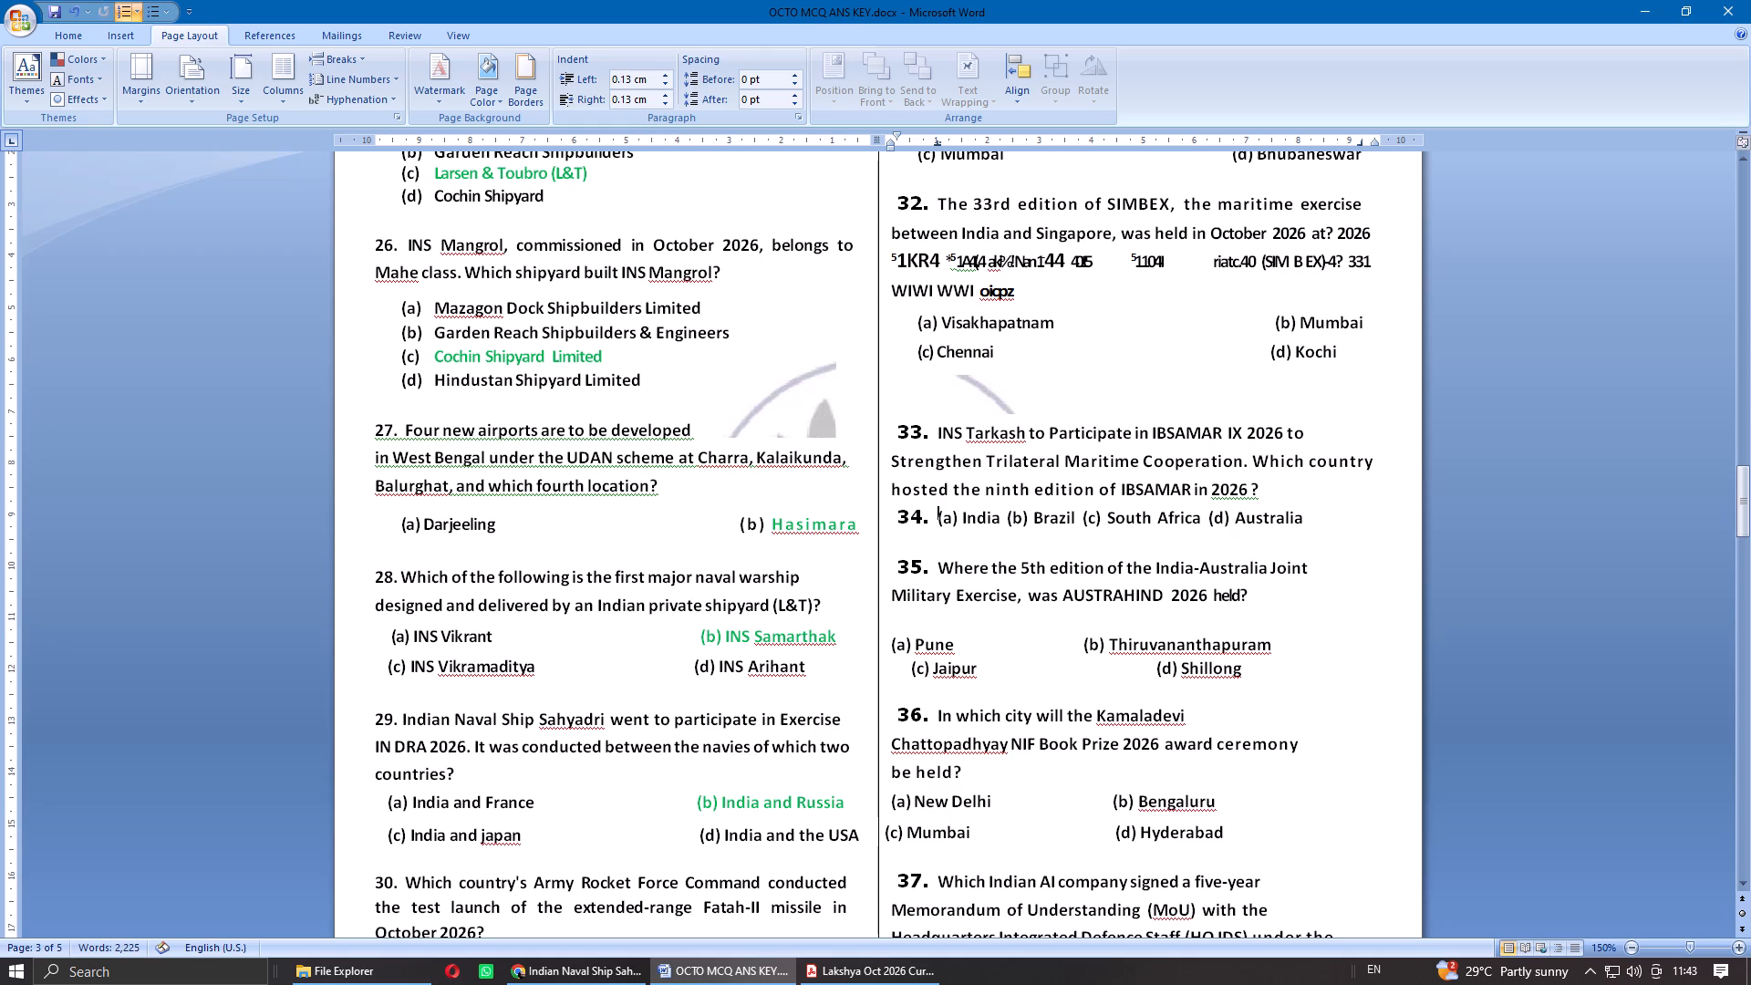
key(BackSpace)
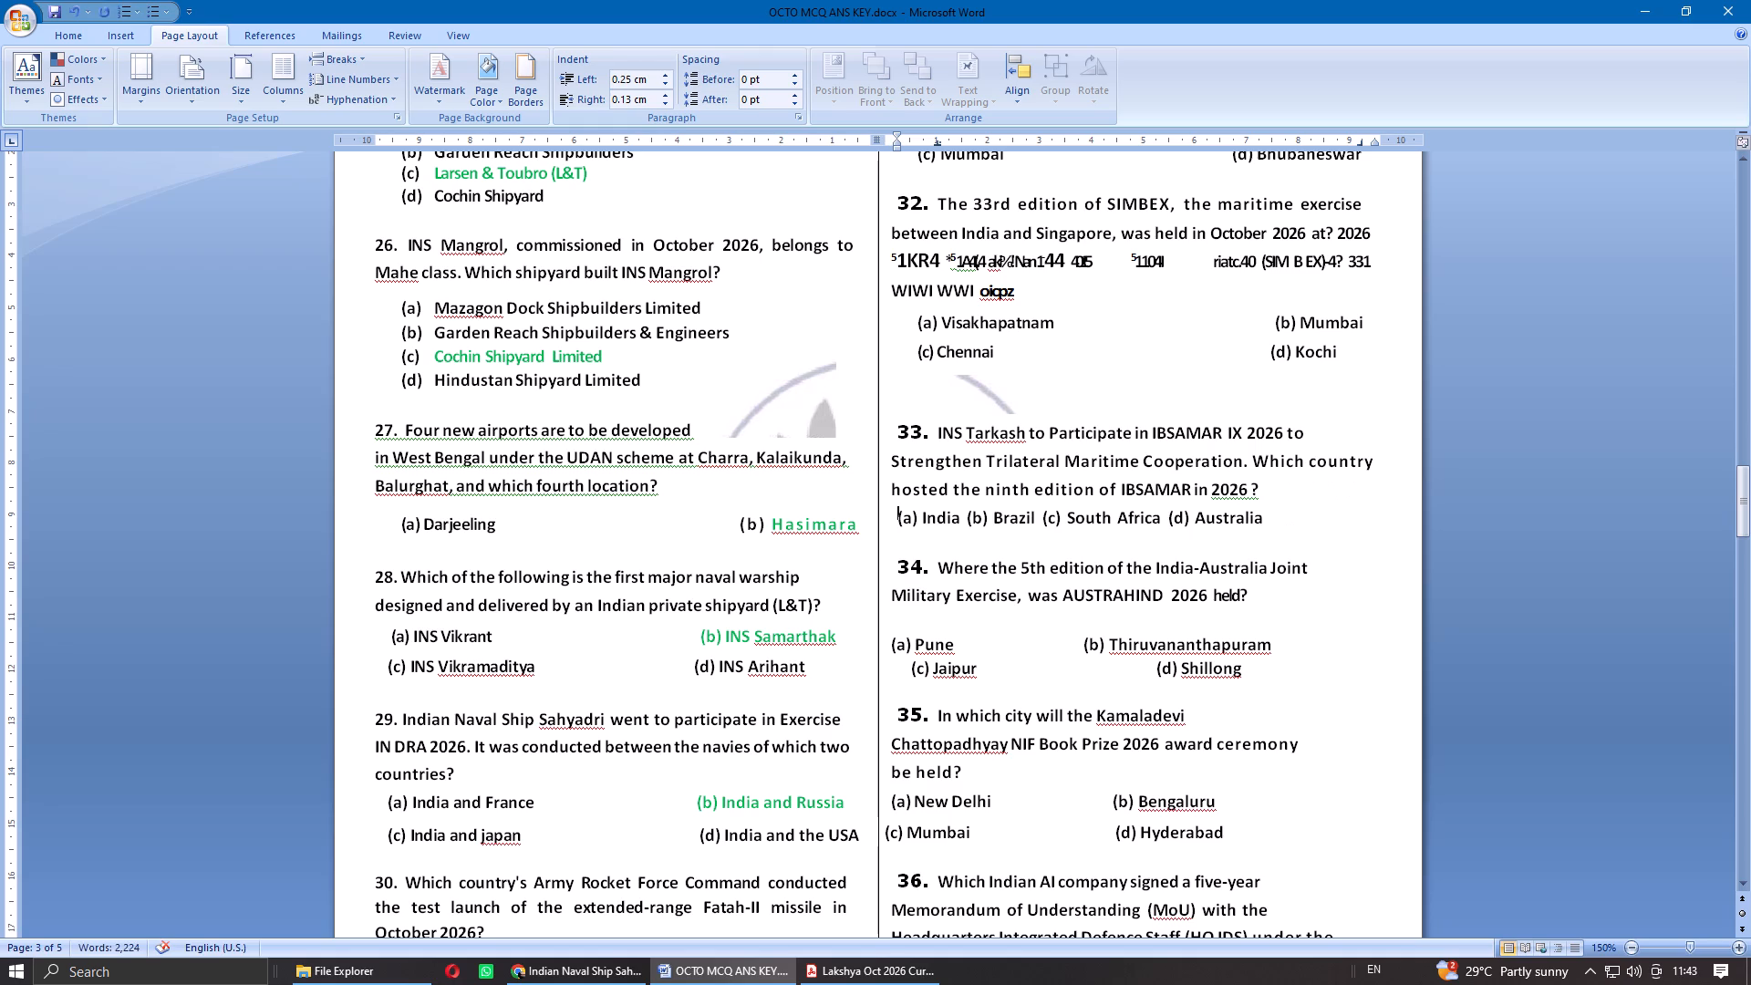
Remove "in" and the space before the question mark so question 33 ends with "IBSAMAR 2026?".
click(1209, 491)
key(BackSpace)
key(BackSpace)
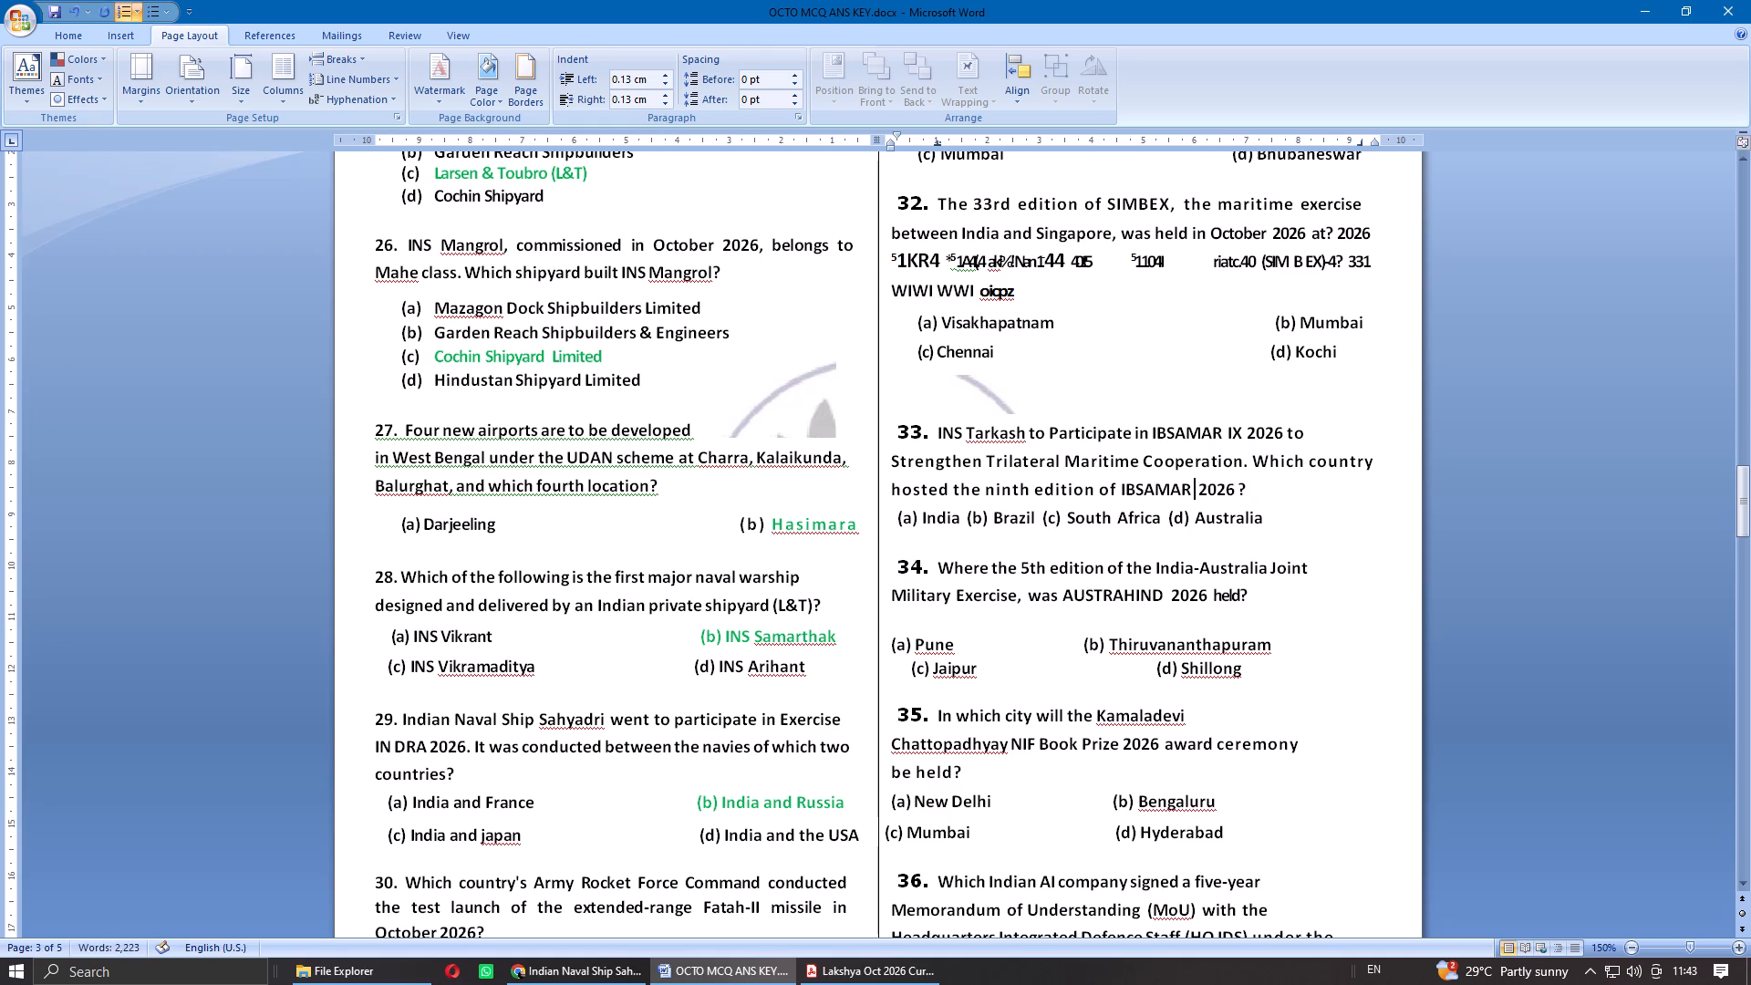
key(BackSpace)
click(1190, 564)
scroll(1190, 564, up, 2)
click(1235, 706)
key(BackSpace)
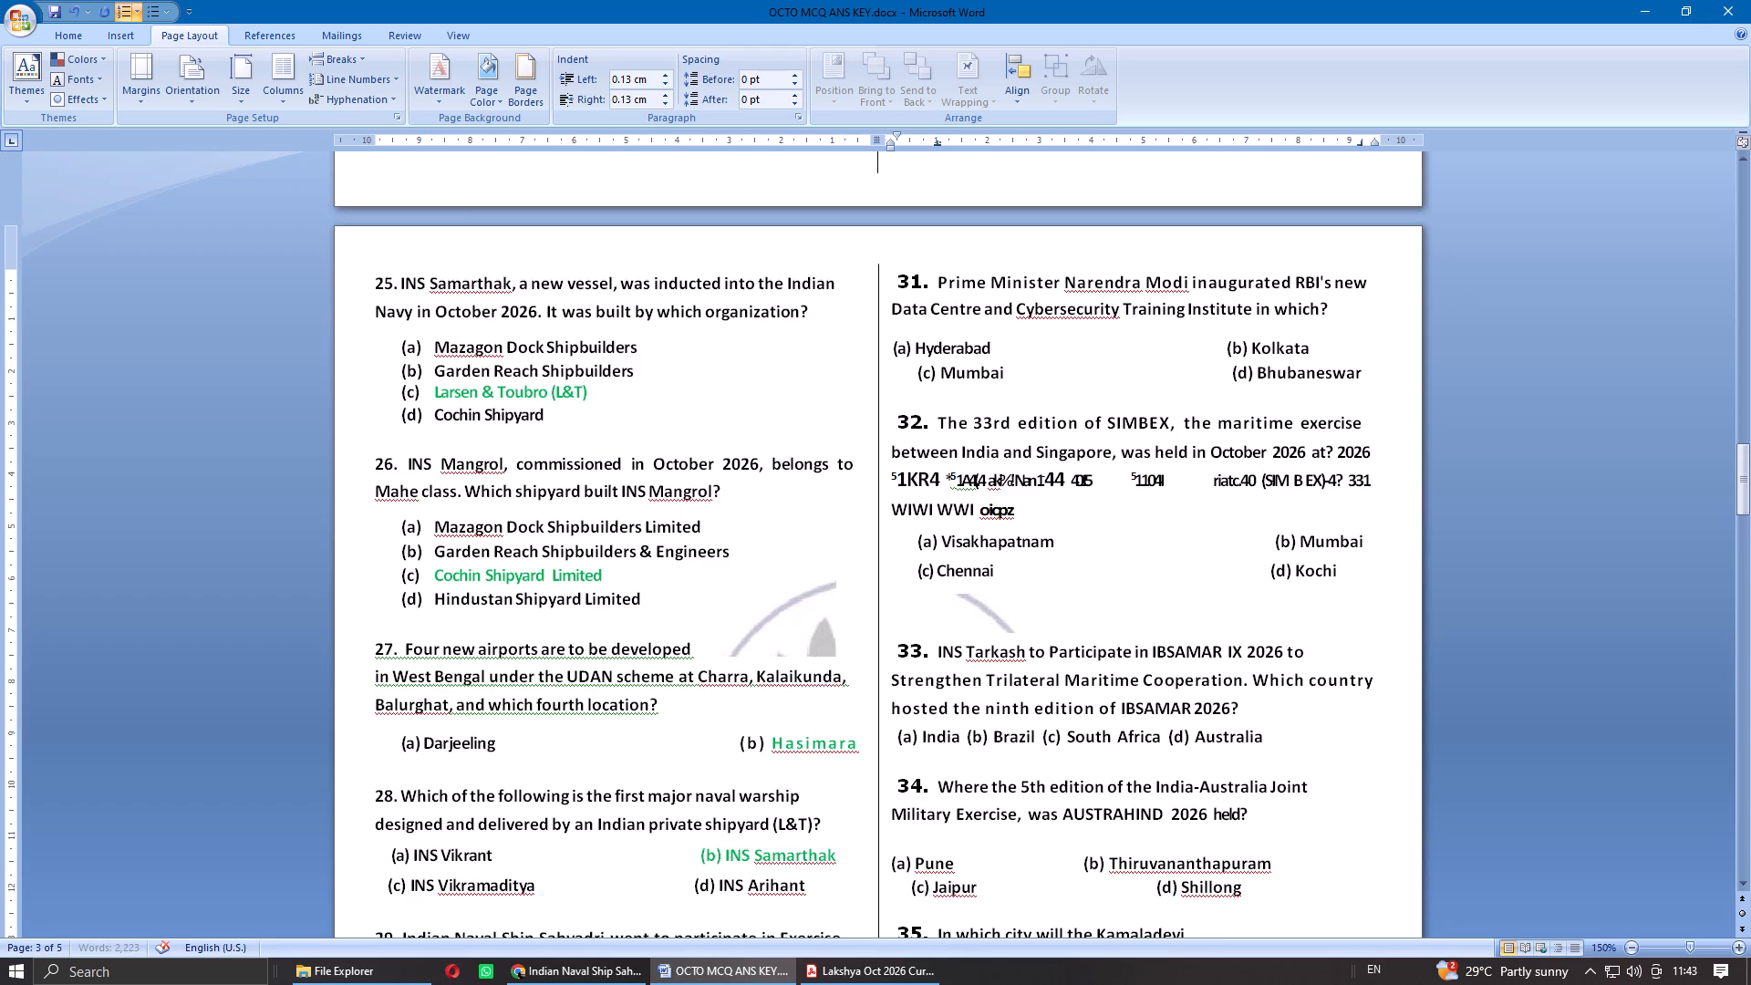
click(1271, 698)
Delete the garbled text after "October 2026 at?" in question 32.
drag(1031, 515, 1340, 455)
key(BackSpace)
key(BackSpace)
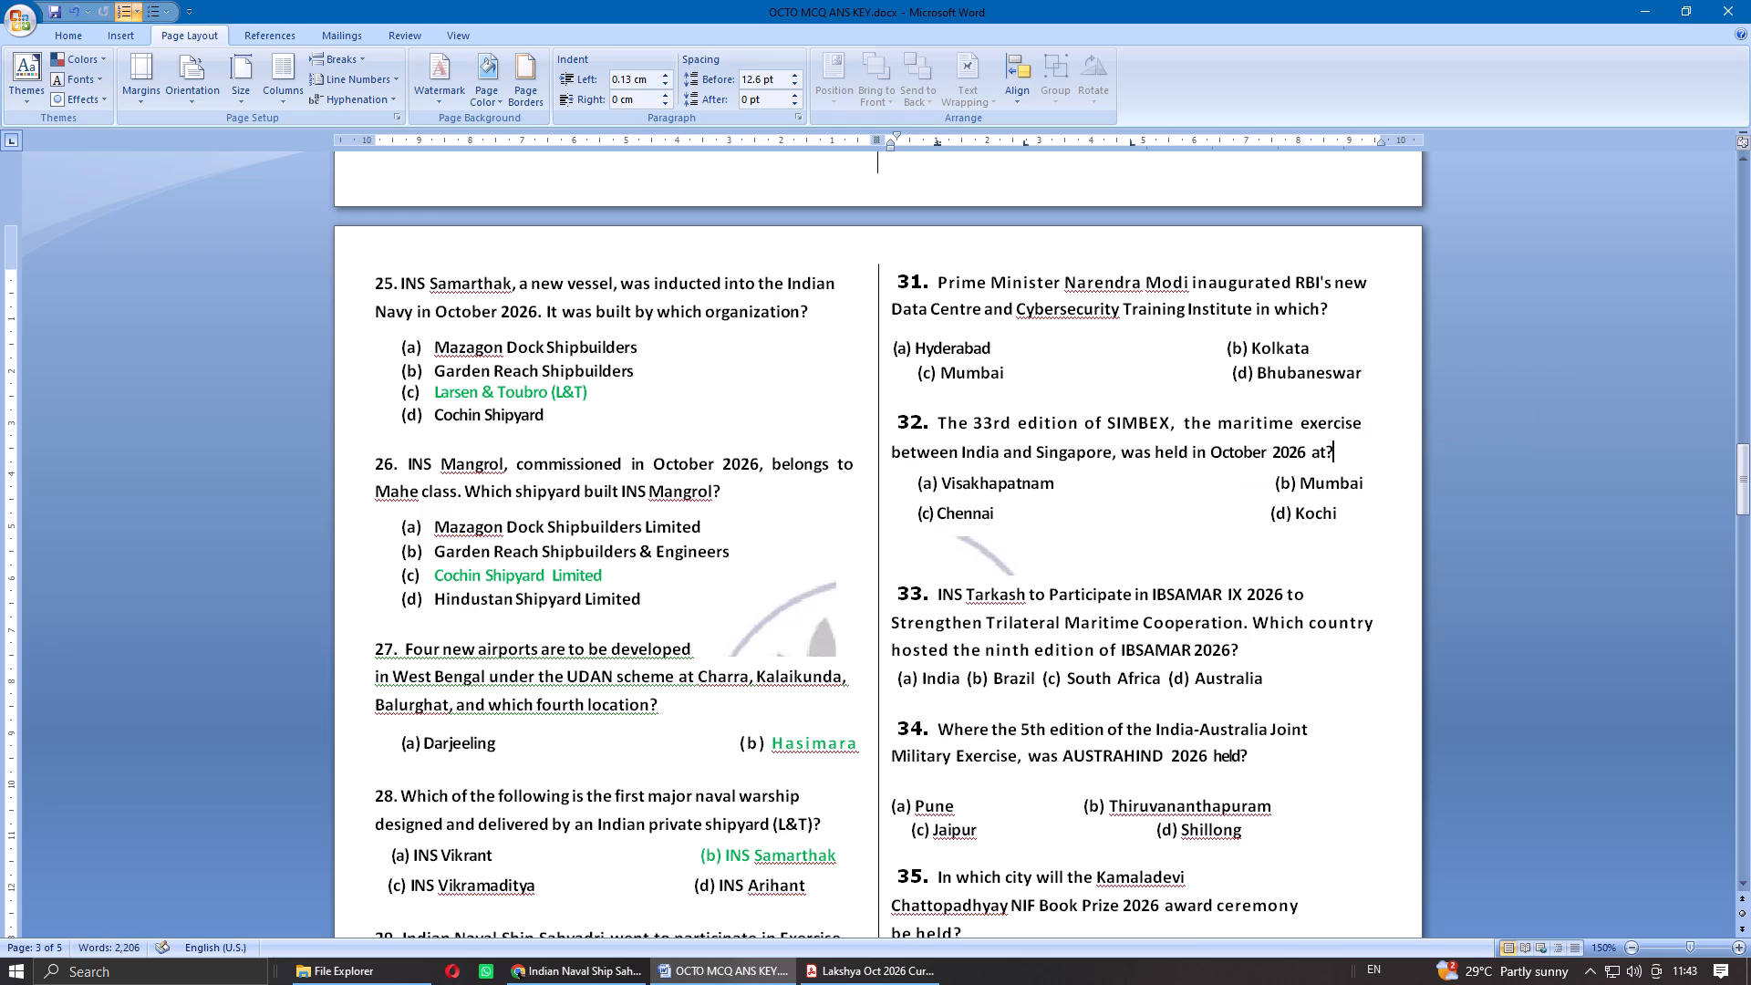
Delete the stray grey curve picture between questions 32 and 33.
click(983, 552)
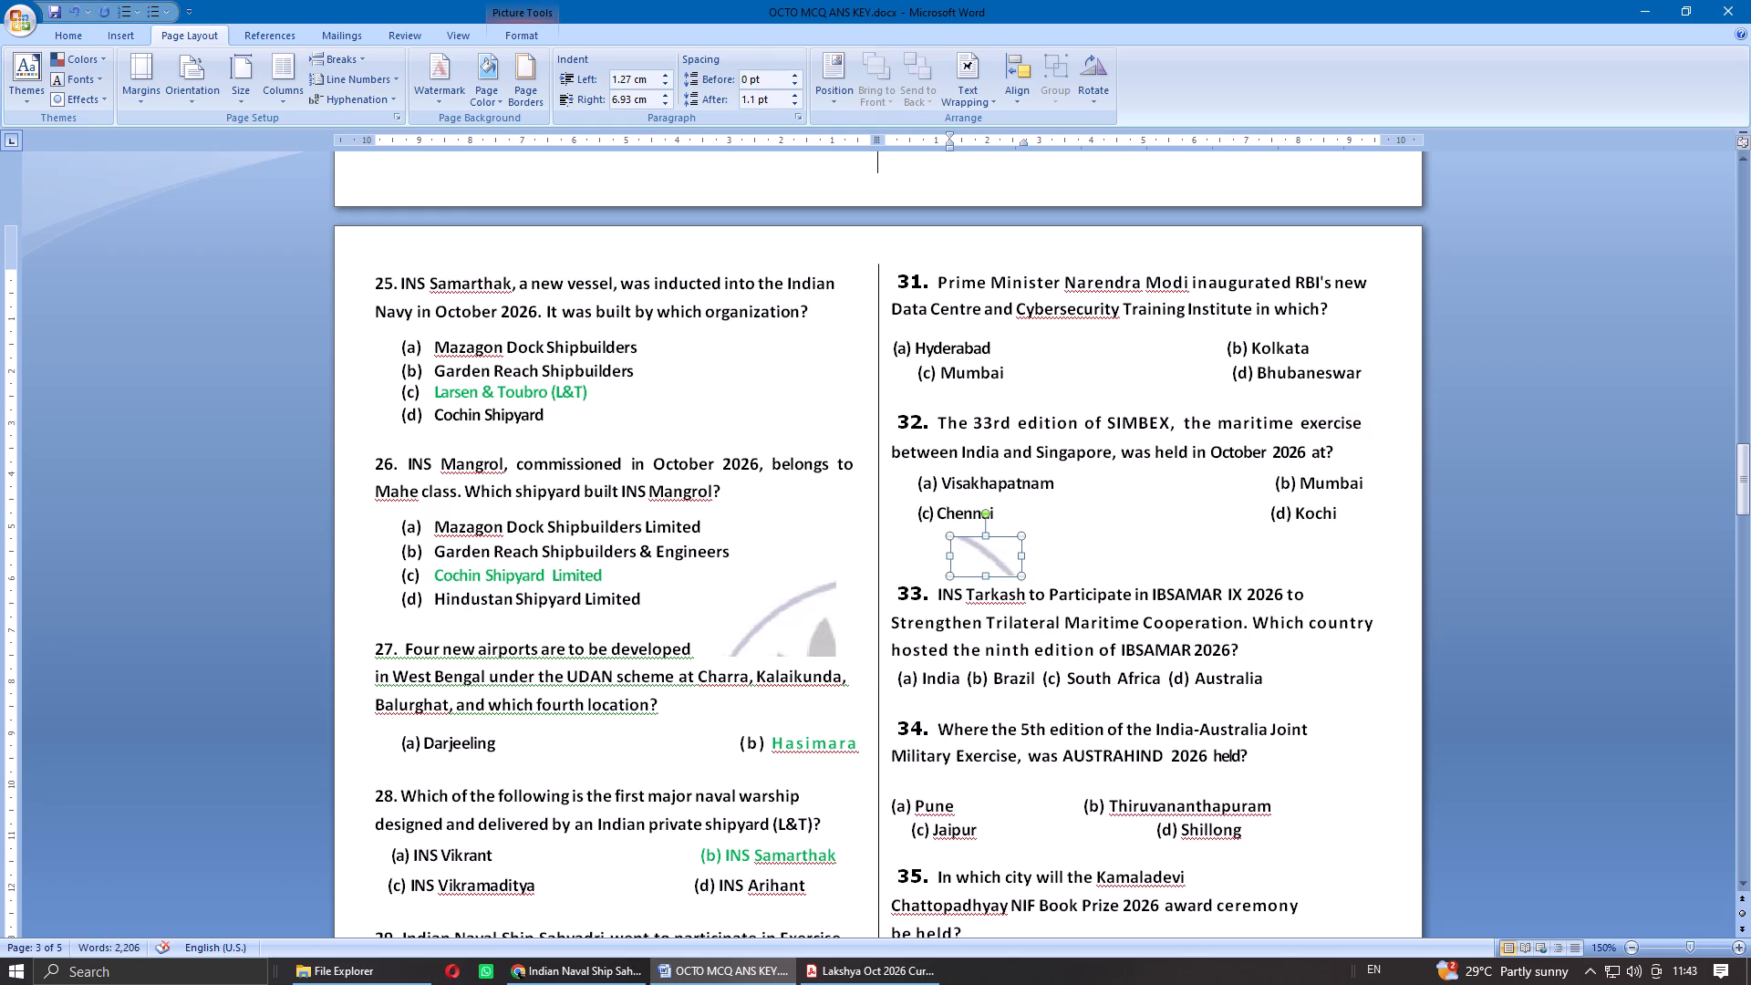
key(Delete)
Delete the grey logo fragment picture beside question 27.
click(810, 607)
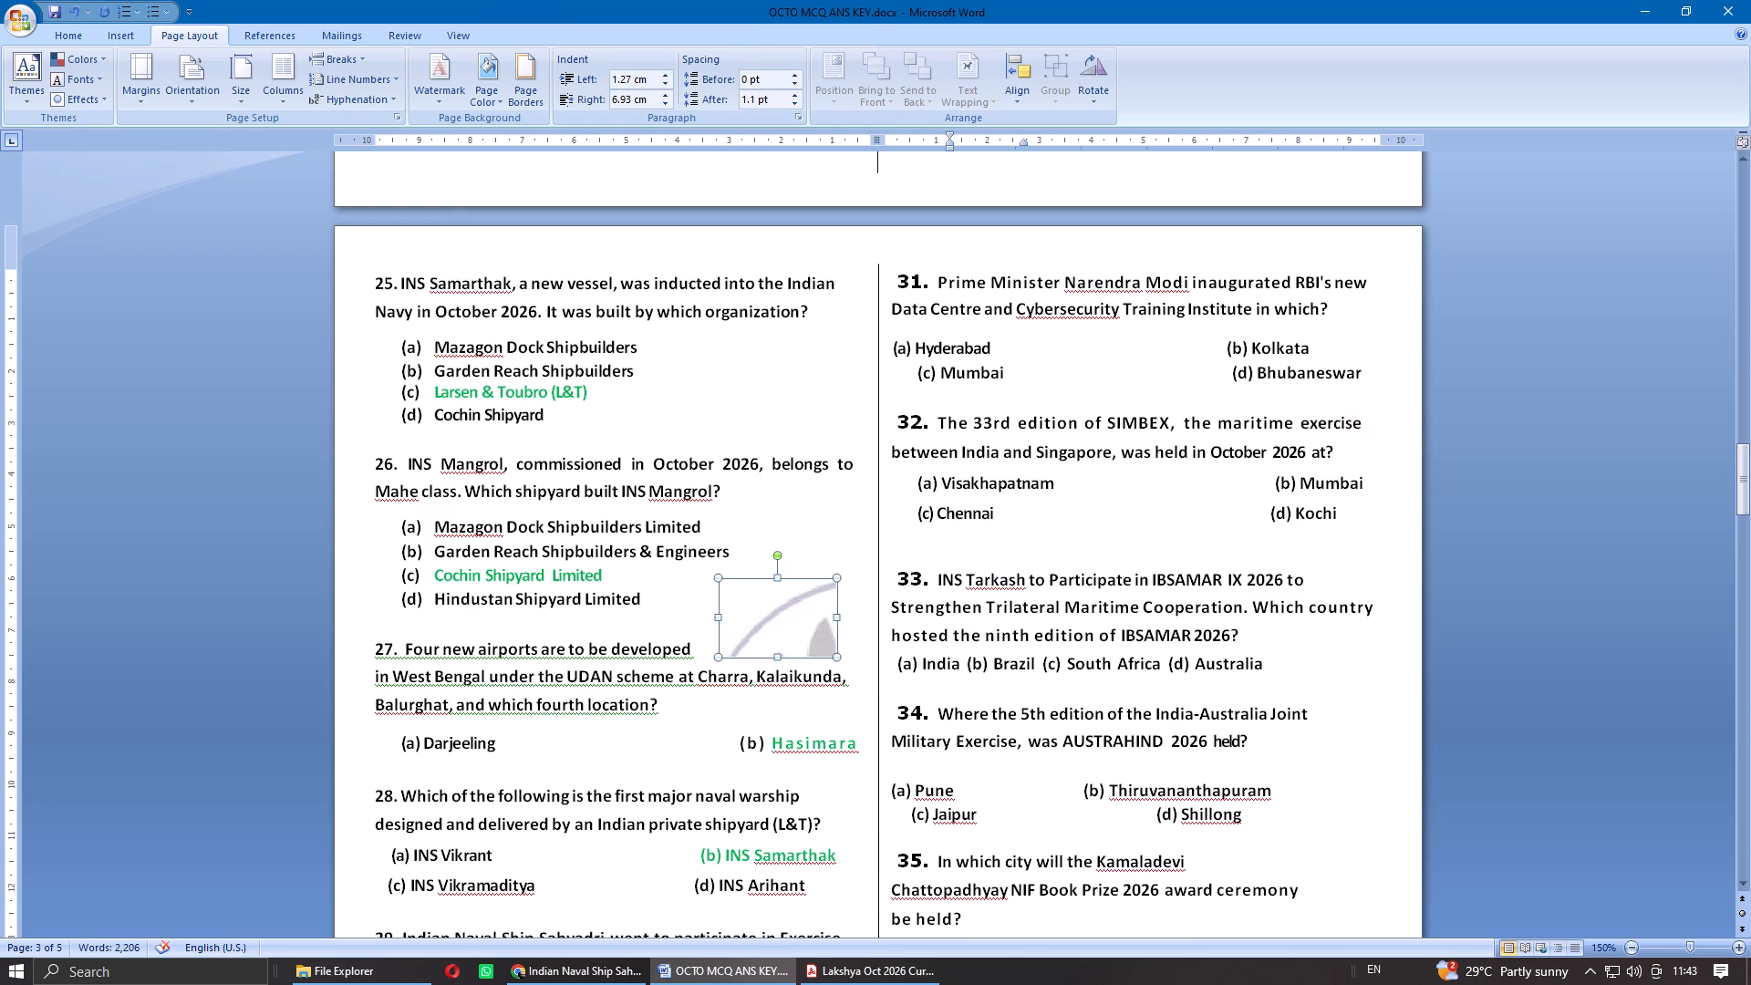
key(Page_Down)
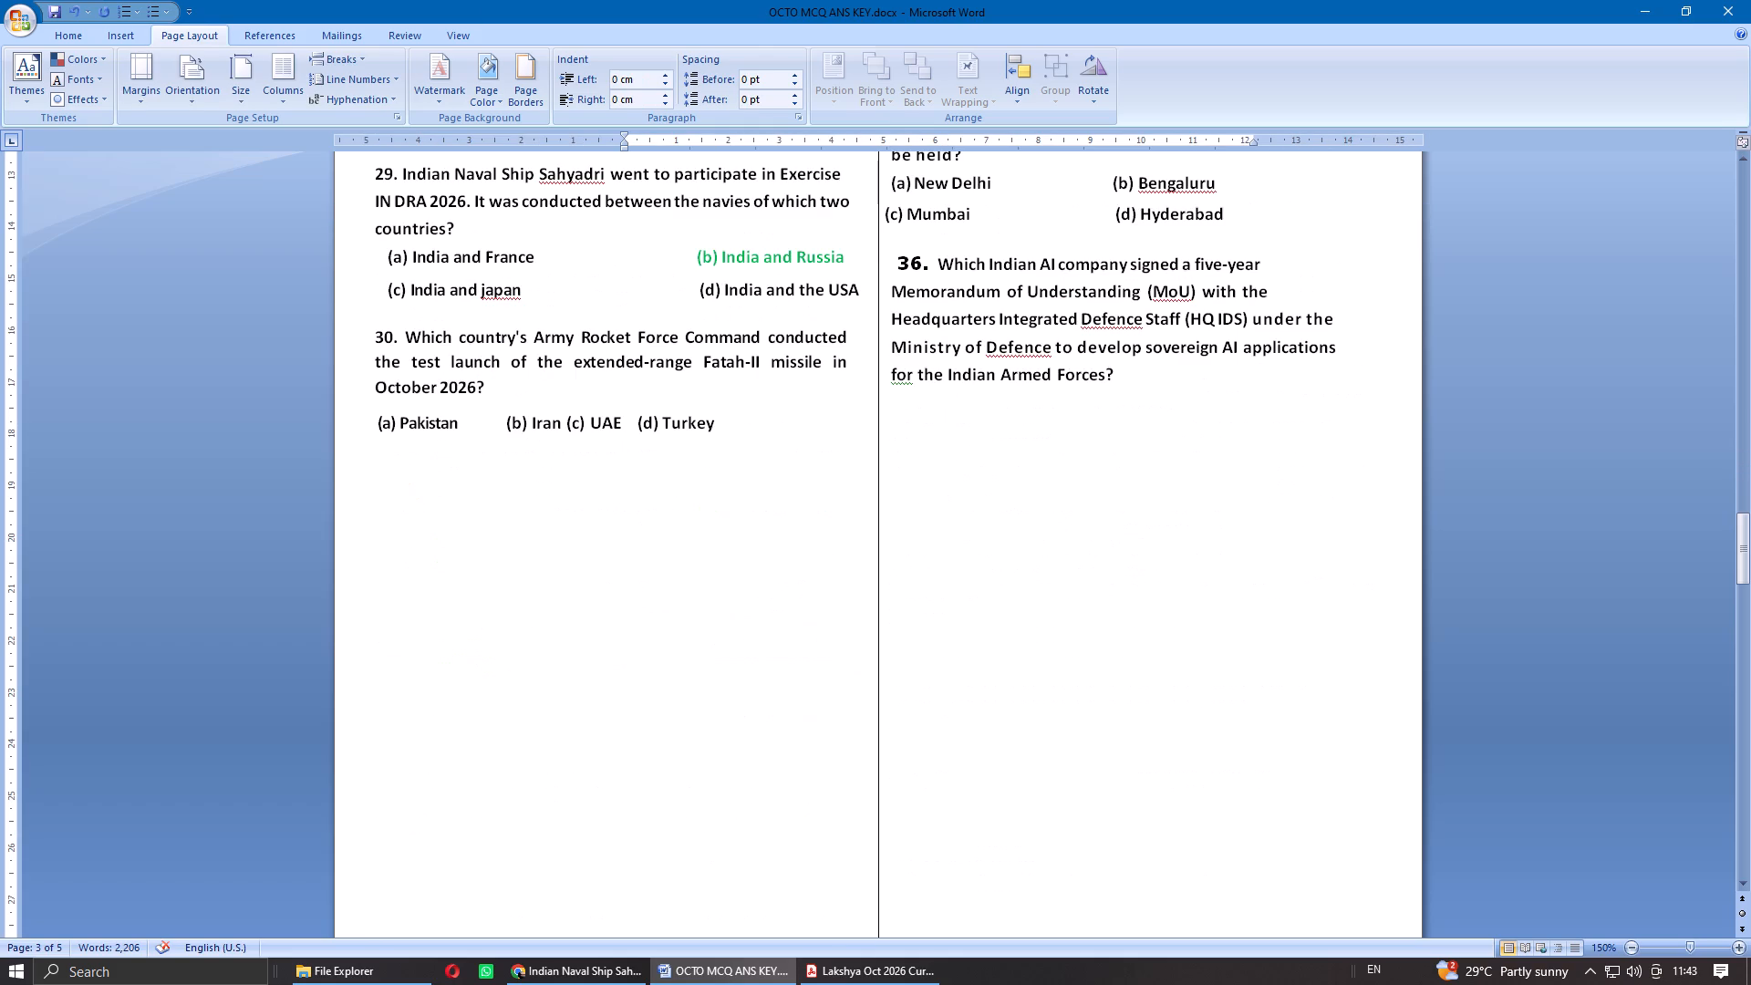
scroll(815, 602, up, 5)
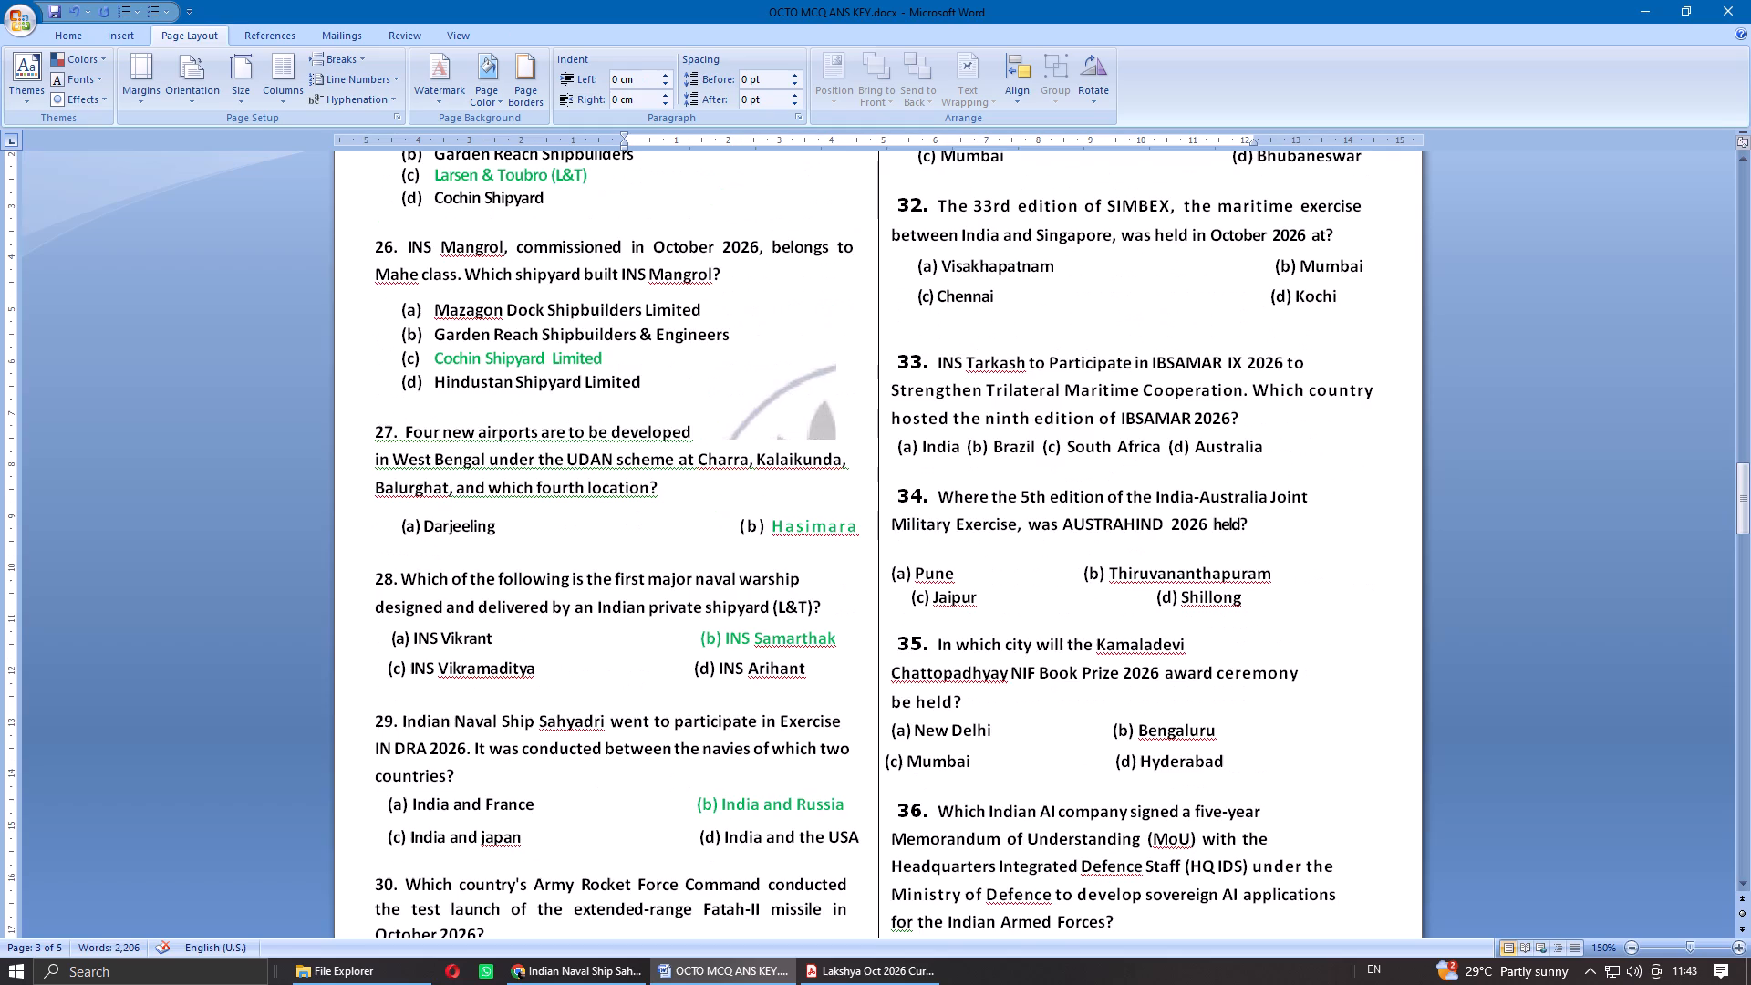
scroll(814, 577, up, 1)
click(803, 510)
key(Delete)
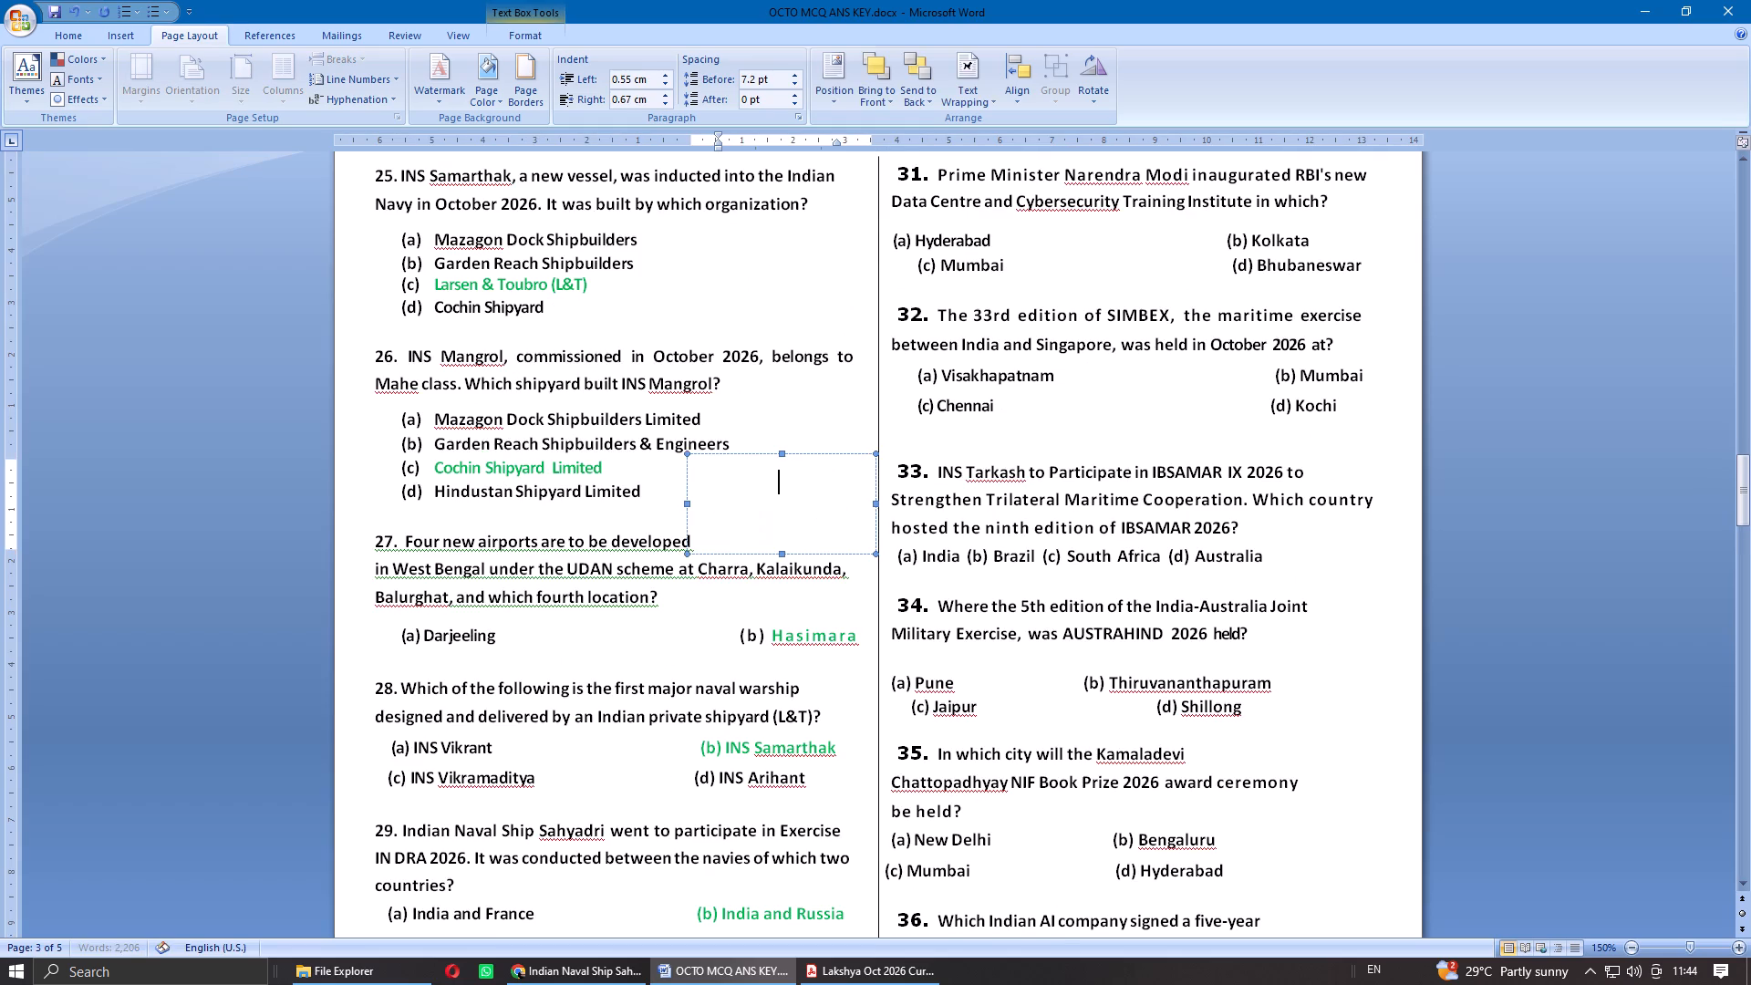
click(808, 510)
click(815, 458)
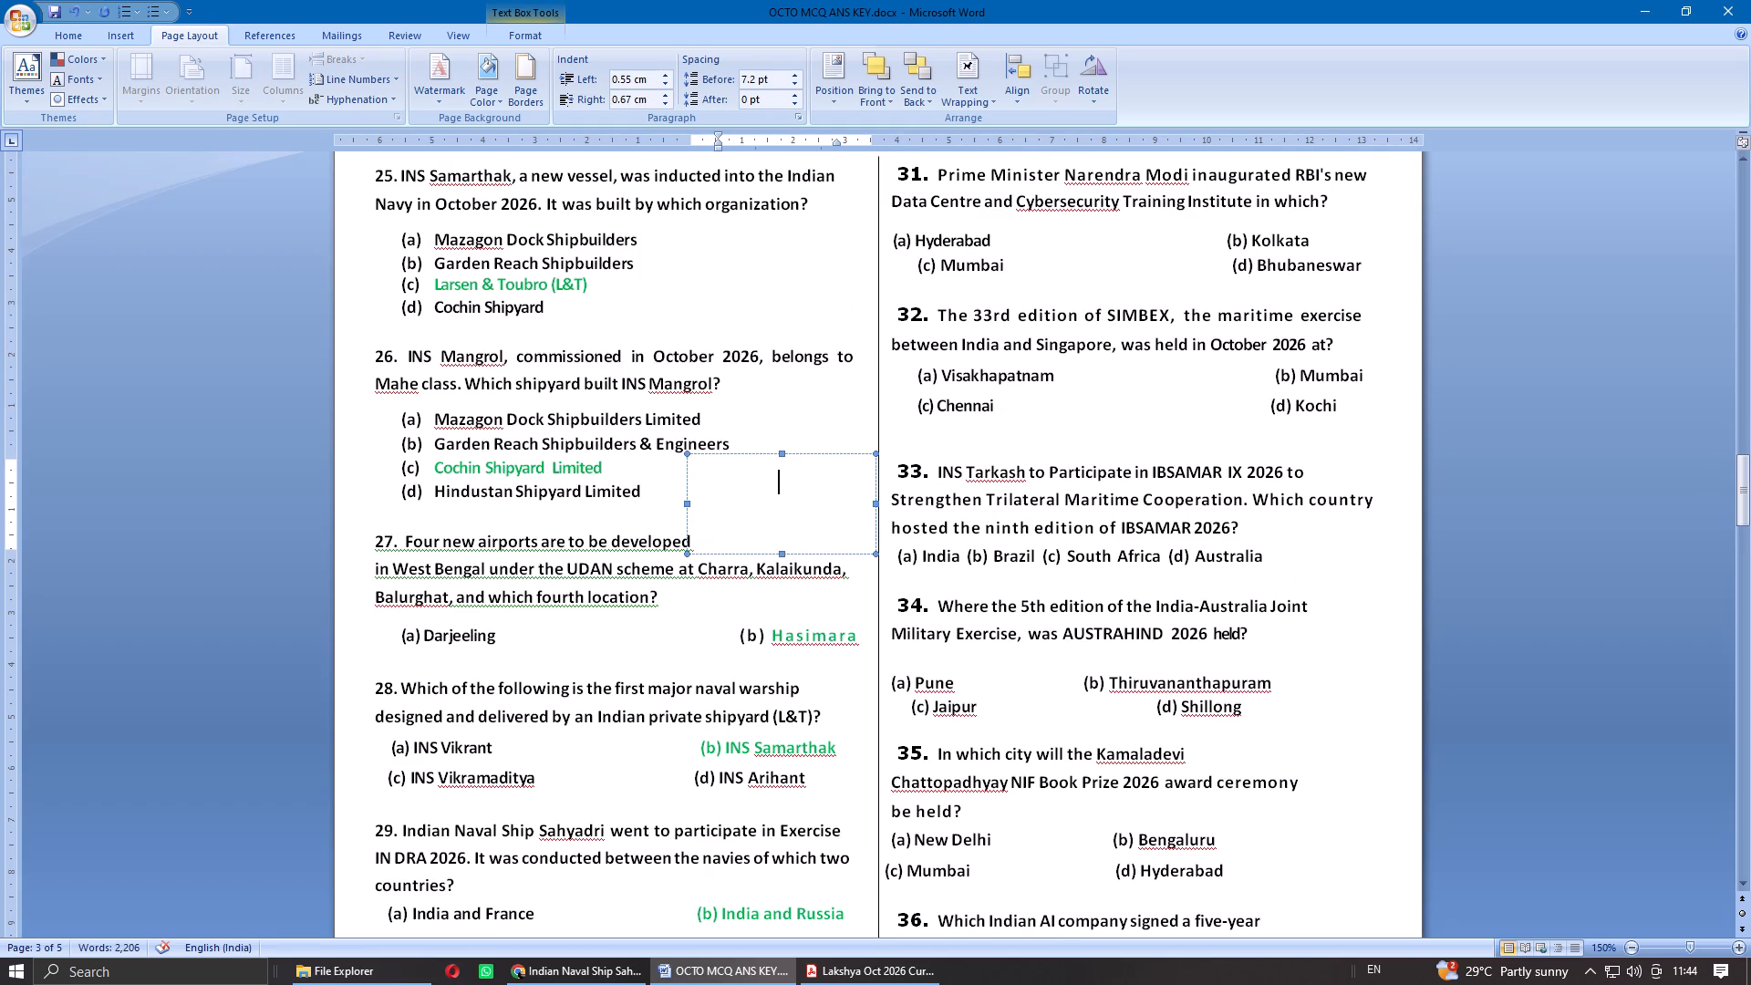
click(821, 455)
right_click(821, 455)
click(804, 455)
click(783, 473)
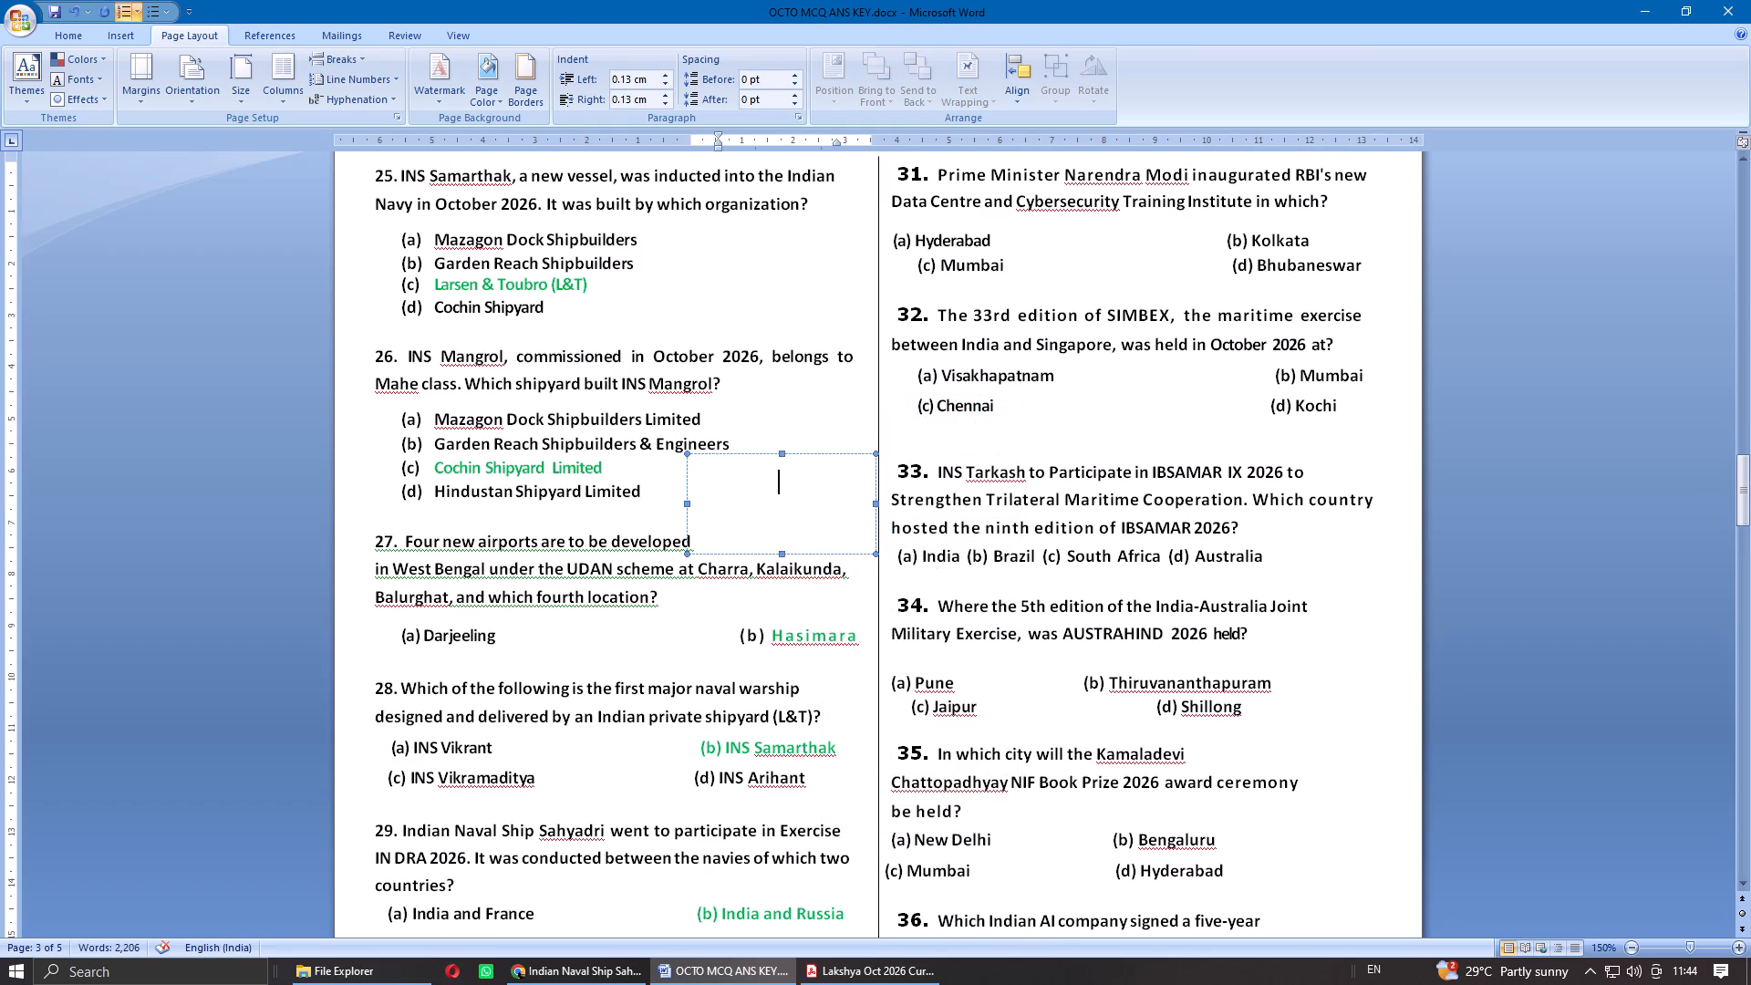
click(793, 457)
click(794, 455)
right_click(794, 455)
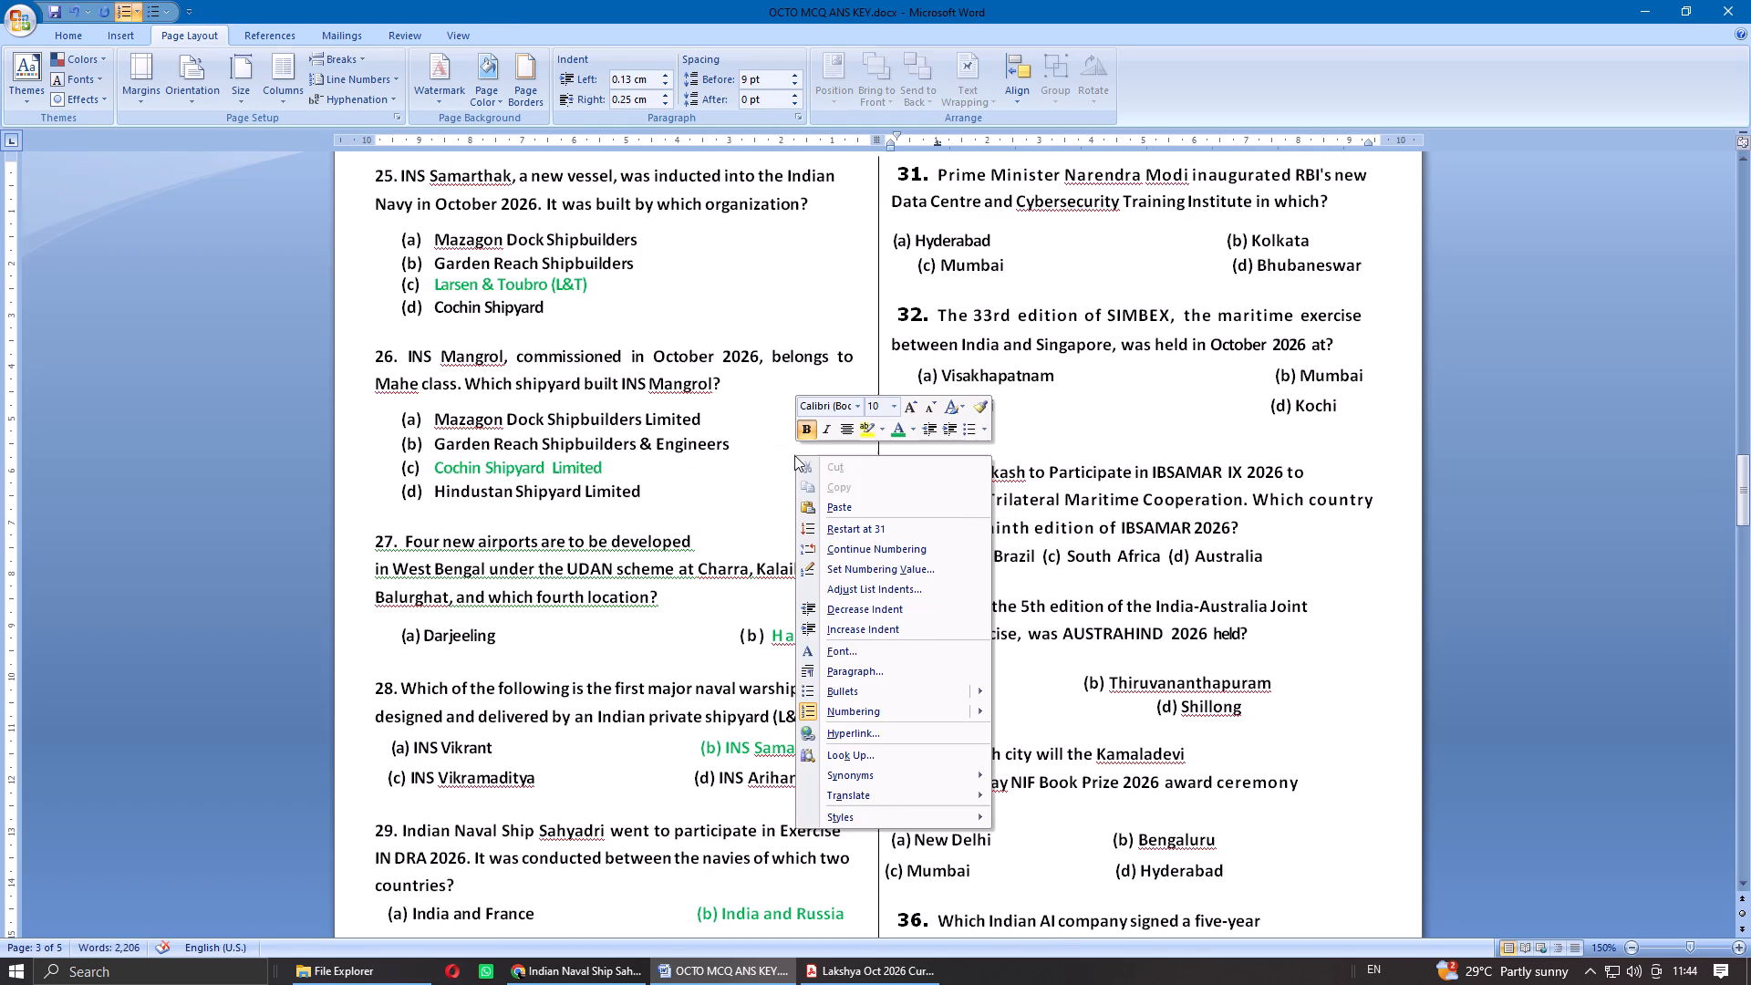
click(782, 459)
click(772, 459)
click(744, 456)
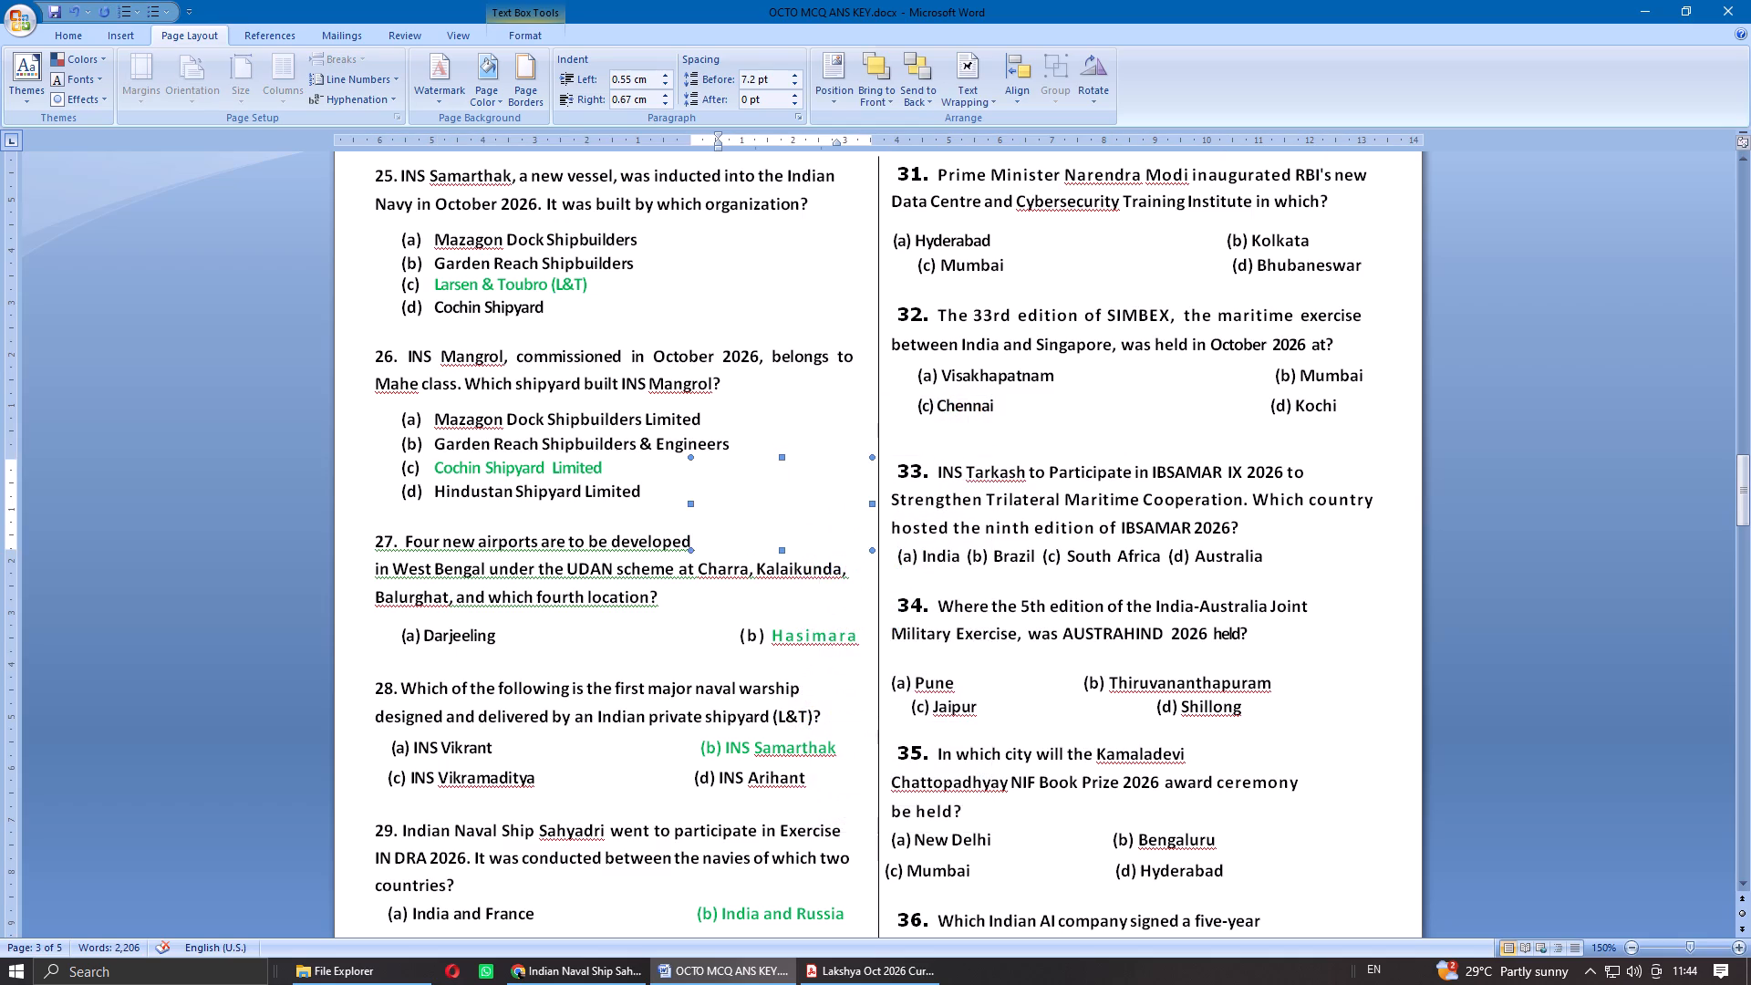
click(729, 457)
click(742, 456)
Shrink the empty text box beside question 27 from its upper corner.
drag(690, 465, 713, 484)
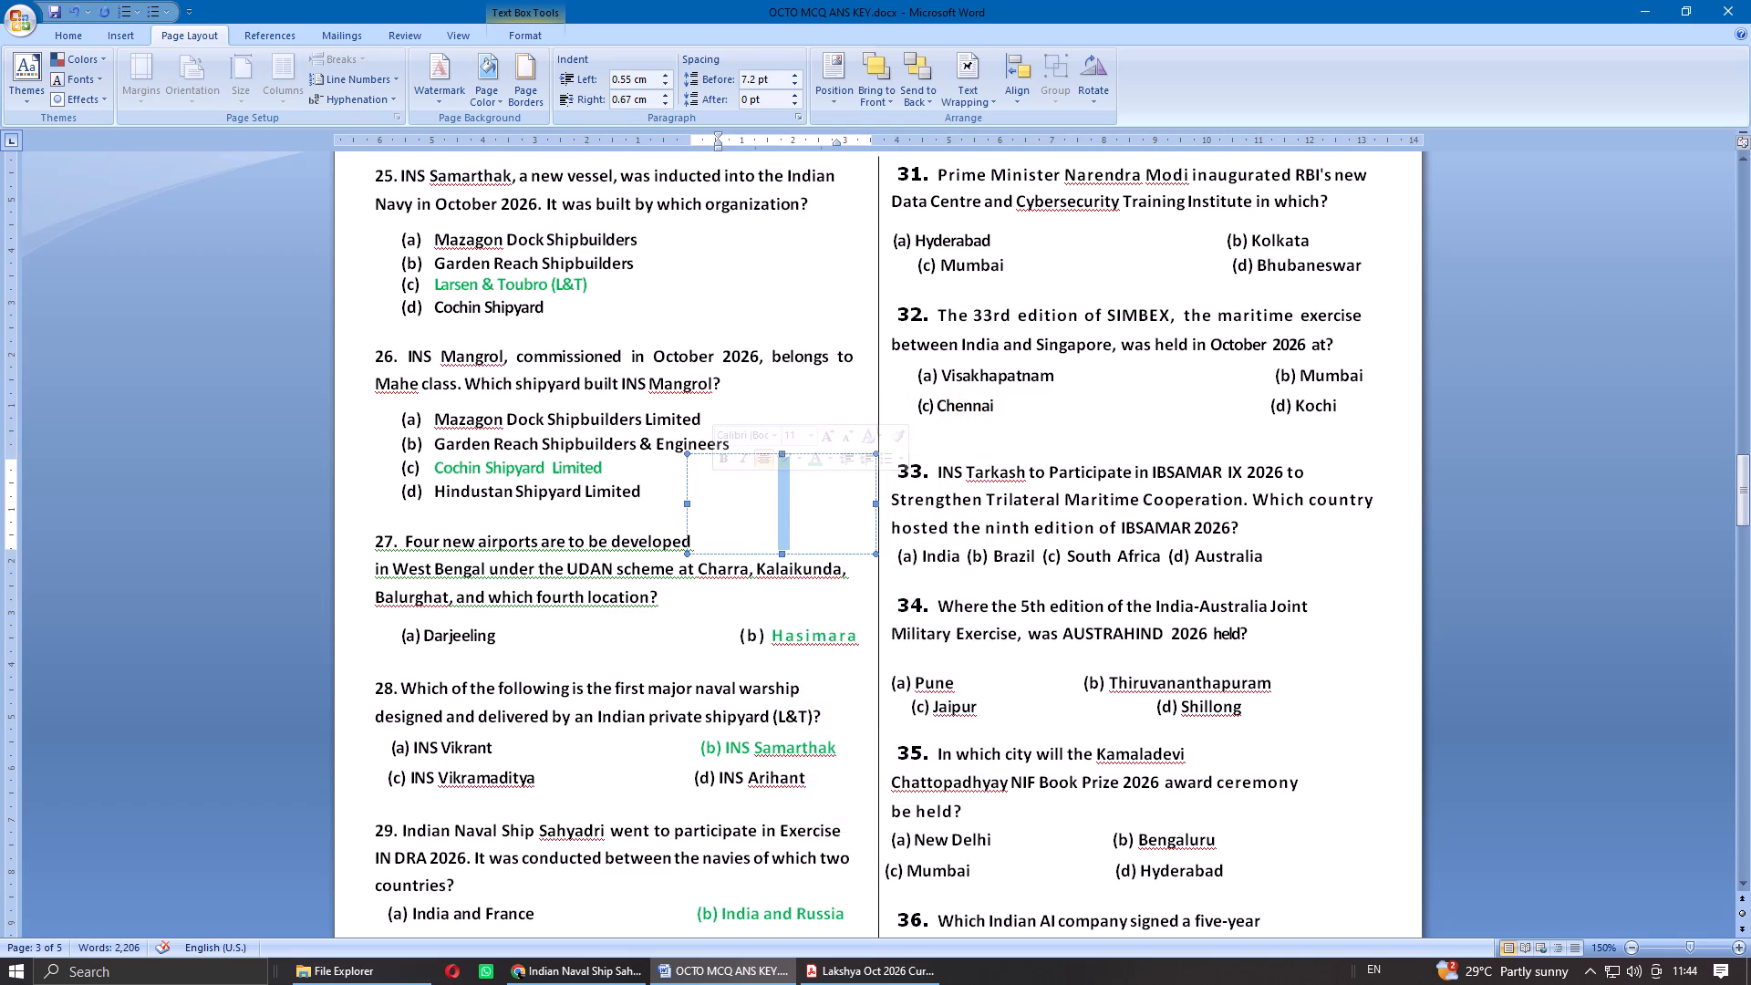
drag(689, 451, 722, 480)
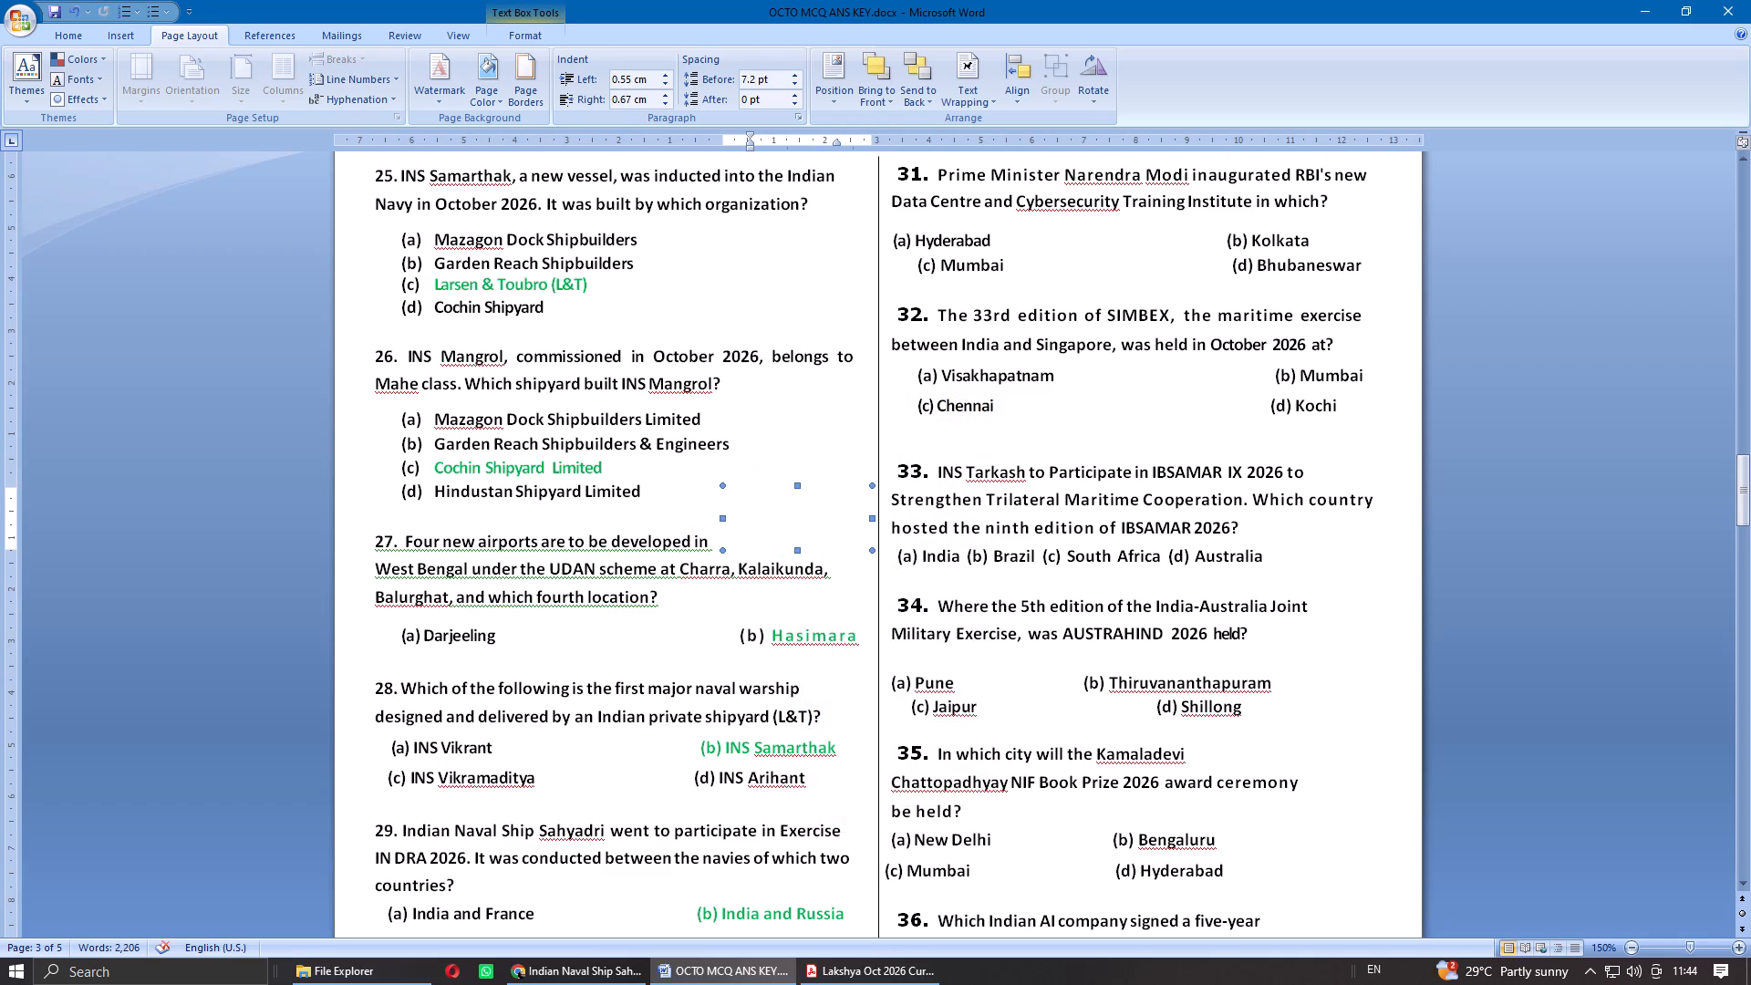
Remove the empty text box beside question 27 so the question text wraps across the full column.
click(827, 494)
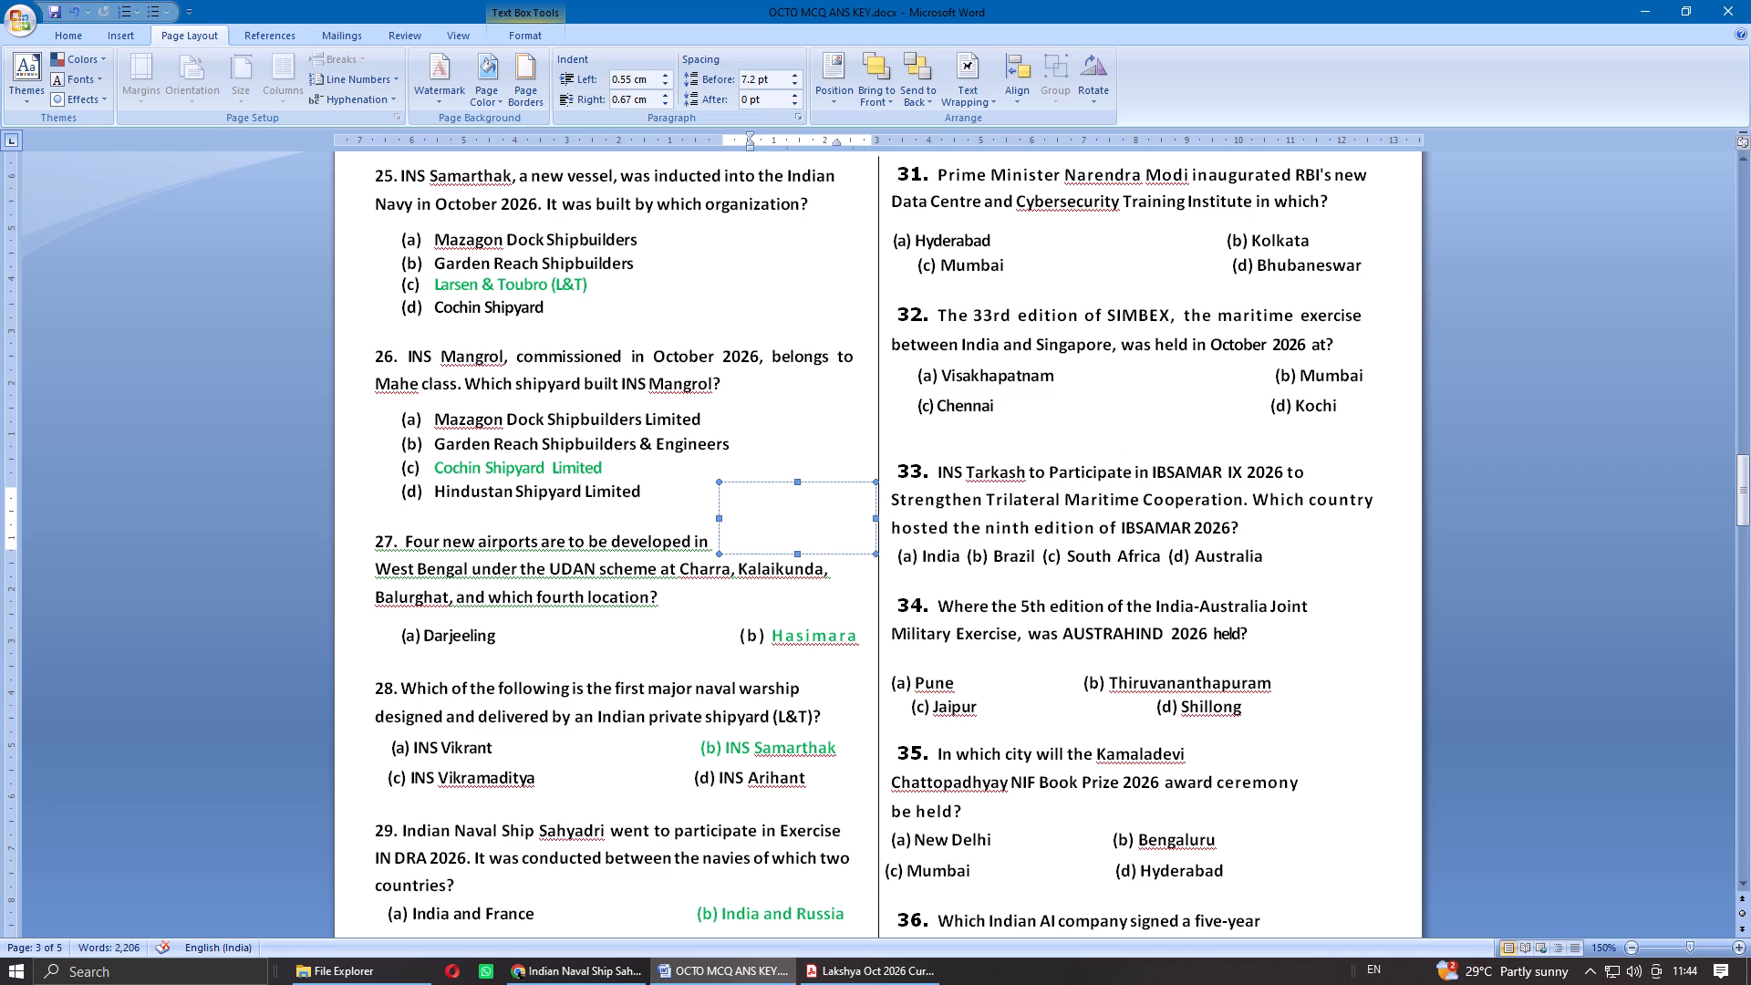
click(835, 482)
right_click(835, 482)
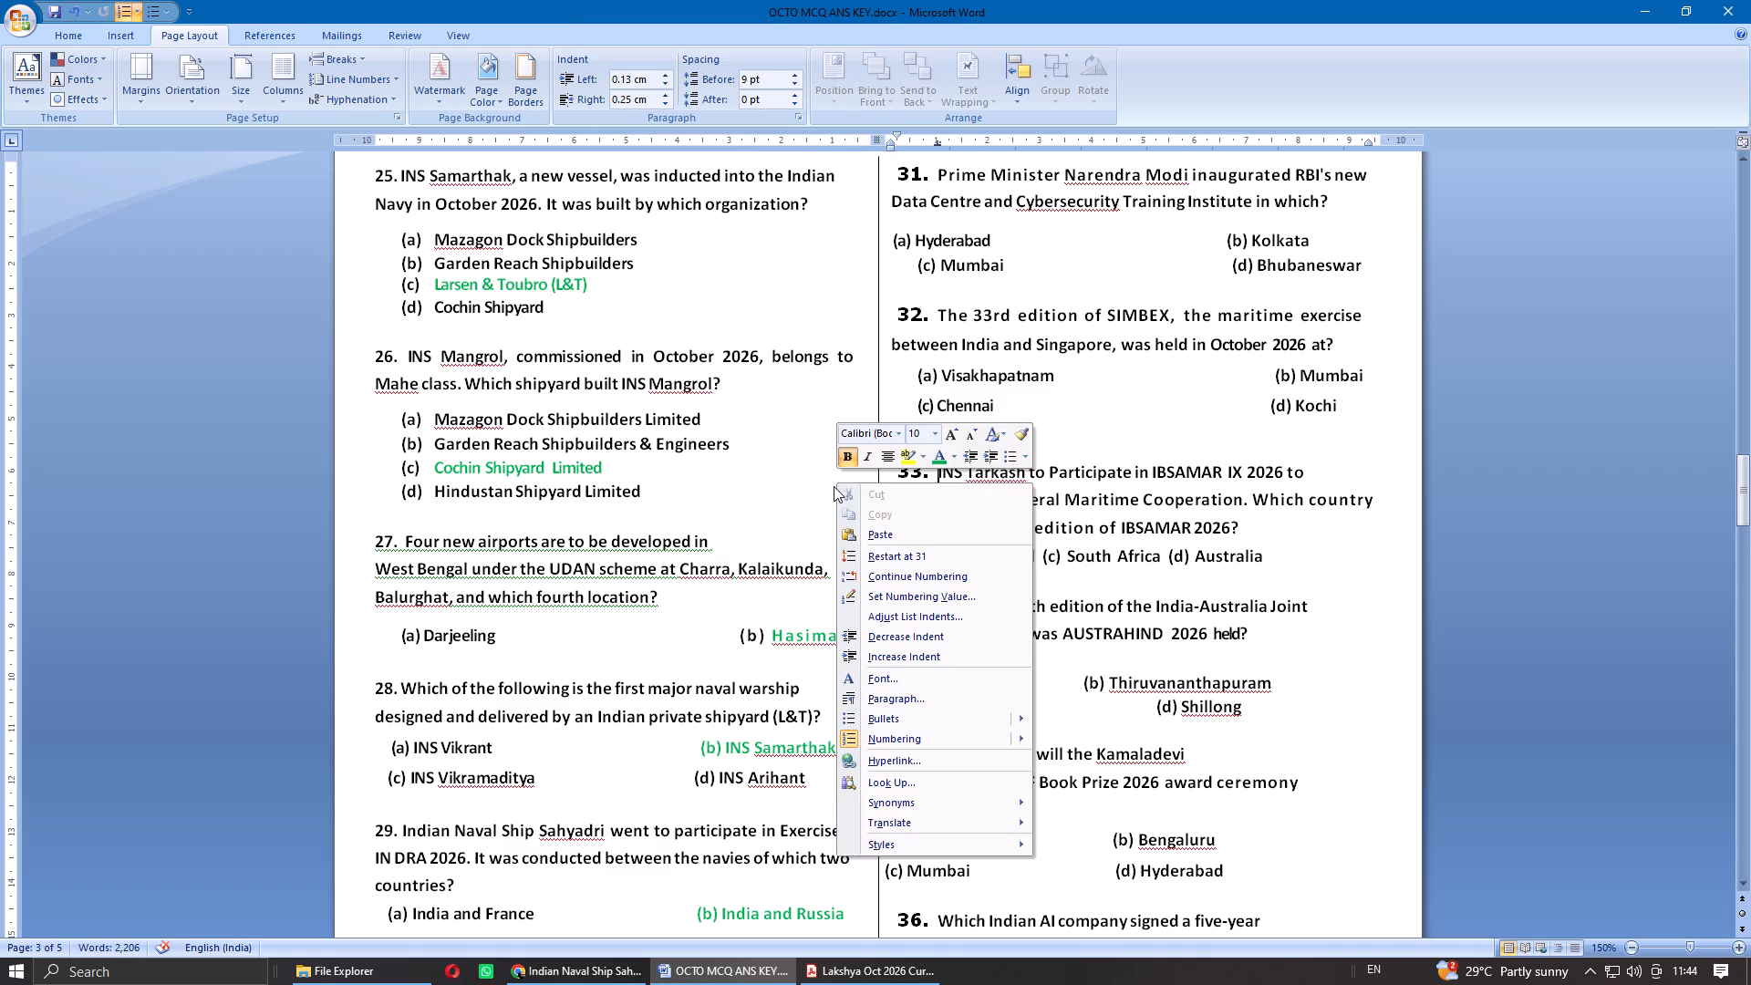
click(784, 507)
click(791, 494)
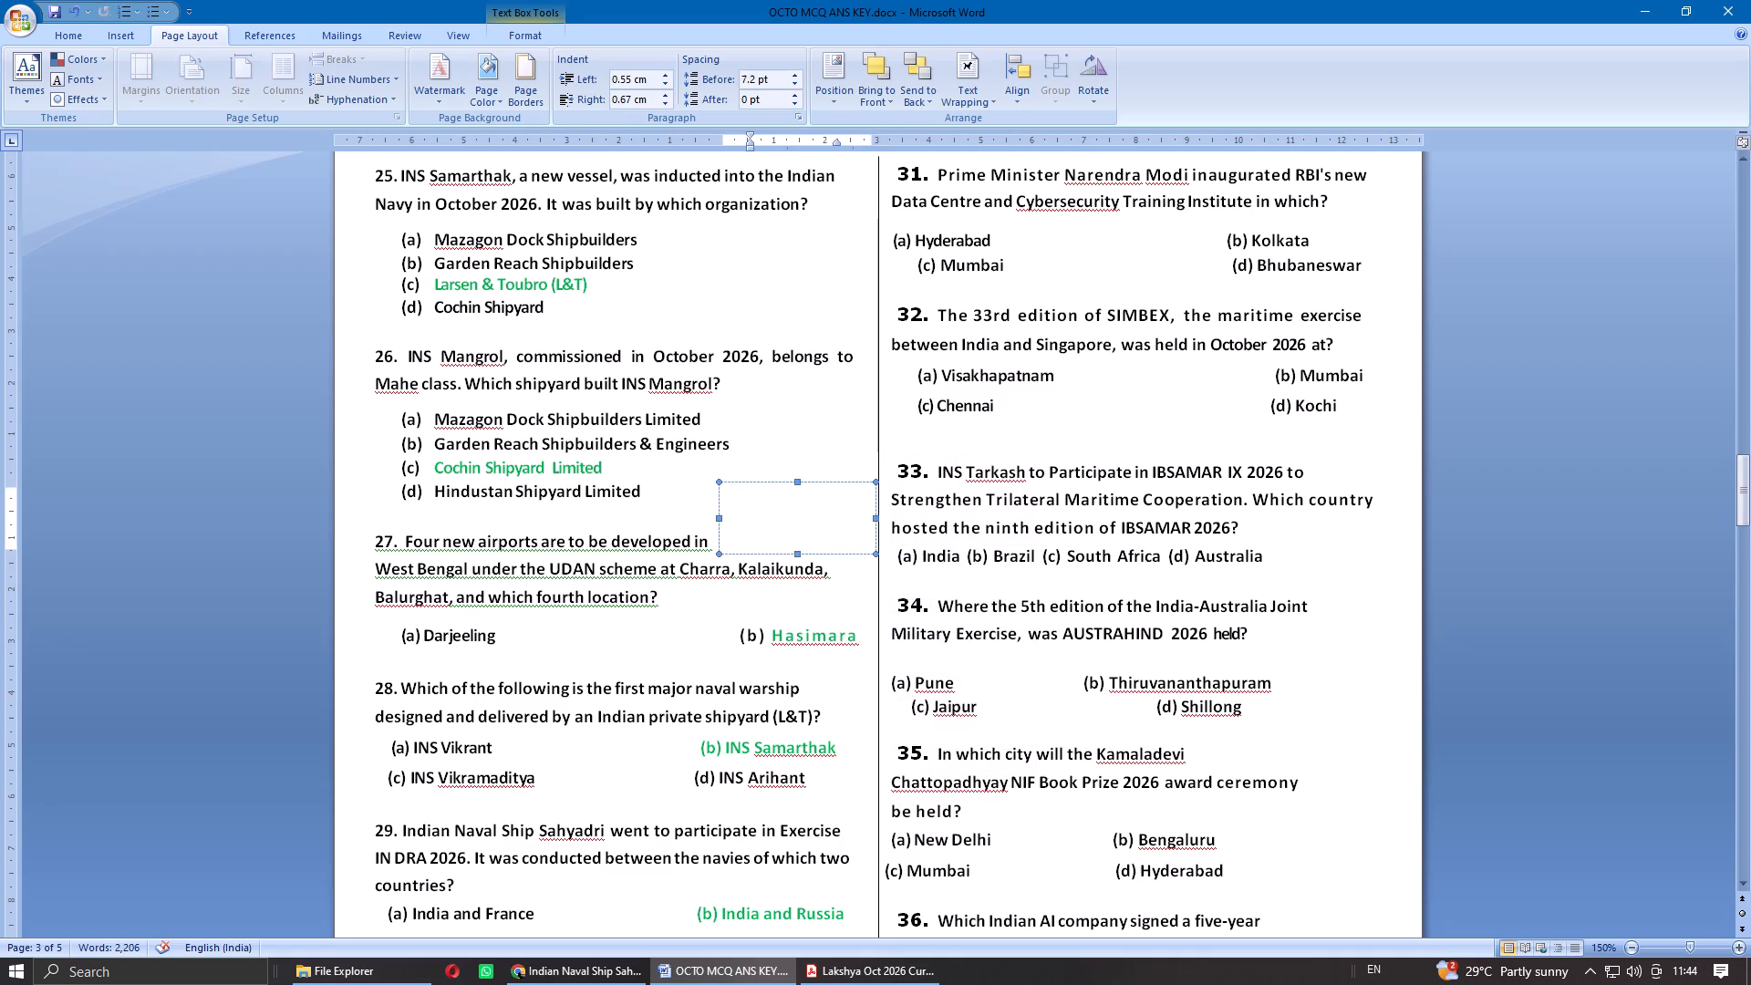
key(Delete)
key(Delete)
key(Delete)
key(Delete)
key(Delete)
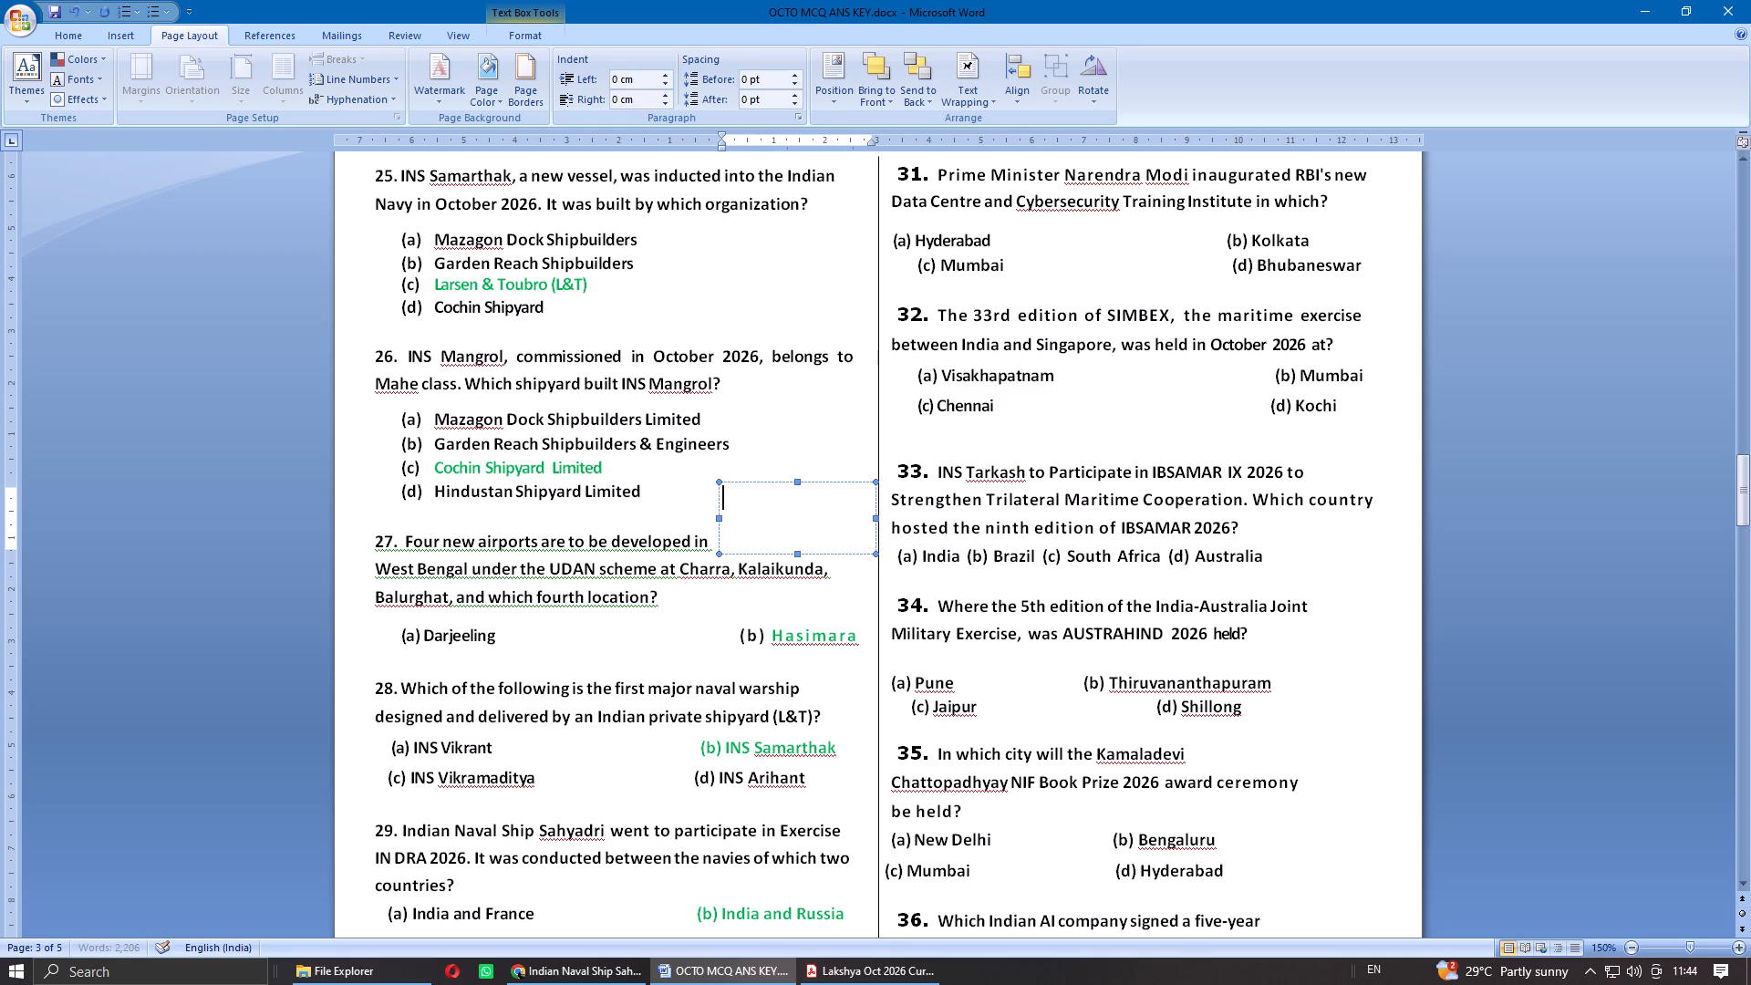
right_click(826, 481)
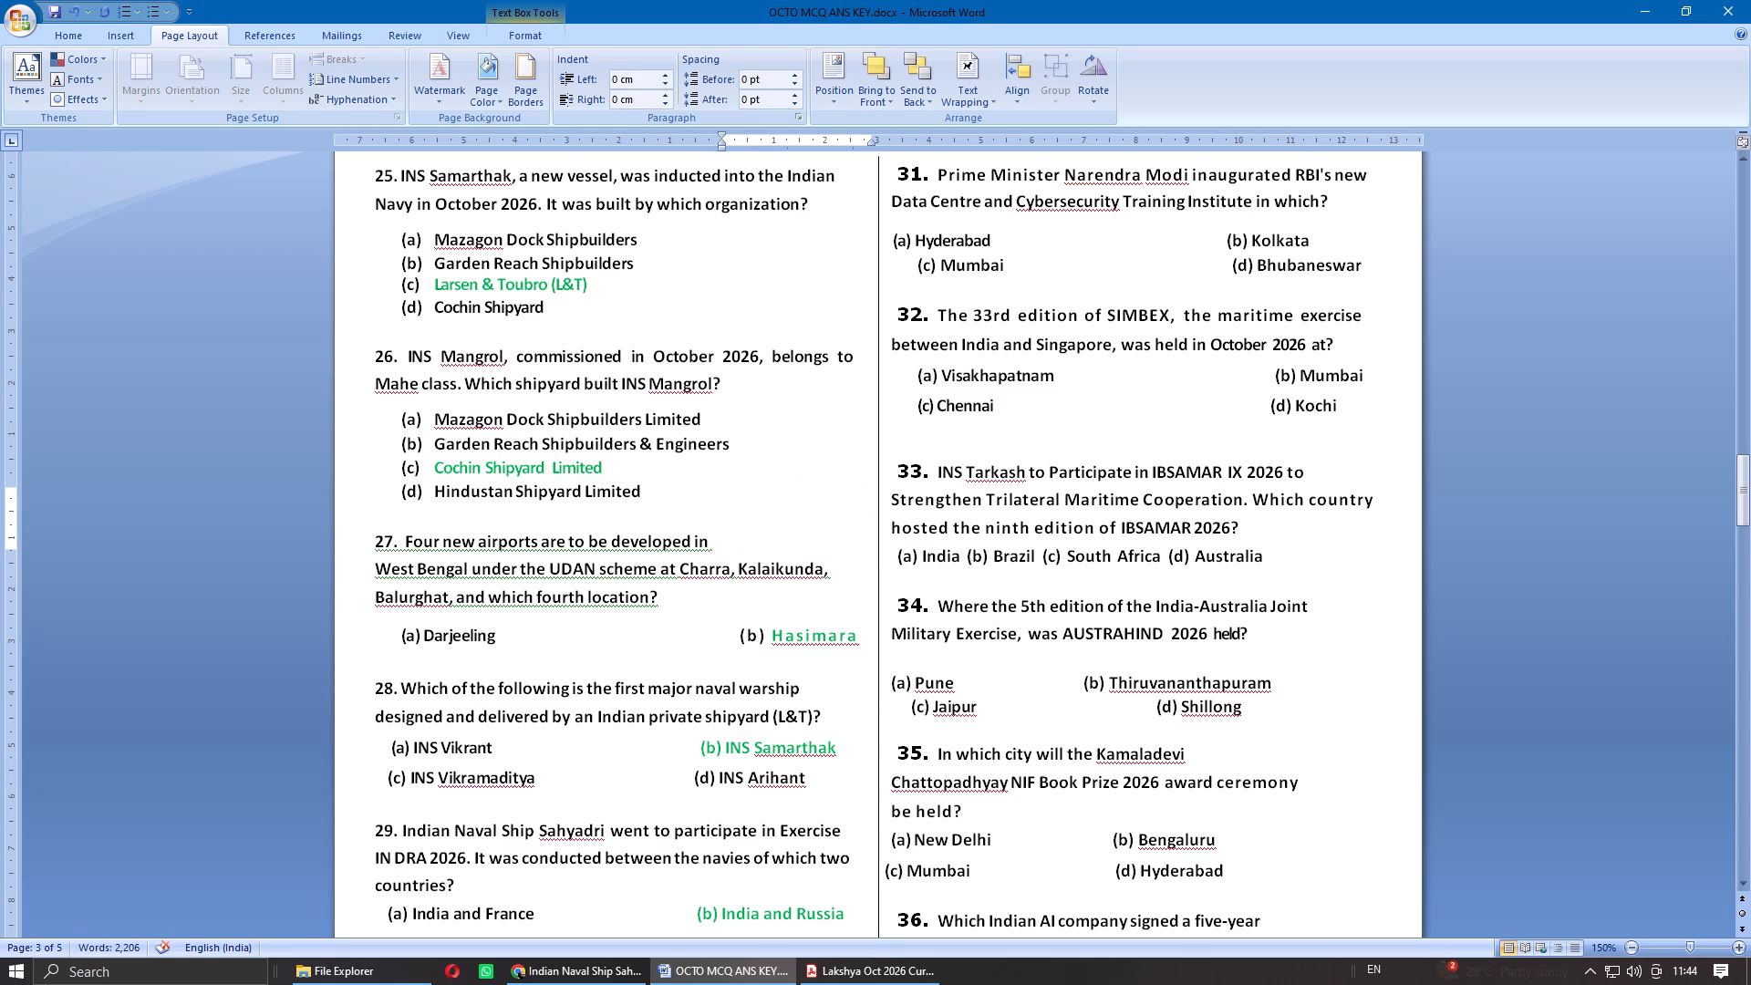
click(872, 491)
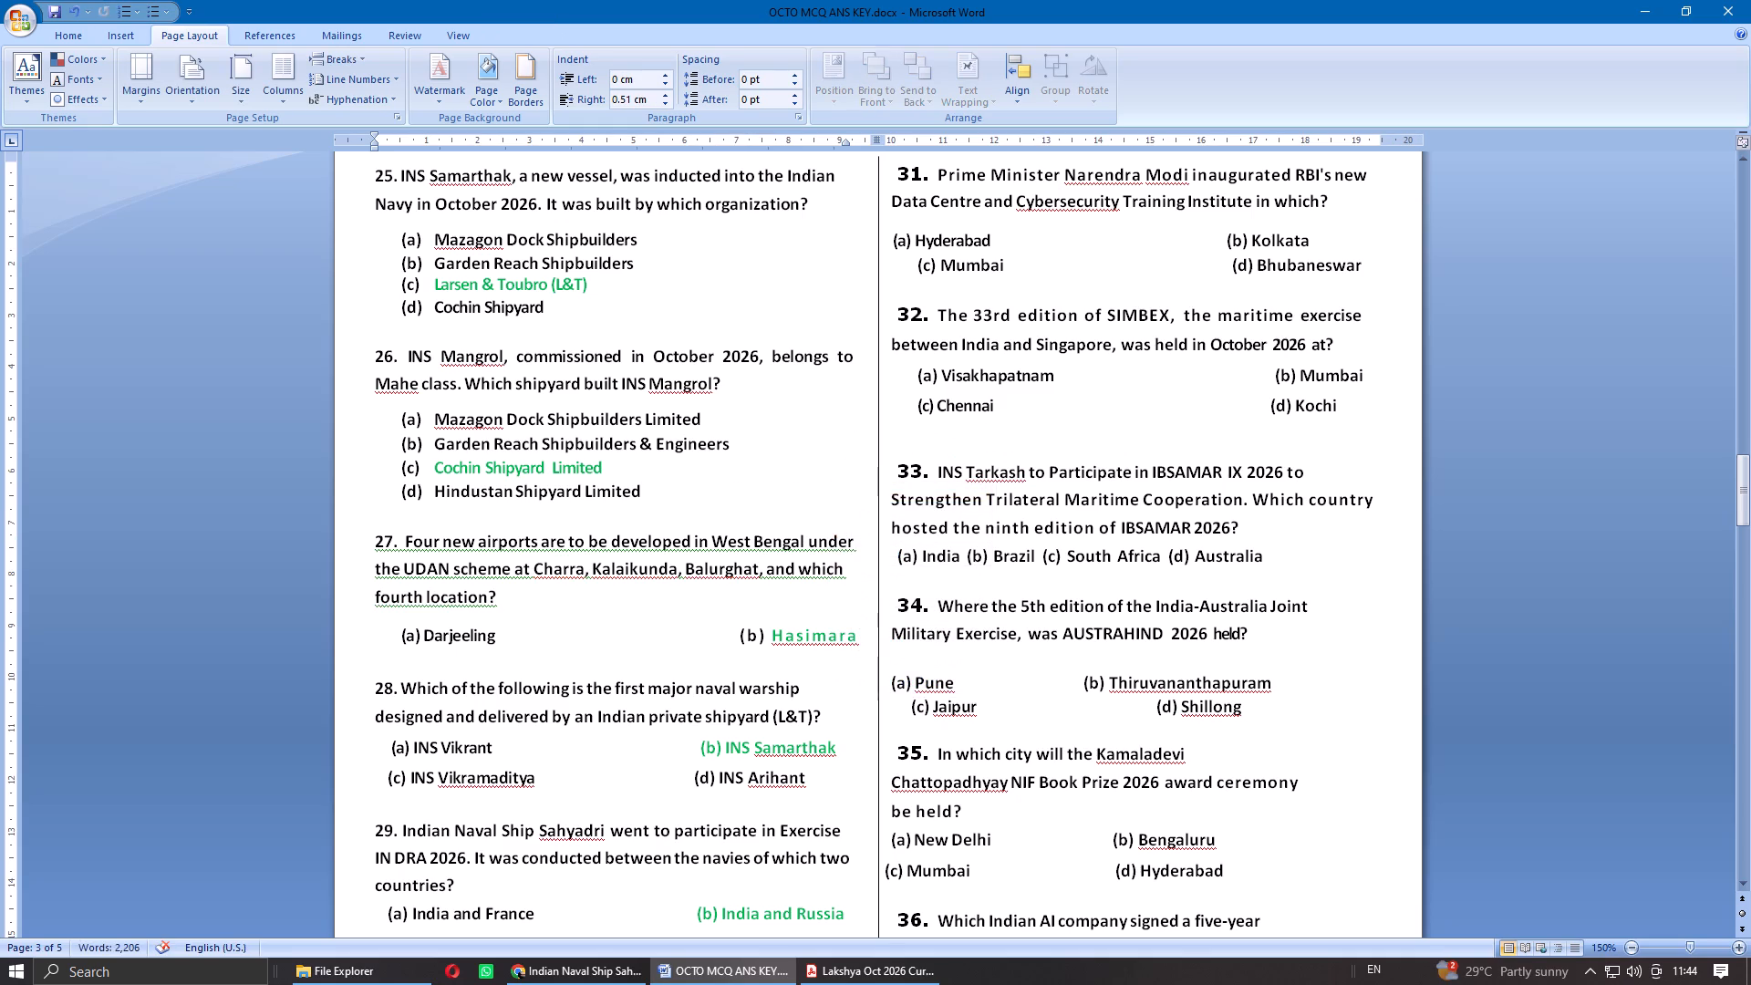
click(800, 493)
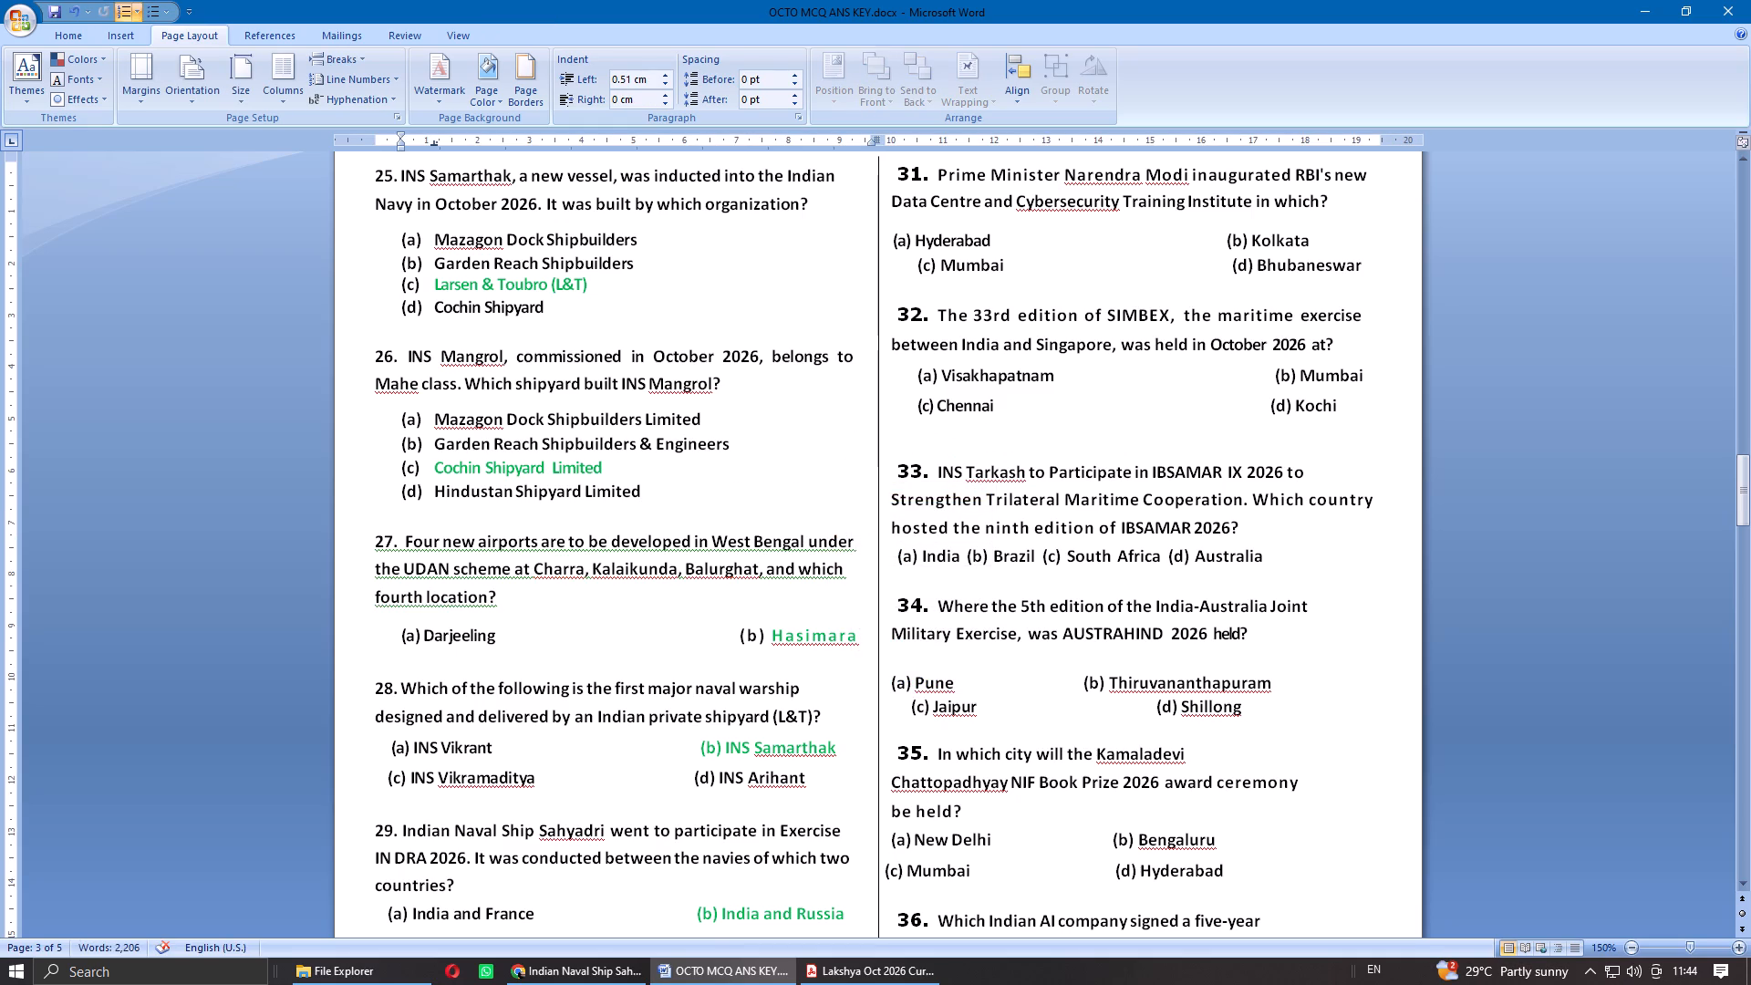
scroll(785, 522, up, 2)
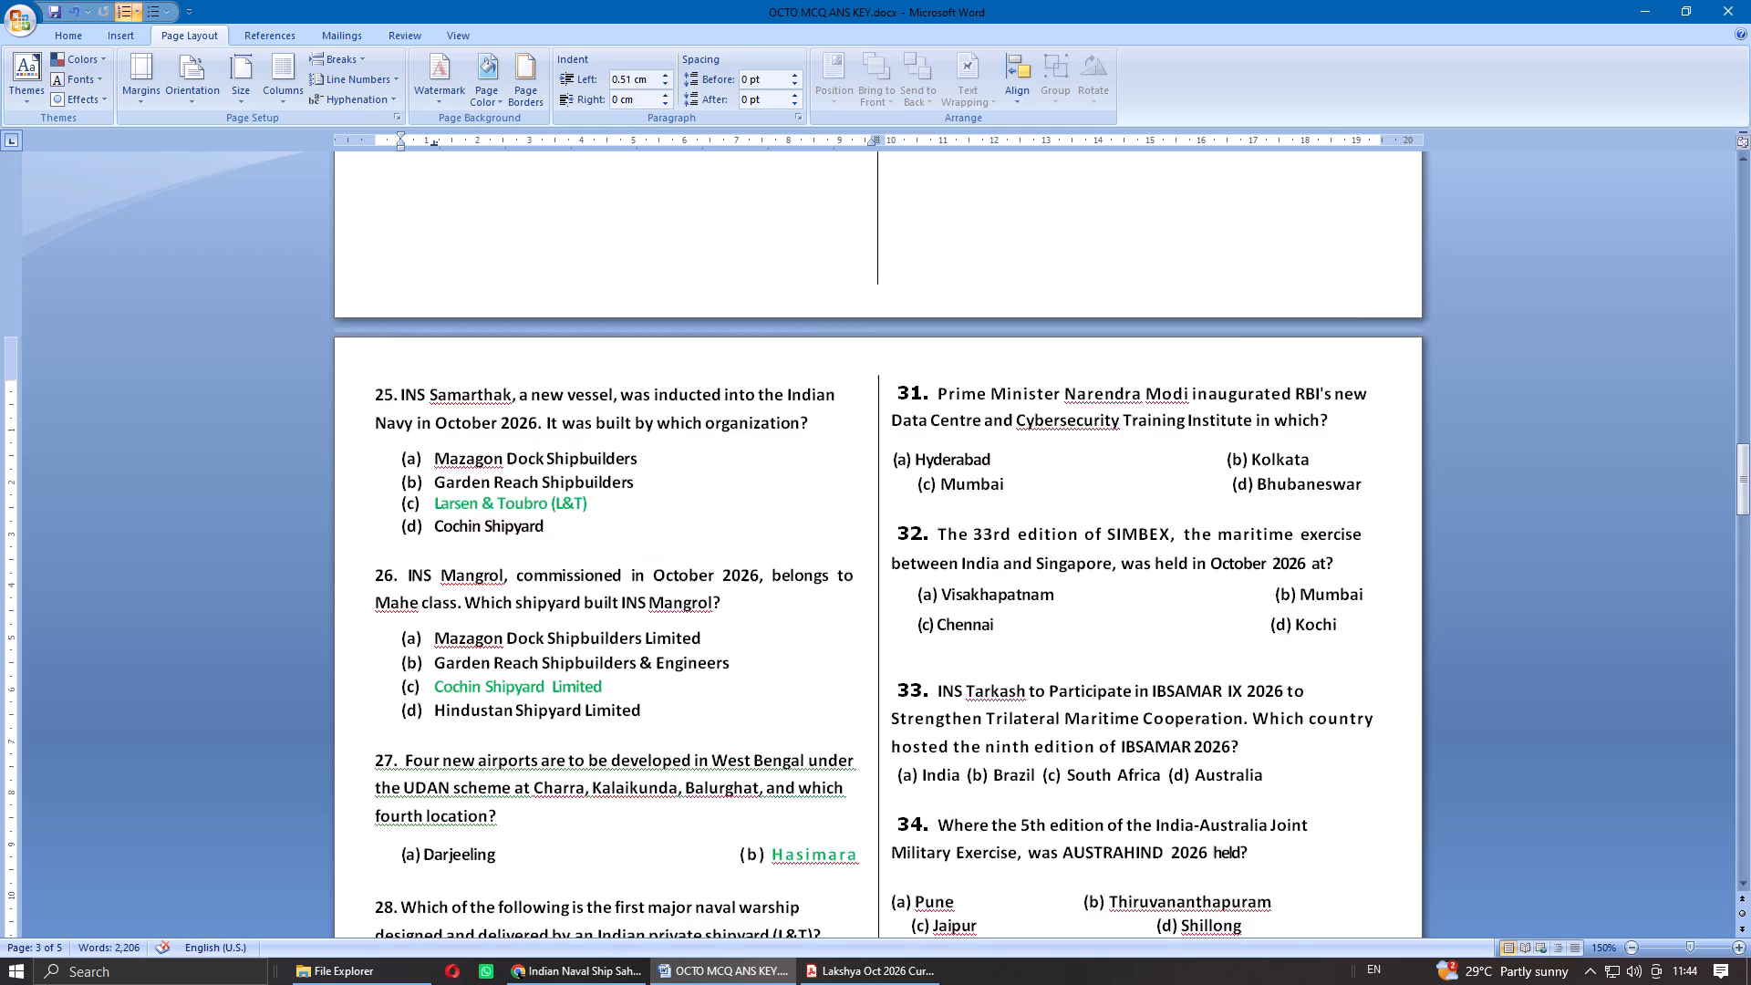
Look over questions 11 to 24 on page 2 for remaining text and spelling errors.
scroll(785, 522, up, 14)
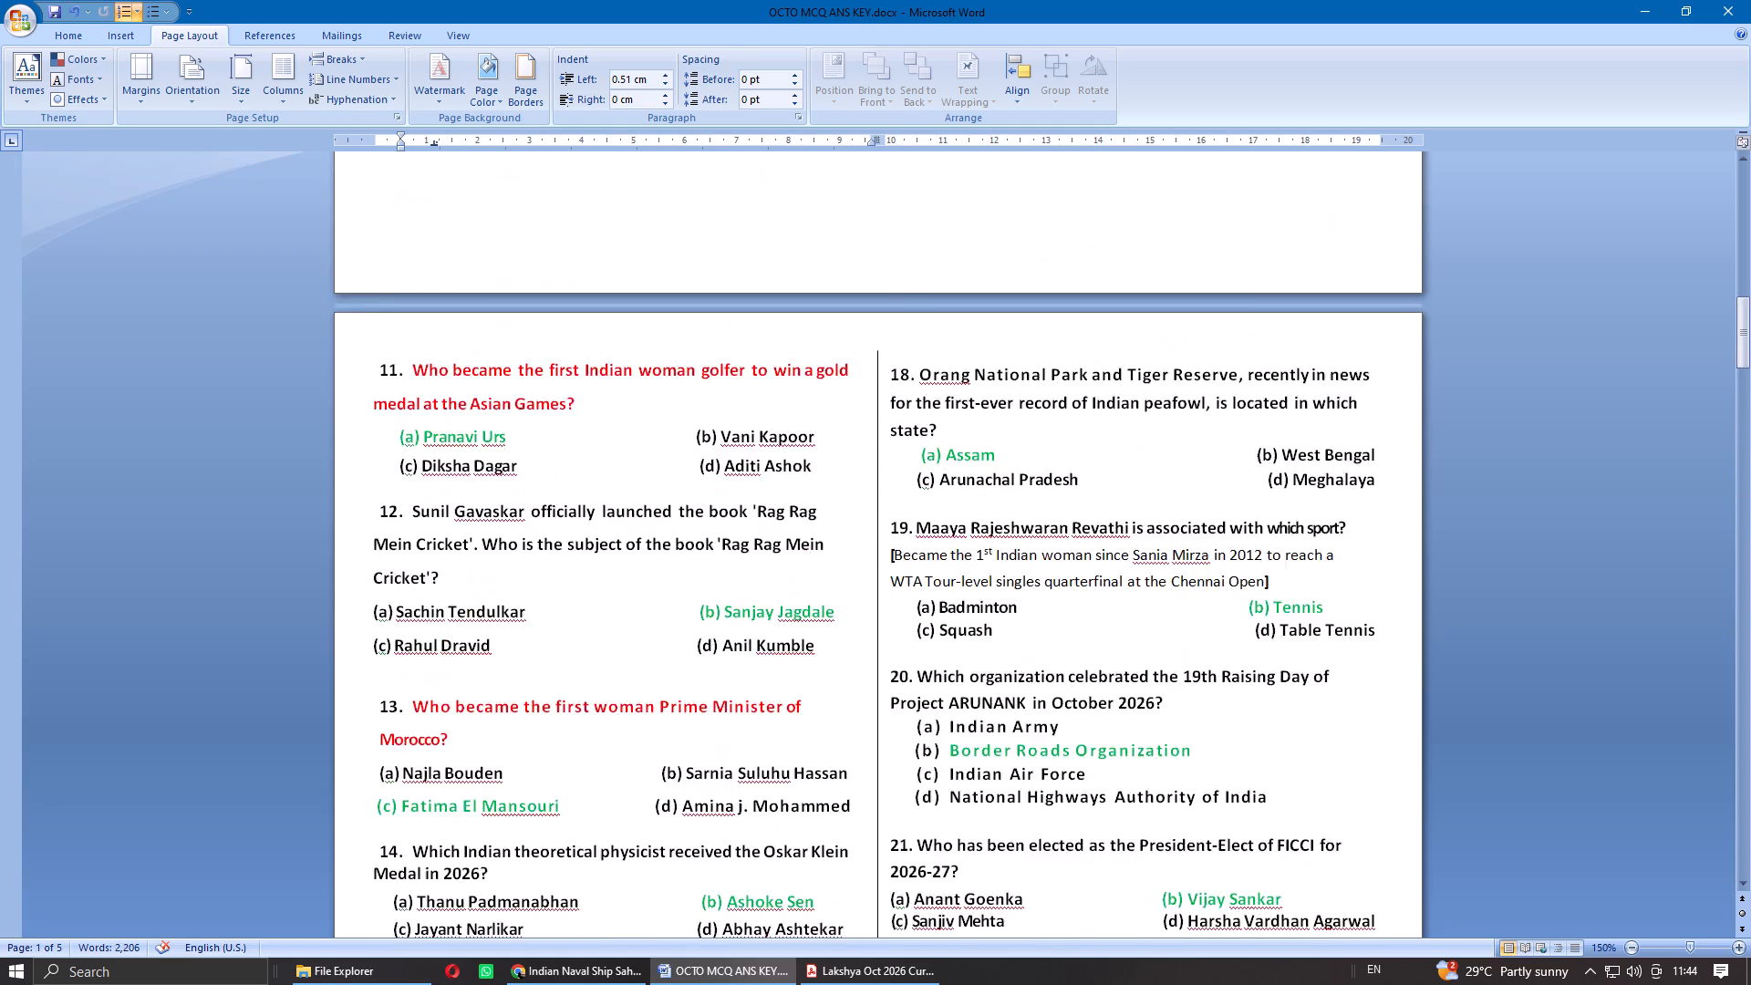
scroll(804, 528, down, 6)
click(927, 575)
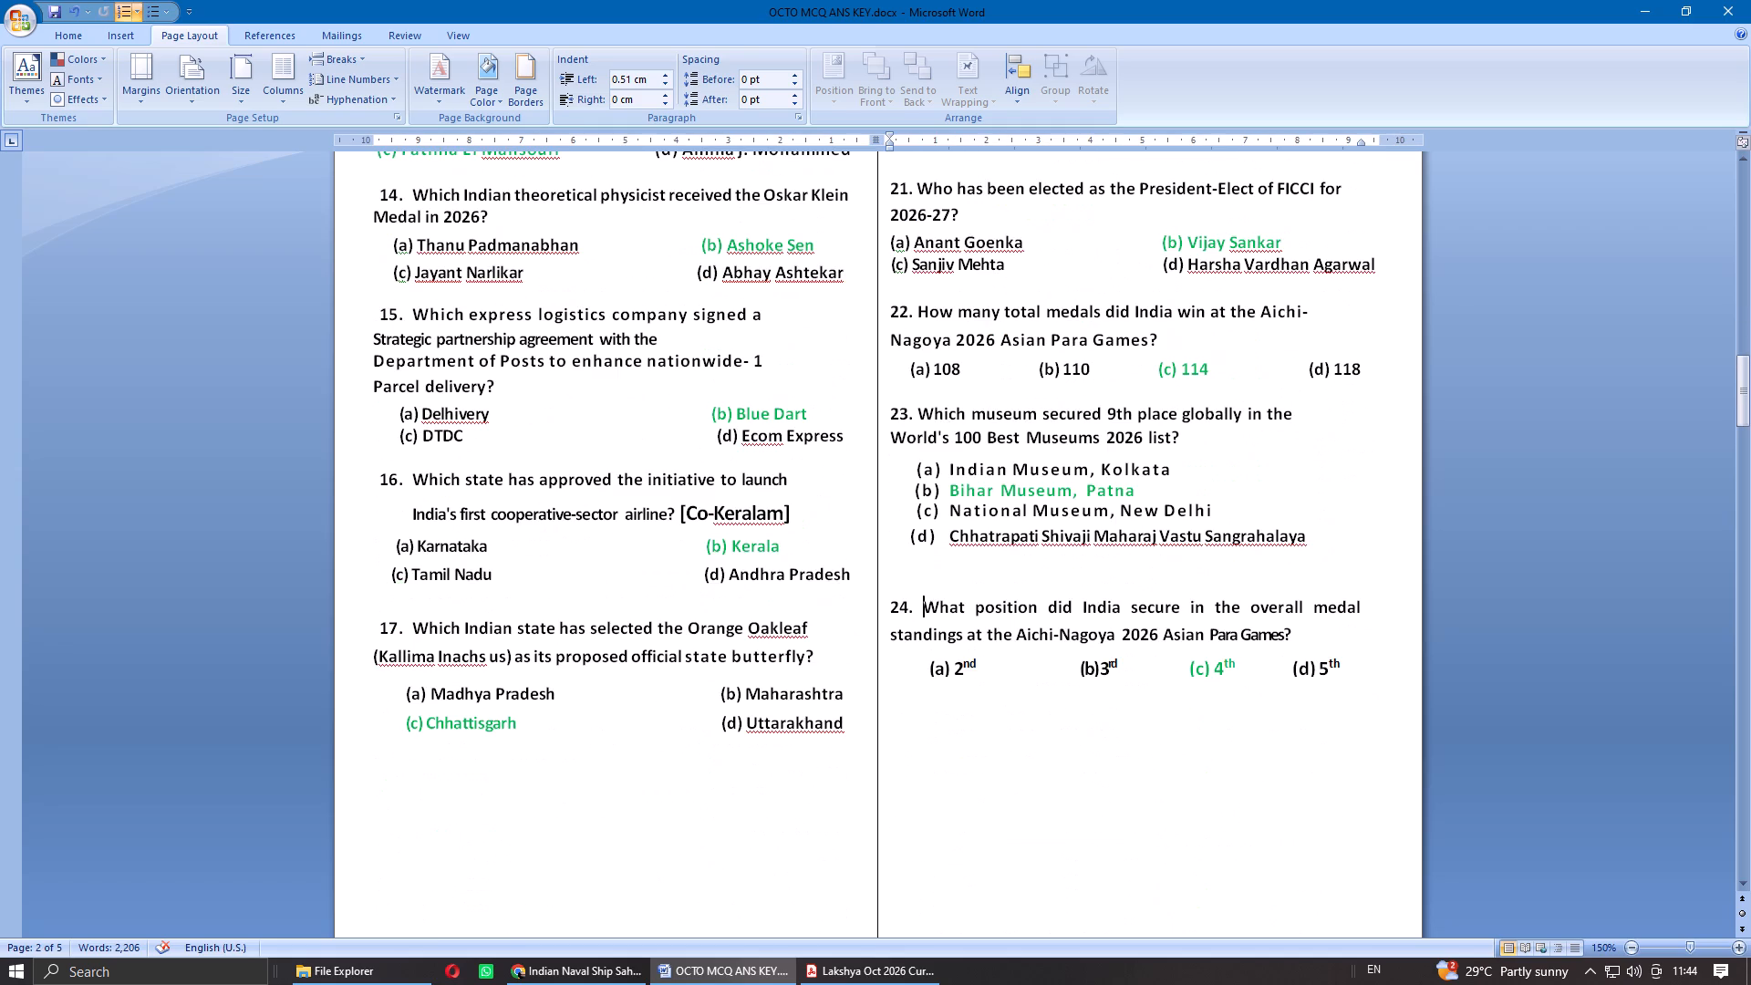
drag(1064, 577, 1072, 577)
click(1284, 471)
click(1244, 439)
click(642, 426)
click(554, 426)
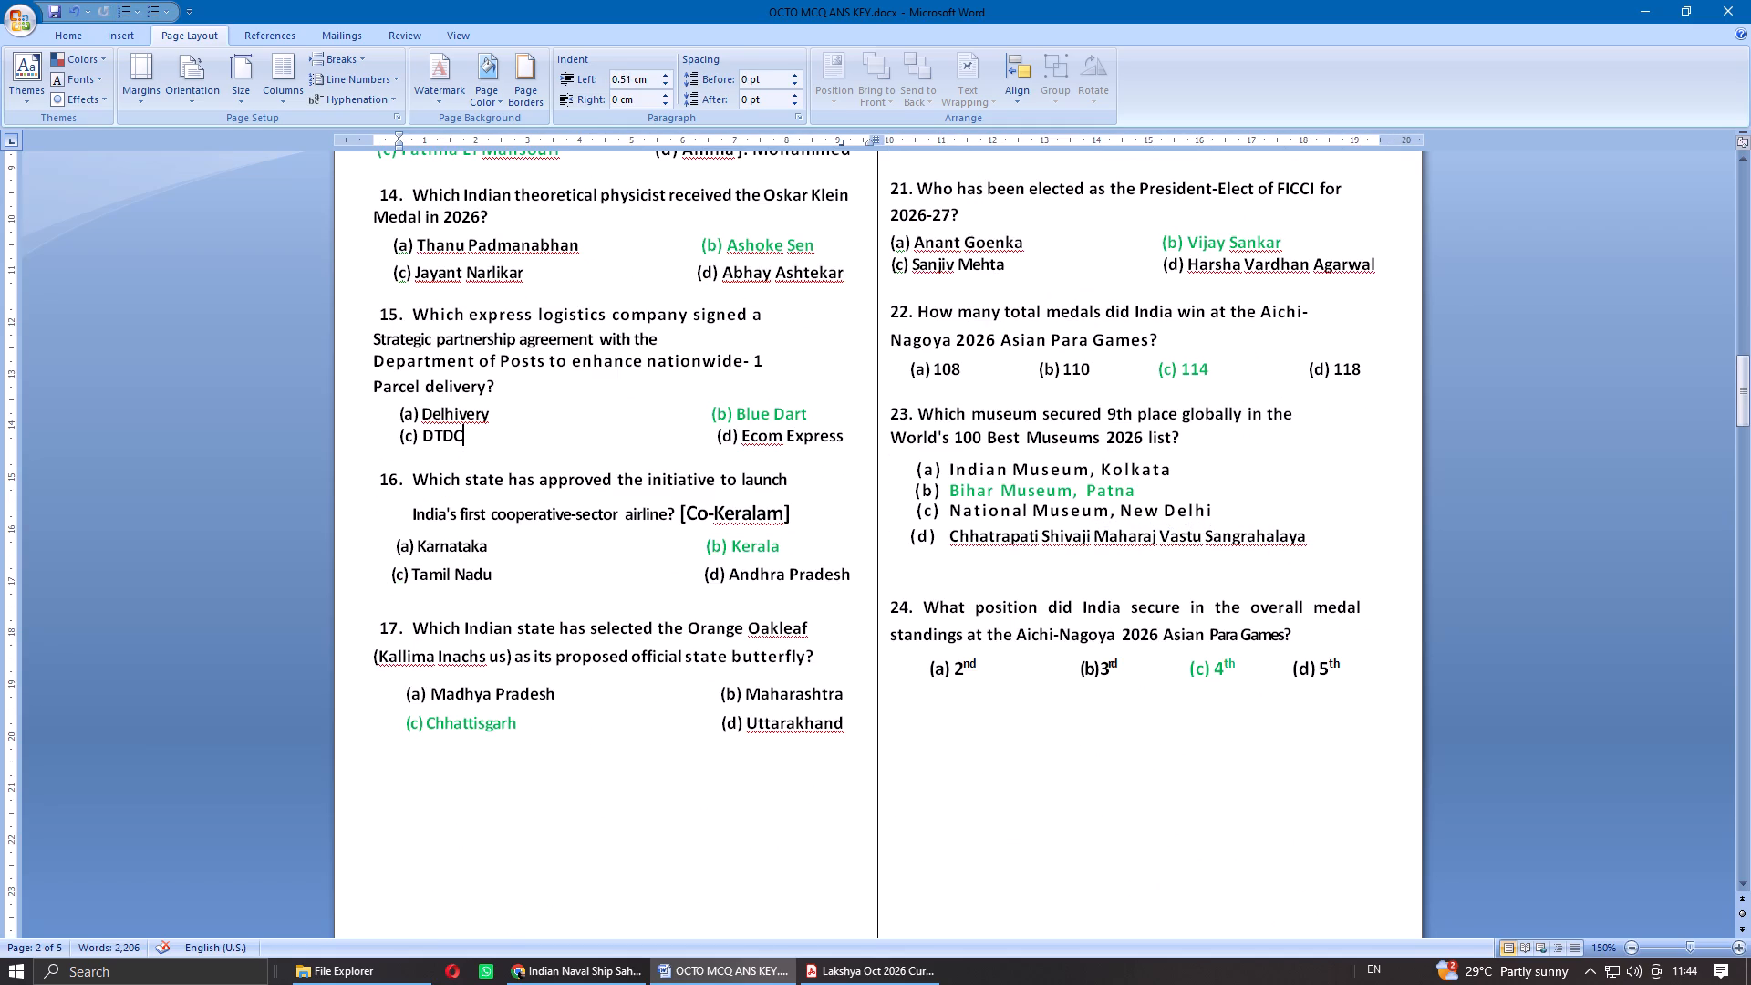
click(559, 386)
Replace the flagged word in question 15's option (a) with the suggested spelling "Delivery".
drag(424, 414, 484, 412)
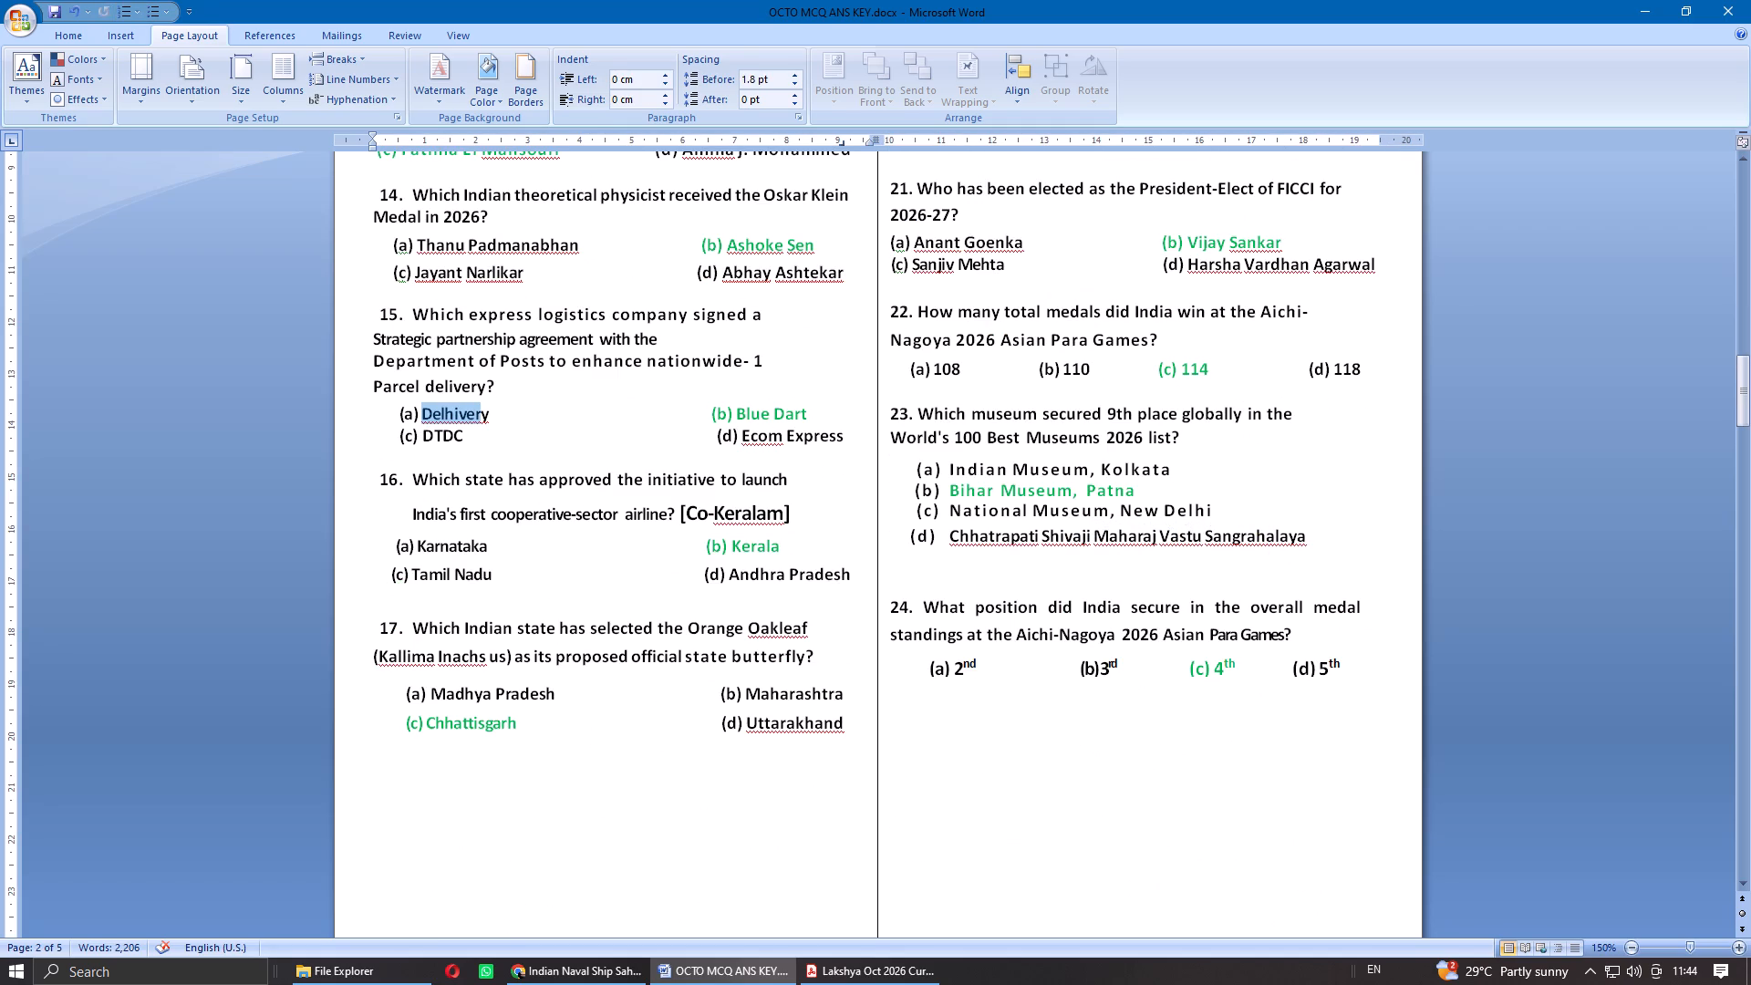
drag(484, 412, 488, 412)
right_click(487, 412)
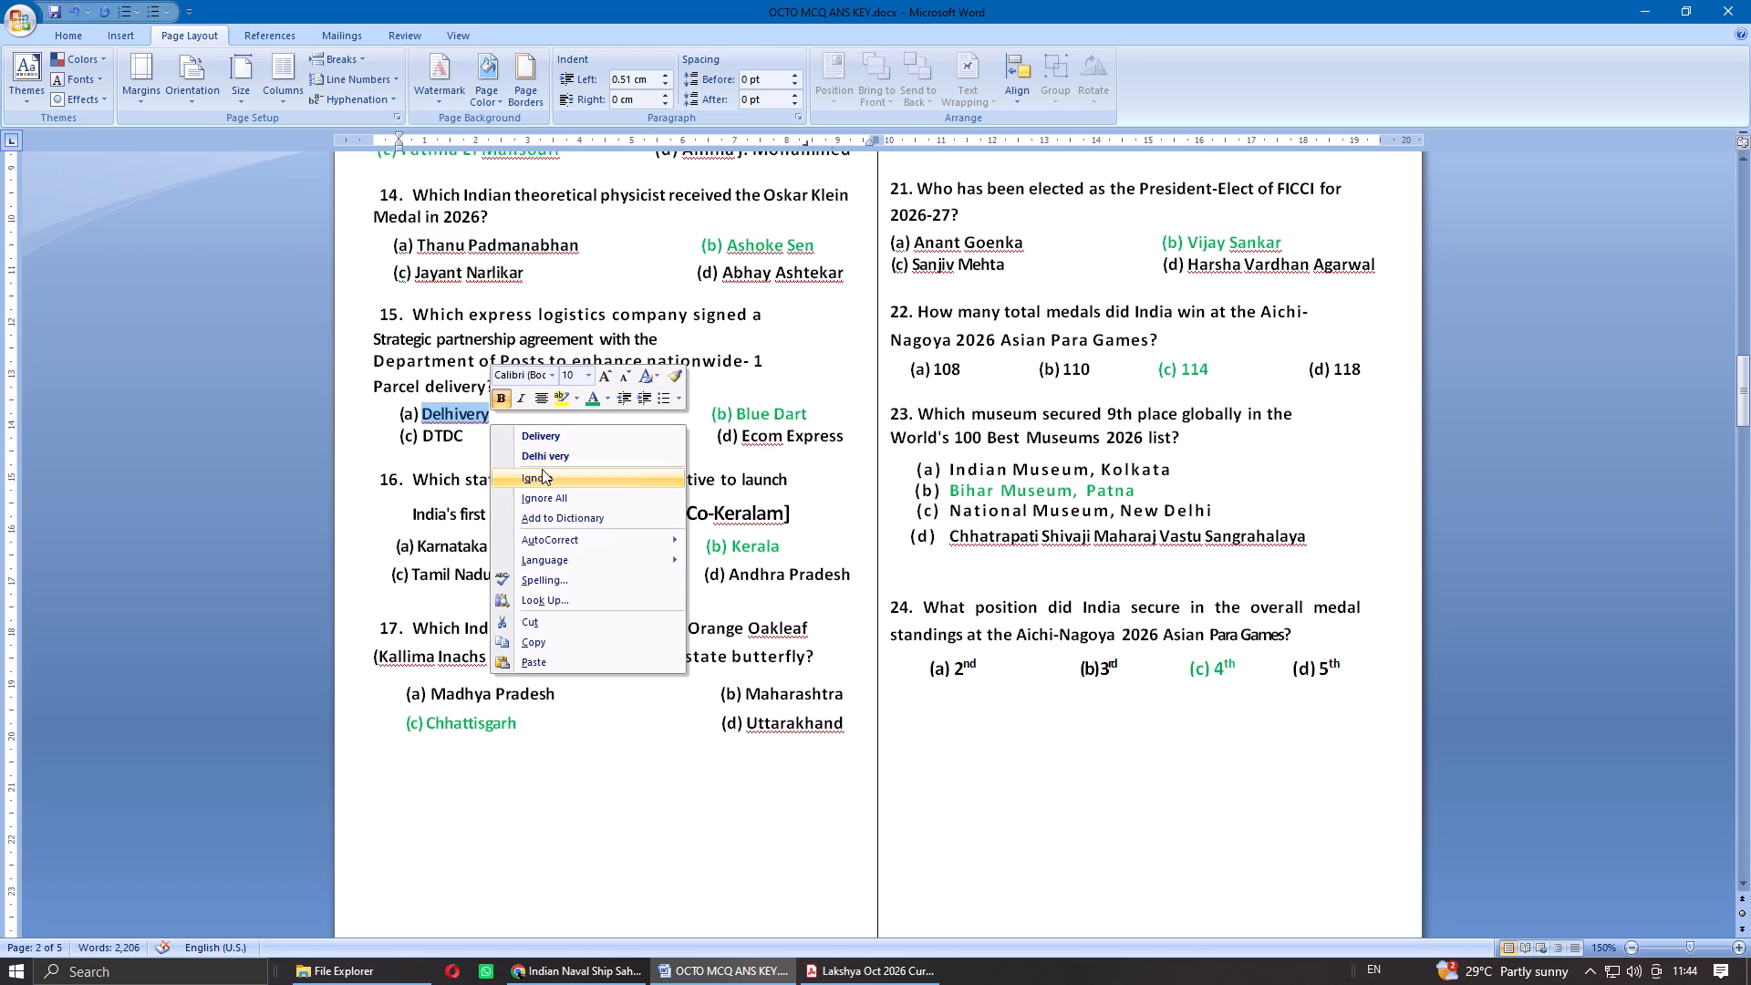
click(556, 435)
click(555, 441)
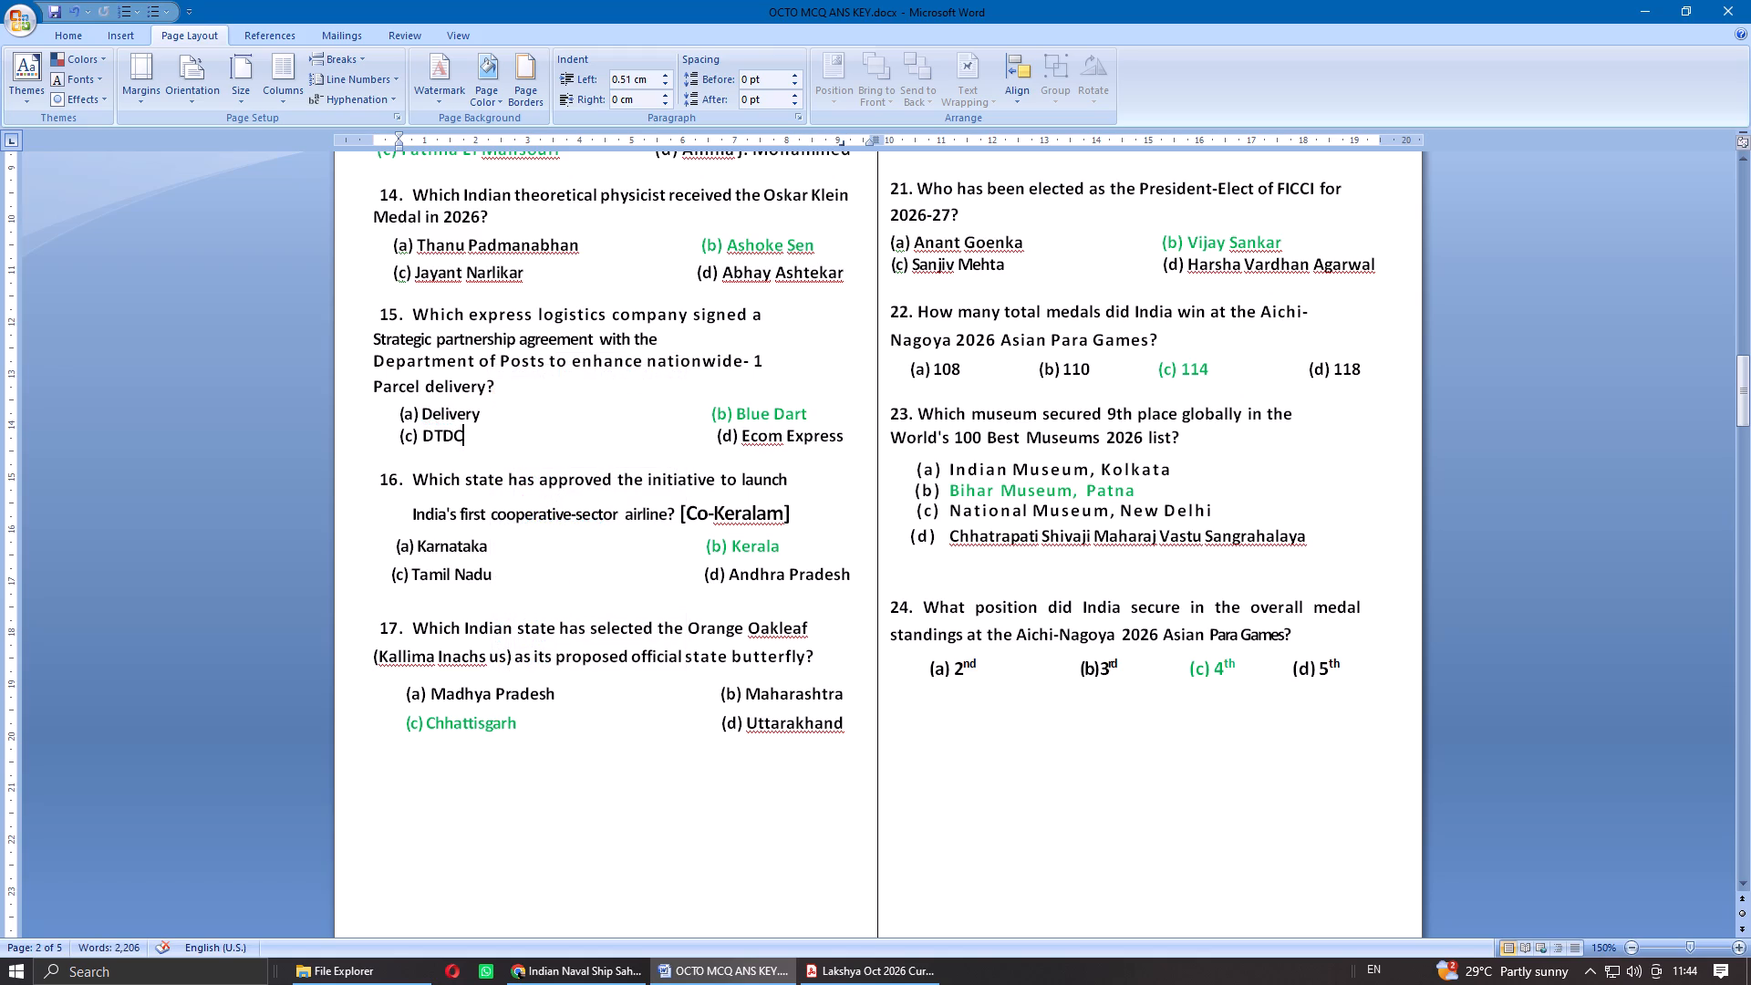
Copy question 30 about the extended-range Fatah-II missile test launch and search for it on Google in Chrome.
scroll(778, 569, down, 5)
scroll(794, 576, up, 4)
scroll(792, 565, down, 7)
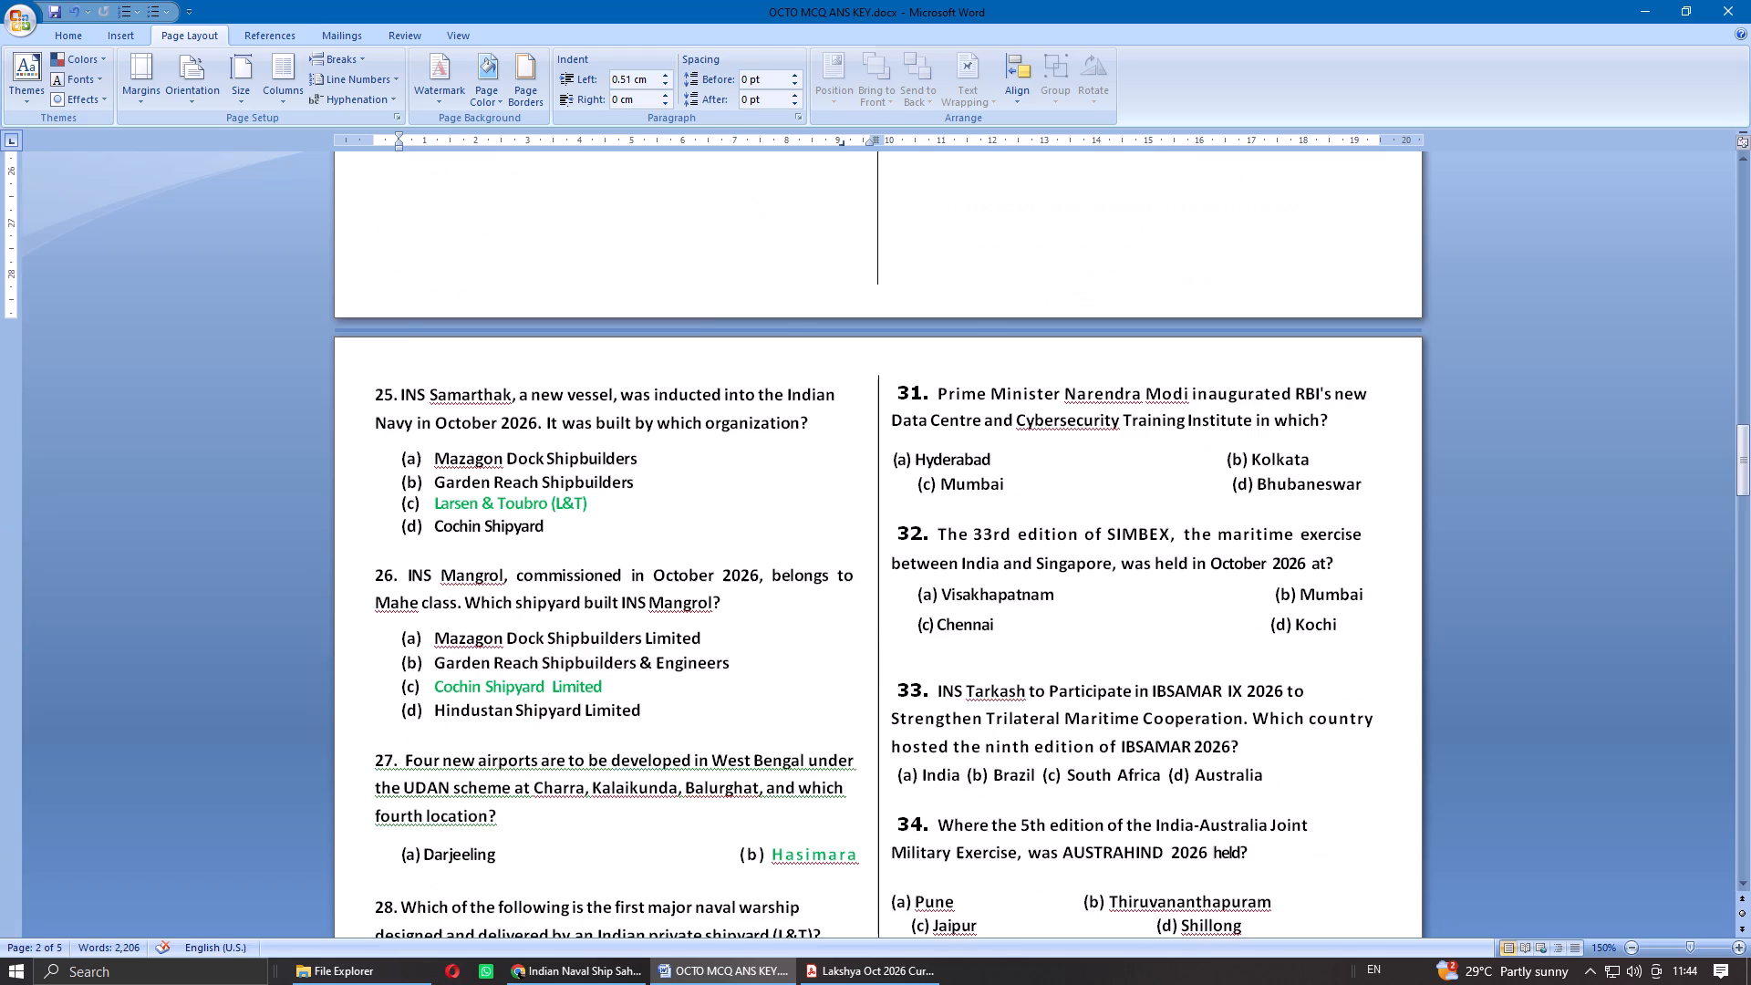
scroll(790, 565, down, 7)
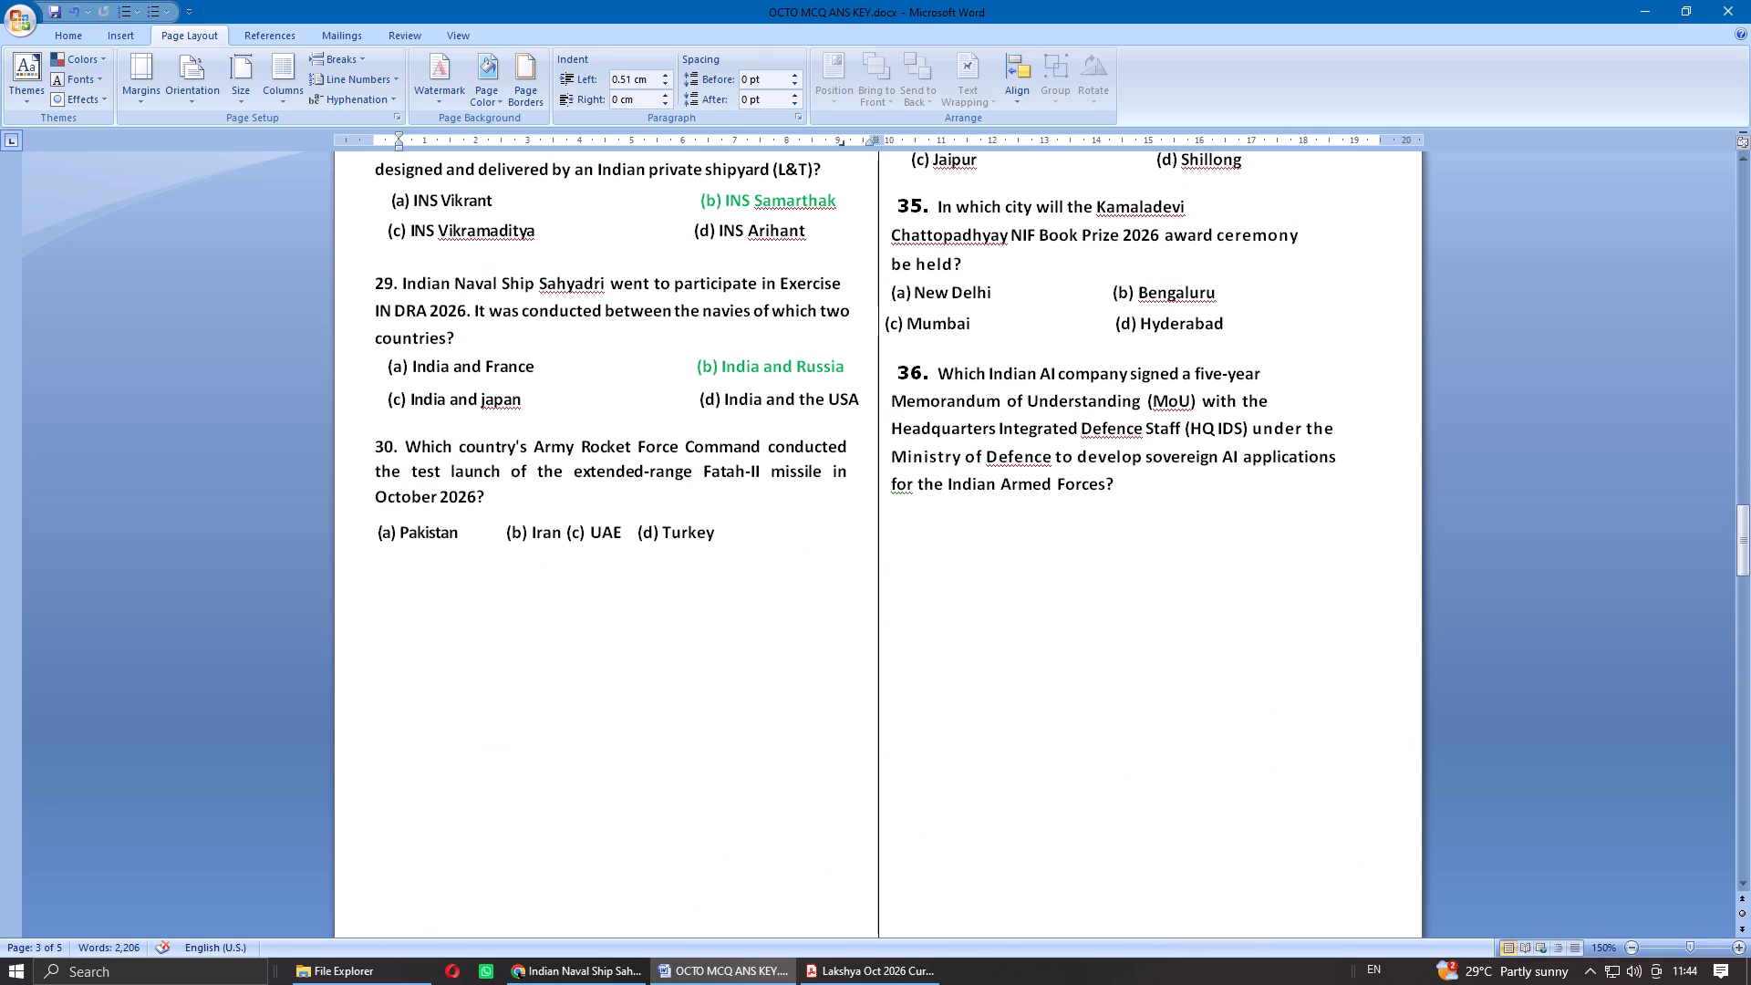
drag(497, 488, 414, 452)
right_click(460, 463)
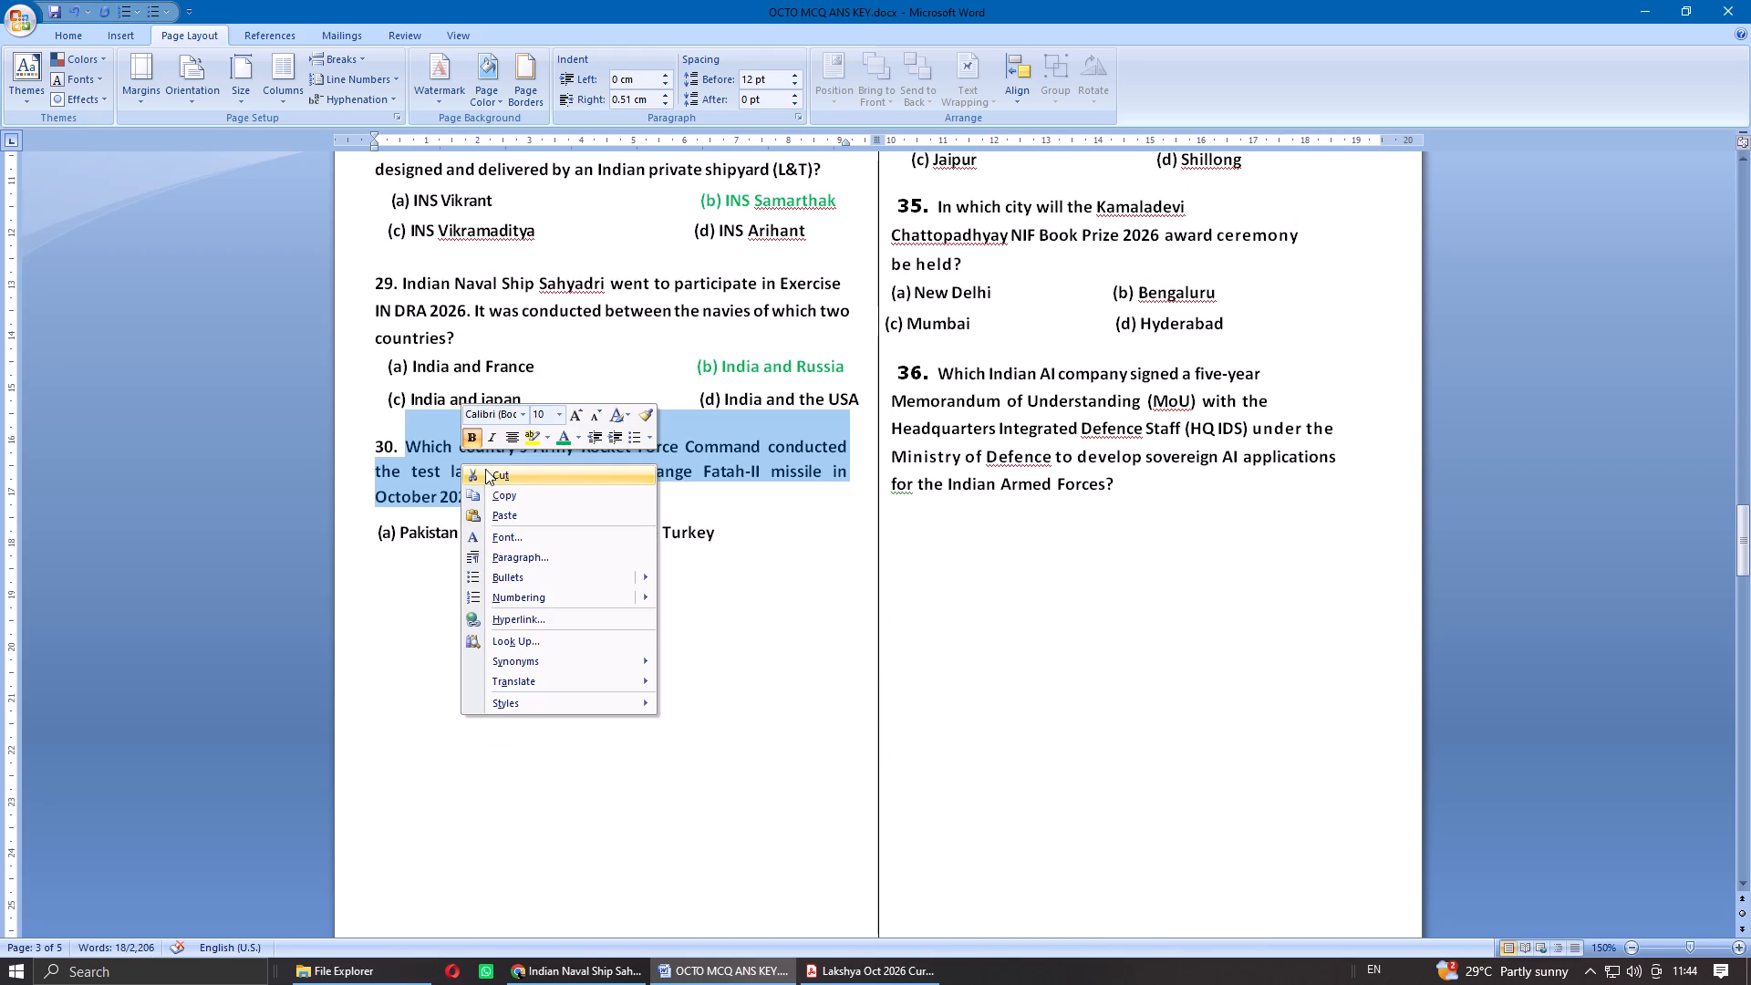
click(508, 498)
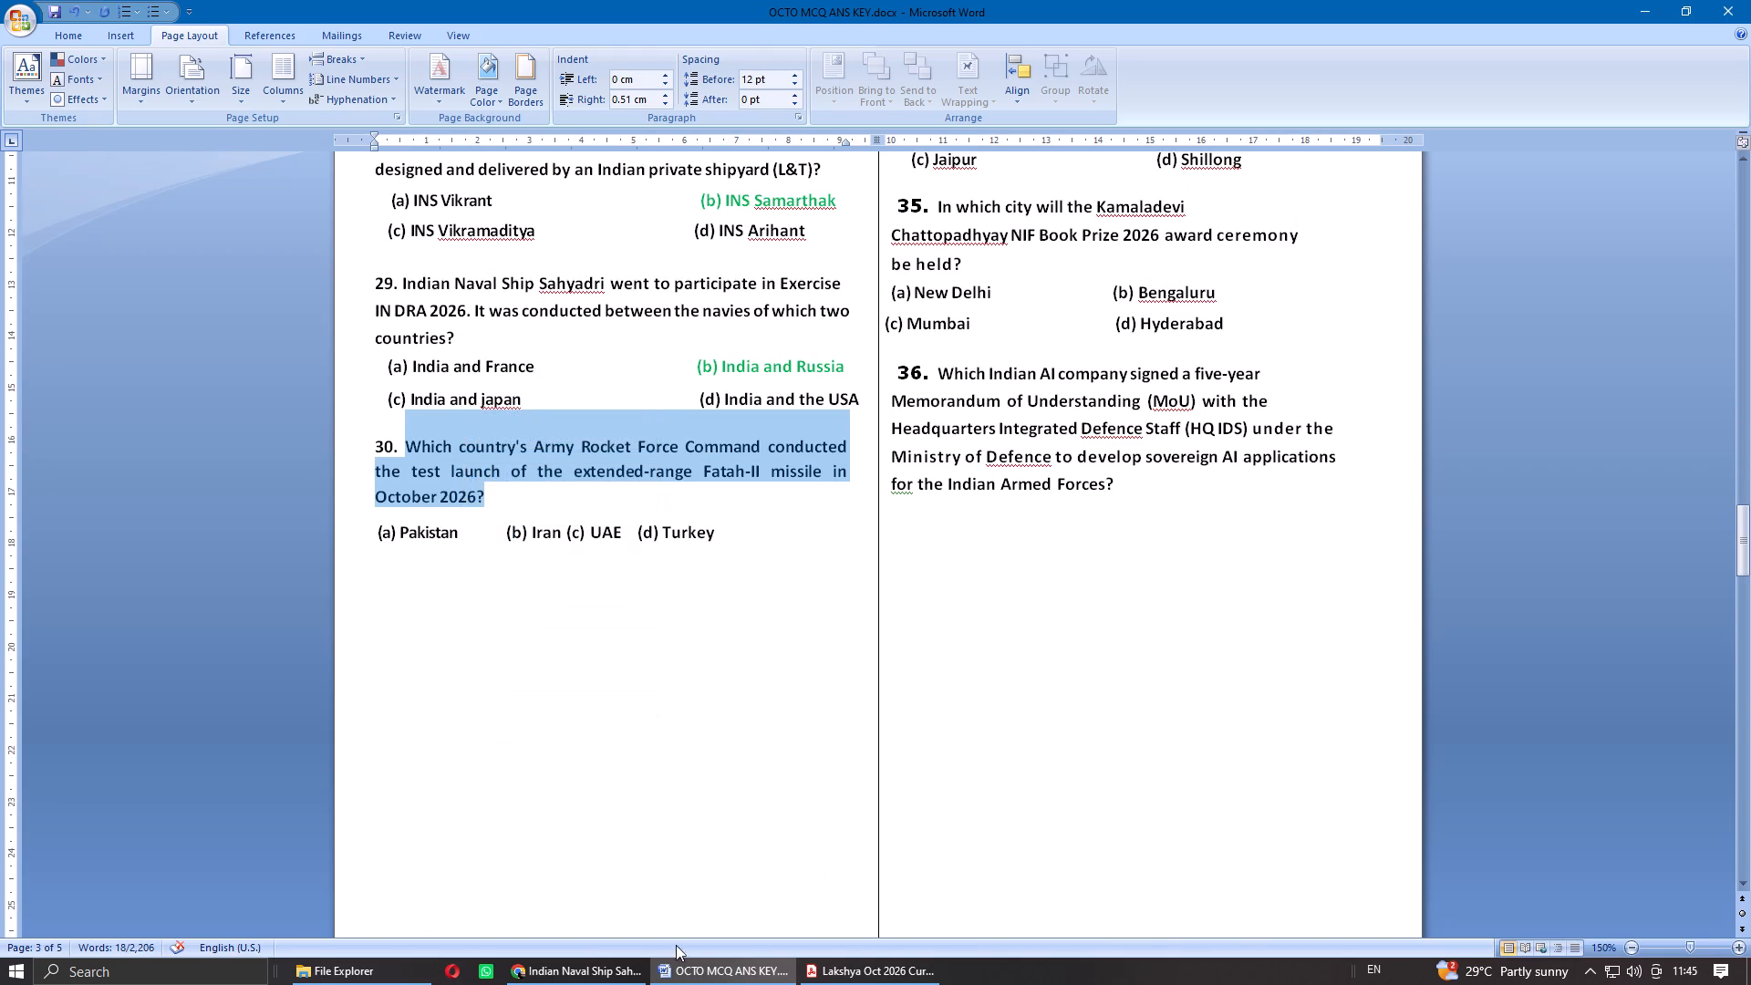
click(586, 984)
click(918, 123)
right_click(876, 125)
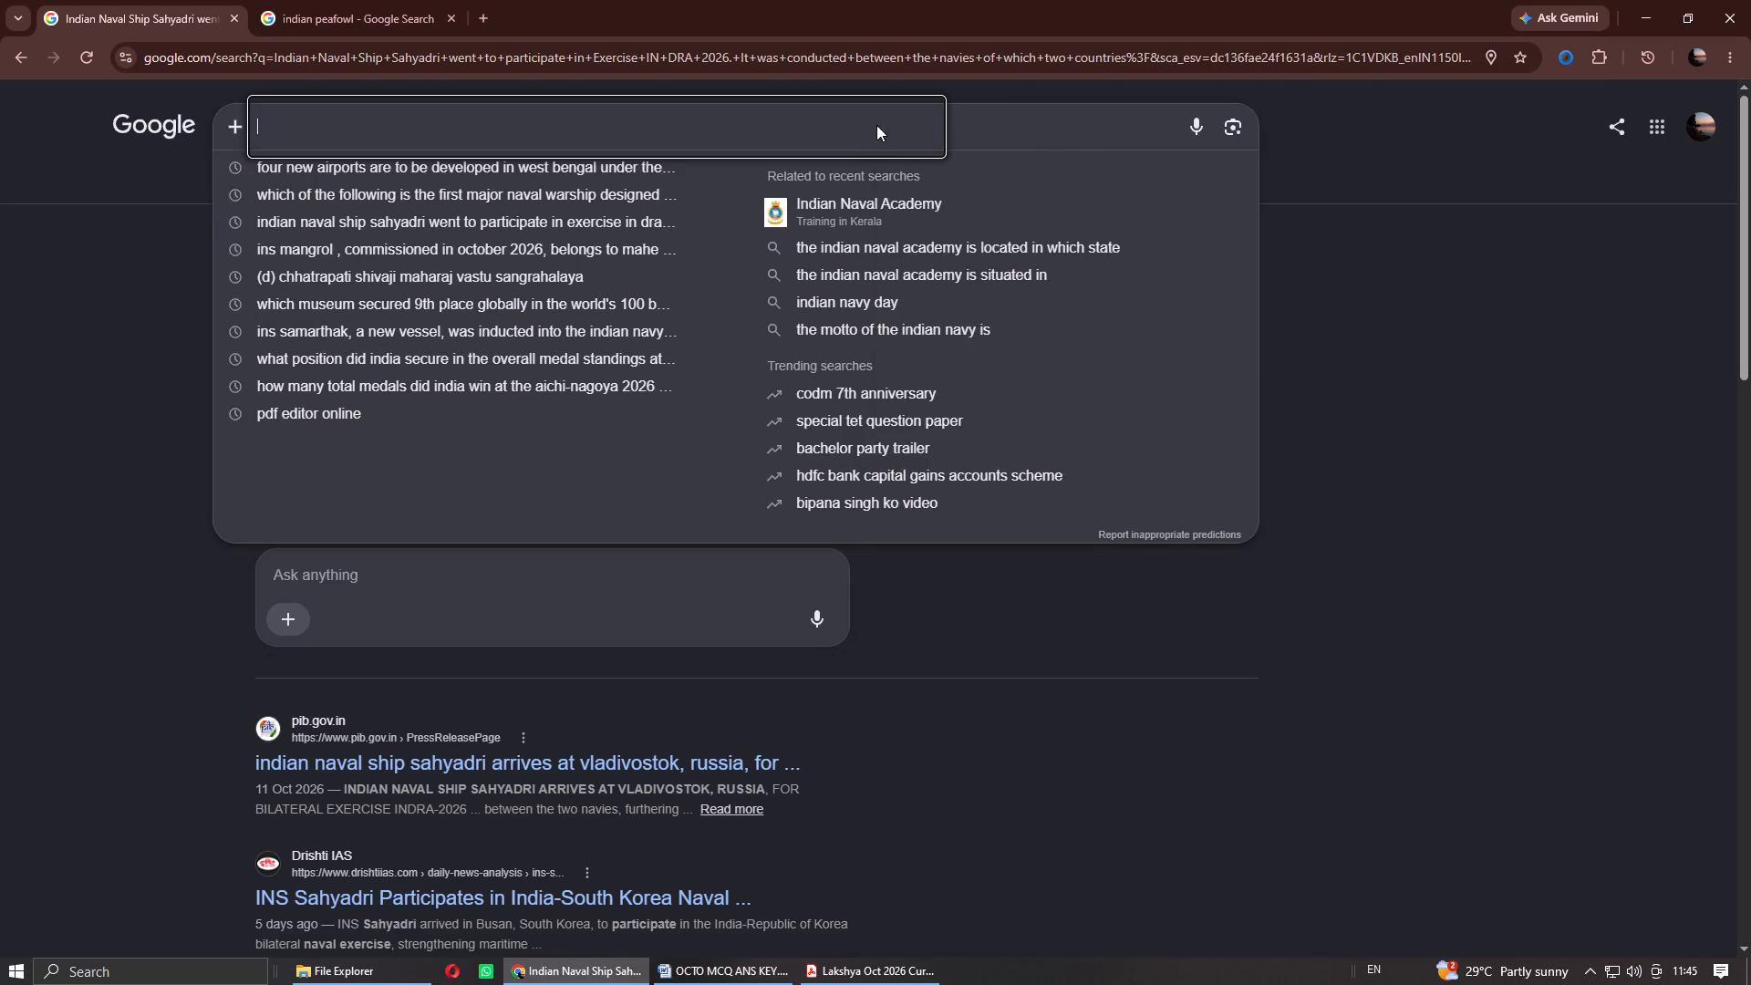
click(935, 327)
key(Return)
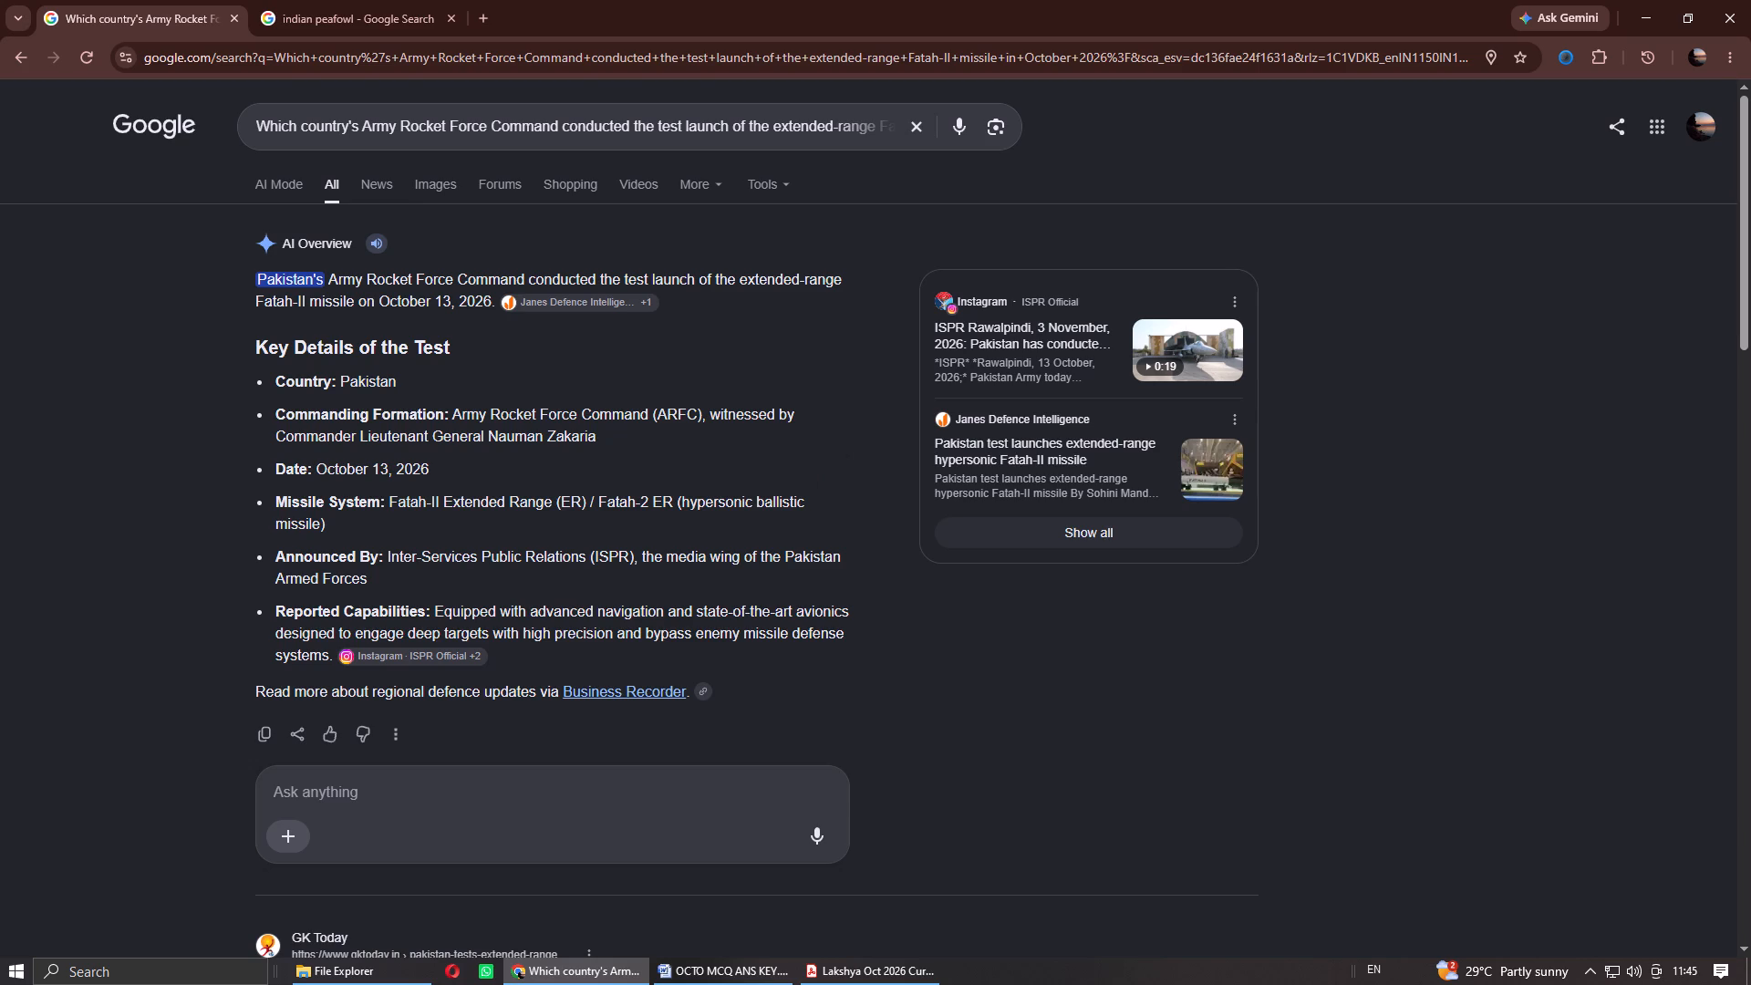
Switch back to the Word answer key and colour question 30's option (a) Pakistan green.
click(739, 984)
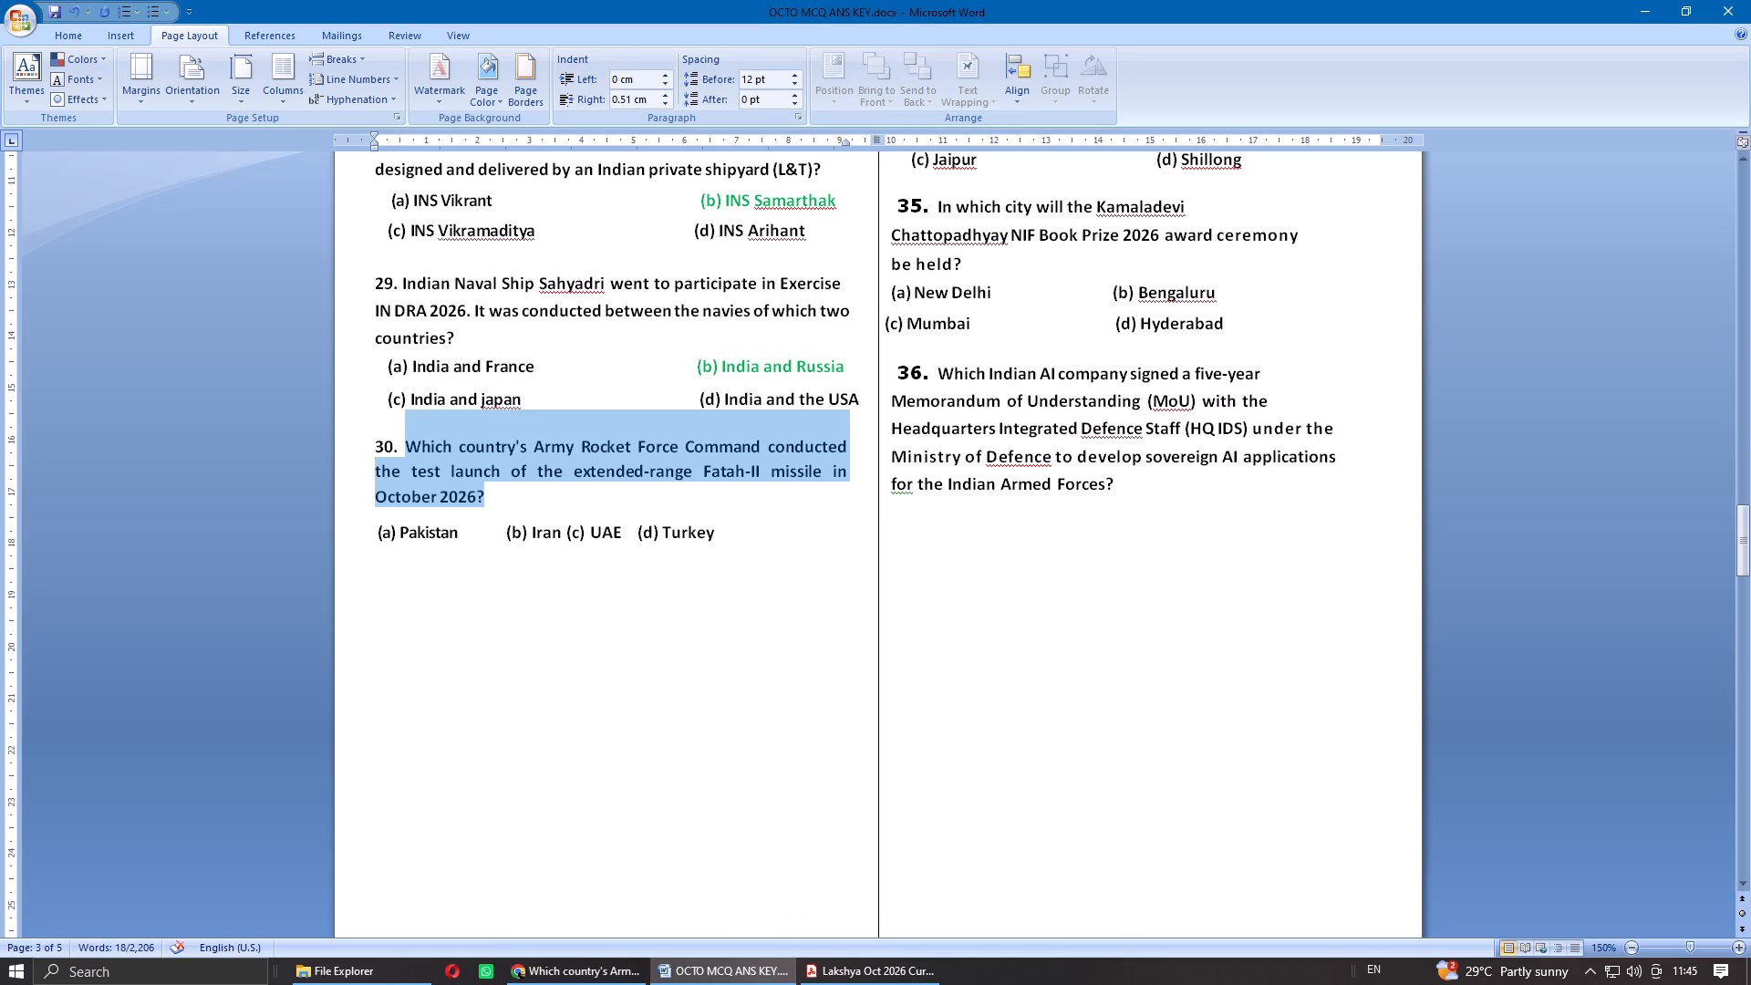
drag(453, 541, 376, 537)
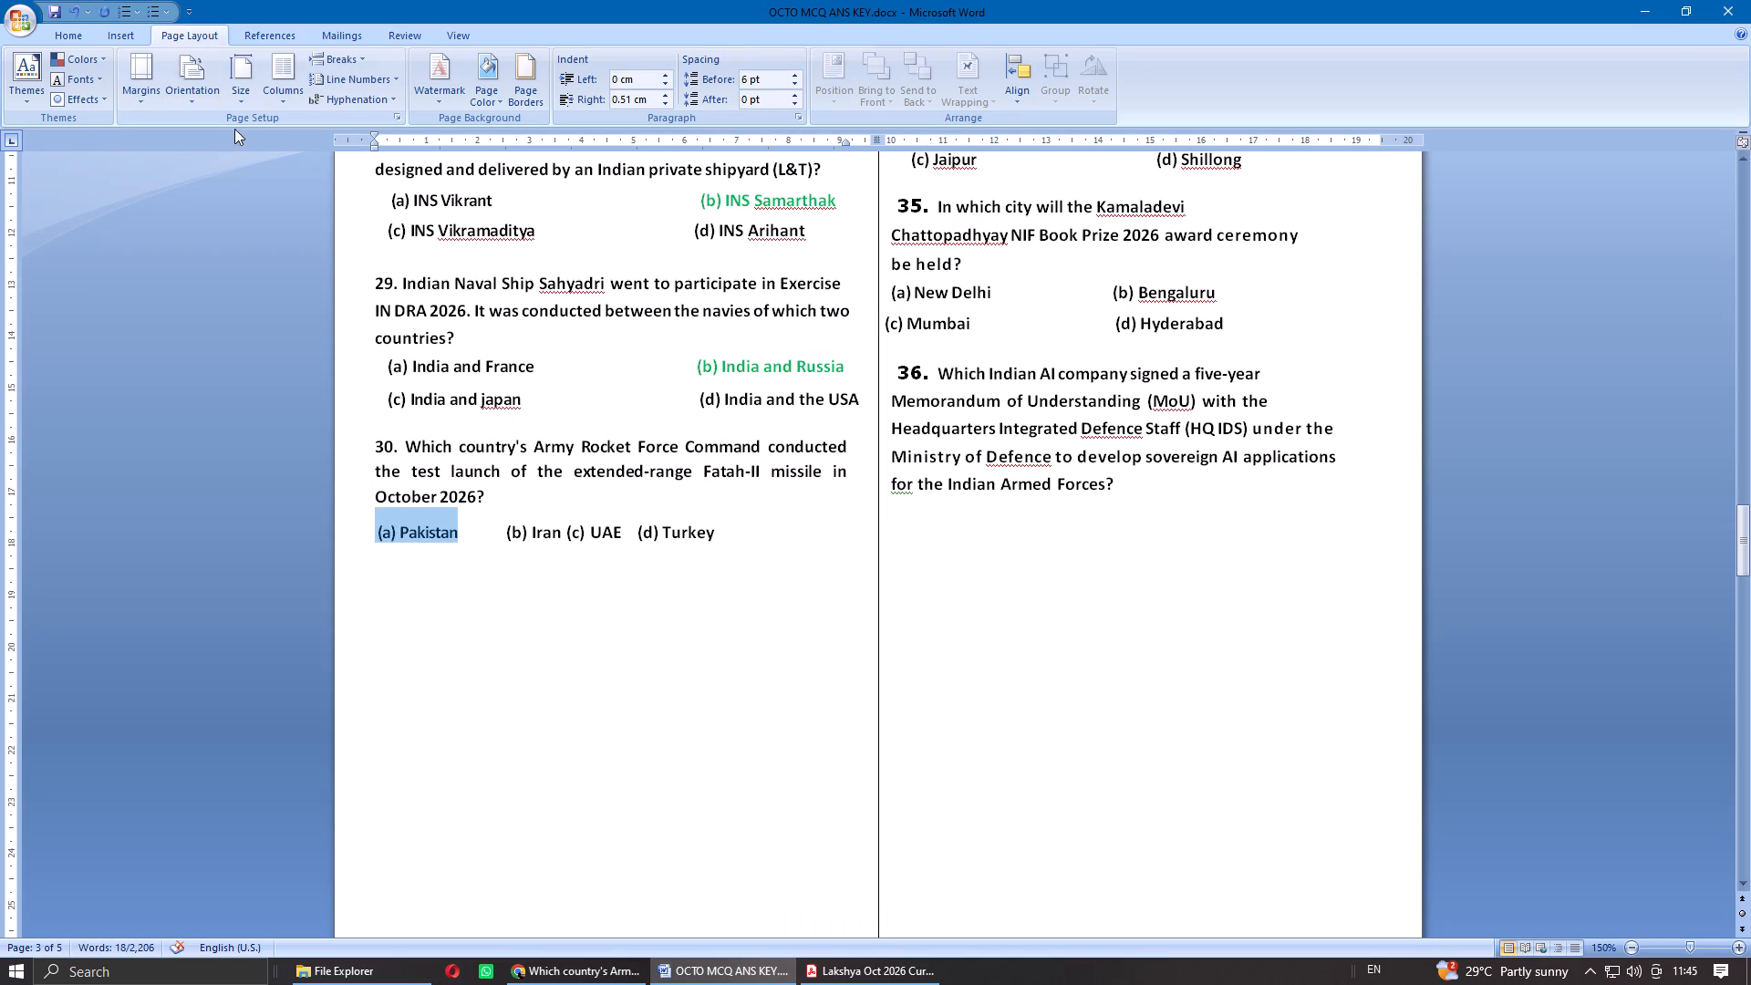
click(68, 37)
click(357, 98)
click(763, 482)
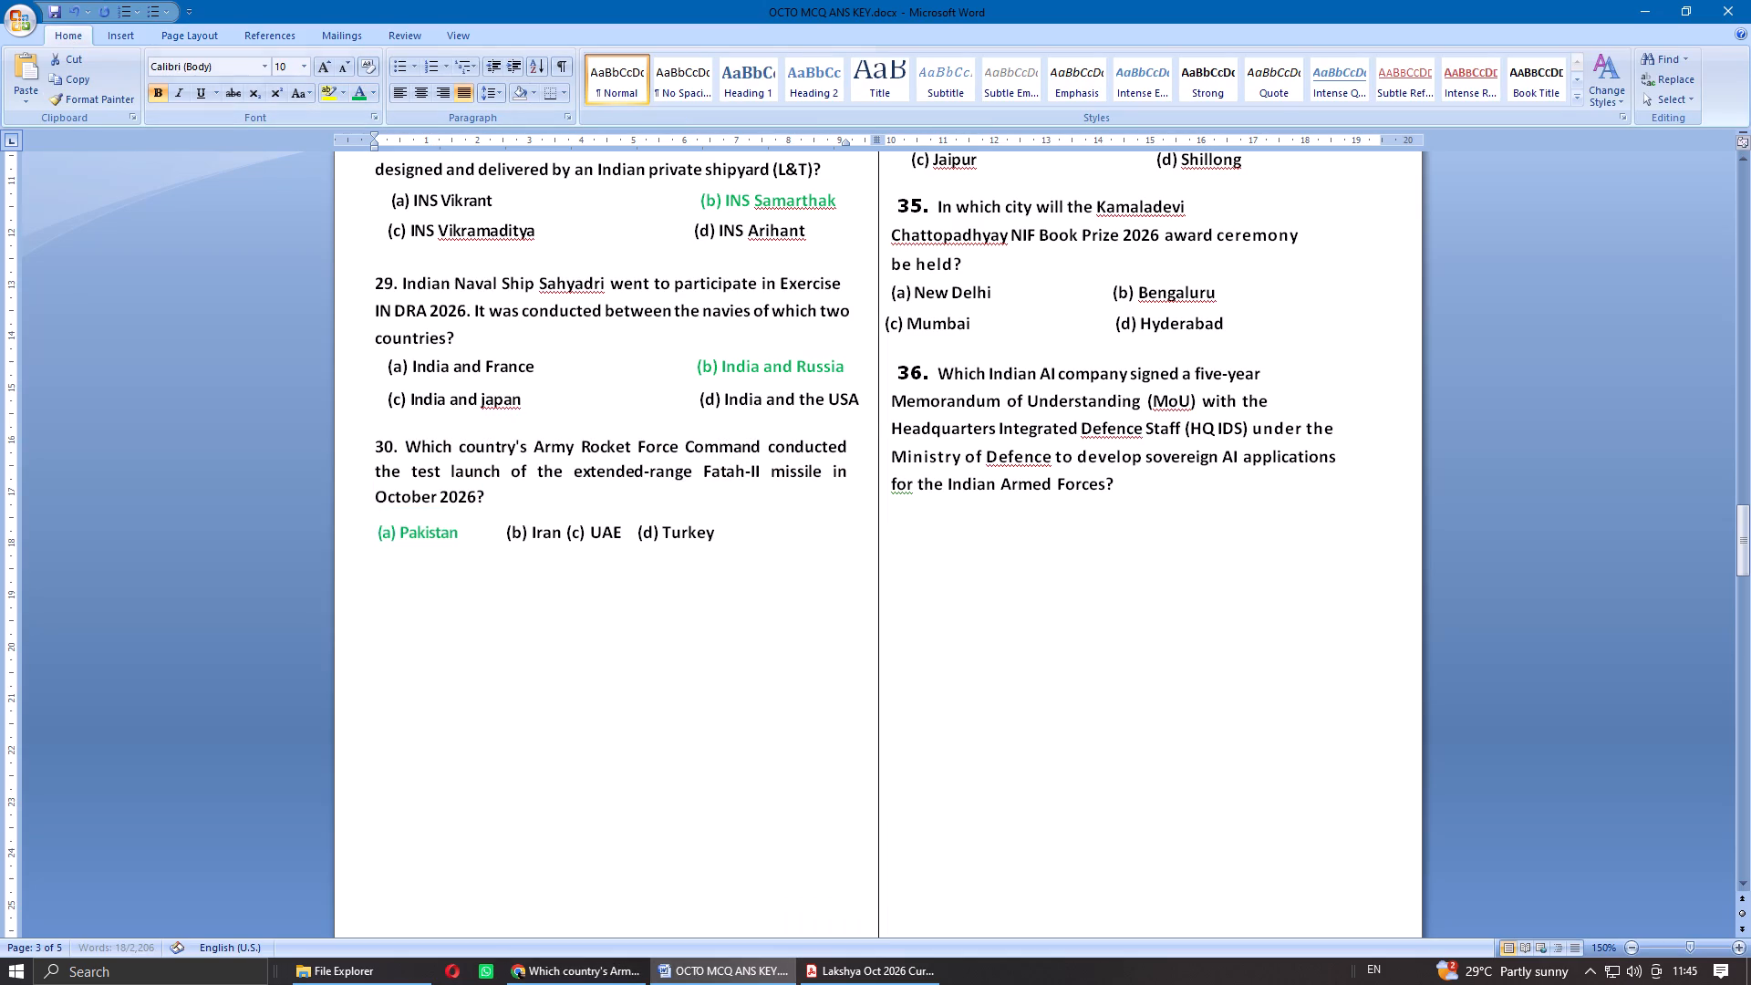
Set the spacing before question 31's text, about the RBI Data Centre, to 6 pt.
scroll(1059, 549, up, 12)
scroll(1041, 551, down, 4)
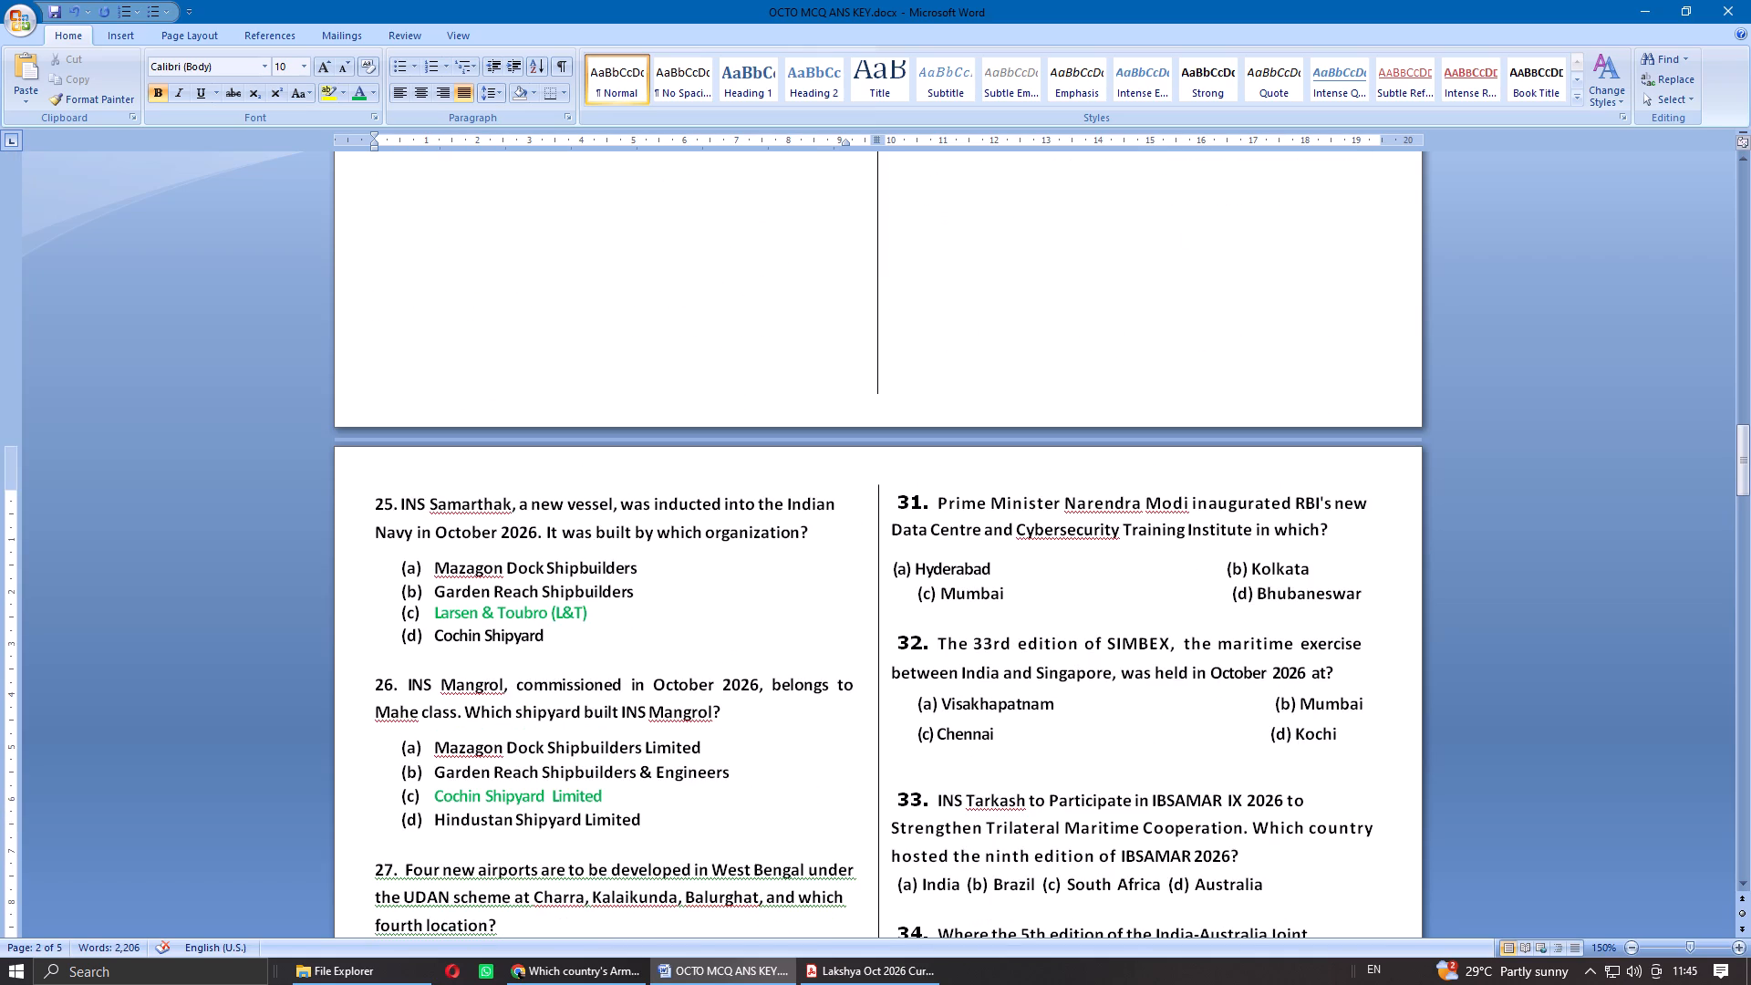
click(1016, 535)
click(171, 30)
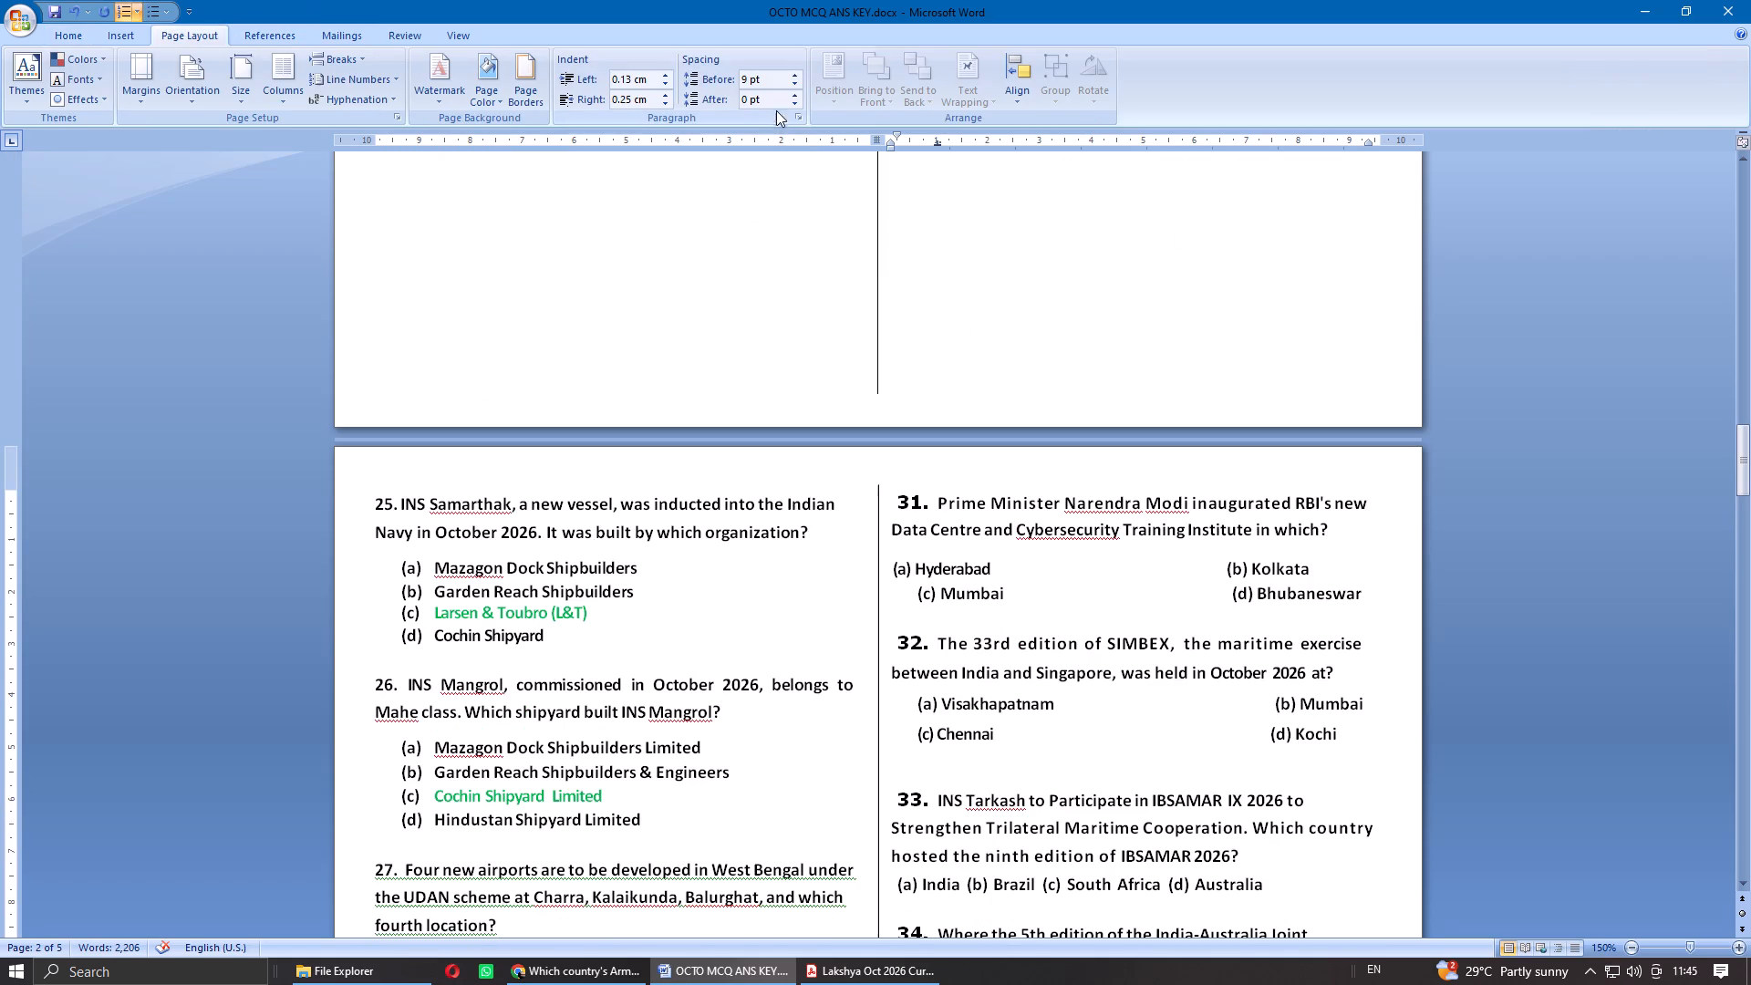
click(798, 83)
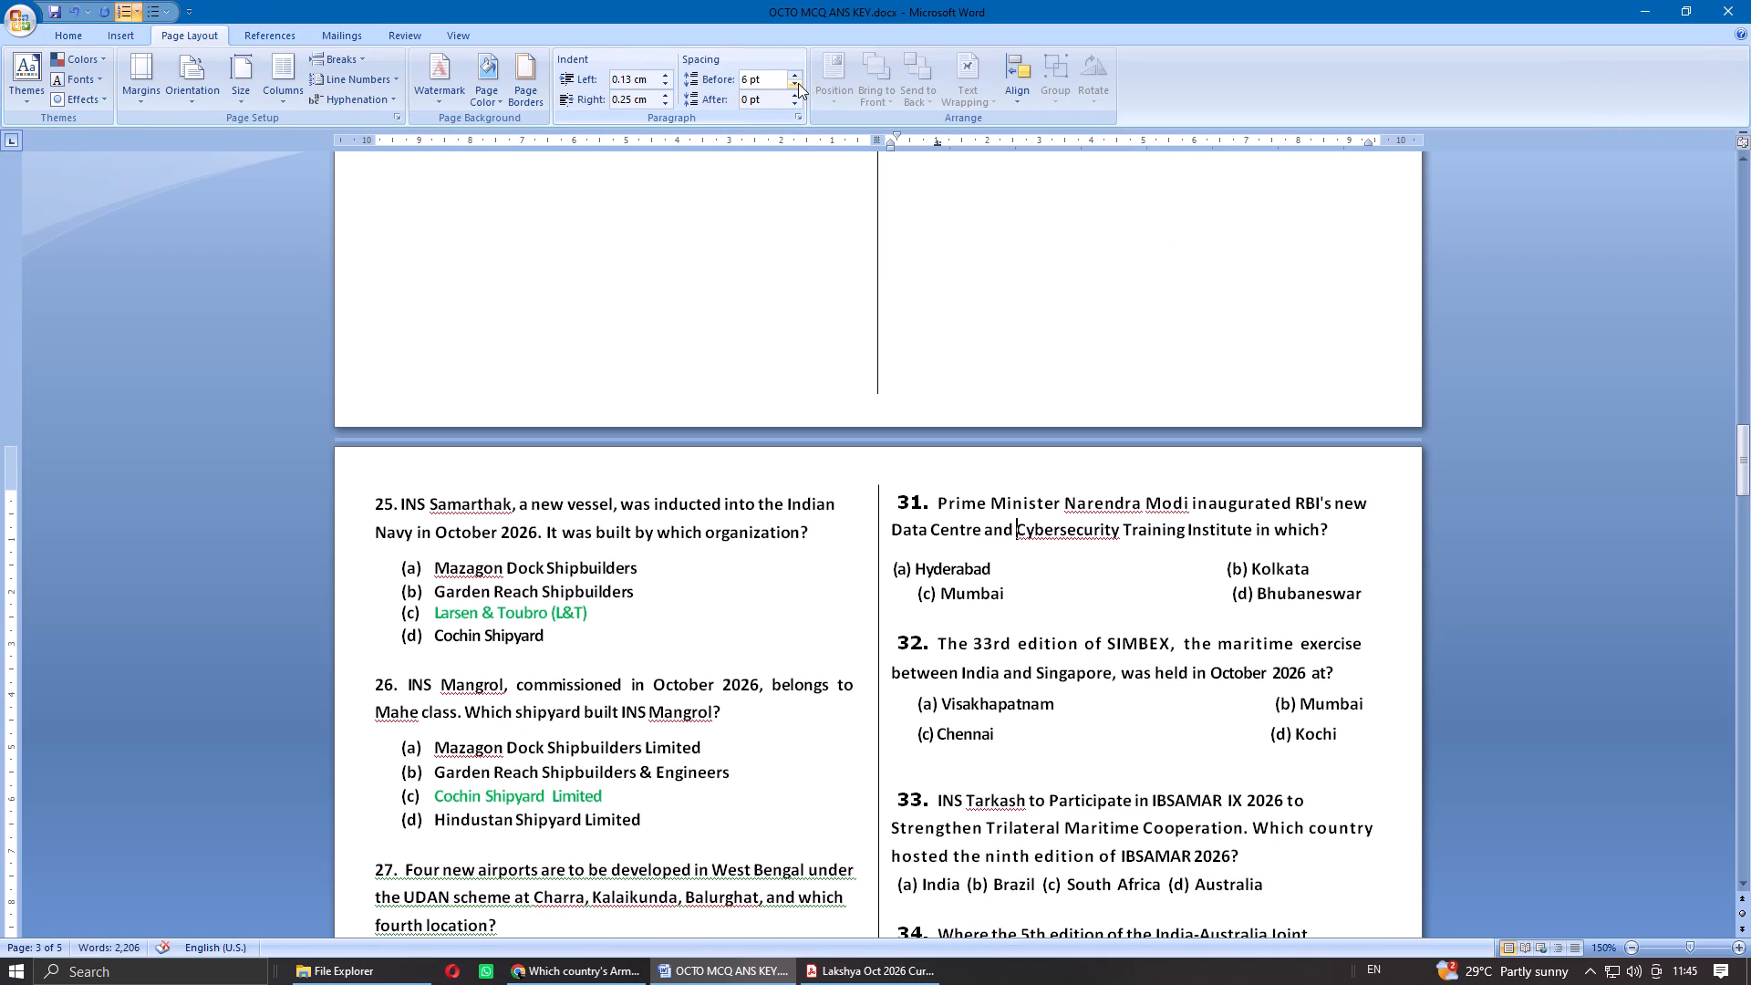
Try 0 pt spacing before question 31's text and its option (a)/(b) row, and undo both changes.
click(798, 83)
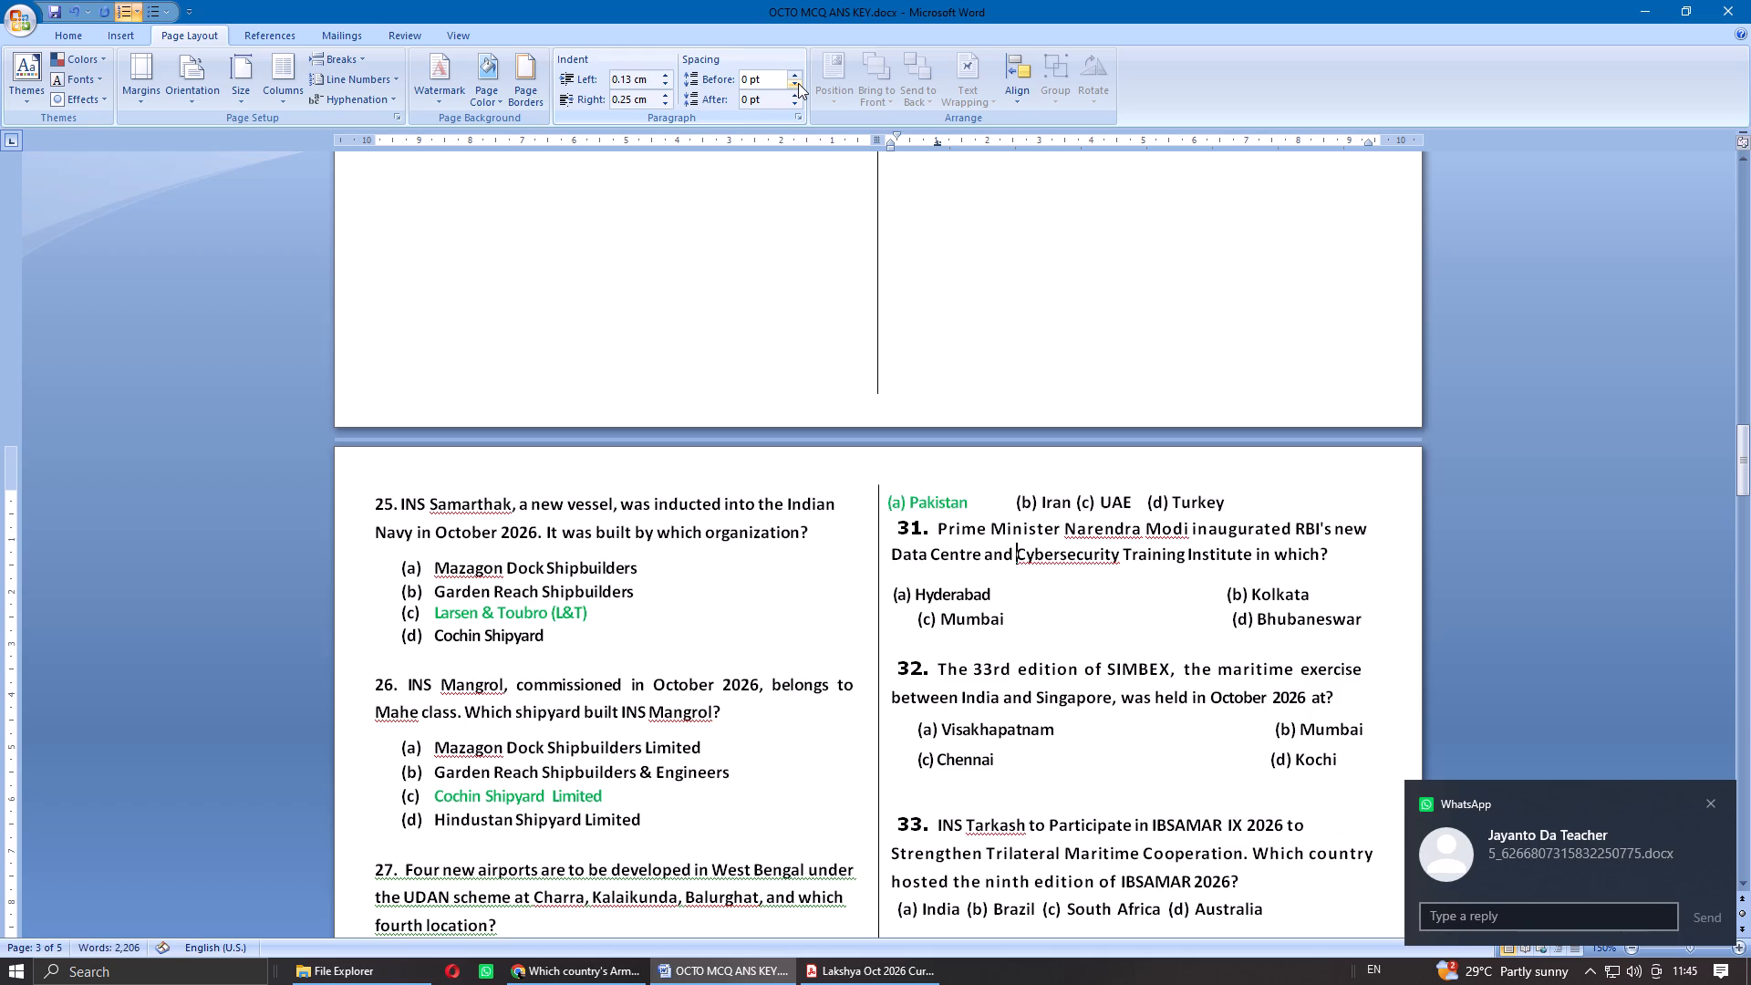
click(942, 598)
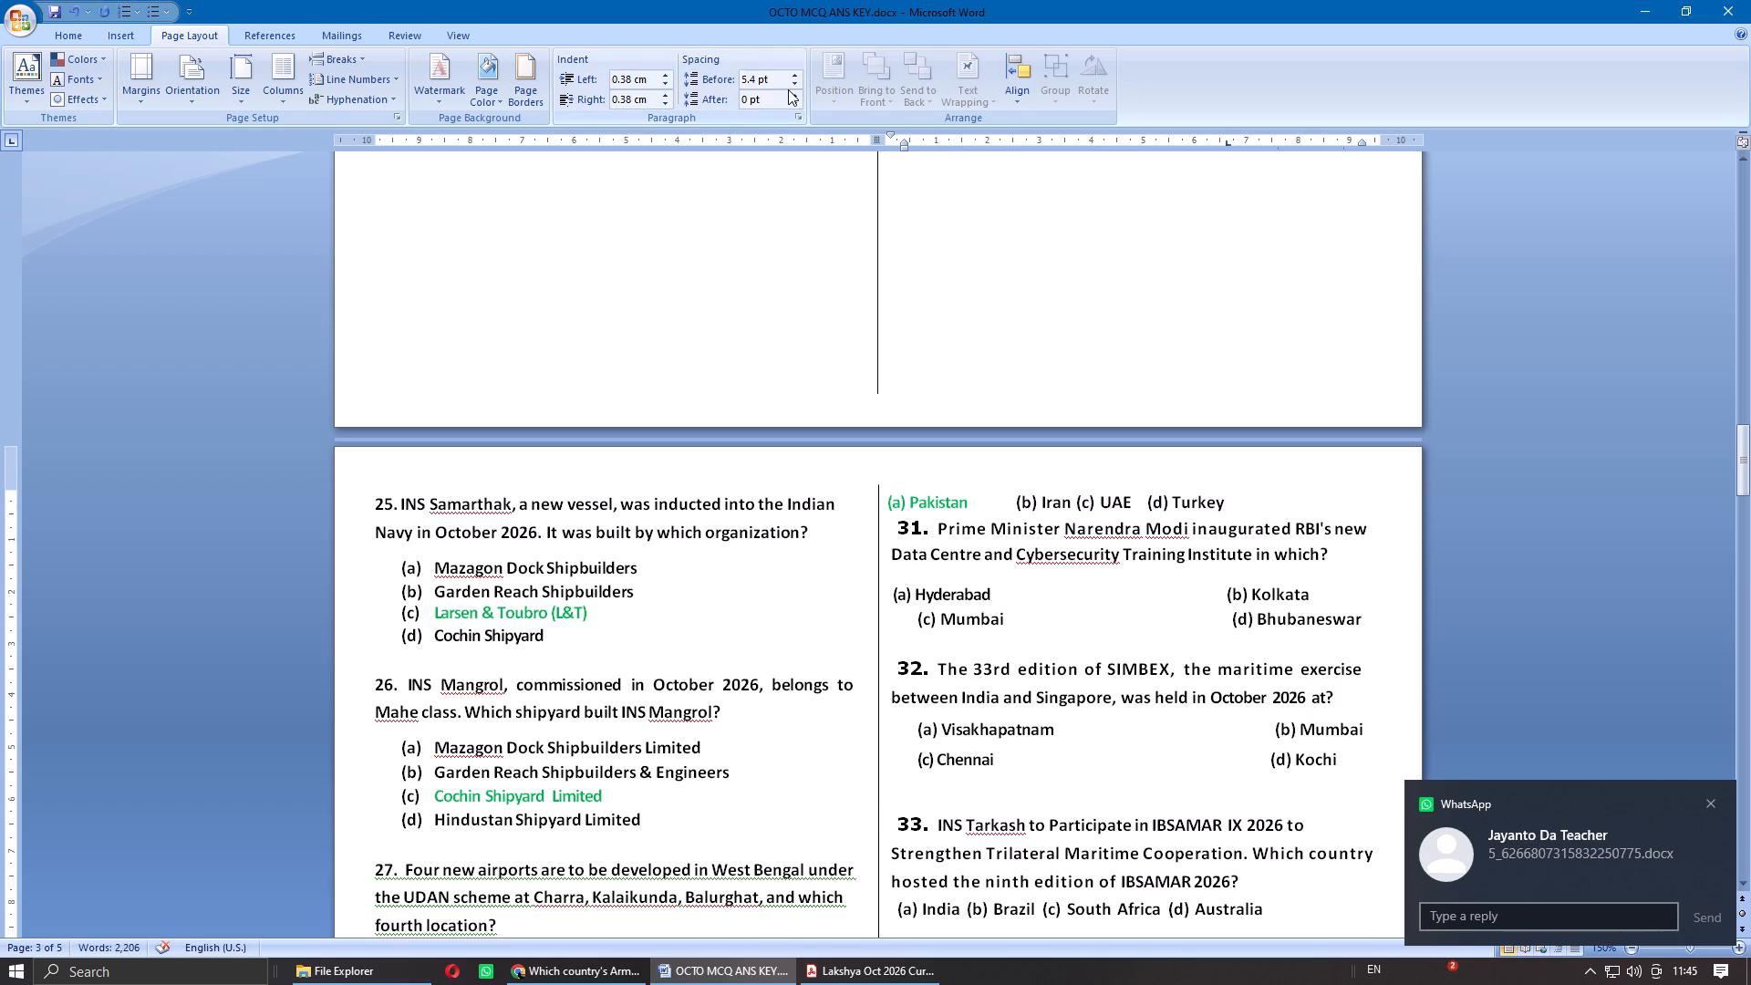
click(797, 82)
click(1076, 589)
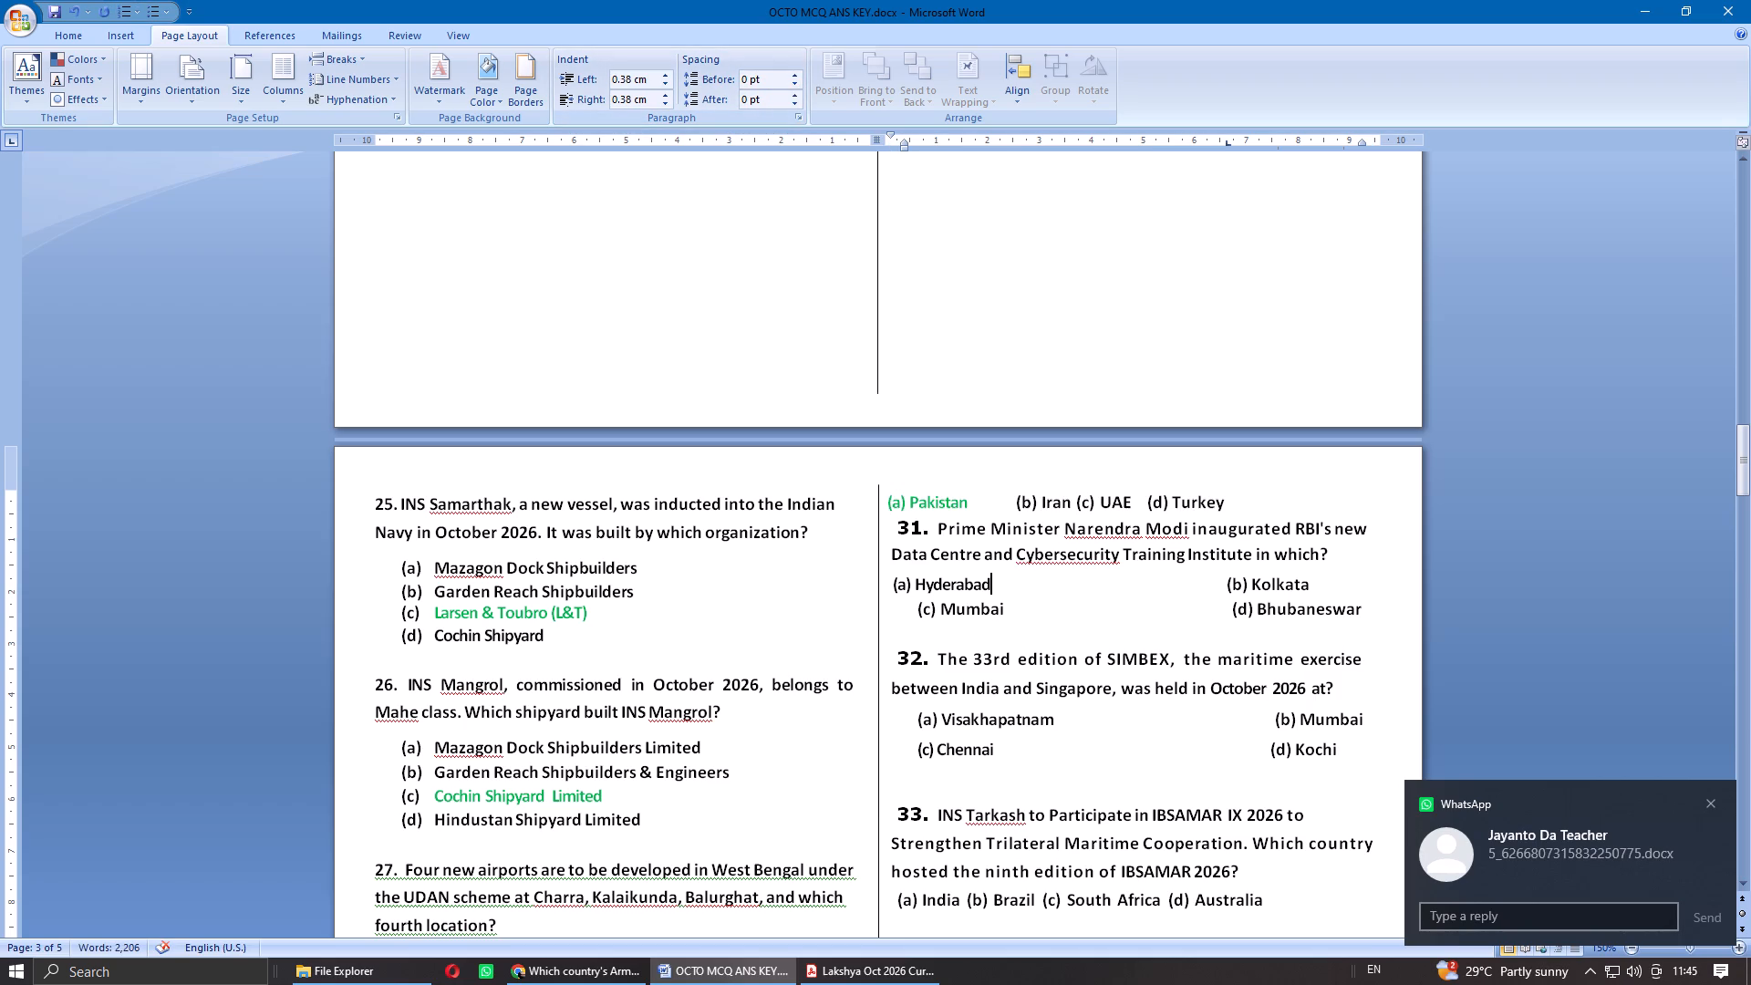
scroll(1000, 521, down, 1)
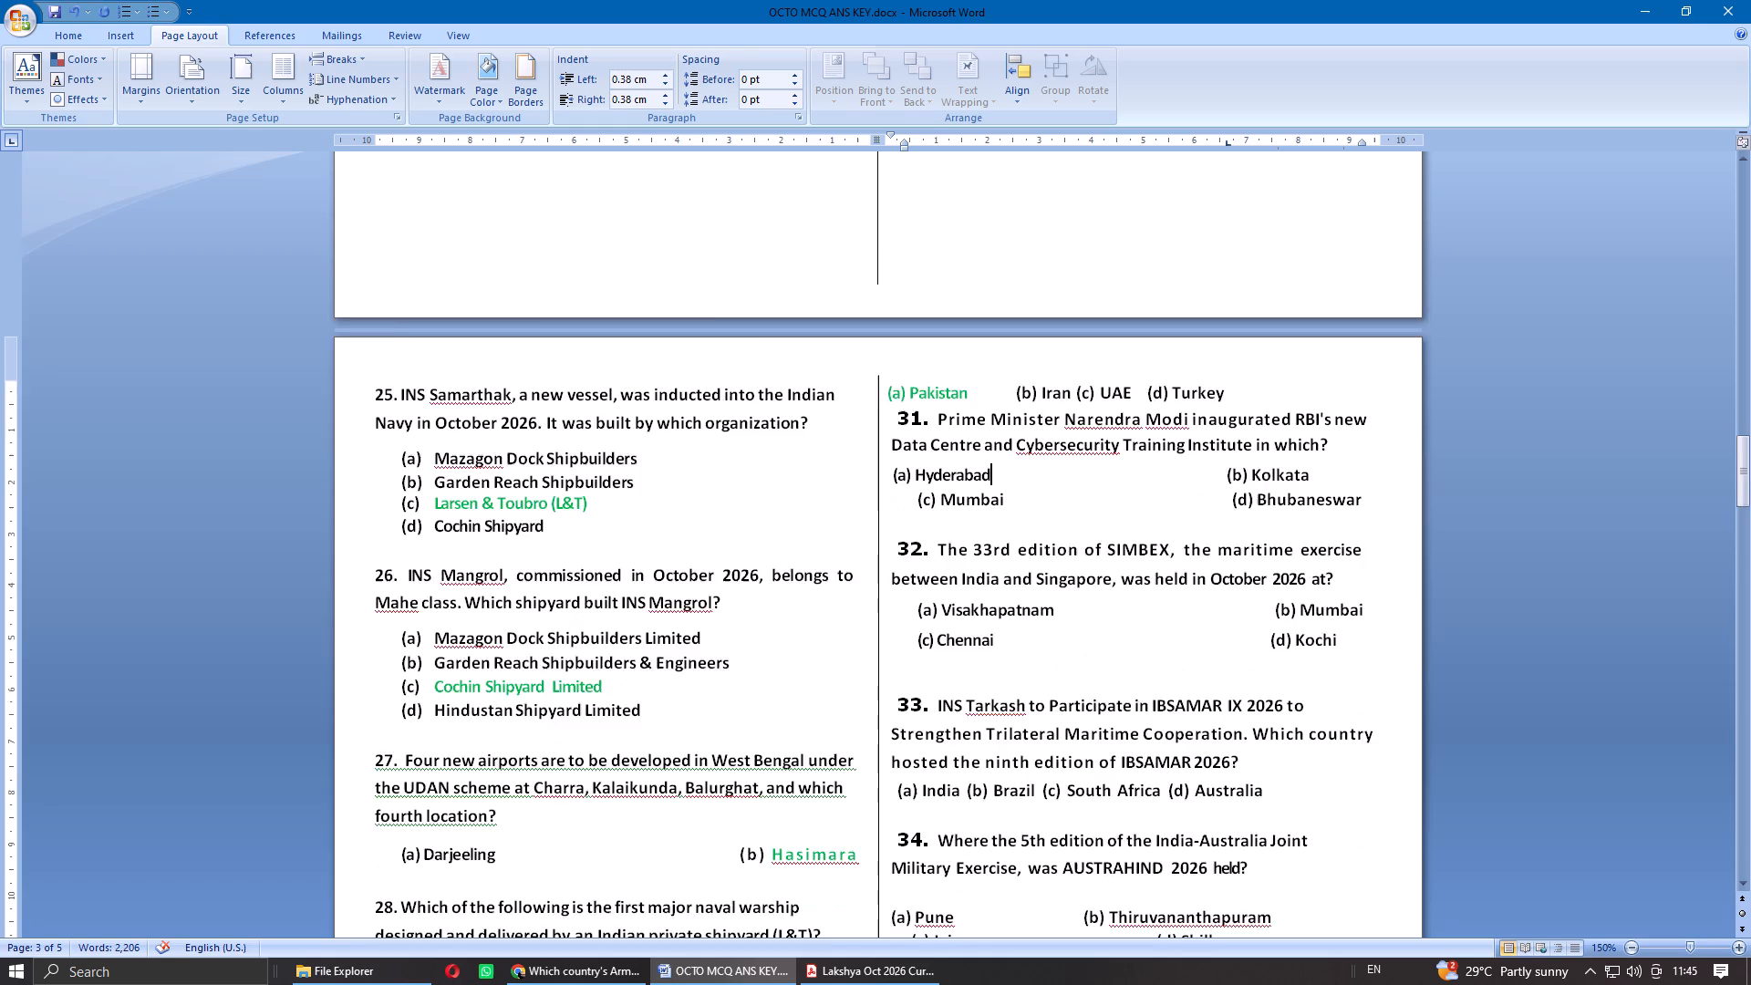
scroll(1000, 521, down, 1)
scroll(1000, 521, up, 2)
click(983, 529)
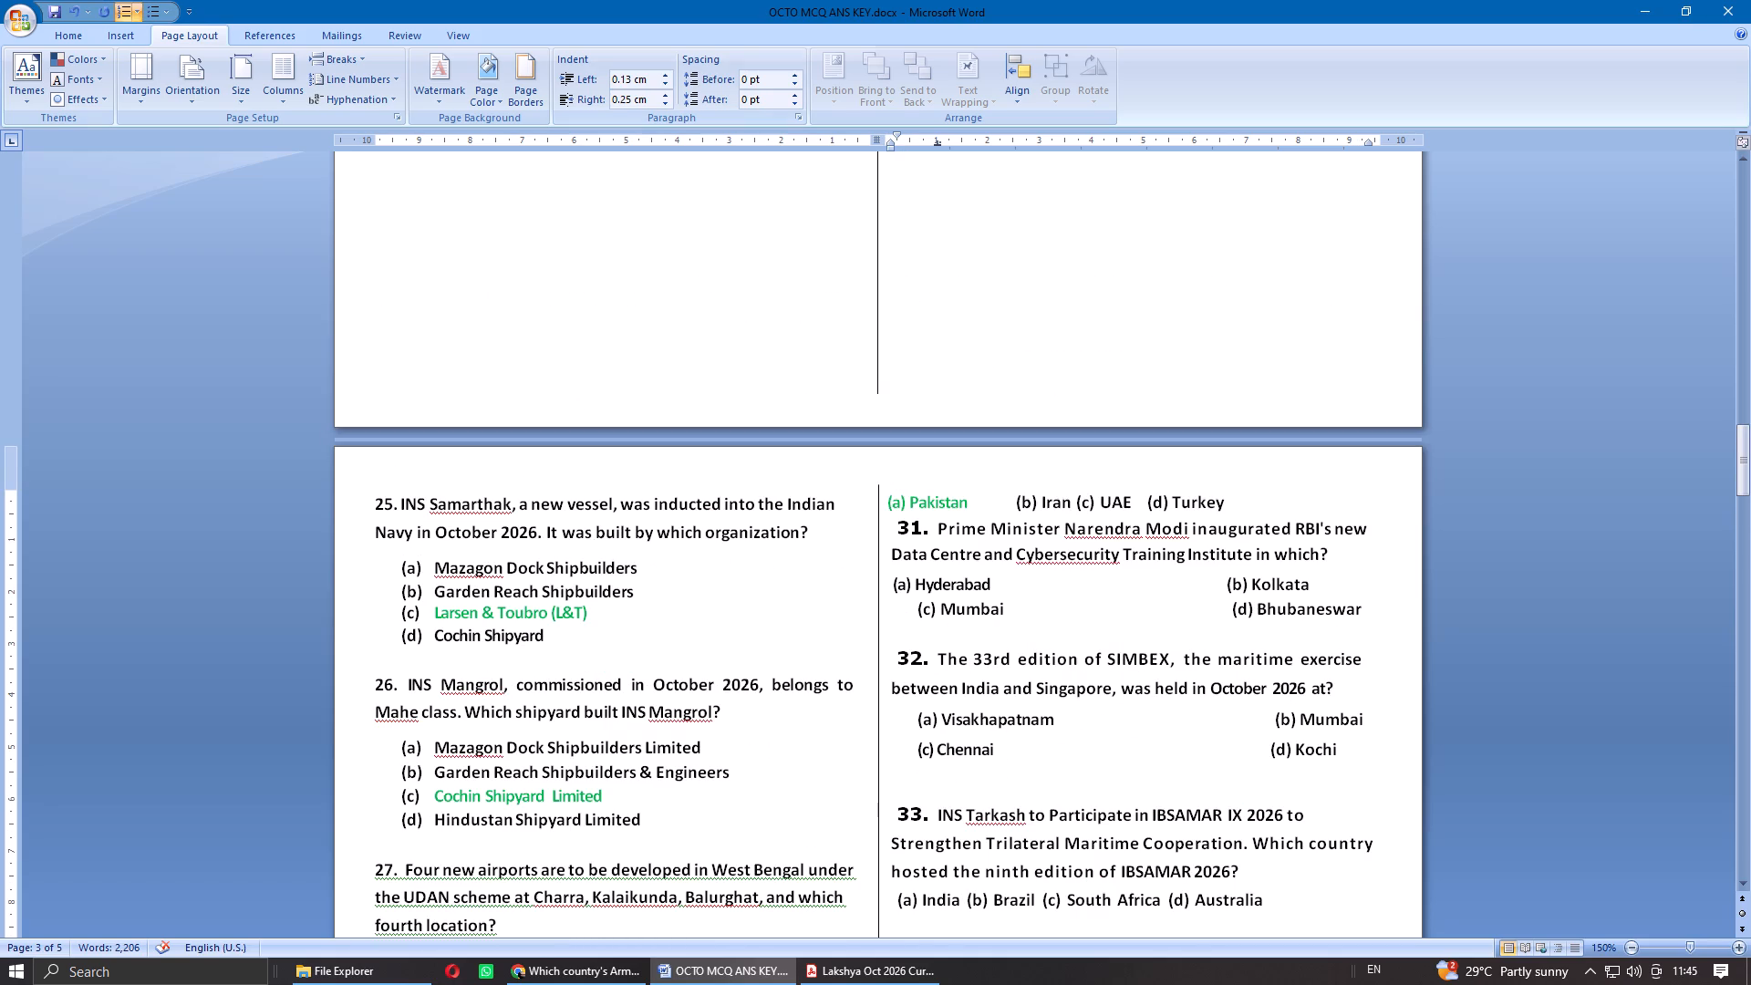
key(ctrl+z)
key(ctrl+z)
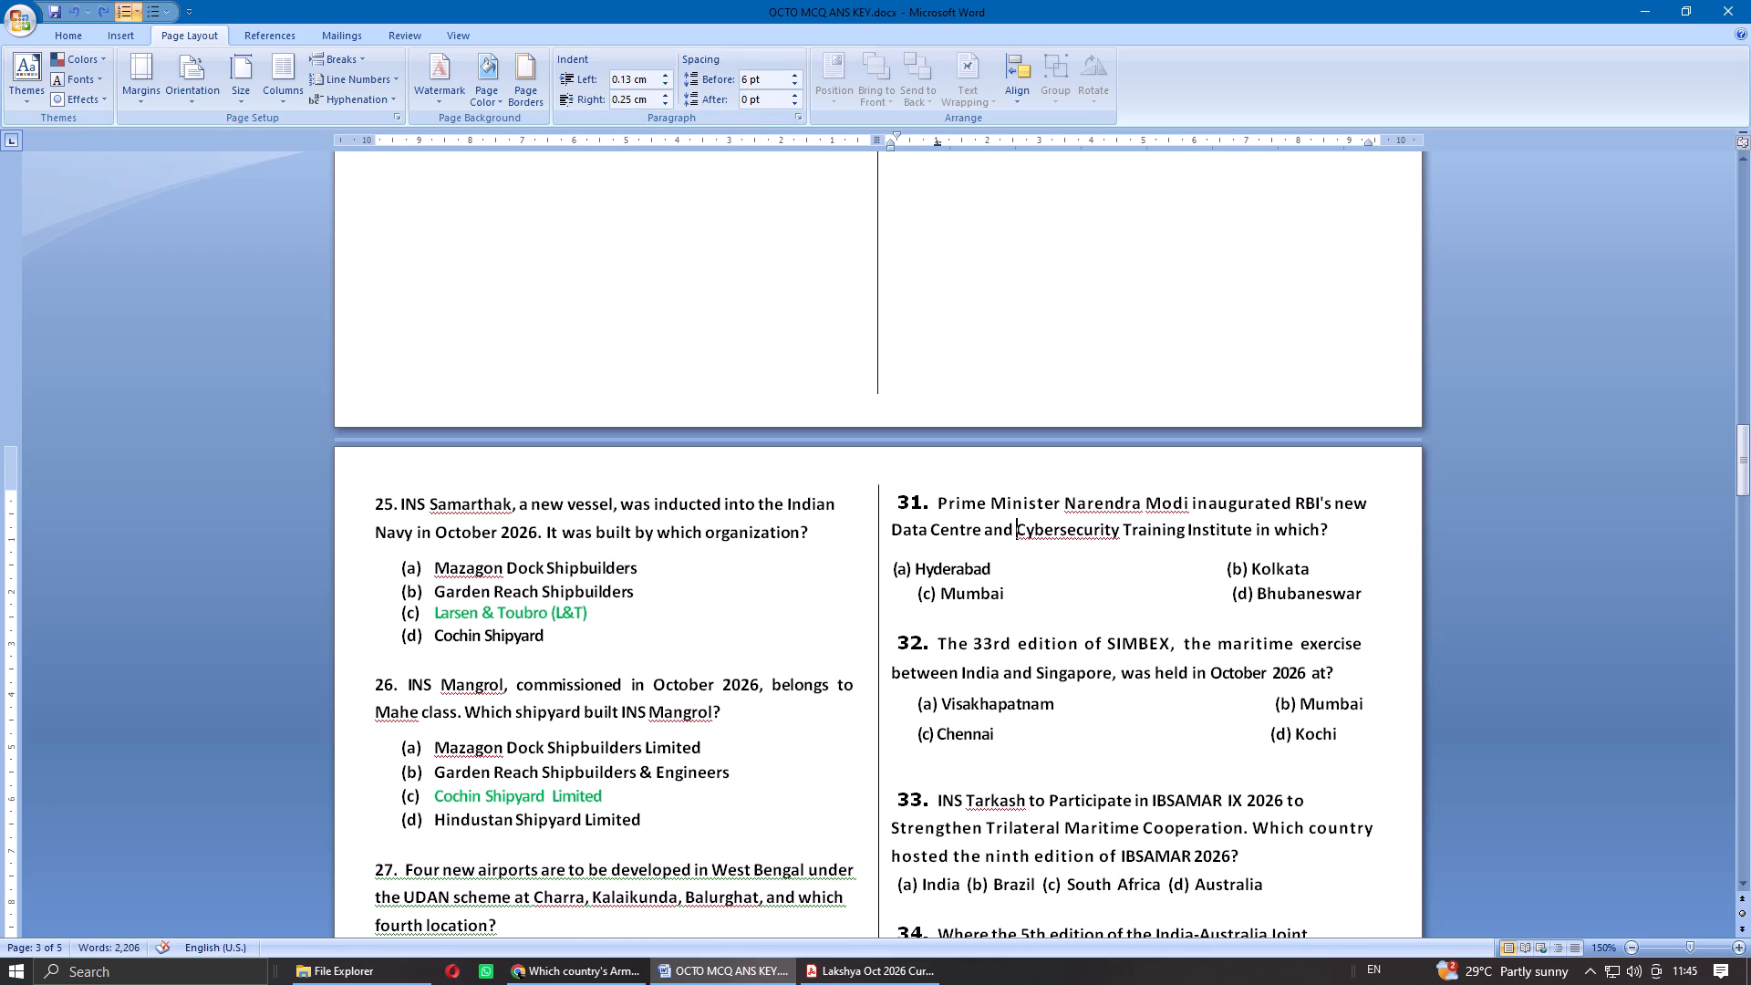
Set the spacing before question 31's Hyderabad and Kolkata option row to 6 pt.
click(970, 565)
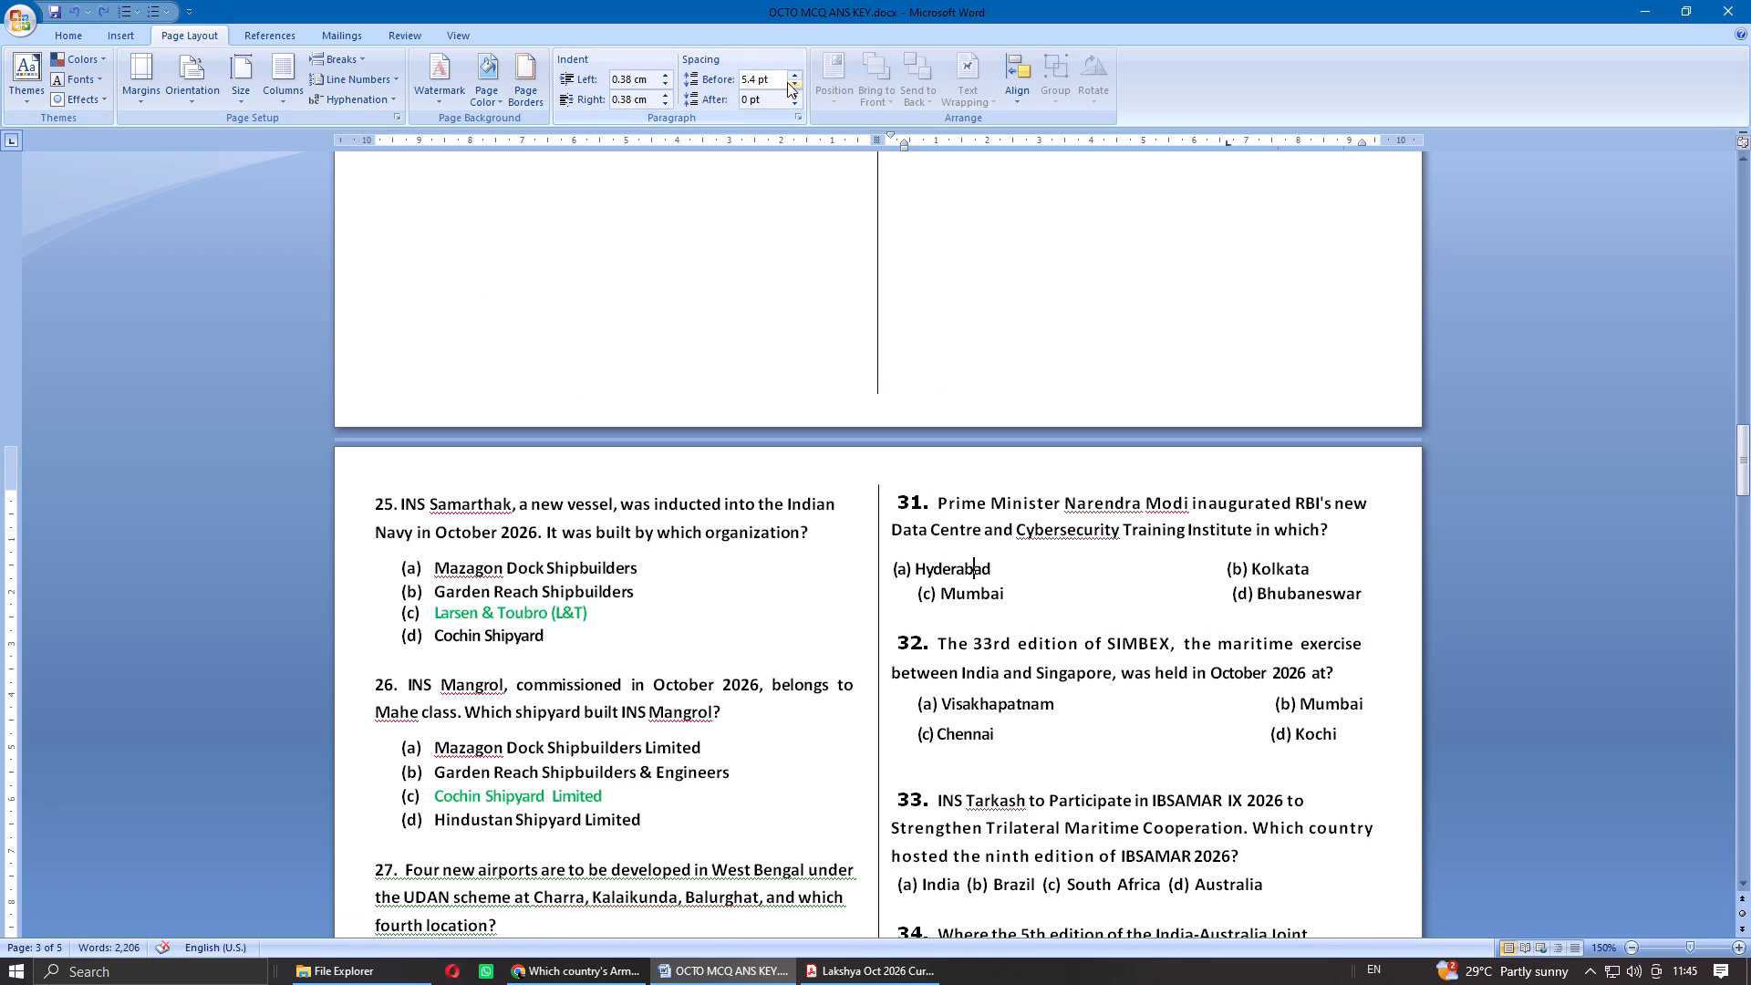
click(792, 82)
click(795, 69)
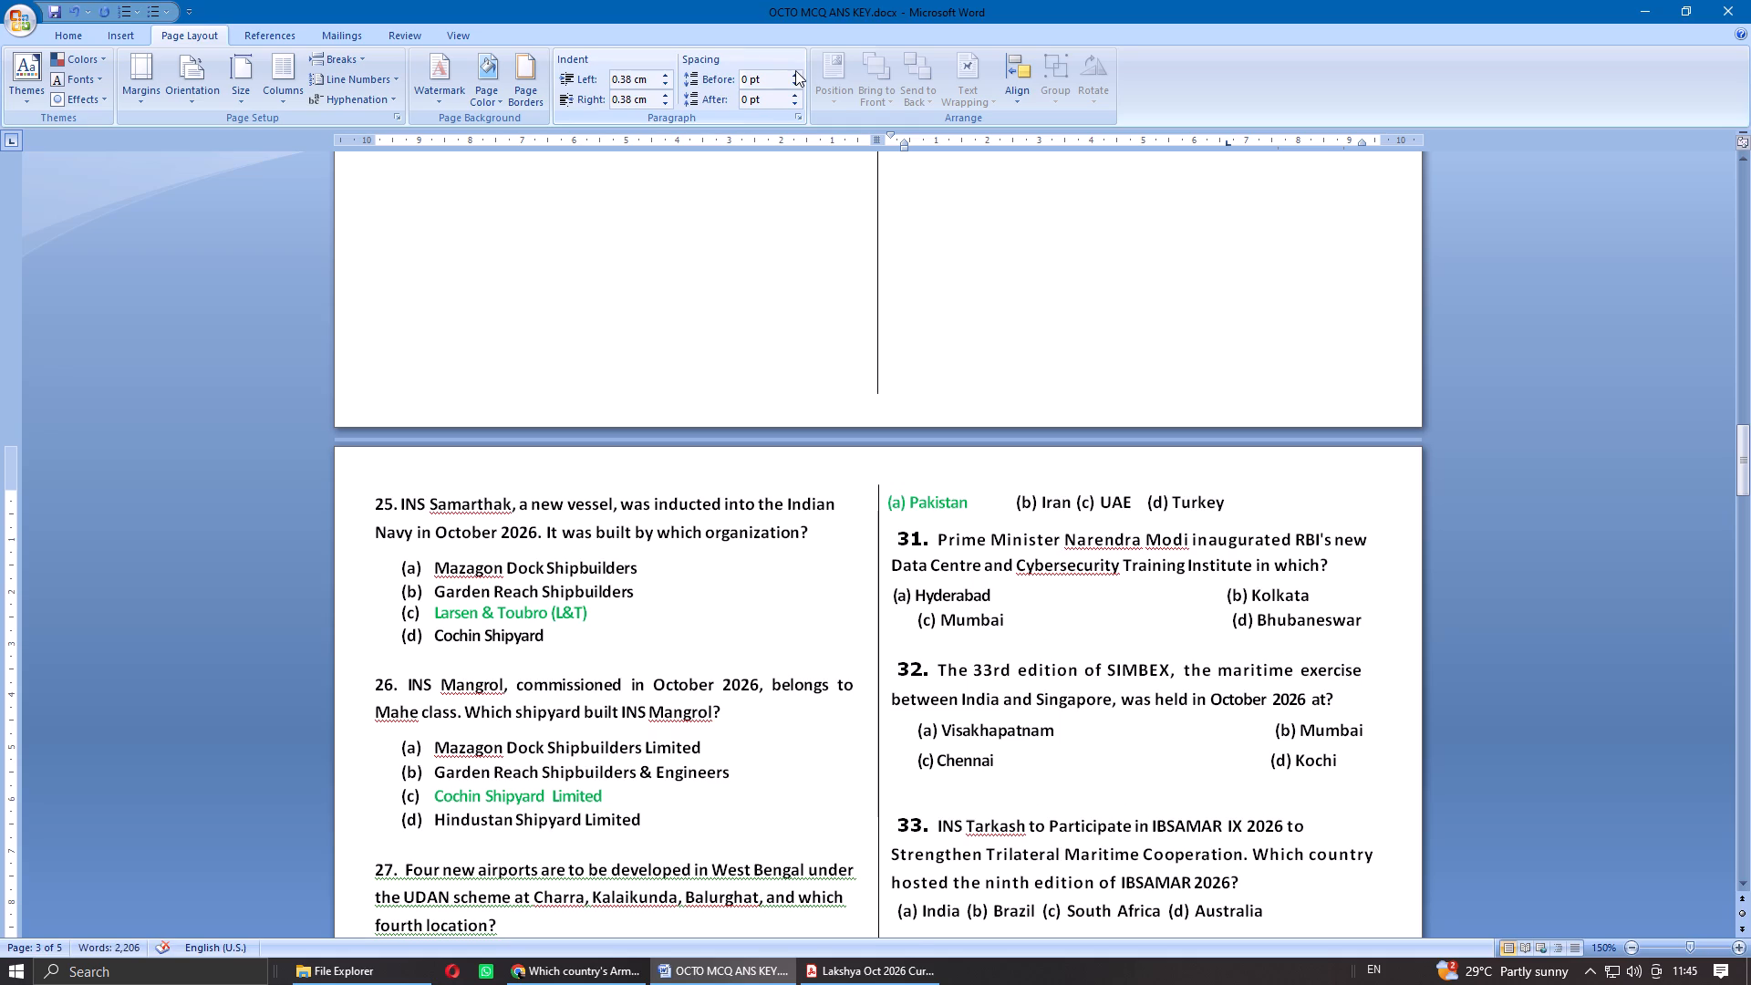
click(795, 76)
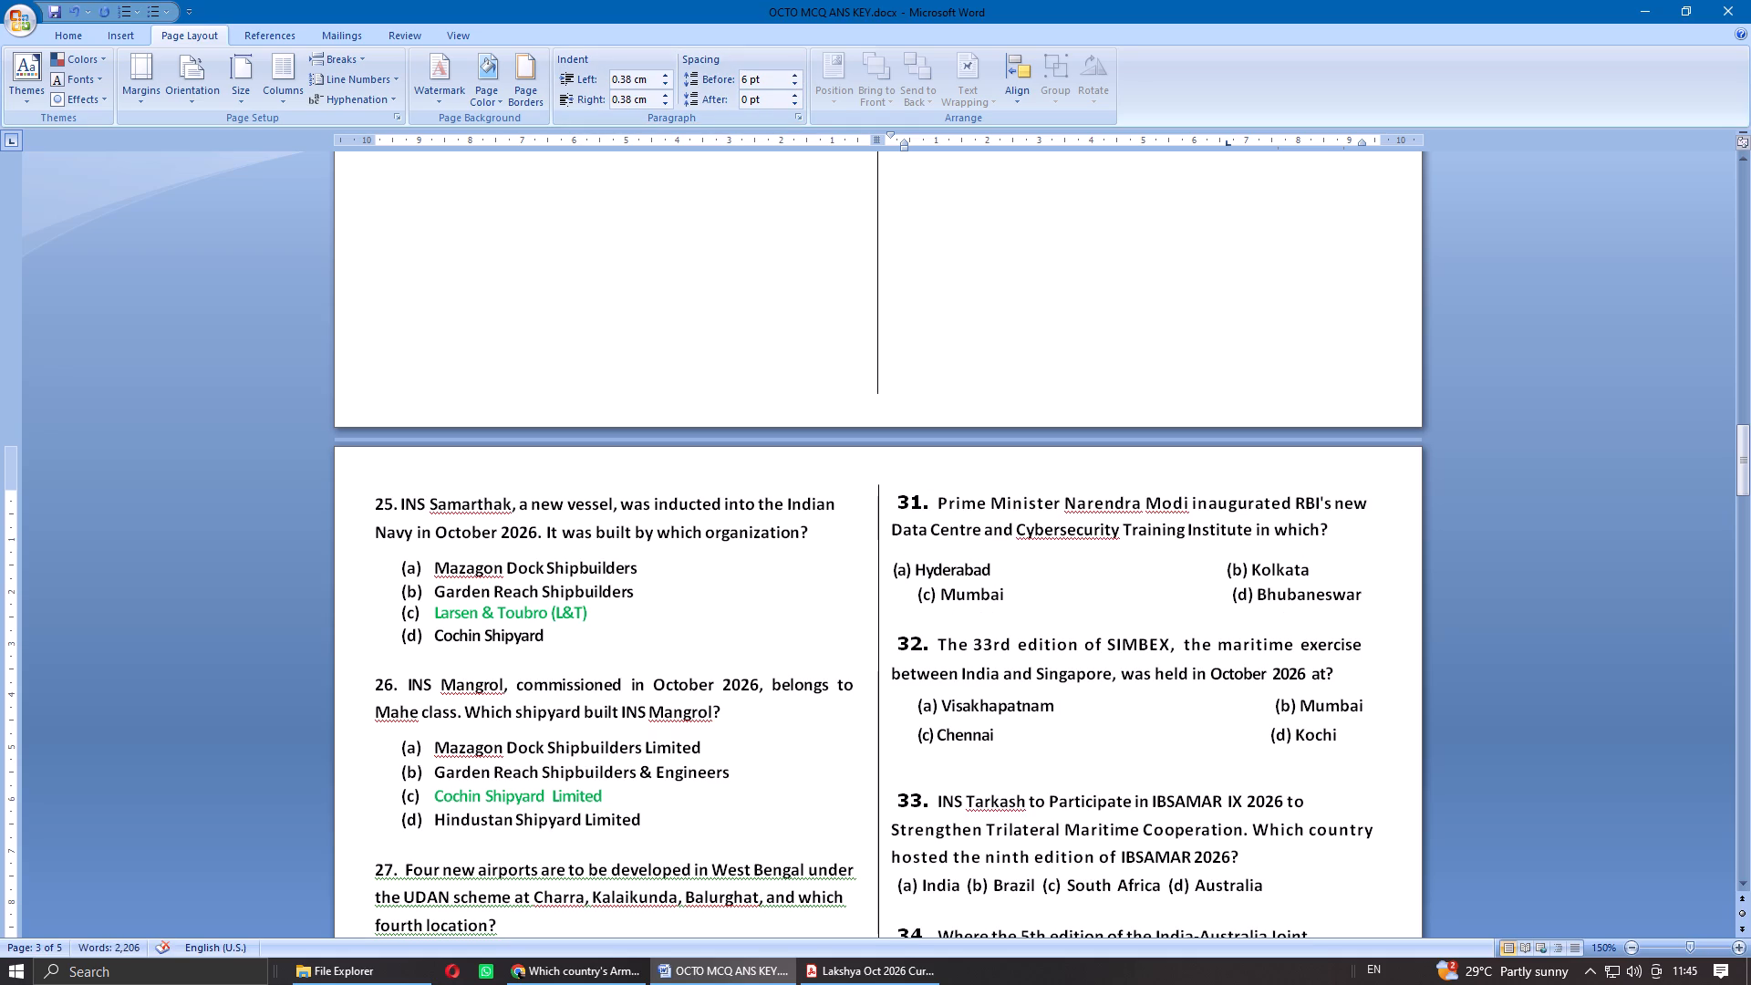
Copy question 31 about RBI's new Data Centre and Cybersecurity Training Institute and search for it on Google in Chrome.
drag(939, 499, 1334, 529)
right_click(1226, 514)
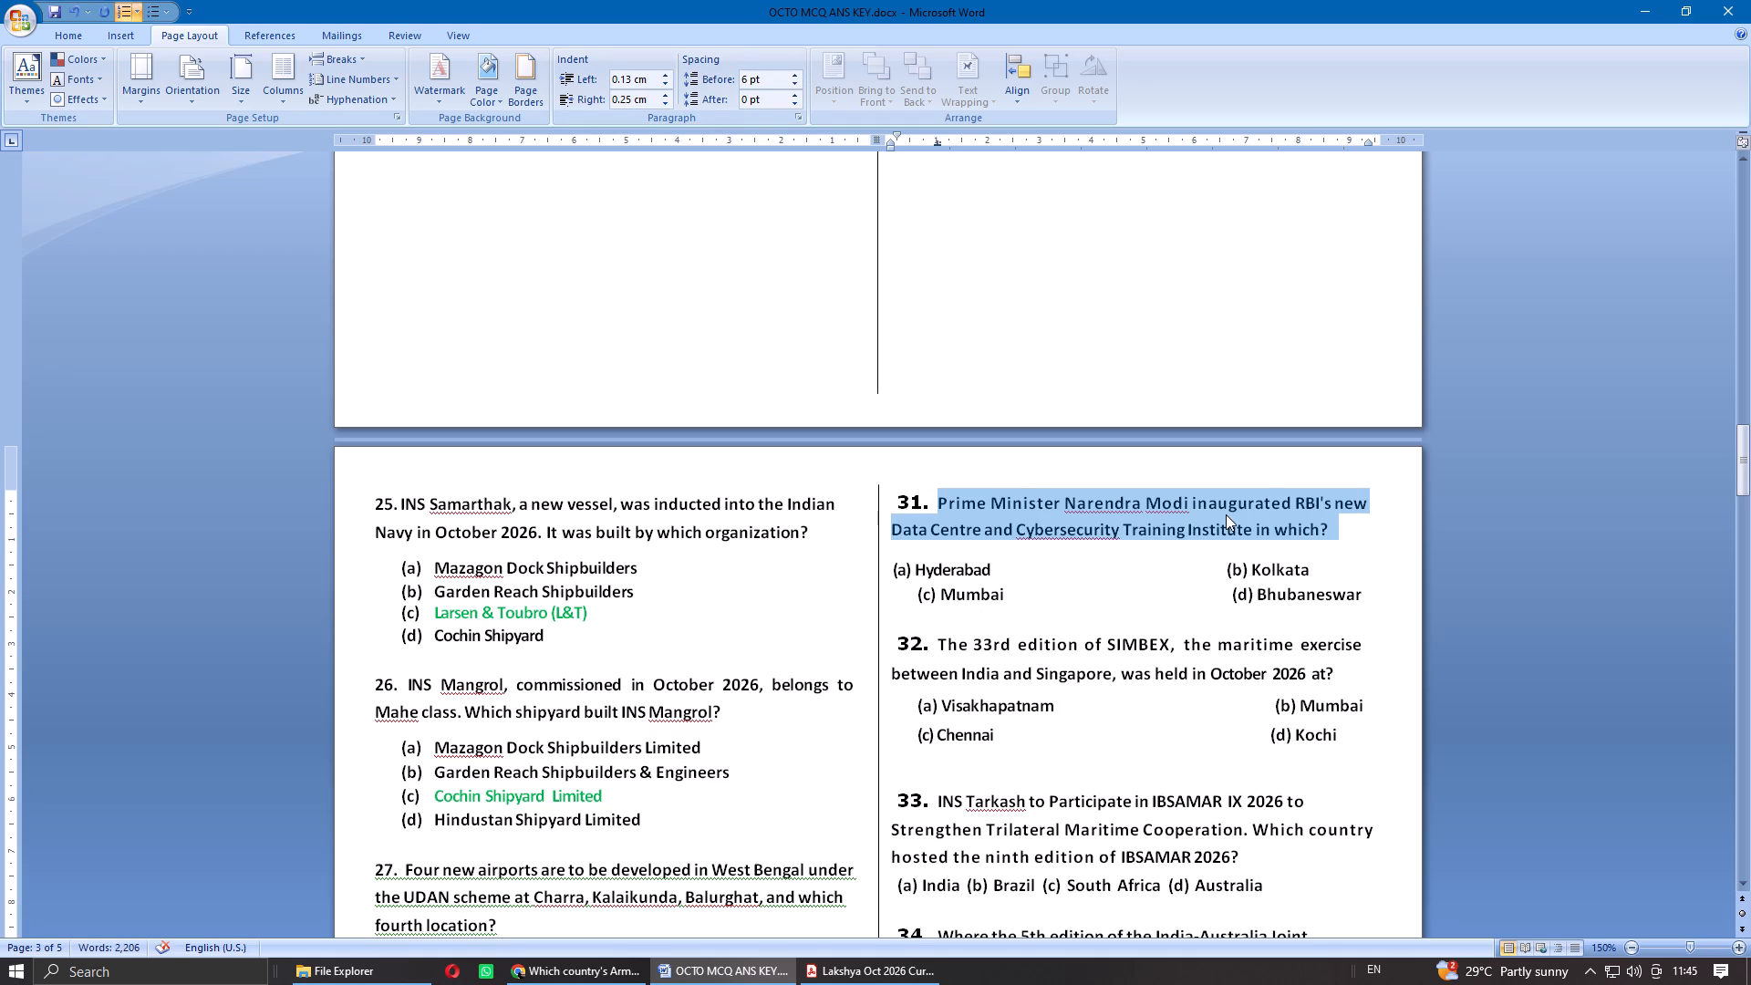
click(1249, 545)
click(628, 984)
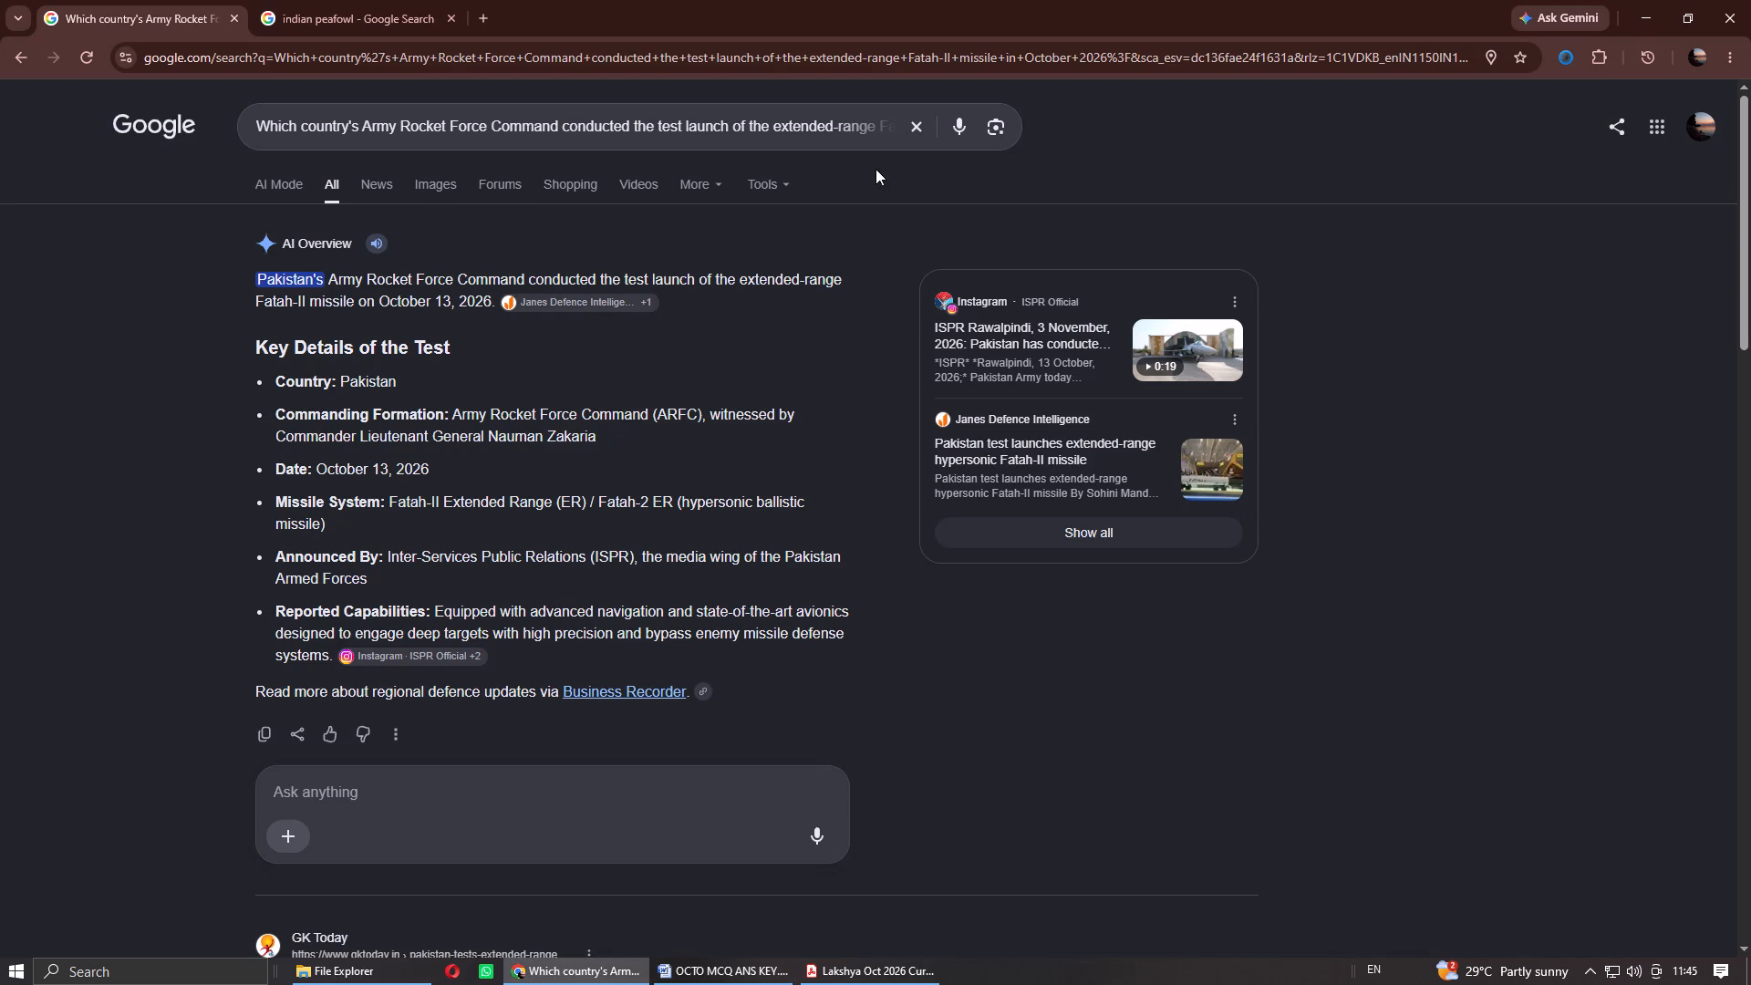
click(912, 131)
right_click(869, 131)
click(940, 327)
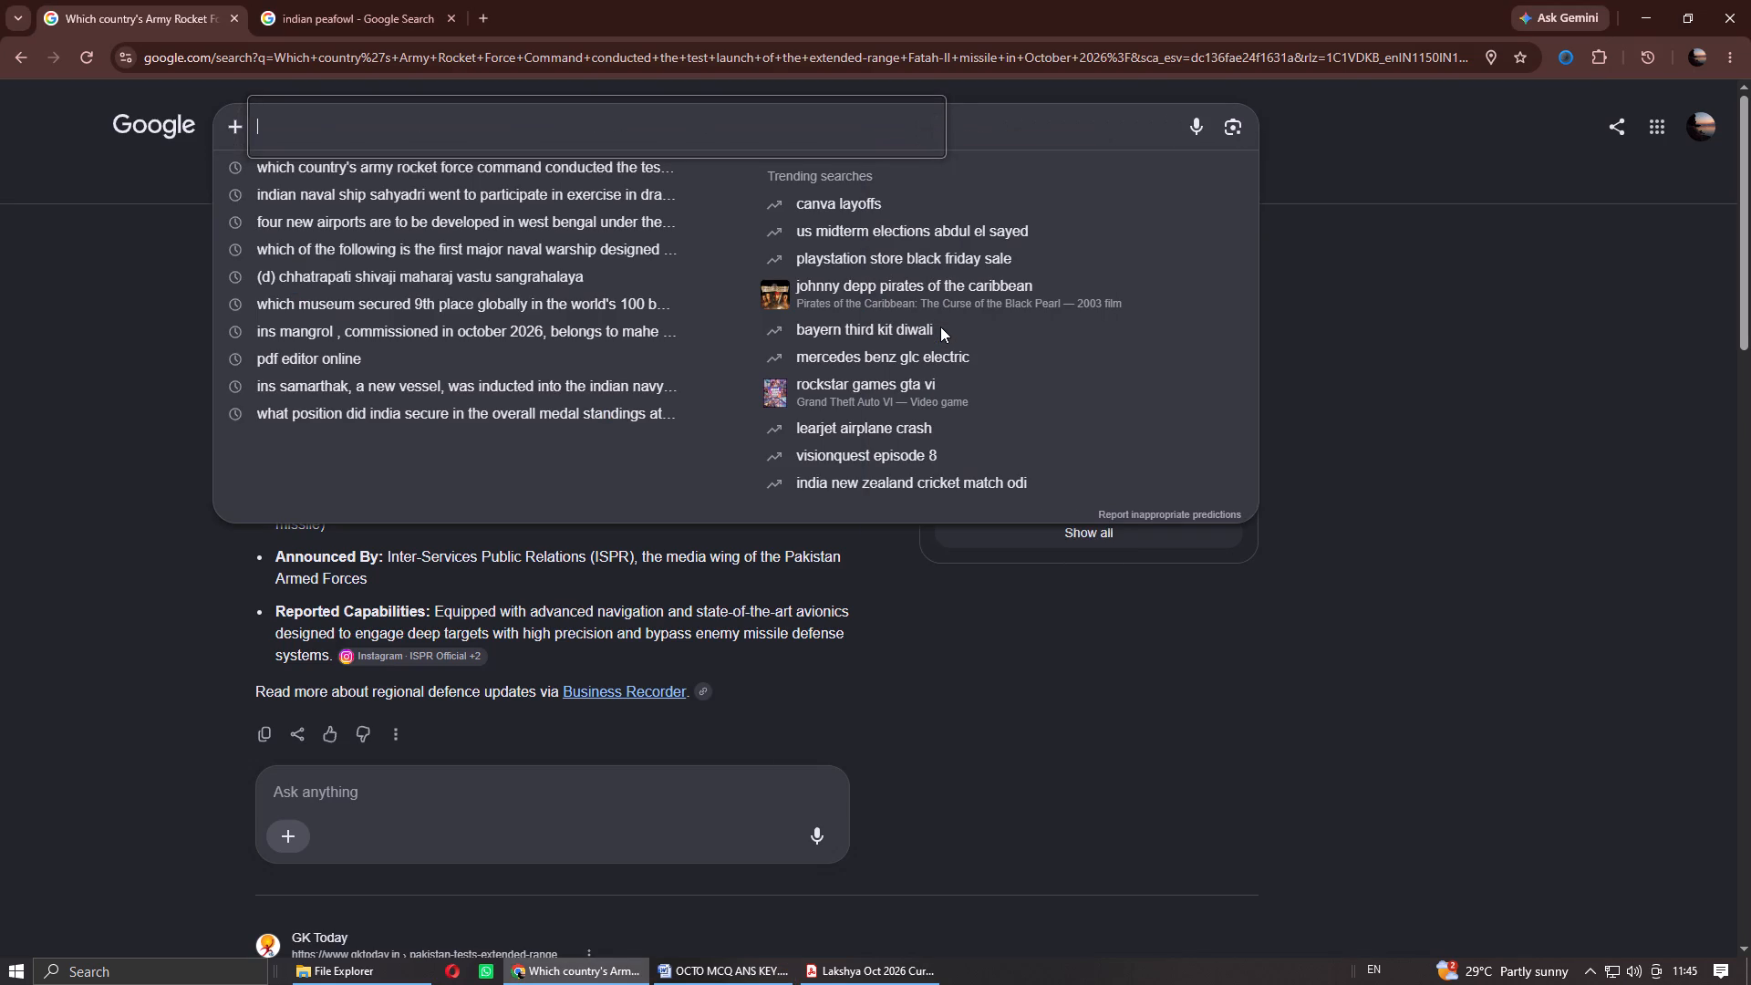
key(Return)
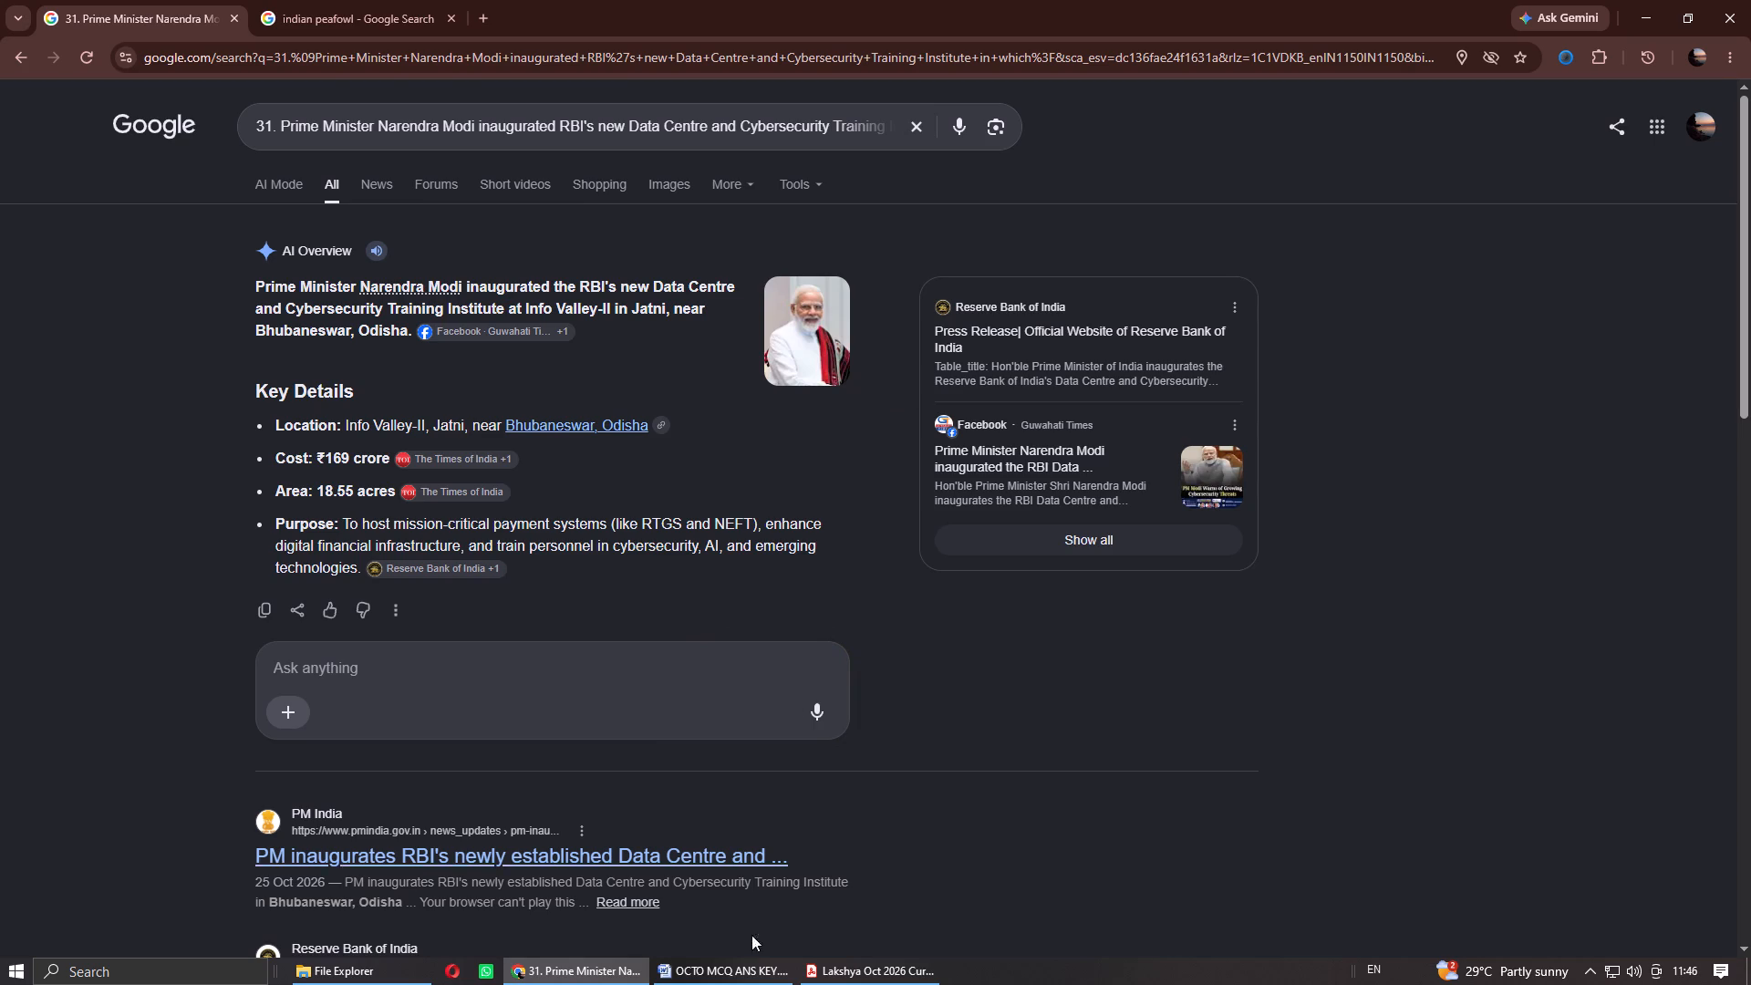
Back in the Word document, colour option (d) Bhubaneswar of question 31 green as the answer.
click(742, 984)
click(1031, 590)
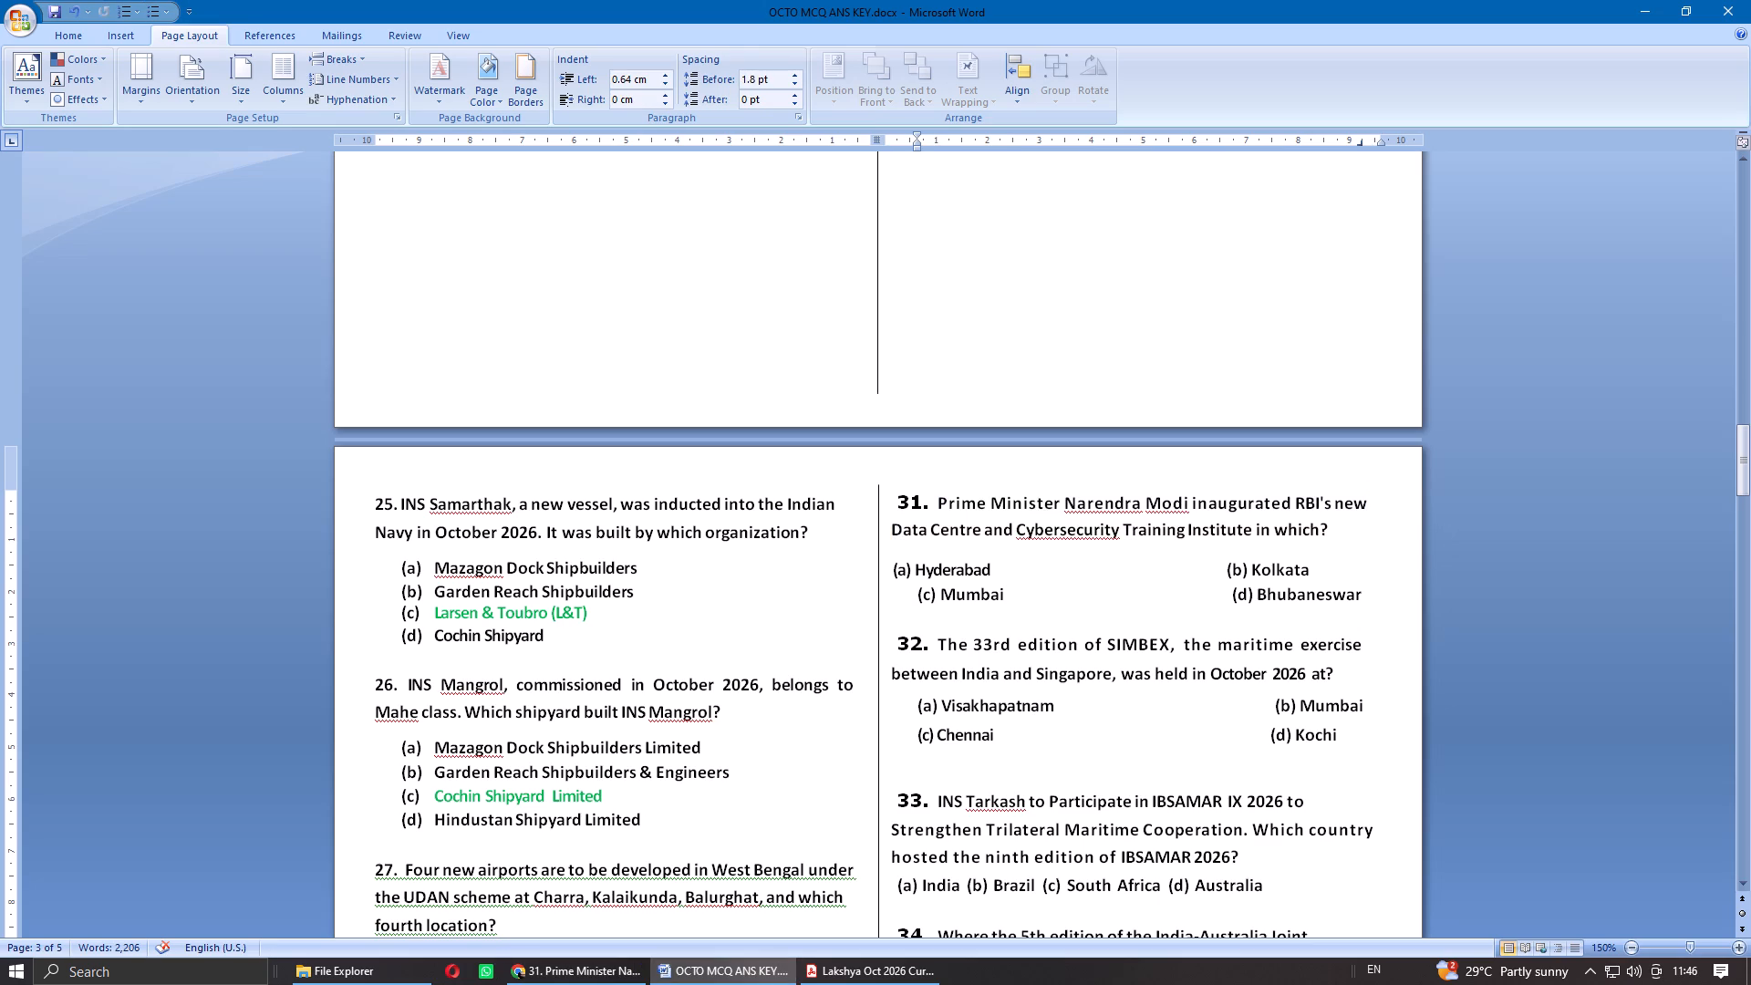
drag(1227, 595, 1351, 595)
click(69, 33)
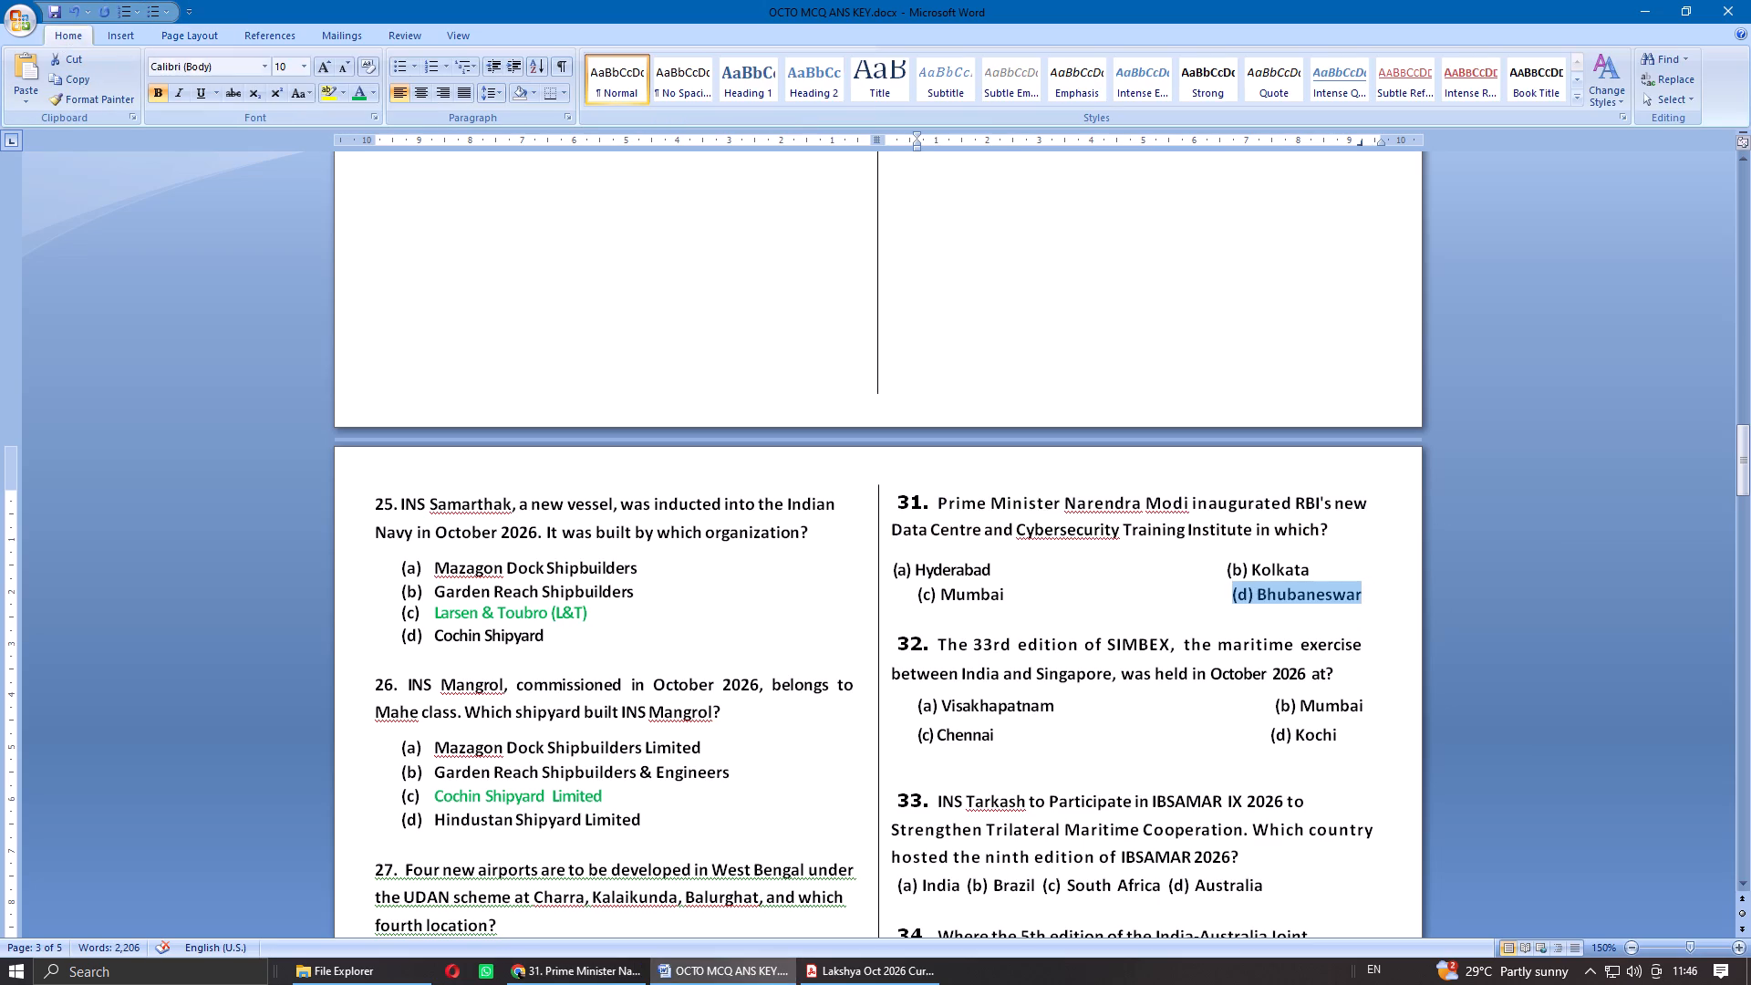
click(361, 86)
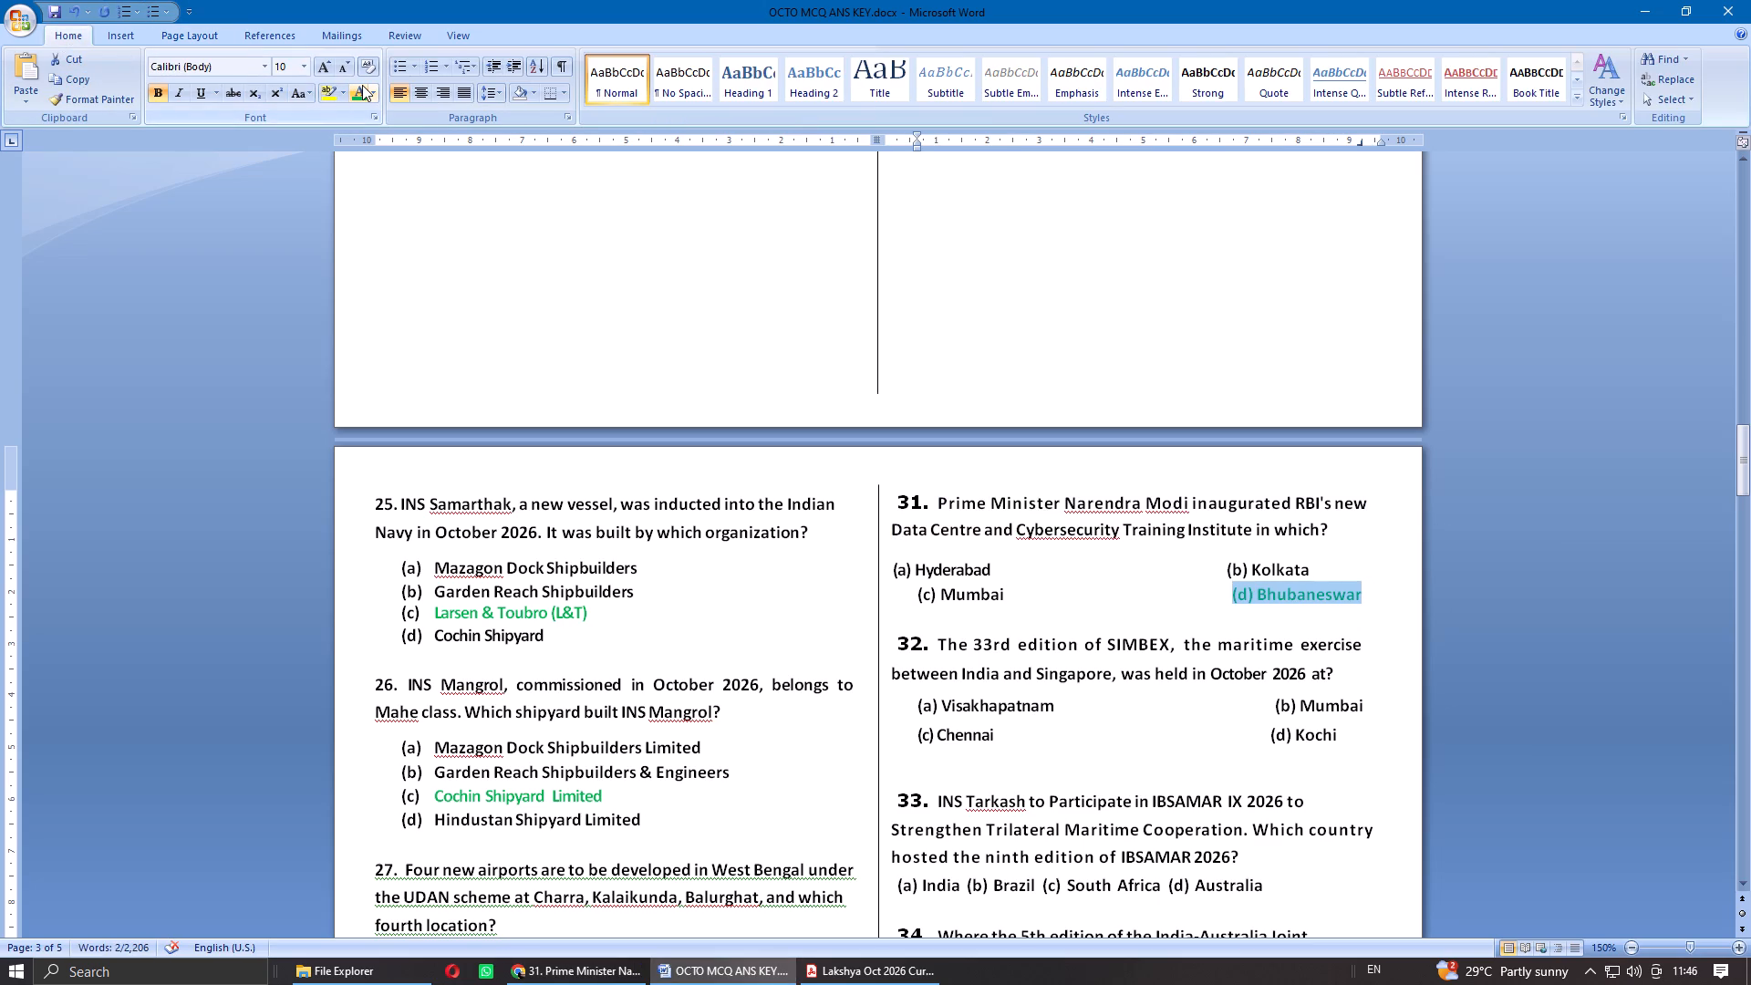
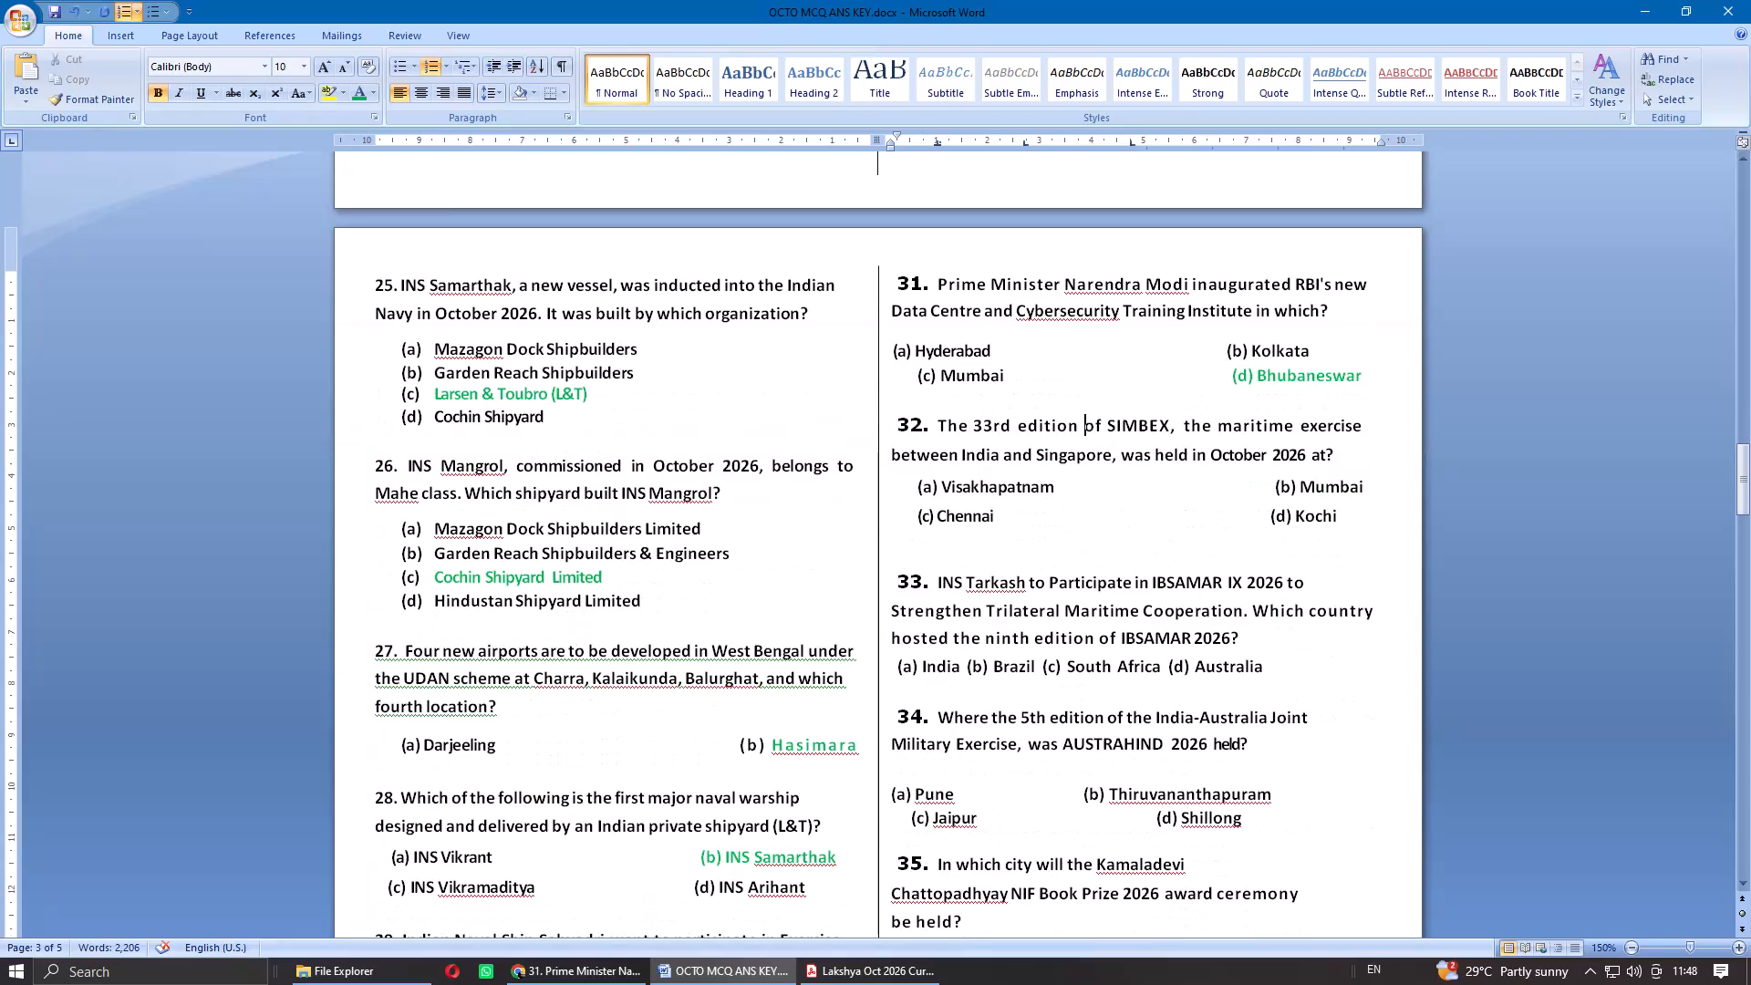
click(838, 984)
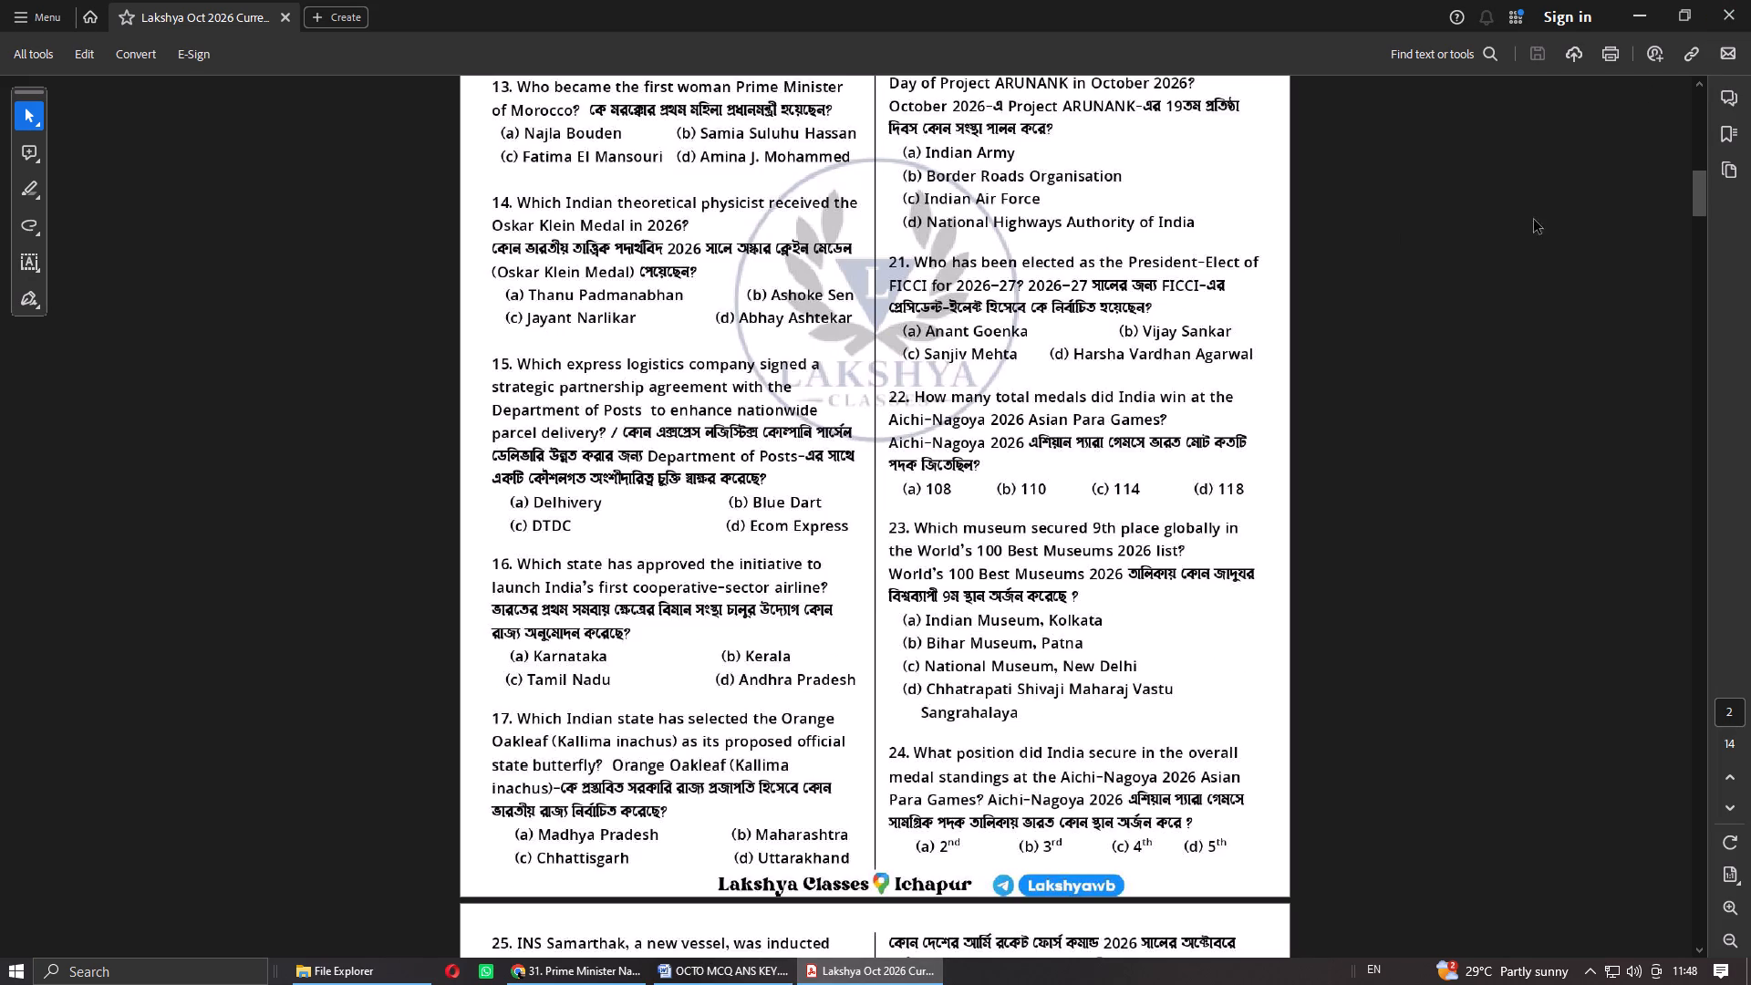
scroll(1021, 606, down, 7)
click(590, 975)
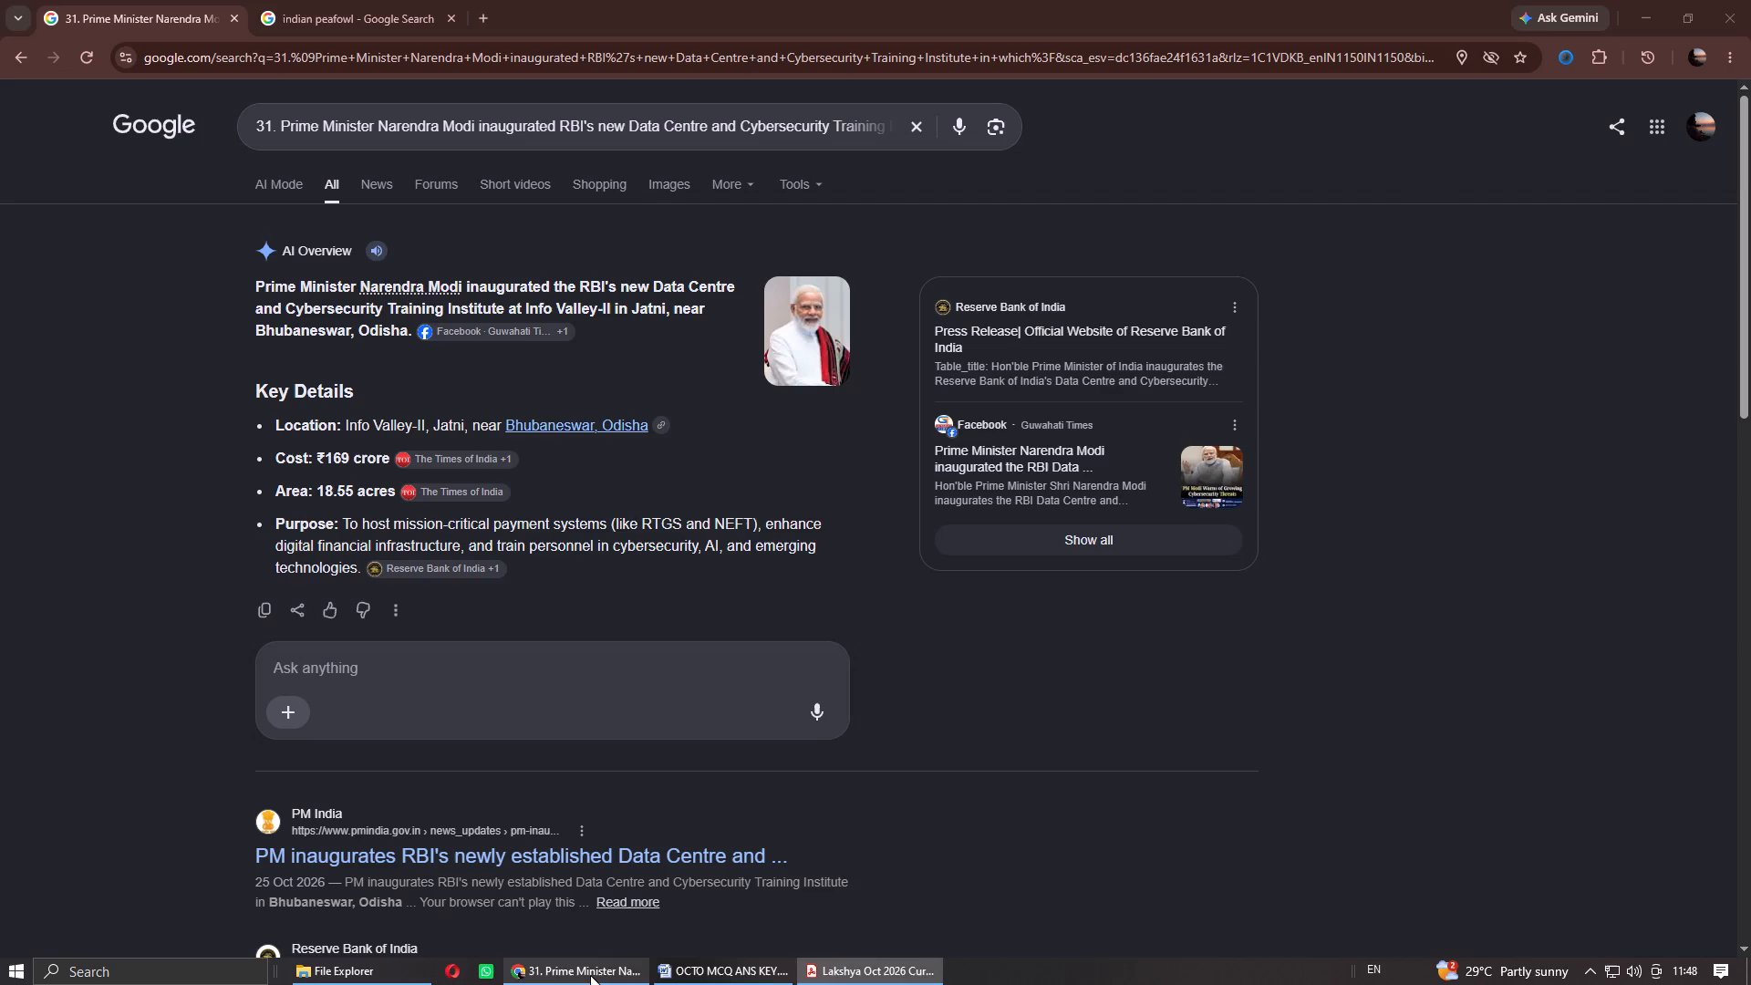
Copy the text of question 32 about the 33rd SIMBEX edition from the Word answer key and search Google for it in Chrome.
click(689, 970)
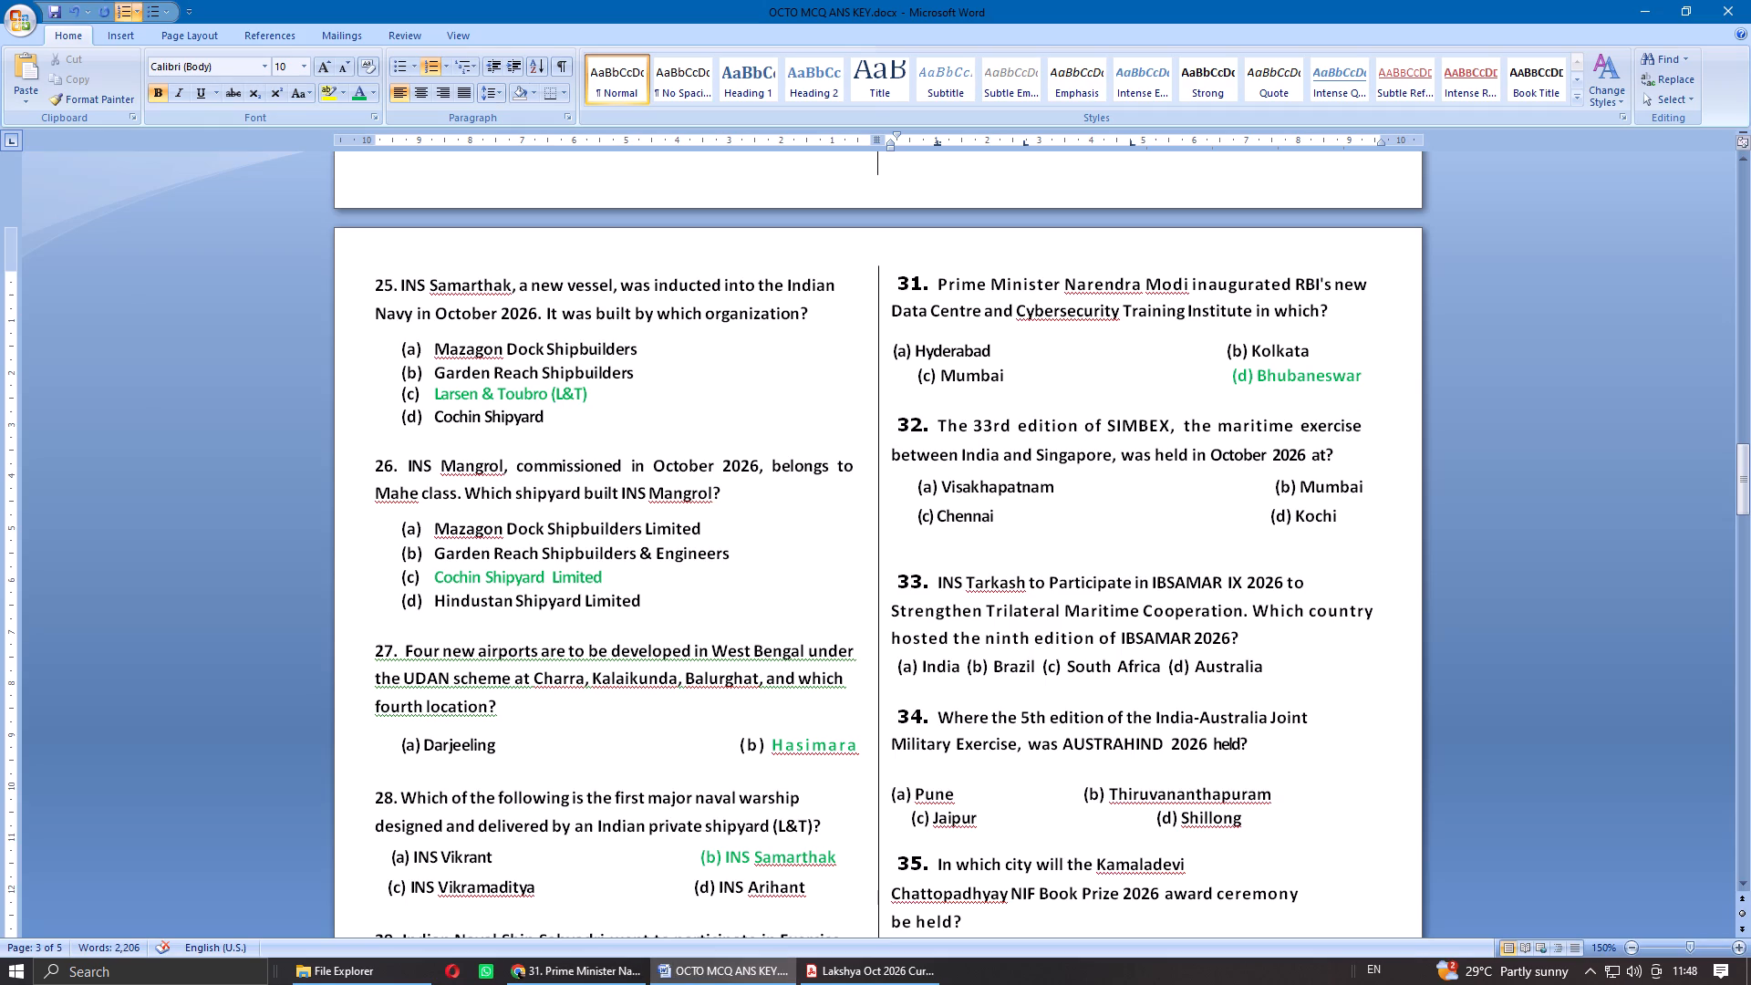
drag(944, 426, 1329, 440)
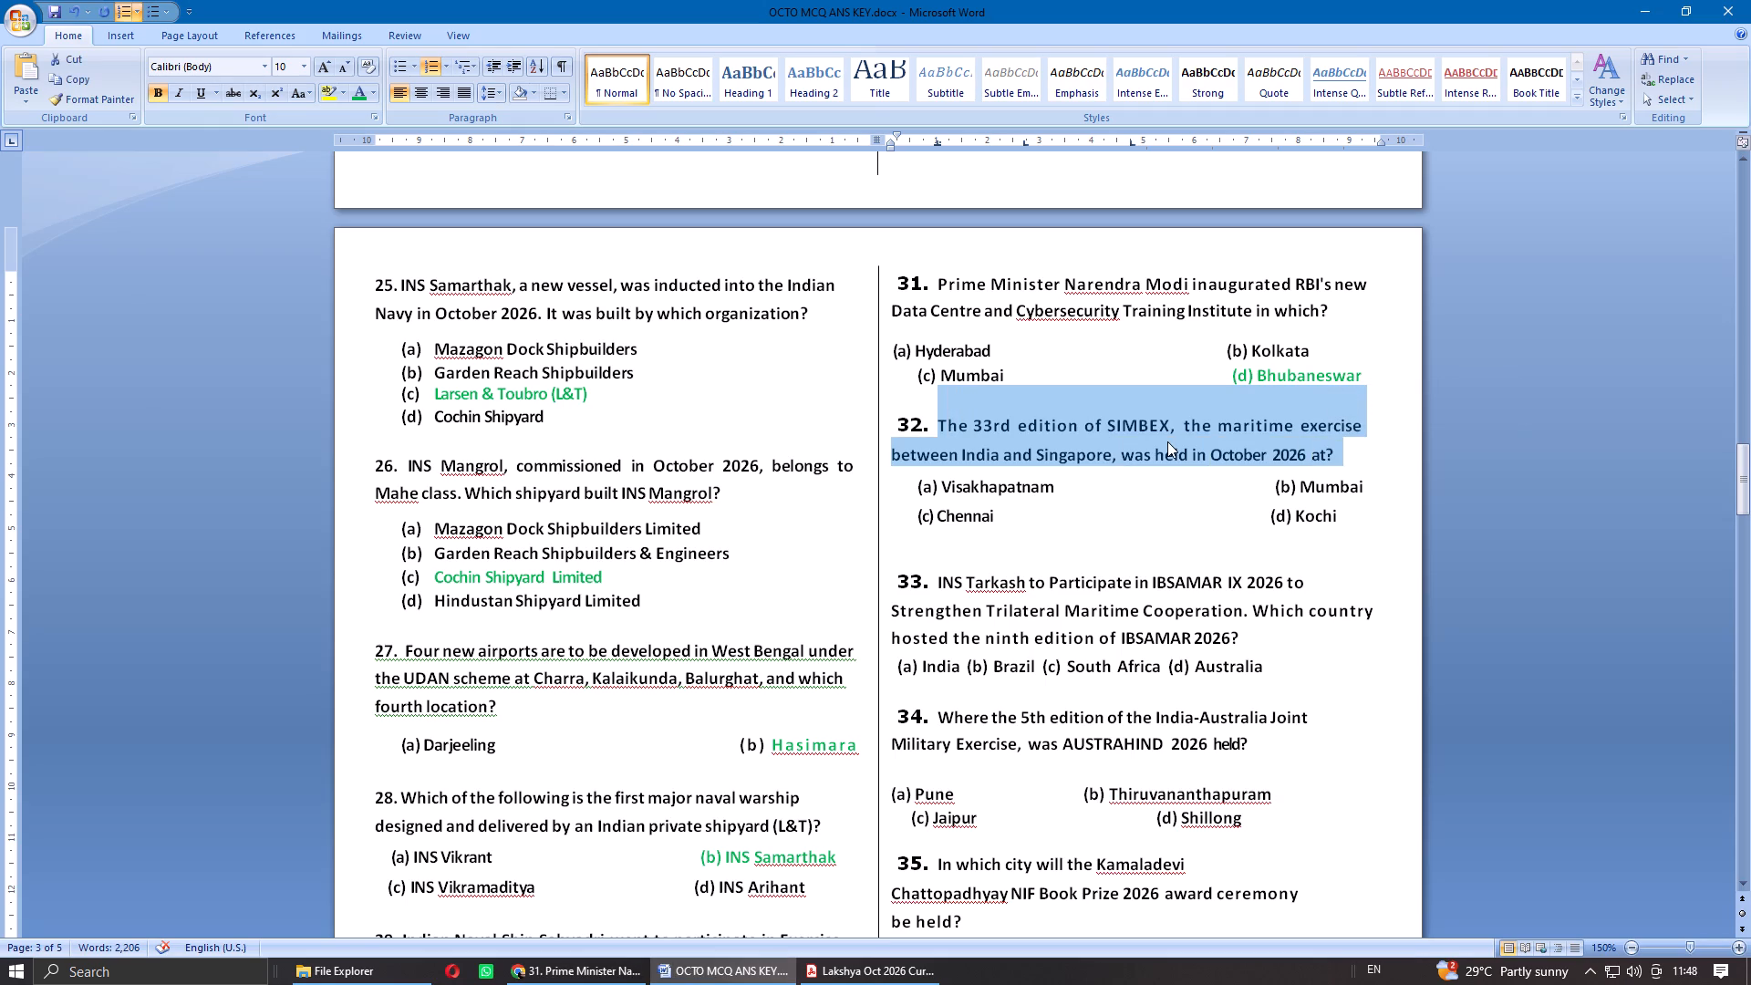
right_click(1167, 441)
click(1198, 478)
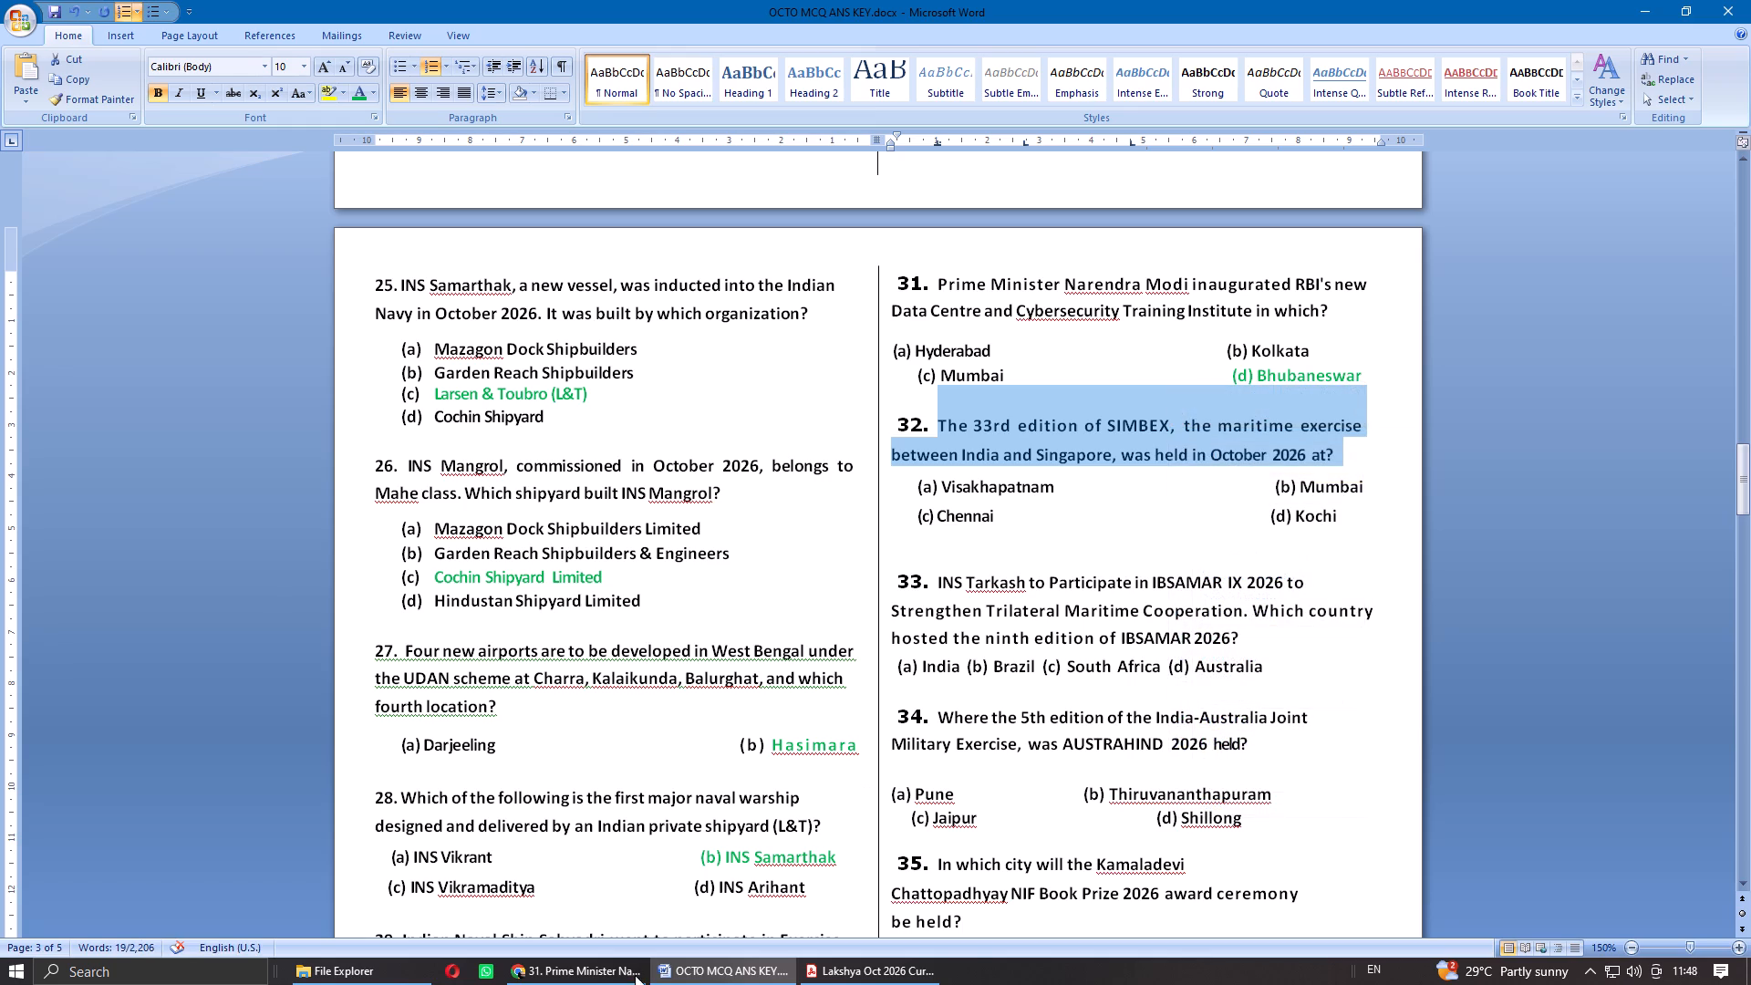
click(624, 984)
click(919, 129)
right_click(868, 126)
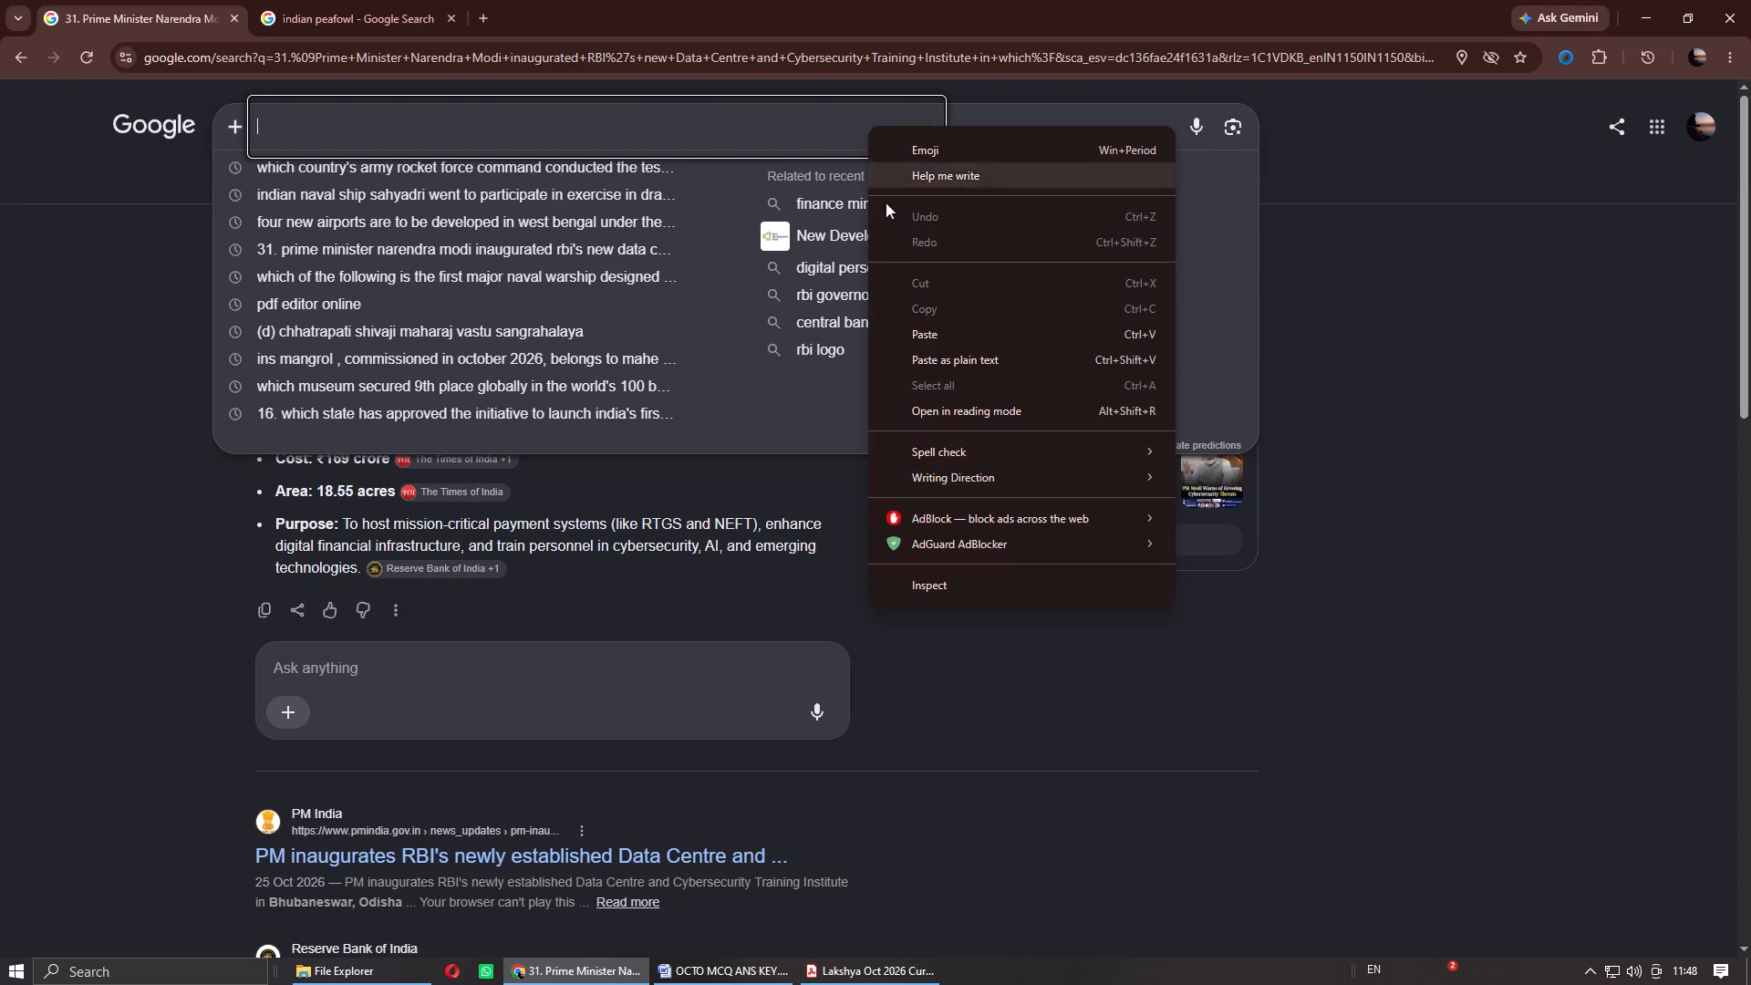
click(926, 337)
key(Return)
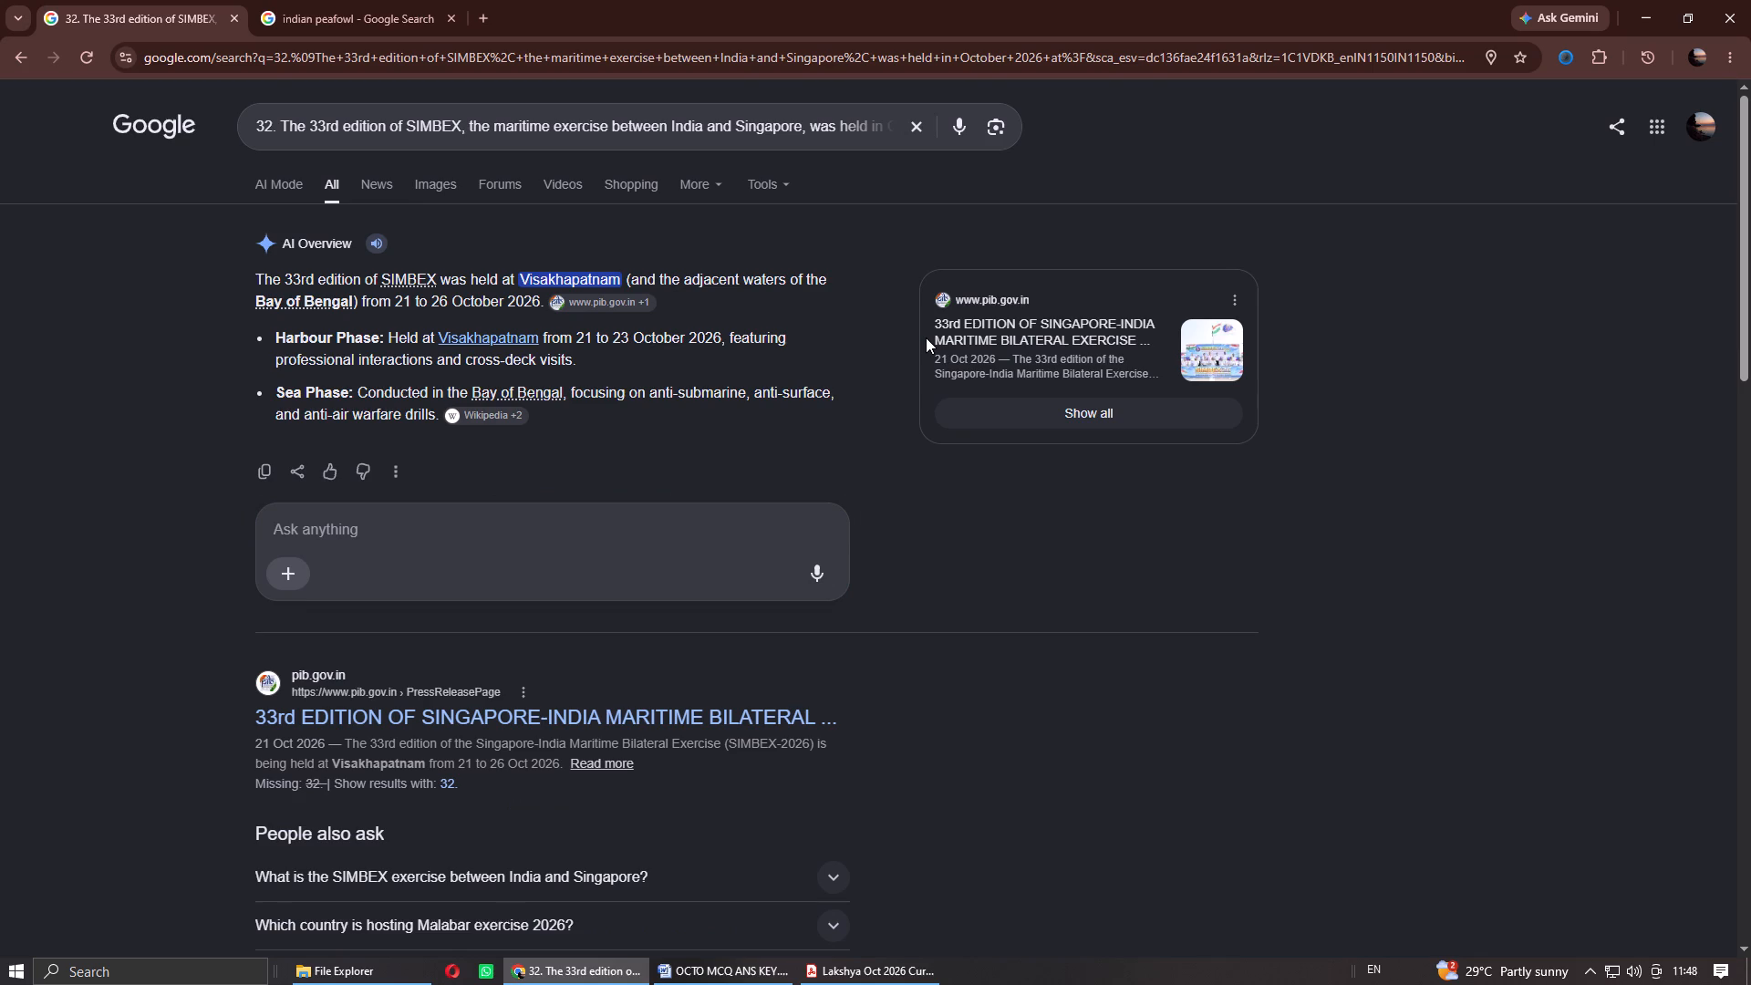
Back in the Word answer key, colour option (a) Visakhapatnam of question 32 green.
click(735, 984)
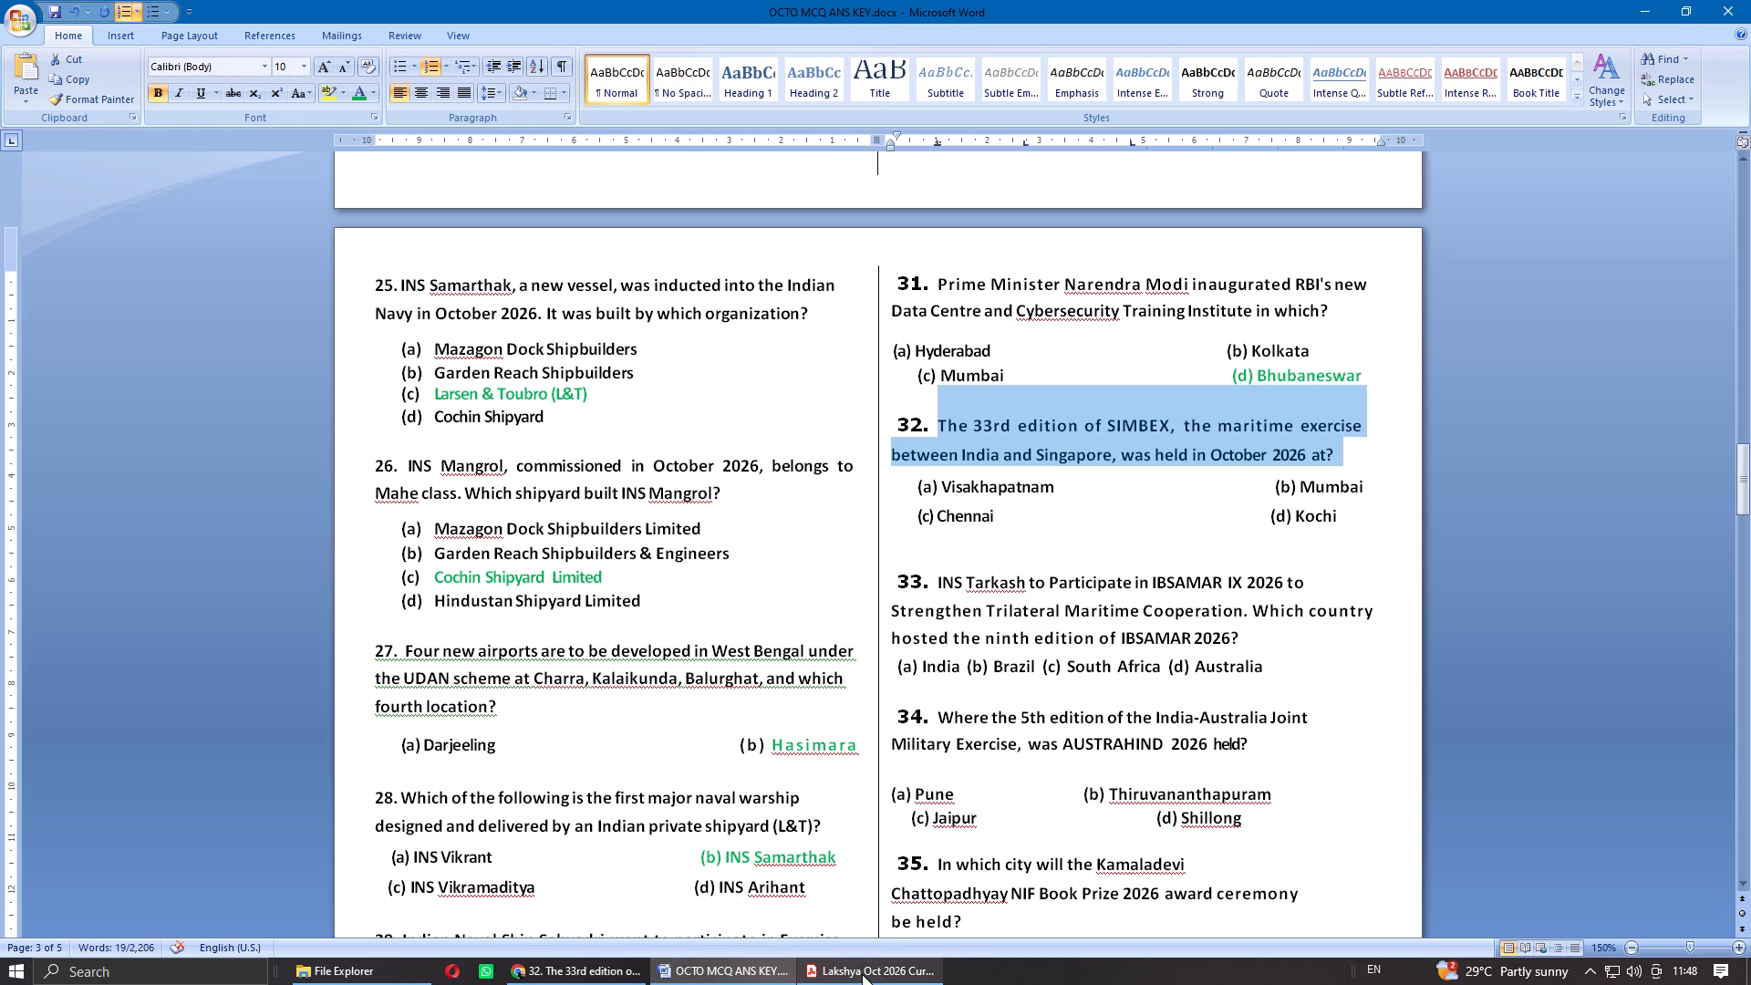
click(1057, 486)
drag(1057, 486, 907, 491)
click(351, 90)
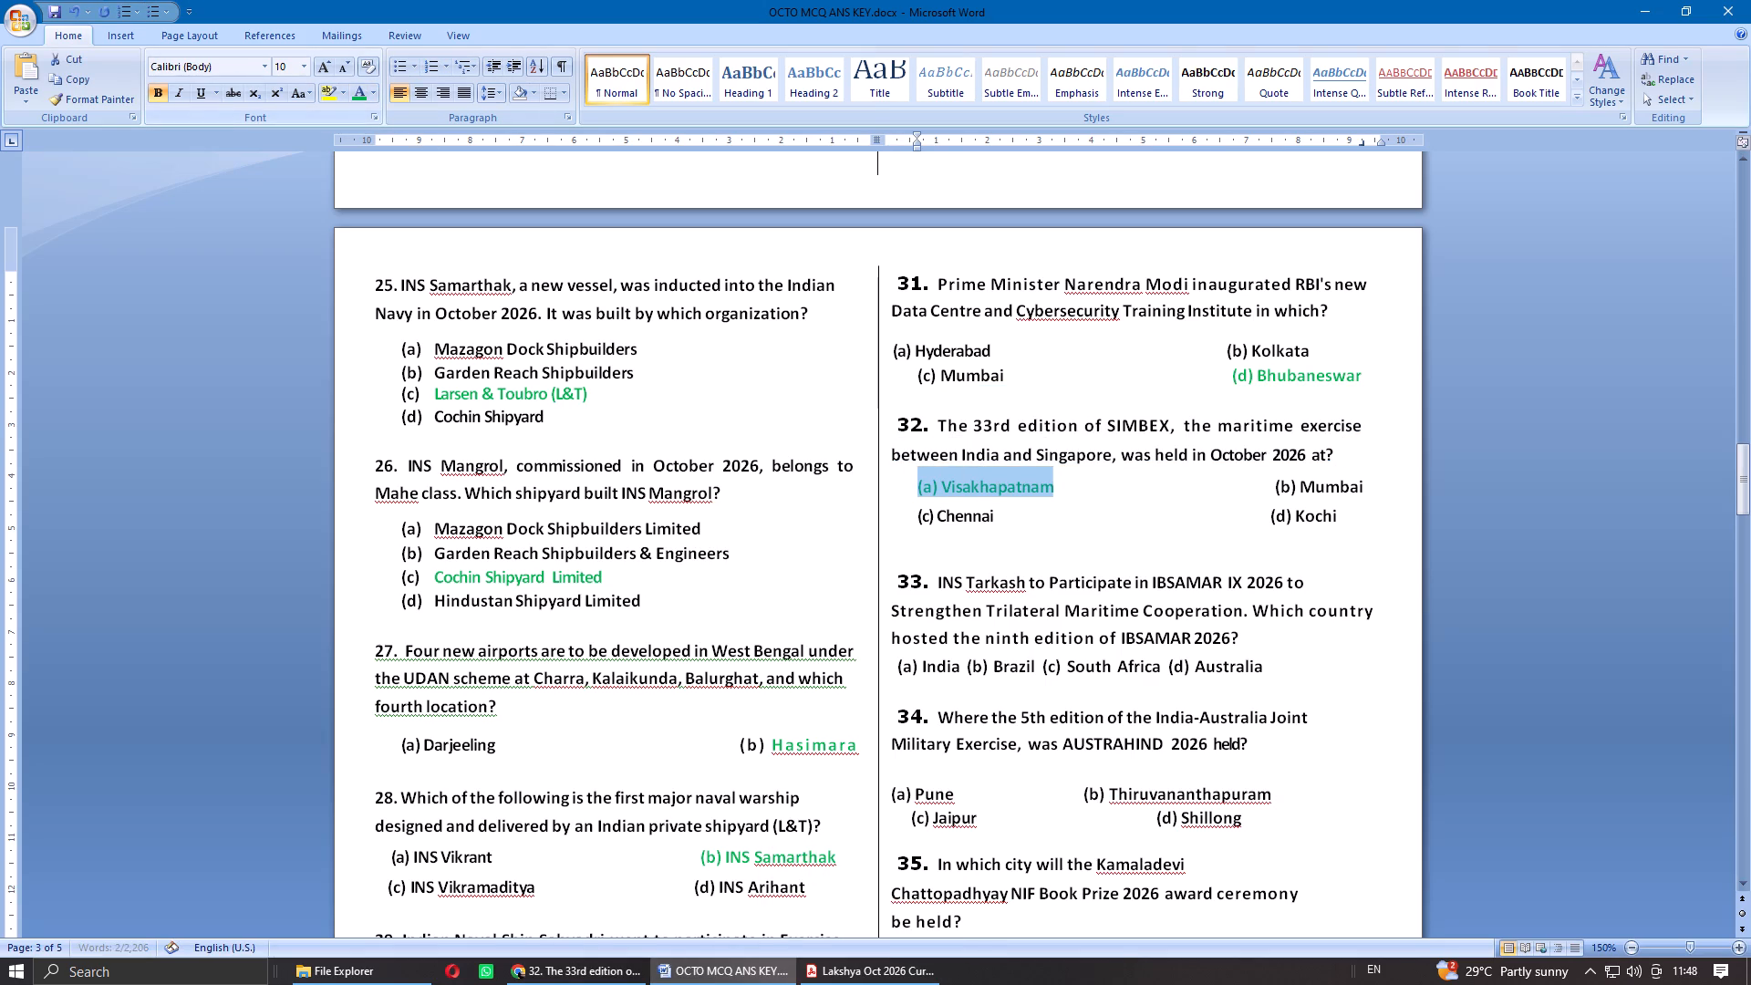
click(1231, 554)
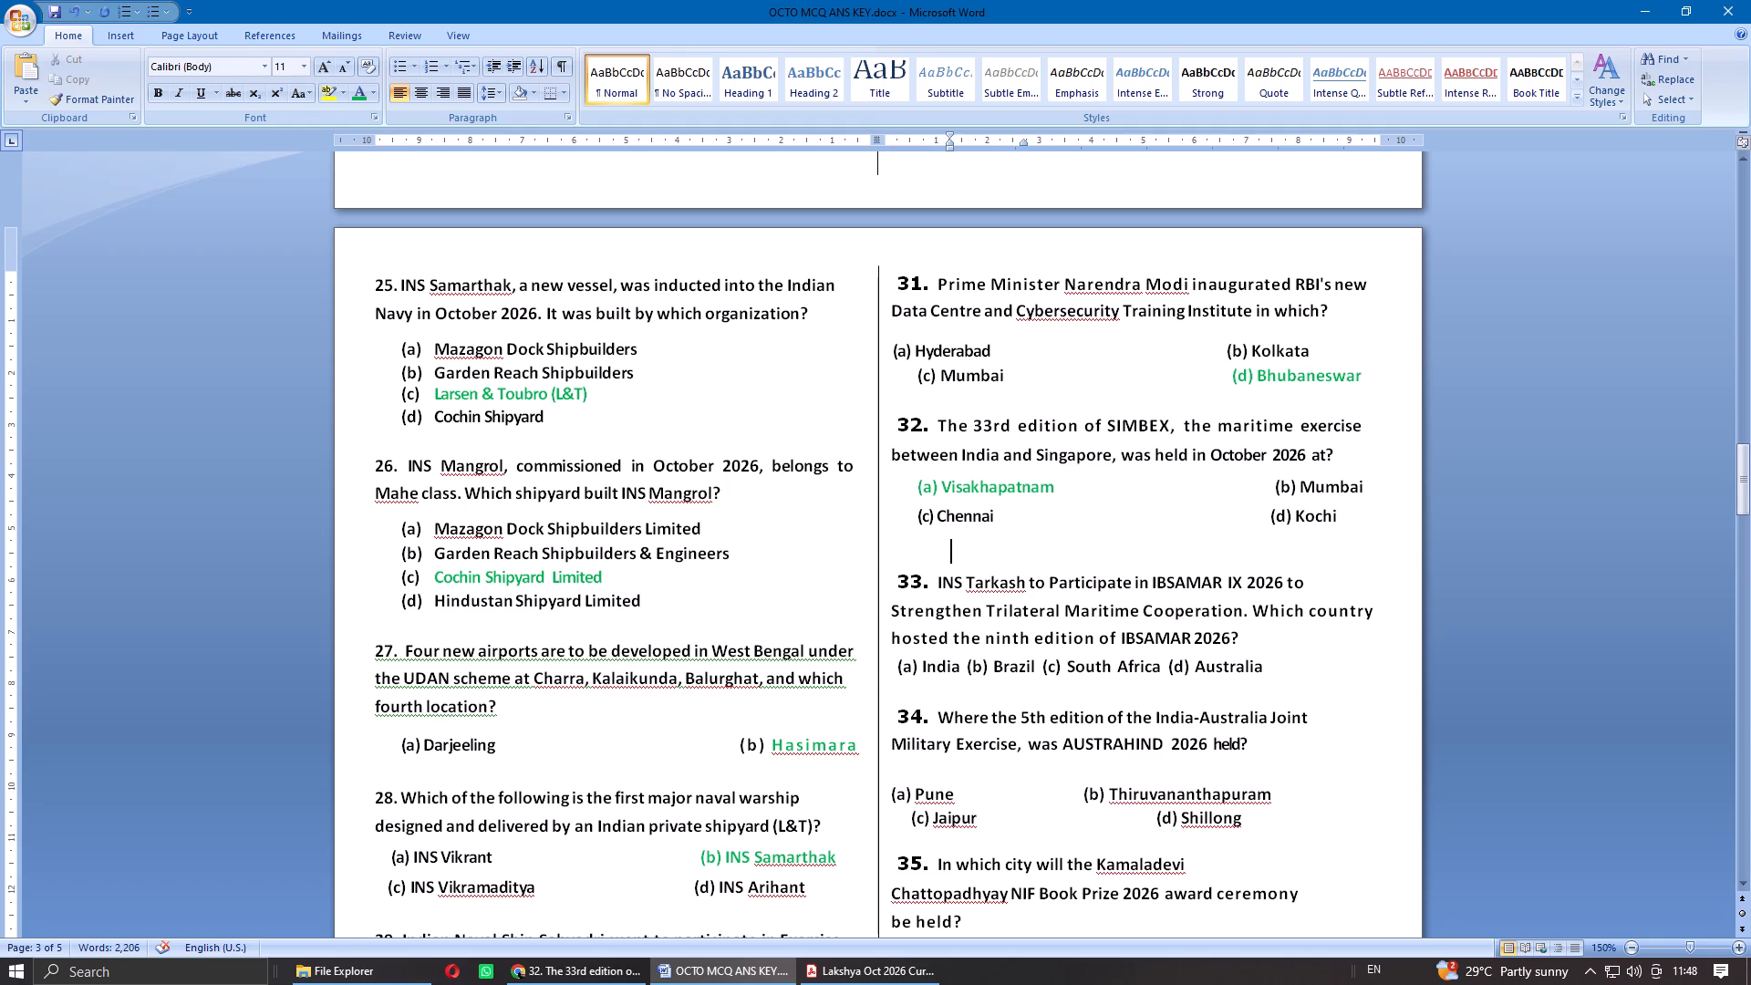
Copy the full text of question 33 about the IBSAMAR IX 2026 host country and search Google for it in Chrome.
drag(943, 578, 1196, 620)
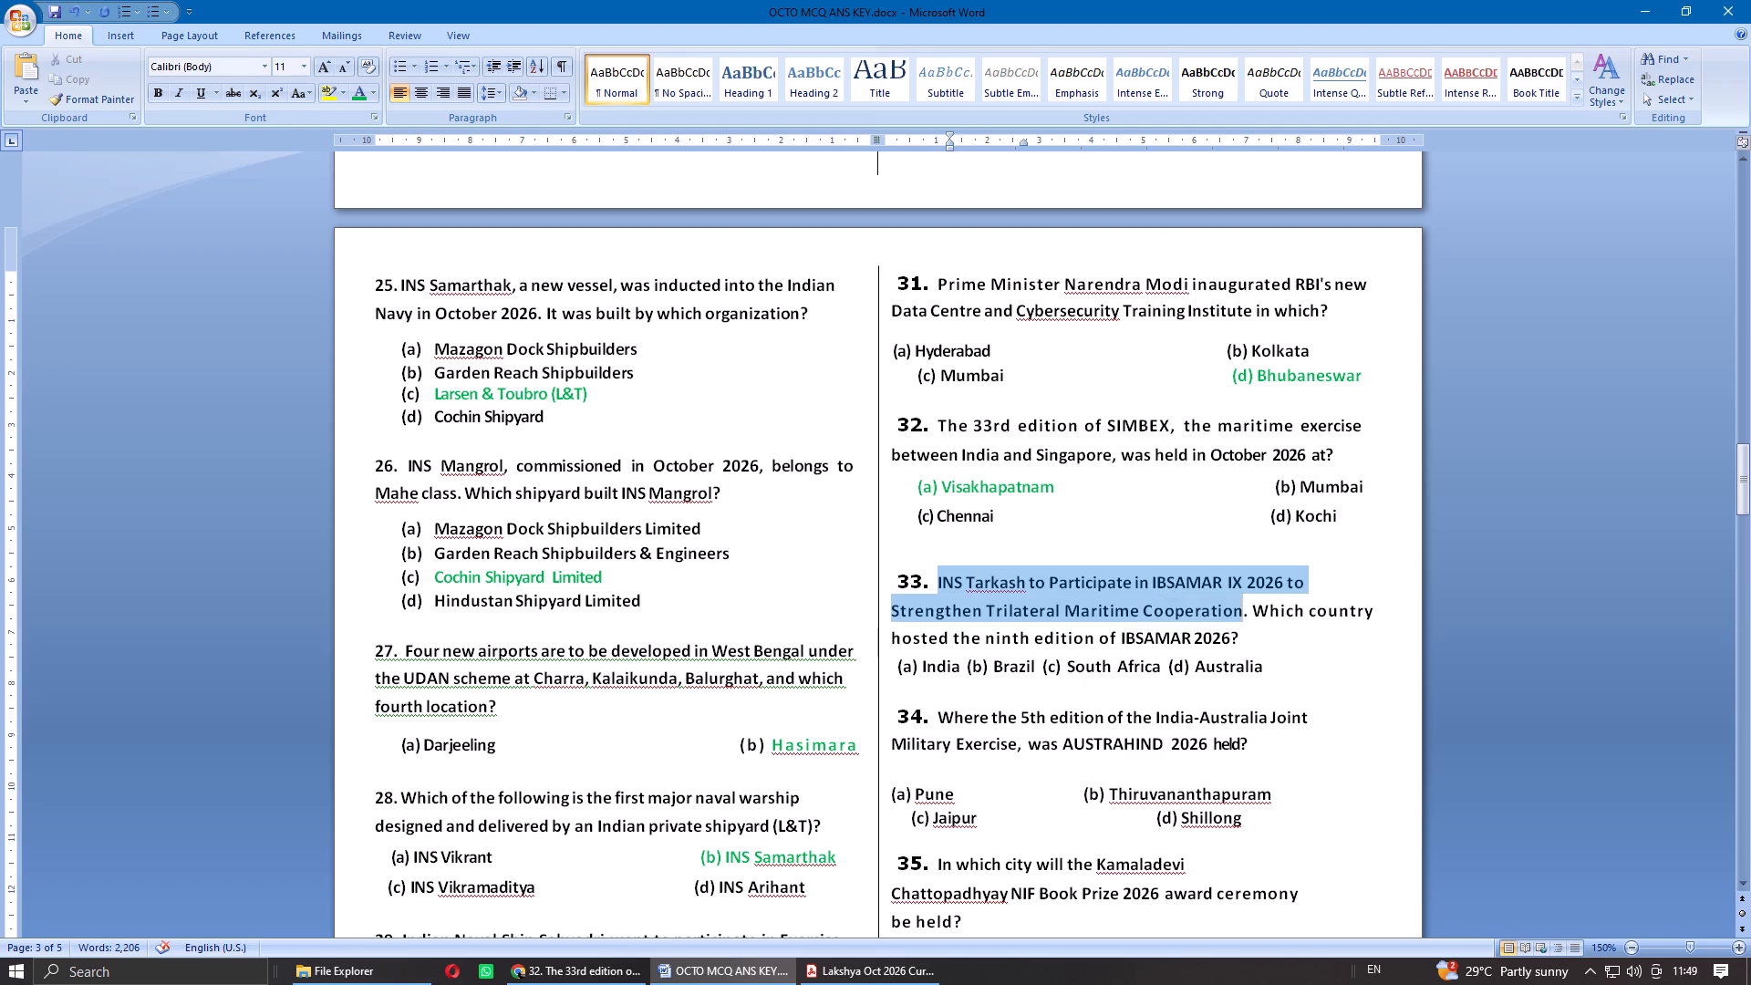
drag(1196, 620, 1235, 637)
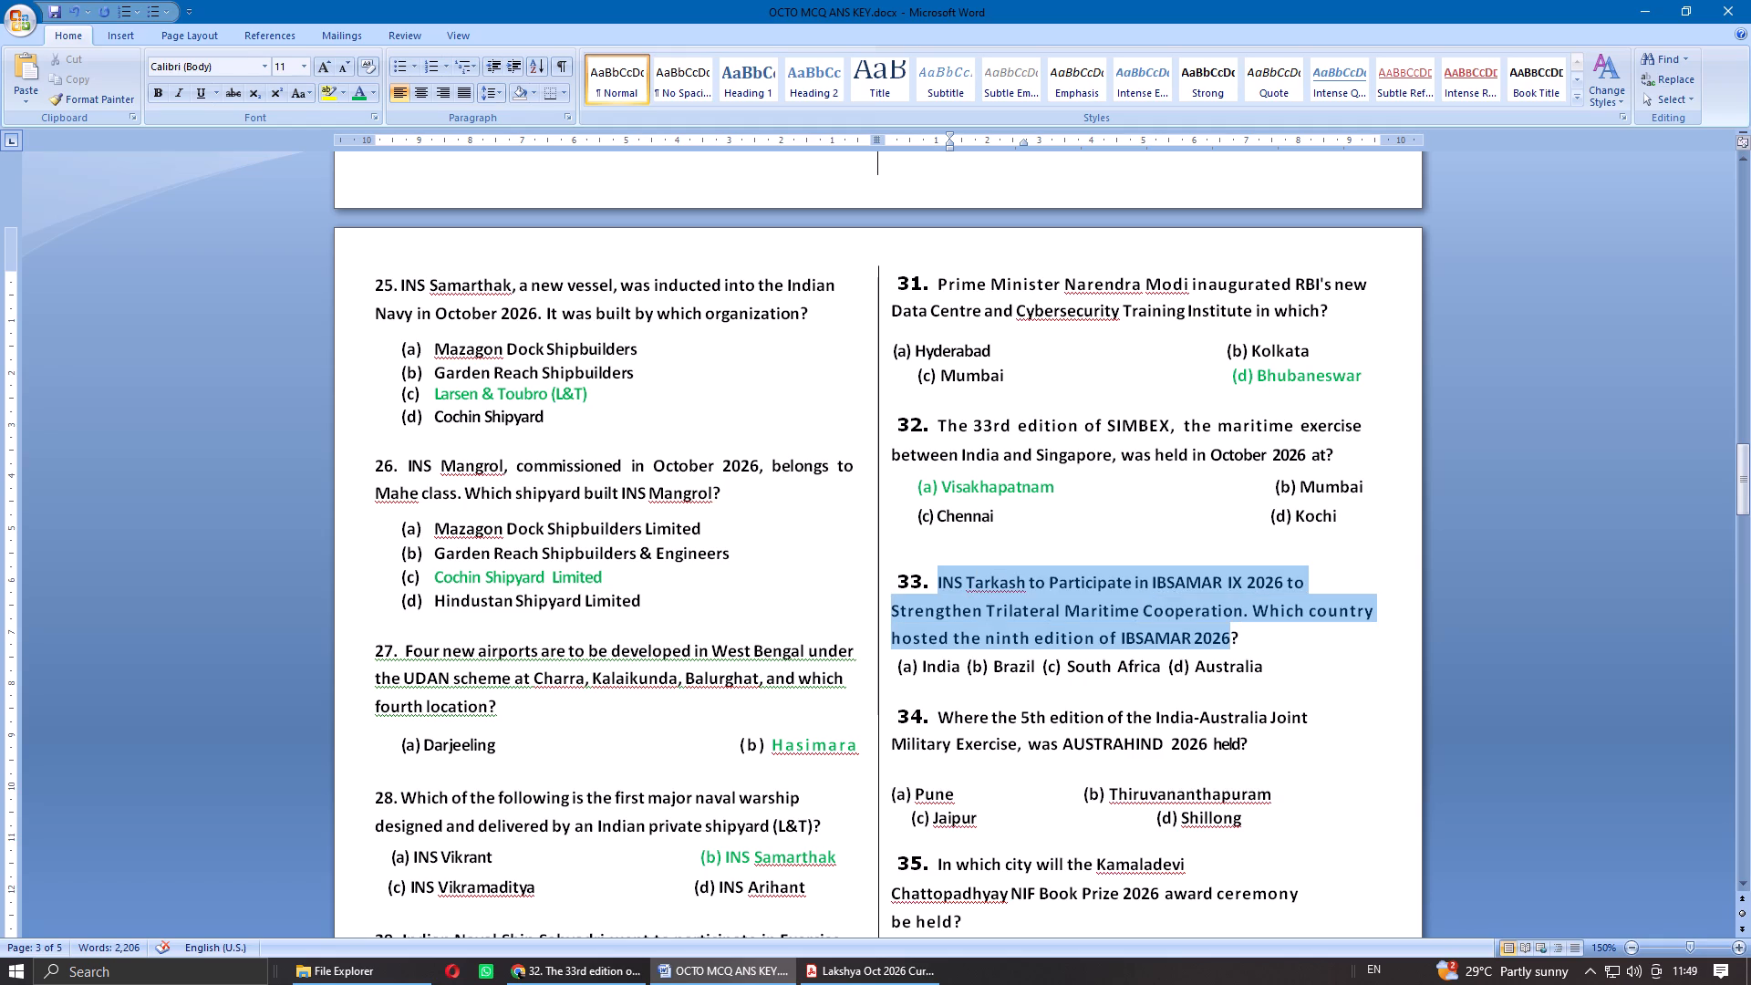
drag(1235, 637, 1239, 637)
right_click(1152, 622)
click(1186, 278)
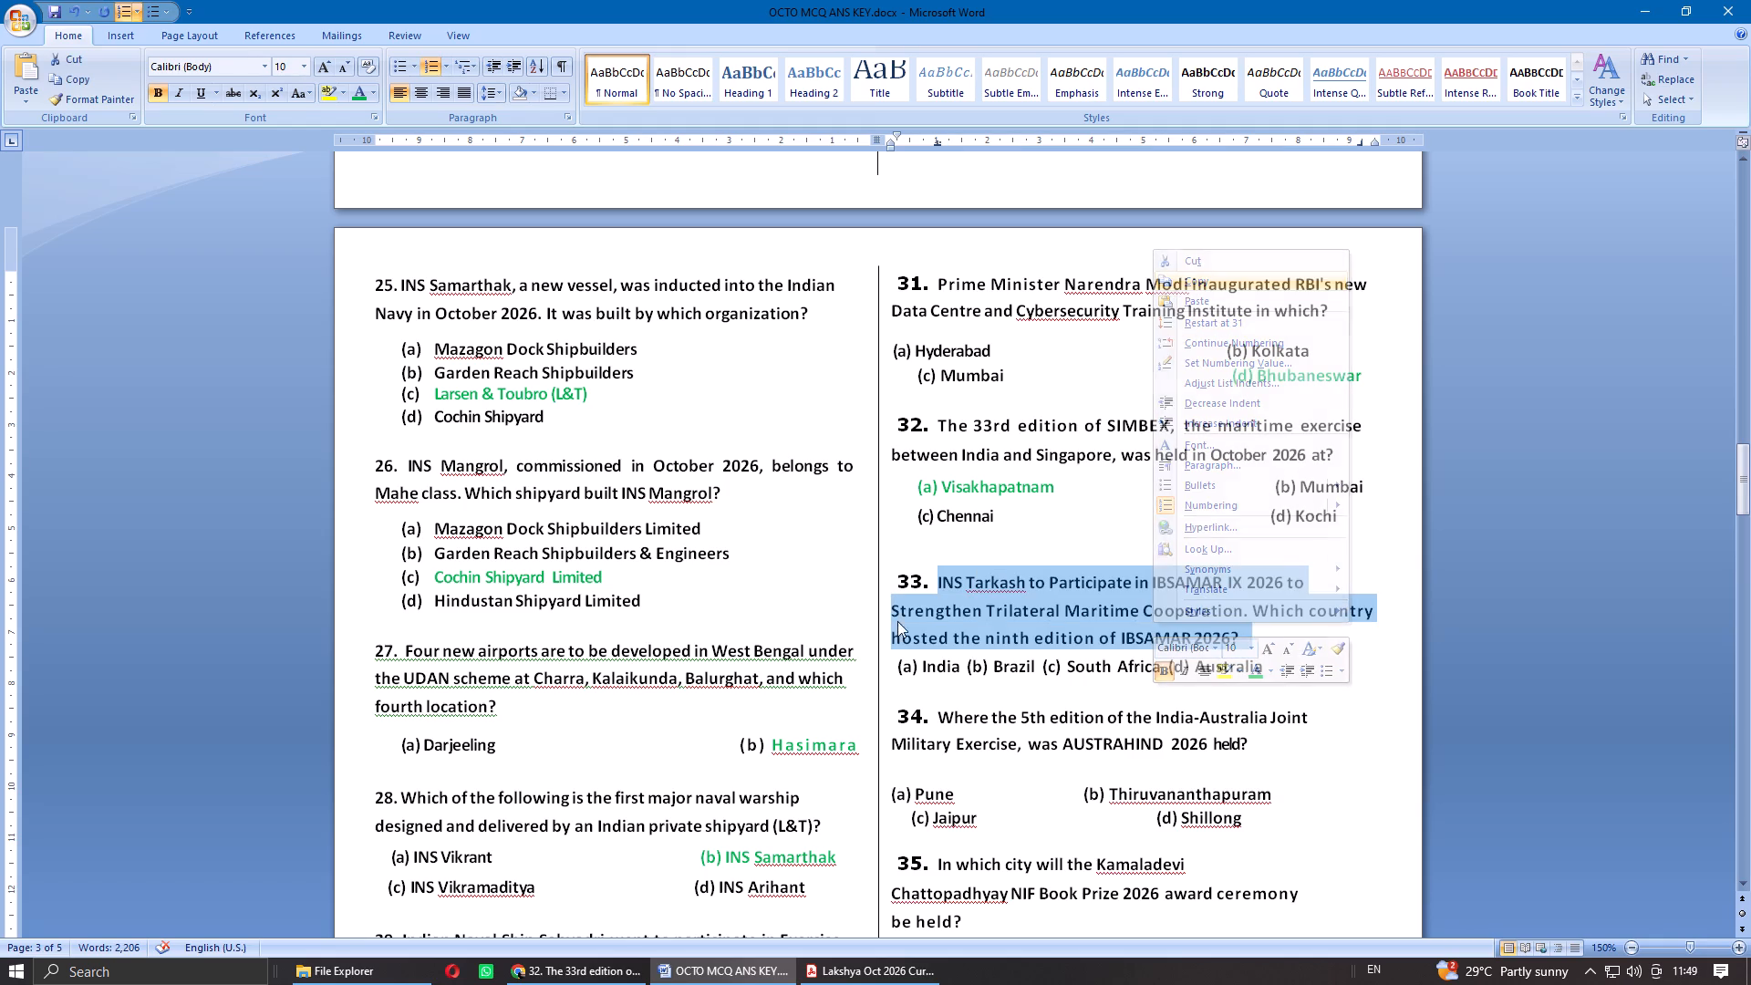
click(561, 984)
click(913, 119)
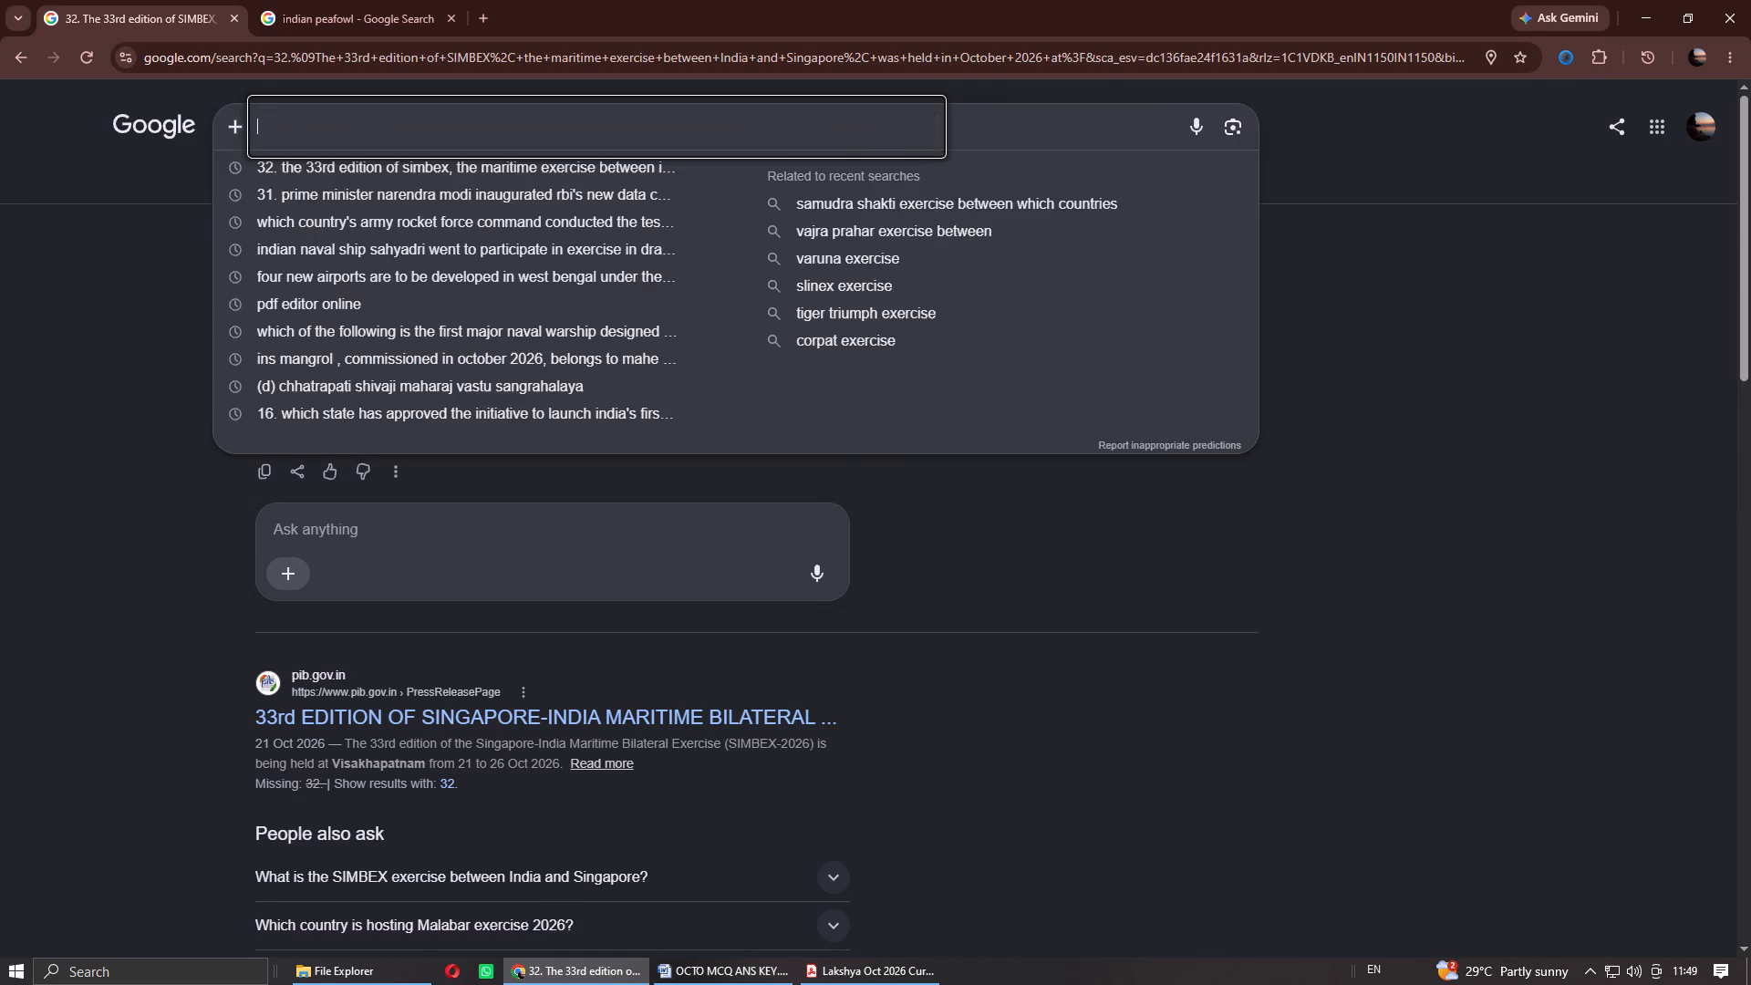
right_click(862, 120)
click(919, 324)
key(Return)
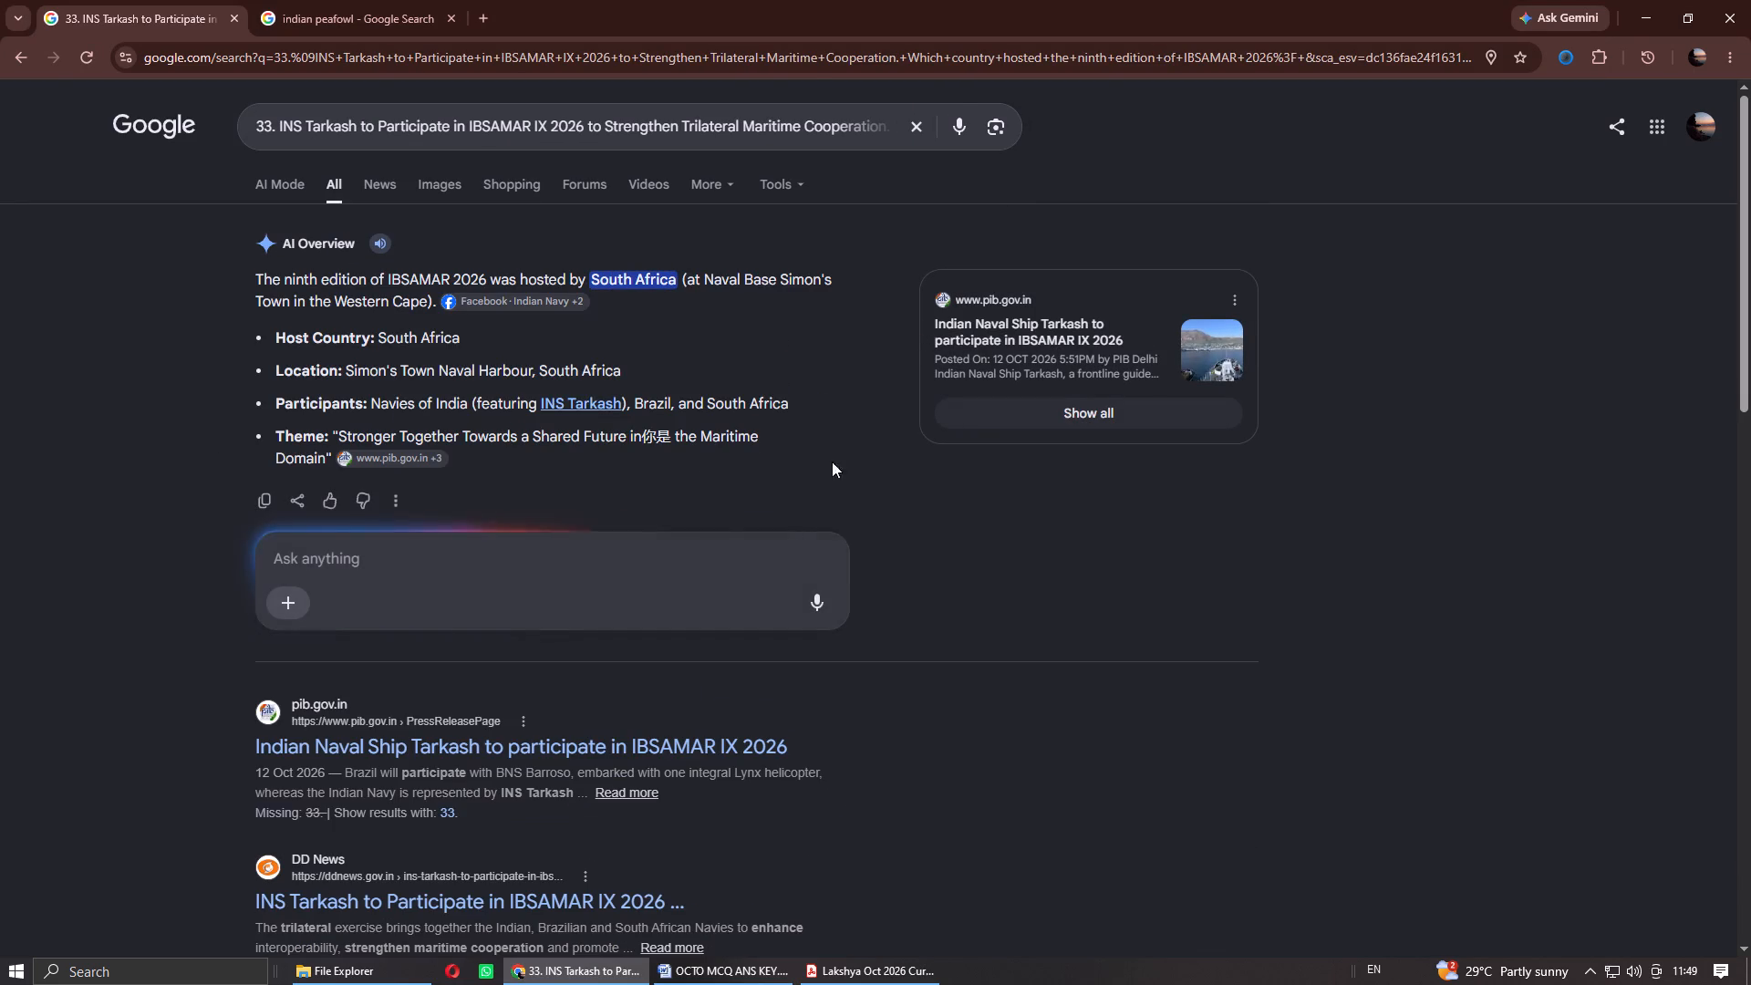
Back in the Word answer key, colour option (c) South Africa of question 33 green.
click(737, 984)
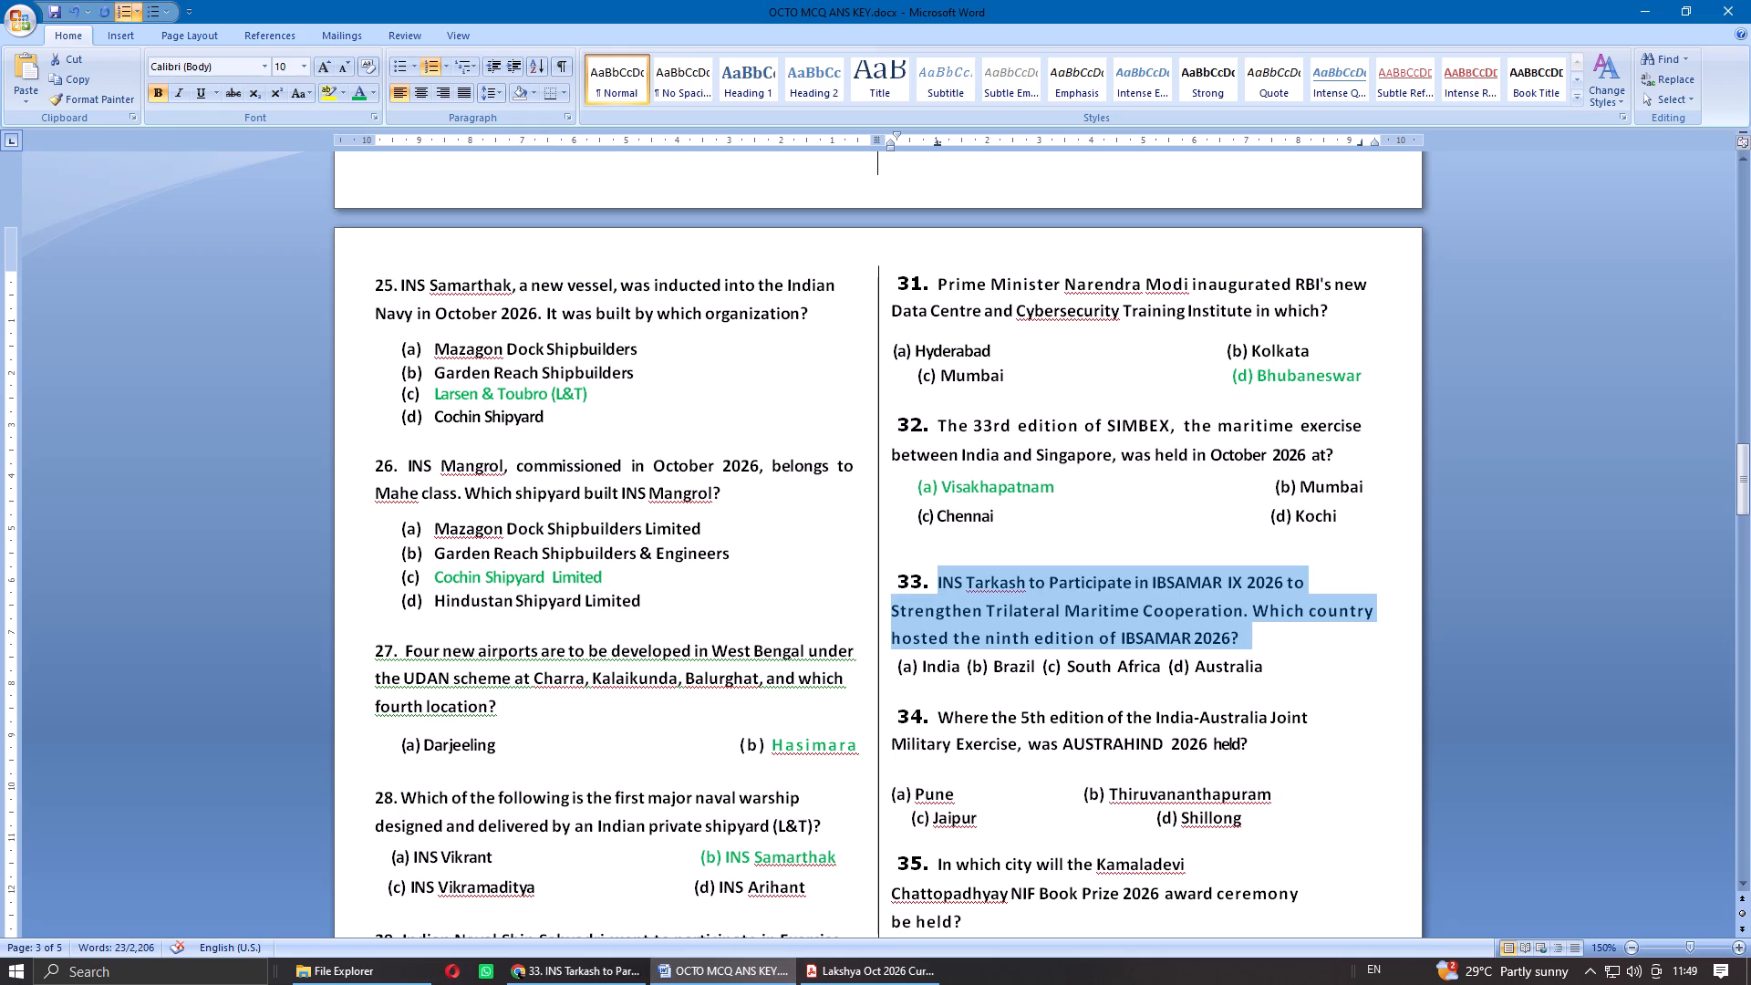
click(1283, 653)
drag(1041, 663, 1166, 666)
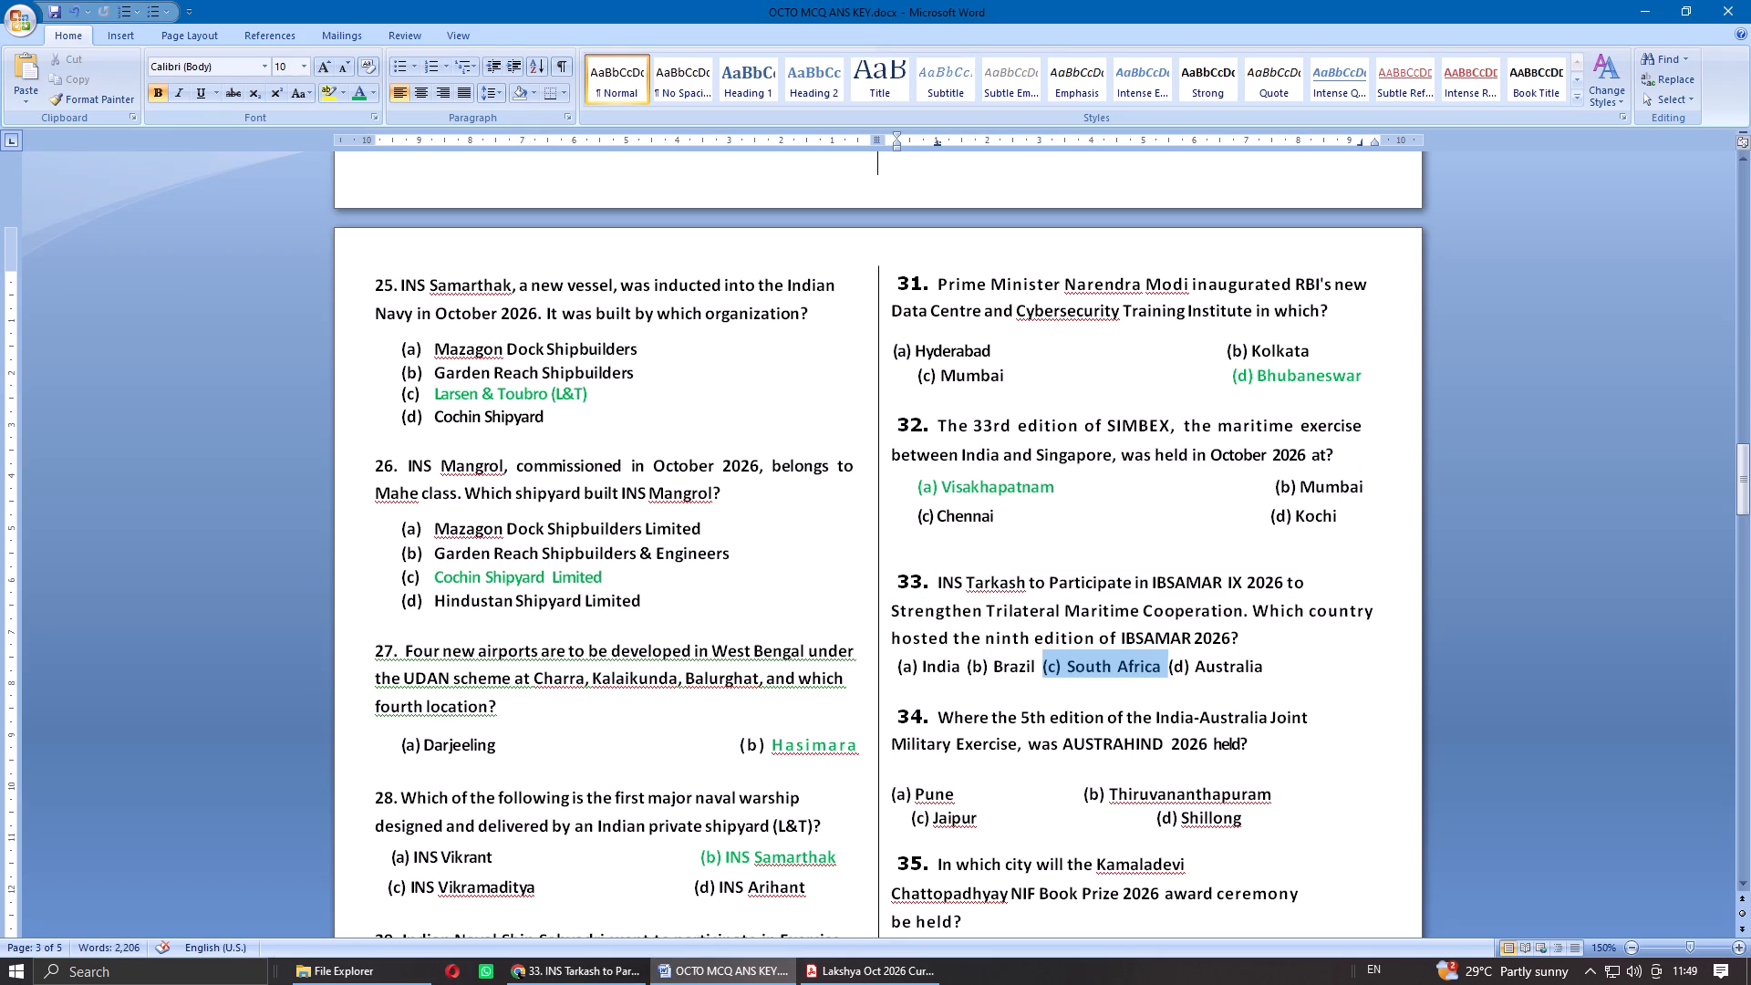
drag(1166, 666, 1160, 671)
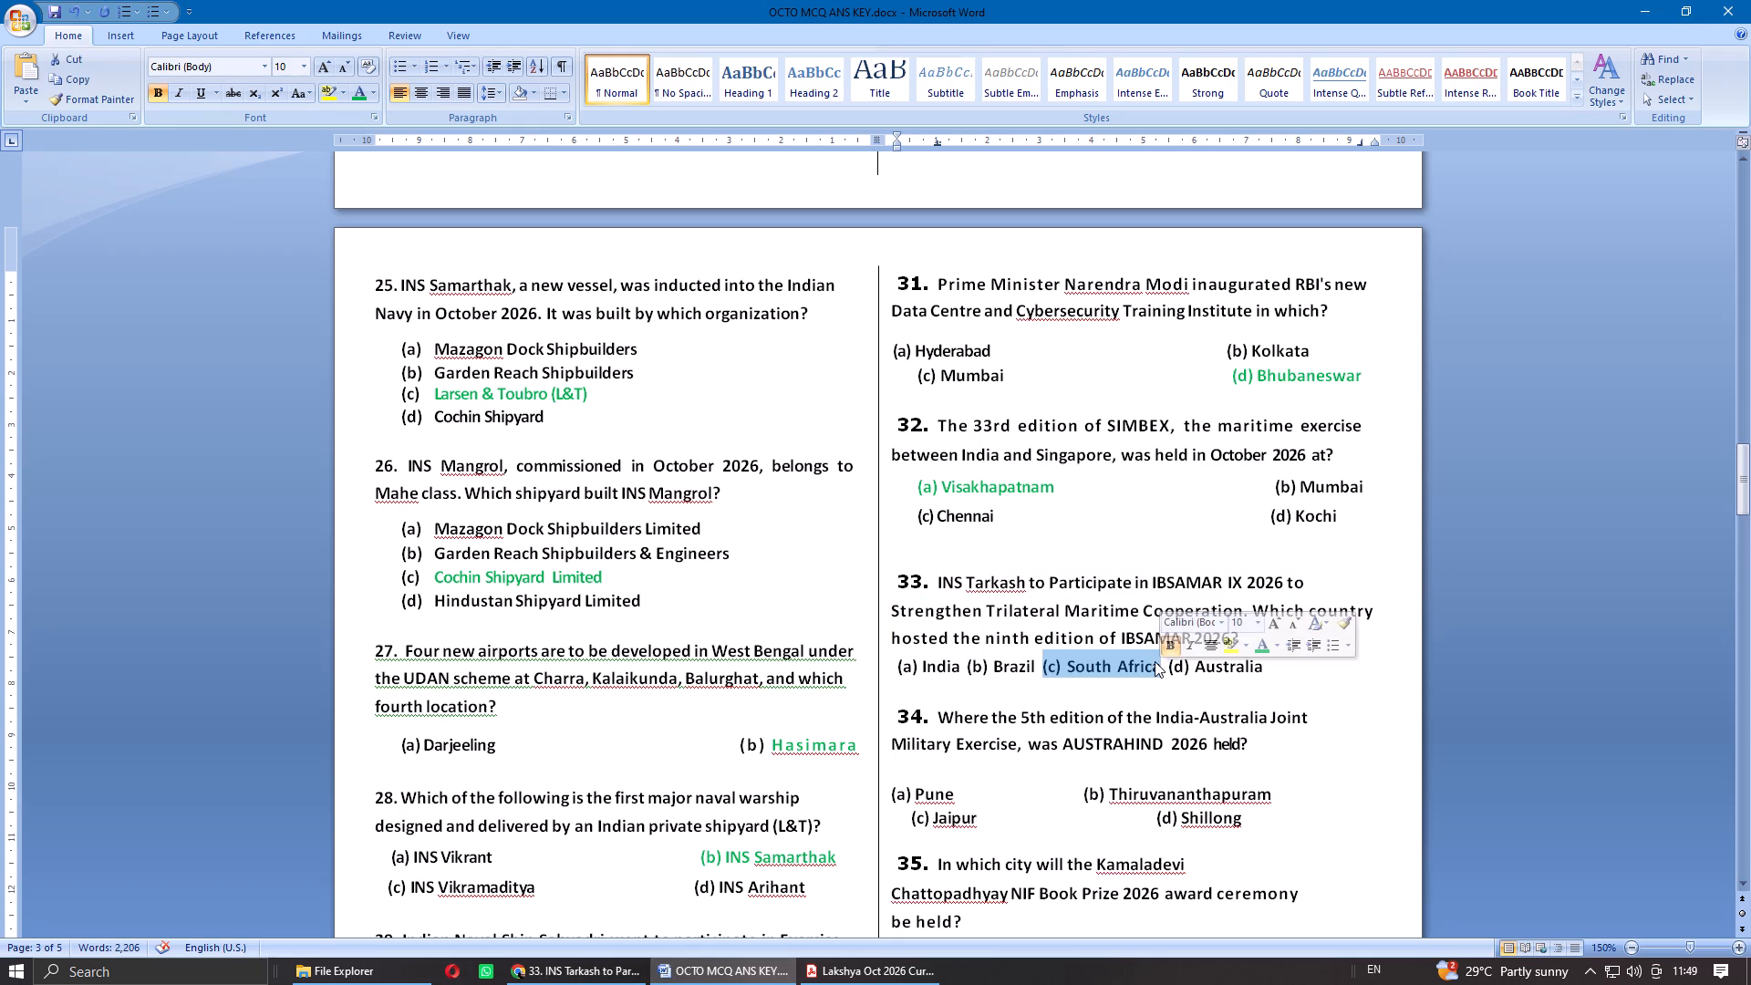
click(358, 96)
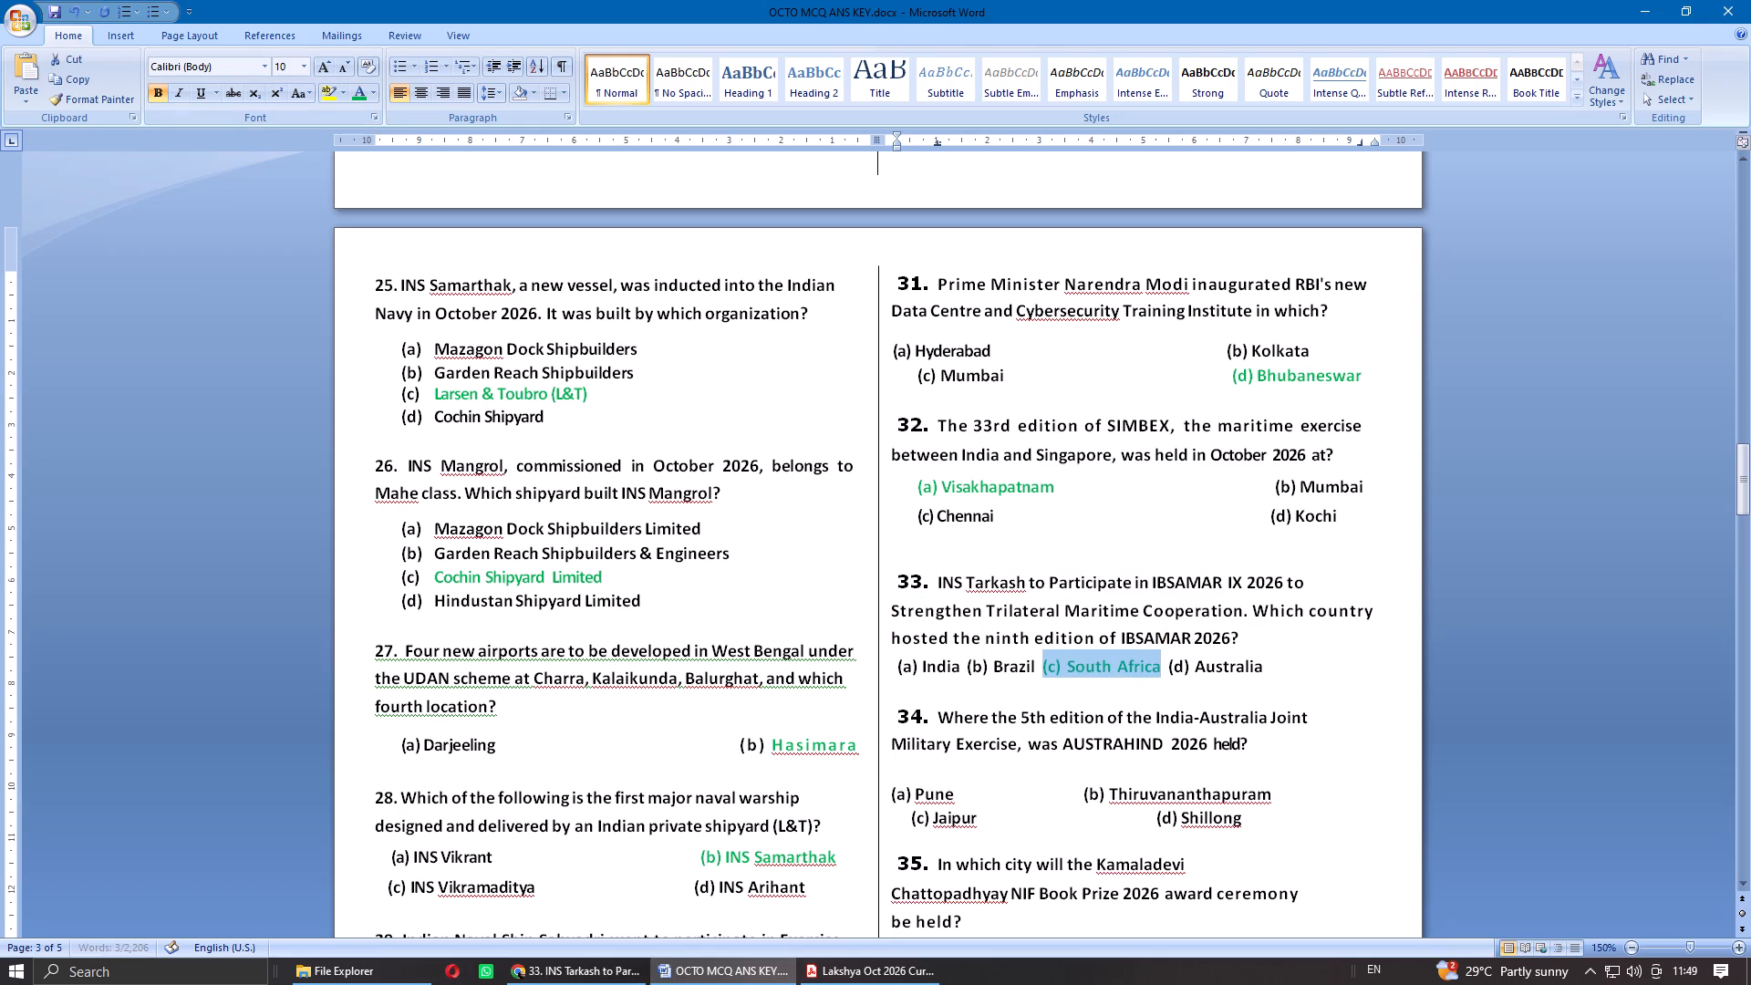
click(1051, 681)
Set the spacing before question 34's first options line, with Pune and Thiruvananthapuram, to 0 pt.
click(948, 746)
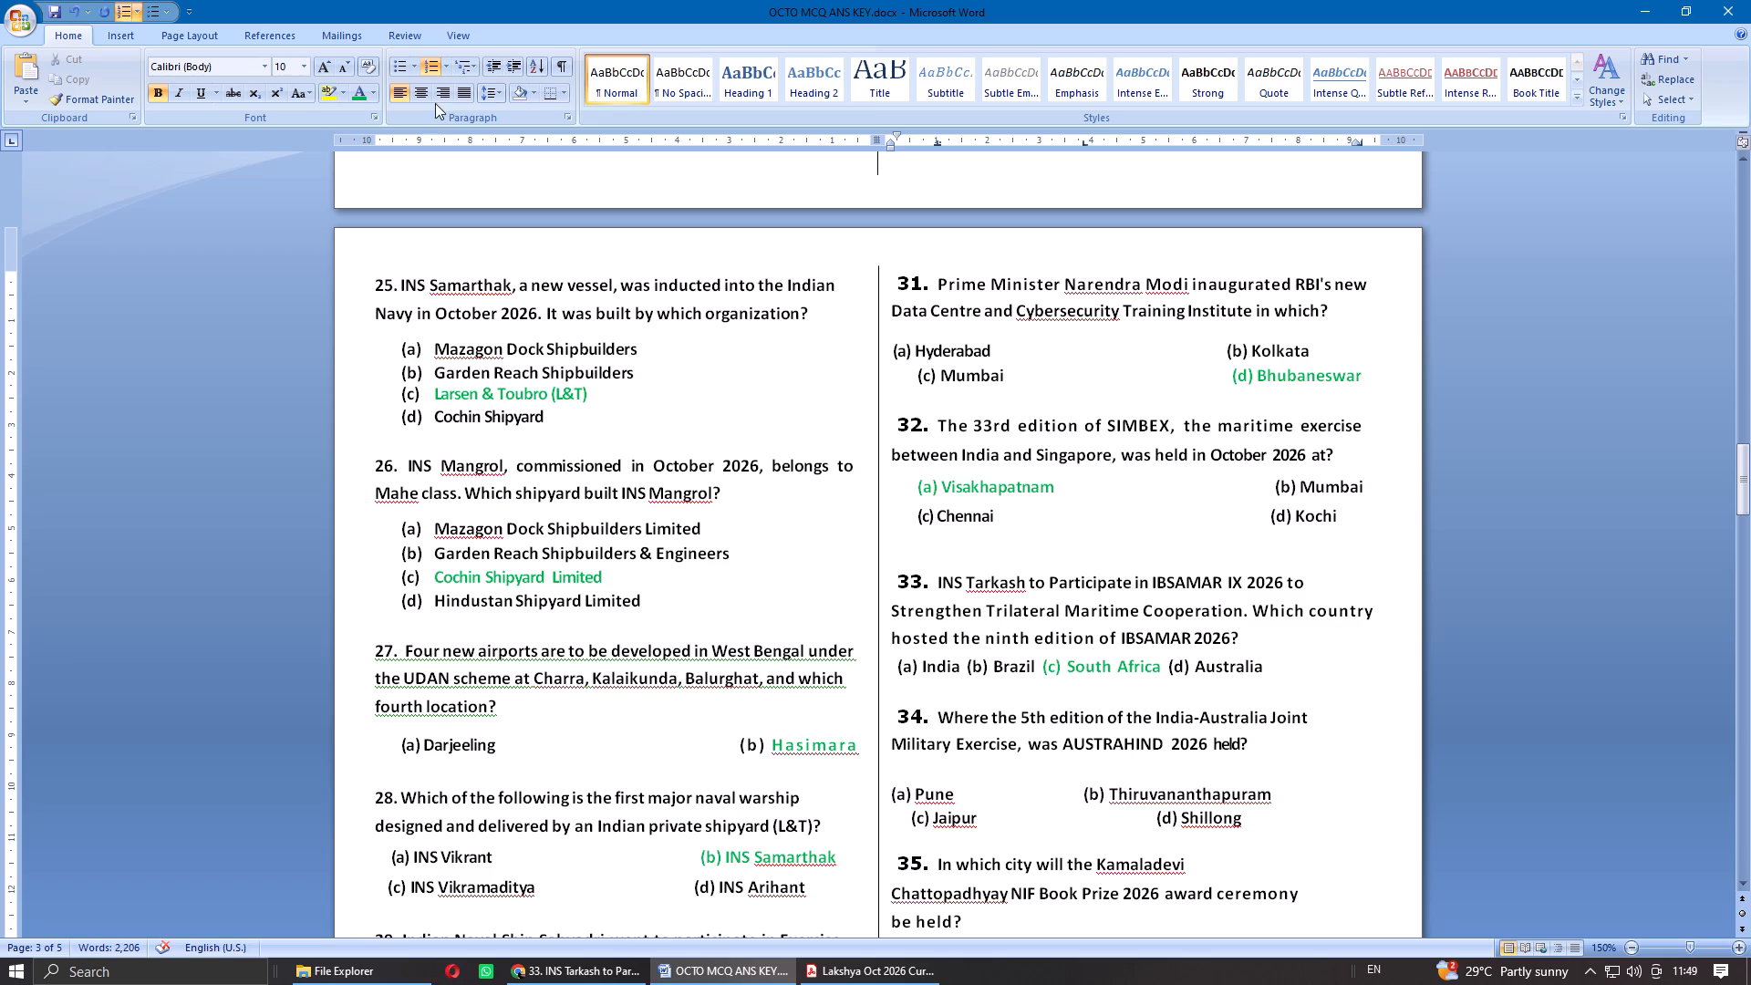
click(202, 44)
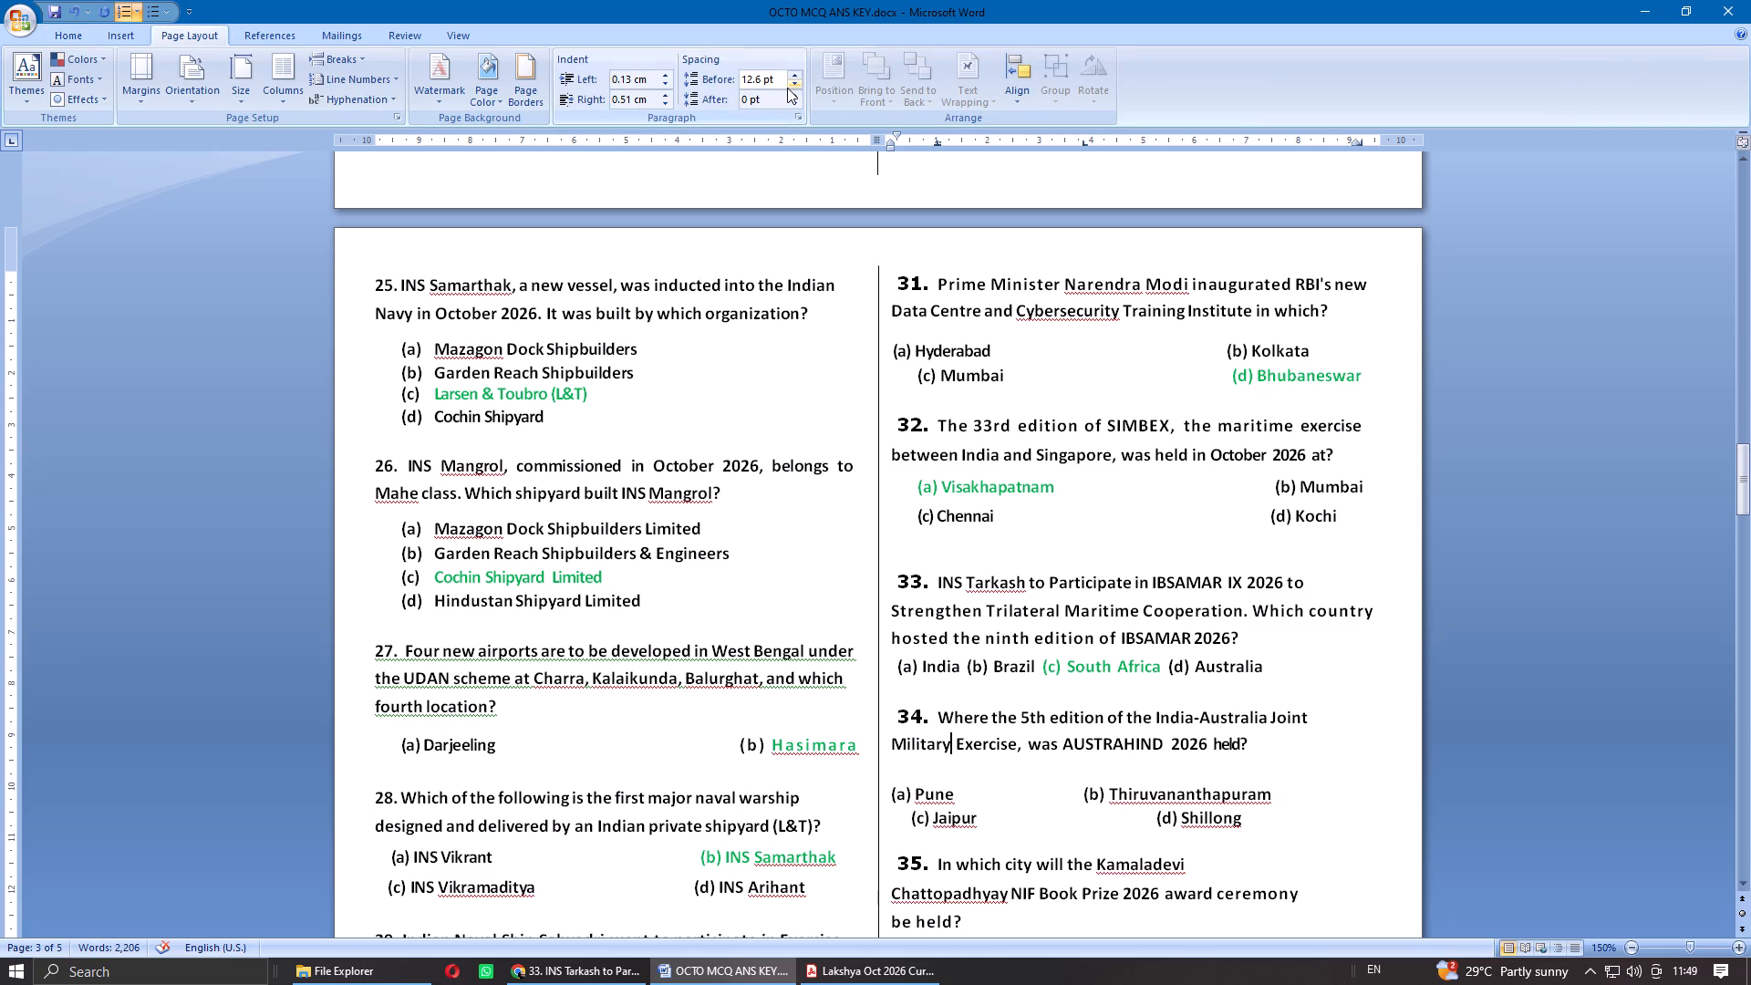
click(927, 796)
click(792, 84)
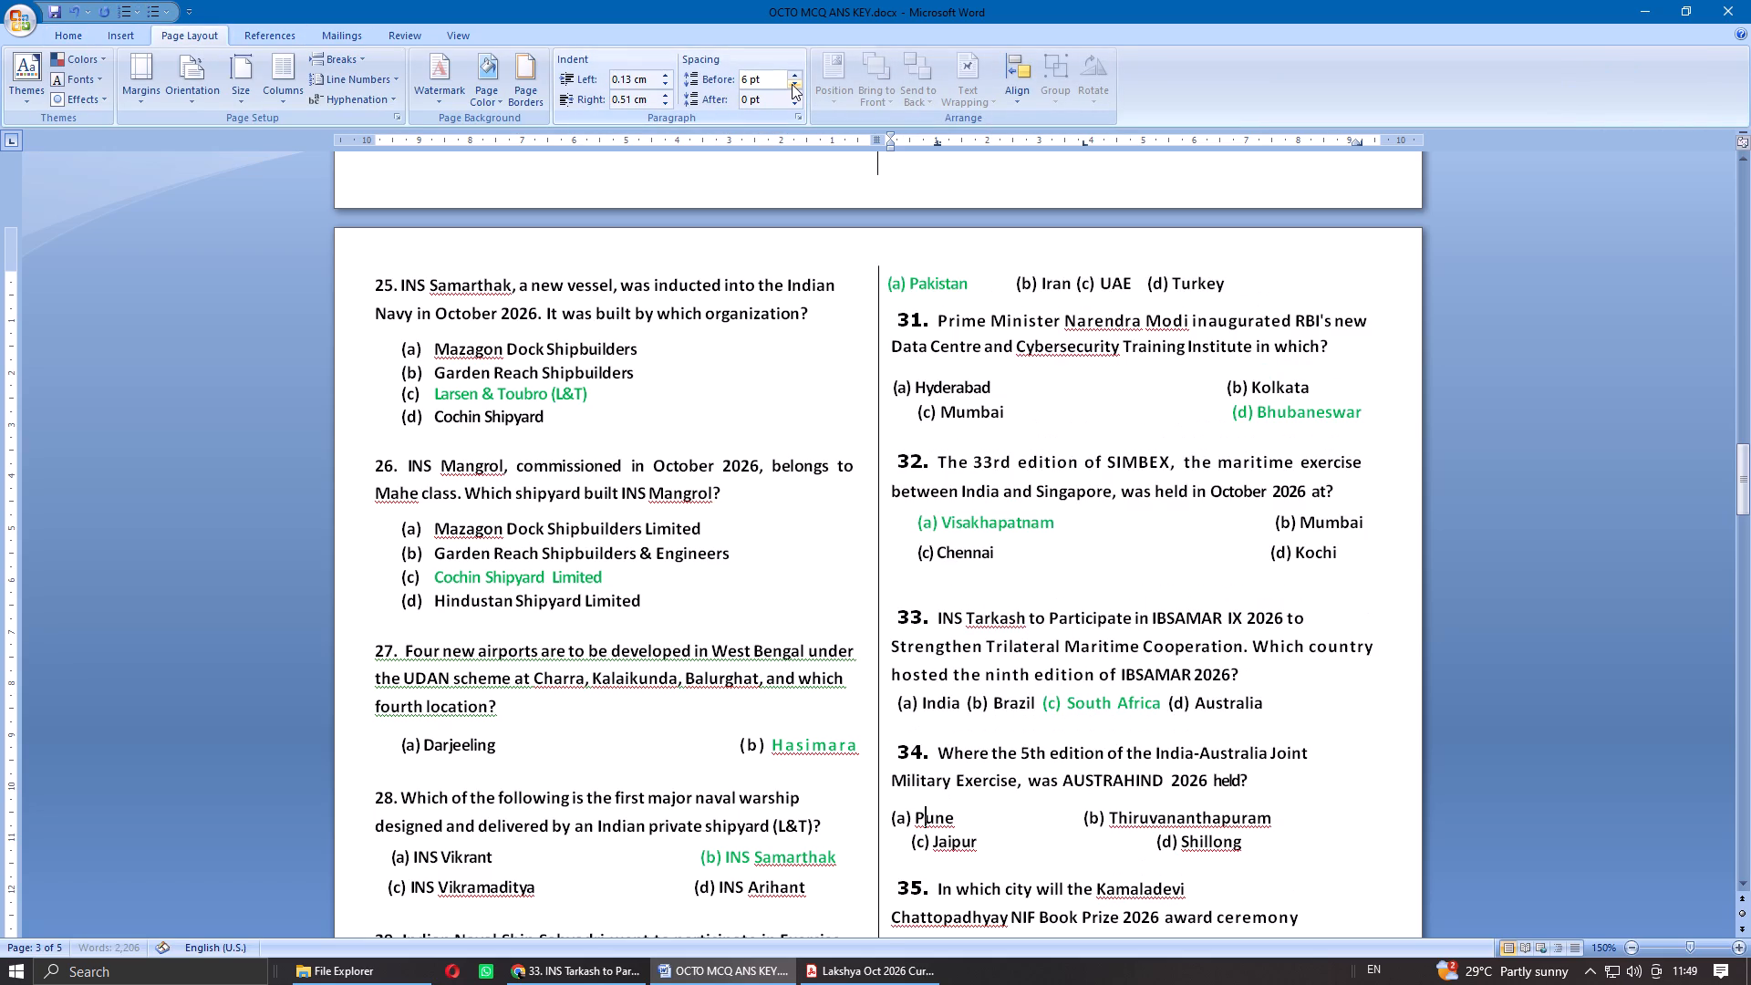
click(792, 84)
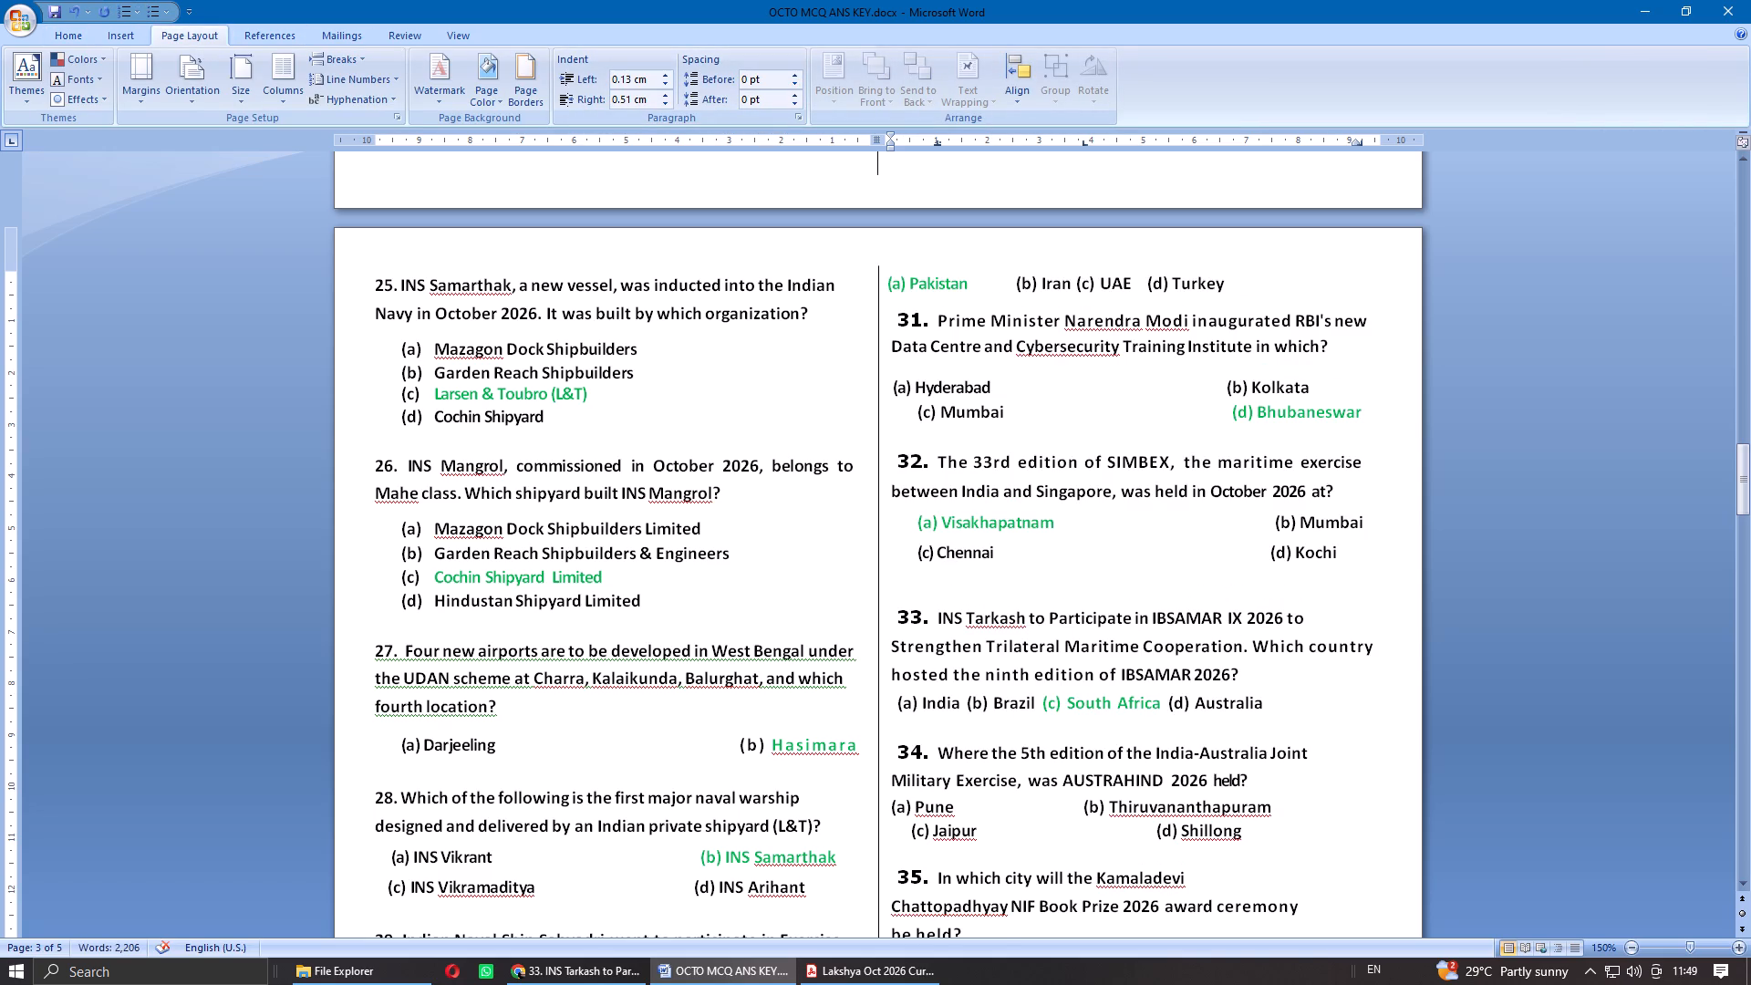
Copy the text of question 34 about the 5th AUSTRAHIND 2026 exercise and search Google for it in Chrome.
drag(940, 754, 1251, 783)
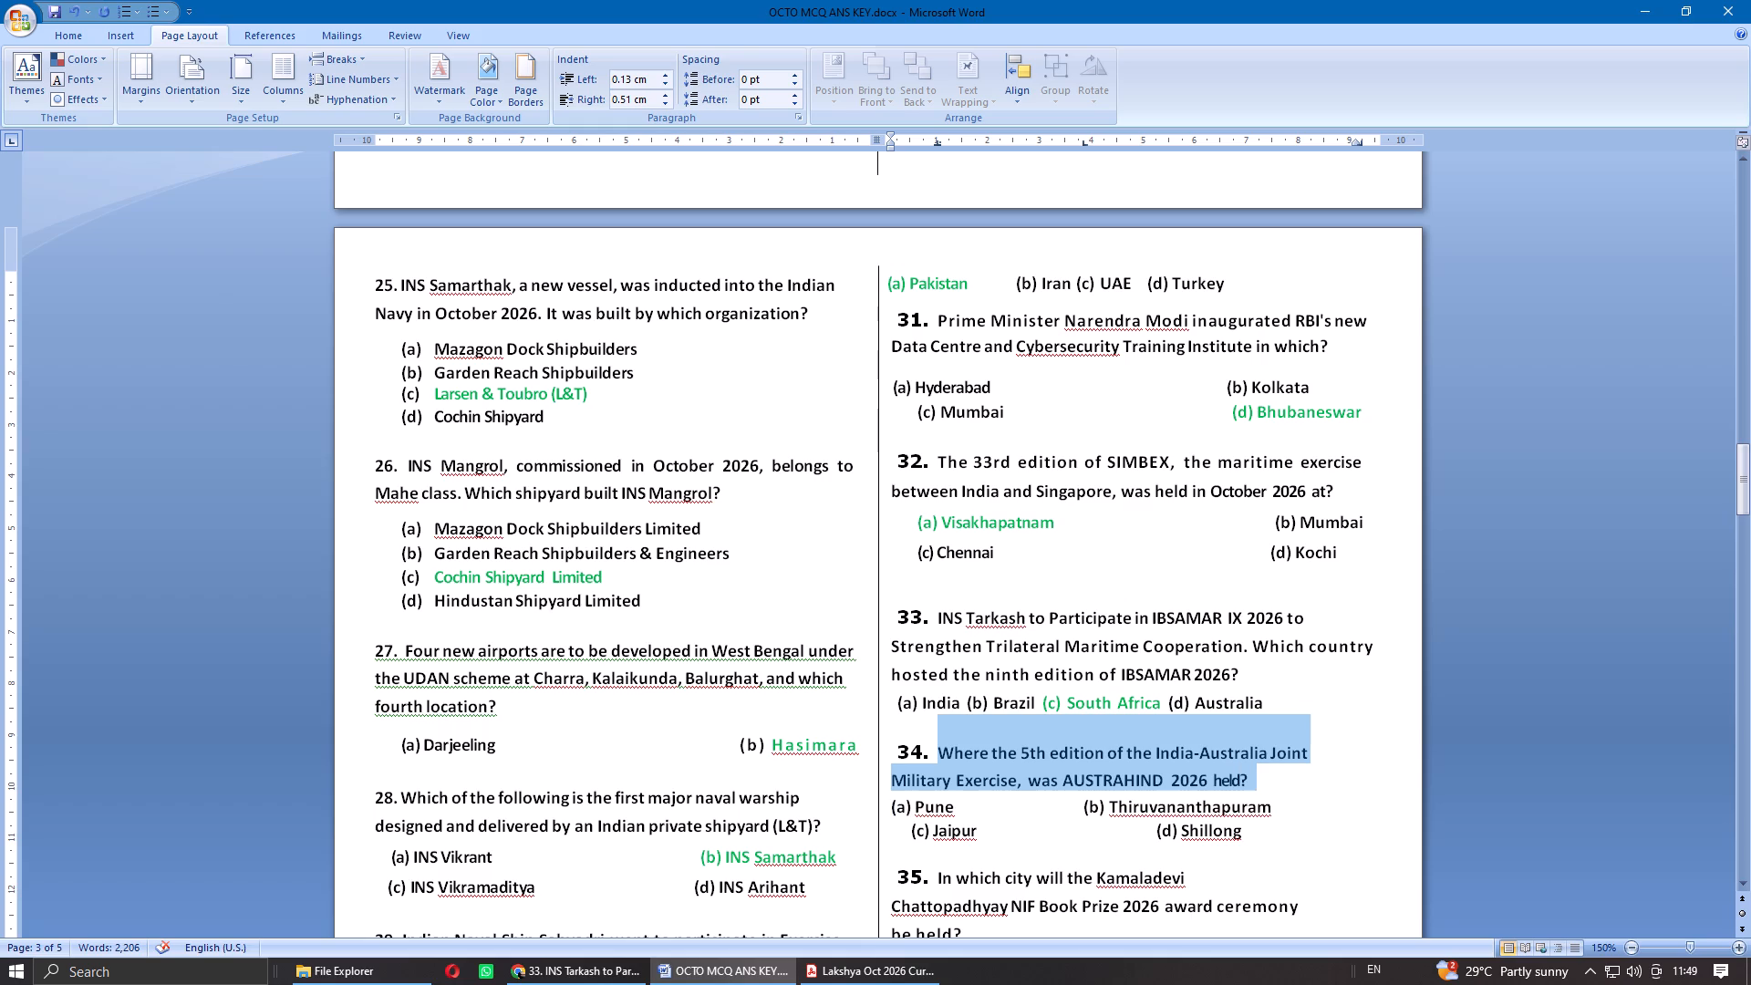
drag(1251, 783, 1244, 782)
right_click(1170, 764)
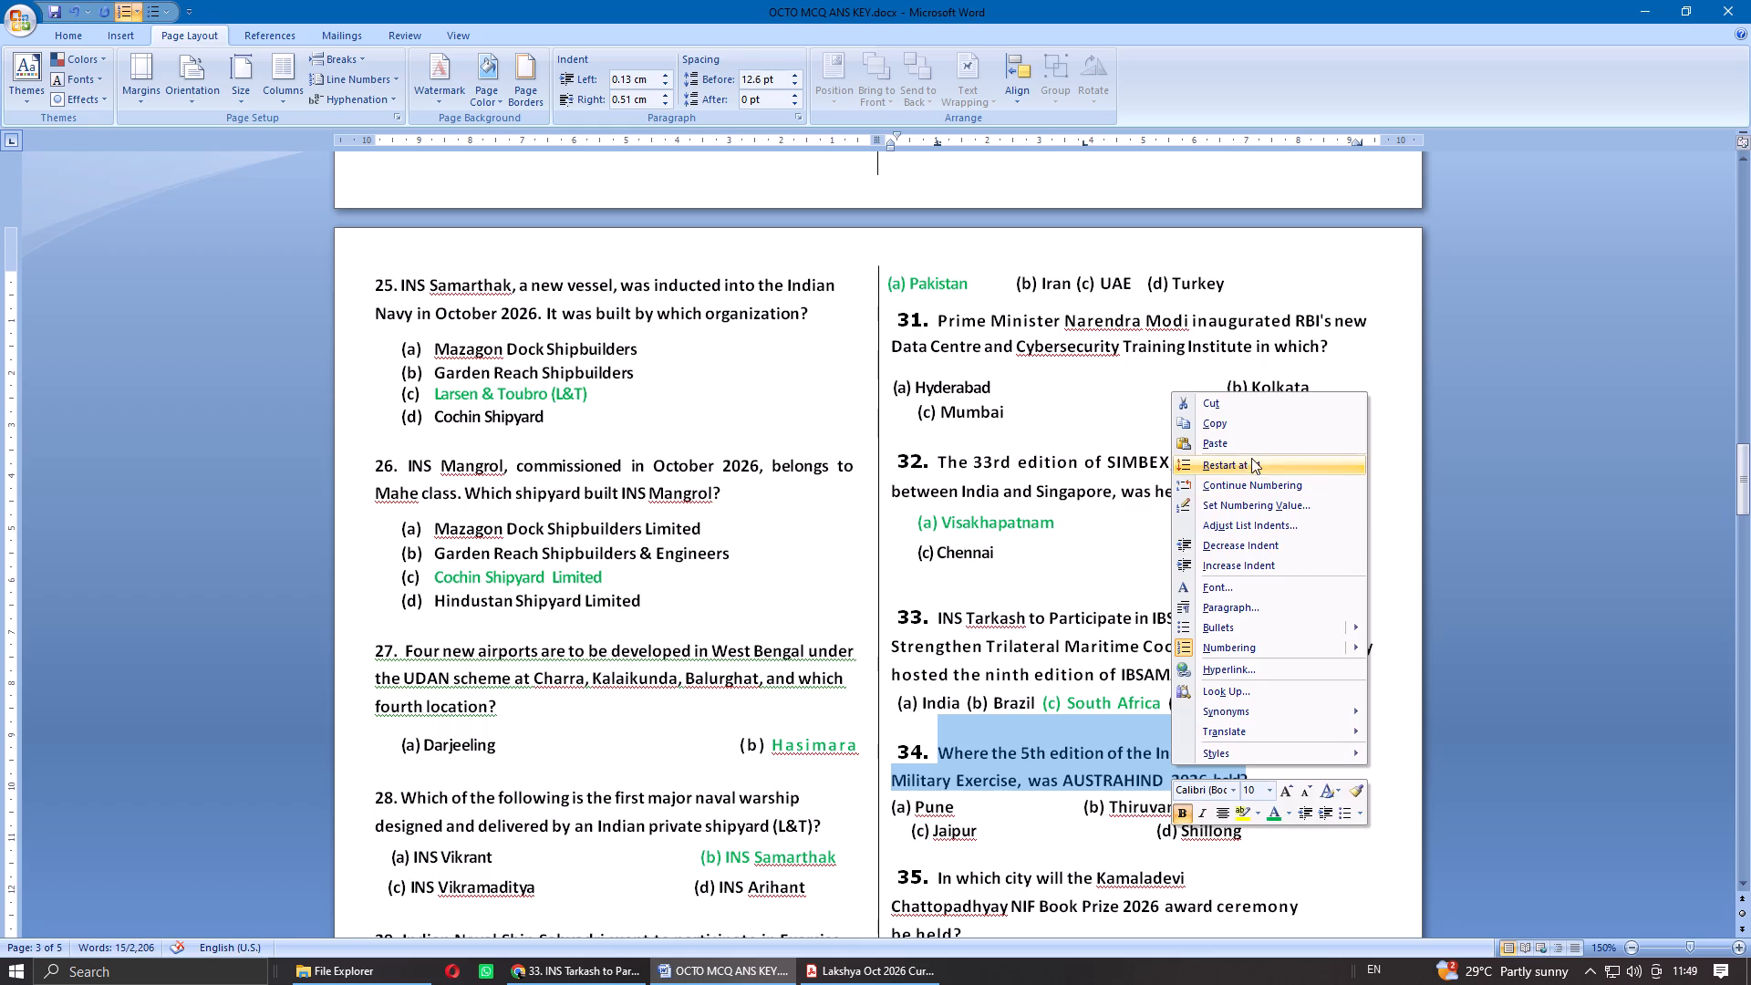
click(1244, 427)
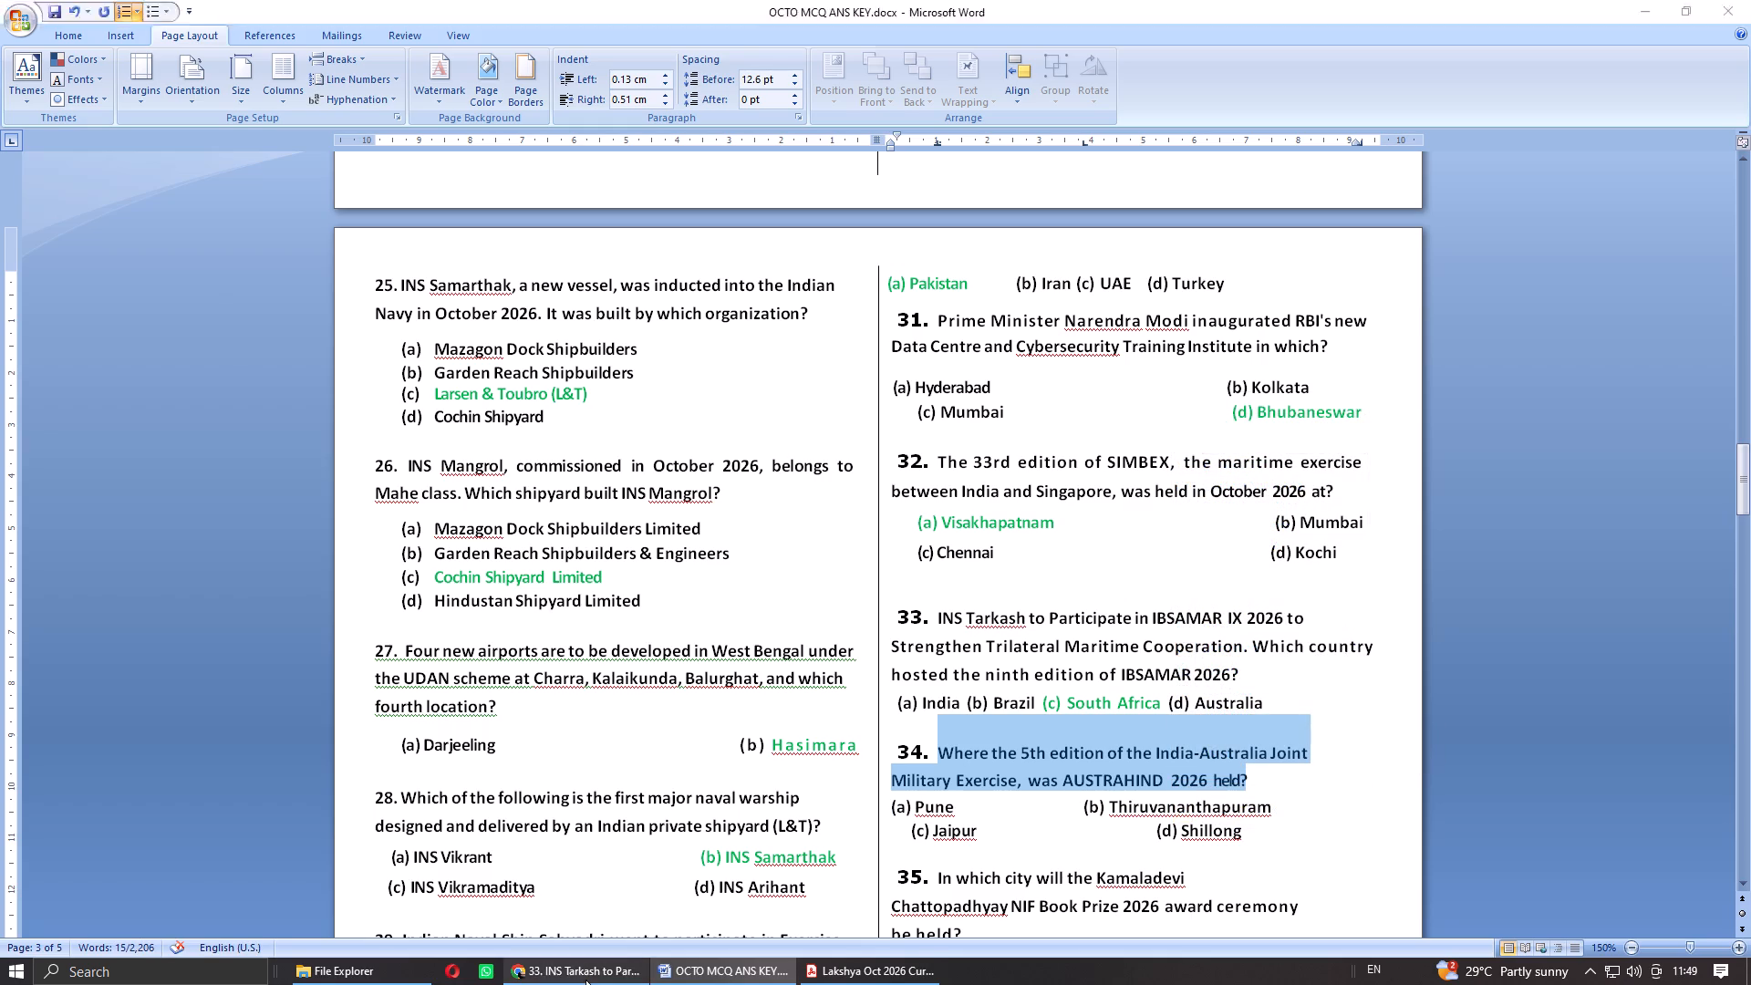
click(585, 980)
click(905, 121)
right_click(865, 121)
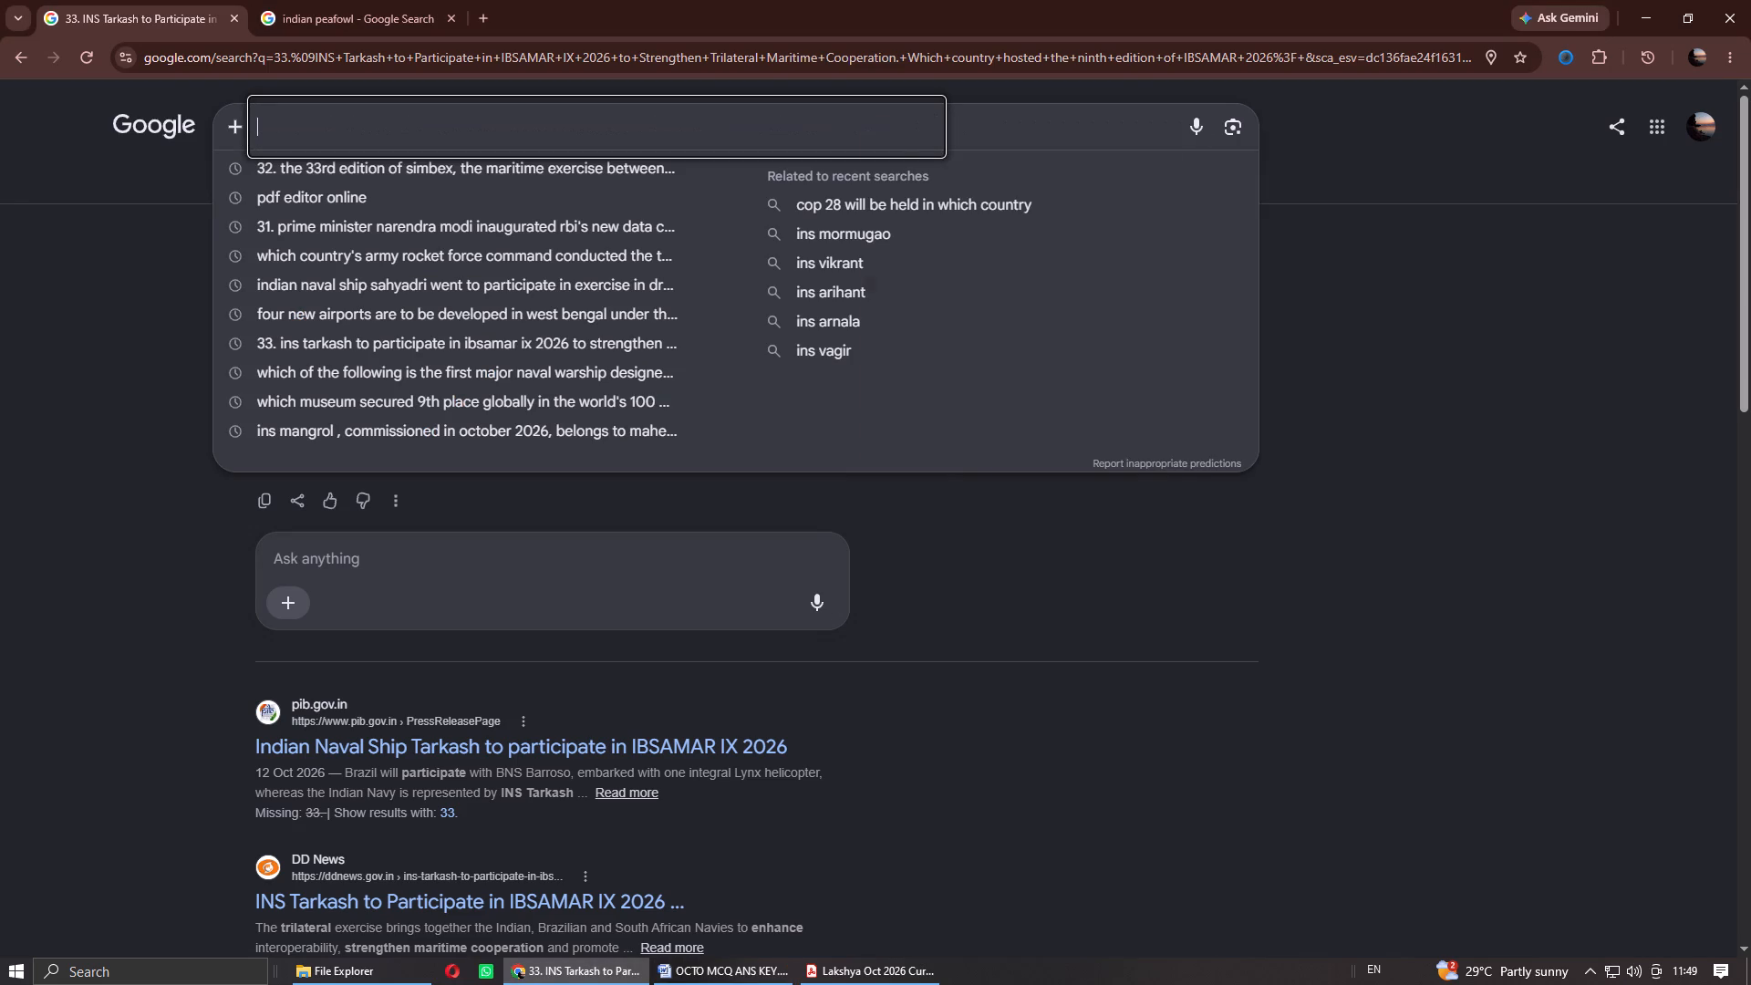
click(933, 325)
key(Return)
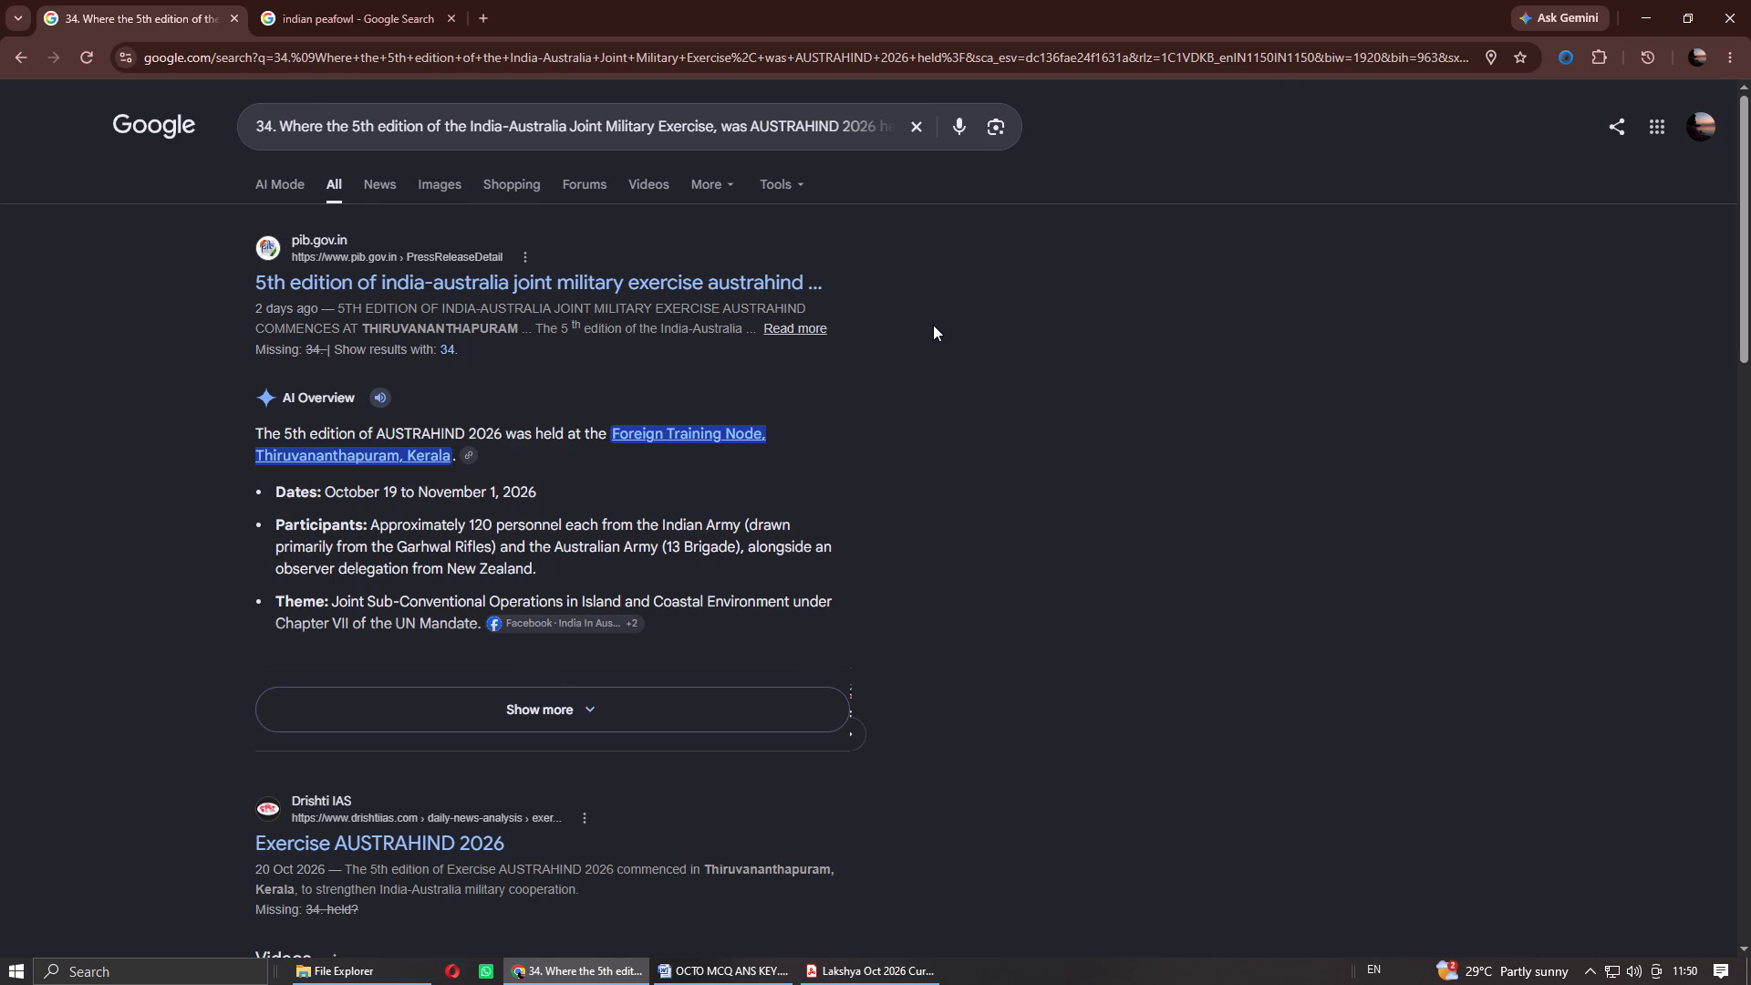
Back in the Word answer key, colour option (b) Thiruvananthapuram of question 34 green.
click(703, 980)
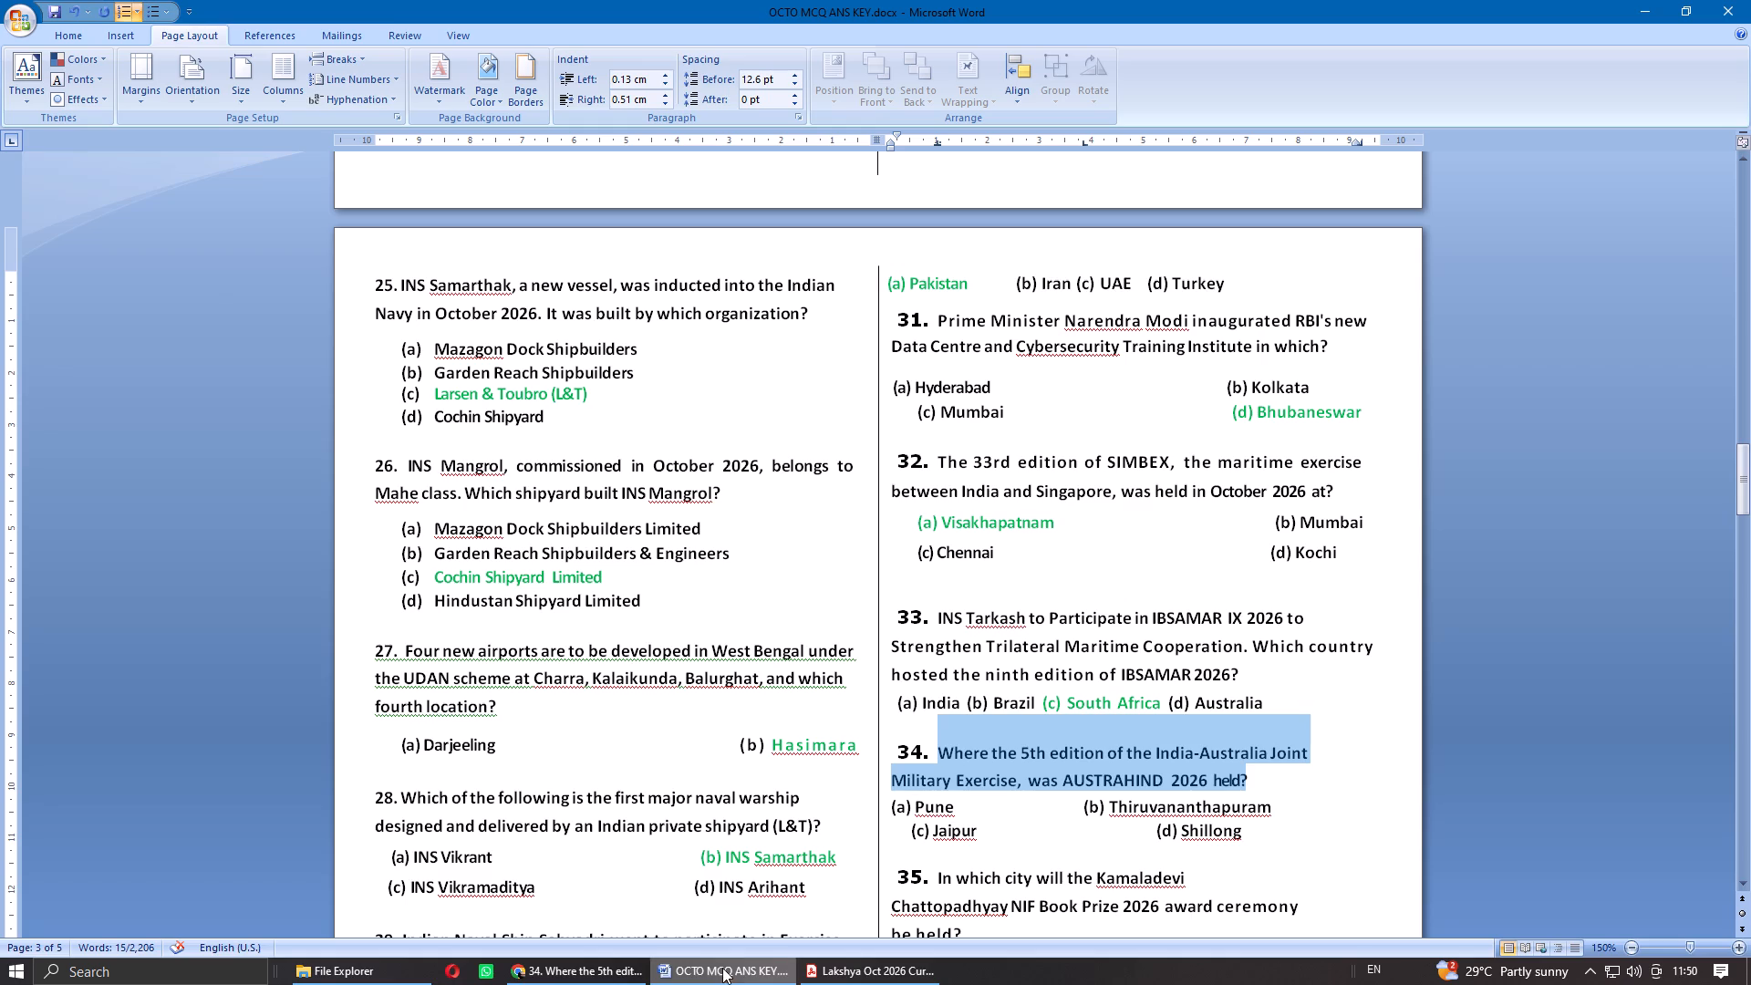
click(1074, 810)
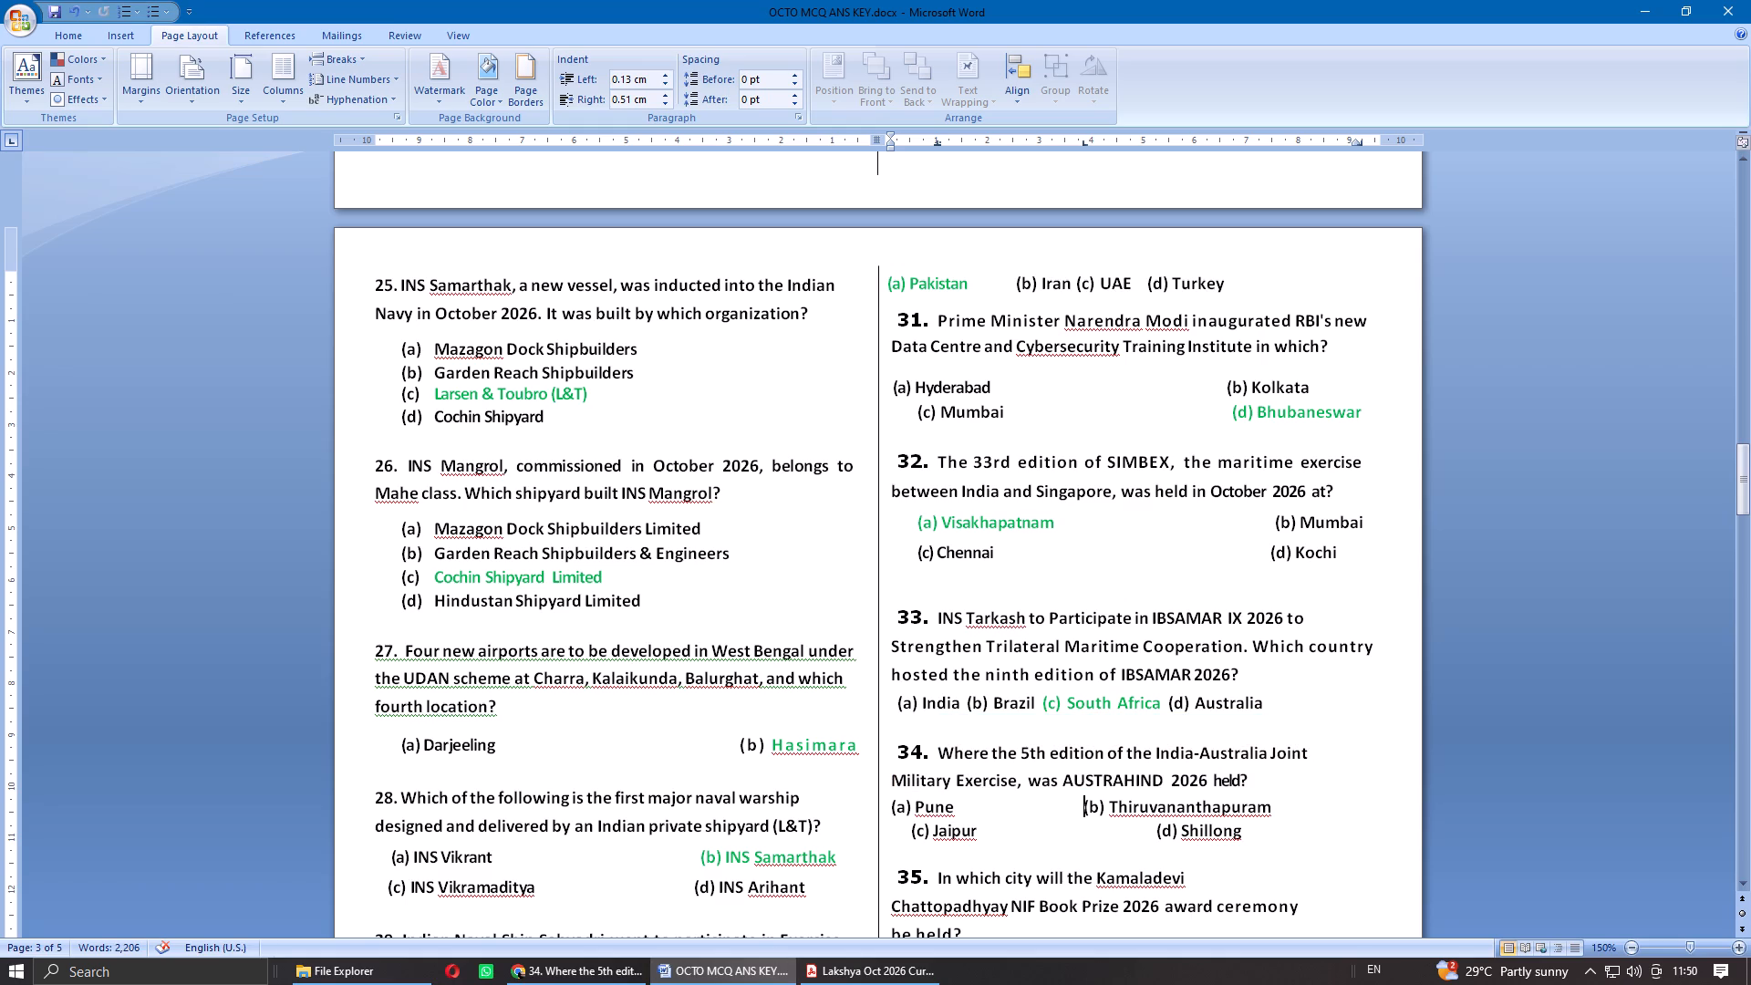
click(575, 984)
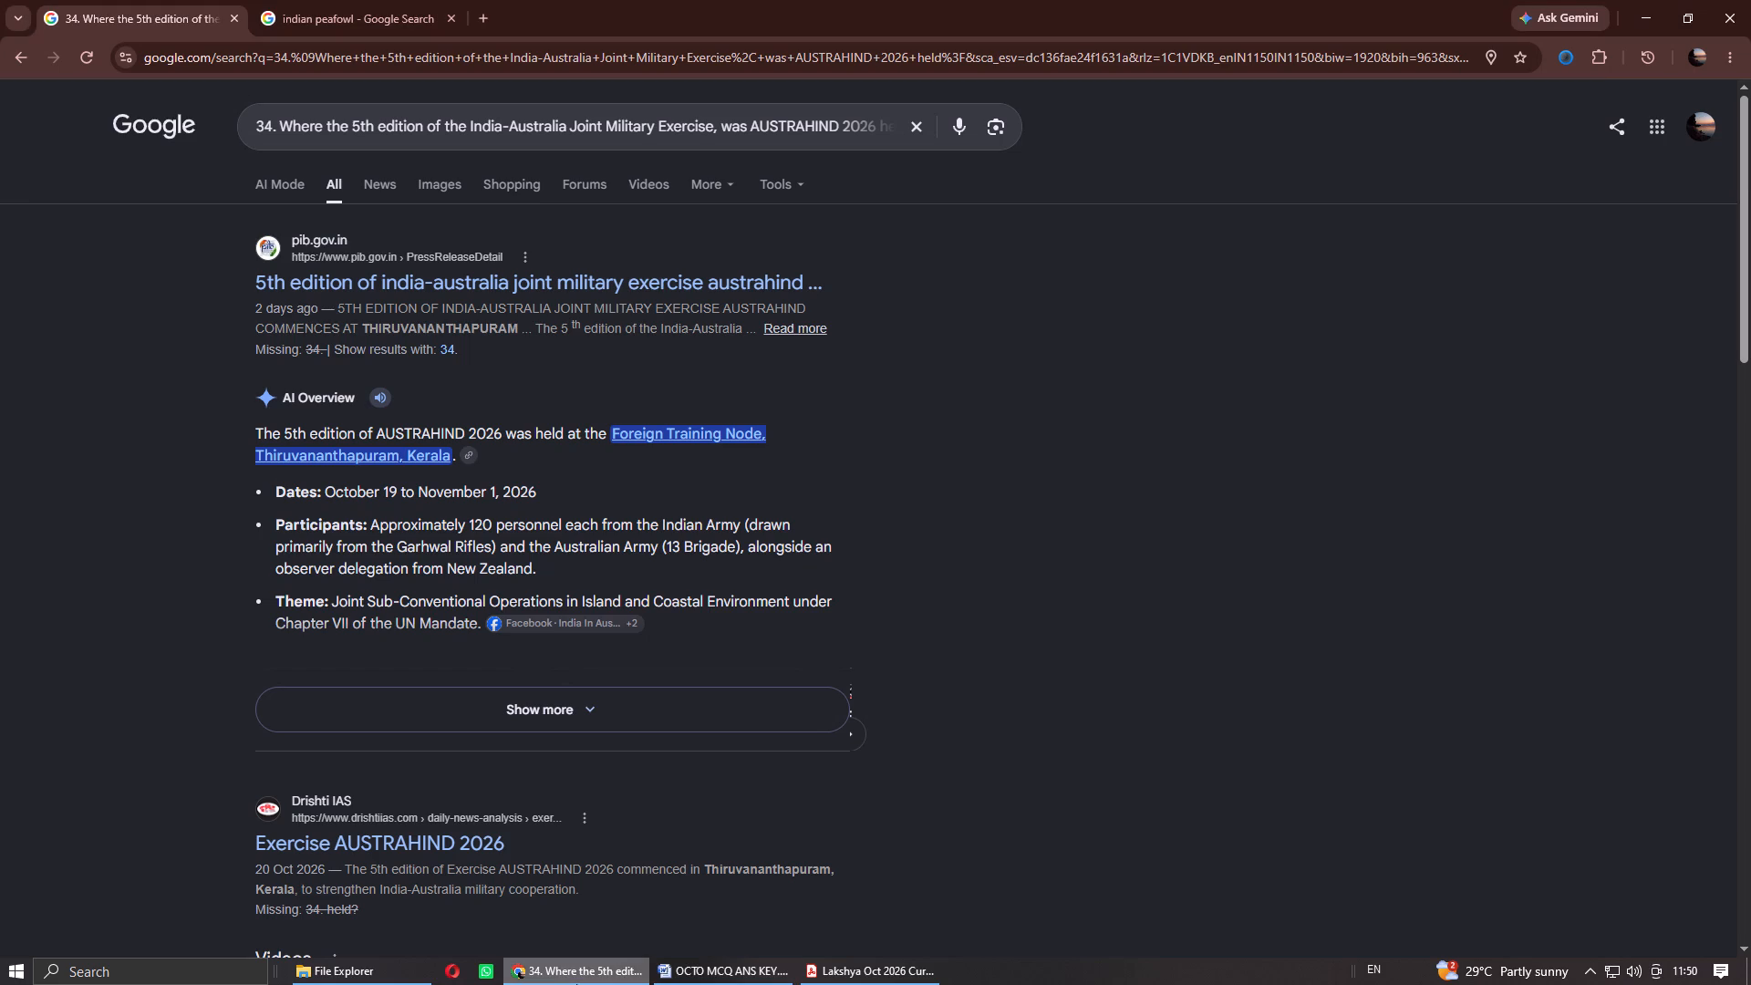
click(576, 984)
drag(1076, 806, 1248, 809)
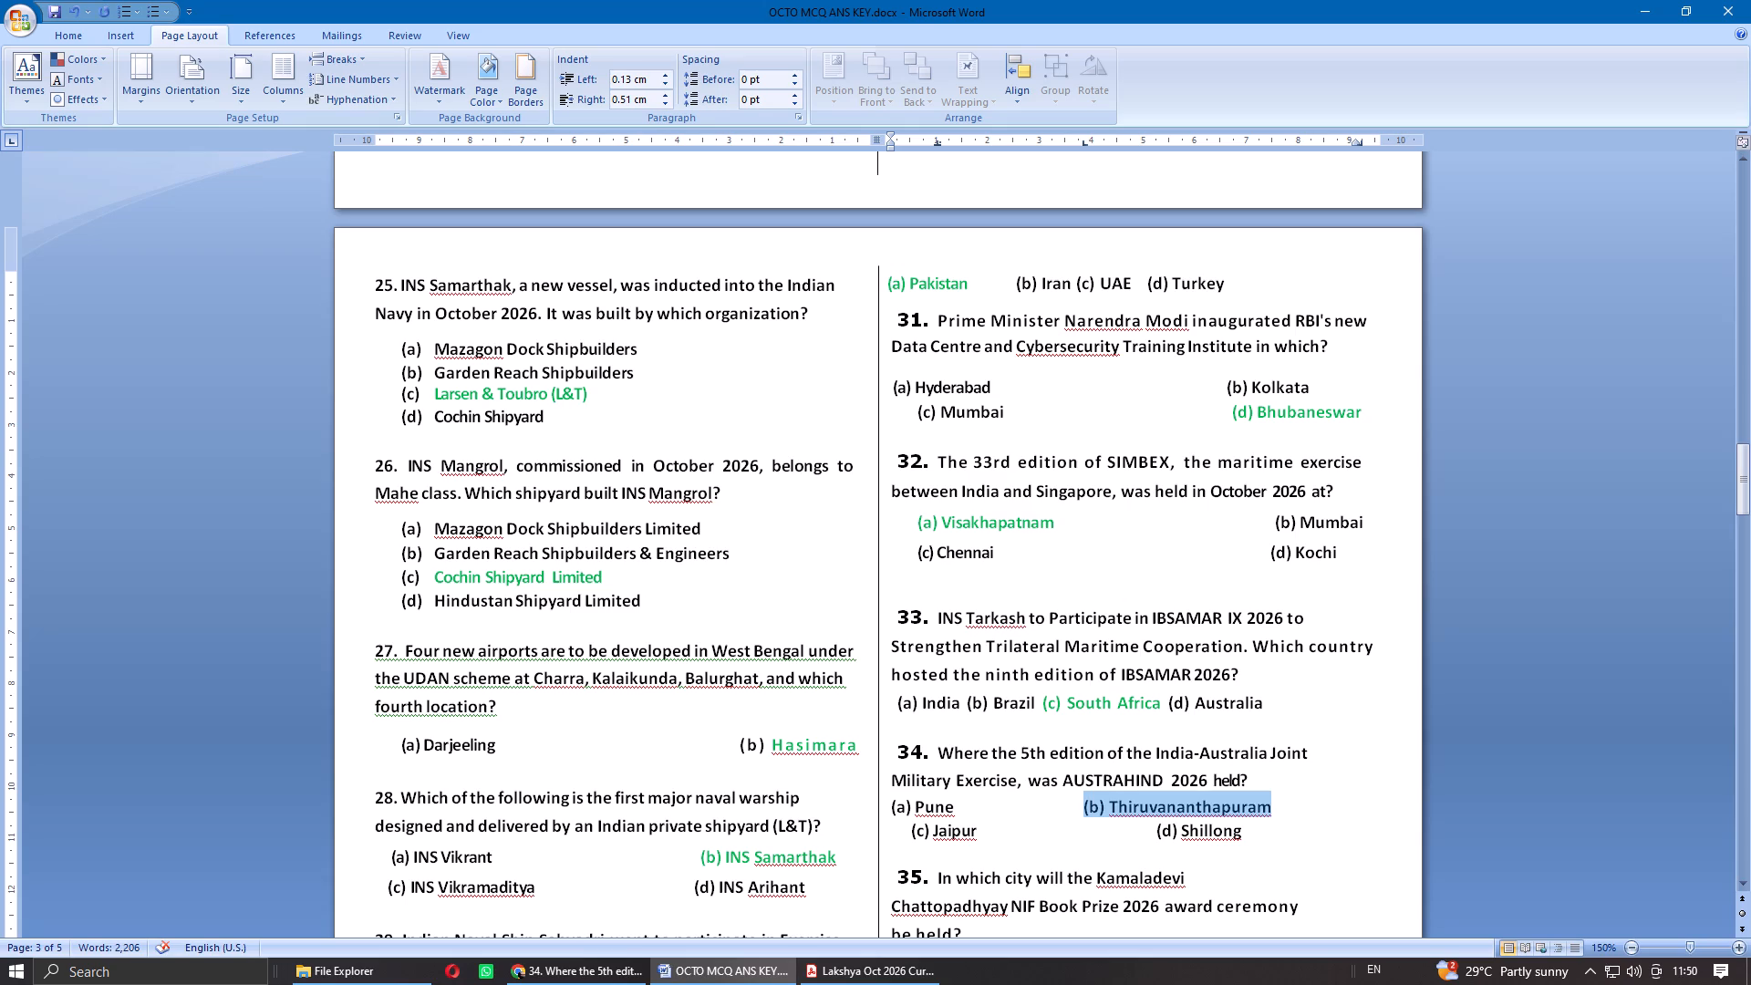
click(52, 30)
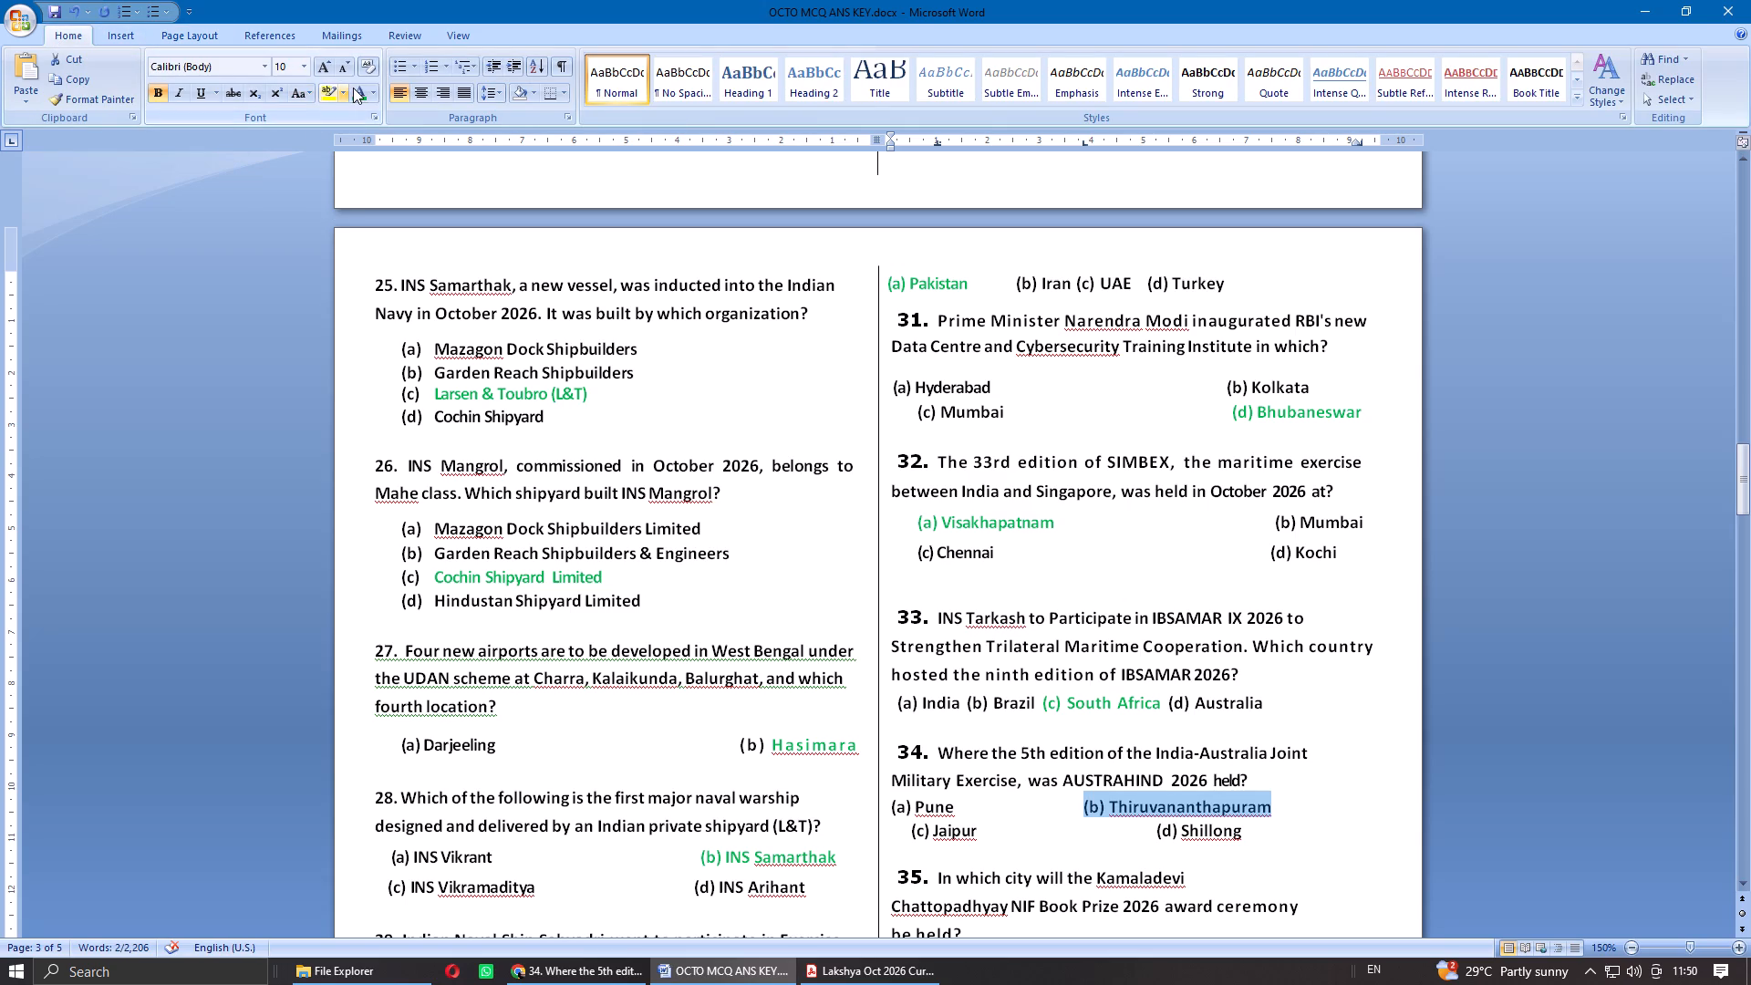
click(353, 88)
click(1330, 785)
scroll(1277, 772, down, 3)
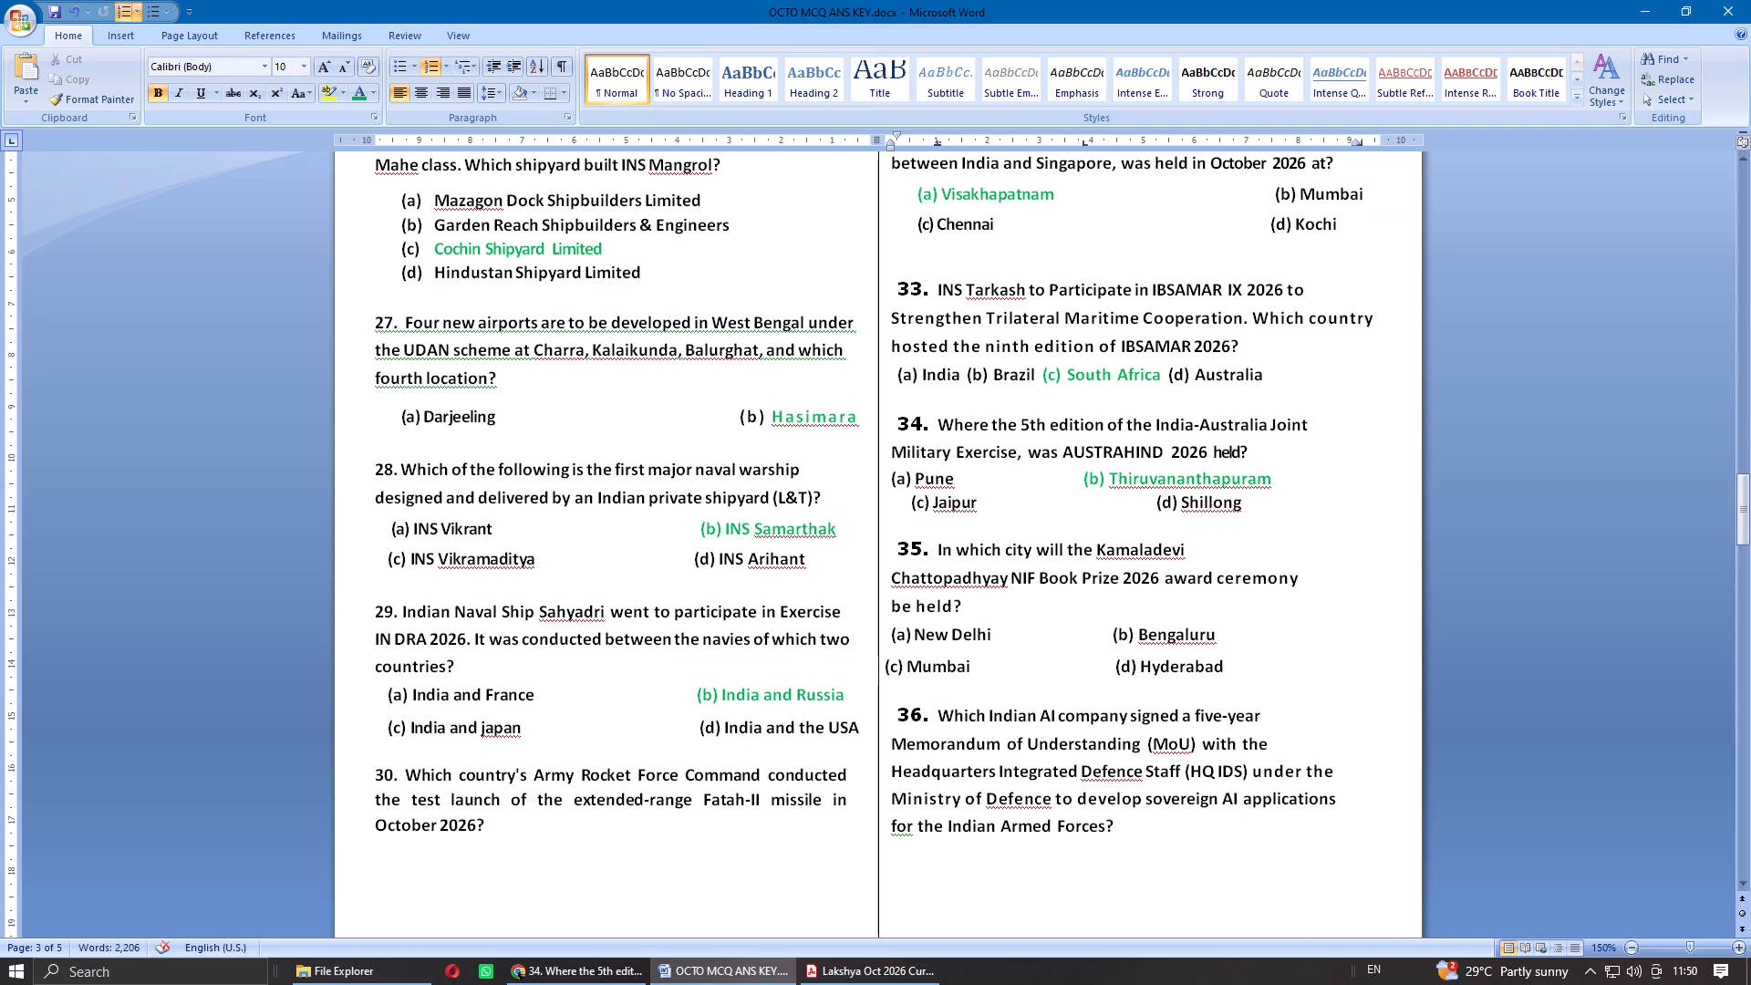
Copy the text of question 35 about the Kamaladevi Chattopadhyay NIF Book Prize 2026 and search Google for it in Chrome.
drag(938, 554, 1051, 581)
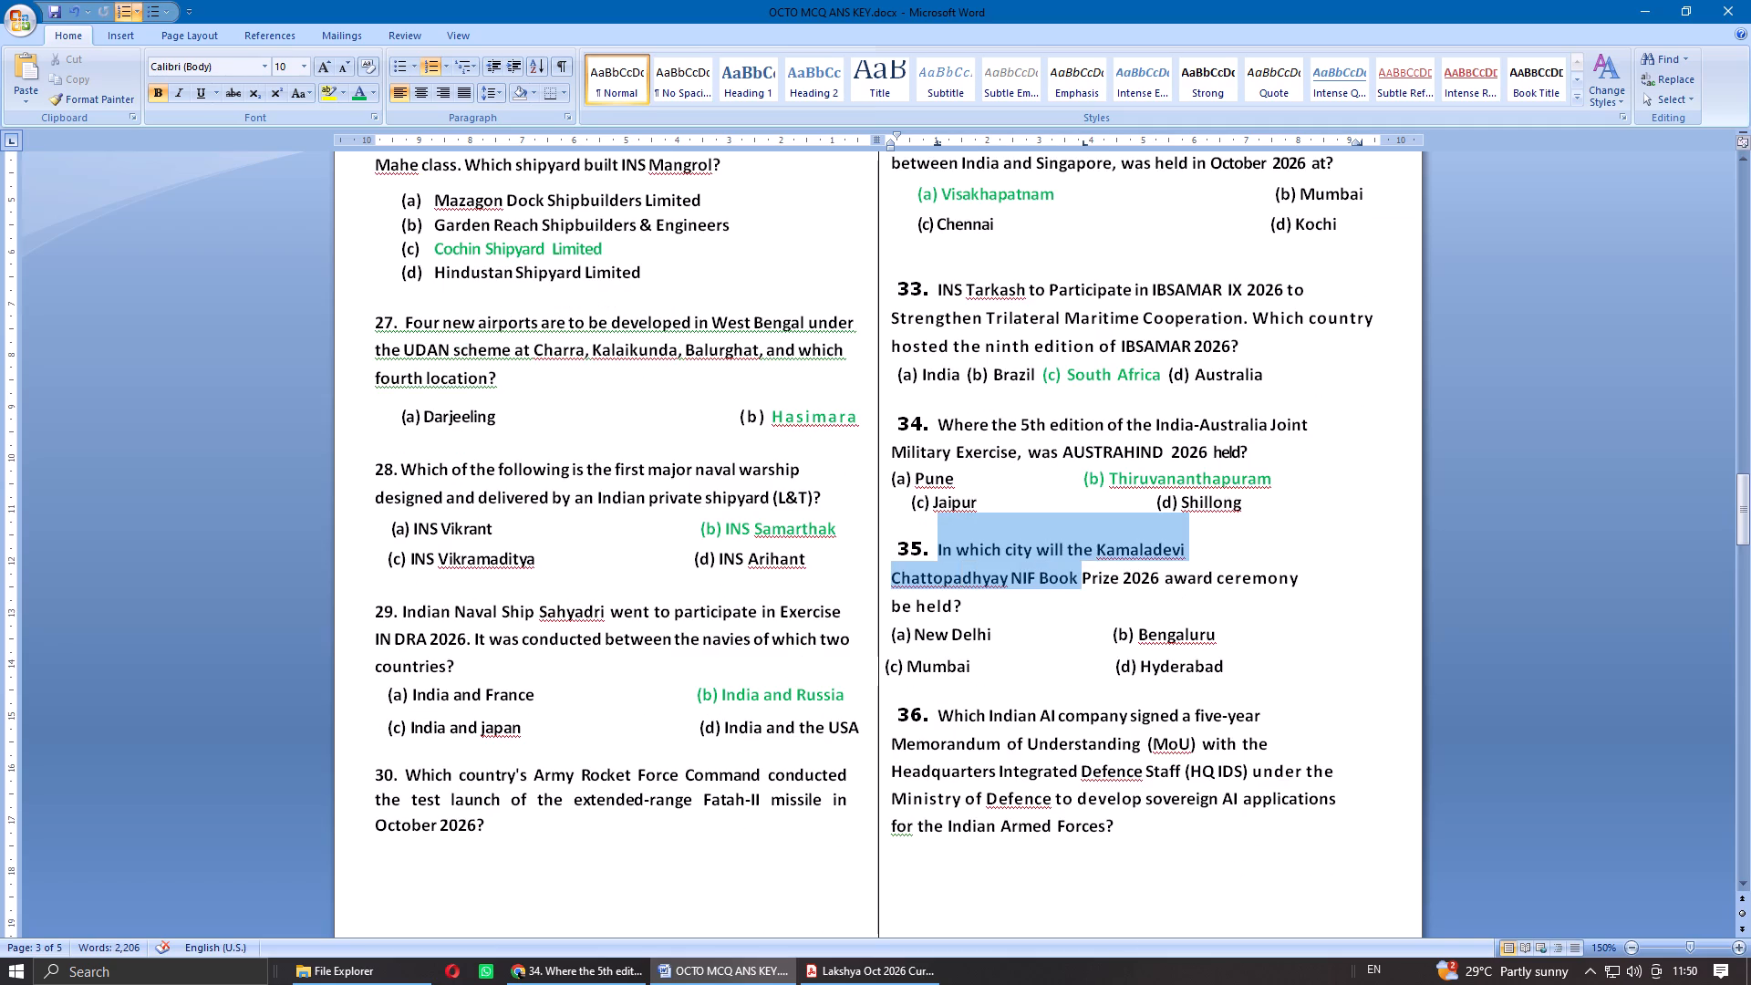
drag(1051, 581, 967, 600)
right_click(900, 577)
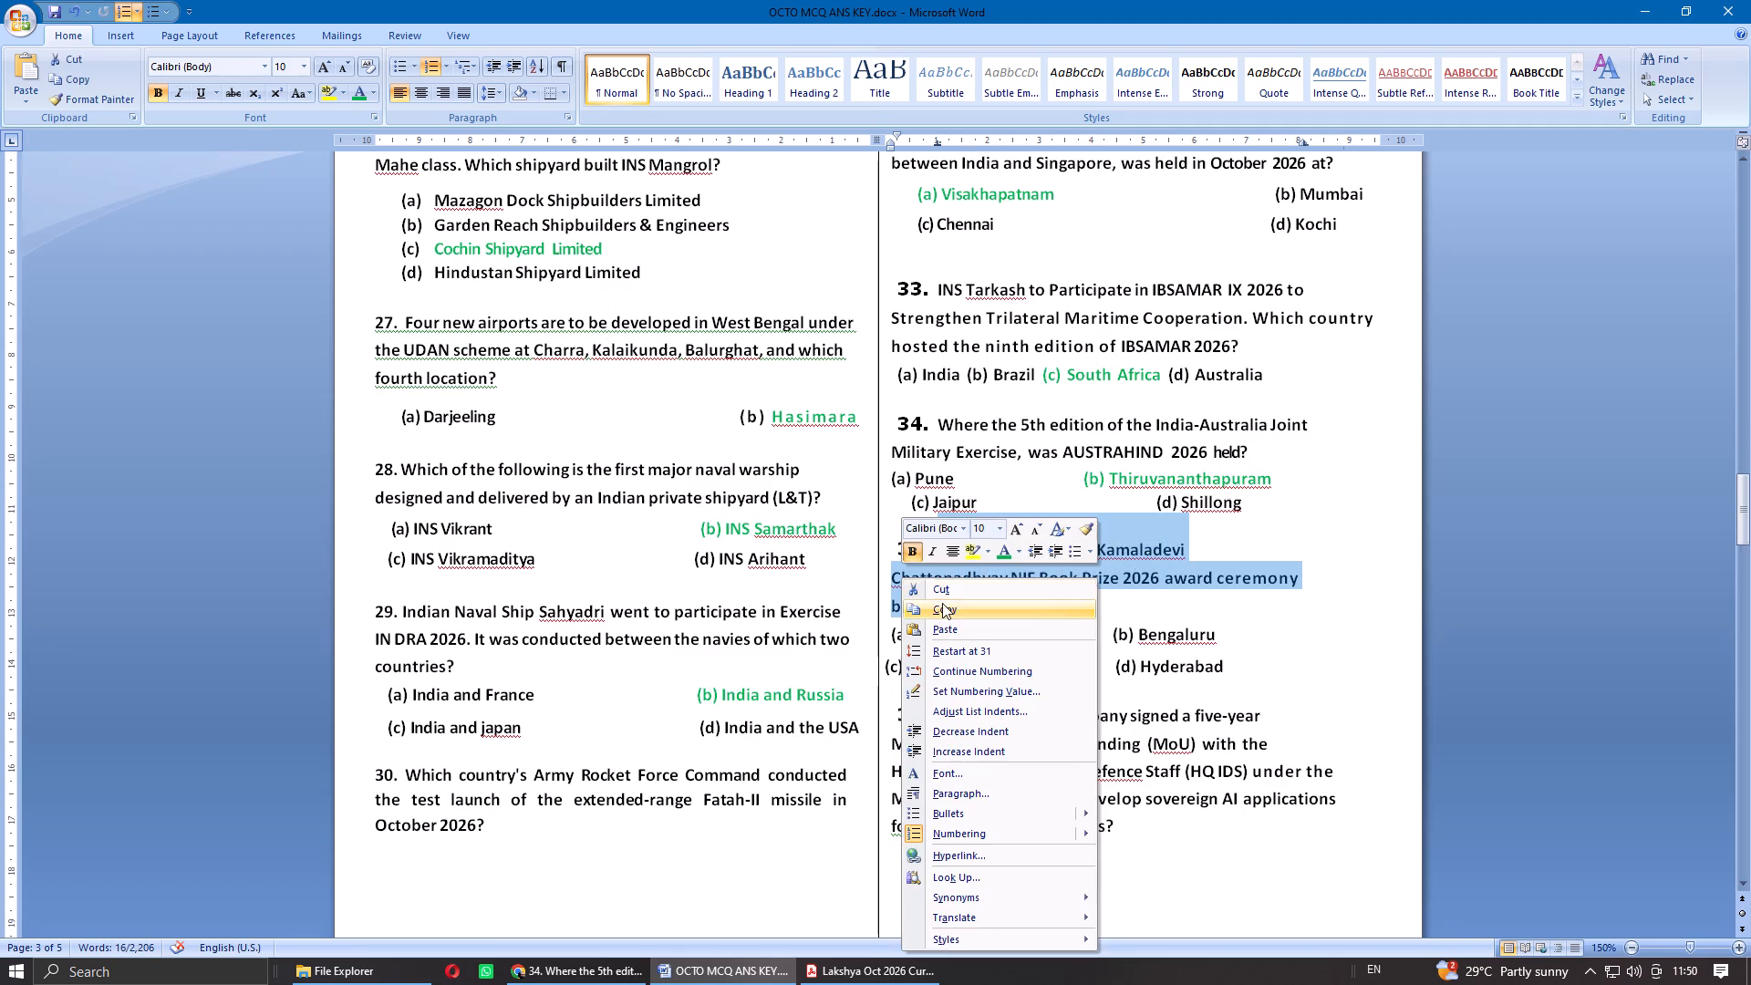
click(943, 606)
click(556, 984)
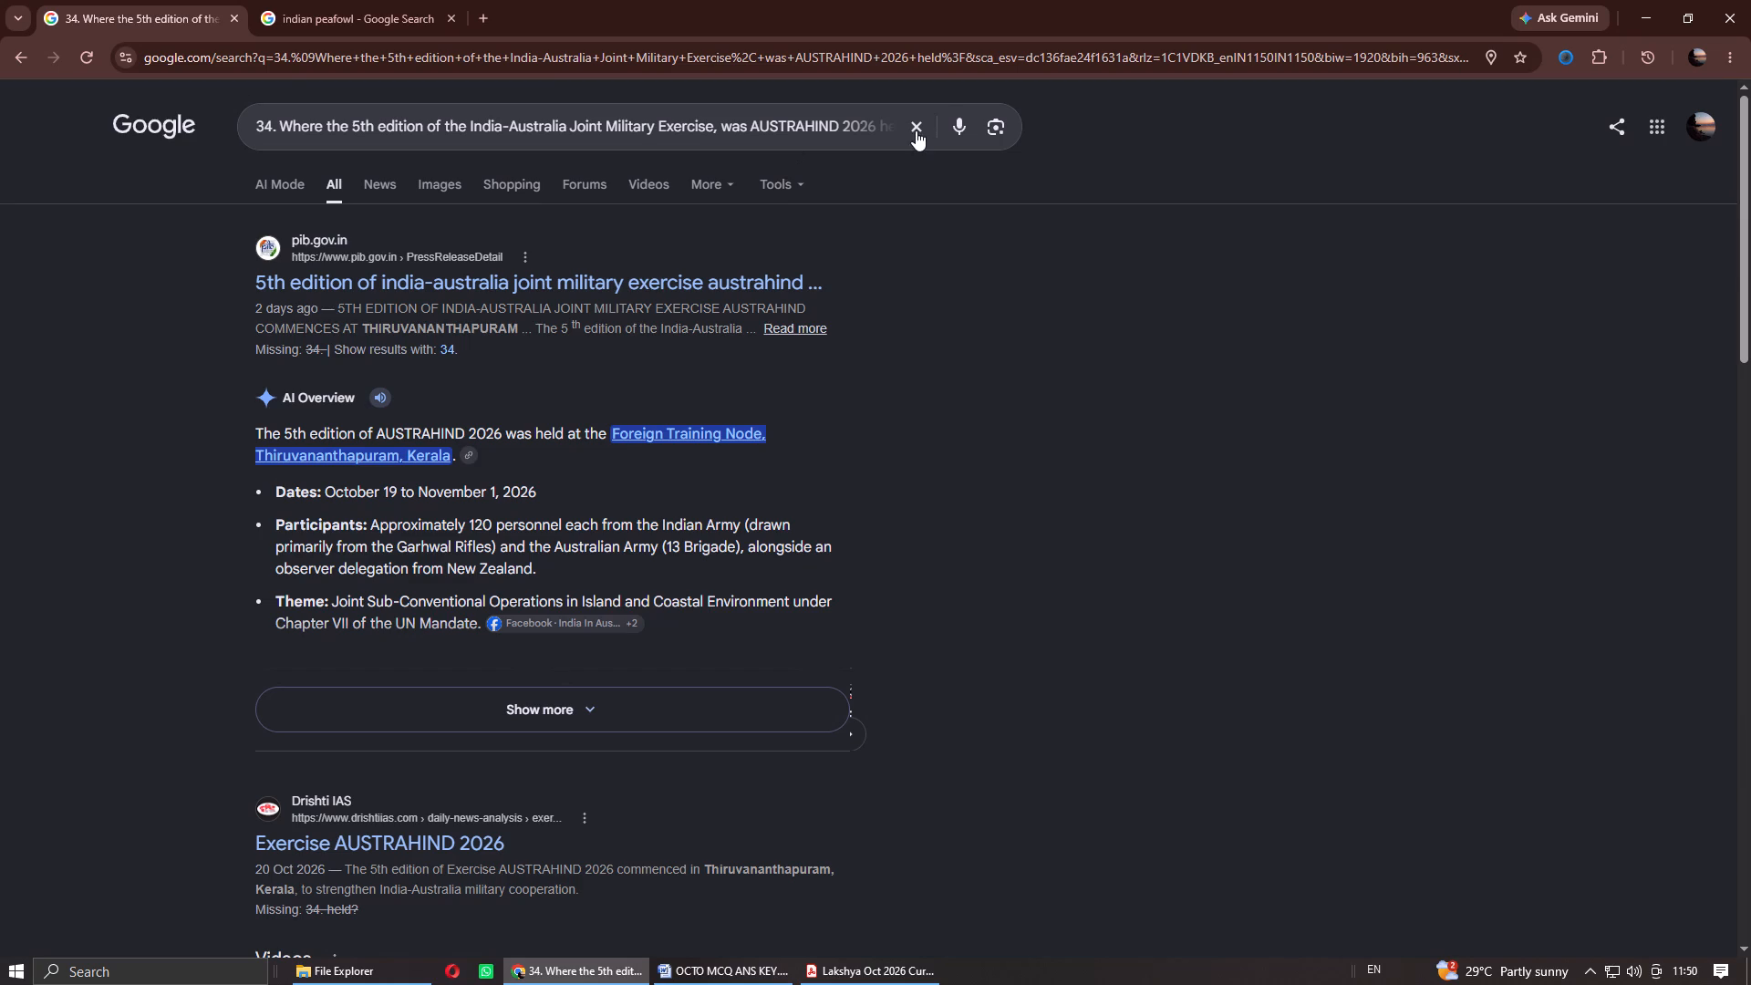
click(918, 130)
right_click(867, 127)
click(935, 336)
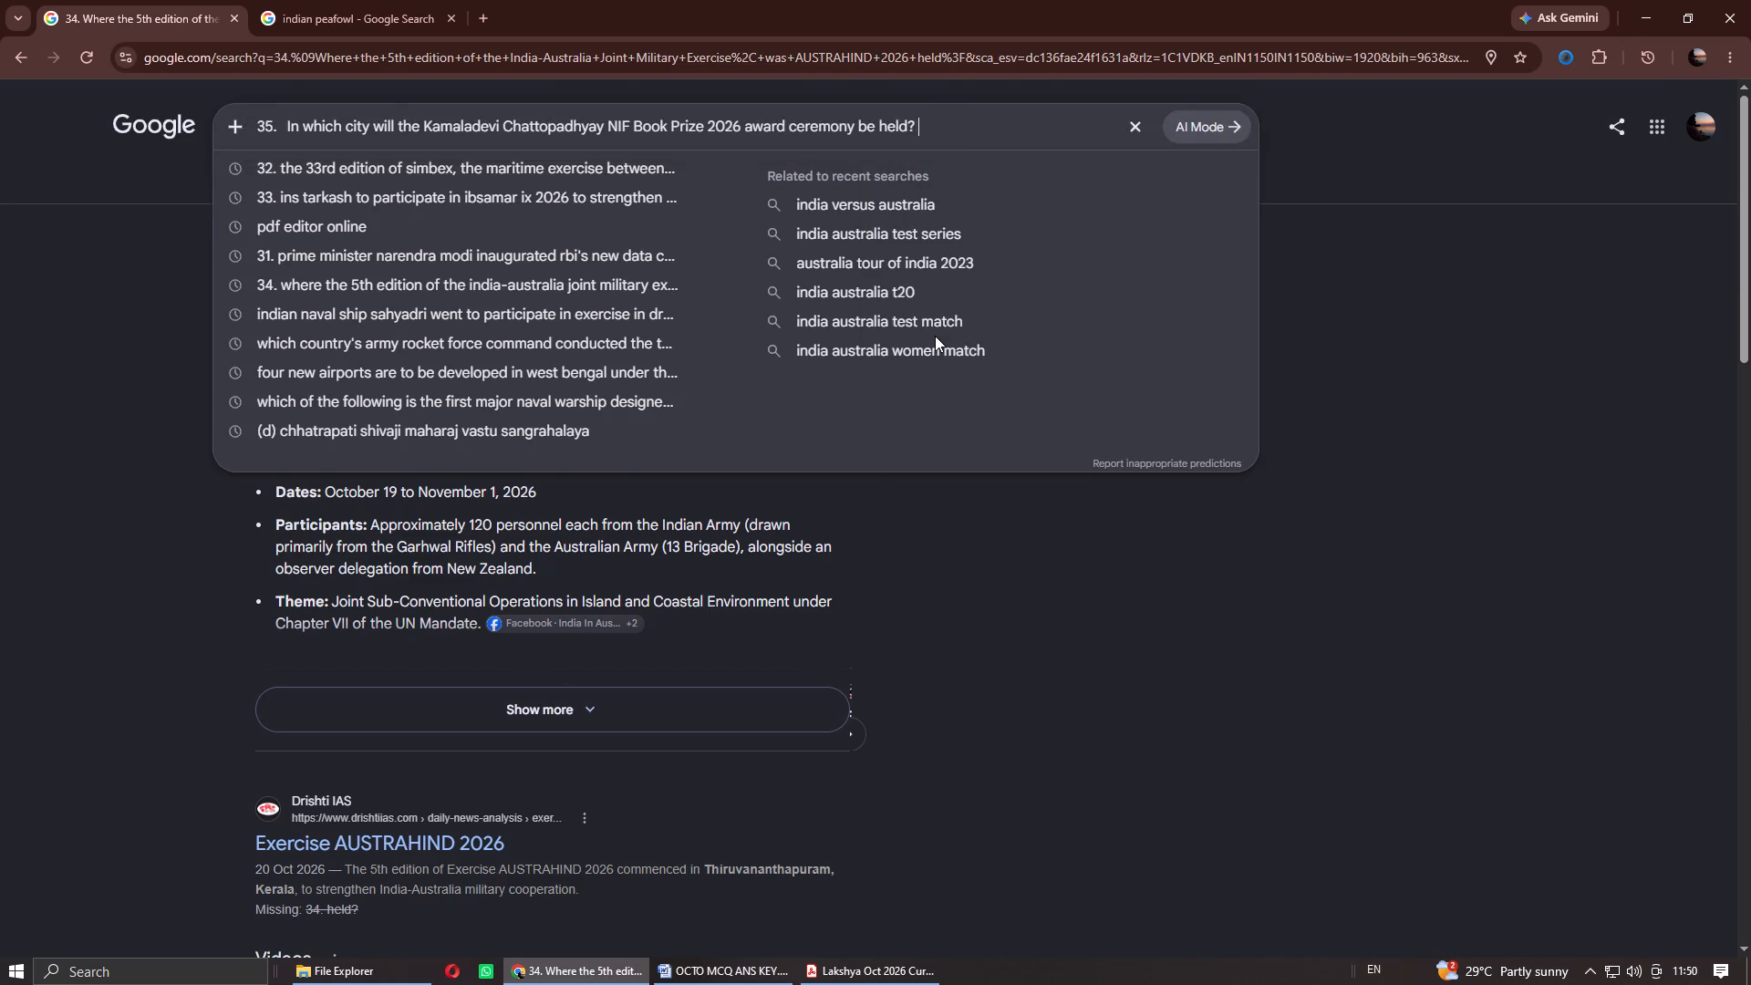
key(Return)
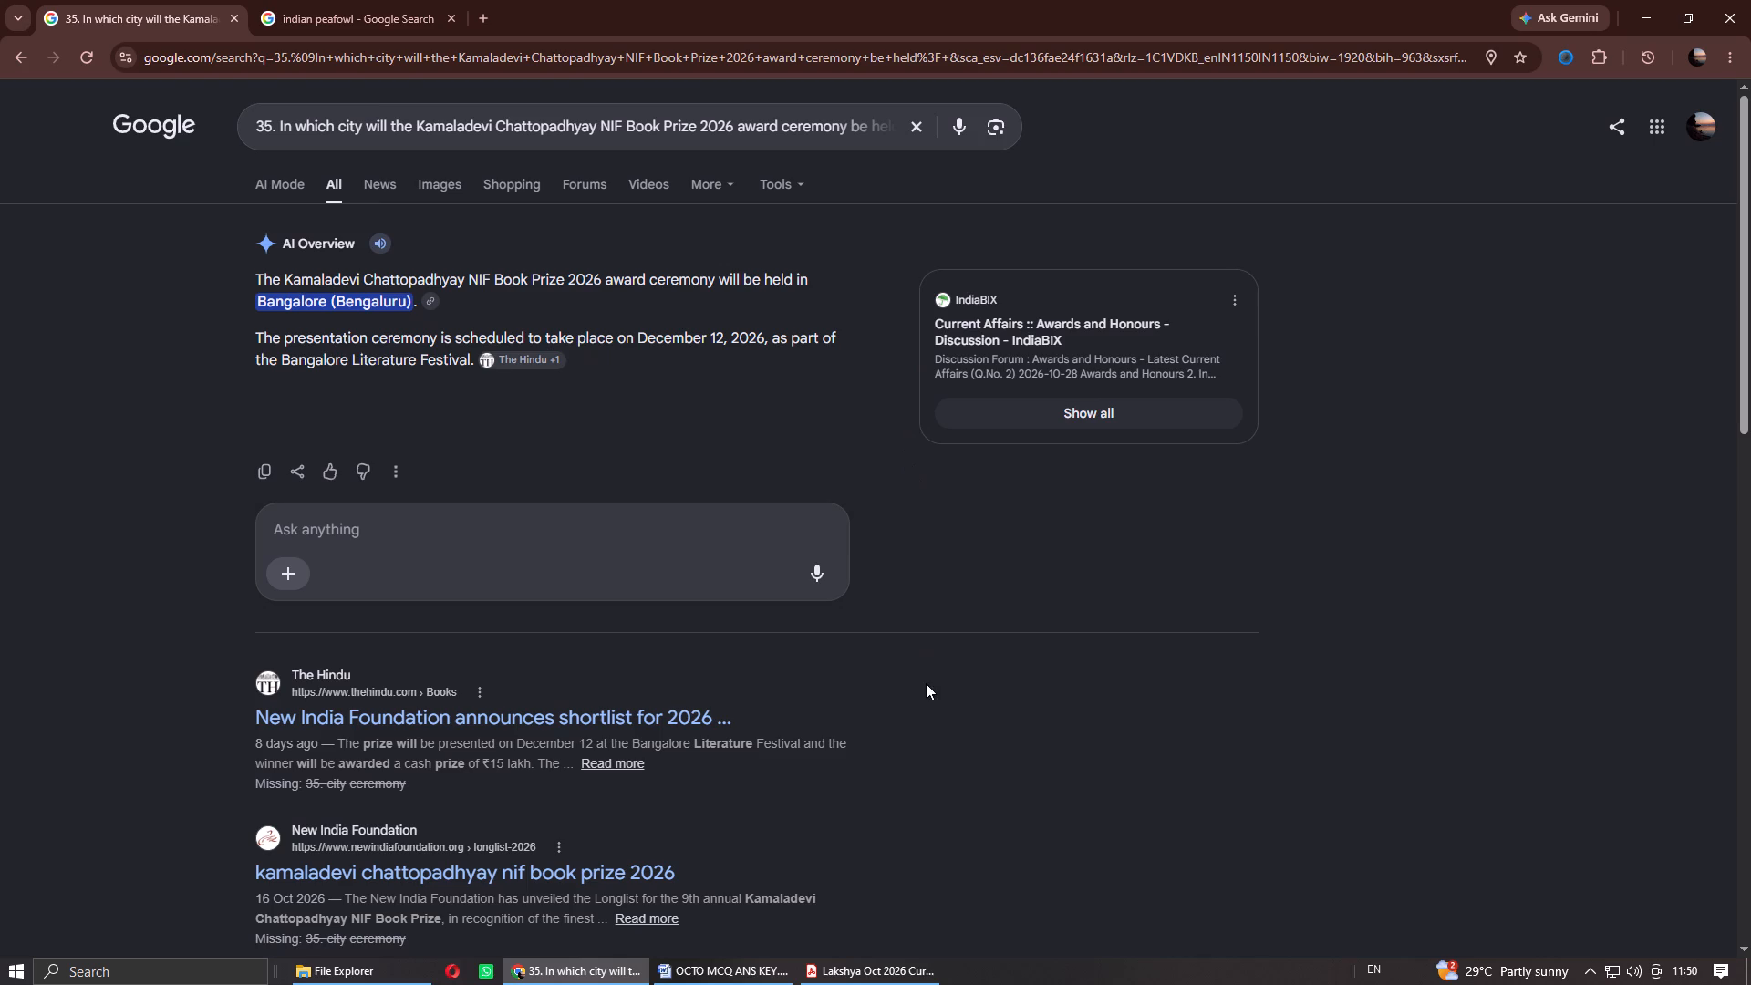
Back in the Word answer key, colour option (b) Bengaluru of question 35 green.
click(749, 972)
click(1149, 658)
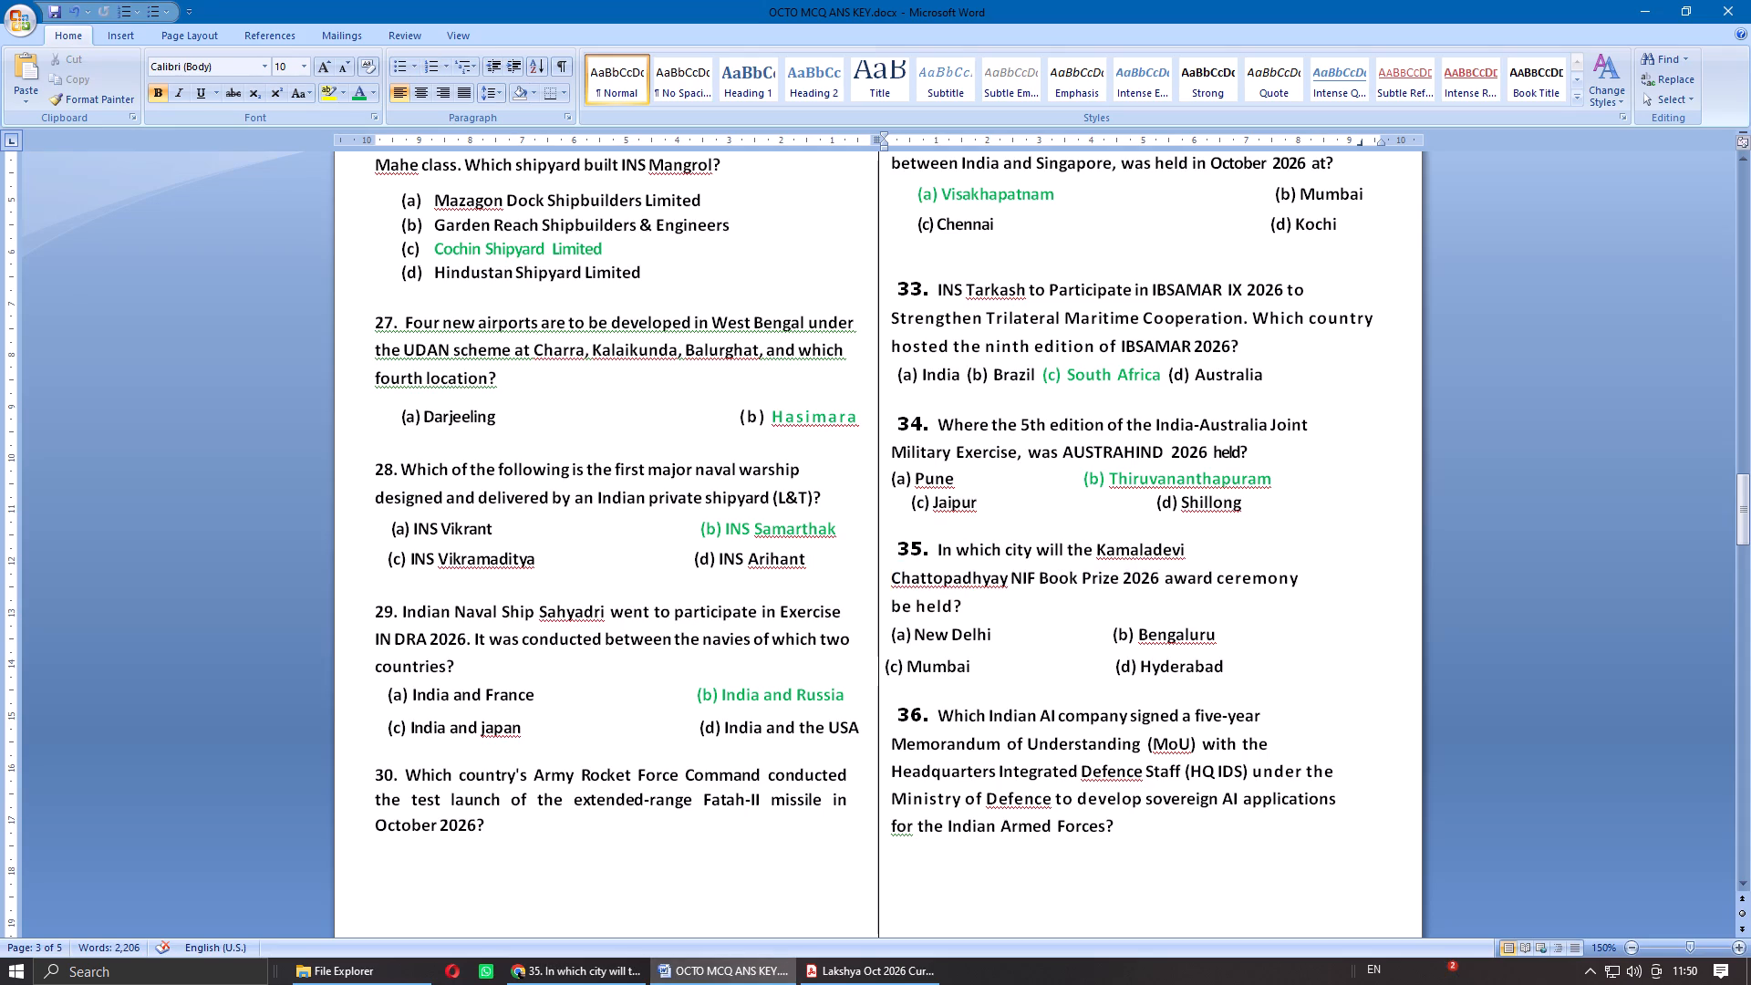
drag(1114, 634, 1193, 633)
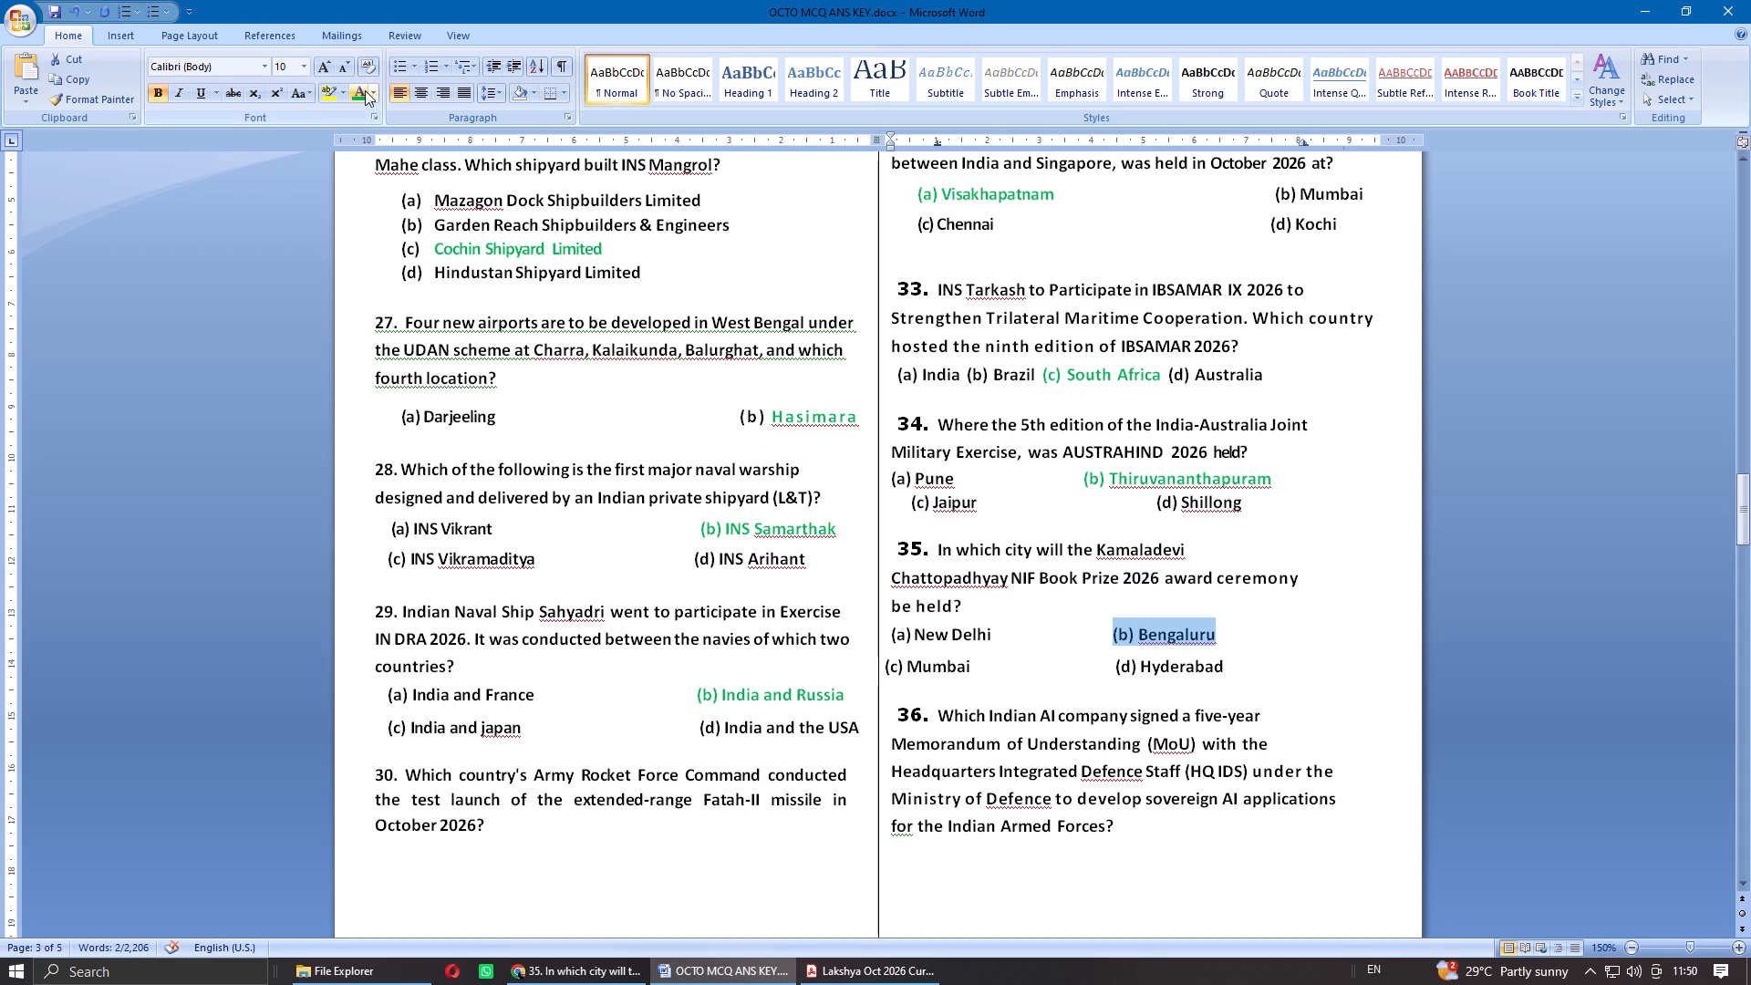
click(361, 88)
click(1064, 617)
Set the spacing before question 35 to 12 pt and before its Mumbai and Hyderabad options line to 0 pt.
click(1019, 571)
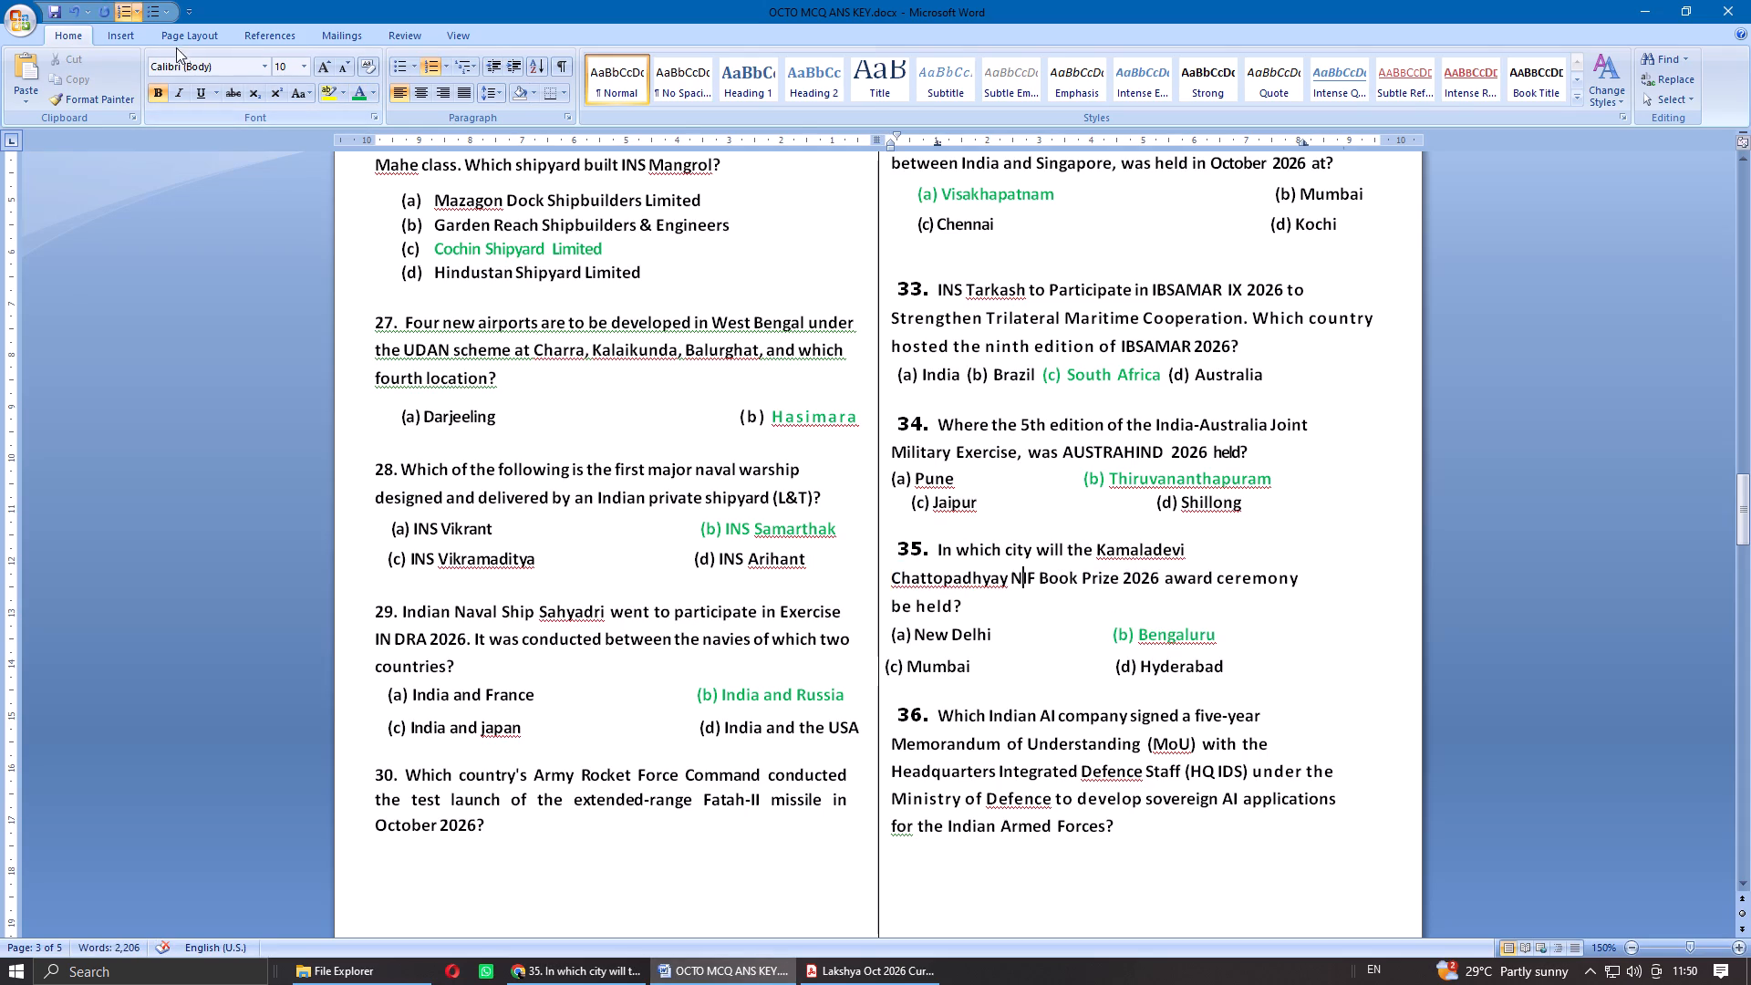
click(187, 40)
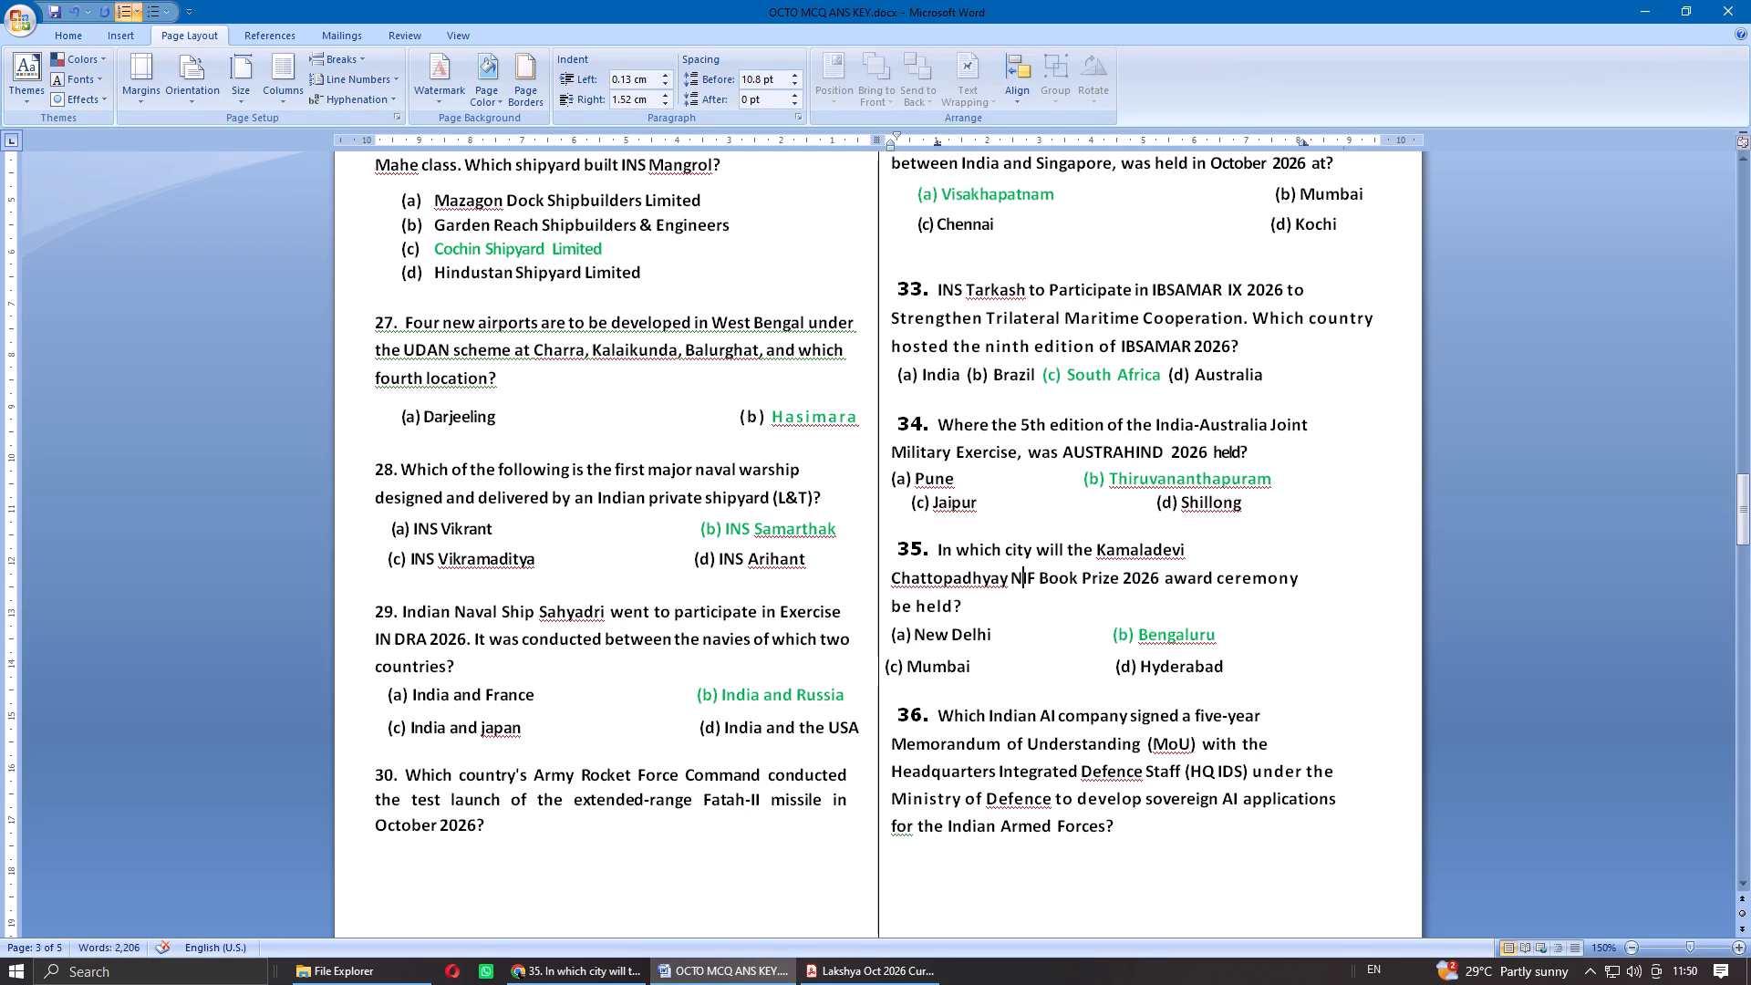
click(793, 73)
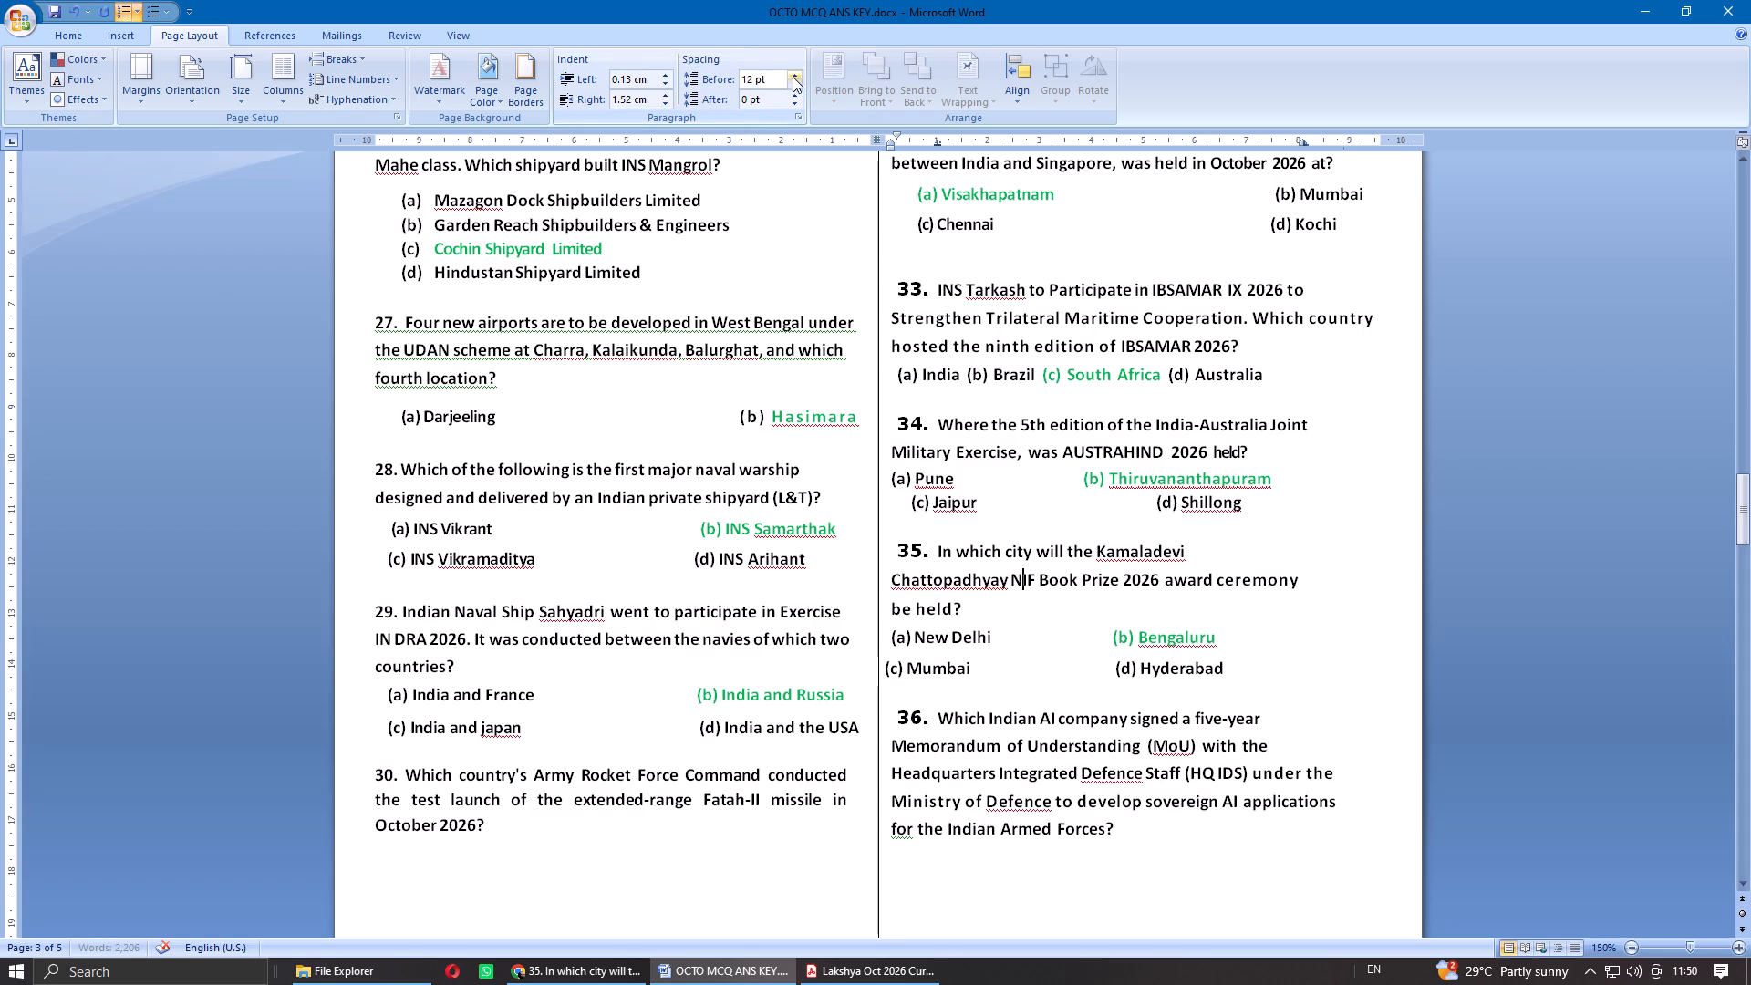
click(940, 638)
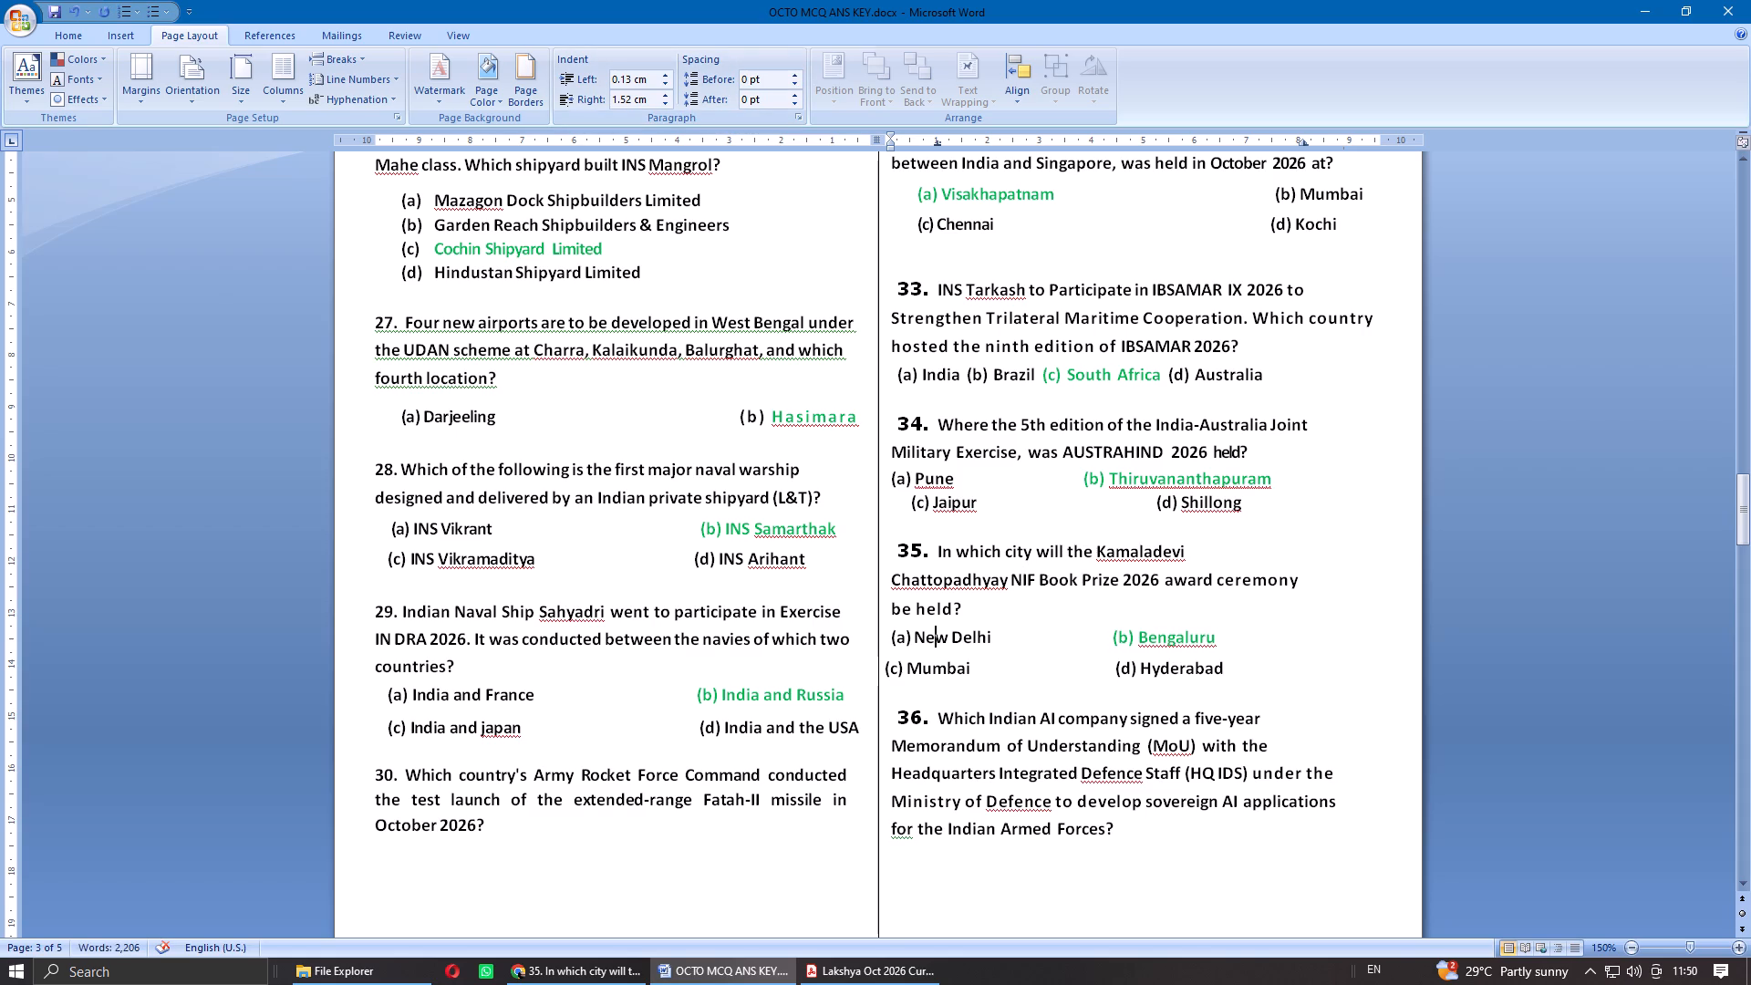
click(955, 661)
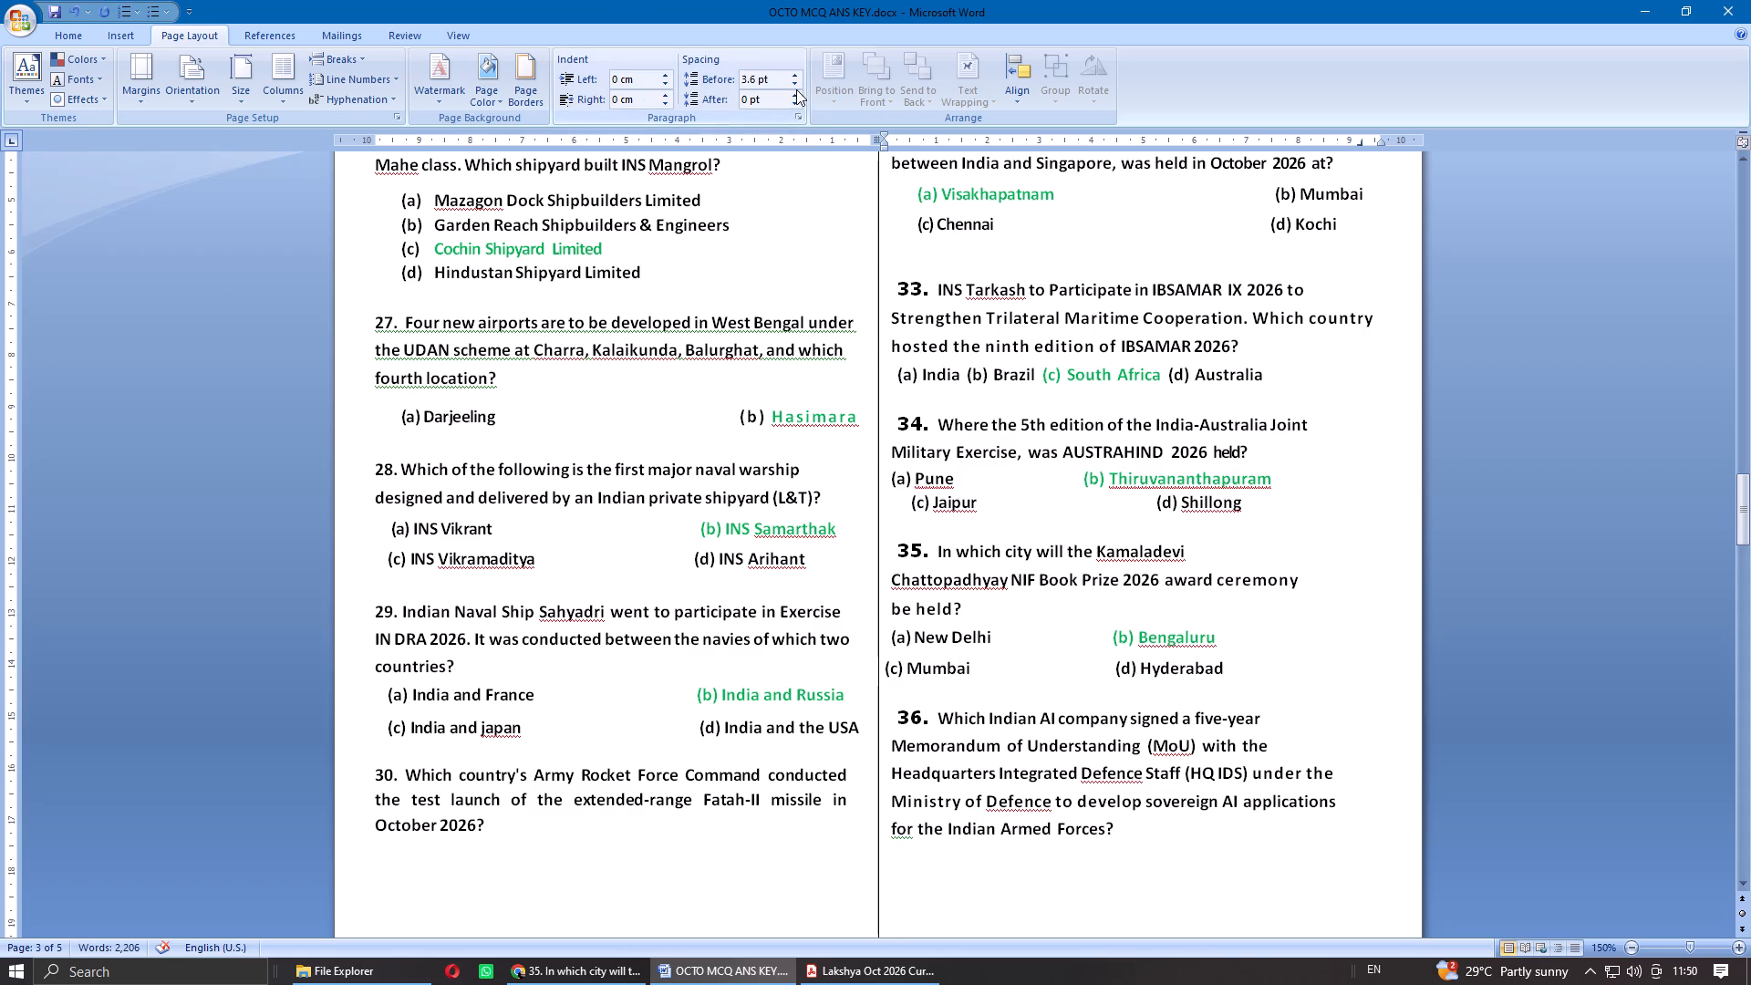
click(795, 85)
click(1010, 658)
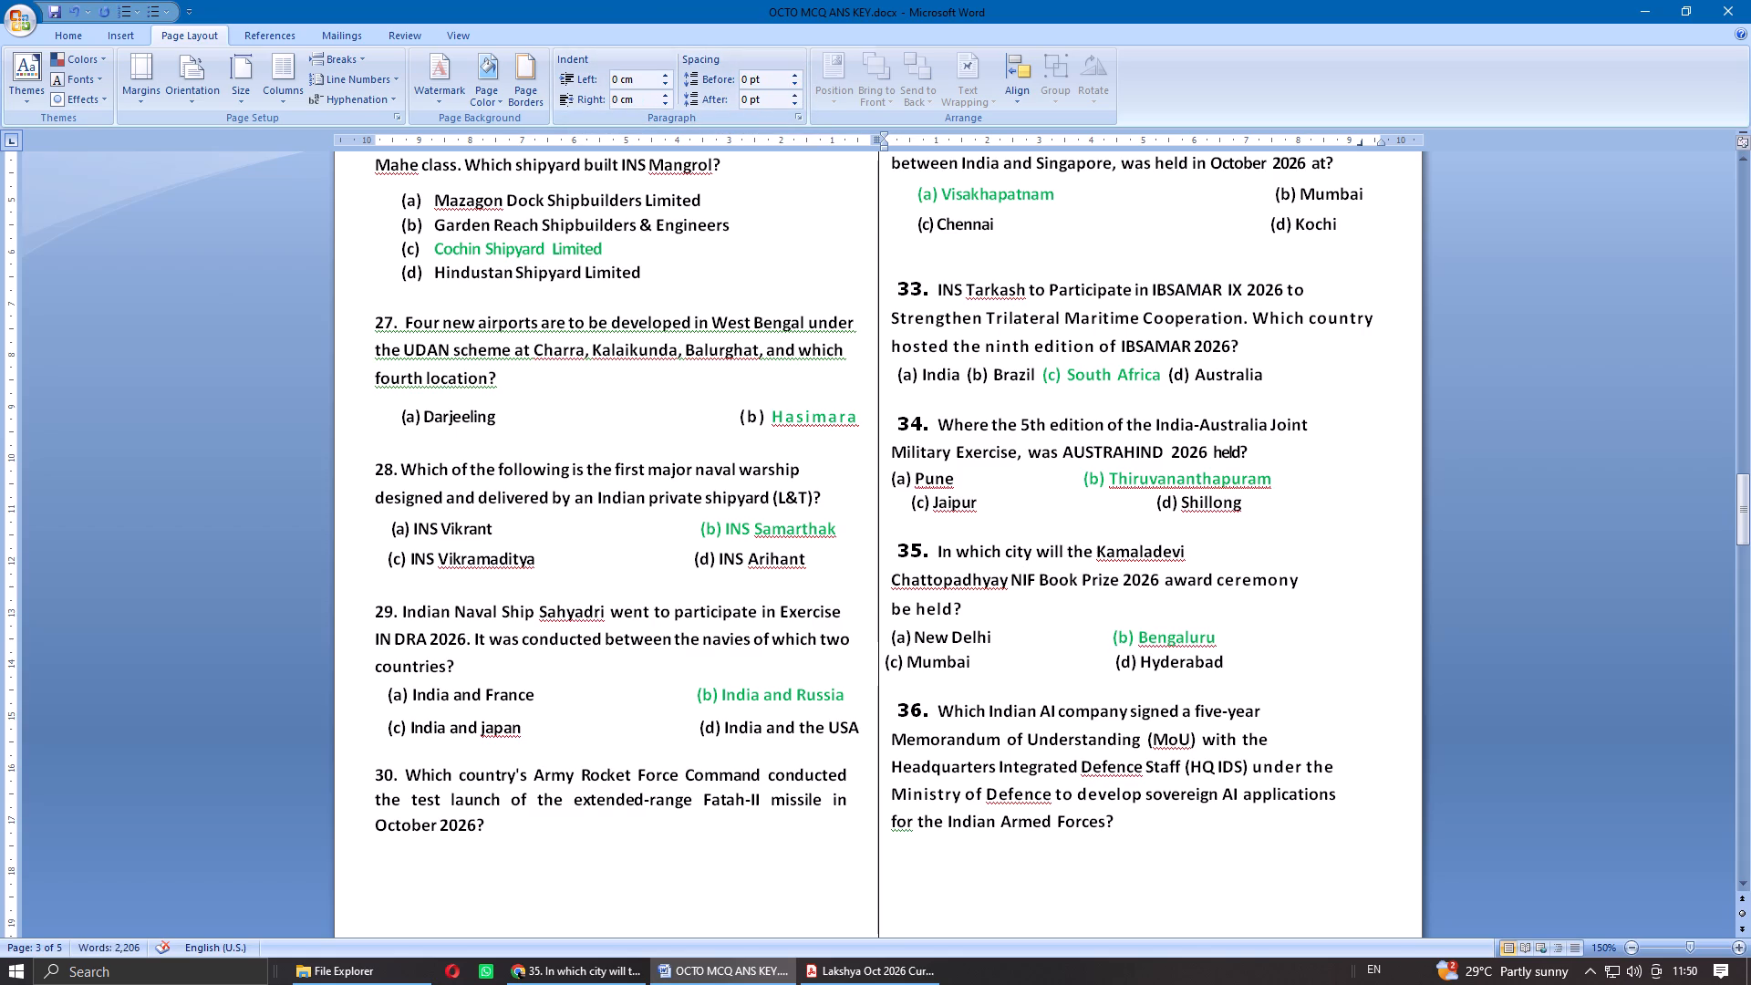
Delete the garbled text above question 36's options line, Krutrim to Yellow.ai, undoing any deletion that reaches the question's own text.
scroll(1091, 710, down, 8)
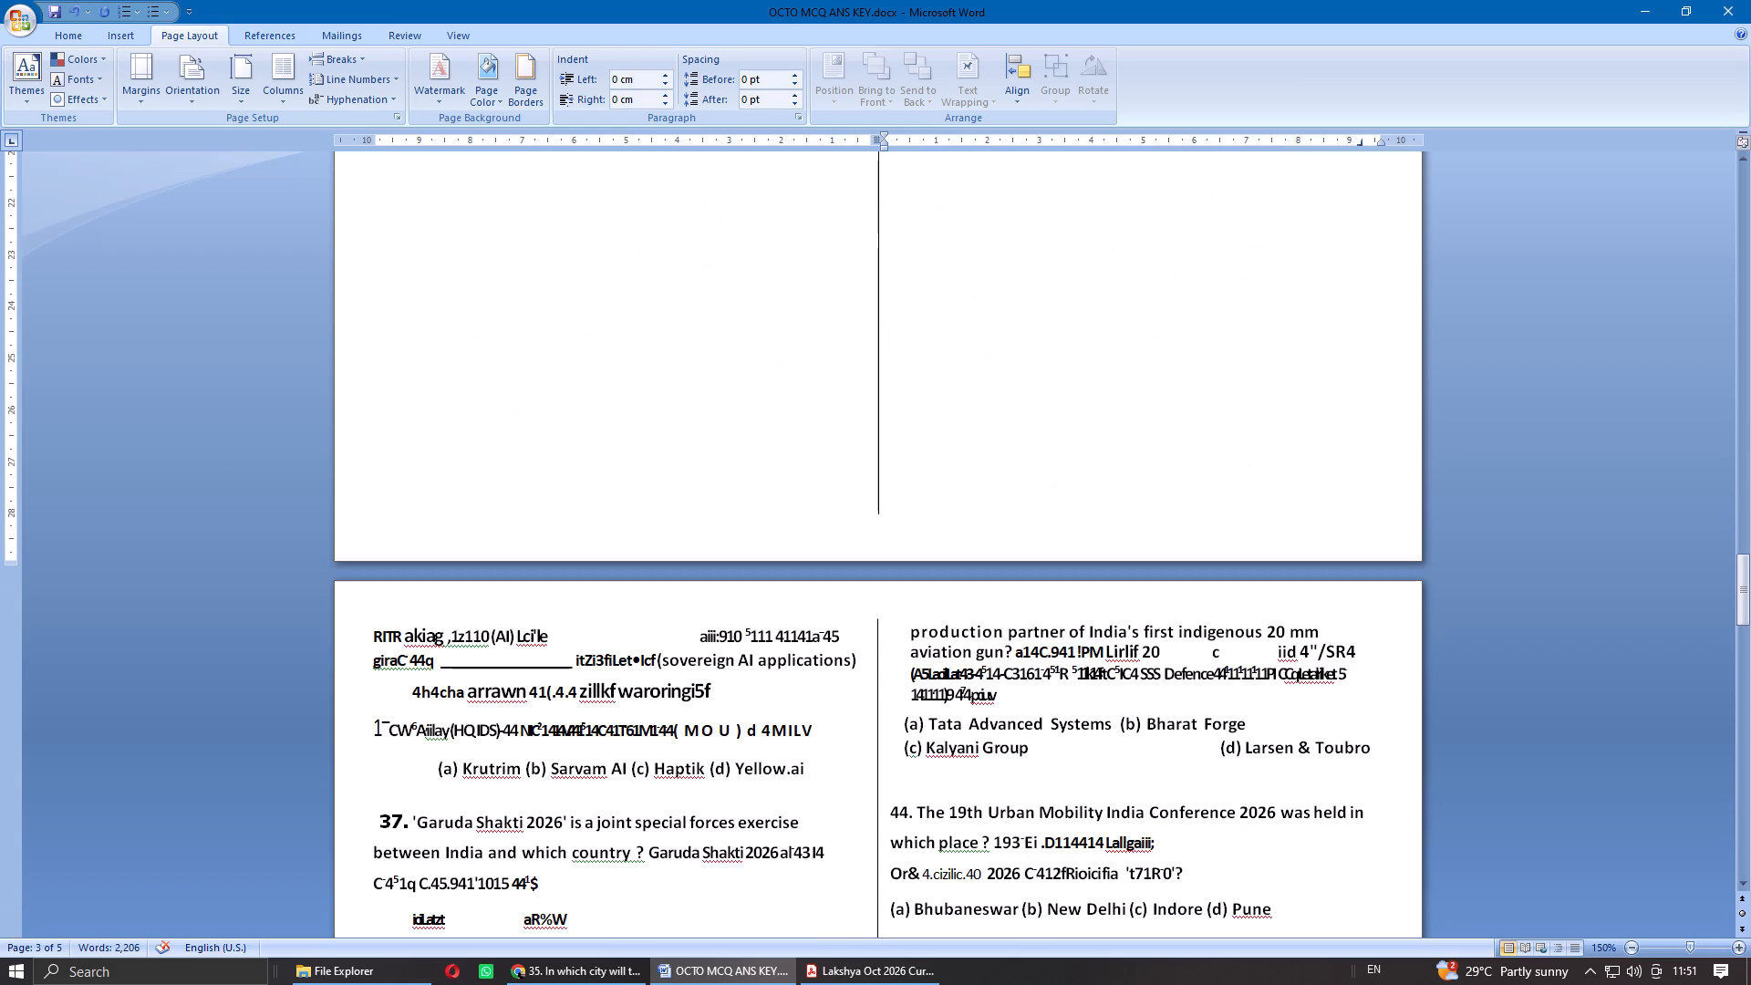
drag(819, 729, 786, 728)
drag(786, 728, 378, 638)
key(BackSpace)
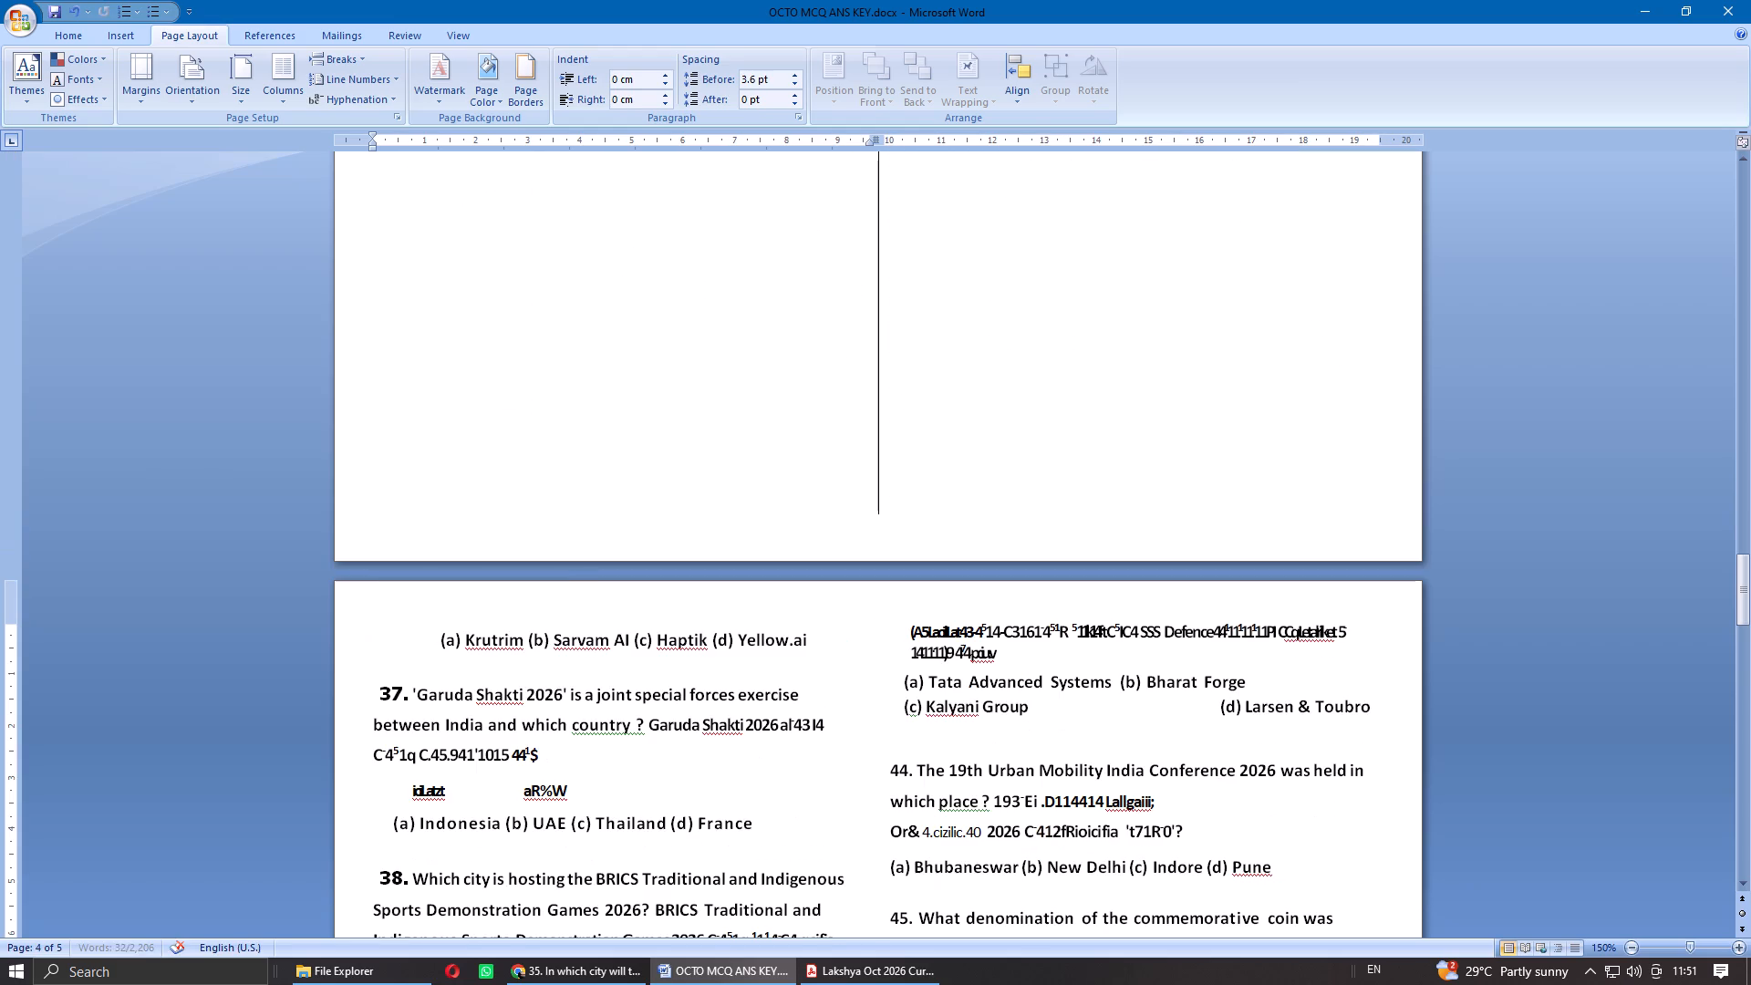
key(BackSpace)
key(BackSpace)
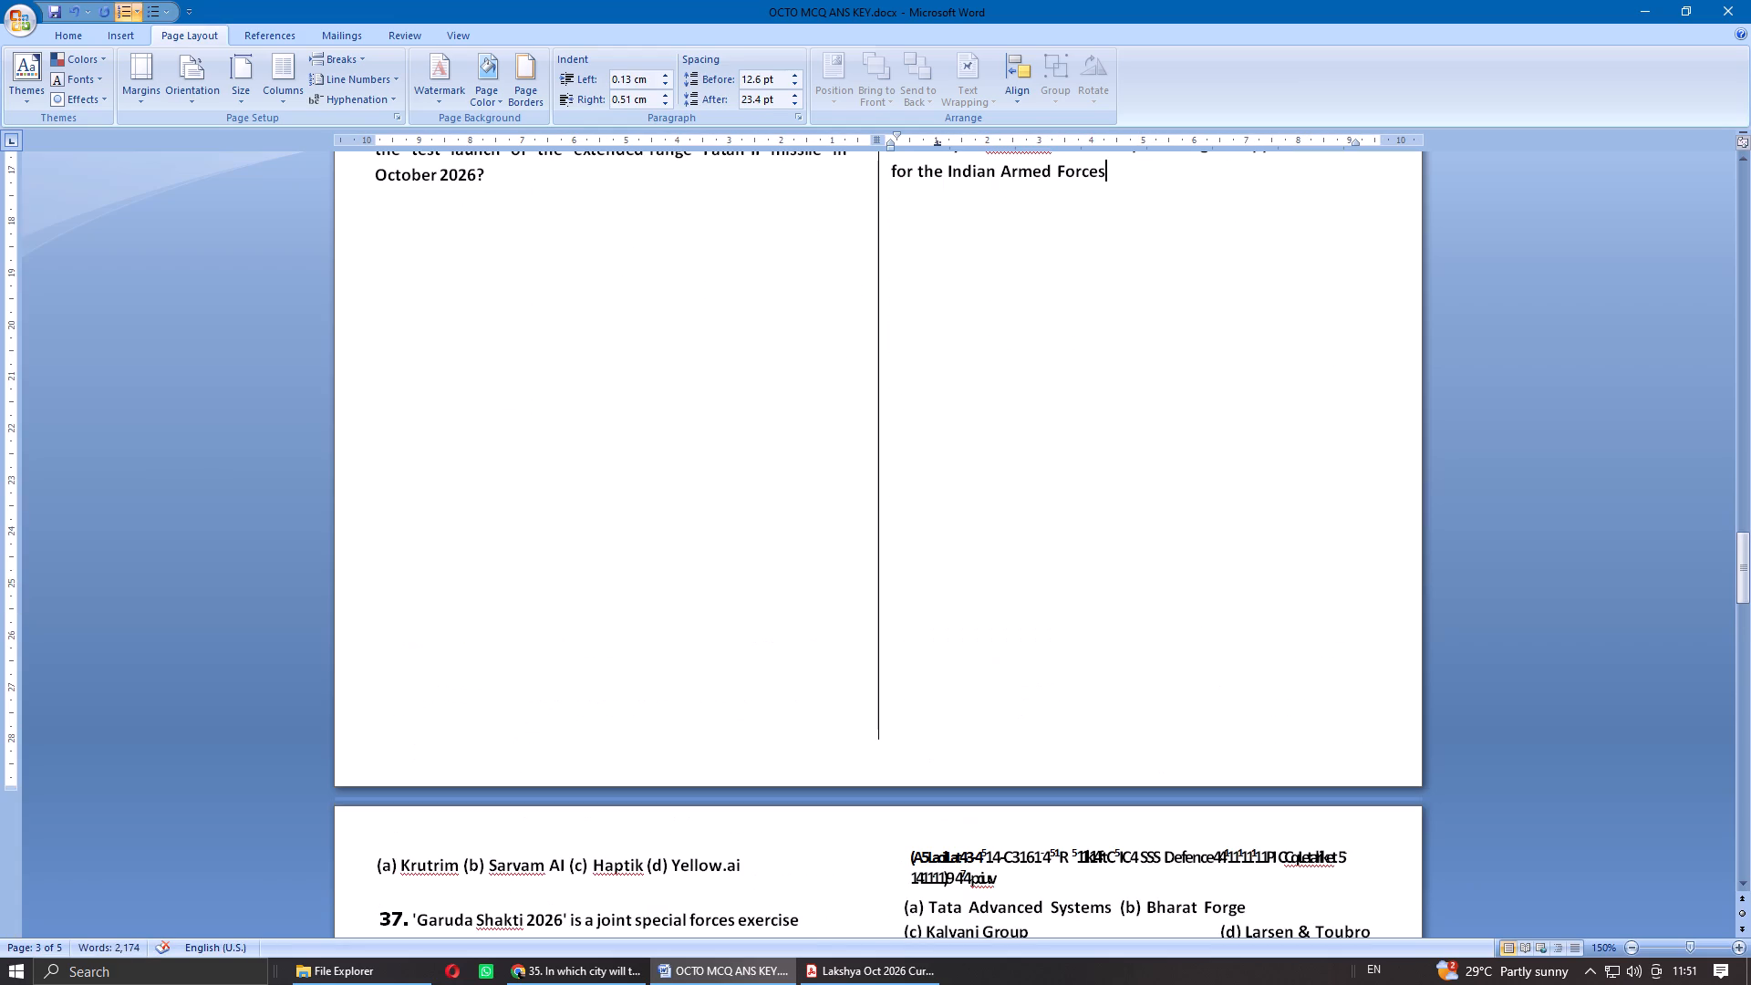
scroll(924, 700, up, 2)
scroll(924, 700, down, 1)
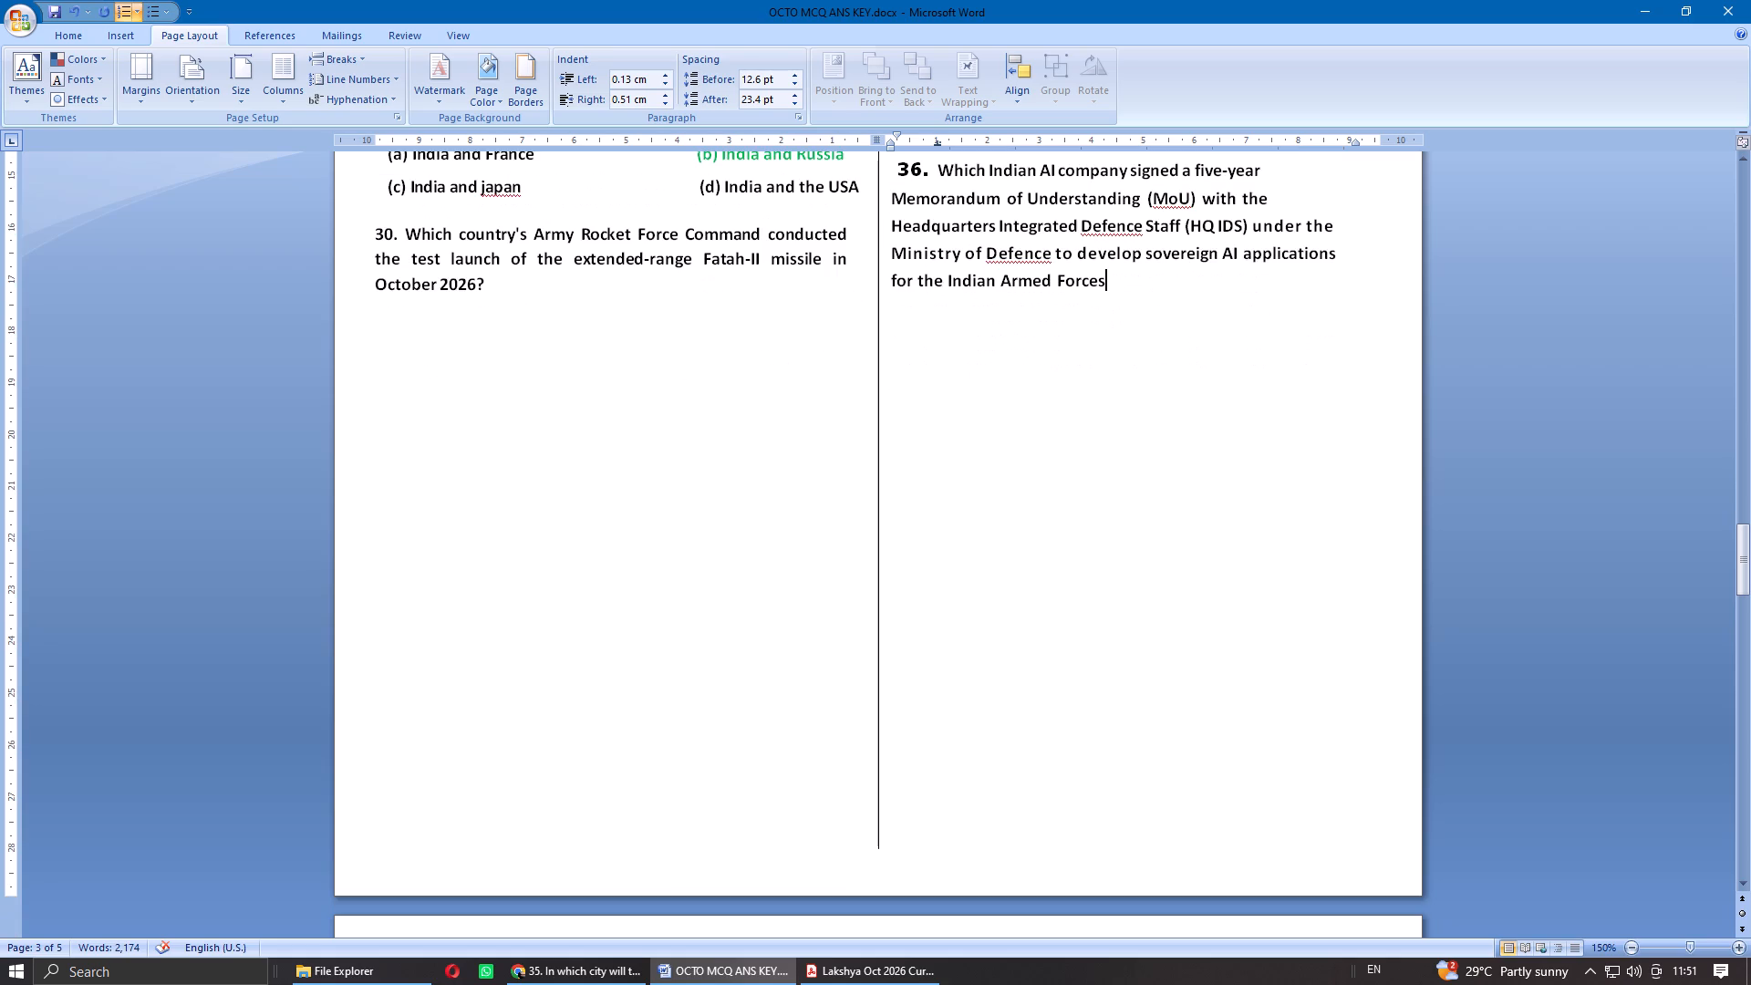
key(ctrl+z)
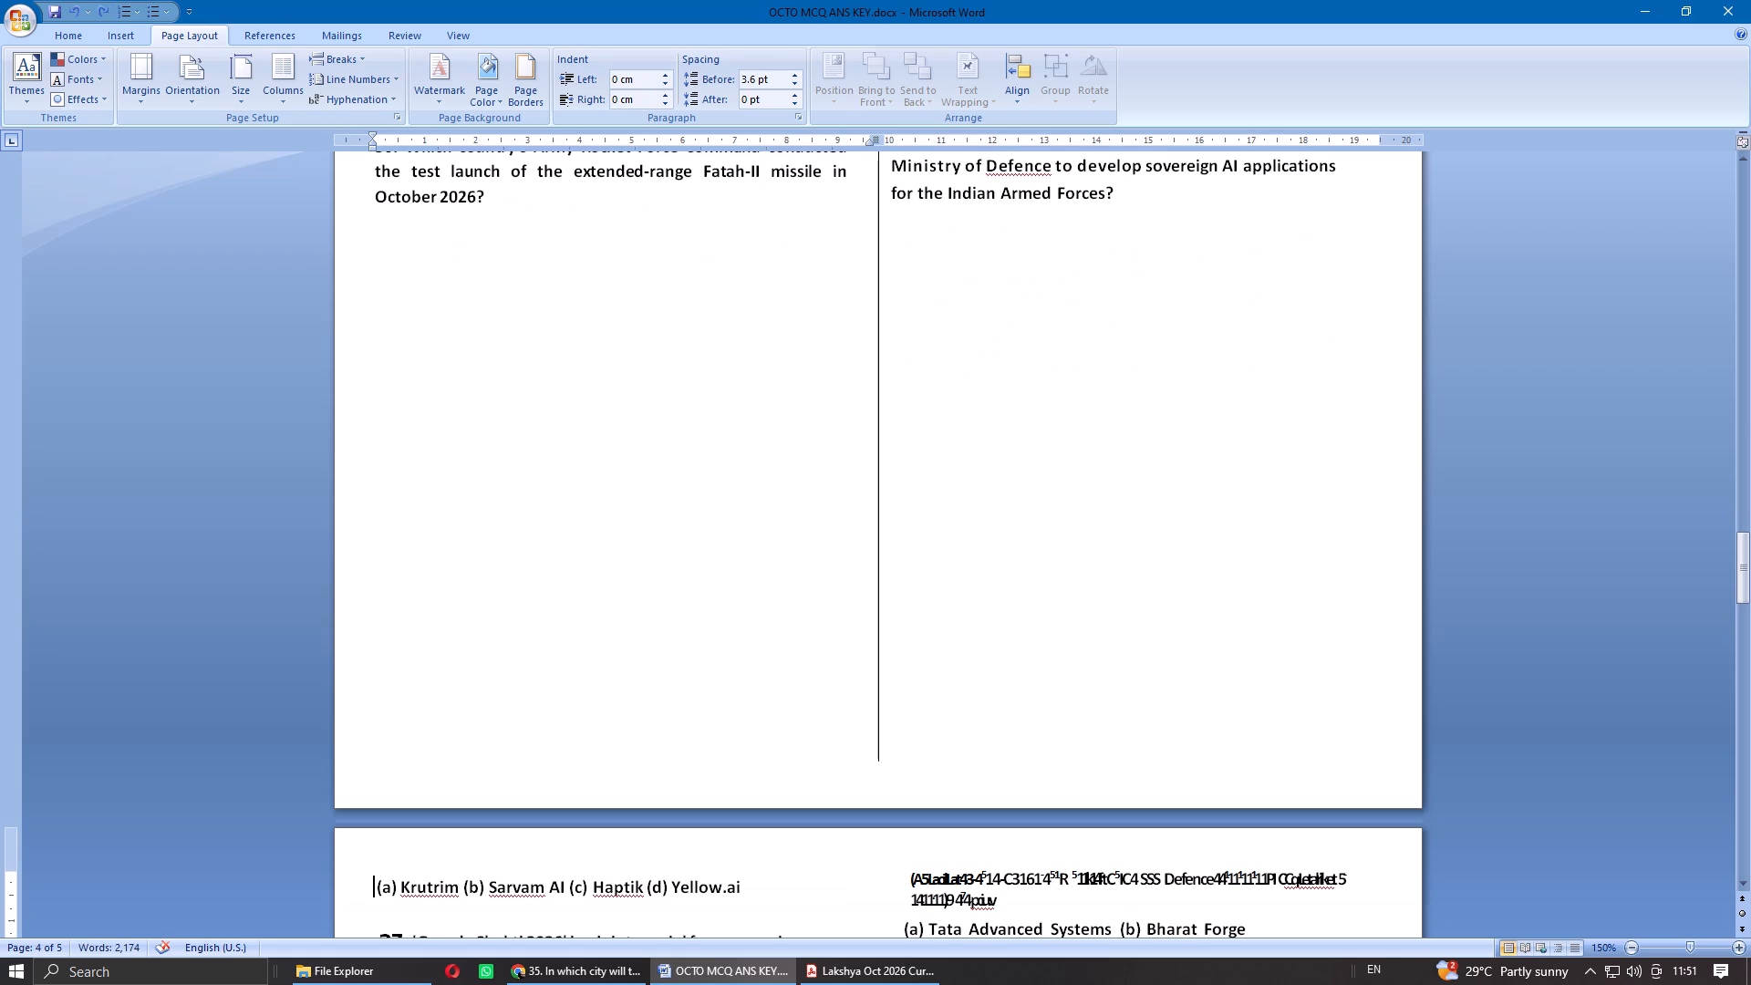
Delete the garbled text after question 37's "which country ?" and keep the options, Indonesia to France, on their own line.
scroll(1031, 719, down, 2)
scroll(871, 685, down, 2)
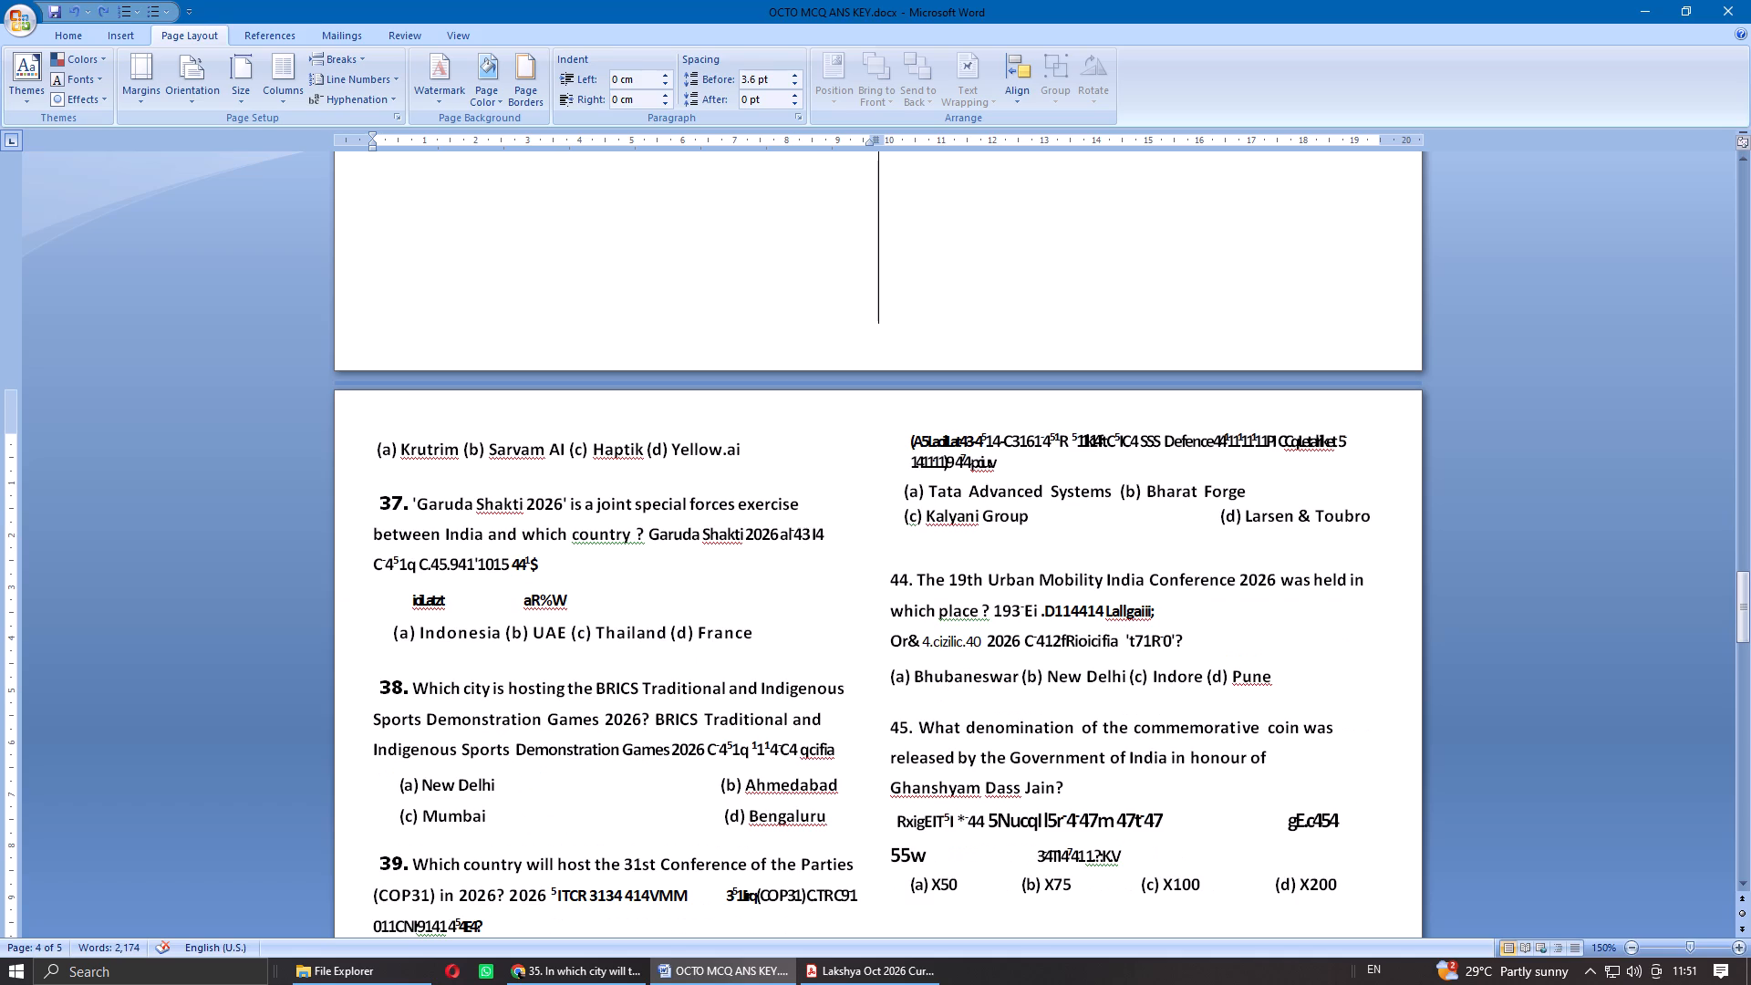
drag(578, 595, 657, 531)
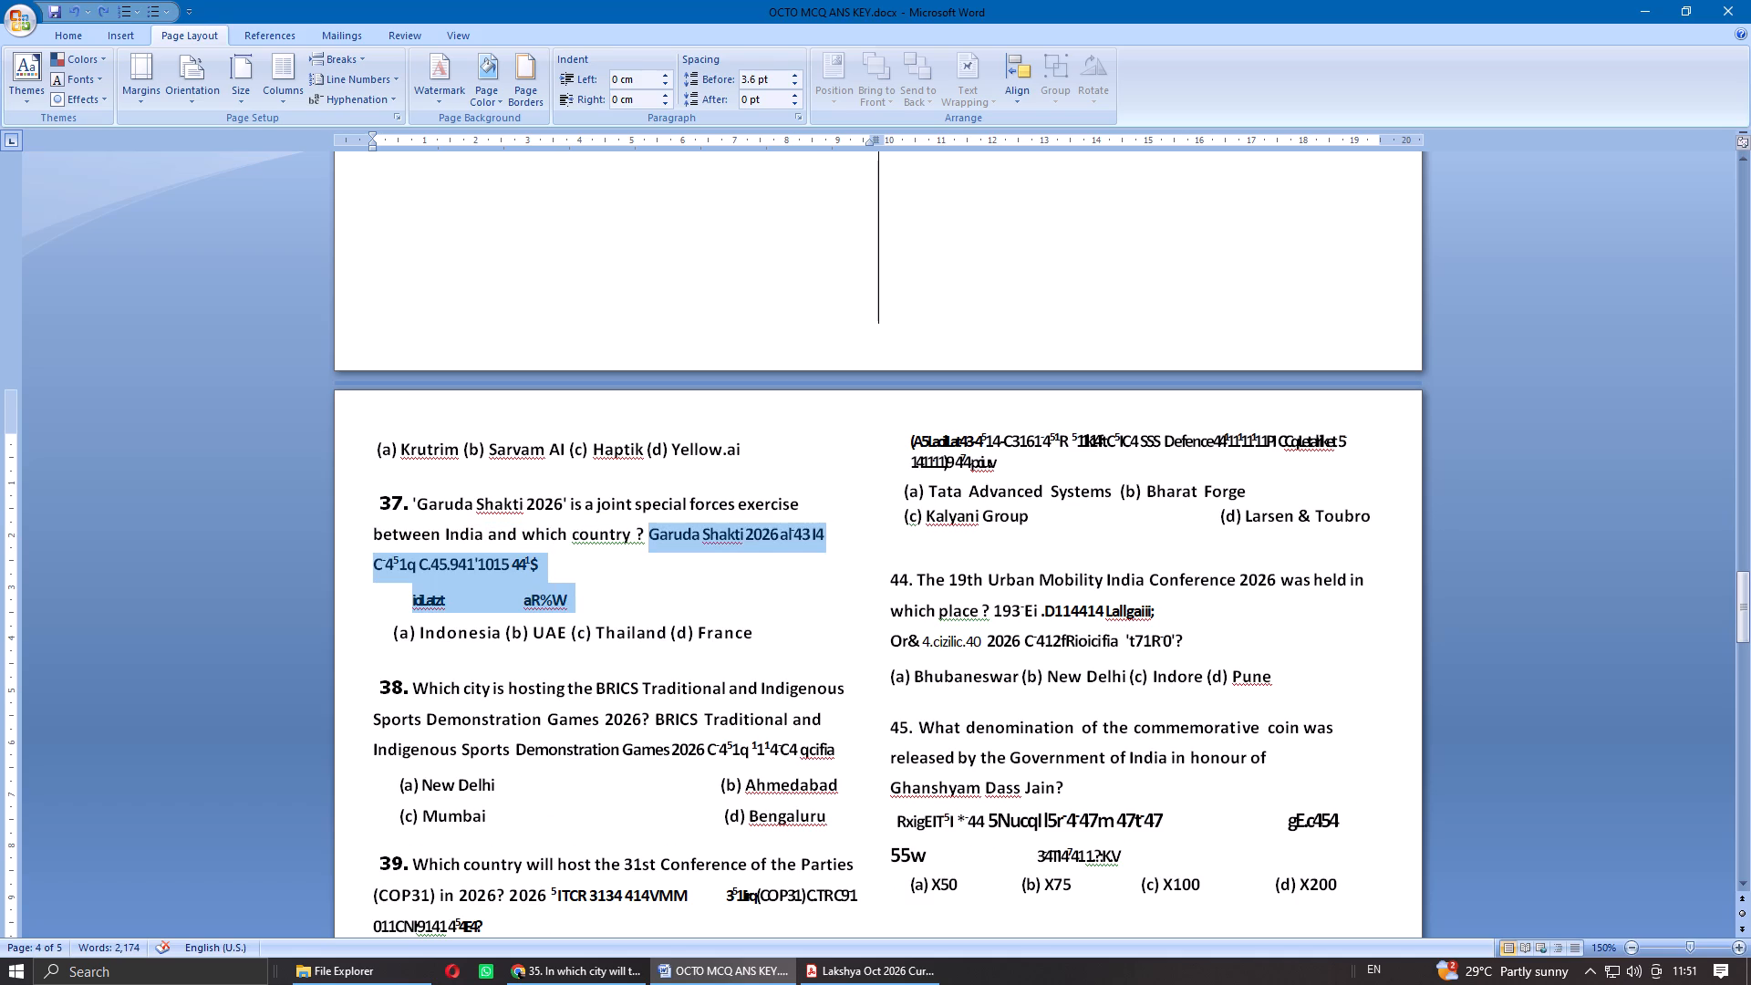
drag(657, 531, 648, 534)
key(BackSpace)
key(BackSpace)
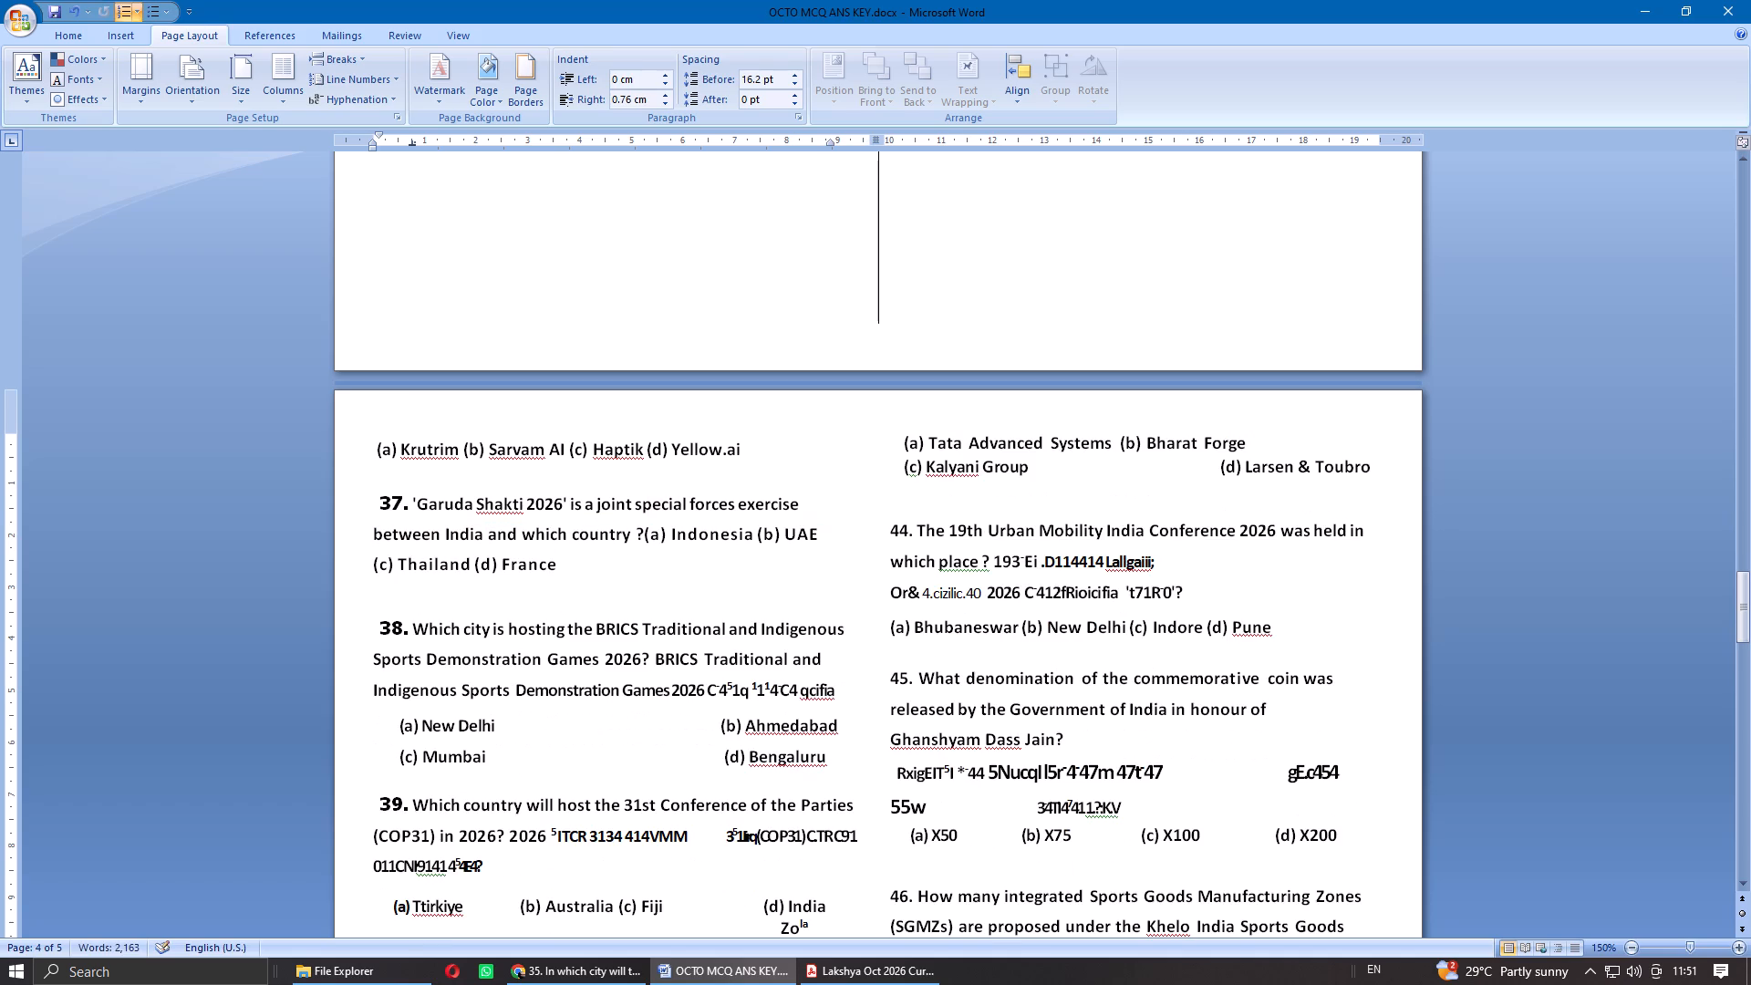
key(Return)
key(BackSpace)
key(BackSpace)
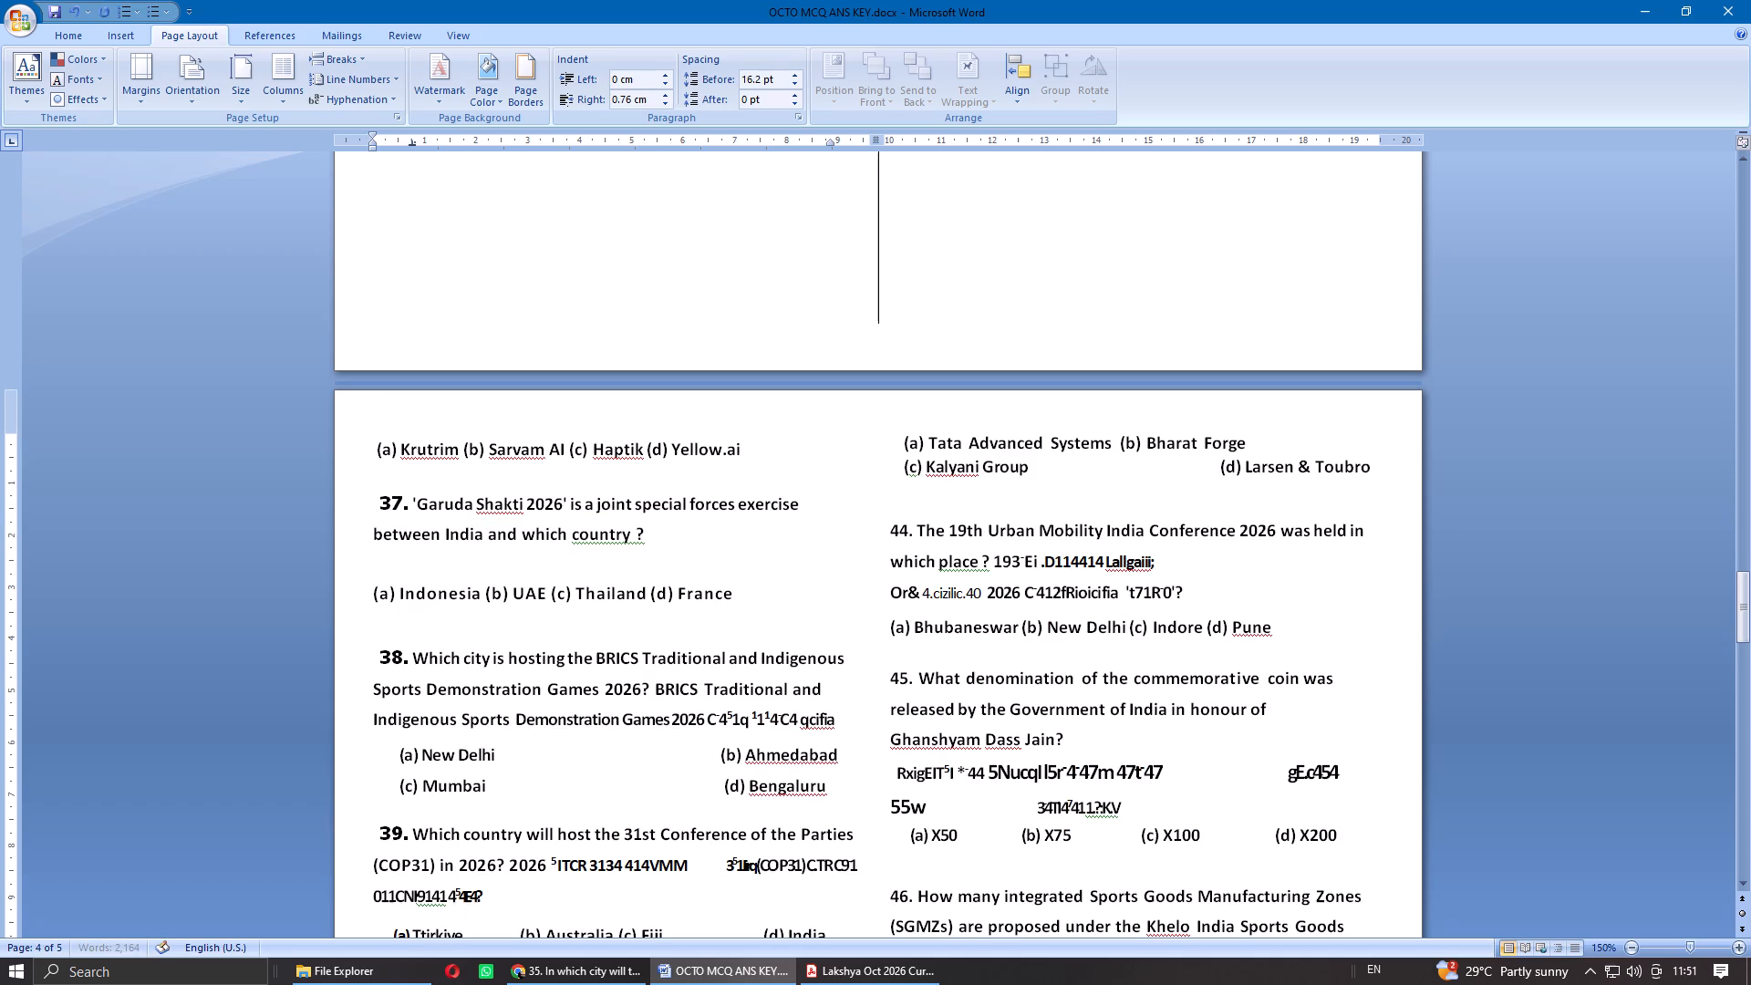
Set the spacing before question 37's options line to 0 pt.
click(795, 84)
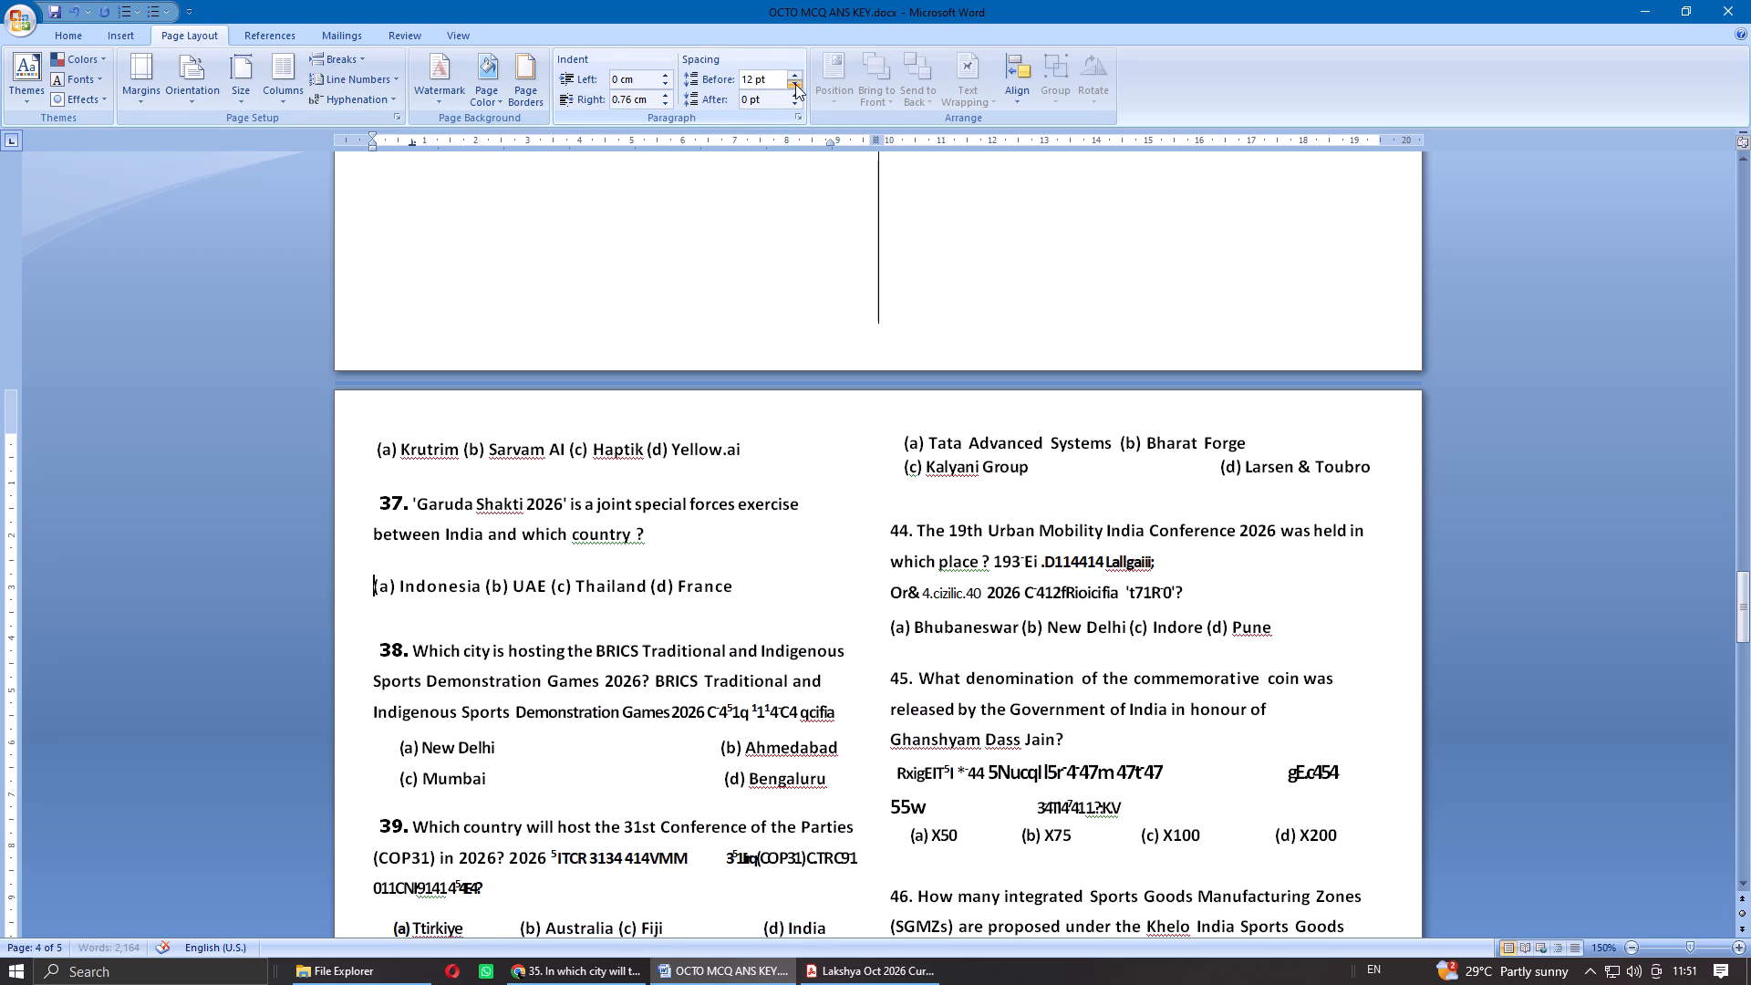
click(795, 84)
click(798, 84)
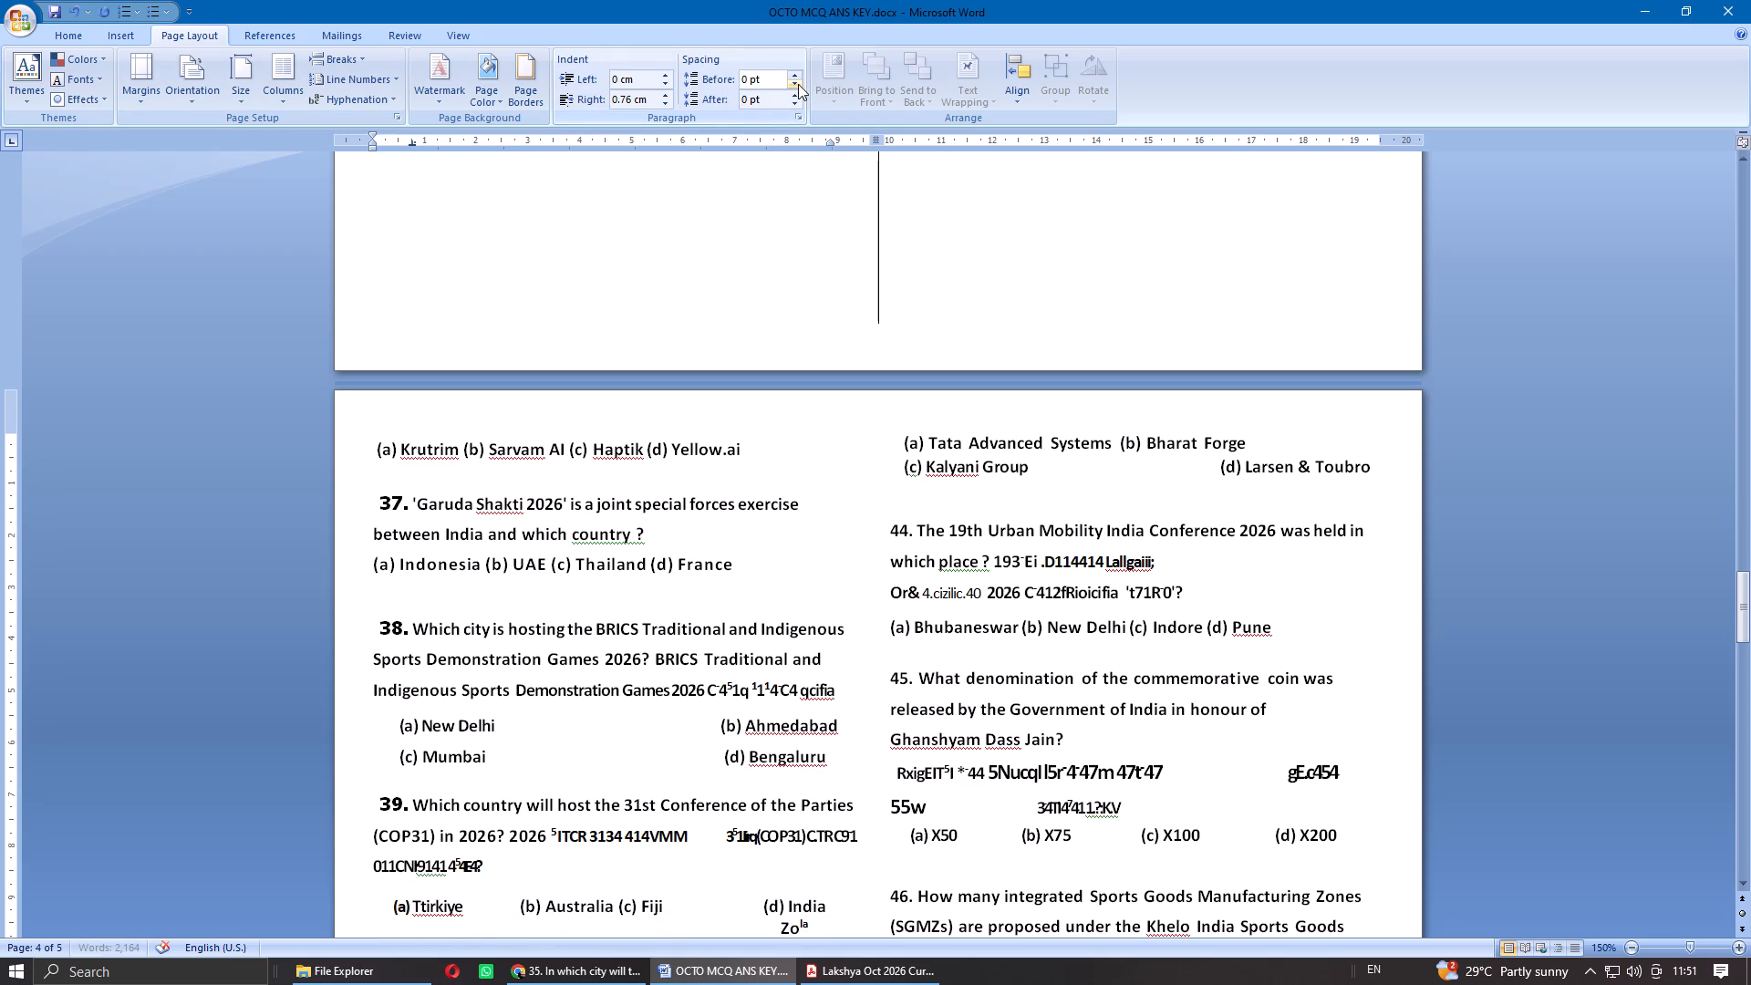
Apply the suggested corrections "country?" and "Special Forces" in the text of question 37.
right_click(588, 537)
click(666, 549)
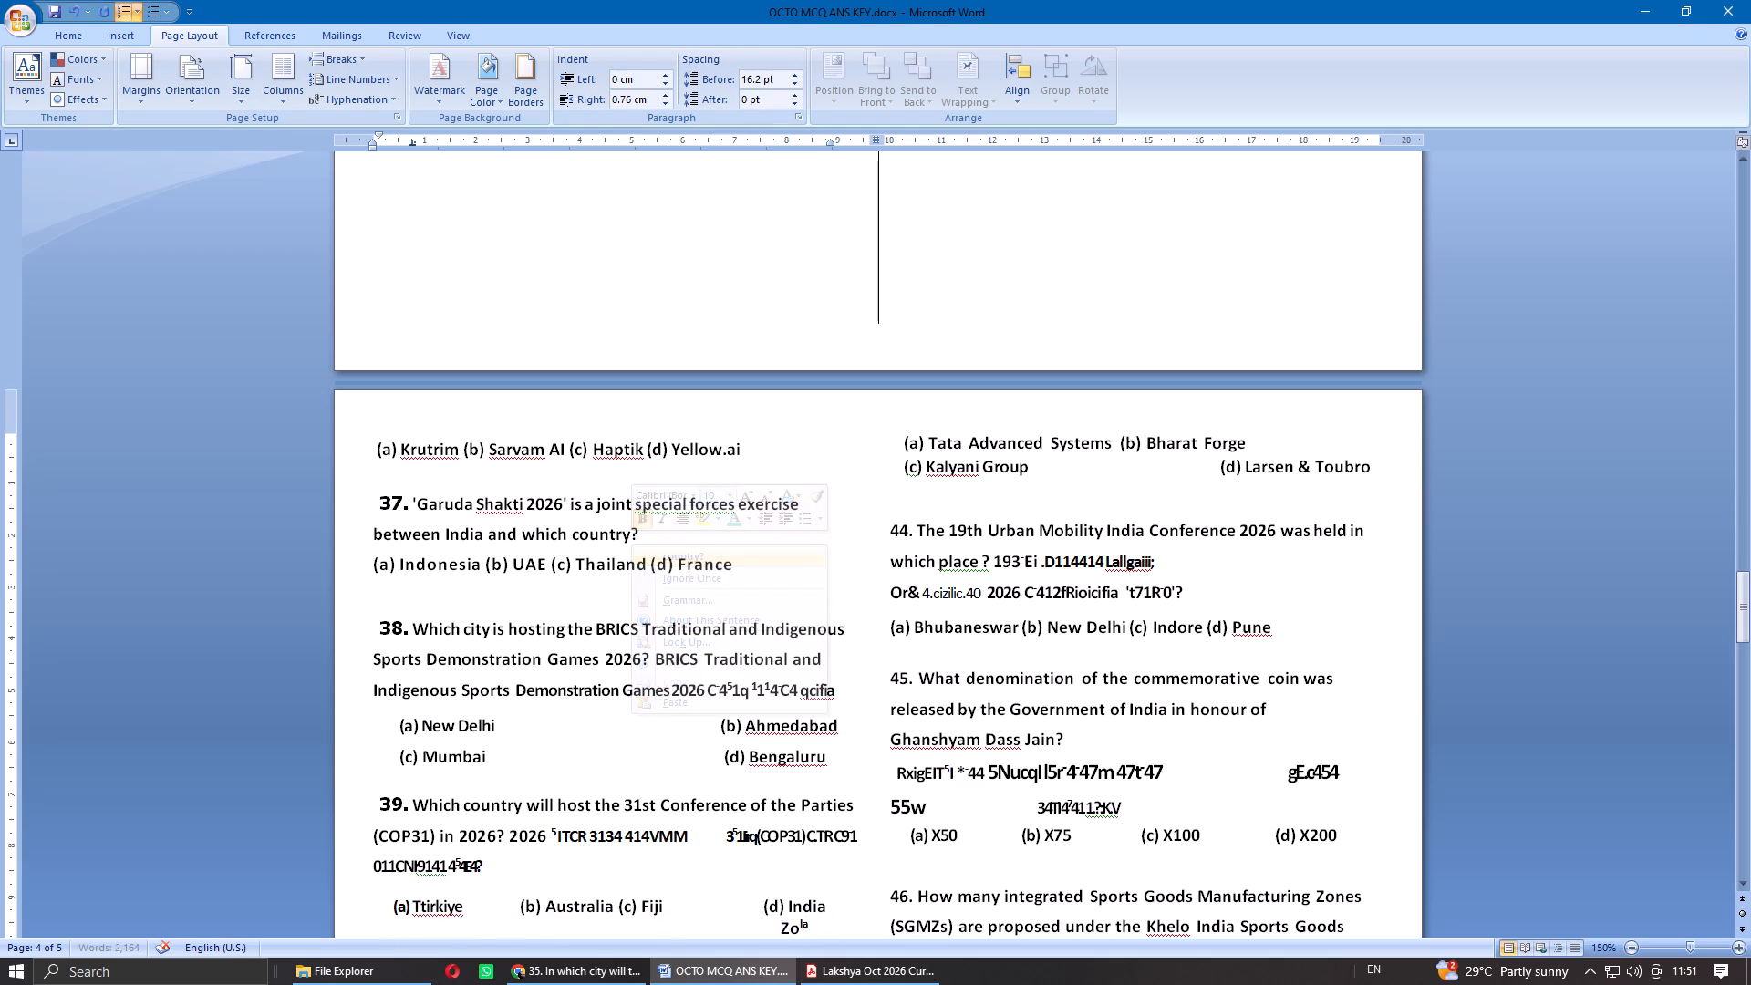
right_click(689, 508)
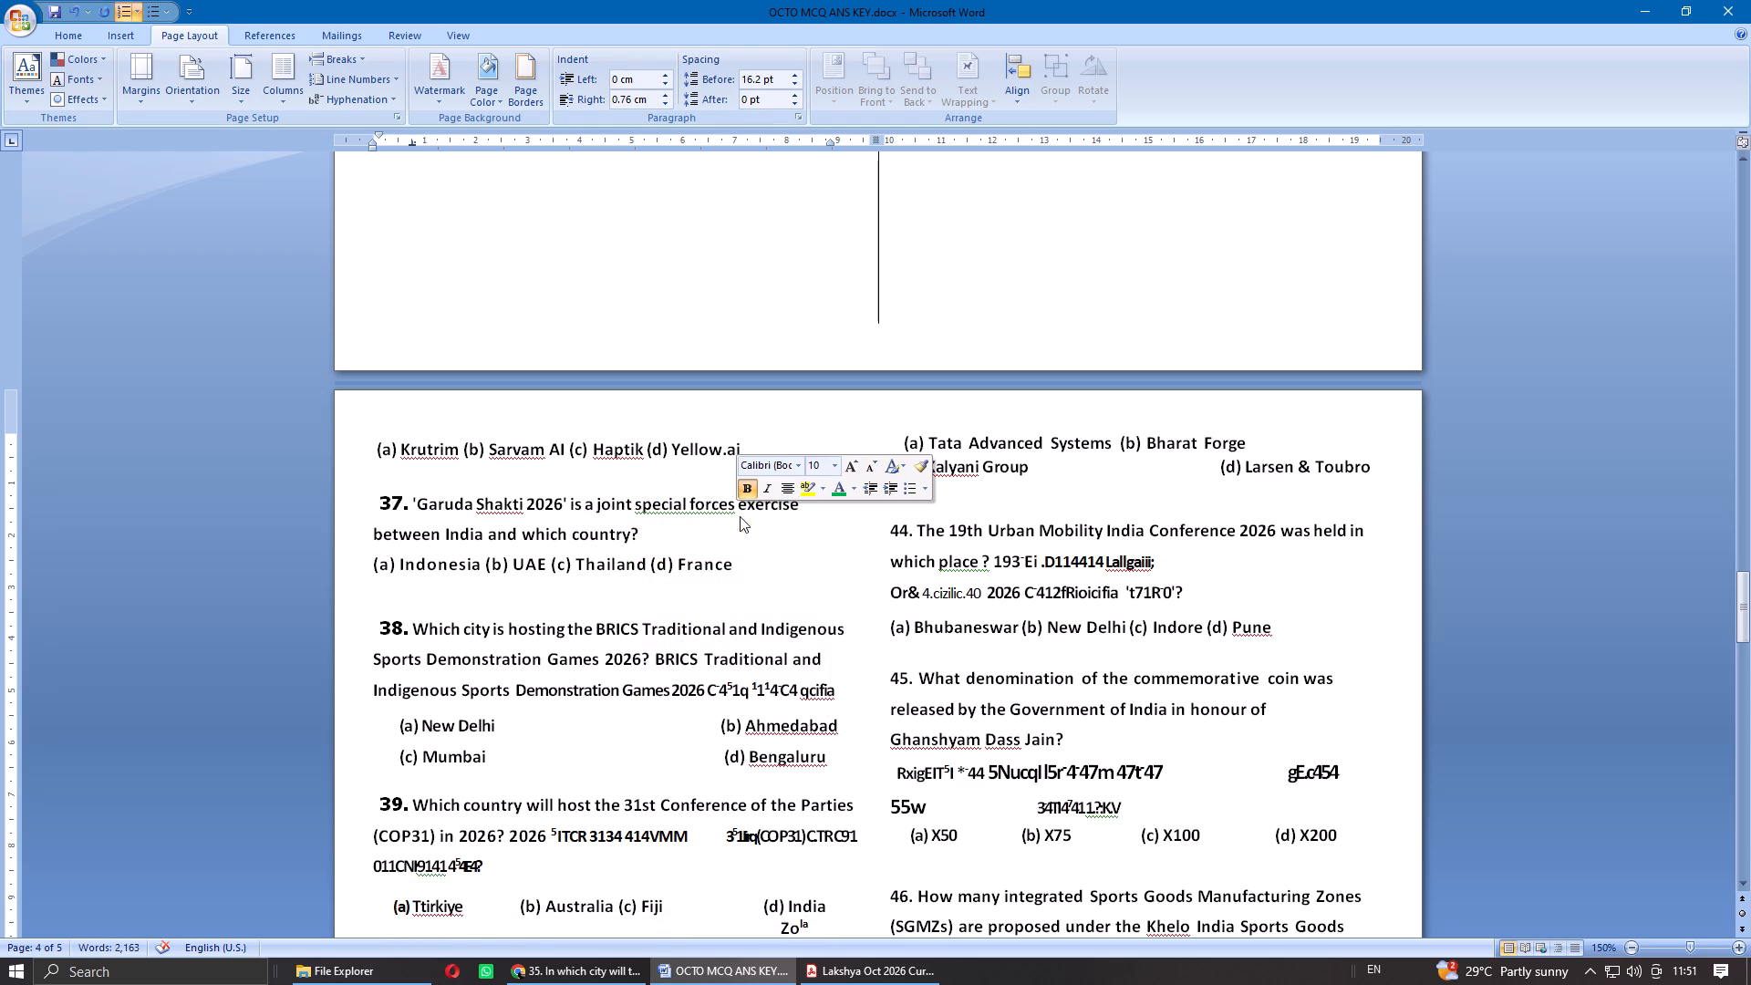
click(753, 521)
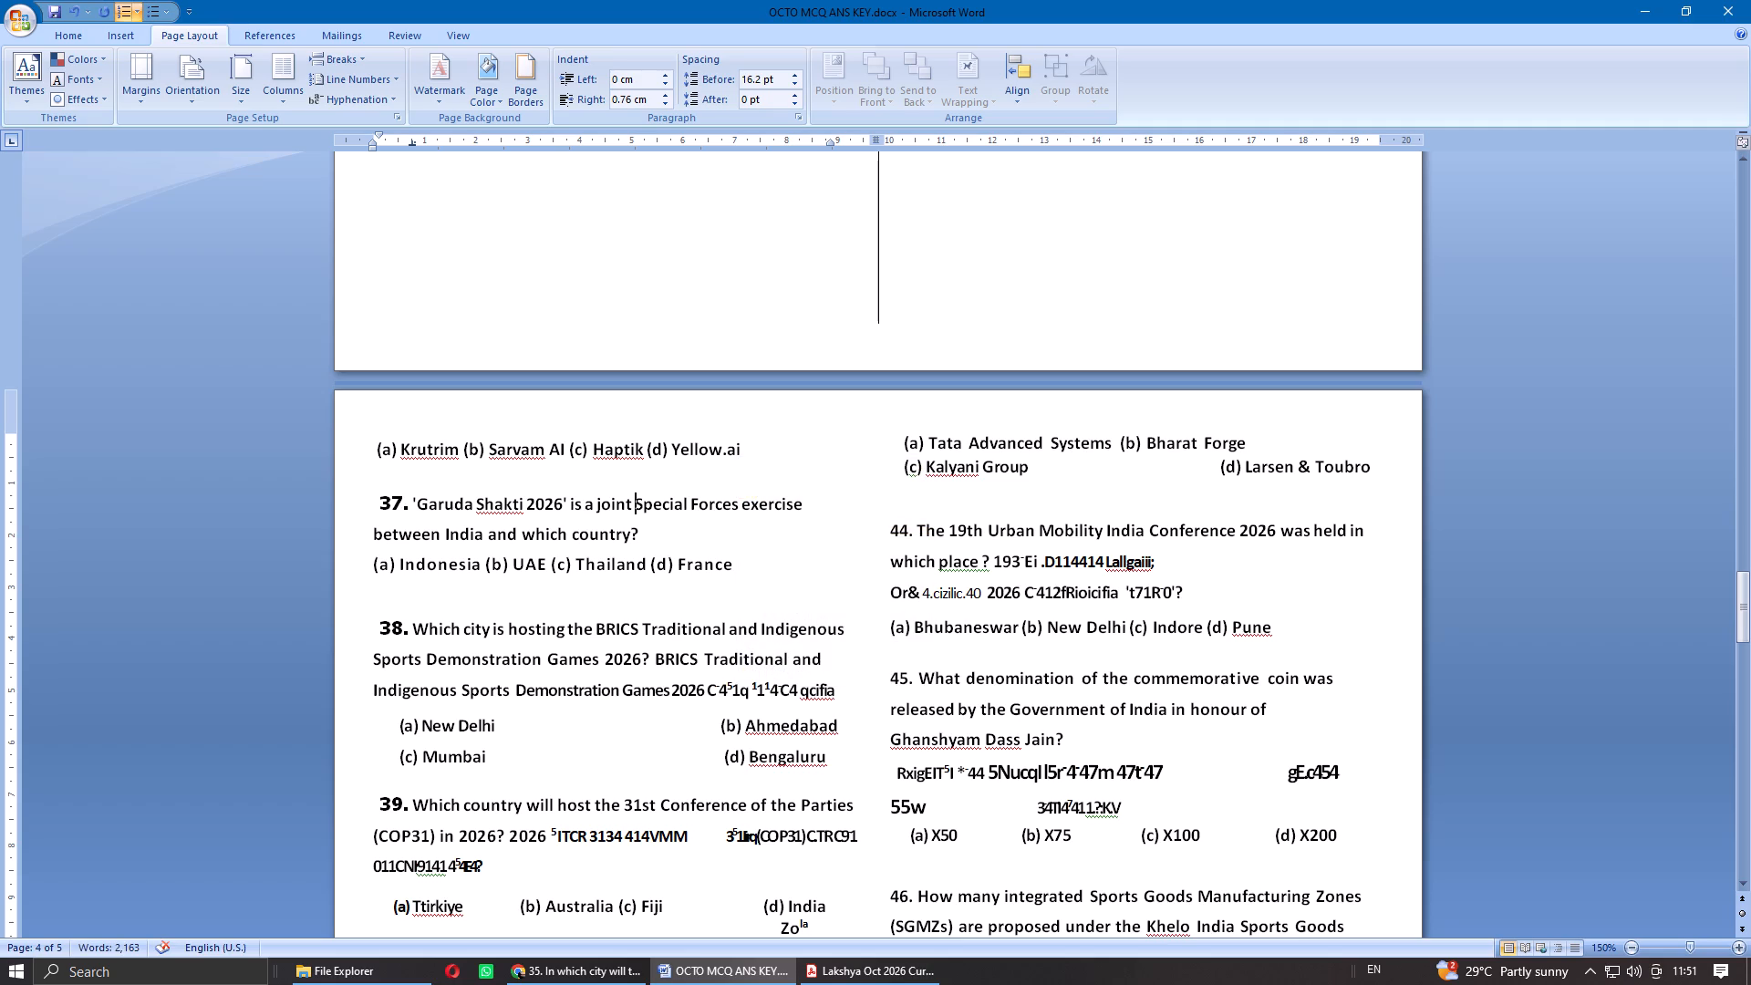
Set the spacing before question 38 about the BRICS Traditional and Indigenous Sports Demonstration Games to 12 pt.
click(466, 626)
click(794, 85)
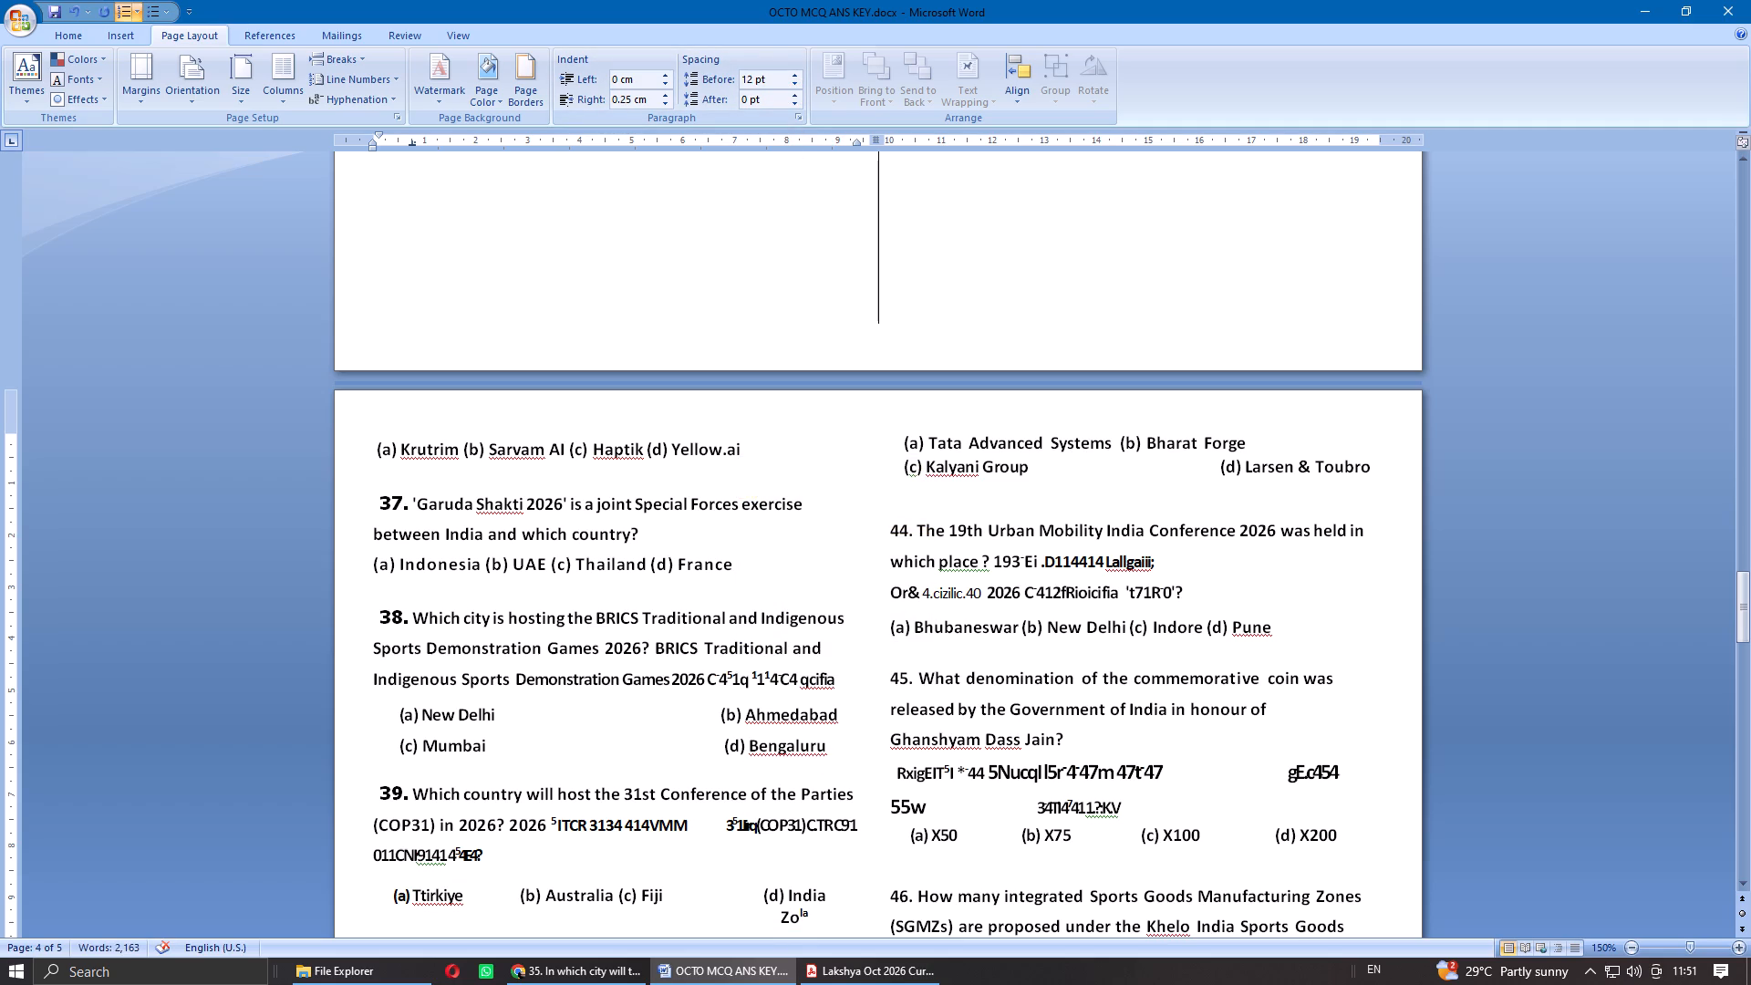
Delete the repeated, garbled text that follows "Sports Demonstration Games 2026?" in question 38.
drag(852, 684, 653, 648)
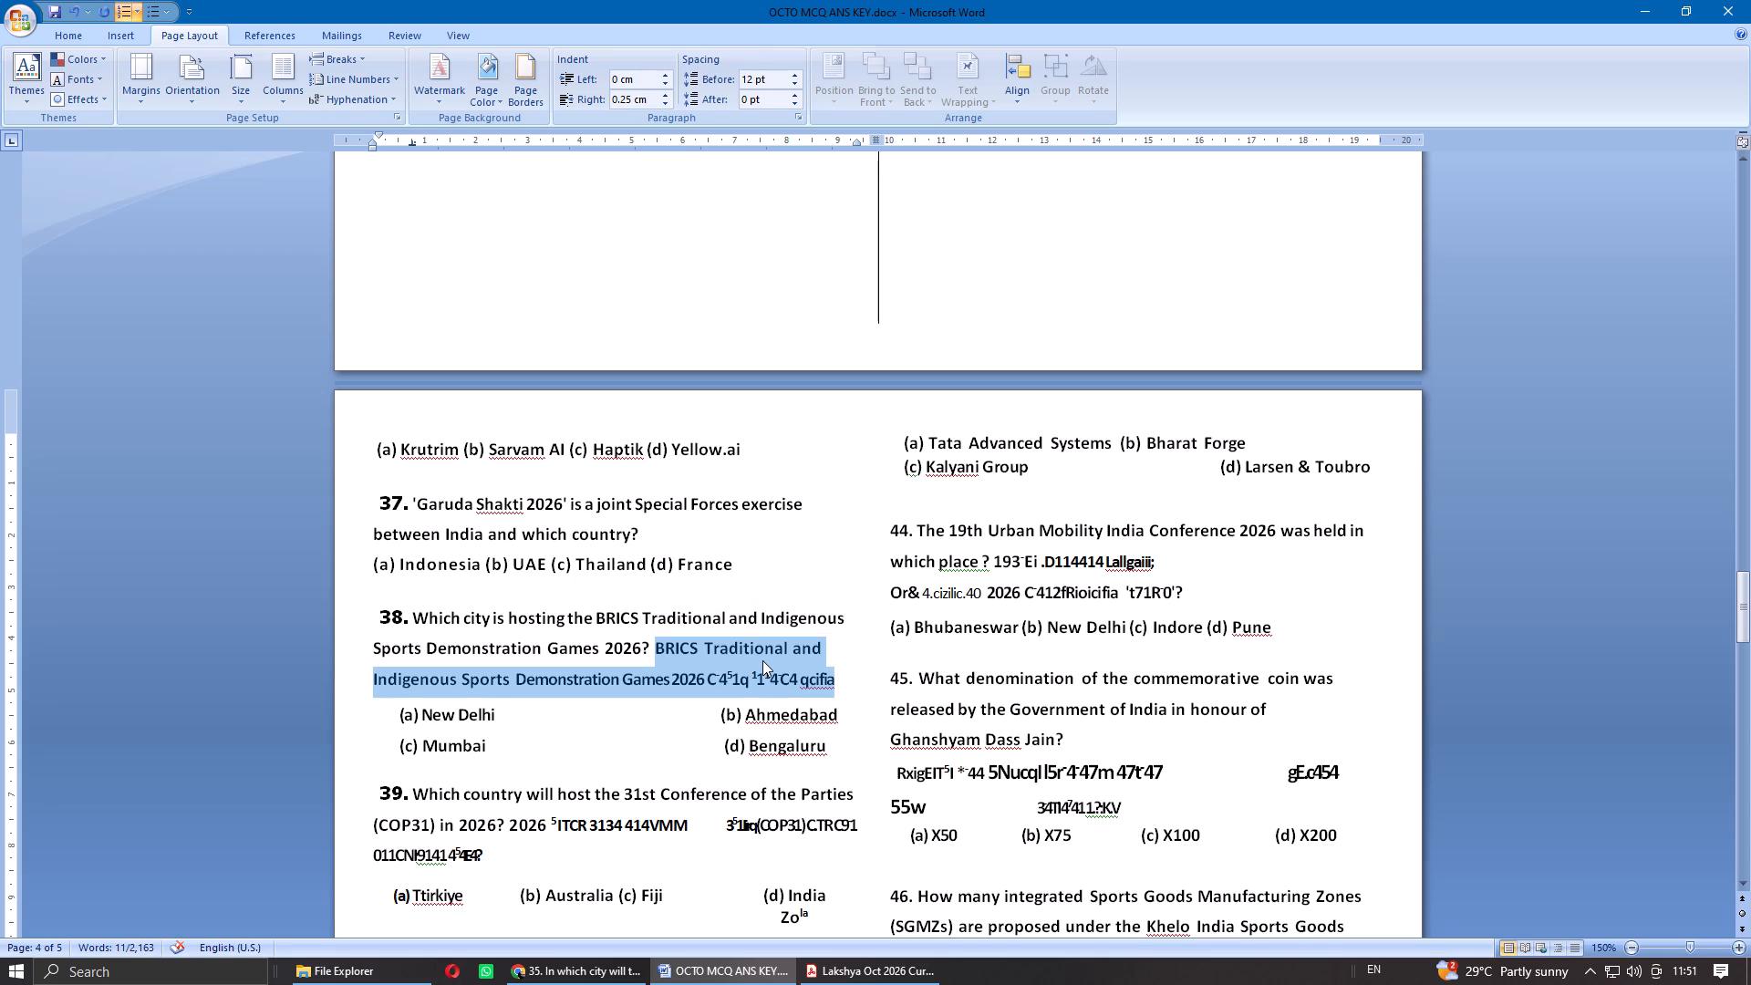
key(BackSpace)
key(BackSpace)
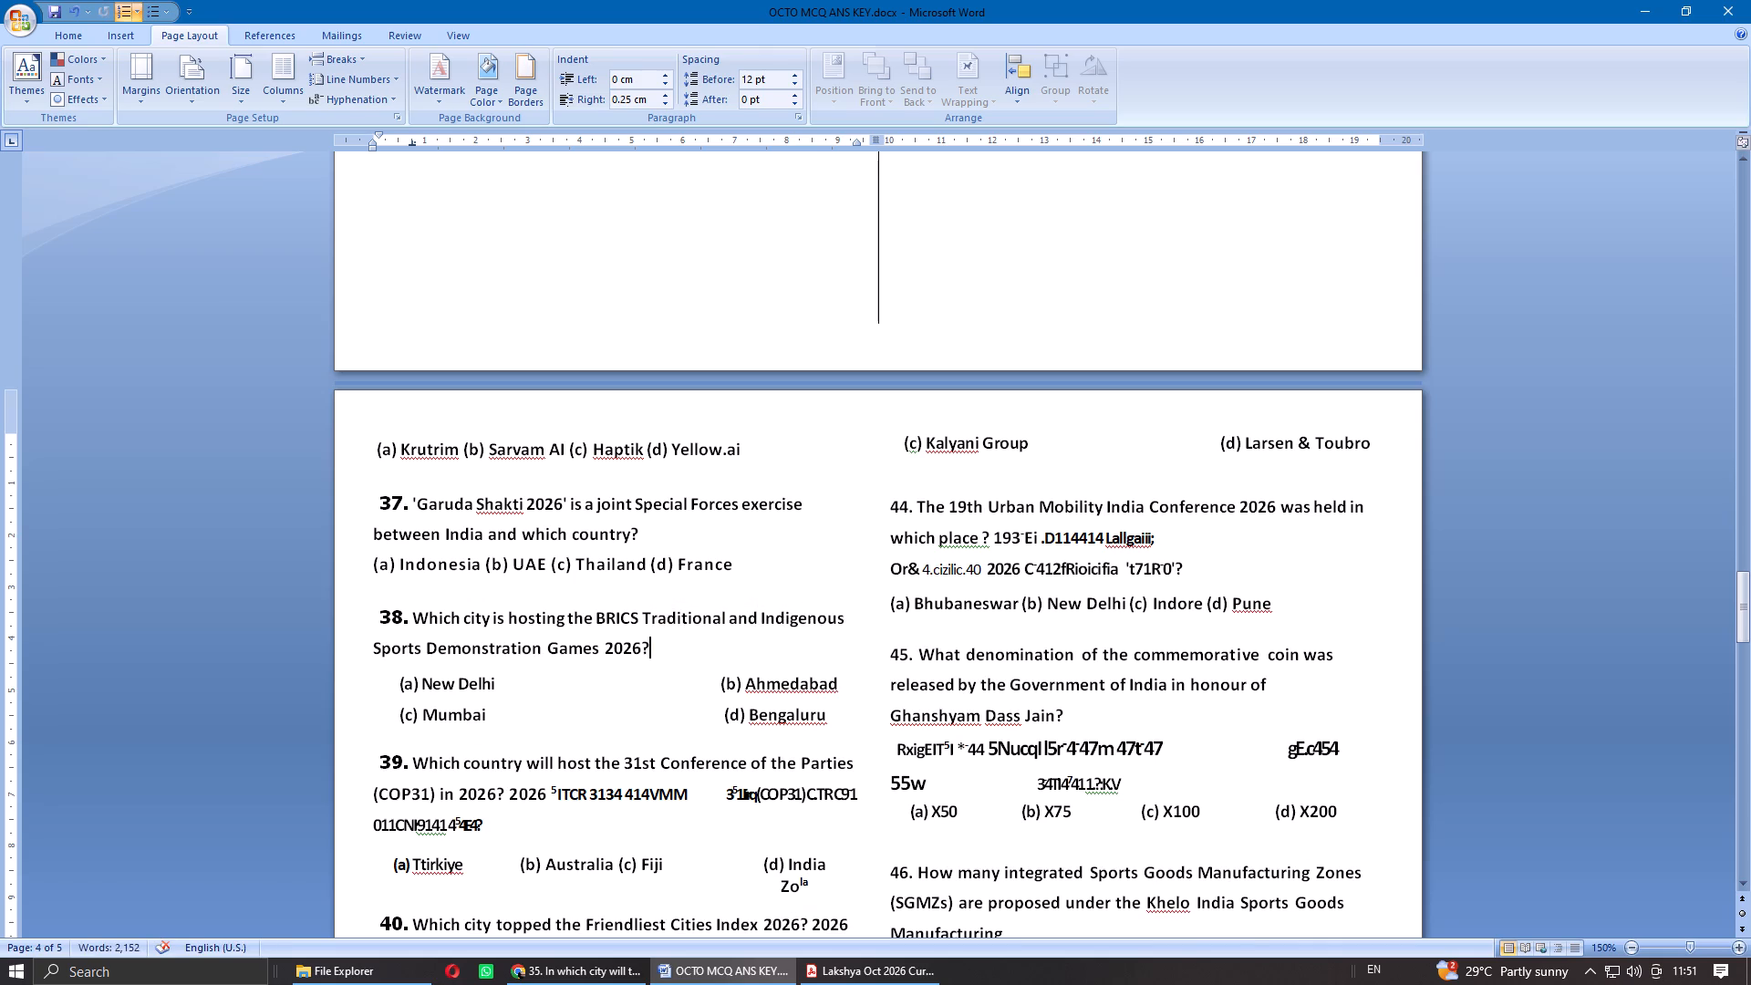
Change the spelling of option (b) in question 38 to the suggested Ahmadabad.
right_click(756, 685)
click(846, 705)
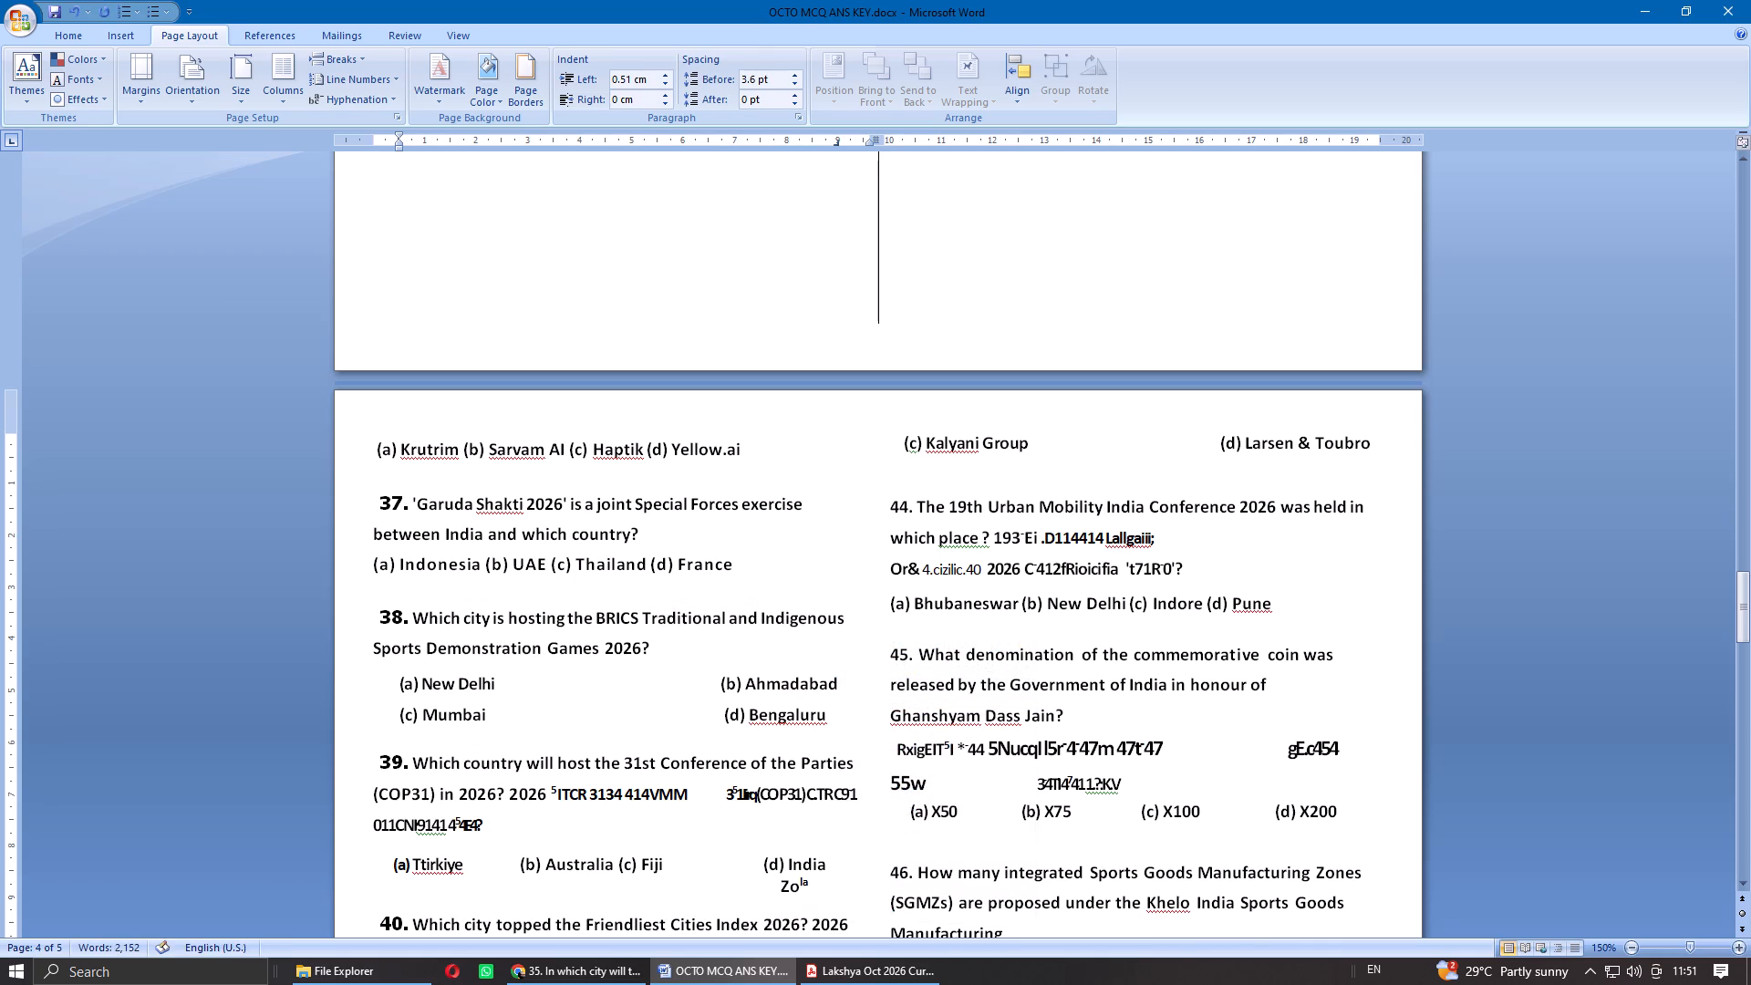
Set the spacing before both options lines of question 38, starting with New Delhi and Mumbai, to 0 pt.
click(480, 680)
click(790, 84)
click(462, 707)
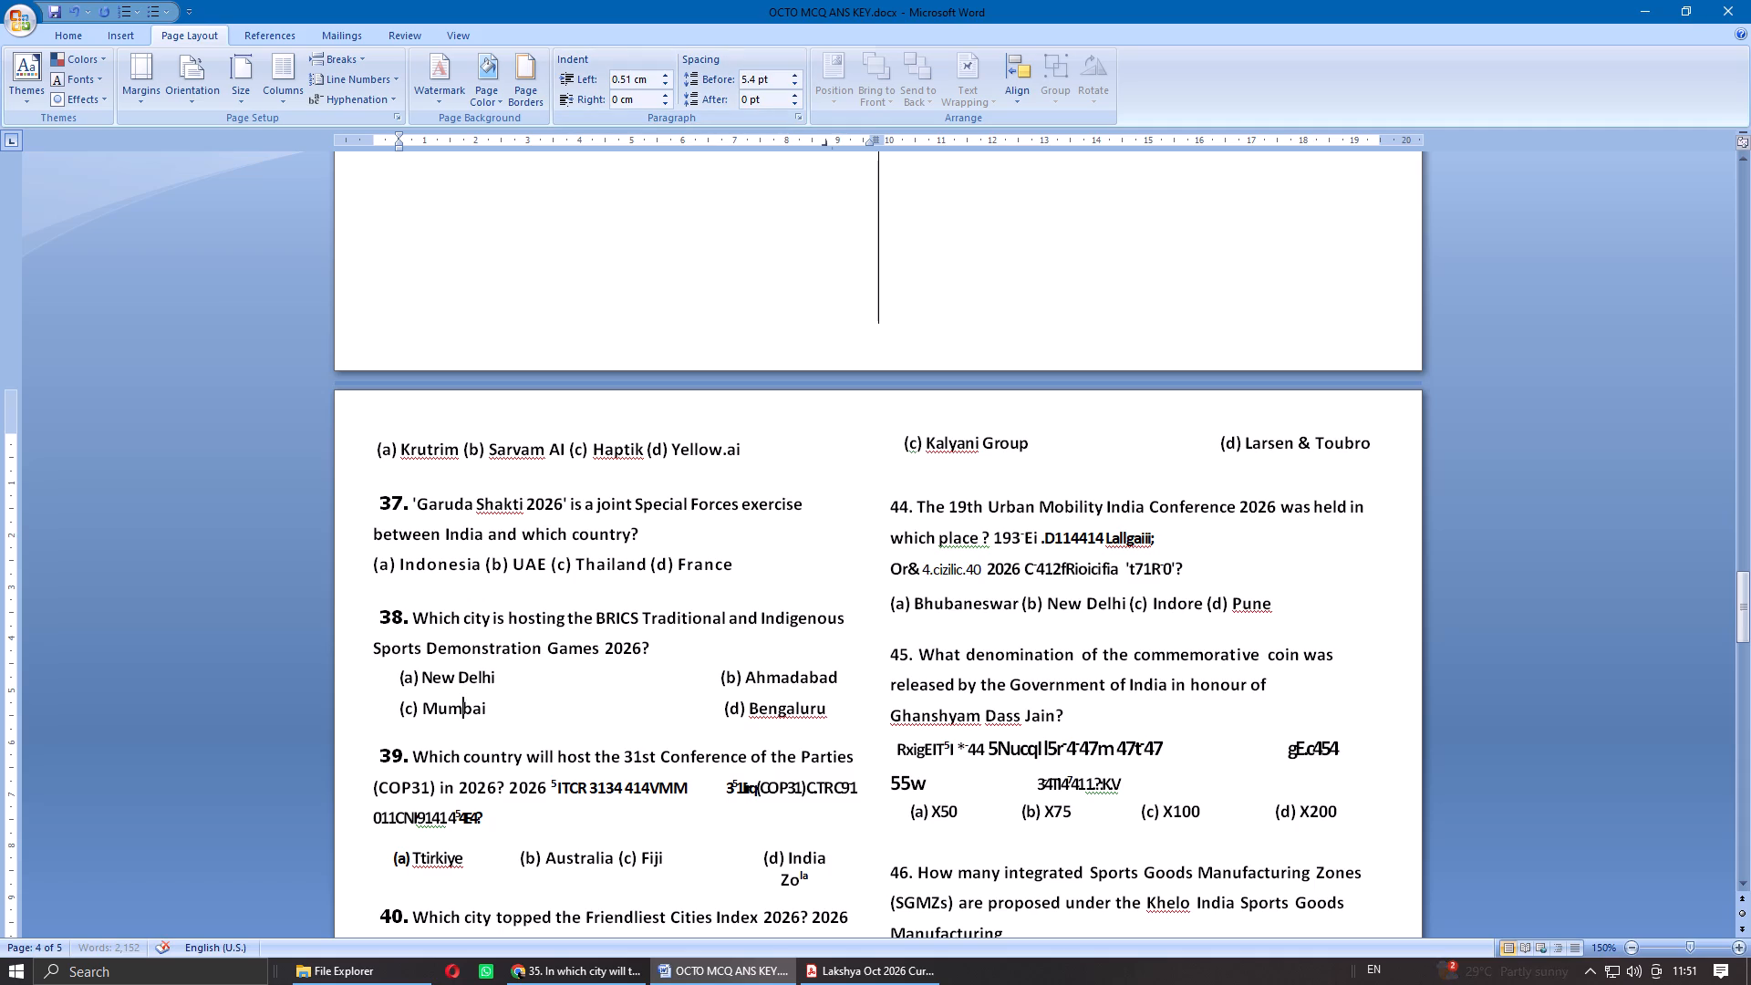
click(798, 84)
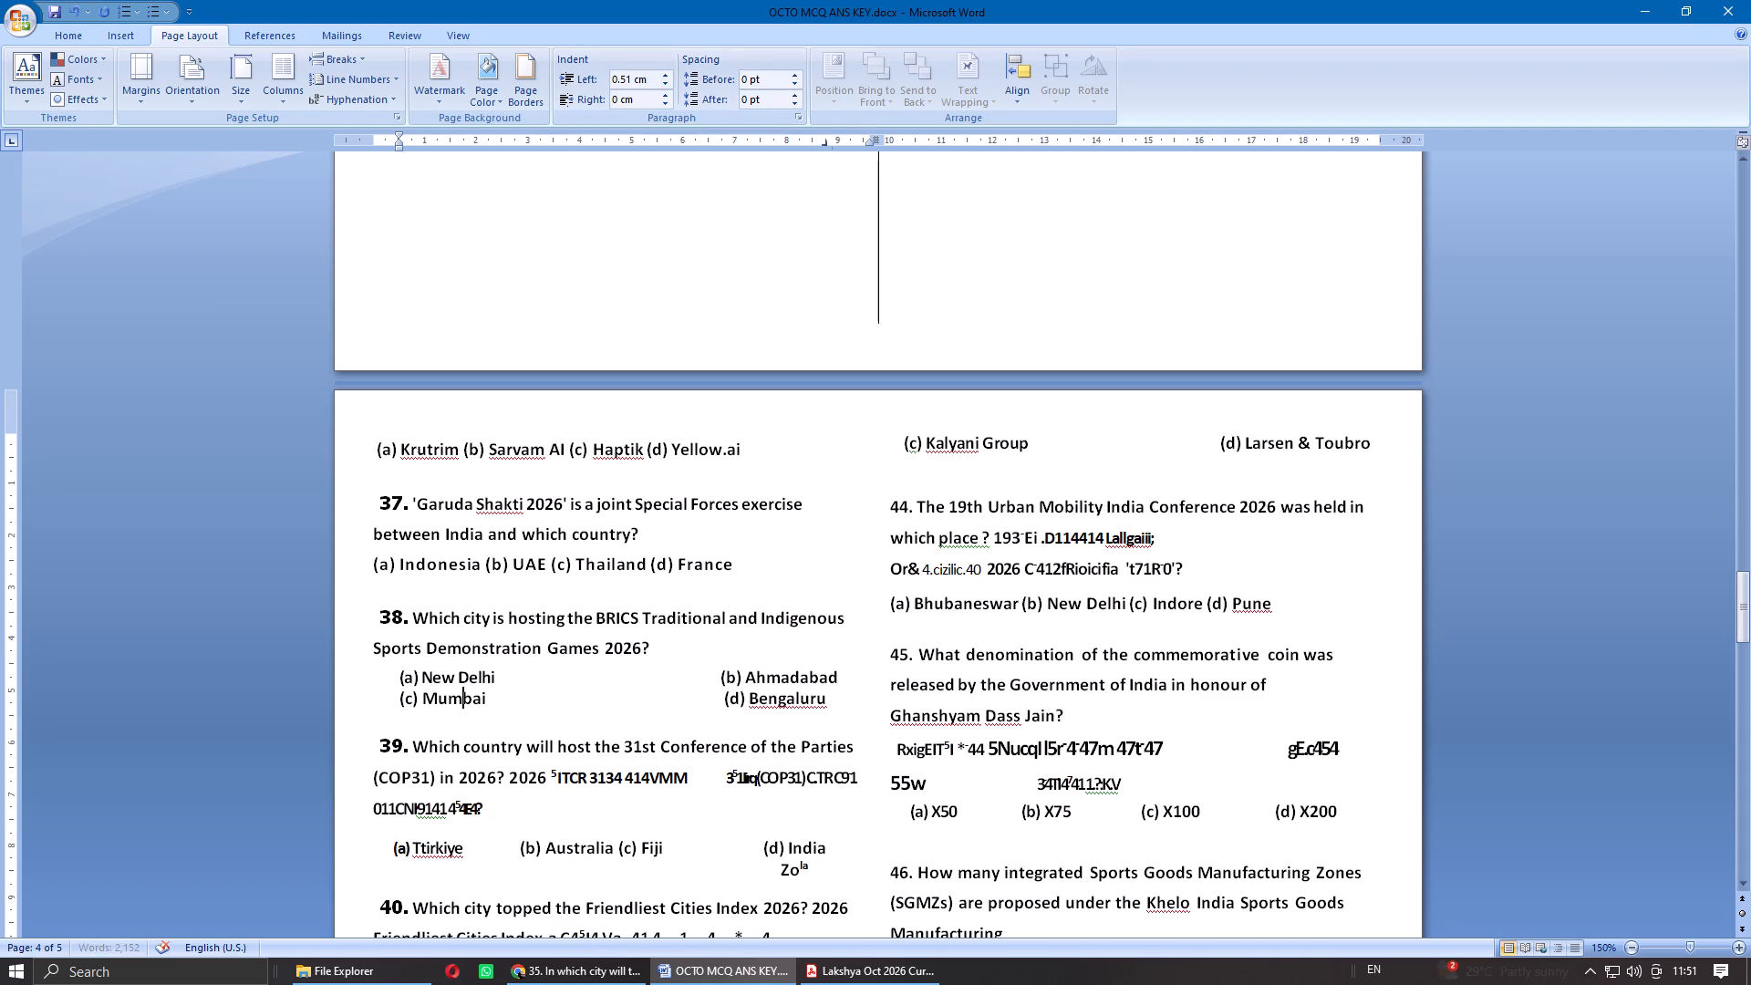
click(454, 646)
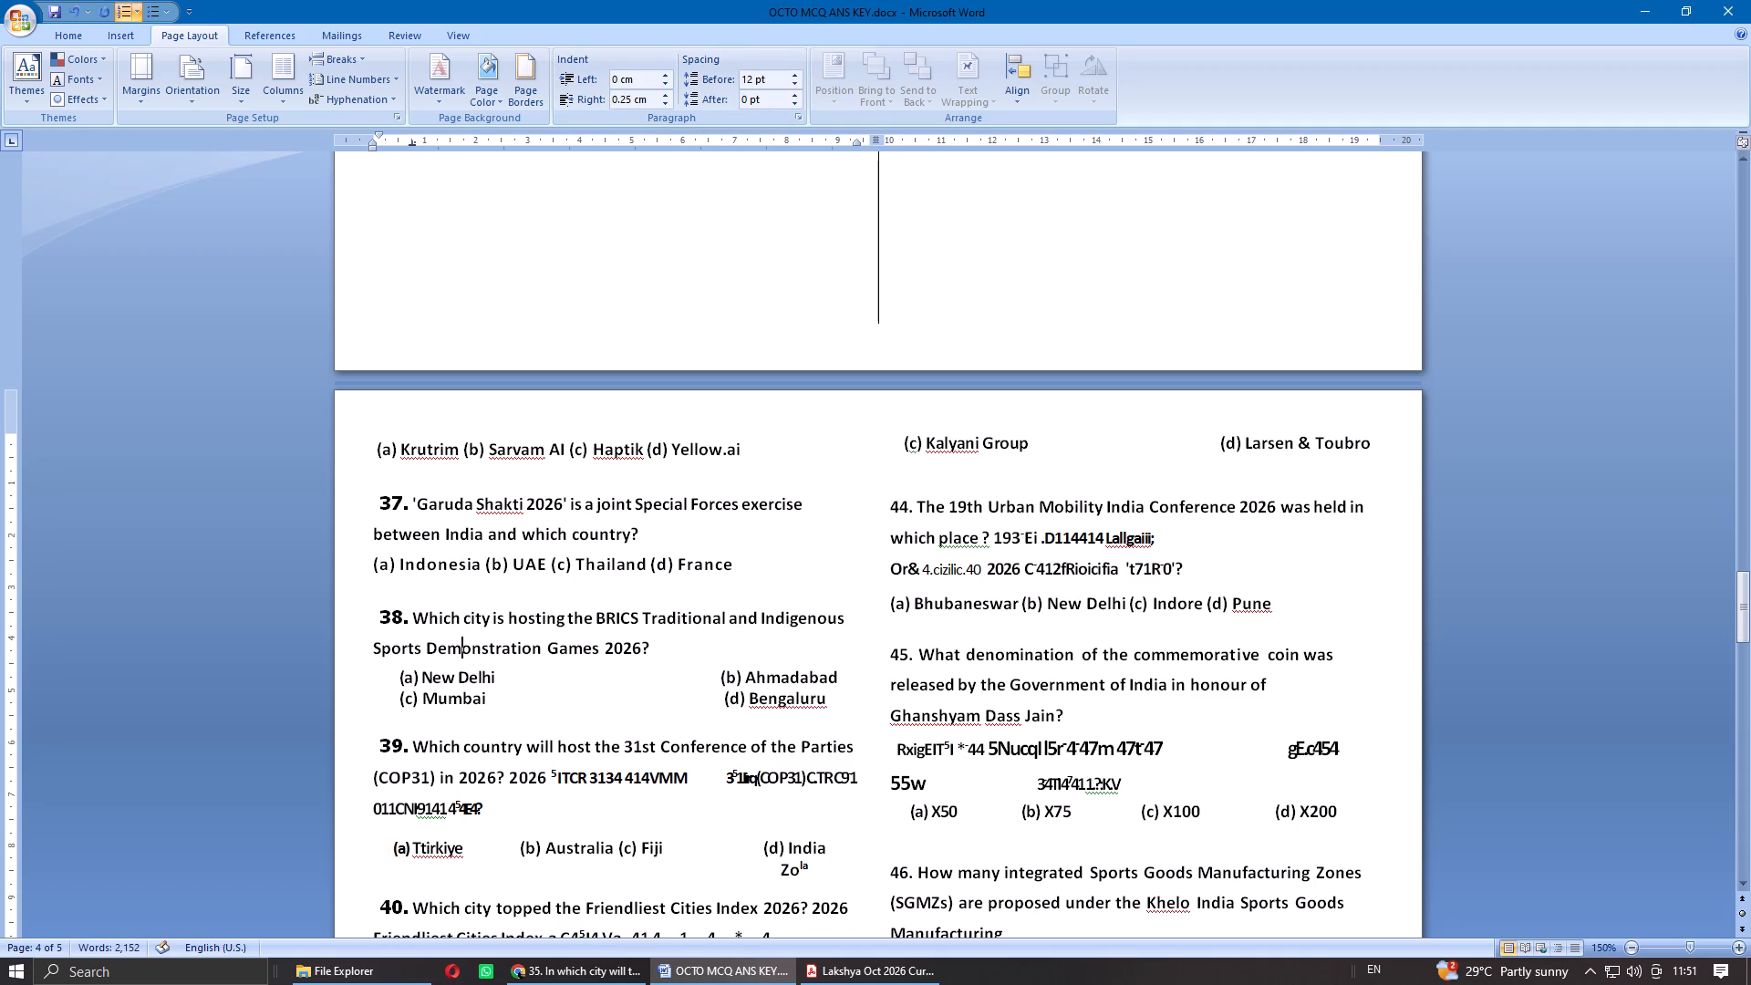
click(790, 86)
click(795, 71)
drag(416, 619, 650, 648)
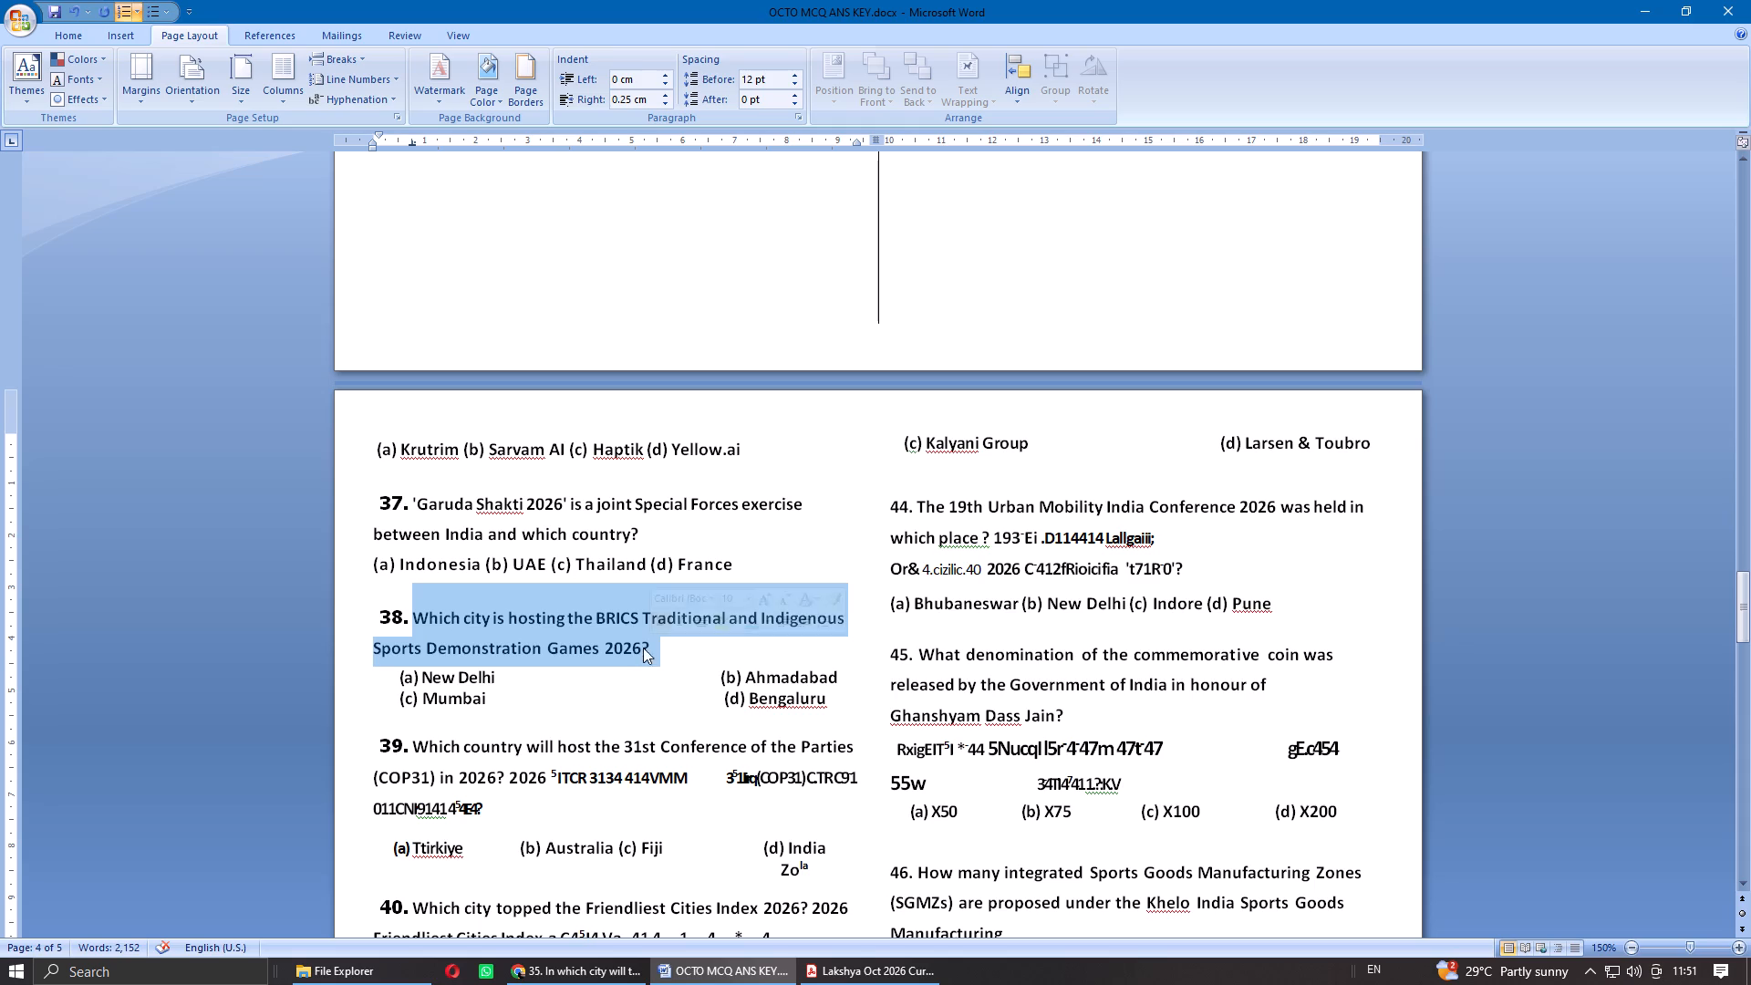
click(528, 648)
Delete the repeated, garbled text that follows "(COP31) in 2026?" in question 39.
drag(507, 812, 500, 809)
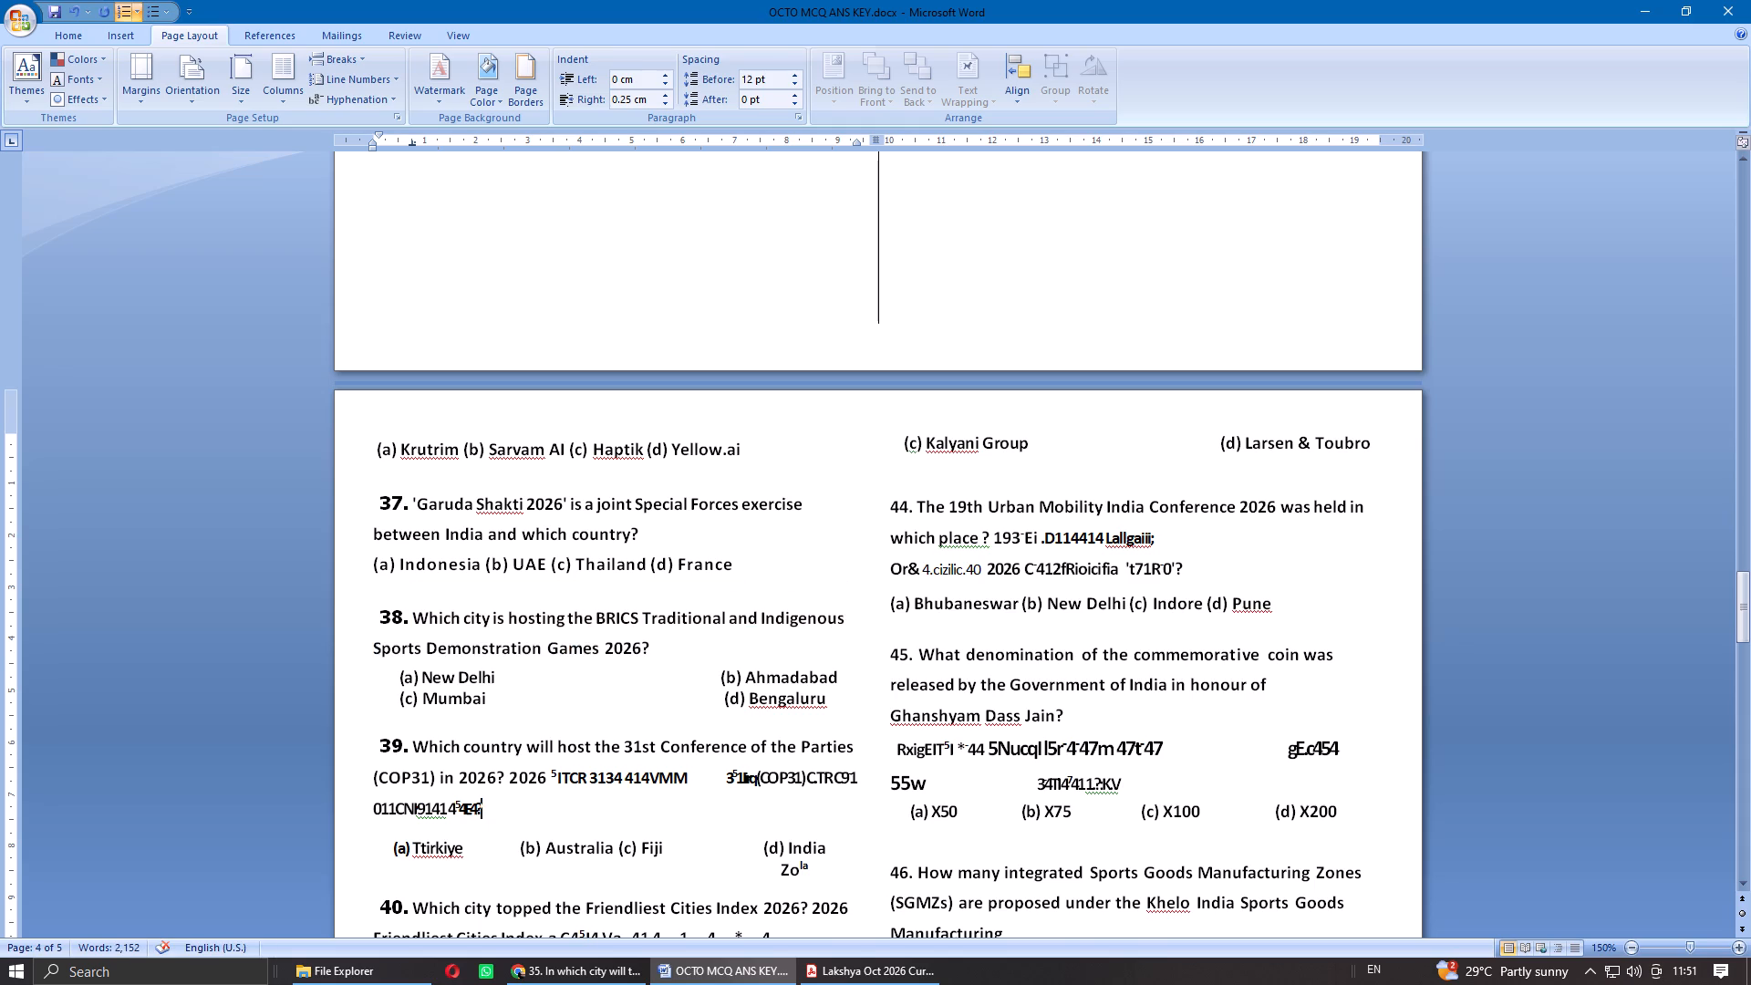
drag(500, 809, 381, 804)
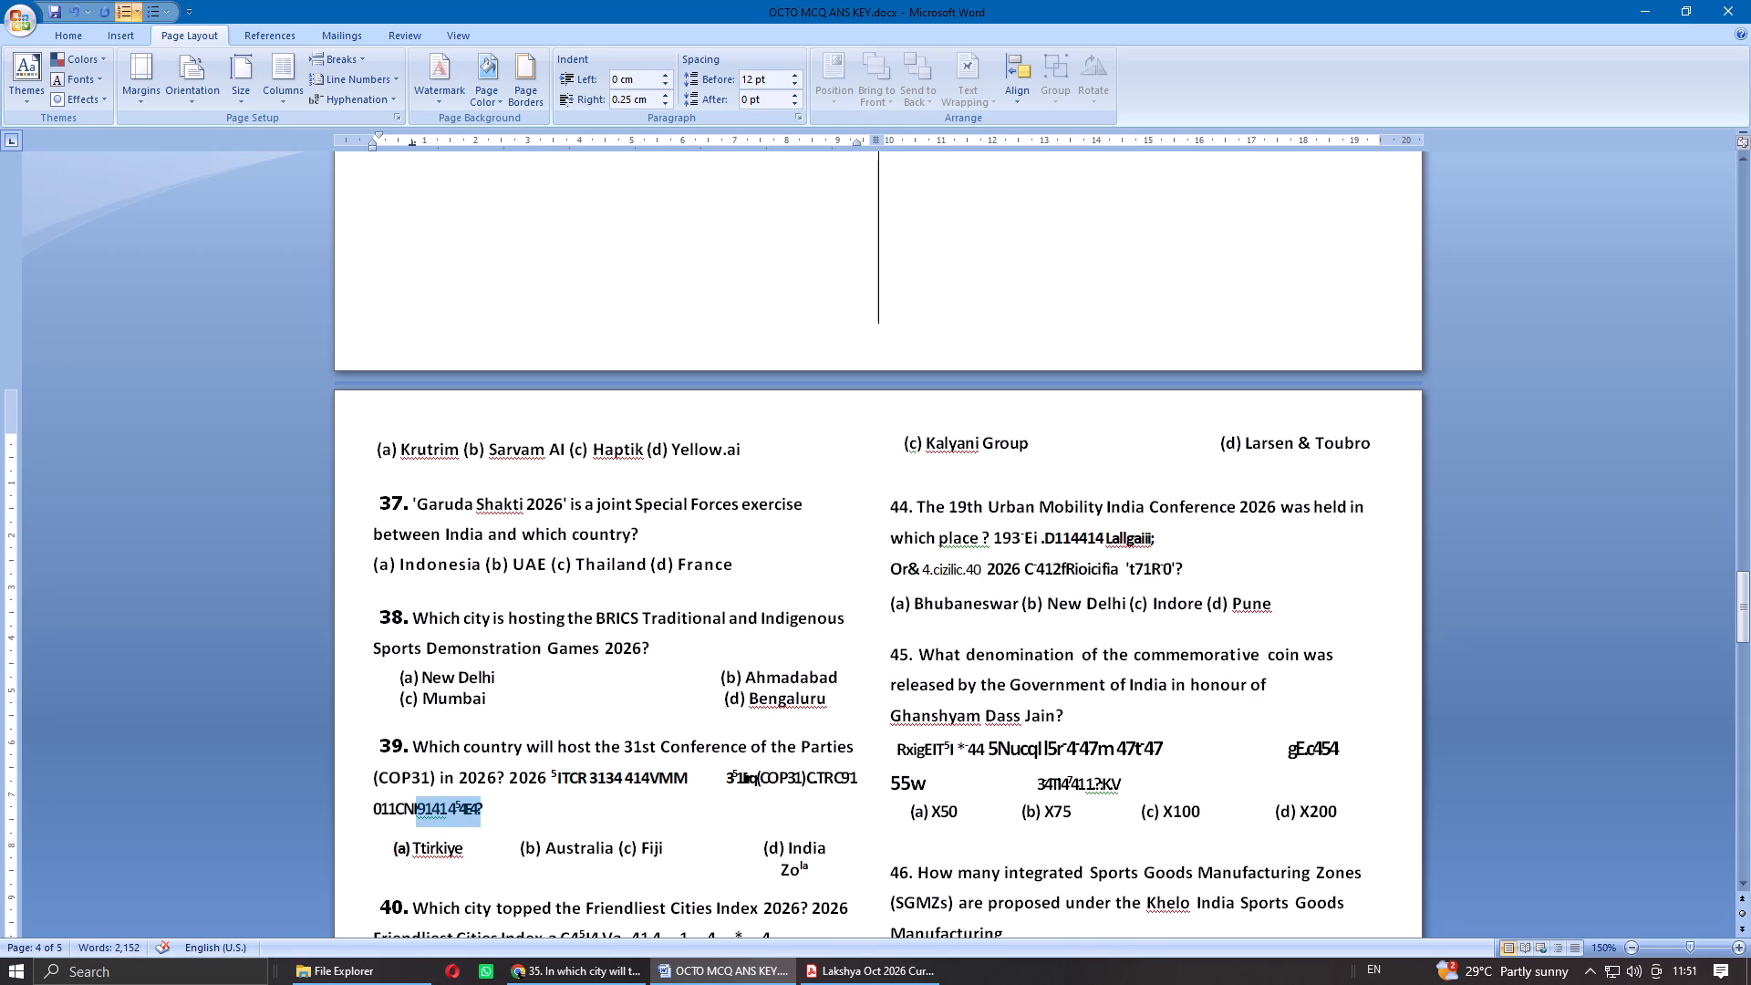
drag(381, 804, 513, 783)
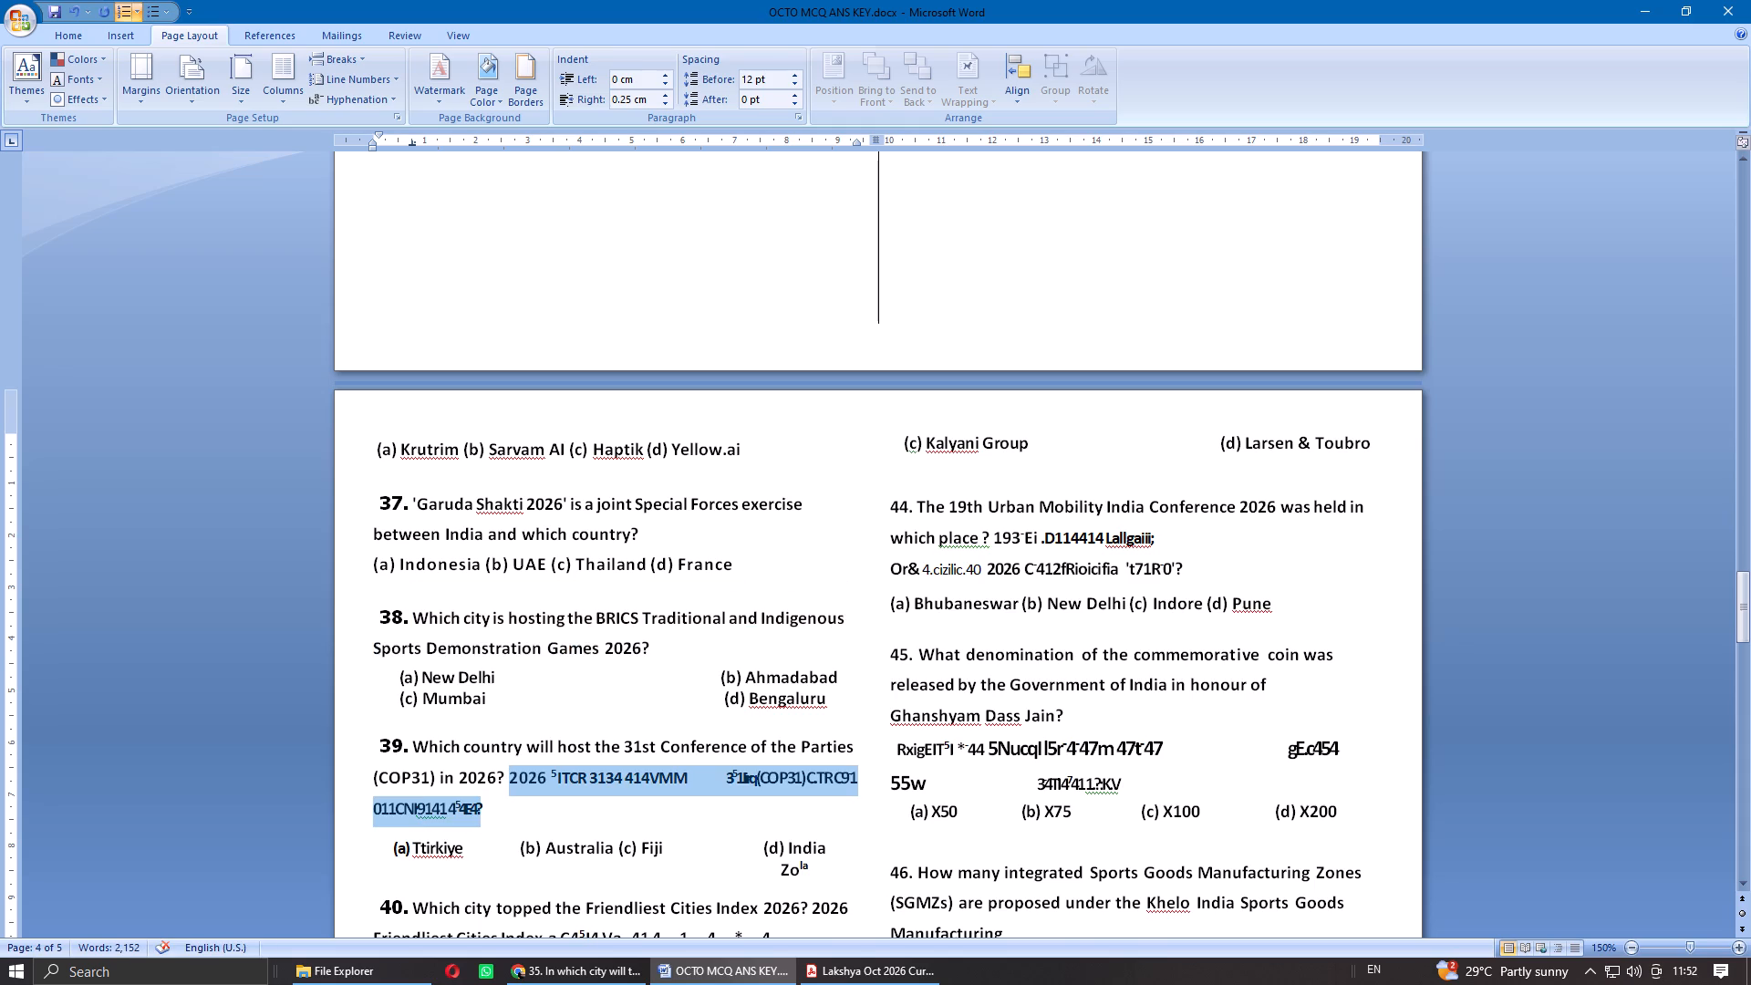
drag(513, 783, 507, 783)
key(BackSpace)
key(BackSpace)
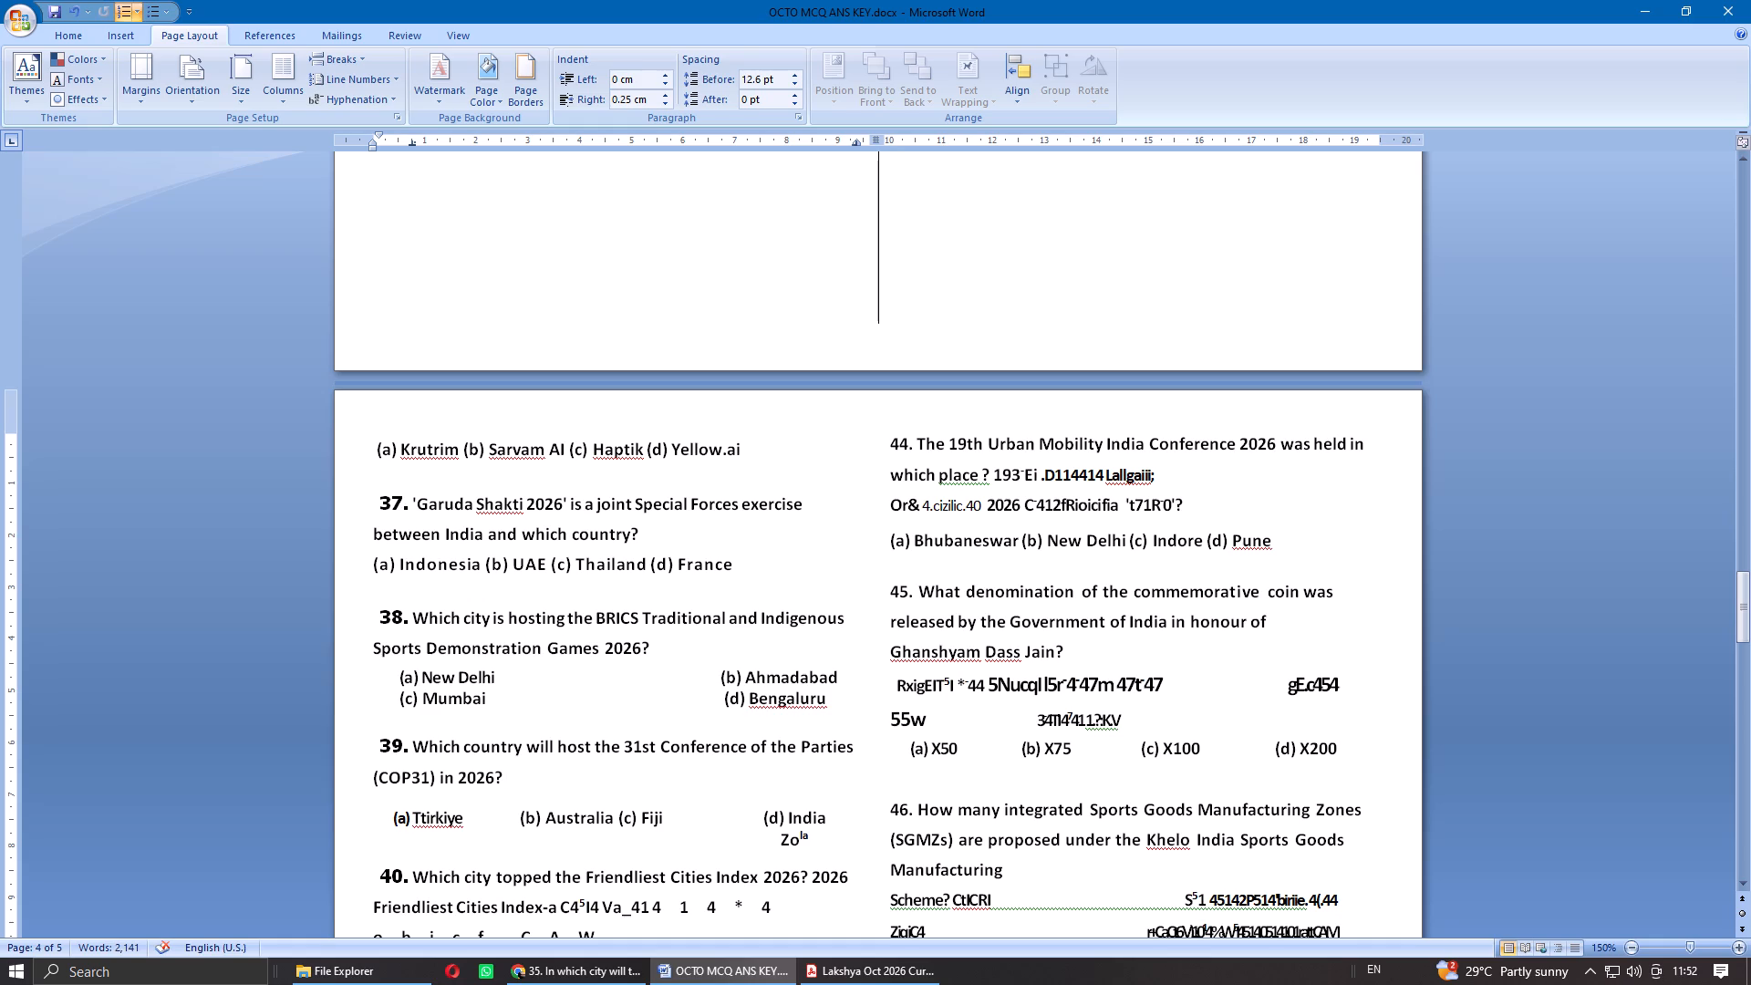
Switch to the Lakshya October 2026 PDF in Acrobat and check the original wording and options of question 39.
click(869, 984)
scroll(1038, 651, down, 3)
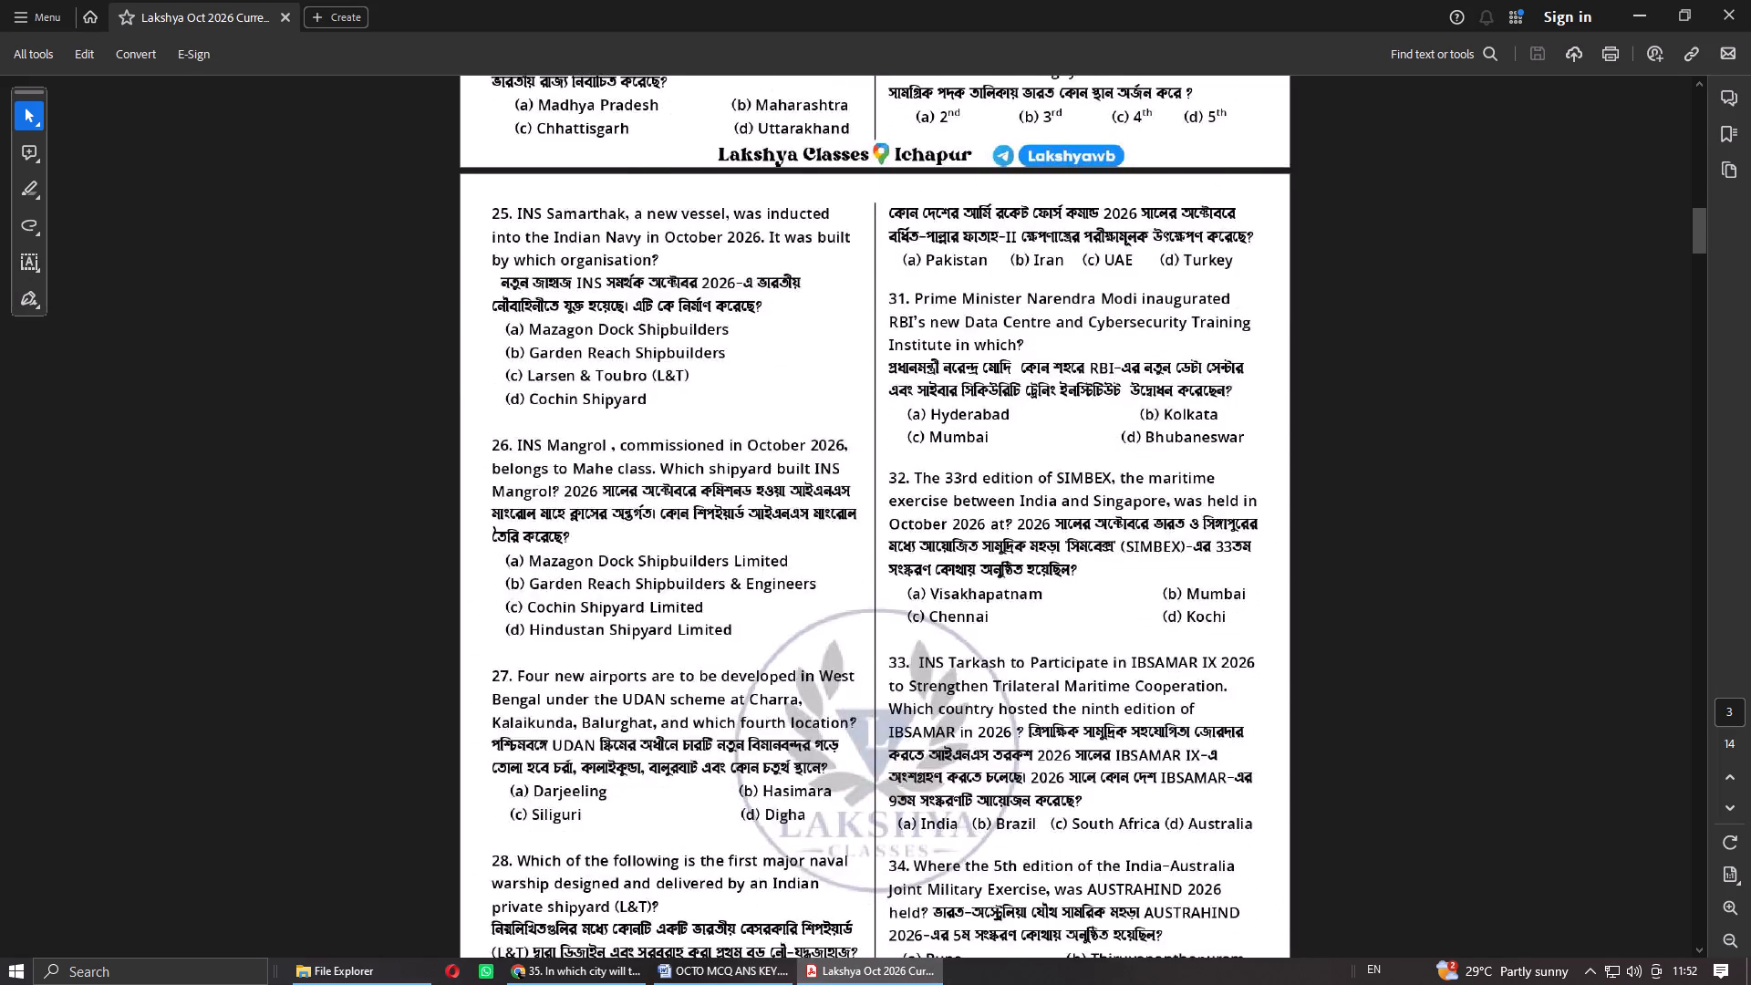
scroll(1036, 670, down, 8)
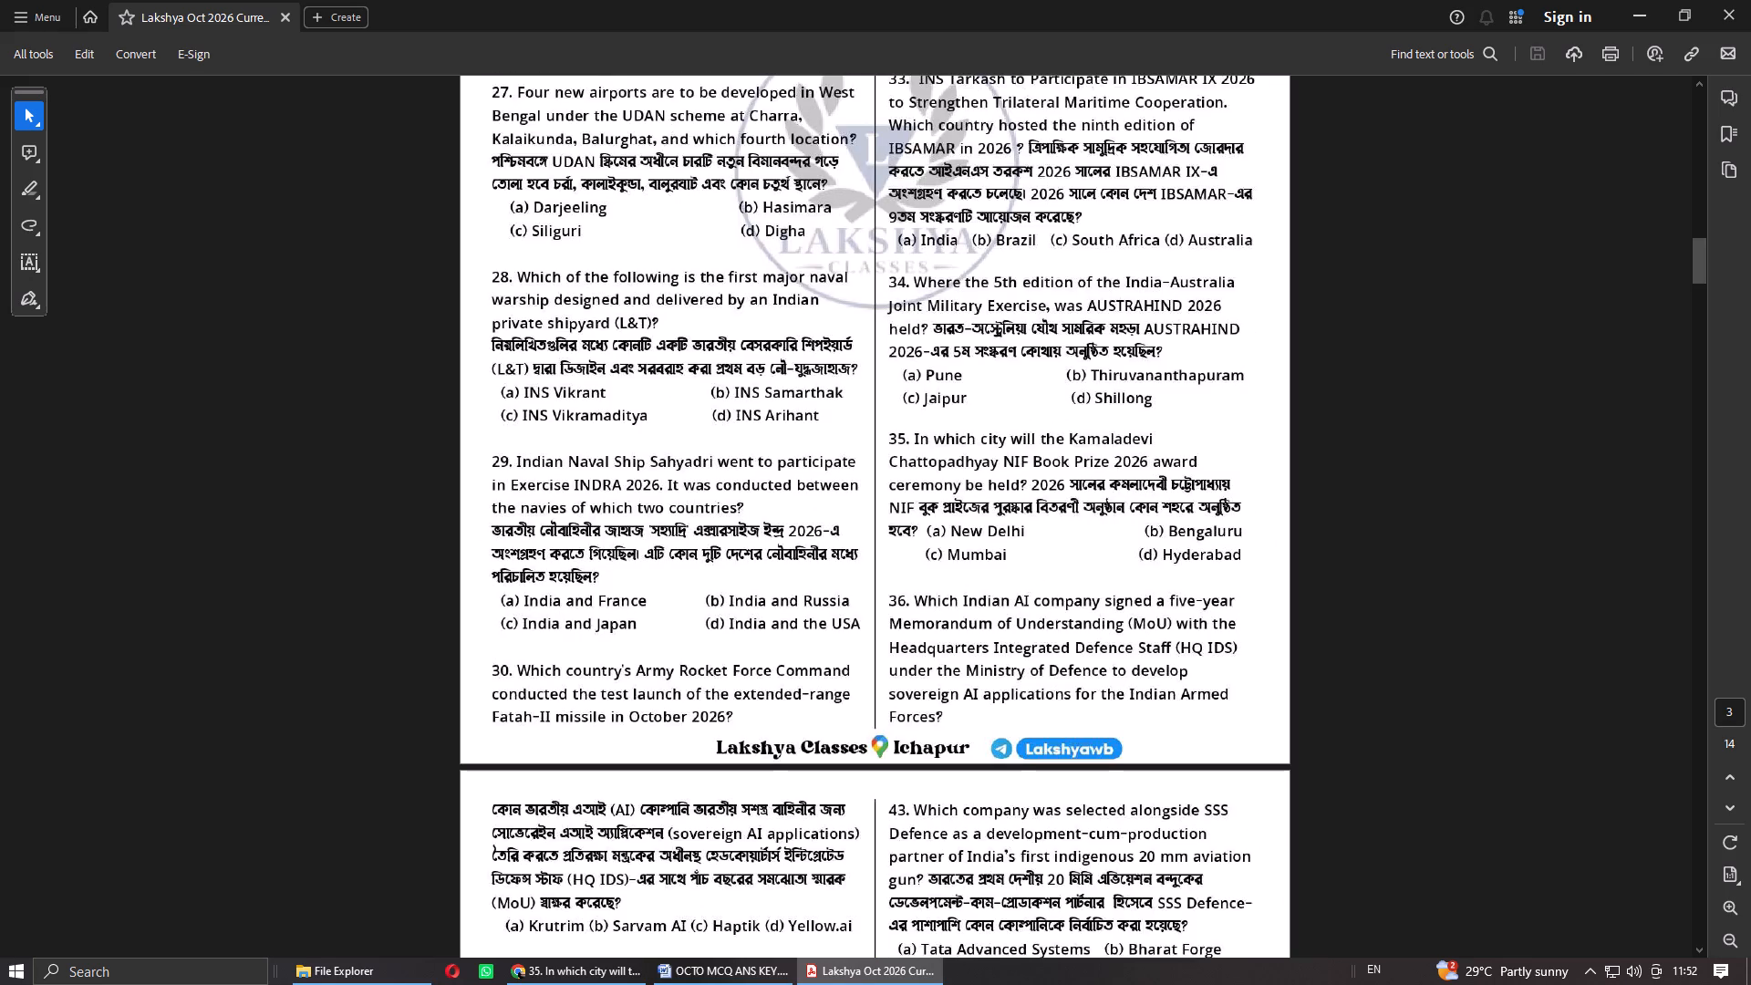
scroll(930, 665, down, 7)
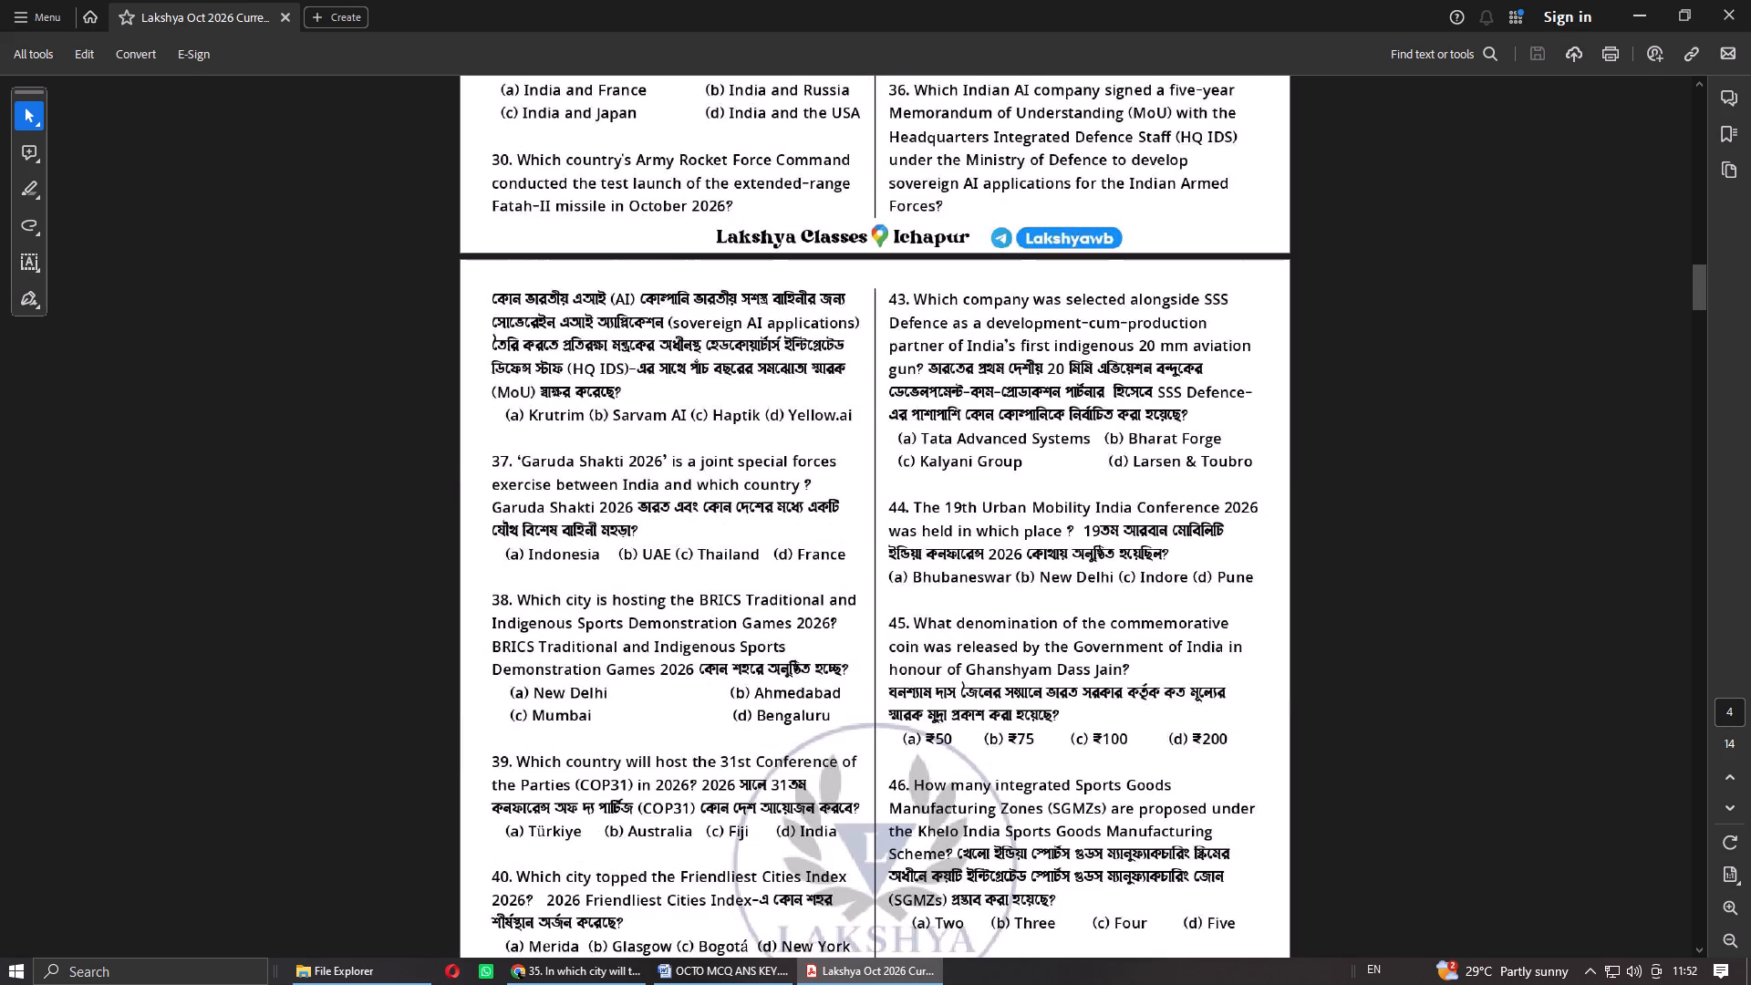
Back in Word, delete the misspelled option (a) Ttirkiye from the start of question 39's options line.
click(699, 984)
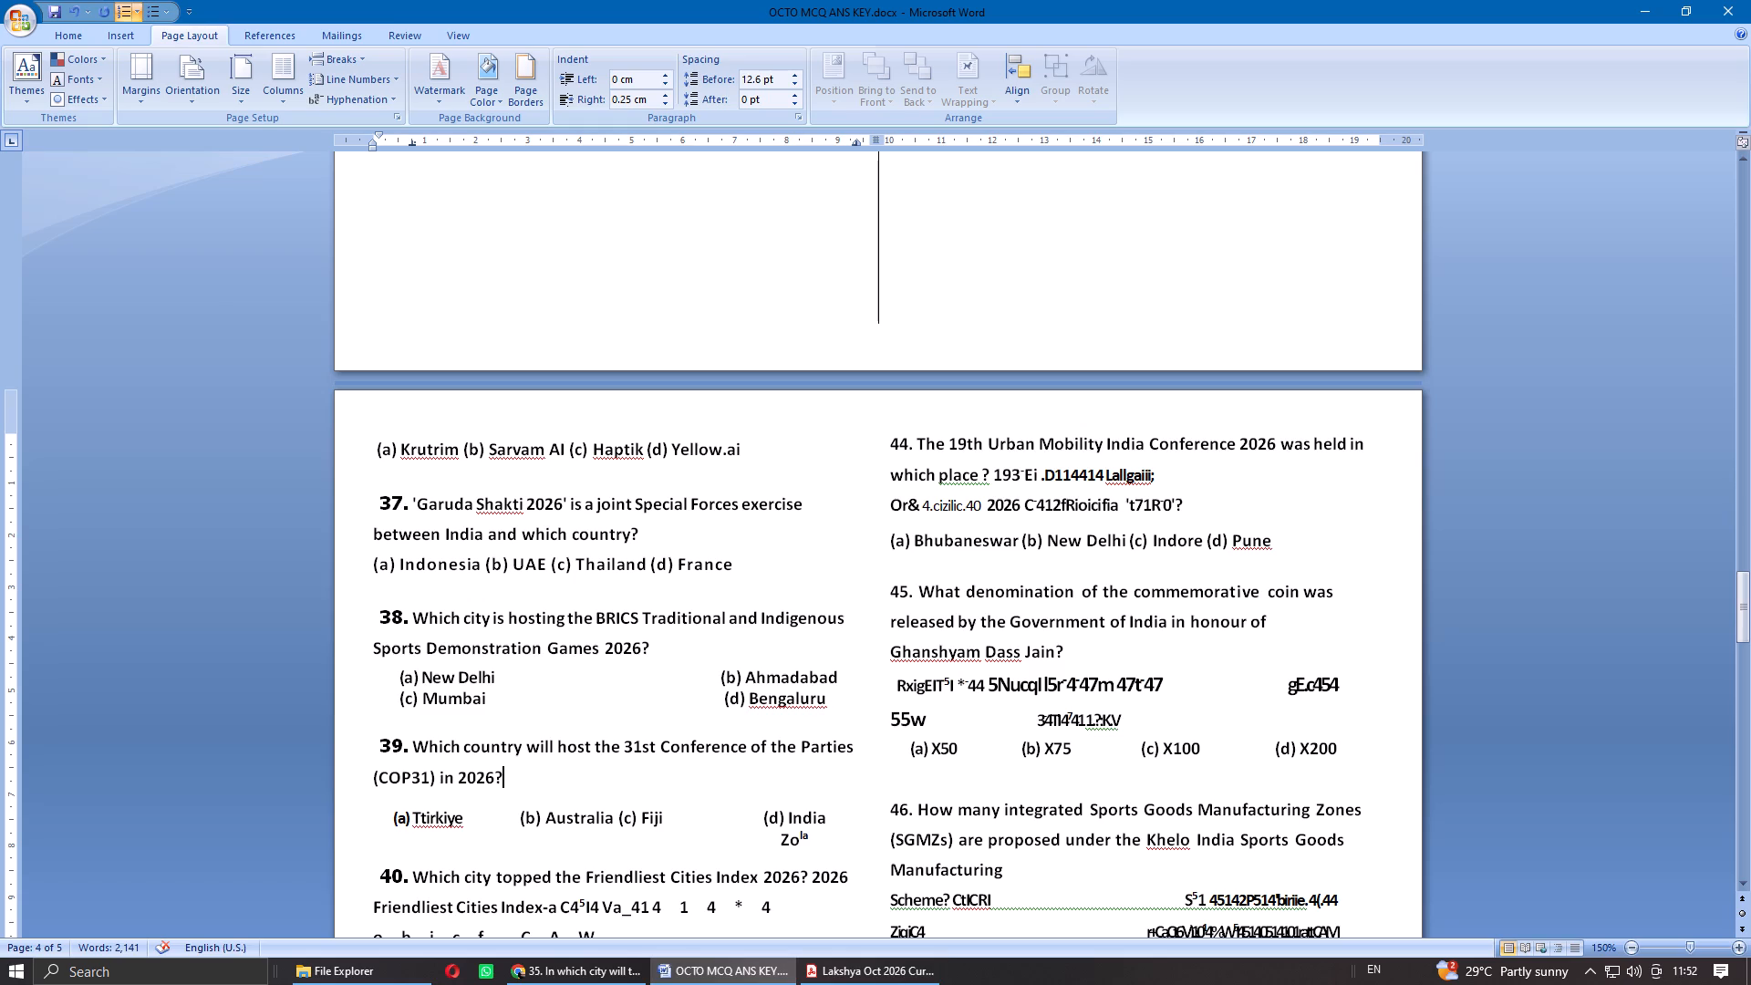
click(476, 819)
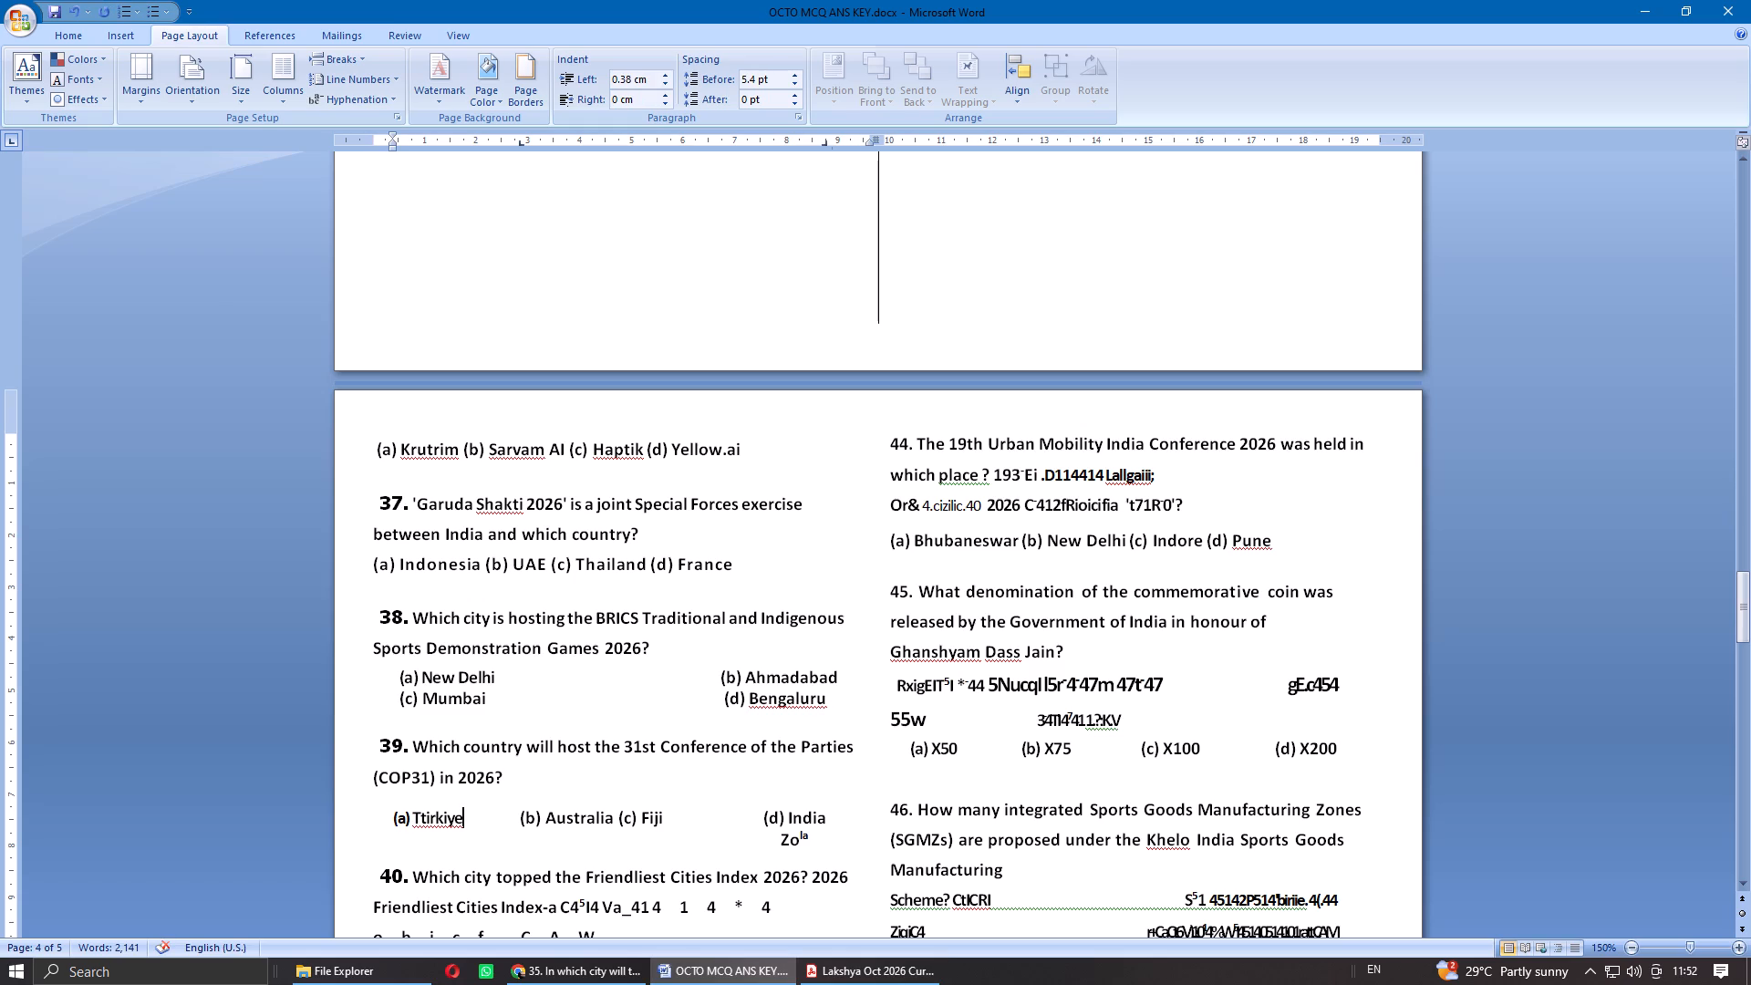
key(BackSpace)
key(BackSpace)
key(BackSpace)
key(BackSpace)
key(BackSpace)
key(BackSpace)
key(BackSpace)
key(BackSpace)
key(BackSpace)
key(BackSpace)
key(BackSpace)
key(BackSpace)
key(BackSpace)
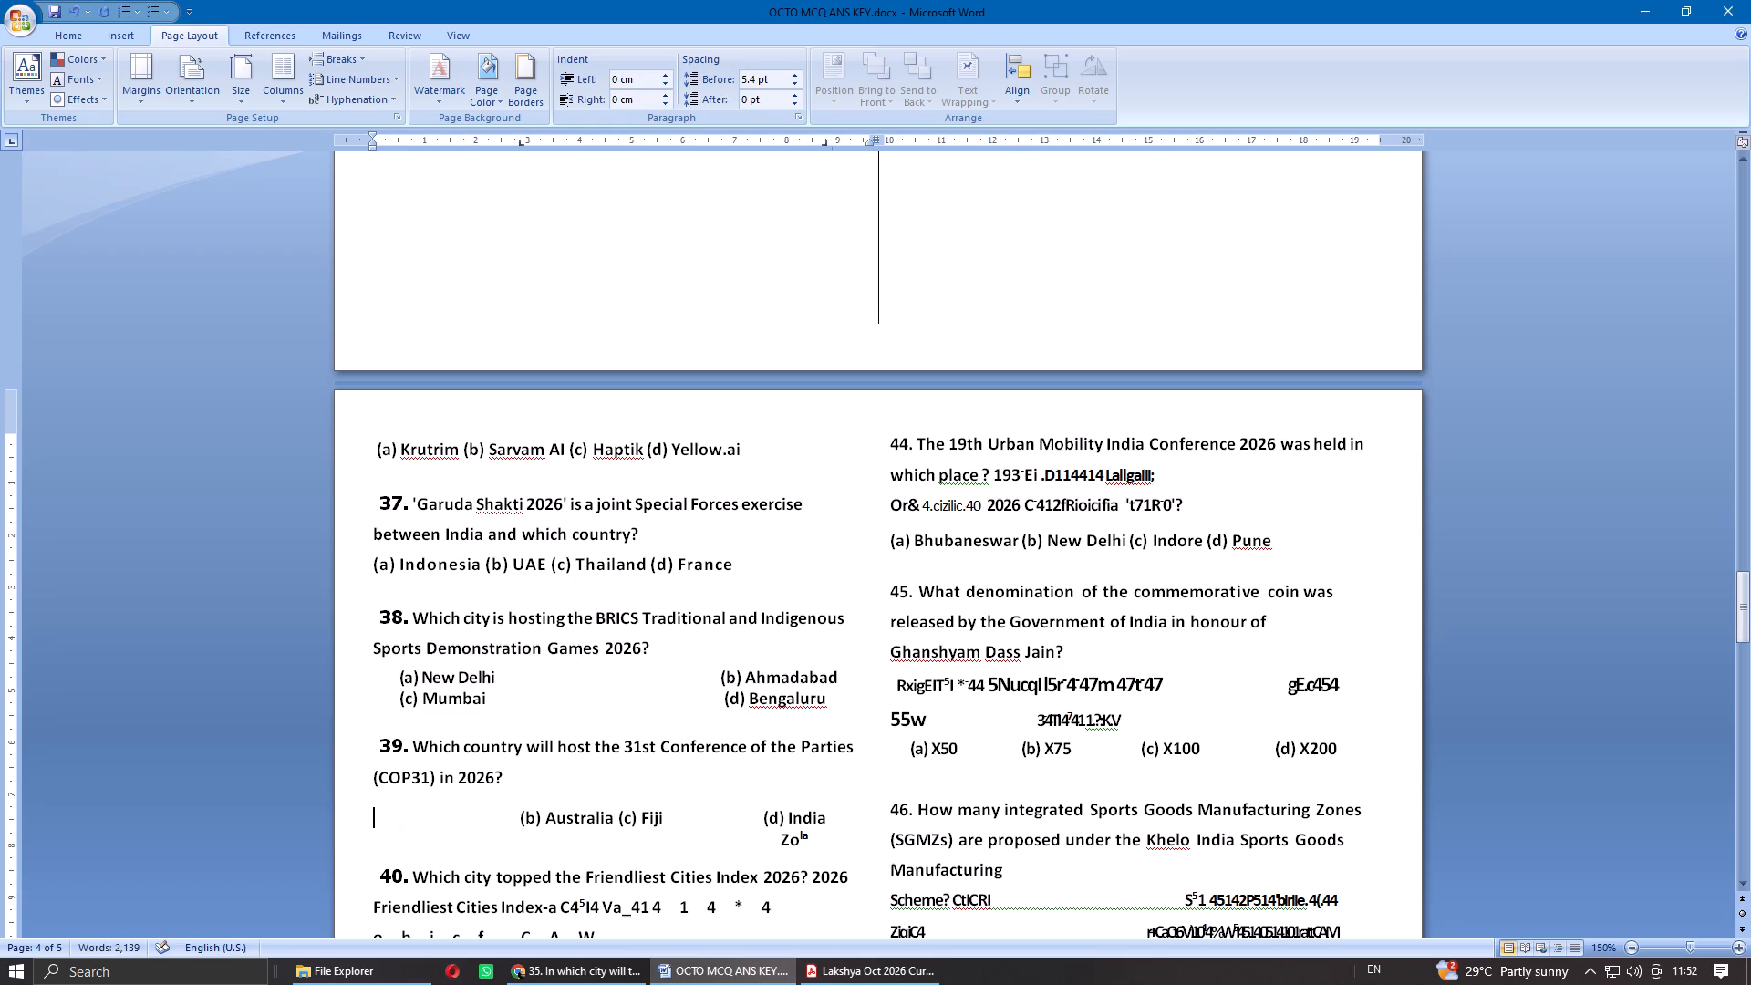
key(BackSpace)
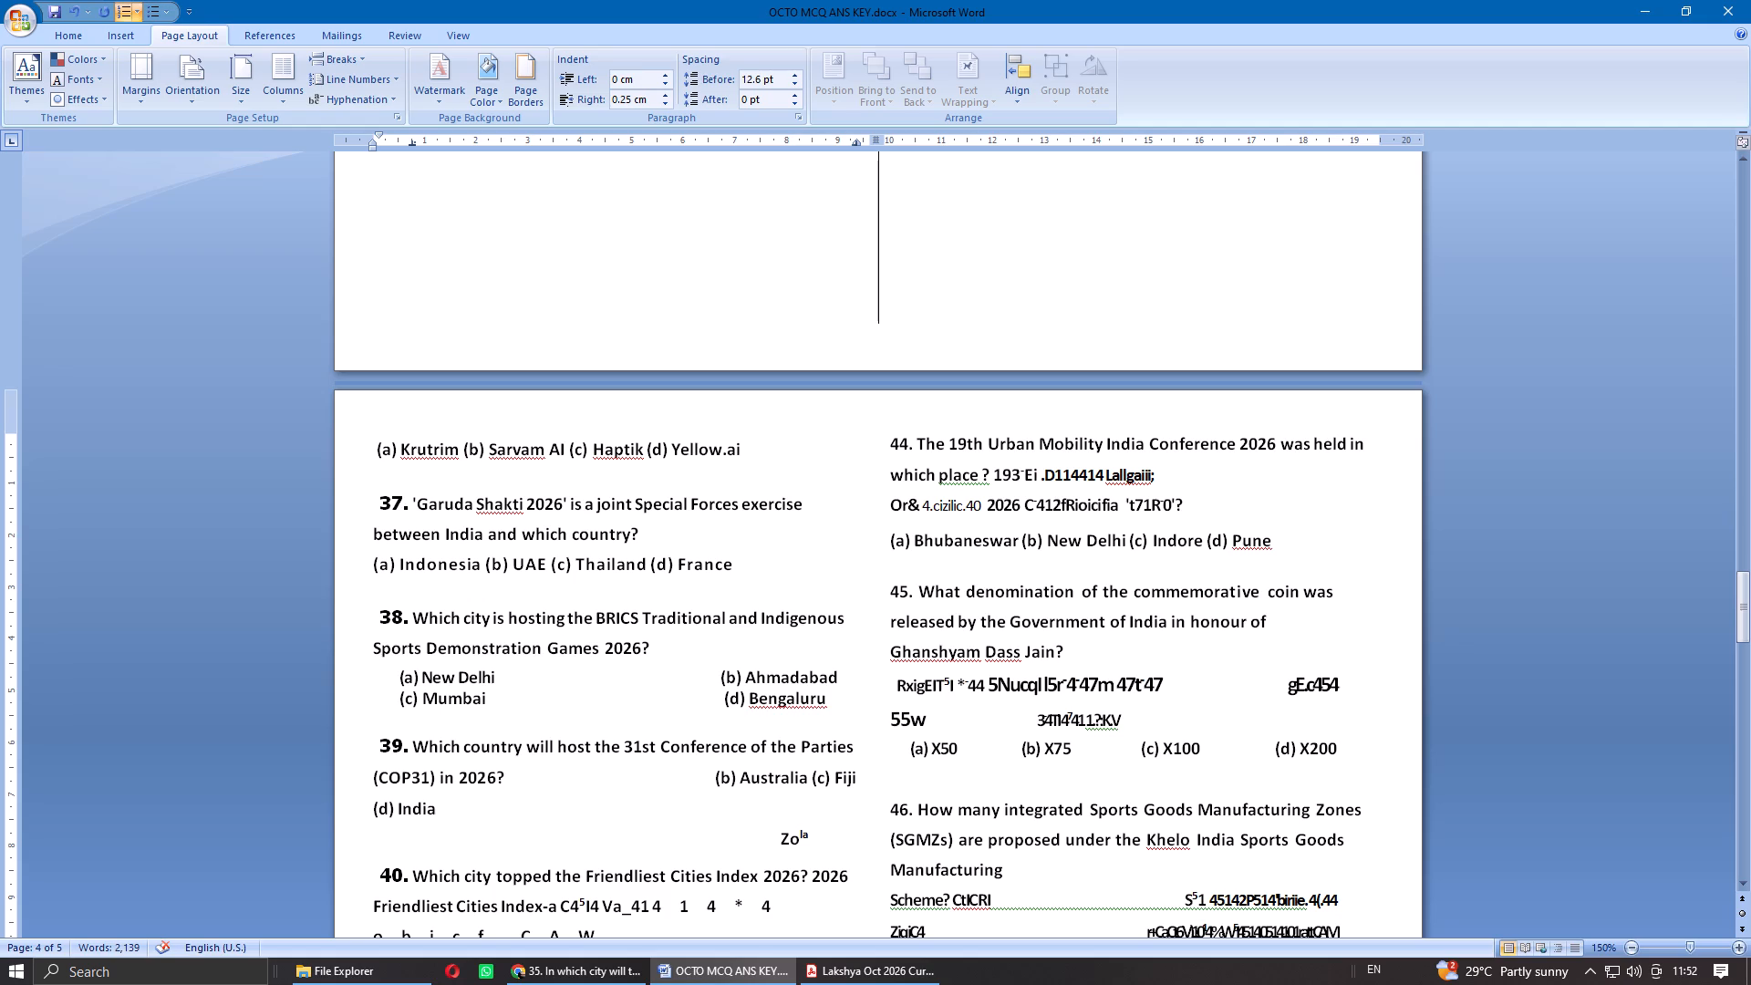
Place question 39's remaining options, starting with (b) Australia, on their own unnumbered line with 0 pt spacing before.
click(699, 790)
key(BackSpace)
key(Return)
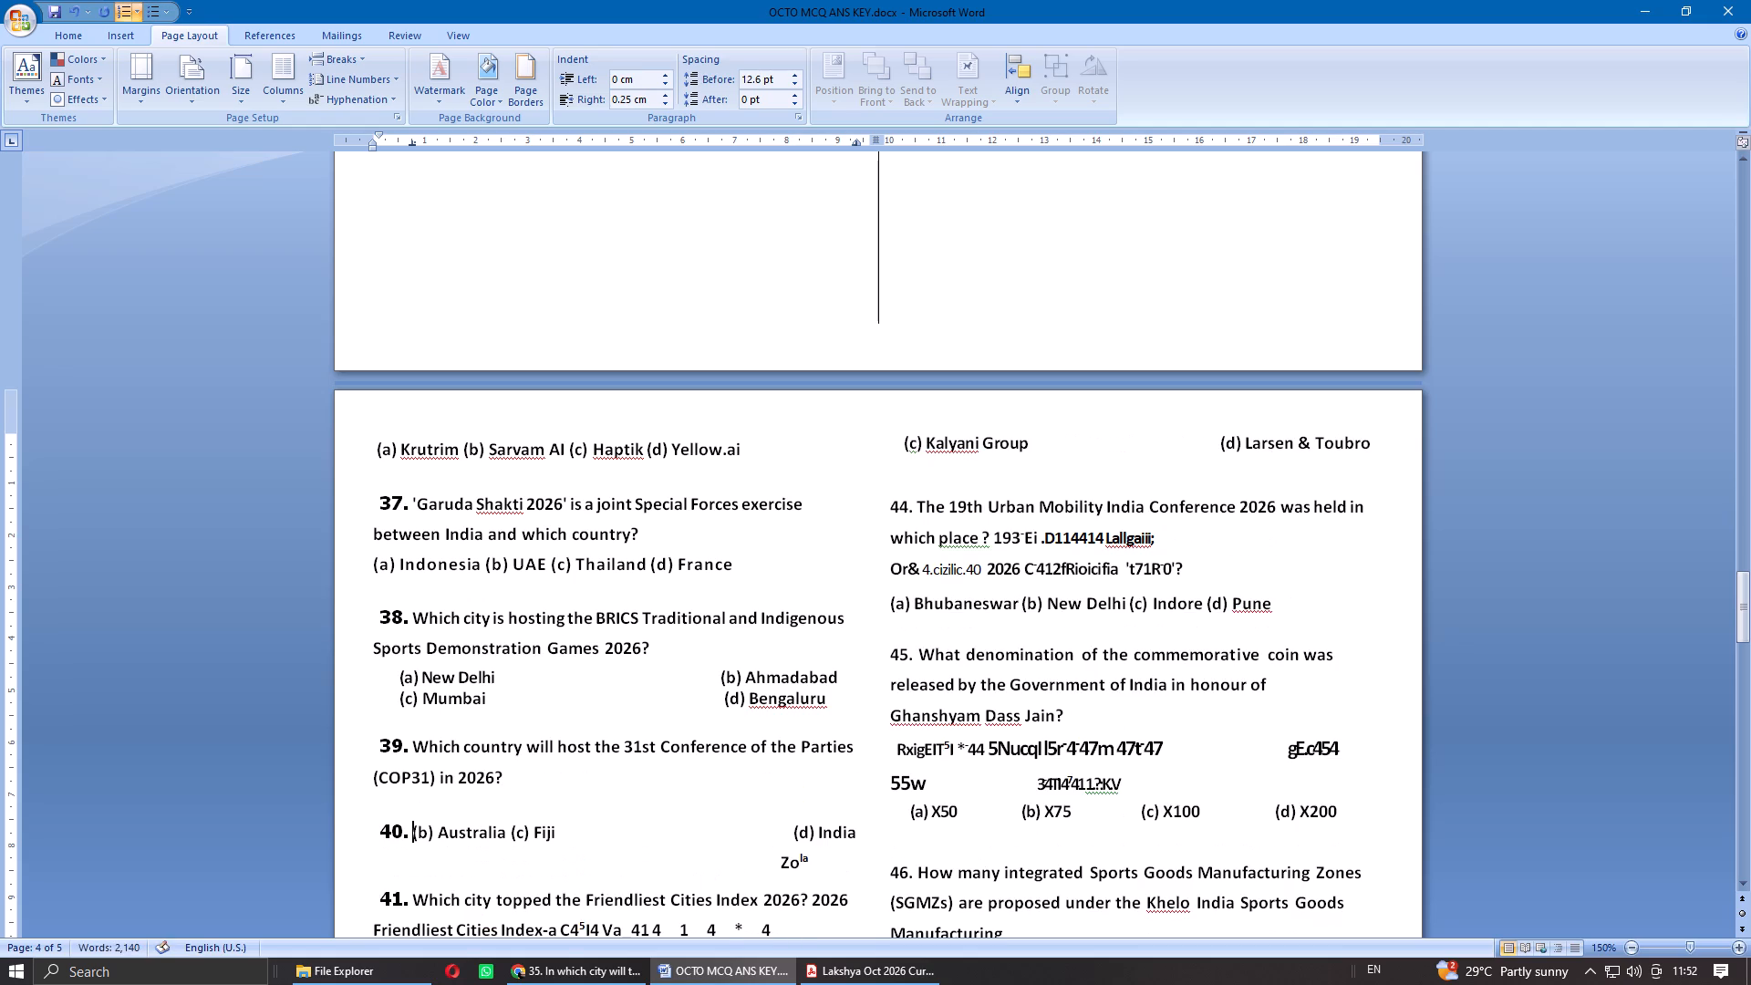
key(BackSpace)
key(BackSpace)
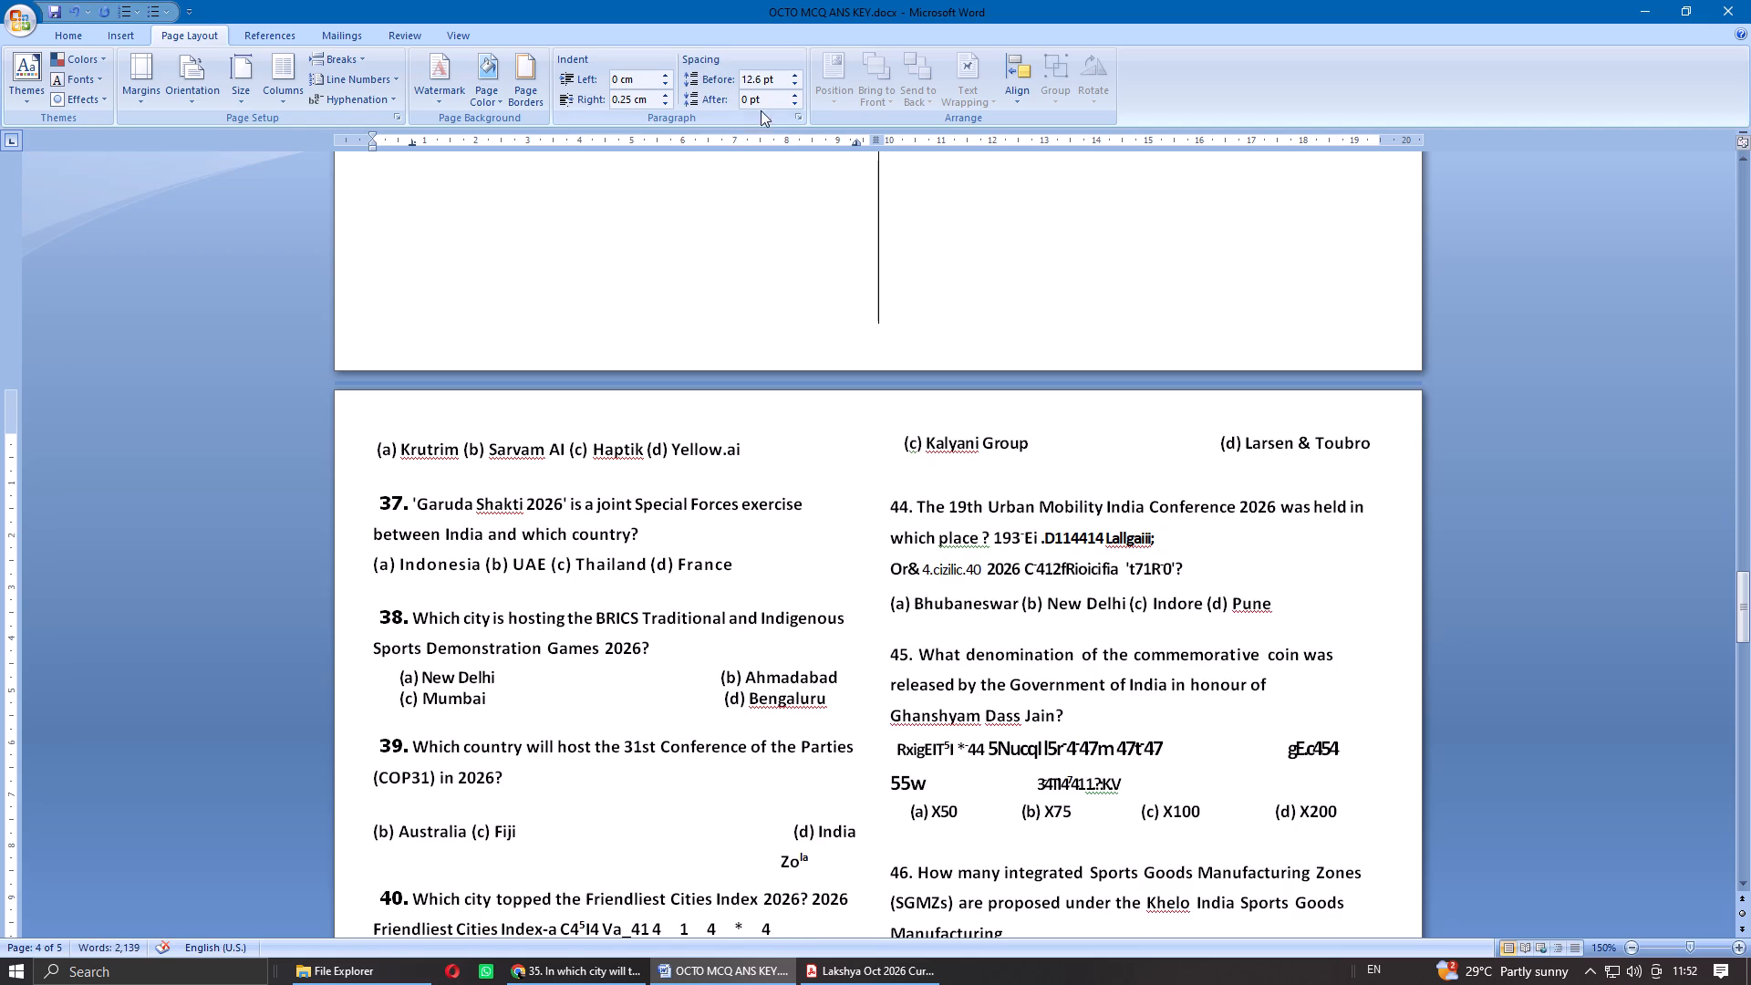
double_click(799, 82)
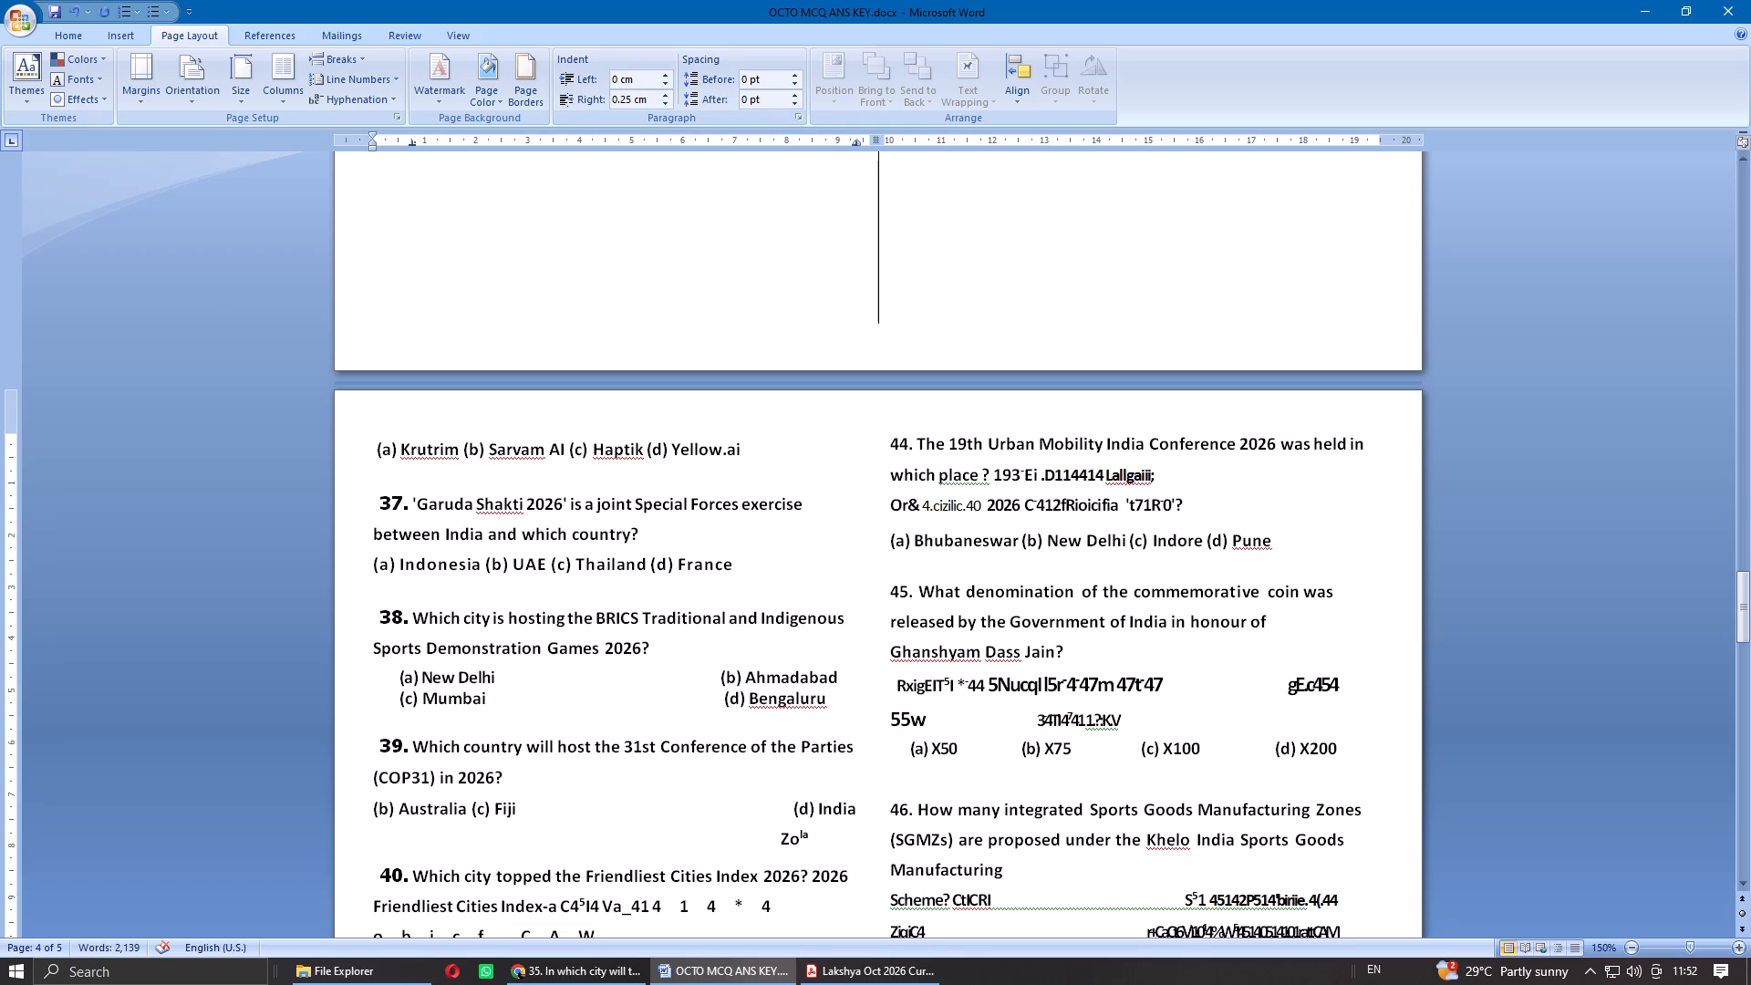
Delete the stray "Zola" text and its empty line below question 39's options.
click(833, 844)
key(BackSpace)
key(BackSpace)
key(BackSpace)
key(BackSpace)
key(BackSpace)
key(BackSpace)
key(BackSpace)
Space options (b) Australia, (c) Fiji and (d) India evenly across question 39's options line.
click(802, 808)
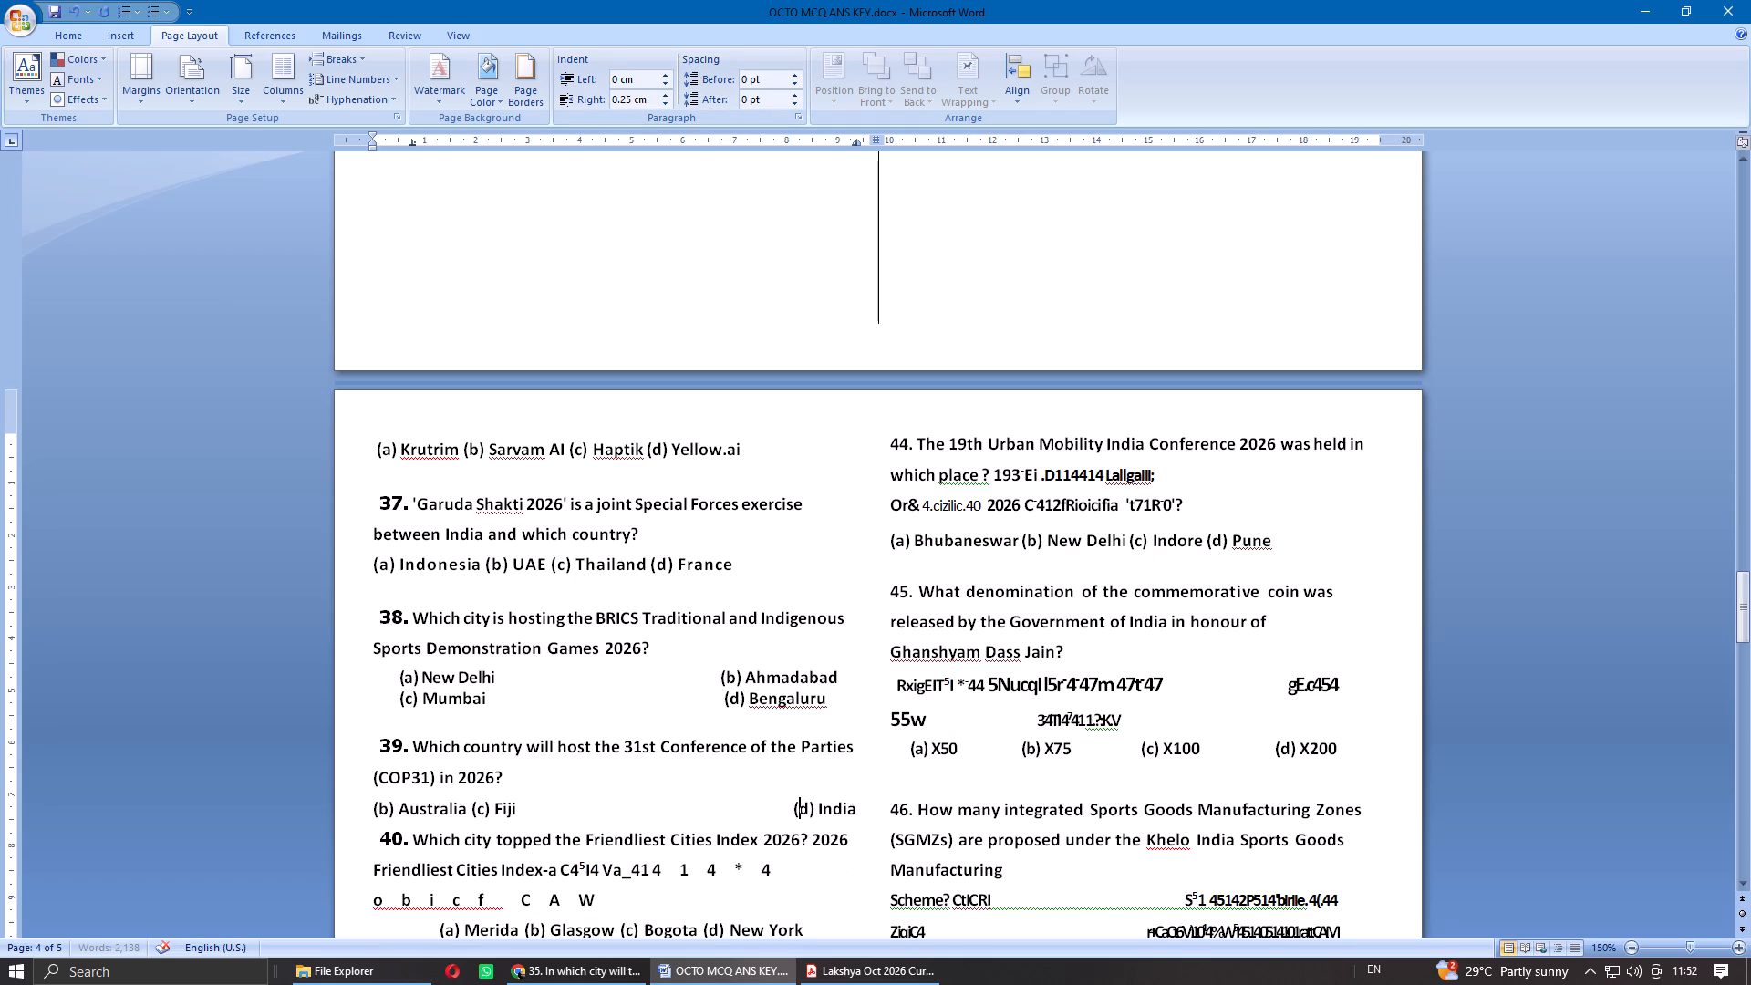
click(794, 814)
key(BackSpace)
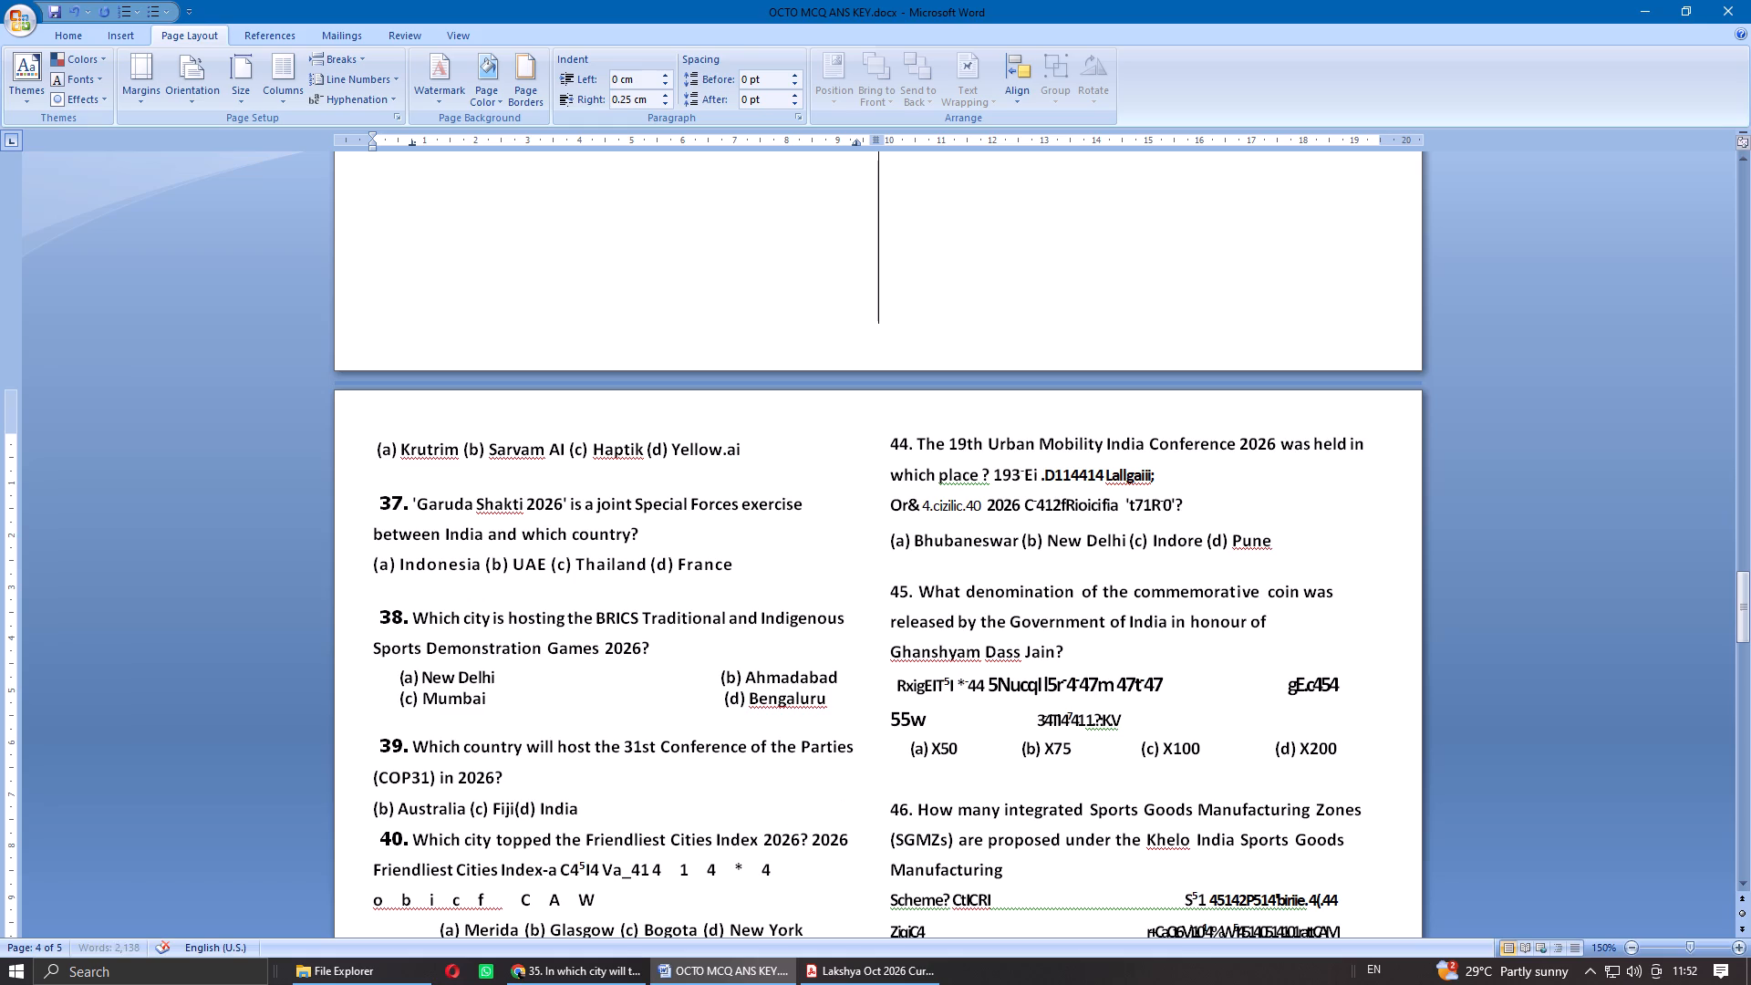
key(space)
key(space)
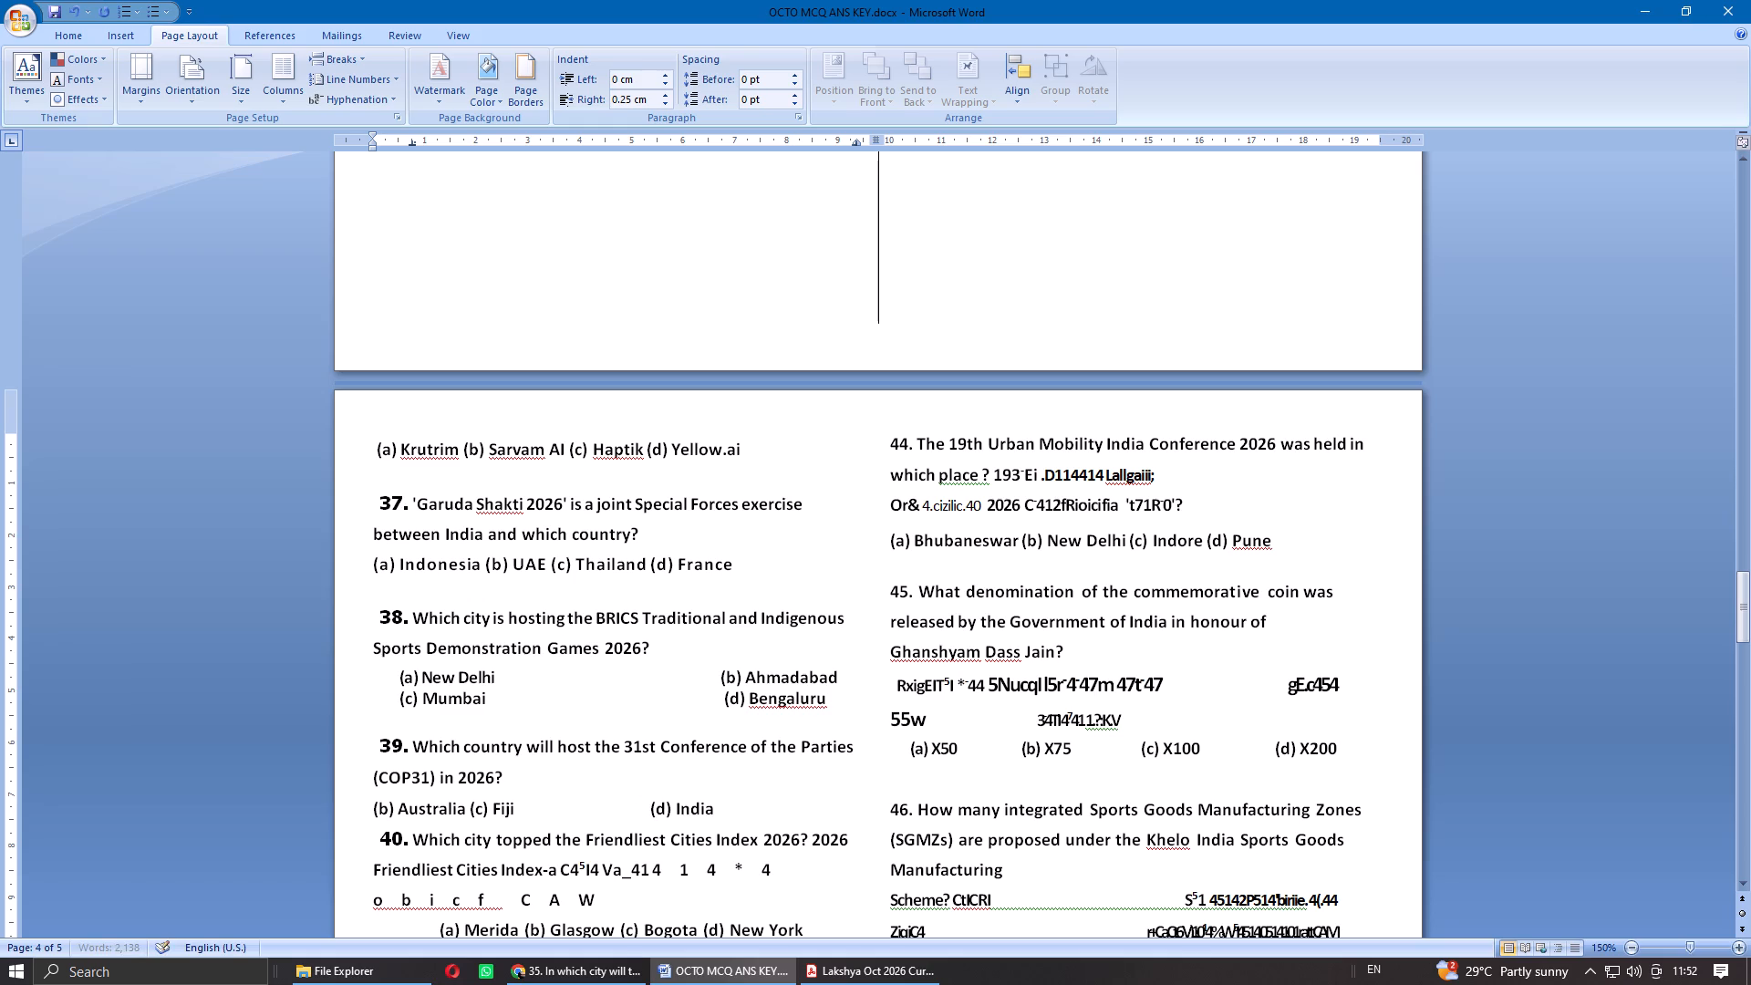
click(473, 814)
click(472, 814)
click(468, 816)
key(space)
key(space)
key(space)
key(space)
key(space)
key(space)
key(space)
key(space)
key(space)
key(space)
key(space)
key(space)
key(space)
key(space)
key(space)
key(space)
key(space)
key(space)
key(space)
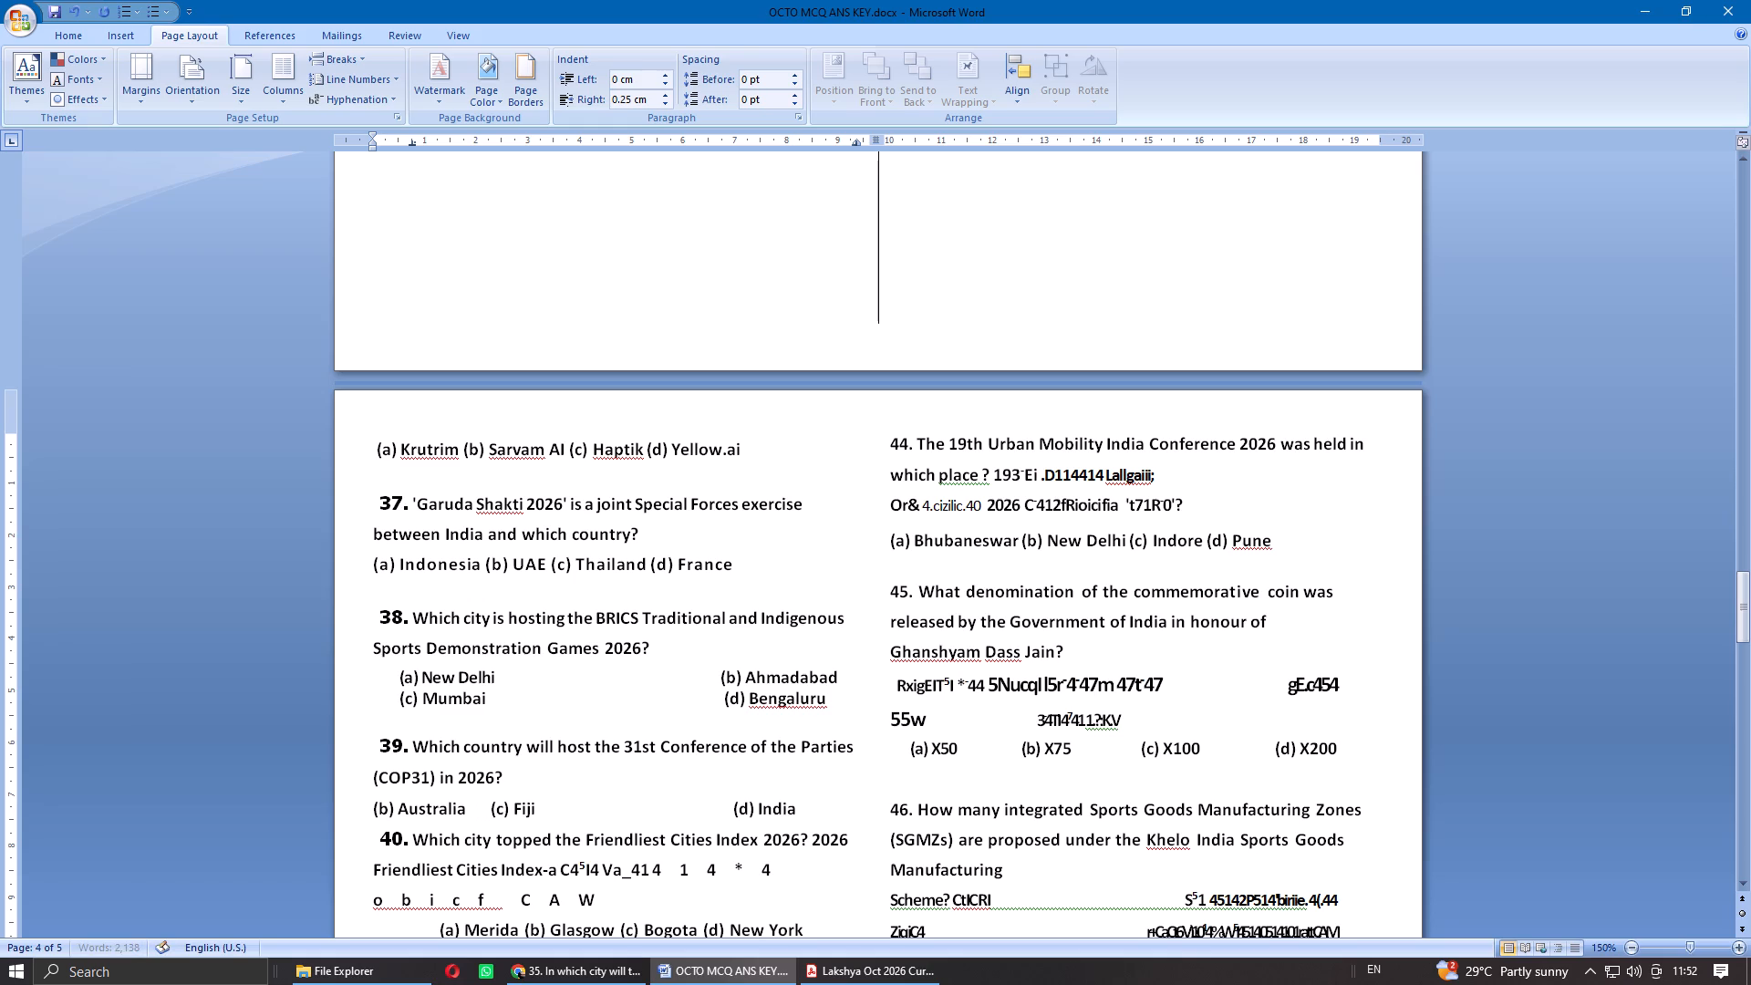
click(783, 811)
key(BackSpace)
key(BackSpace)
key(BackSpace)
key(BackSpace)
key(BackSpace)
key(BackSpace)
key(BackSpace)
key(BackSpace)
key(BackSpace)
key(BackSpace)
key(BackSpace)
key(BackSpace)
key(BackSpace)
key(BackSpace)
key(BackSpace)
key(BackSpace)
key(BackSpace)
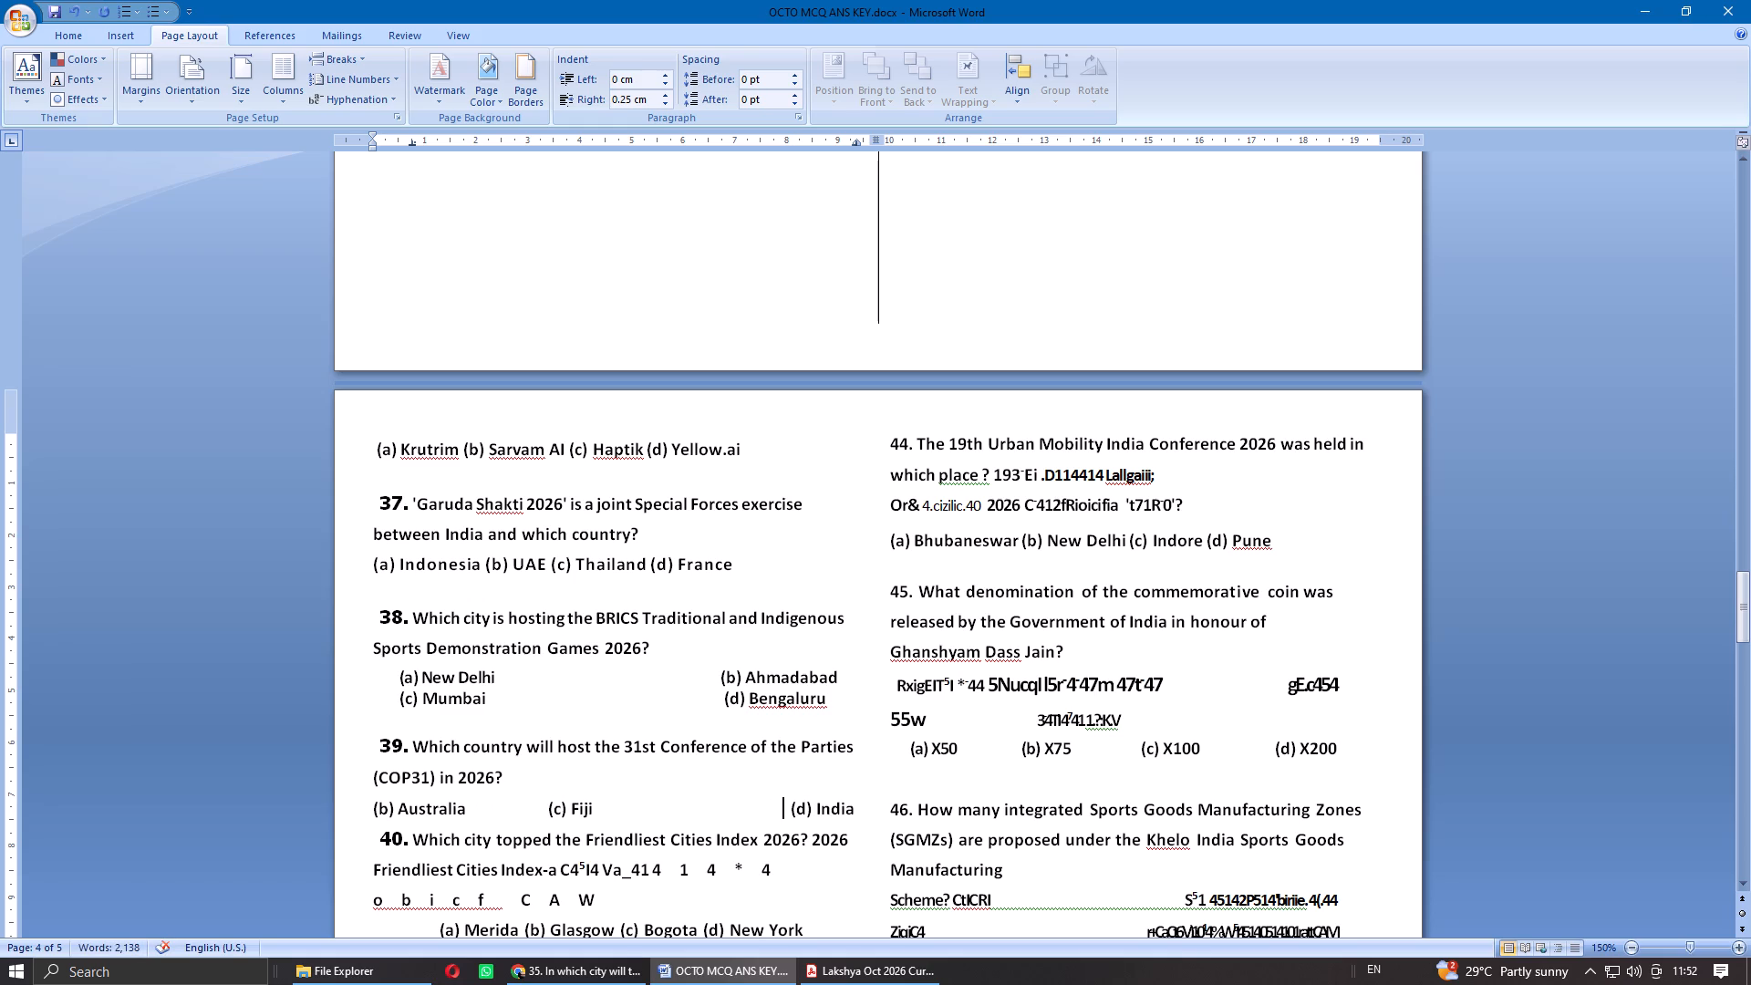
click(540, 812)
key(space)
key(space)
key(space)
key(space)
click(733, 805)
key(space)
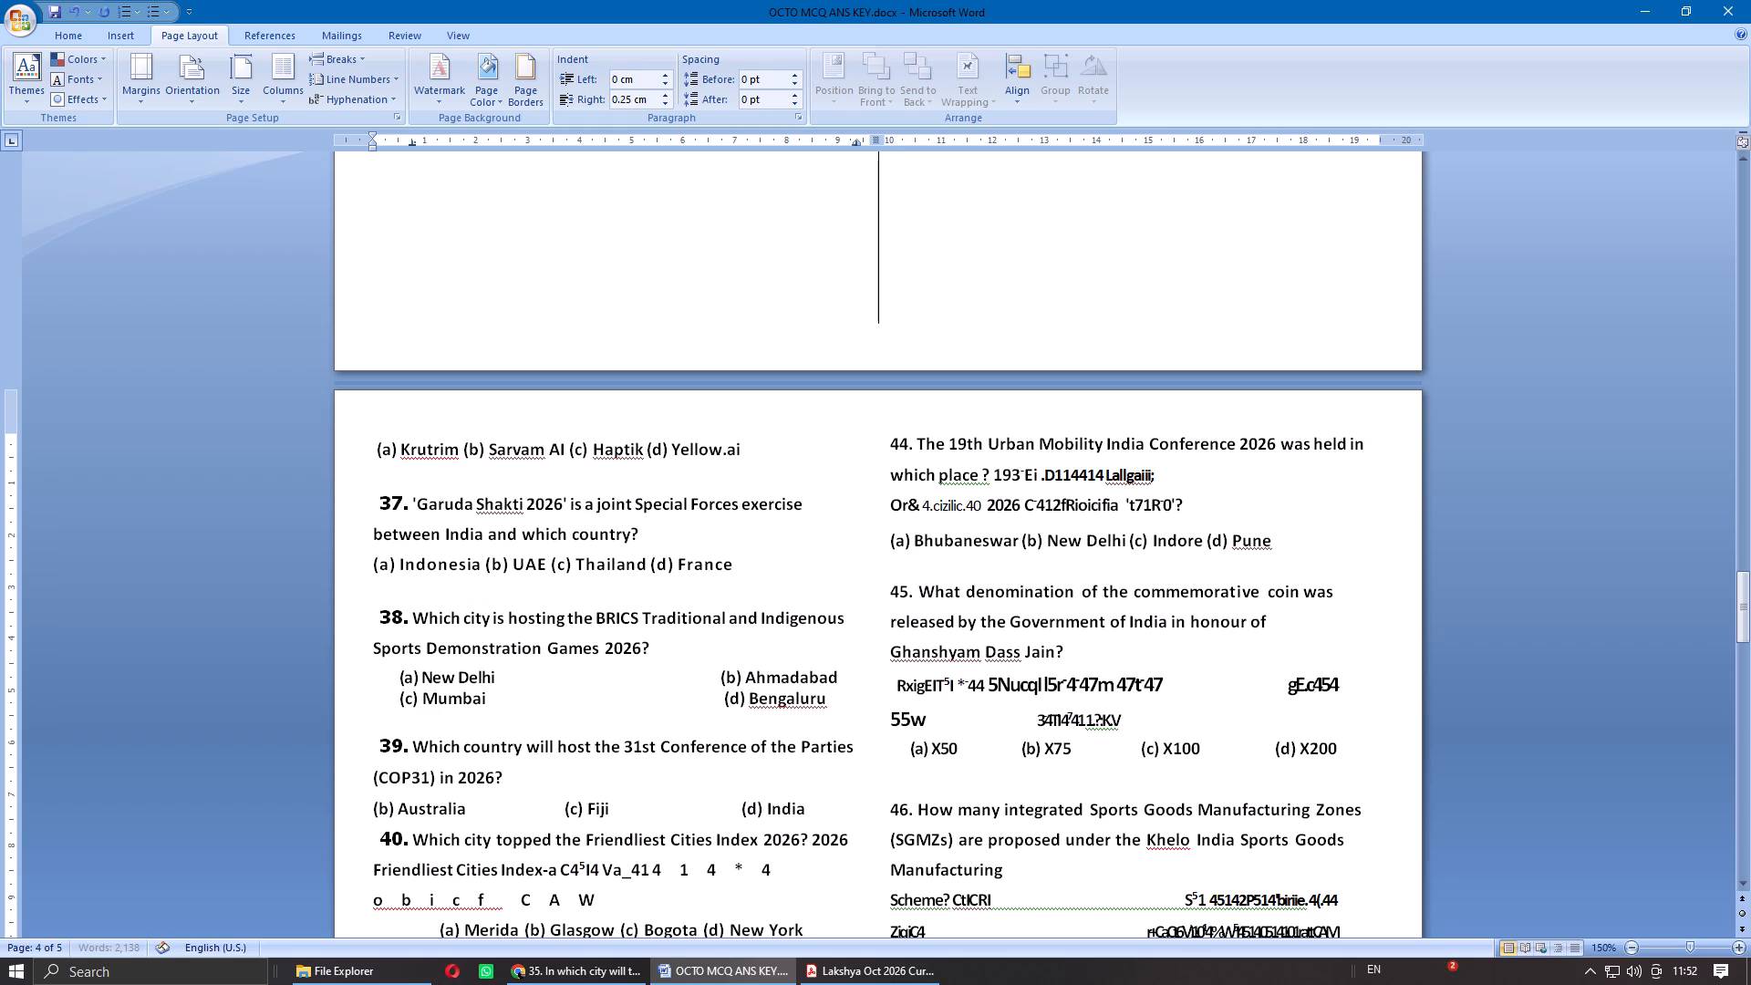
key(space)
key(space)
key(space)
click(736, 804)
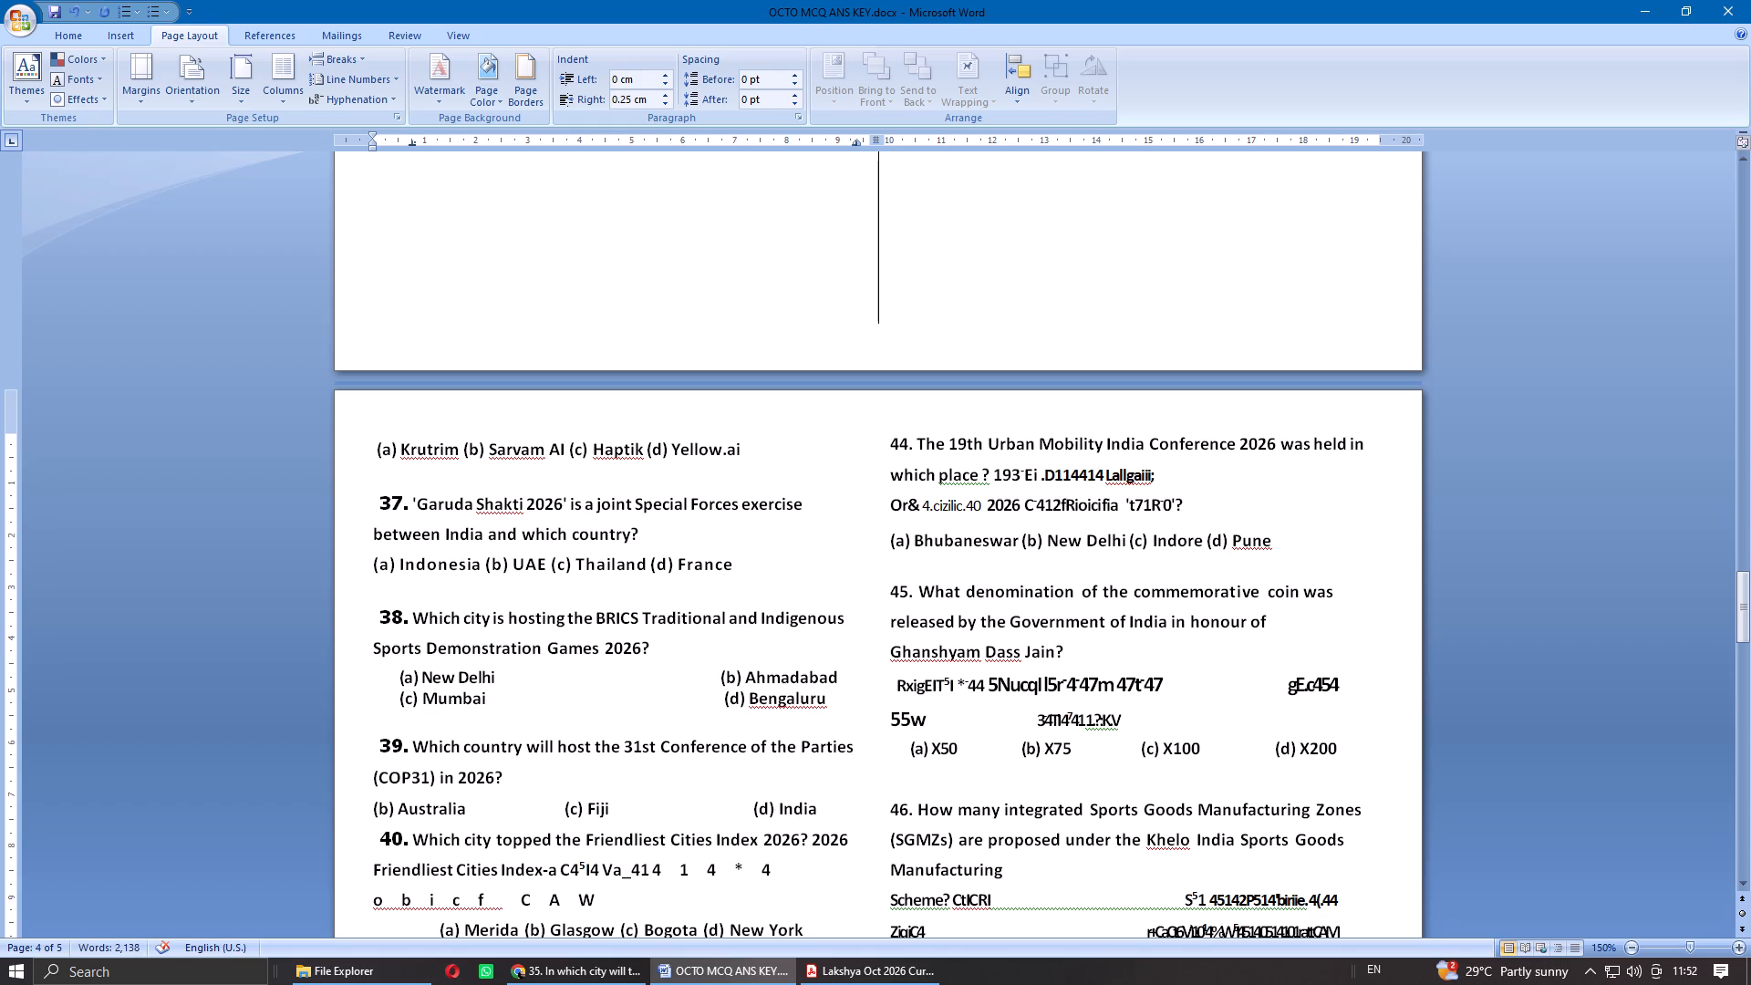
Copy question 39 about the country hosting COP31 in 2026 and search Google for it in Chrome.
drag(521, 776, 414, 752)
right_click(465, 753)
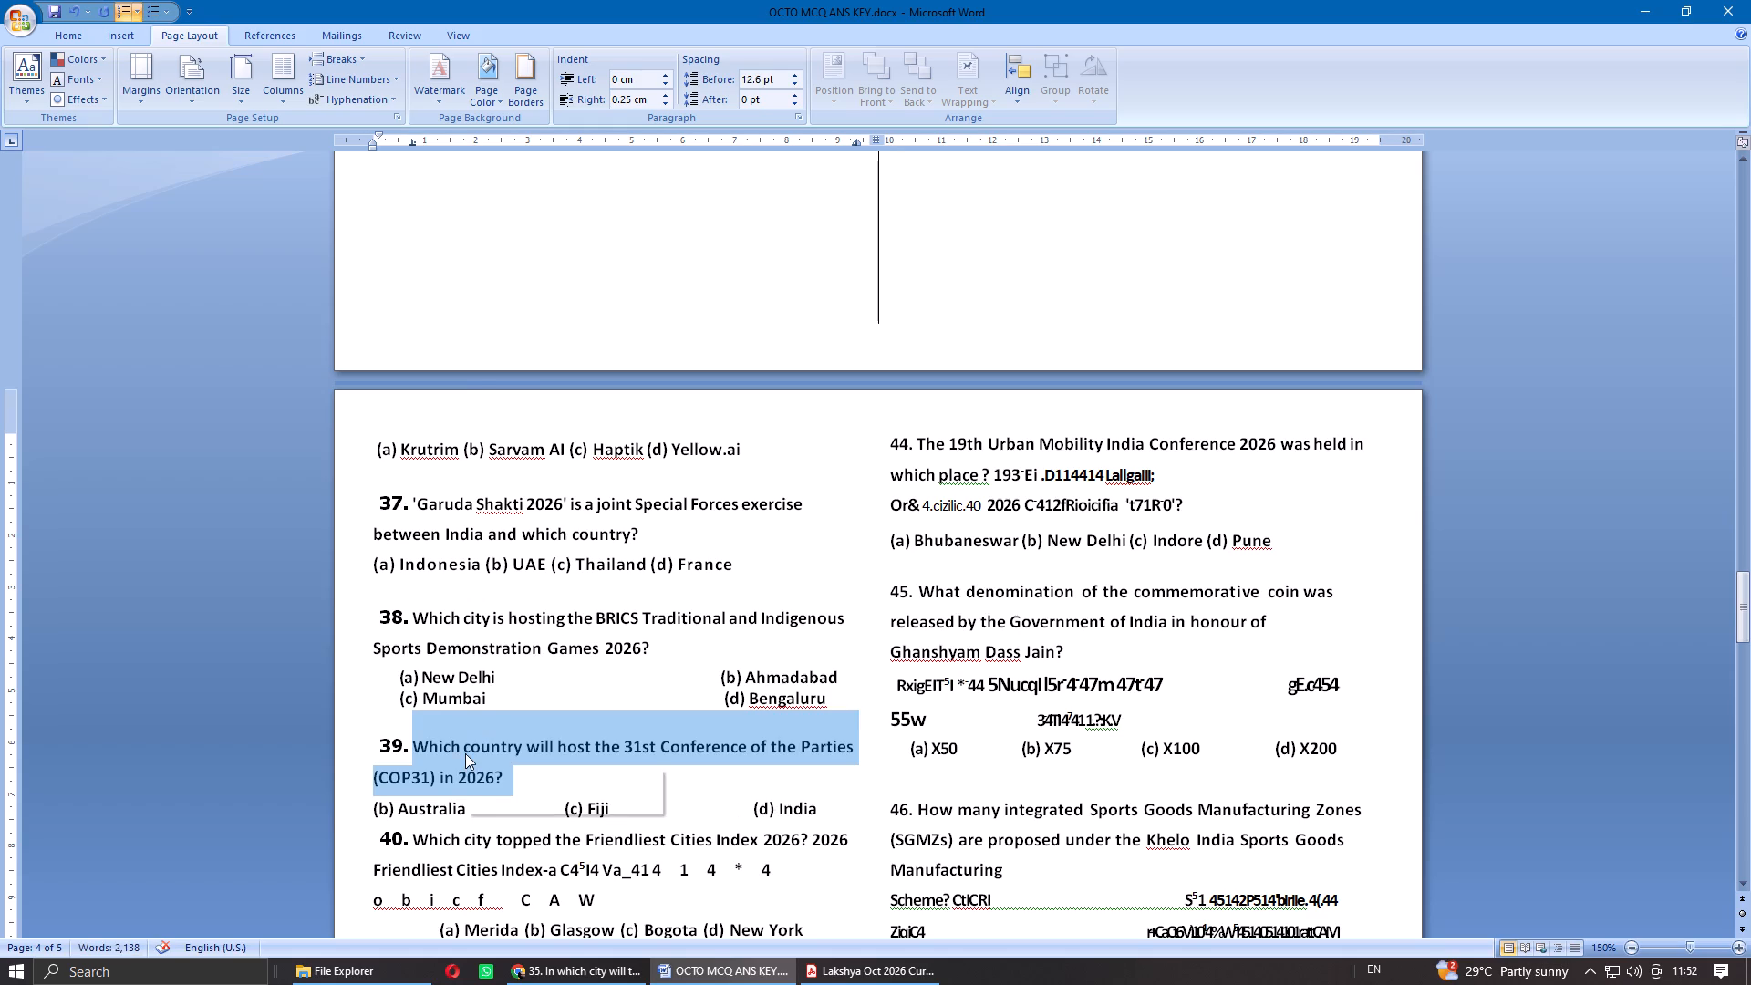
click(534, 414)
click(557, 983)
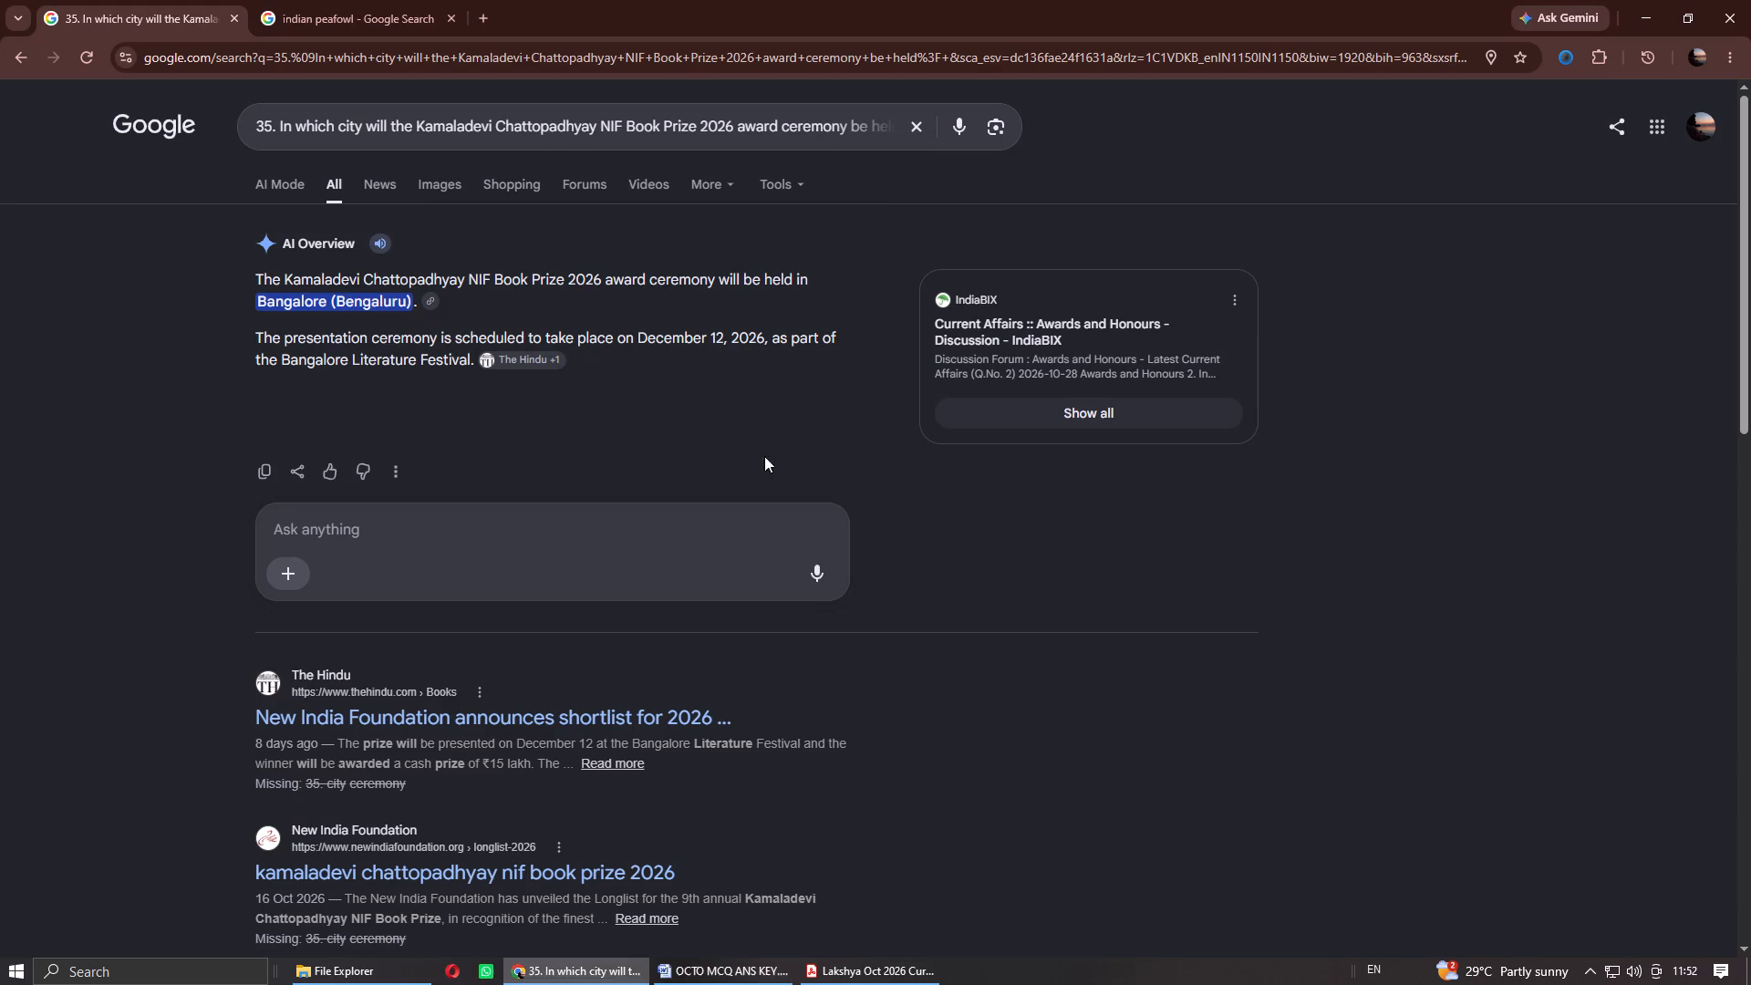
click(922, 137)
right_click(889, 134)
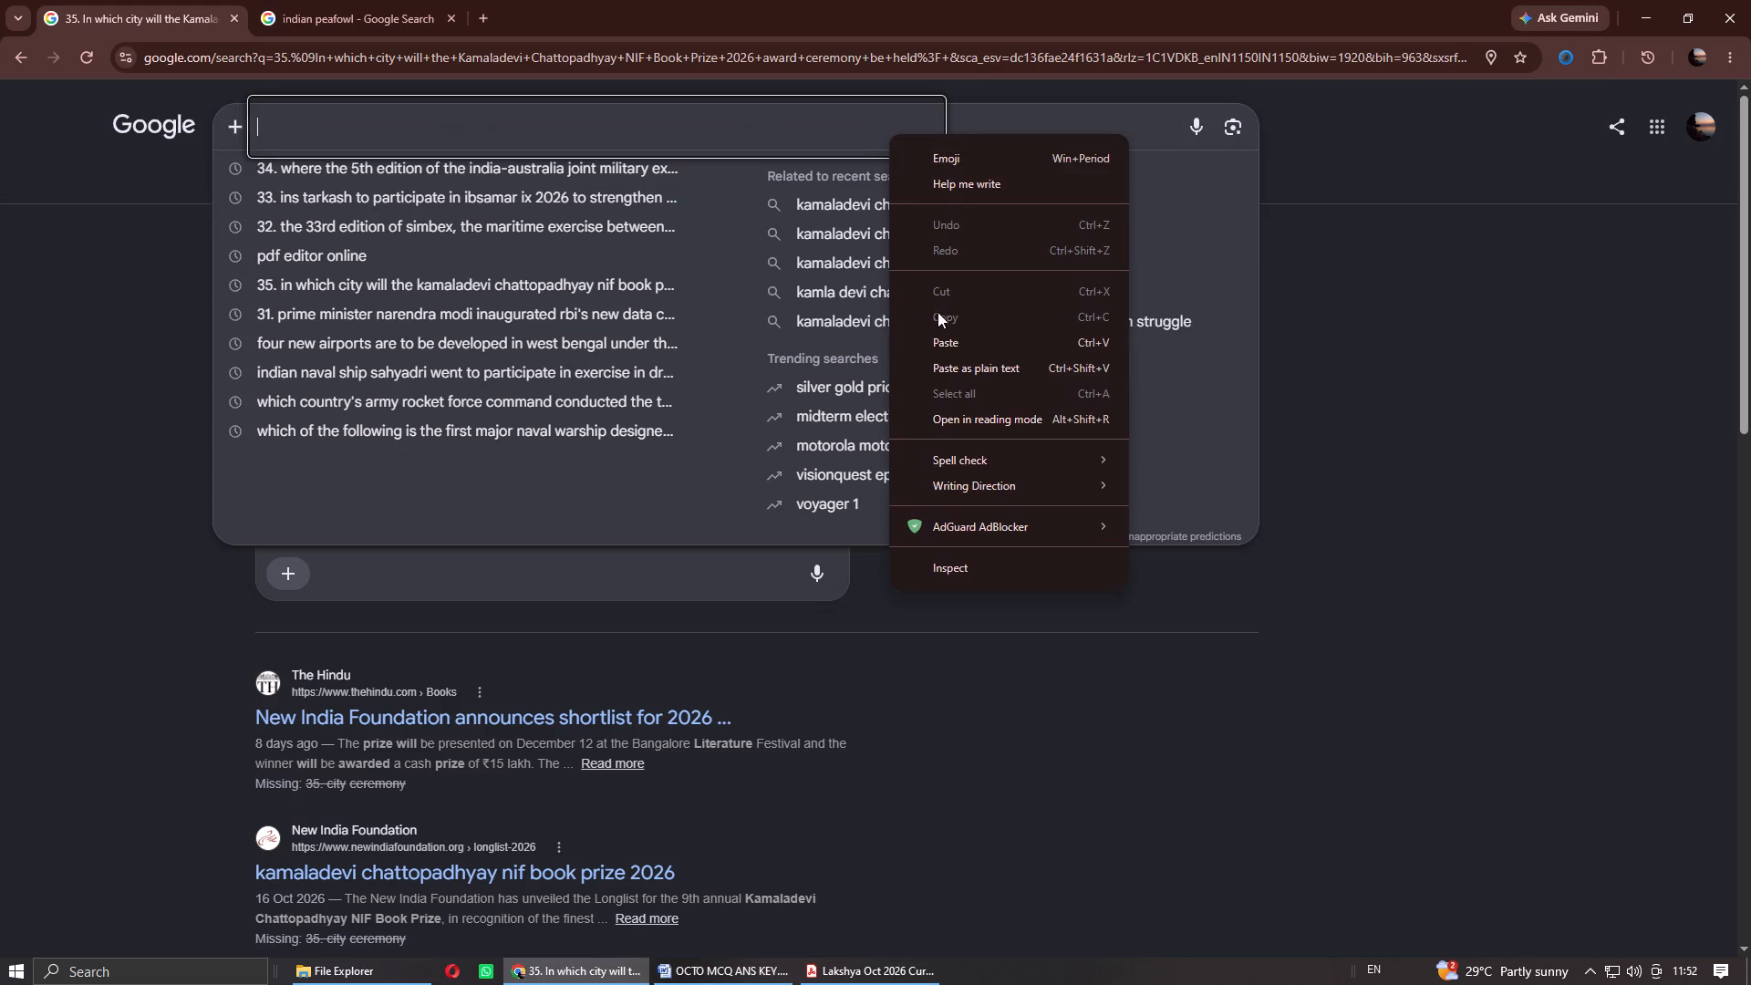
click(939, 355)
key(Return)
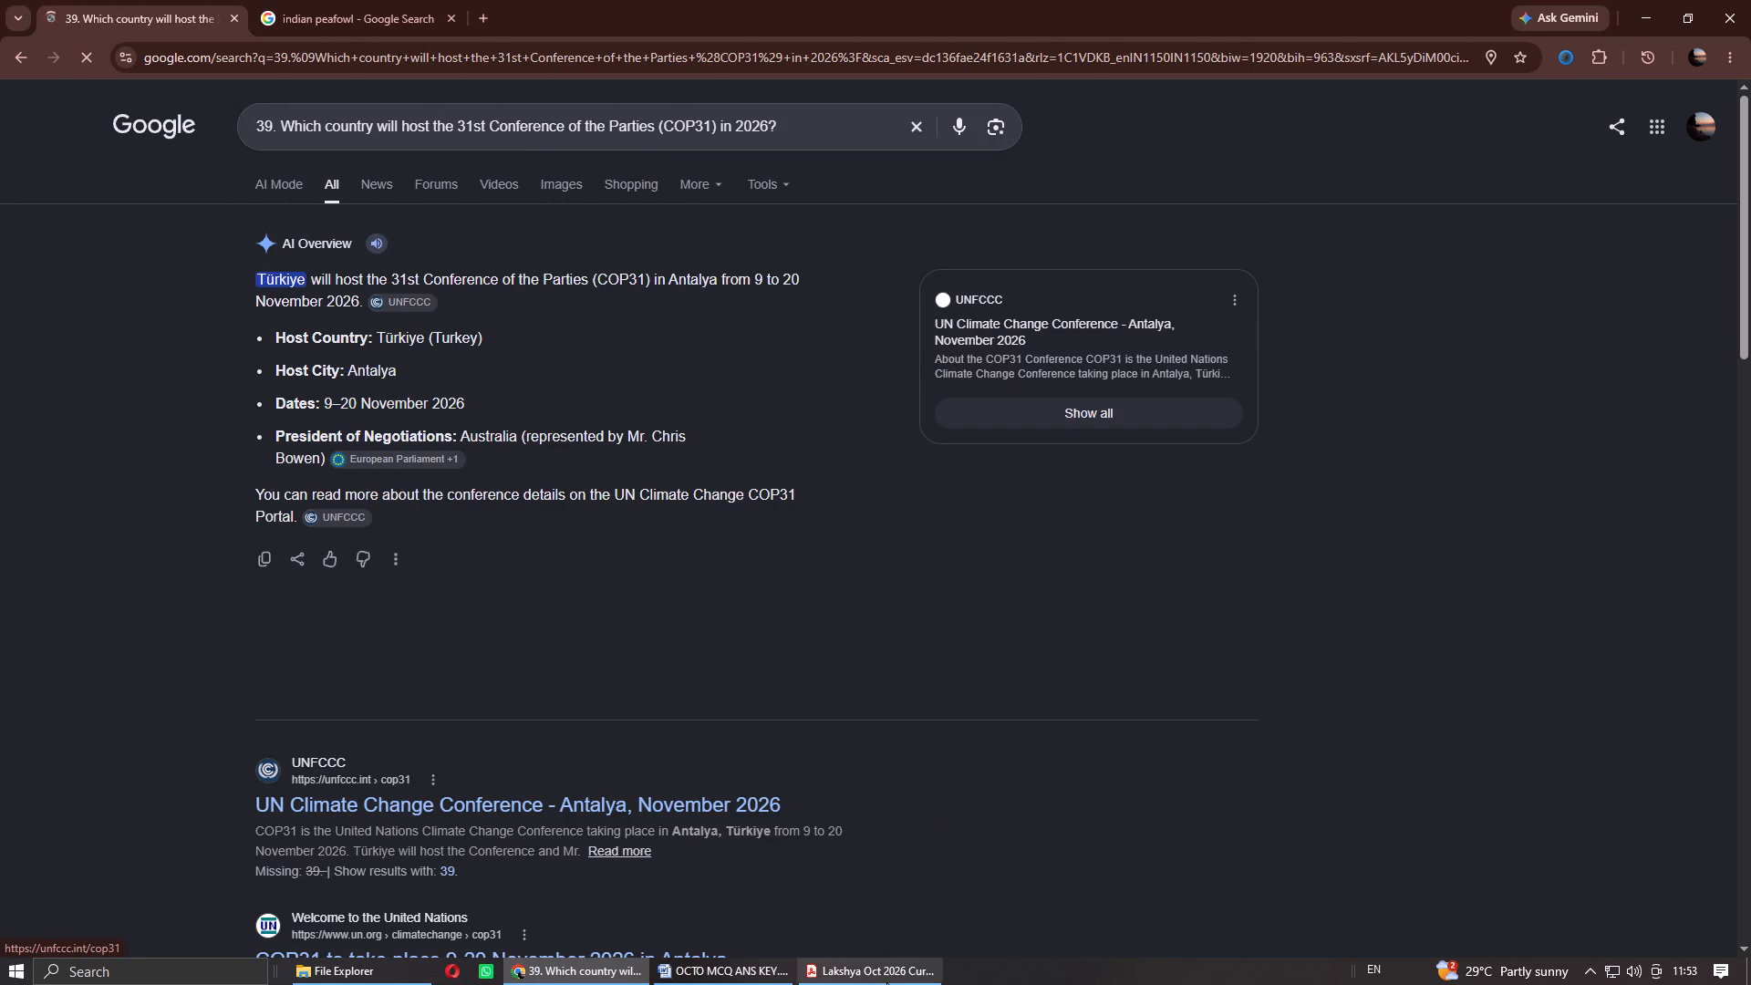
Switch back to Word and undo the recent edits to question 39 back to its original options line with option (a).
click(761, 984)
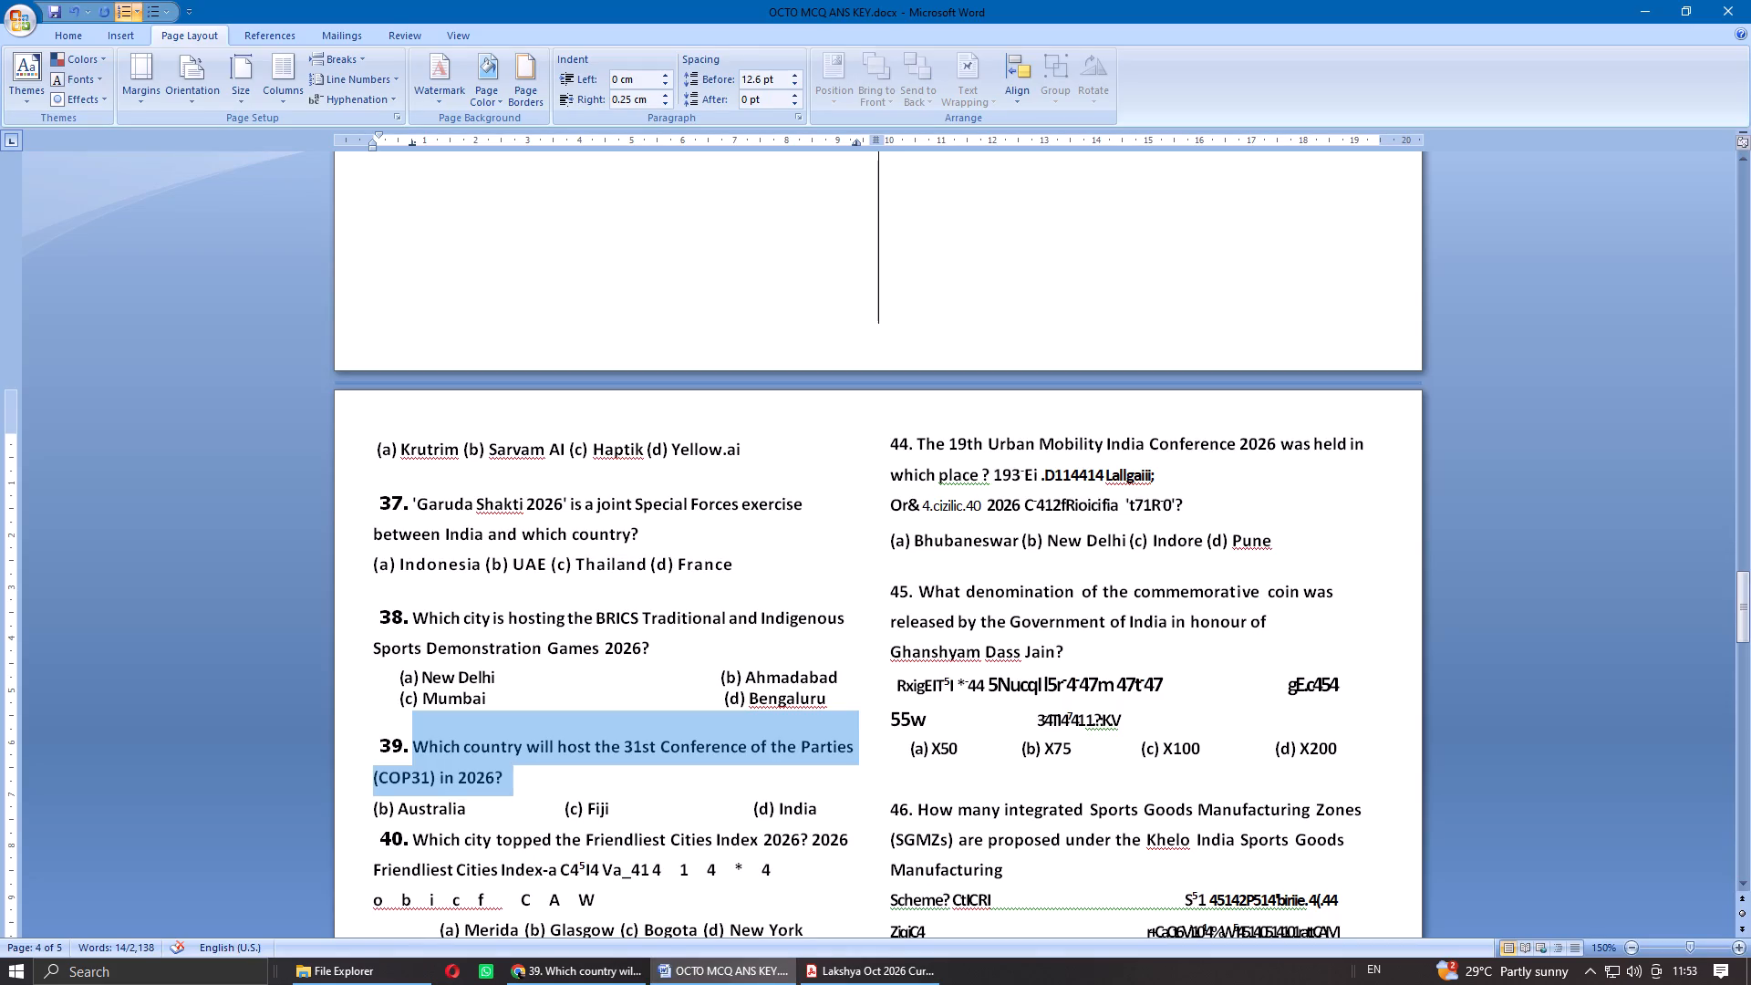
click(687, 804)
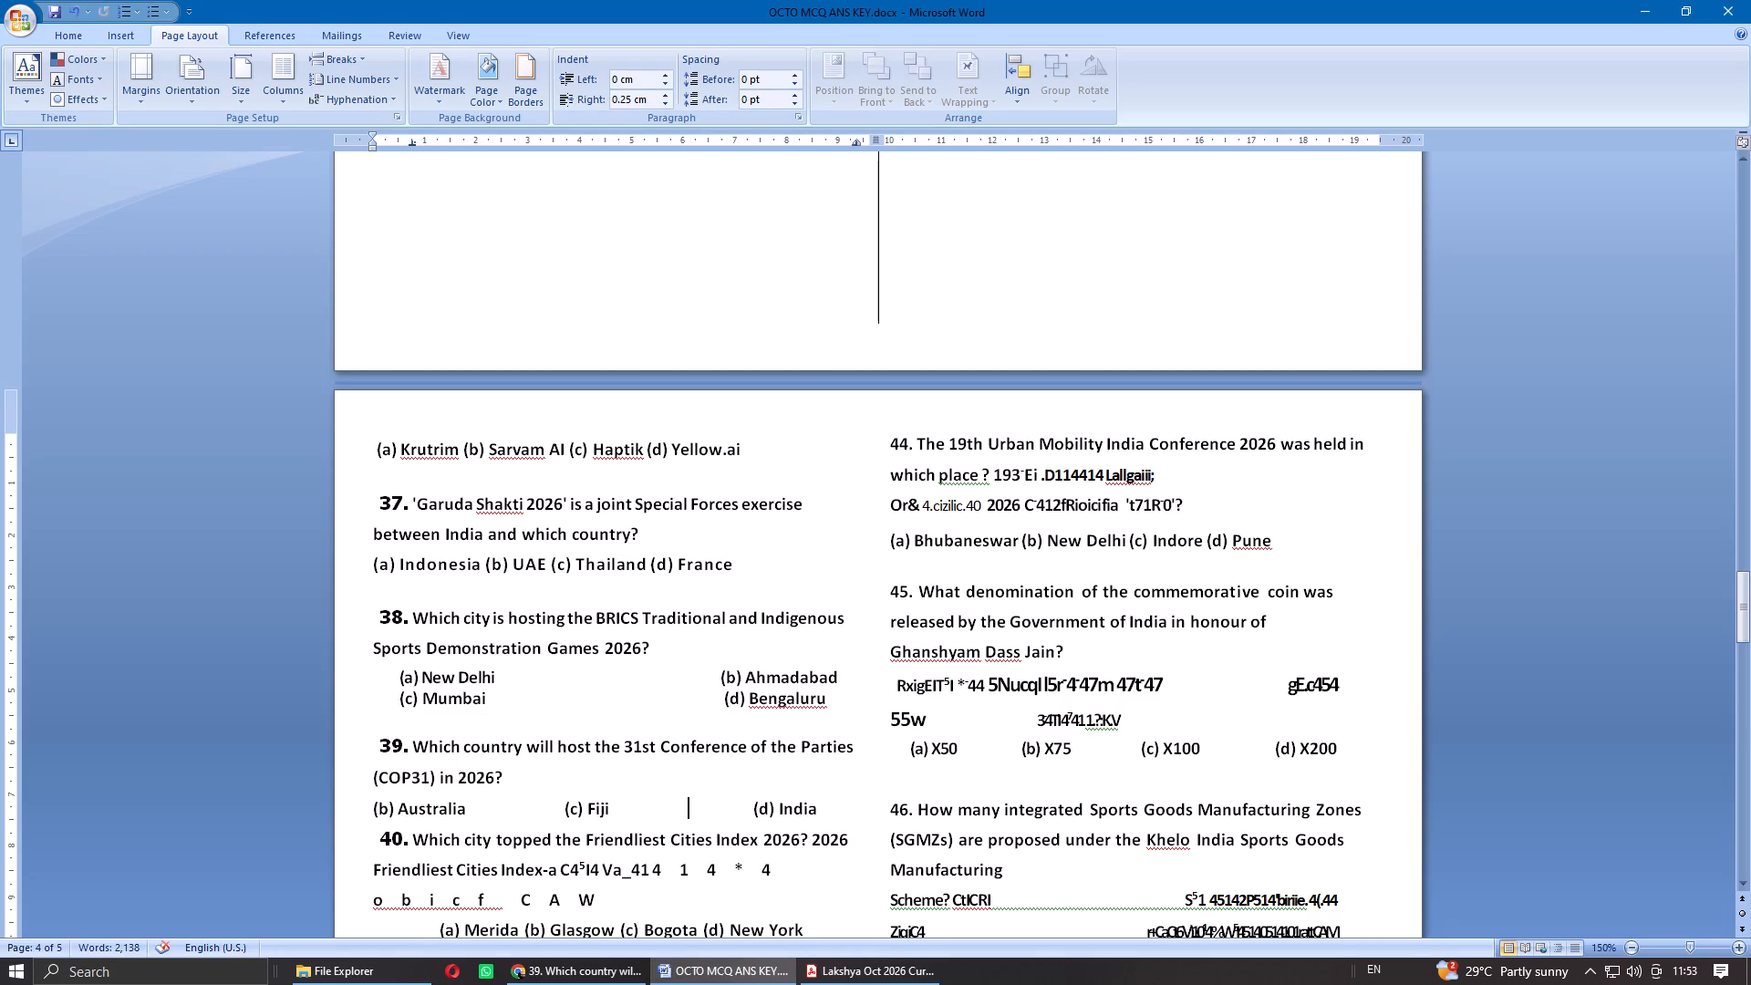
key(ctrl+z)
key(ctrl+z)
key(ctrl+z)
key(ctrl+z)
key(ctrl+z)
key(ctrl+z)
key(ctrl+z)
key(ctrl+z)
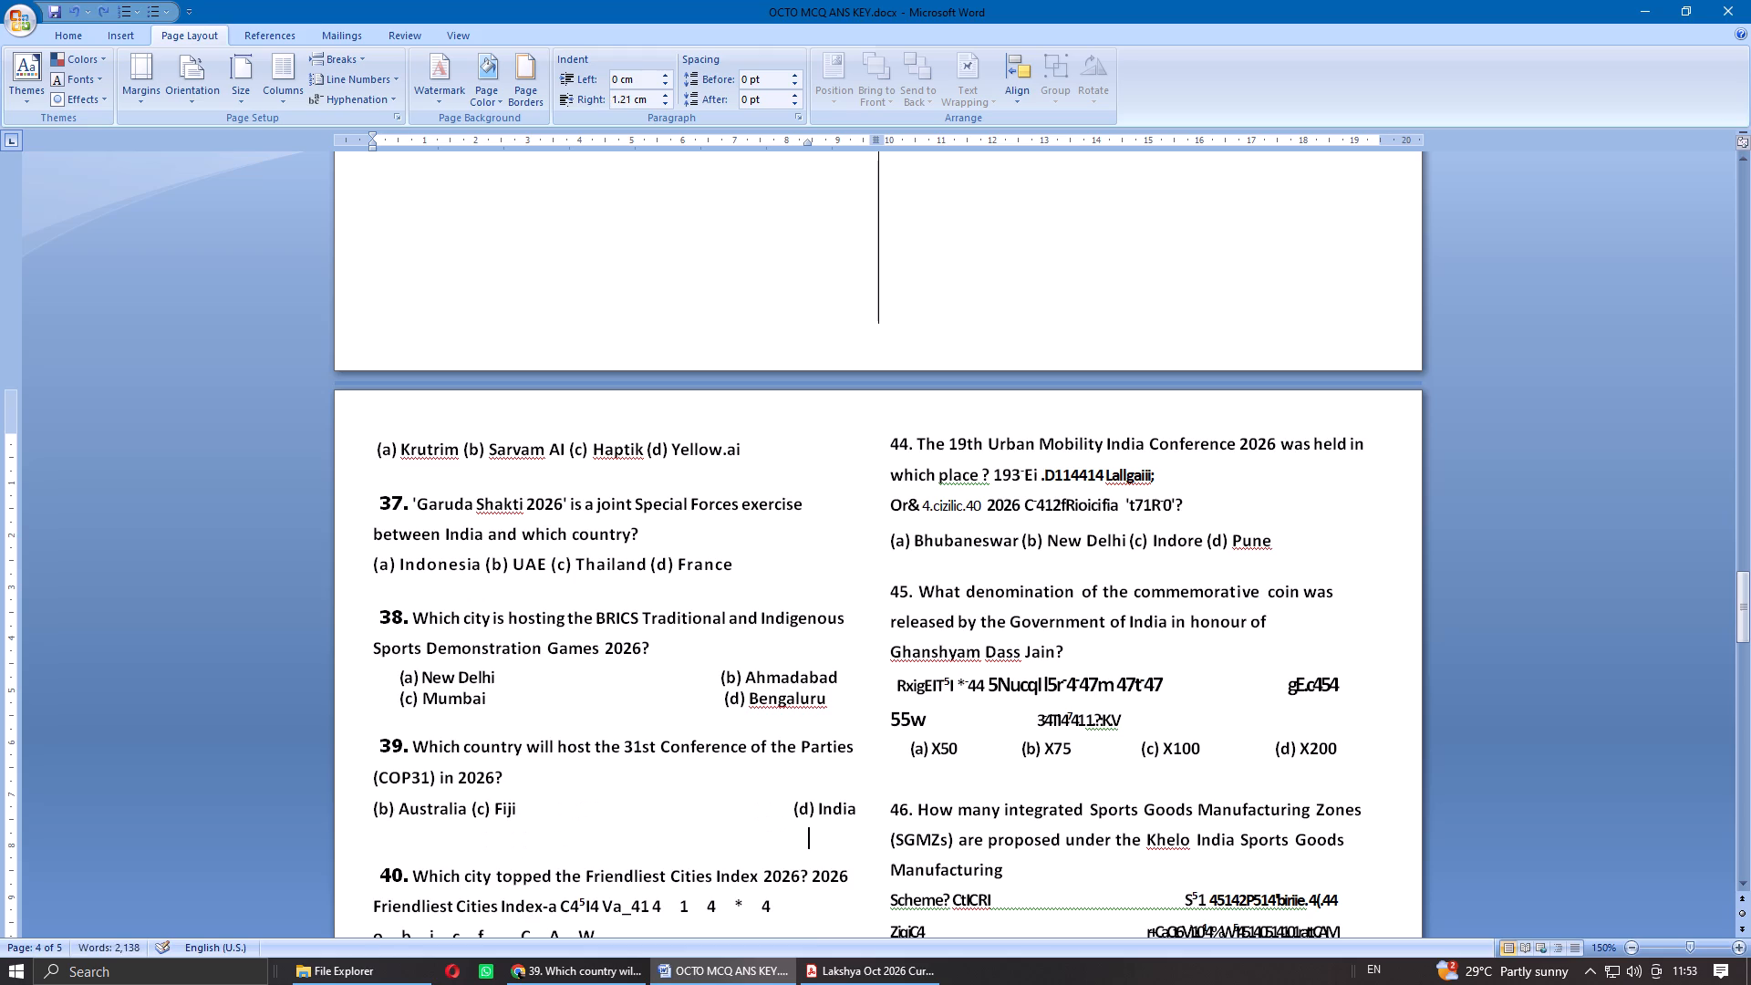
key(ctrl+z)
key(ctrl+z)
key(ctrl+z)
key(ctrl+z)
key(ctrl+z)
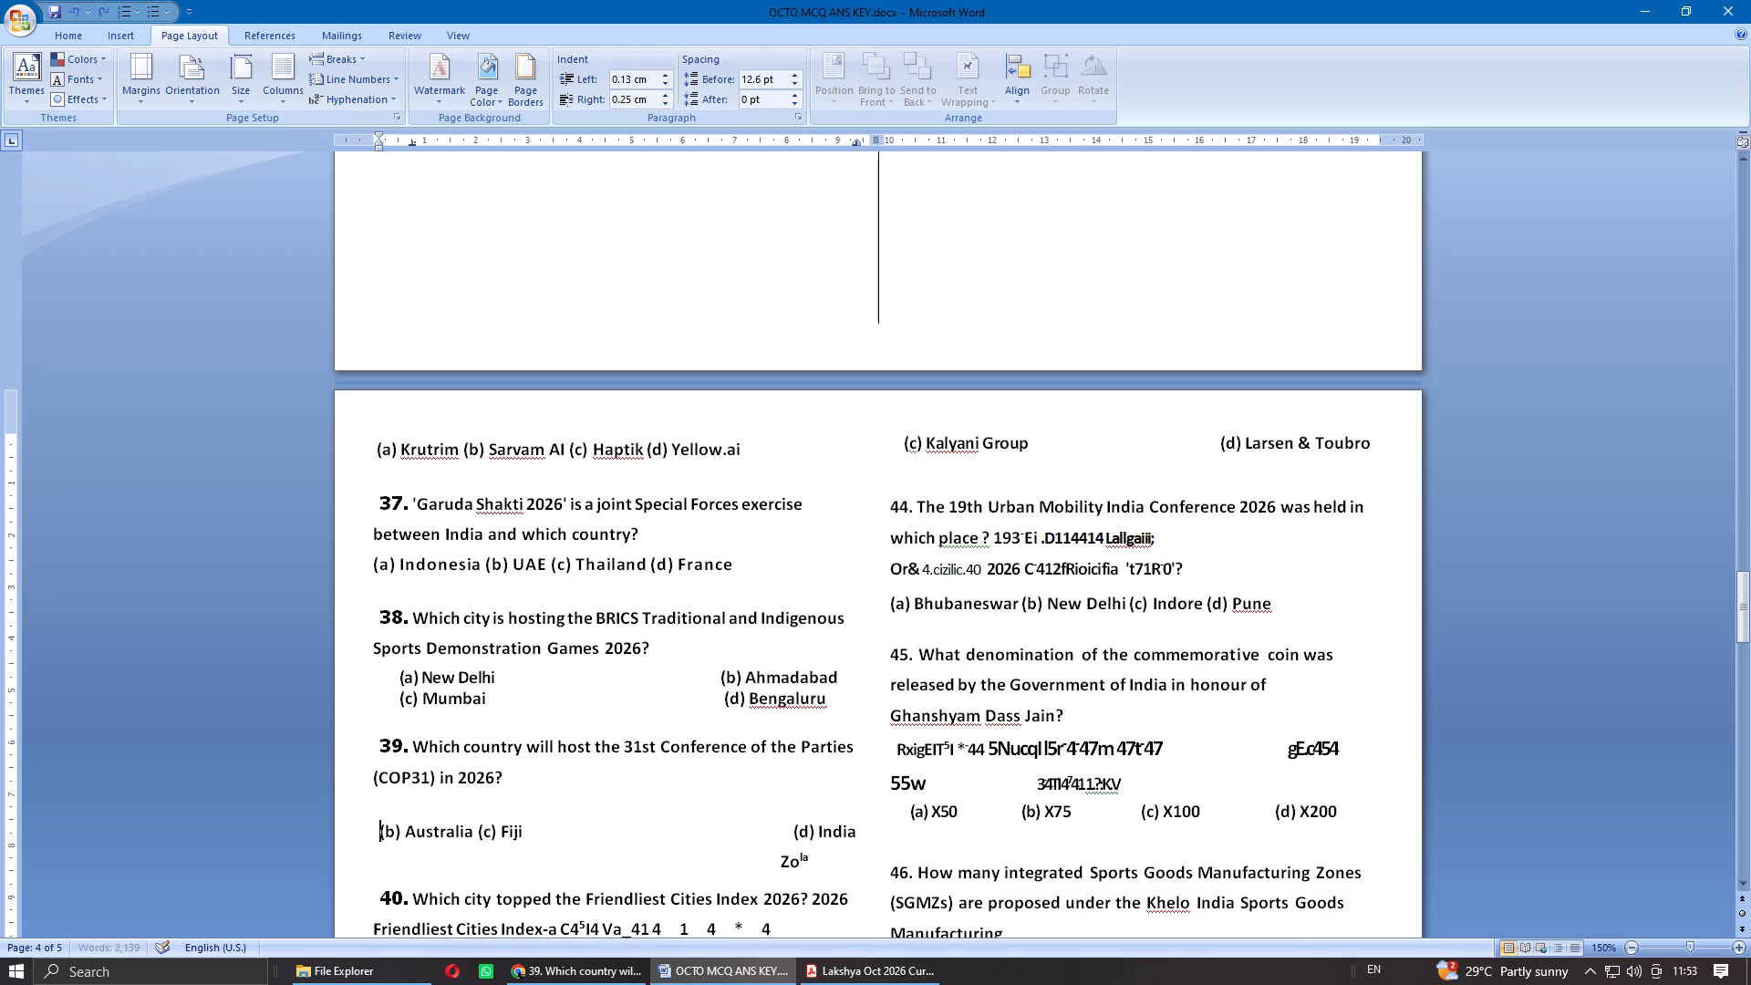
key(ctrl+z)
key(ctrl+z)
key(ctrl+z)
key(ctrl+z)
key(ctrl+z)
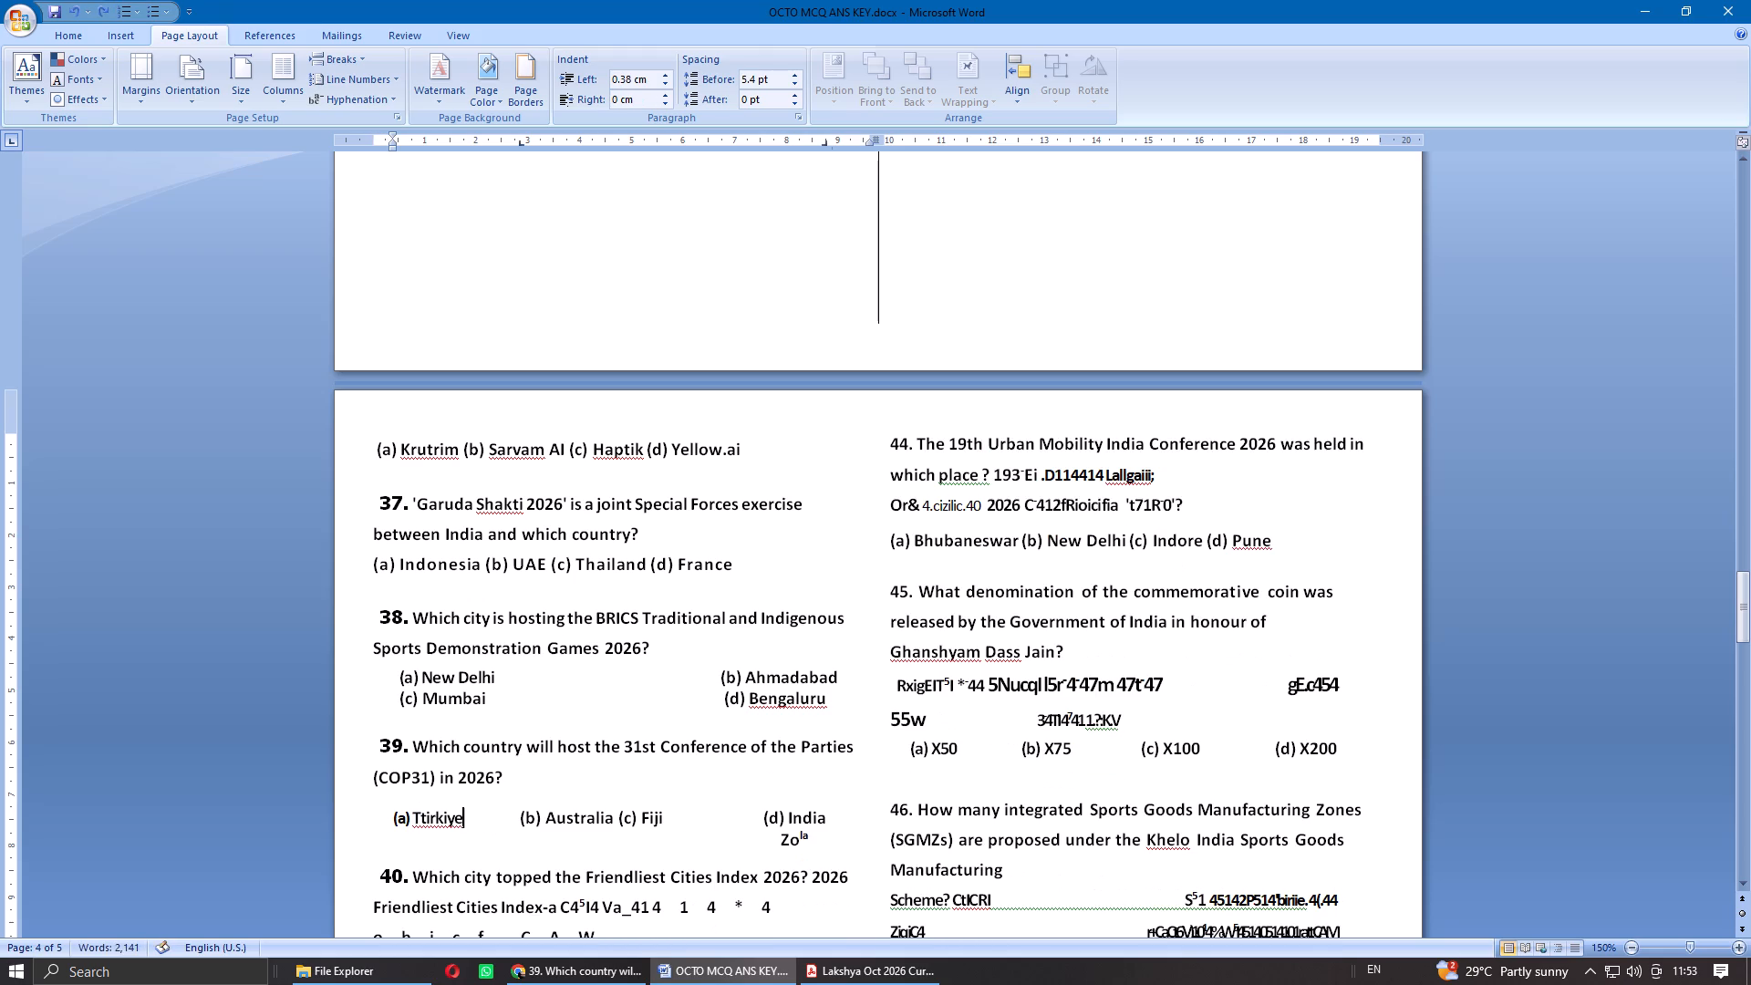
Delete the stray "Zola" text and its empty line below question 39's options.
click(828, 839)
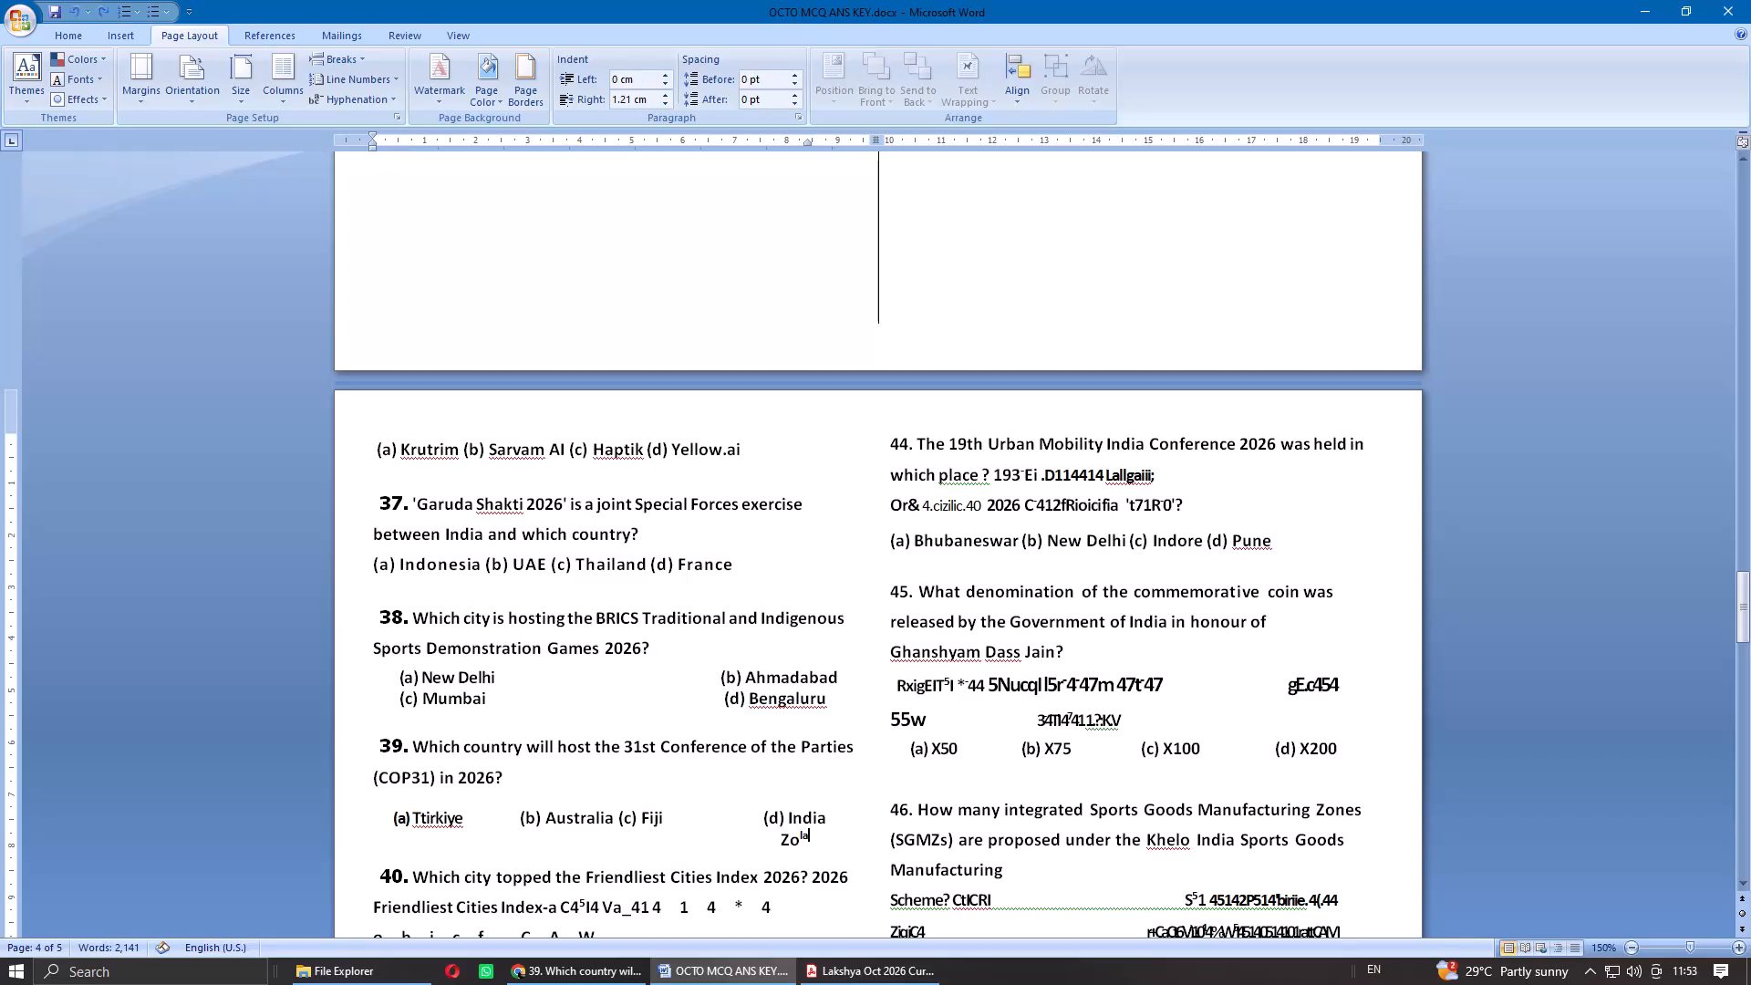
key(BackSpace)
key(BackSpace)
key(BackSpace)
key(BackSpace)
key(BackSpace)
key(BackSpace)
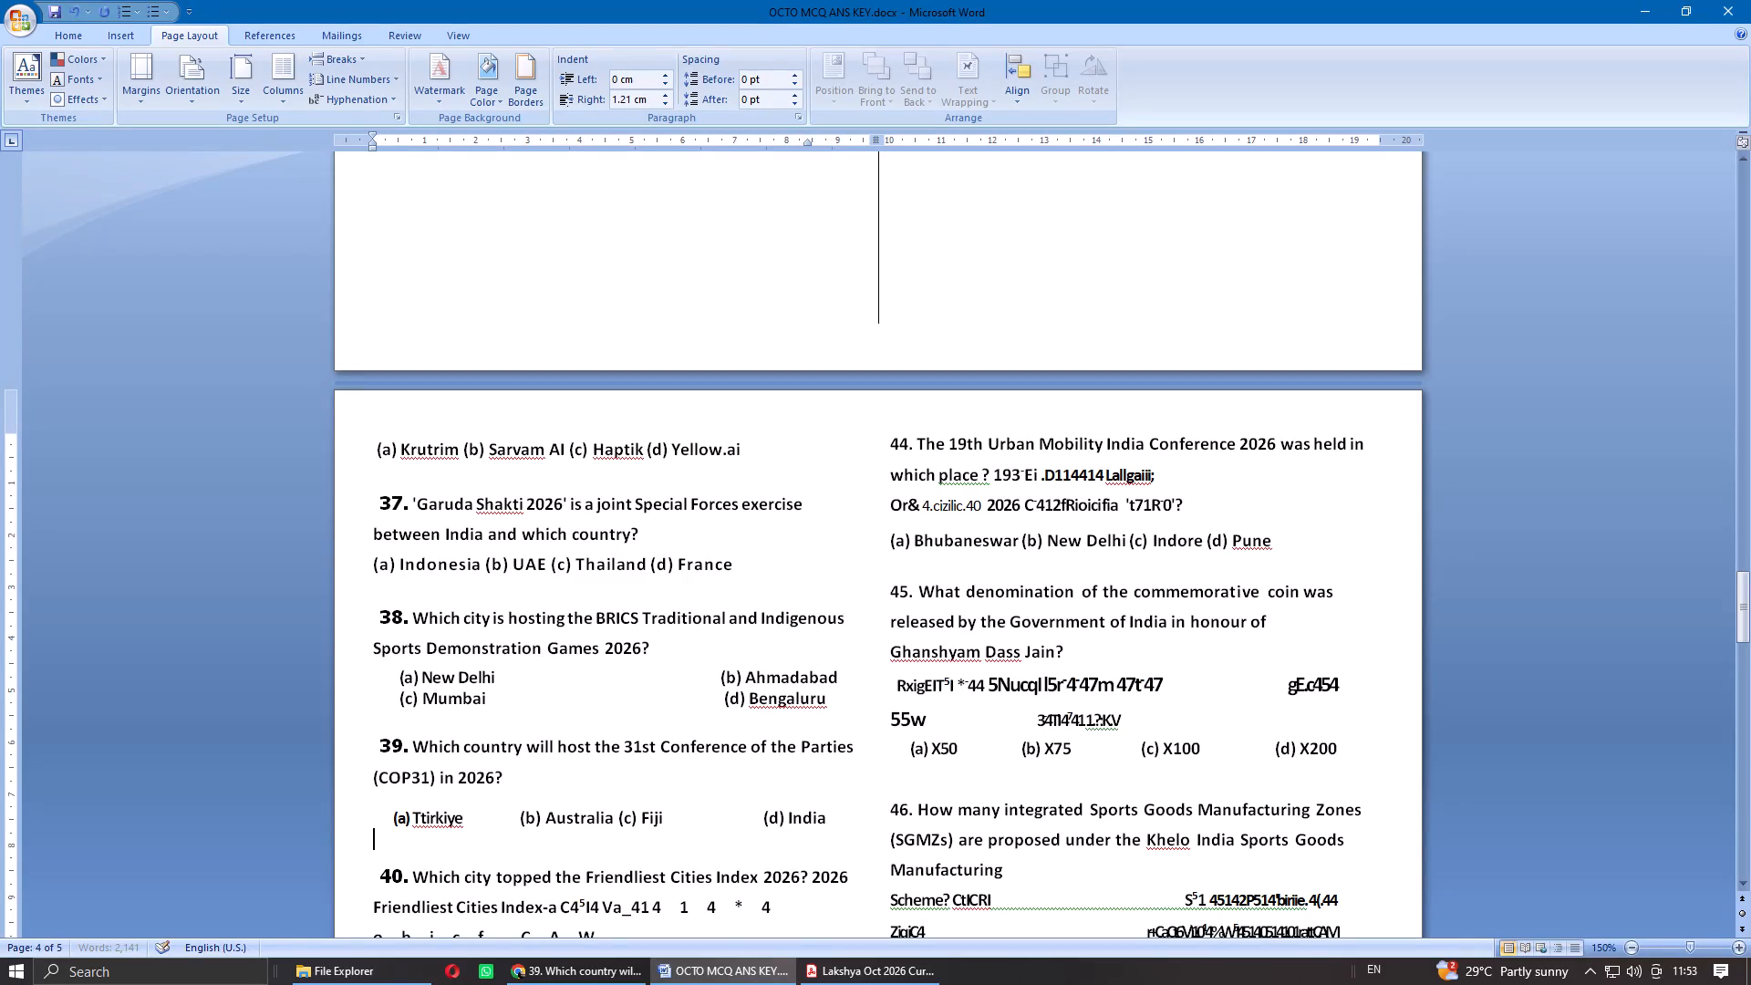
key(BackSpace)
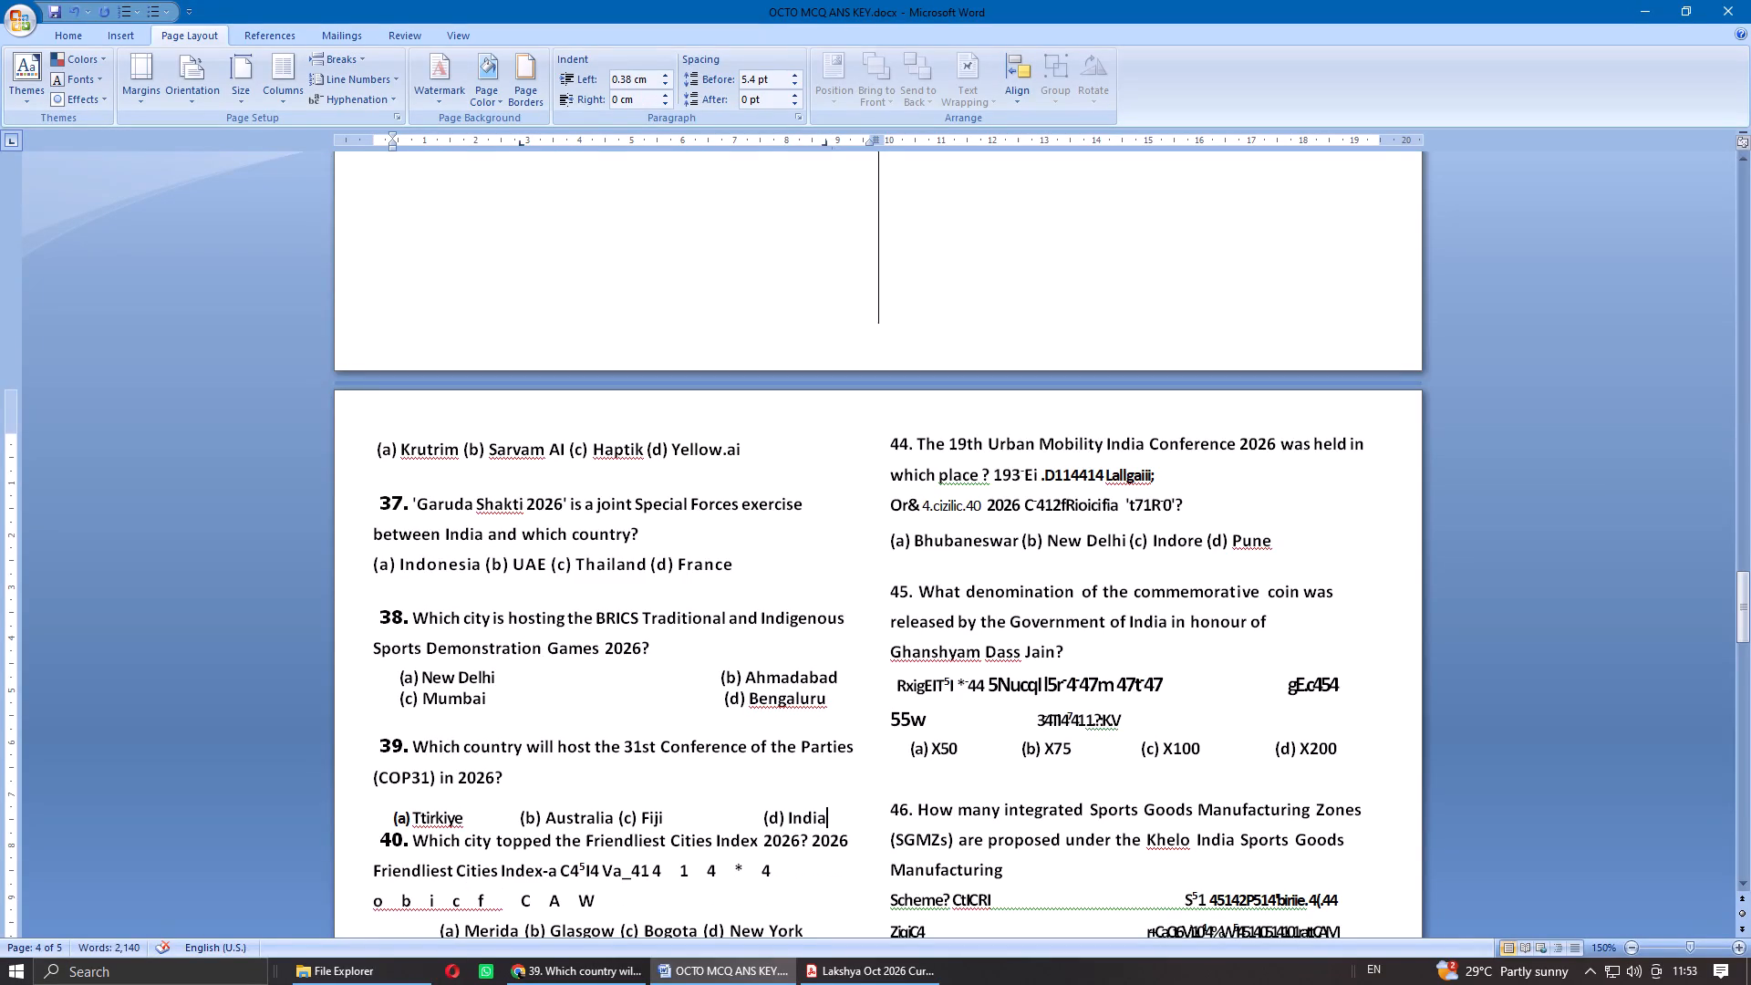
Correct question 39's misspelled option (a) to read "Turkey".
click(487, 815)
key(BackSpace)
key(BackSpace)
key(BackSpace)
key(BackSpace)
key(BackSpace)
key(BackSpace)
key(BackSpace)
text(urky)
key(BackSpace)
text(ey)
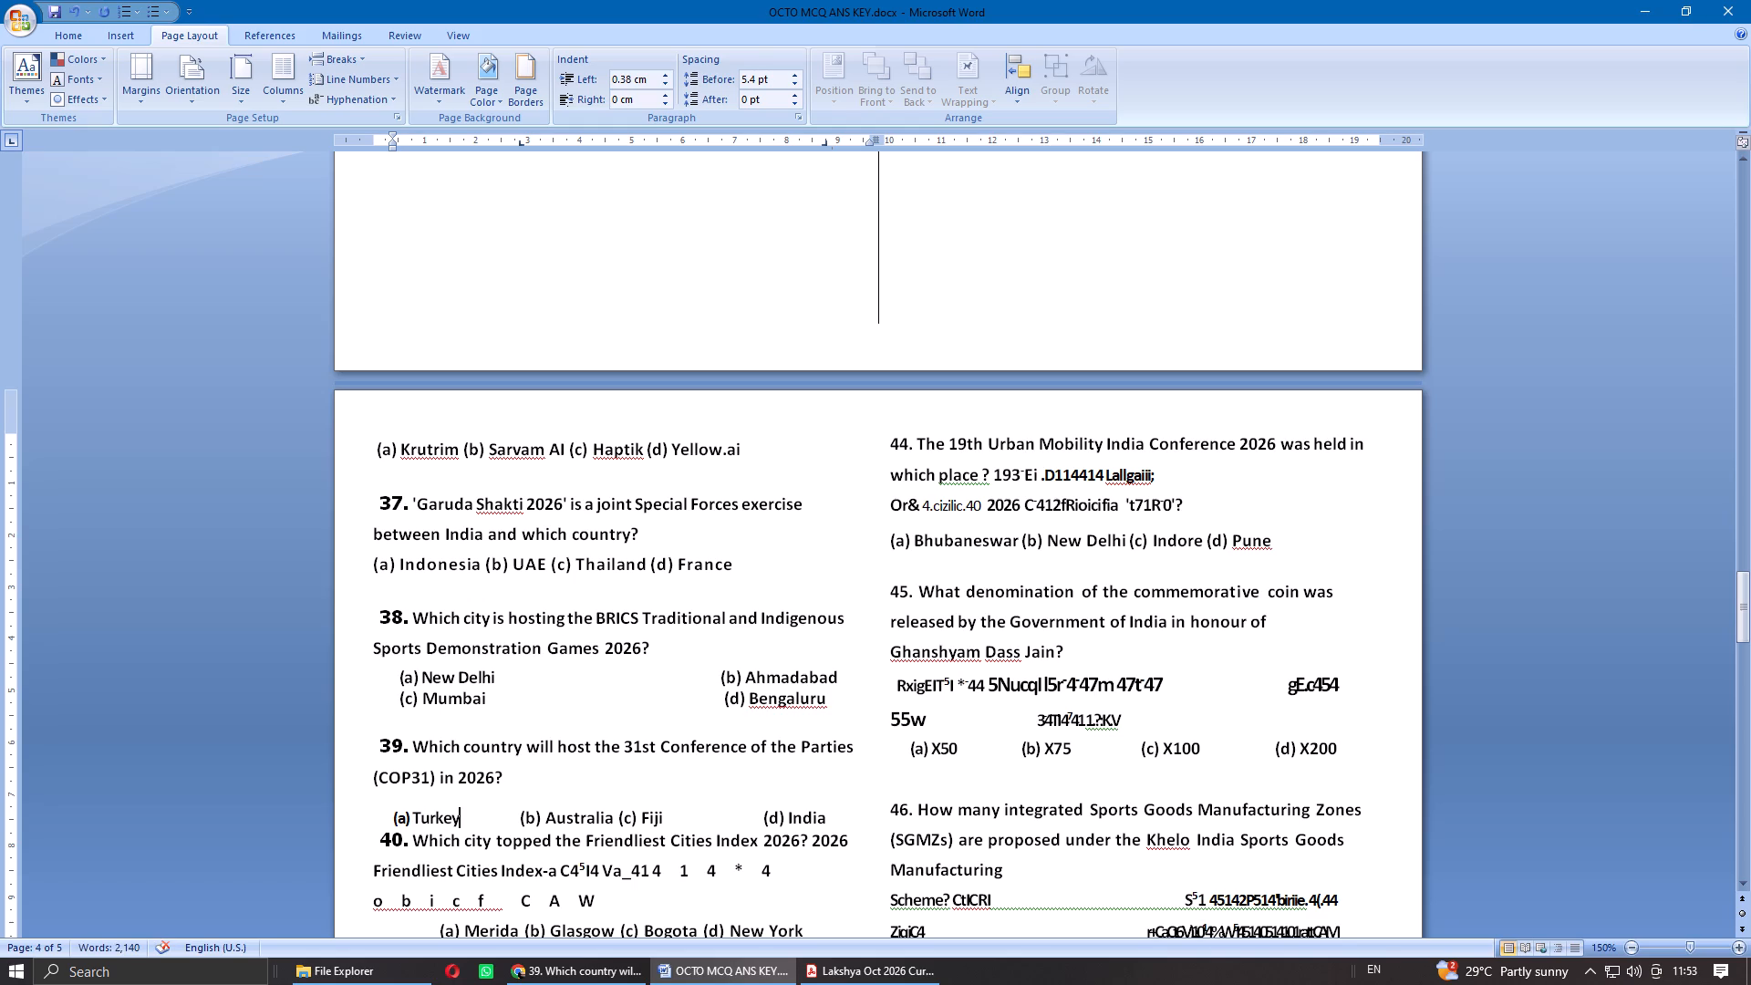
Set the spacing before question 40 to 18 pt and before question 39's options line to 0 pt.
click(637, 846)
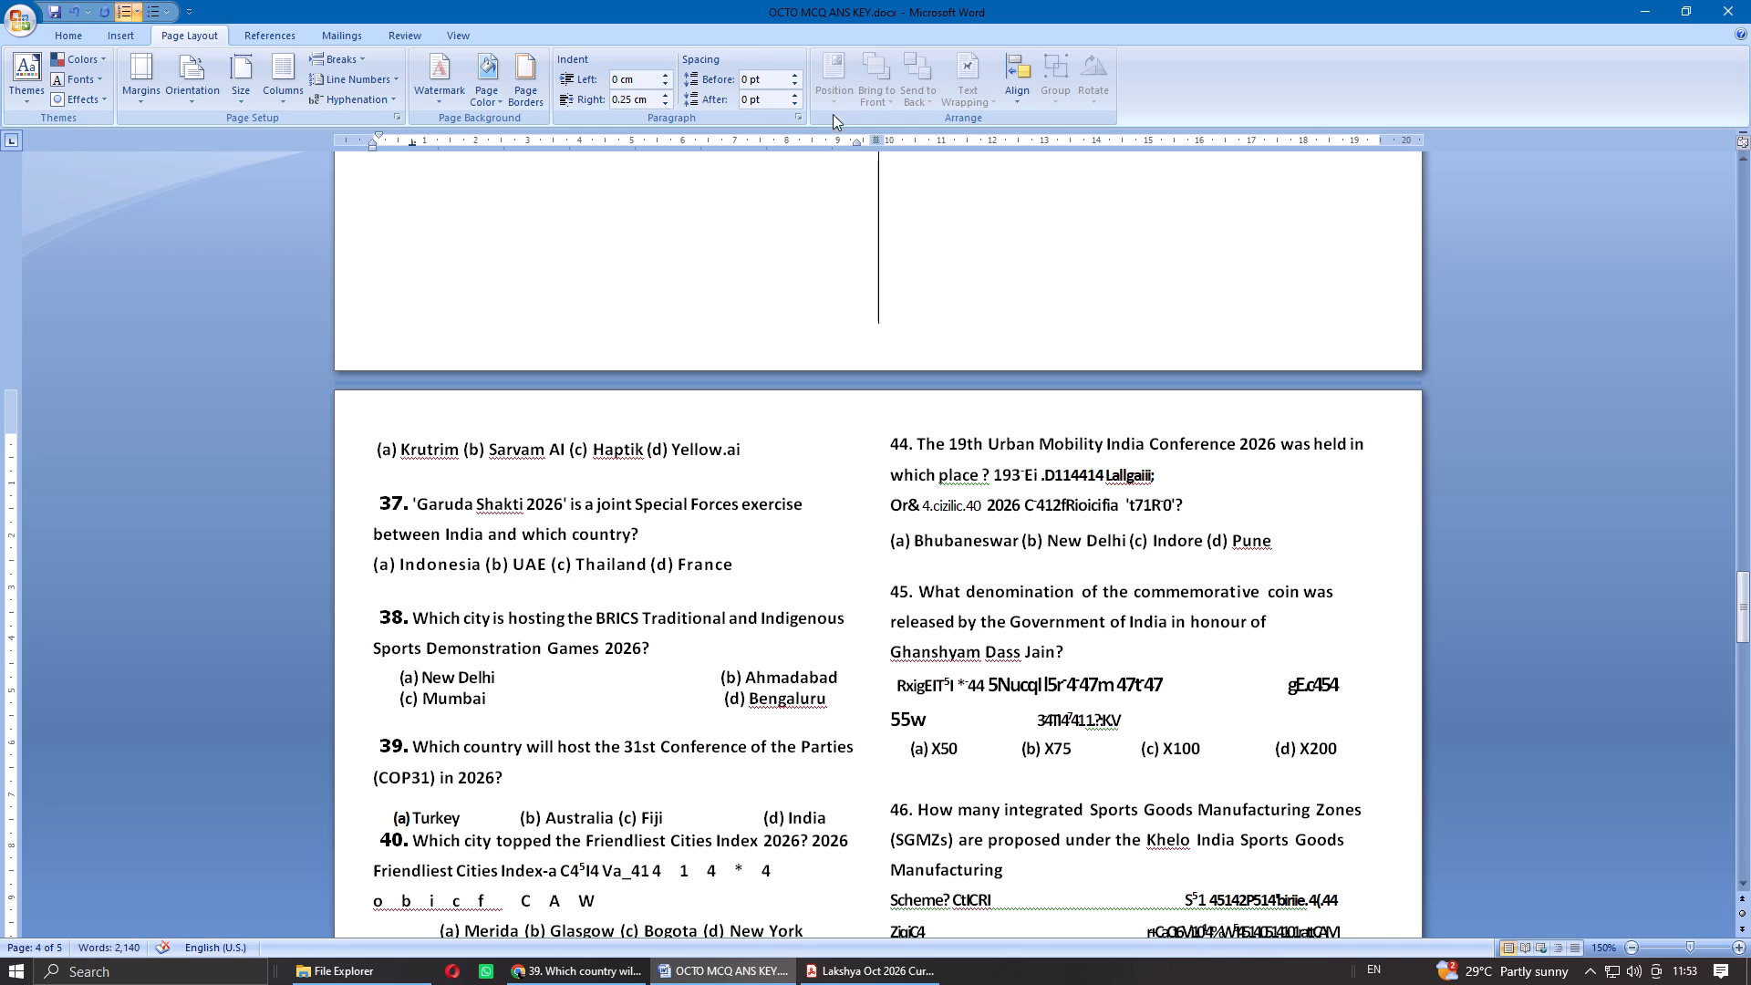
double_click(798, 71)
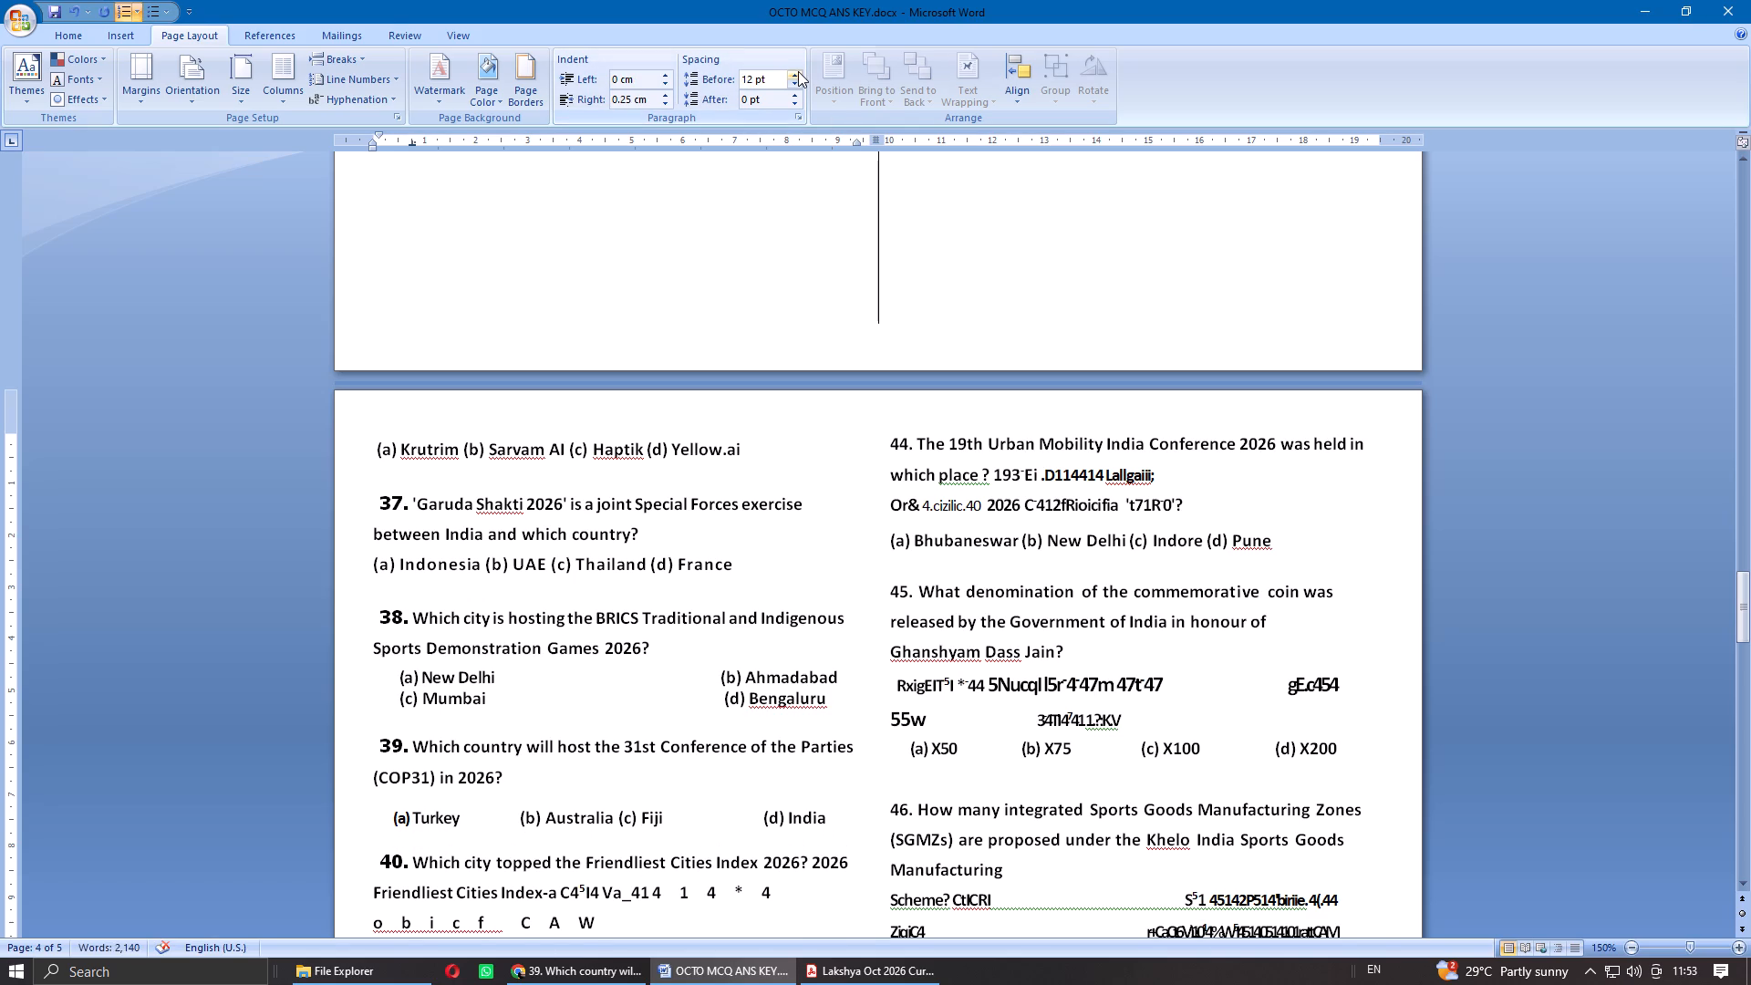
click(798, 71)
click(416, 824)
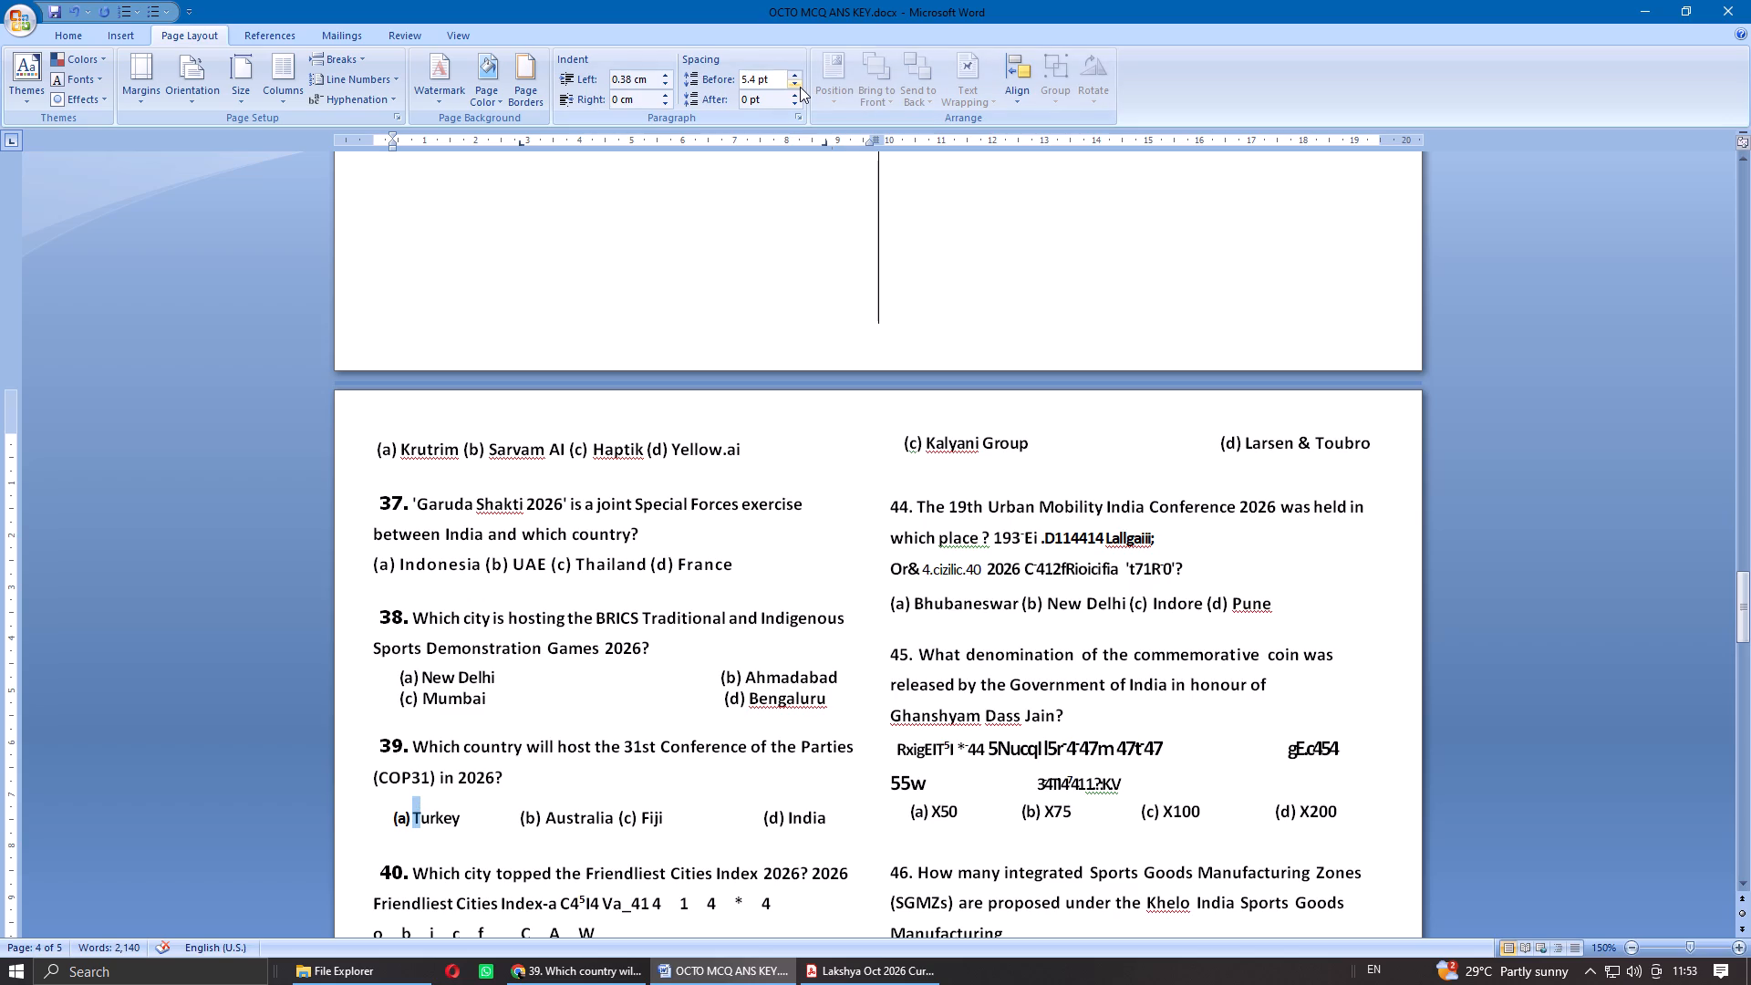
click(800, 87)
click(596, 830)
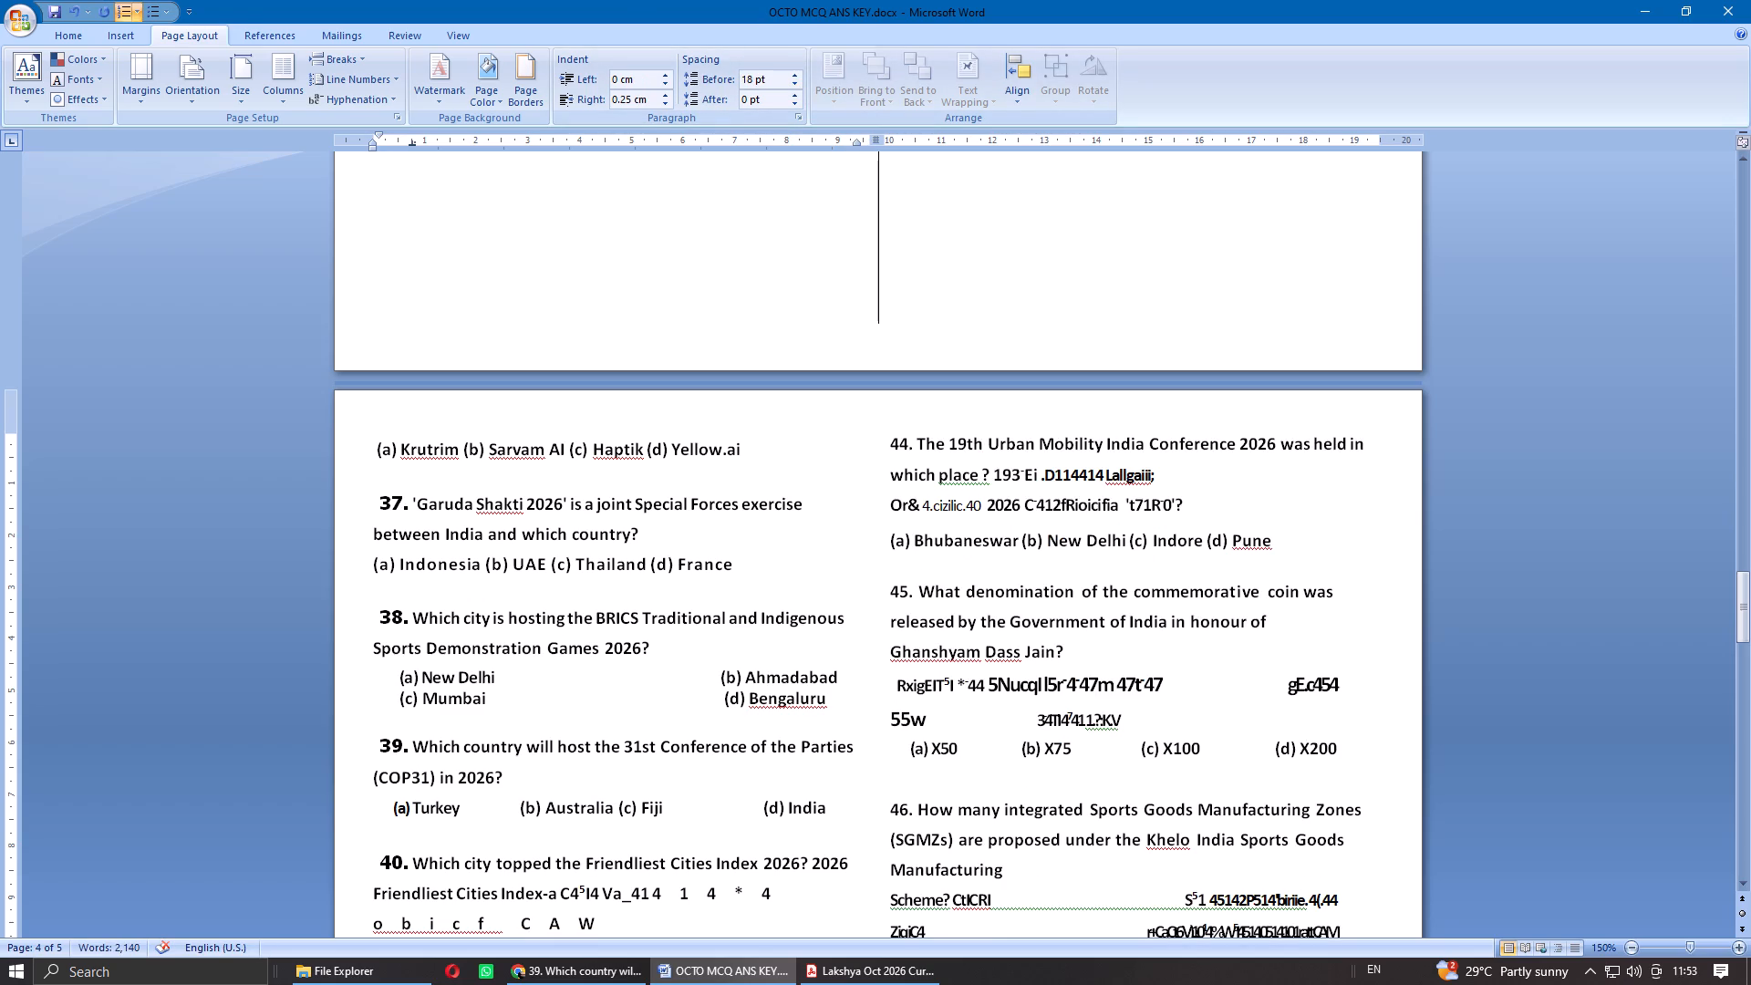
Replace the gap between (a) Turkey and (b) Australia in question 39 with a slightly narrower run of spaces.
click(509, 807)
key(BackSpace)
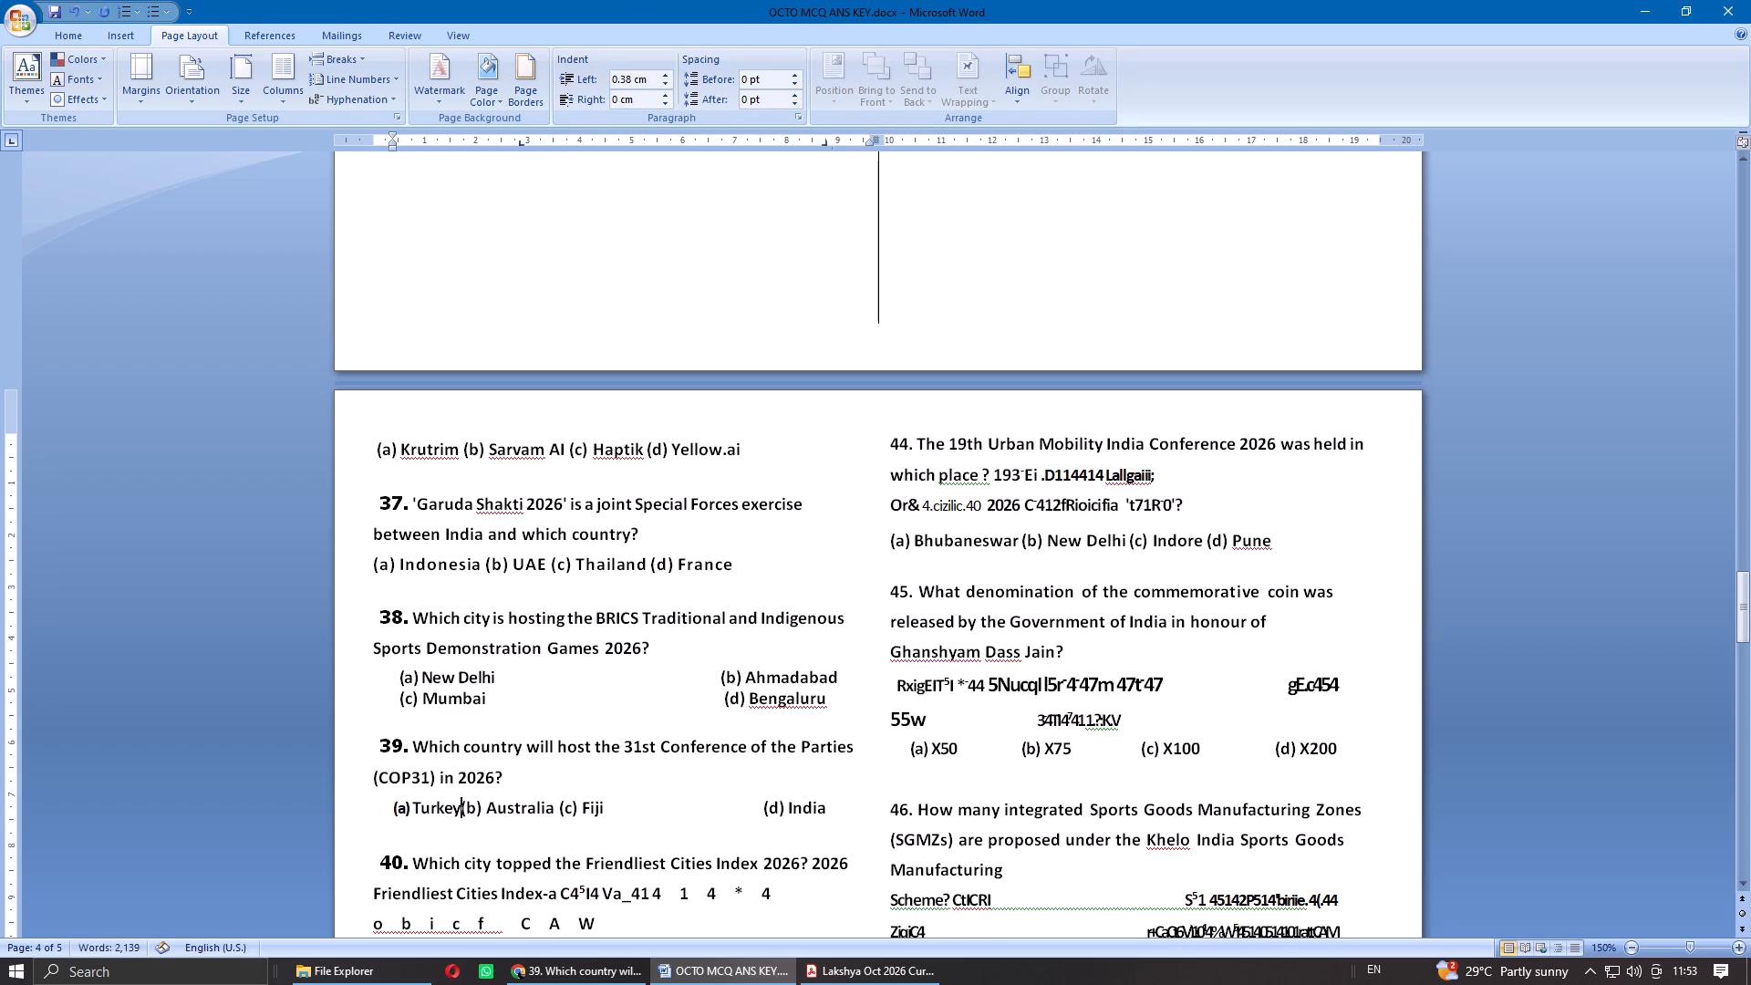
key(space)
key(space)
key(space)
key(space)
key(space)
key(space)
key(space)
key(space)
key(space)
key(space)
key(space)
key(space)
key(space)
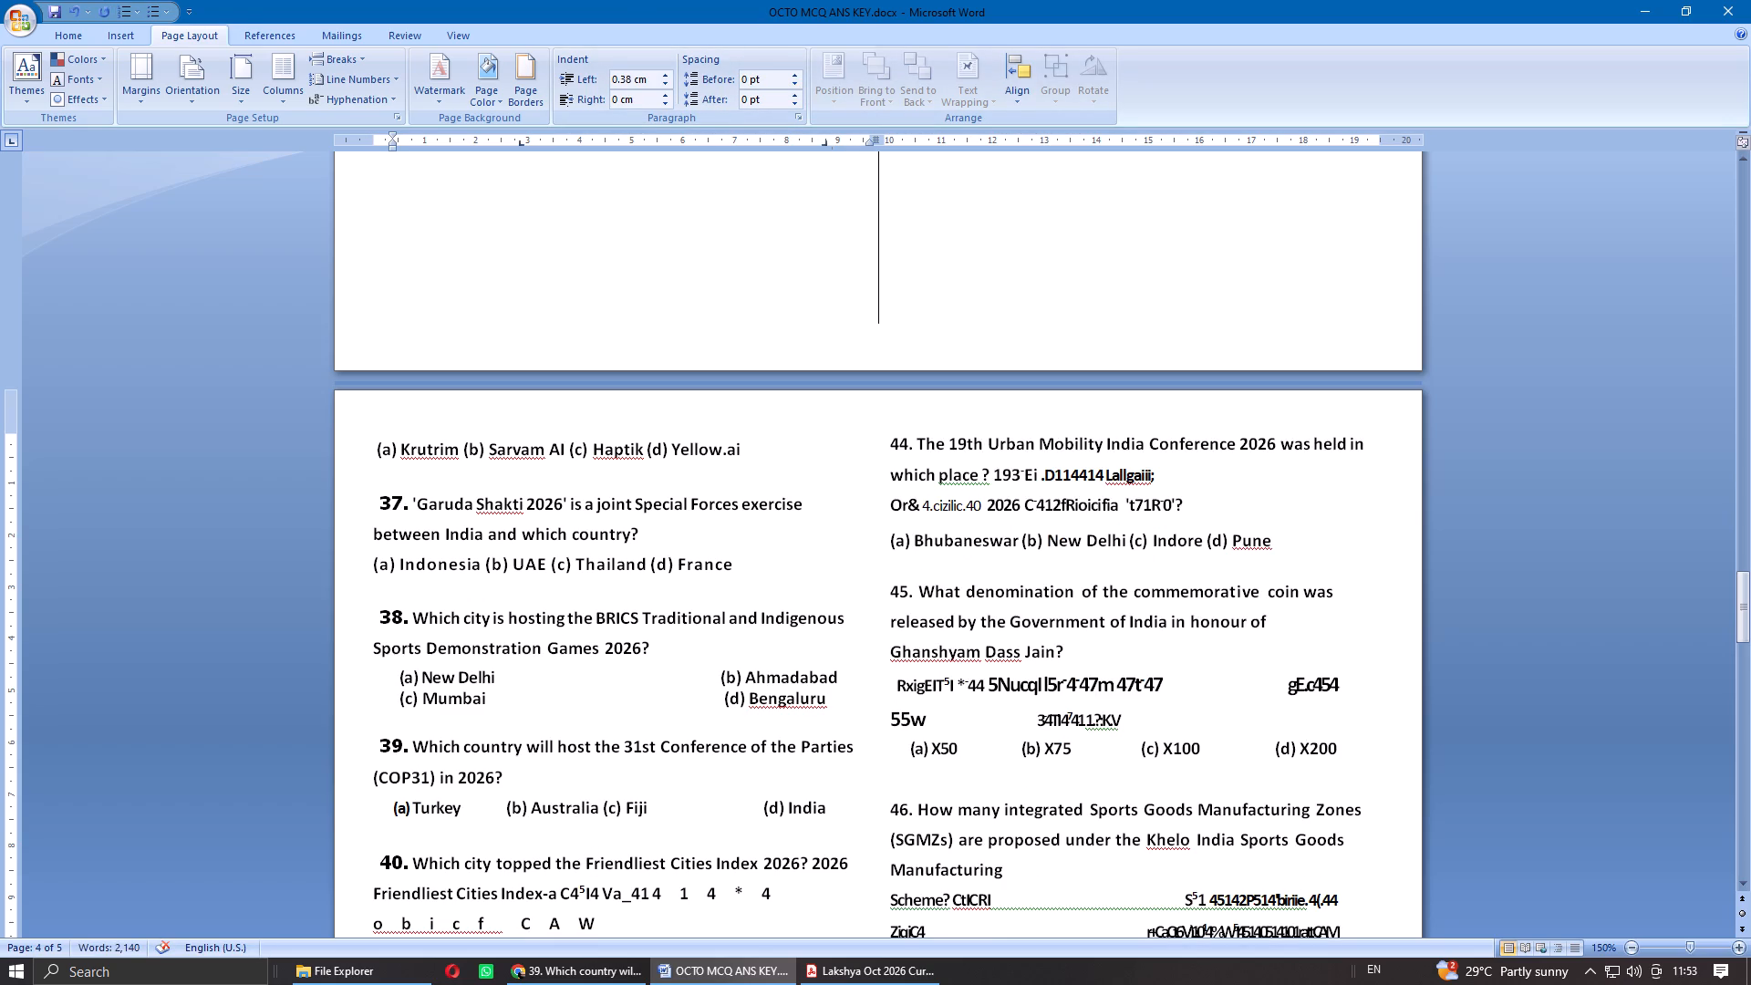
Widen the gap between (b) Australia and (c) Fiji so question 39's four options are spread evenly.
click(606, 814)
click(600, 816)
click(604, 814)
key(BackSpace)
key(space)
key(space)
key(space)
key(space)
key(space)
key(space)
key(space)
key(space)
key(space)
key(space)
key(space)
key(space)
key(space)
key(space)
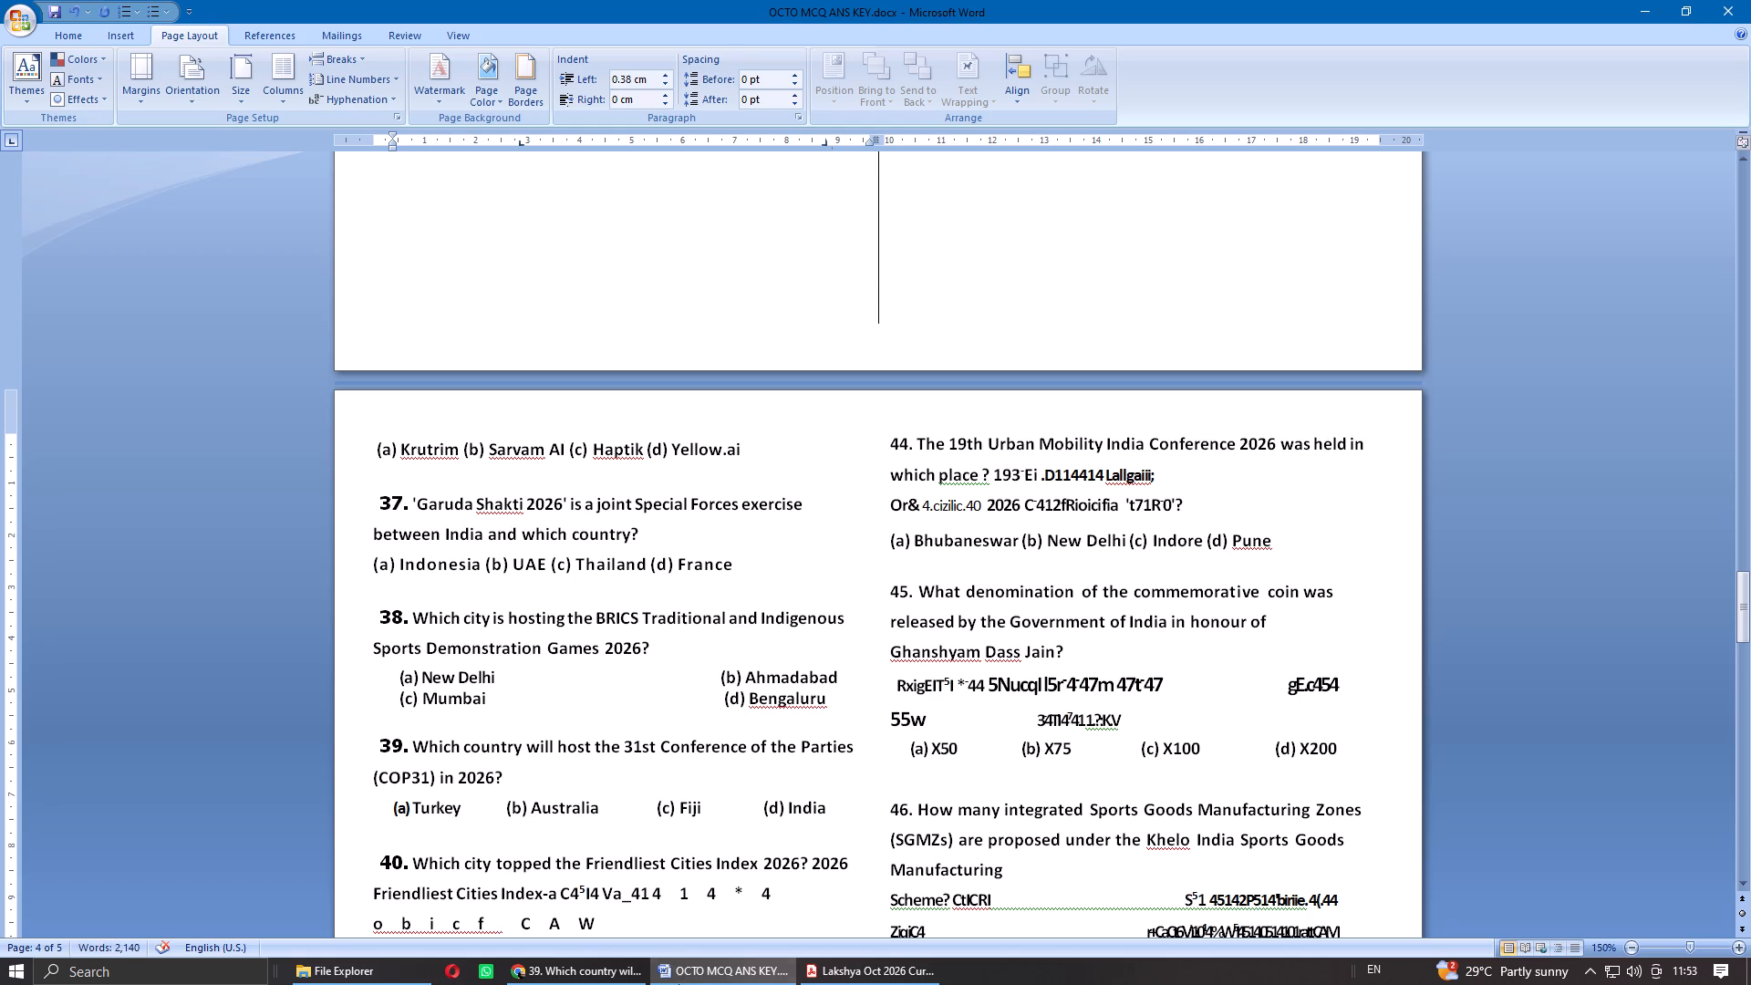
Delete the repeated and garbled text following "Friendliest Cities Index 2026?" in question 40.
scroll(696, 747, down, 1)
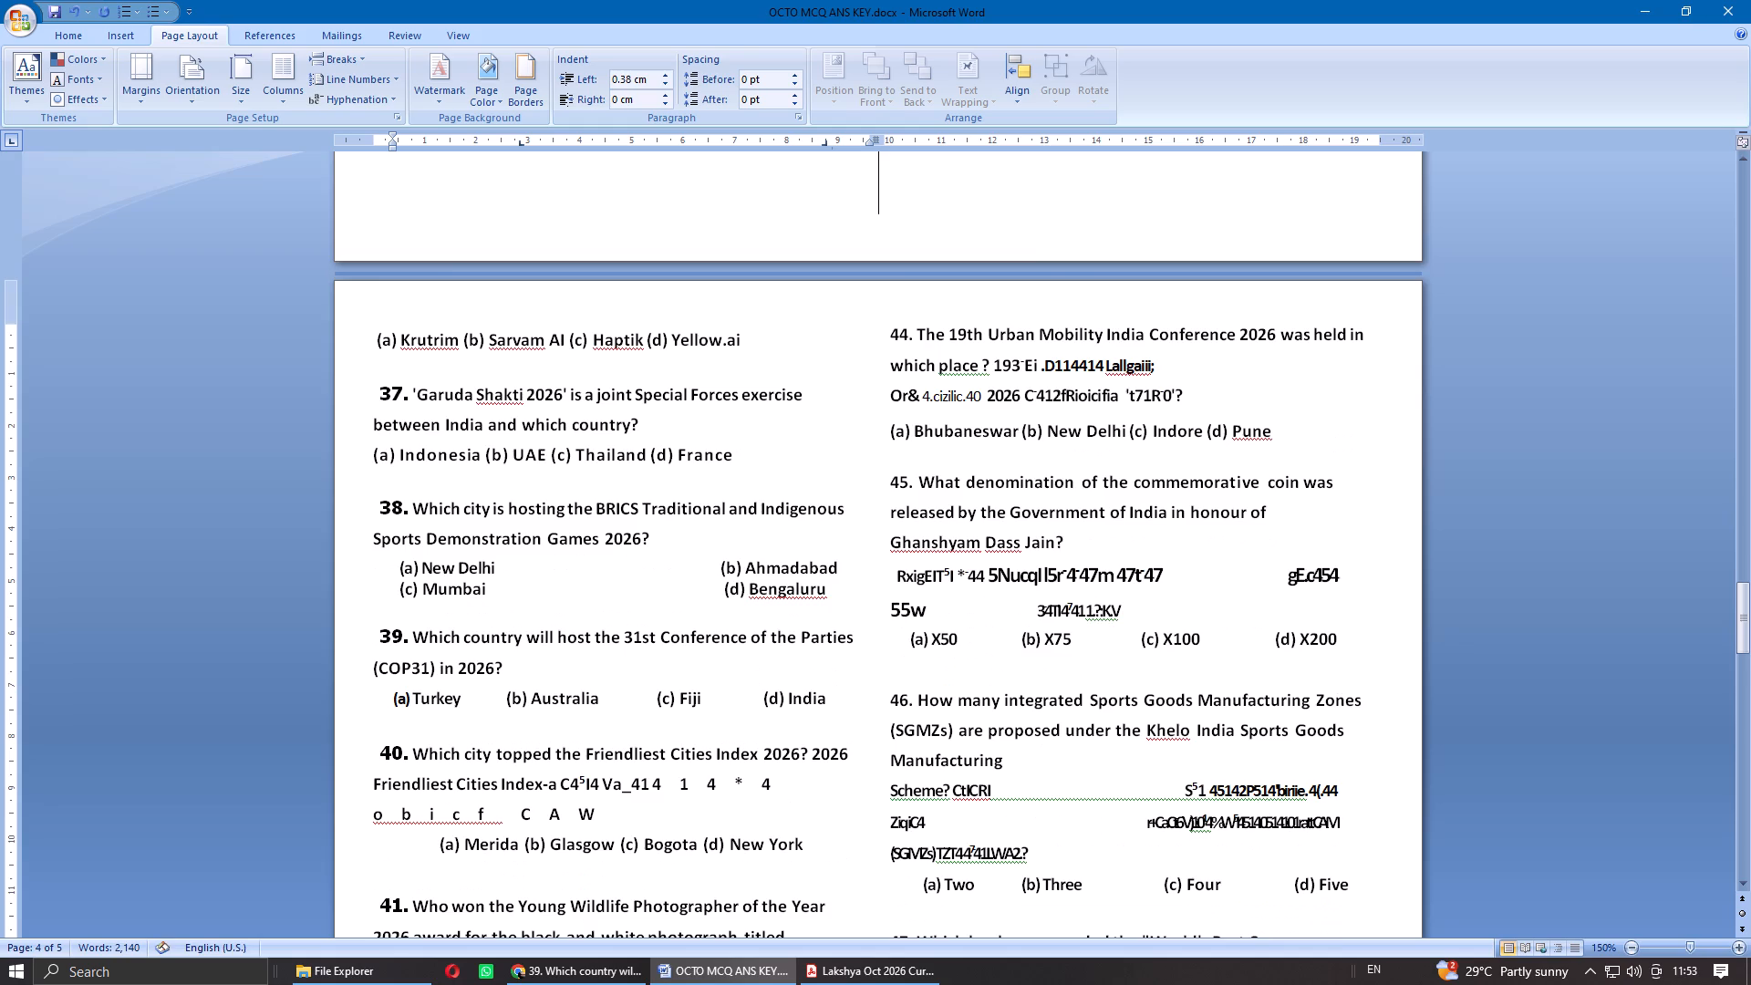
scroll(696, 747, down, 2)
drag(642, 590, 635, 590)
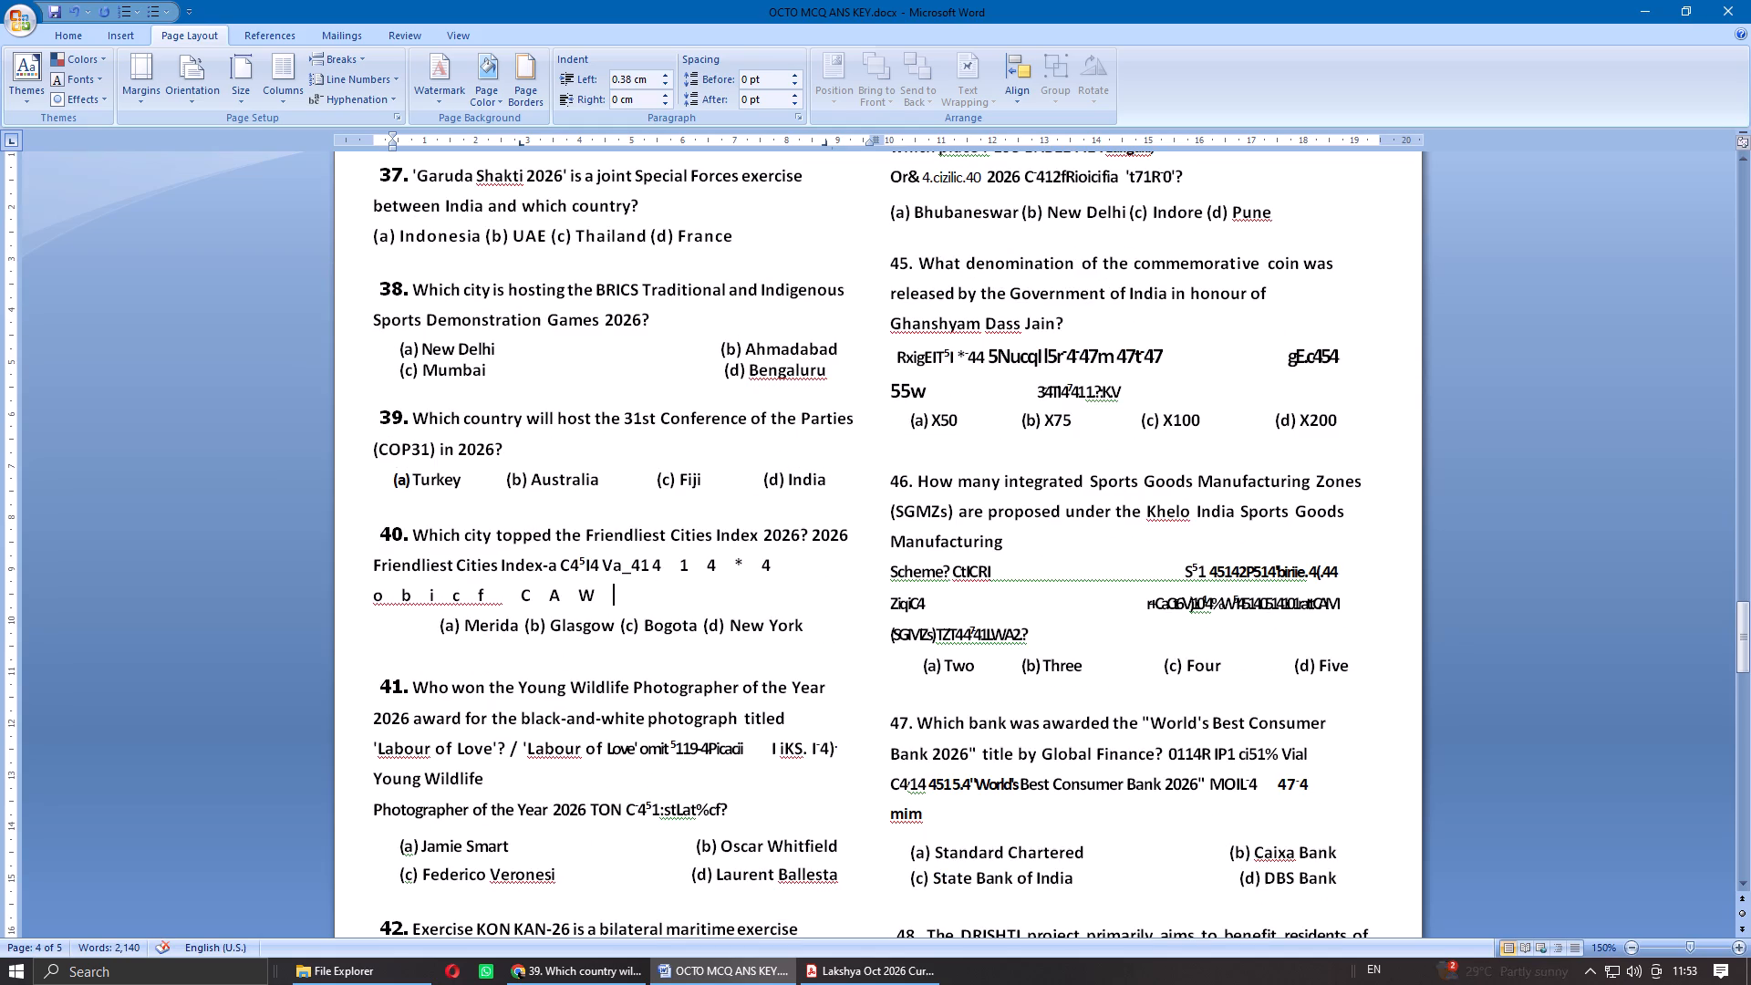
drag(635, 590, 373, 586)
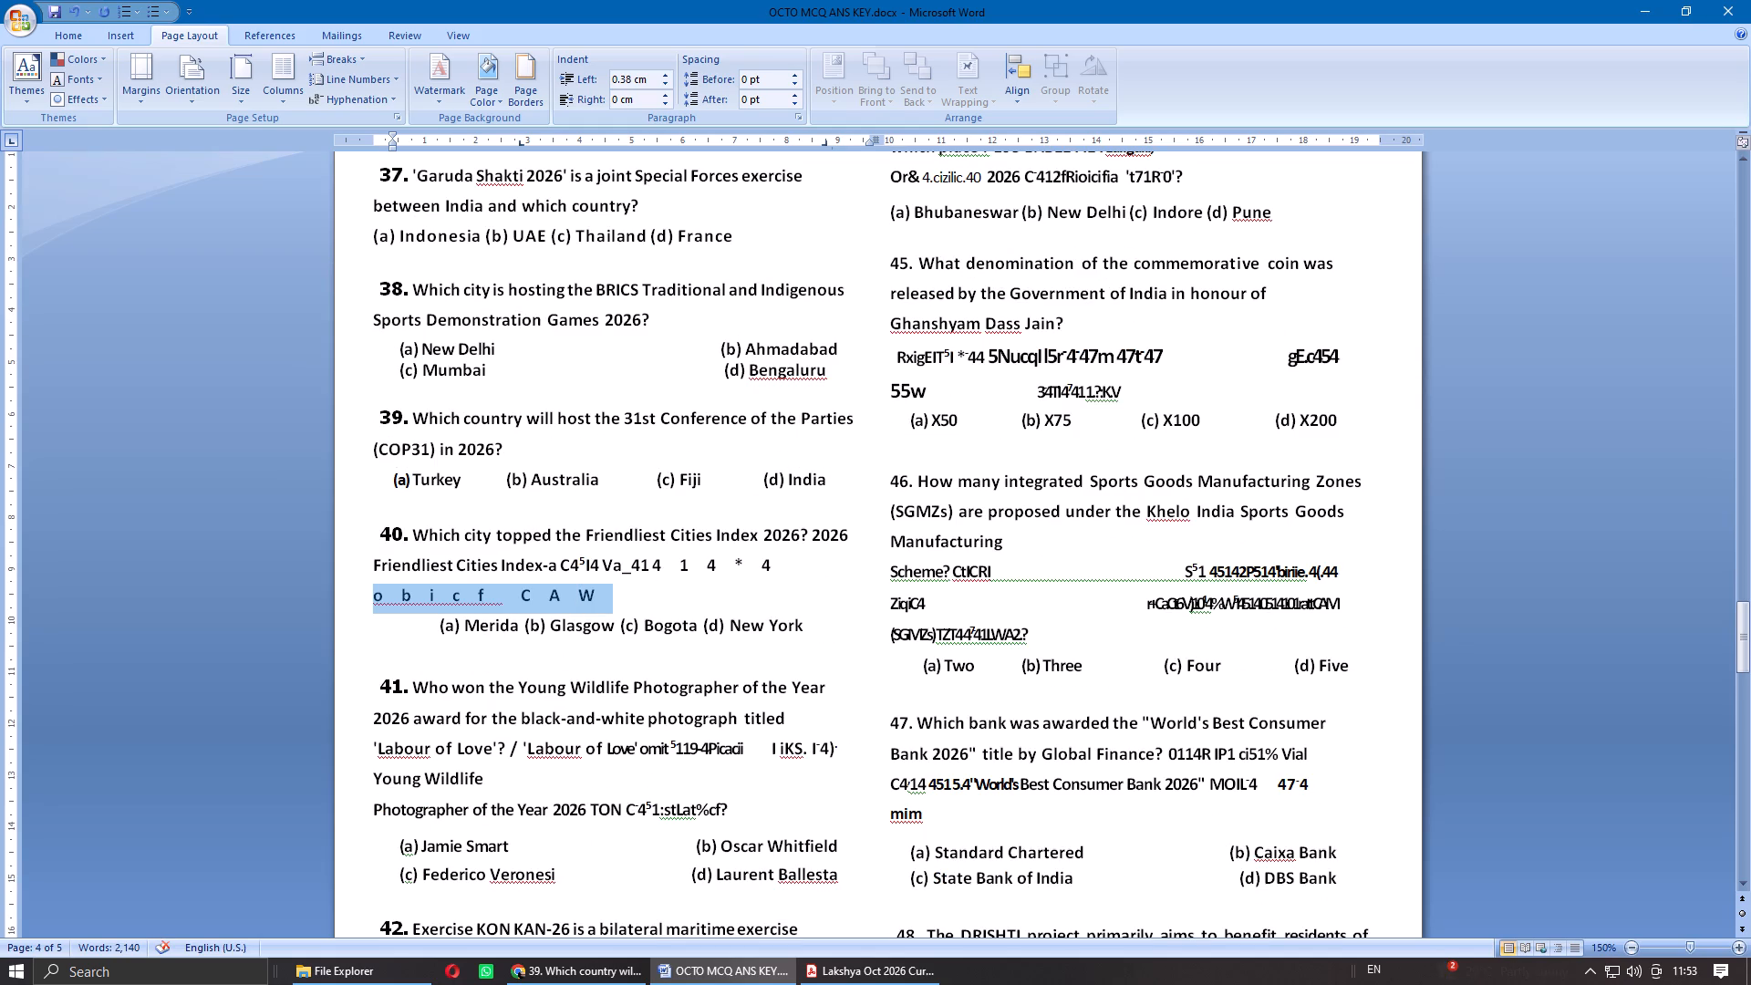
drag(373, 586, 808, 538)
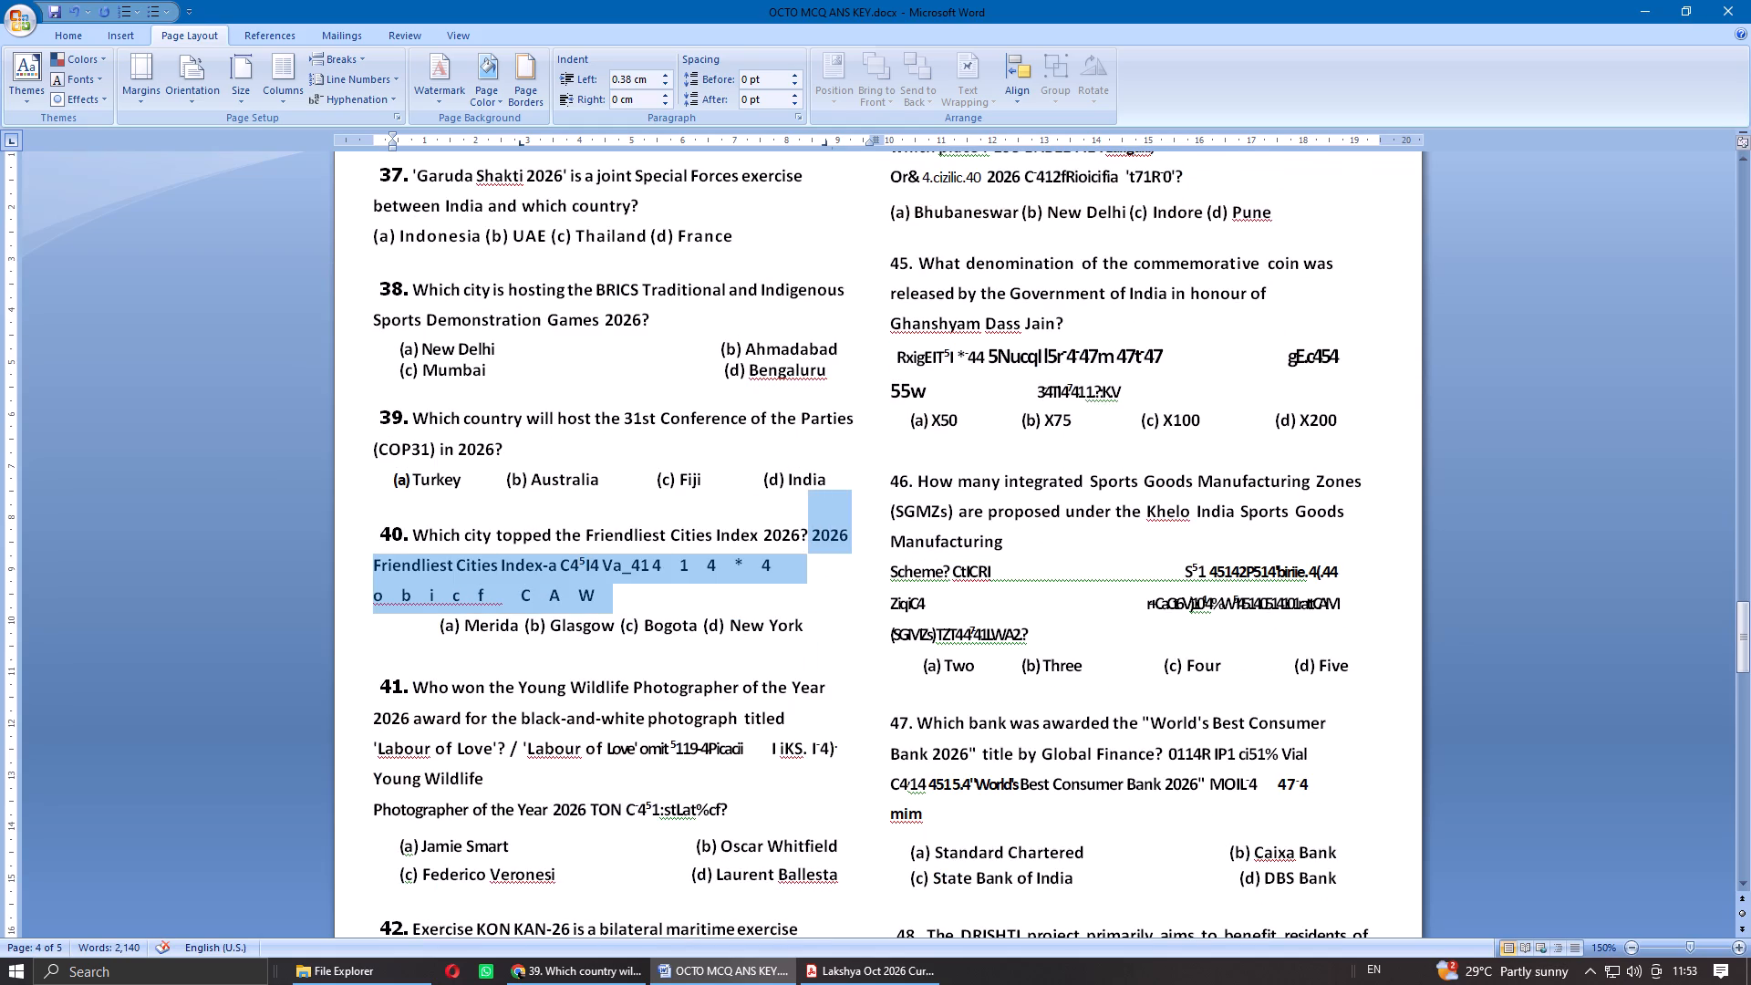
drag(808, 538, 813, 541)
key(BackSpace)
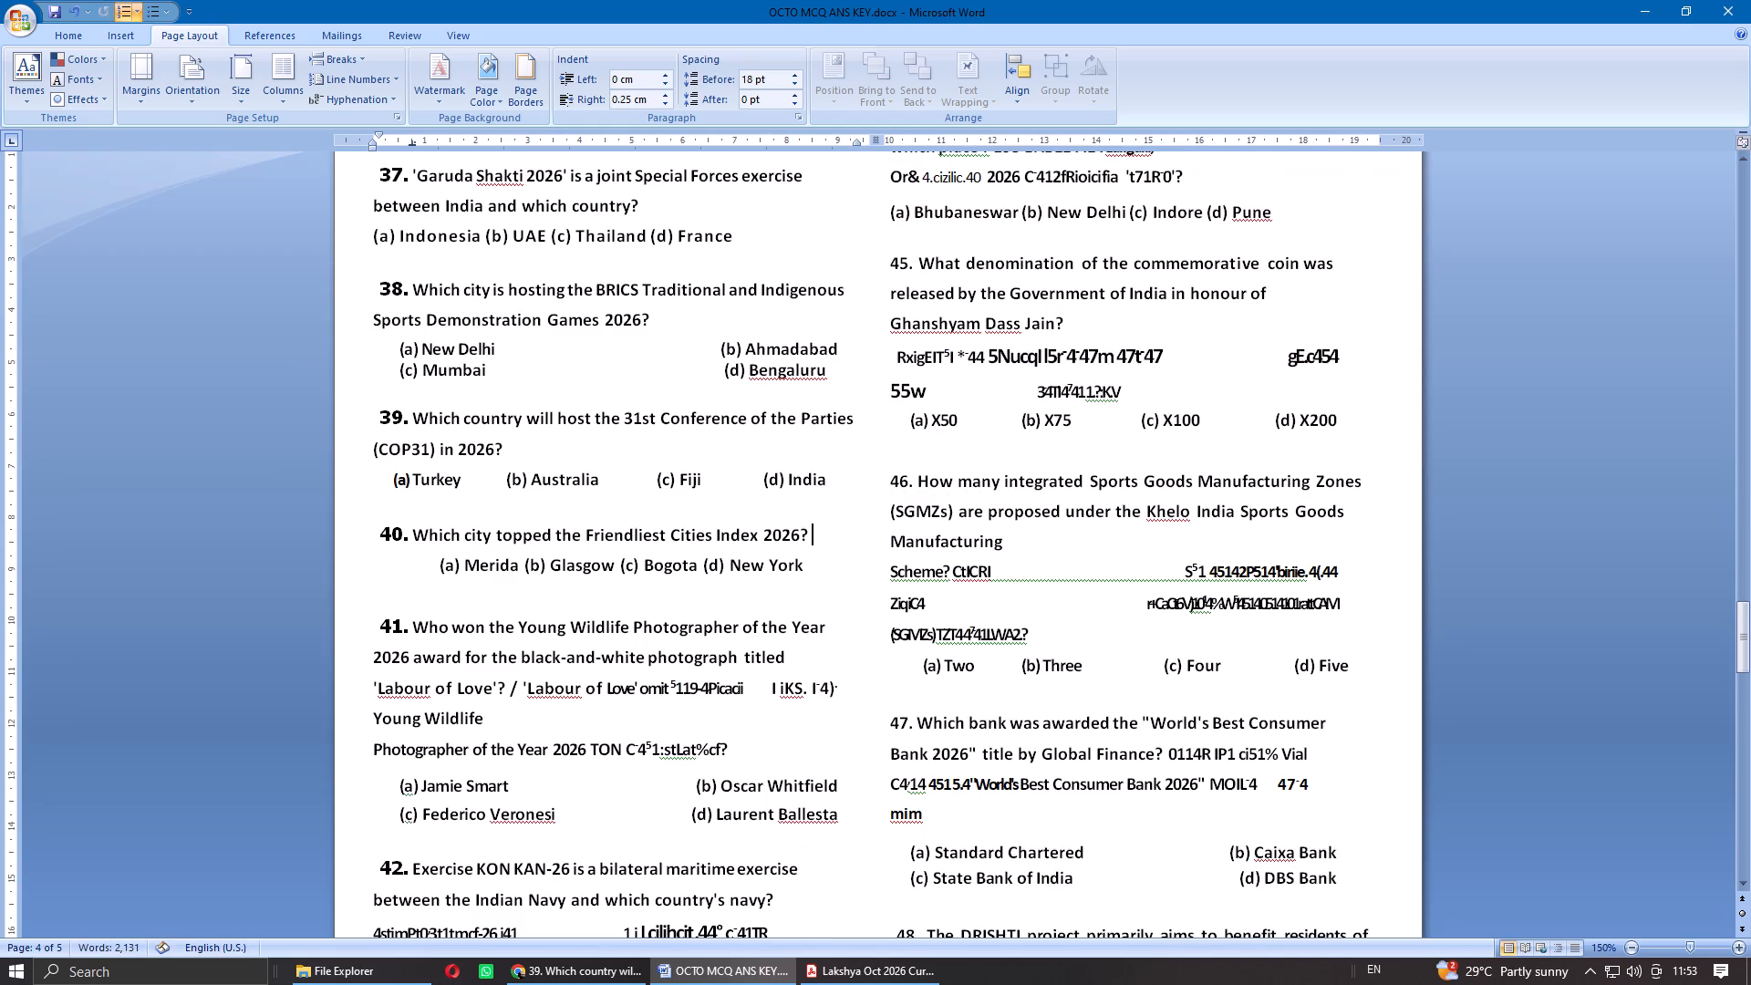
key(BackSpace)
Delete the duplicate and garbled text after "'Labour of Love'?" in question 41.
drag(746, 744, 505, 709)
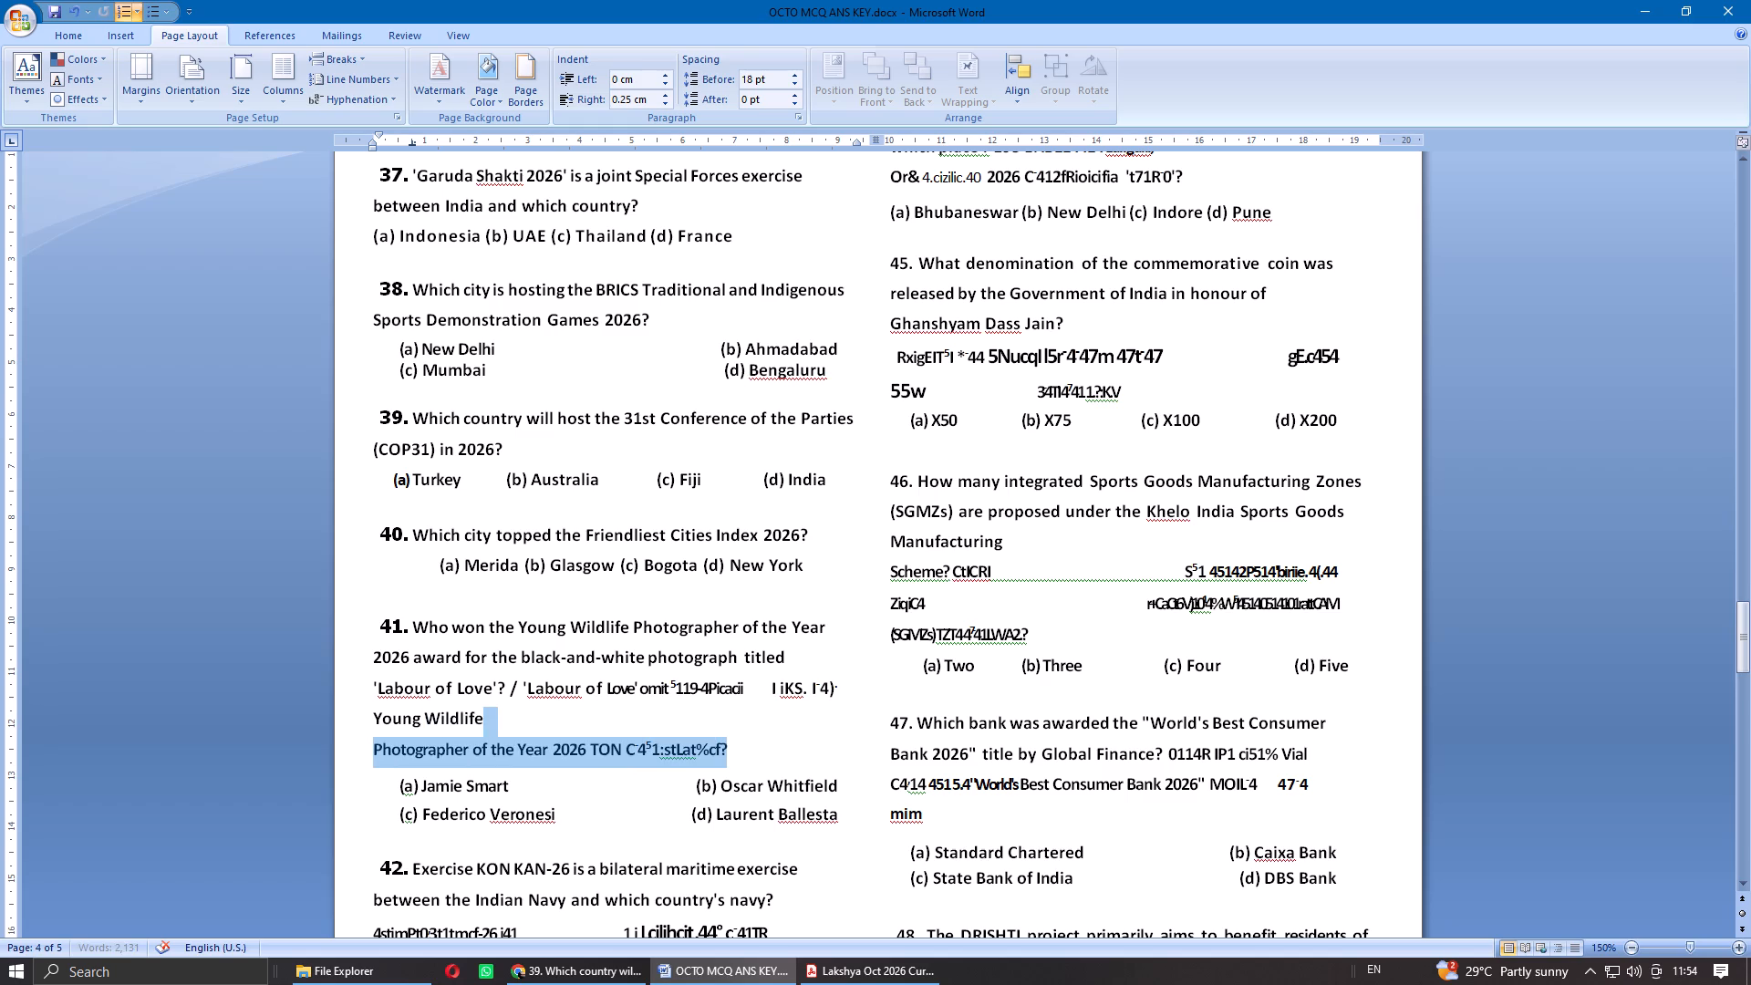
drag(505, 709, 513, 690)
key(BackSpace)
key(BackSpace)
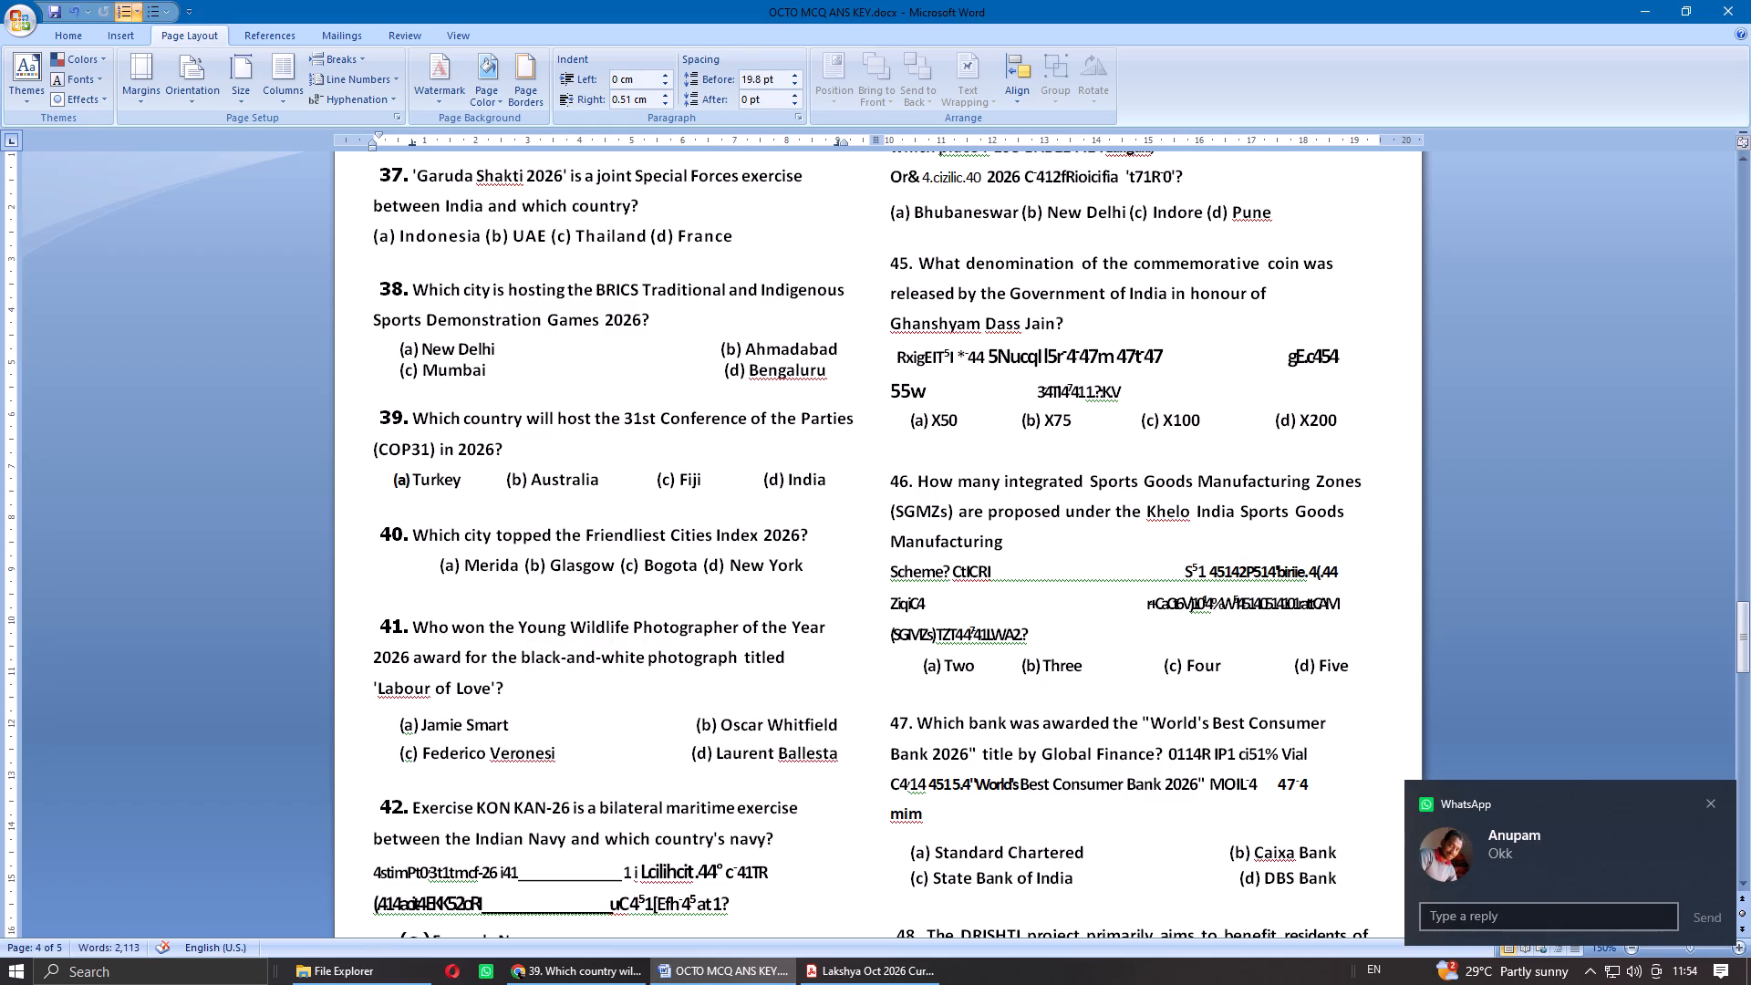
Delete the two garbled lines below question 42 about Exercise KON KAN-26.
scroll(606, 710, down, 2)
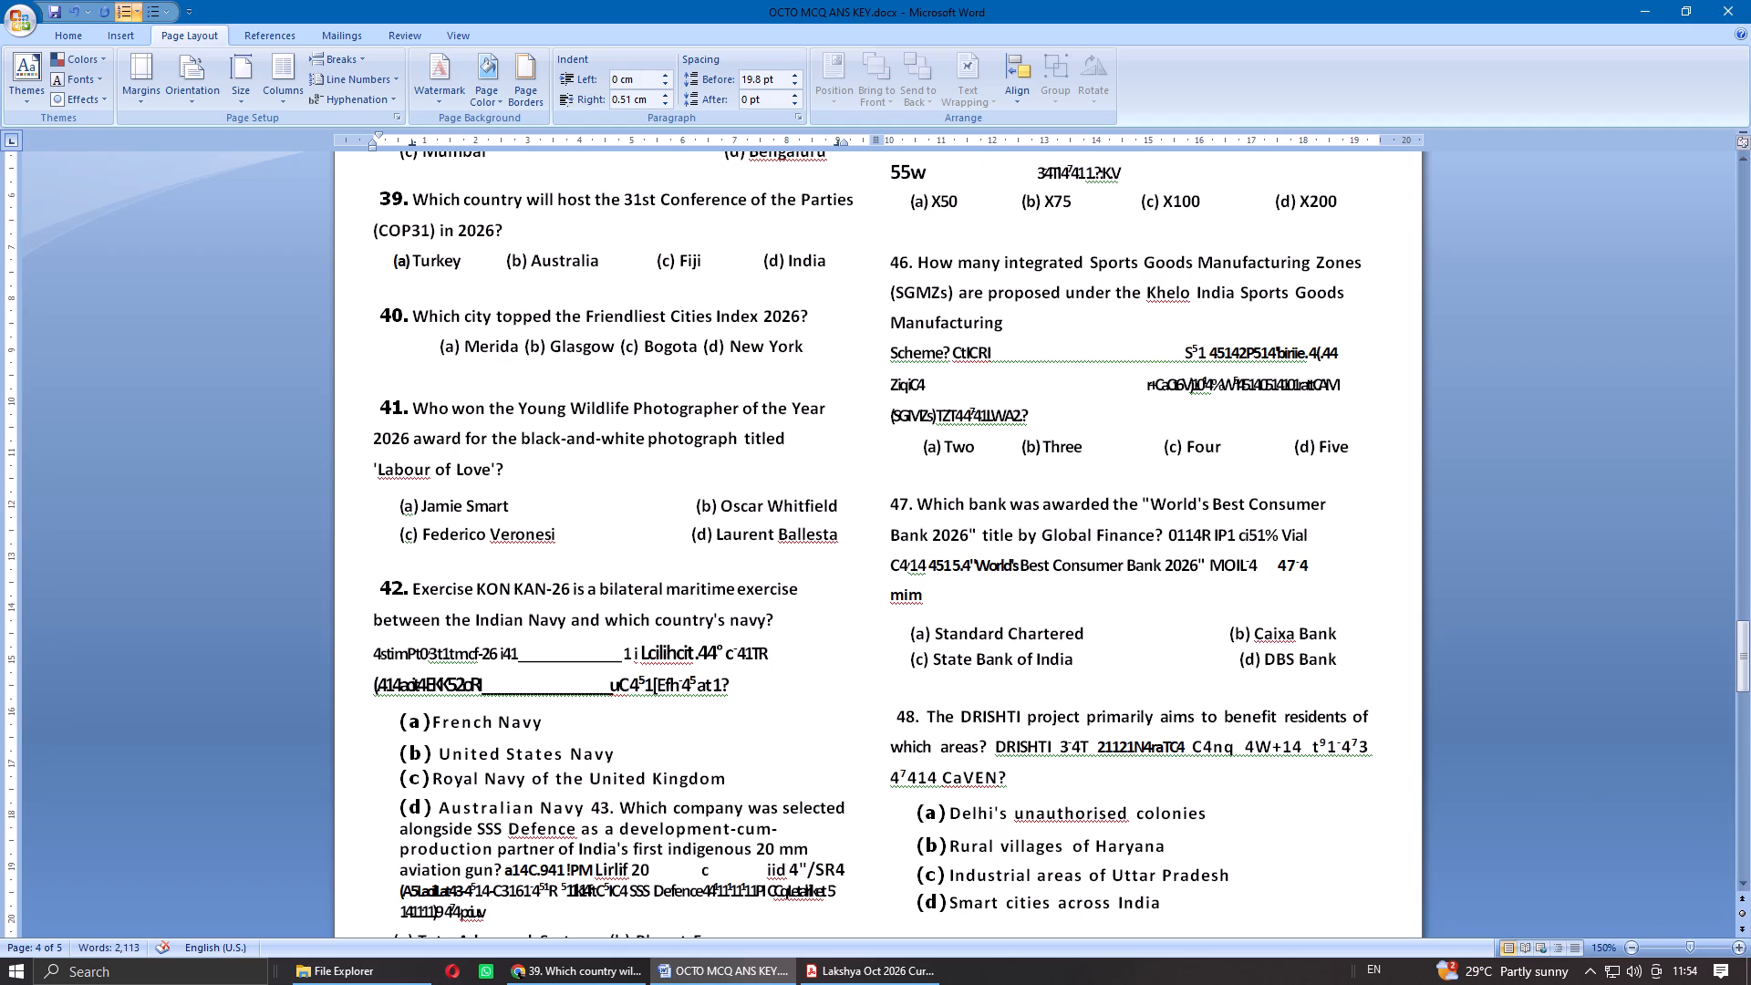
drag(749, 689, 367, 654)
key(BackSpace)
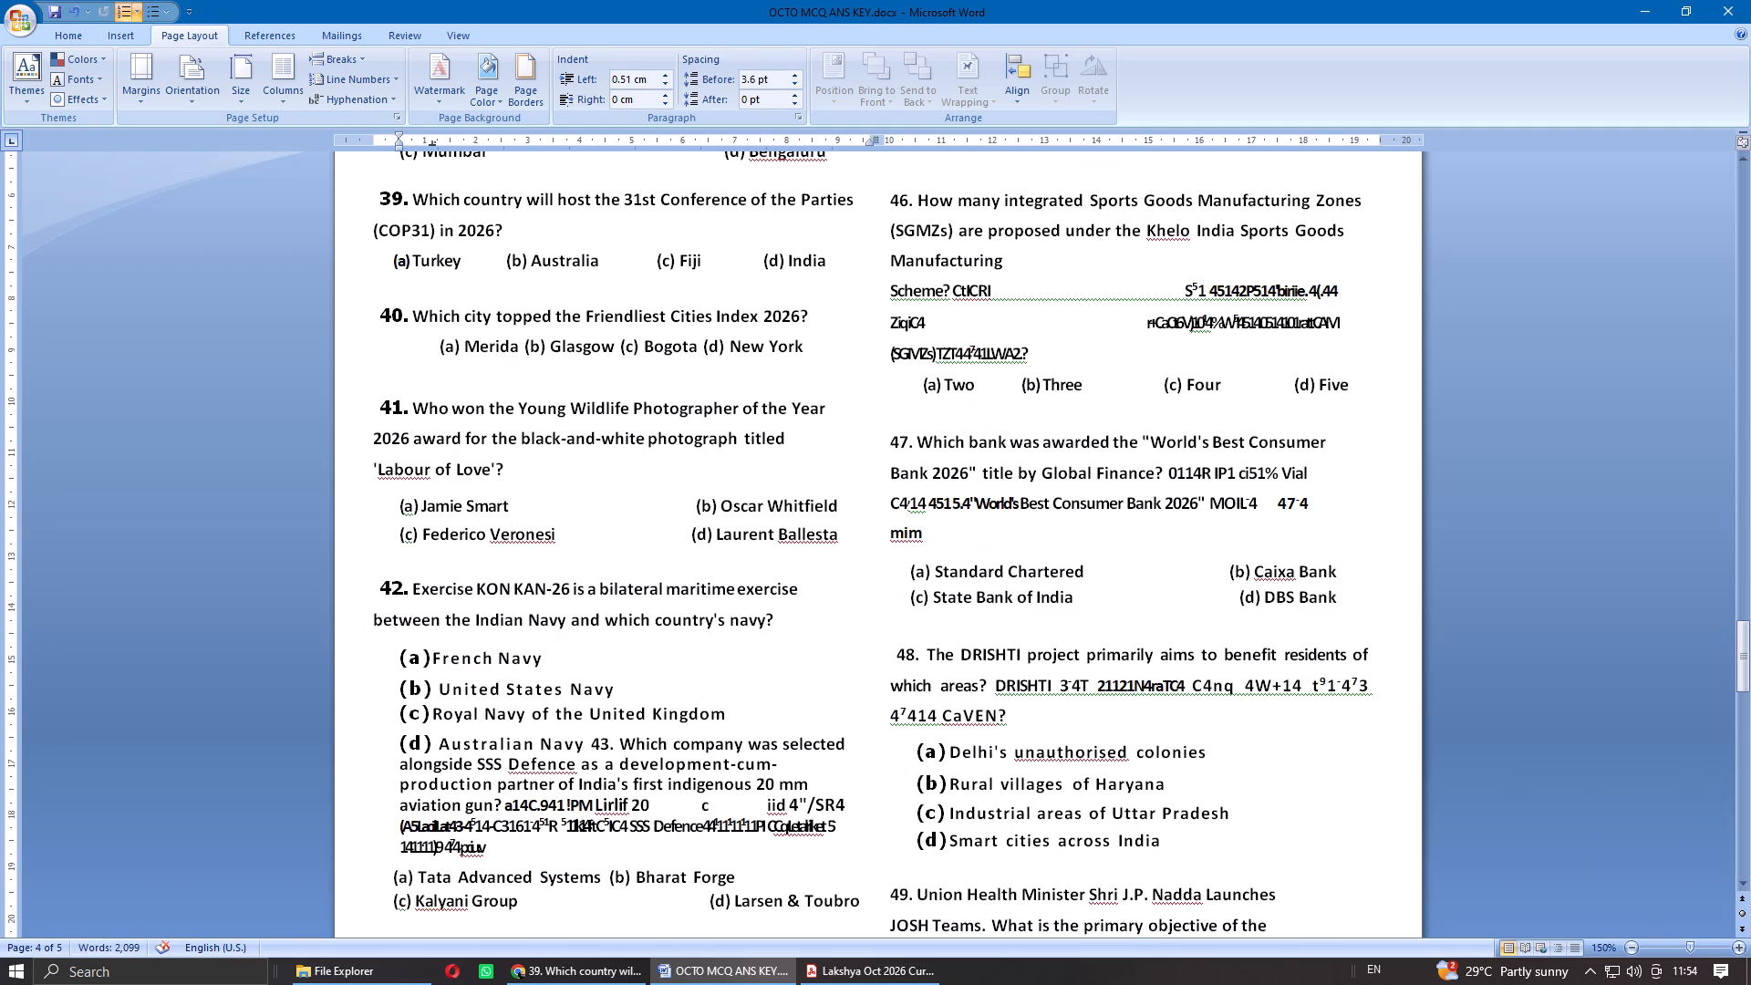
Move question 43 onto its own line below option (d) Australian Navy, without an automatic list letter.
click(593, 747)
key(BackSpace)
key(Return)
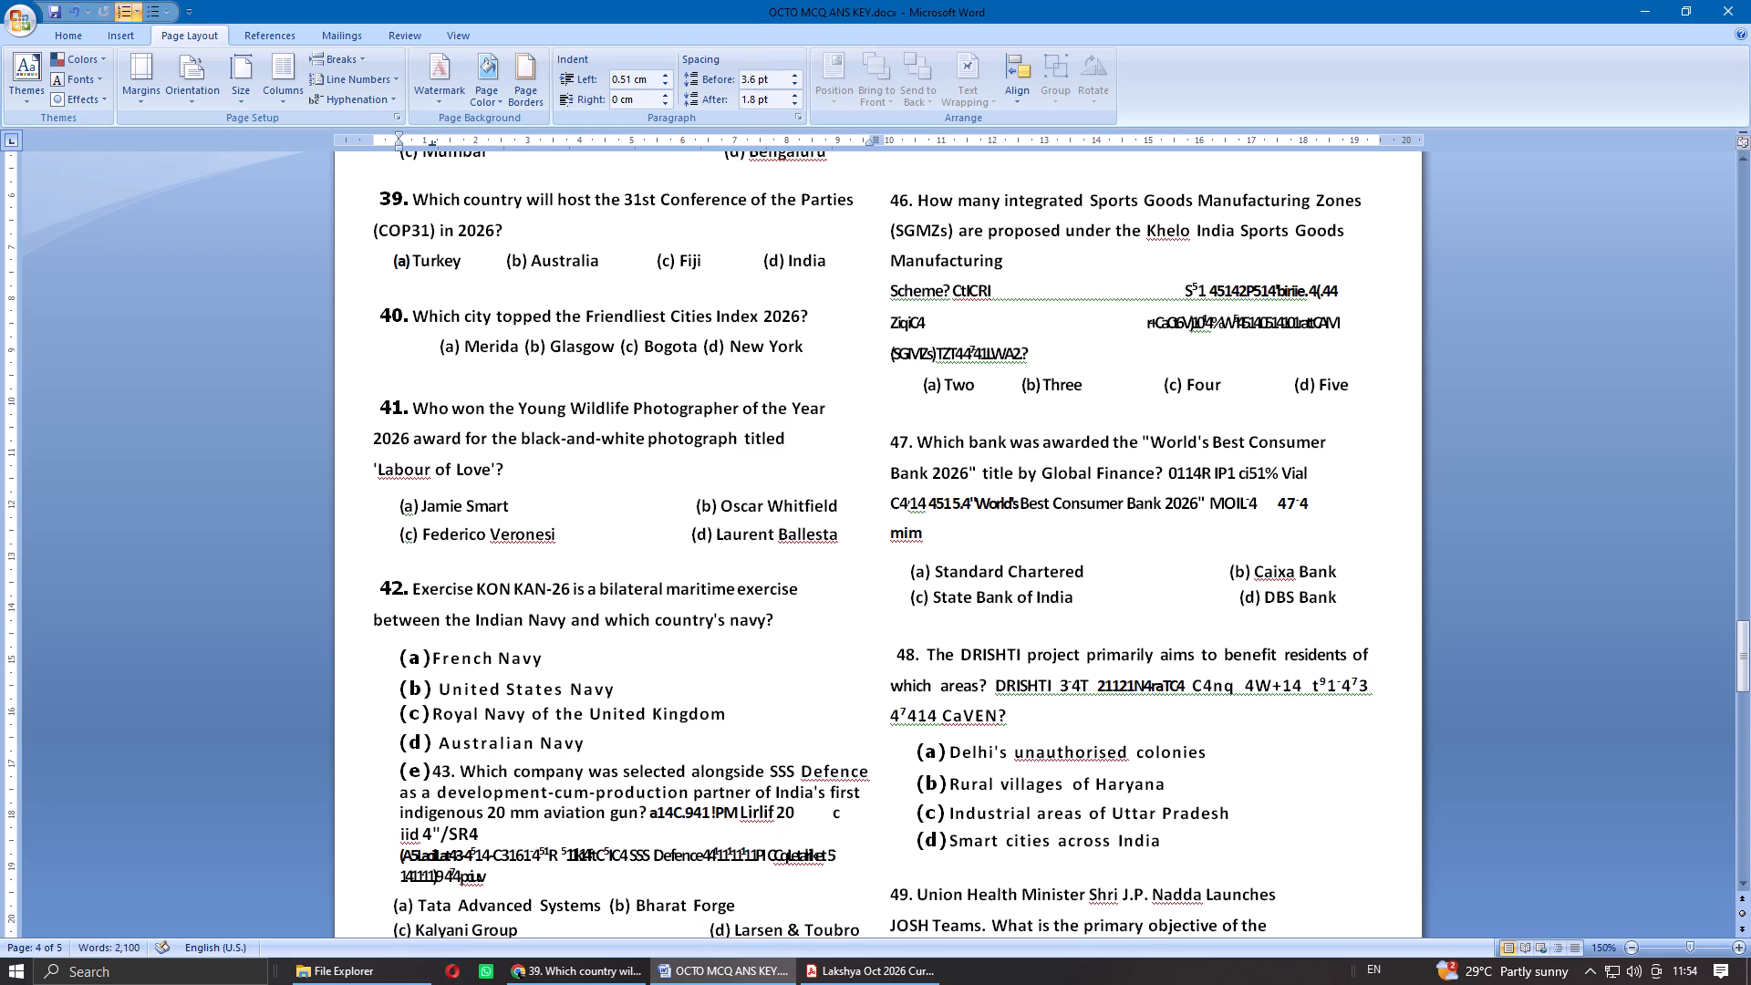
key(BackSpace)
key(BackSpace)
key(BackSpace)
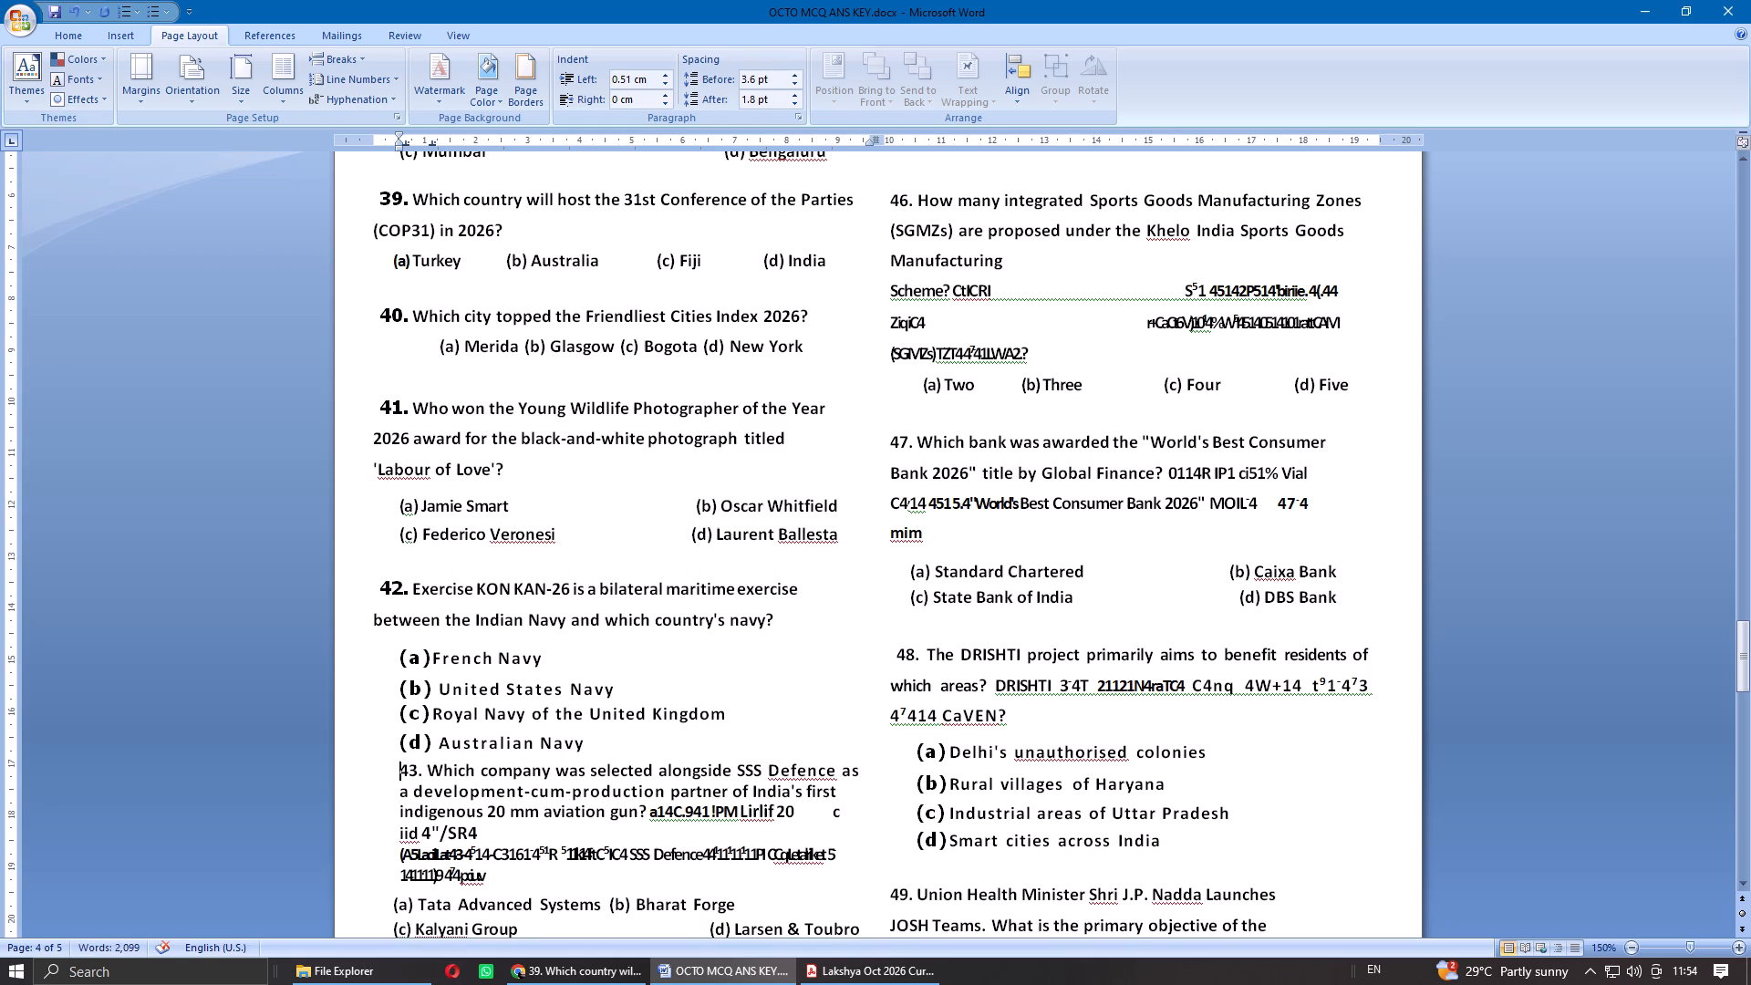
Set question 43's left indent to 0 cm so it lines up with the column margin.
drag(399, 147, 376, 146)
drag(376, 146, 378, 145)
drag(401, 146, 394, 147)
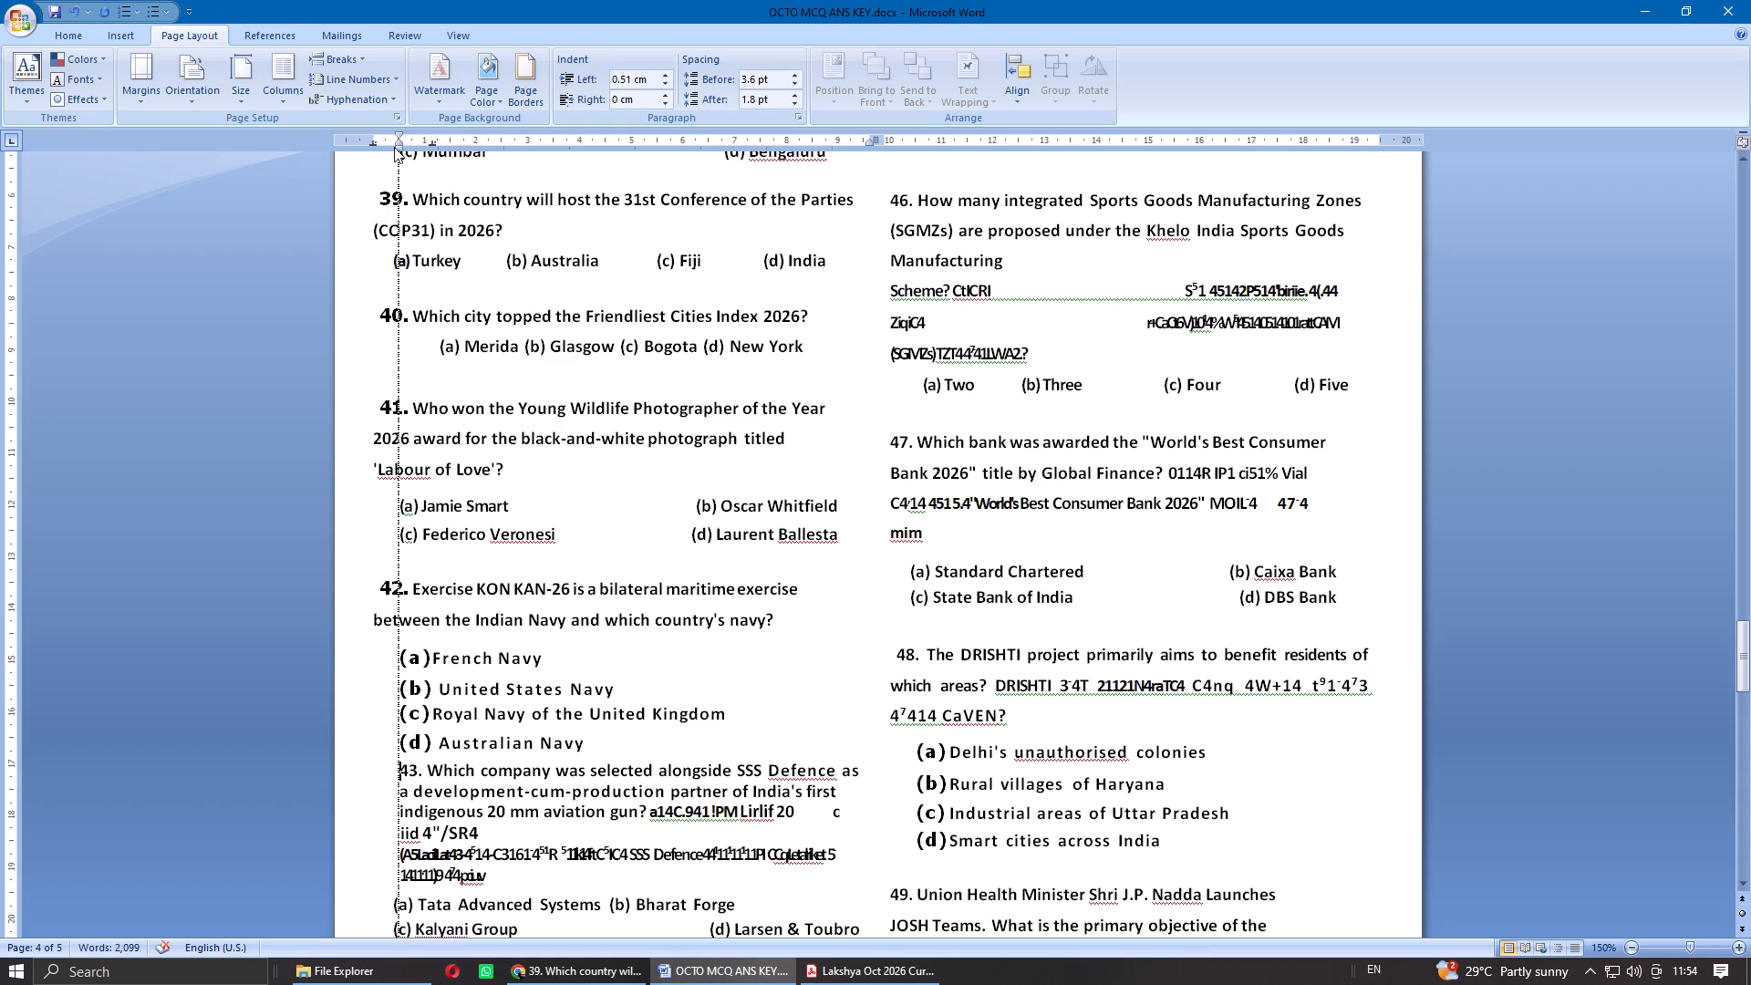
drag(394, 147, 375, 152)
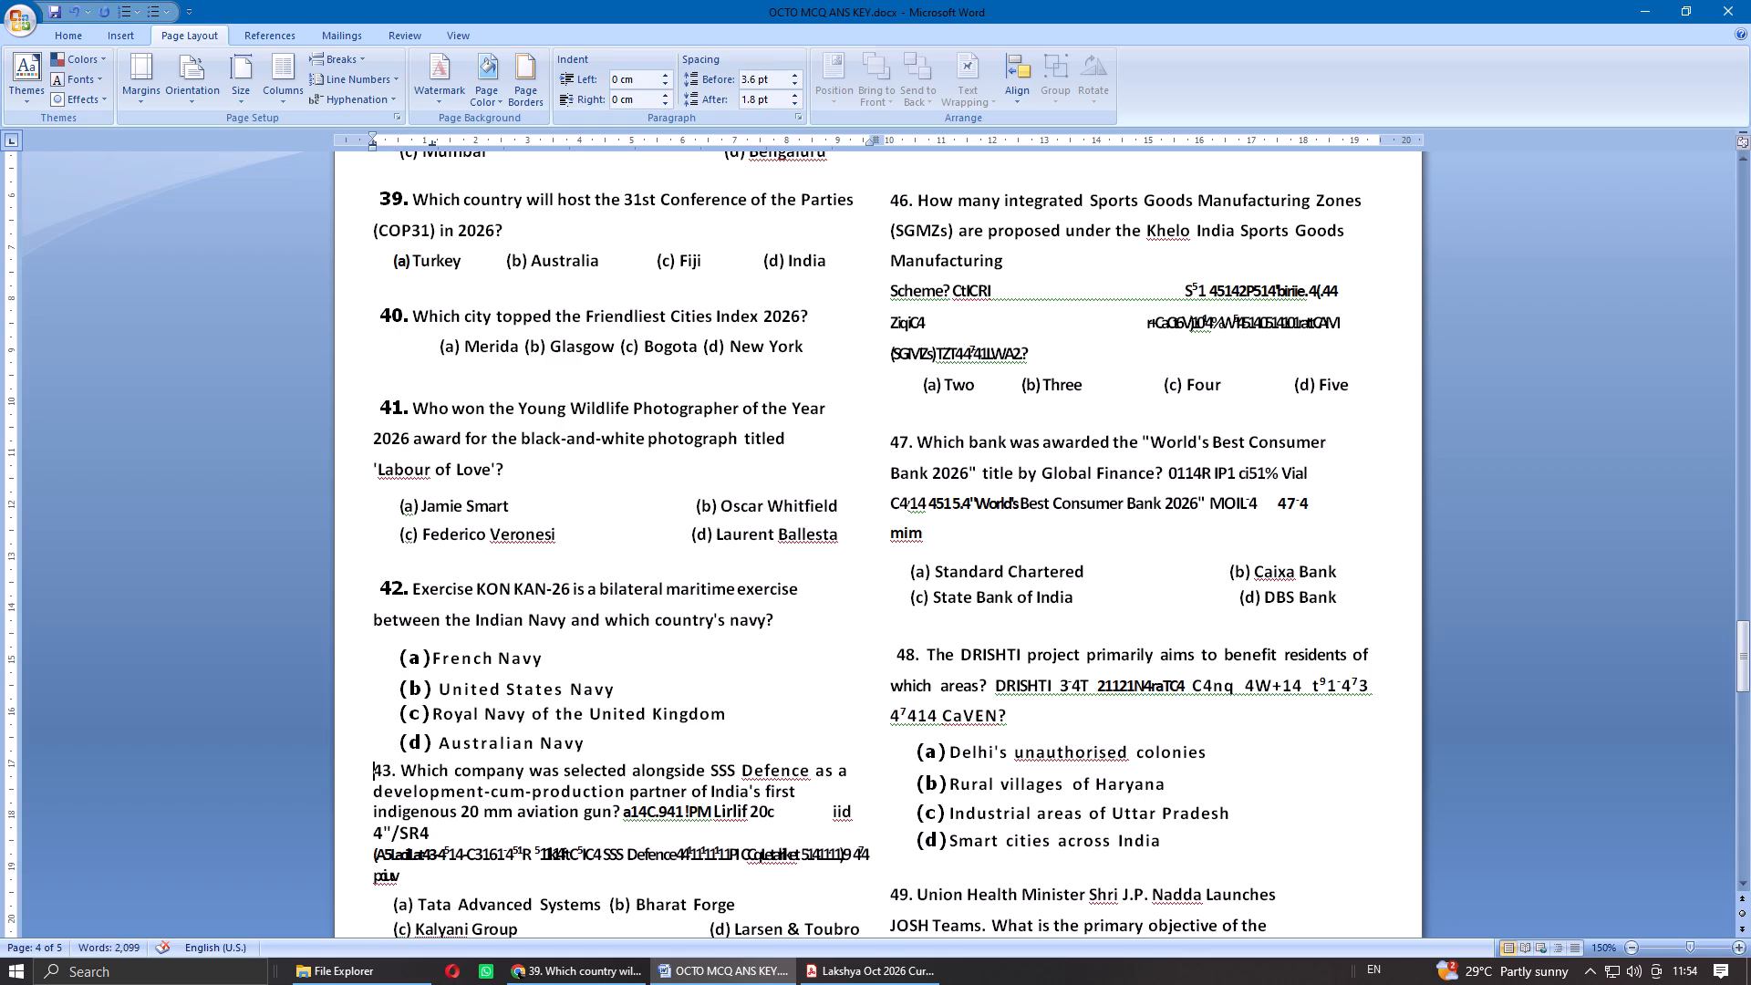
Set question 43's paragraph spacing to 12 pt before and 0 pt after.
click(523, 791)
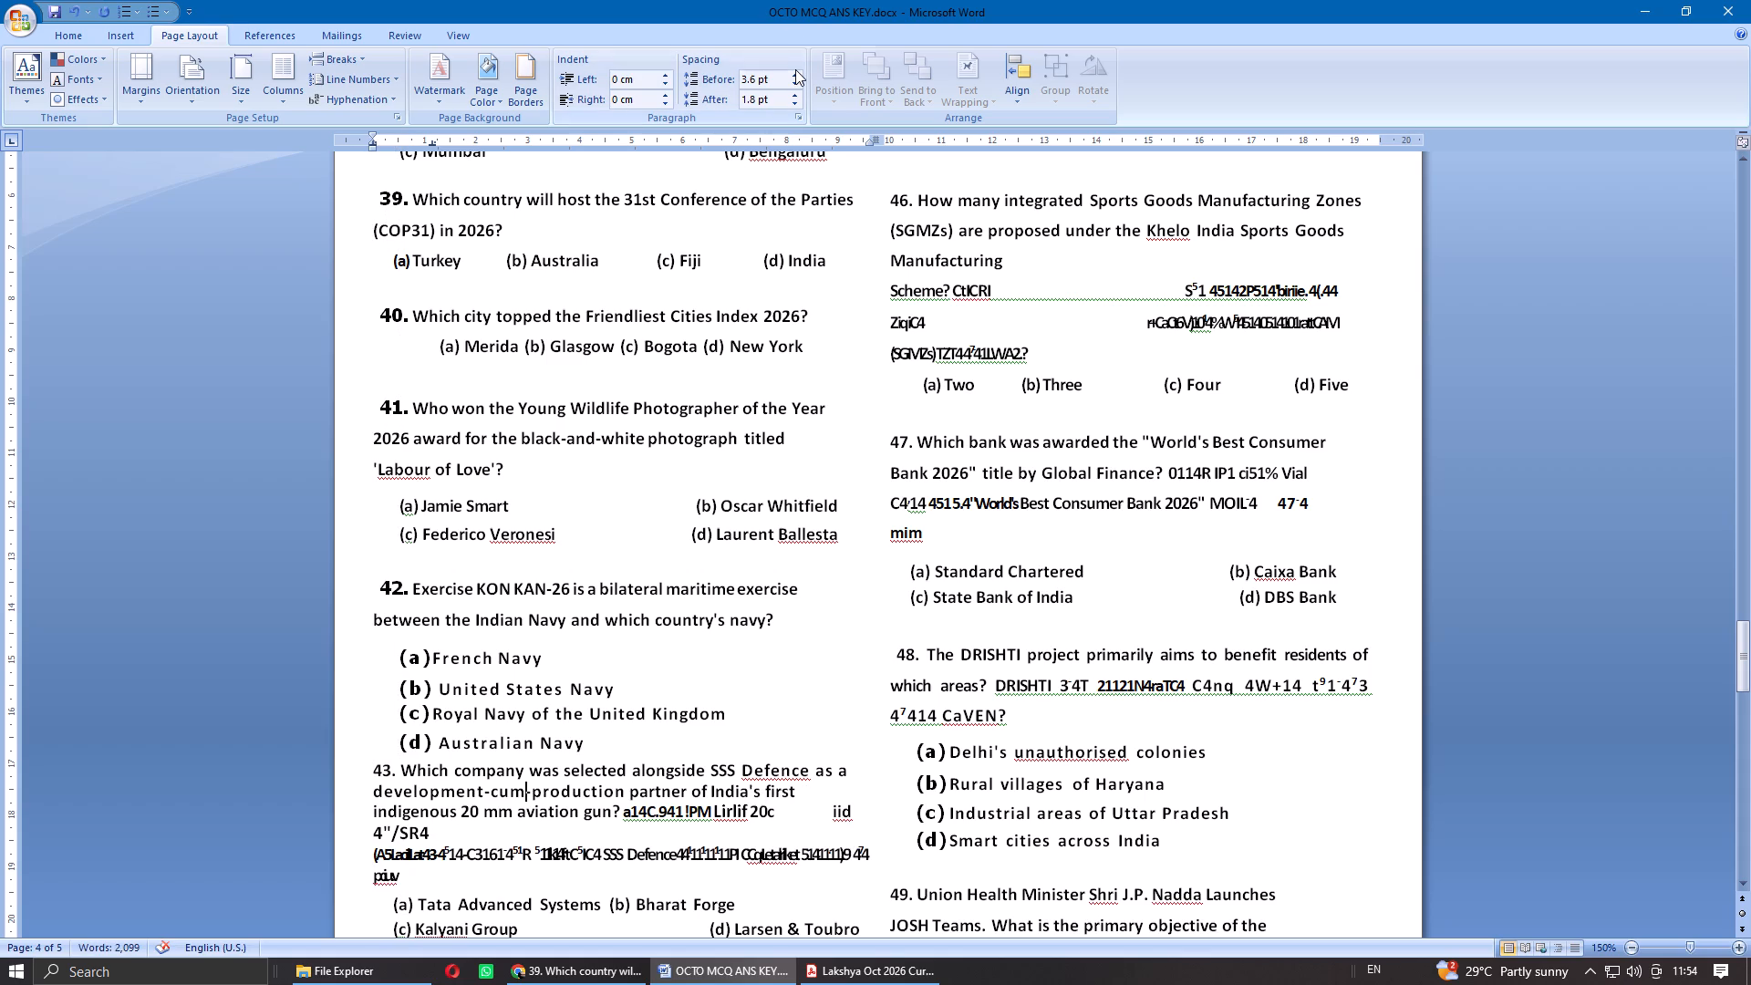
click(795, 75)
click(795, 75)
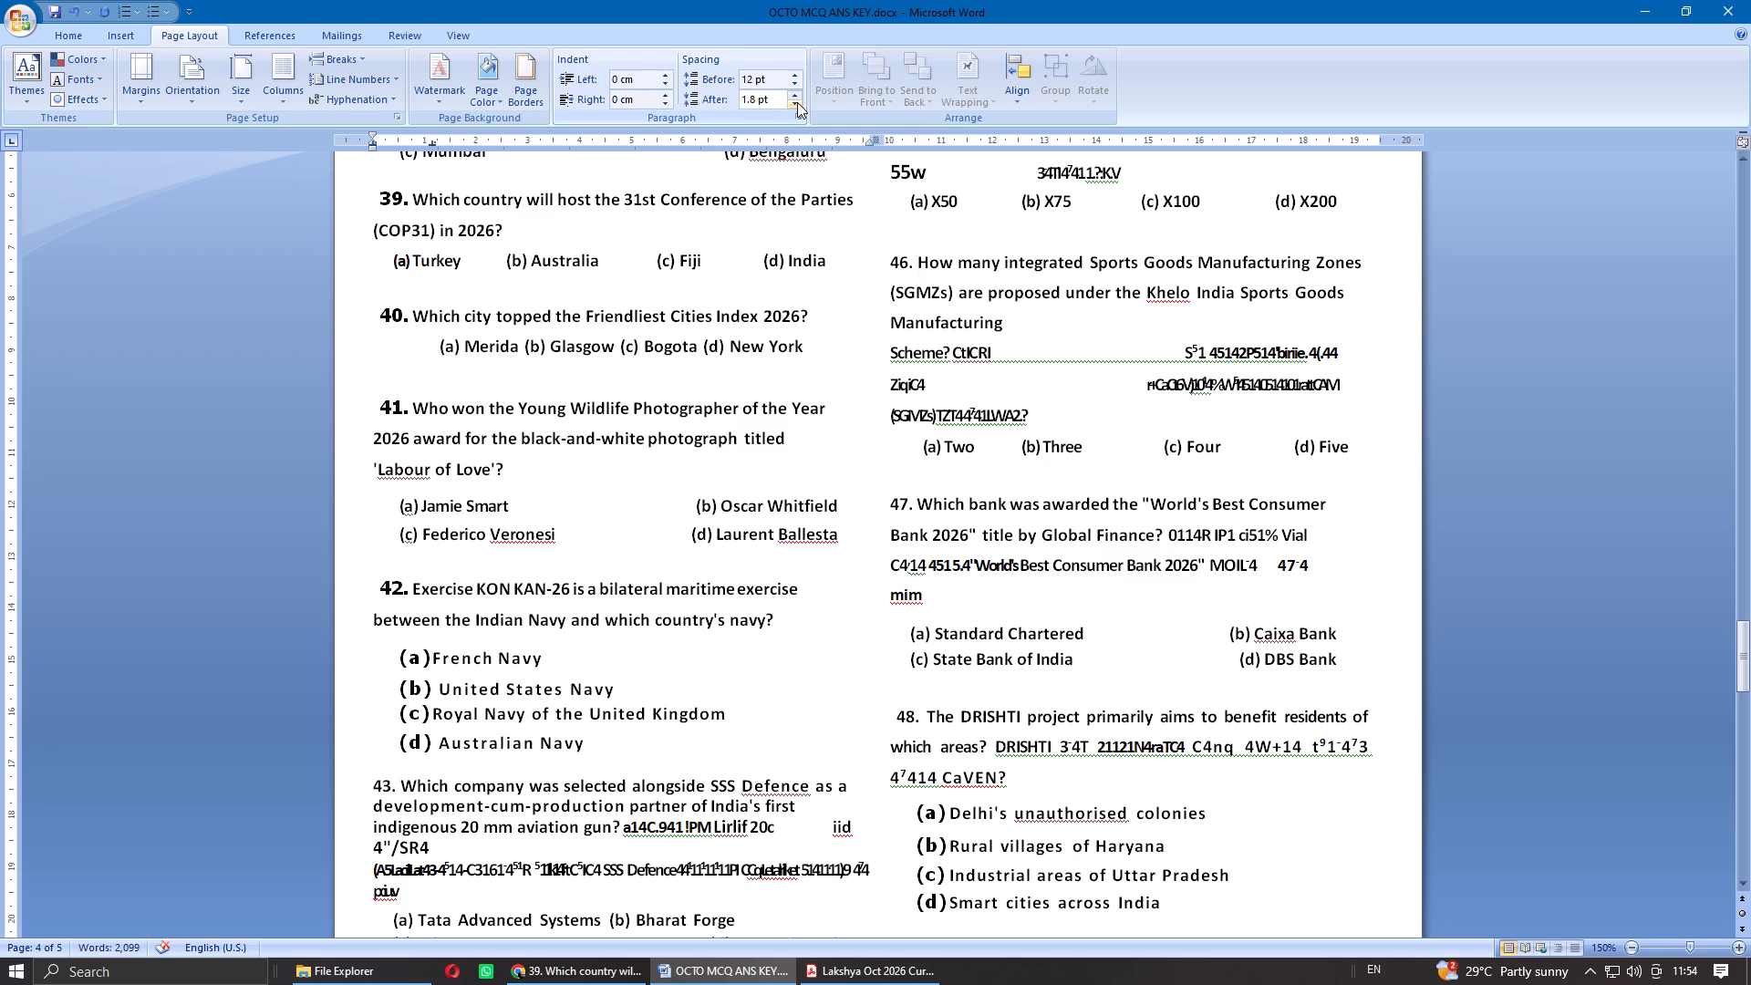
click(797, 102)
Delete the garbled text after "indigenous 20 mm aviation gun?" in question 43.
drag(449, 898, 616, 824)
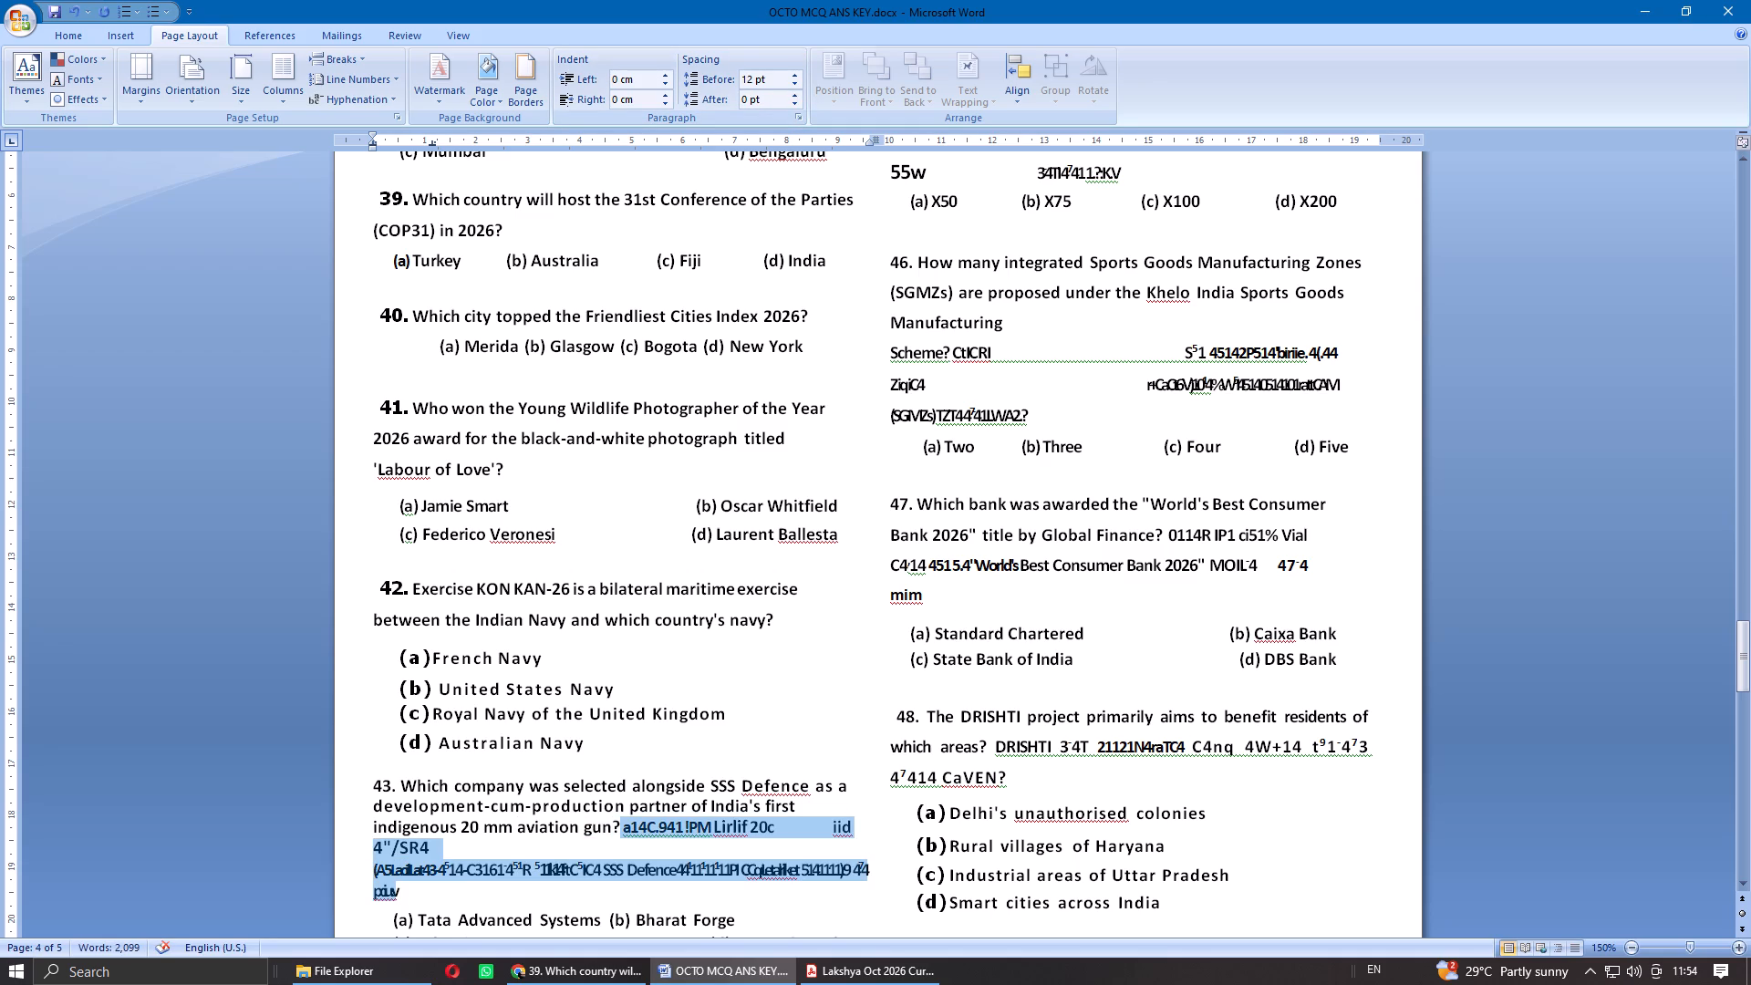
drag(616, 824, 622, 824)
key(BackSpace)
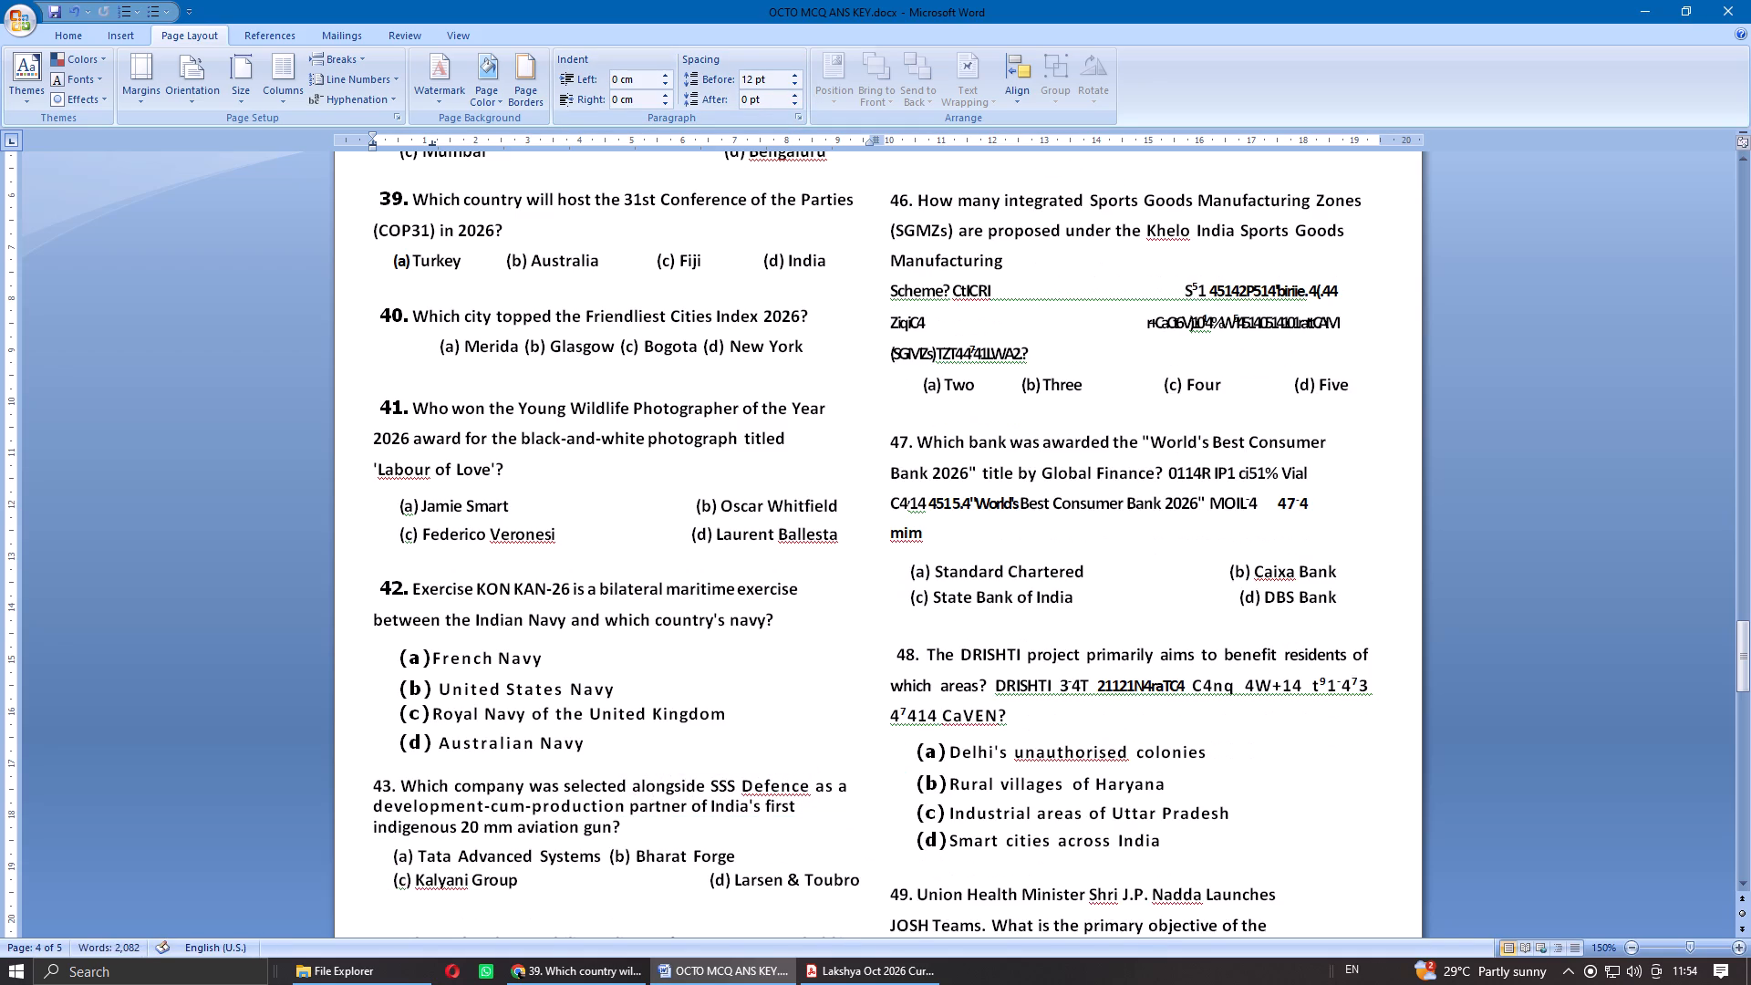
key(BackSpace)
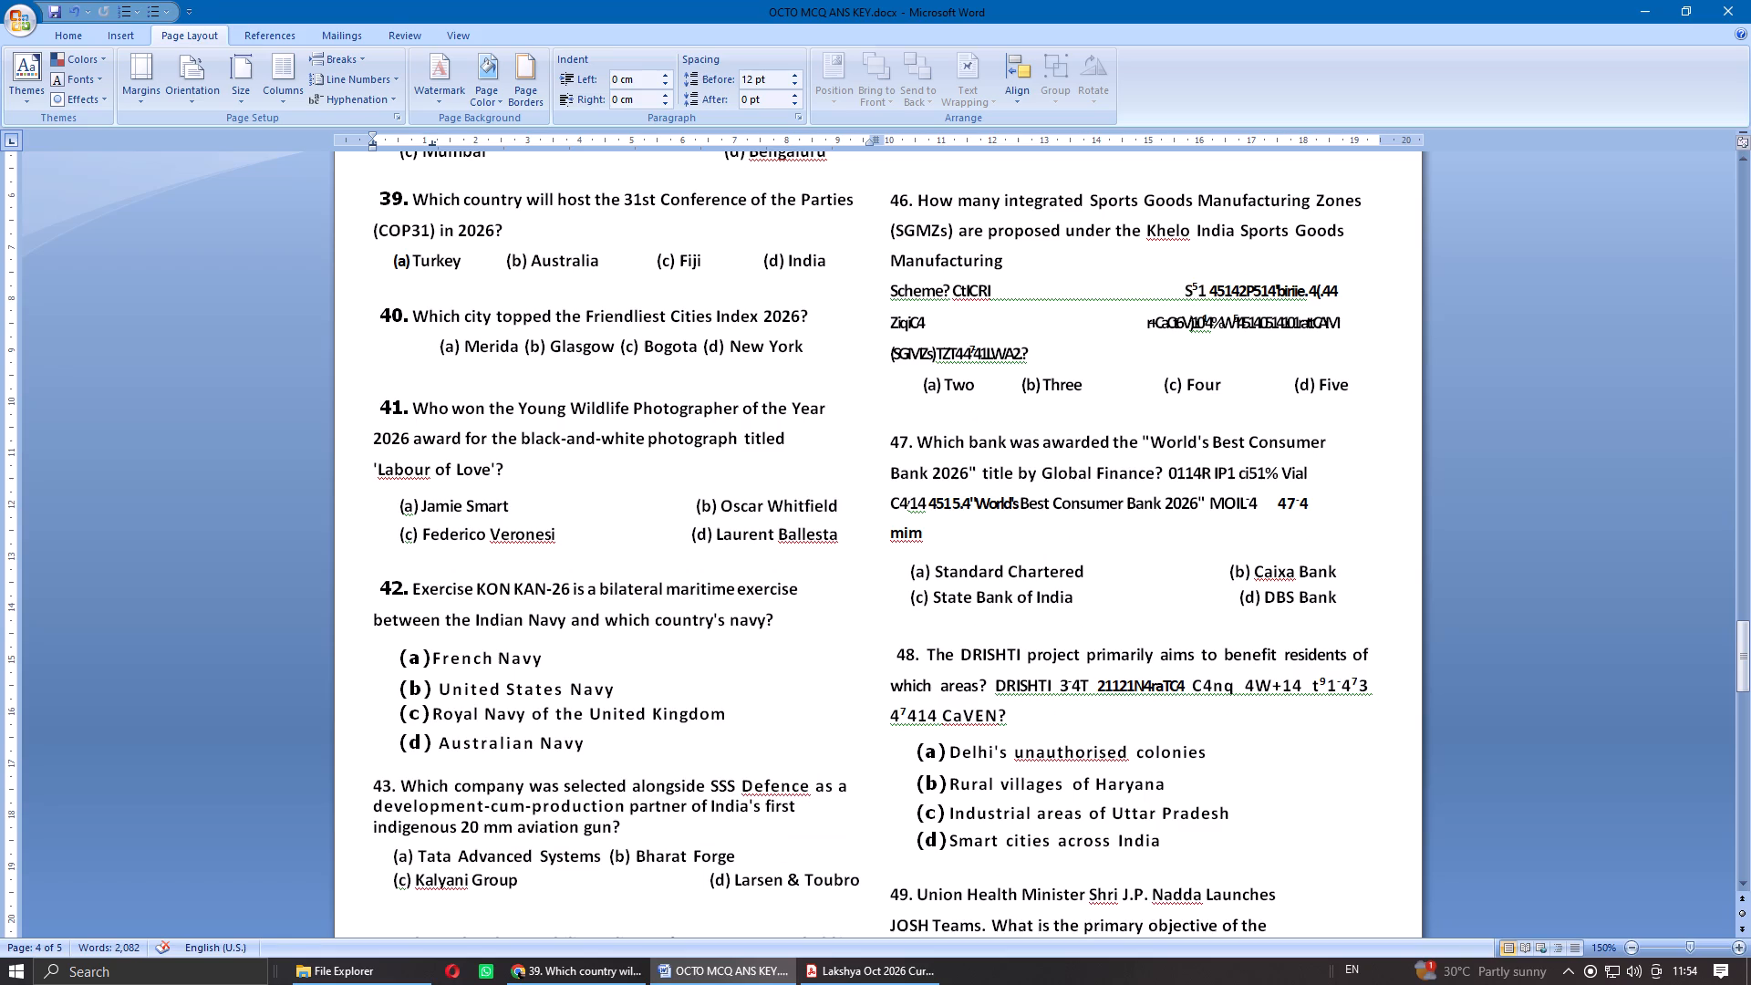
Replace the flagged word "Defence" in question 43 with the suggested spelling "Defense".
right_click(782, 789)
click(871, 501)
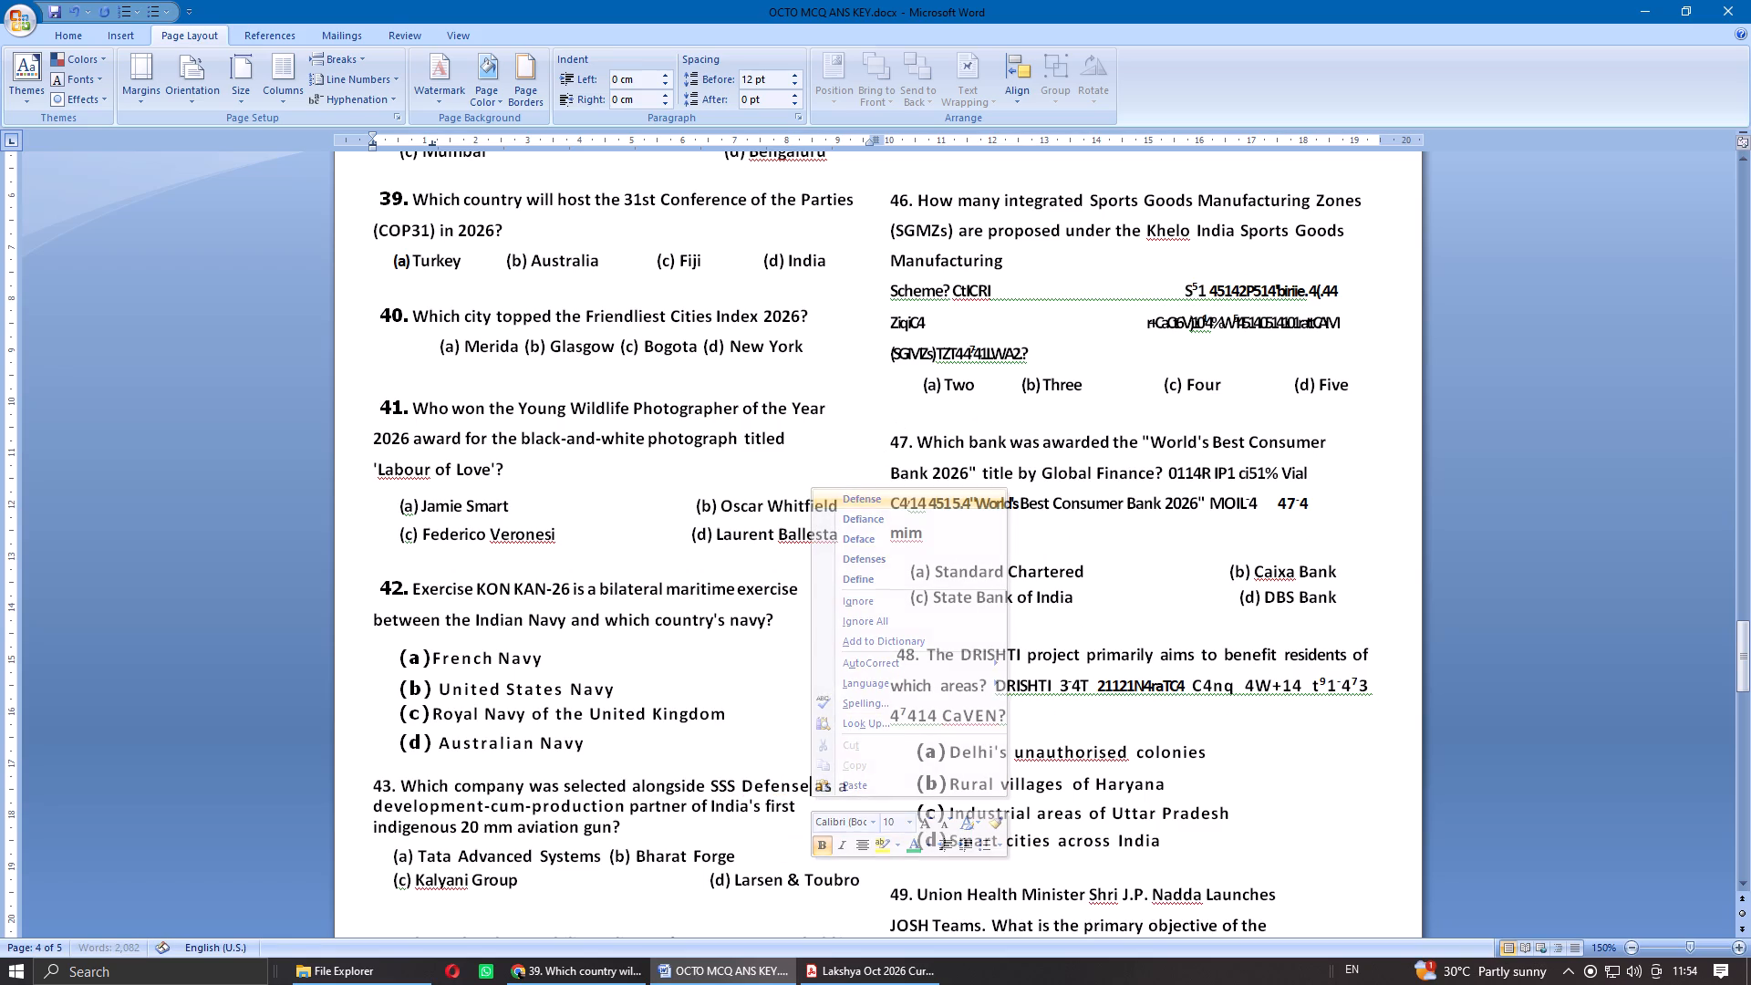
Set the spacing before question 42's options (a) French Navy and (b) United States Navy to 0 pt.
click(414, 664)
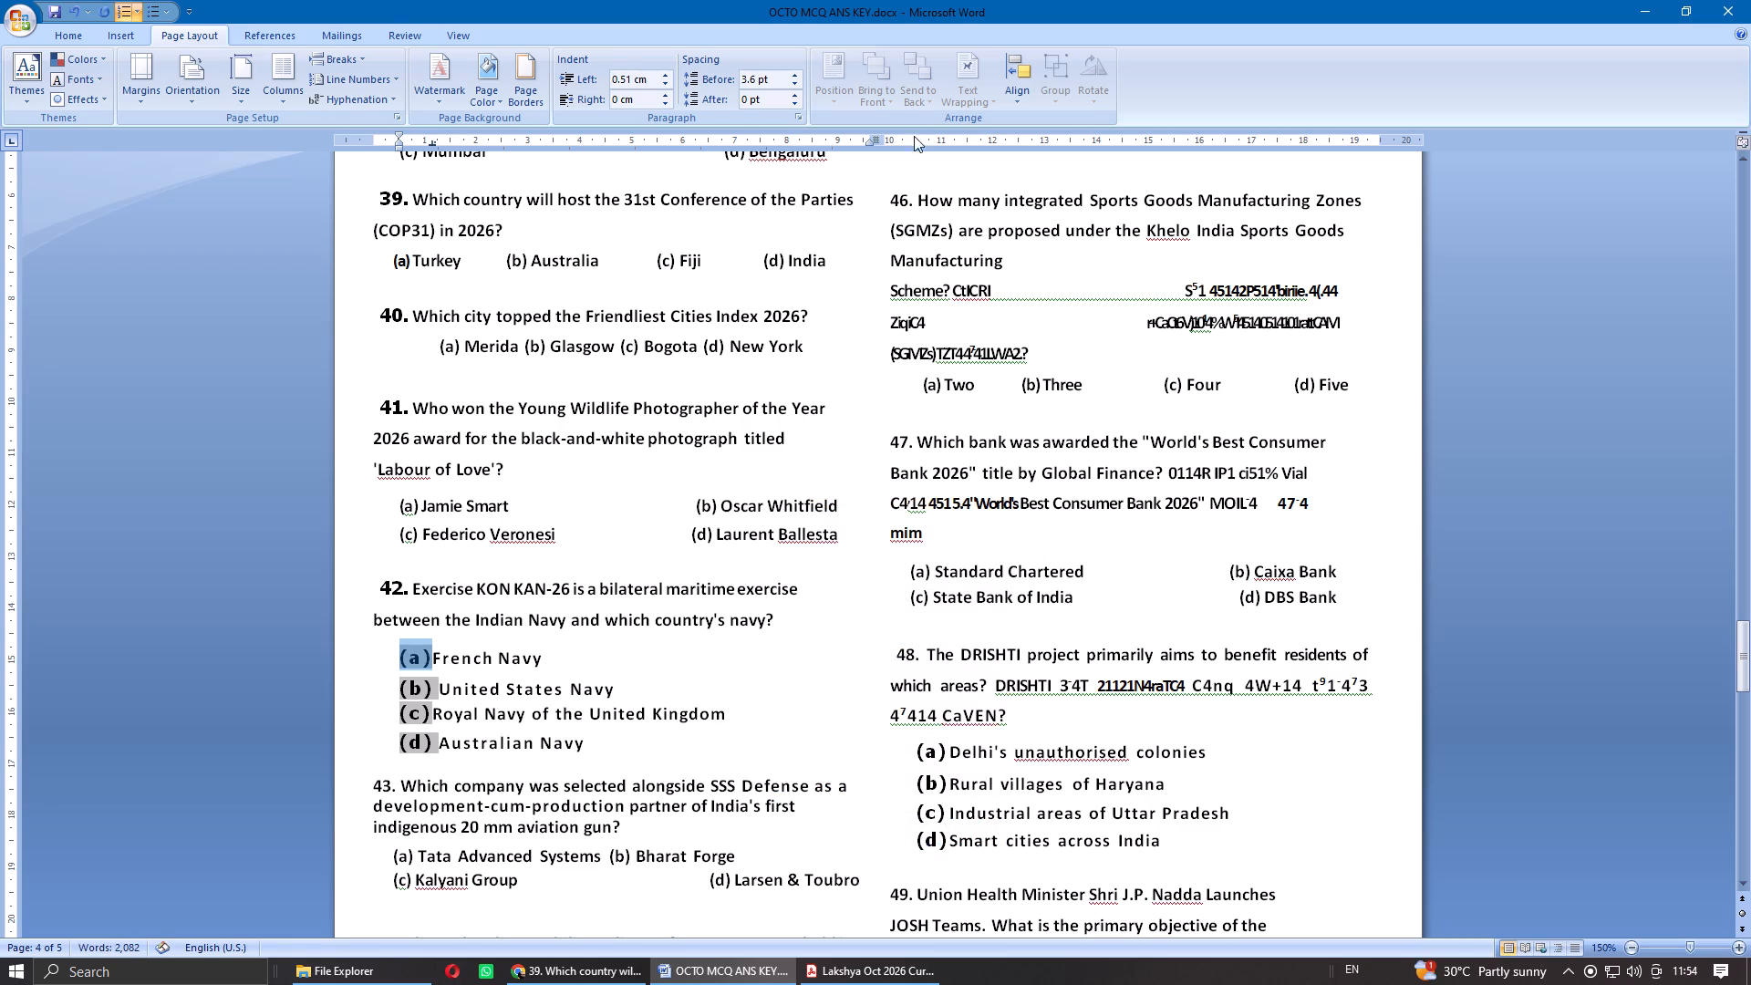
click(798, 86)
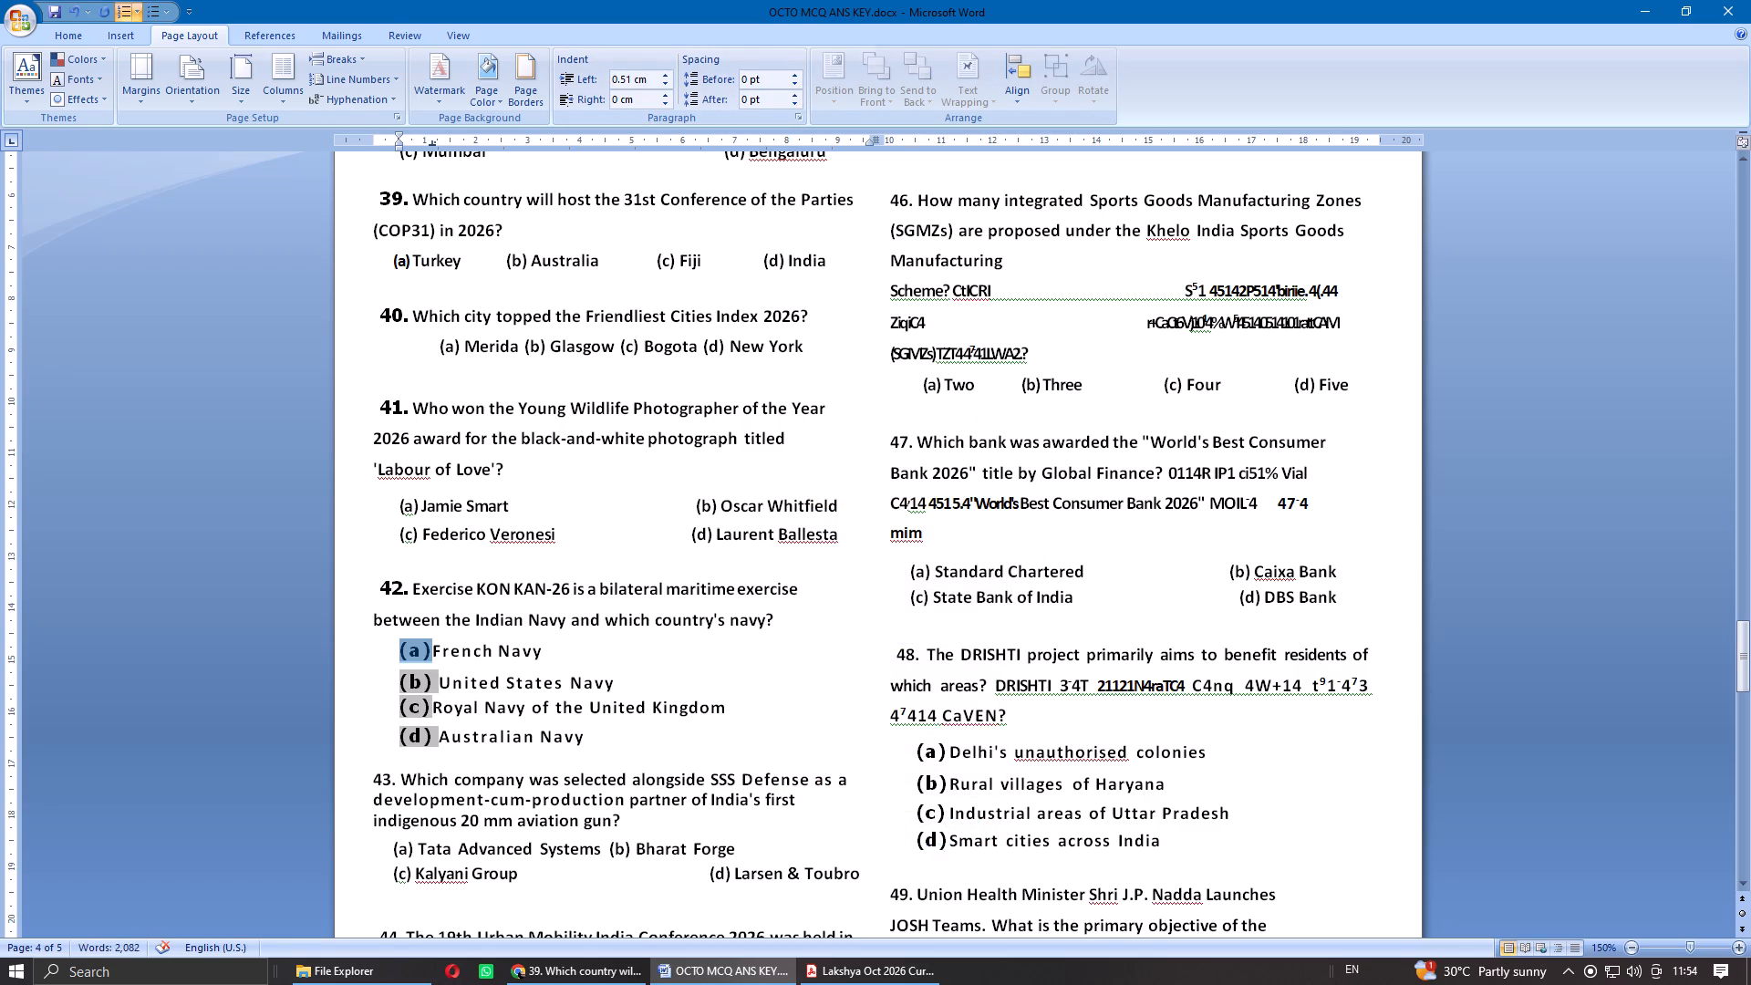
click(499, 686)
click(793, 82)
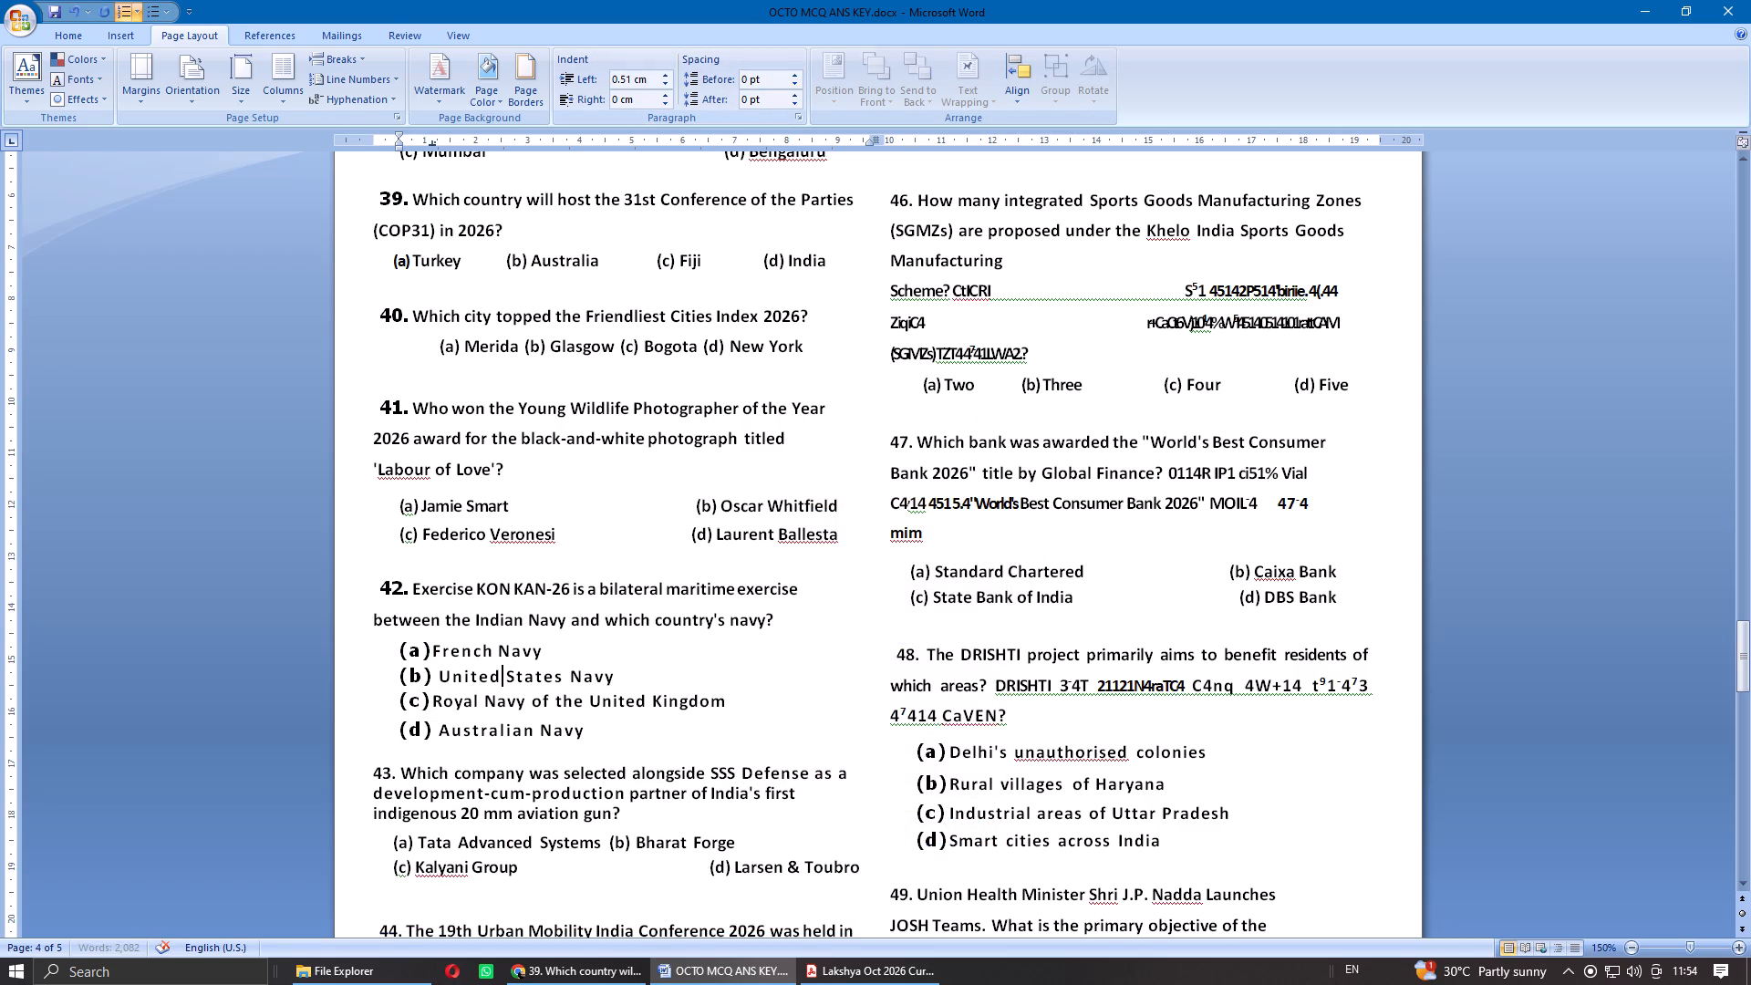
Set question 42's options (c) and (d) to a 0.4 cm left indent, with 0 pt spacing before and after option (d).
click(459, 706)
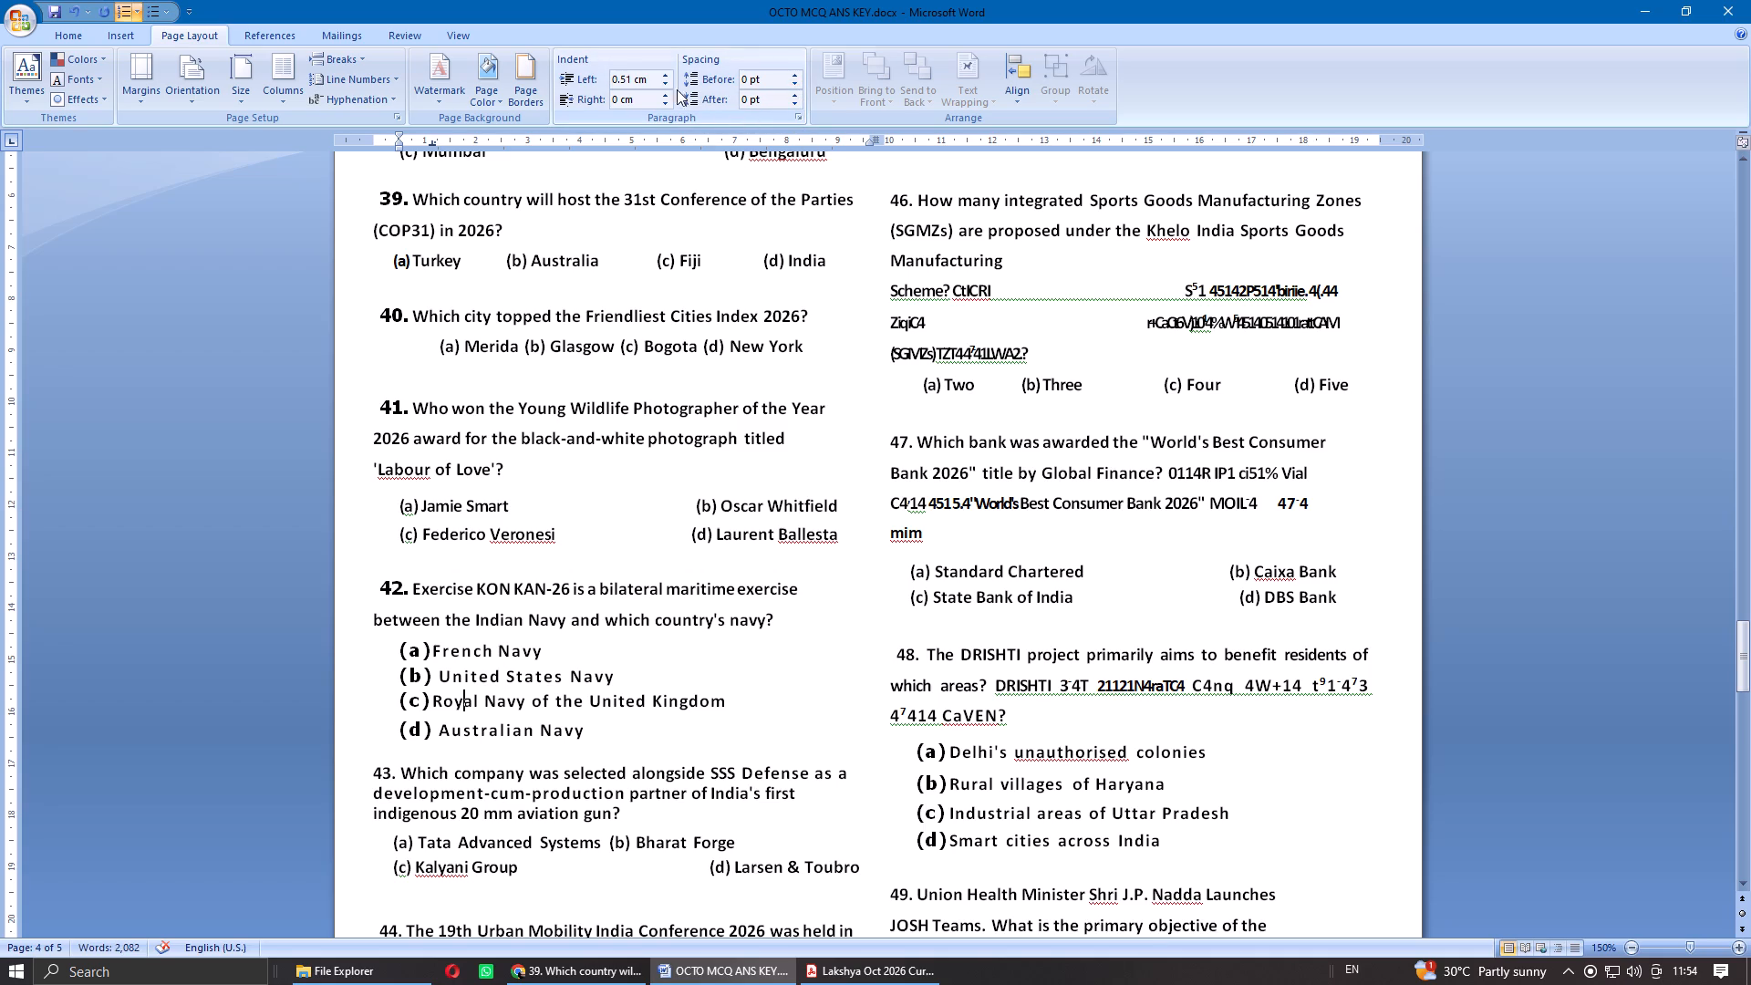
click(666, 82)
click(398, 705)
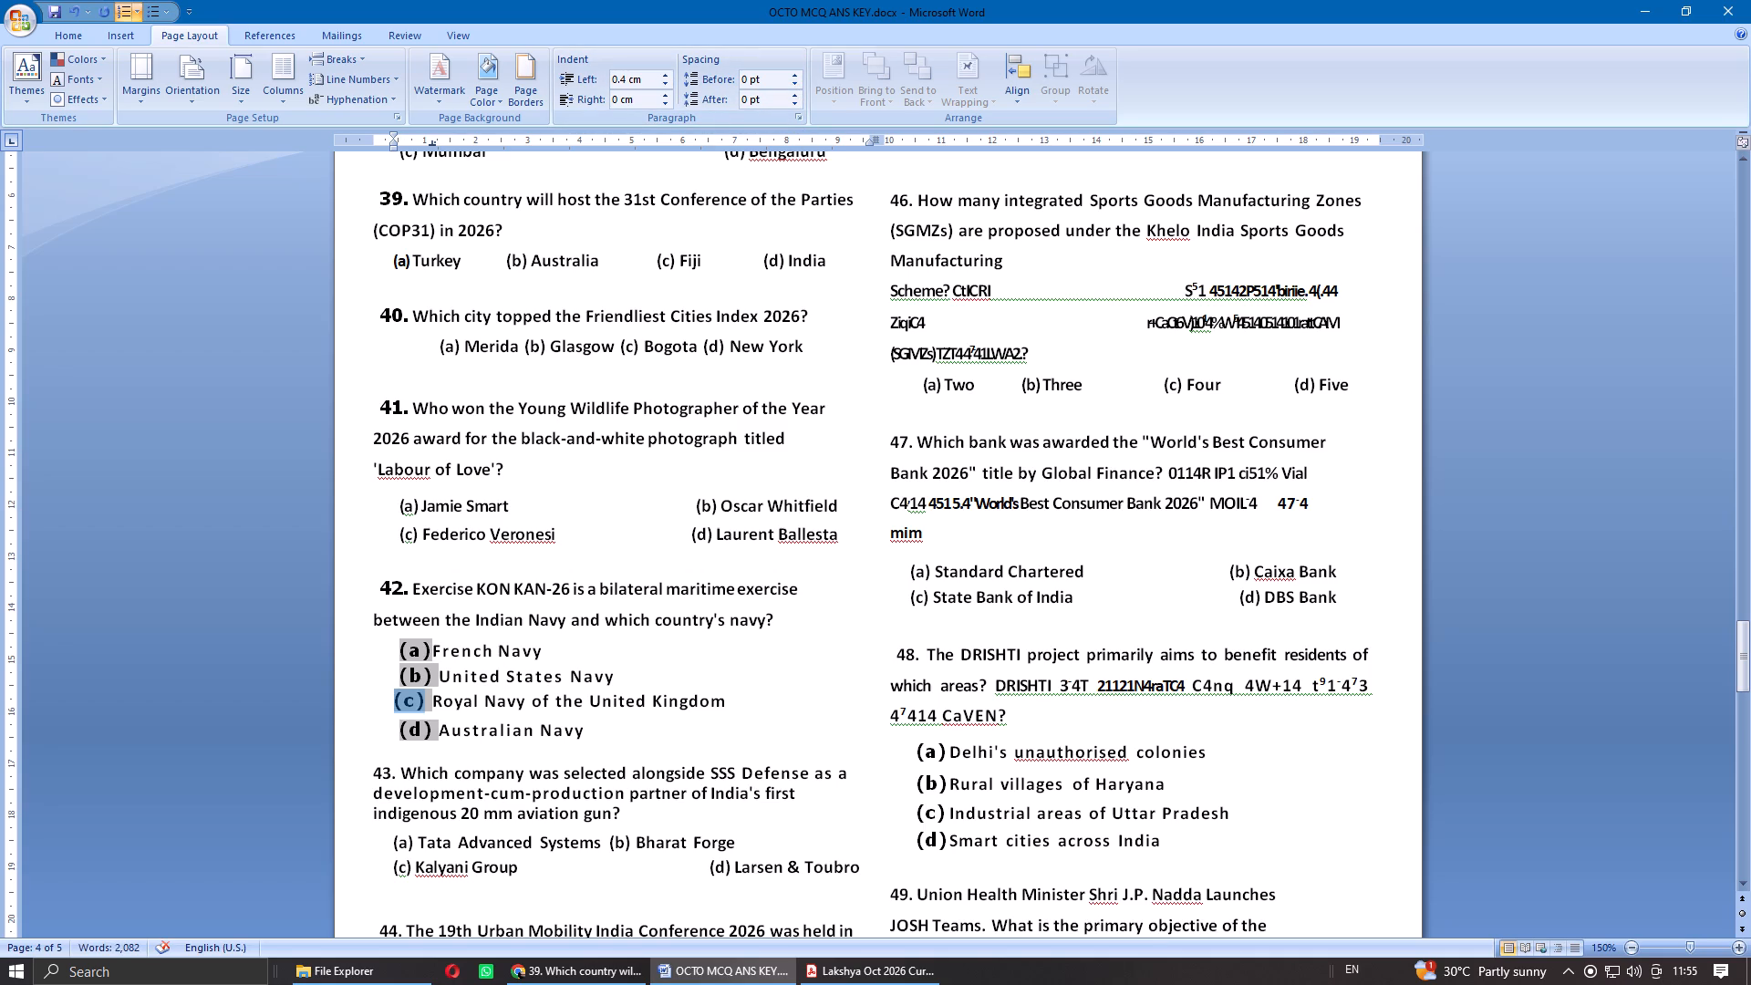
click(482, 733)
click(661, 86)
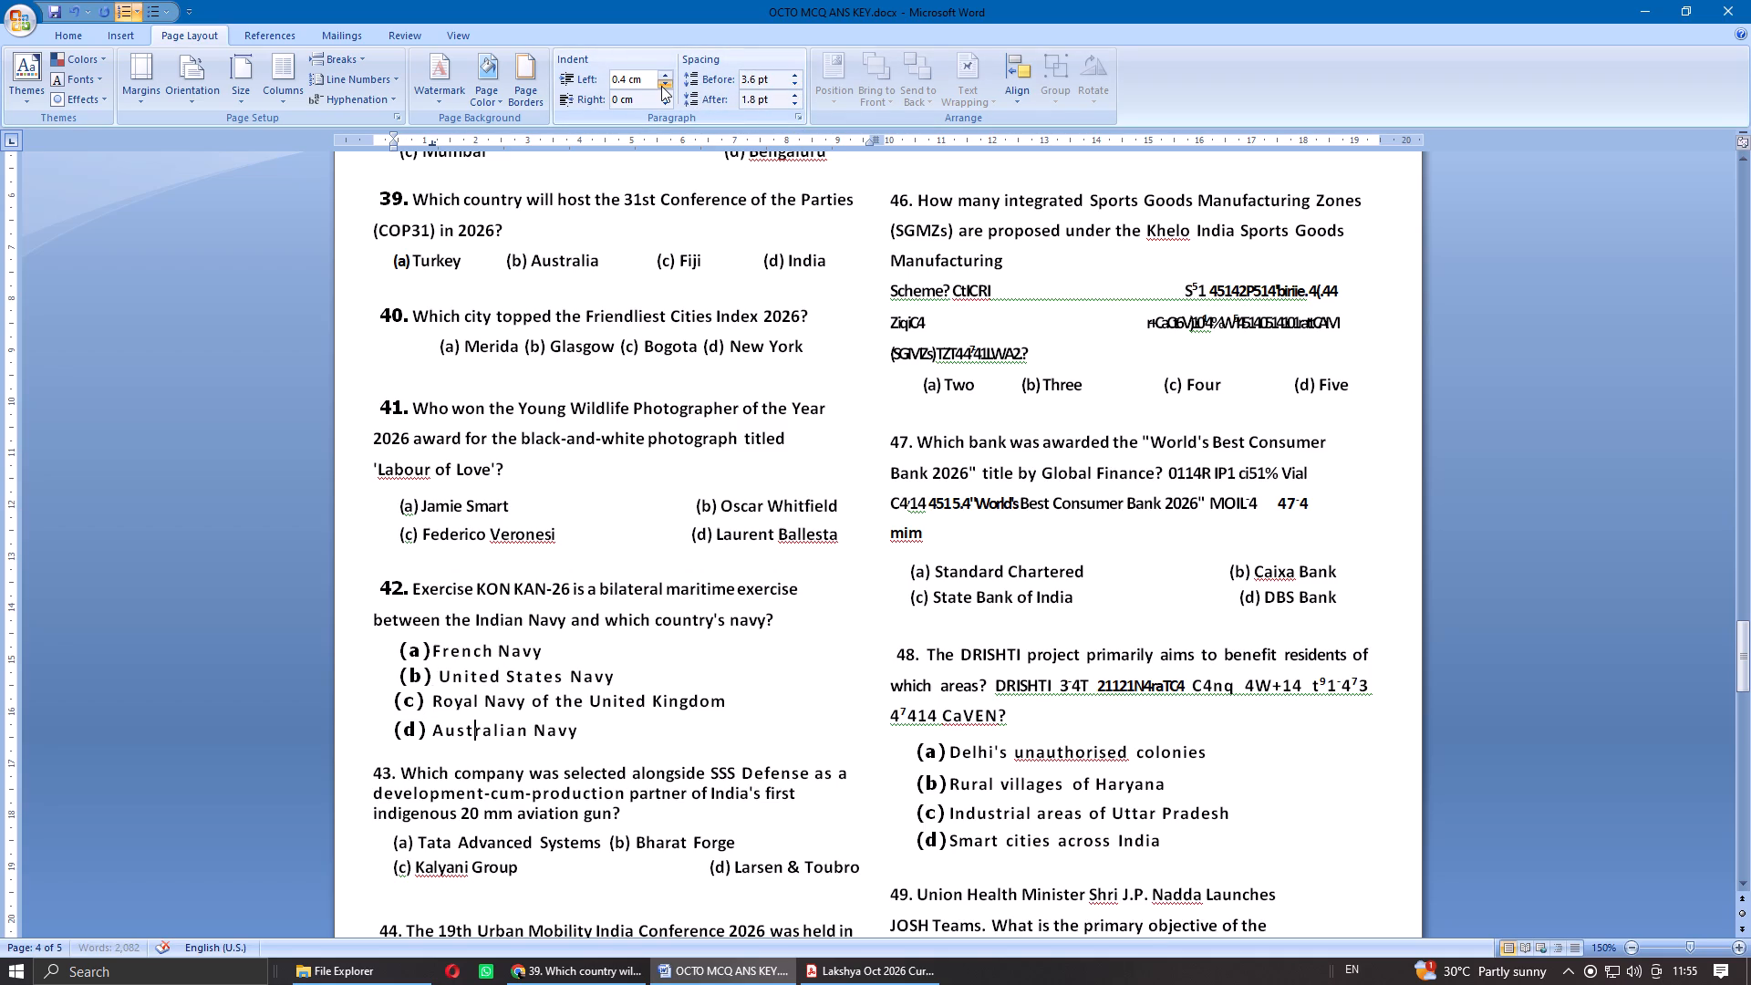
click(797, 85)
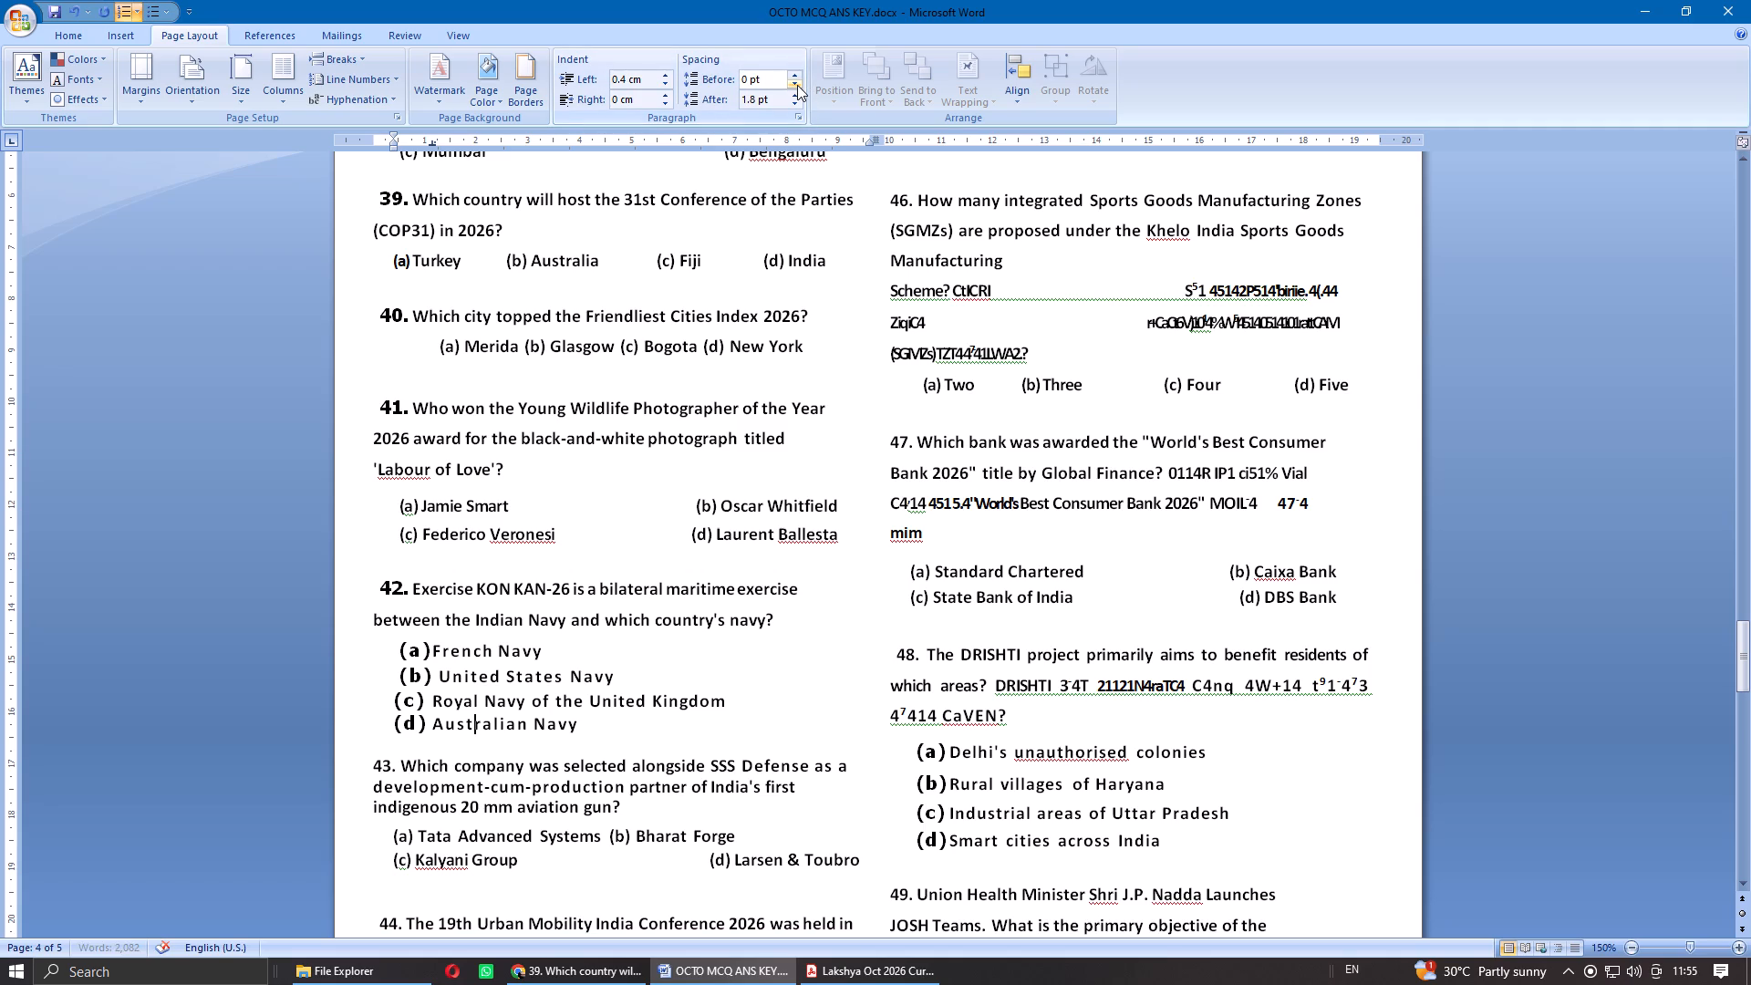
click(795, 101)
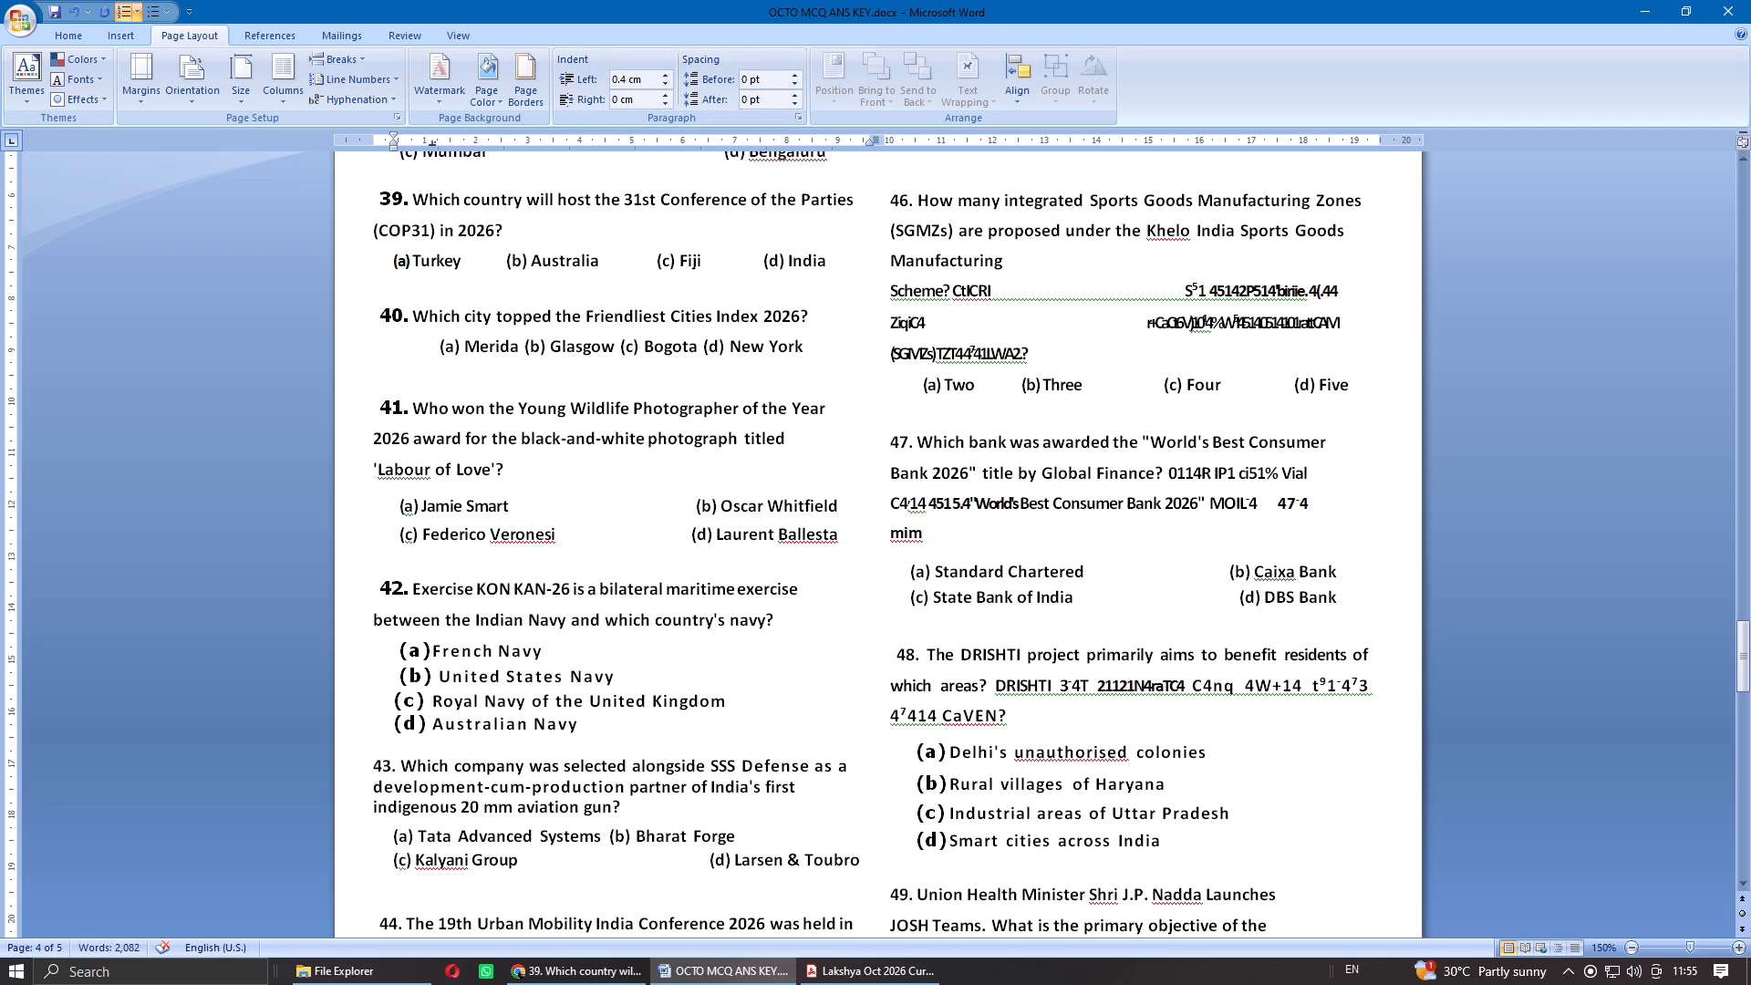
Delete the garbled text after "which place ?" in question 44.
scroll(579, 717, down, 2)
drag(678, 737, 574, 736)
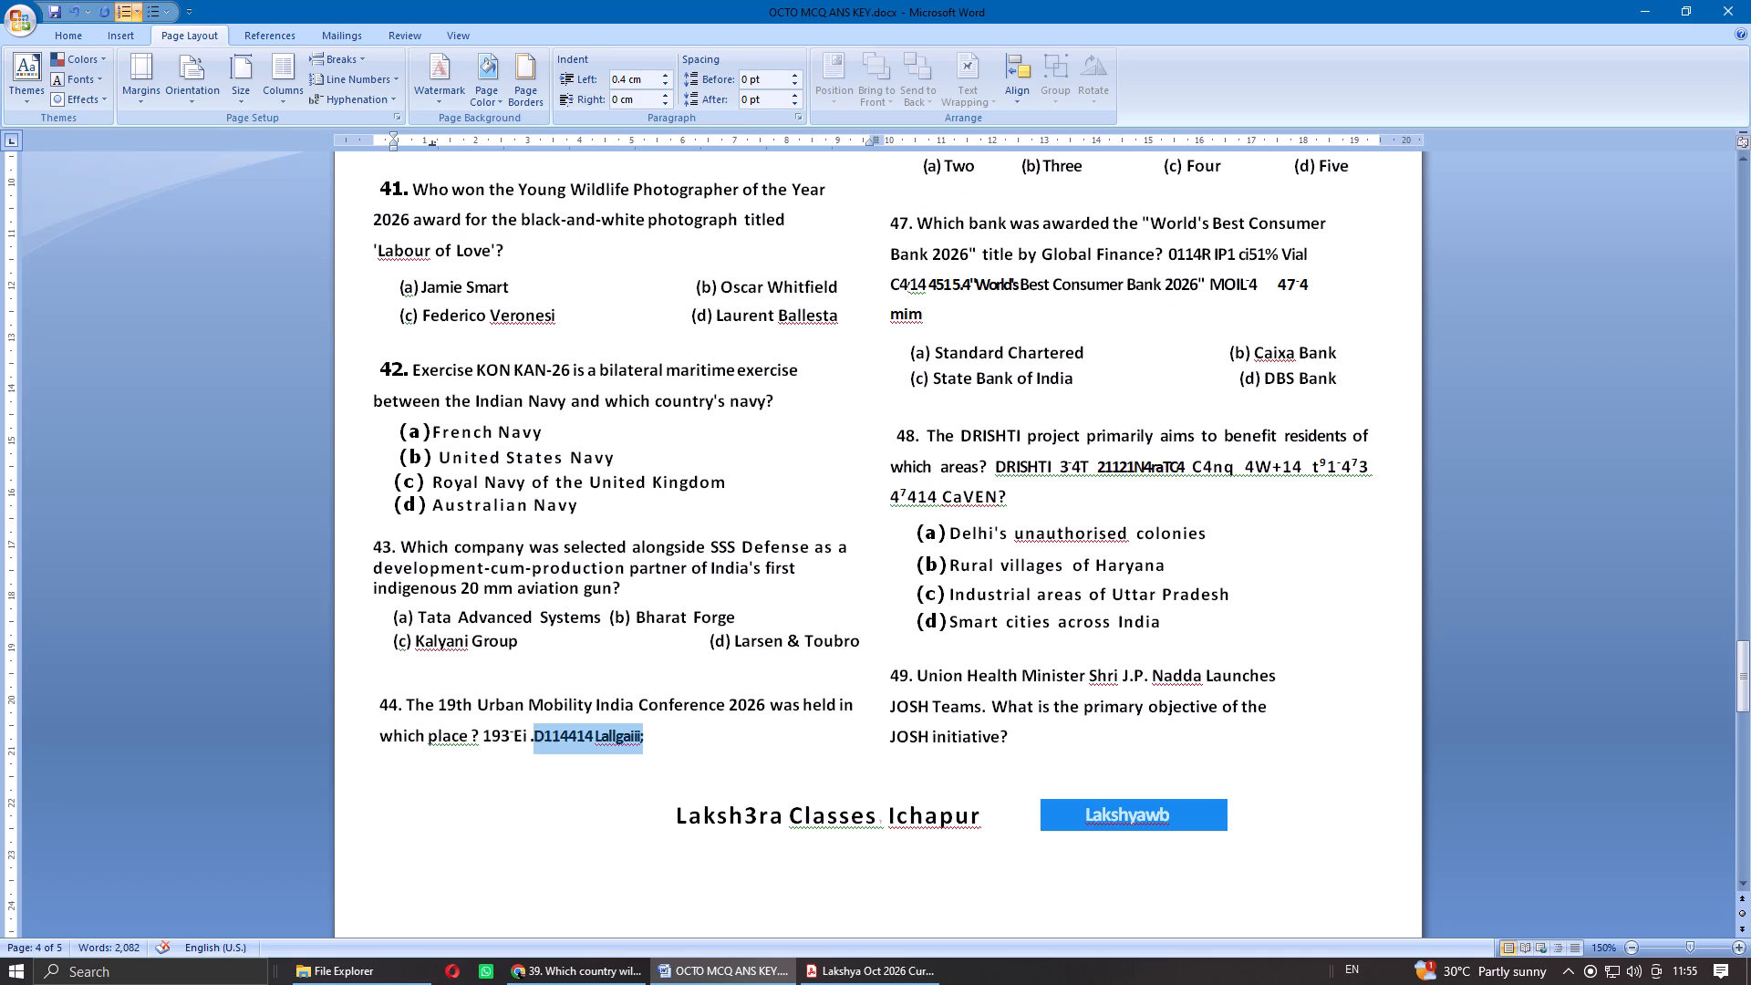
drag(574, 736, 487, 733)
key(BackSpace)
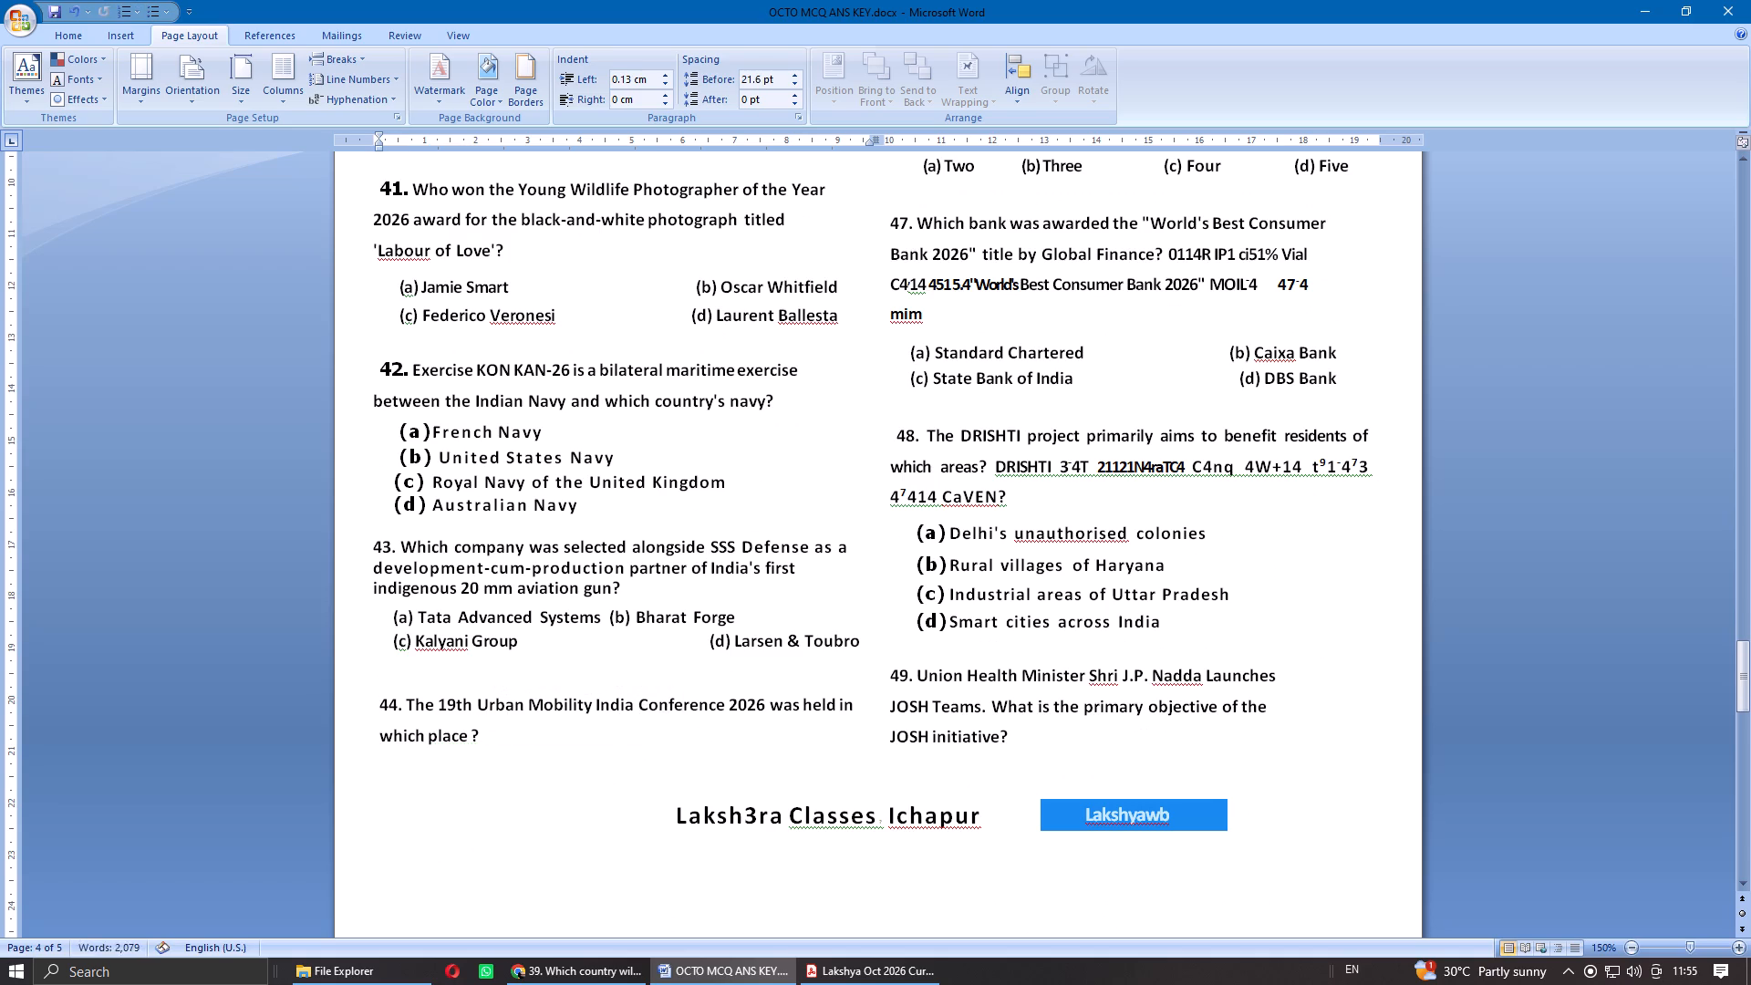
key(BackSpace)
Remove the "Laksh3ra Classes Ichapur" and "Lakshyawb" table below questions 44 and 49, including its text.
click(1023, 811)
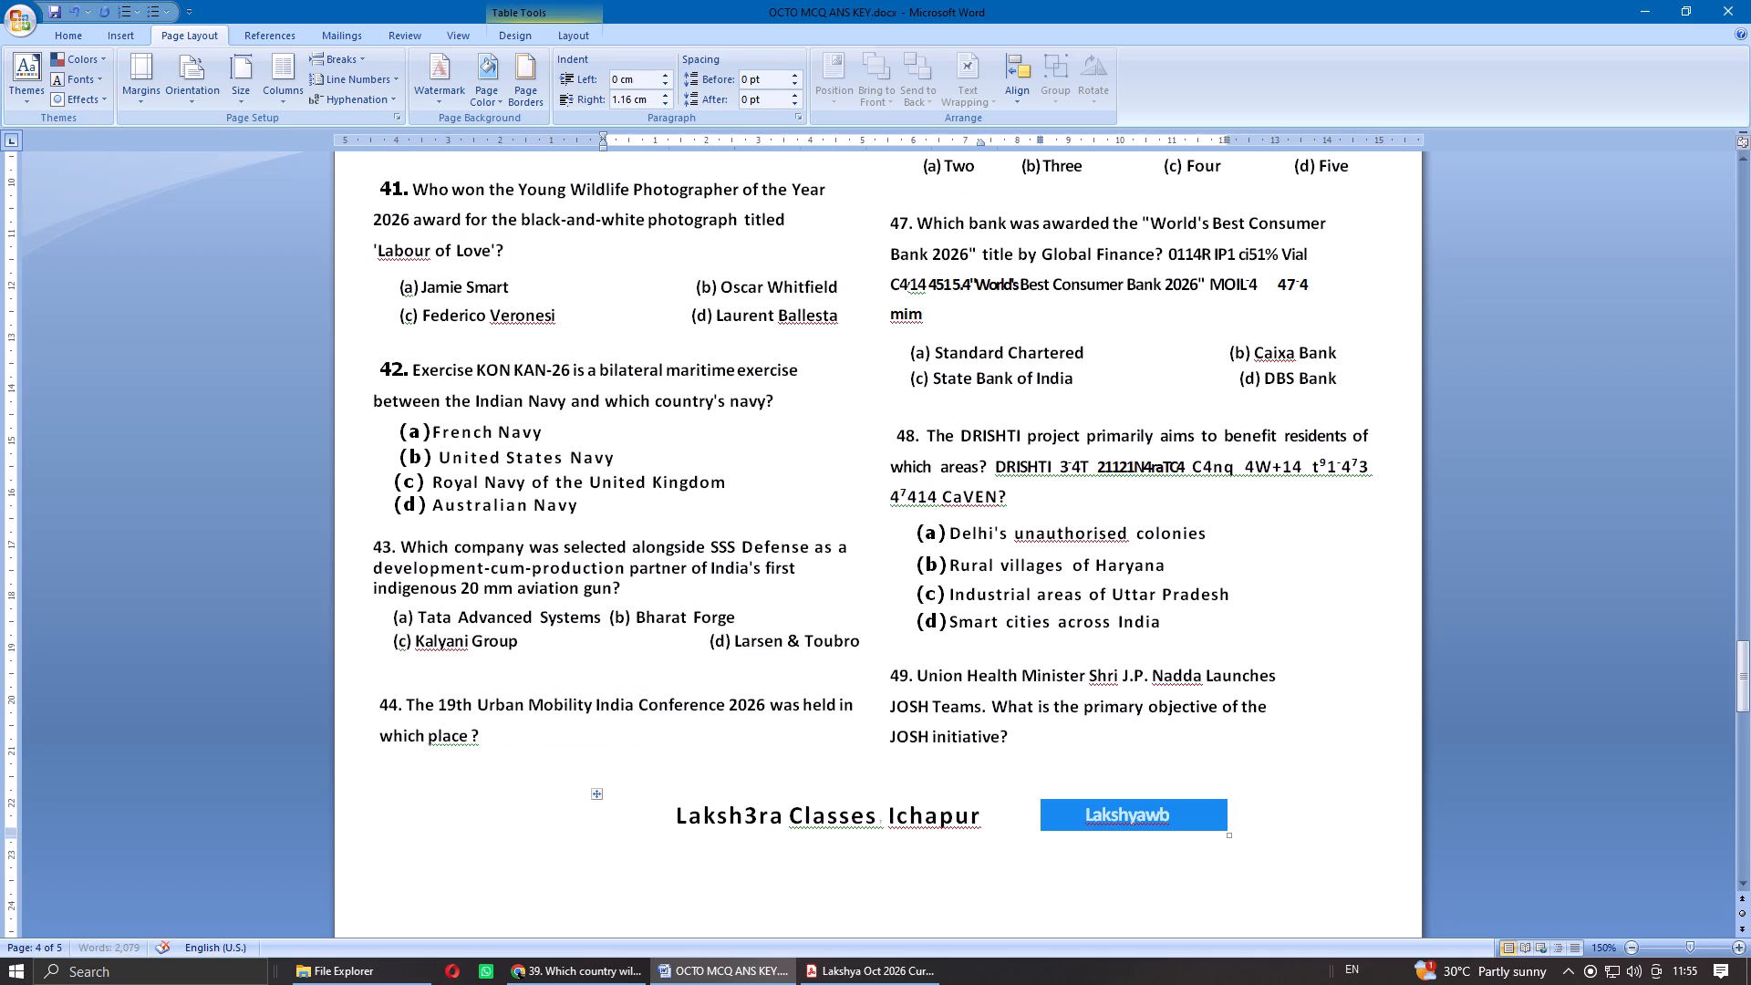
key(BackSpace)
key(BackSpace)
key(BackSpace)
key(BackSpace)
key(BackSpace)
key(BackSpace)
key(BackSpace)
key(BackSpace)
key(BackSpace)
key(BackSpace)
key(BackSpace)
key(BackSpace)
key(BackSpace)
key(BackSpace)
key(BackSpace)
key(BackSpace)
key(BackSpace)
key(BackSpace)
key(BackSpace)
key(BackSpace)
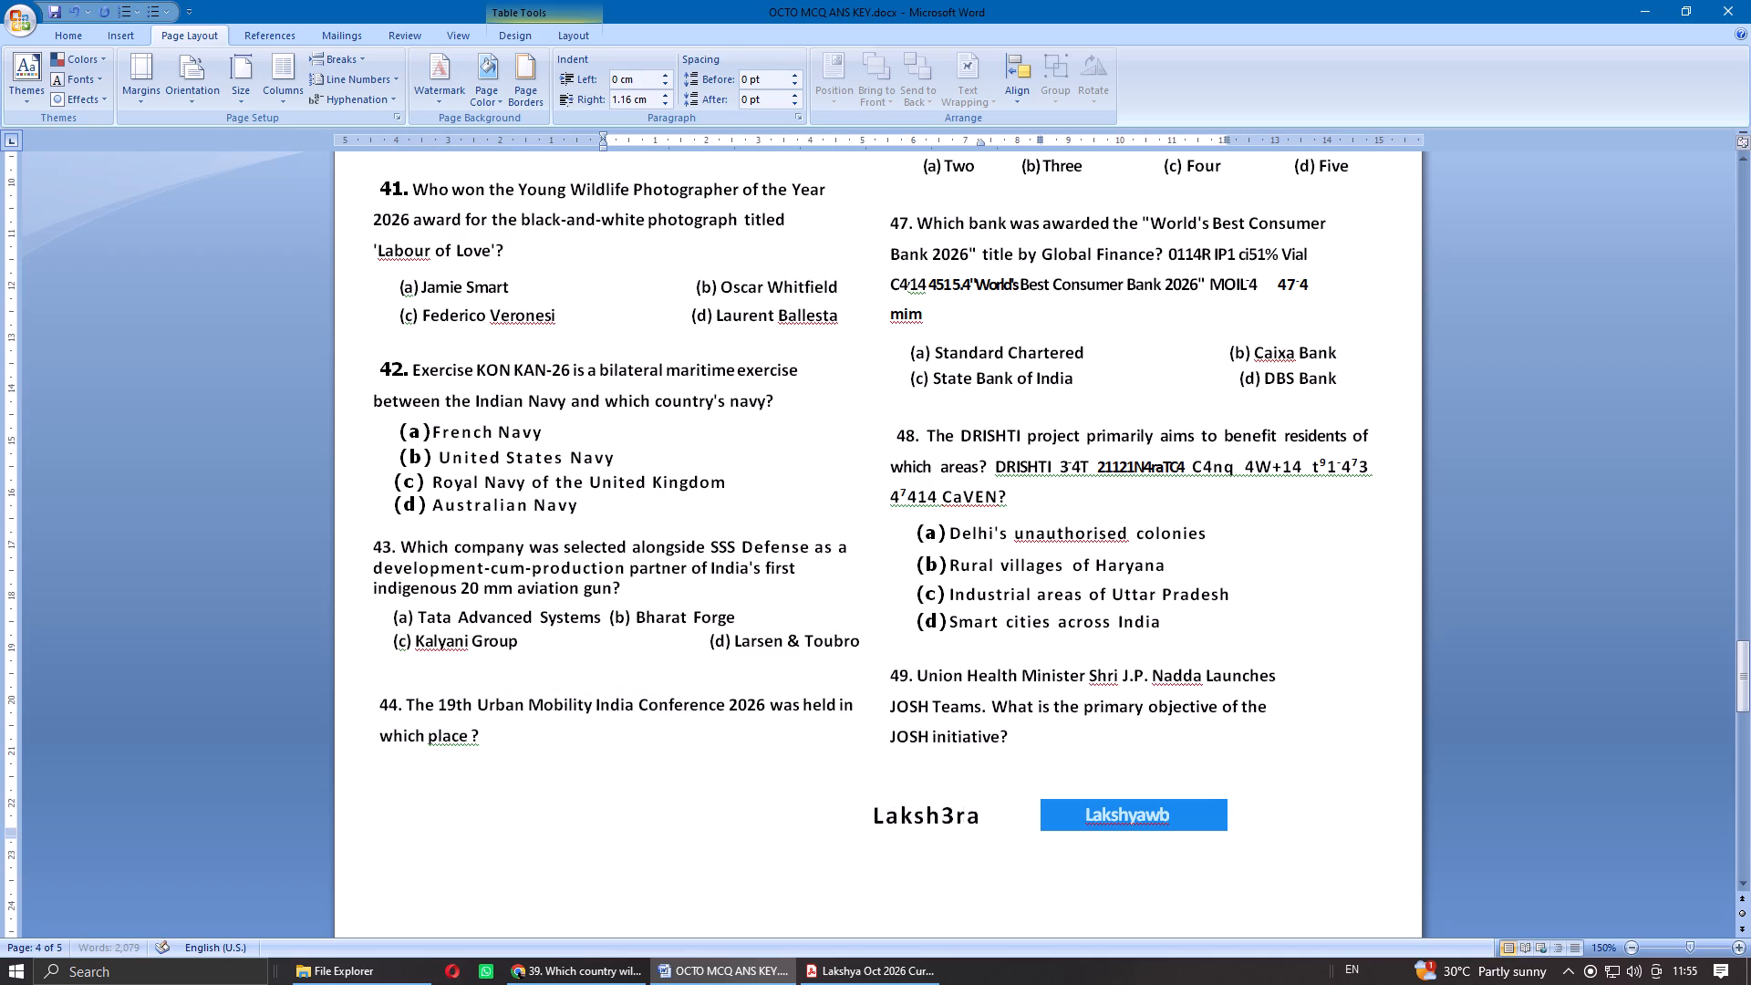
key(BackSpace)
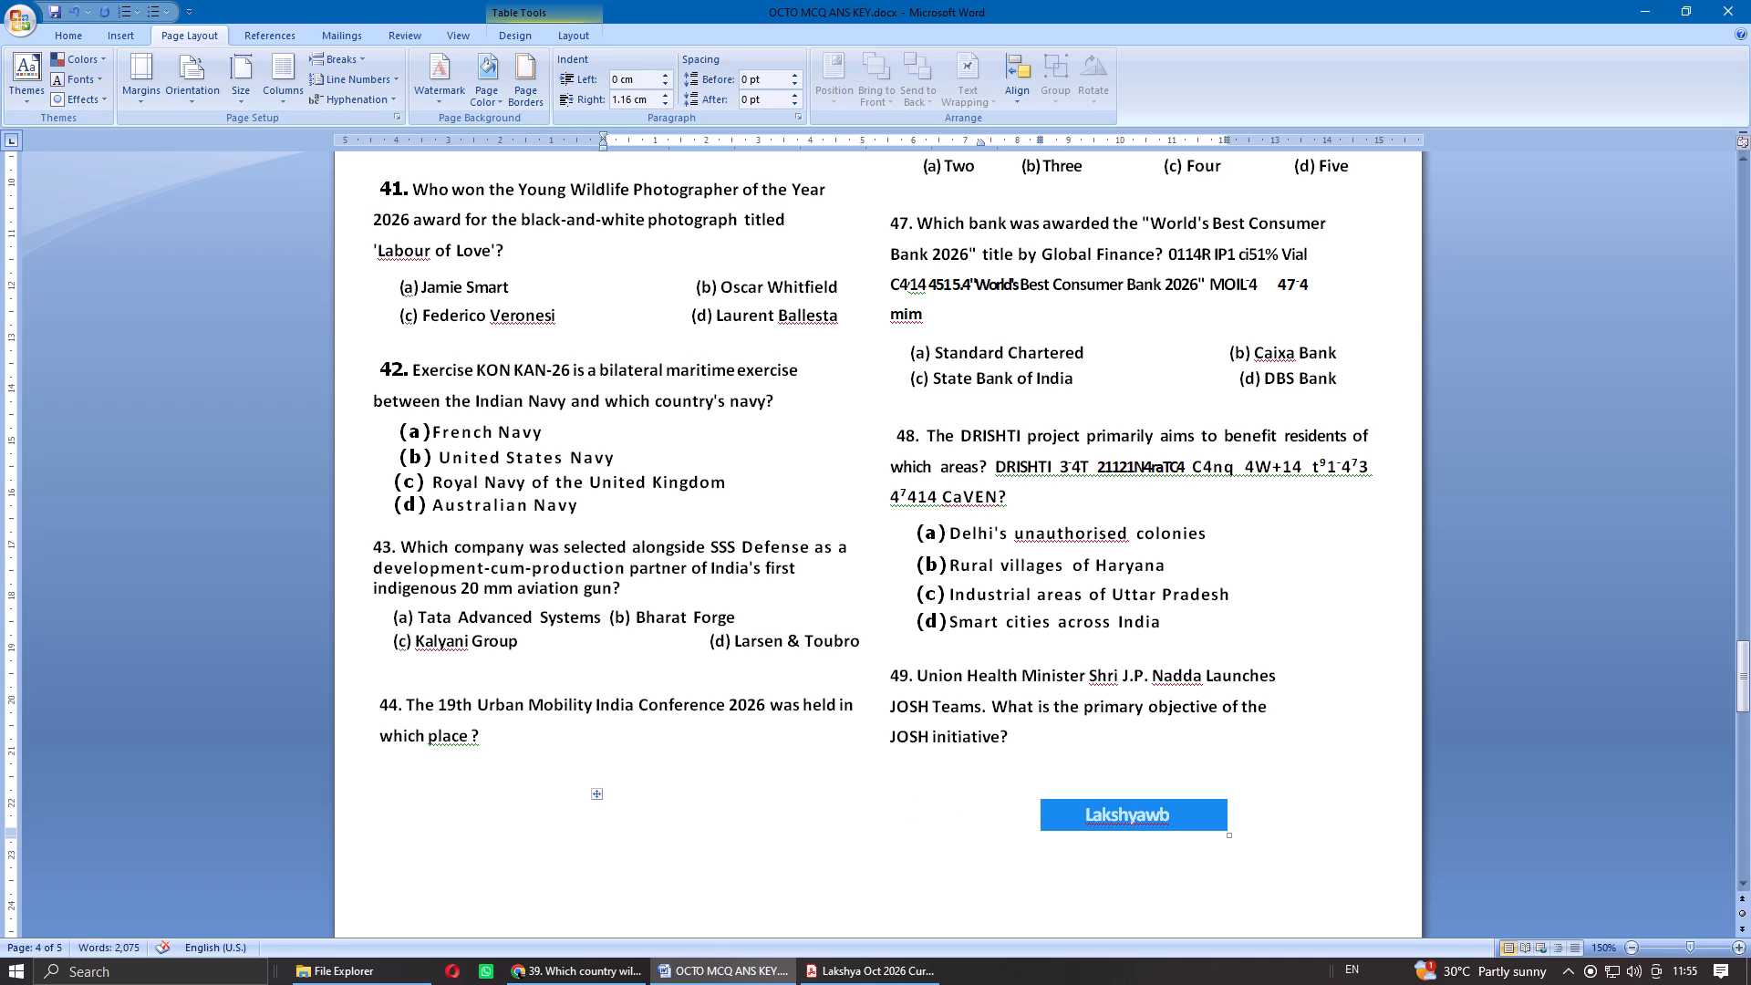
click(596, 795)
right_click(596, 795)
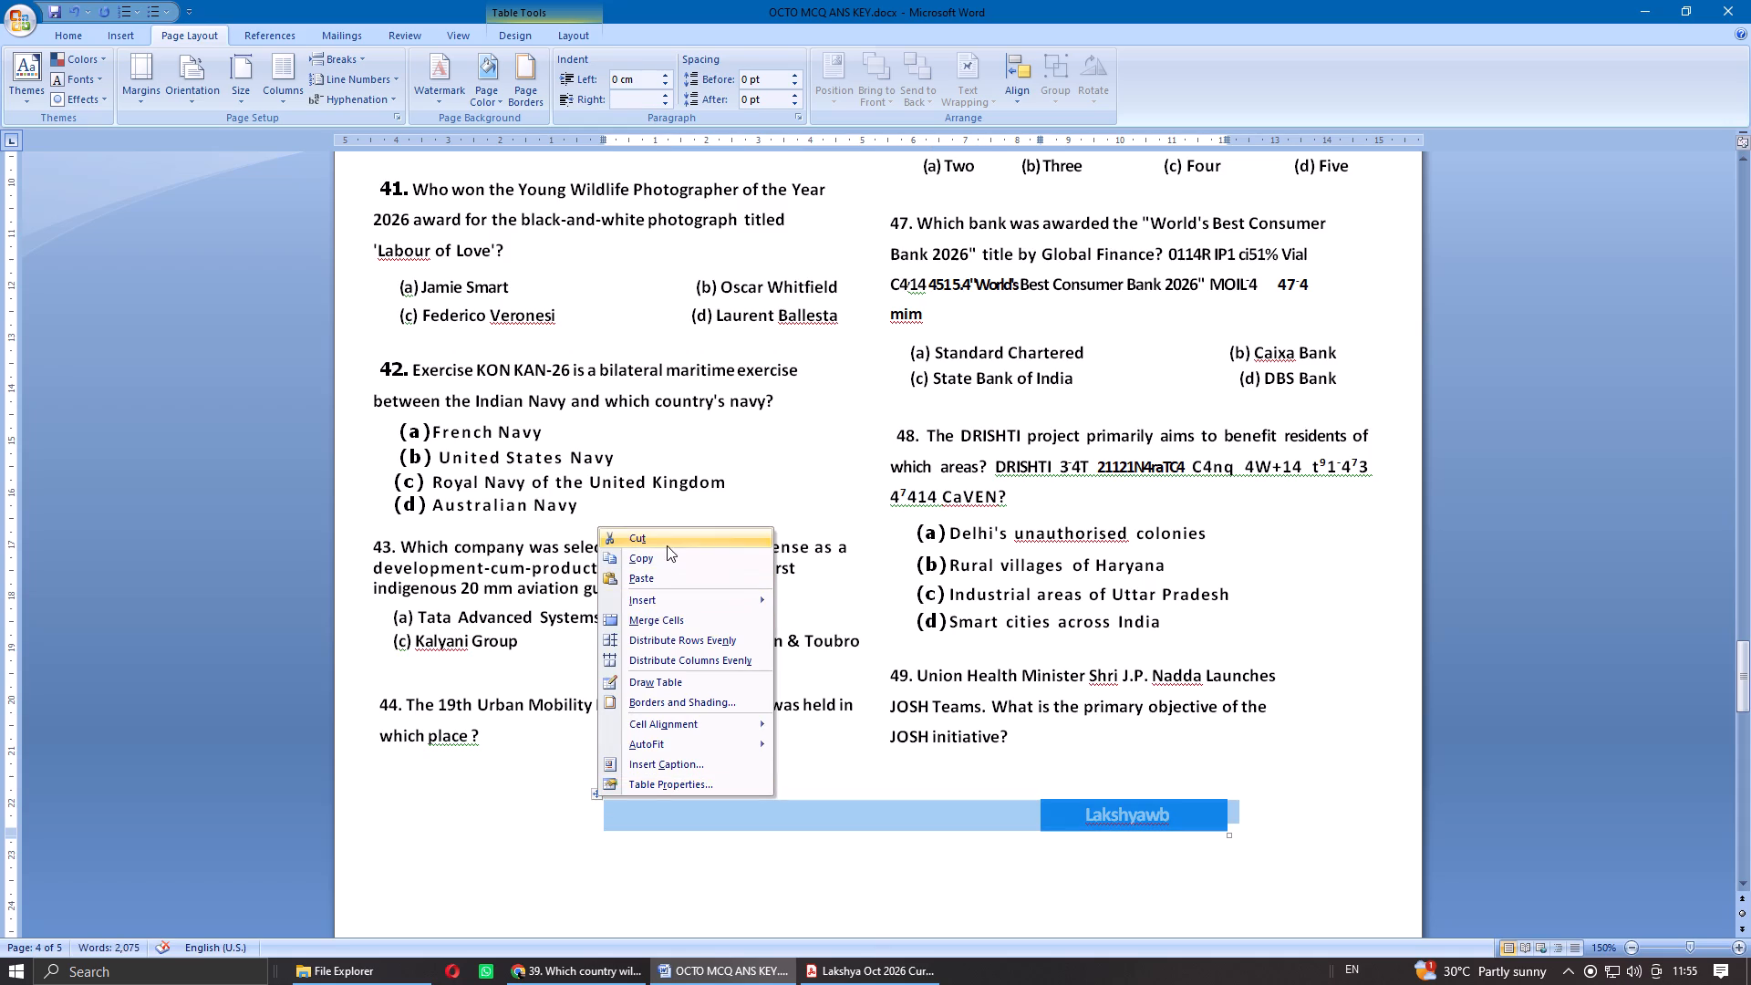
click(667, 545)
click(762, 852)
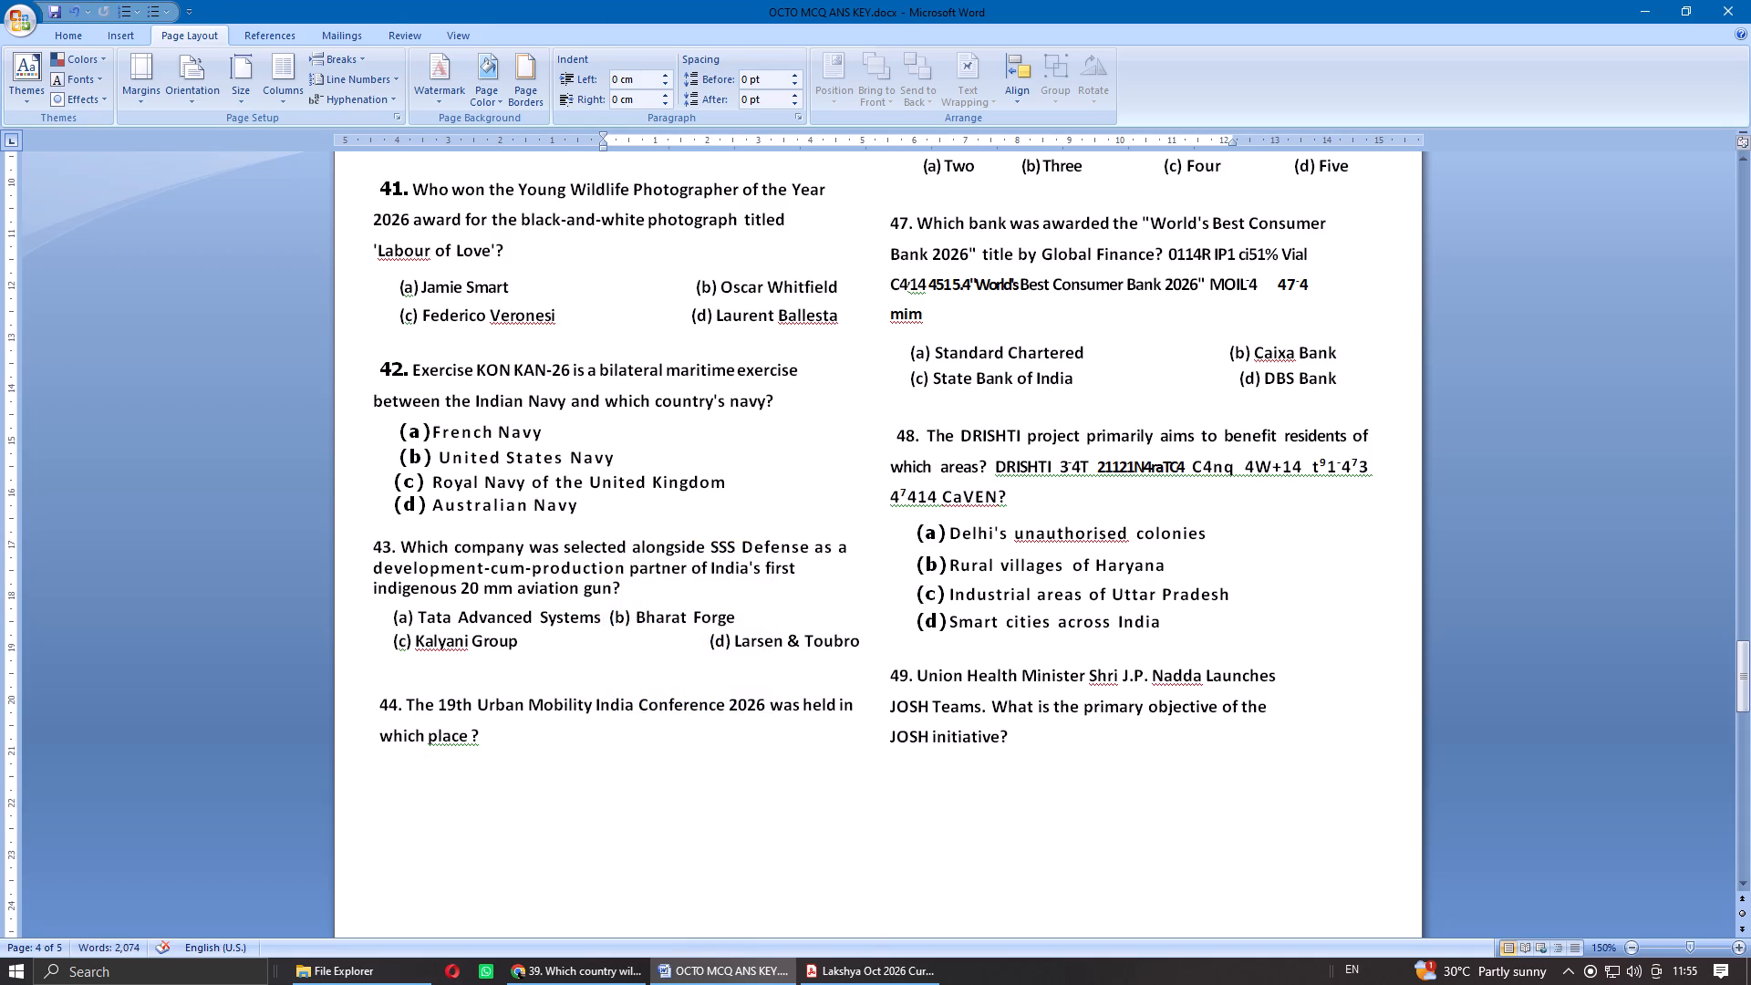
key(BackSpace)
key(BackSpace)
key(BackSpace)
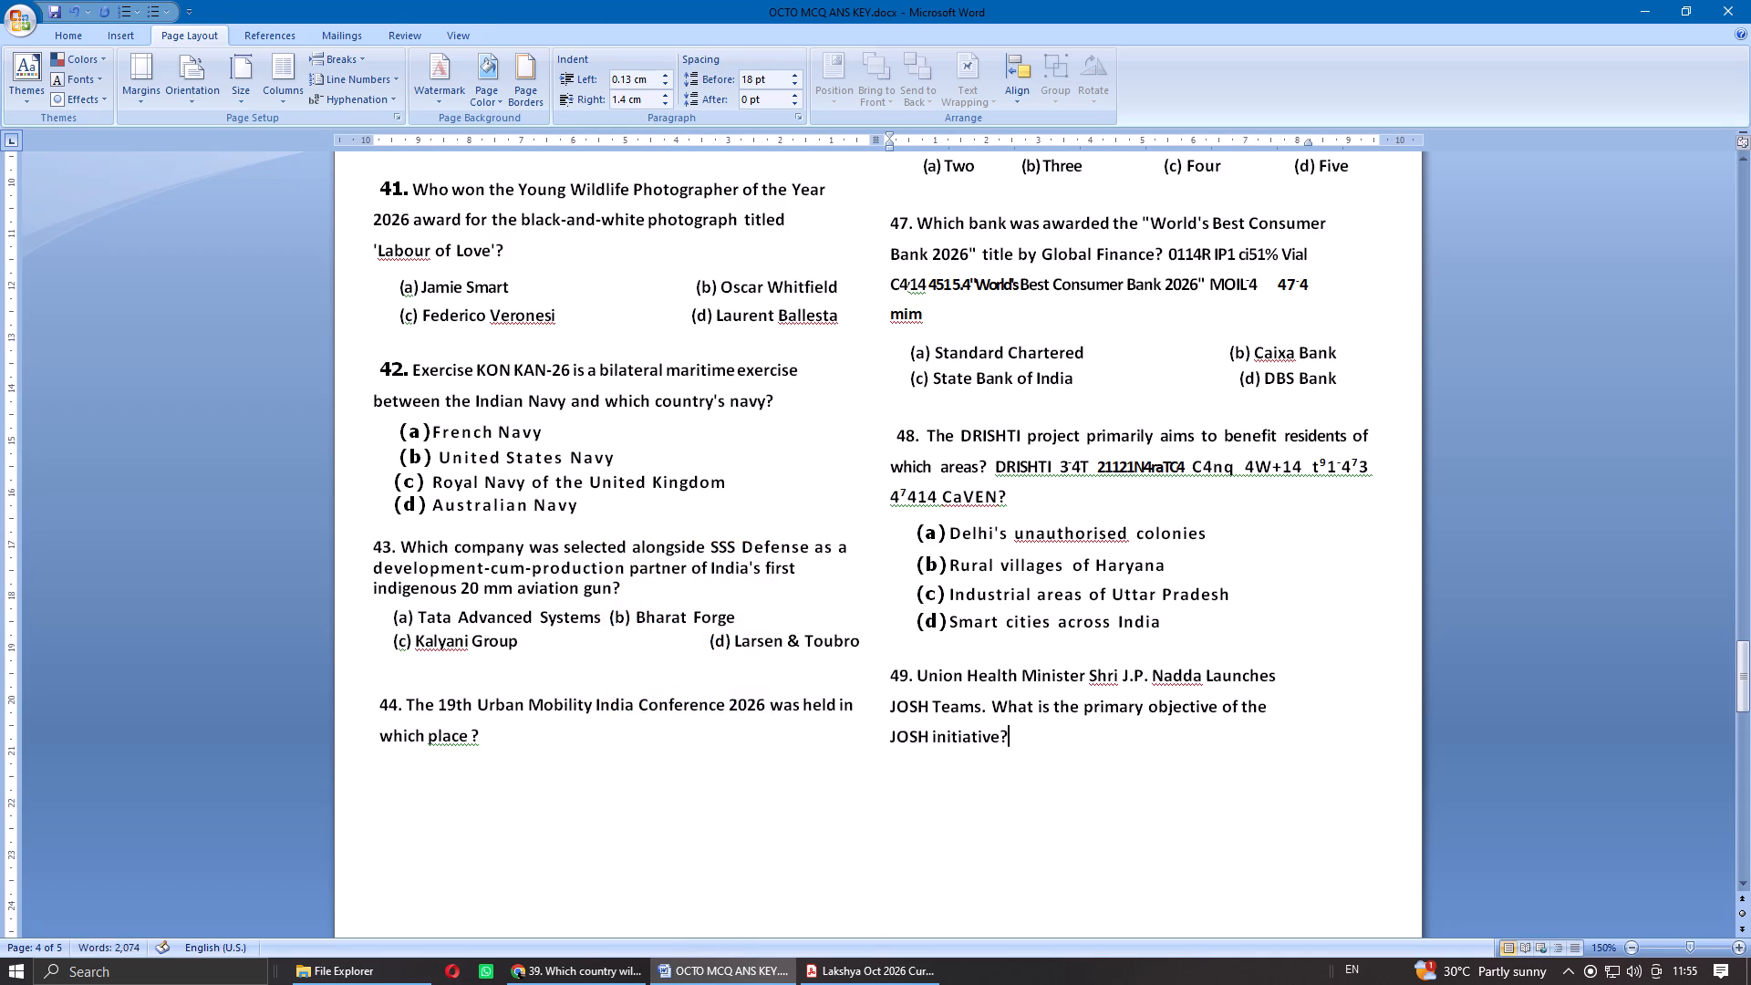
Delete the garbled line above the Bhubaneswar, New Delhi, Indore and Pune options, joining them to the end of question 44.
scroll(1196, 727, up, 8)
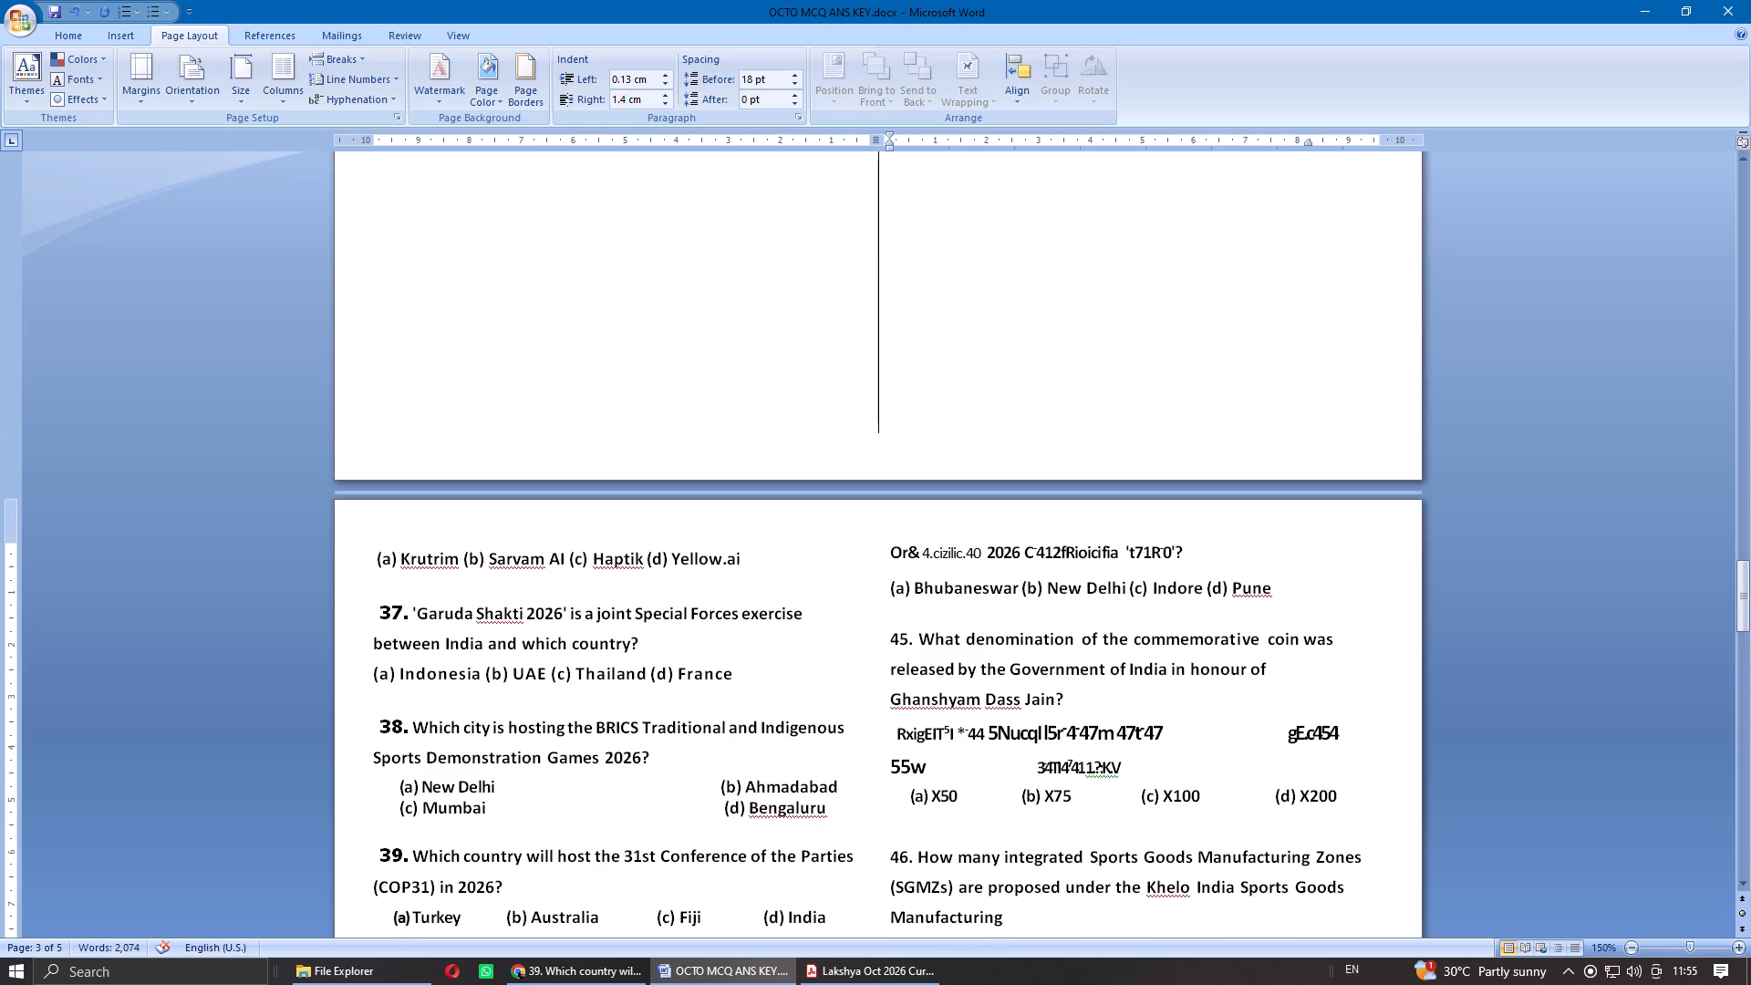
drag(1207, 553, 892, 549)
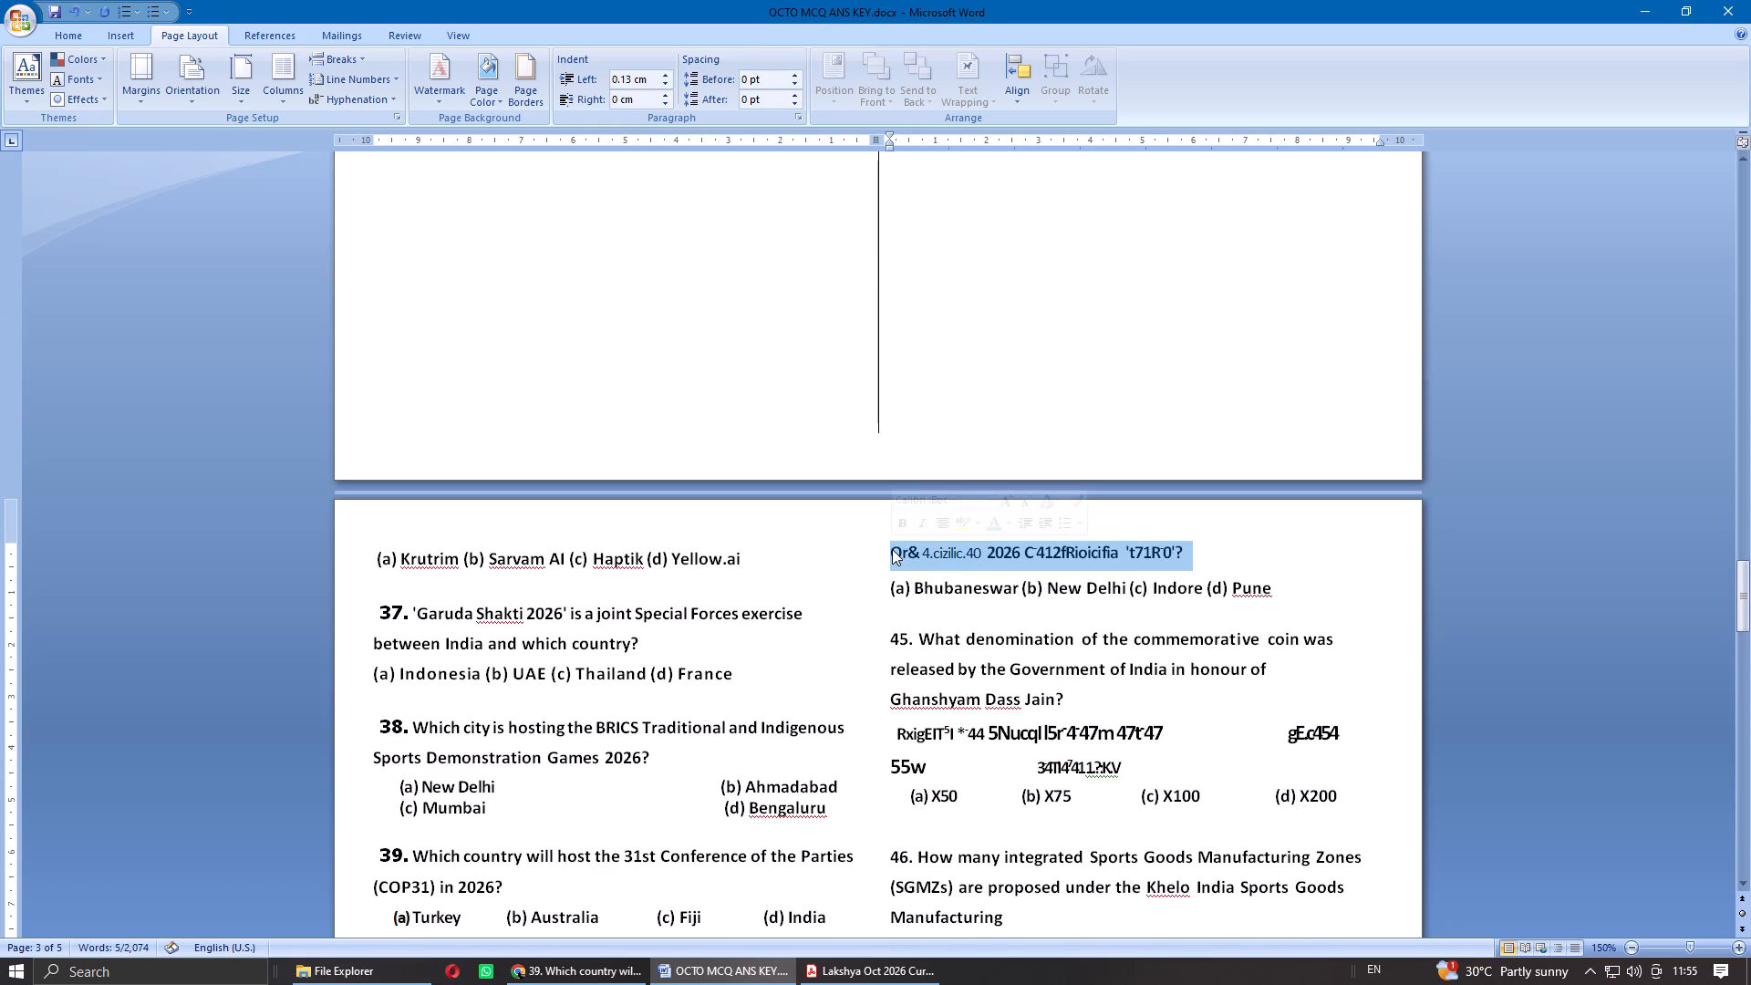
key(BackSpace)
key(BackSpace)
key(BackSpace)
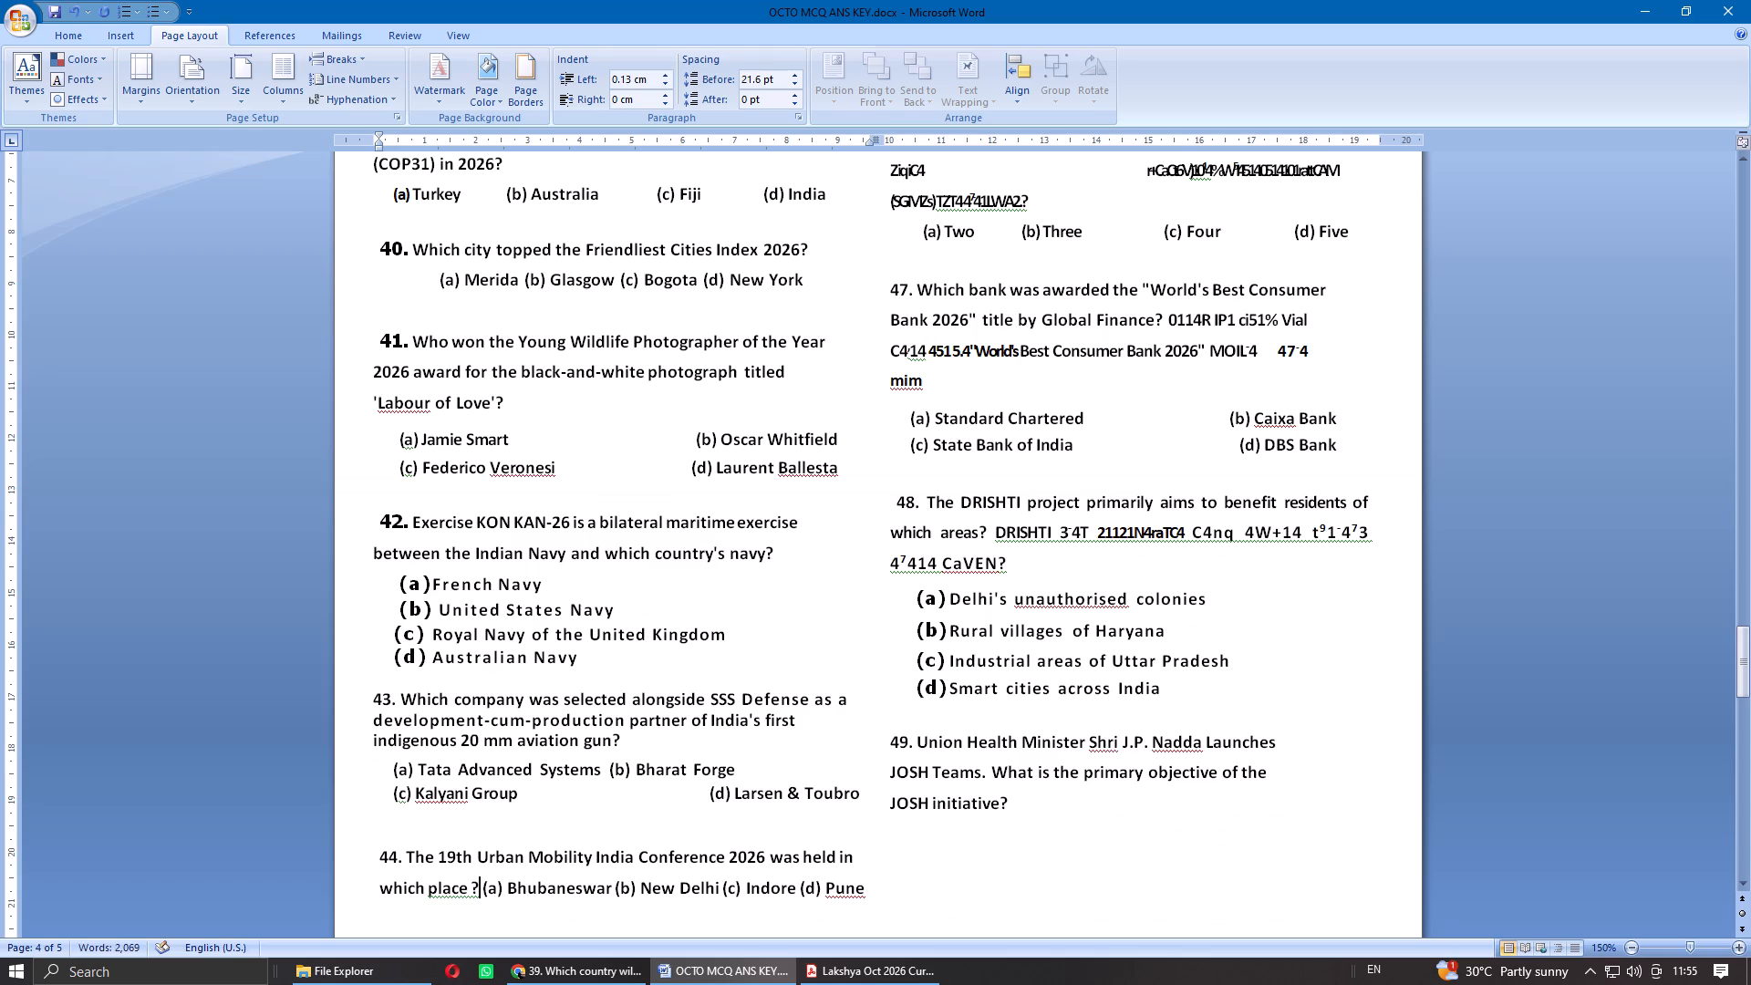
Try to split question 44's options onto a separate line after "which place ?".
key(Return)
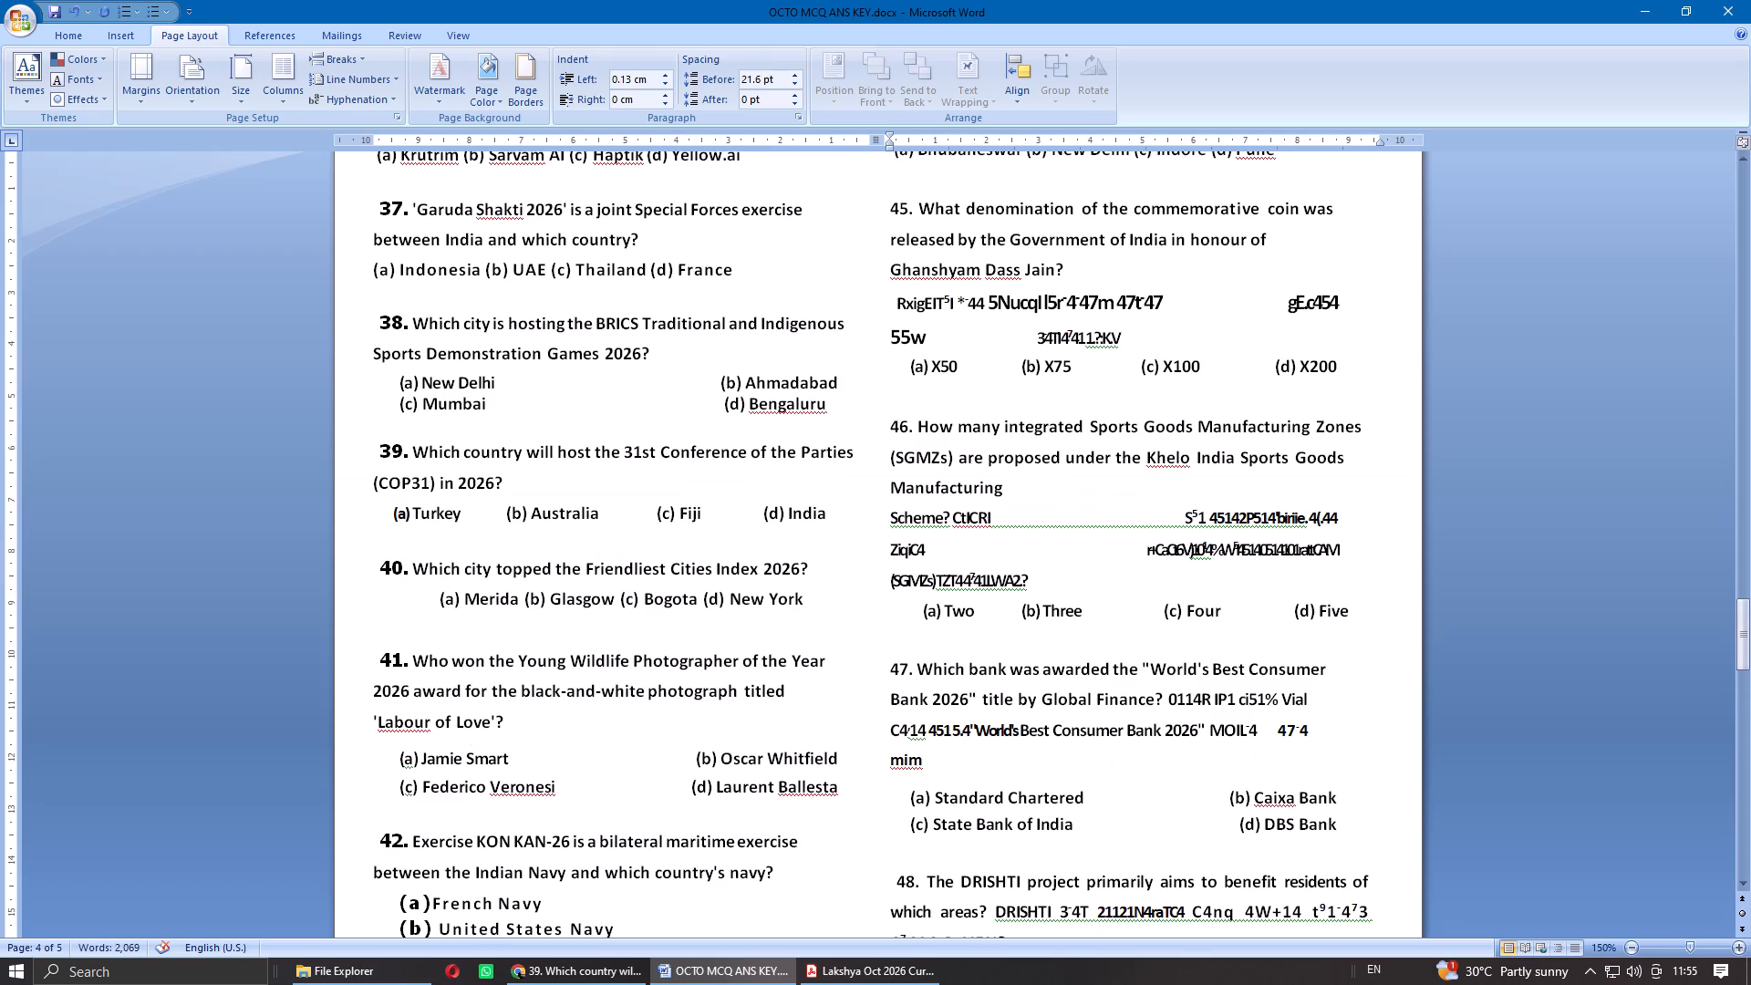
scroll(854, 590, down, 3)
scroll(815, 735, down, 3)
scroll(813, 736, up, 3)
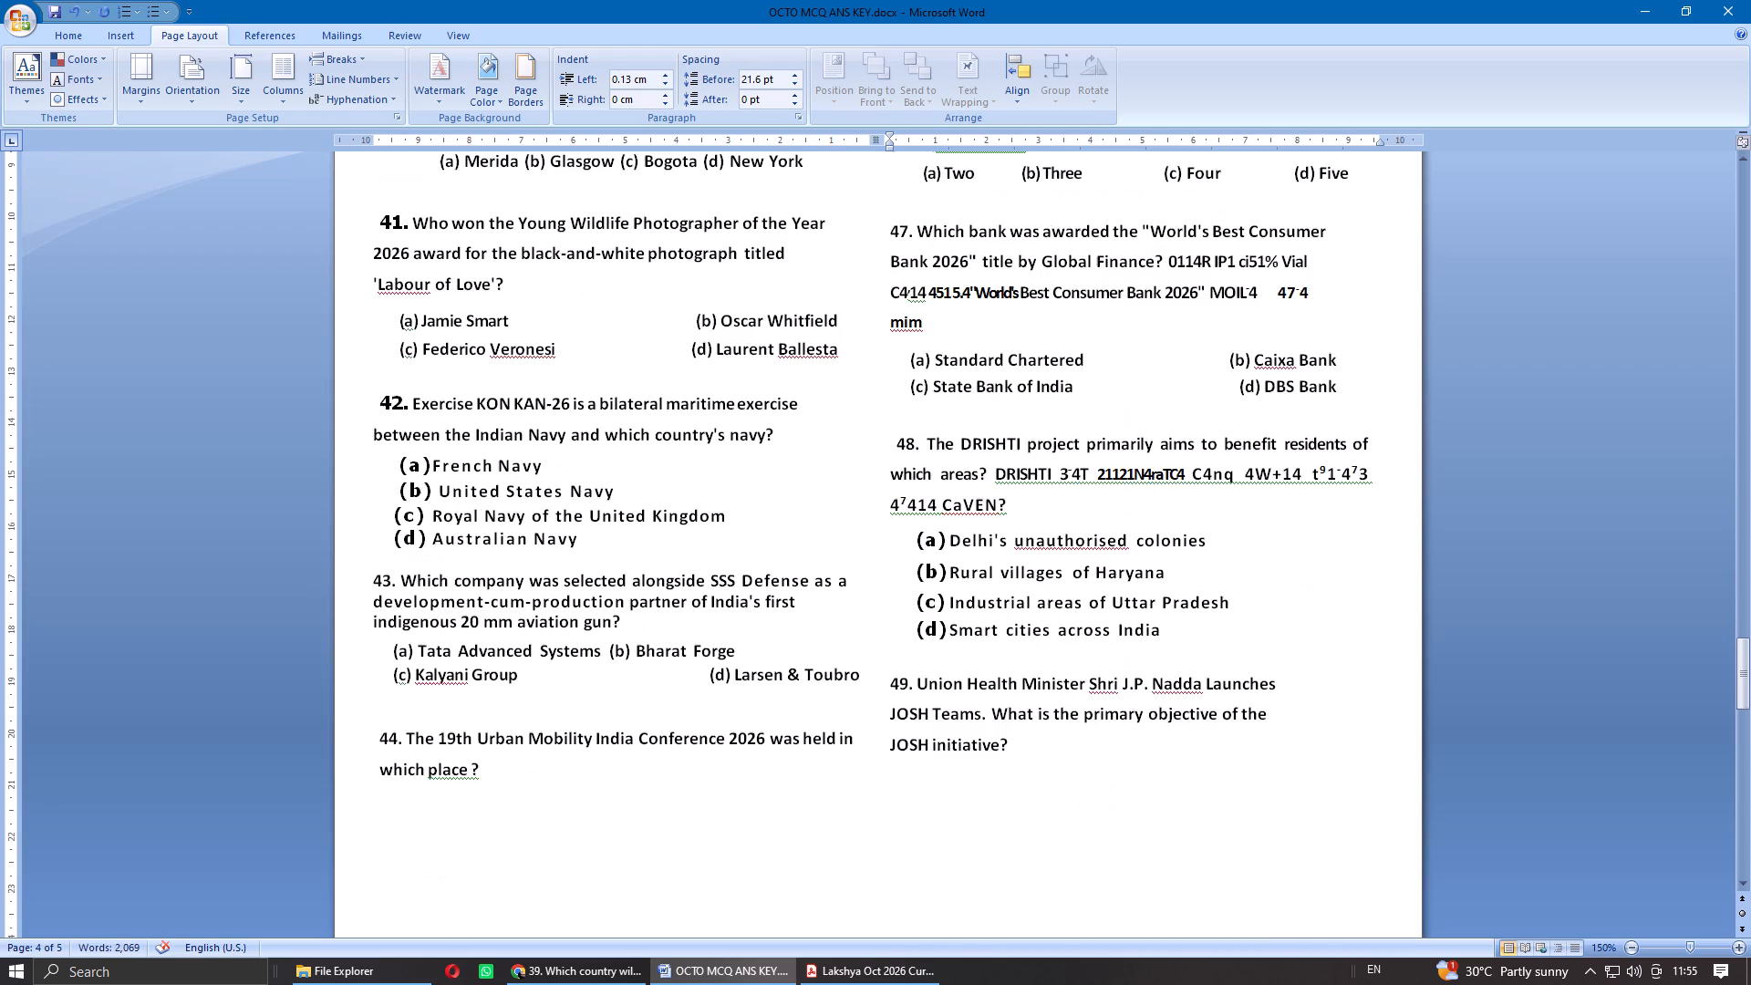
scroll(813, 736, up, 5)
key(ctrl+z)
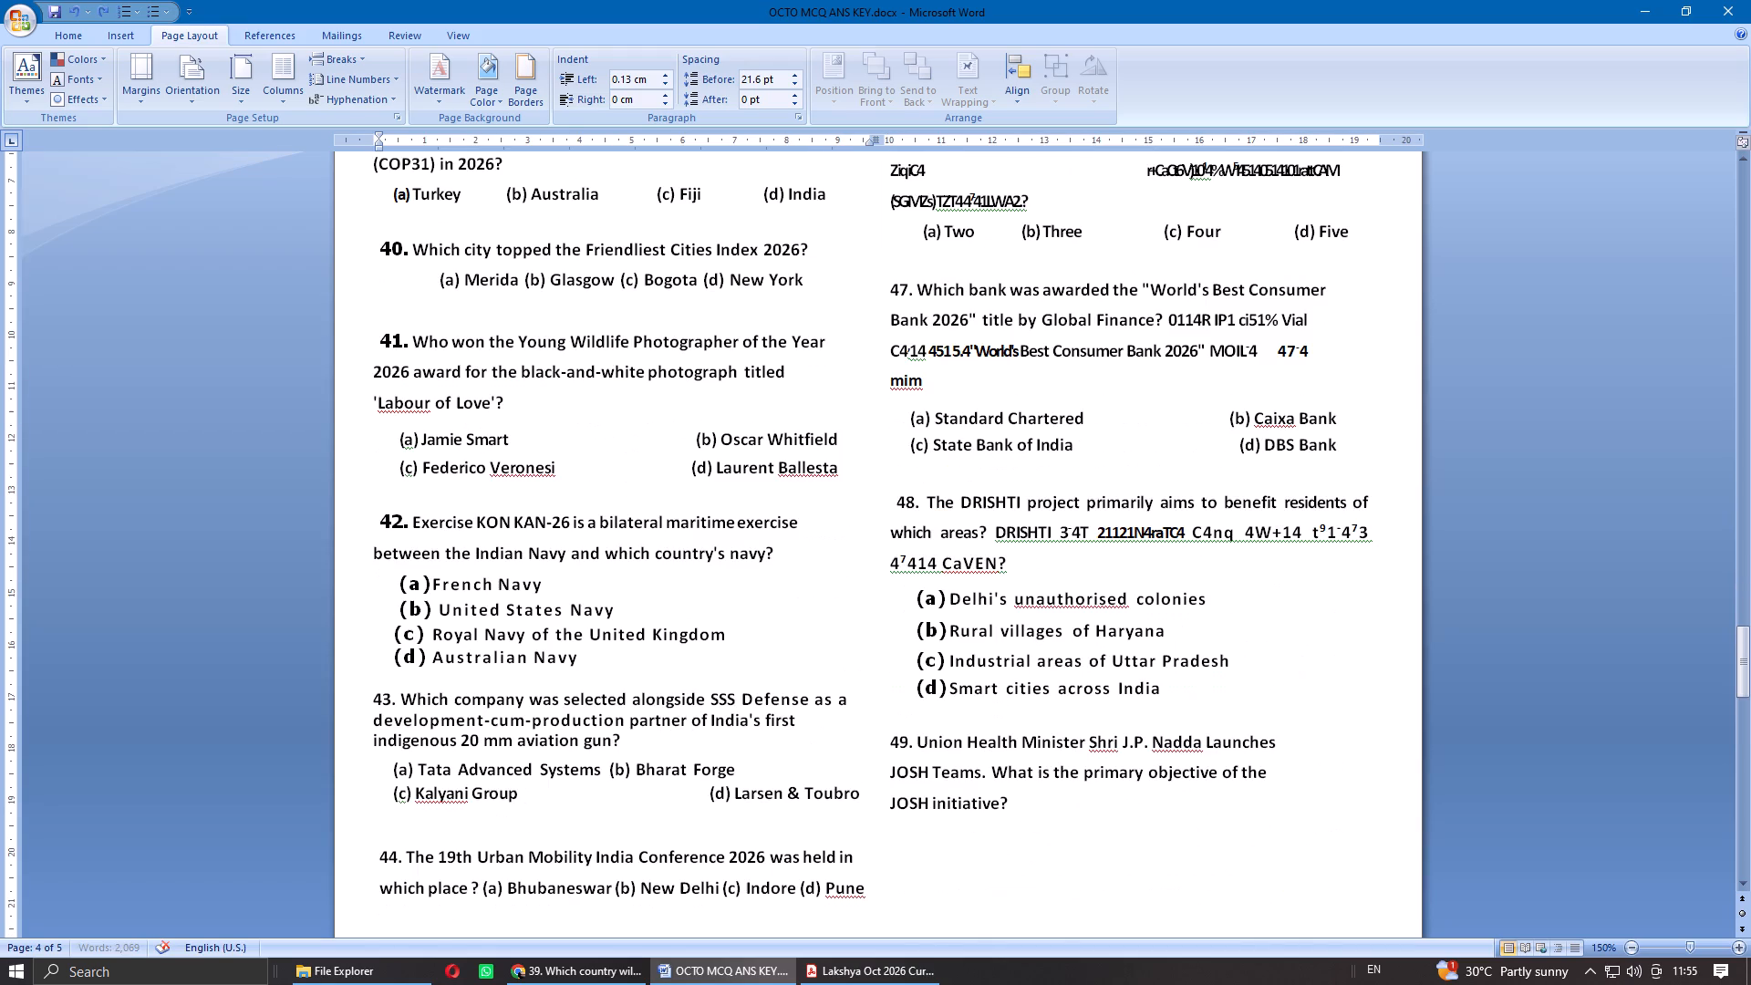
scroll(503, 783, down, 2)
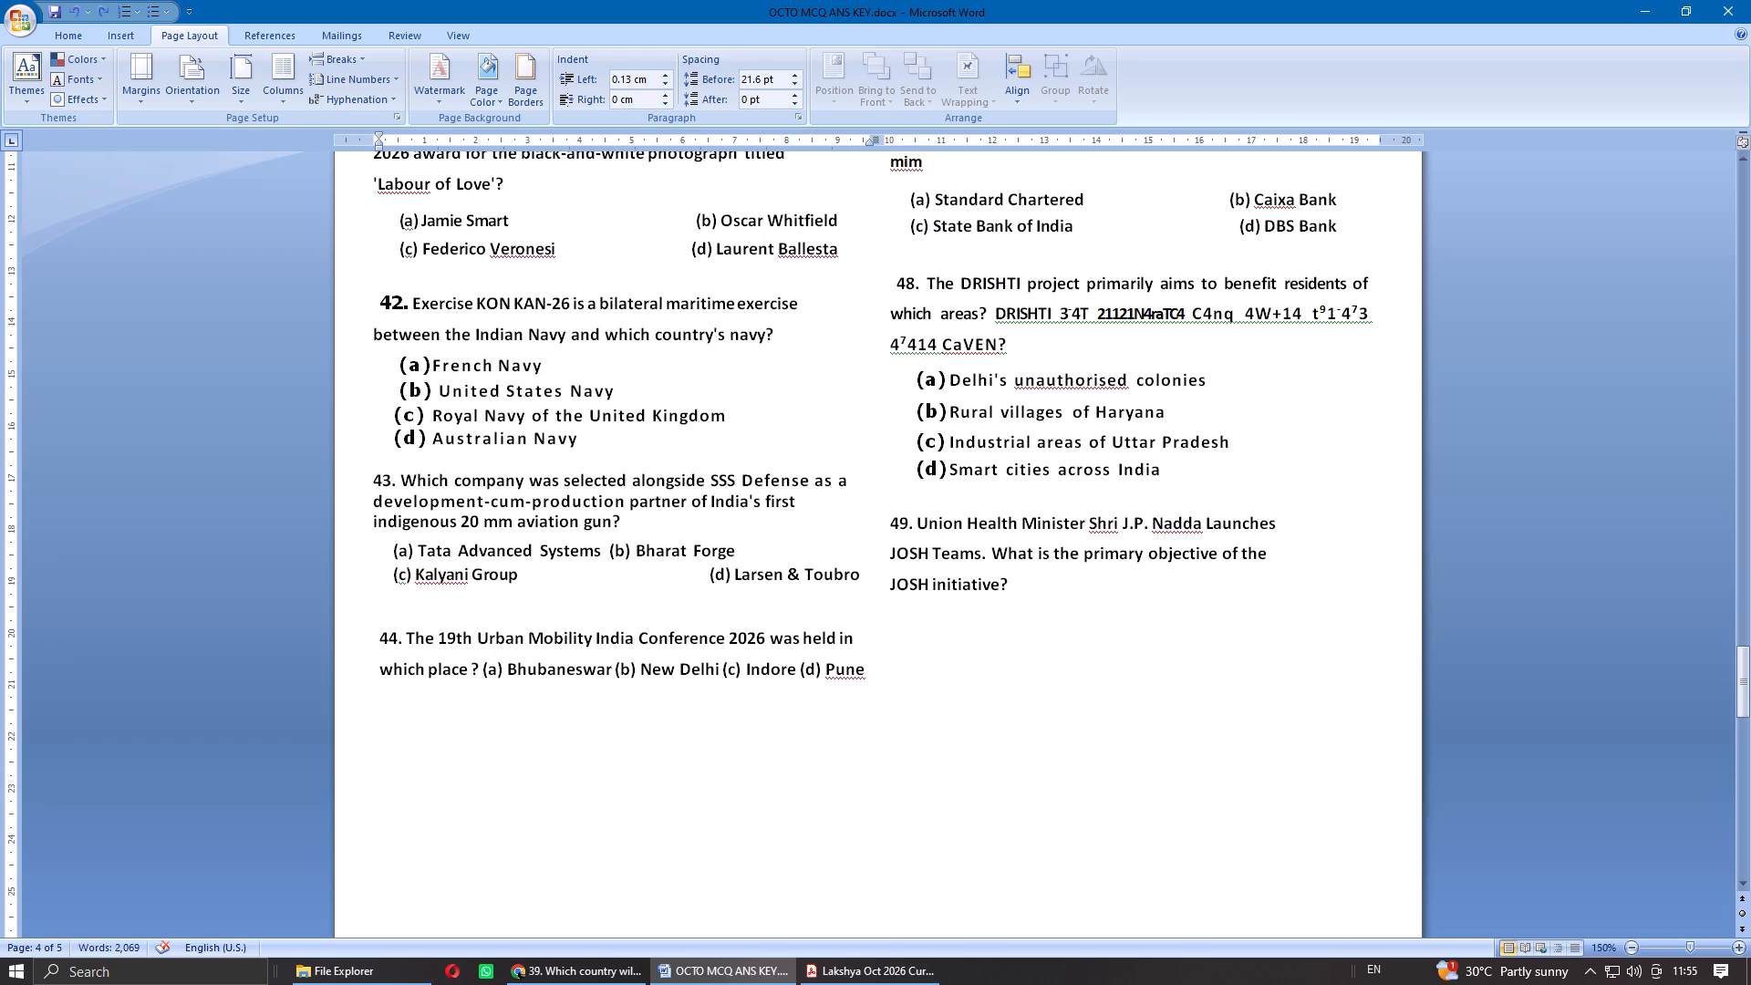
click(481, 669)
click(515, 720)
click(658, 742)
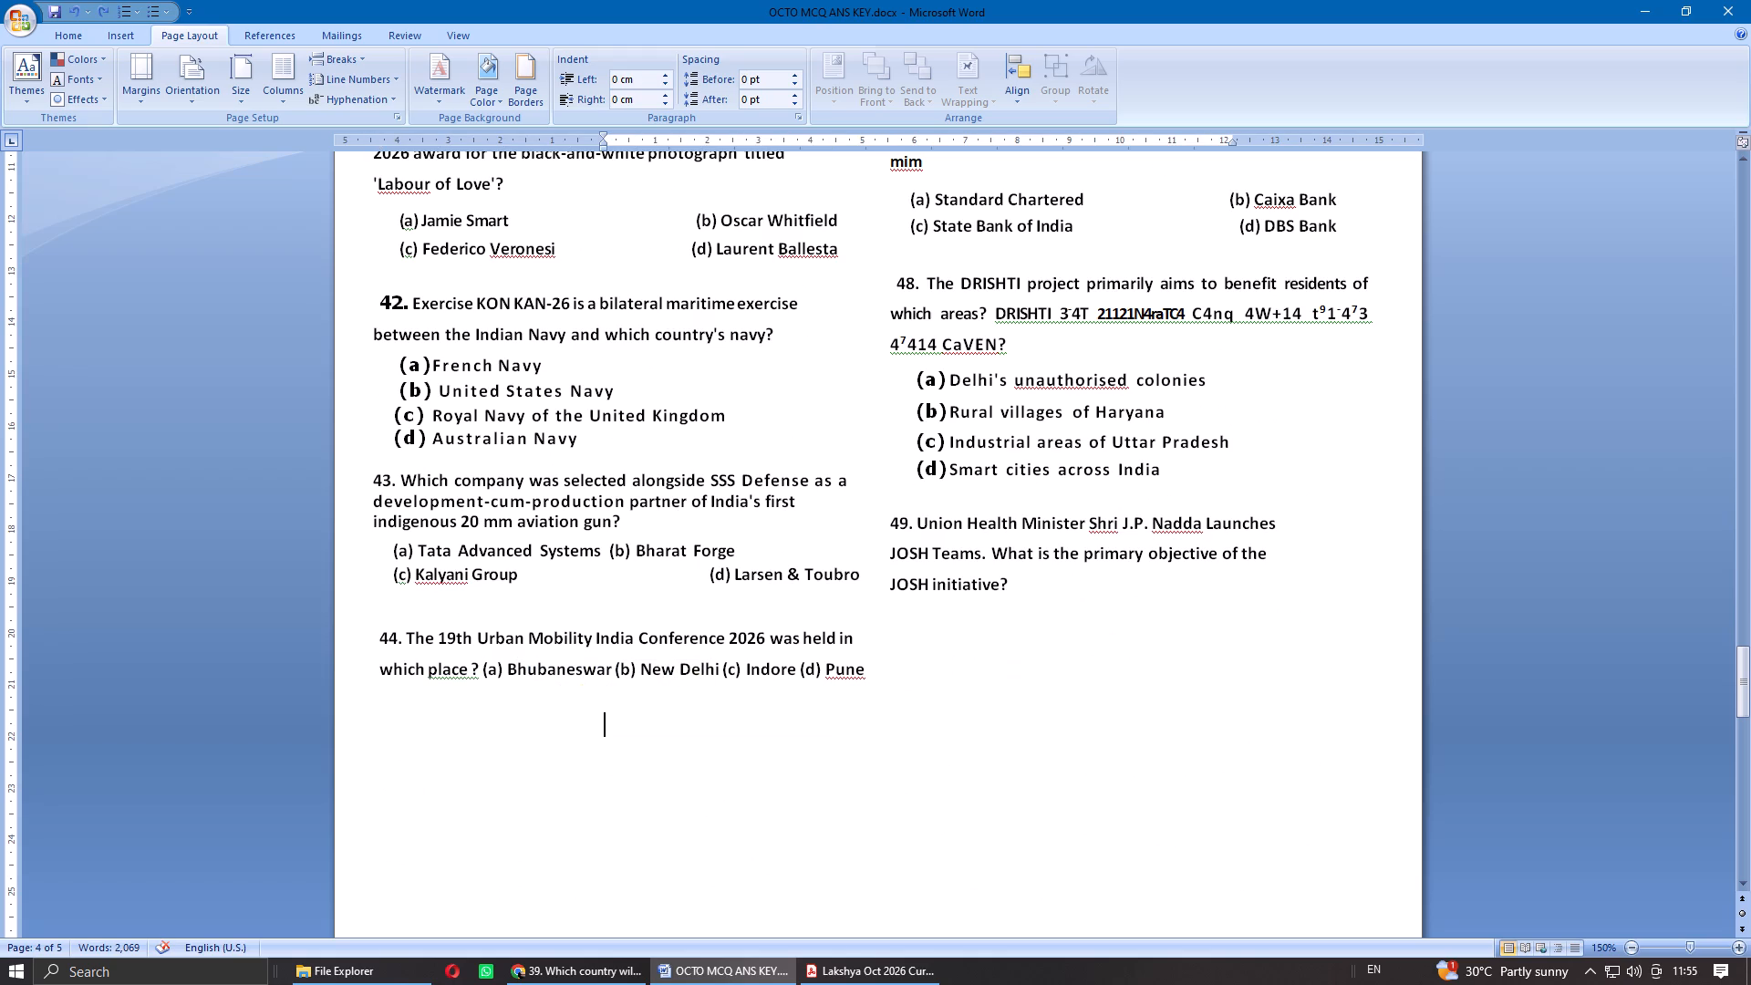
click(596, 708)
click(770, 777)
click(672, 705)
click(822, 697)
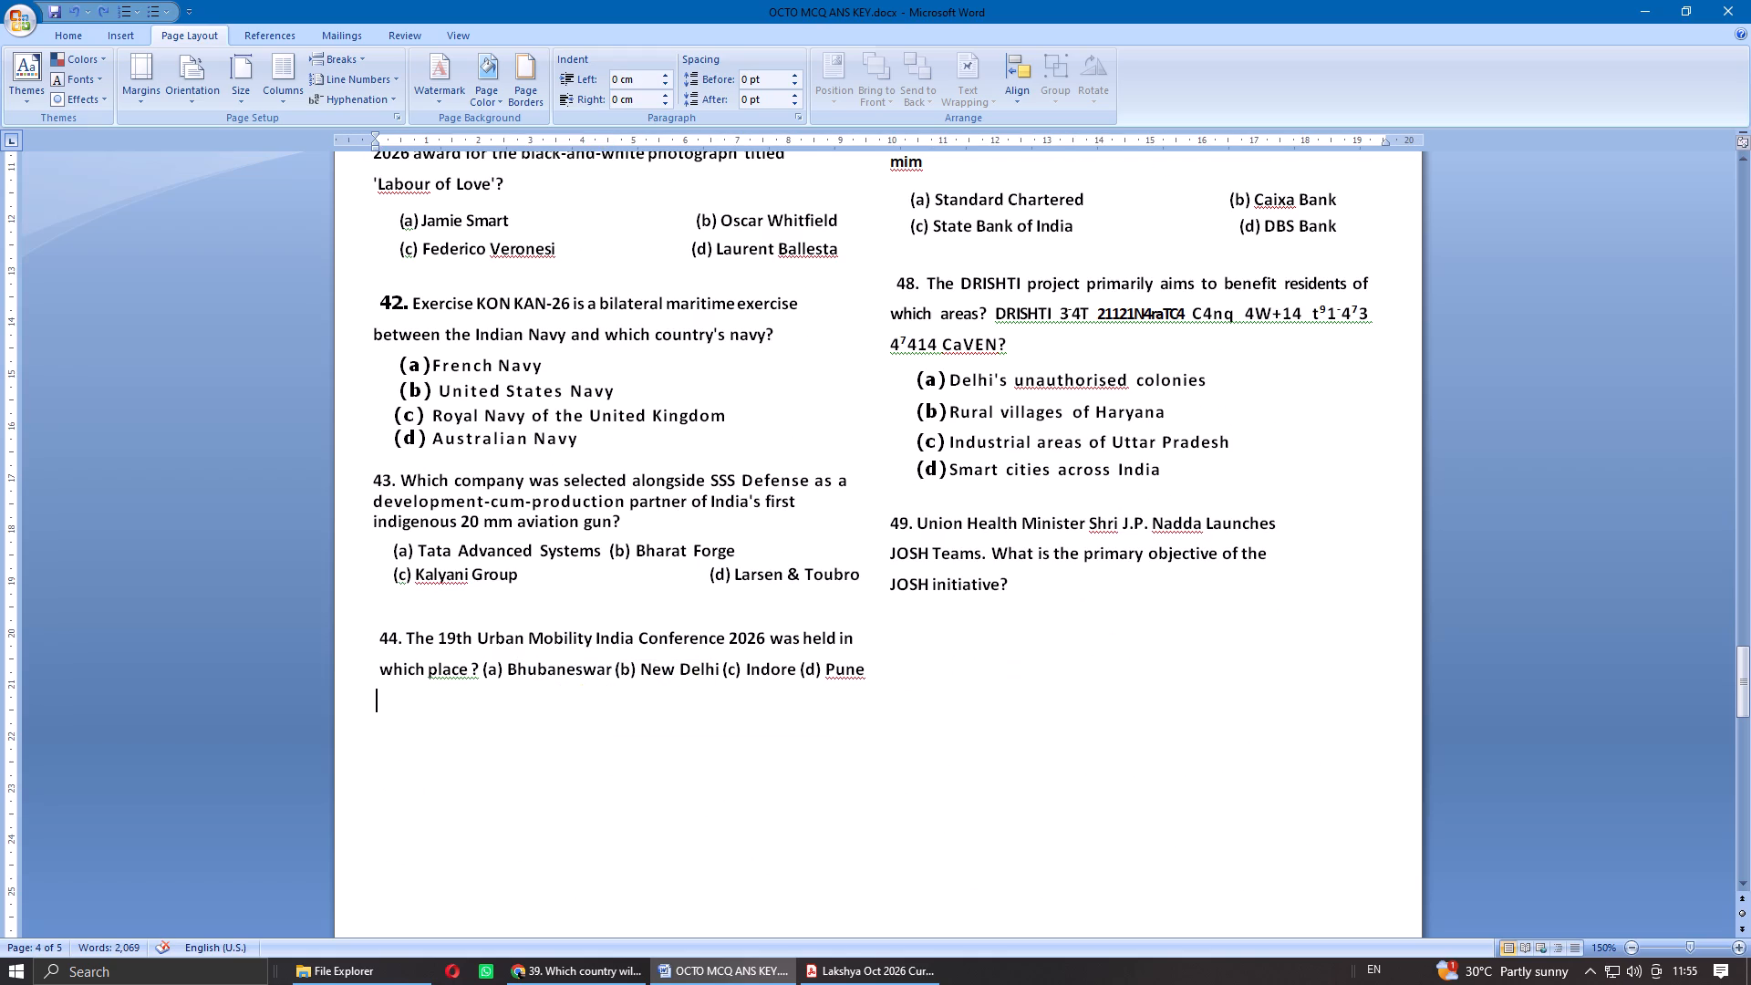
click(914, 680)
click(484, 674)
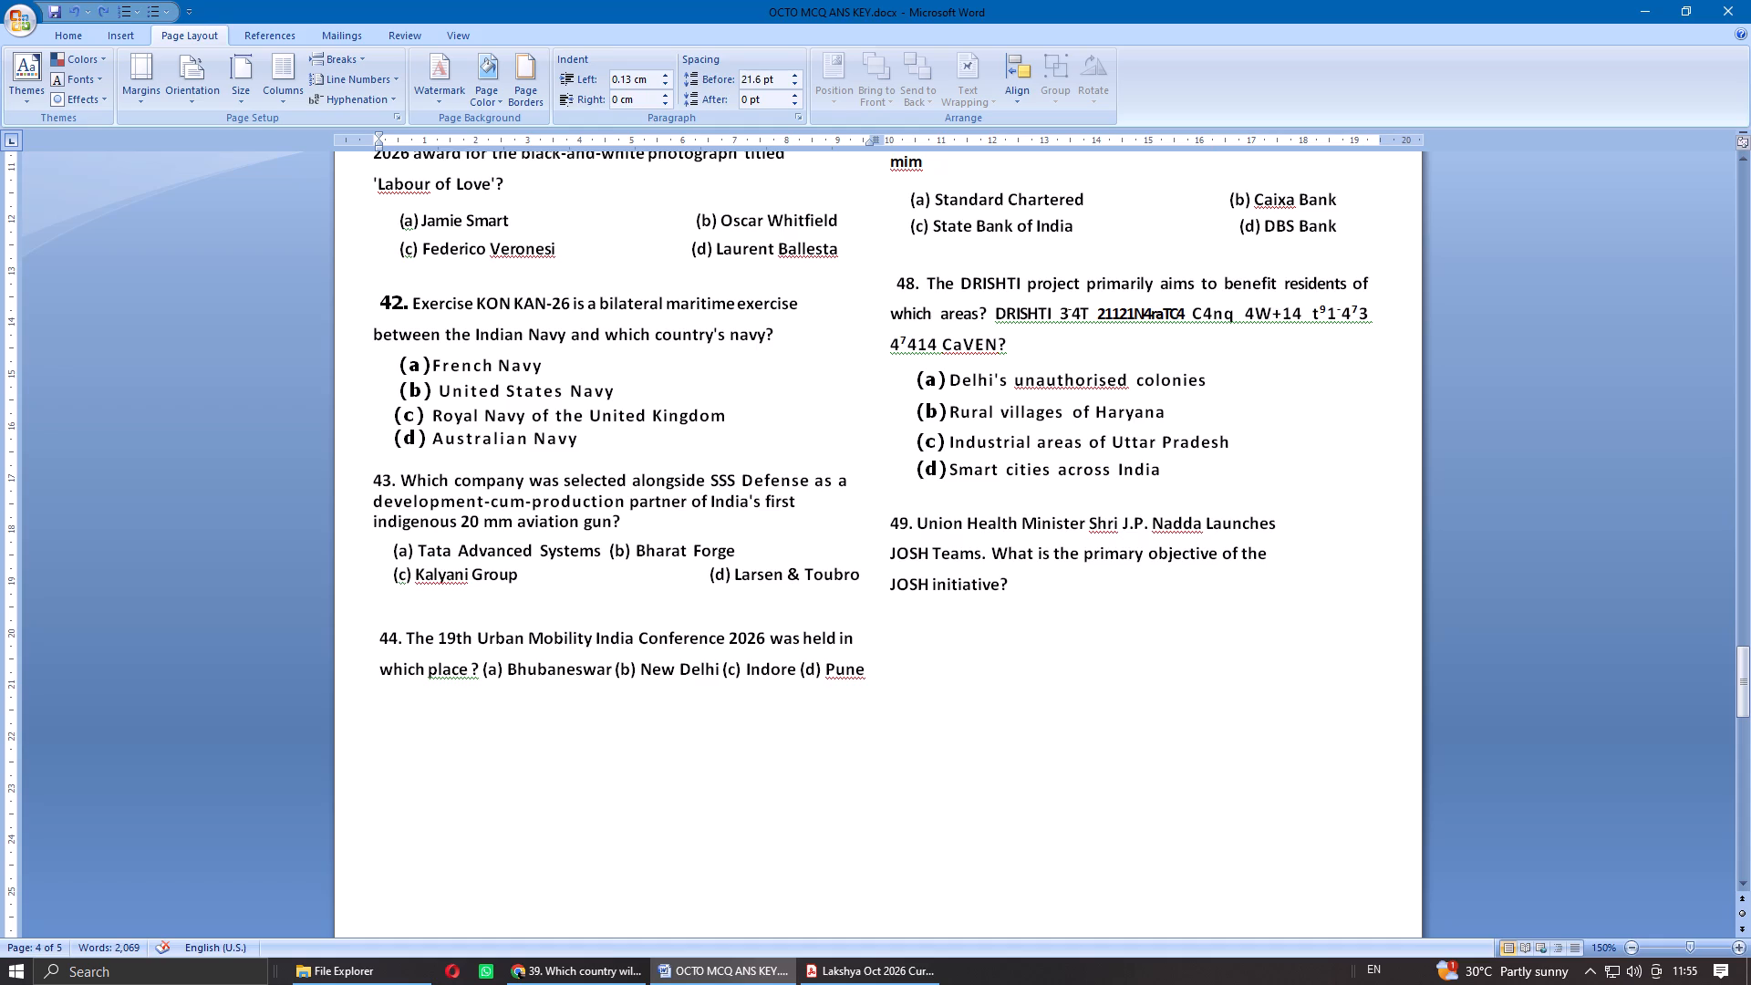
Remove the space before the question mark in question 44's "which place ?" and put its options on a separate line.
key(Left)
key(Left)
key(BackSpace)
key(Right)
key(Right)
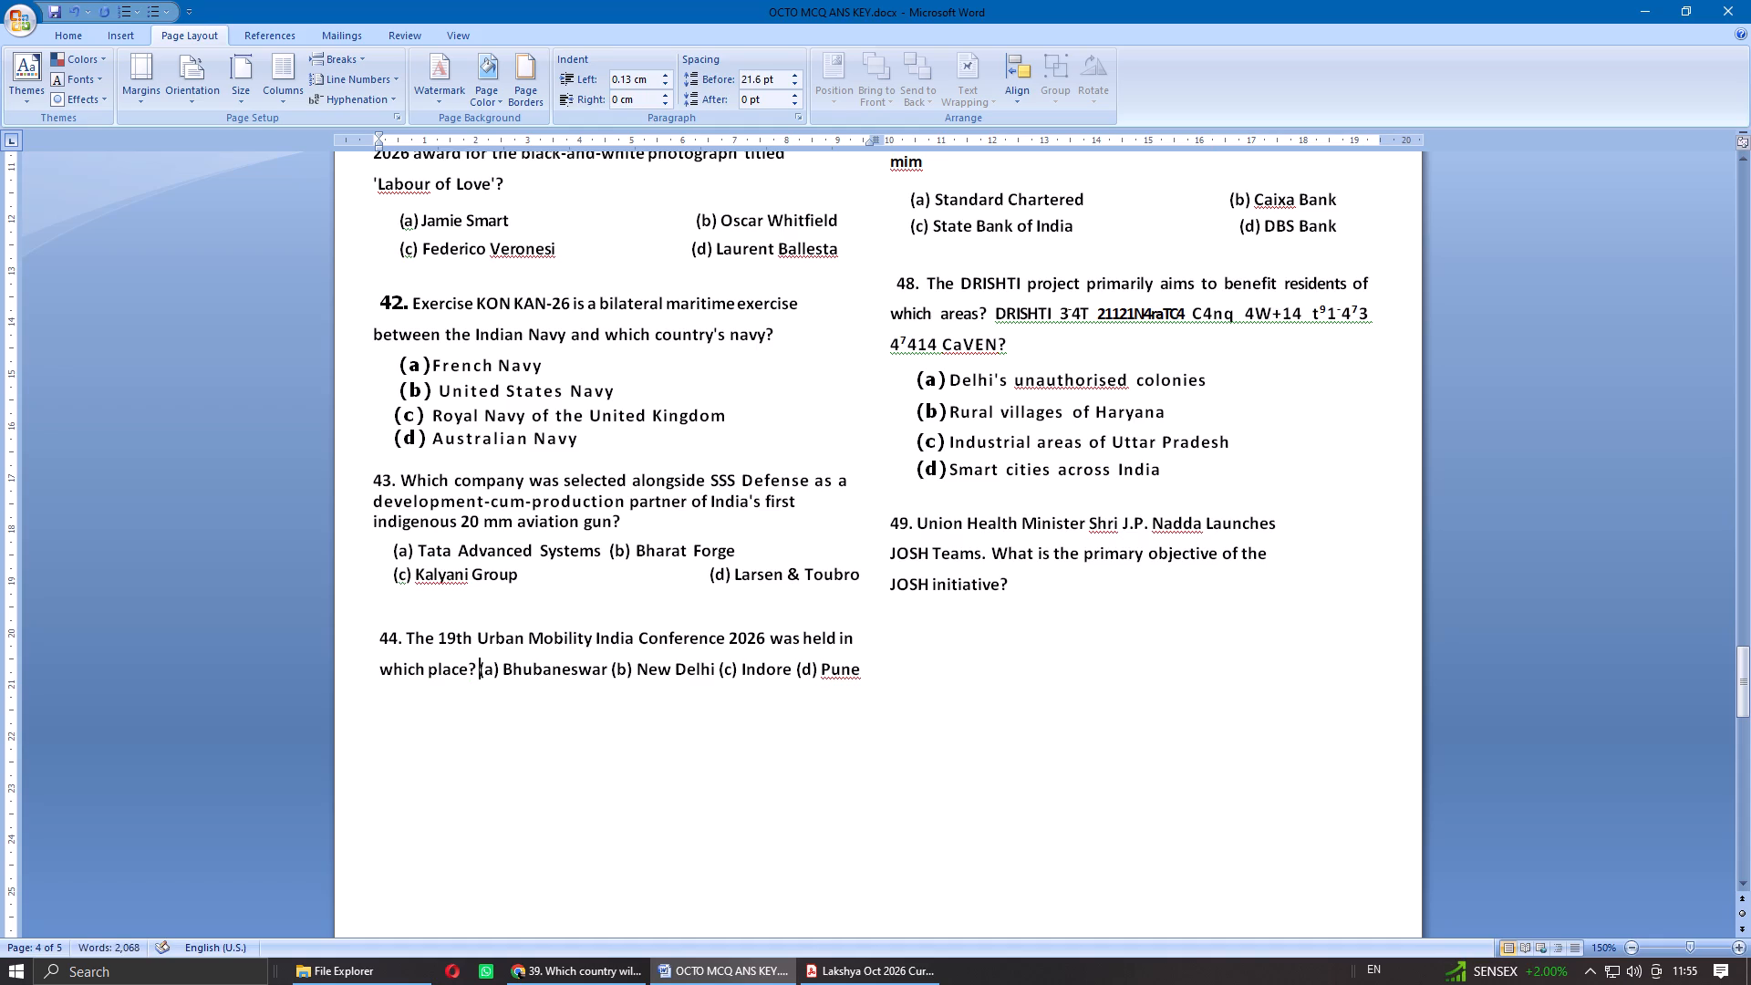
key(shift+Return)
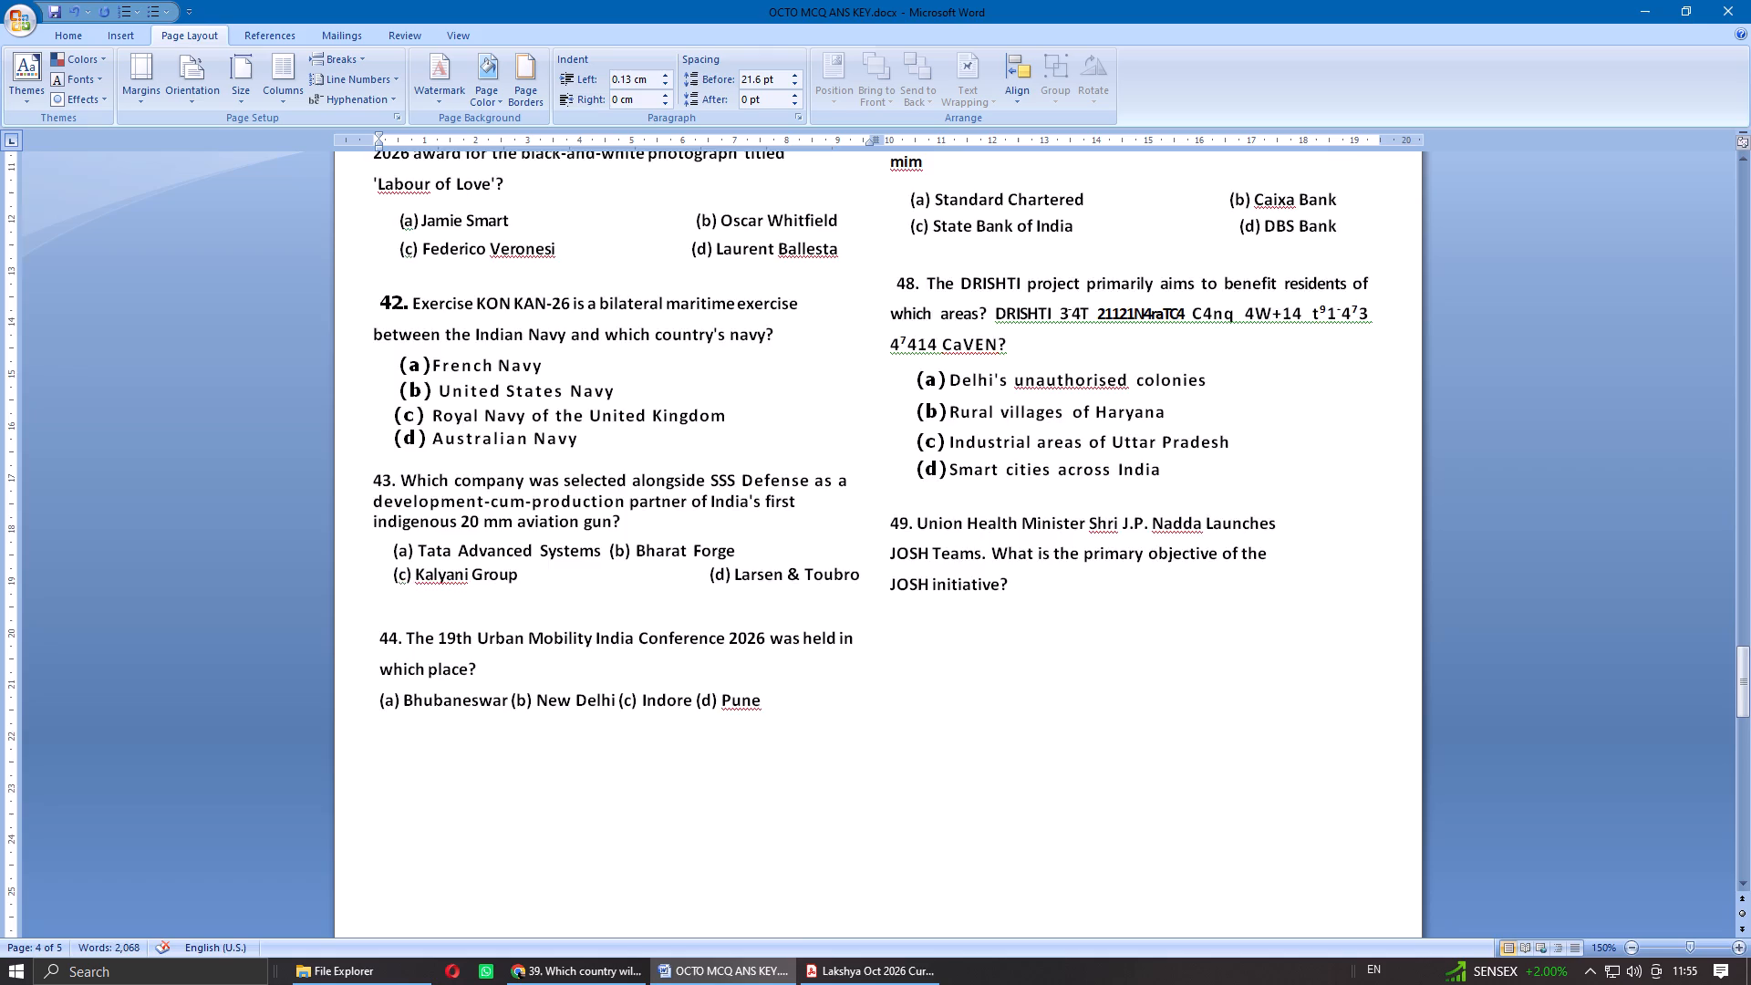
Delete the two garbled lines between question 45 and its X50, X75, X100 and X200 options.
scroll(869, 744, up, 8)
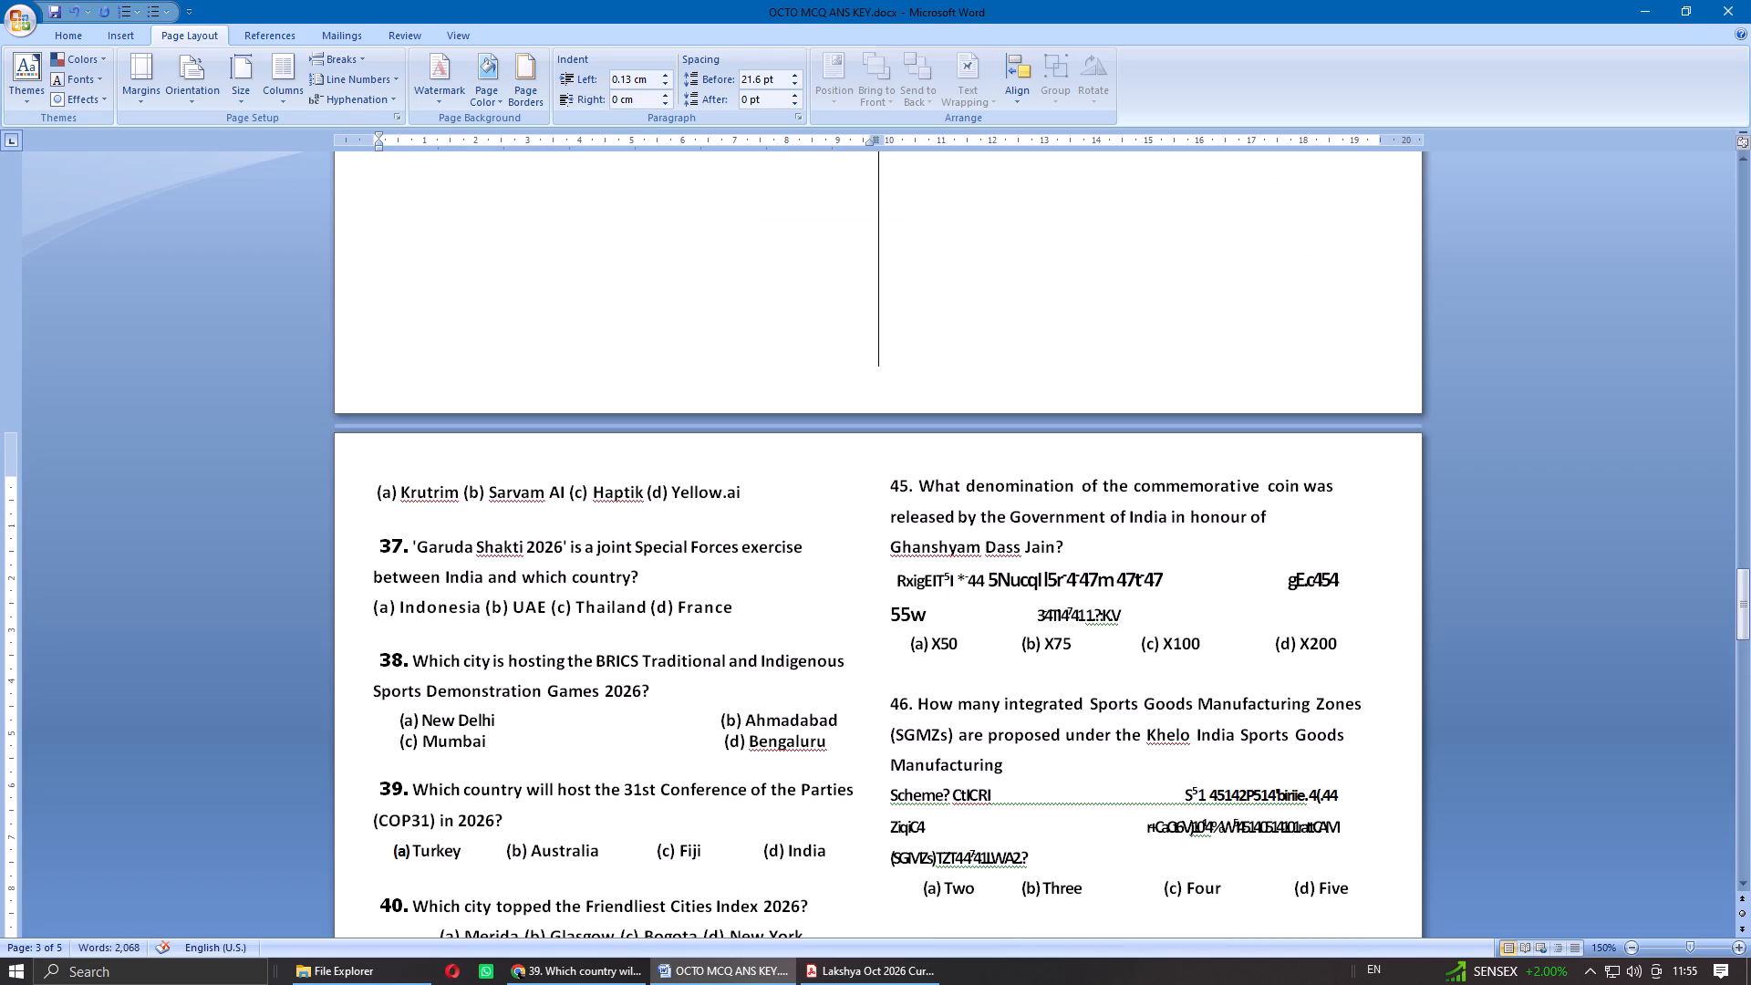
drag(1140, 610, 907, 587)
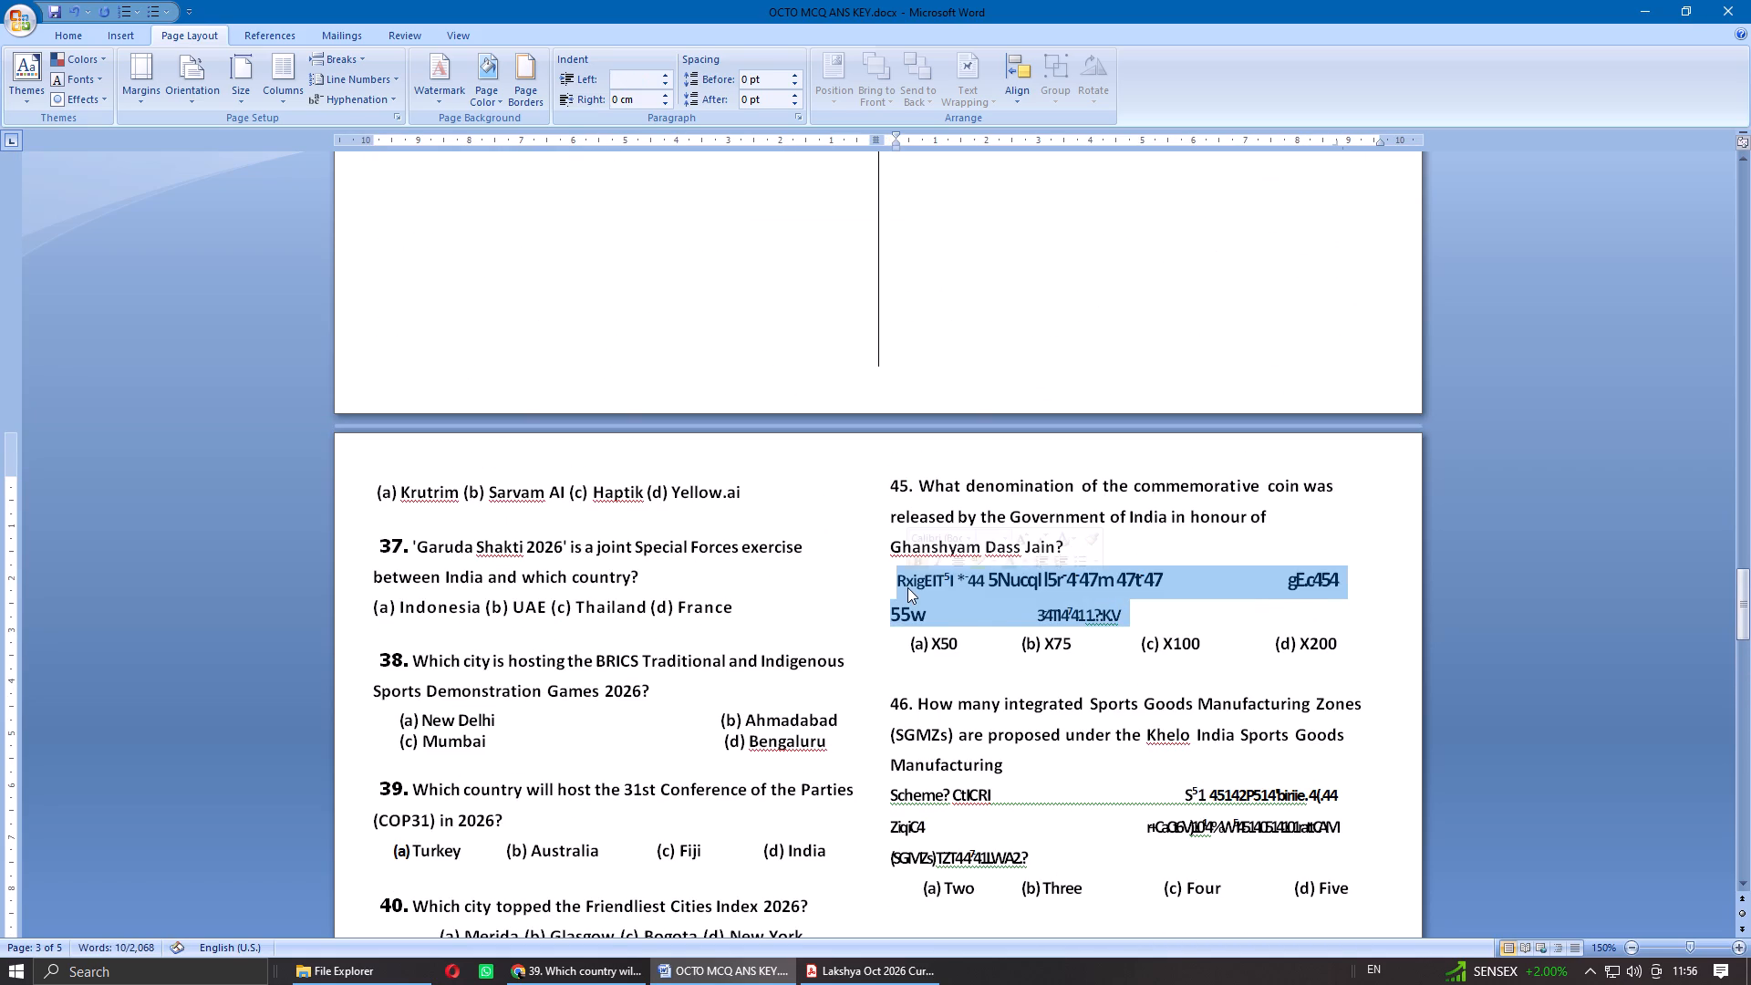
key(BackSpace)
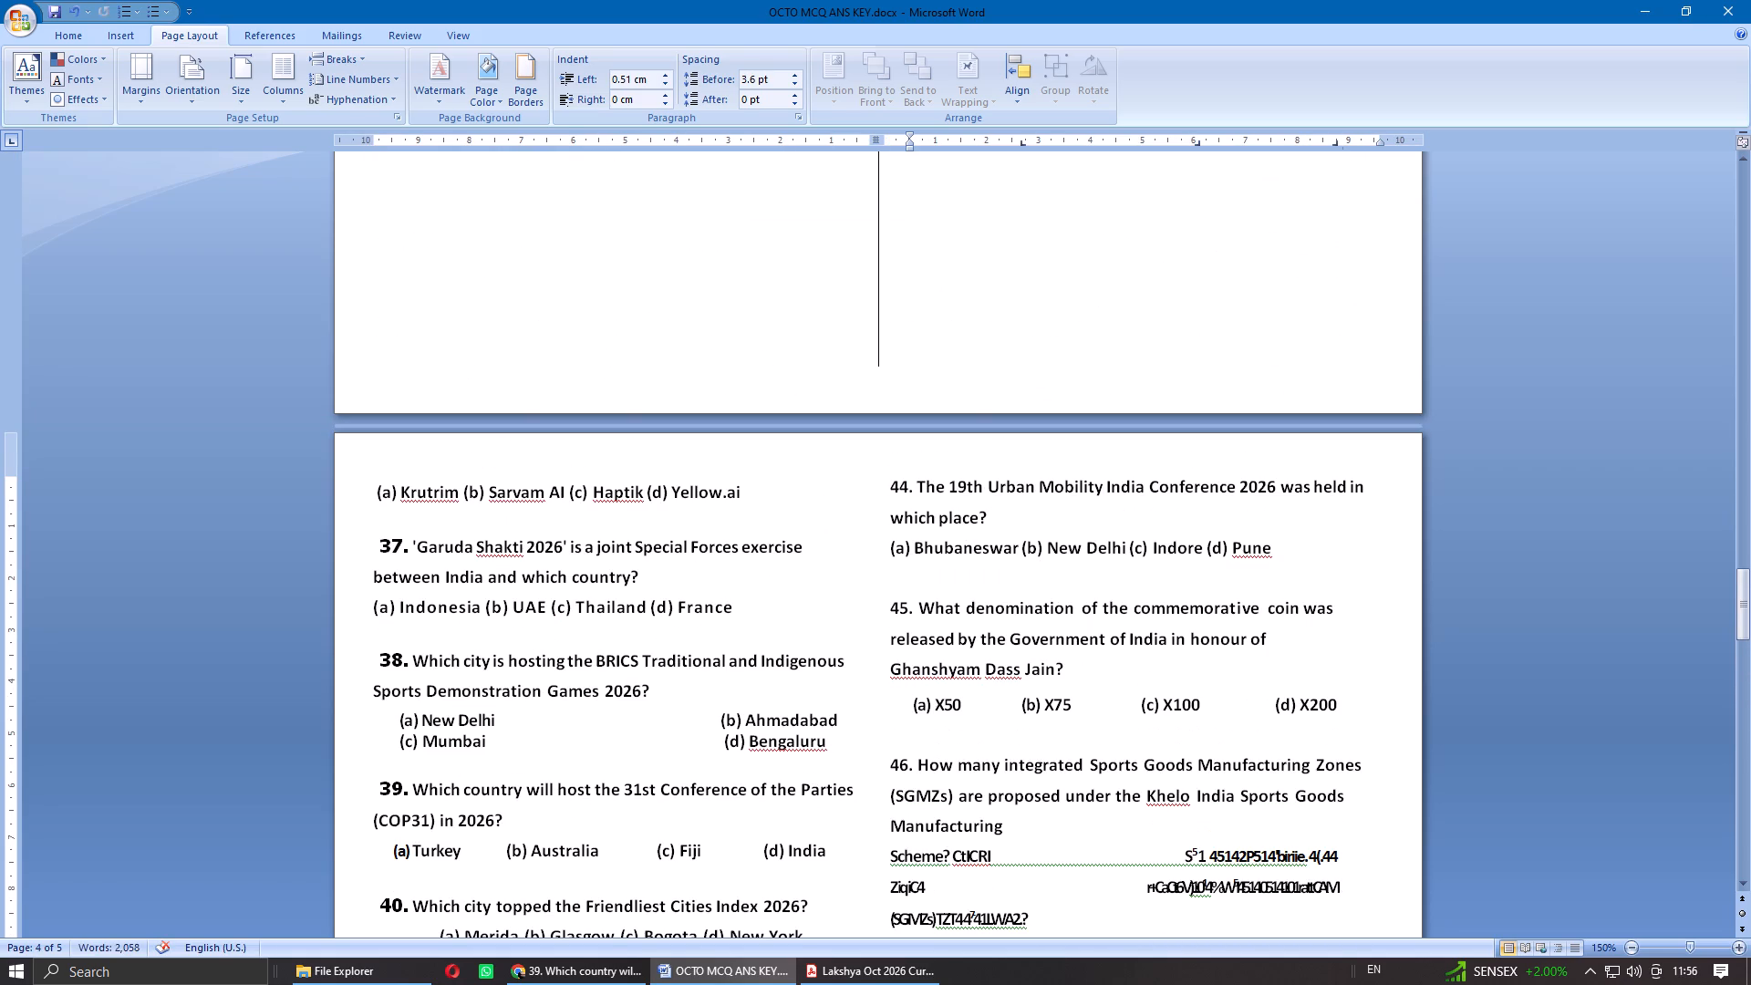
Delete the garbled text after "Scheme?" in question 46.
scroll(1116, 614, down, 2)
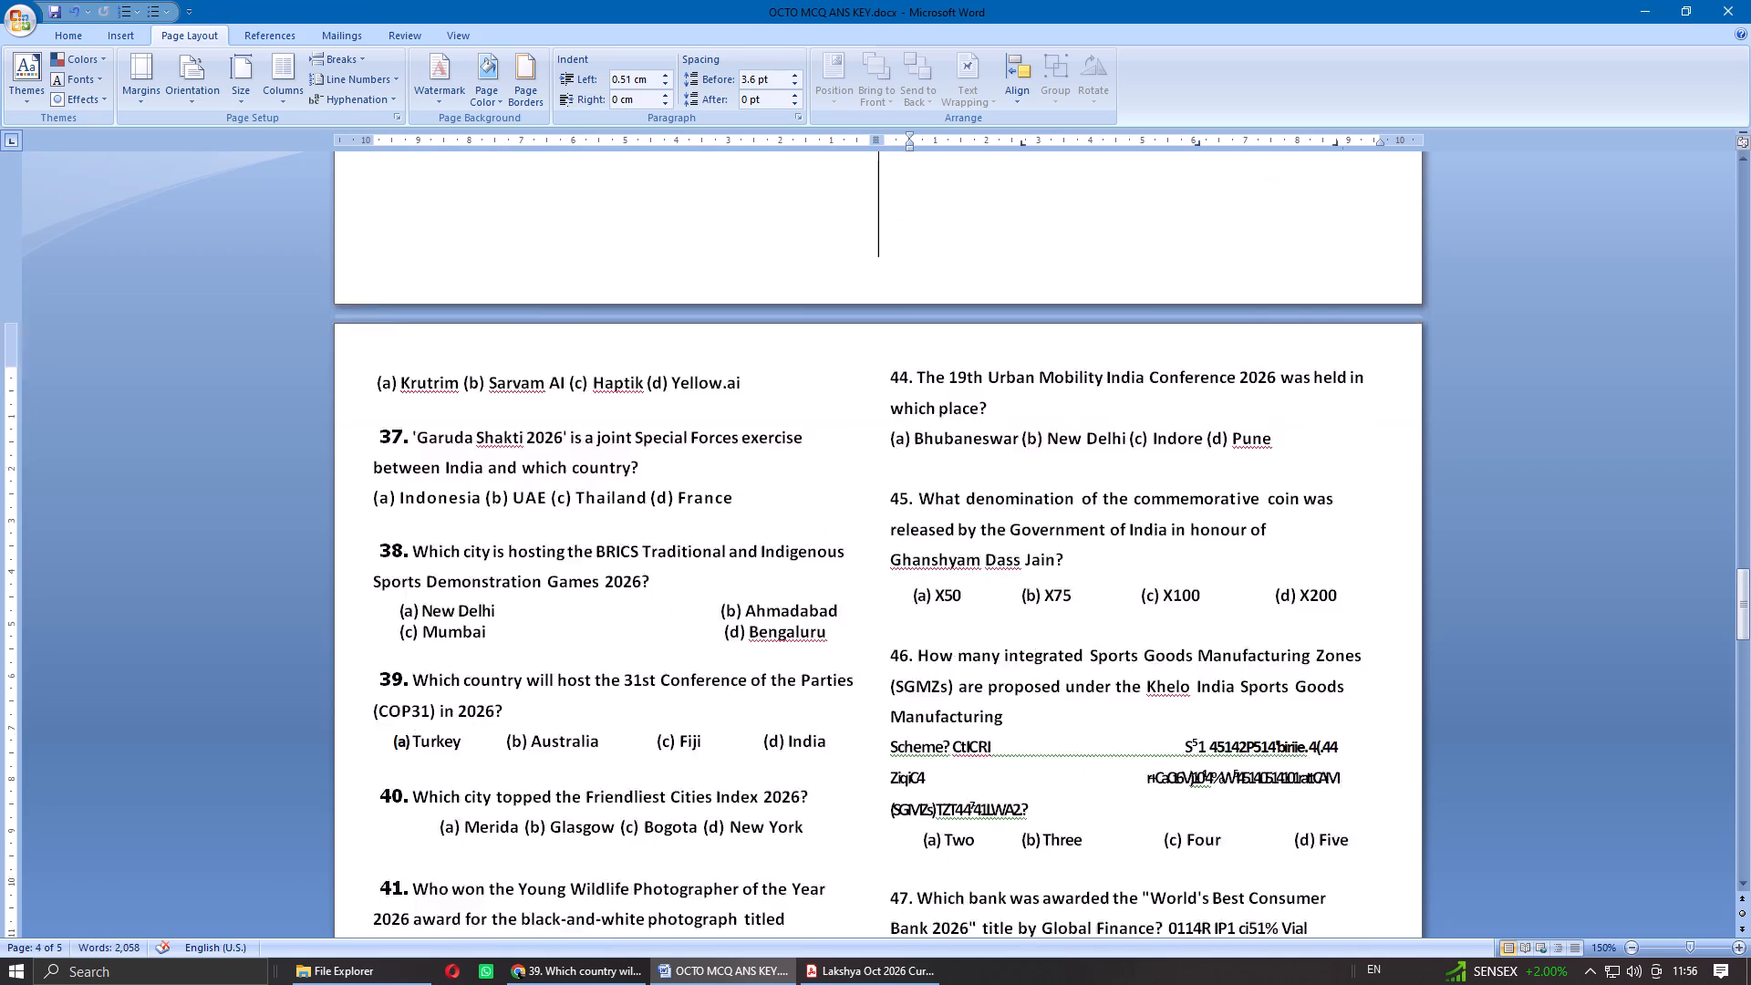
scroll(1113, 614, down, 7)
scroll(999, 649, up, 8)
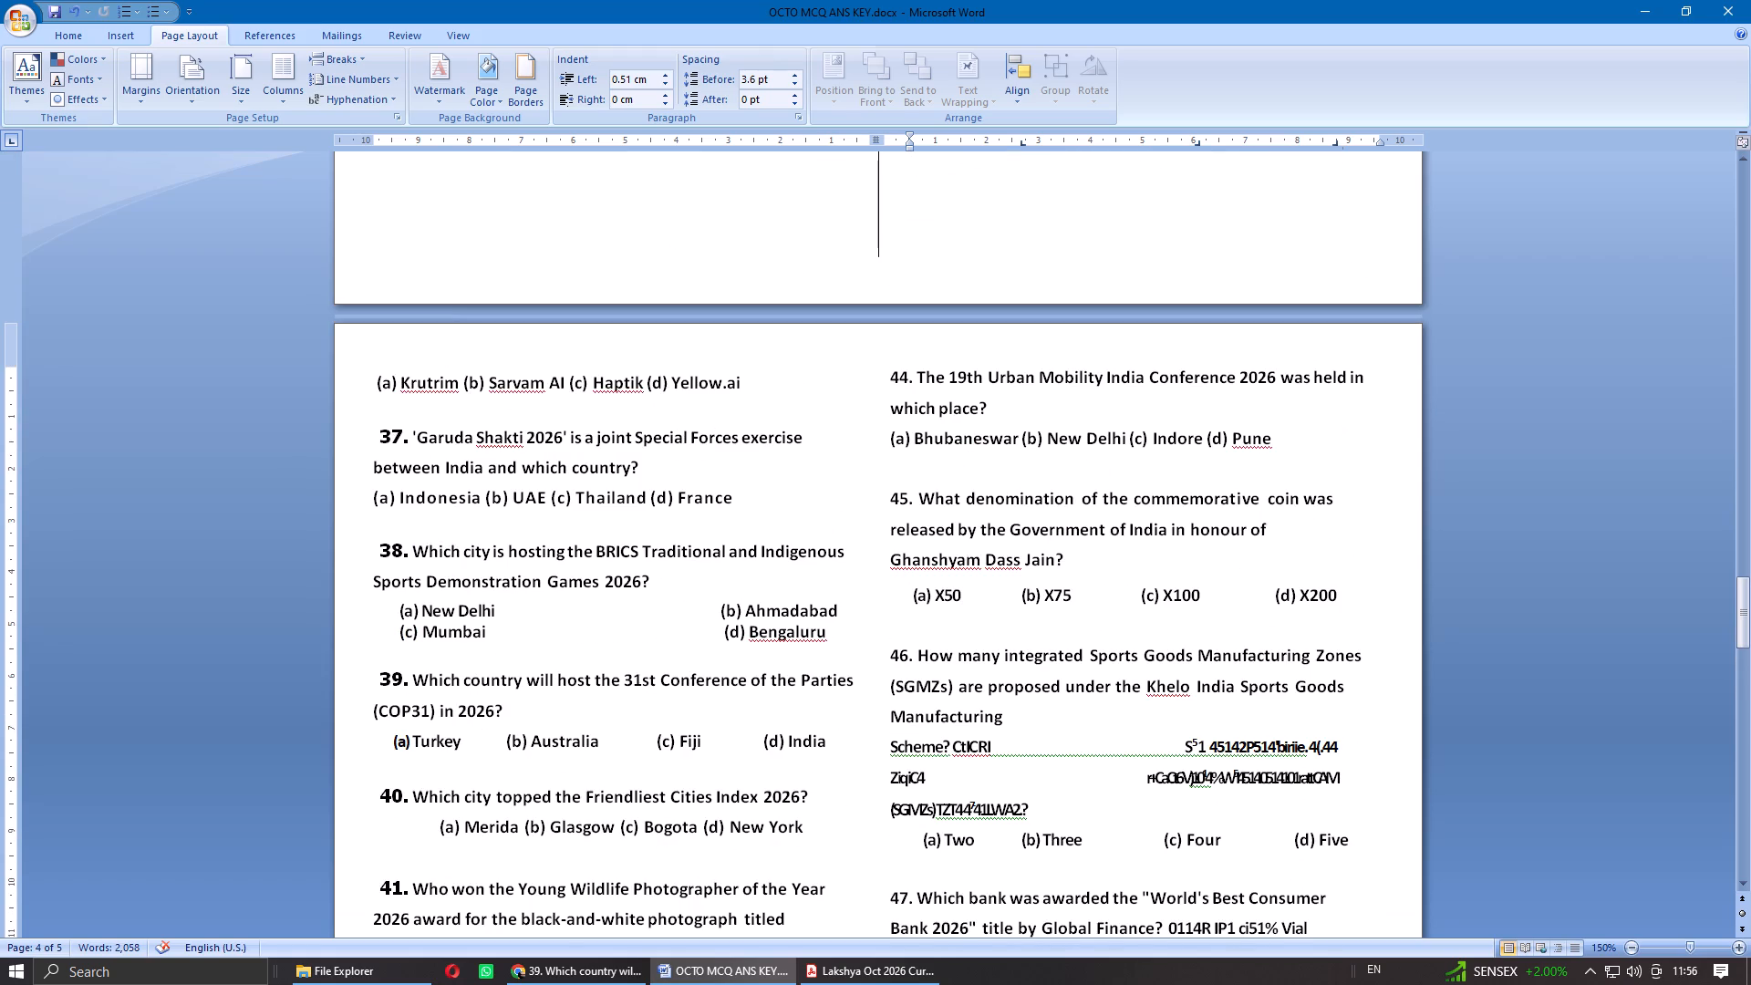
scroll(1041, 594, down, 1)
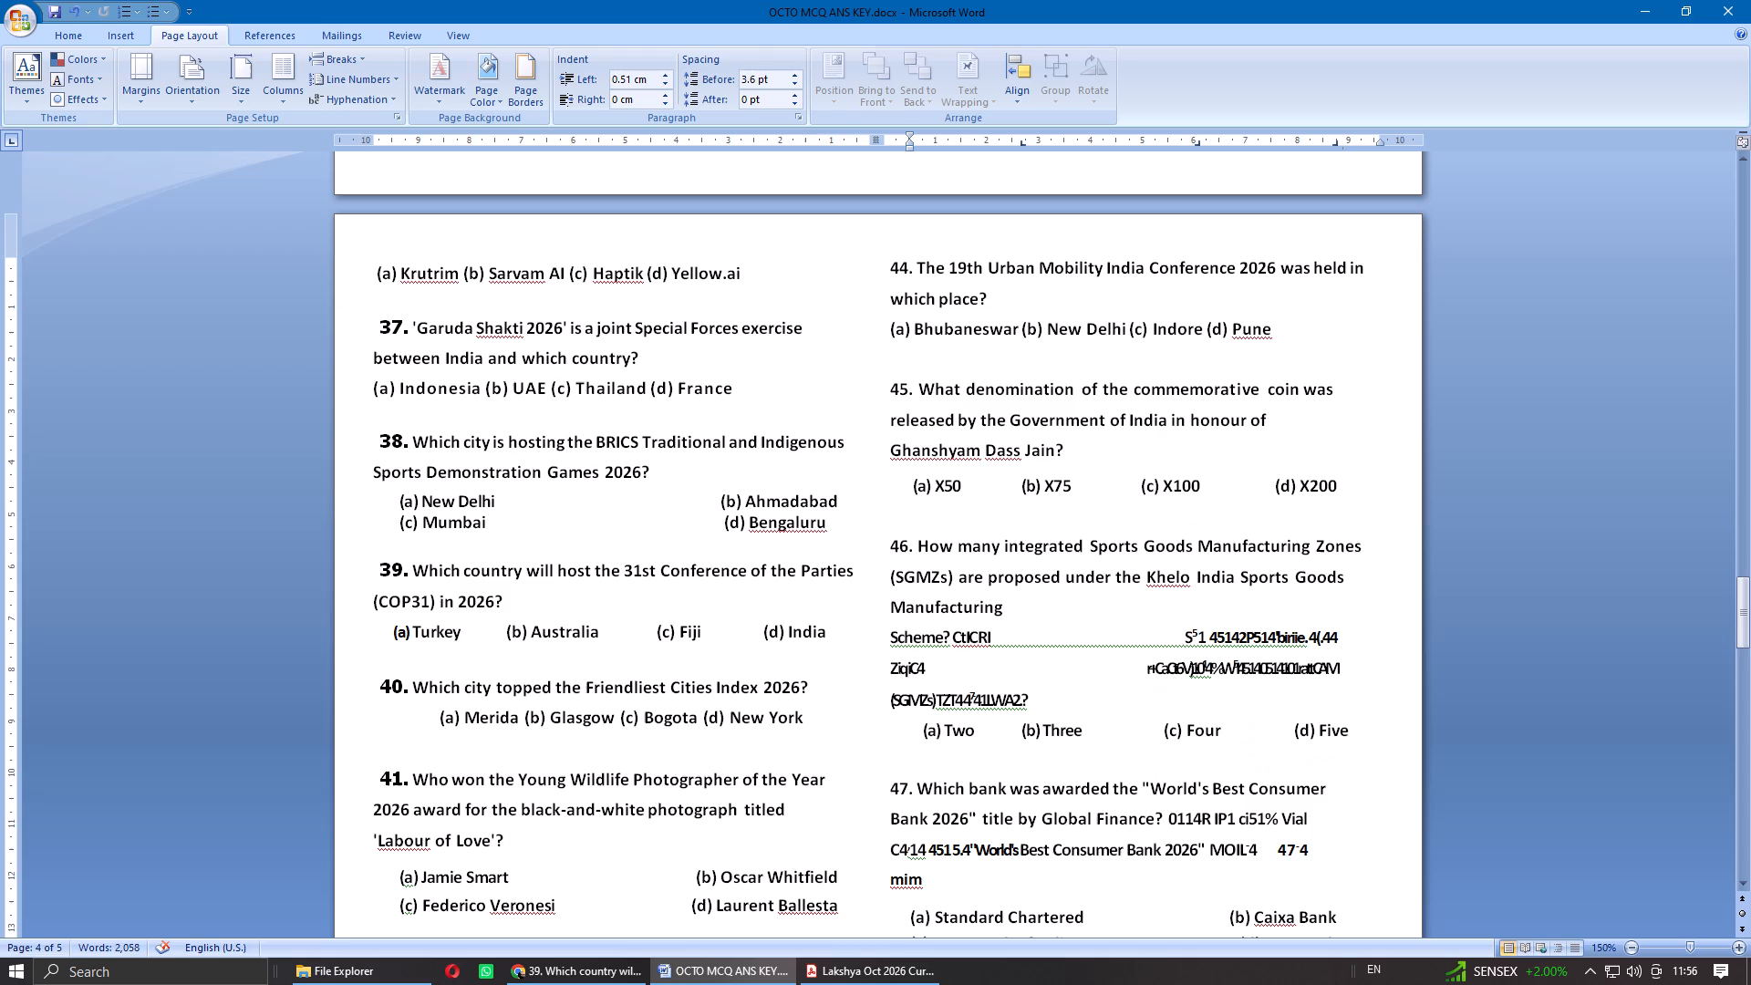
drag(1046, 698, 896, 636)
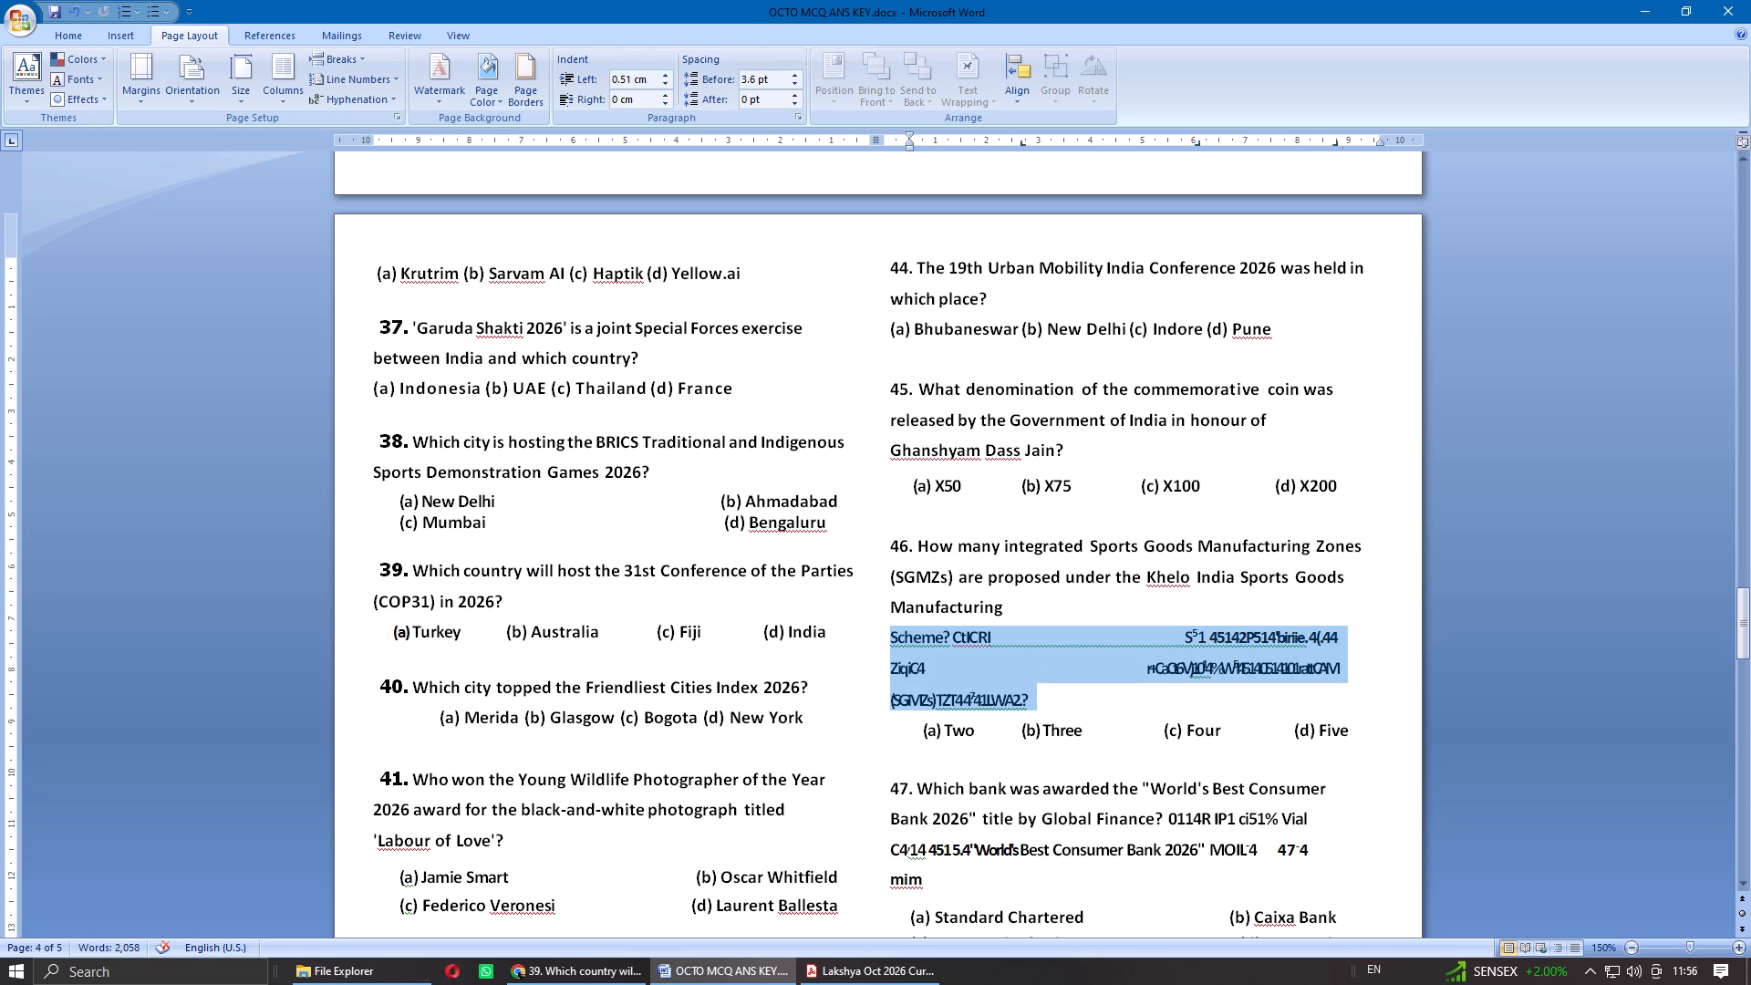
drag(896, 636, 954, 641)
drag(954, 641, 952, 641)
key(BackSpace)
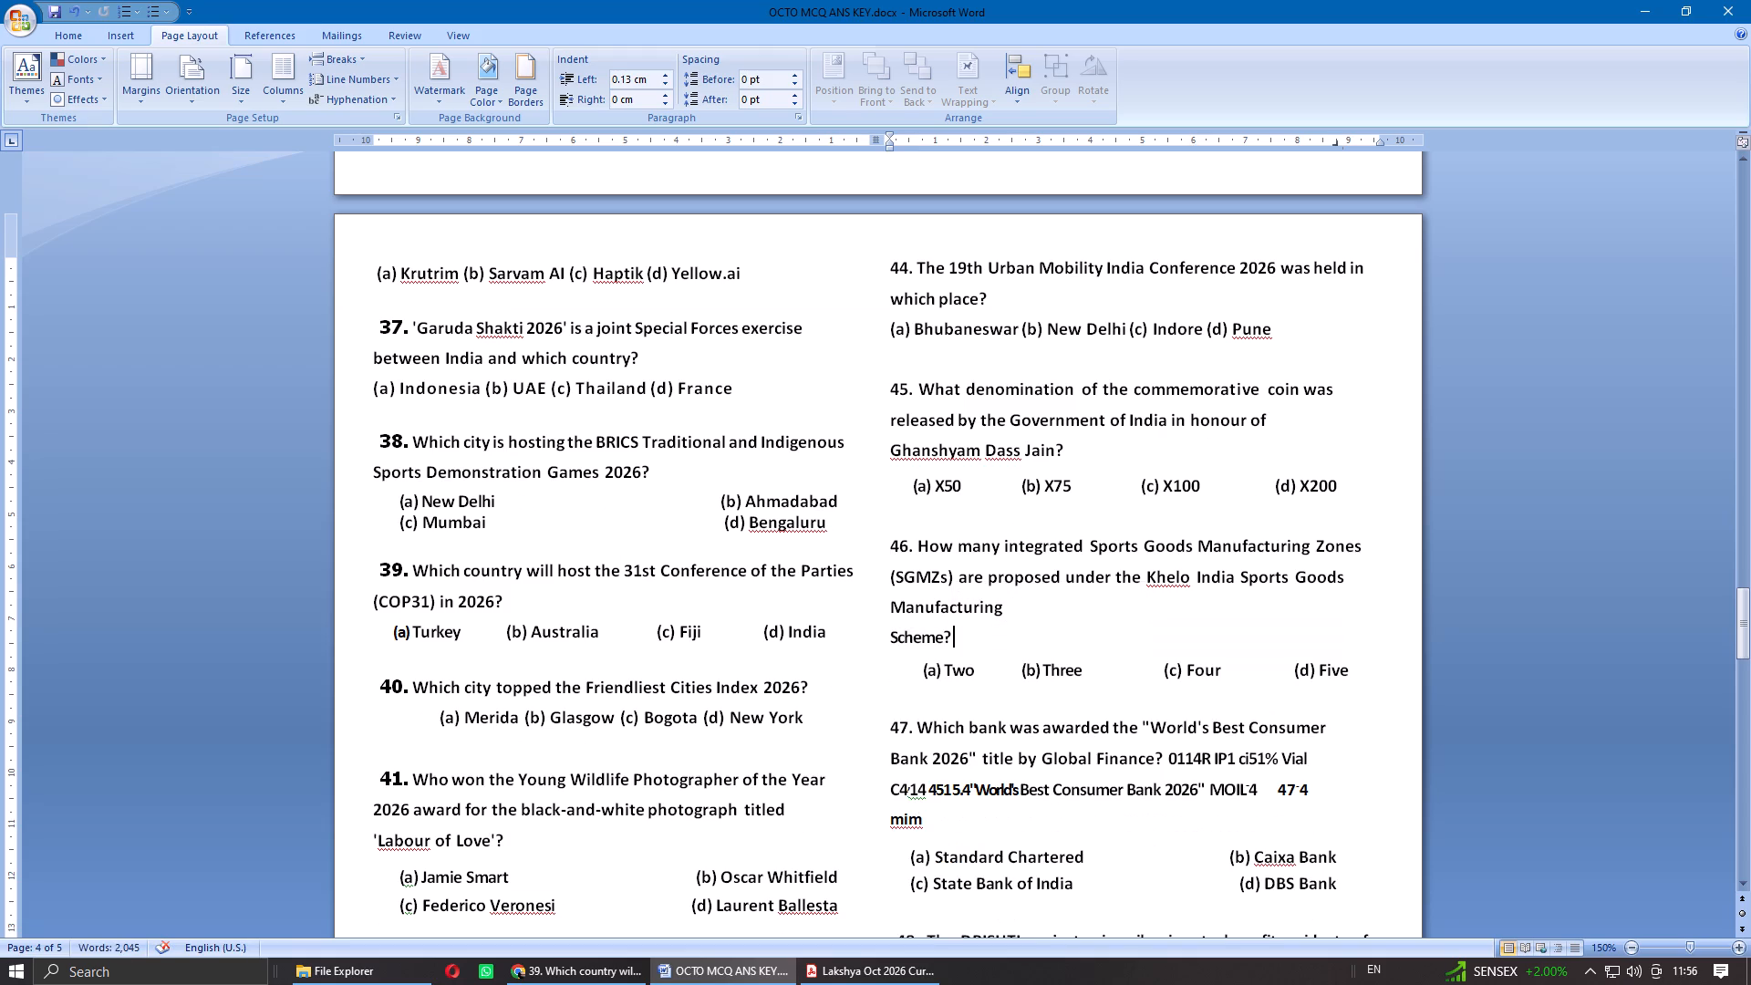
Set the left indent of question 46's text and its separate "Scheme?" line to 0 cm.
click(1017, 607)
drag(891, 148, 1041, 147)
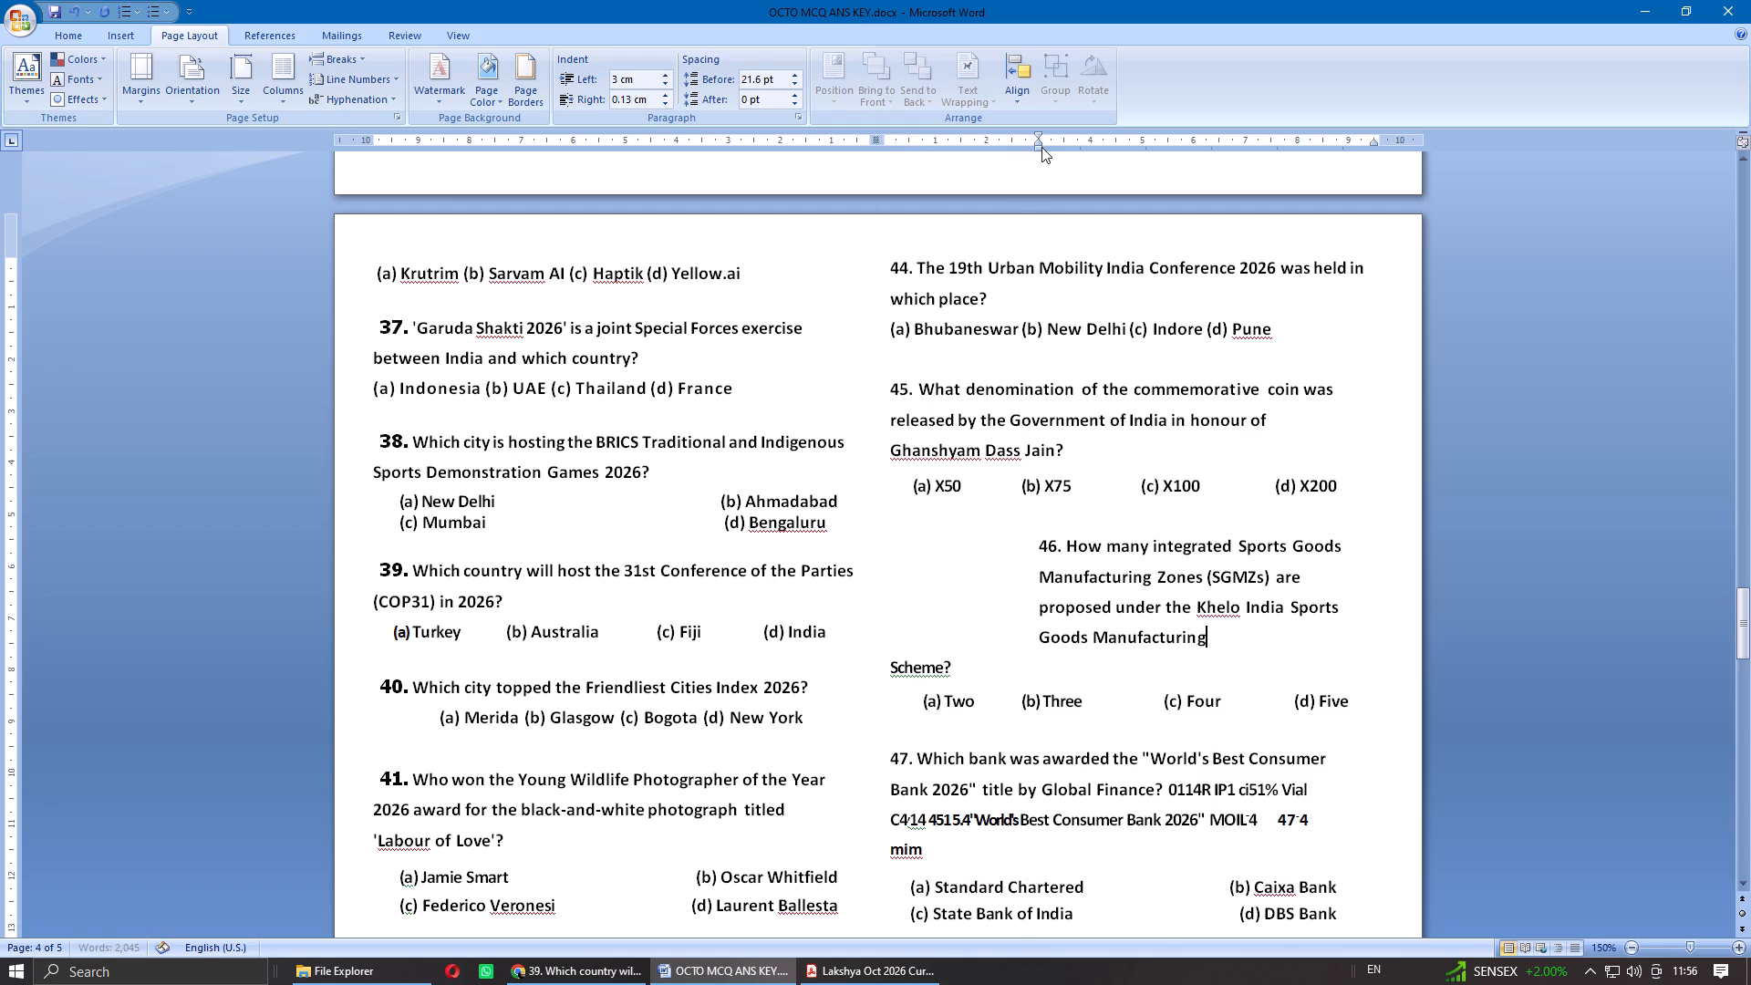
drag(1035, 147, 883, 150)
click(1064, 660)
click(957, 647)
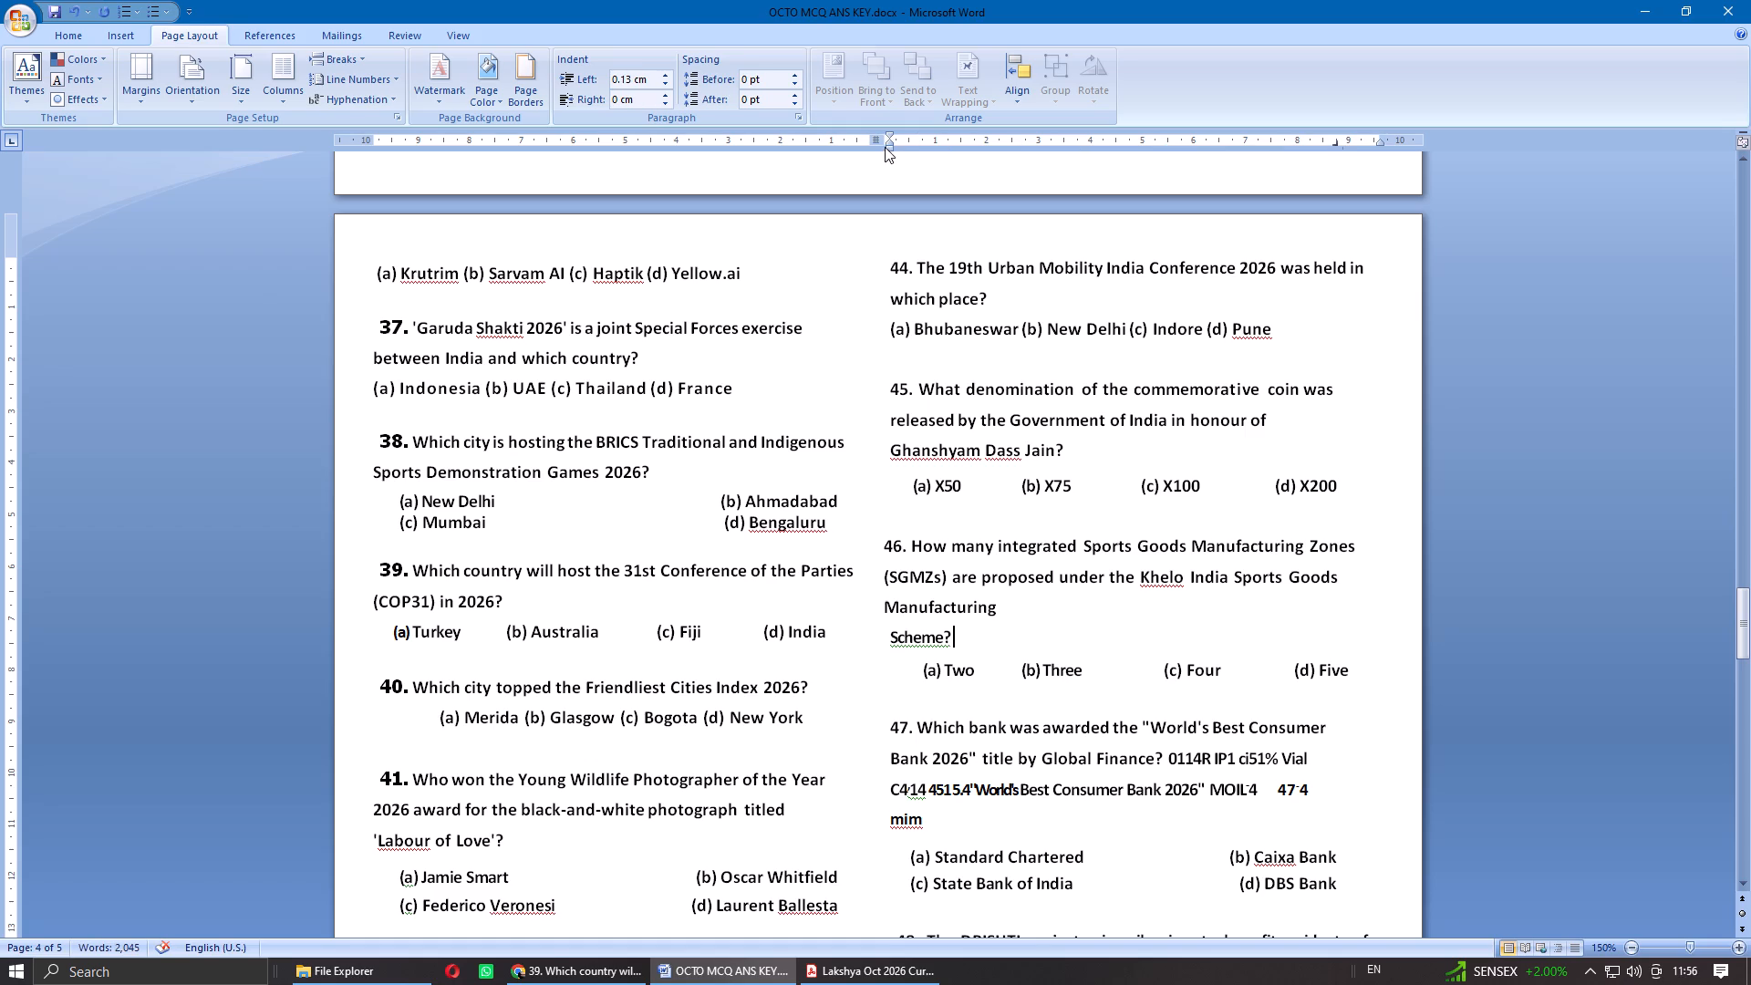
drag(887, 146, 925, 145)
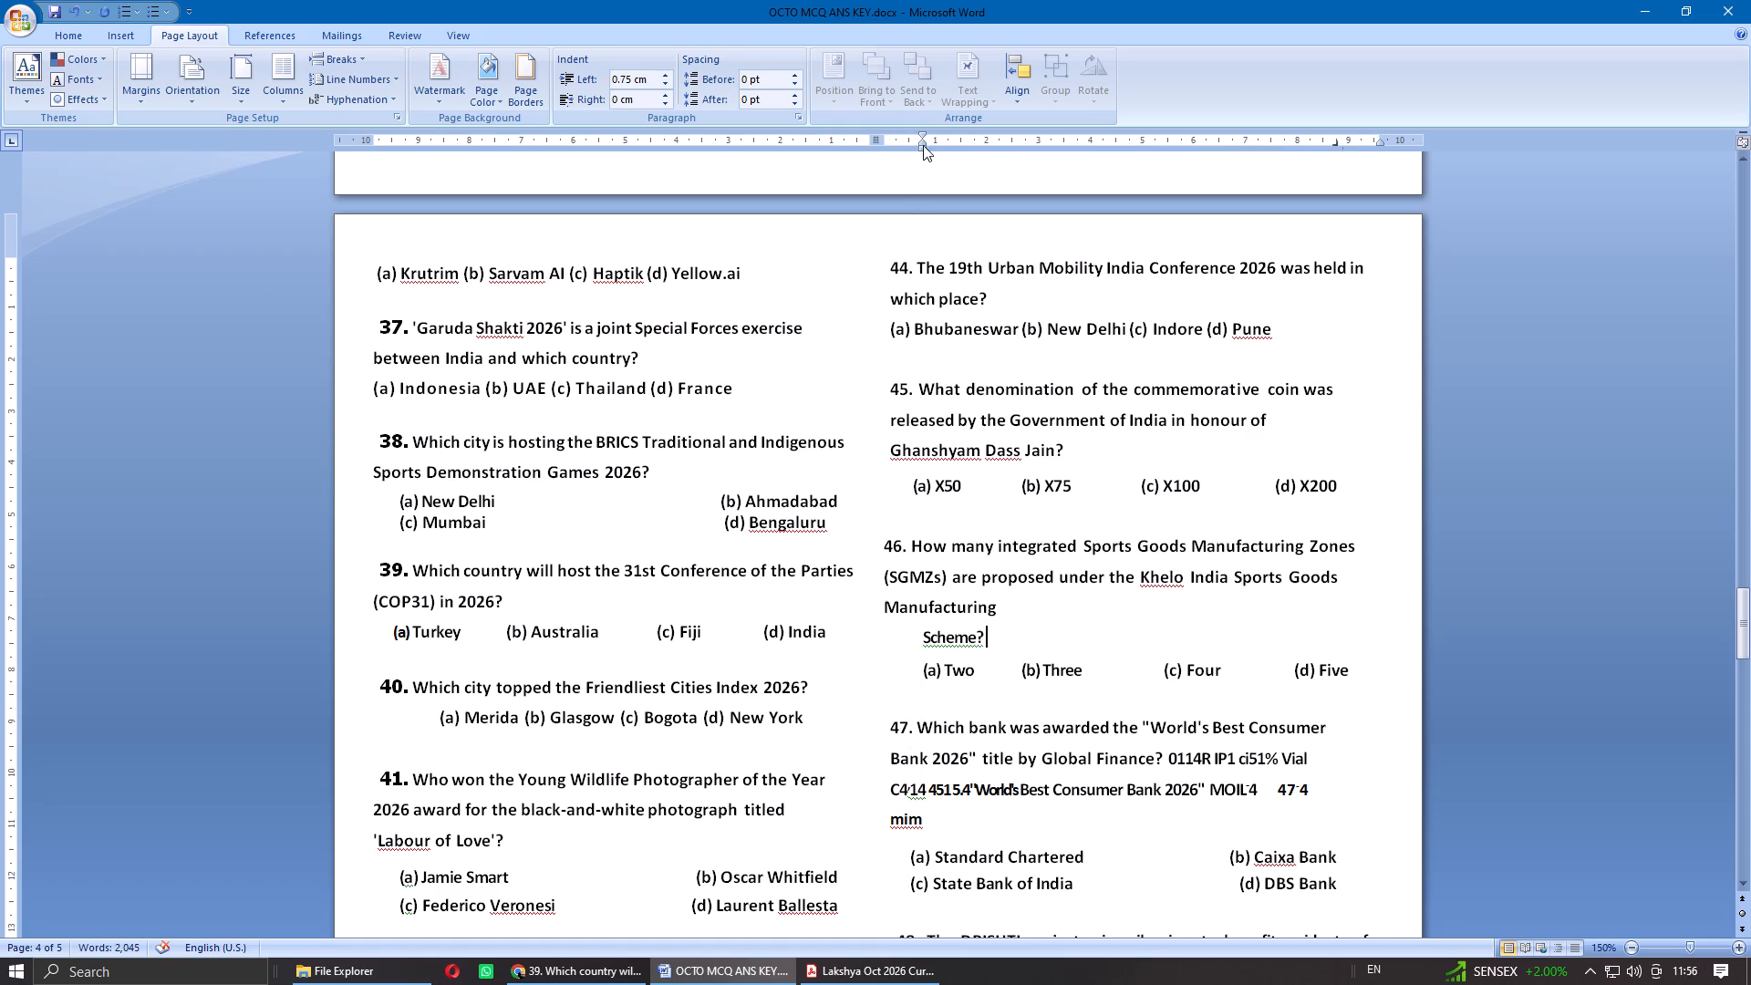
drag(923, 145, 885, 145)
Join "Scheme?" to the end of question 46's "Manufacturing" line, separated by a space.
click(874, 644)
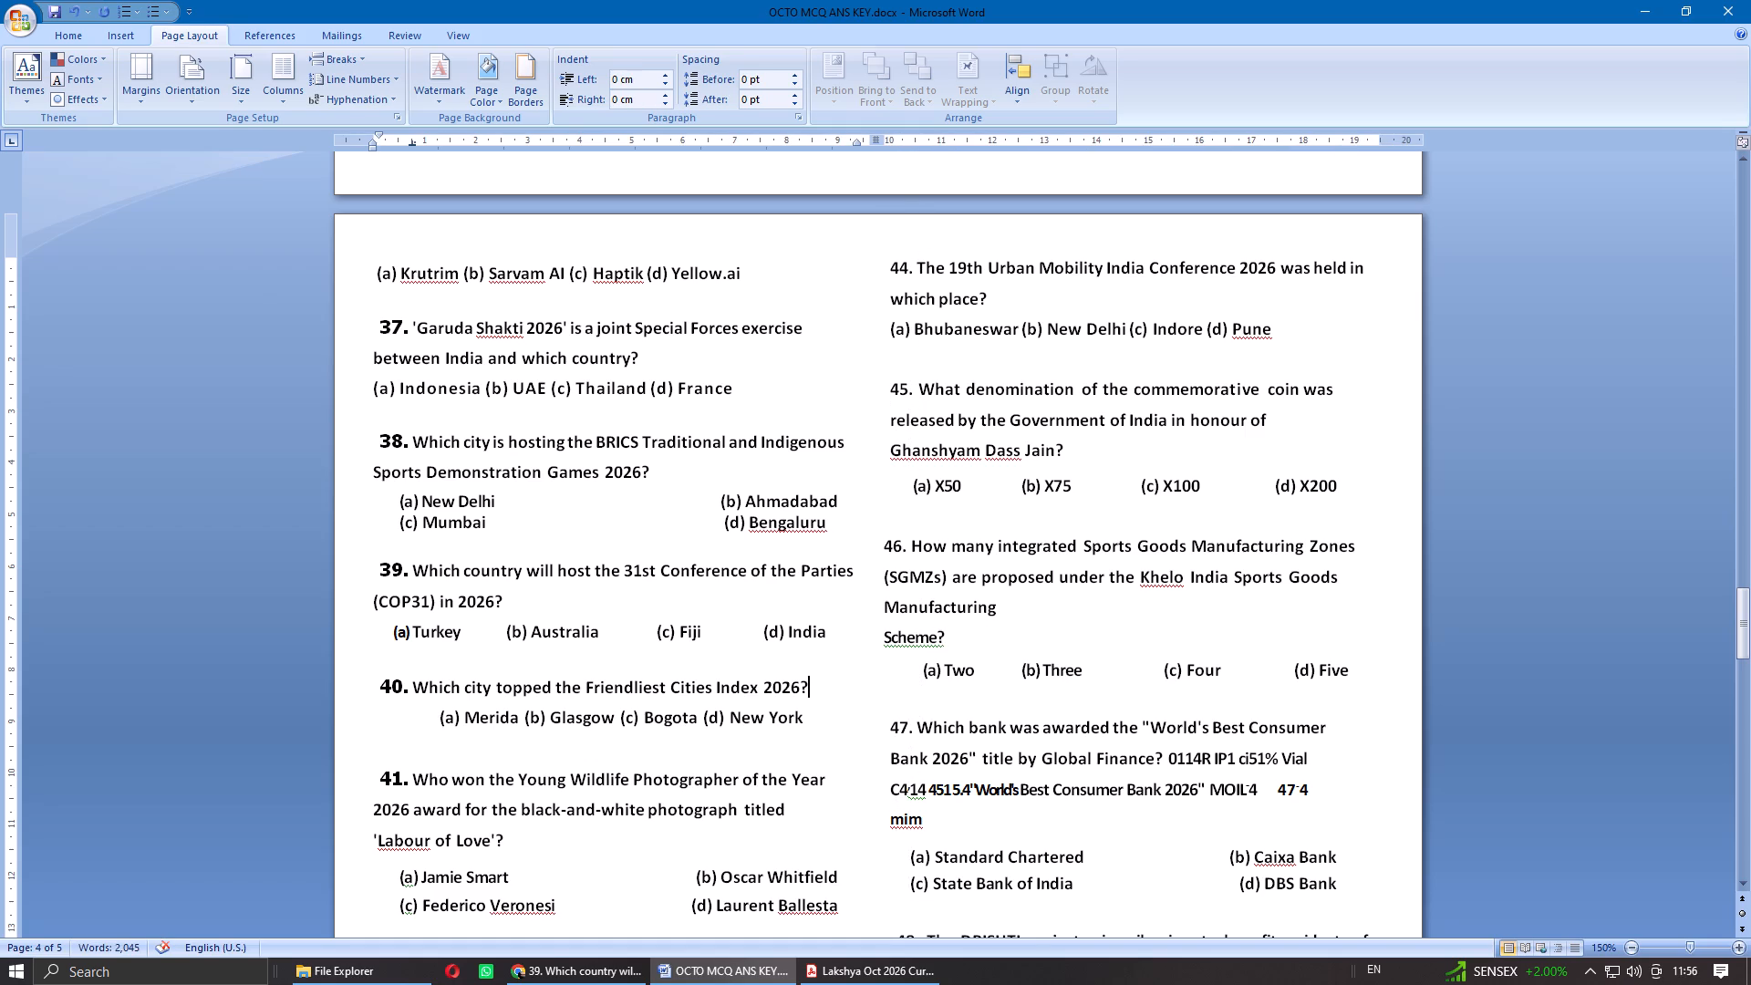
click(887, 637)
click(882, 645)
key(BackSpace)
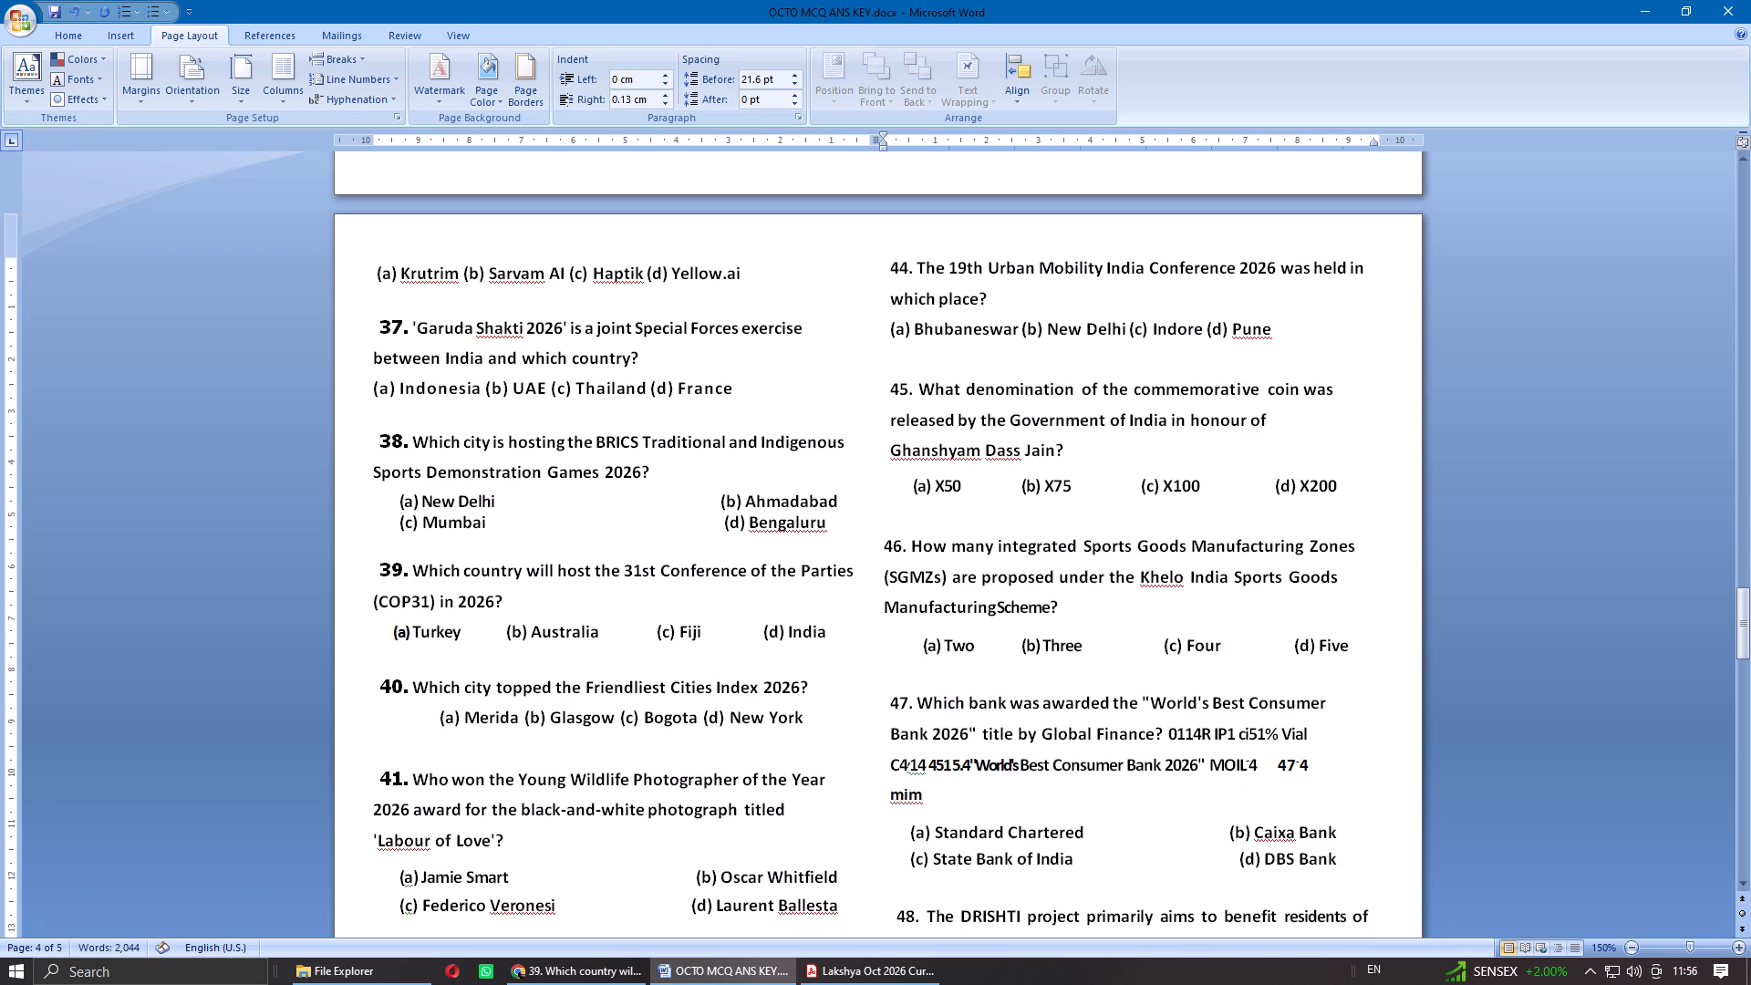
key(space)
click(1155, 629)
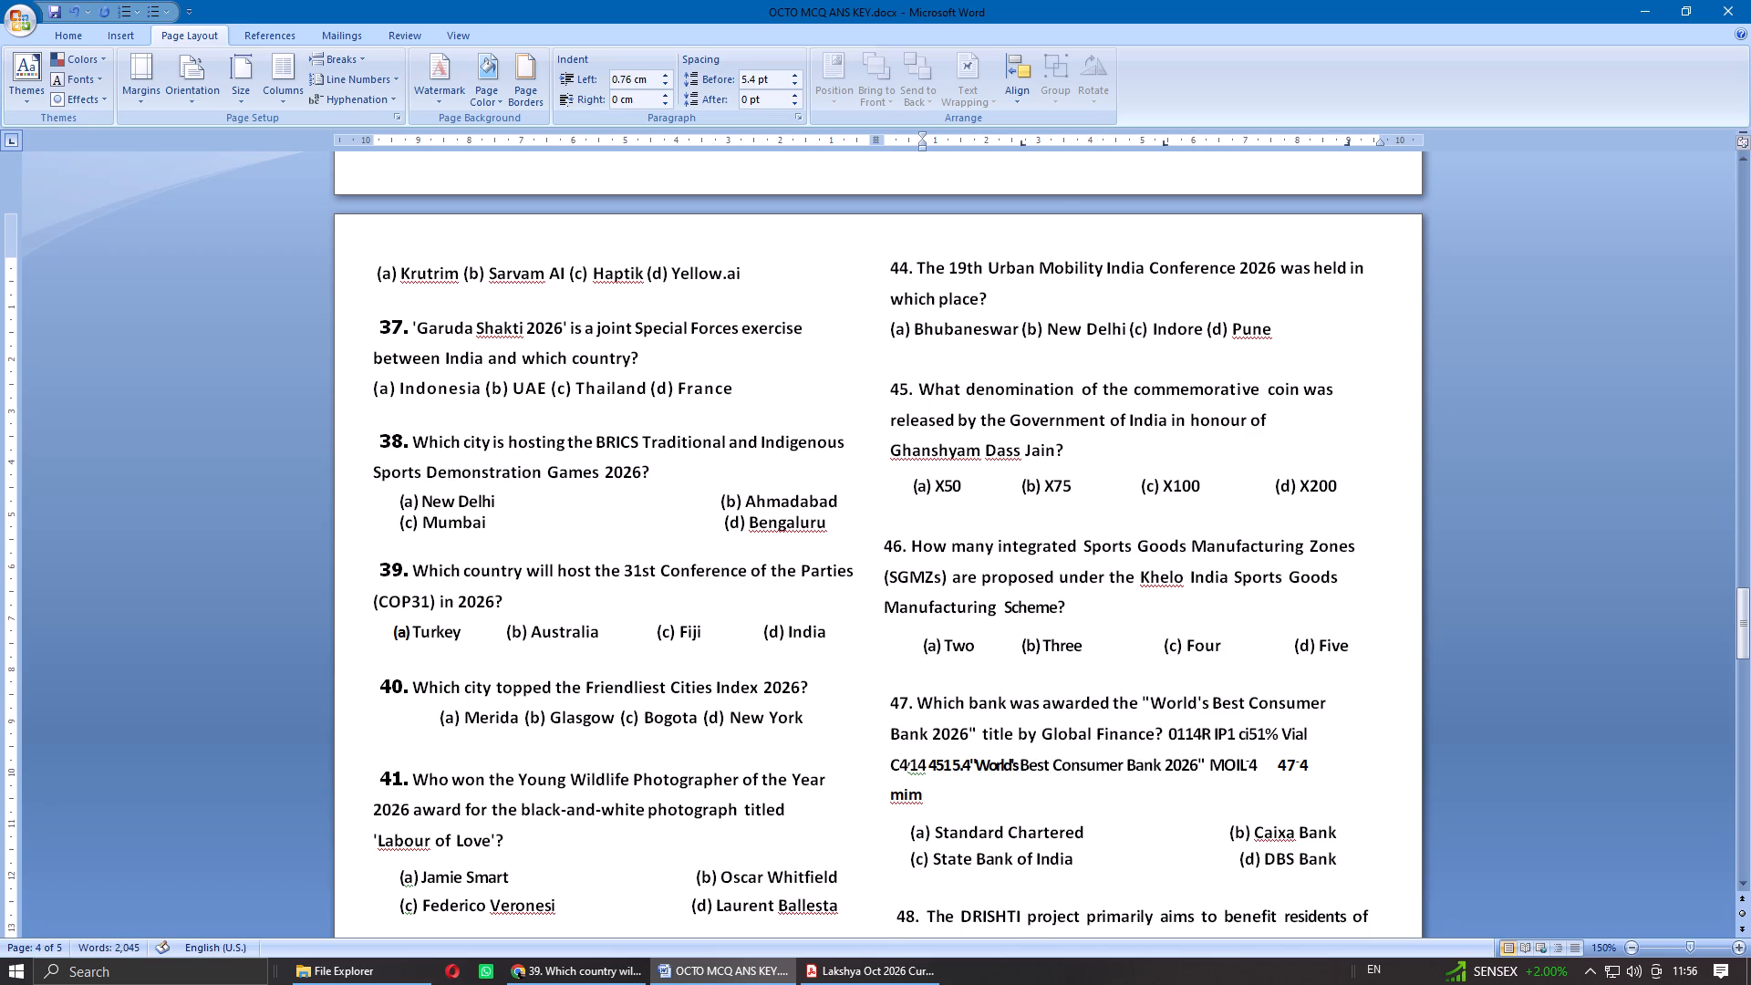
Delete the garbled text after "title by Global Finance?" in question 47.
scroll(1043, 634, down, 2)
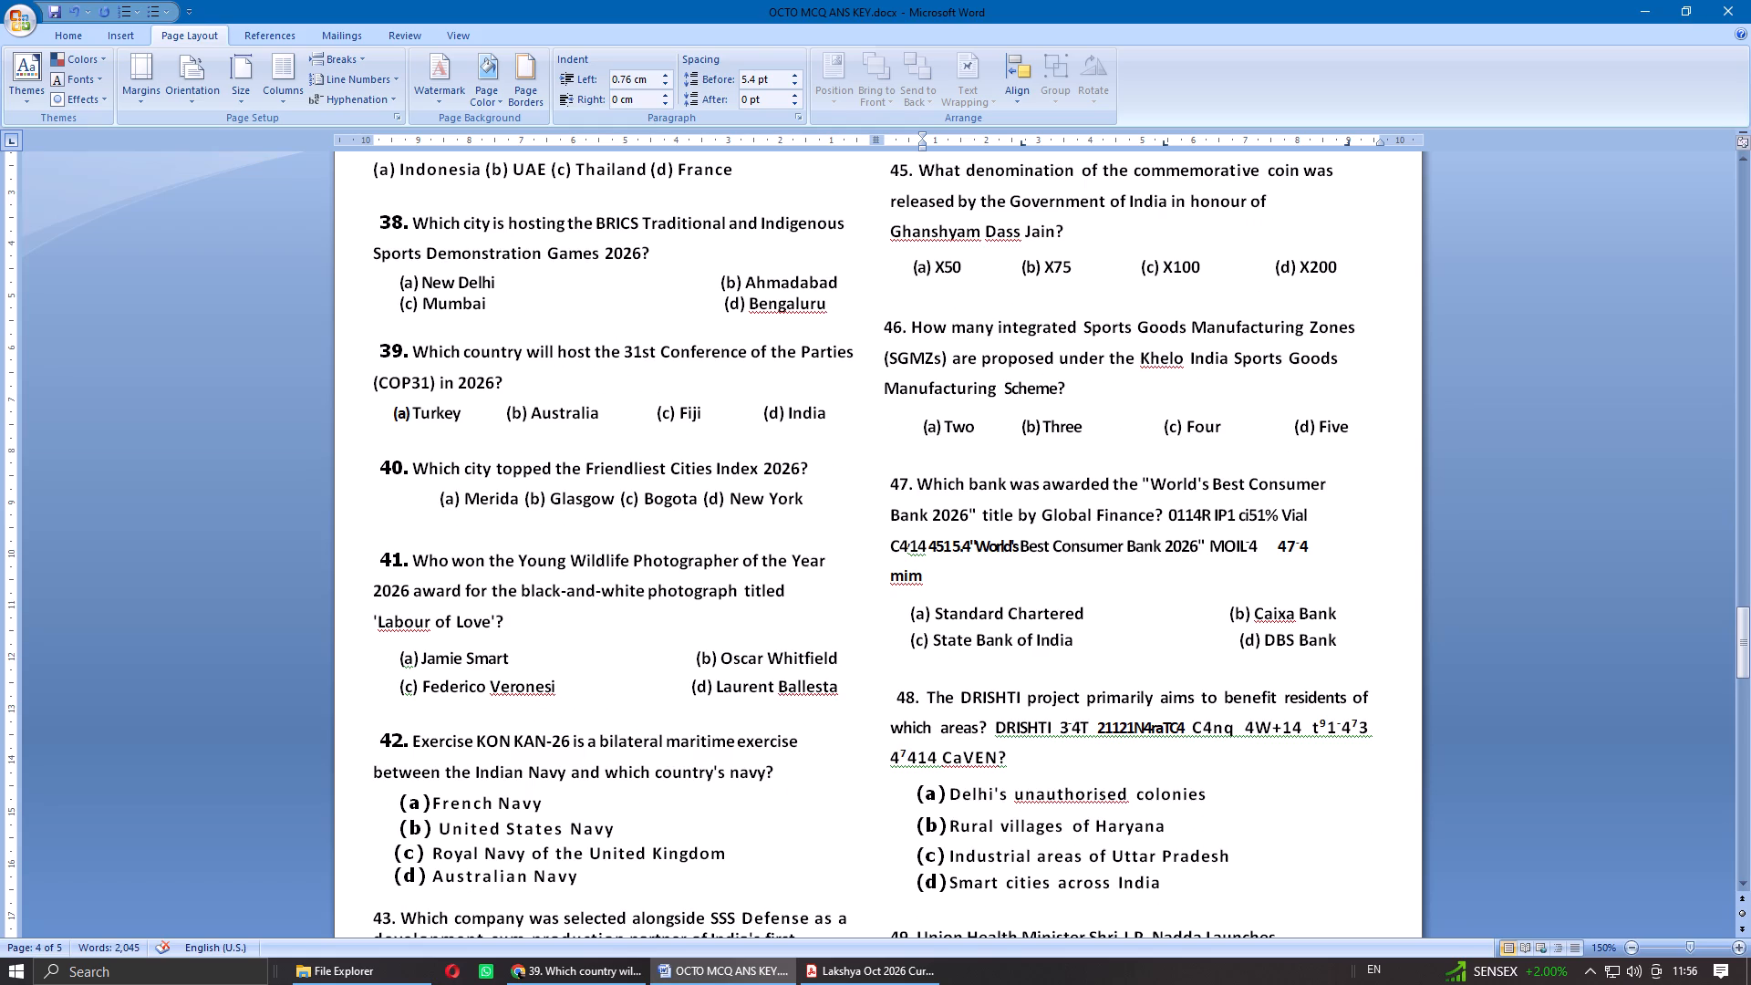
click(1331, 542)
drag(955, 587, 1087, 557)
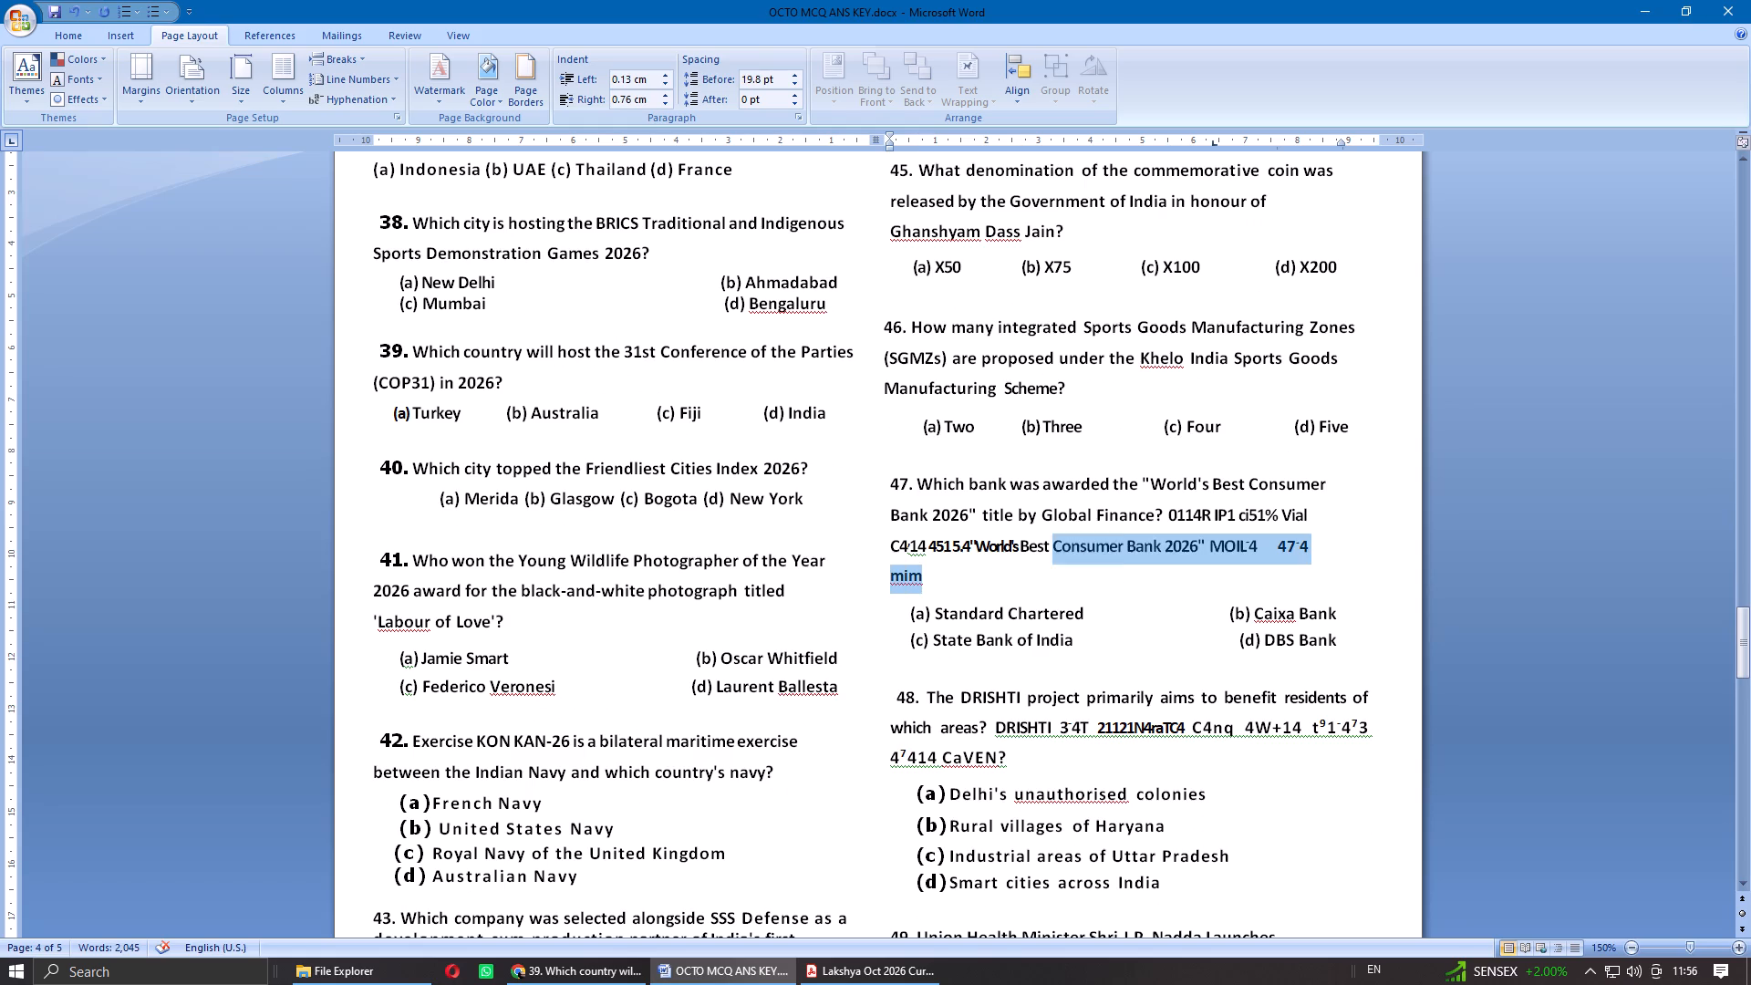
drag(1087, 557, 1166, 516)
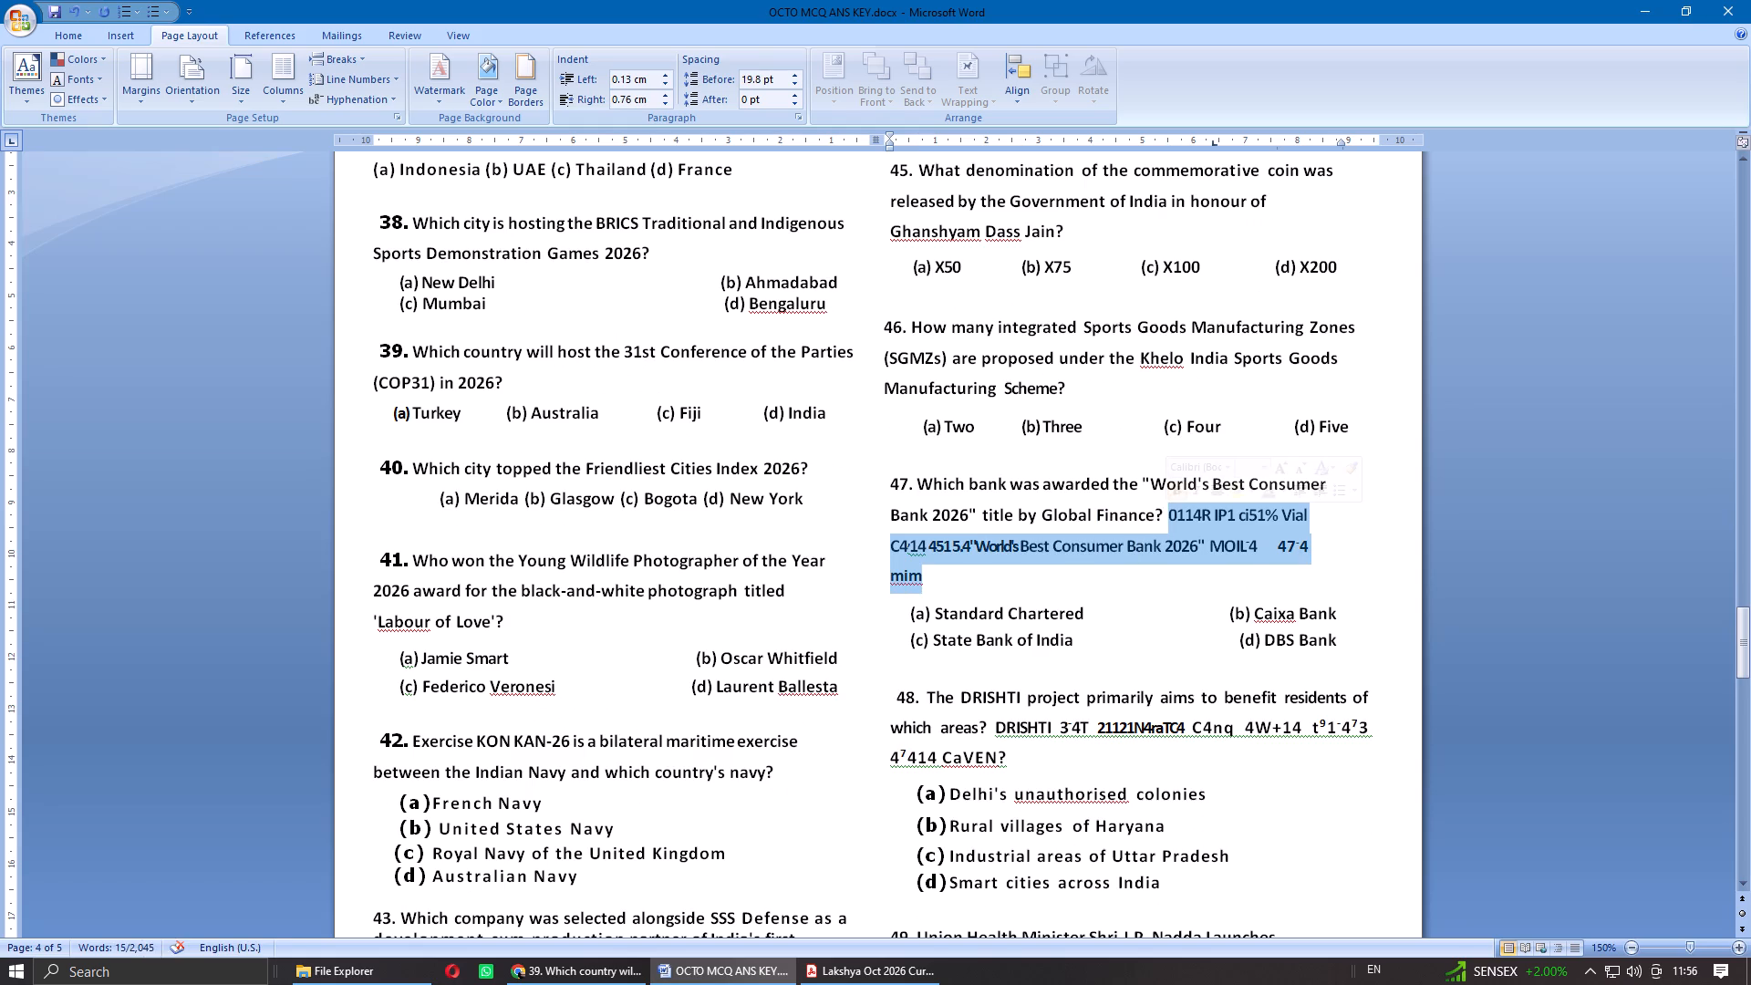
key(BackSpace)
key(BackSpace)
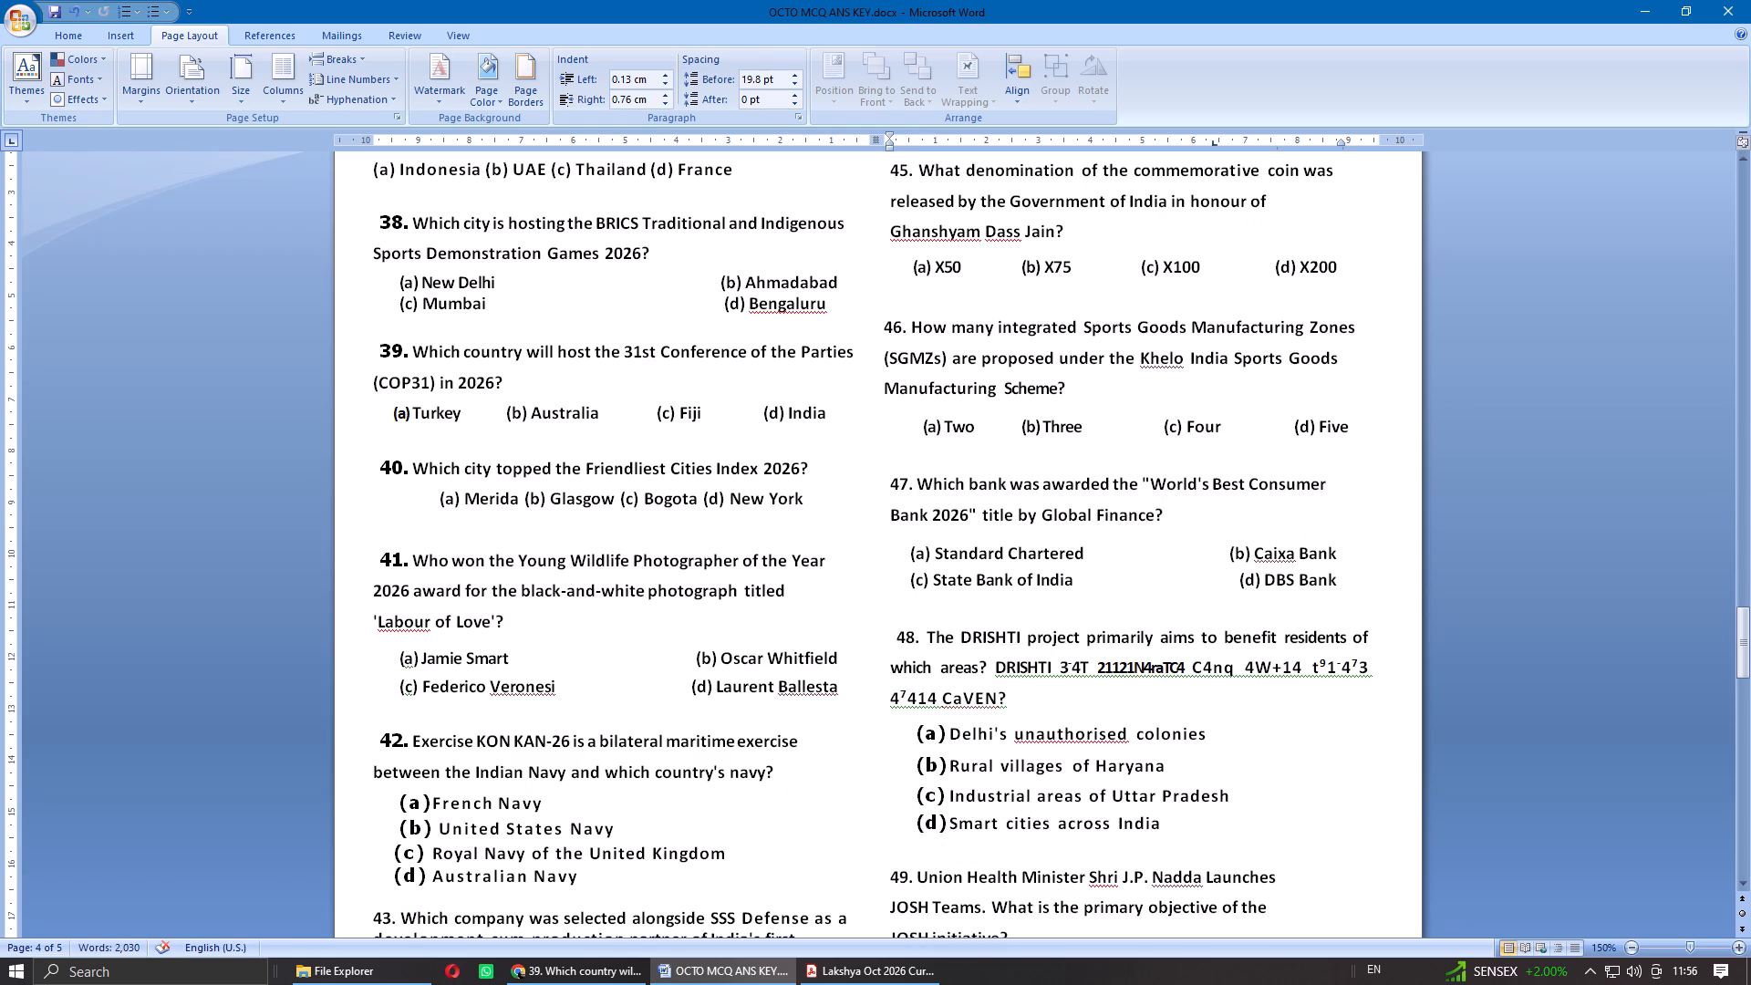
Delete the garbled text after "which areas?" in question 48.
drag(1025, 697, 994, 679)
key(BackSpace)
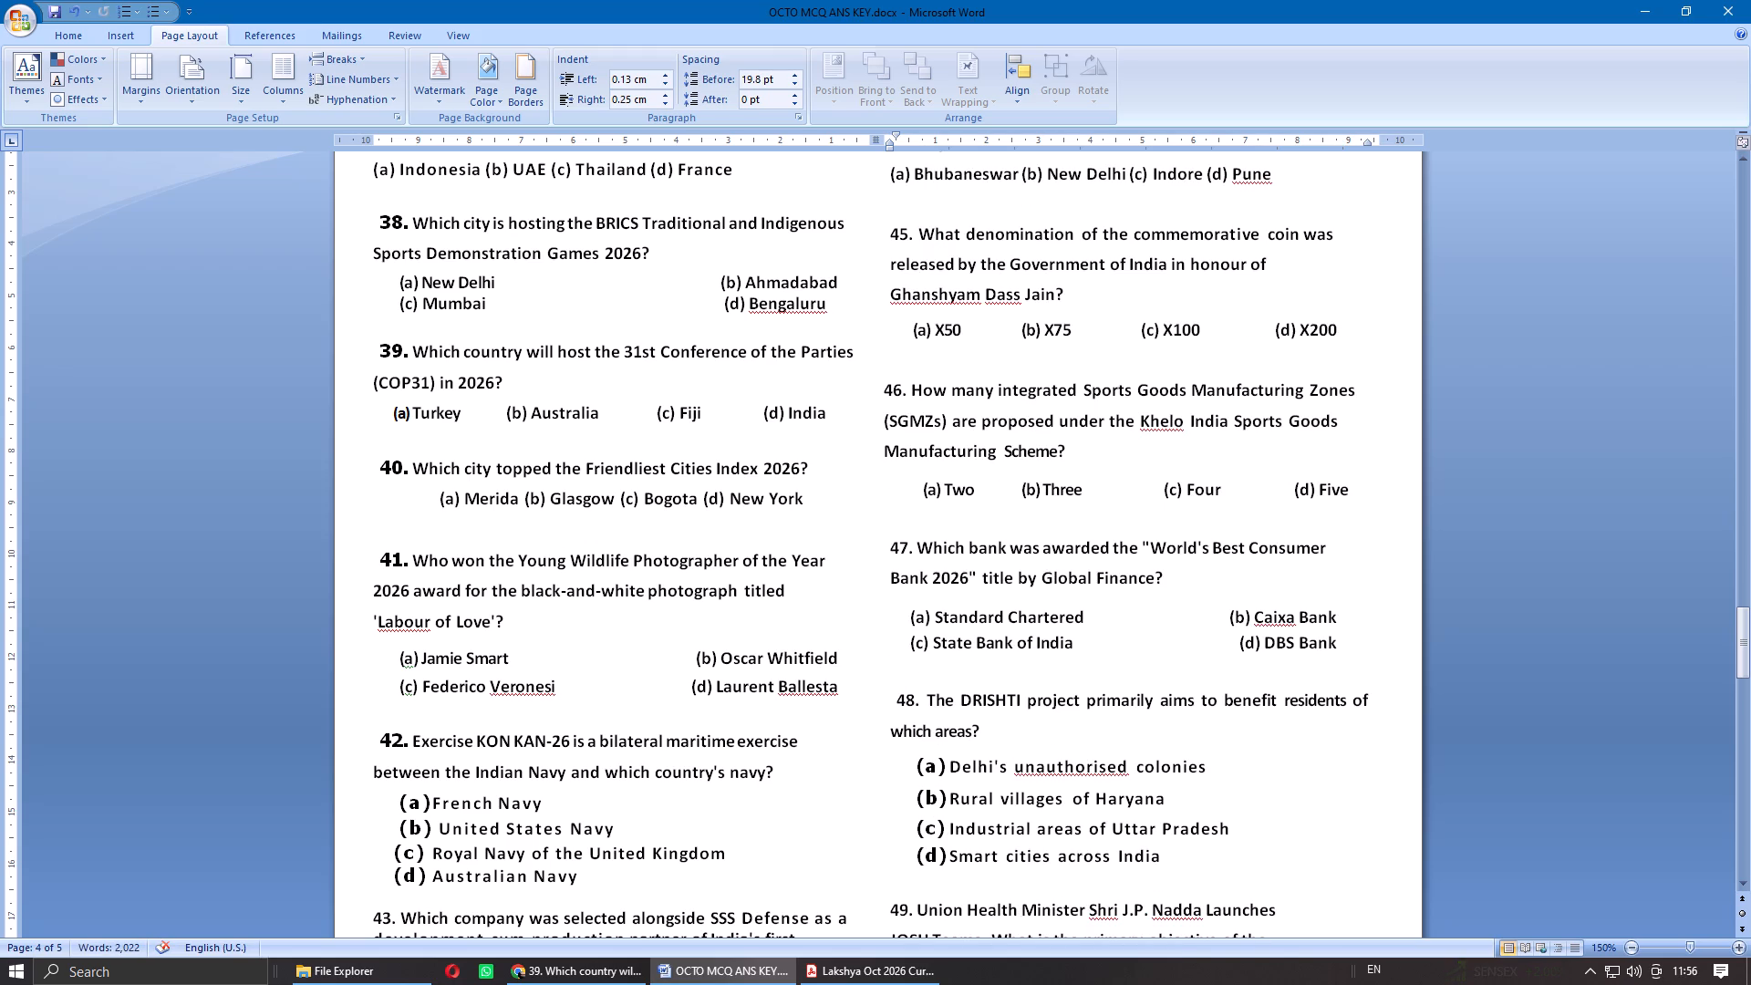
key(BackSpace)
Change the font of question 42's option letters (a) to (d) to Calibri (Body).
scroll(793, 800, down, 2)
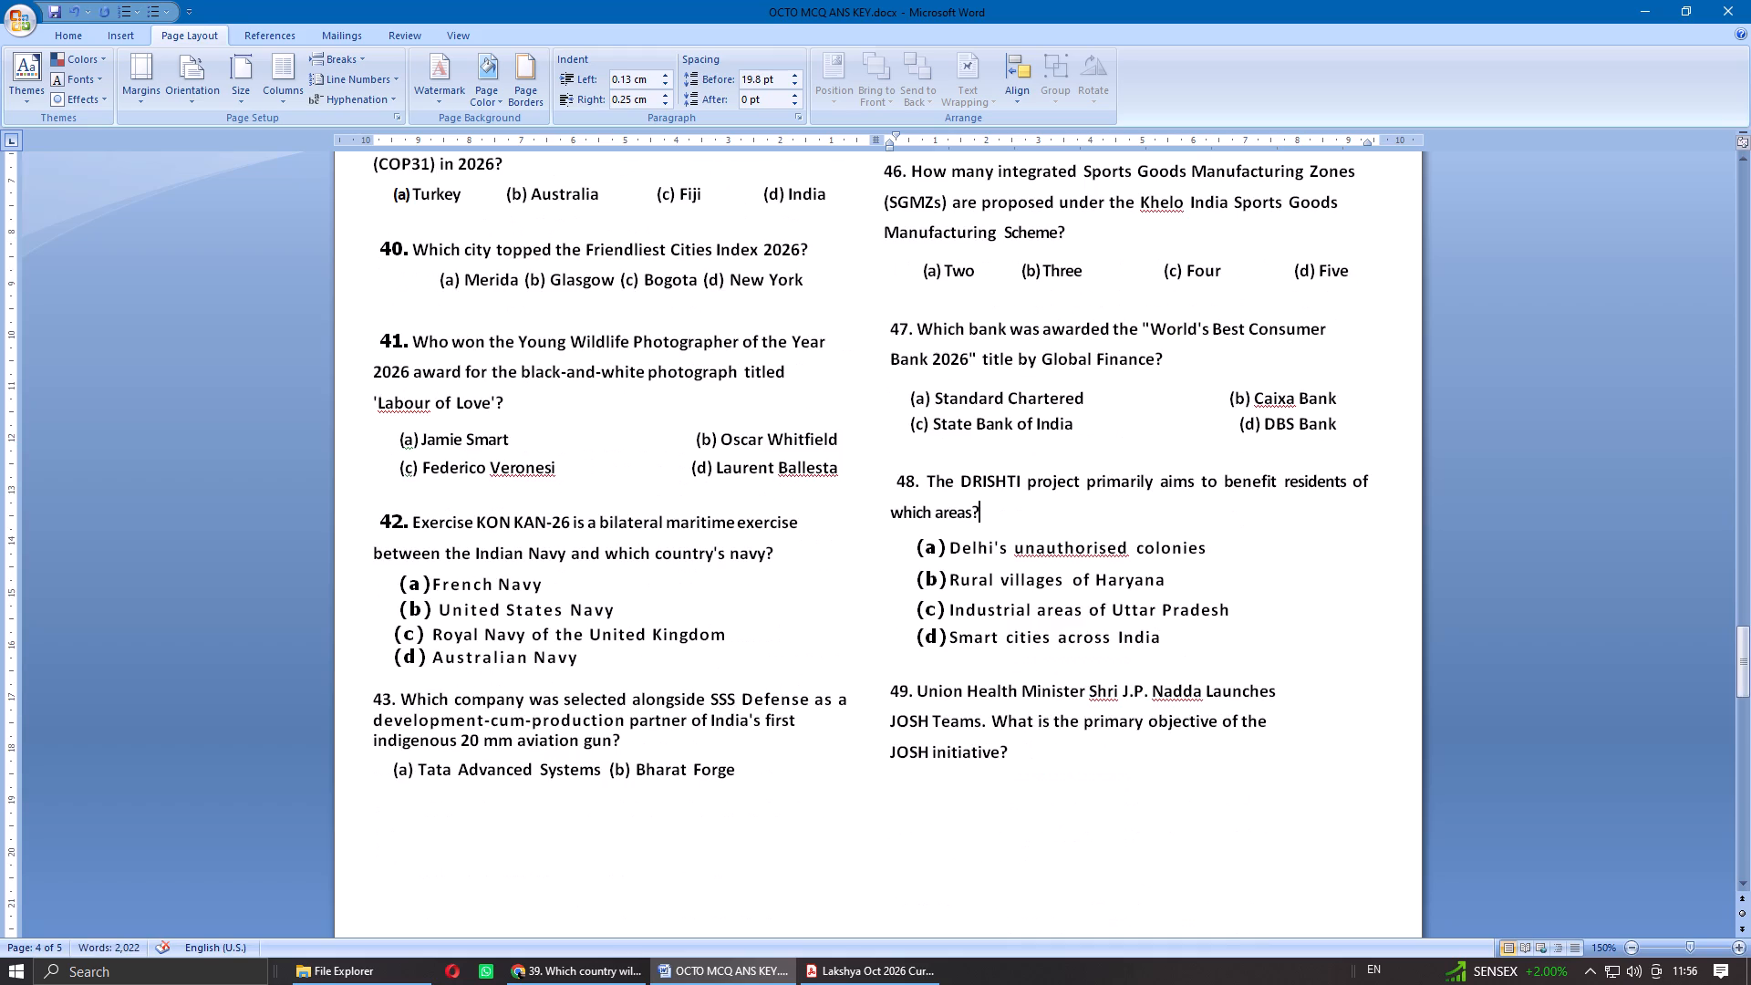
click(410, 591)
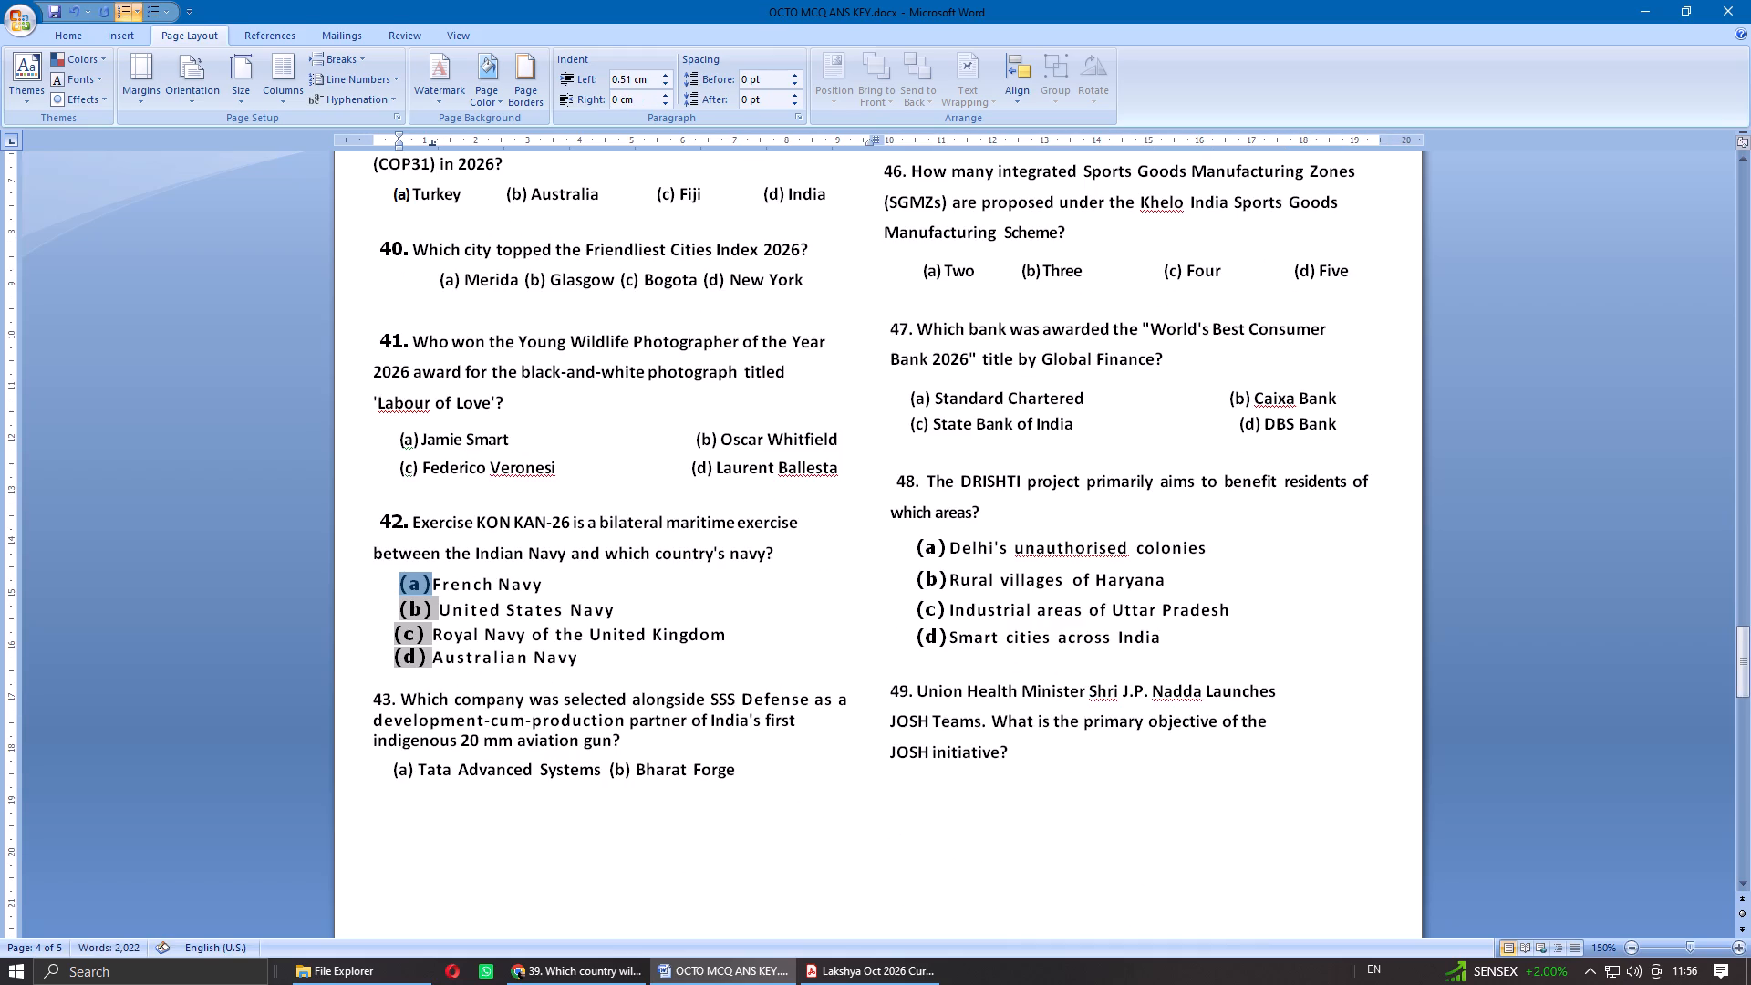
click(74, 43)
click(262, 71)
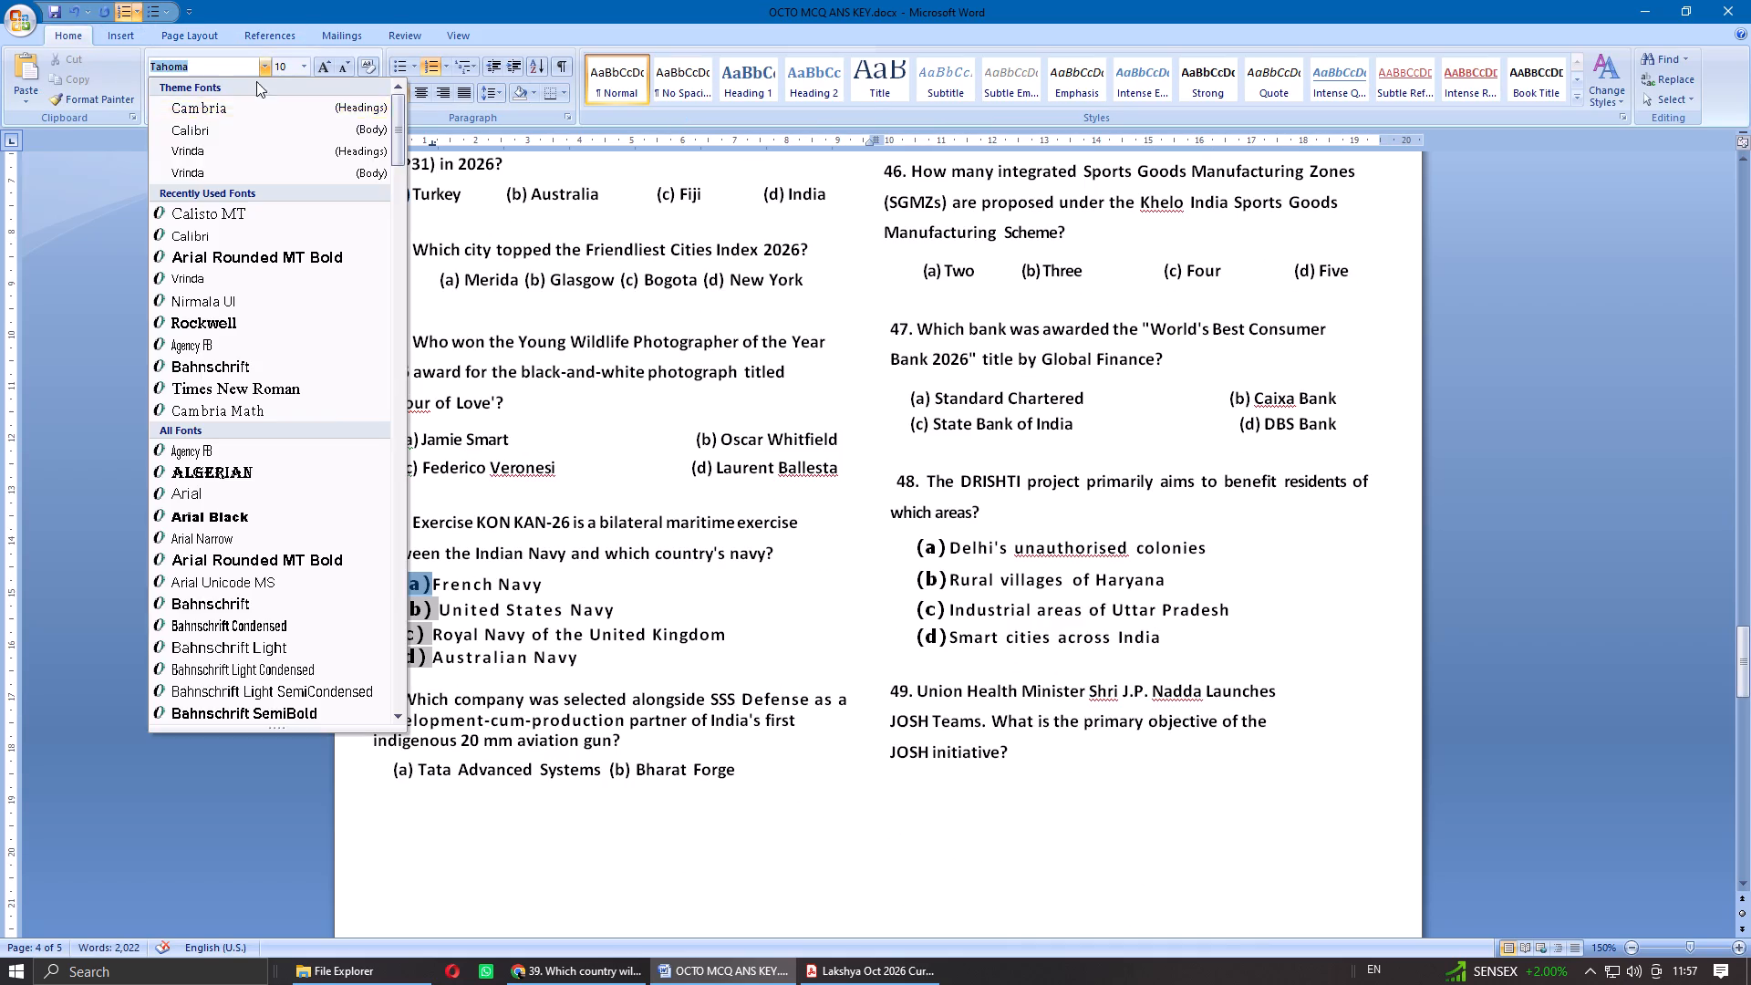
click(222, 126)
Change the font of question 48's option letters (a) to (d) to Calibri (Body).
click(928, 551)
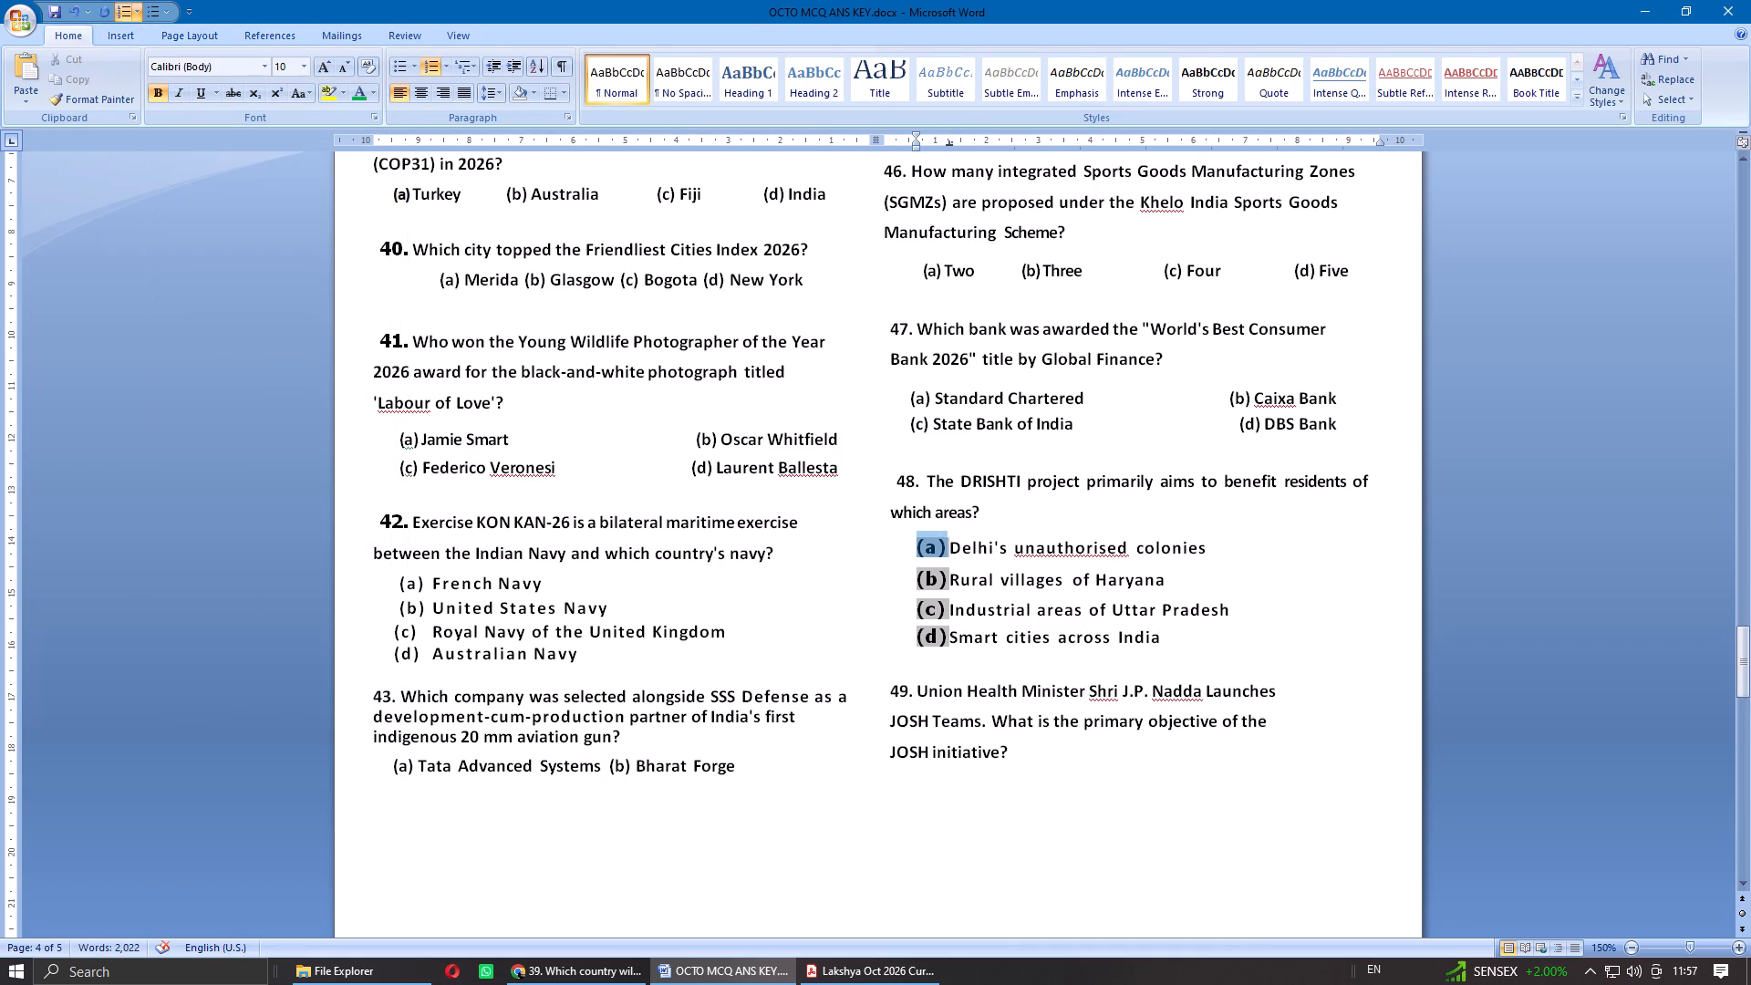
click(264, 63)
click(233, 125)
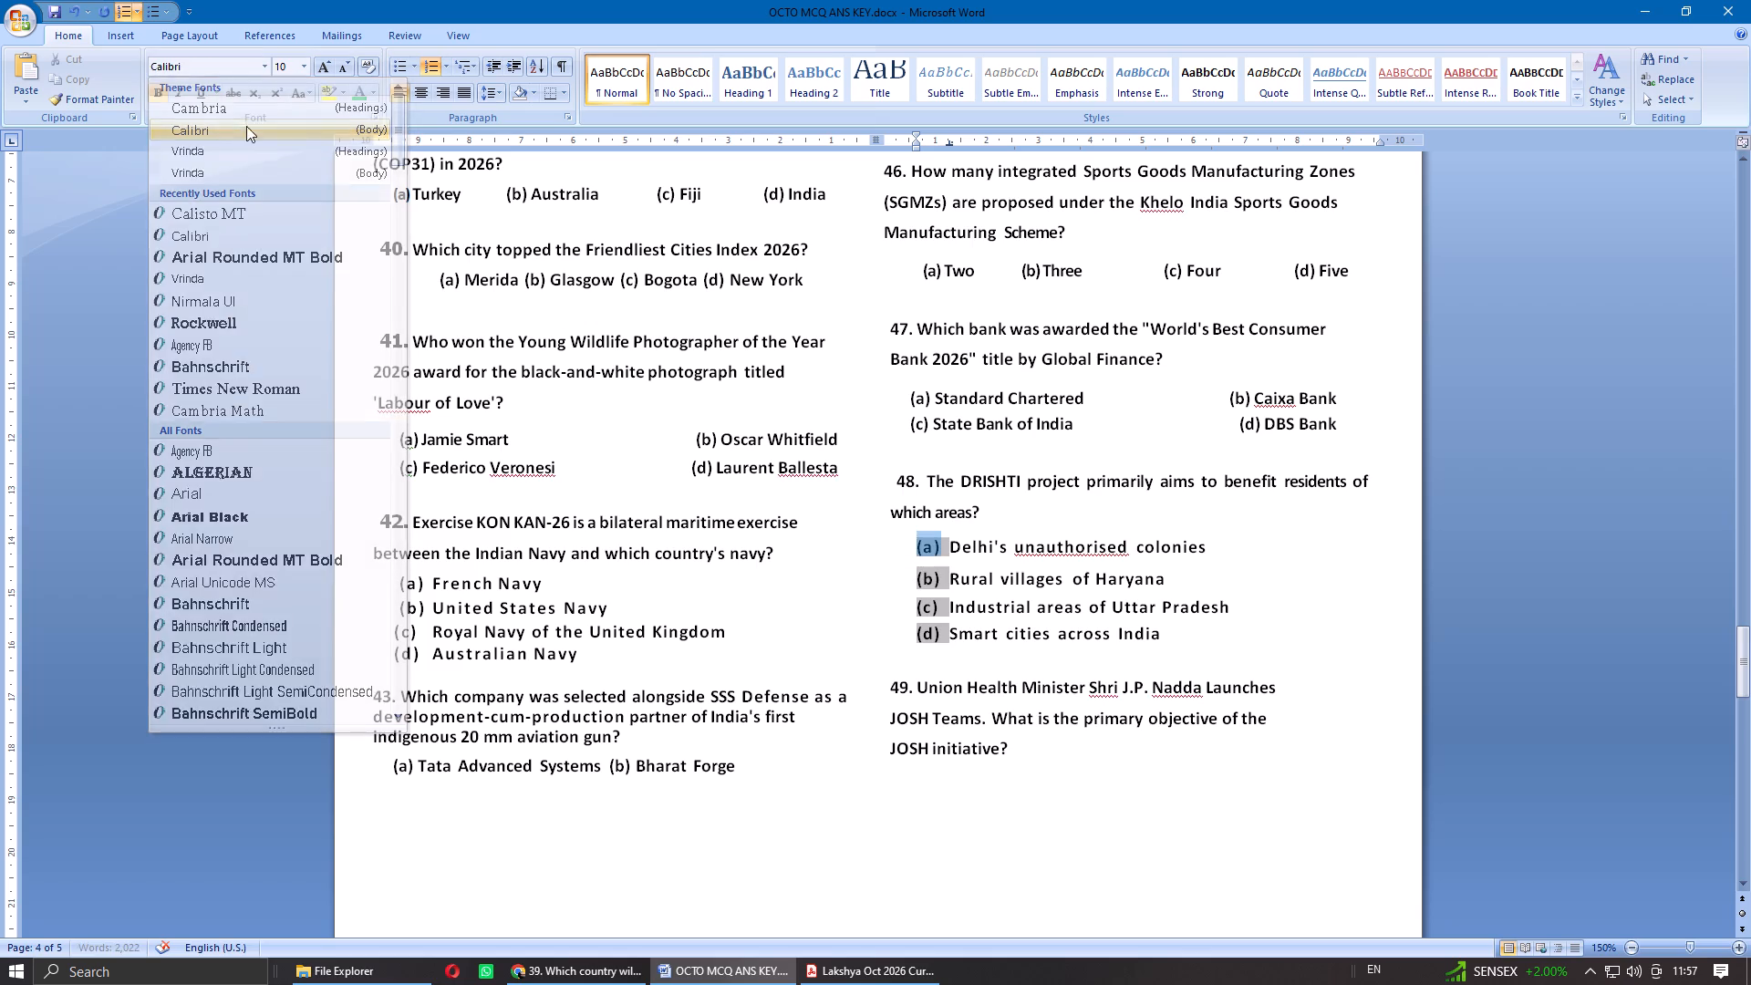
Correct the flagged spelling in question 48's option (a) to "unauthorized".
click(1112, 586)
right_click(1052, 546)
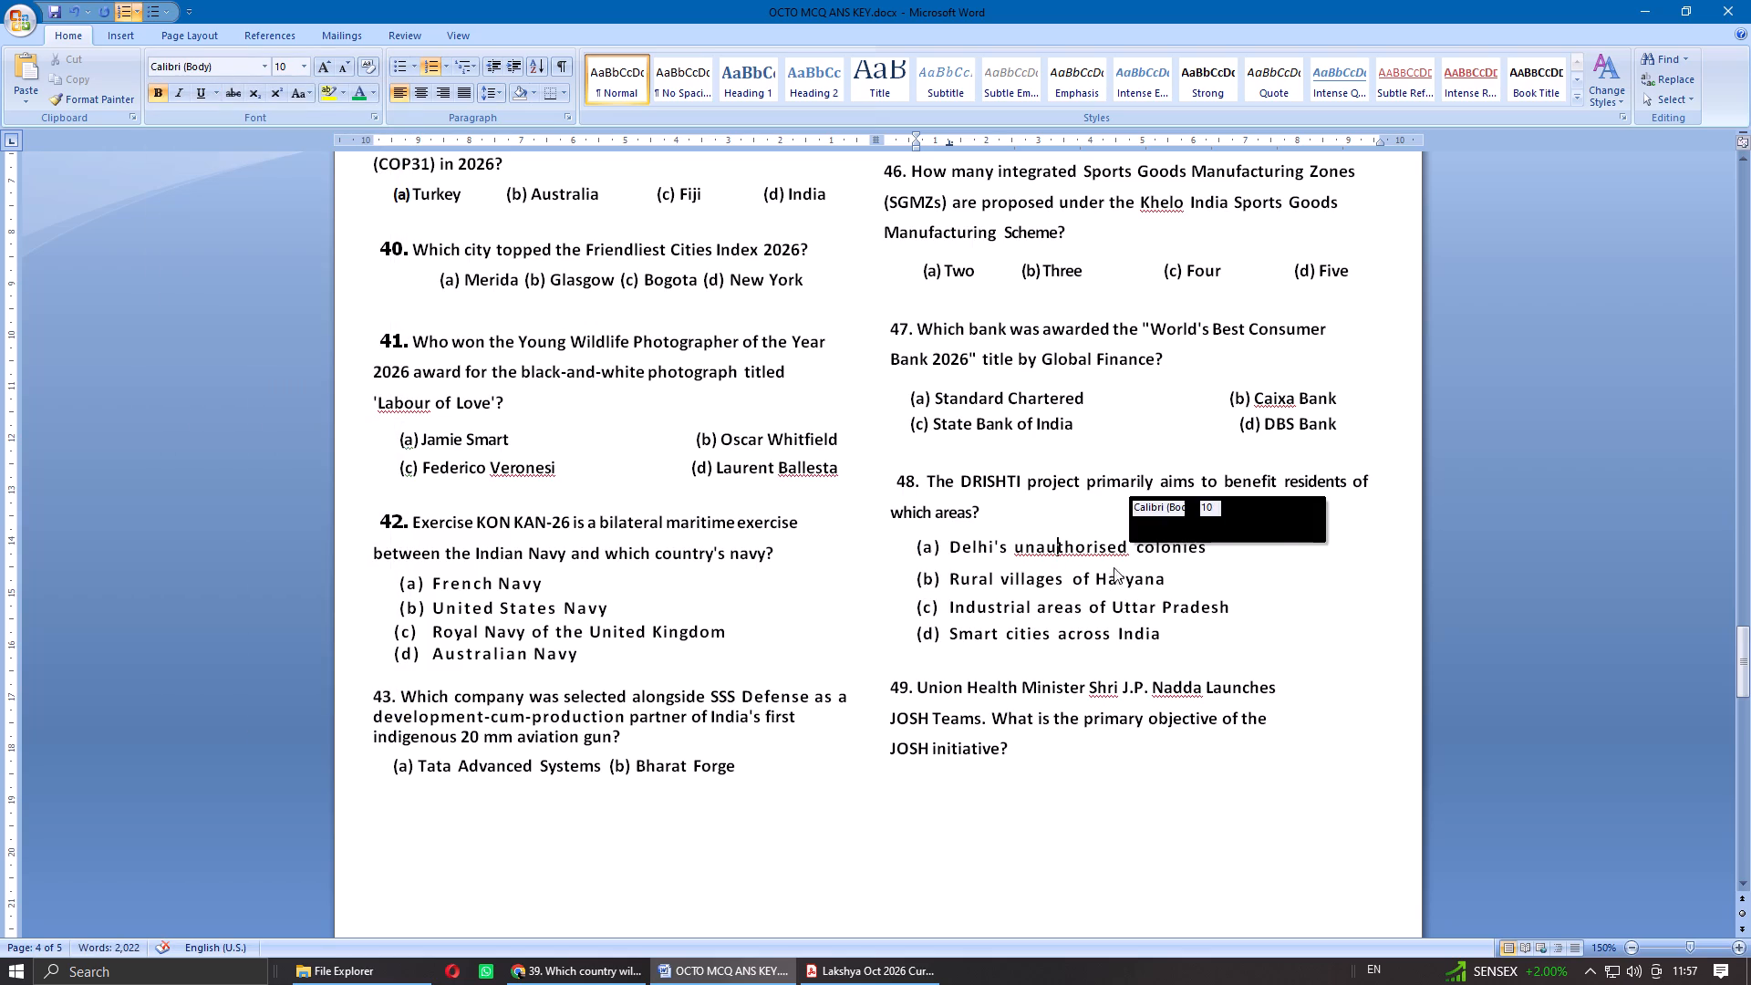
click(1192, 580)
right_click(1069, 540)
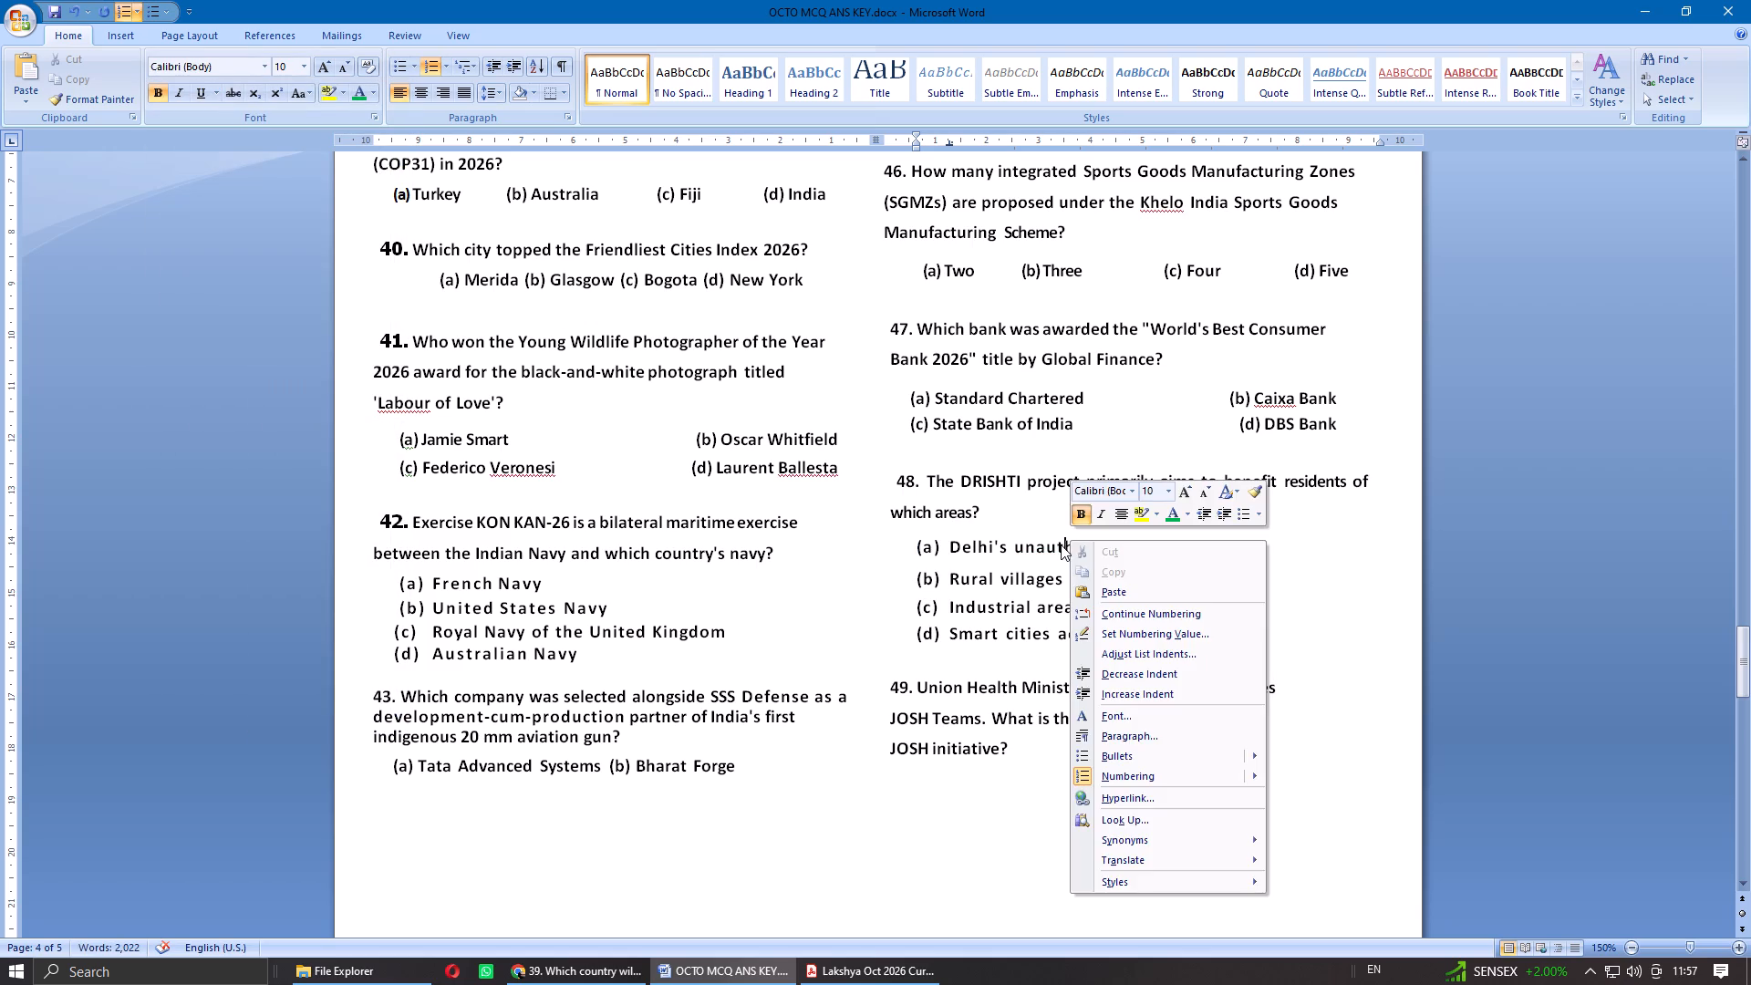
click(1061, 544)
key(ctrl+z)
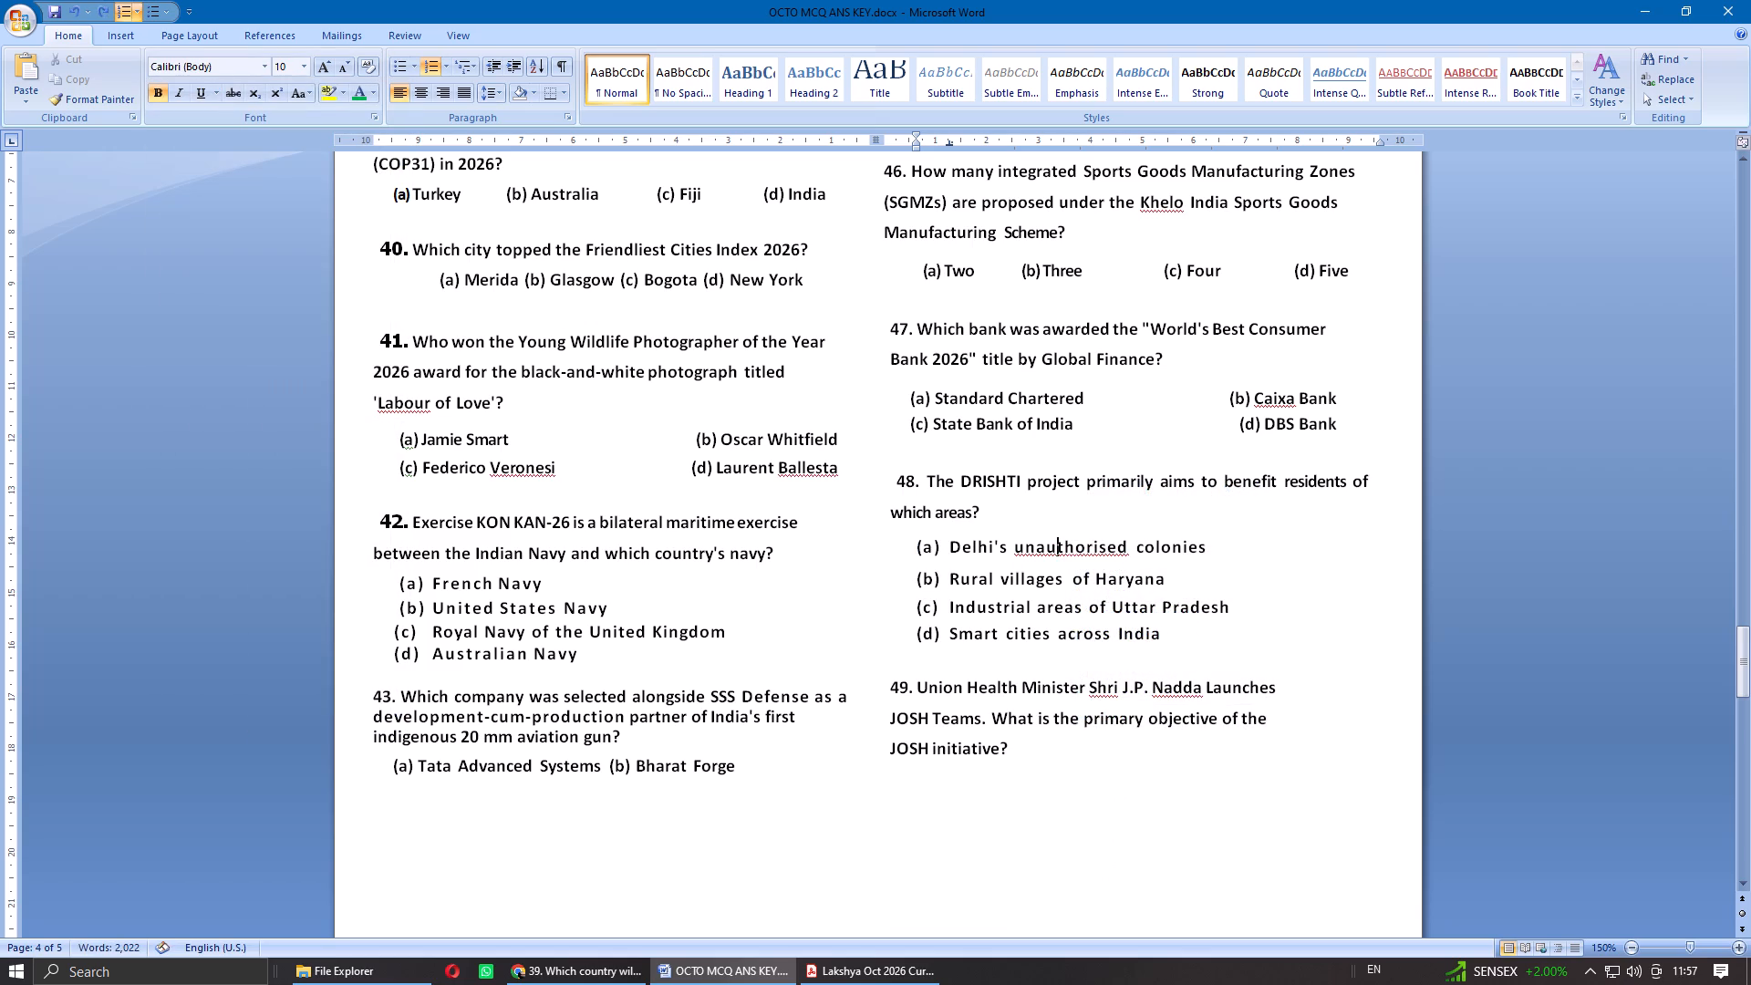
right_click(1080, 543)
click(1166, 567)
click(1281, 586)
Remove the paragraph spacing before options (a), (b) and (c) of question 48.
click(1001, 550)
click(209, 47)
click(204, 40)
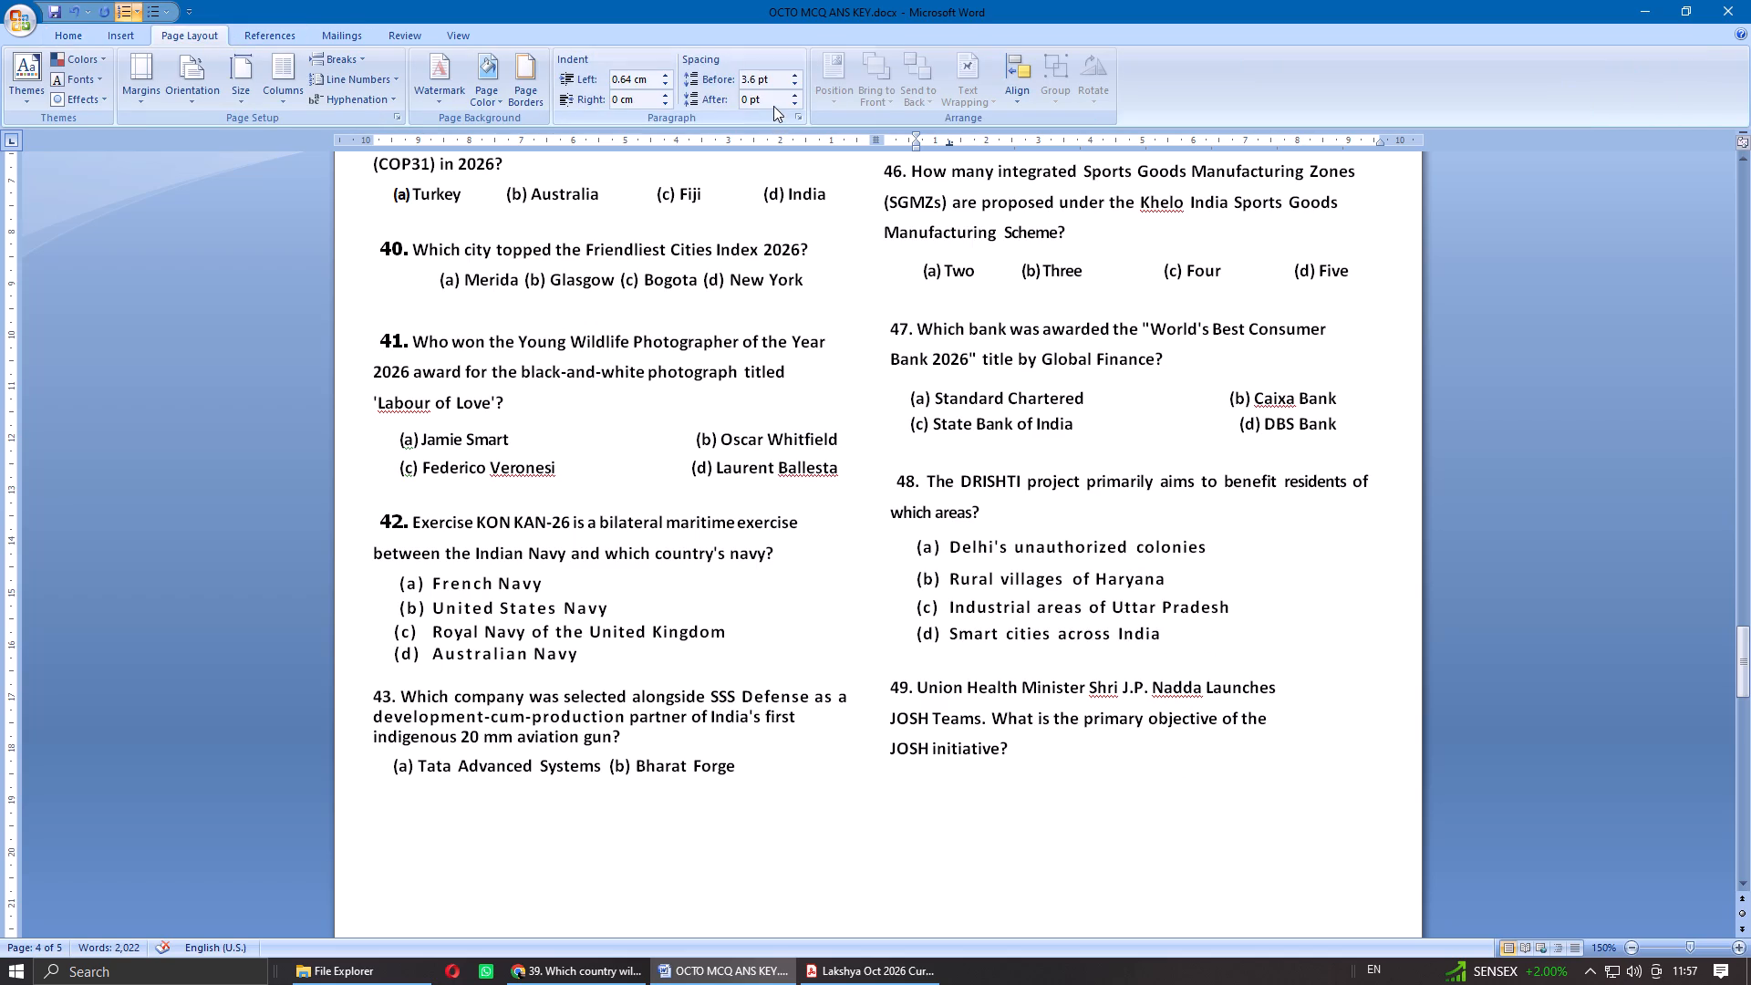
click(796, 85)
click(987, 569)
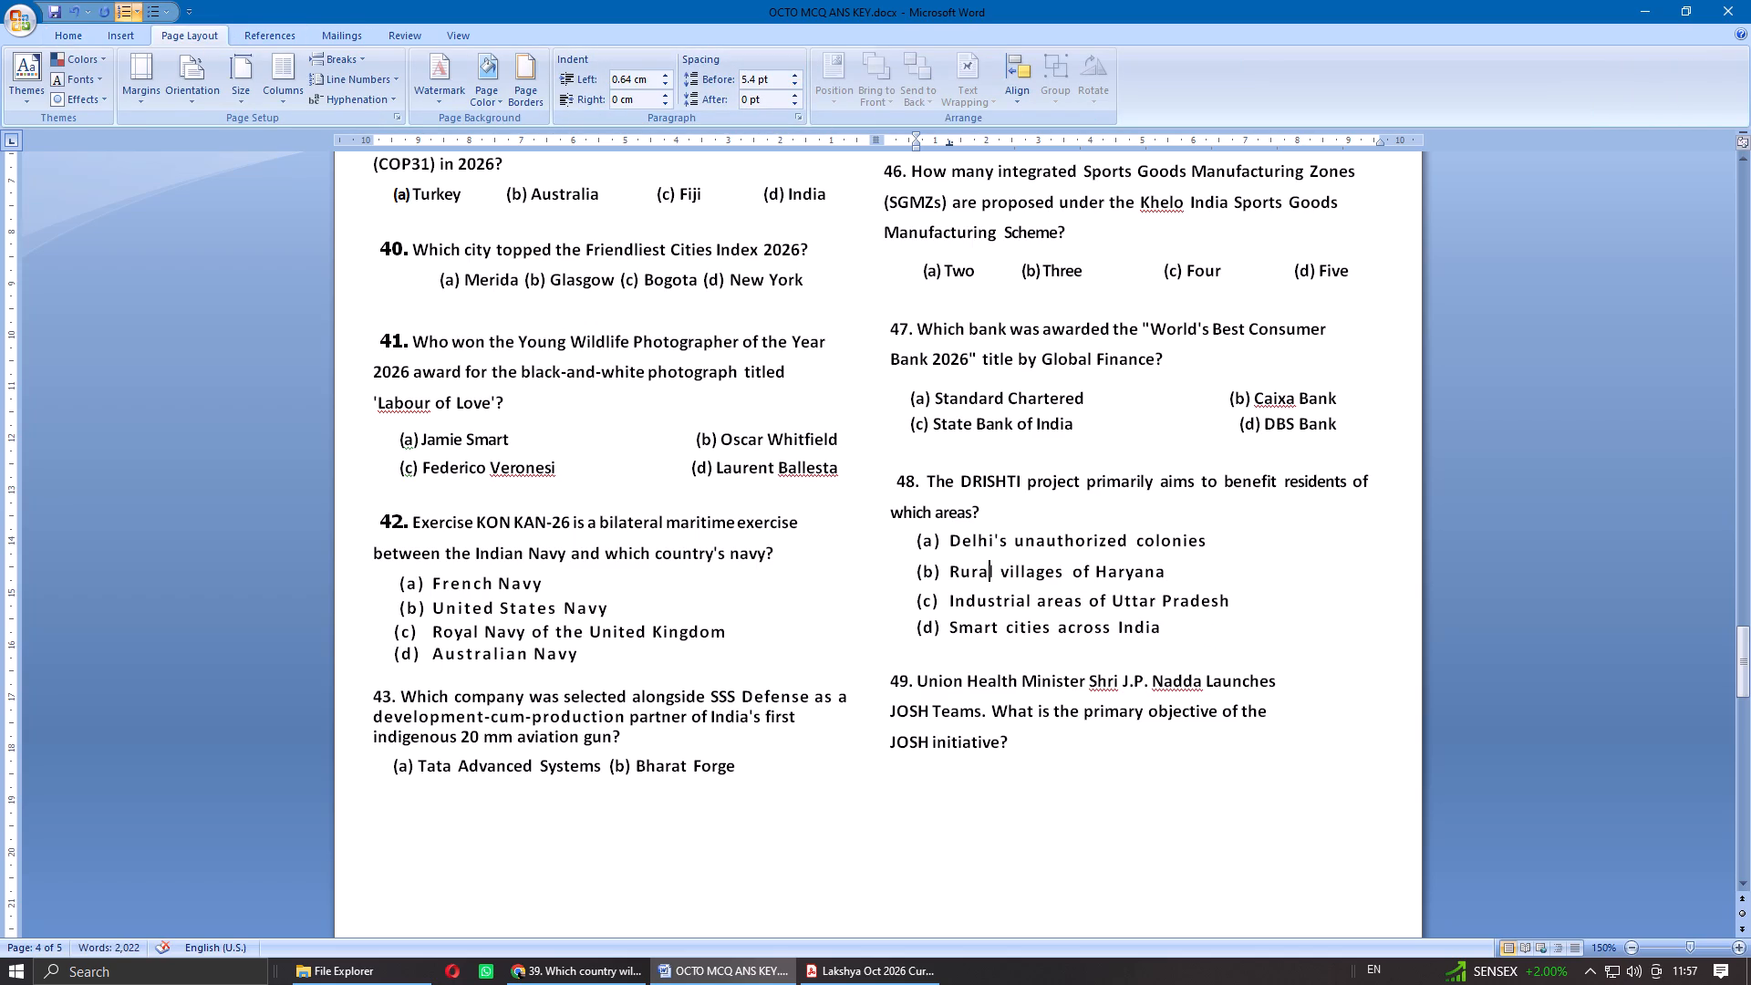
click(796, 86)
click(986, 587)
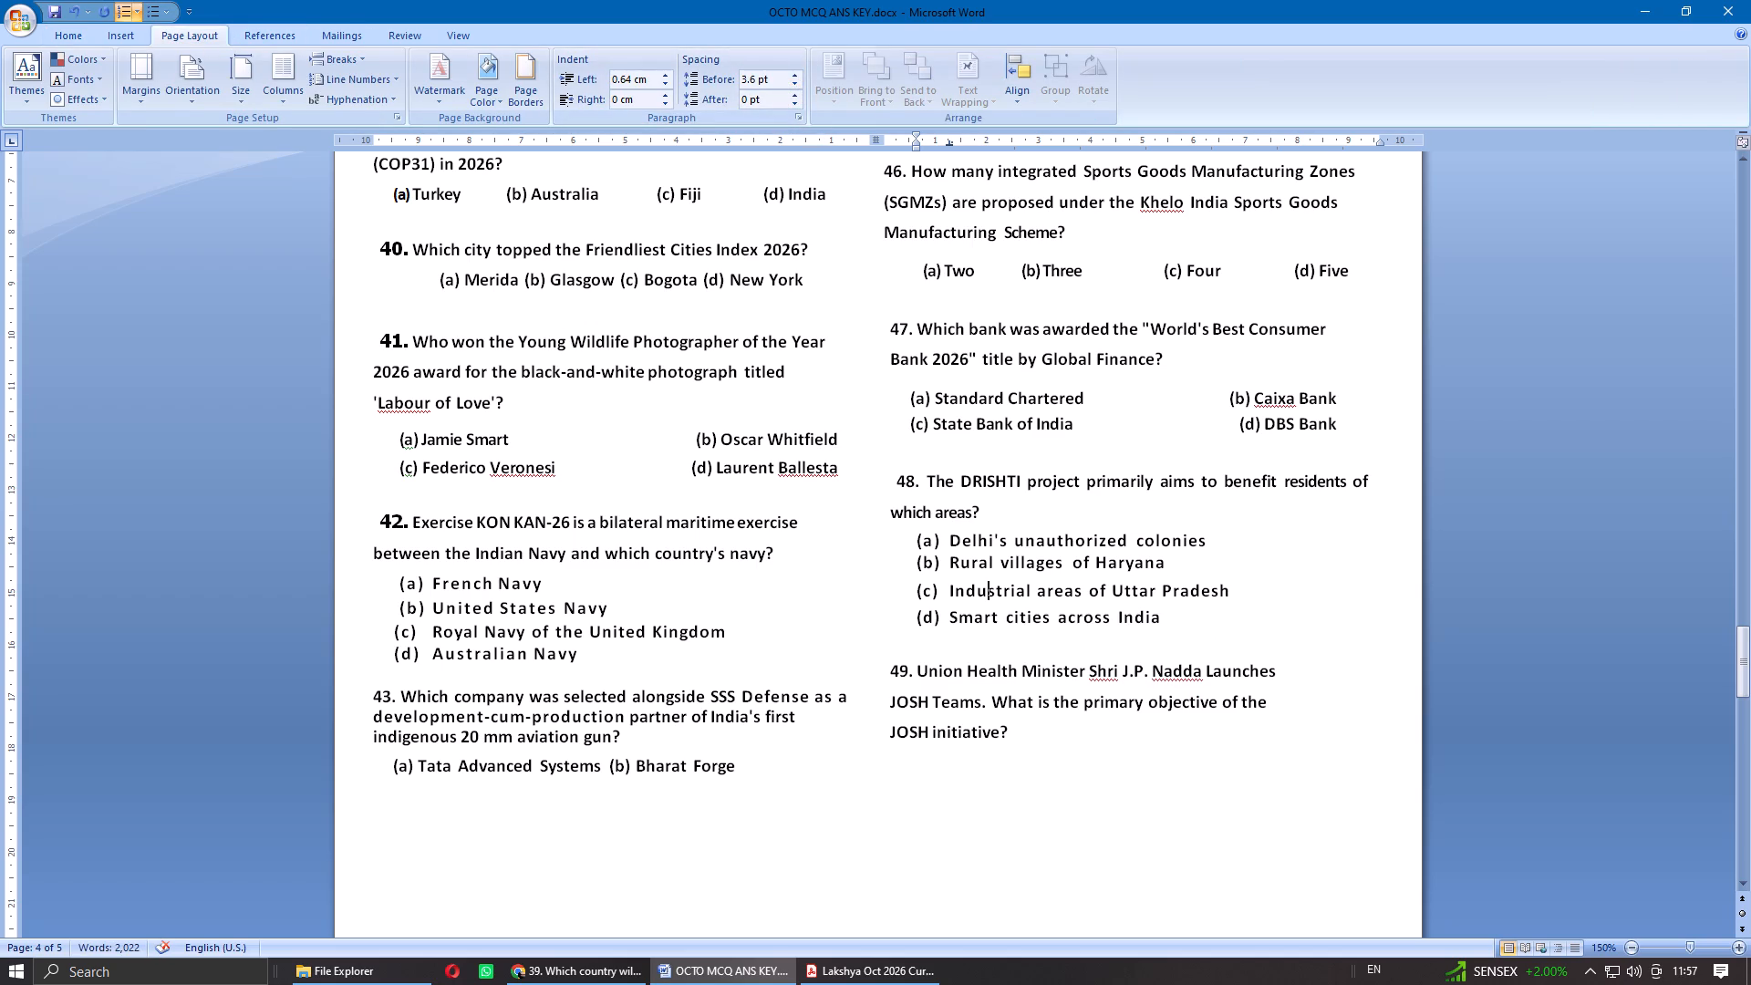
click(790, 85)
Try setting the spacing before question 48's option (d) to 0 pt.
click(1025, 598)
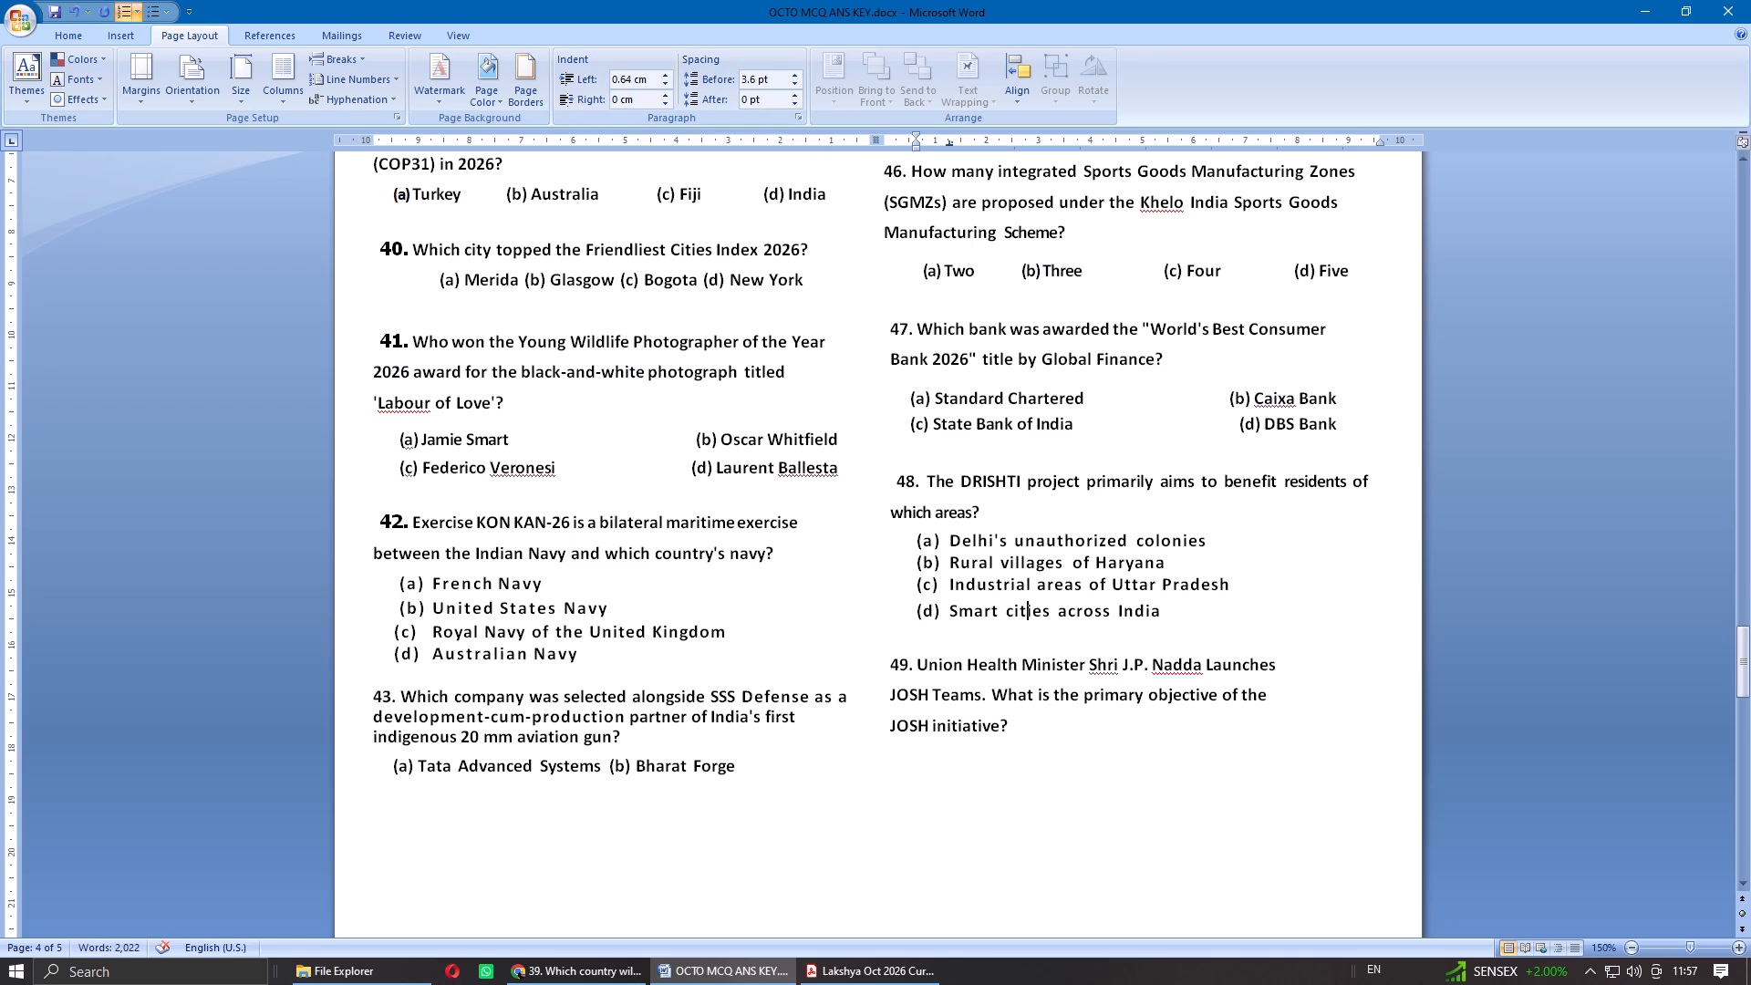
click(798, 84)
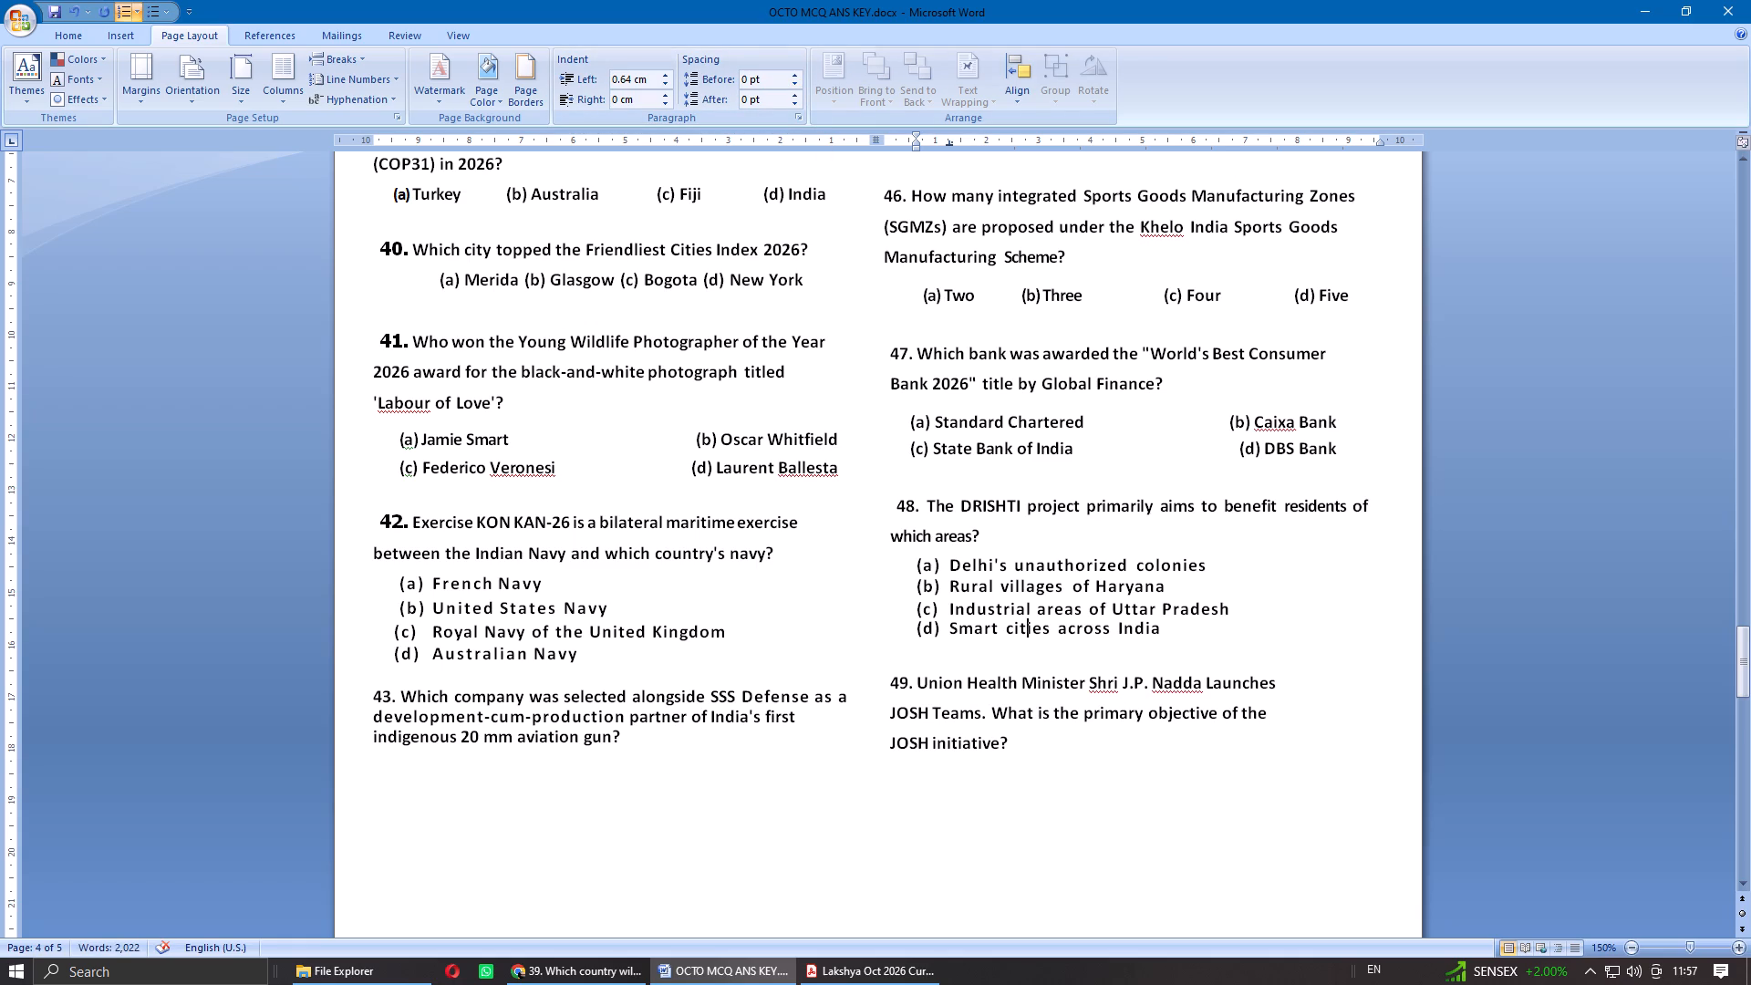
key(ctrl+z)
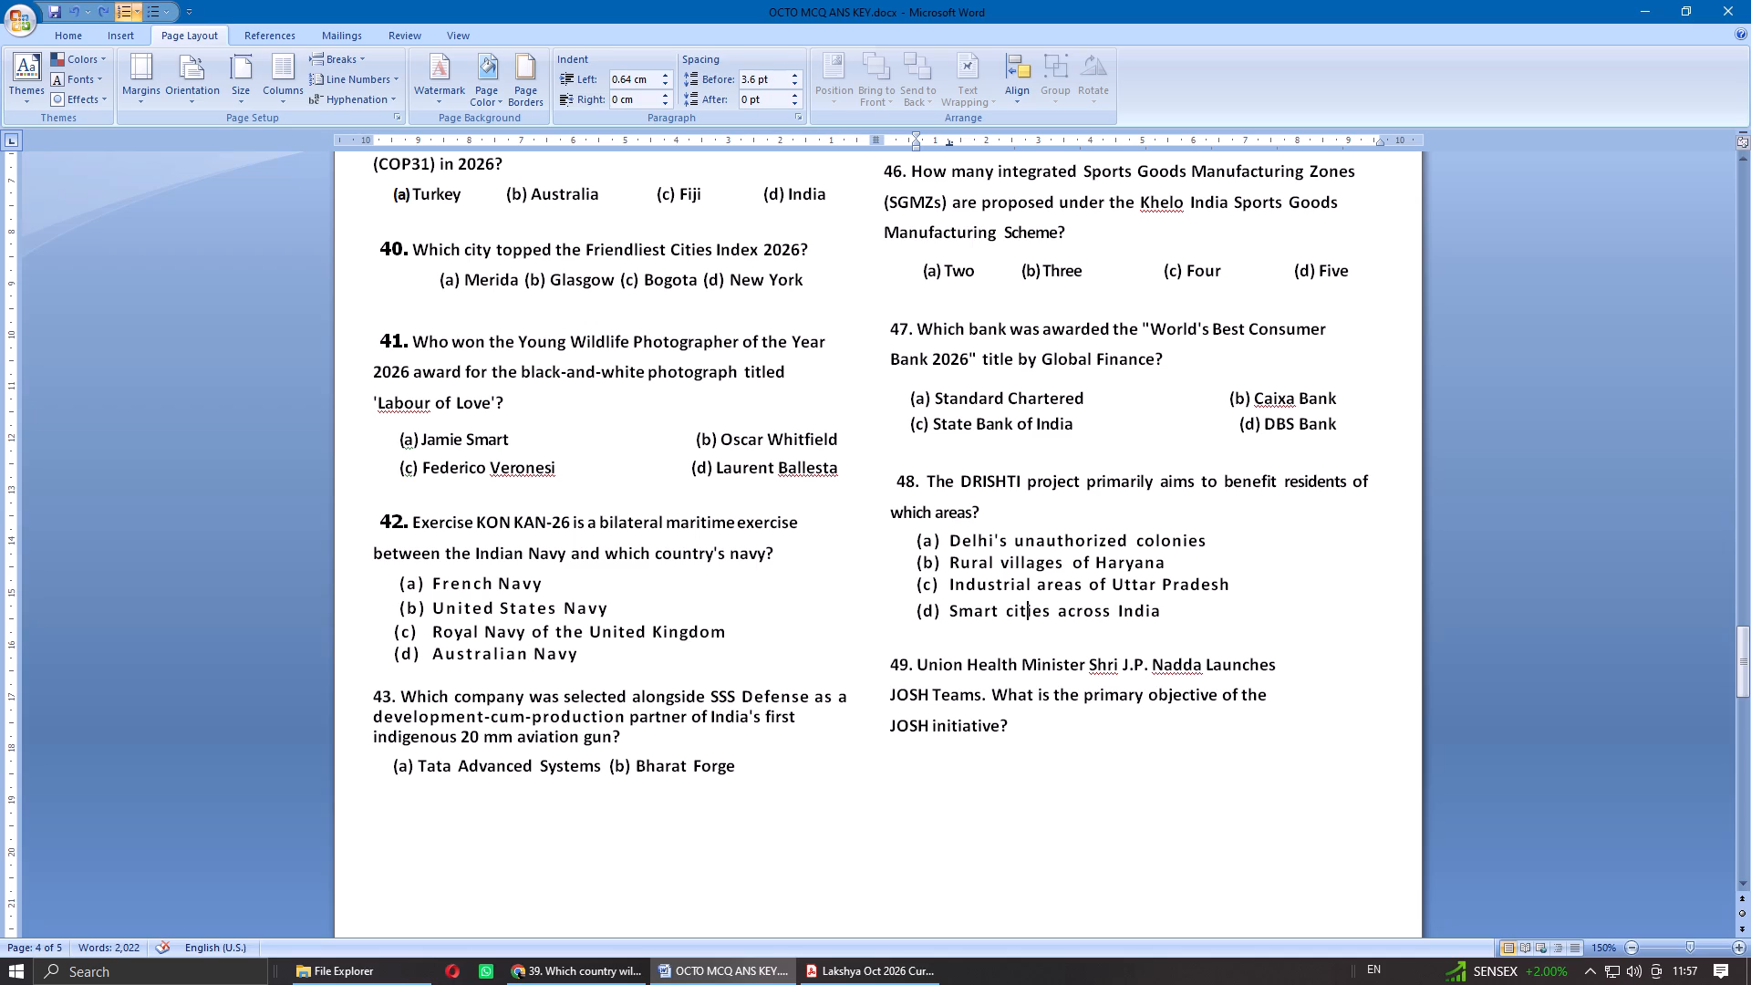
Delete the two lines of garbled text above question 49's options at the top of page 5.
scroll(1028, 714, down, 6)
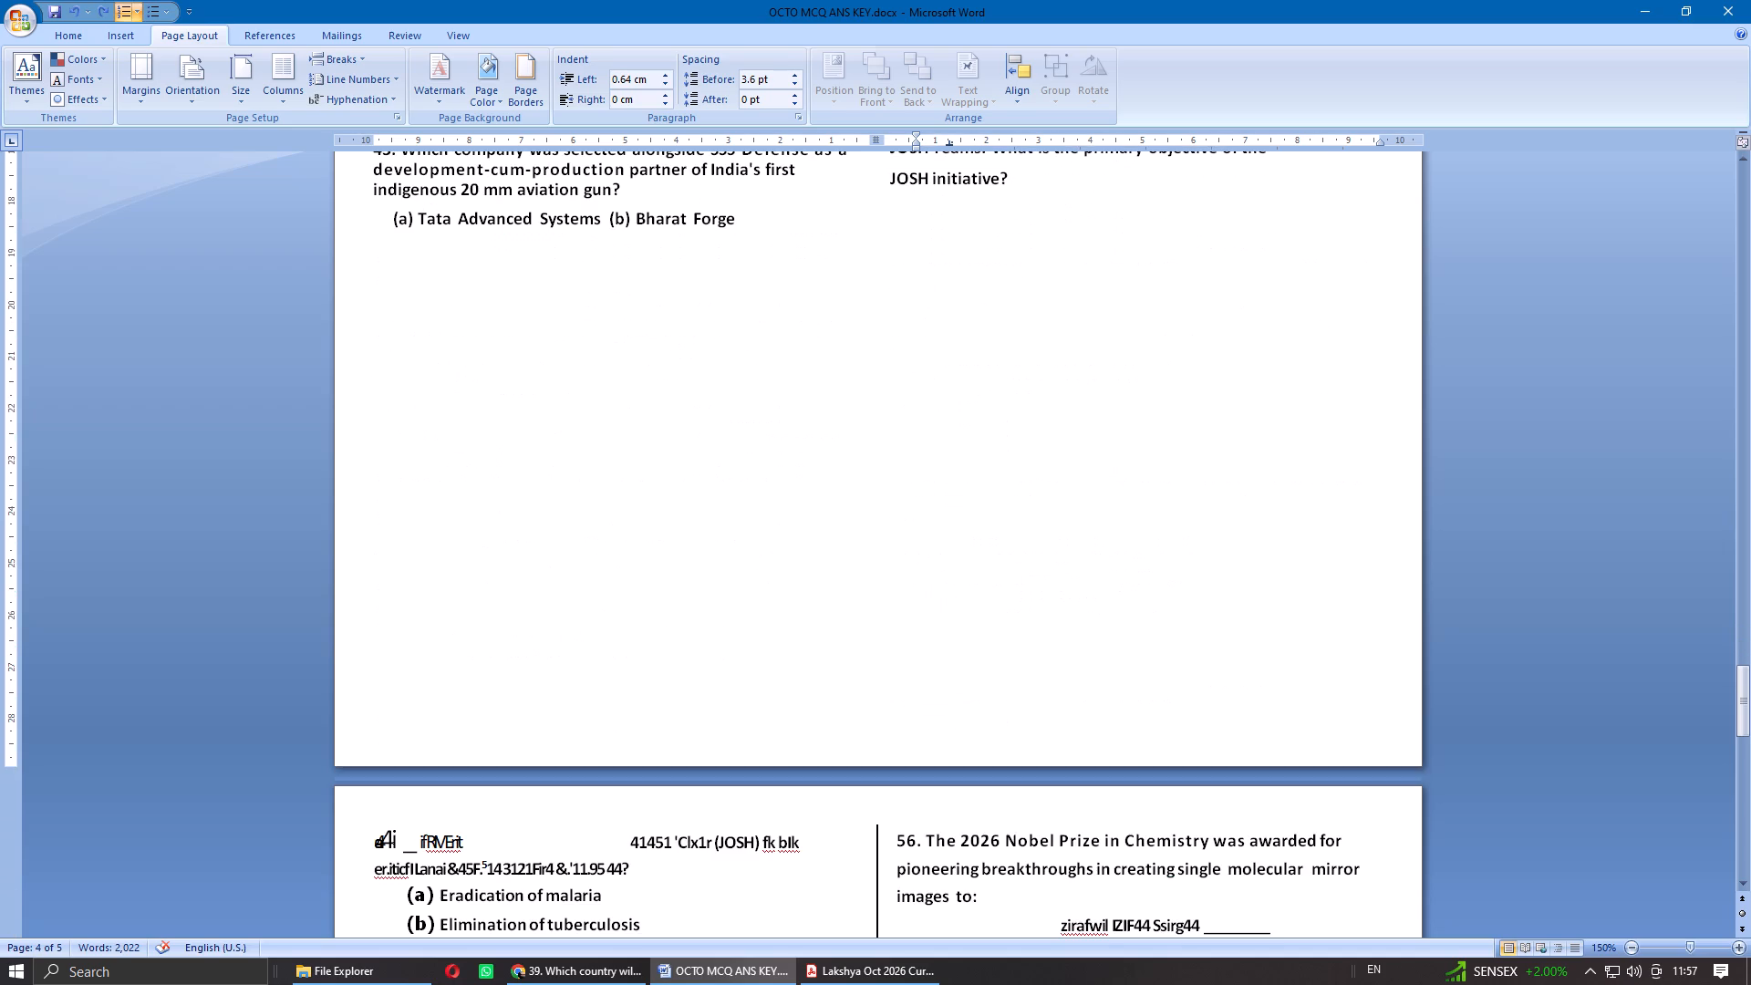
drag(637, 760, 370, 737)
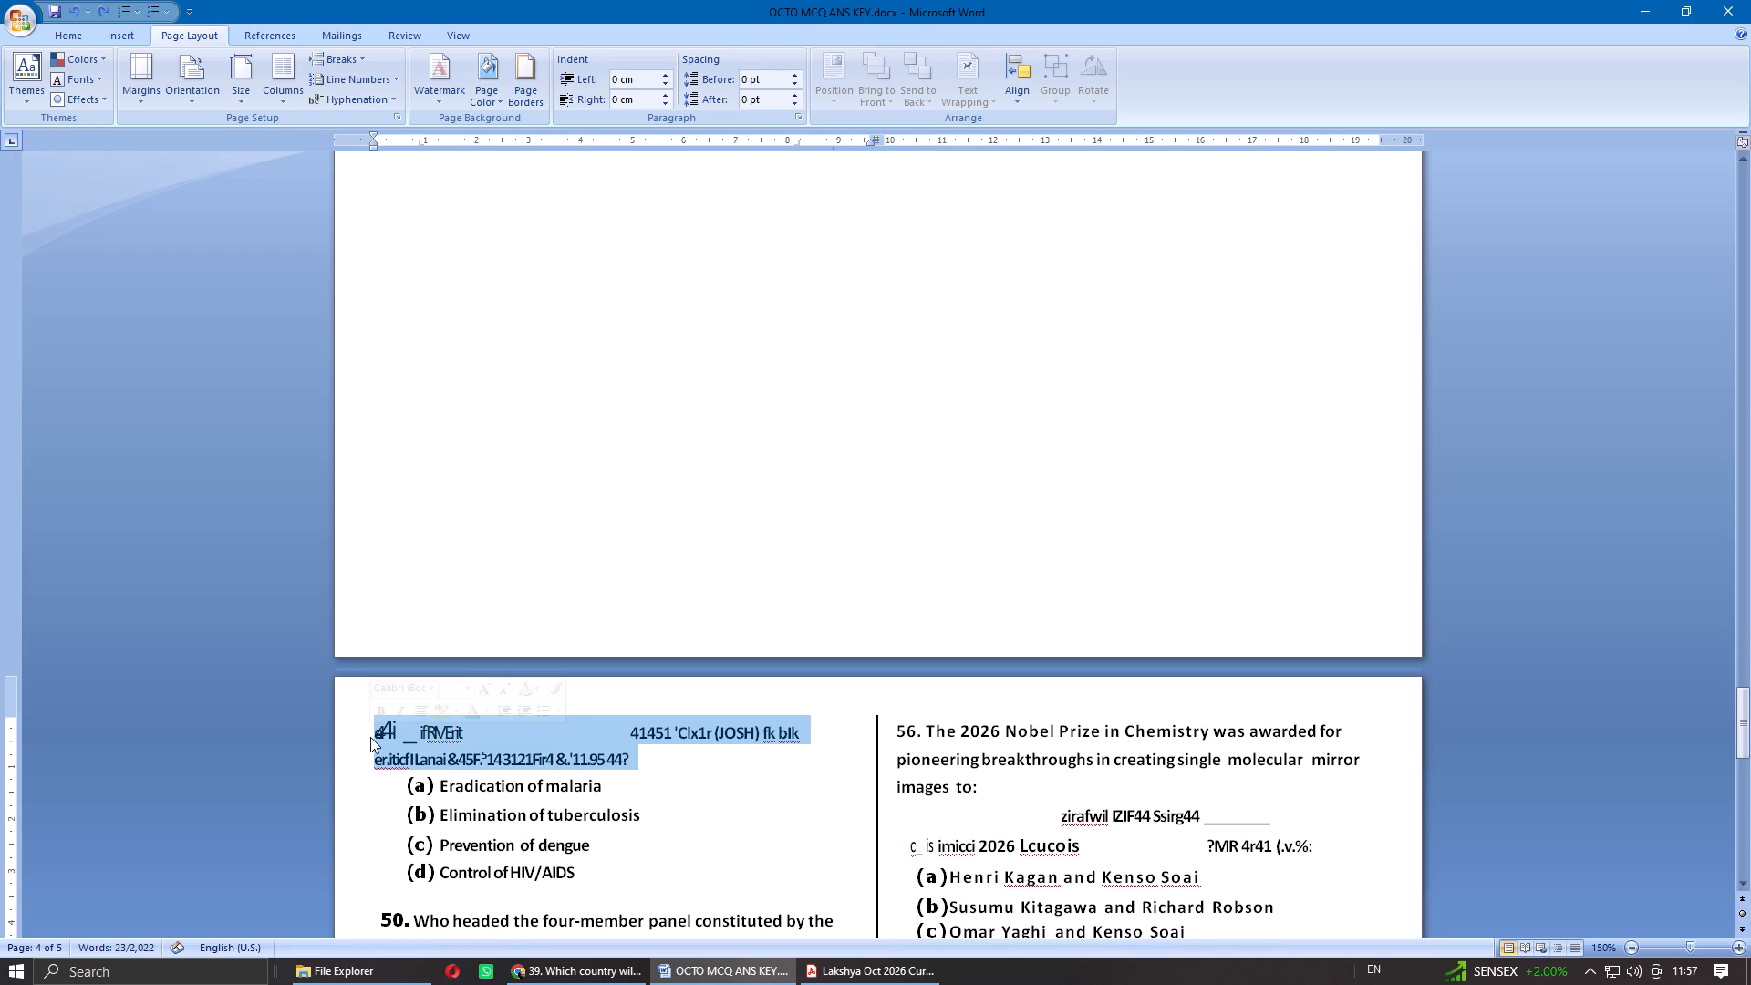
key(BackSpace)
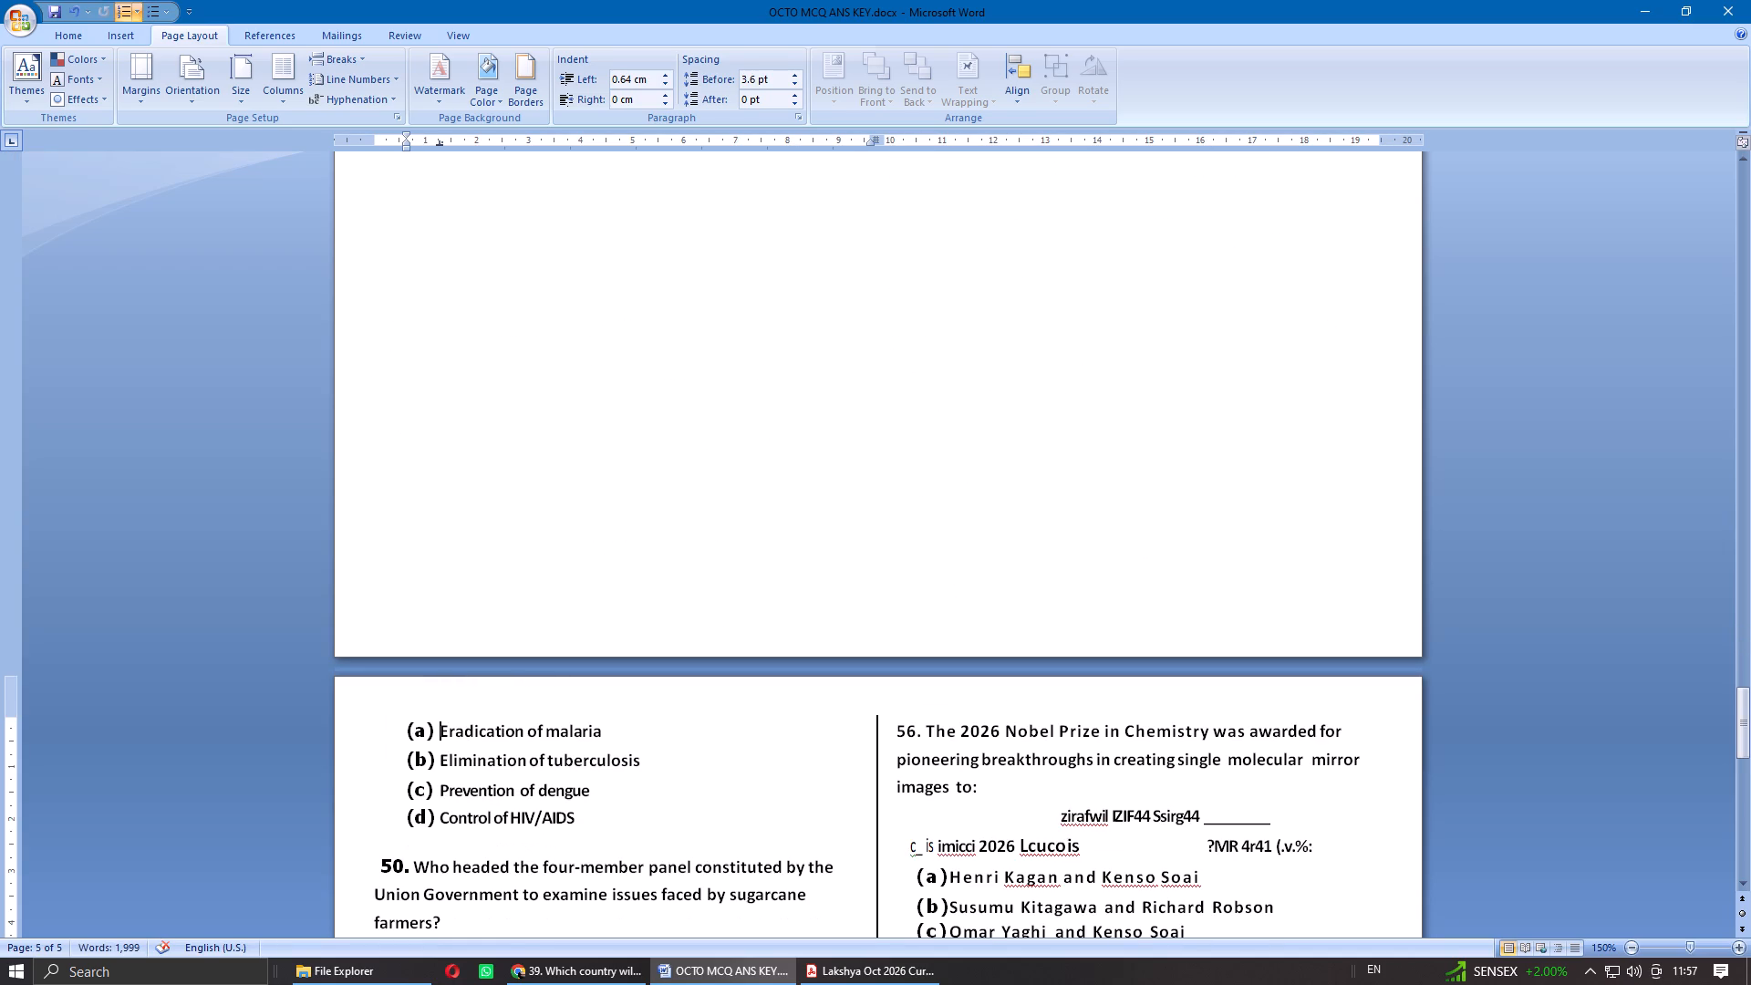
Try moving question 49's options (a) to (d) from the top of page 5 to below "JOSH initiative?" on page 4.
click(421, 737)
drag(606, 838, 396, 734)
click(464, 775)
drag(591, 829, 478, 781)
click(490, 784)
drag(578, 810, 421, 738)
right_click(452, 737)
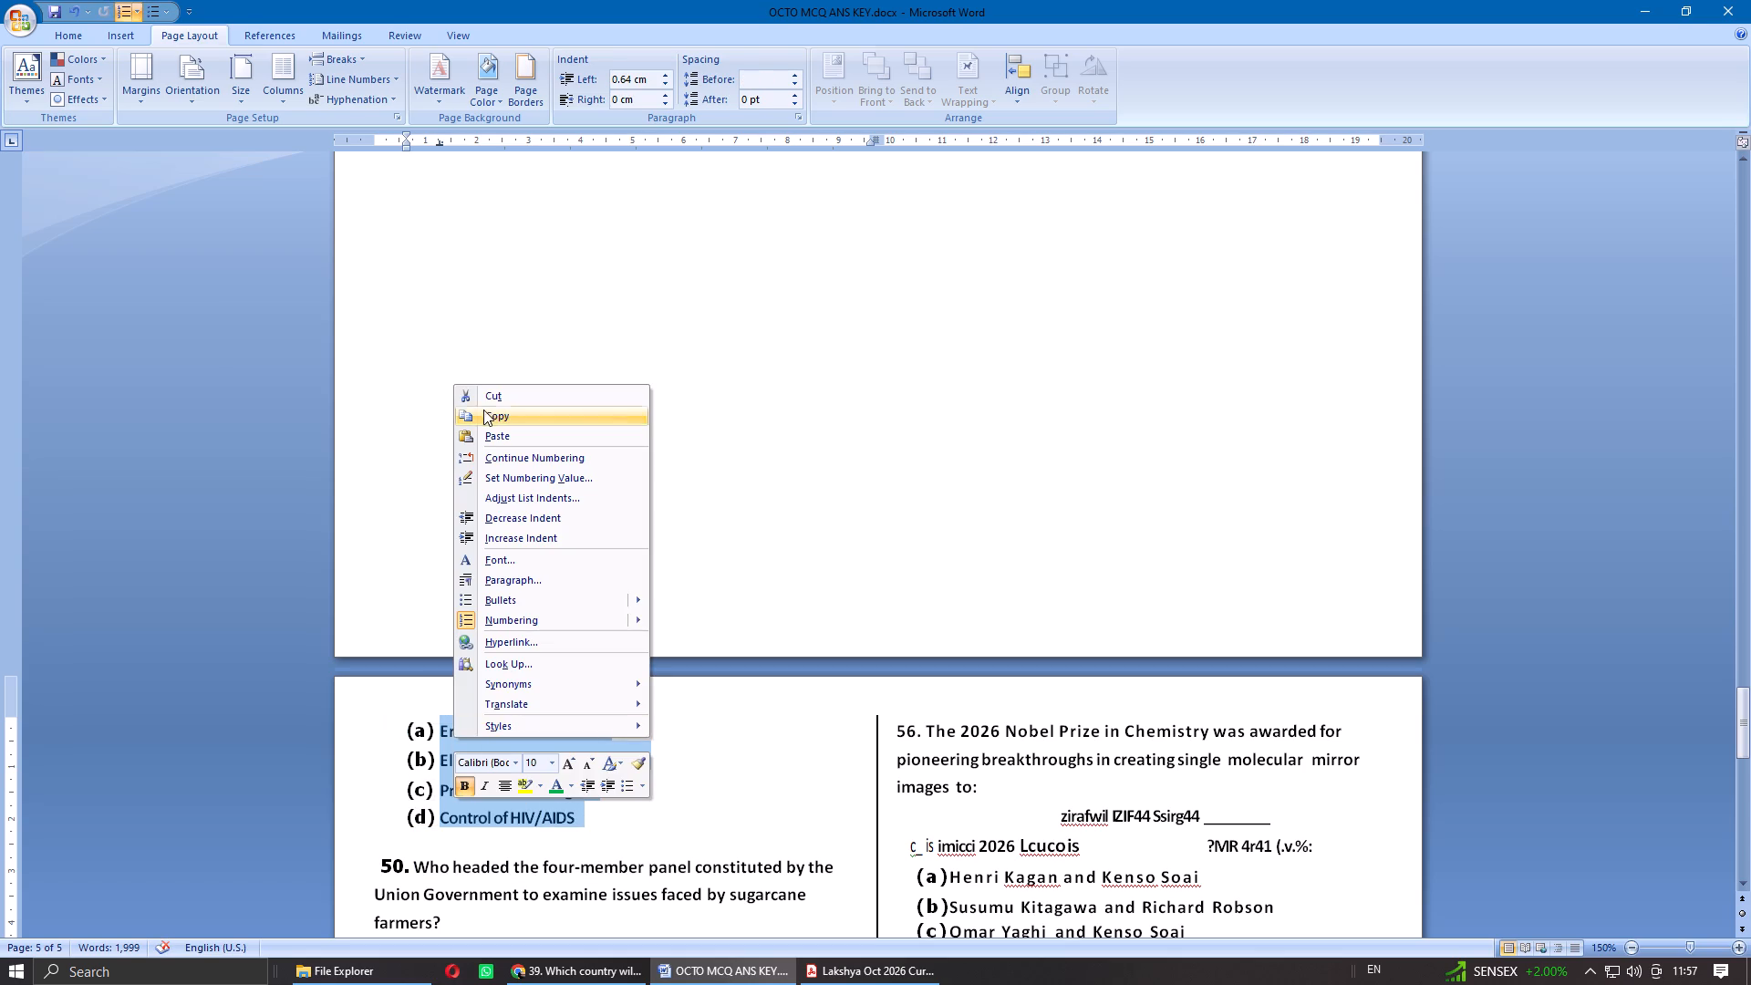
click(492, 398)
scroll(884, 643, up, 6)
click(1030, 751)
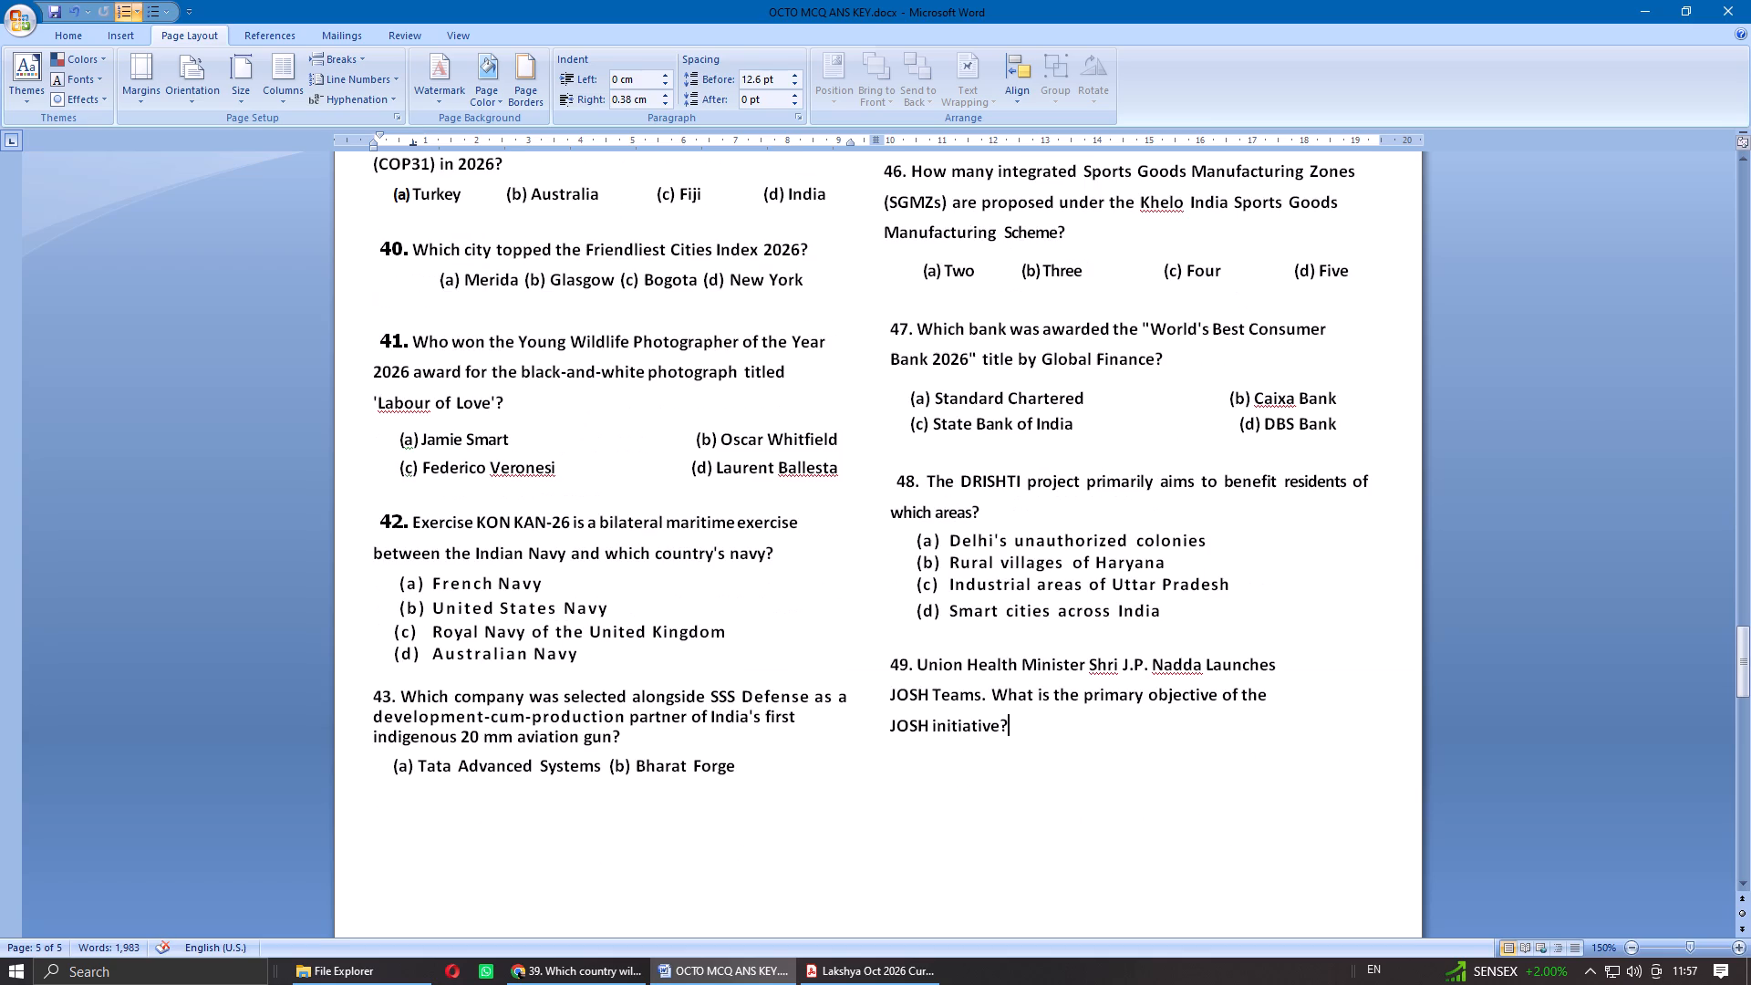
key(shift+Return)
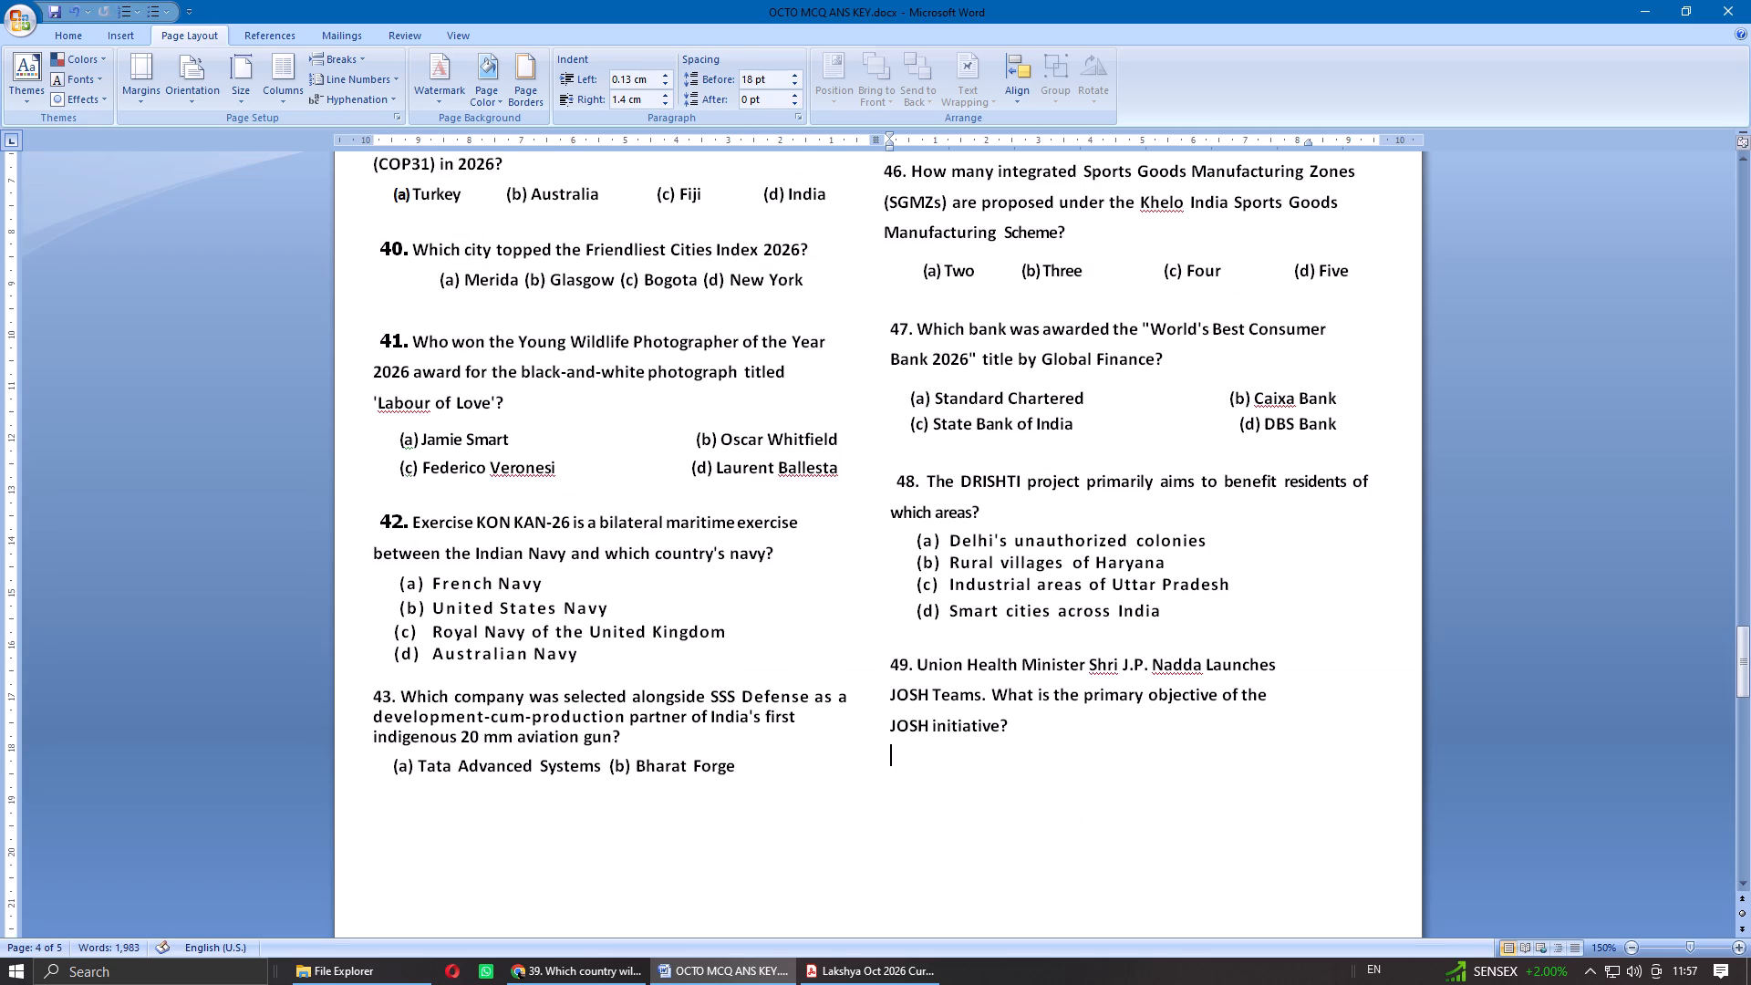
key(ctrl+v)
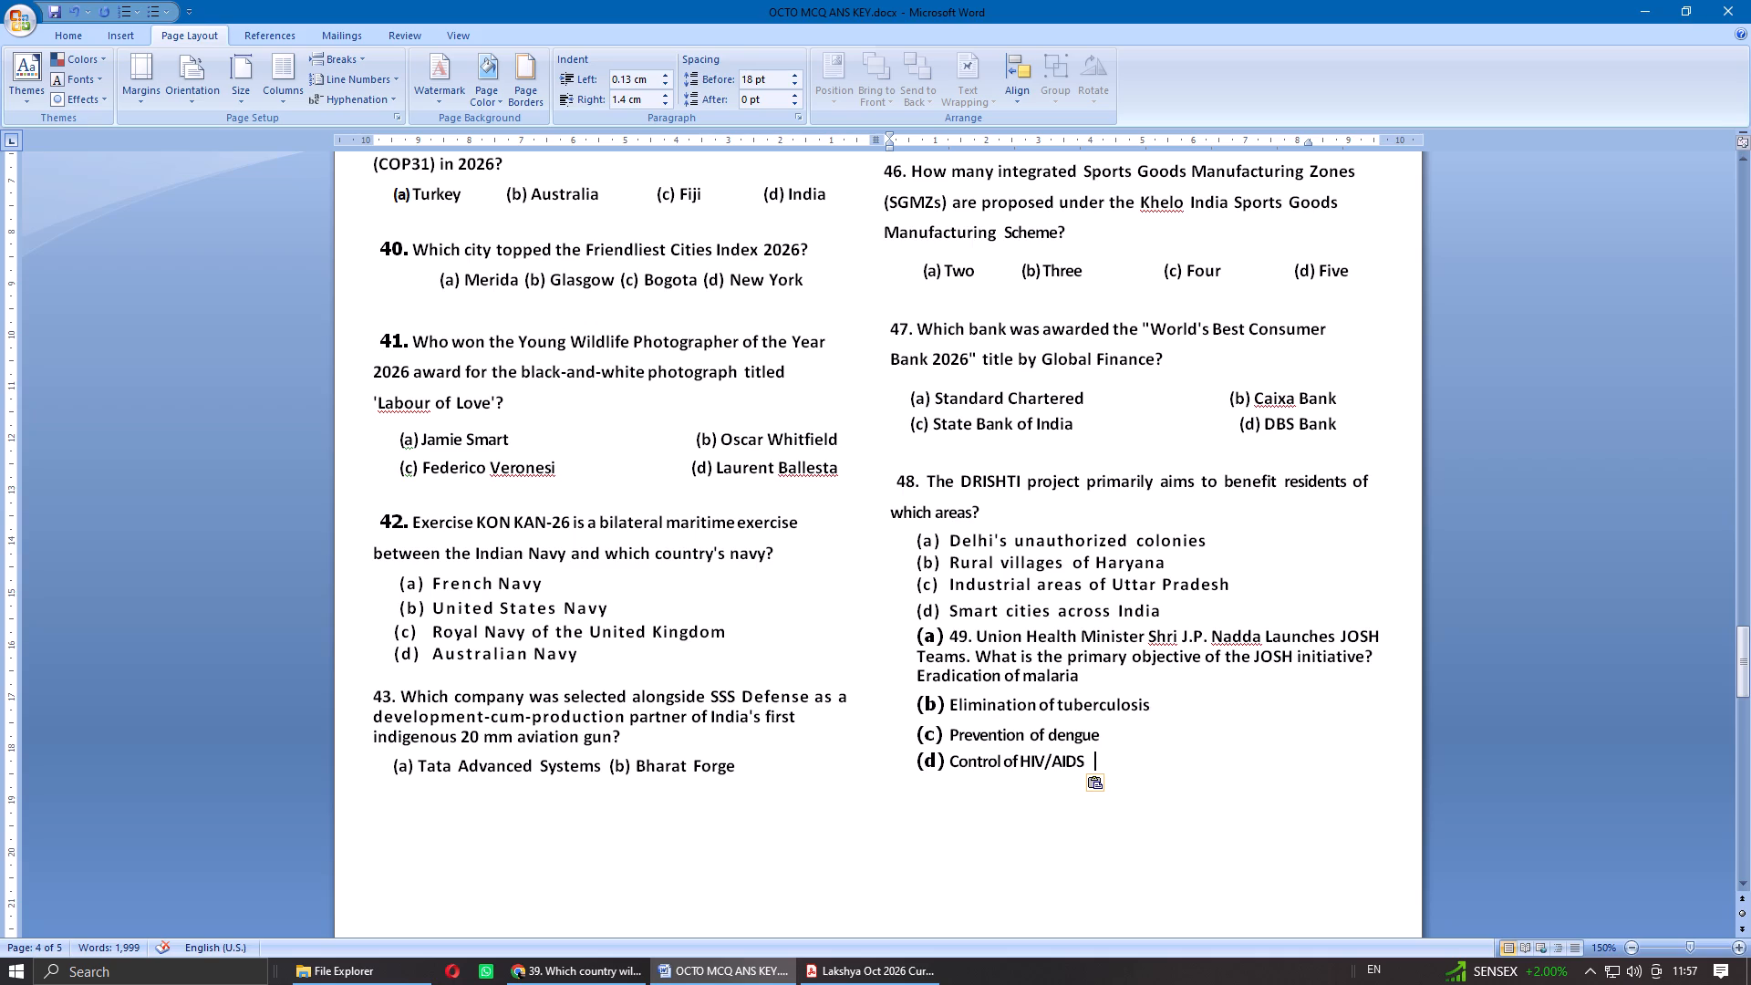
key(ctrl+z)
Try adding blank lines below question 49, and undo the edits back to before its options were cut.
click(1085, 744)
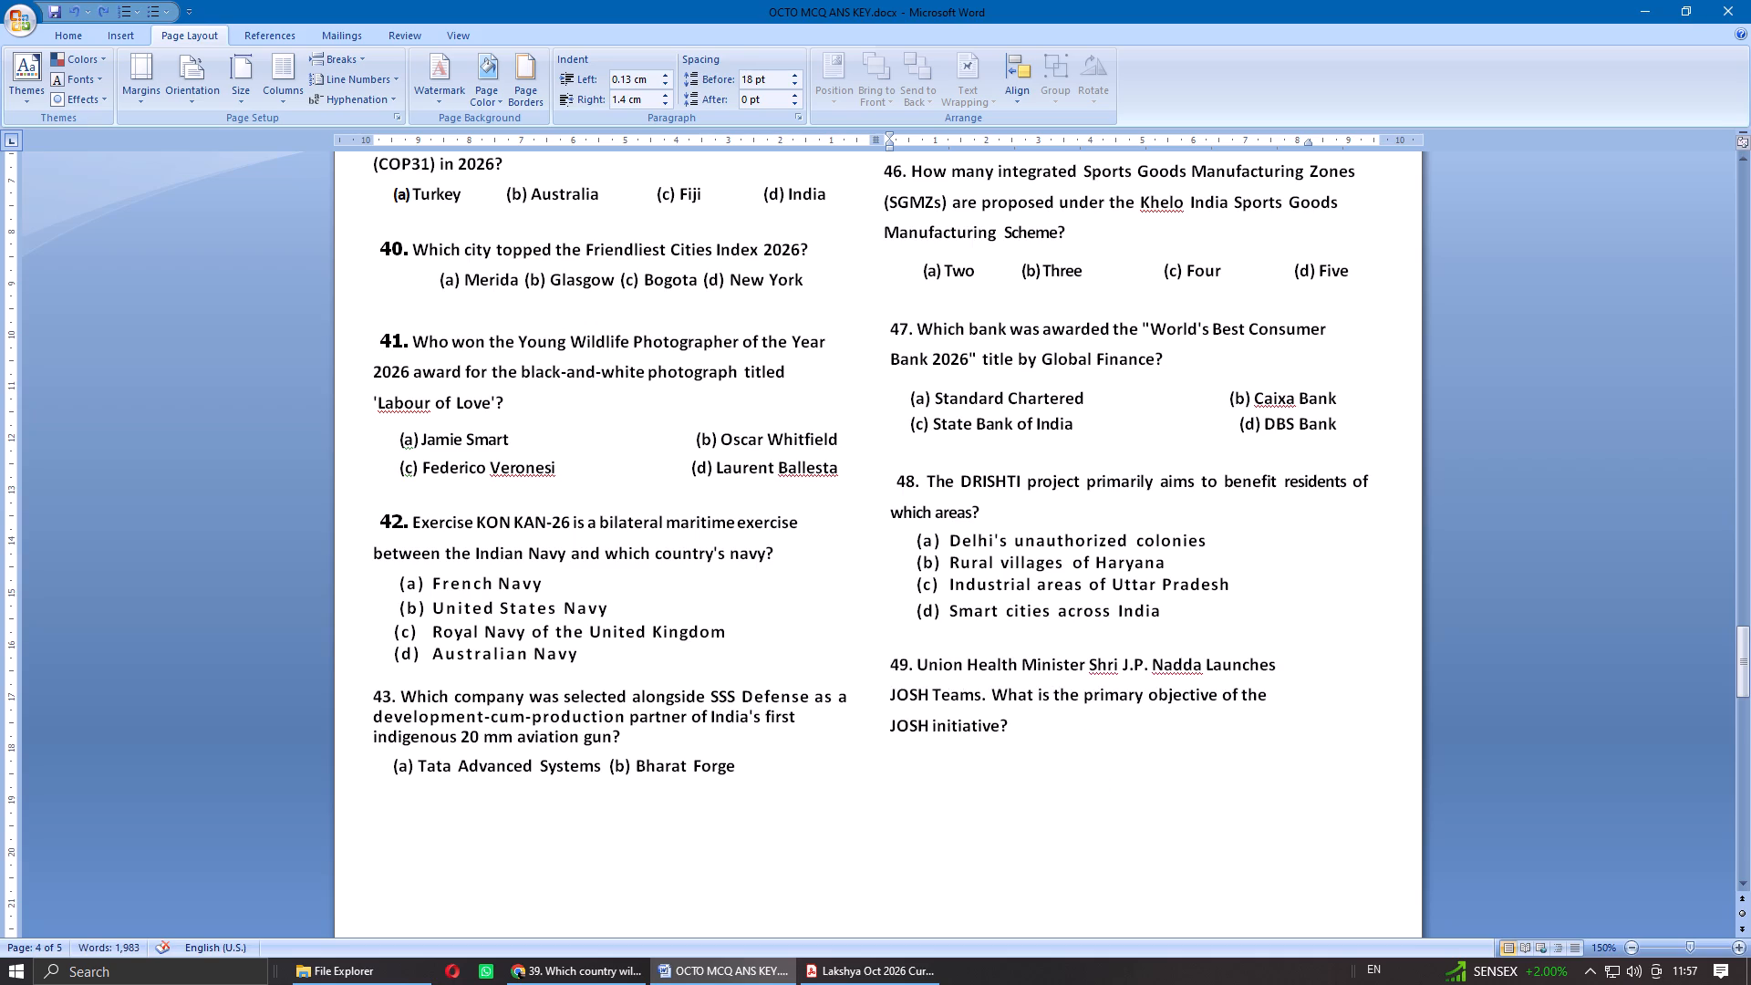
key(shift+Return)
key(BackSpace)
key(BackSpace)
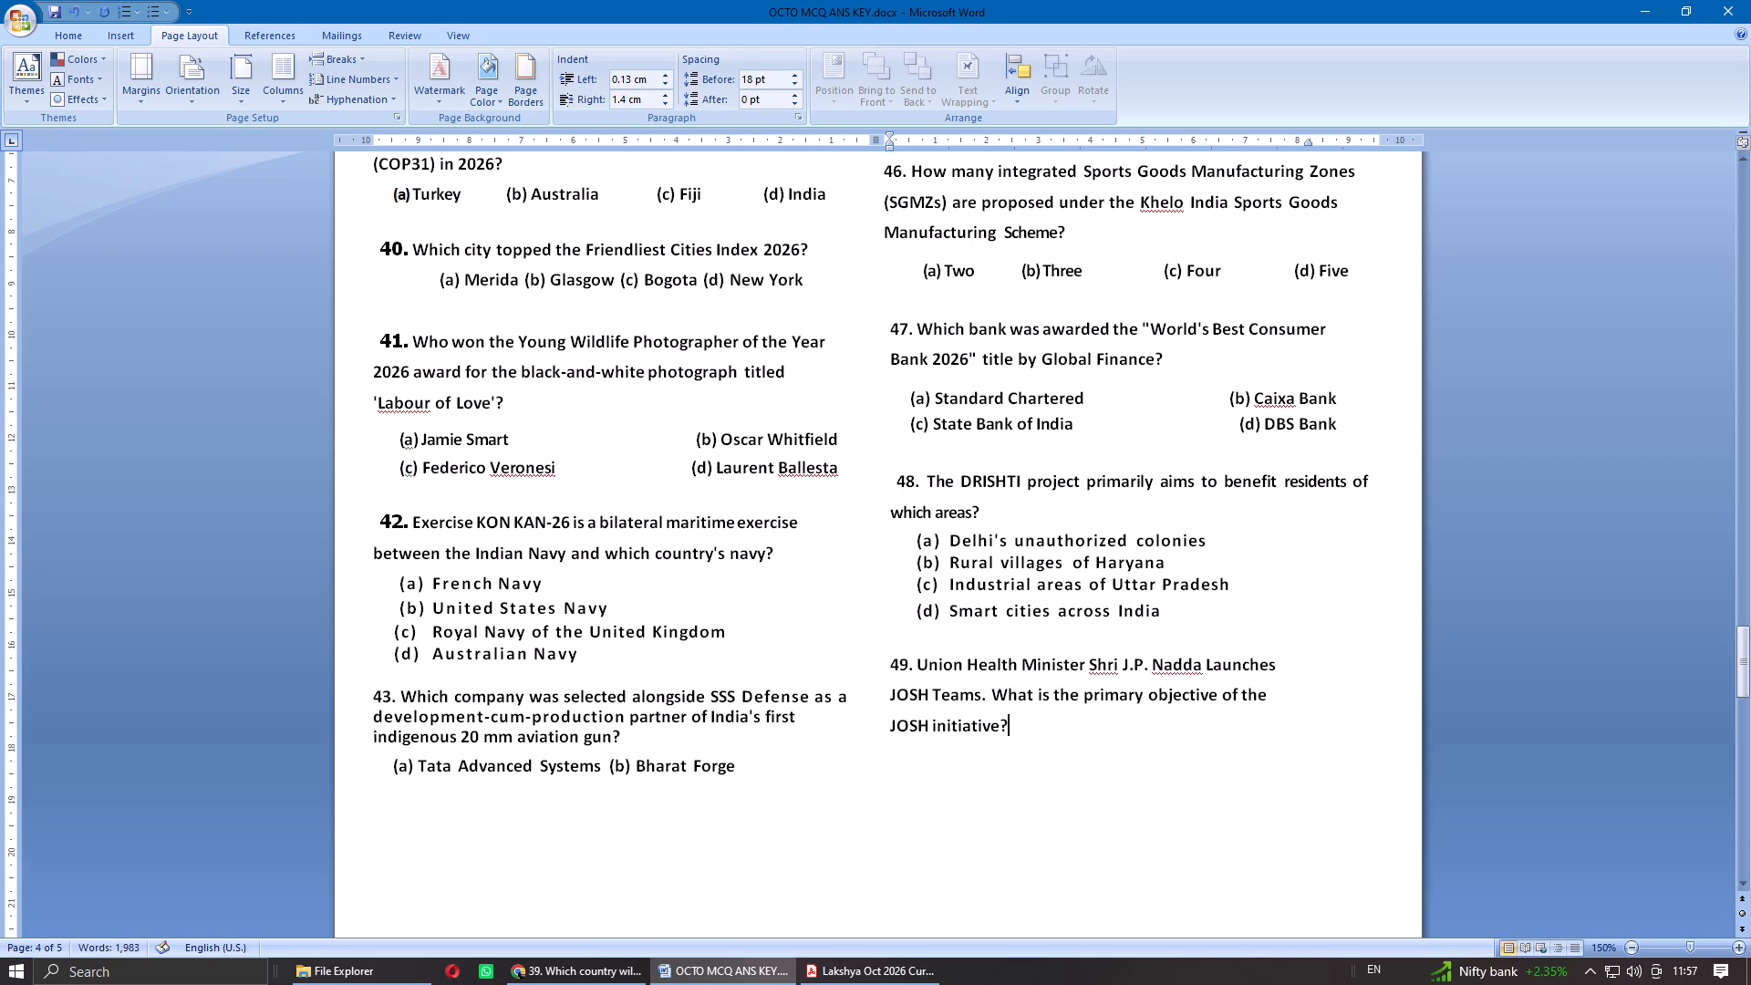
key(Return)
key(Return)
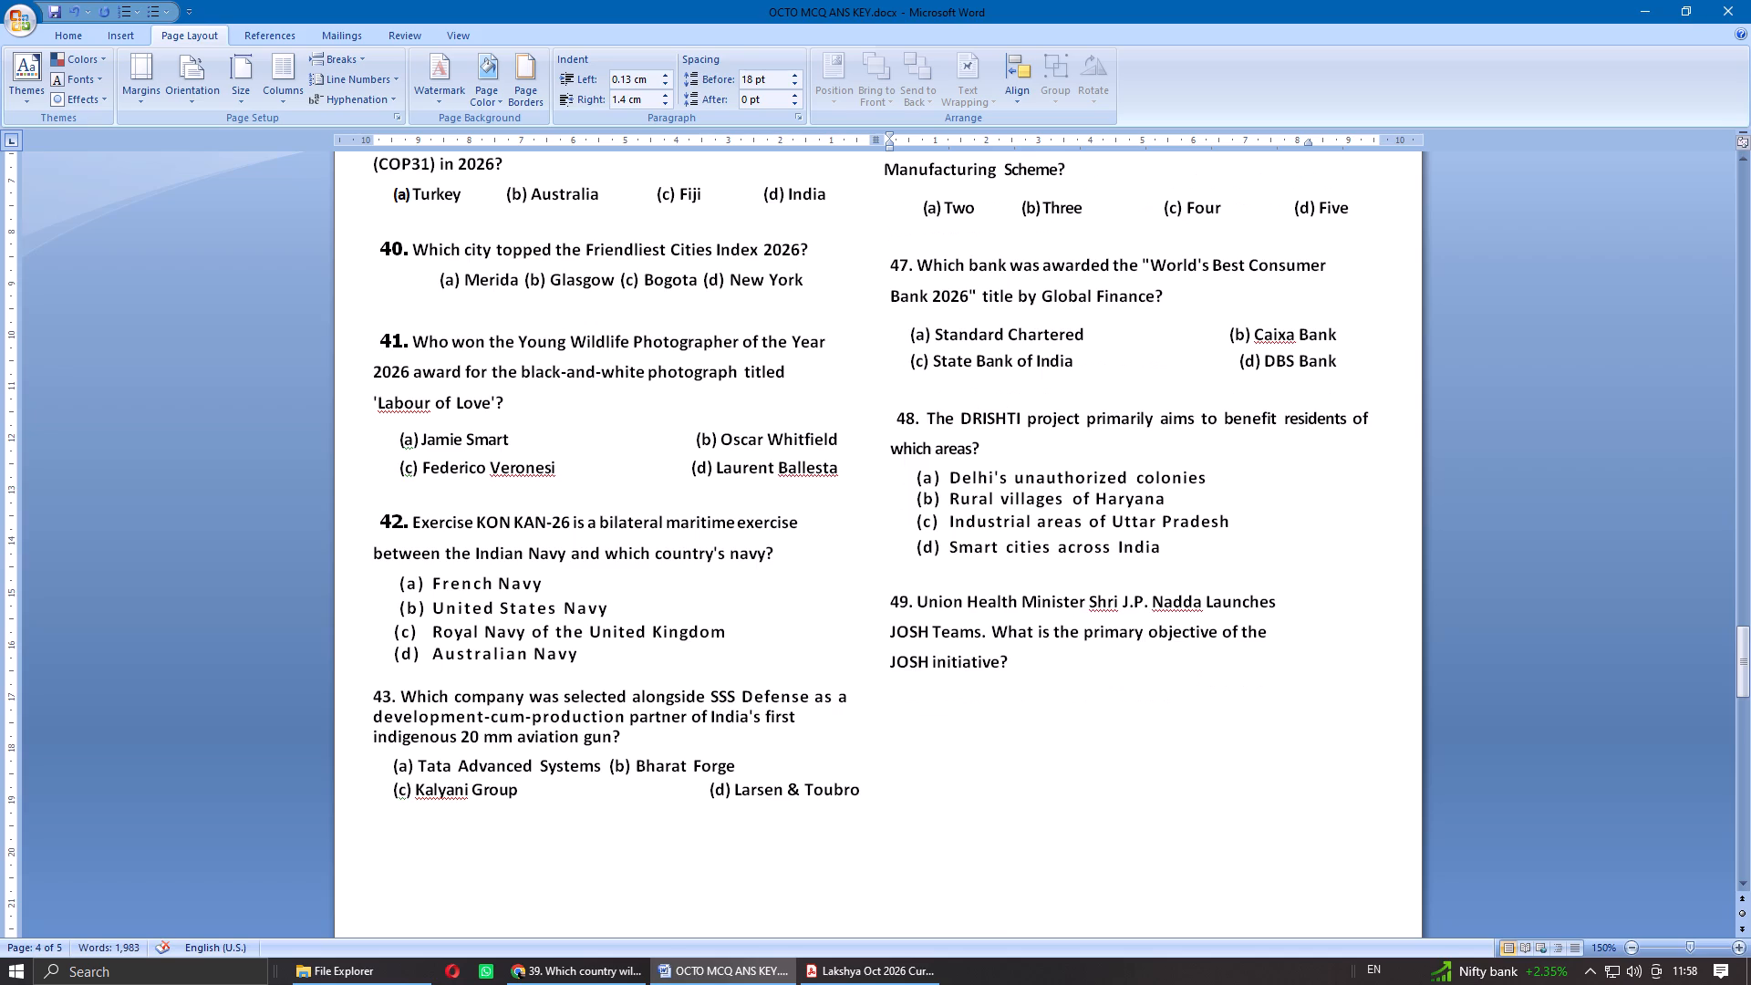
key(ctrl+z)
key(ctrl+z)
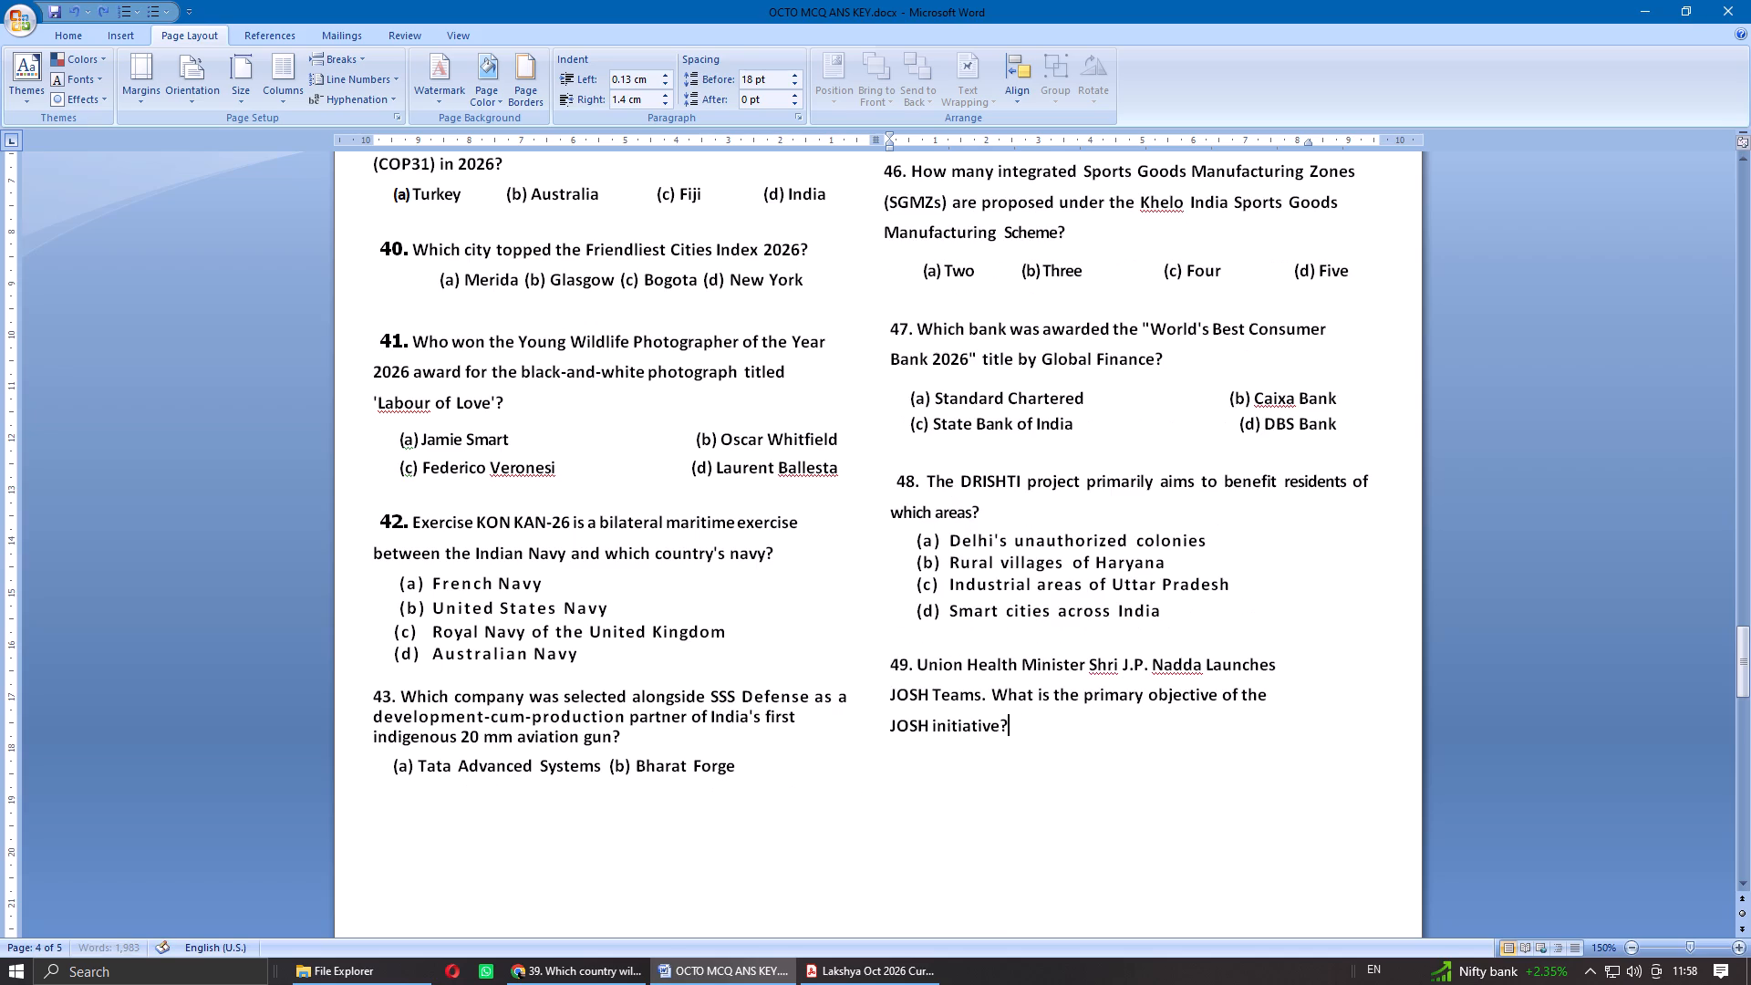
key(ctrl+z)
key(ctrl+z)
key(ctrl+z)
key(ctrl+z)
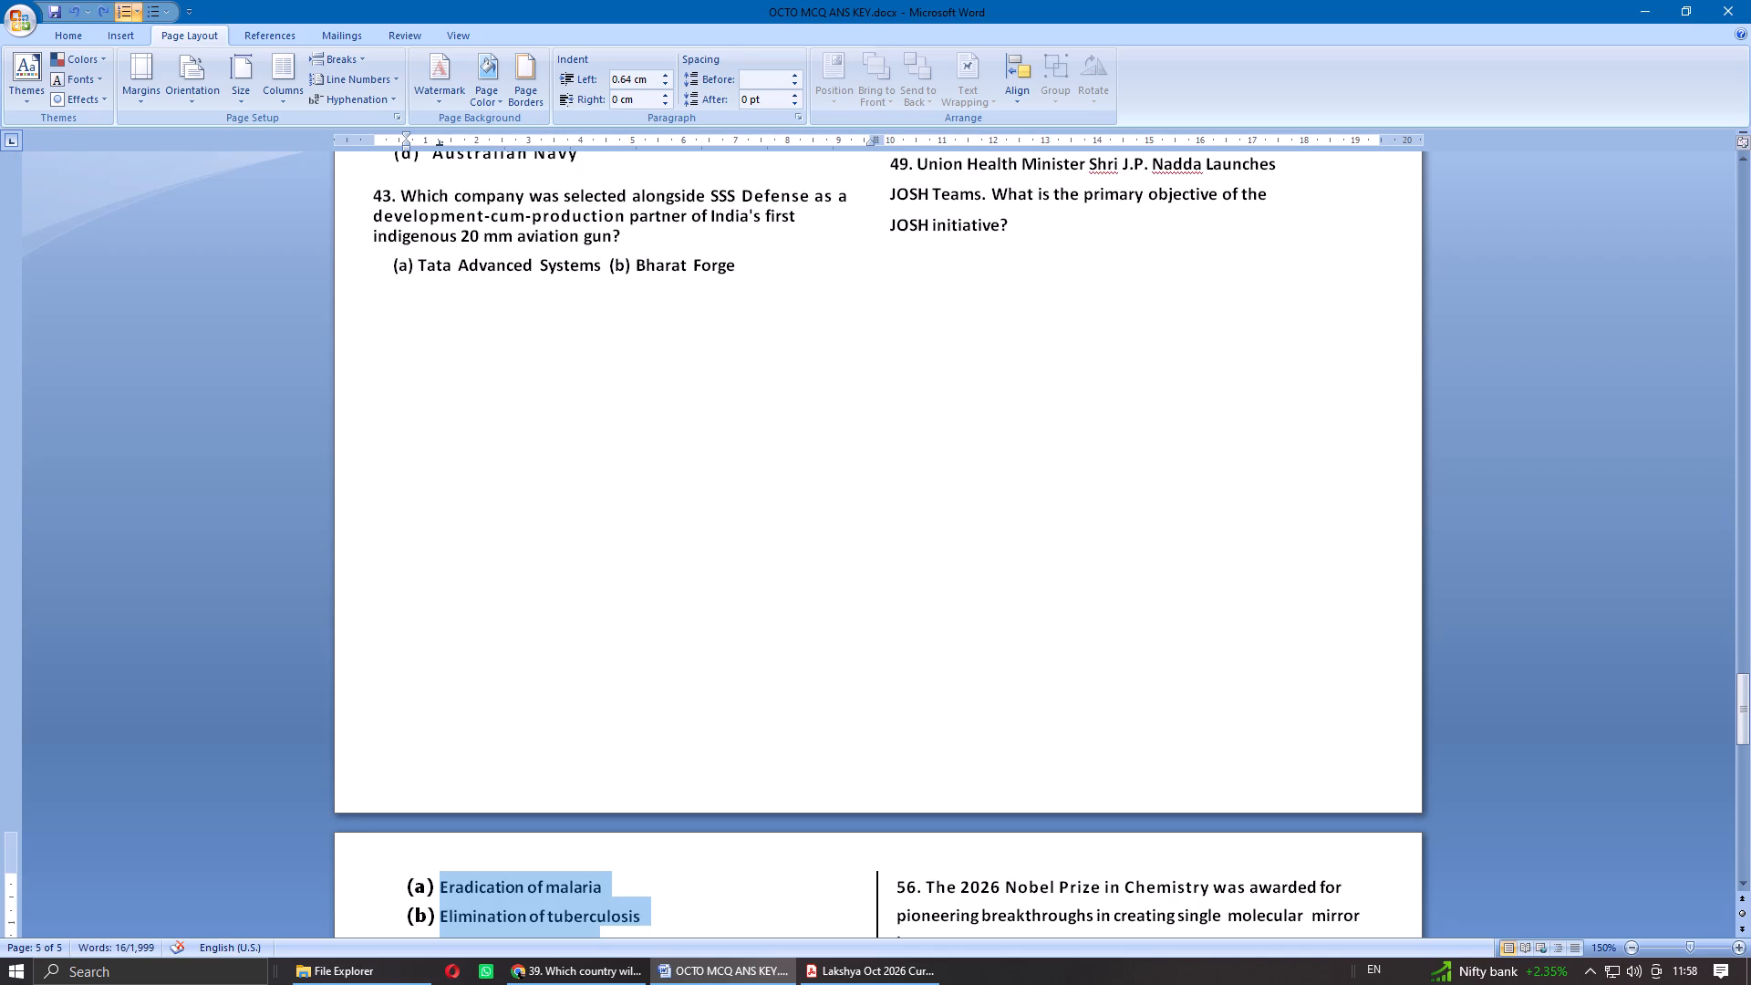
Look over questions 41 to 58 across pages 4 and 5 to check their layout.
scroll(1041, 559, up, 4)
scroll(1018, 586, down, 11)
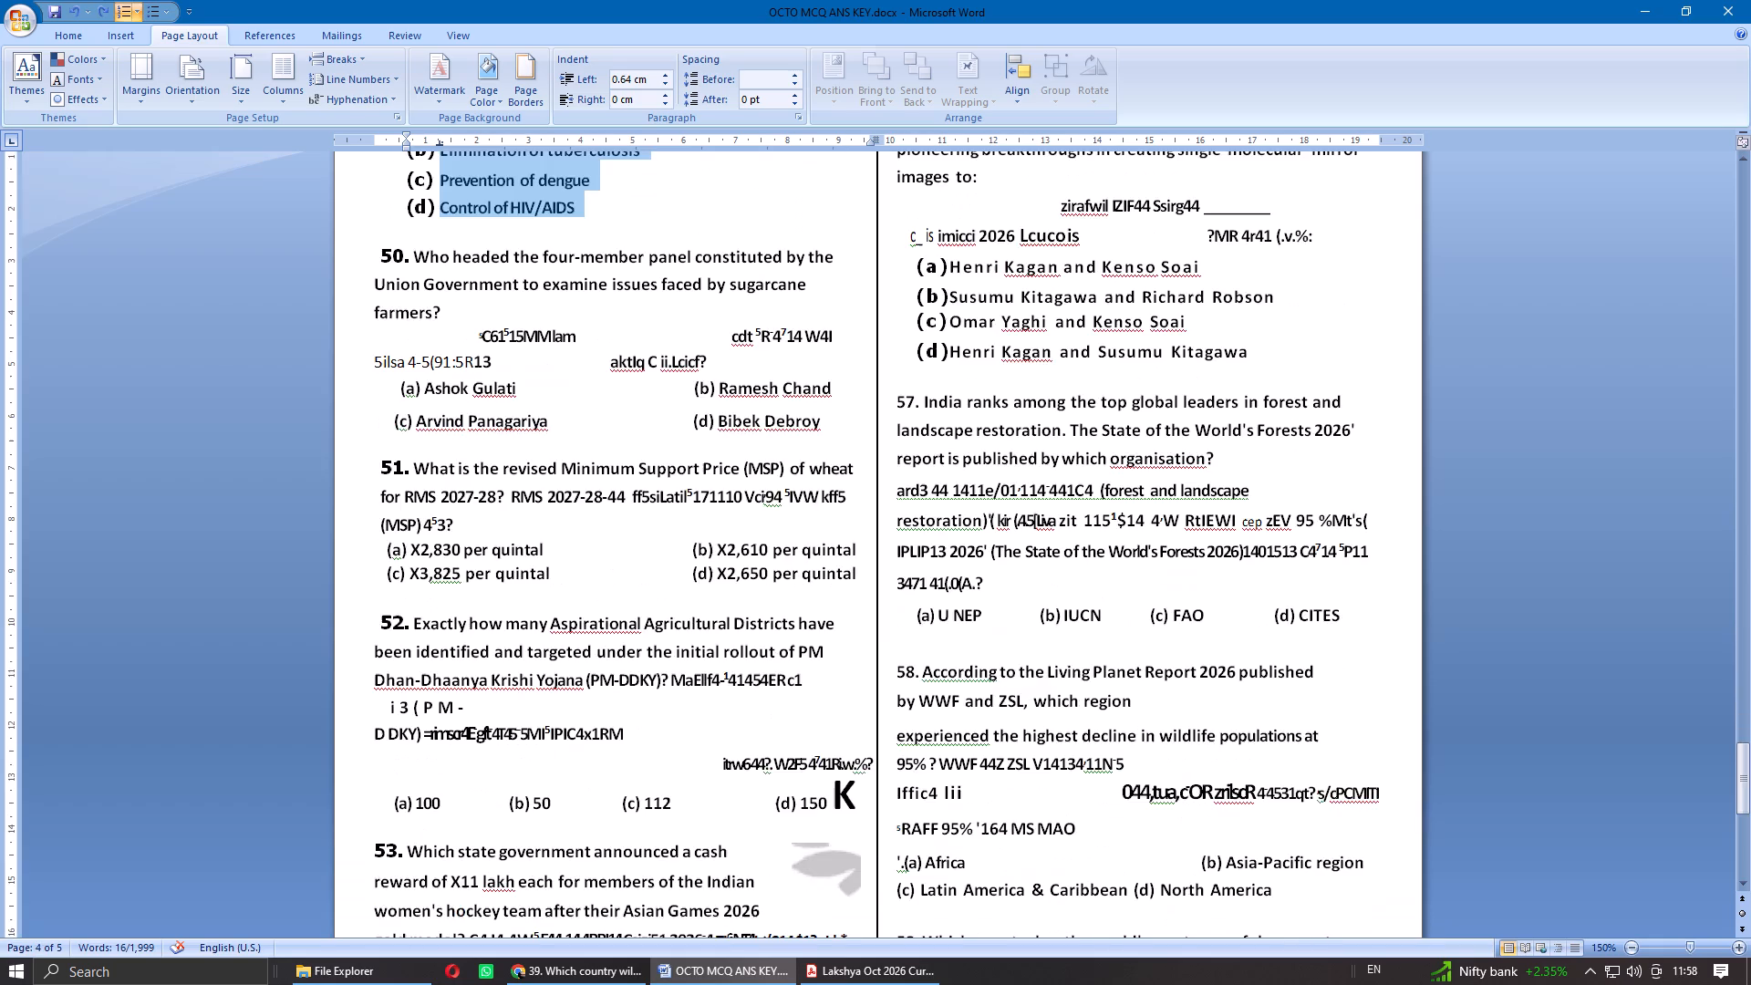
scroll(1018, 586, down, 7)
scroll(1018, 586, up, 15)
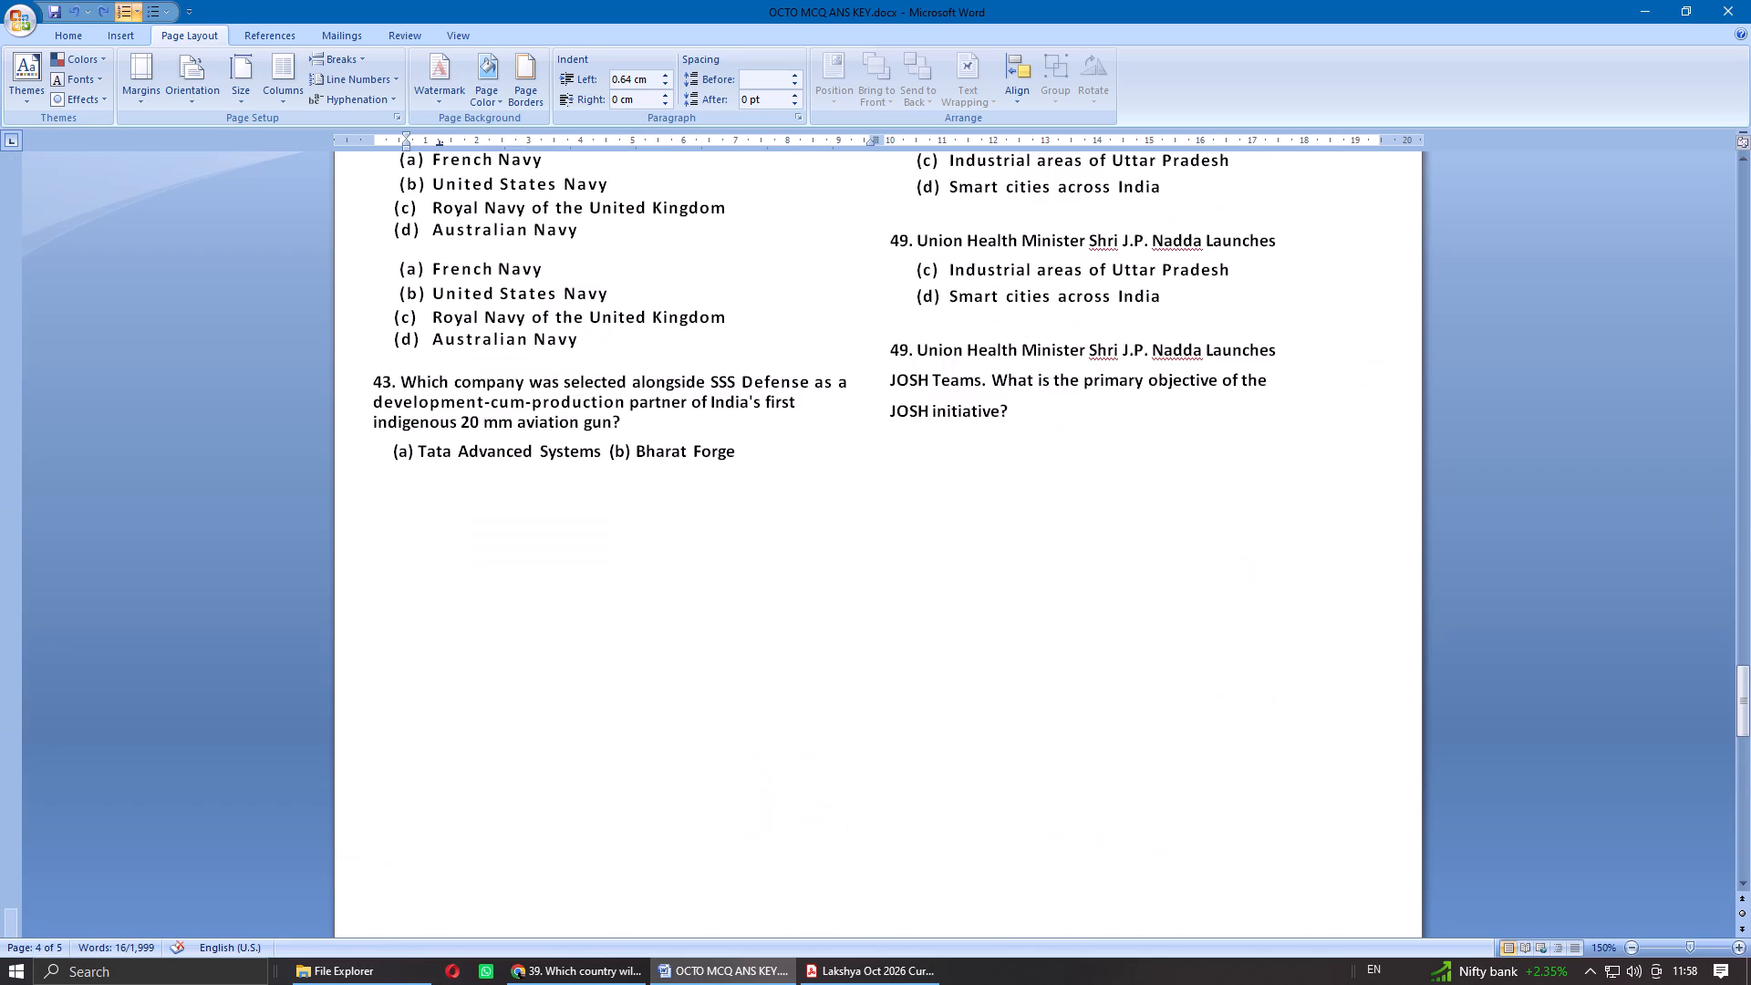
scroll(940, 596, down, 3)
click(921, 534)
click(834, 451)
scroll(905, 465, up, 6)
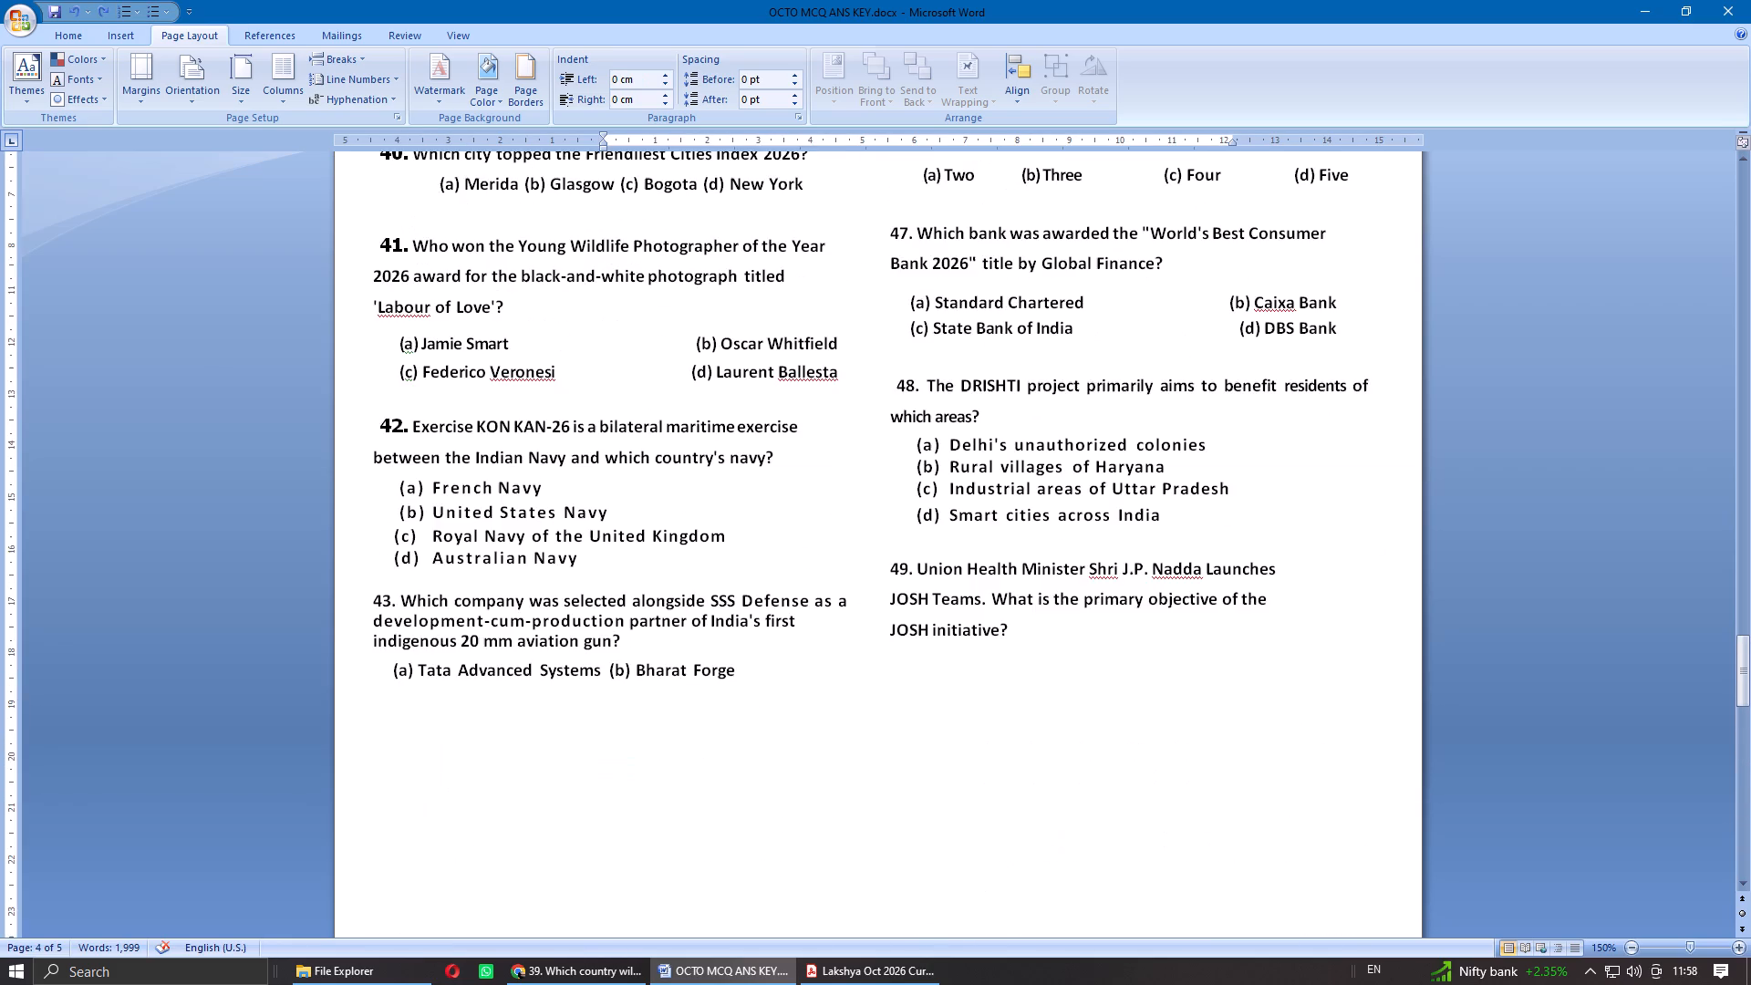
scroll(865, 494, down, 10)
scroll(772, 515, up, 1)
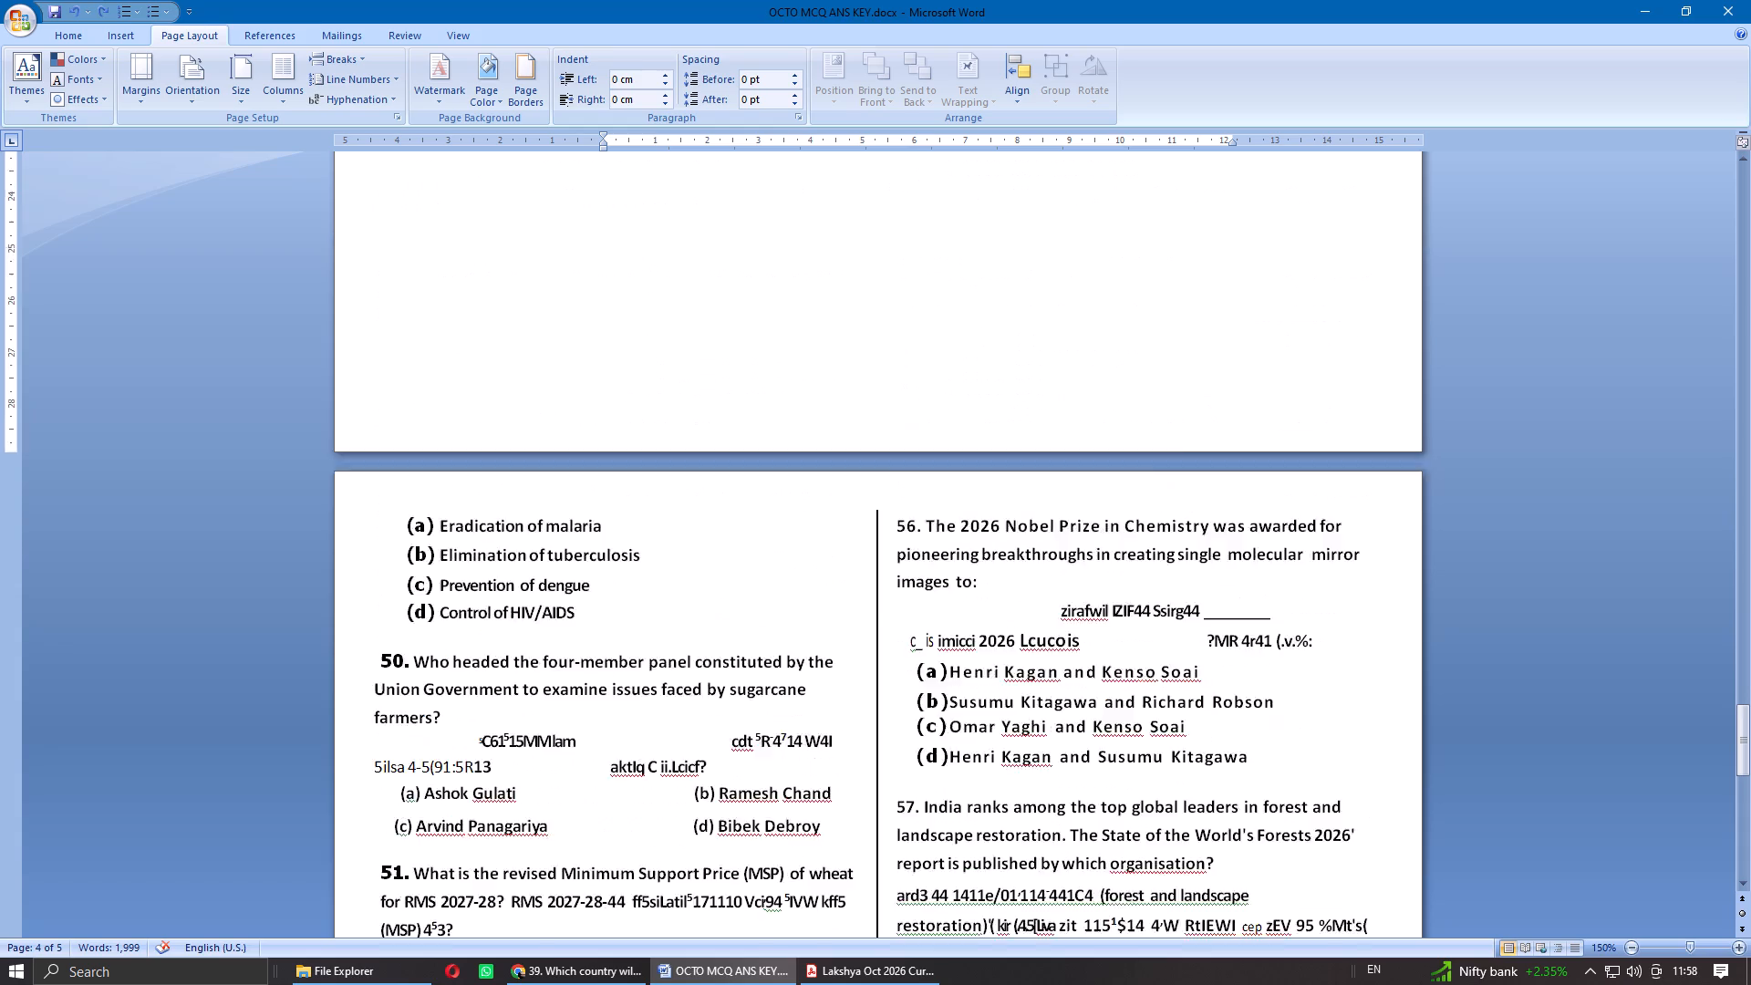
scroll(772, 515, up, 2)
scroll(613, 613, down, 3)
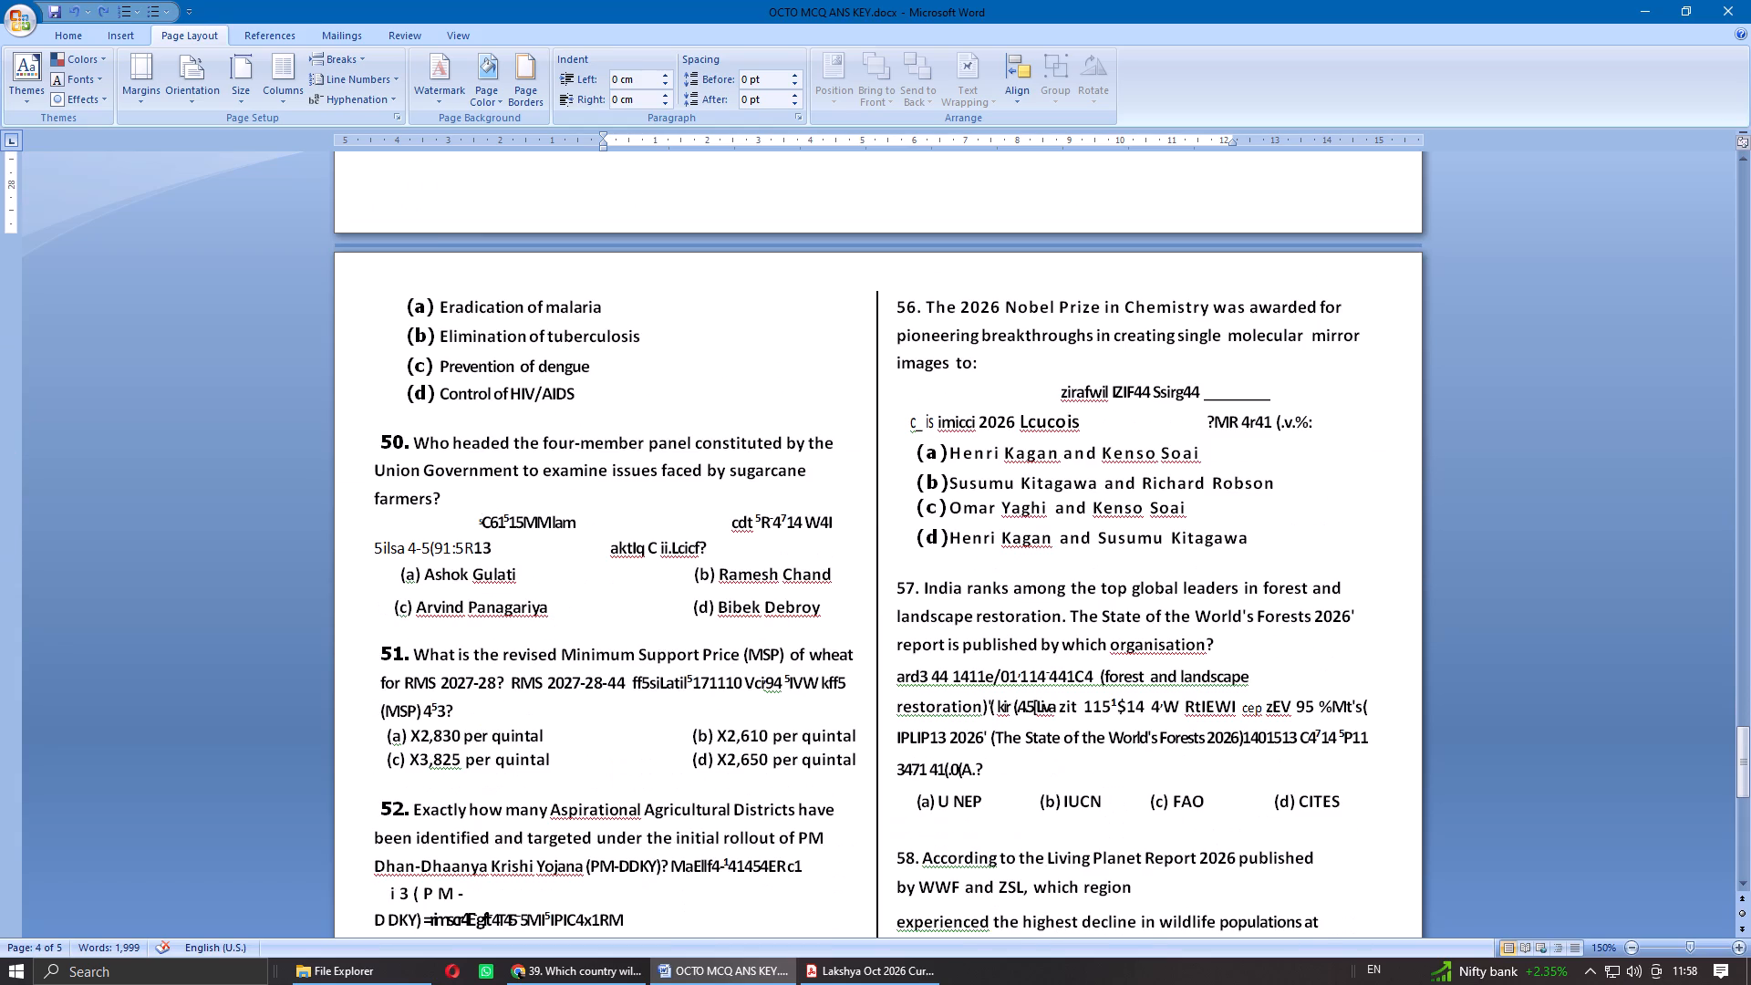
Delete the garbled text after "farmers?" in question 50 and remove the left indent of its first option line.
drag(721, 546, 387, 509)
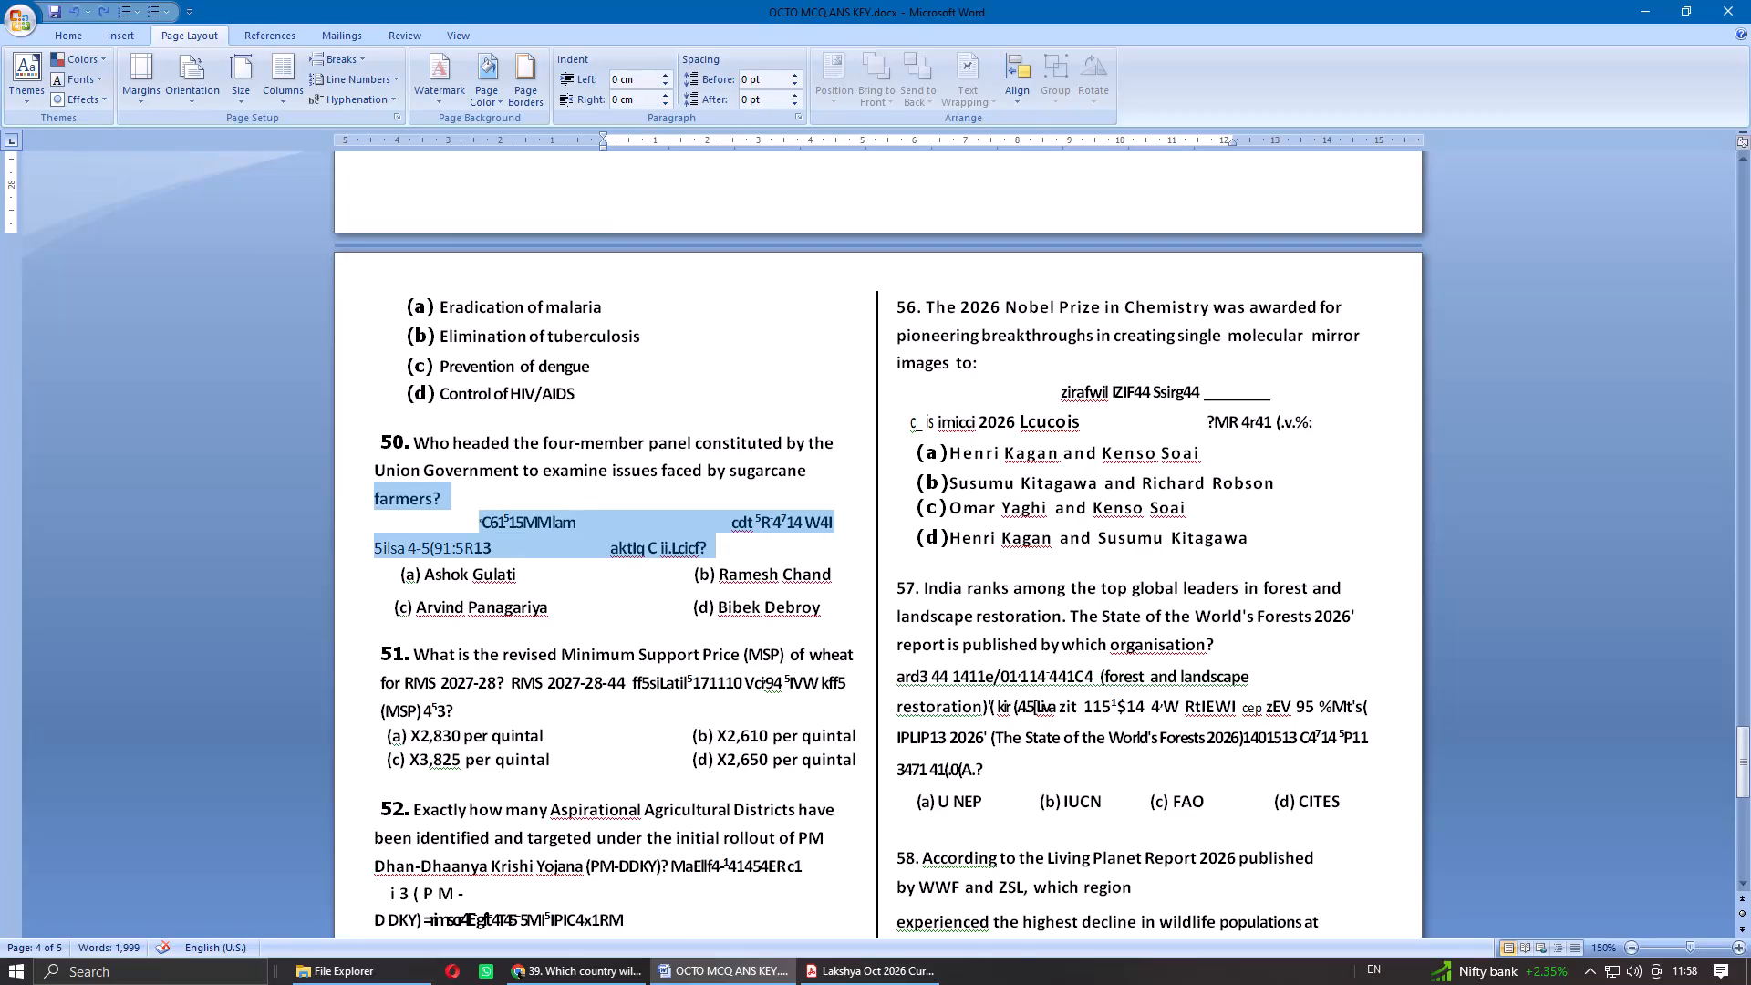
drag(387, 509, 446, 516)
key(BackSpace)
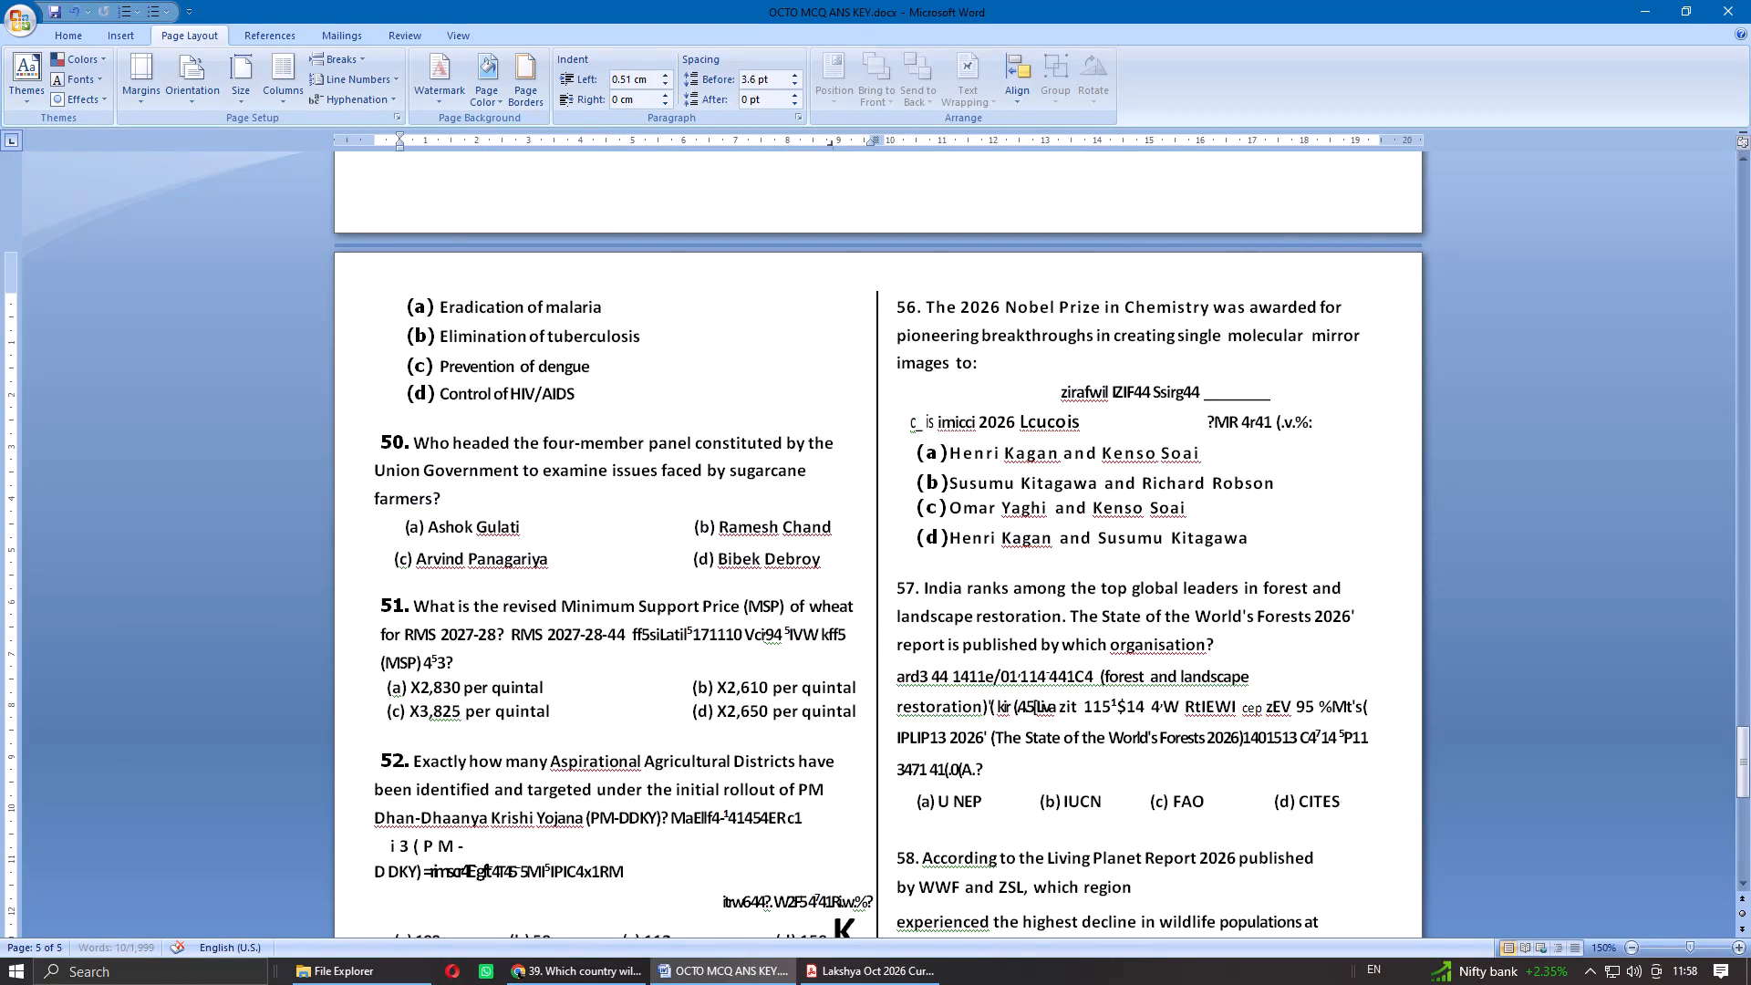
key(BackSpace)
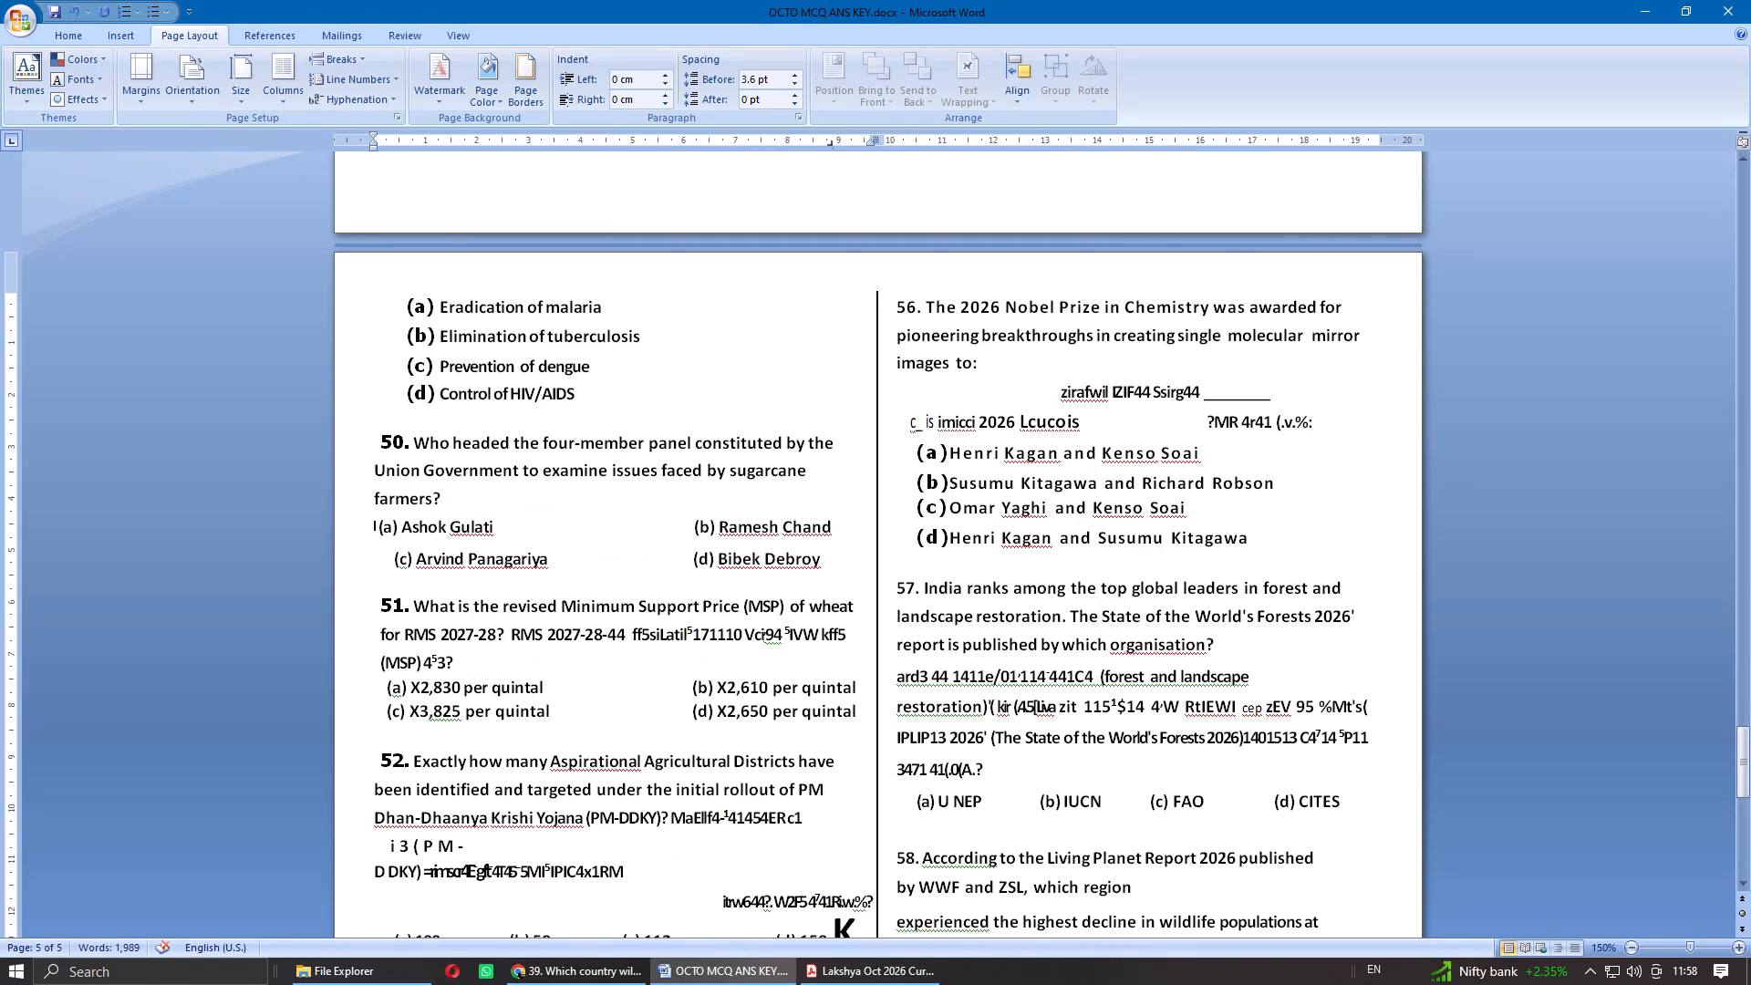
Delete the garbled text after "RMS 2027-28?" in question 51.
drag(478, 664, 477, 664)
drag(477, 664, 507, 633)
key(BackSpace)
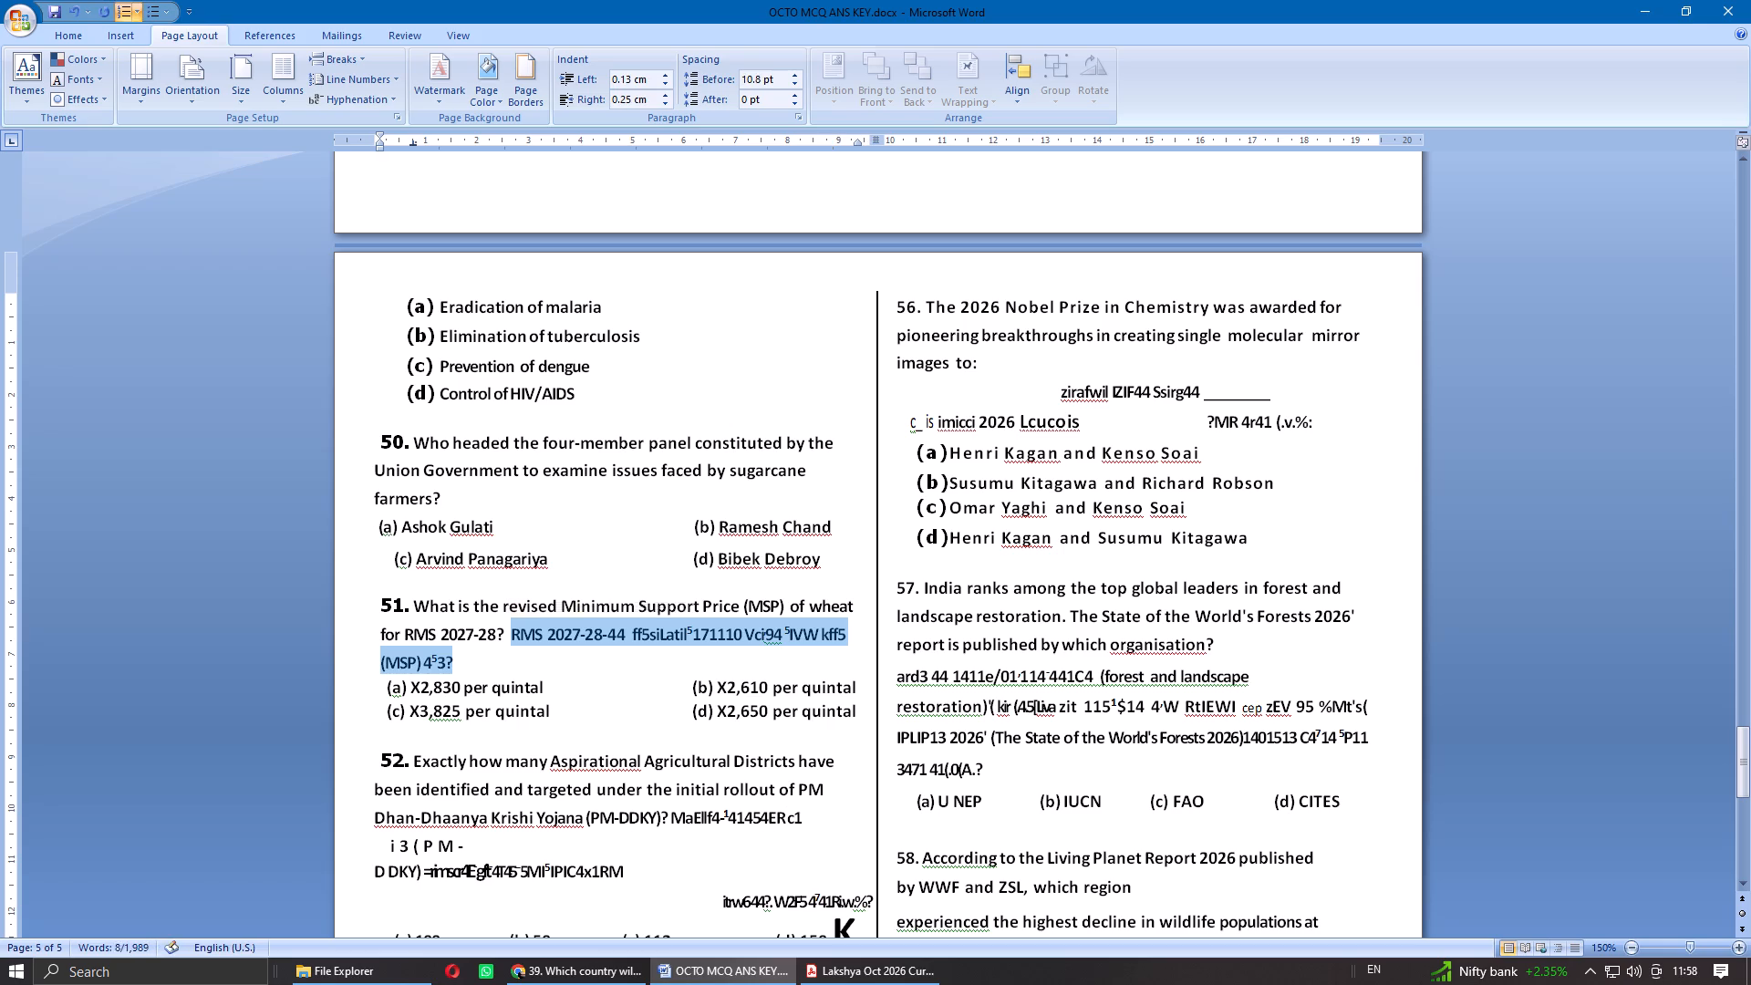
key(BackSpace)
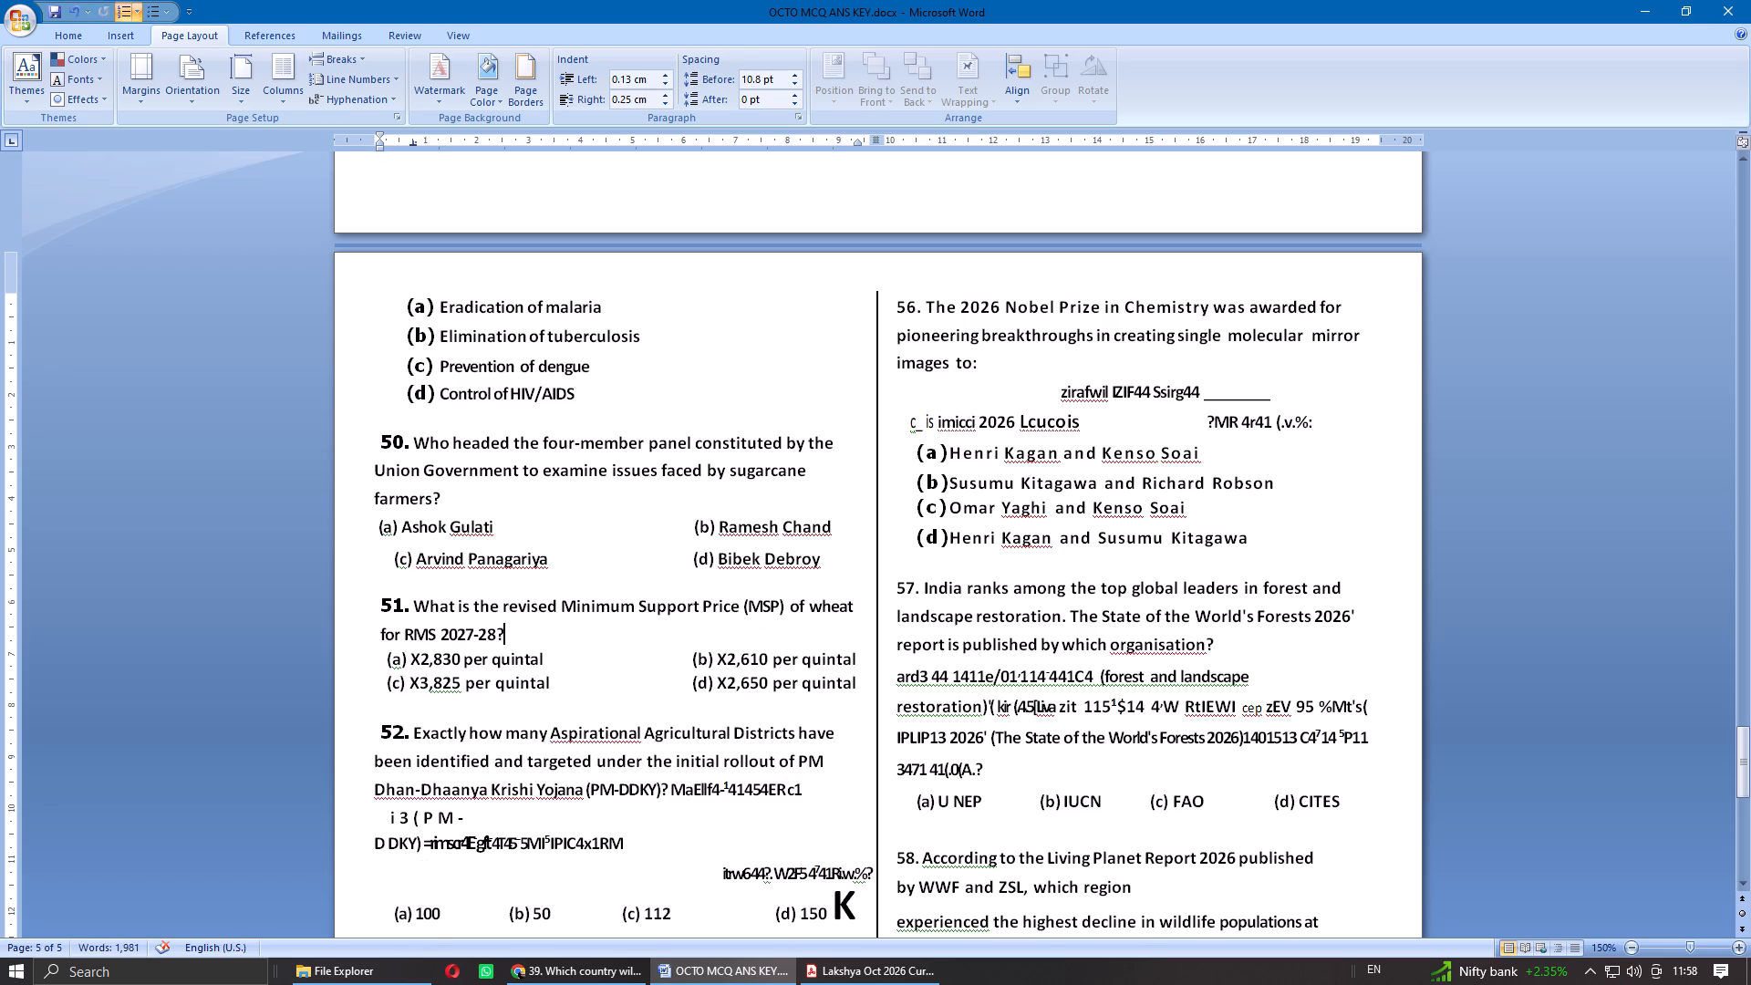
Look back over questions 27 to 46 on pages 3 and 4 to check their layout and answer colouring.
scroll(807, 740, up, 20)
scroll(806, 740, up, 5)
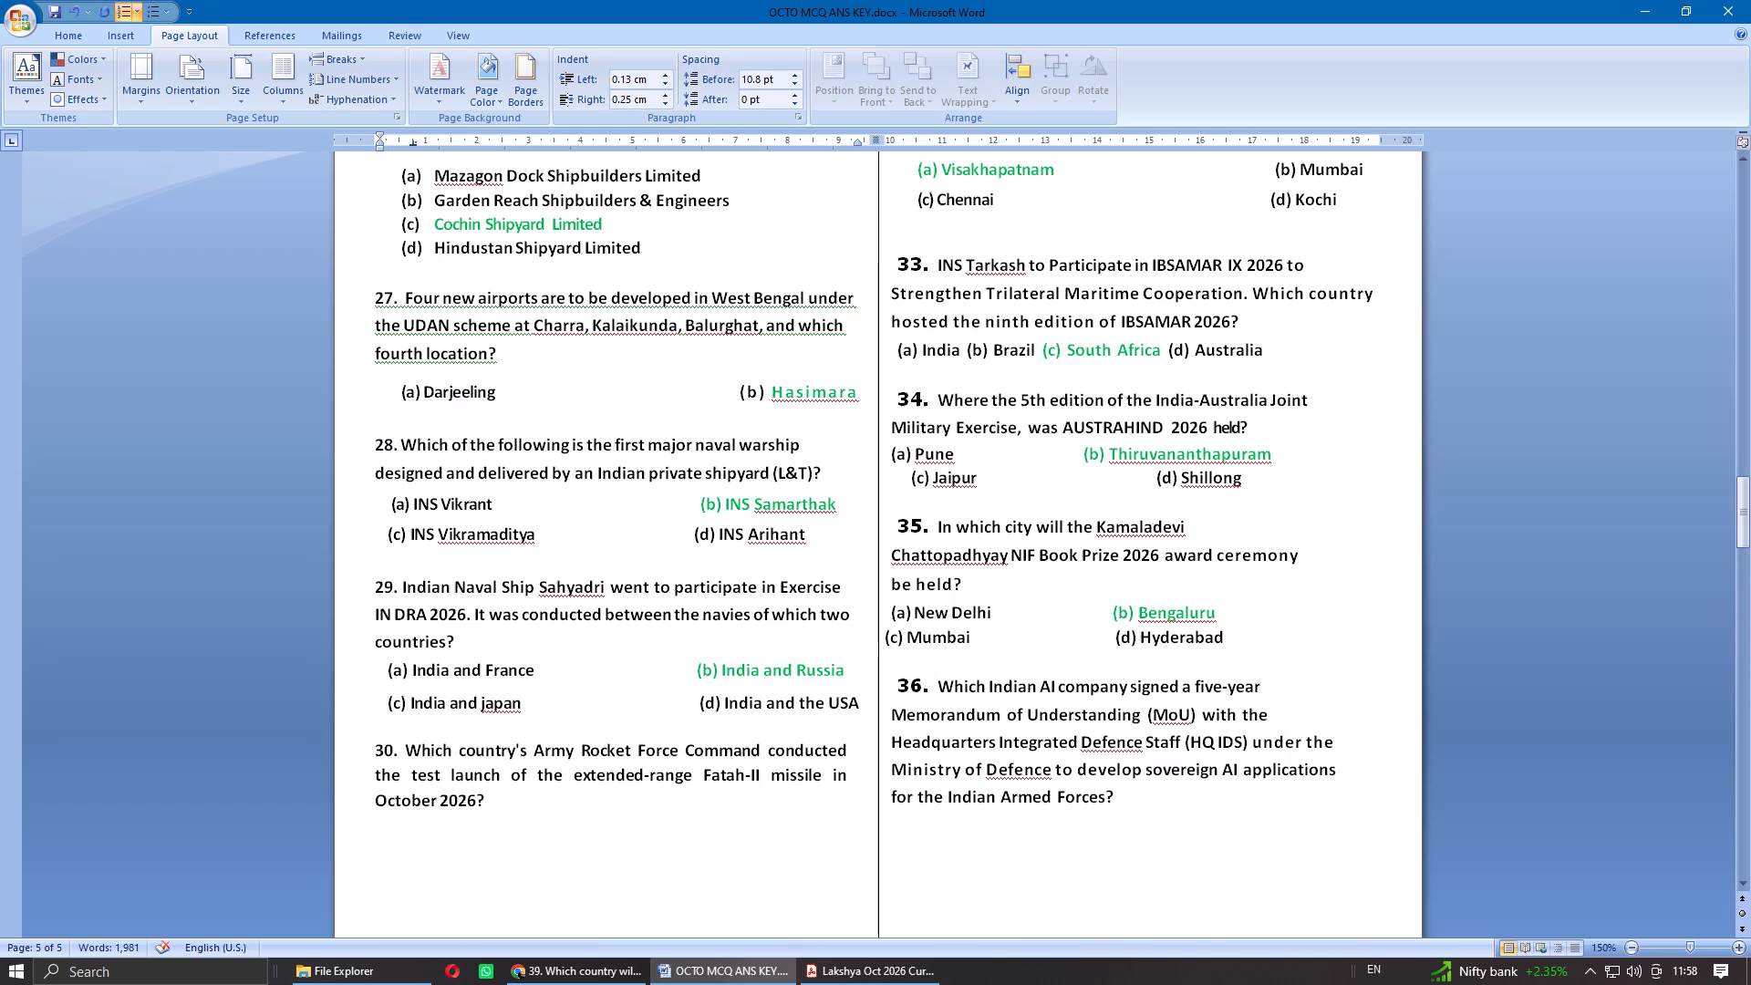
scroll(806, 740, up, 1)
scroll(806, 740, down, 10)
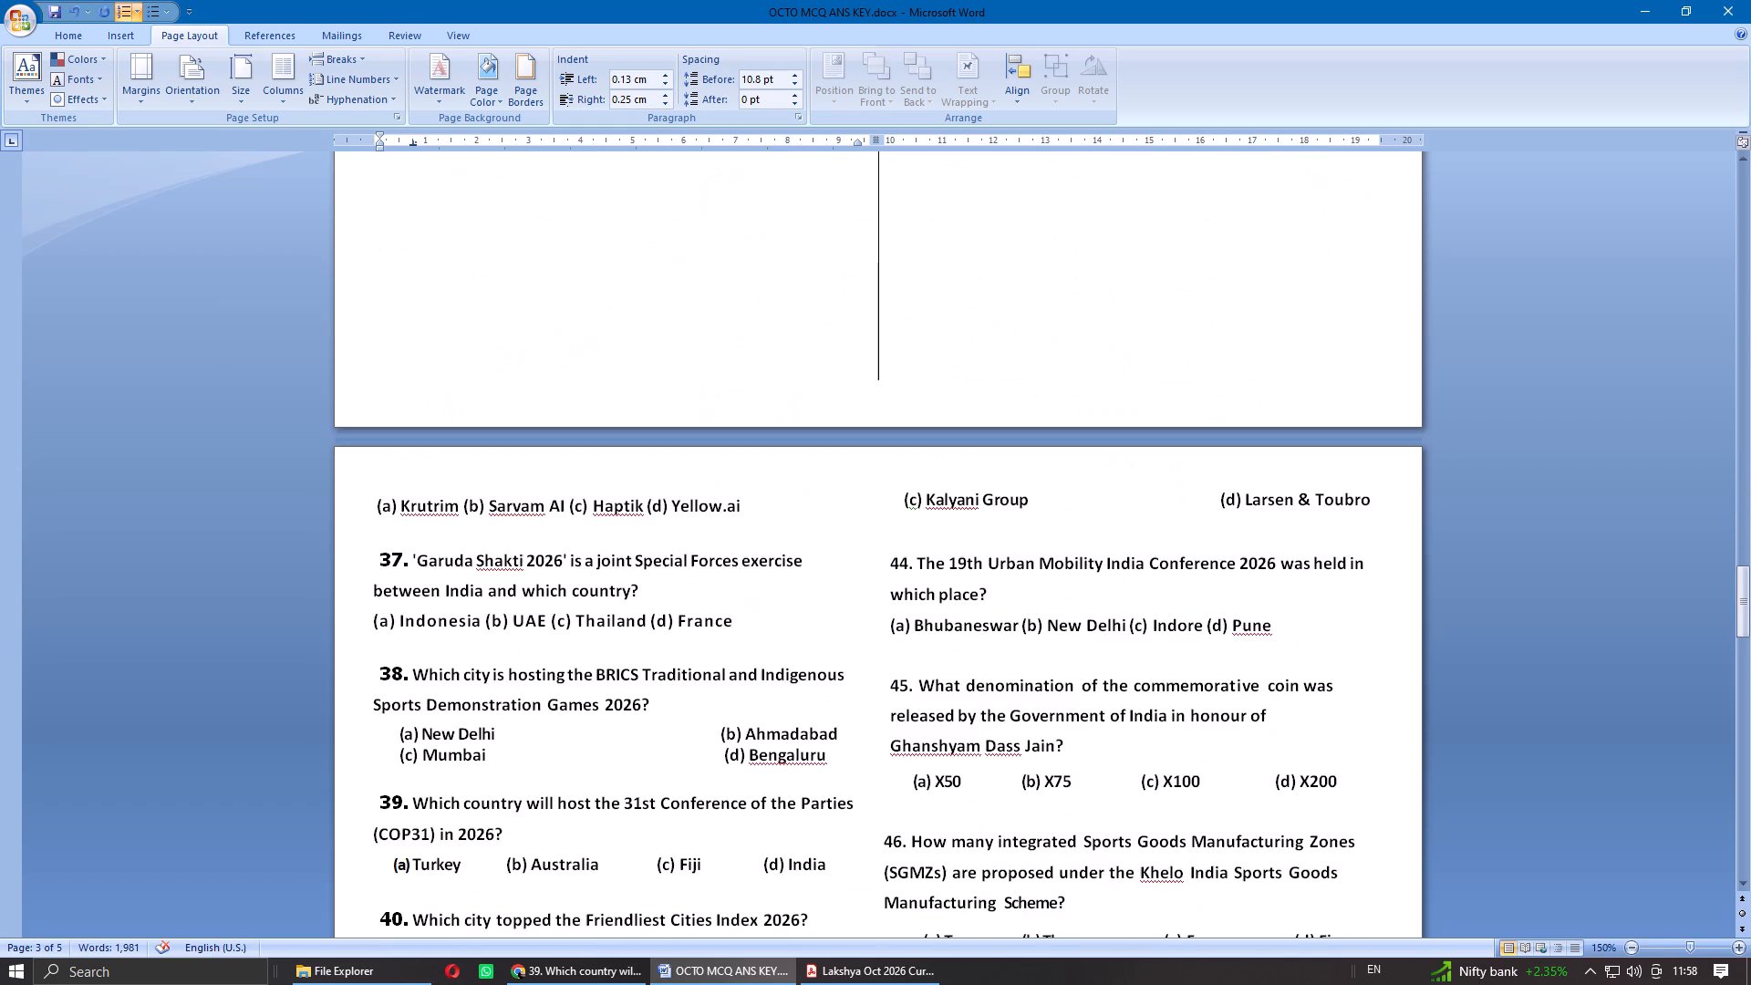
scroll(792, 736, up, 4)
scroll(932, 663, up, 4)
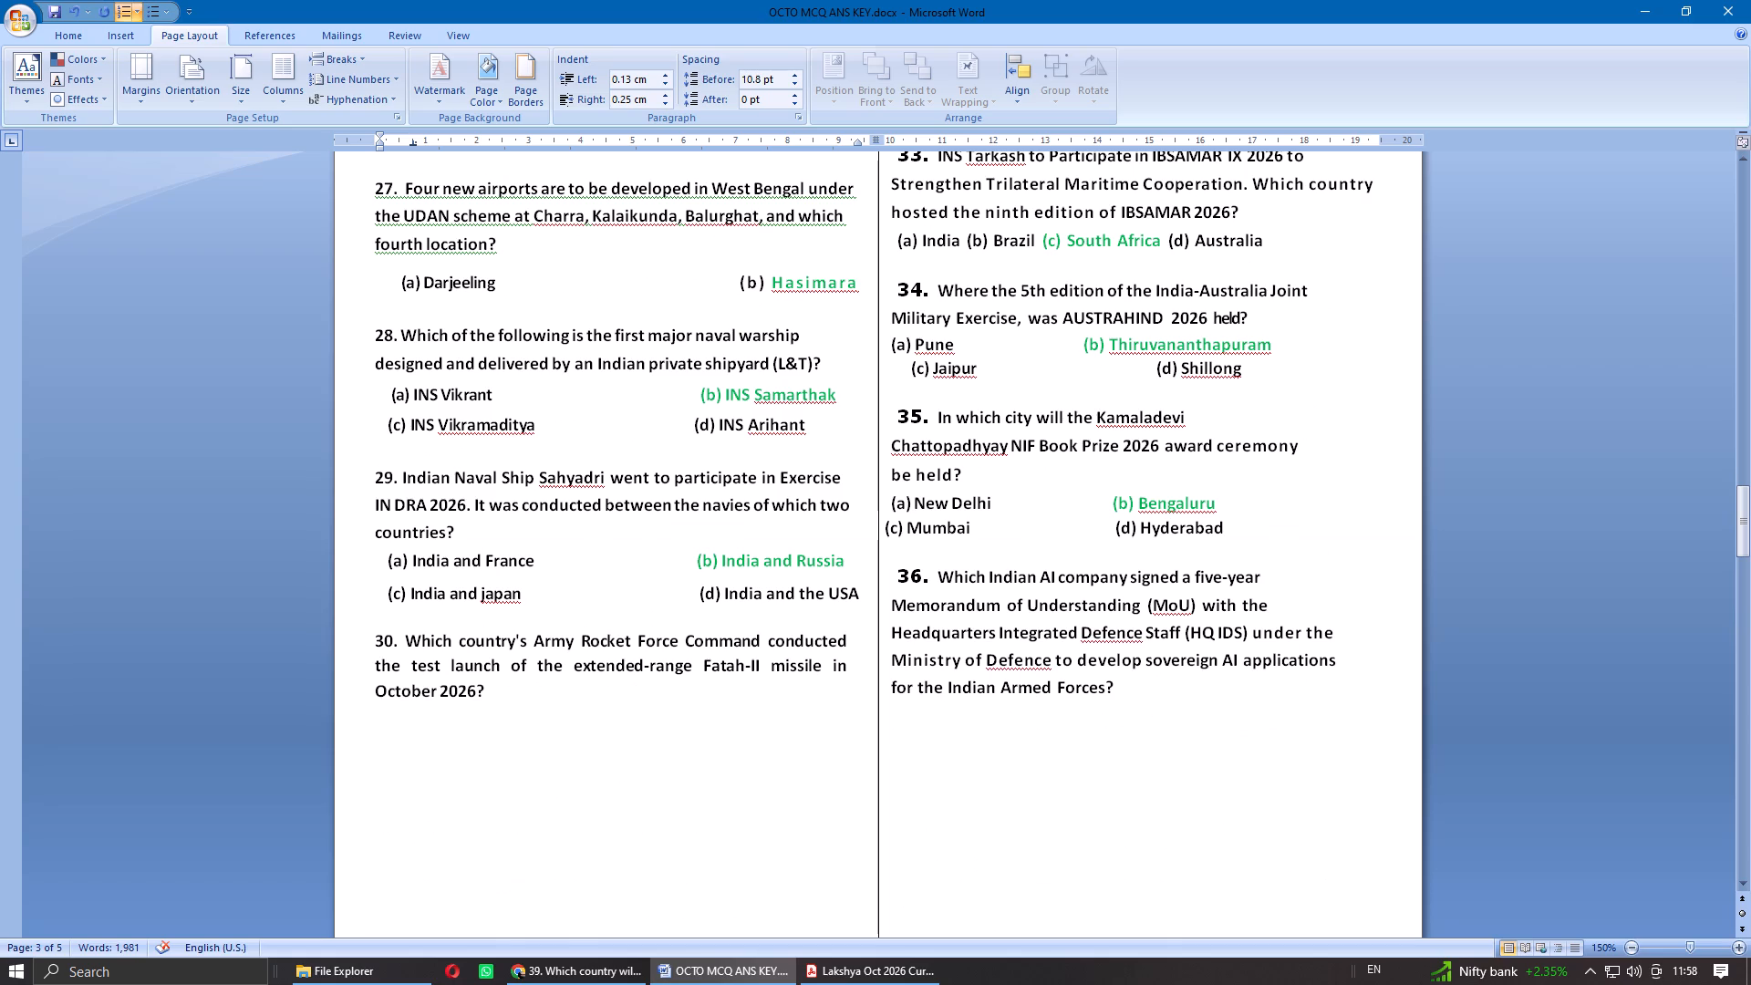
Correct both occurrences of "Defence" in question 36 to the suggested spelling "Defense".
drag(943, 575, 1116, 679)
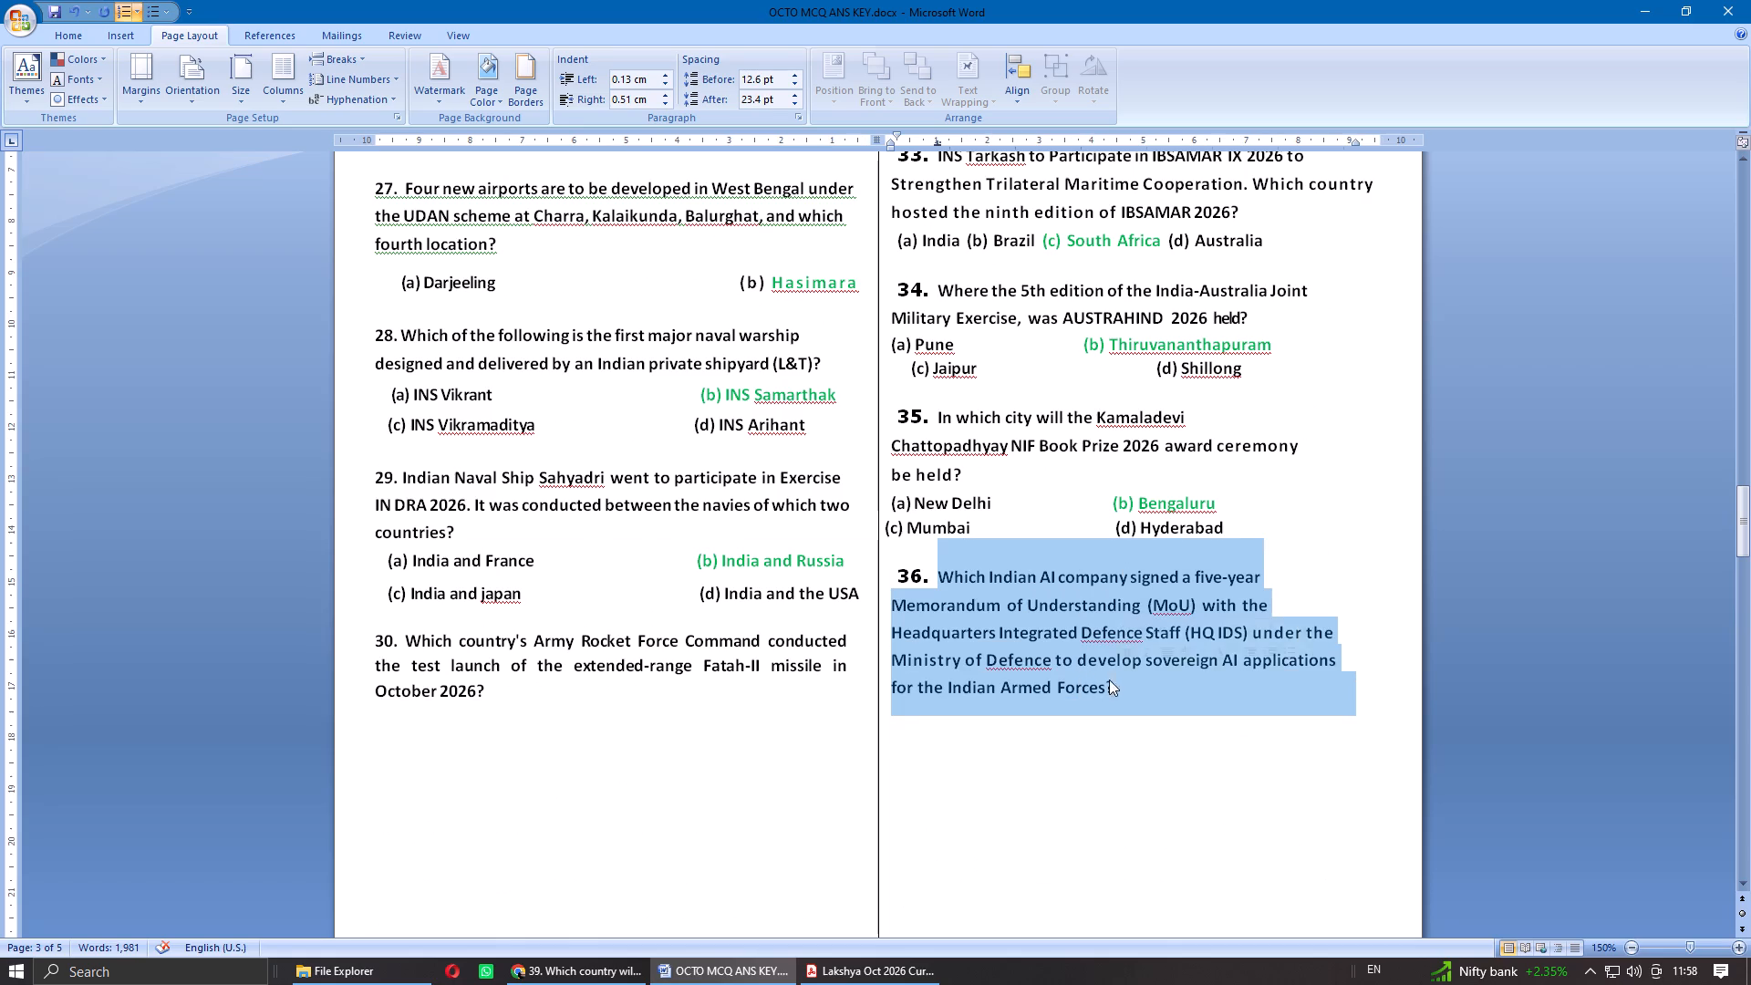
click(1072, 674)
right_click(1007, 660)
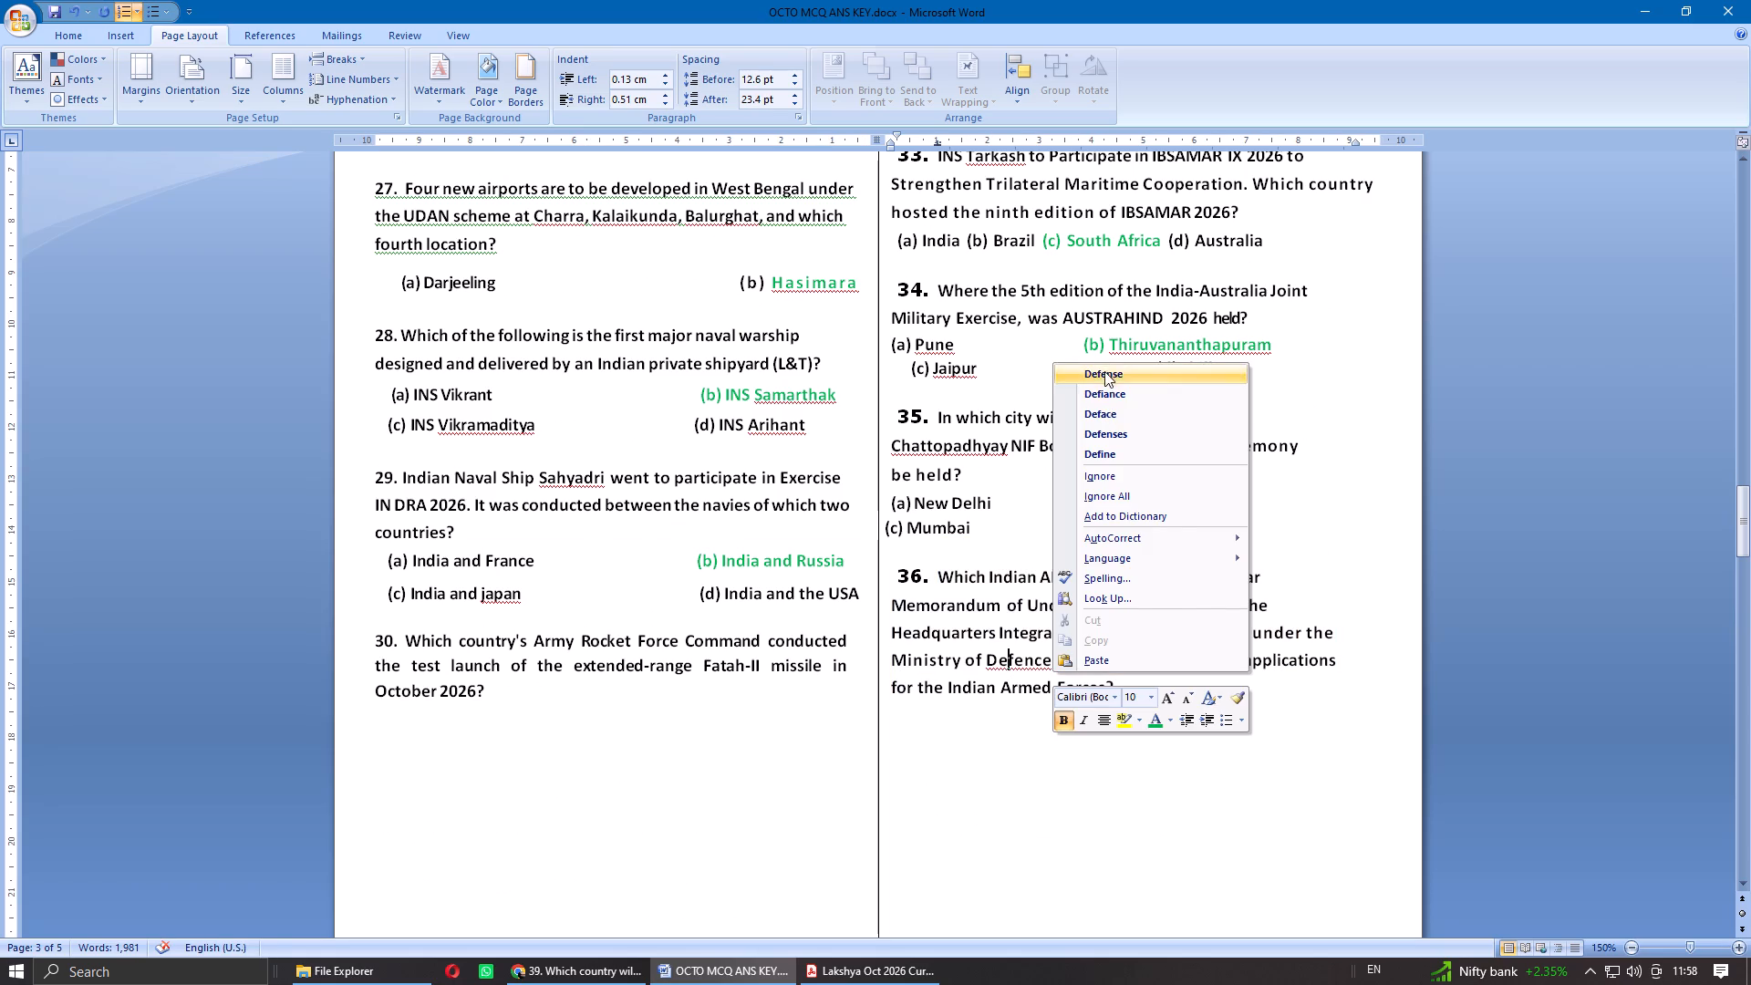
click(1104, 371)
right_click(1098, 625)
click(1171, 653)
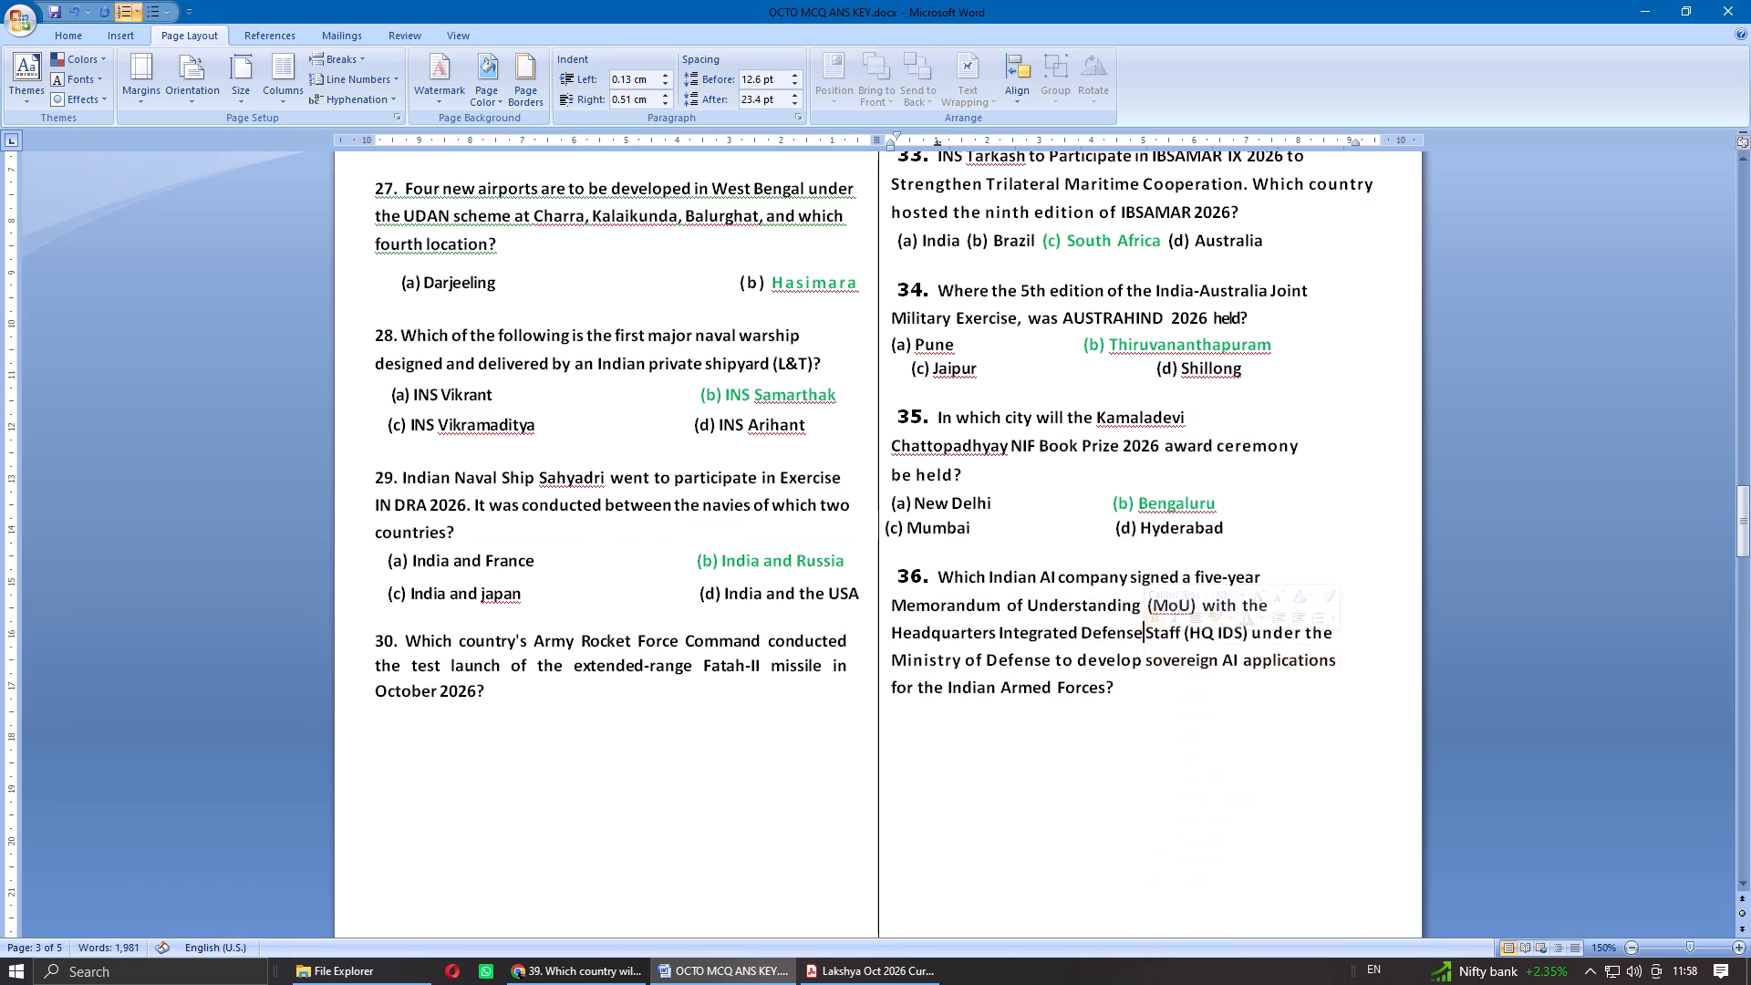
Copy the text of question 36 and search Google in Chrome for the Indian AI company that signed the MoU.
drag(1122, 689, 1000, 606)
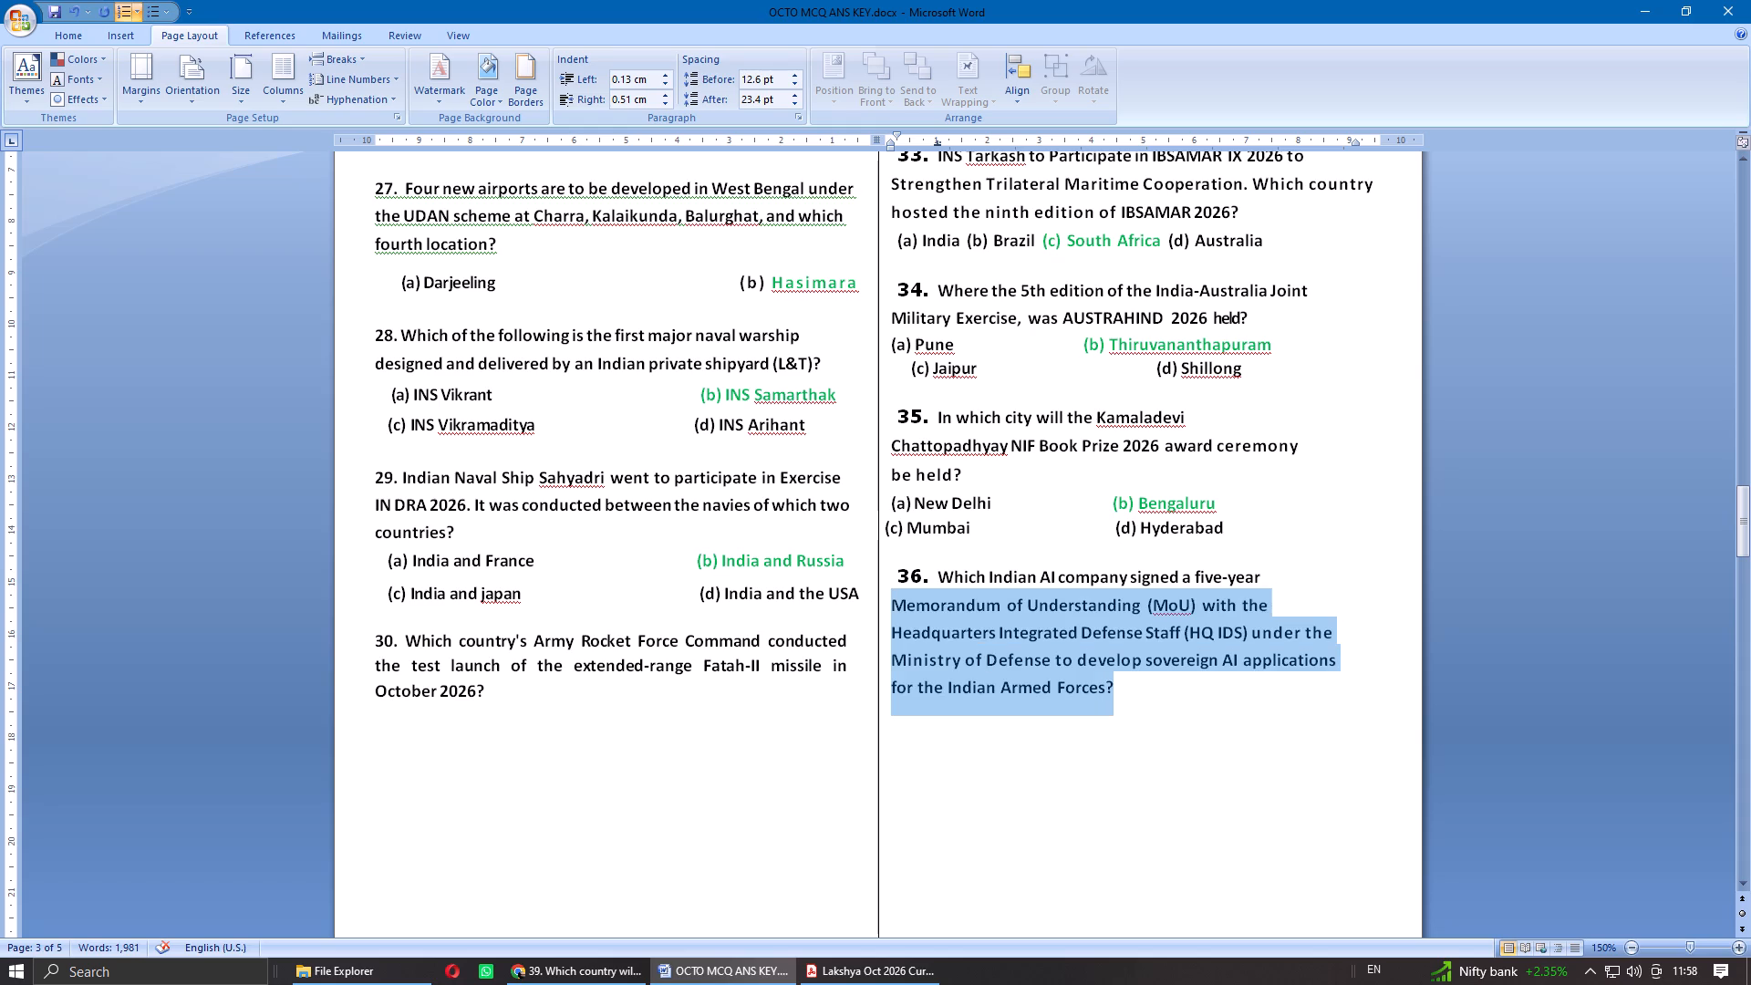
drag(1000, 606, 947, 579)
right_click(1007, 613)
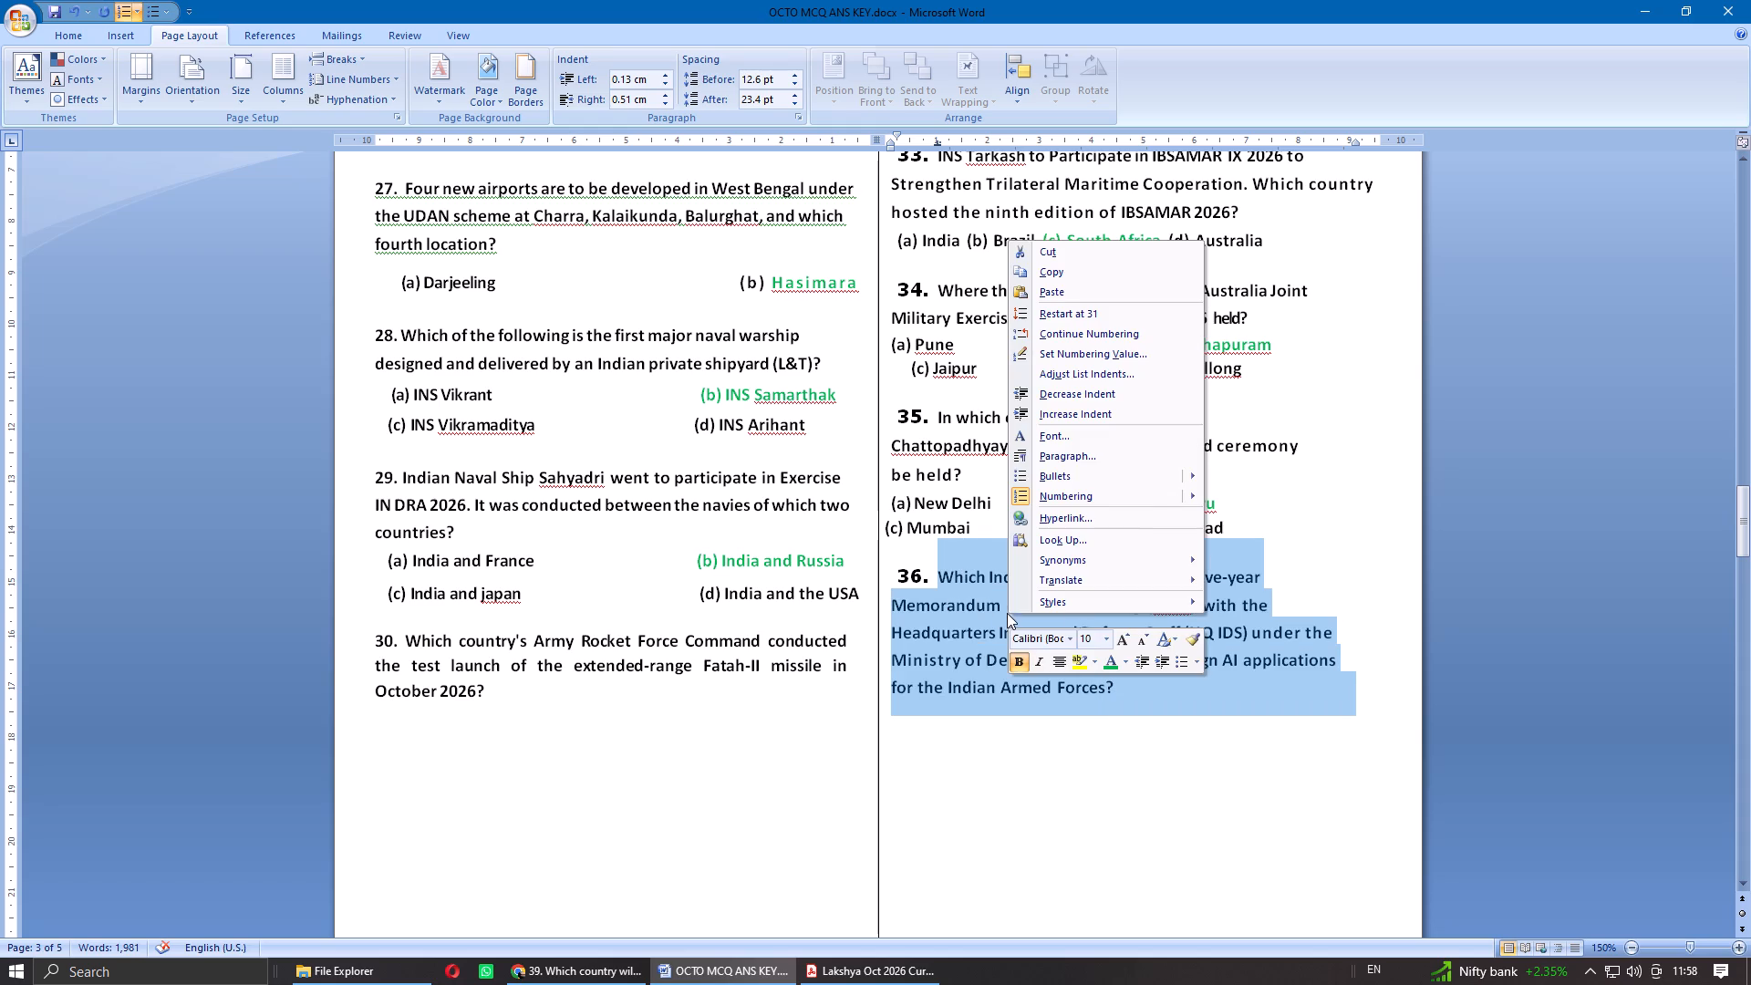
click(1065, 269)
click(598, 973)
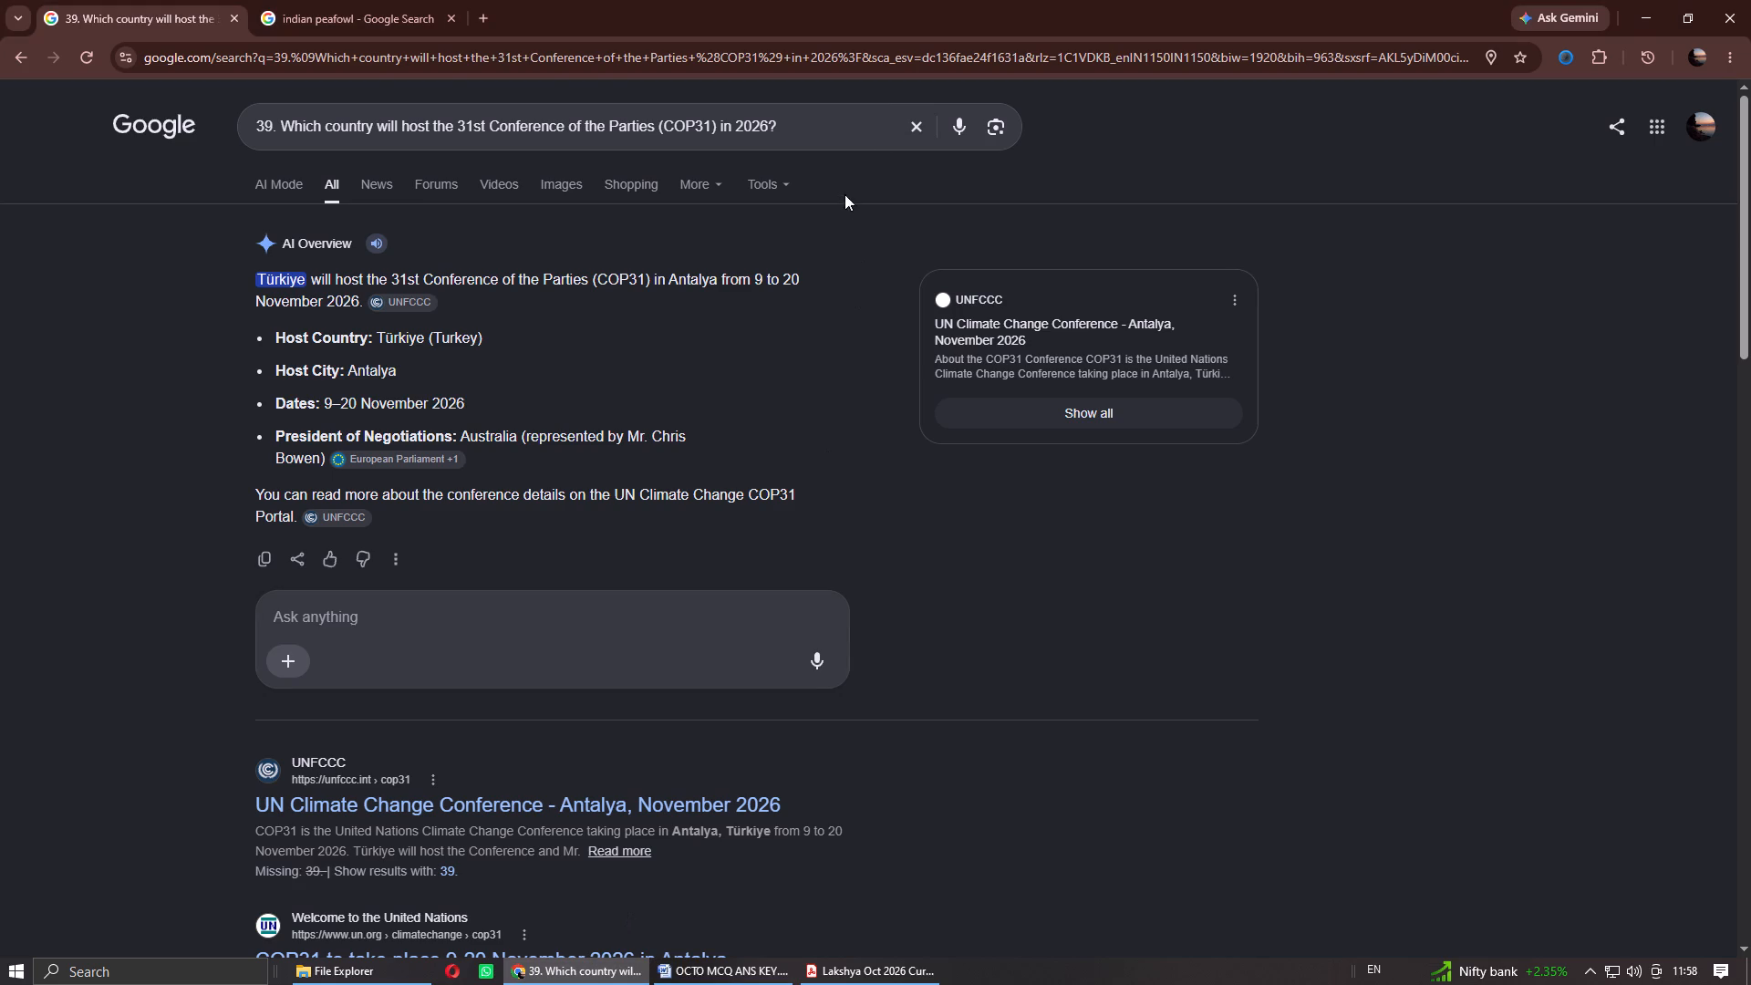
click(917, 130)
right_click(844, 131)
click(894, 340)
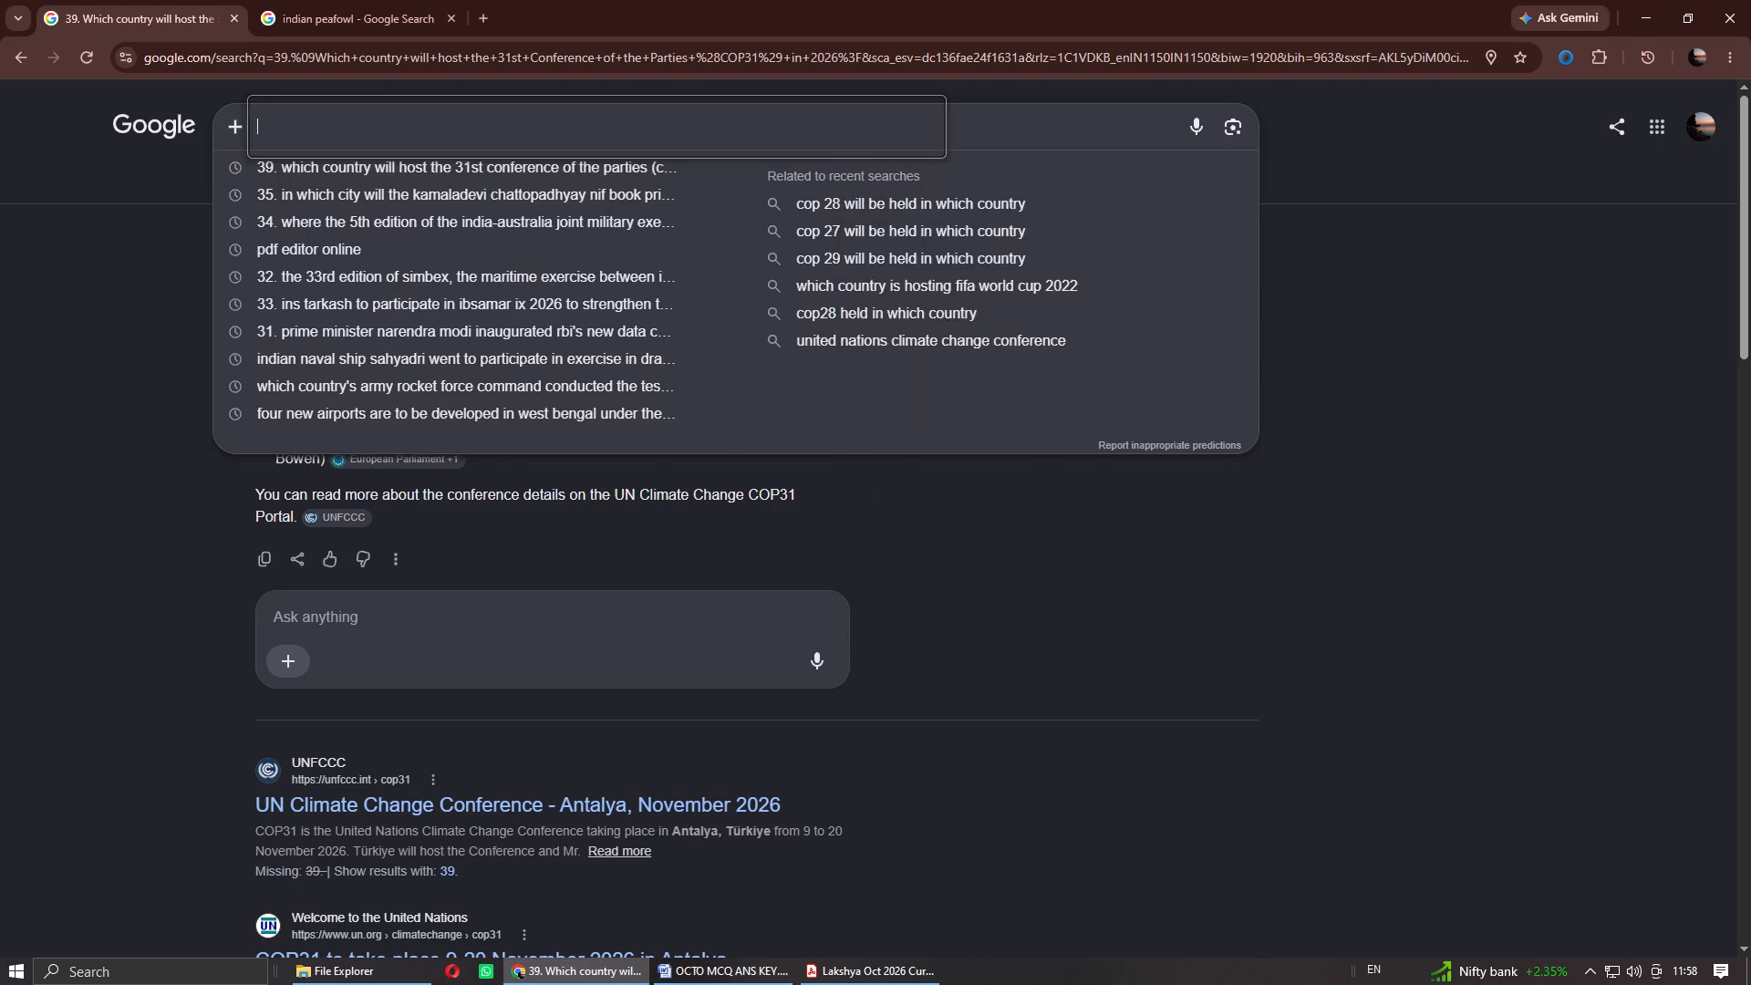
key(Return)
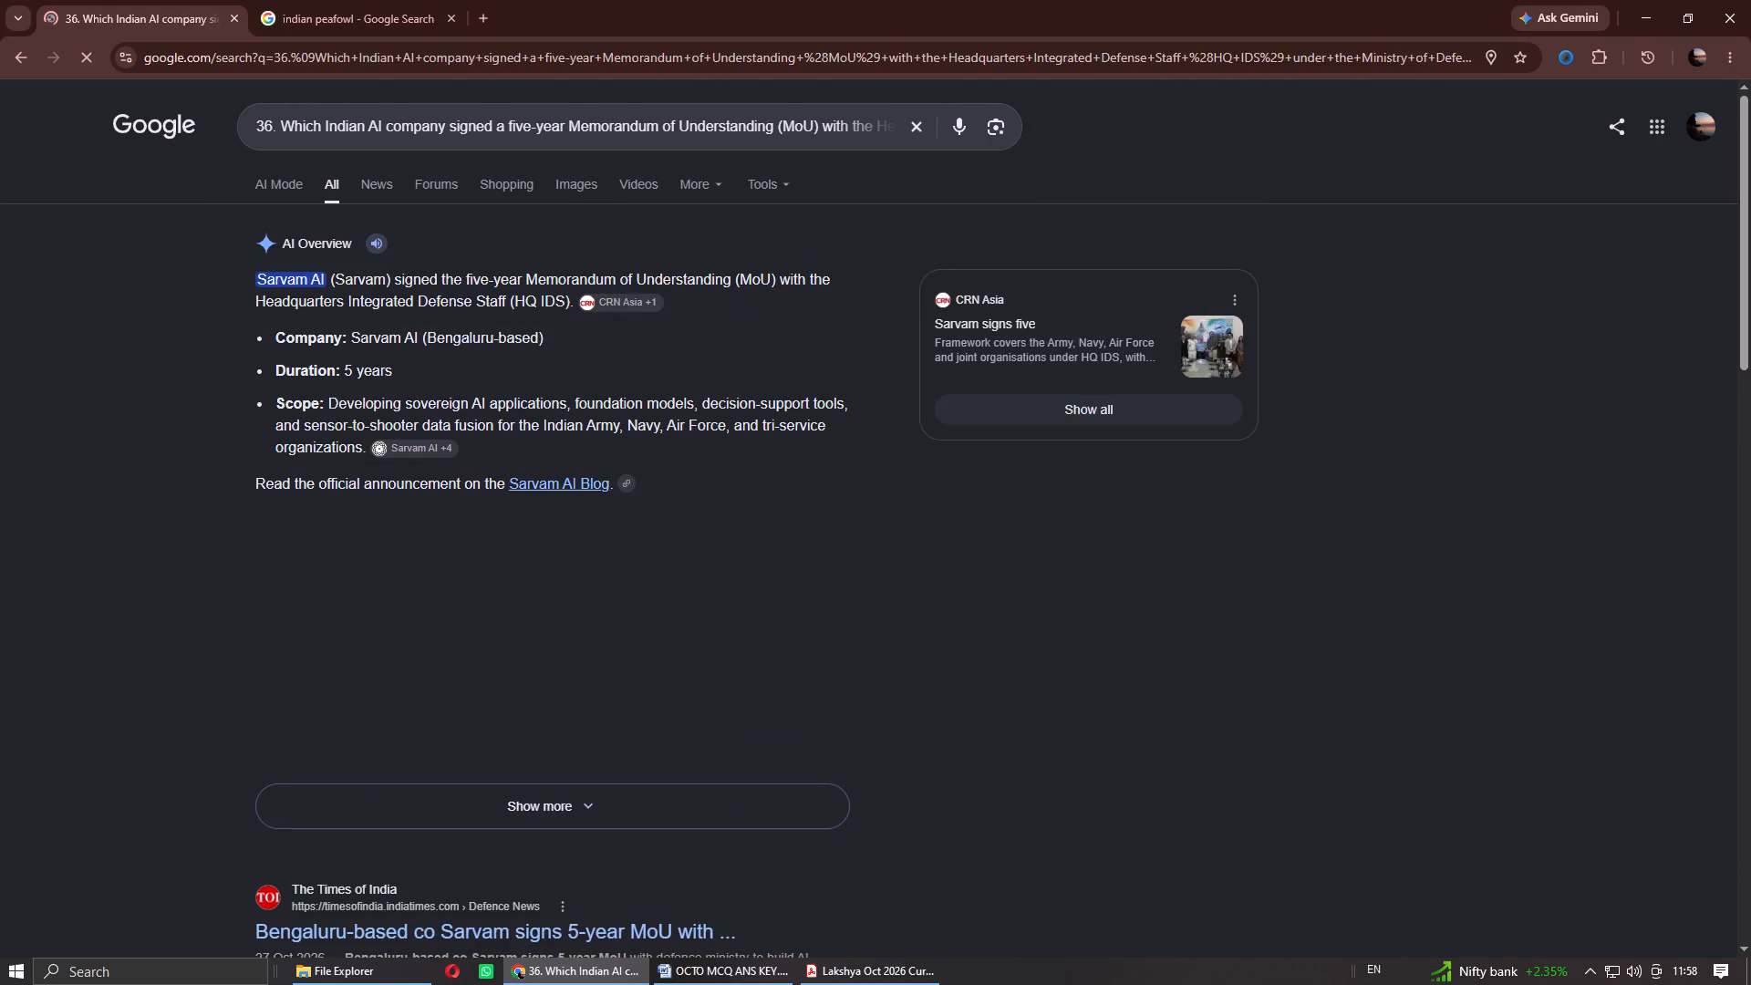
Back in Word, colour question 36's option "(b) Sarvam AI" at the top of page 4 green and save the document.
click(770, 978)
scroll(790, 774, down, 8)
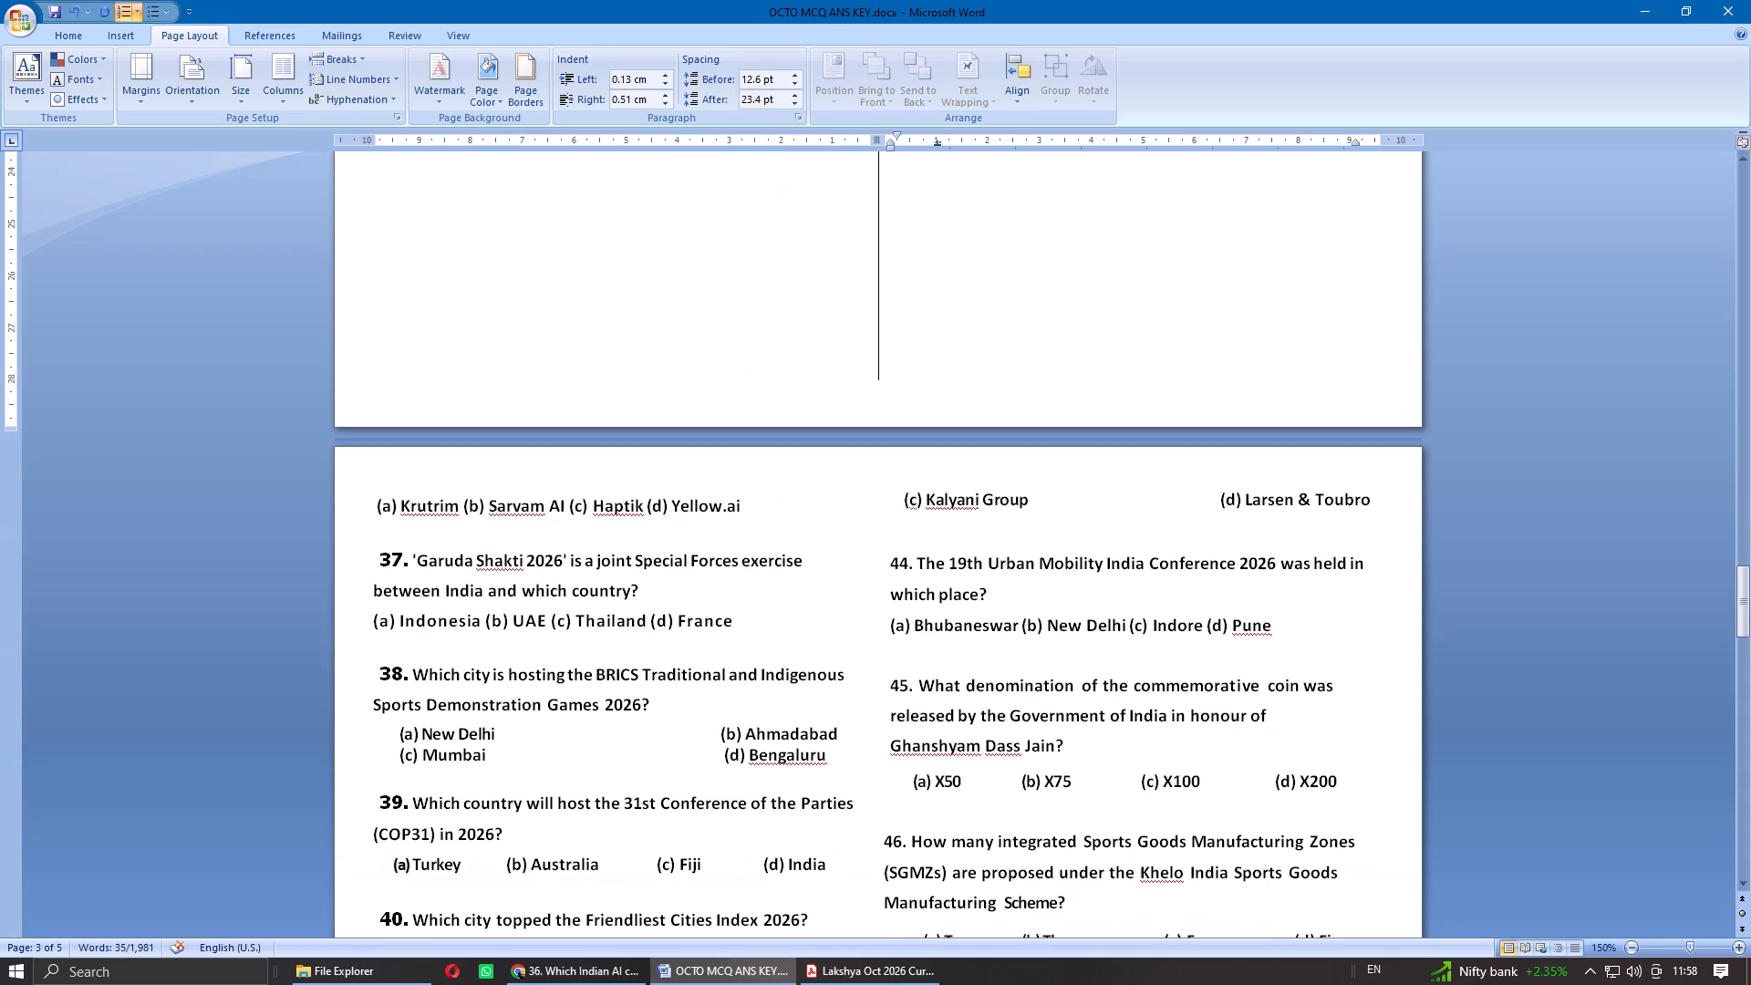
click(467, 508)
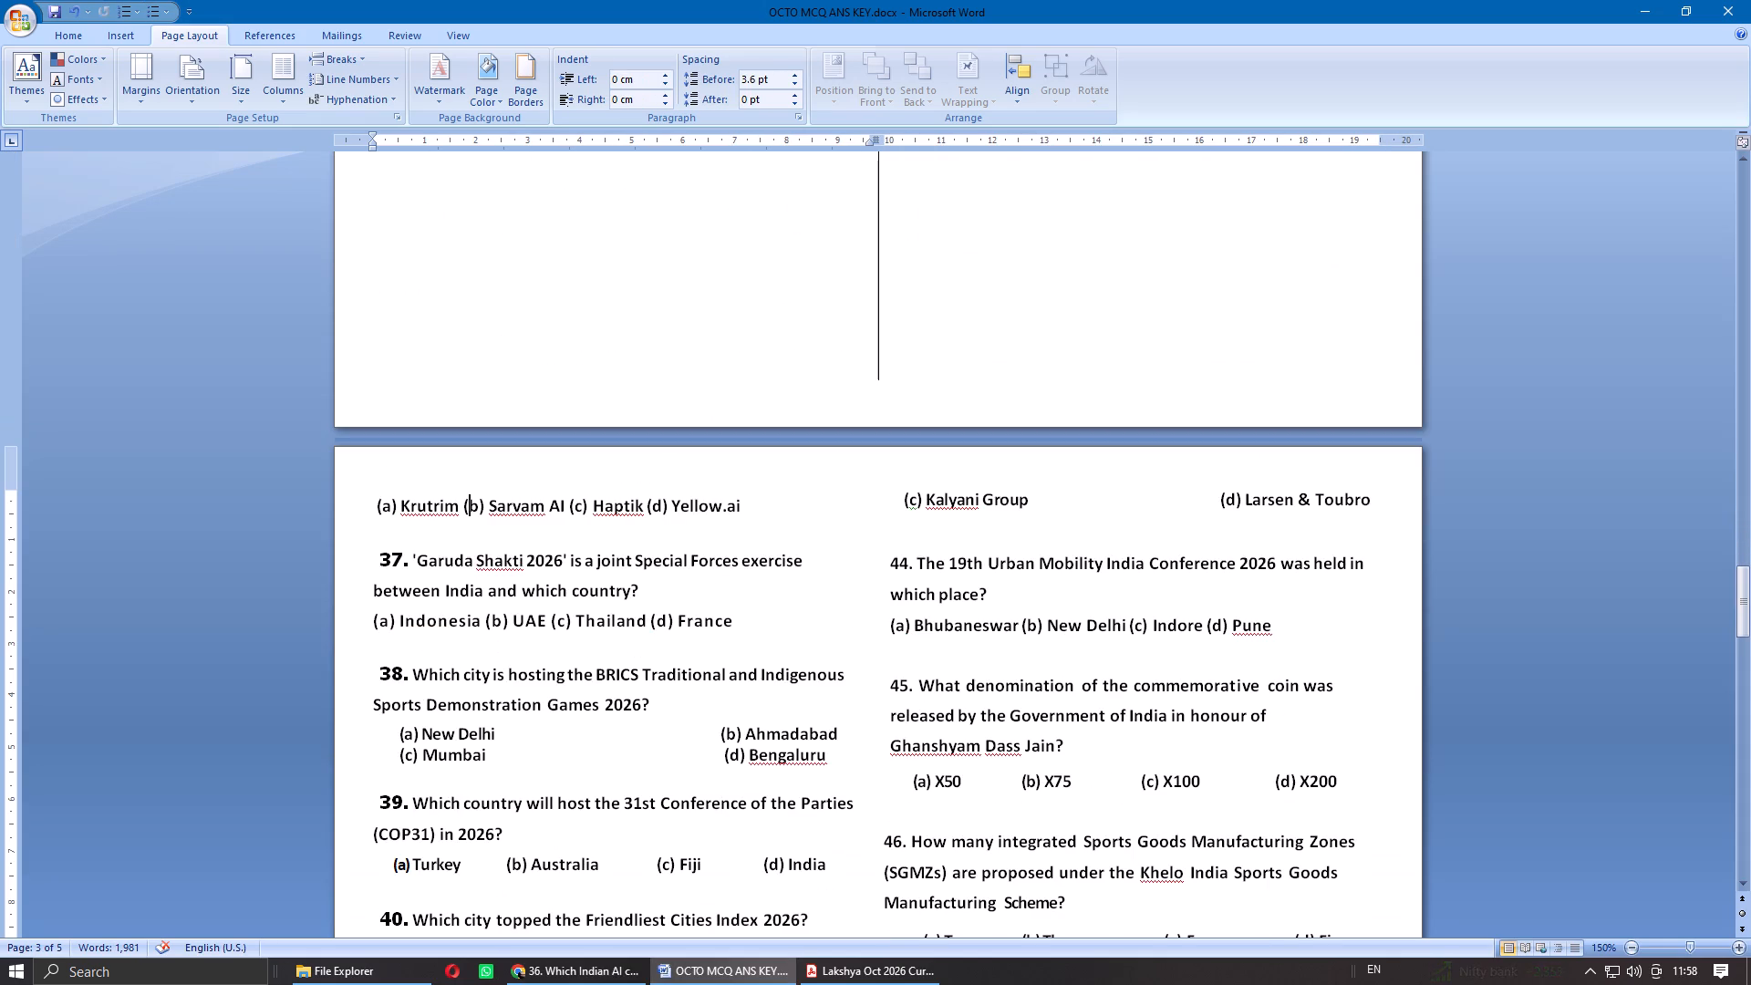
drag(462, 513, 564, 503)
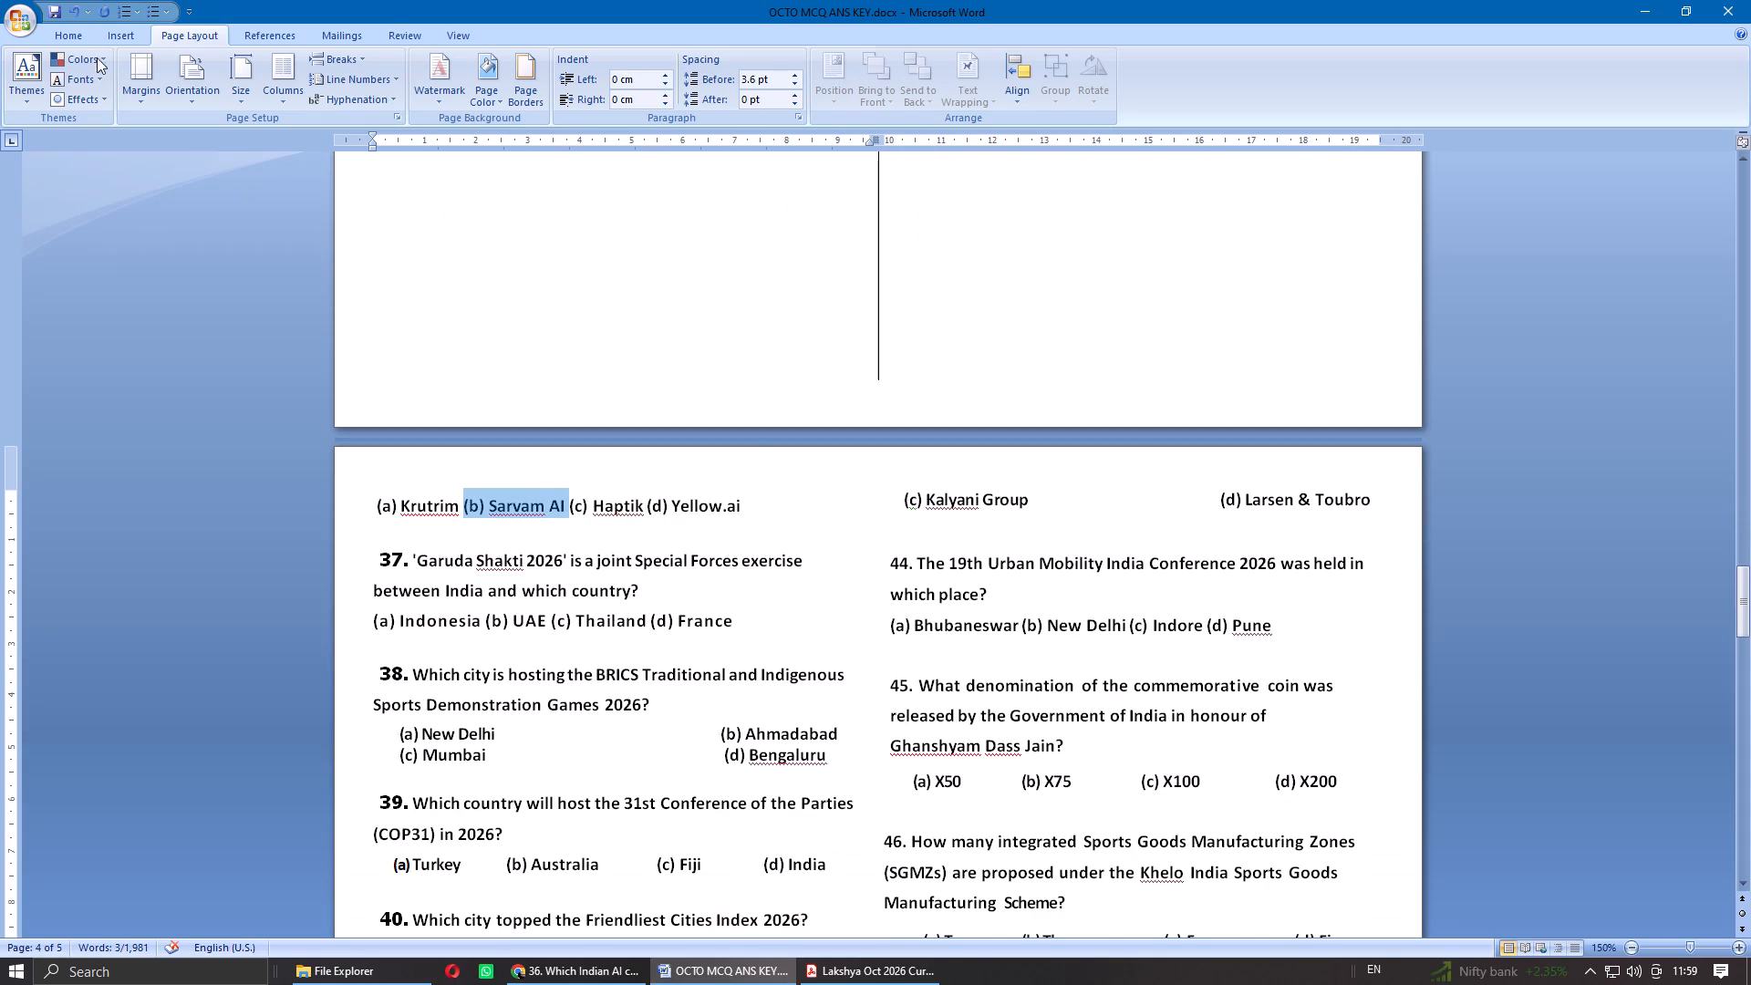
click(77, 38)
click(352, 93)
click(745, 512)
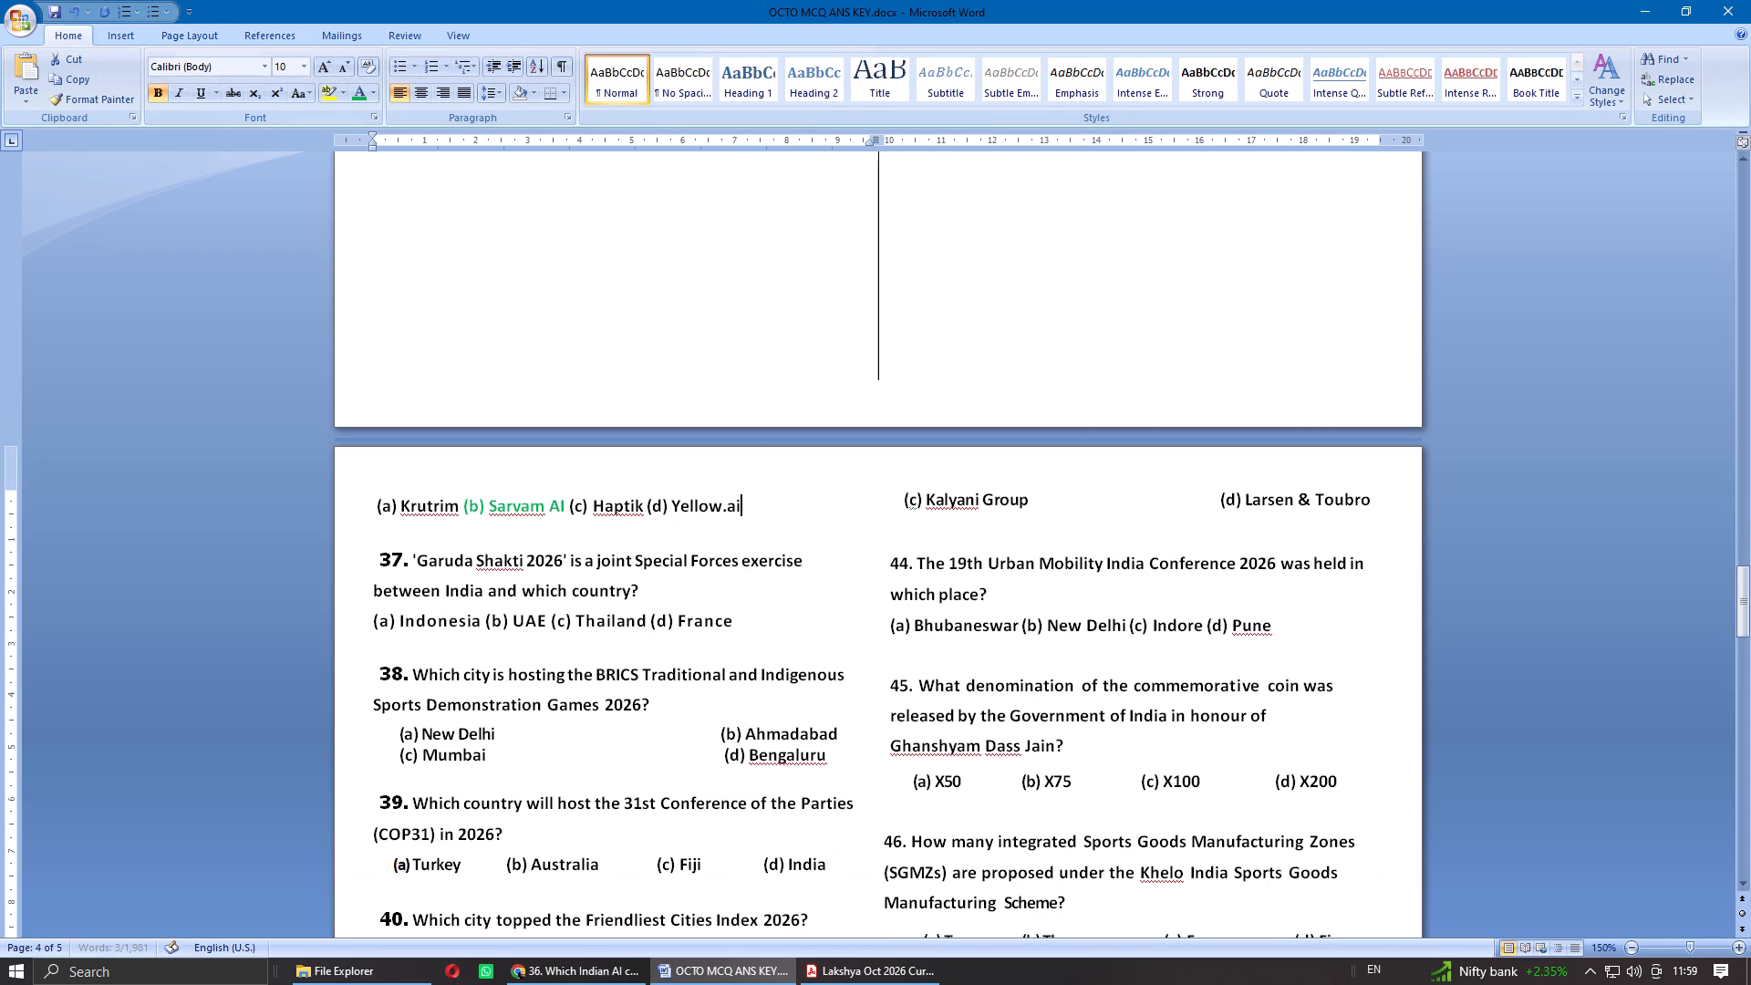
click(51, 14)
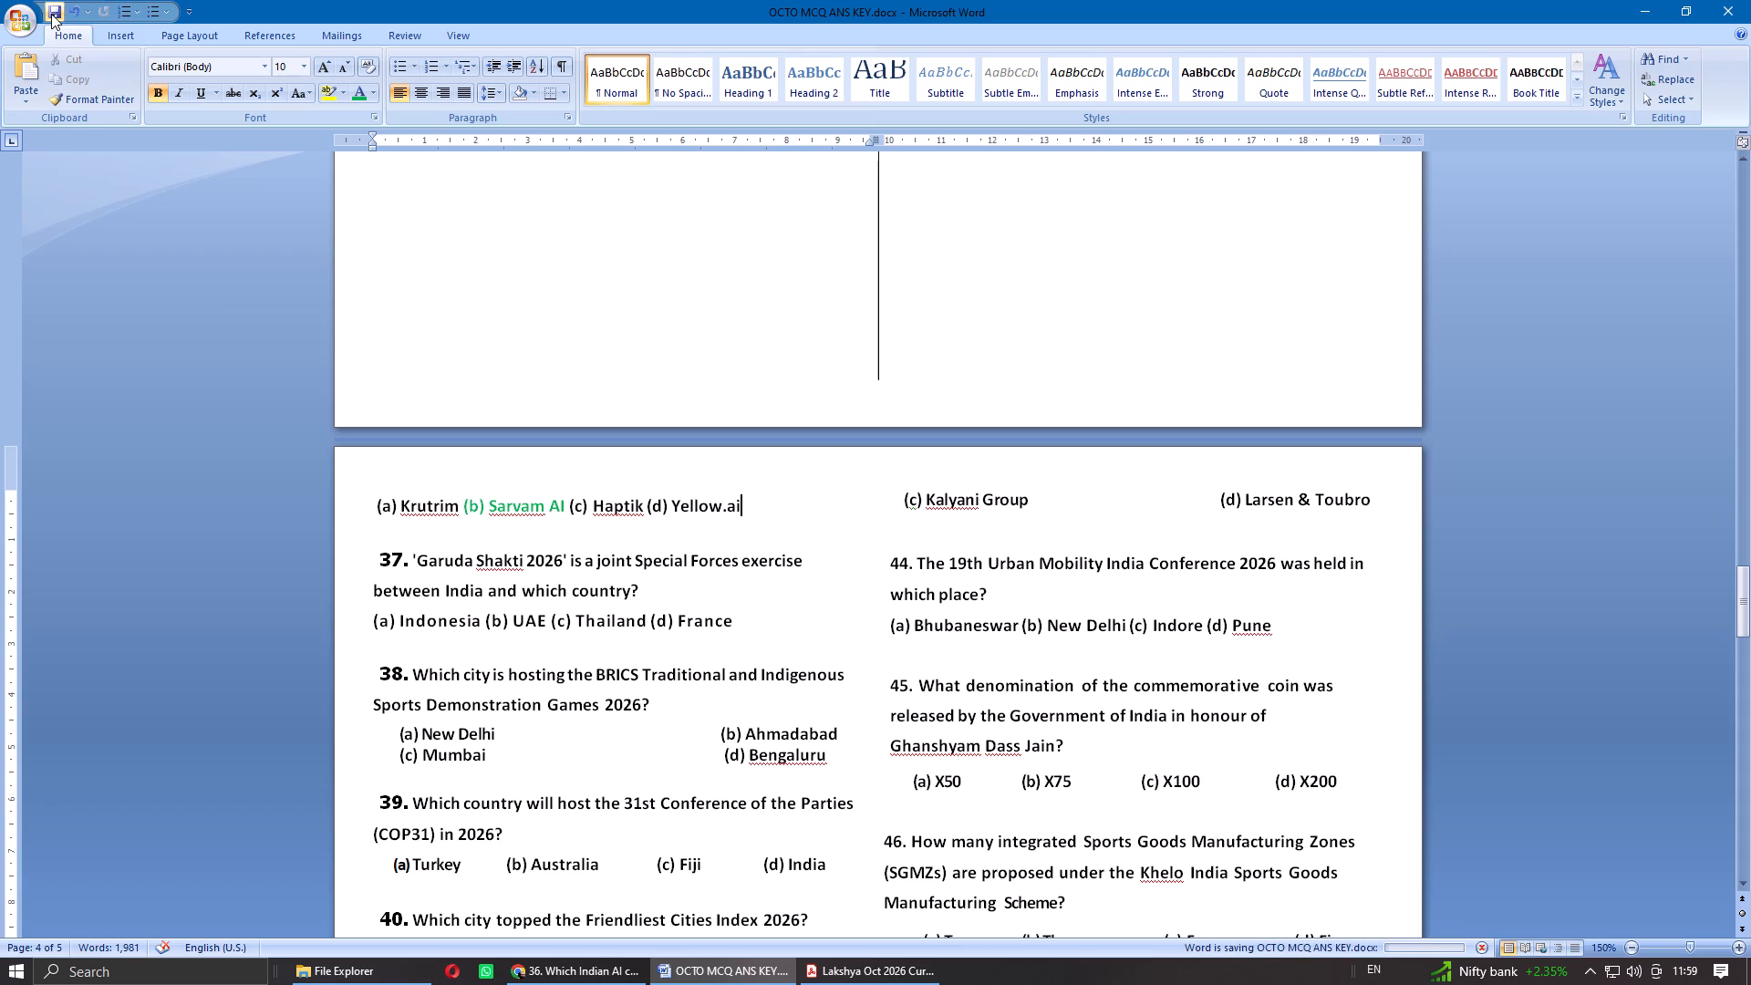
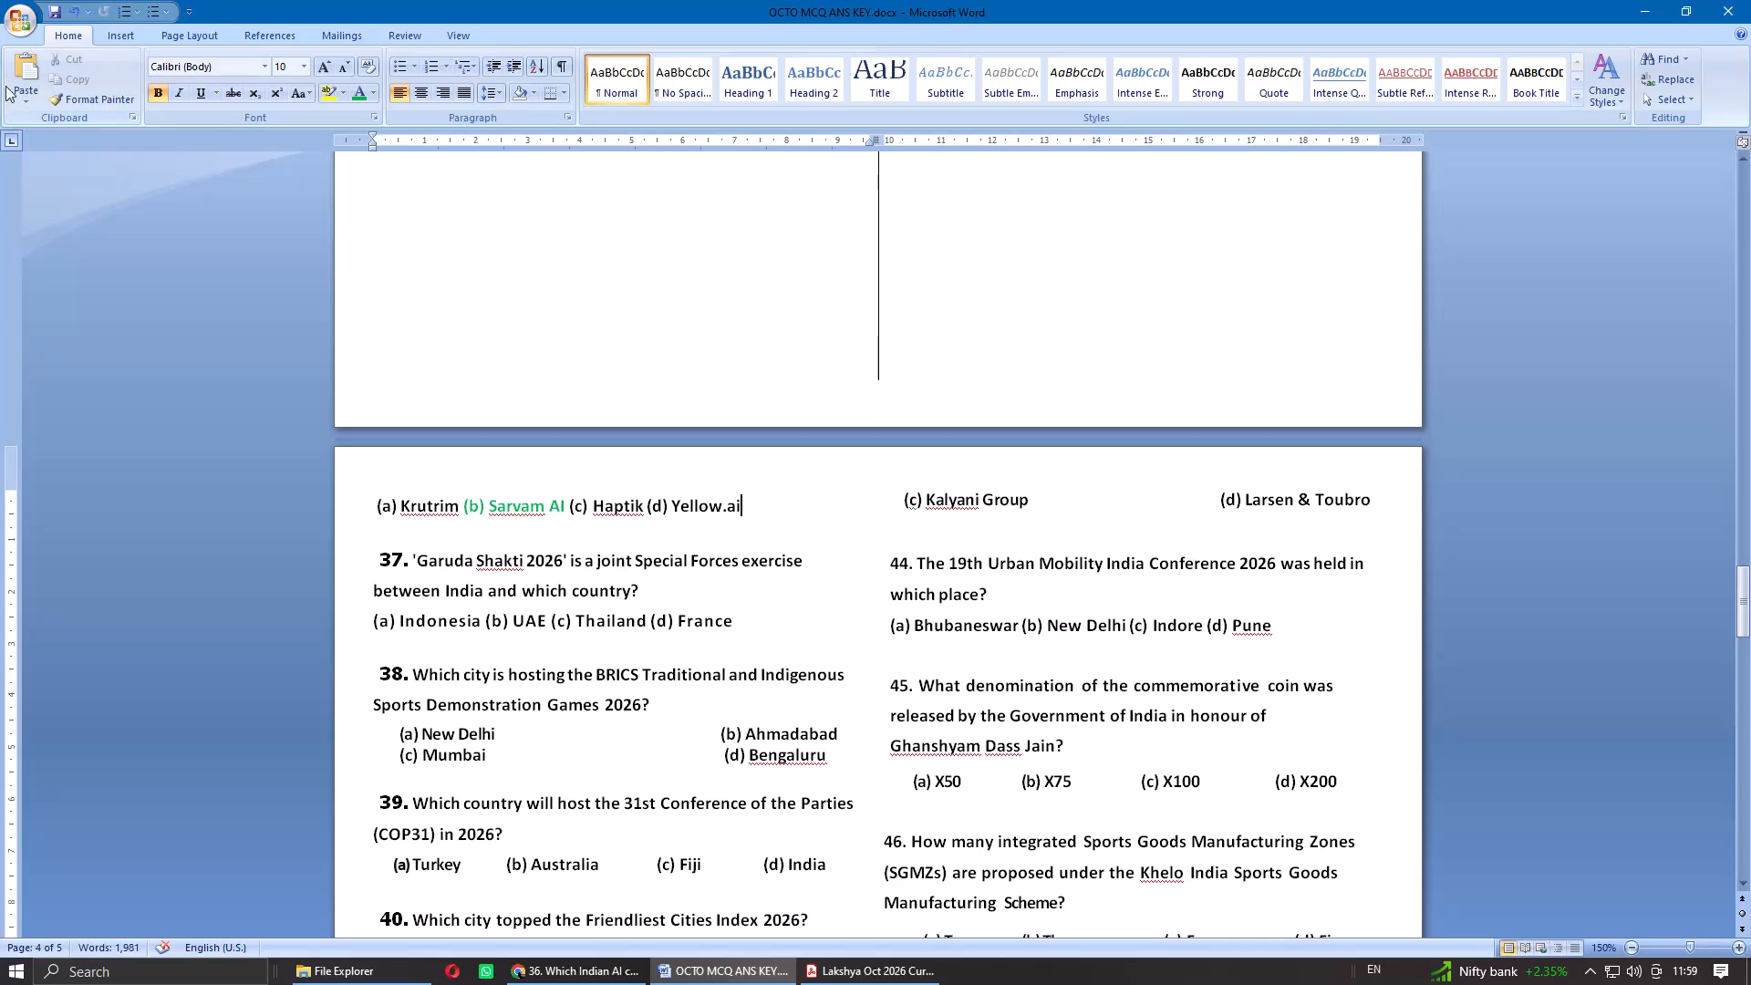
Copy the text of question 37 and search Google in Chrome for the country that shares exercise 'Garuda Shakti 2026' with India.
drag(420, 560, 419, 560)
drag(419, 560, 637, 589)
right_click(624, 589)
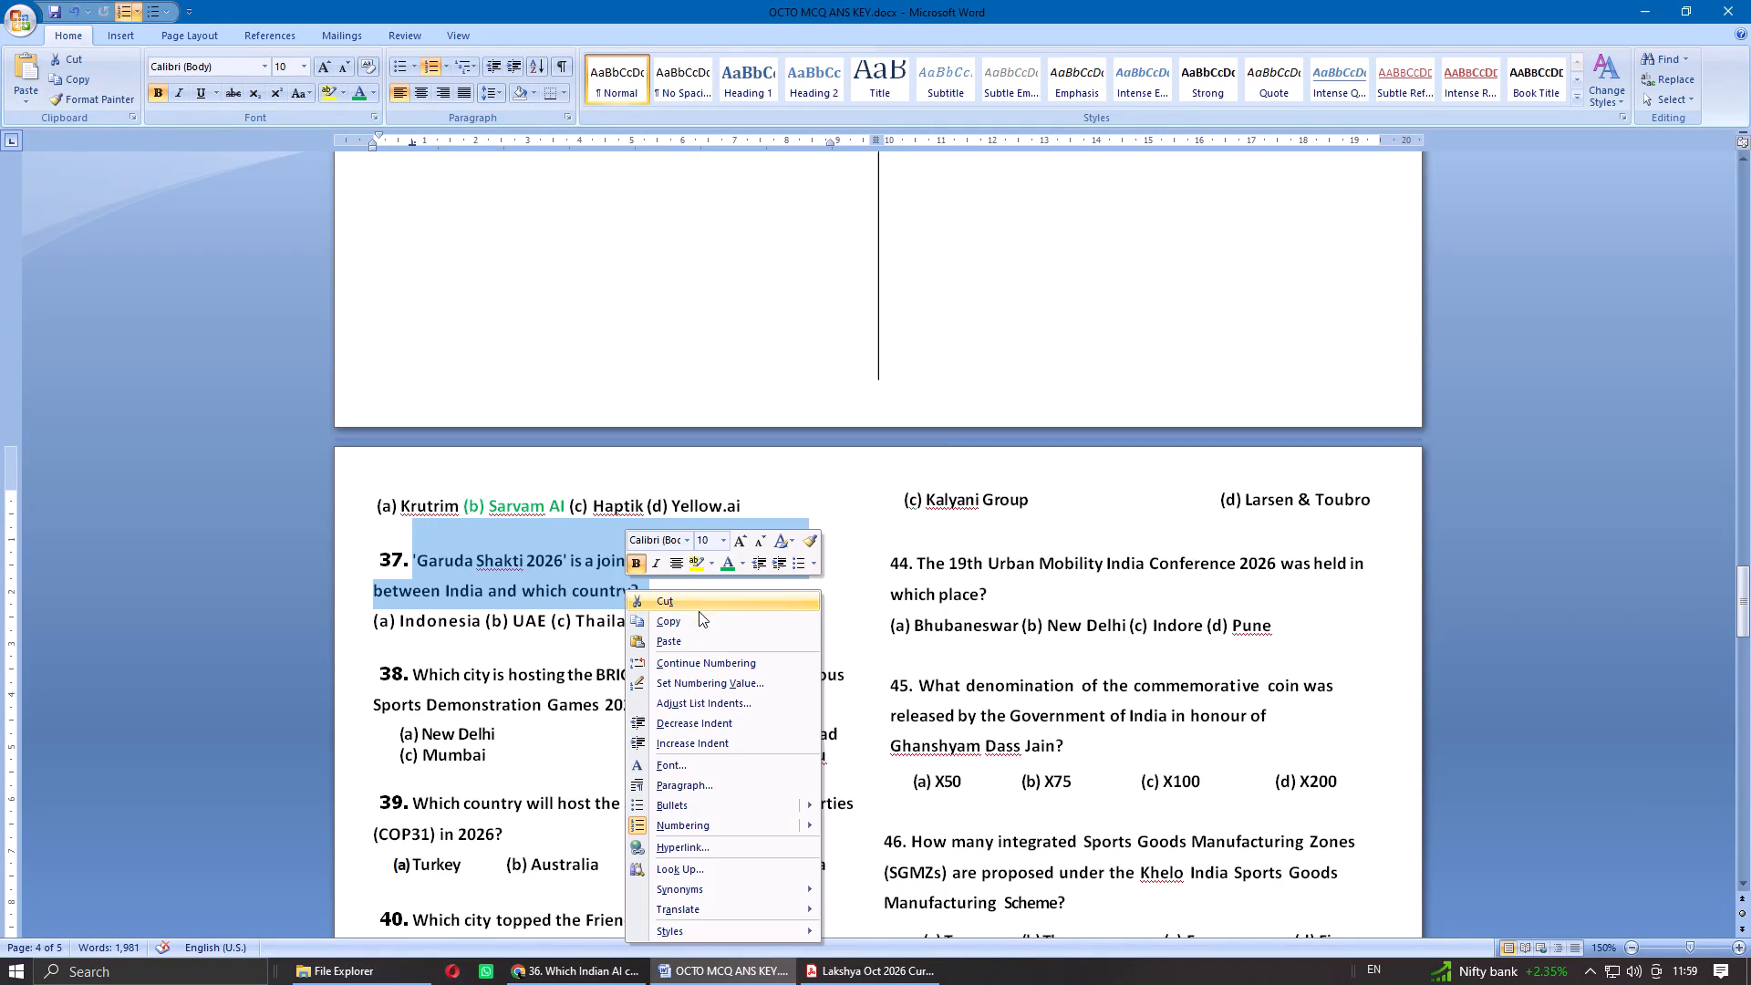
click(694, 620)
click(613, 984)
click(917, 129)
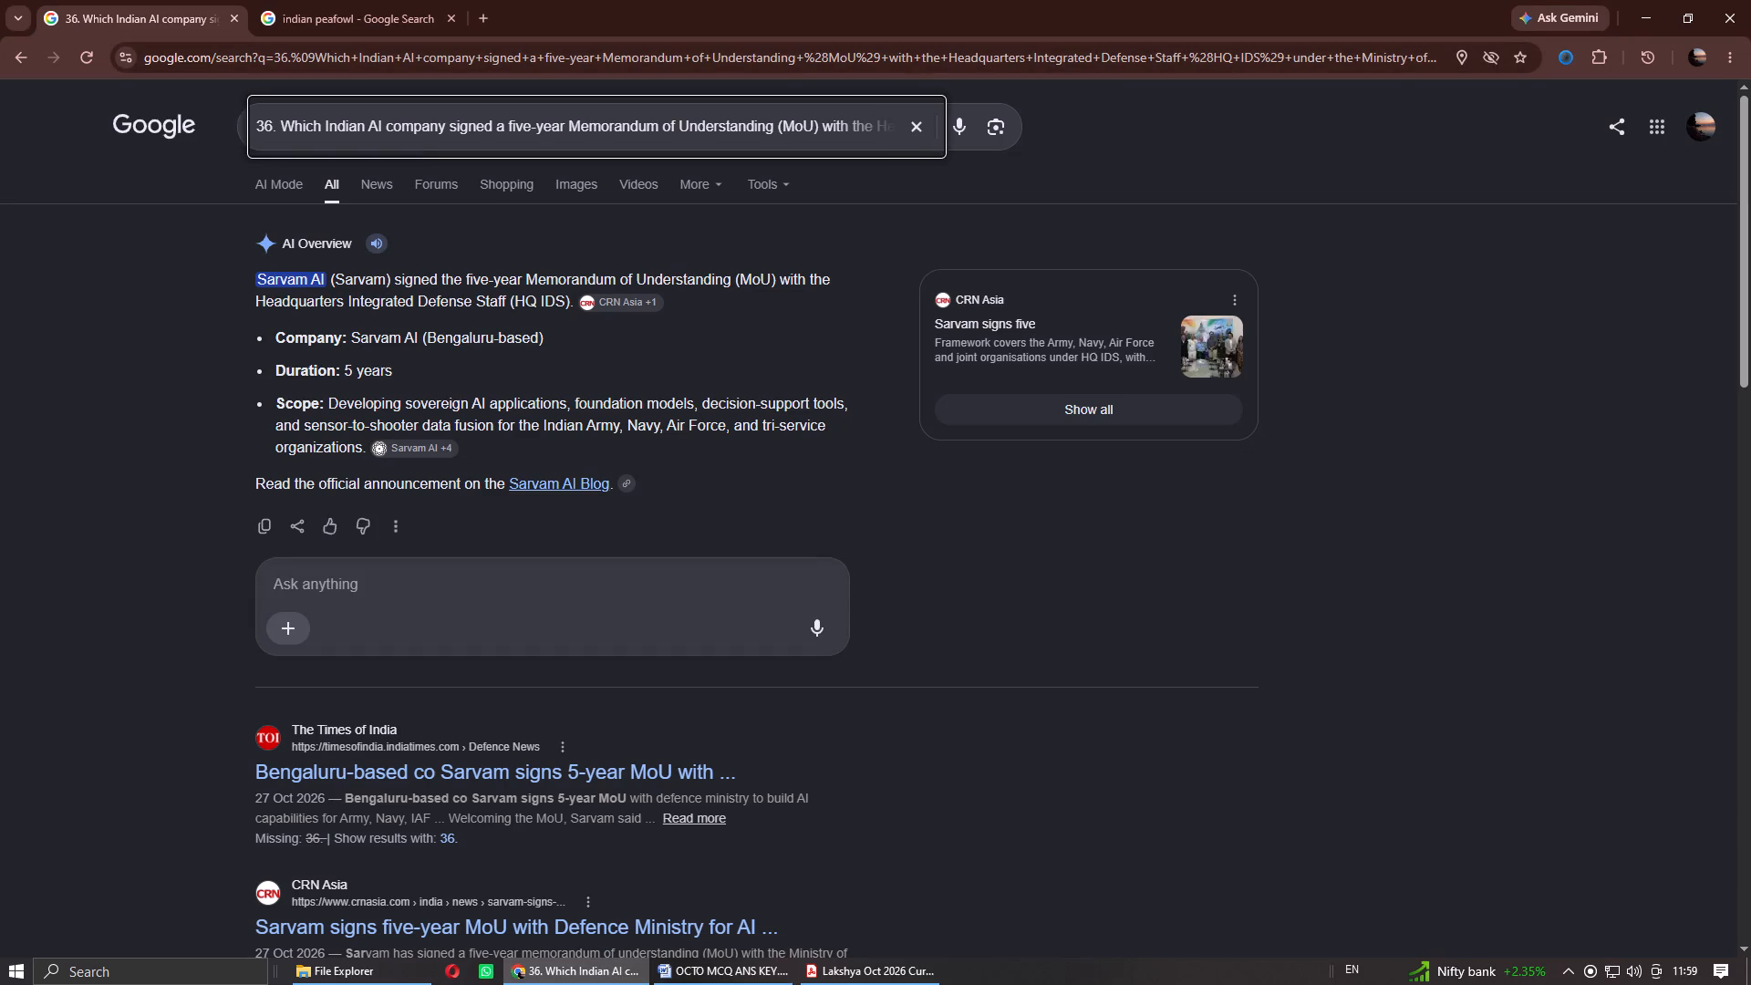
right_click(896, 130)
click(951, 330)
key(Return)
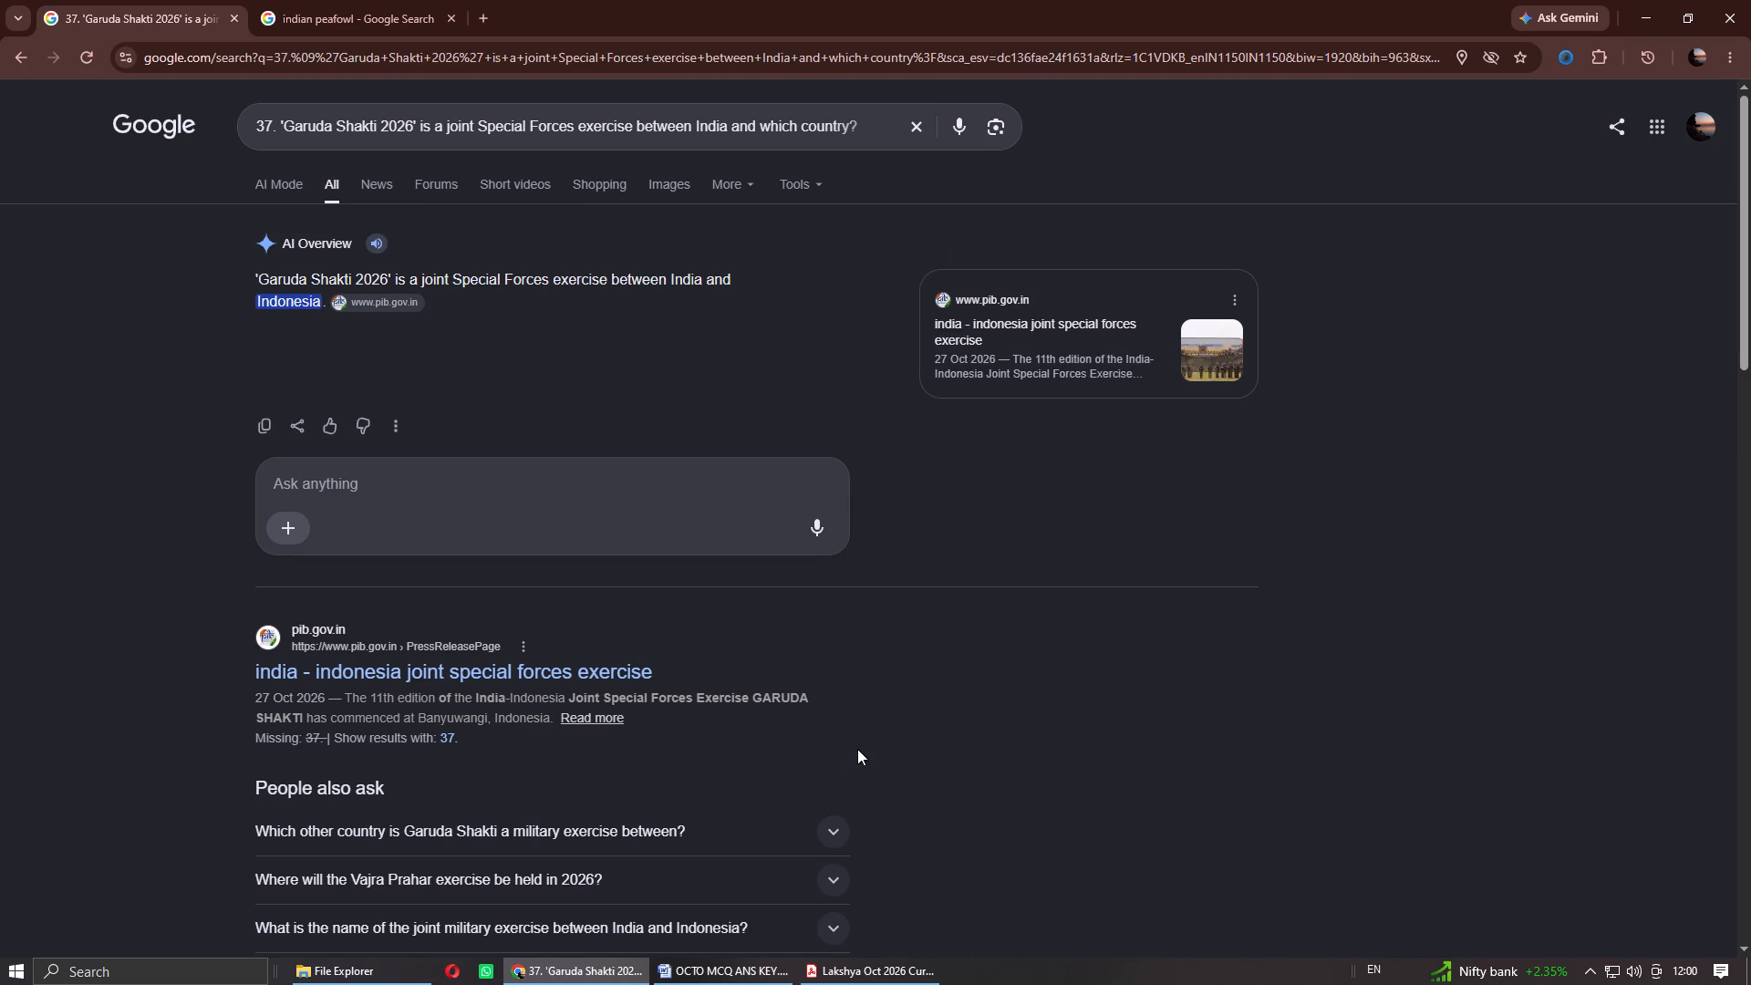
Back in Word, colour question 37's option "(a) Indonesia" green.
click(724, 977)
click(541, 616)
drag(369, 622, 456, 624)
click(360, 91)
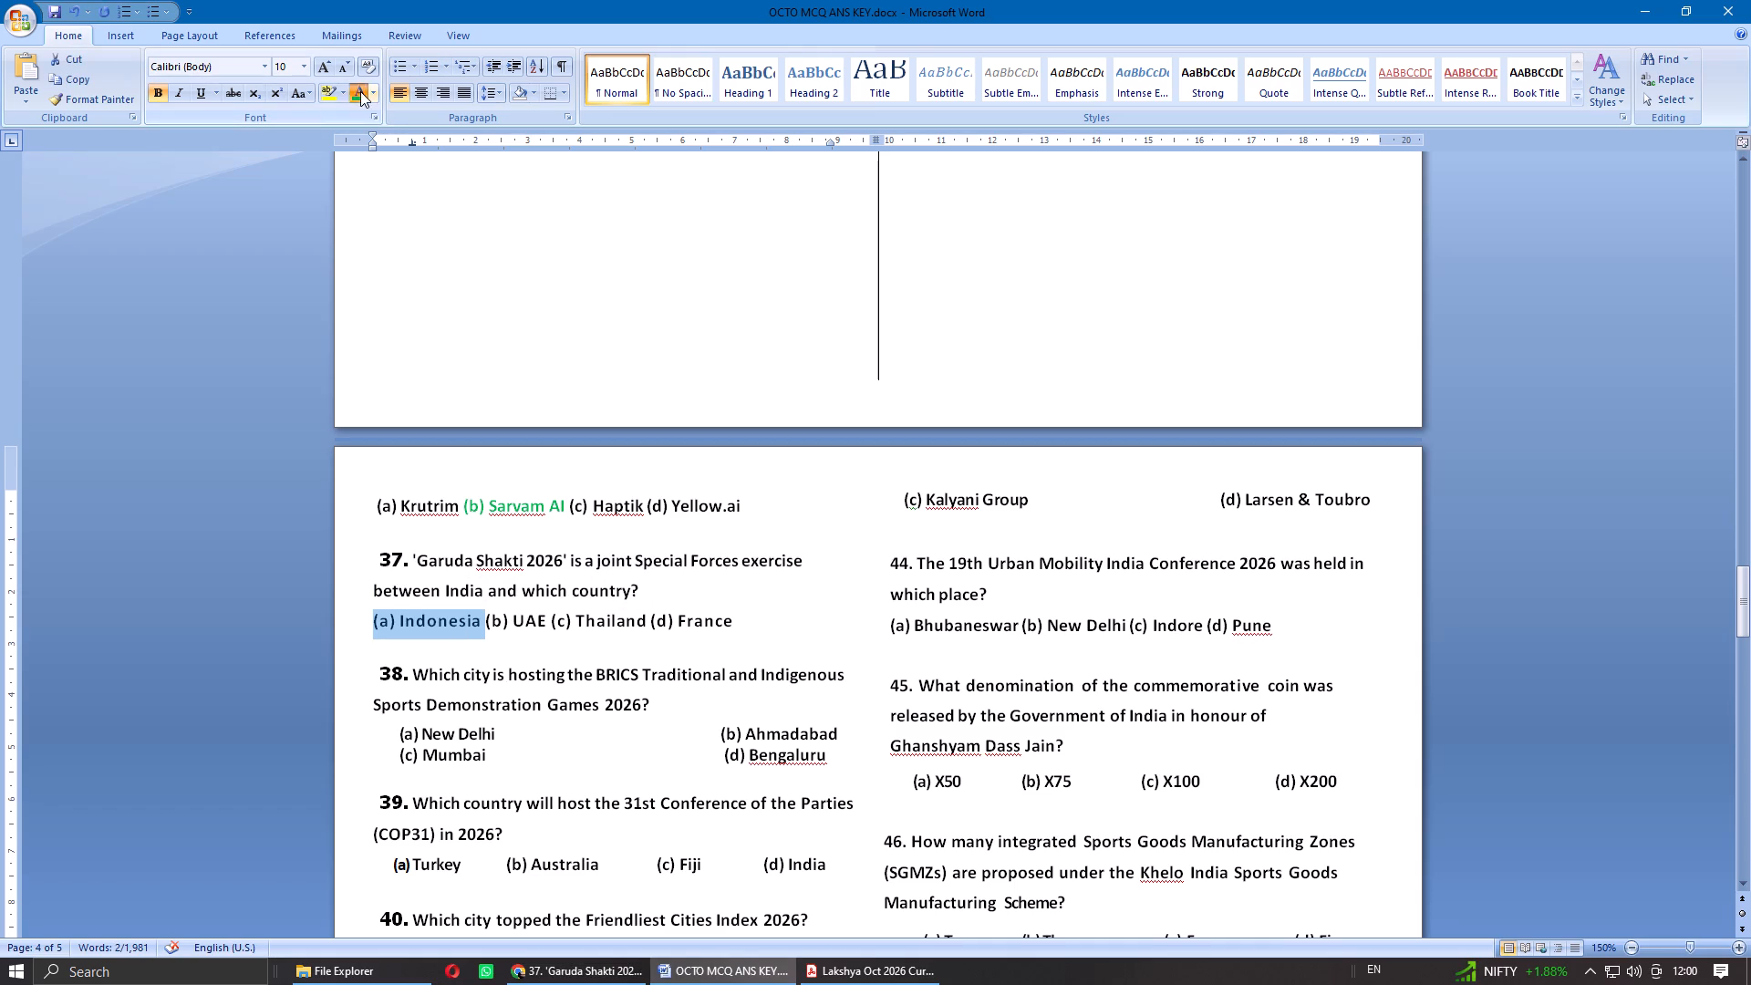
click(601, 679)
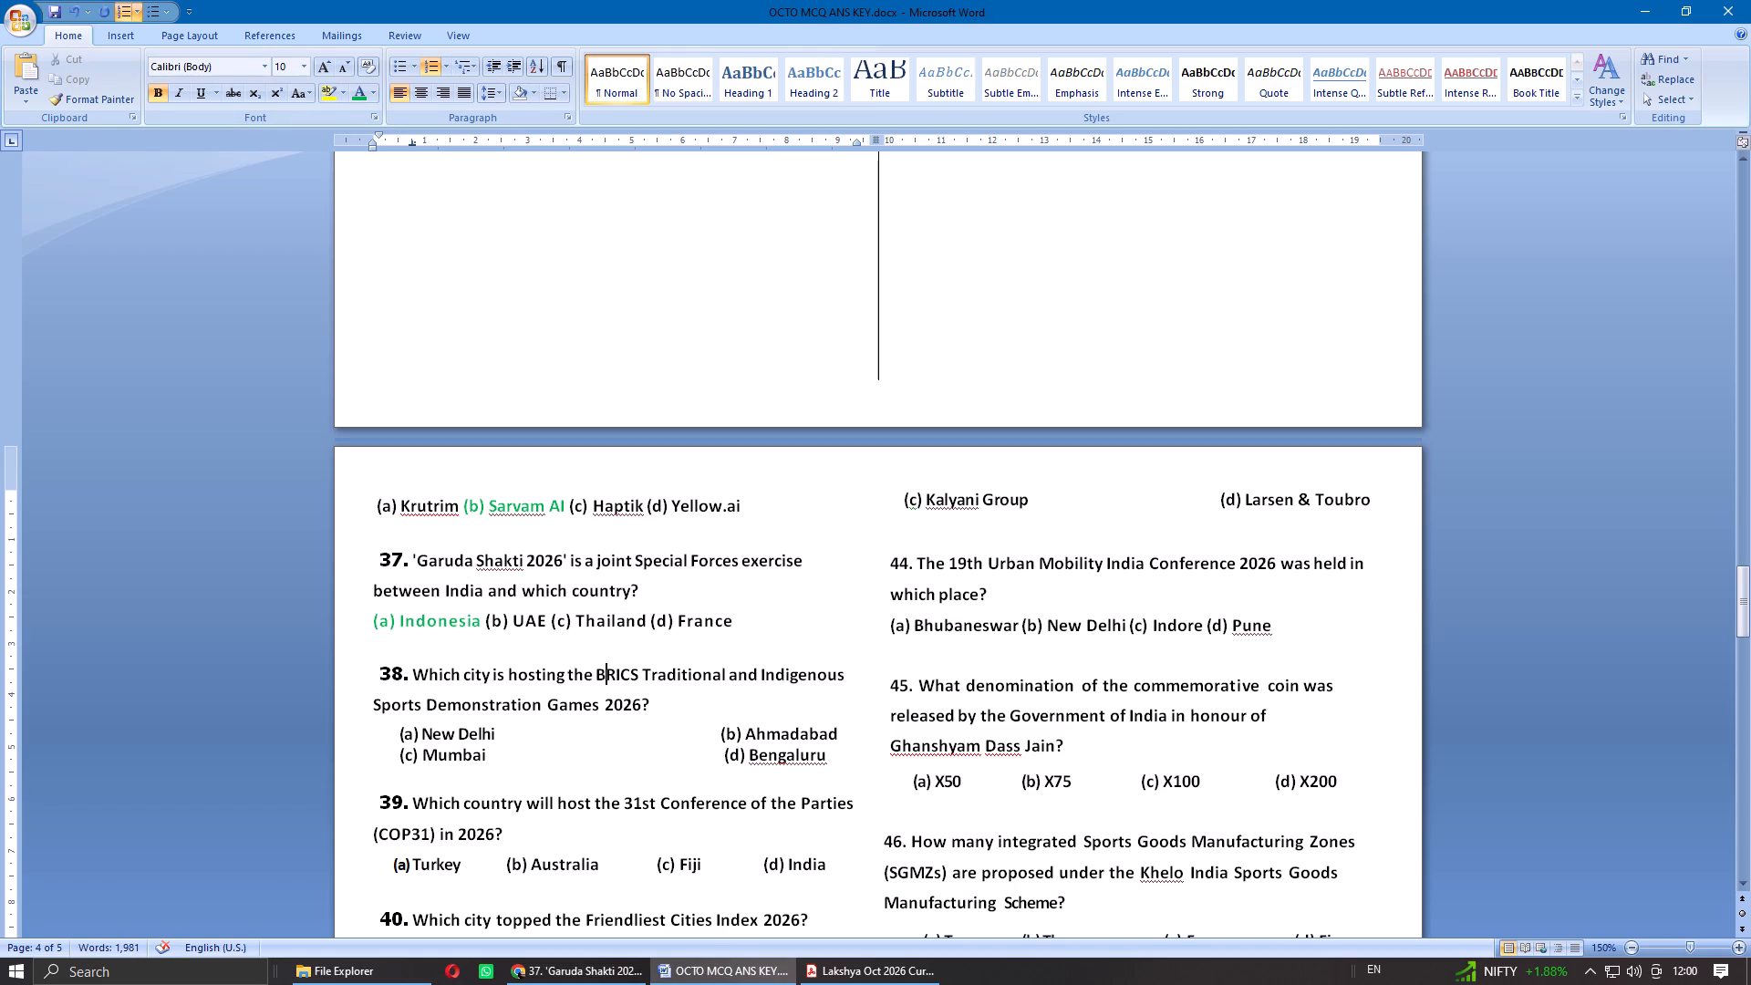
Copy the text of question 38 and search Google in Chrome for the city hosting the BRICS Traditional and Indigenous Sports Demonstration Games 2026.
drag(416, 669, 638, 706)
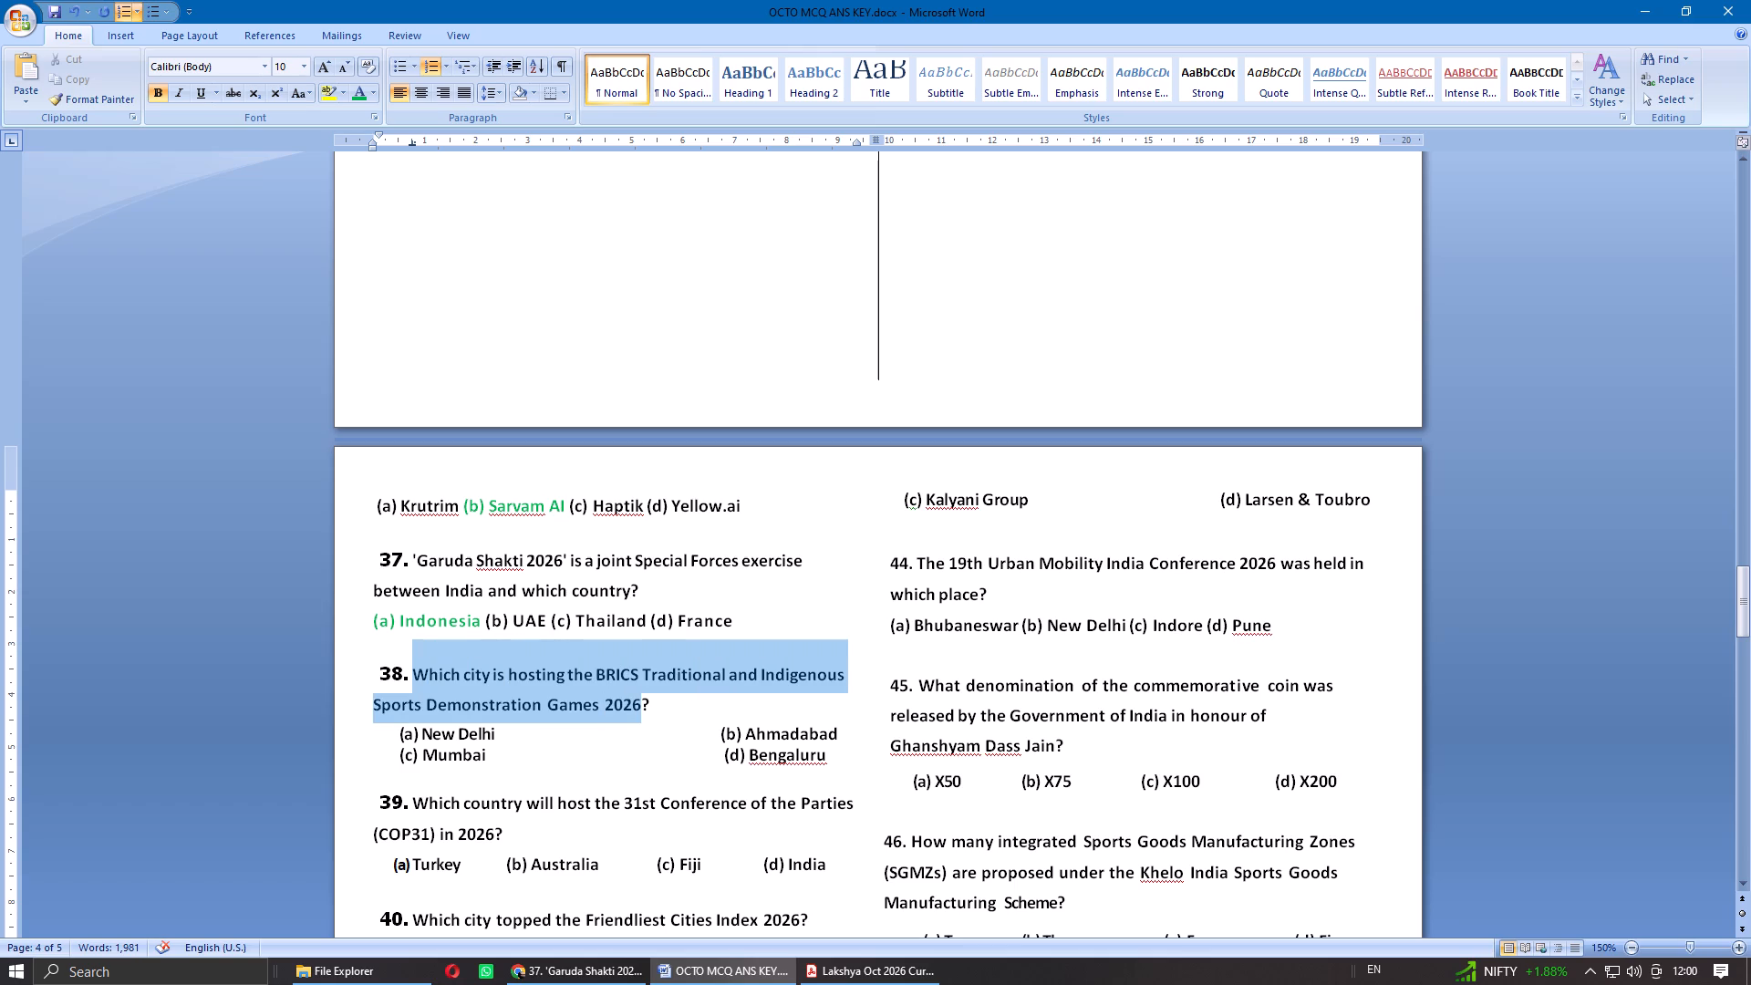
drag(638, 706, 648, 706)
right_click(621, 706)
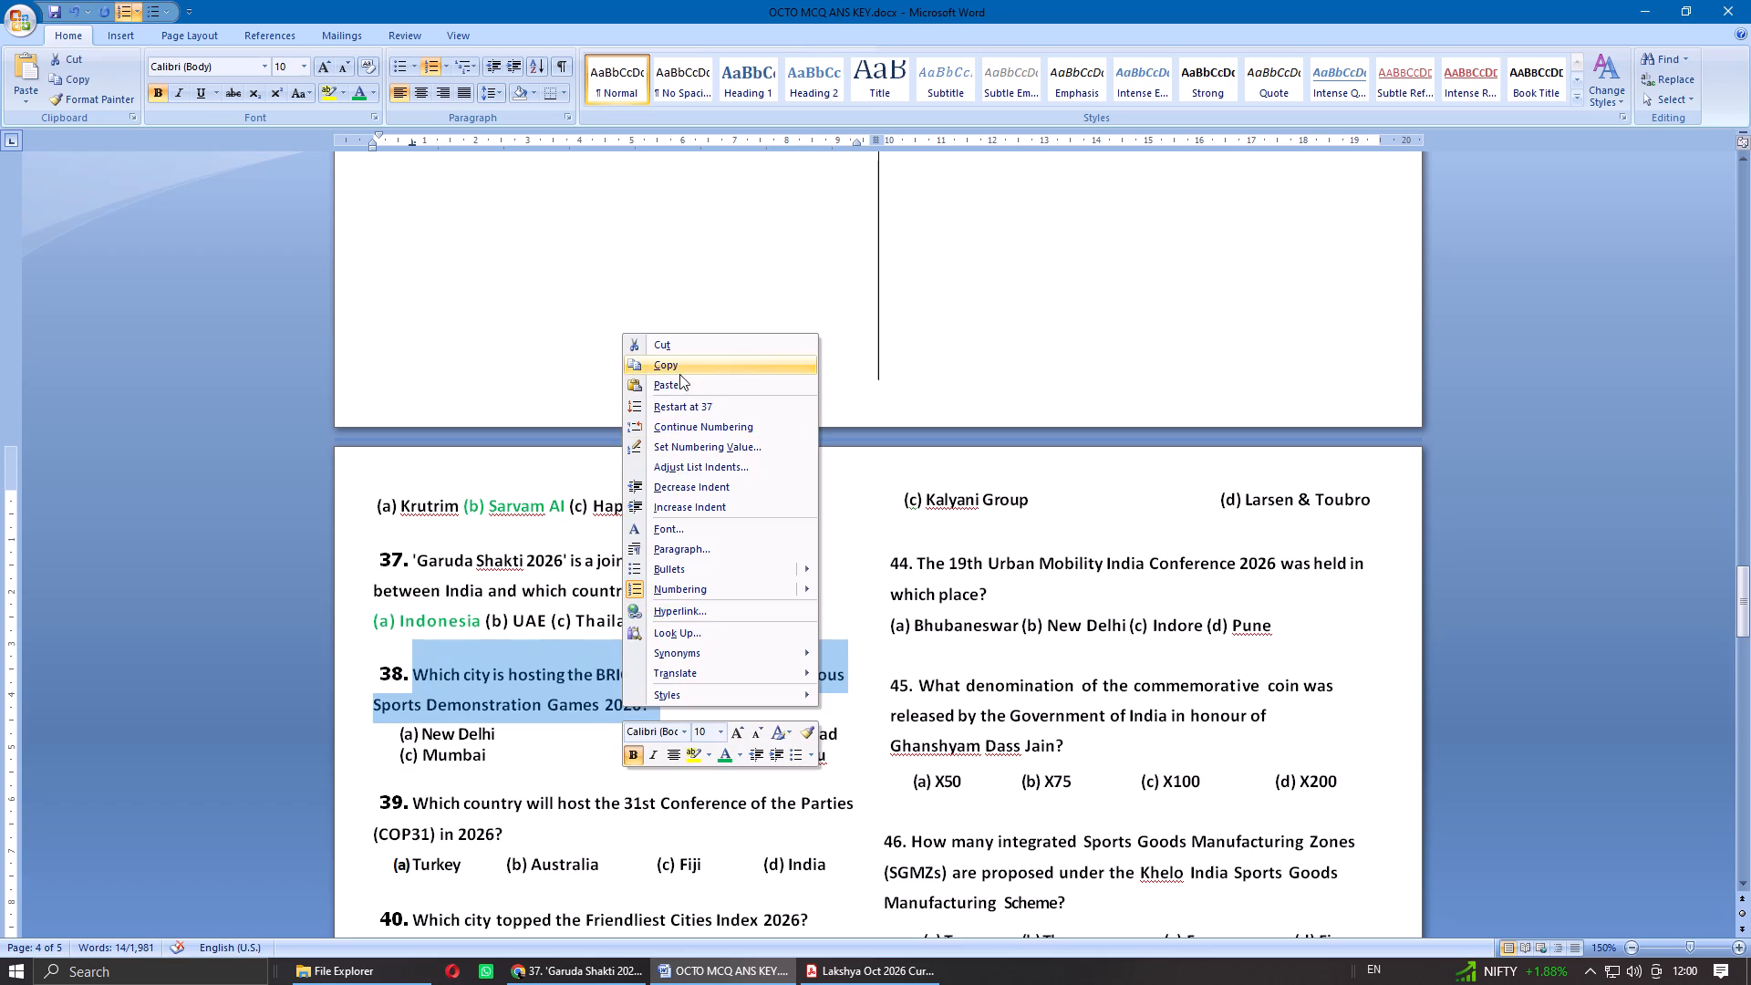
click(679, 372)
click(582, 984)
click(913, 130)
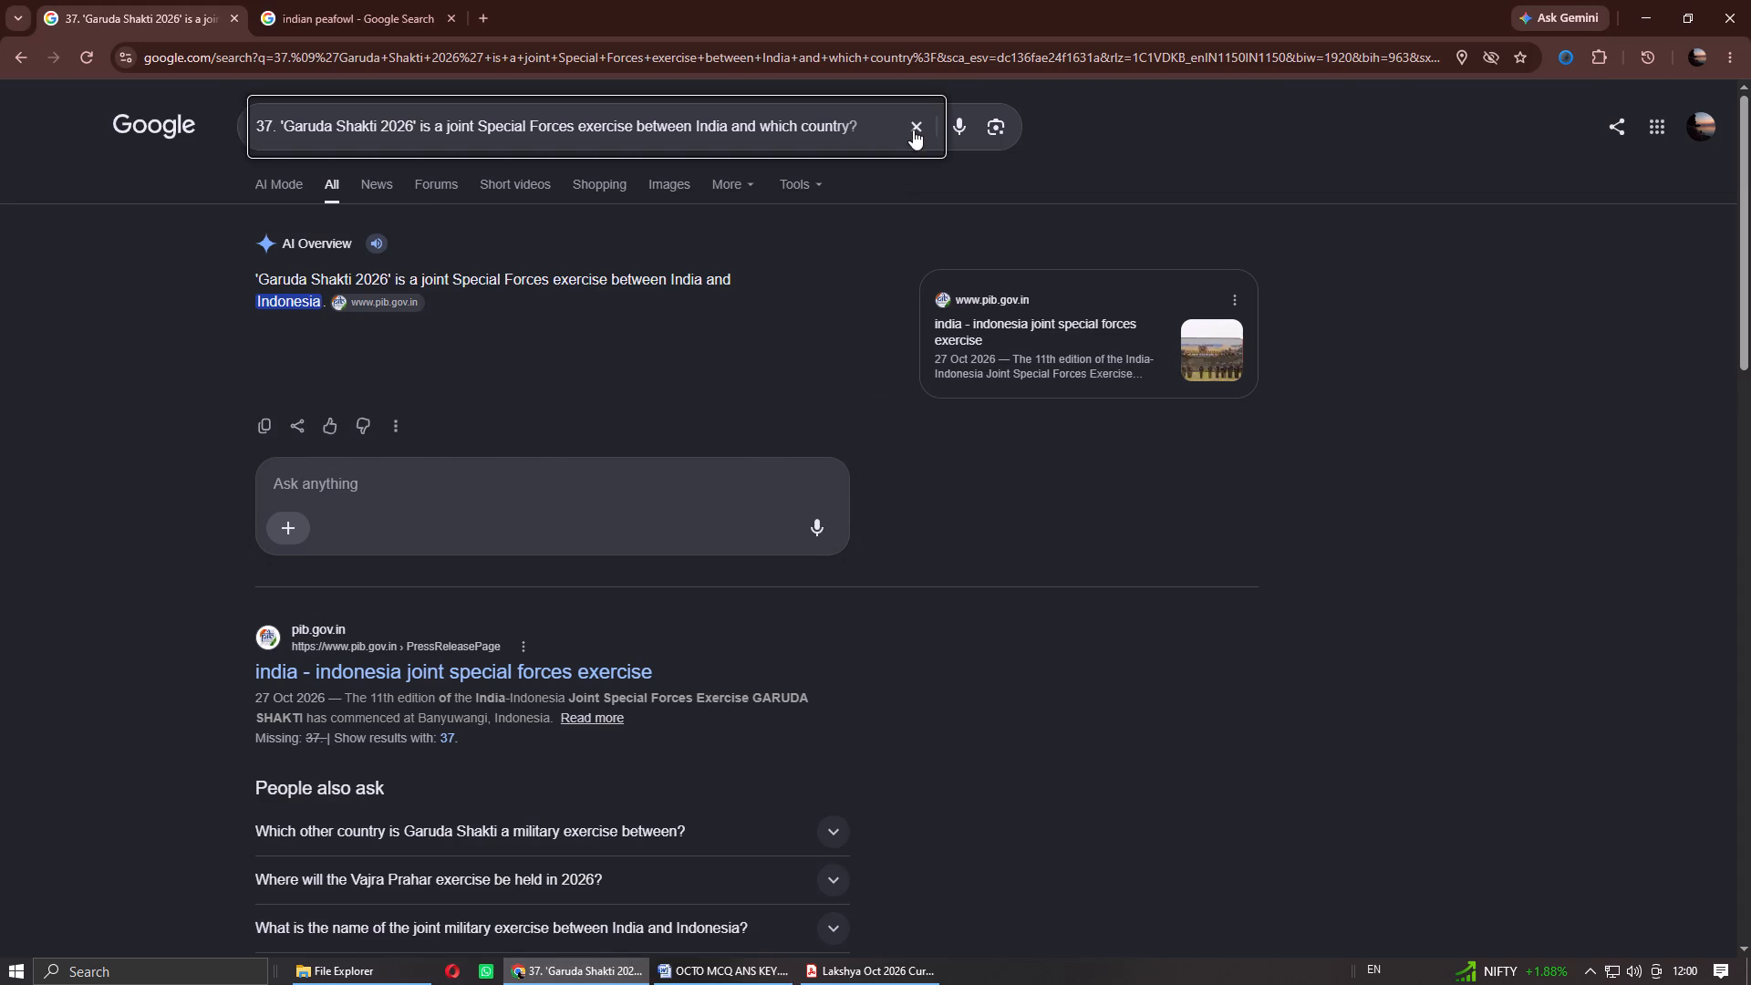
right_click(885, 128)
click(955, 327)
key(Return)
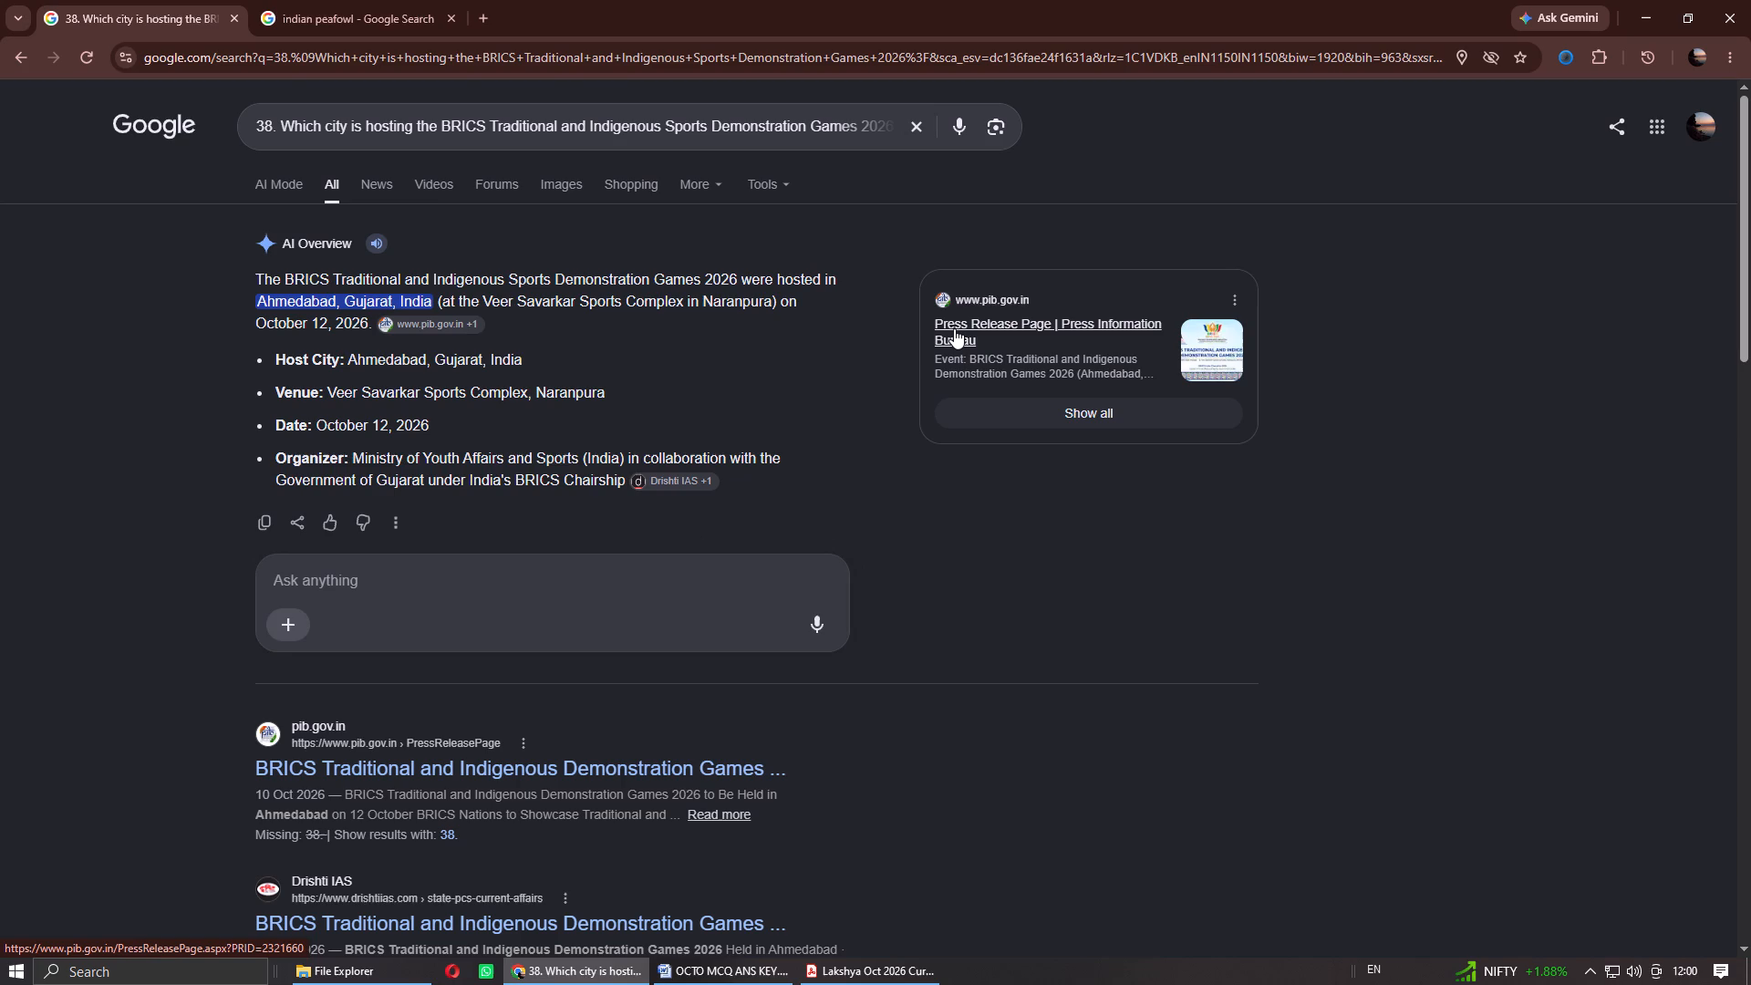
Back in Word, colour question 38's option "(b) Ahmadabad" green.
click(776, 977)
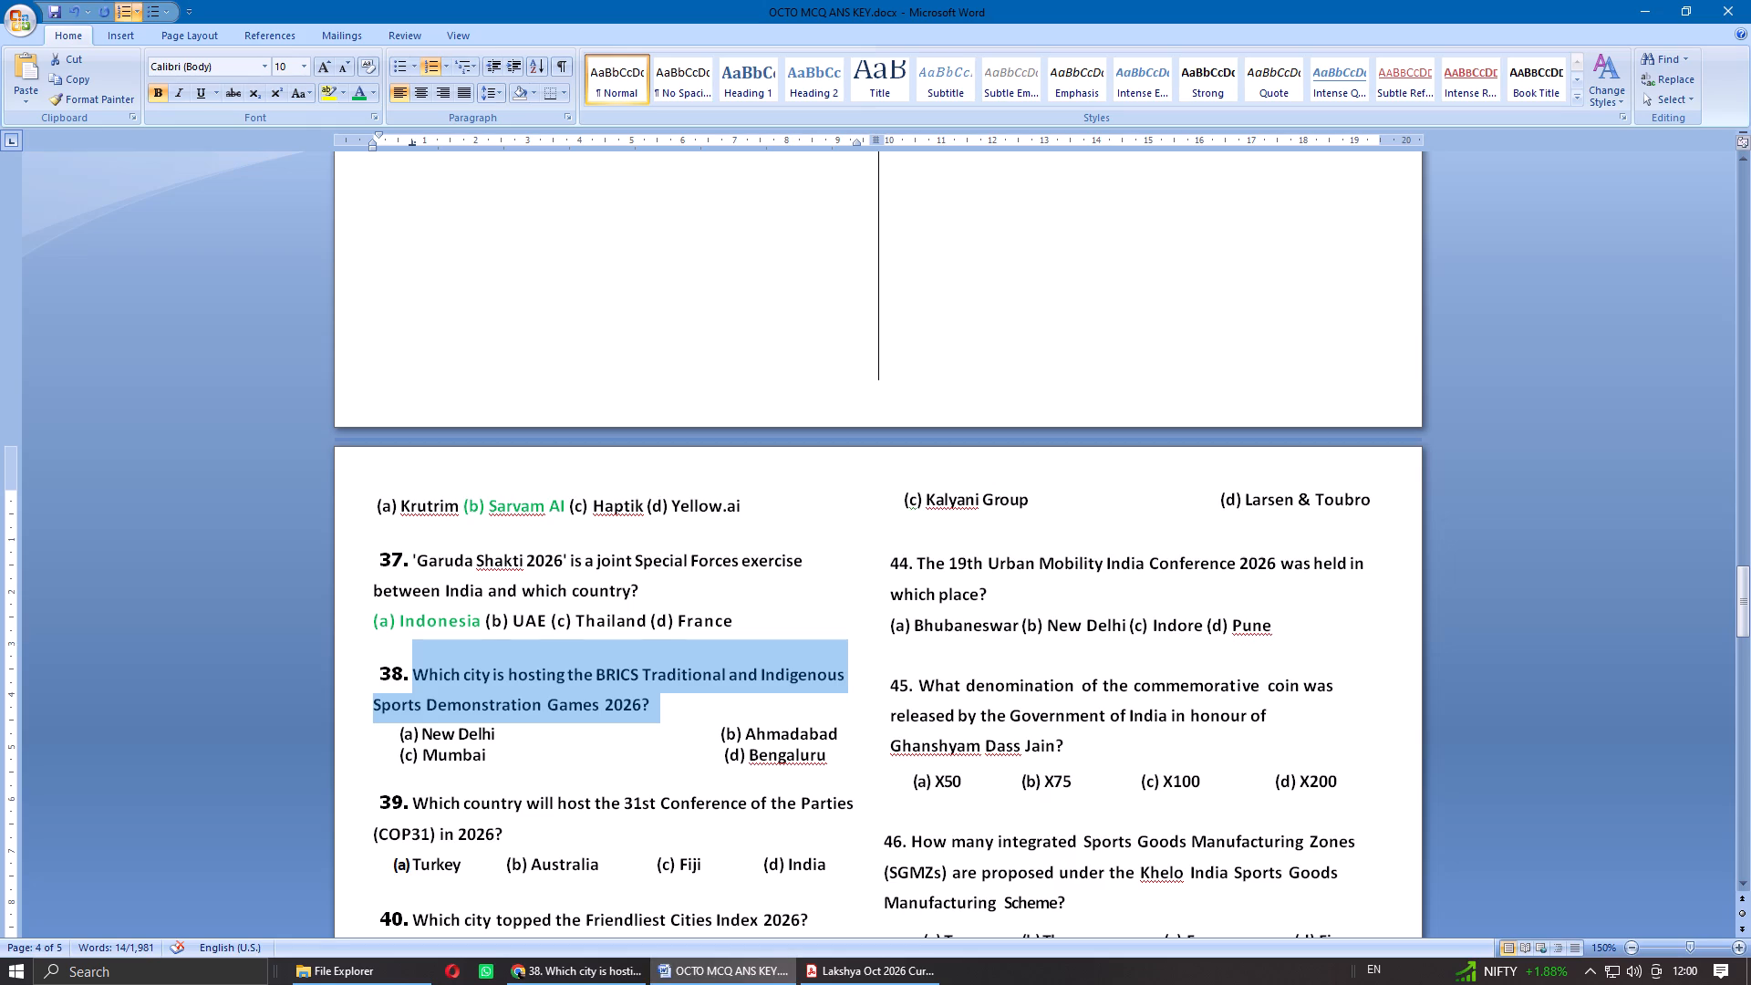
click(556, 749)
drag(710, 731, 813, 728)
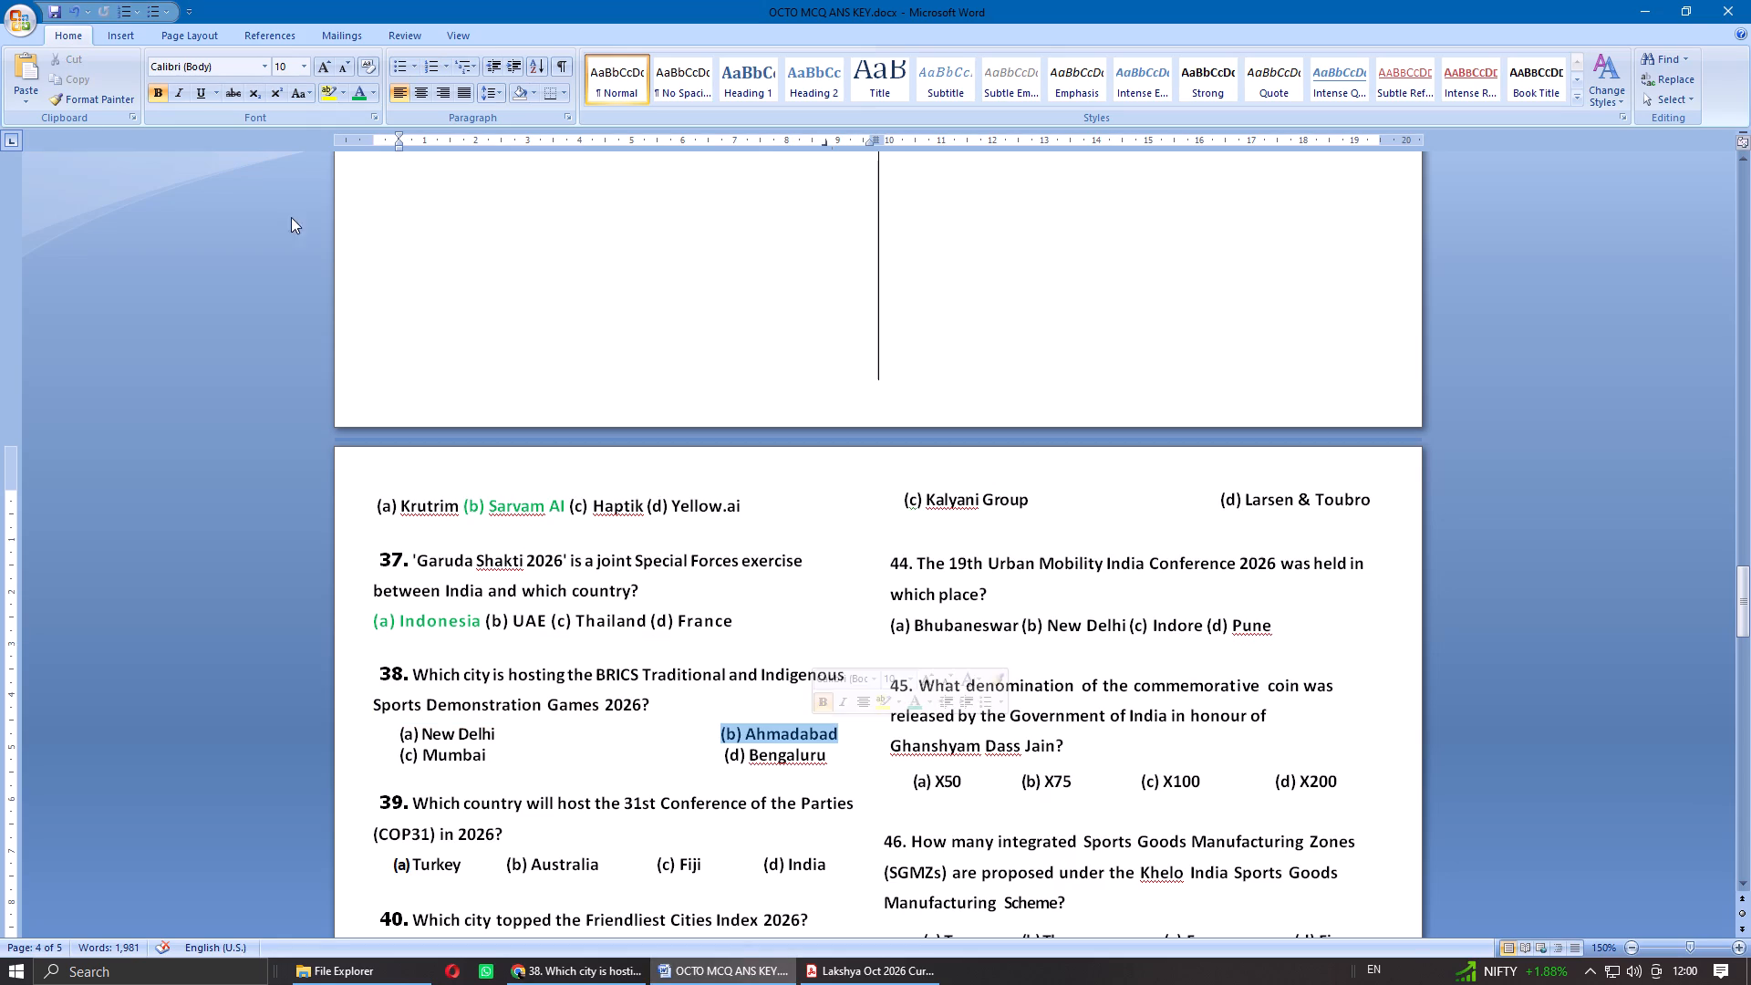
click(355, 94)
click(596, 828)
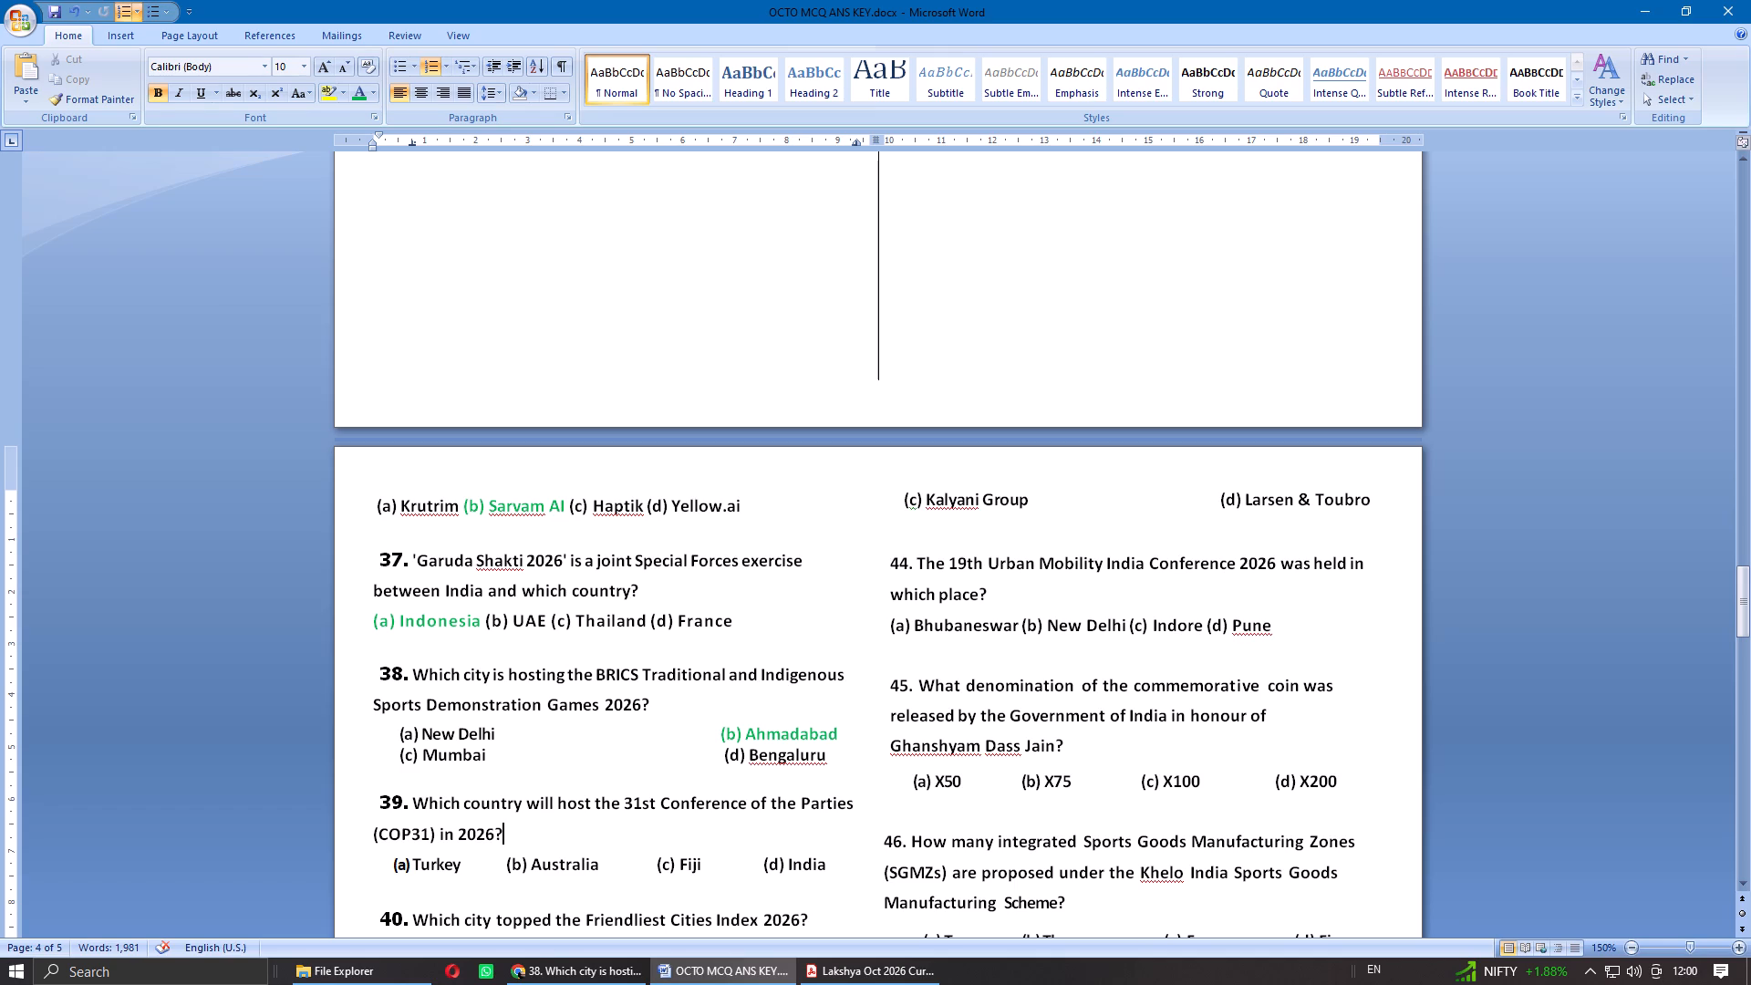
Open SEPTEMBER 2026.docx from the recent files in File Explorer and find its Summit section on page 11.
click(358, 984)
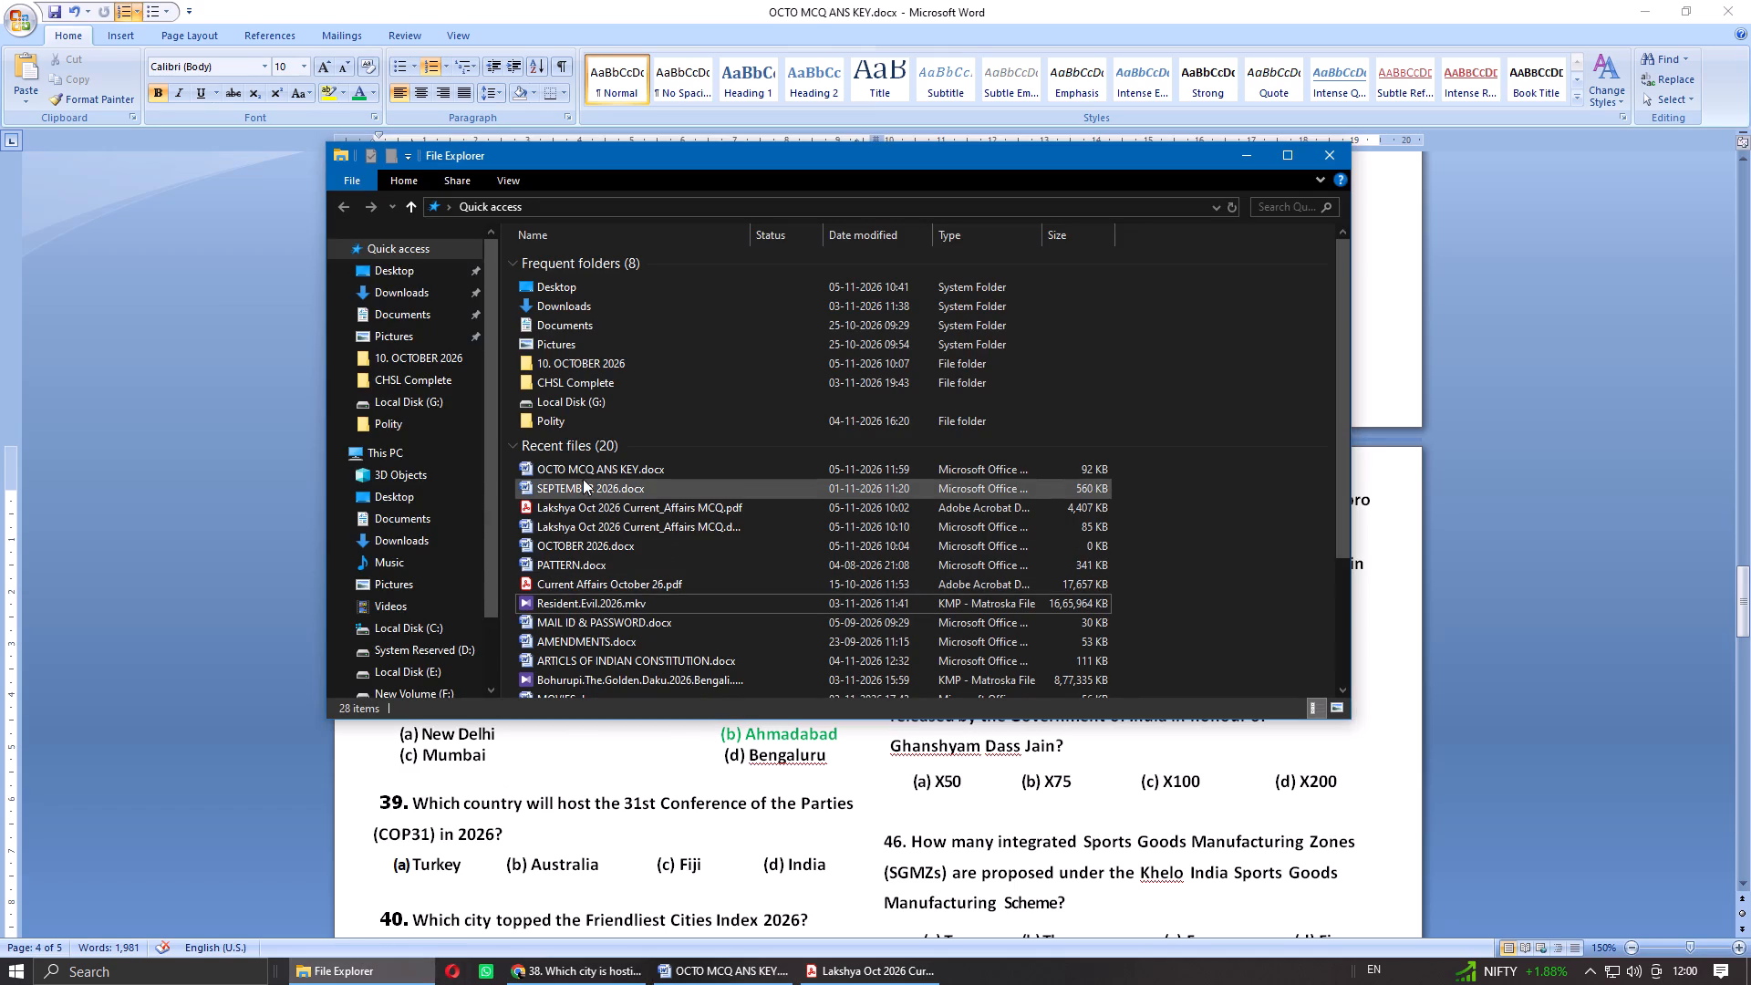
double_click(582, 480)
scroll(919, 470, down, 5)
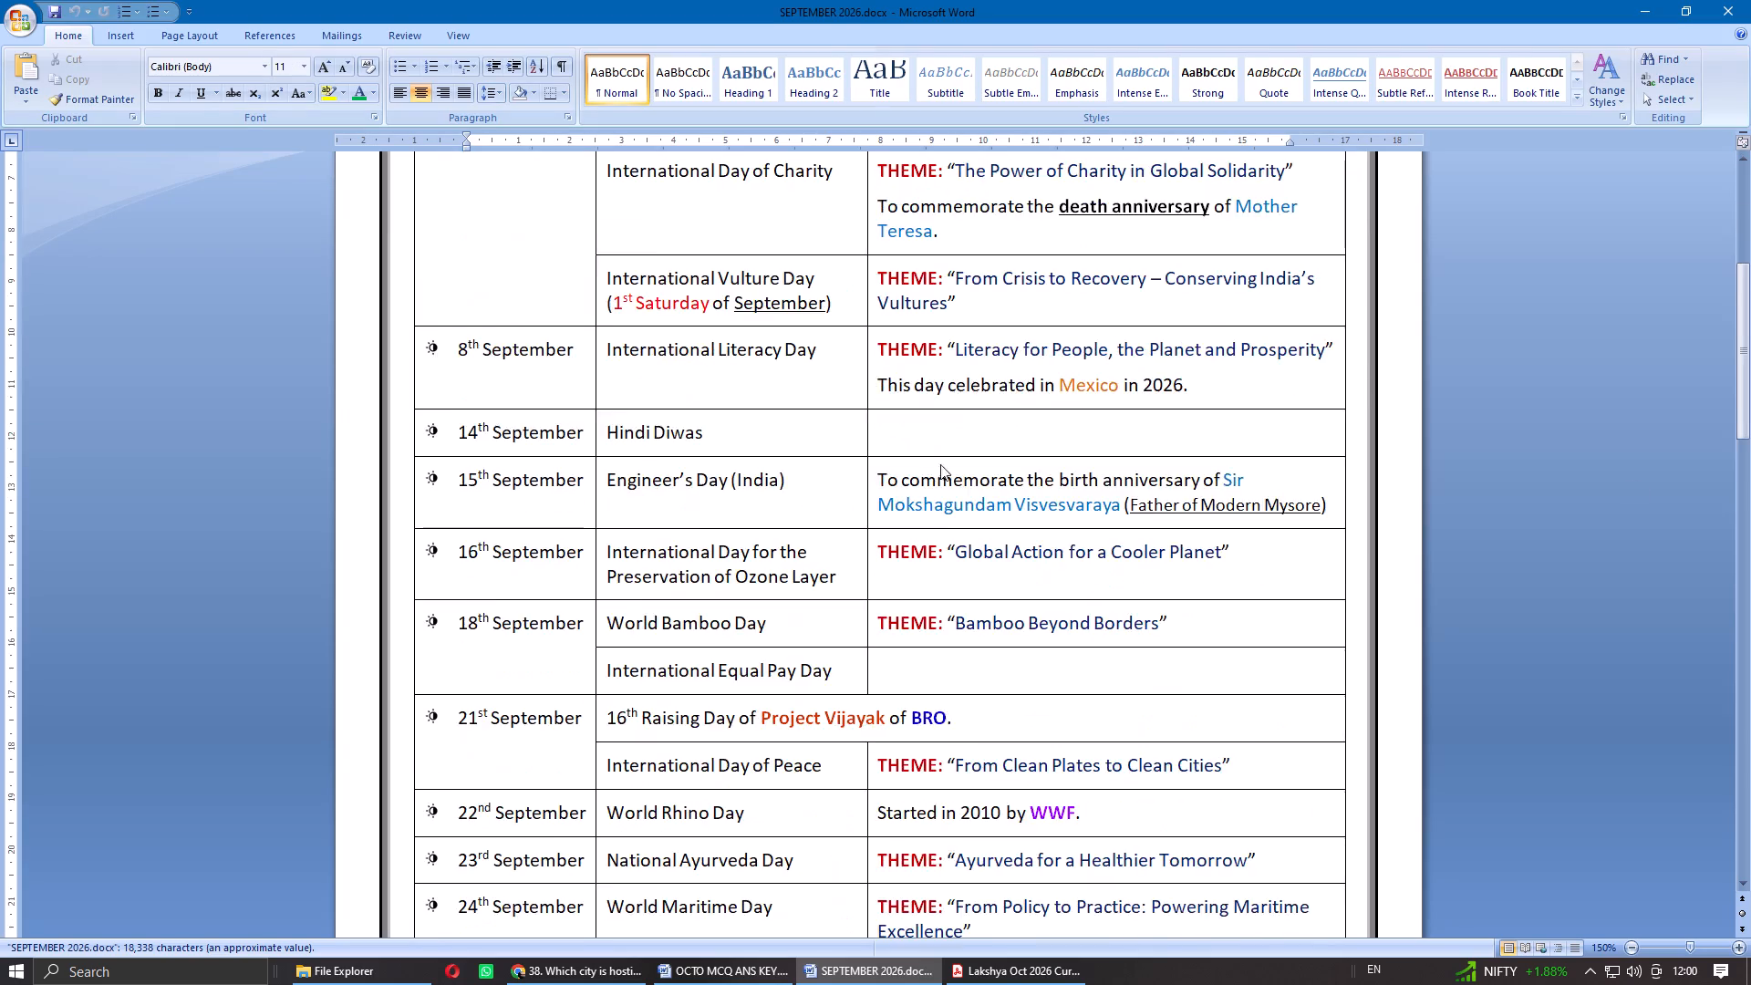
scroll(940, 464, down, 2)
drag(1744, 182, 1750, 689)
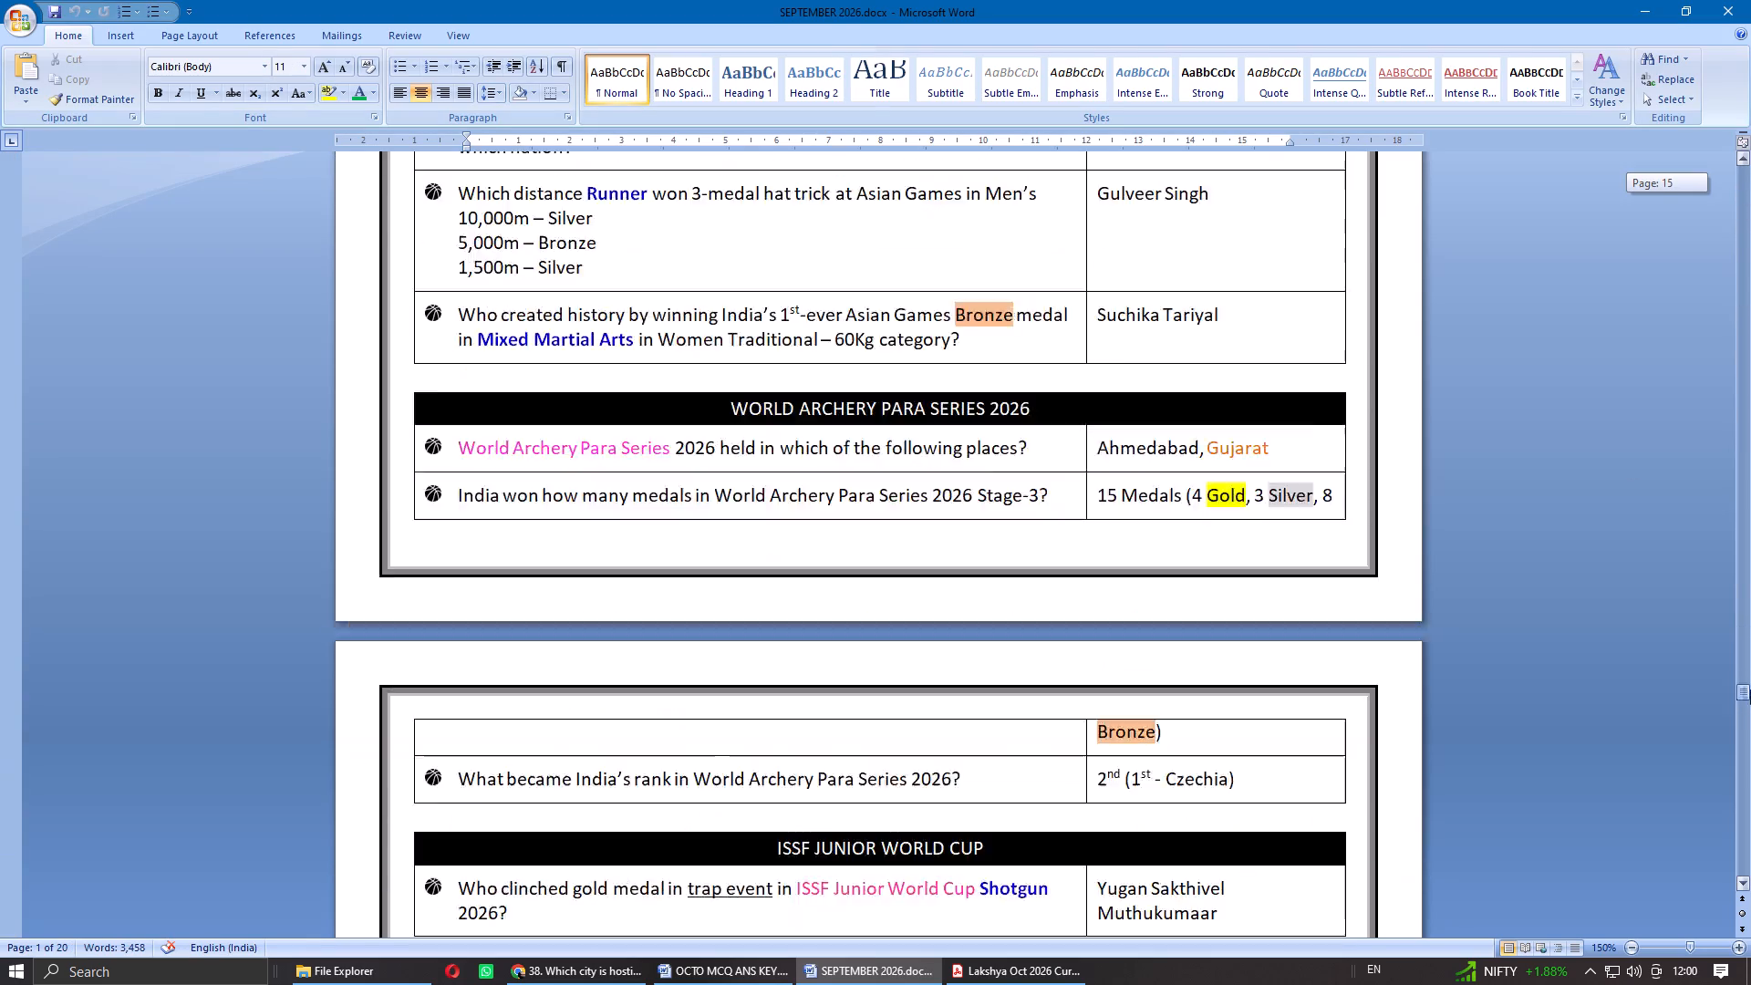
drag(1750, 689, 1750, 768)
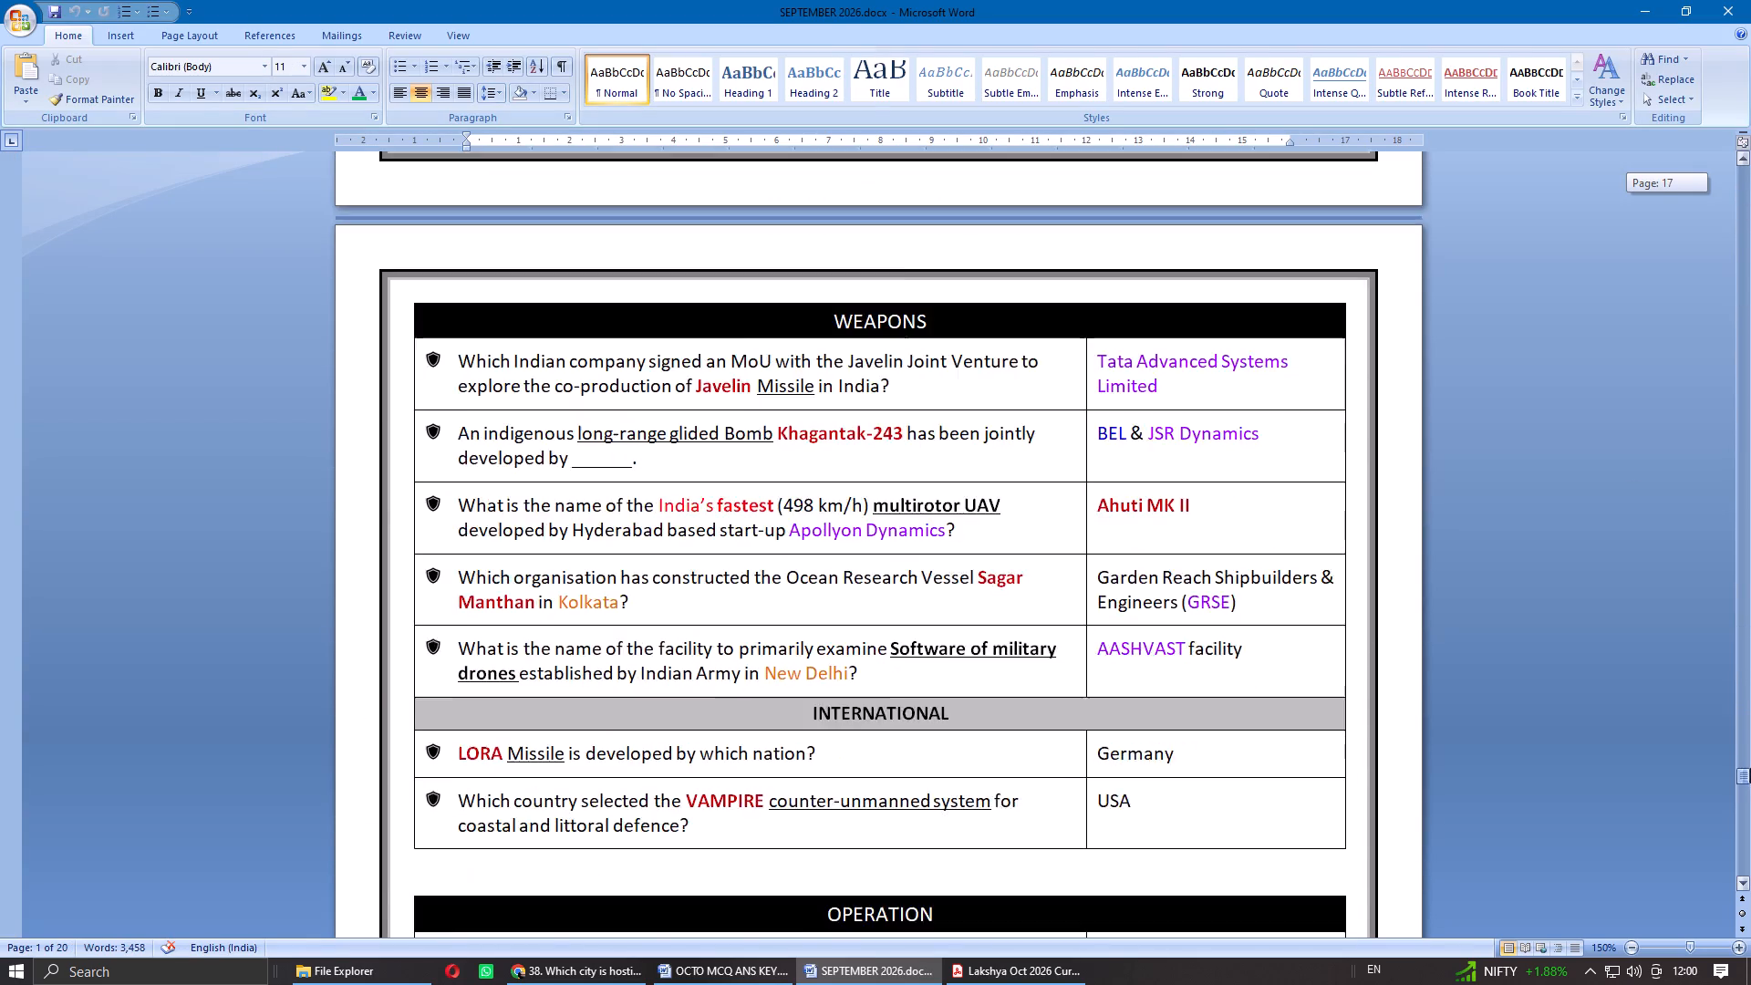
drag(1750, 768, 1750, 606)
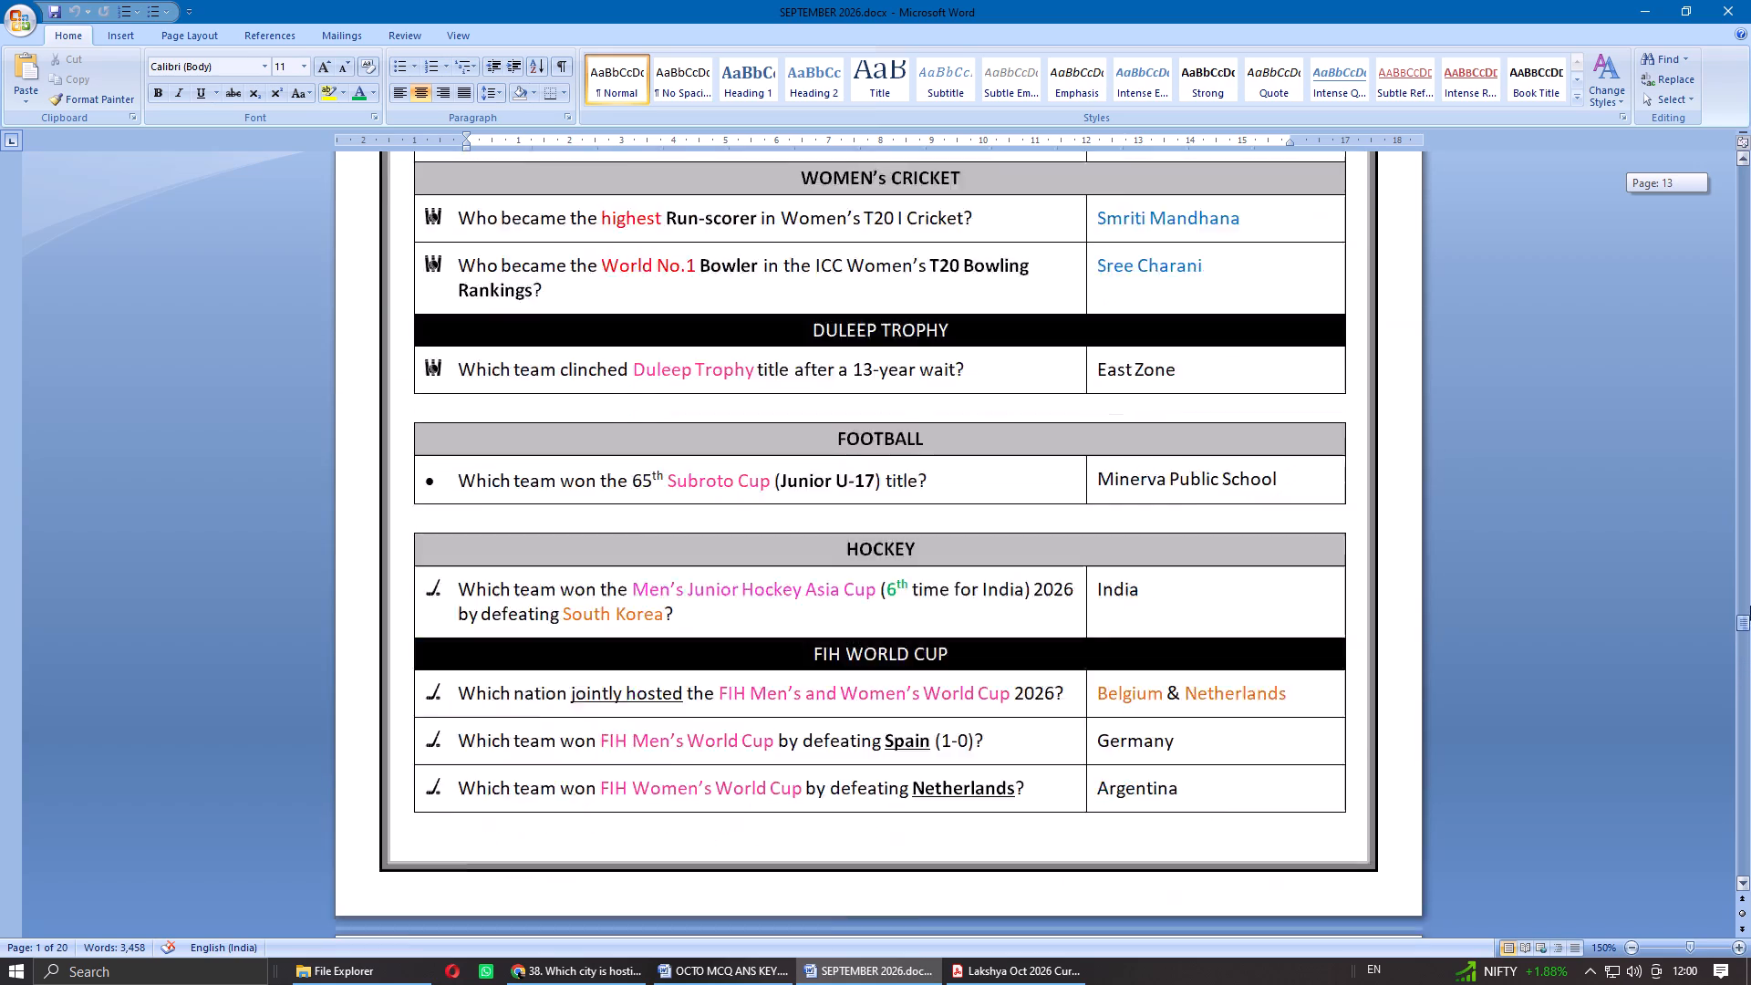
drag(1750, 606, 1750, 522)
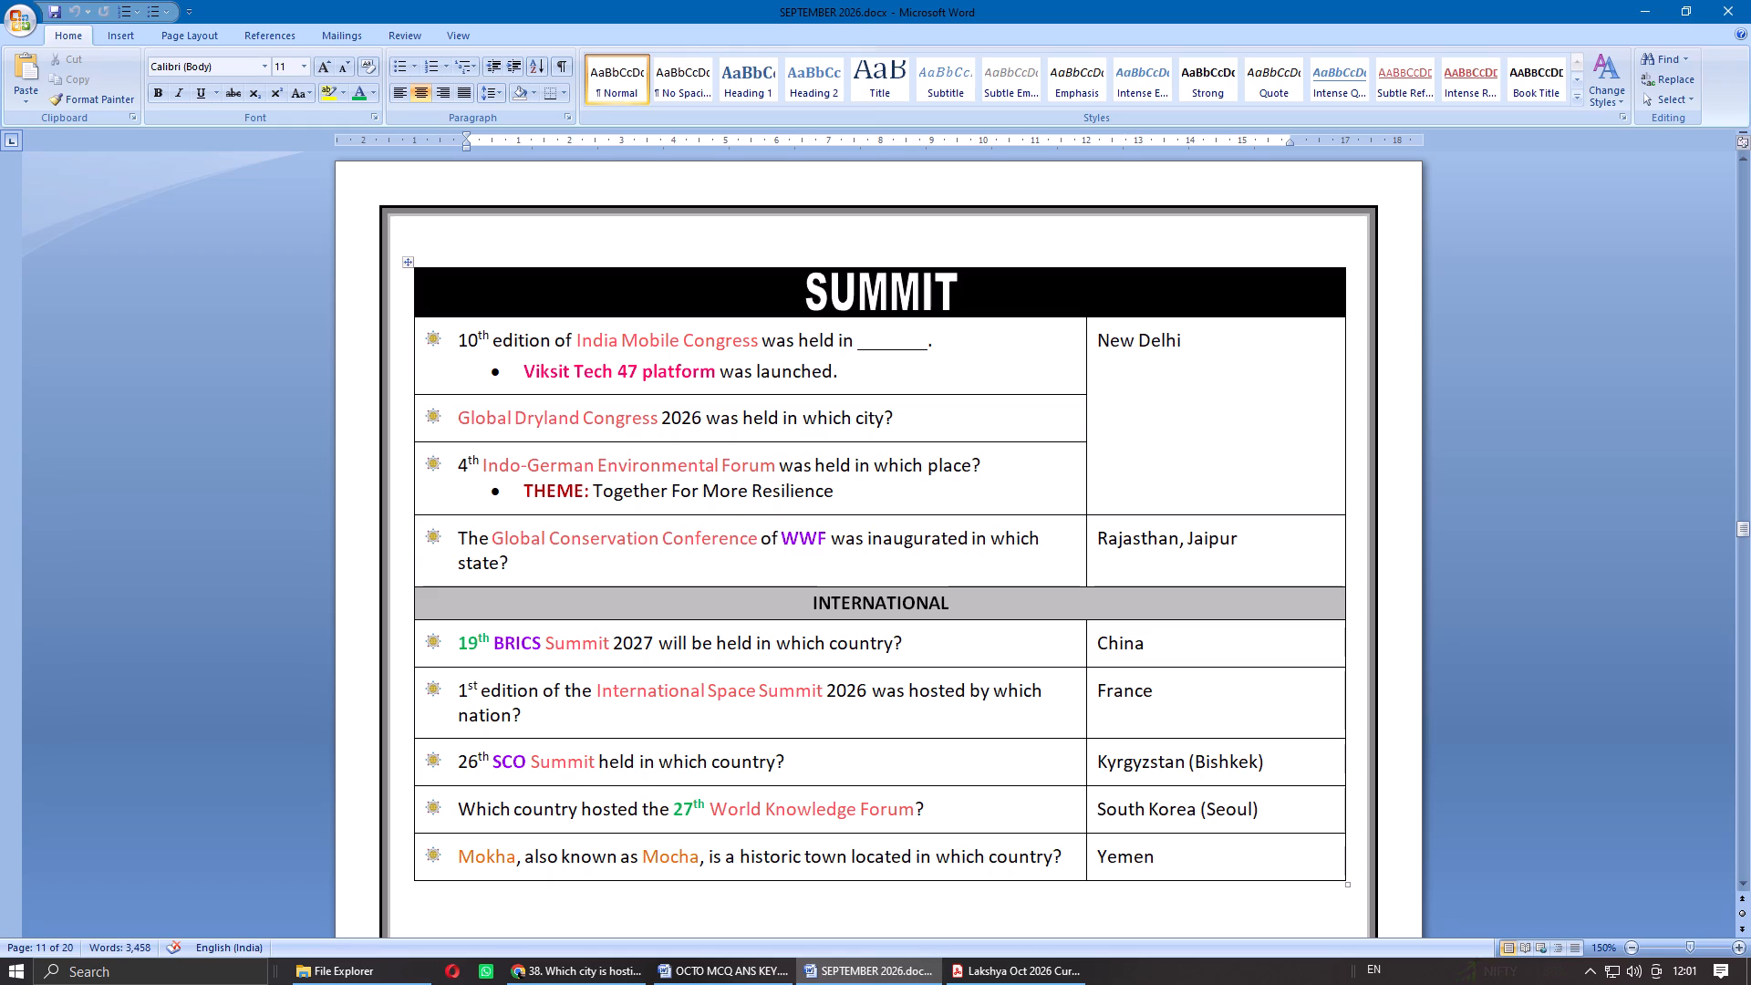
Look through SEPTEMBER 2026.docx from the Summit section through Index & Rankings, Sports and Science & Technology to the Others section.
scroll(948, 673, down, 16)
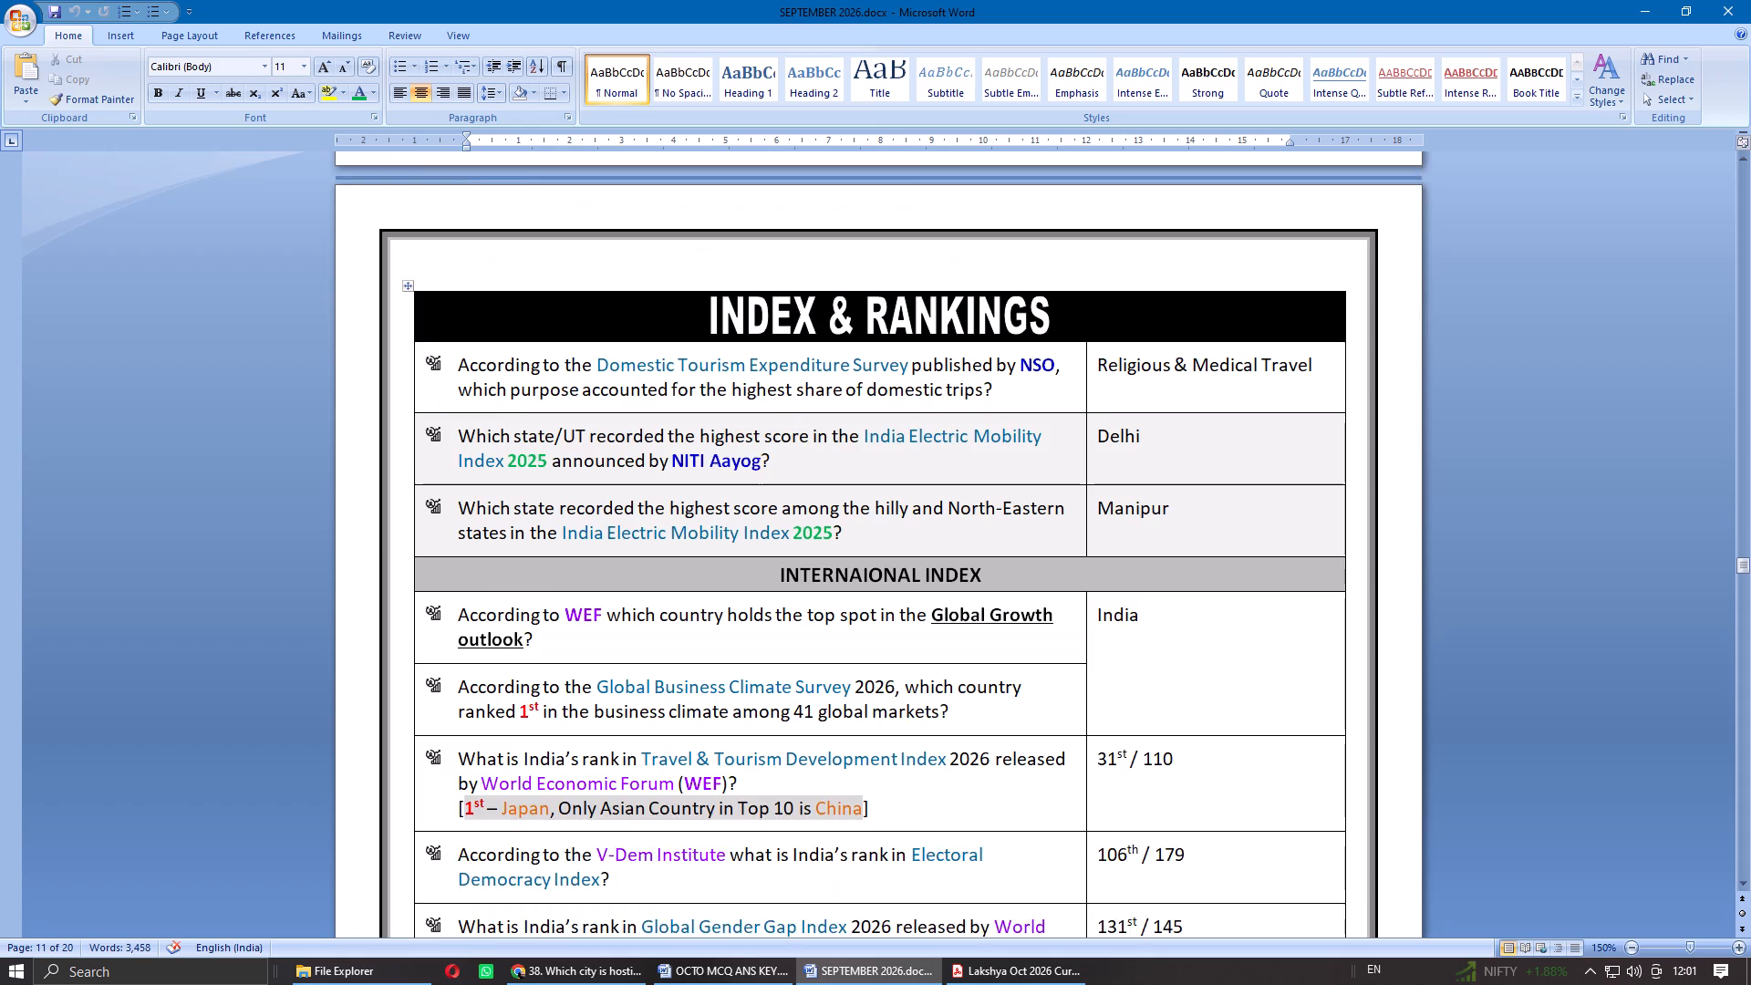
scroll(1009, 716, down, 20)
scroll(1009, 716, down, 8)
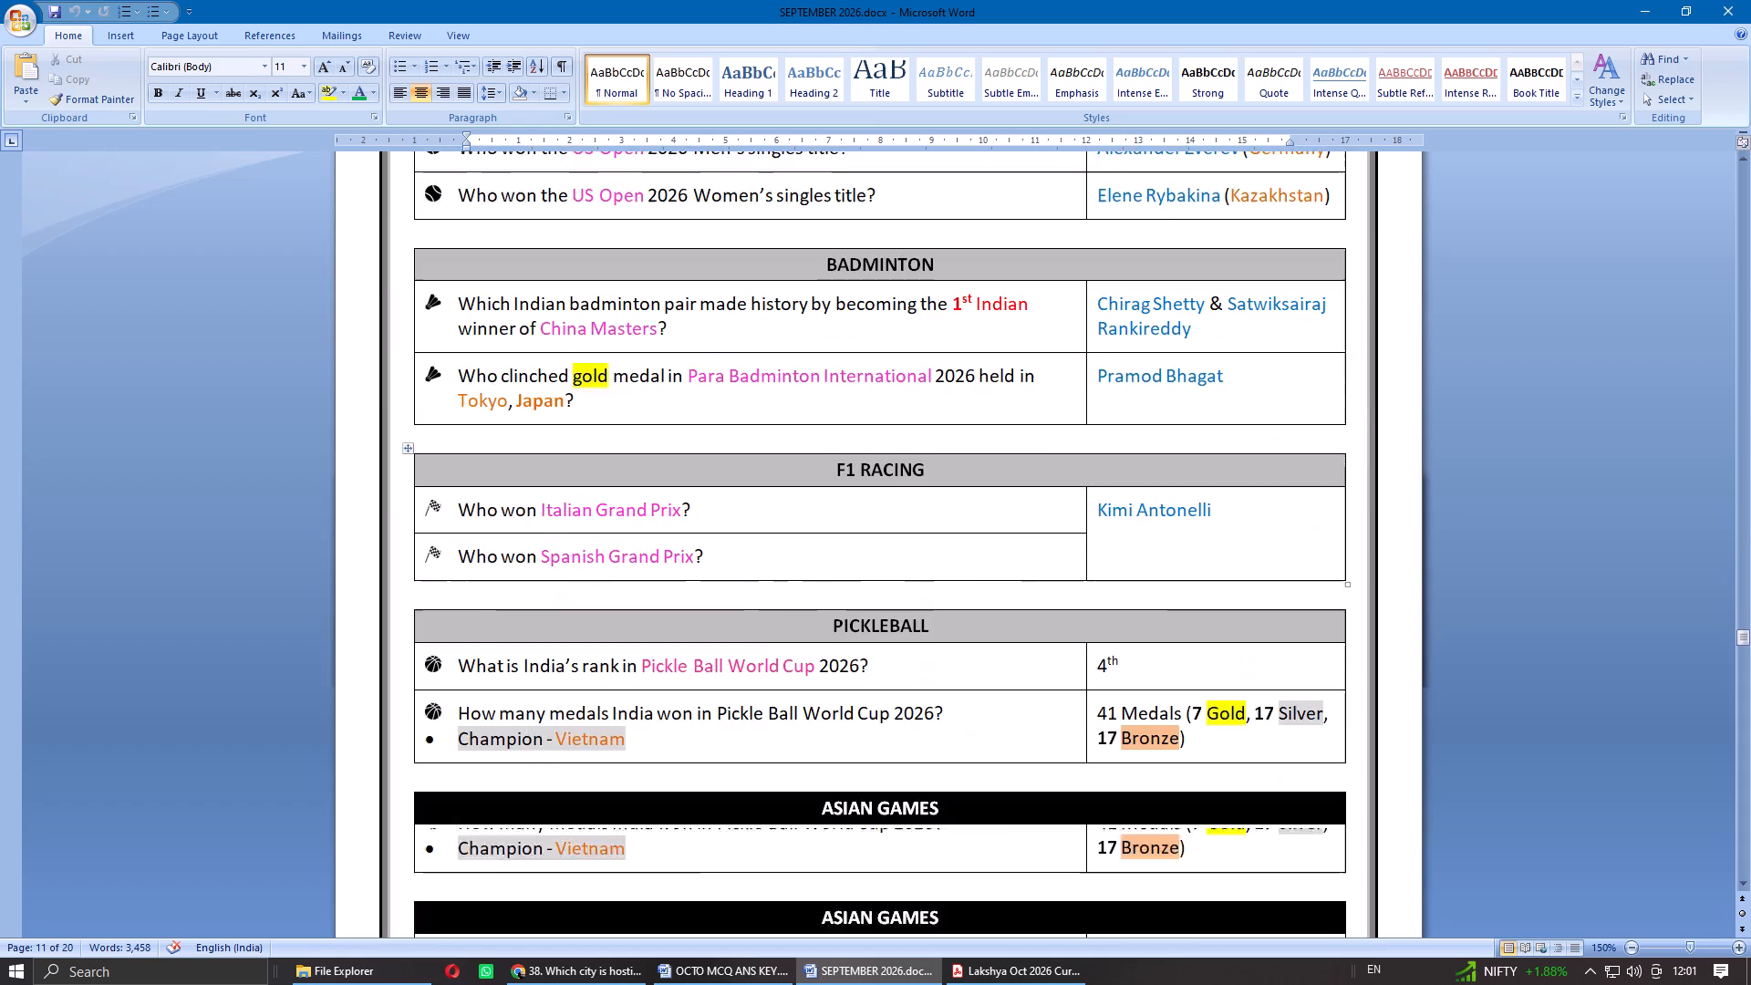
scroll(1013, 747, down, 20)
scroll(1013, 747, down, 8)
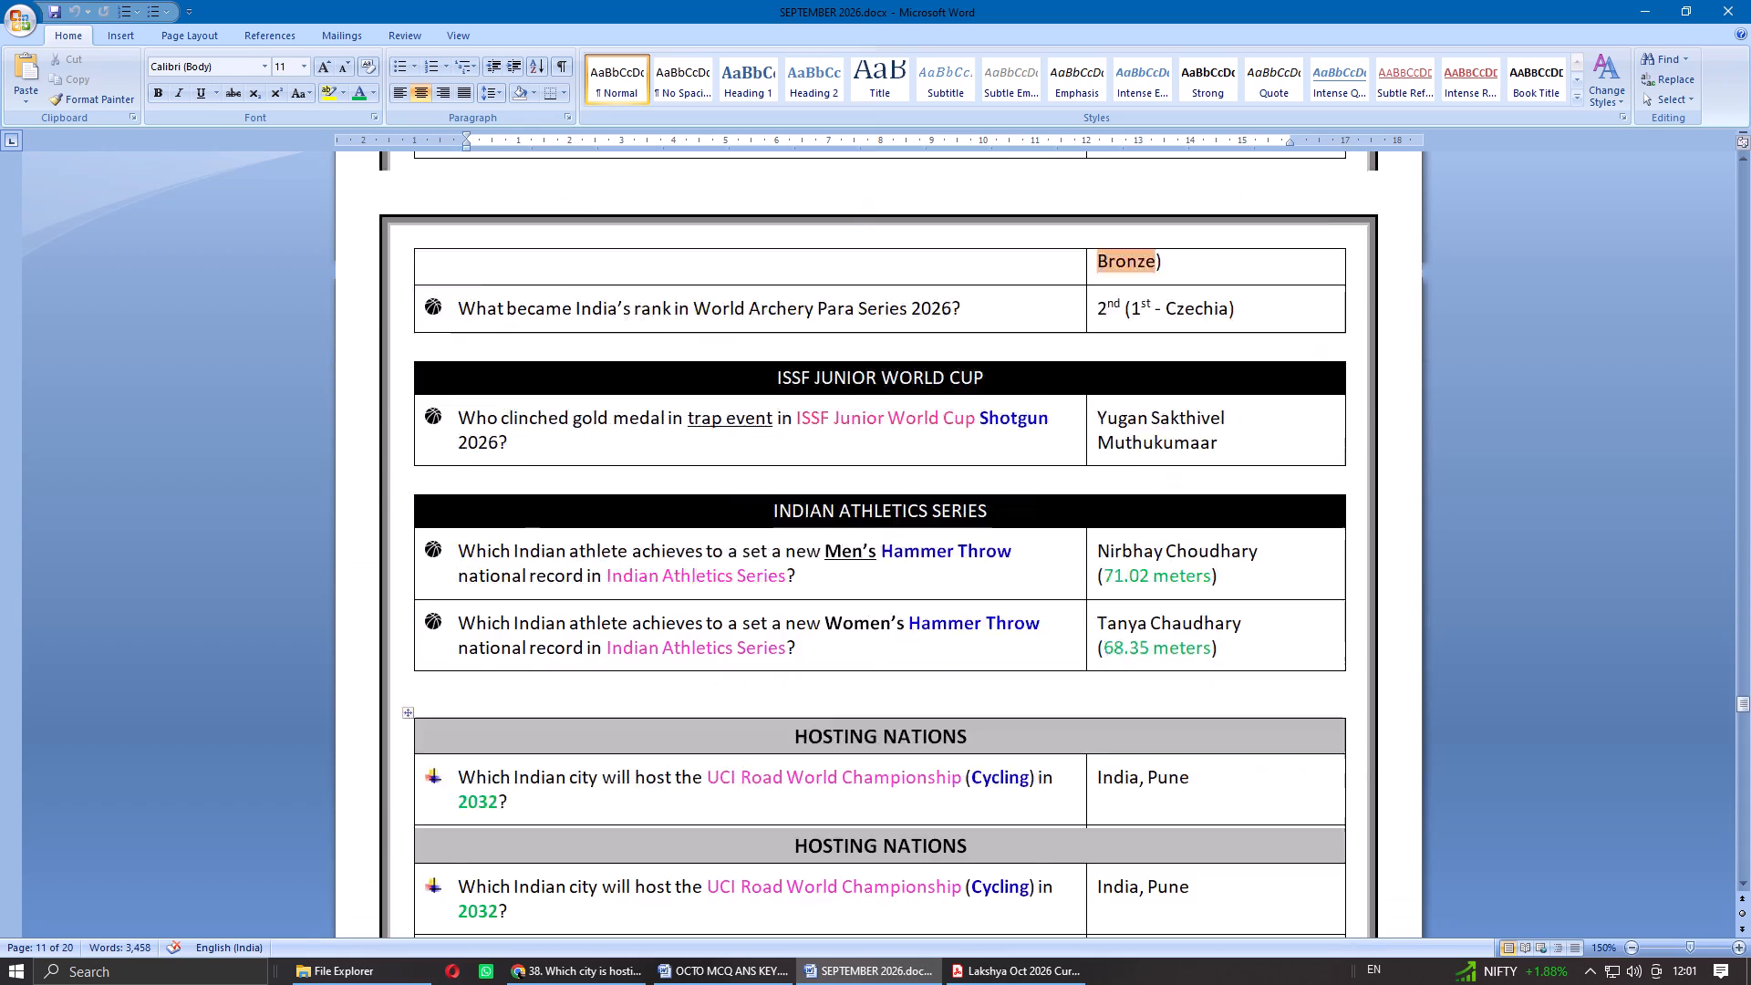
scroll(1000, 836, down, 11)
scroll(1000, 836, down, 11)
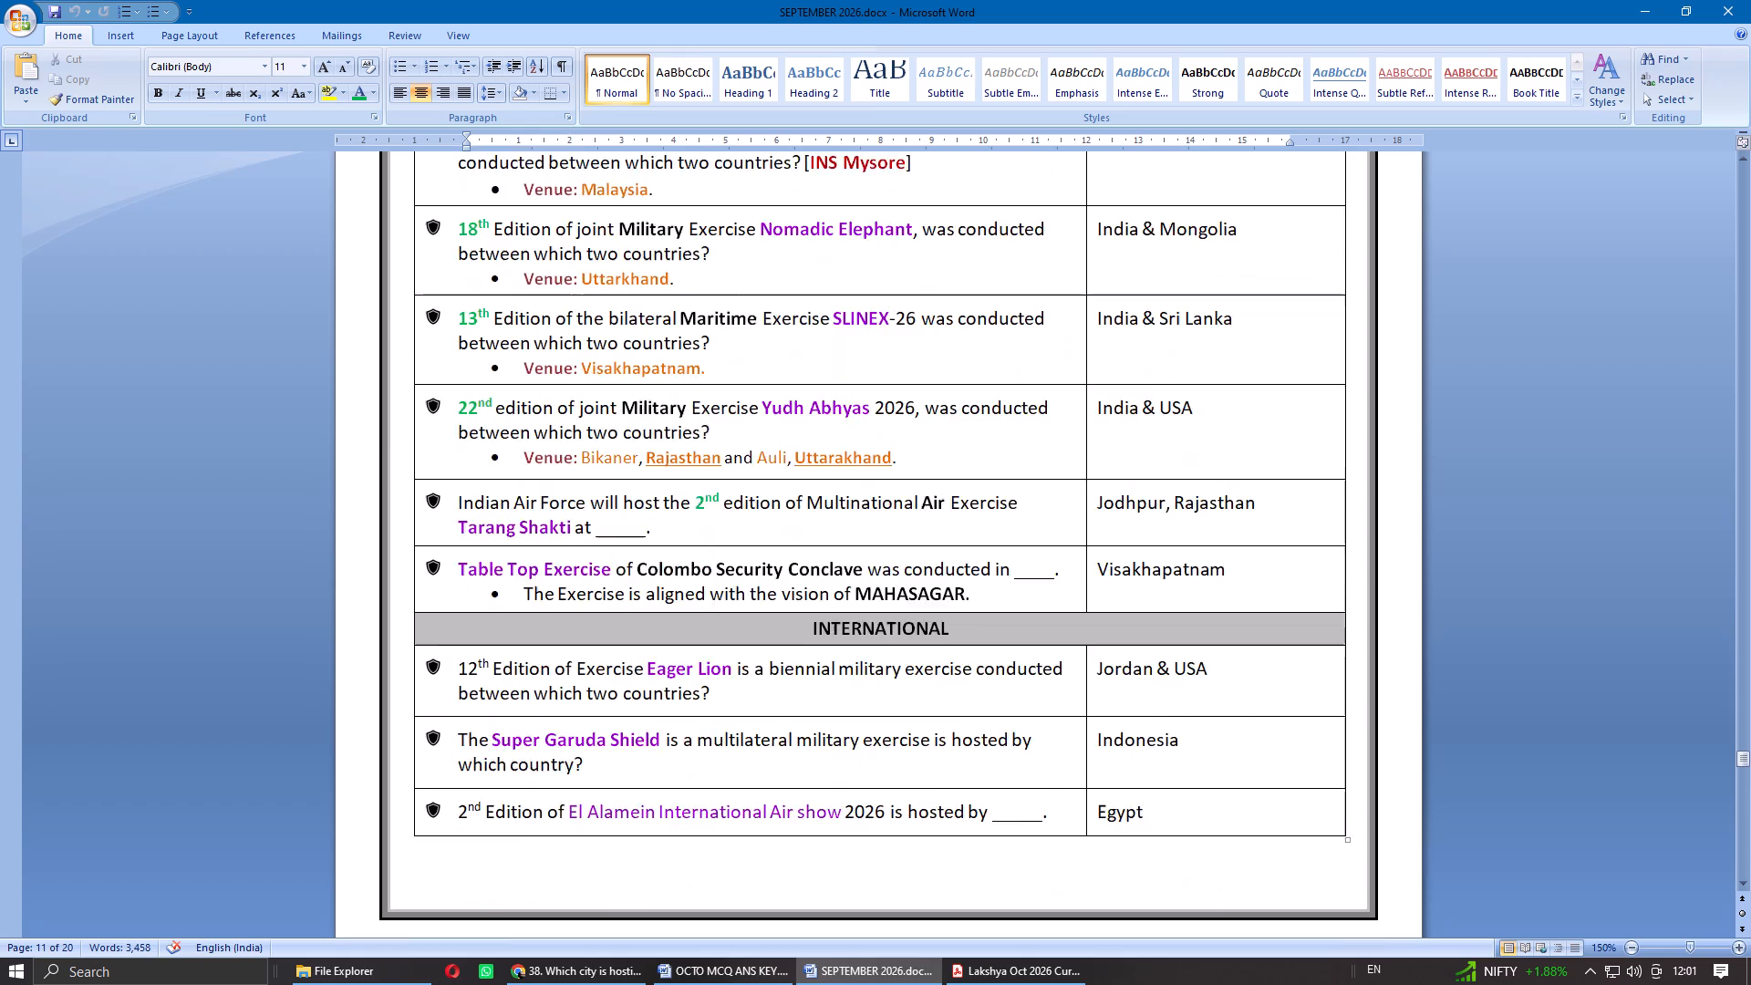
scroll(1000, 836, down, 11)
scroll(1020, 815, down, 10)
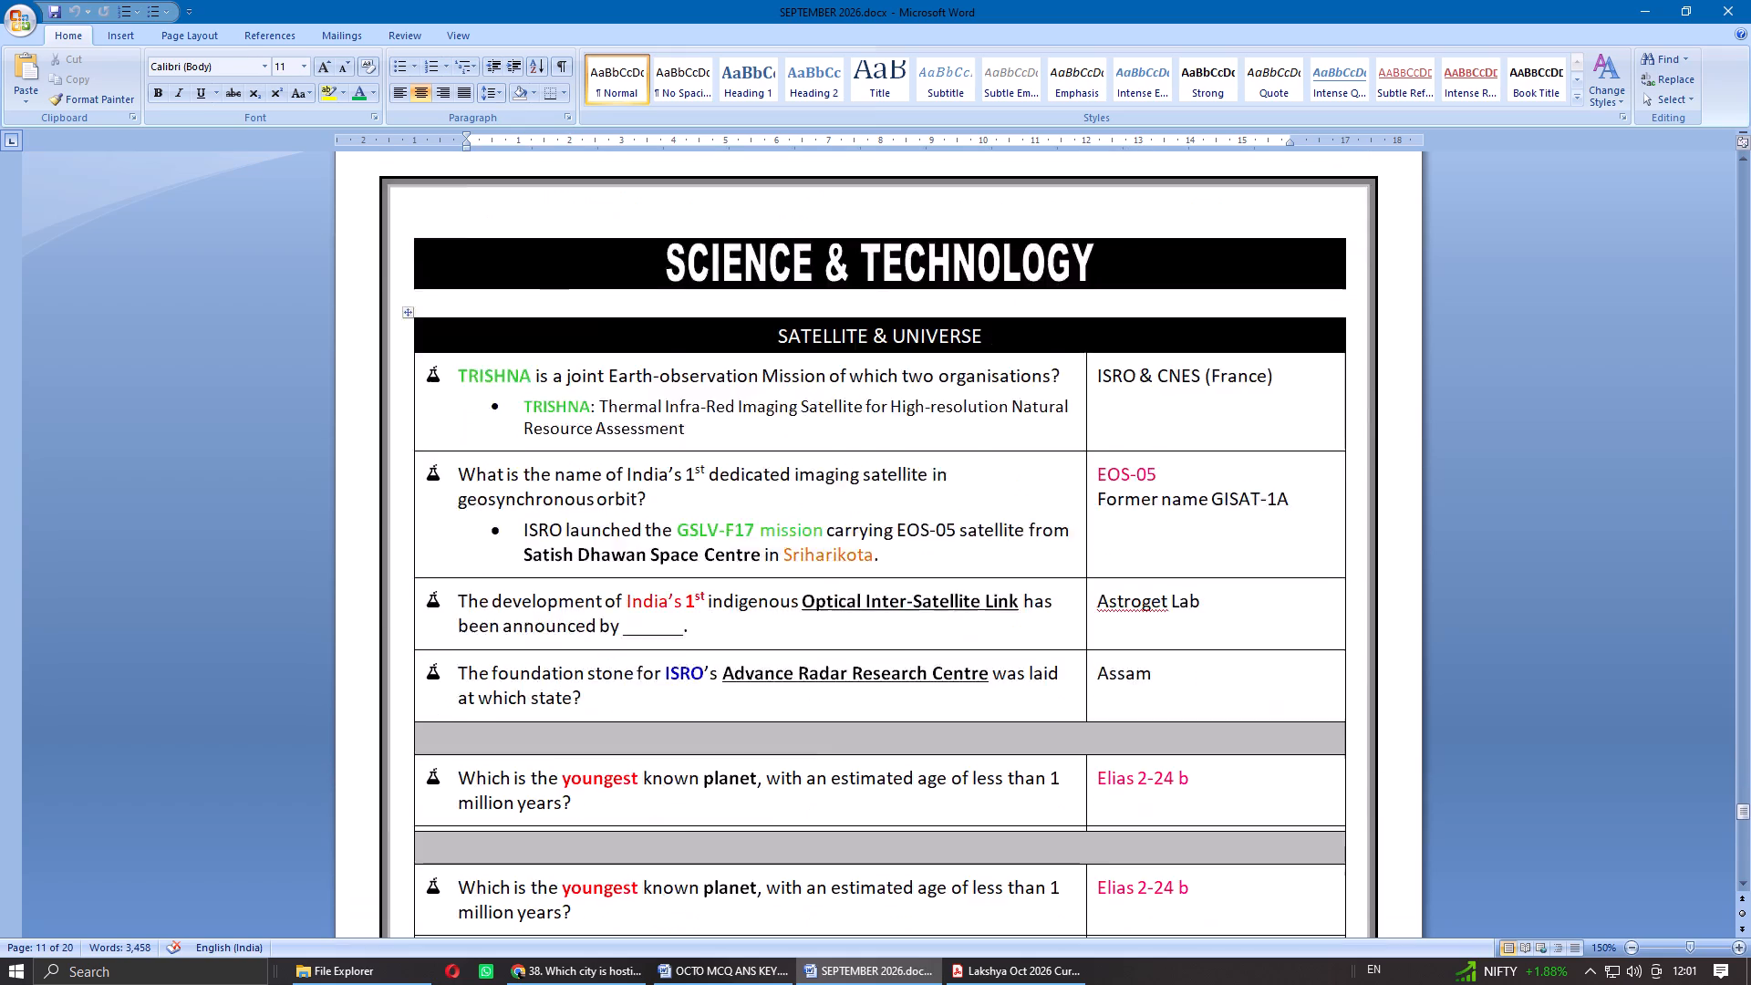
scroll(1020, 815, down, 9)
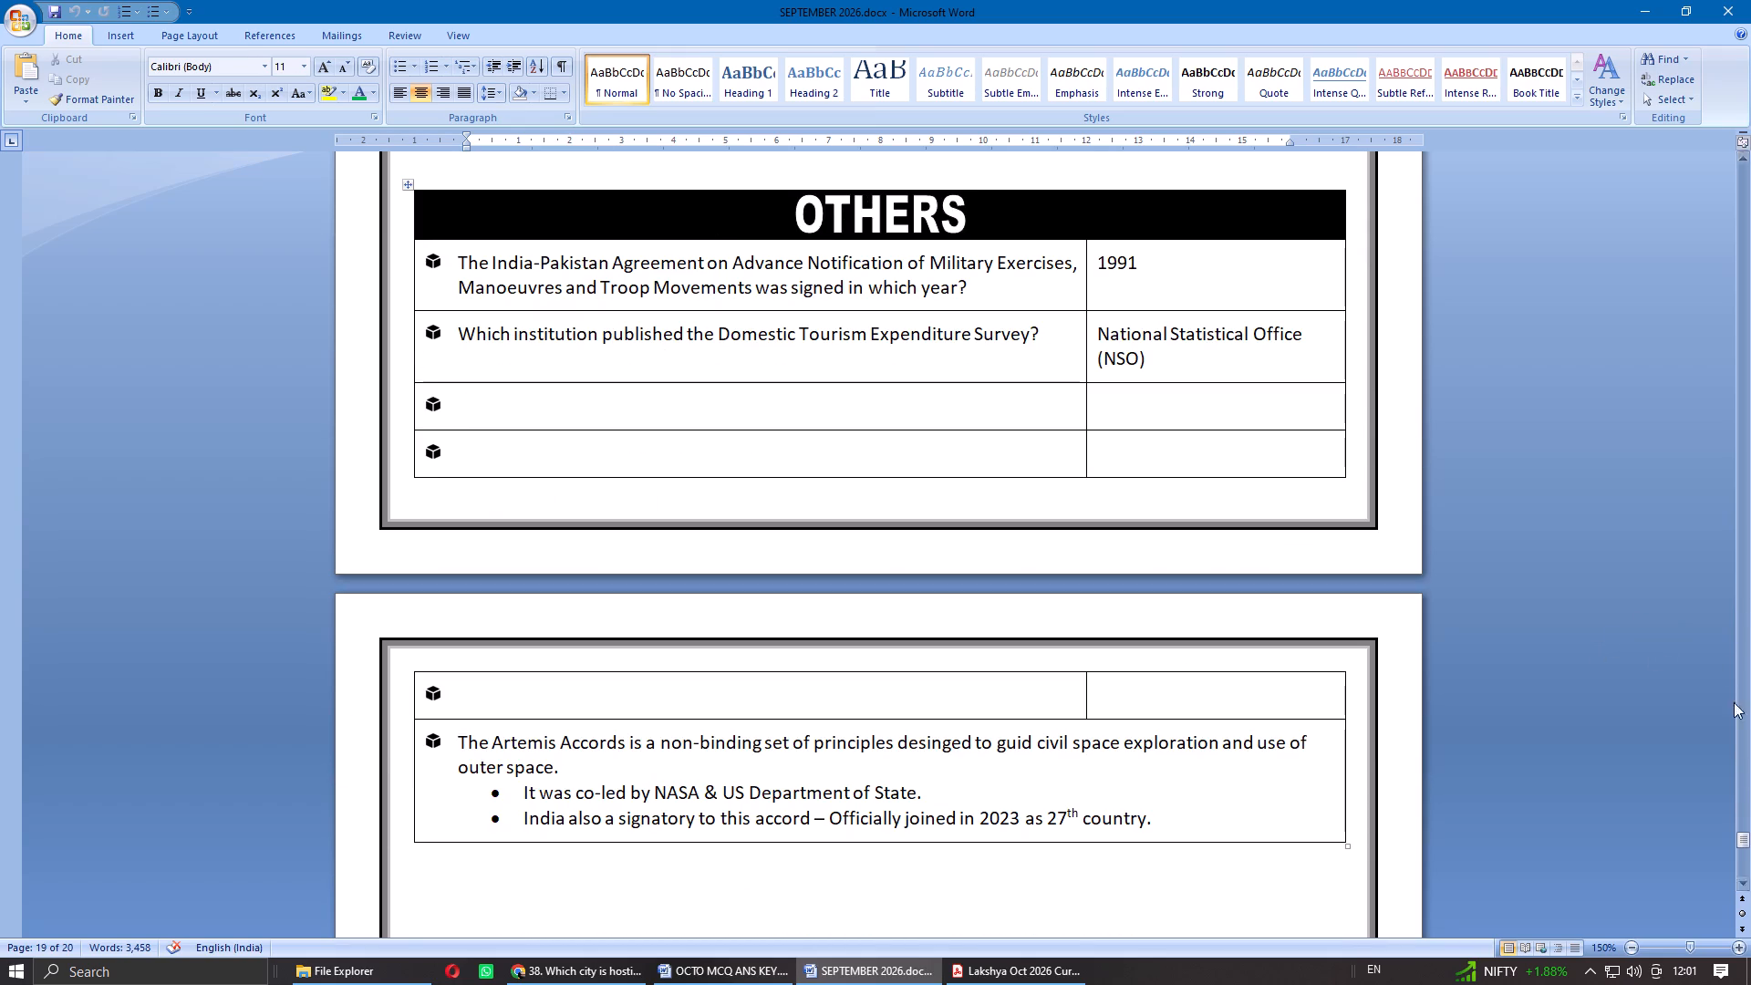
Look back through SEPTEMBER 2026.docx from the Others section via Sports, Summit, International and National to the awards questions, and close the document.
drag(1736, 835, 1741, 702)
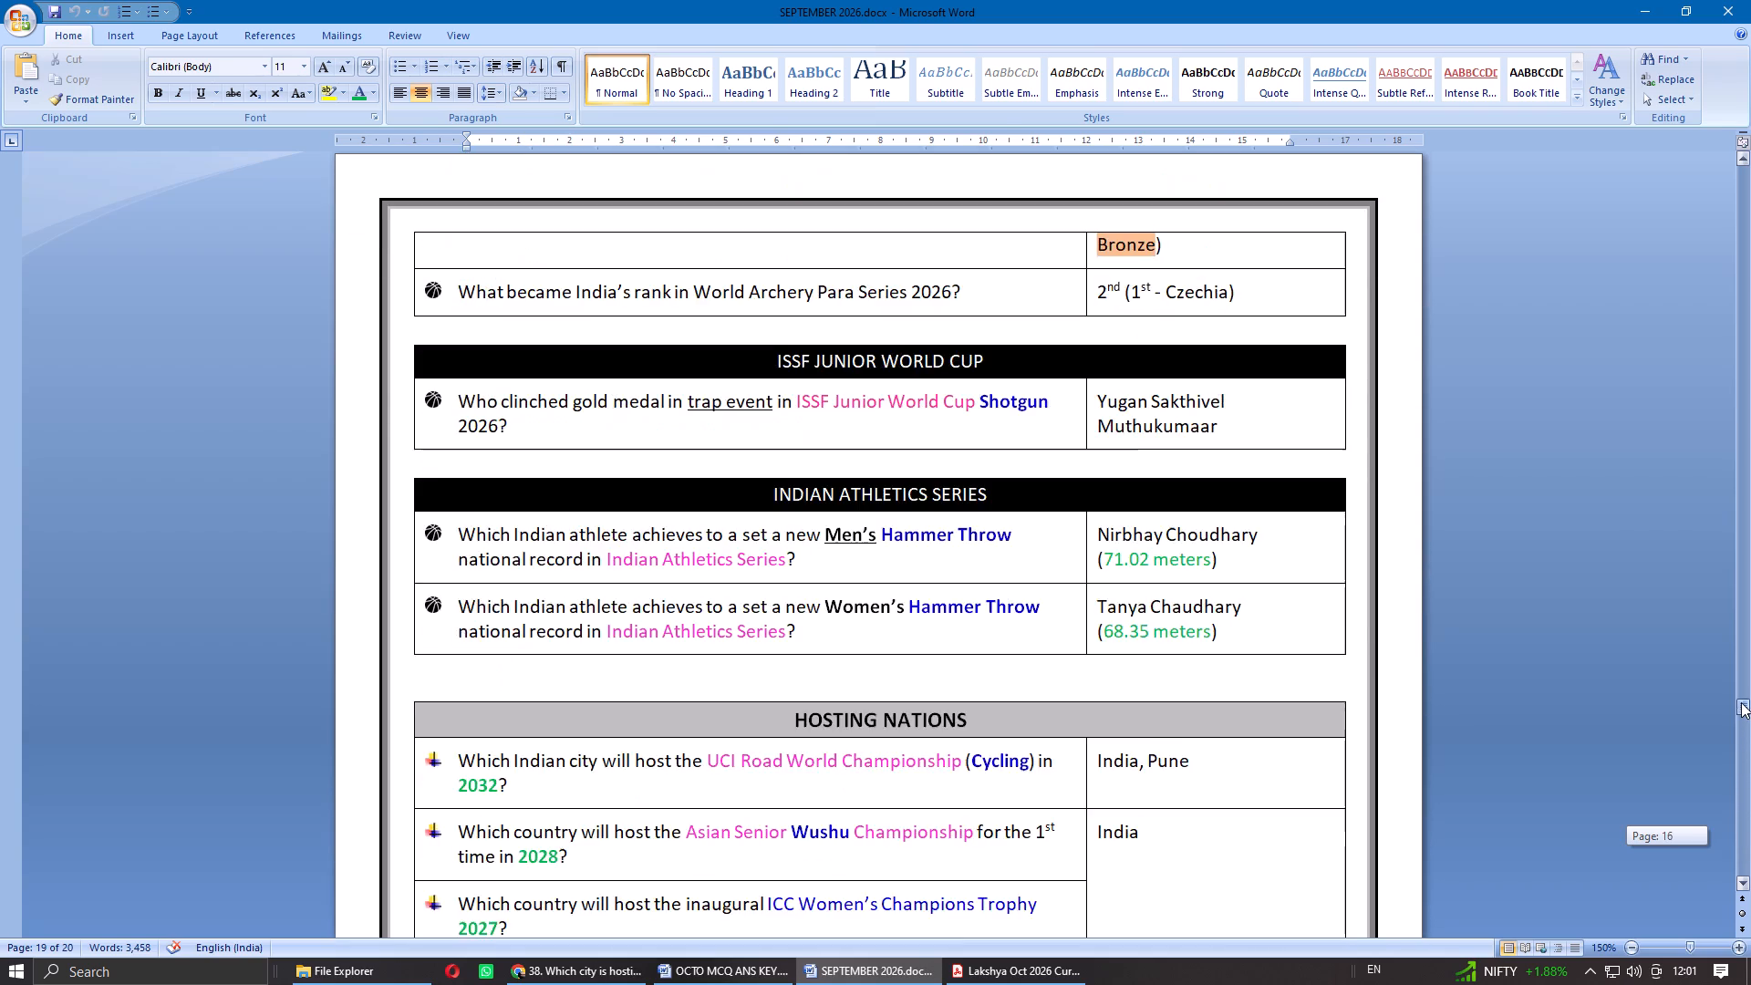
drag(1741, 702, 1742, 586)
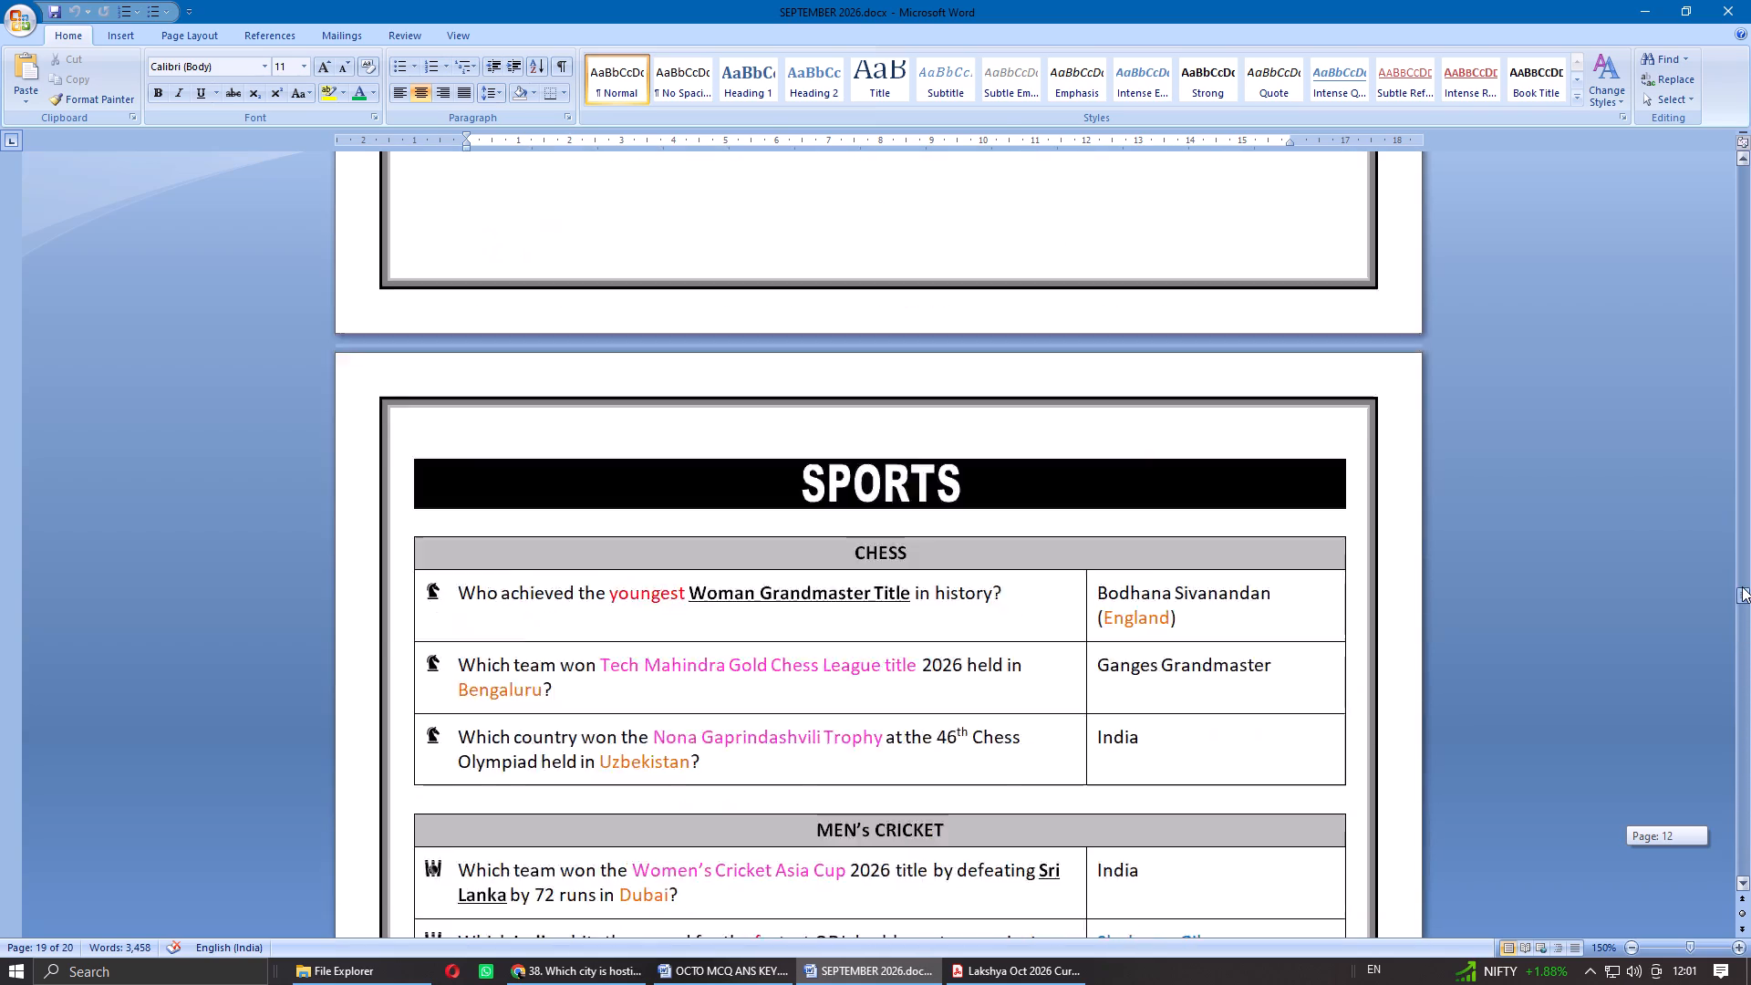
drag(1742, 586, 1743, 537)
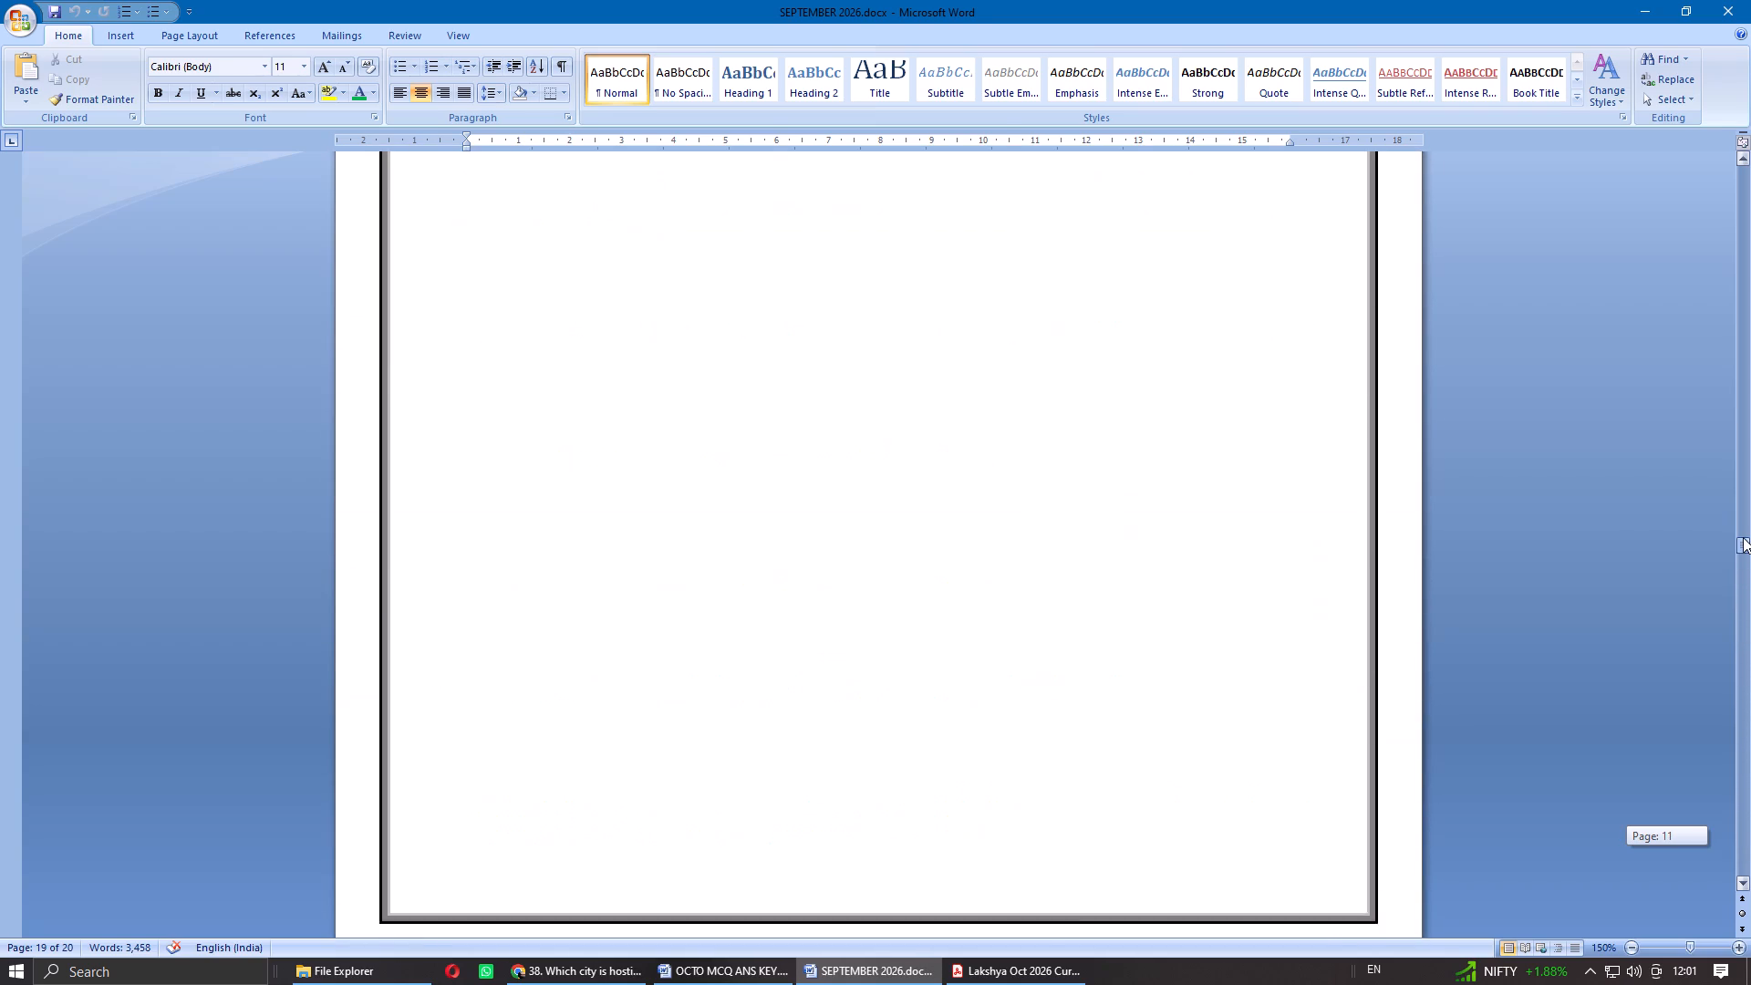
drag(1743, 537, 1743, 527)
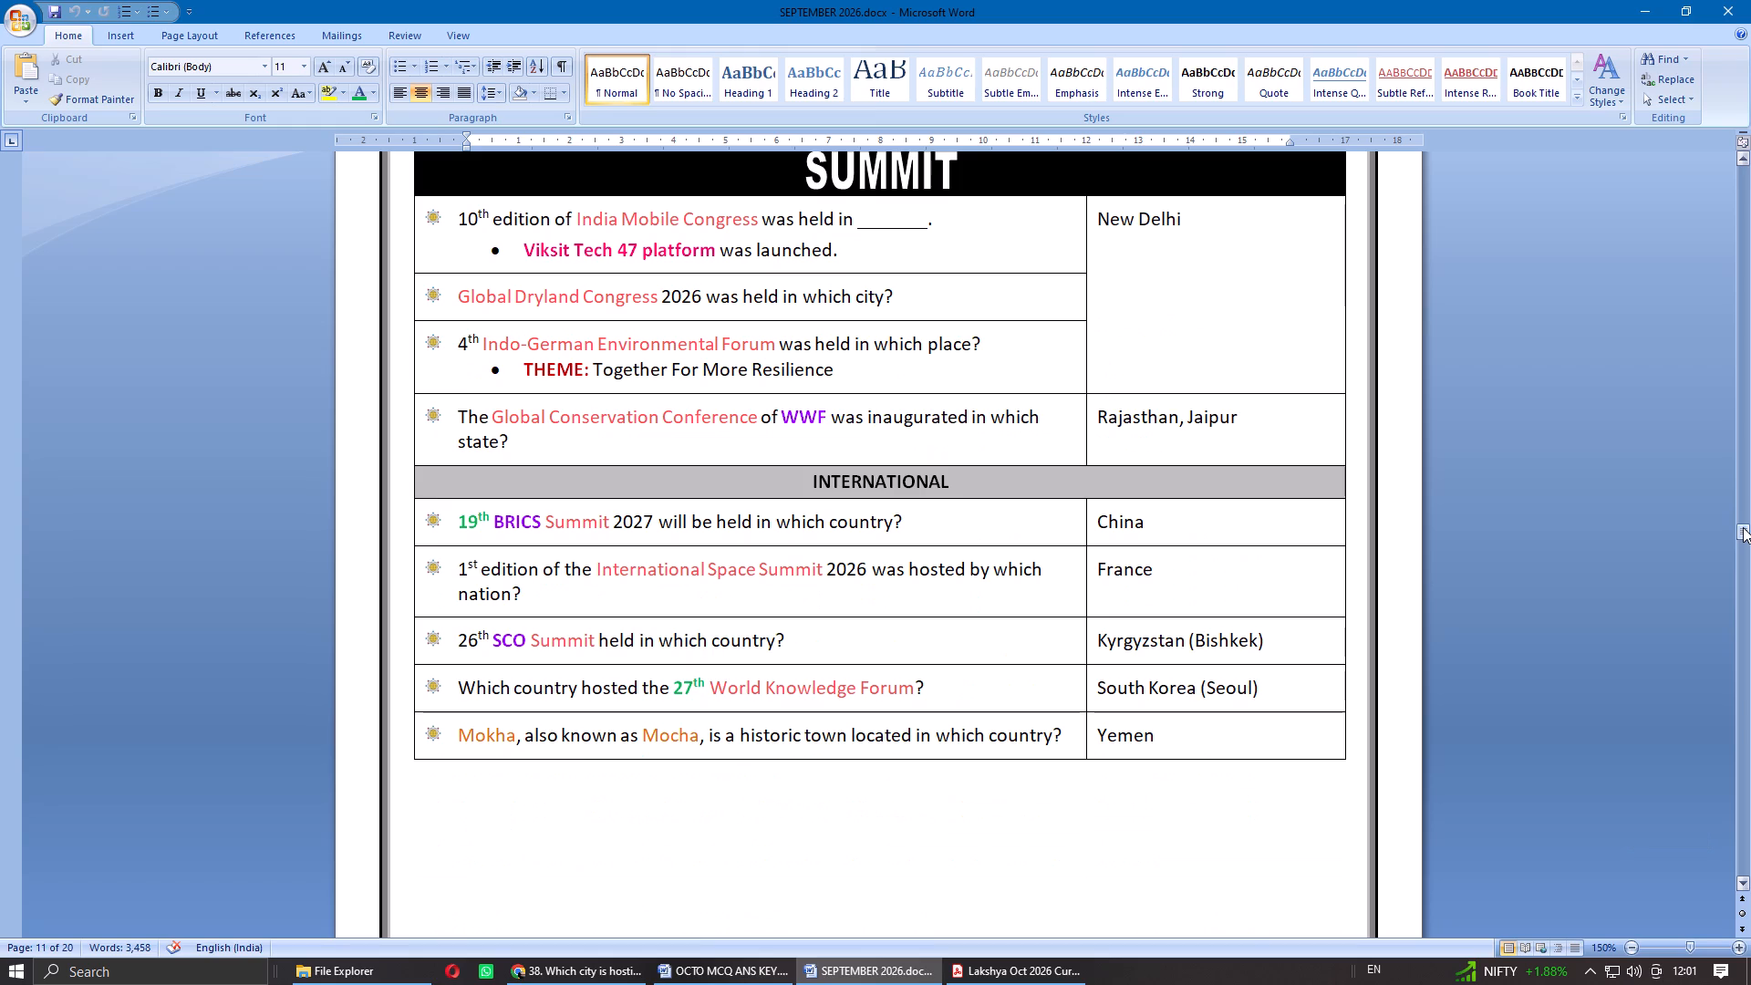
scroll(1522, 596, up, 10)
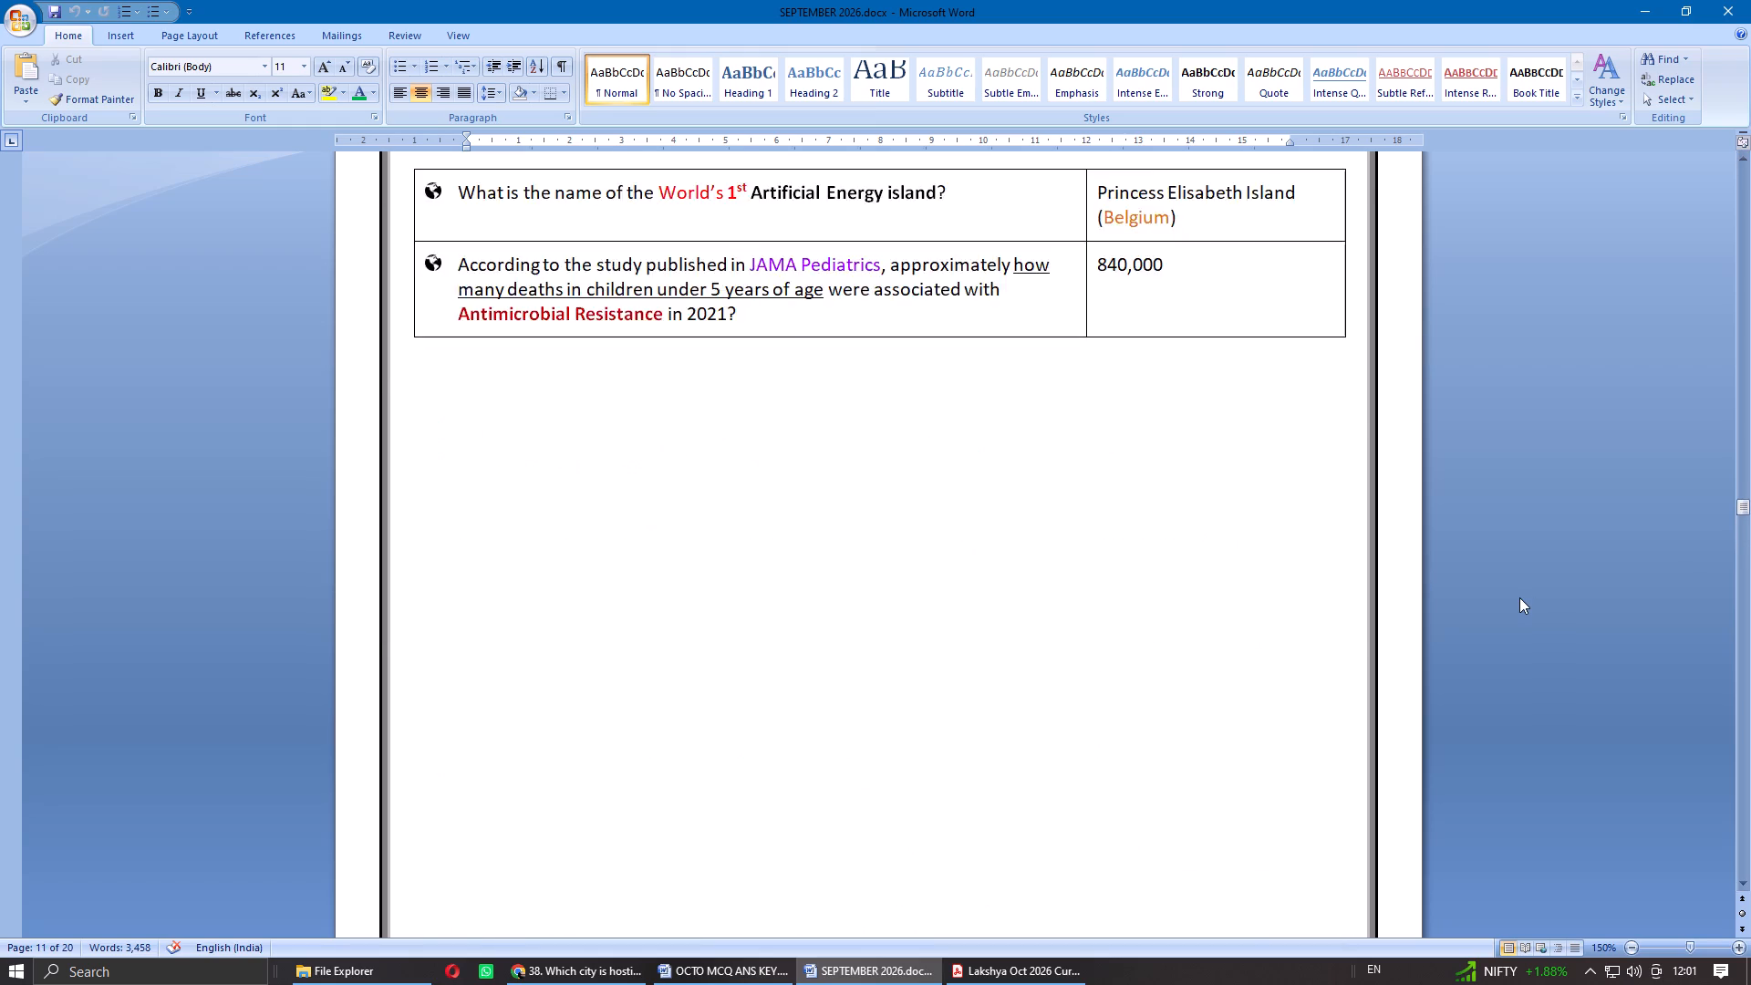
scroll(1519, 597, up, 5)
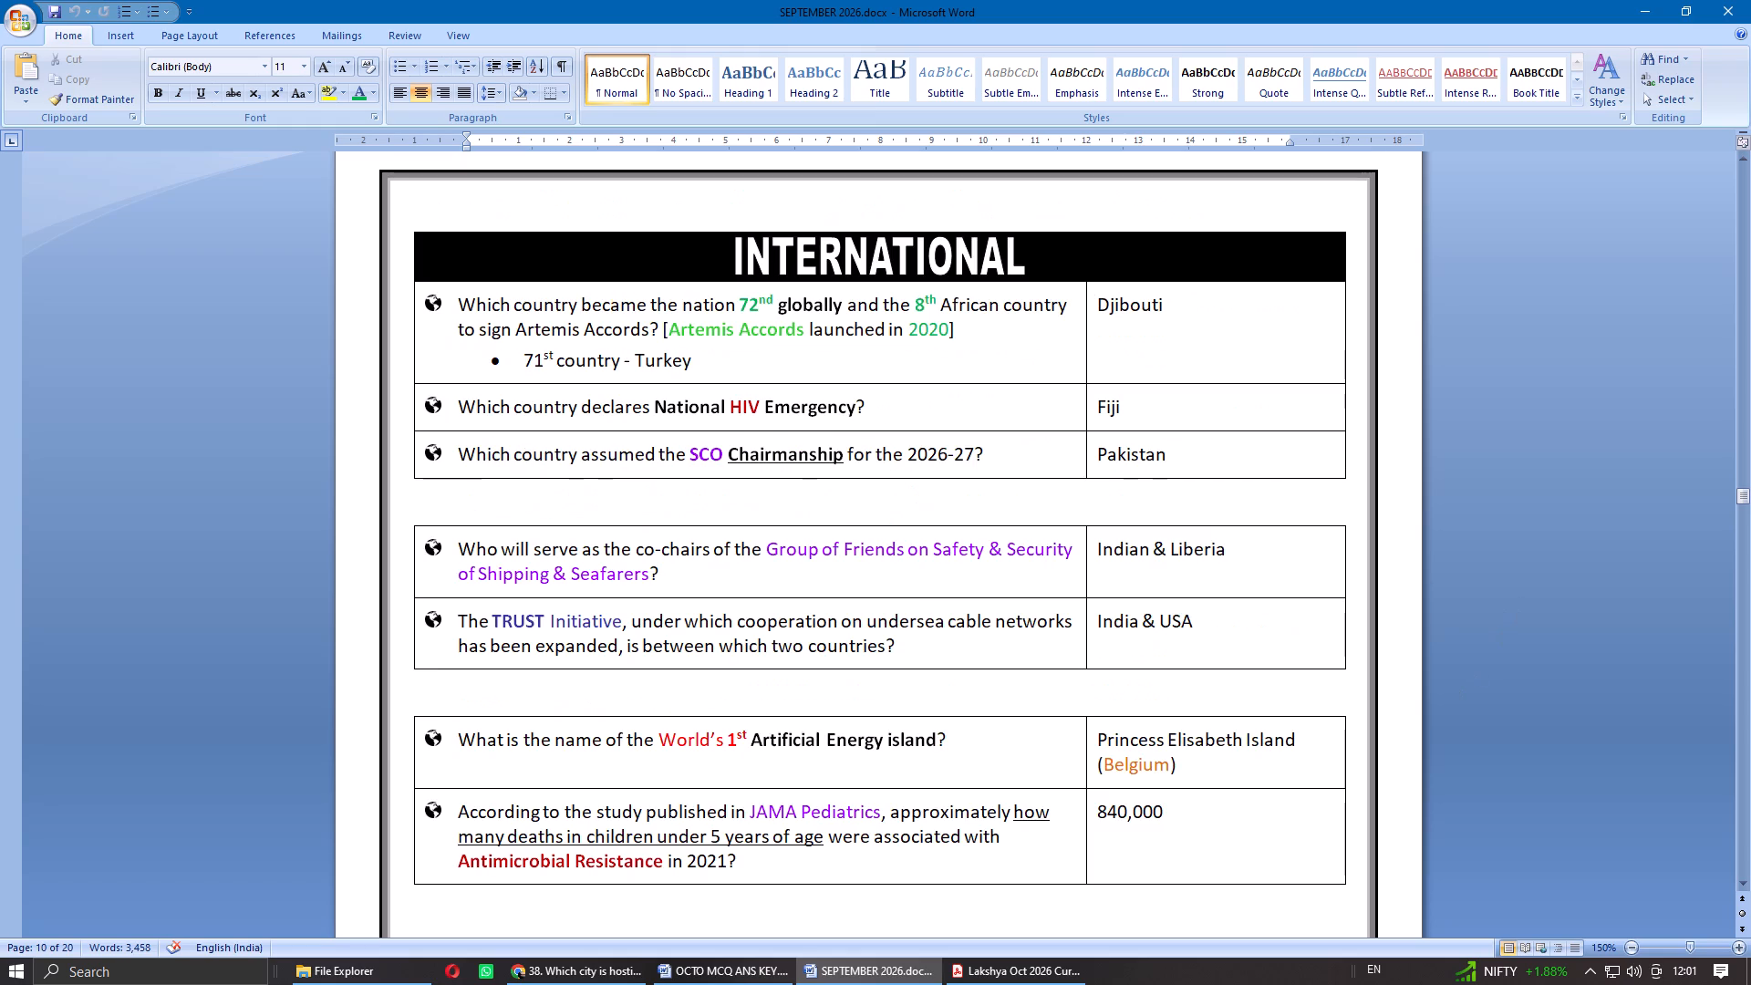
scroll(1466, 704, up, 13)
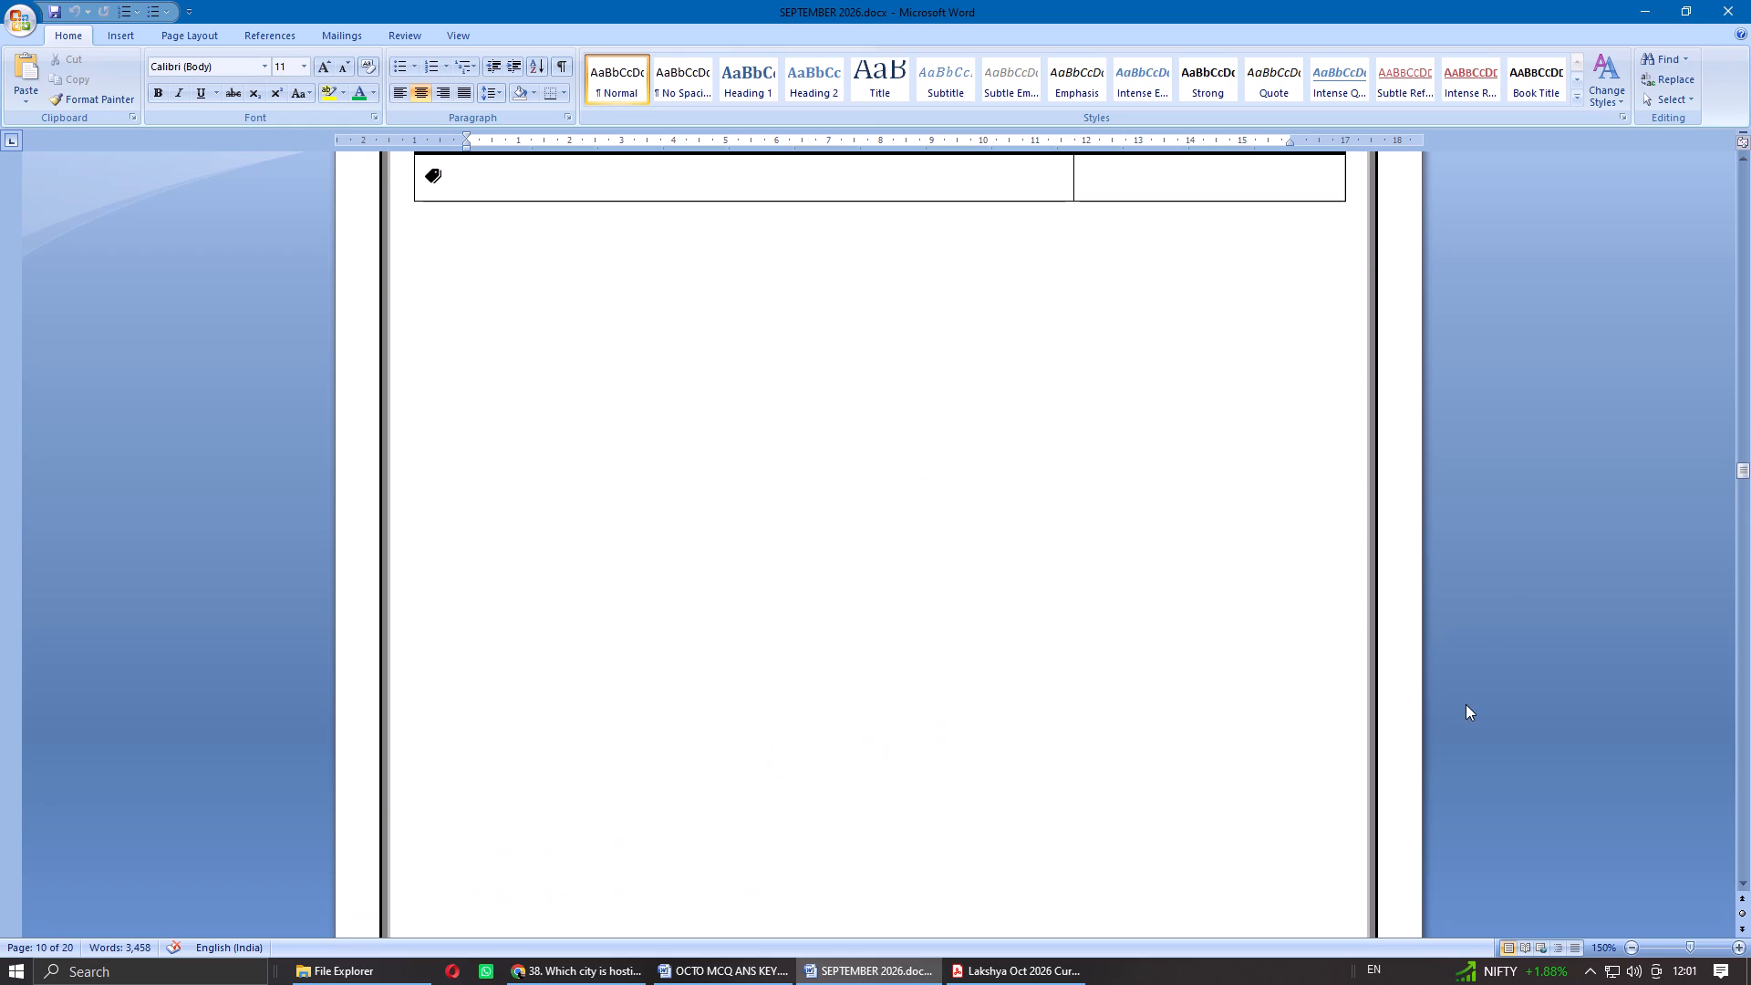
scroll(1466, 704, up, 11)
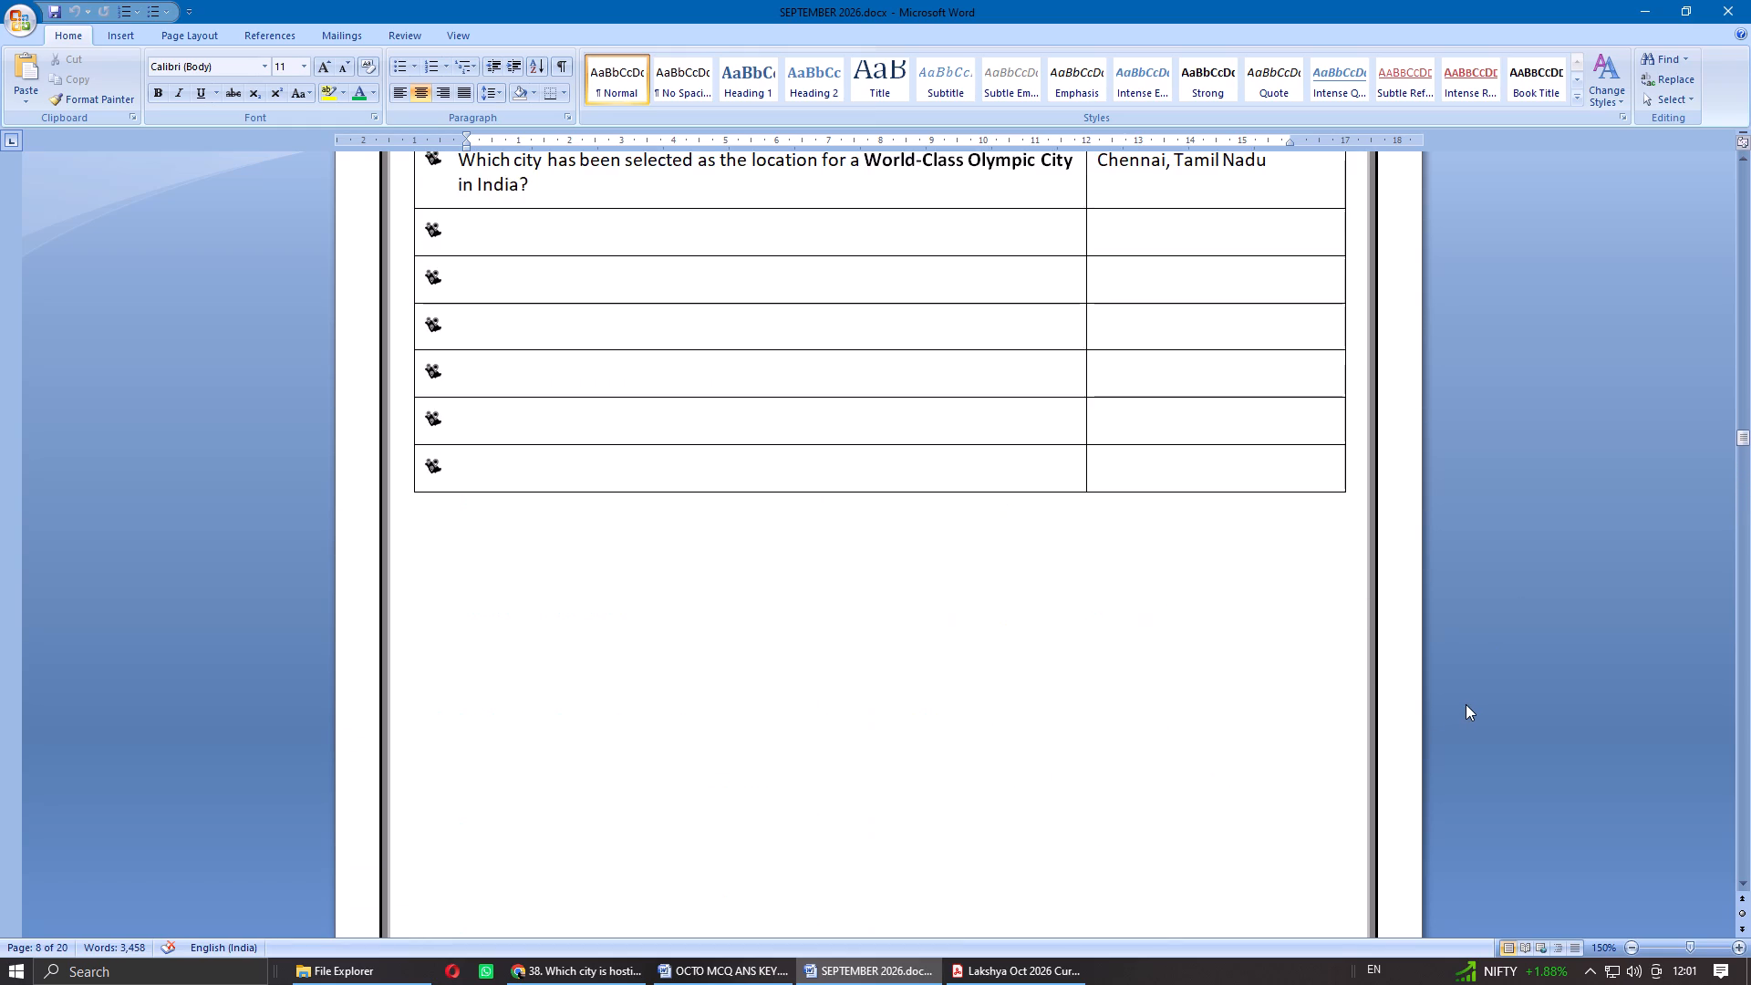
scroll(1466, 704, up, 17)
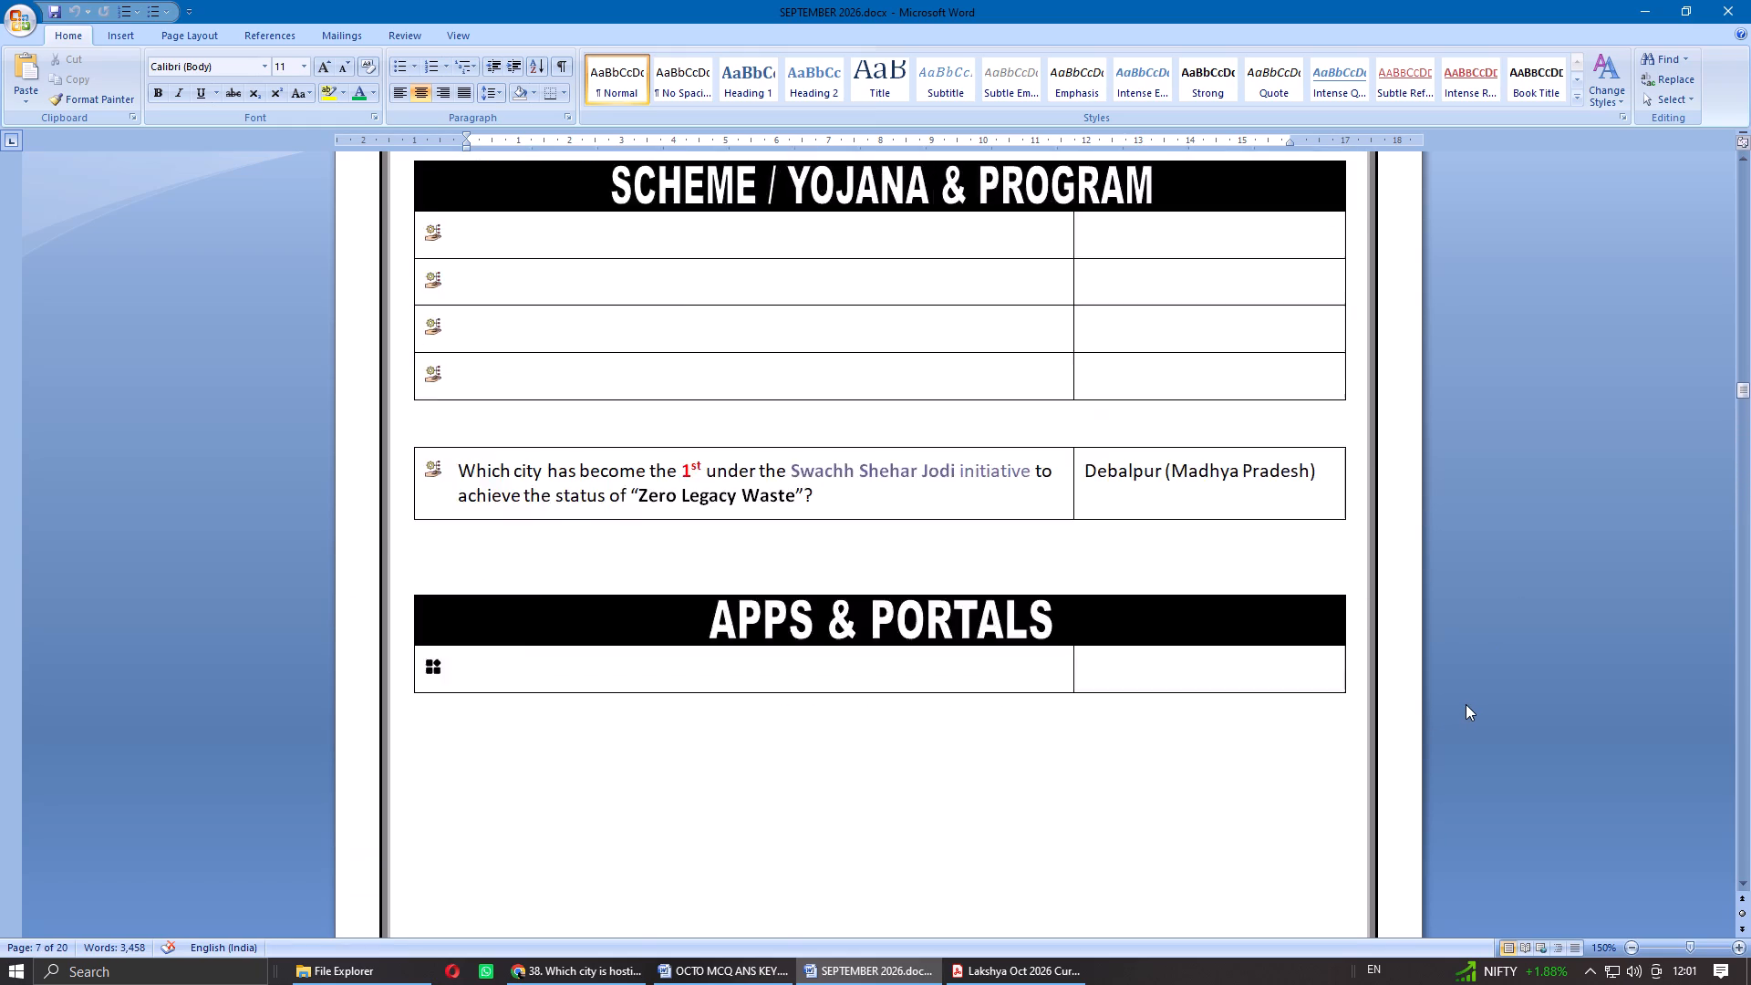
scroll(1466, 704, up, 16)
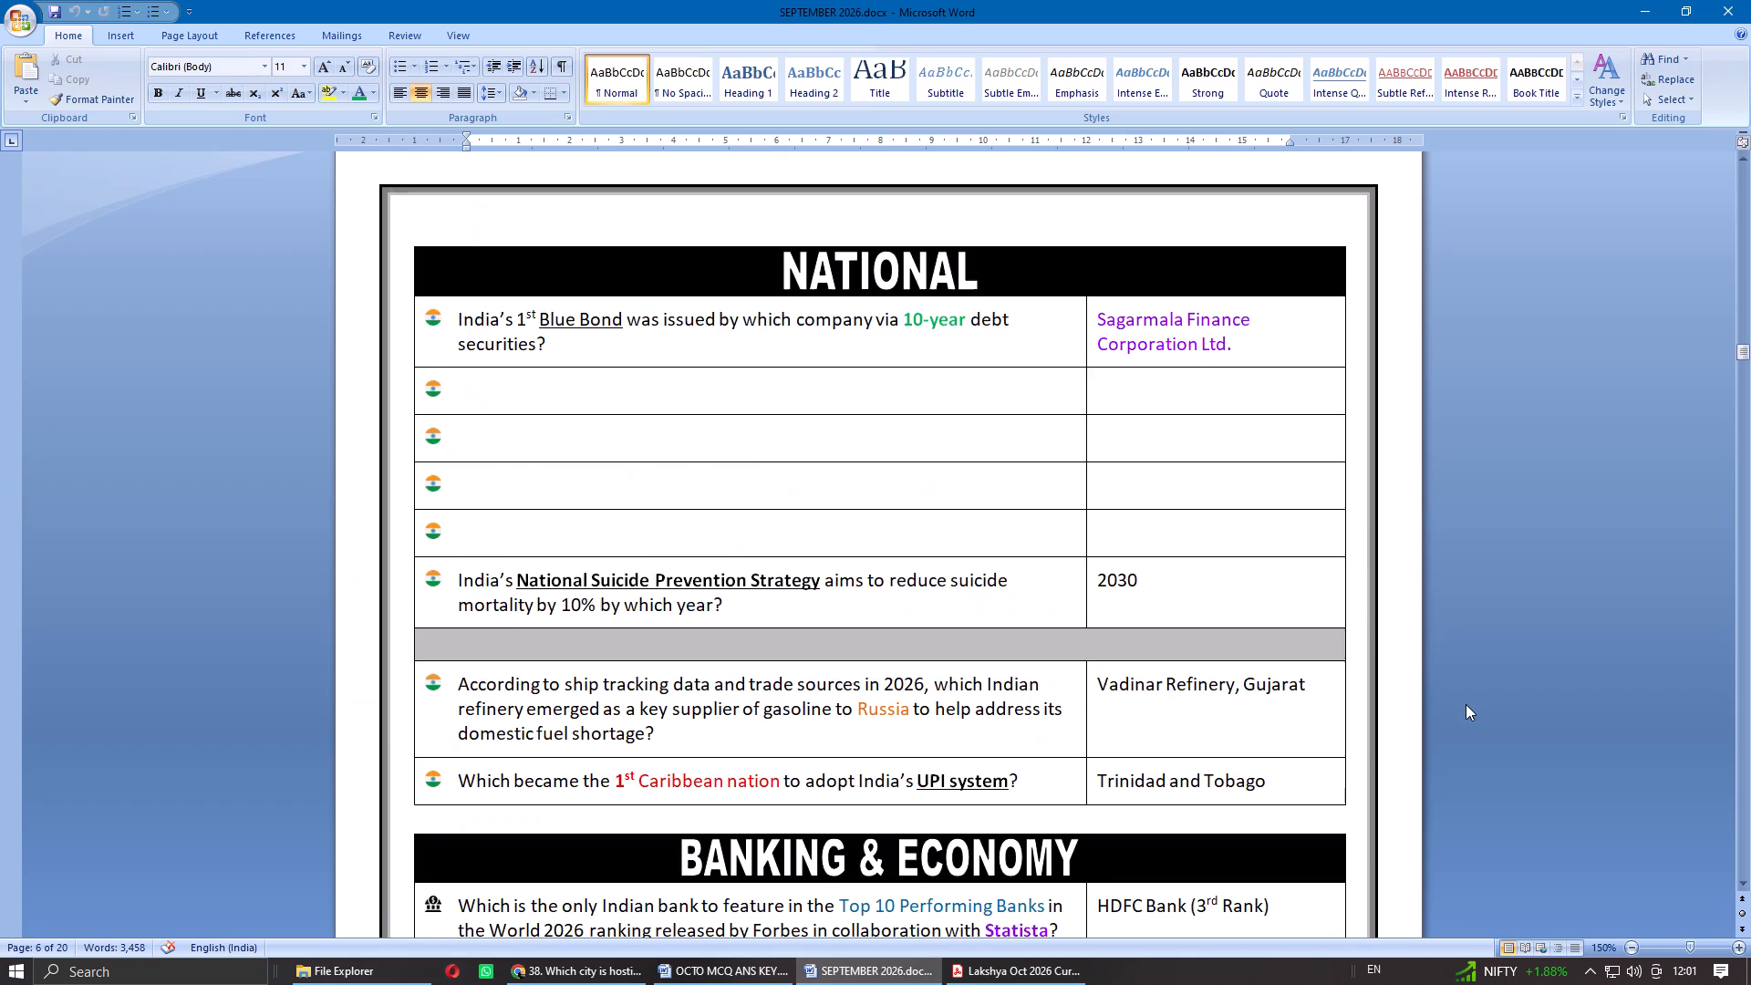
scroll(1466, 704, up, 17)
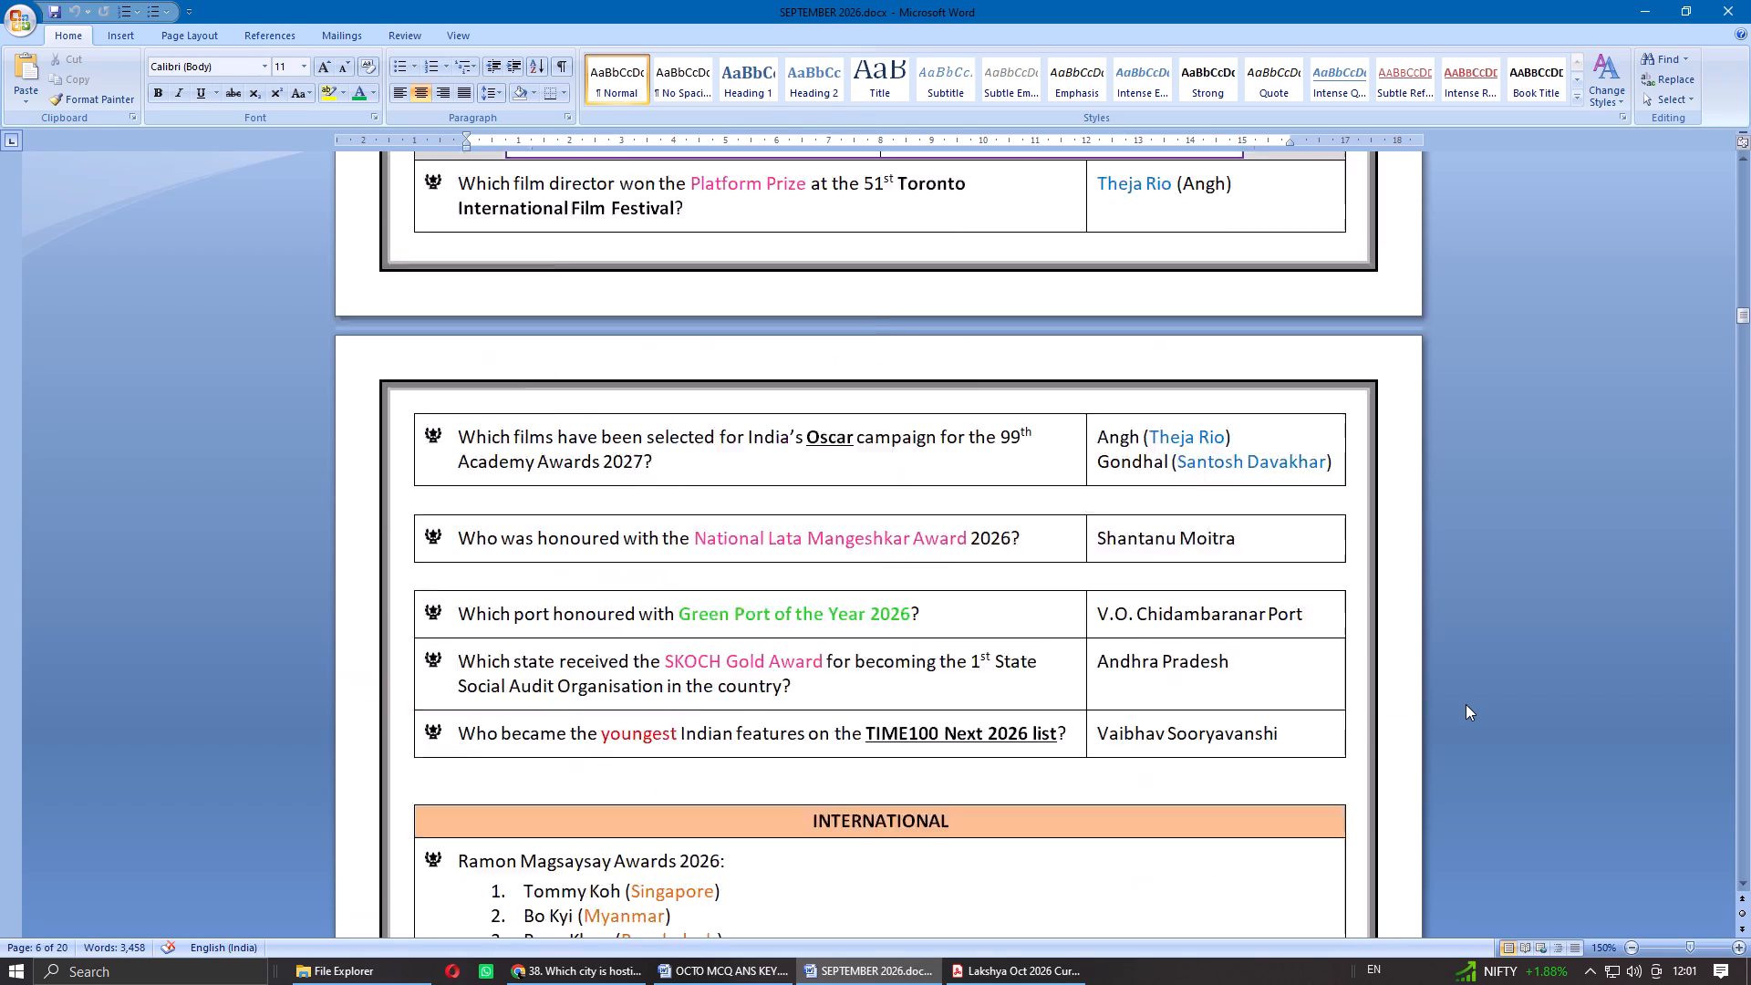
scroll(1466, 704, up, 2)
click(1750, 0)
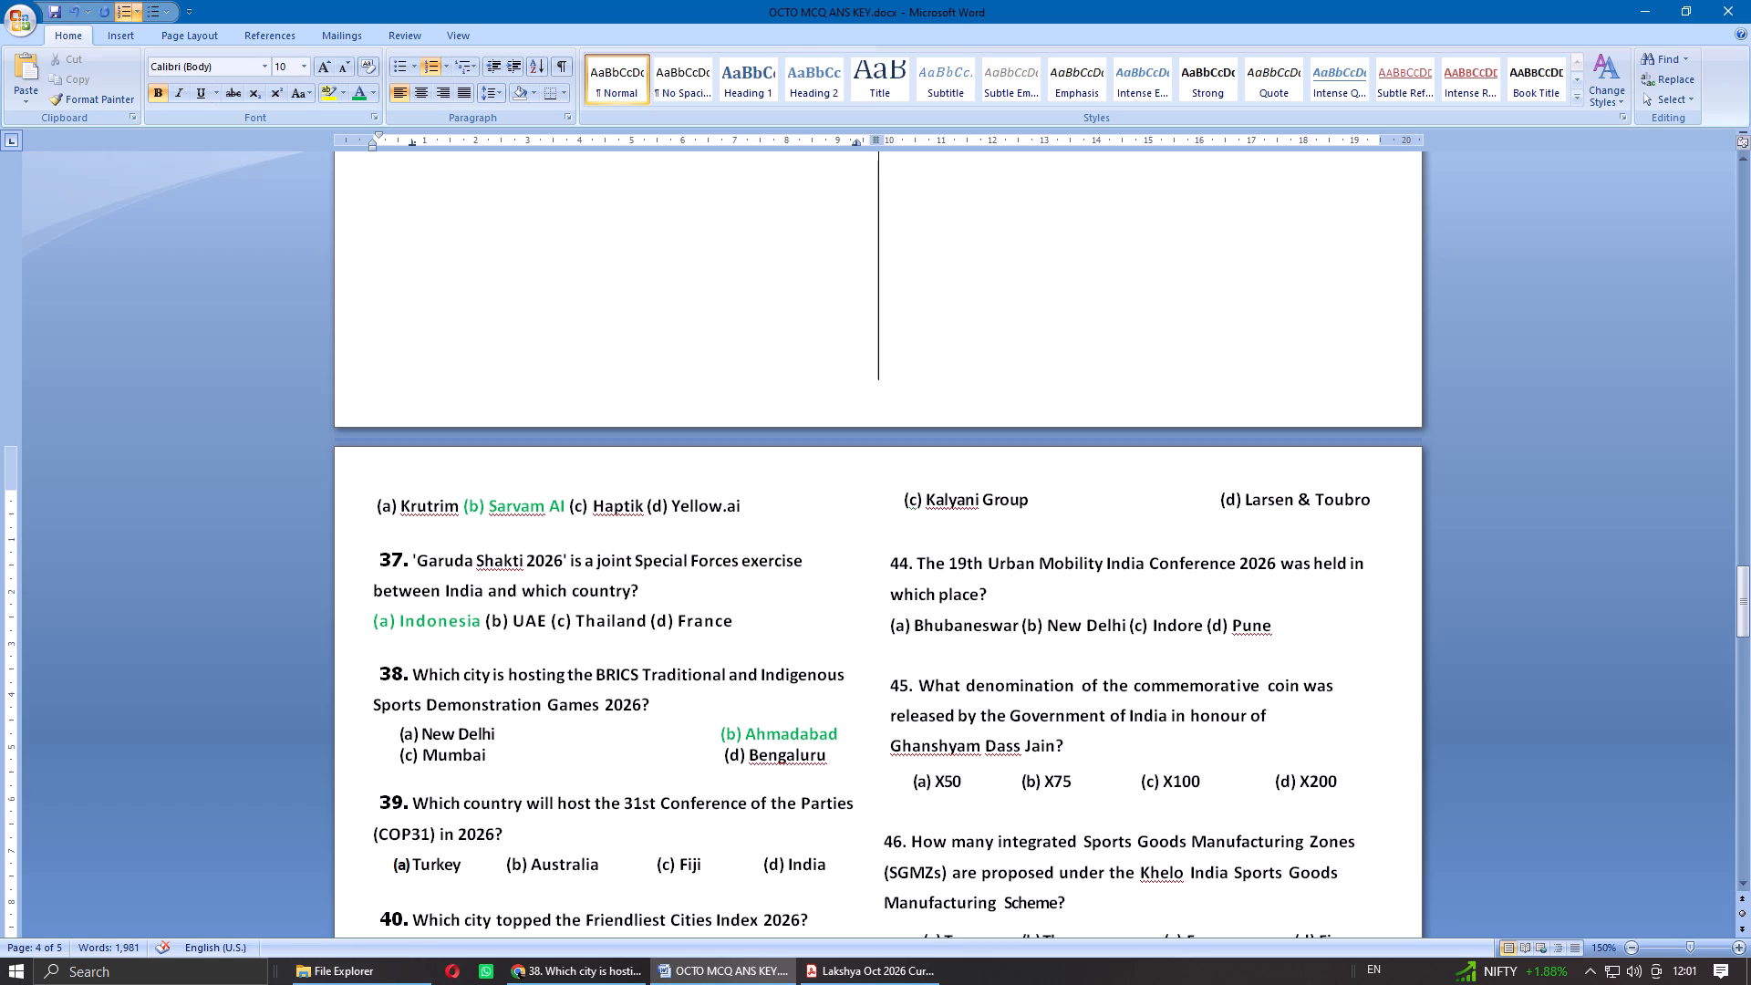
Copy the text of question 39 and search Google in Chrome for the country hosting the 31st Conference of the Parties (COP31) in 2026.
drag(415, 801, 509, 833)
right_click(480, 829)
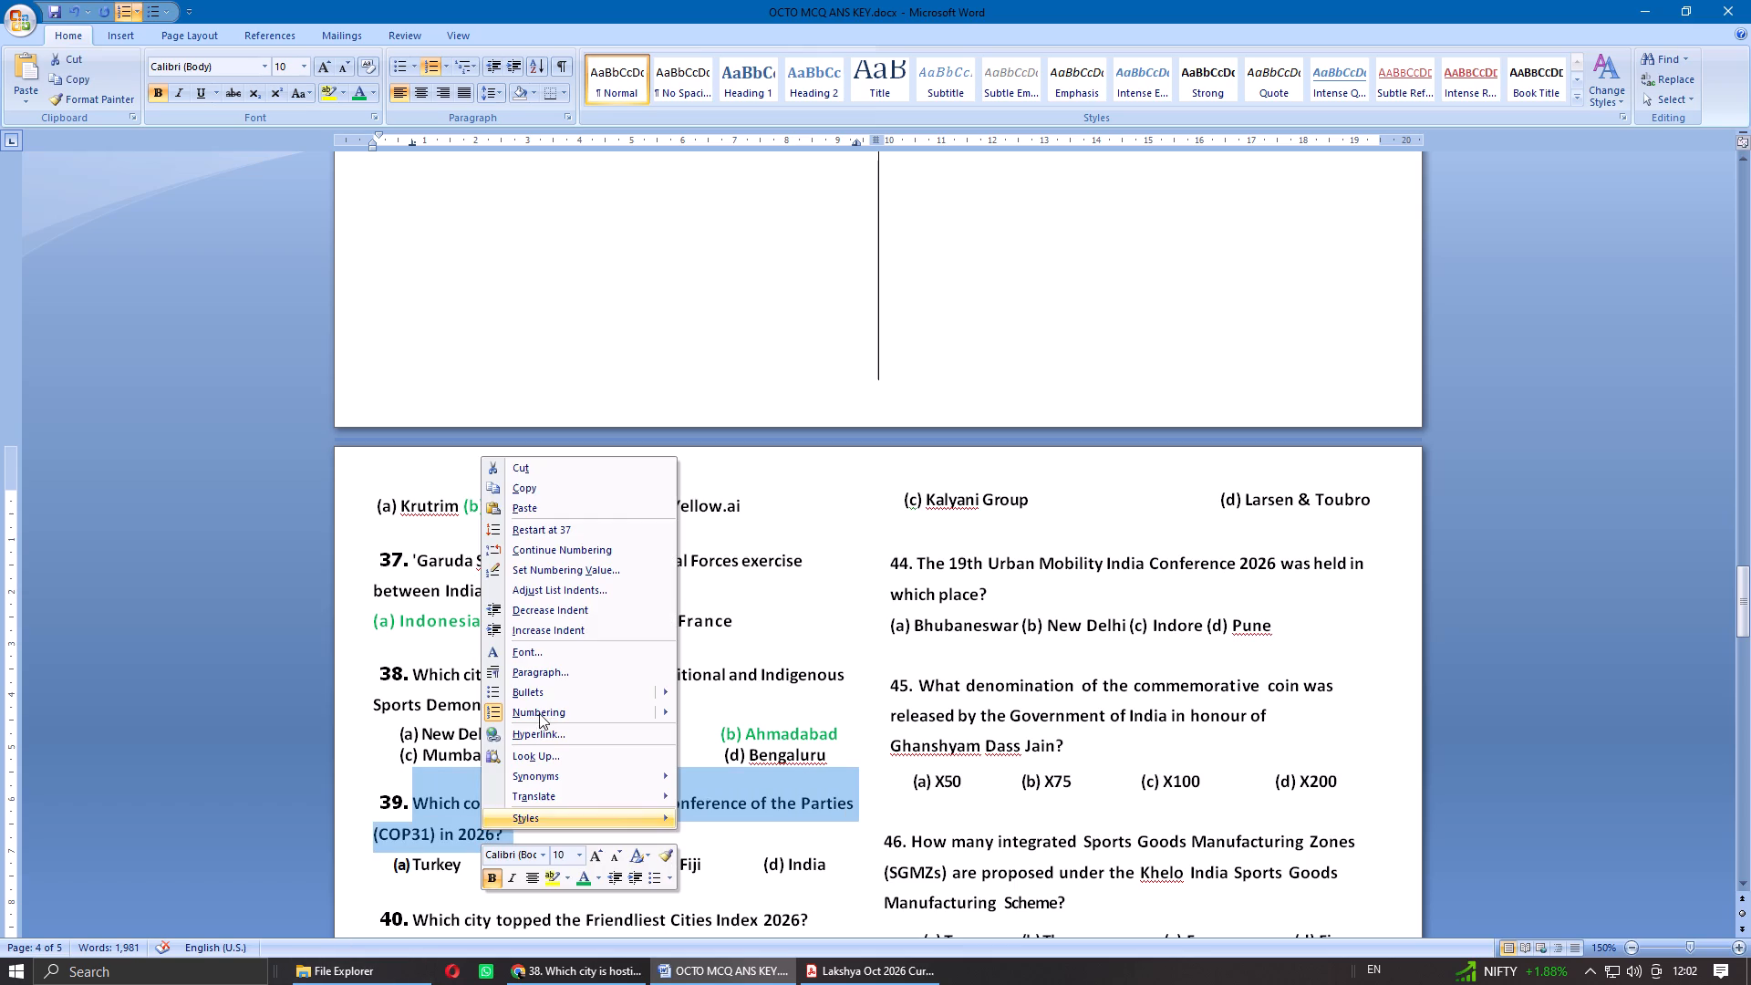
click(553, 494)
click(604, 984)
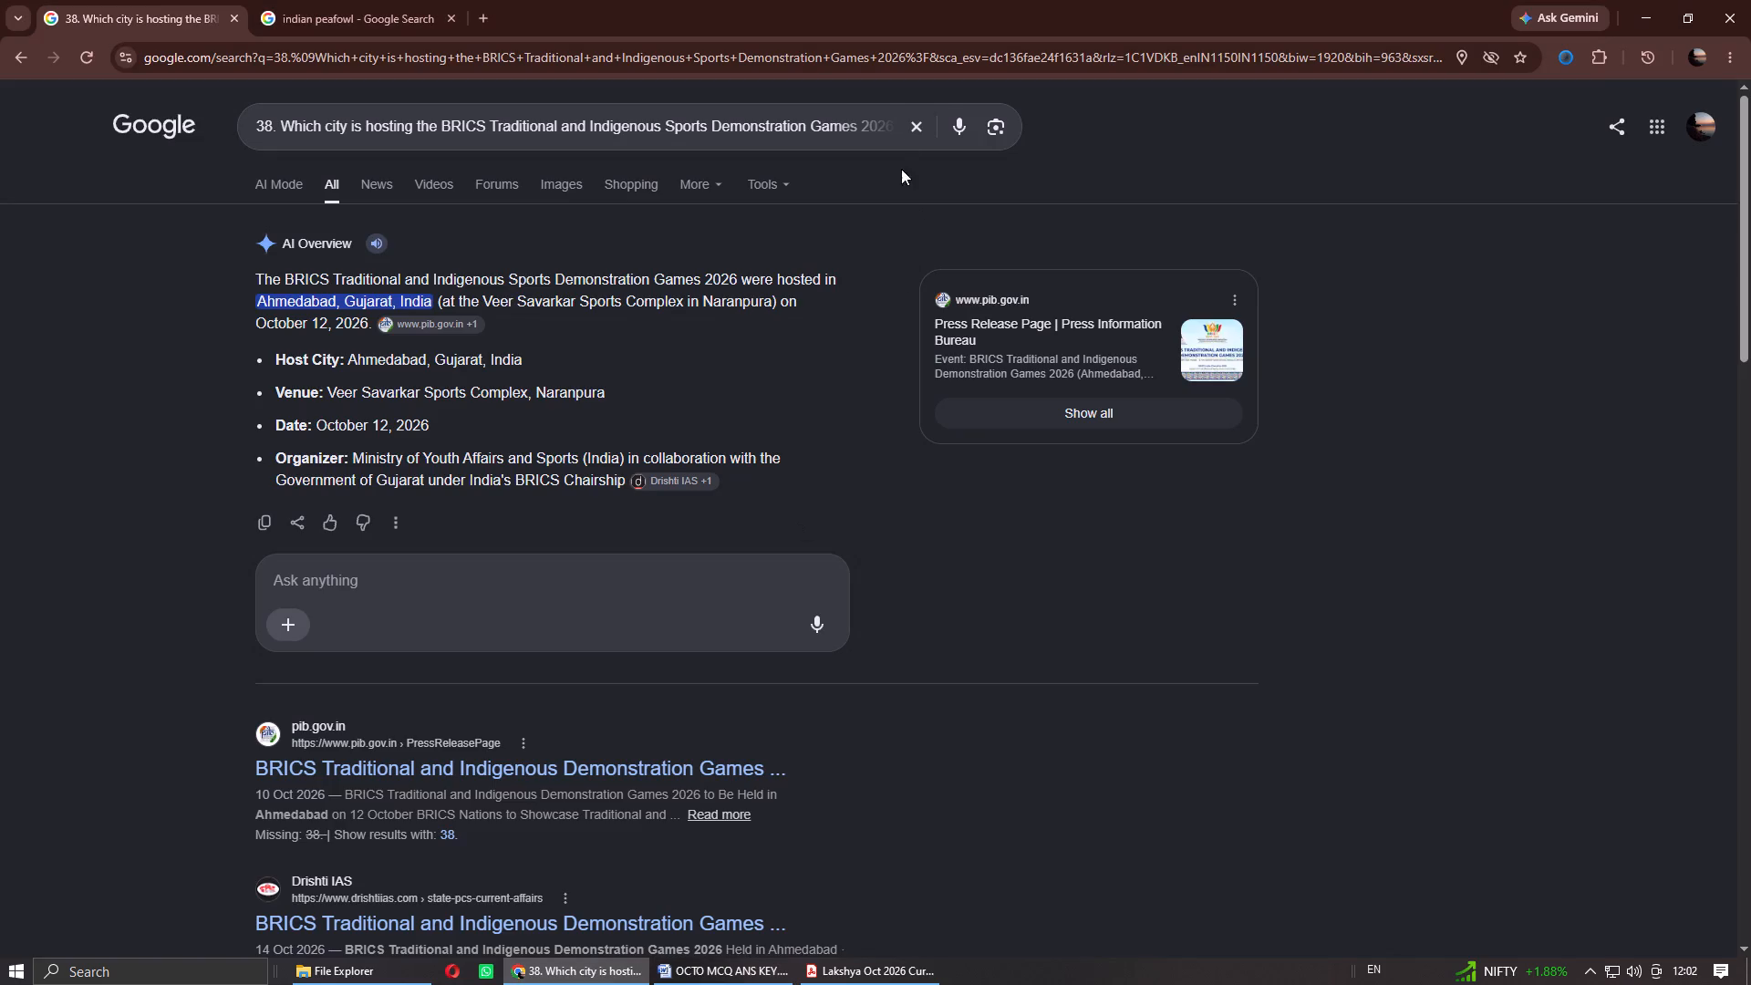
click(917, 125)
right_click(830, 135)
click(905, 338)
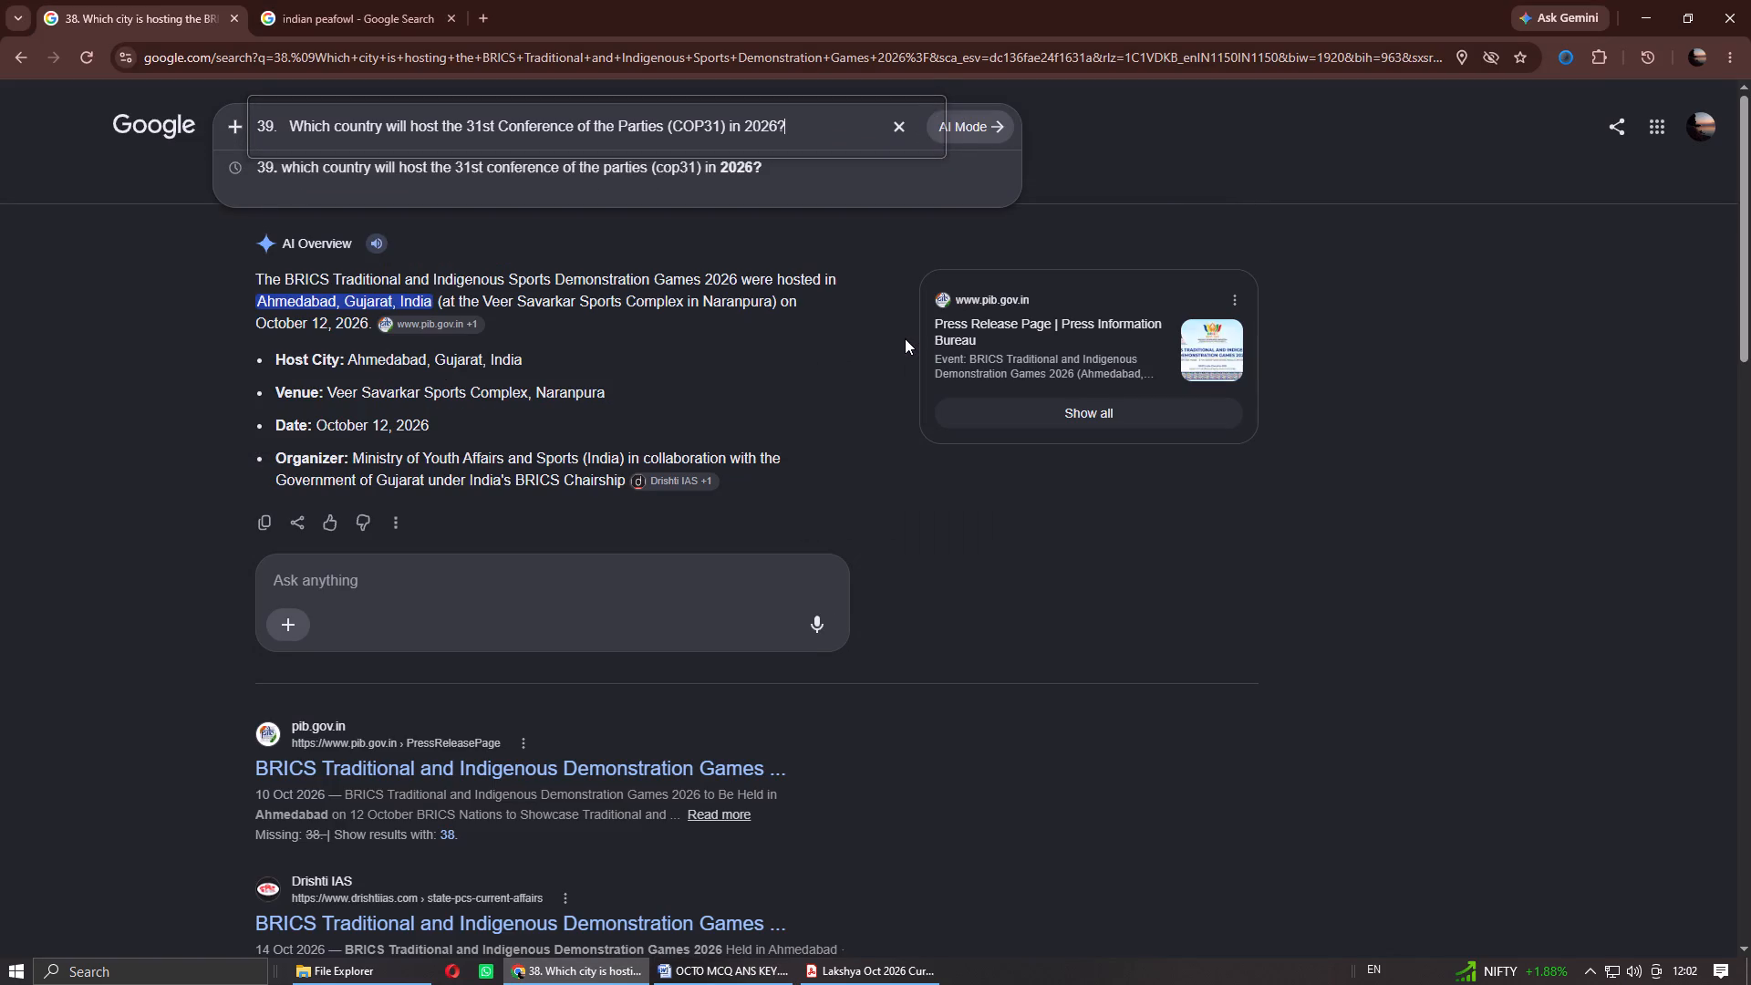
key(Return)
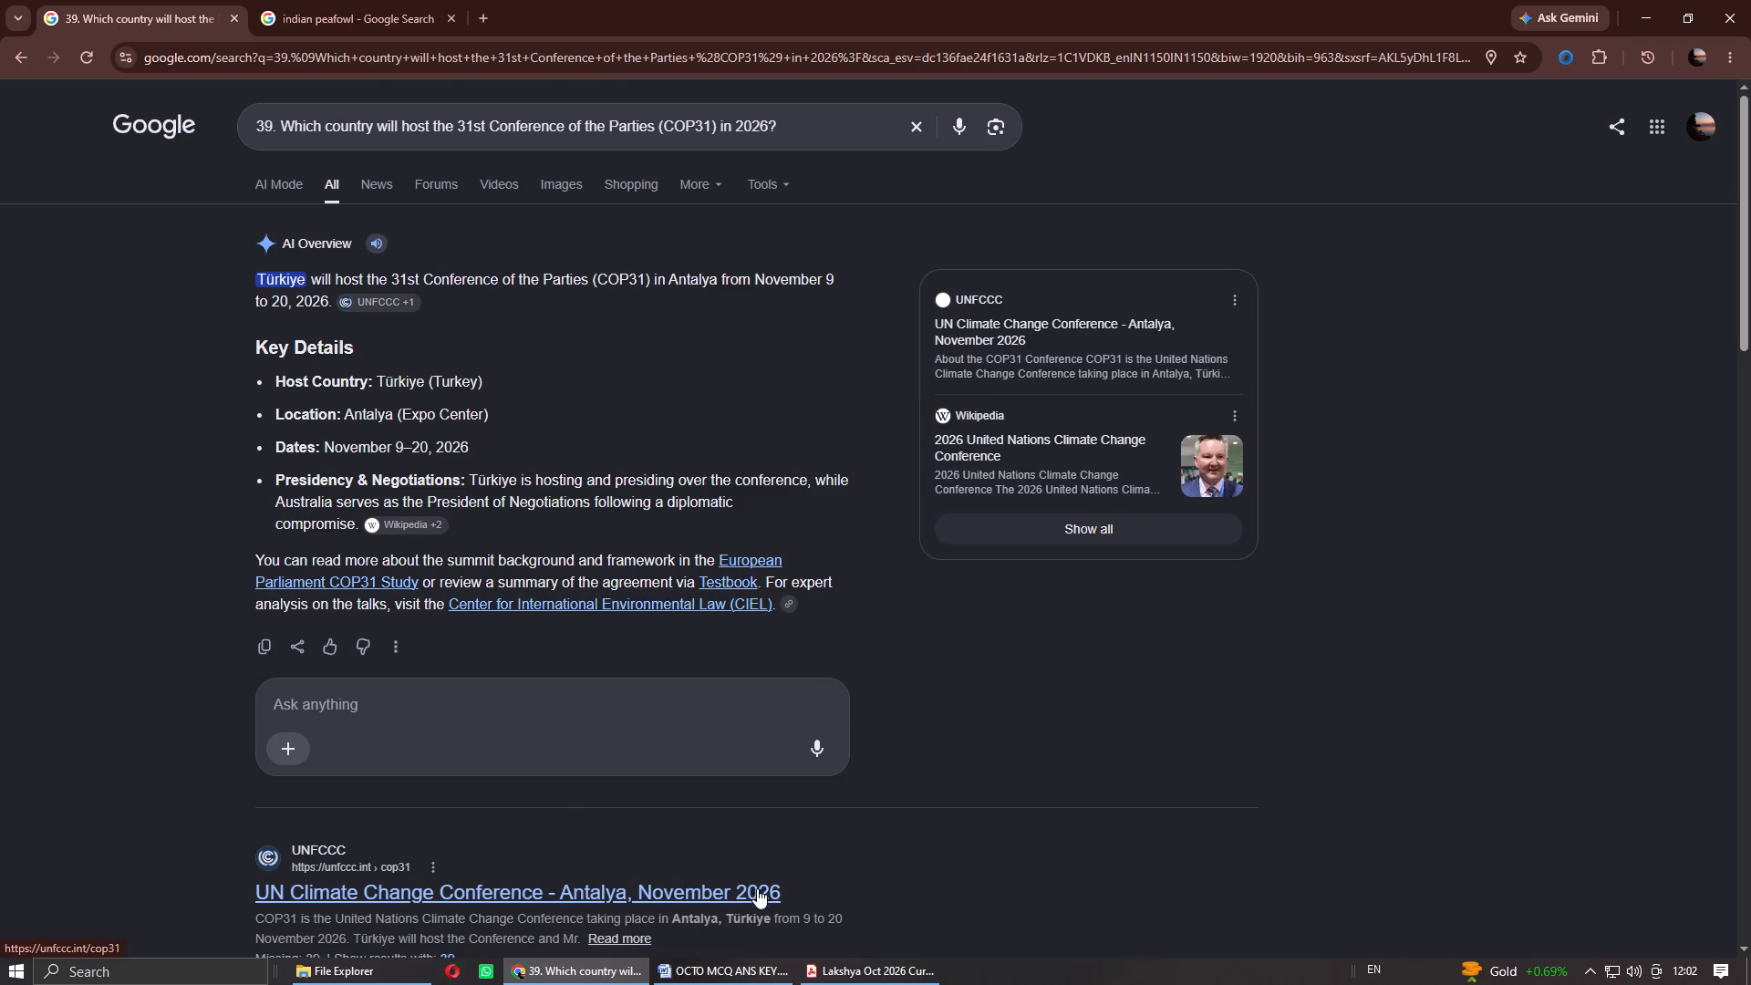
Switch back to the answer key in Word, restore its window to a smaller size and place it beside the Google AI Overview.
click(743, 984)
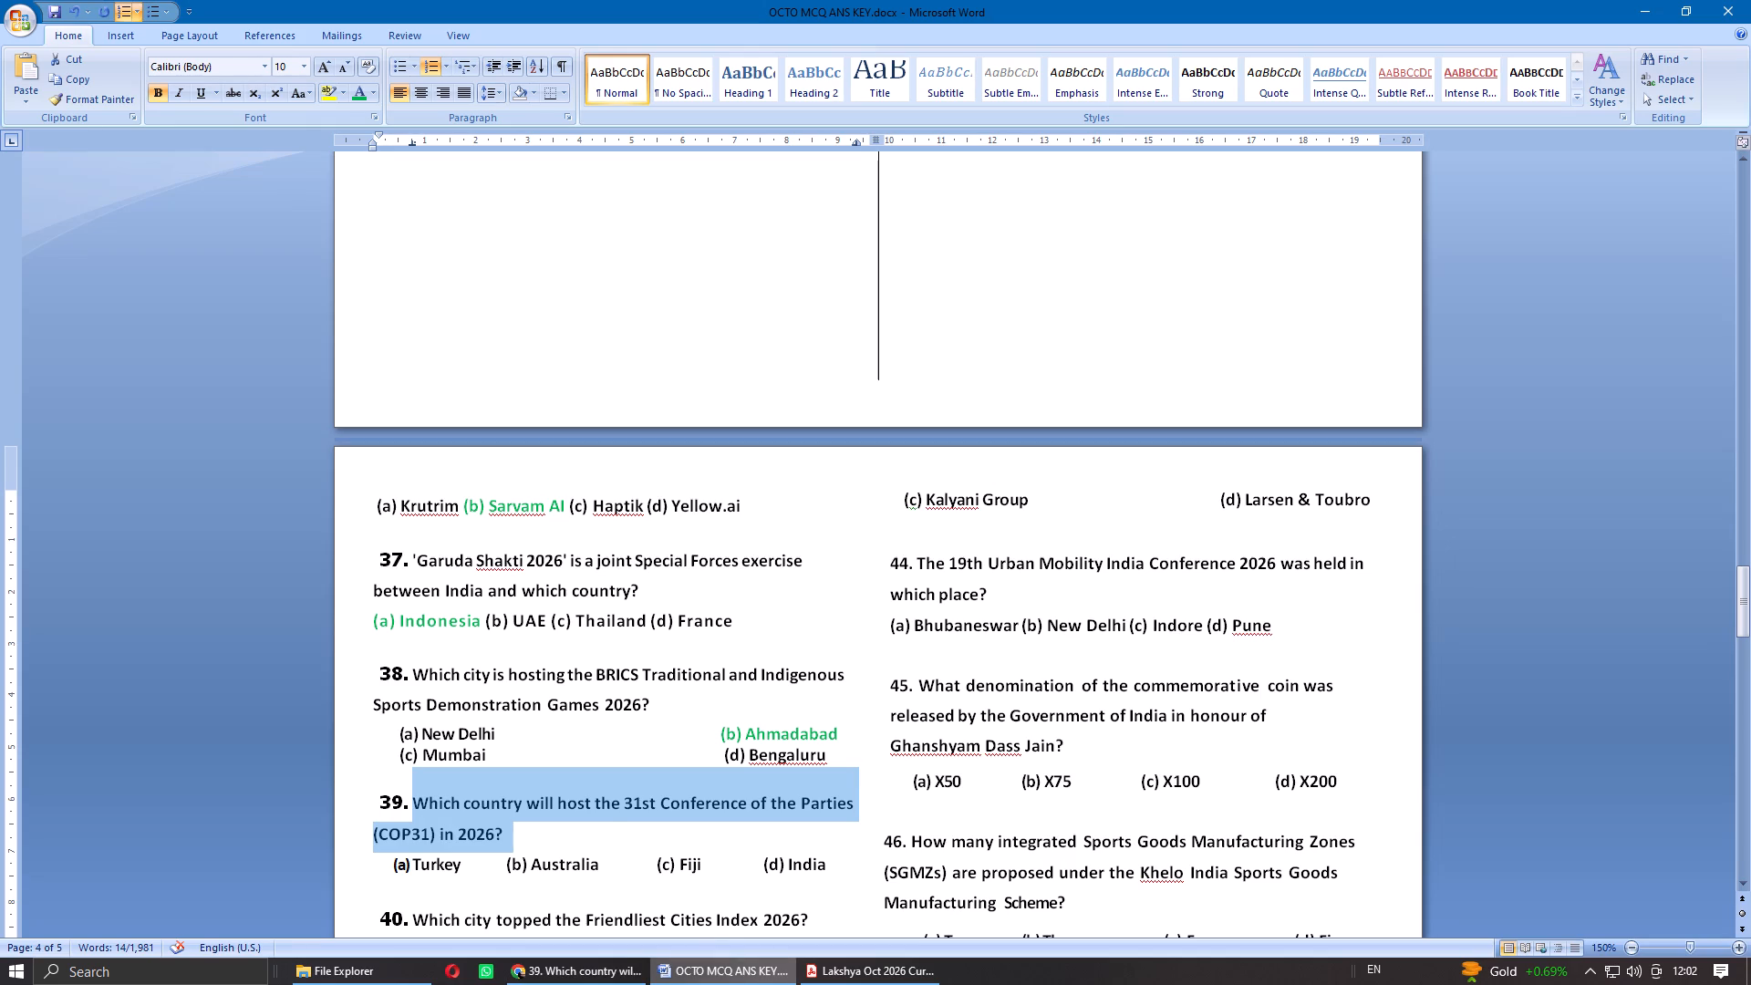
click(610, 830)
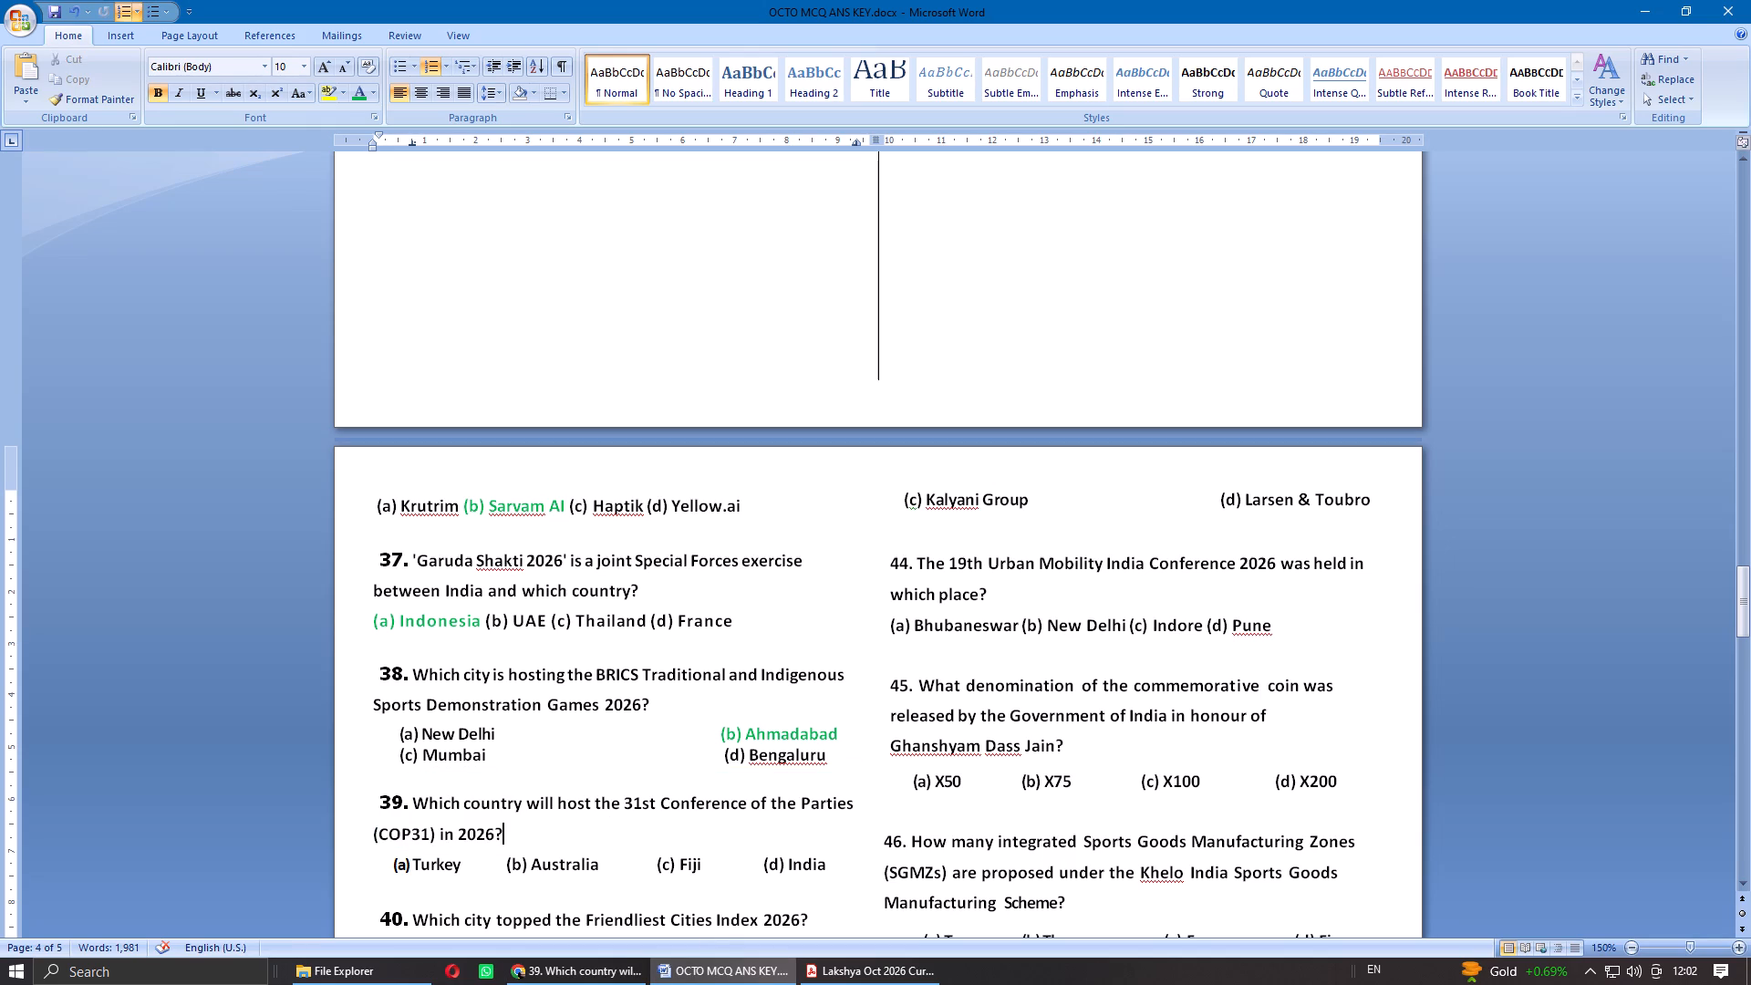
click(437, 839)
click(1682, 15)
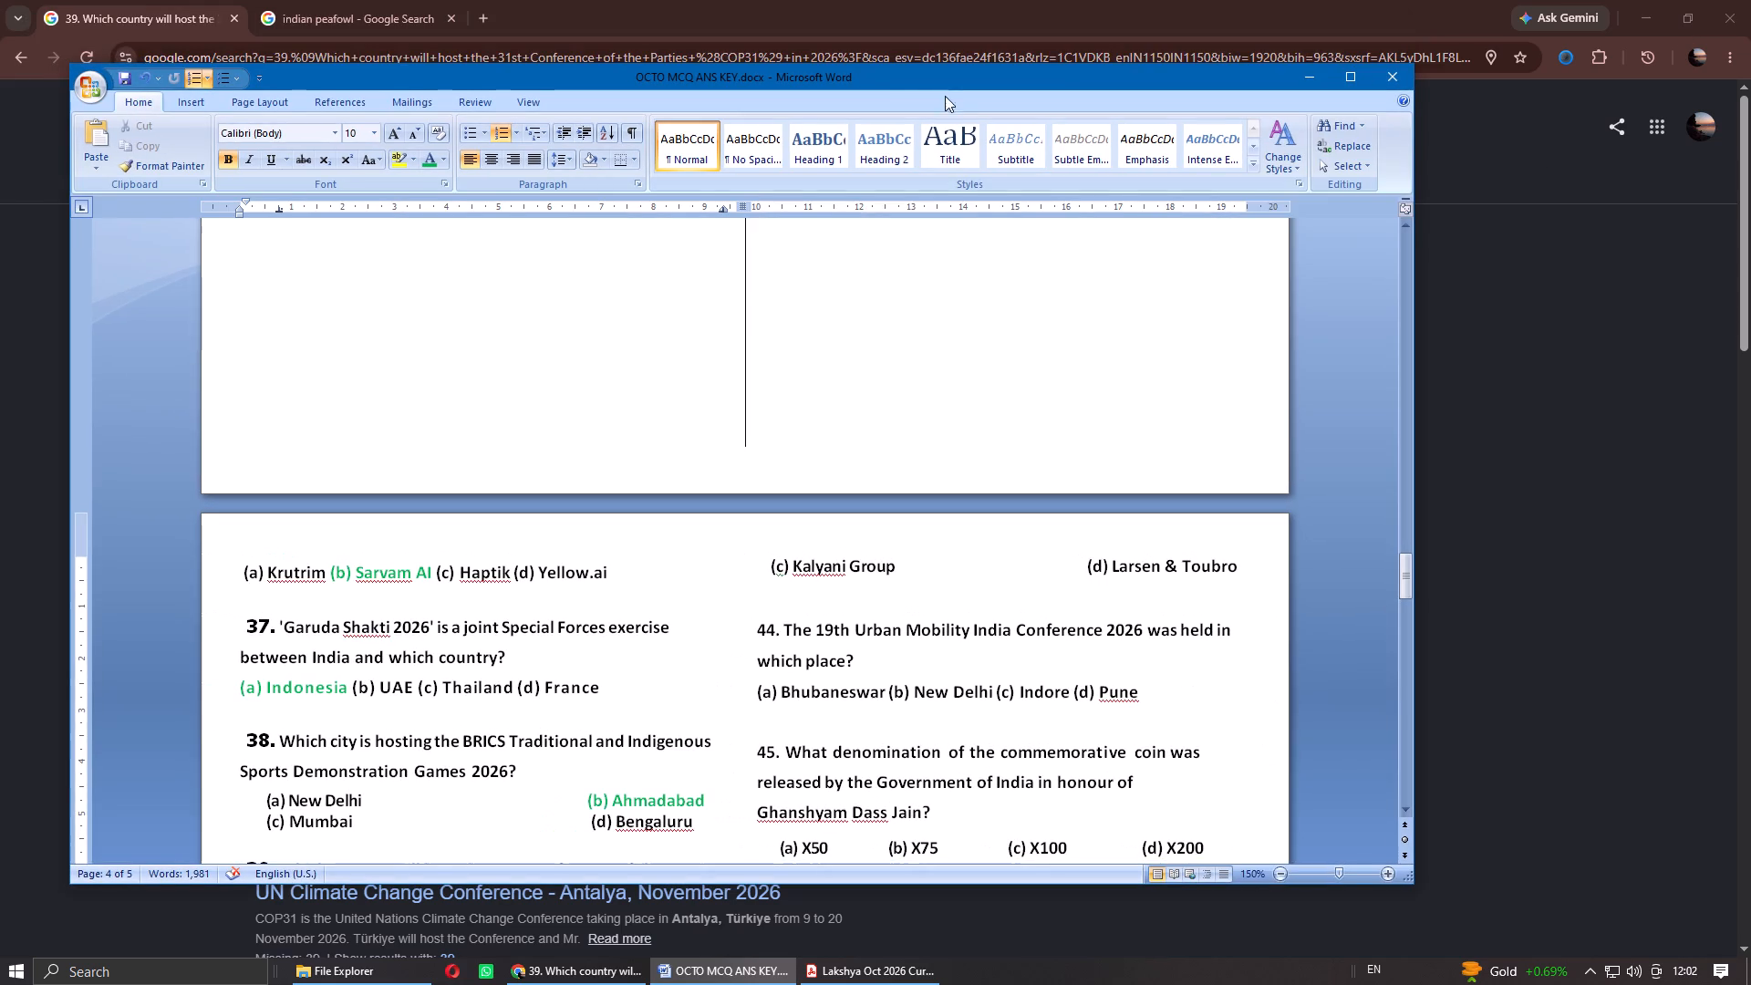
drag(891, 82, 1167, 115)
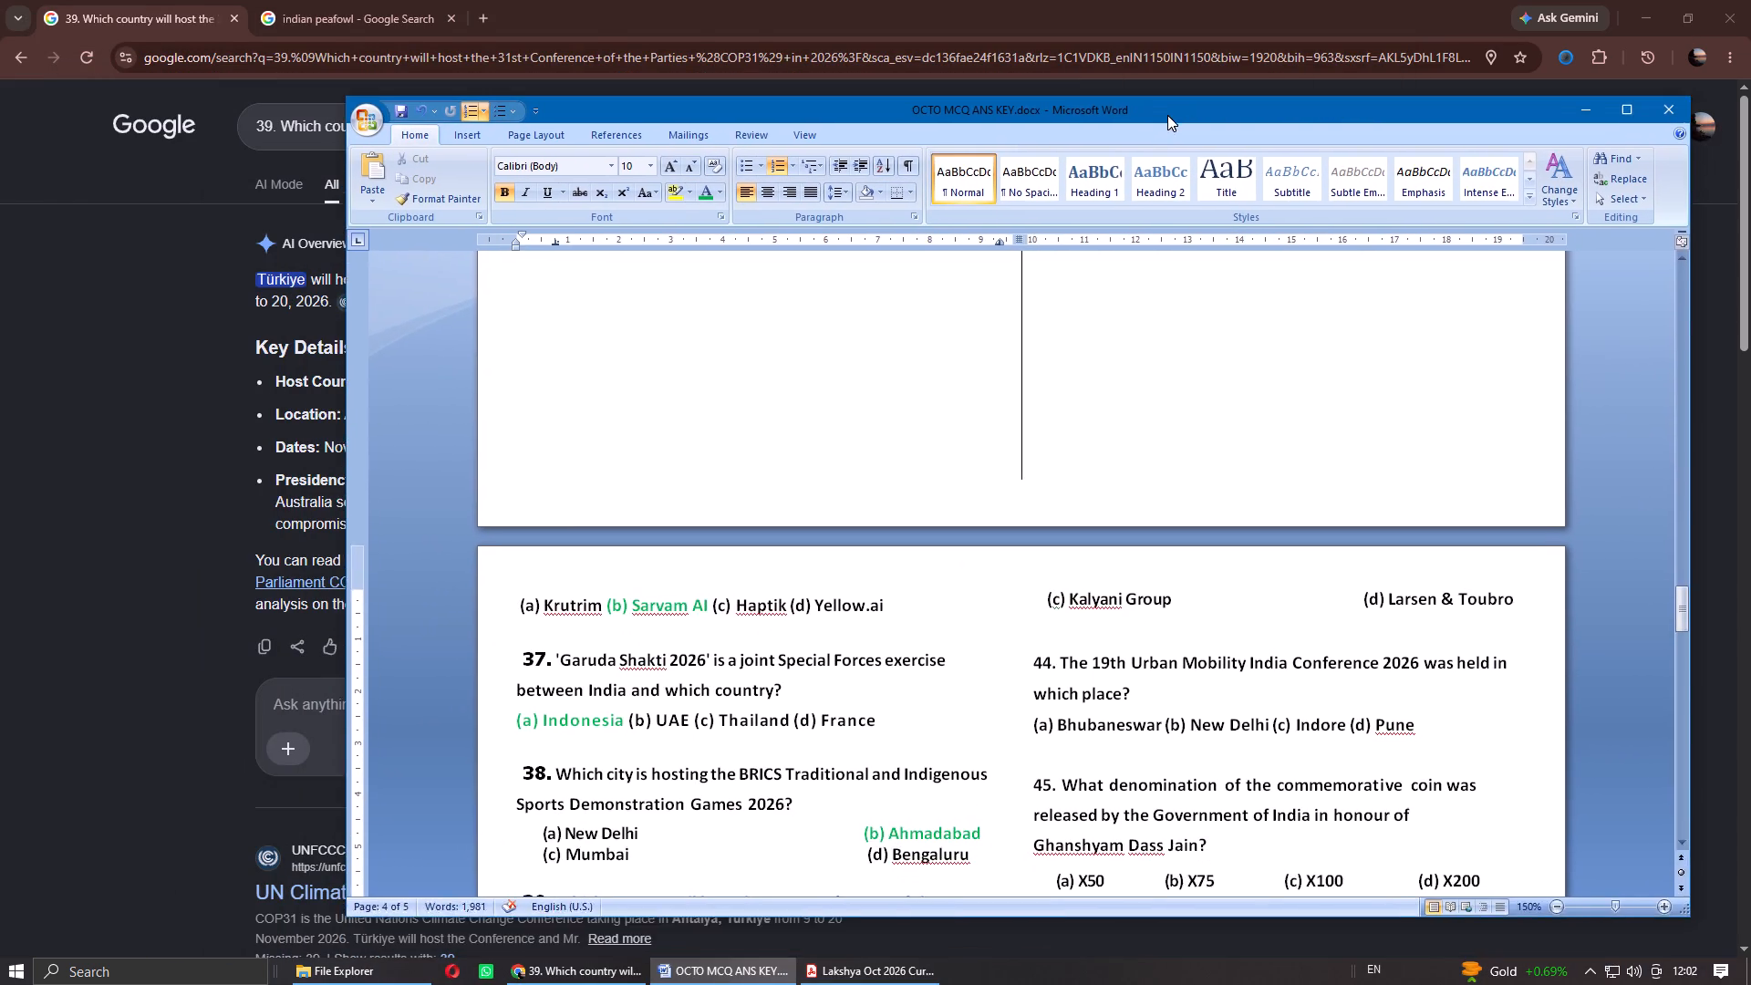
drag(1167, 115, 1332, 58)
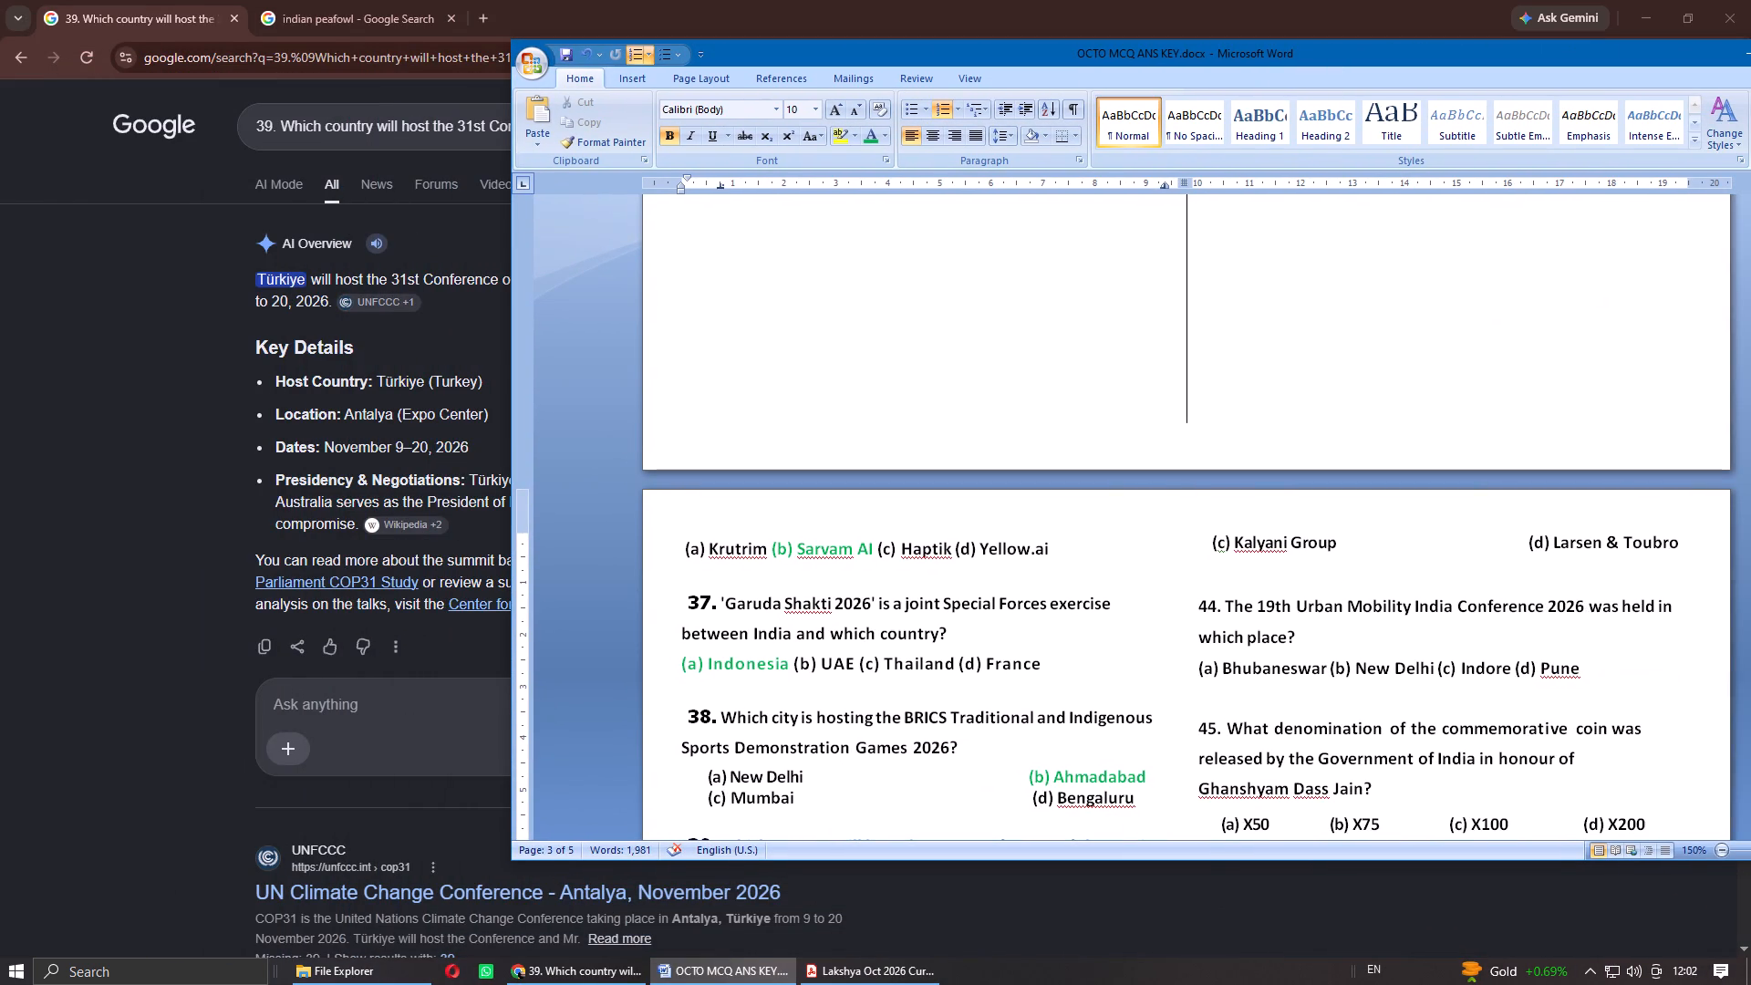
Delete the words "31st Conference of the Parties" from question 39, leaving "(COP31)" directly after "host the".
scroll(945, 736, down, 2)
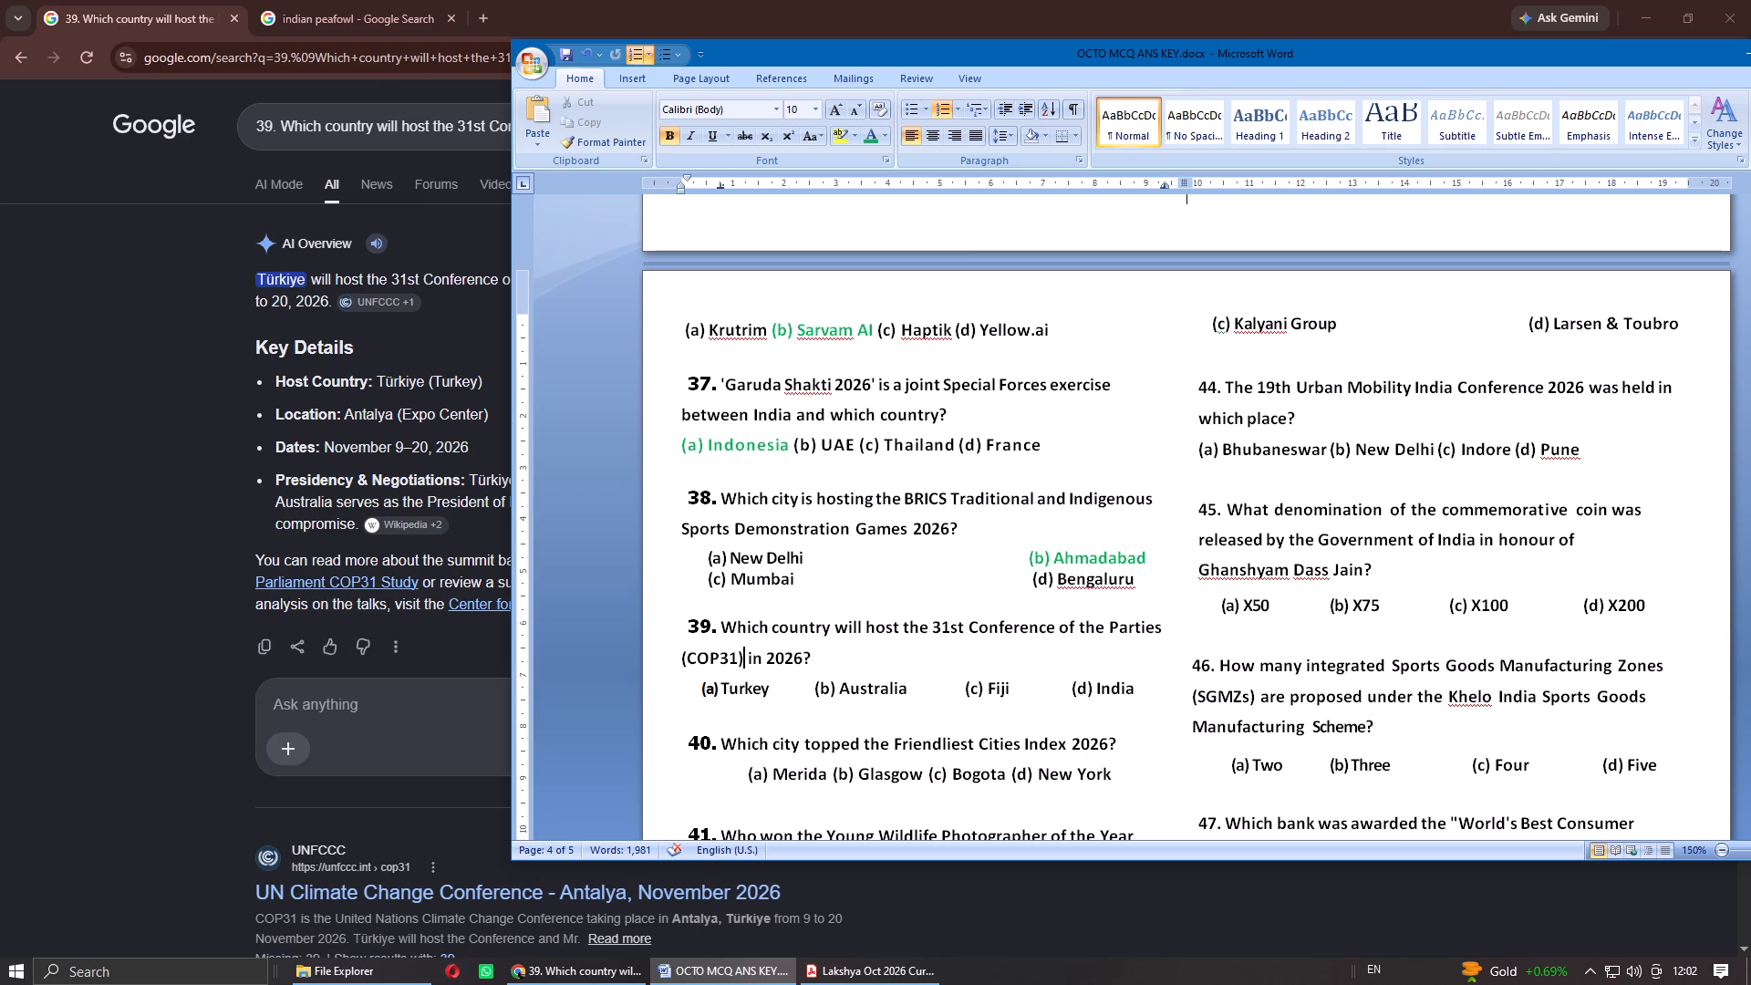
drag(1186, 641, 1019, 629)
click(1019, 629)
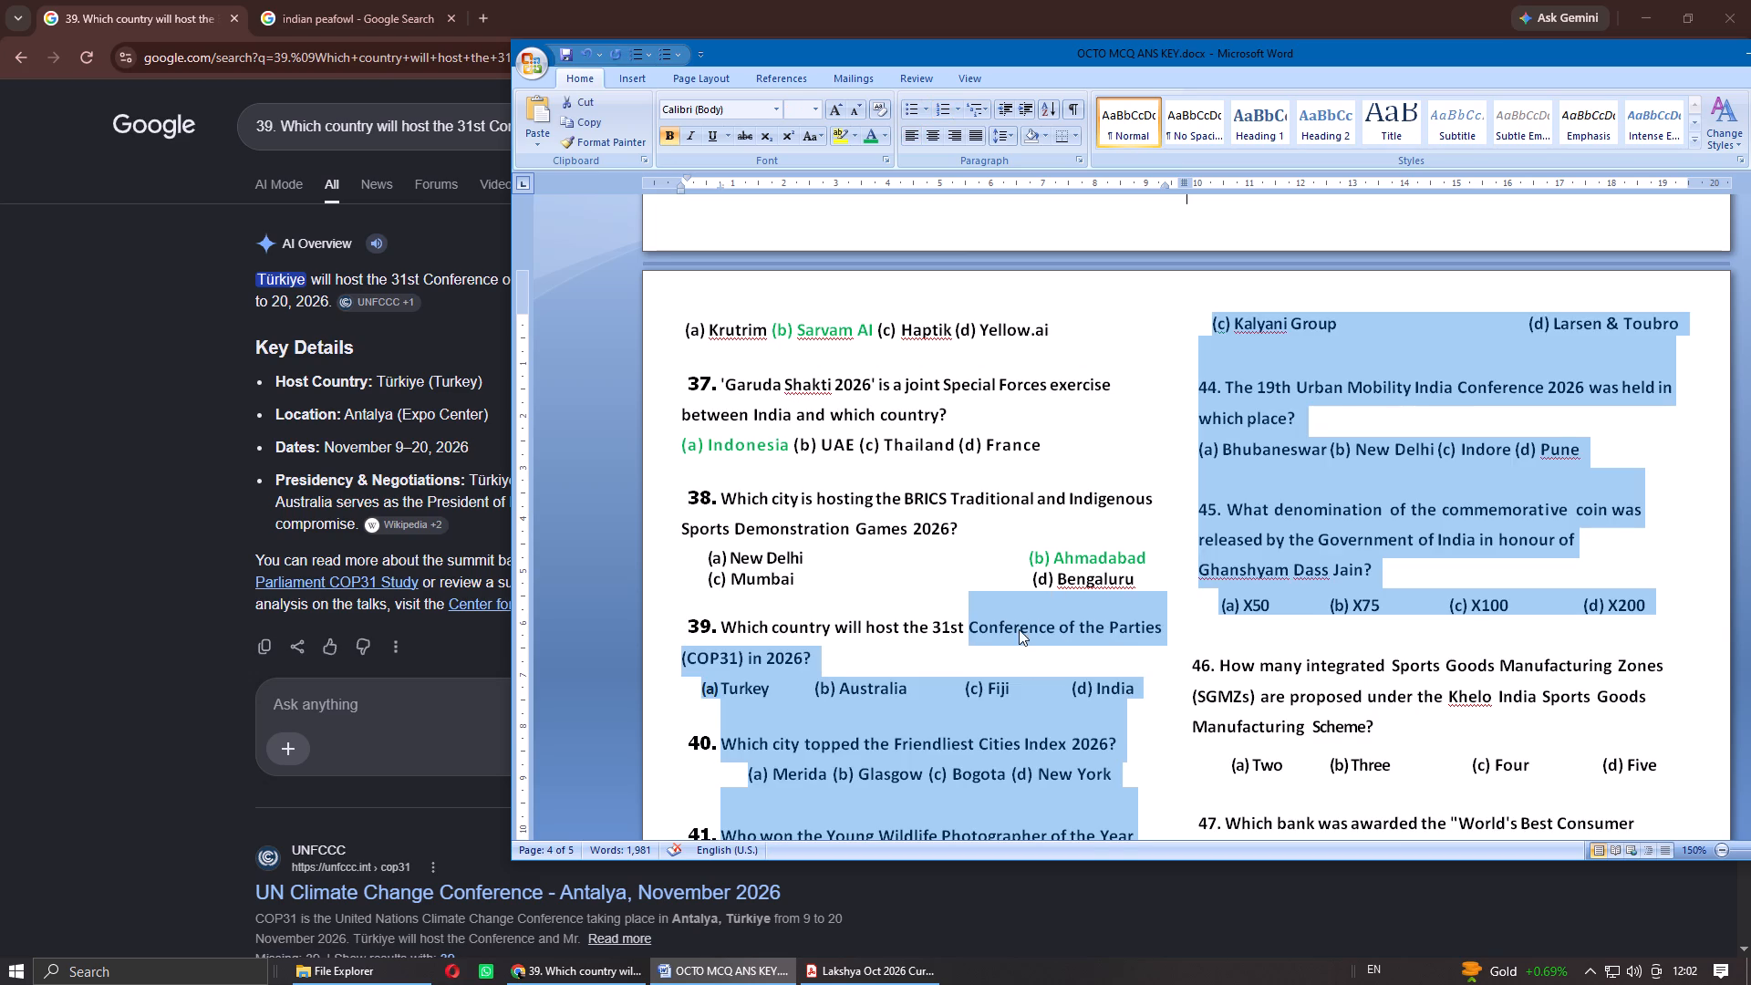
drag(1156, 622, 1015, 630)
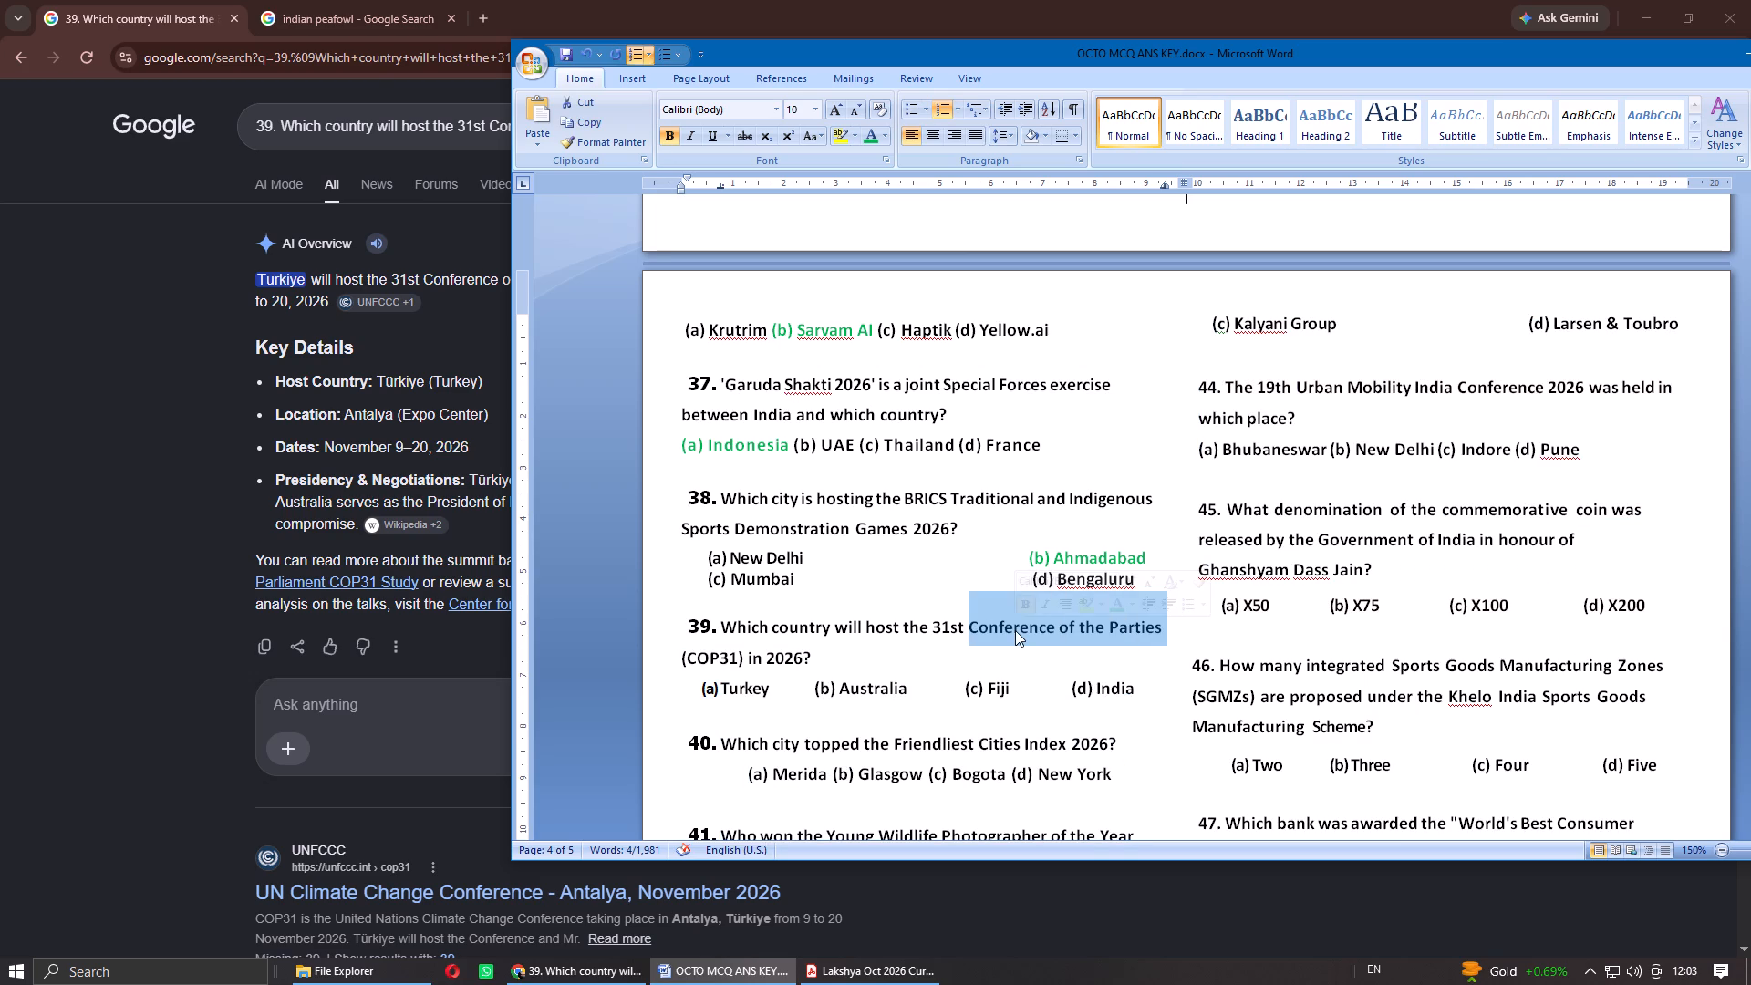
key(BackSpace)
key(BackSpace)
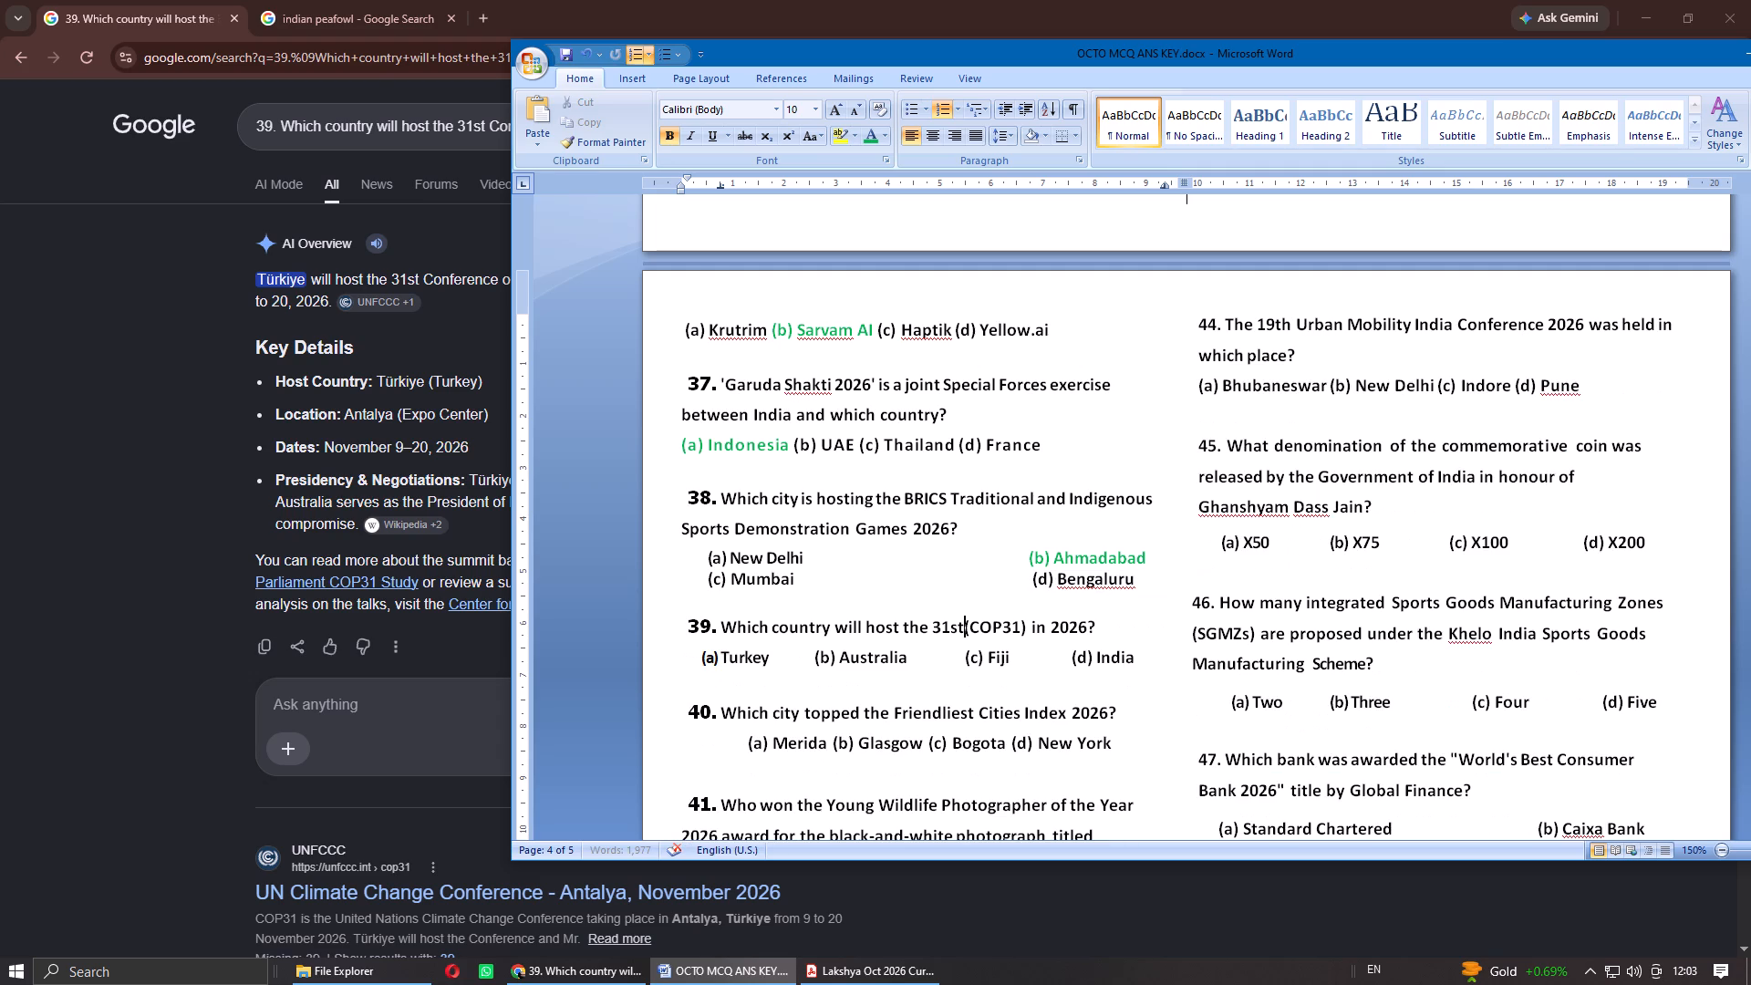
key(BackSpace)
key(BackSpace)
key(BackSpace)
key(BackSpace)
Insert "on UN Climate Change" after "(COP31)" in question 39.
key(Right)
key(Right)
key(Right)
key(Right)
key(Right)
key(Right)
key(Right)
key(Right)
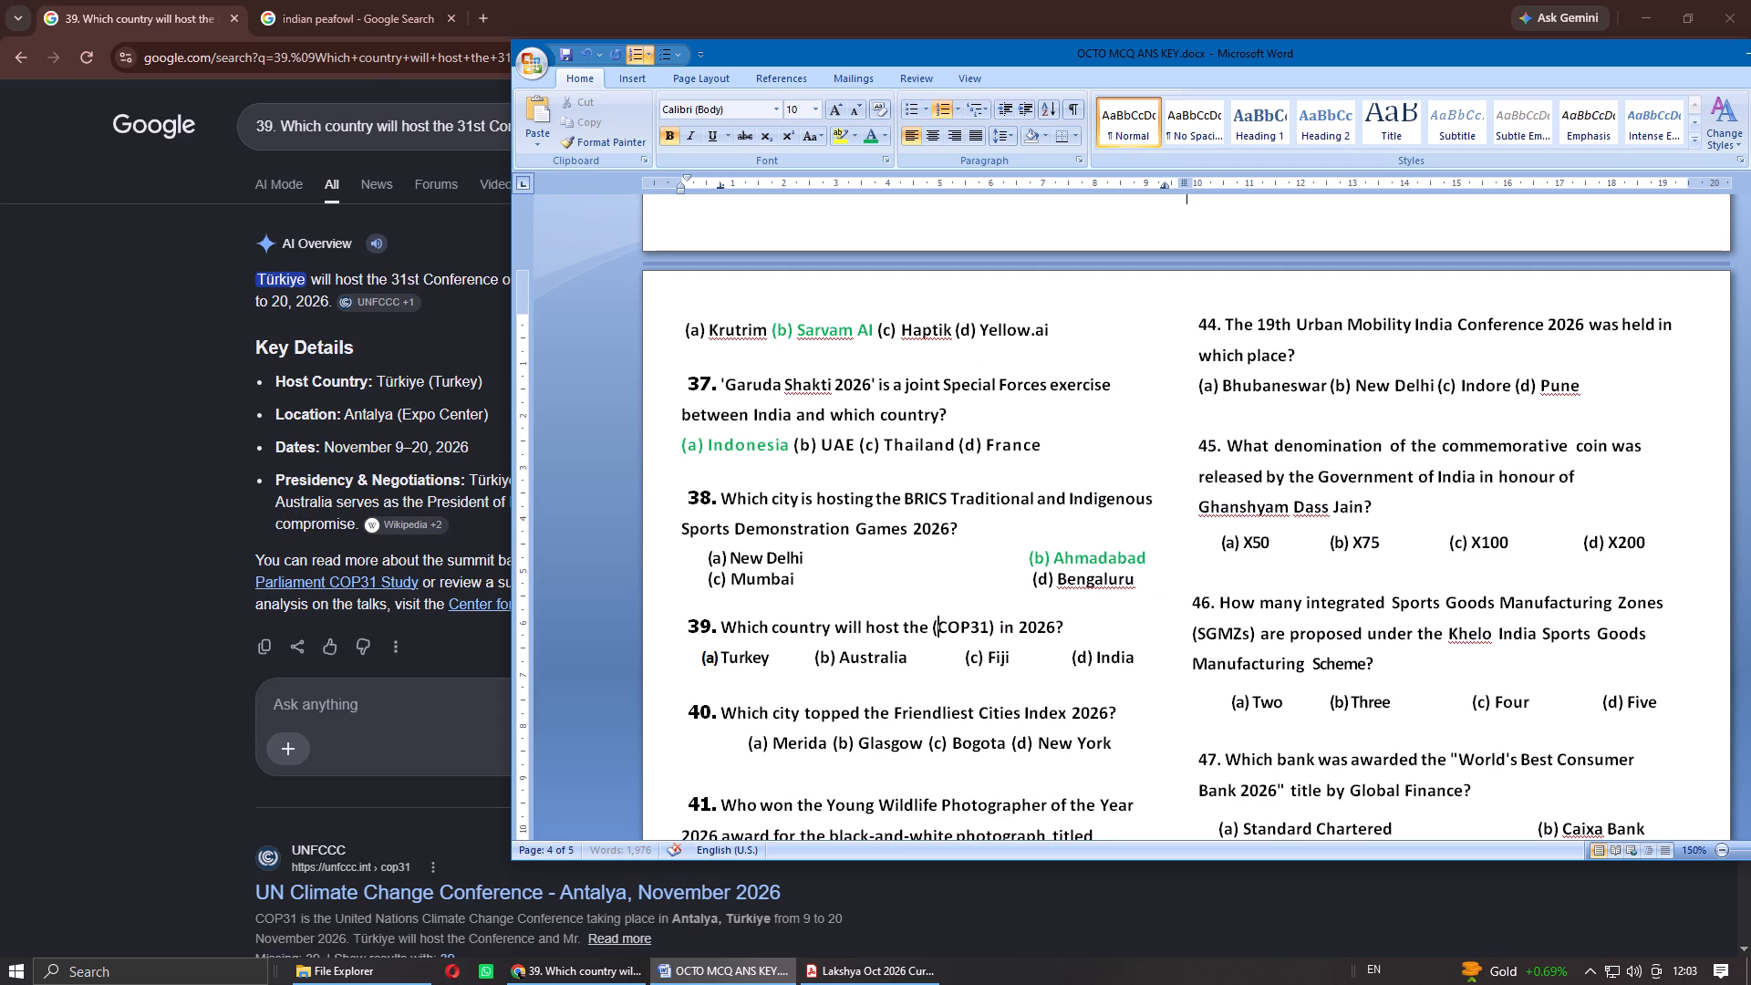
key(Left)
key(space)
text(on)
key(space)
text(UN)
key(space)
key(shift+c)
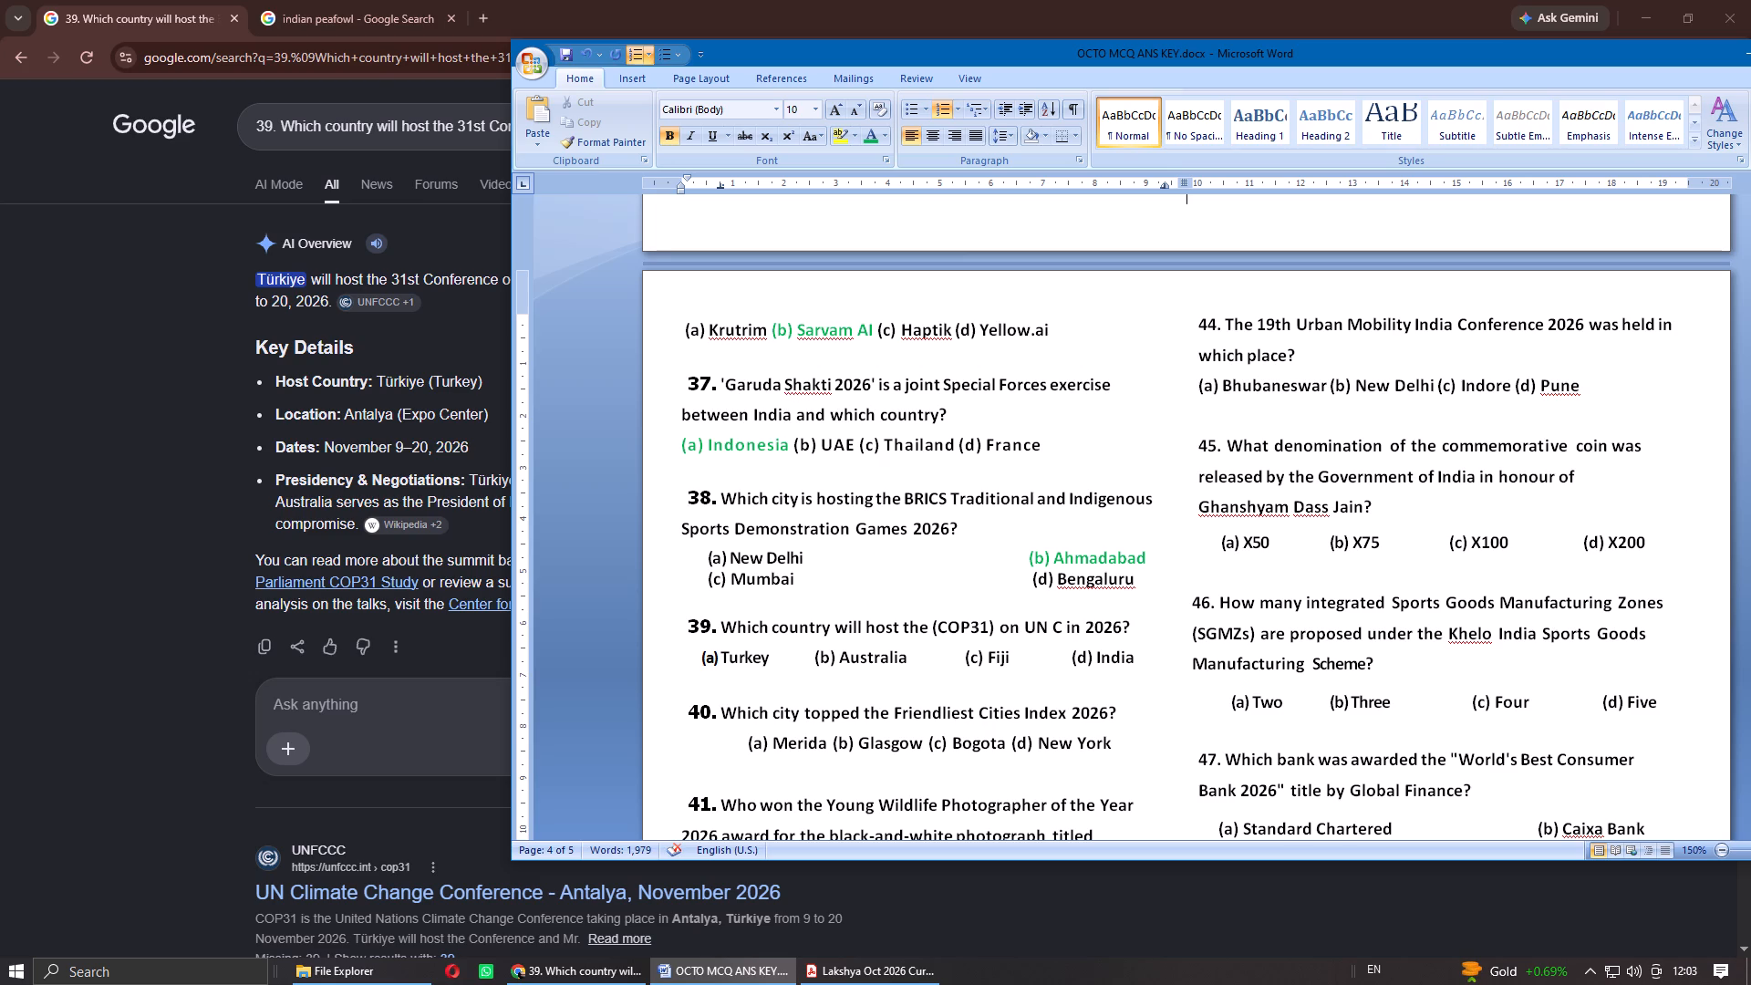
key(shift+c)
key(BackSpace)
text(limate)
key(space)
text(Change)
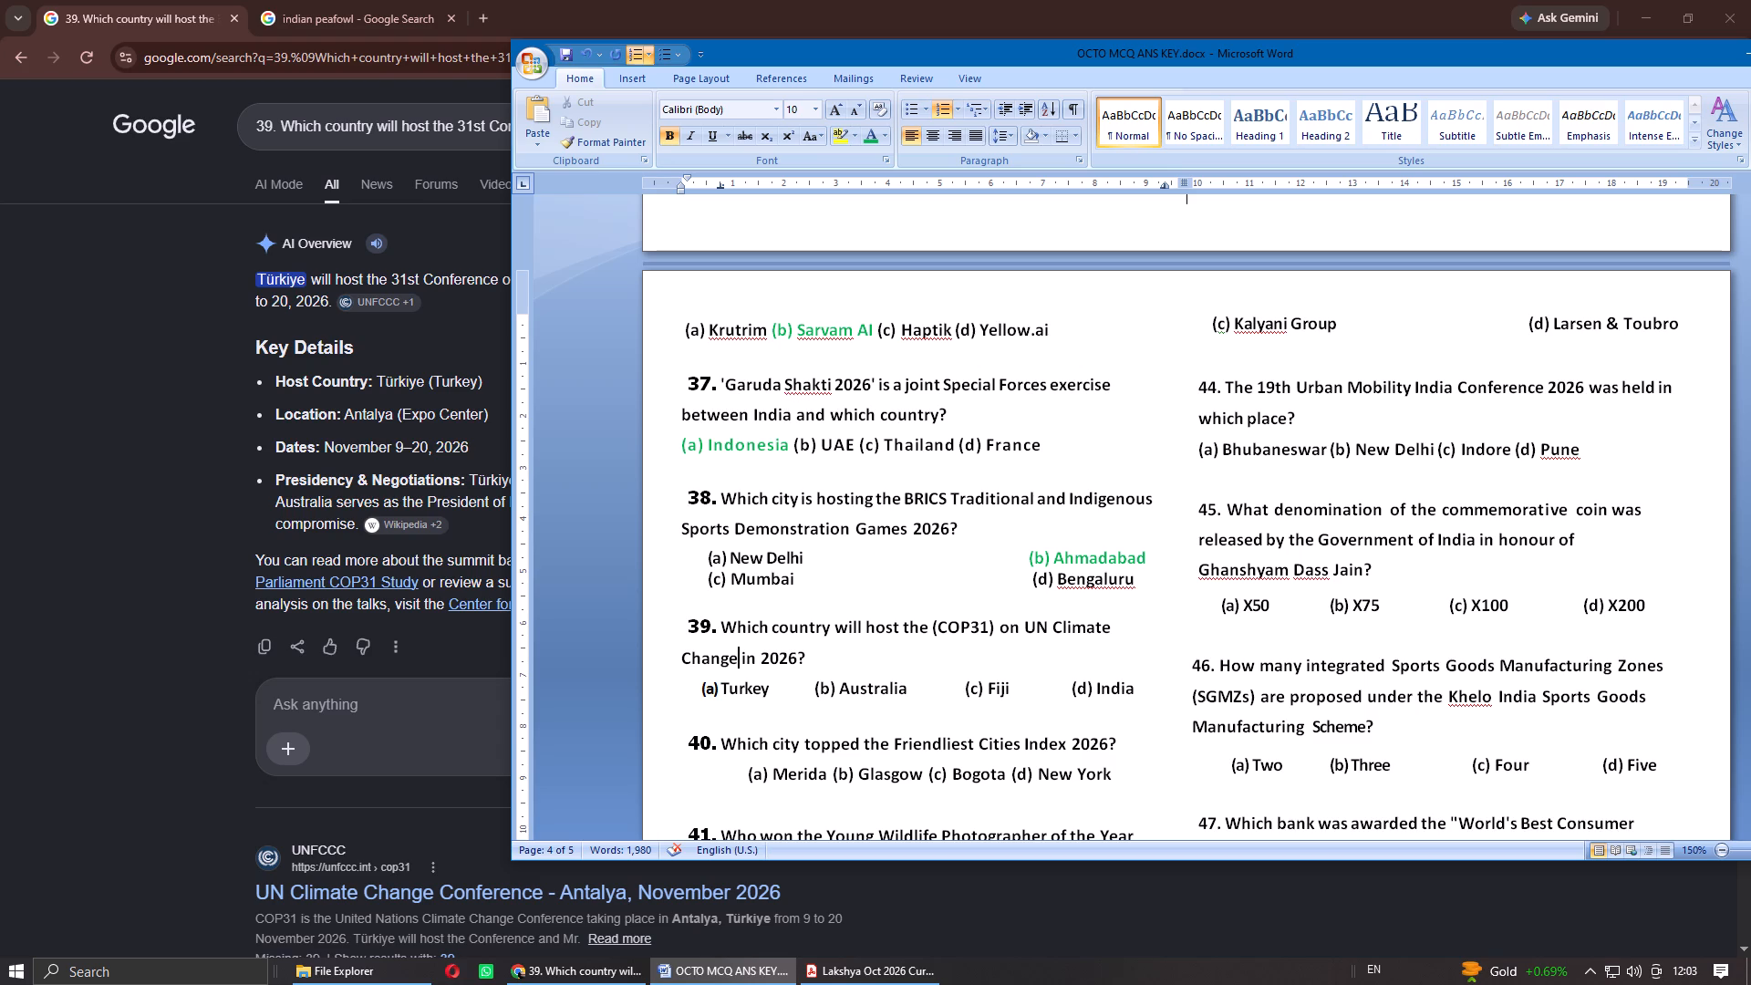
Colour question 39's option "(a) Turkey" green.
drag(701, 689, 762, 689)
drag(762, 689, 770, 688)
click(869, 137)
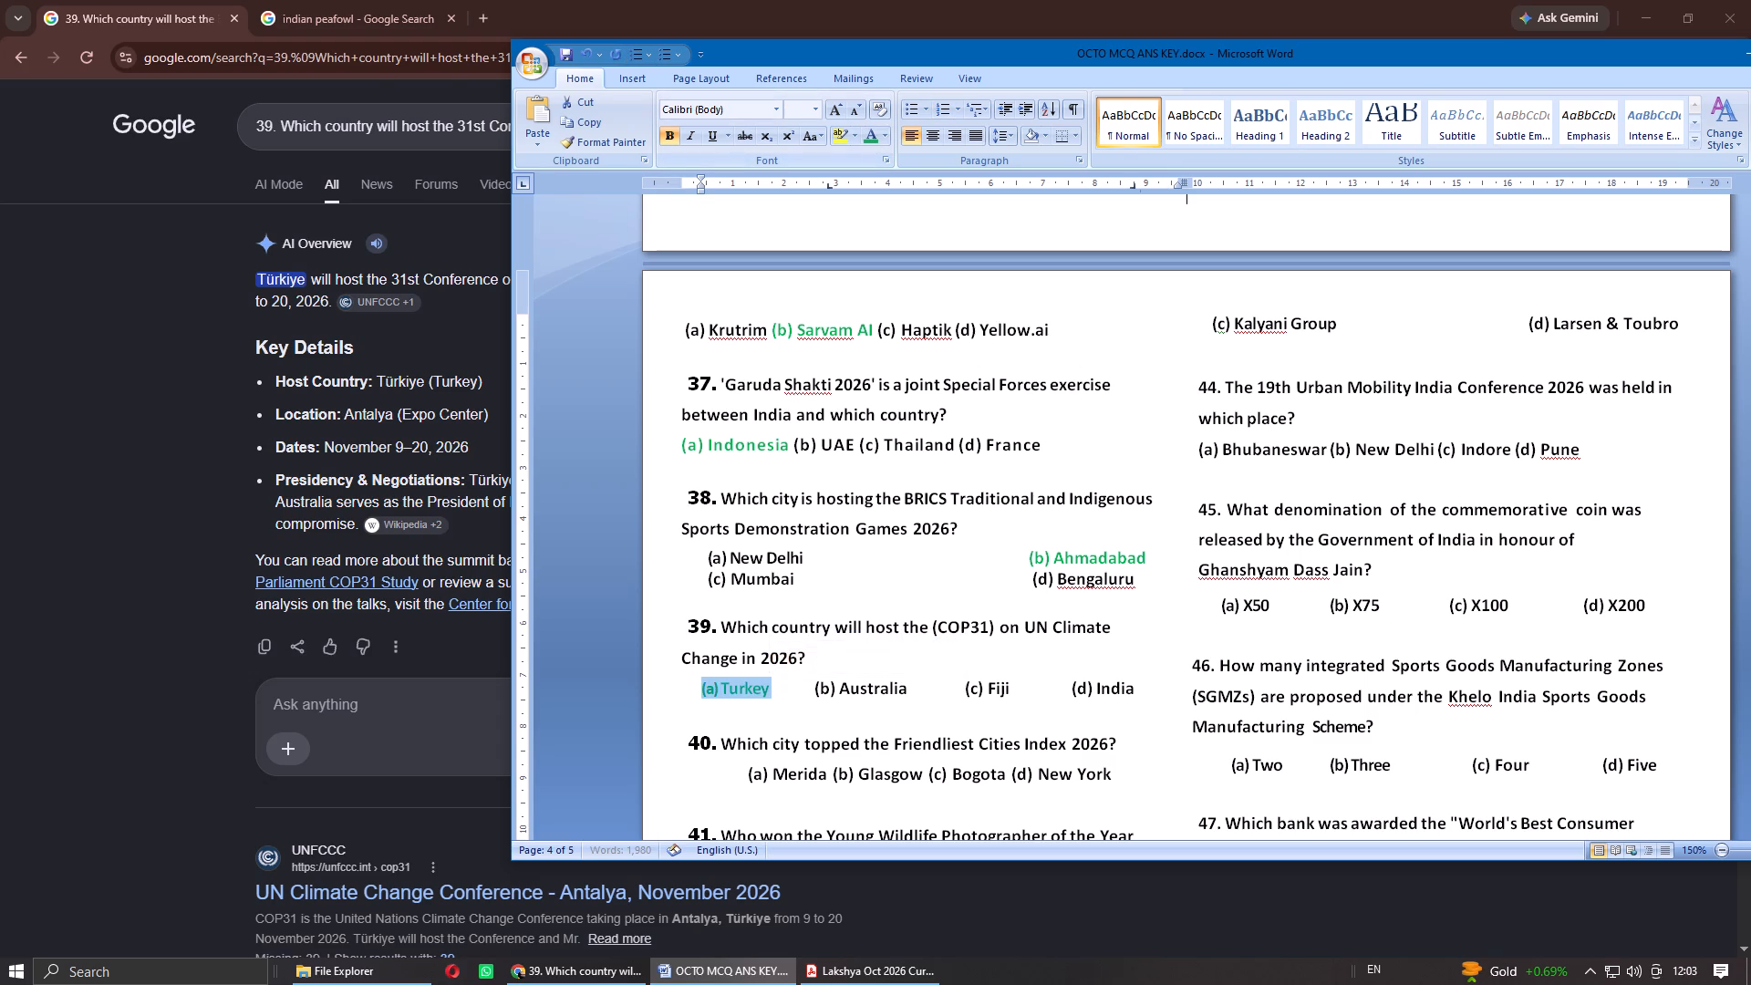
click(916, 649)
scroll(919, 644, down, 1)
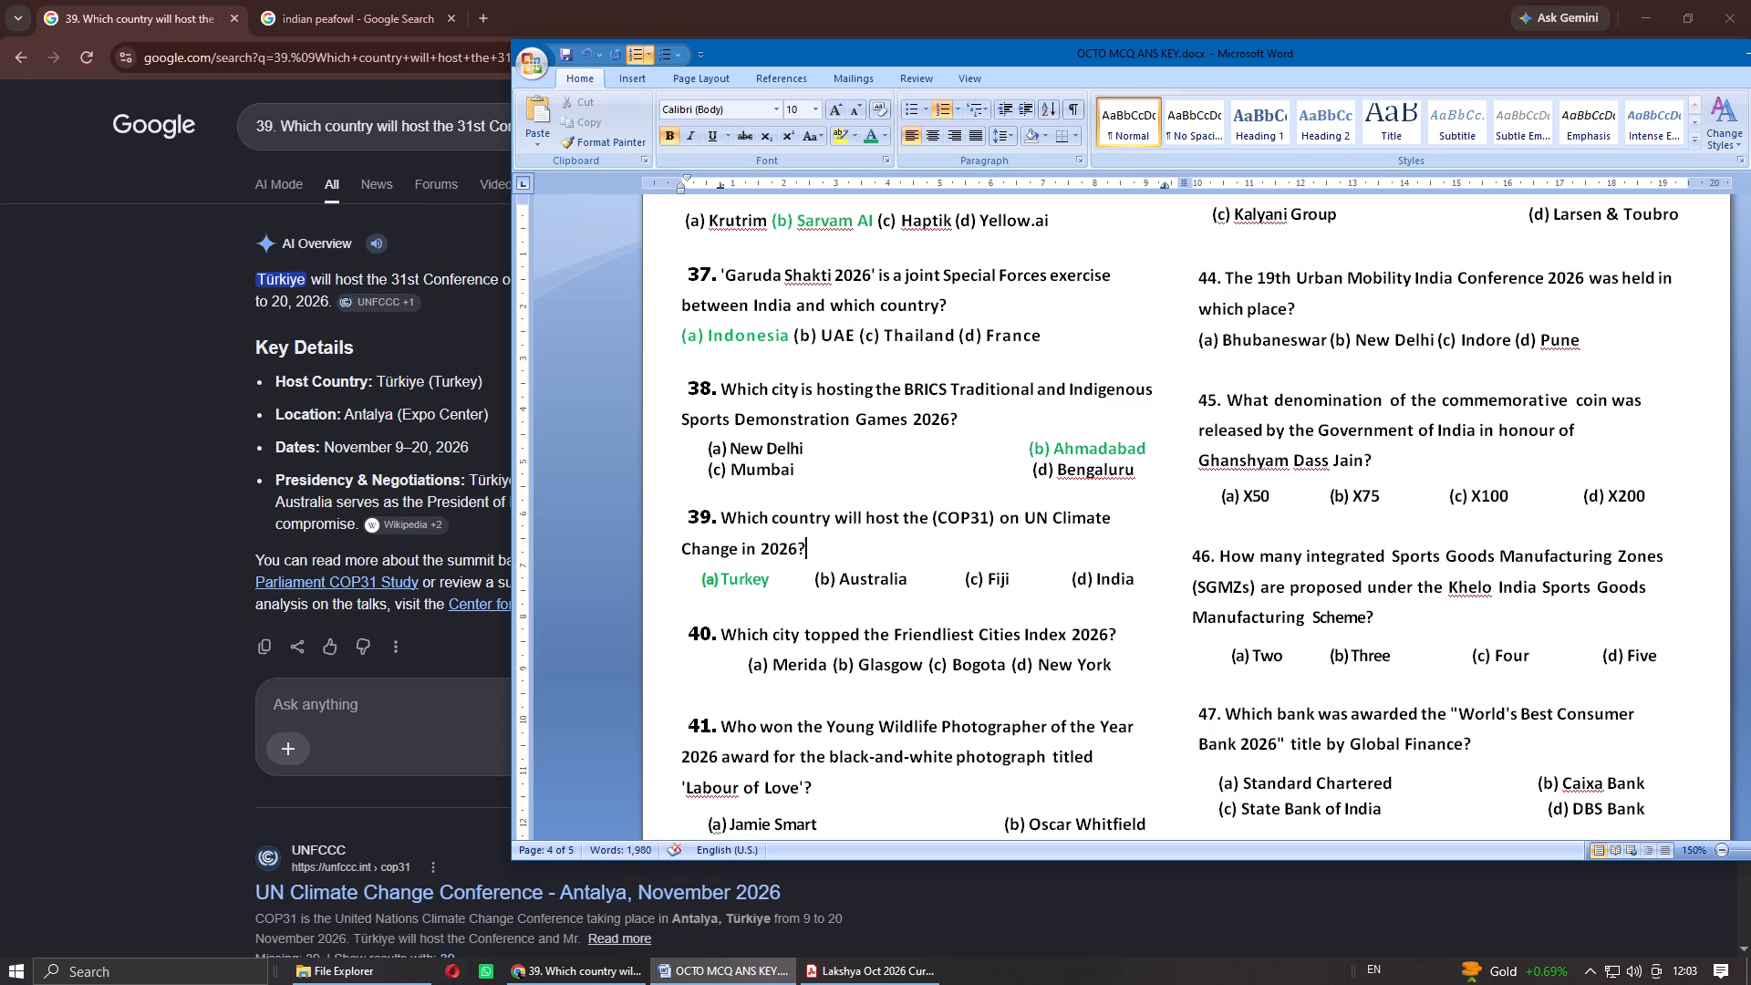
Copy question 40, "Which city topped the Friendliest Cities Index 2026?", and search Google for it in place of the previous query.
drag(722, 633, 1122, 627)
right_click(1006, 627)
click(1070, 284)
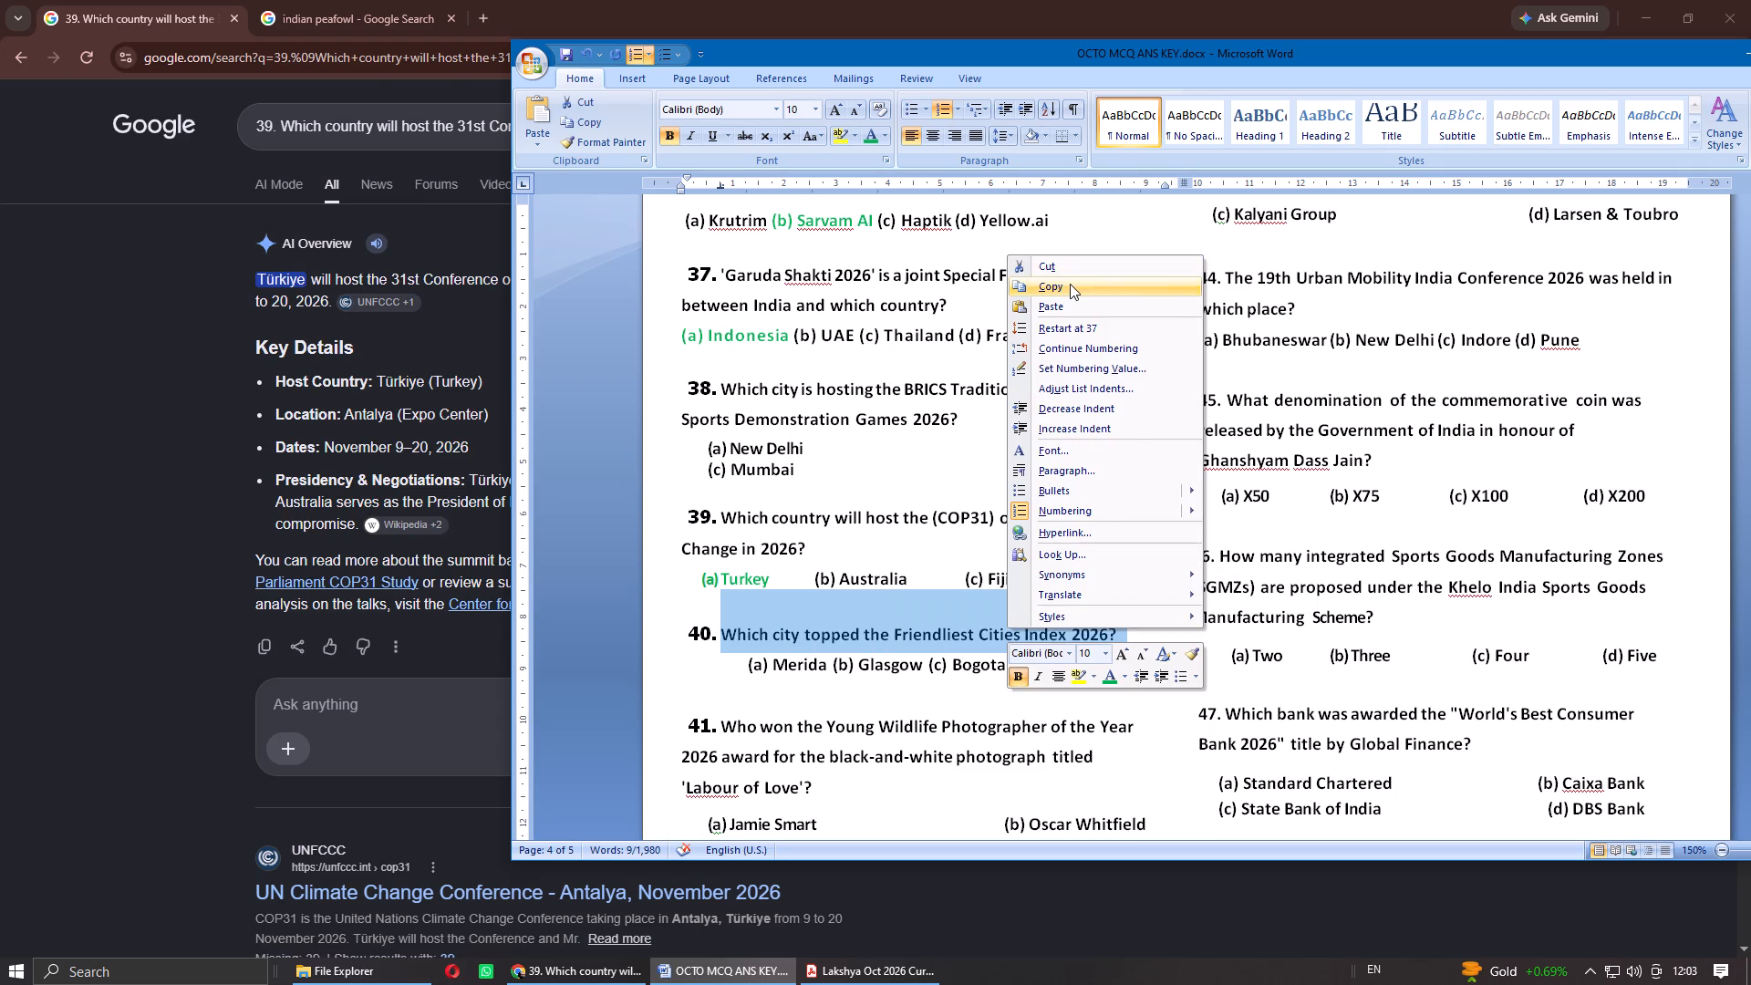
click(328, 166)
click(914, 125)
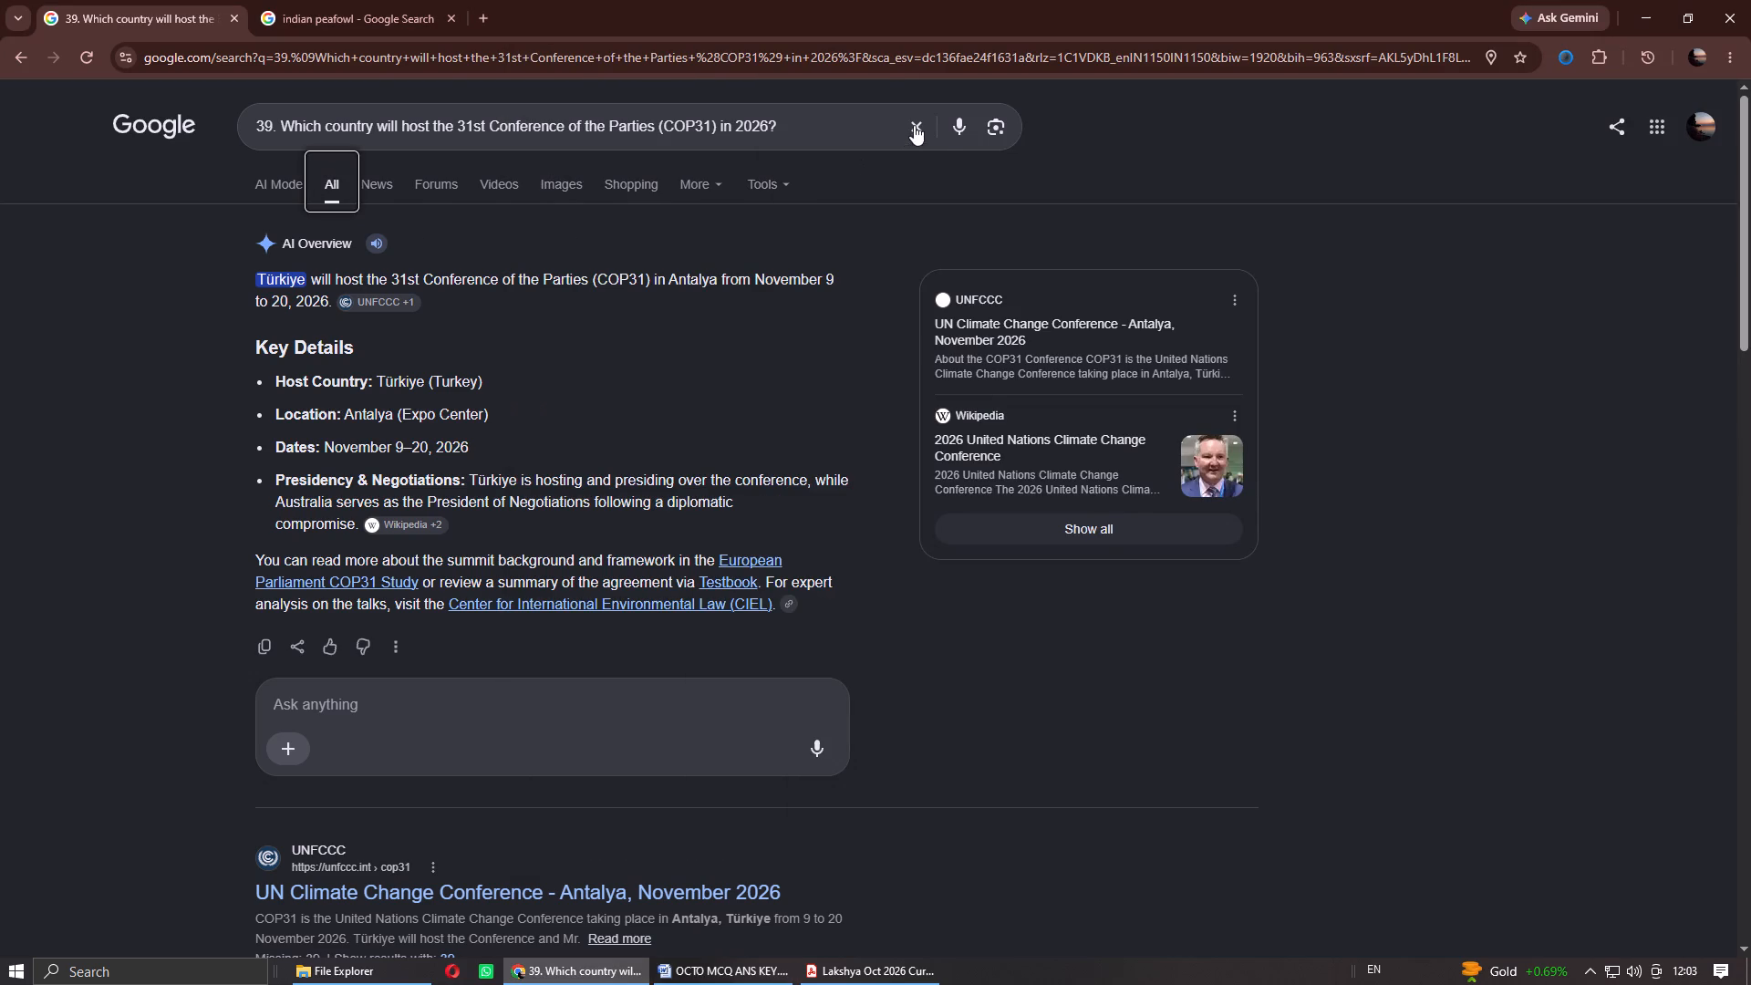
right_click(866, 125)
click(934, 334)
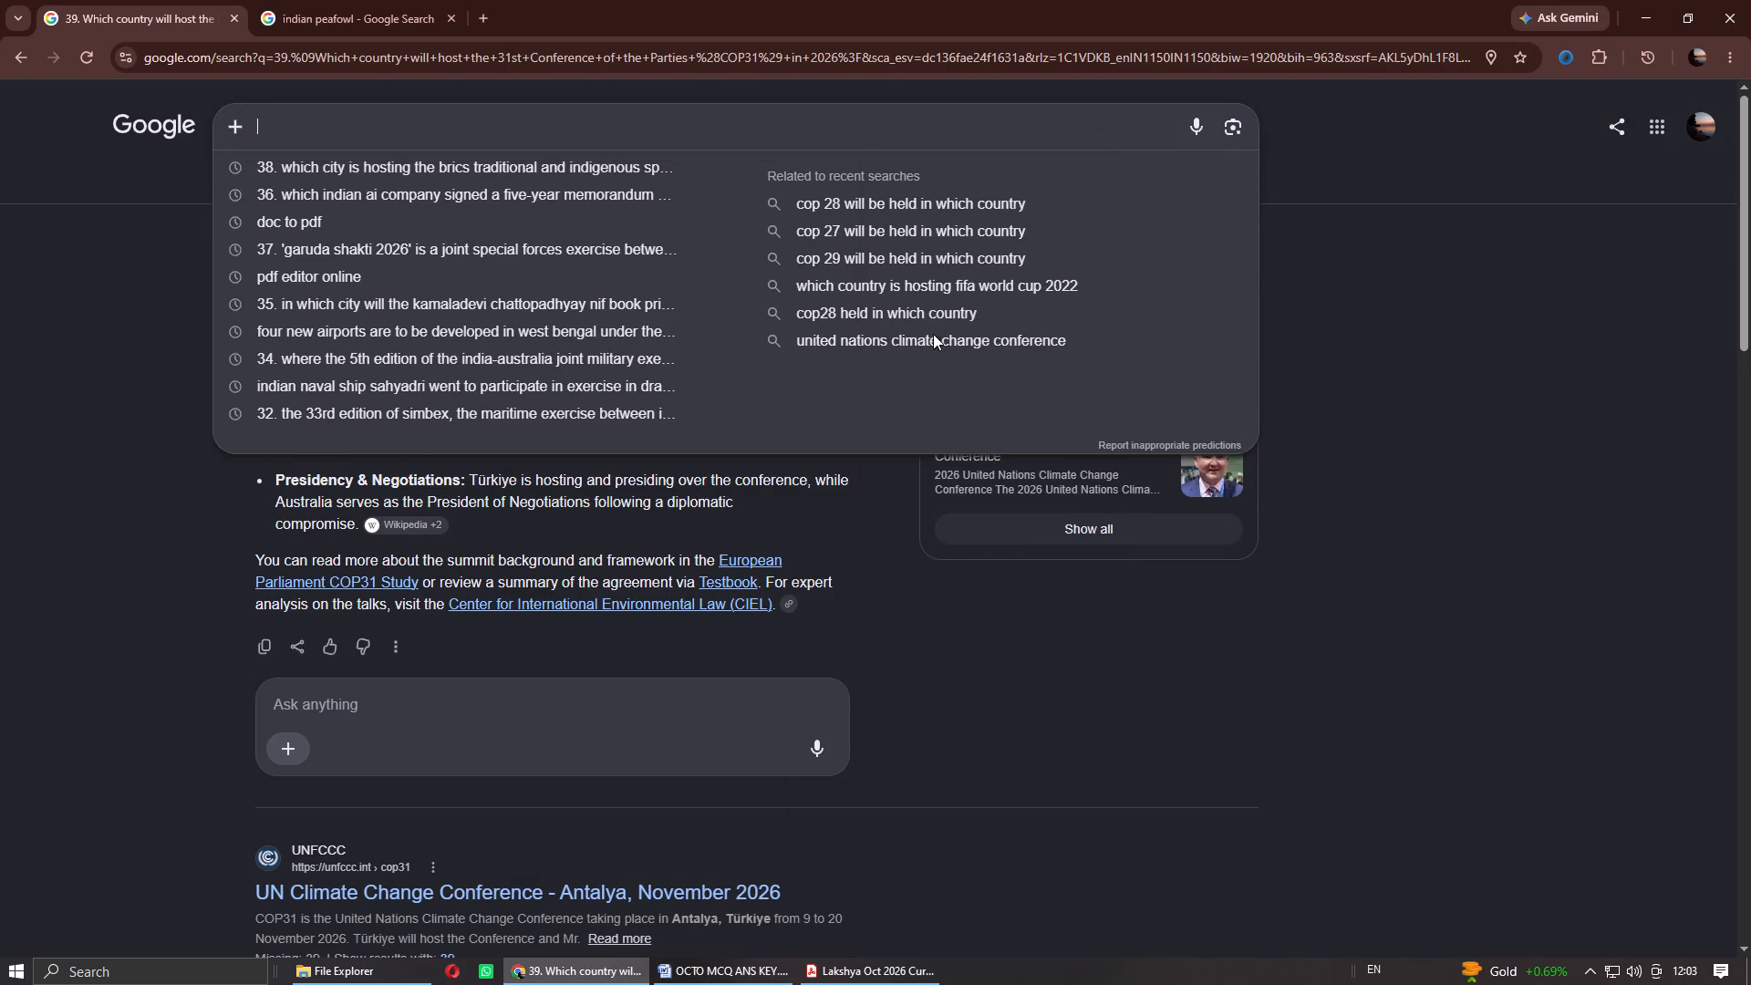
key(Return)
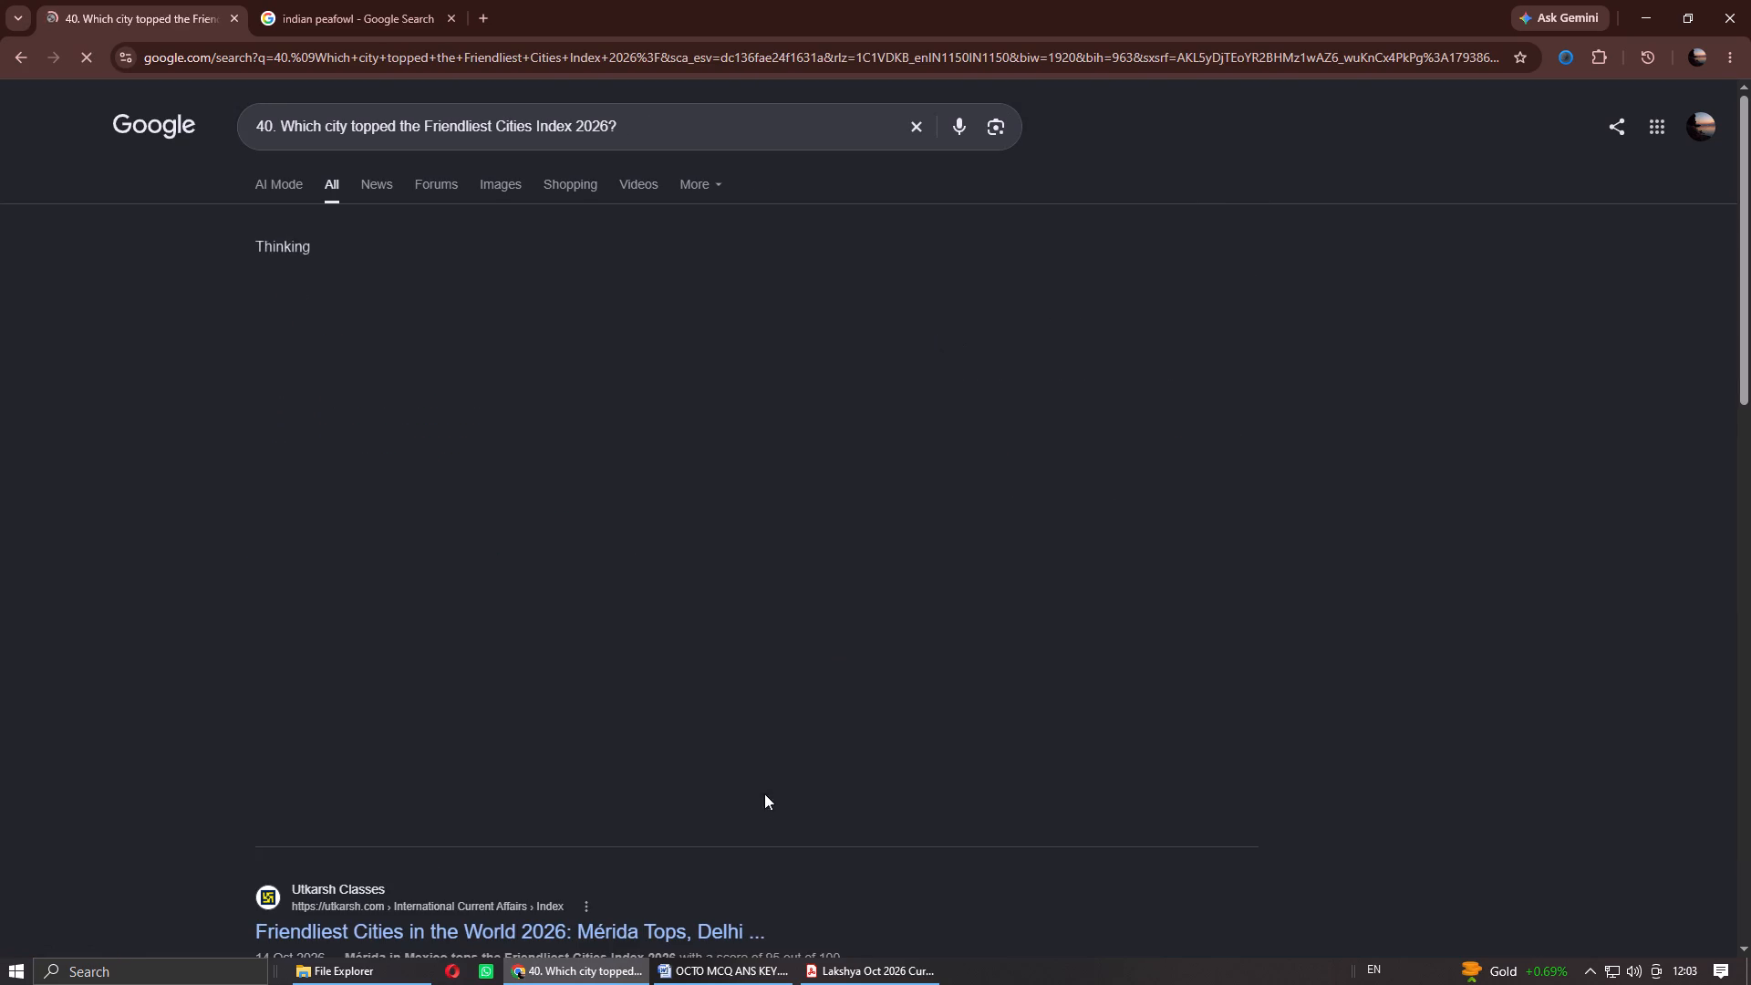
Switch back to the answer key in Word and colour question 40's option "(a) Merida" green.
click(682, 984)
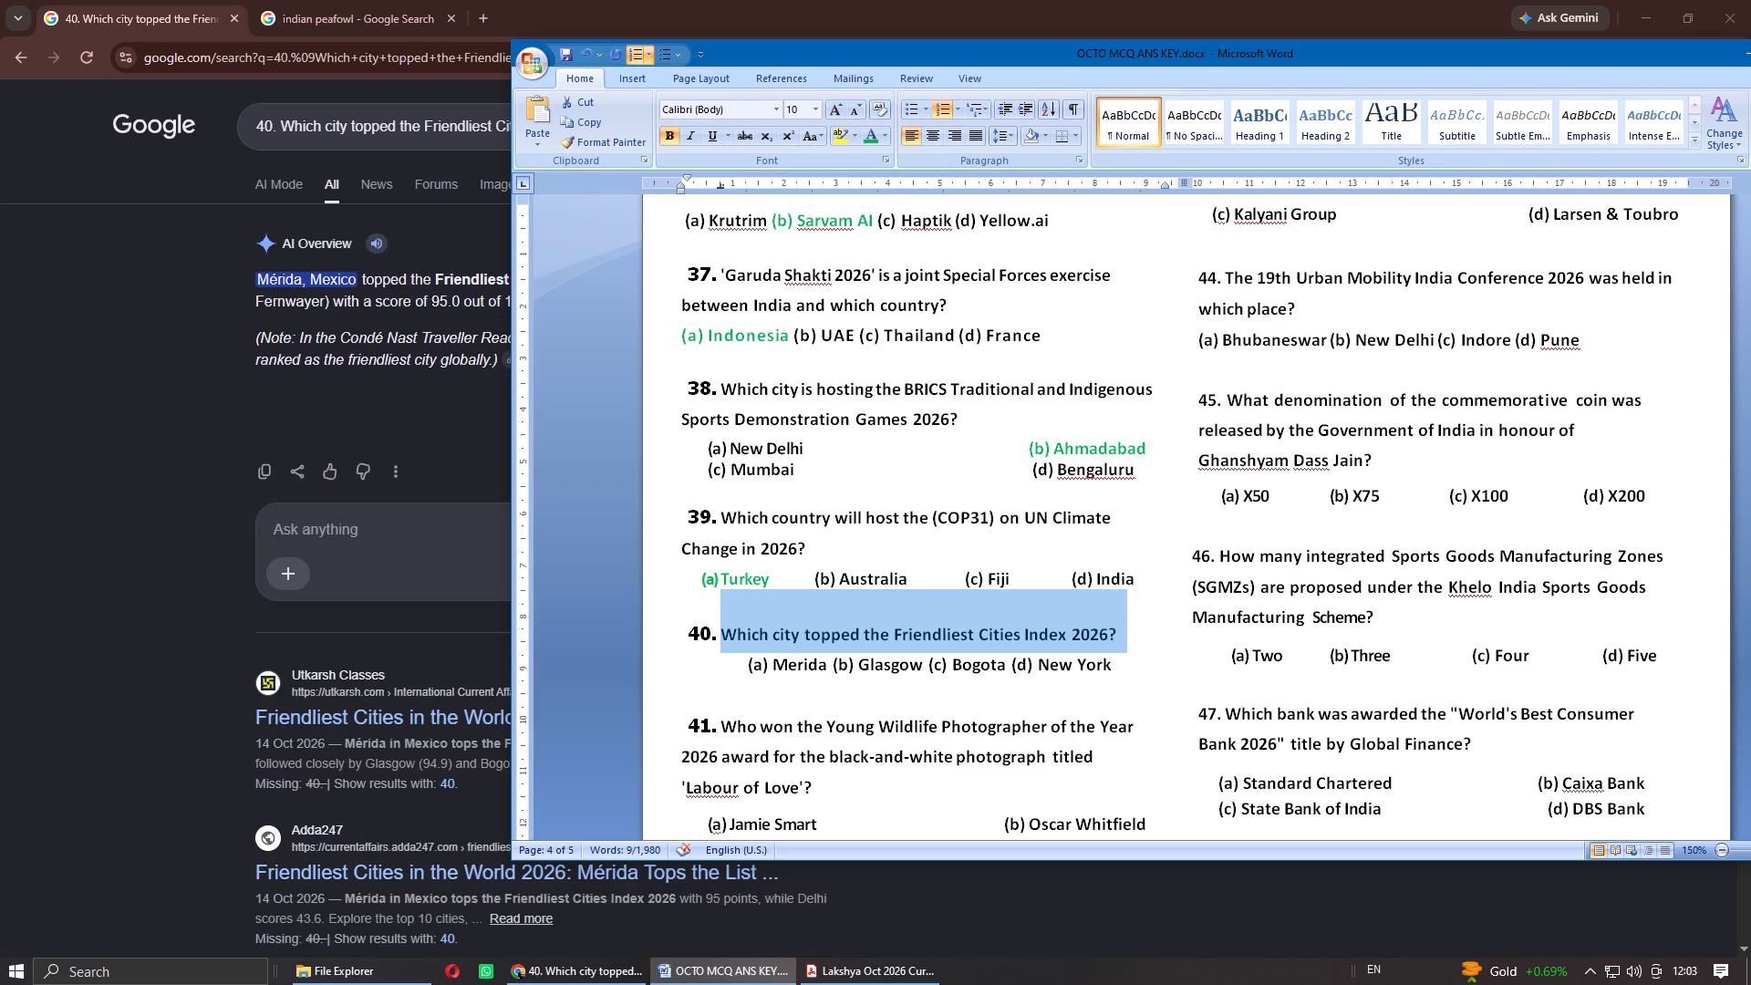
drag(778, 668, 790, 664)
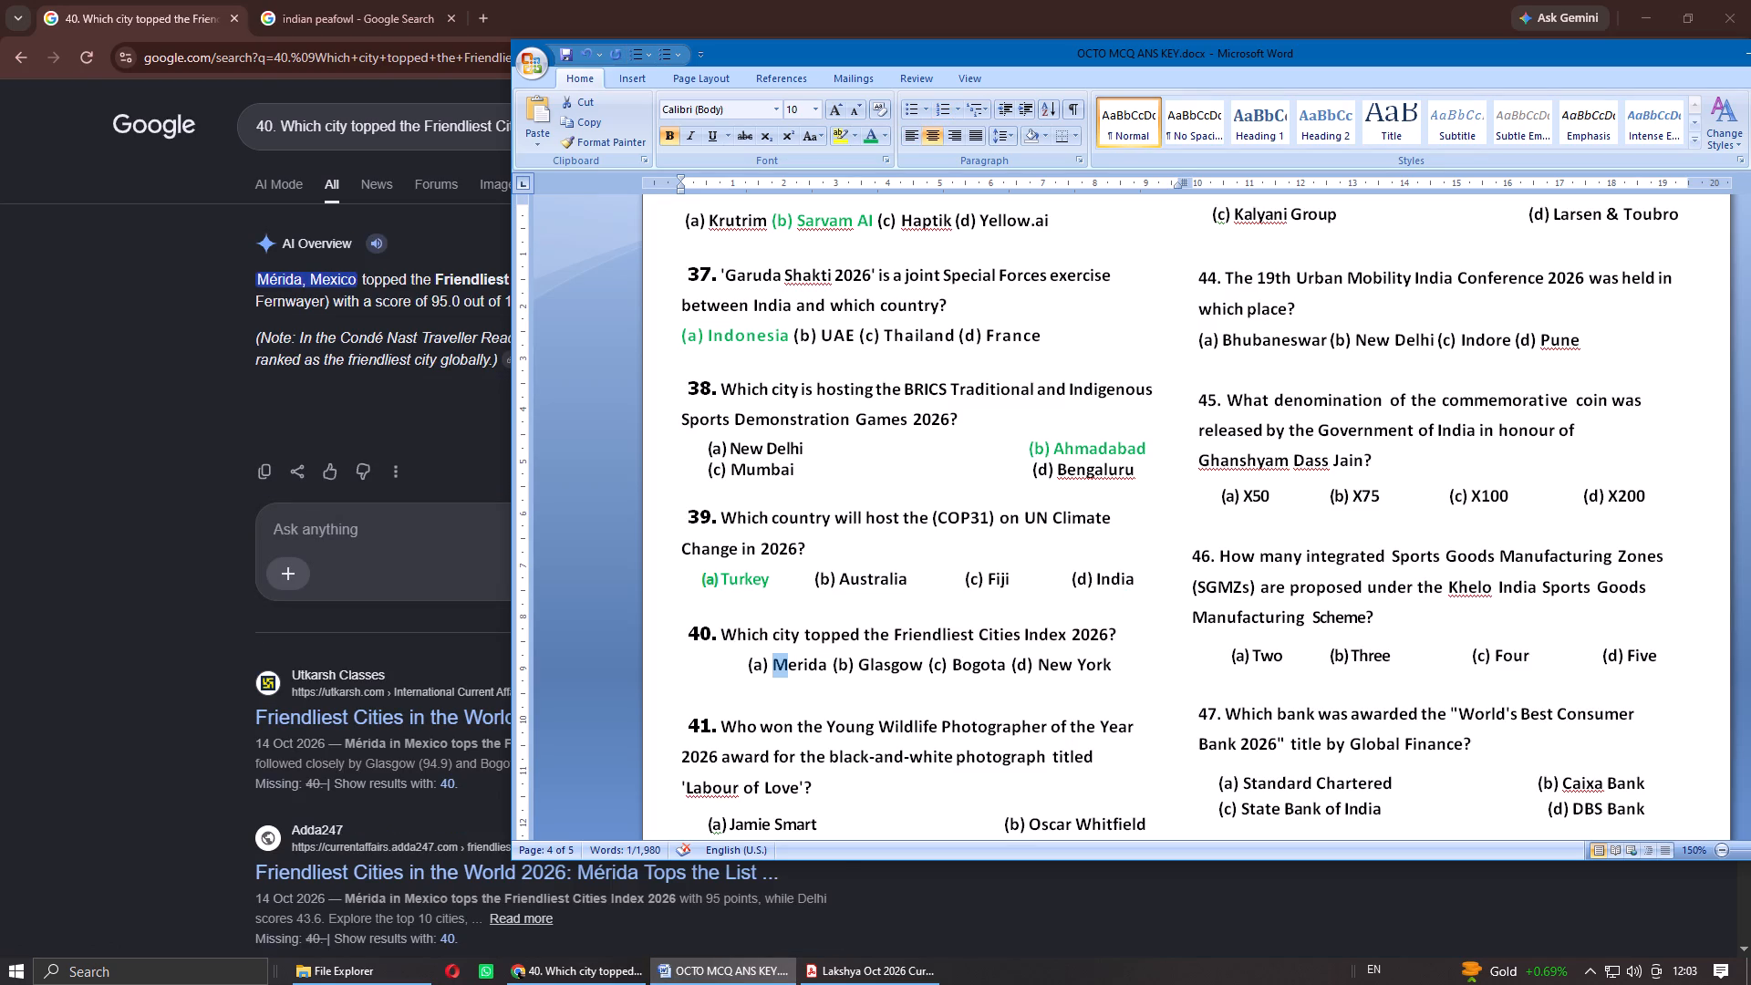
drag(757, 666, 748, 669)
click(748, 669)
click(748, 669)
drag(748, 669, 819, 669)
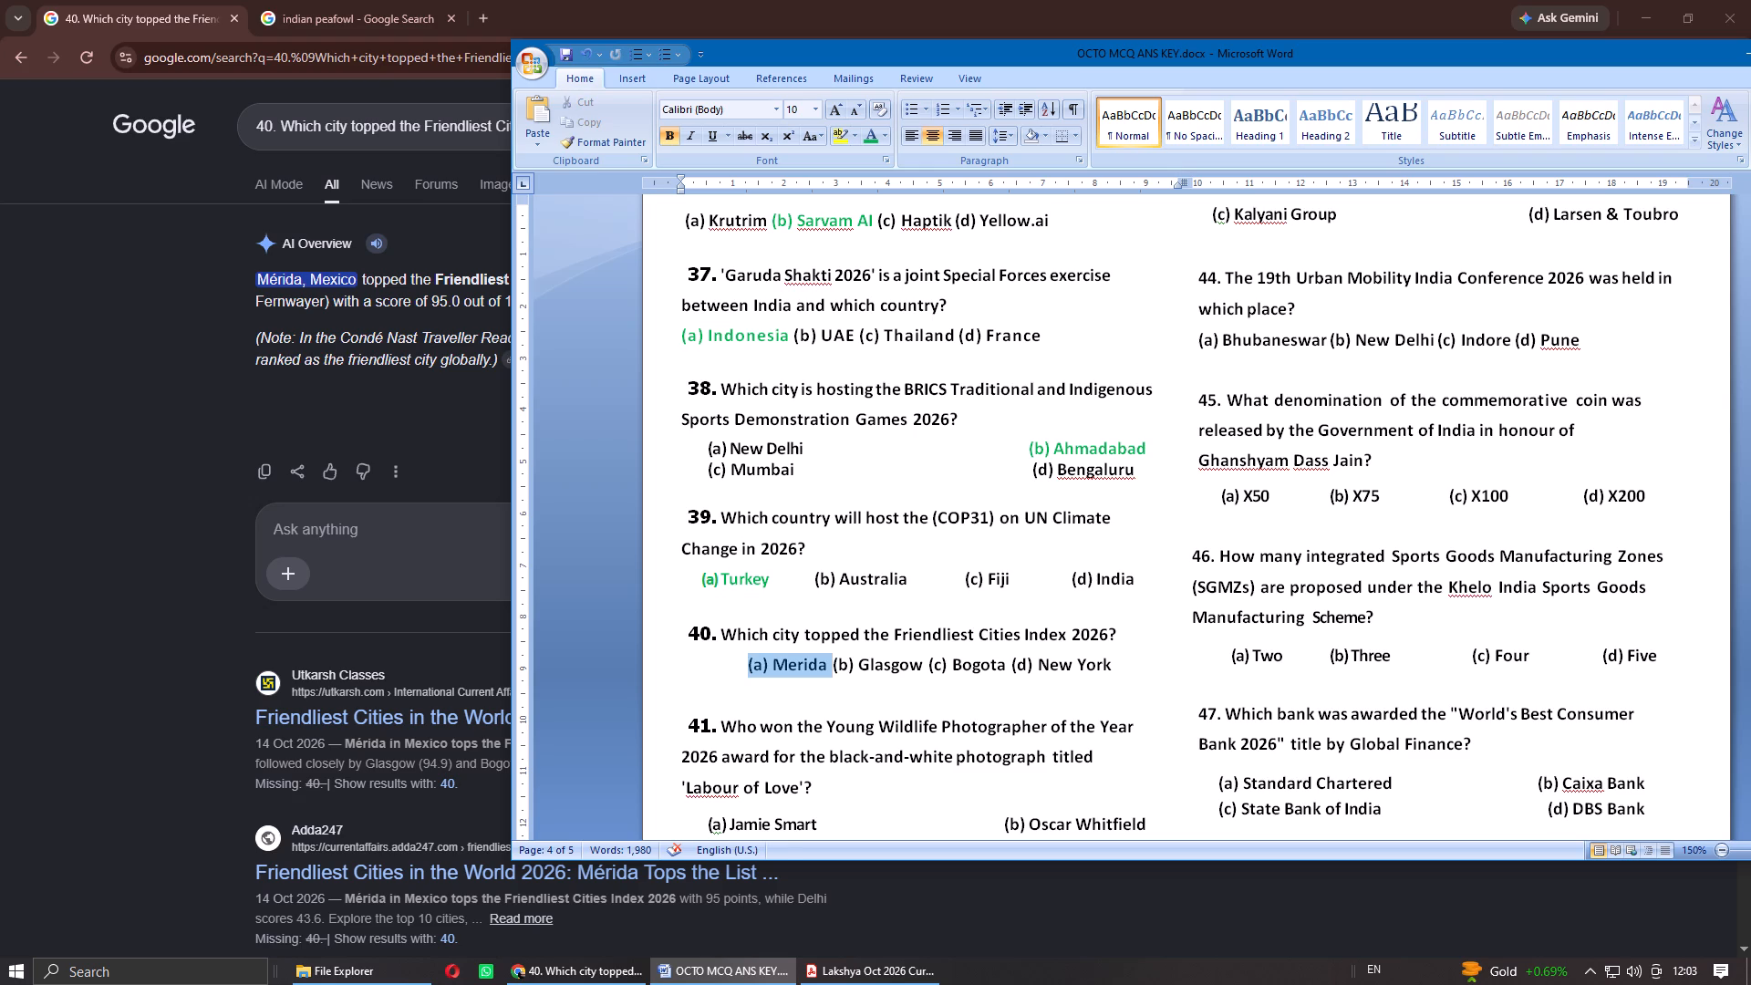
drag(819, 669, 823, 669)
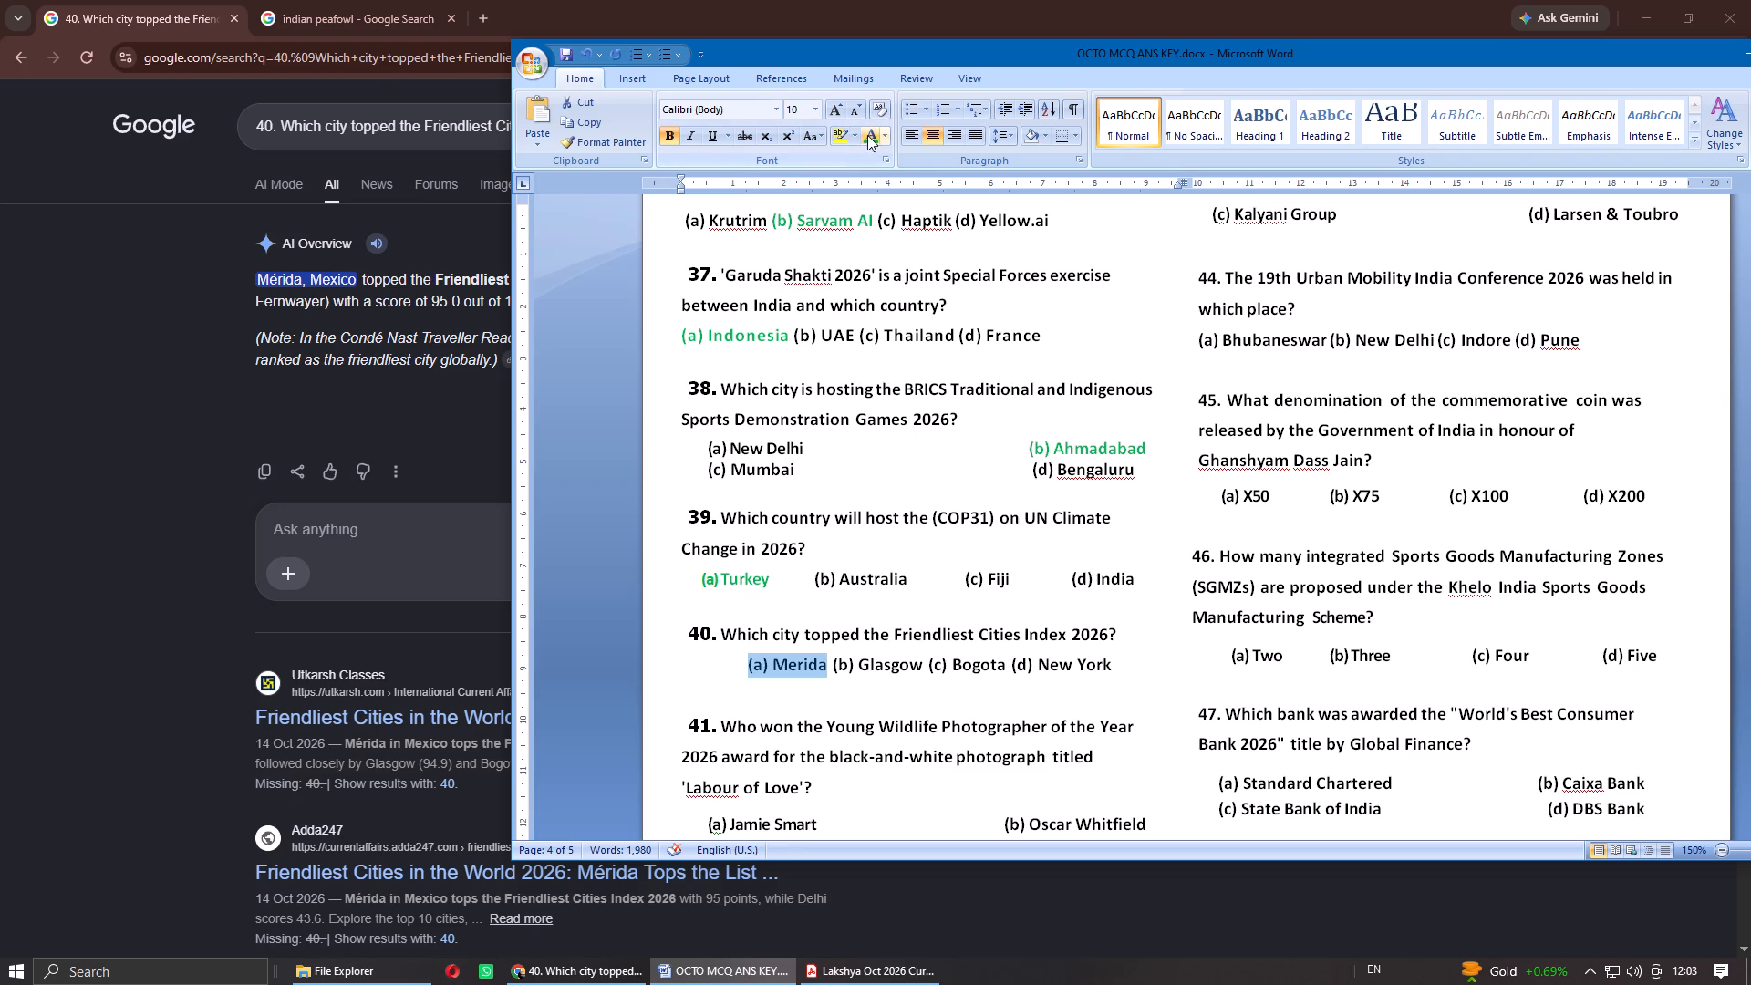
click(872, 132)
click(886, 647)
Copy question 41 about the Young Wildlife Photographer of the Year 2026 award and search Google for it in Chrome.
scroll(885, 647, down, 2)
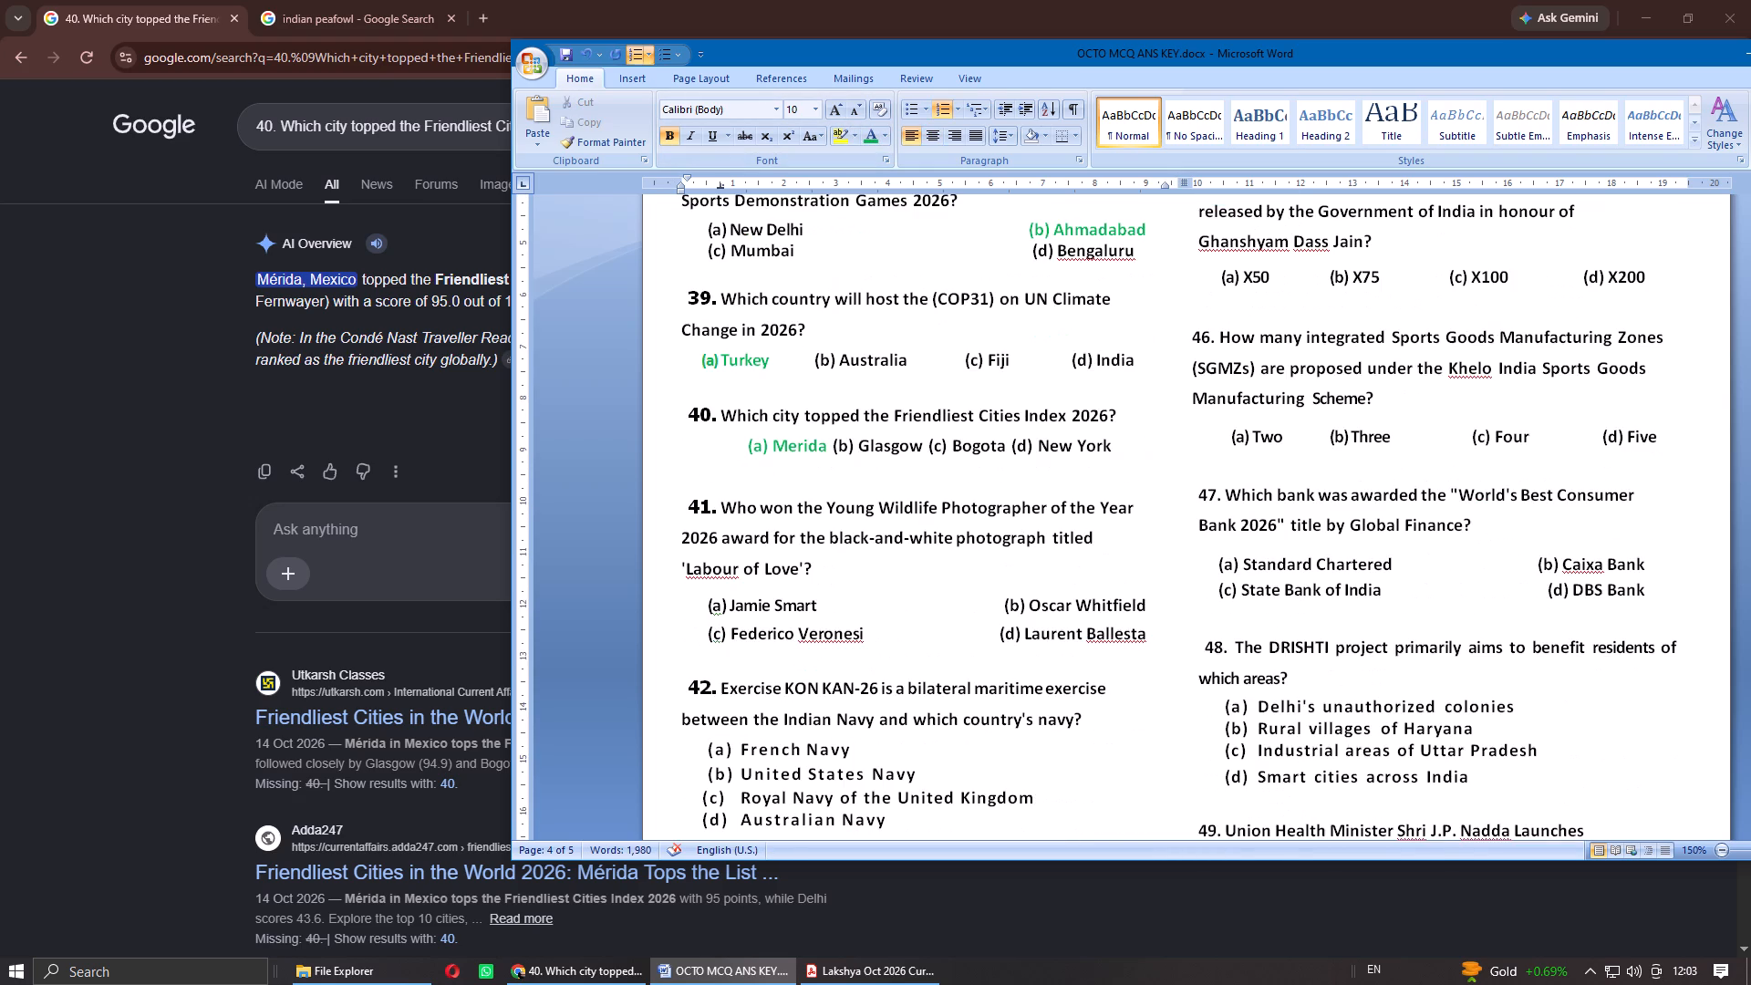
drag(724, 509, 815, 566)
right_click(762, 551)
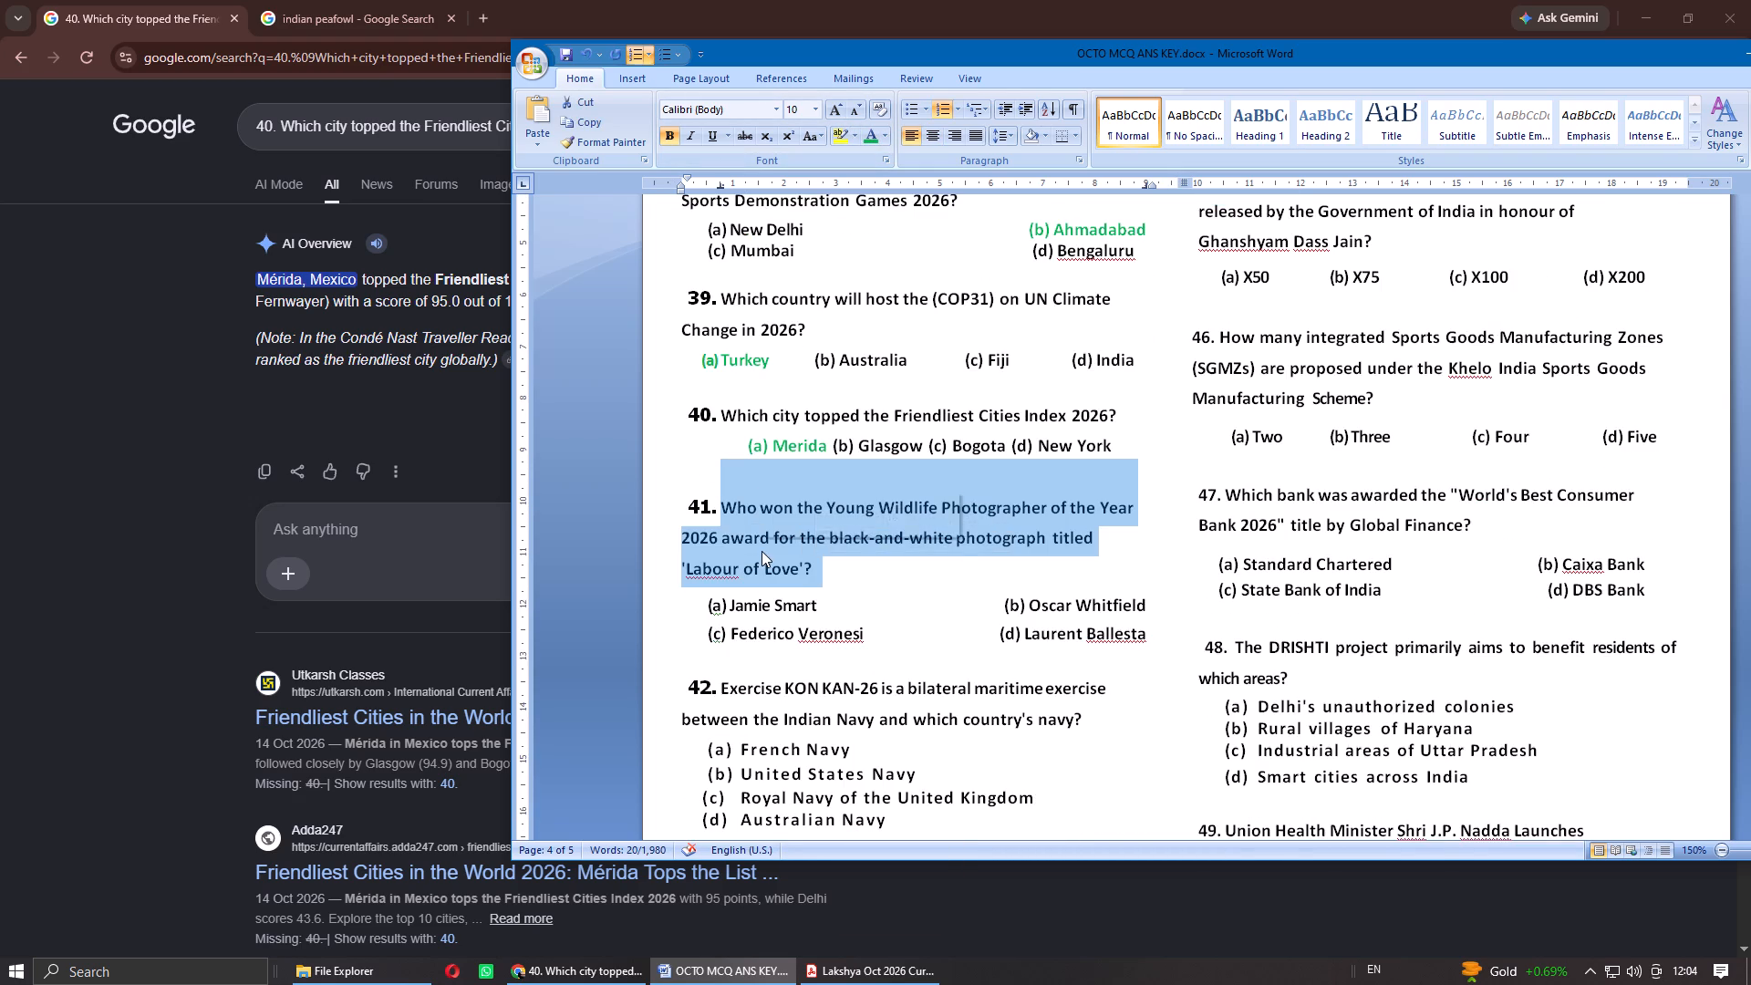
click(801, 580)
click(411, 429)
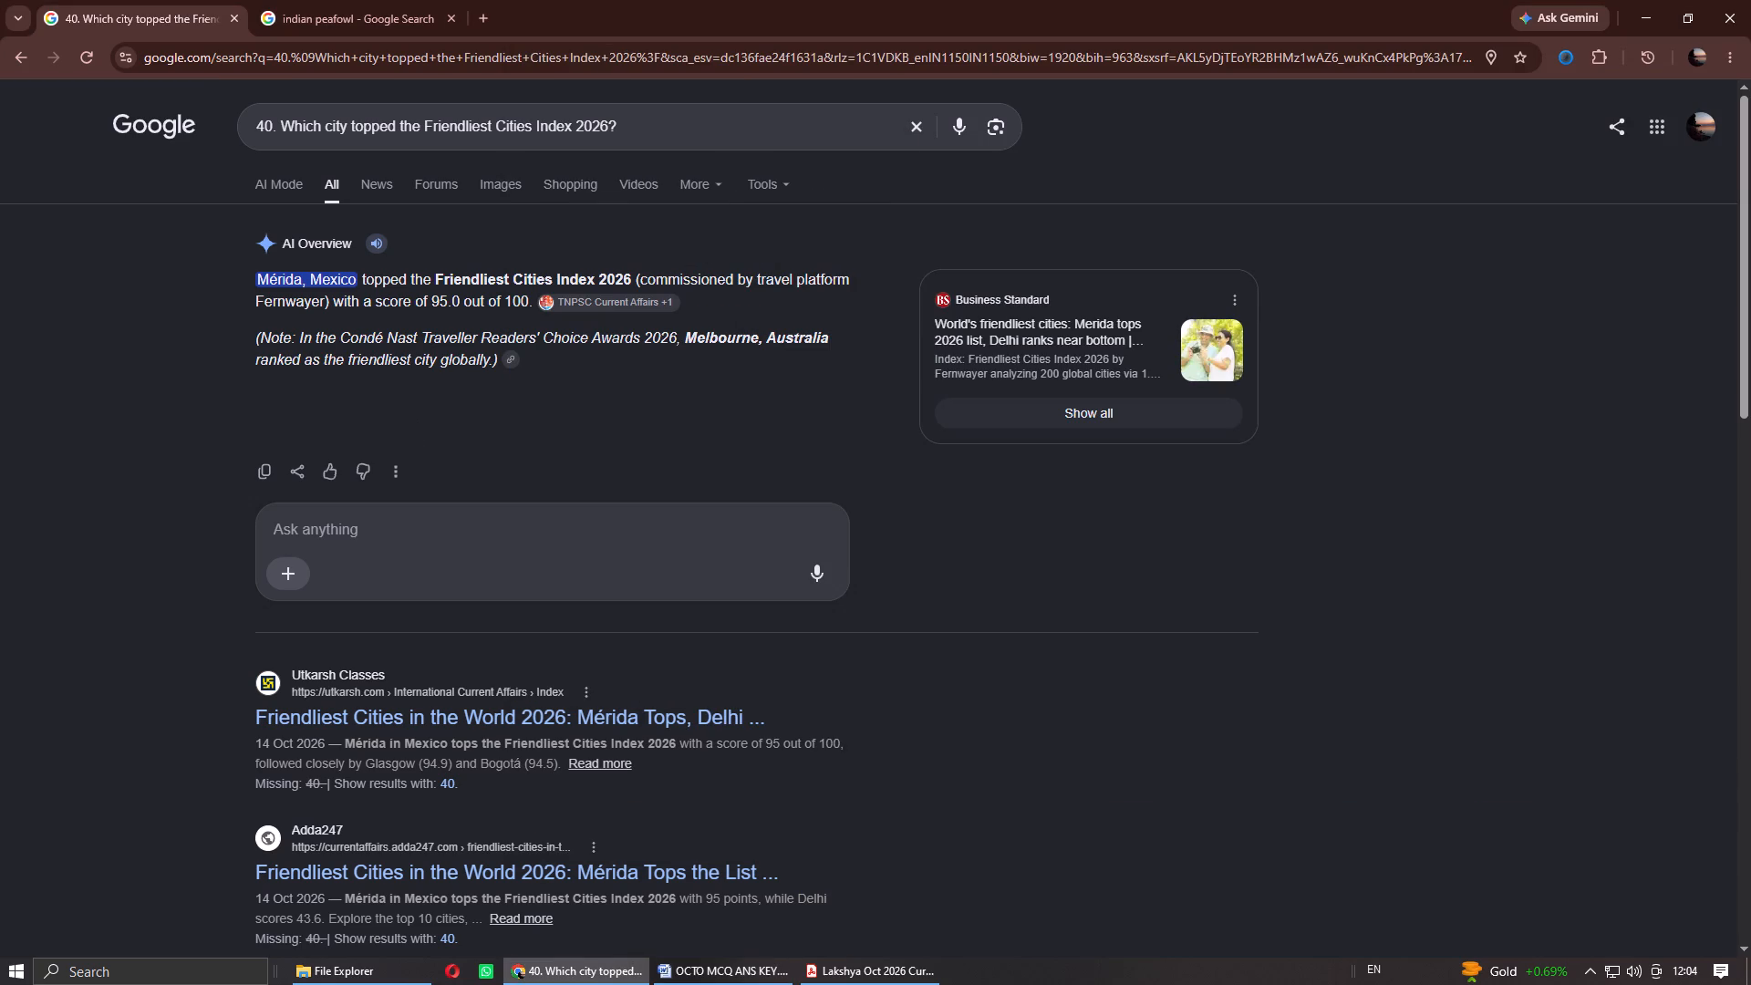
click(911, 125)
right_click(846, 127)
click(931, 334)
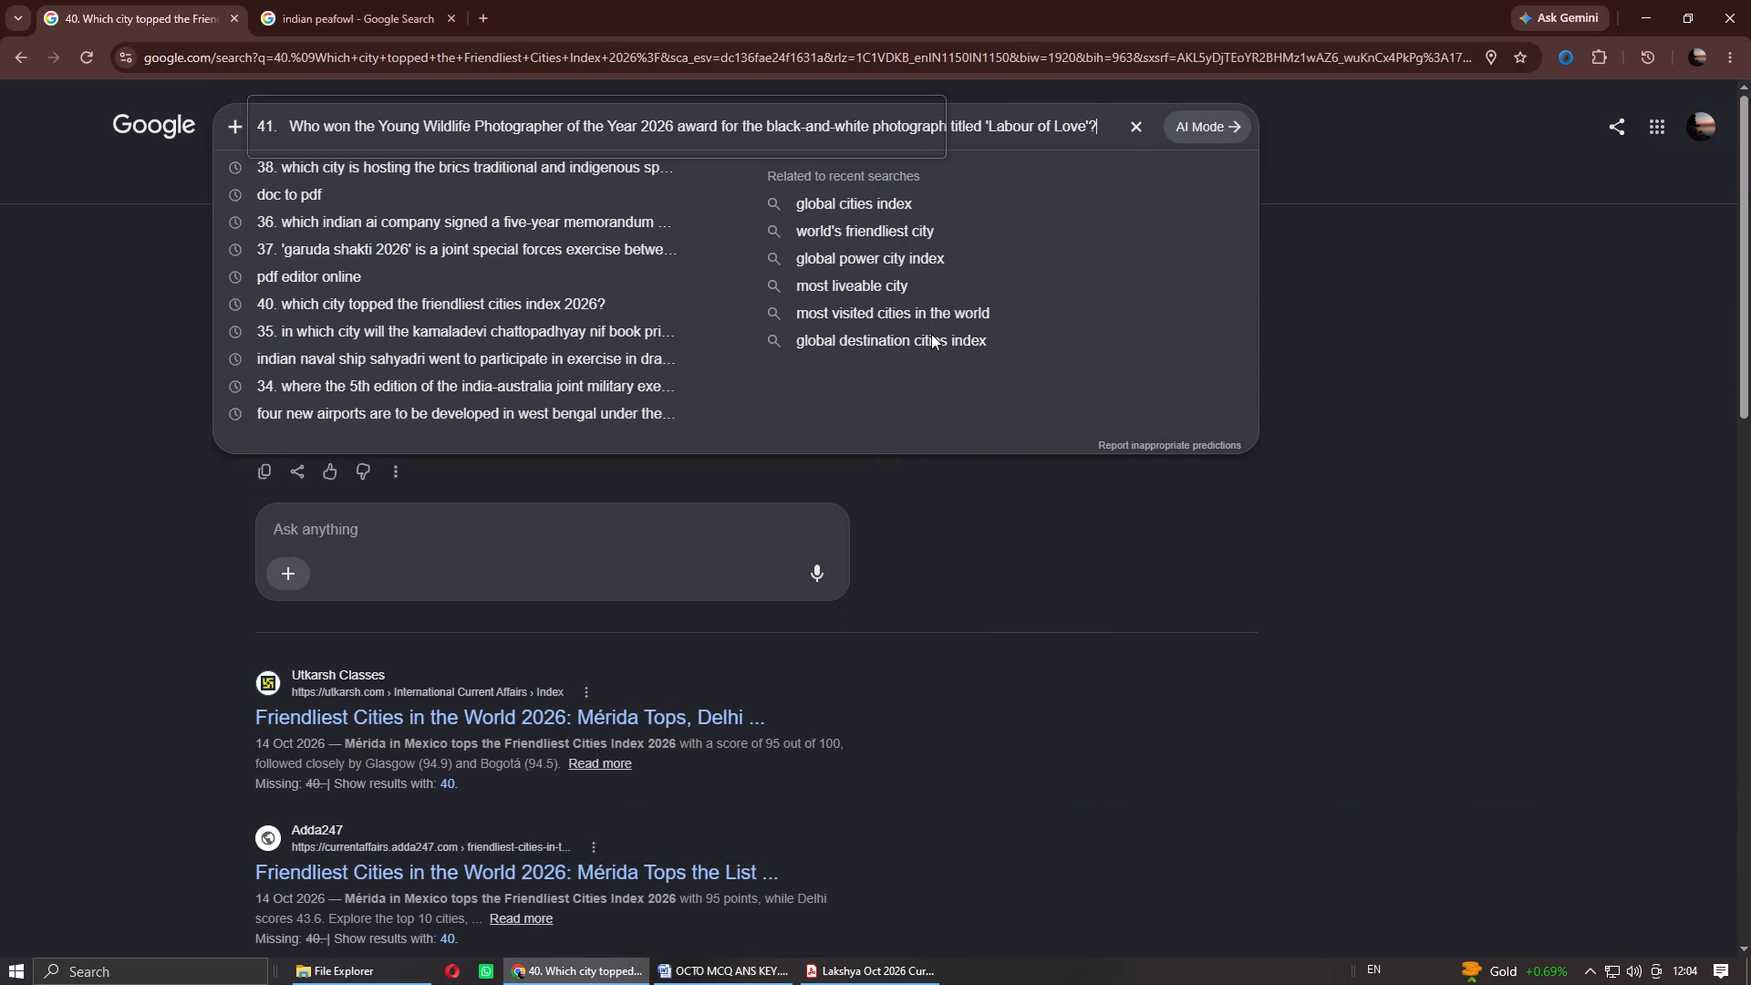
key(Return)
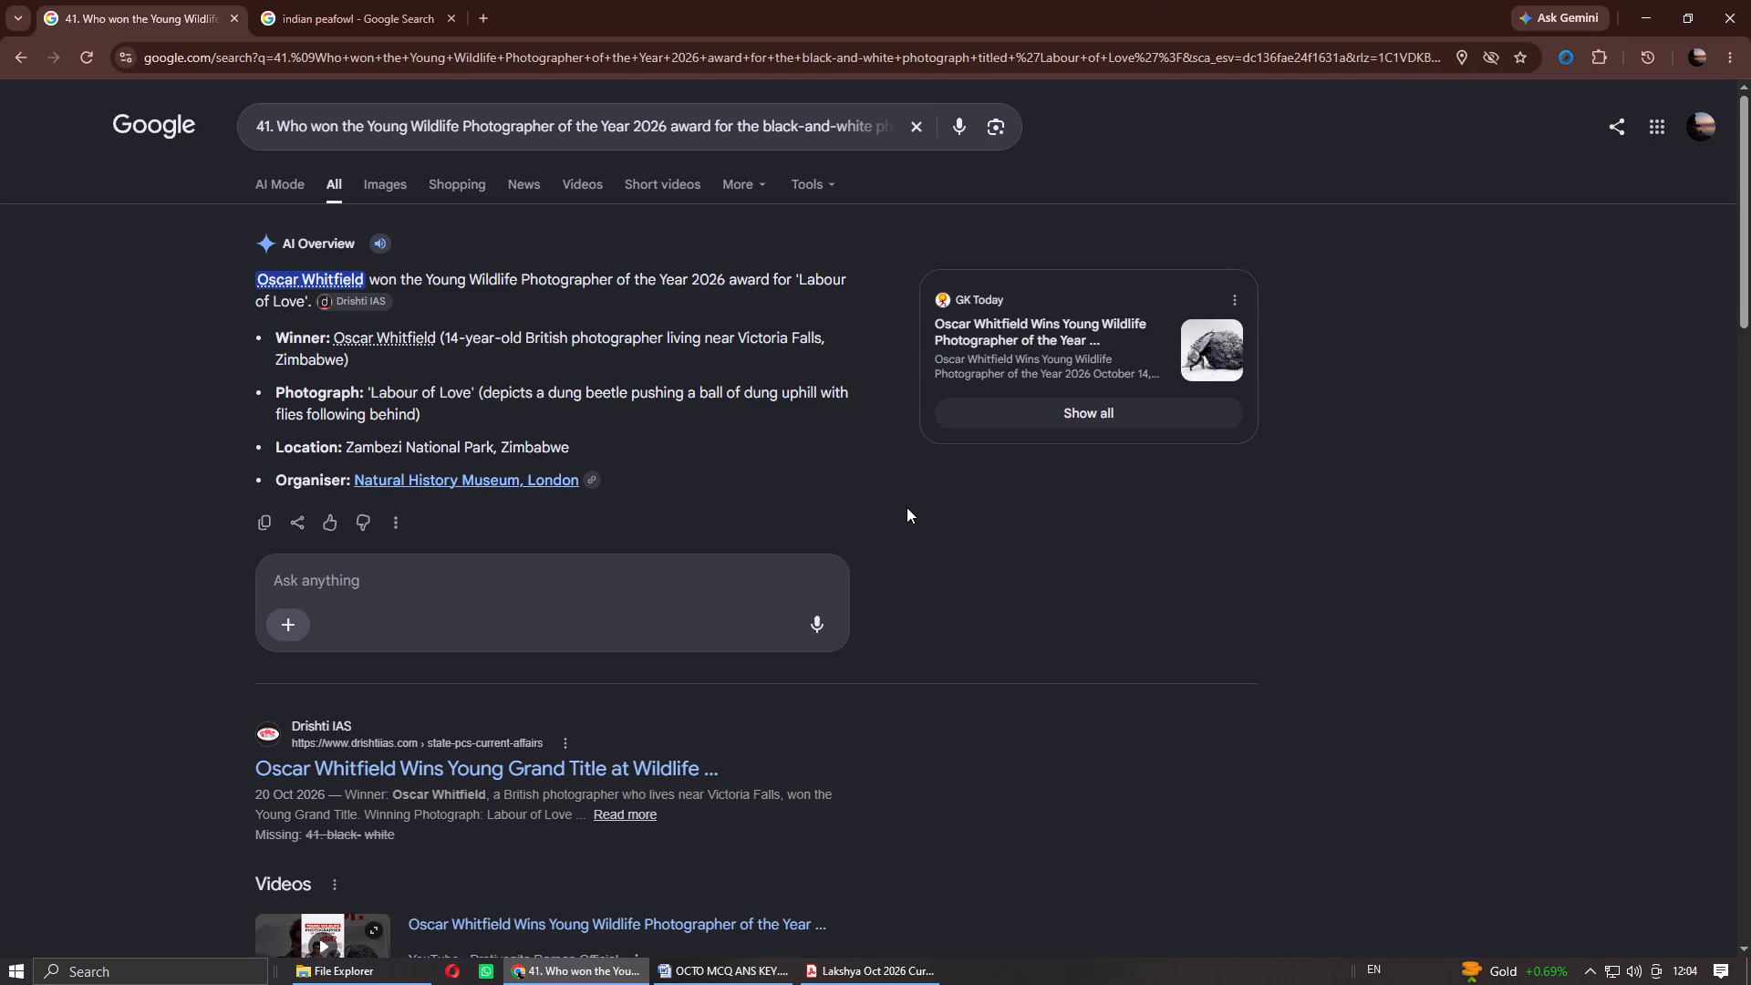
Switch back to the answer key in Word and colour question 41's whole option (b) green.
click(769, 979)
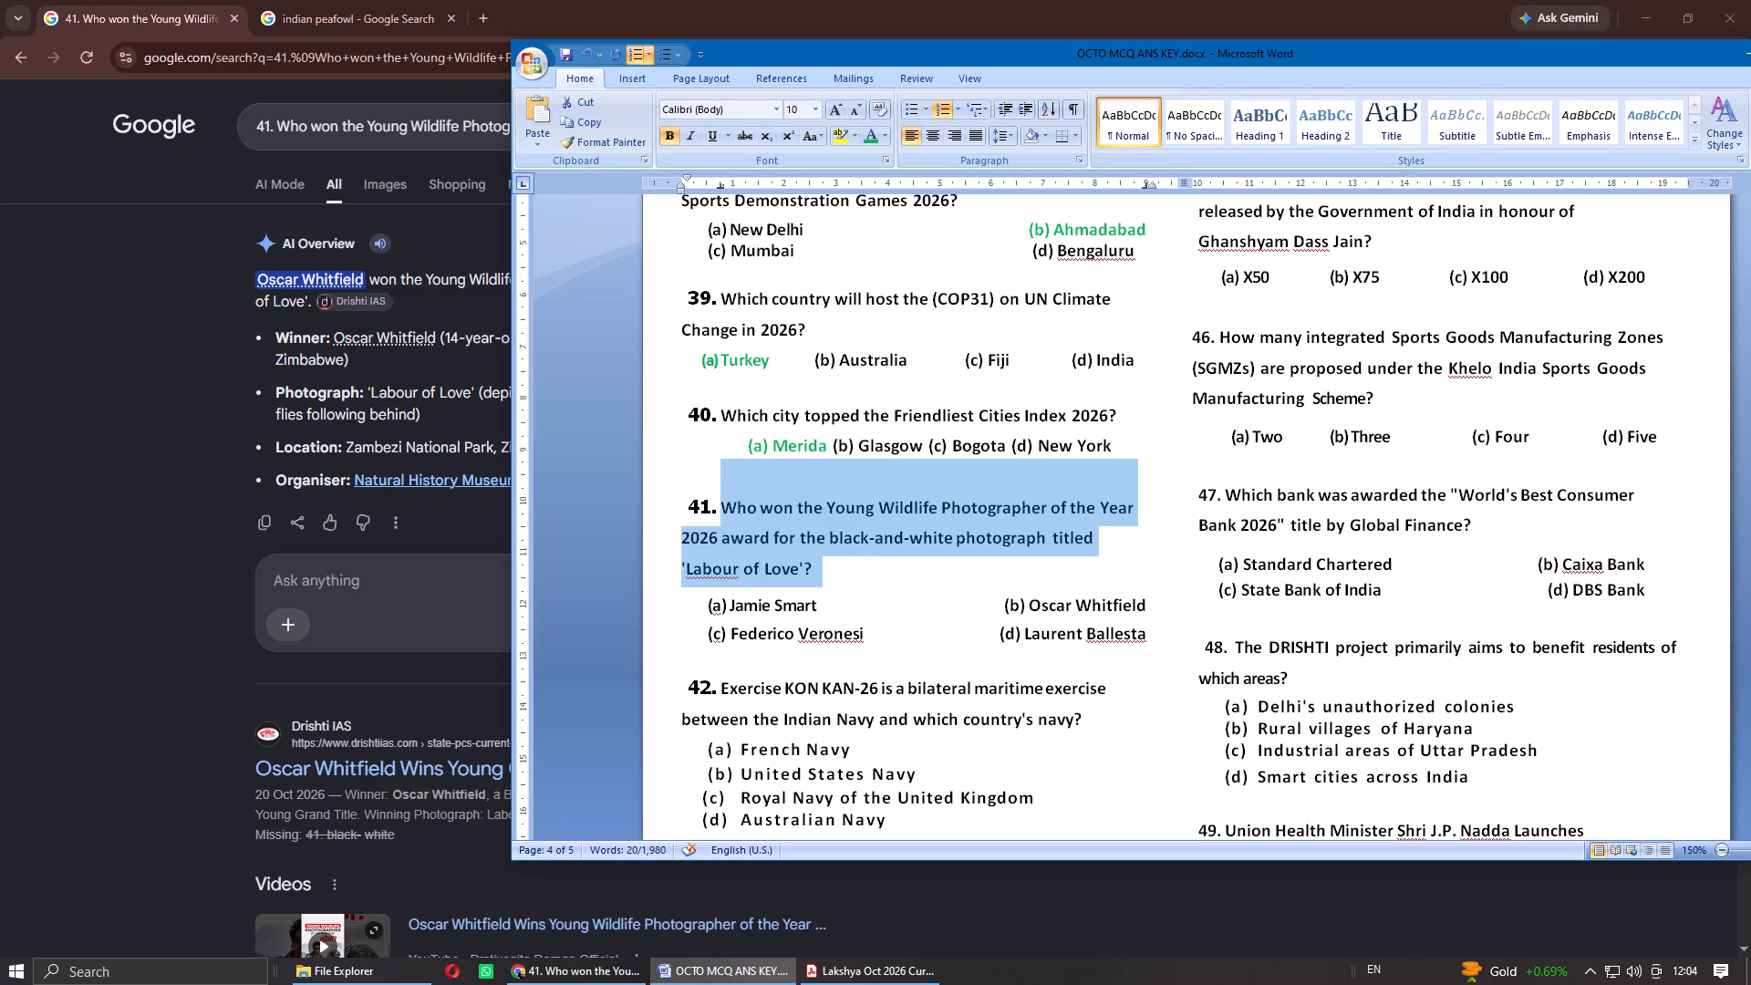
click(937, 739)
drag(1001, 605, 1105, 600)
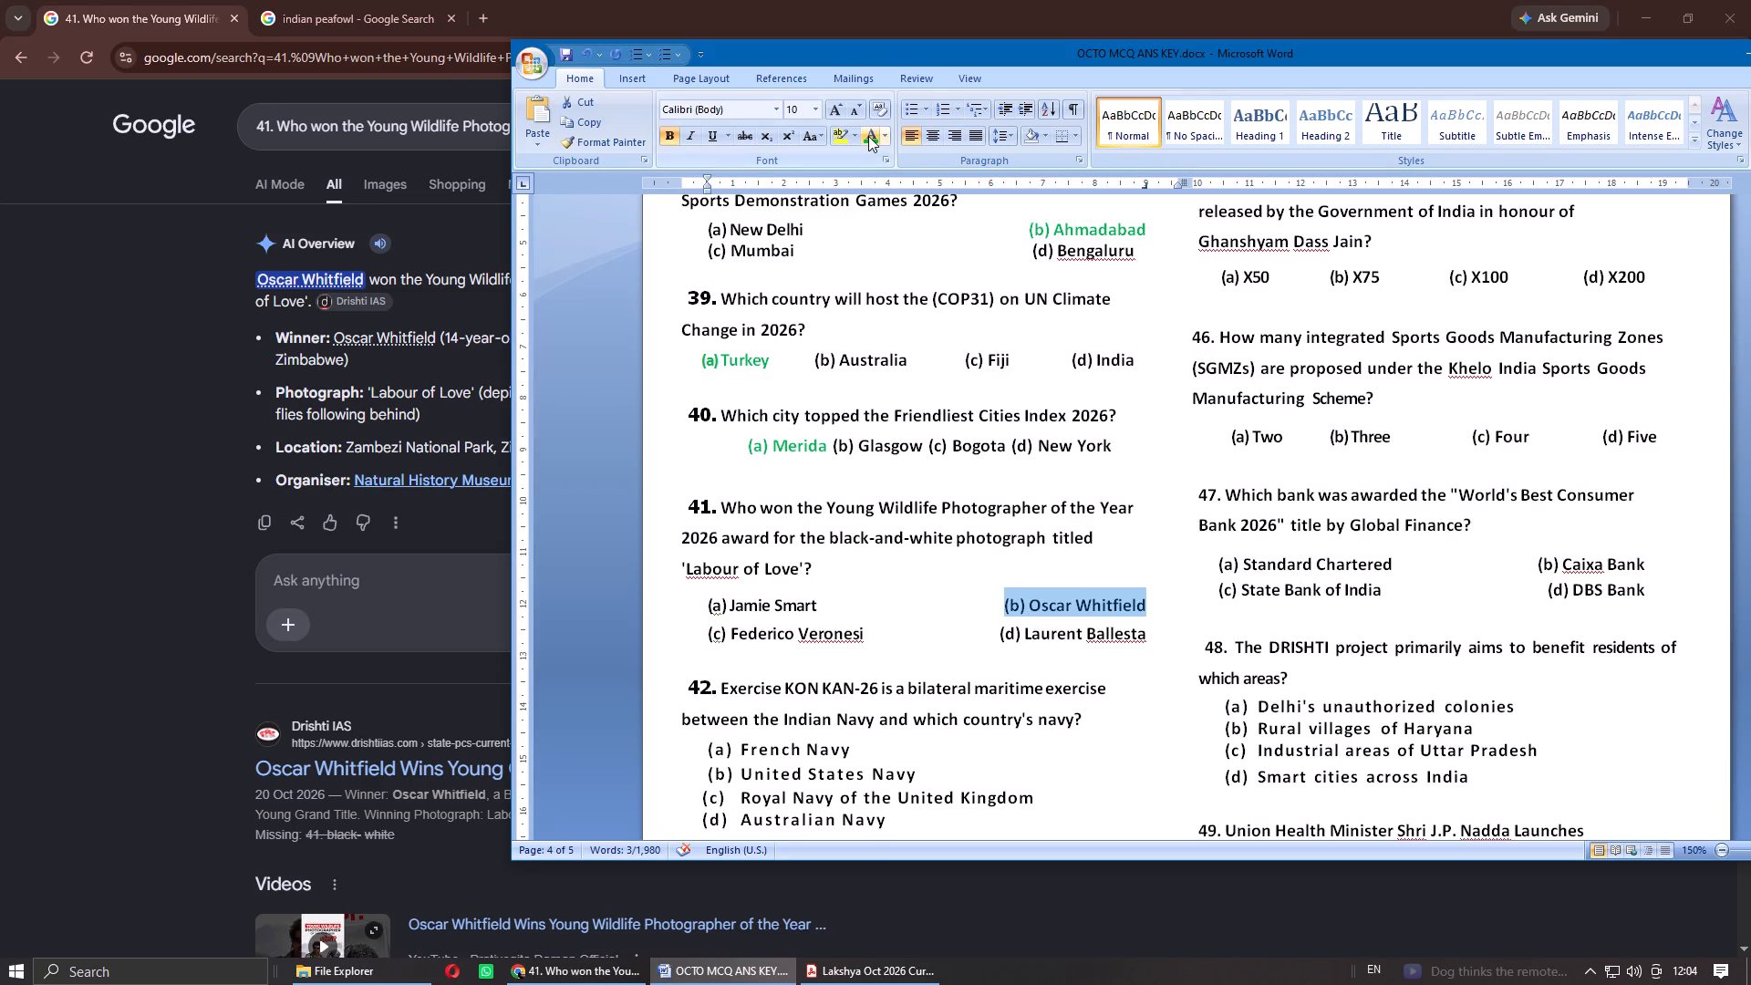
click(868, 136)
click(202, 417)
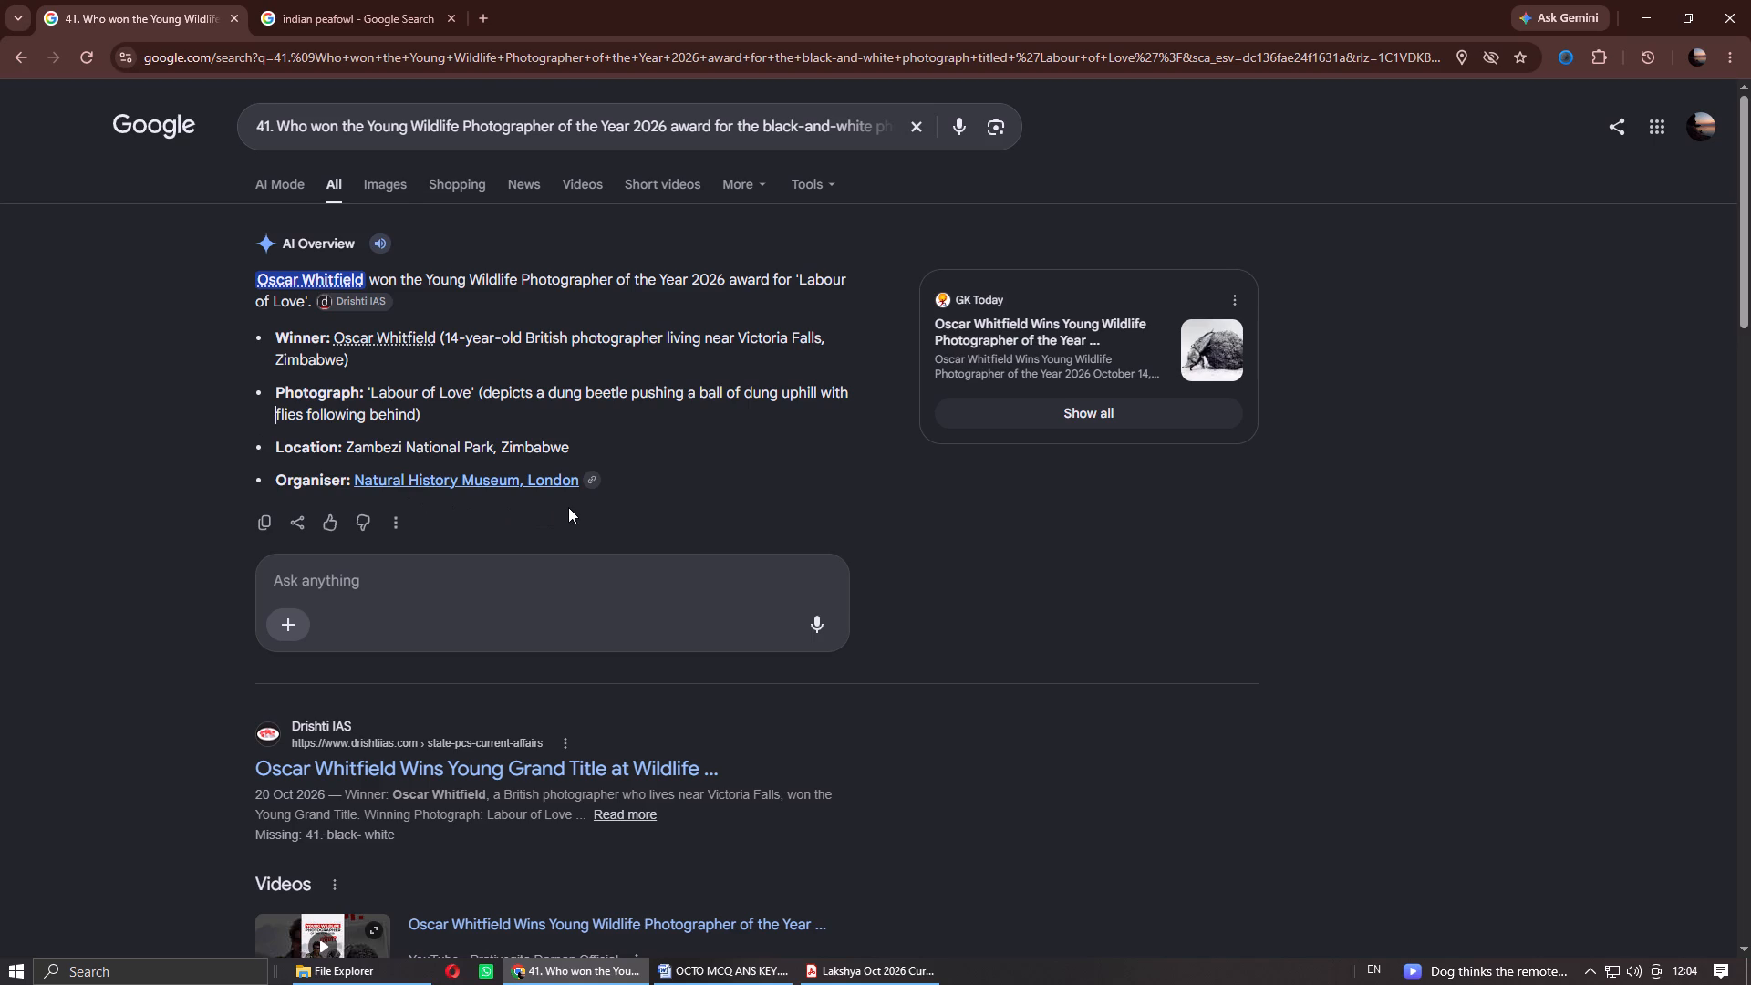
click(766, 971)
Copy question 42 about the bilateral maritime Exercise KON KAN-26 and search Google for it in Chrome.
scroll(904, 656, down, 1)
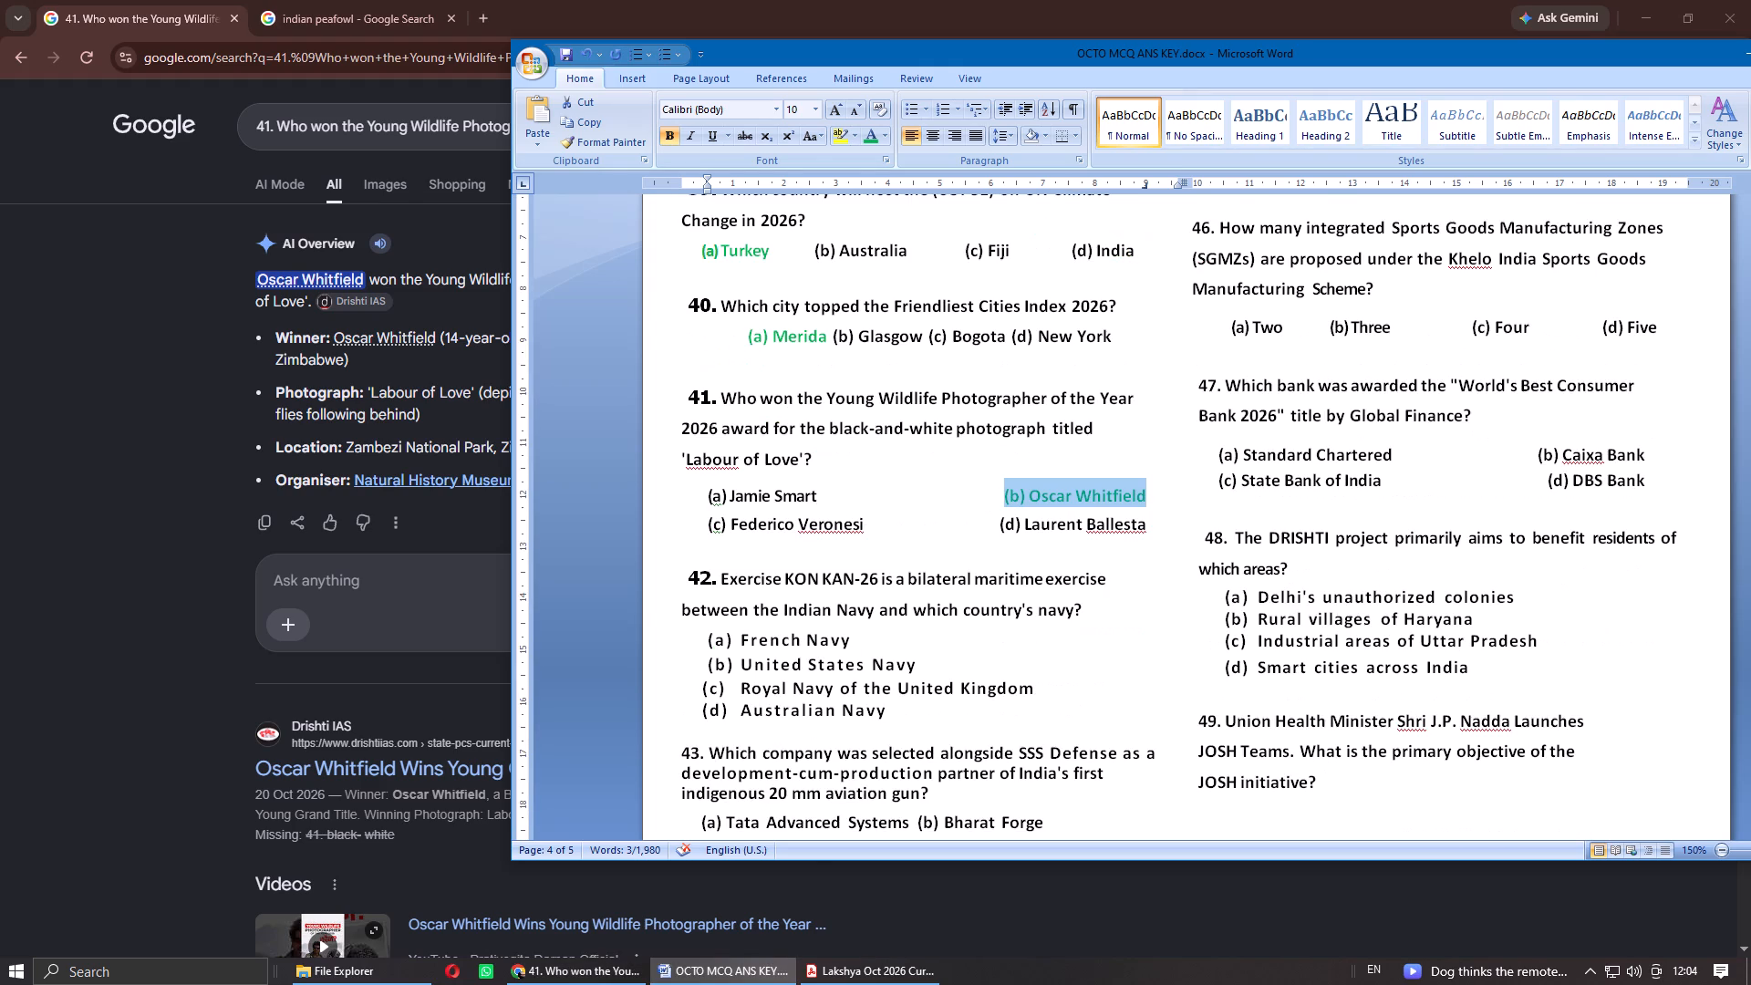
drag(725, 580, 884, 597)
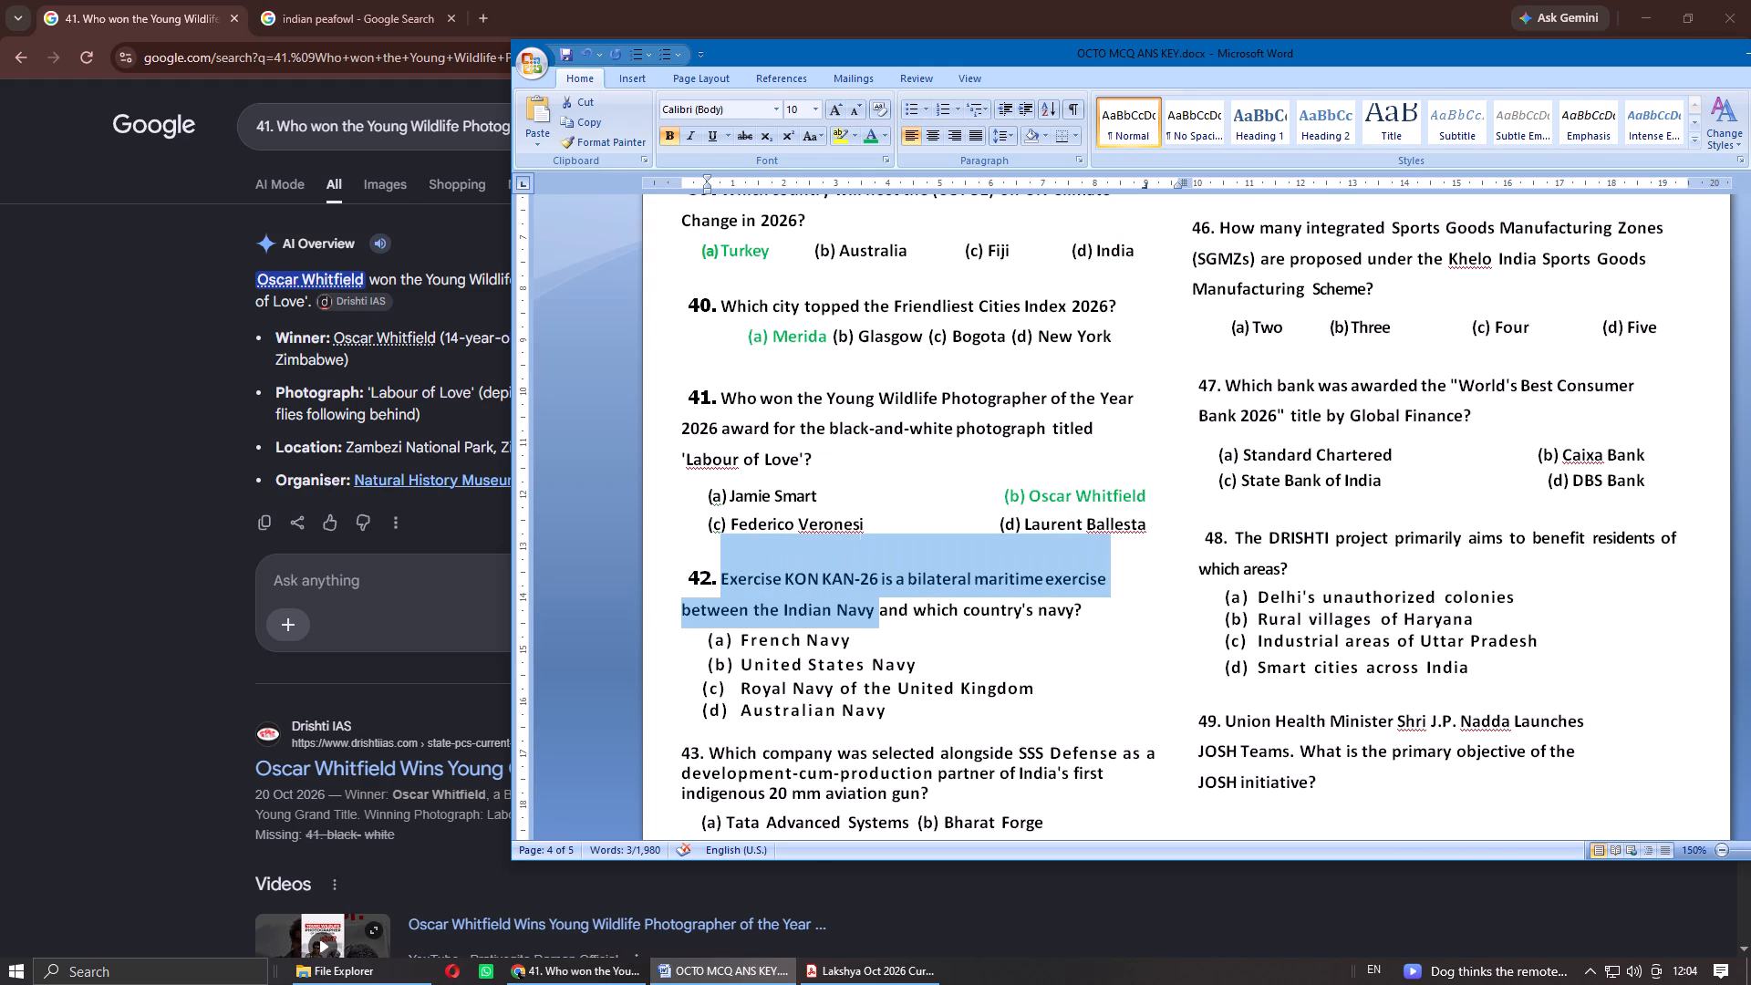
drag(884, 597, 1078, 604)
right_click(995, 605)
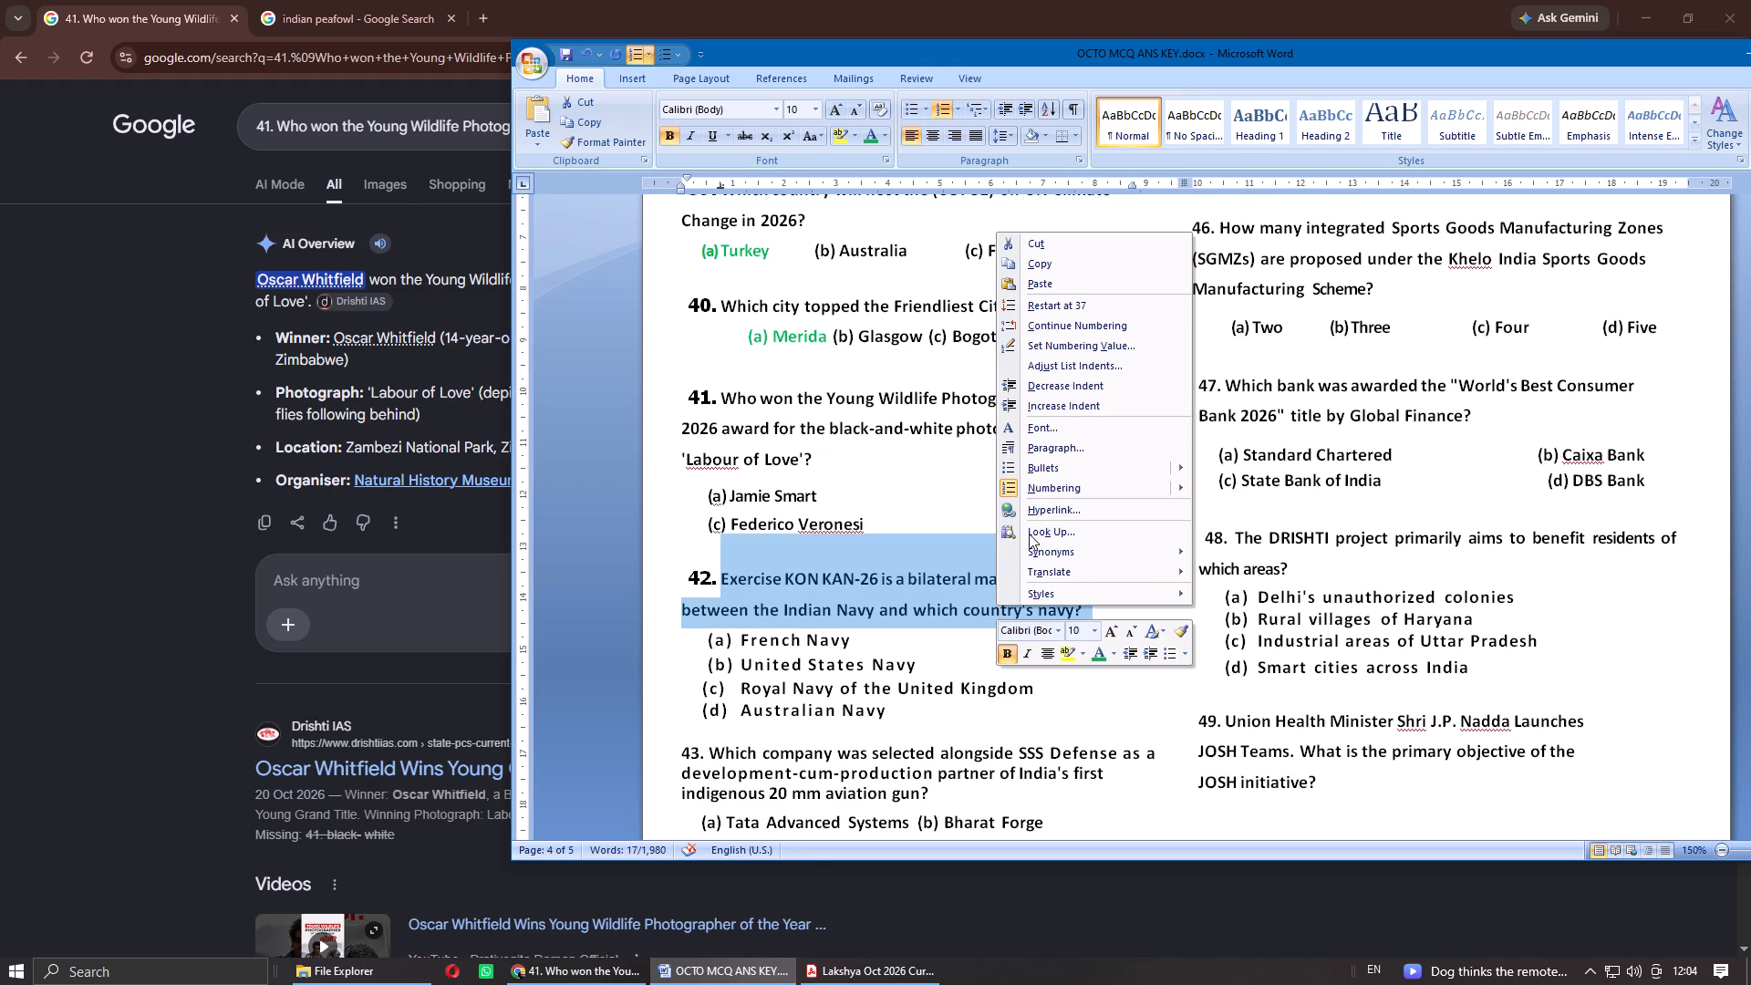
click(1041, 259)
click(145, 283)
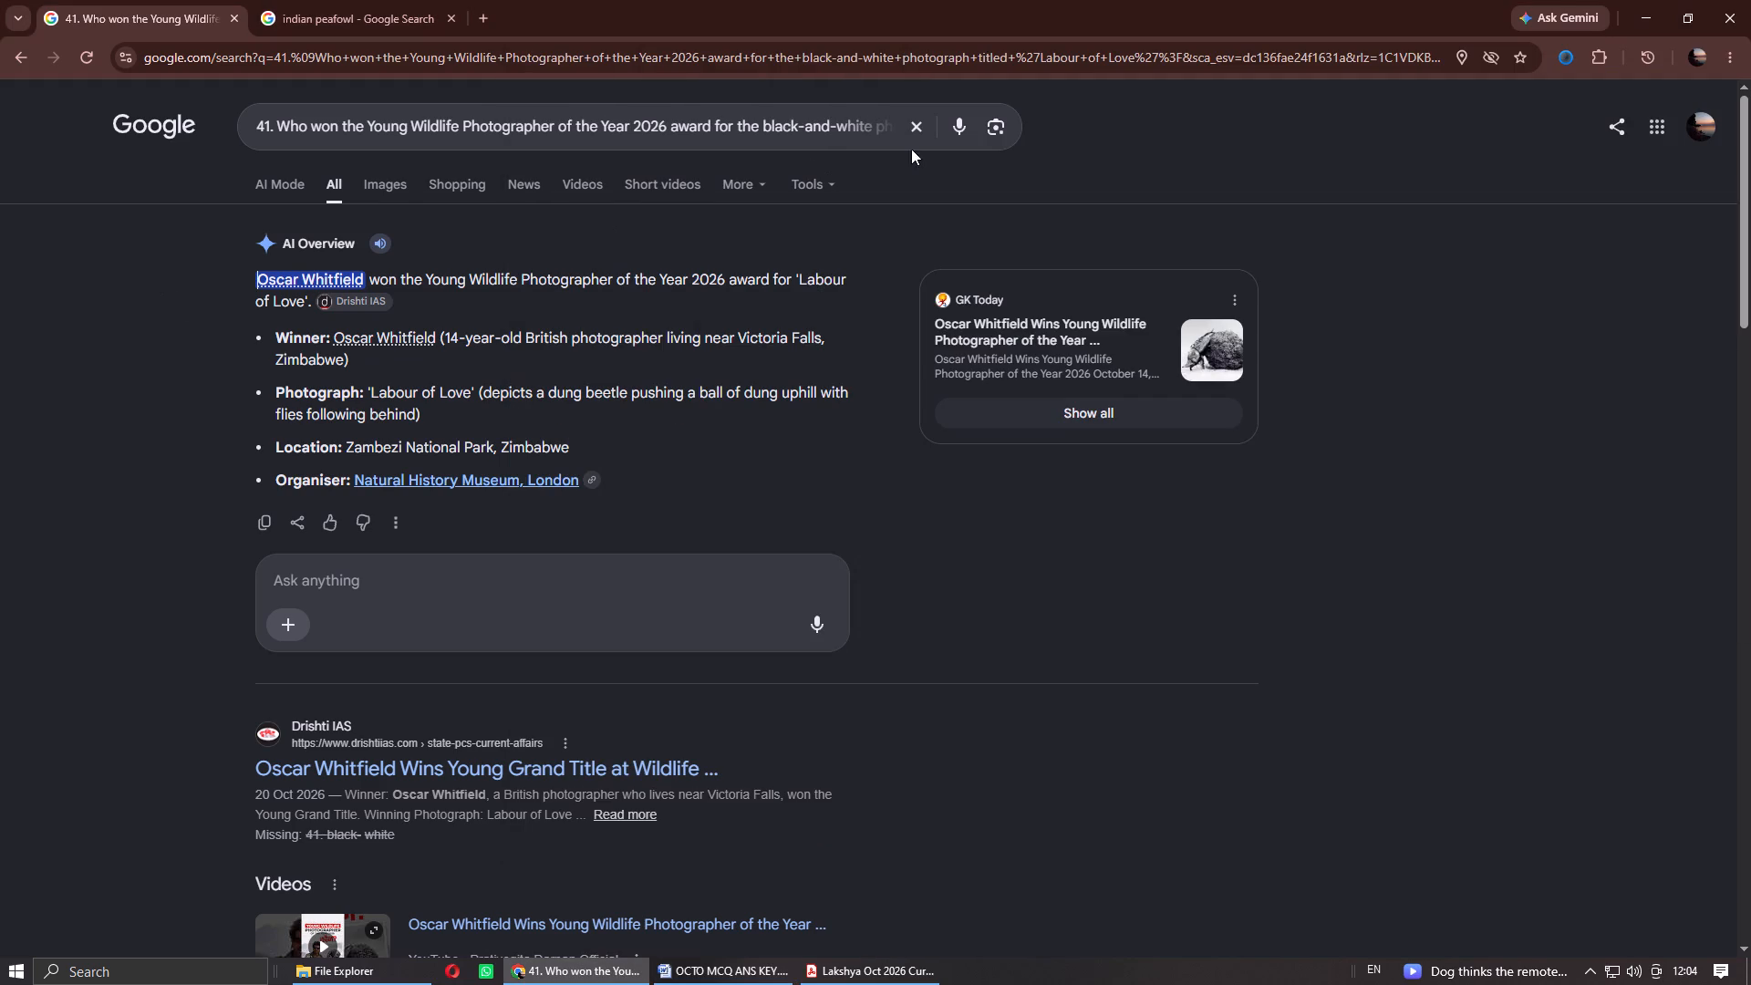
click(920, 128)
right_click(870, 127)
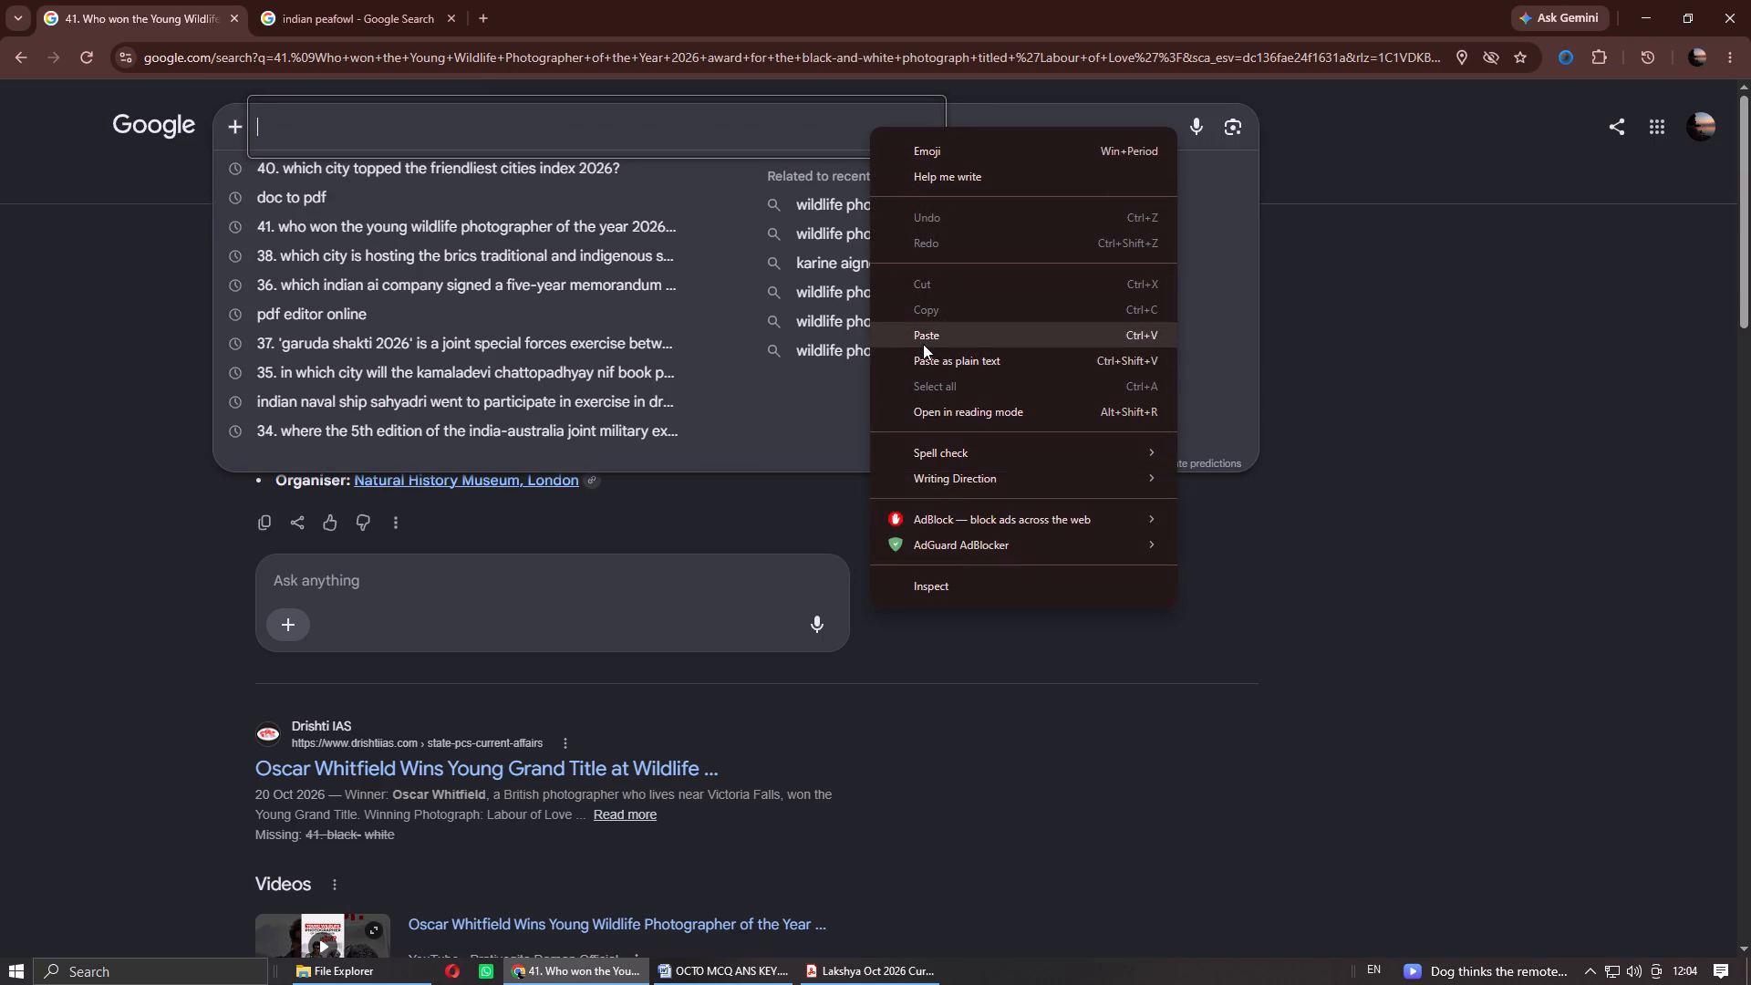
click(923, 344)
key(Return)
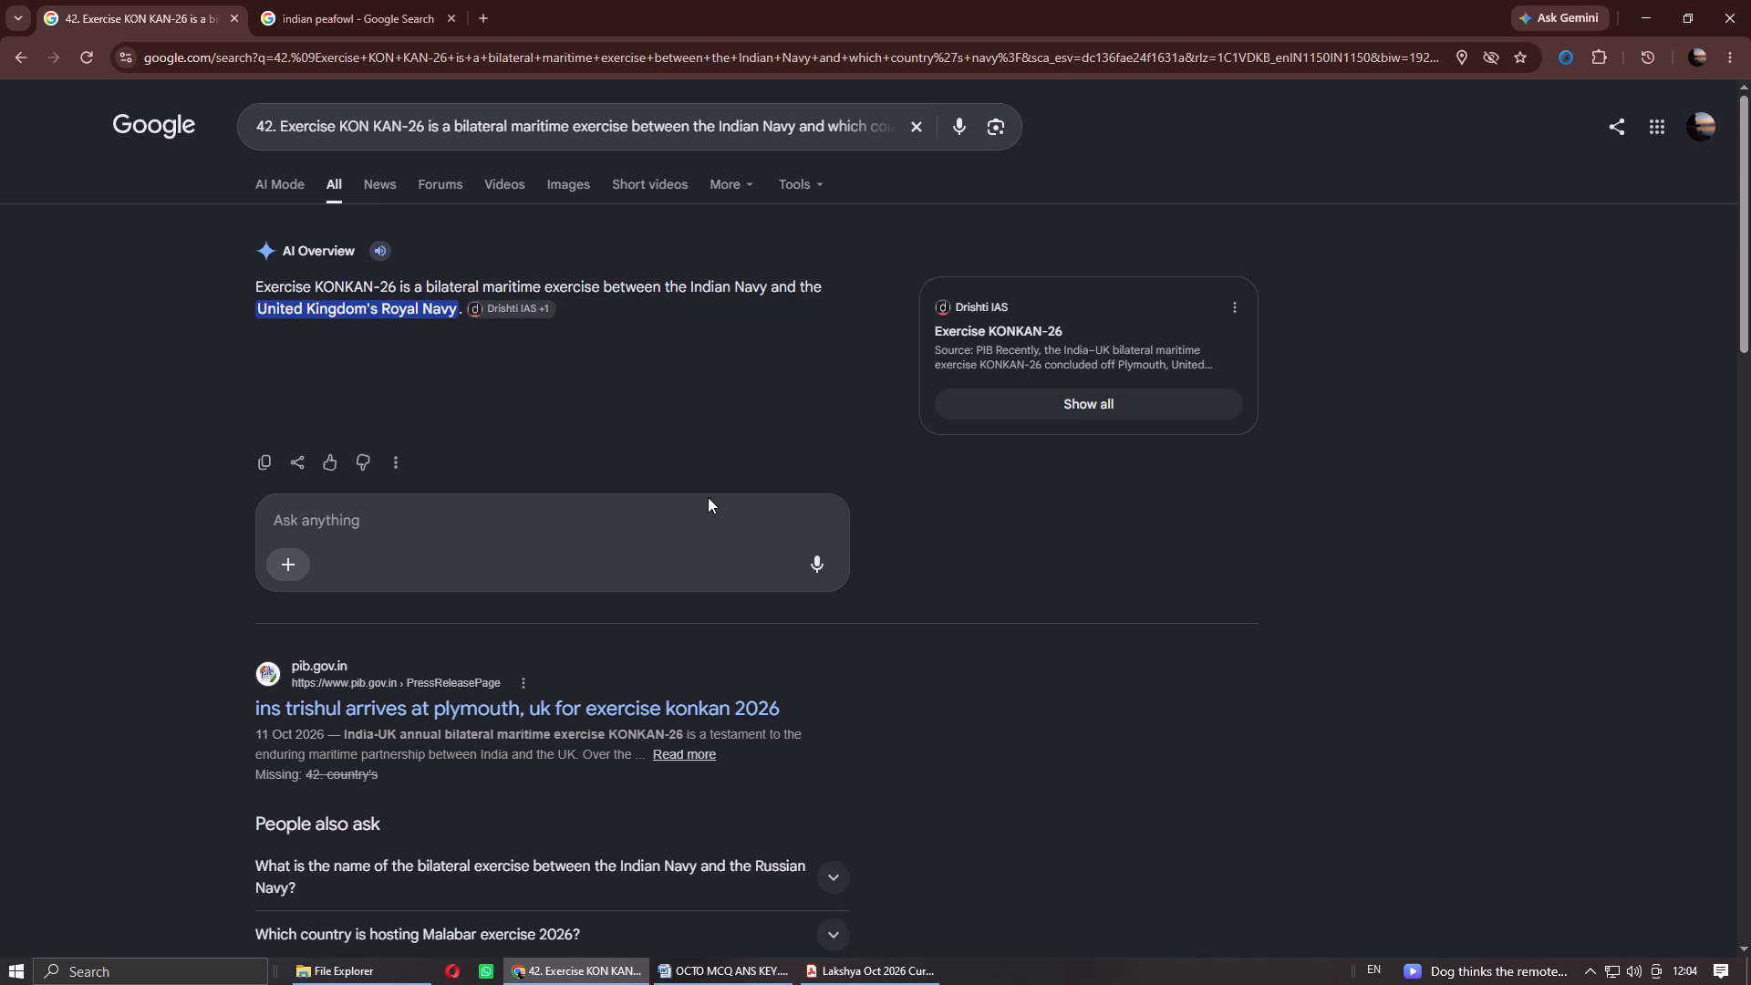
Back in Word, colour the option (c) text "Royal Navy of the United Kingdom" green in question 42.
click(743, 978)
click(889, 690)
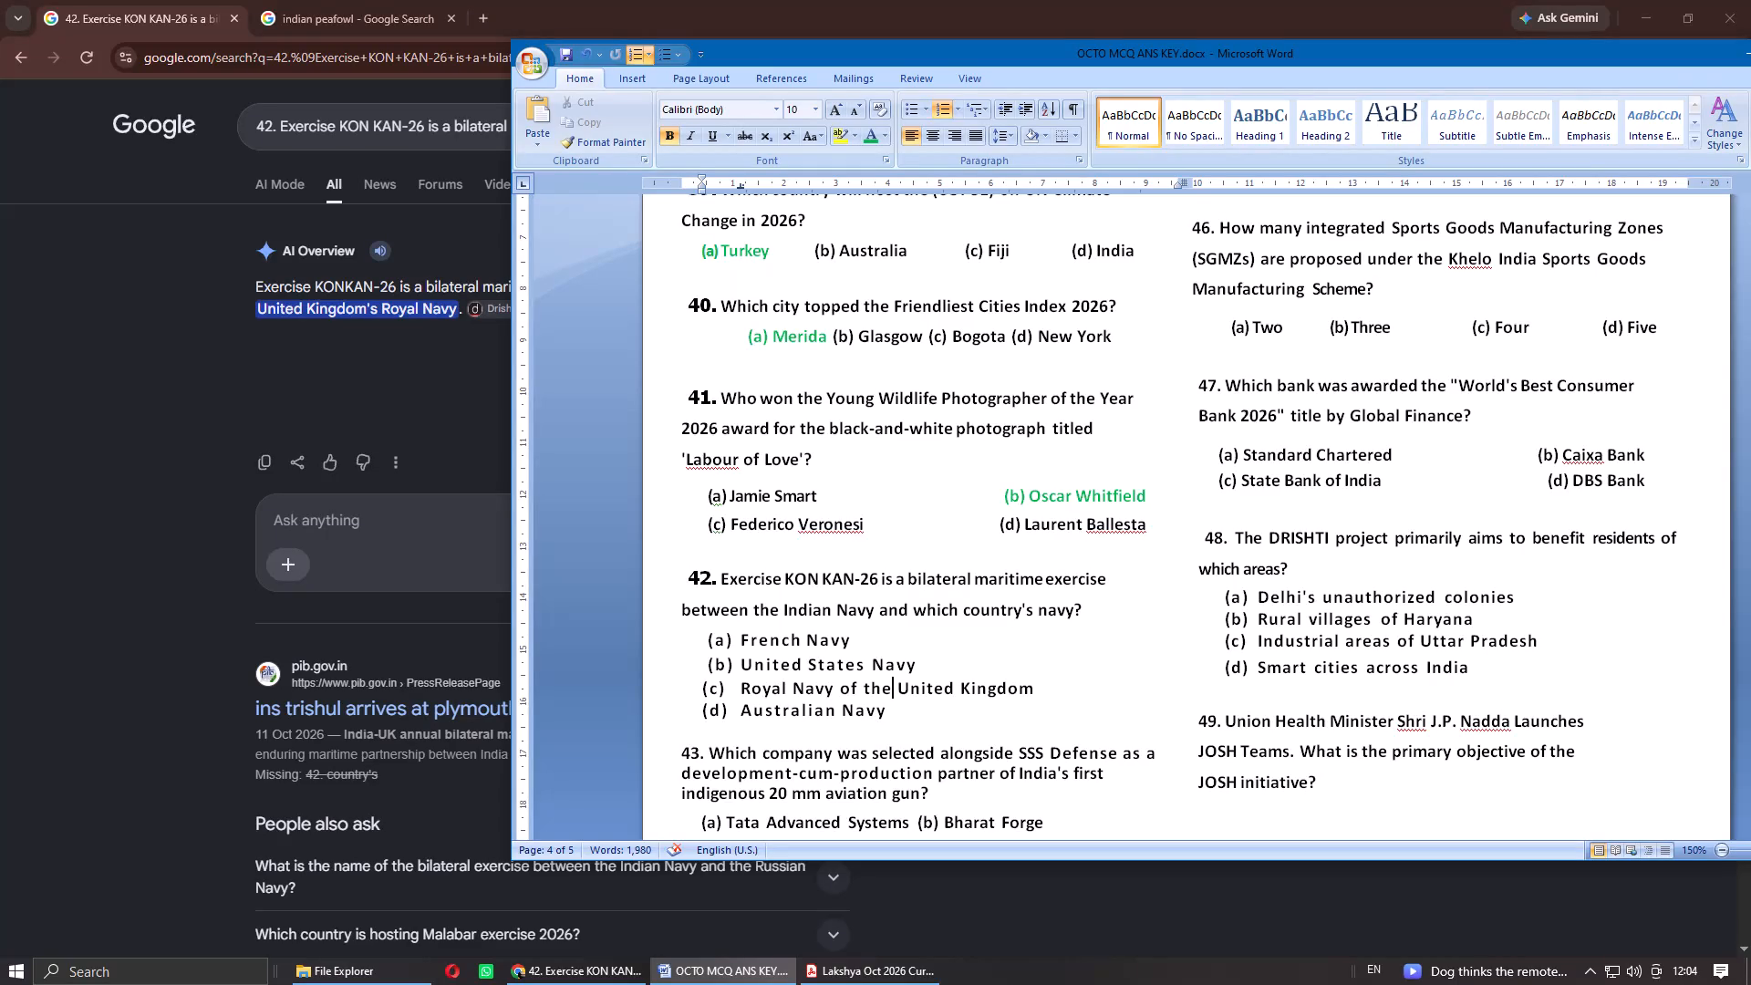
drag(1052, 685, 726, 686)
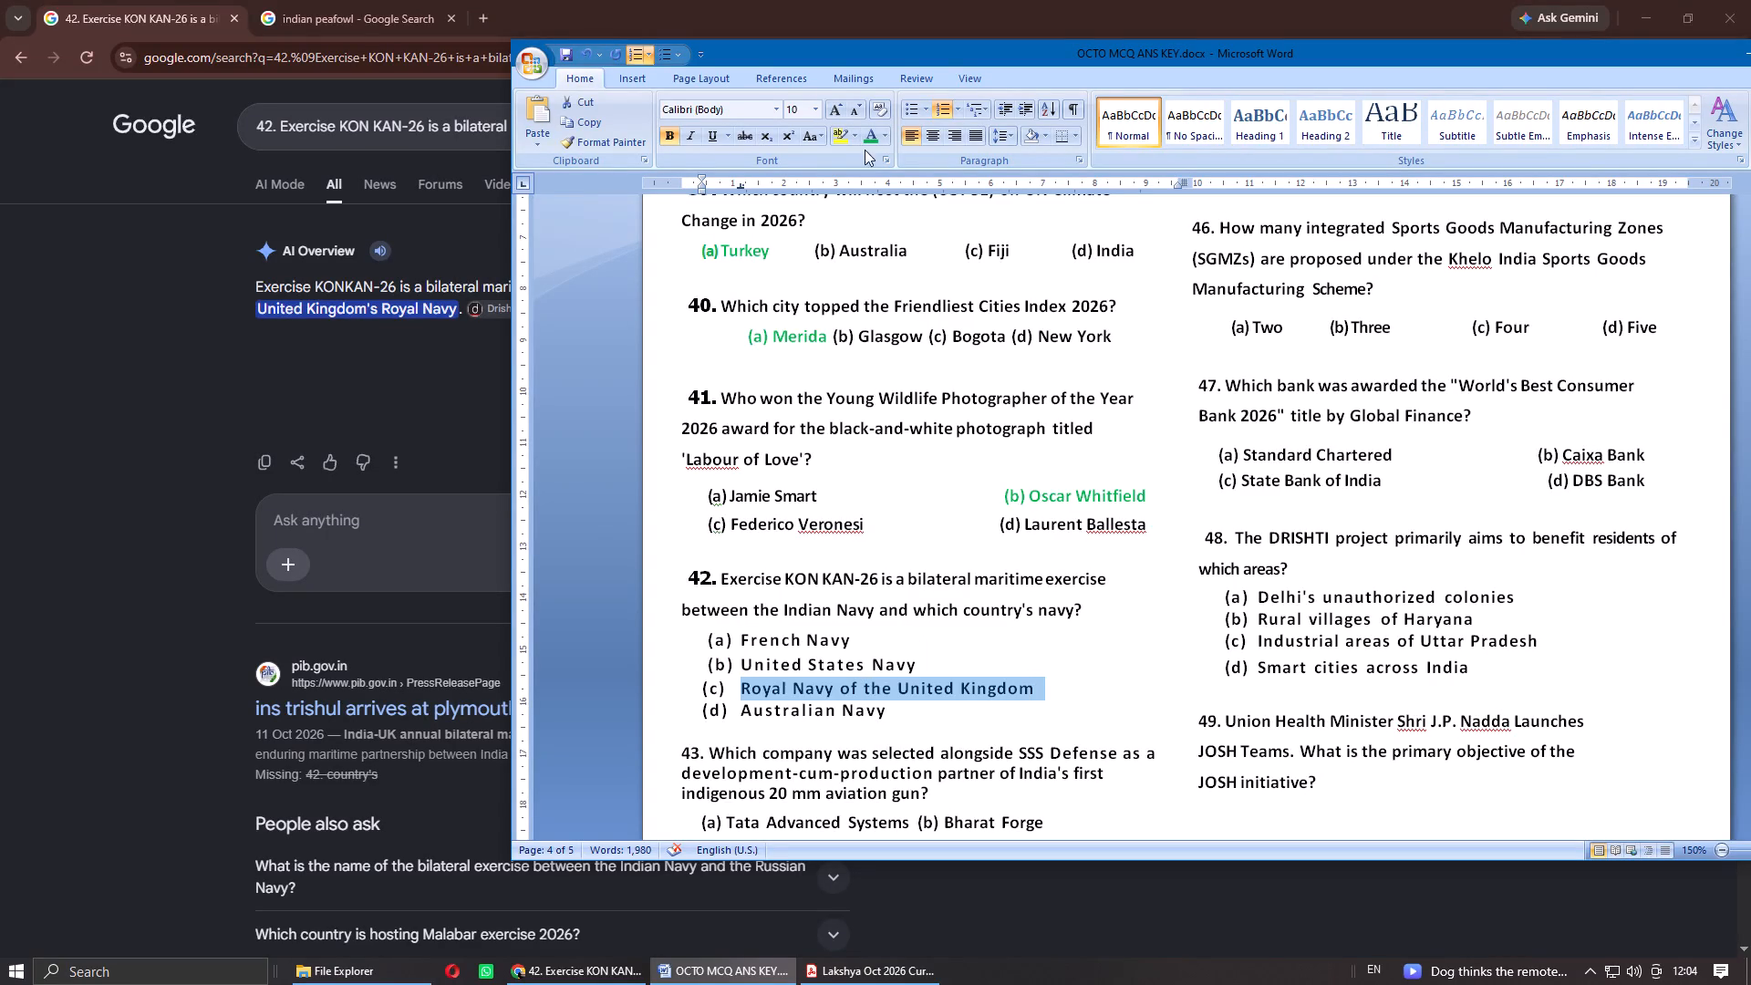
click(870, 135)
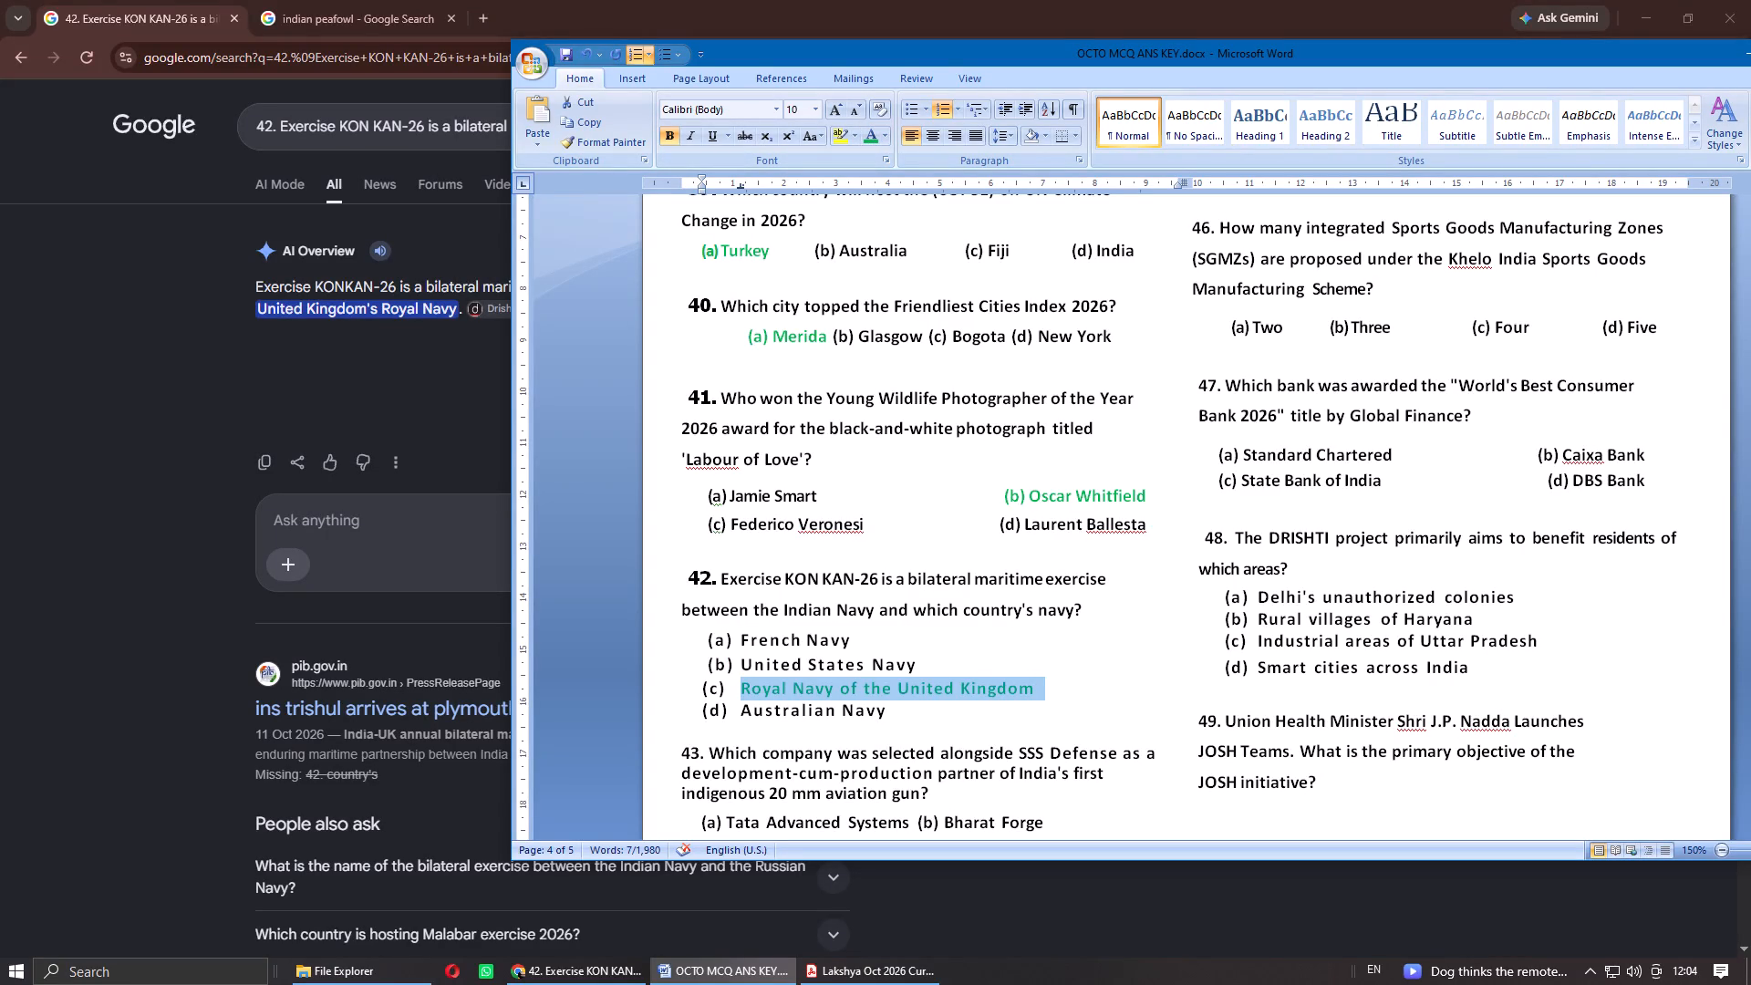
click(986, 648)
Copy question 43 about SSS Defense's partner for India's first indigenous 20 mm aviation gun and search Google for it in Chrome.
scroll(947, 642, down, 1)
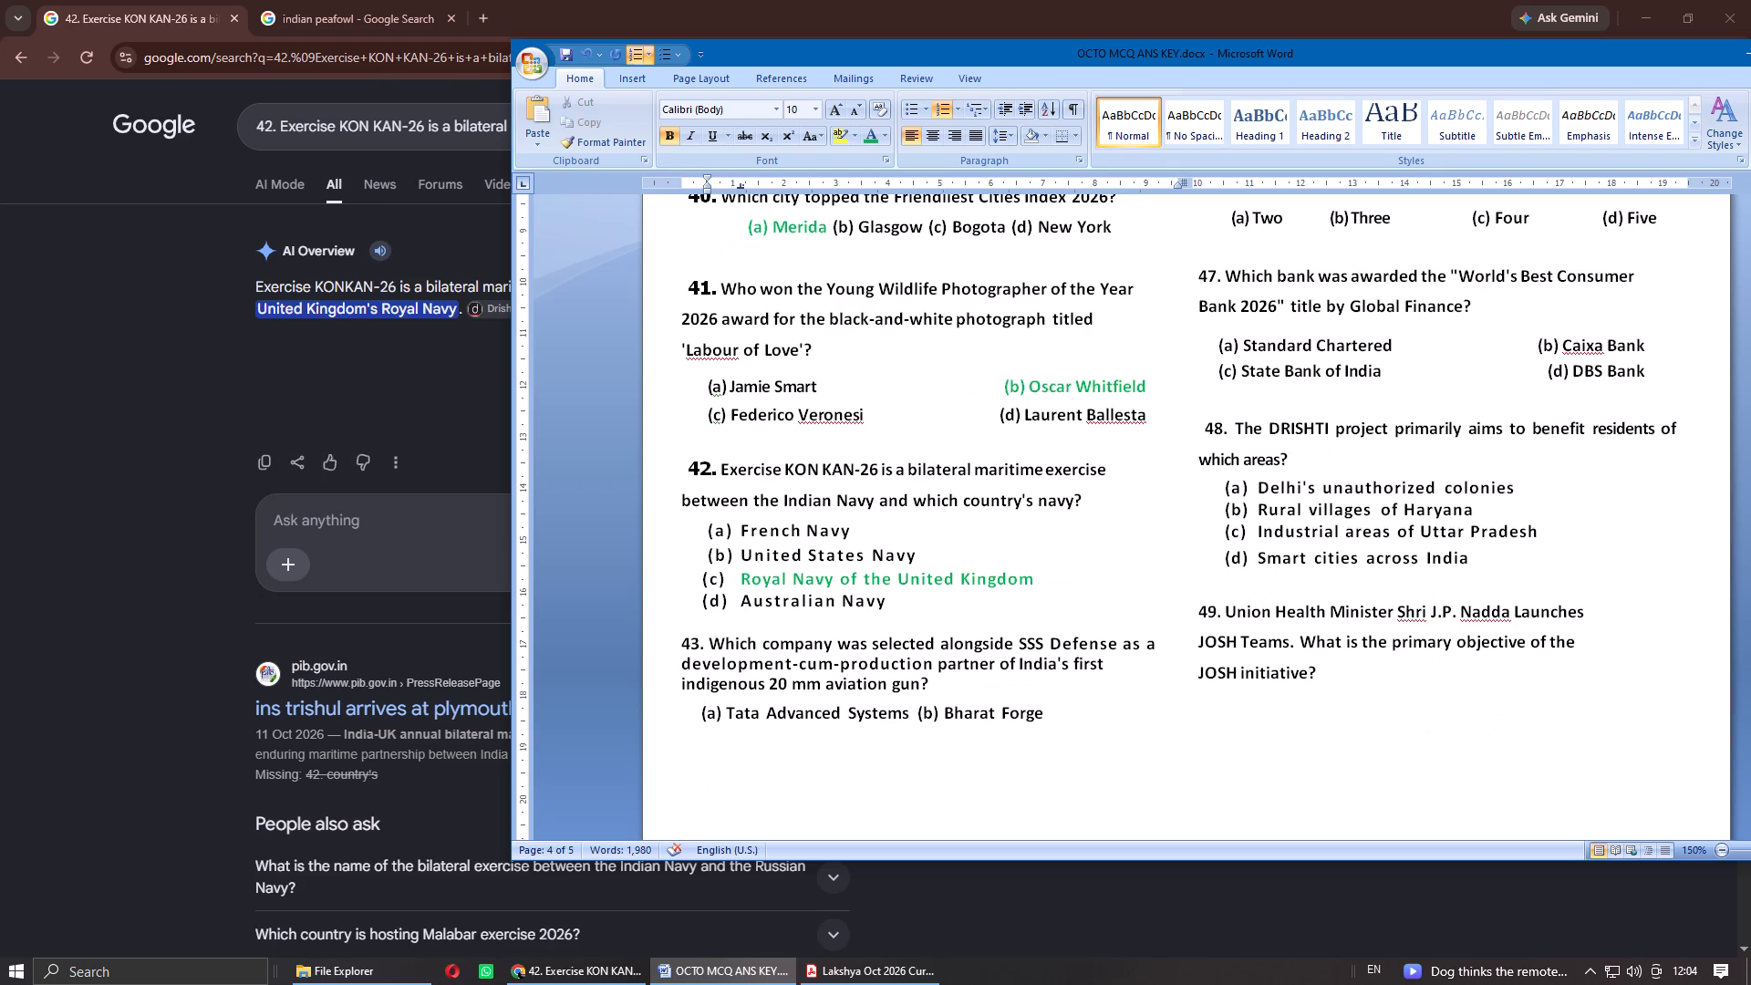
drag(932, 676, 729, 643)
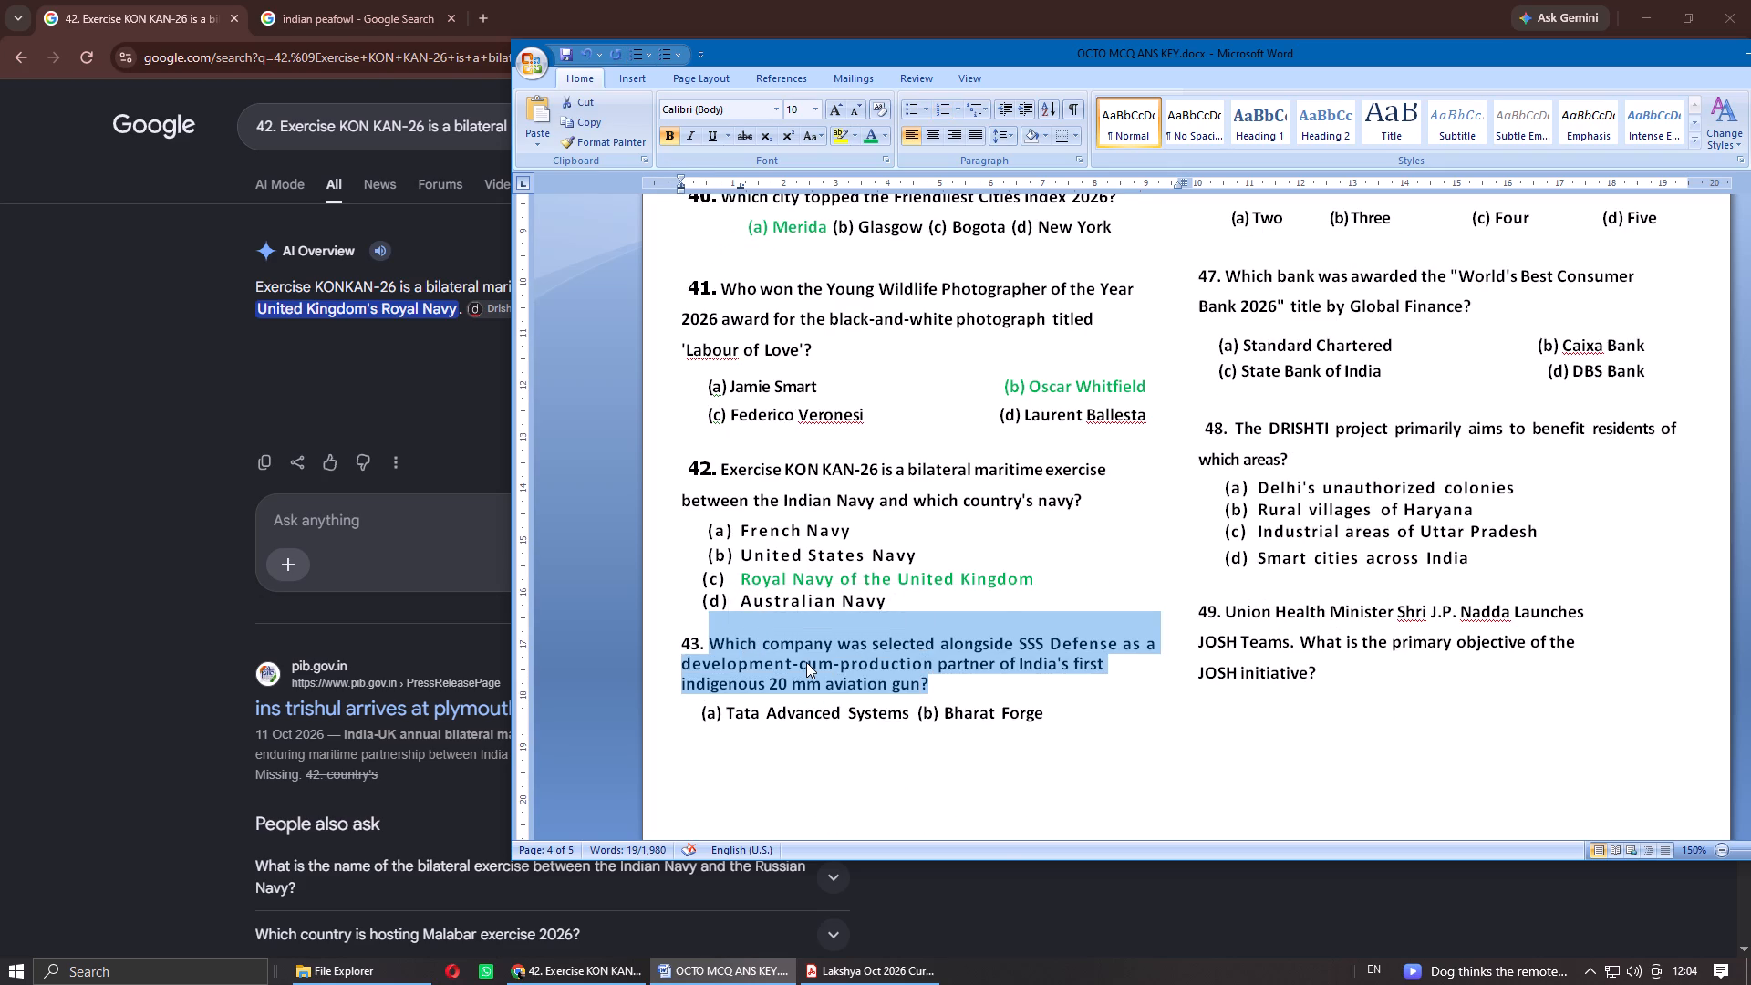
right_click(806, 662)
click(869, 700)
click(440, 402)
click(913, 125)
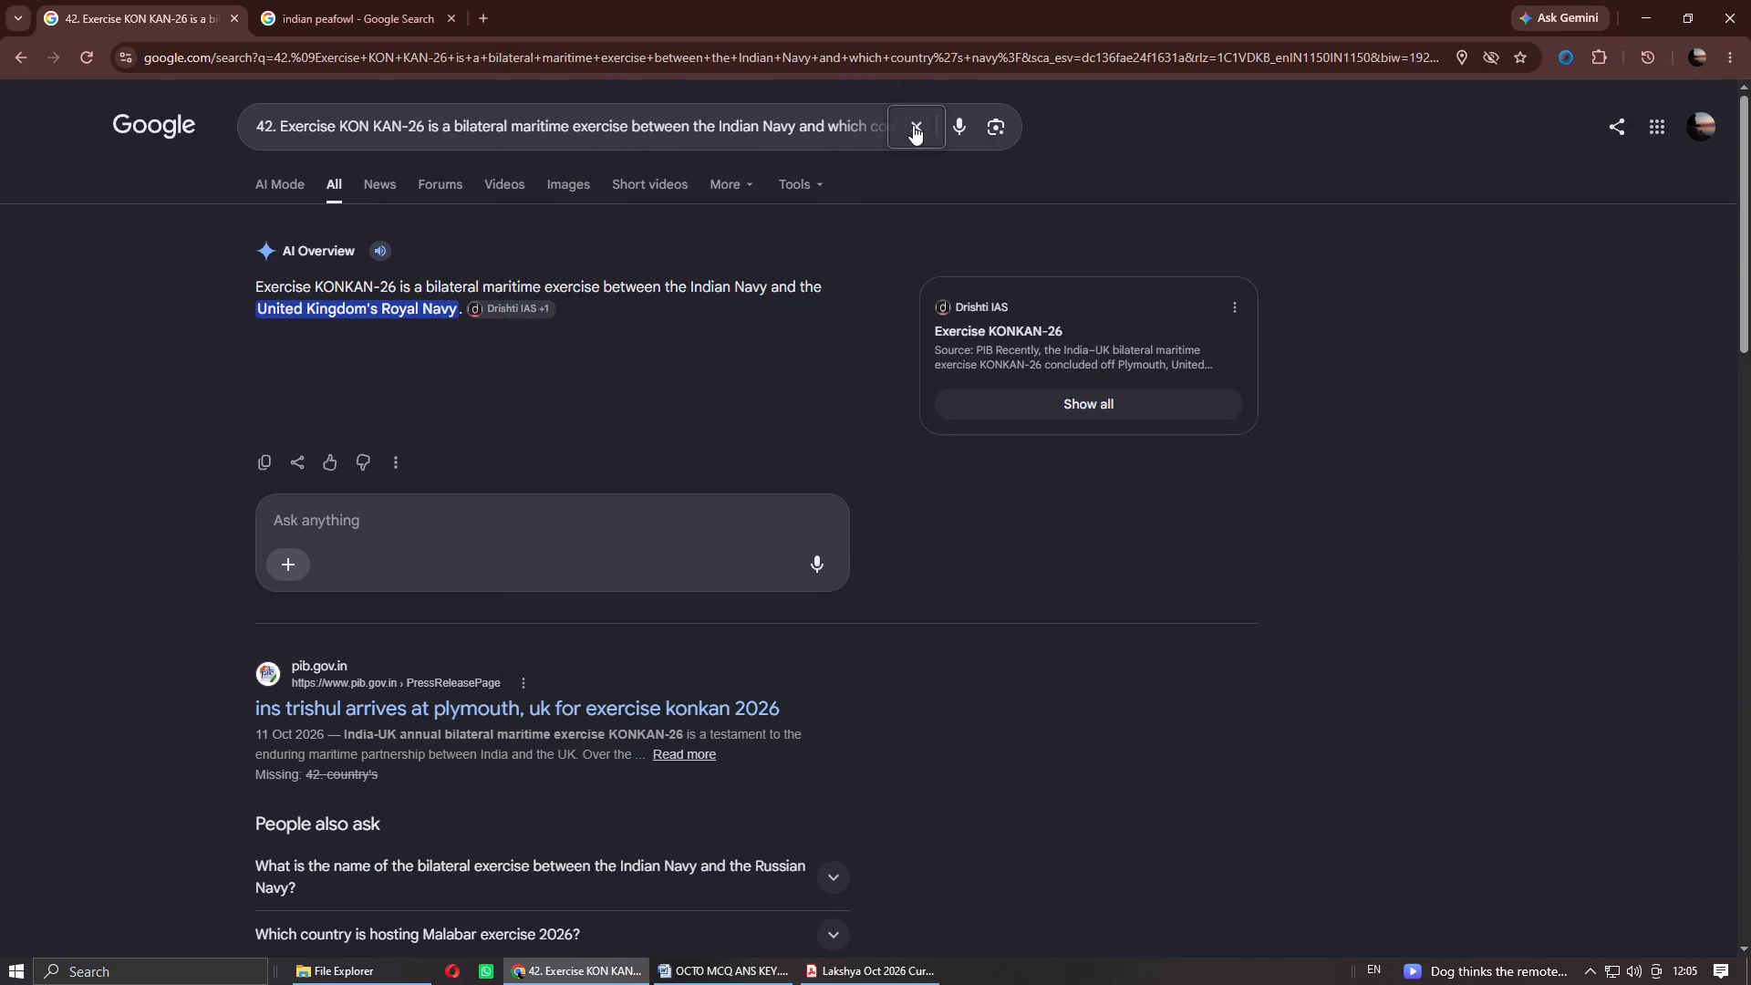
right_click(905, 127)
click(972, 341)
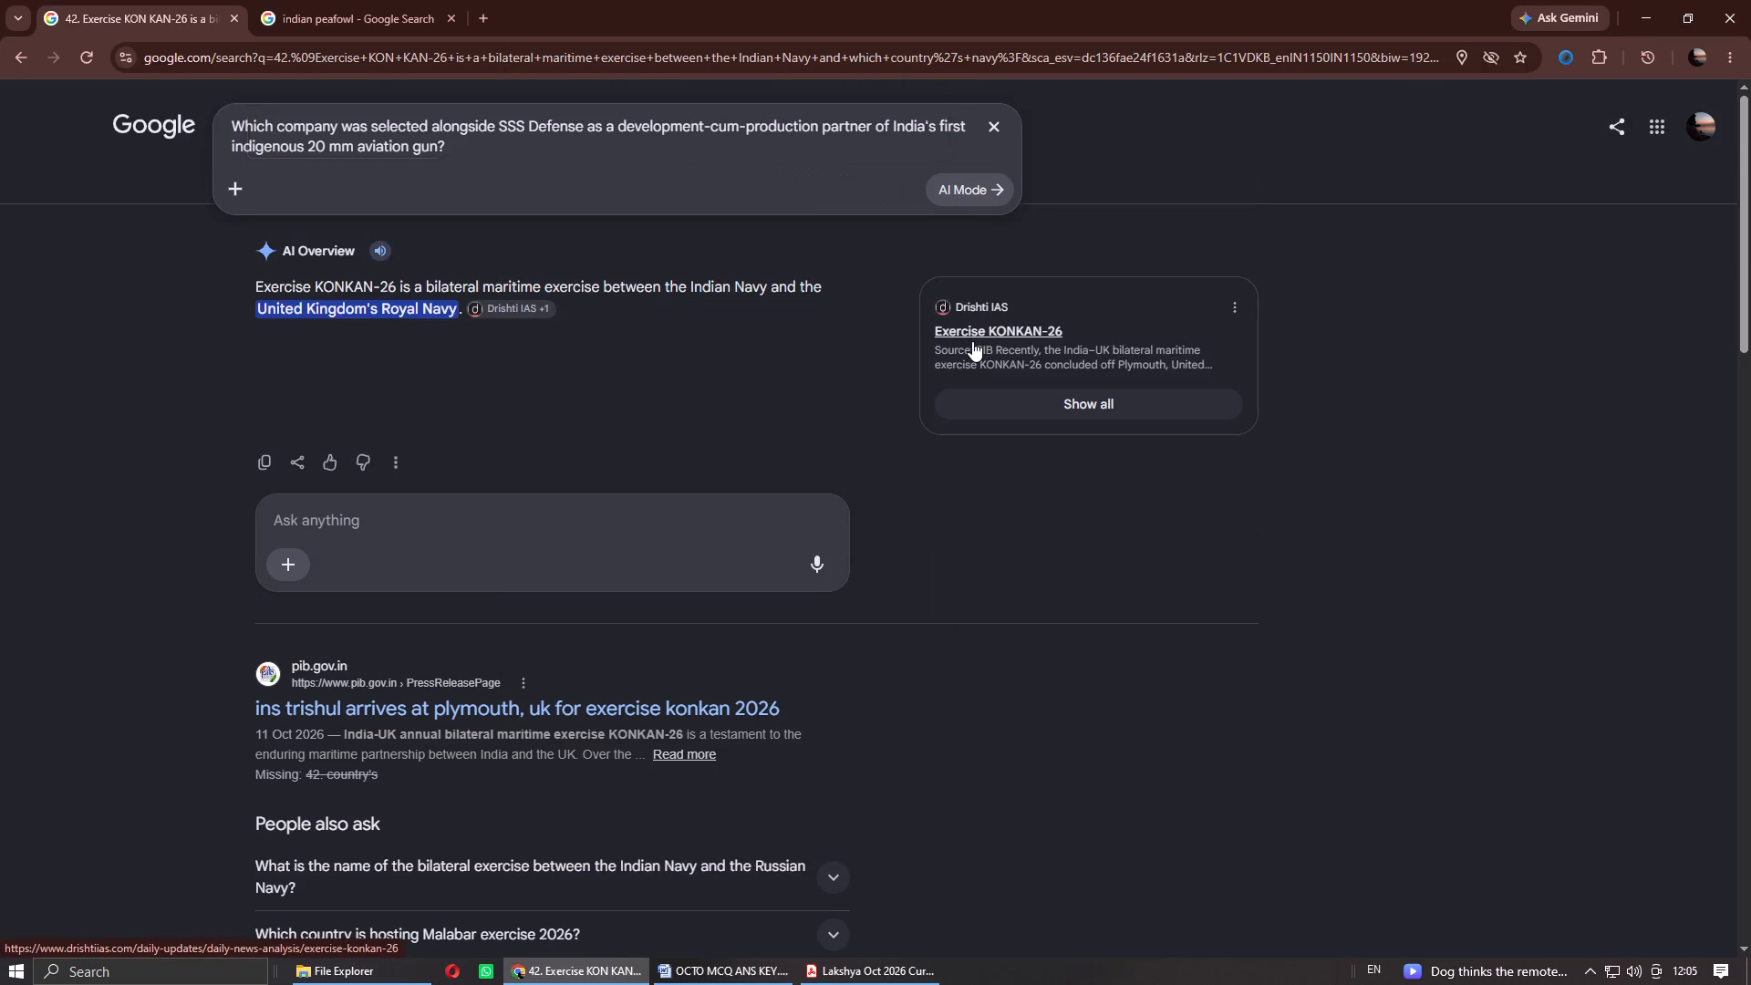
key(Return)
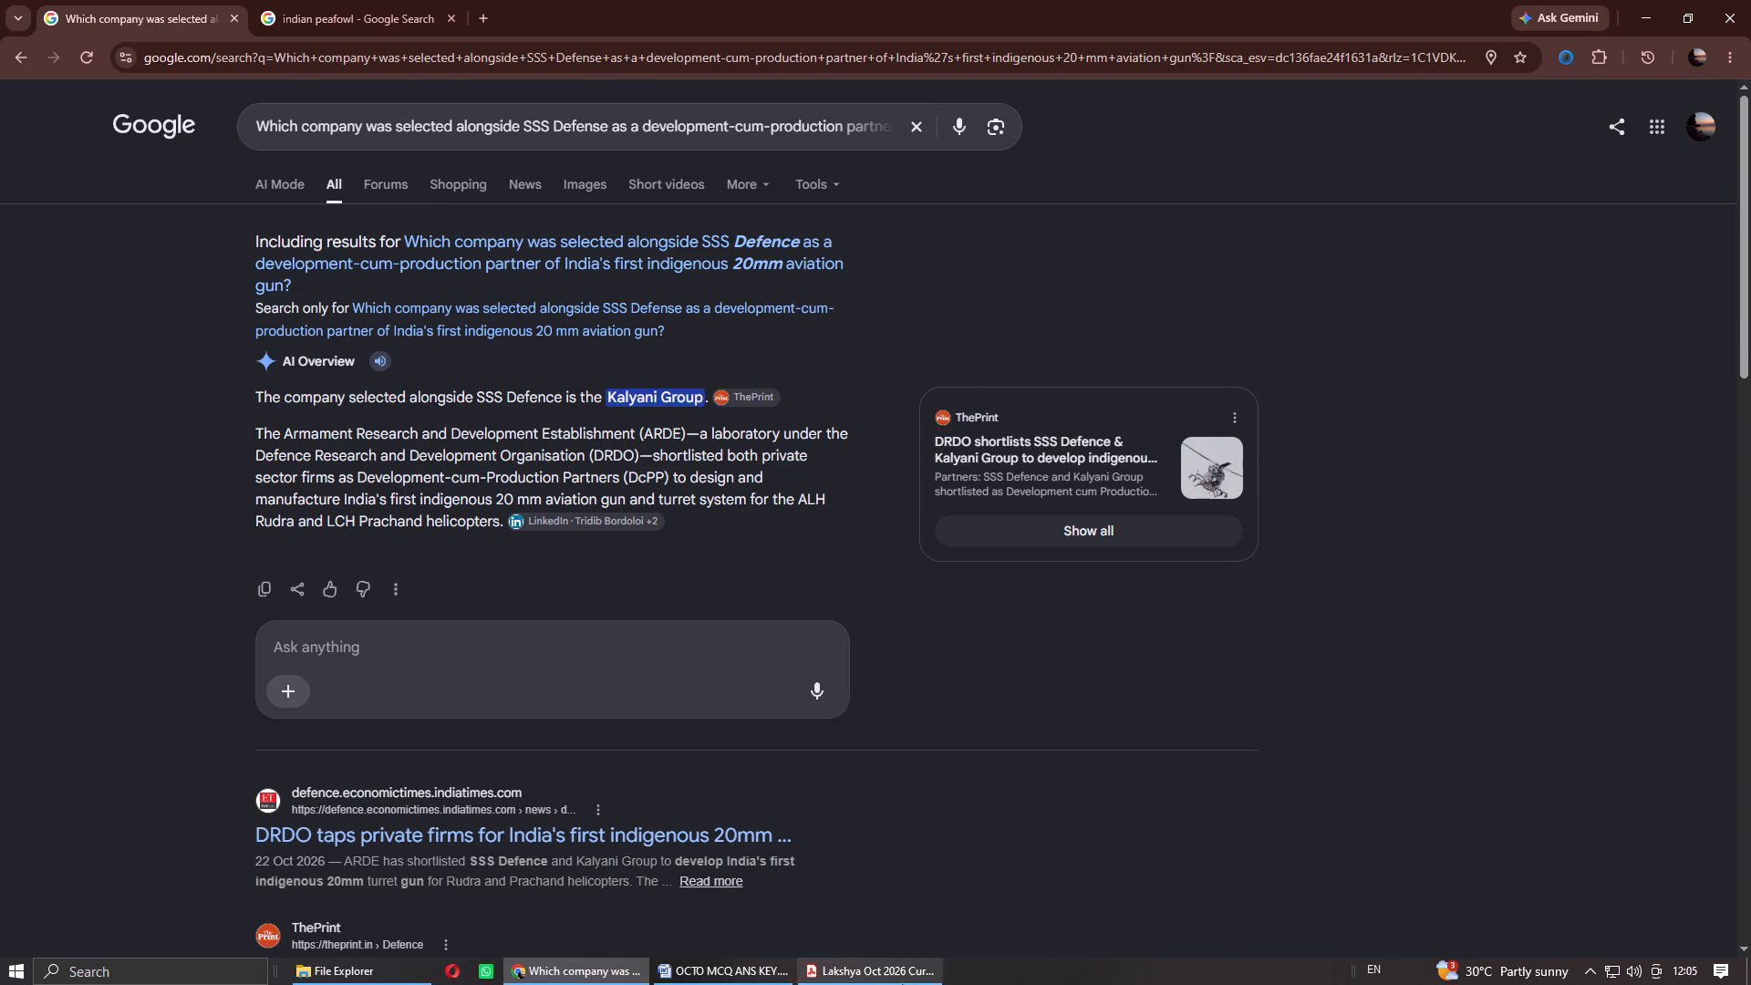
Back in Word, colour question 43's option (c) text "Kalyani Group" green at the start of the page's second column.
click(791, 984)
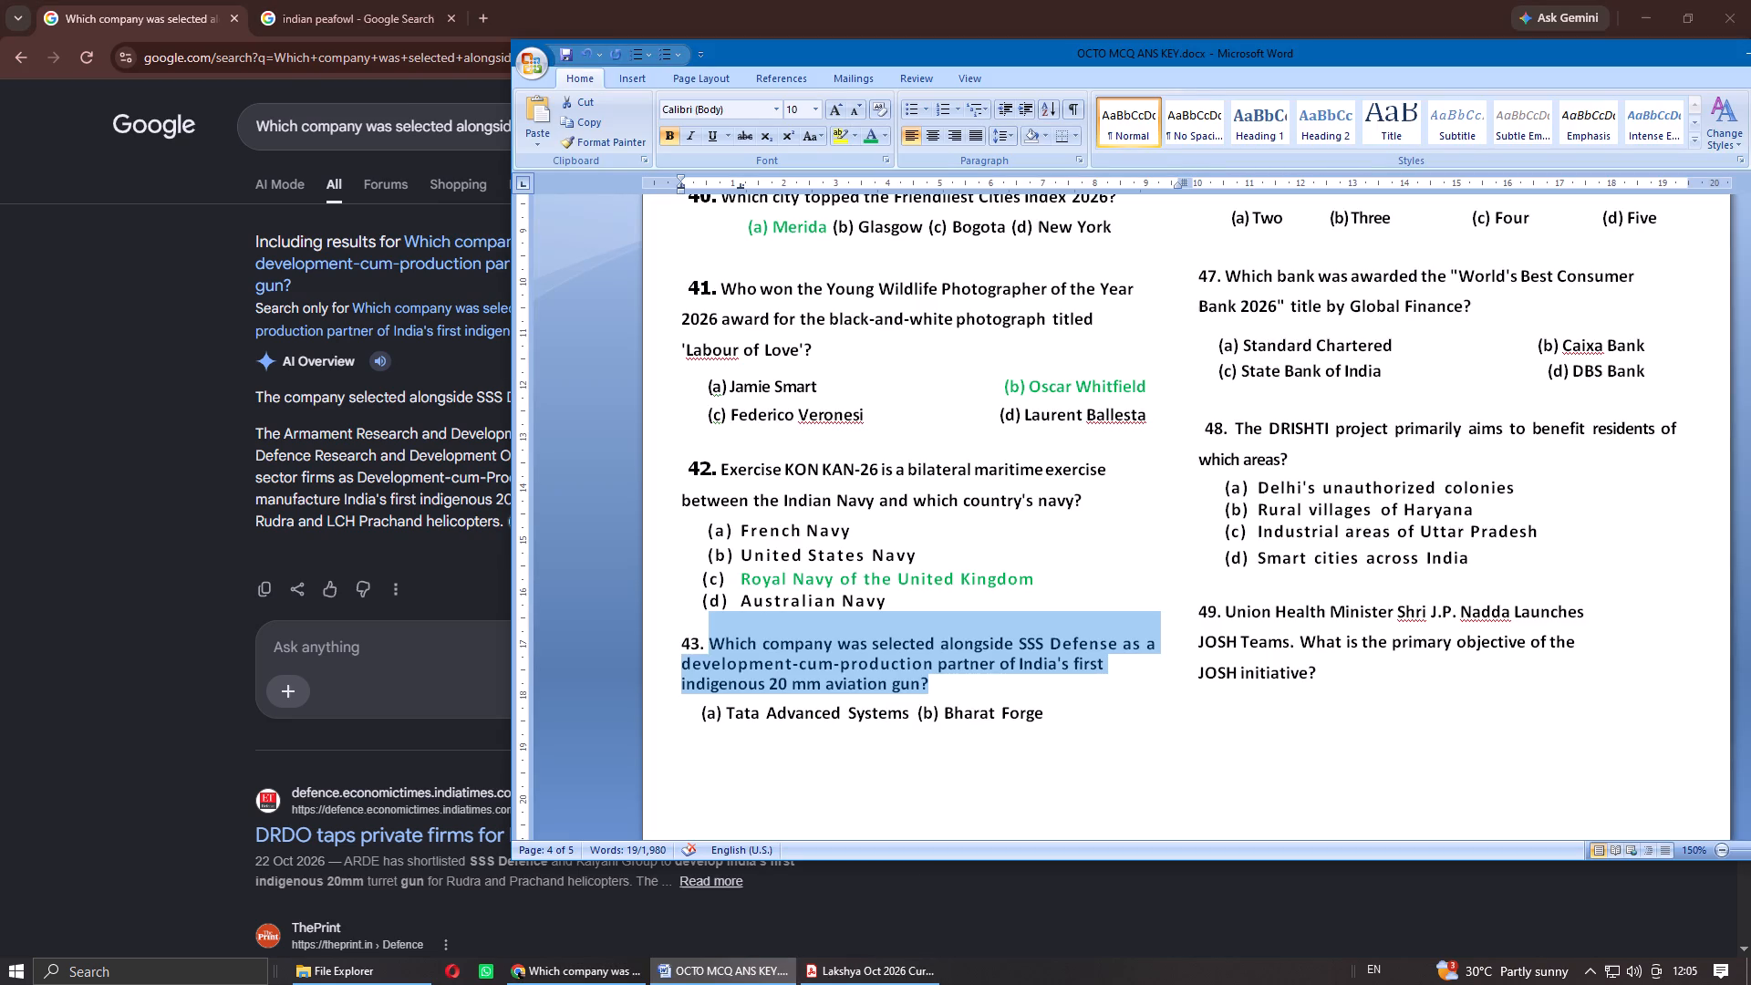
scroll(1018, 740, up, 6)
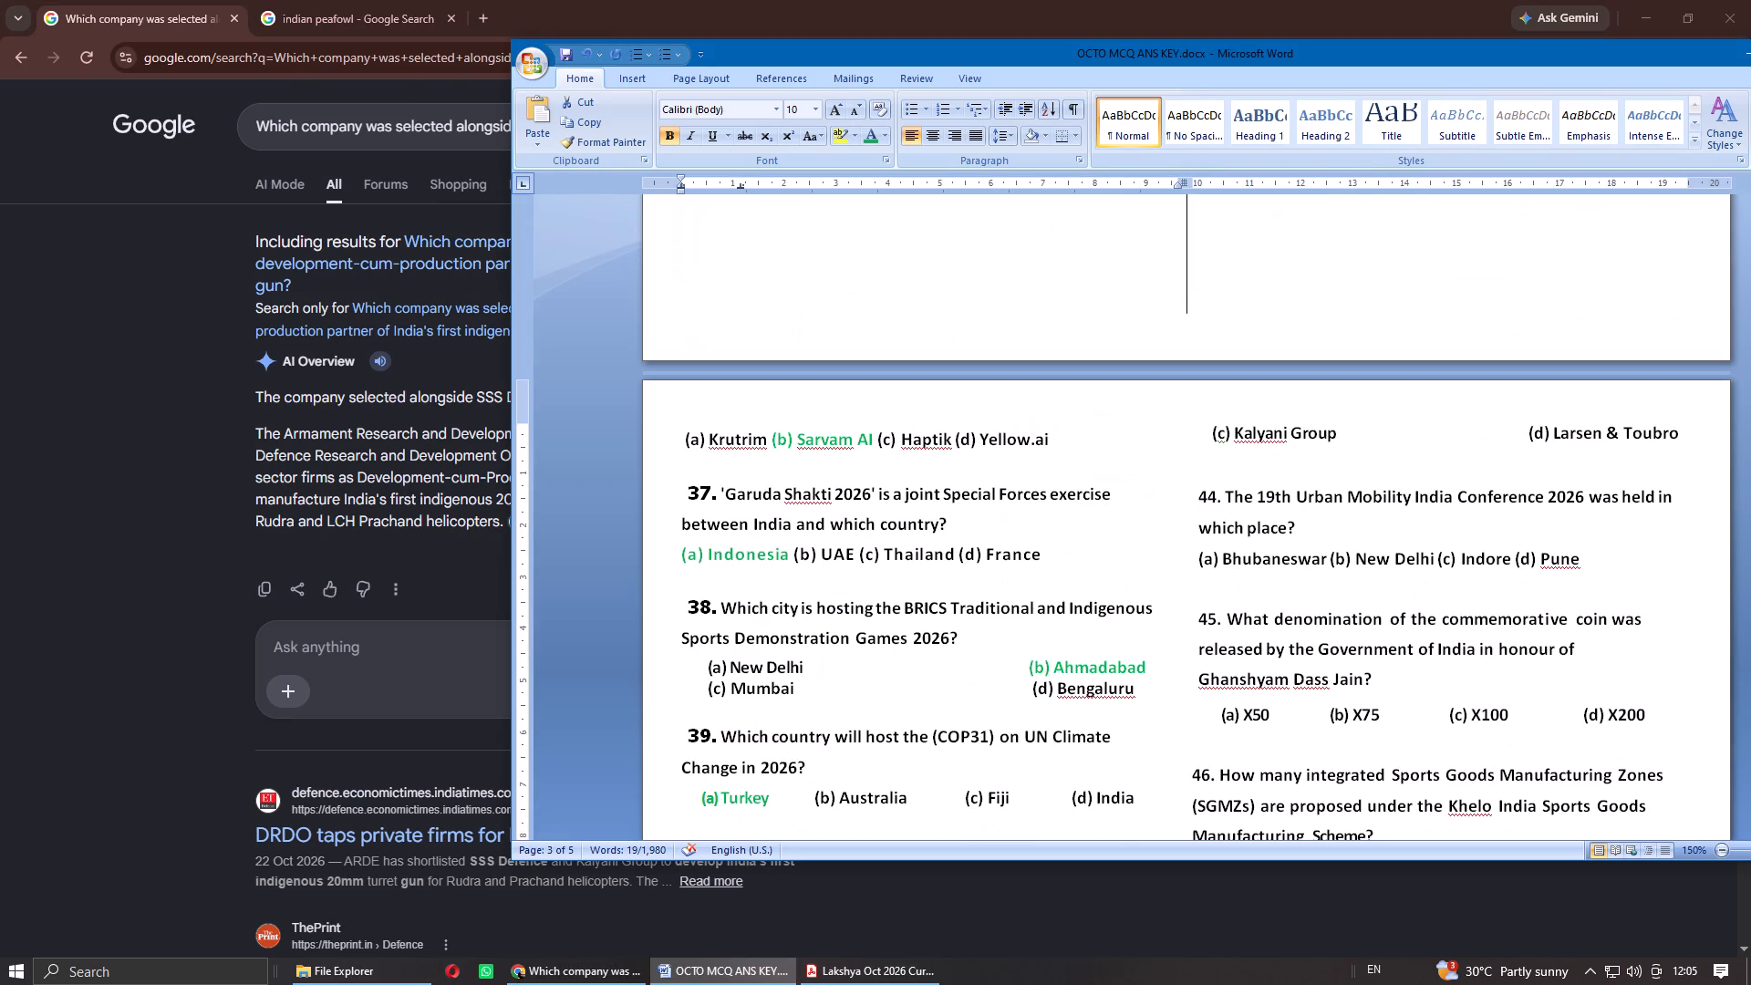
drag(1344, 429, 1232, 435)
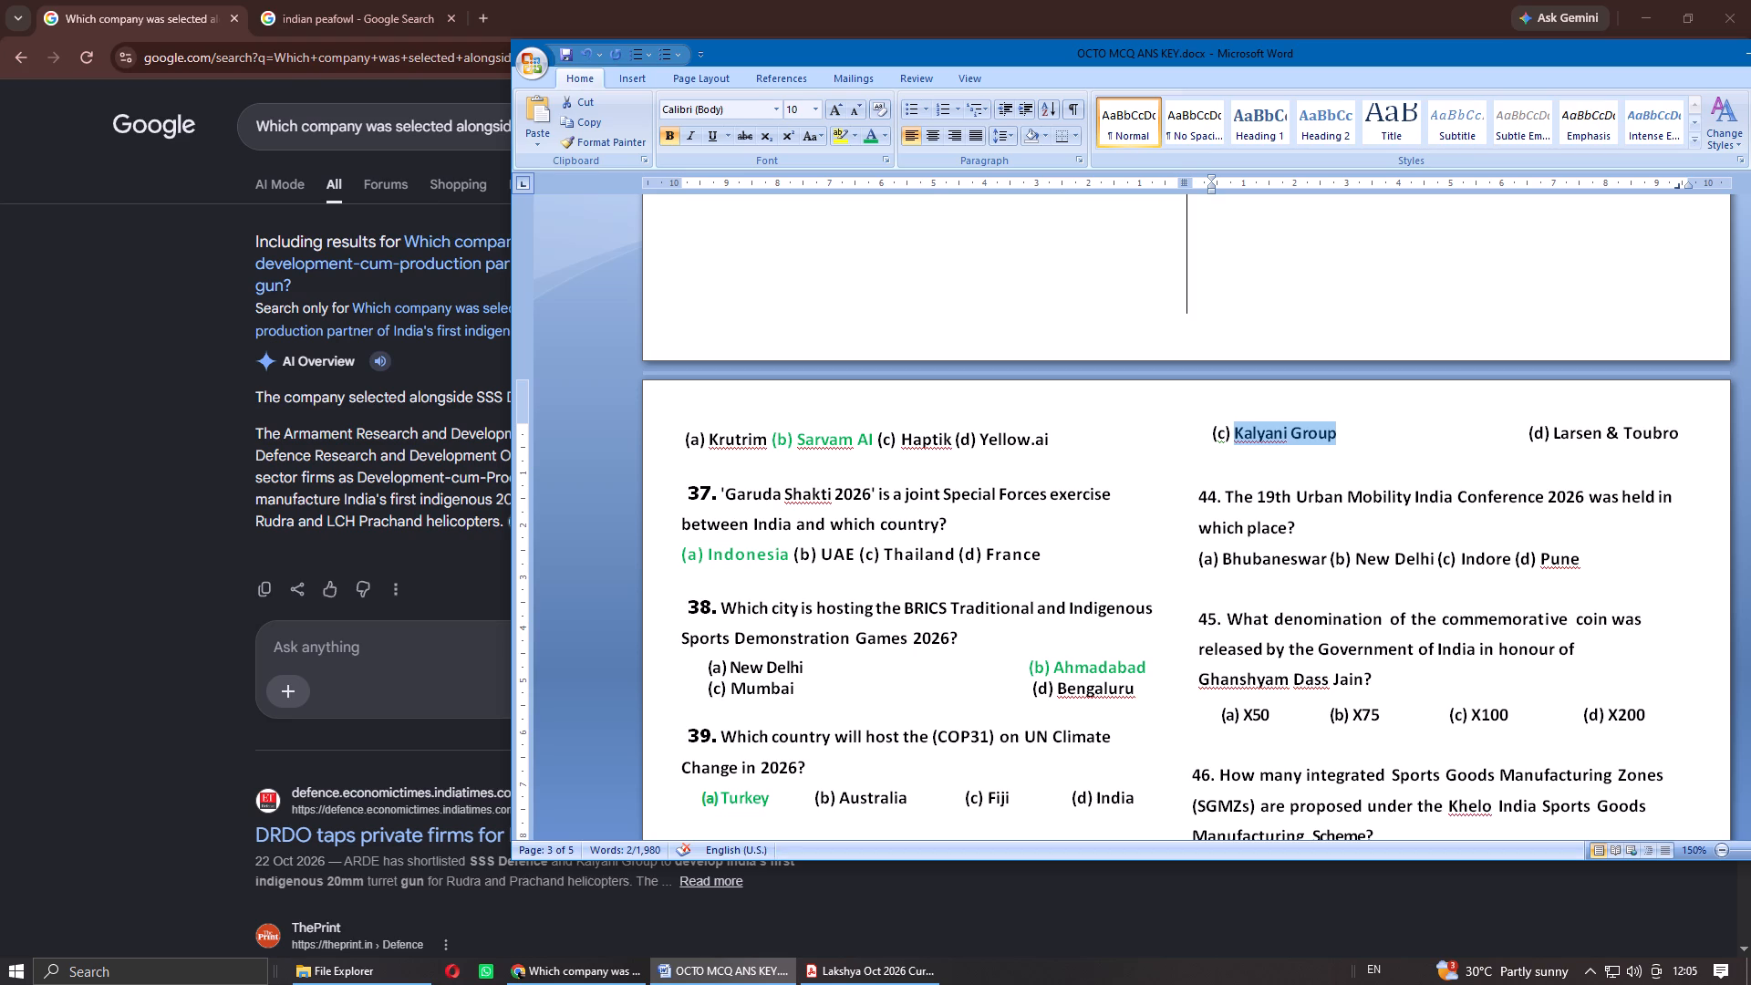
click(878, 136)
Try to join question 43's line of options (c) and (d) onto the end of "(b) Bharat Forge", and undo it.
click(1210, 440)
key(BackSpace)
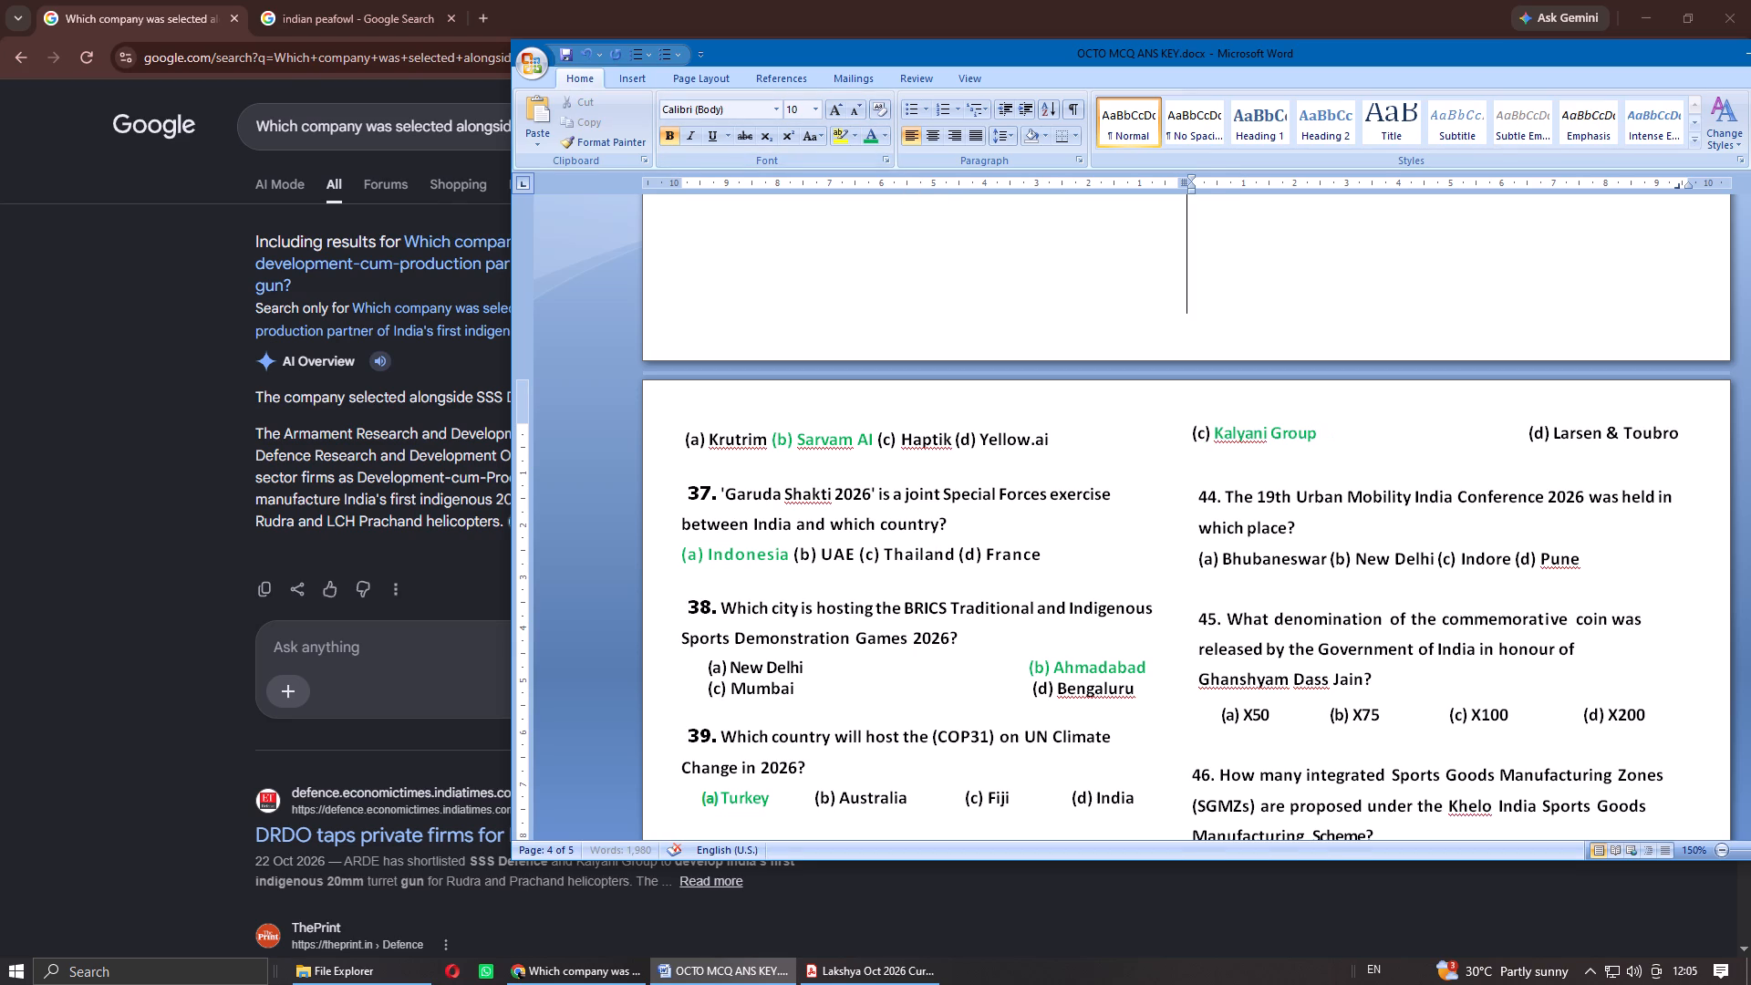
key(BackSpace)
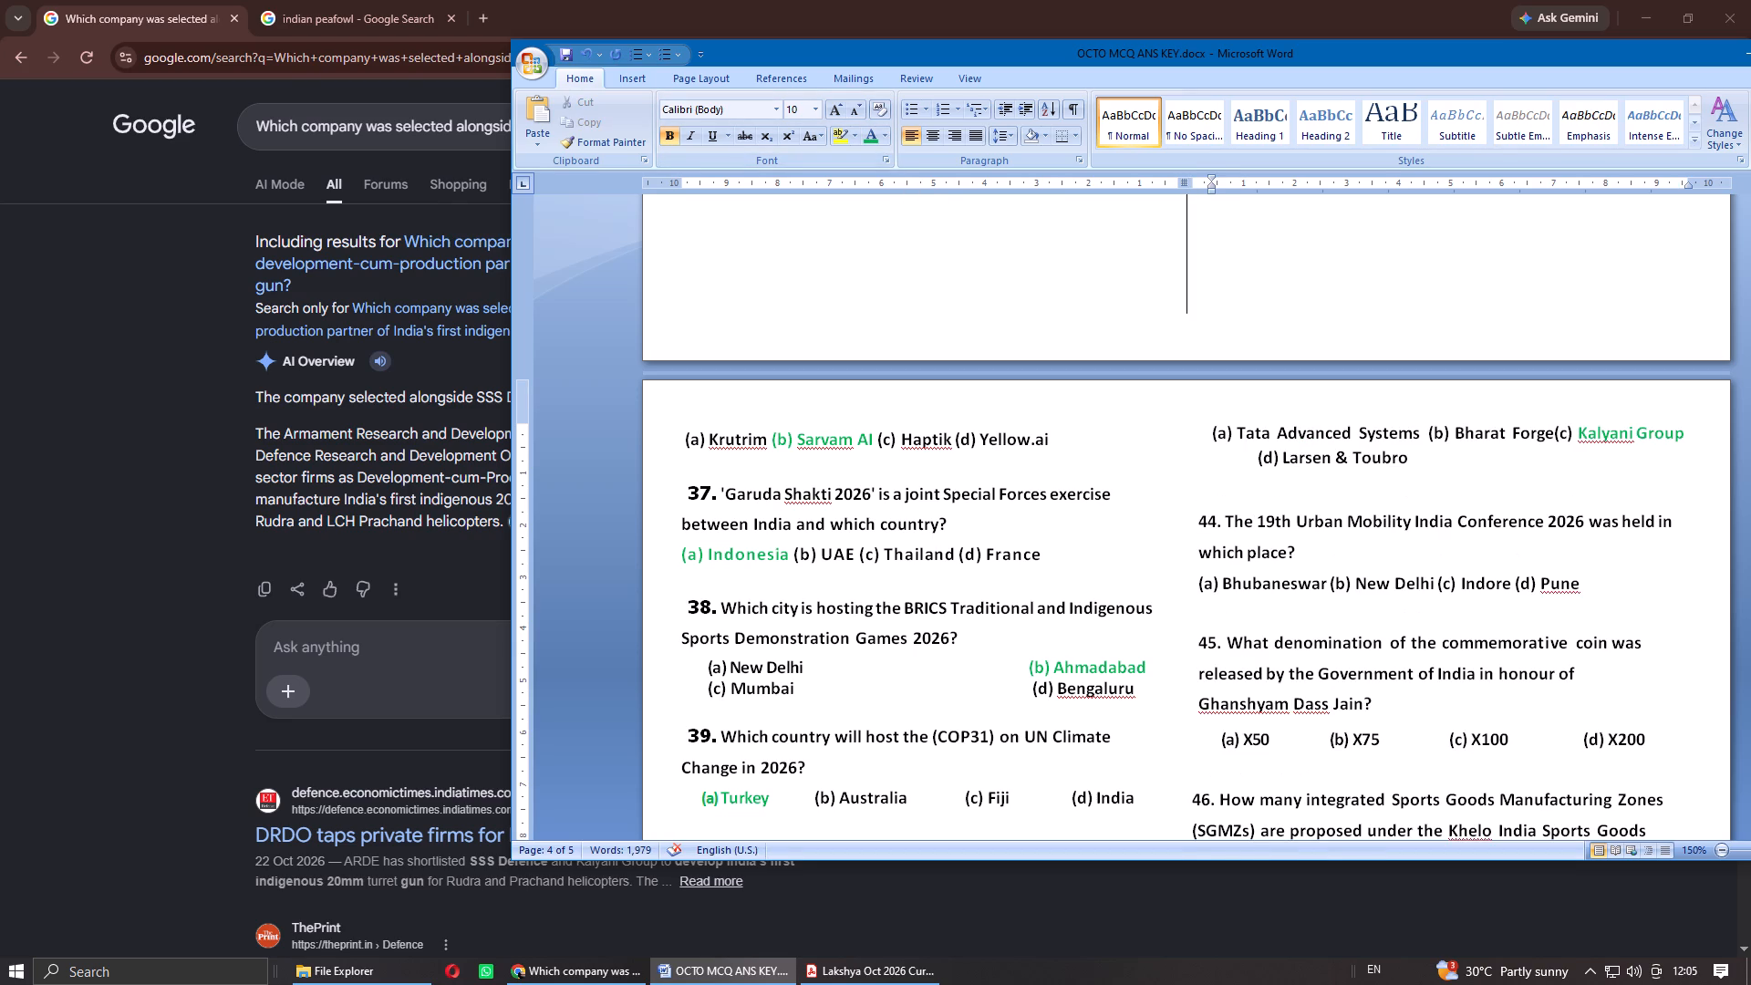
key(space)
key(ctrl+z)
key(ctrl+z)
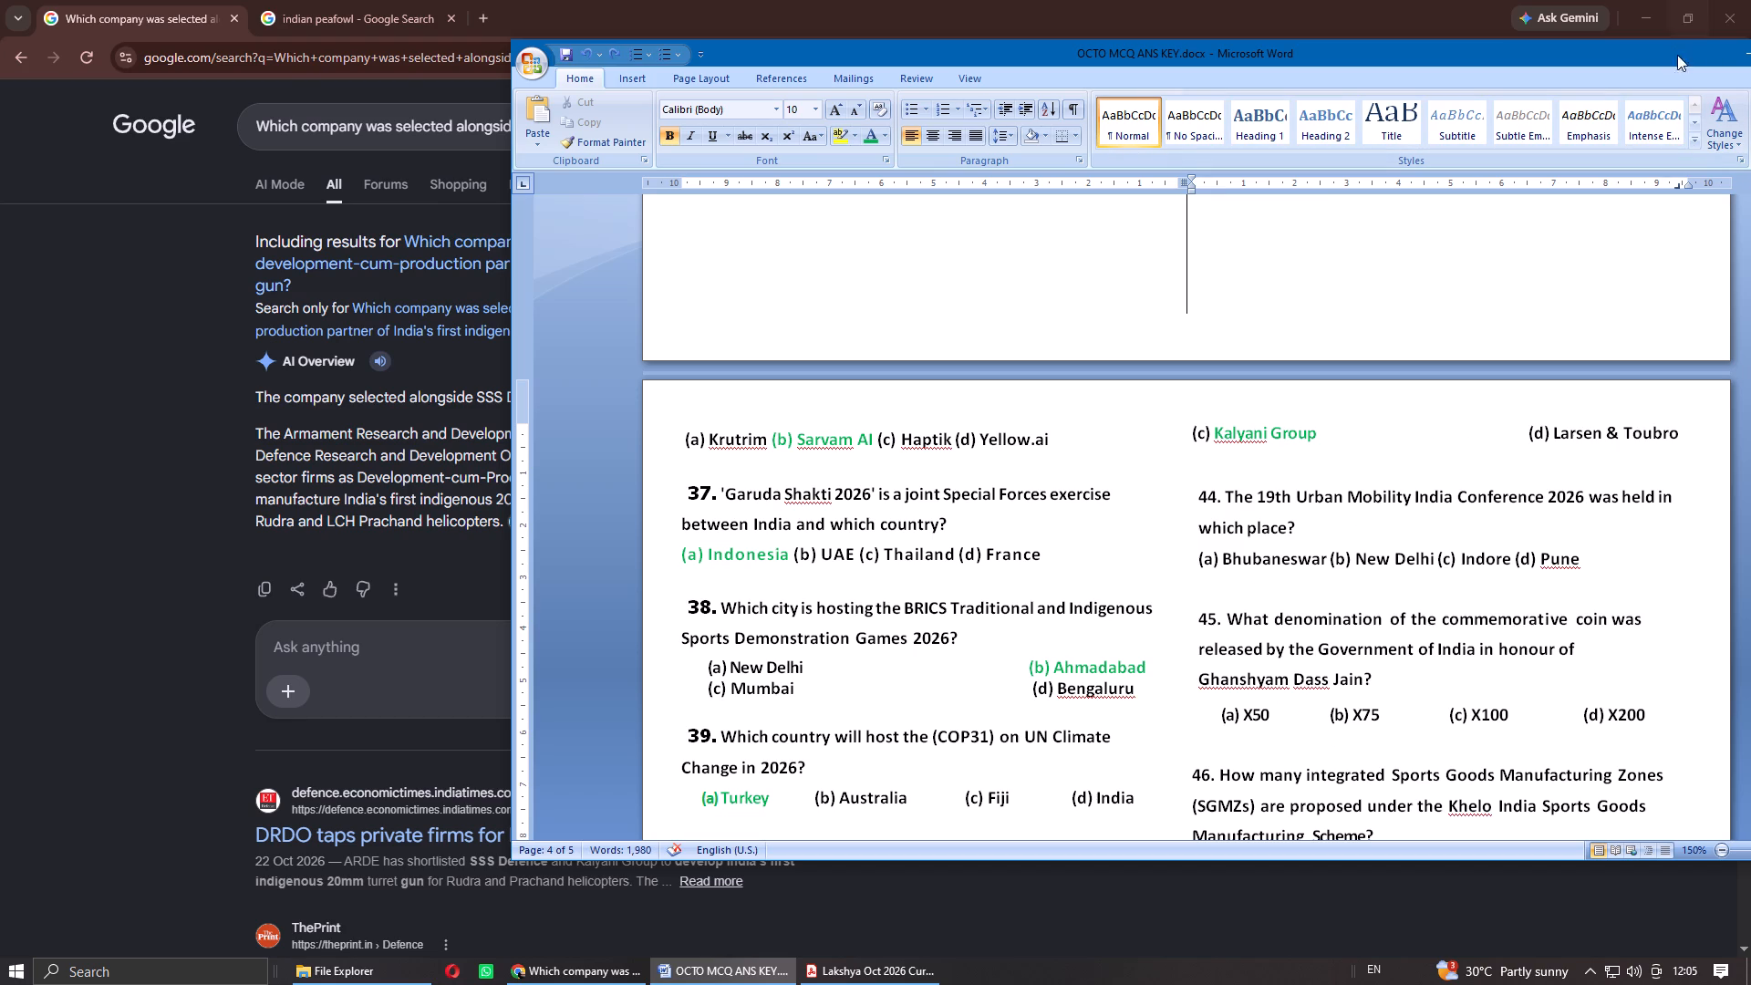
Enlarge the Word window to fill the screen.
drag(1655, 54, 1492, 54)
click(1620, 52)
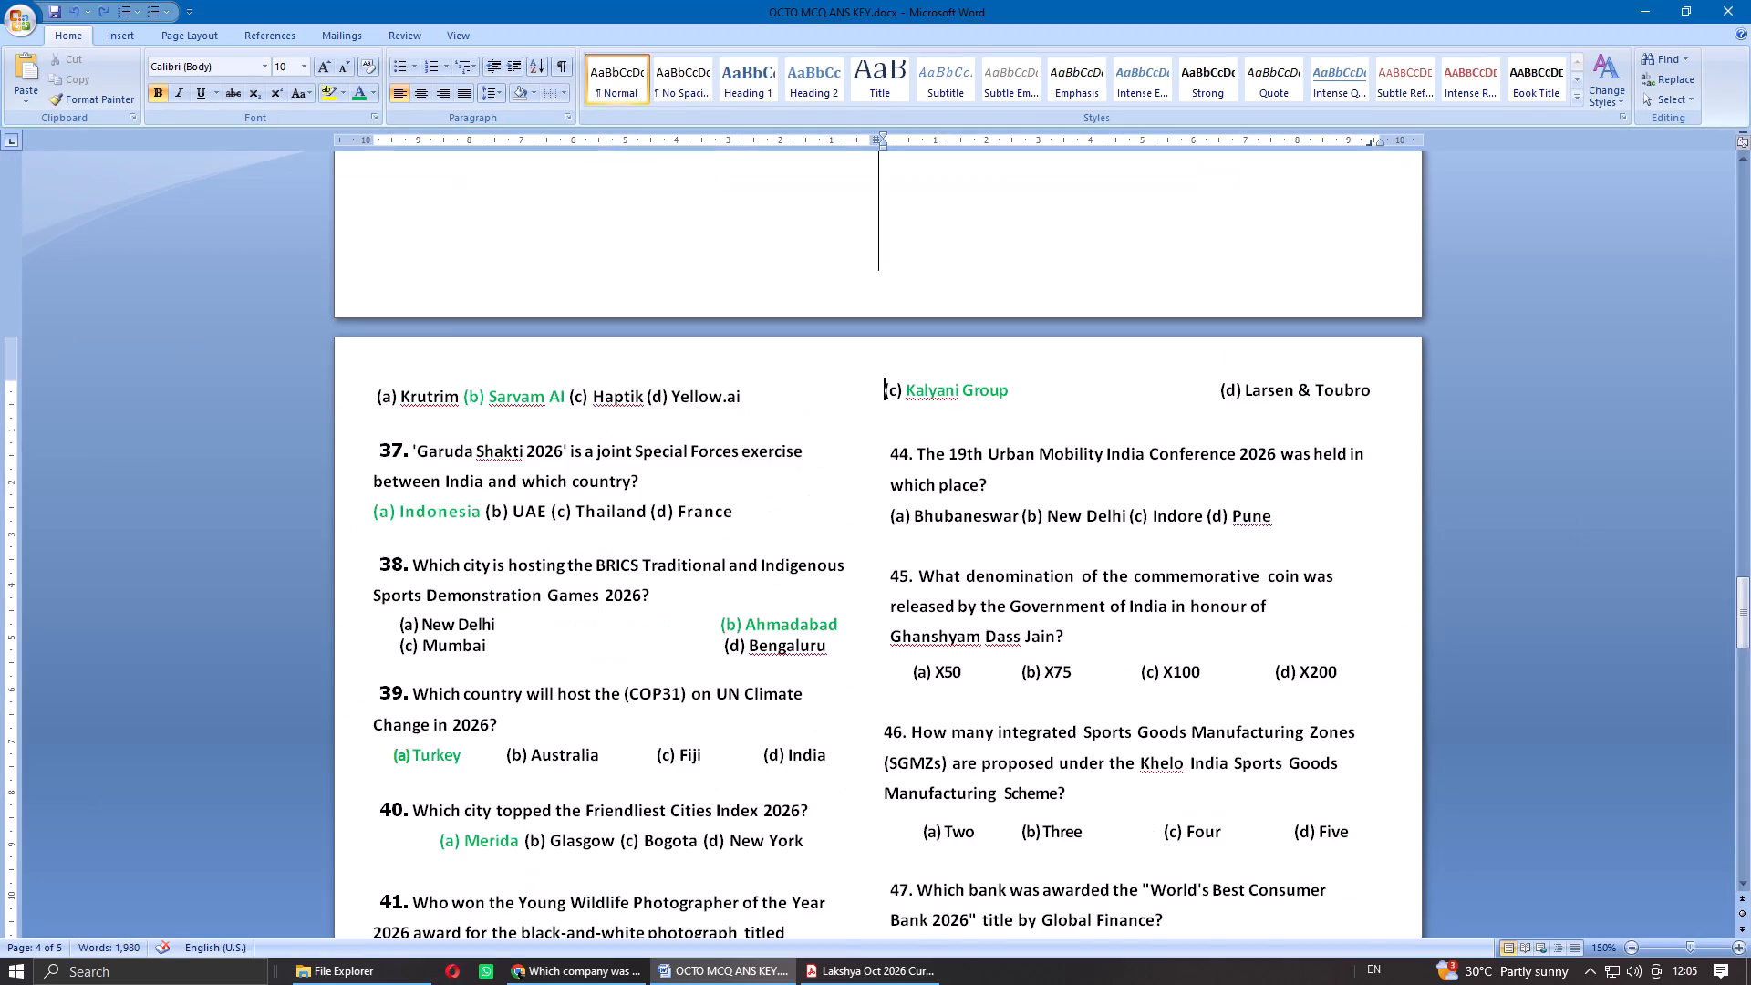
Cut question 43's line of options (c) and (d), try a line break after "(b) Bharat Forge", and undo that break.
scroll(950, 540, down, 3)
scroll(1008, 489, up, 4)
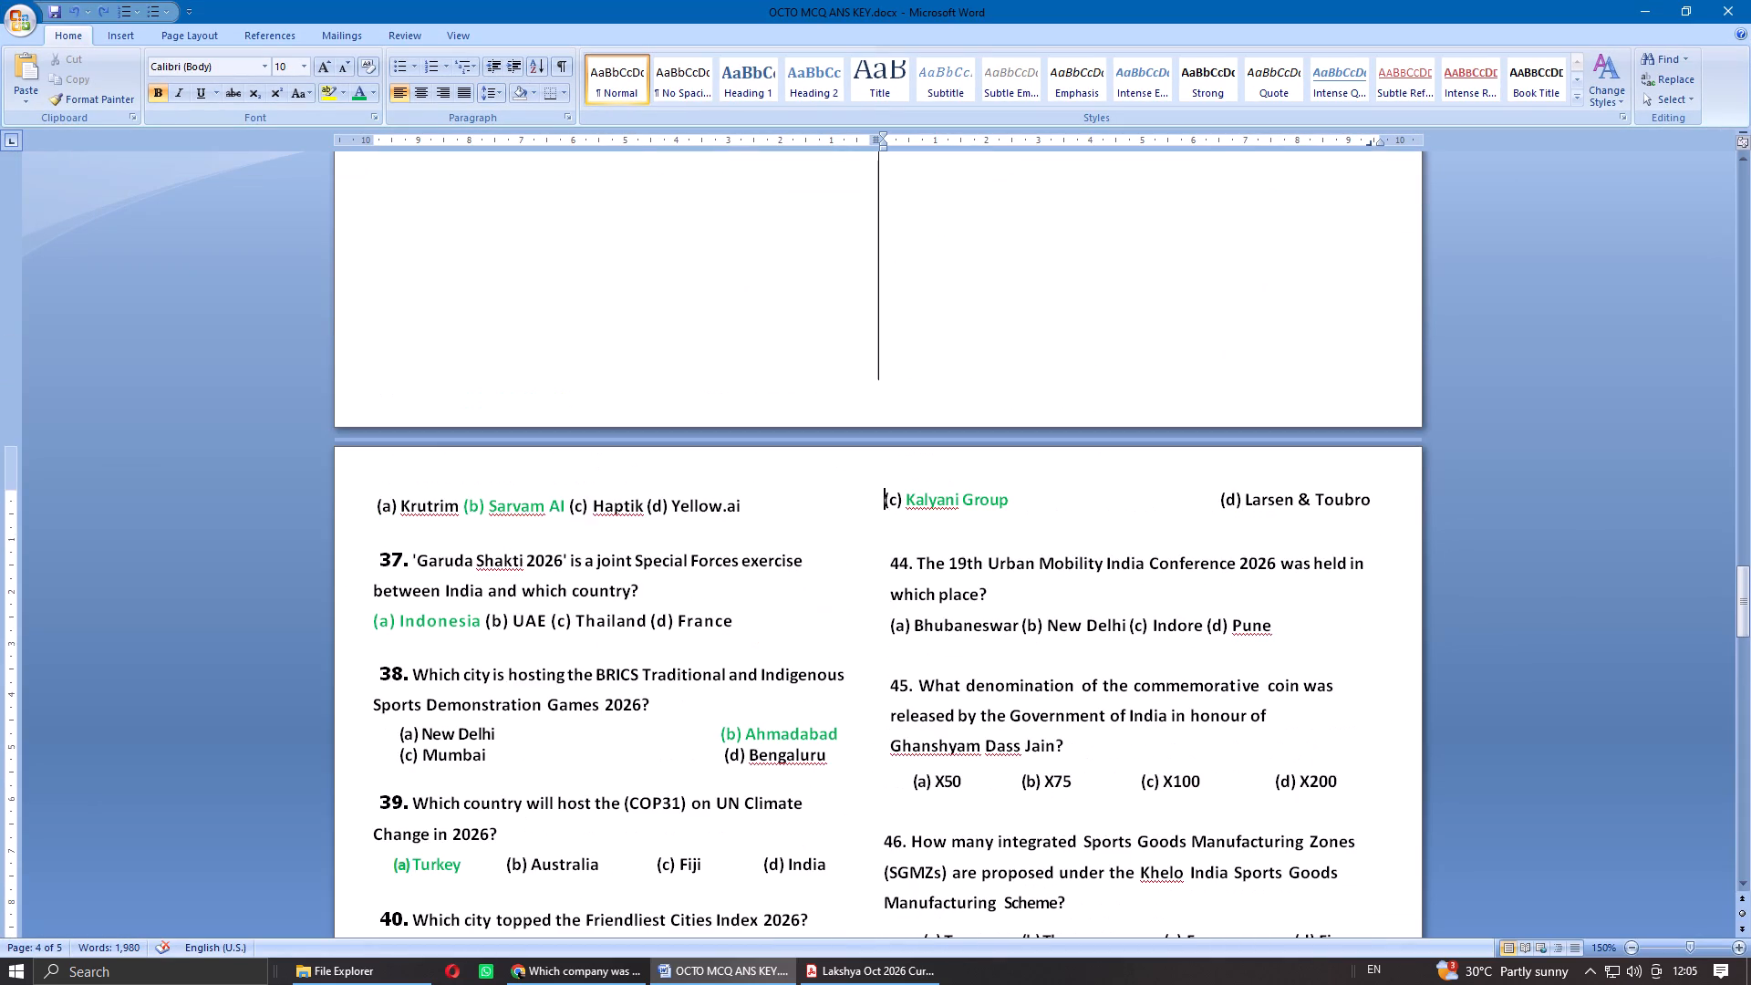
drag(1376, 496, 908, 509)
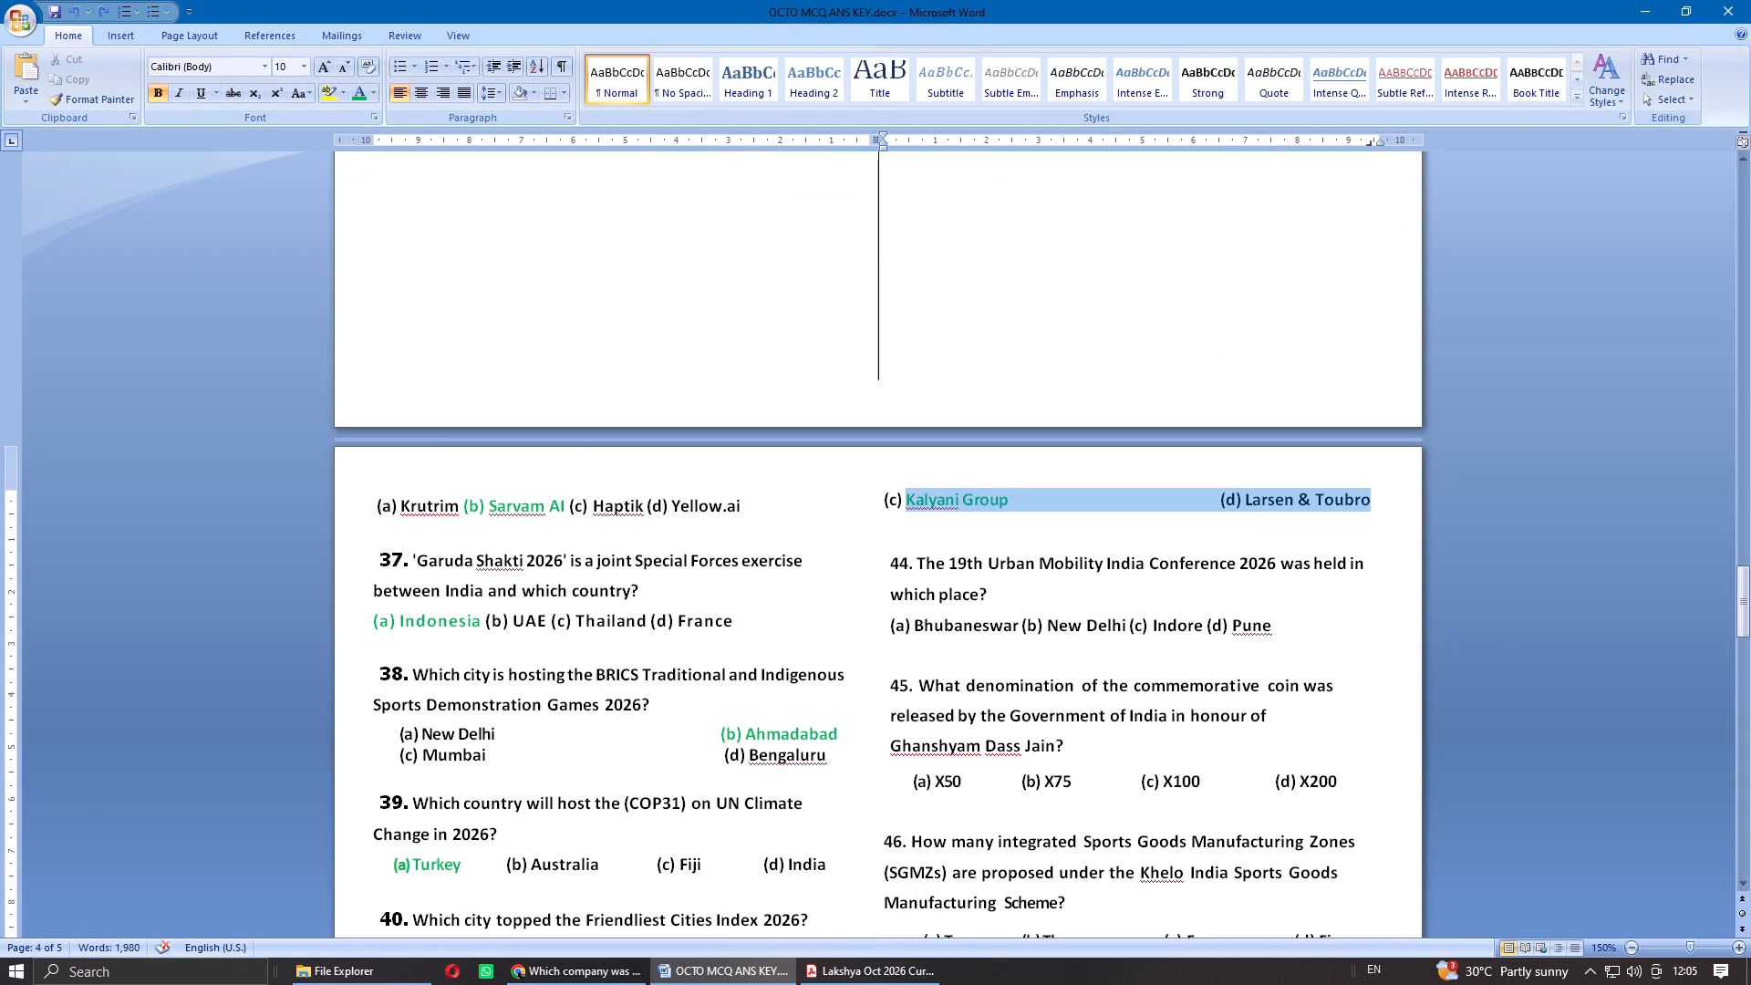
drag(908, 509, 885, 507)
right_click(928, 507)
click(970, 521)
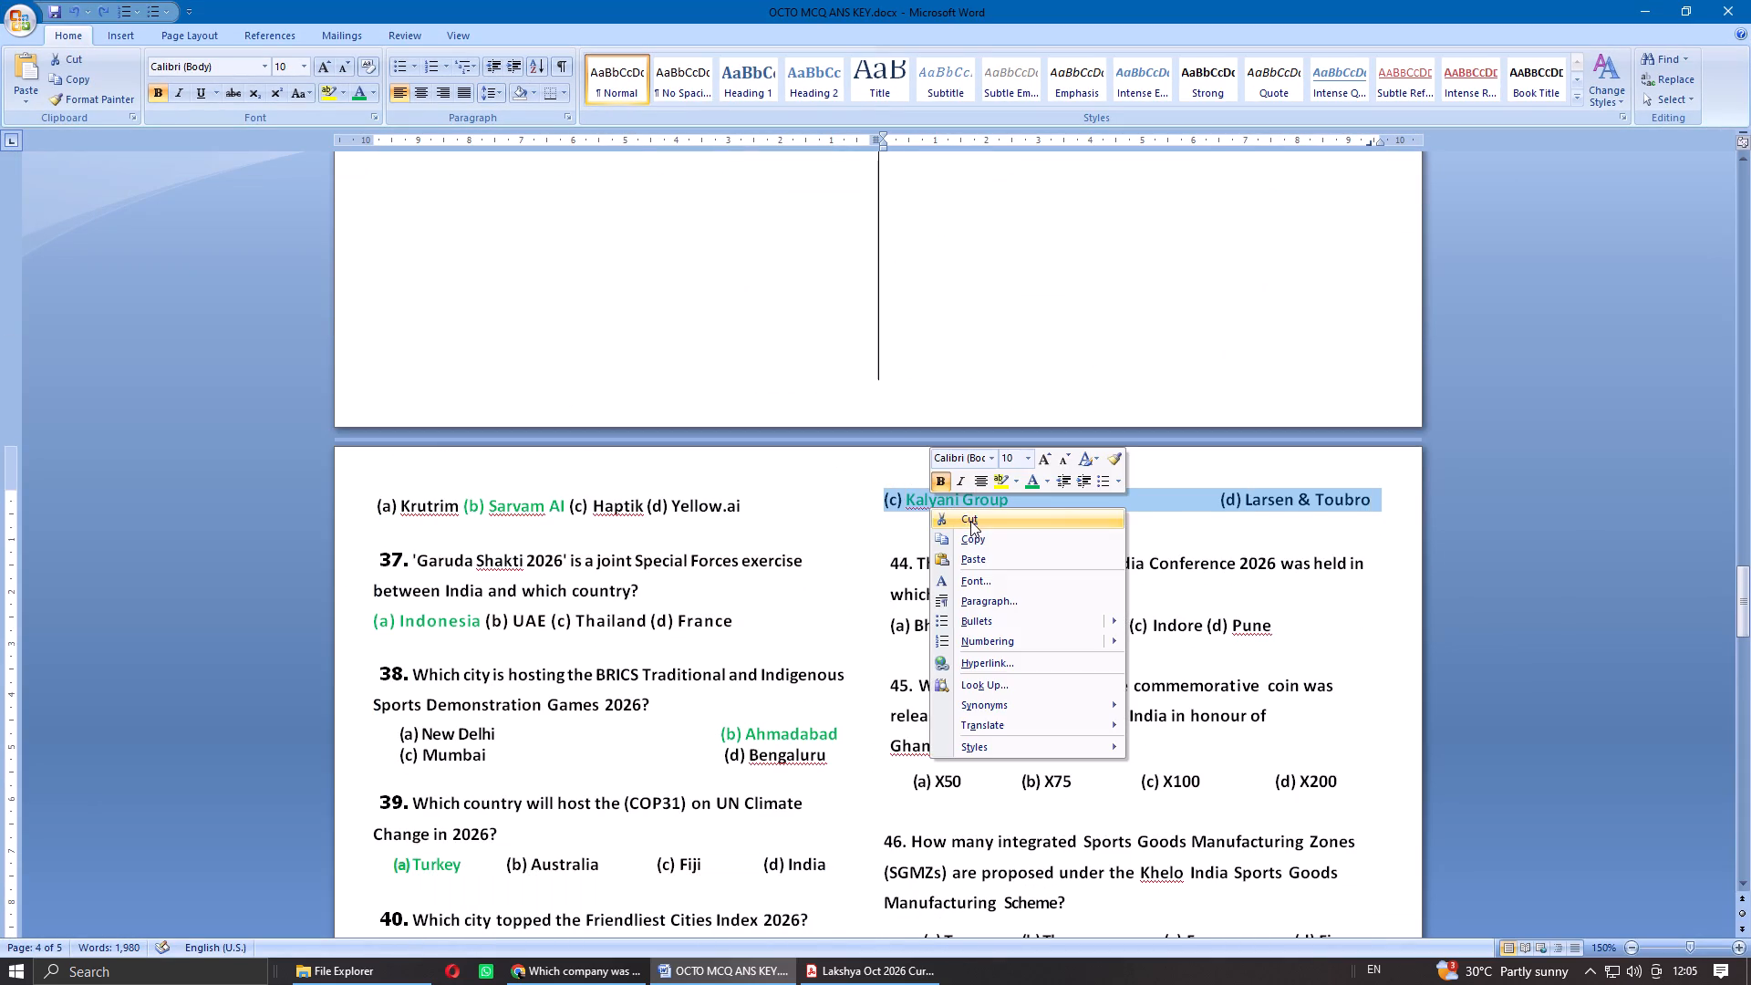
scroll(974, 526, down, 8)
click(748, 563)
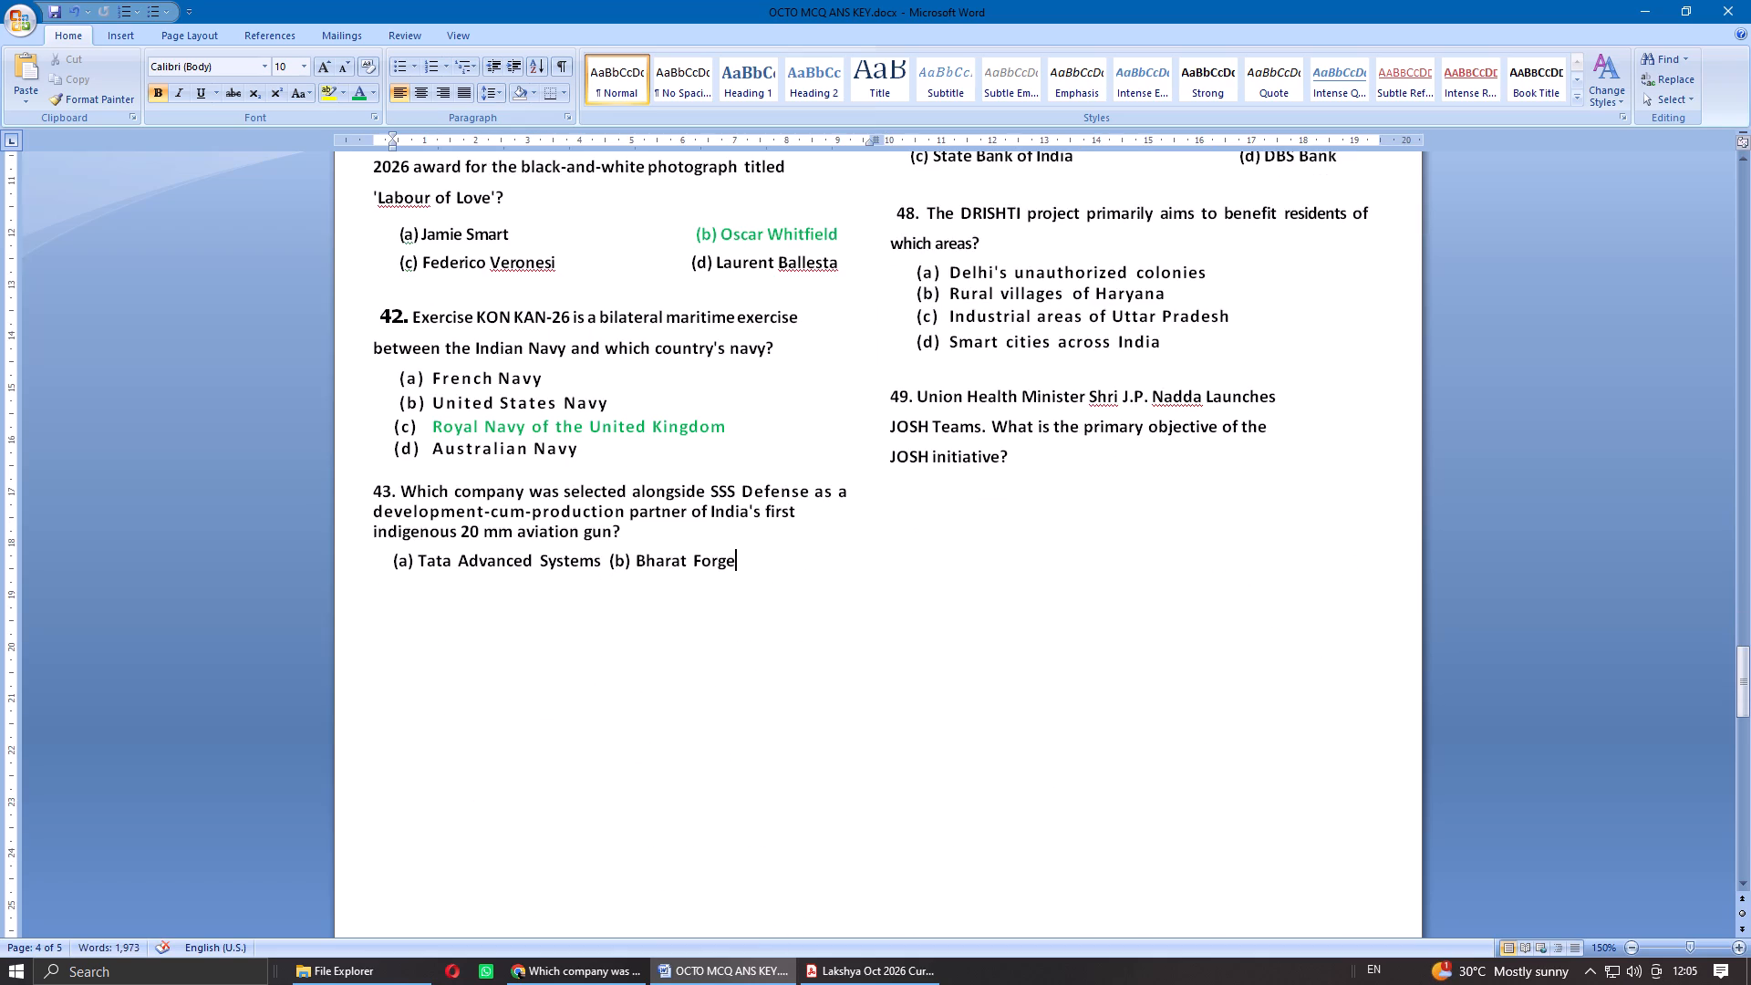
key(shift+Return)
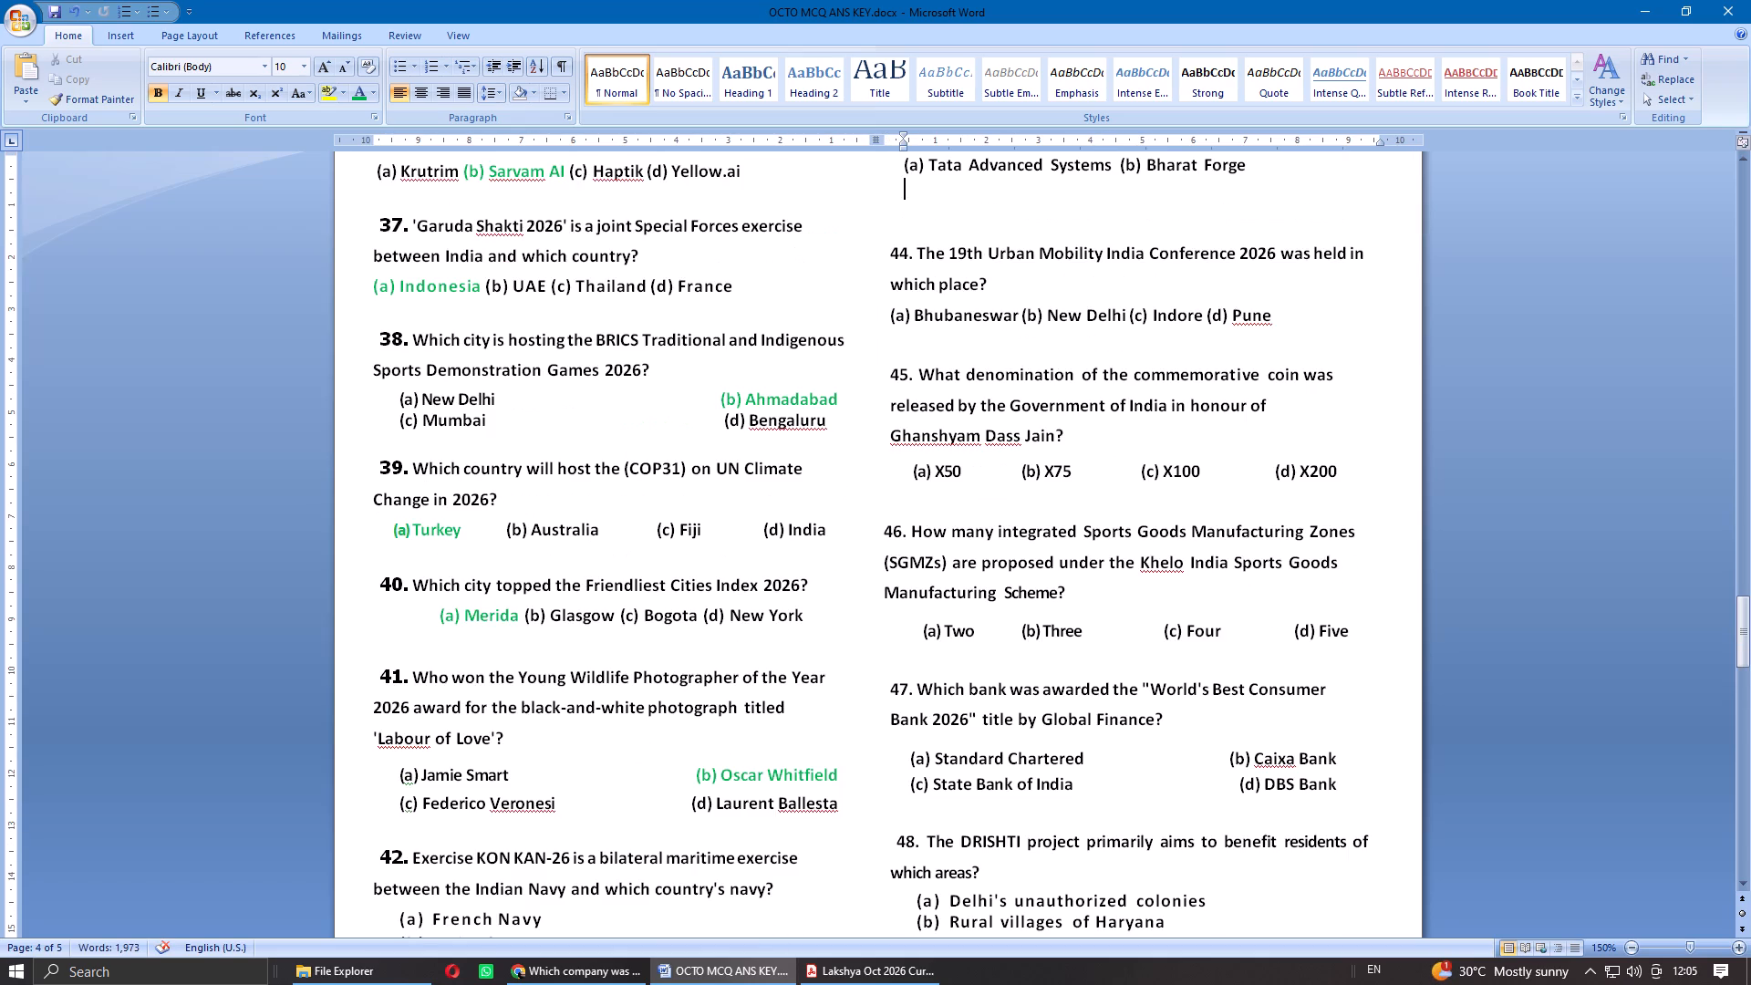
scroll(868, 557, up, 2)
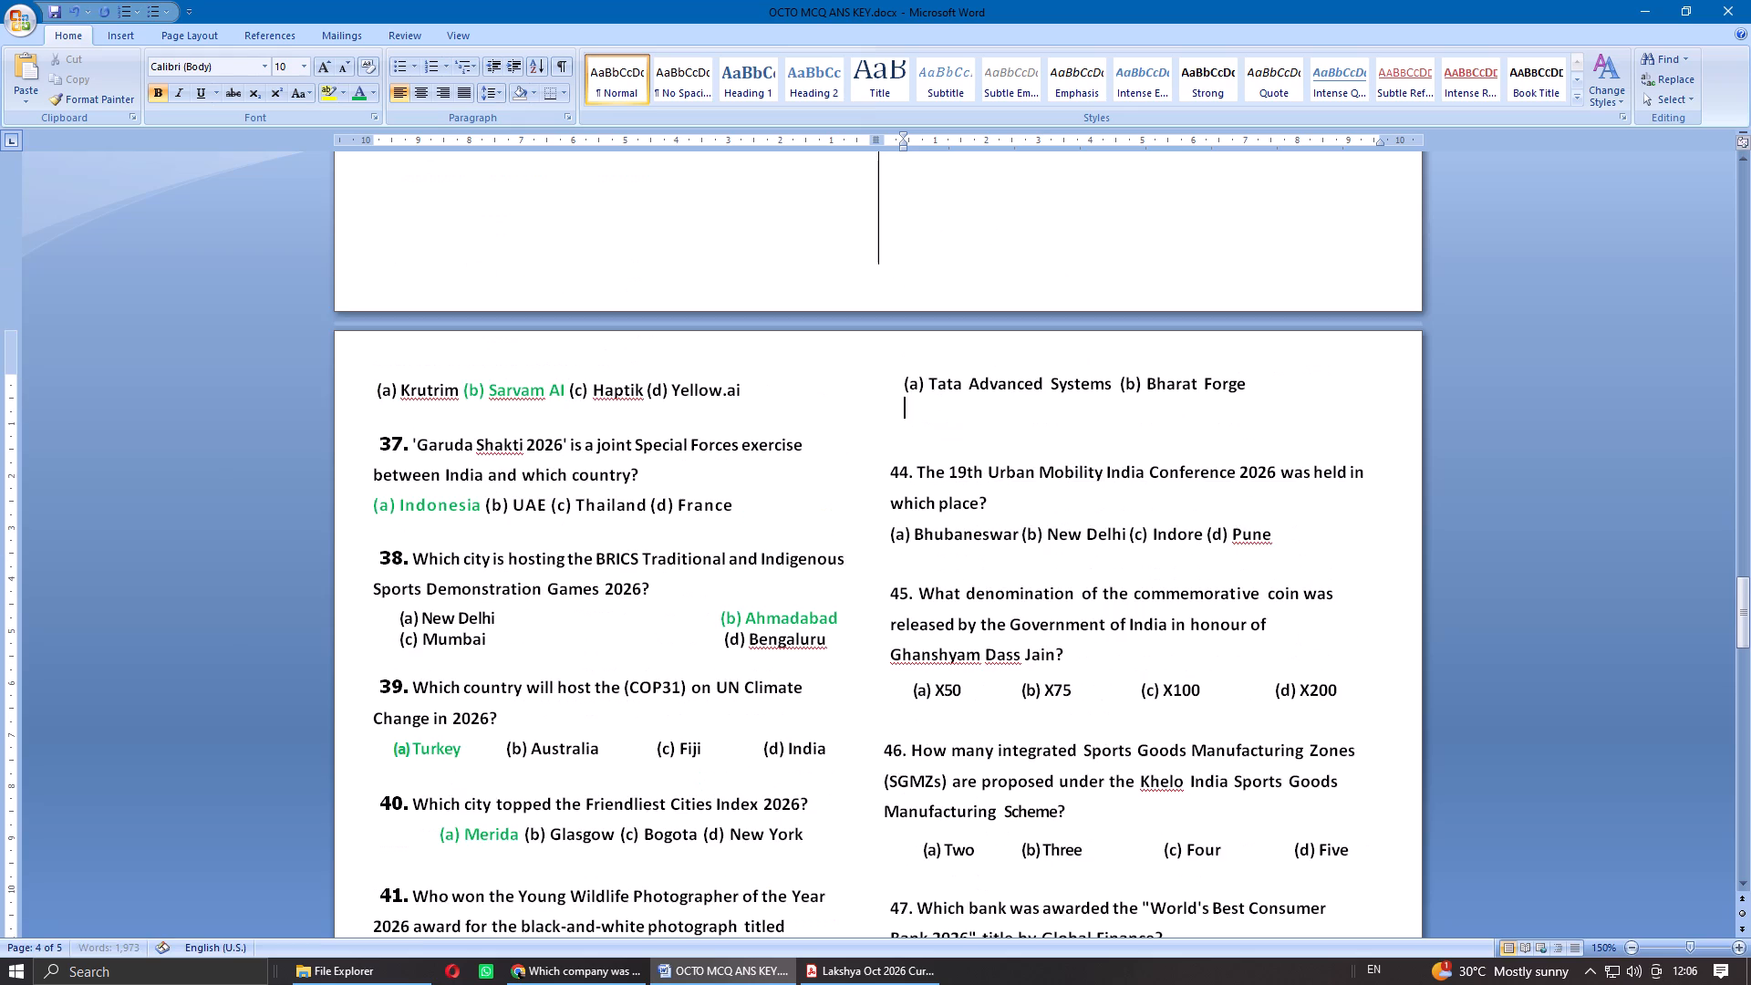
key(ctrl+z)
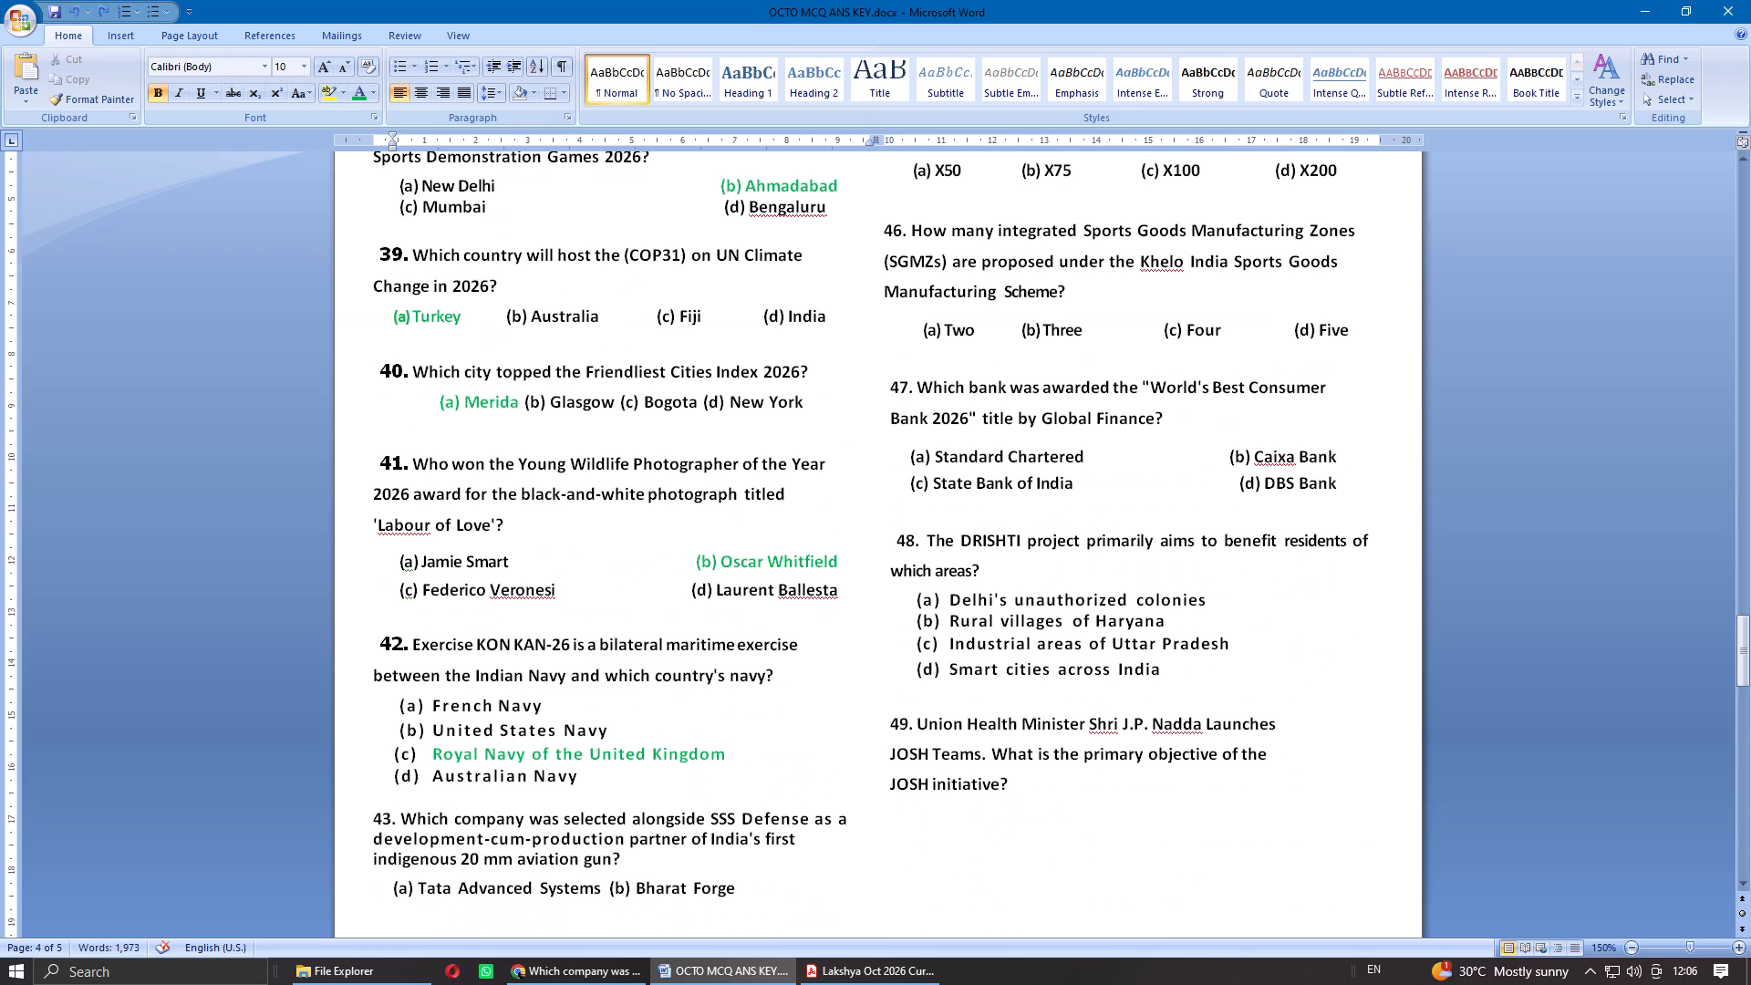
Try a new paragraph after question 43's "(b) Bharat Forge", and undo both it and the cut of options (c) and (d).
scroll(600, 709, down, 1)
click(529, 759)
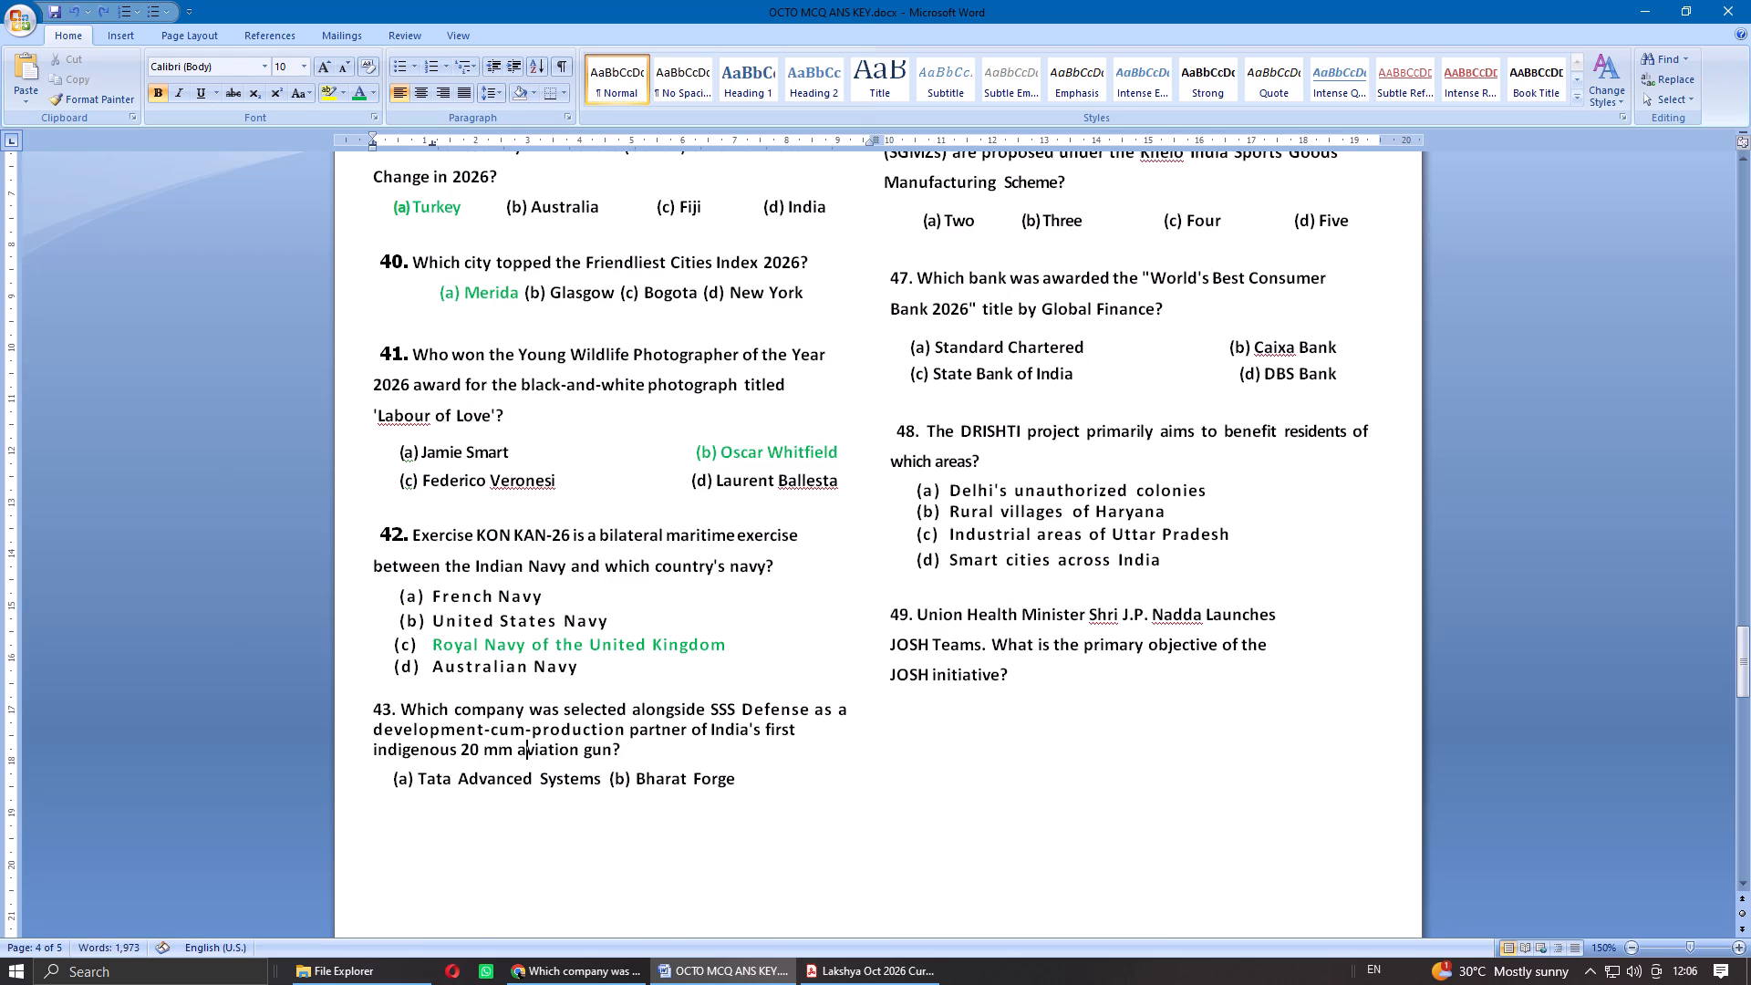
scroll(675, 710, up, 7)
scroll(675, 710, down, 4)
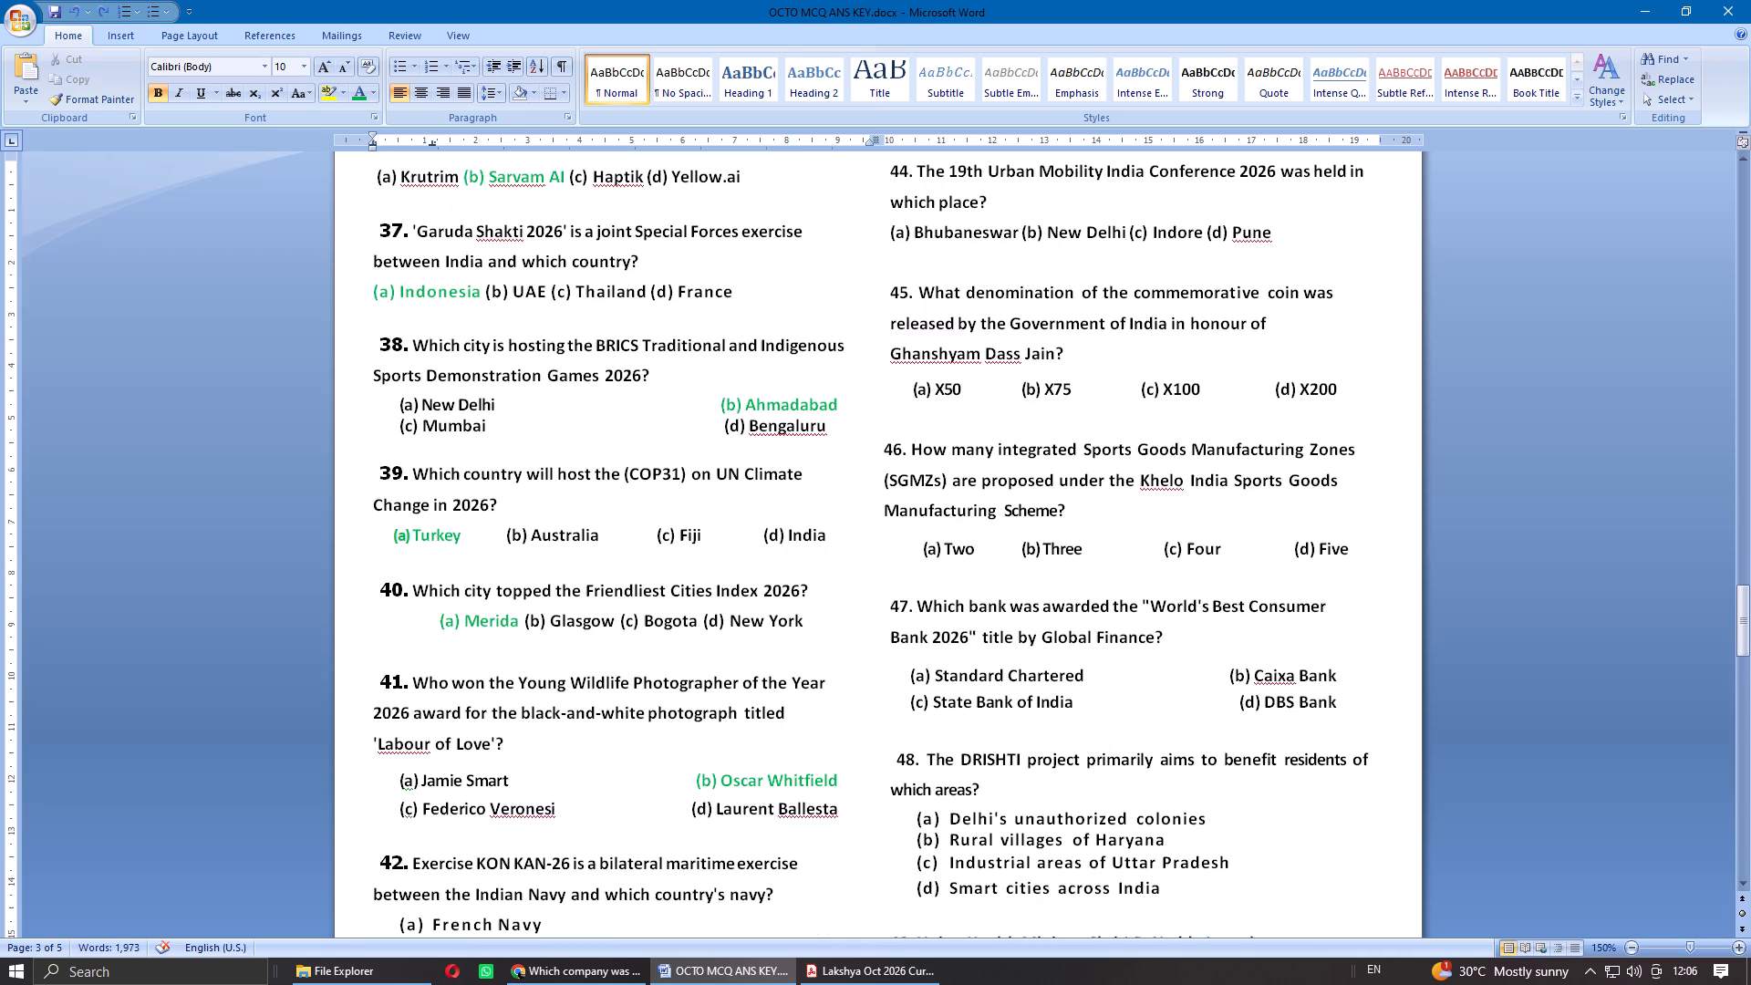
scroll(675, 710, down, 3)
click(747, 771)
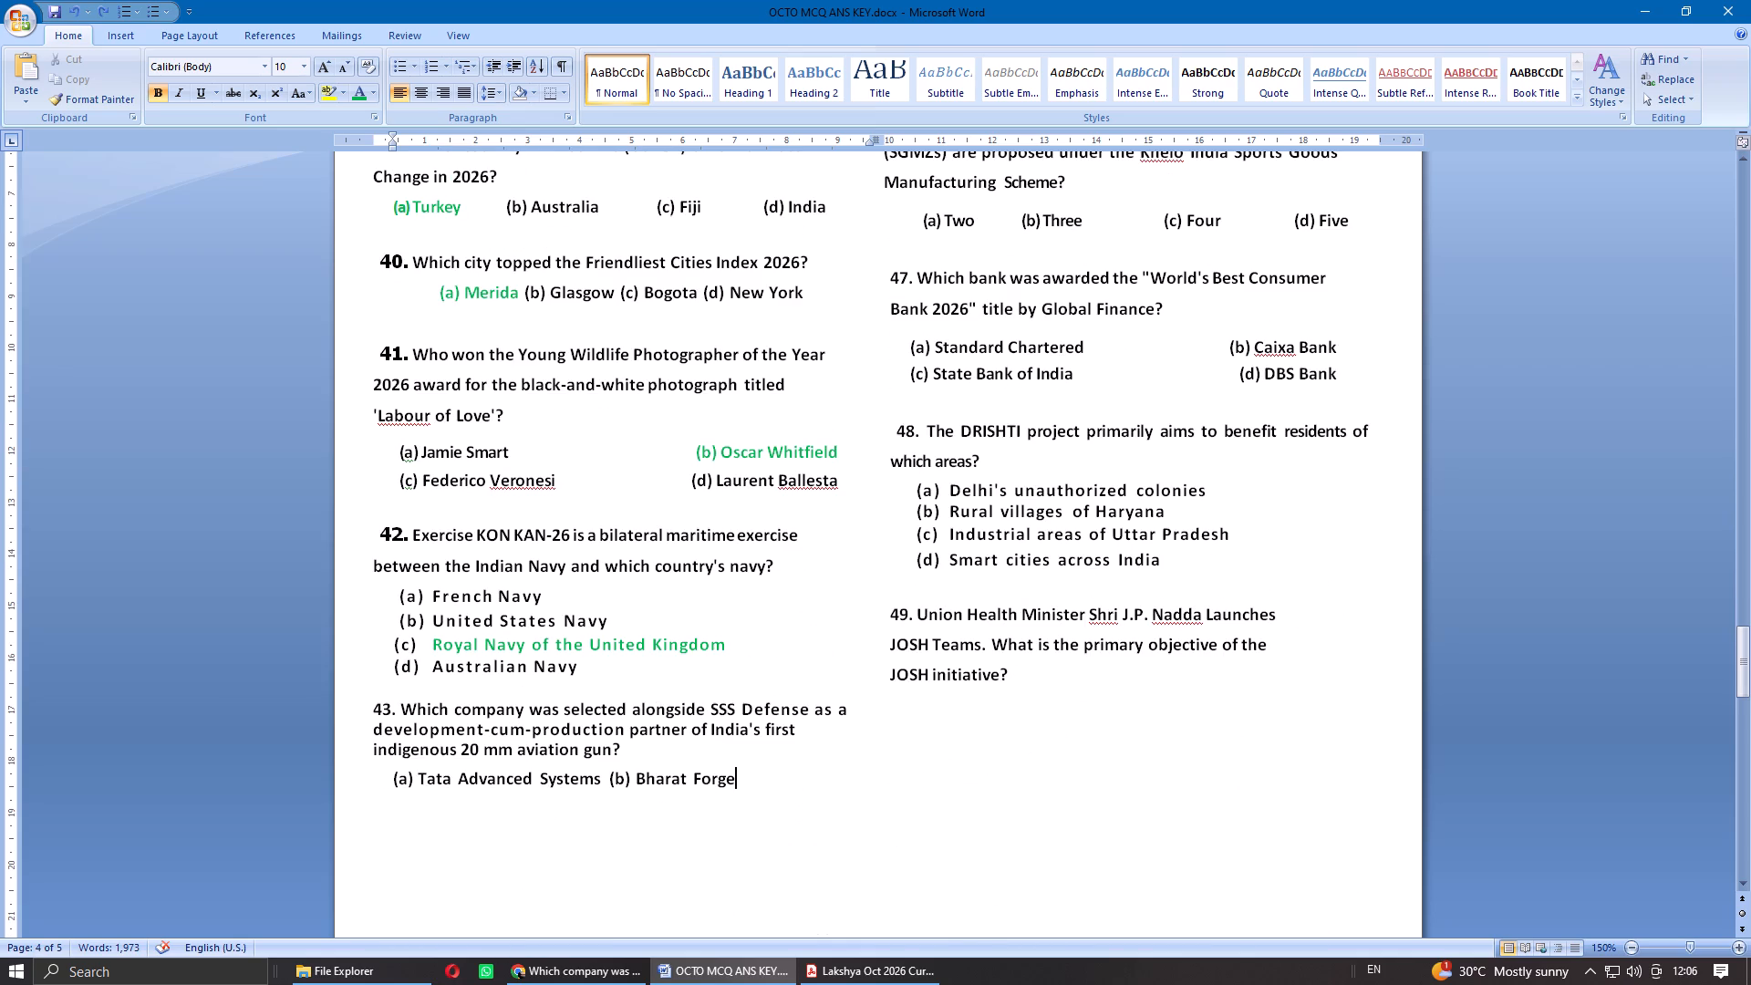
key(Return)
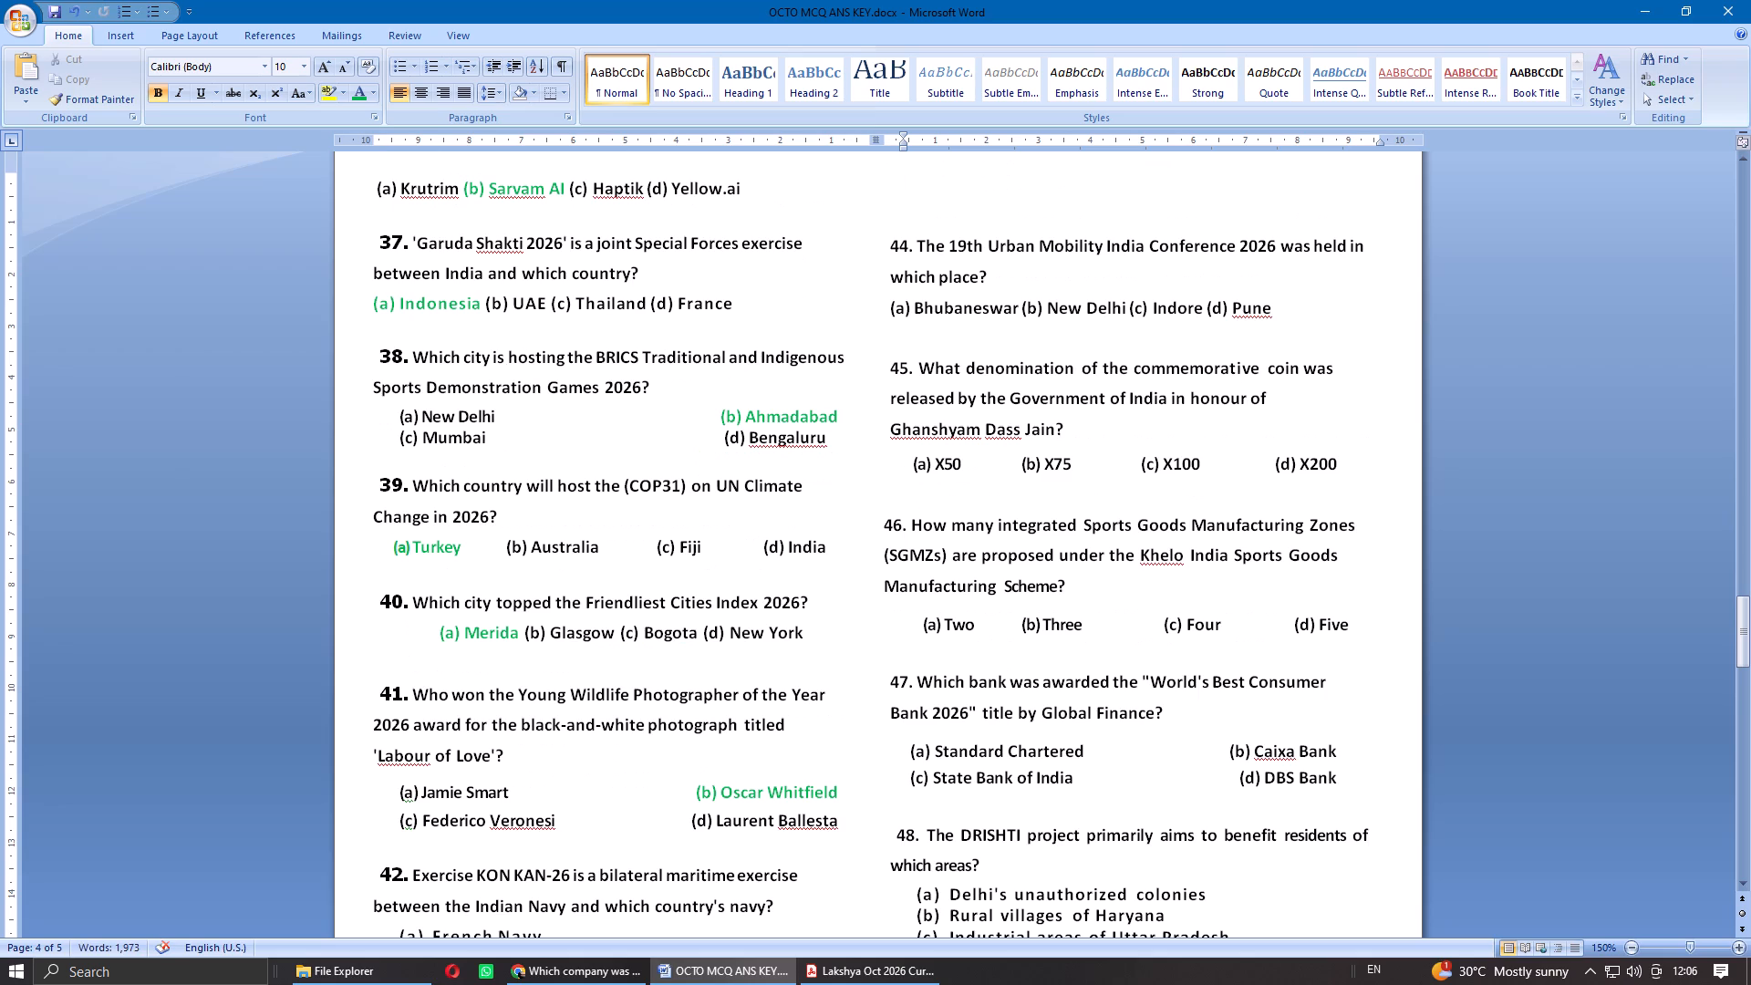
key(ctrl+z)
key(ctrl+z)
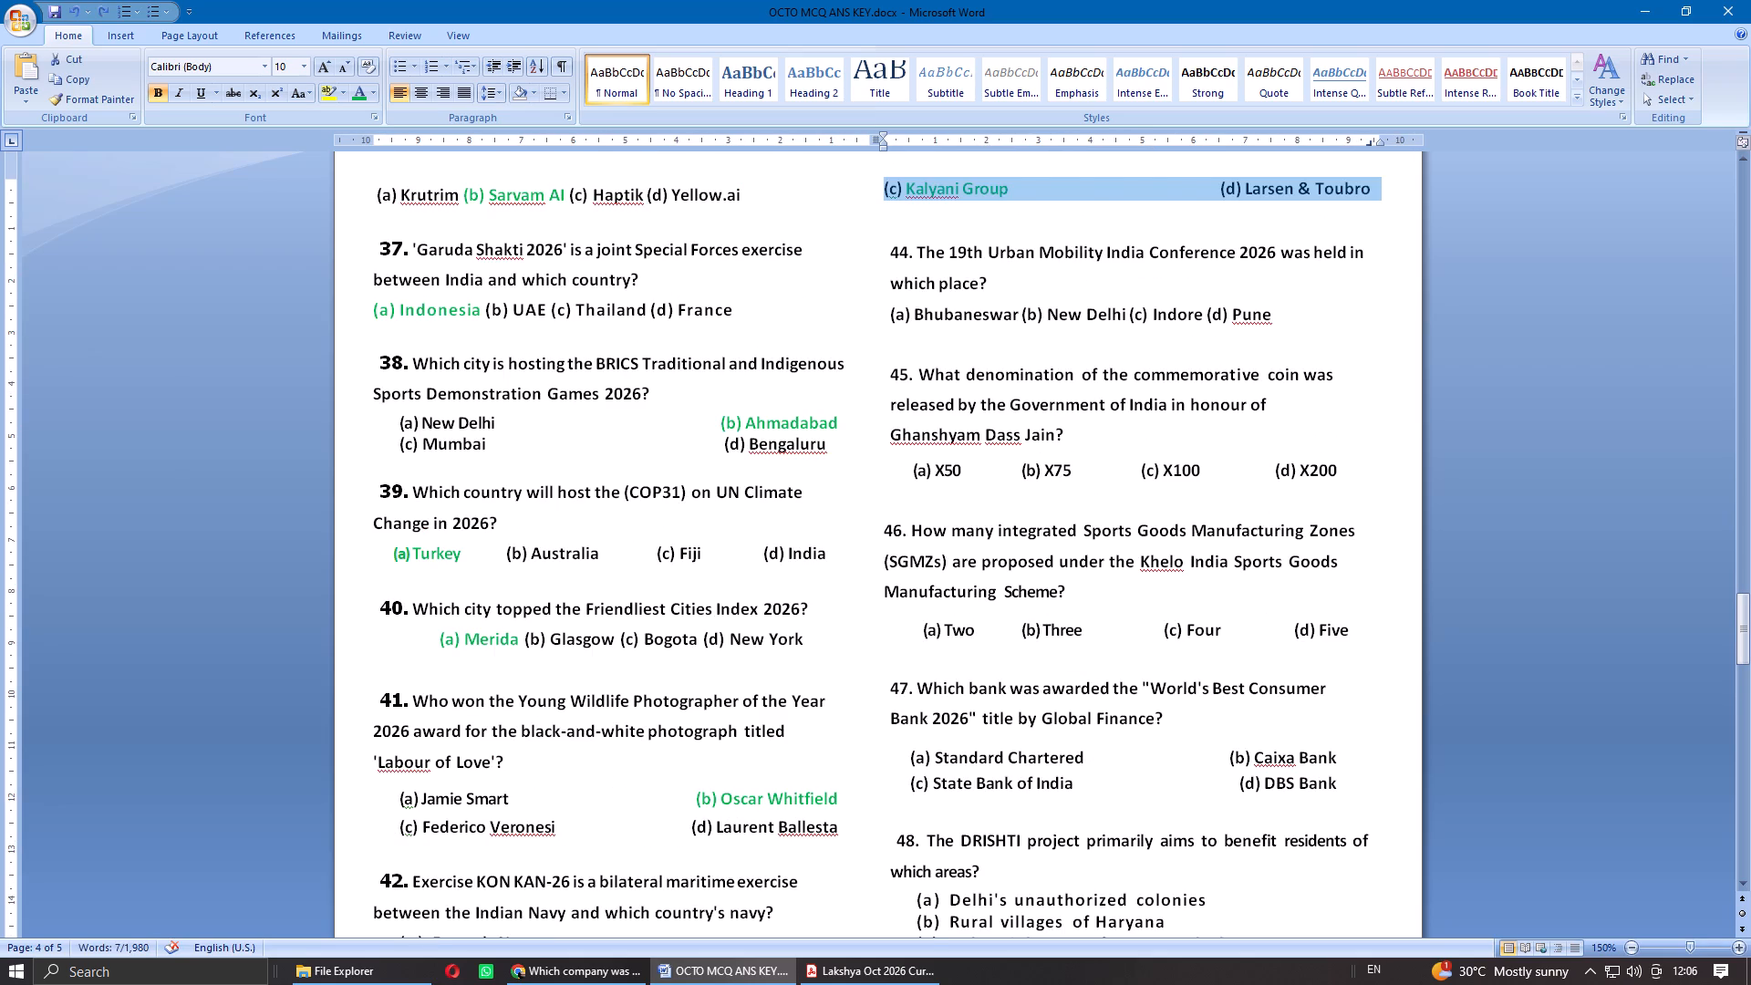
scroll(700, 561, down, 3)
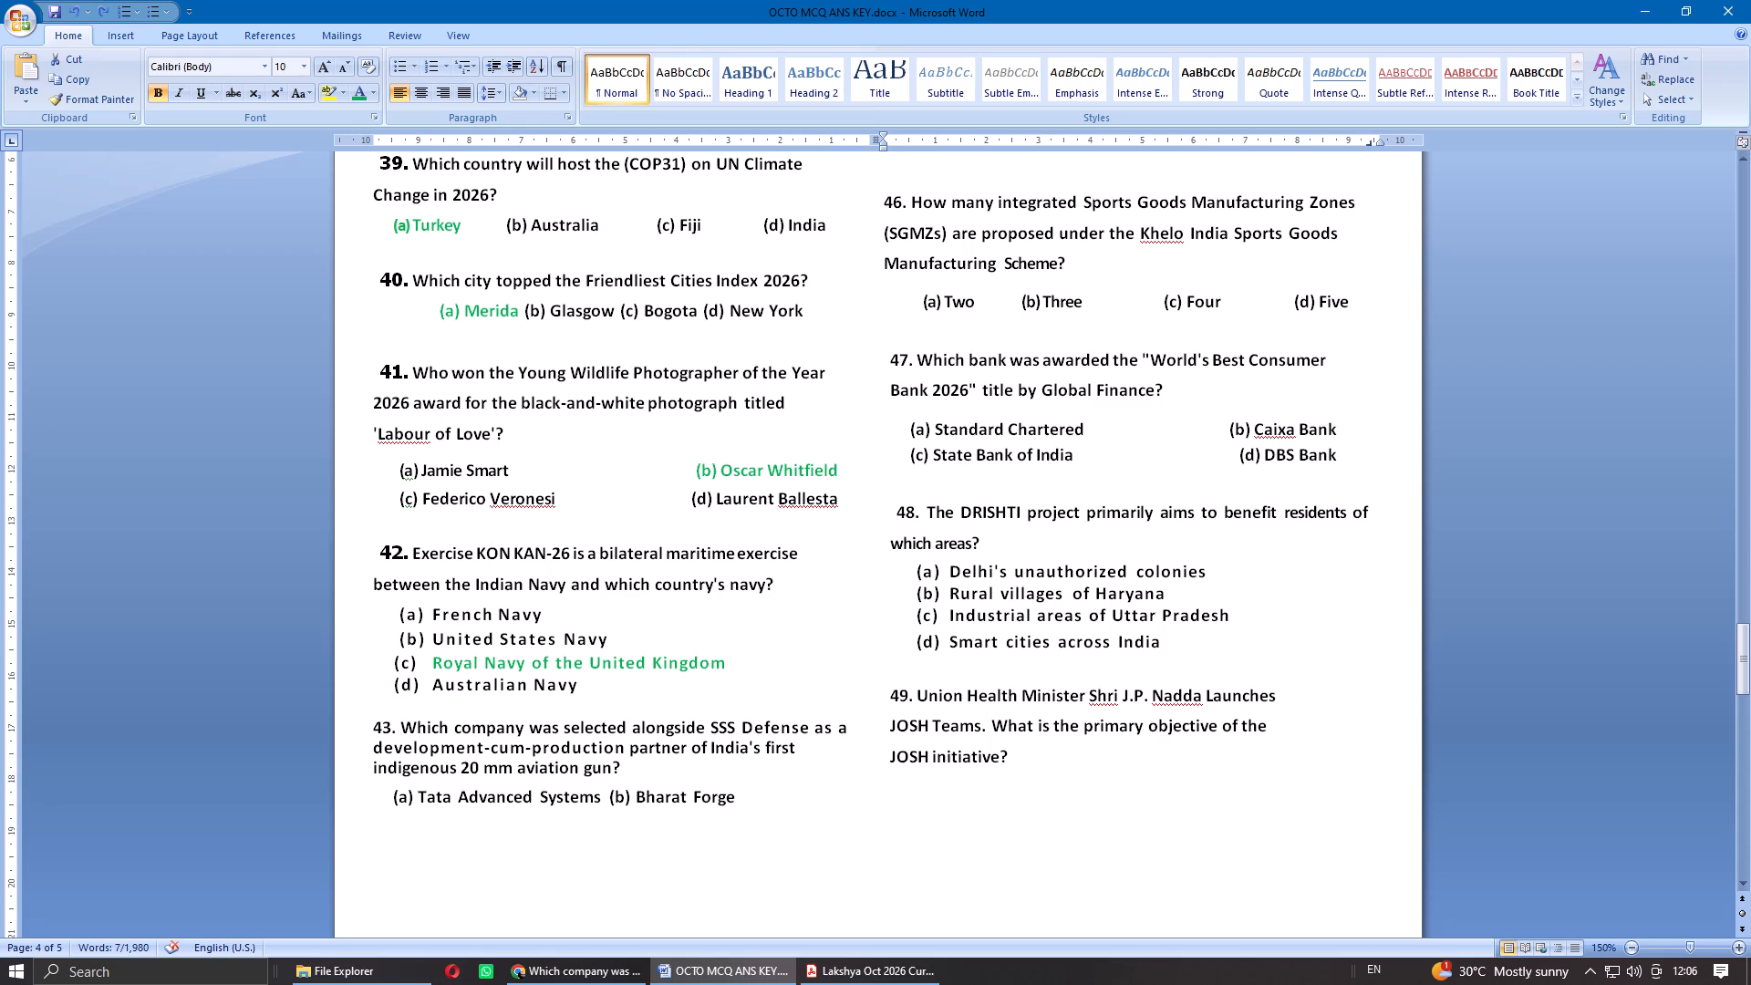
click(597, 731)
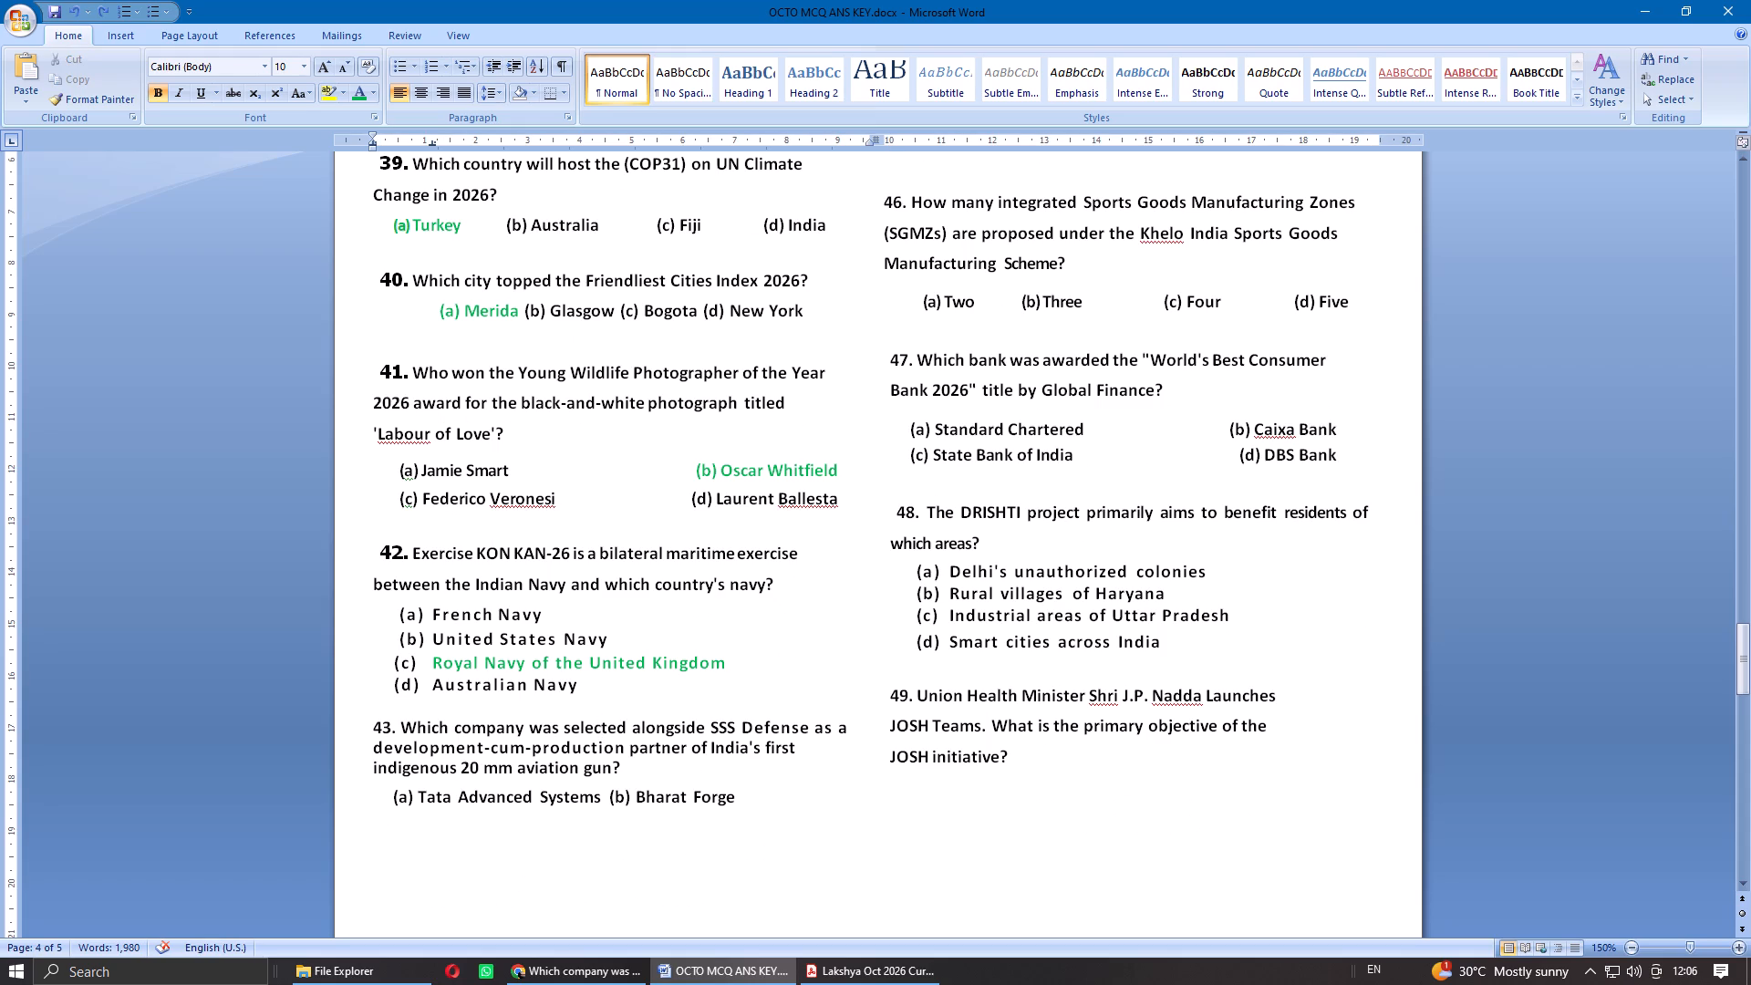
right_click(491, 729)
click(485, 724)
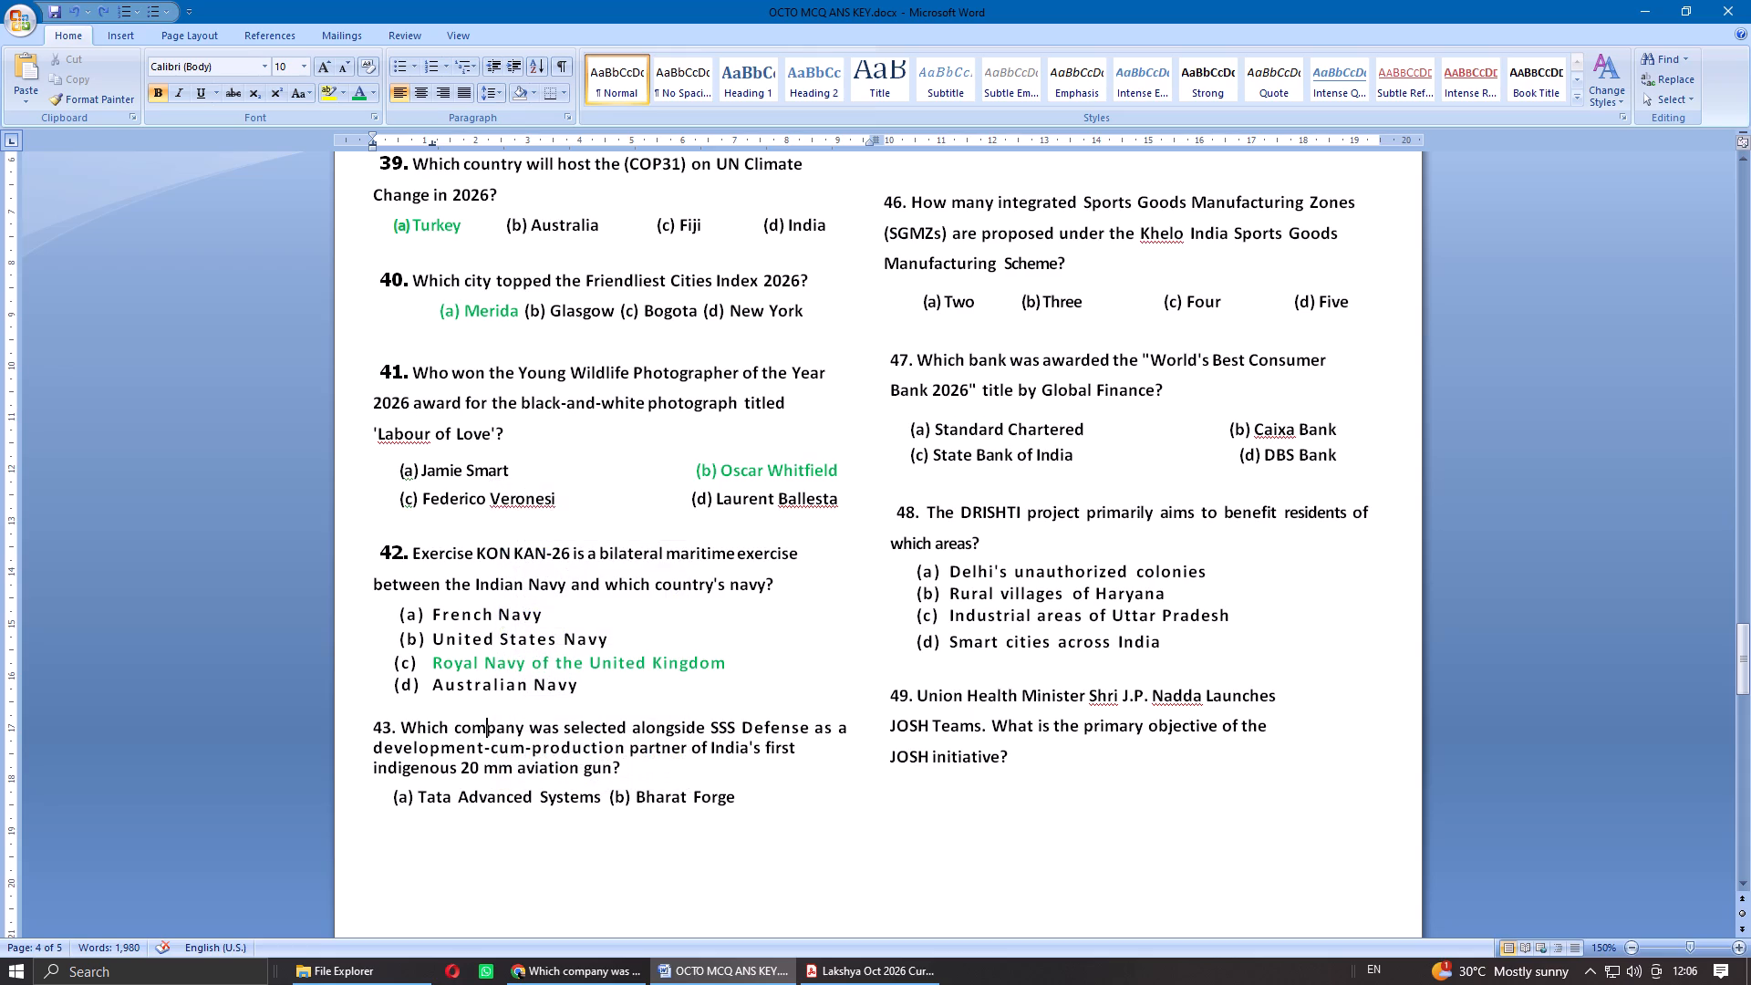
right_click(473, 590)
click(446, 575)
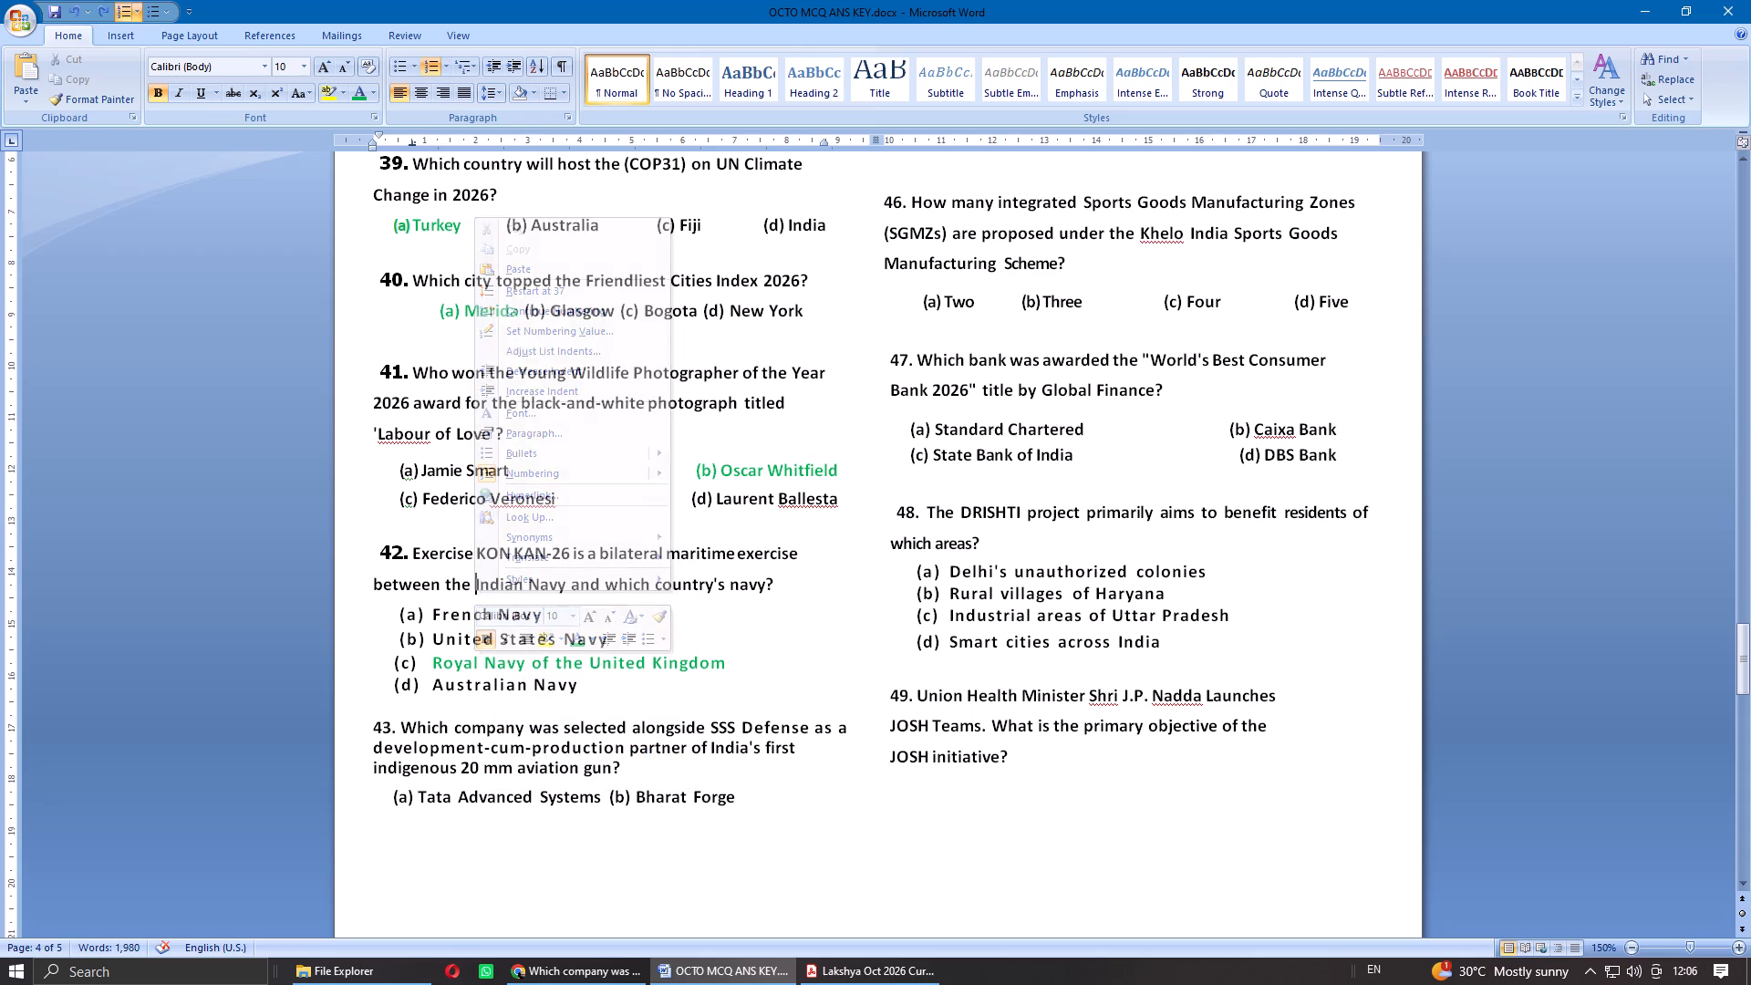
Replace question 42's large automatic list number with plain text "42." followed by a space.
click(408, 547)
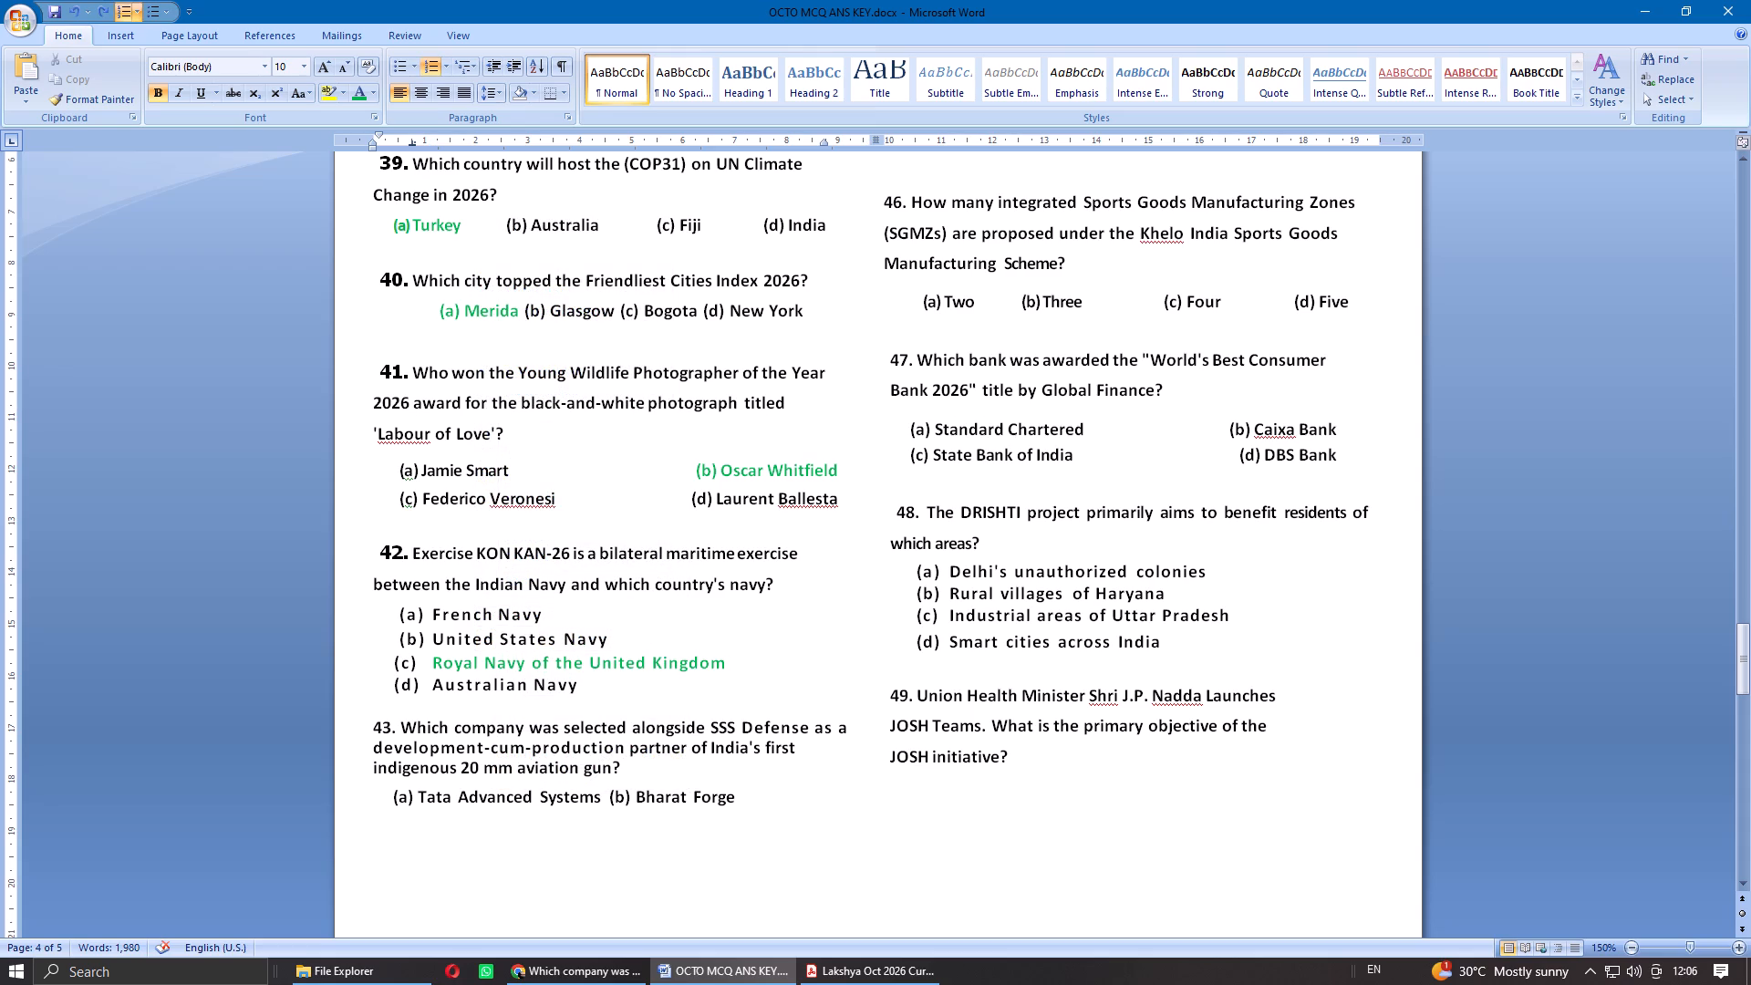
key(BackSpace)
key(BackSpace)
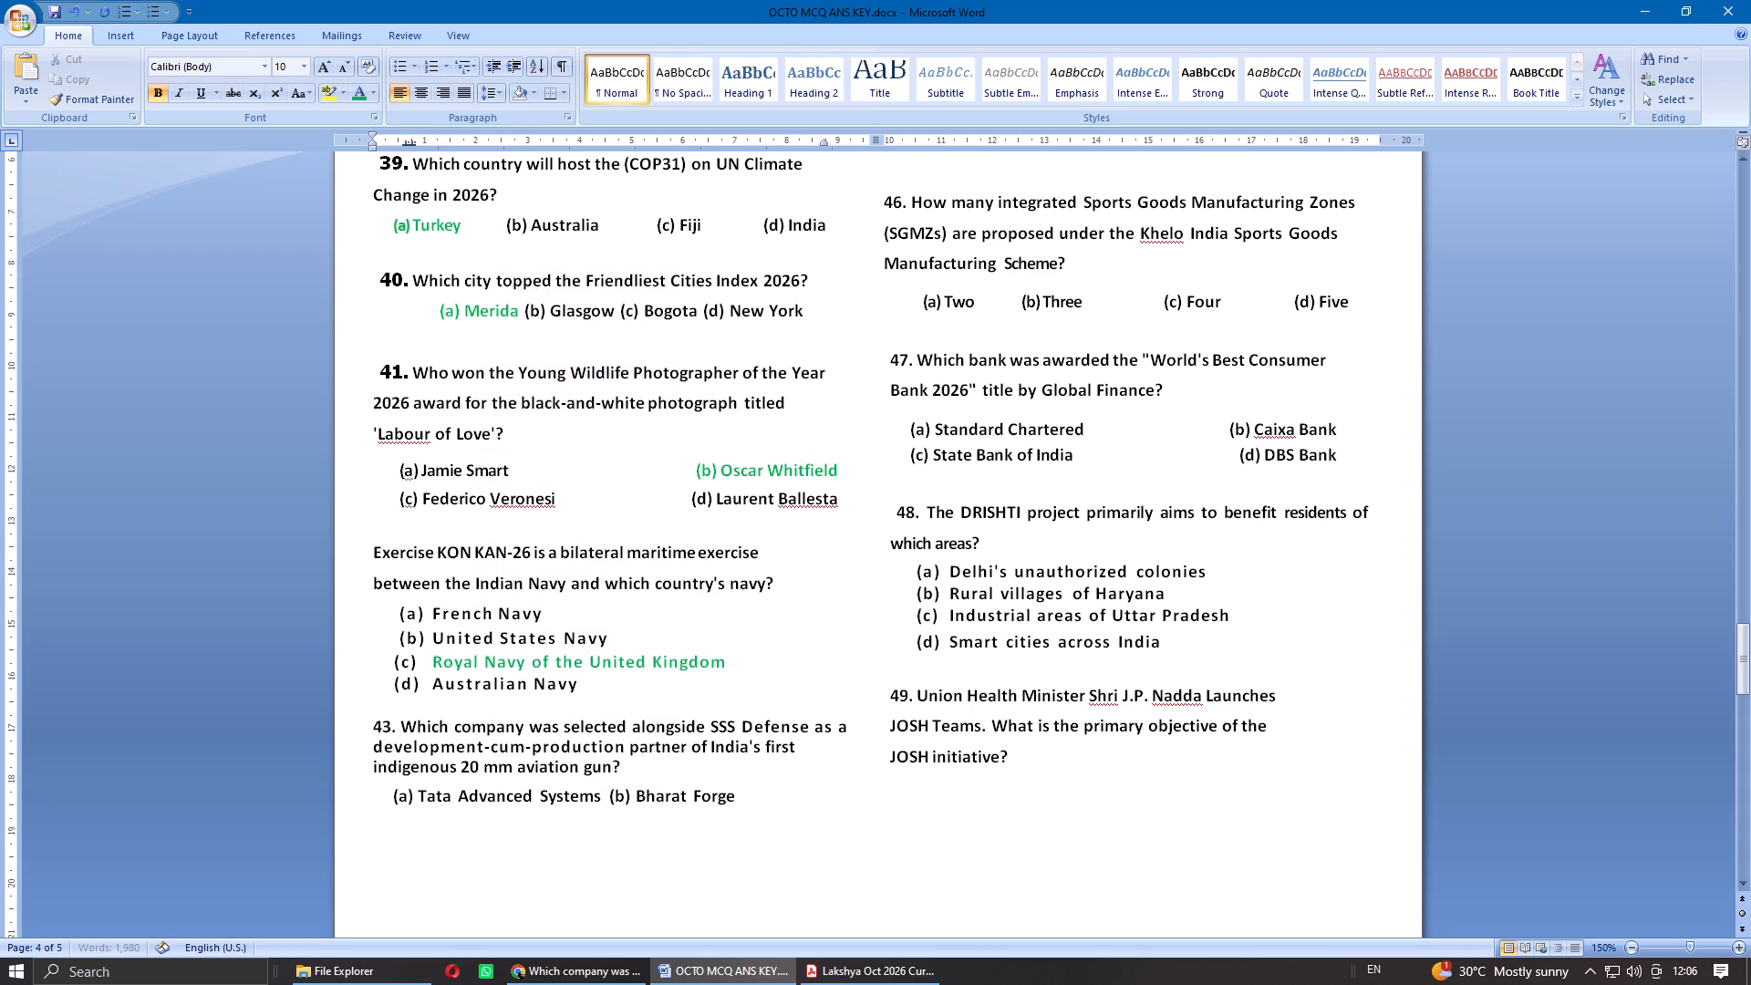
text(42)
text(.)
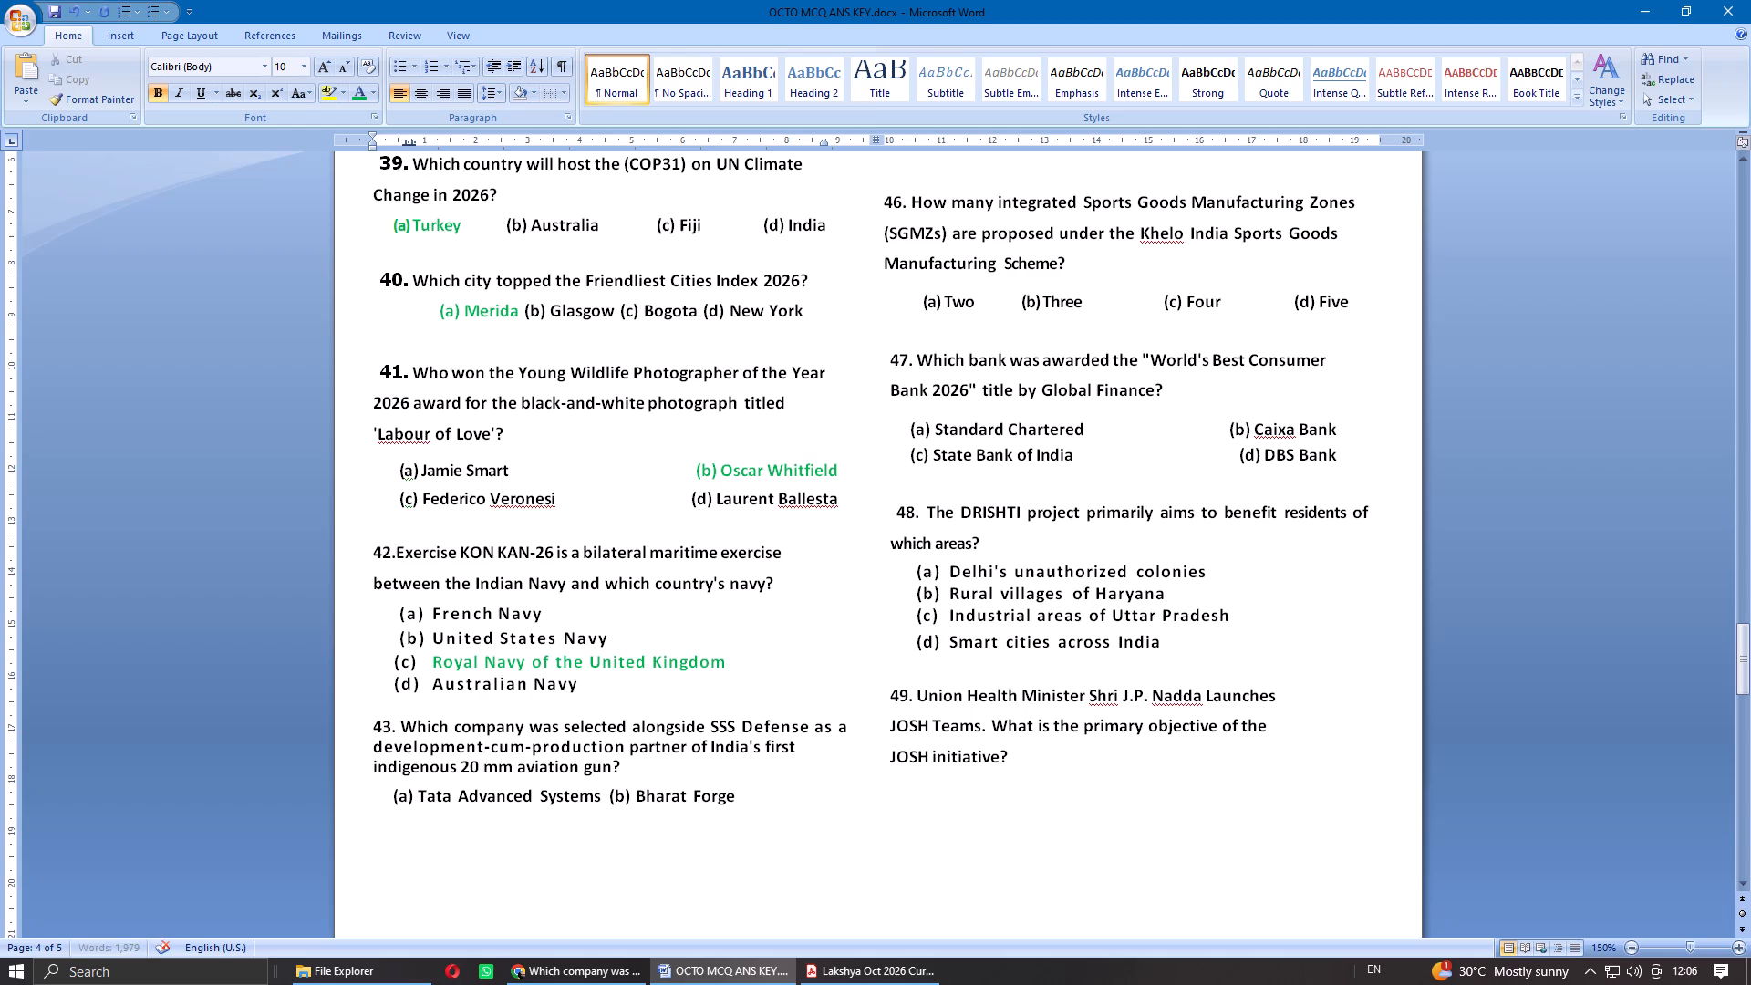
key(space)
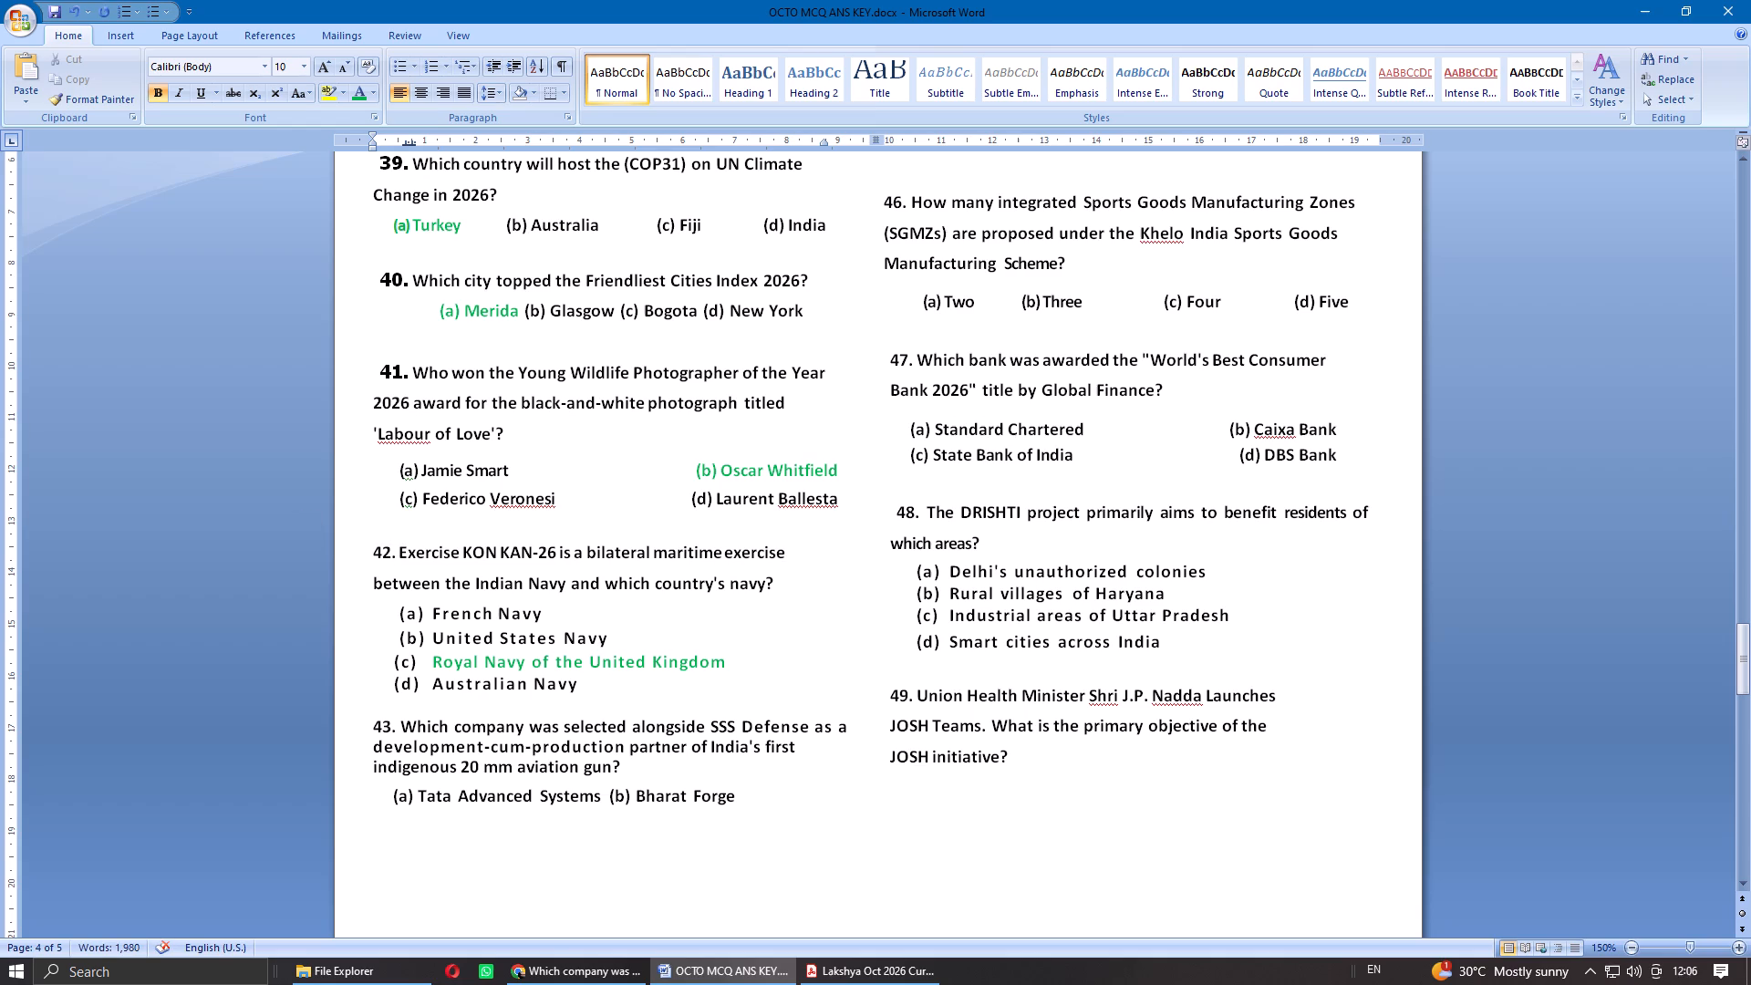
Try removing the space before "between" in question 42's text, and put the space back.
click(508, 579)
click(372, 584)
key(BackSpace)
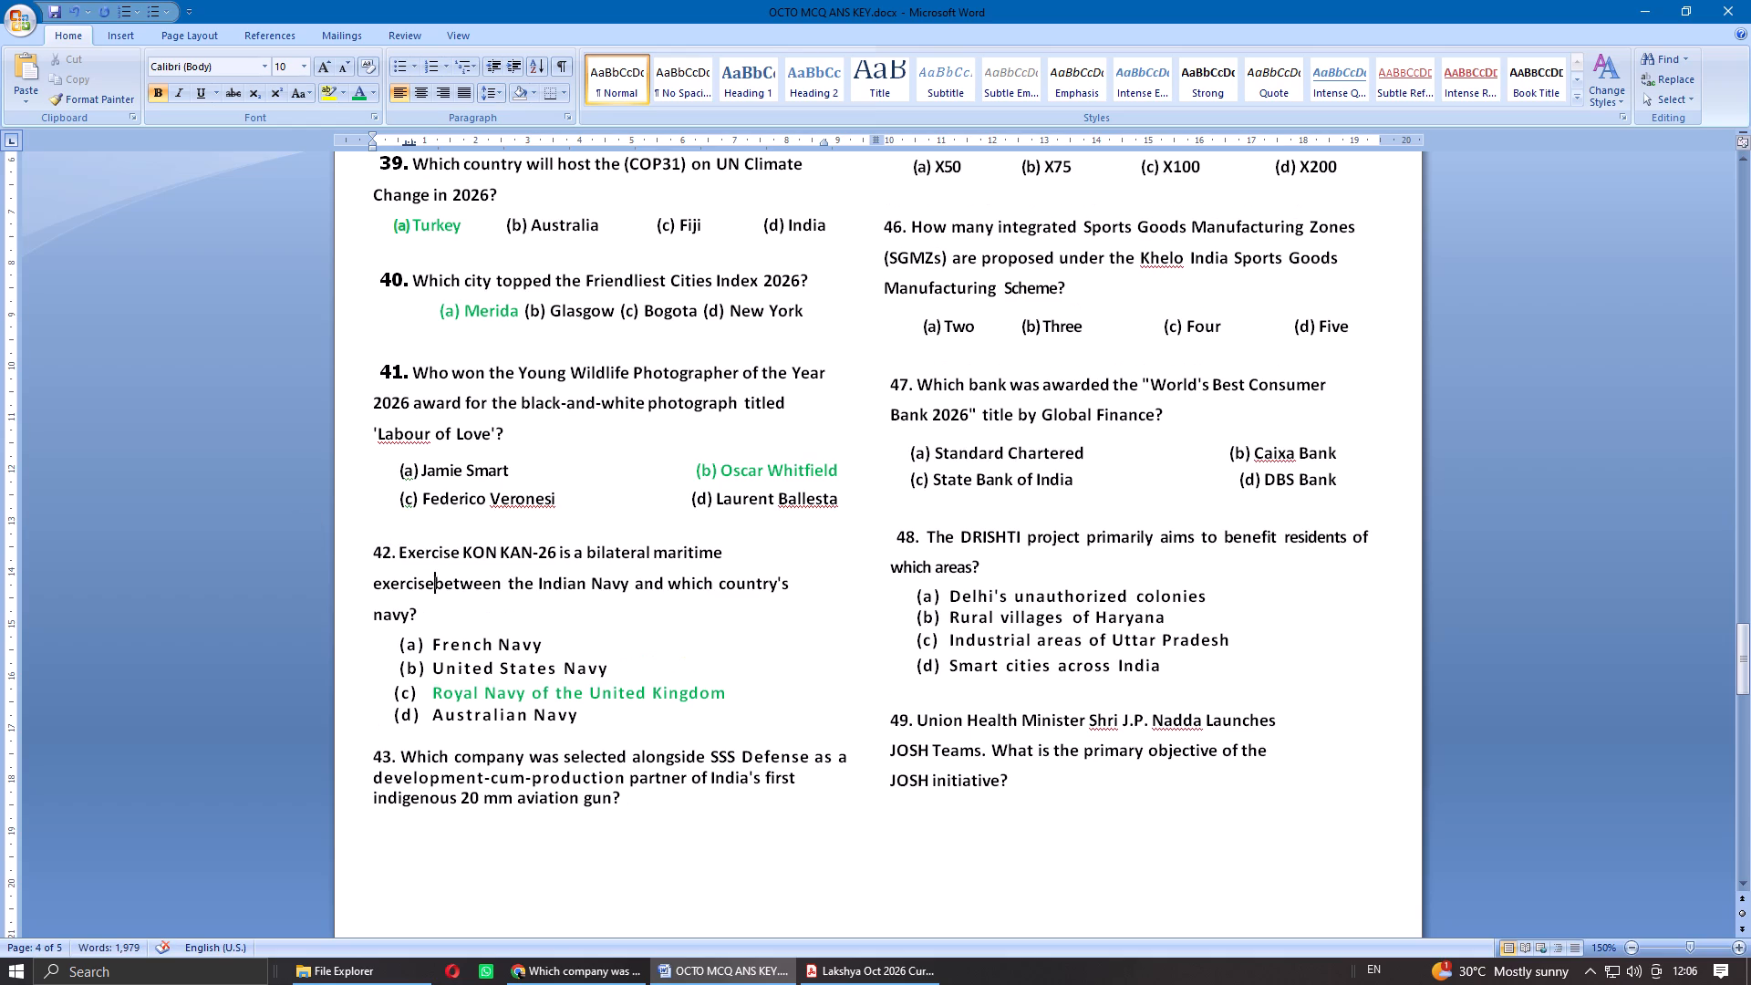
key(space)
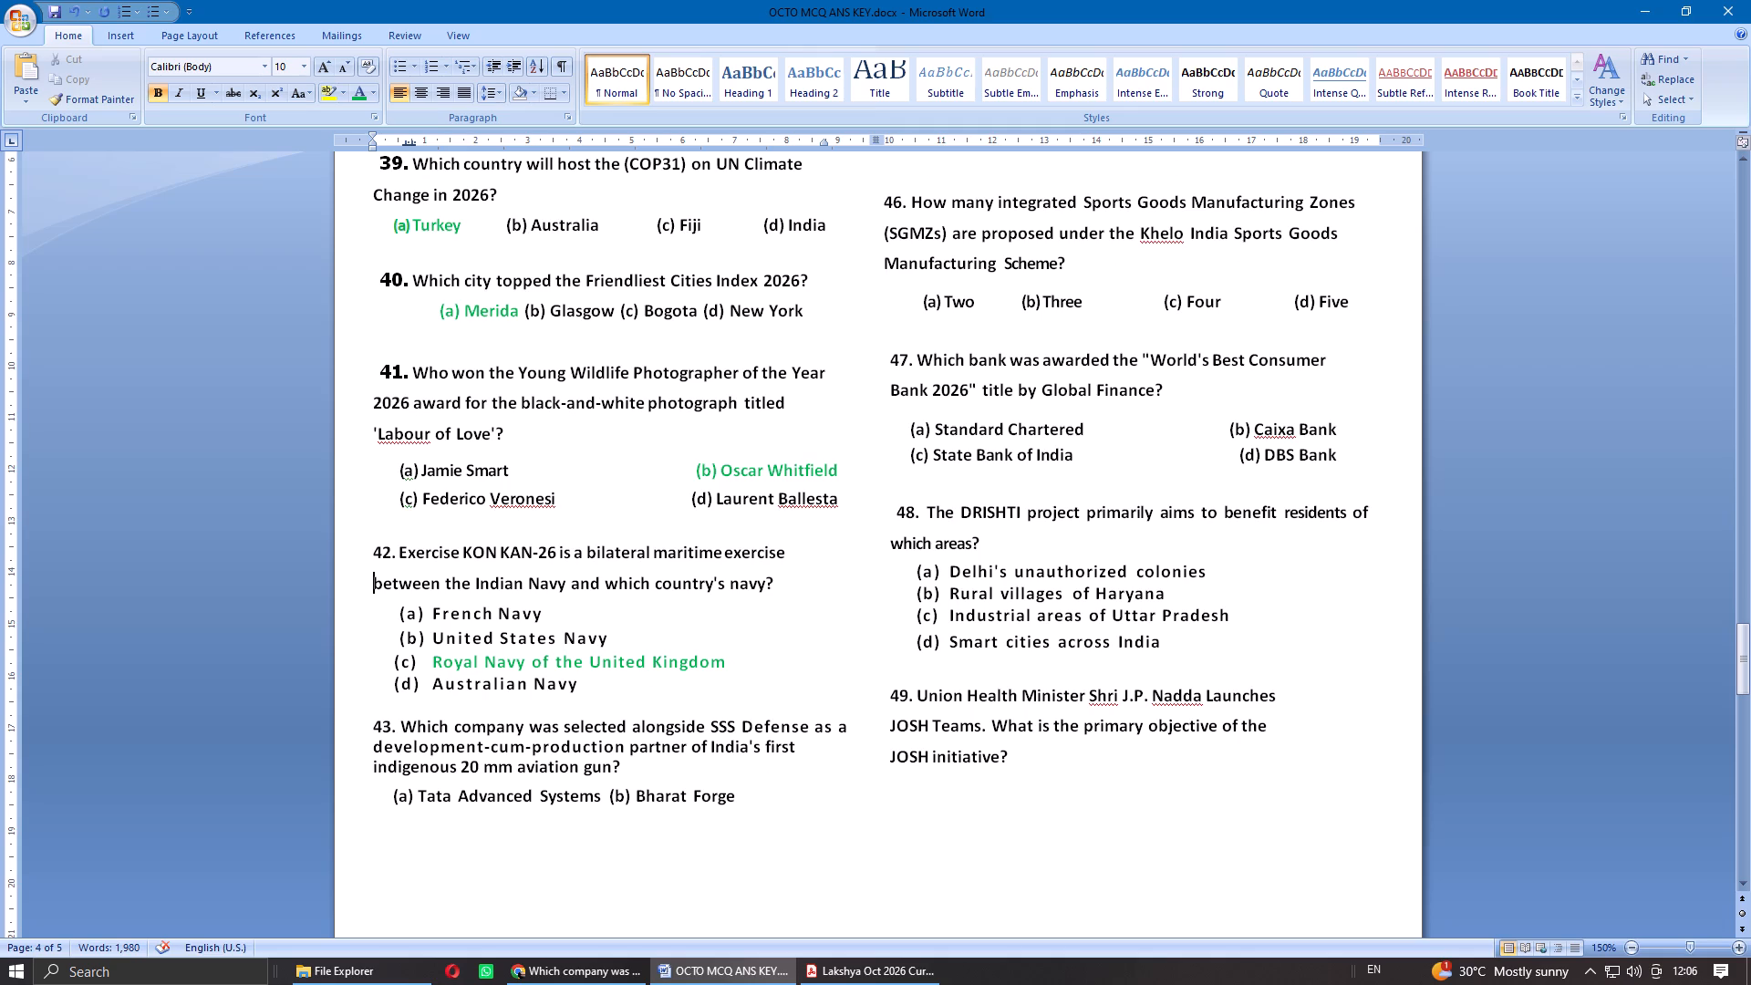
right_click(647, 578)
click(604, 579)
Copy the text of question 44 about where the 19th Urban Mobility India Conference 2026 was held.
scroll(851, 606, up, 6)
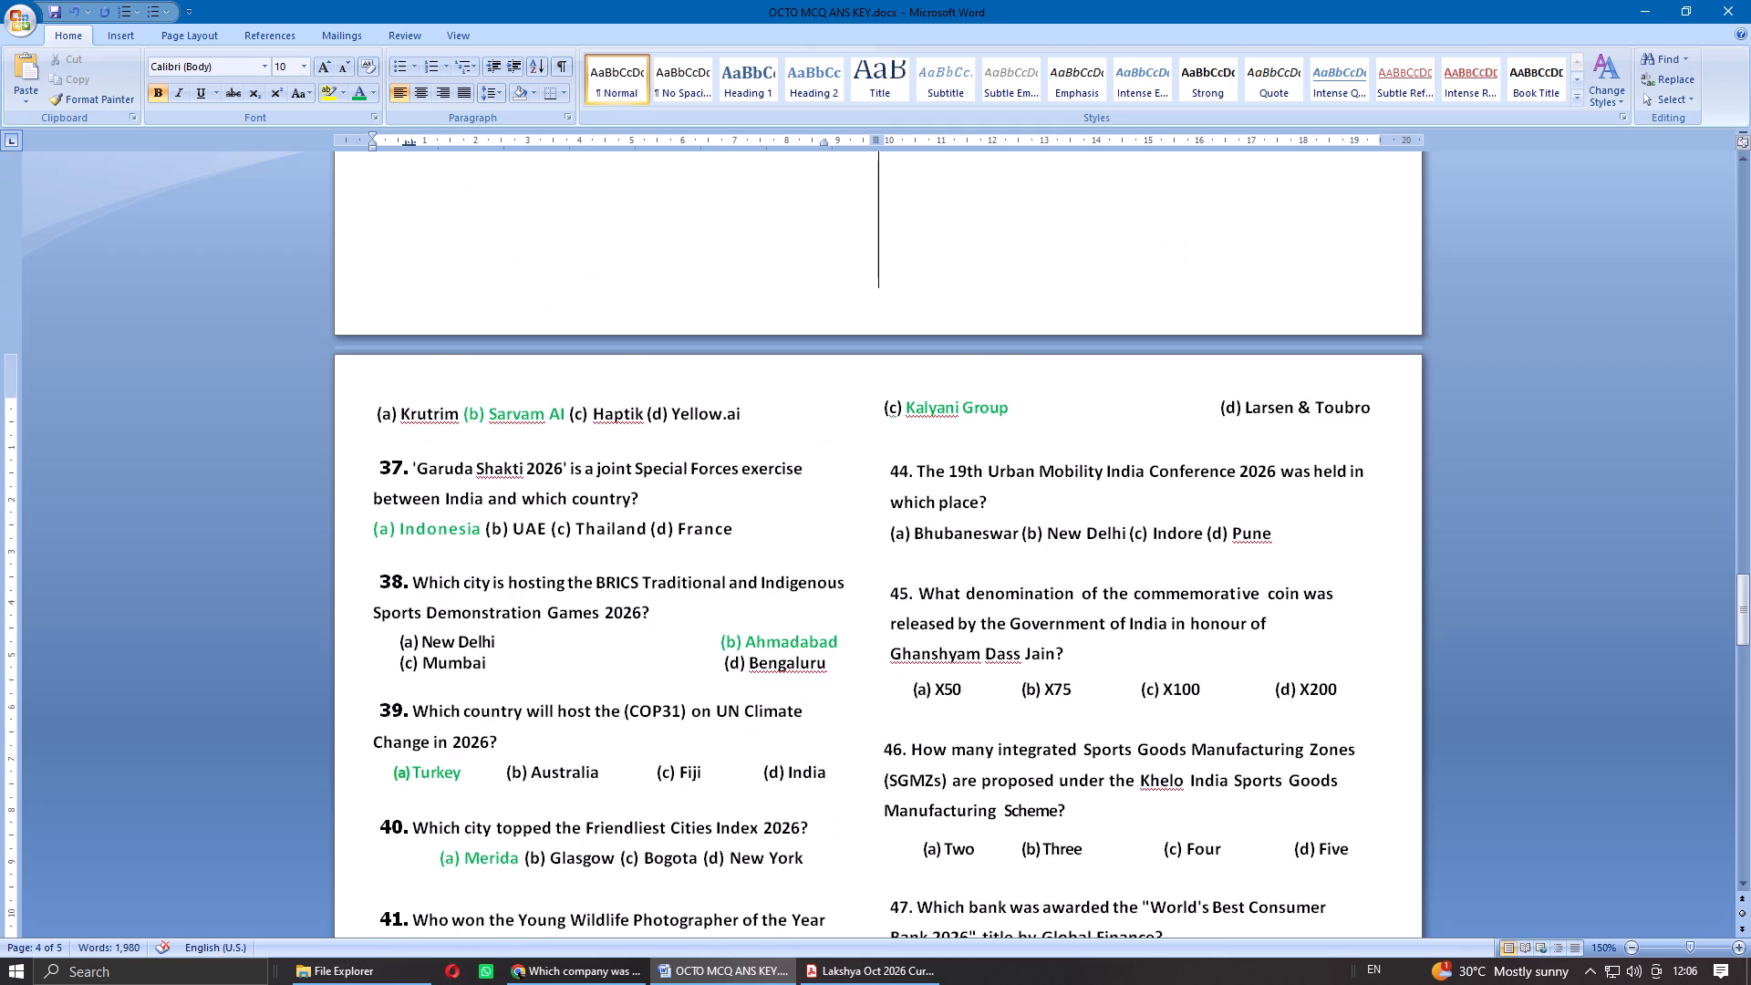
drag(920, 578, 978, 599)
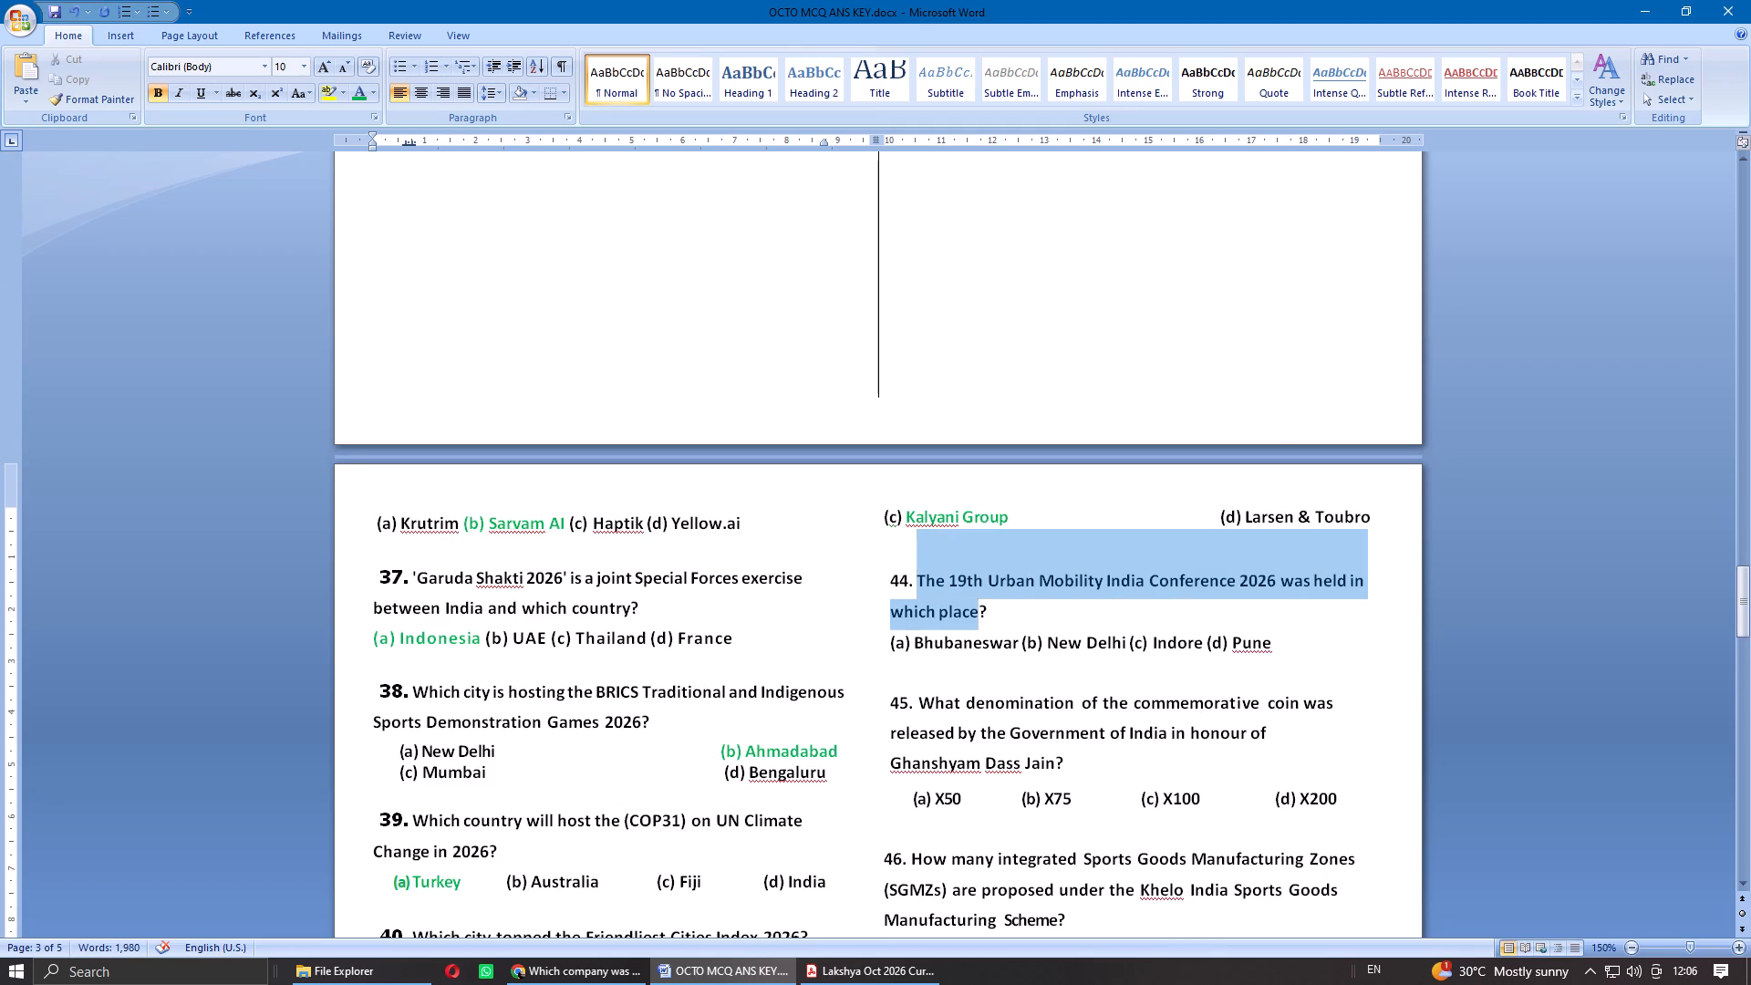
drag(978, 599, 988, 603)
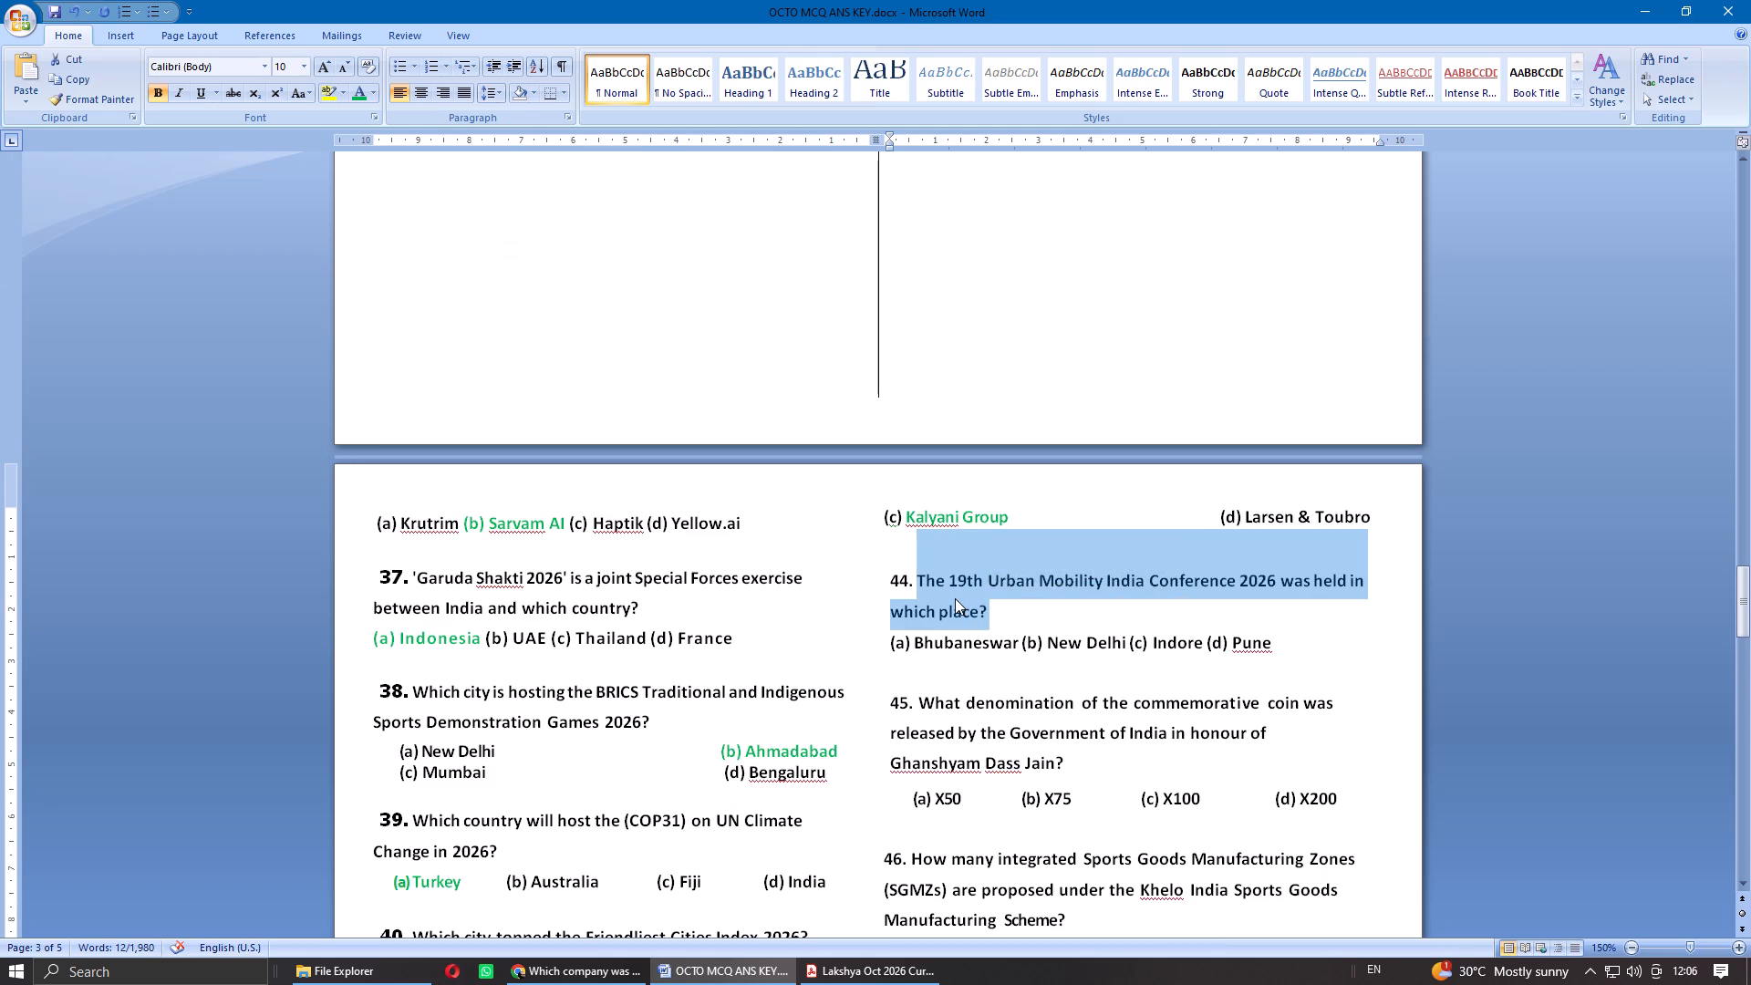
right_click(955, 598)
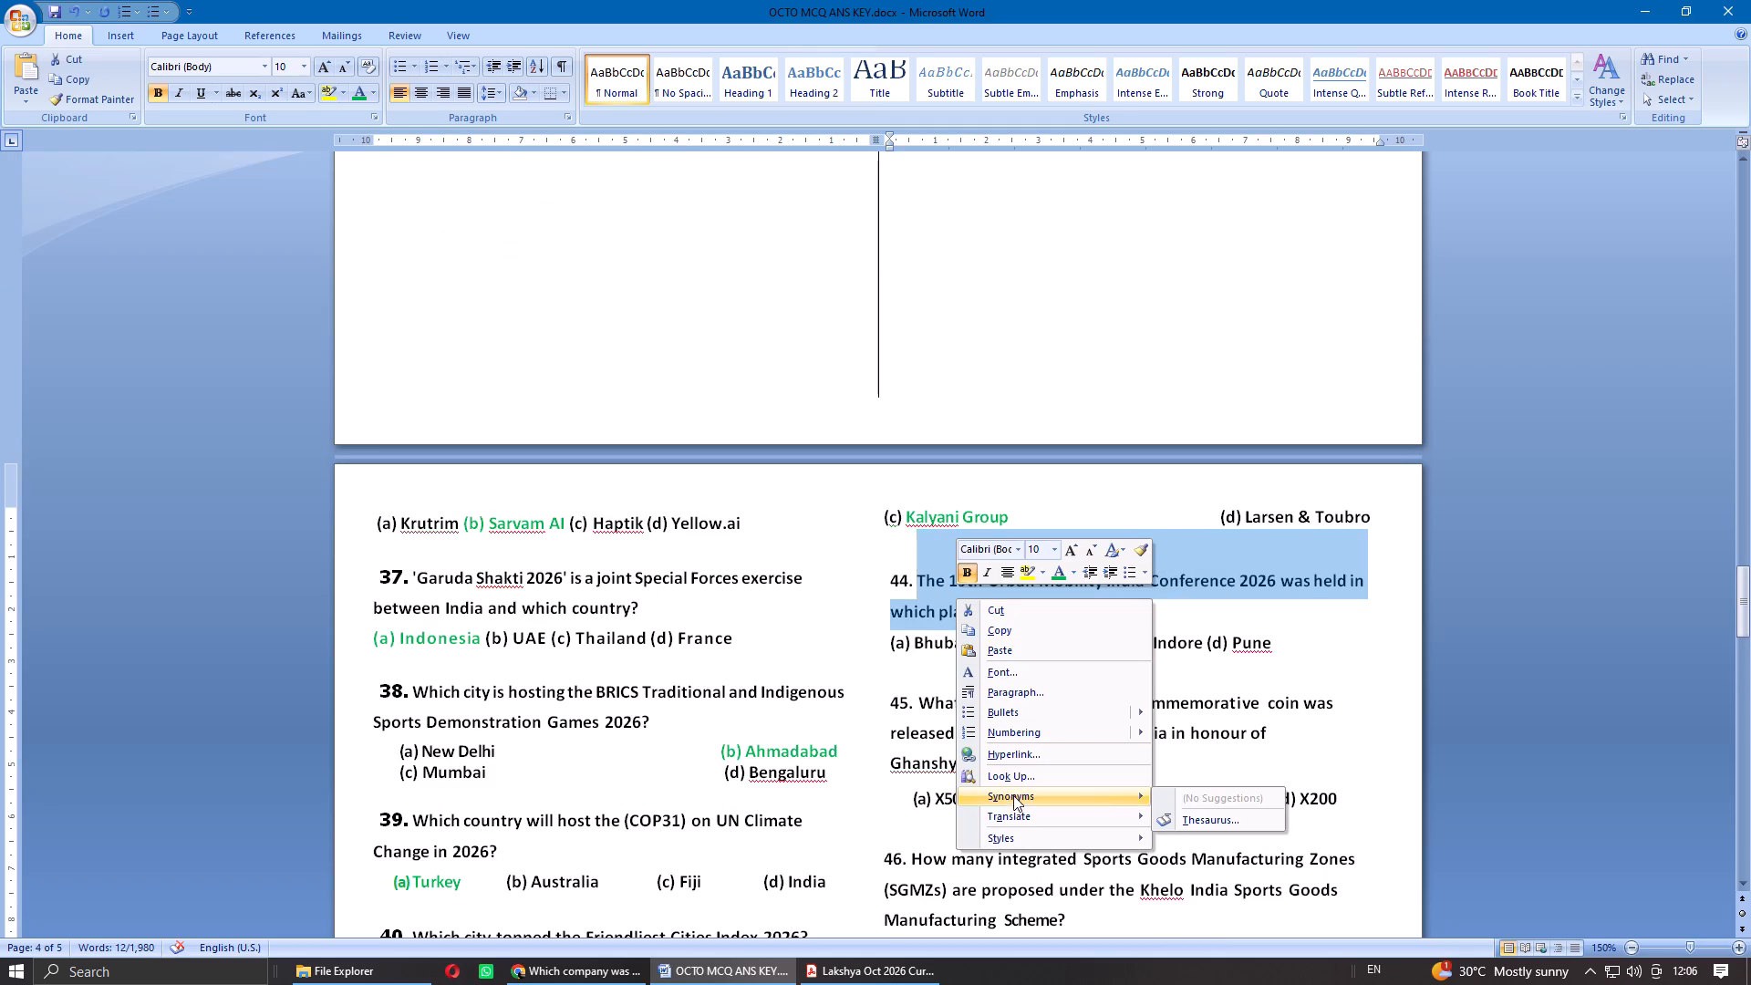
click(1010, 634)
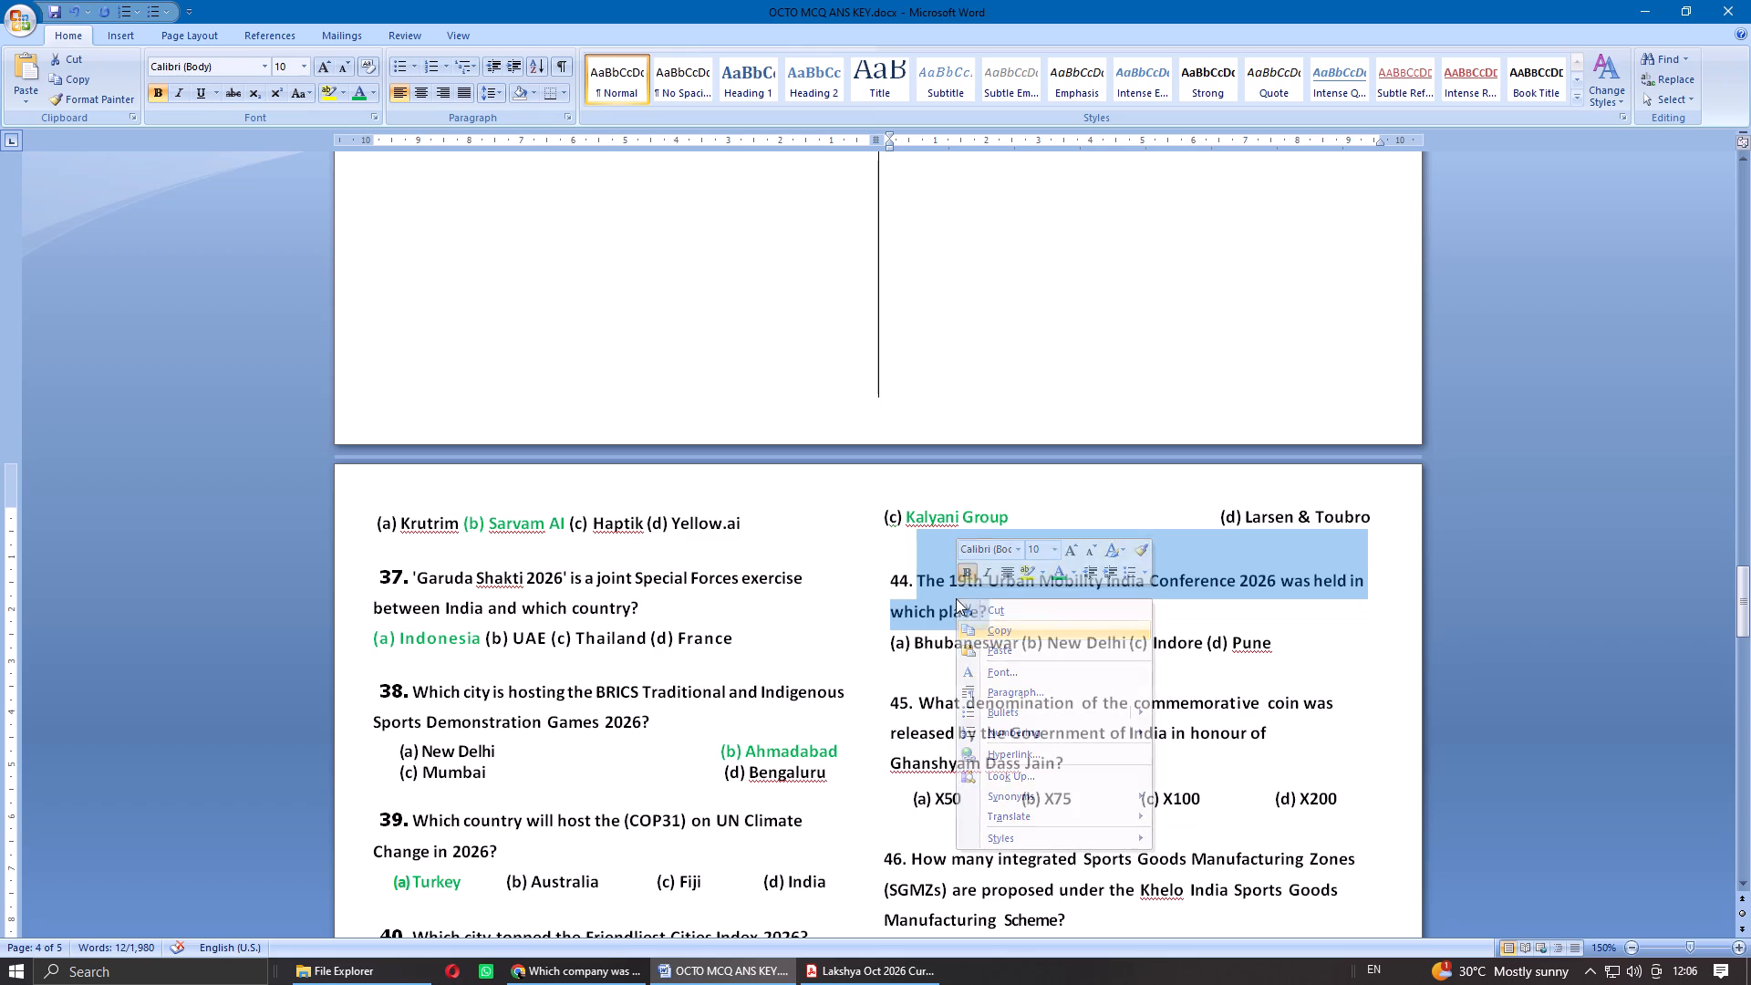
click(953, 594)
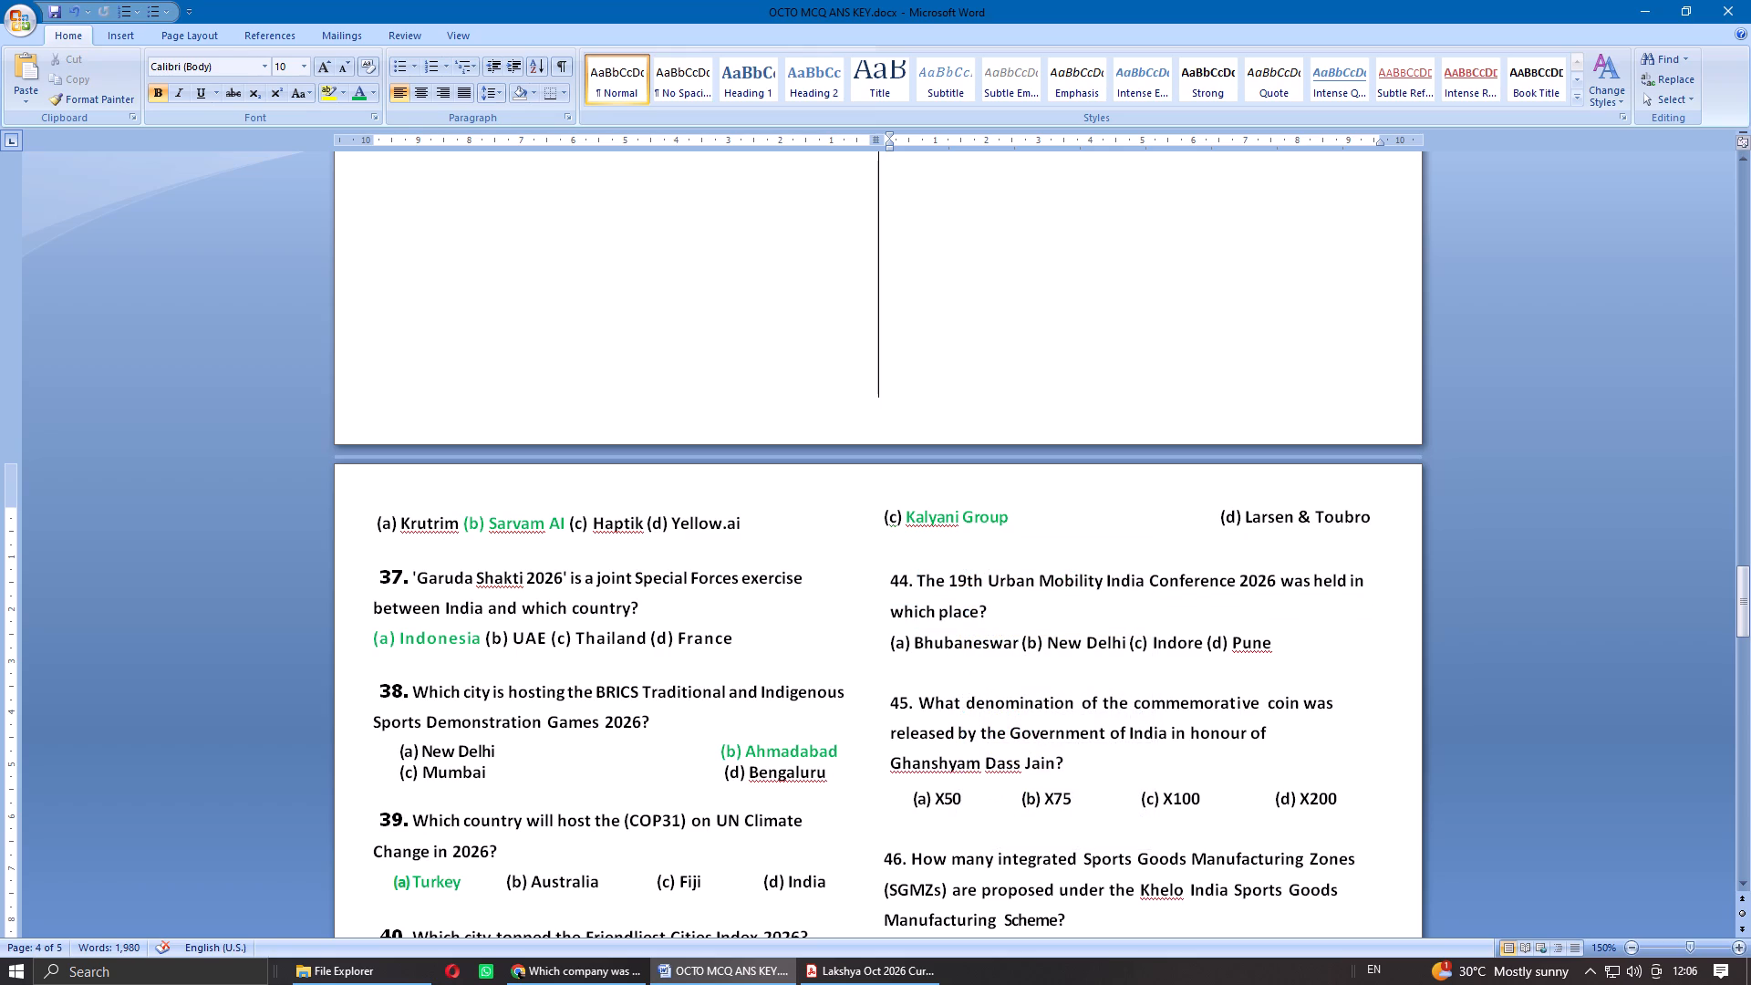
Reduce the paragraph spacing before question 44 and question 41 to 12 pt each.
click(216, 31)
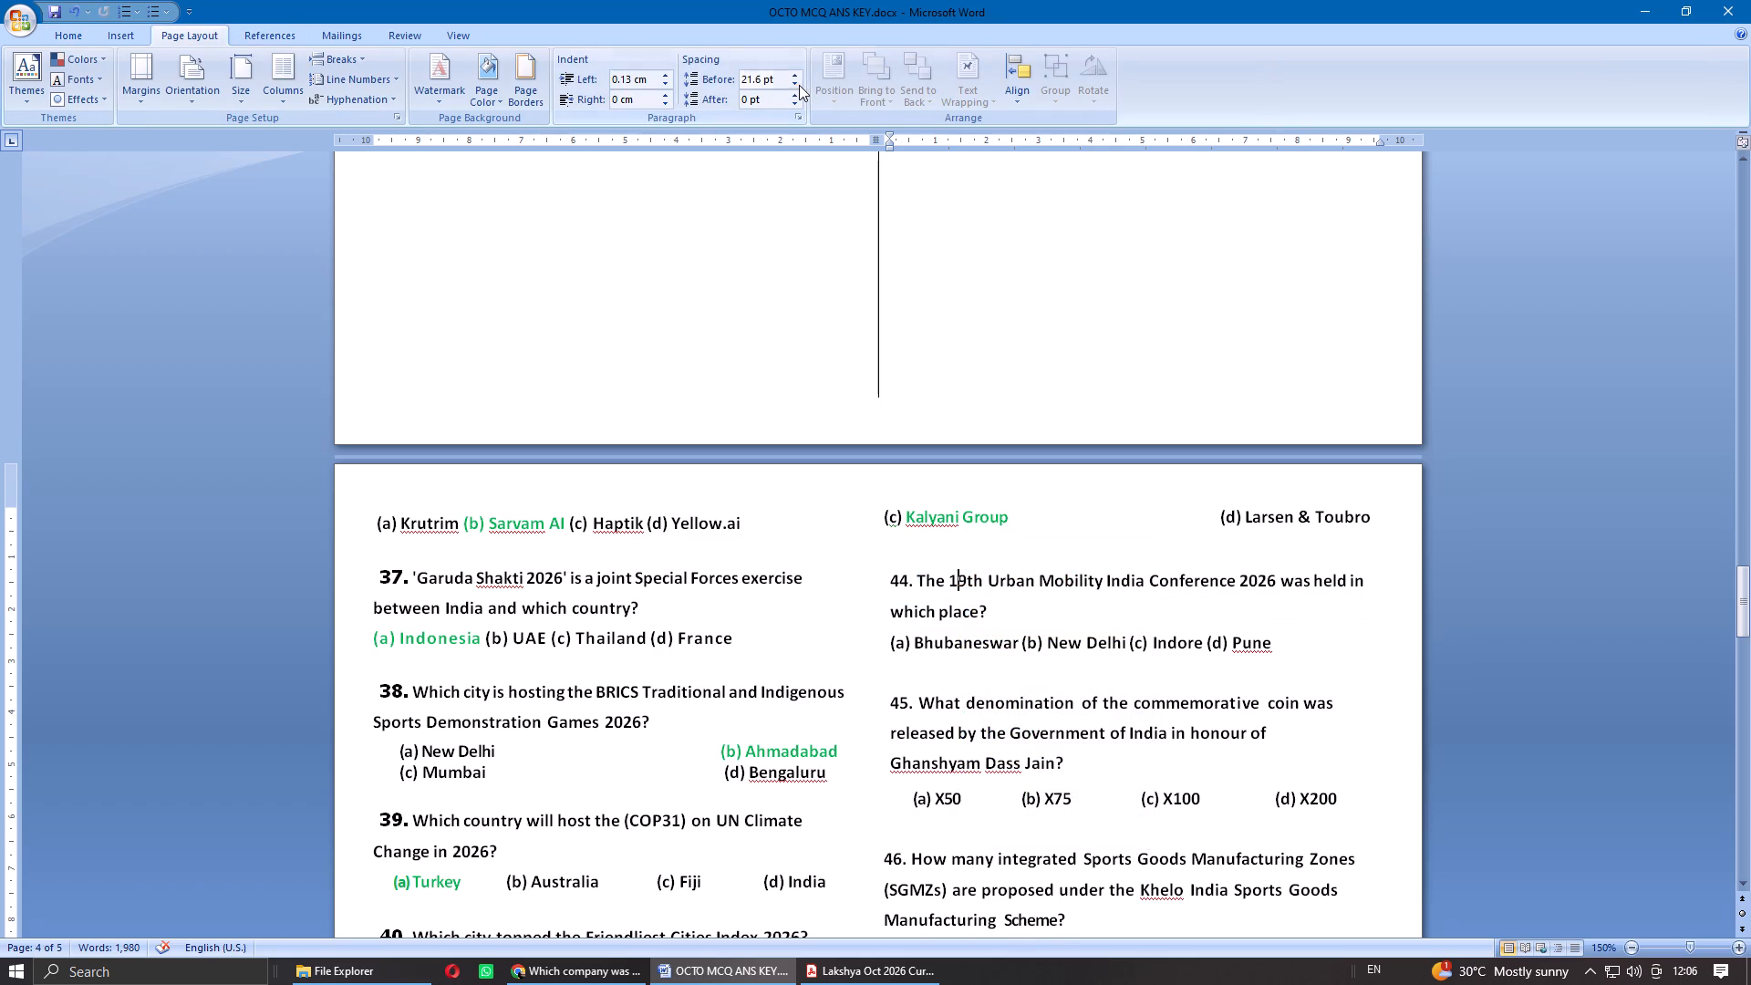
click(799, 85)
click(799, 85)
scroll(742, 443, down, 2)
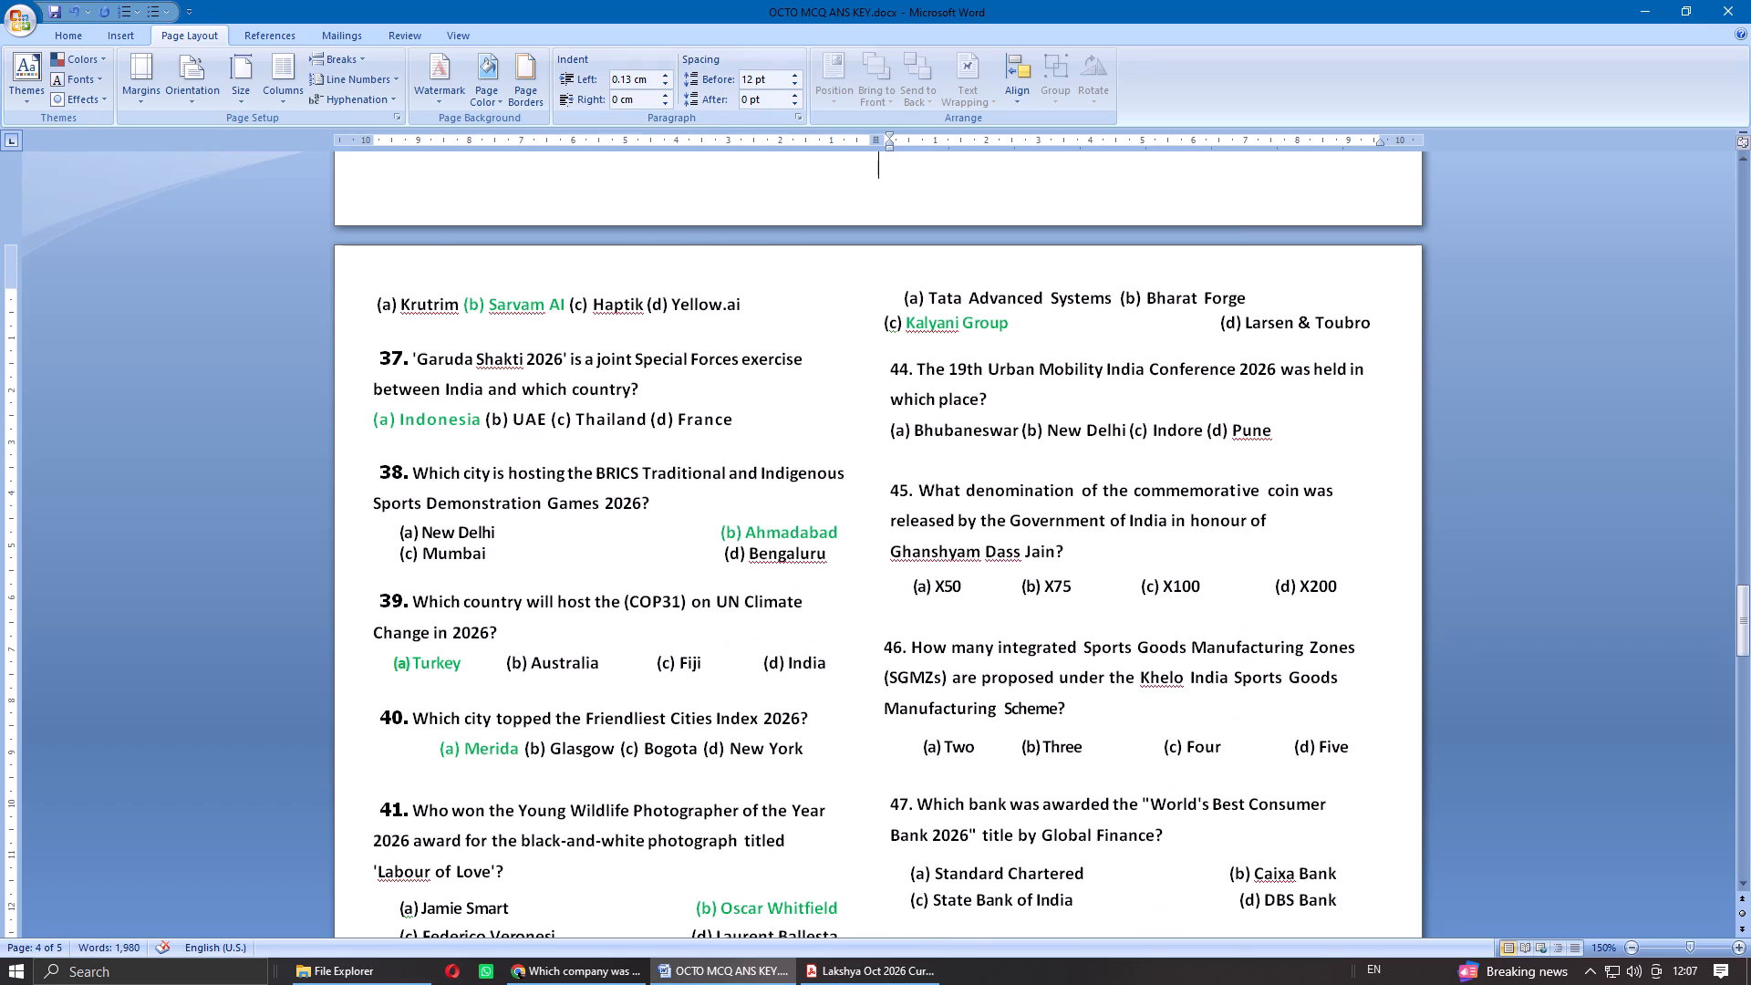
scroll(741, 443, down, 2)
click(518, 607)
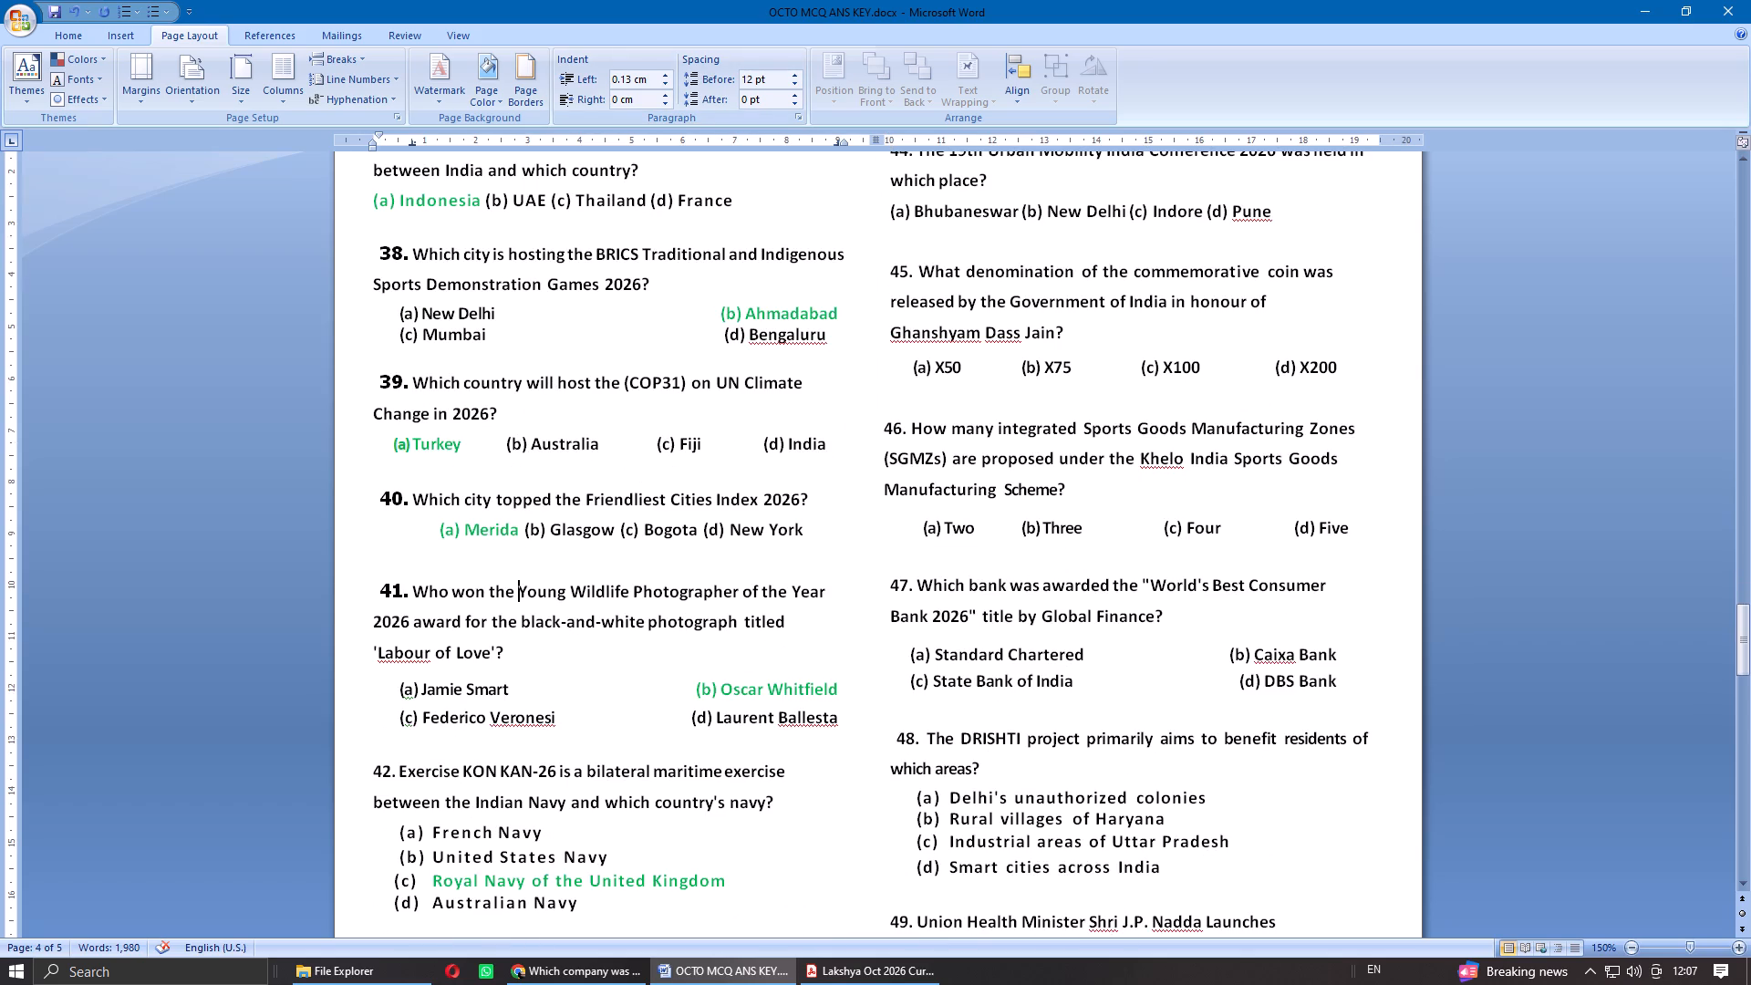
click(793, 87)
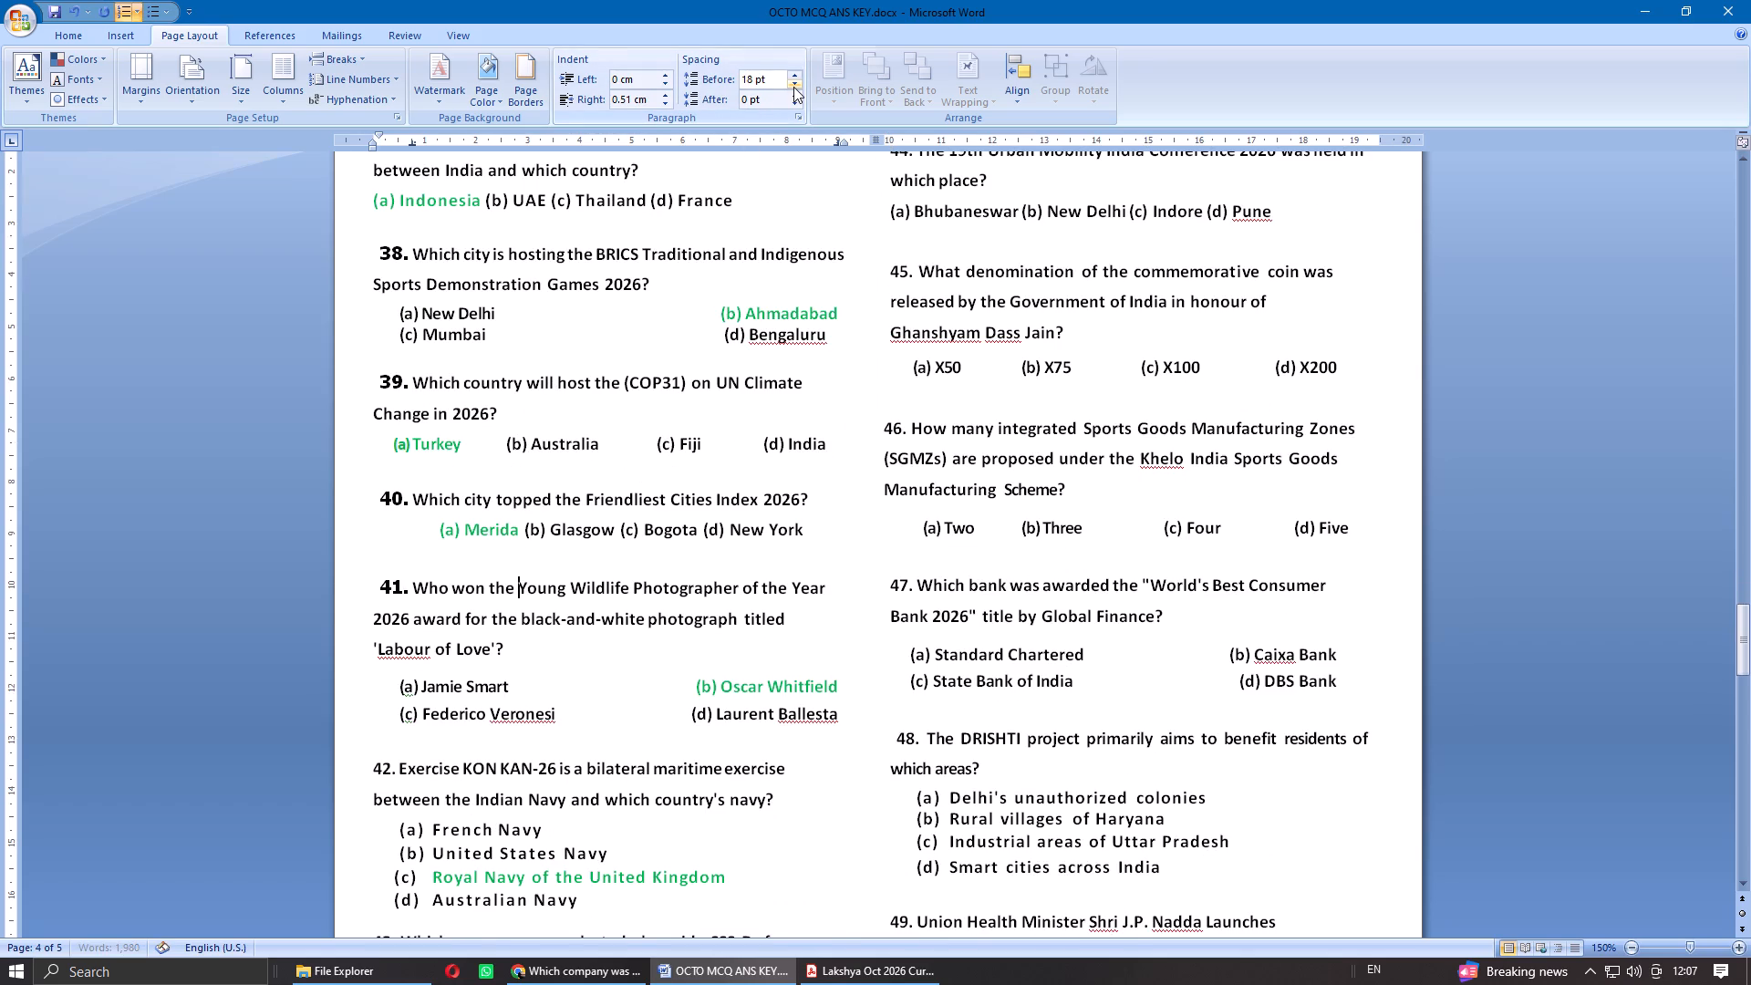
click(793, 87)
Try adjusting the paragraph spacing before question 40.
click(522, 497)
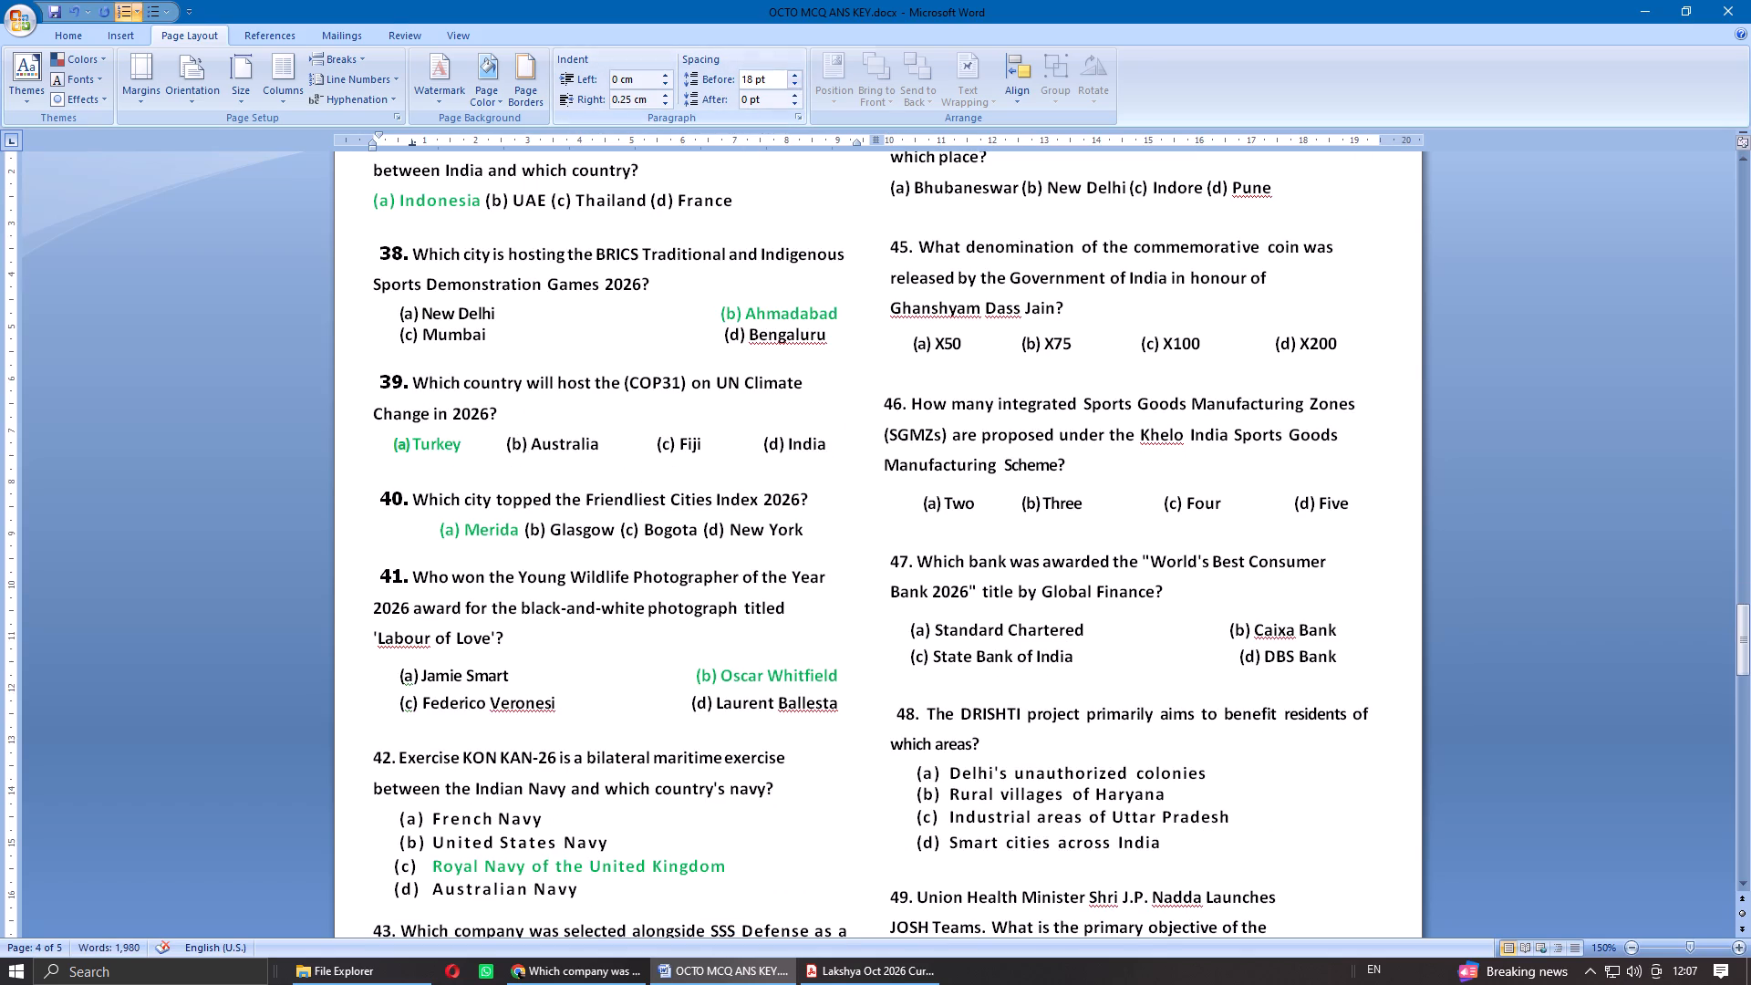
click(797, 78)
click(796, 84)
Set the paragraph spacing before question 39, about the COP31 host country, to 12 pt.
click(502, 386)
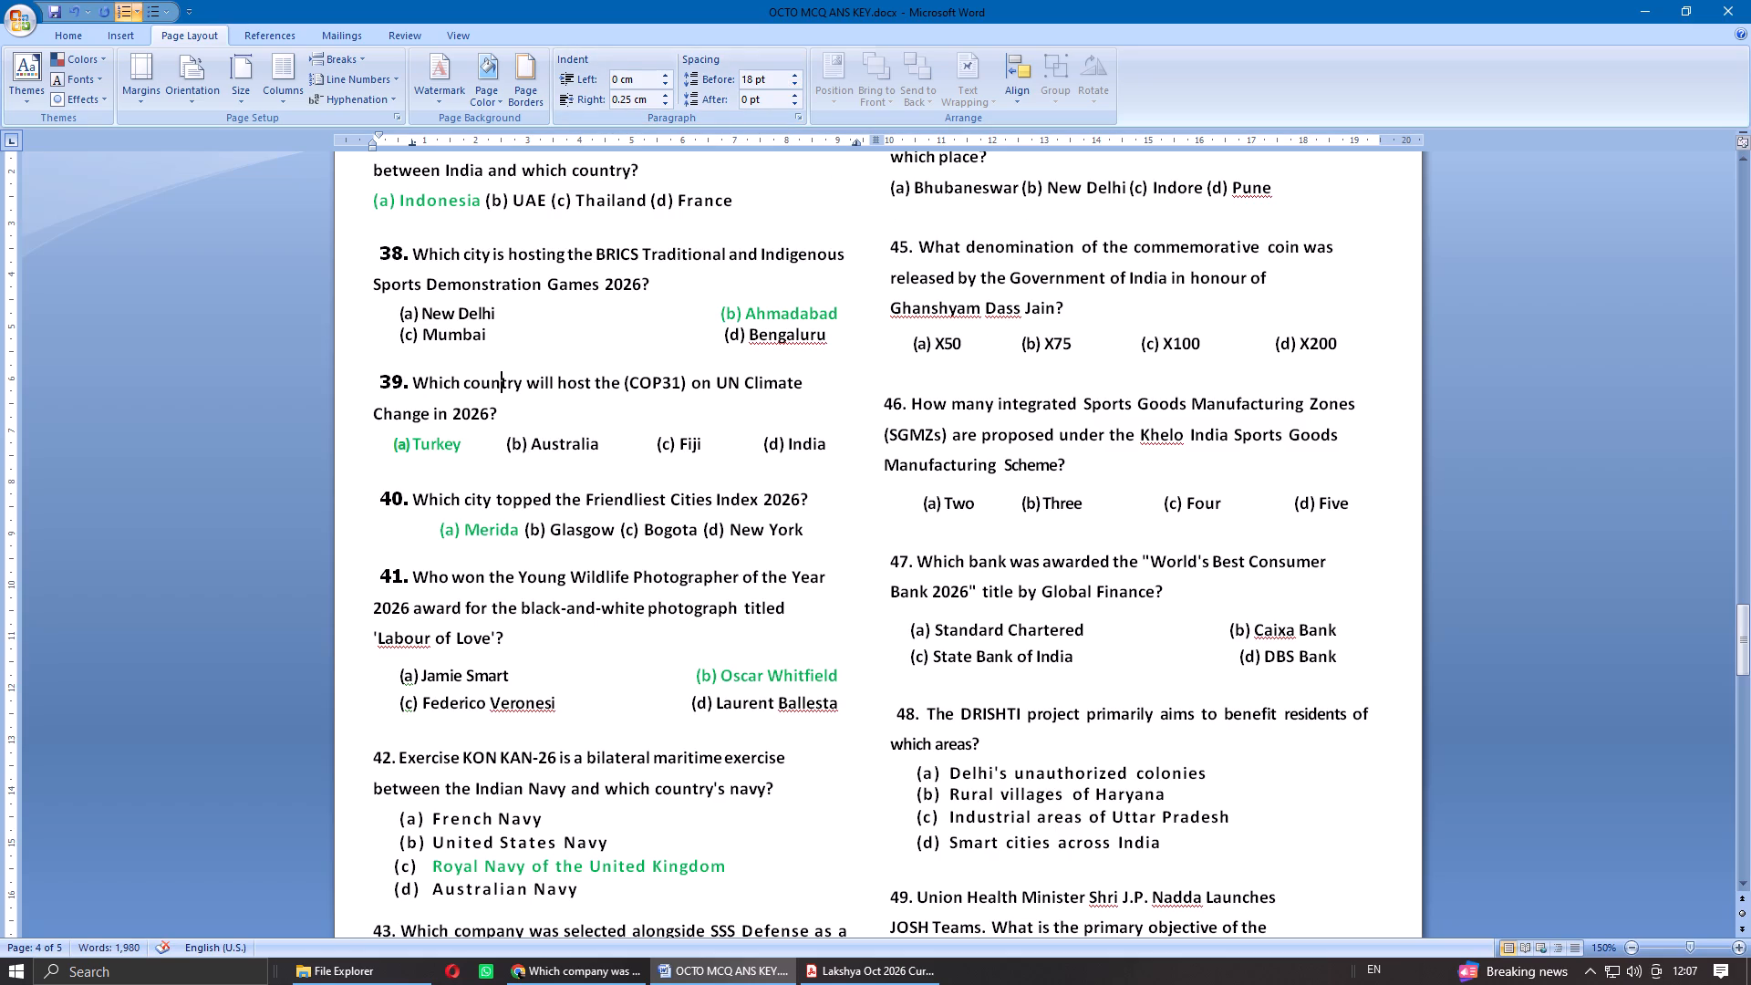
click(793, 83)
click(801, 70)
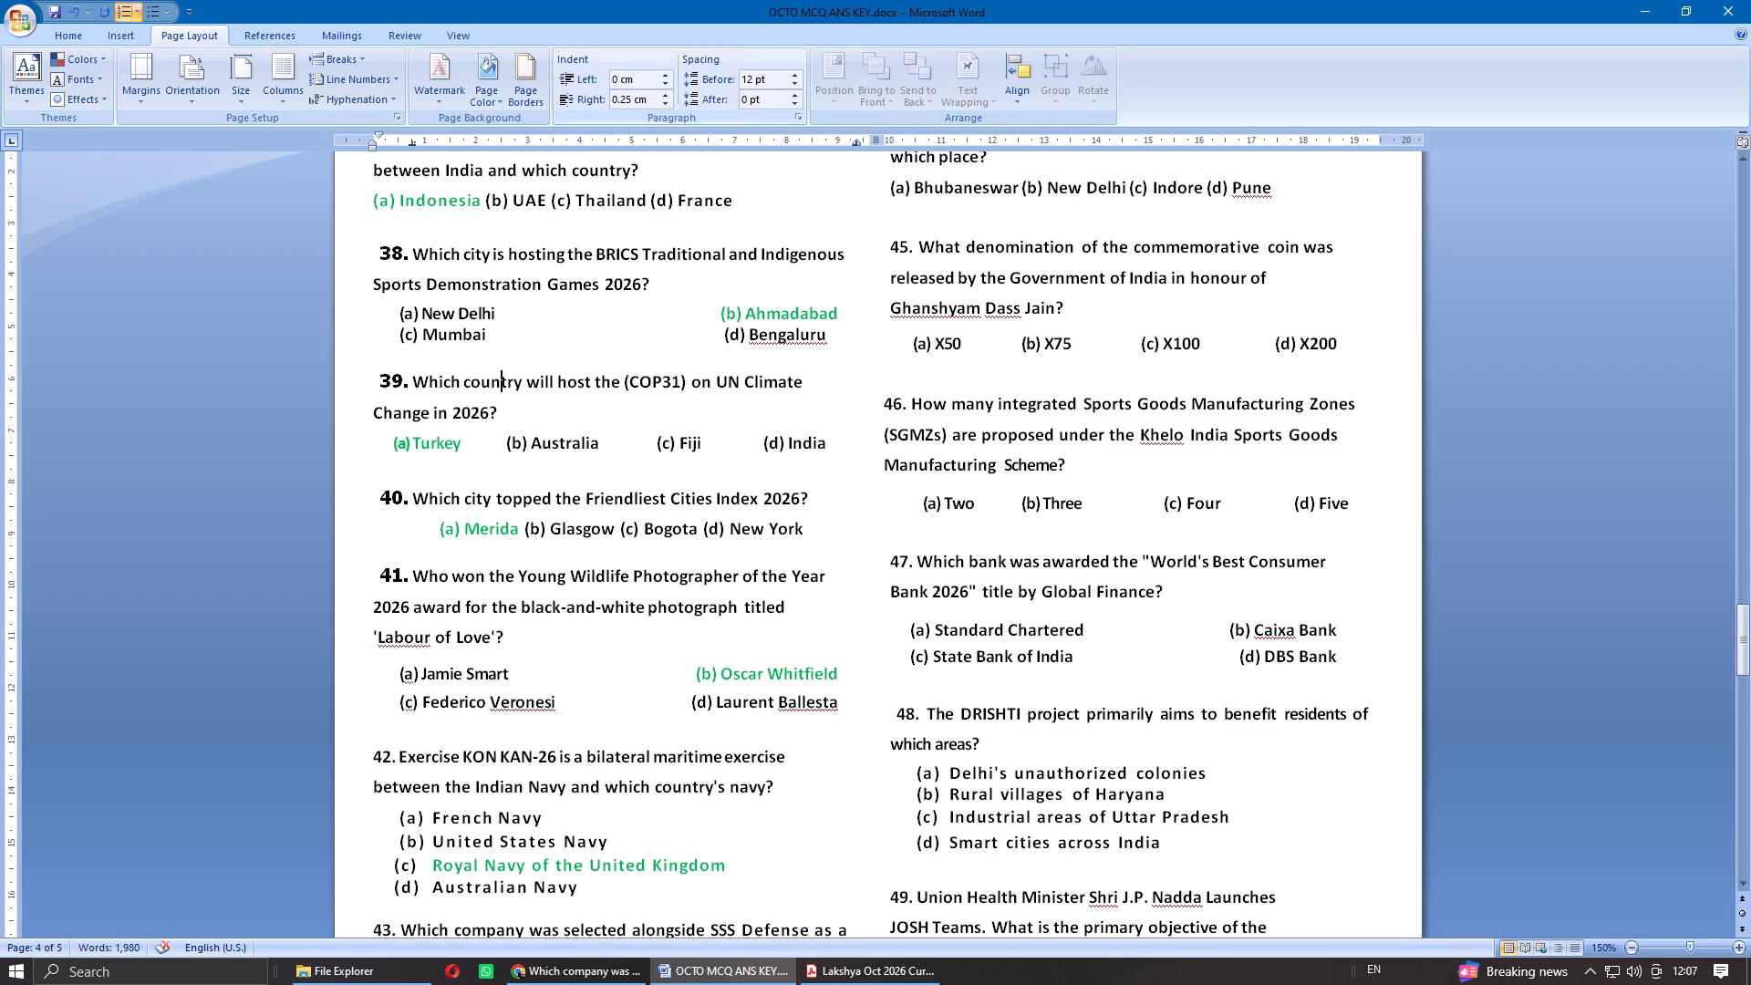
Check the paragraph spacing set before questions 38 and 37.
click(524, 266)
scroll(585, 292, up, 2)
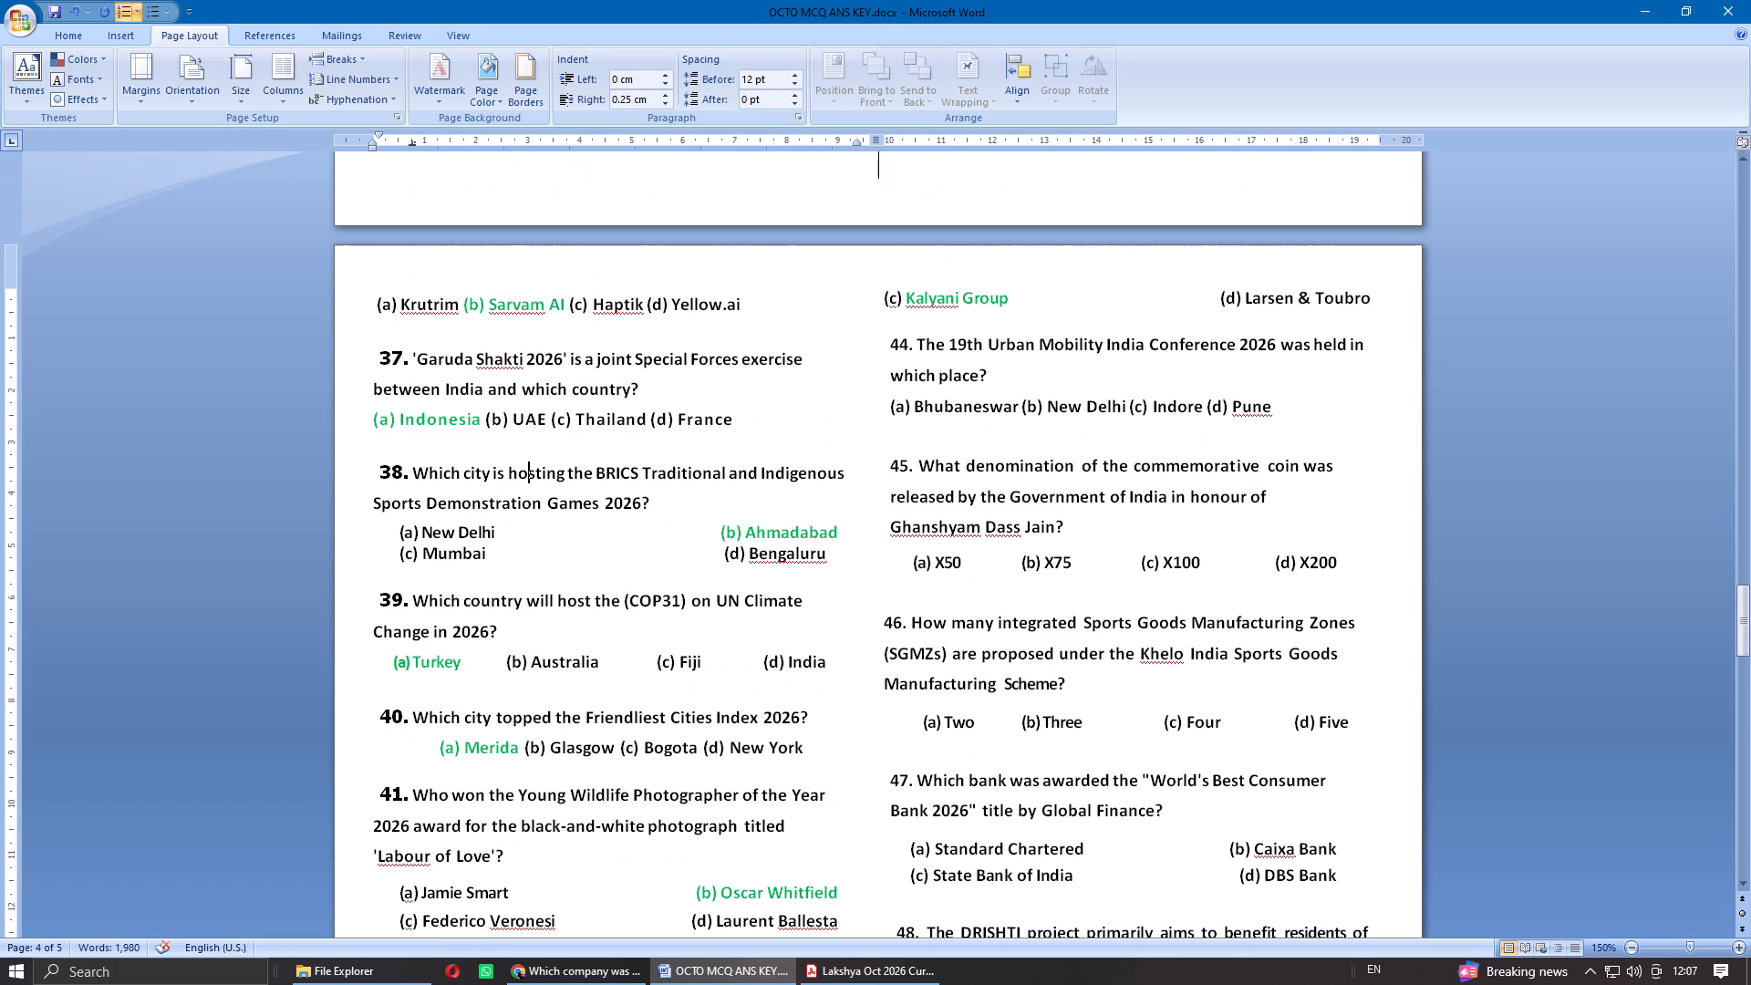
click(529, 360)
scroll(620, 370, up, 4)
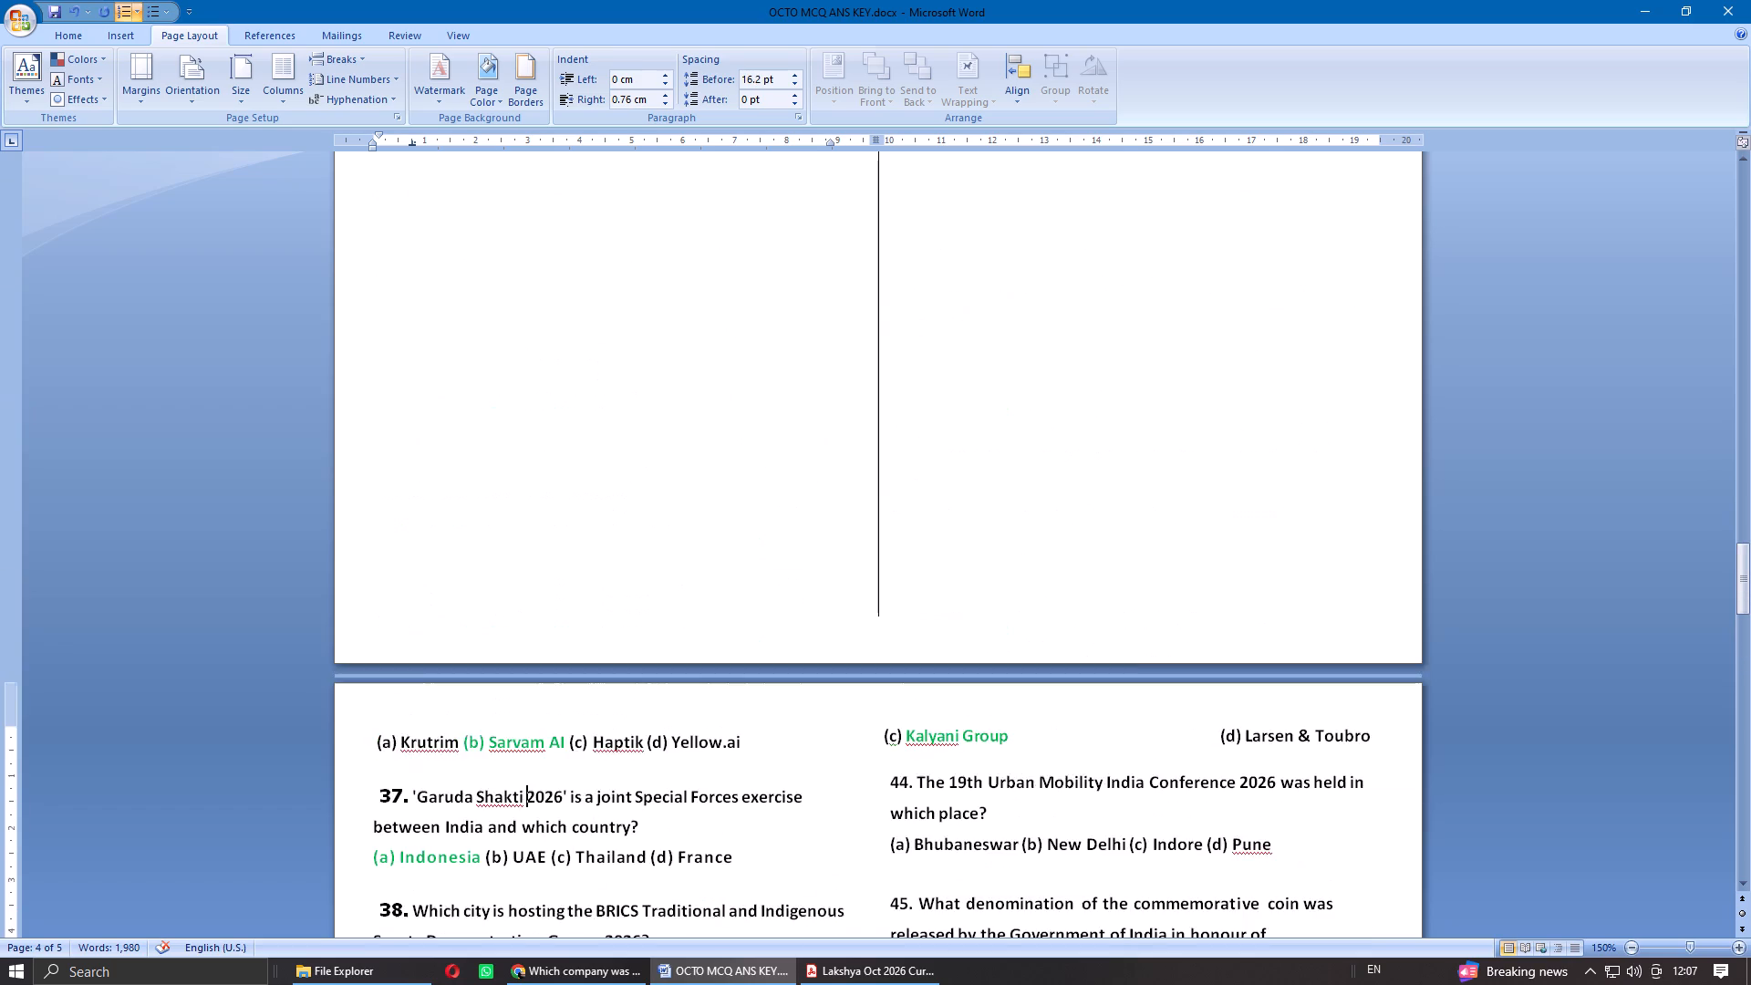
scroll(621, 371, up, 4)
scroll(621, 376, down, 8)
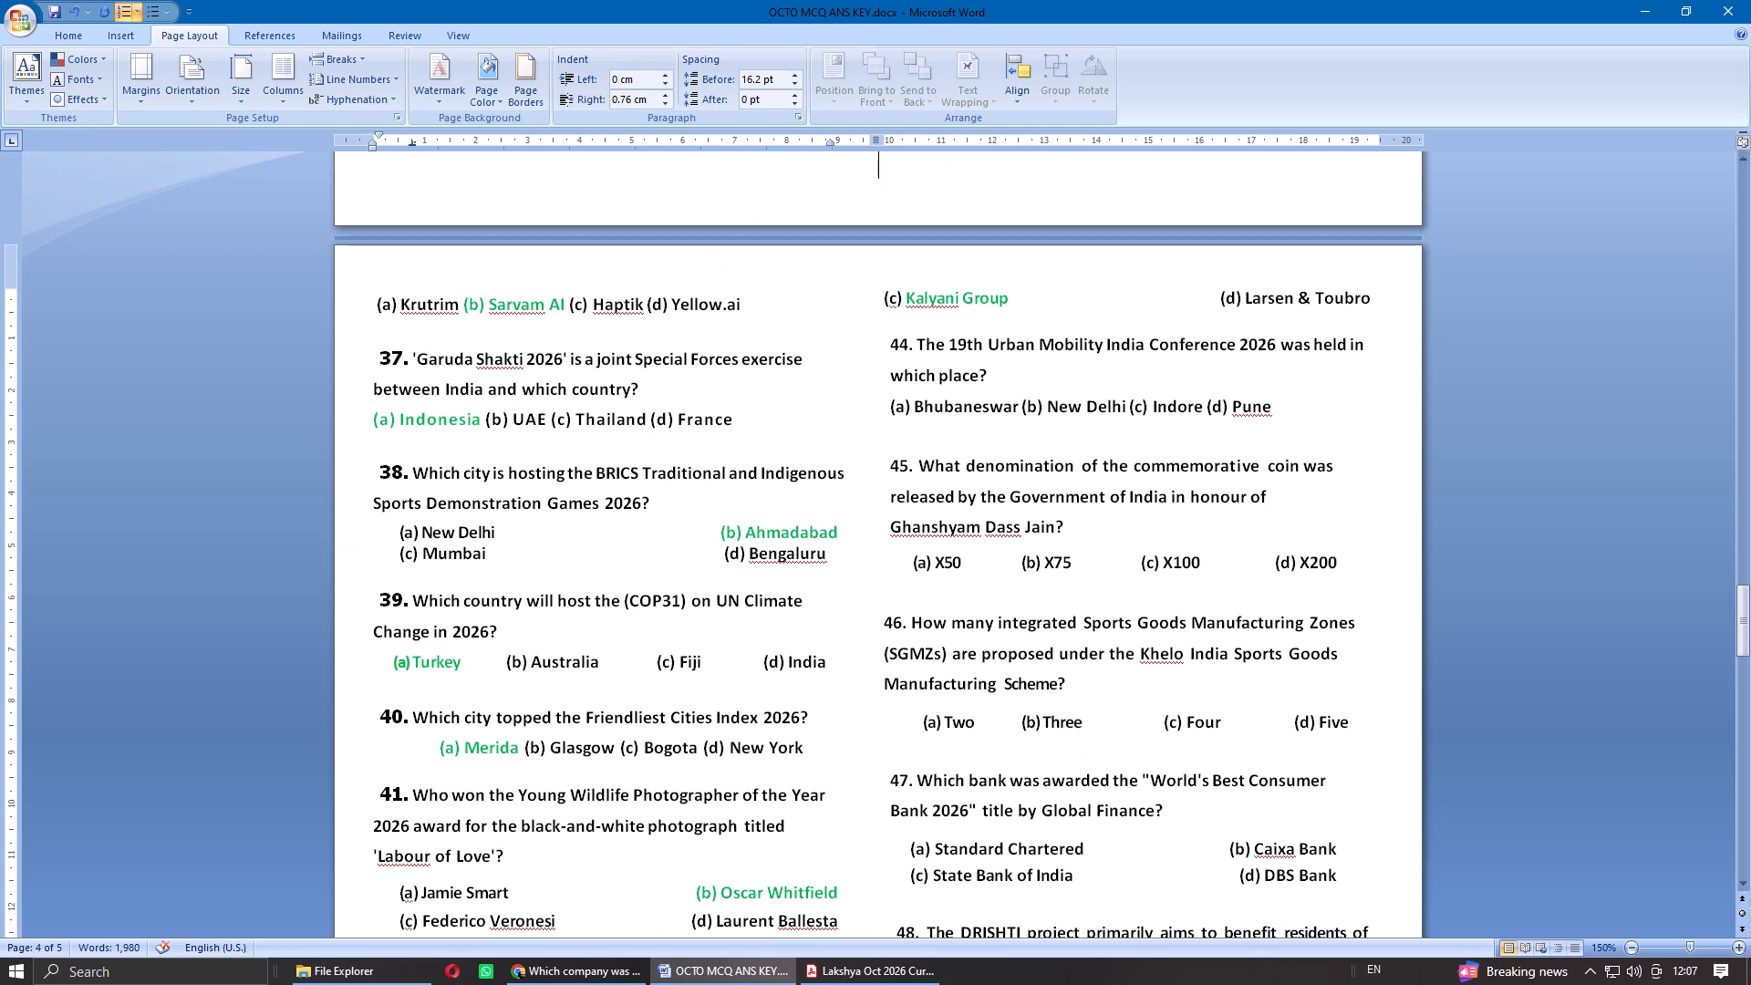
Reduce the paragraph spacing before question 42, about Exercise KONKAN-26, to 12 pt.
scroll(628, 403, down, 6)
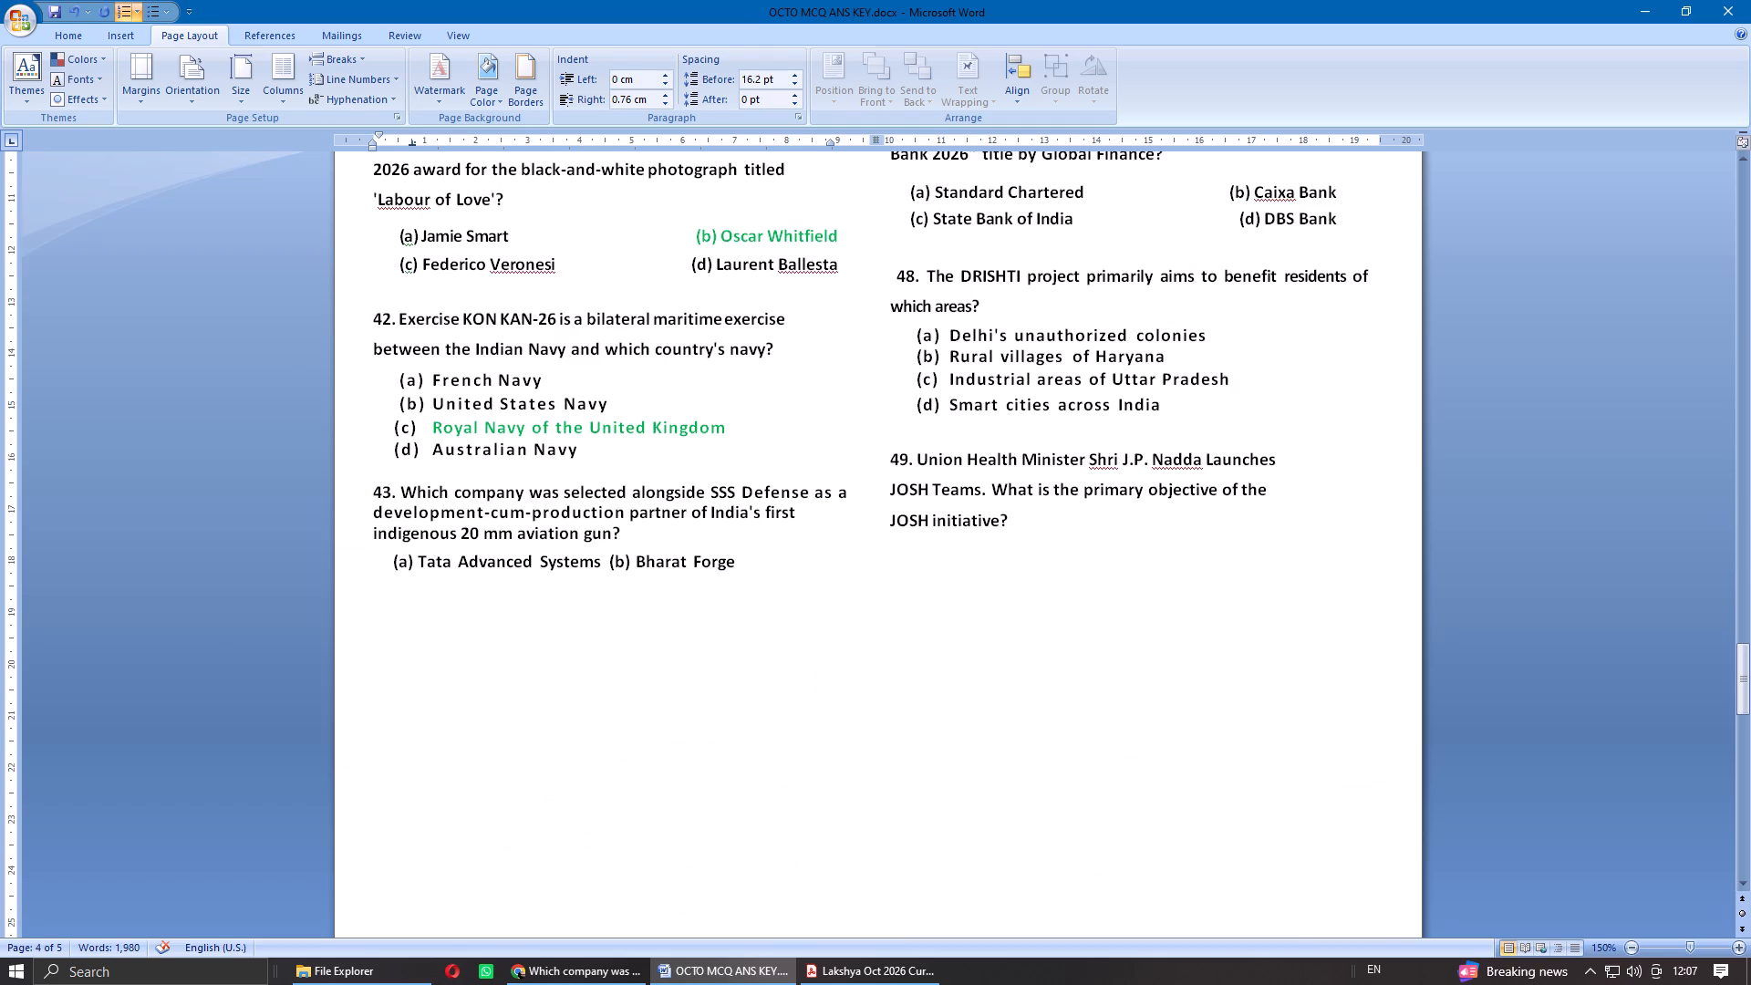
click(527, 482)
click(562, 325)
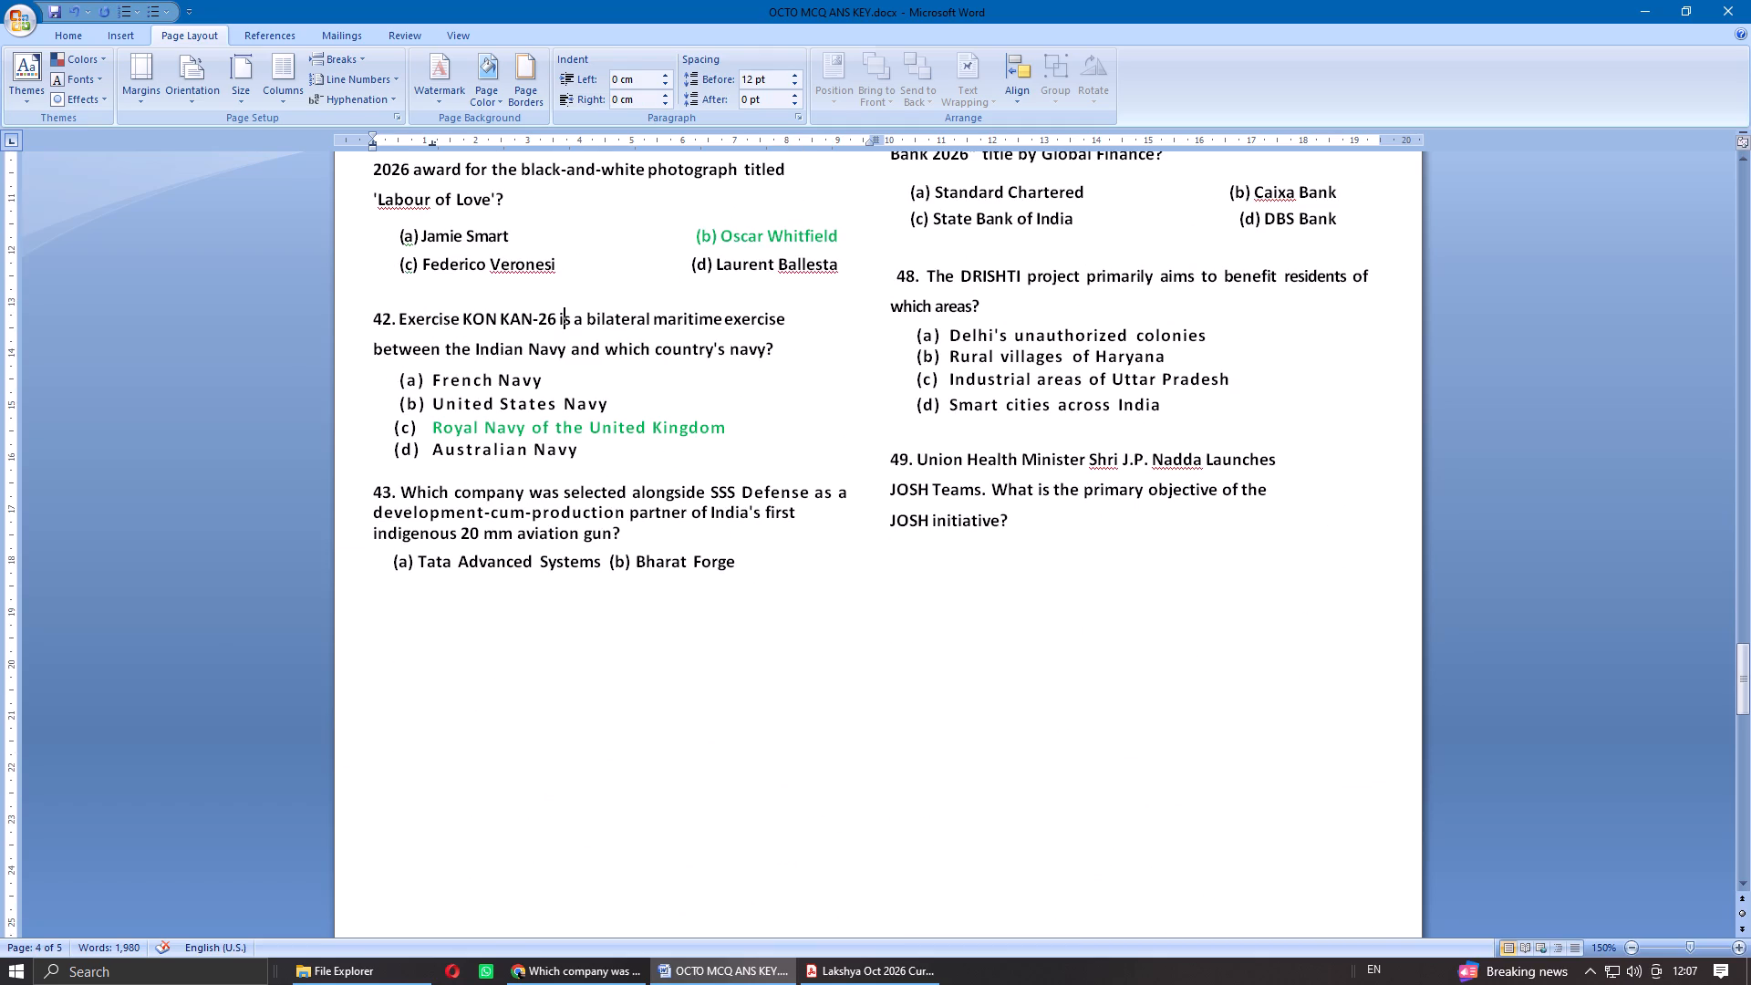
click(799, 87)
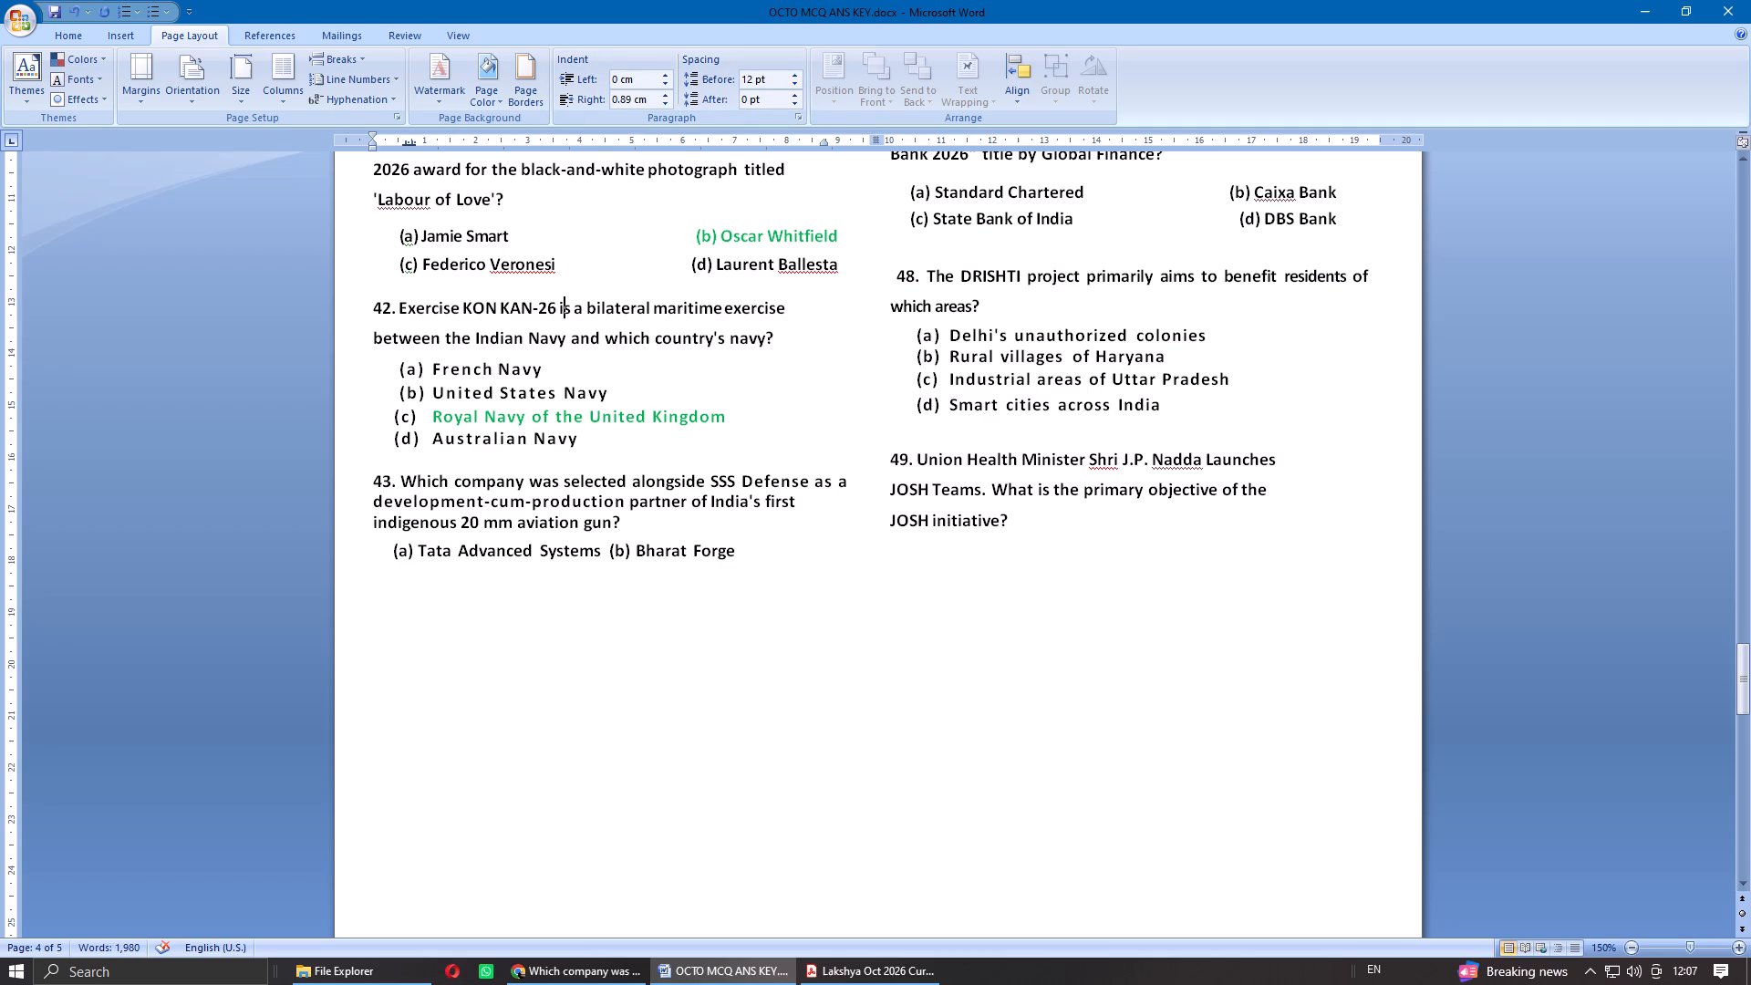
Save the answer key document.
scroll(756, 521, up, 2)
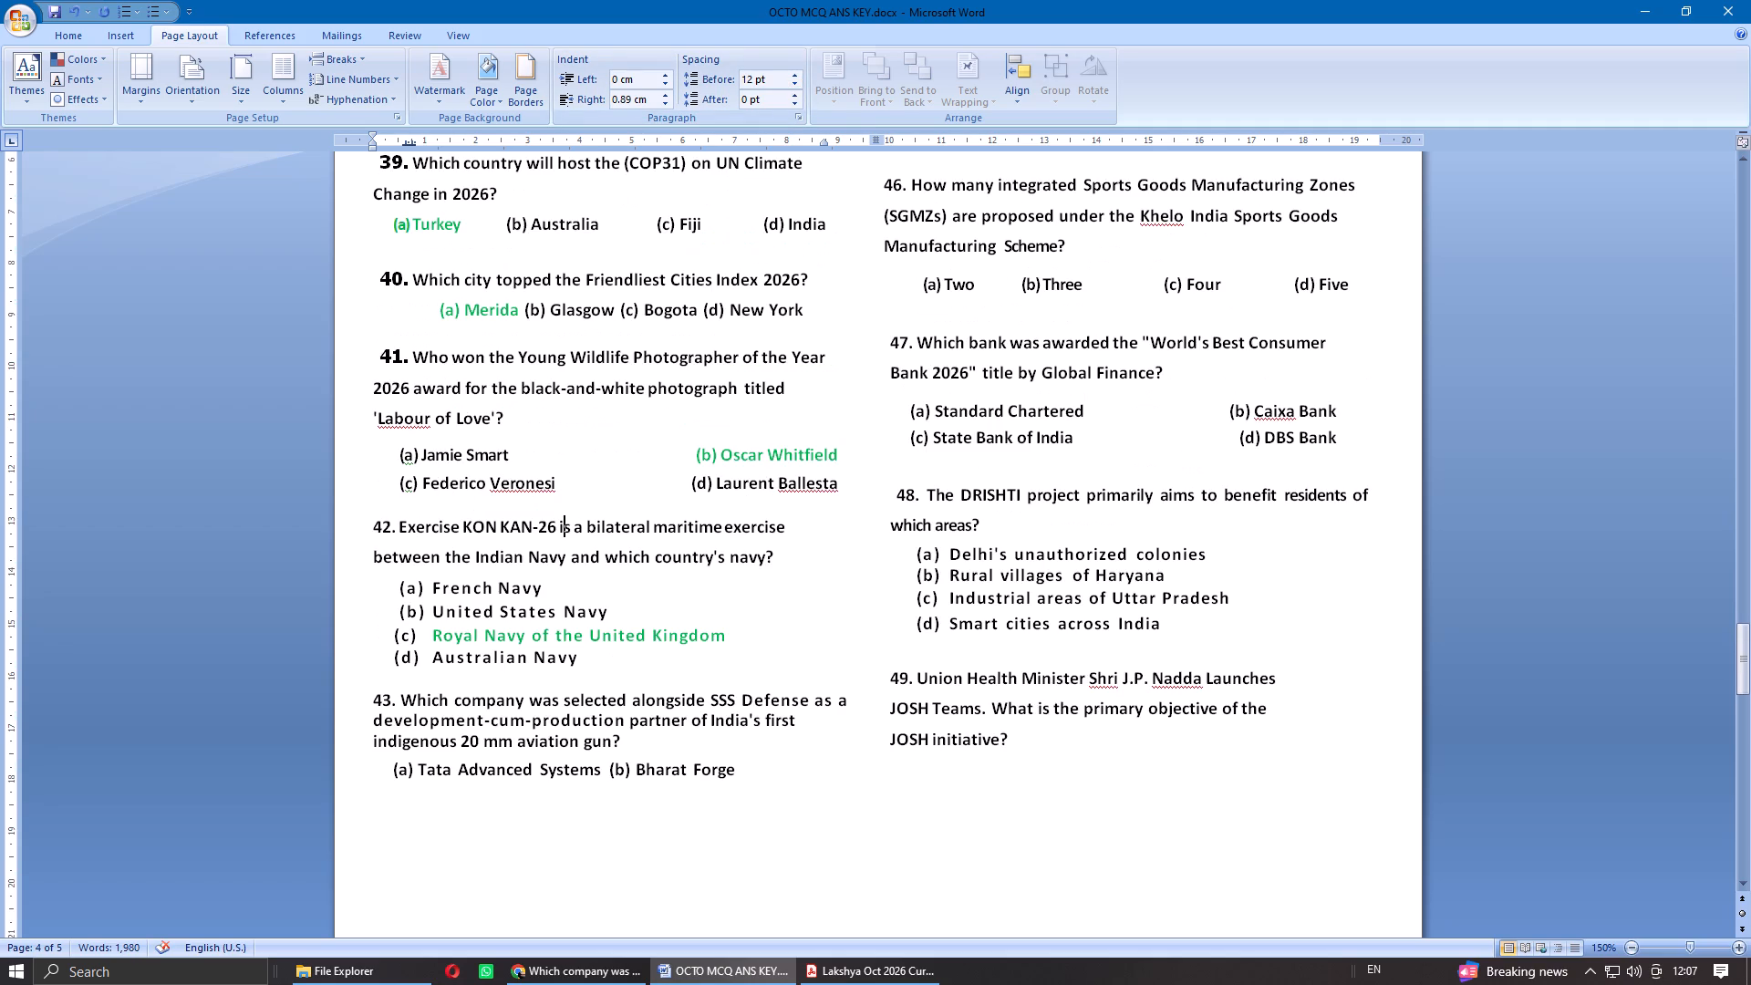
scroll(780, 586, up, 4)
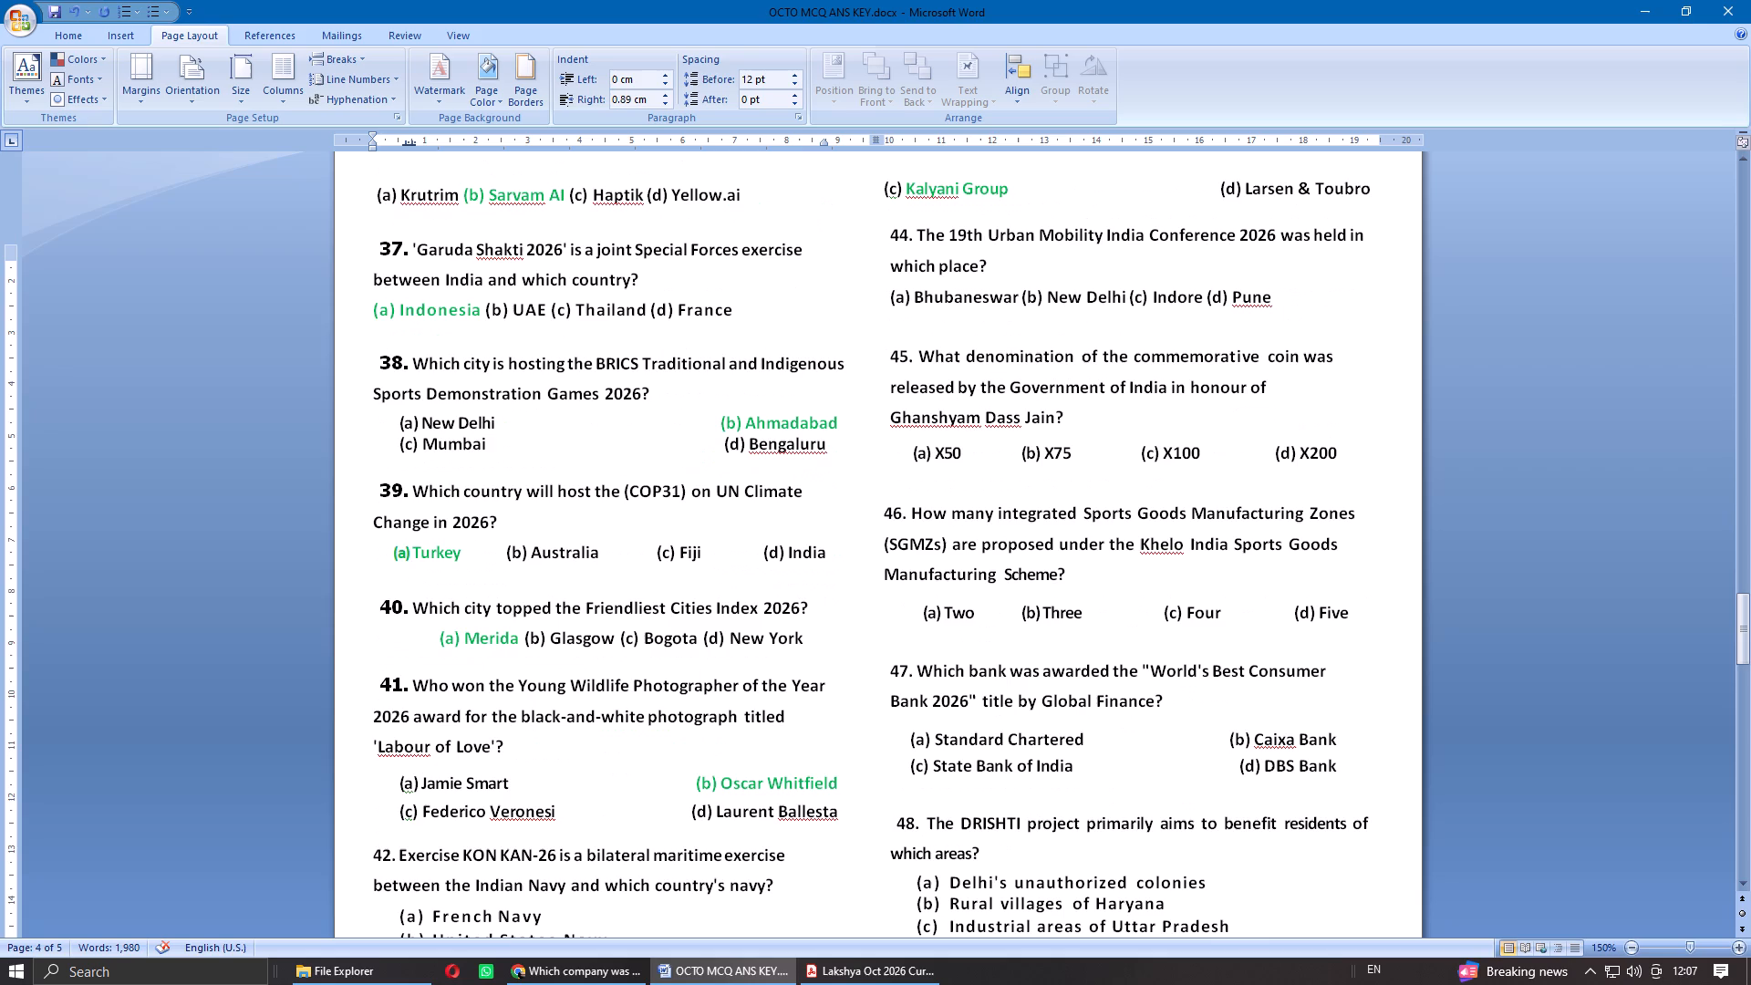
click(56, 34)
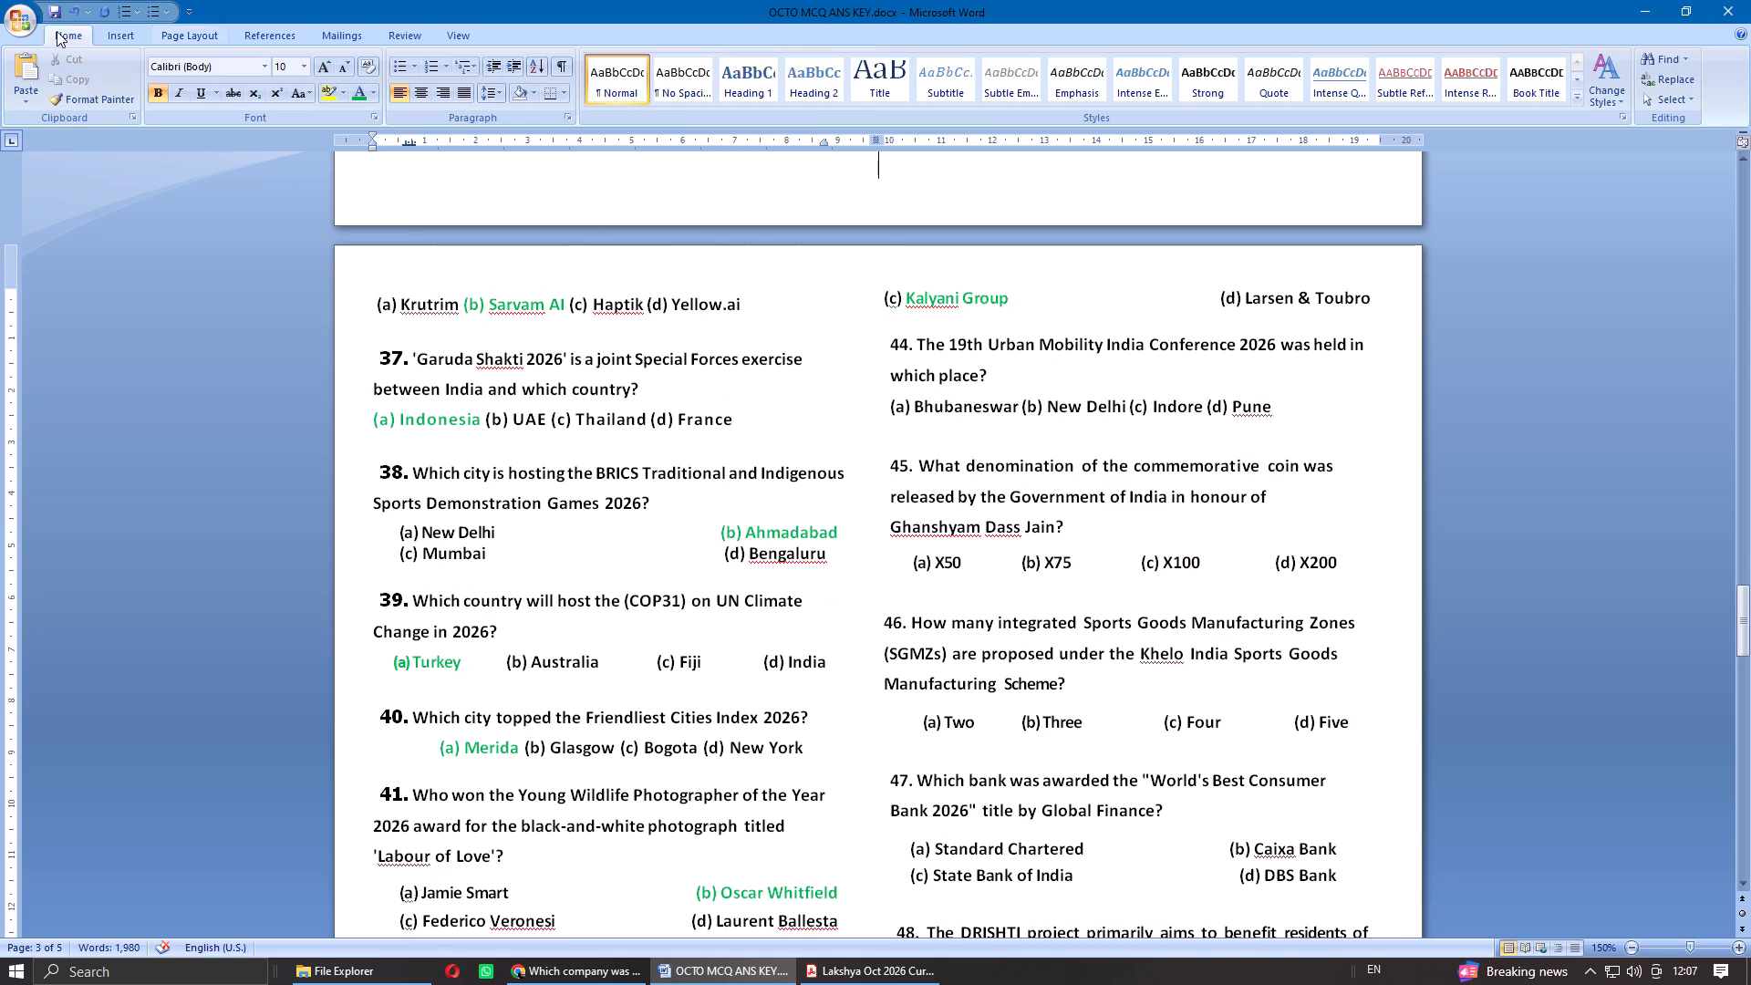
click(57, 13)
Copy question 44's text about the 19th Urban Mobility India Conference 2026 and search Google for it in Chrome.
drag(918, 344, 942, 352)
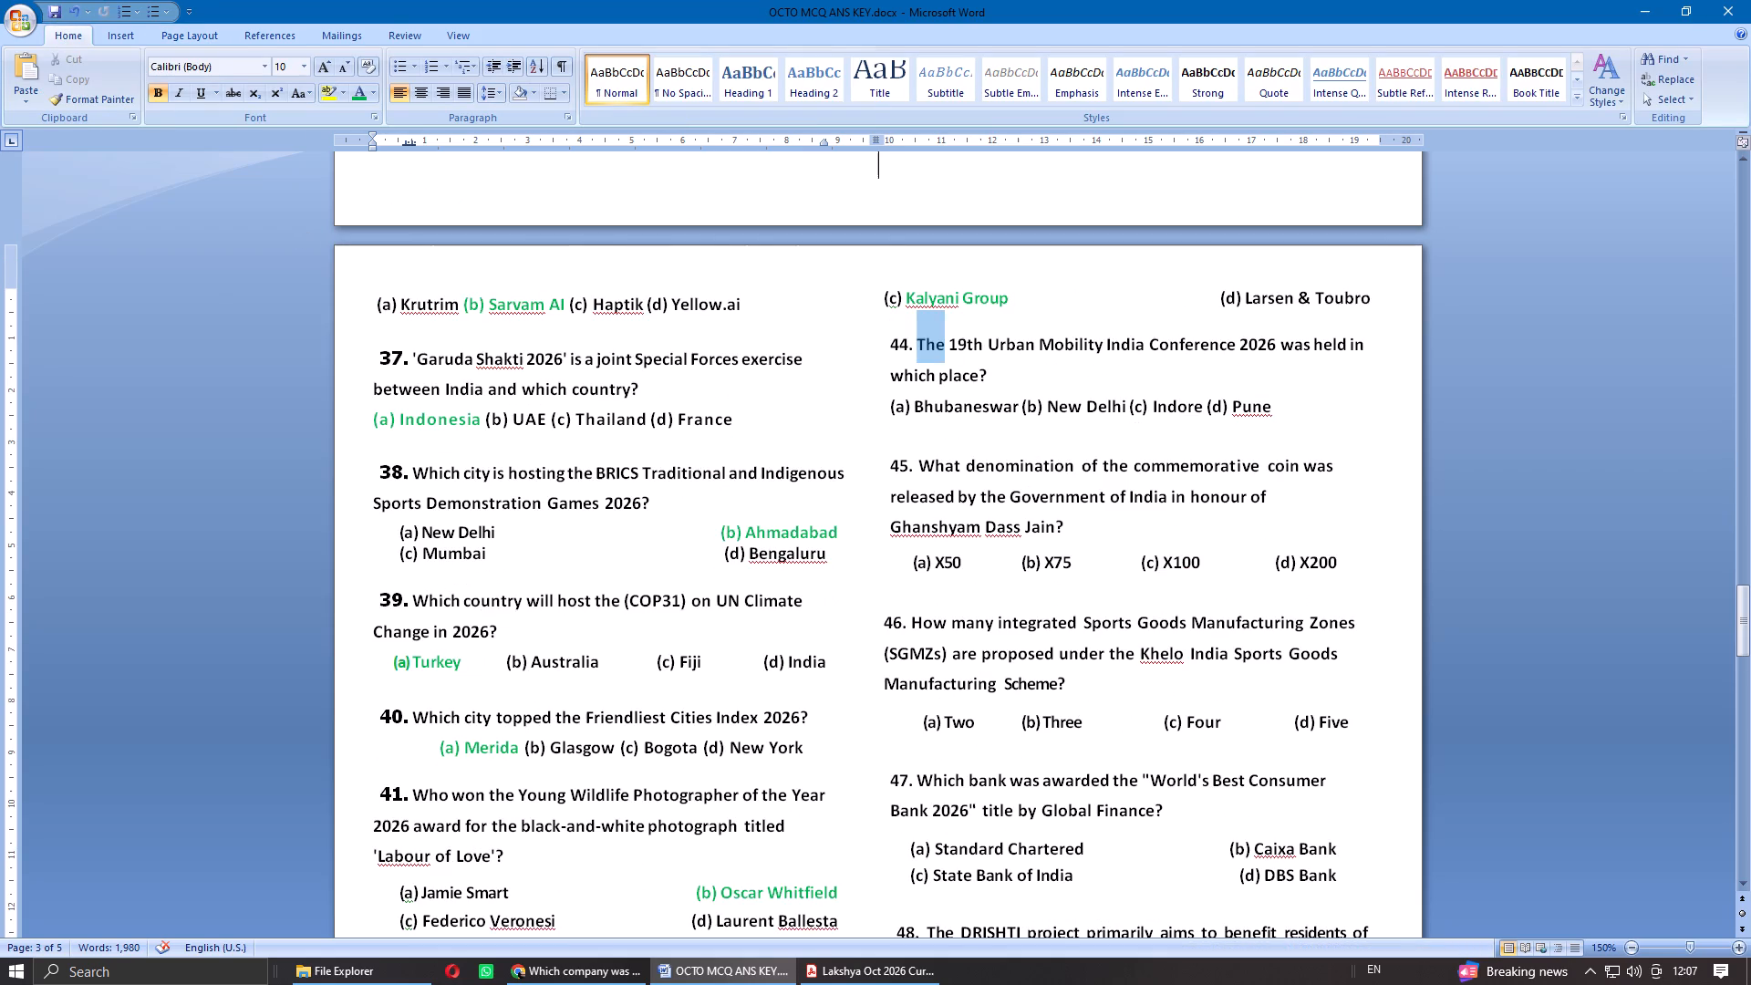
drag(942, 352, 986, 369)
right_click(964, 369)
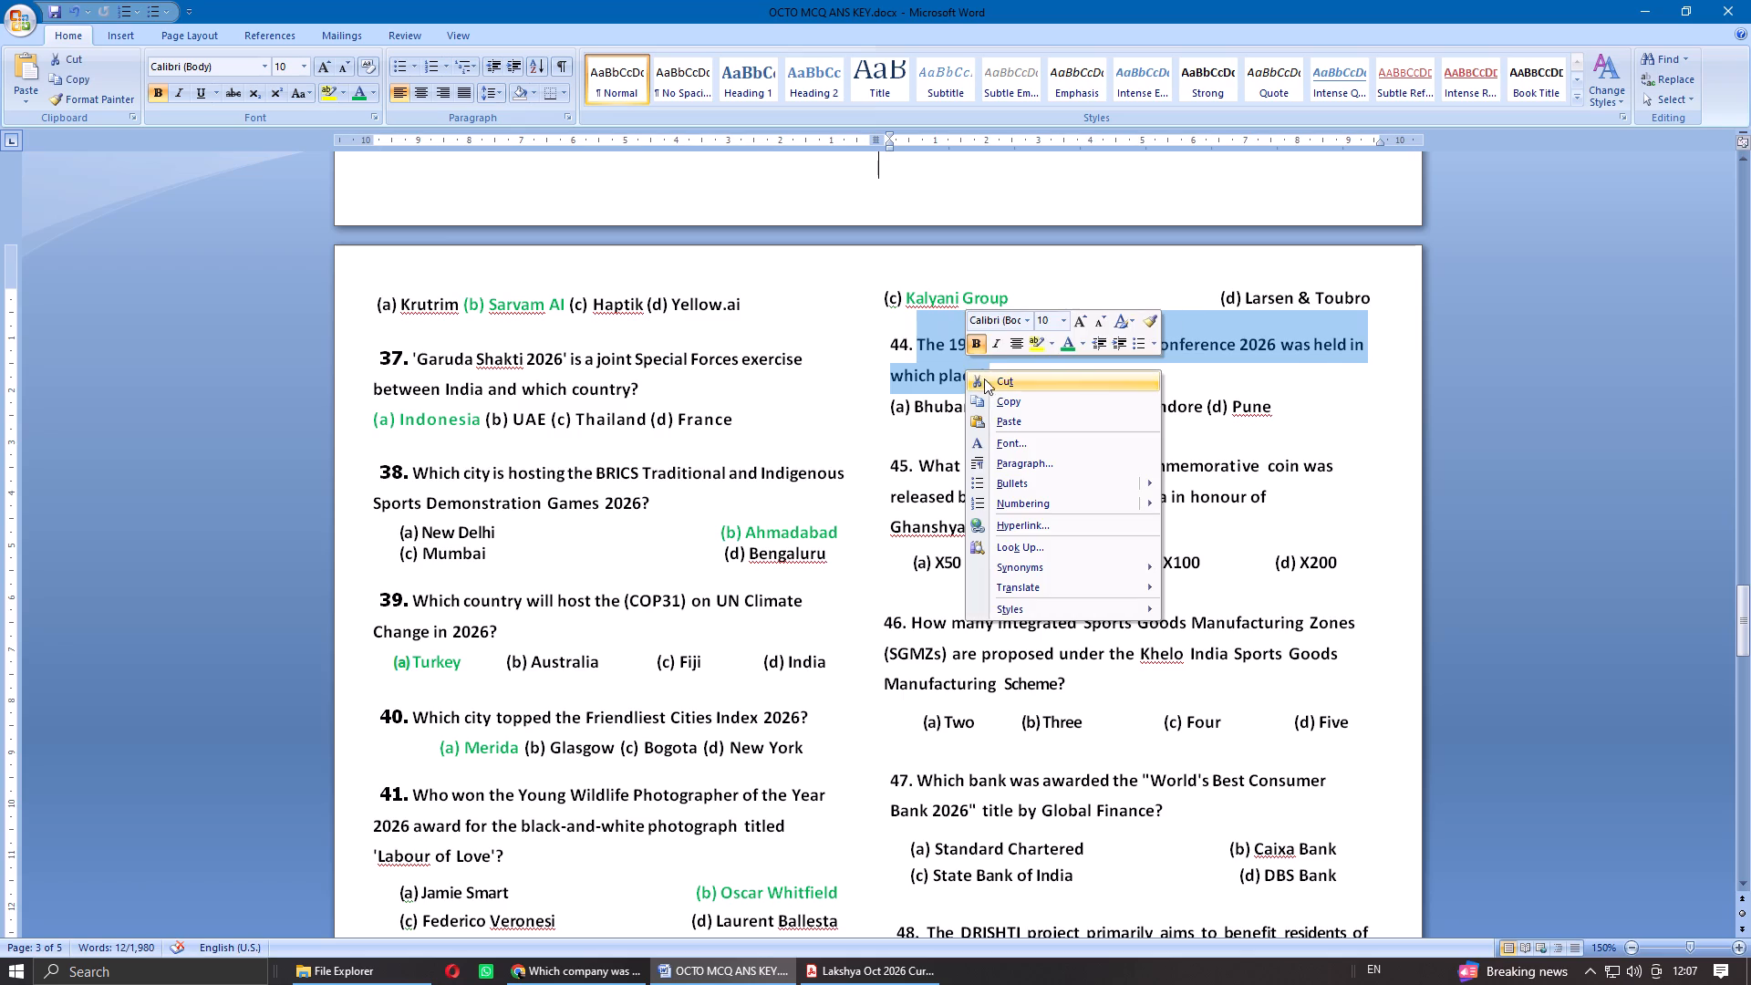
click(1007, 405)
click(621, 981)
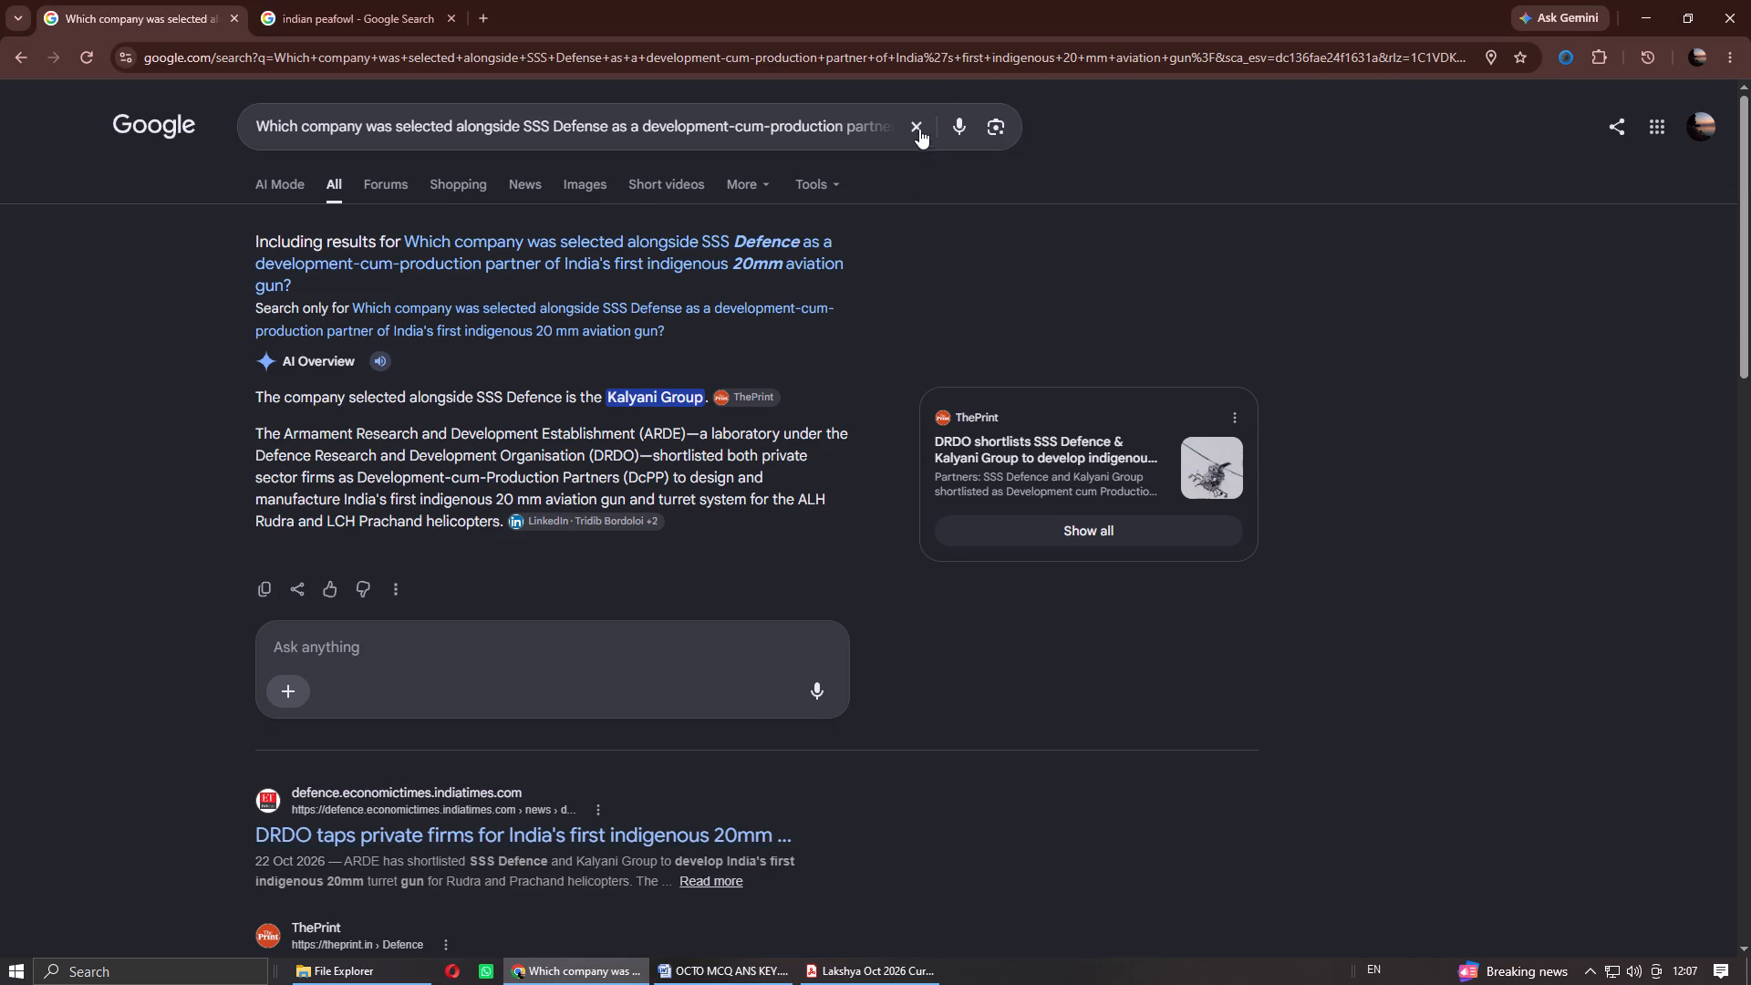
click(919, 128)
right_click(834, 129)
click(895, 330)
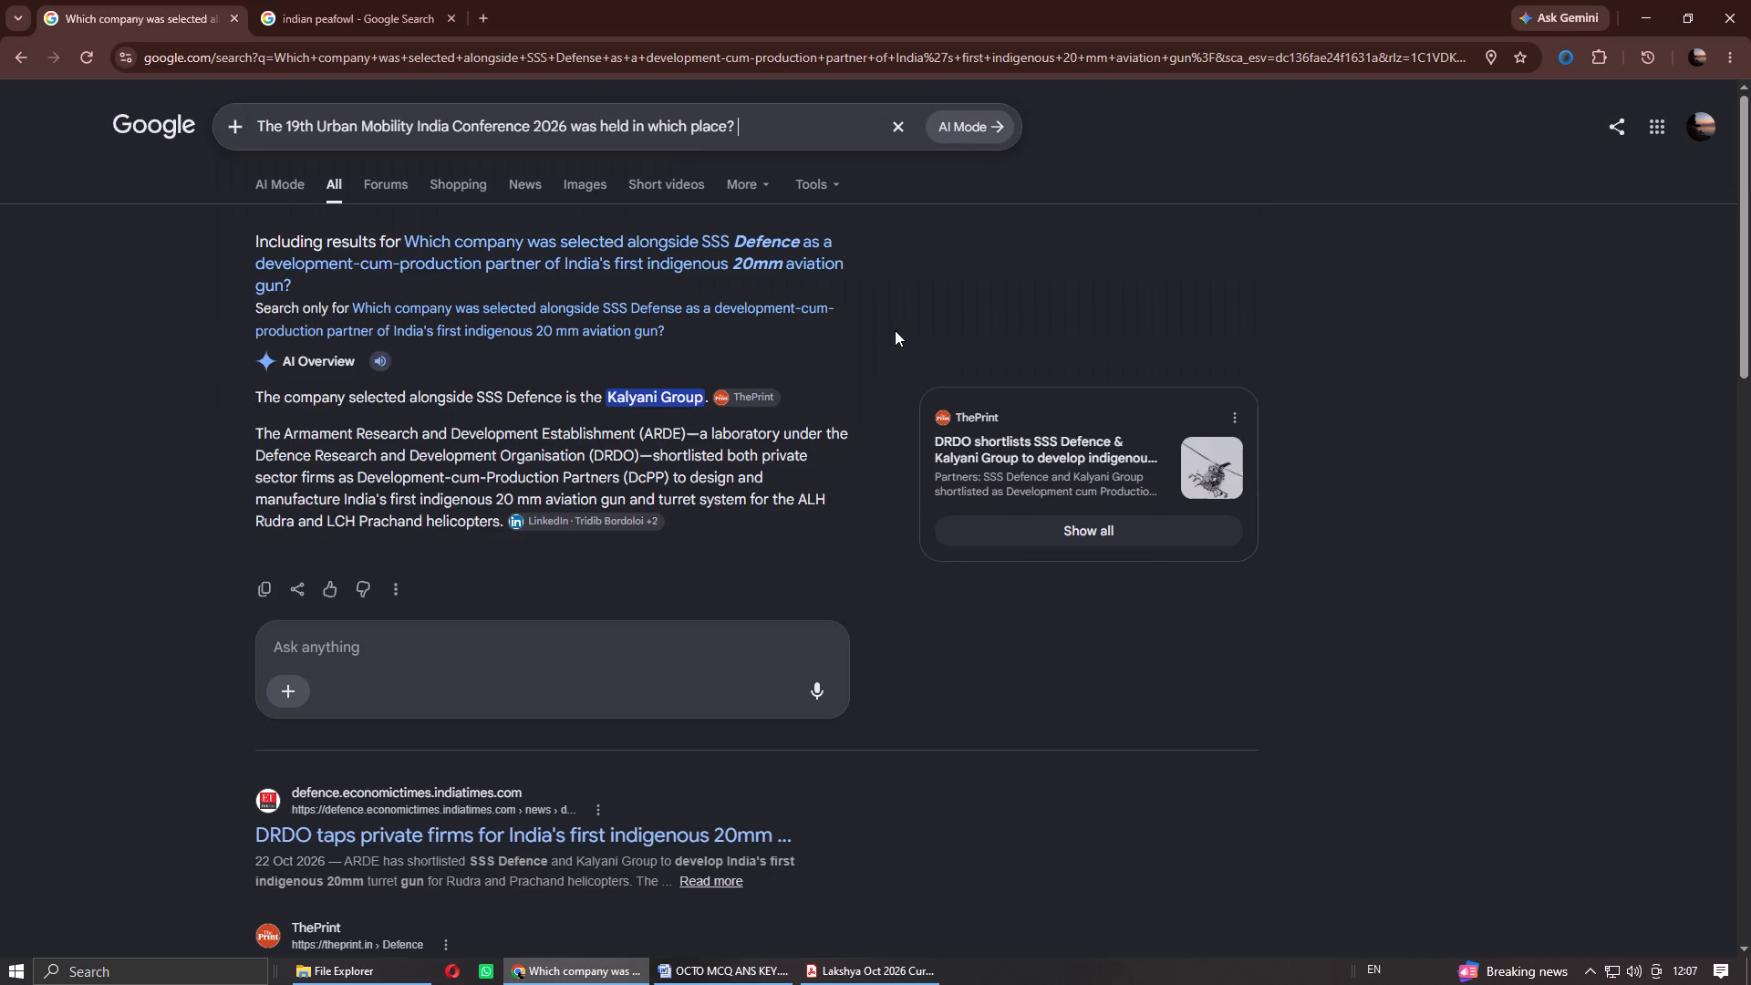
key(Return)
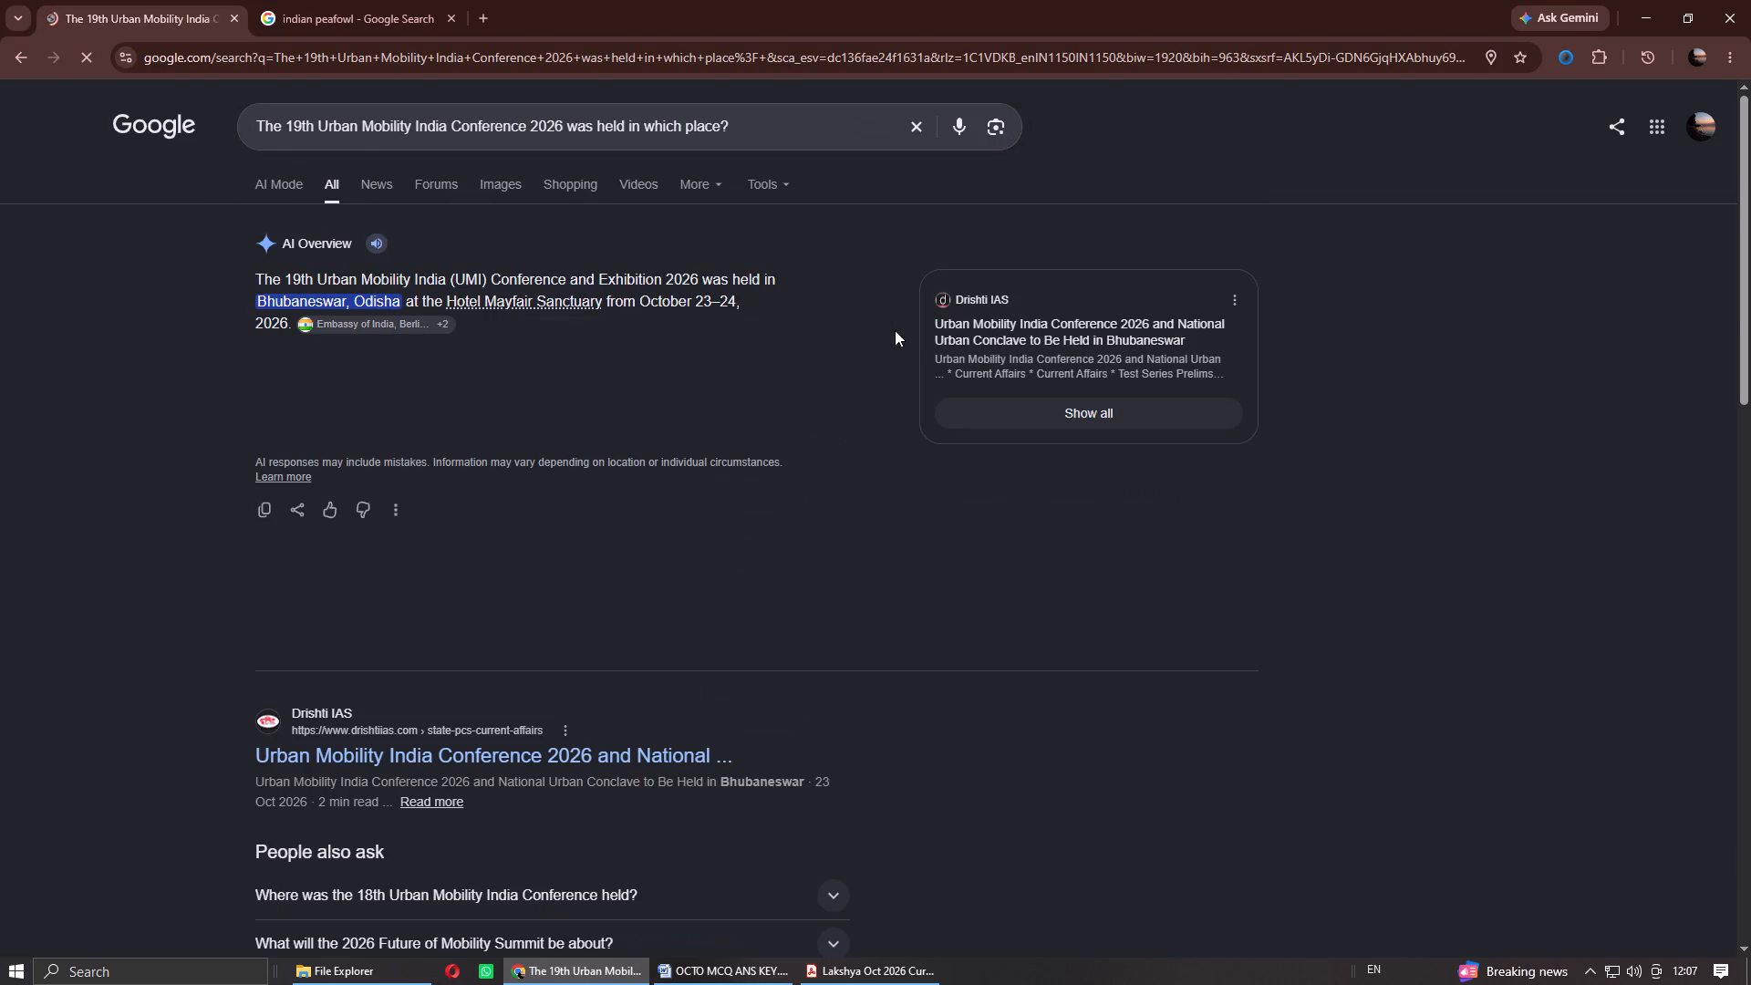
Back in Word, colour question 44's option "(a) Bhubaneswar" green.
click(797, 951)
click(741, 977)
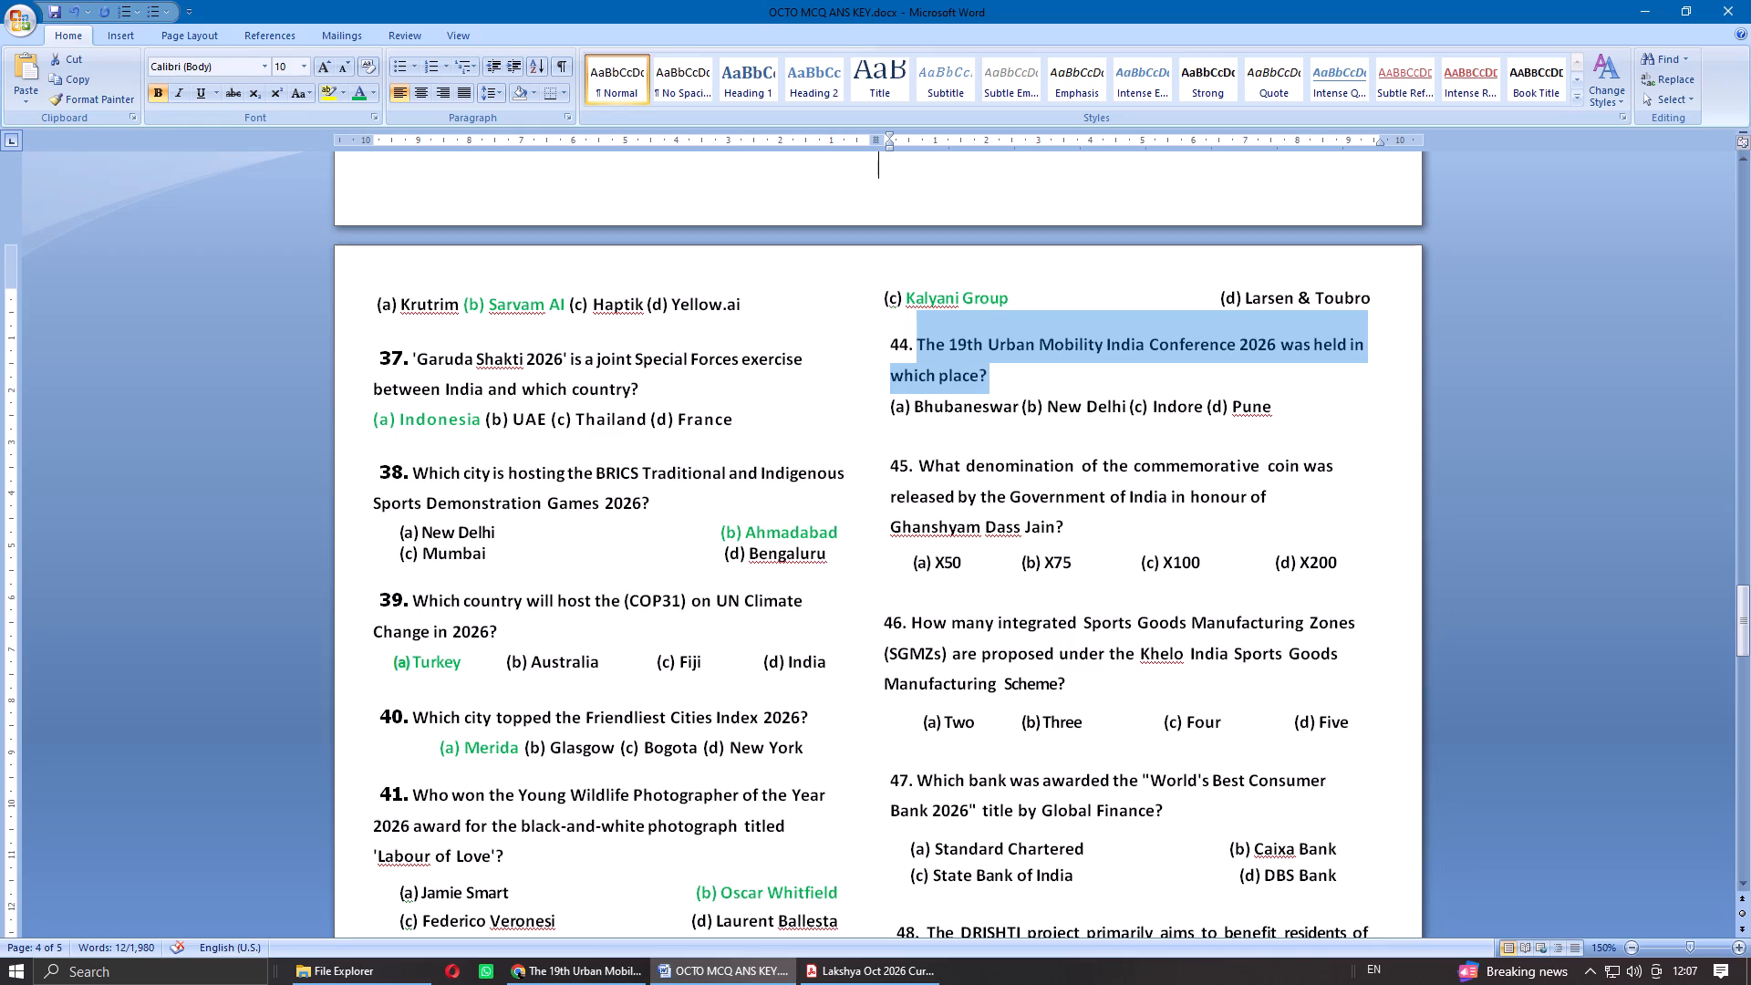
drag(892, 414, 990, 411)
click(362, 96)
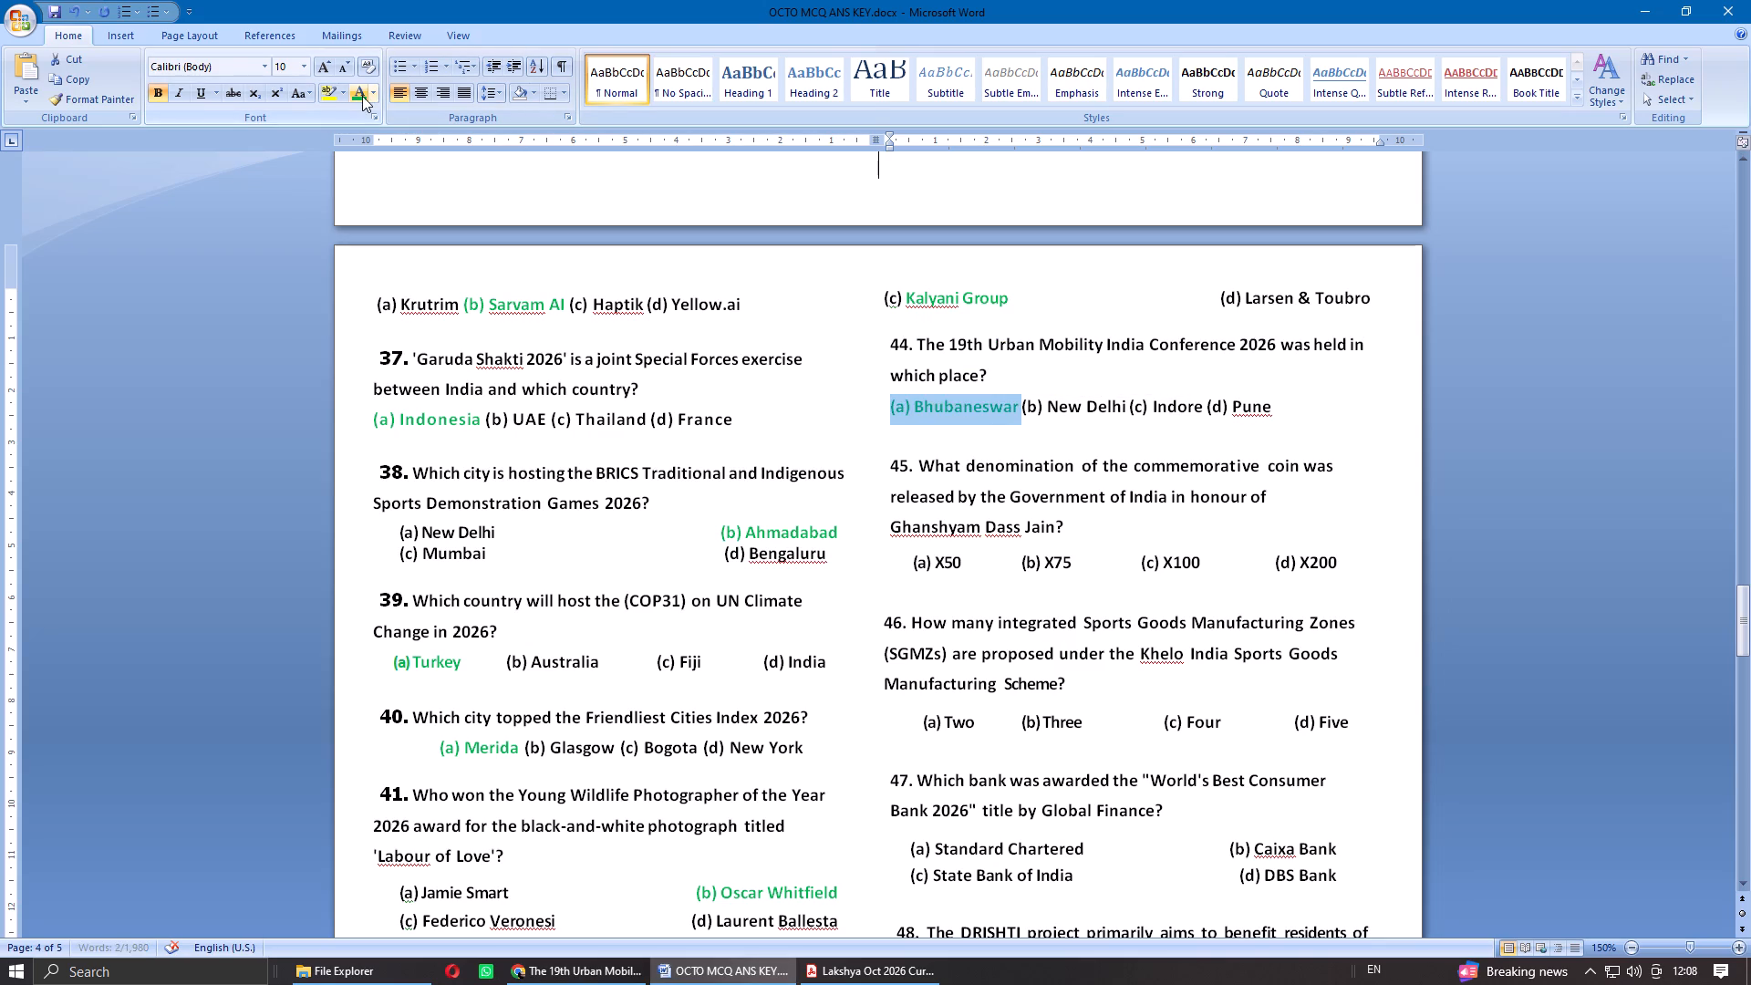
click(952, 446)
Correct "Cybersecurity" in question 31 to the suggested spelling "Cyber security".
scroll(953, 450, up, 10)
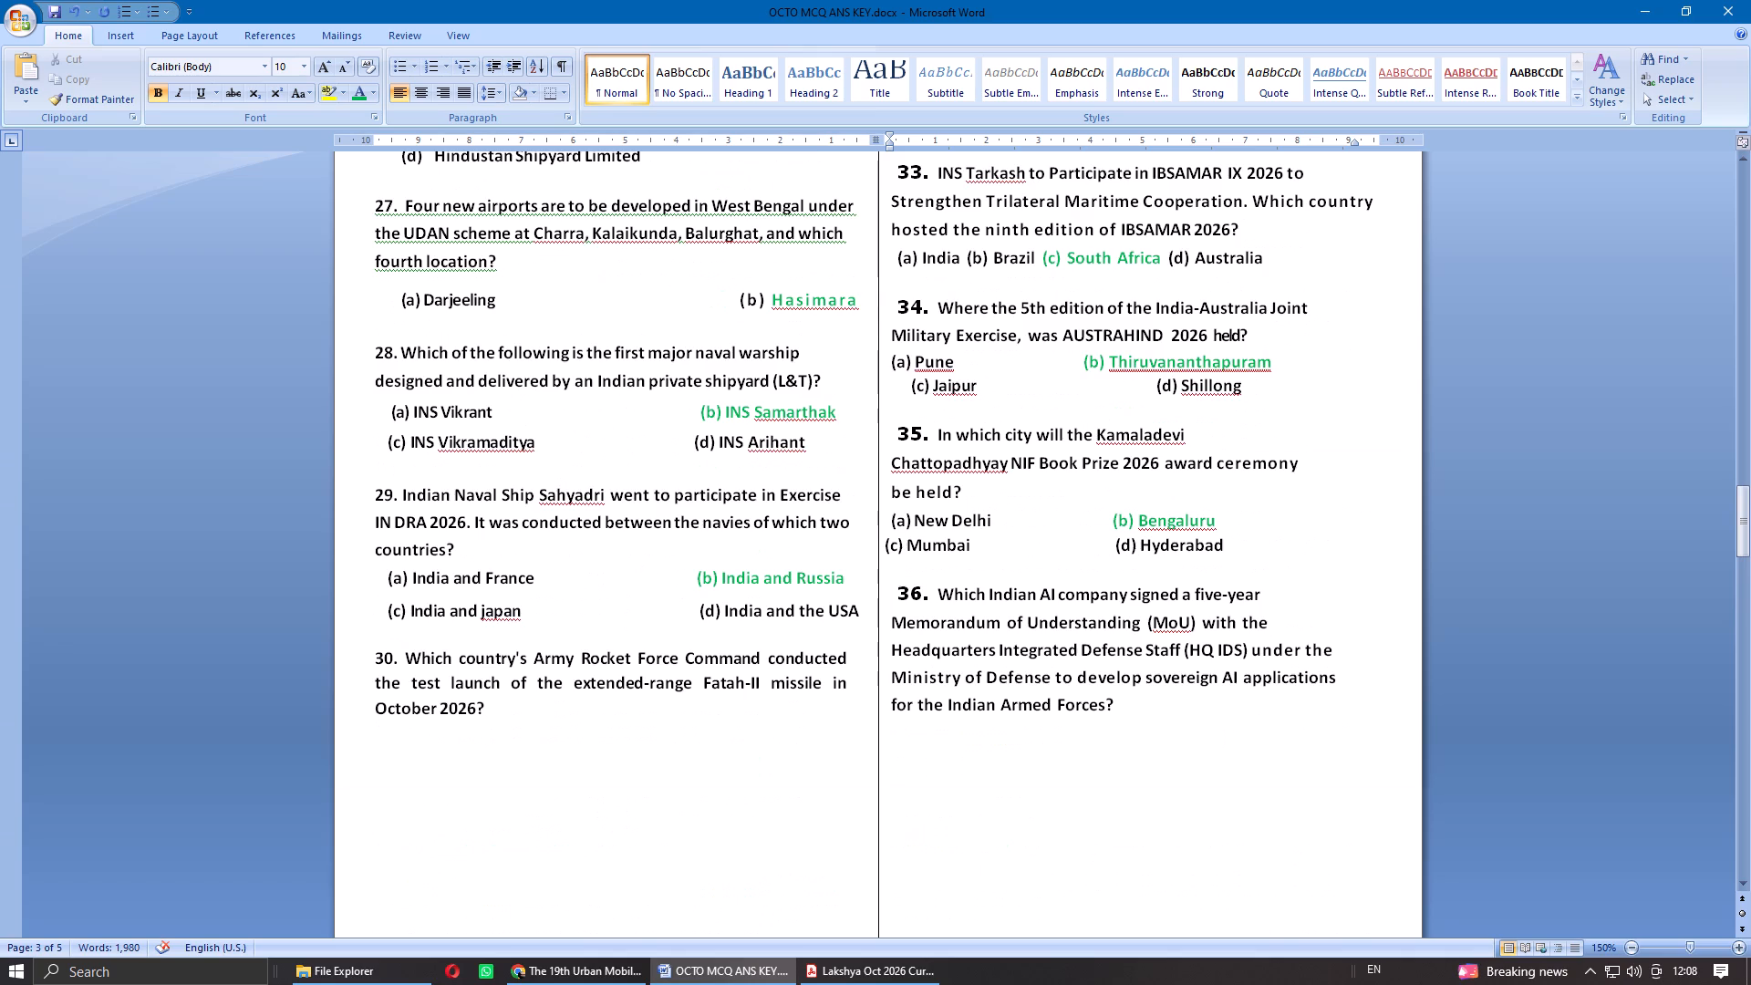
scroll(953, 450, up, 3)
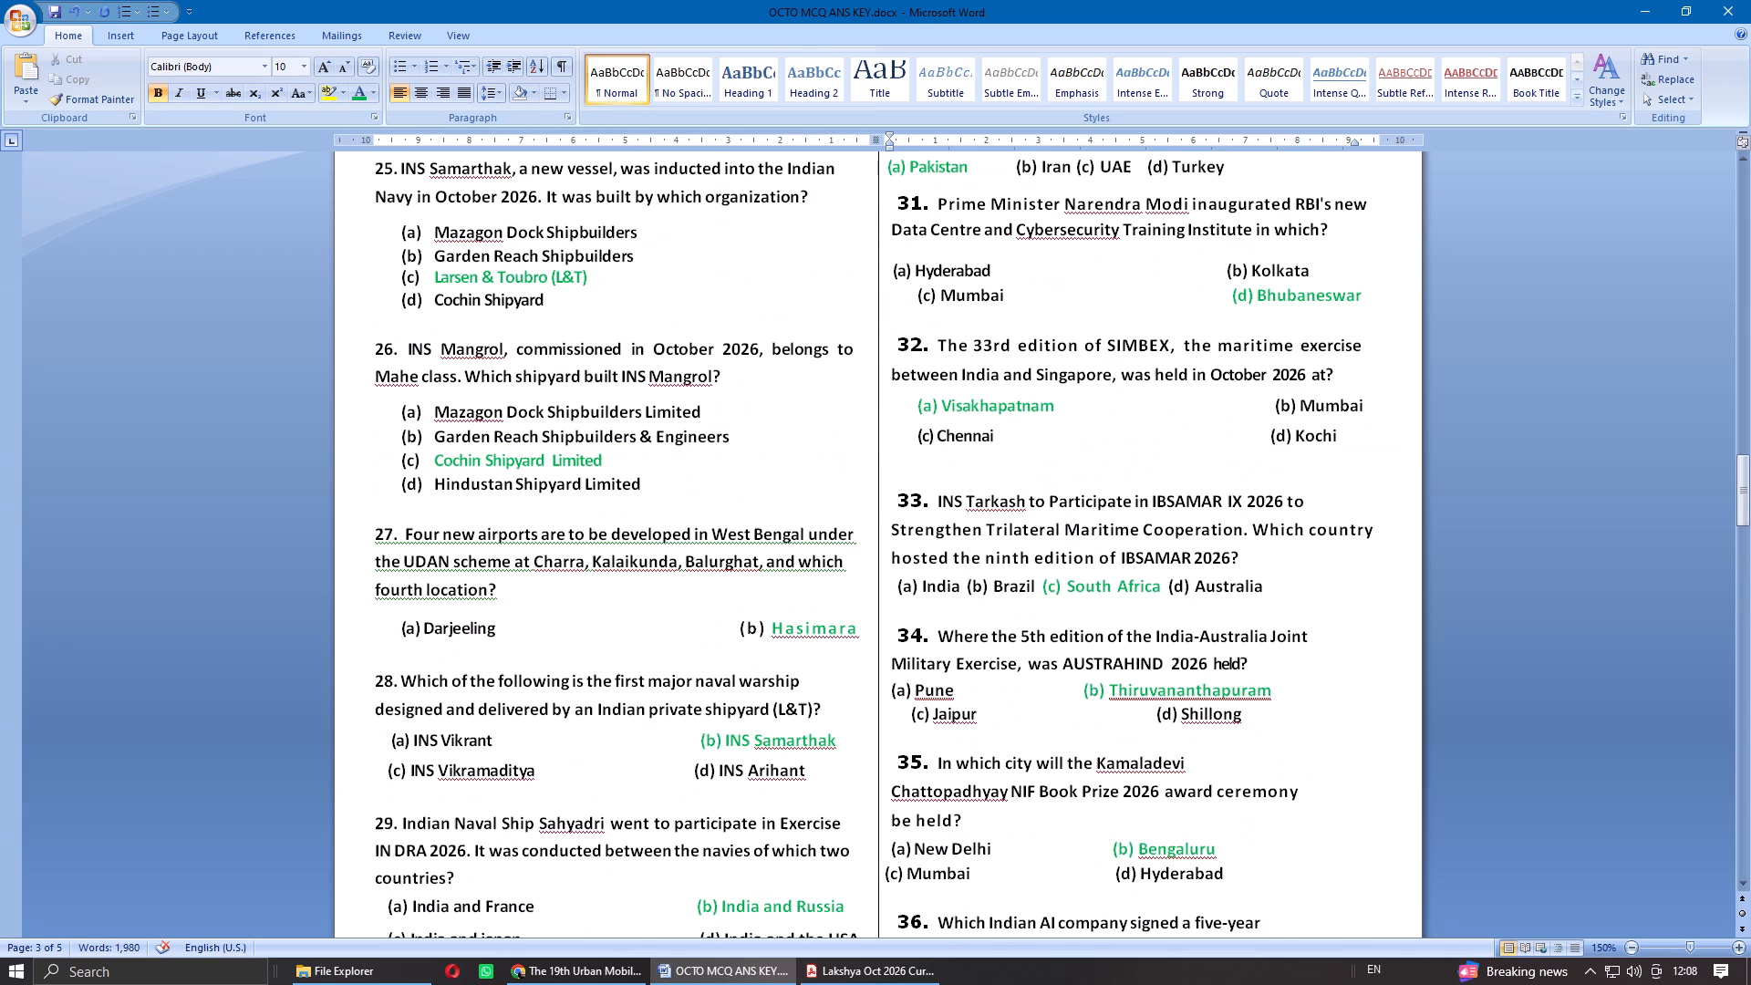
right_click(1046, 242)
click(1046, 244)
right_click(1041, 234)
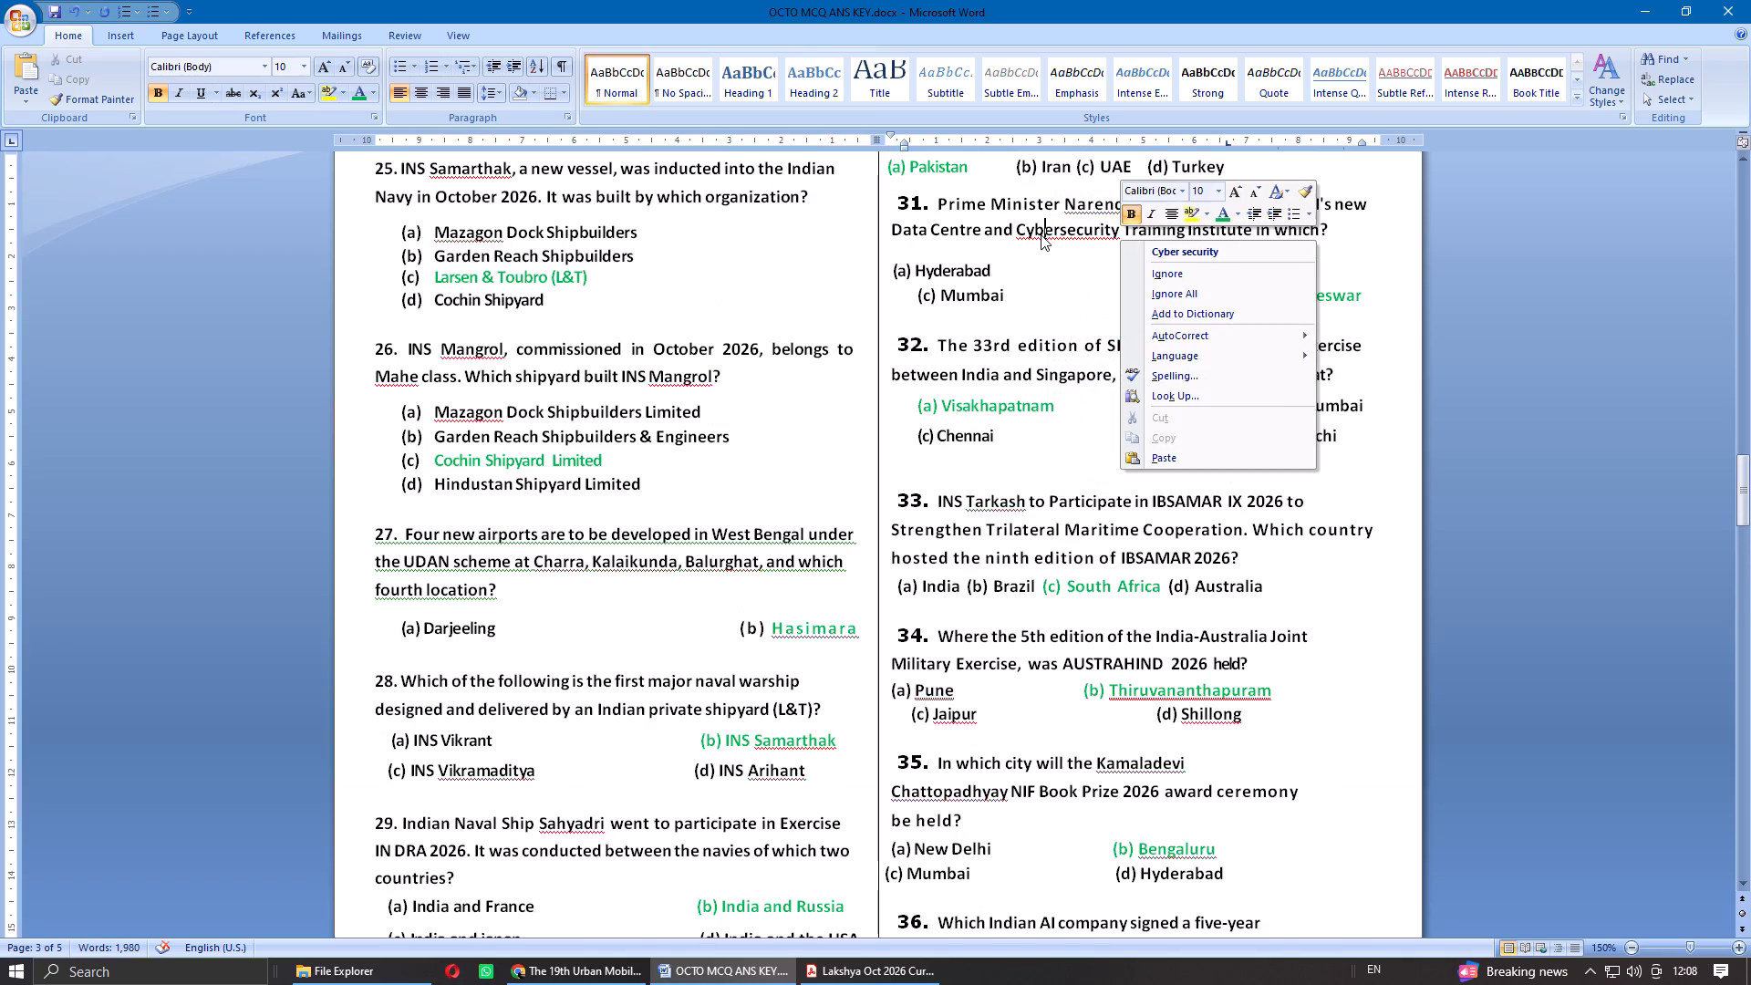
click(1041, 234)
right_click(1041, 234)
click(1137, 244)
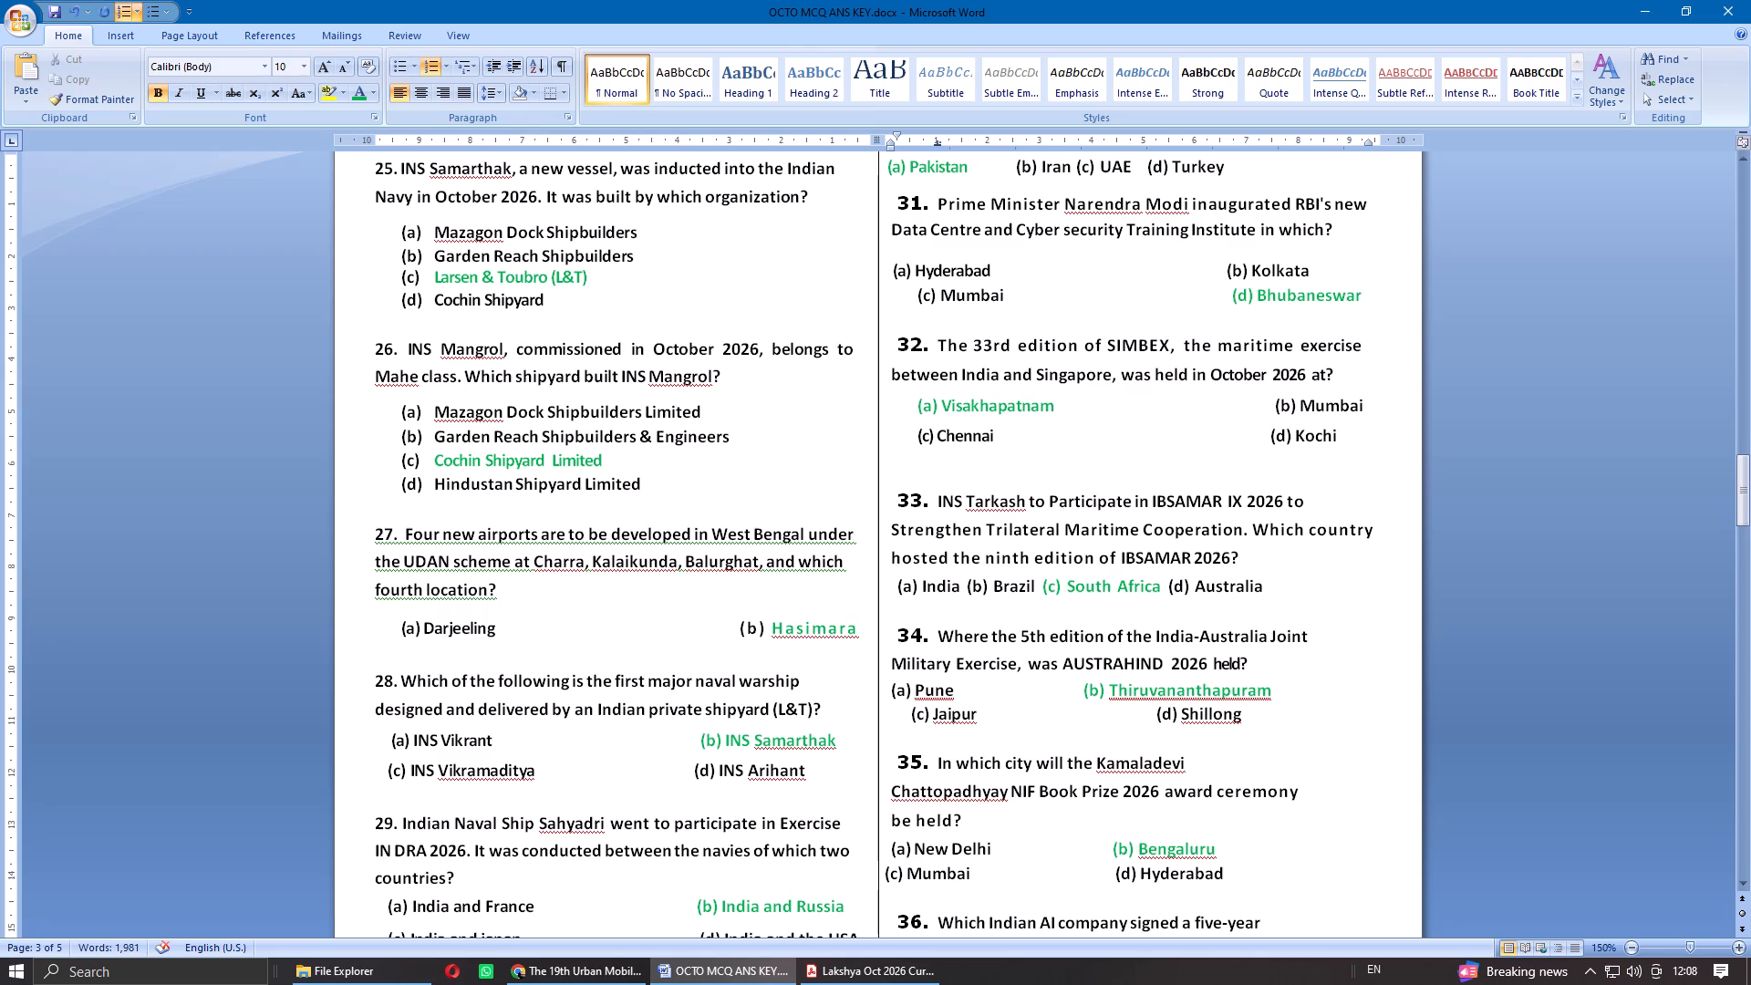
Look at the spelling suggestions for "Mazagon" in question 25's option (a).
right_click(462, 233)
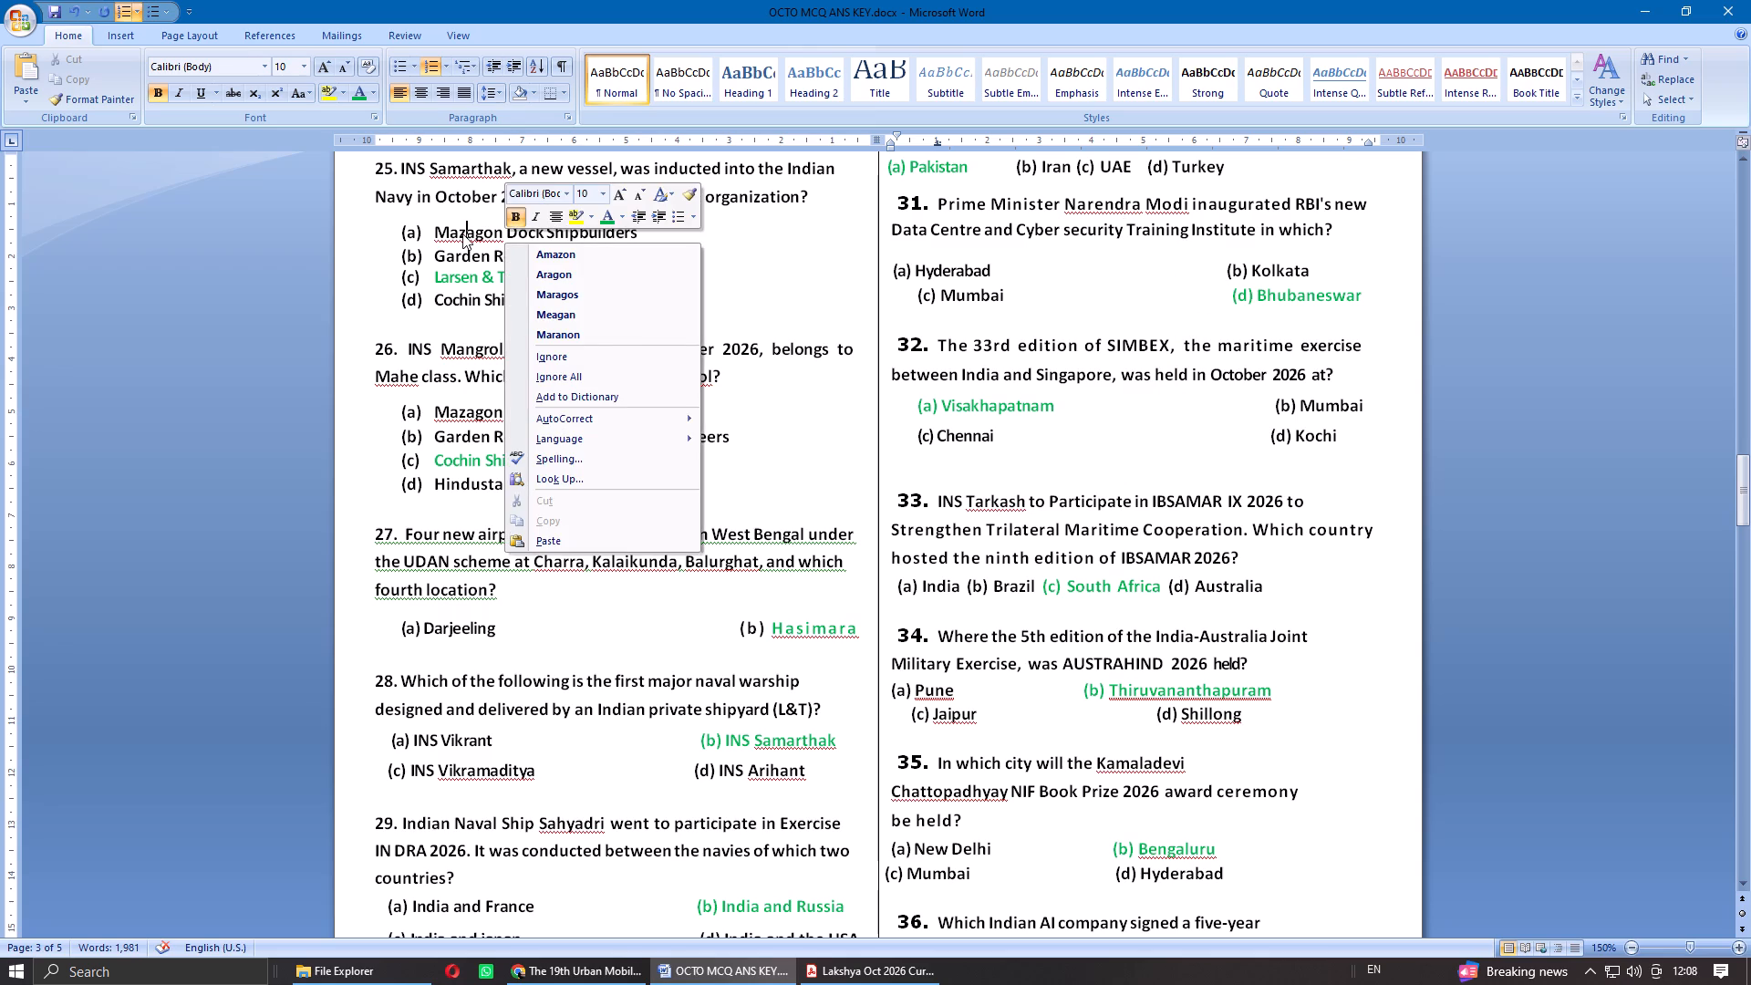
click(462, 233)
Save the document with the corrected spelling.
scroll(608, 346, down, 2)
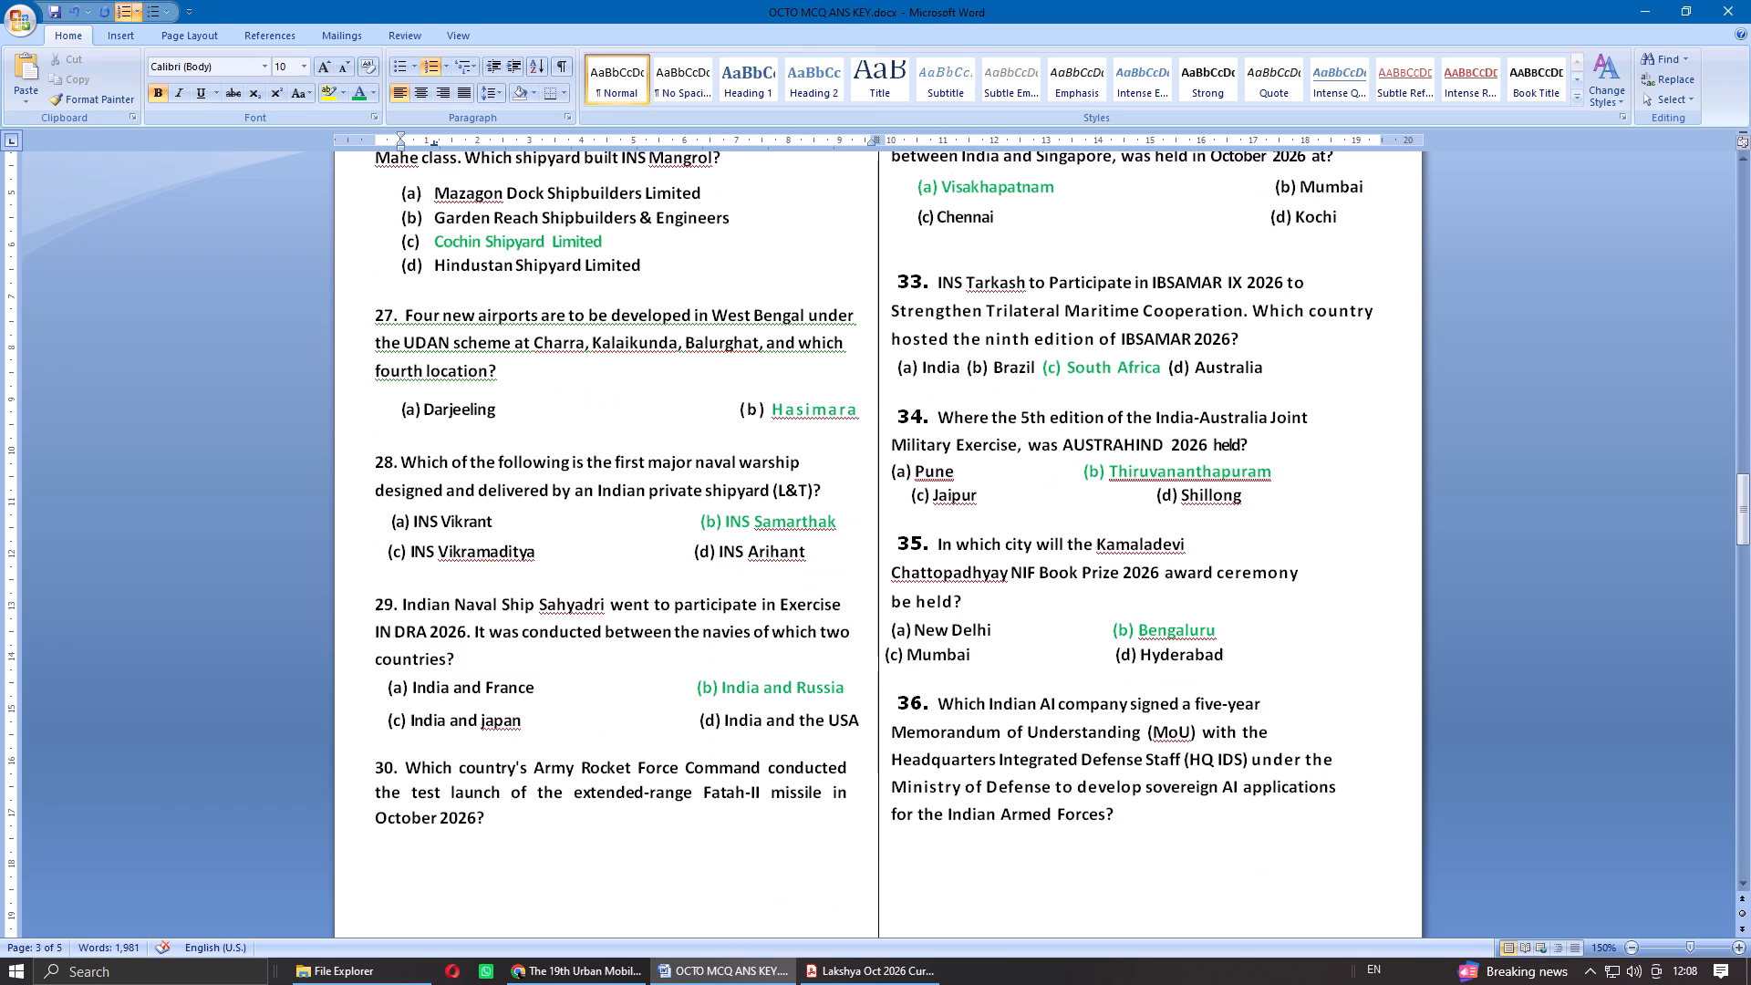
click(57, 11)
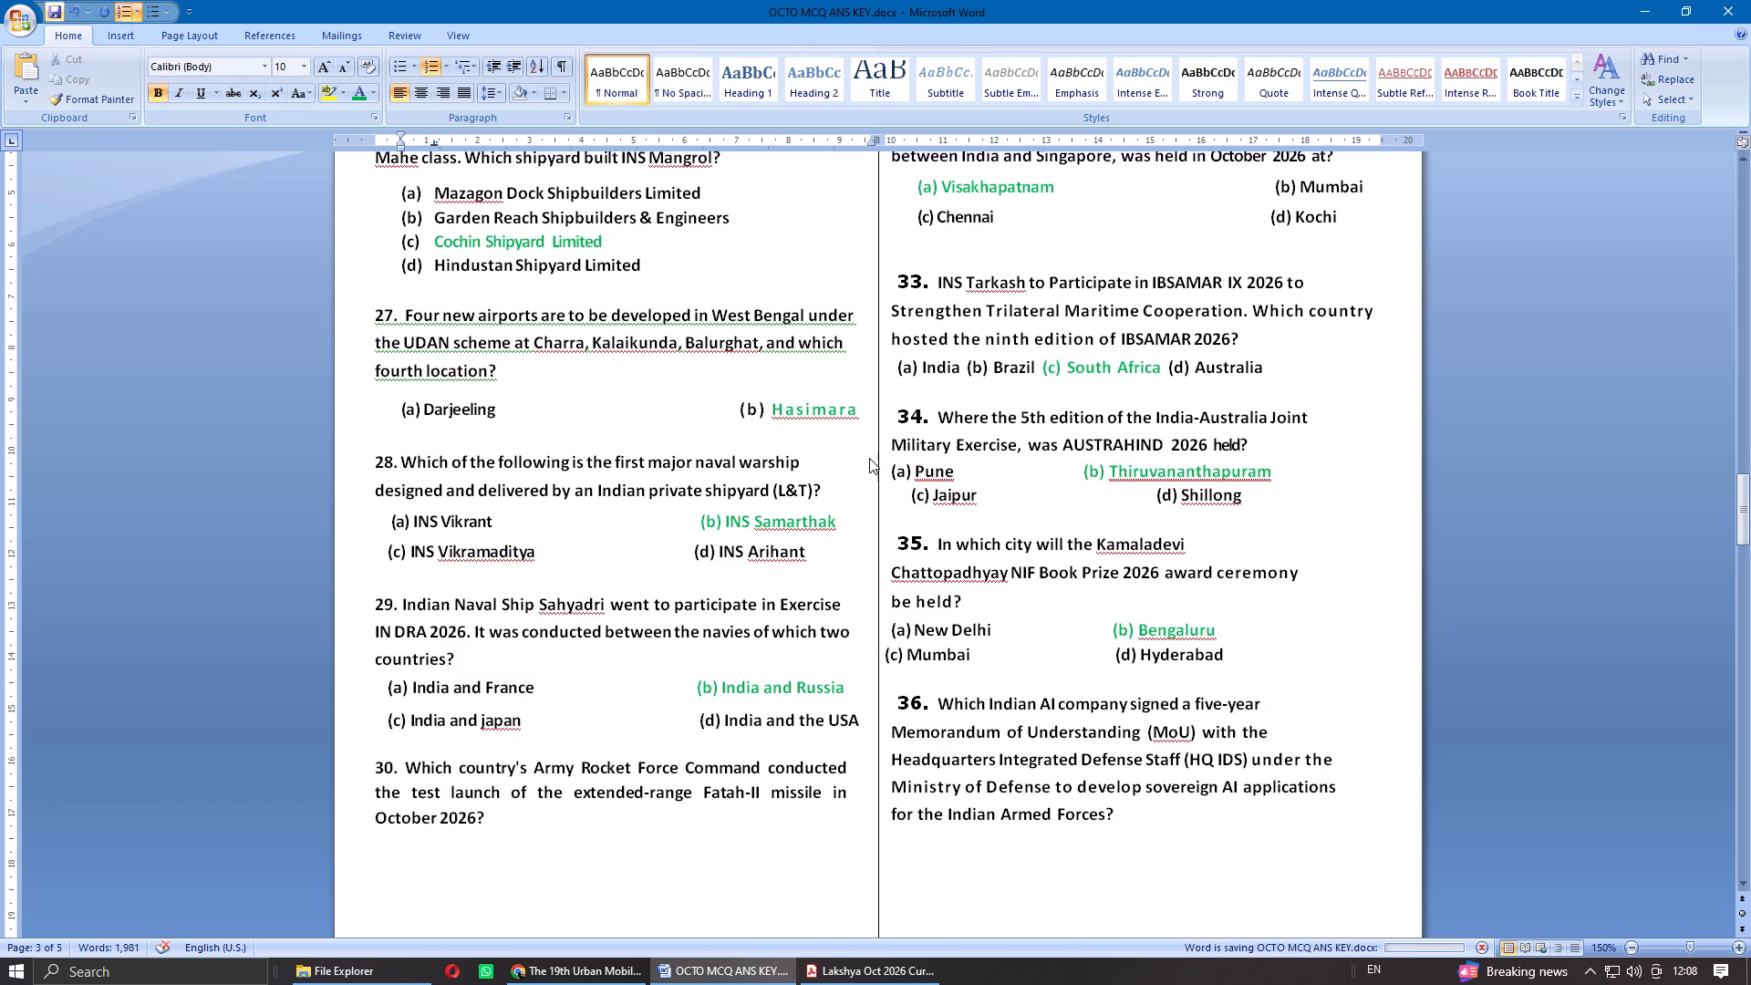
Check the spelling suggestions for "Thiruvananthapuram" and "Shillong" in question 34's options.
right_click(1189, 461)
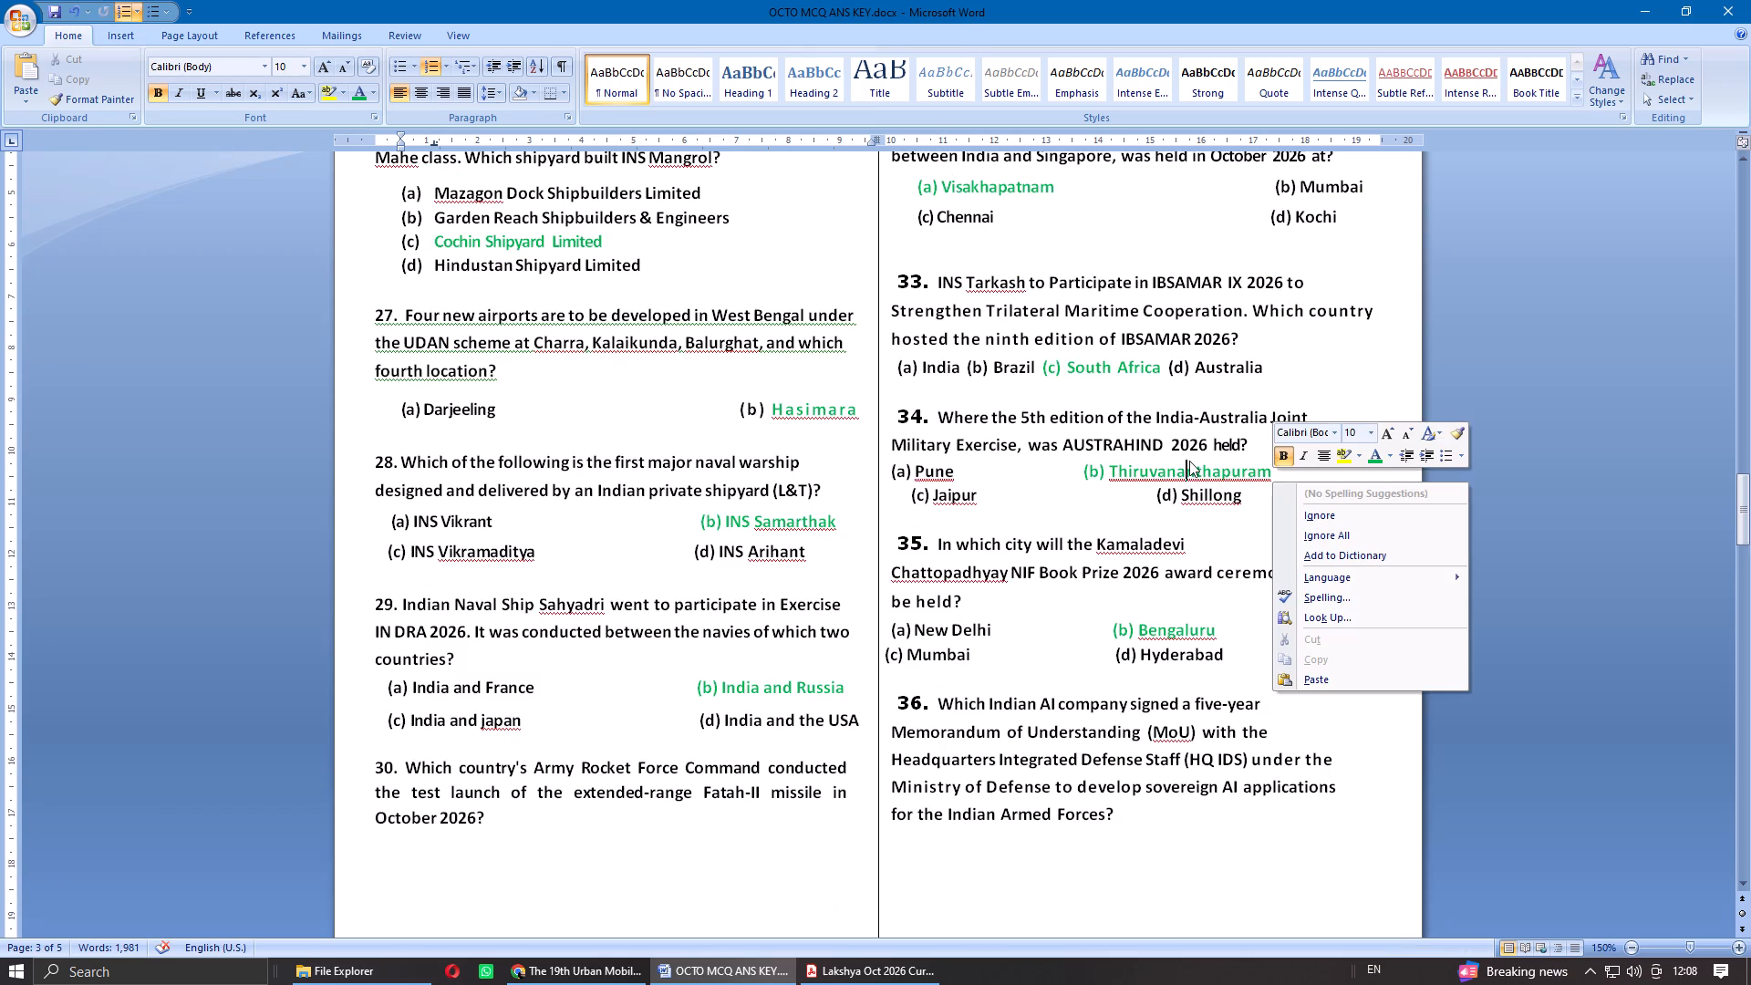
click(1186, 461)
right_click(1216, 496)
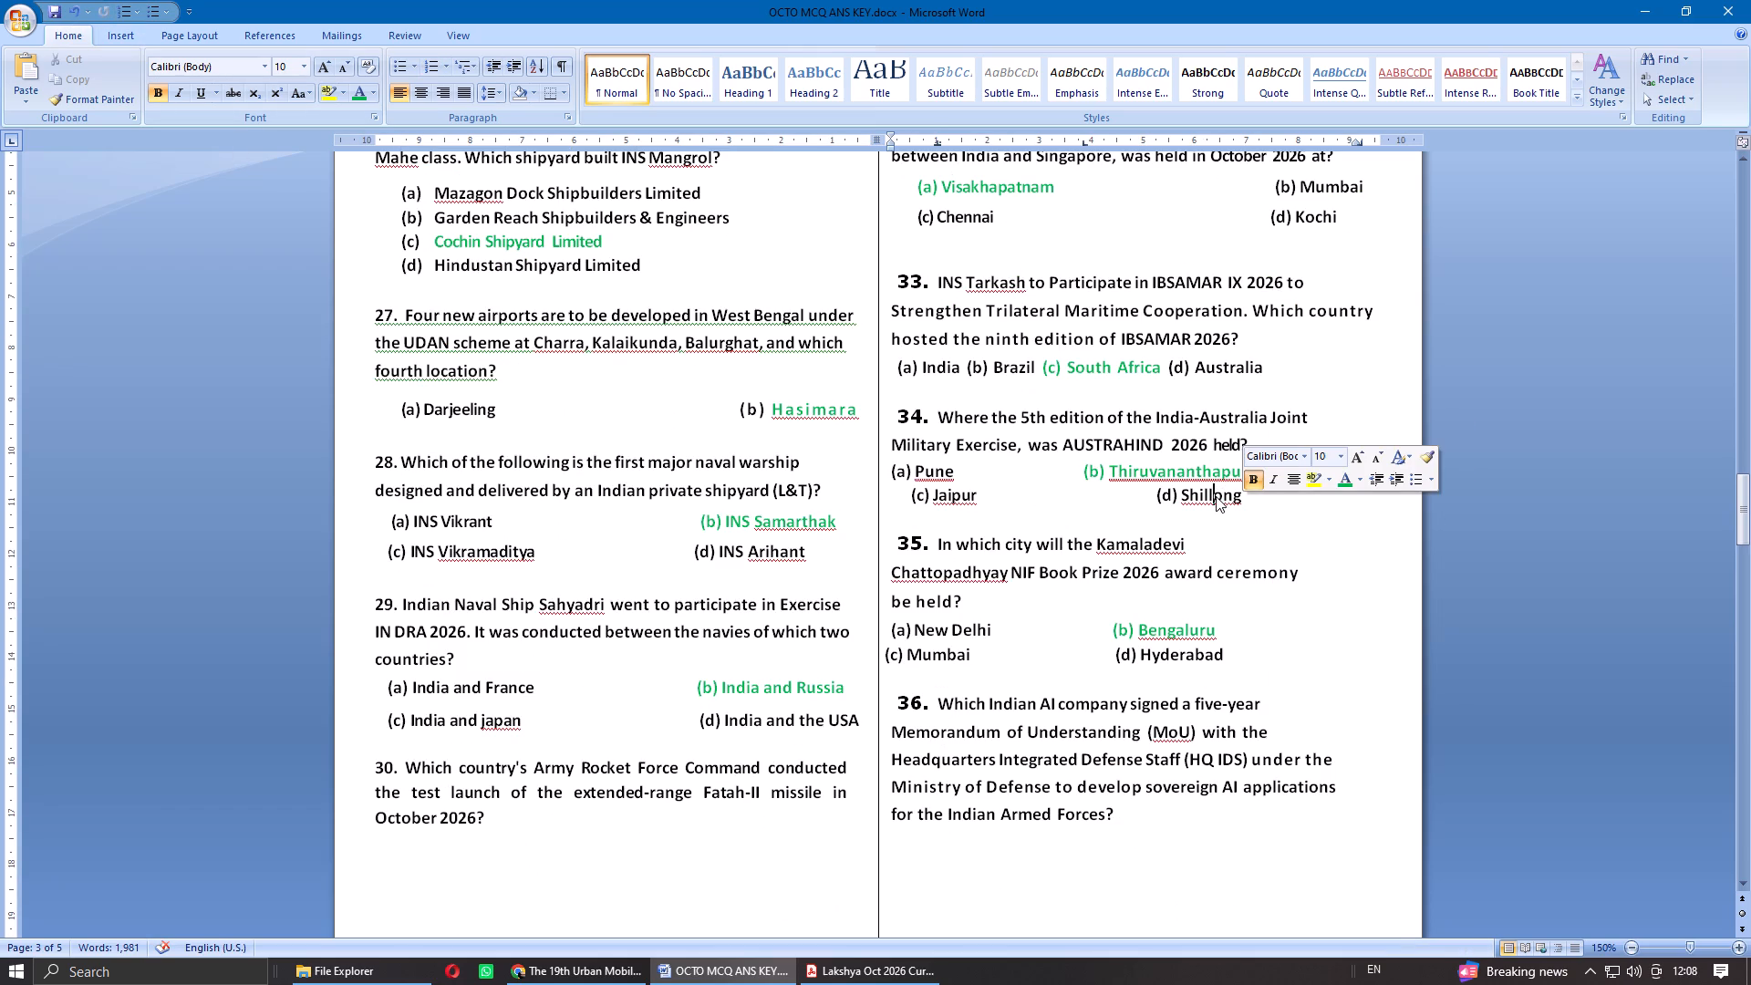
click(1216, 496)
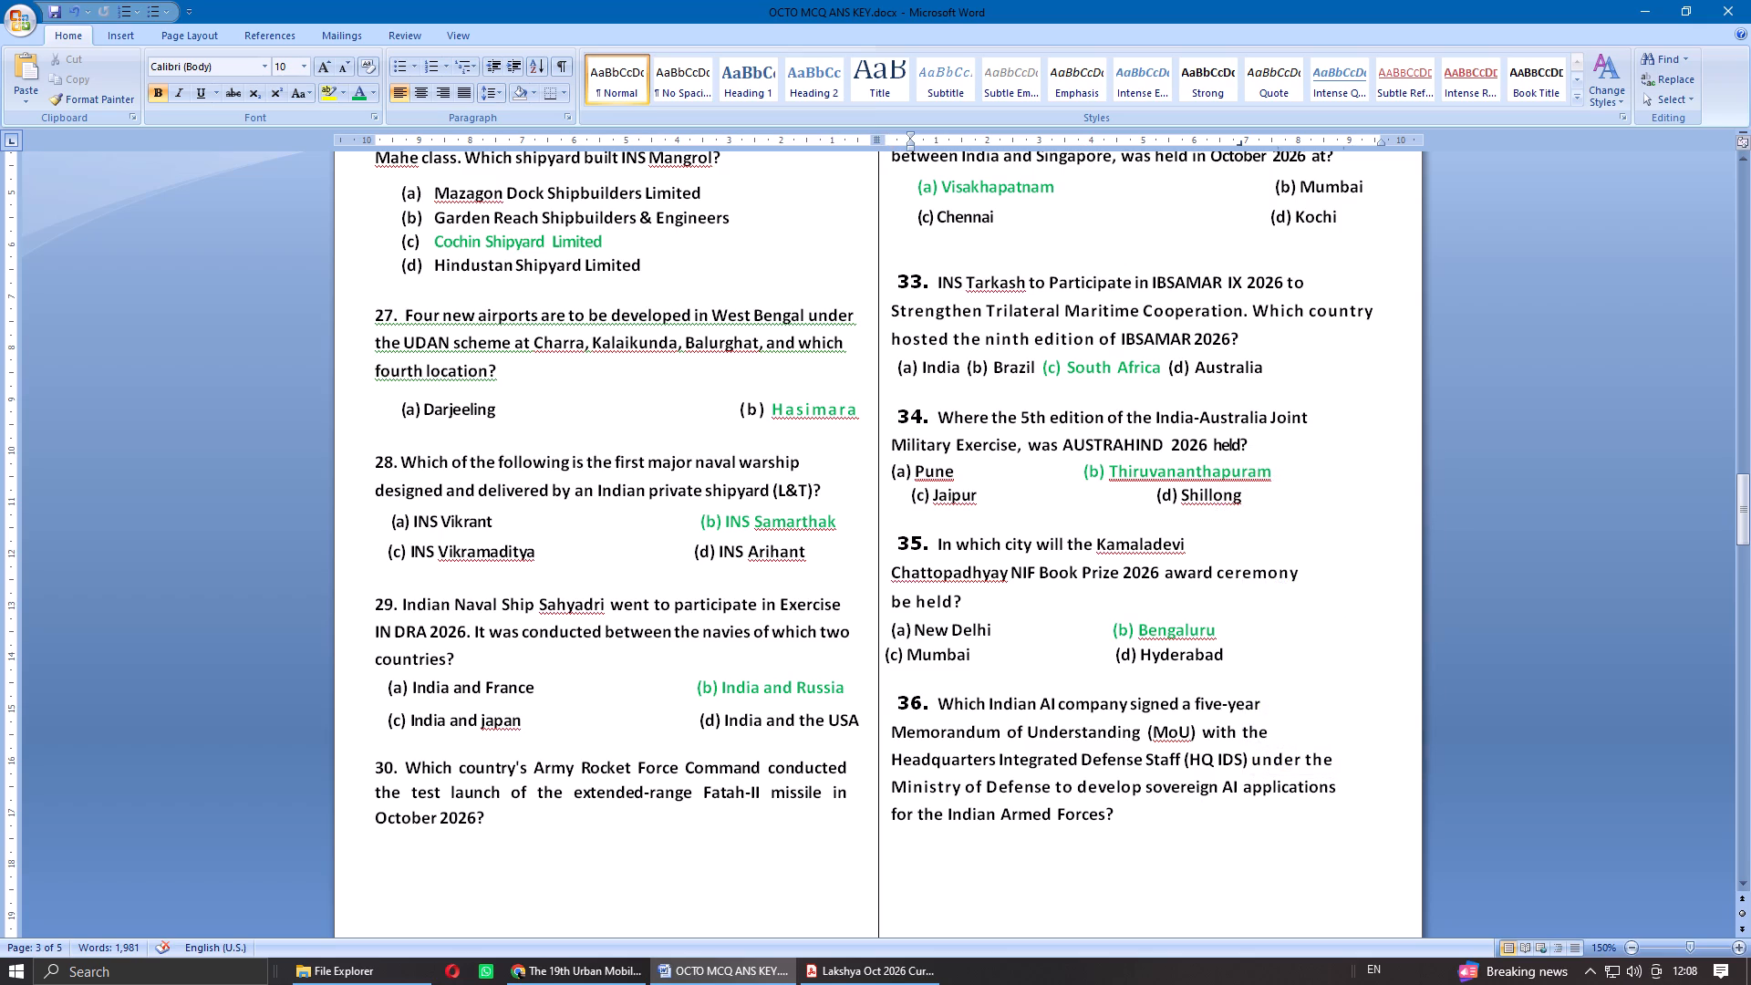
Look through pages 3 to 5 of the answer key for questions whose correct option is not yet coloured green.
scroll(1129, 513, down, 11)
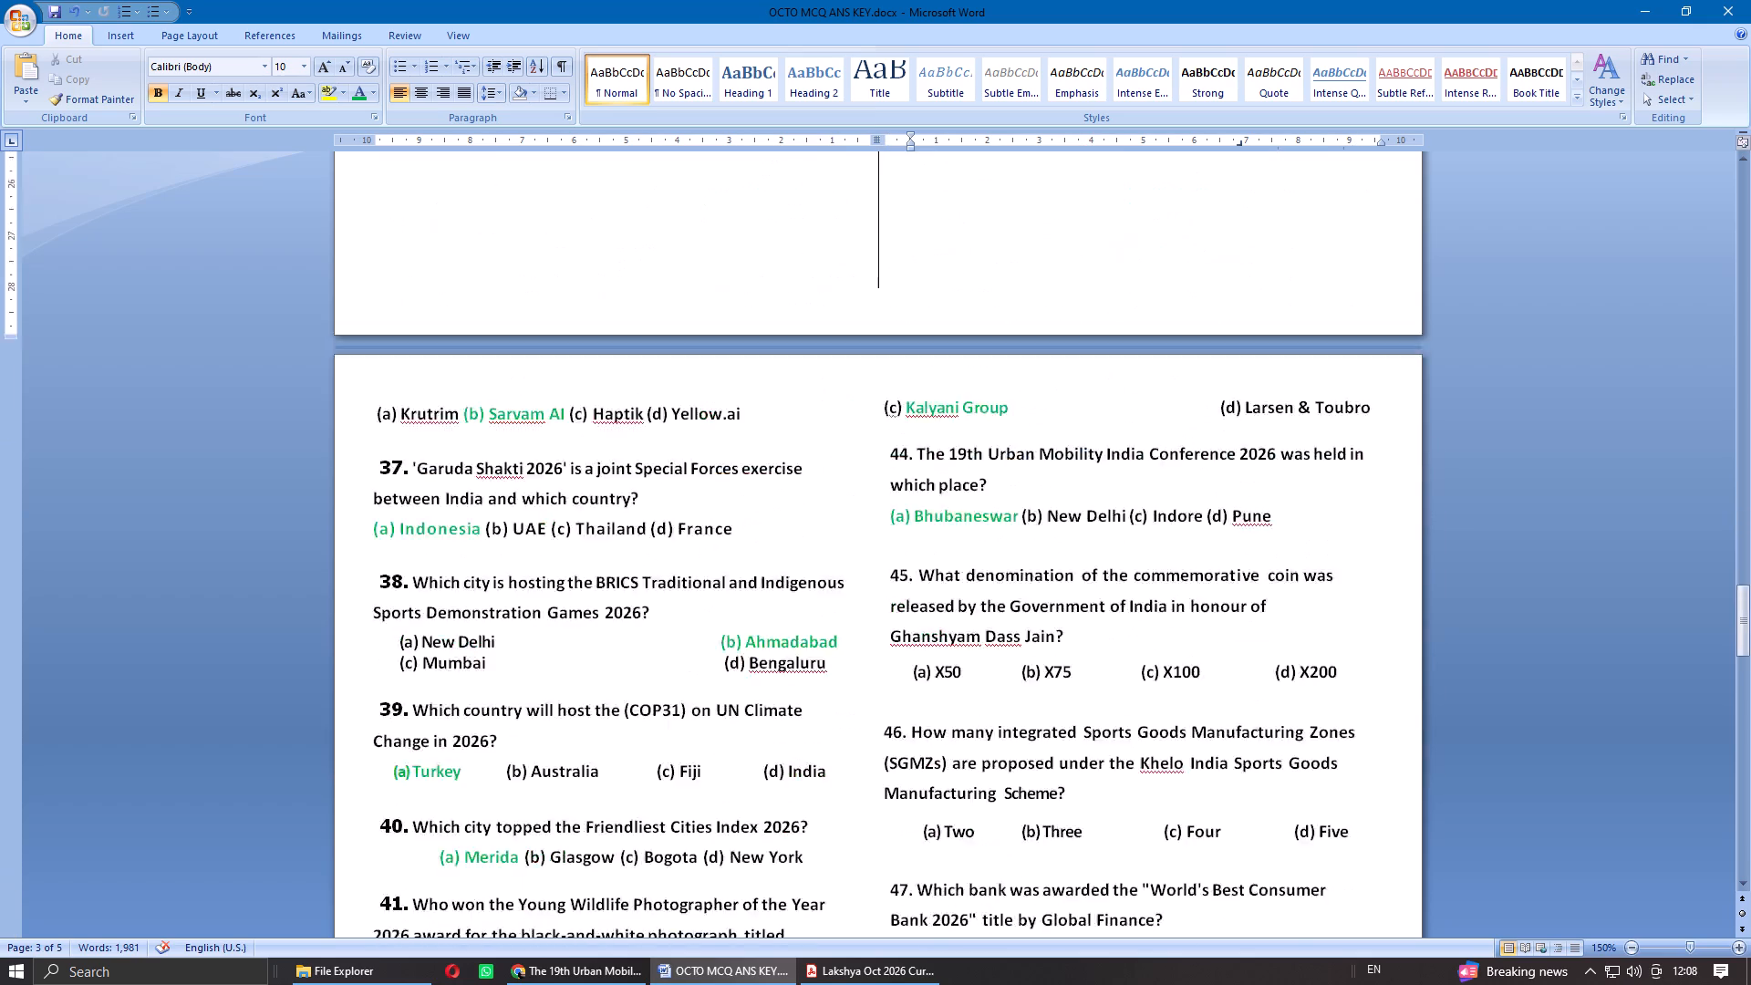
scroll(1133, 519, down, 10)
scroll(1133, 520, up, 4)
scroll(1133, 521, down, 6)
scroll(1132, 522, up, 8)
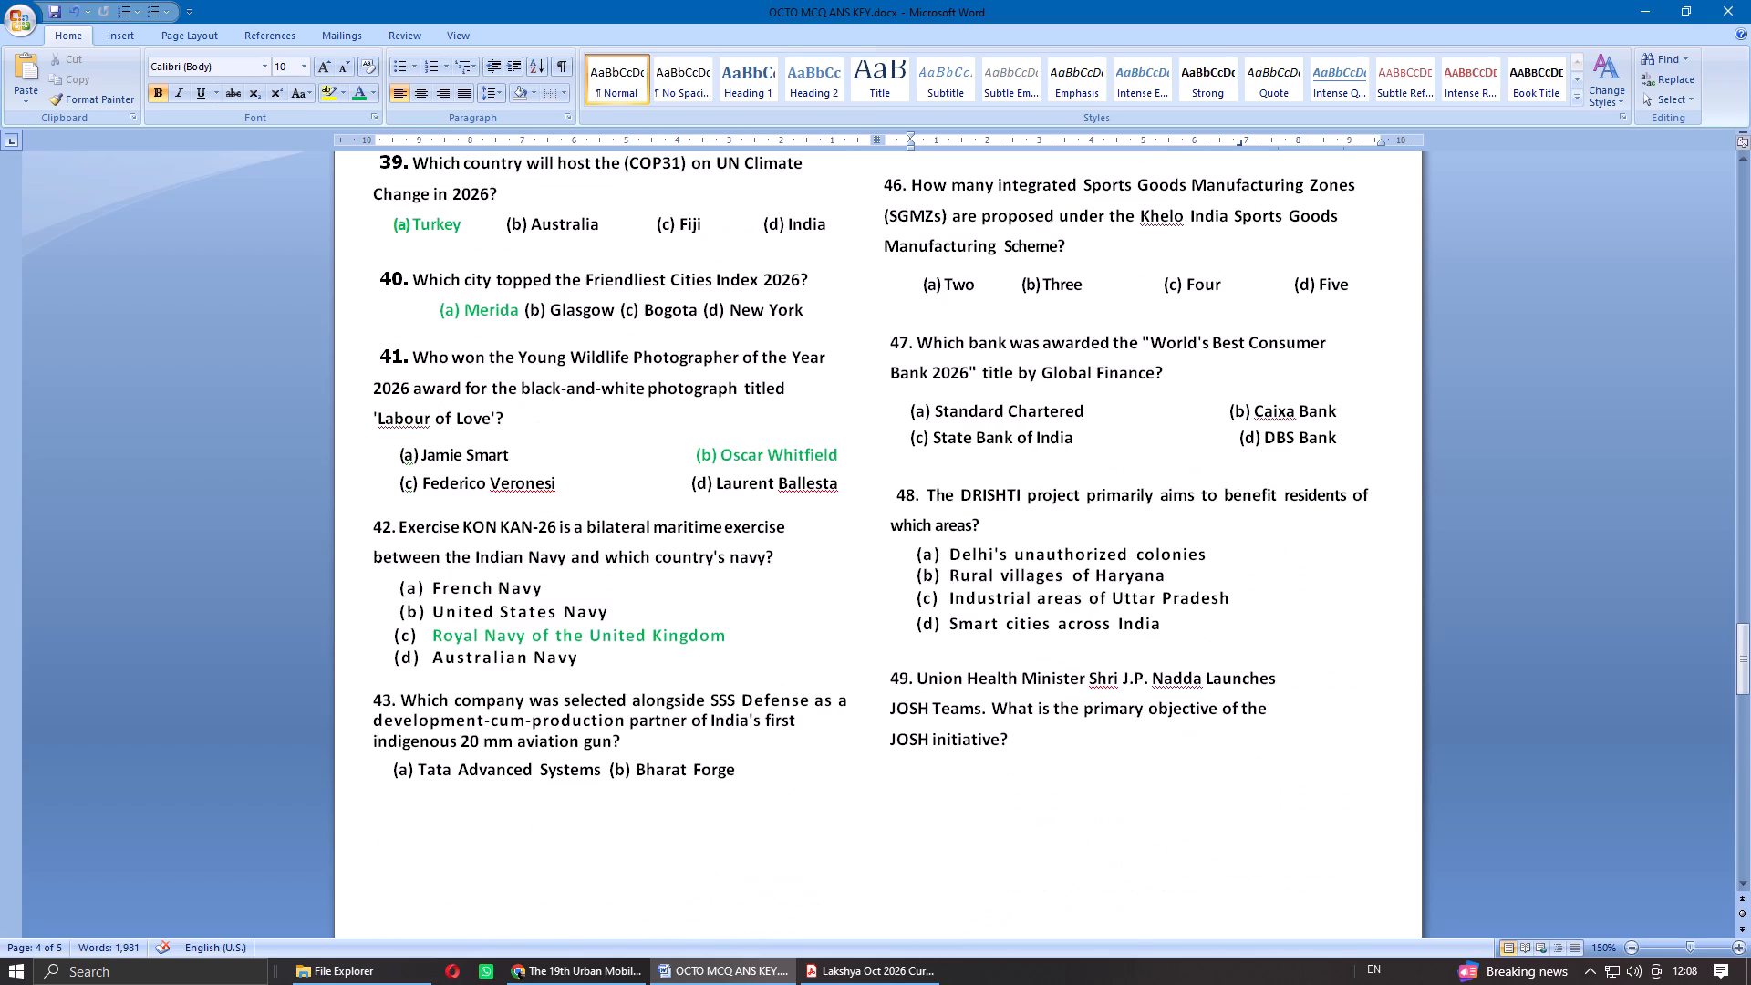
scroll(1132, 522, up, 3)
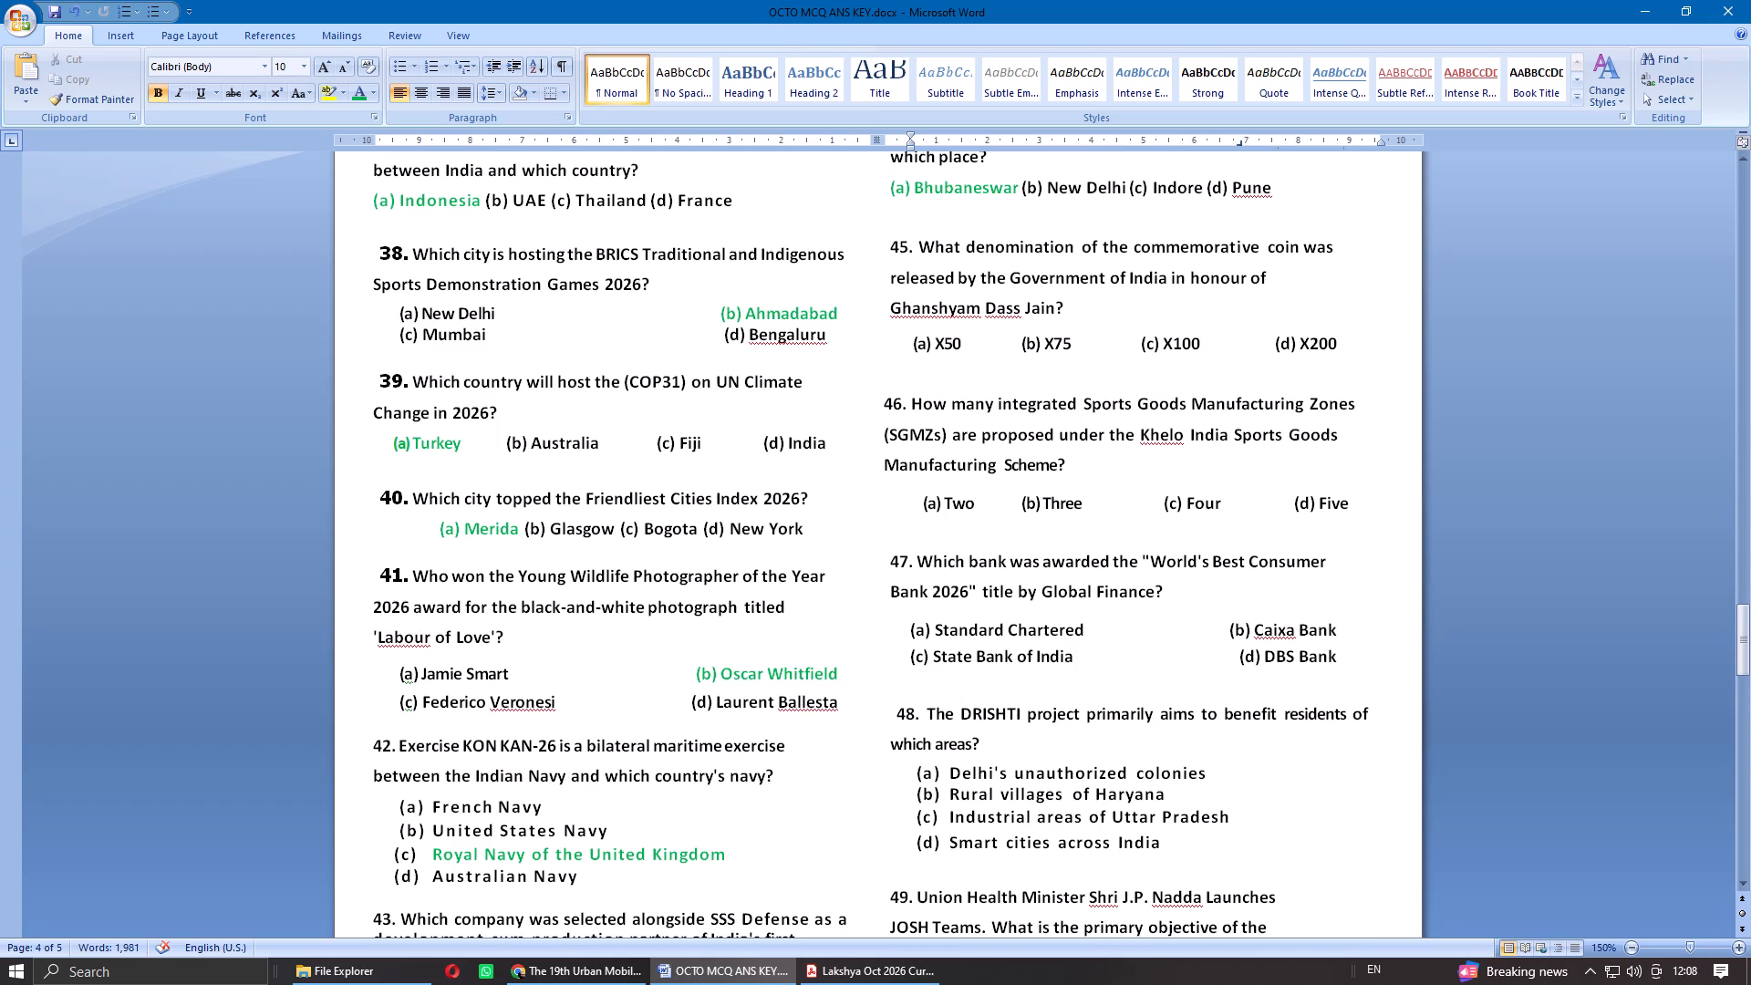
Copy question 45 about the Ghanshyam Dass Jain commemorative coin's denomination and search Google for it in Chrome.
drag(927, 359, 1052, 404)
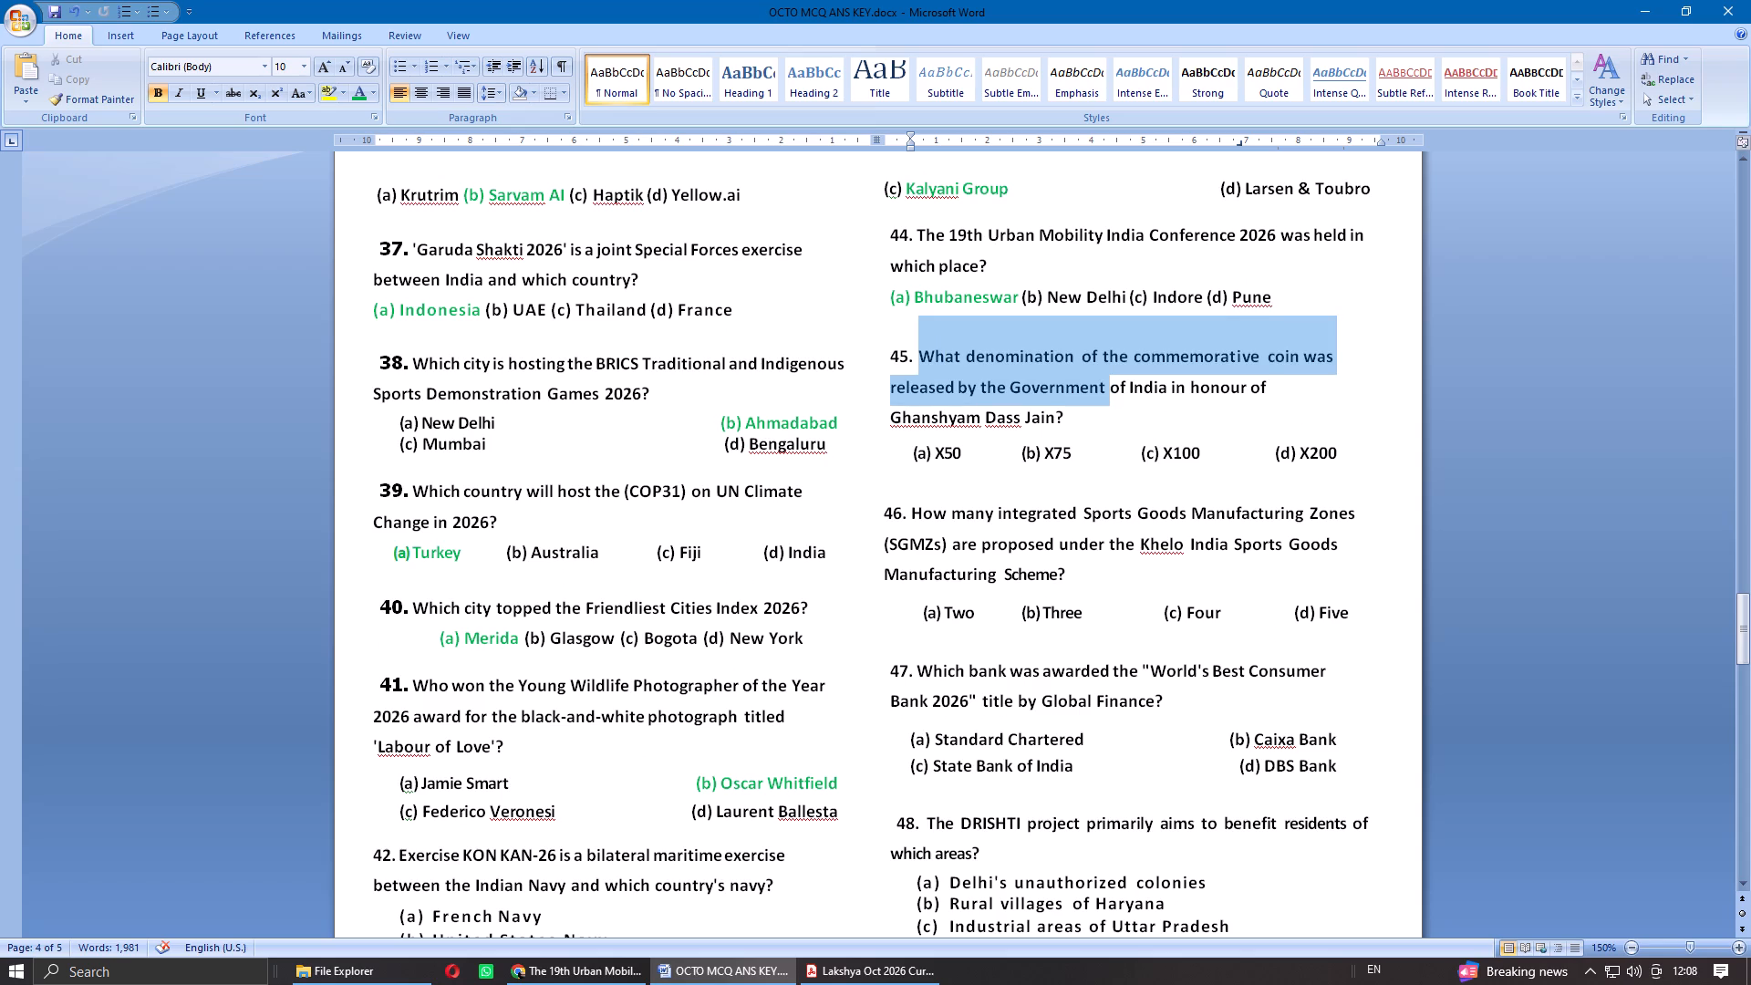
drag(1052, 404, 1067, 416)
right_click(1004, 409)
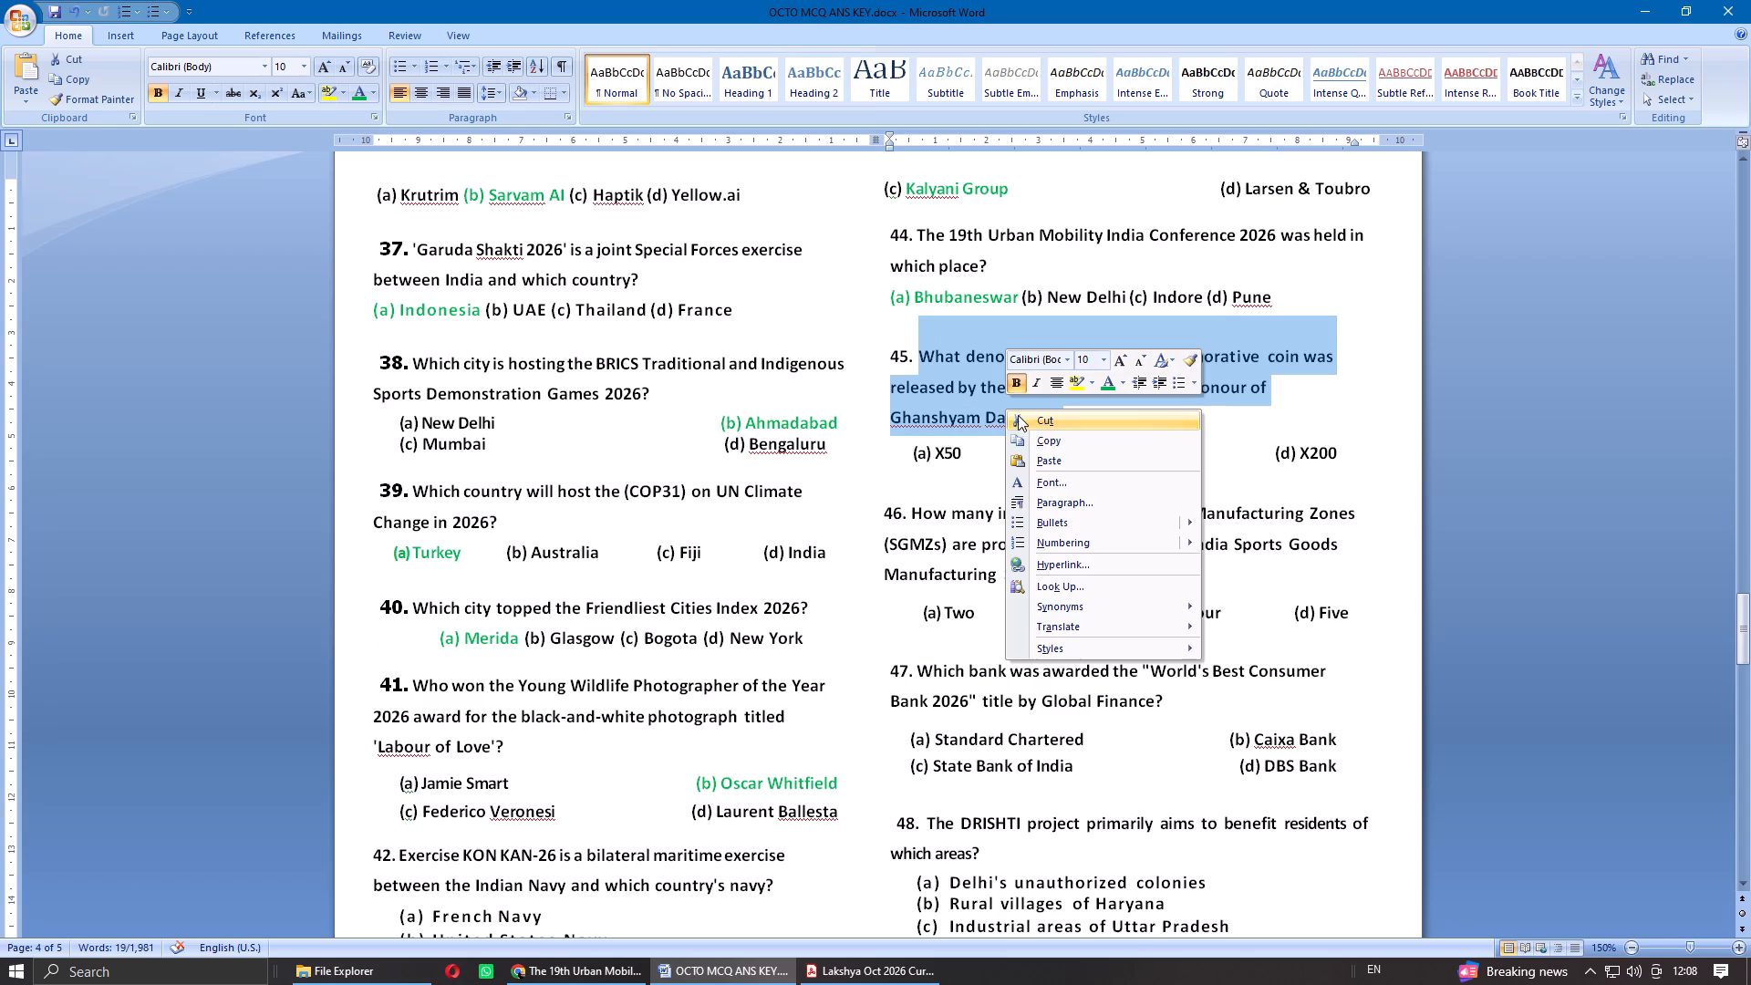
click(1046, 443)
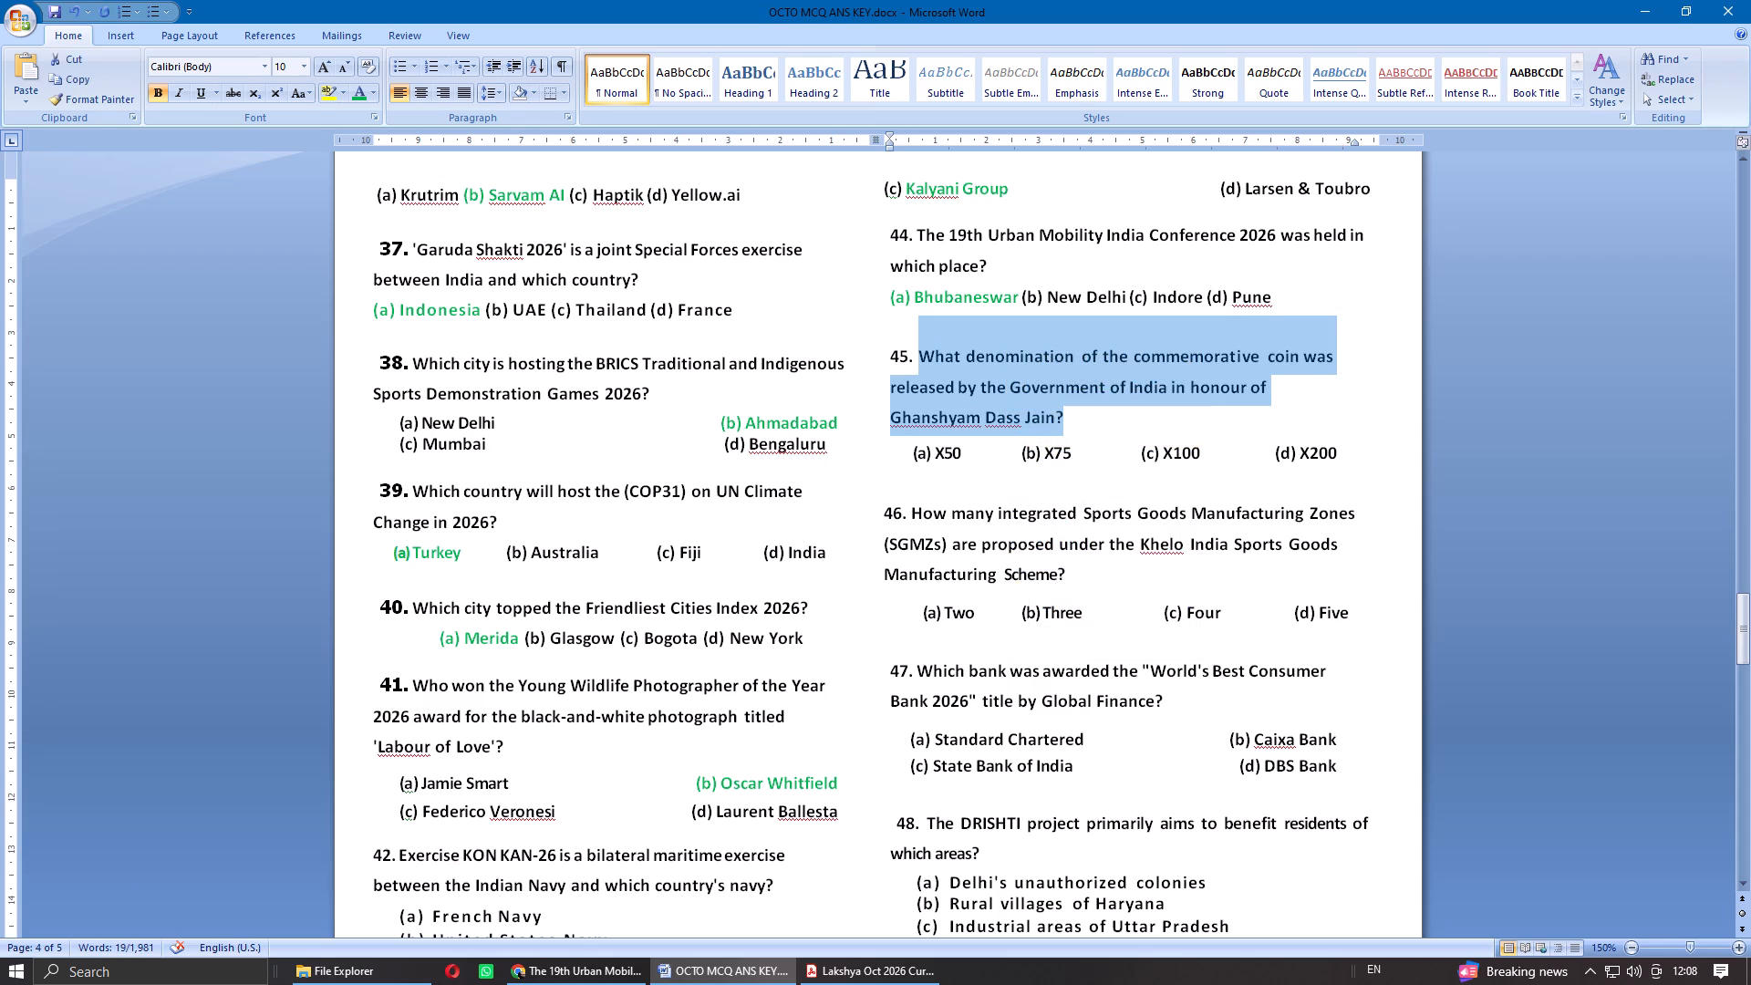
click(571, 984)
click(919, 123)
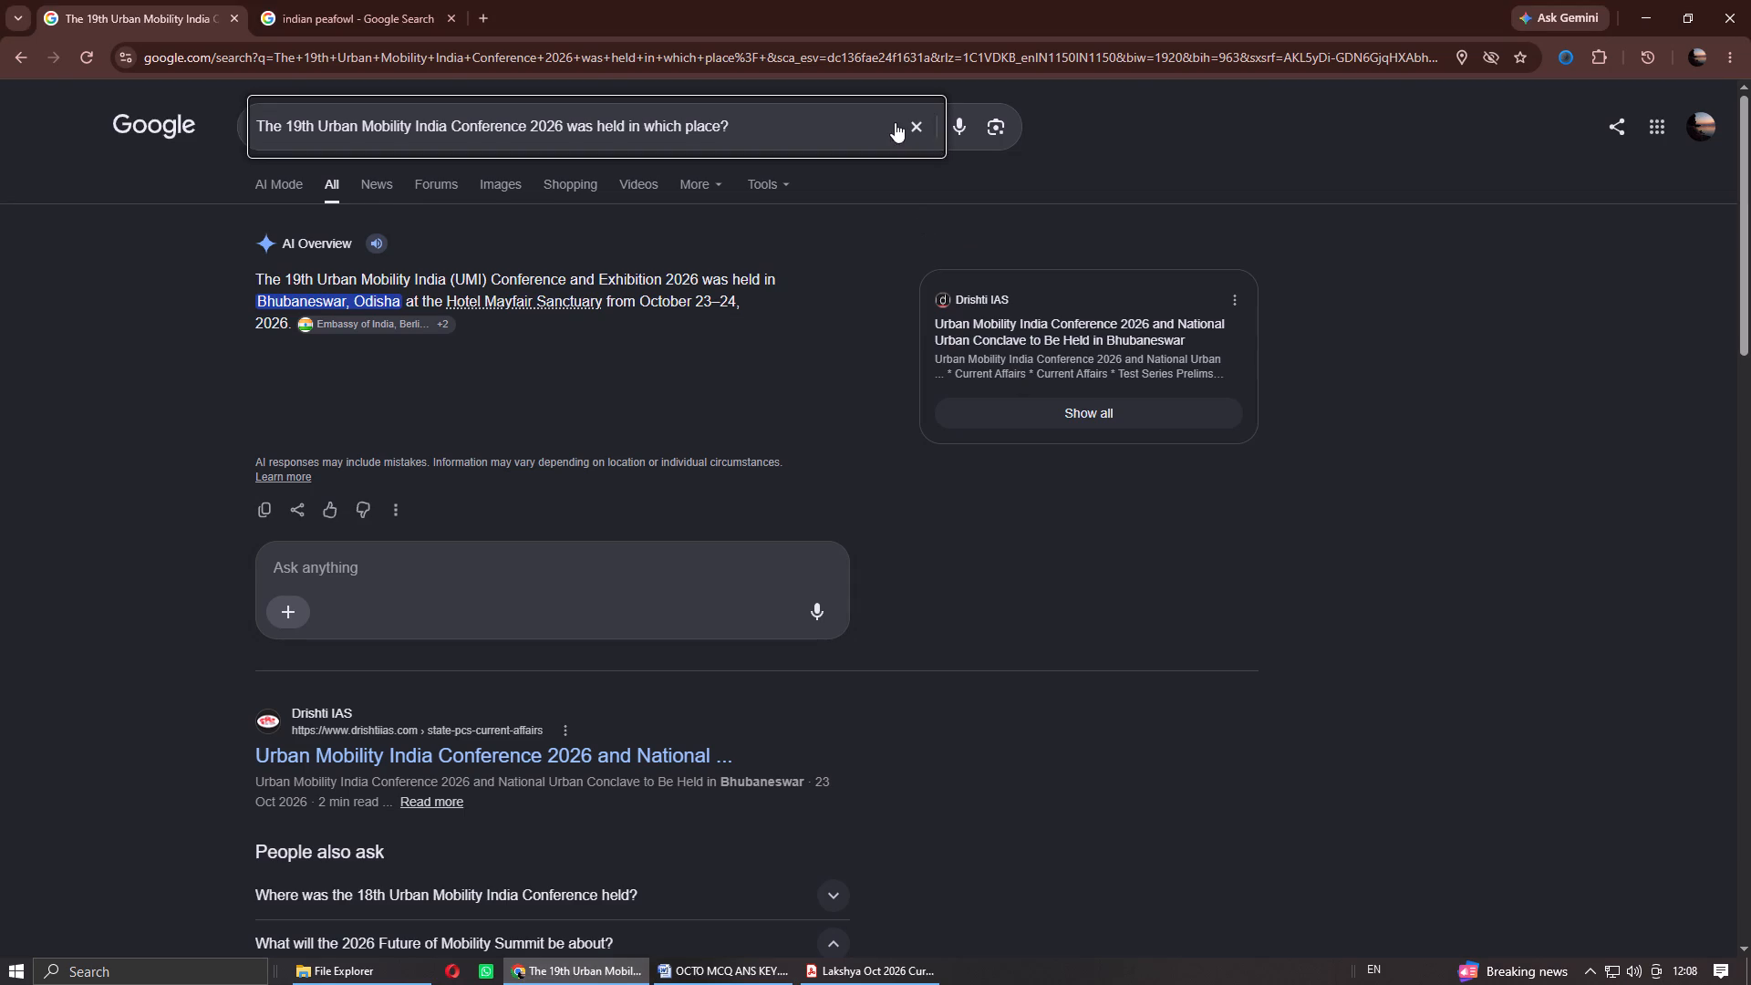
right_click(895, 122)
click(962, 336)
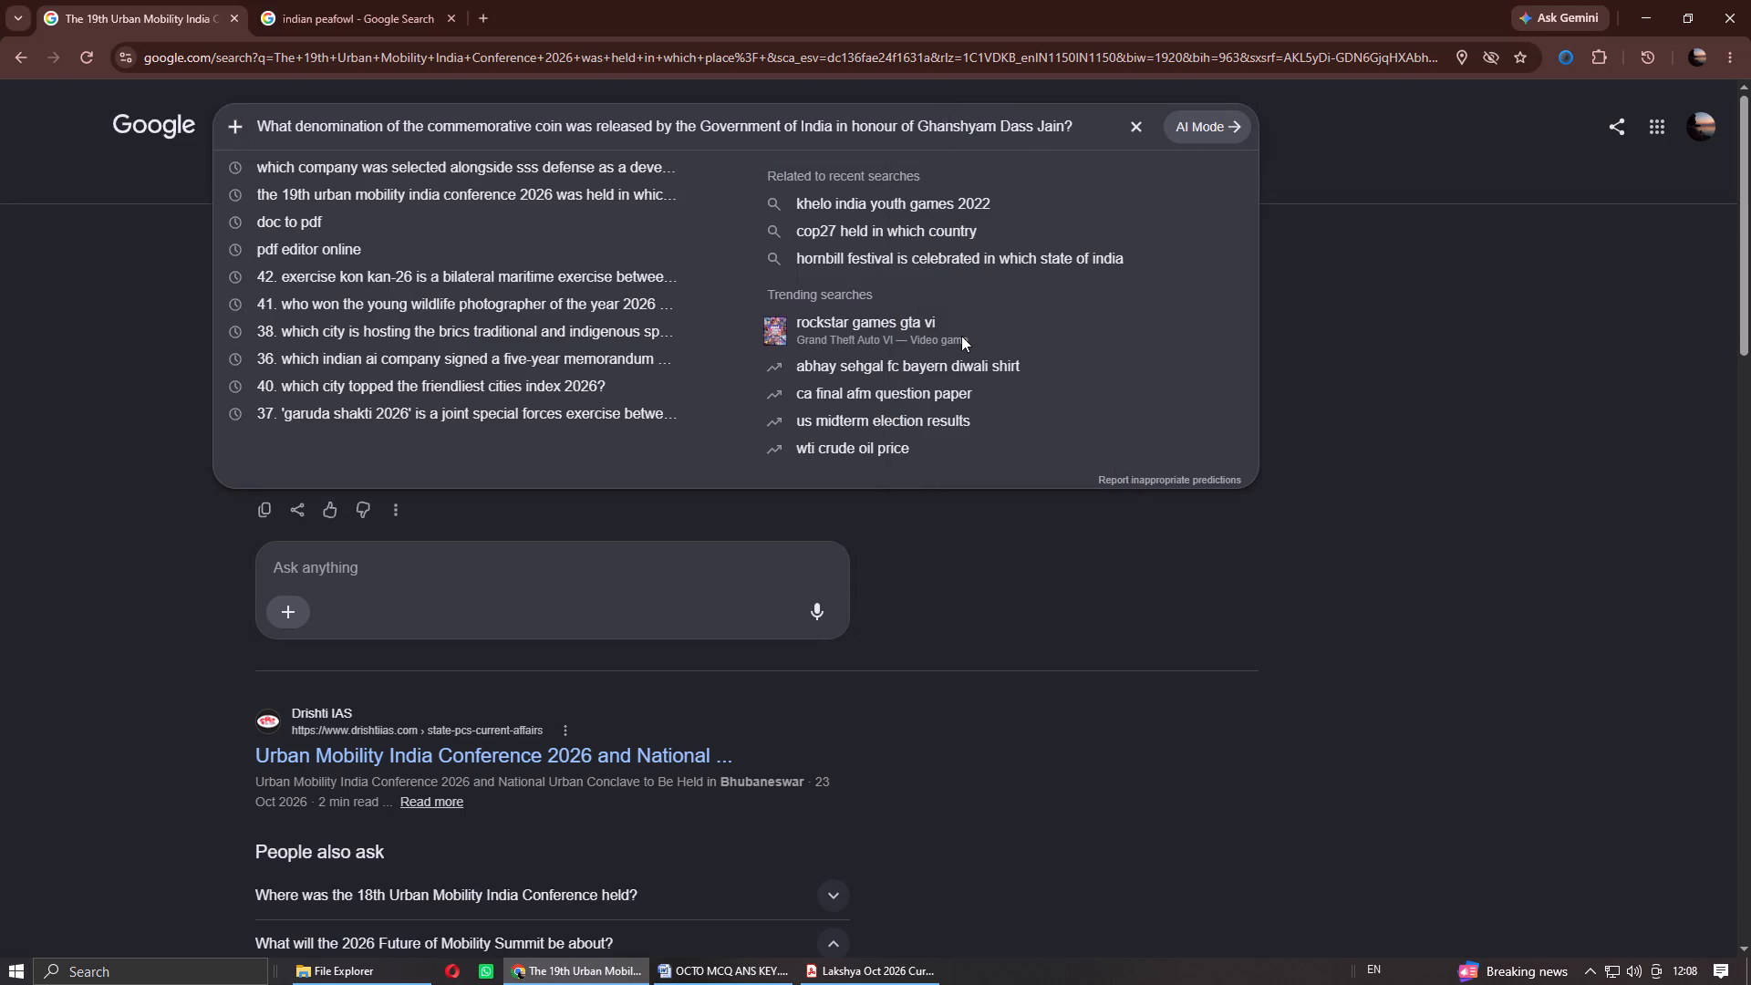
key(Return)
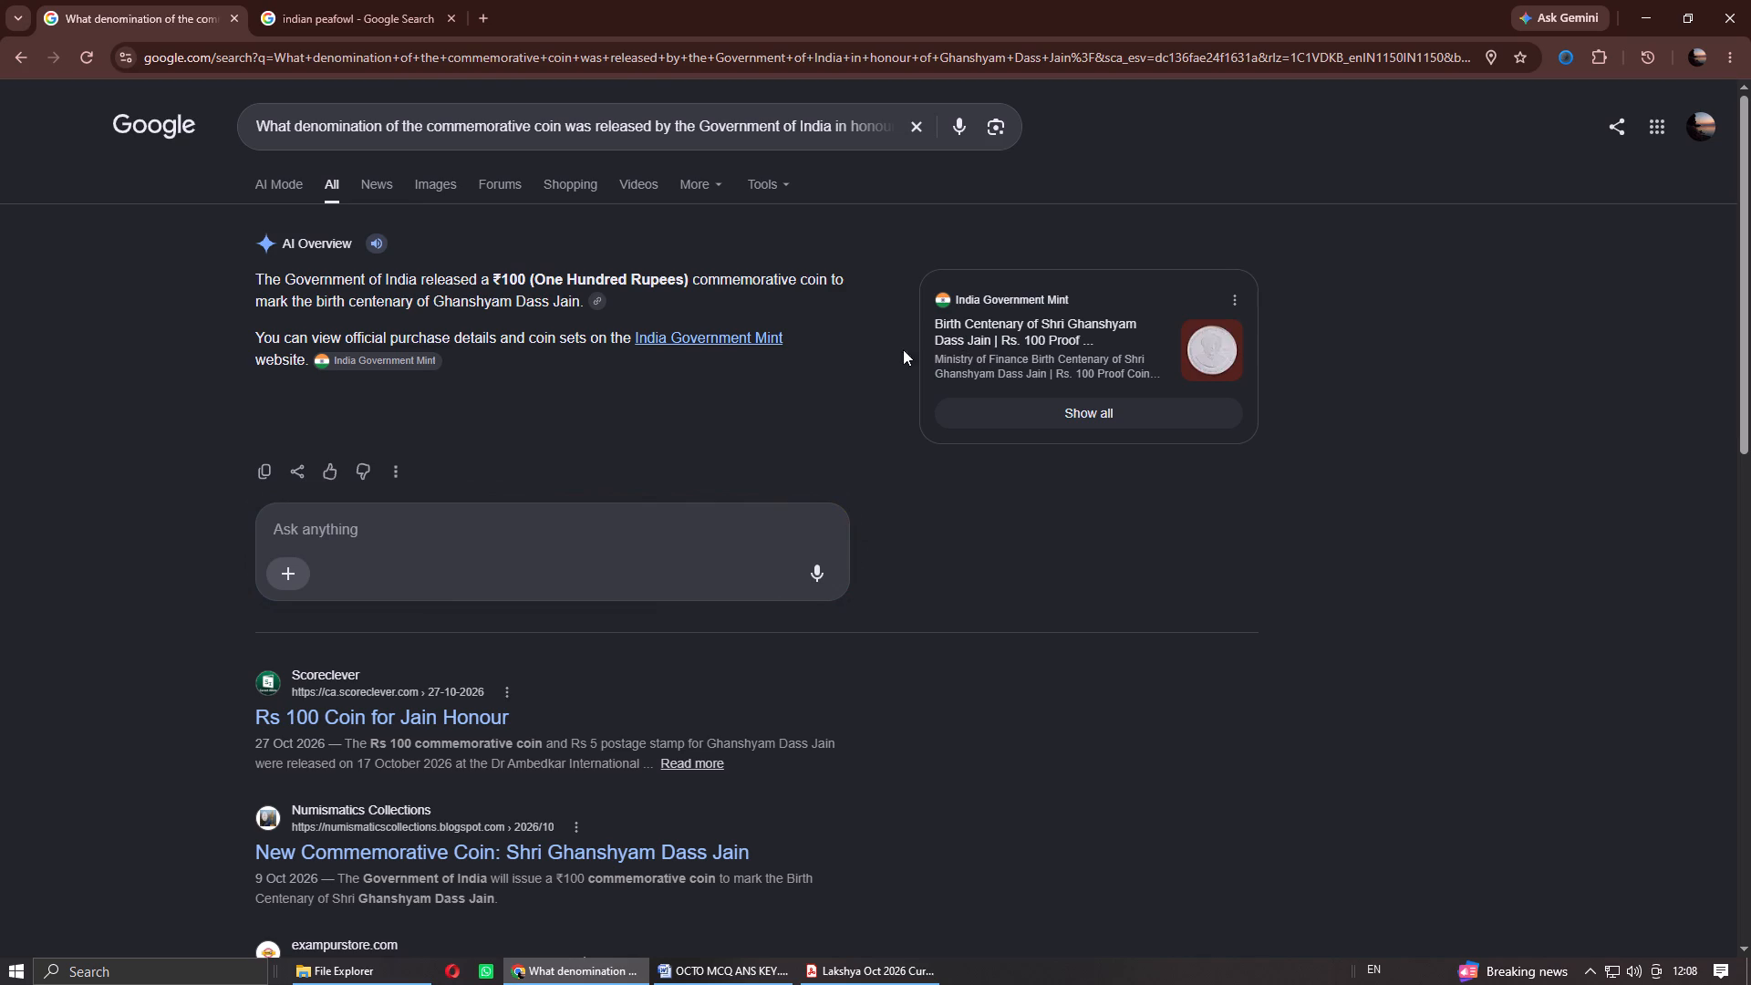
Compare question 45's options in Word with the original in the Lakshya Oct 2026 PDF in Acrobat.
click(751, 980)
click(1143, 490)
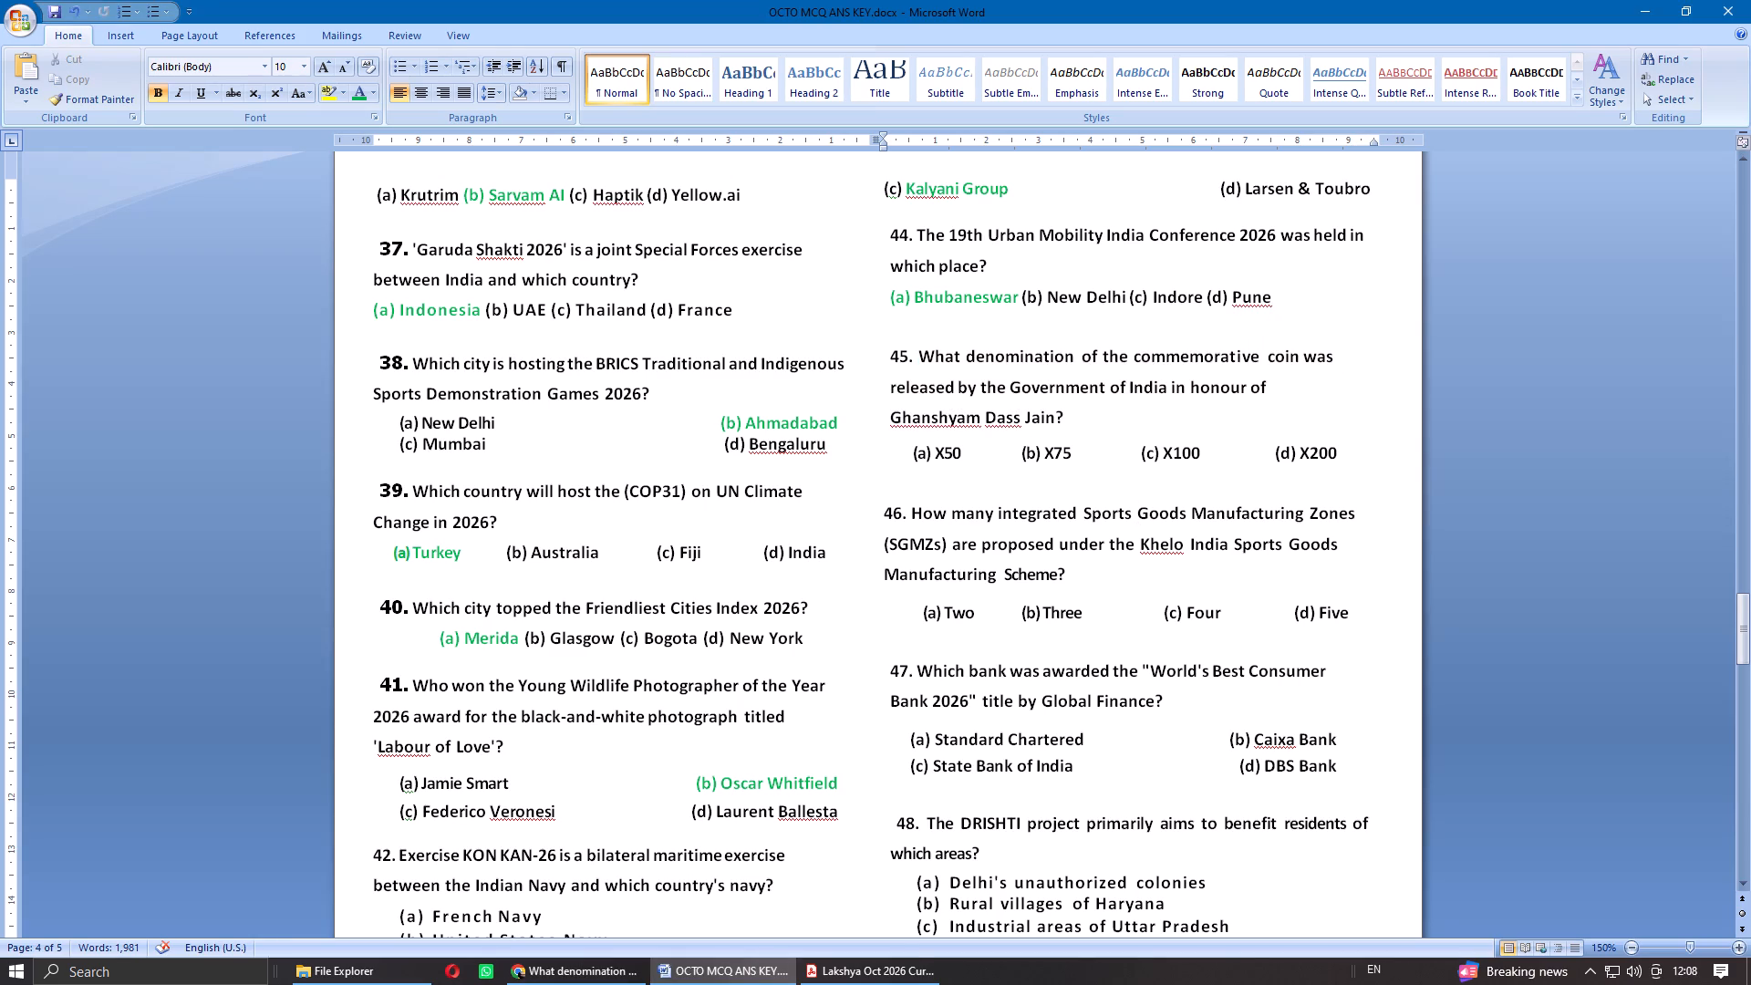
click(881, 984)
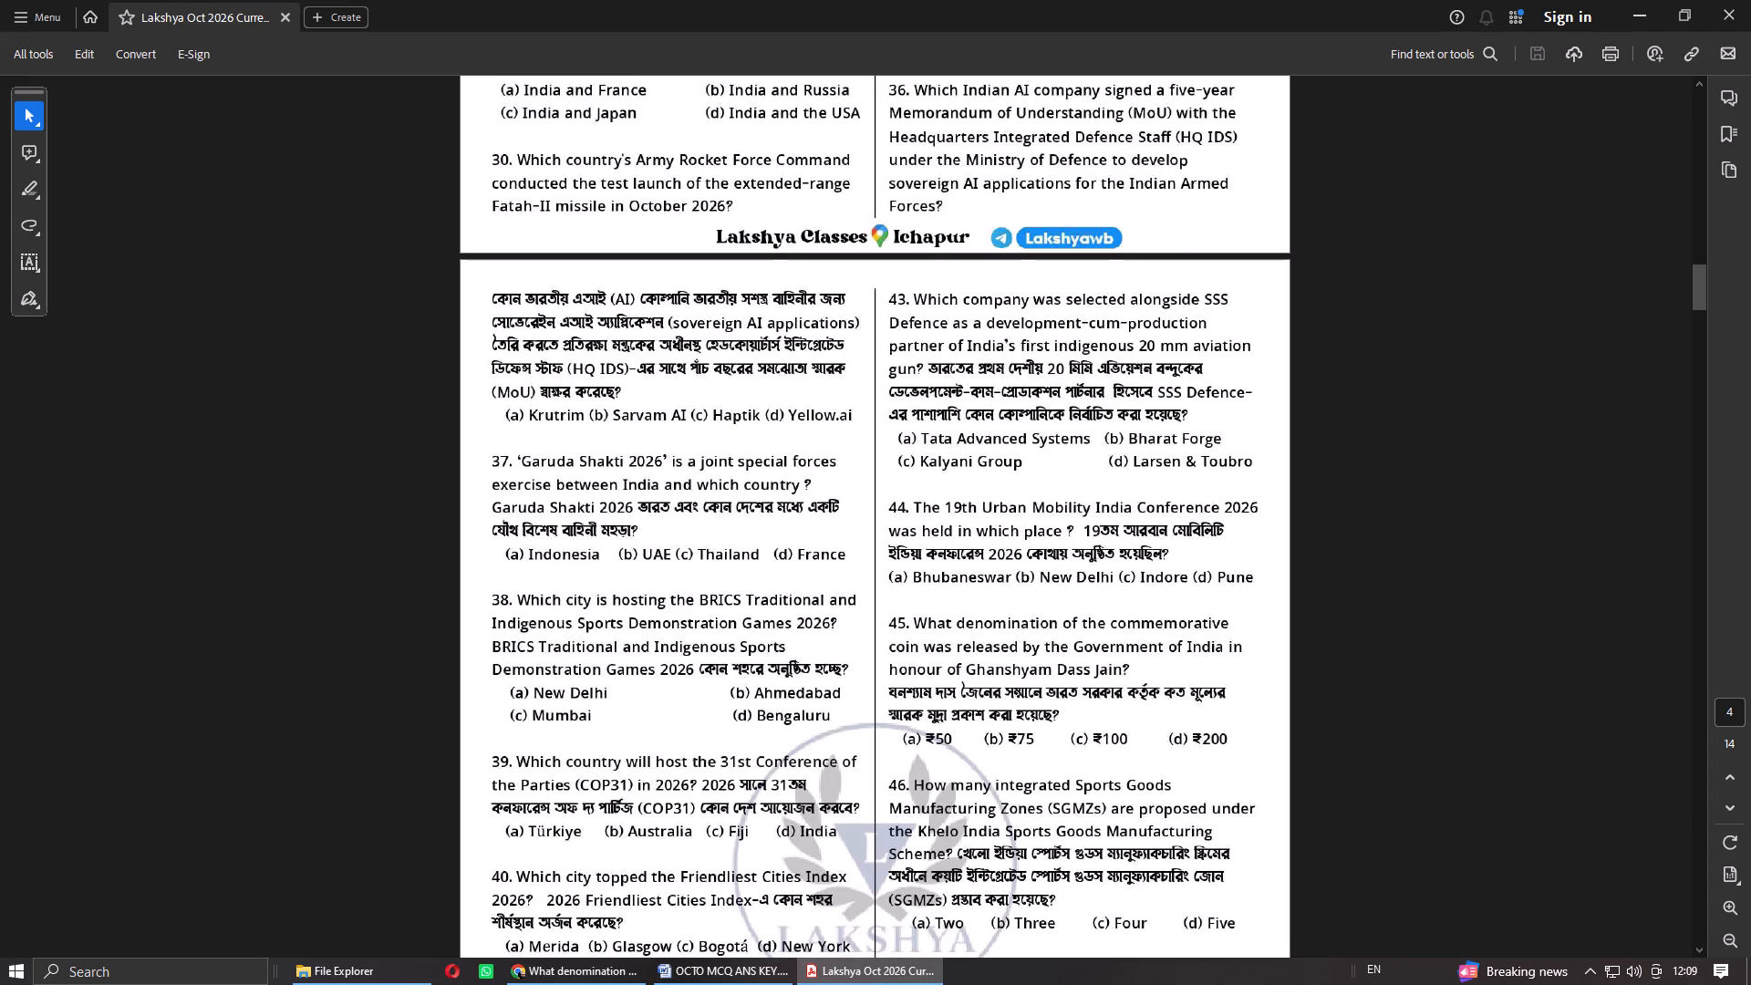
click(896, 984)
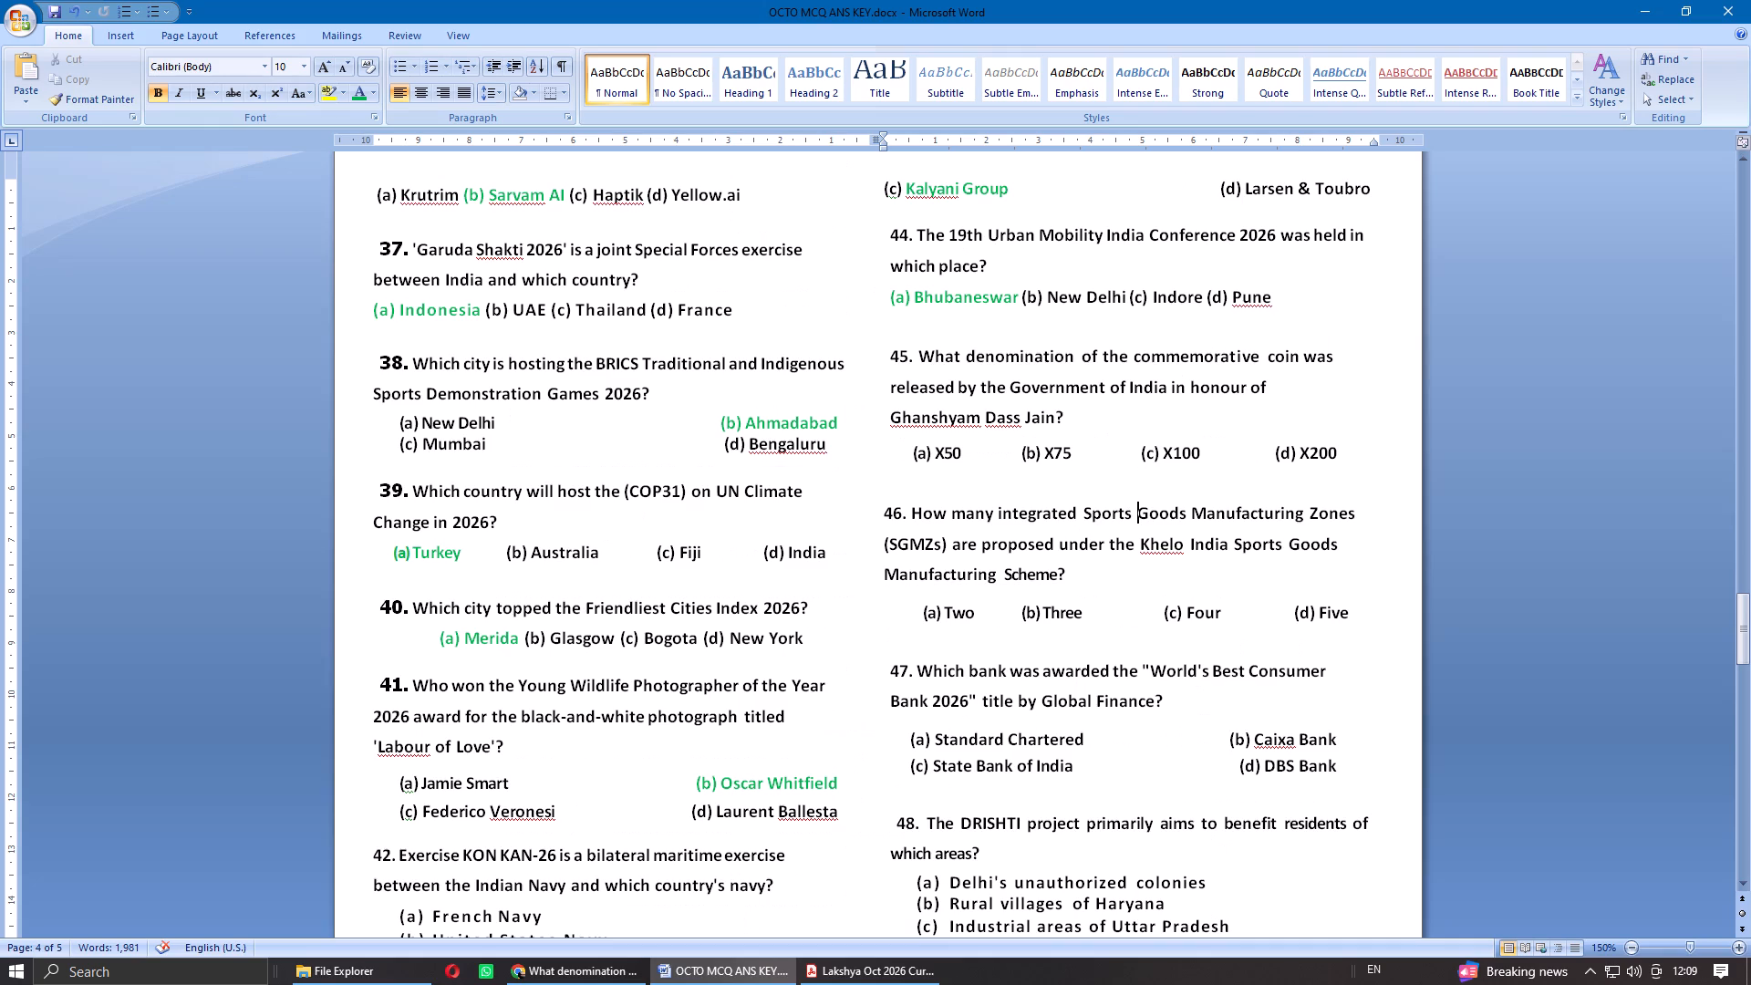
Replace the "X" before 100 in question 45's option (c) with the ₹ symbol.
drag(1176, 453, 1165, 460)
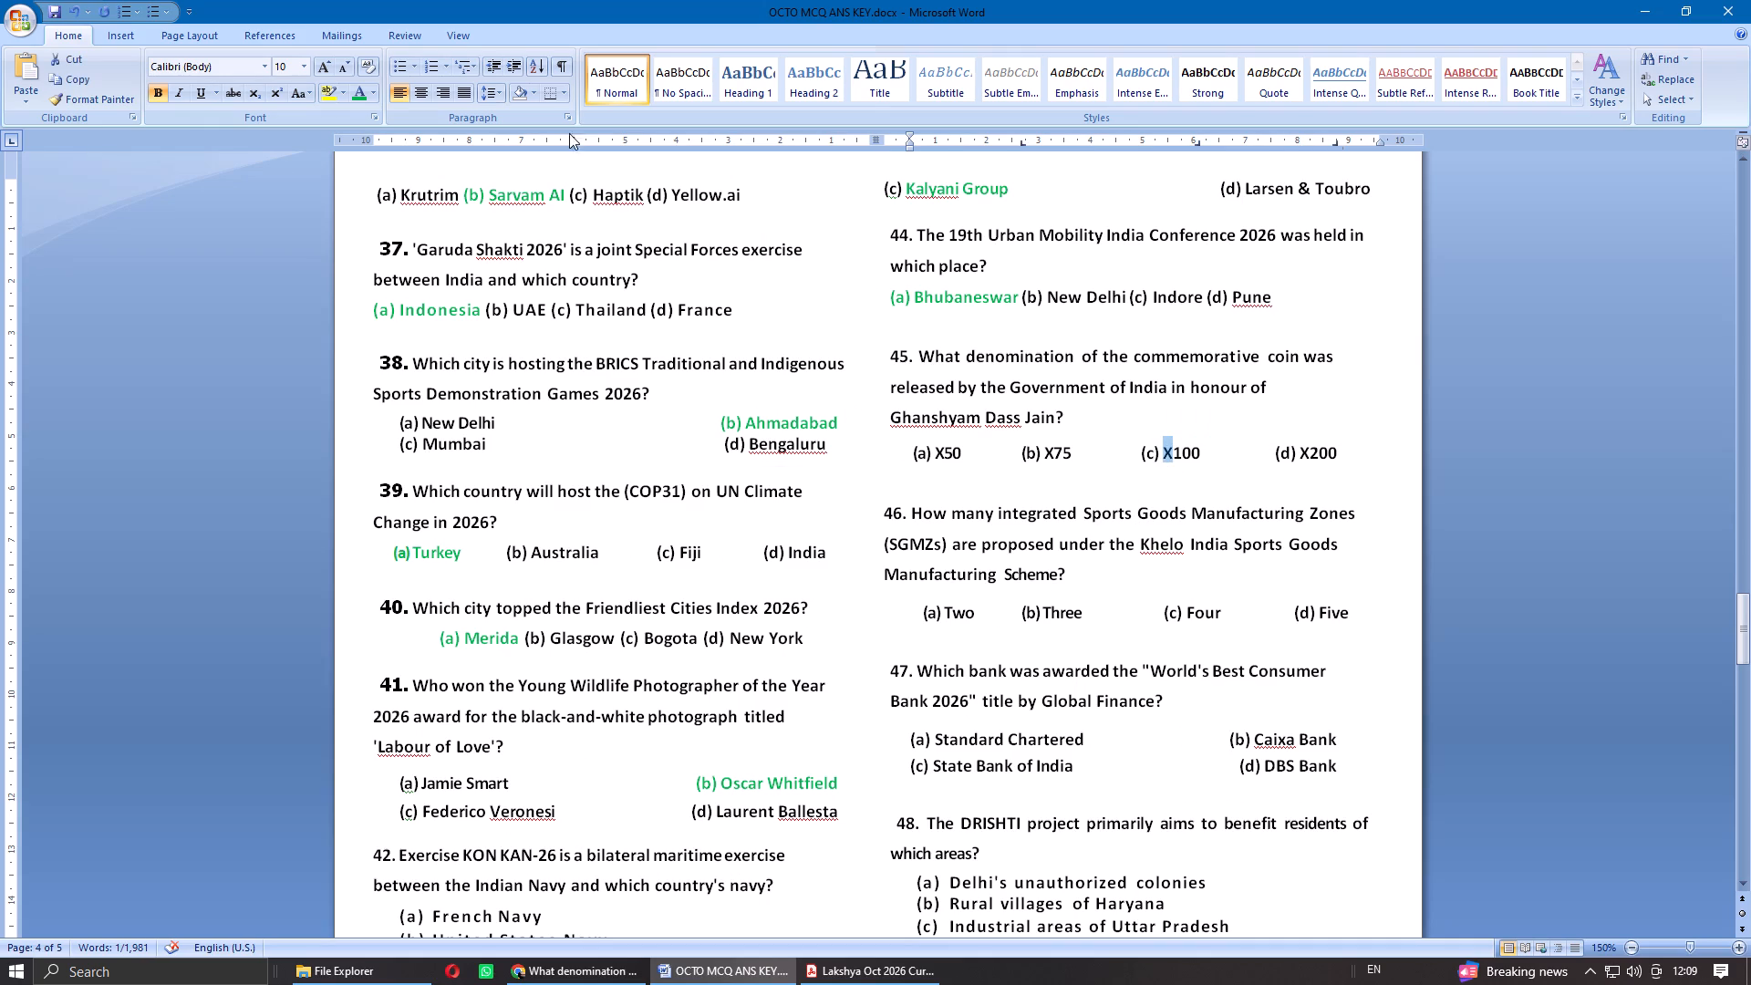
click(112, 35)
click(1058, 101)
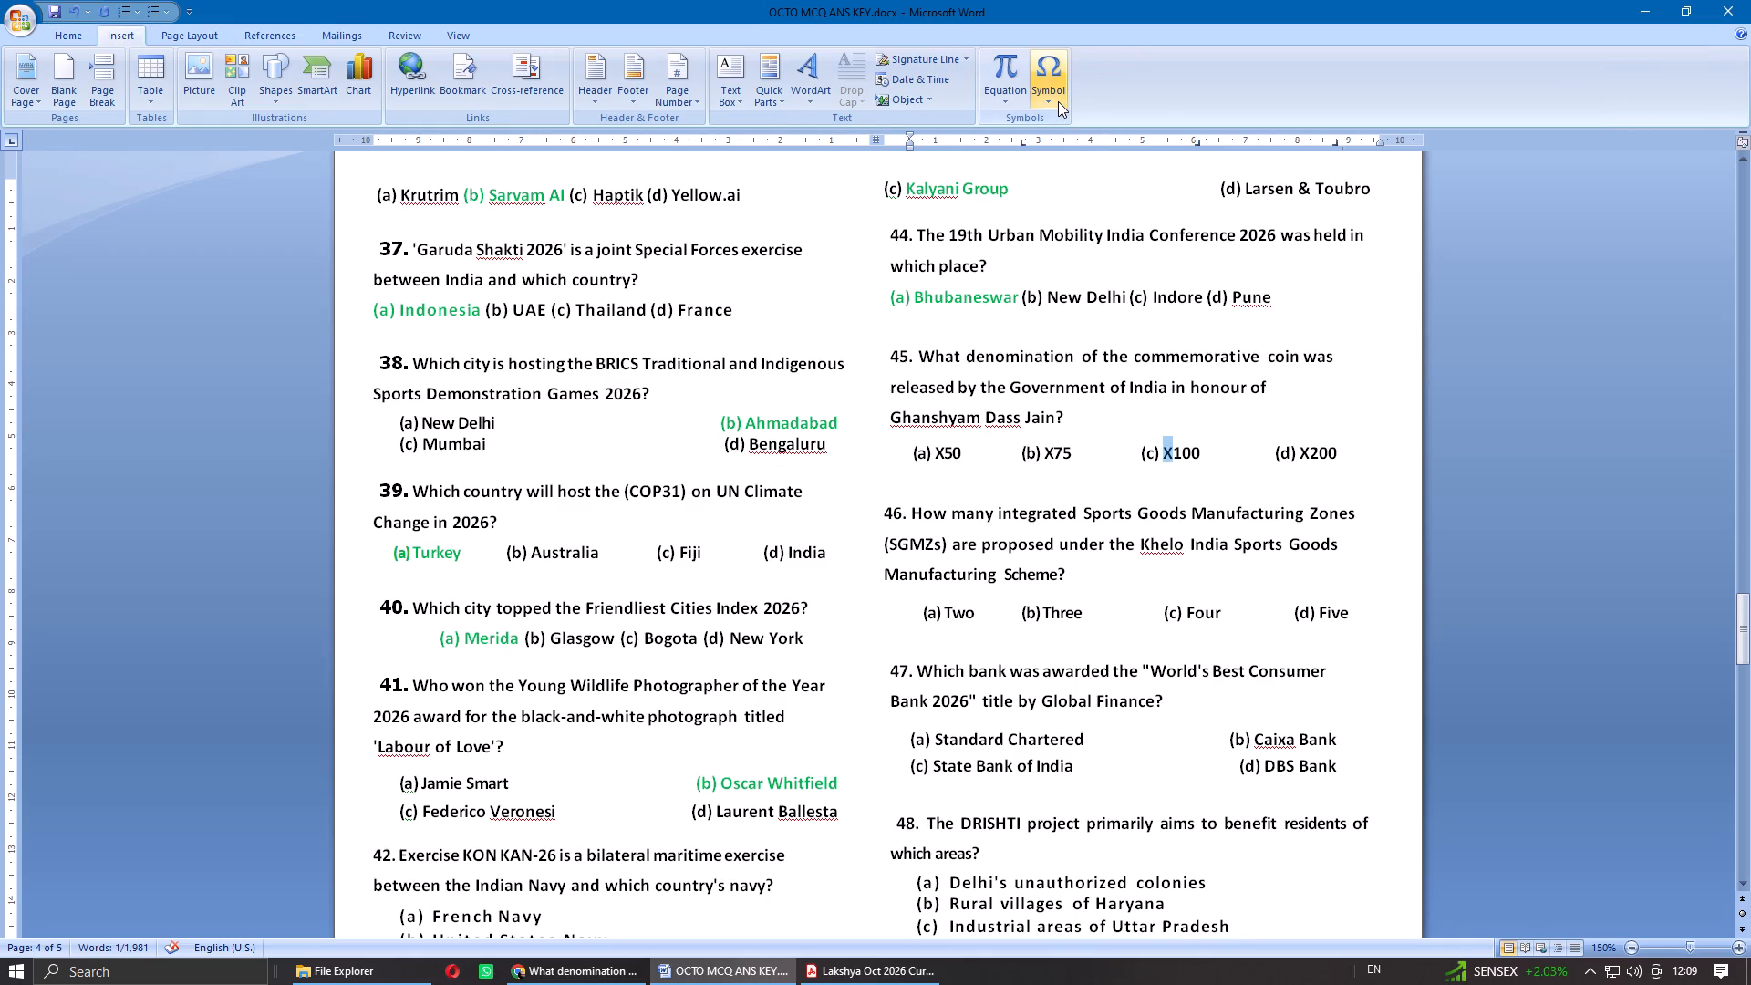
click(1052, 122)
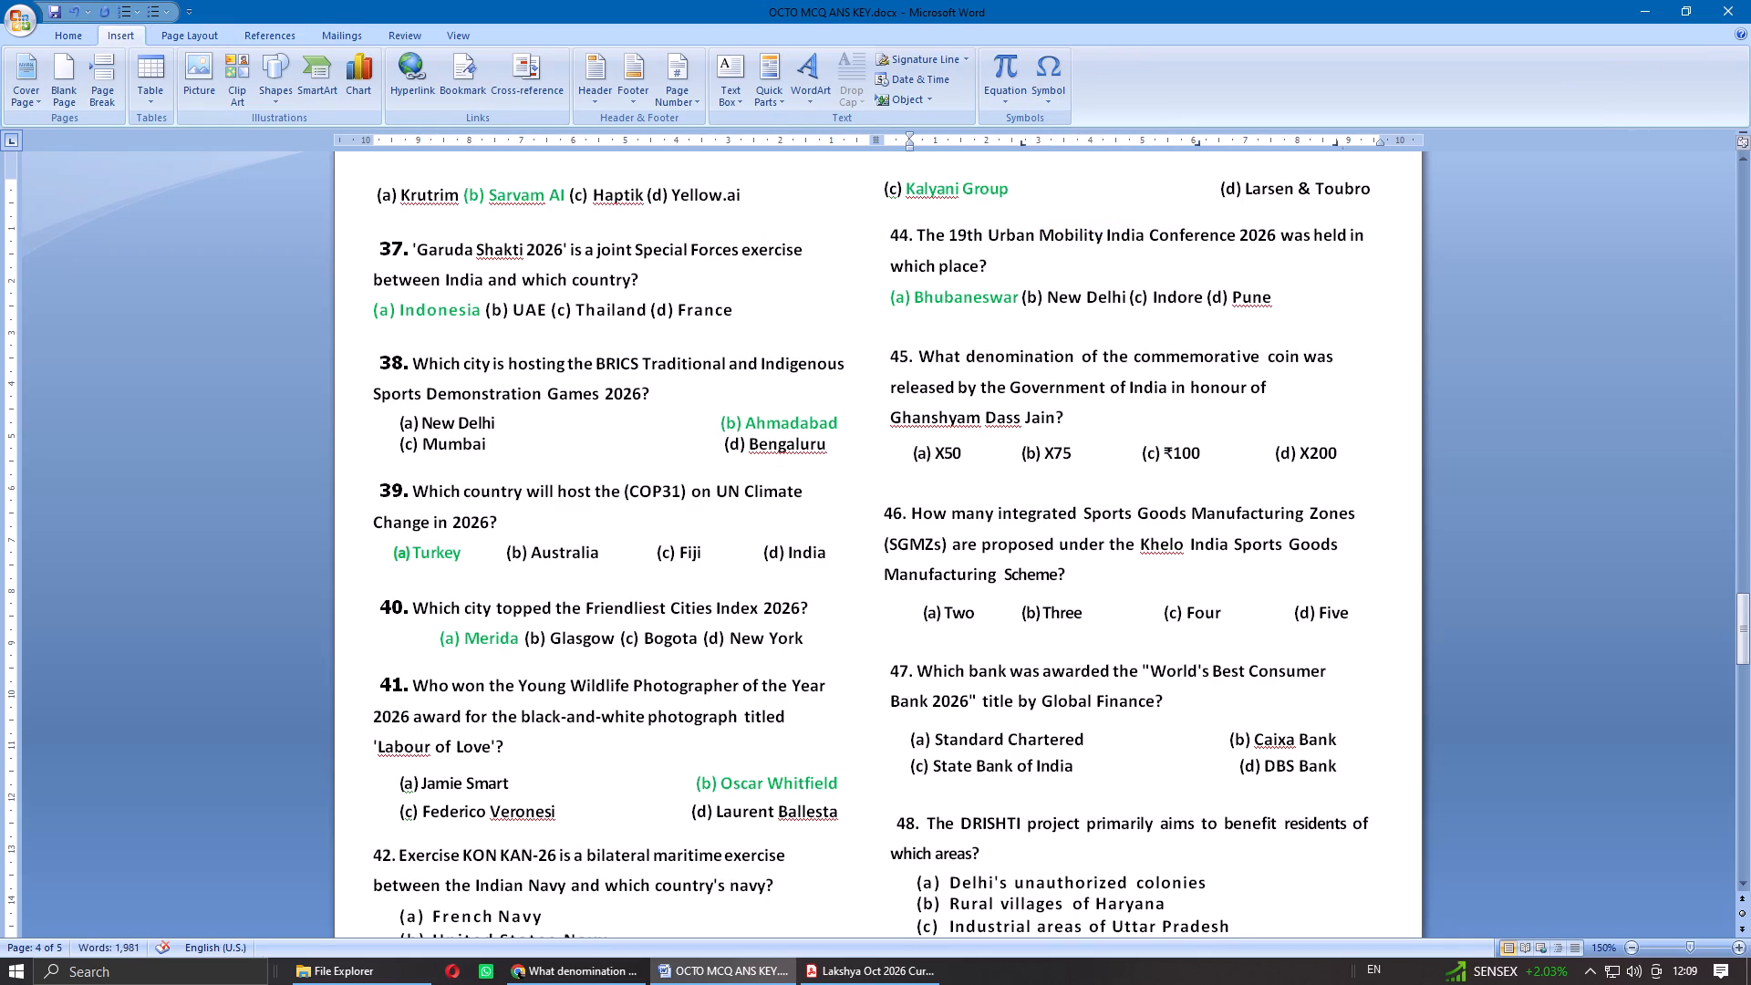
Copy the ₹ symbol over the "X" in question 45's options (d), (b) and (a), giving ₹200, ₹75 and ₹50.
click(1164, 450)
right_click(1171, 450)
click(1207, 485)
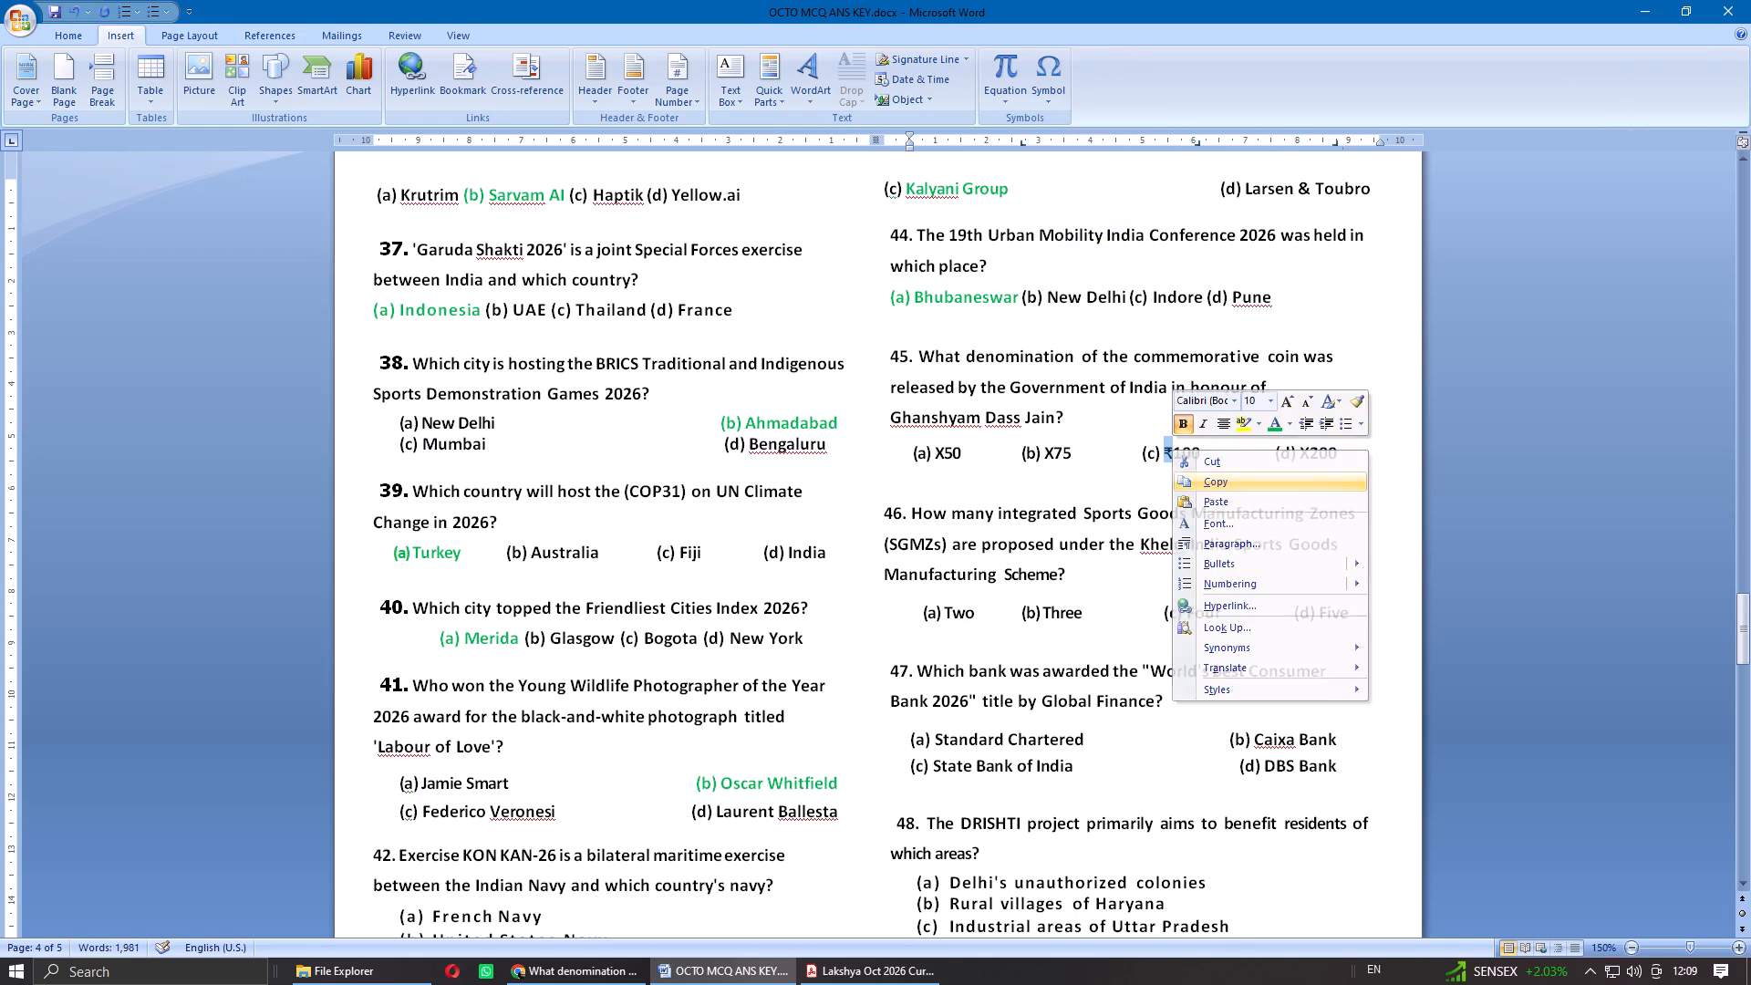
drag(1311, 453, 1302, 456)
right_click(1302, 456)
click(1339, 504)
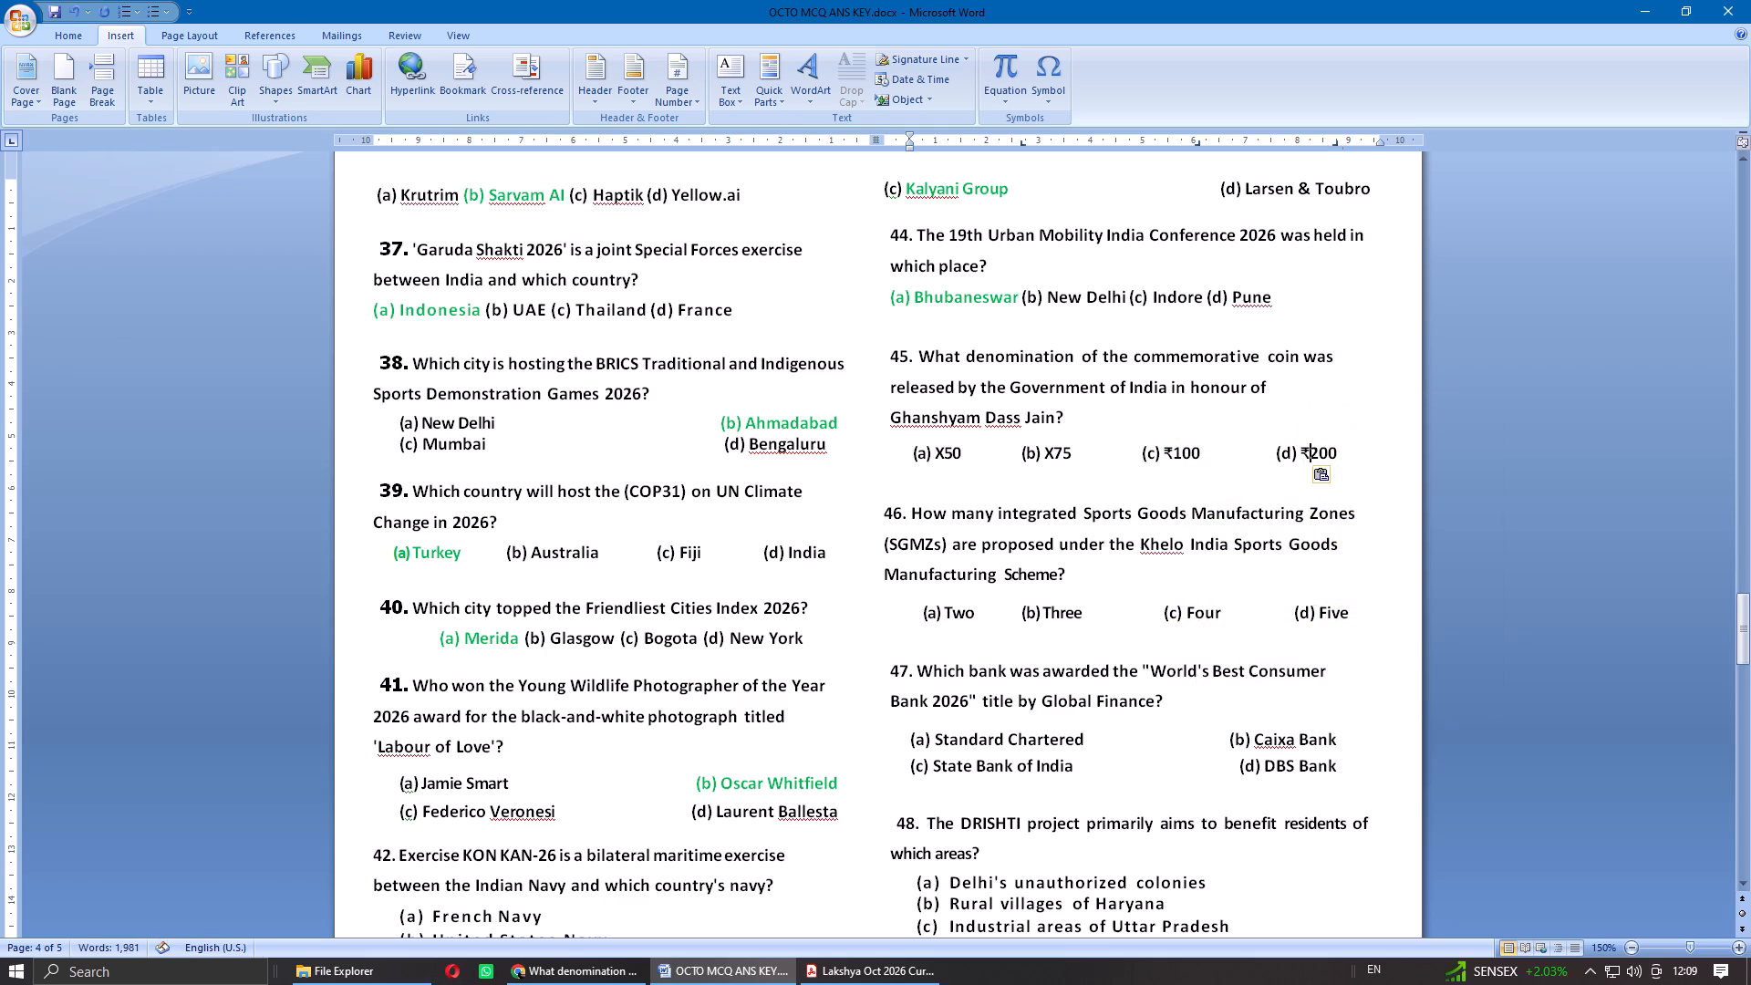
drag(1054, 450, 1045, 455)
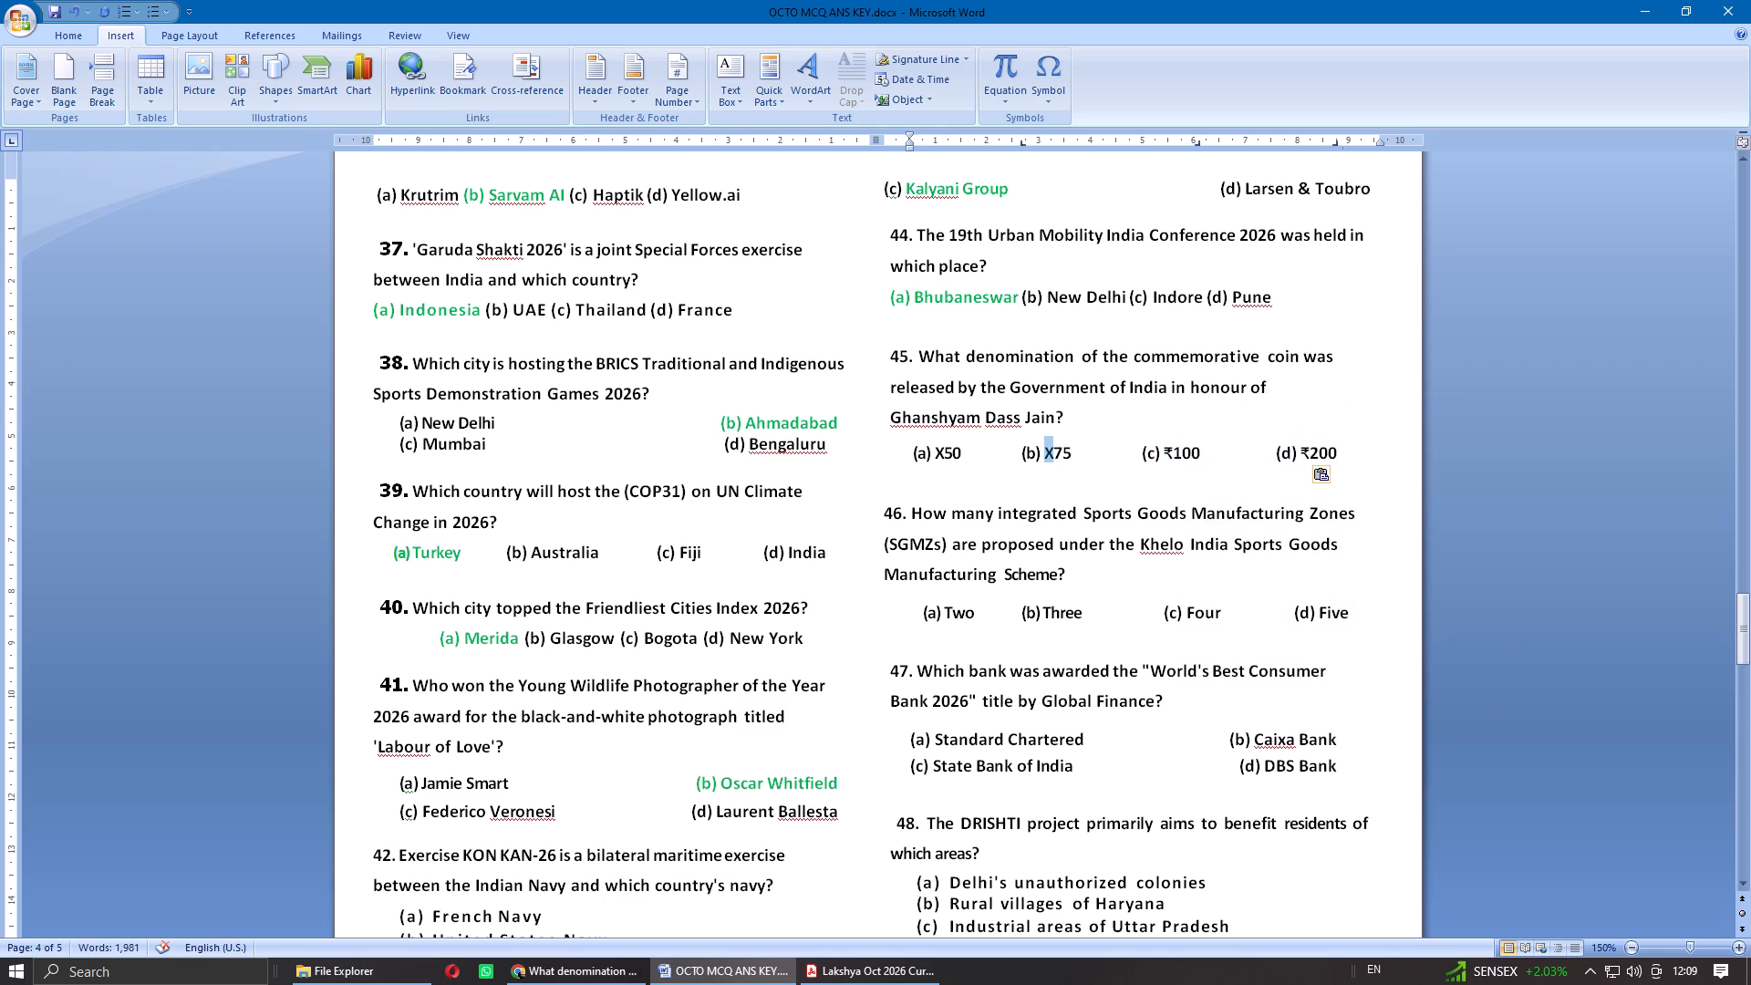
drag(1045, 455, 1046, 456)
right_click(1046, 456)
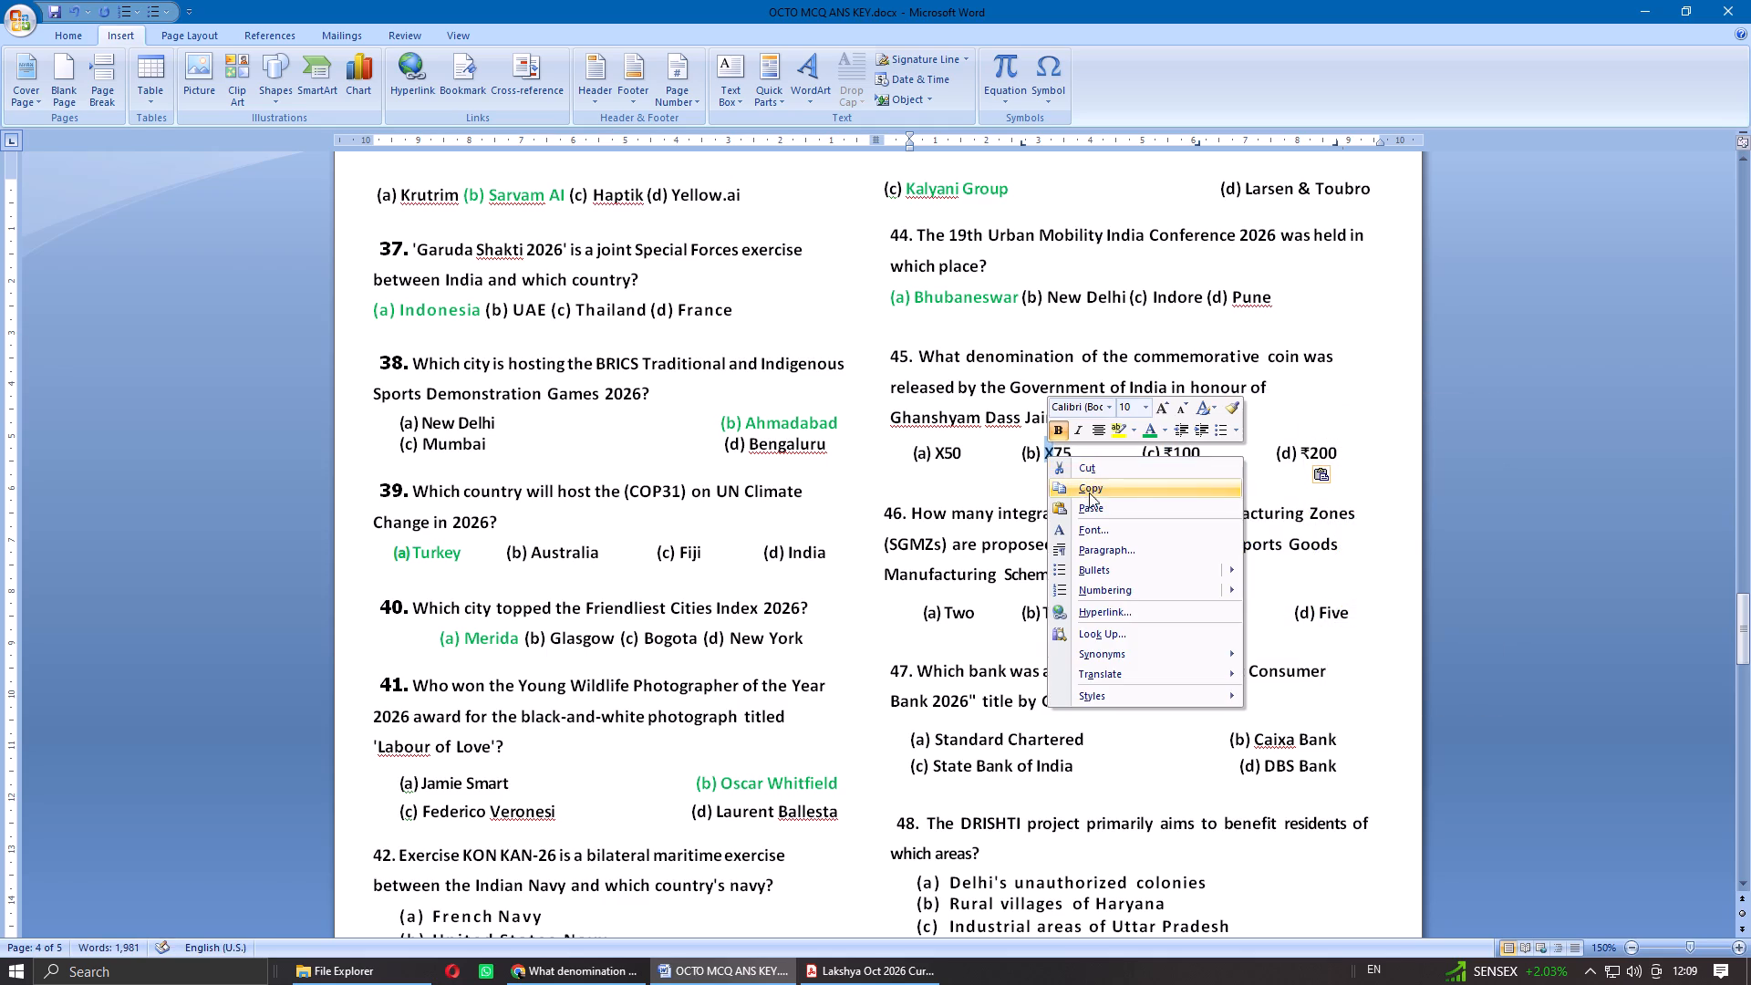
click(1091, 505)
drag(946, 458, 937, 458)
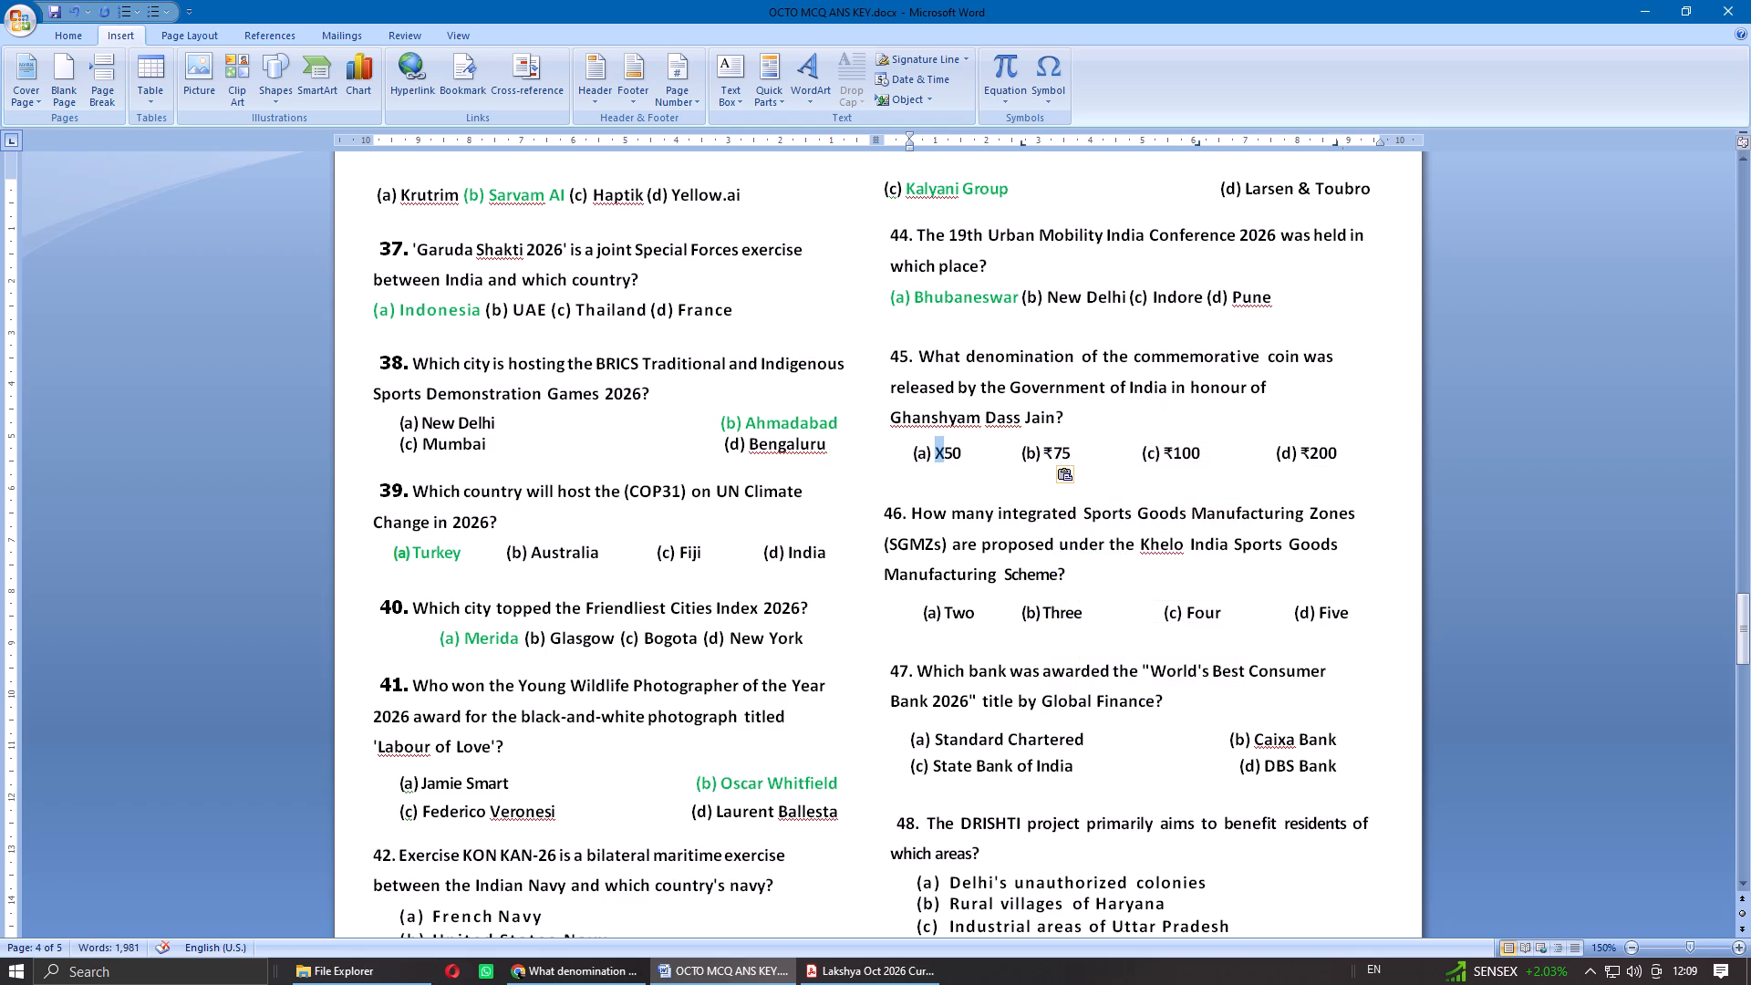
right_click(937, 458)
click(981, 504)
Colour question 45's option "(c) ₹100" green.
drag(1238, 464, 1181, 464)
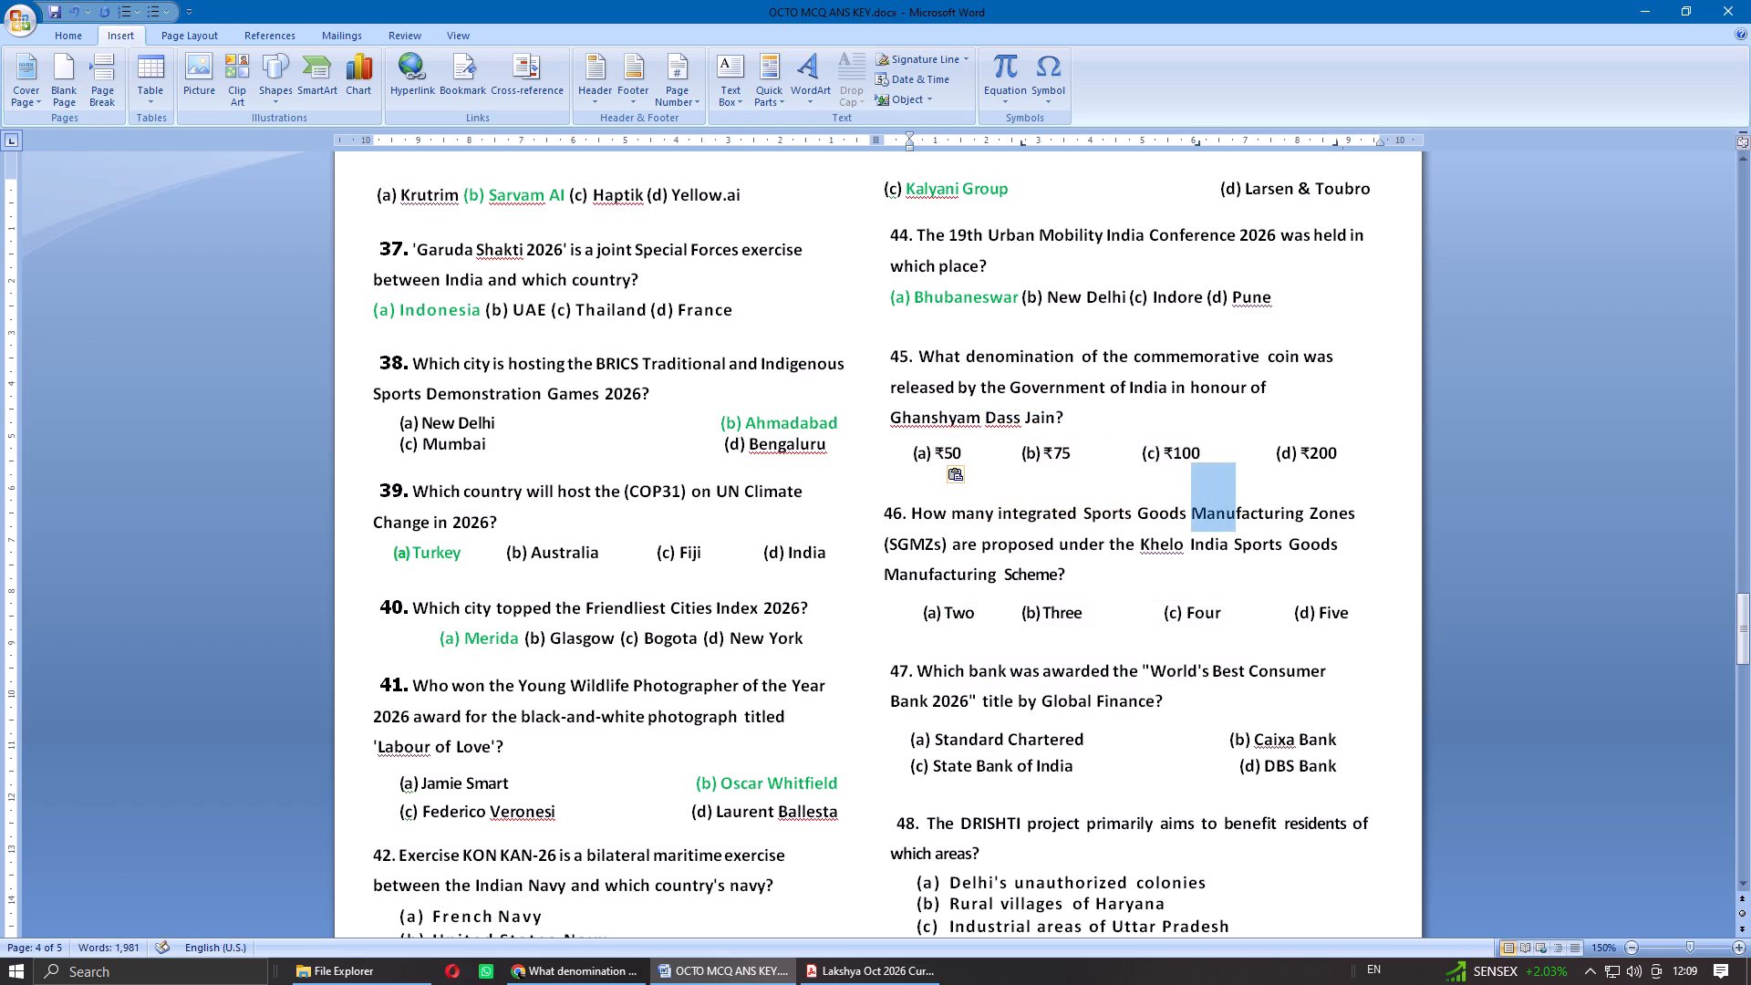
drag(1181, 464, 1152, 464)
click(1152, 464)
drag(1209, 441, 1126, 447)
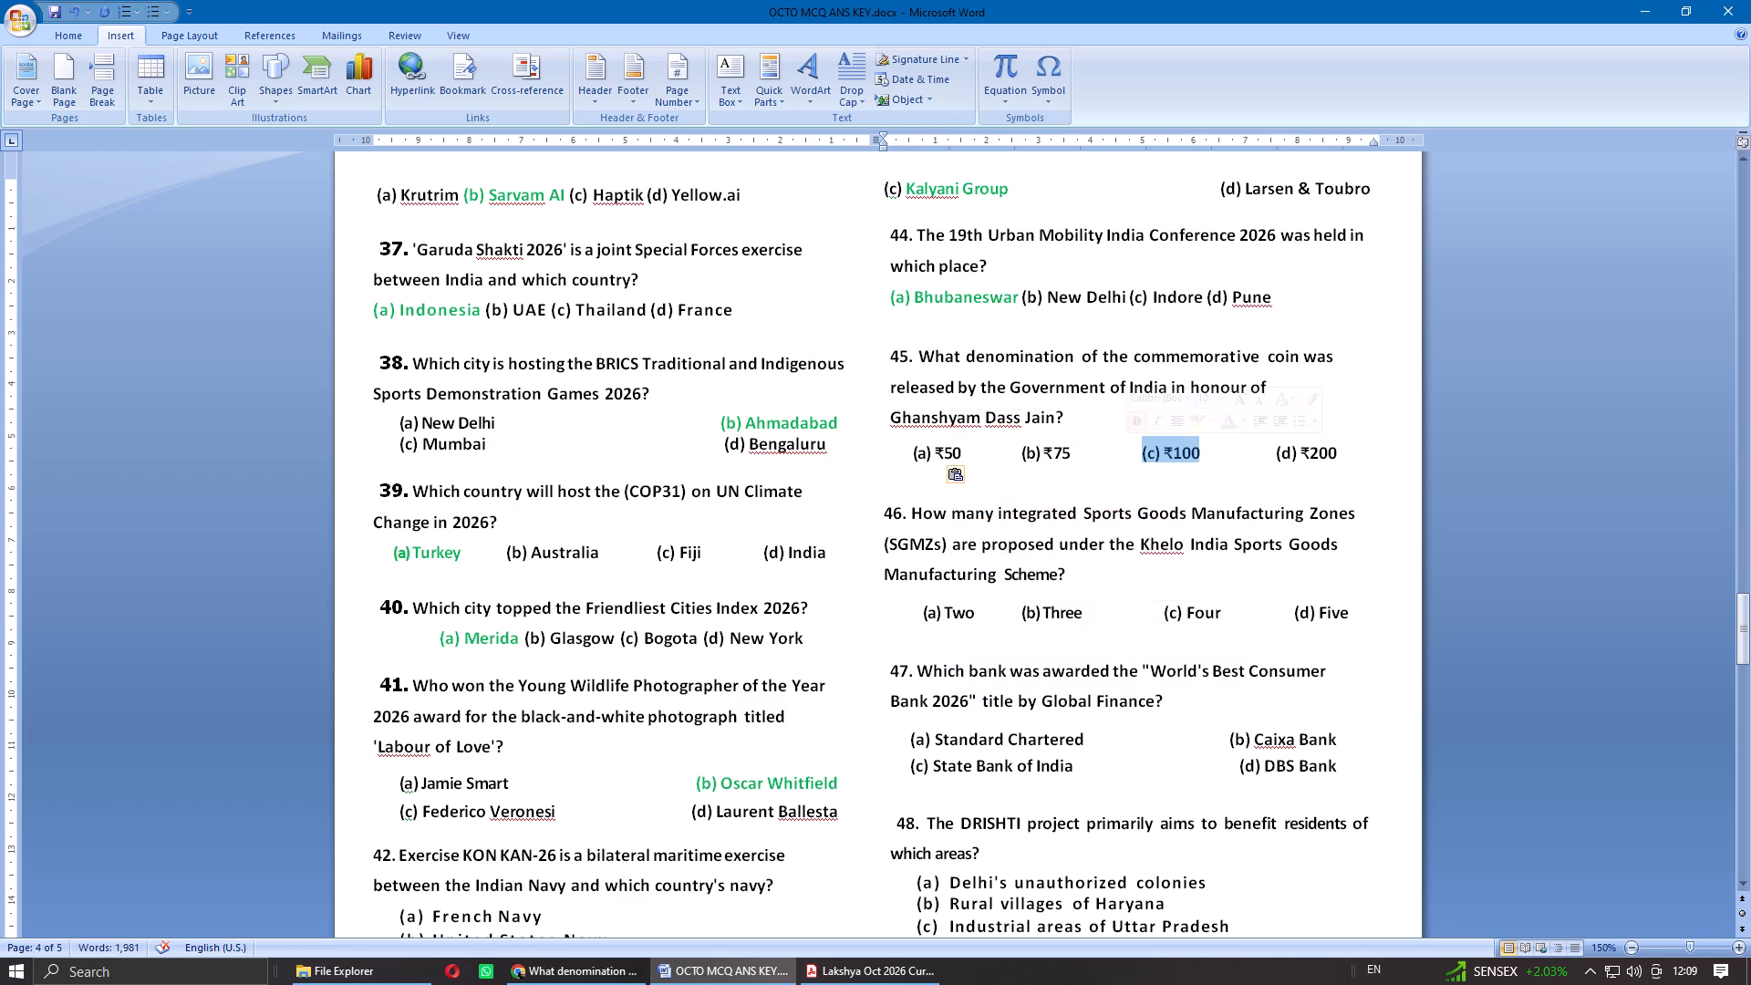
click(66, 34)
click(351, 89)
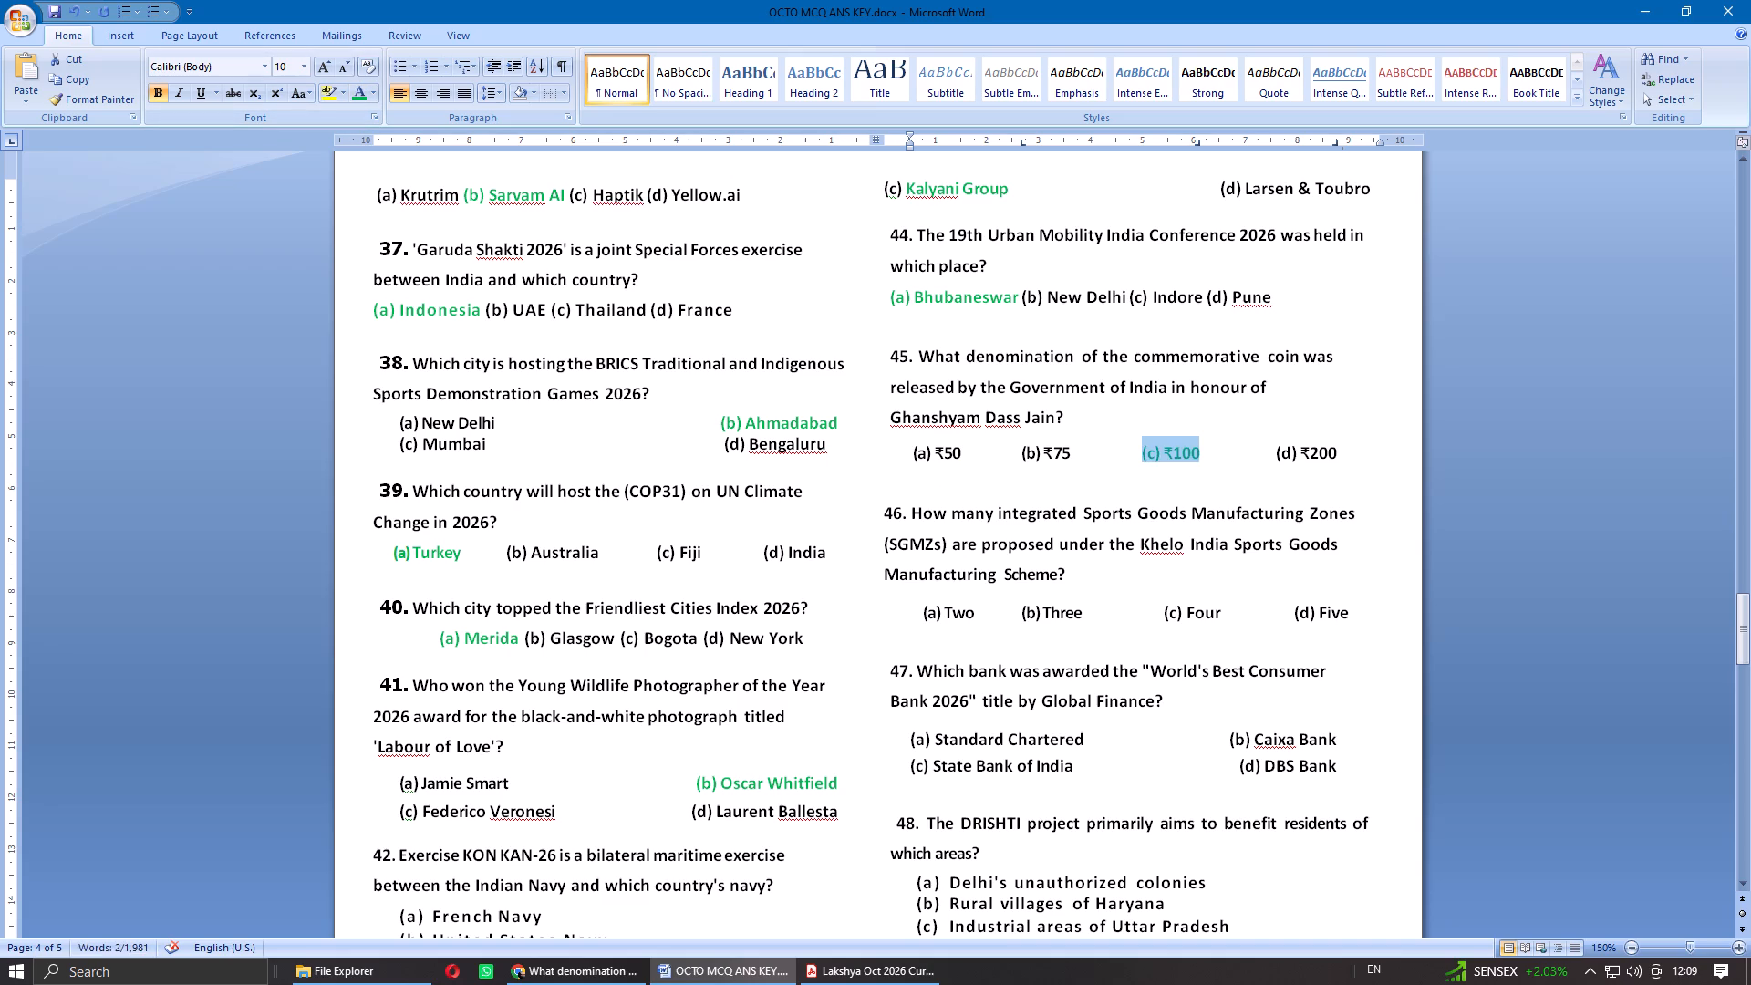
click(1079, 493)
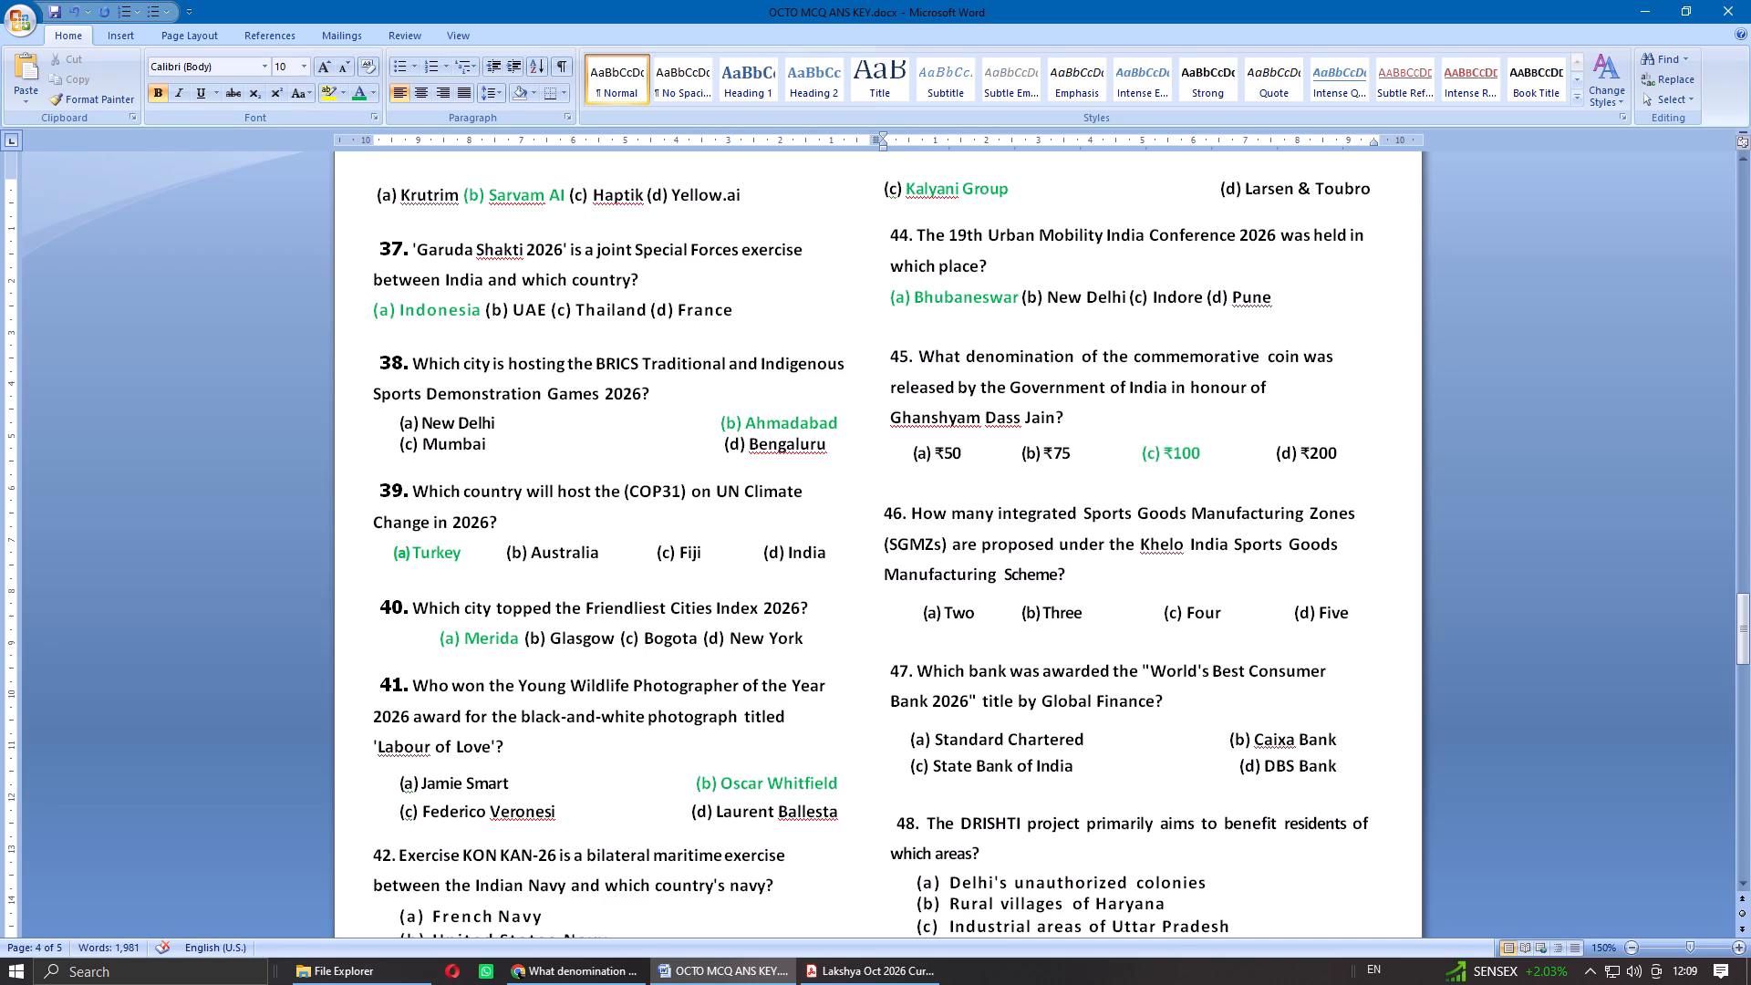
Copy question 46 about the proposed Sports Goods Manufacturing Zones and search Google for it in Chrome.
drag(1075, 572, 932, 526)
right_click(1010, 540)
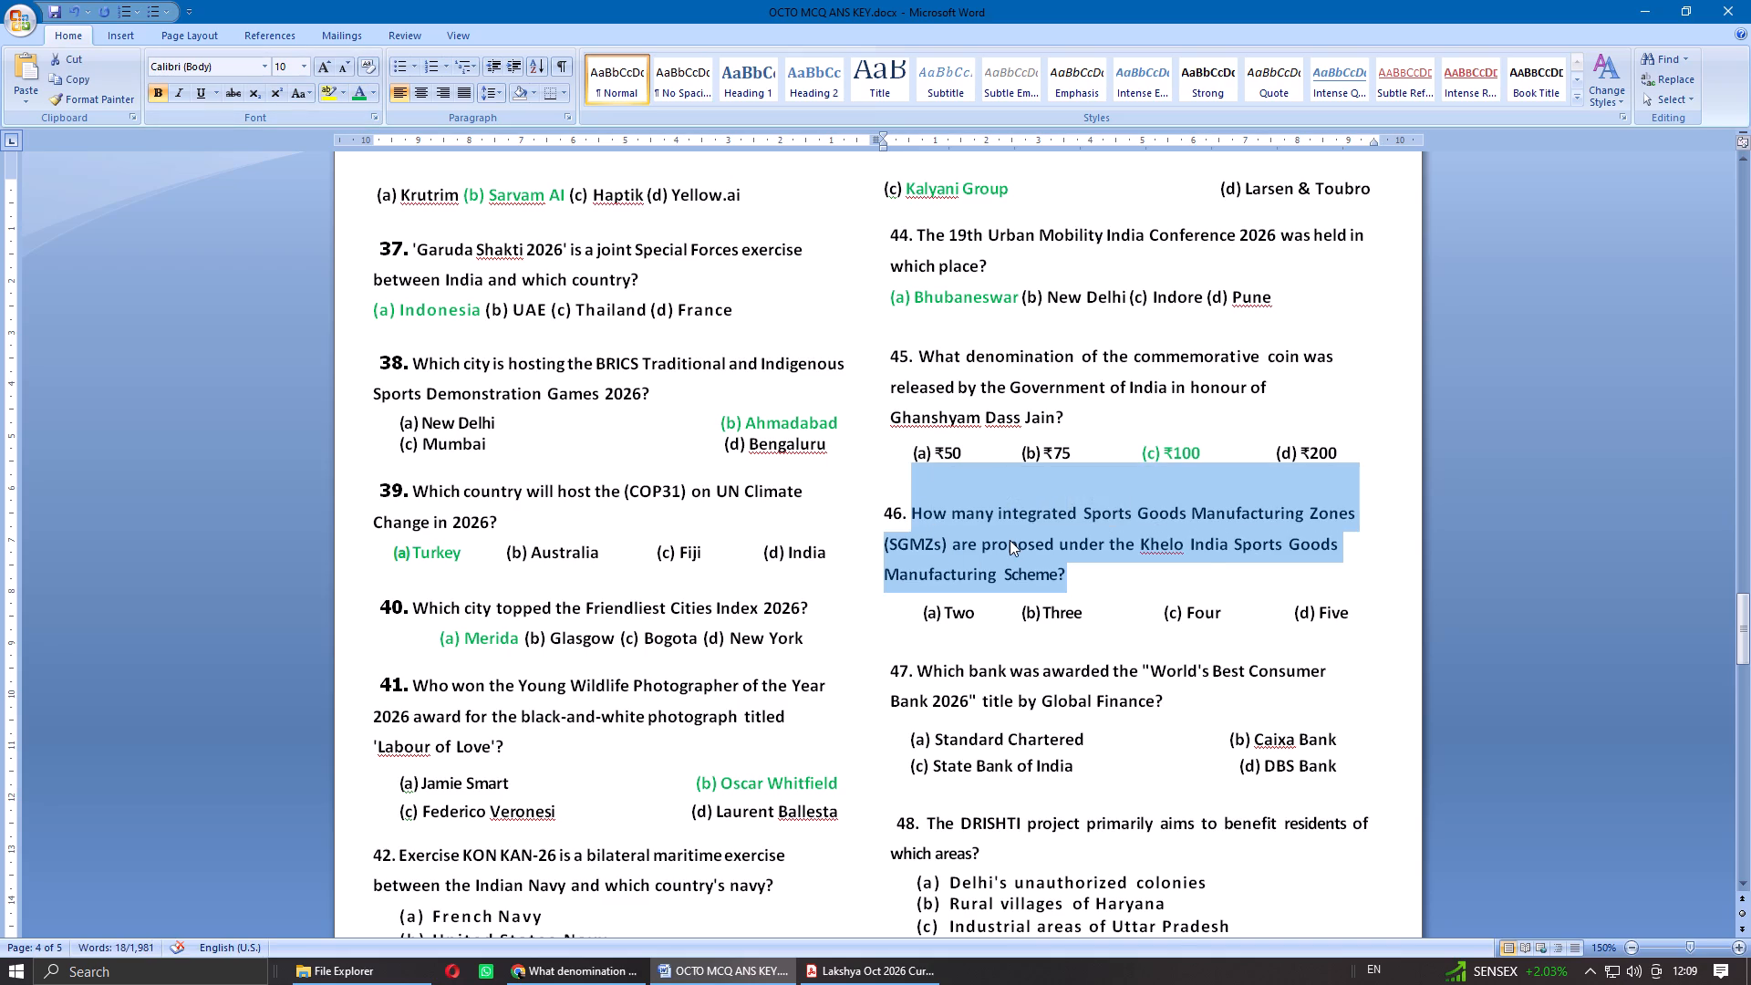
click(1060, 568)
click(1298, 565)
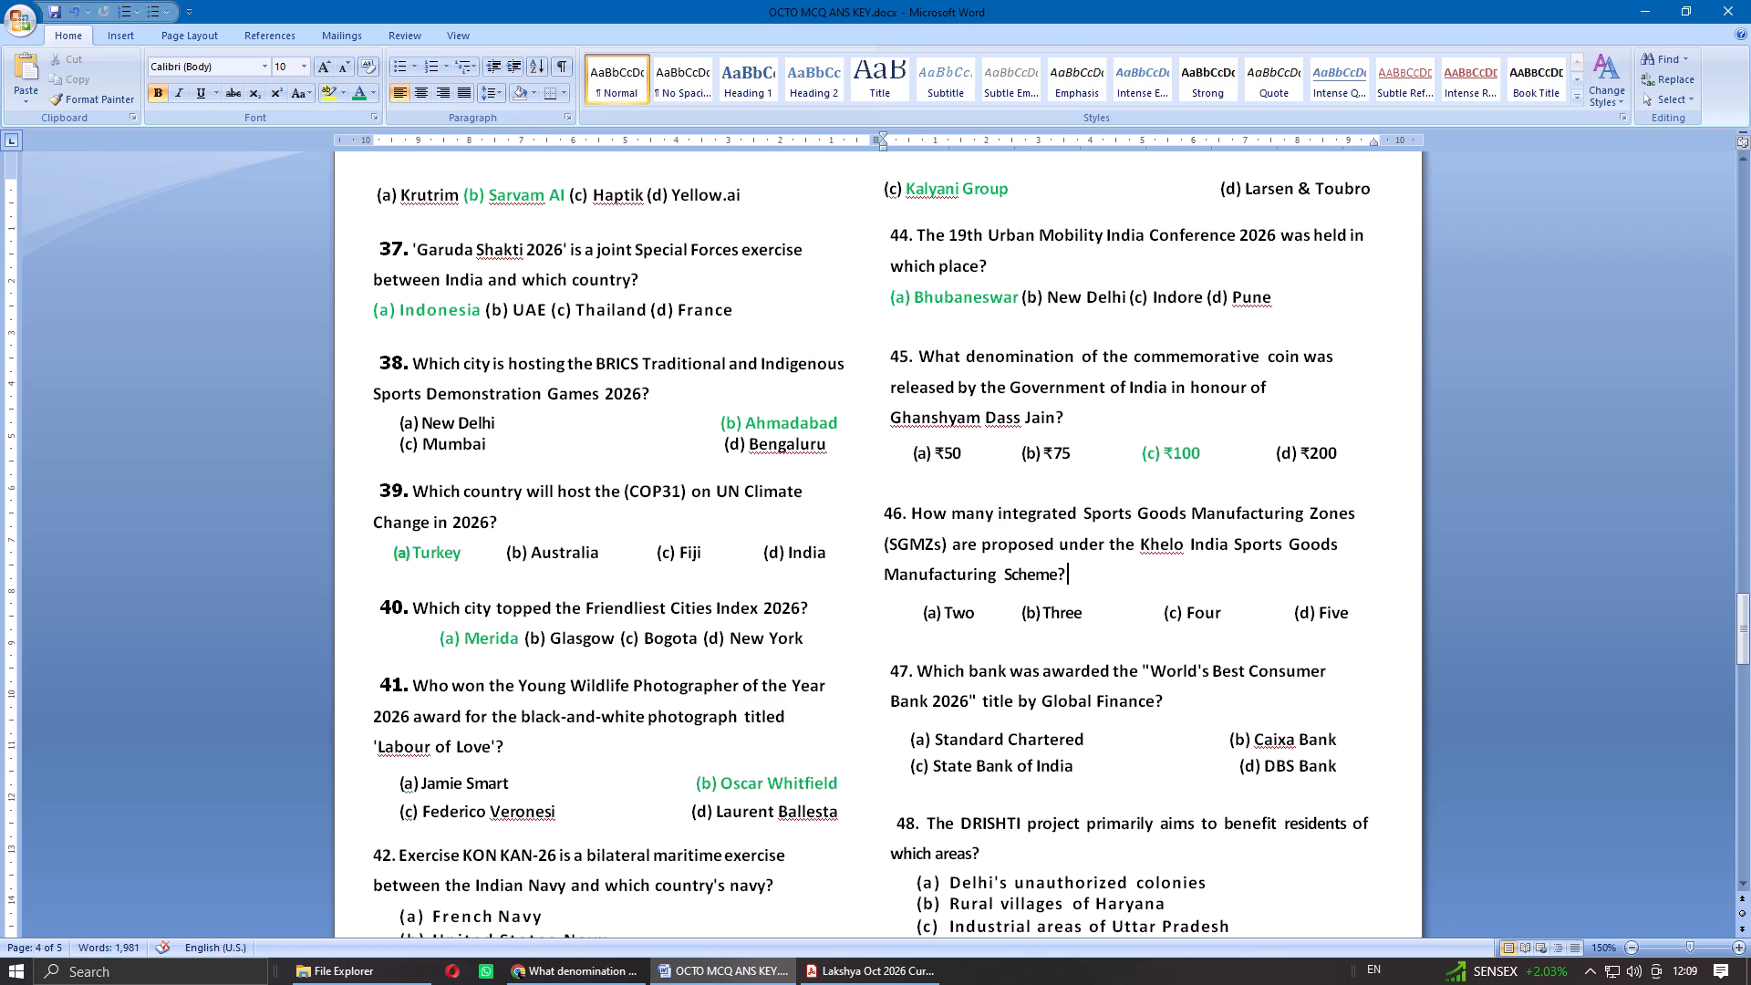
click(563, 984)
click(913, 130)
right_click(910, 129)
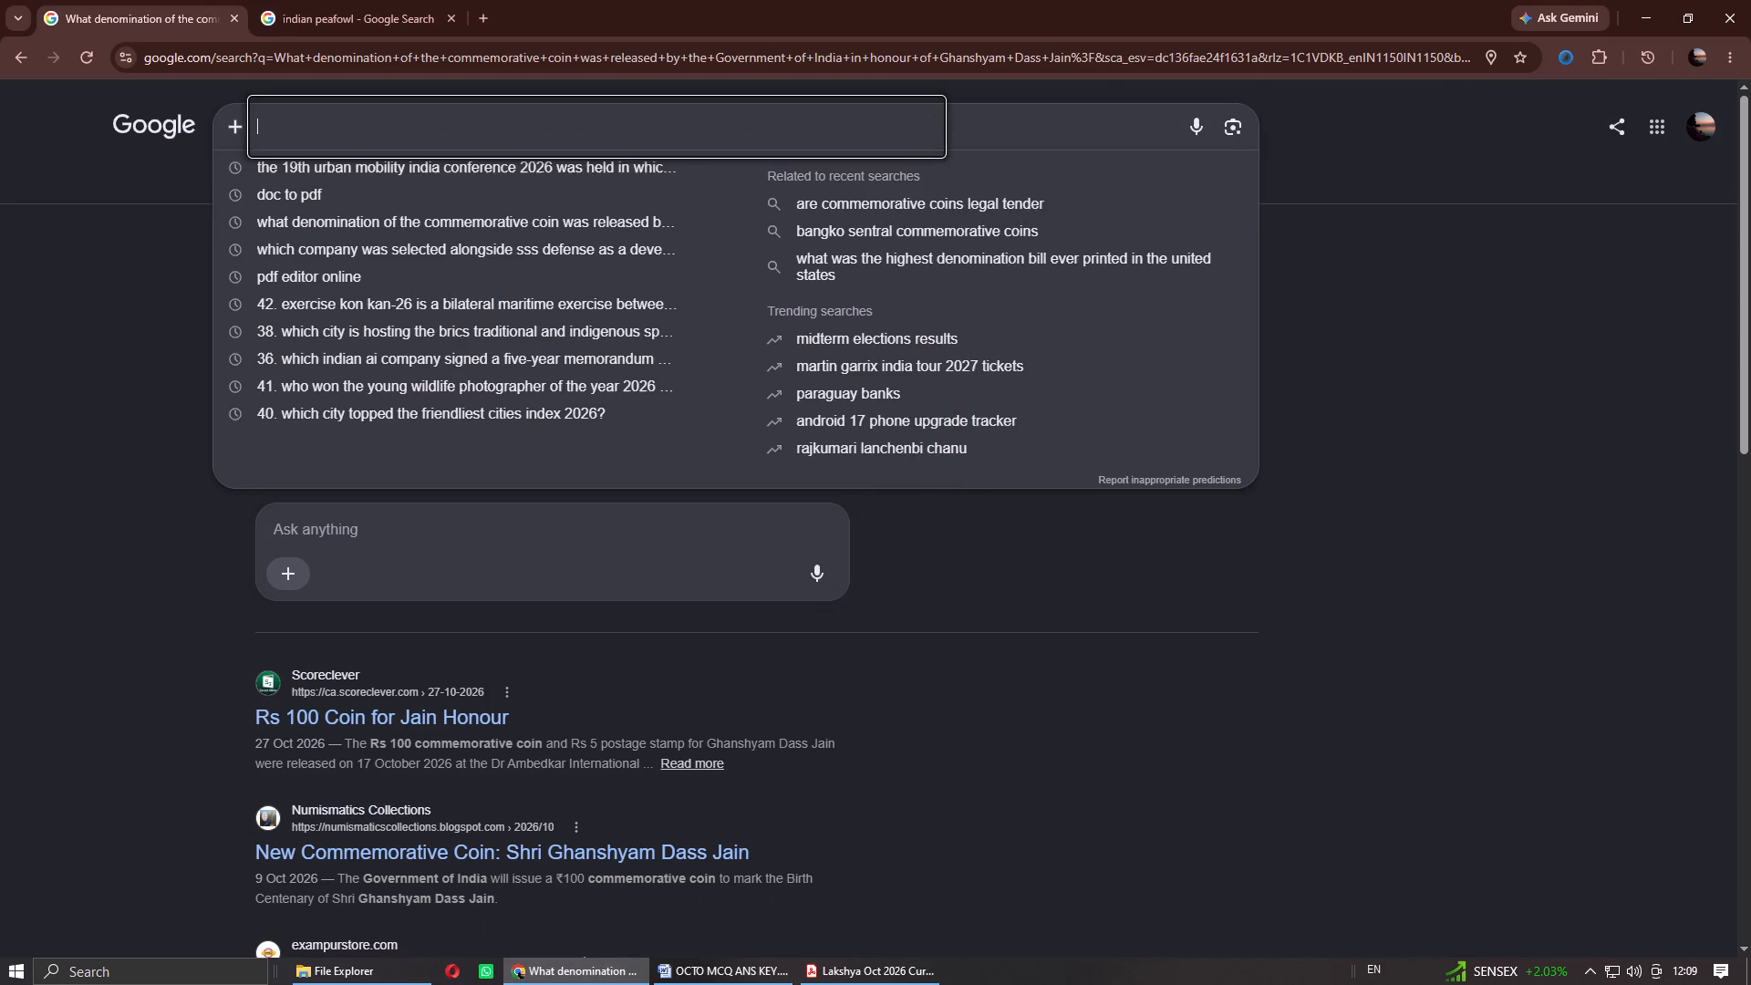
click(969, 325)
key(Return)
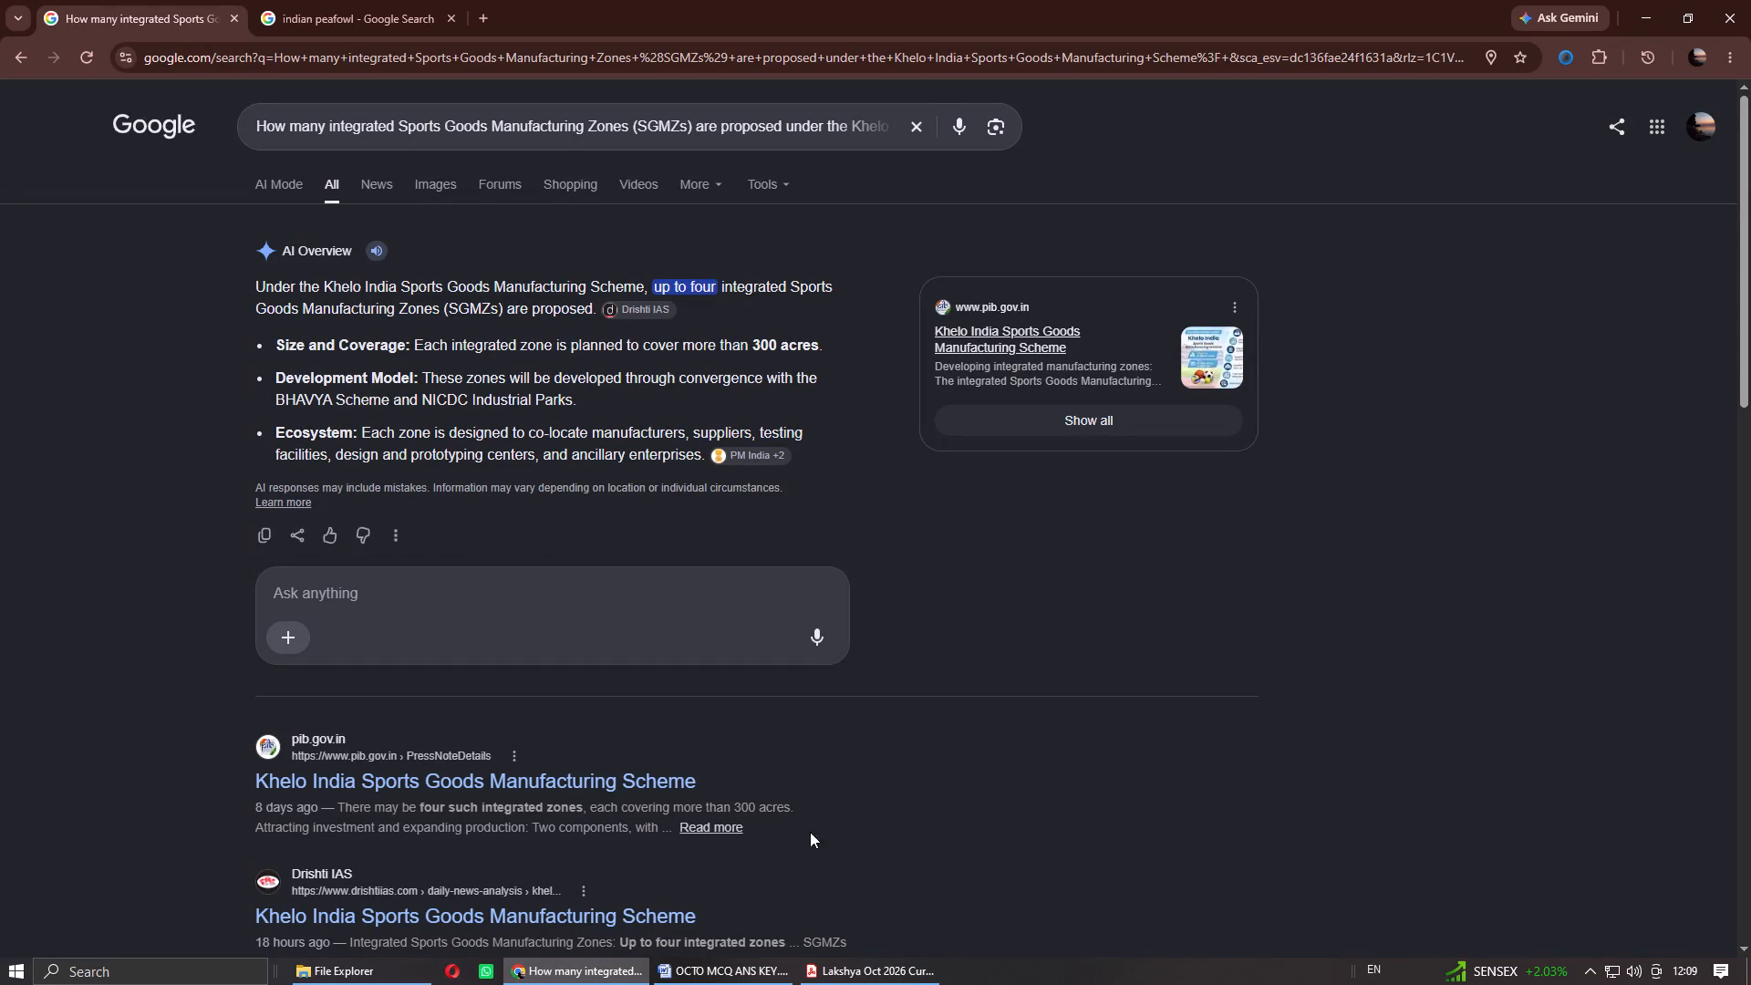
Return to Word and colour question 46's option "(c) Four" green.
click(734, 983)
drag(1236, 611, 1188, 617)
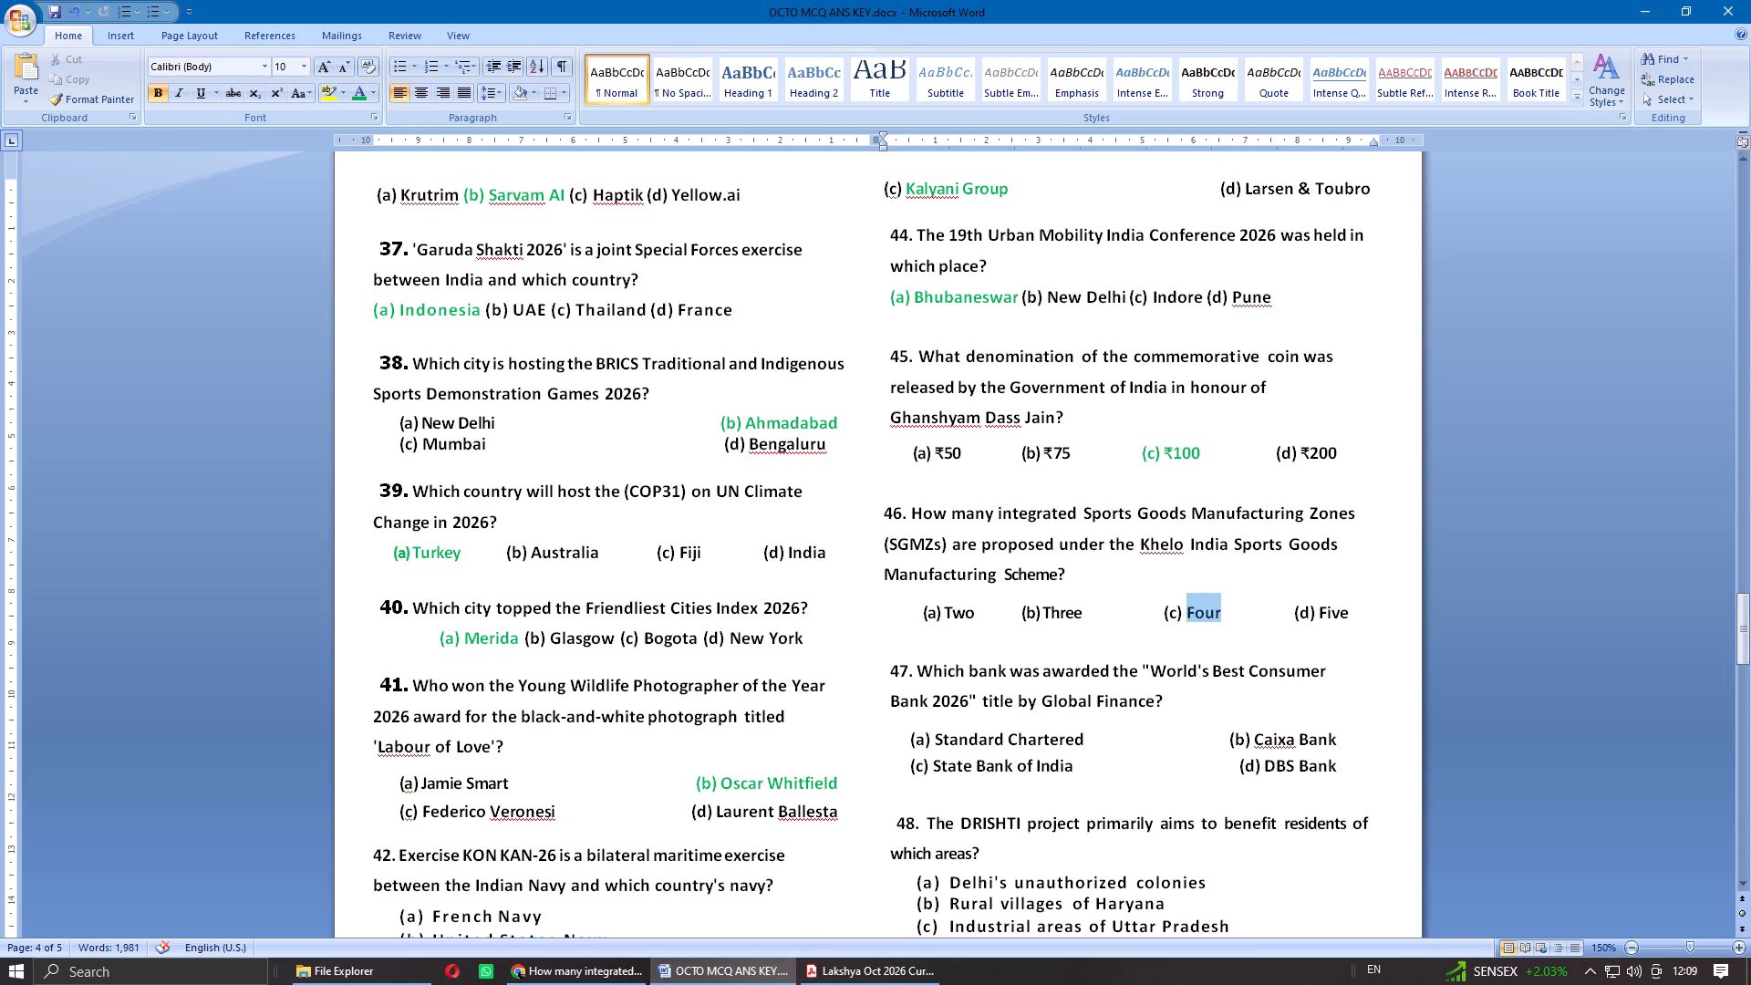
drag(1188, 617, 1155, 607)
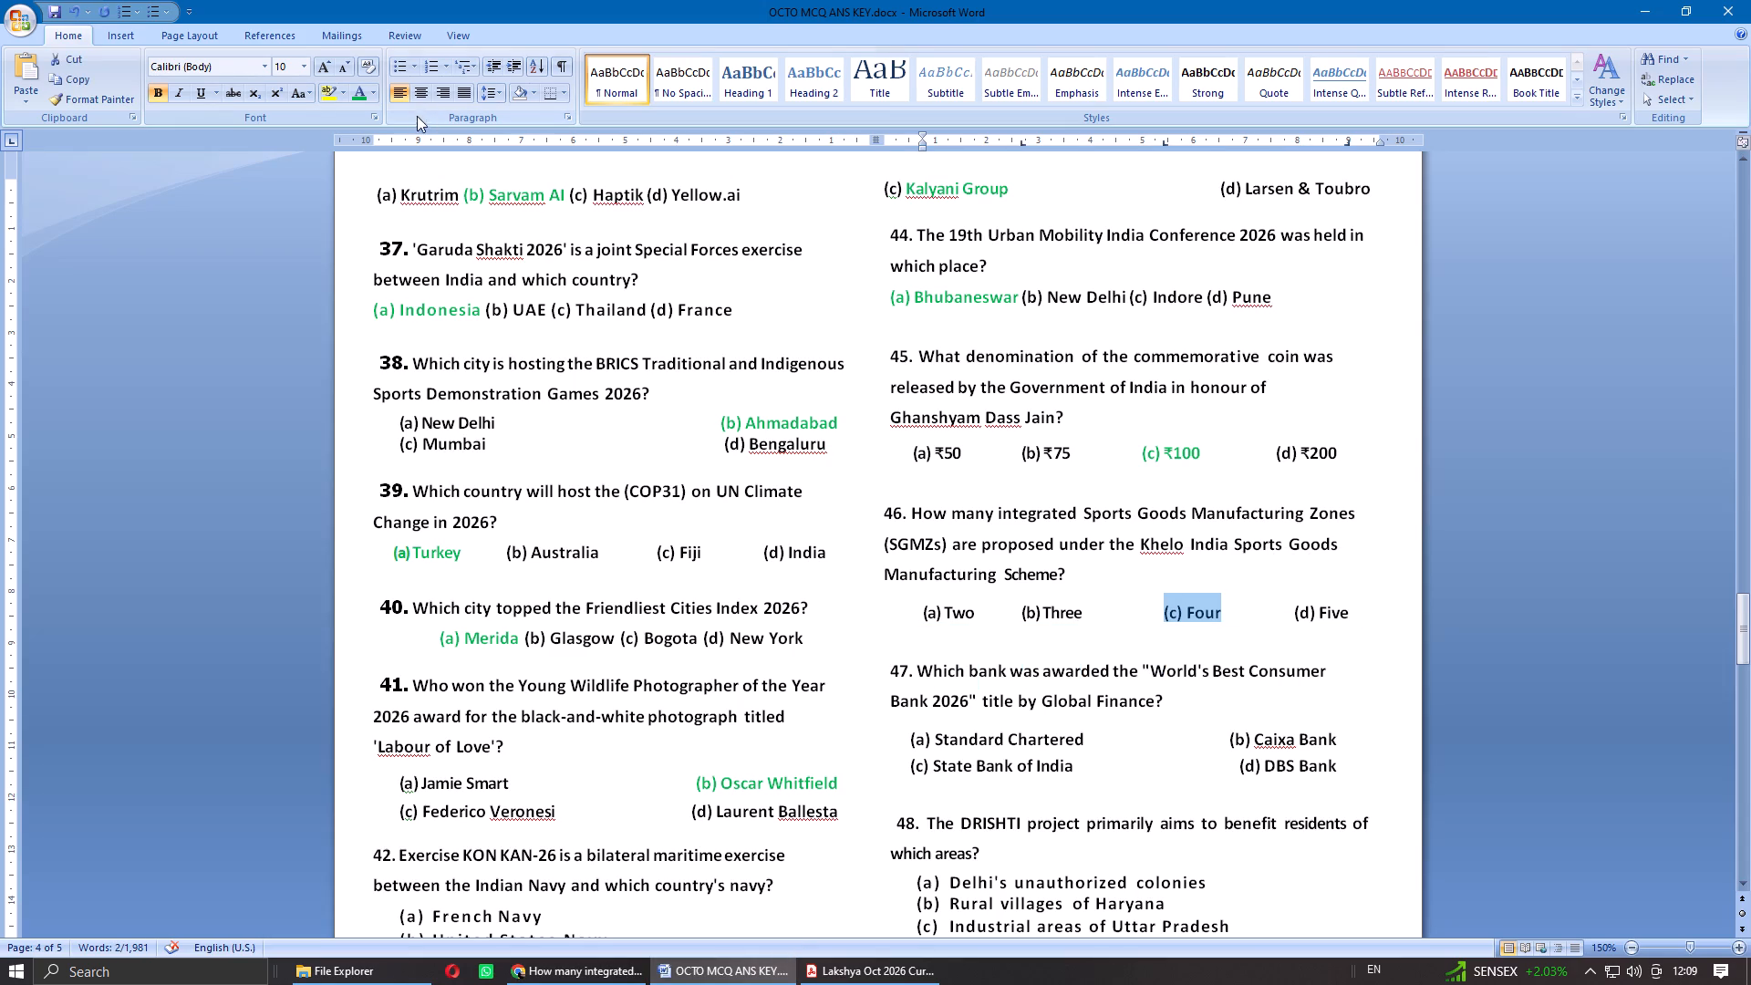
click(360, 87)
Copy question 47 about the "World's Best Consumer Bank 2026" title and search Google for it in Chrome.
scroll(1091, 503, down, 2)
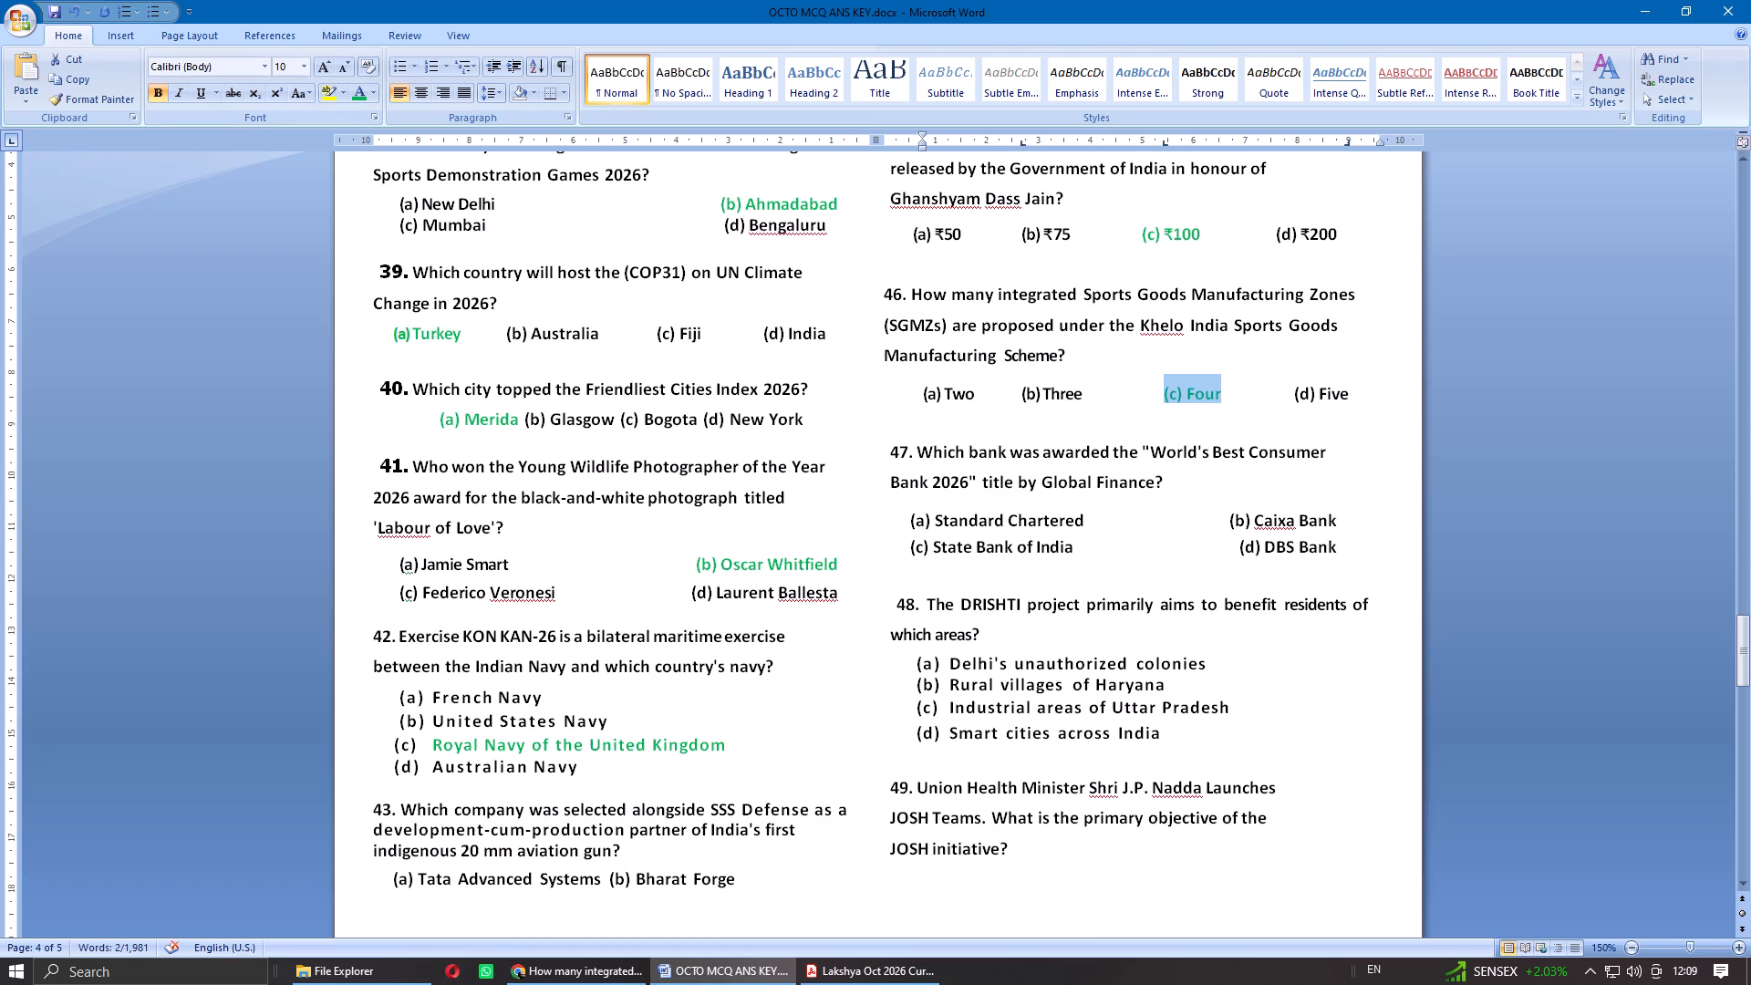
drag(924, 455, 1114, 475)
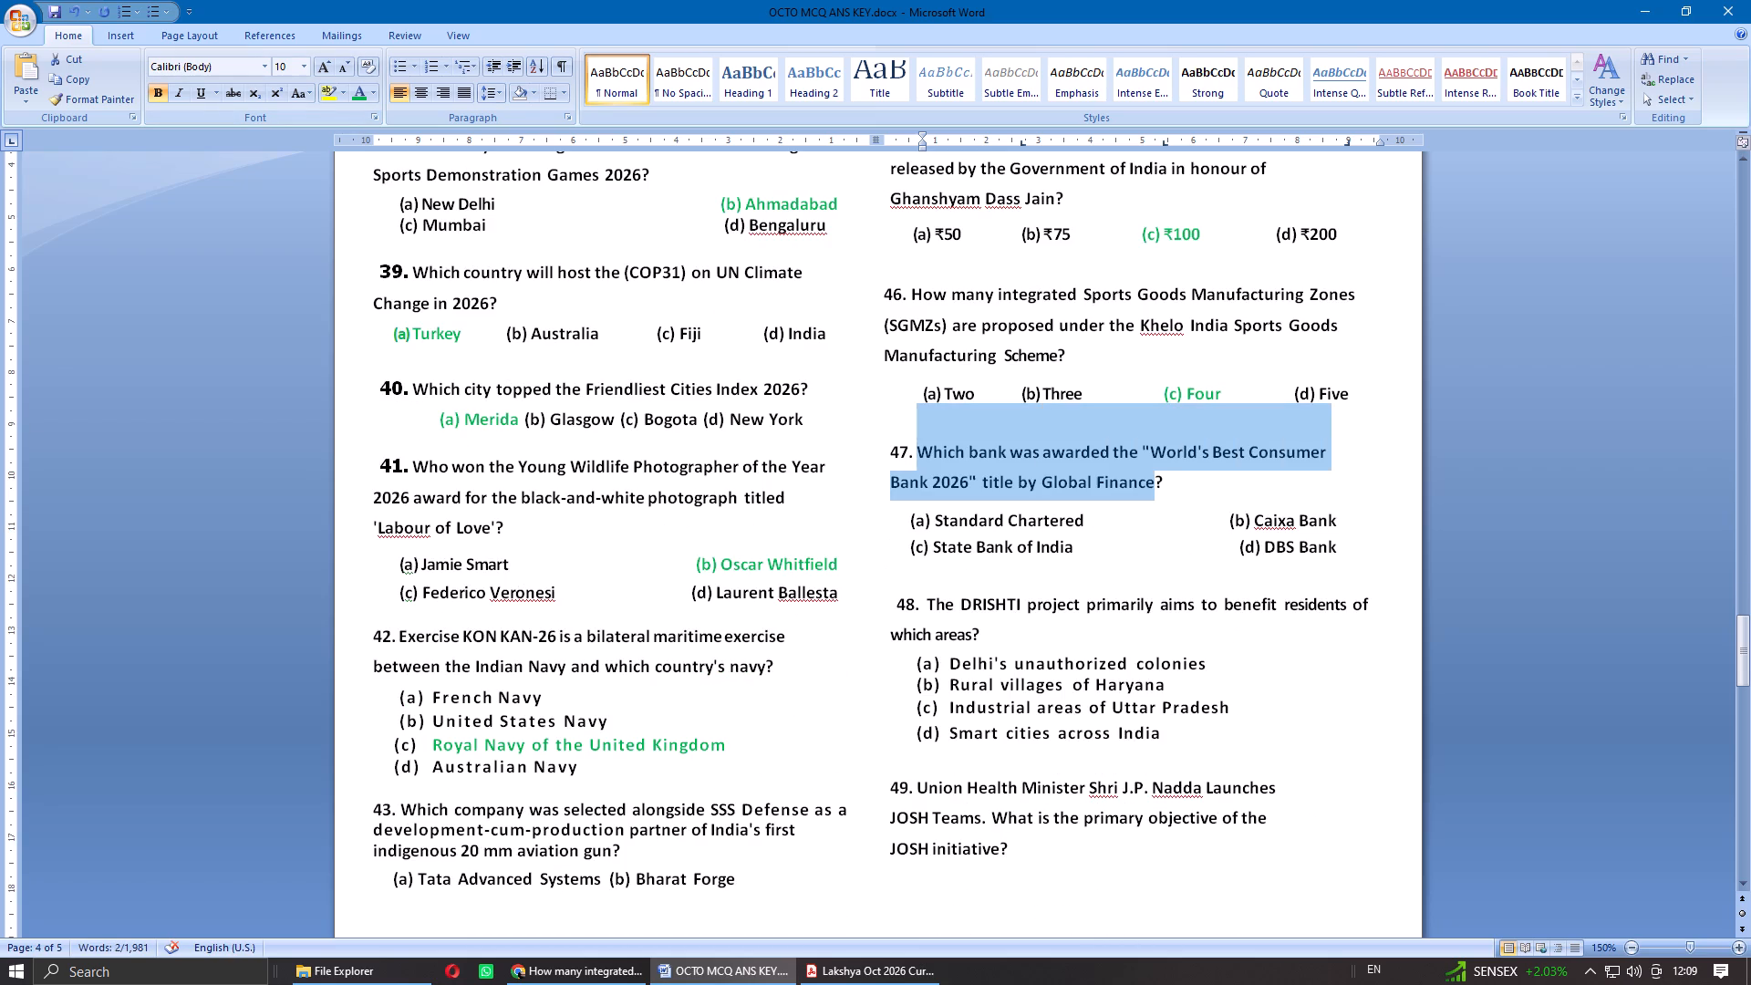
drag(1114, 475, 1163, 485)
right_click(1080, 476)
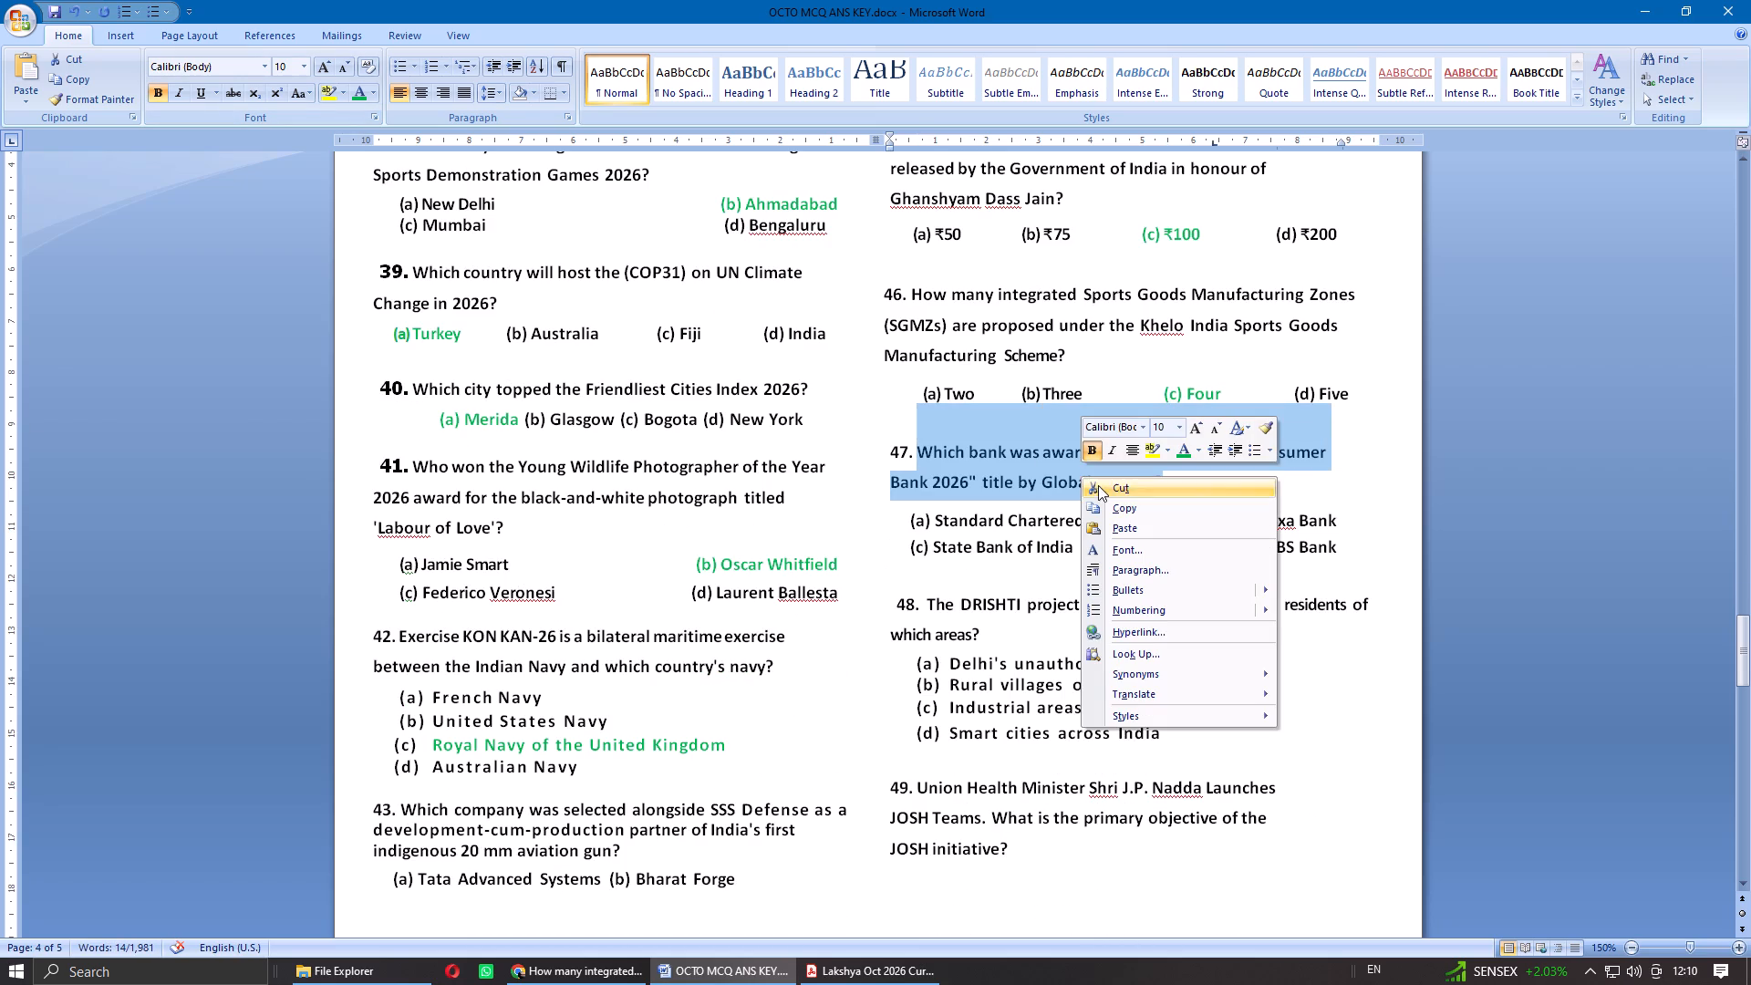
click(1123, 507)
click(588, 984)
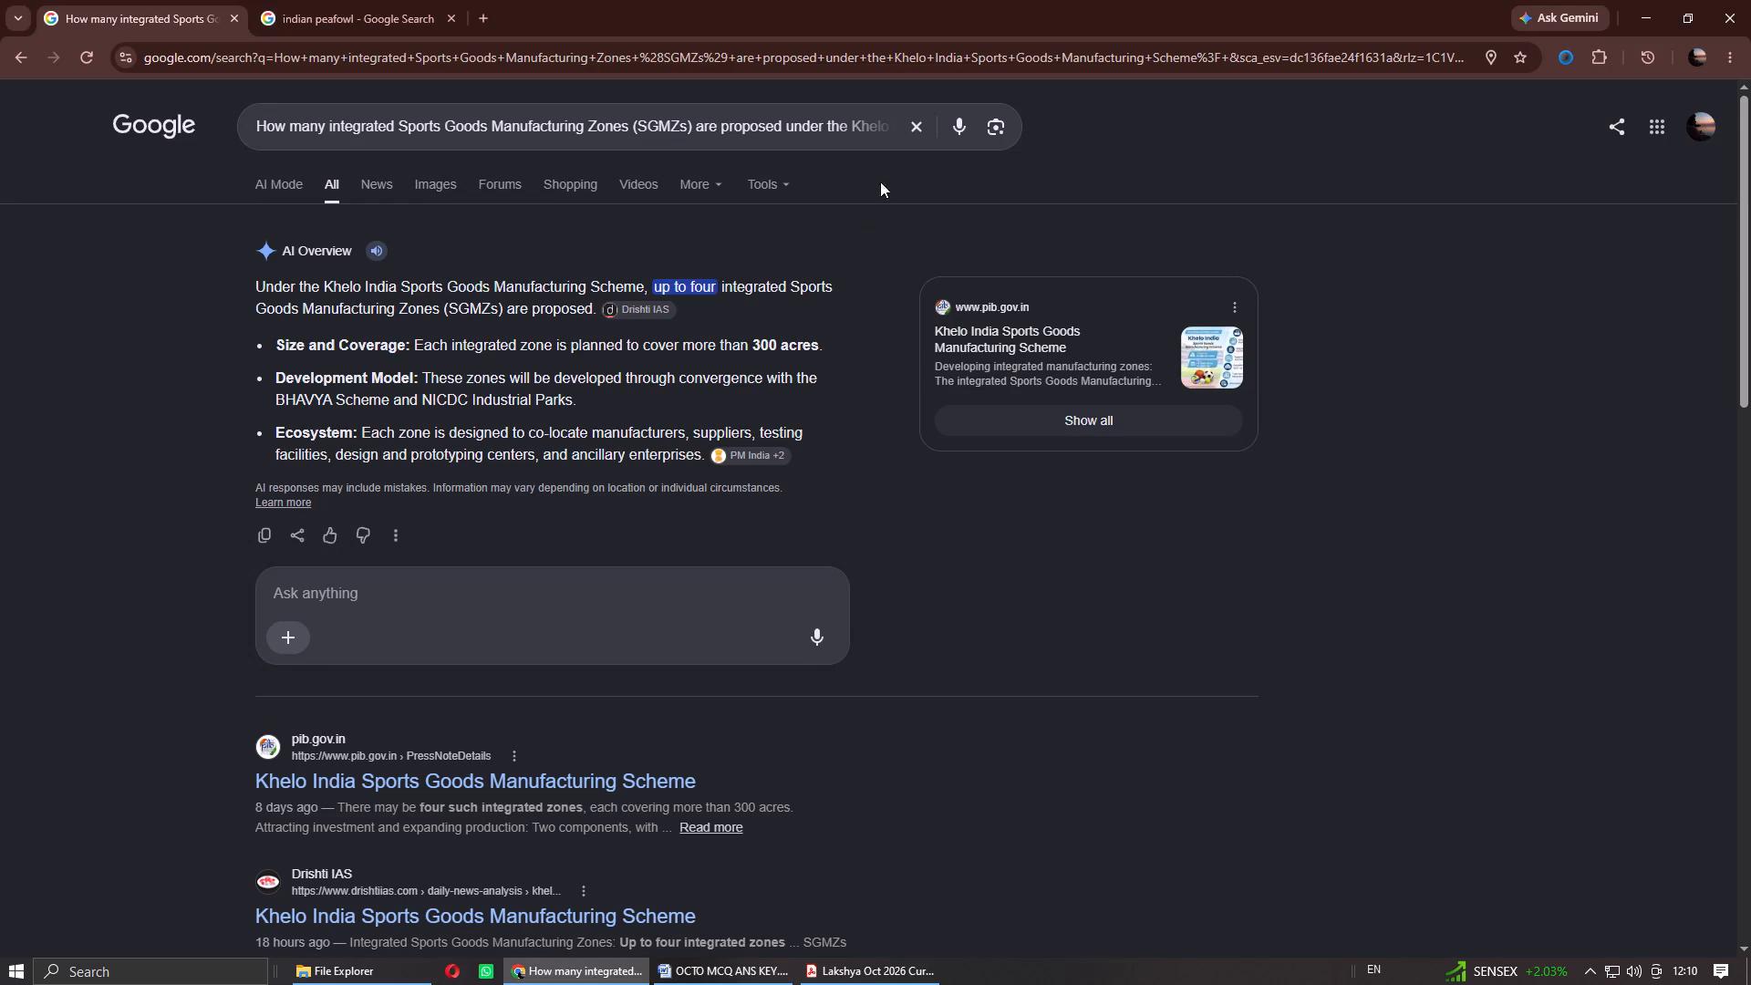
click(911, 134)
right_click(858, 130)
click(928, 344)
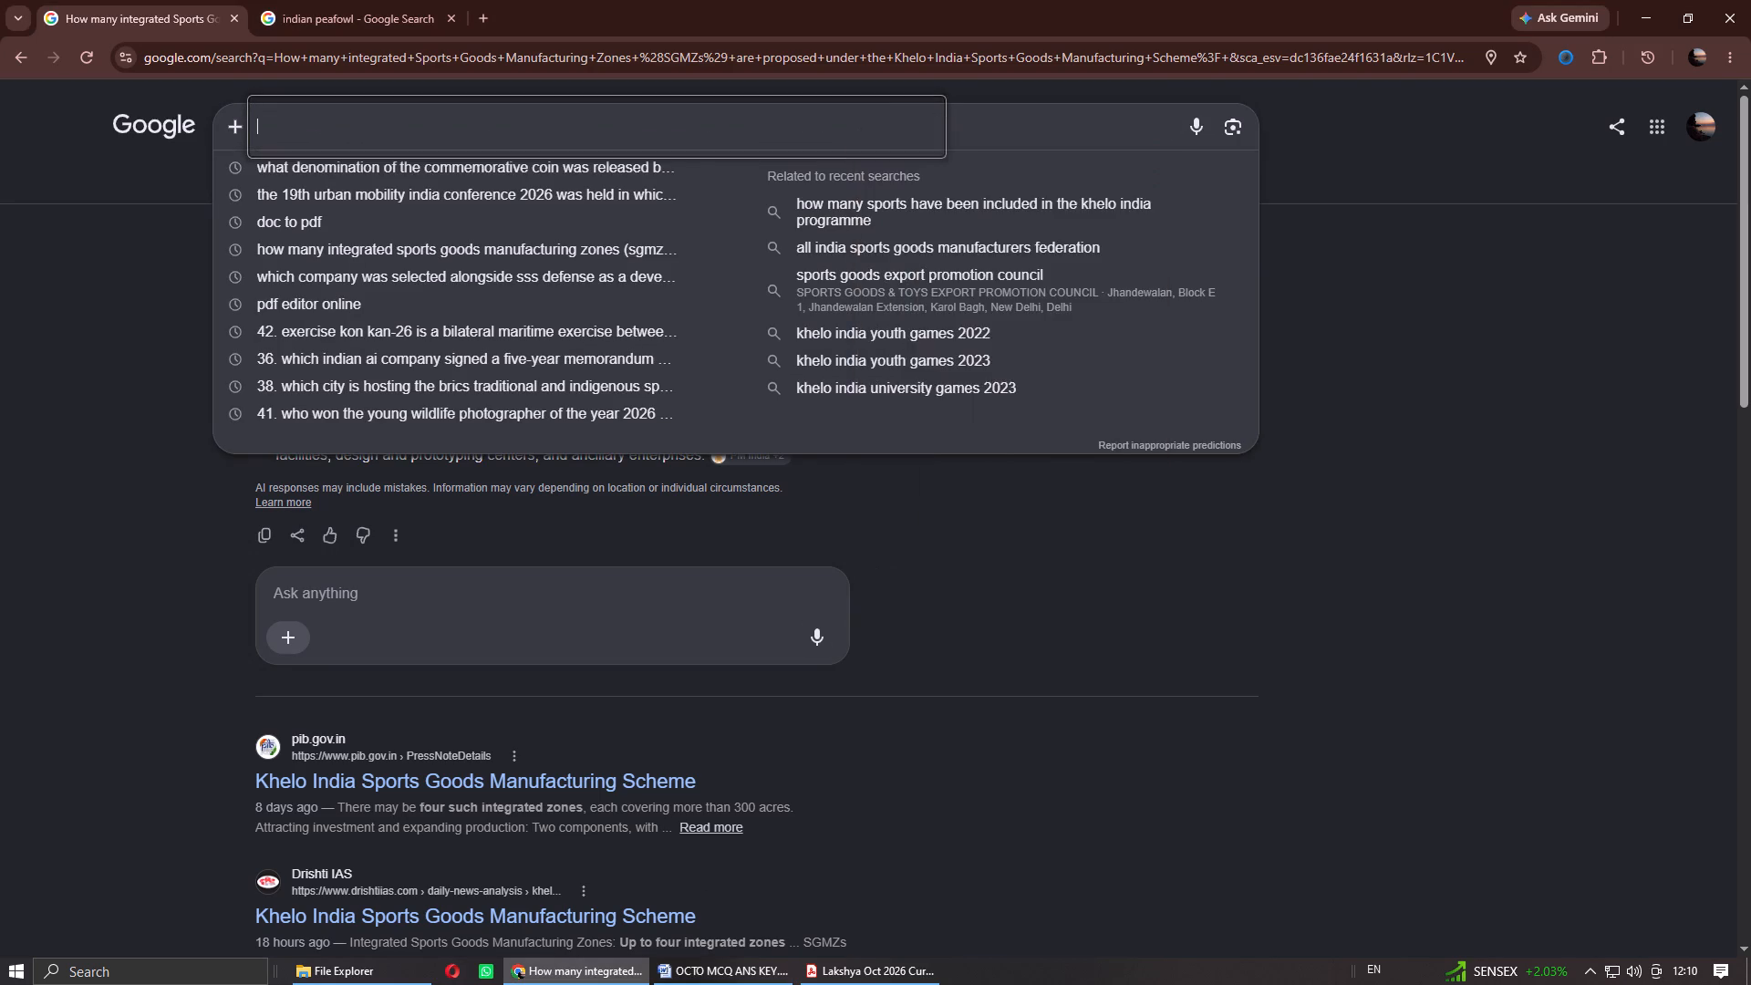
key(Return)
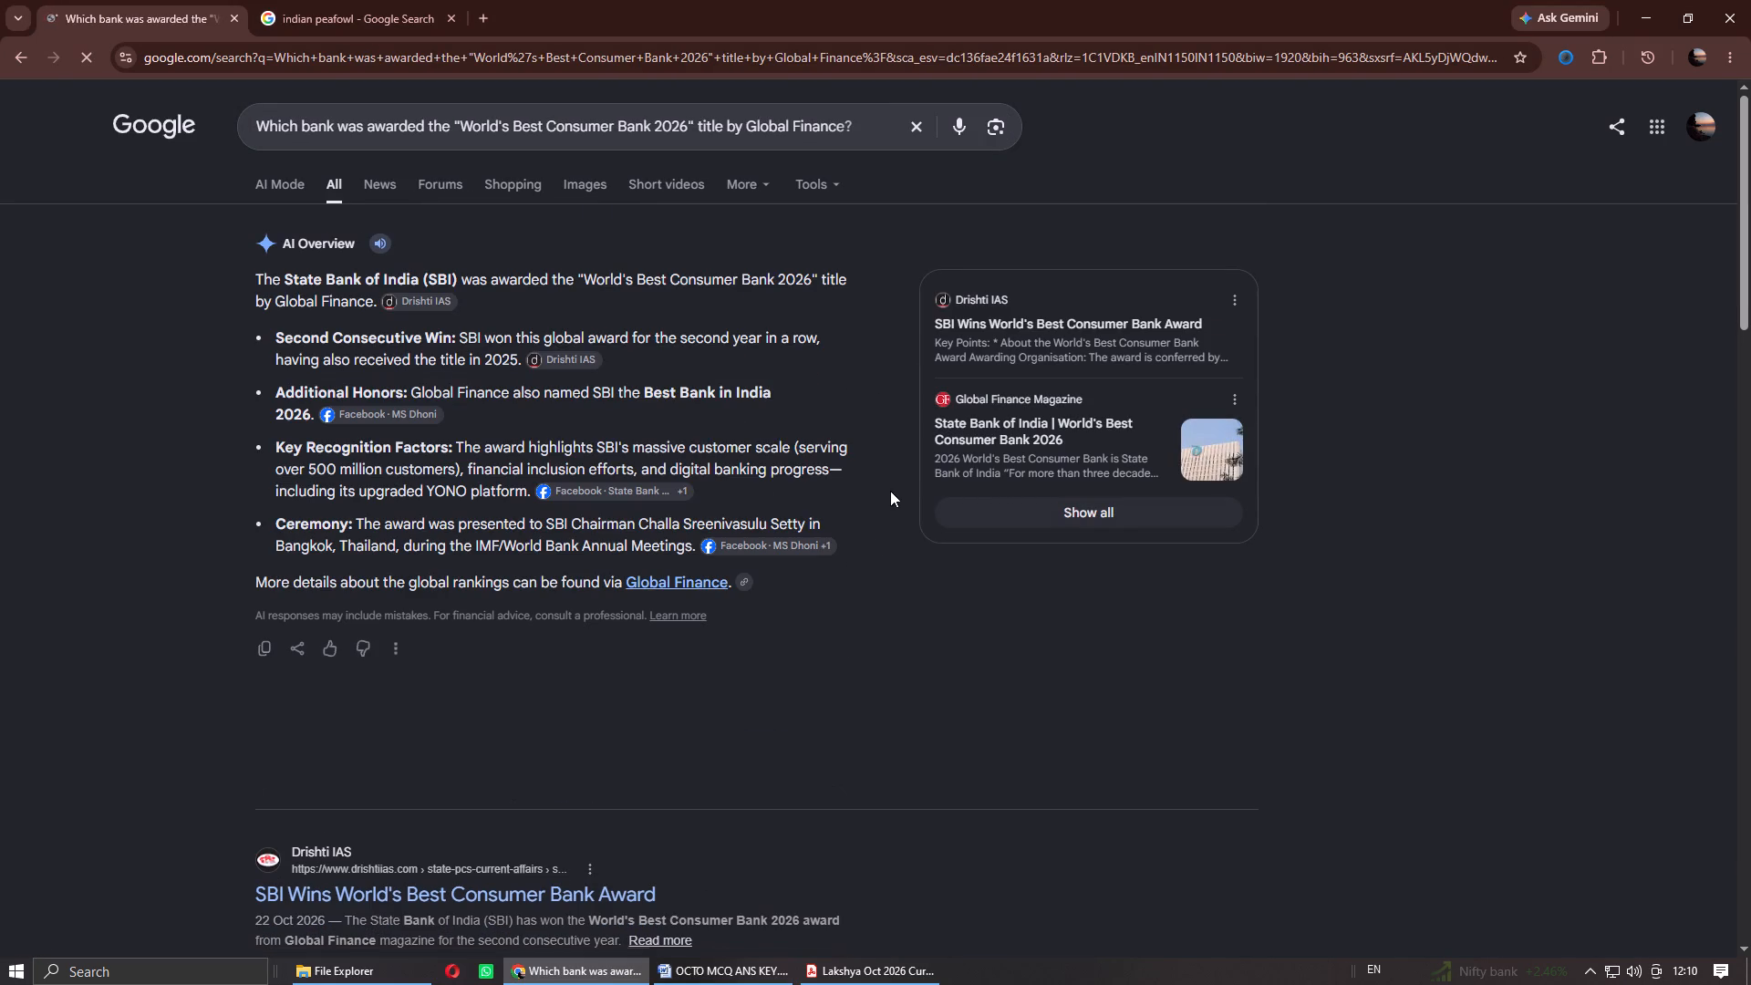
Return to Word and colour question 47's option "(c) State Bank of India" green.
click(772, 980)
drag(1090, 541, 927, 552)
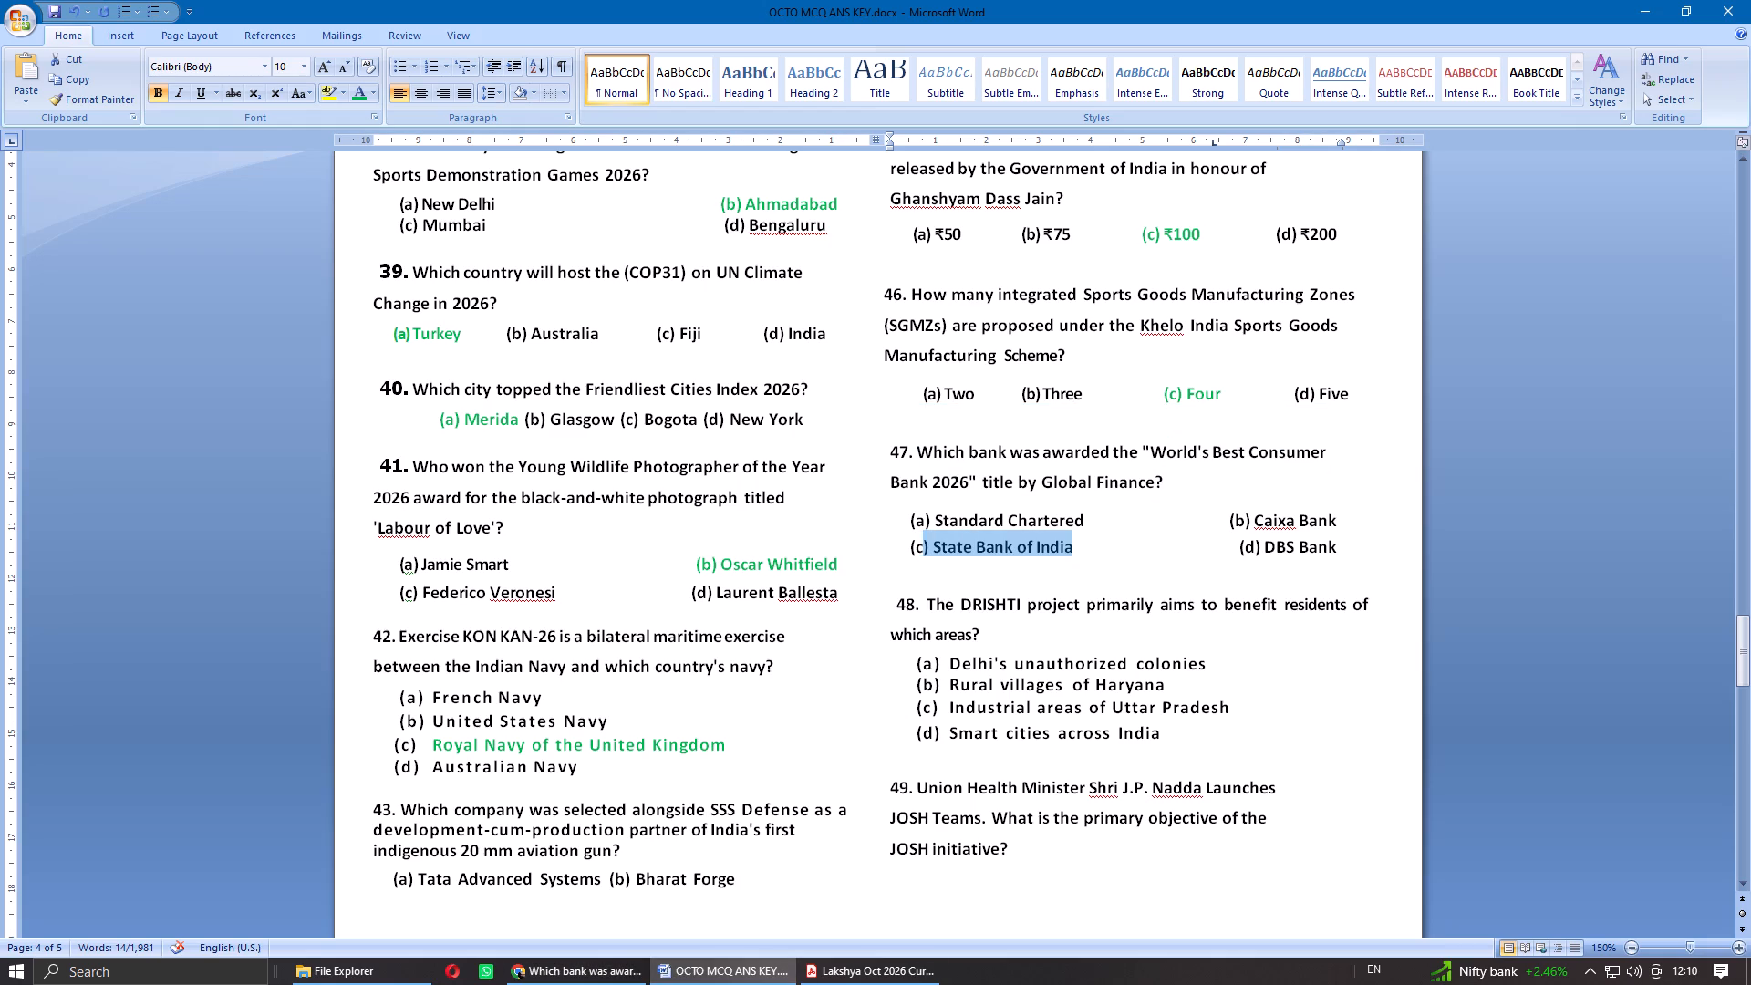
drag(927, 552, 887, 552)
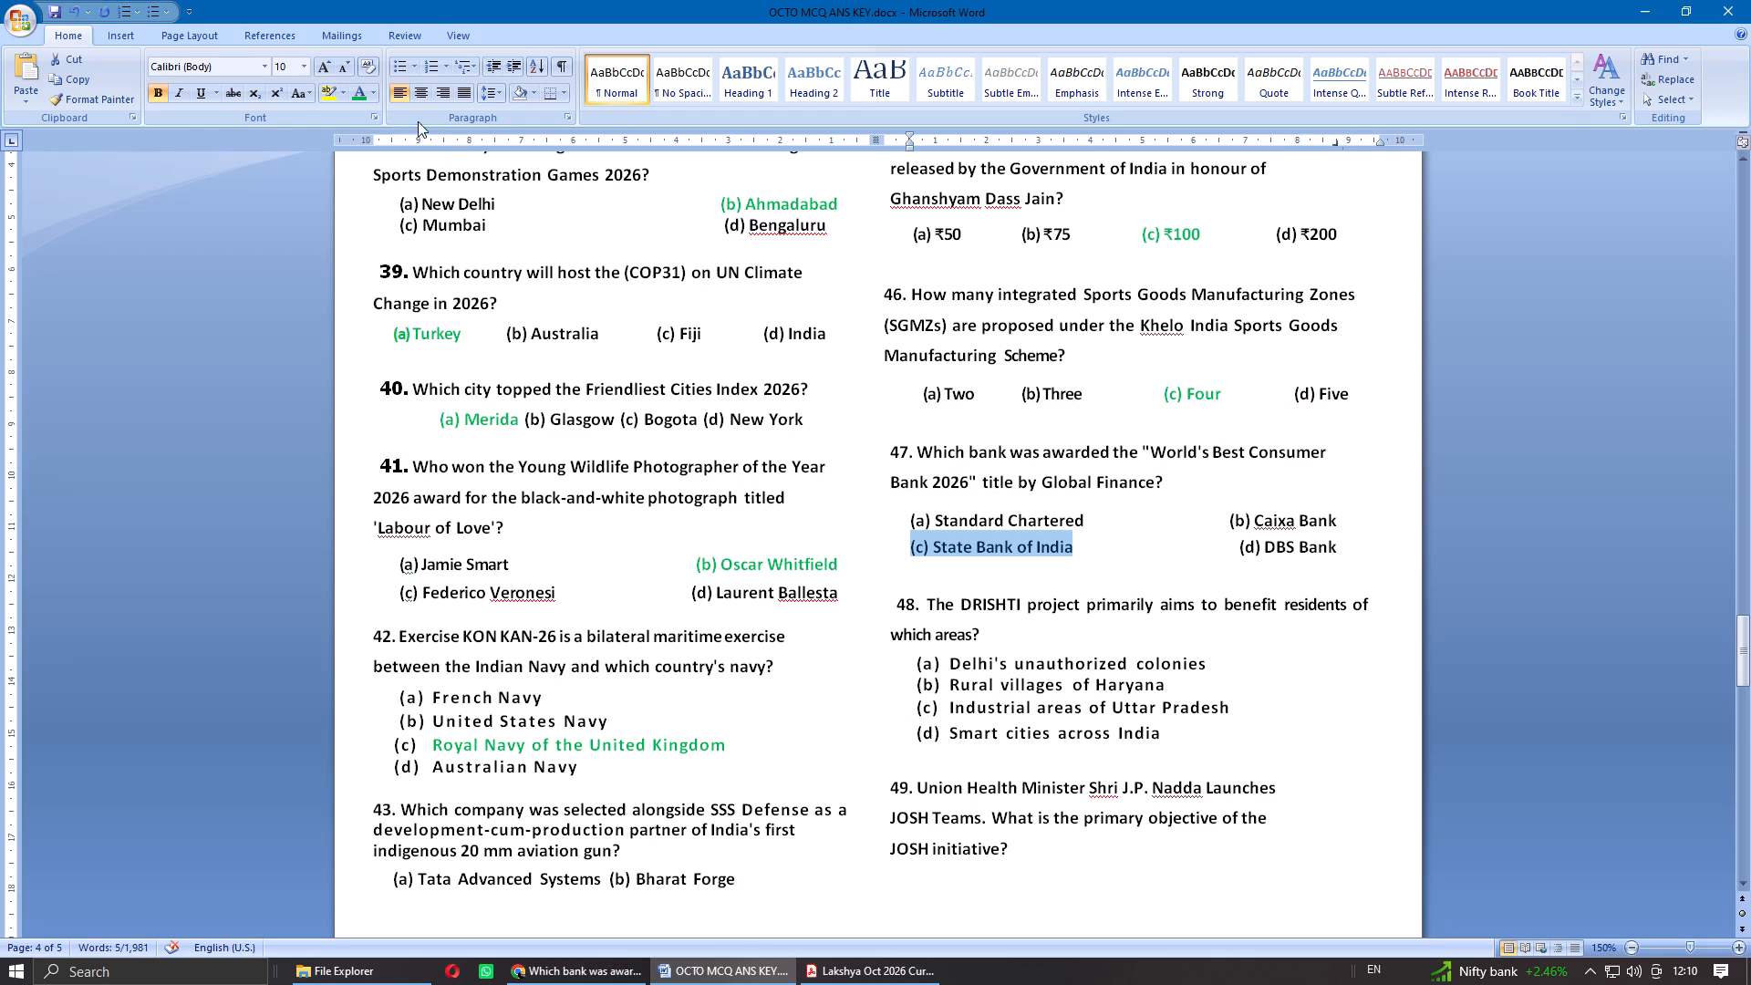
click(357, 102)
click(1098, 541)
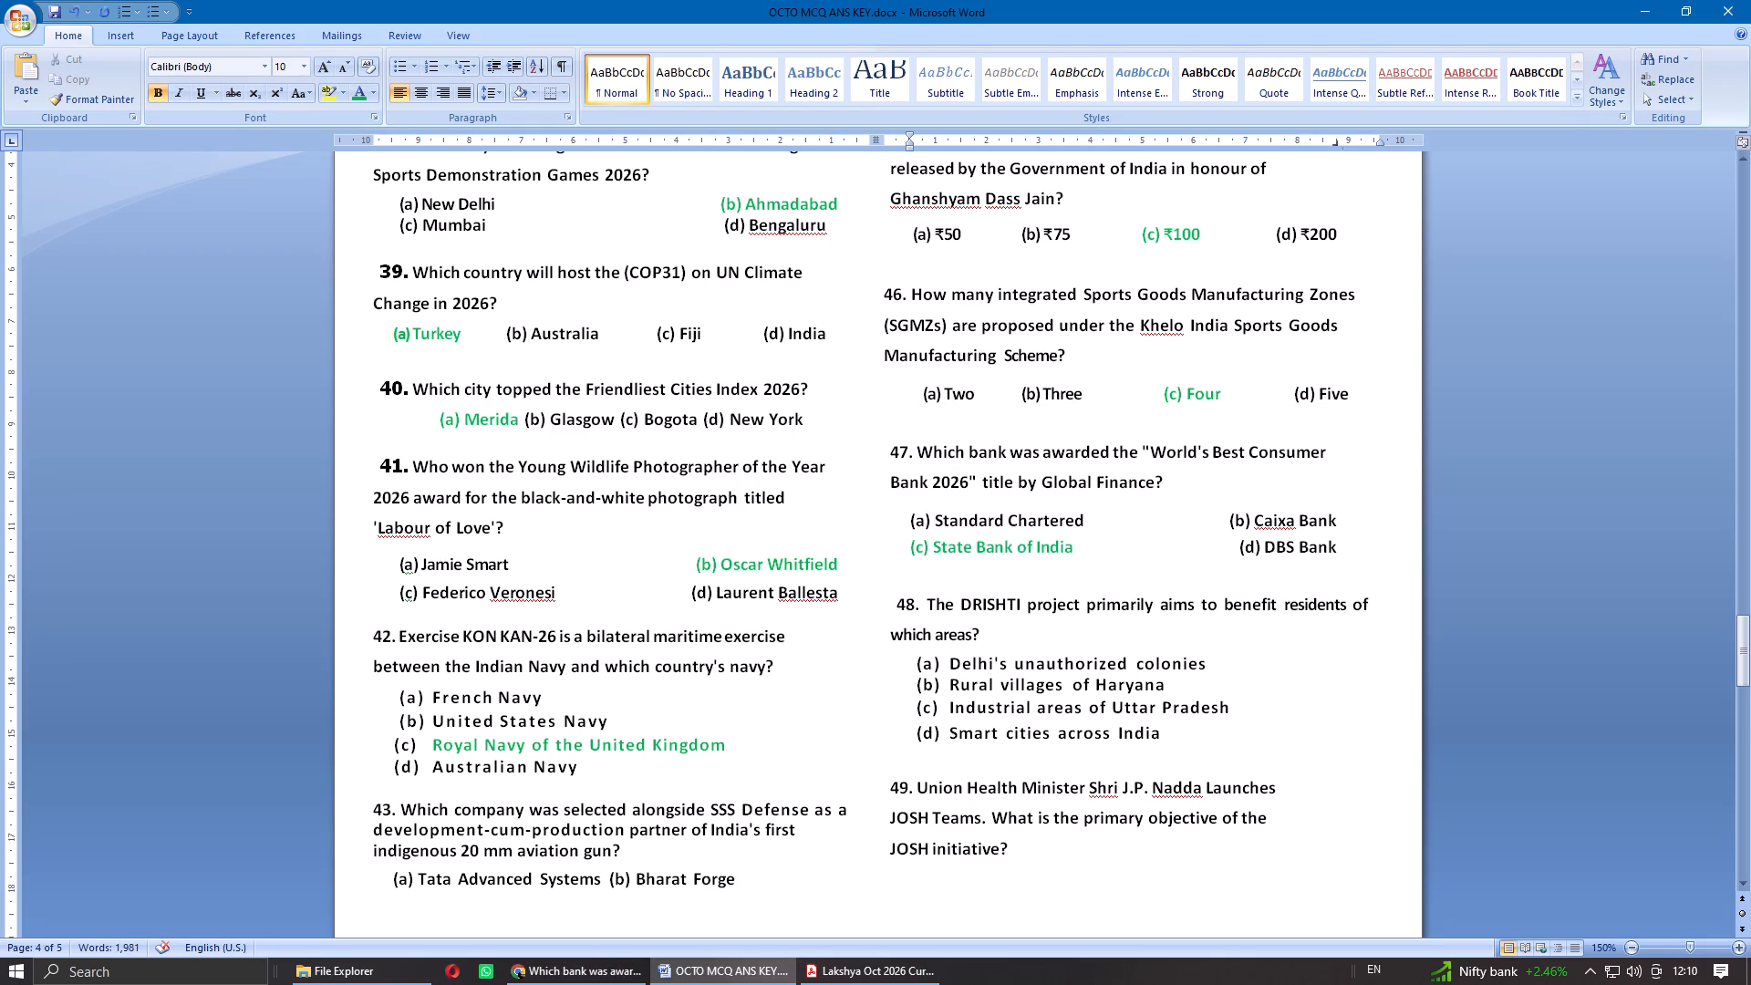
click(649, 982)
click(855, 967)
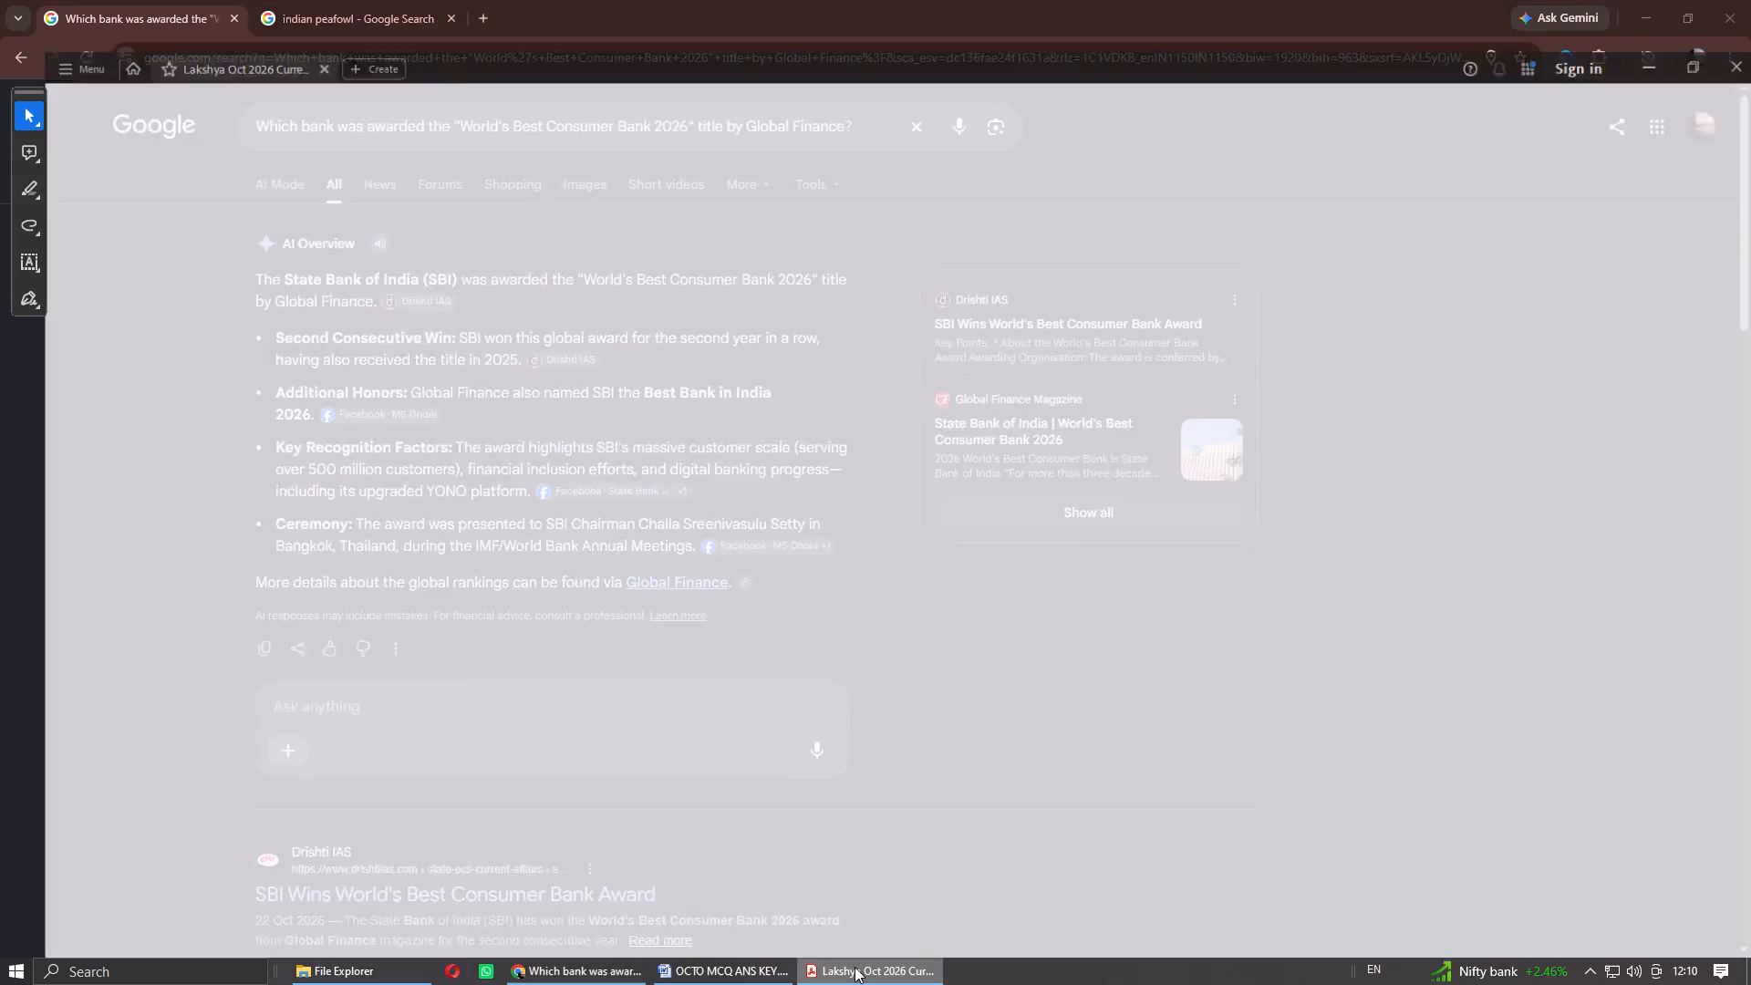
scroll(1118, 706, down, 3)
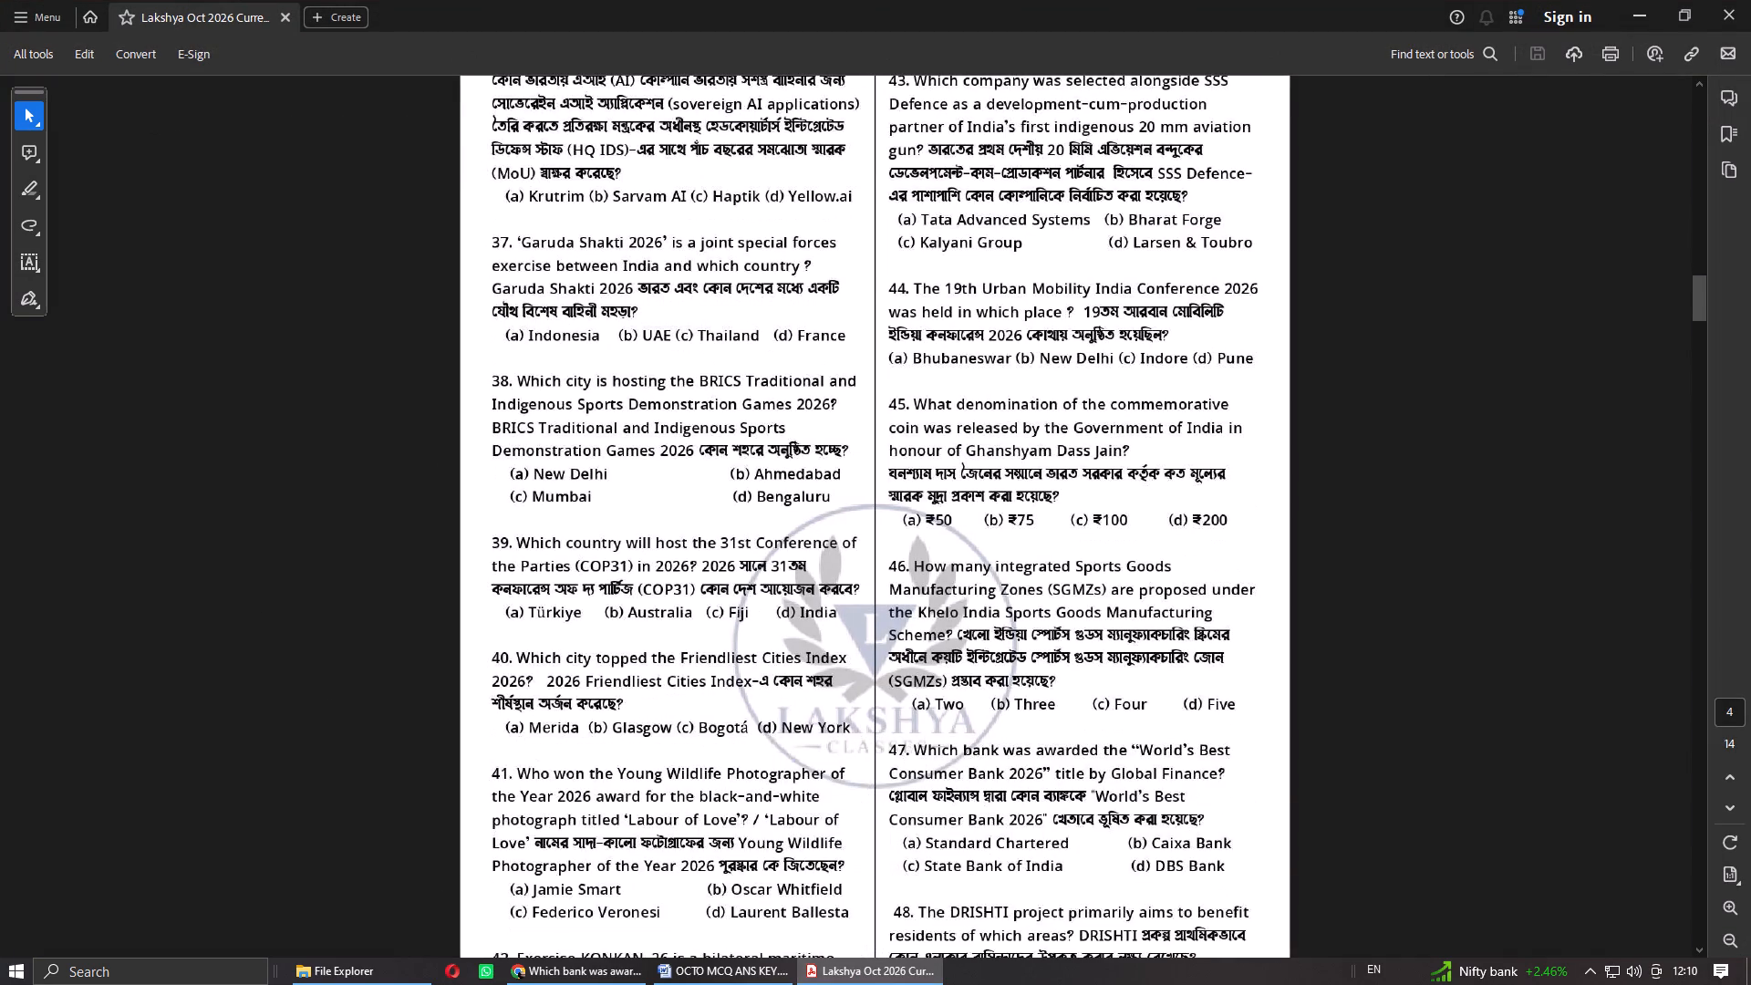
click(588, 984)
Copy question 48 about the DRISHTI project from the Word document and search Google for it in Chrome.
click(715, 970)
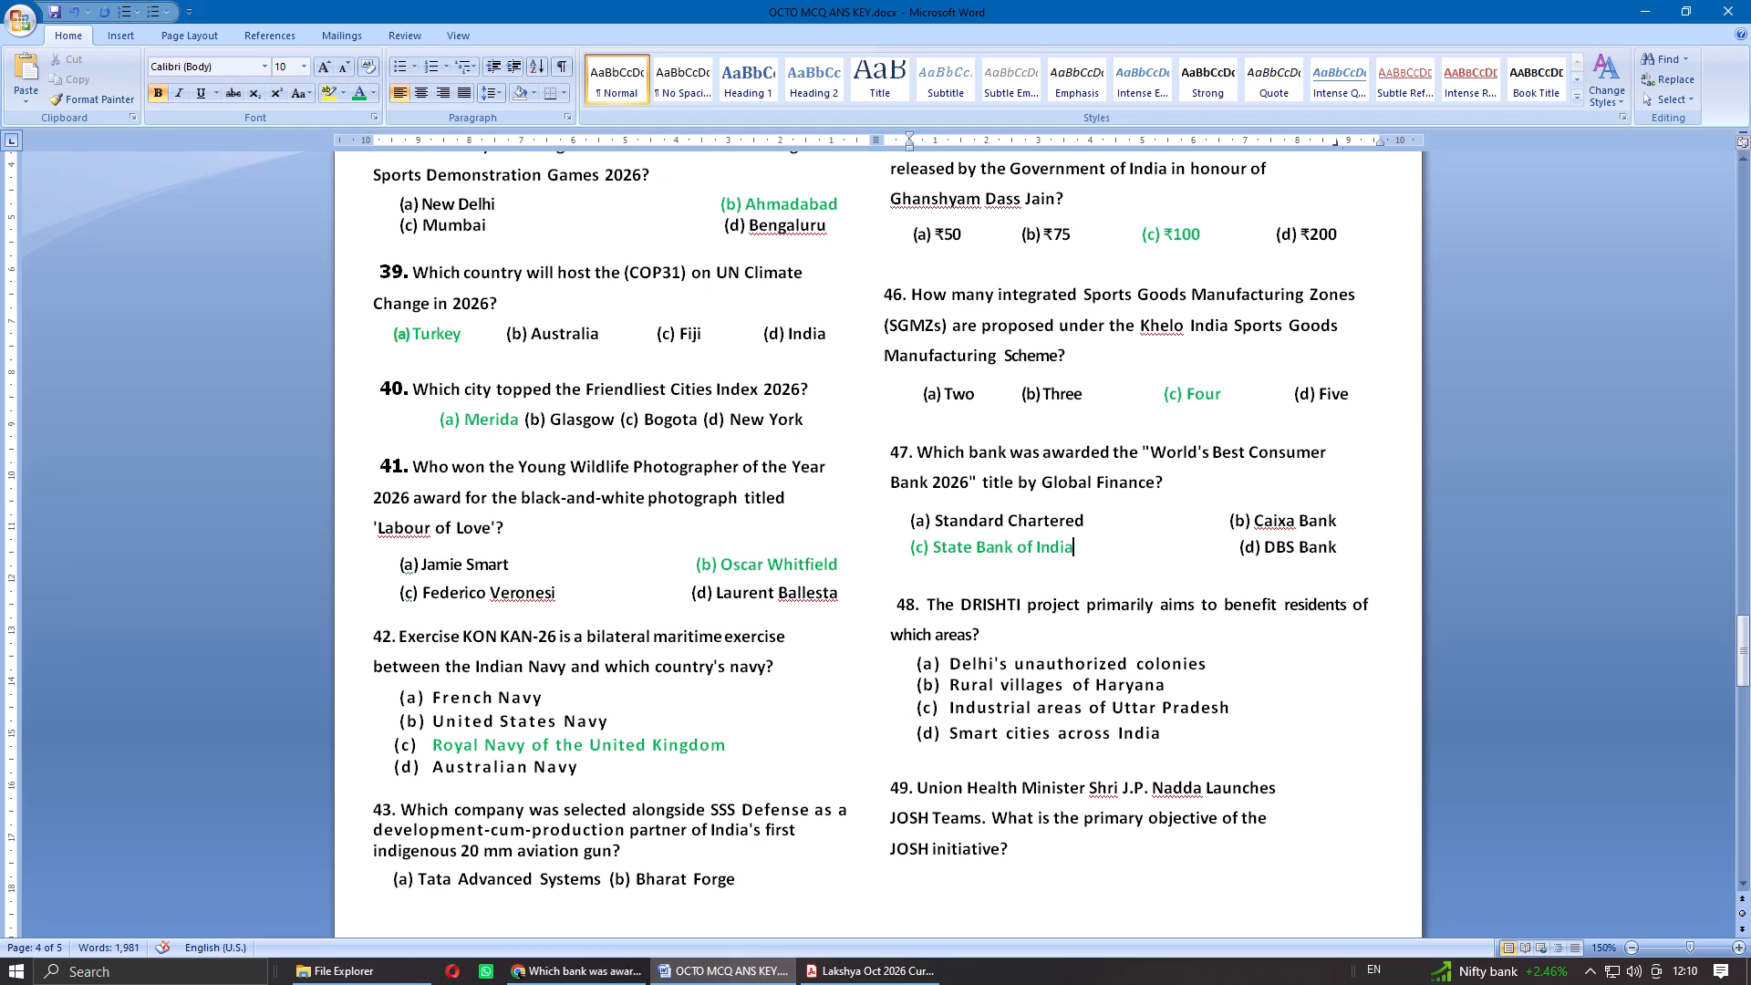
drag(929, 602, 989, 626)
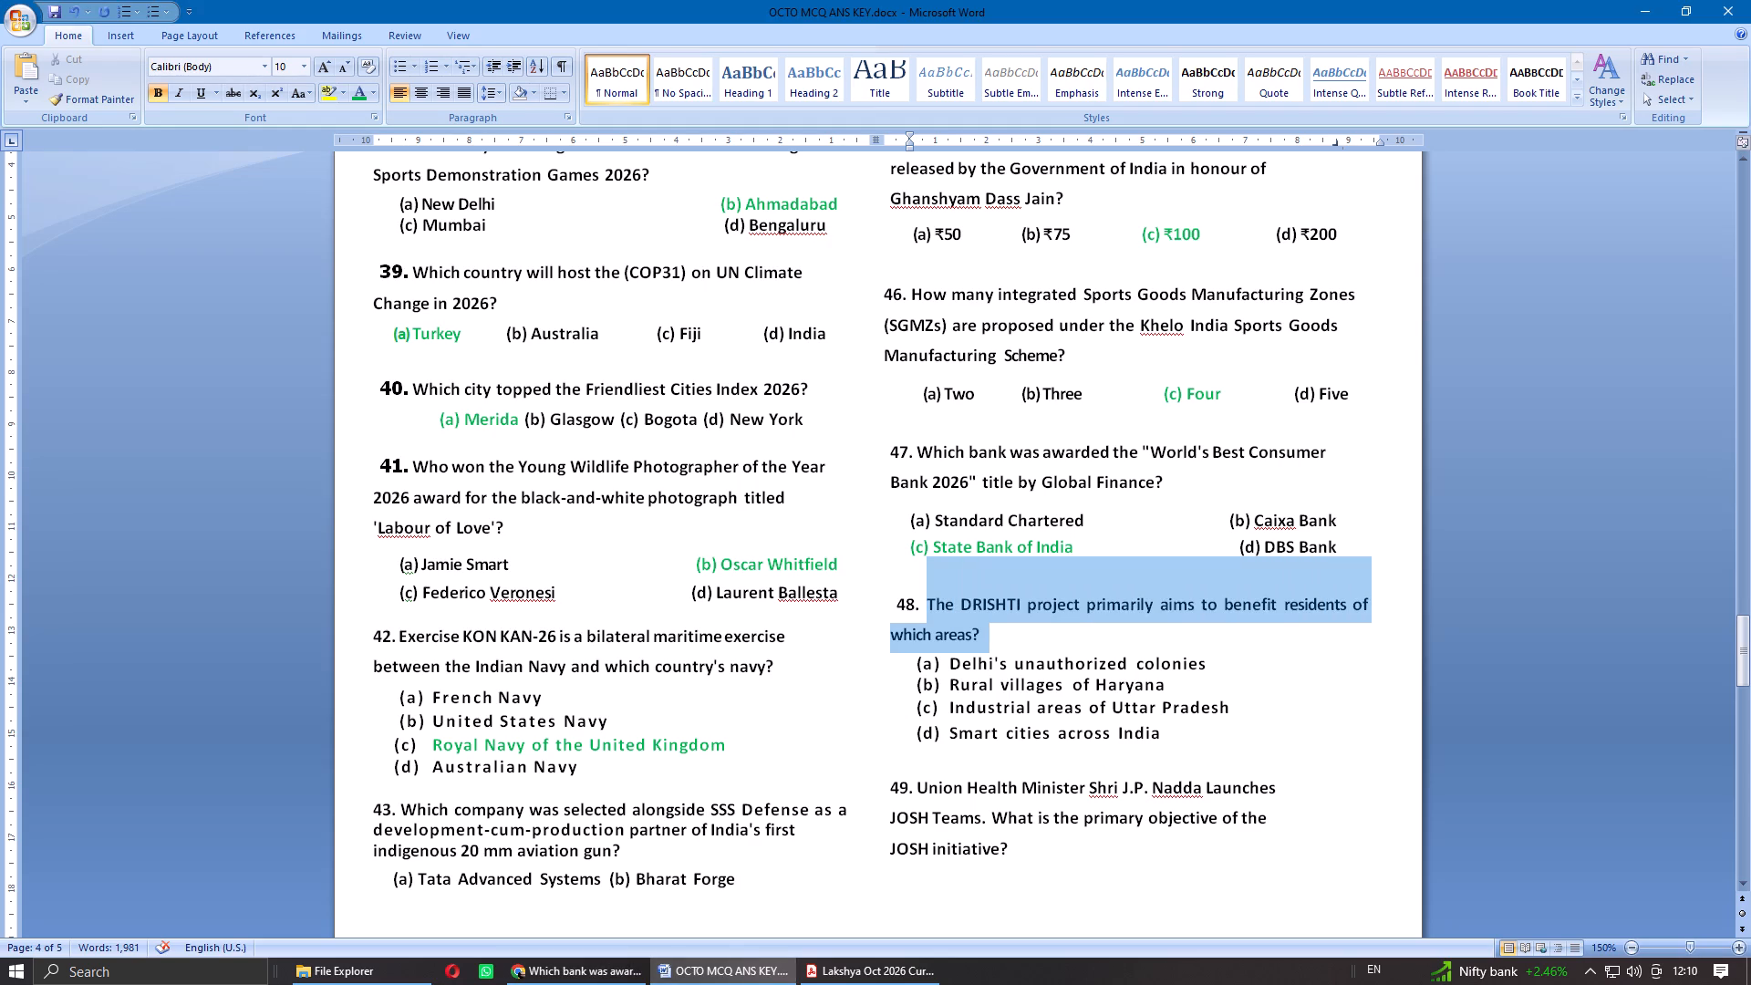
drag(989, 626, 989, 627)
right_click(971, 627)
click(1012, 653)
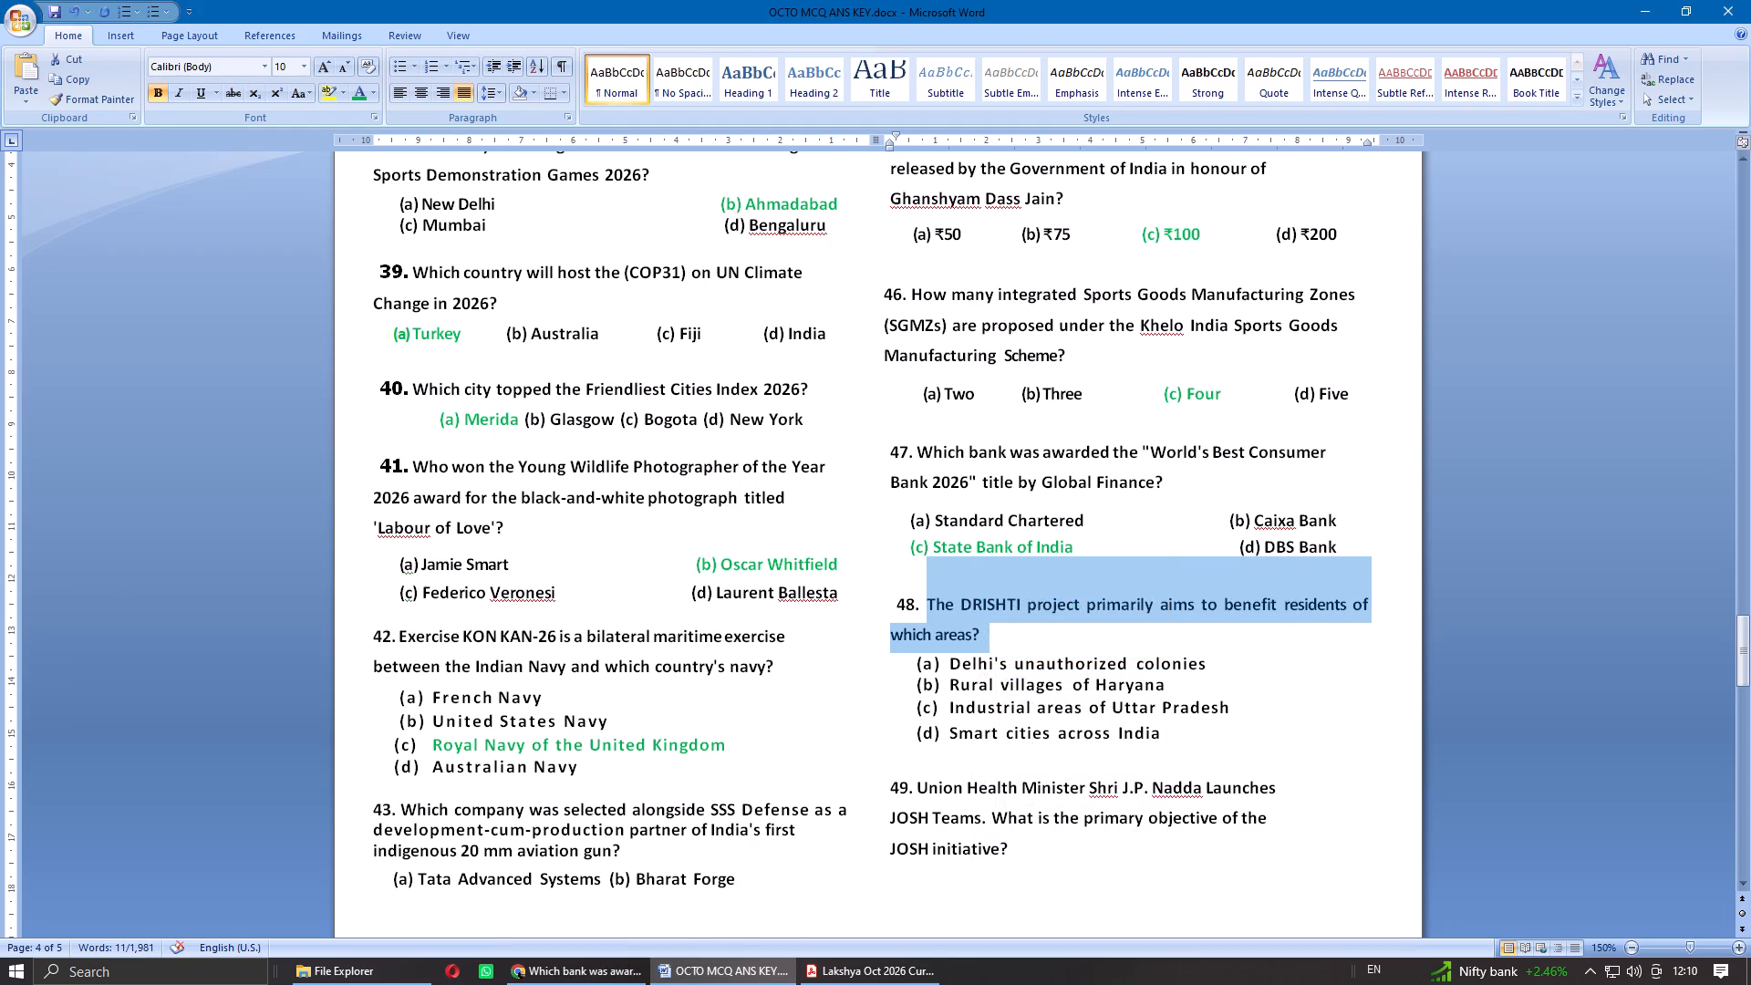
click(595, 984)
click(917, 125)
right_click(868, 124)
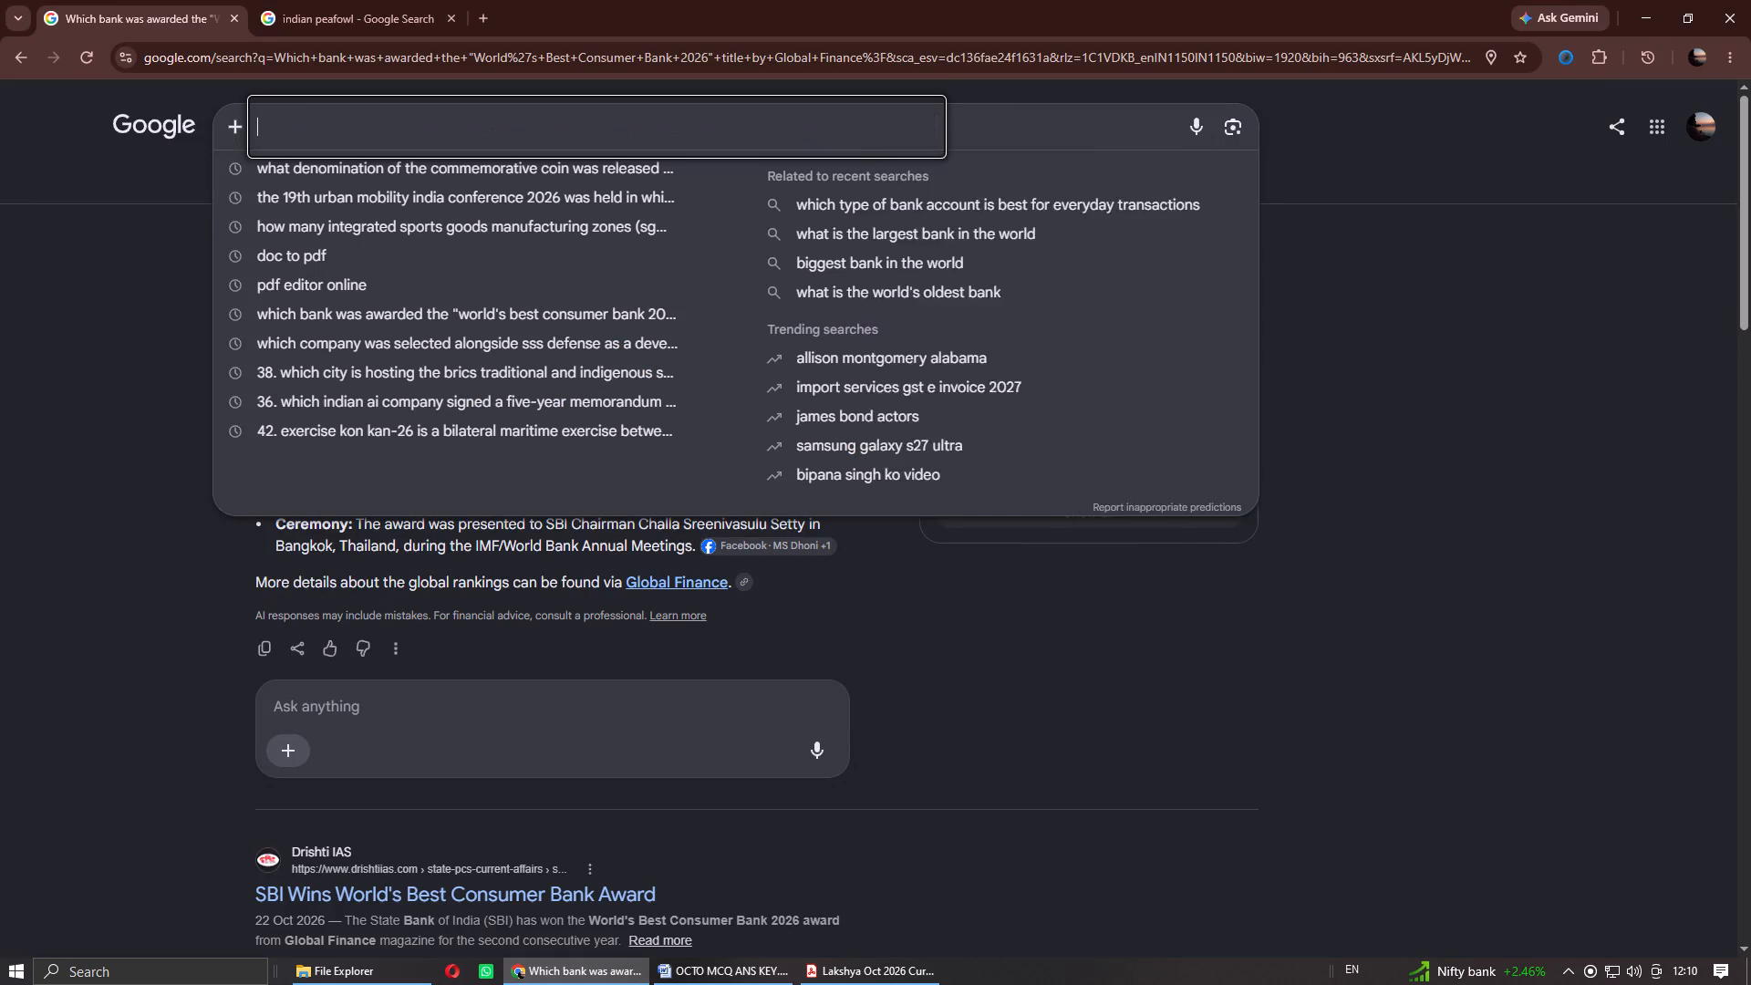
click(936, 308)
click(934, 324)
key(Return)
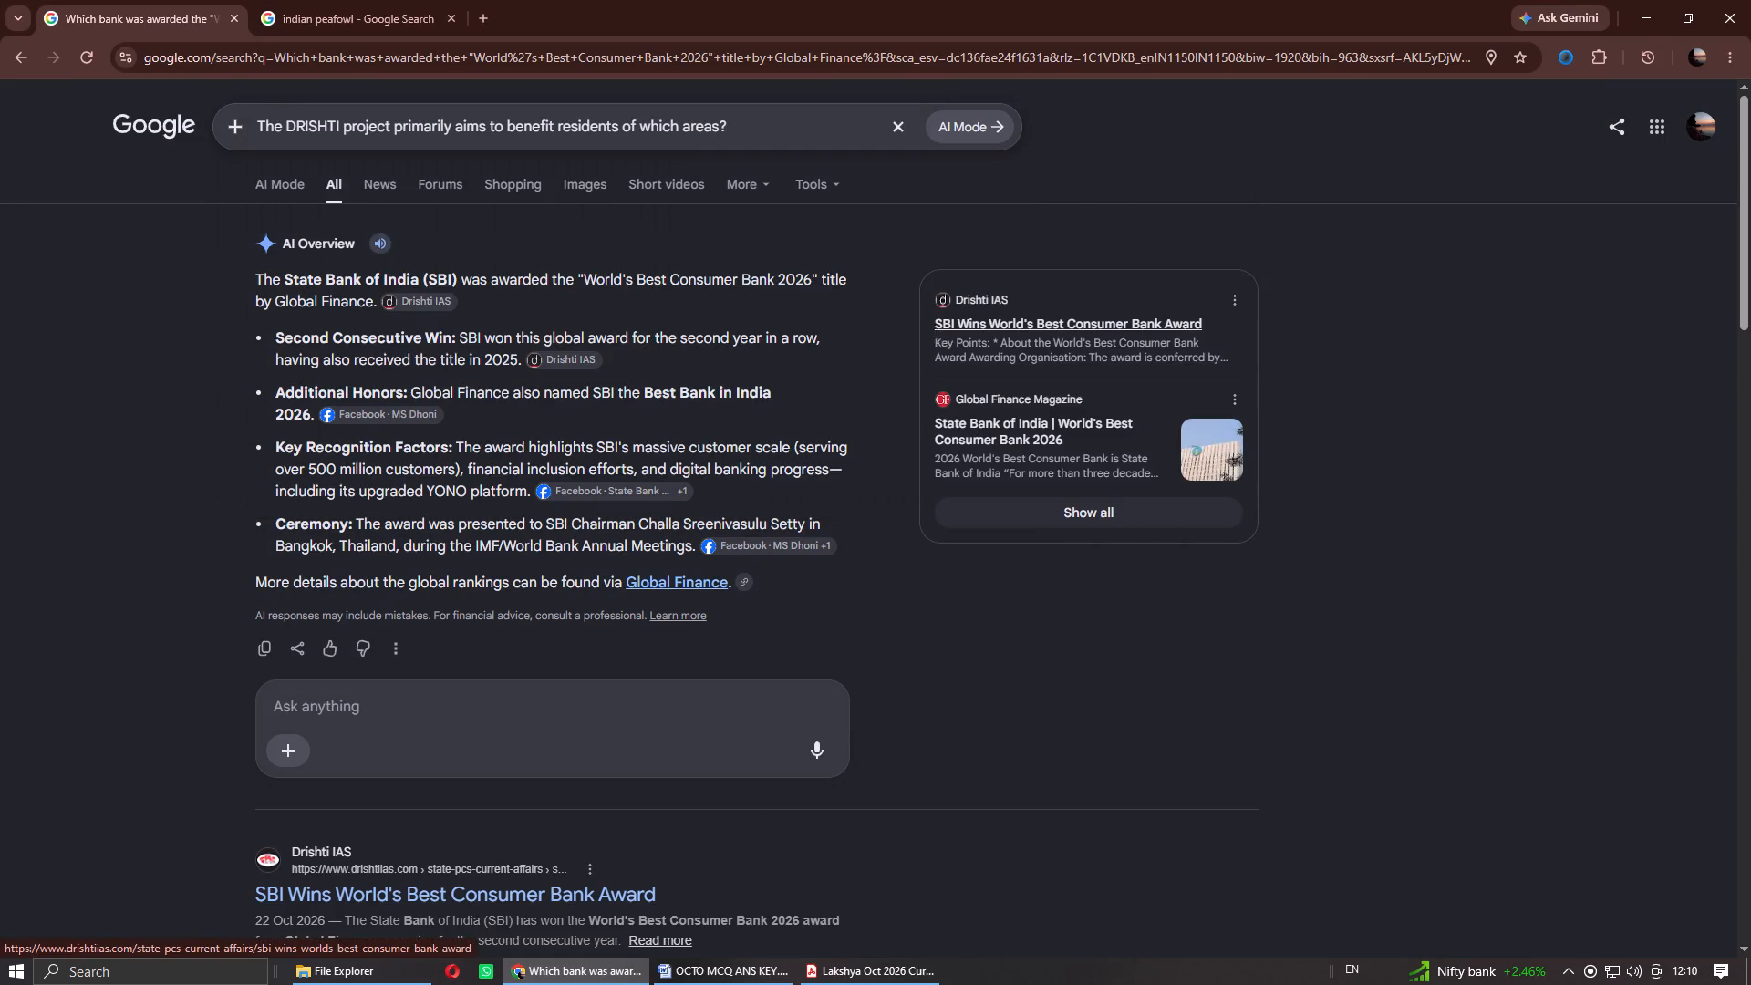
Return to Word and colour question 48's option (a) text "Delhi's unauthorized colonies" green.
click(726, 984)
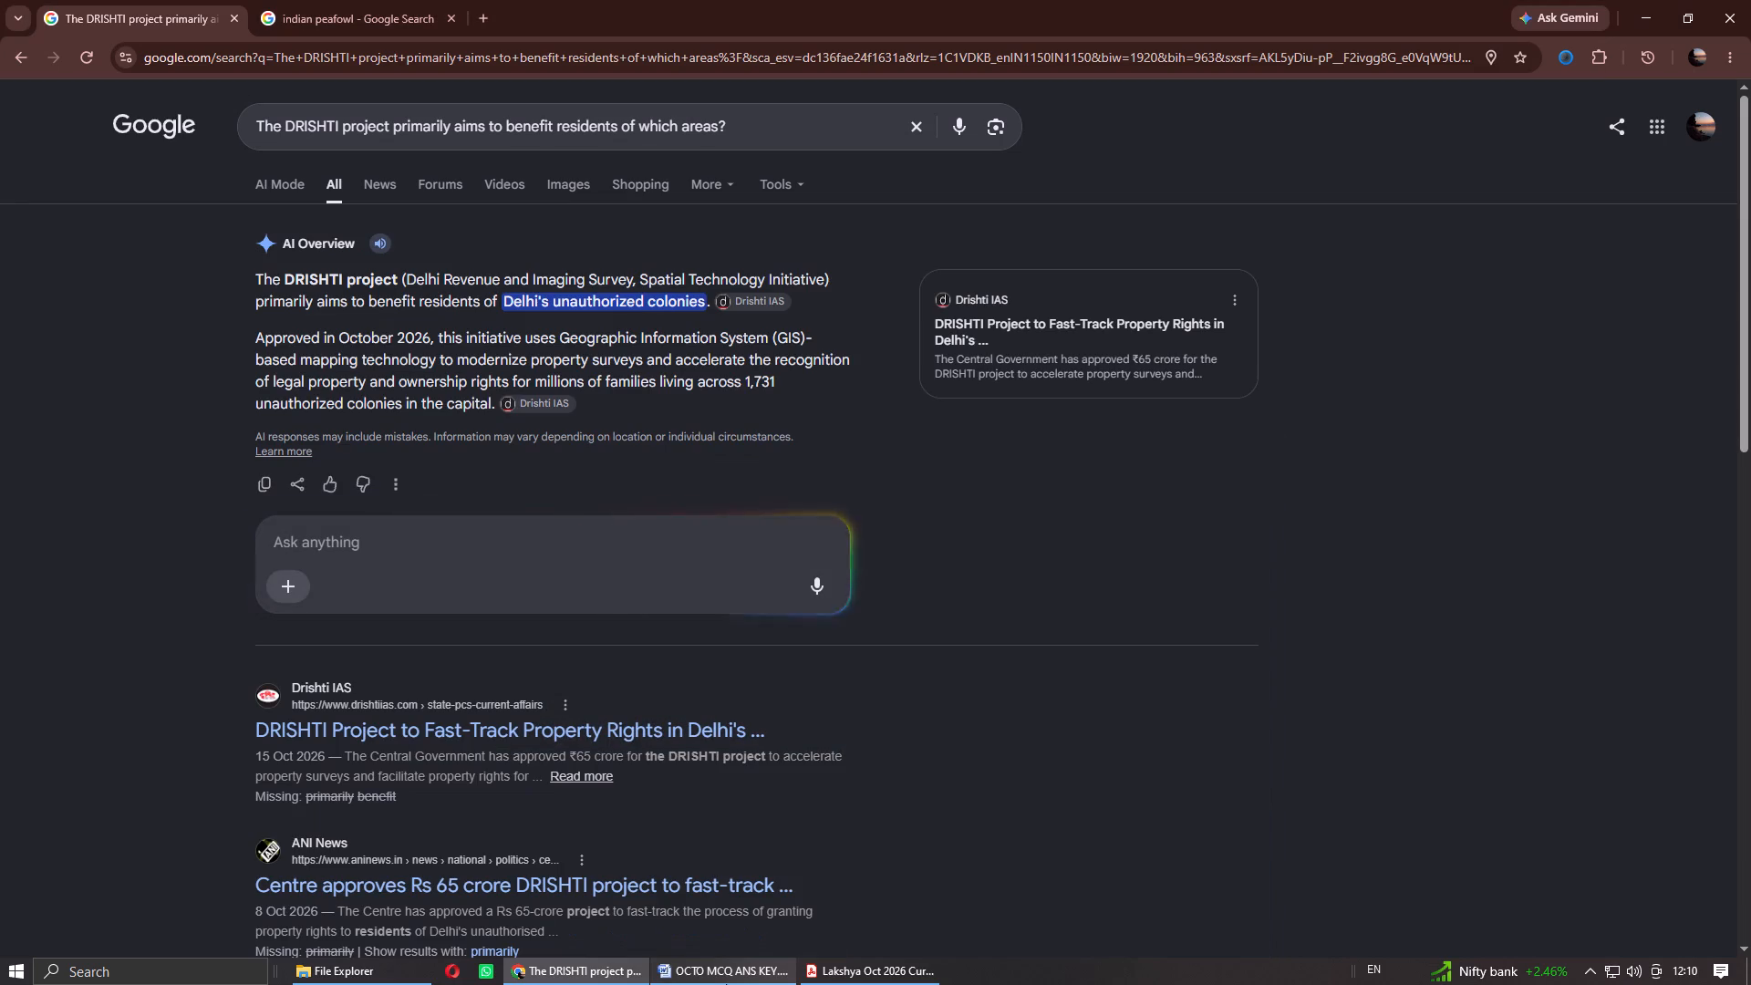
click(726, 984)
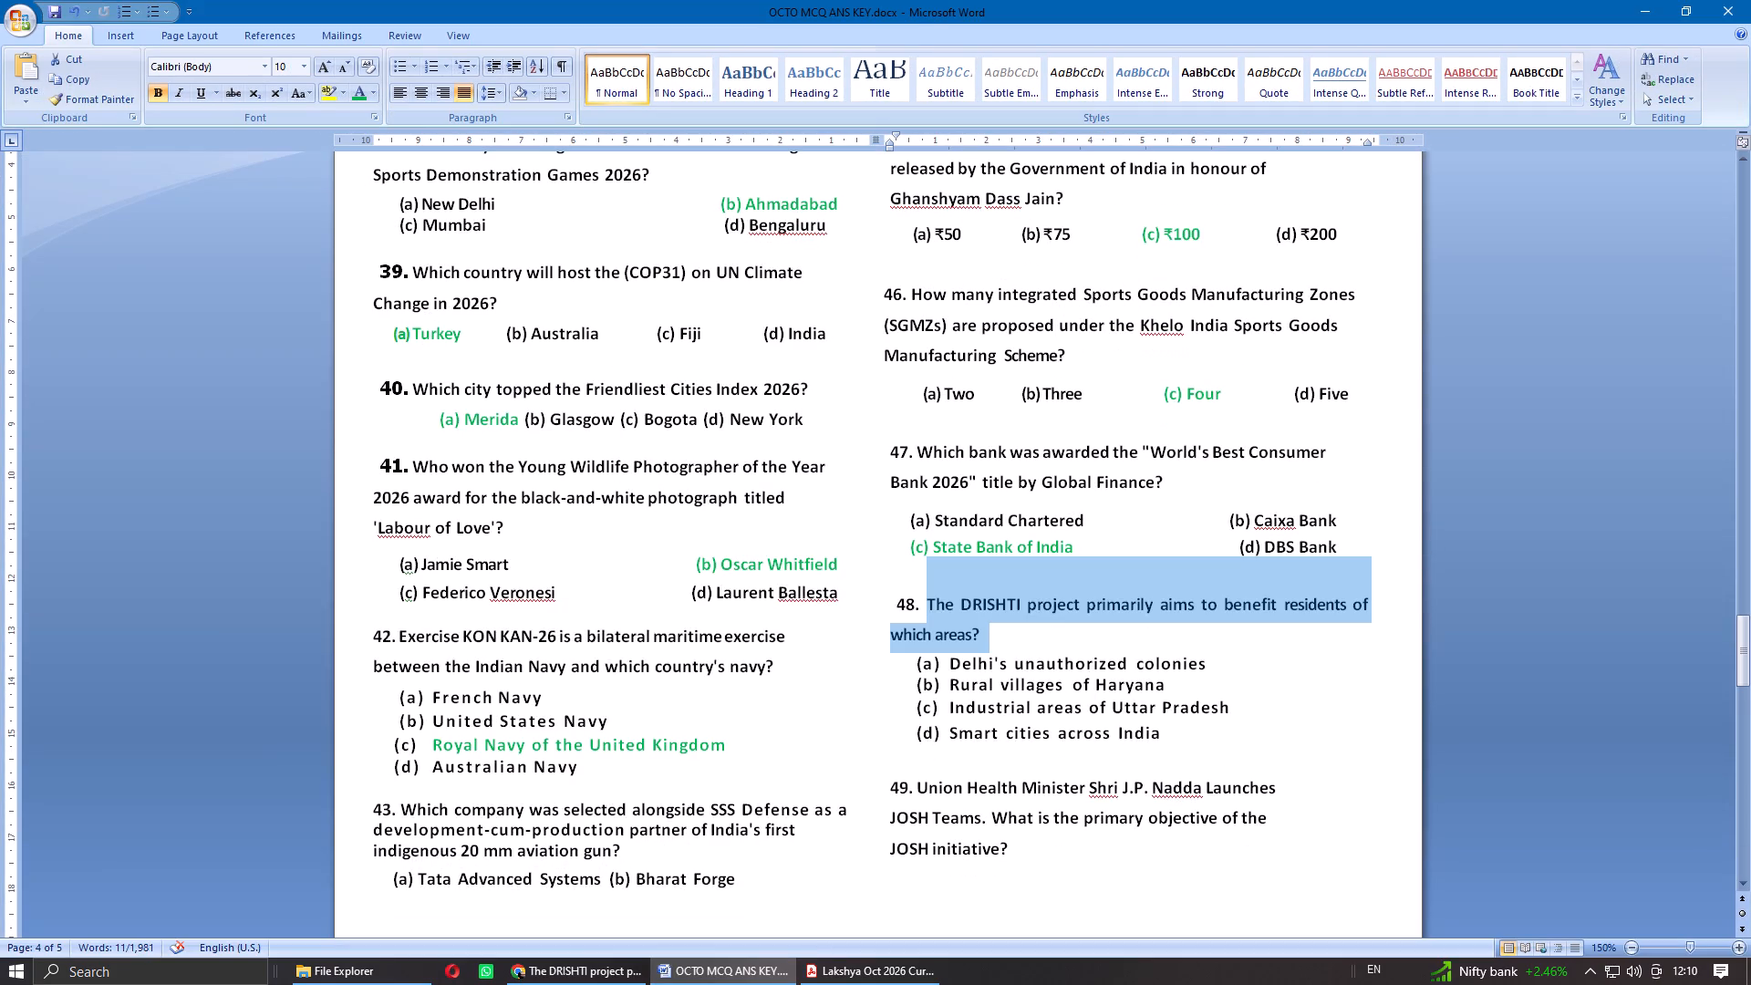
drag(1215, 658, 875, 671)
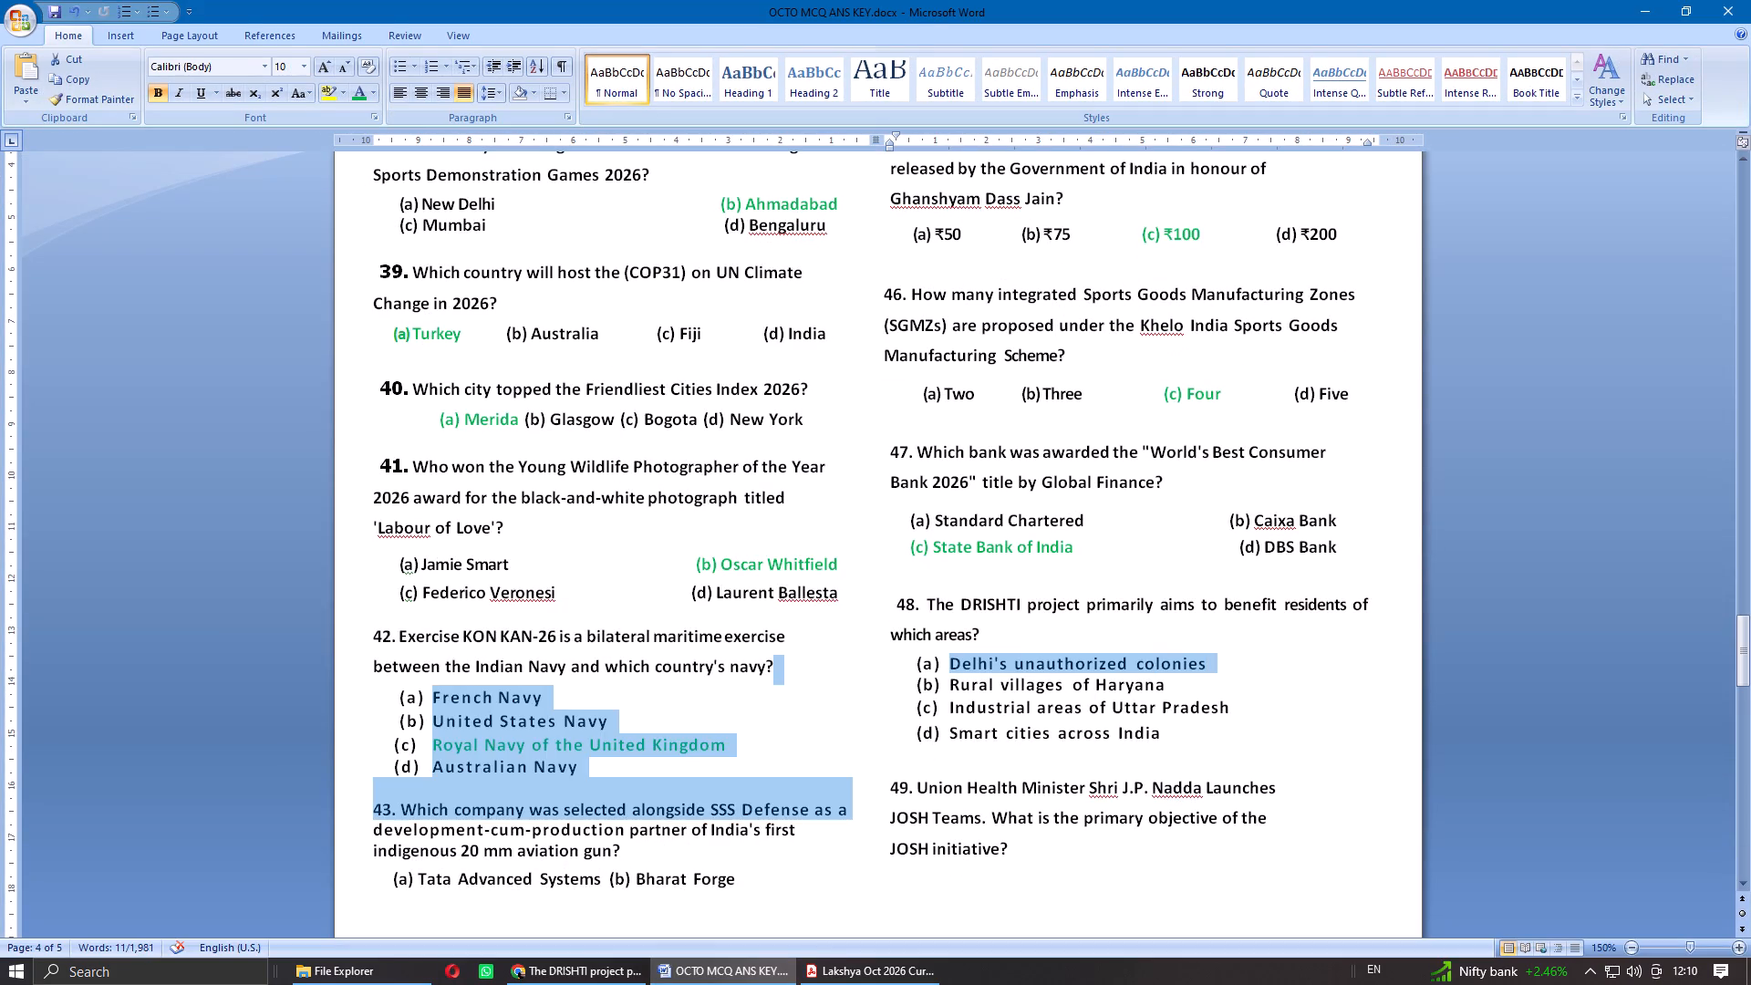
drag(875, 671, 928, 667)
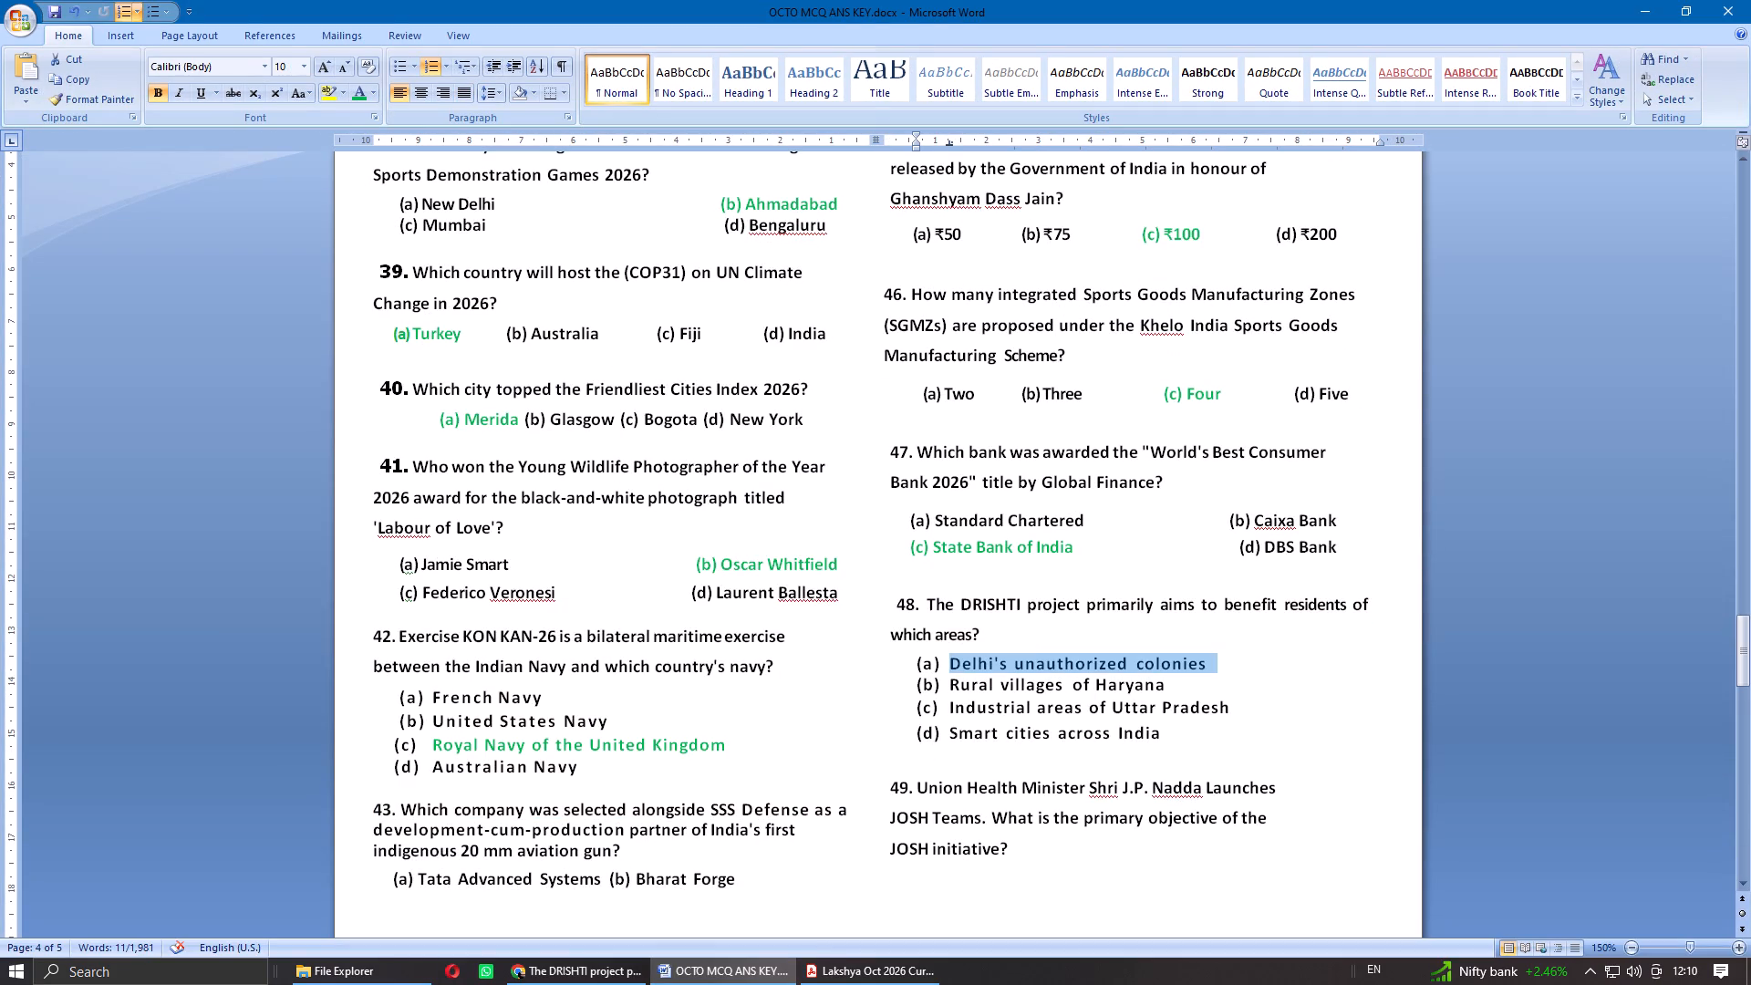
click(355, 92)
click(1229, 682)
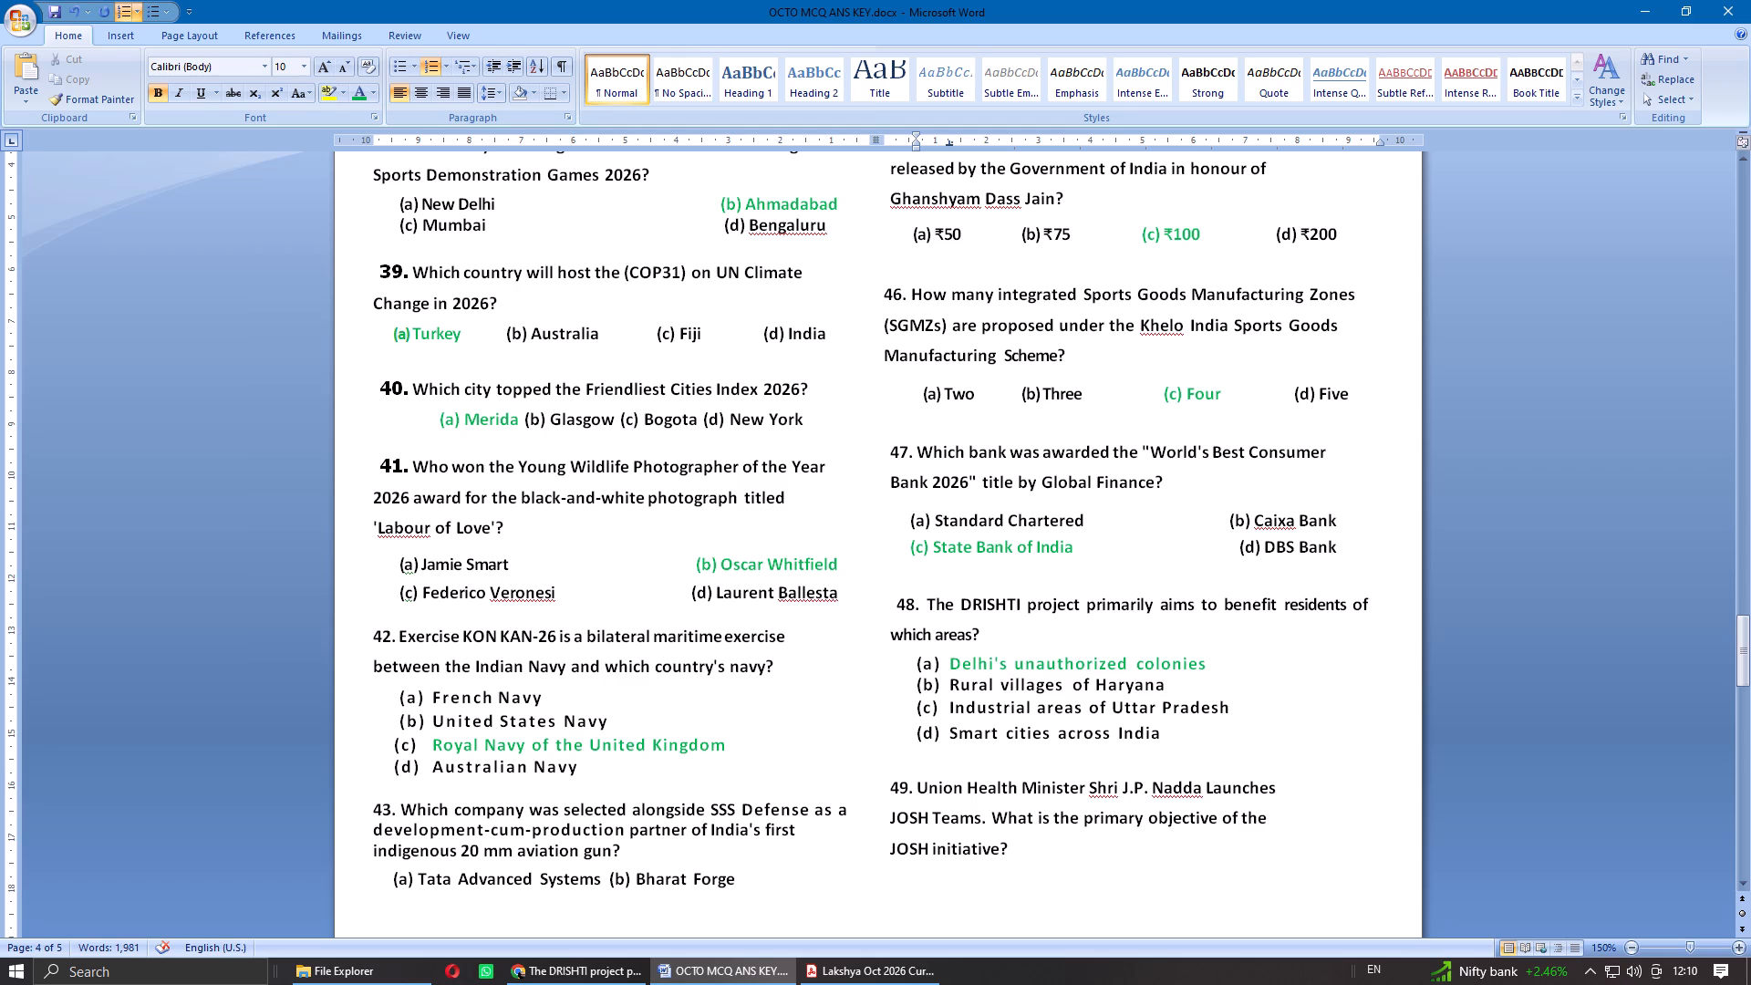
Set the paragraph spacing before questions 49, 48 and 47 to 12 pt.
scroll(999, 719, down, 1)
click(1034, 674)
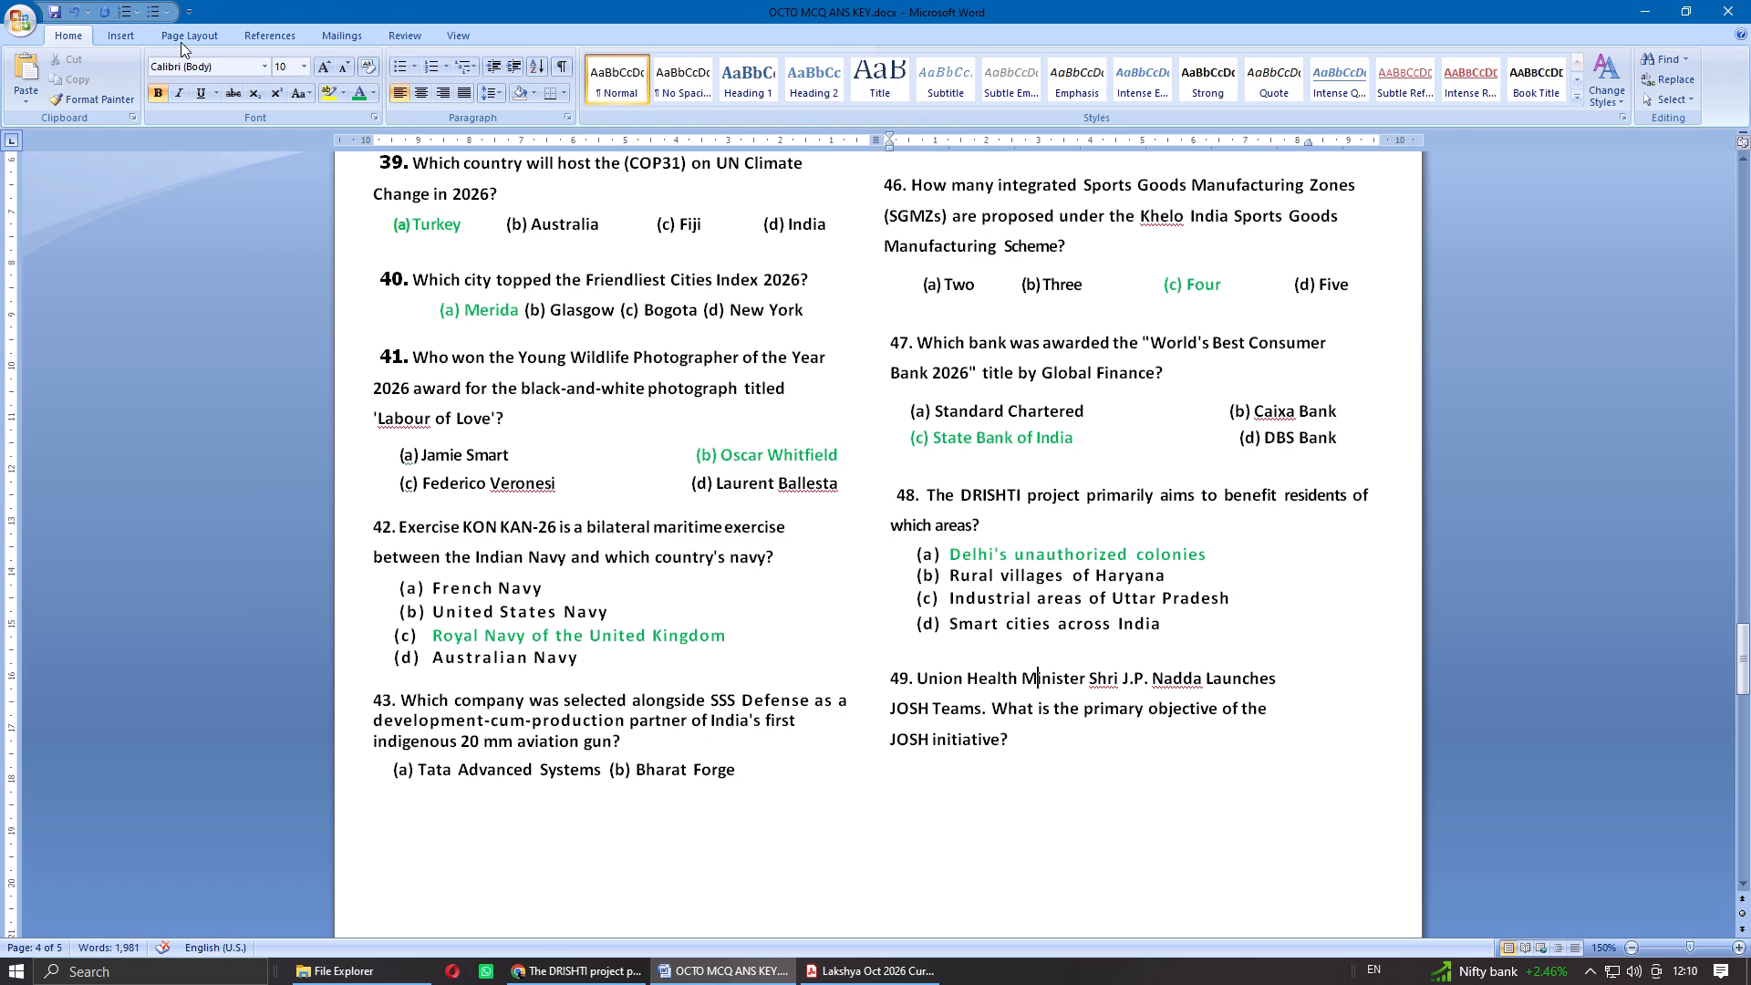
click(181, 42)
click(794, 88)
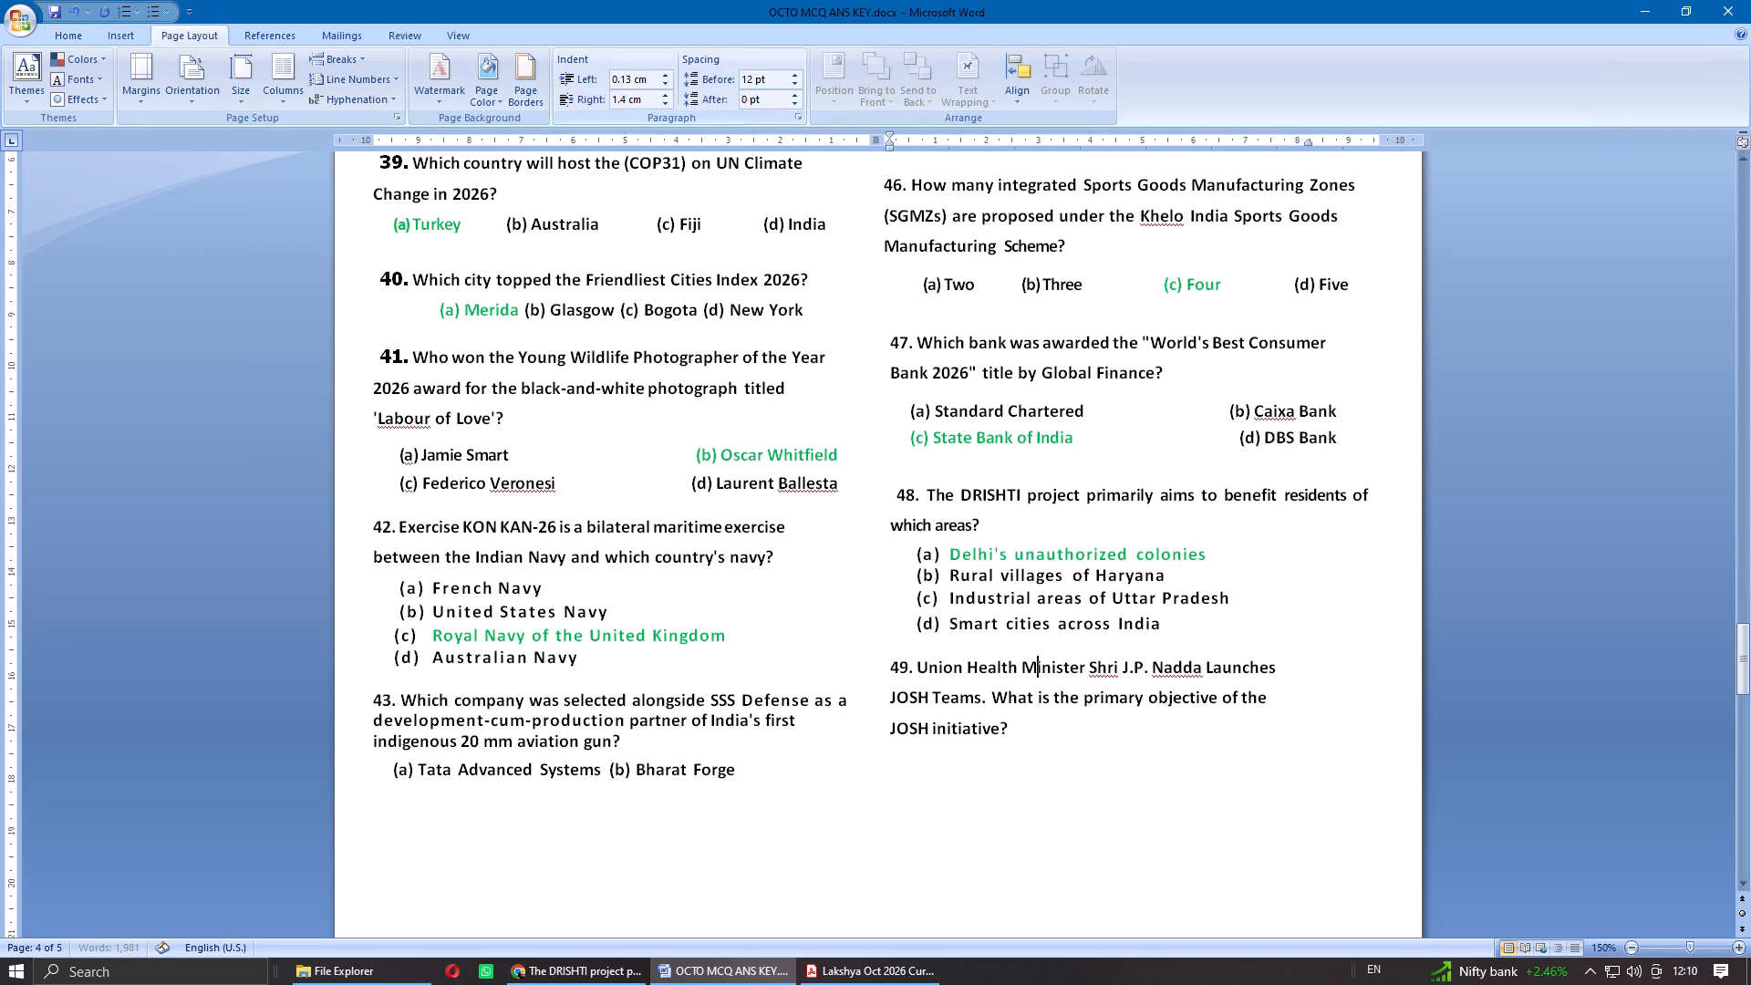
click(938, 494)
click(796, 84)
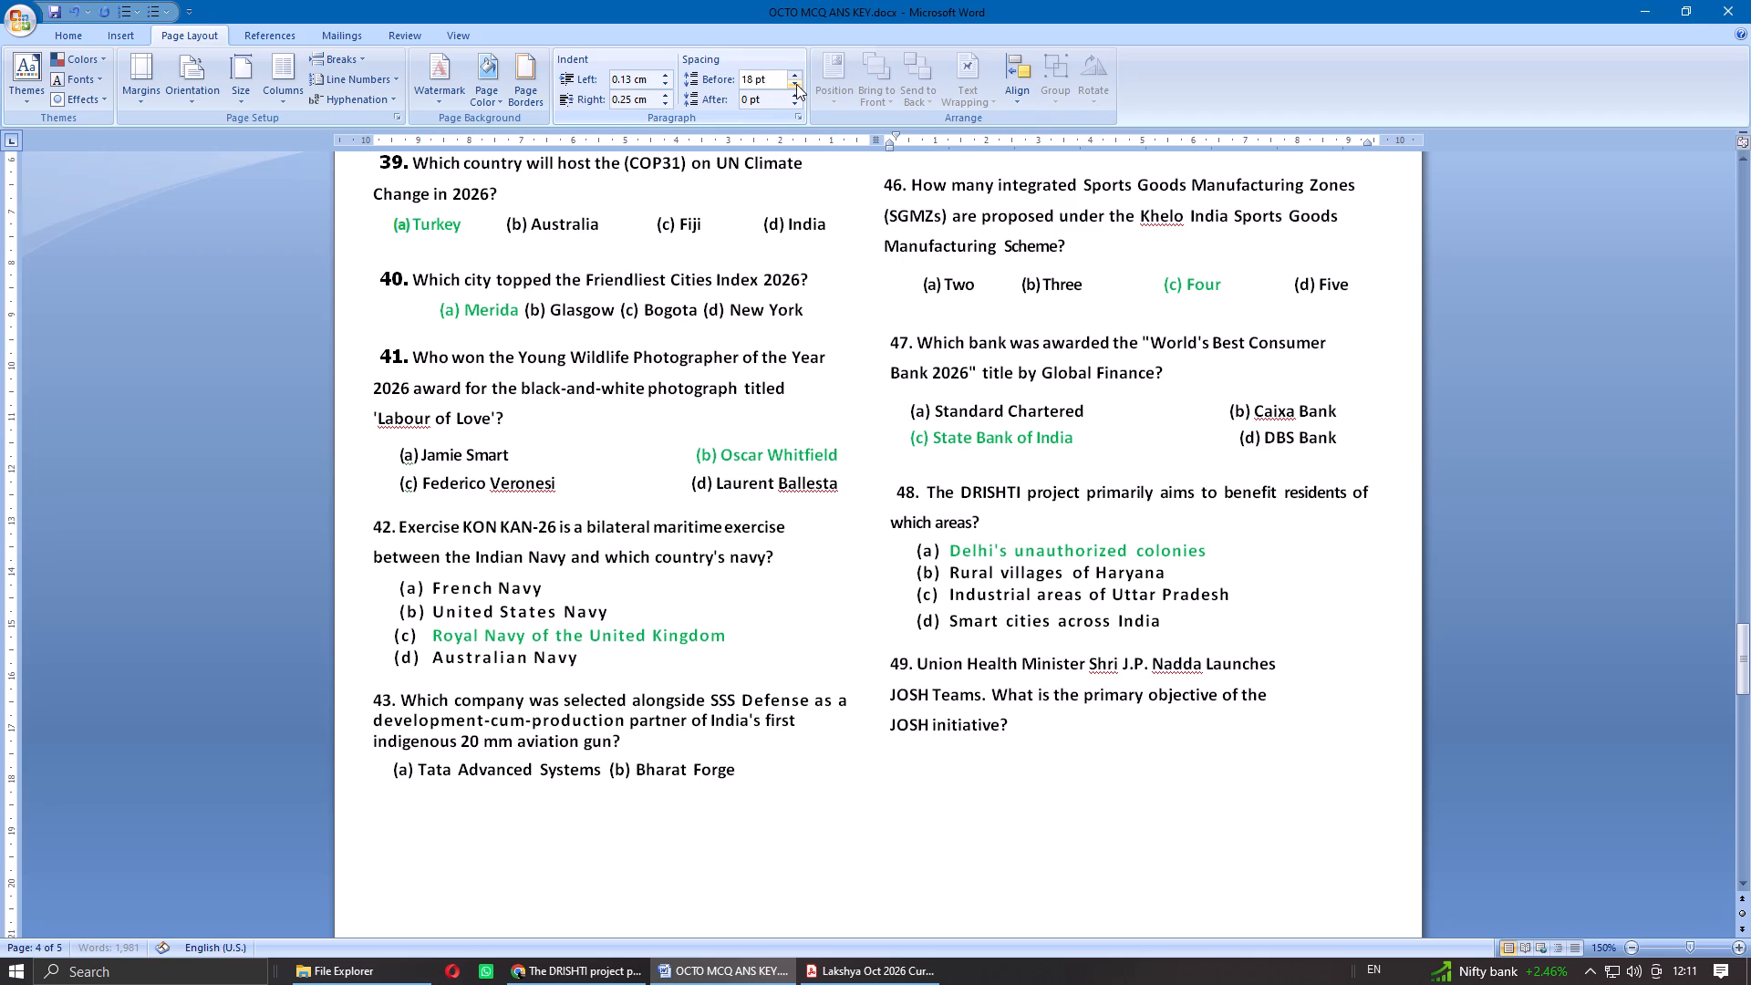
click(796, 84)
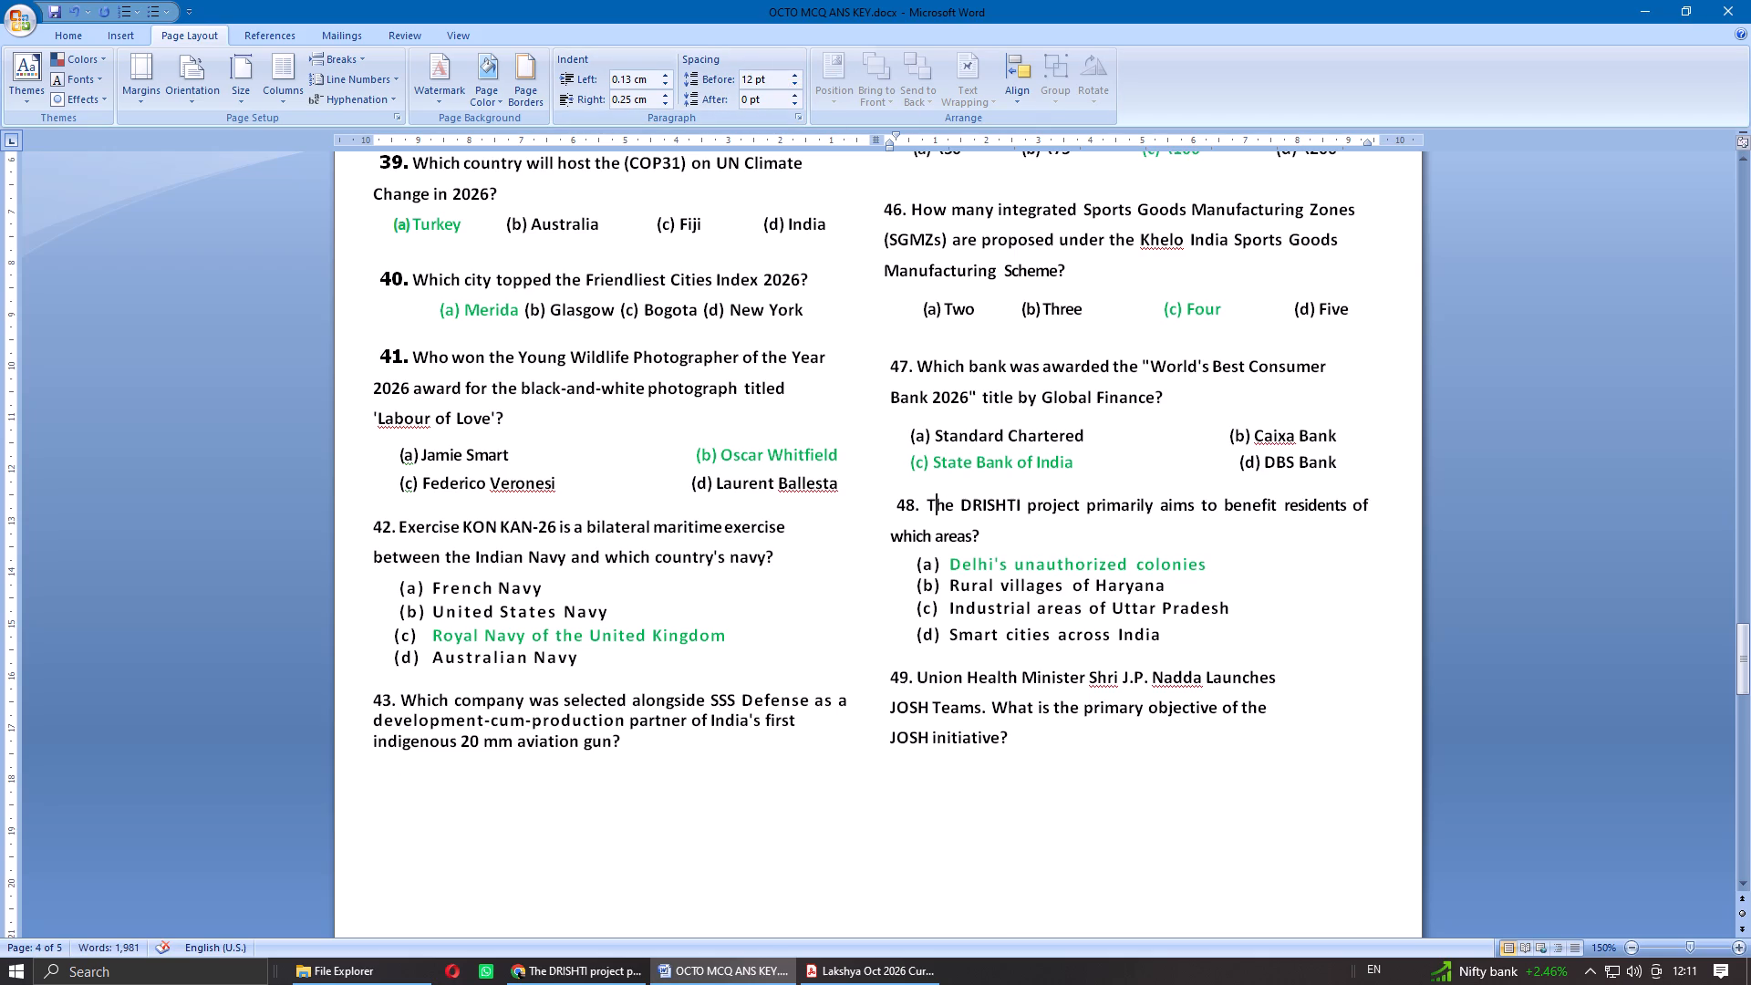
click(1005, 365)
click(795, 82)
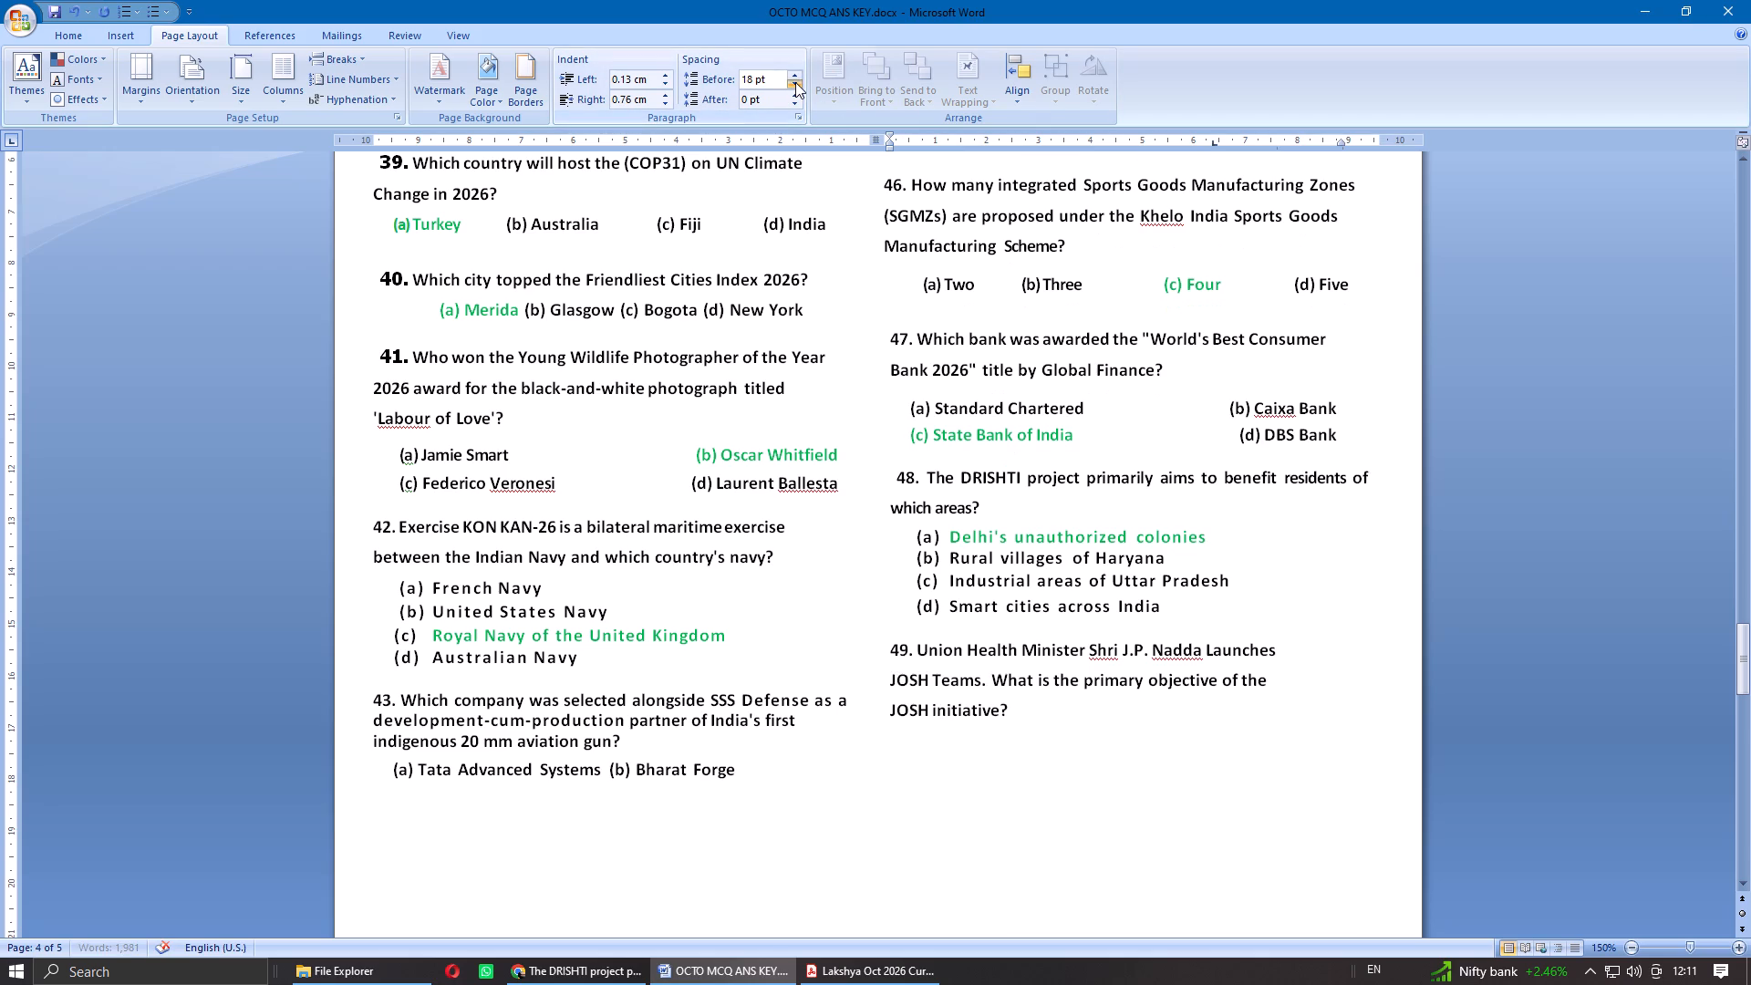
click(795, 82)
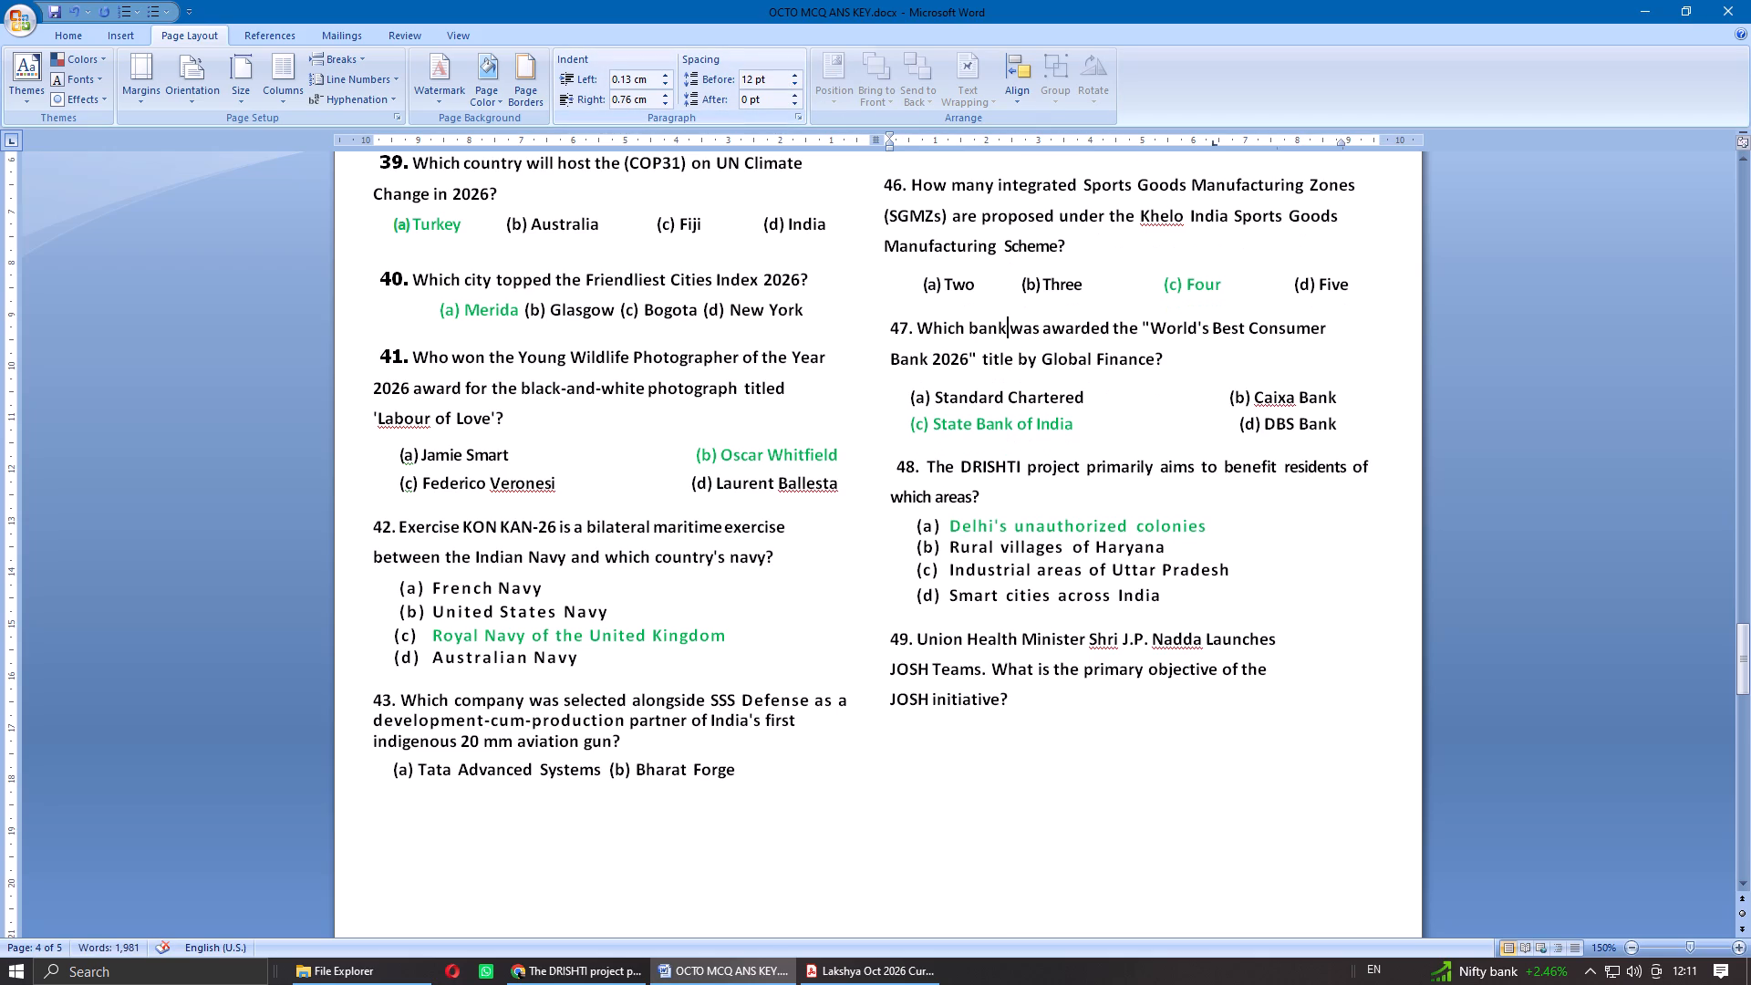
Set the spacing before question 48's option "(d) Smart cities across India" to 0 pt.
scroll(1119, 429, up, 1)
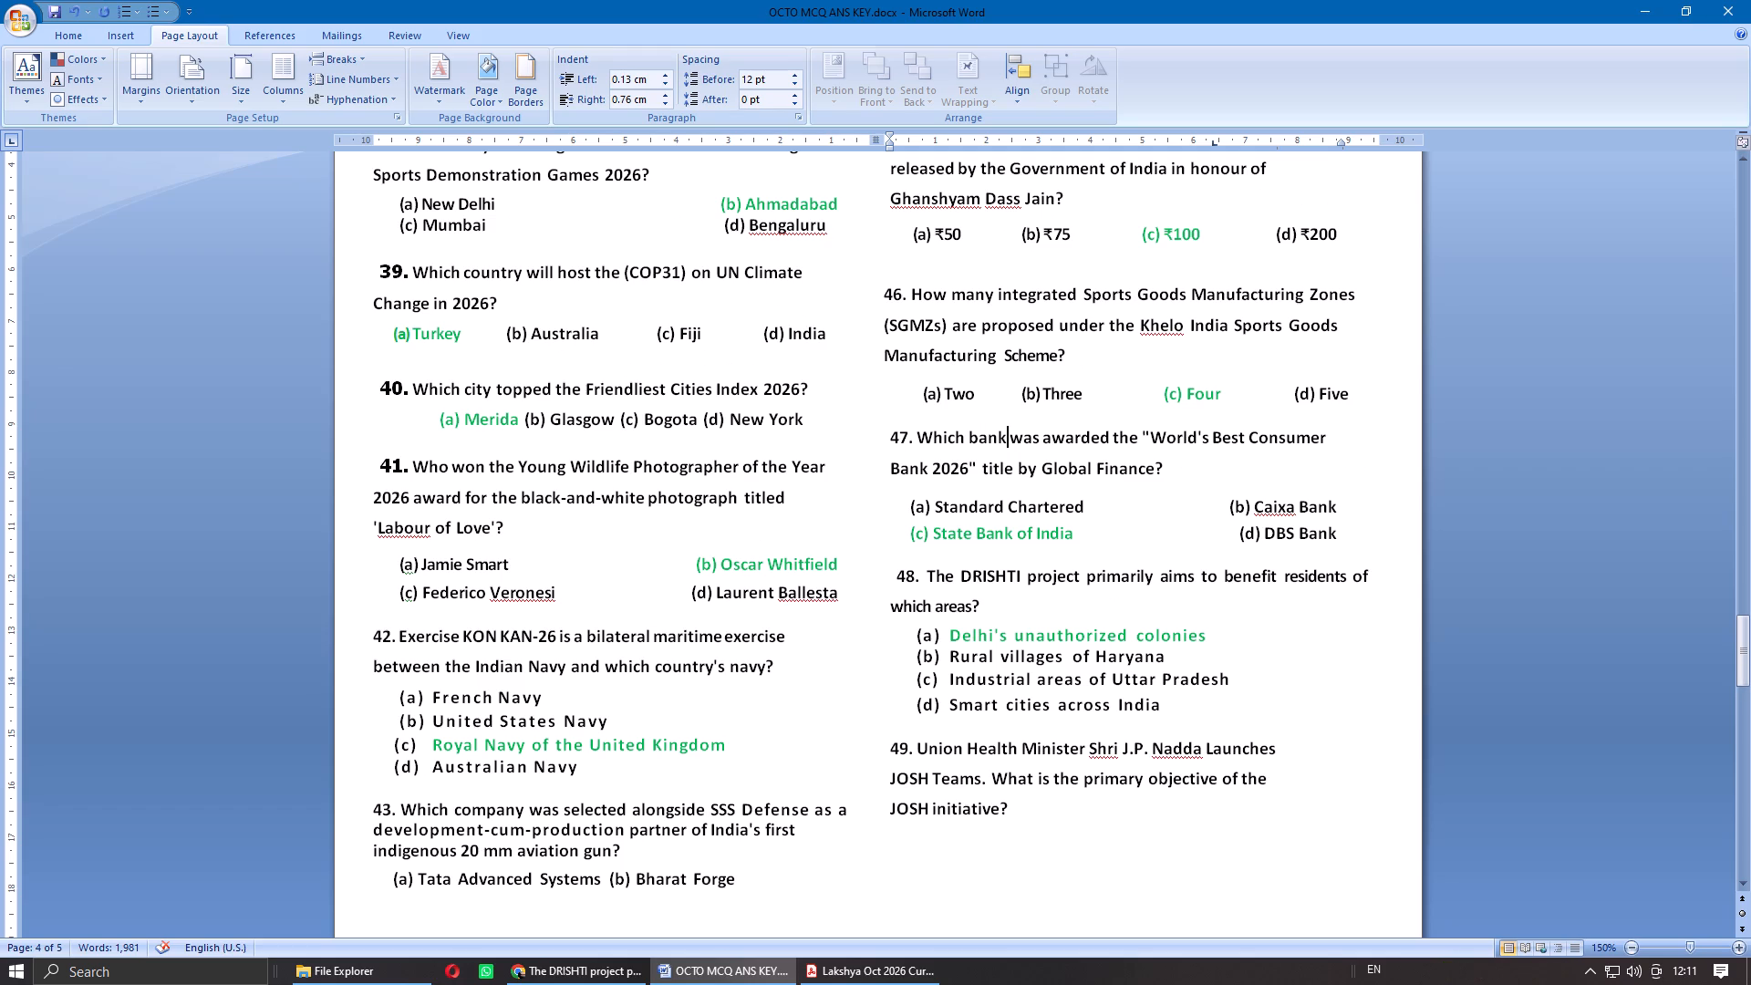
click(984, 673)
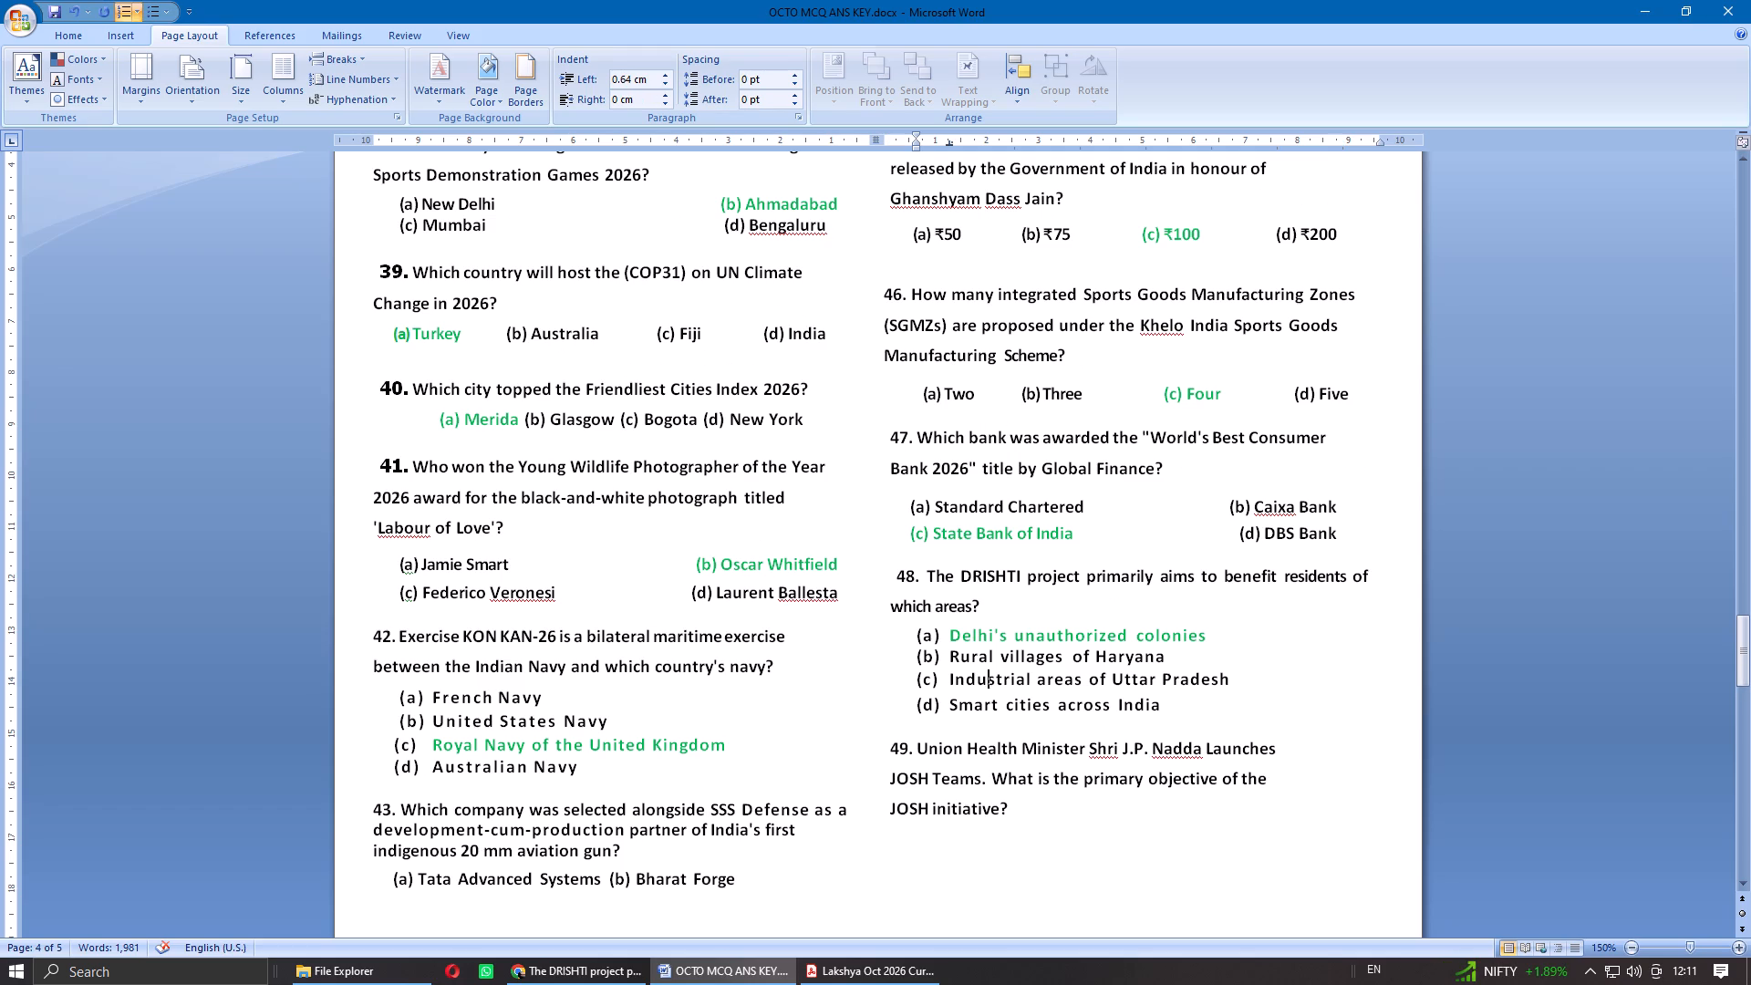
click(993, 704)
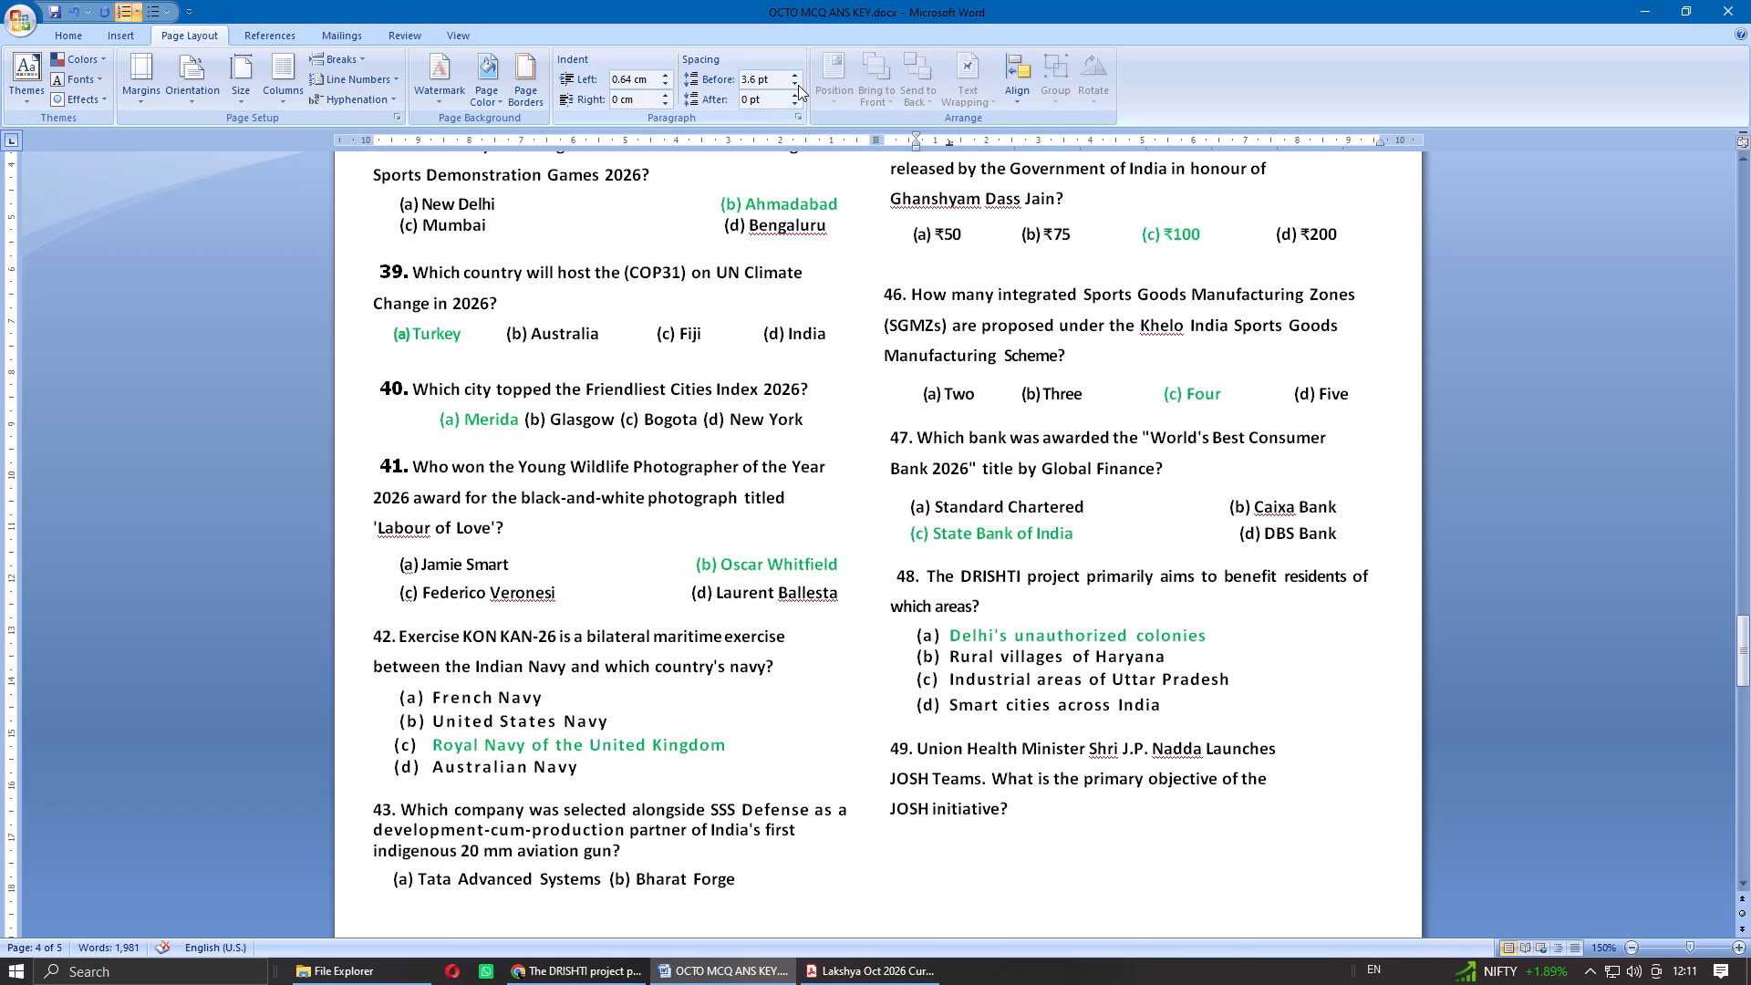
click(797, 82)
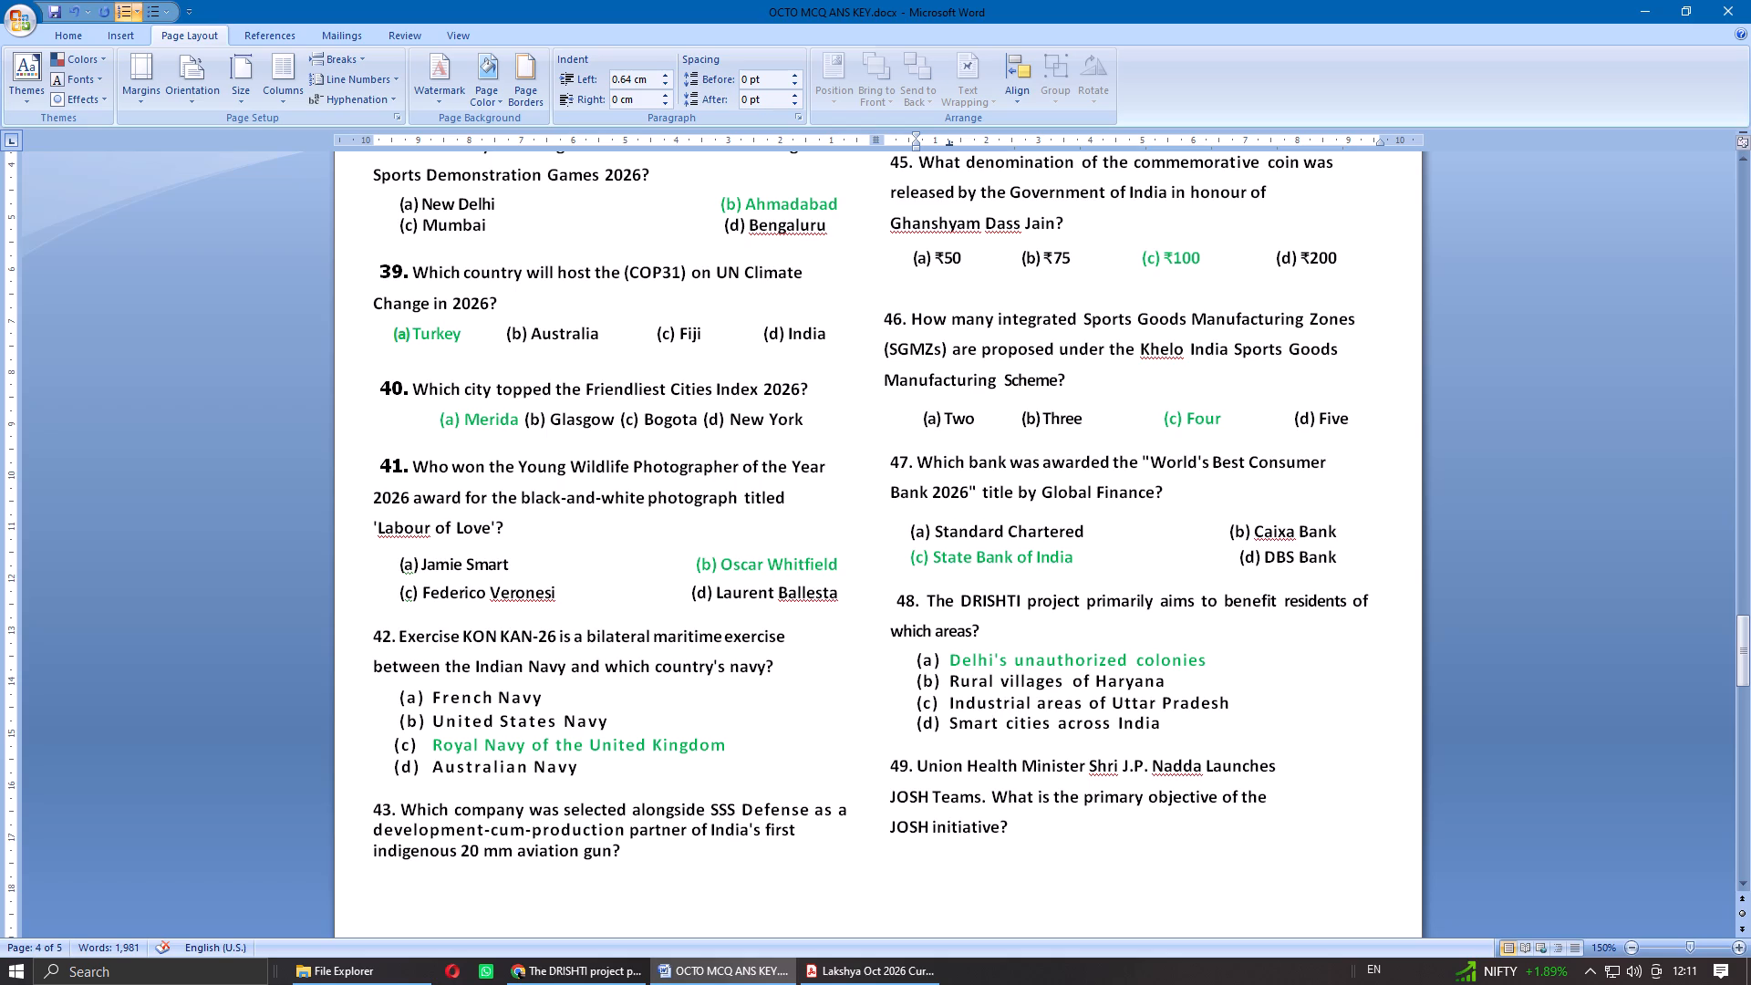
Set the paragraph spacing before question 45 to 12 pt.
scroll(1074, 465, up, 2)
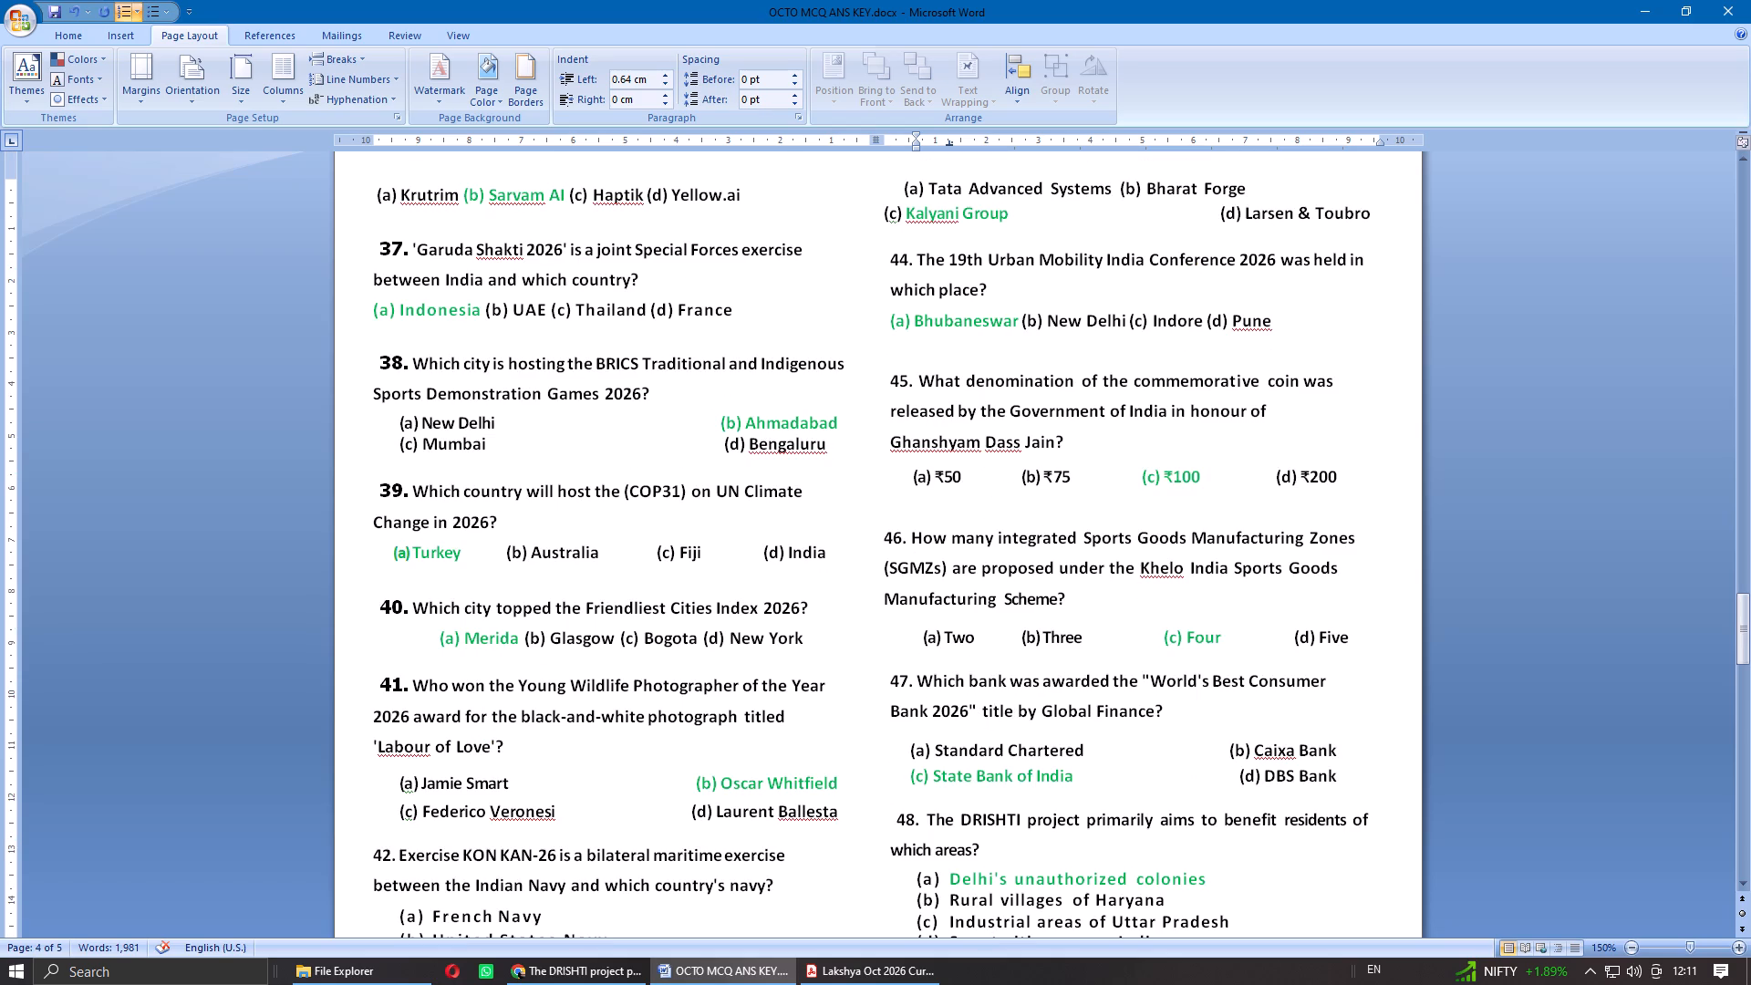
click(969, 431)
click(795, 87)
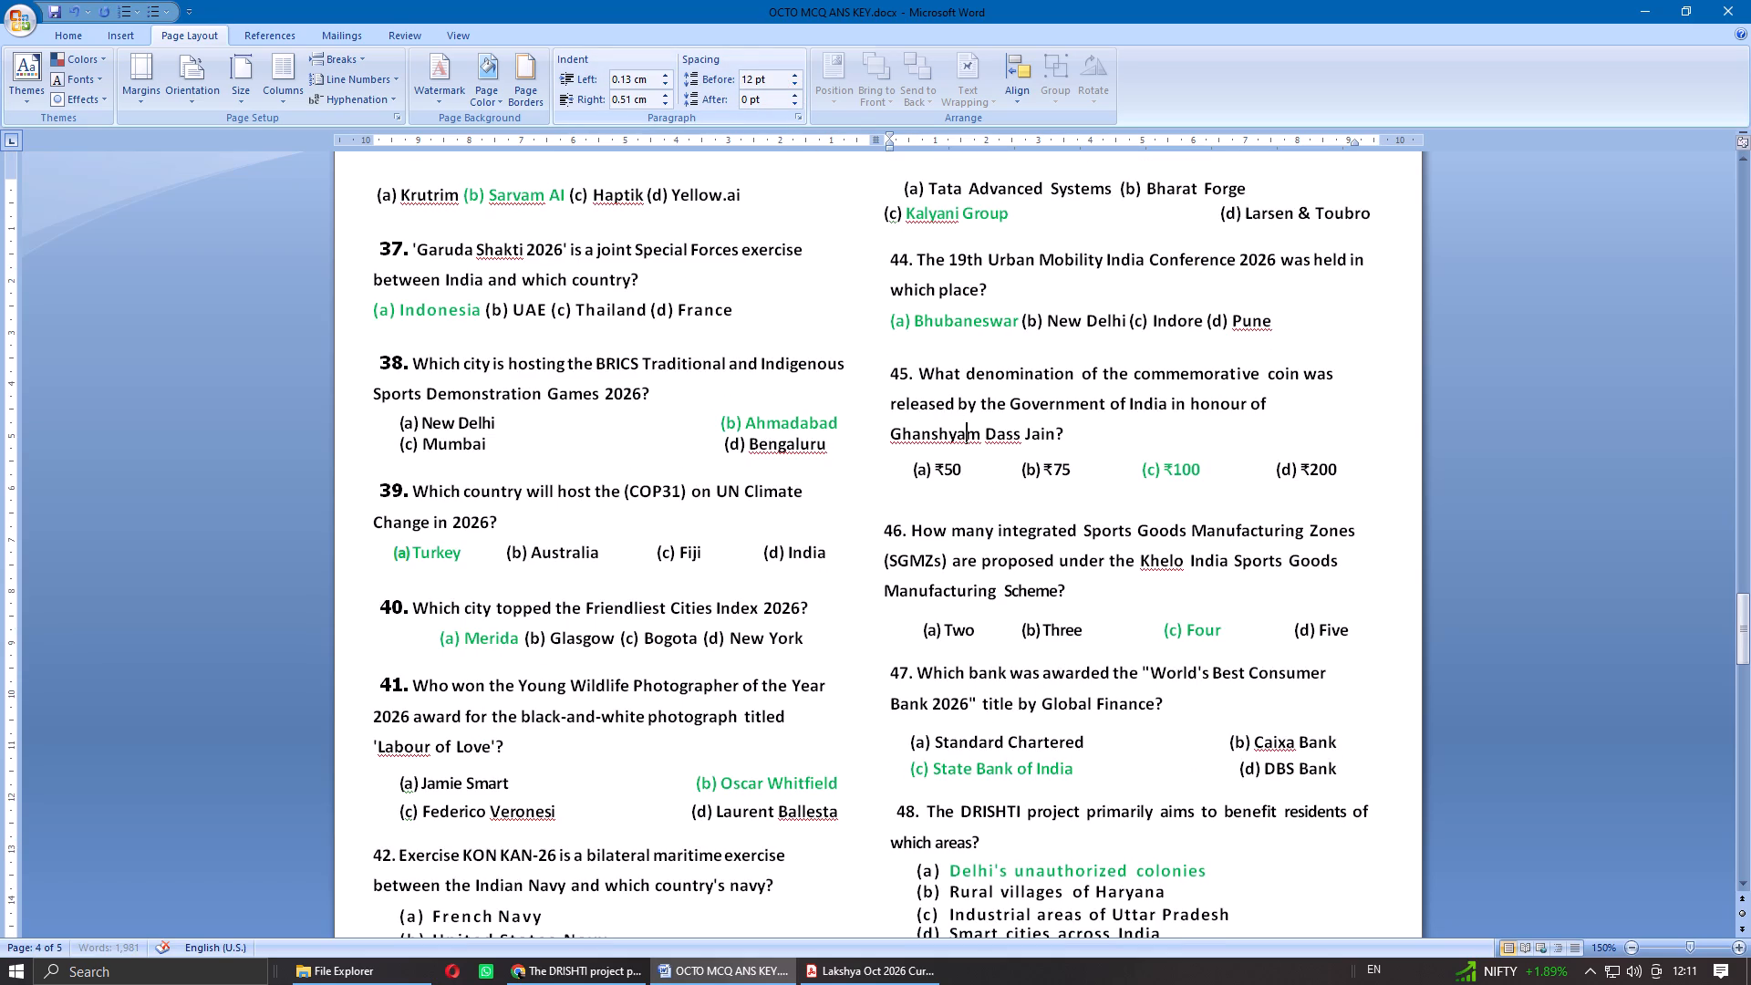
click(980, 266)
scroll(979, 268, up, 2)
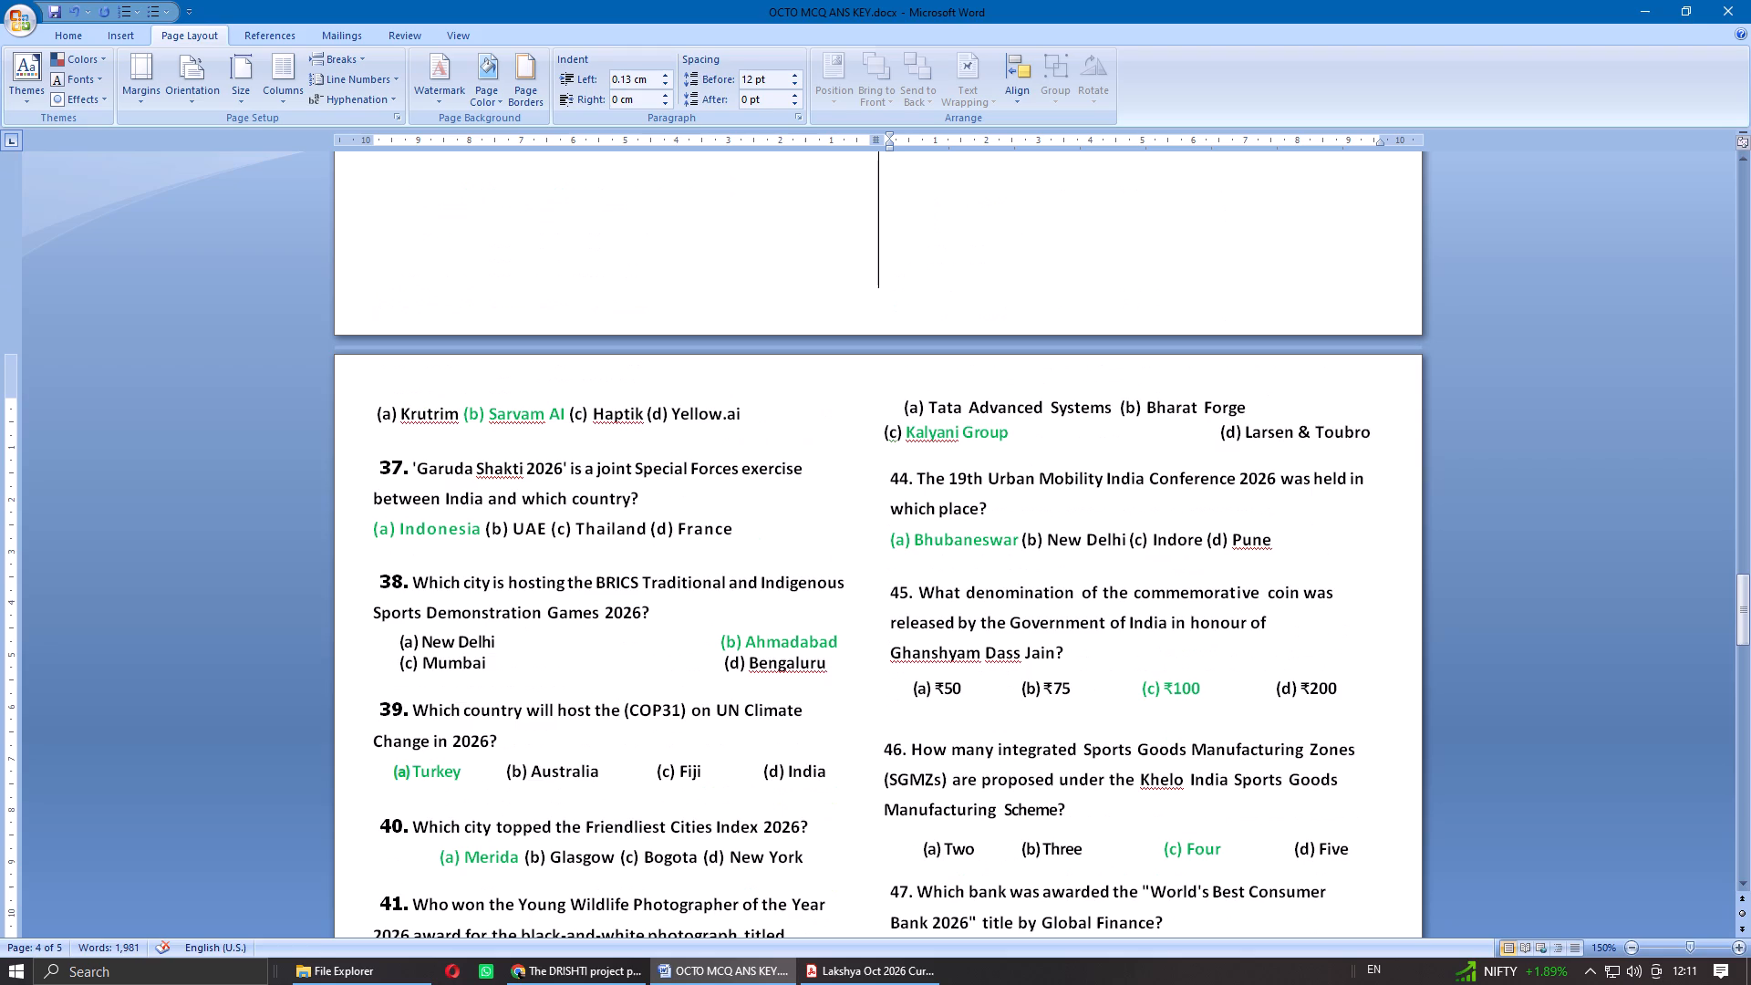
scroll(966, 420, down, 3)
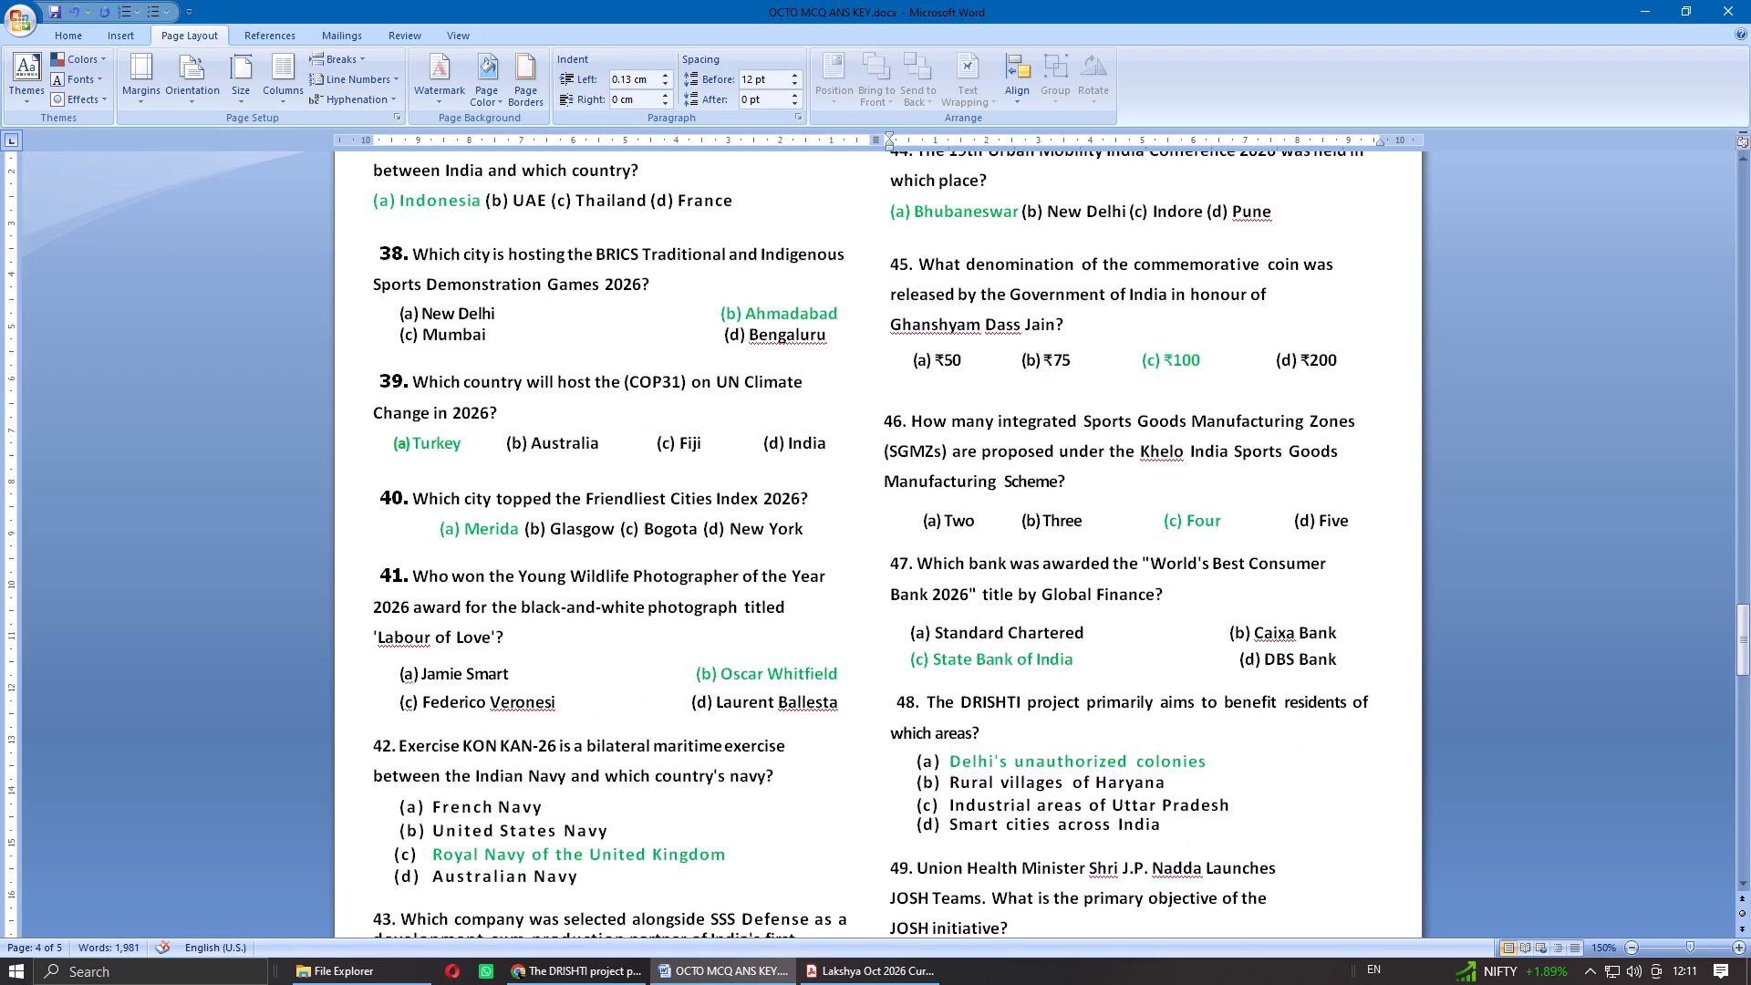
Insert spaces before question 43's option "(b) Bharat Forge" to line it up above "(d) Larsen & Toubro".
scroll(970, 415, up, 3)
click(1118, 406)
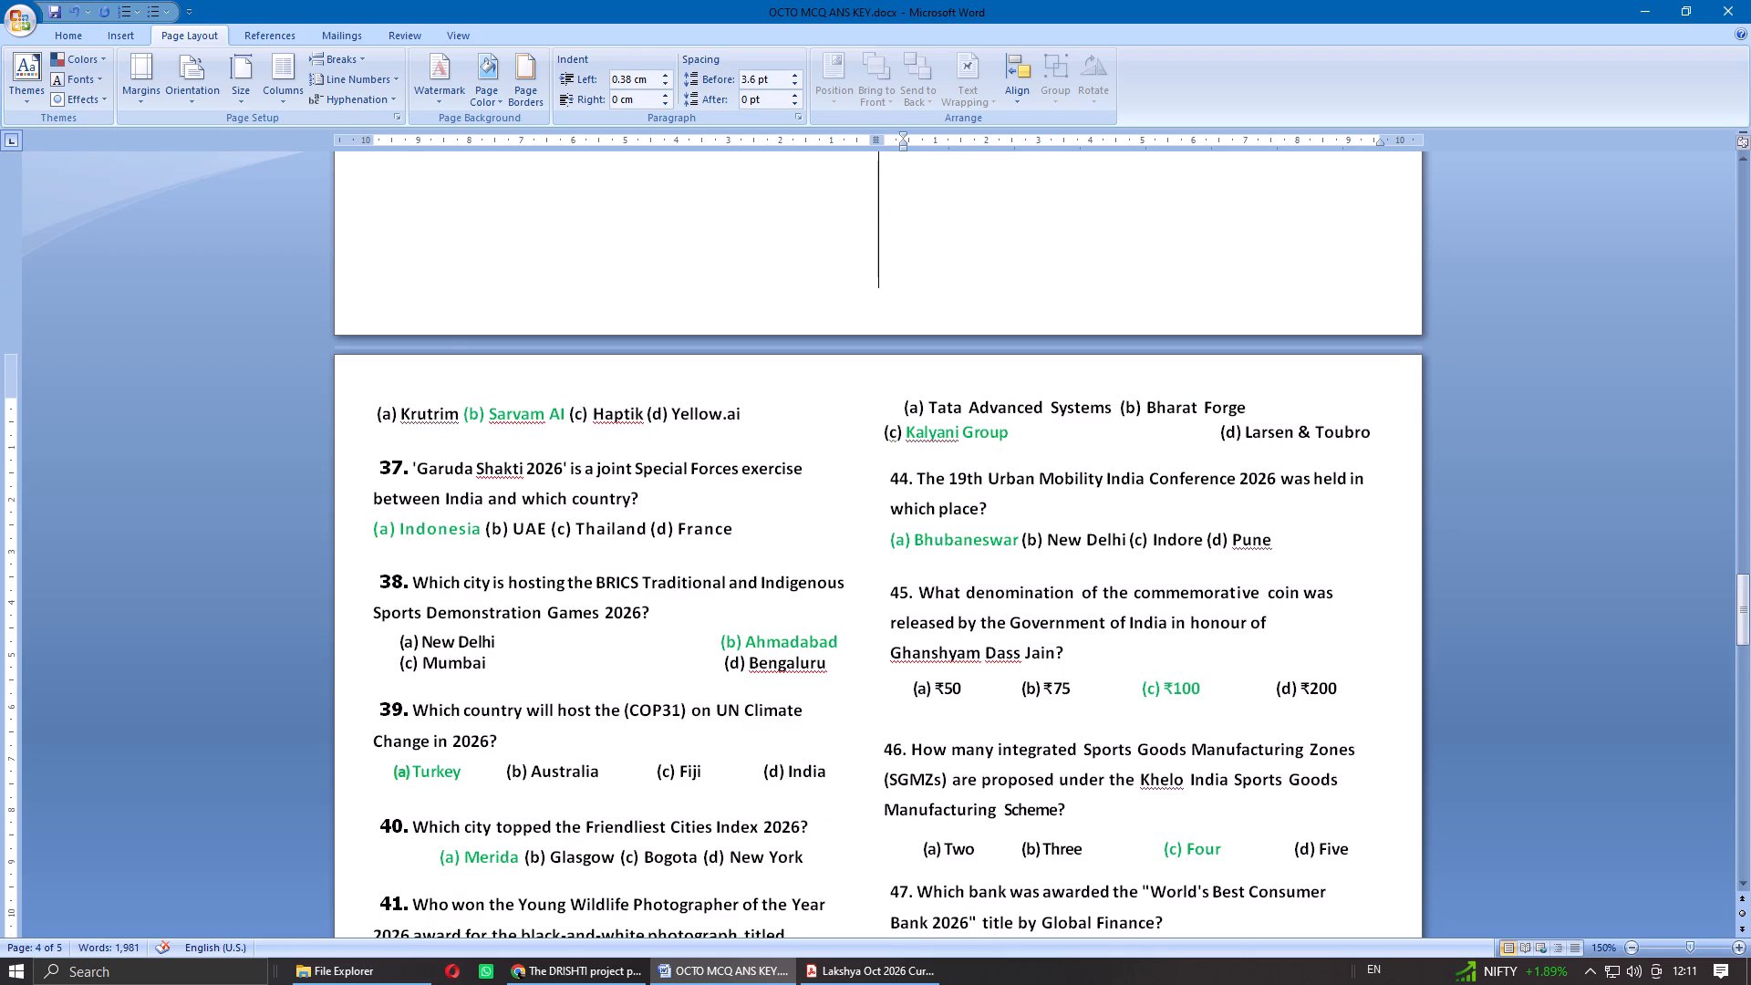
key(space)
key(space)
key(space)
key(space)
key(space)
key(space)
key(space)
key(space)
key(space)
key(space)
key(space)
key(space)
key(space)
key(space)
key(space)
key(space)
key(space)
key(space)
key(space)
key(space)
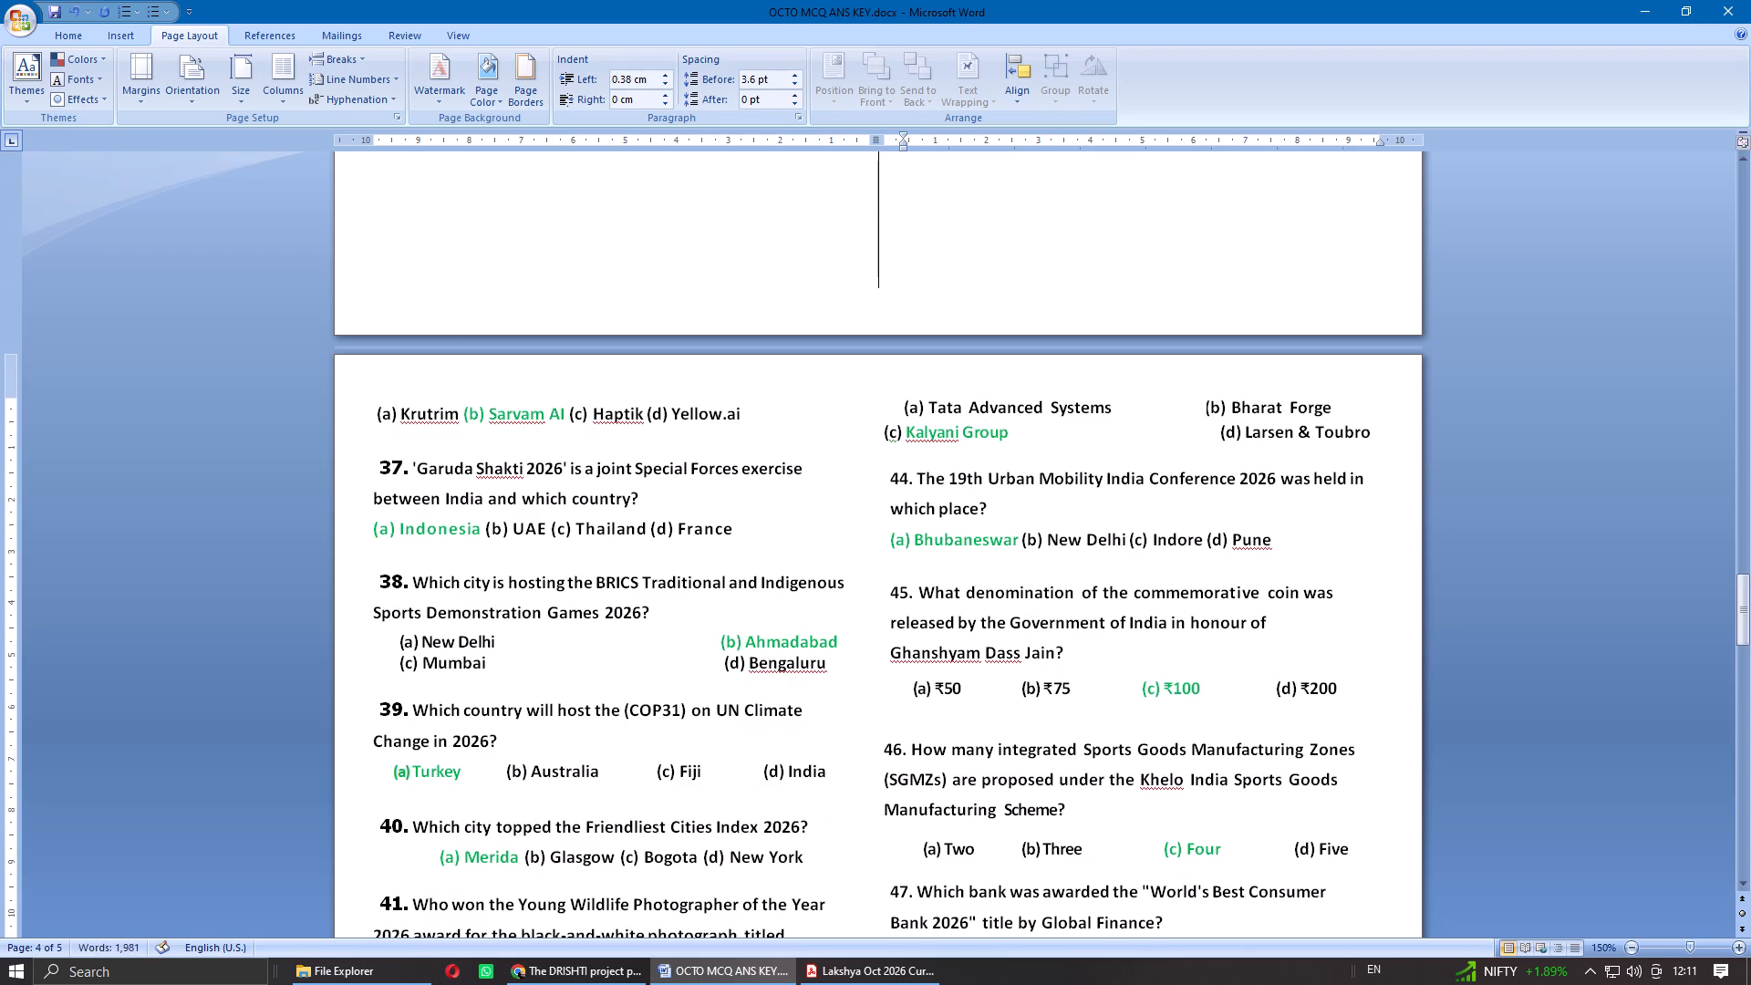
key(space)
key(space)
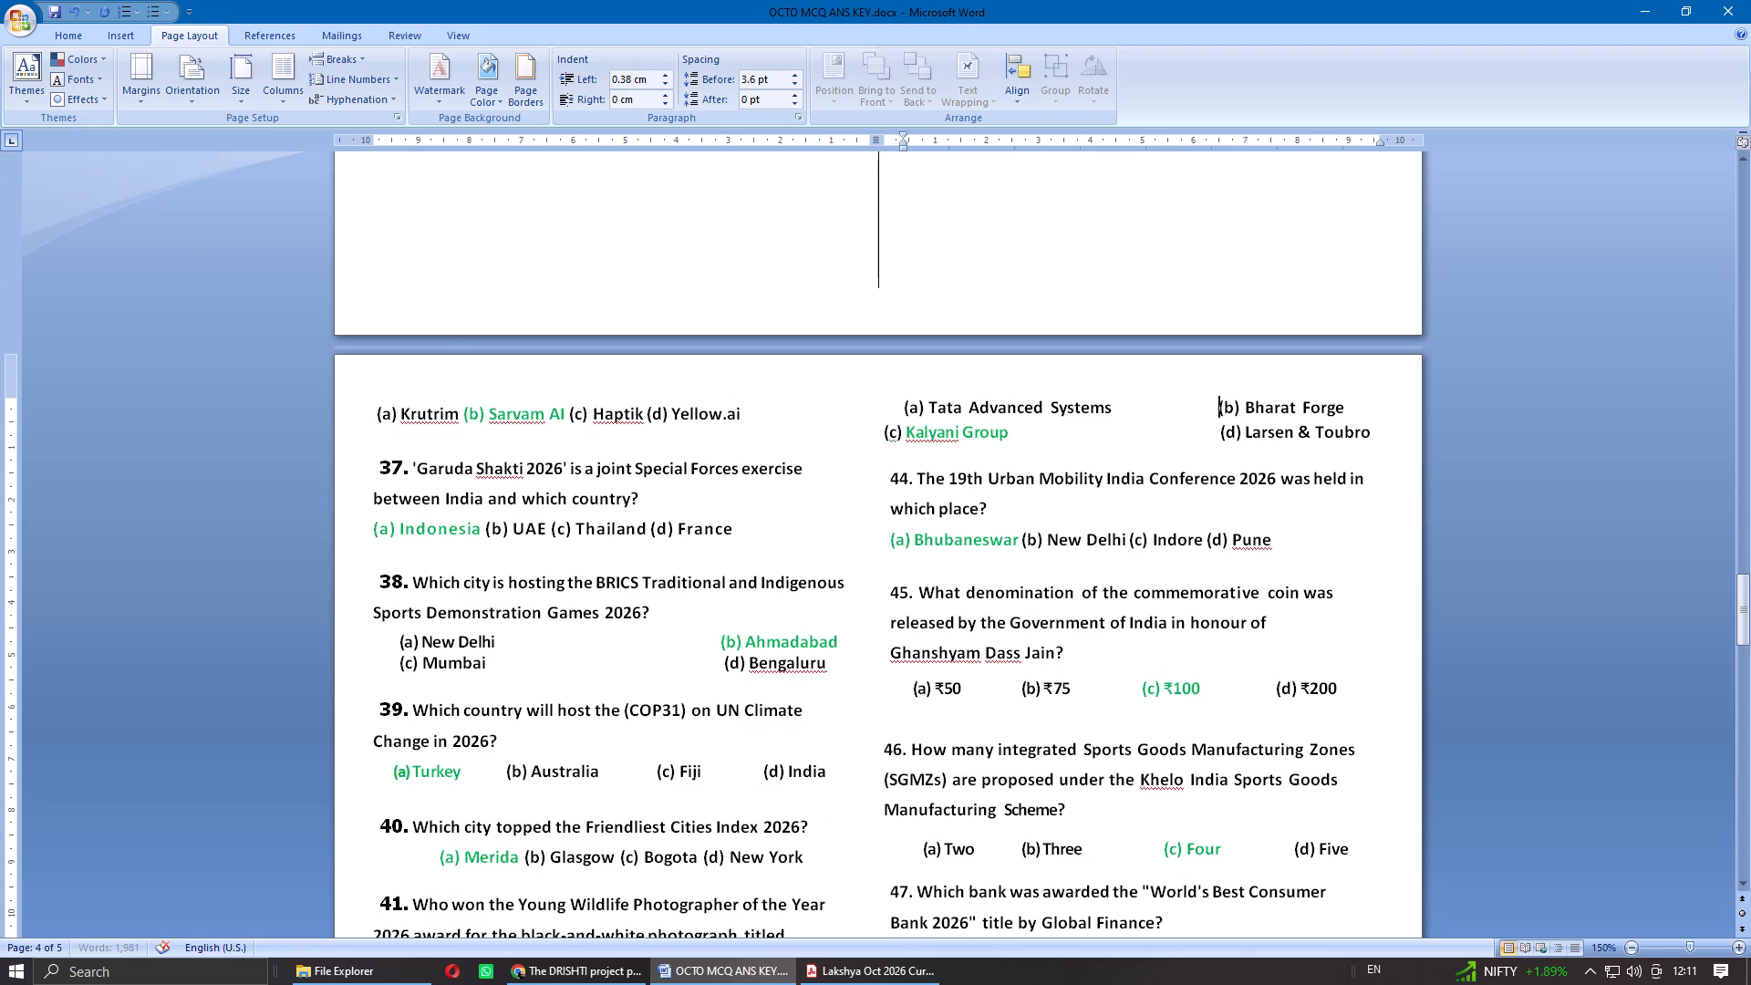
Insert spaces before question 43's option "(c) Kalyani Group" to line it up under "(a) Tata Advanced Systems".
click(892, 437)
click(885, 437)
key(space)
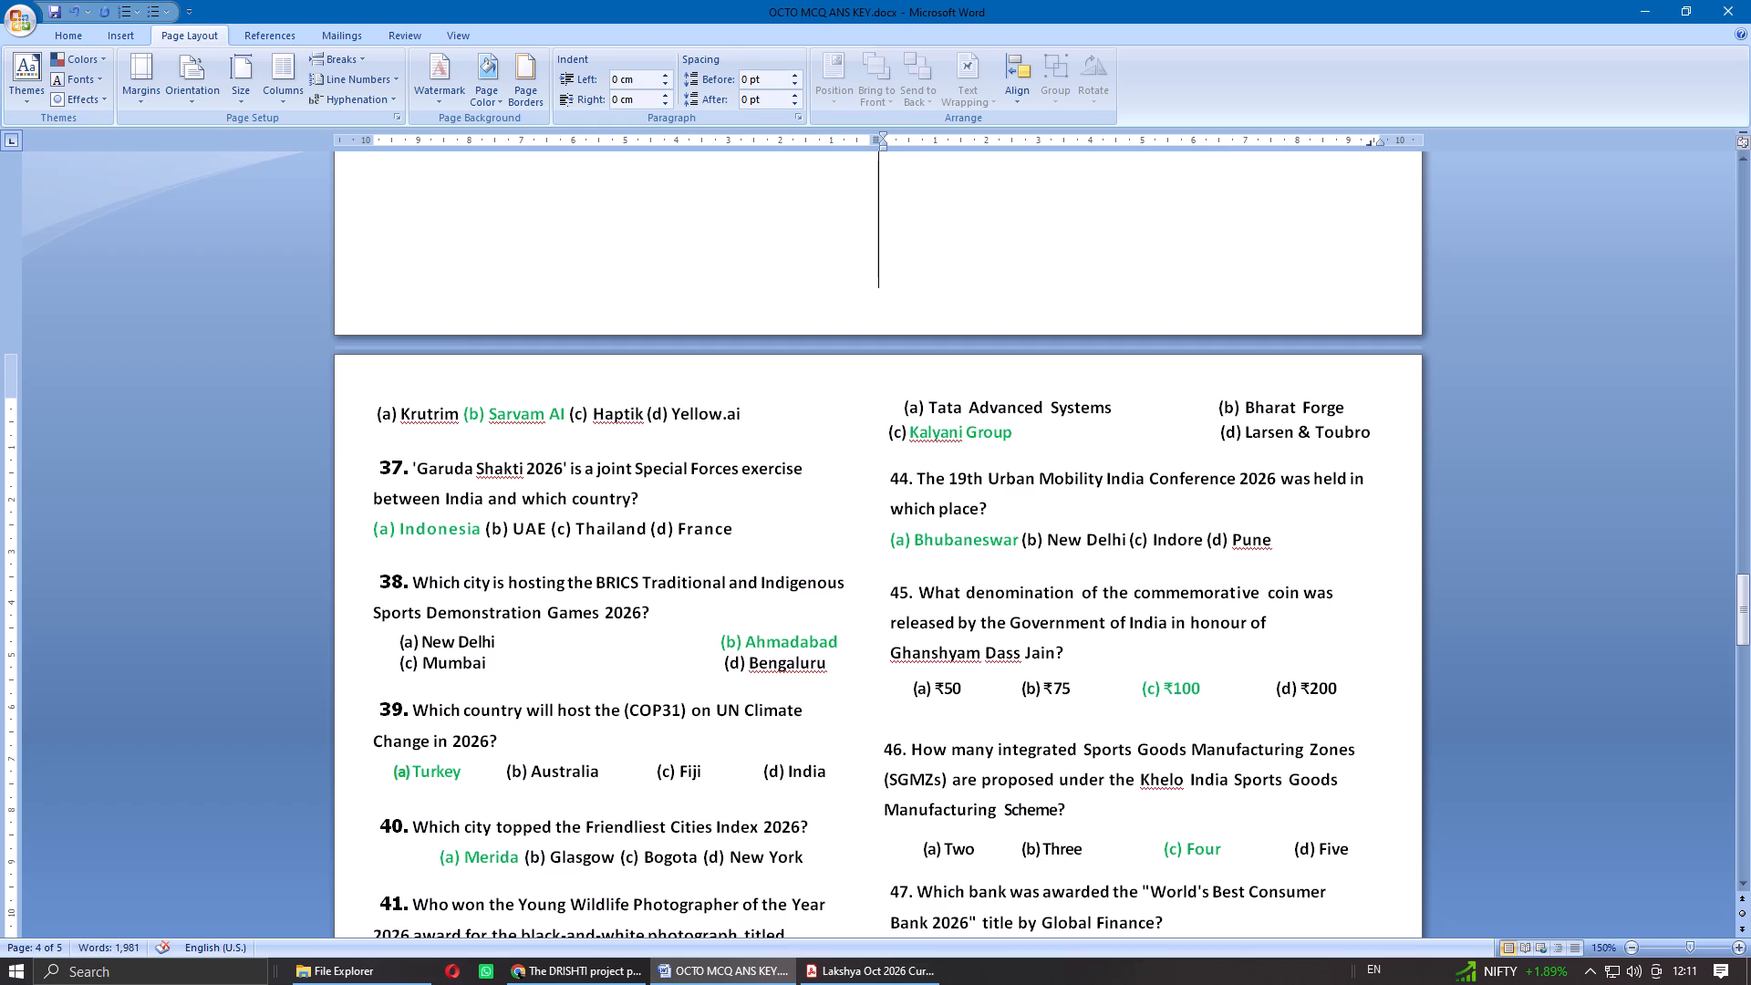
key(space)
key(space)
key(space)
key(space)
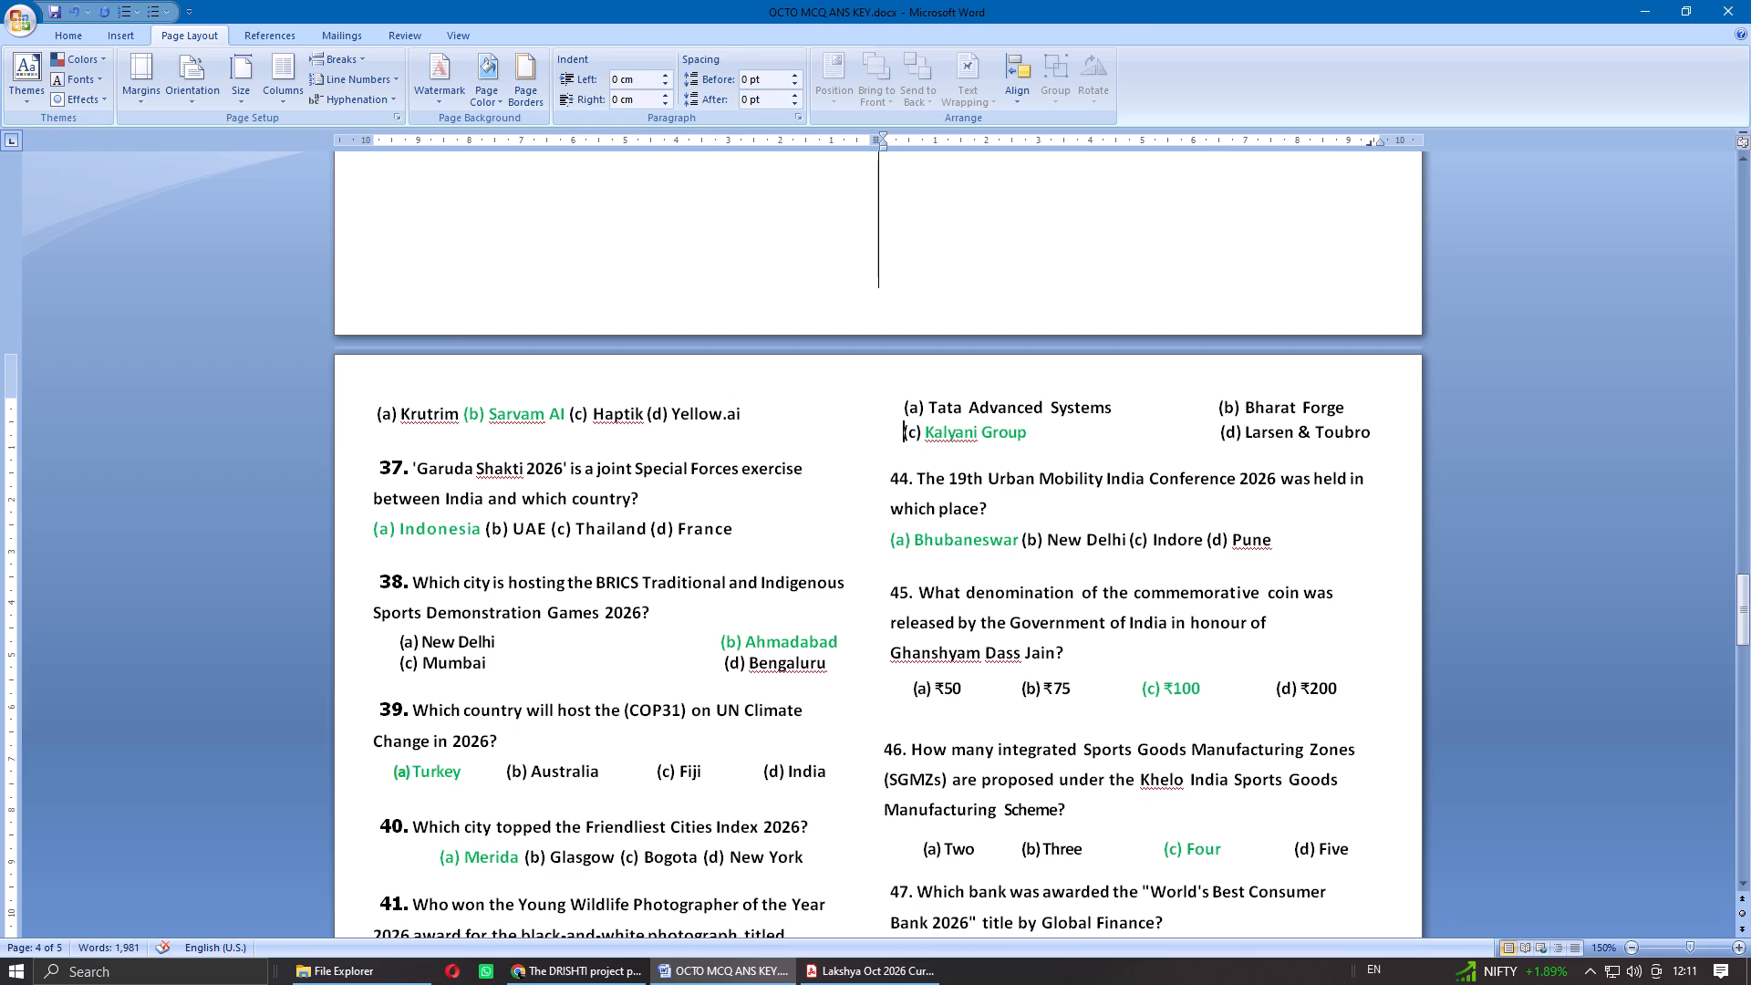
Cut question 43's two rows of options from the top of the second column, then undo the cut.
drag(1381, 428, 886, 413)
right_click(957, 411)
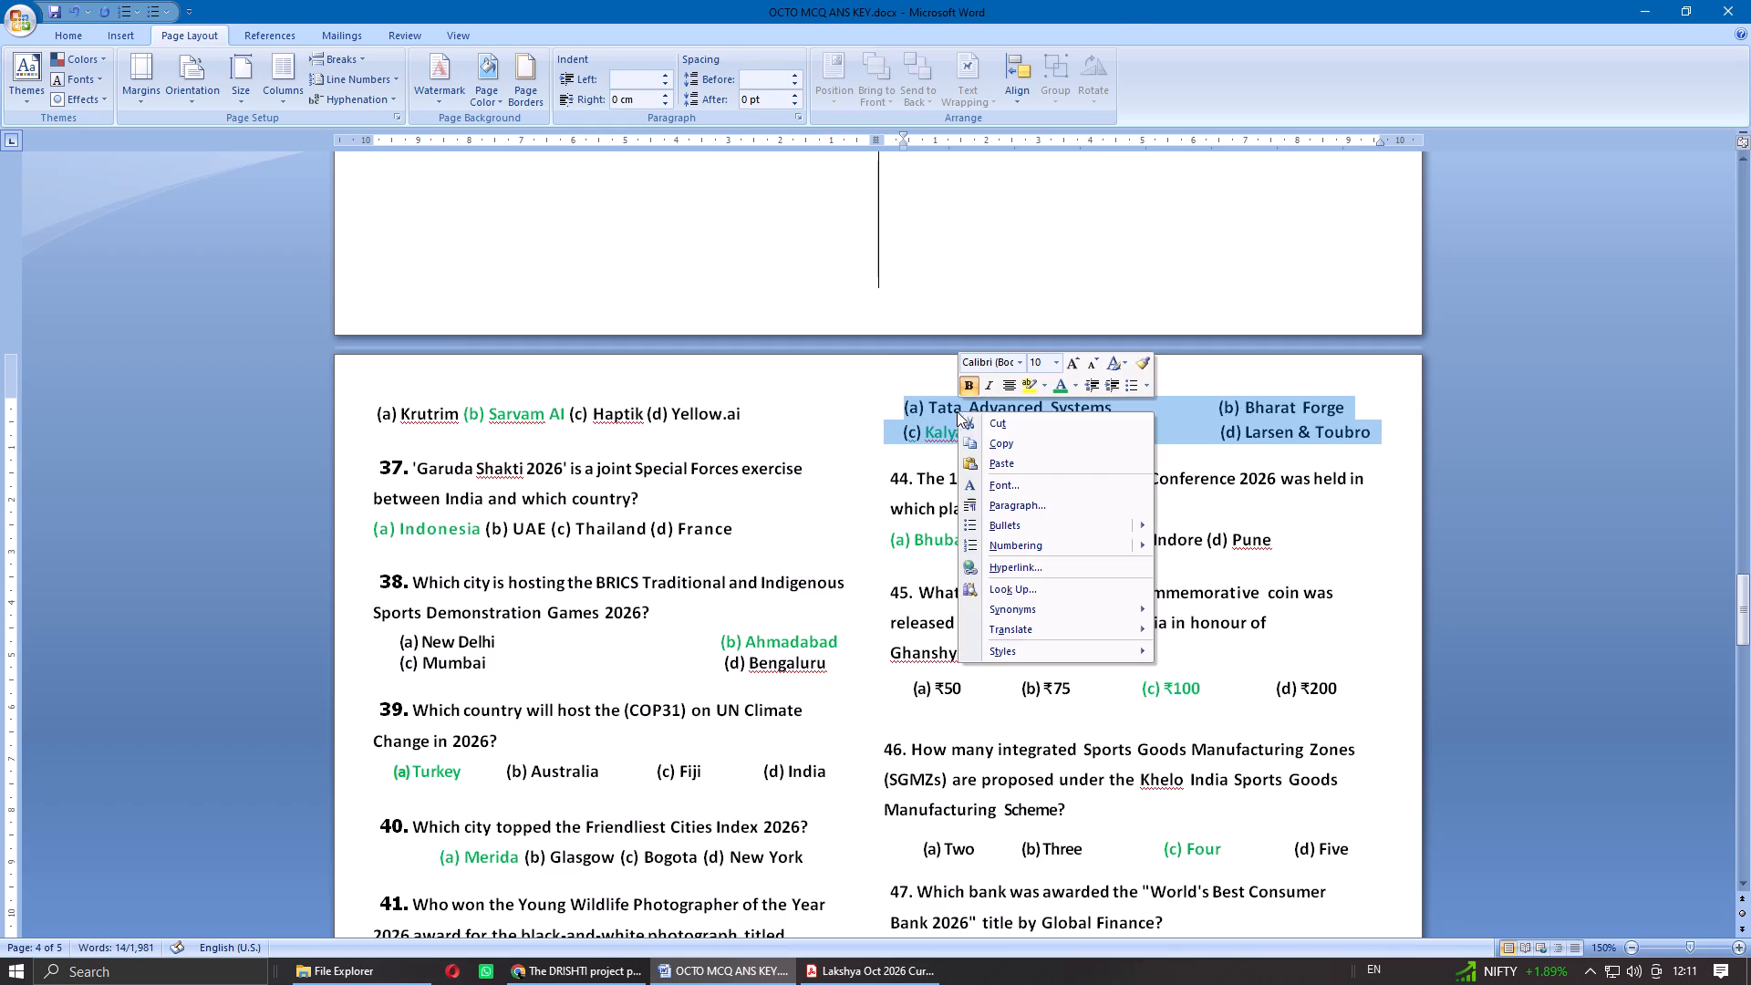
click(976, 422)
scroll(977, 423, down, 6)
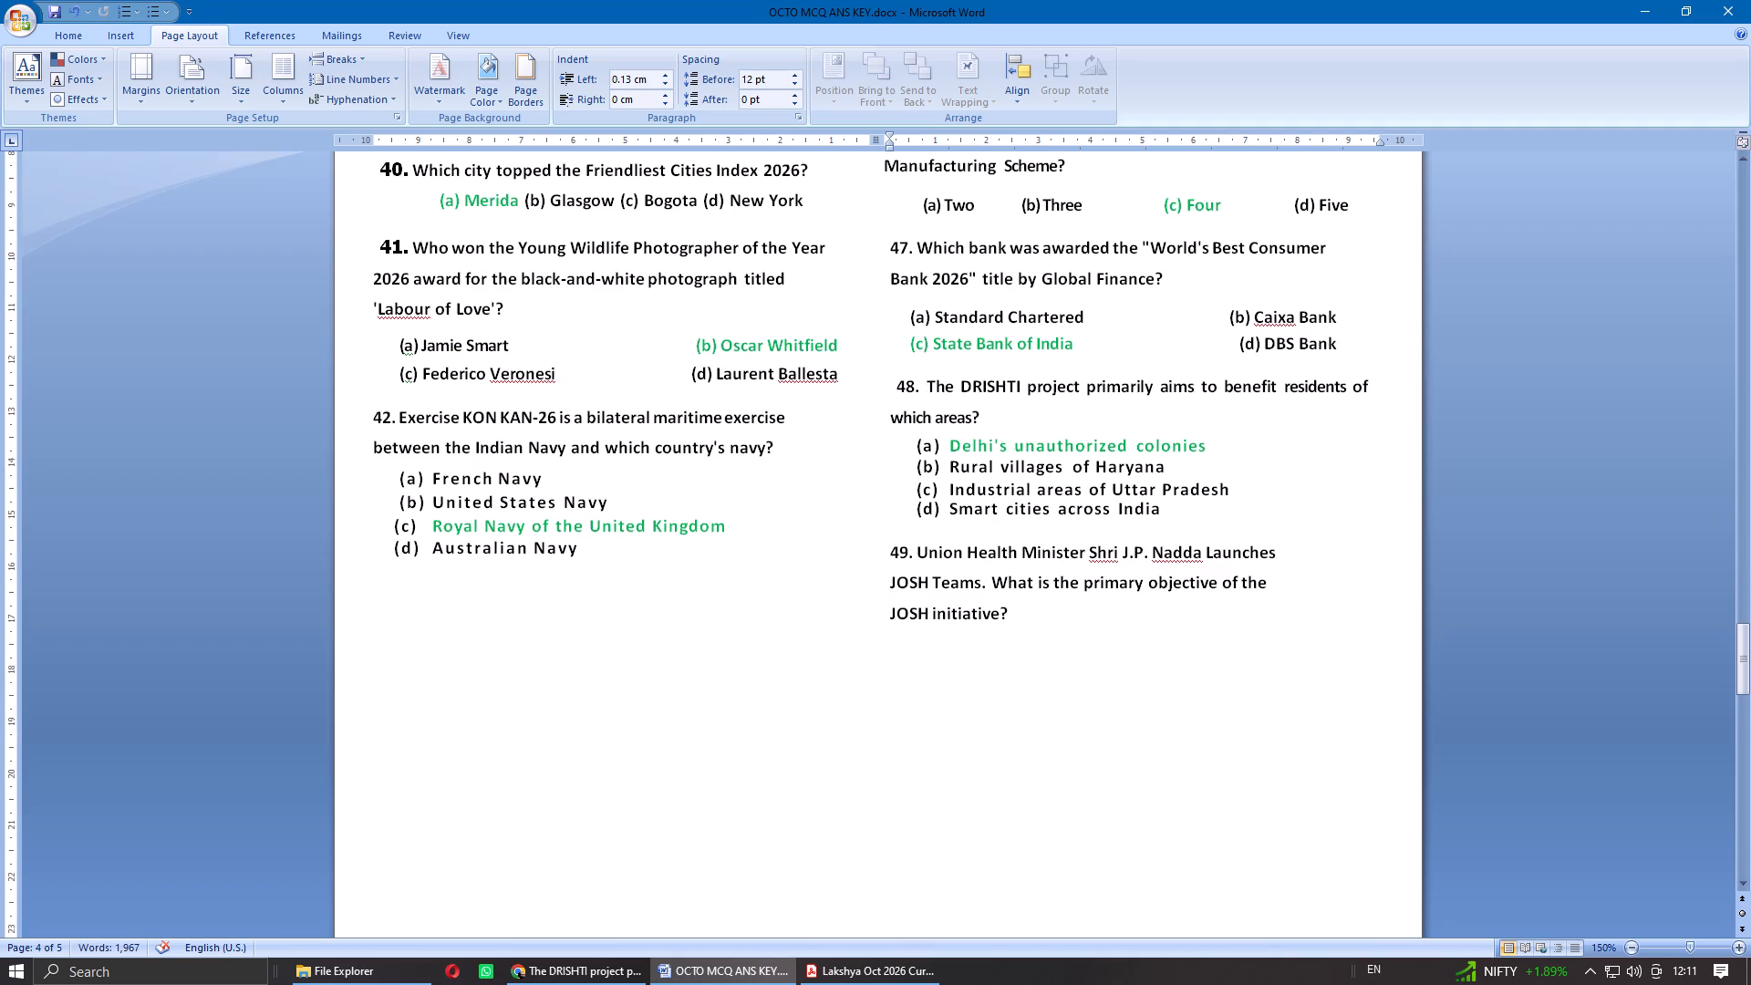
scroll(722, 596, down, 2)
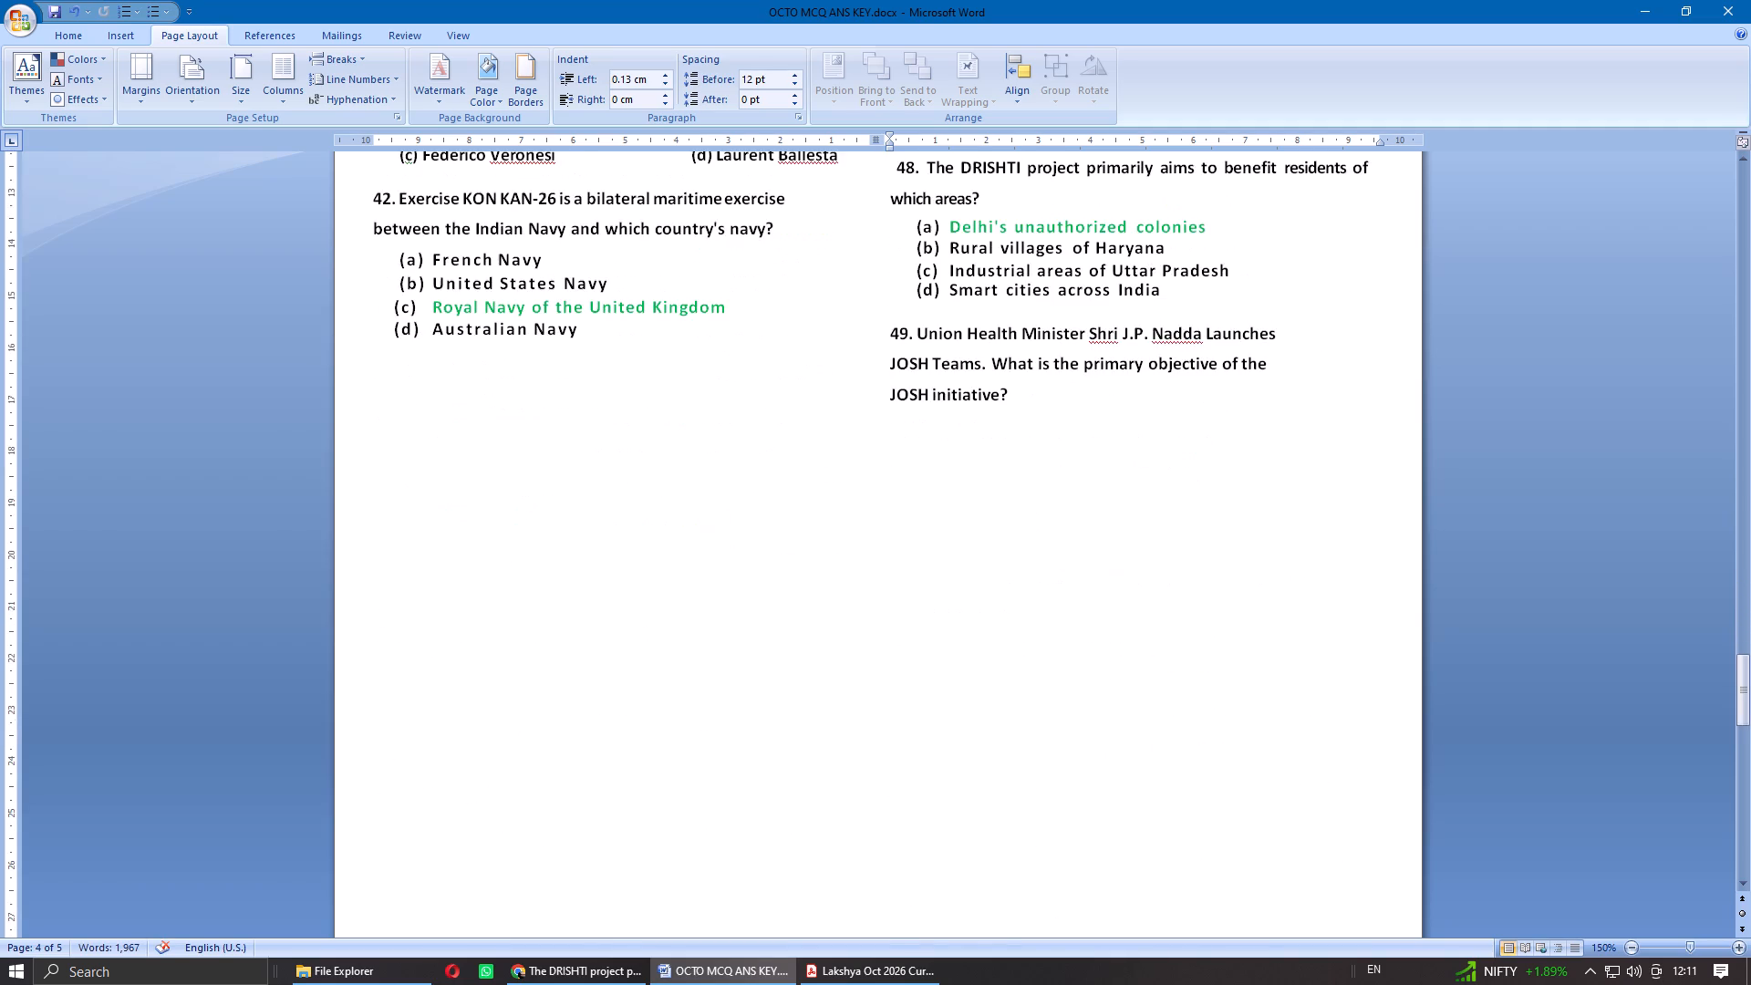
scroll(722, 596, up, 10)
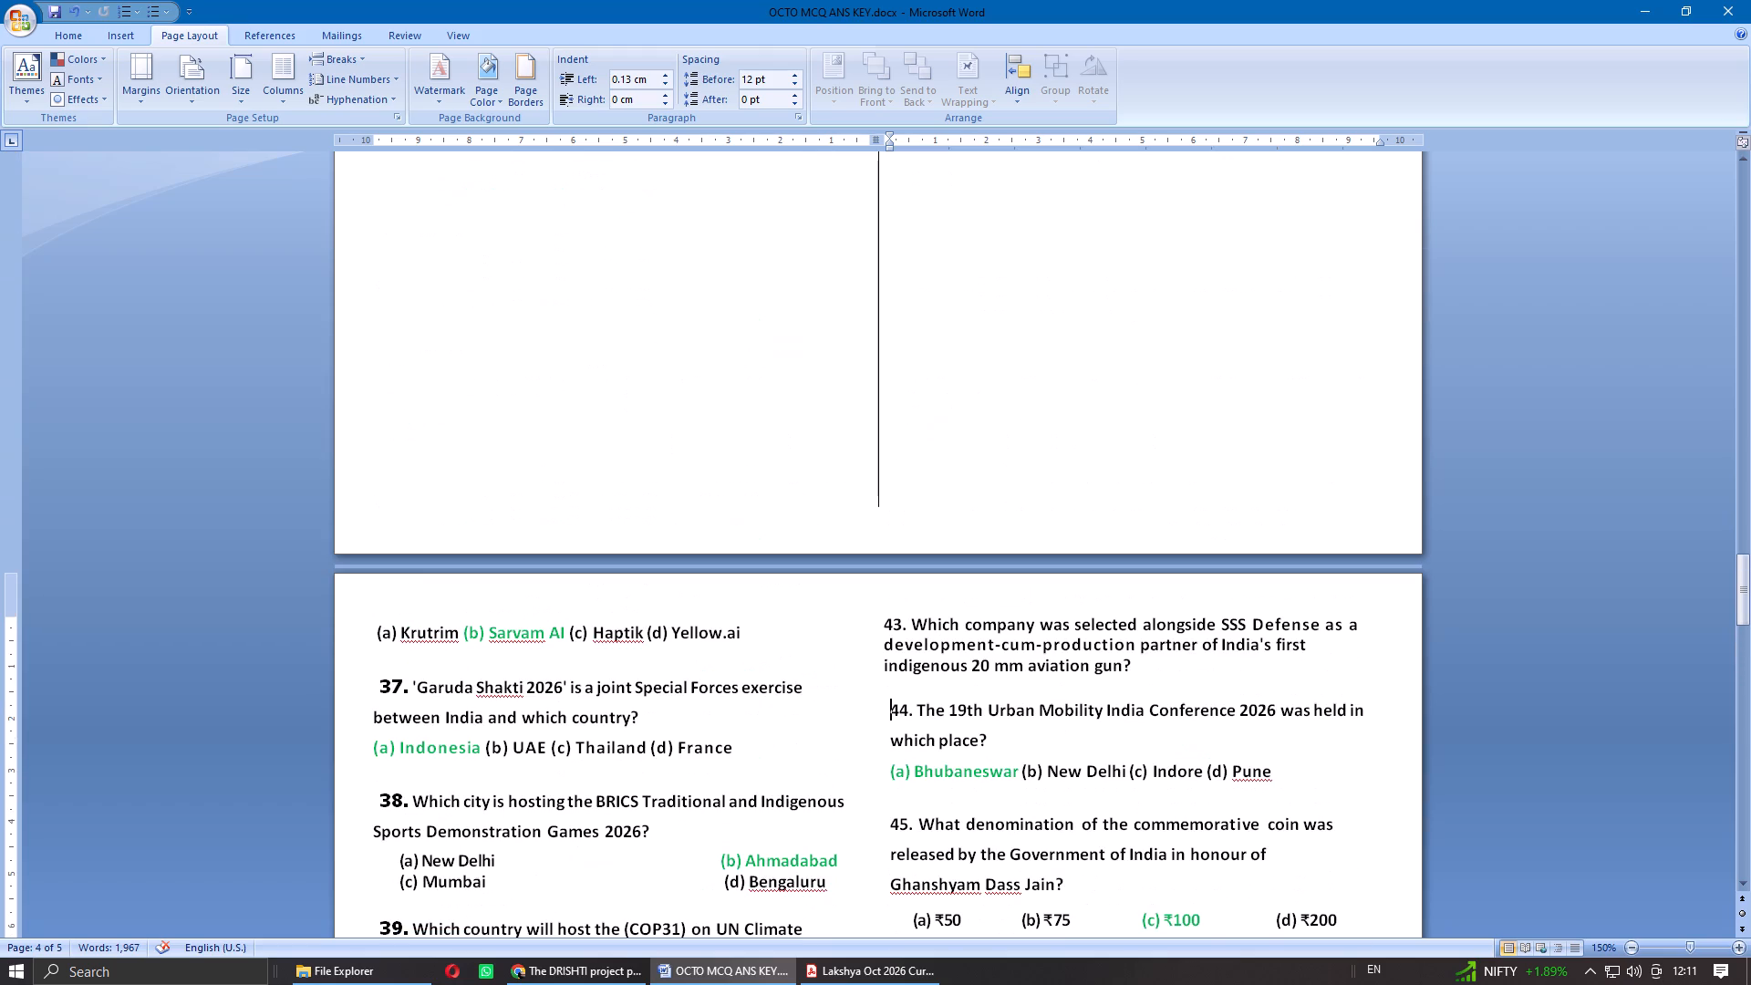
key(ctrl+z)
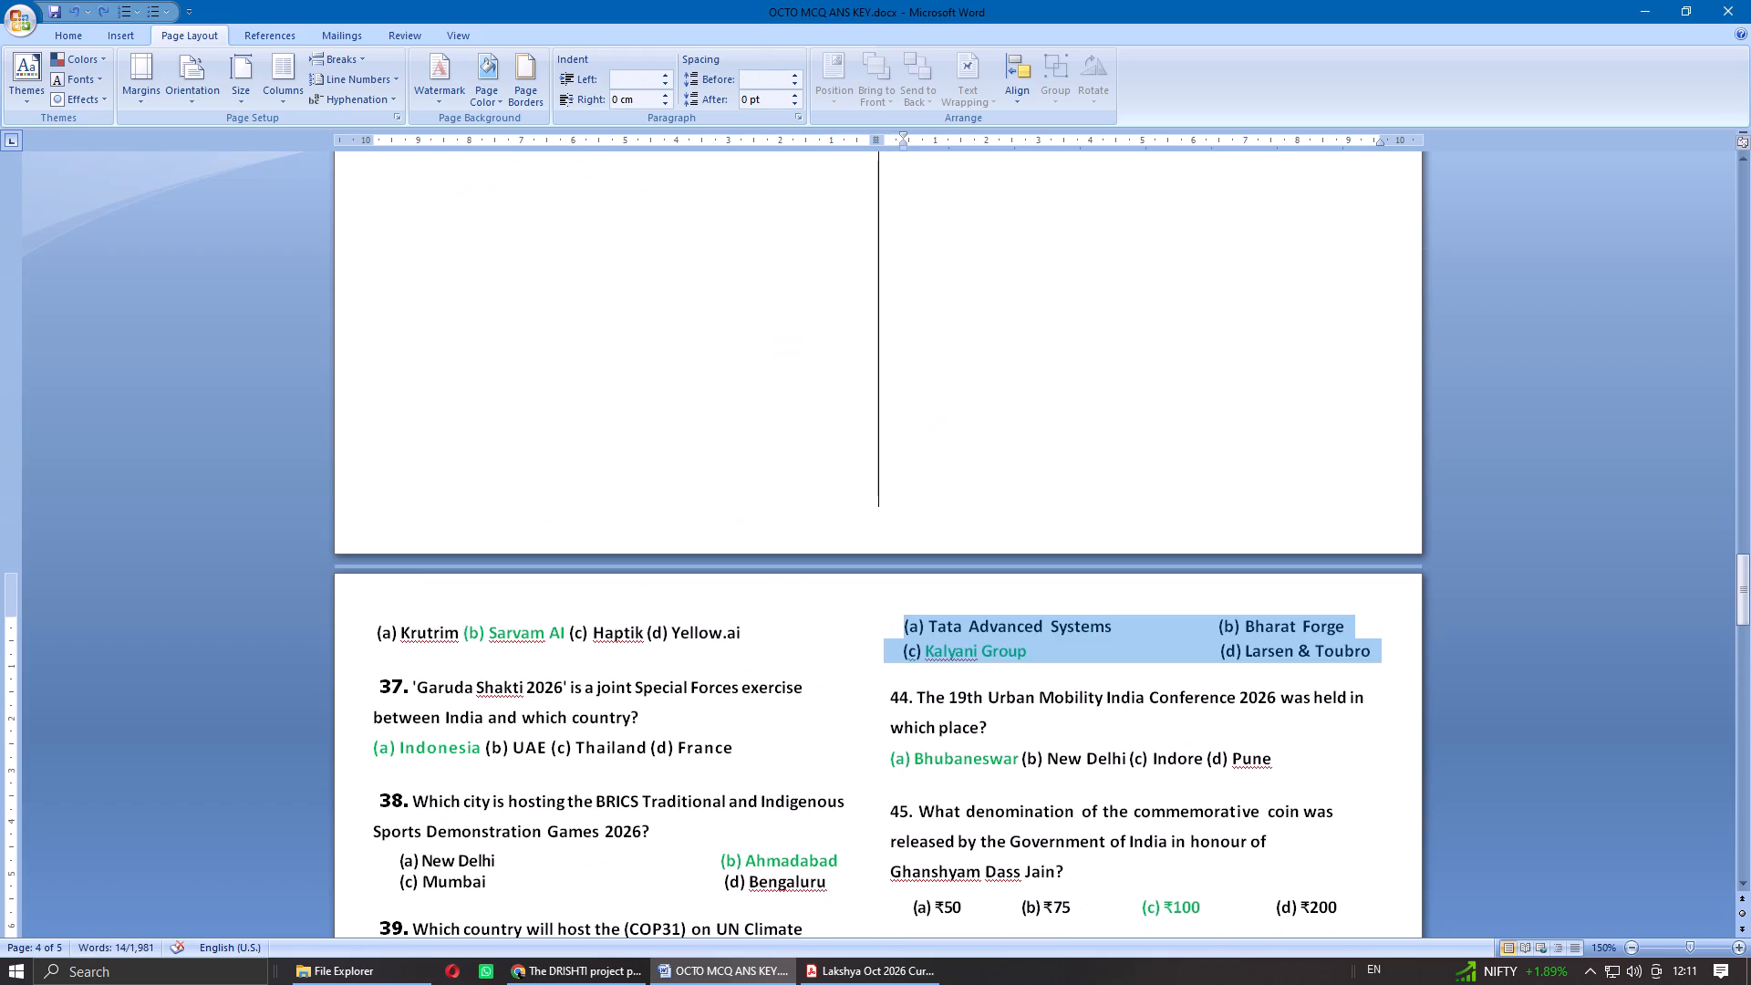
Add four line returns below question 43's text in the first column.
click(1001, 704)
scroll(1031, 678, down, 4)
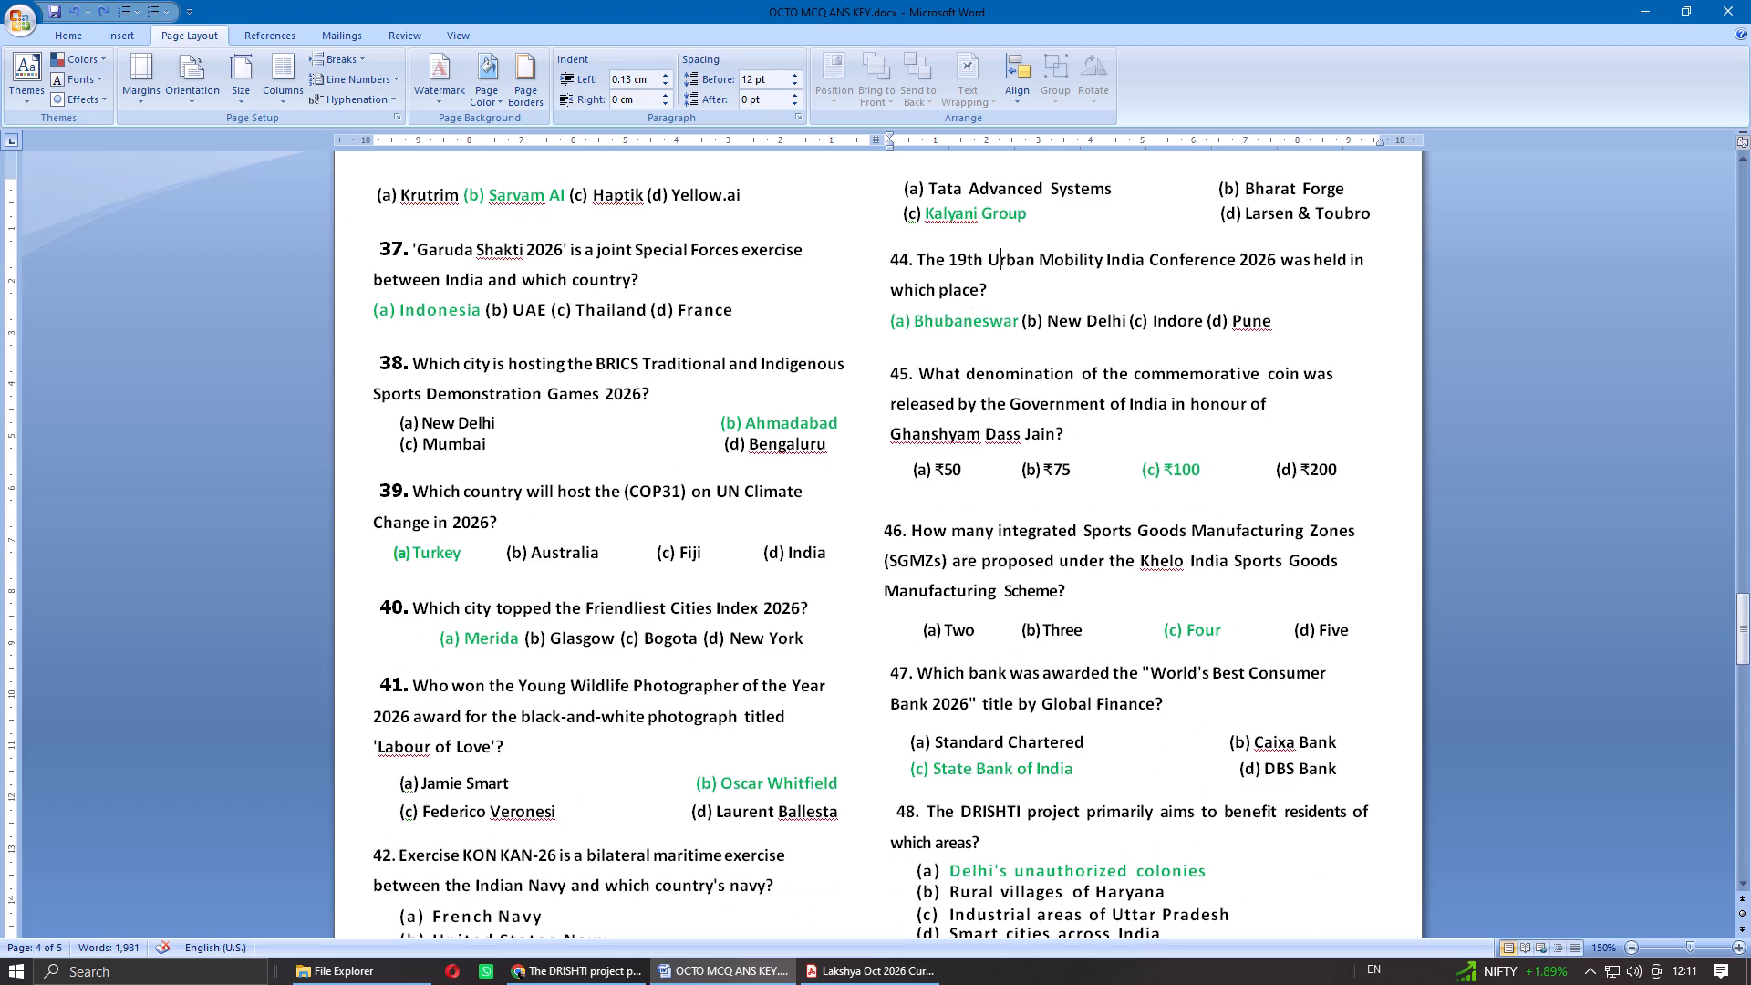
scroll(1031, 680, down, 4)
click(679, 646)
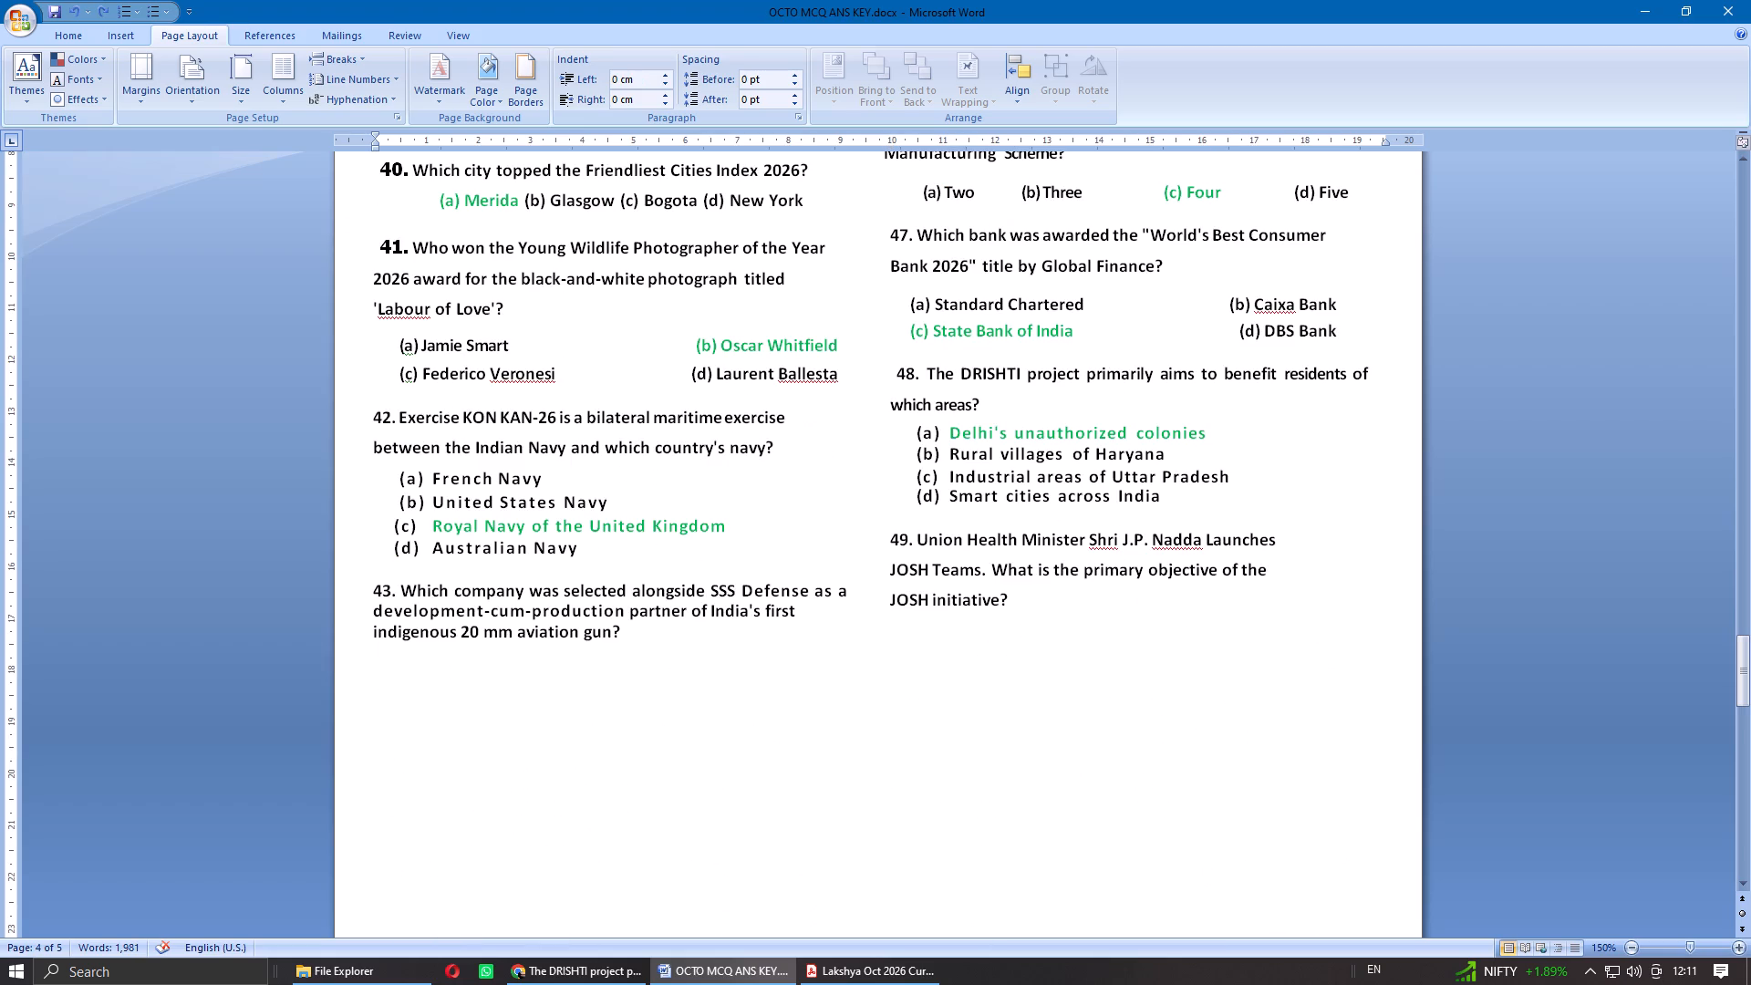
key(Return)
key(Return)
key(Return)
key(Return)
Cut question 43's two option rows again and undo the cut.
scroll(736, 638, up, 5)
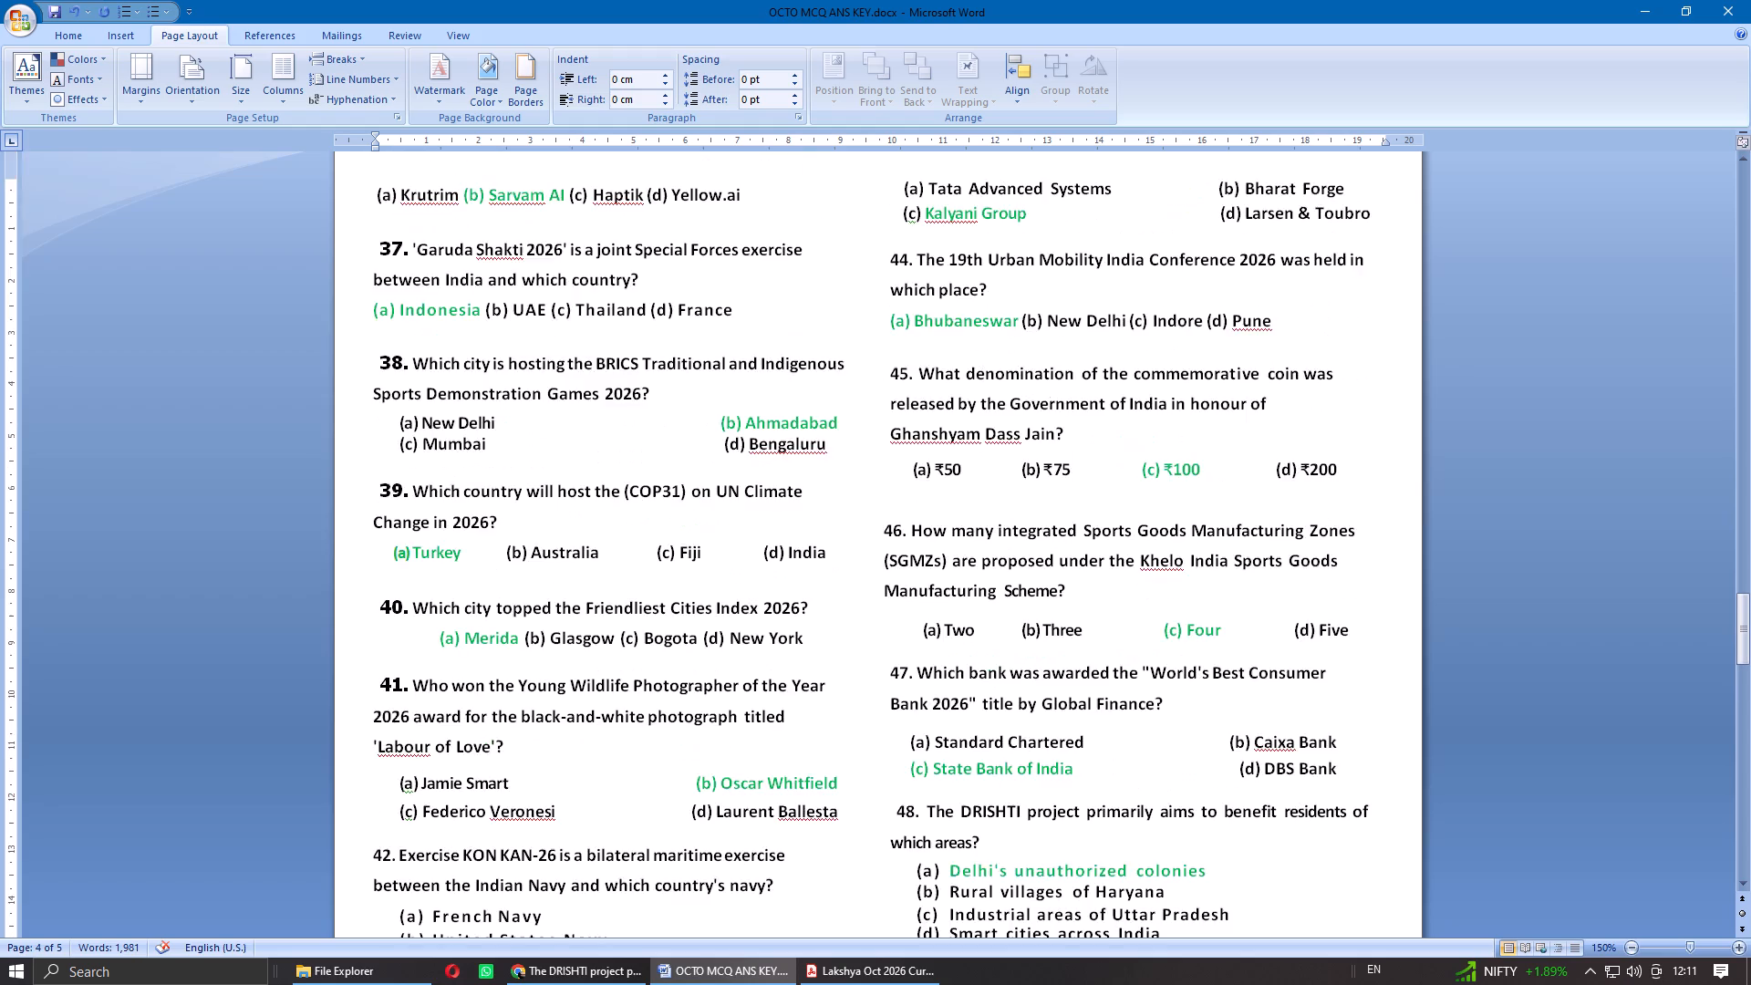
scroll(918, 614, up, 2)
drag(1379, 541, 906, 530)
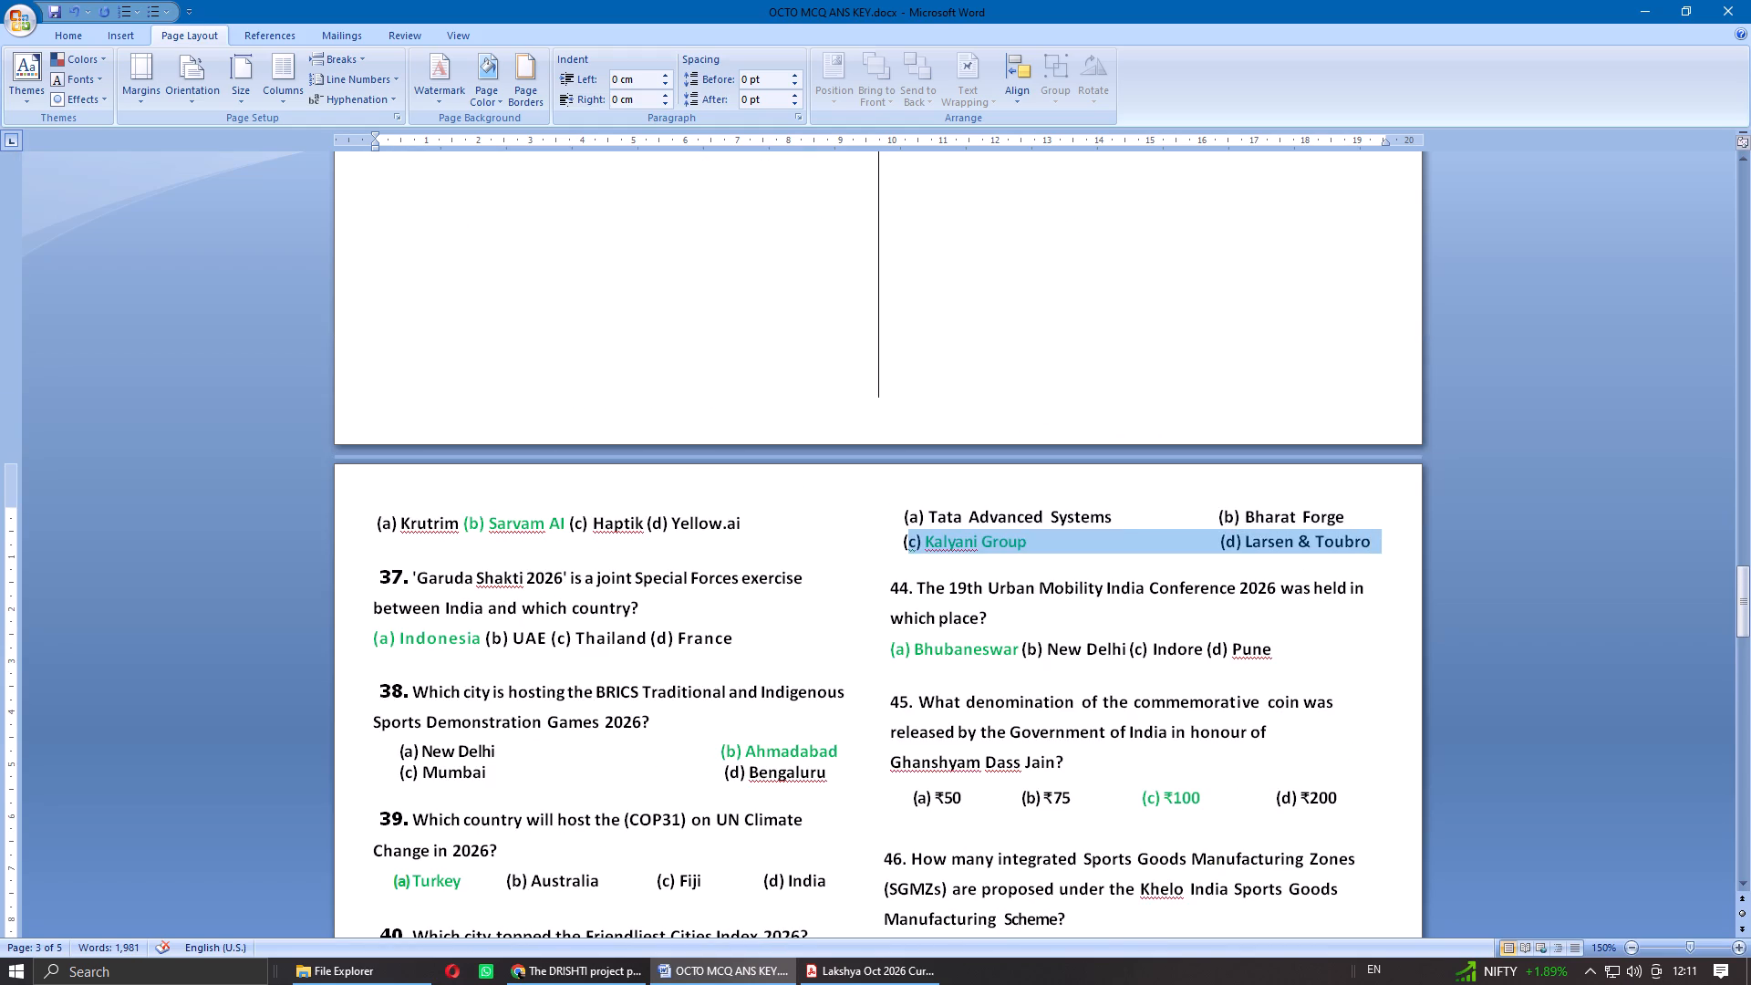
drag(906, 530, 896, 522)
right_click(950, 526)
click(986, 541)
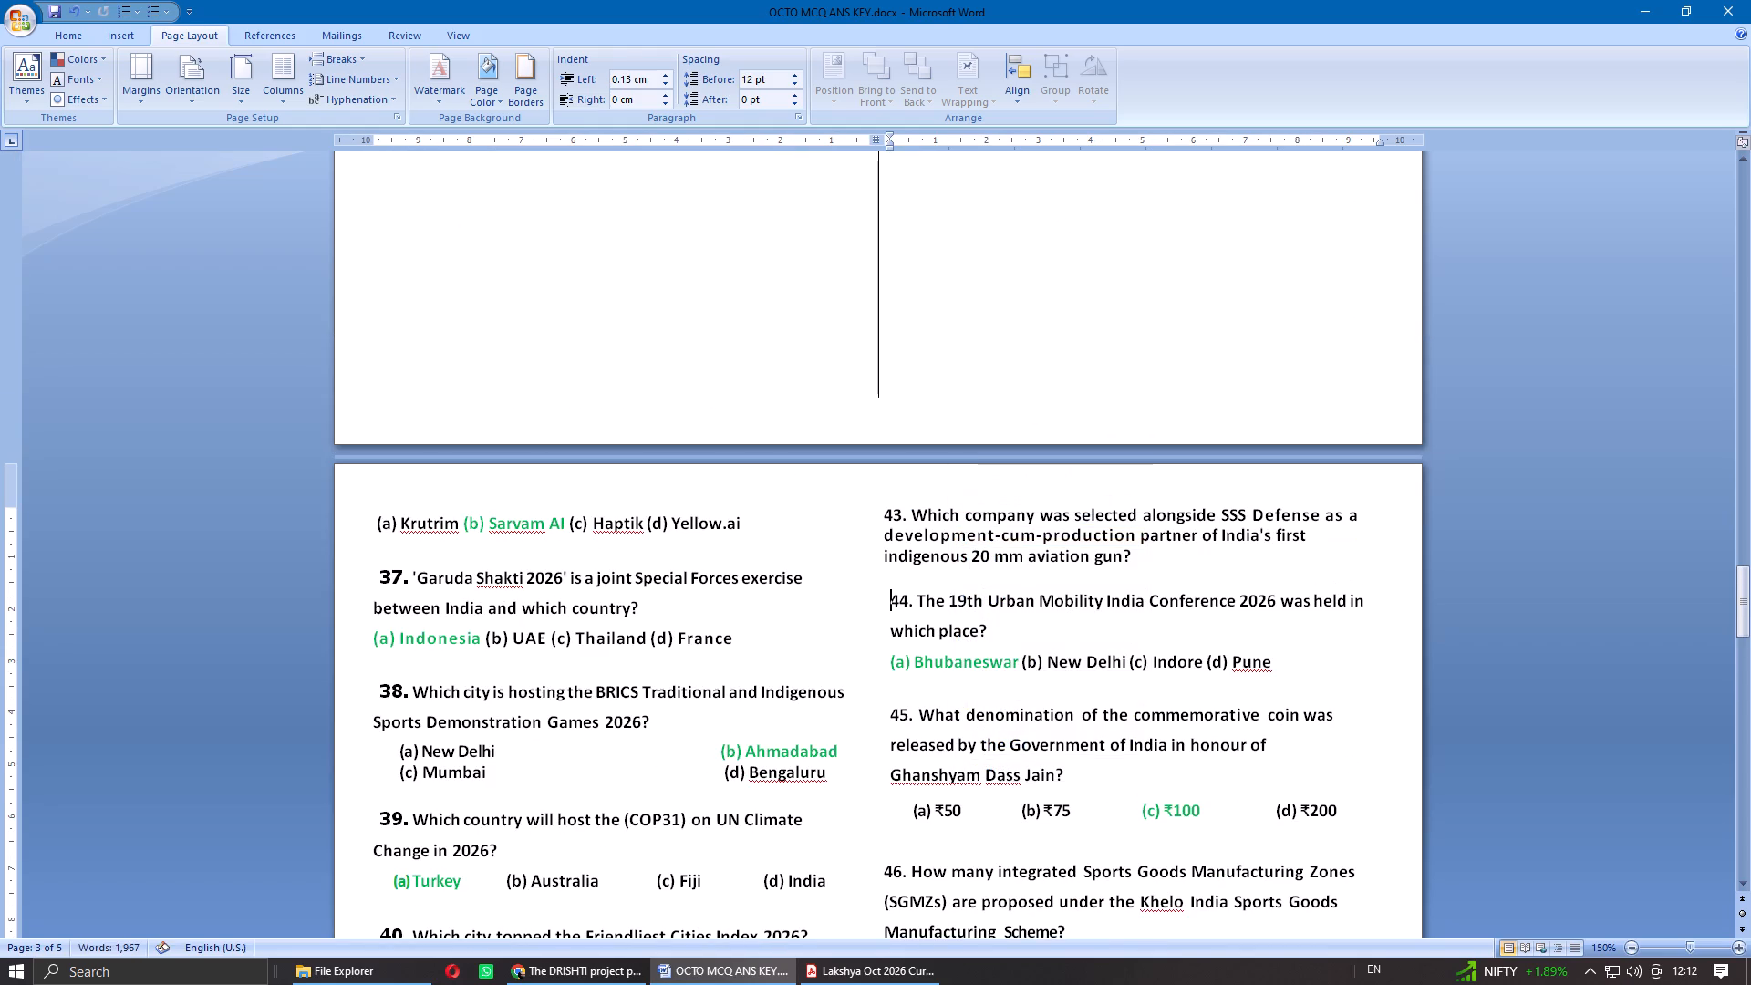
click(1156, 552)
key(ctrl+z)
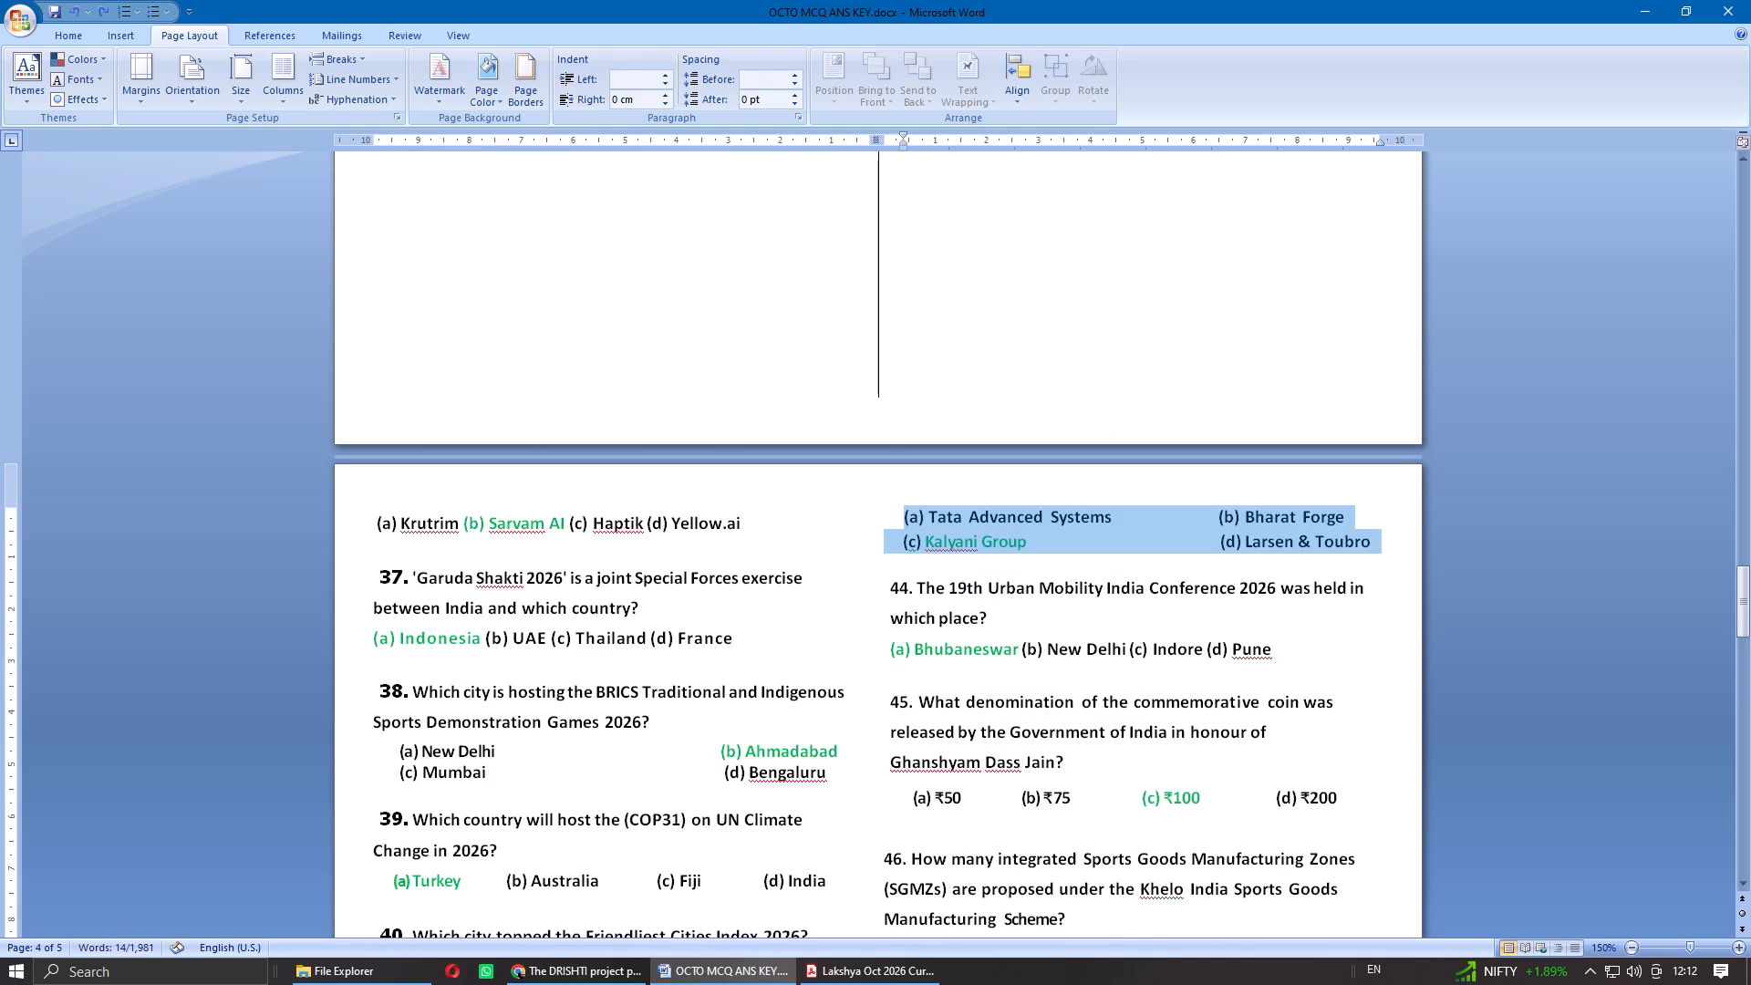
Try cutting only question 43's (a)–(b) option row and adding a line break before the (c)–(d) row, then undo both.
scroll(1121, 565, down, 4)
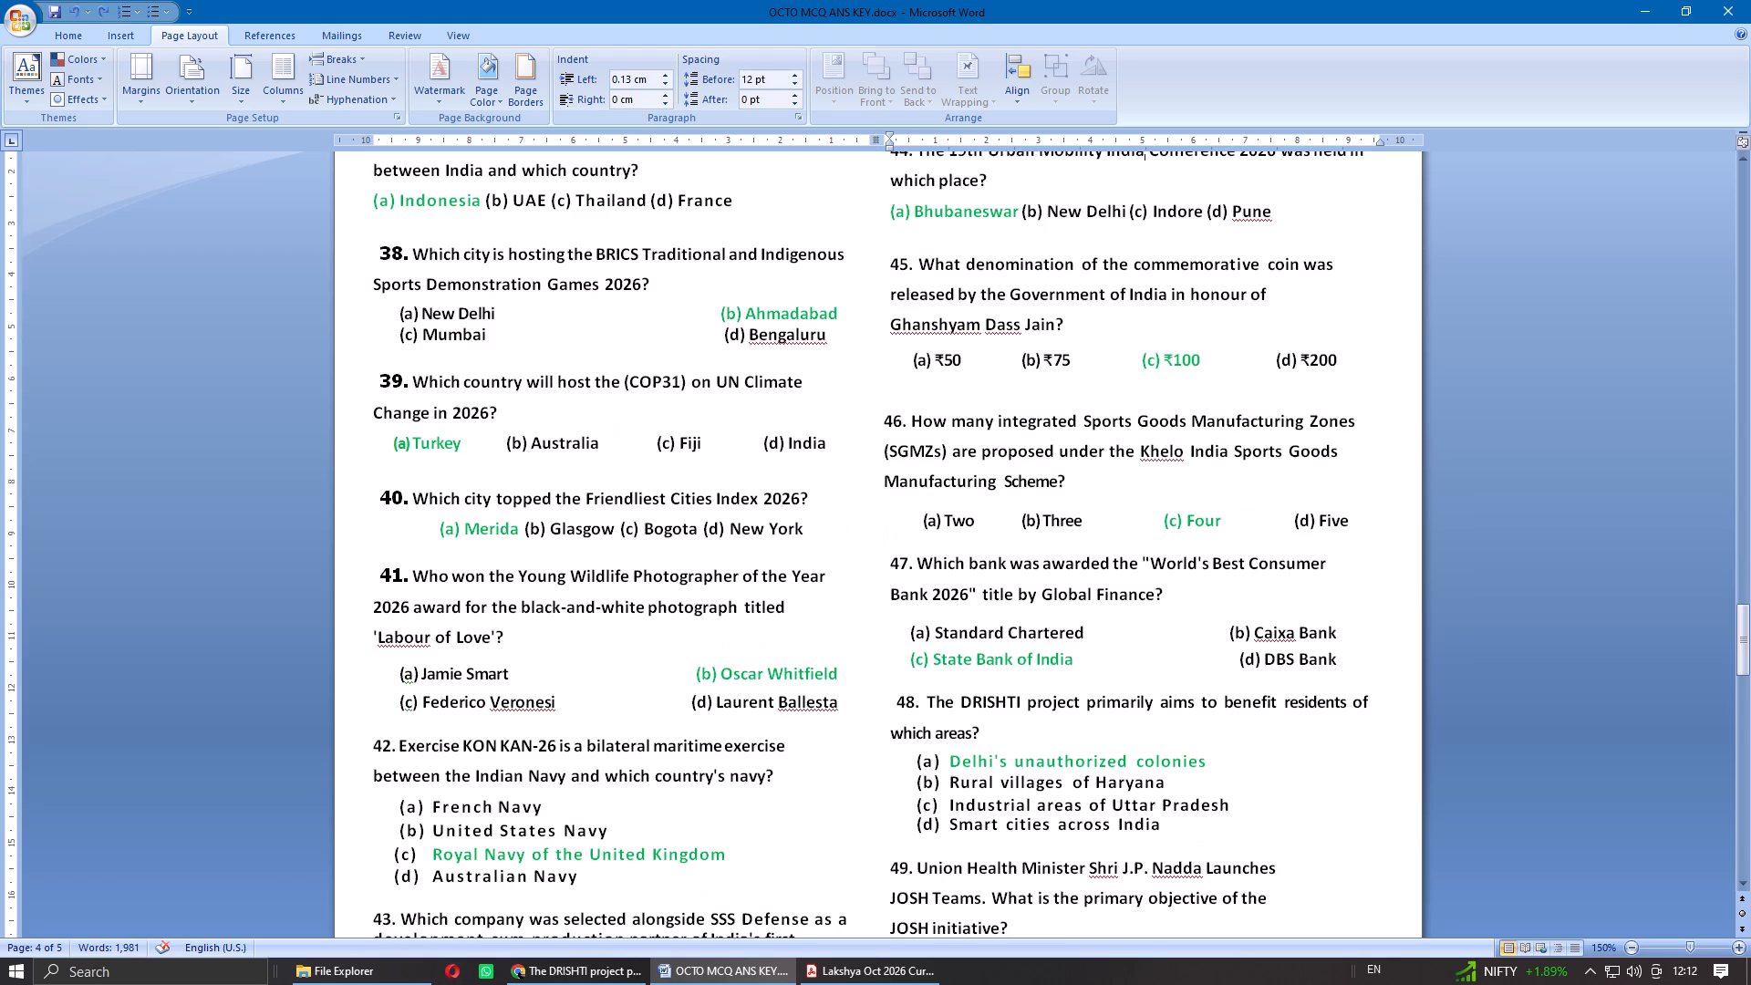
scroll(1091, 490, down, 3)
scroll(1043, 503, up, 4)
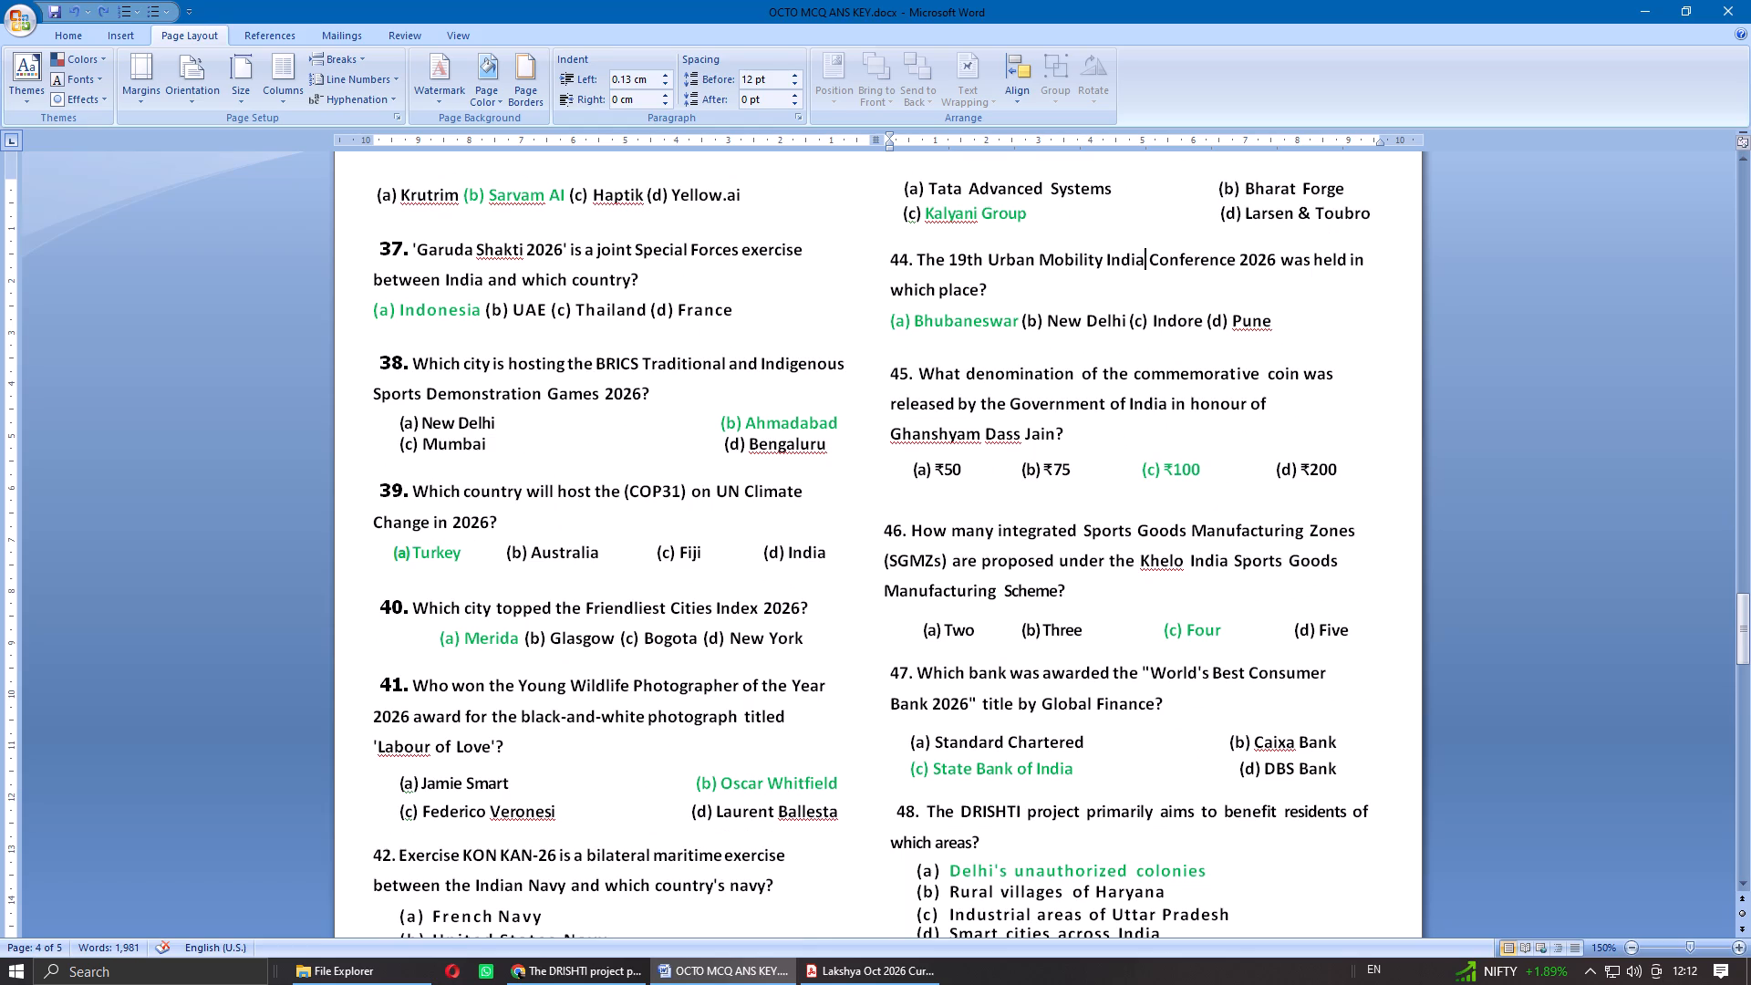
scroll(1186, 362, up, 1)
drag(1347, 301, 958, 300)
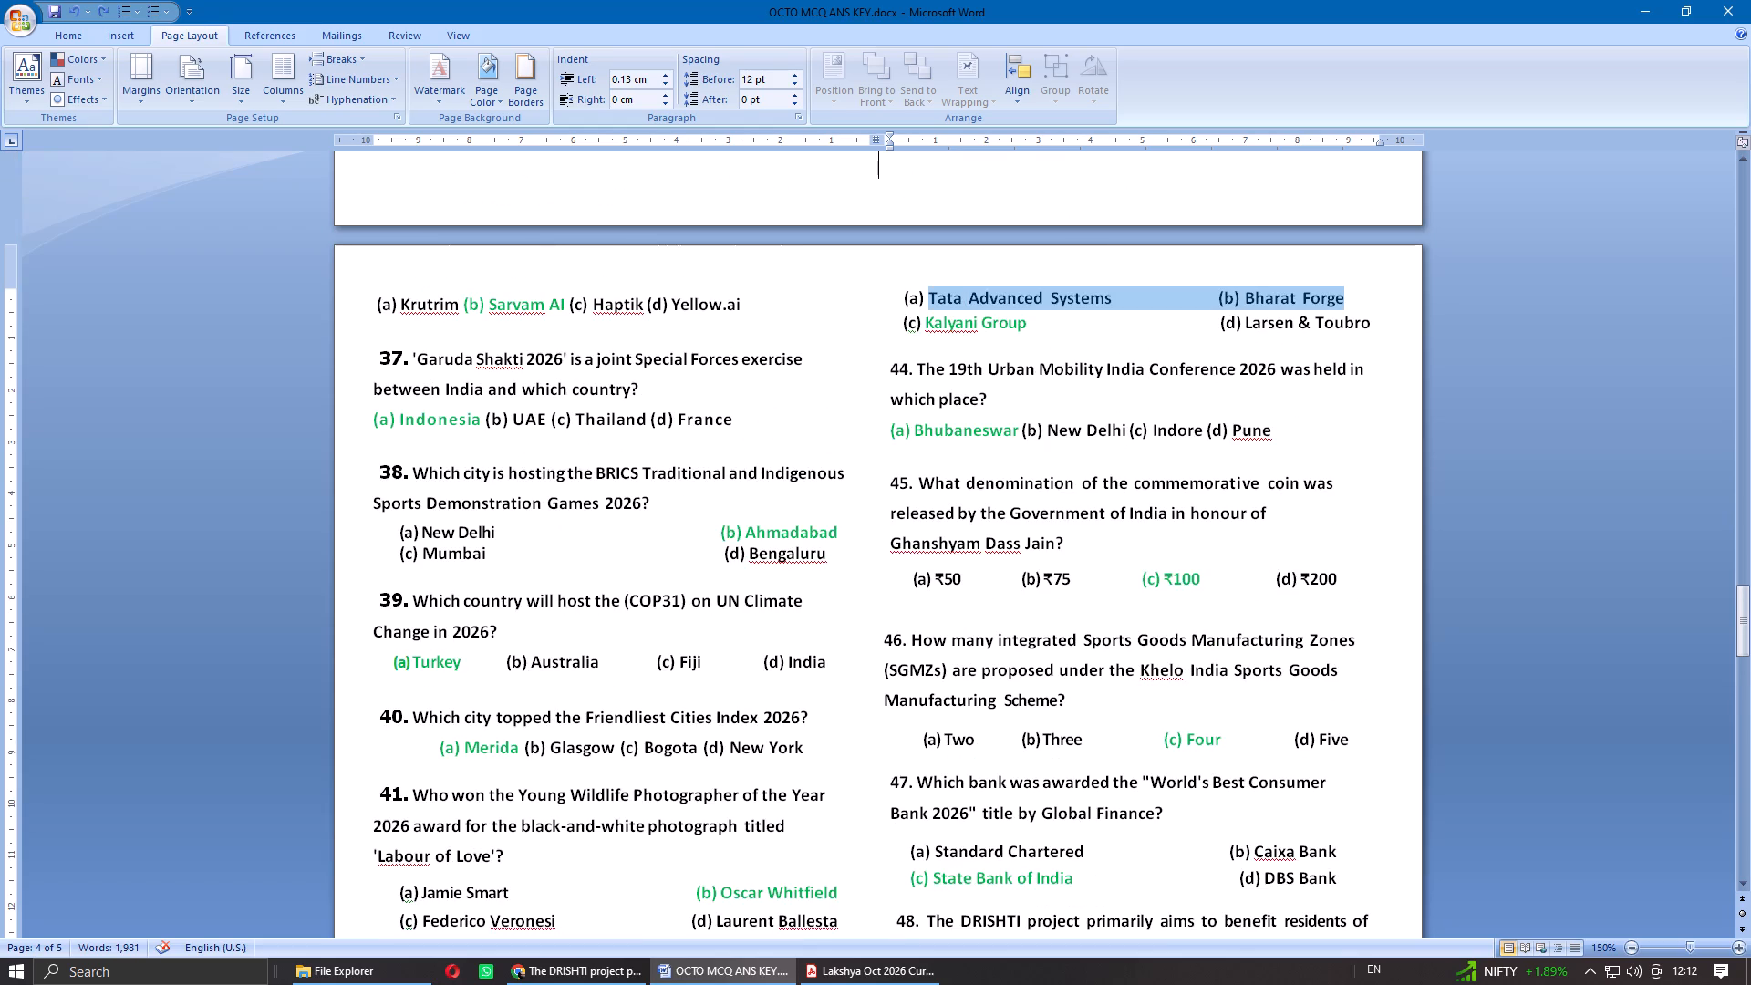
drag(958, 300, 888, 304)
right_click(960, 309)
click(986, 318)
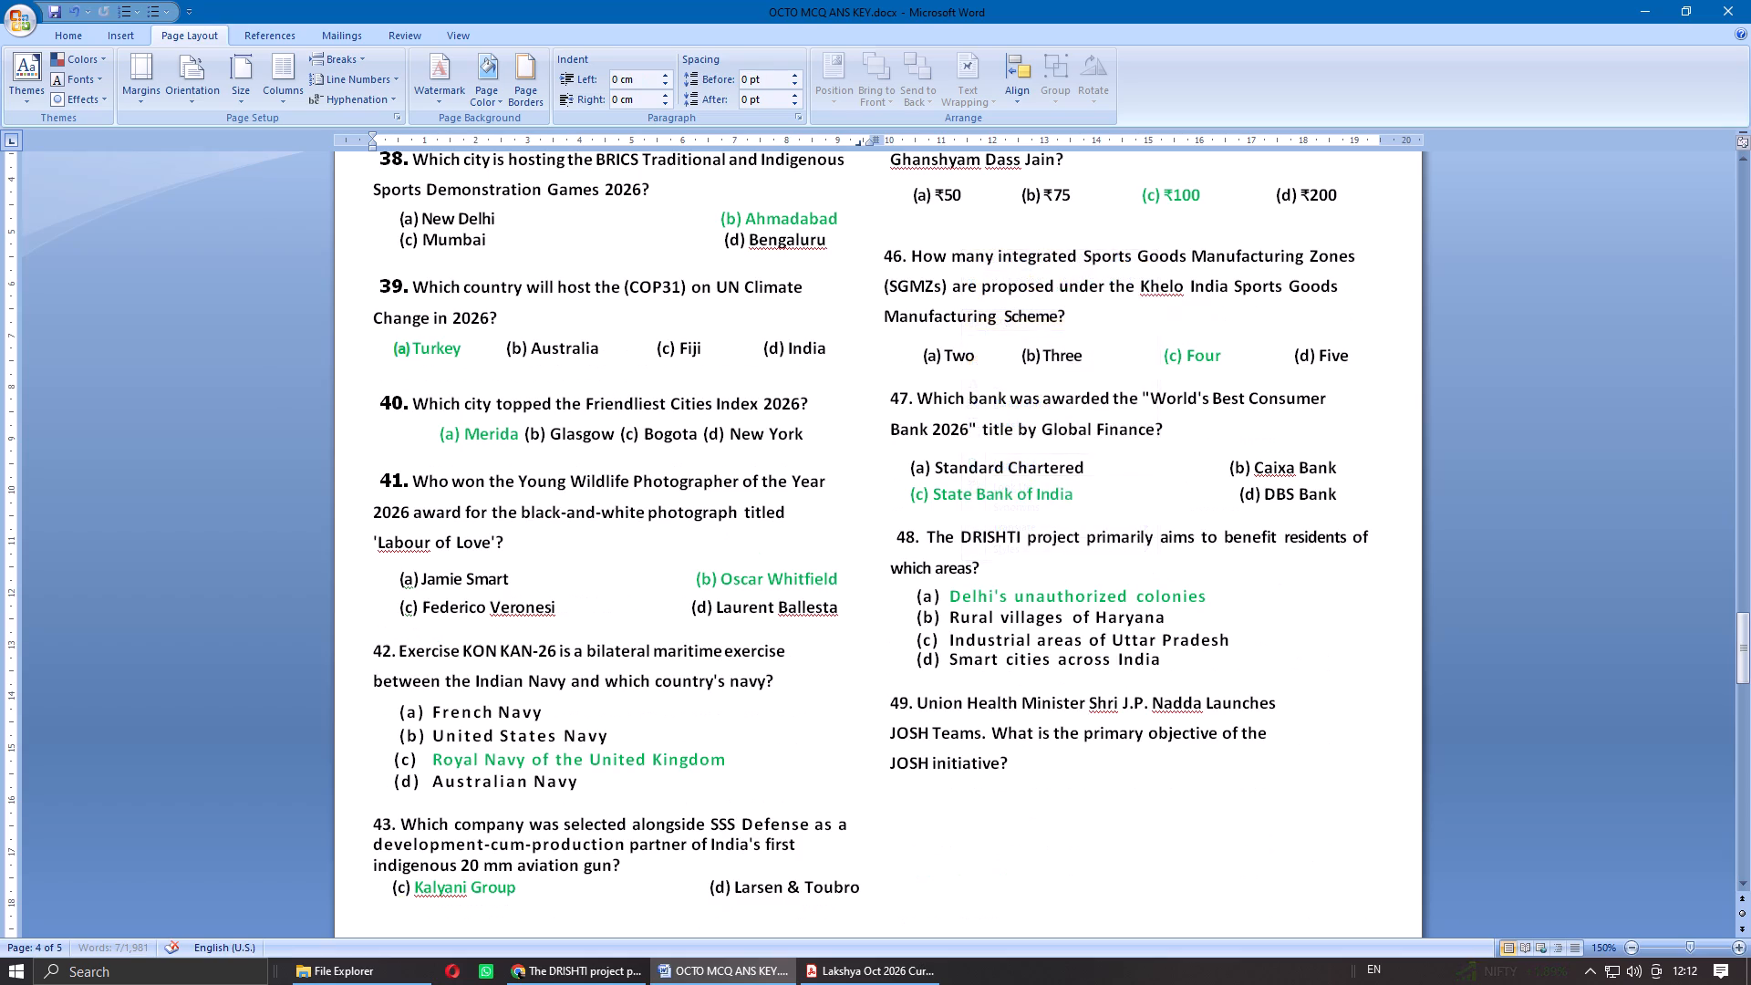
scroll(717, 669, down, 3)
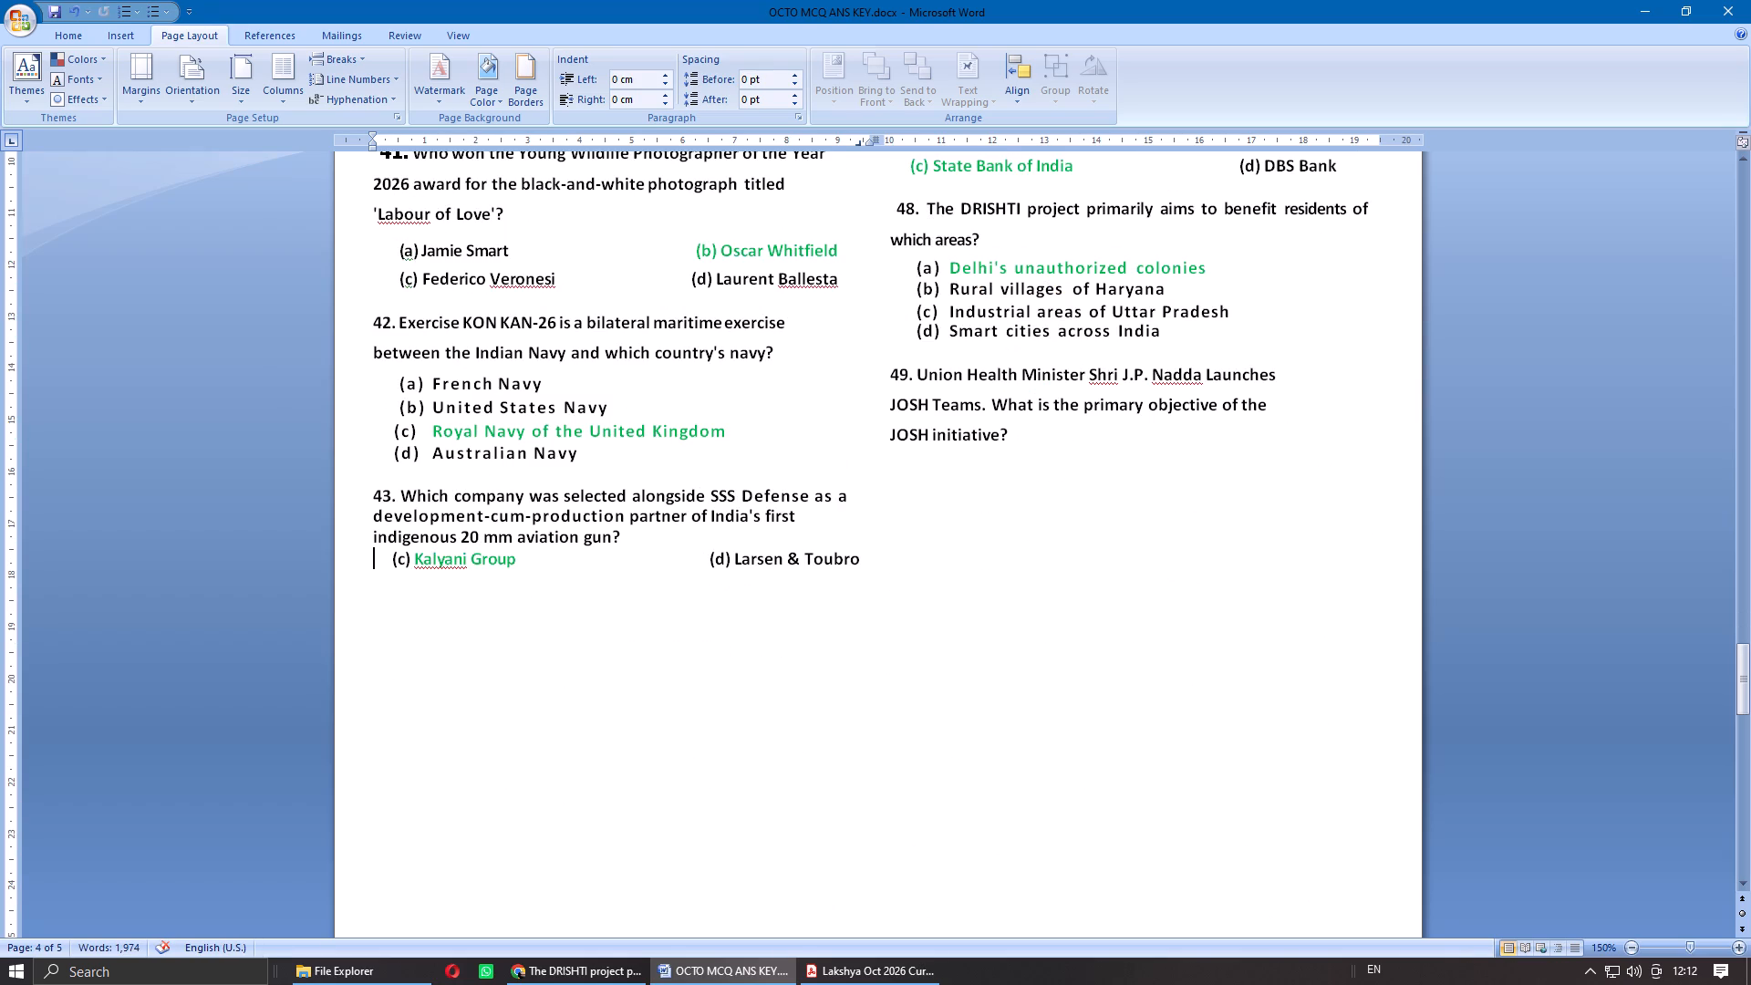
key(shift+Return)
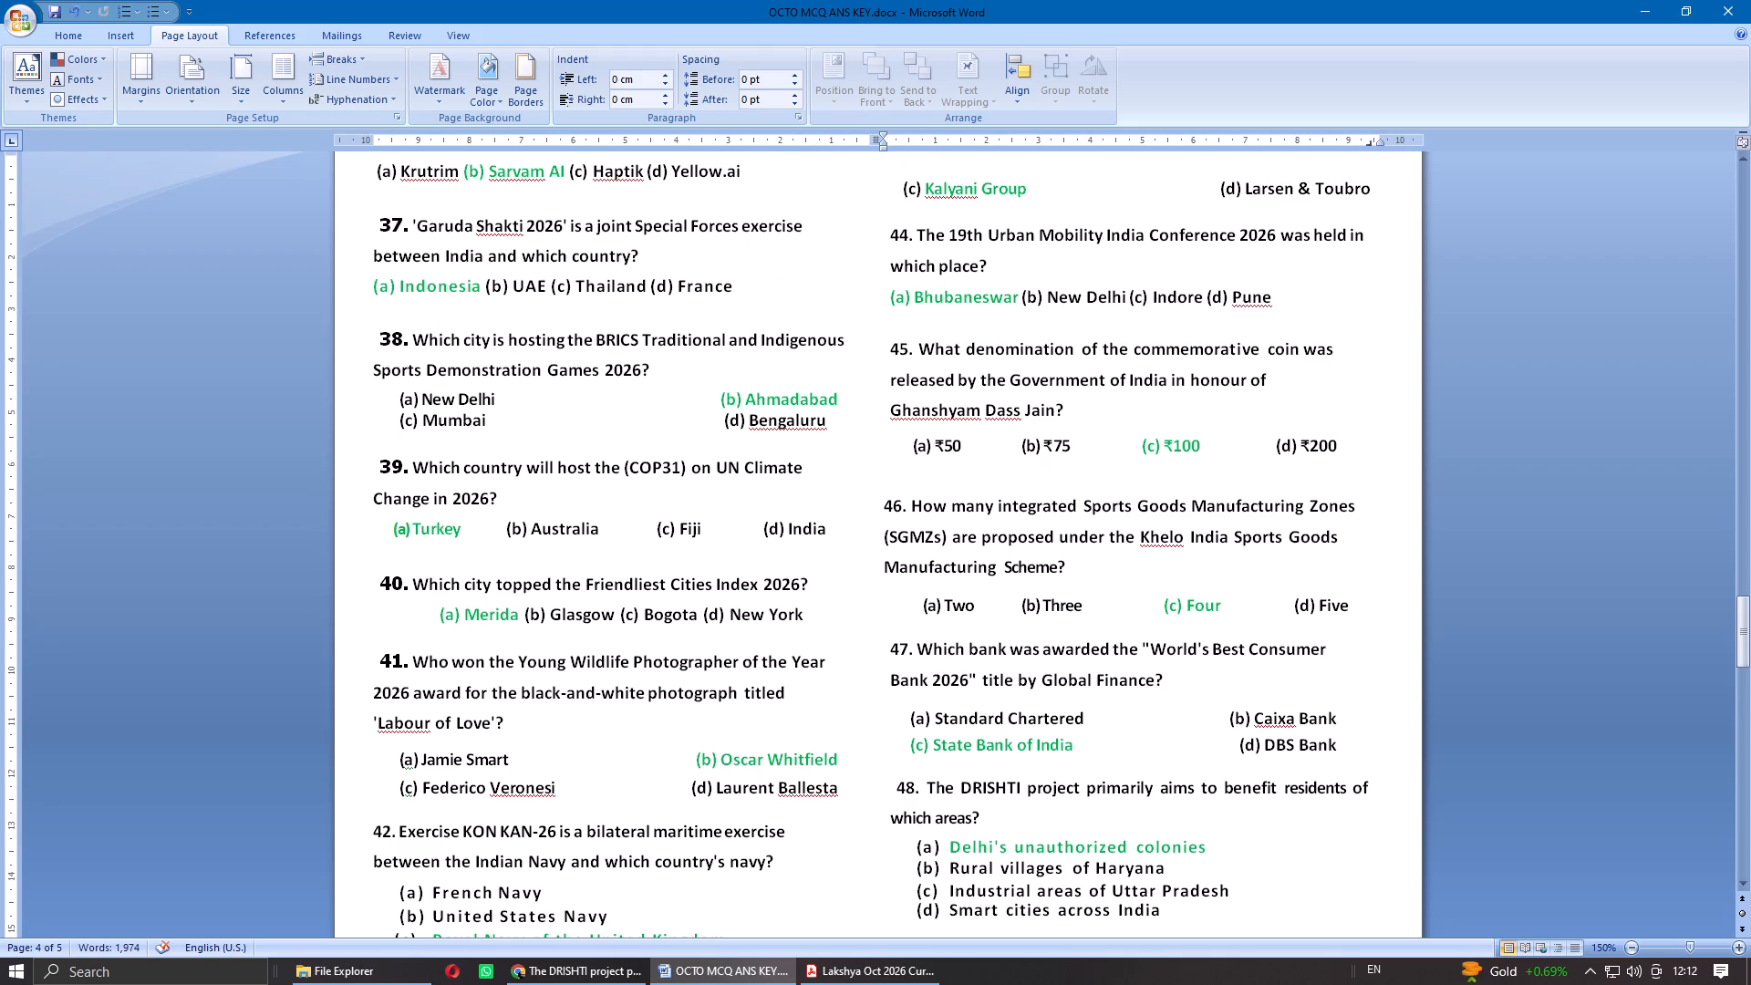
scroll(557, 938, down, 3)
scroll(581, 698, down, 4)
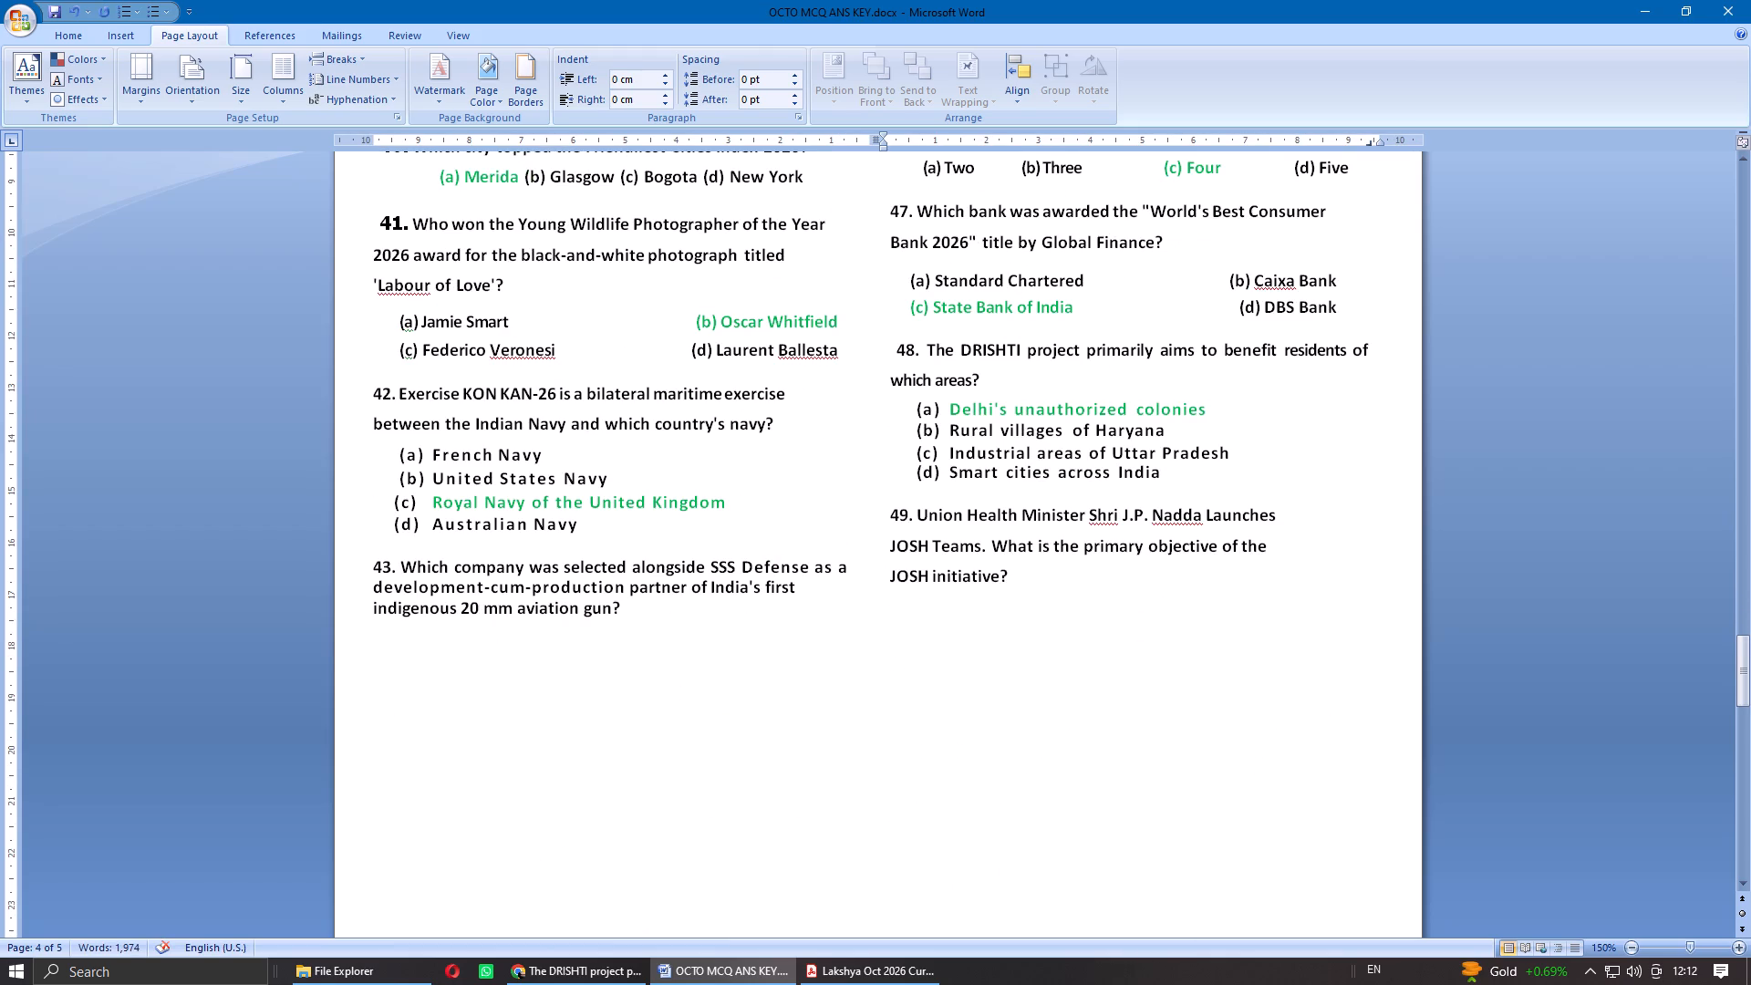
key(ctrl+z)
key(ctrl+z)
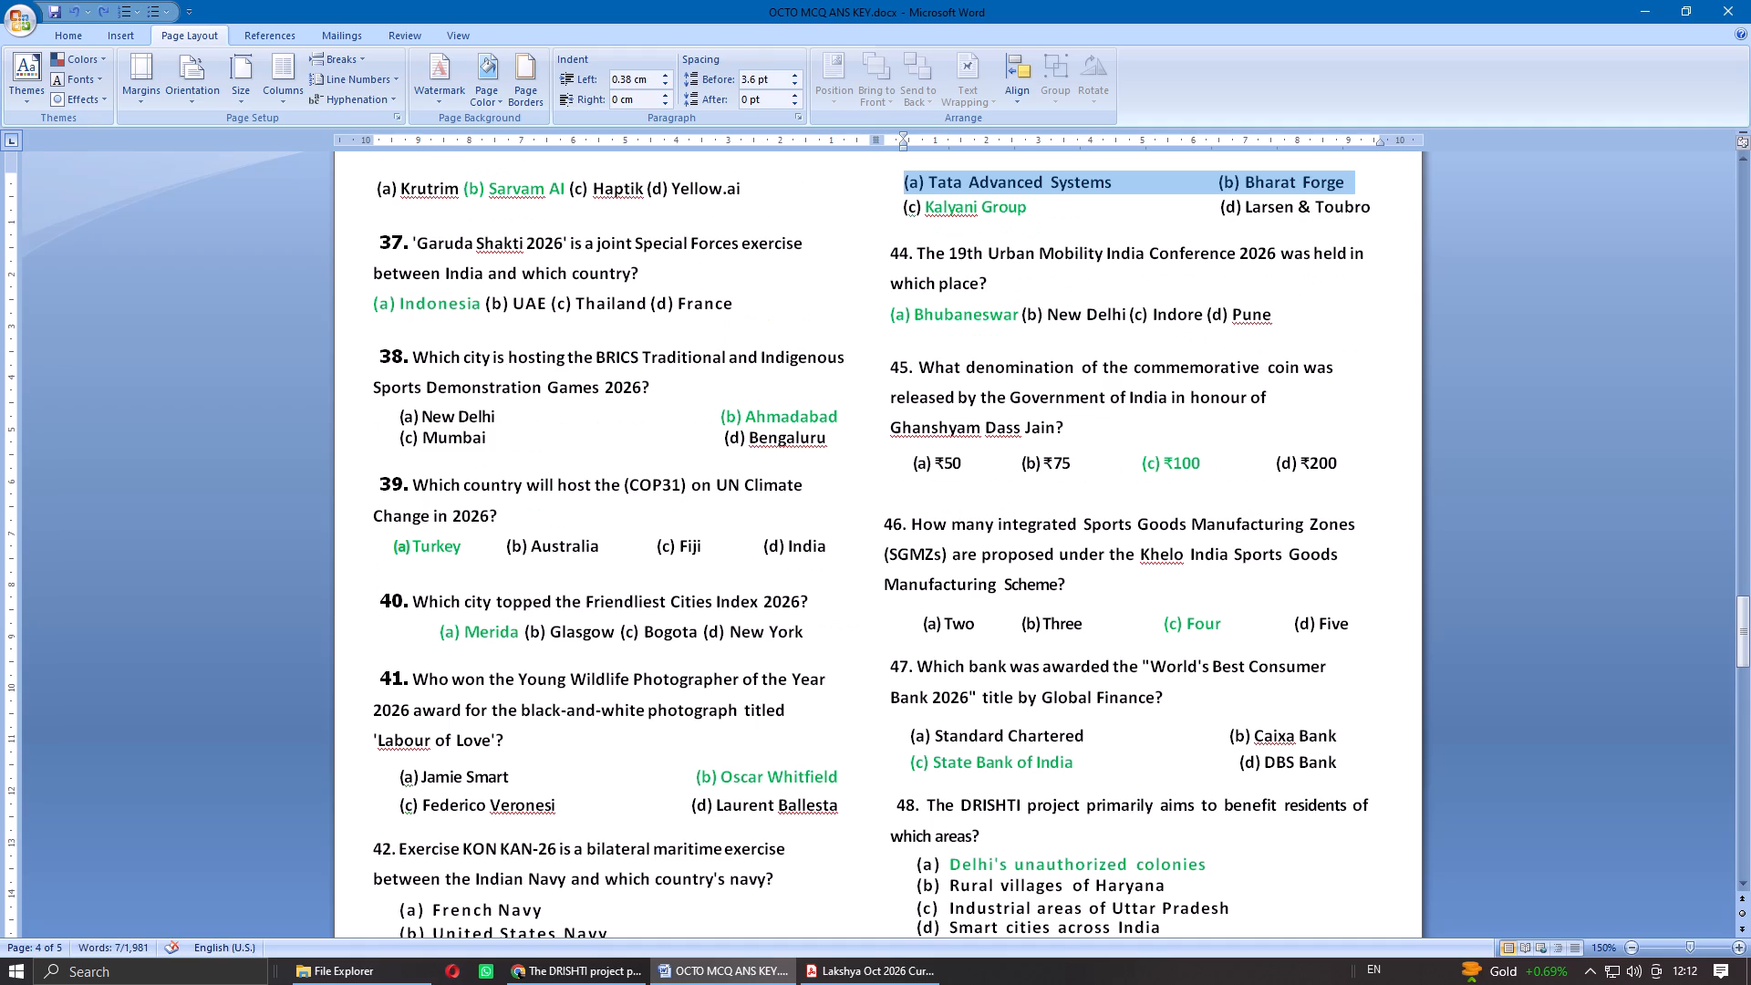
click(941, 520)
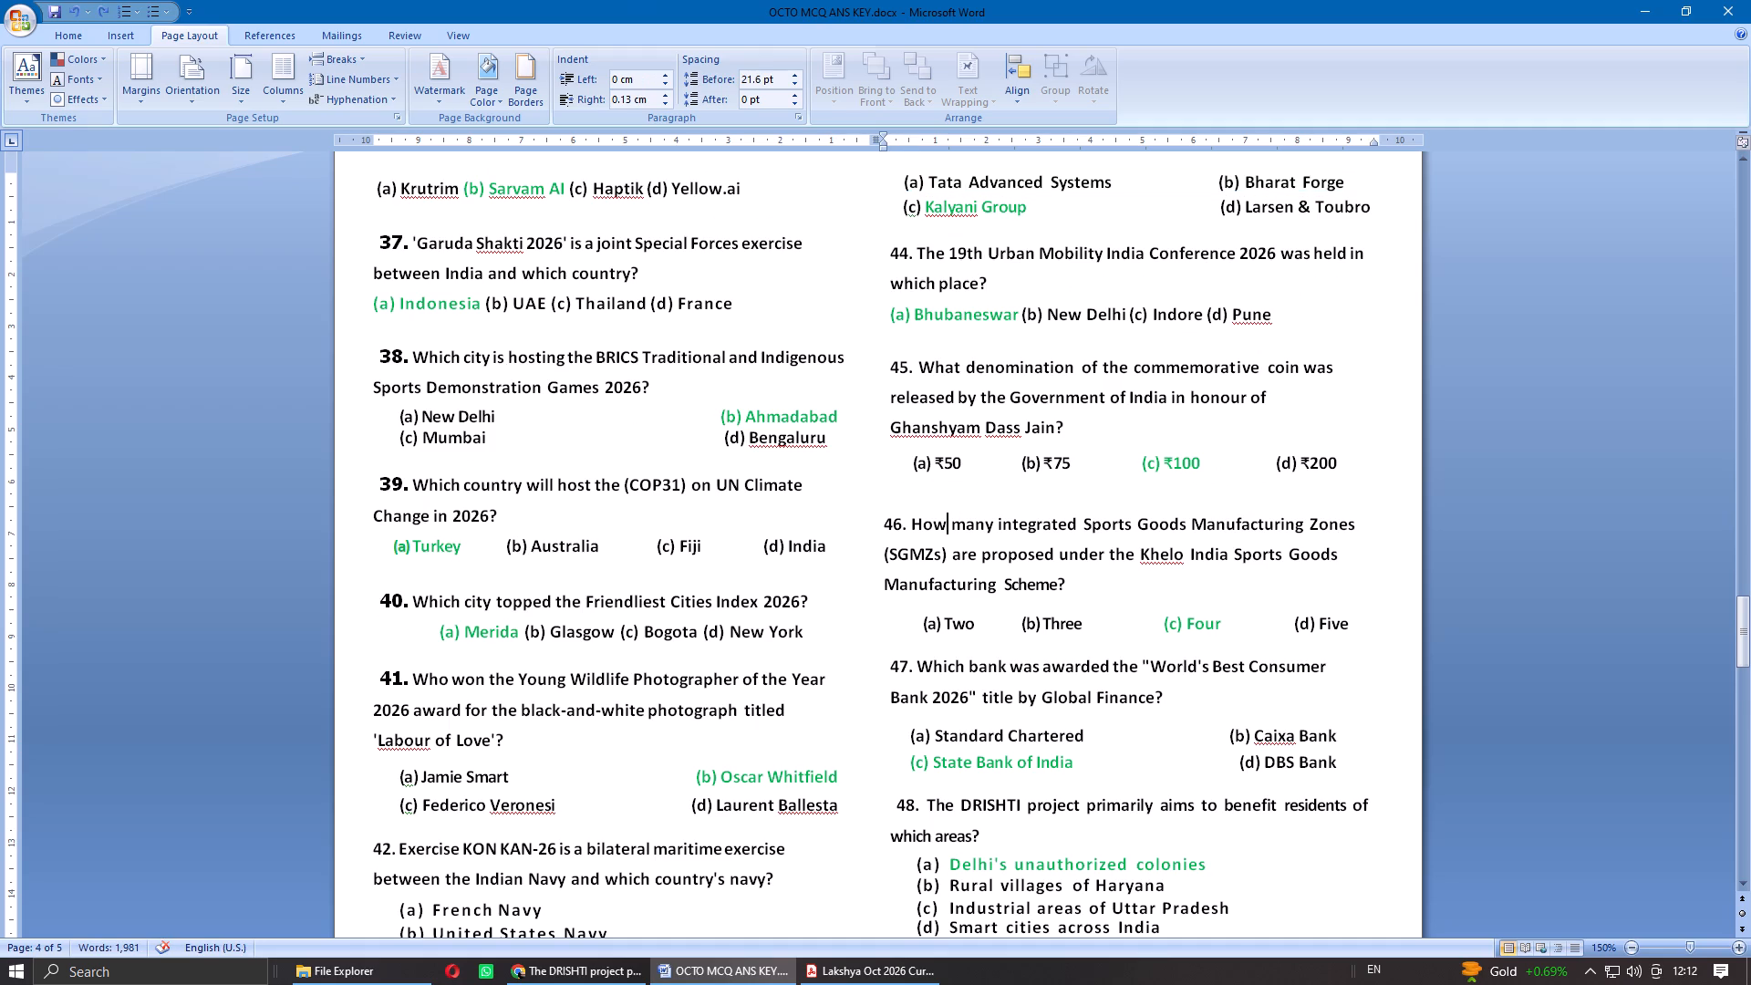
Delete the "(a)" label and the indent before "Tata Advanced Systems" in question 43's options.
click(927, 189)
key(equal)
key(BackSpace)
key(BackSpace)
key(BackSpace)
key(BackSpace)
key(BackSpace)
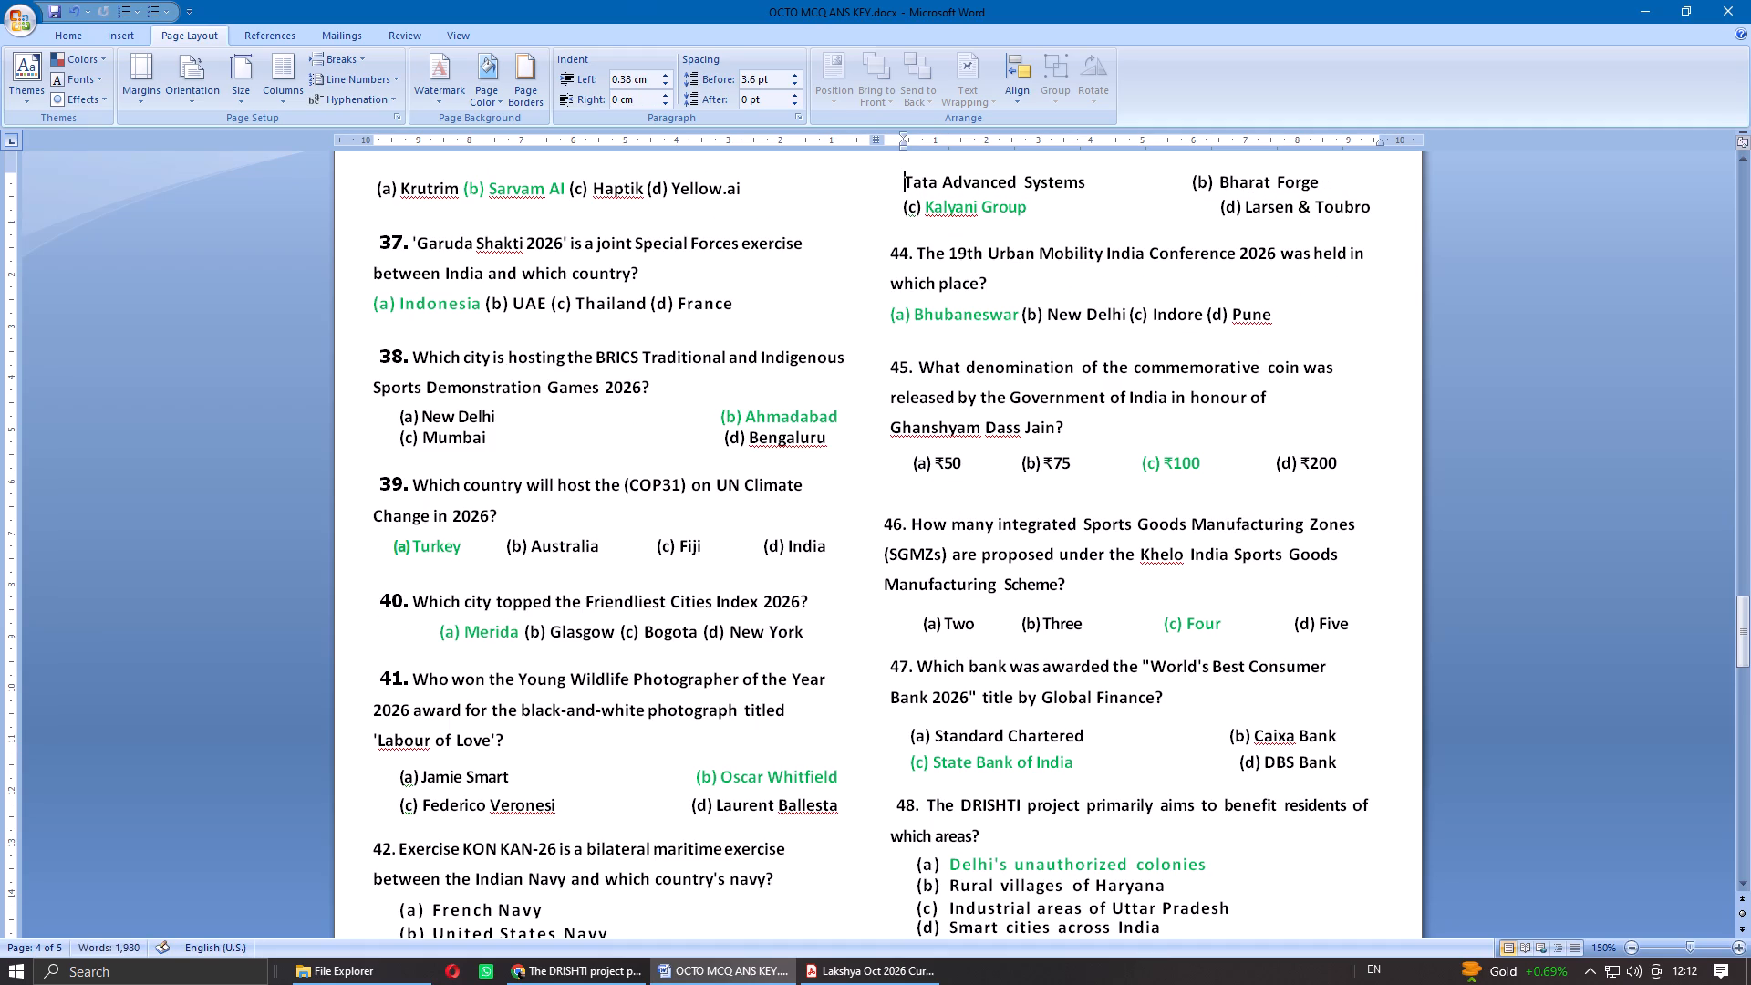
key(BackSpace)
Delete the "(c)" label and its leading spaces before "Kalyani Group" in question 43's options.
key(Down)
key(Right)
key(Right)
key(Right)
key(Right)
key(Right)
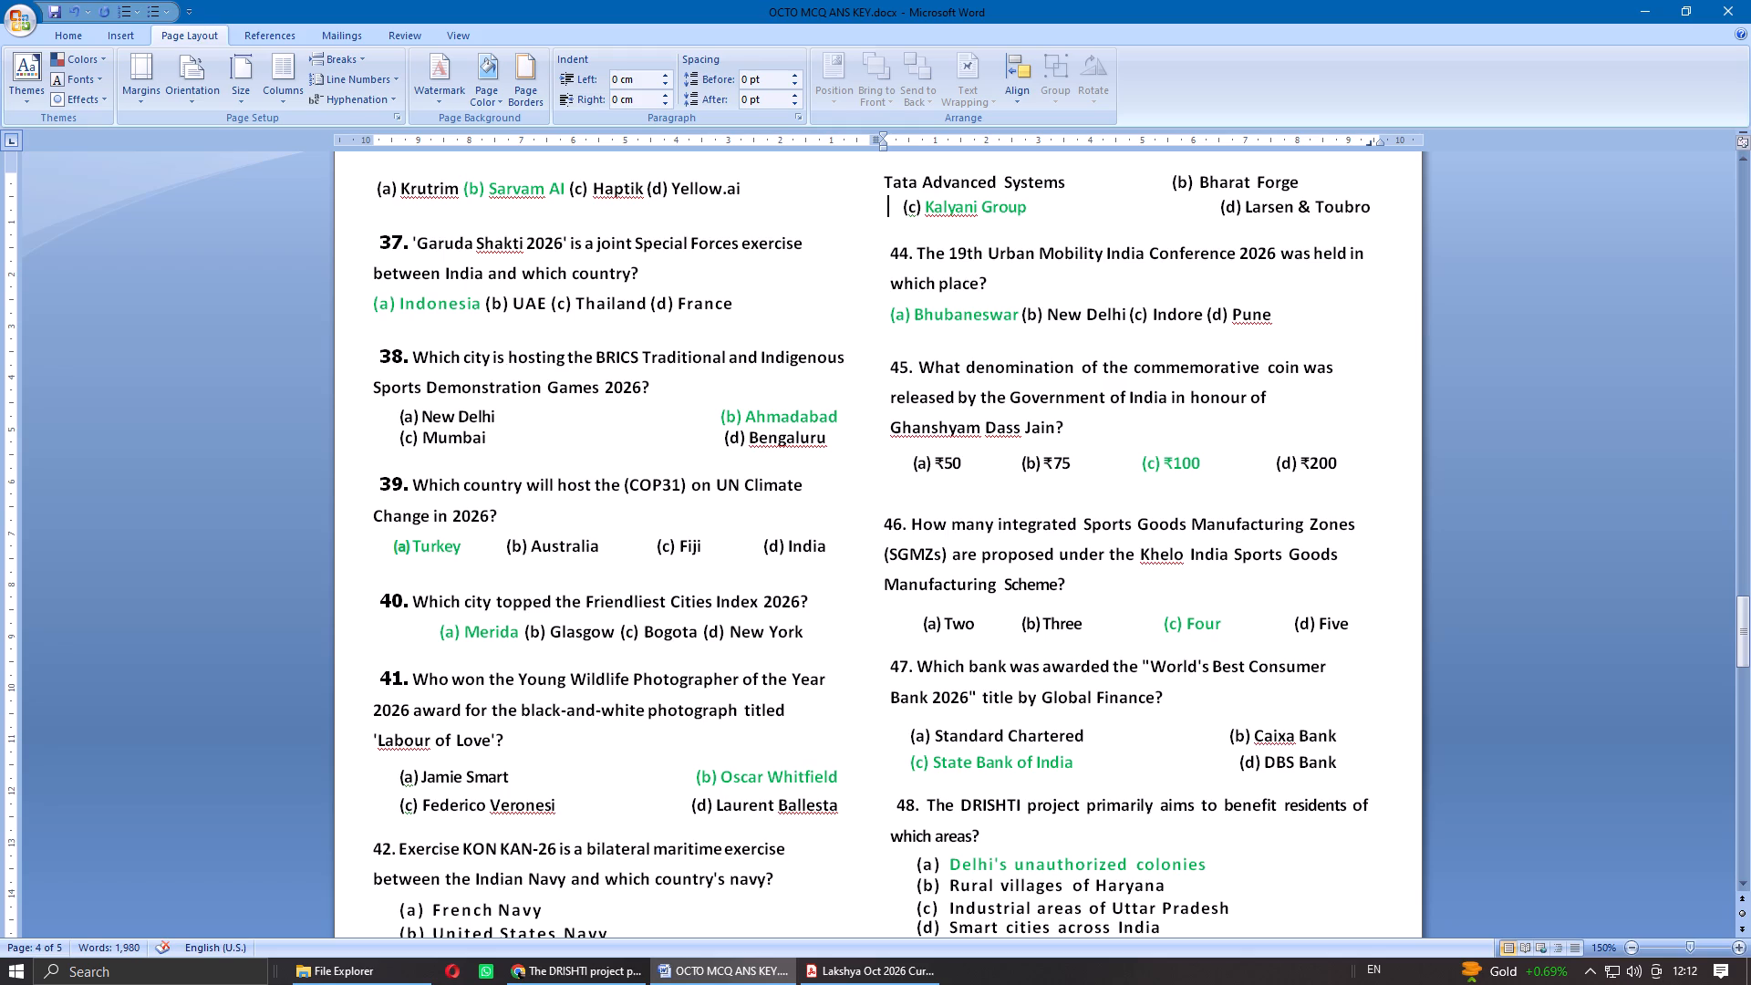
key(Right)
key(Right)
key(Right)
key(BackSpace)
key(BackSpace)
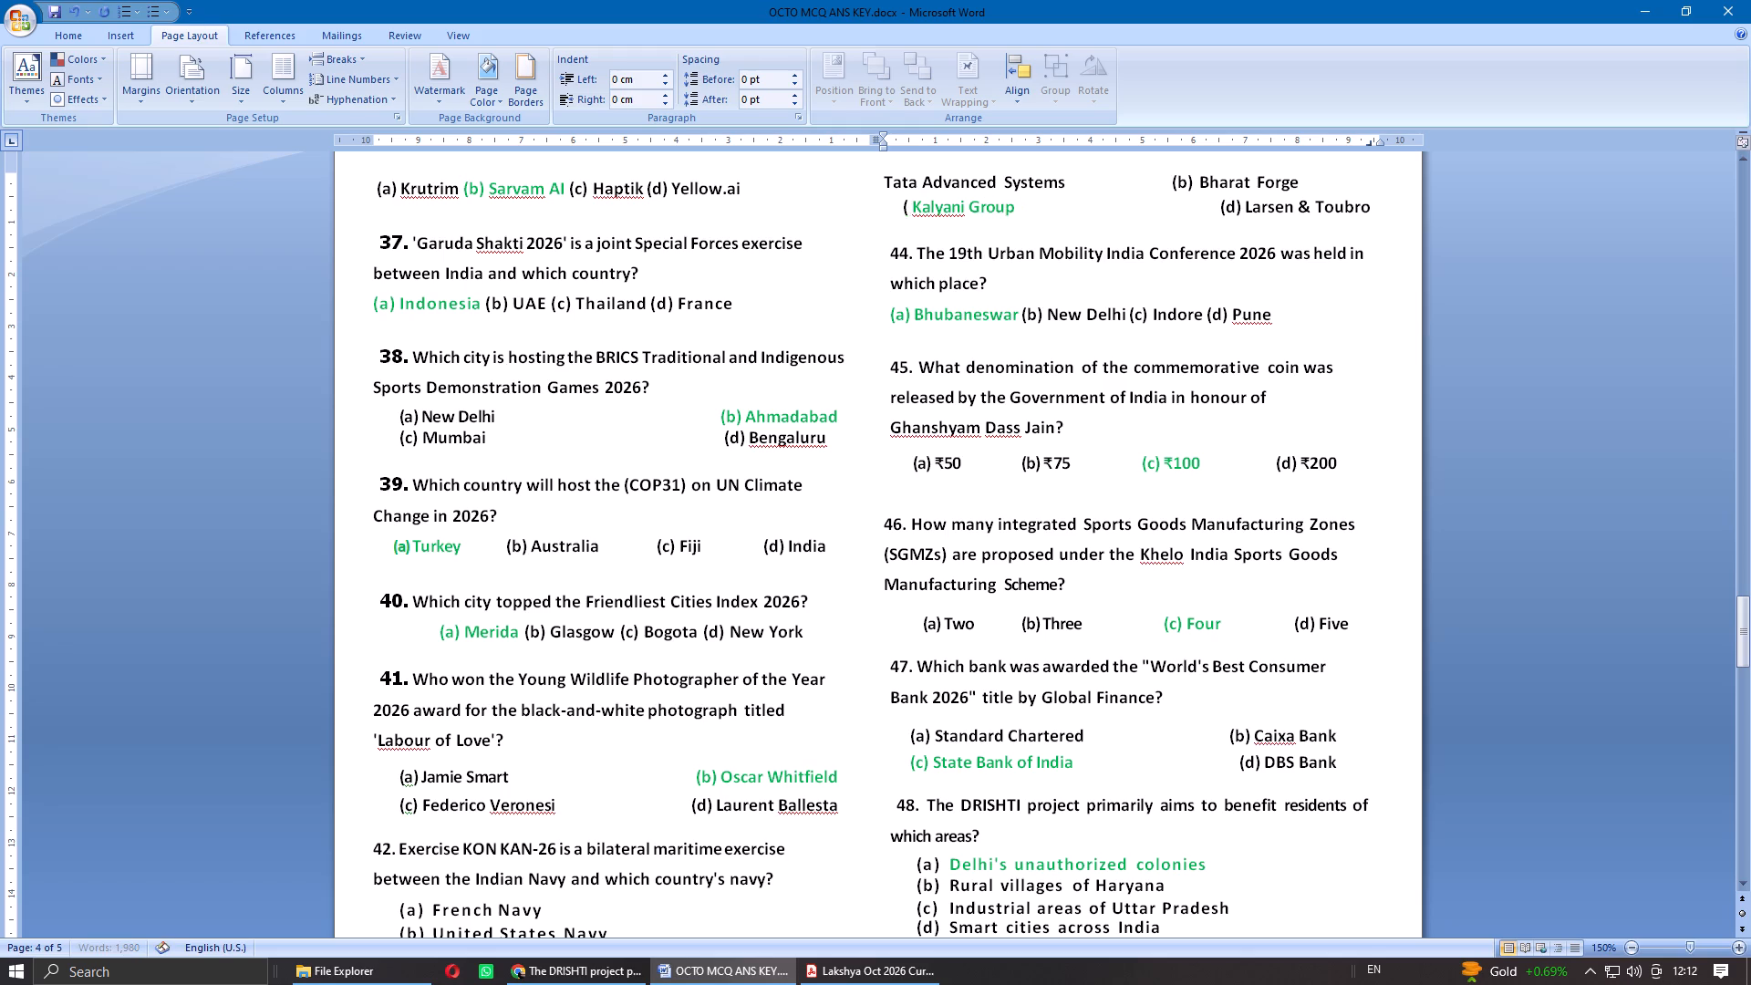
key(BackSpace)
key(BackSpace)
key(BackSpace)
key(BackSpace)
key(BackSpace)
key(BackSpace)
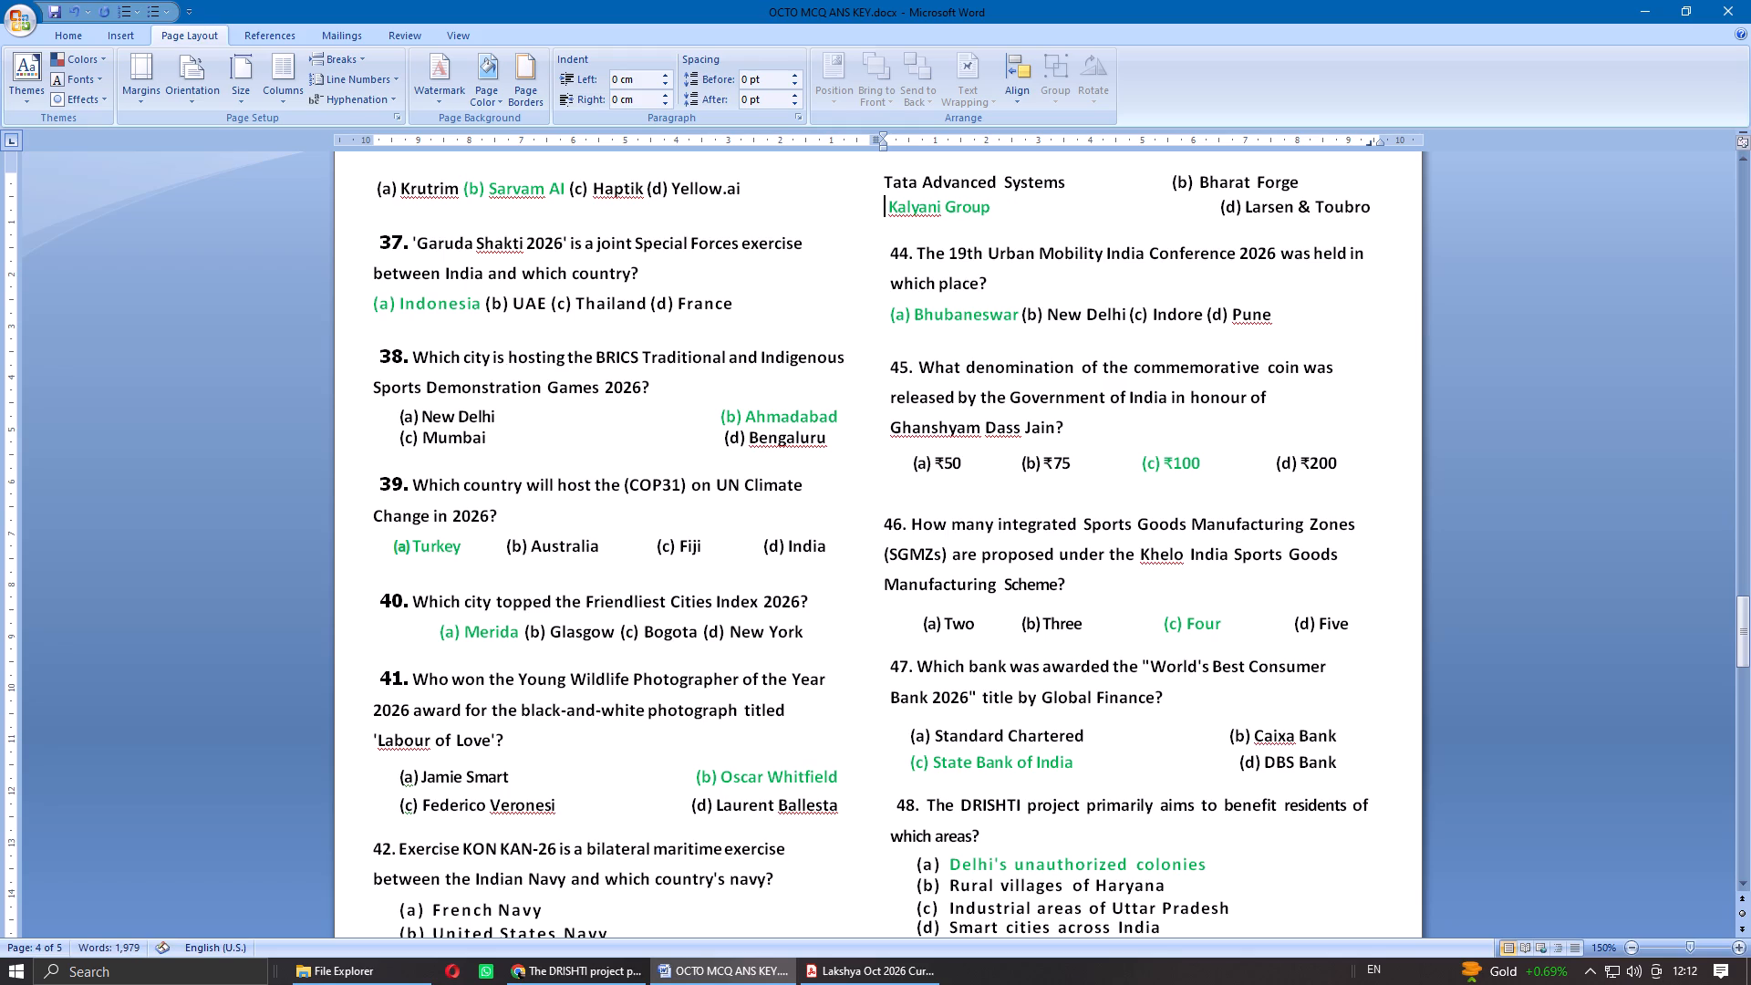
Delete the "(b)" label before "Bharat Forge" in question 43's options.
click(1197, 181)
key(BackSpace)
key(BackSpace)
key(BackSpace)
key(BackSpace)
key(BackSpace)
key(BackSpace)
key(Down)
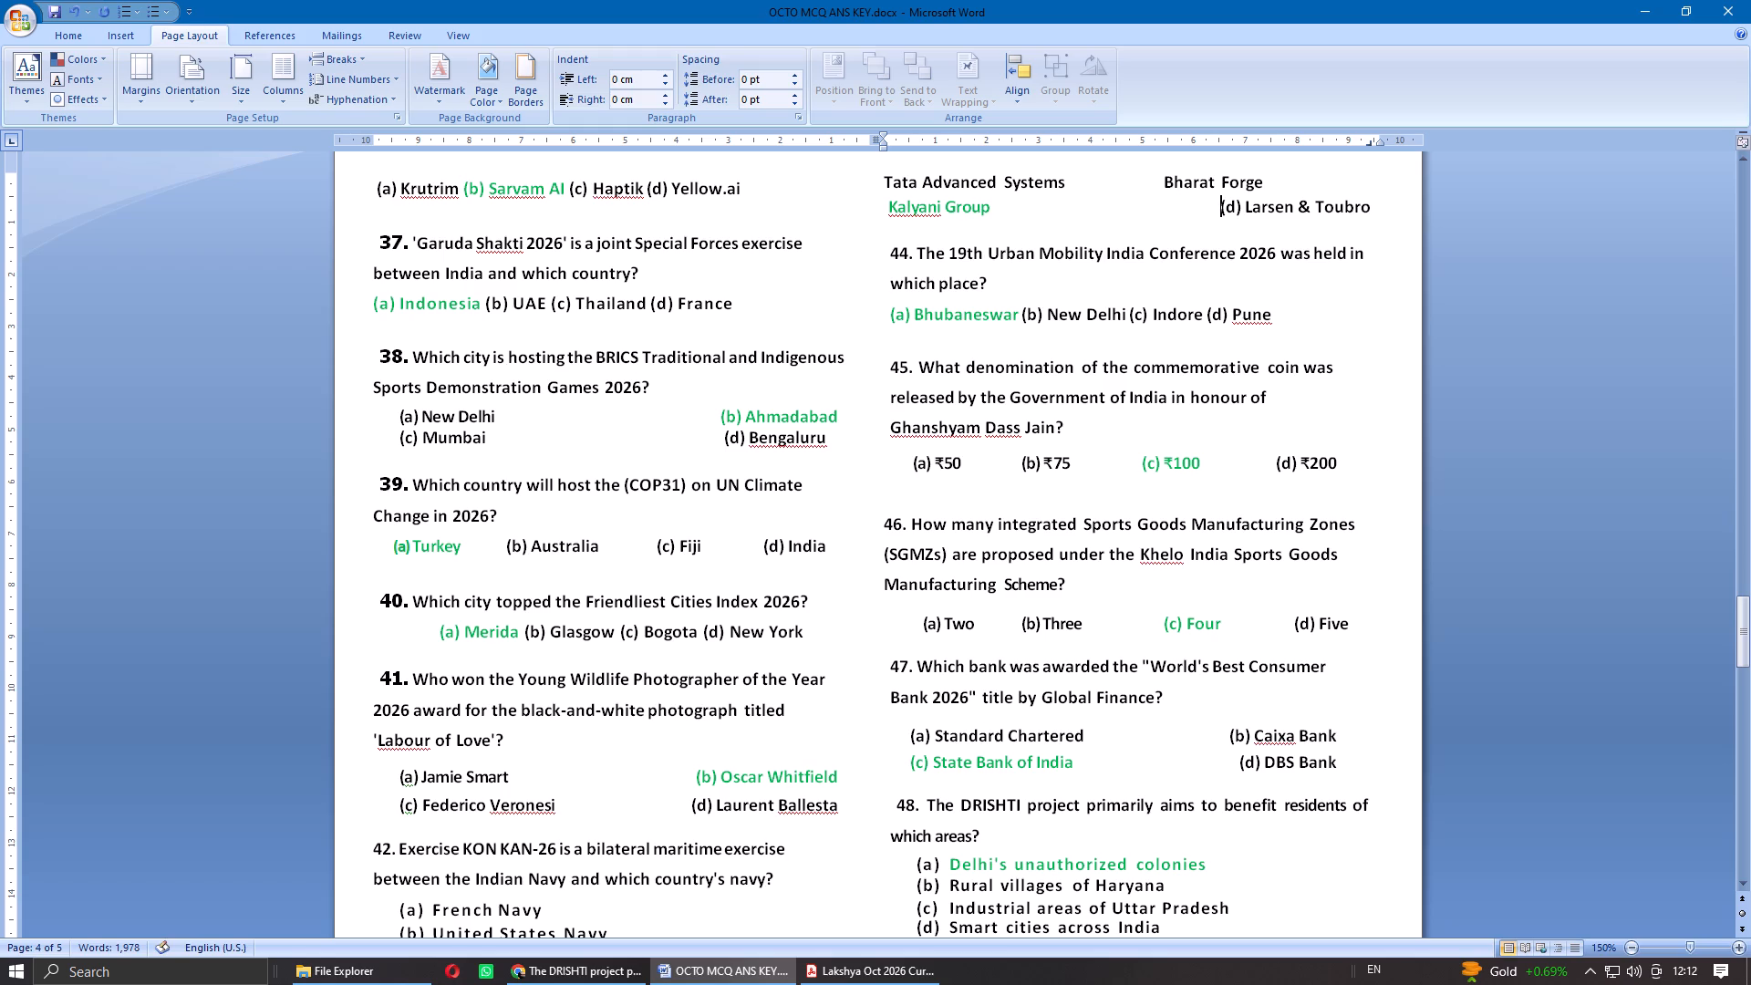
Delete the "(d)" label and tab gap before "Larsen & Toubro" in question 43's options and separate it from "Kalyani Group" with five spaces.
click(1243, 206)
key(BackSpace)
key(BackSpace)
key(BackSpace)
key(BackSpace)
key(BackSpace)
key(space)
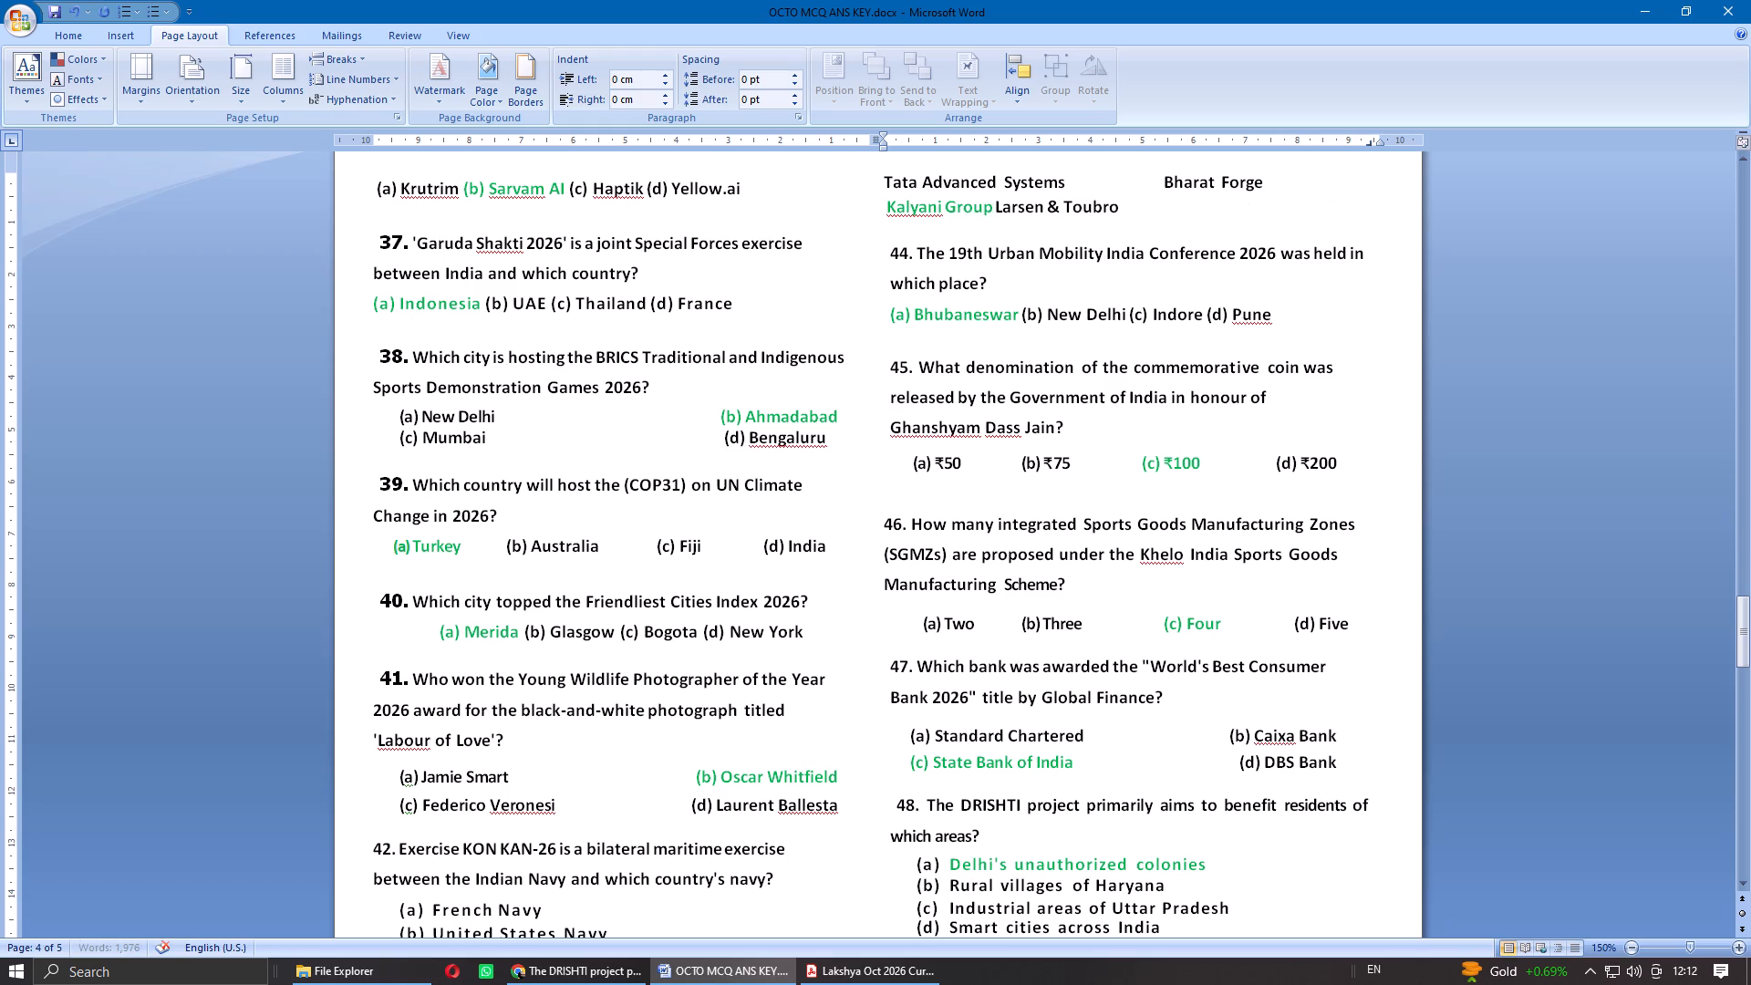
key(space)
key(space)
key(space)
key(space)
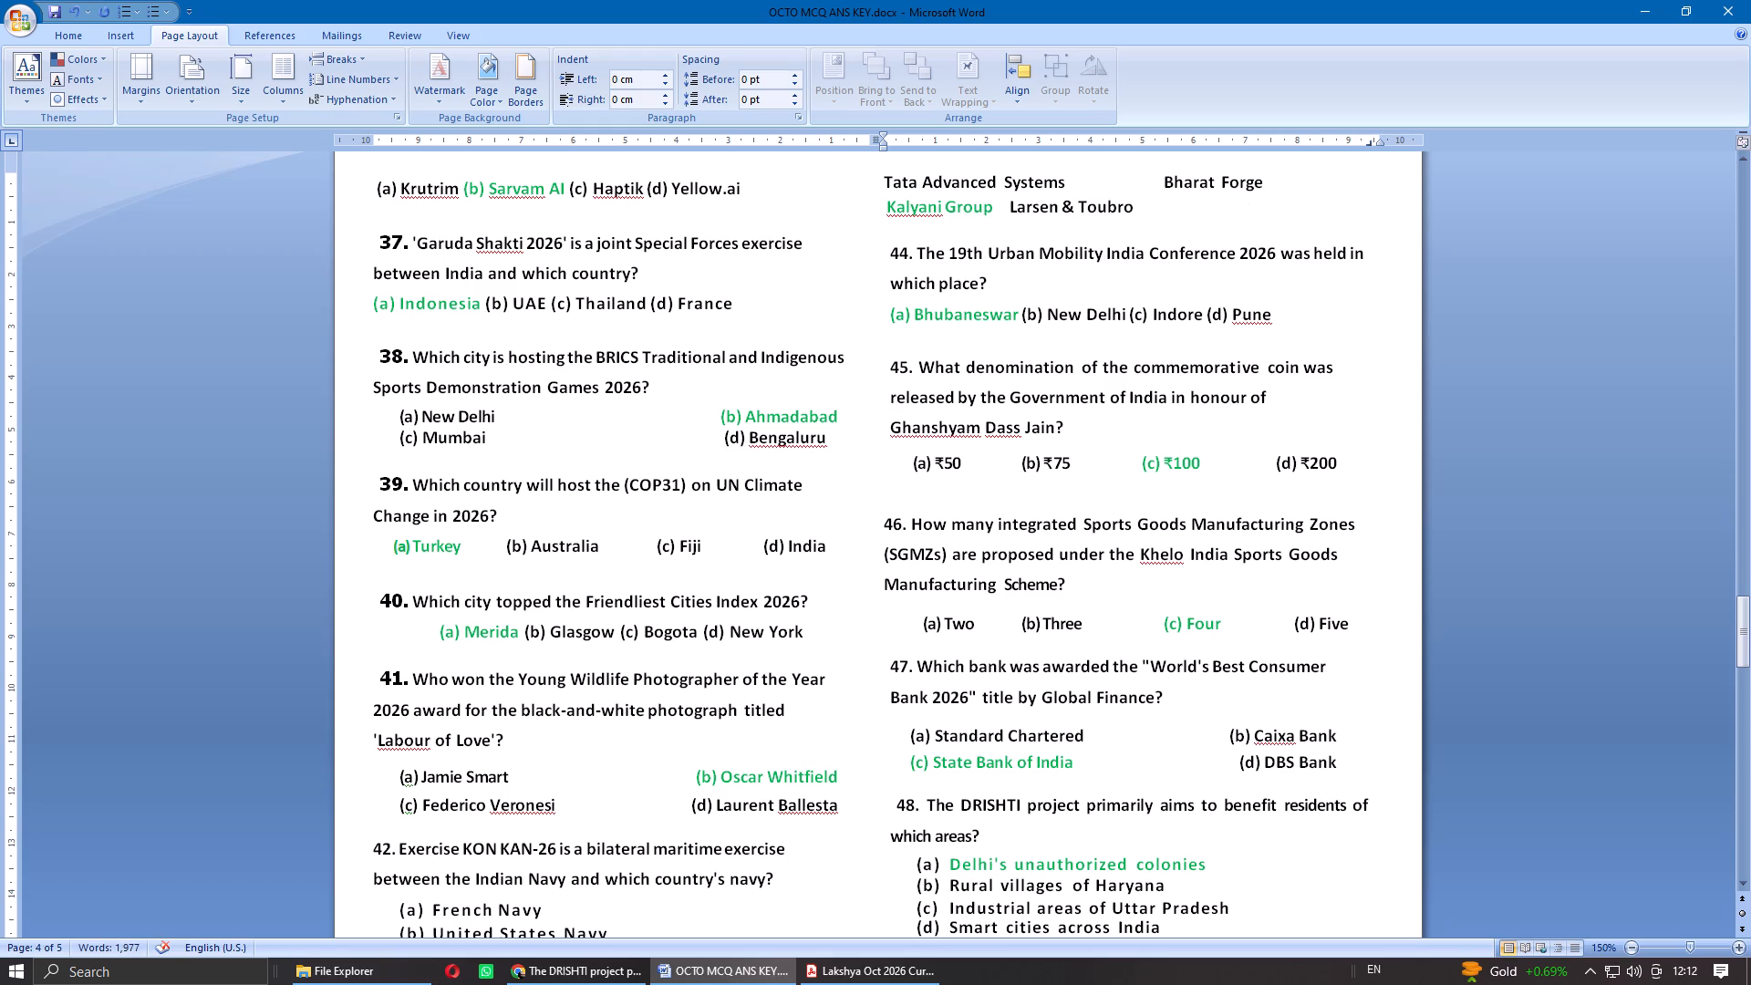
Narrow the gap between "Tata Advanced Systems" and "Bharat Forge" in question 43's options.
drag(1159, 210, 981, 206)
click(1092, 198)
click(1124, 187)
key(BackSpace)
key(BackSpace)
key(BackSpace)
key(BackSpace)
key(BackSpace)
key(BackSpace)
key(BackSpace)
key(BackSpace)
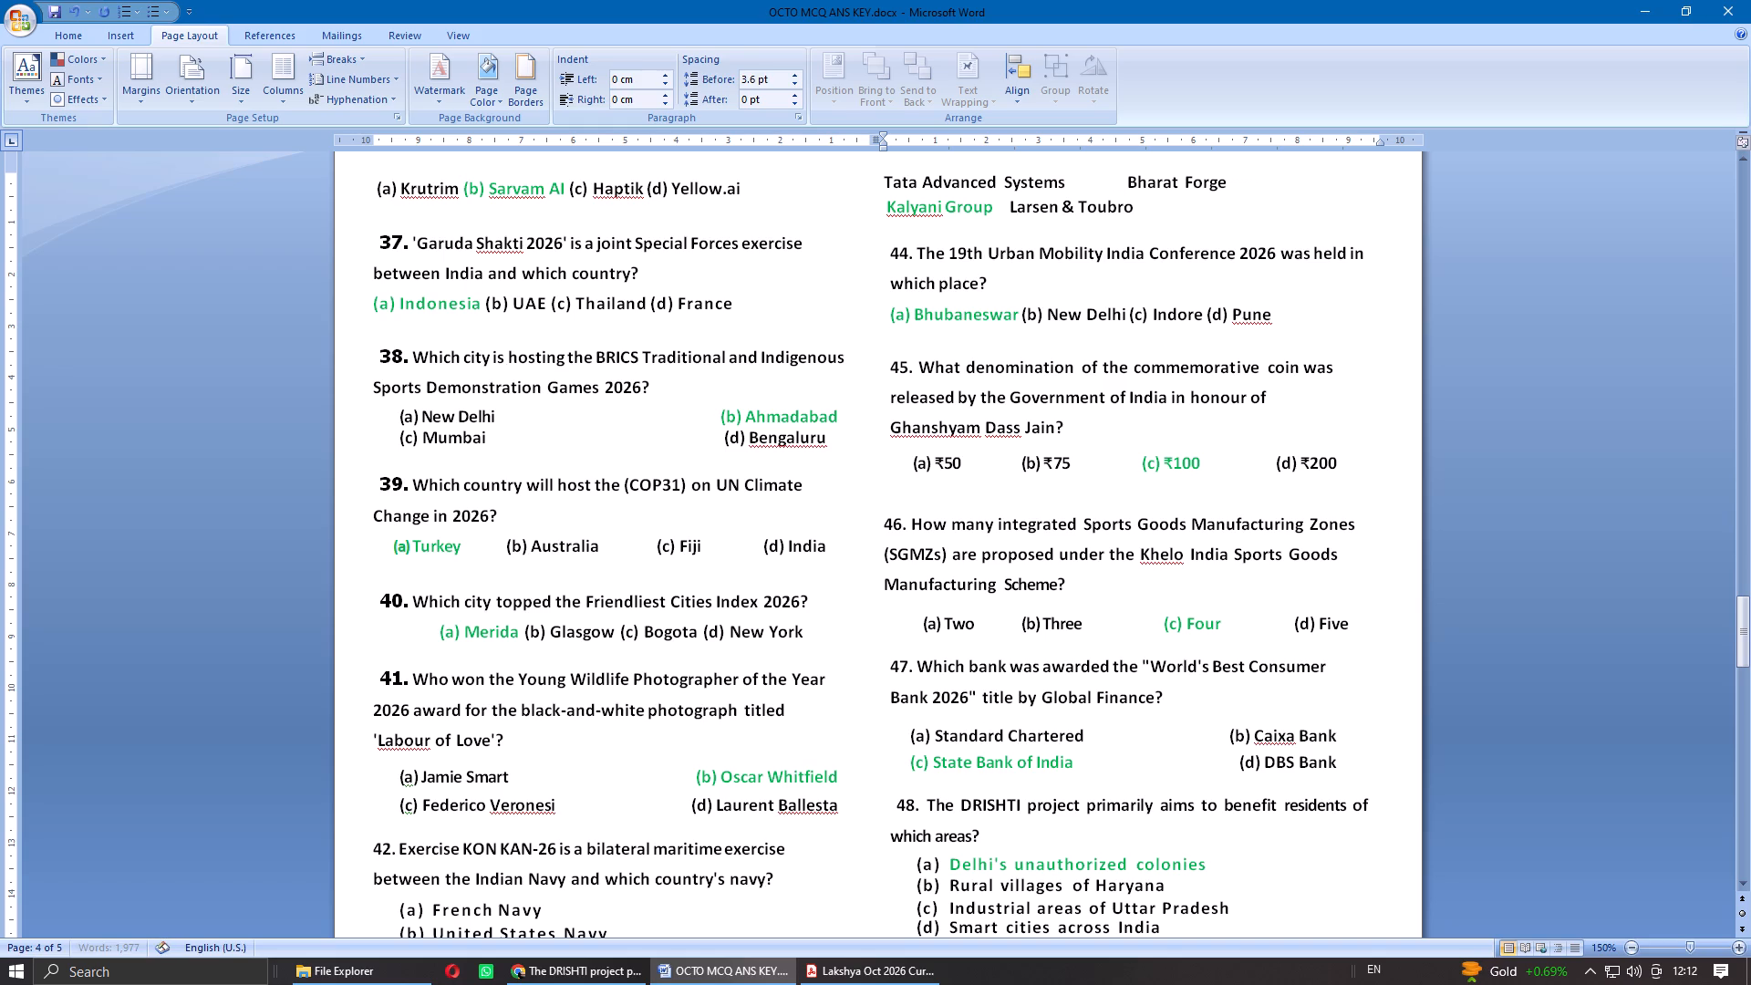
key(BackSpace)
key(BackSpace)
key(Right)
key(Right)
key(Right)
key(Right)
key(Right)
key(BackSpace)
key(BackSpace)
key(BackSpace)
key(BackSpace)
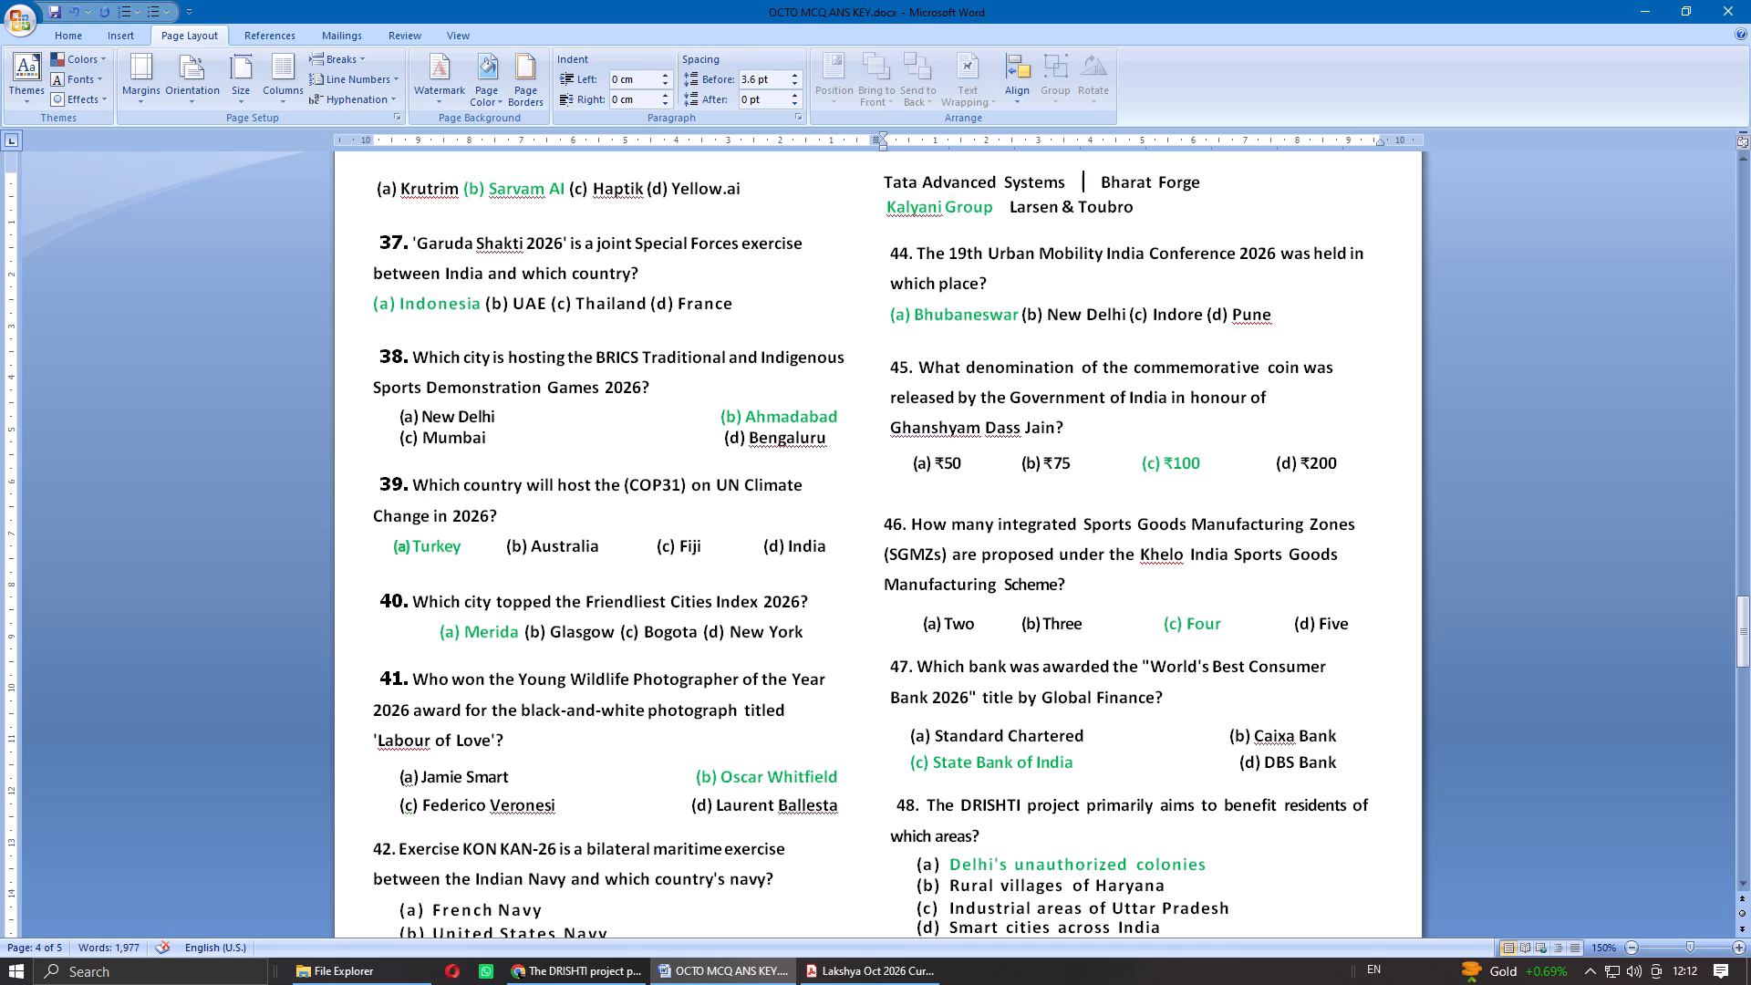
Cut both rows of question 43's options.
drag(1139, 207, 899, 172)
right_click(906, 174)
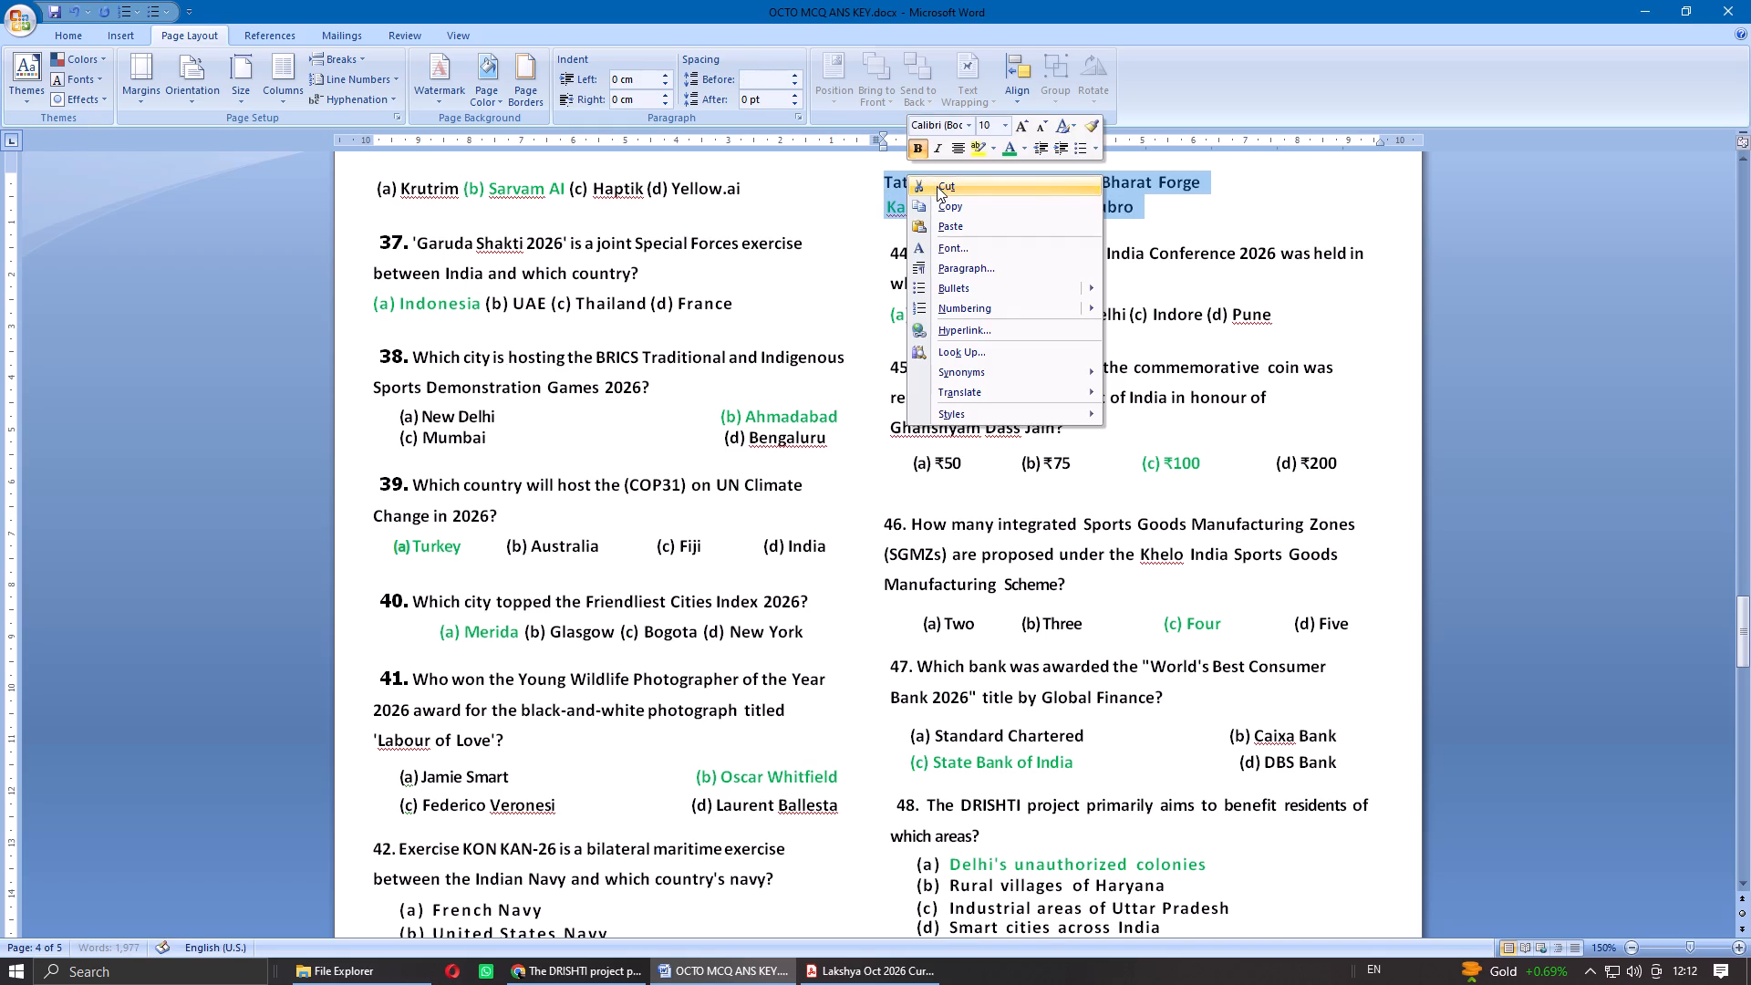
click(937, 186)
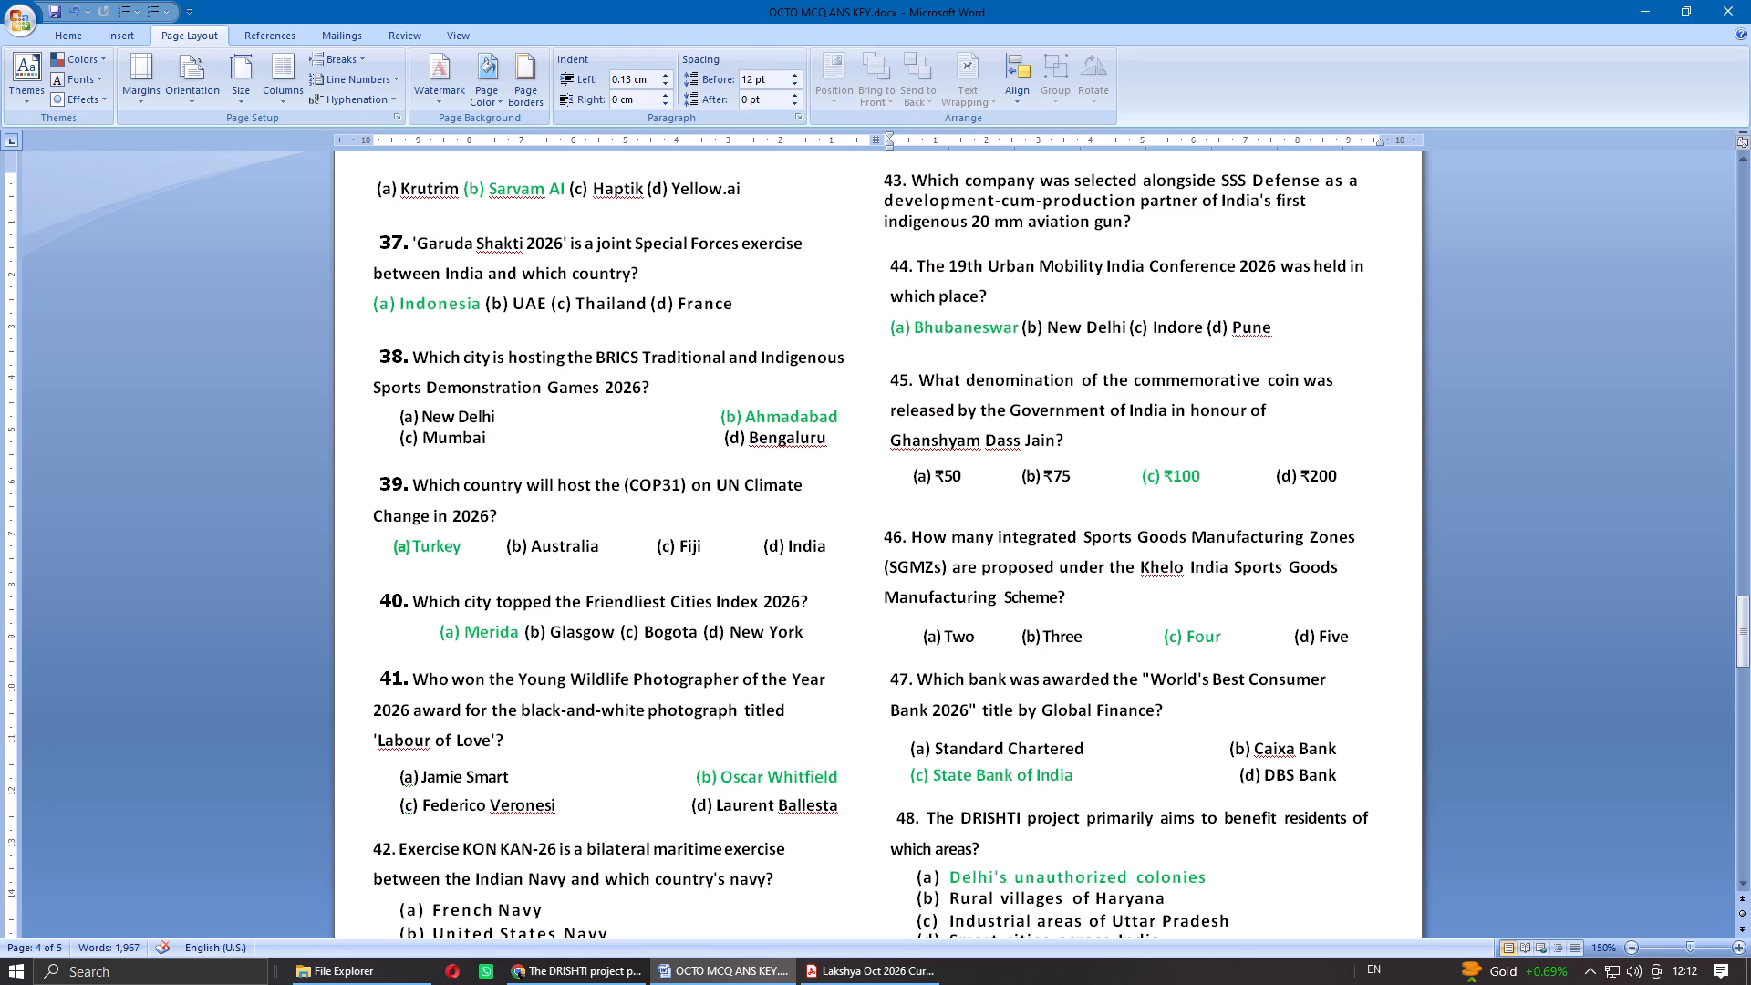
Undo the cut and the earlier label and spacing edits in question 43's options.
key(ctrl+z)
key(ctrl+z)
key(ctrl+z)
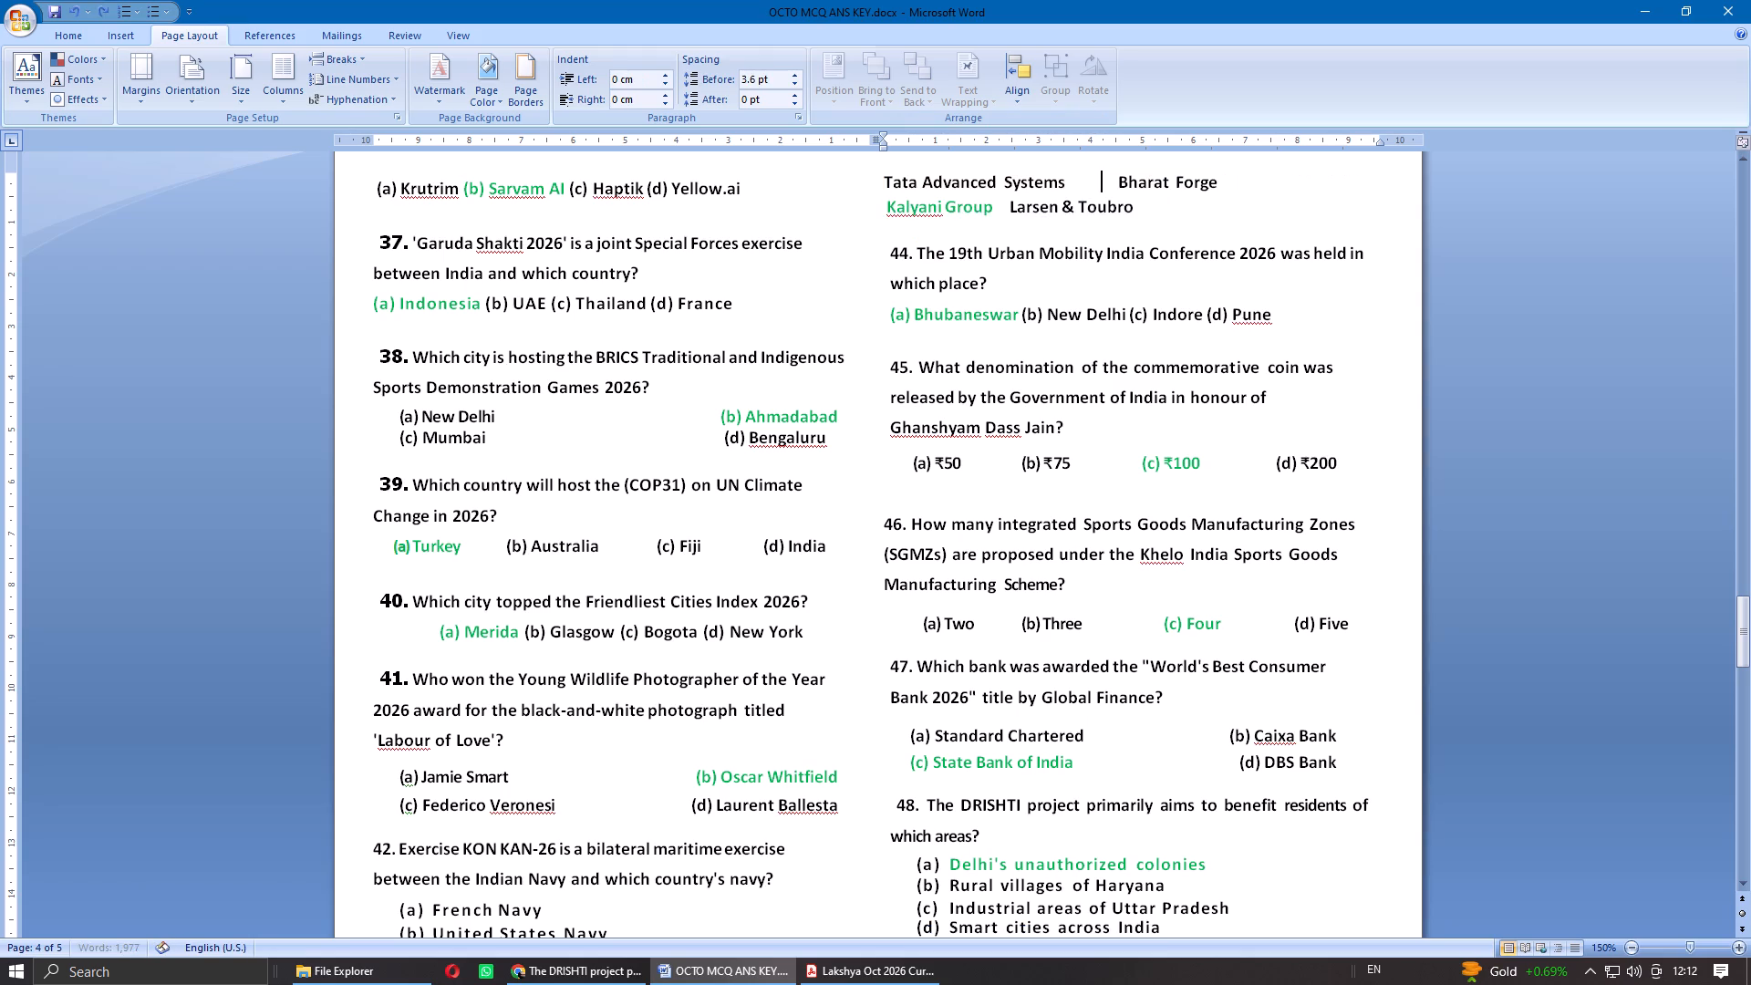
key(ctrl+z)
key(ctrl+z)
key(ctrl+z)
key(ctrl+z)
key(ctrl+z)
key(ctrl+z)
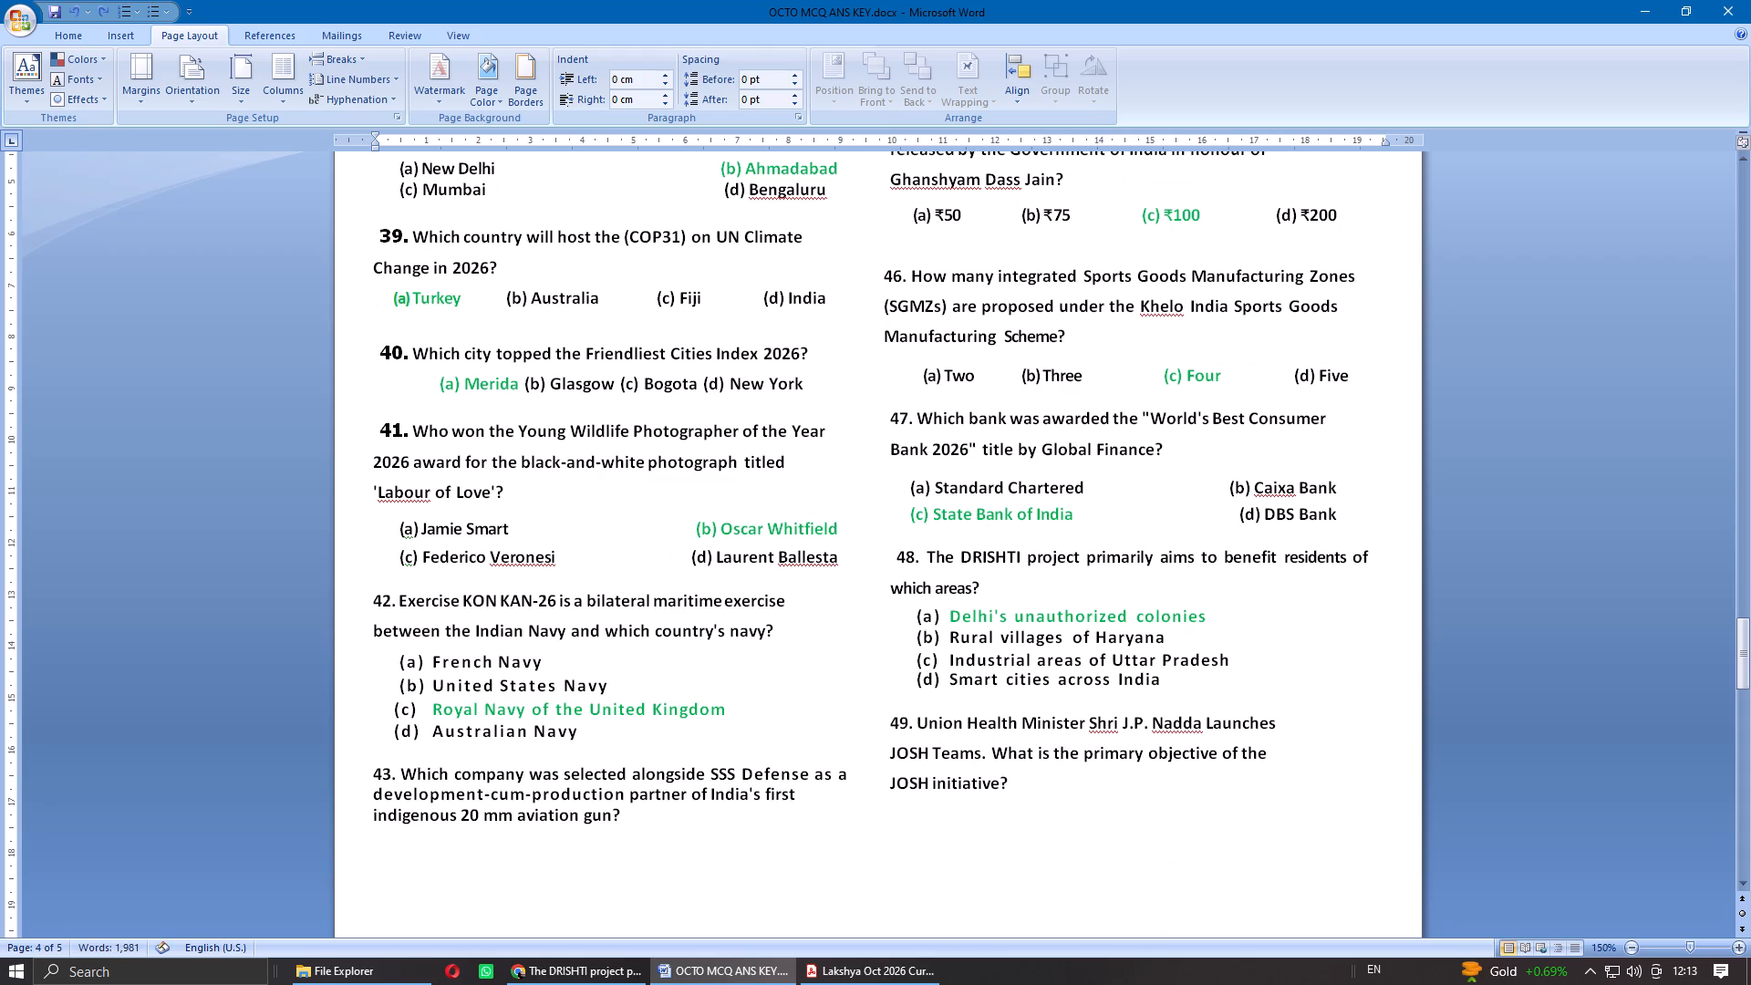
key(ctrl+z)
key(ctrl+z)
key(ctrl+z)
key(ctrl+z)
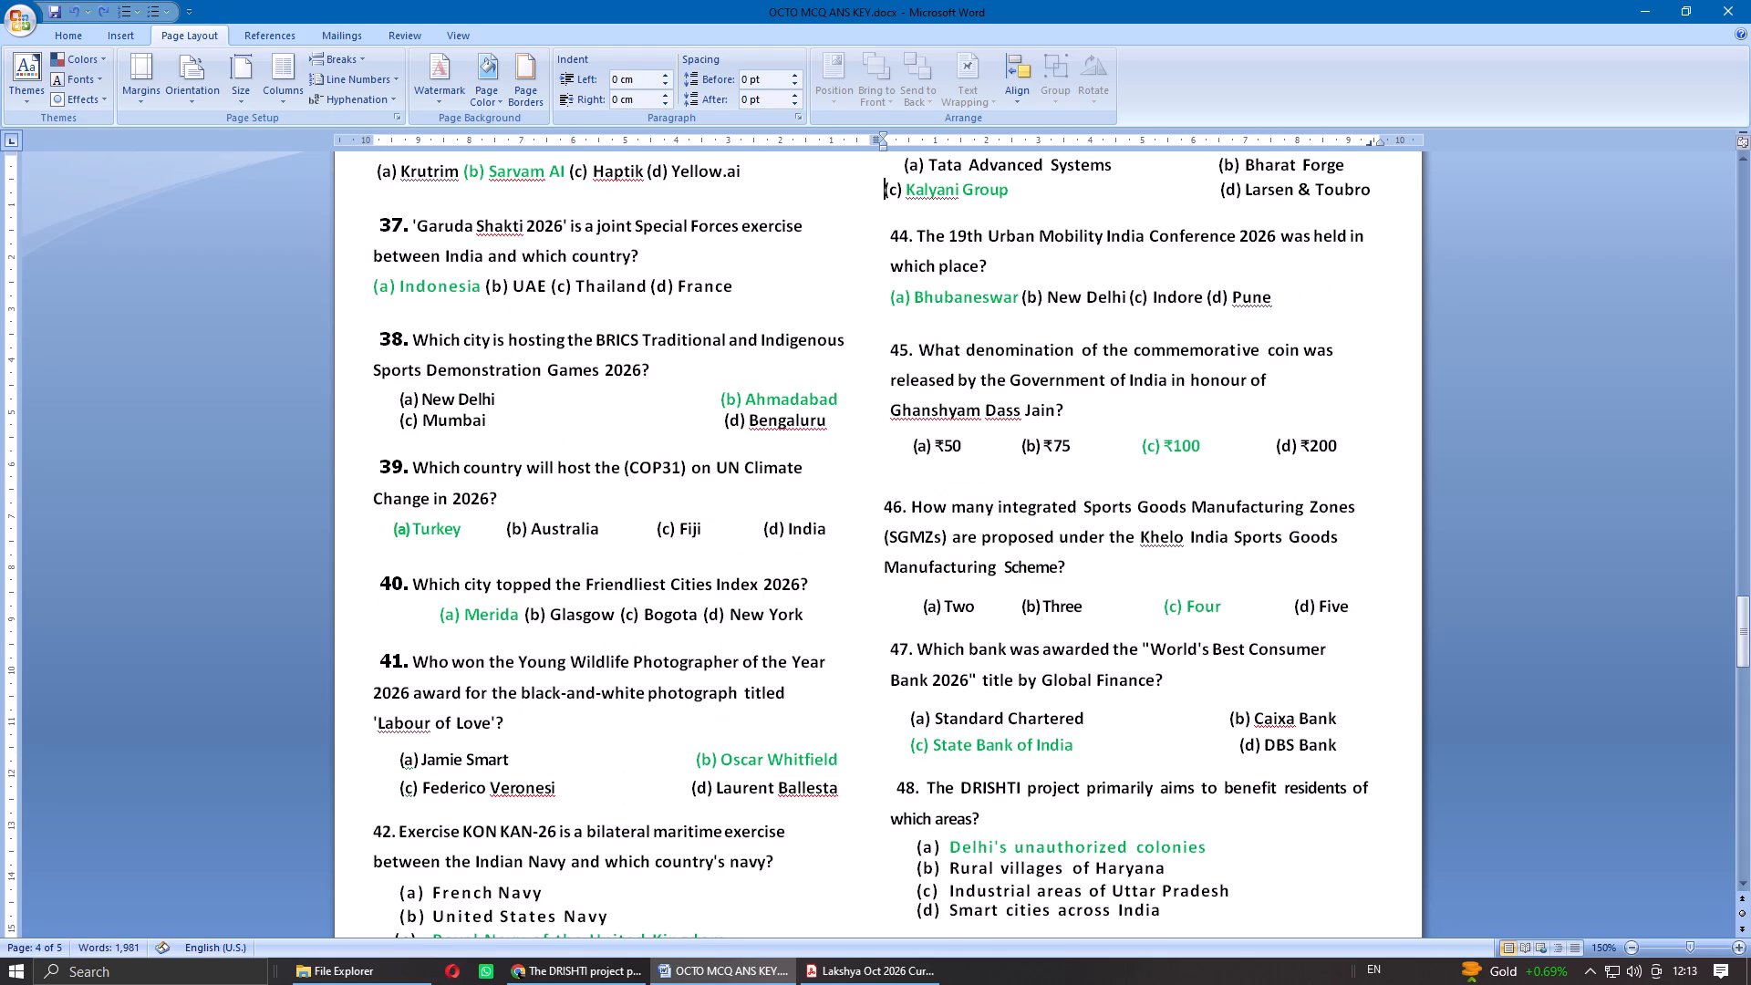
Copy question 49's text about the primary objective of the JOSH initiative and search Google for it in Chrome.
scroll(1186, 486, down, 2)
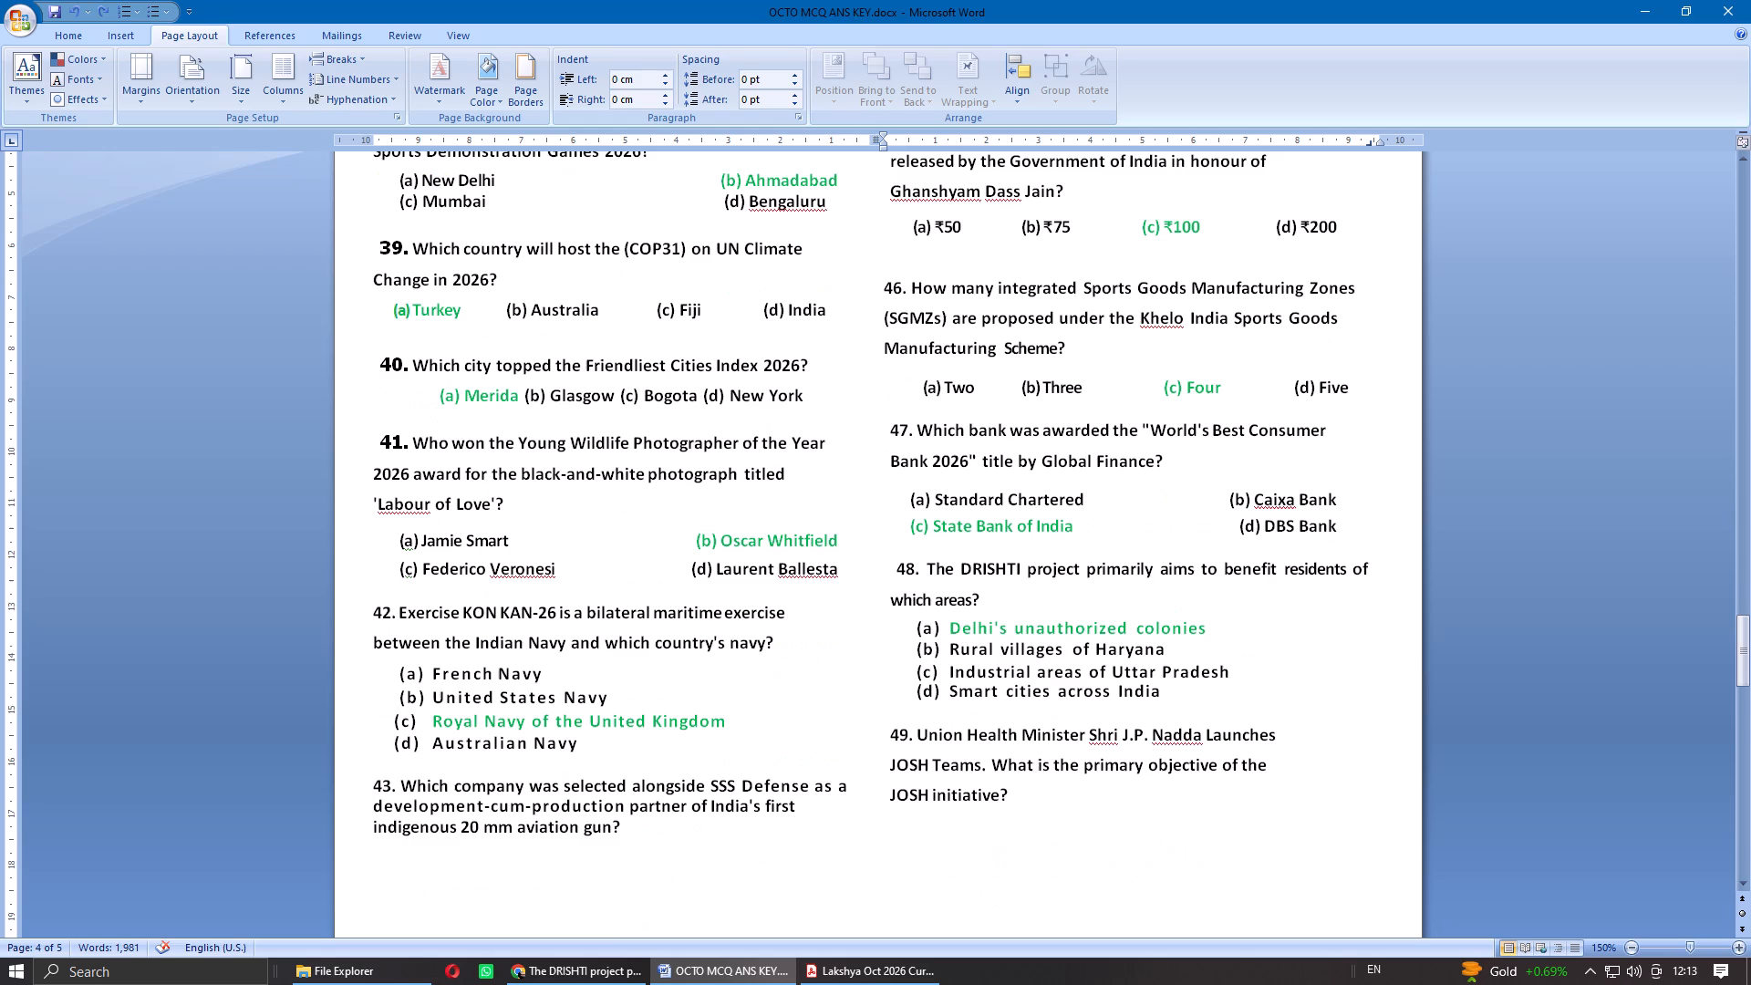
scroll(1177, 500, down, 1)
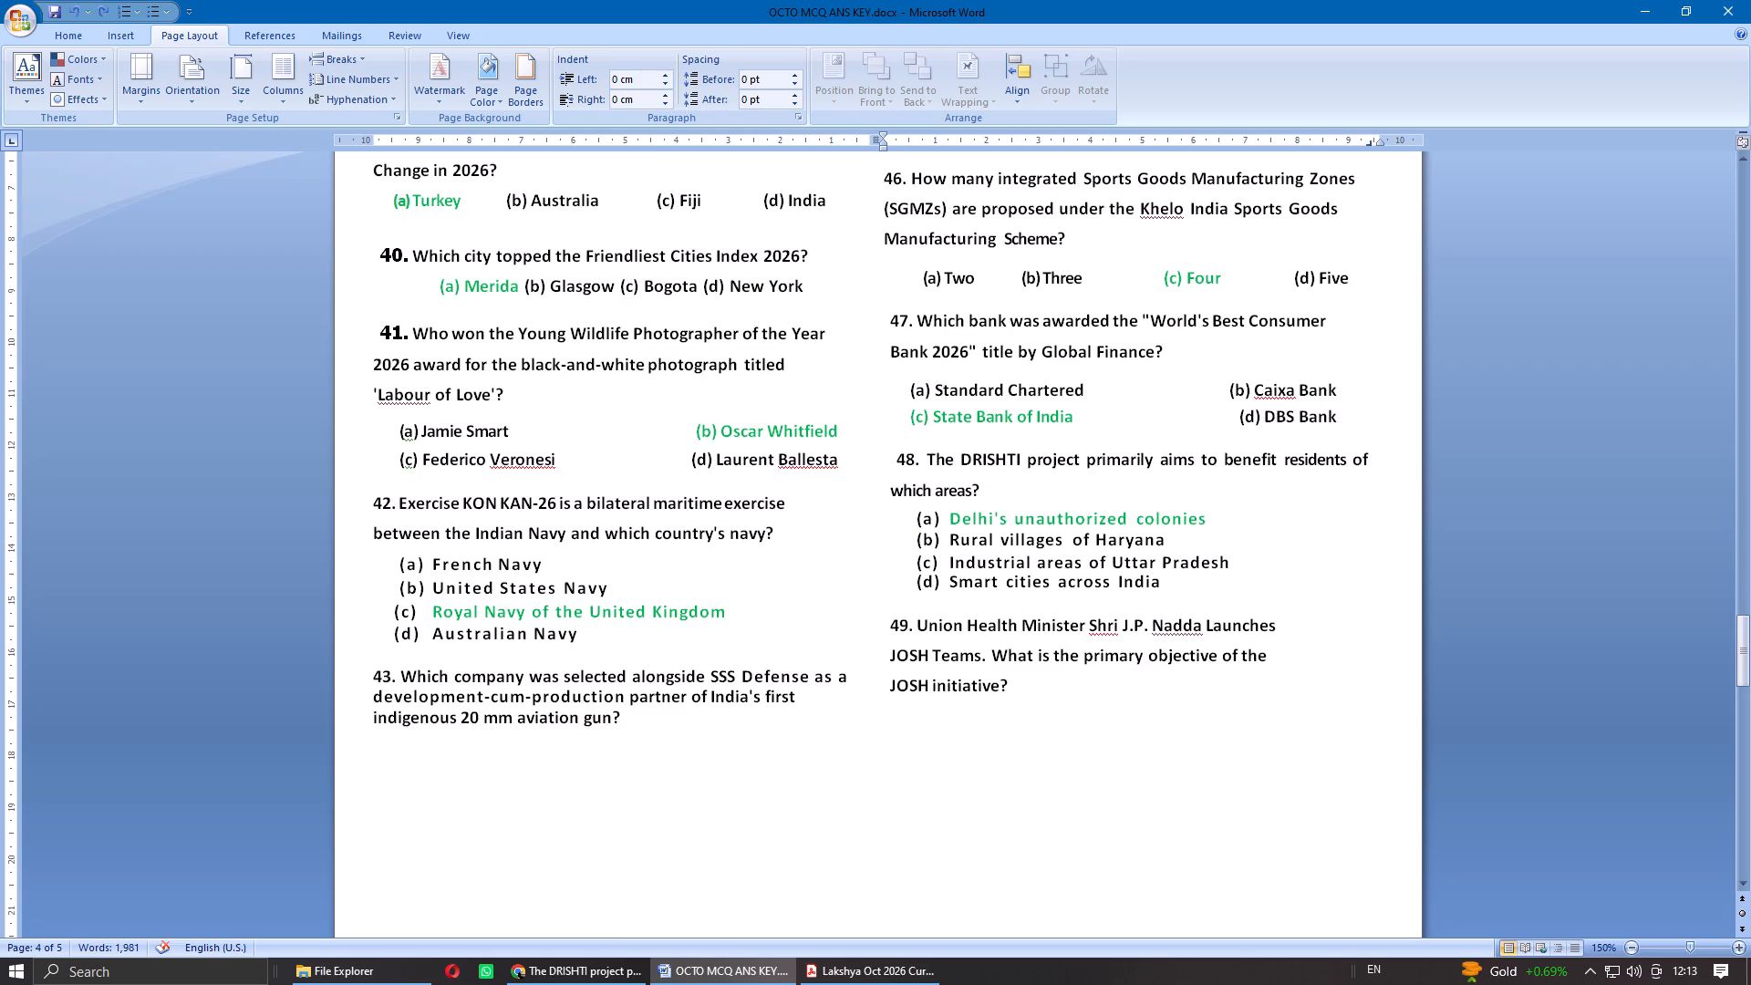
drag(921, 628, 1022, 679)
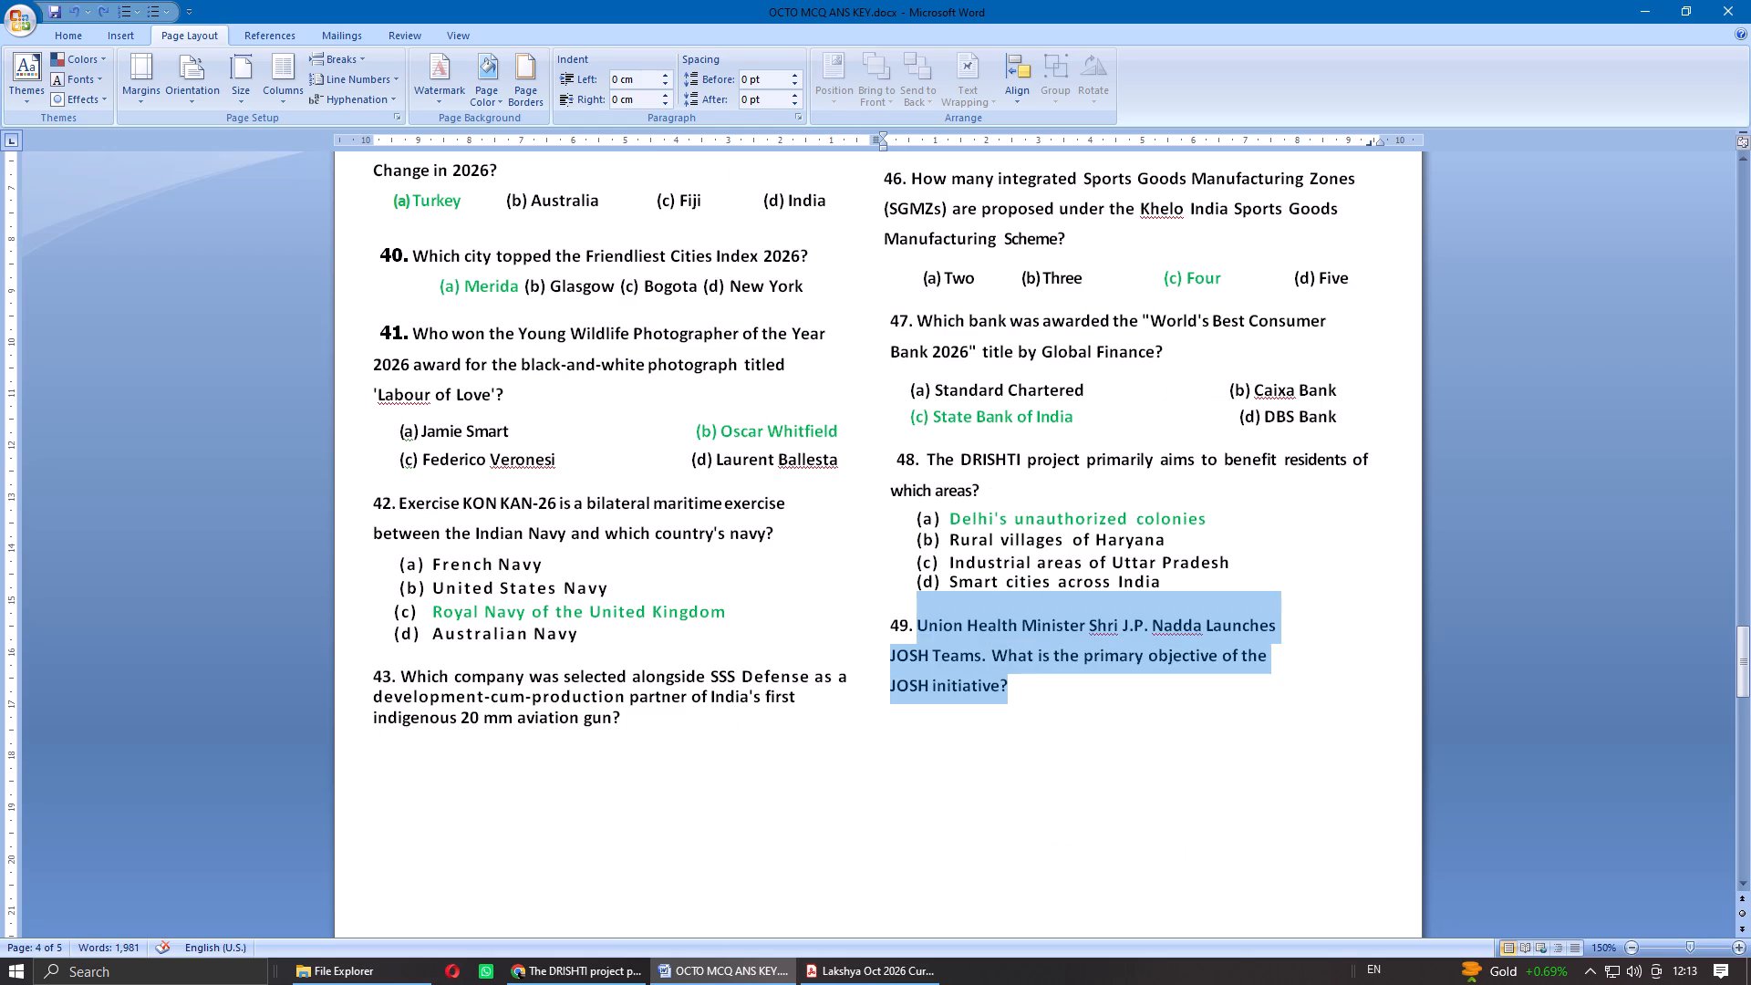
drag(1022, 679, 1008, 684)
right_click(966, 672)
click(1000, 698)
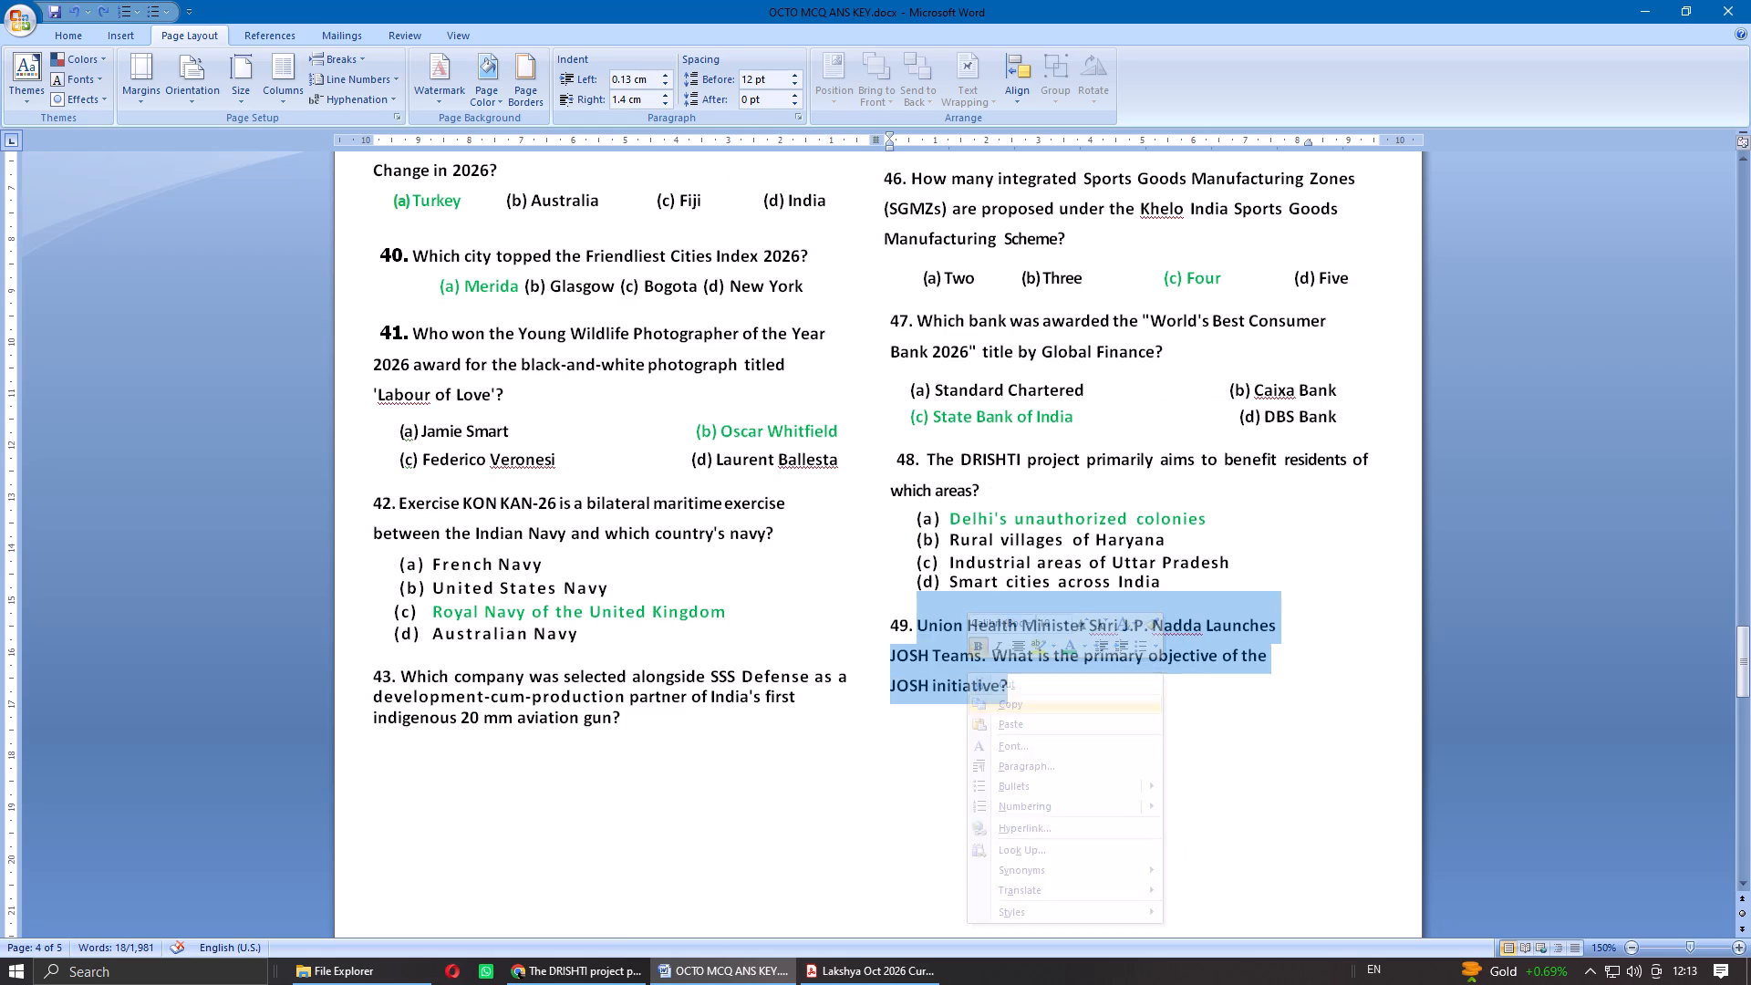
click(569, 984)
click(910, 136)
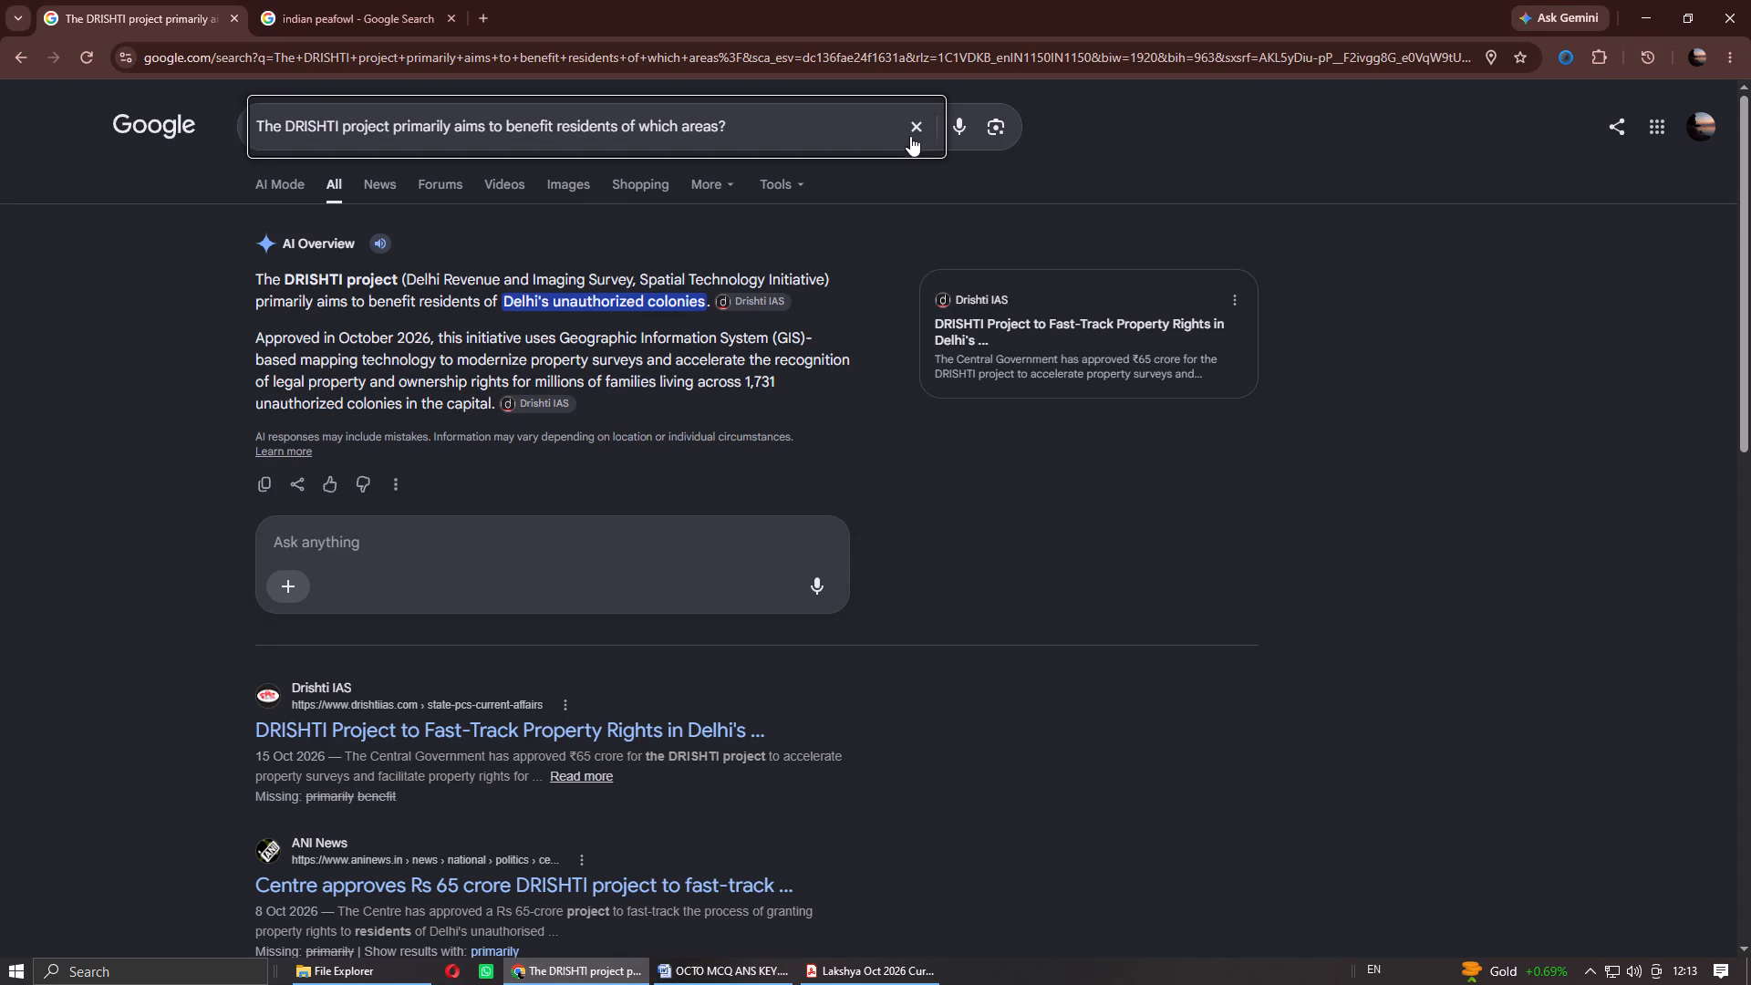
right_click(838, 131)
click(913, 338)
key(Return)
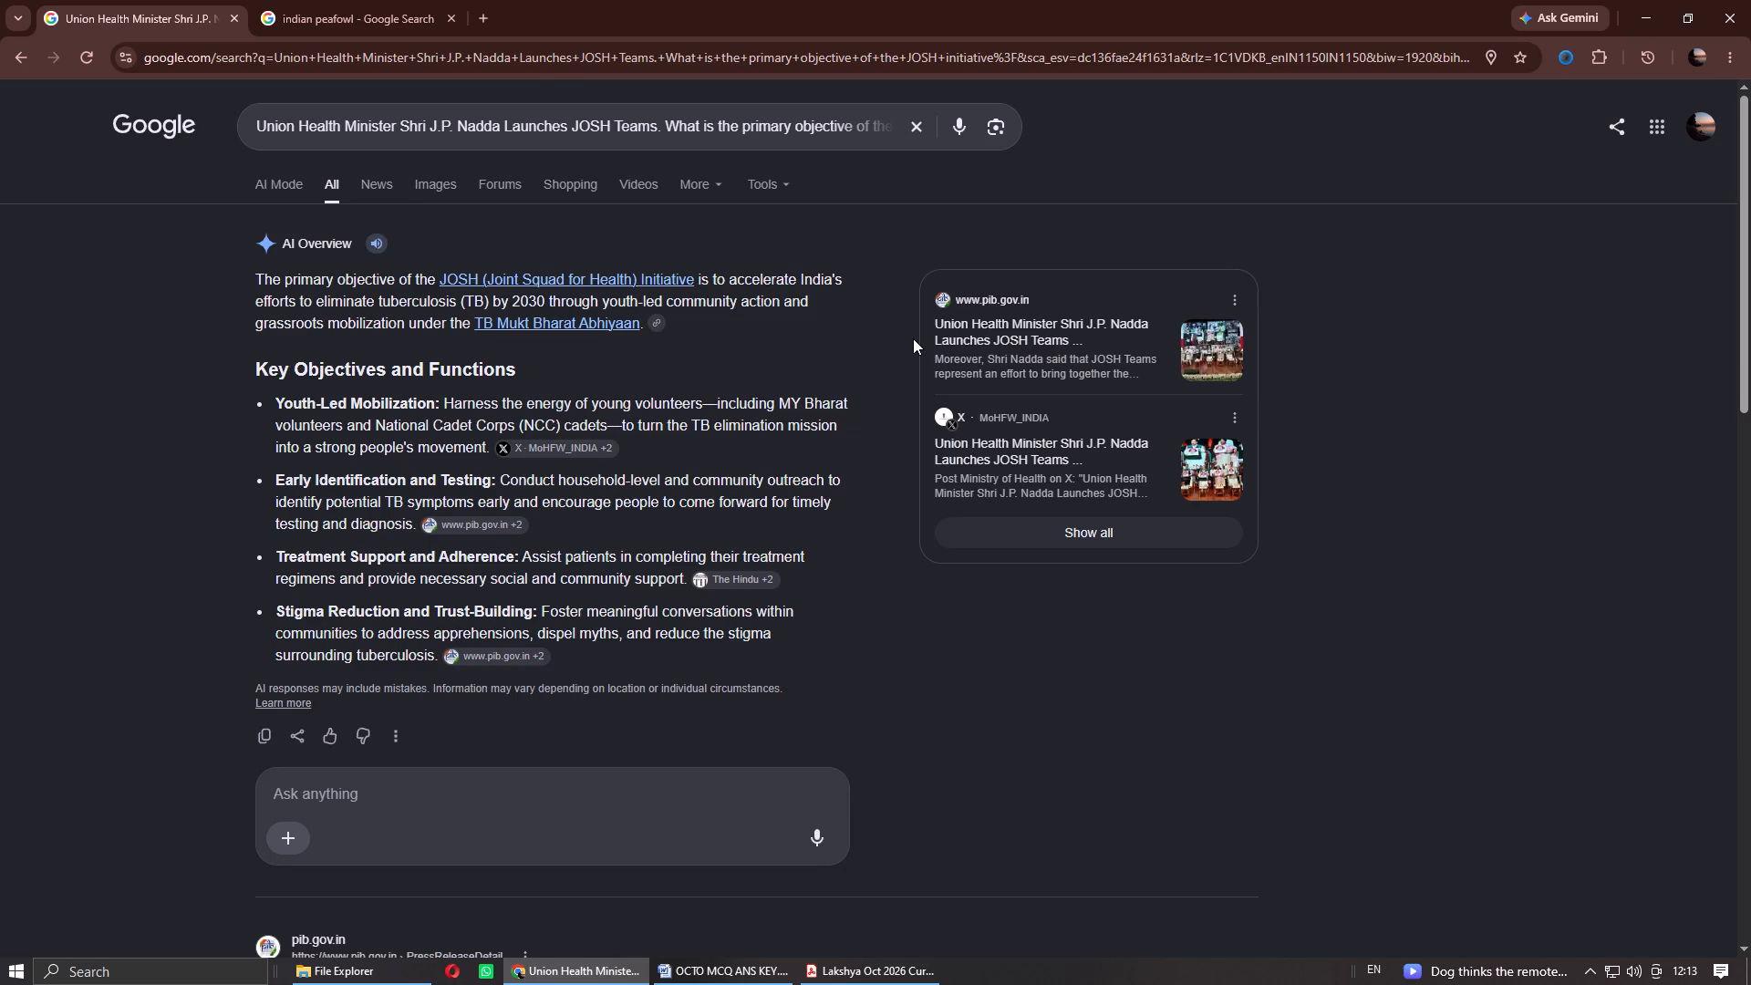
Back in Word, check question 49's options against the search answer and colour "Elimination of tuberculosis" green.
click(723, 984)
scroll(783, 638, down, 5)
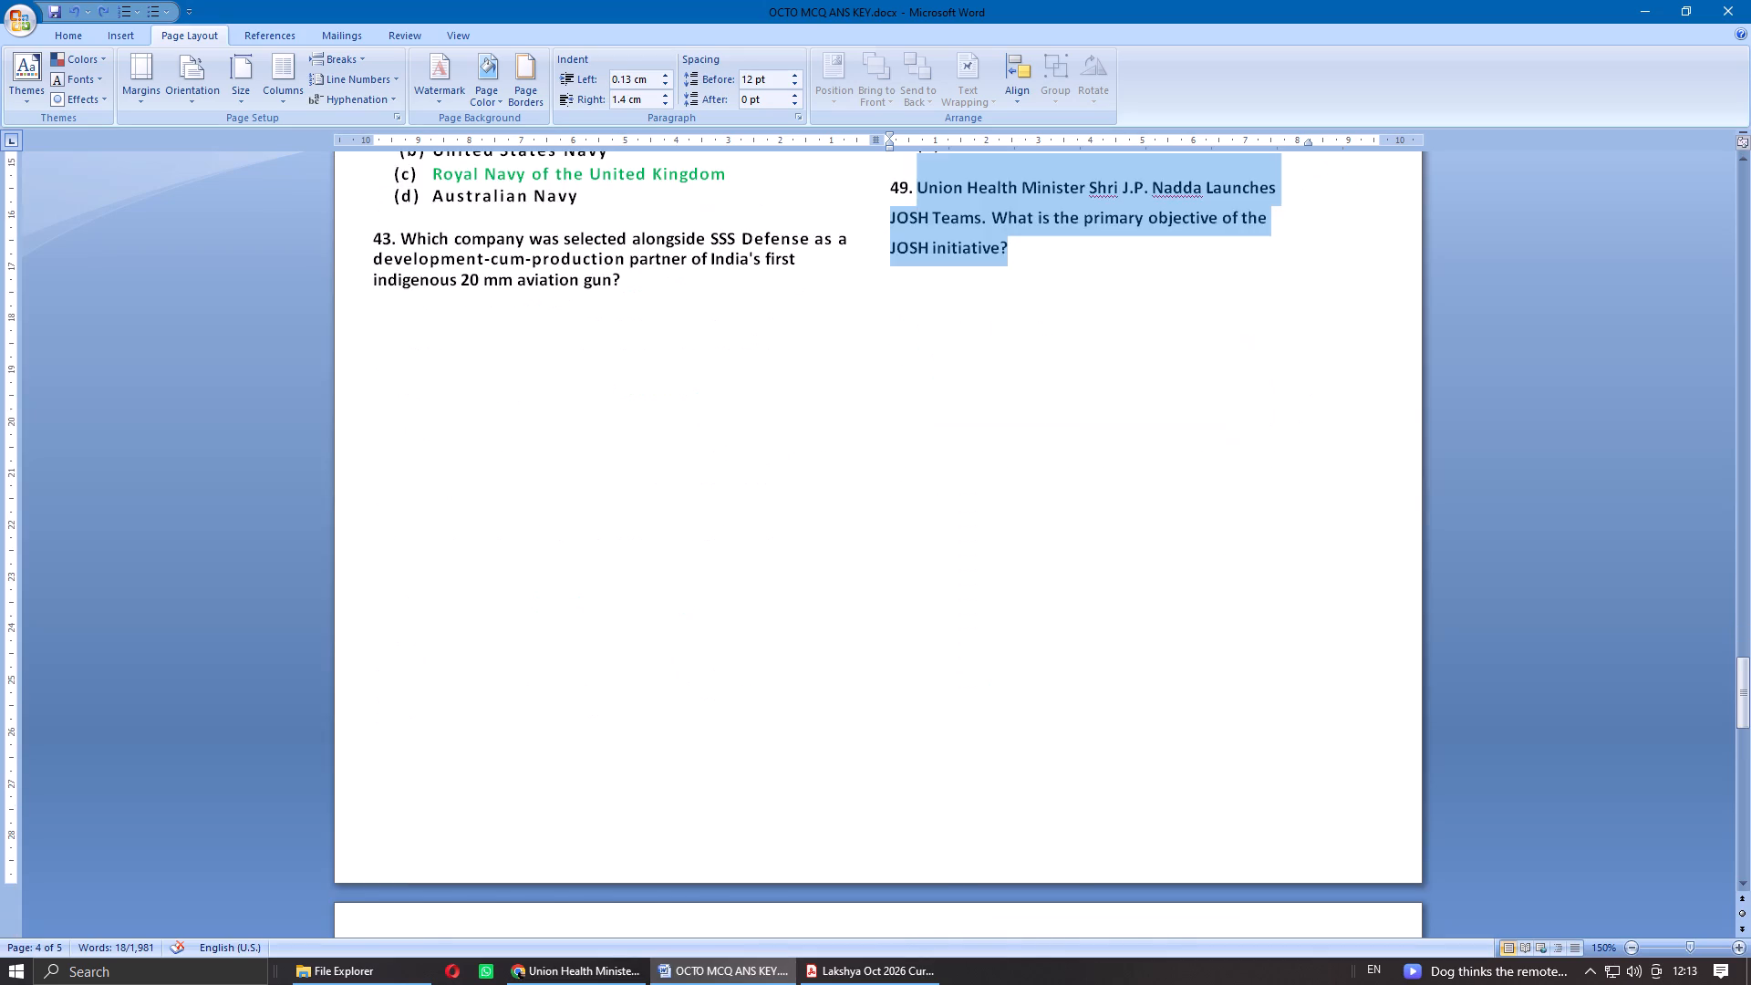
scroll(783, 638, down, 1)
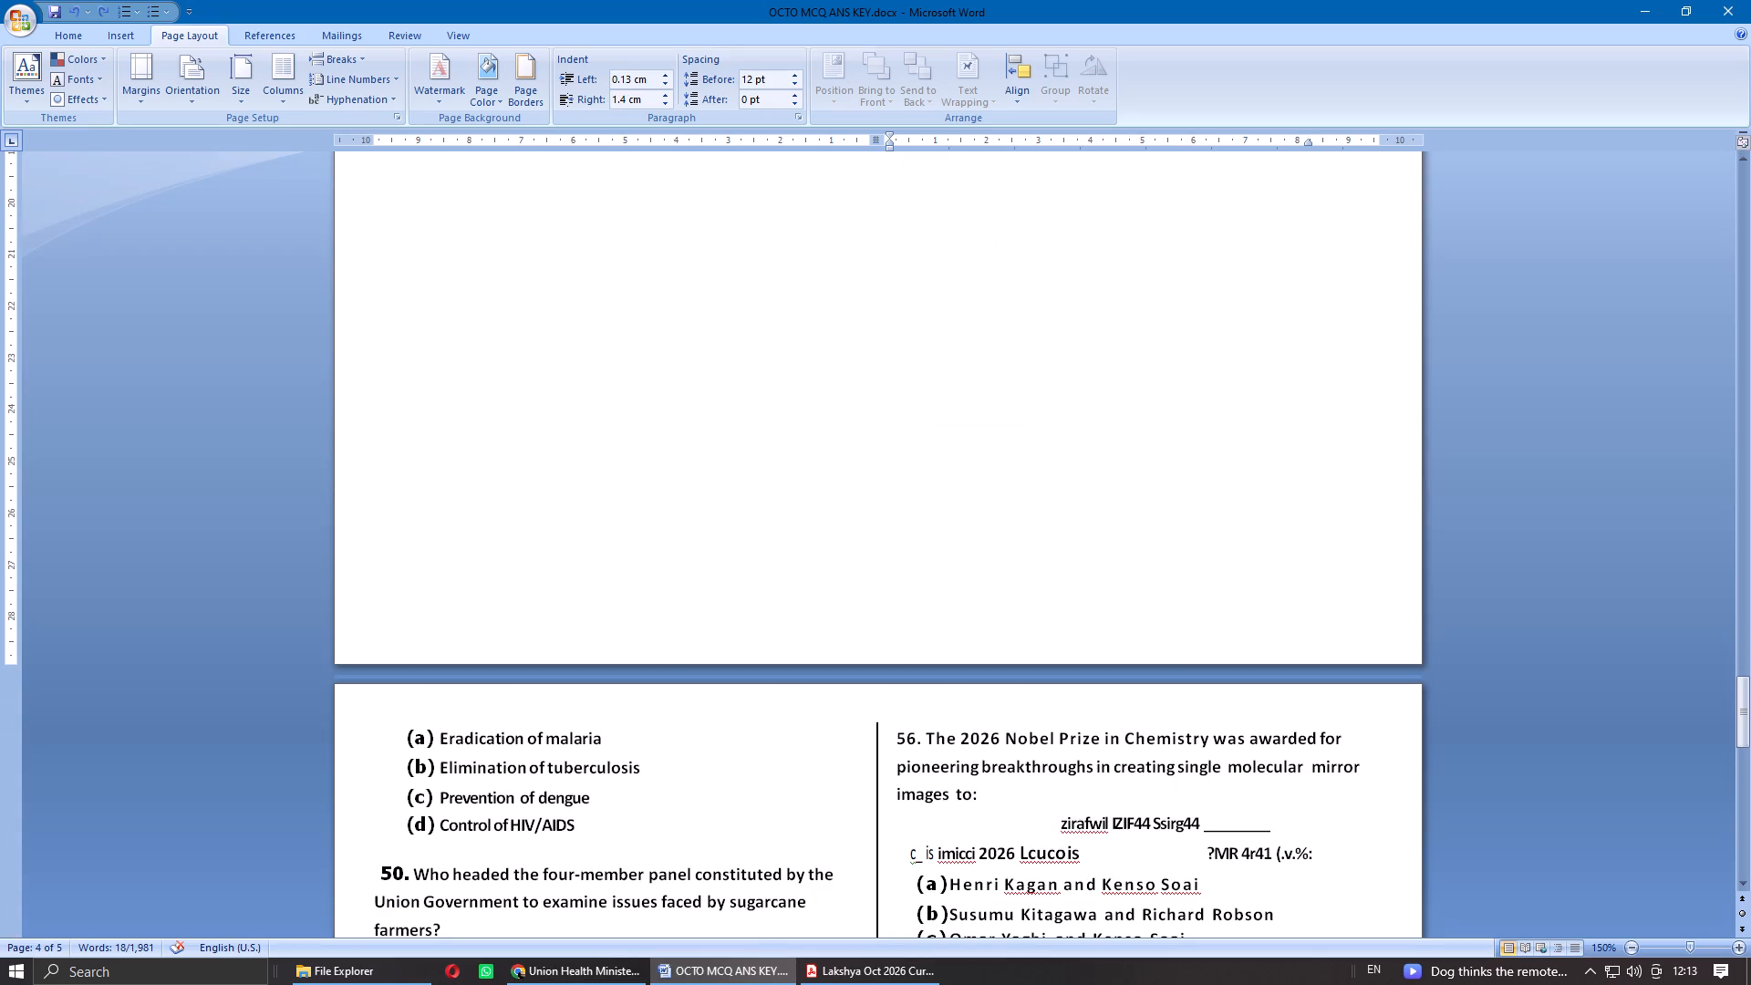
click(589, 984)
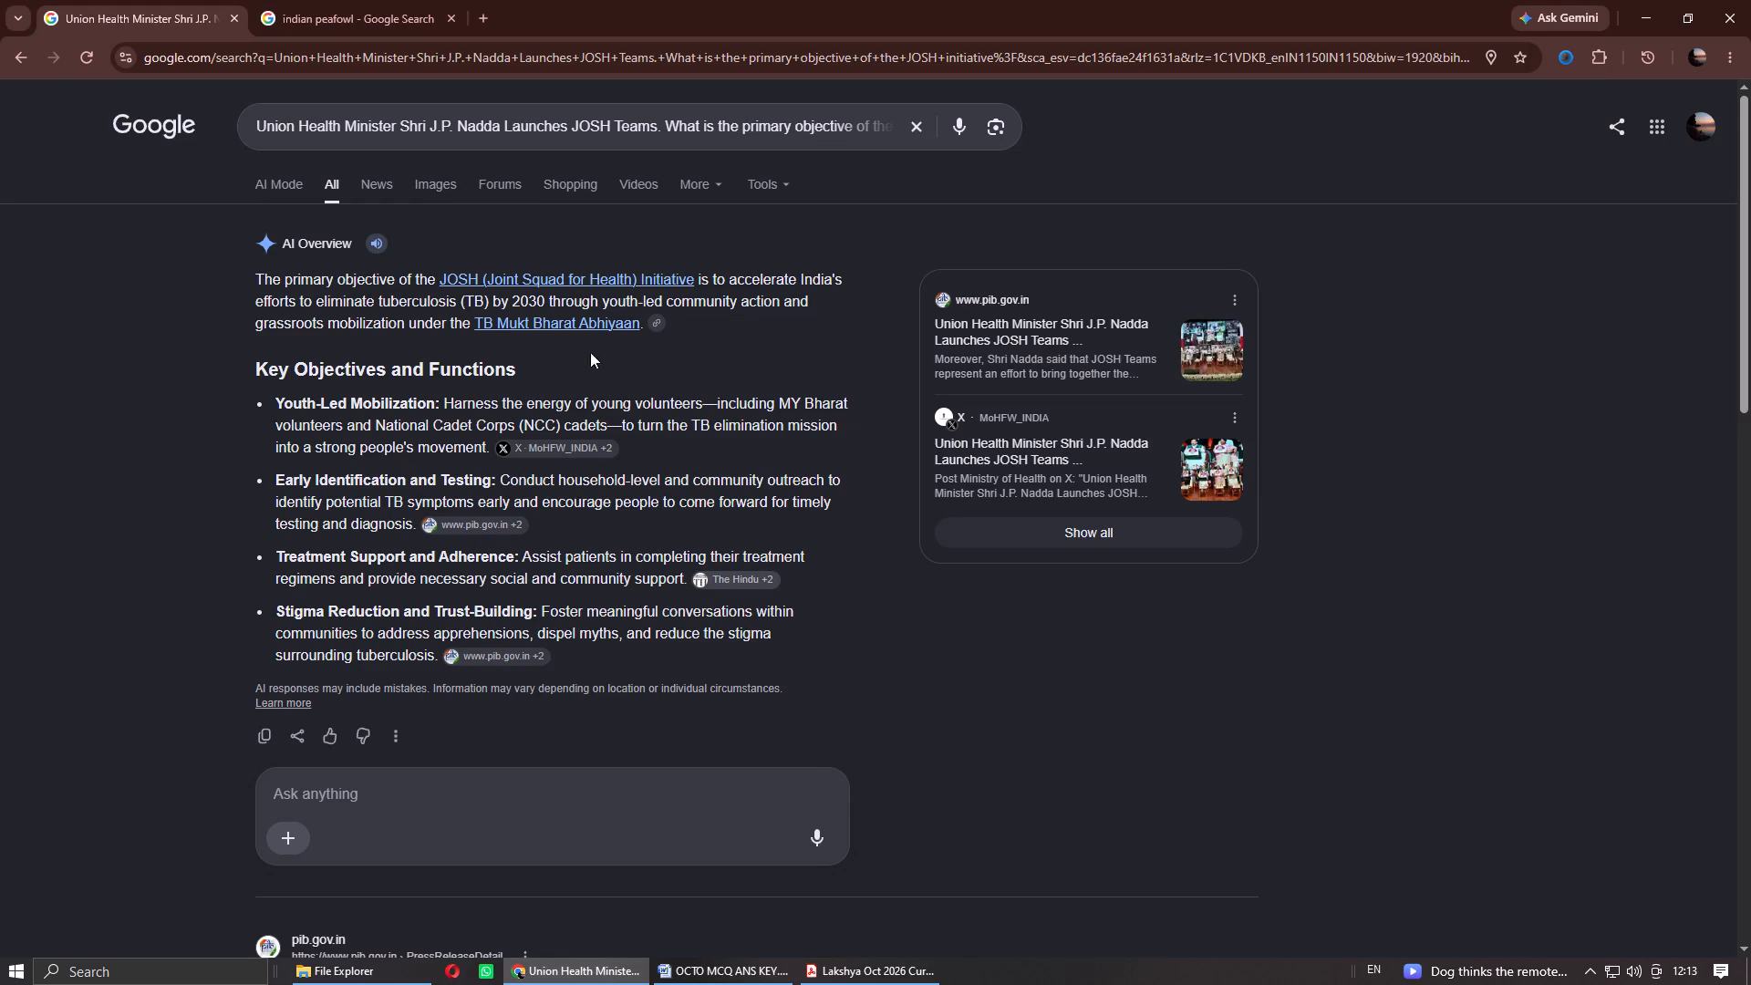
click(727, 984)
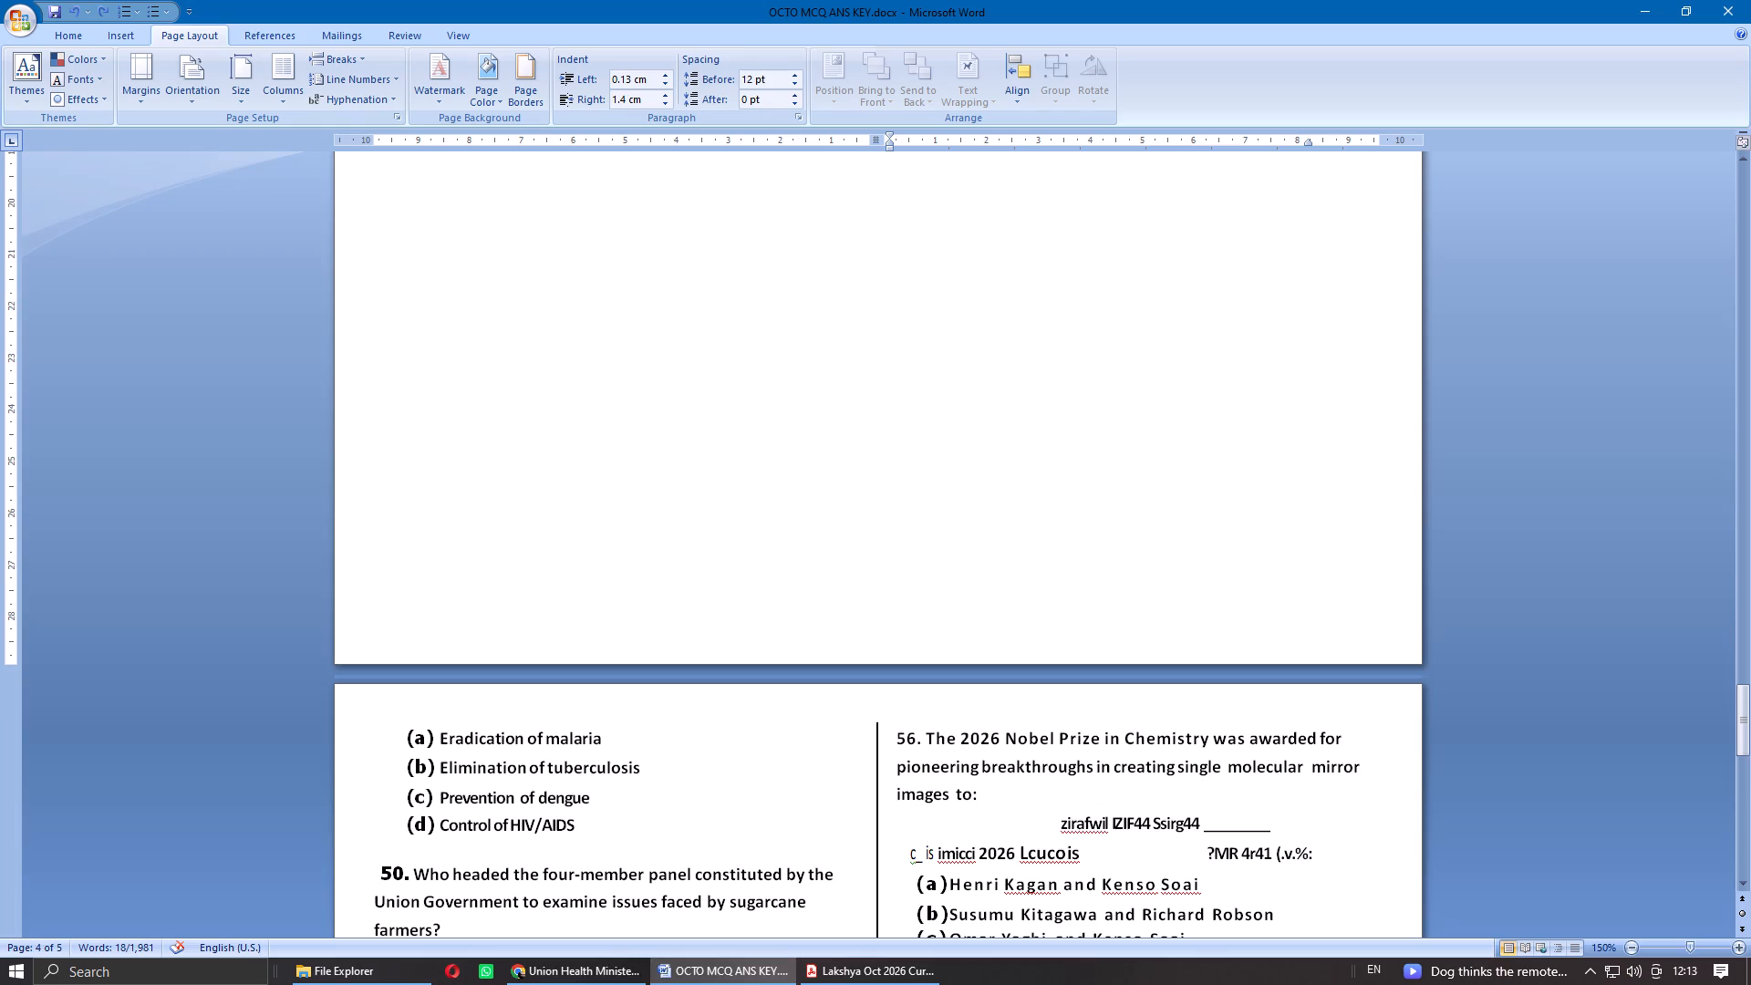
drag(655, 769, 471, 769)
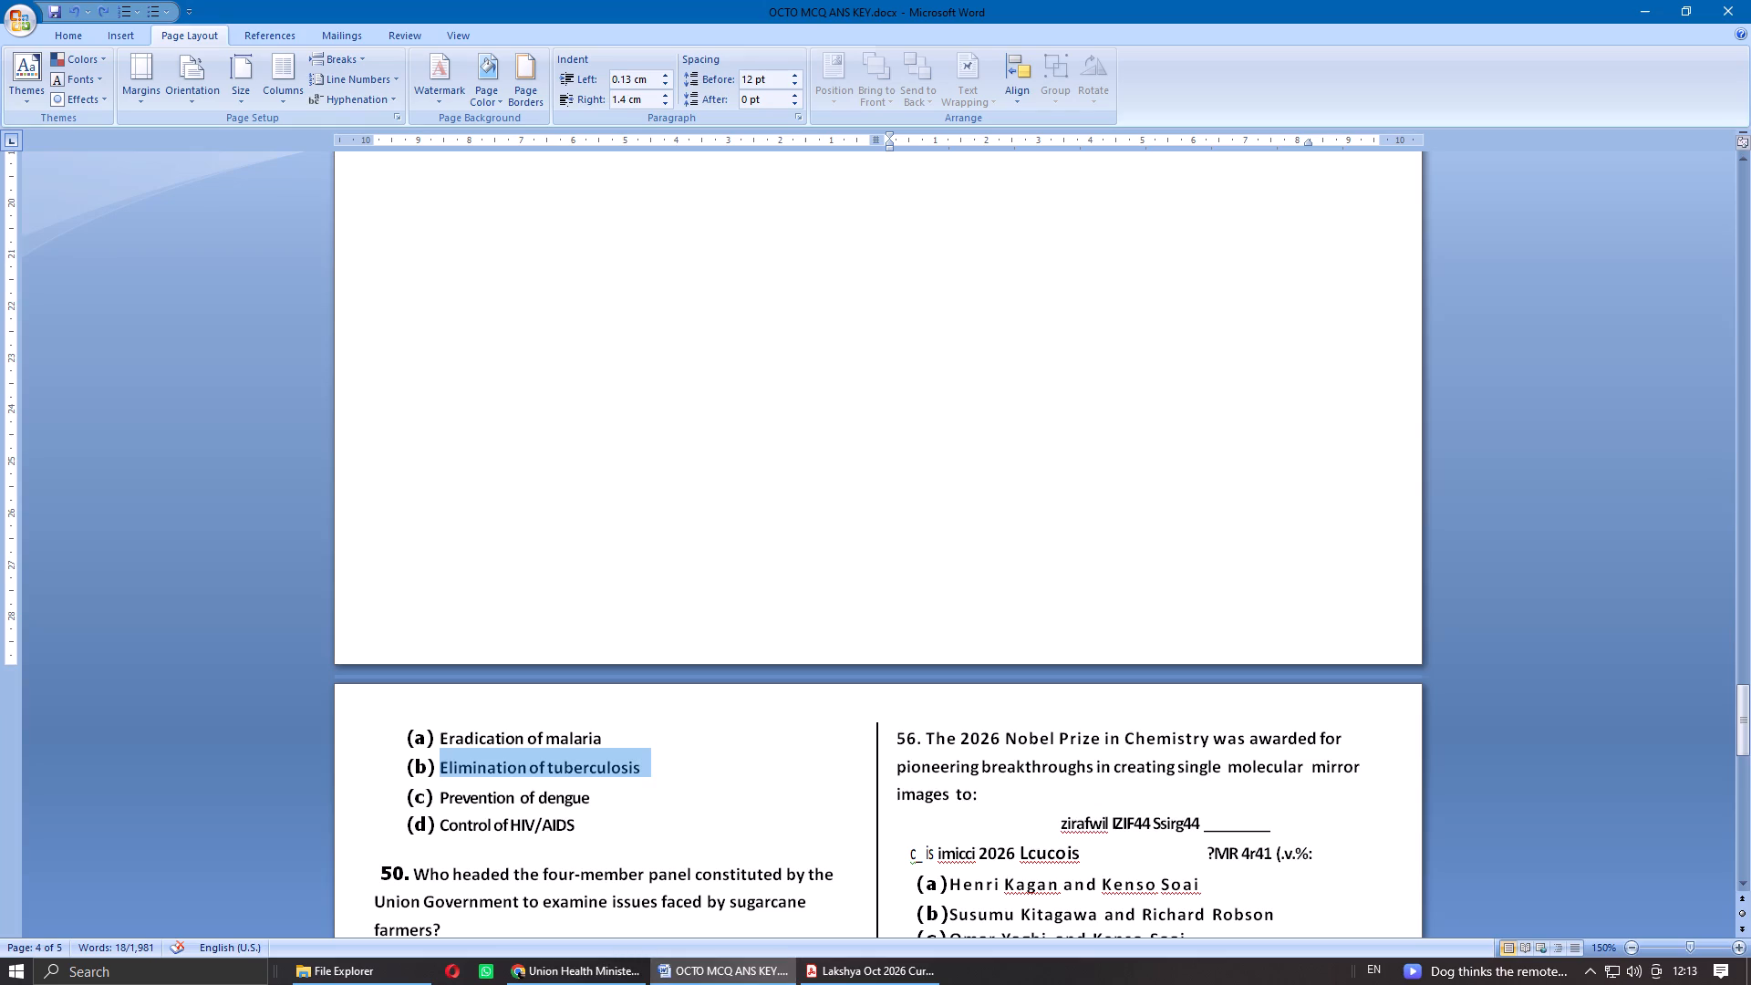
drag(471, 769, 458, 770)
click(77, 40)
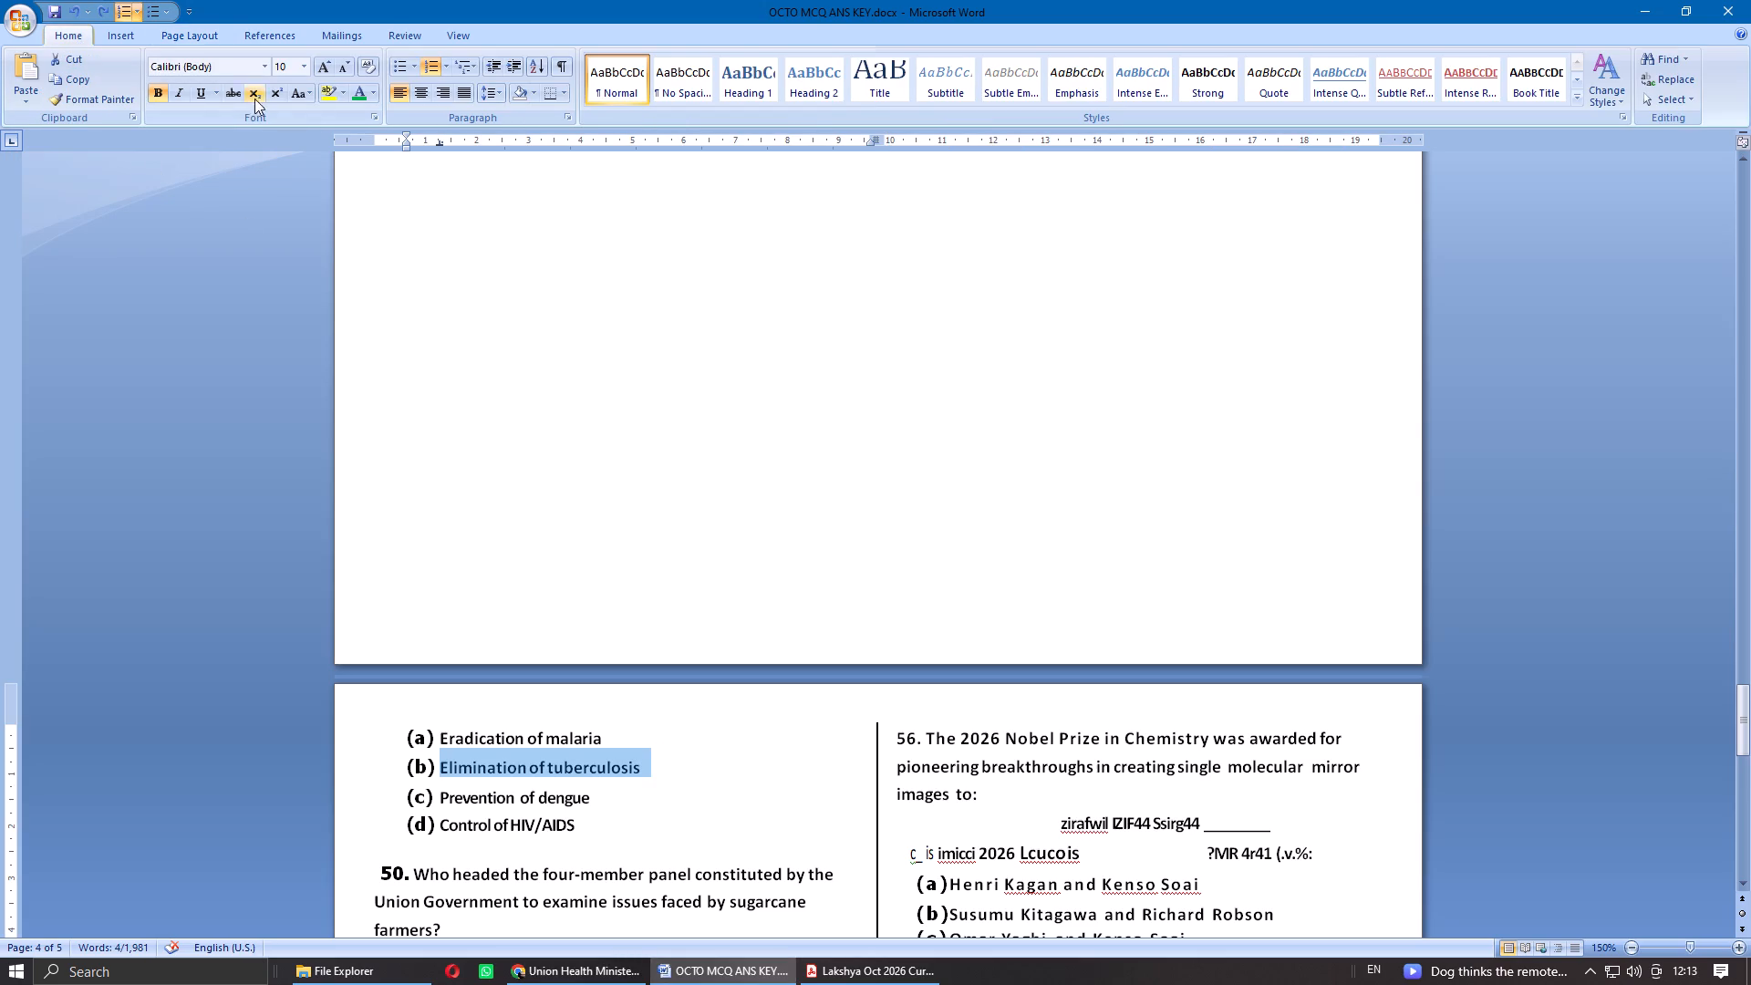
click(362, 93)
Change the font of question 49's (a)–(d) option labels to Calibri (Body).
click(417, 741)
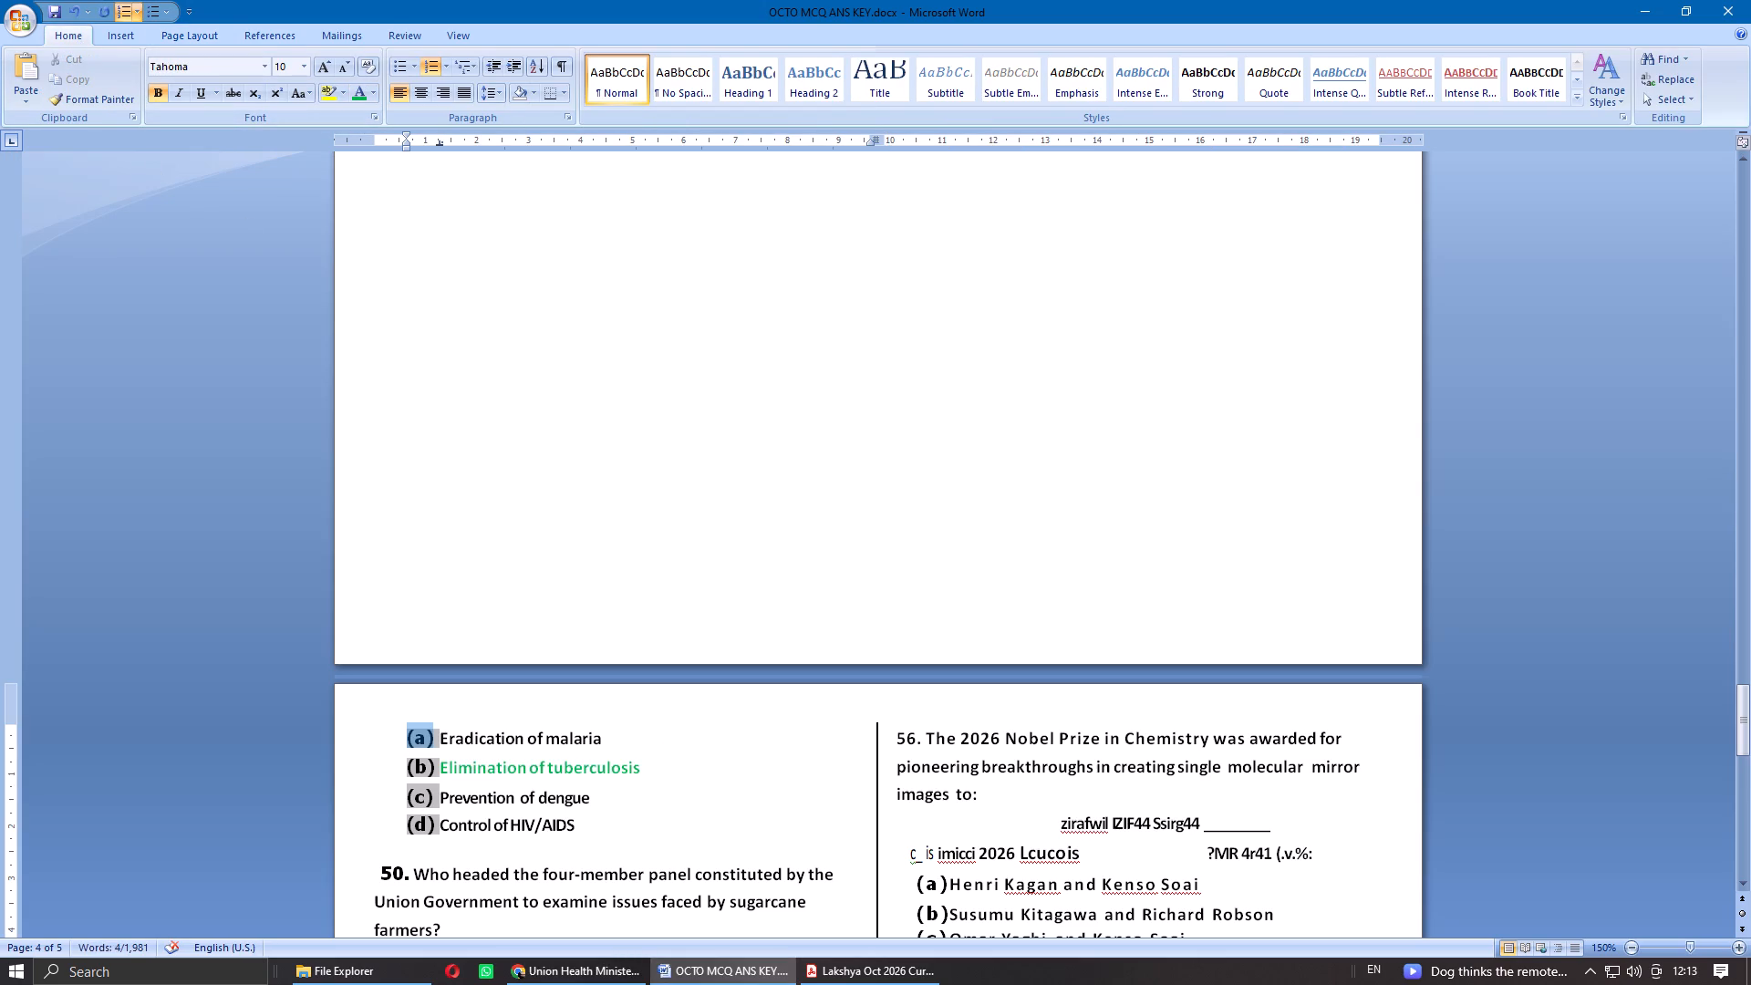
click(268, 68)
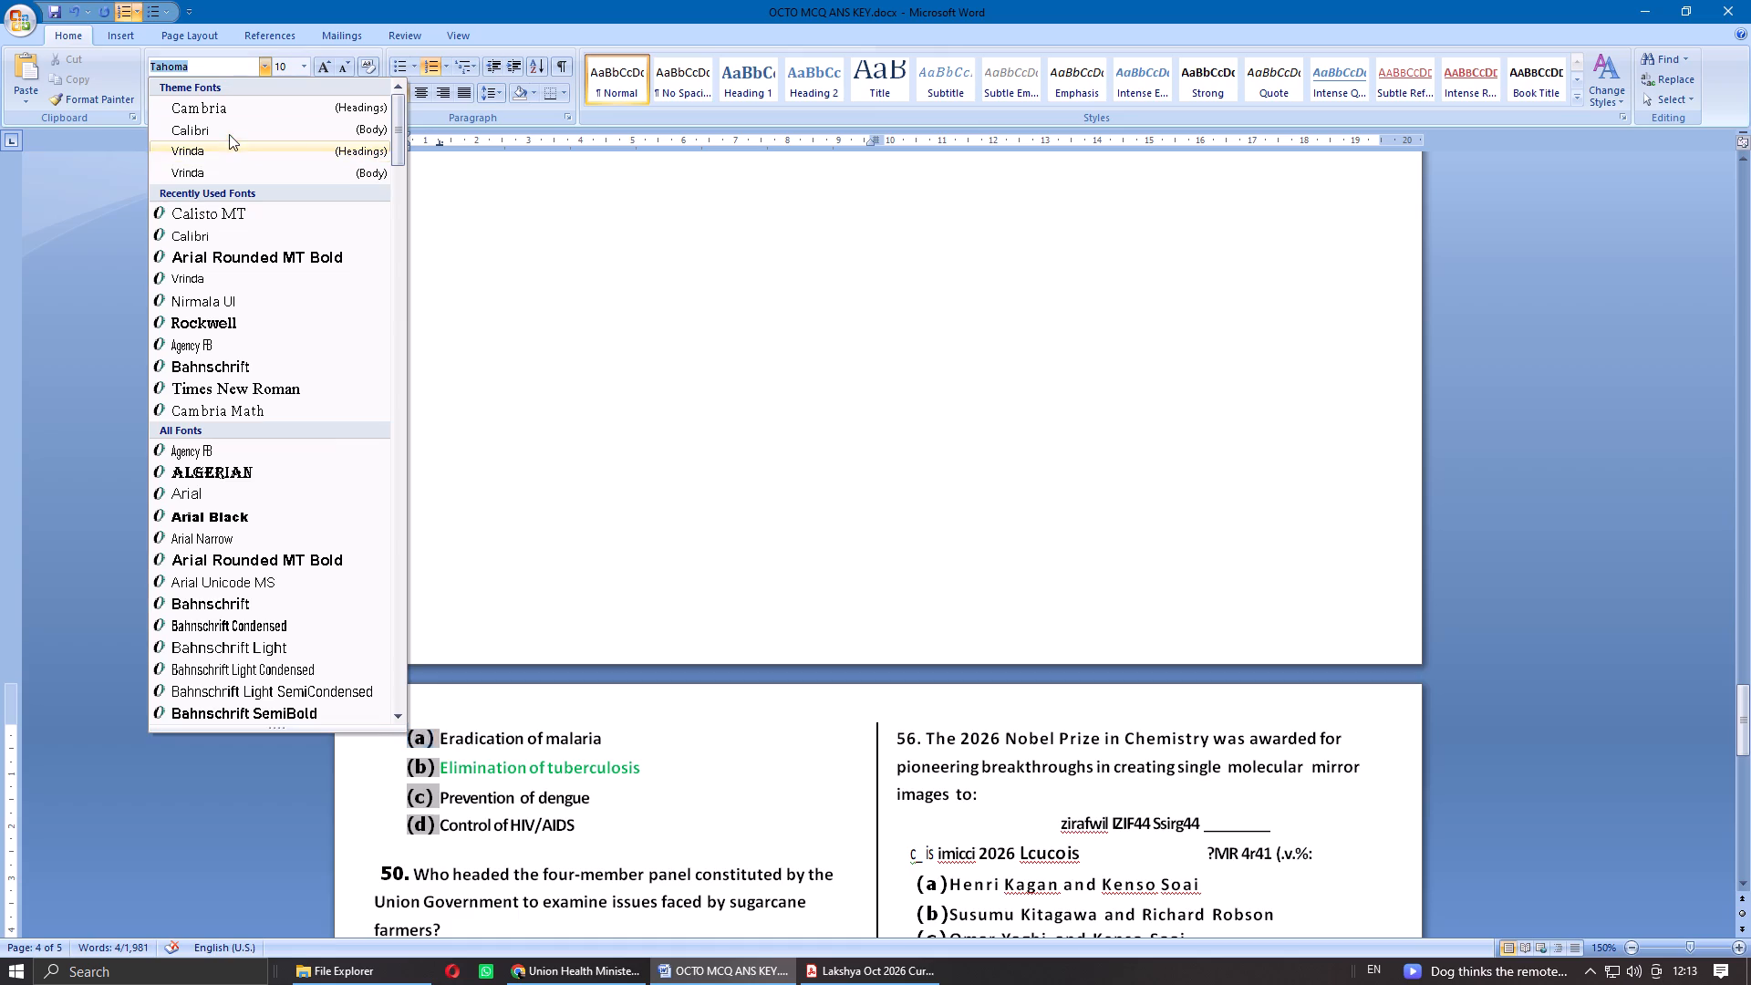
click(229, 132)
click(709, 762)
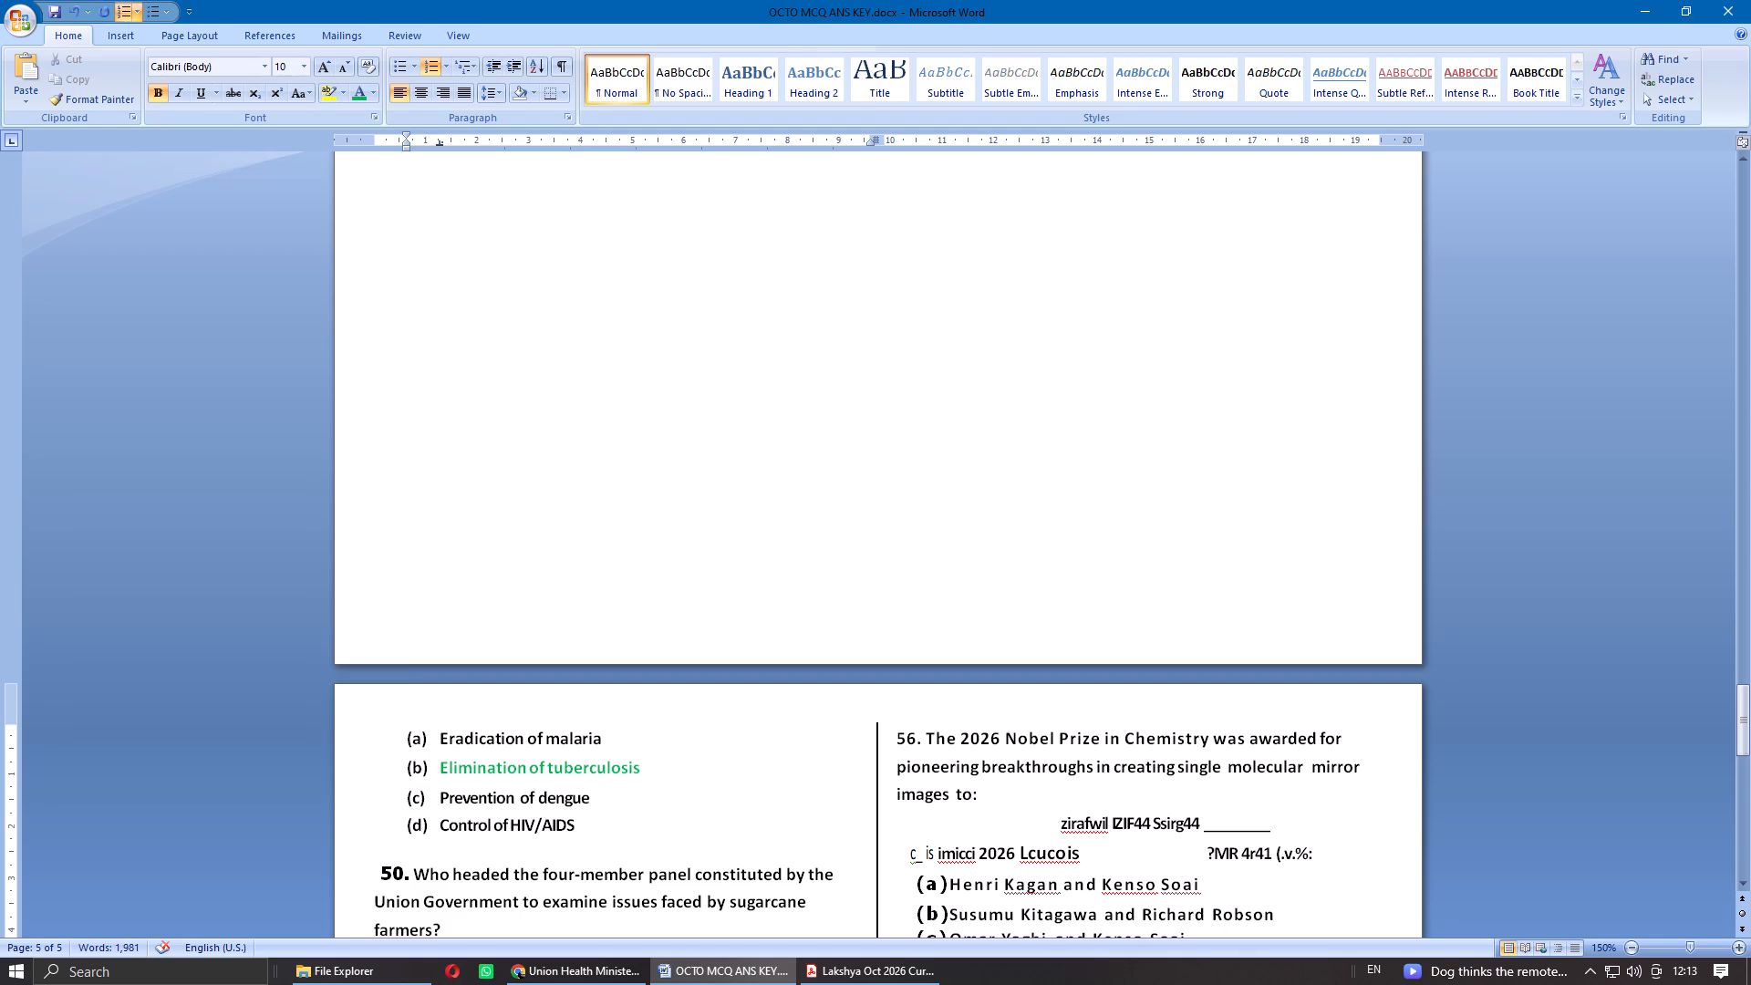
Copy question 50's text about the sugarcane farmers panel, search Google for it in Chrome, and compare the answer with the options in Word.
scroll(855, 613, down, 4)
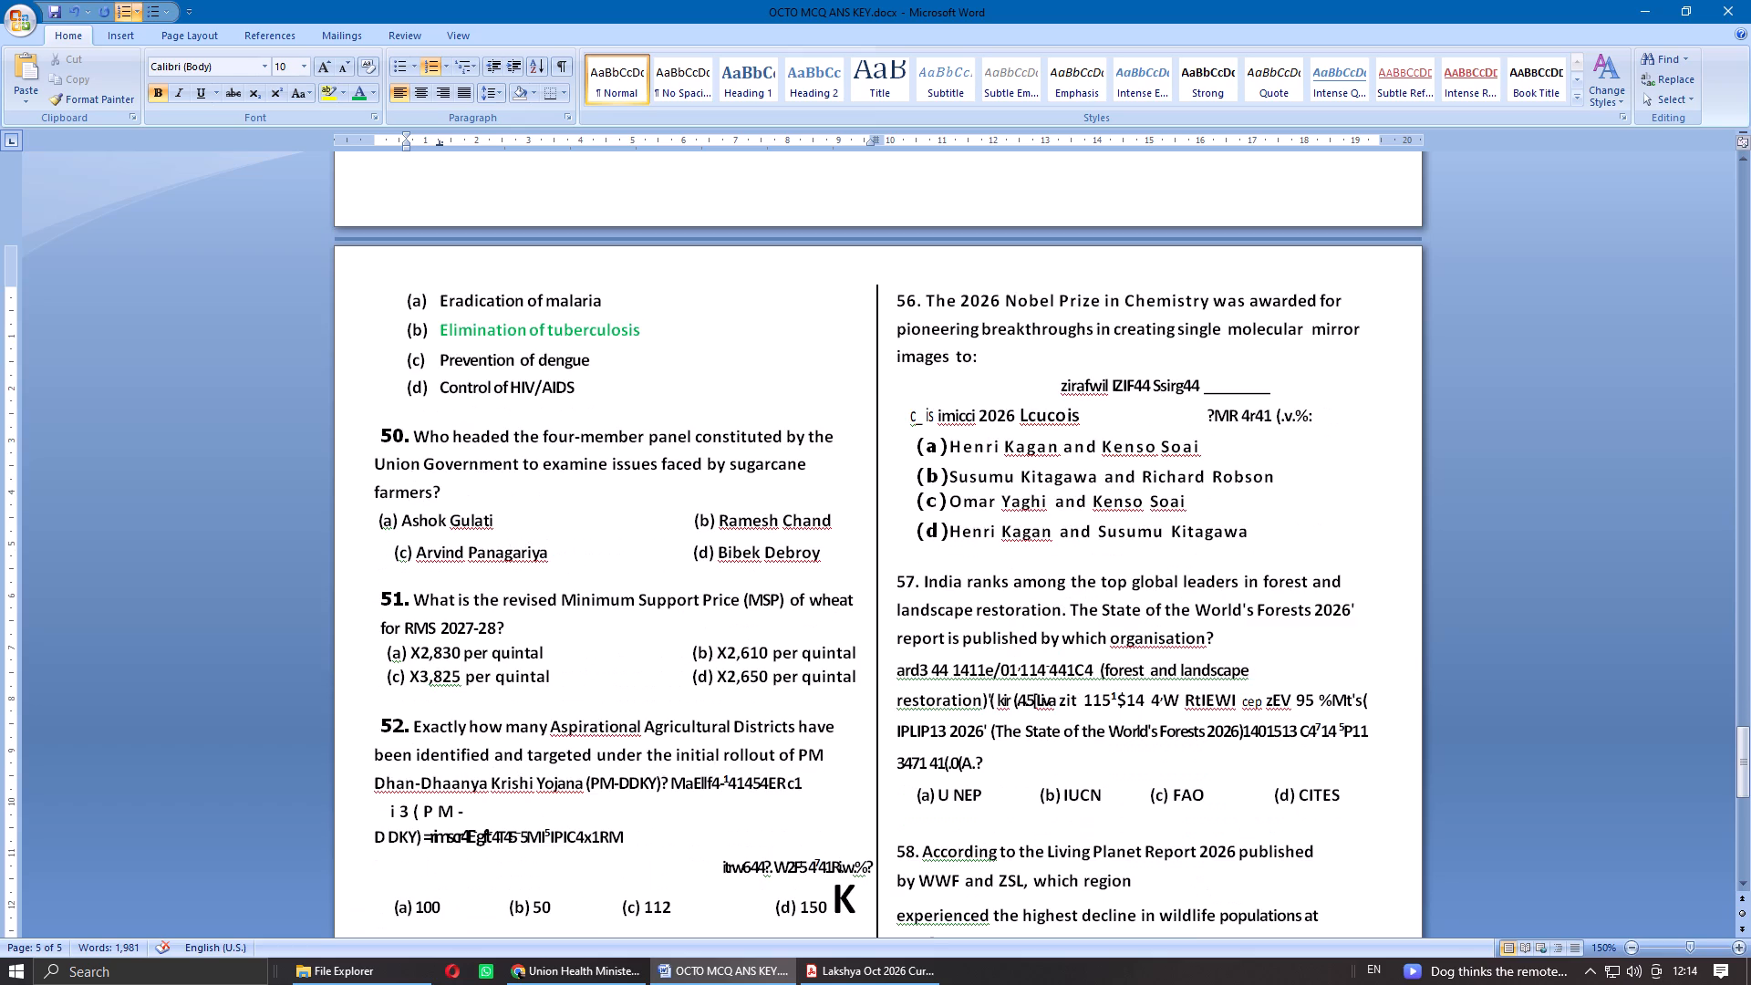
drag(456, 480, 420, 439)
right_click(484, 456)
click(531, 491)
click(591, 984)
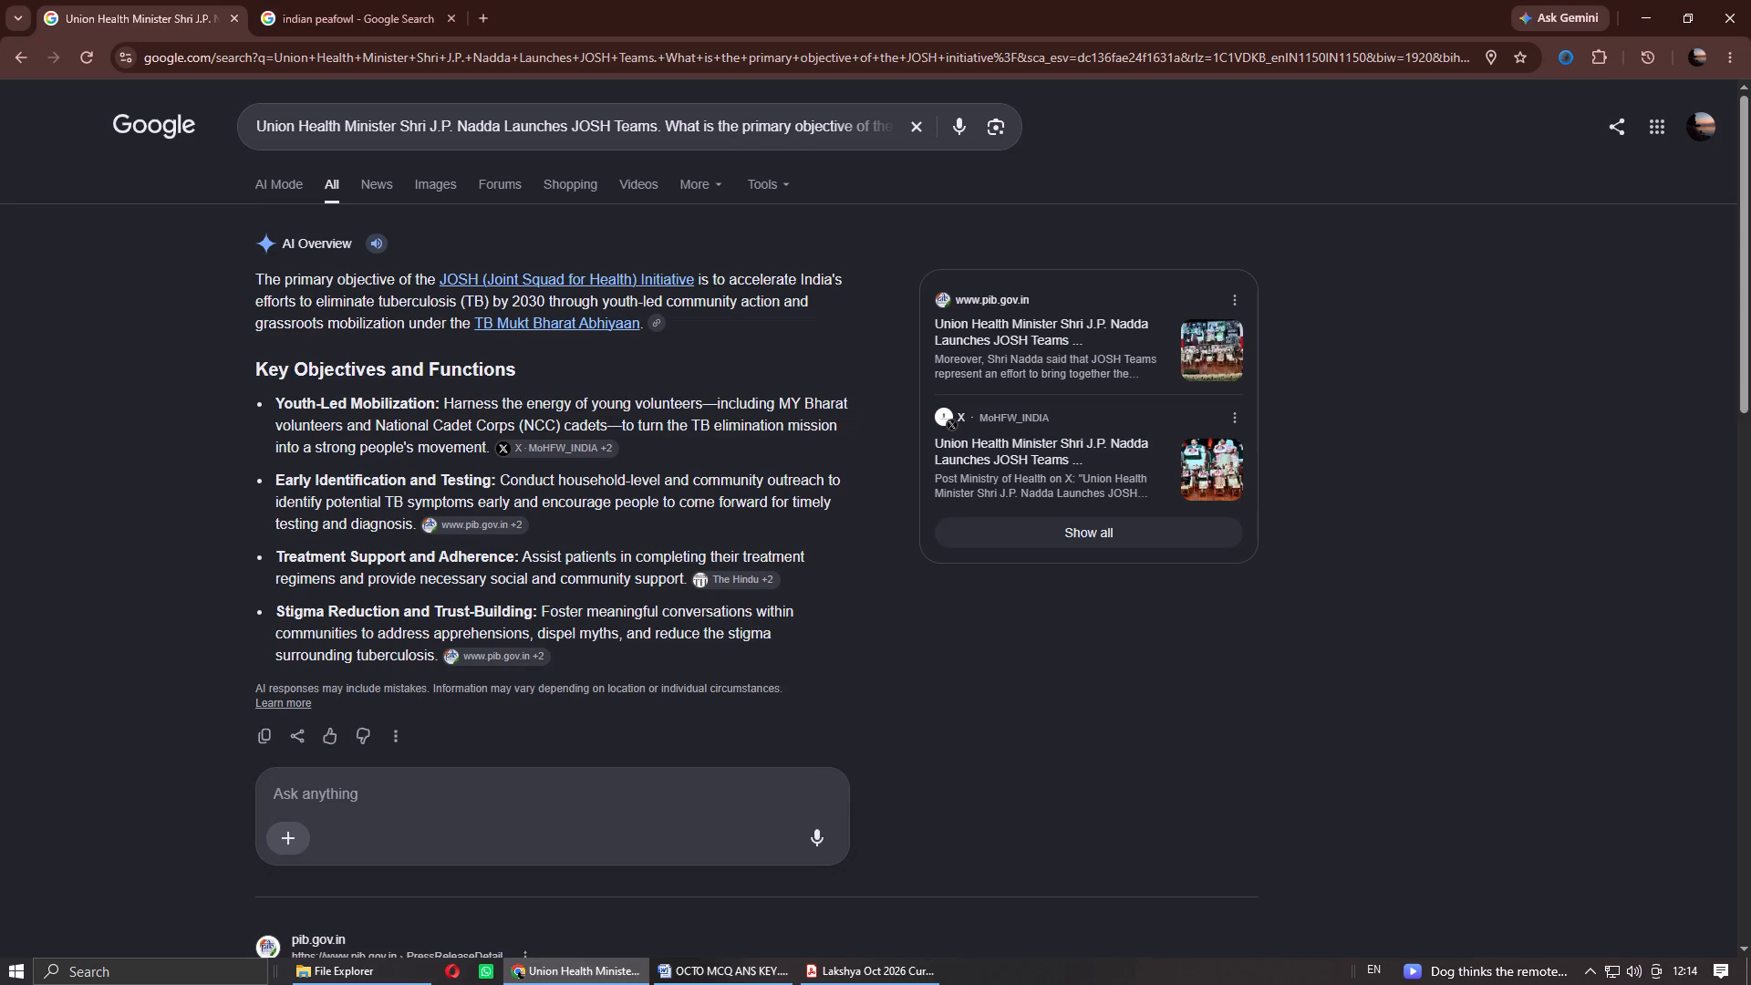
click(914, 127)
right_click(852, 123)
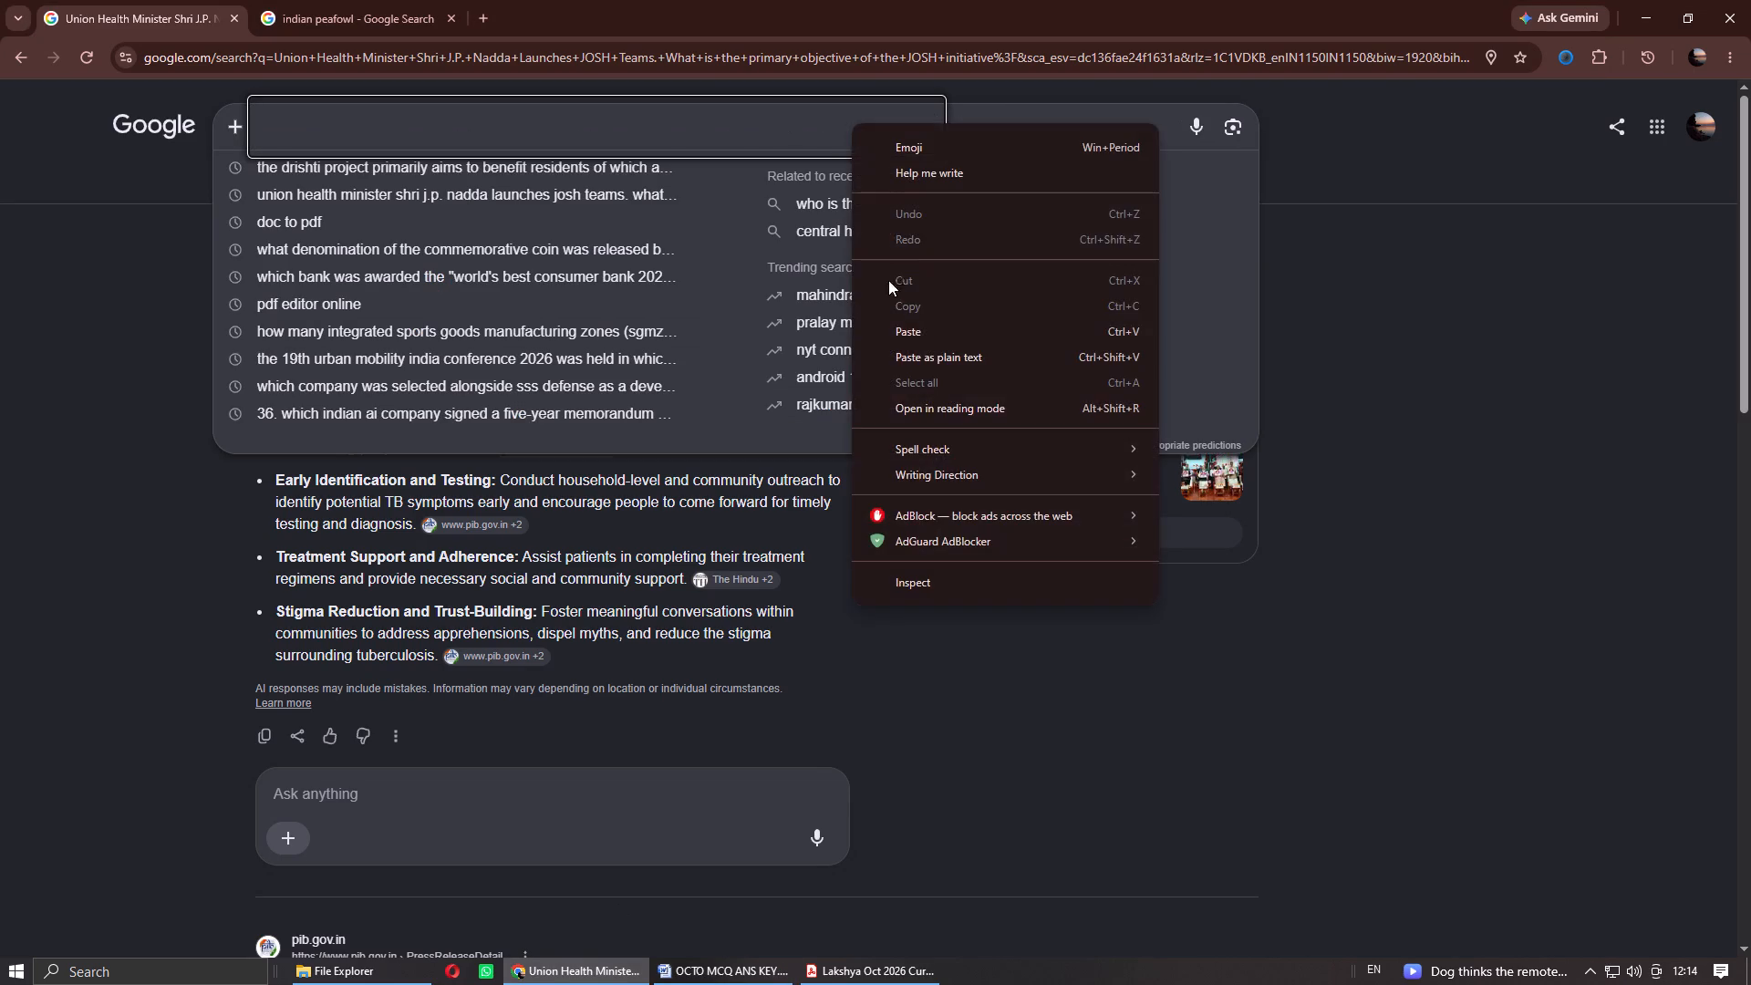
click(897, 327)
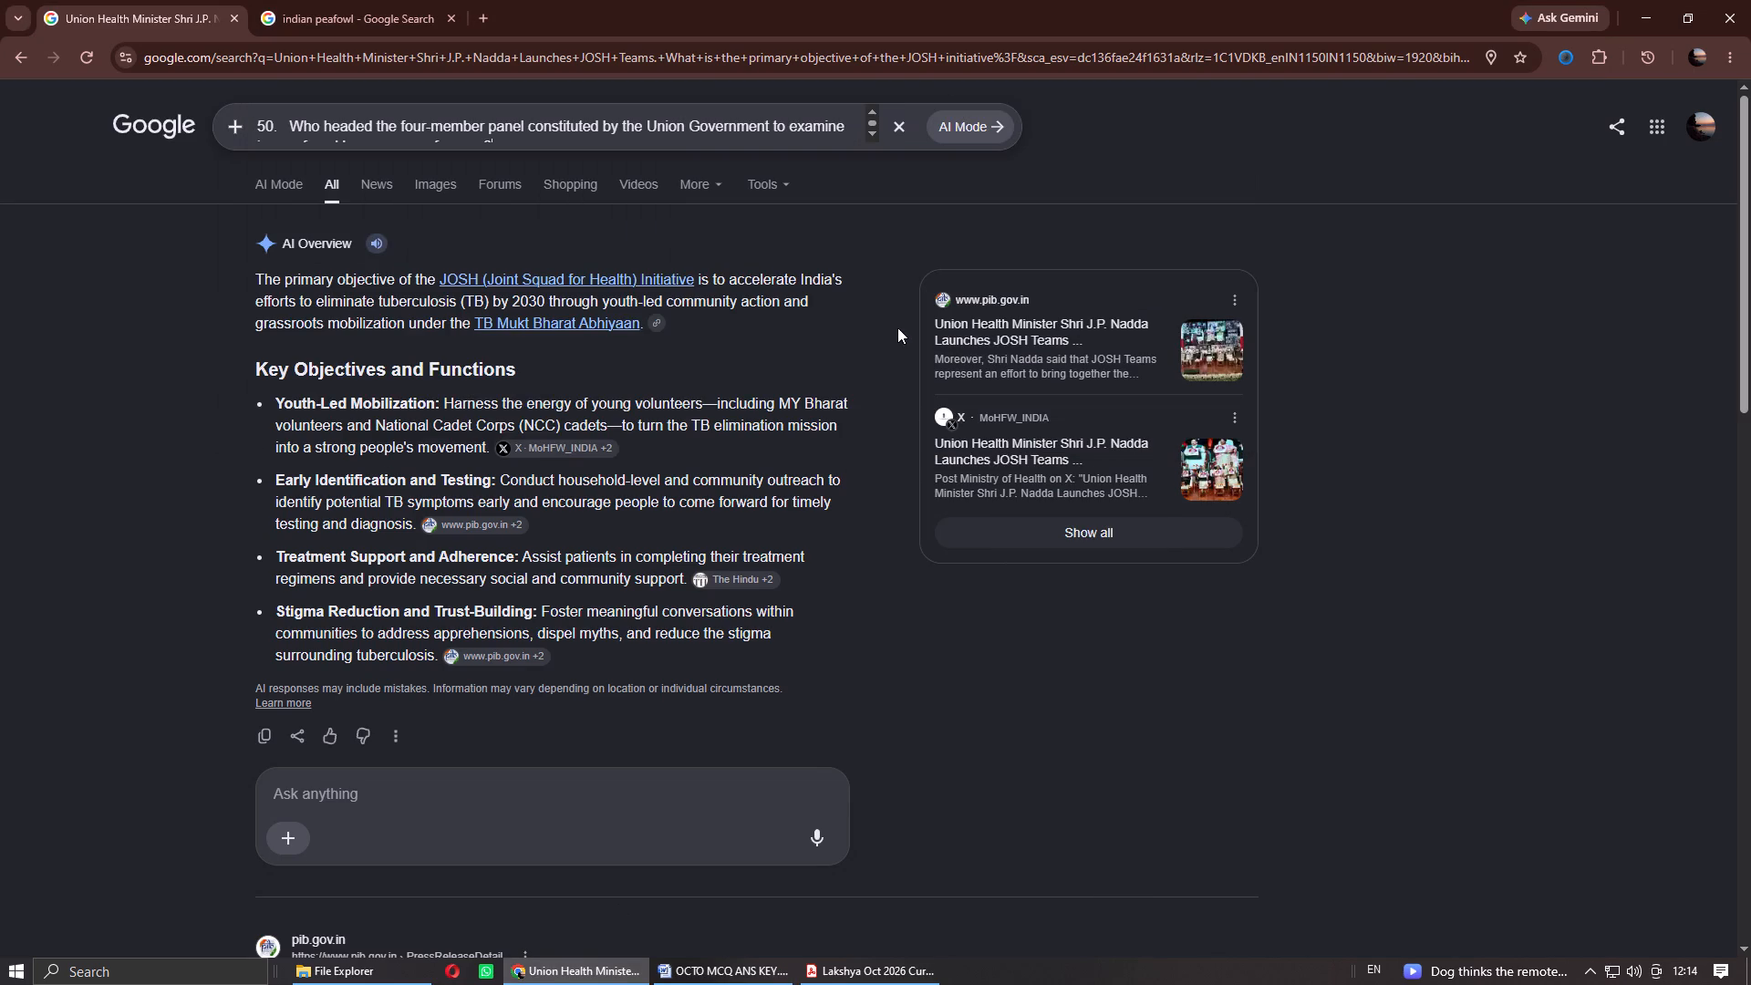
key(Return)
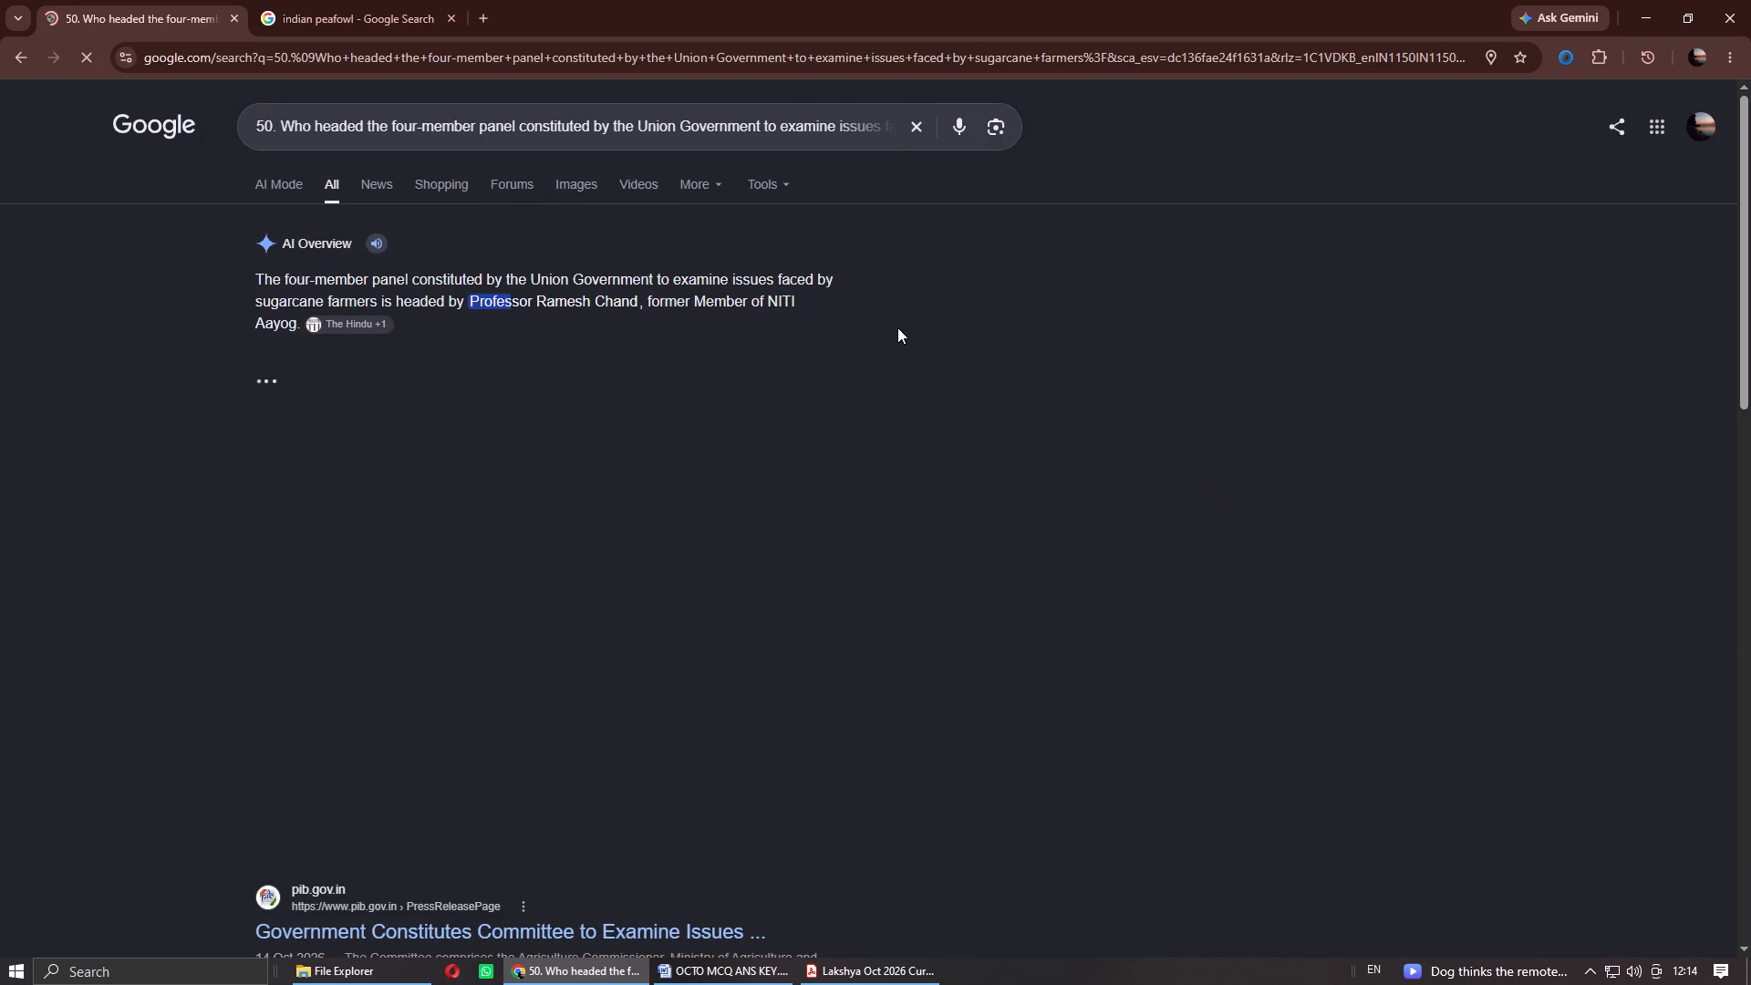
click(789, 124)
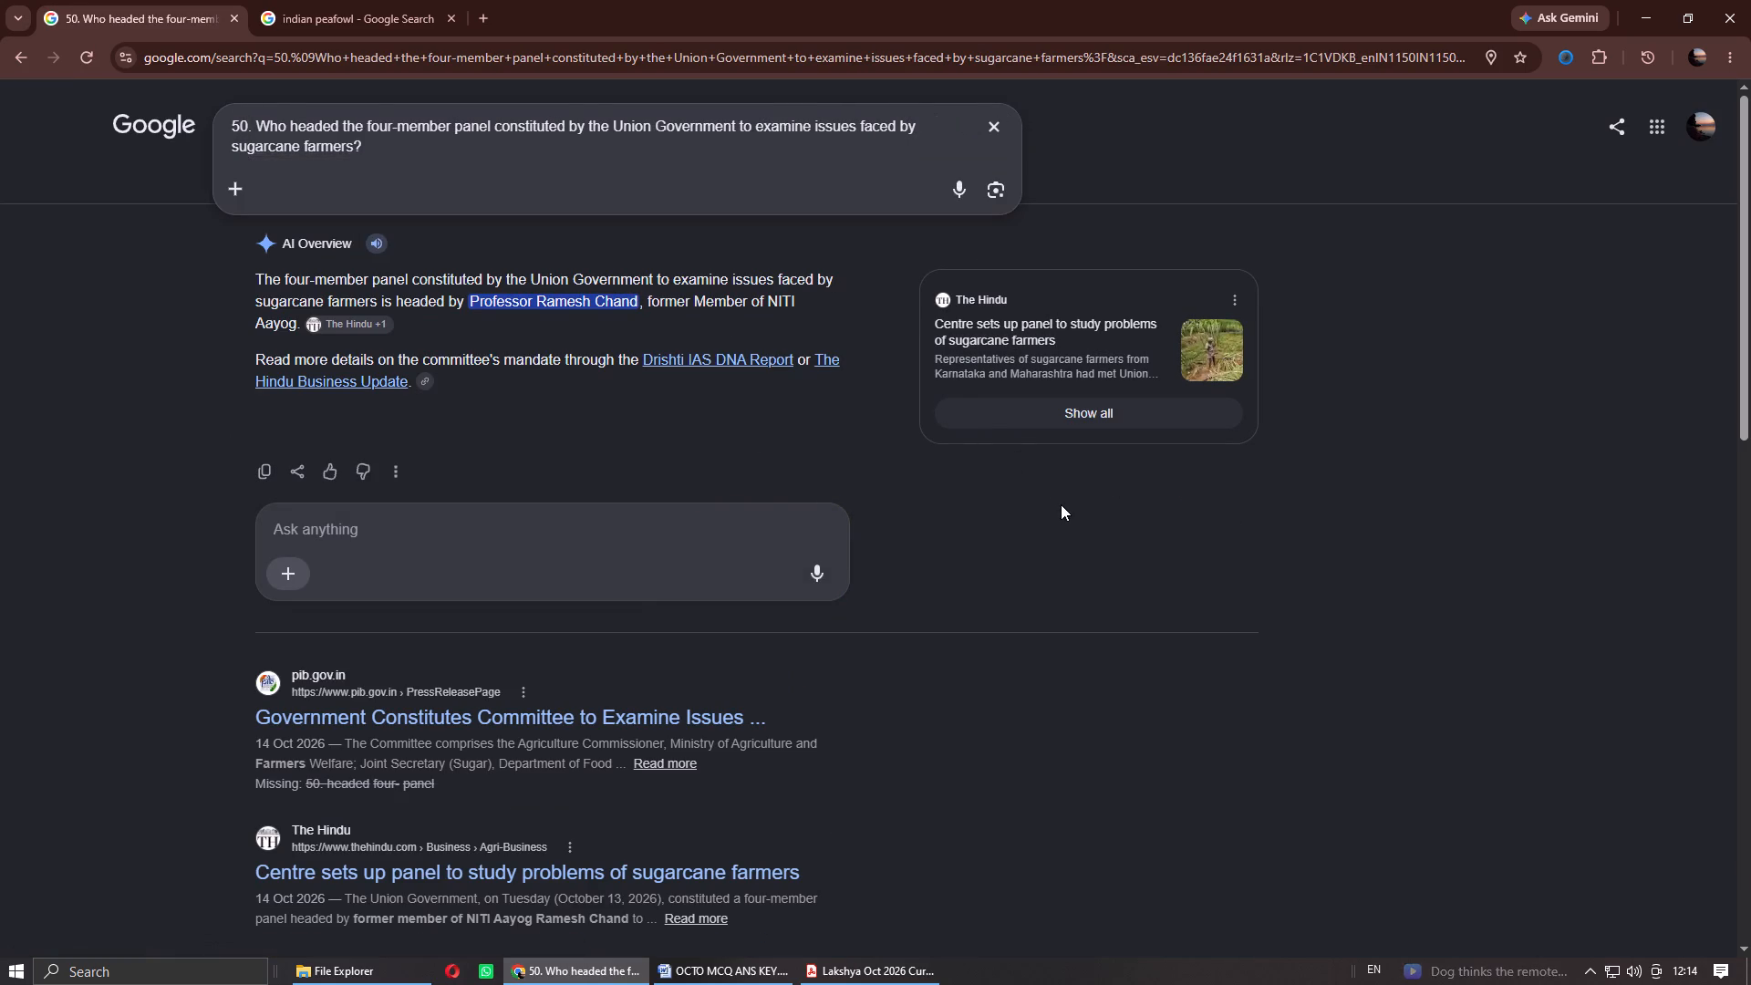
click(756, 968)
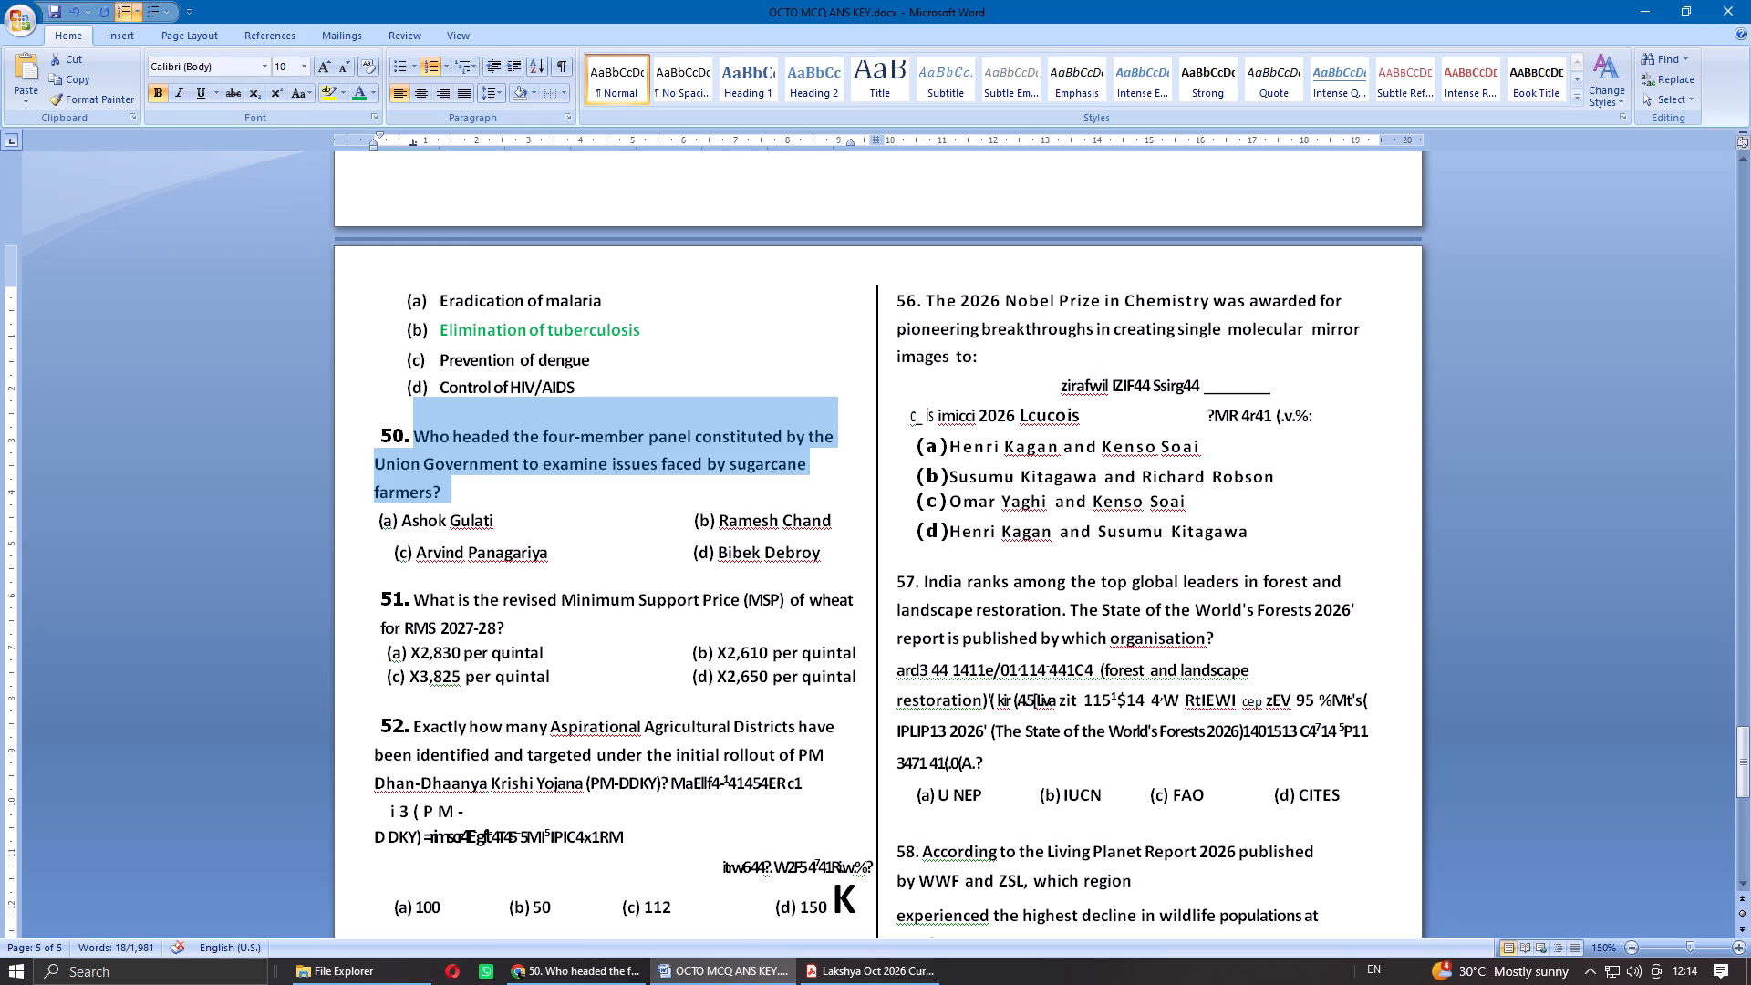
click(625, 979)
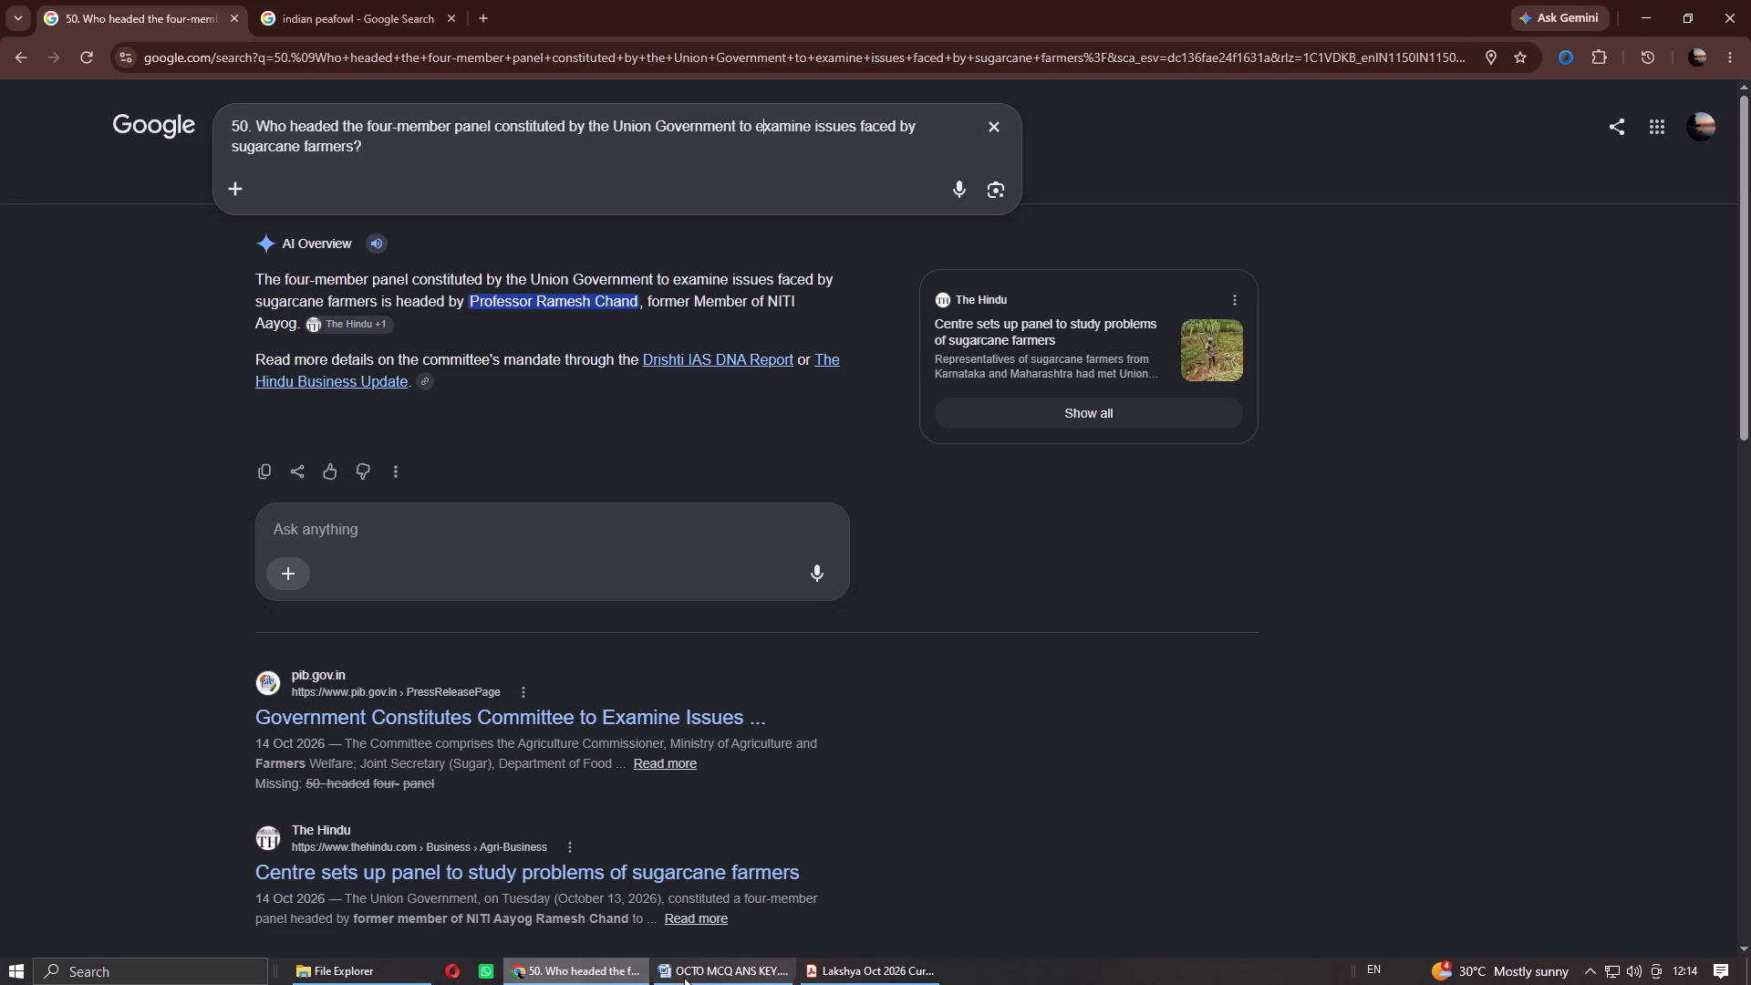
click(741, 983)
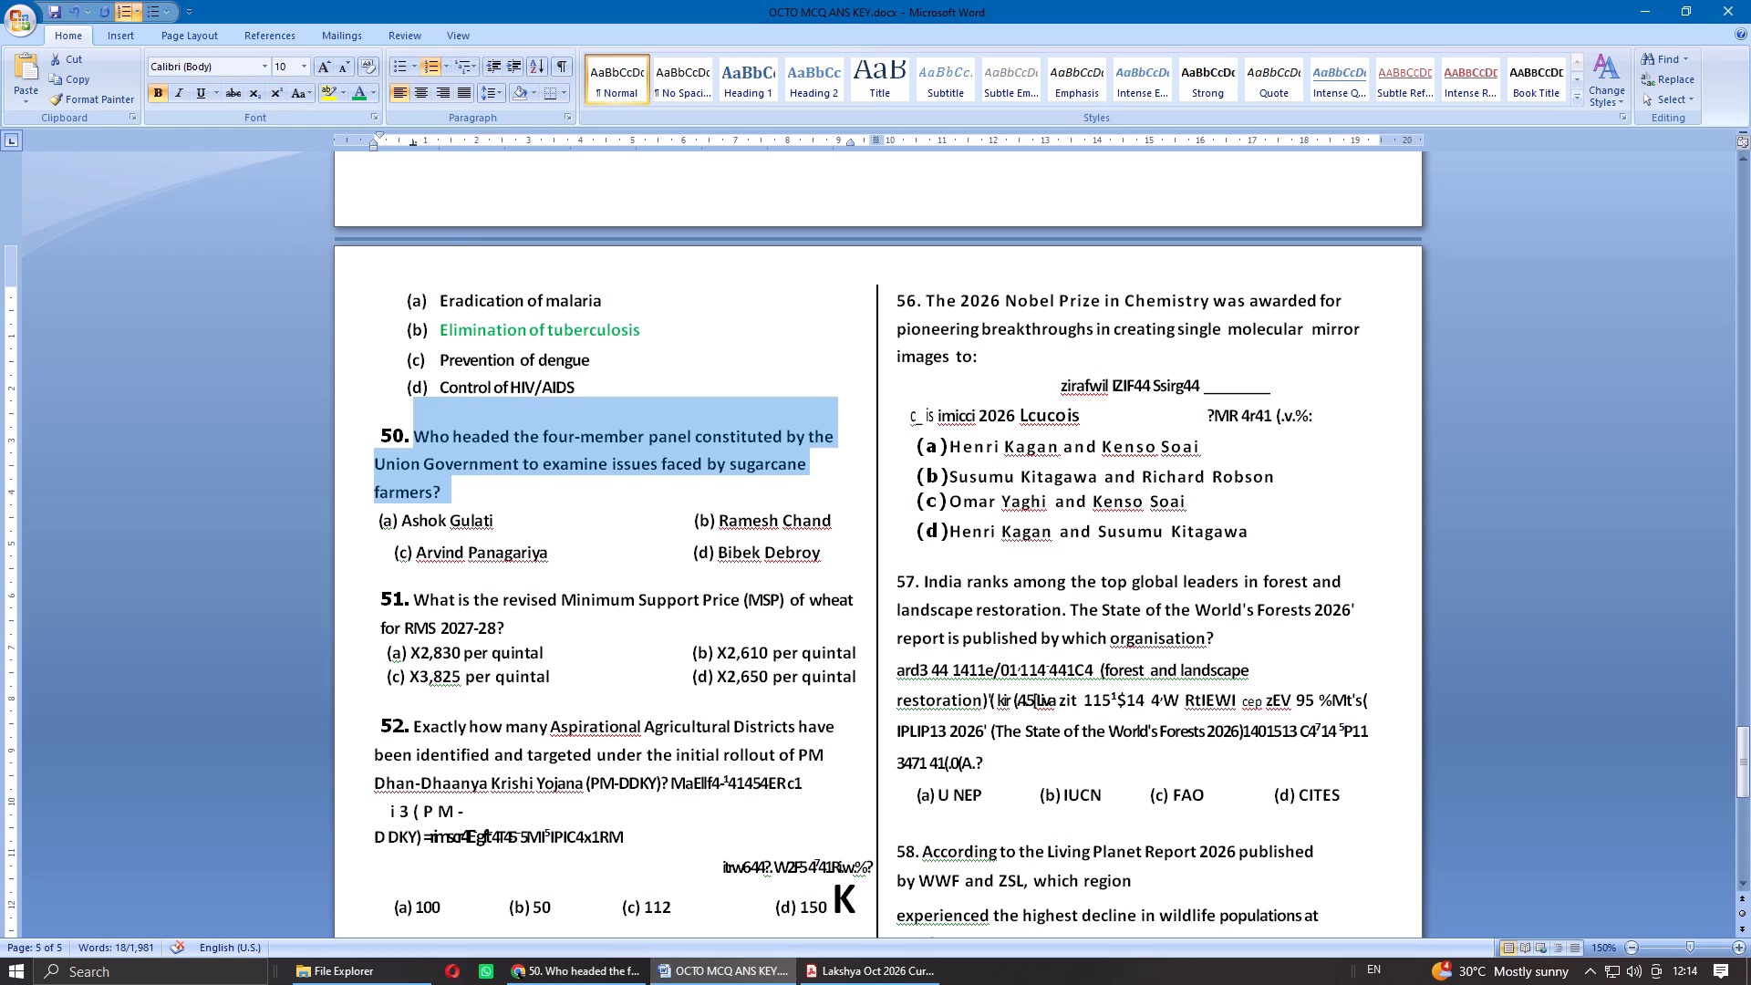
Colour question 50's option "(b) Ramesh Chand" green.
drag(690, 523, 805, 521)
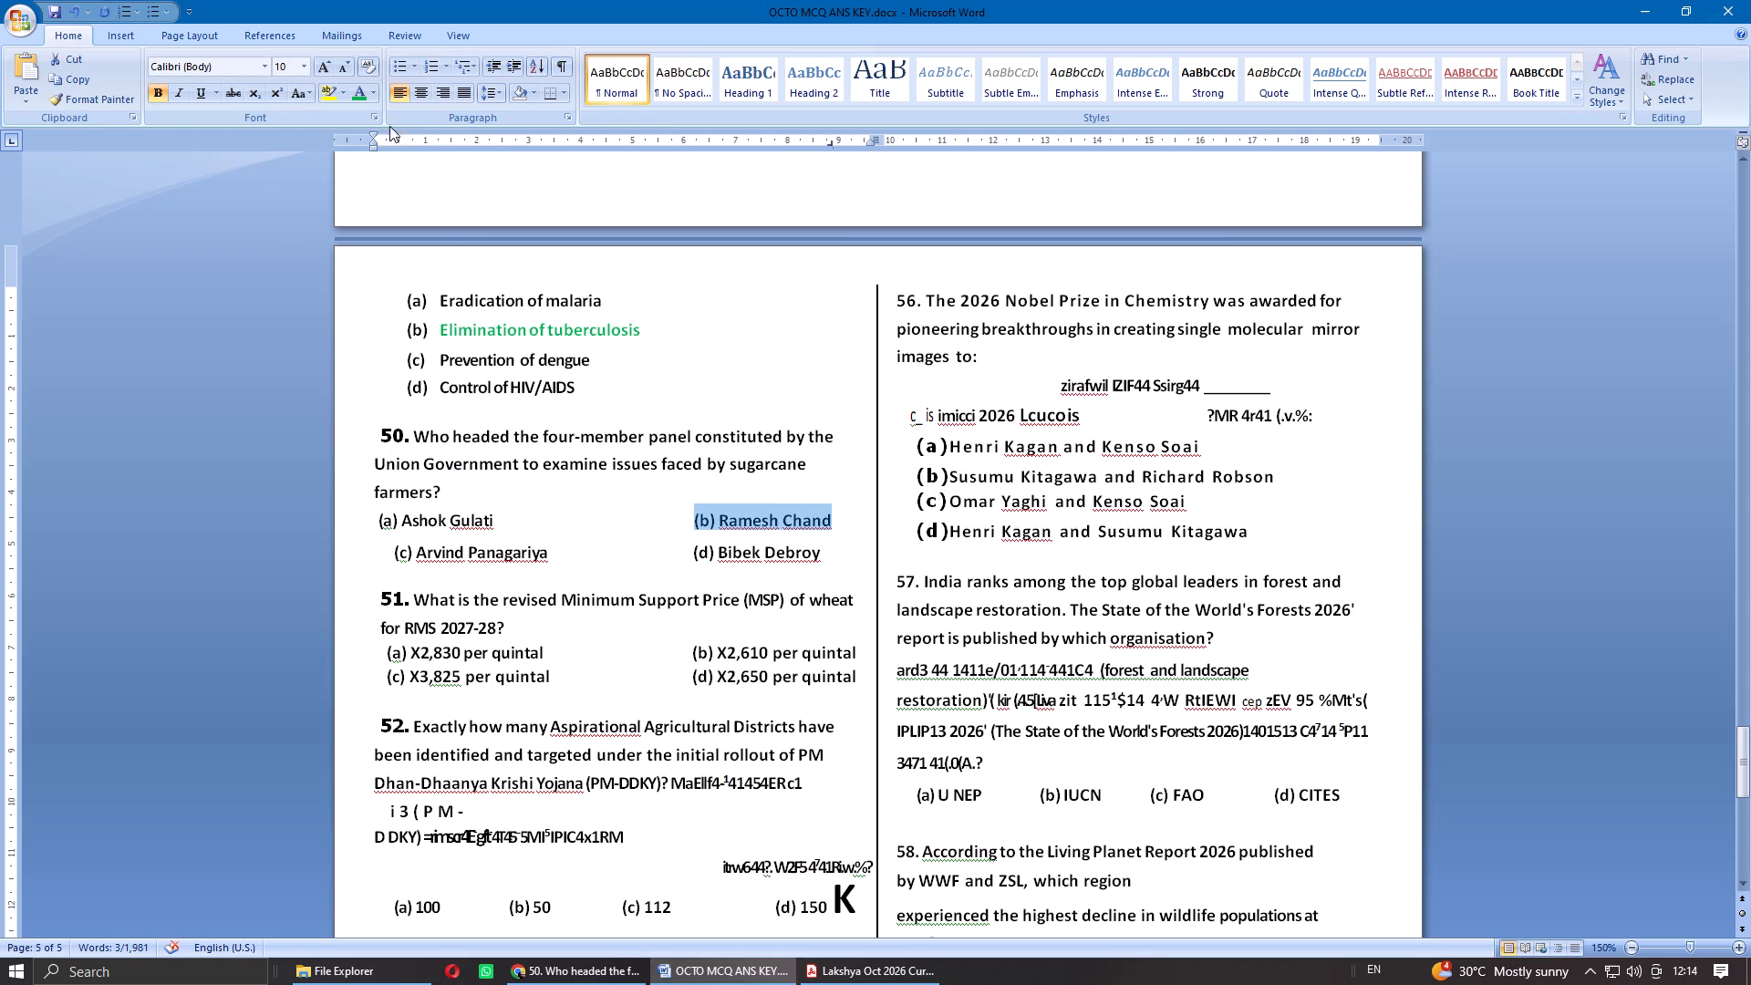
click(365, 95)
click(575, 521)
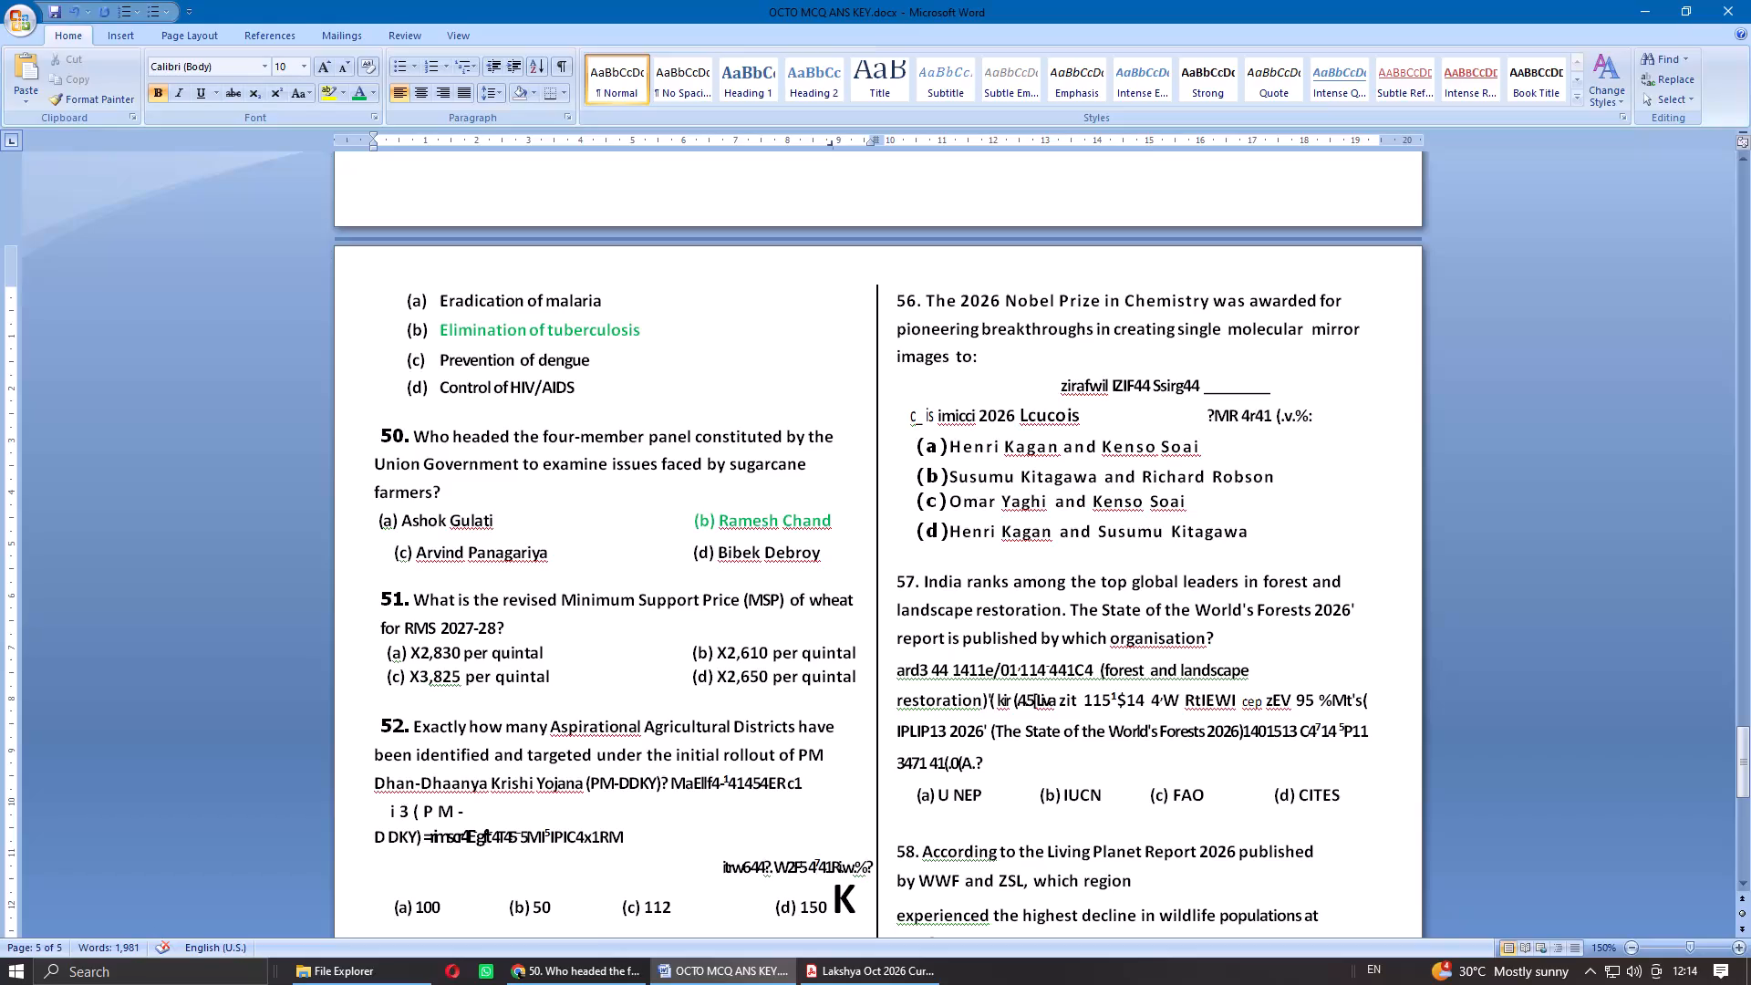
Replace the X before 2,830 in question 51's option (a) with the ₹ symbol.
drag(421, 649, 418, 652)
drag(418, 652, 411, 655)
click(141, 37)
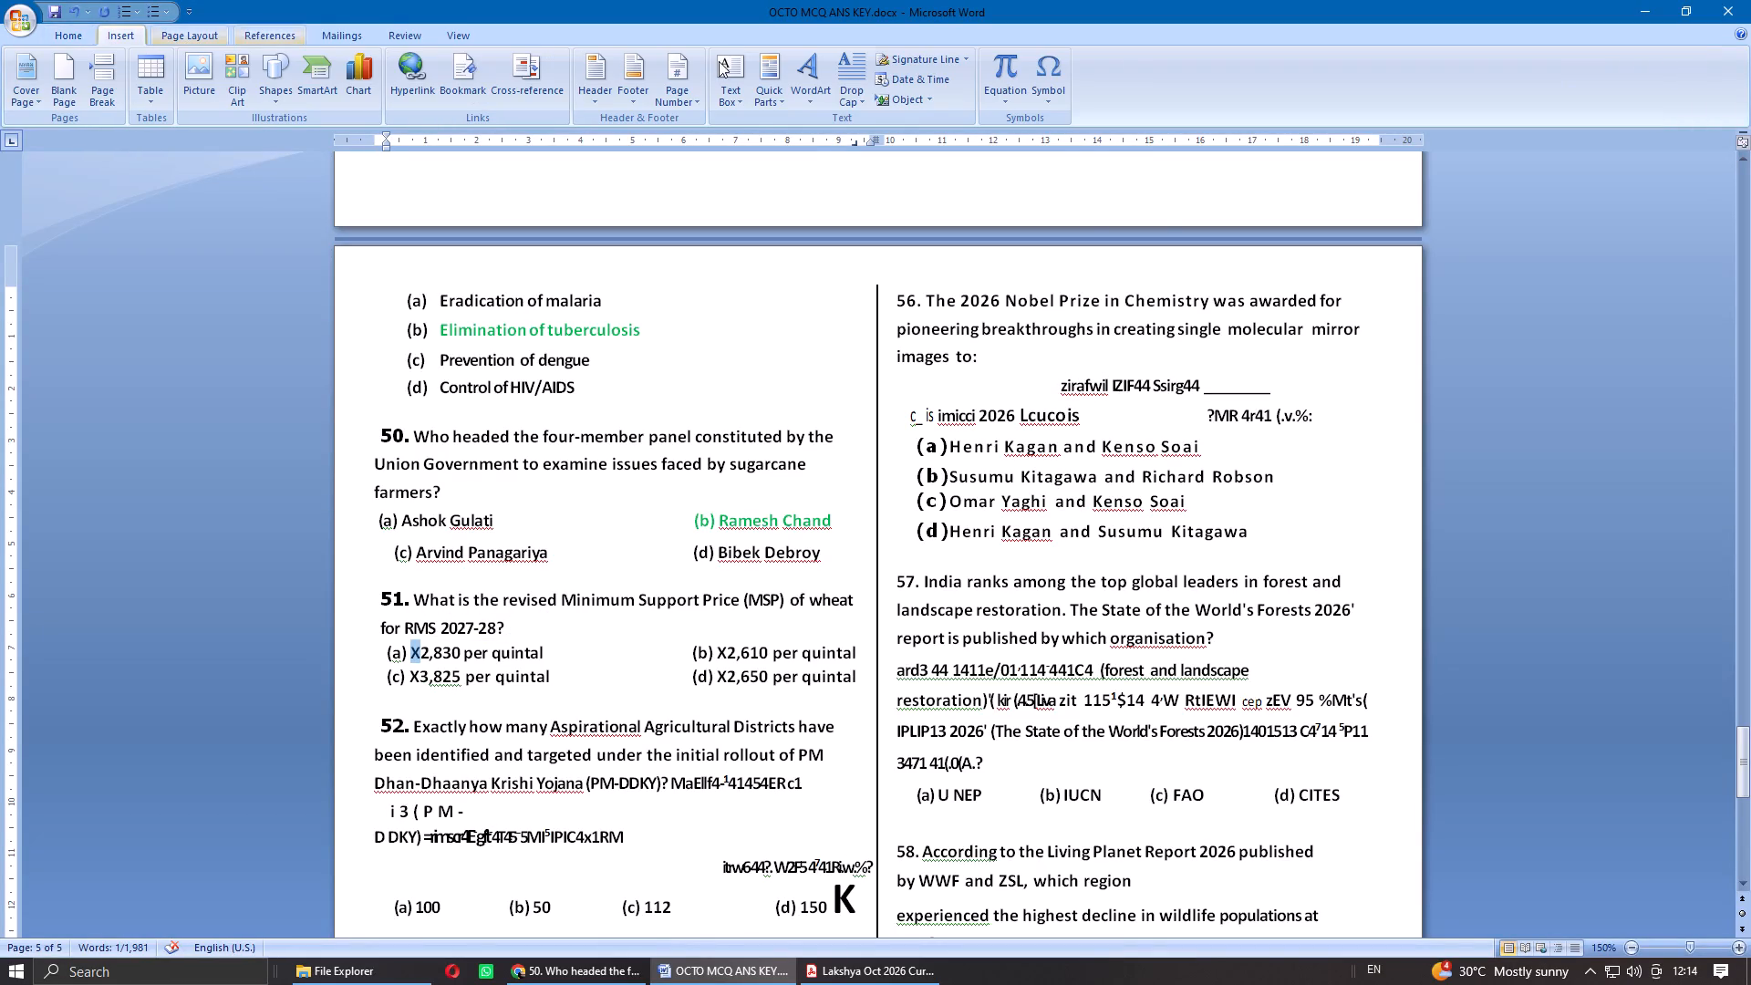
click(1038, 105)
click(1045, 130)
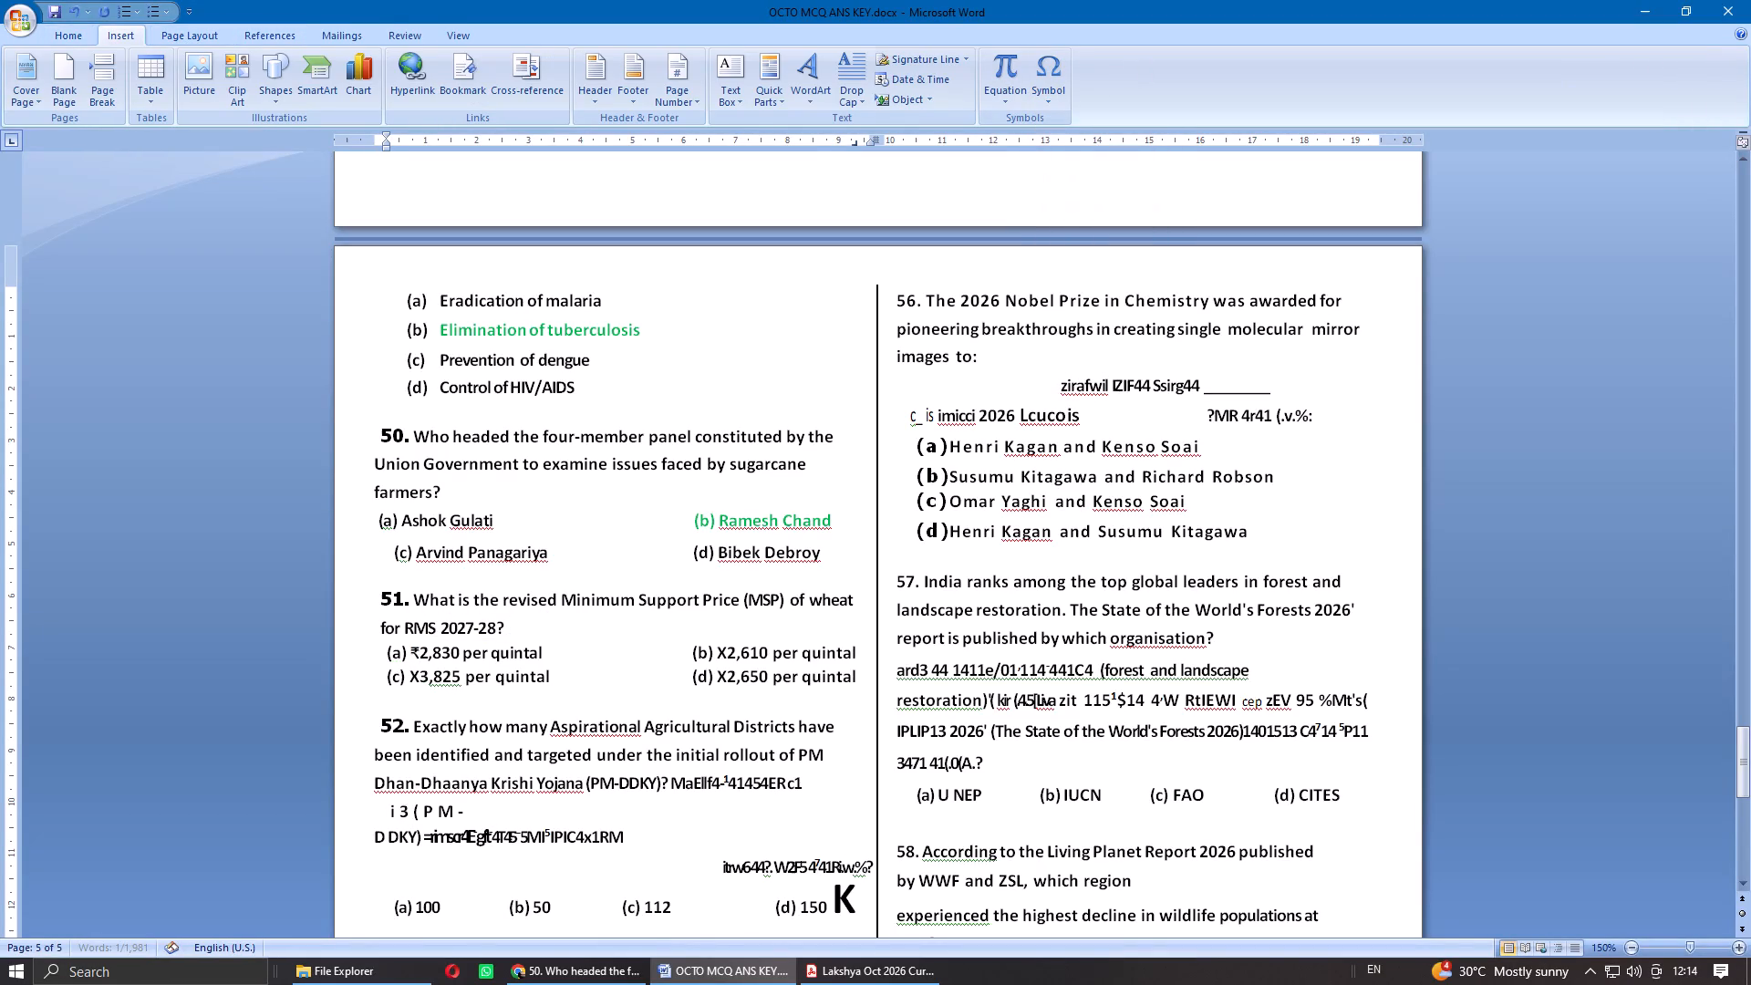
Copy the ₹ symbol from question 51's option (a) and replace the X with it in options (b), (c) and (d).
drag(422, 656, 407, 658)
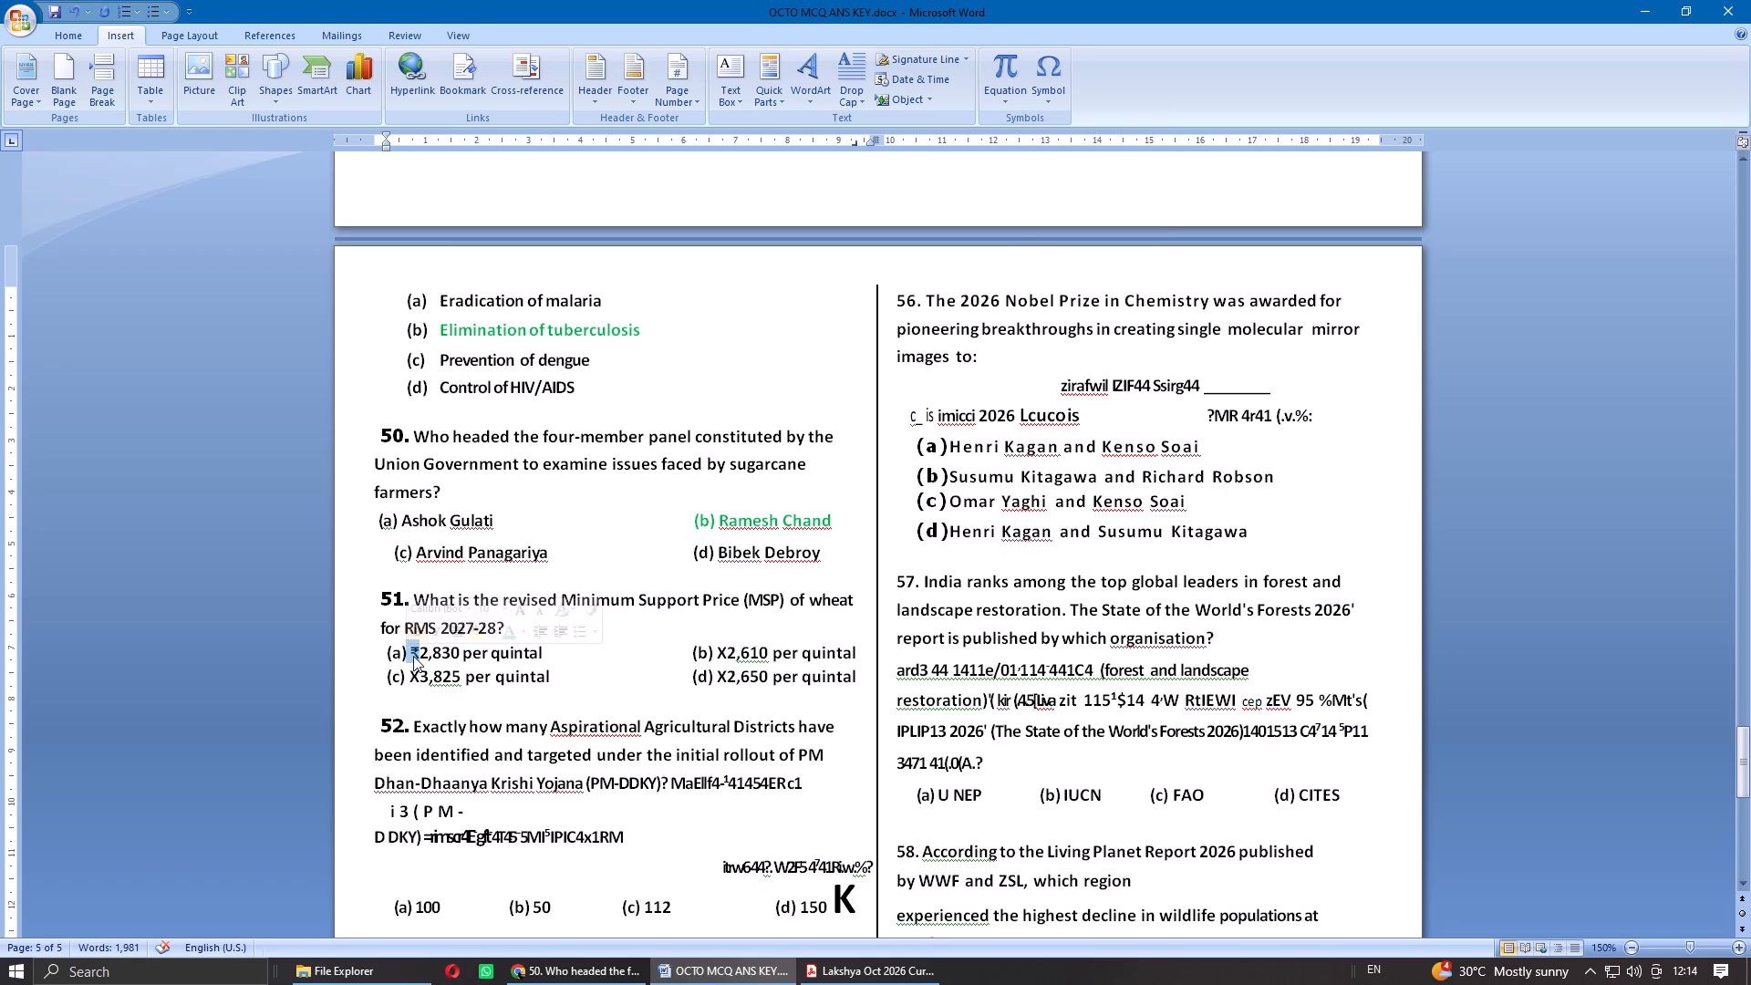
right_click(413, 656)
click(440, 680)
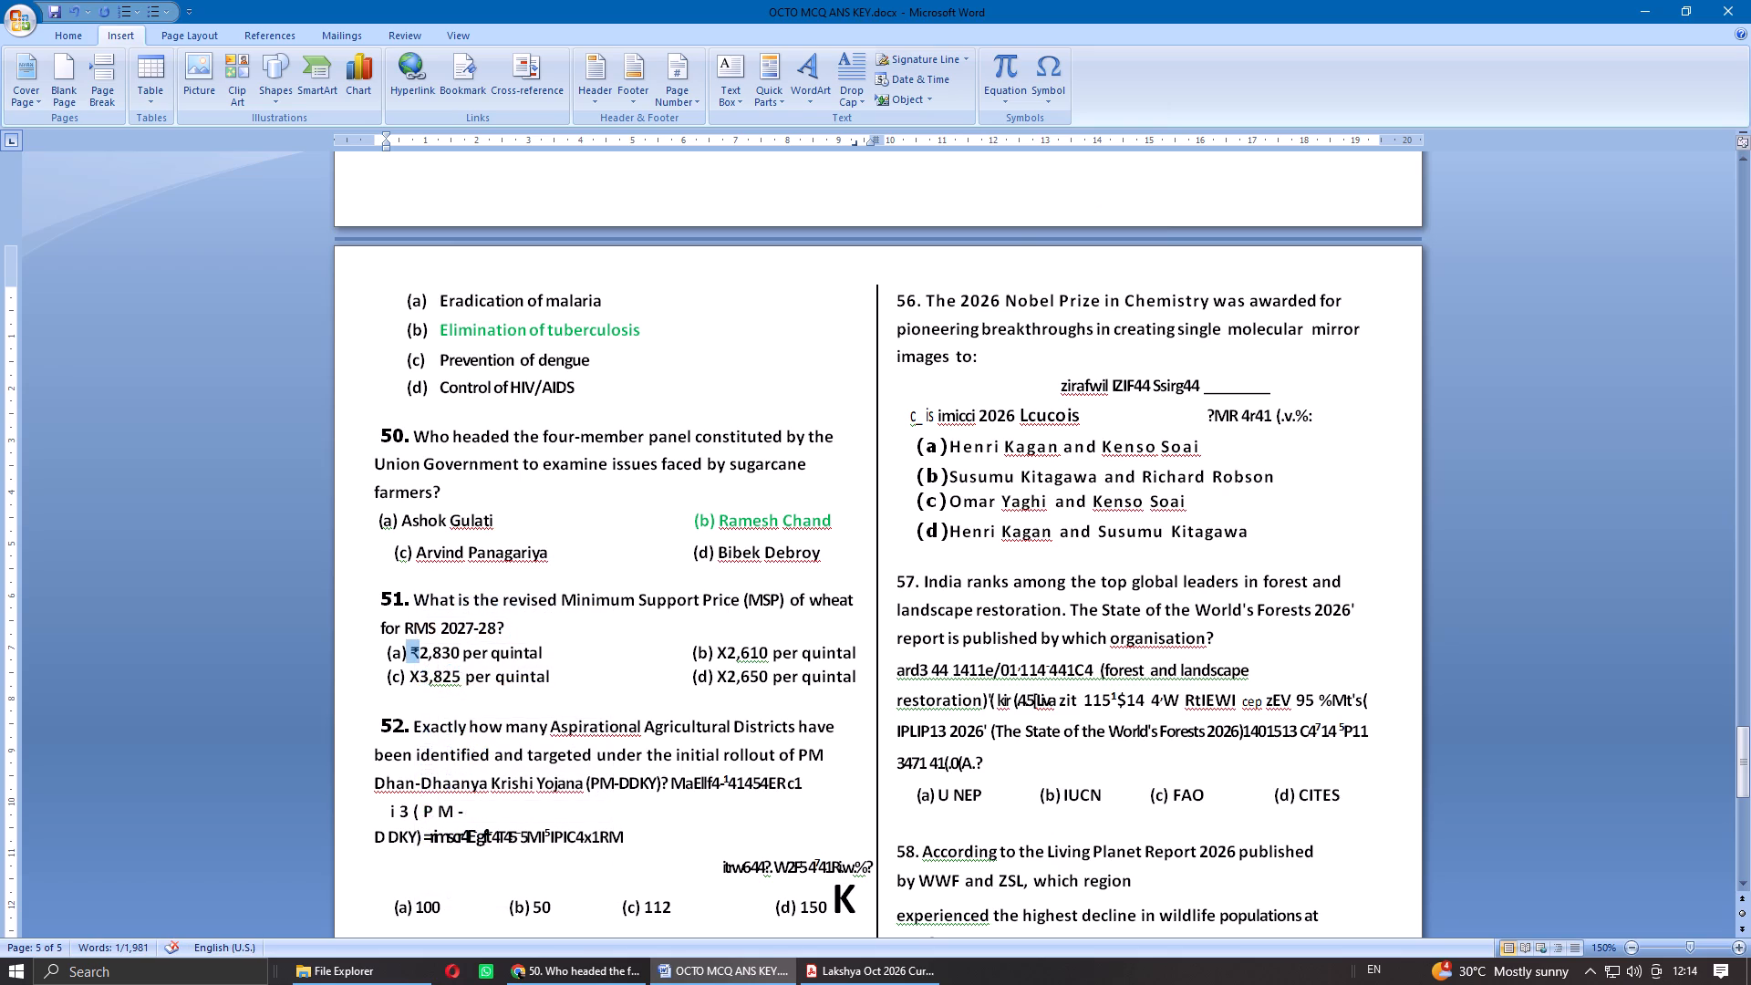
click(417, 678)
right_click(411, 680)
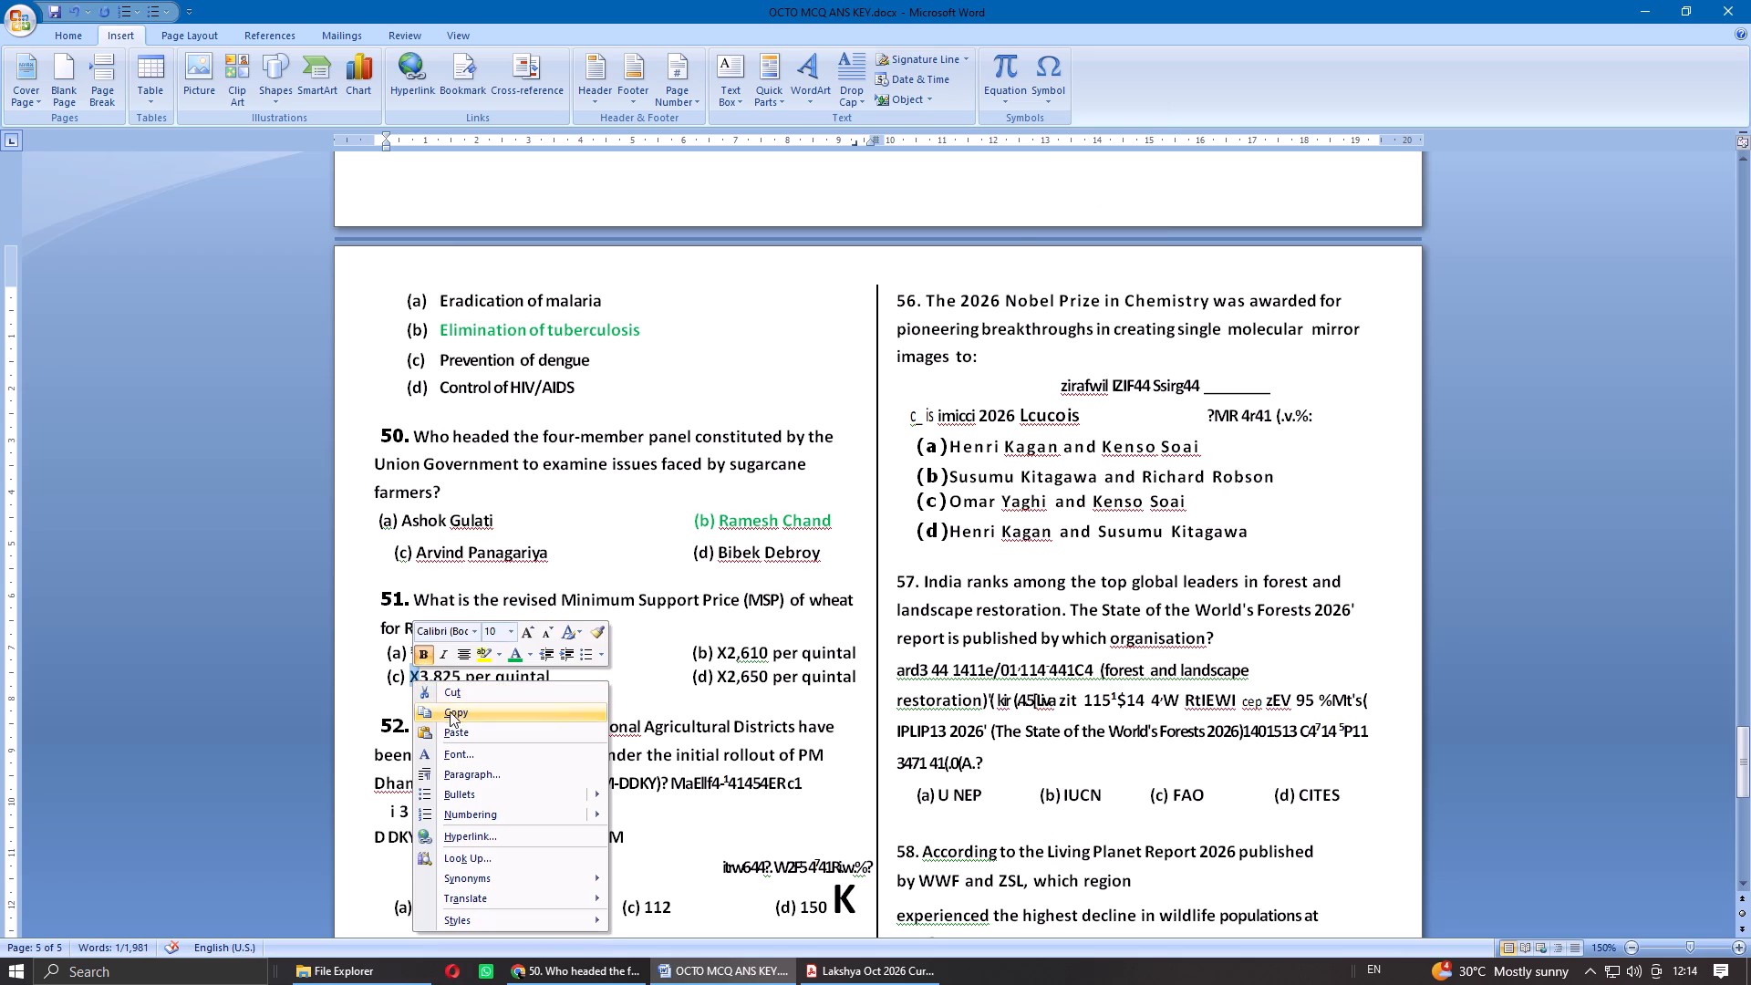
click(450, 733)
drag(729, 655, 716, 657)
right_click(716, 657)
click(757, 712)
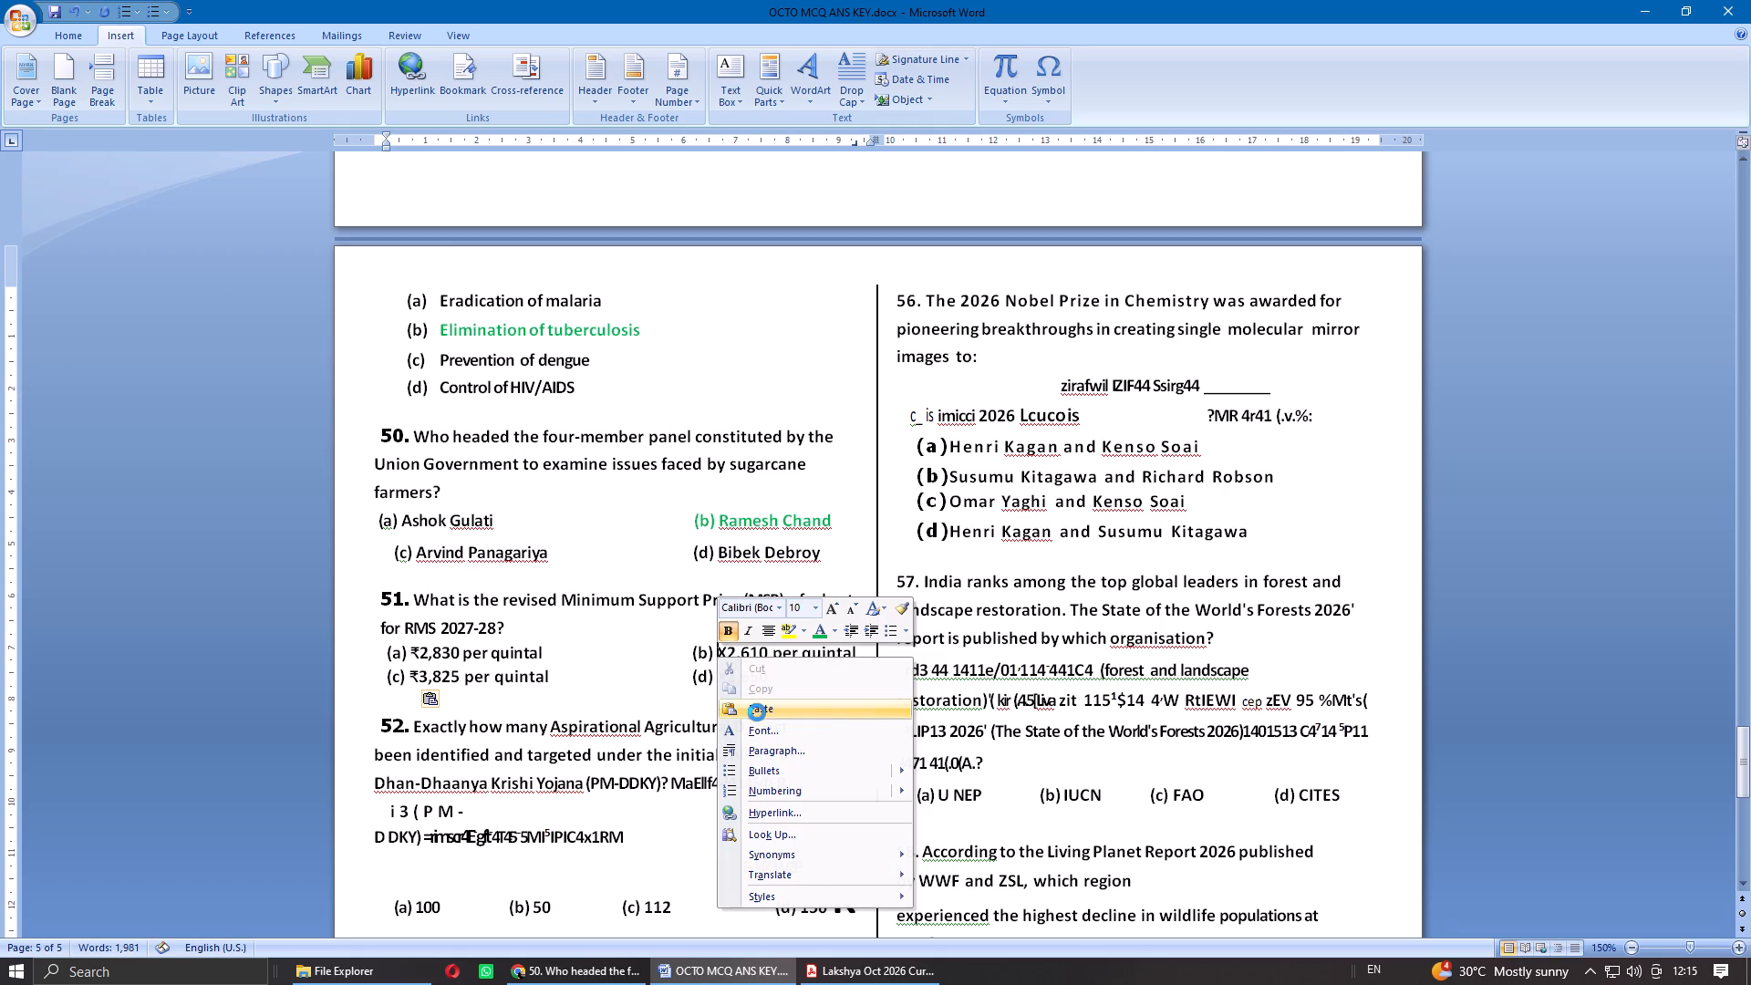
click(729, 651)
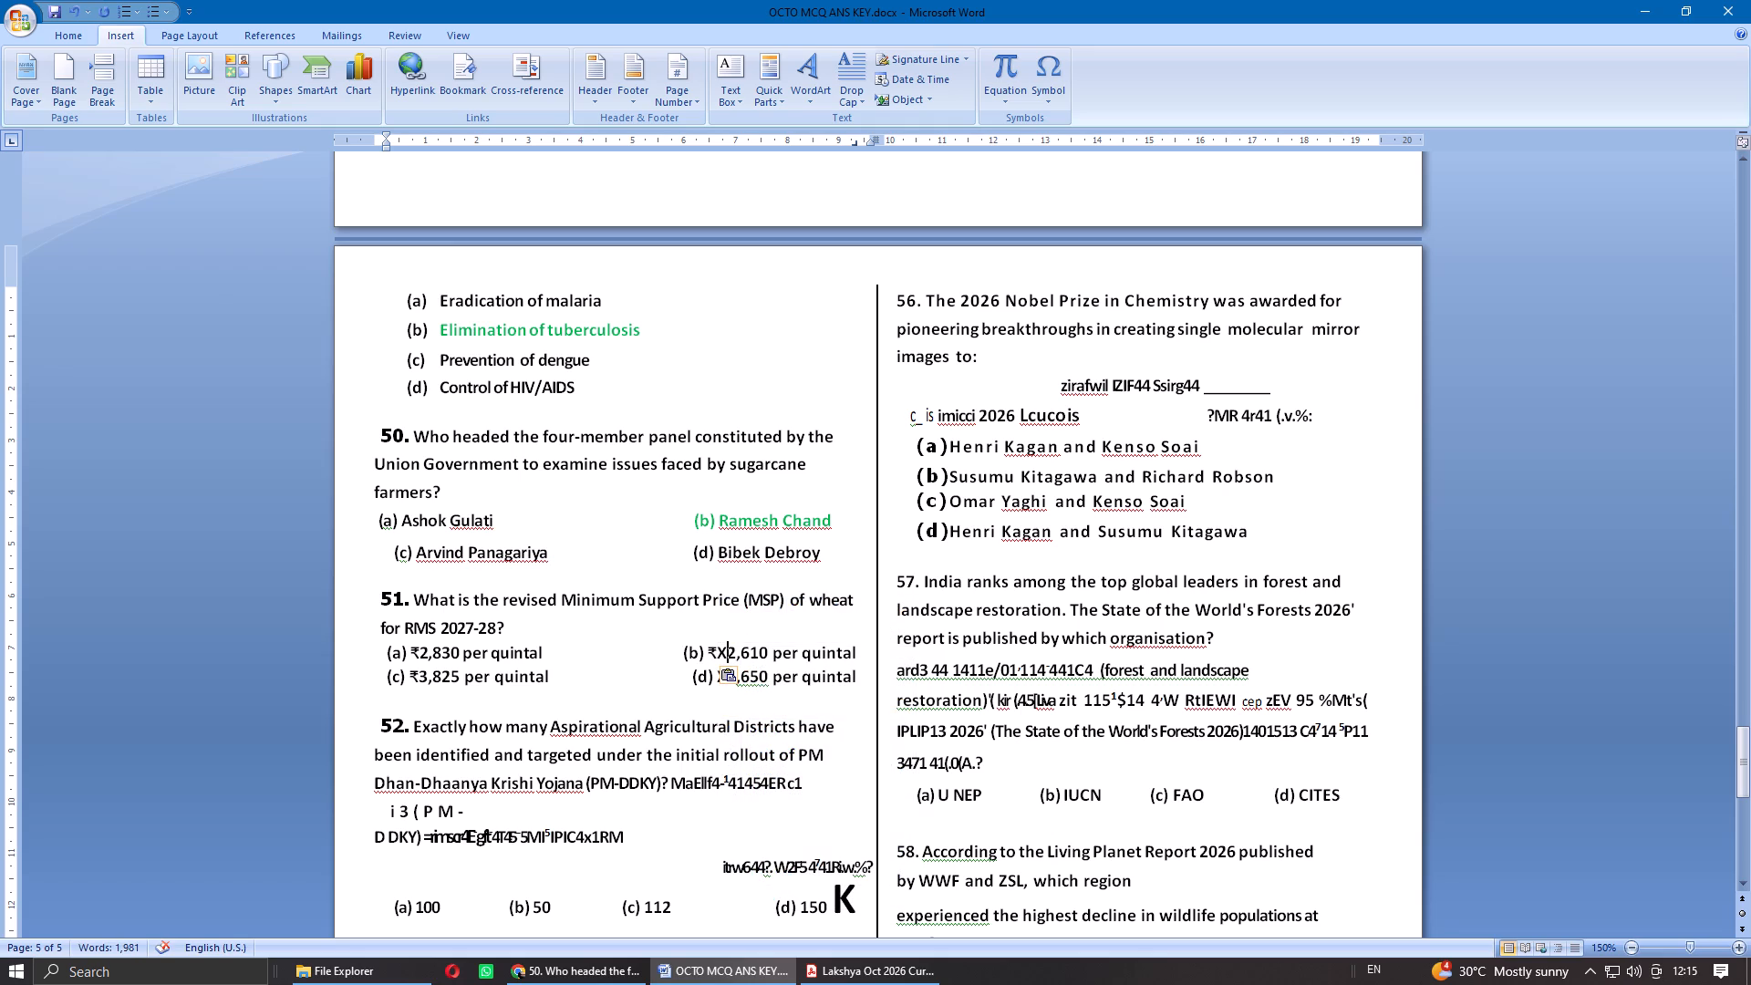
key(BackSpace)
drag(730, 672, 716, 680)
right_click(719, 680)
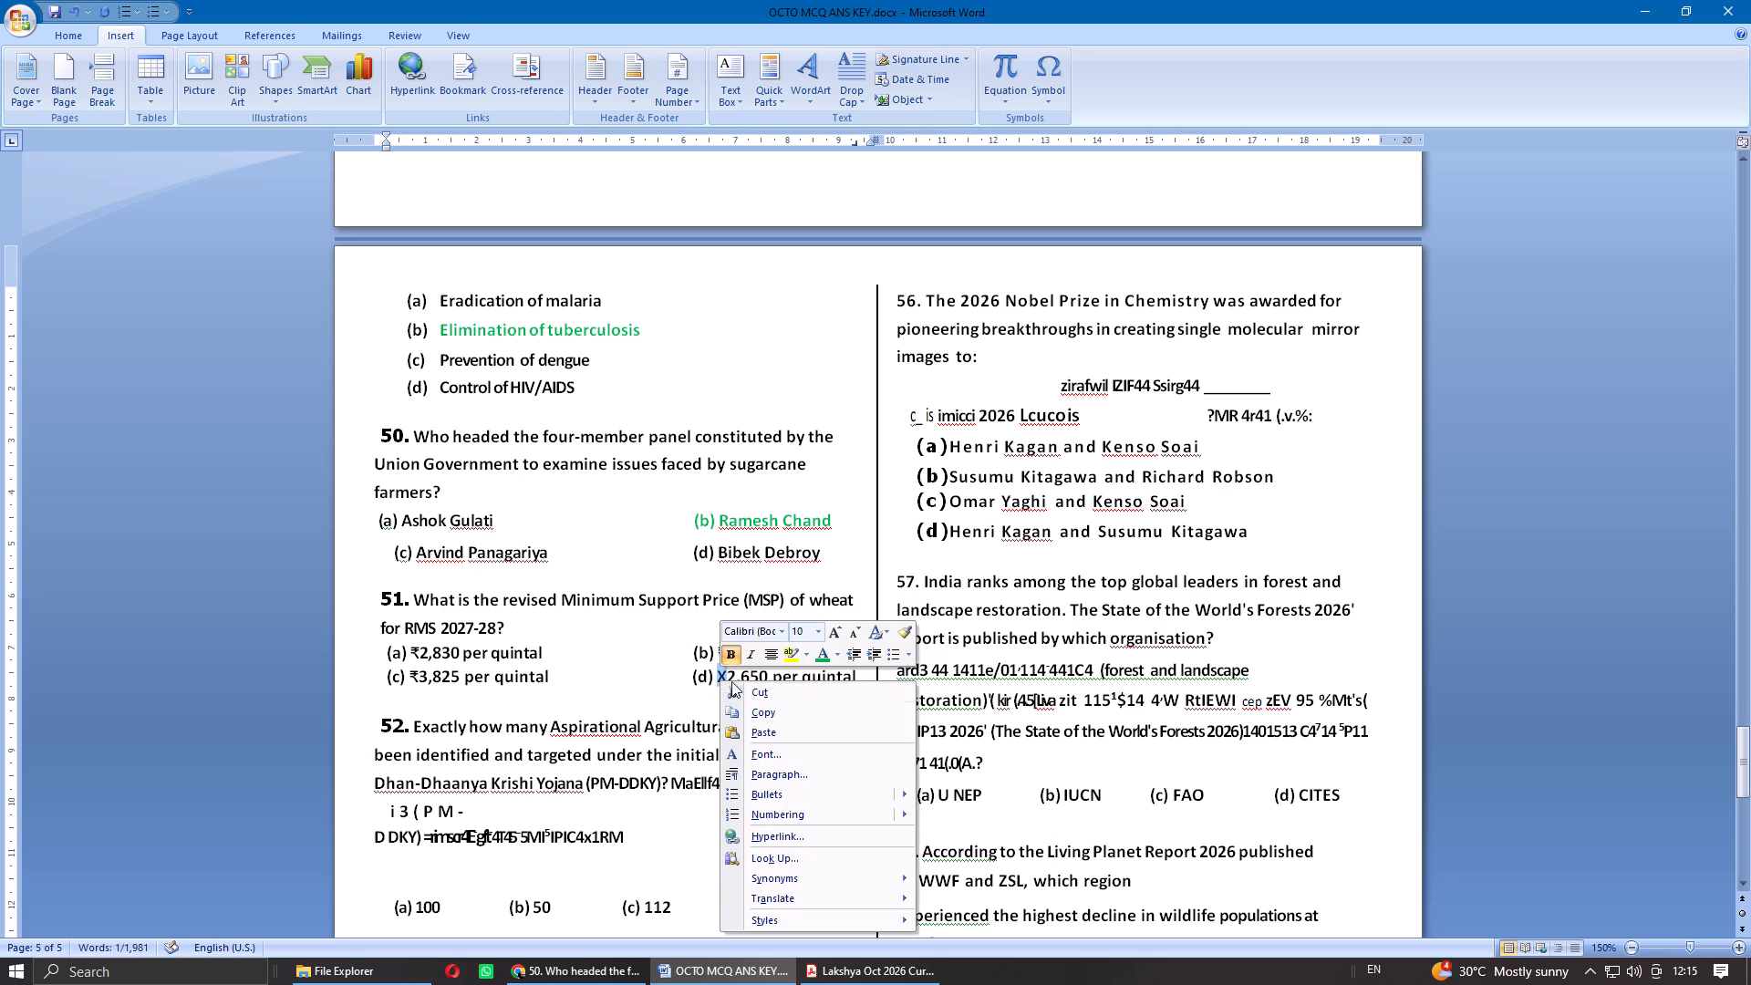
click(759, 734)
click(813, 689)
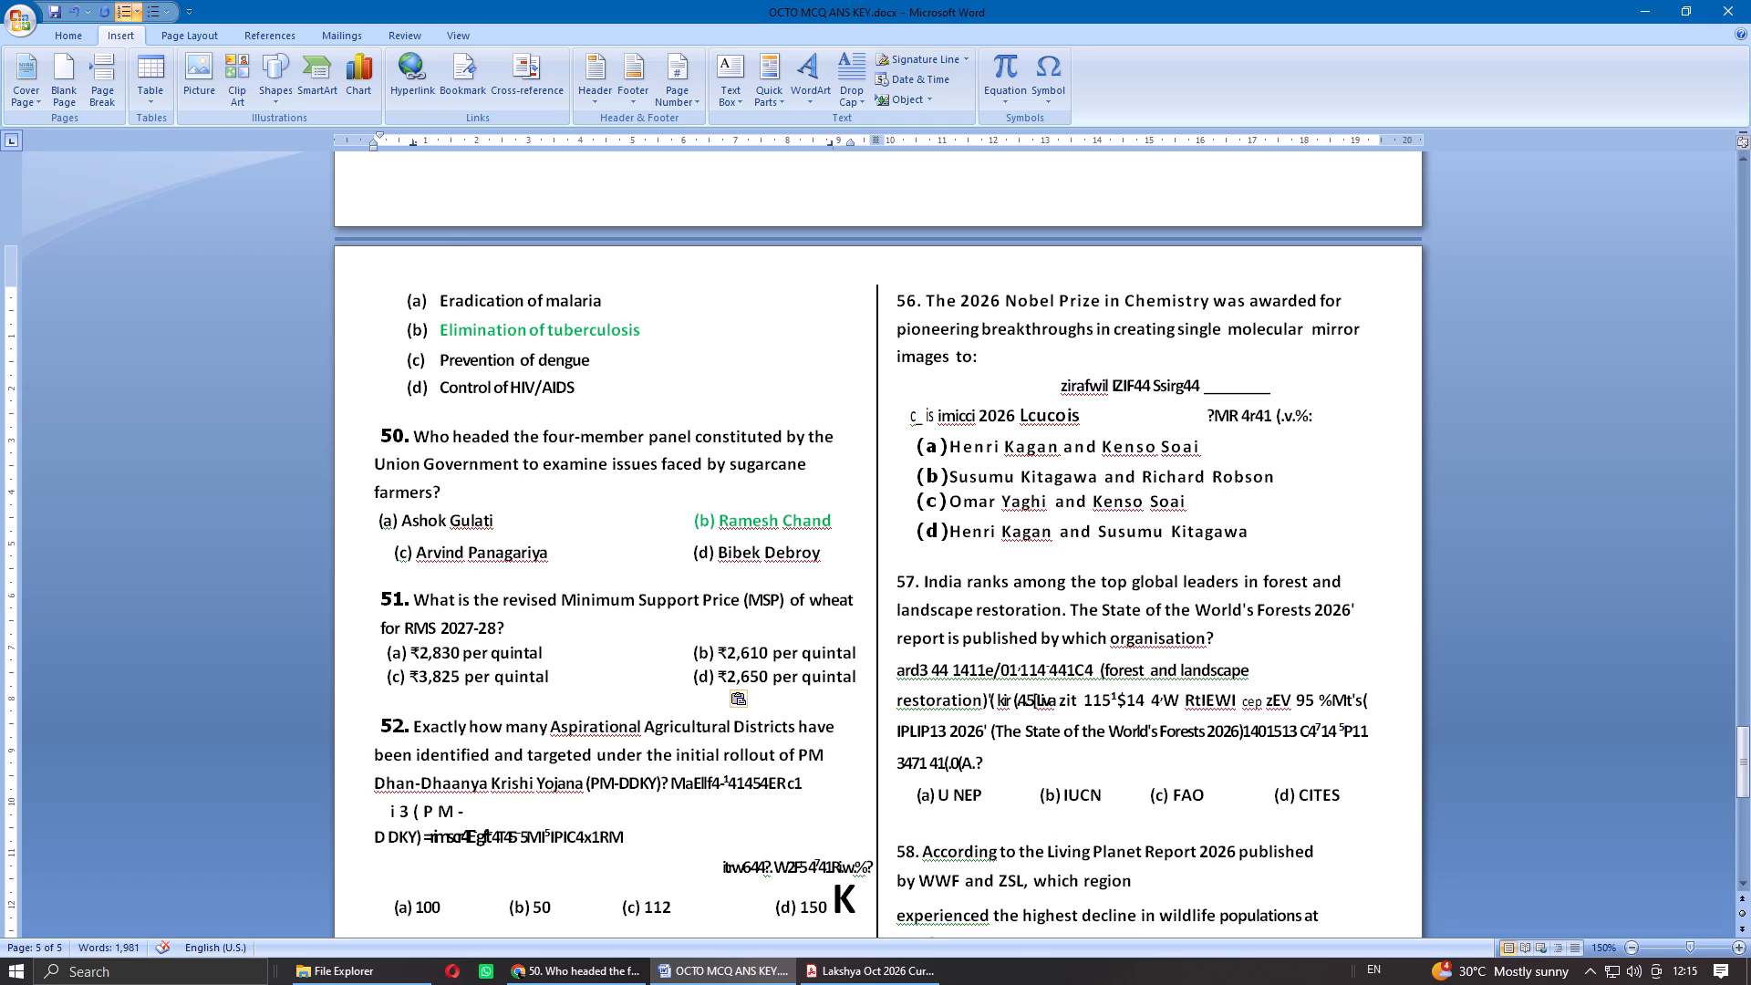
Delete the garbled text after question 52's "(PM-DDKY)?" and the stray large K after option (d) 150.
drag(658, 824, 650, 794)
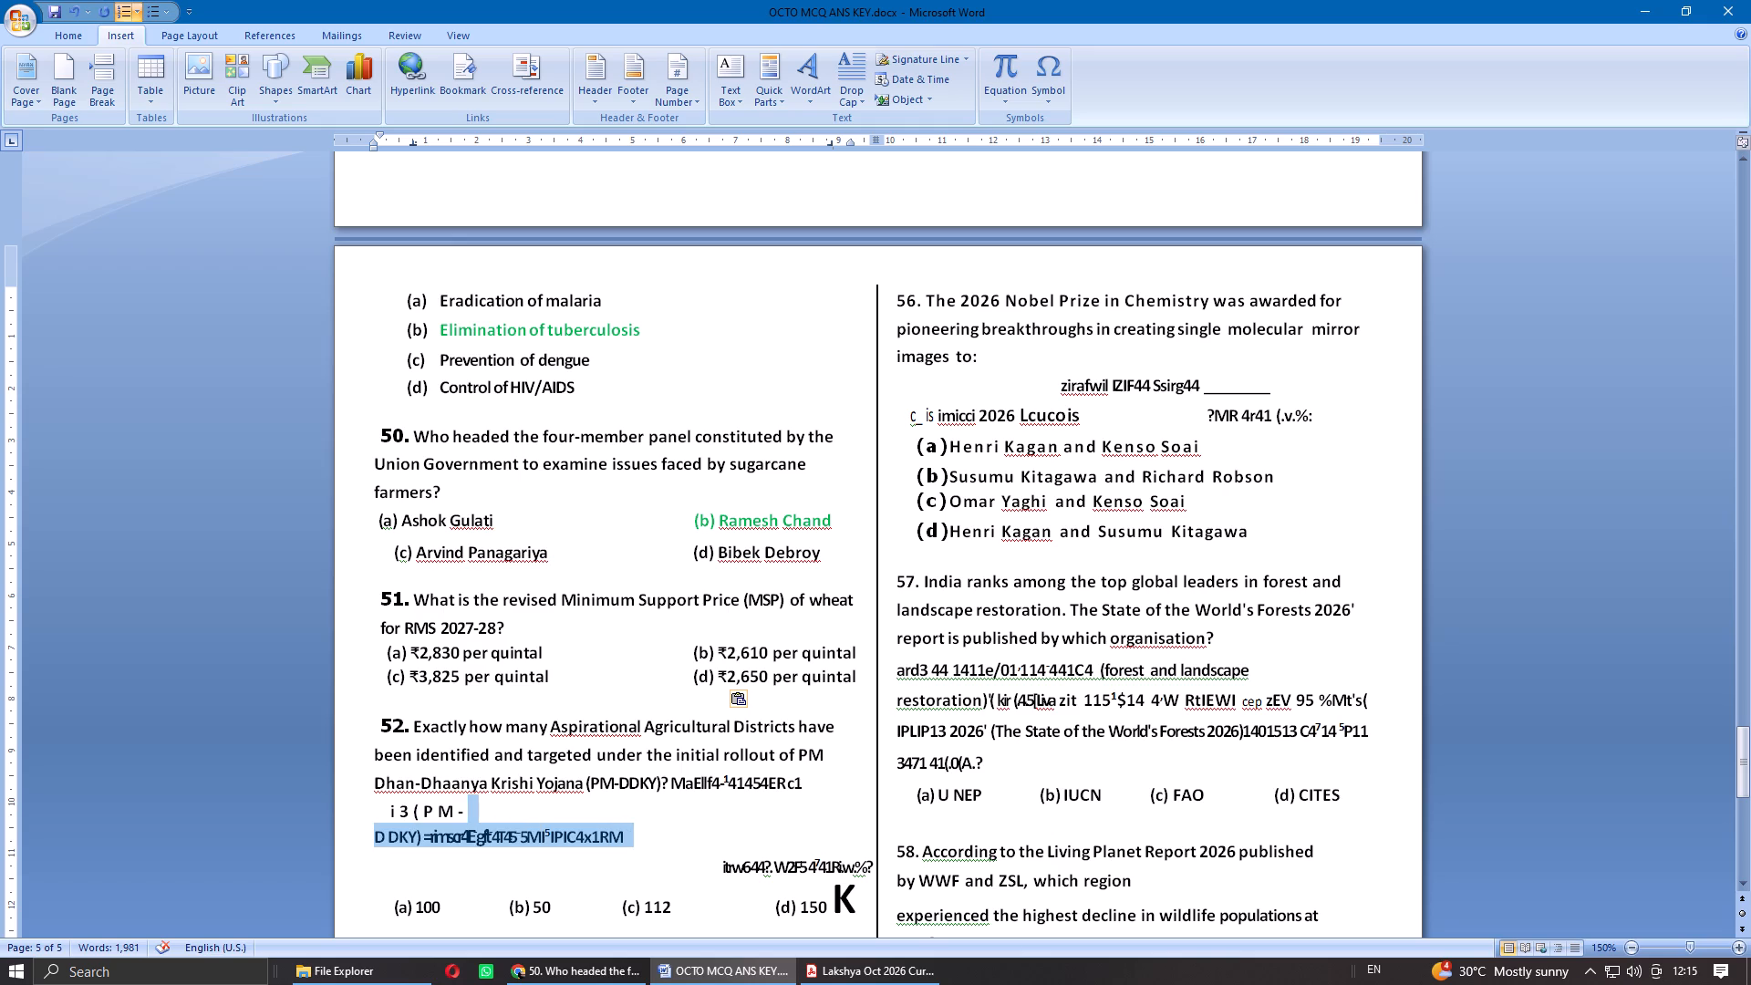
drag(650, 794, 674, 794)
drag(674, 794, 671, 779)
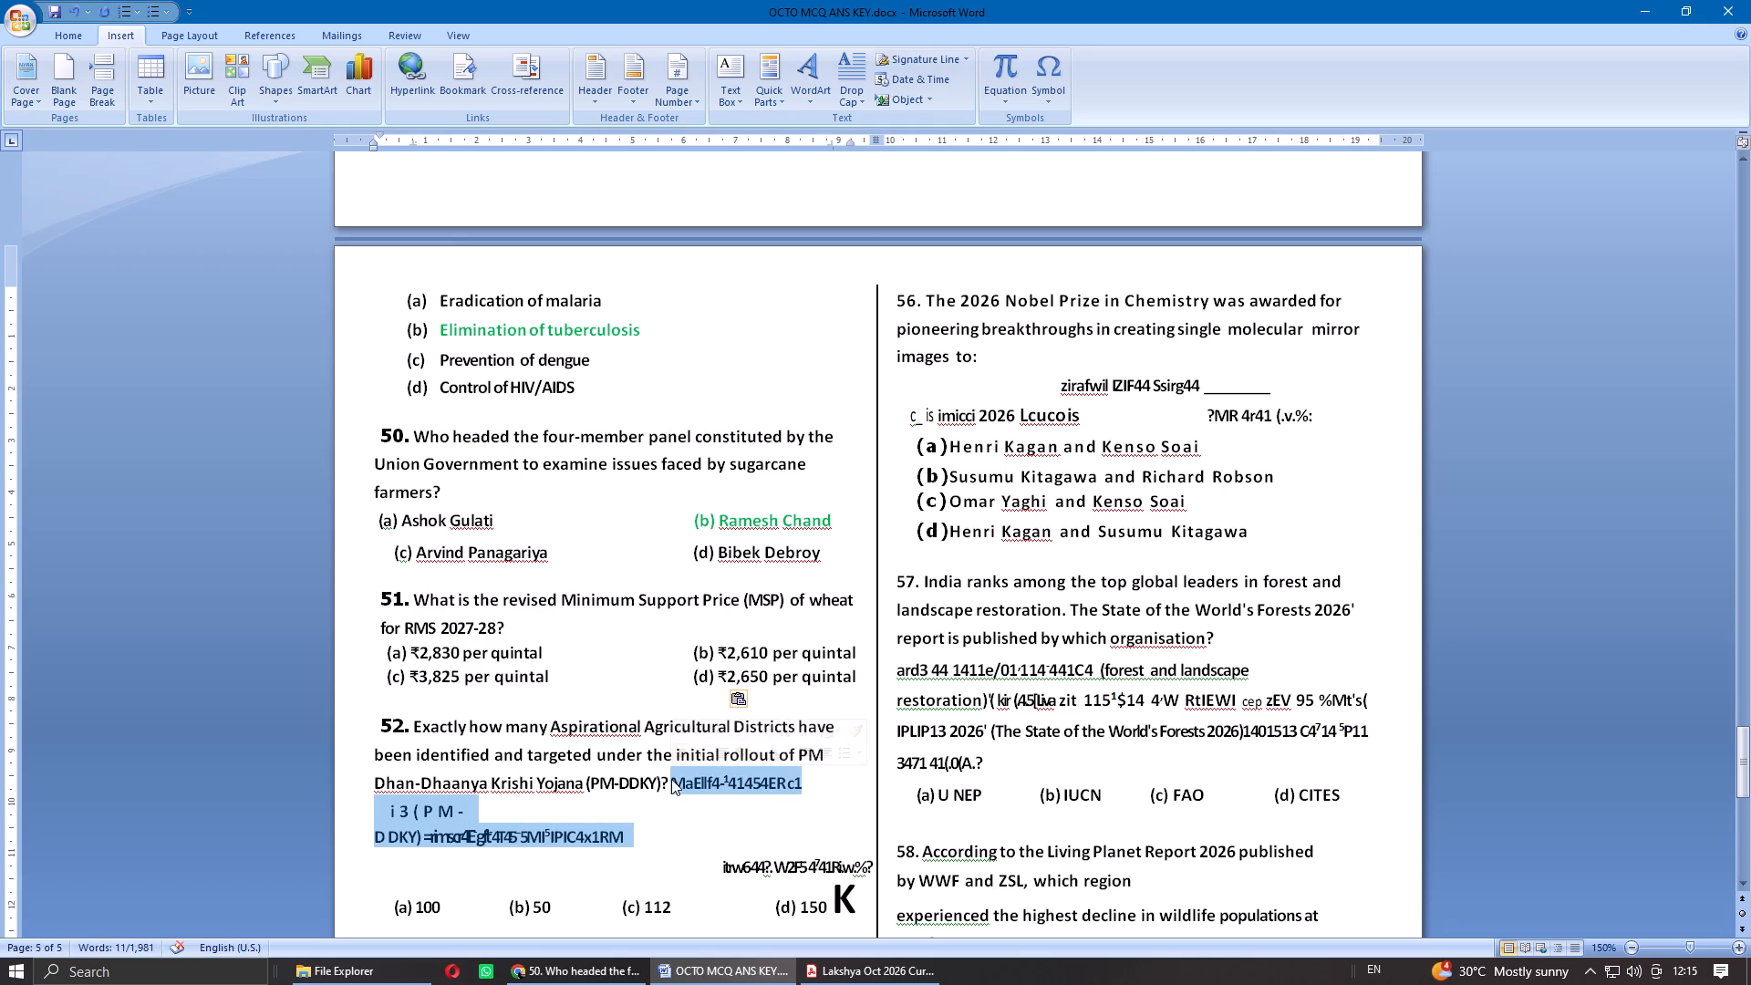
key(BackSpace)
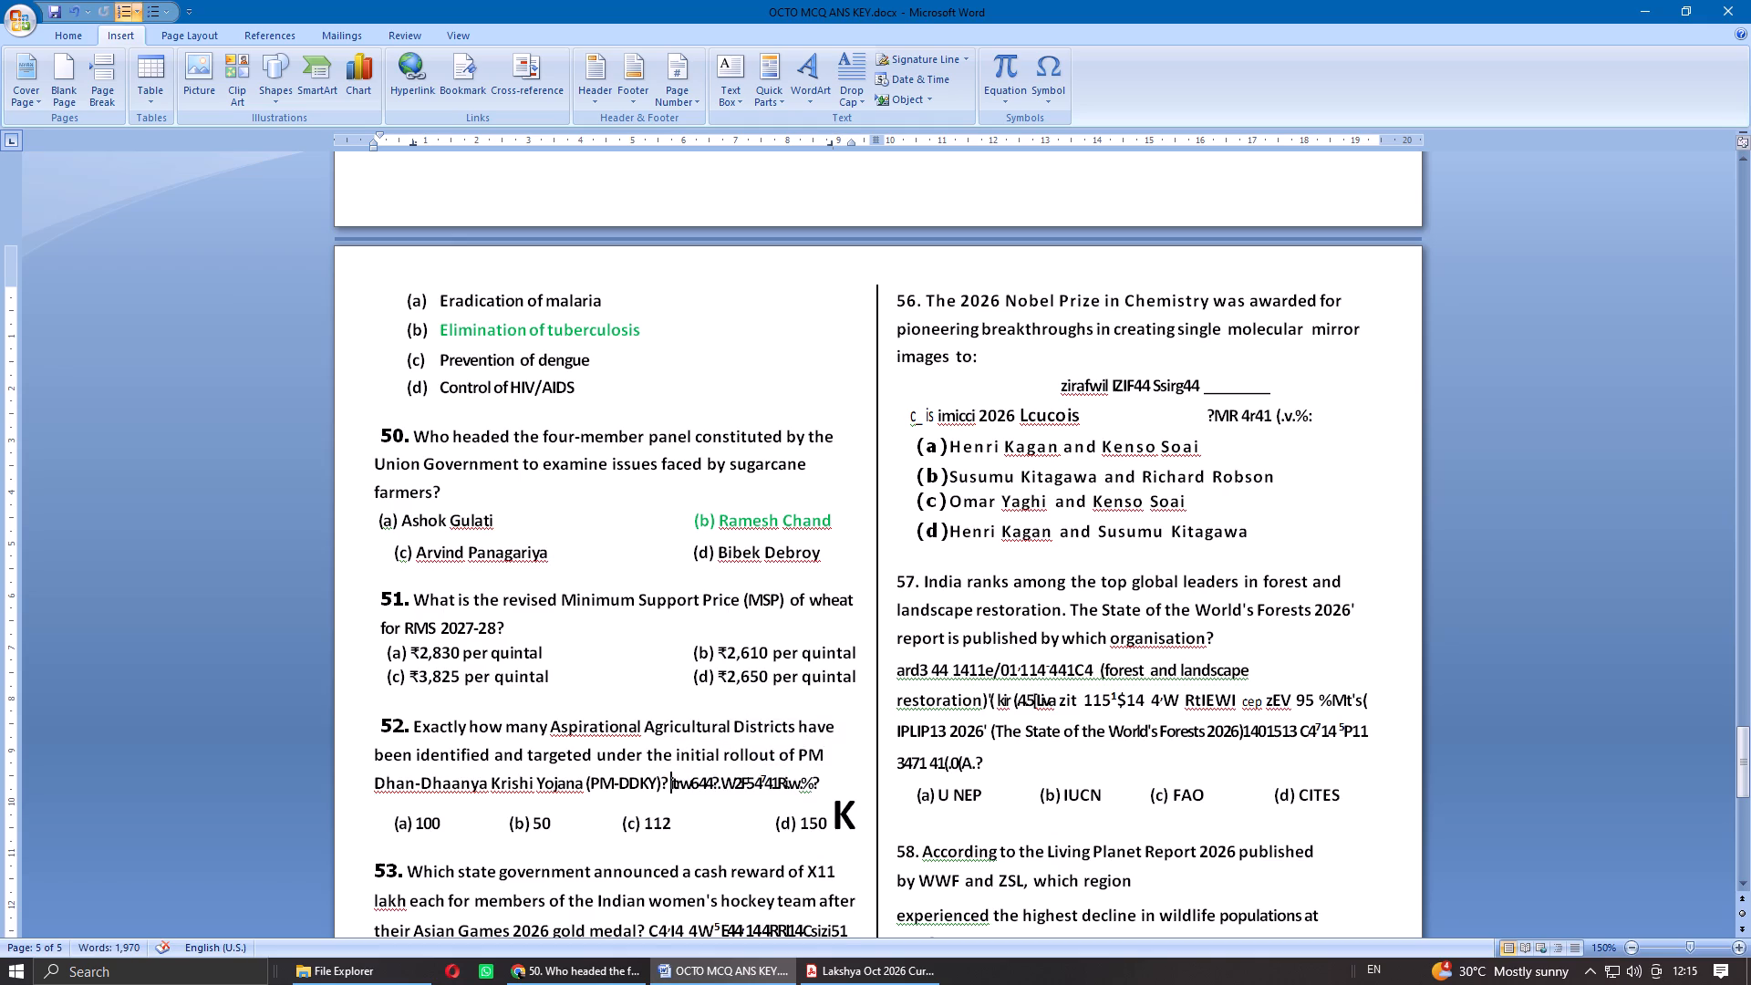
drag(831, 781, 688, 784)
key(BackSpace)
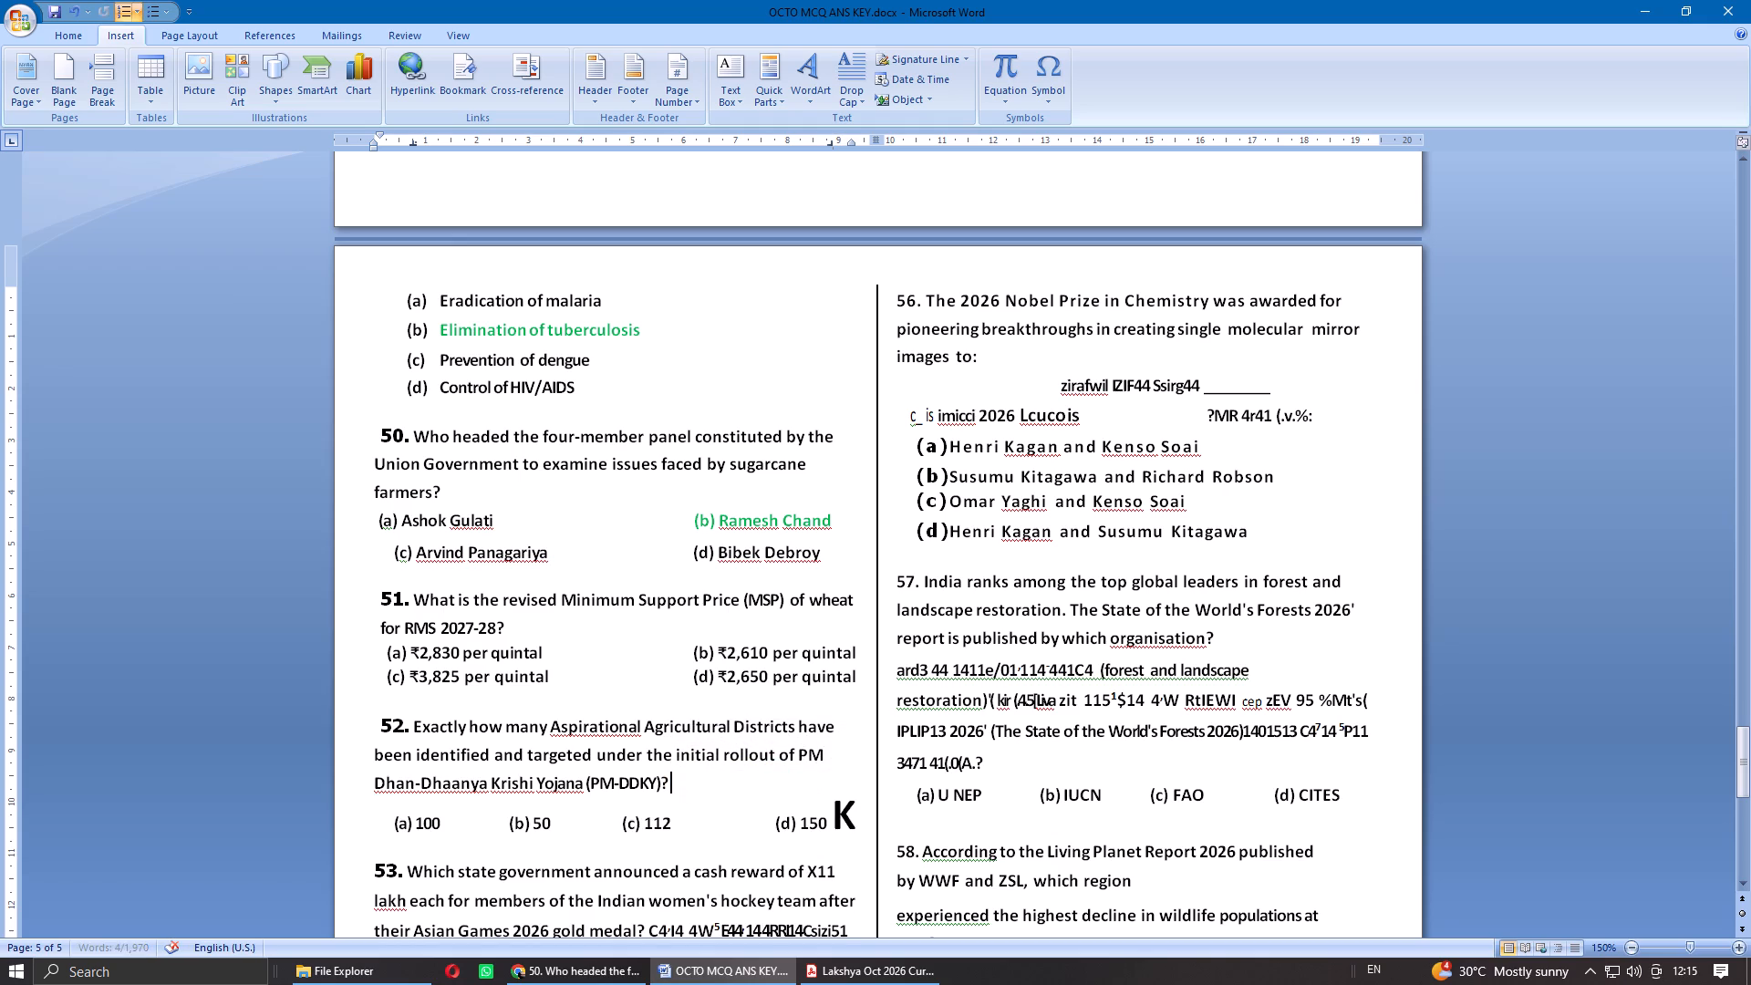
click(846, 823)
key(BackSpace)
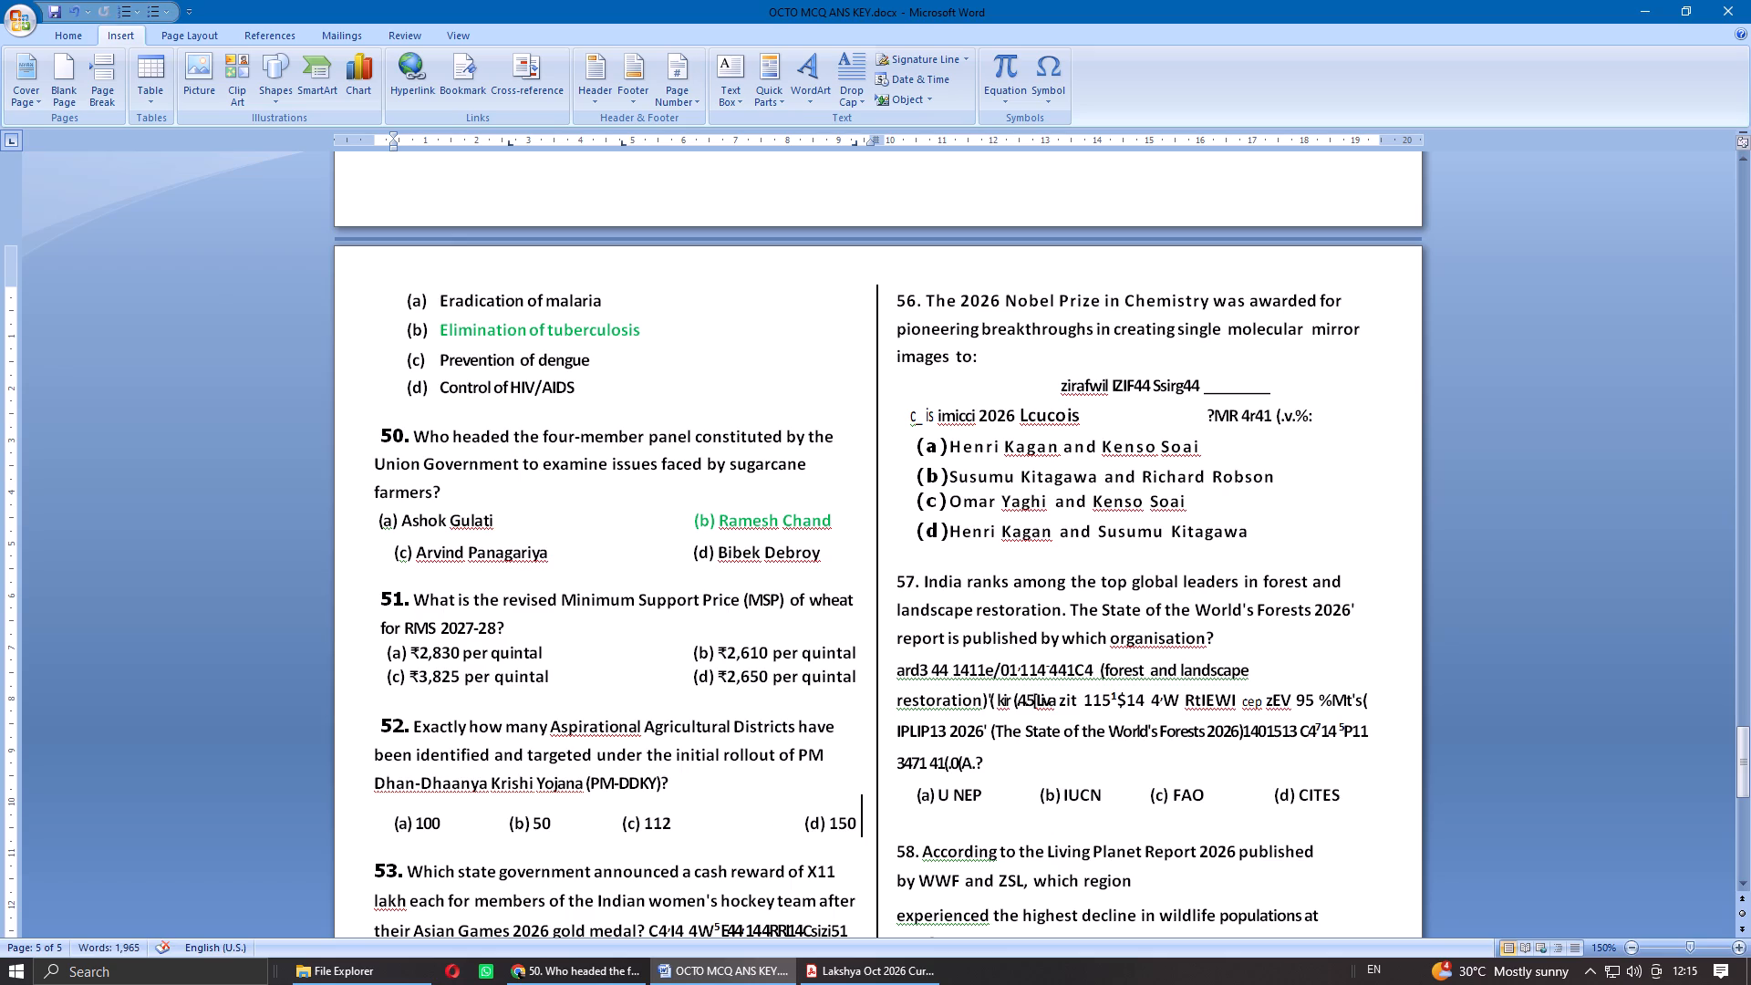
Delete the garbled text after "gold medal?" in question 53 and start its (a)–(d) options on a new line.
scroll(662, 758, down, 2)
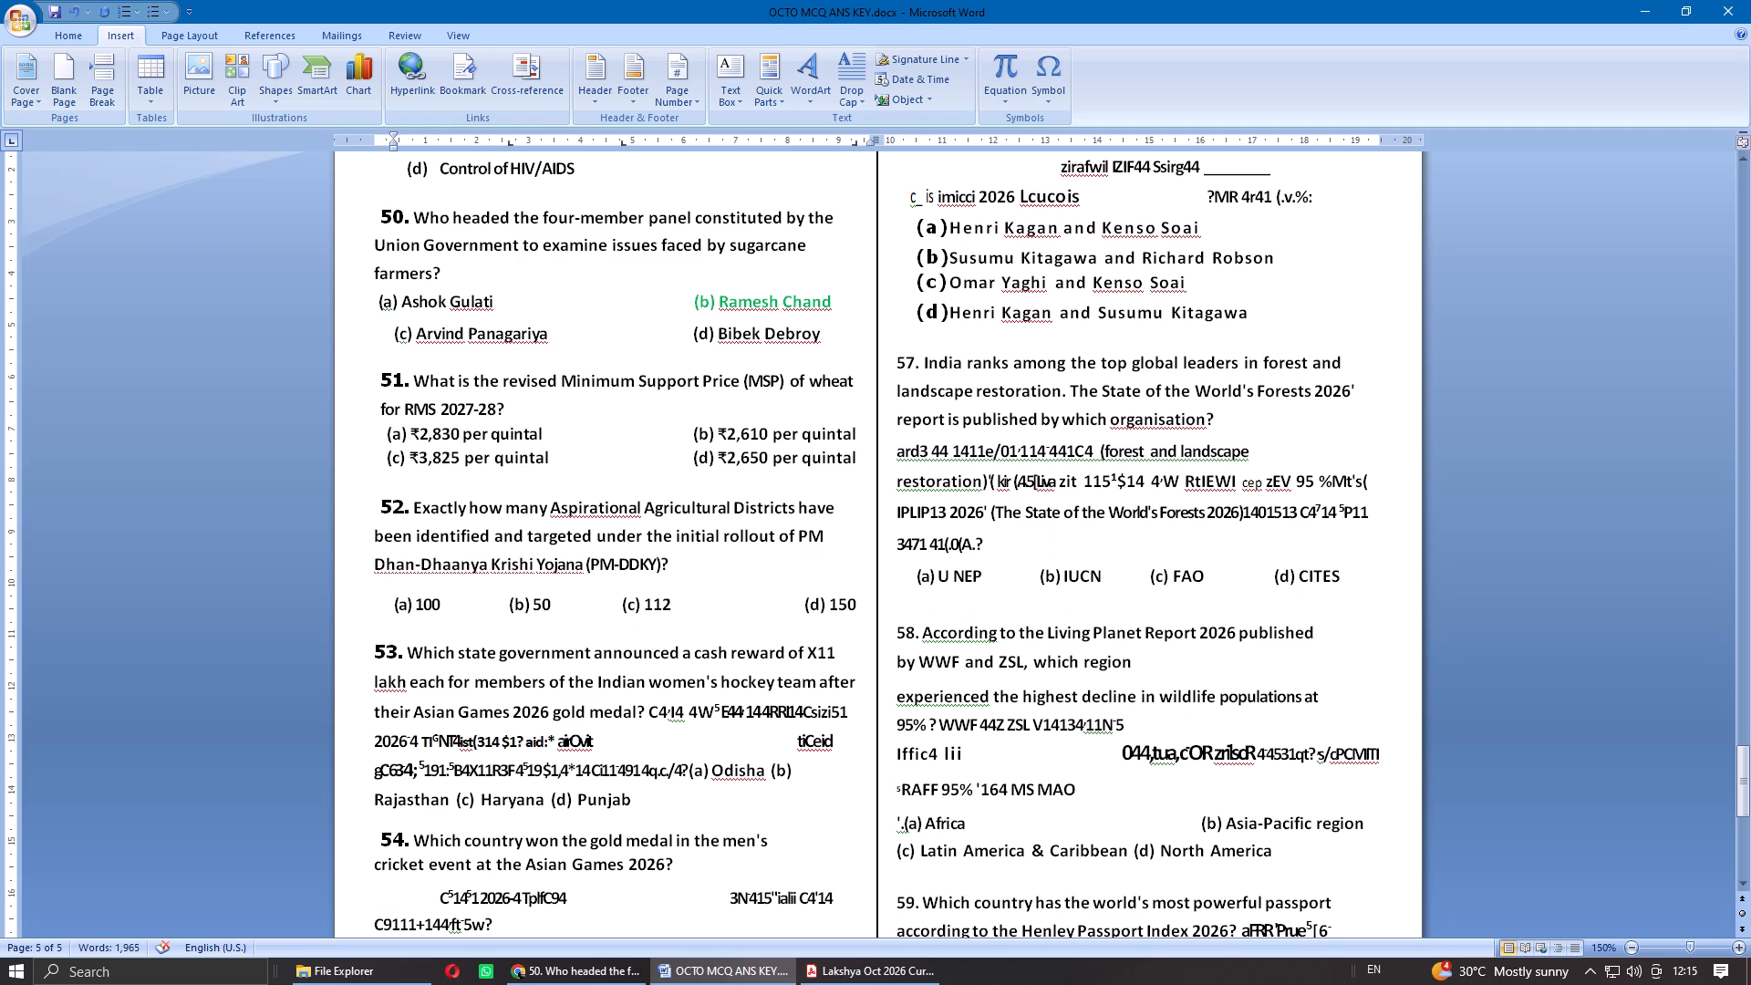
drag(689, 770, 501, 739)
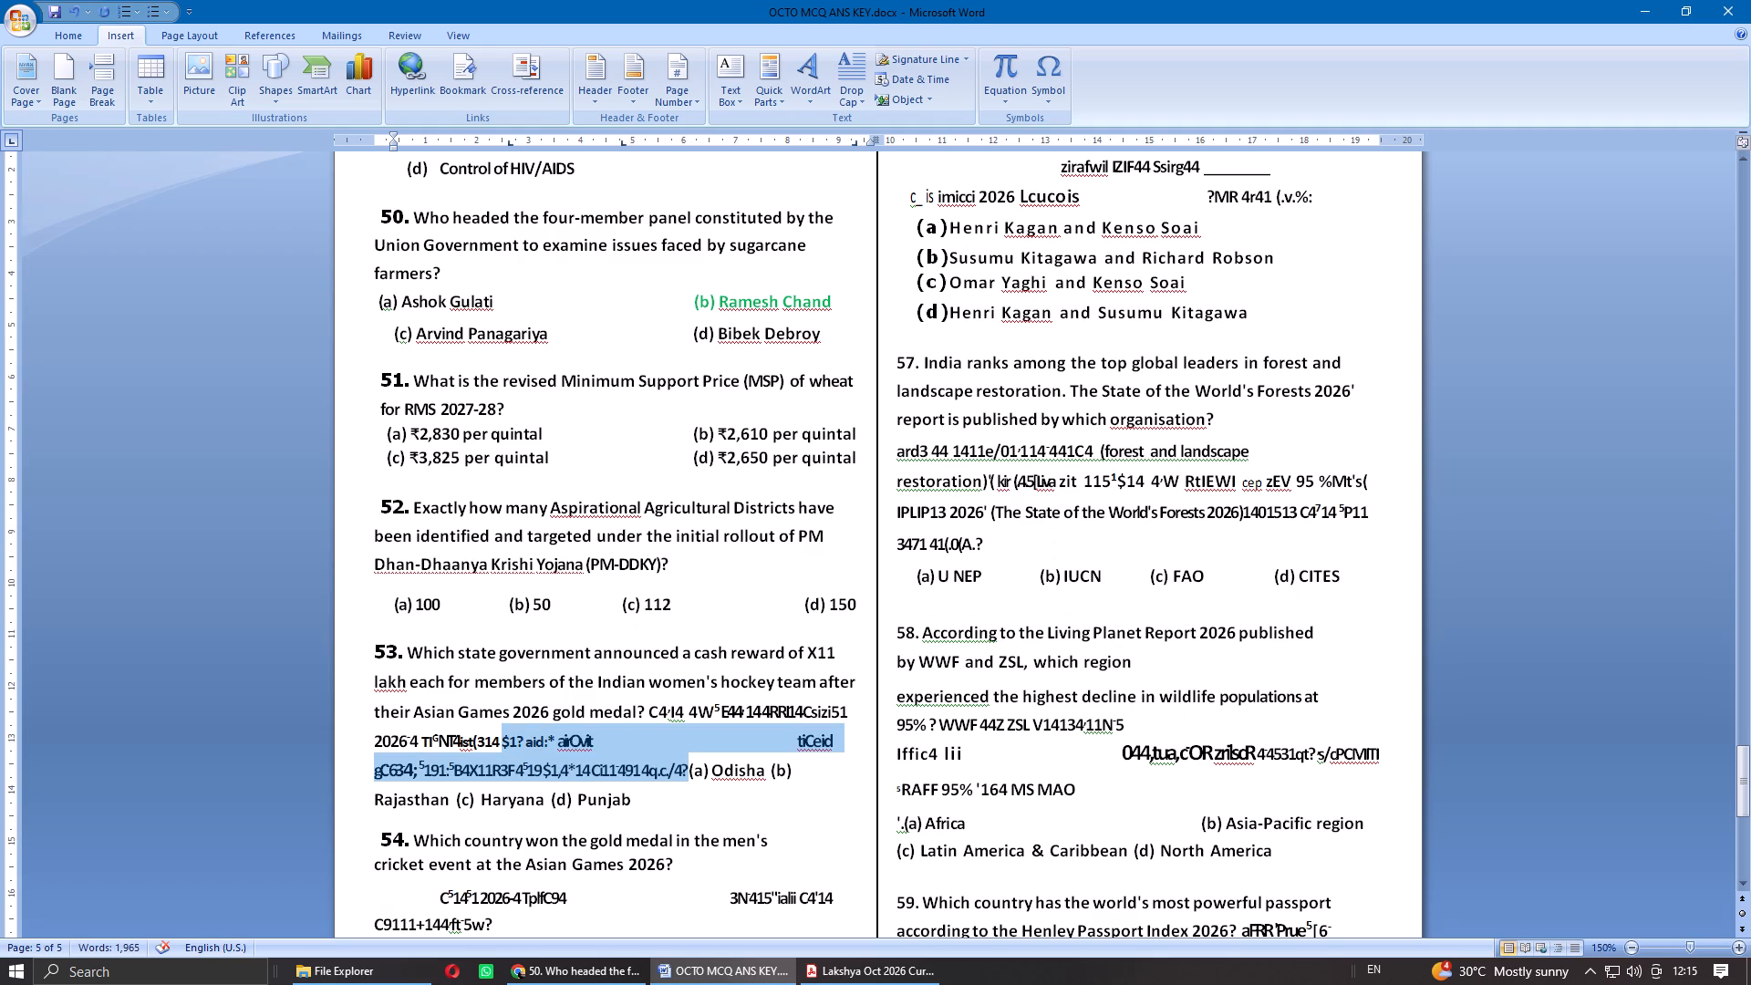
drag(501, 739, 649, 711)
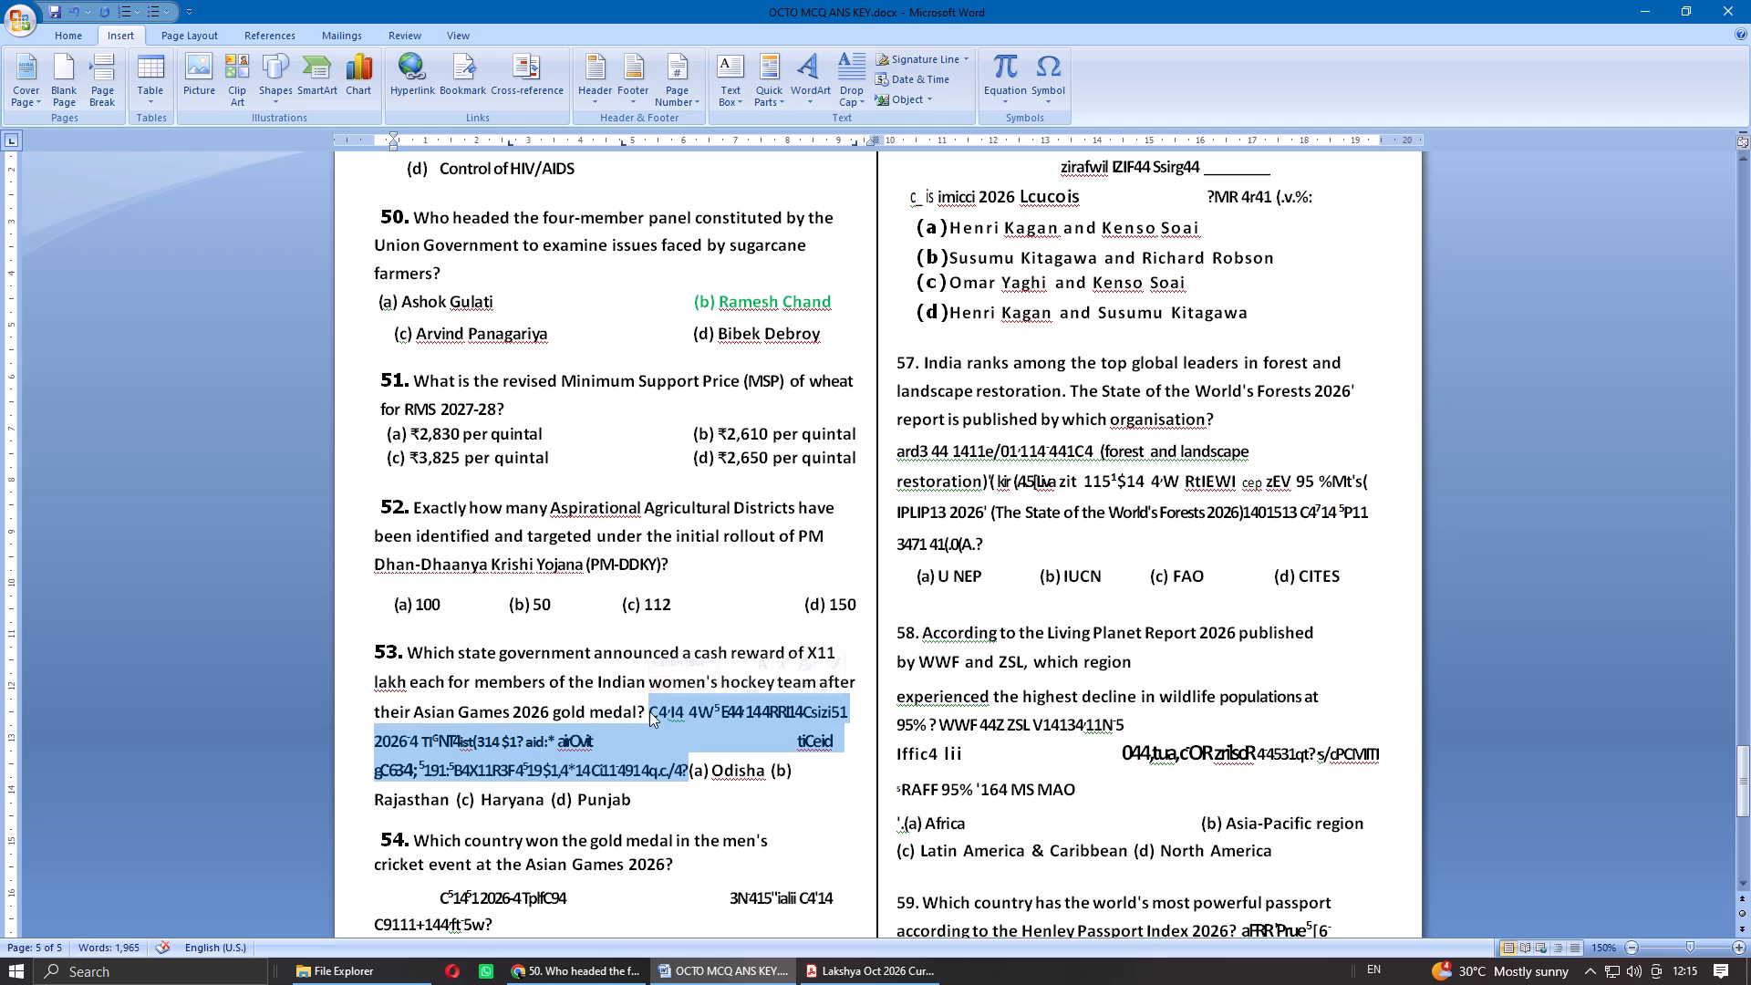
key(BackSpace)
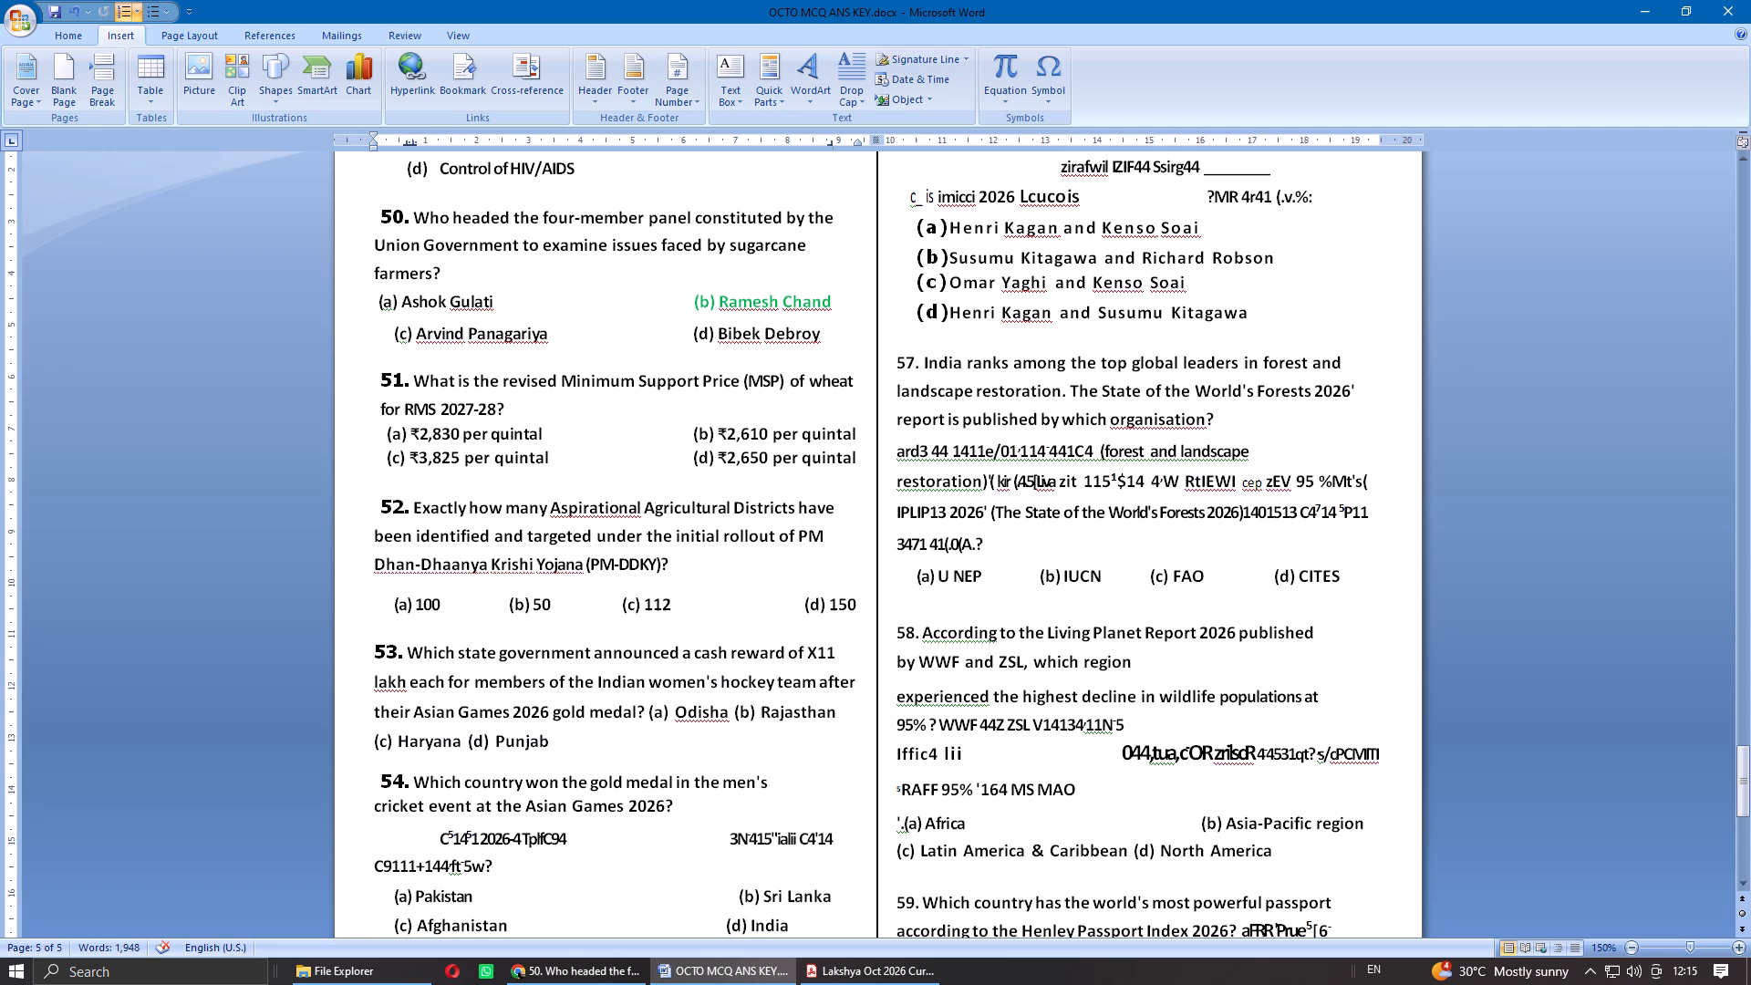
key(shift+Return)
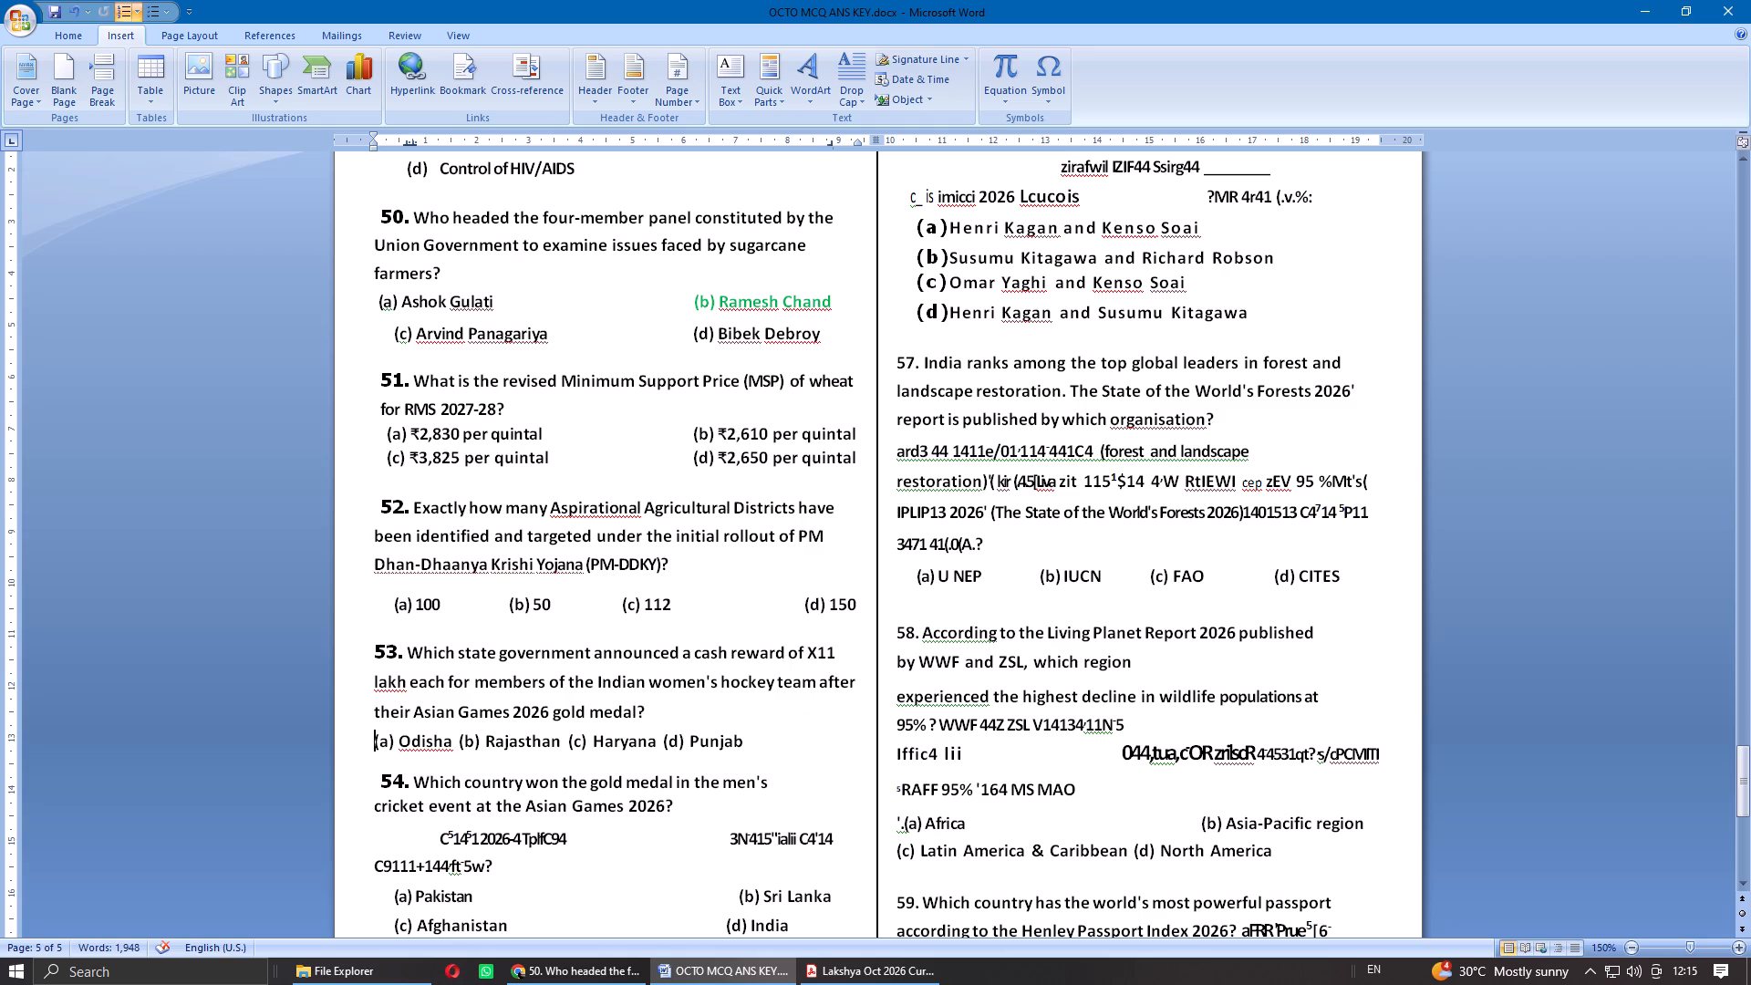
Replace the X before "11 lakh" in question 53 with the copied ₹ symbol.
click(813, 651)
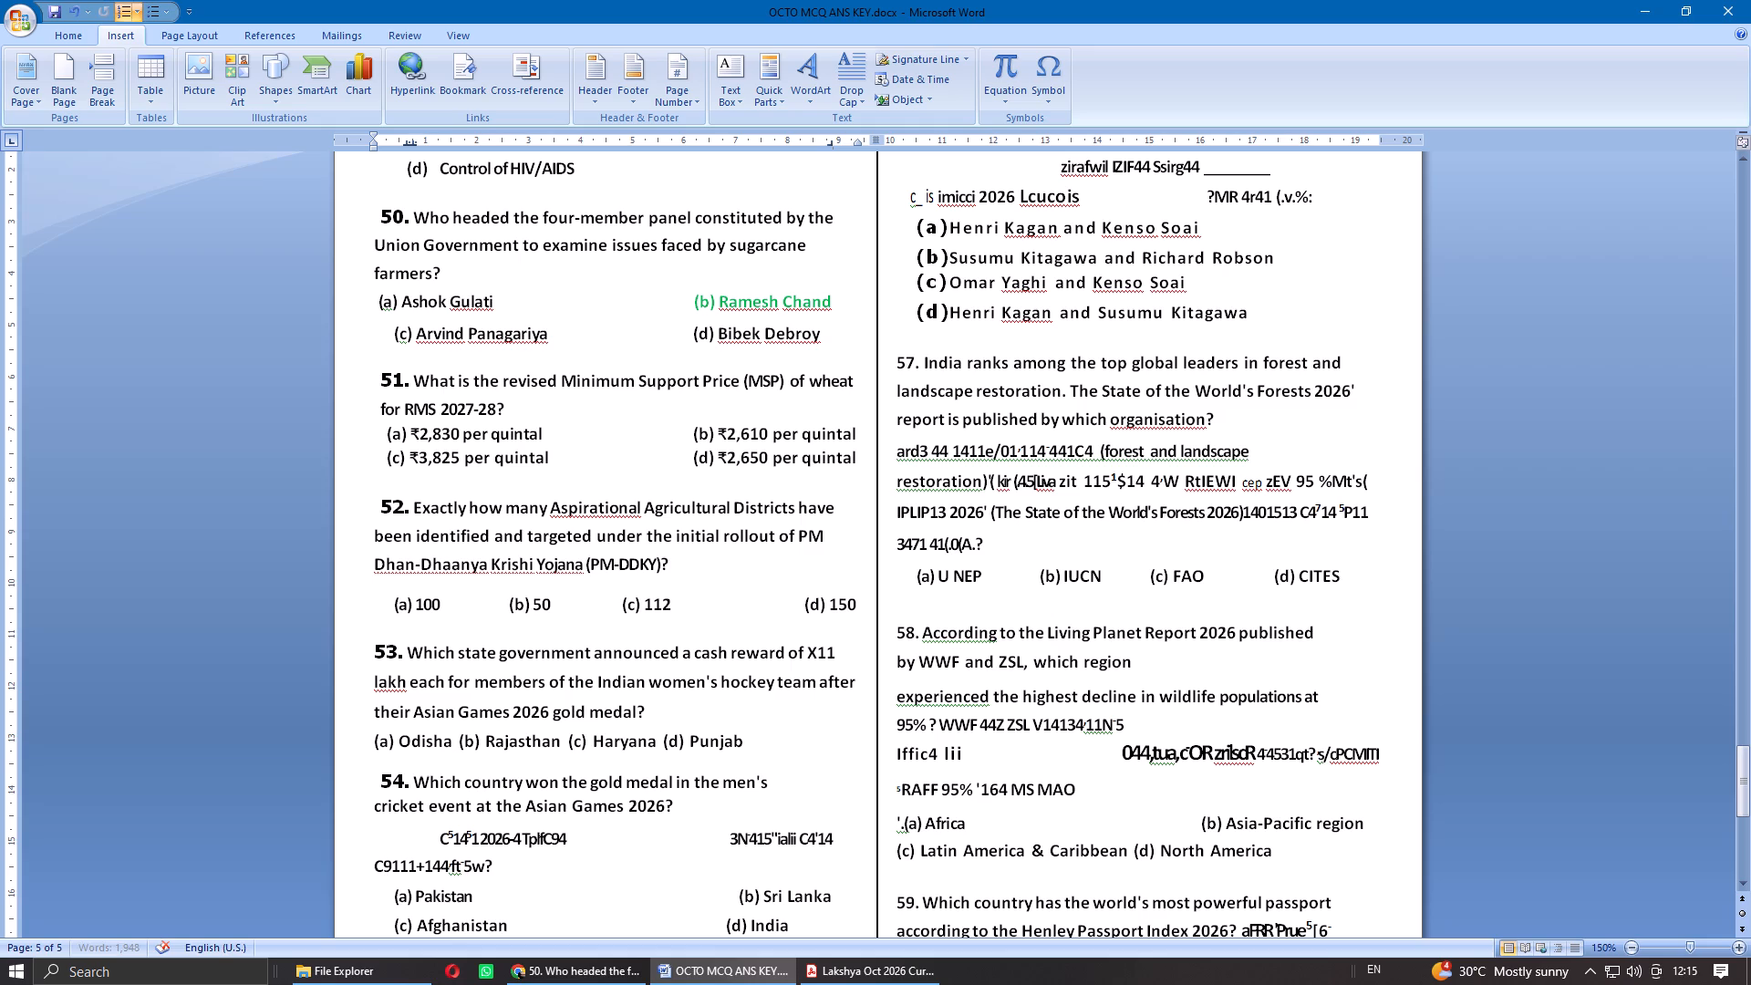
right_click(809, 654)
click(849, 323)
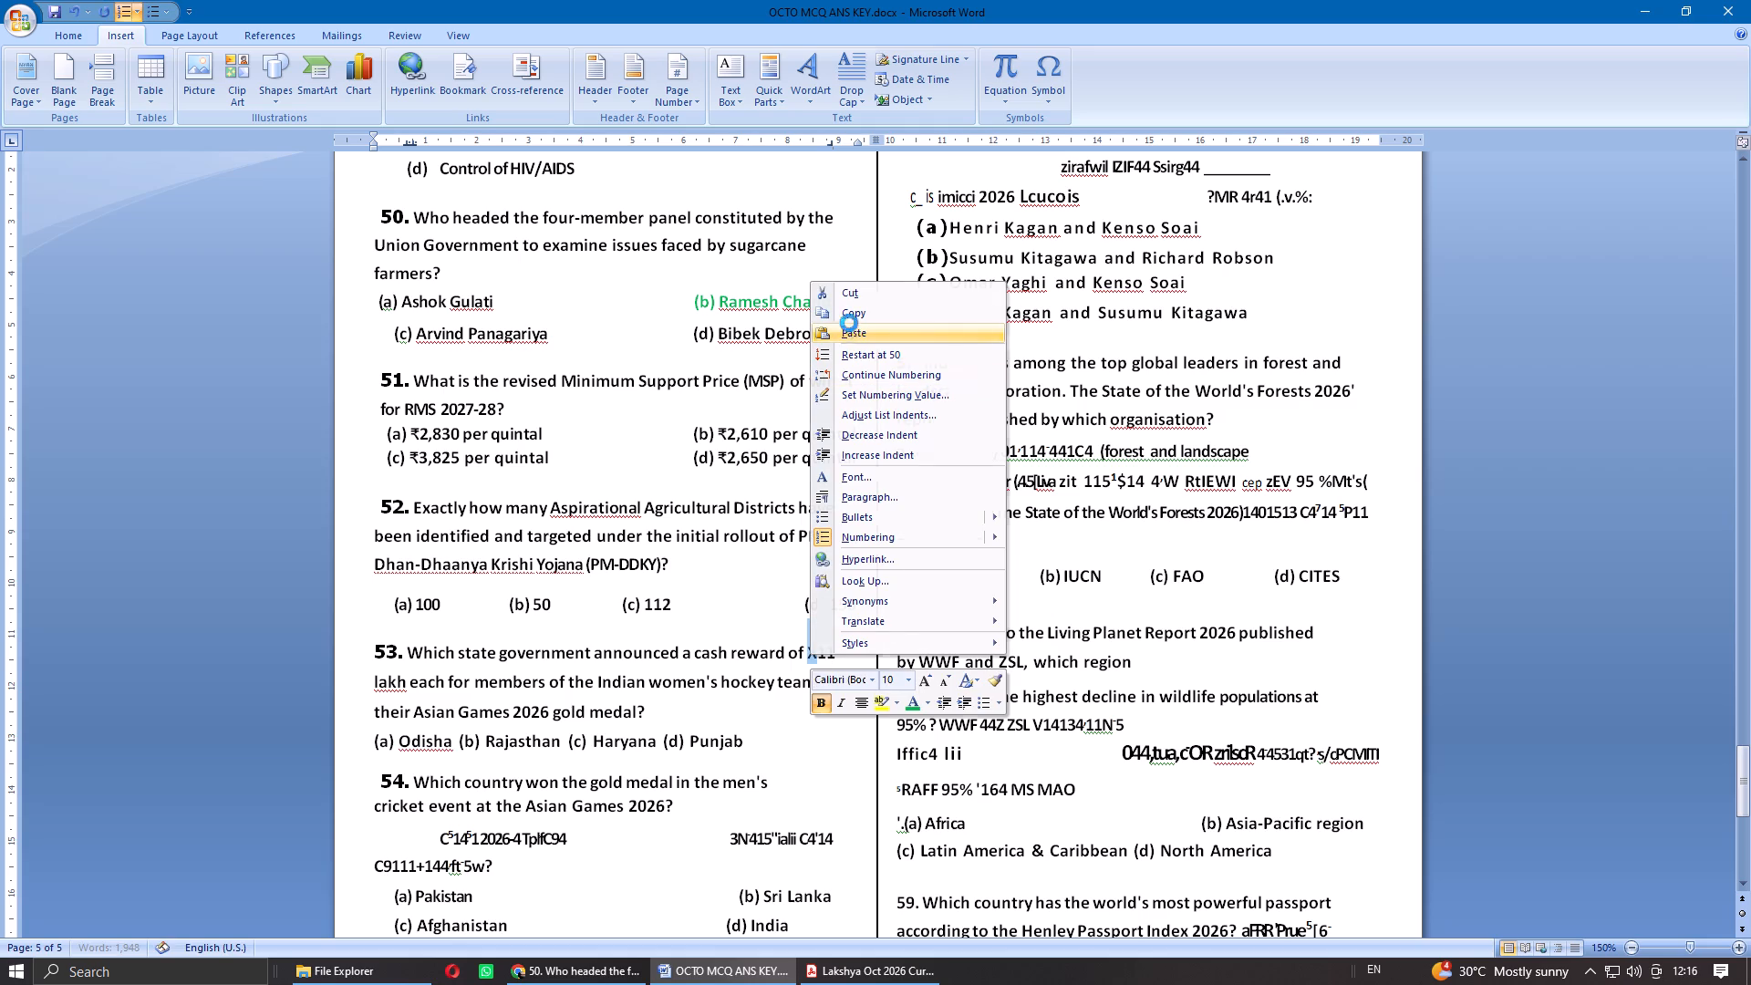
click(817, 739)
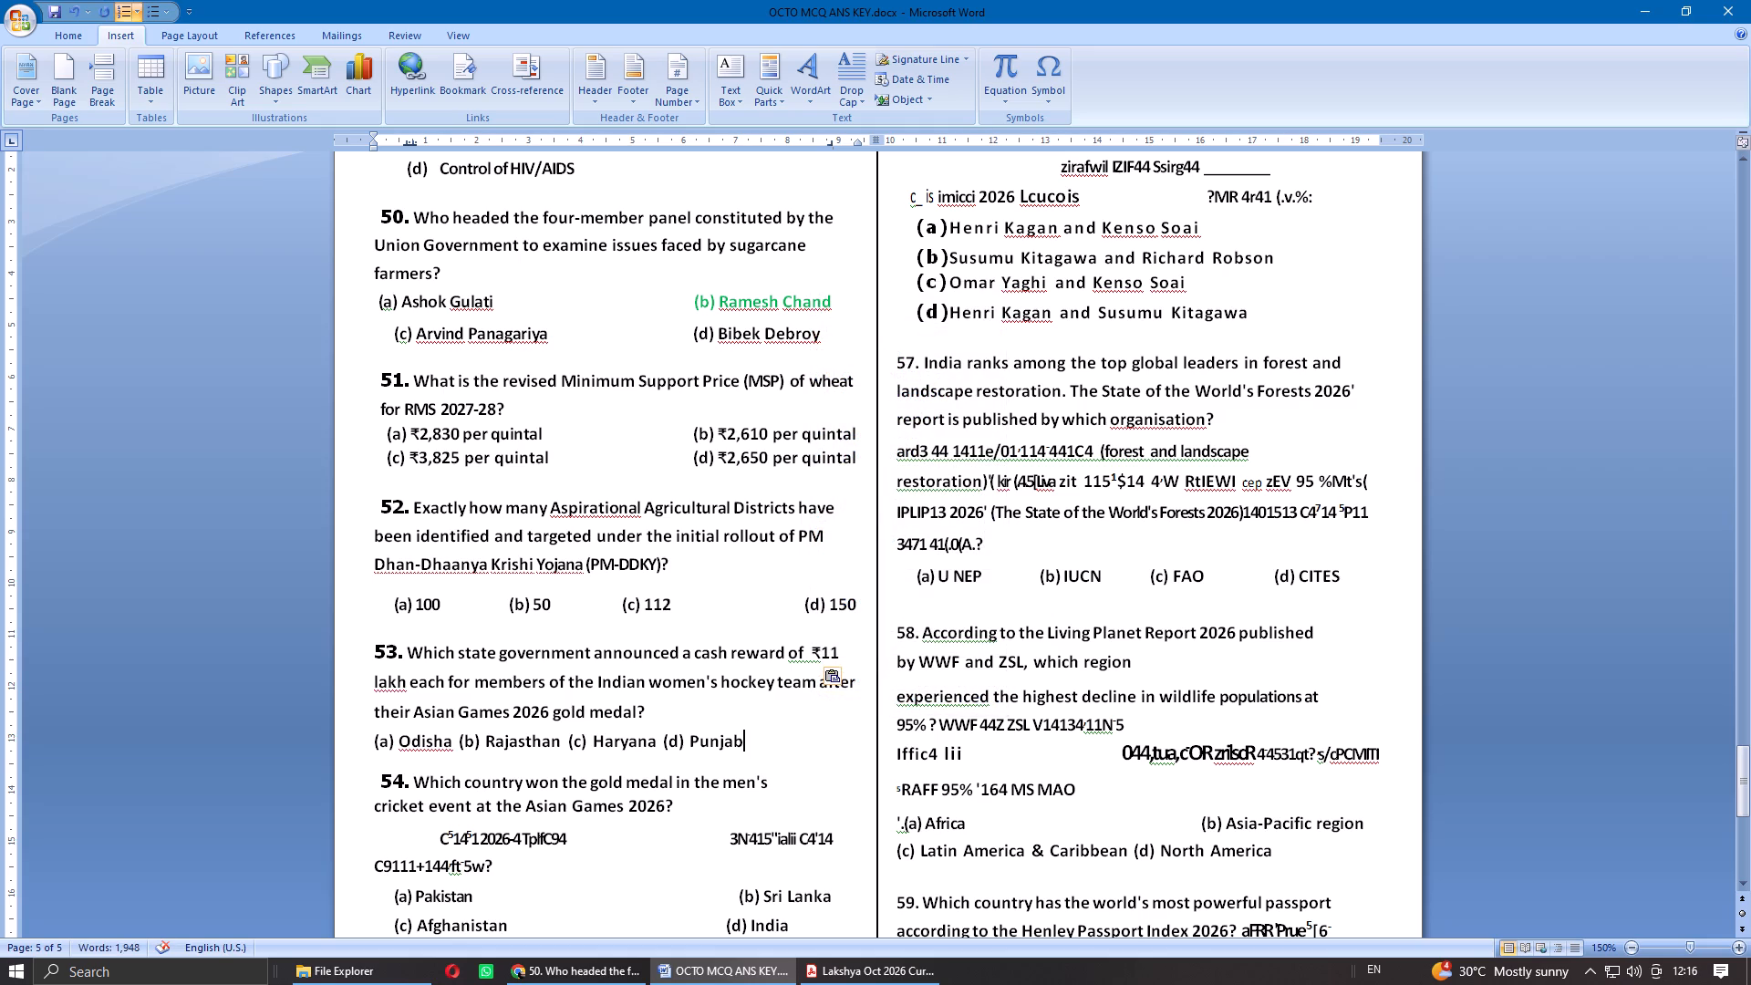
Delete the garbled text between the question and the options in questions 54 and 55.
scroll(781, 770, down, 2)
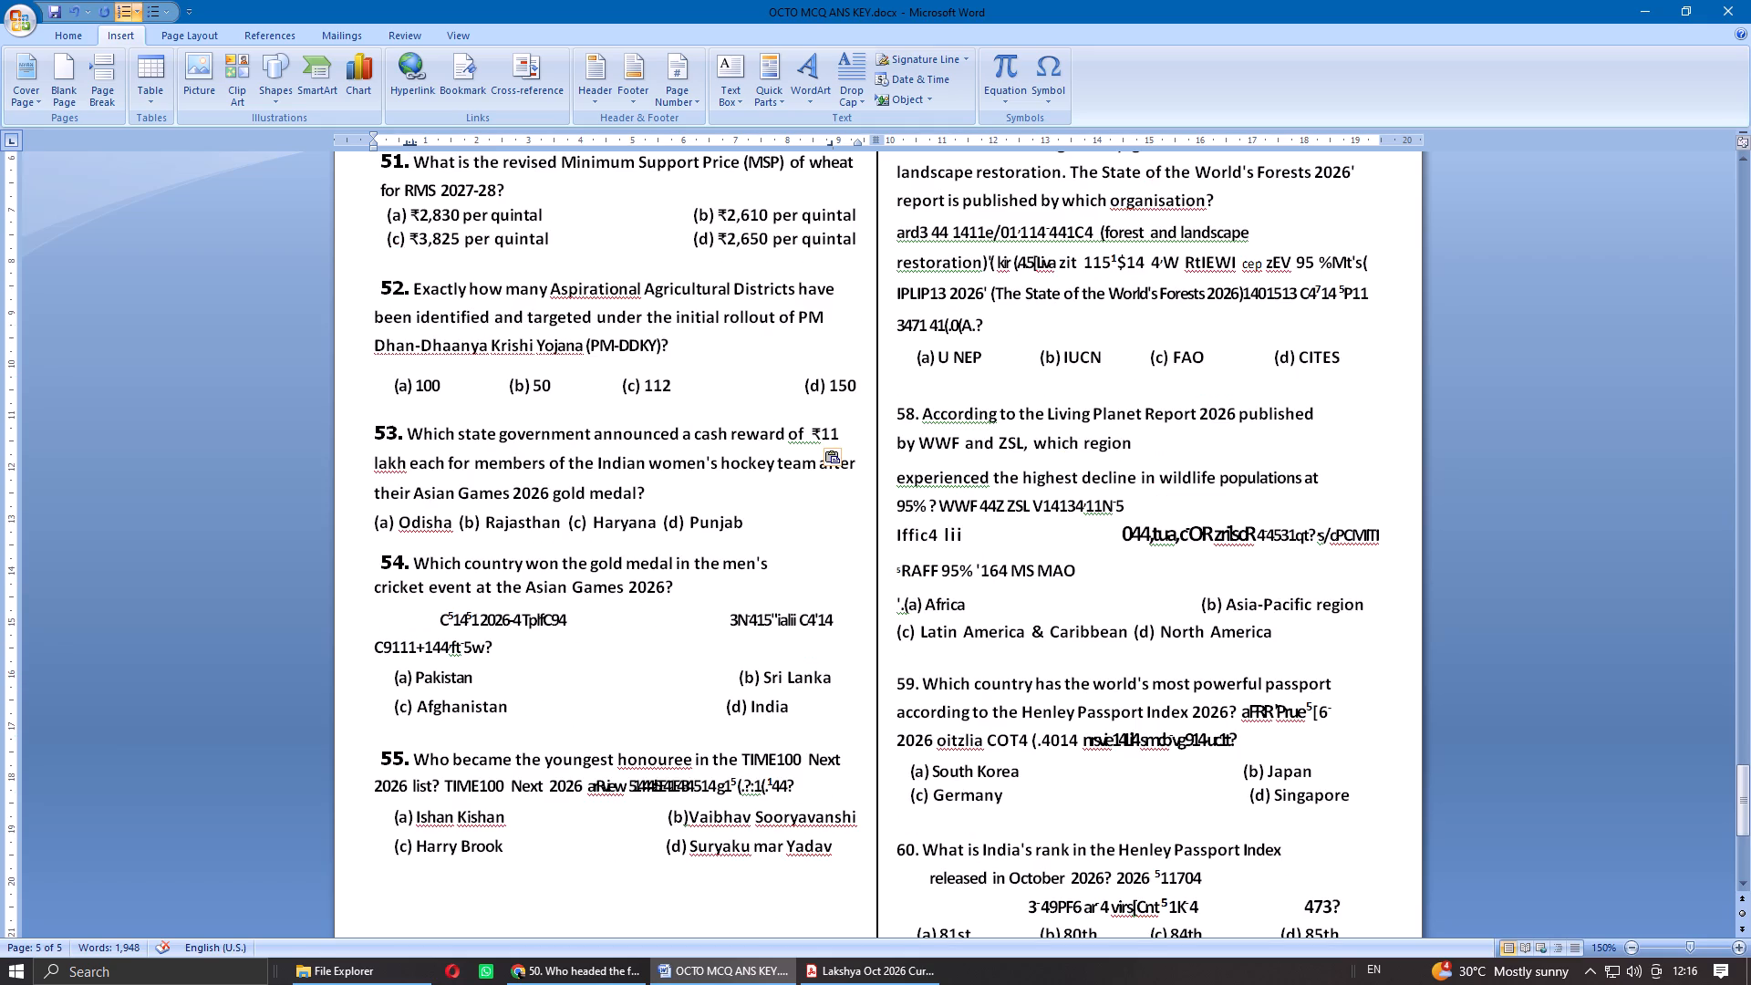
drag(503, 651, 368, 624)
key(BackSpace)
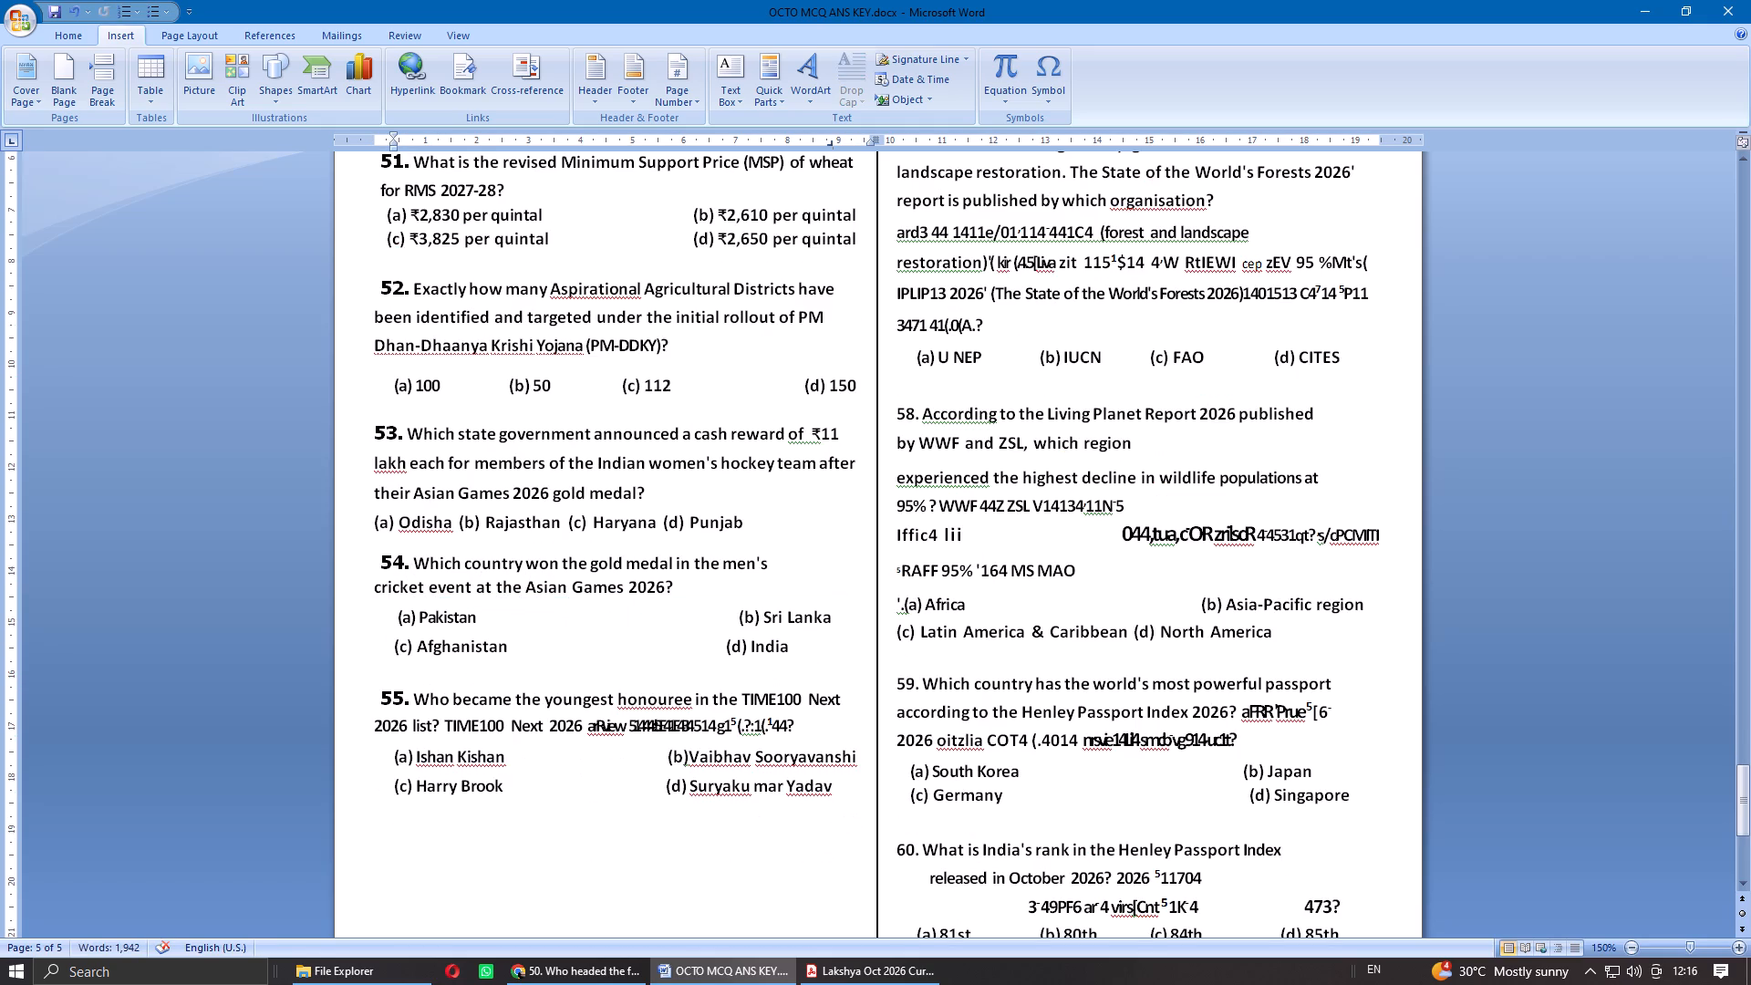
drag(824, 727, 814, 727)
drag(814, 727, 456, 721)
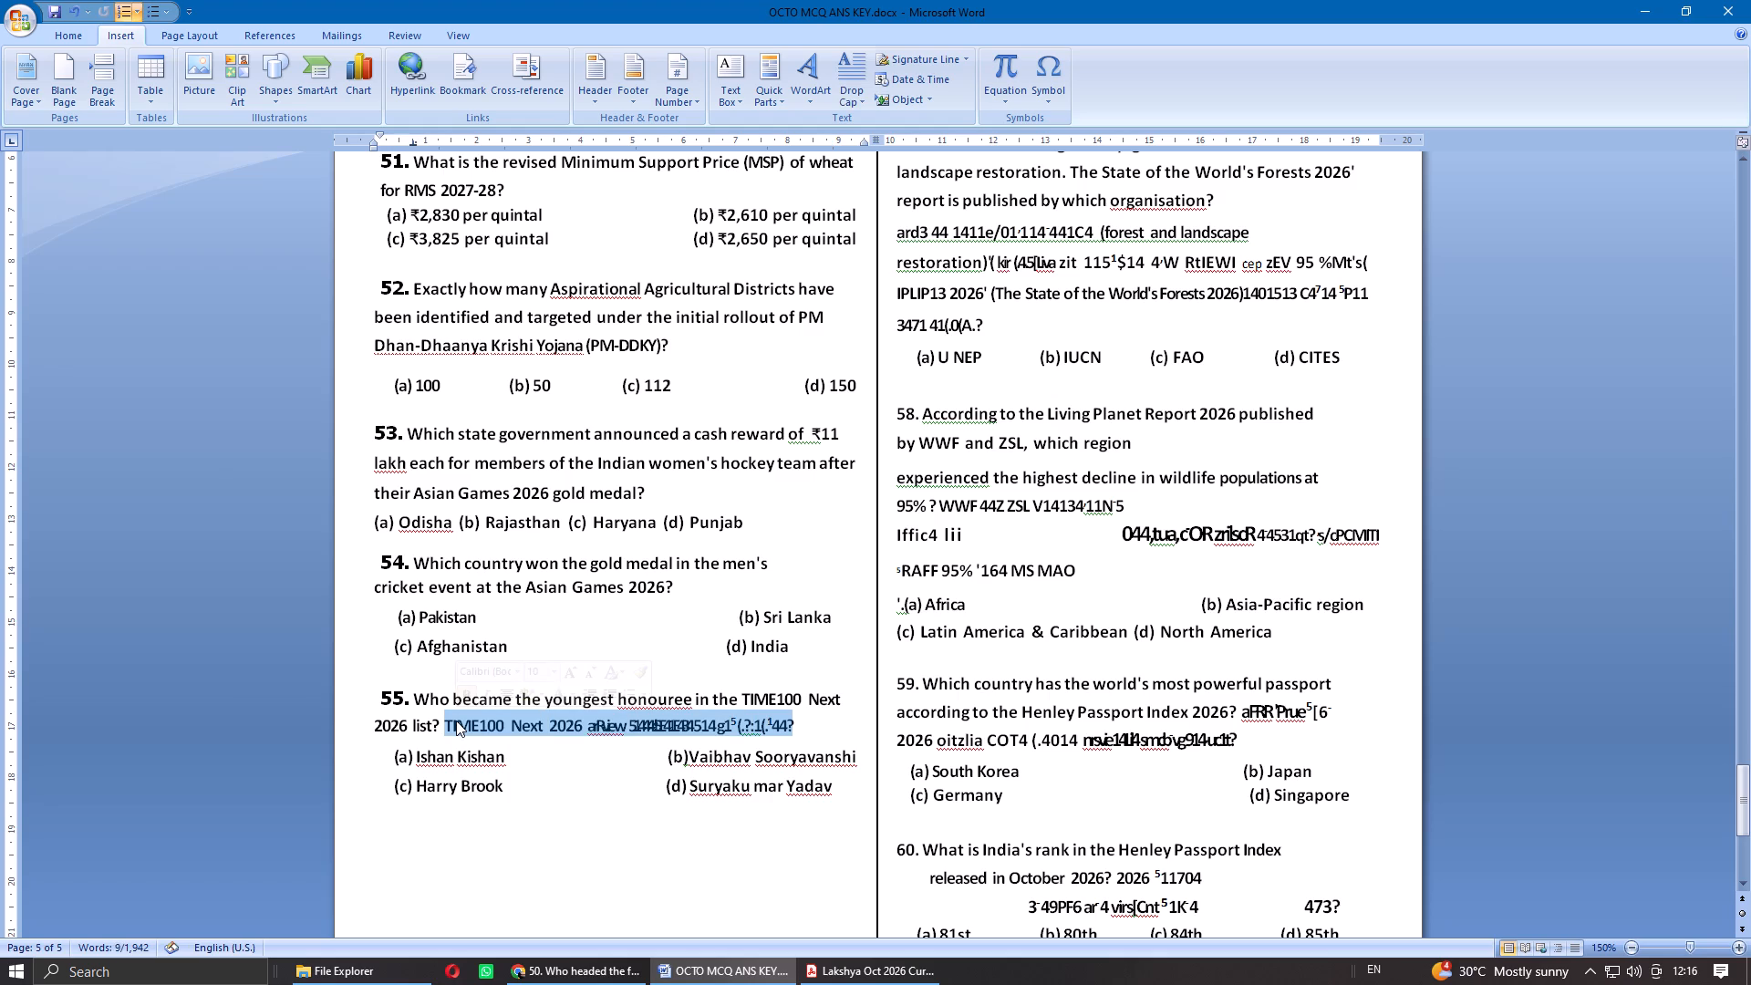
key(BackSpace)
key(BackSpace)
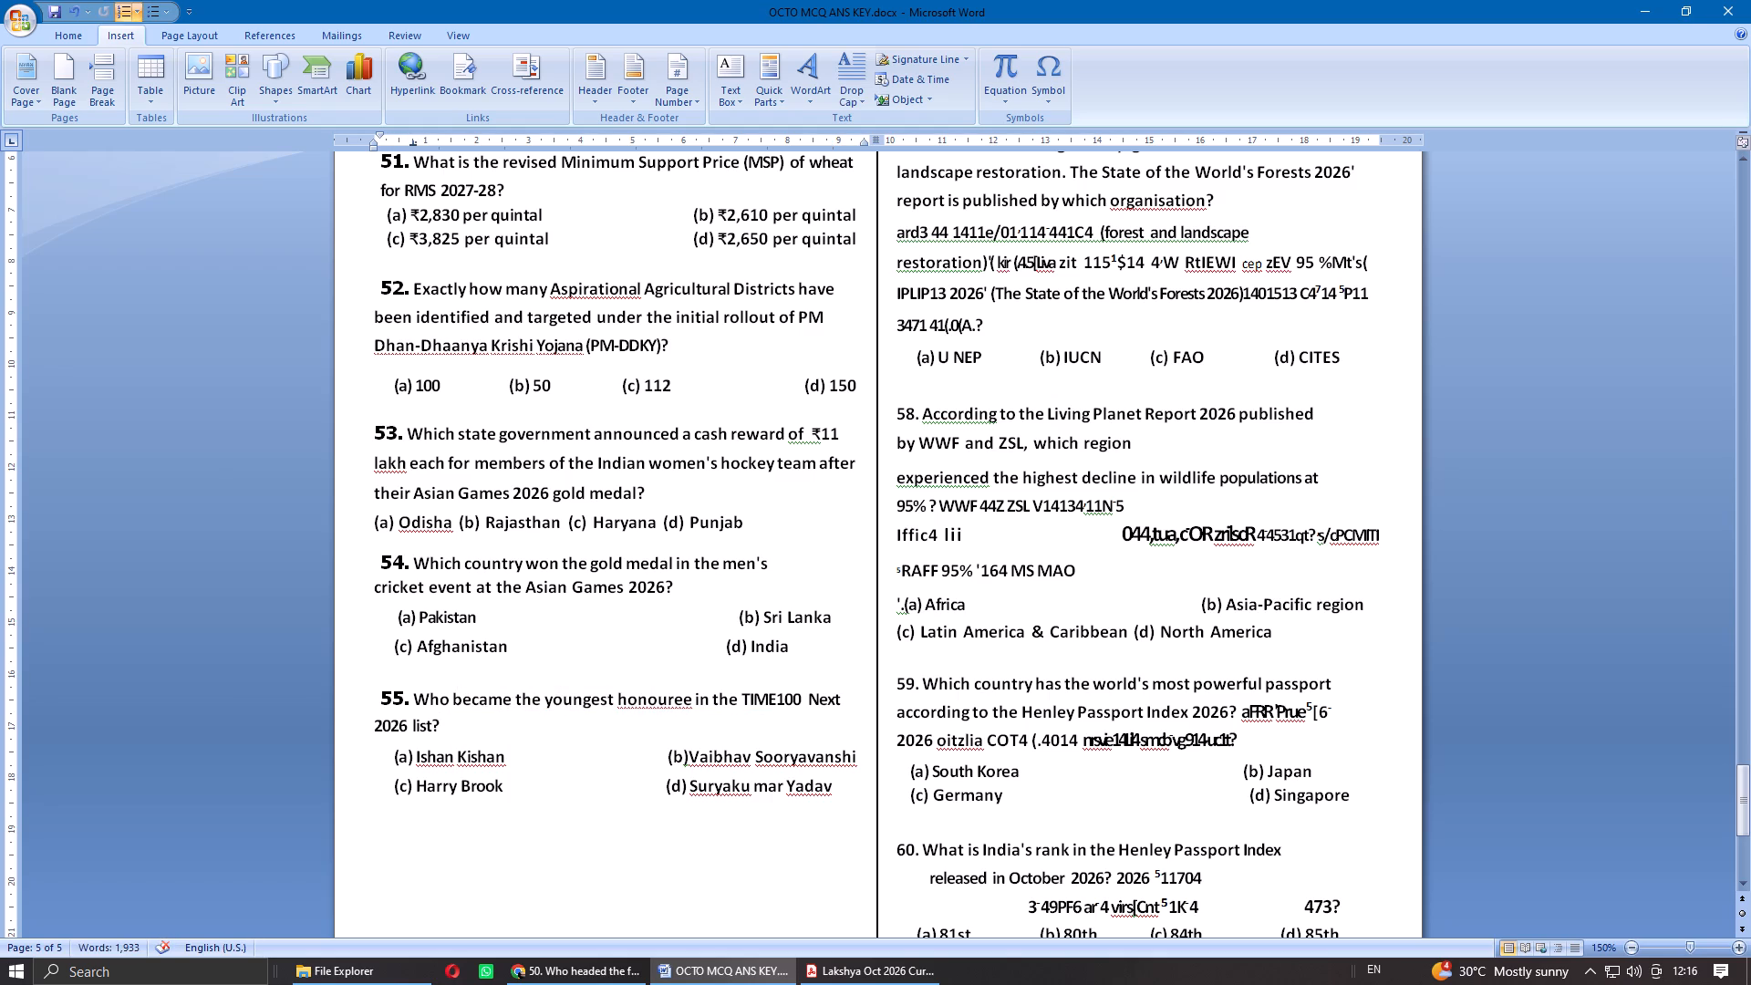
Search Google for question 55 about the youngest honouree in the TIME100 Next 2026 list.
drag(419, 702, 439, 716)
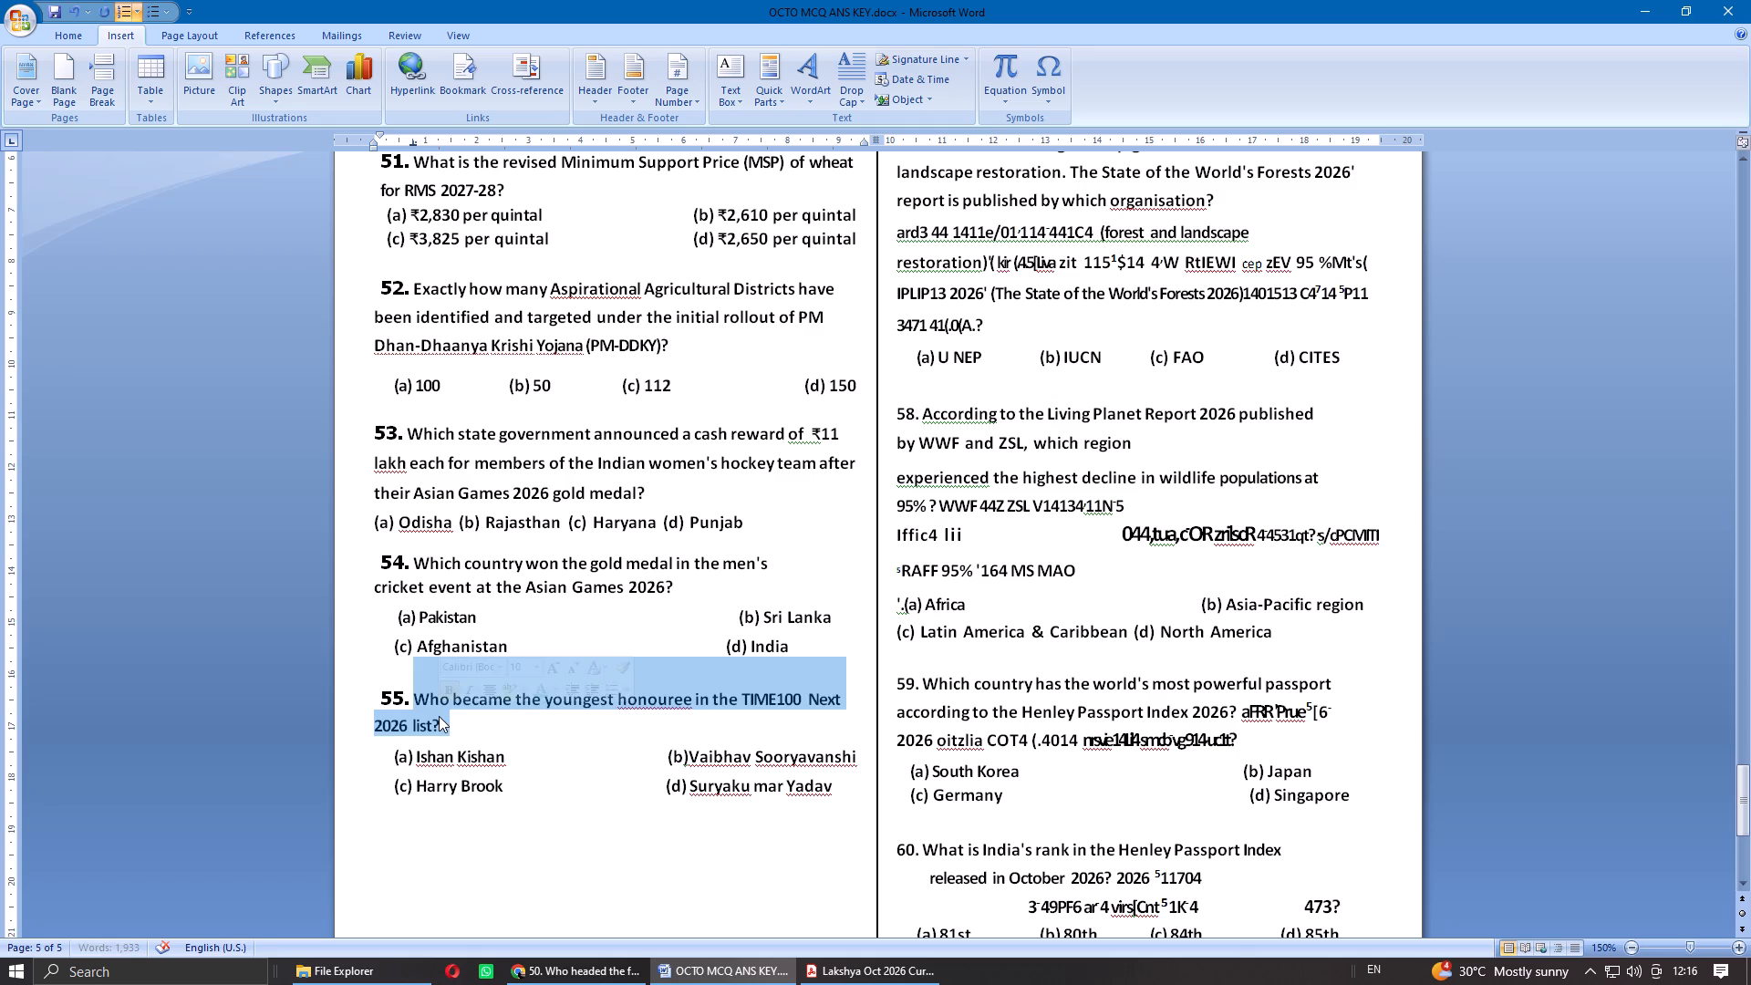
right_click(439, 716)
click(513, 373)
click(549, 984)
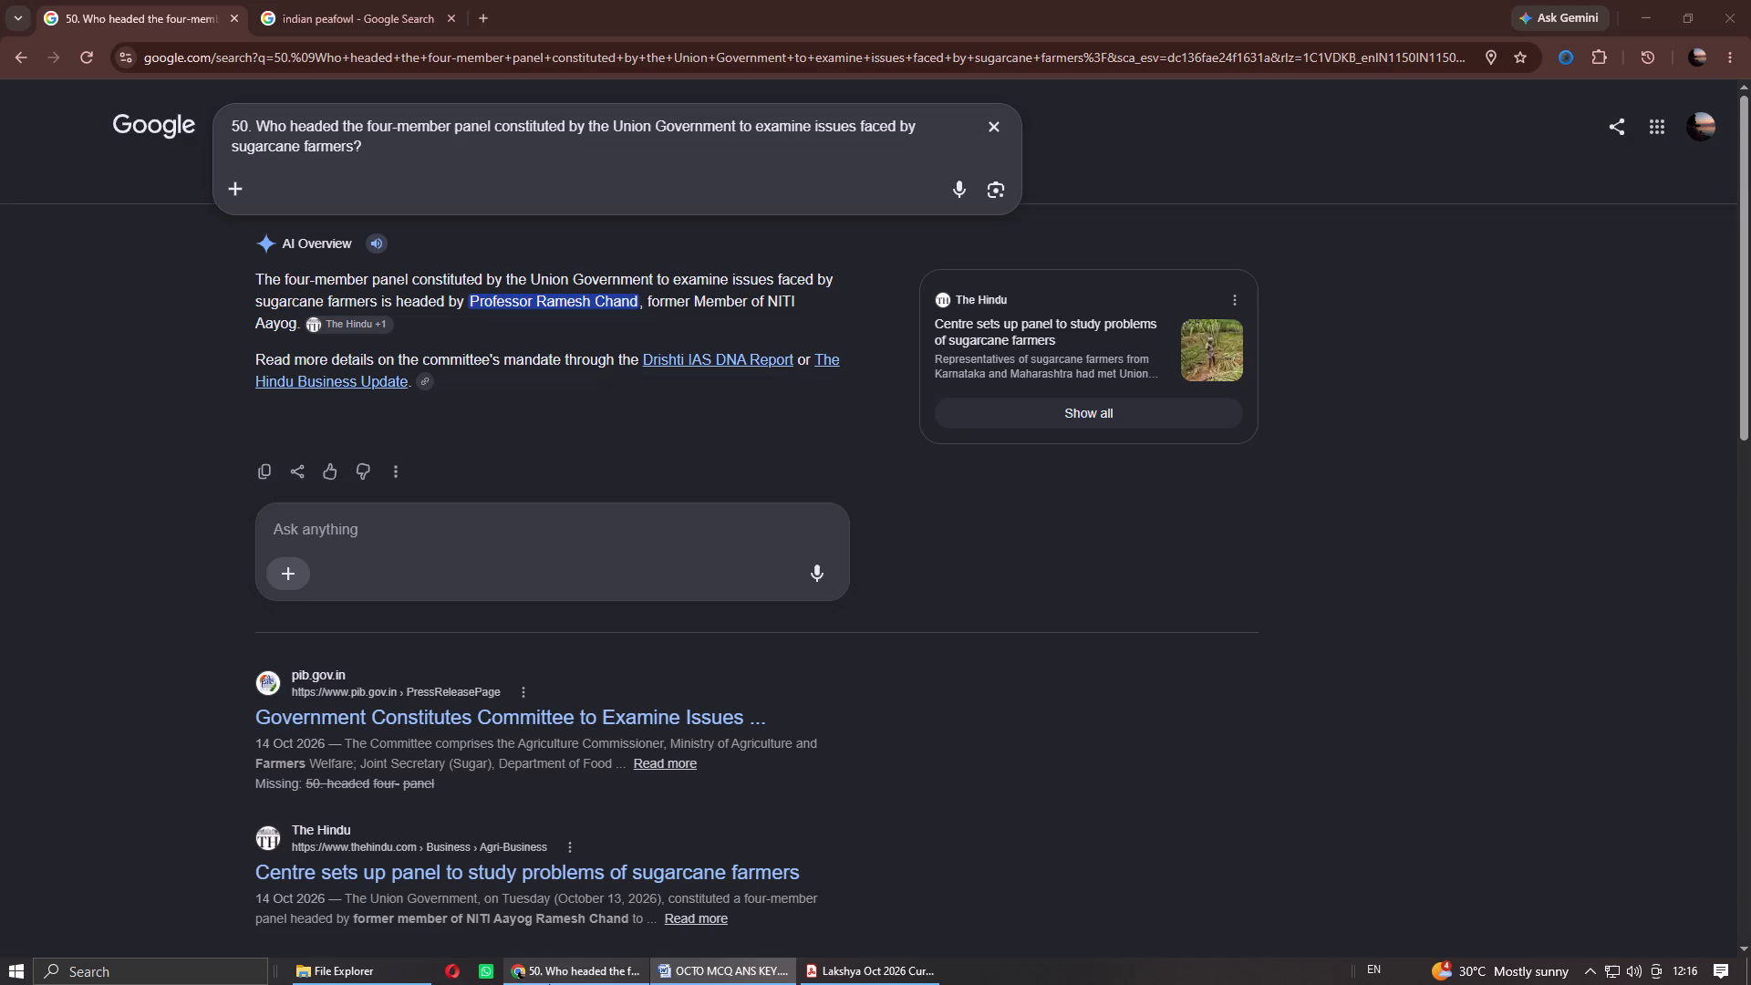
click(985, 128)
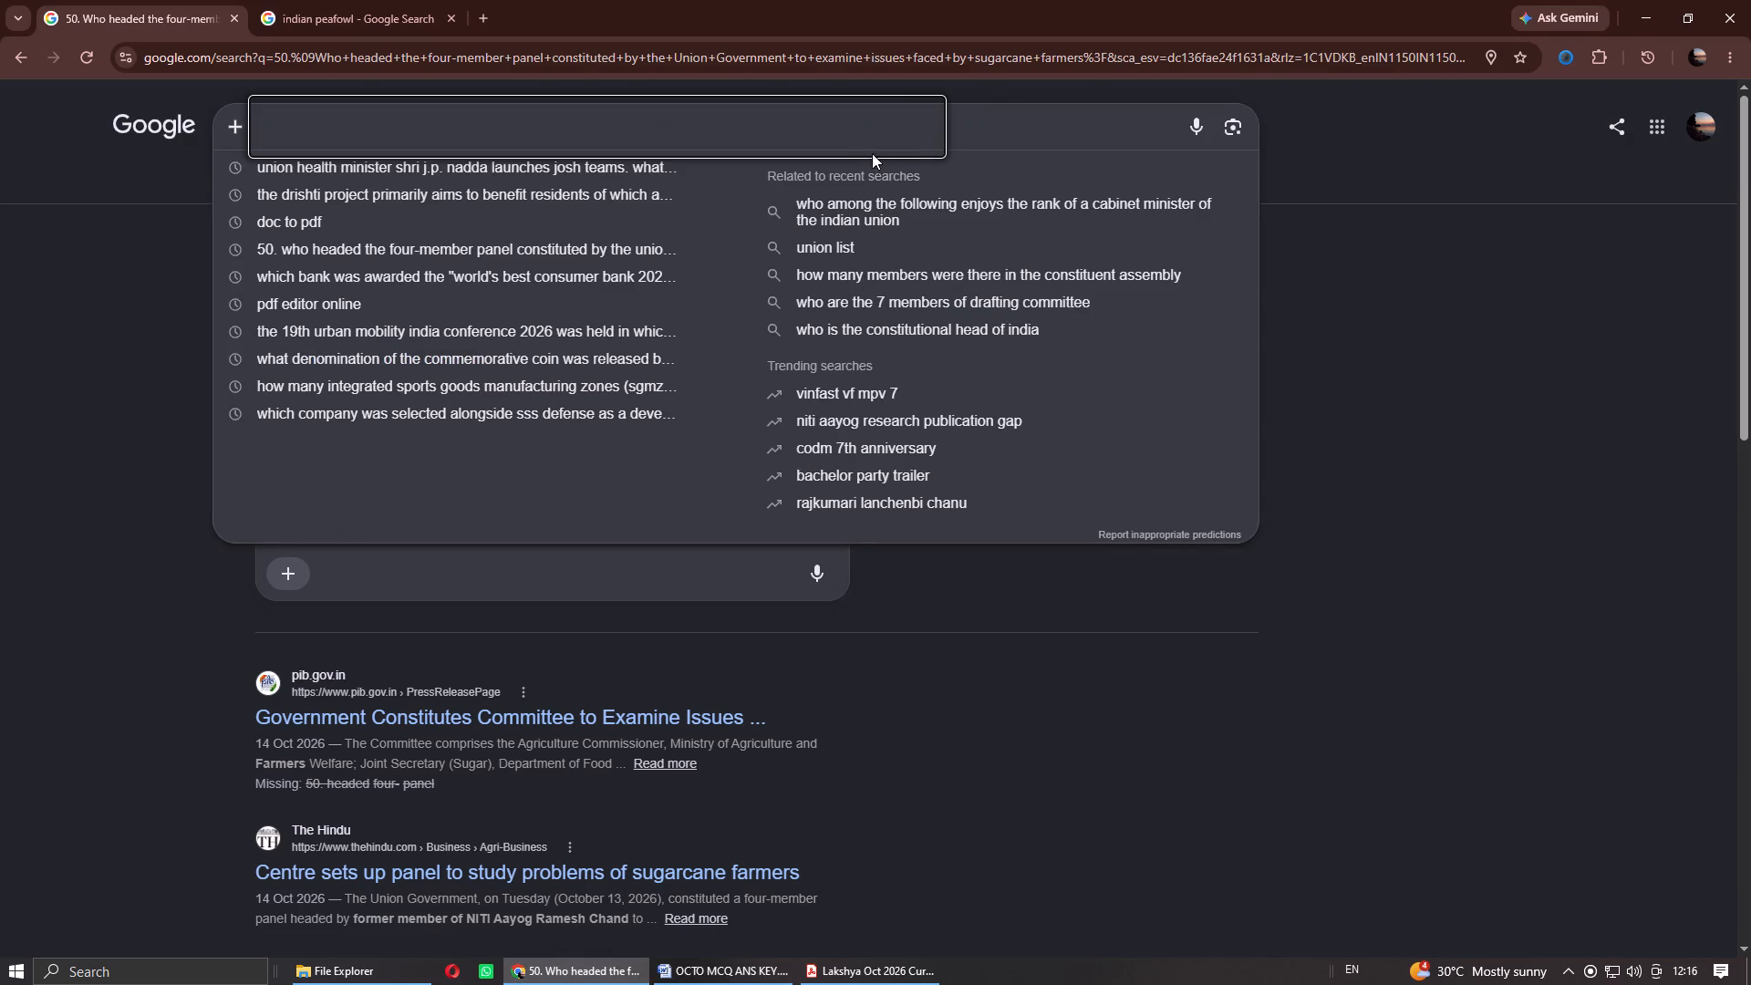
right_click(414, 111)
click(479, 317)
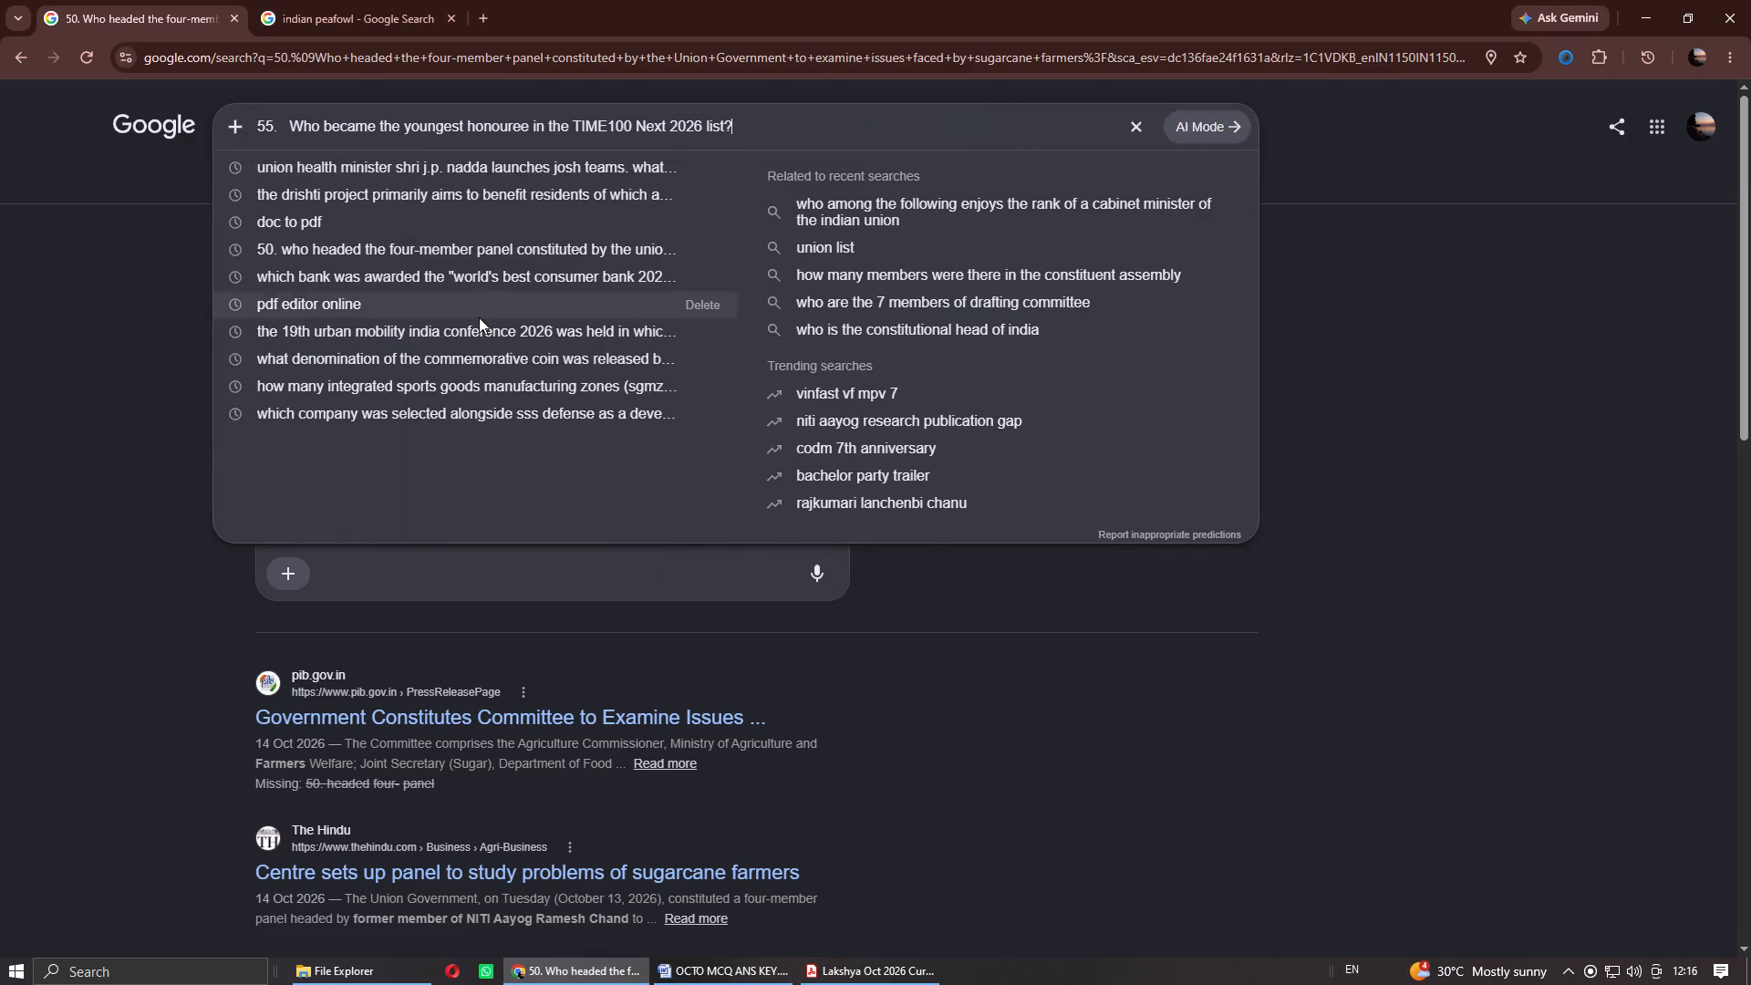
key(Return)
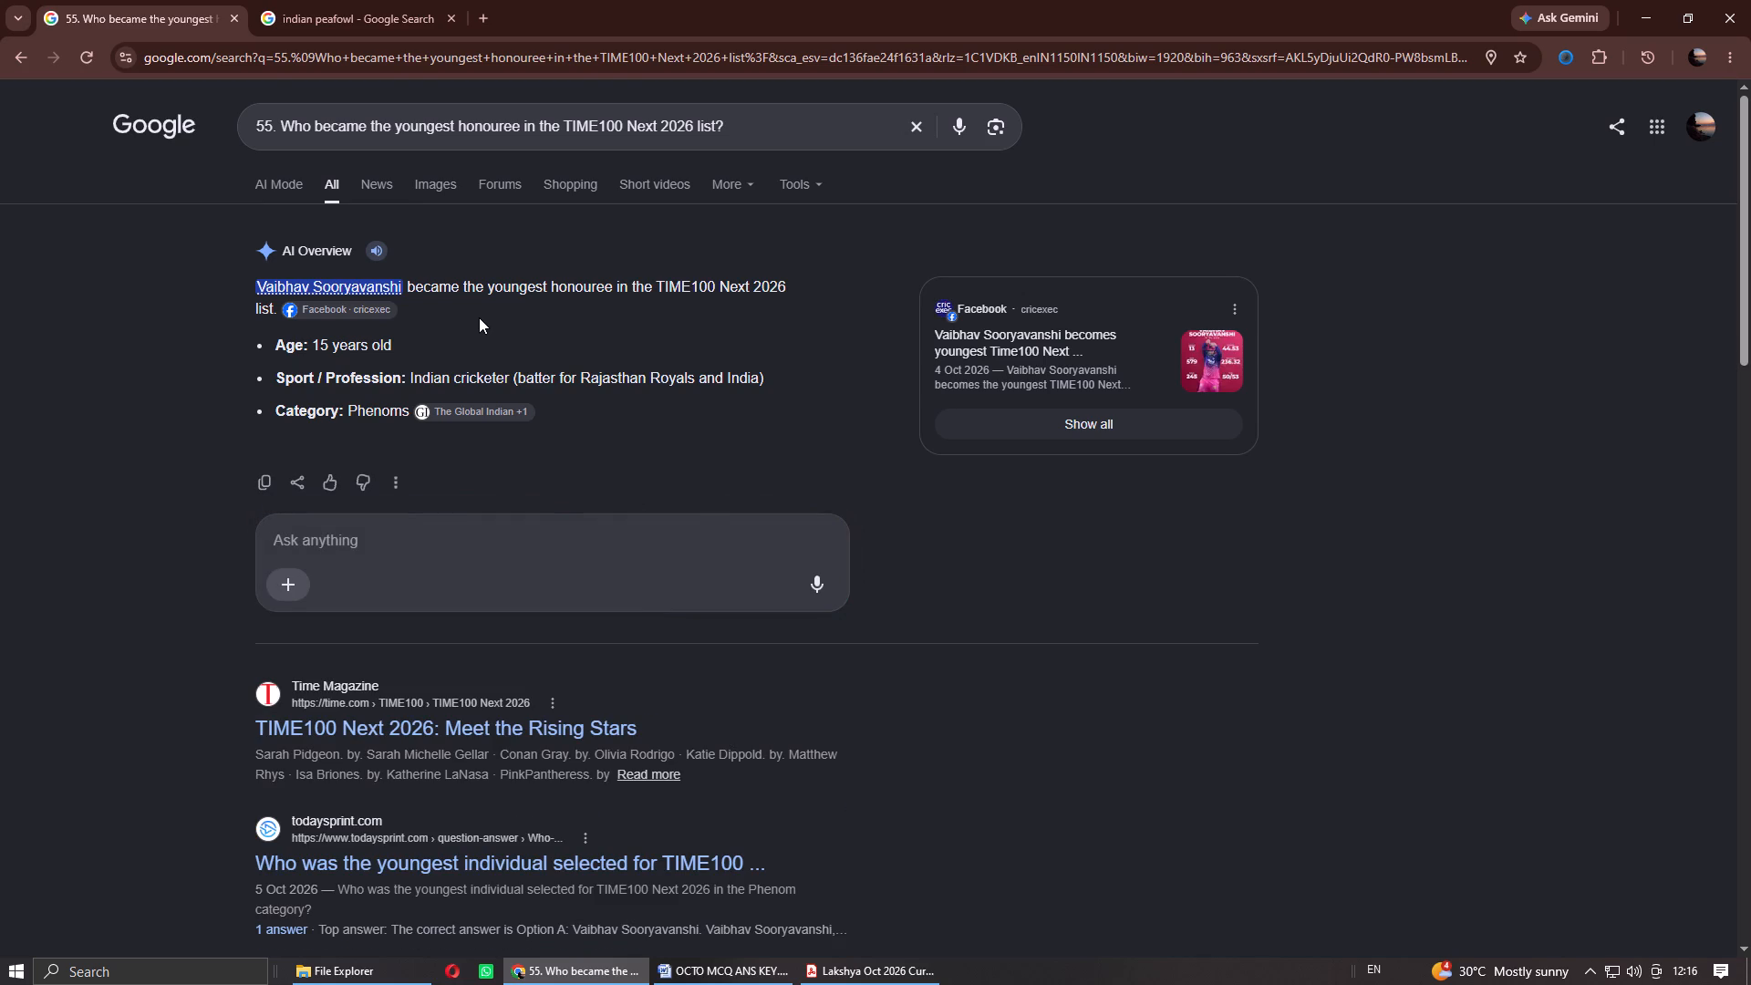
Open SEPTEMBER 2026.docx, find "vaibhav" in it, and compare the TIME100 entry with the Google results for question 55.
click(387, 973)
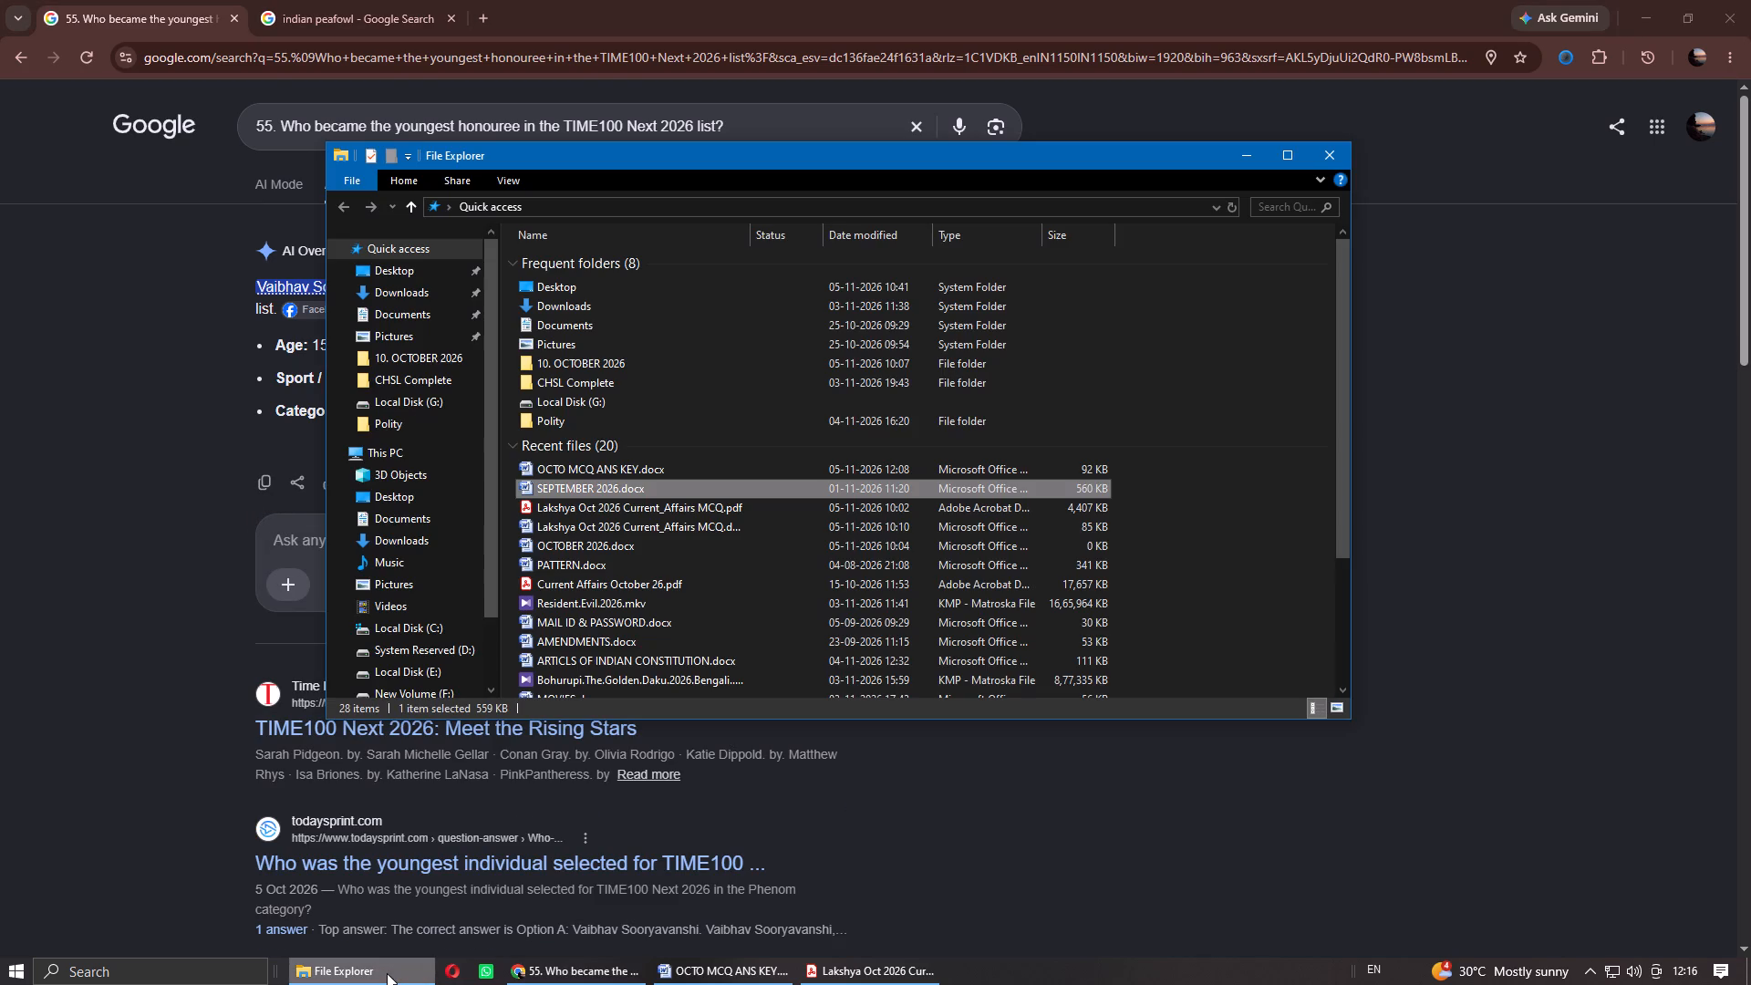
double_click(604, 495)
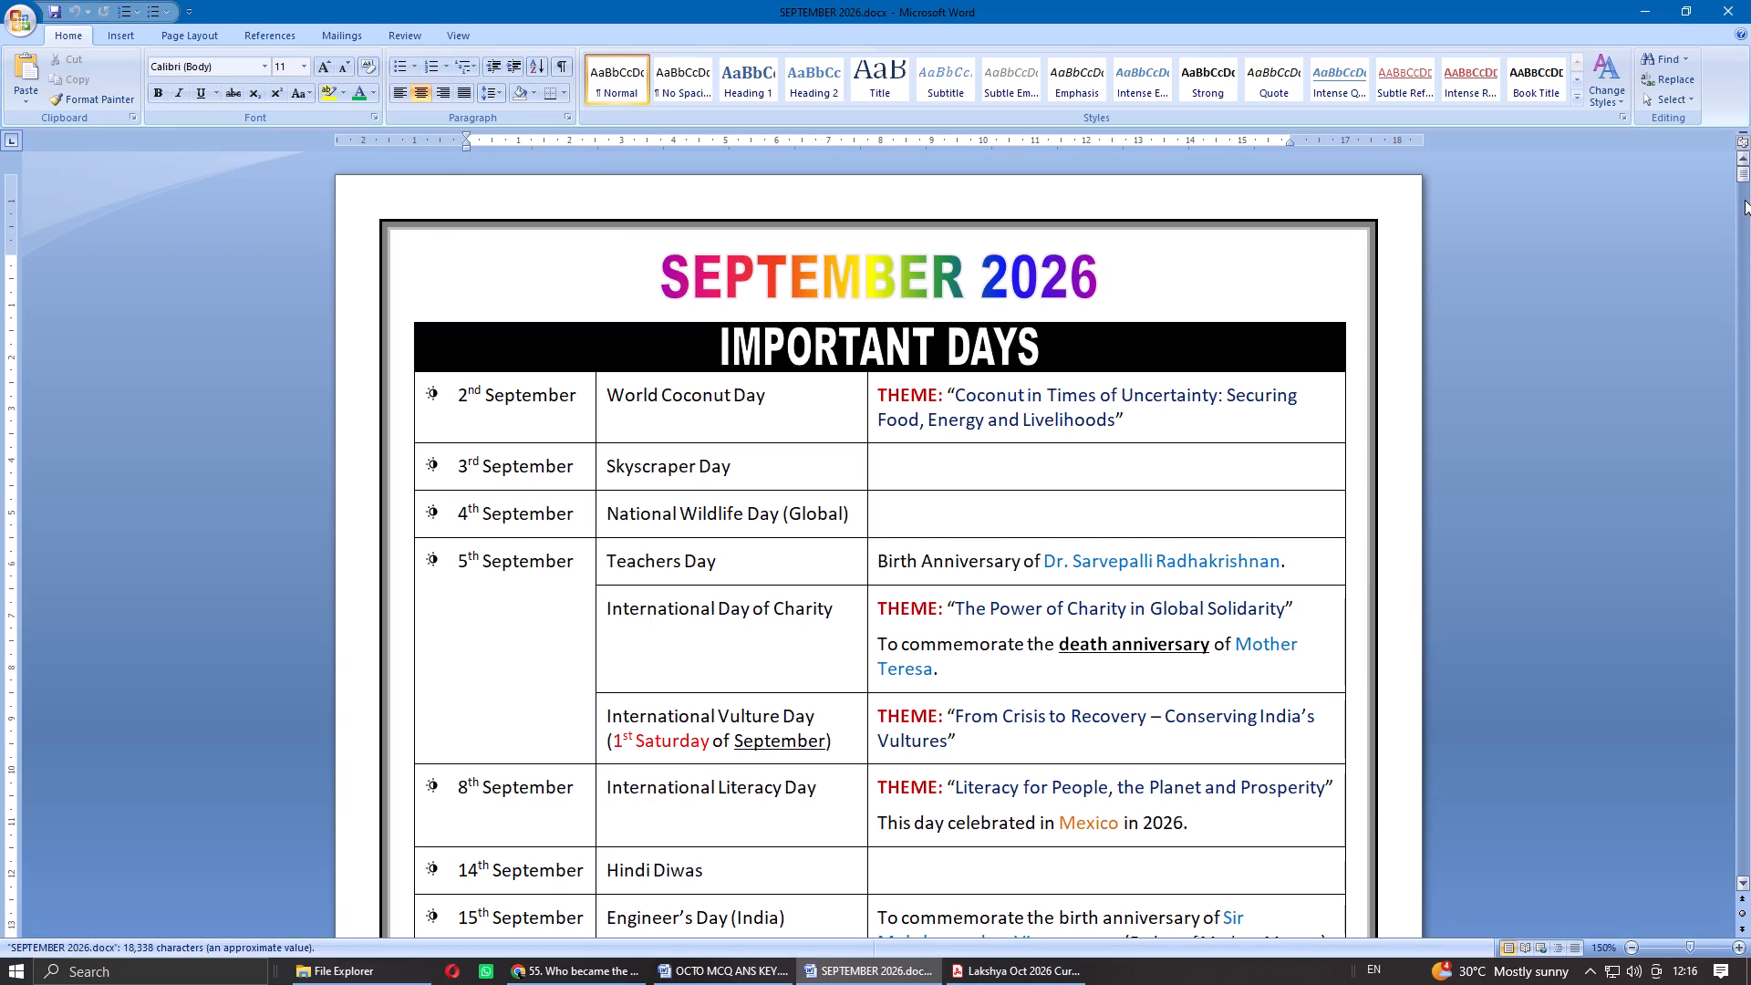
drag(1742, 172, 1746, 257)
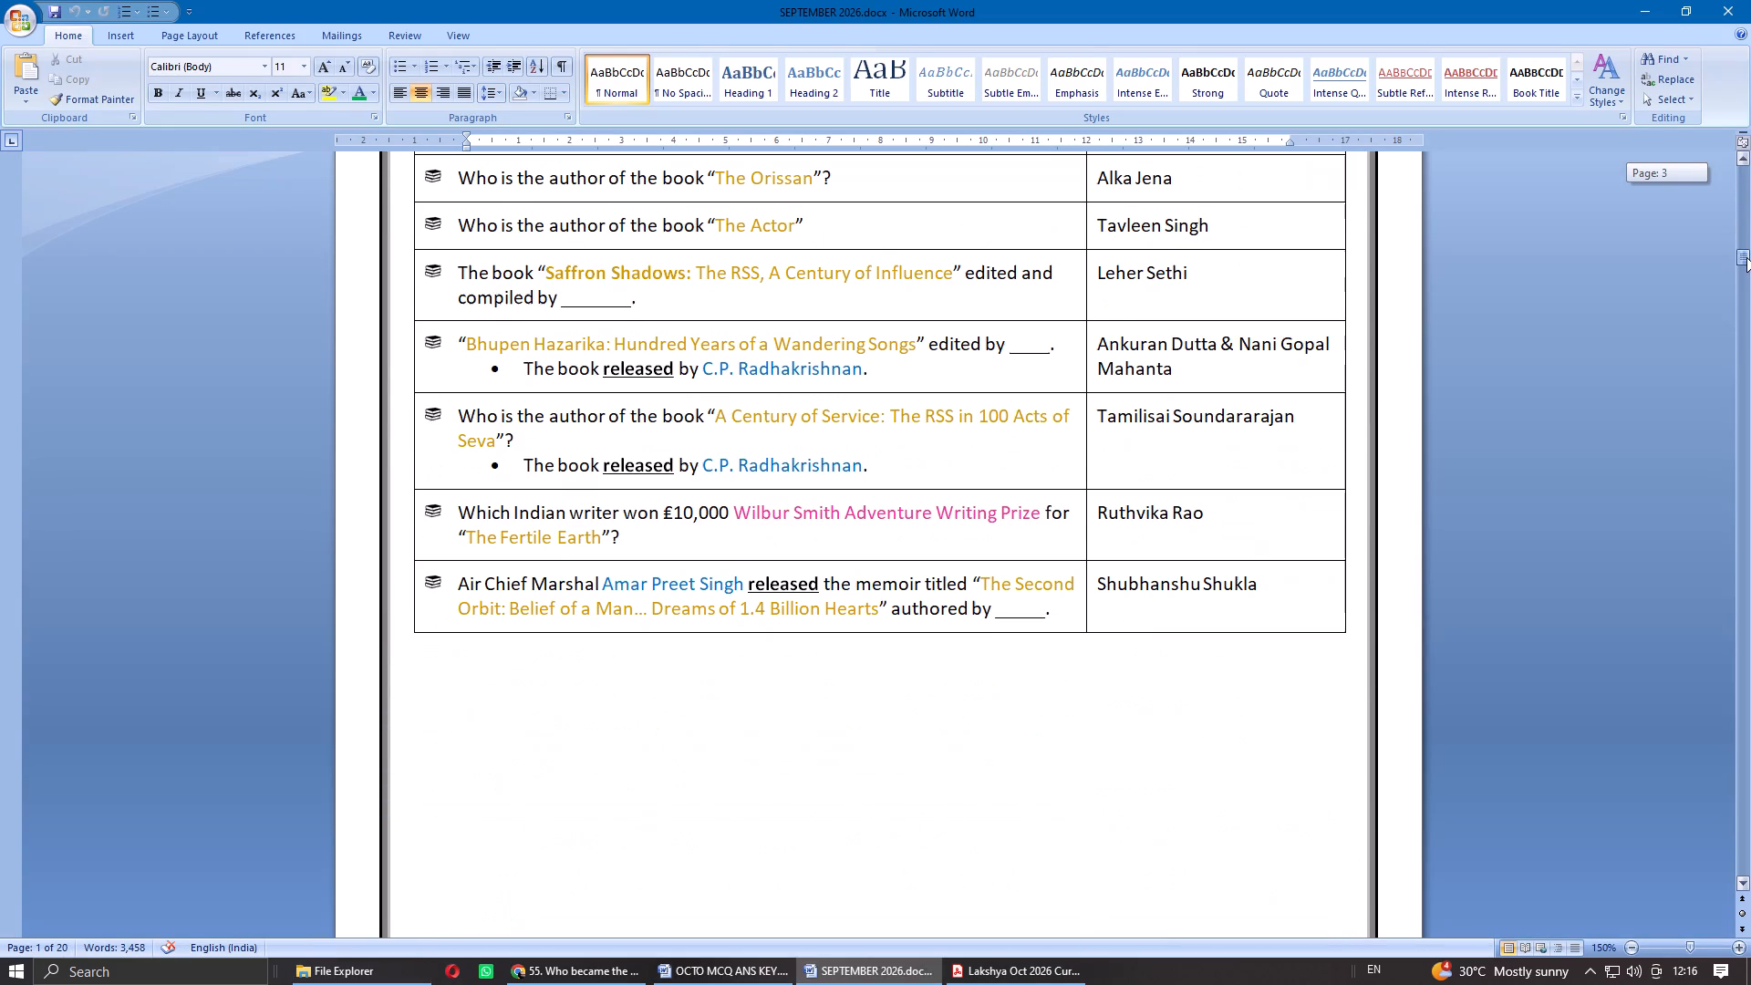
drag(1746, 257, 1746, 225)
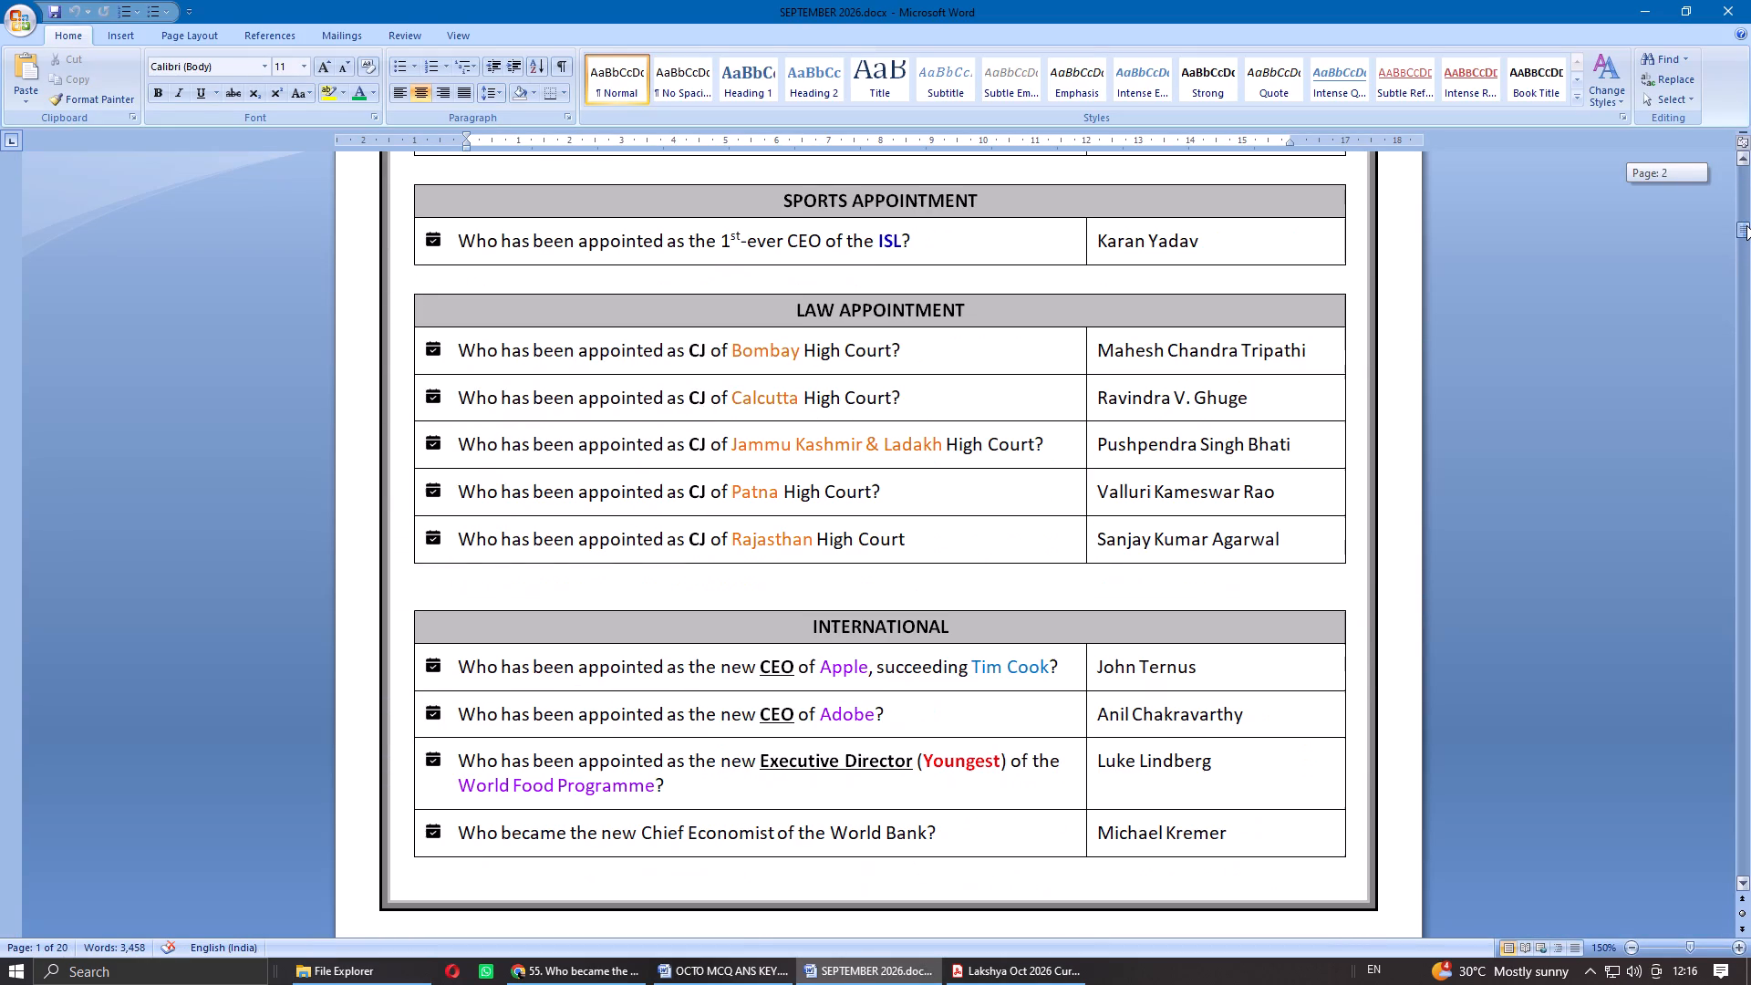
drag(1746, 225, 1746, 233)
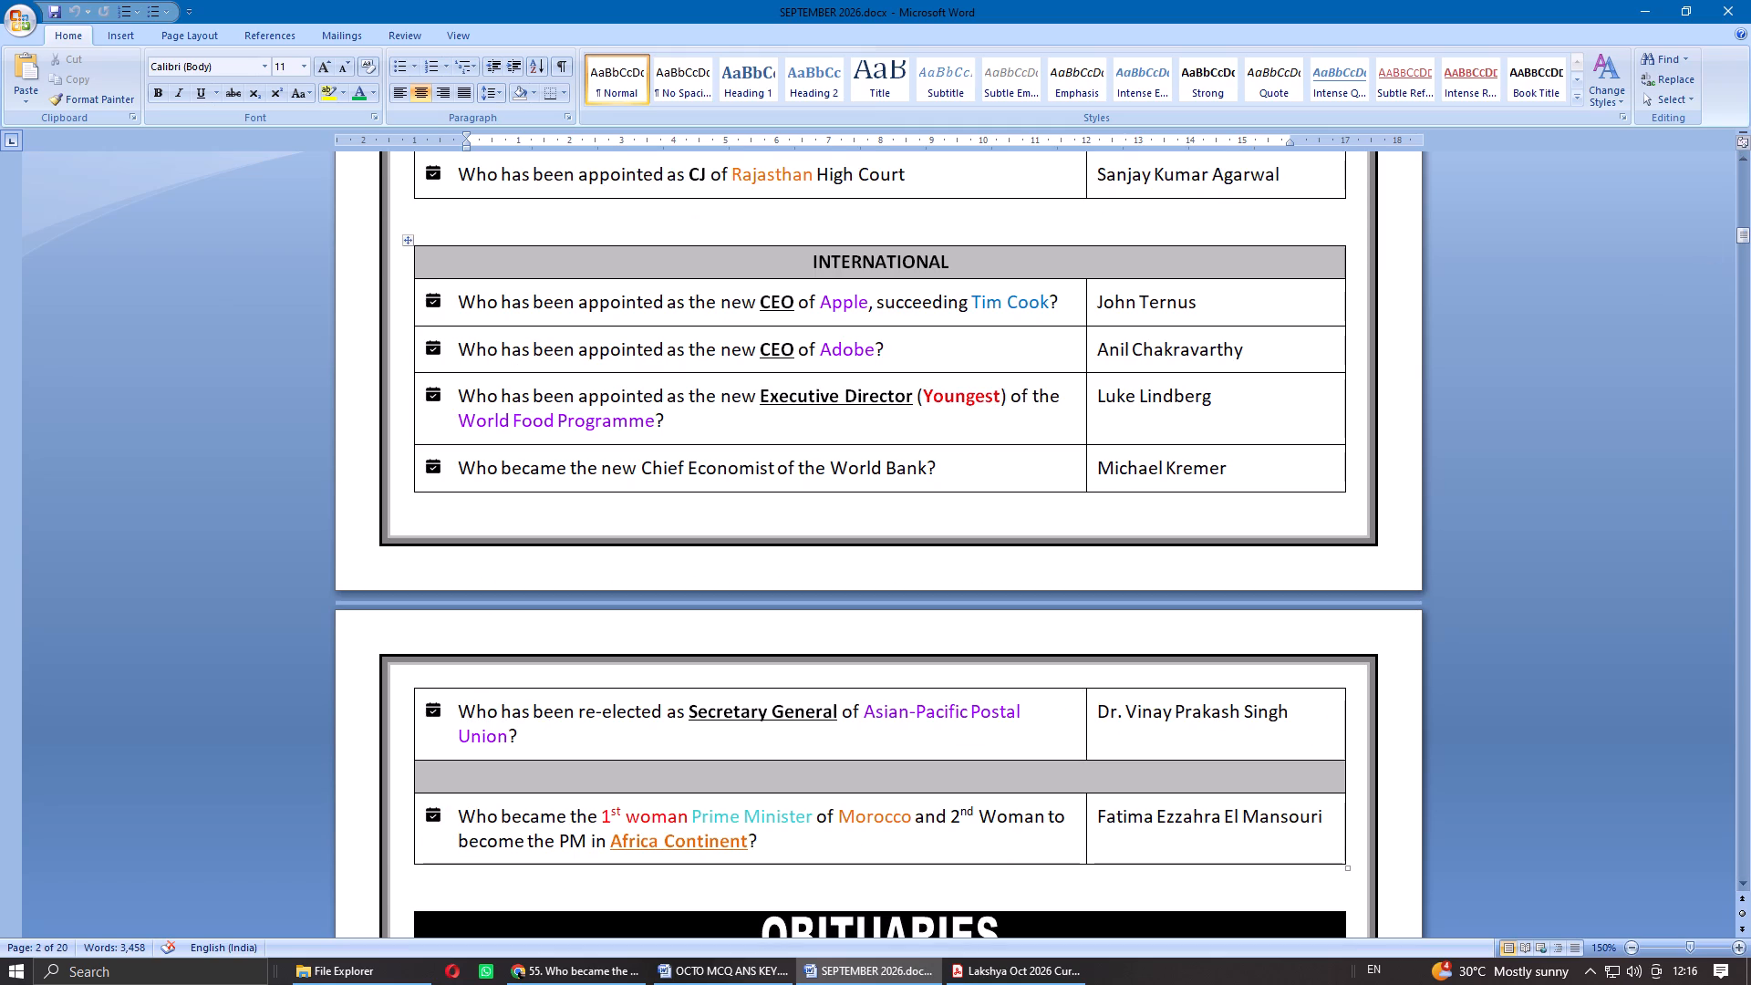
key(ctrl+f)
key(v)
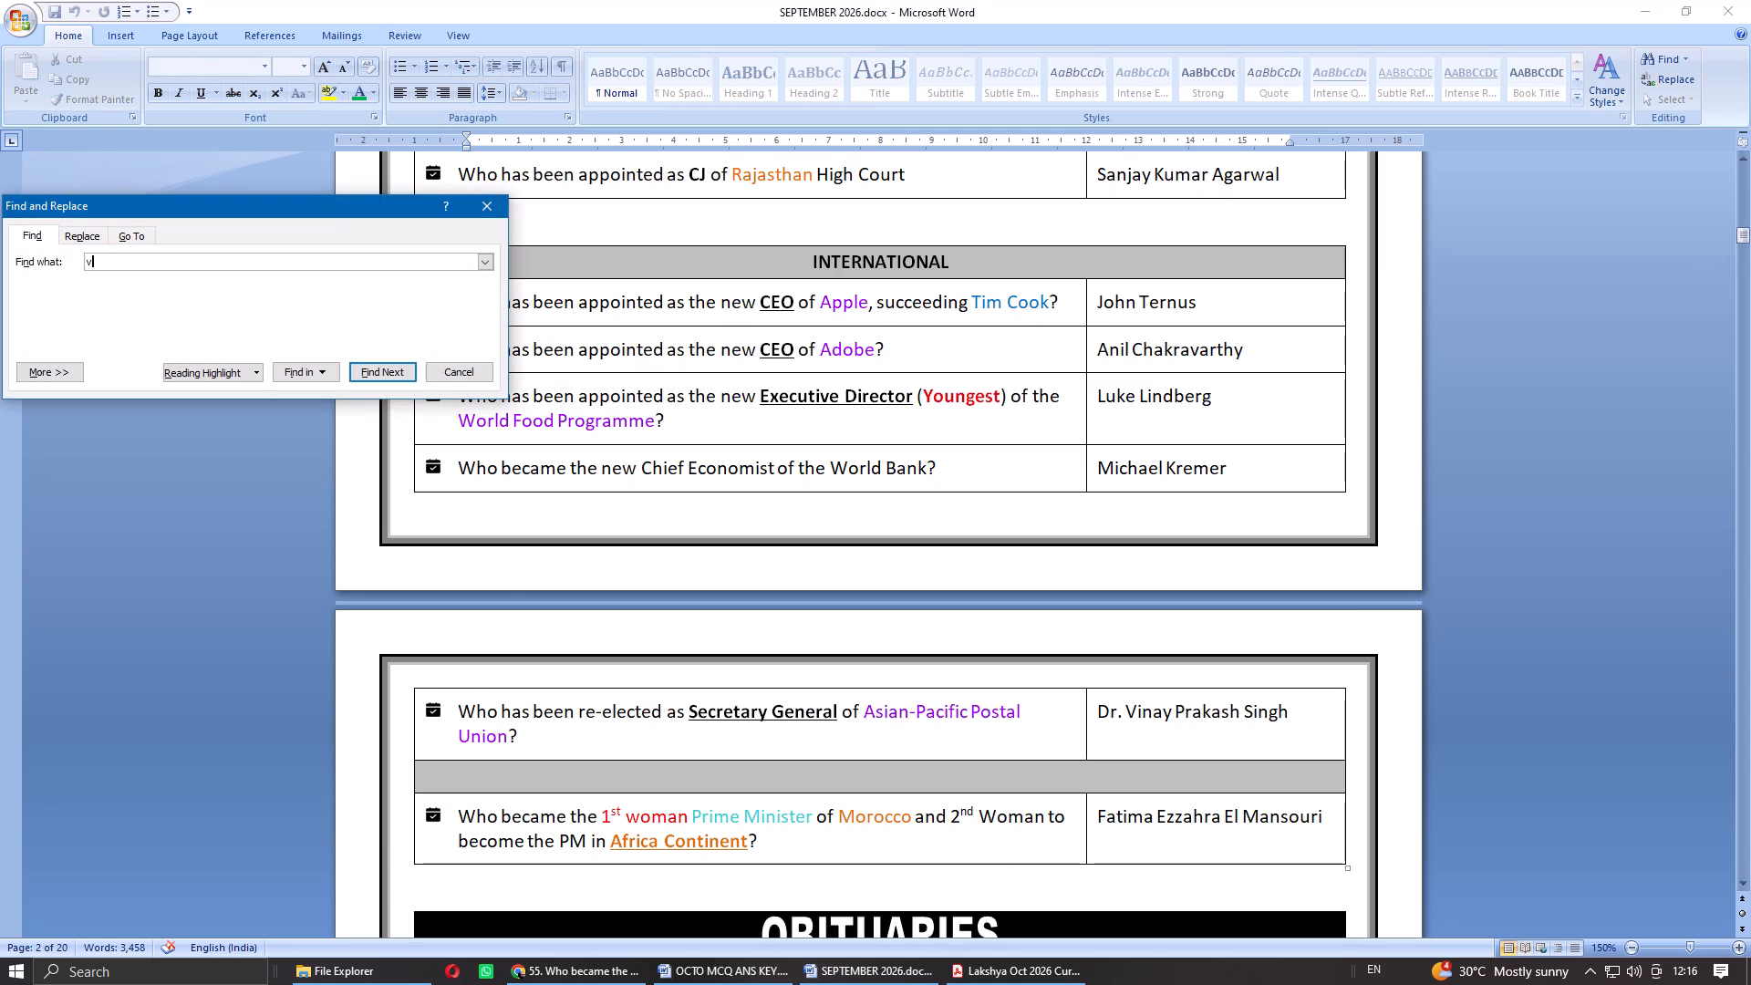
key(a)
key(i)
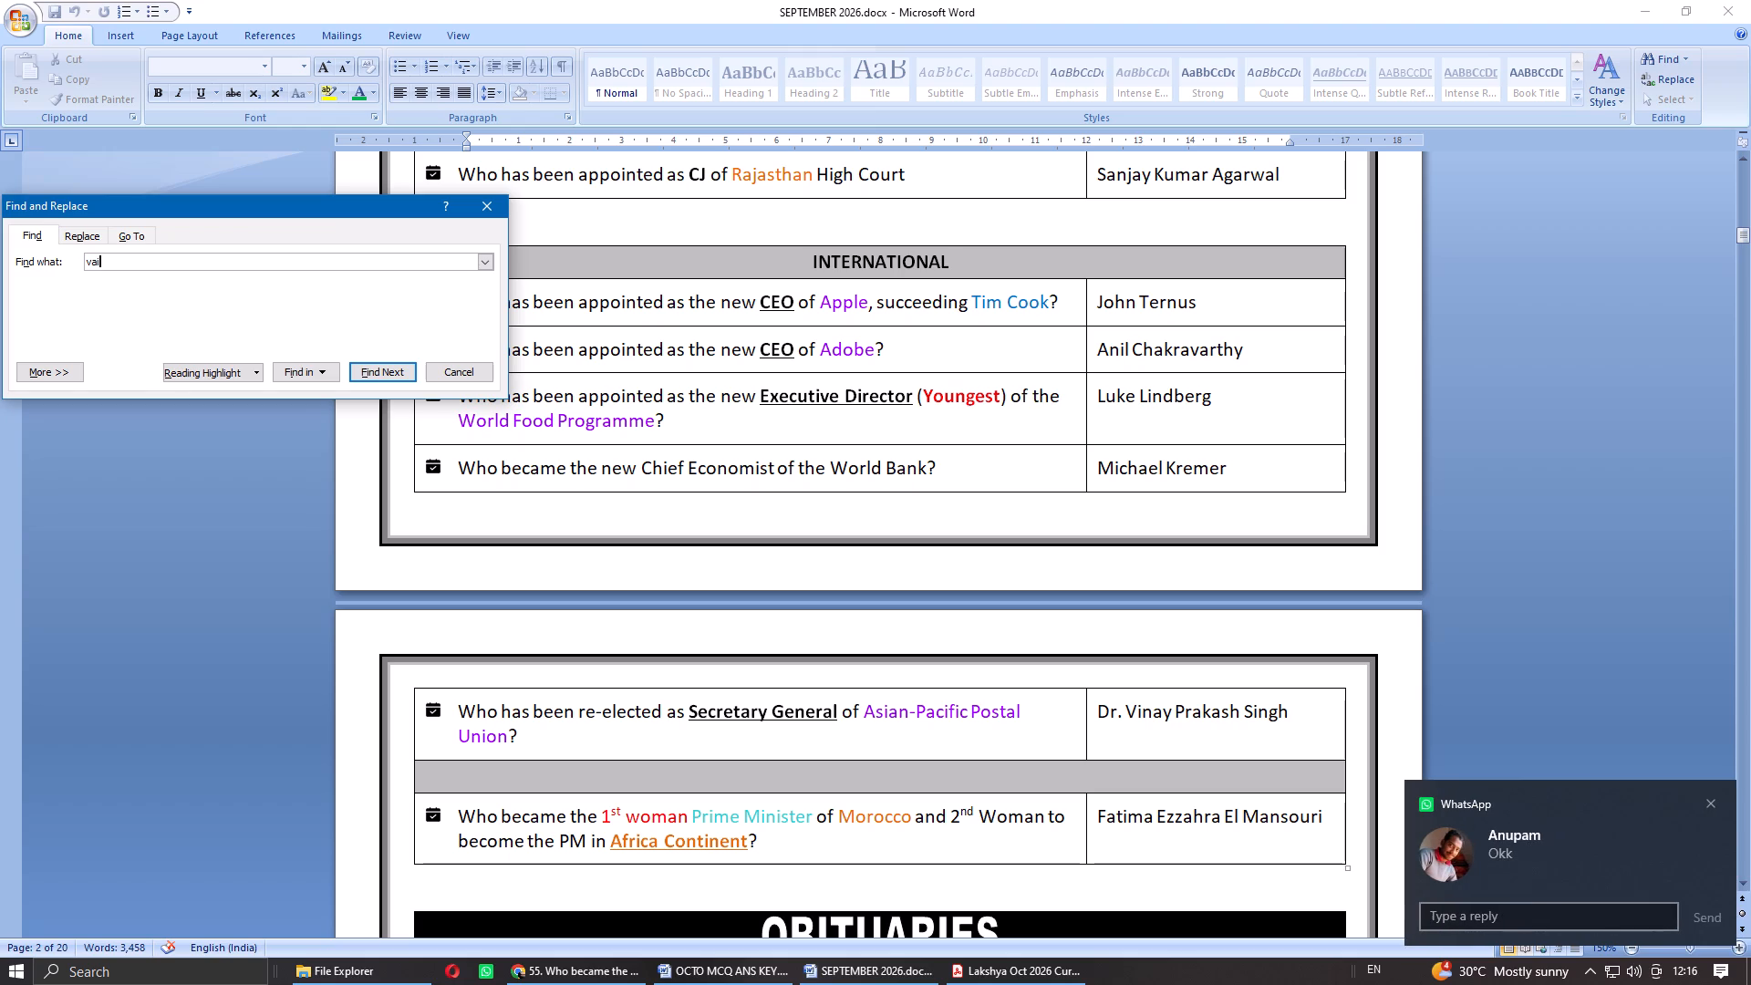
text(bhav)
click(304, 366)
click(333, 400)
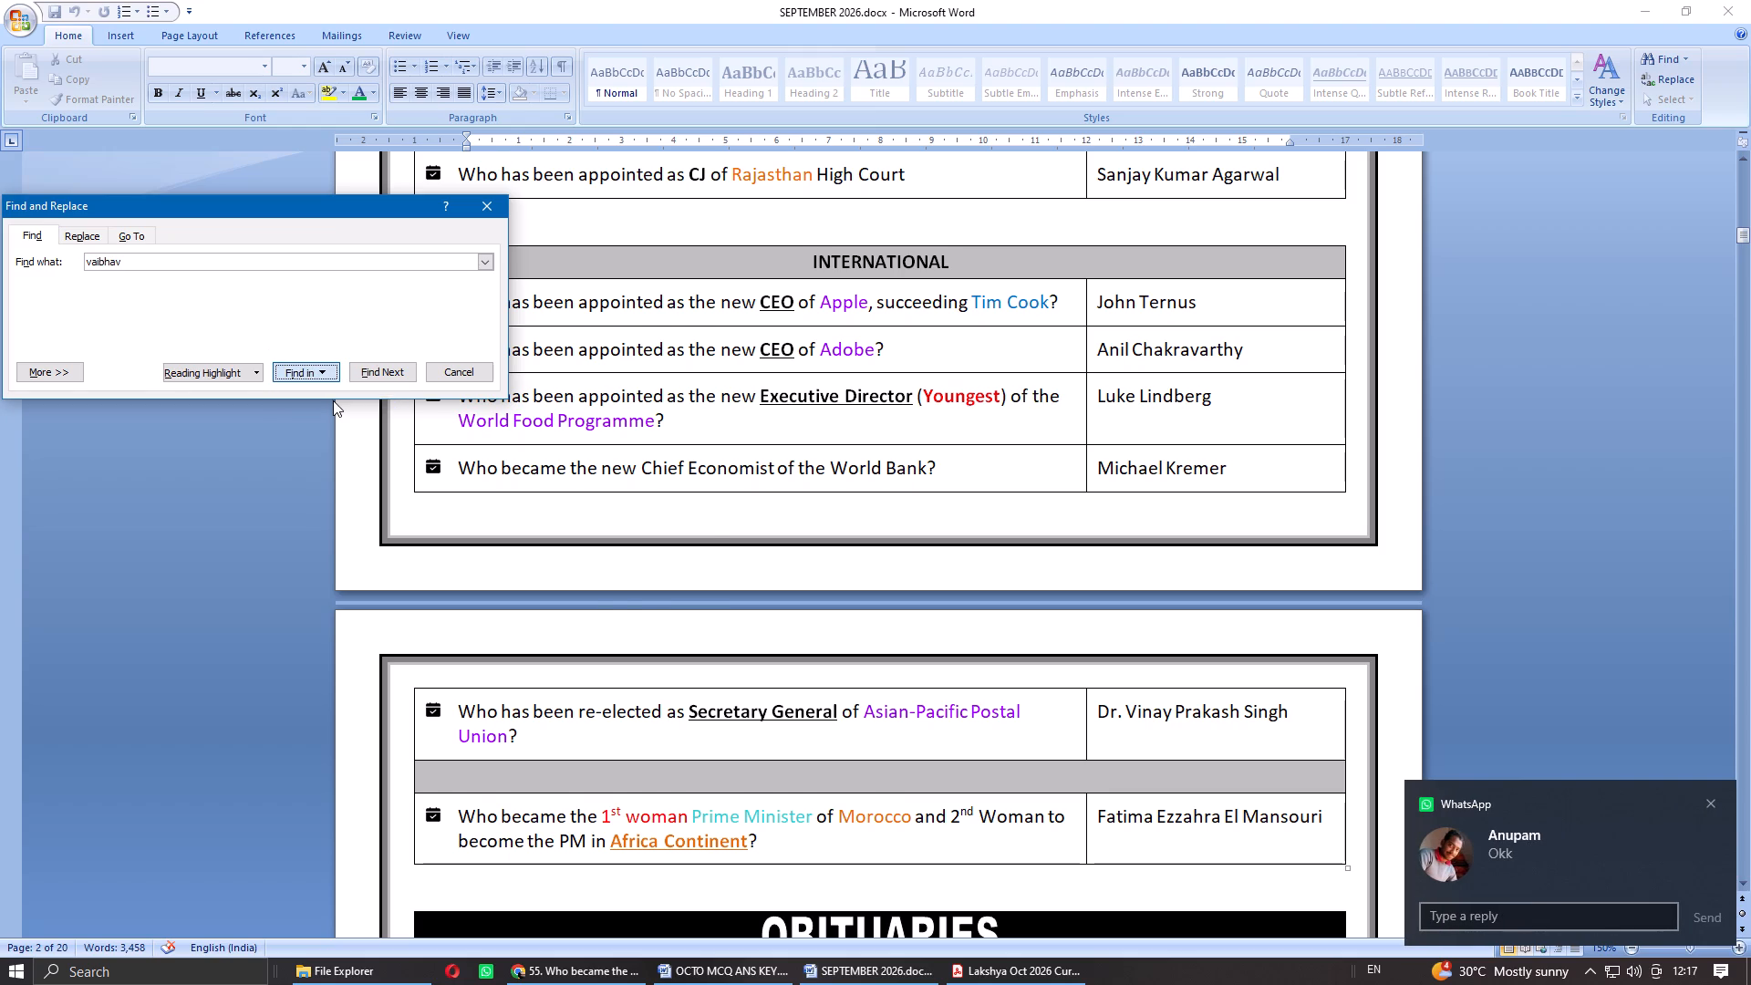
scroll(995, 413, up, 2)
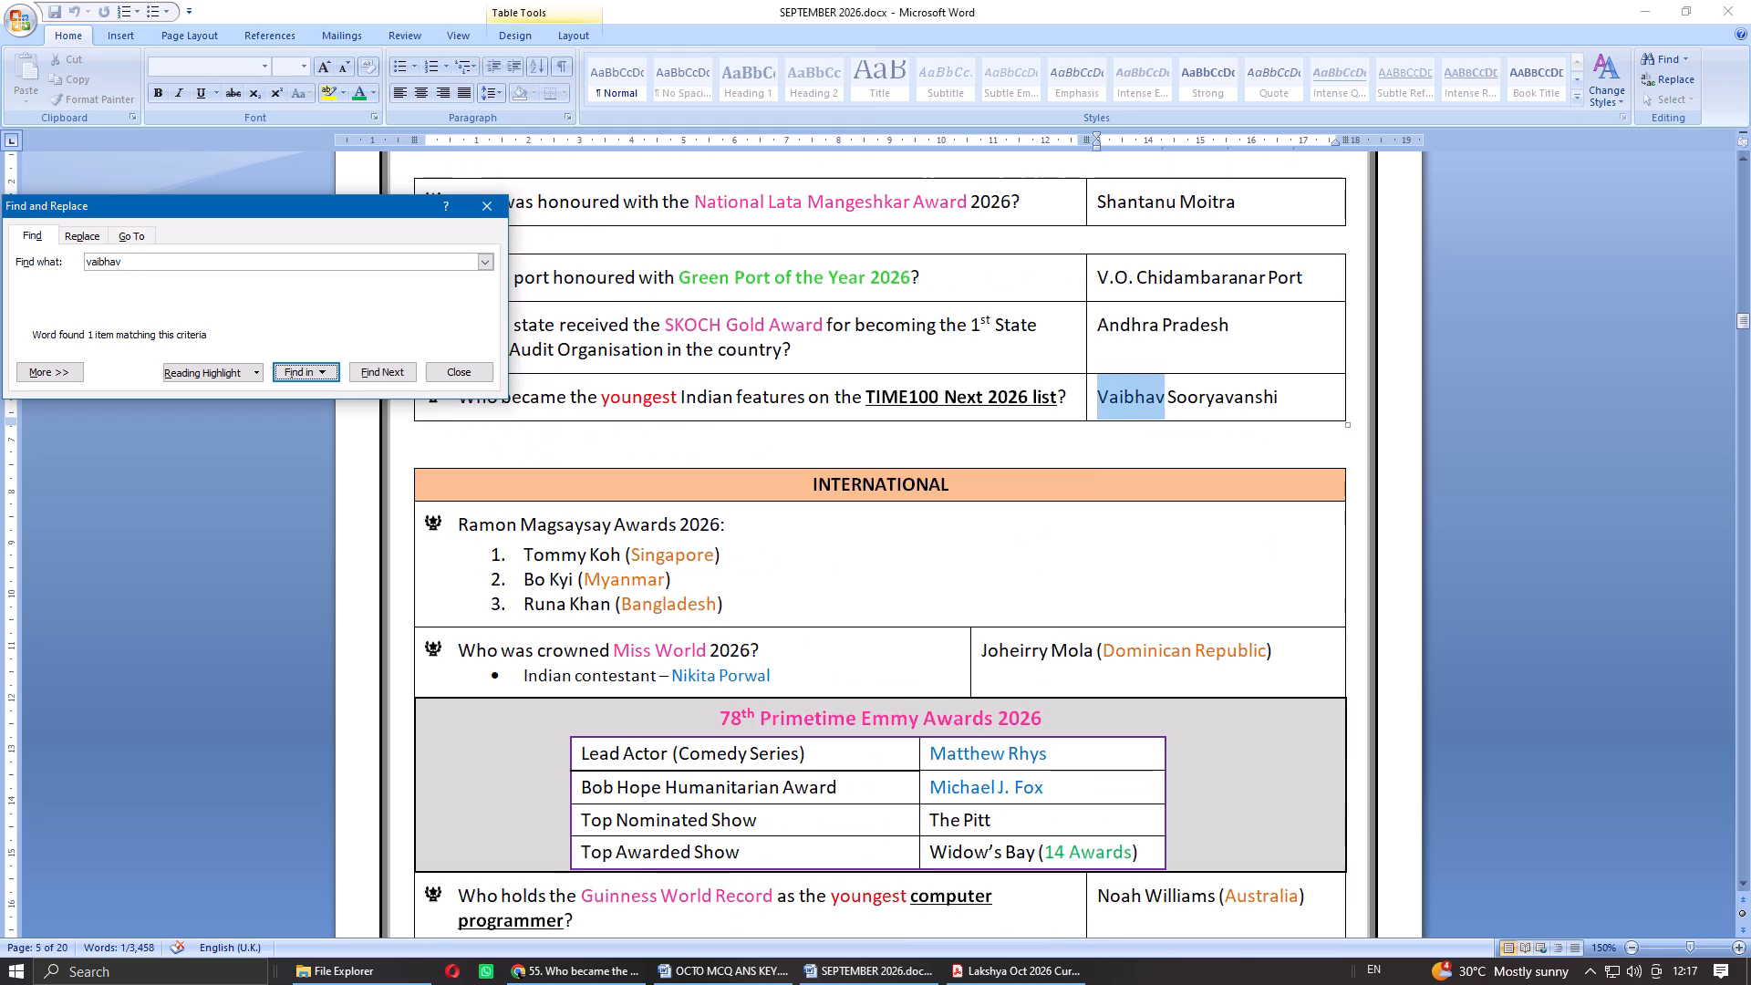
scroll(927, 431, up, 2)
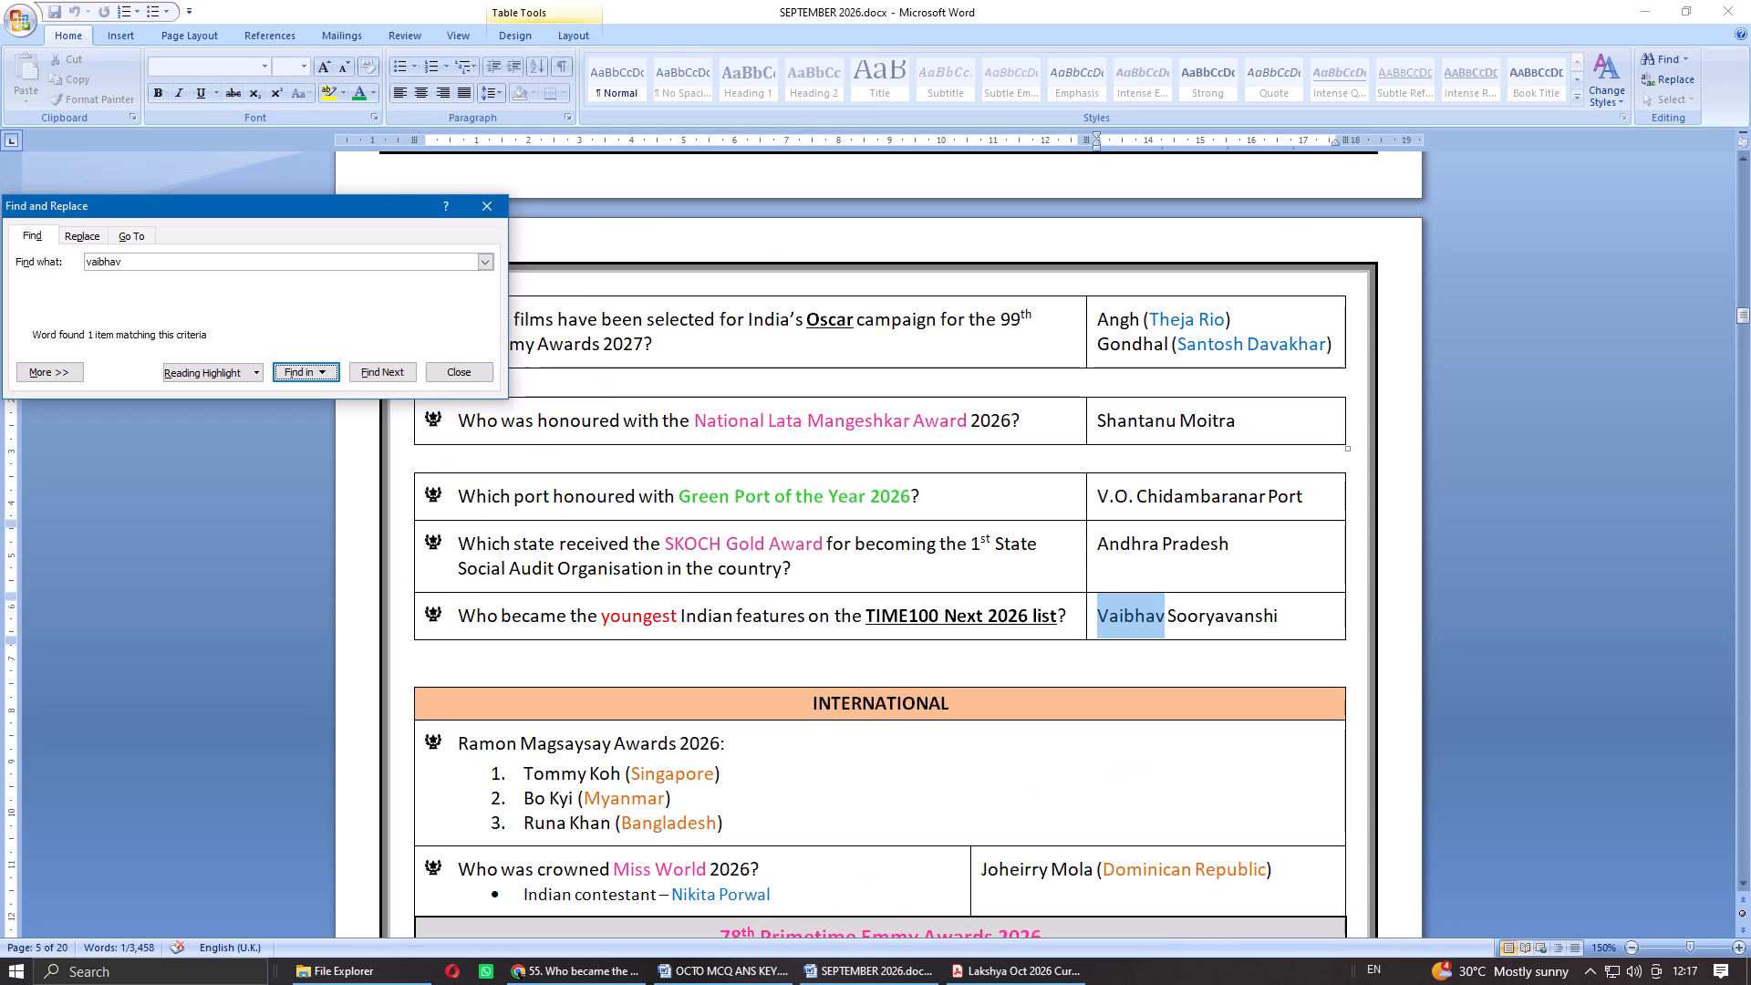
click(626, 975)
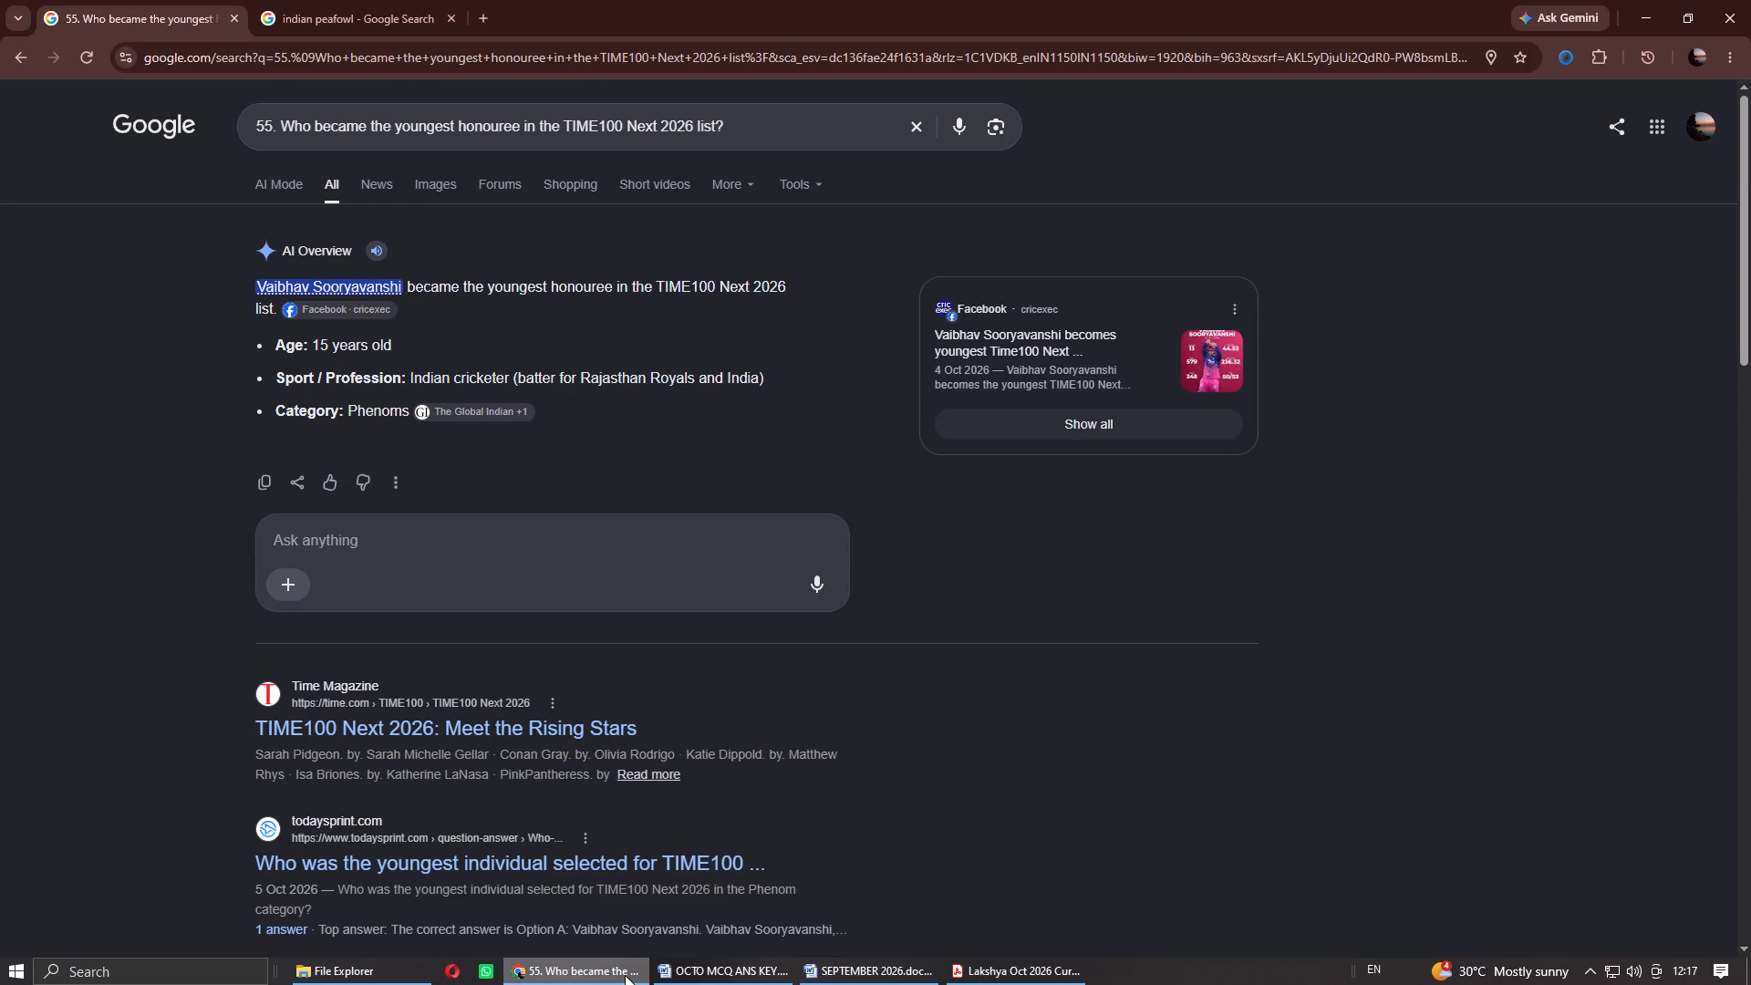
scroll(887, 733, down, 1)
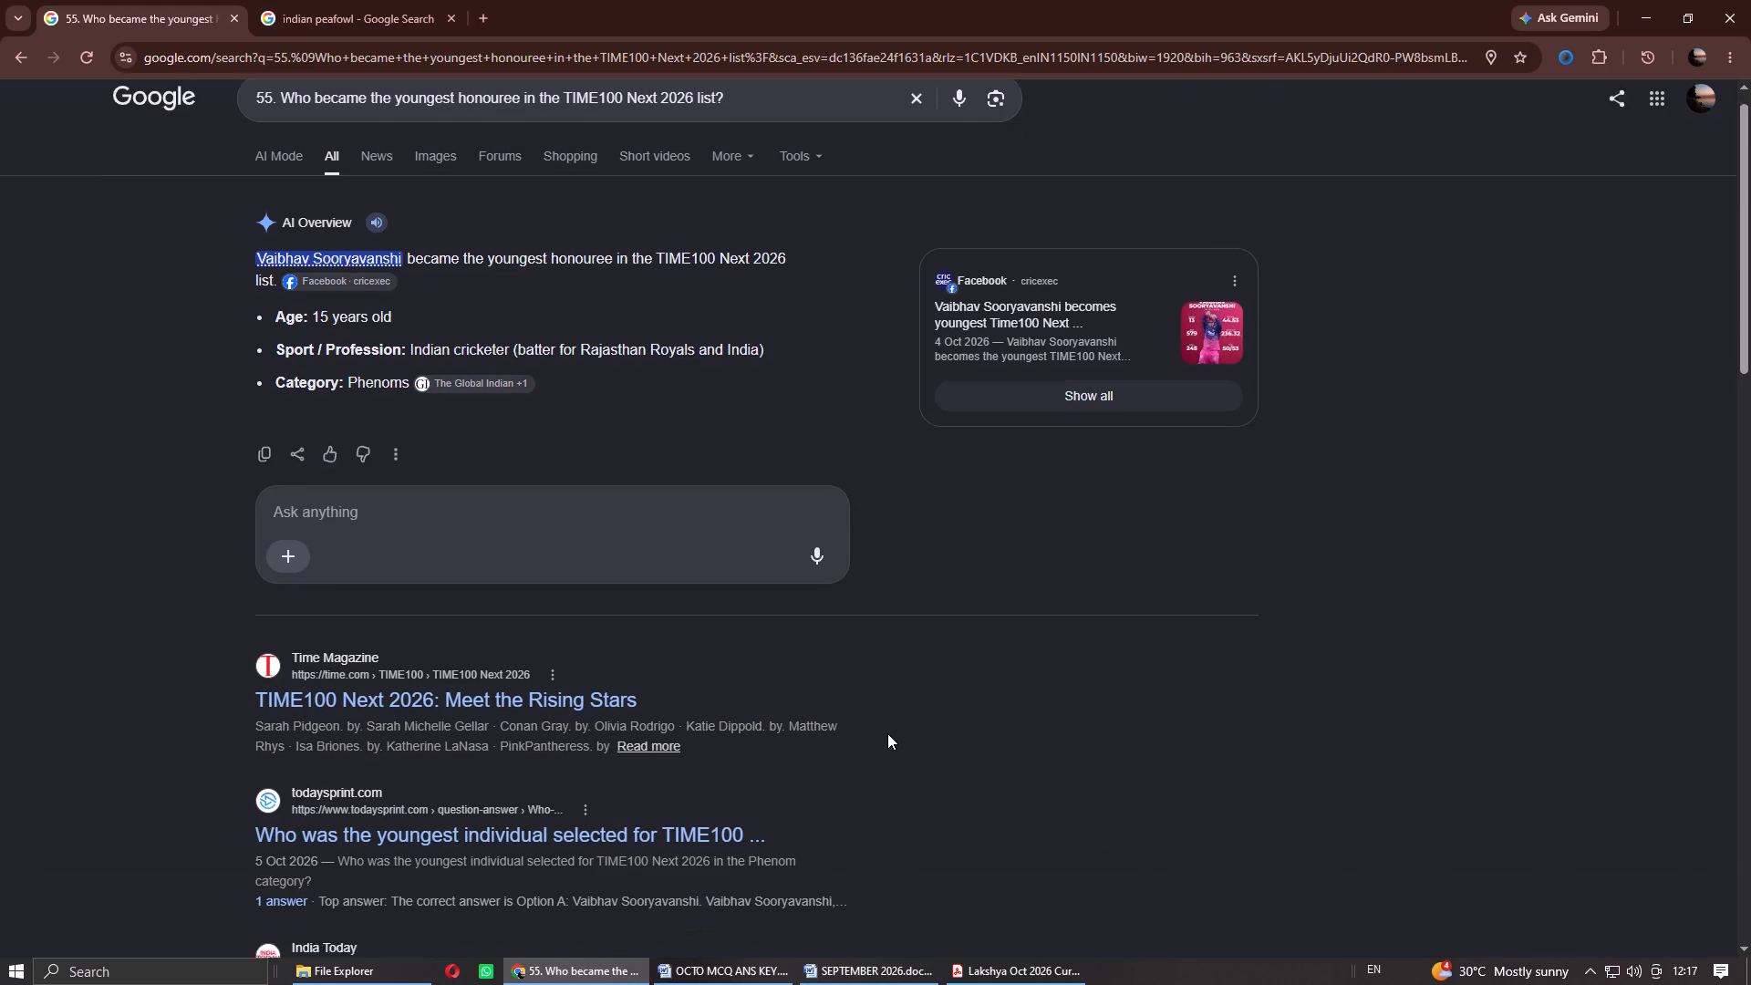
scroll(887, 733, down, 1)
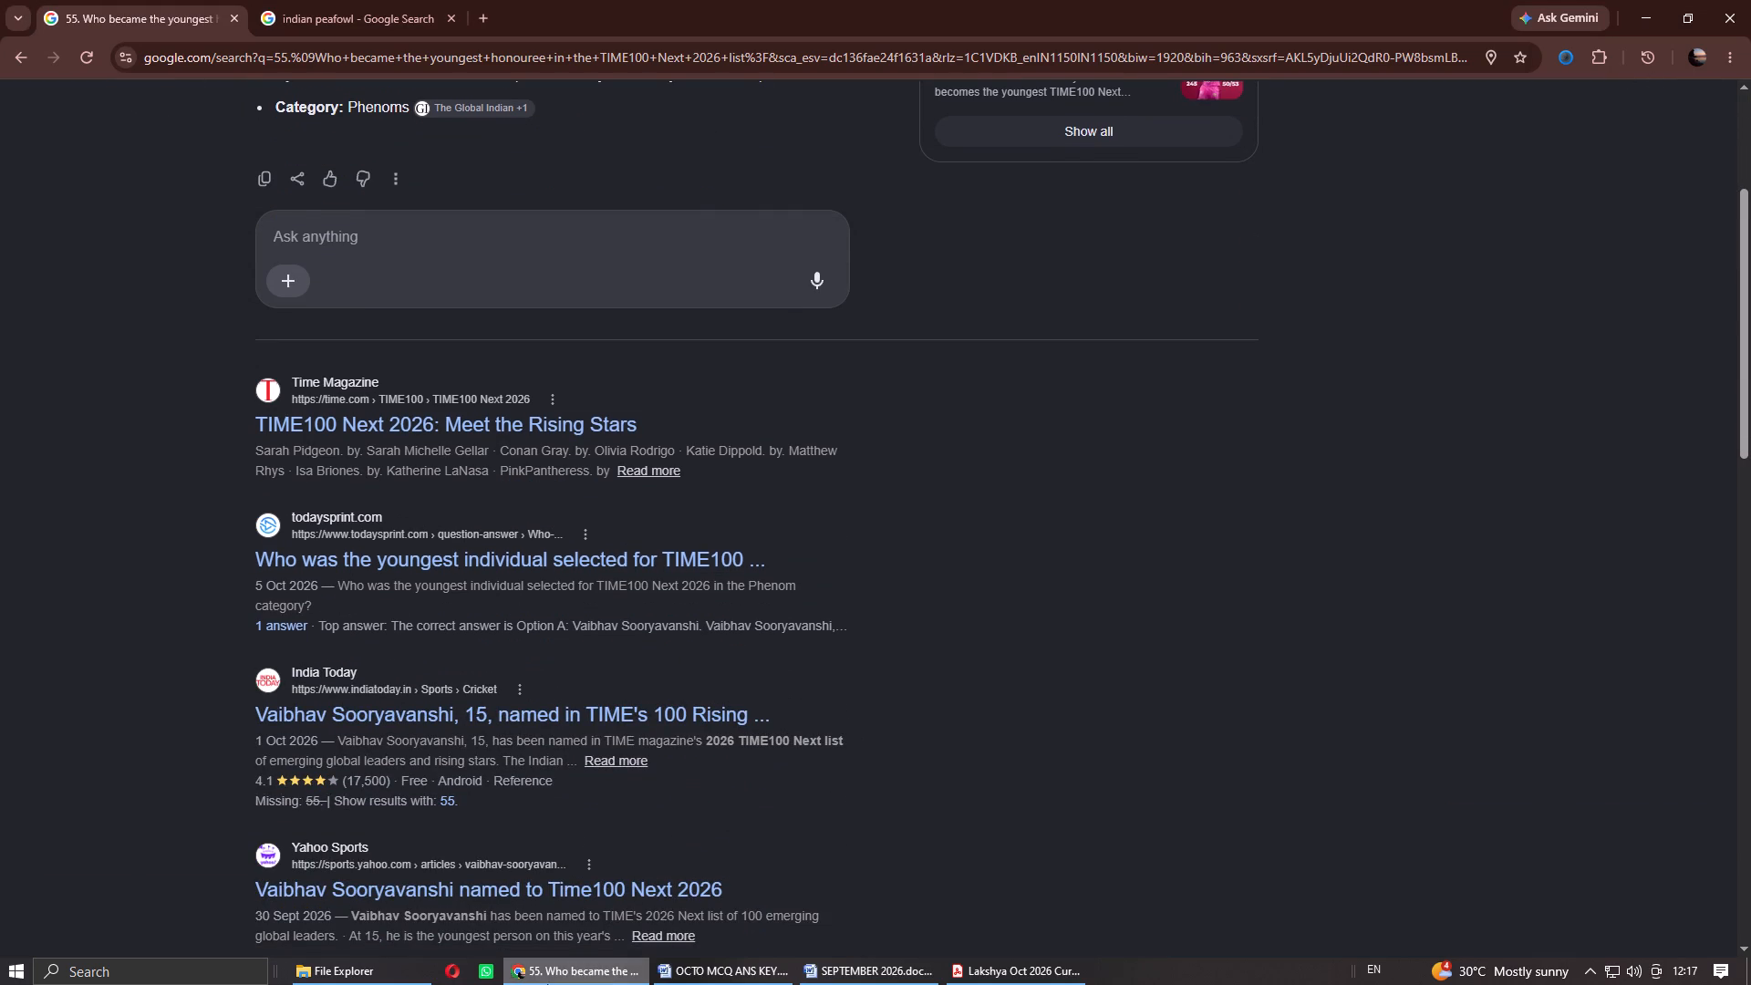
In SEPTEMBER 2026.docx, cut the TIME100 Next 2026 question and its answer from the awards table and delete the emptied row.
click(546, 984)
drag(1293, 617, 865, 611)
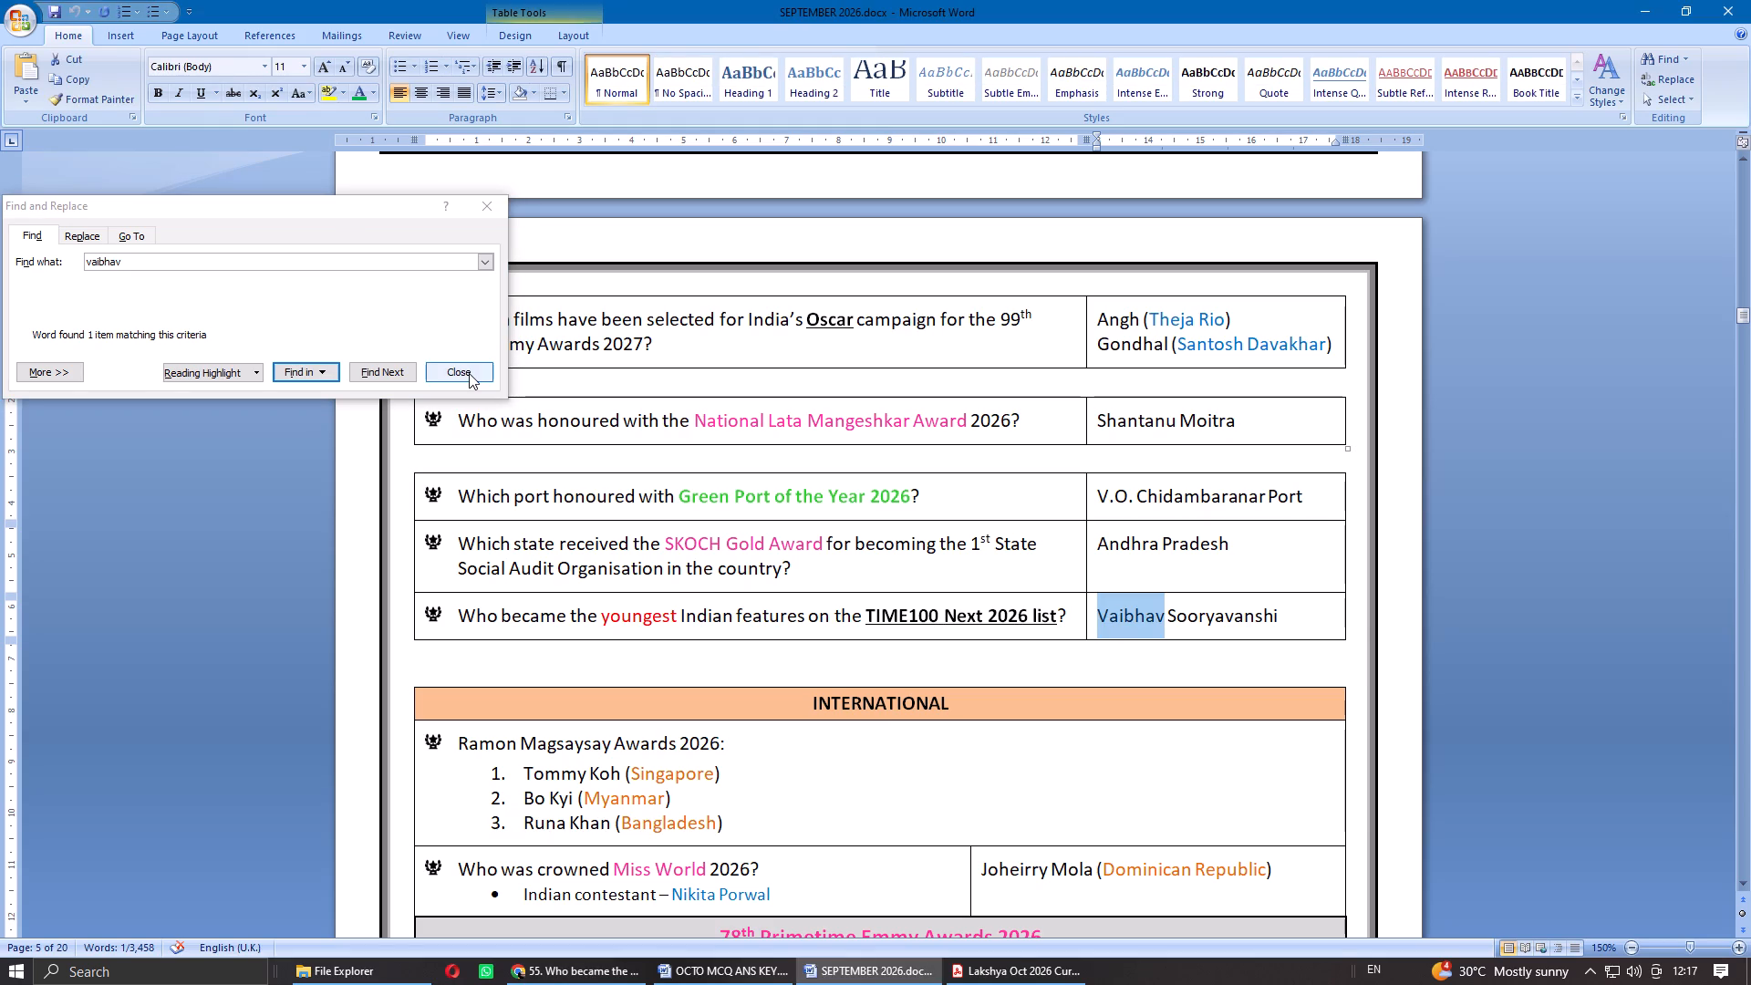
click(469, 373)
drag(1293, 612, 806, 637)
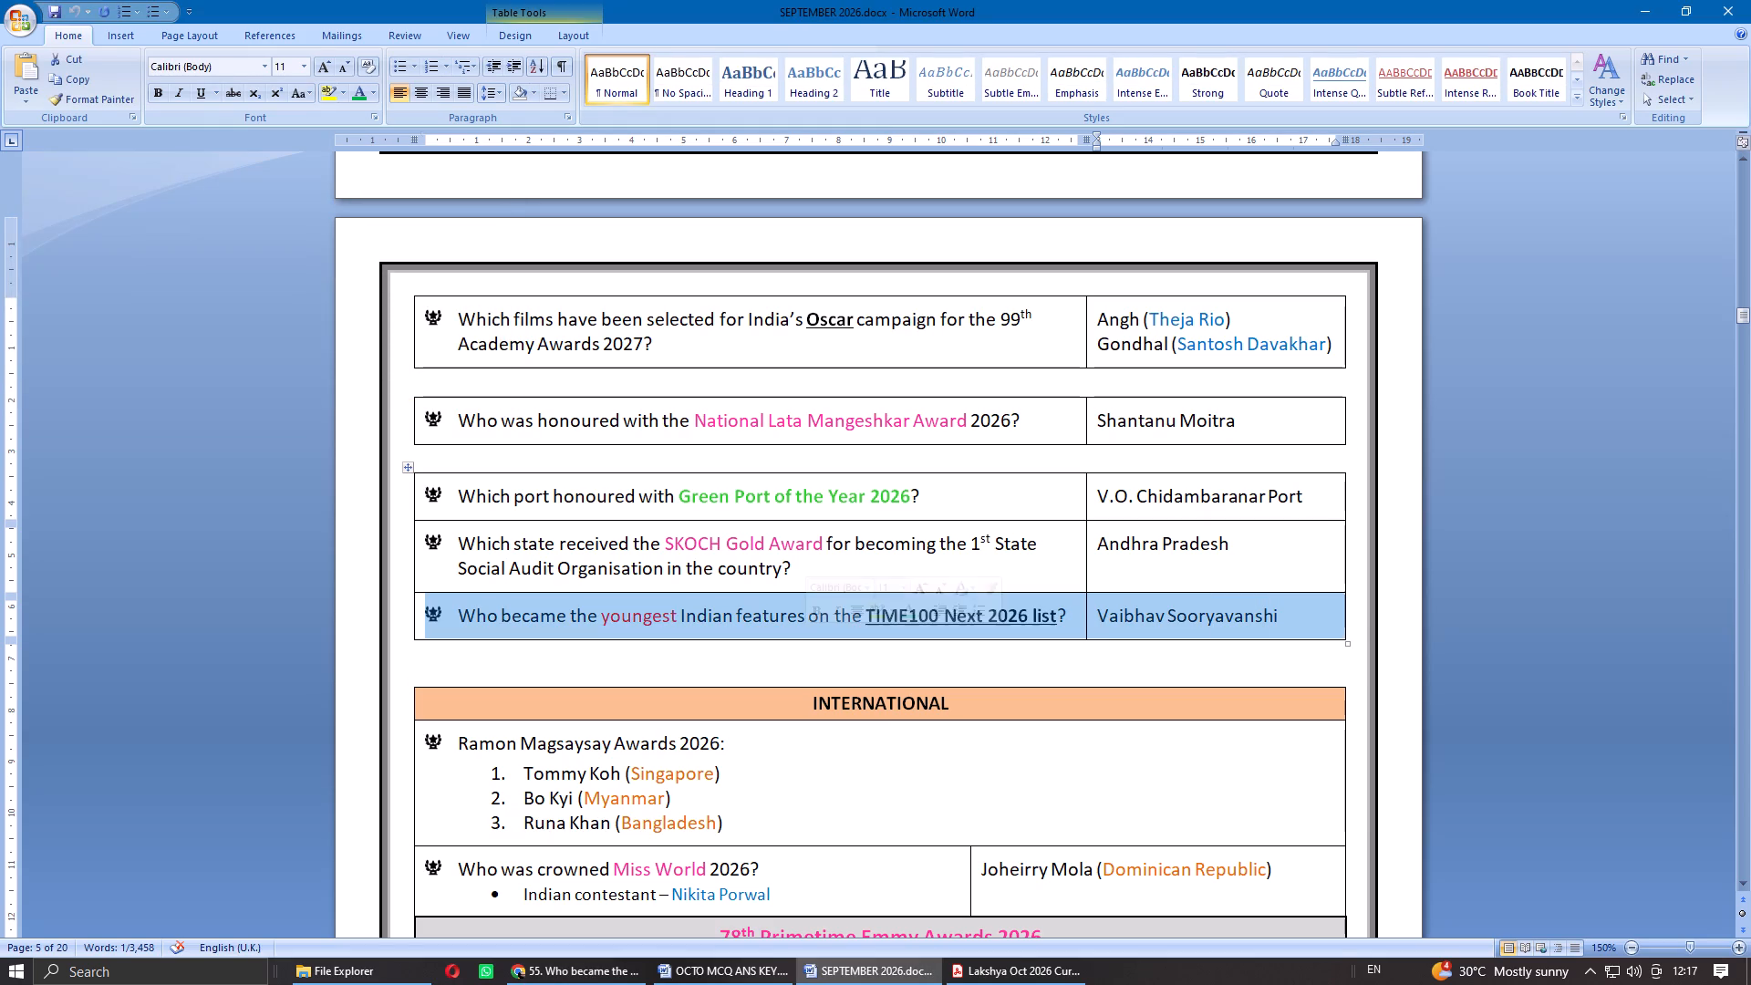
right_click(805, 636)
click(848, 653)
right_click(772, 608)
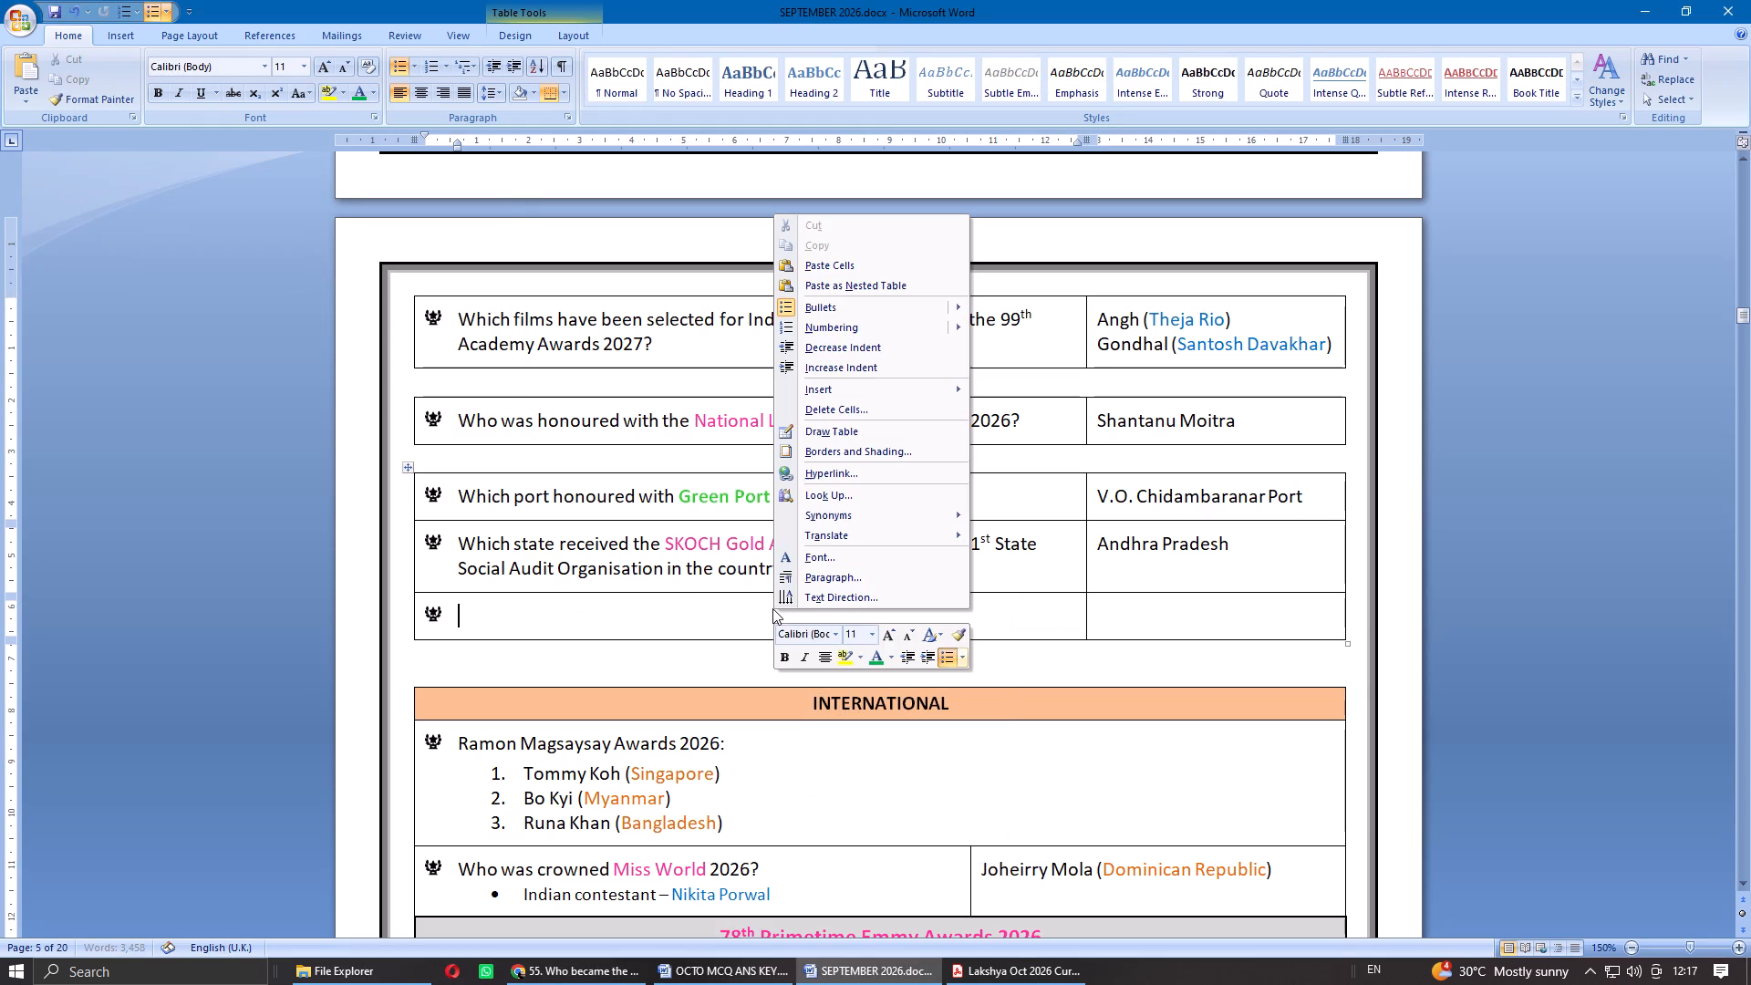
click(831, 406)
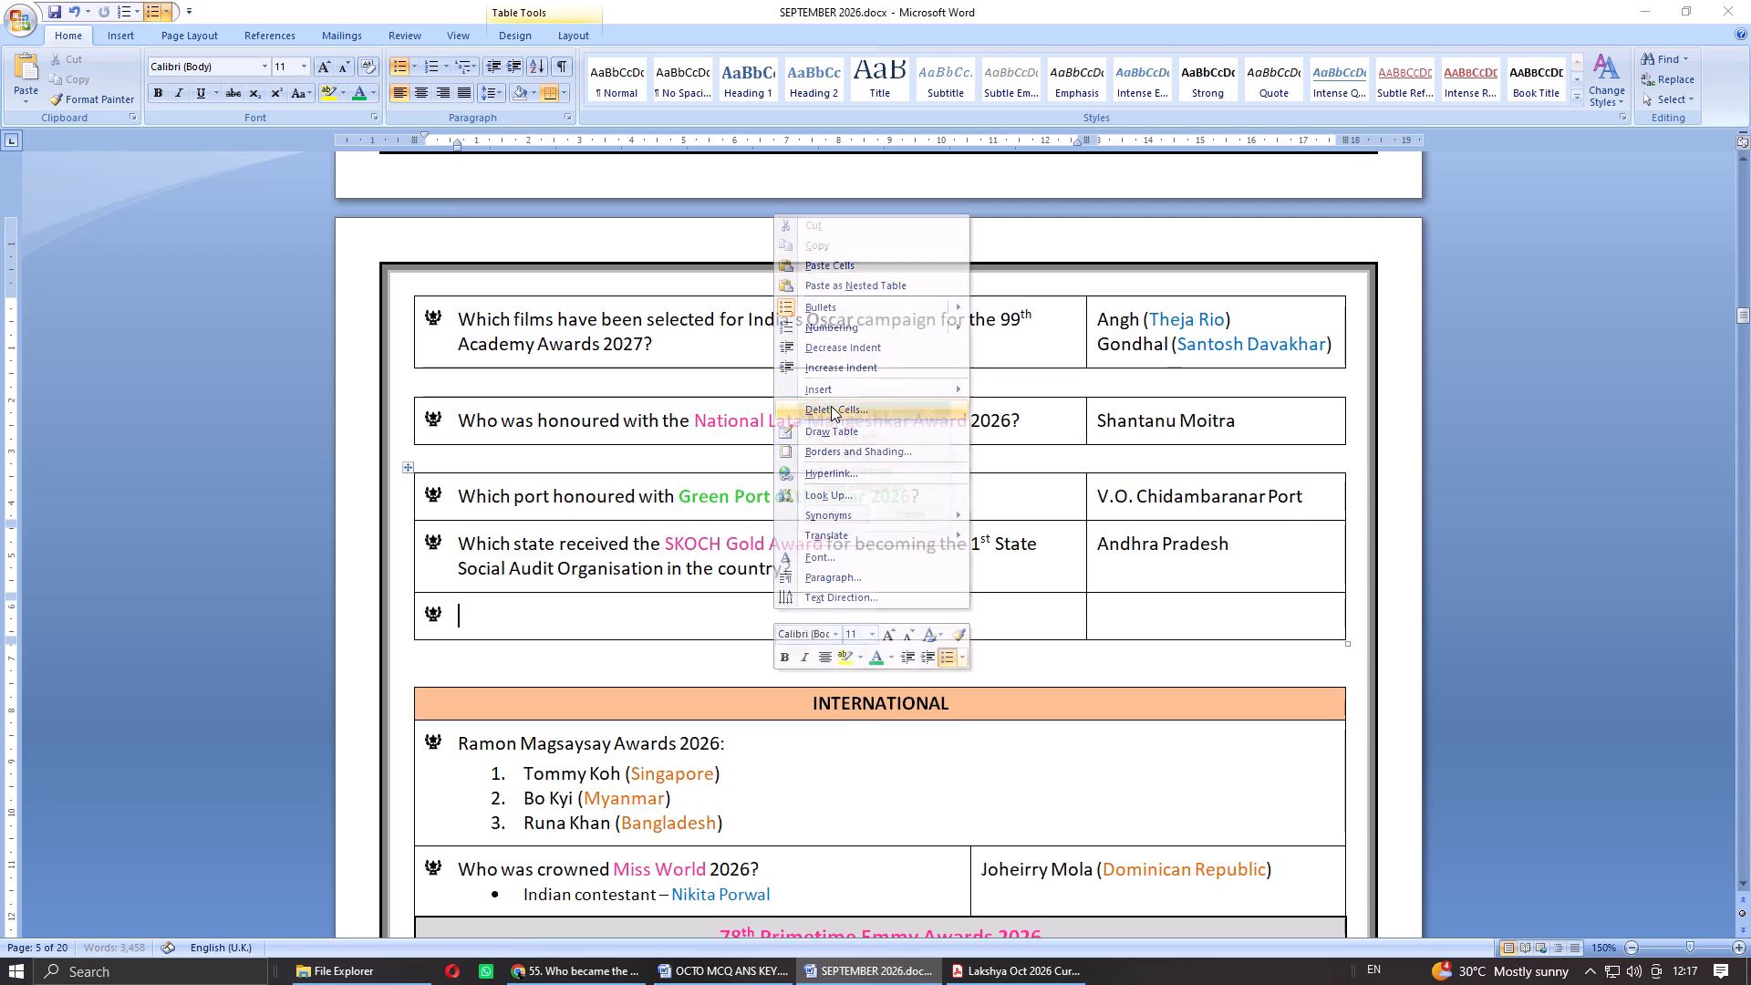
click(856, 466)
click(845, 510)
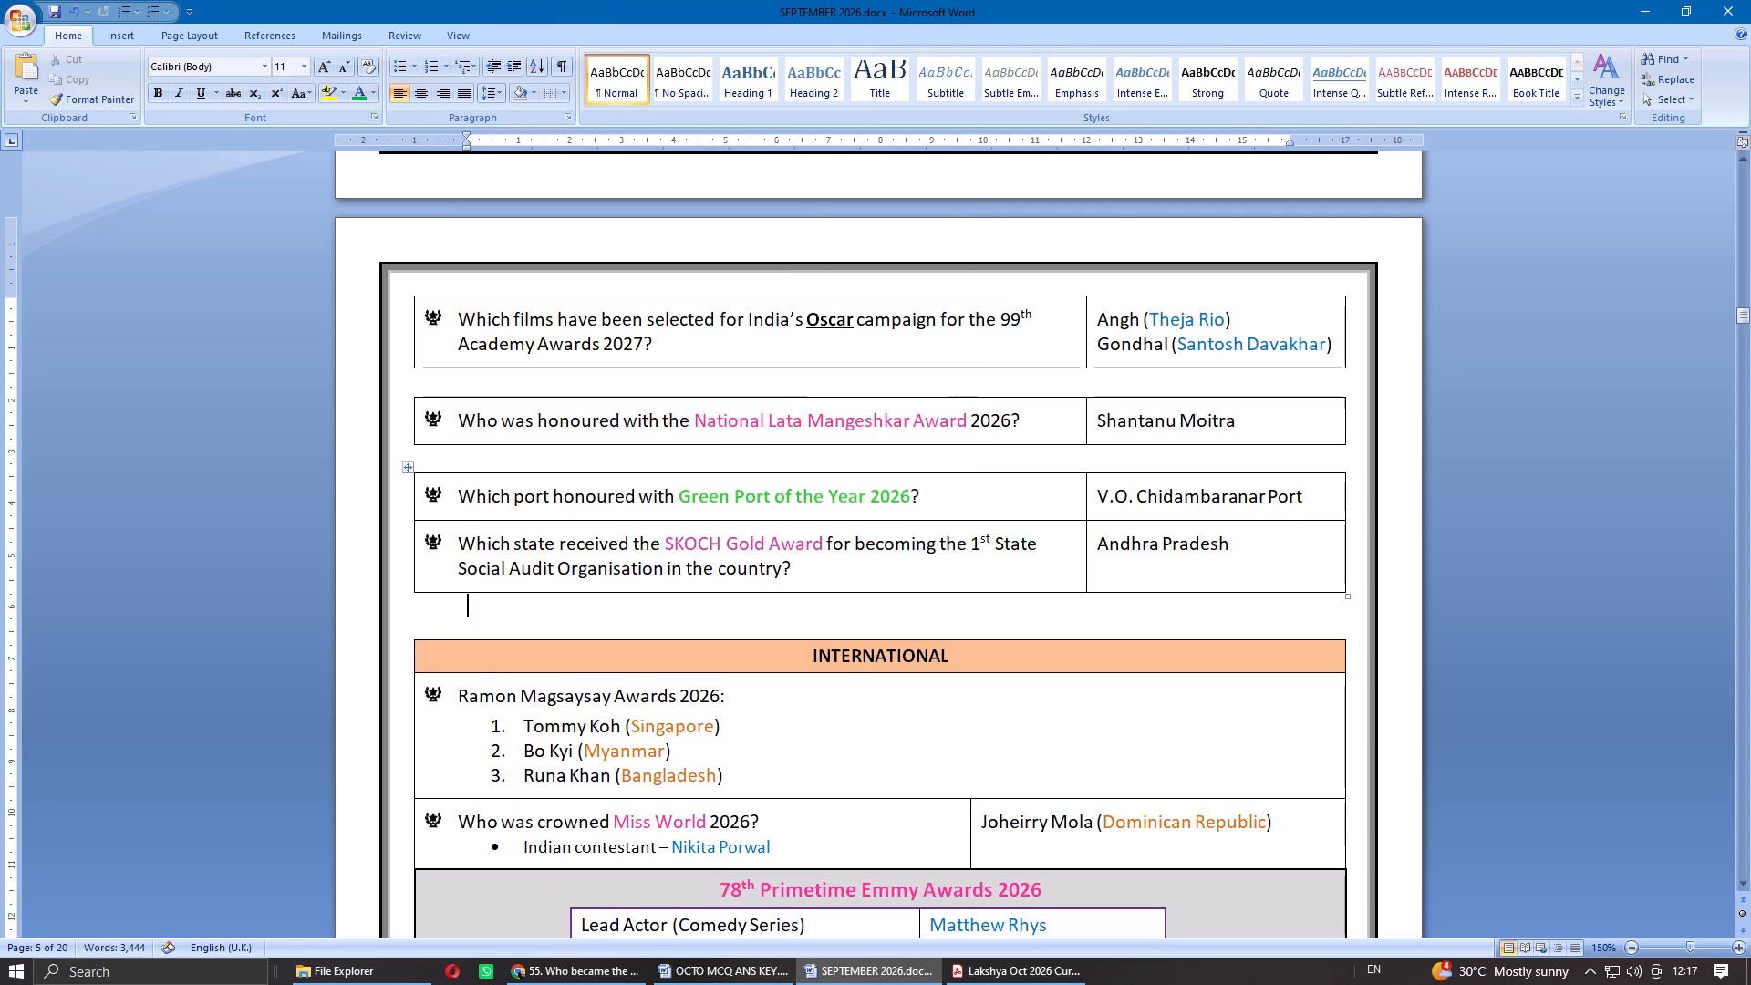
Open OCTOBER 2026.docx and add about ten empty rows to its AWARDS table.
click(399, 984)
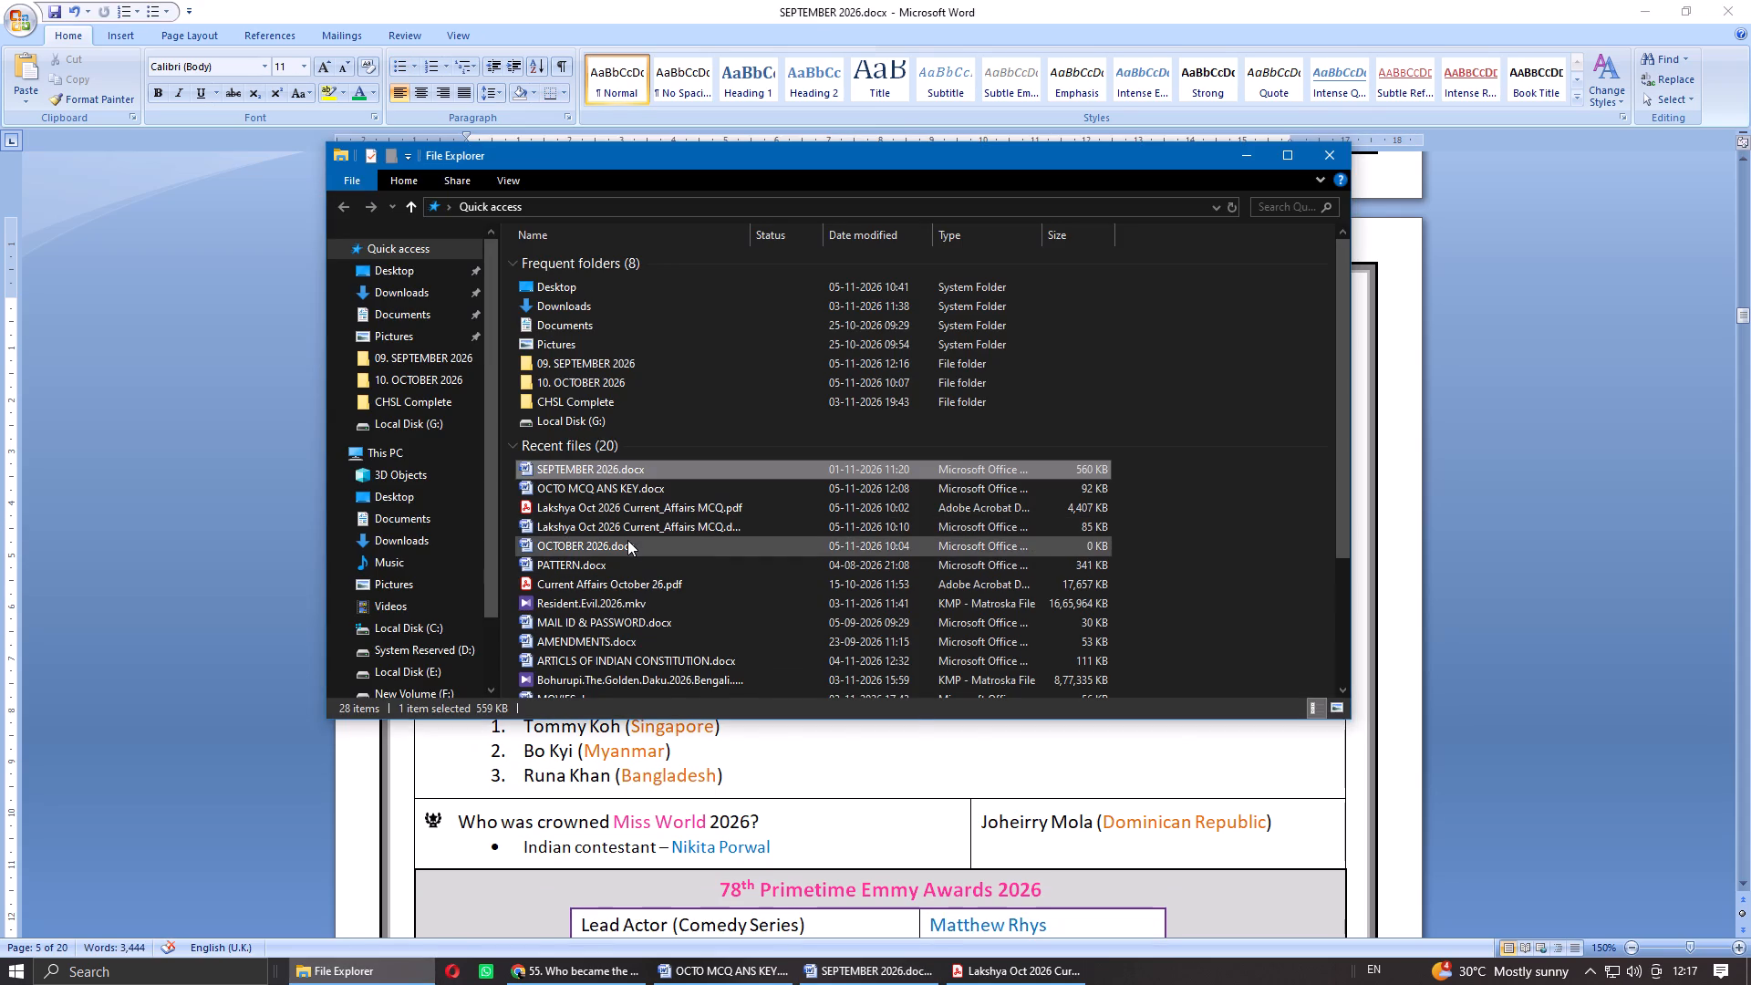
double_click(627, 540)
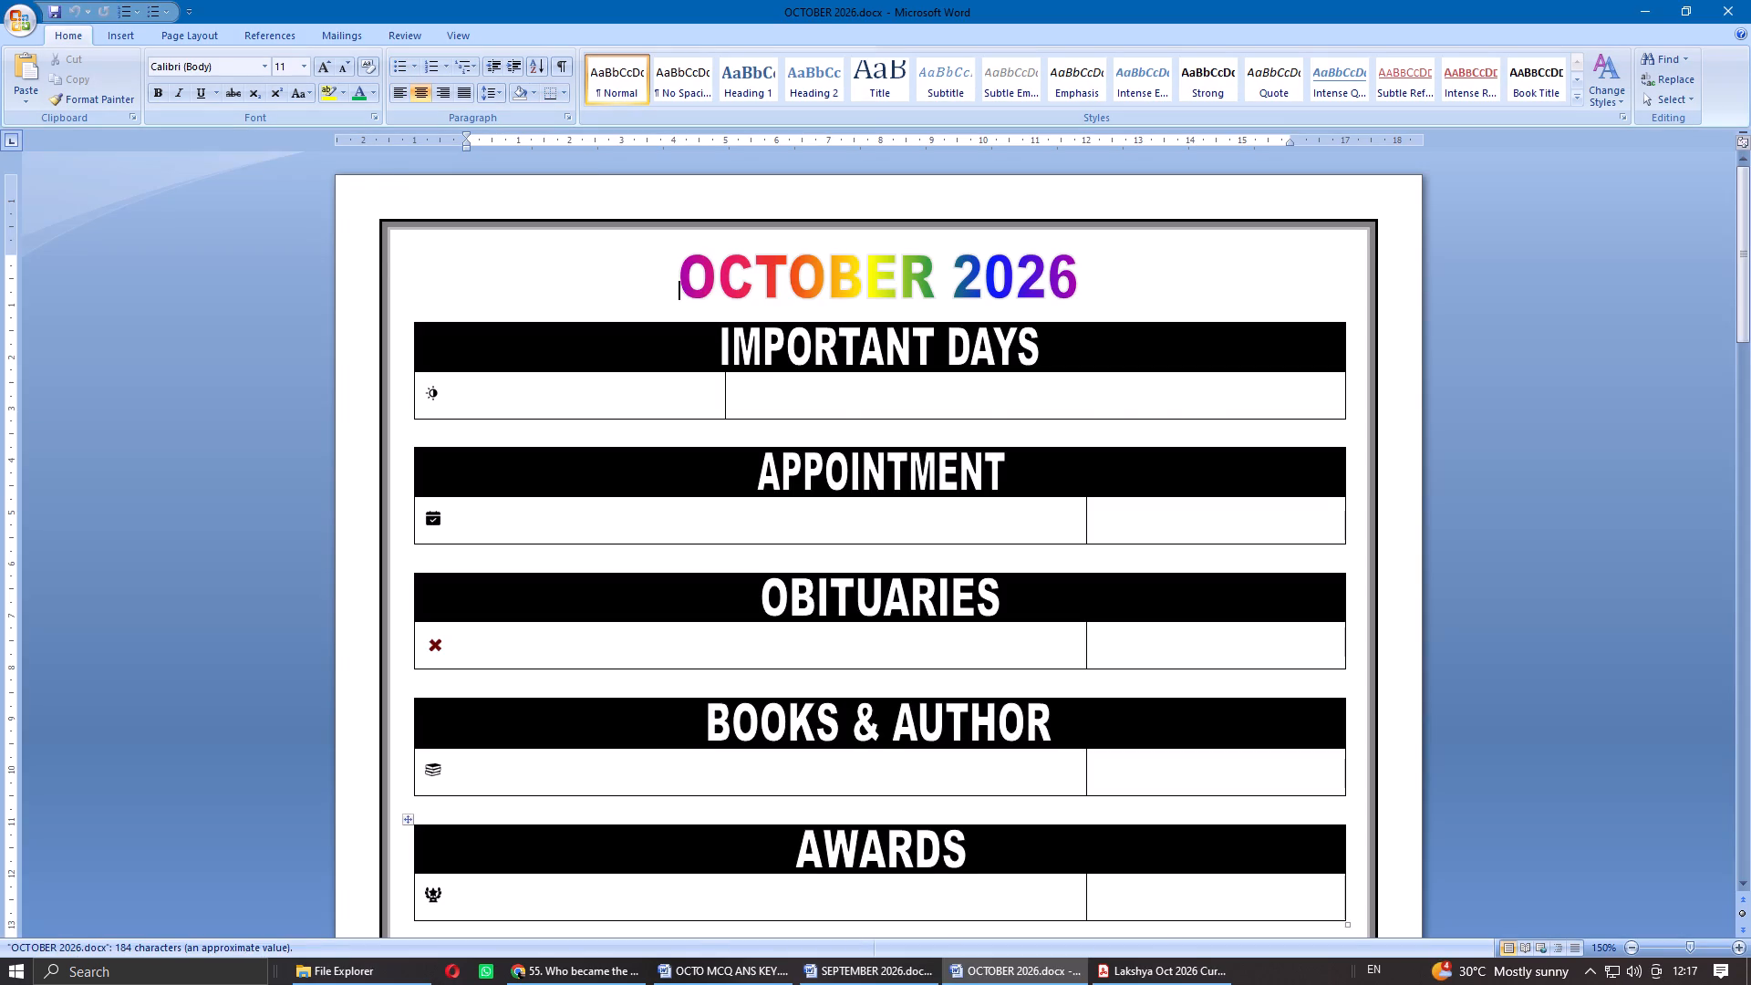
click(869, 984)
scroll(945, 585, up, 17)
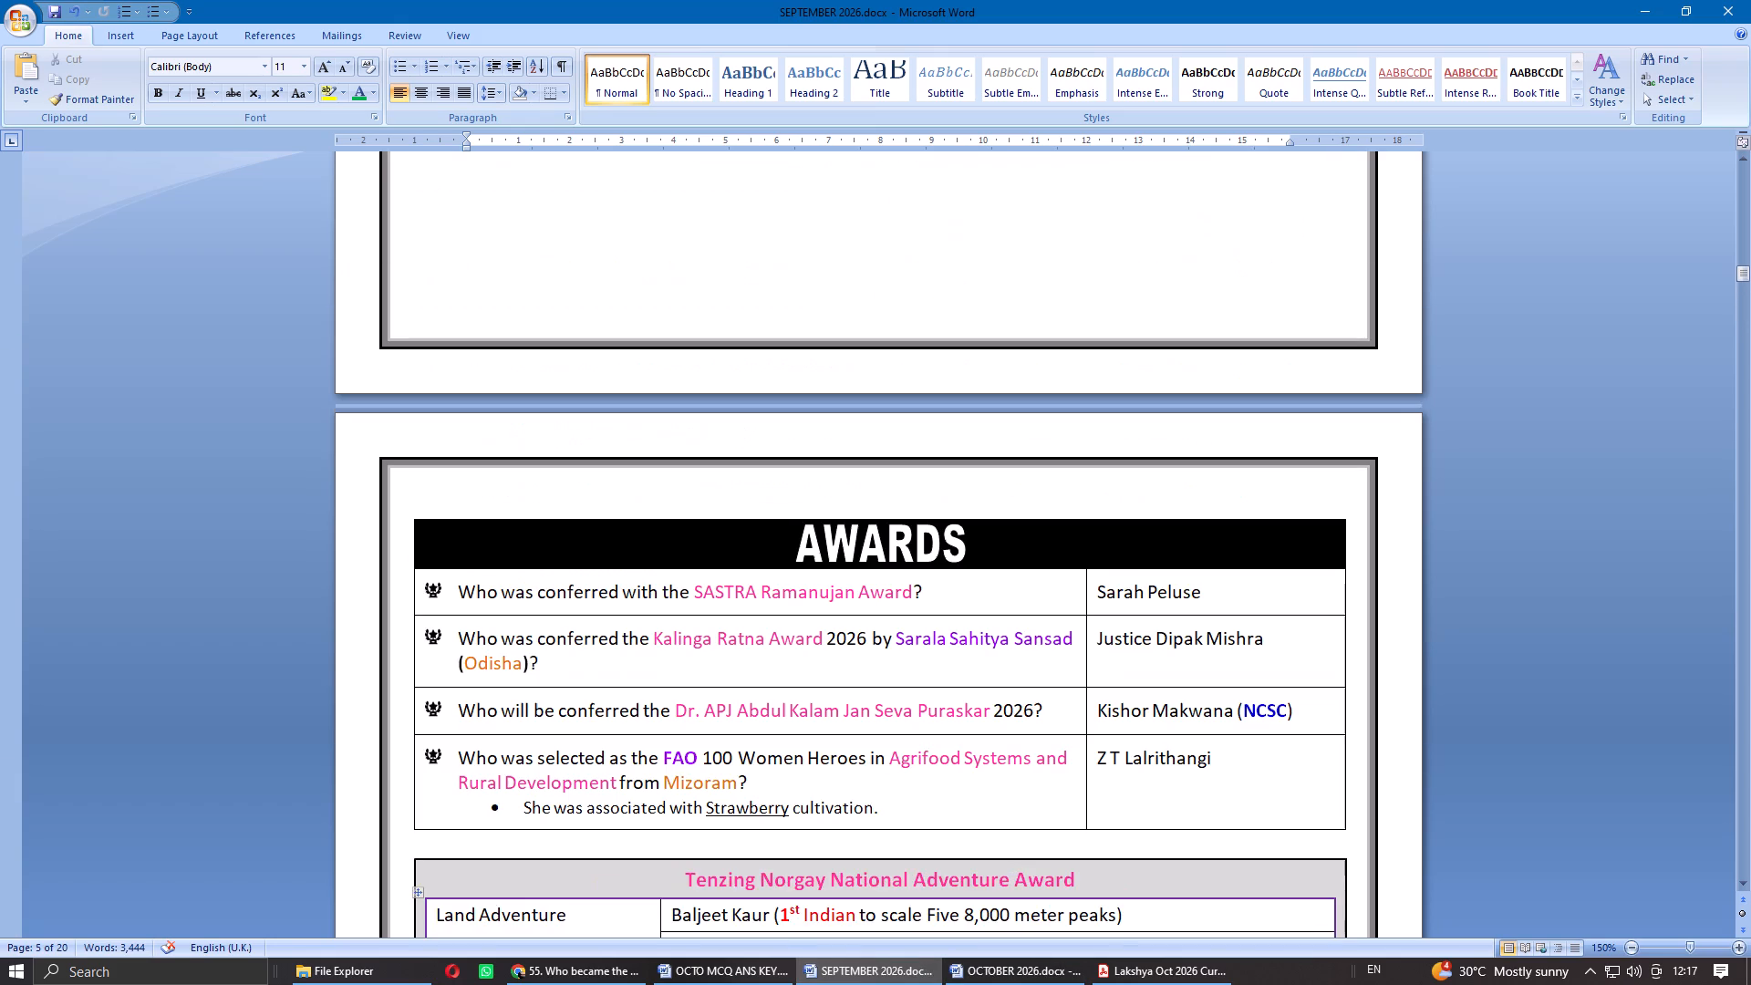
scroll(938, 607, down, 1)
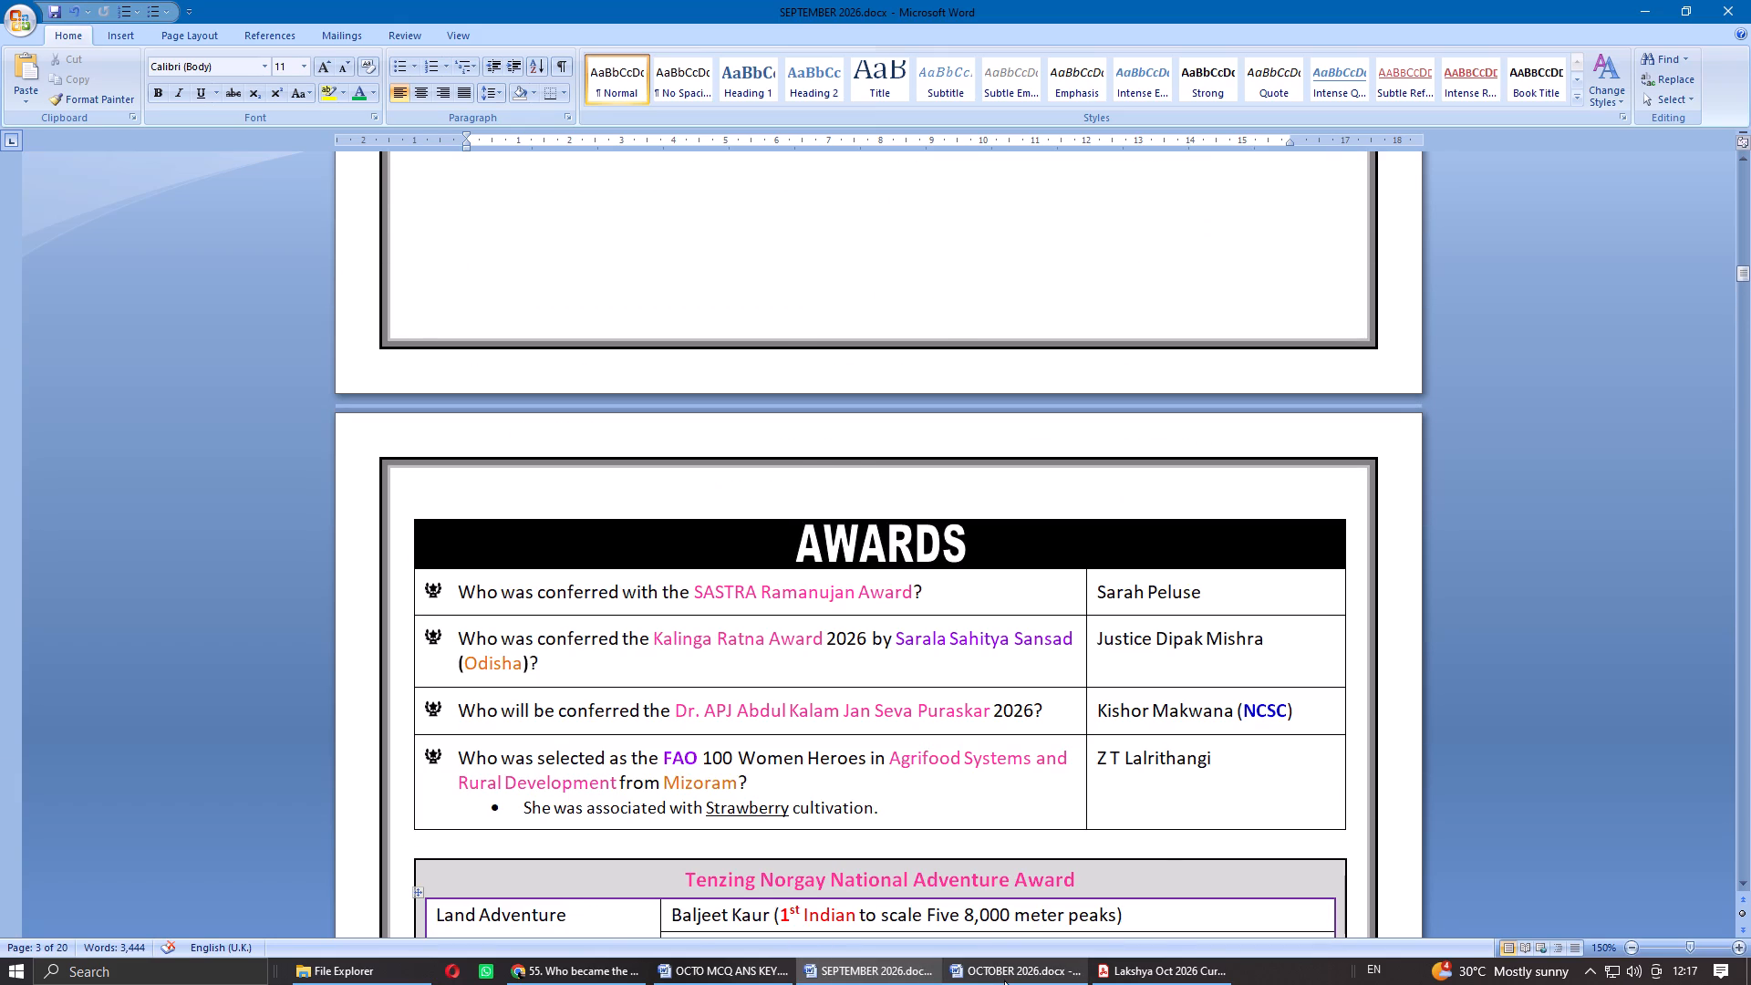
click(1004, 980)
scroll(1031, 653, down, 4)
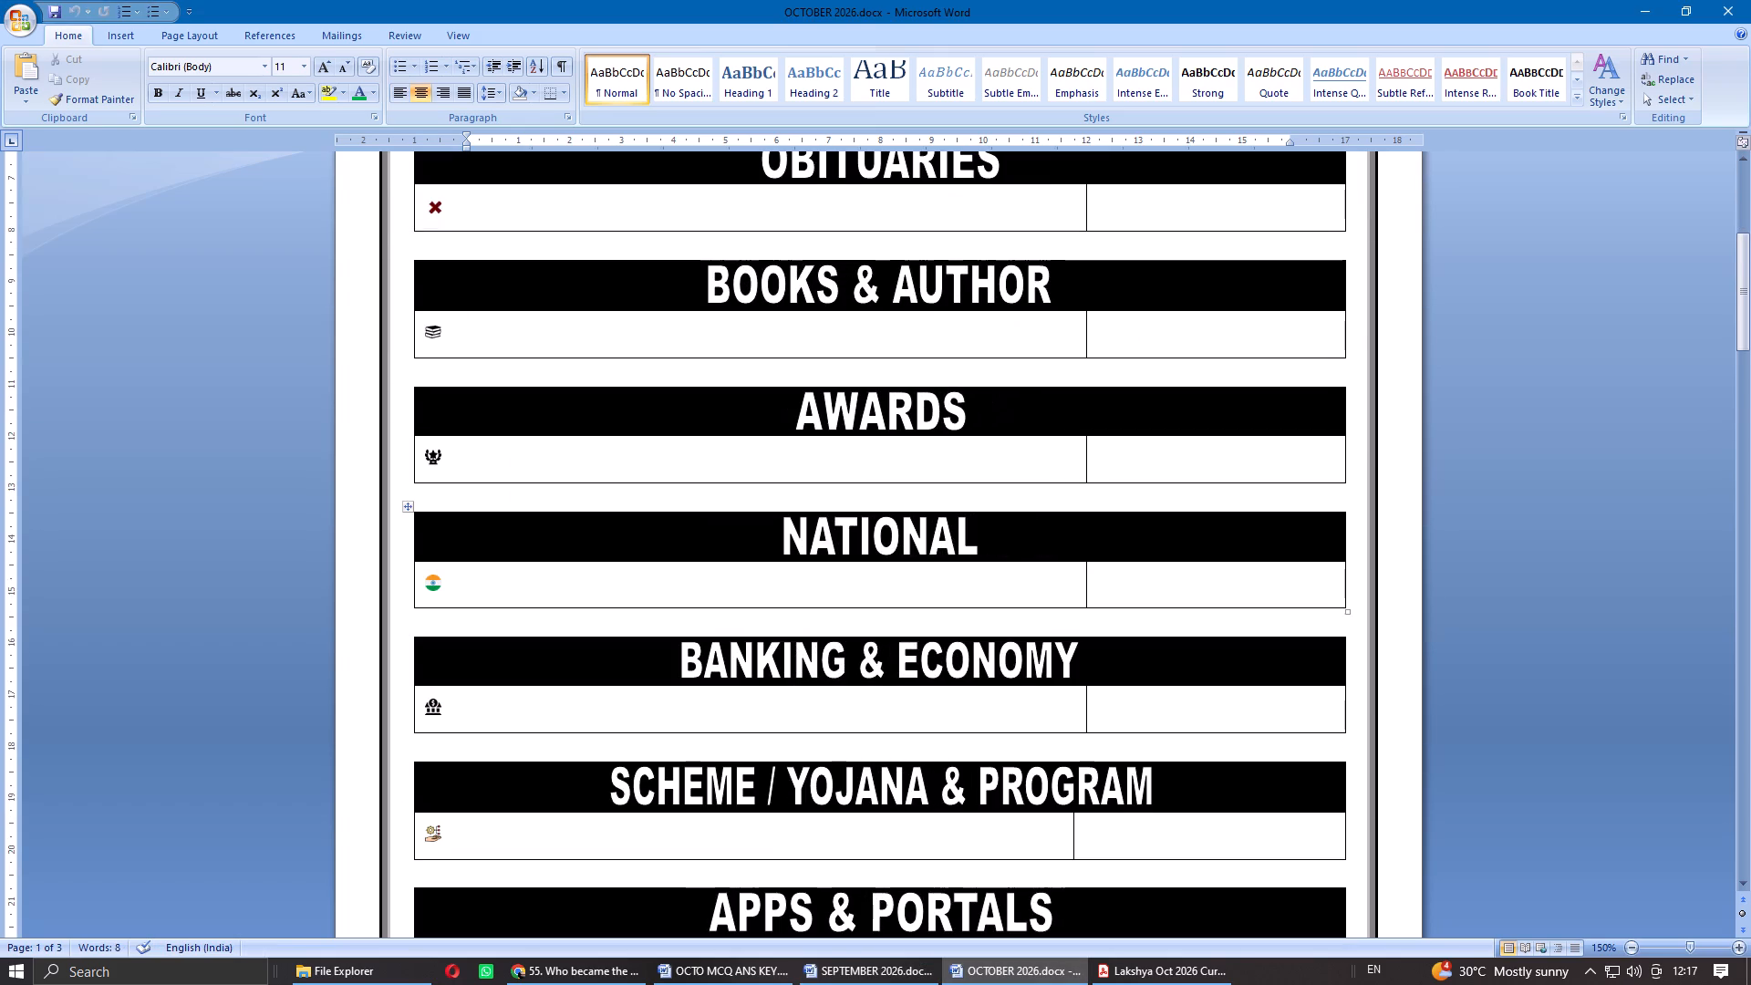
right_click(897, 463)
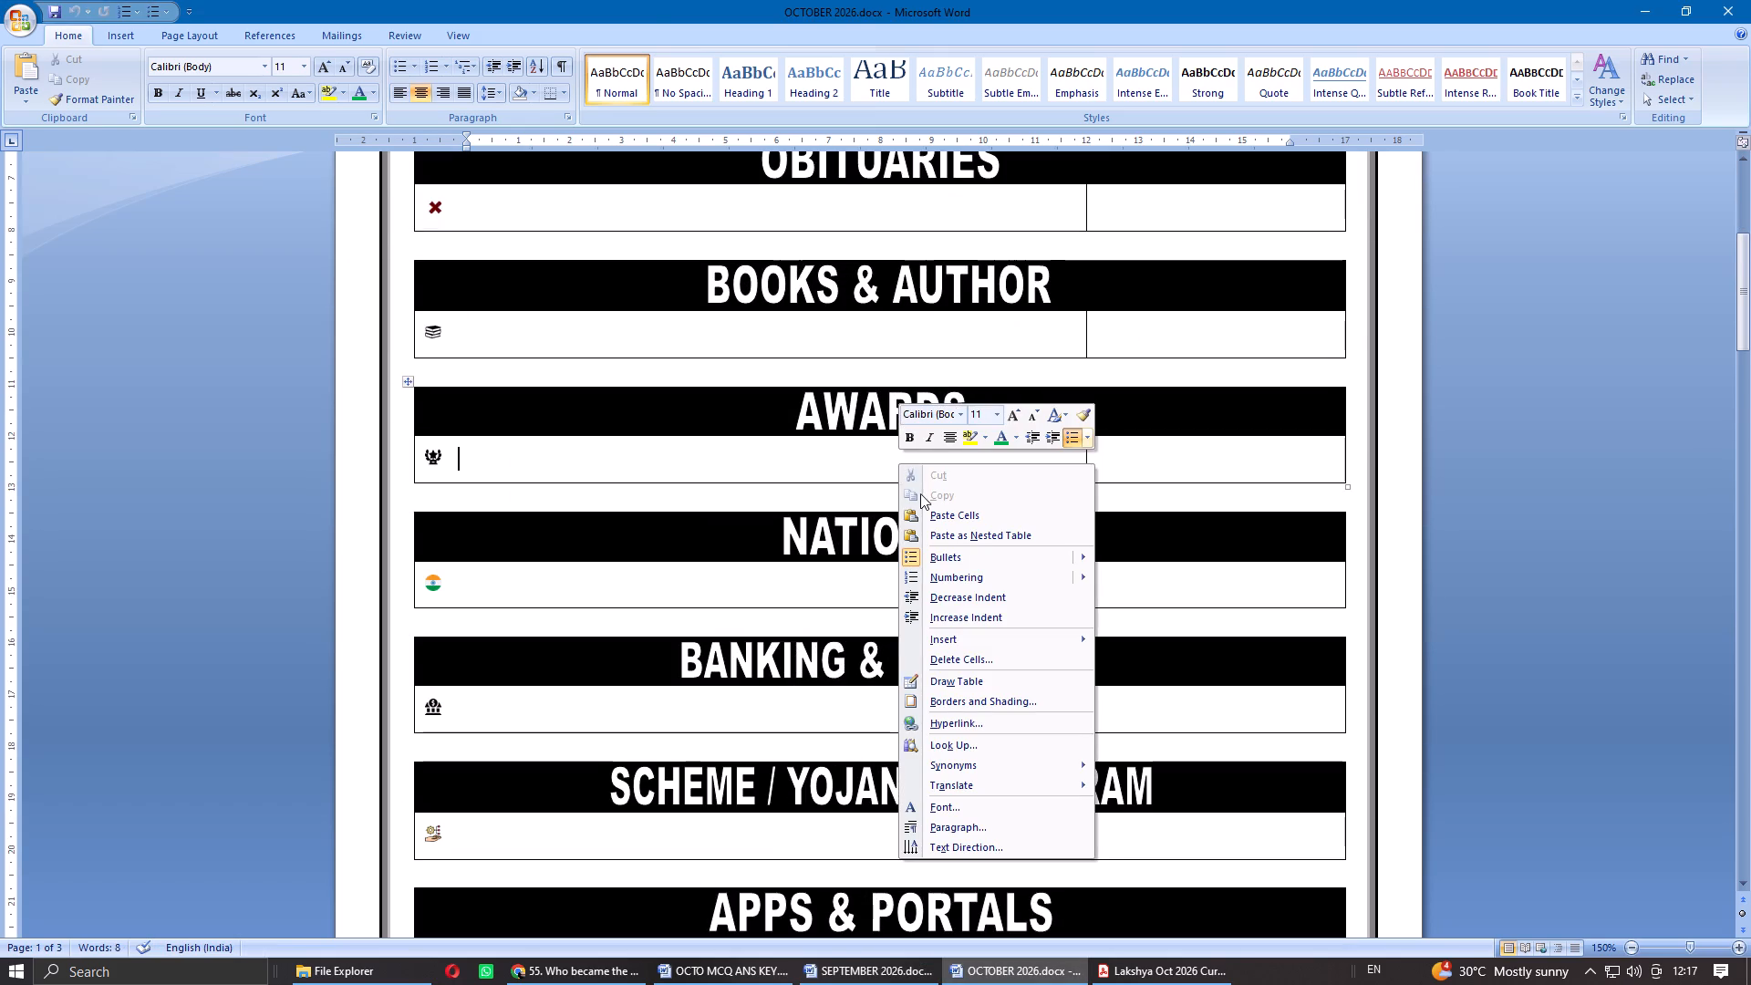
click(760, 462)
key(Tab)
key(Tab)
key(Tab)
key(Tab)
key(Tab)
key(Tab)
key(Tab)
key(Tab)
key(Tab)
key(Tab)
key(Tab)
key(Tab)
key(Tab)
key(Tab)
key(Tab)
key(Tab)
key(Tab)
key(Tab)
key(Tab)
key(Tab)
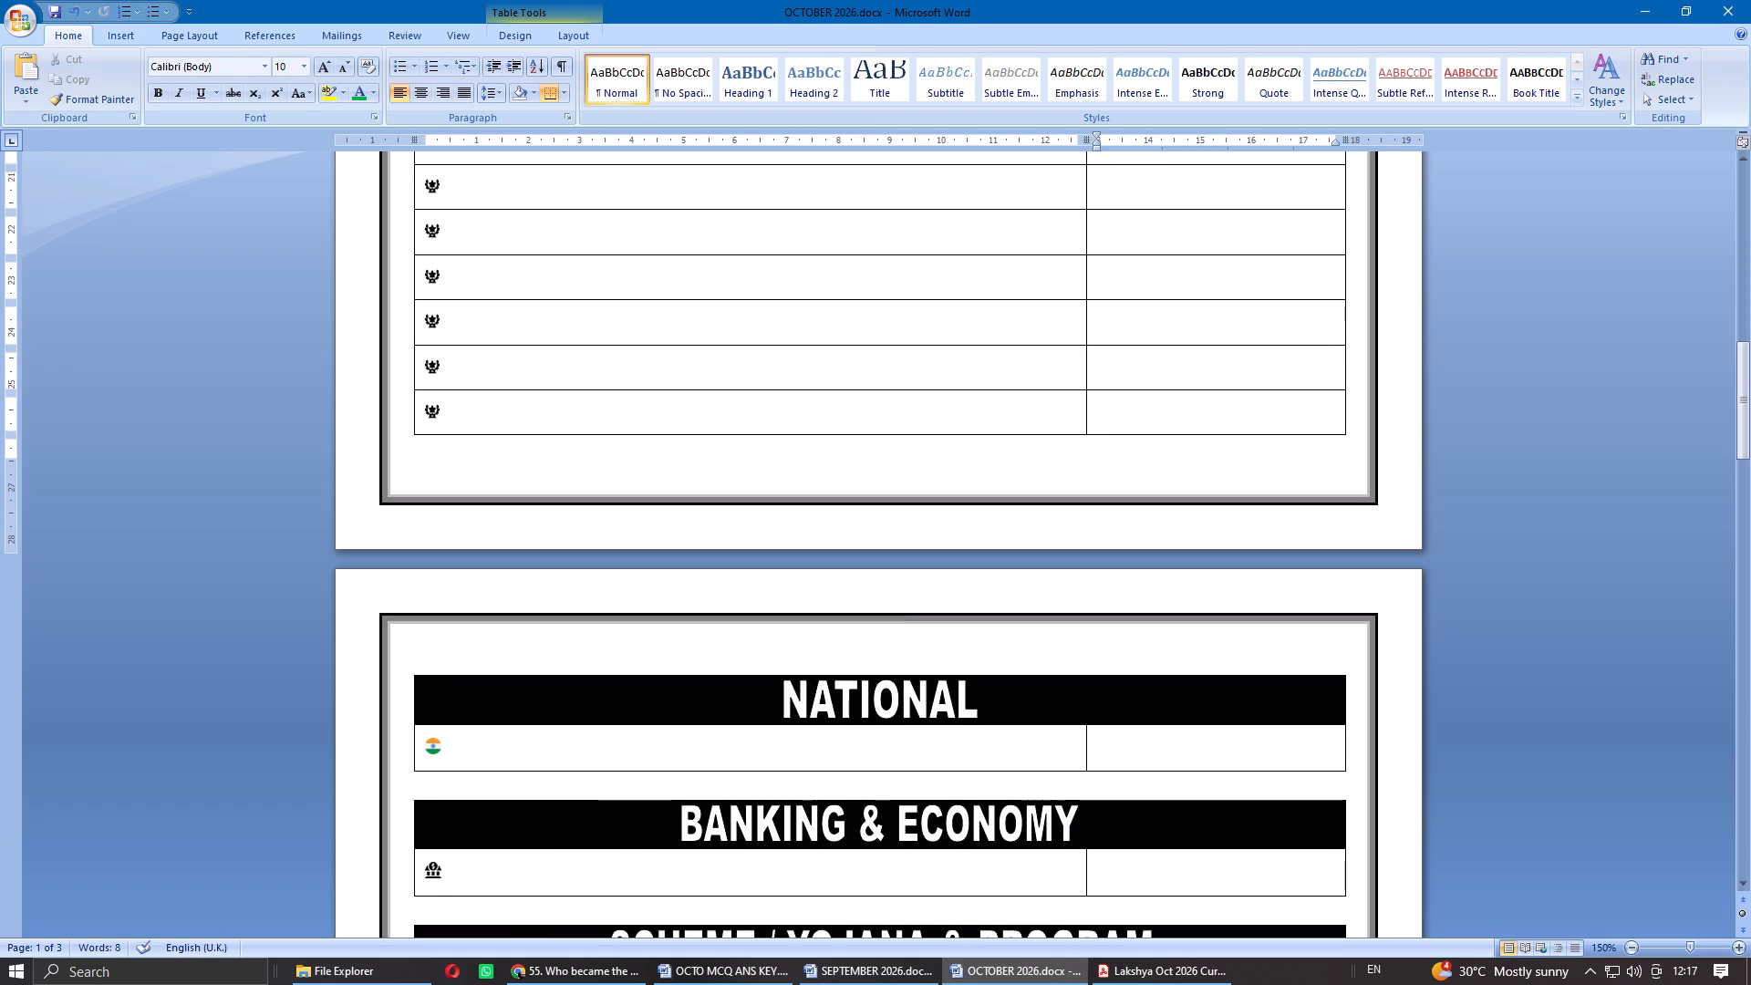
Paste the cut TIME100 Next 2026 question and answer into the last row of the AWARDS table.
right_click(654, 418)
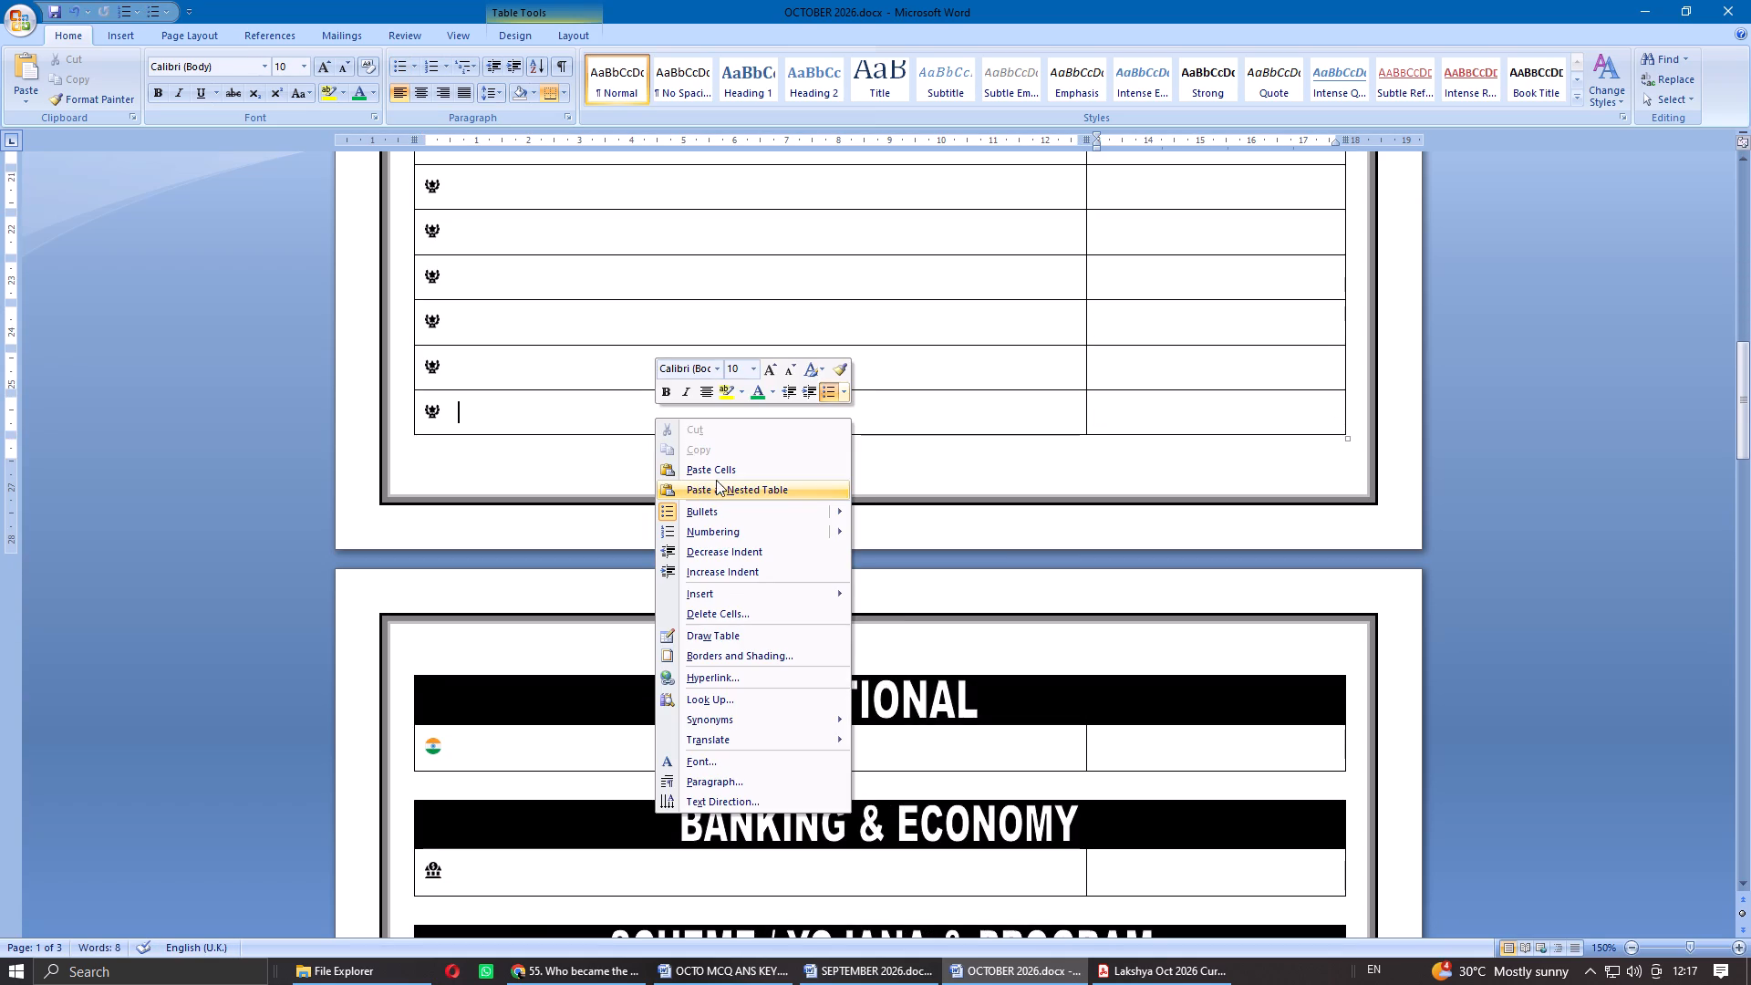
click(721, 467)
click(687, 423)
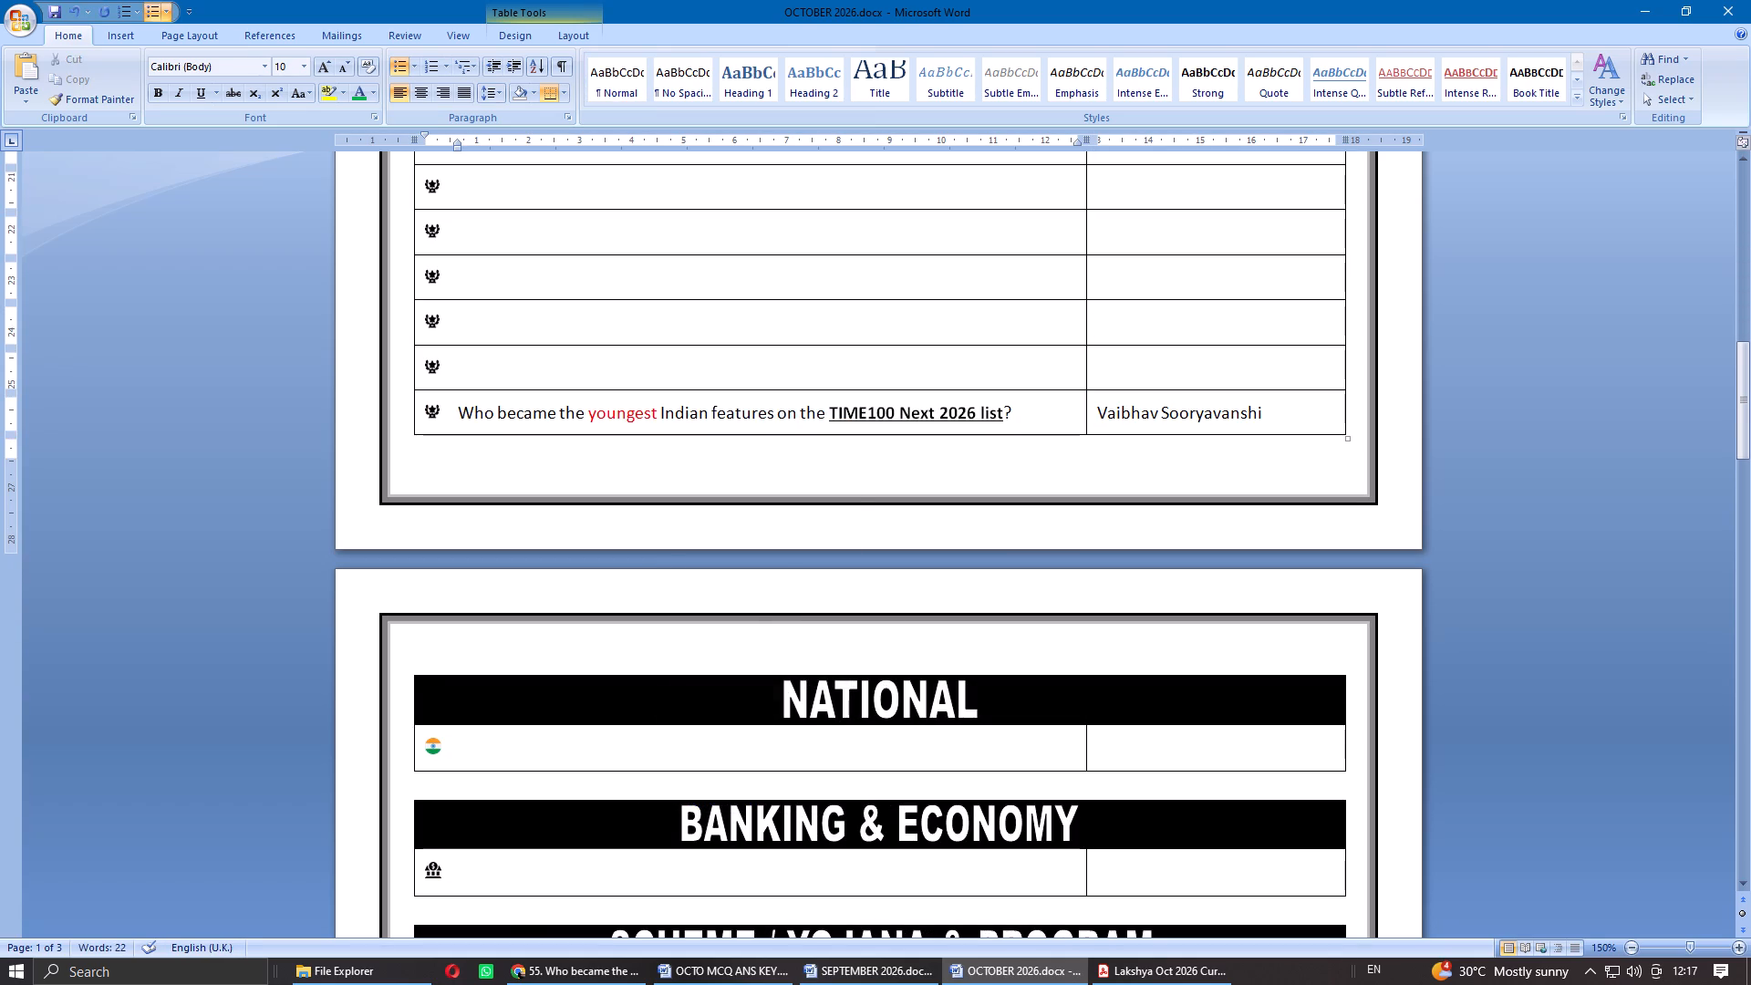
Set the font size of the TIME100 Next 2026 entry and all other rows of the AWARDS table to 11.
drag(1280, 408, 977, 412)
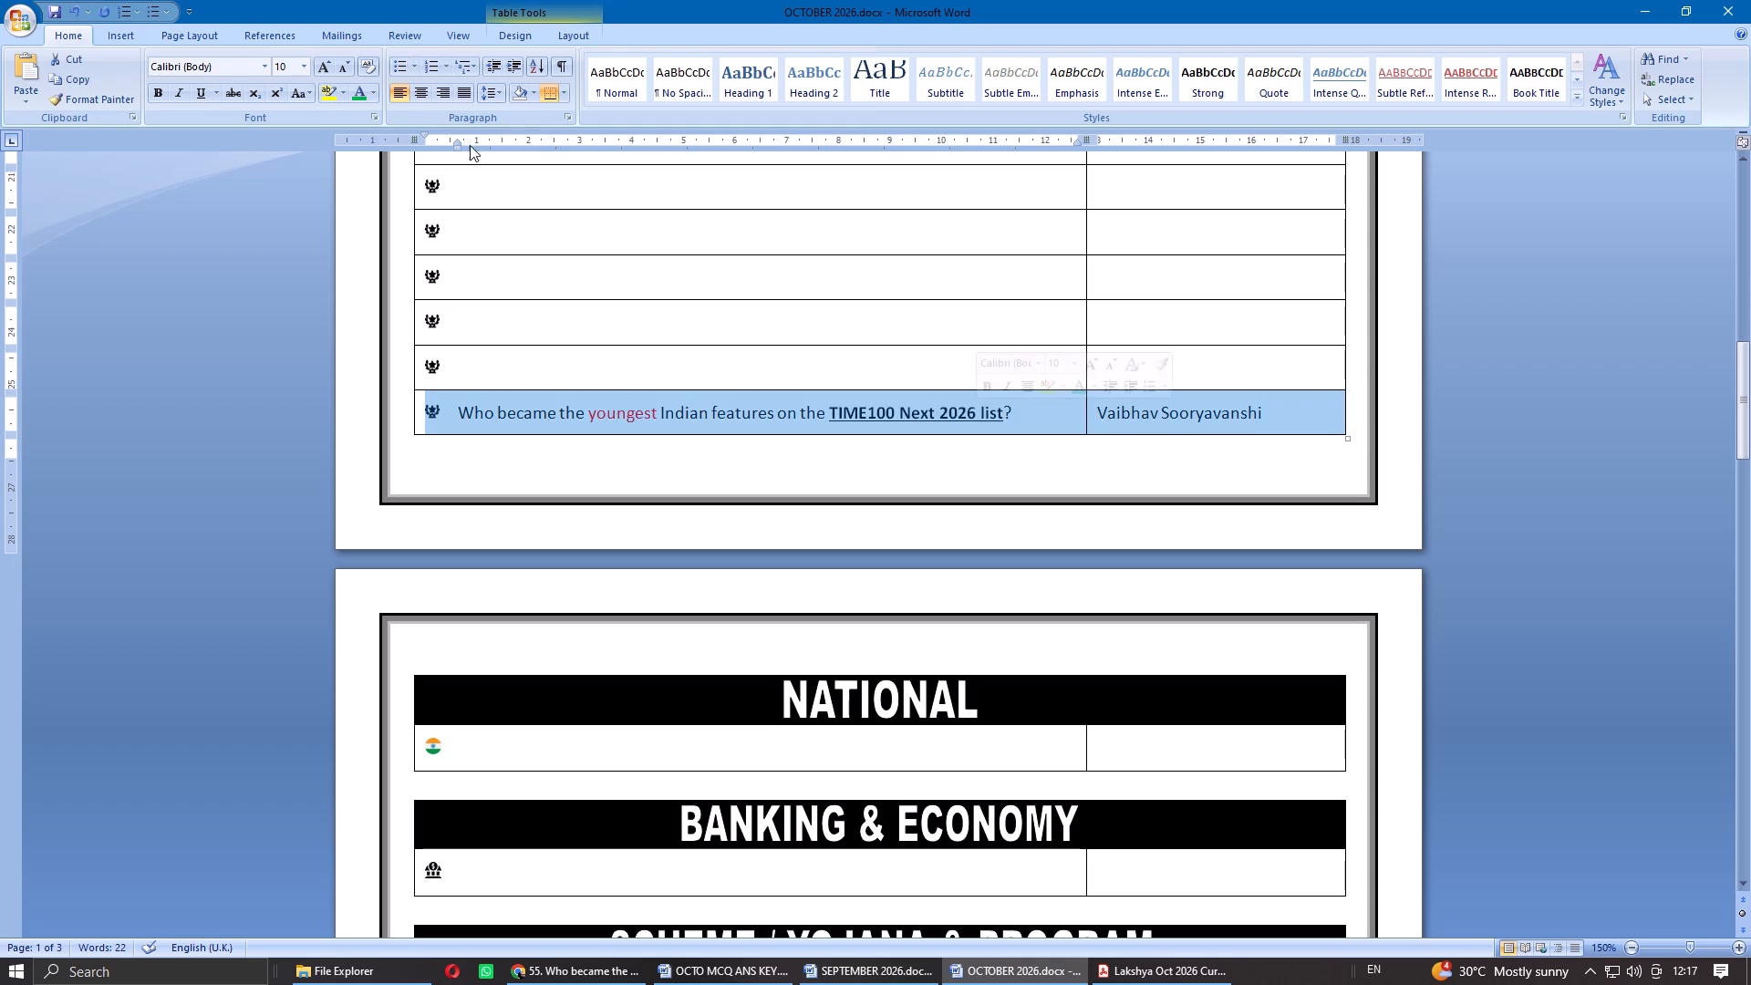
click(305, 65)
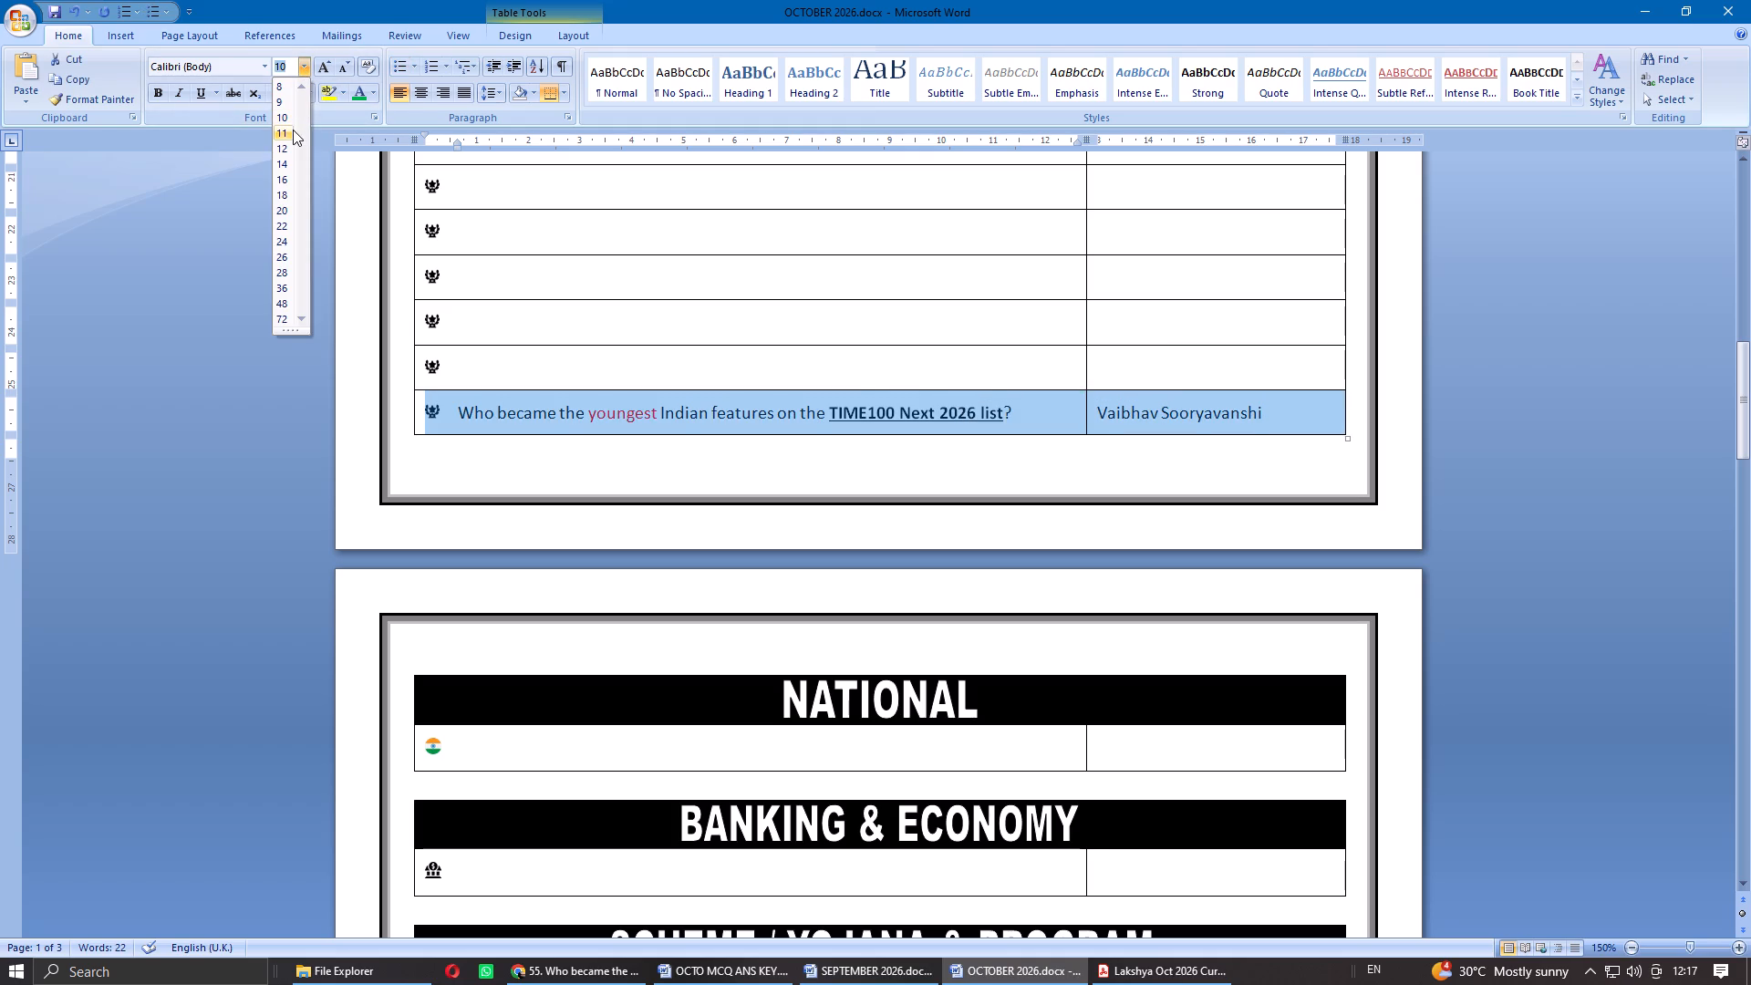
click(292, 130)
click(765, 366)
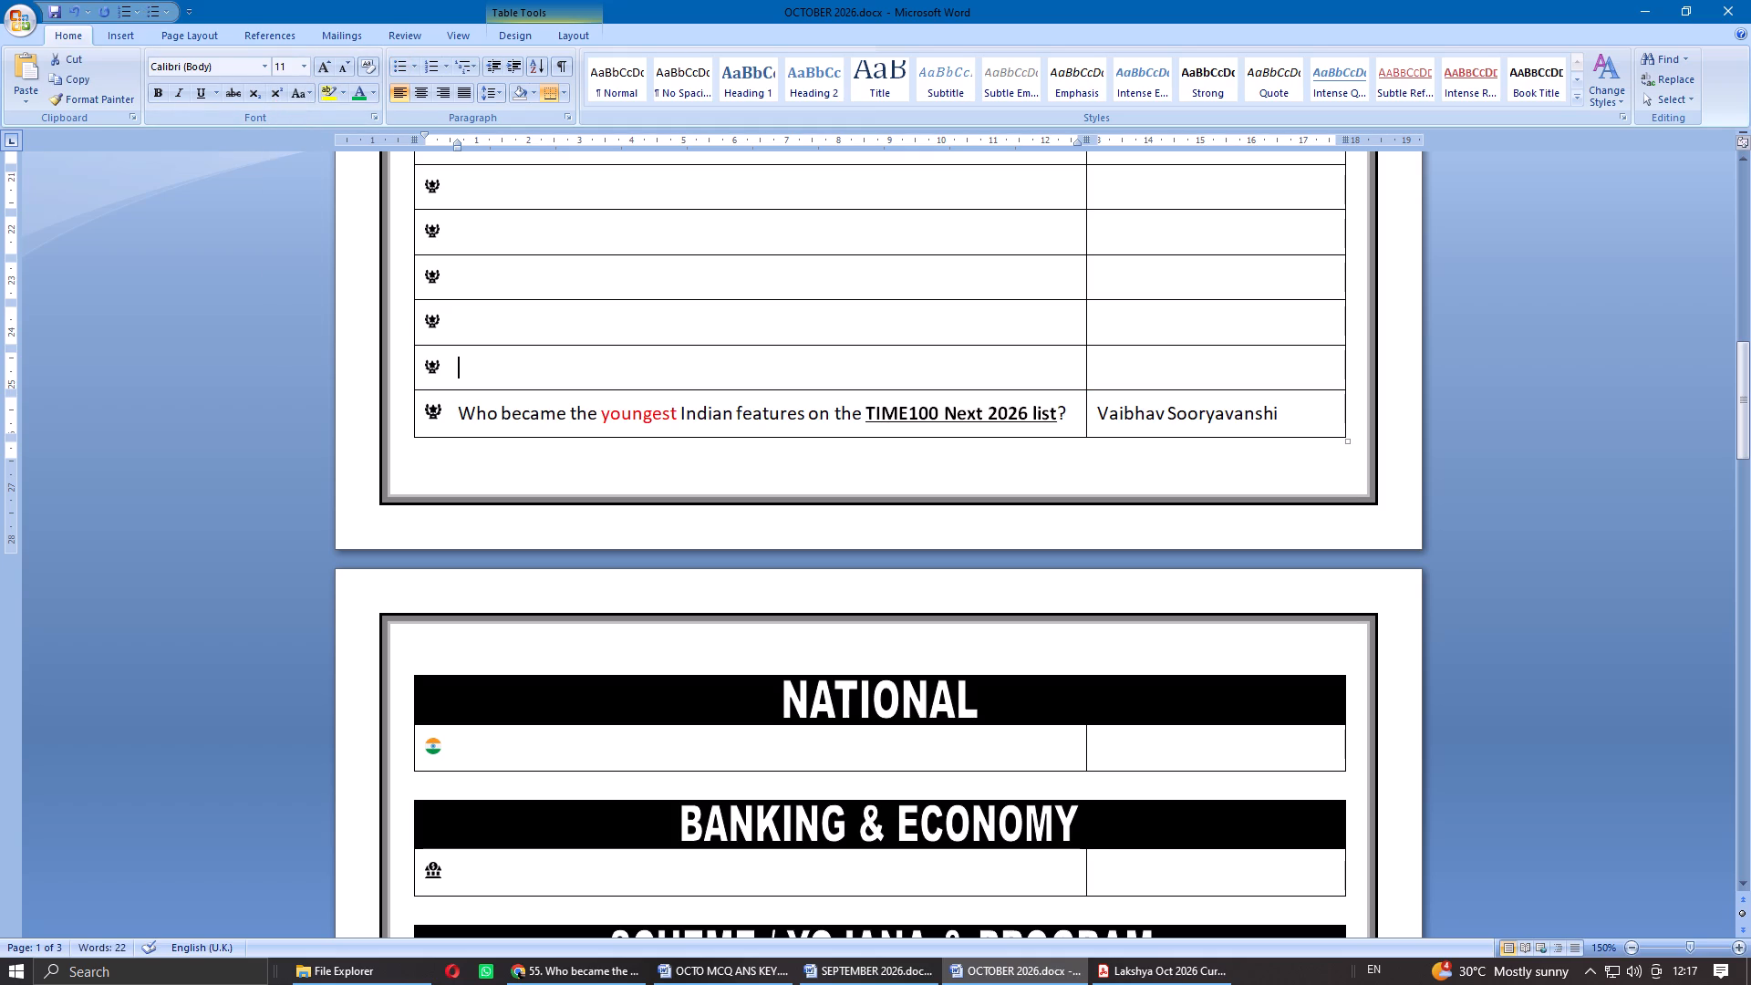
scroll(769, 380, up, 5)
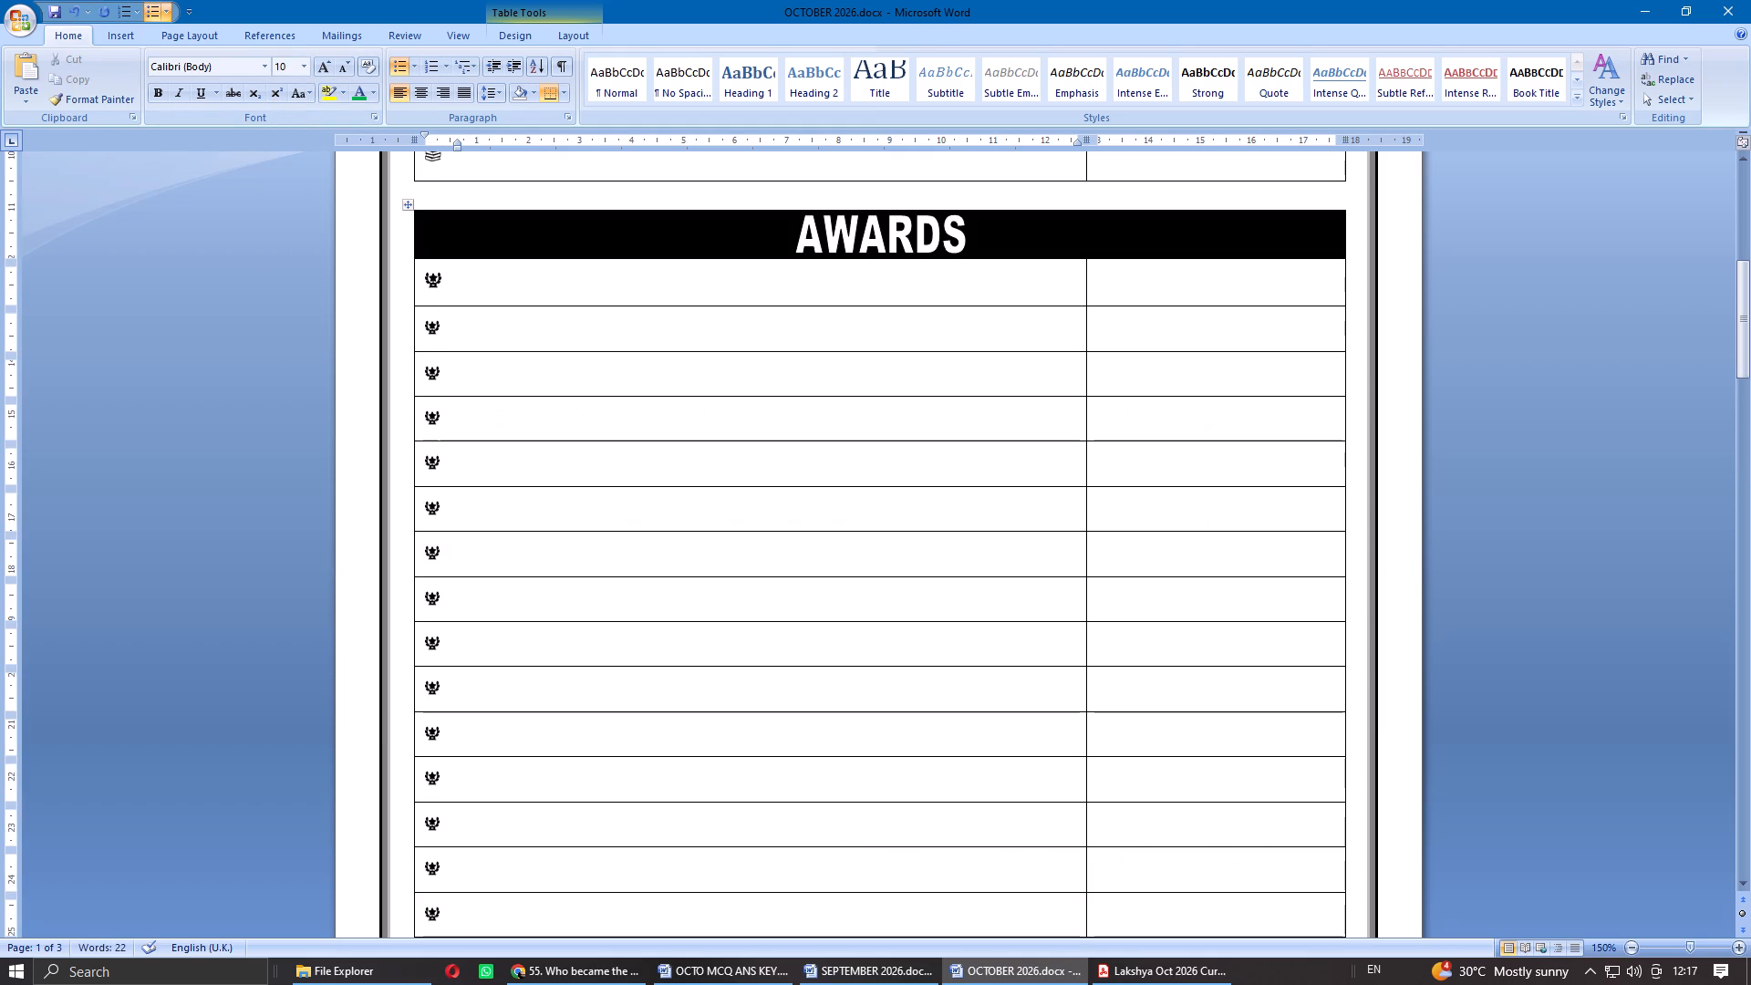
drag(599, 295, 1133, 589)
scroll(1135, 569, down, 2)
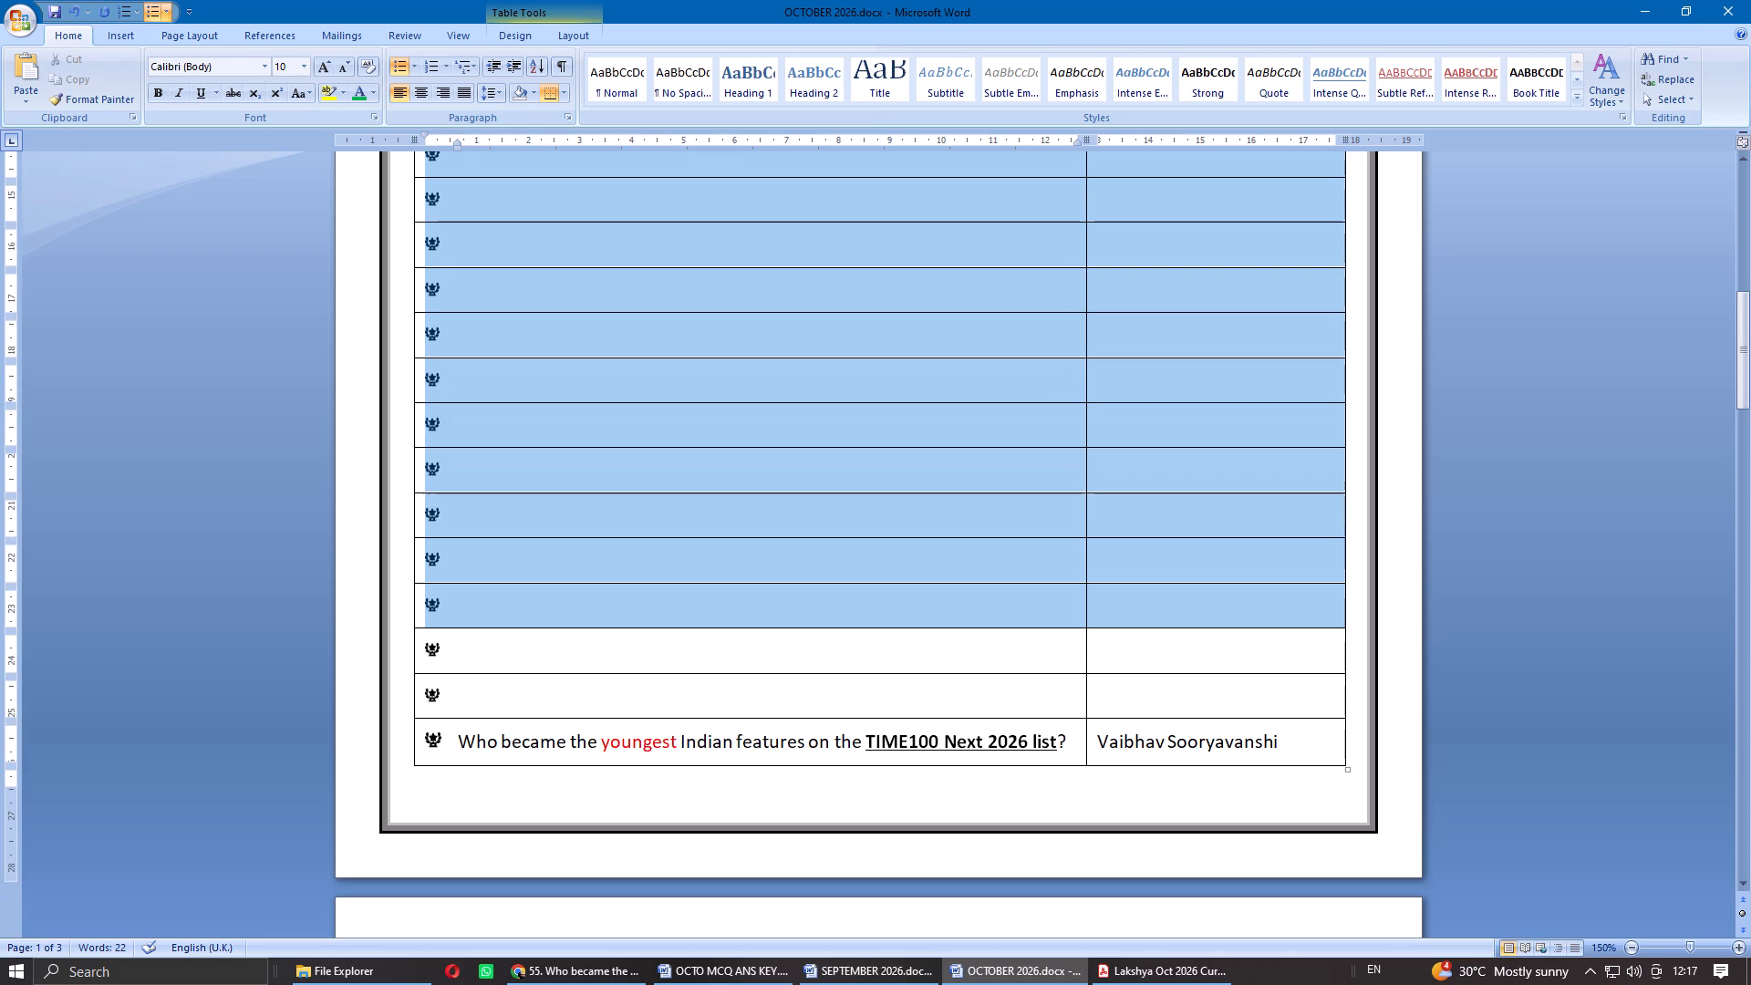
drag(1133, 589, 1141, 721)
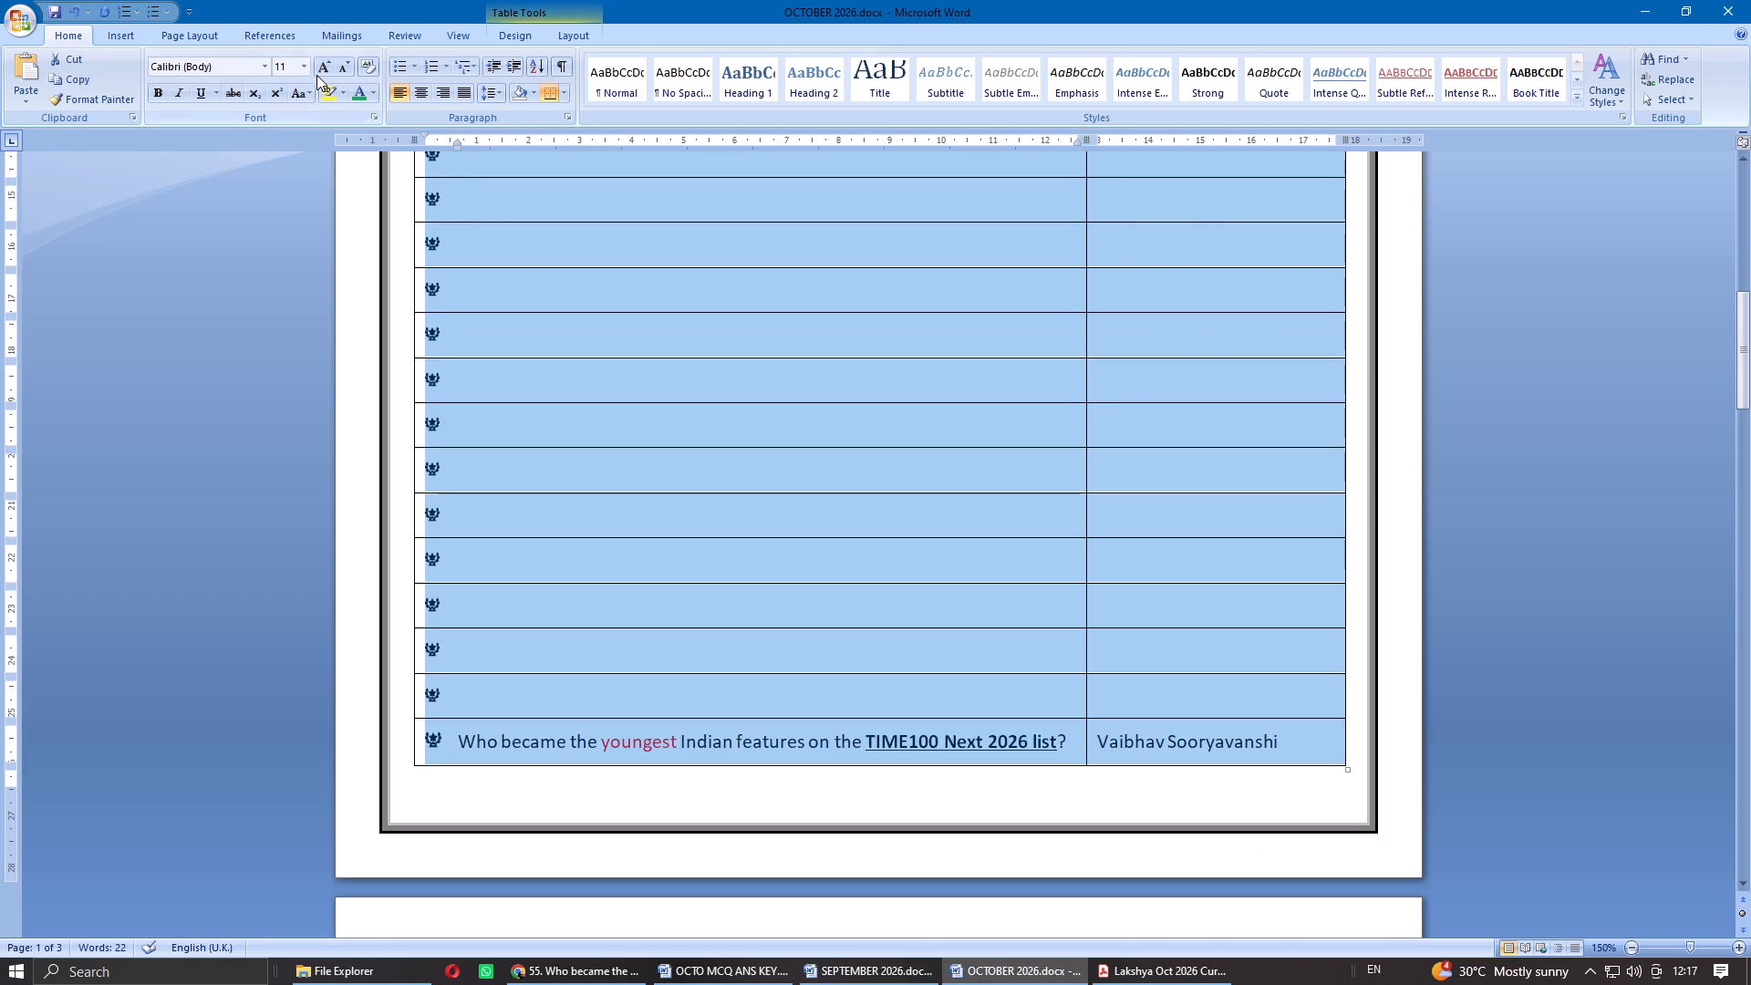
click(303, 70)
click(285, 132)
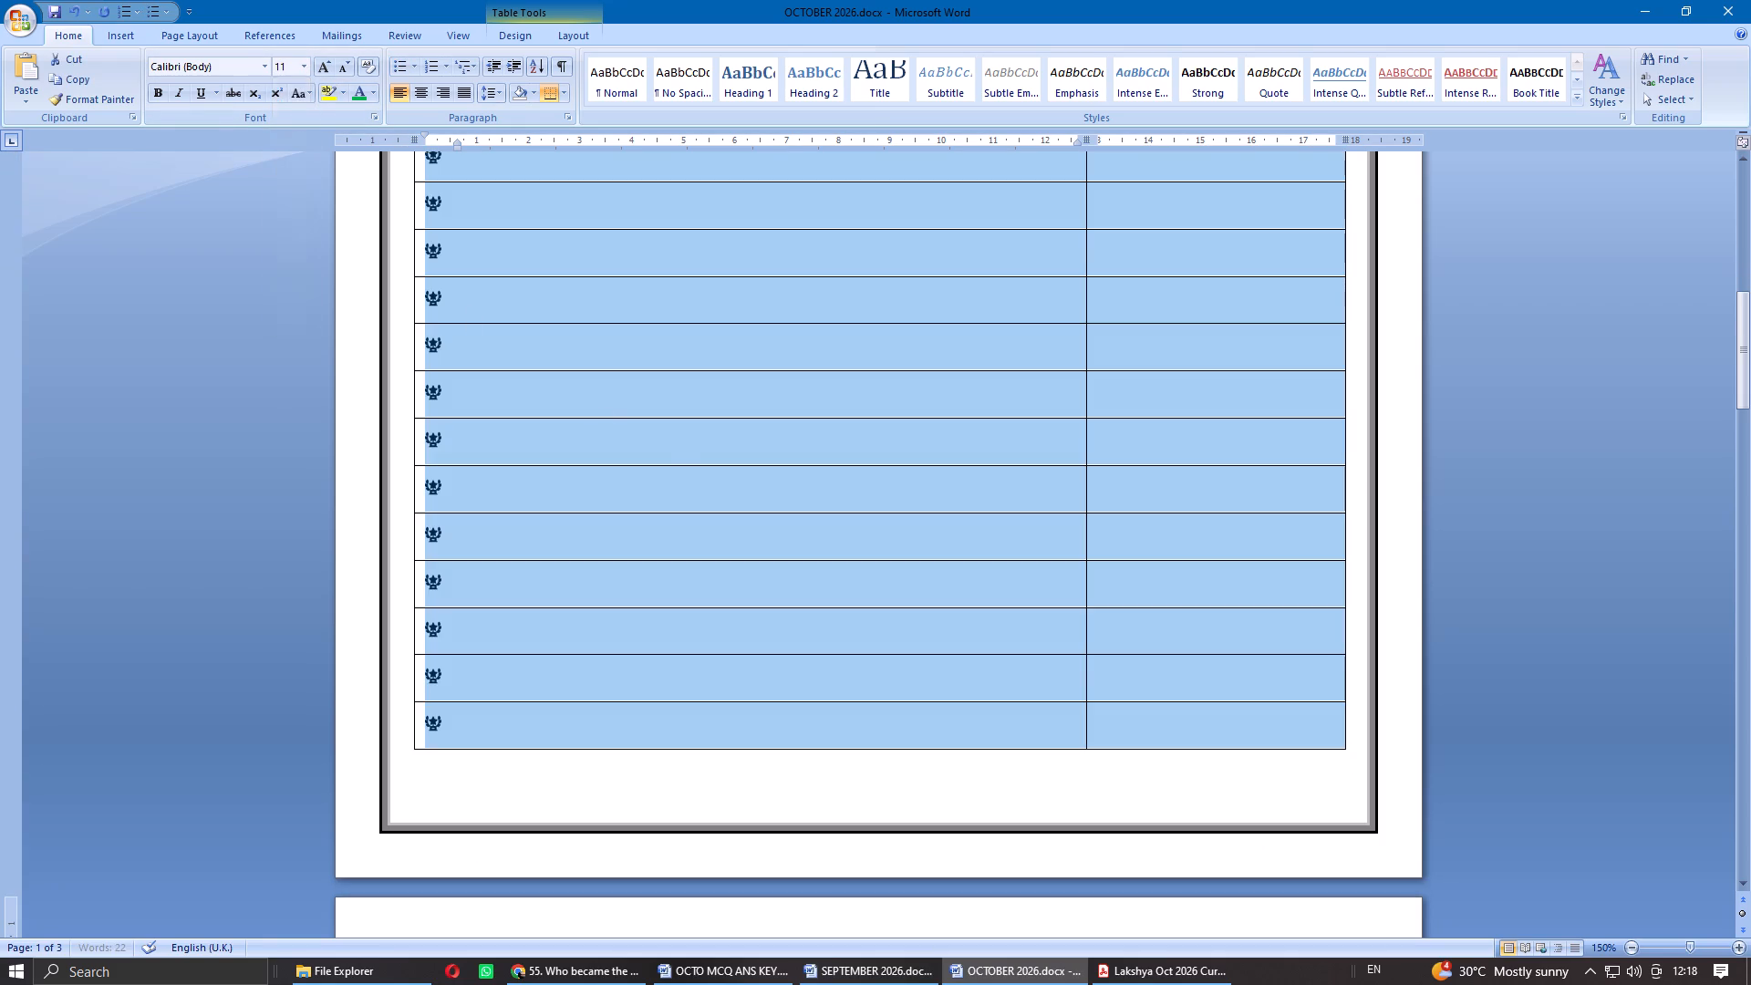
click(762, 483)
scroll(762, 483, down, 3)
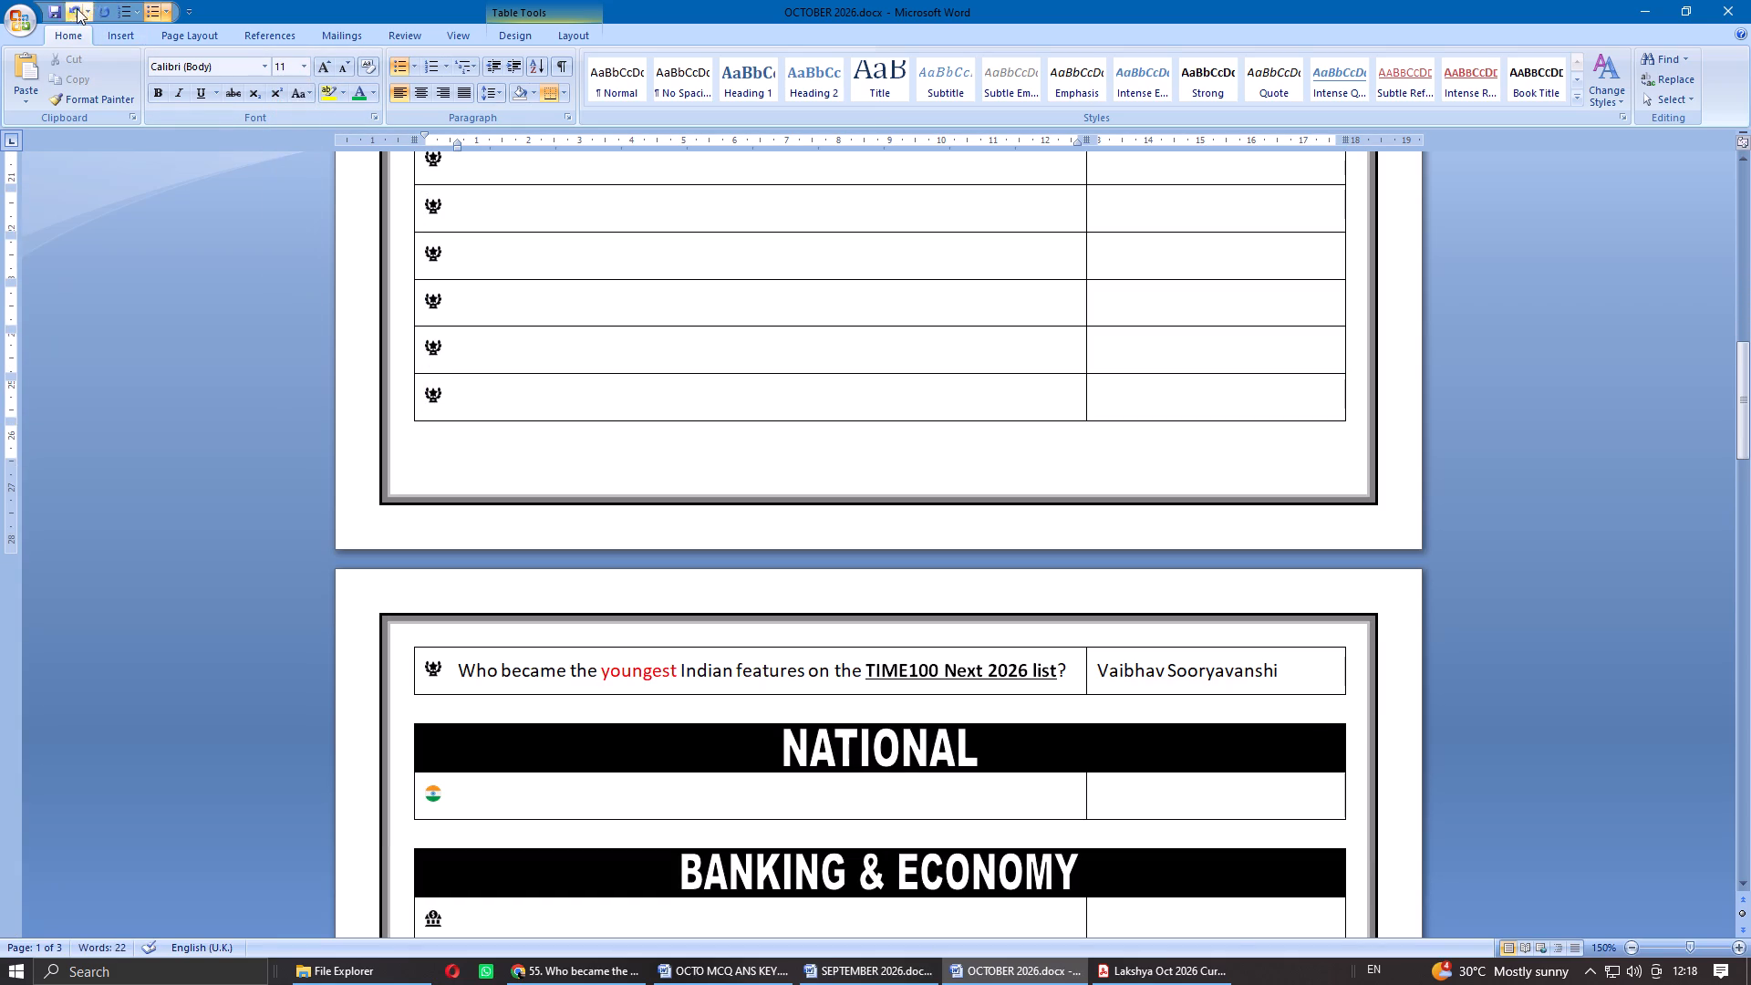
Save OCTOBER 2026.docx and close it.
click(54, 12)
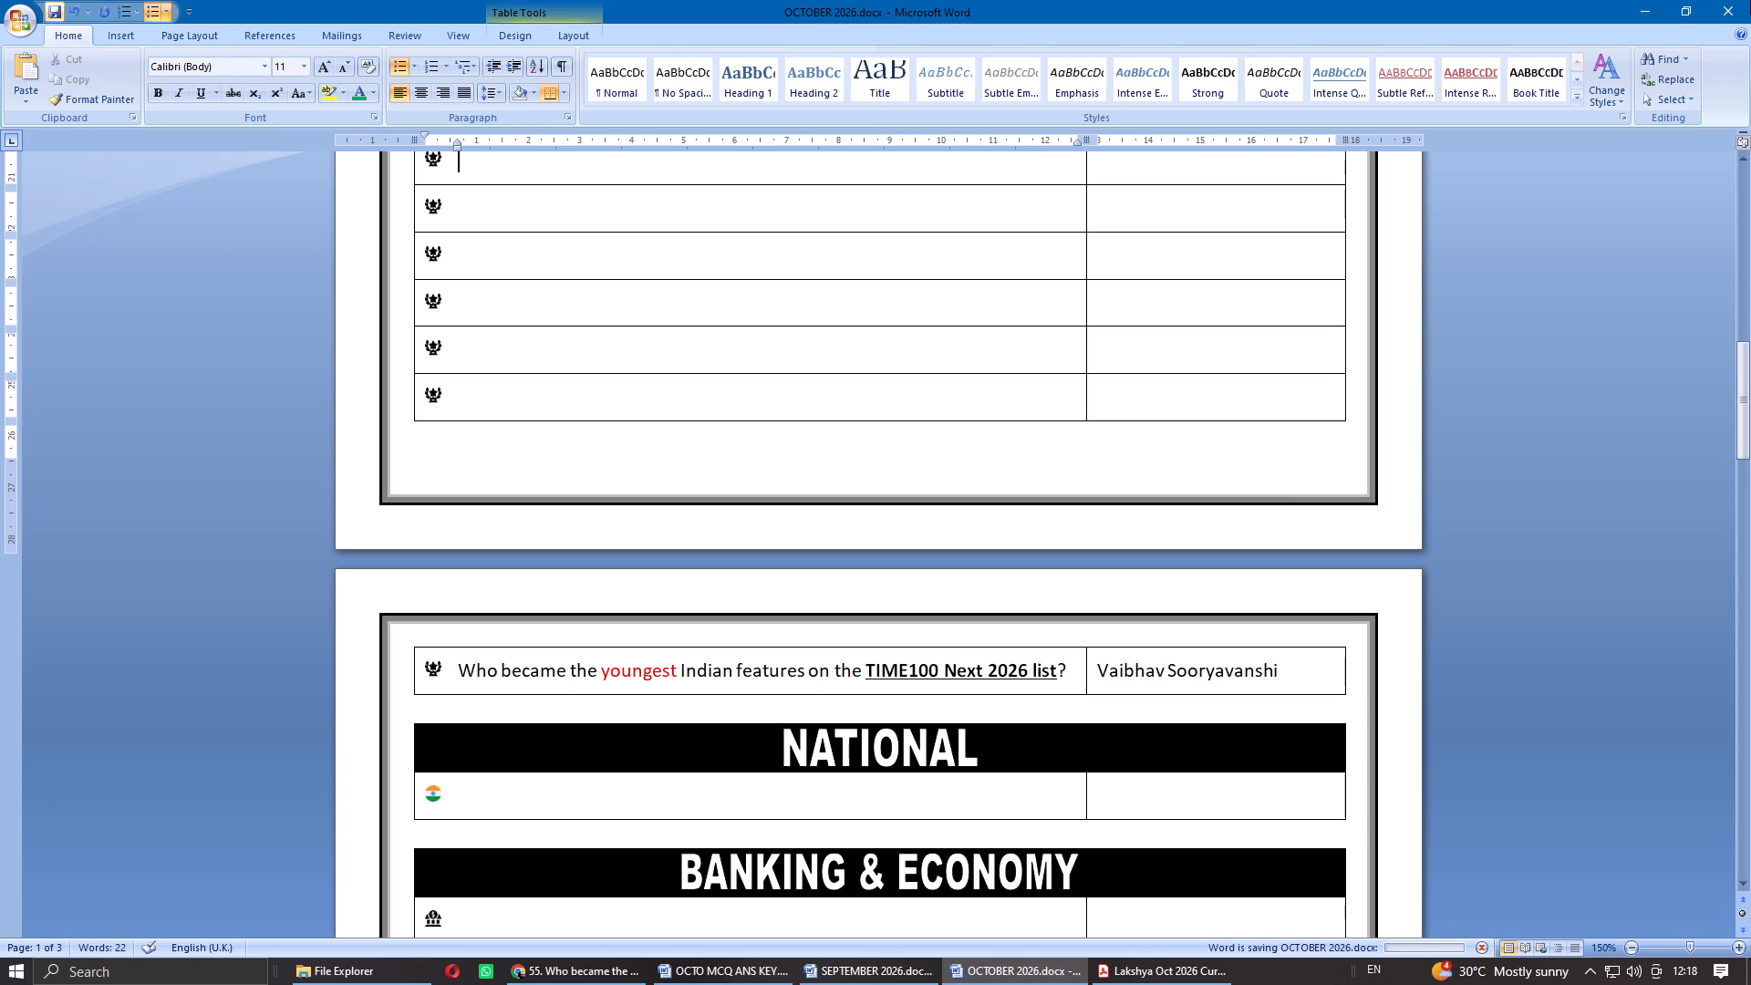
click(1750, 0)
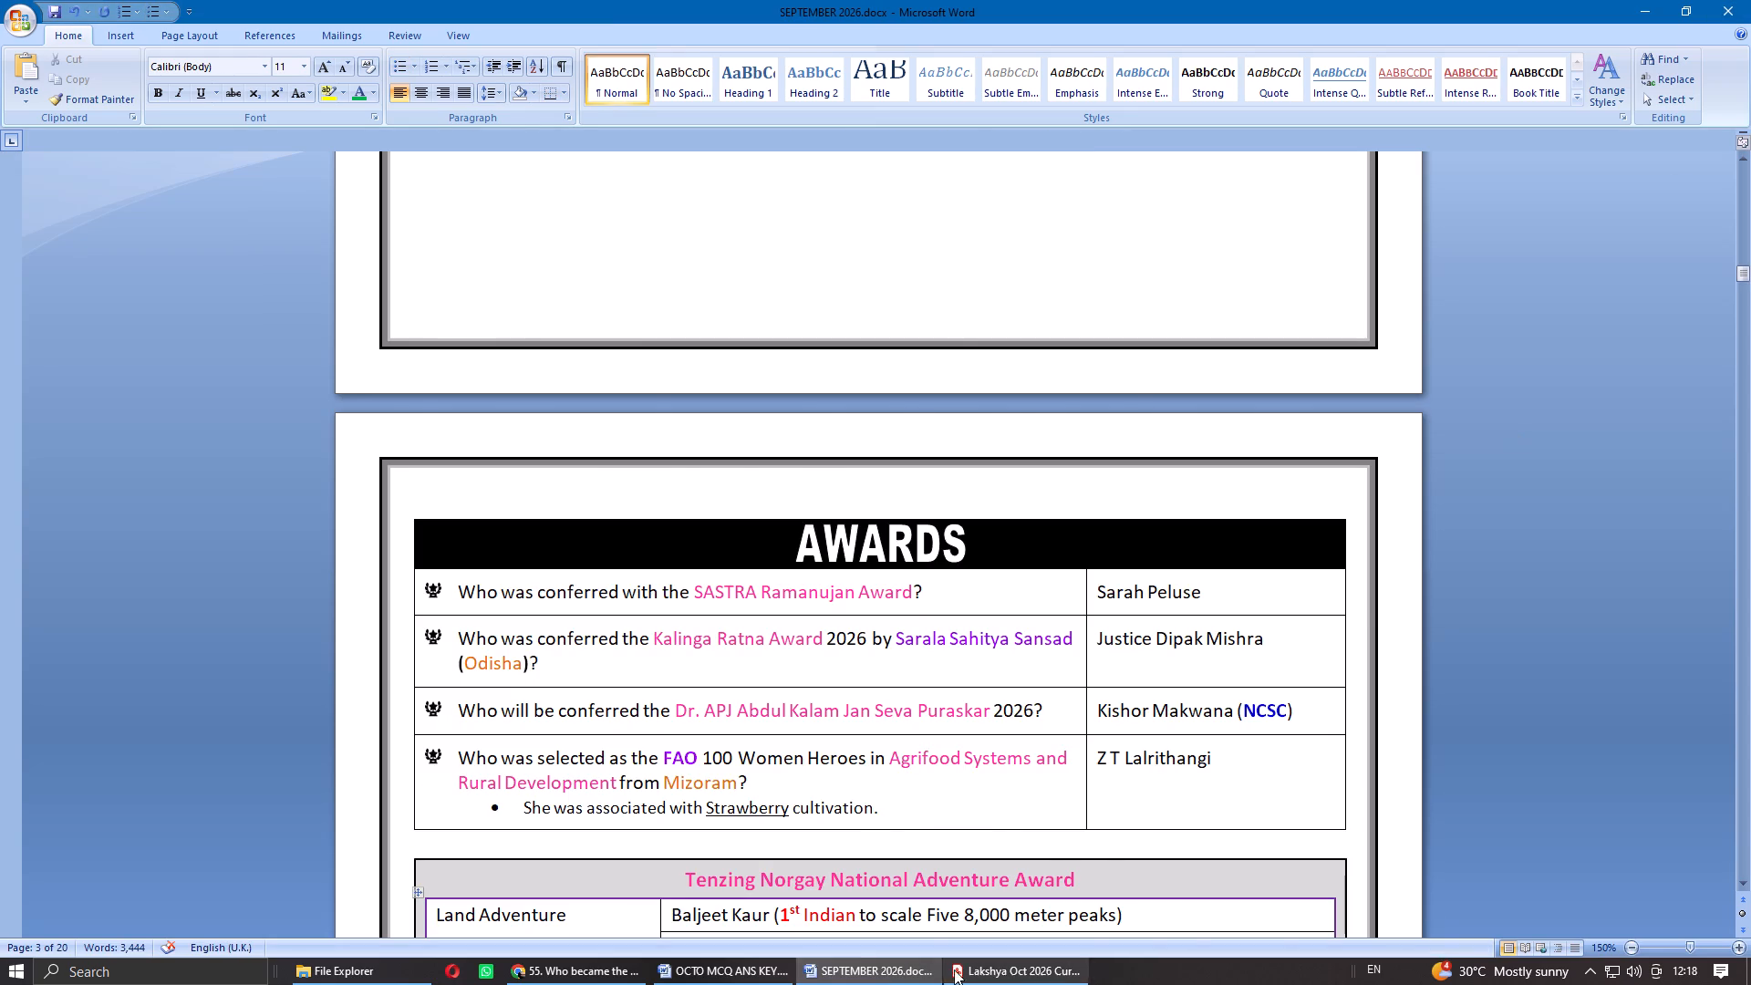
In OCTO MCQ ANS KEY.docx, colour option (b) Vaibhav Sooryavanshi of question 55 green as the correct answer.
click(748, 970)
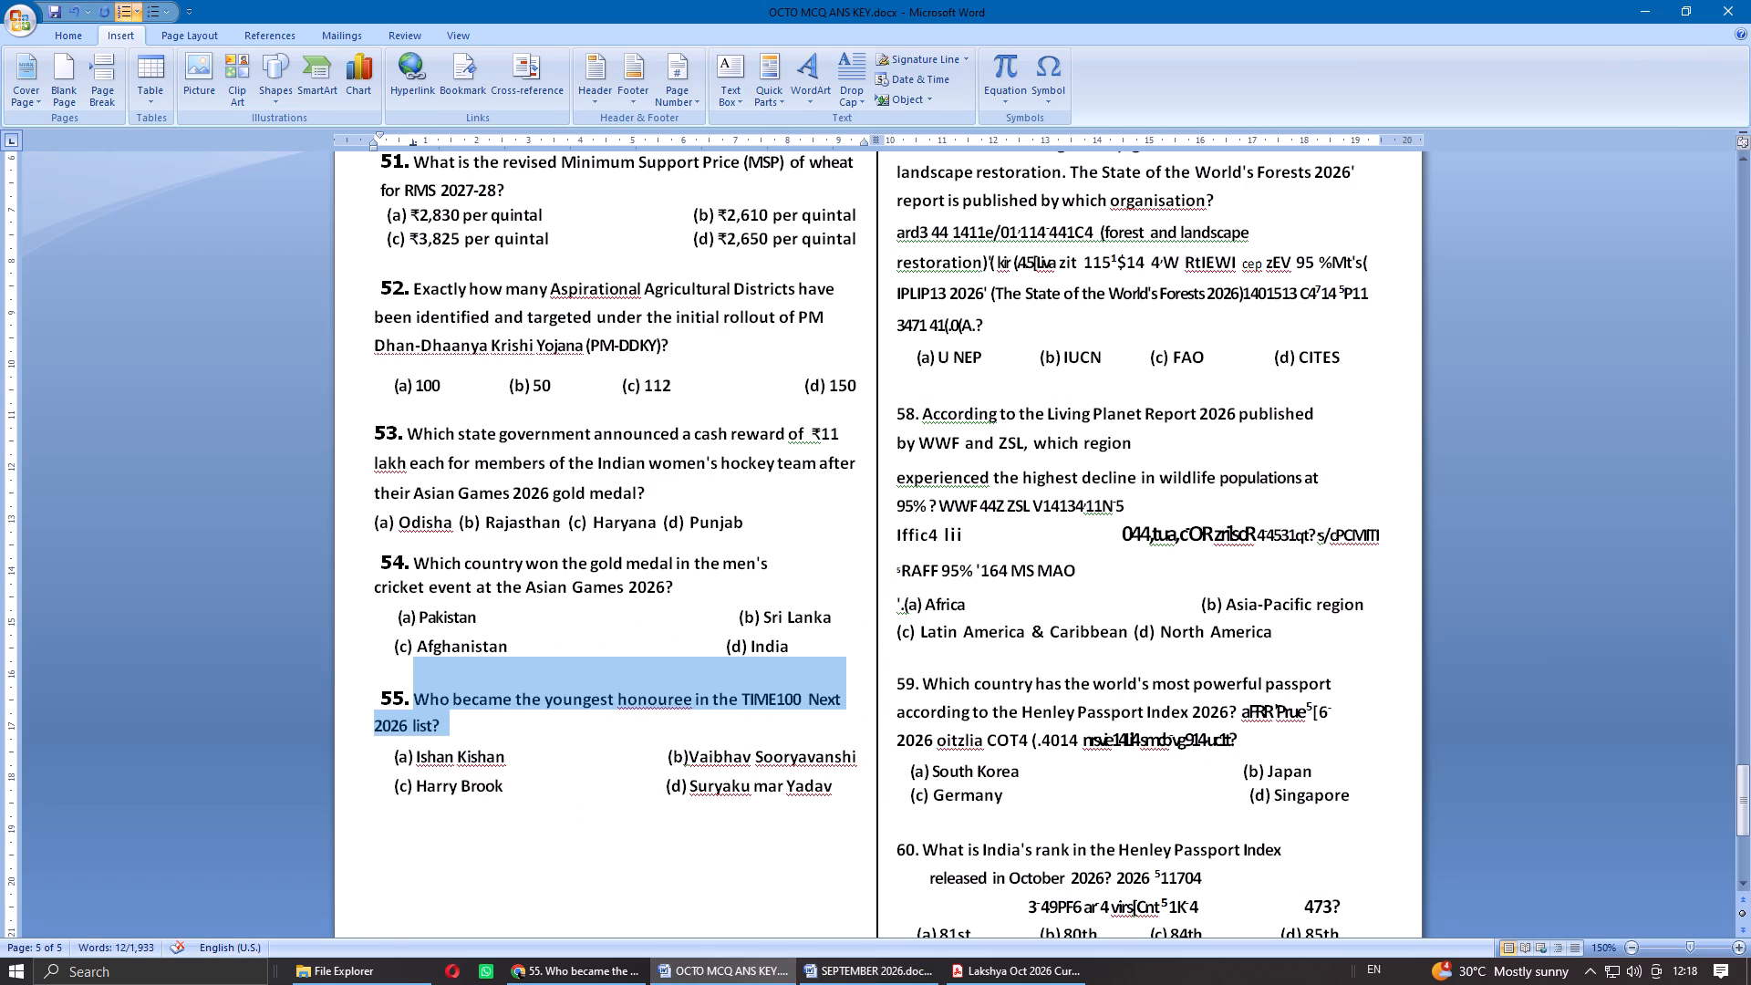
drag(660, 752, 824, 752)
double_click(76, 45)
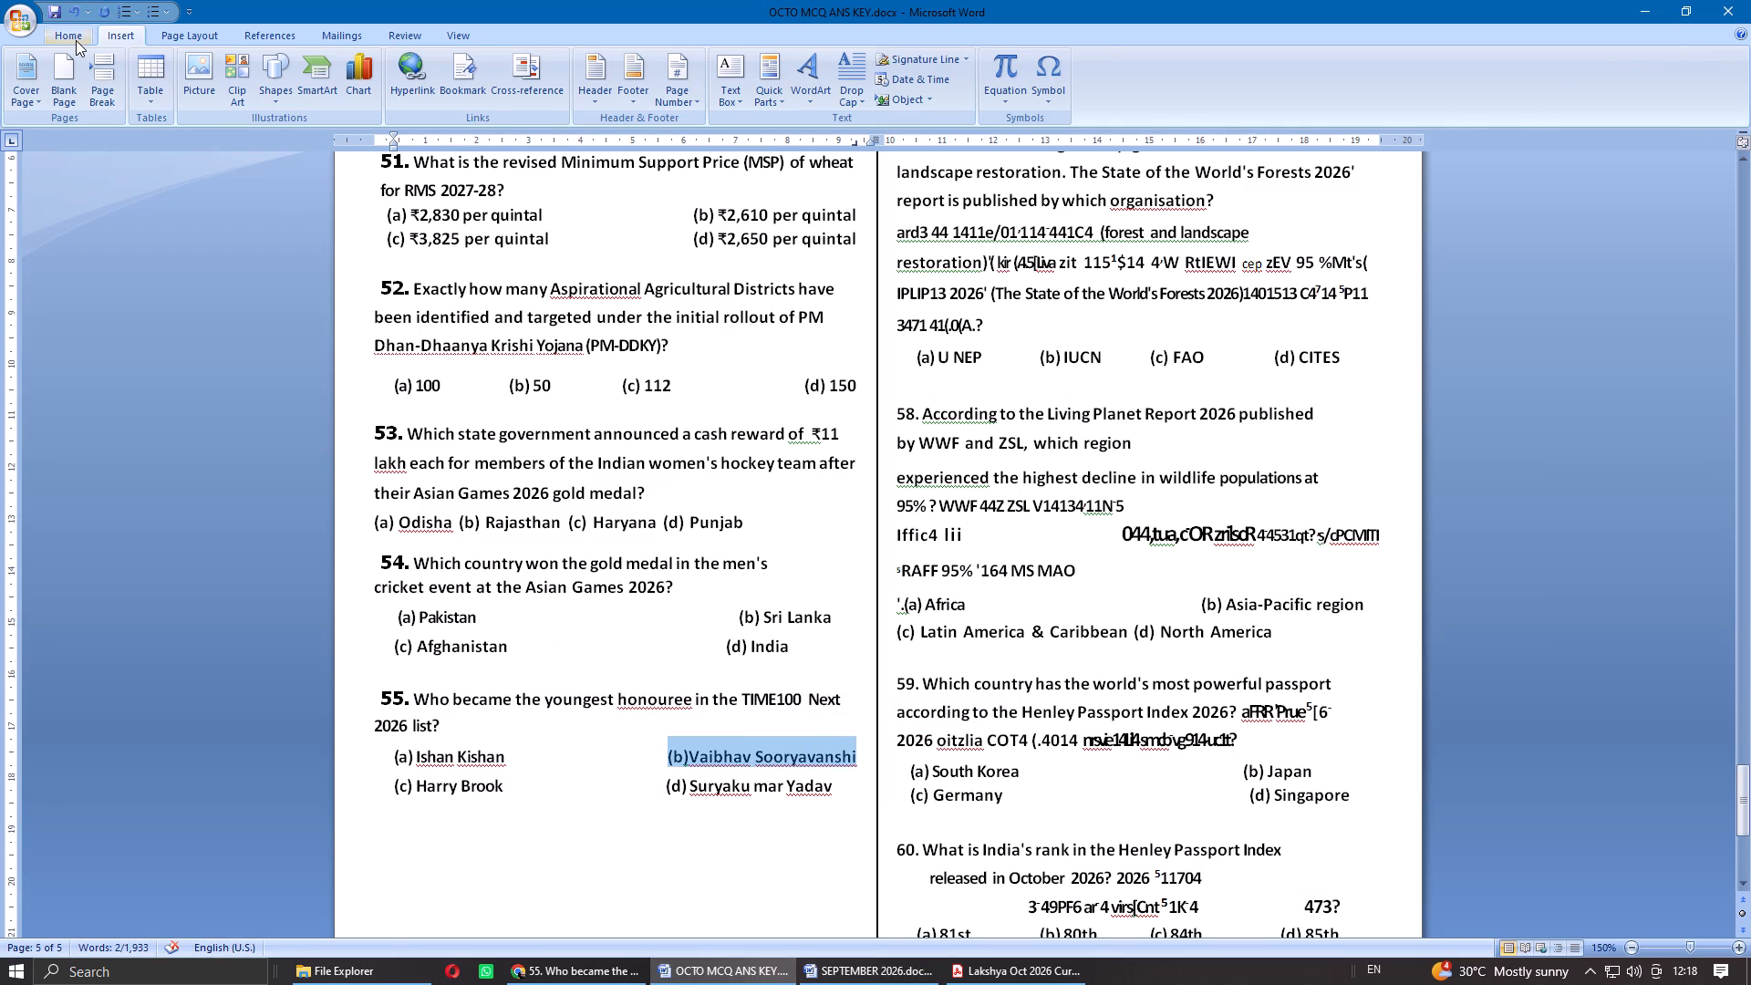
click(361, 92)
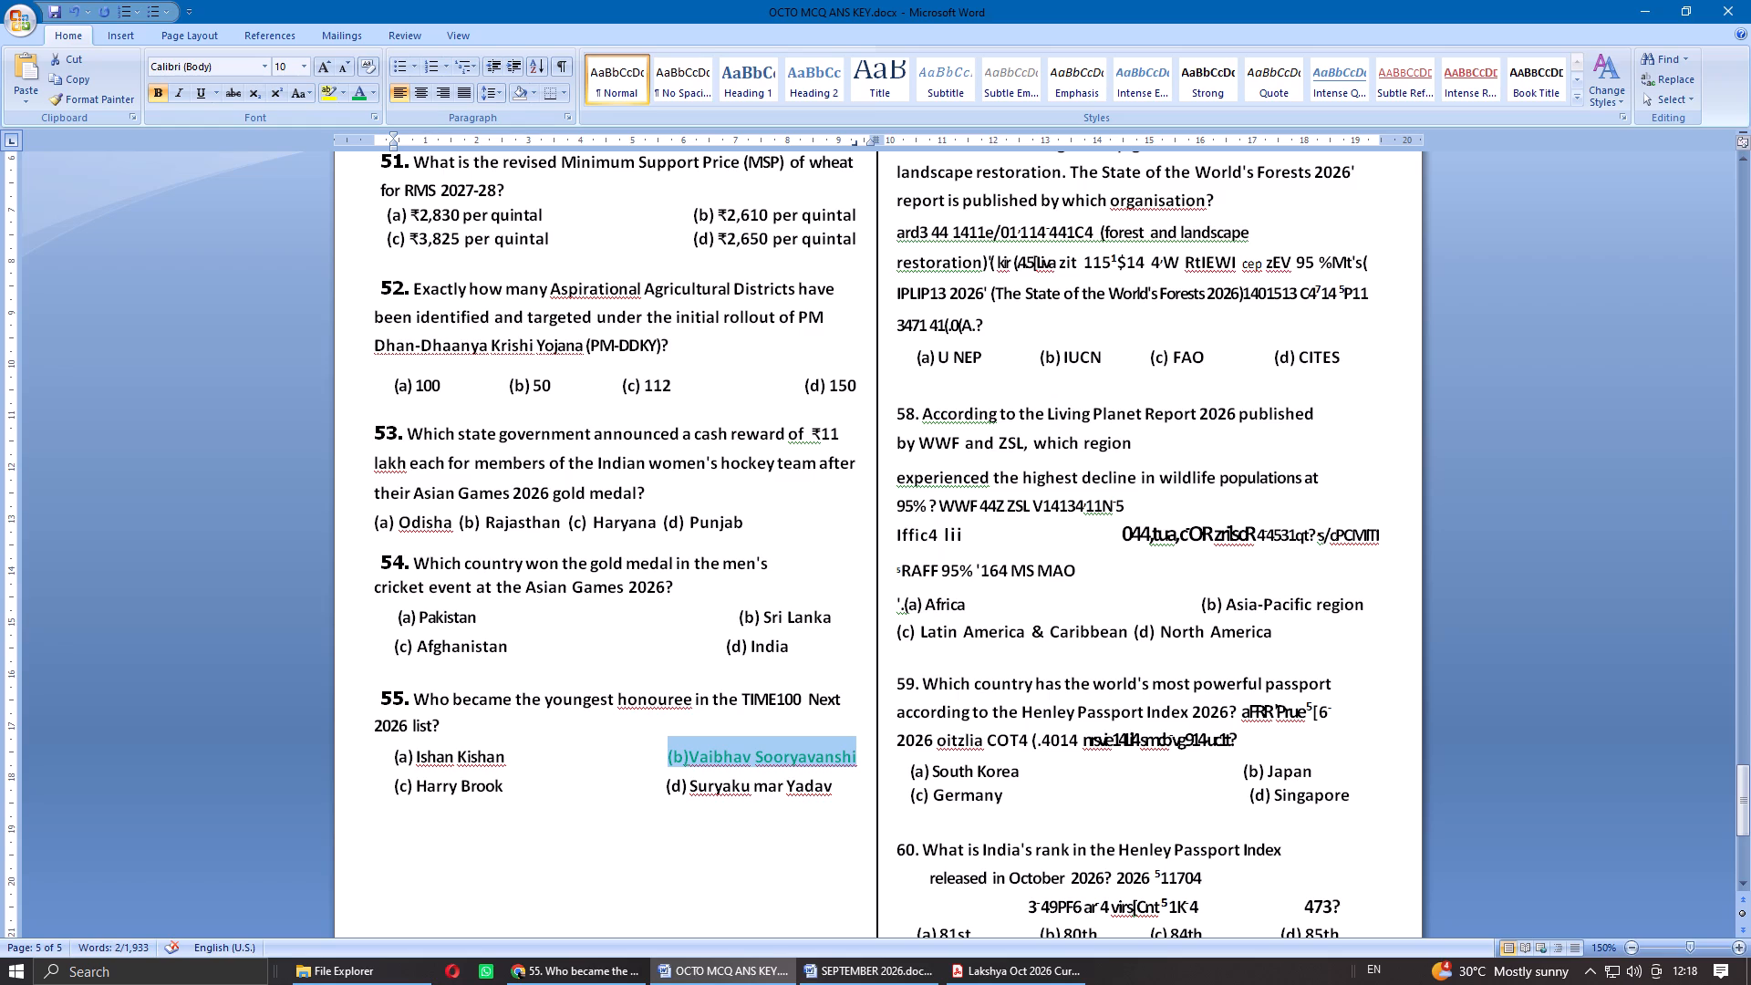
Copy question 54 about the men's cricket gold medal at the Asian Games 2026 and search Google for its answer in Chrome.
drag(421, 564, 674, 586)
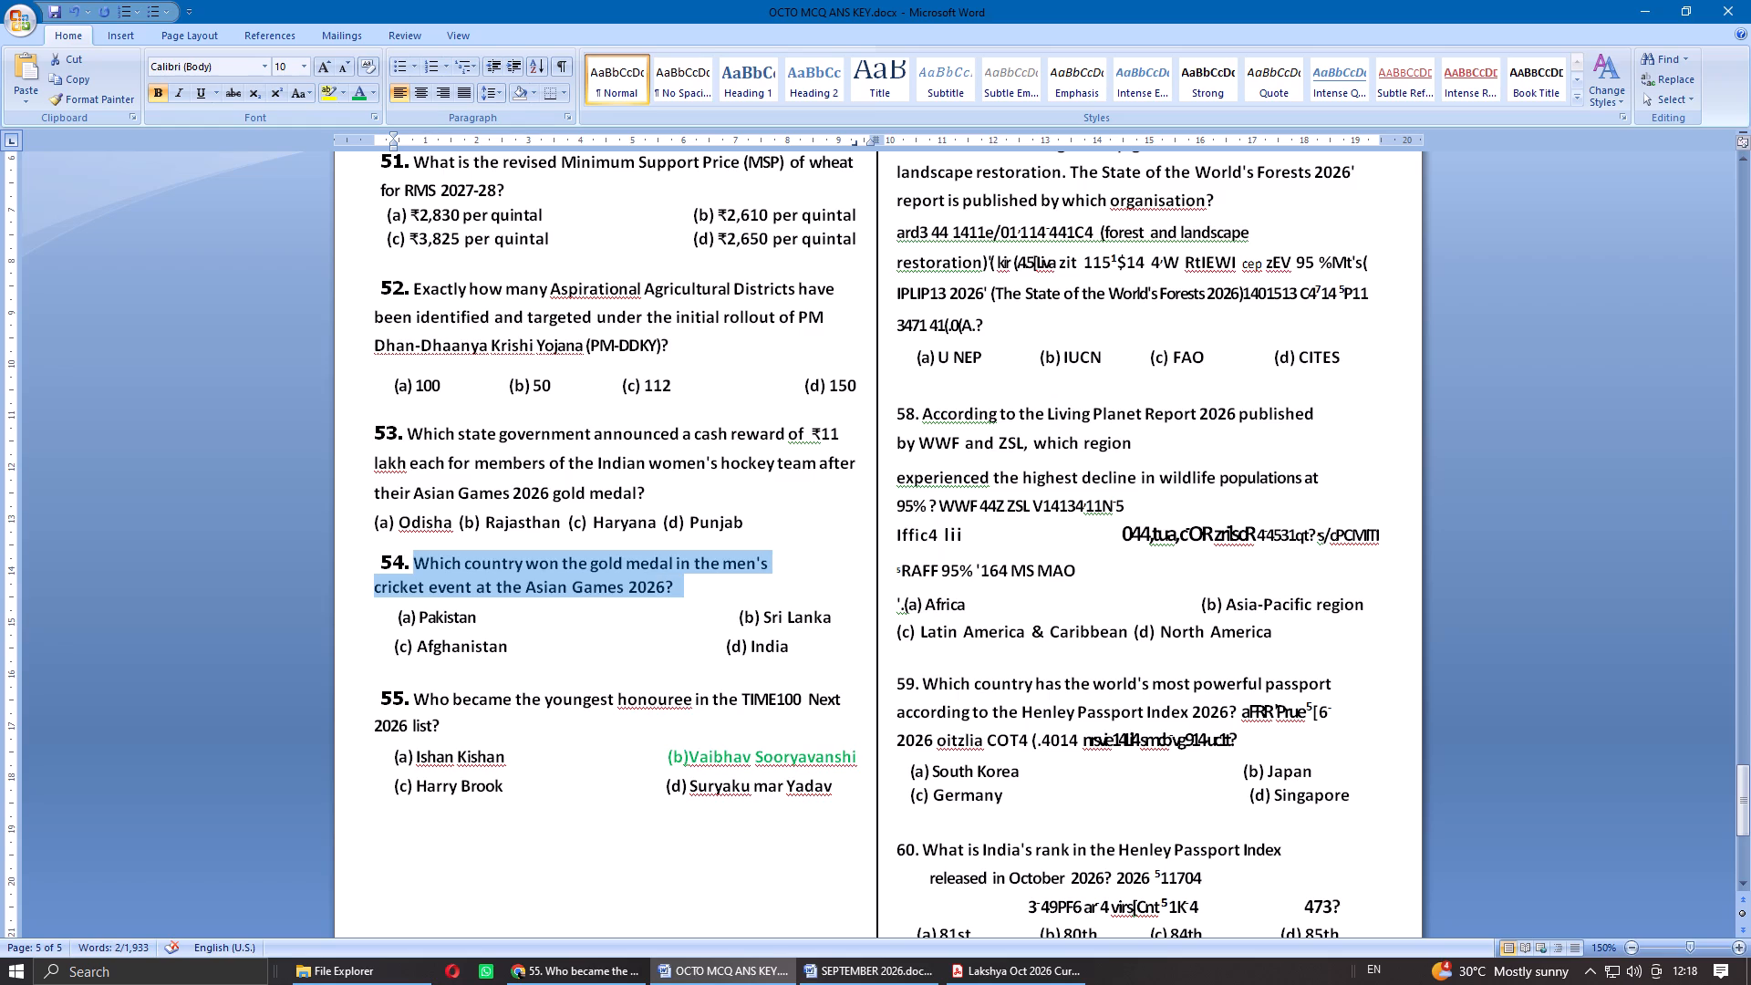
drag(674, 586, 676, 586)
right_click(612, 583)
click(668, 244)
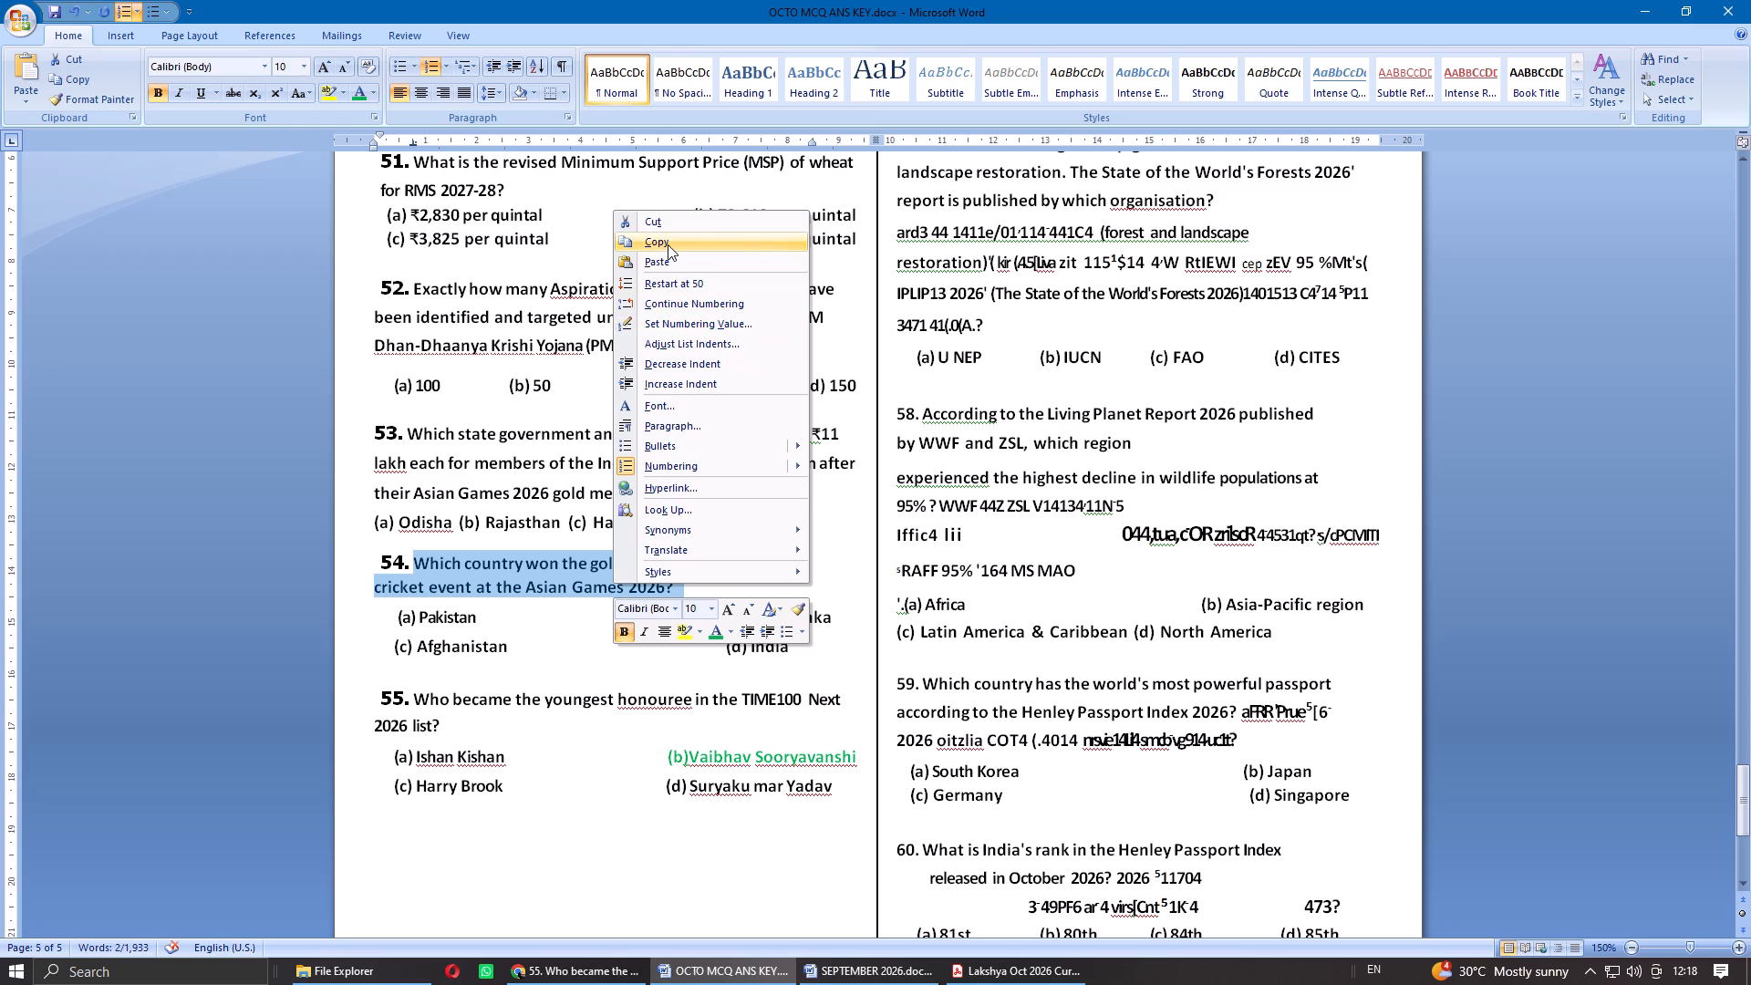
click(559, 981)
scroll(720, 223, up, 3)
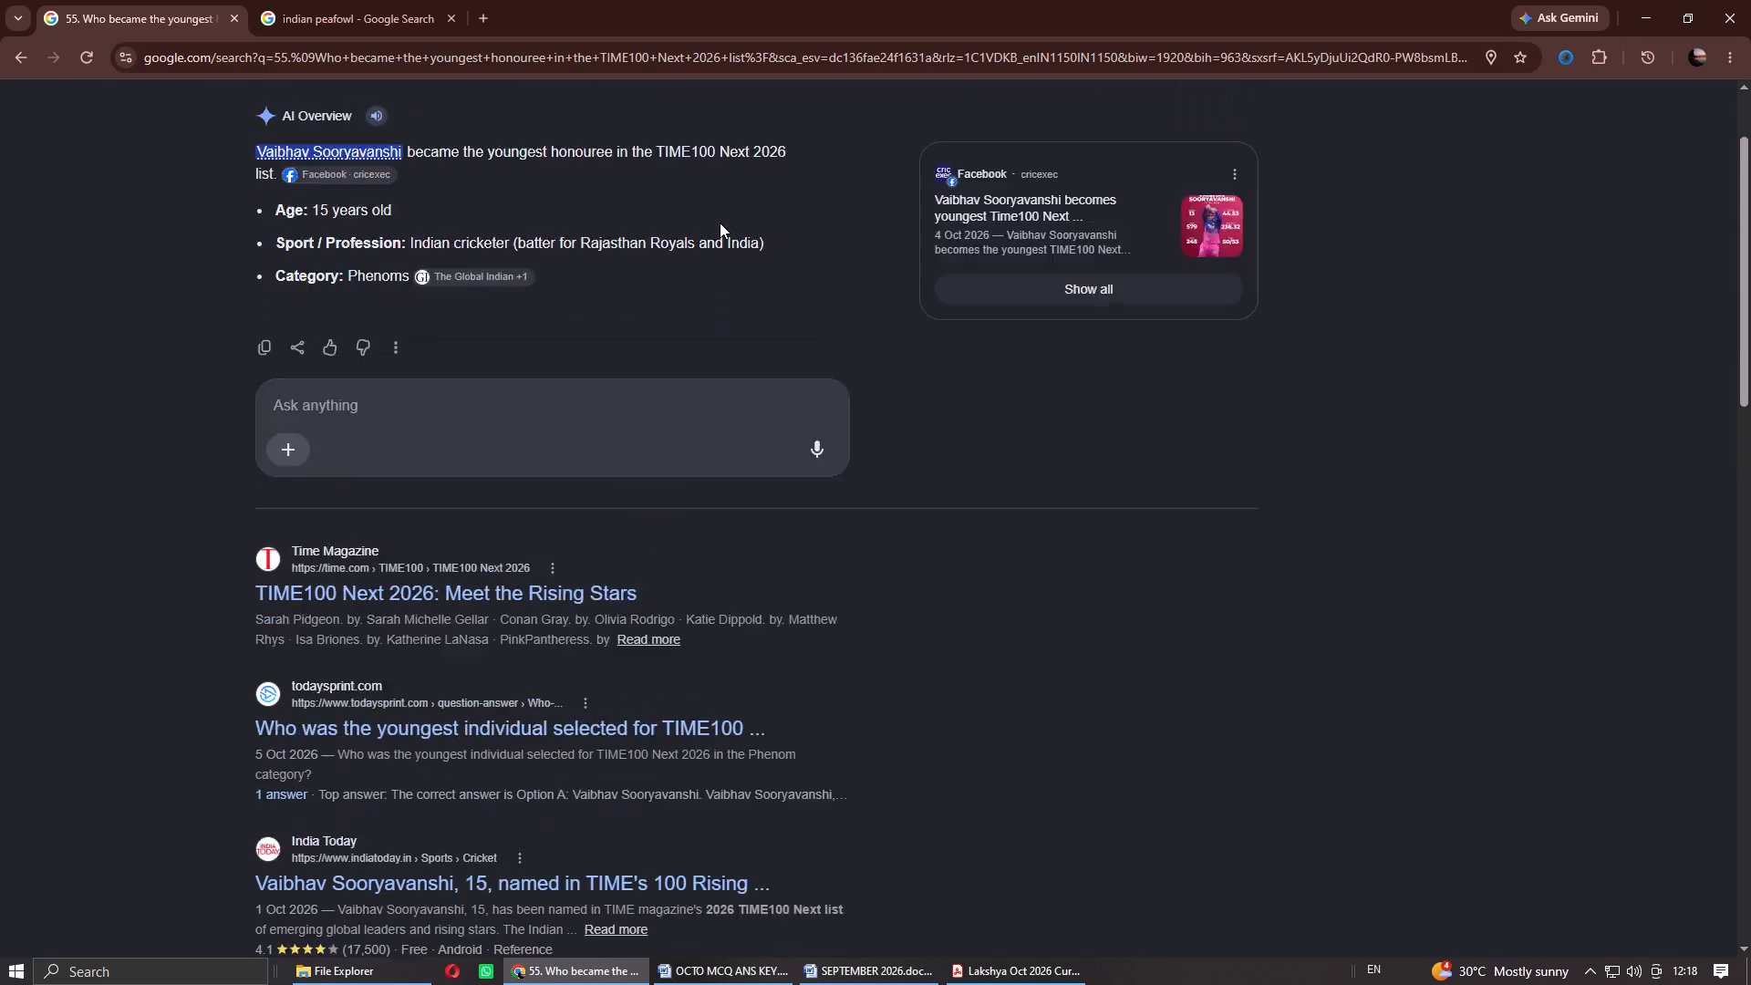
scroll(720, 223, up, 5)
click(908, 126)
right_click(880, 126)
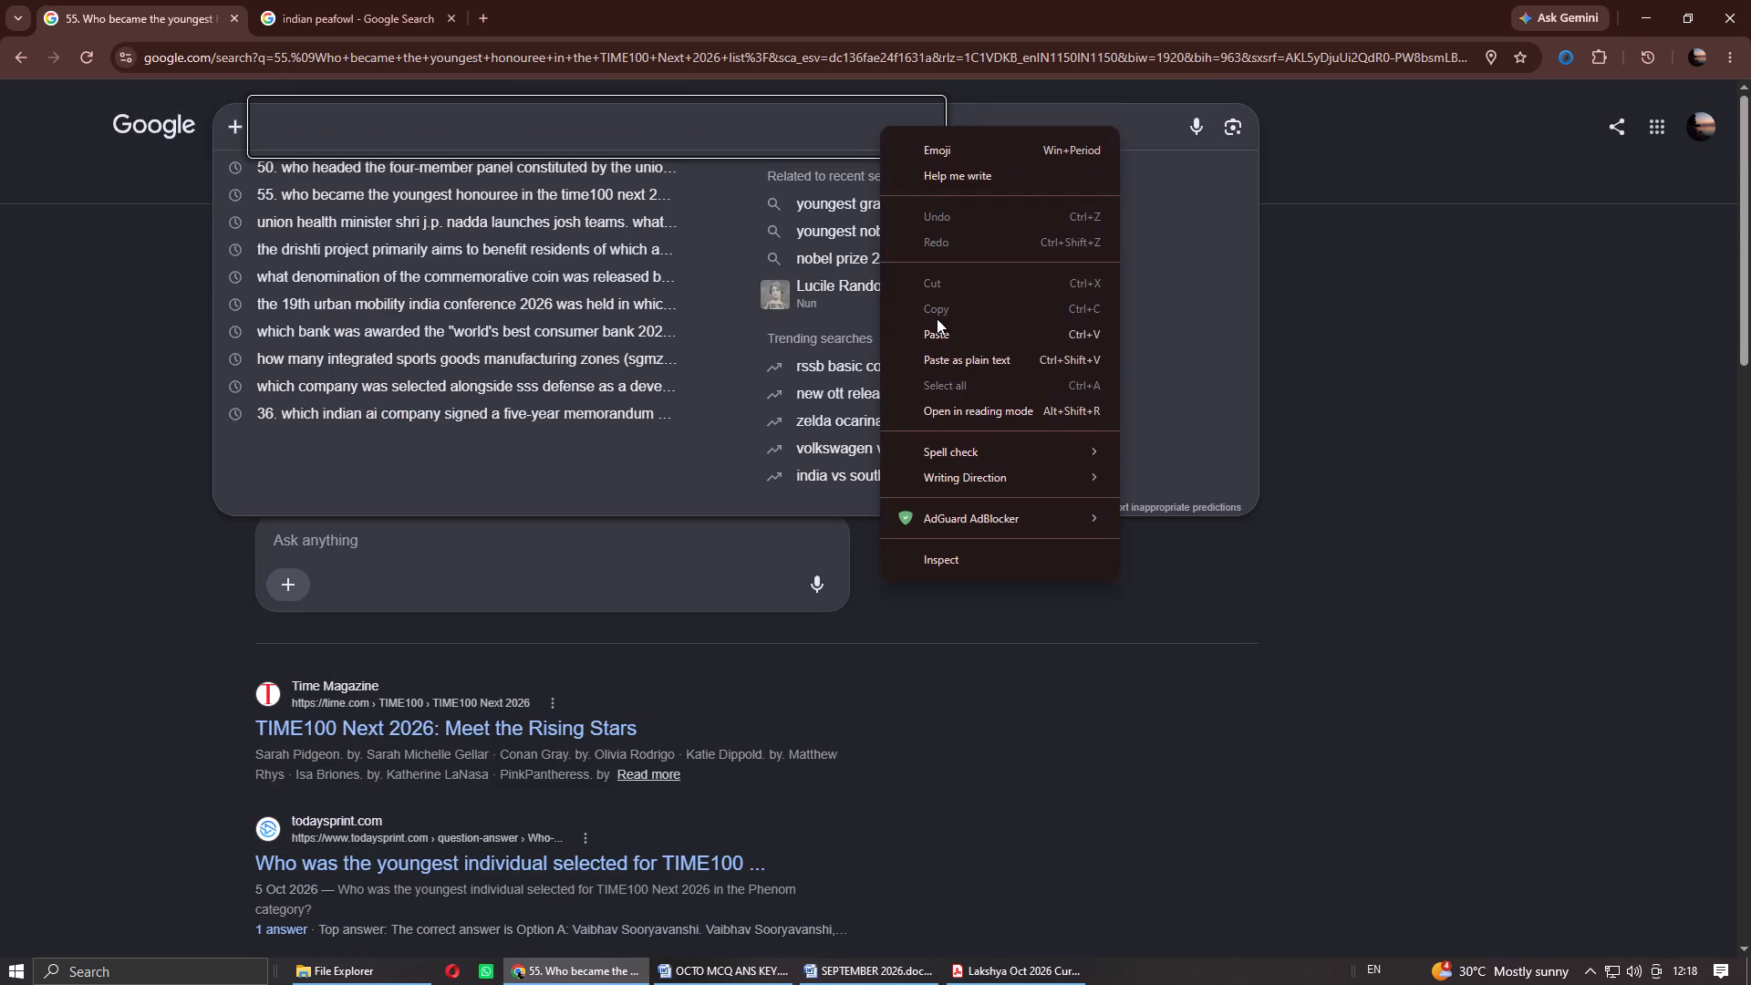
click(939, 337)
key(Return)
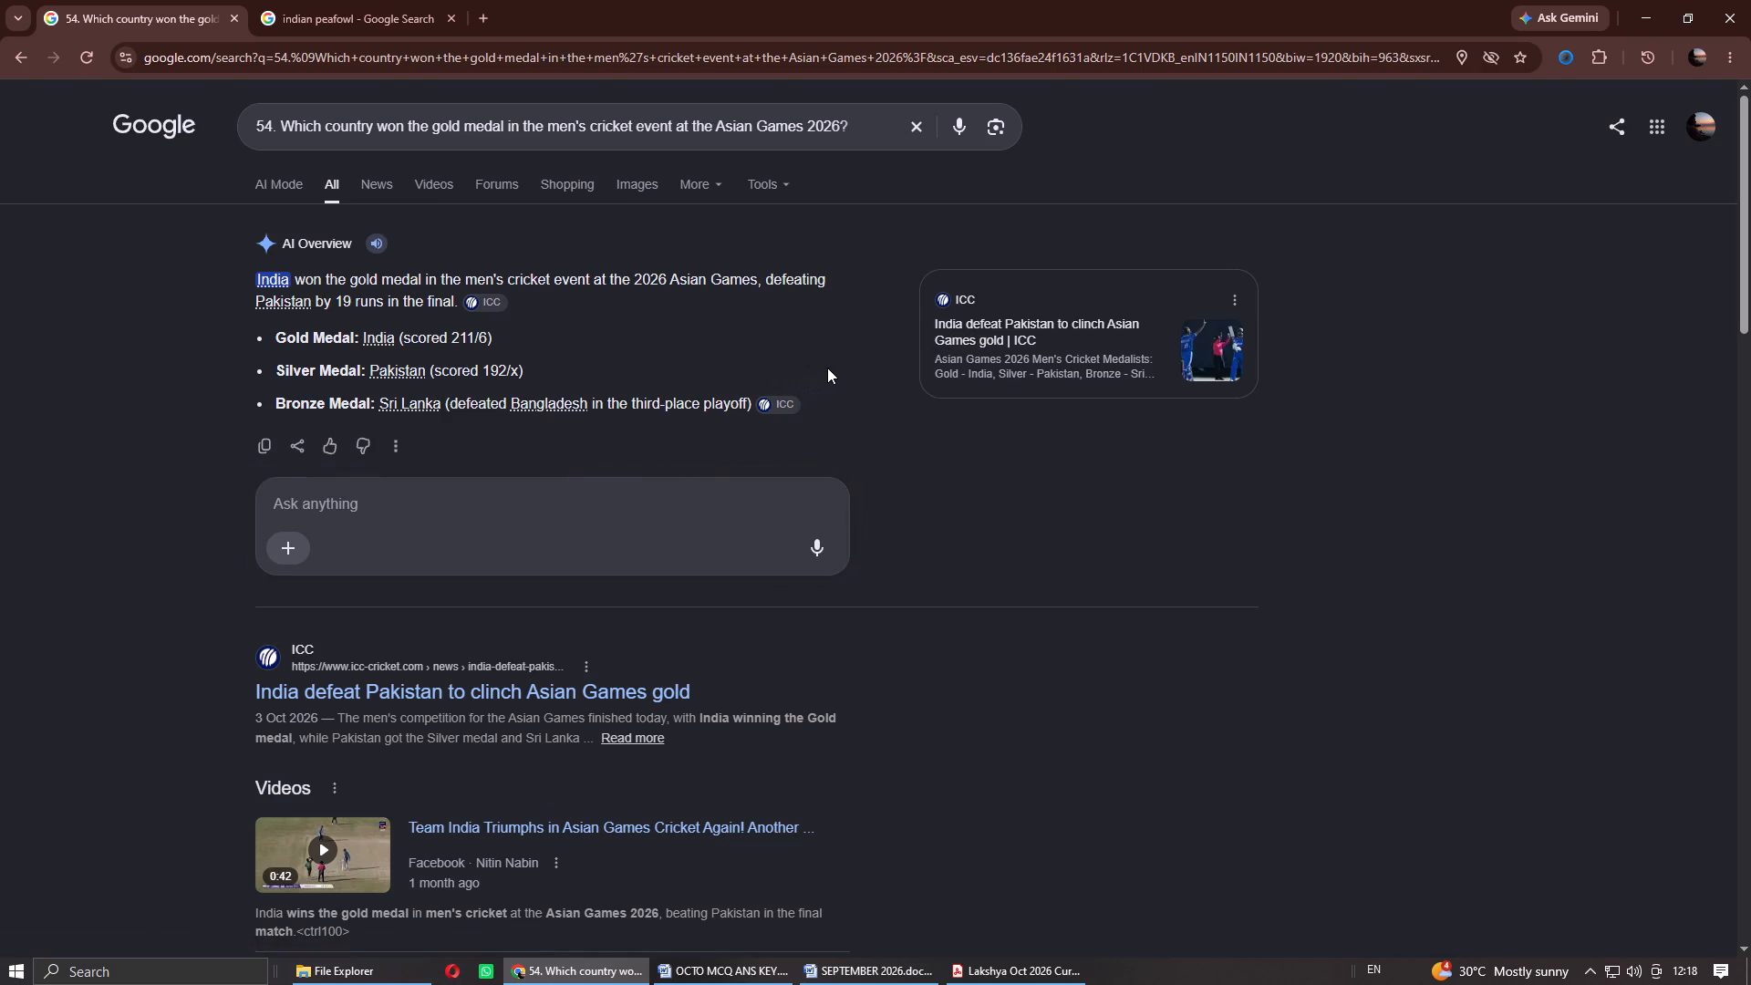
scroll(826, 373, down, 1)
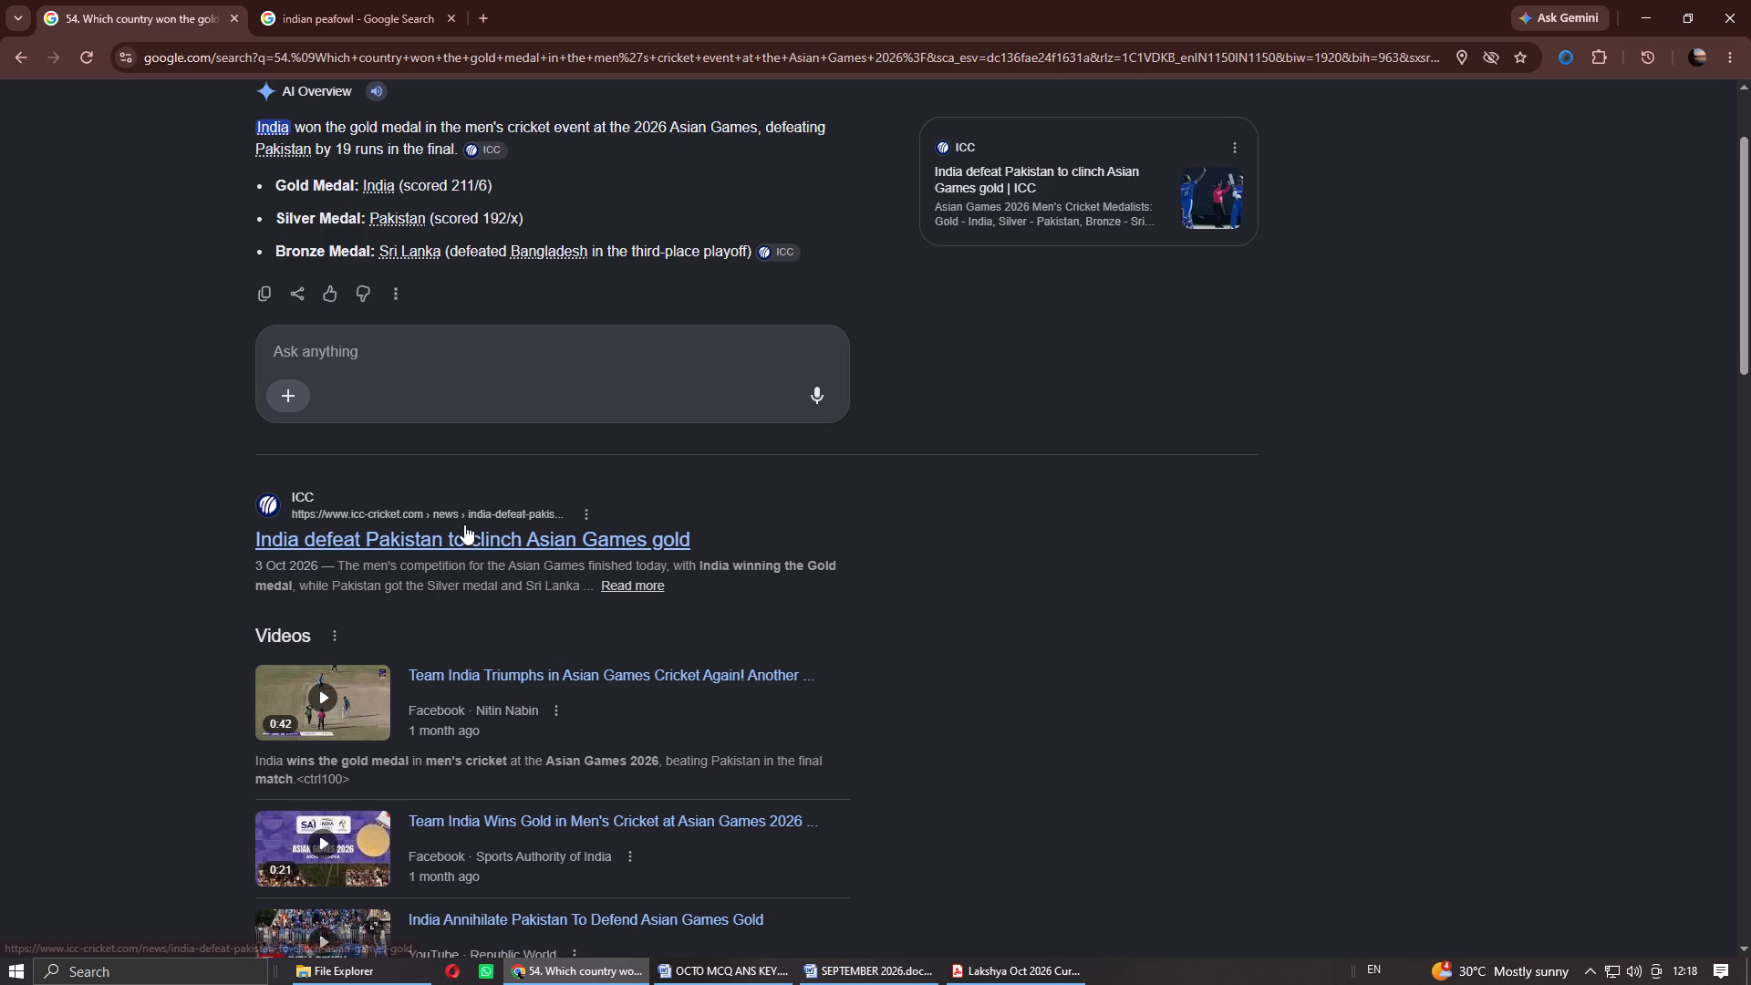
Back in the answer key, colour option (d) India of question 54 green as the correct answer.
click(753, 984)
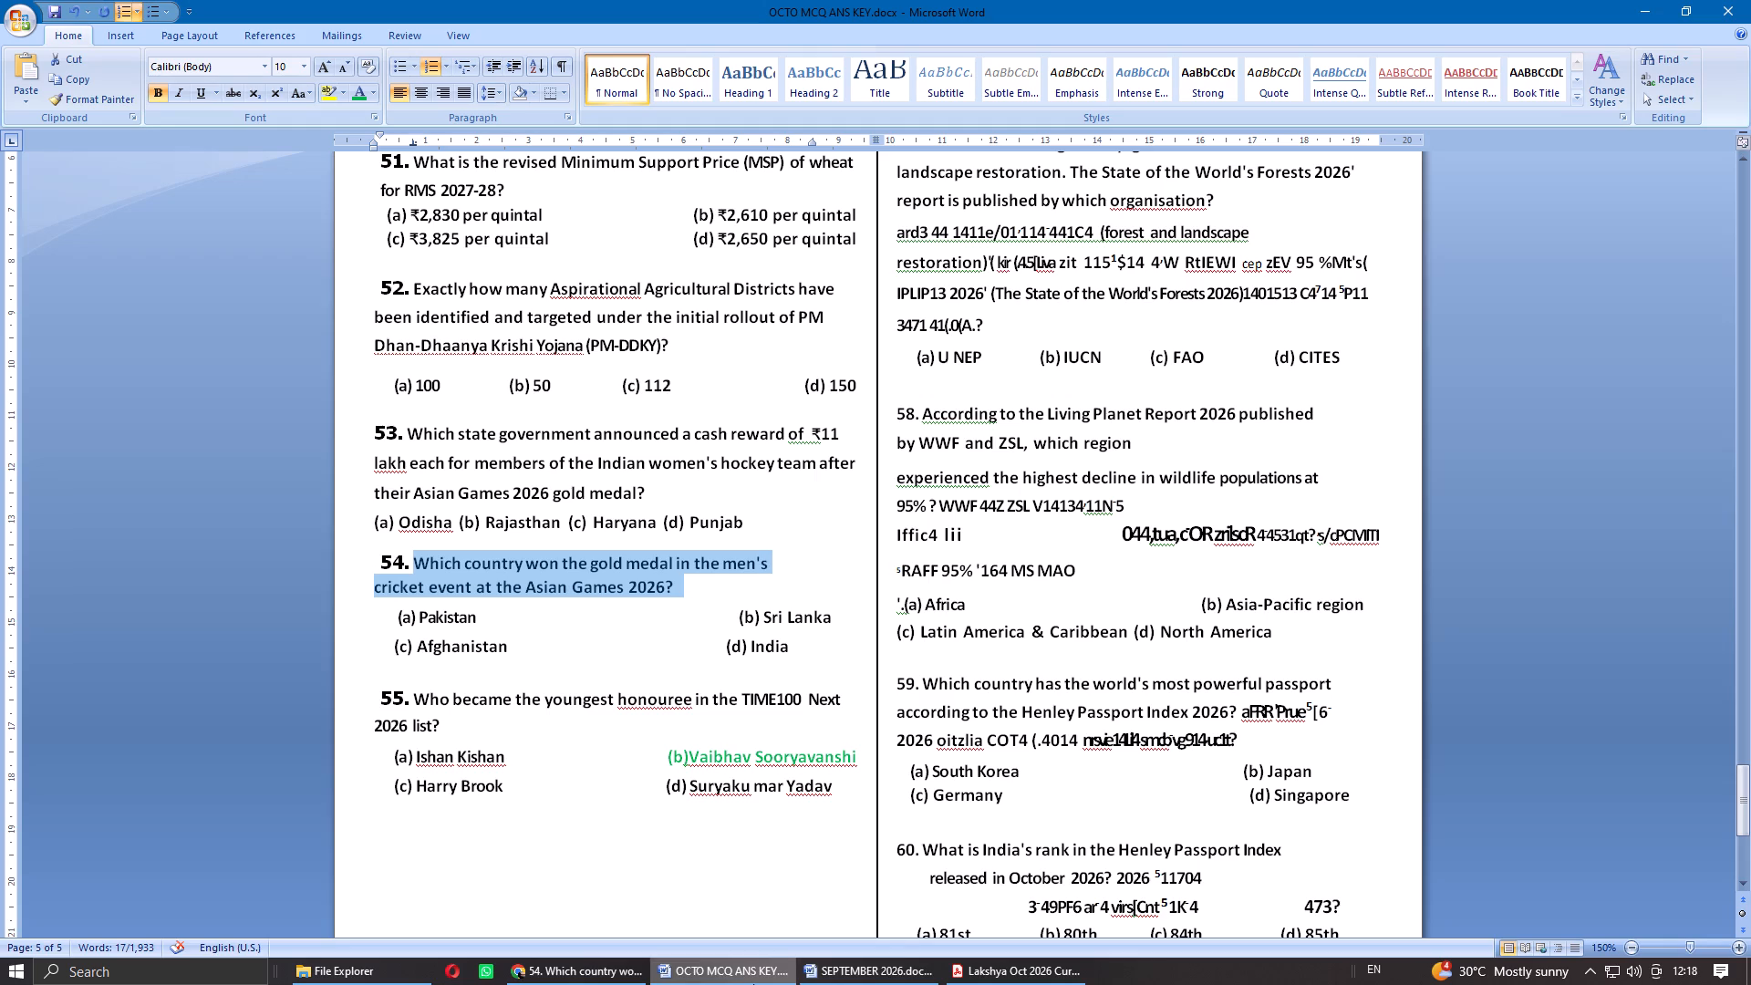
drag(717, 644, 779, 647)
click(357, 93)
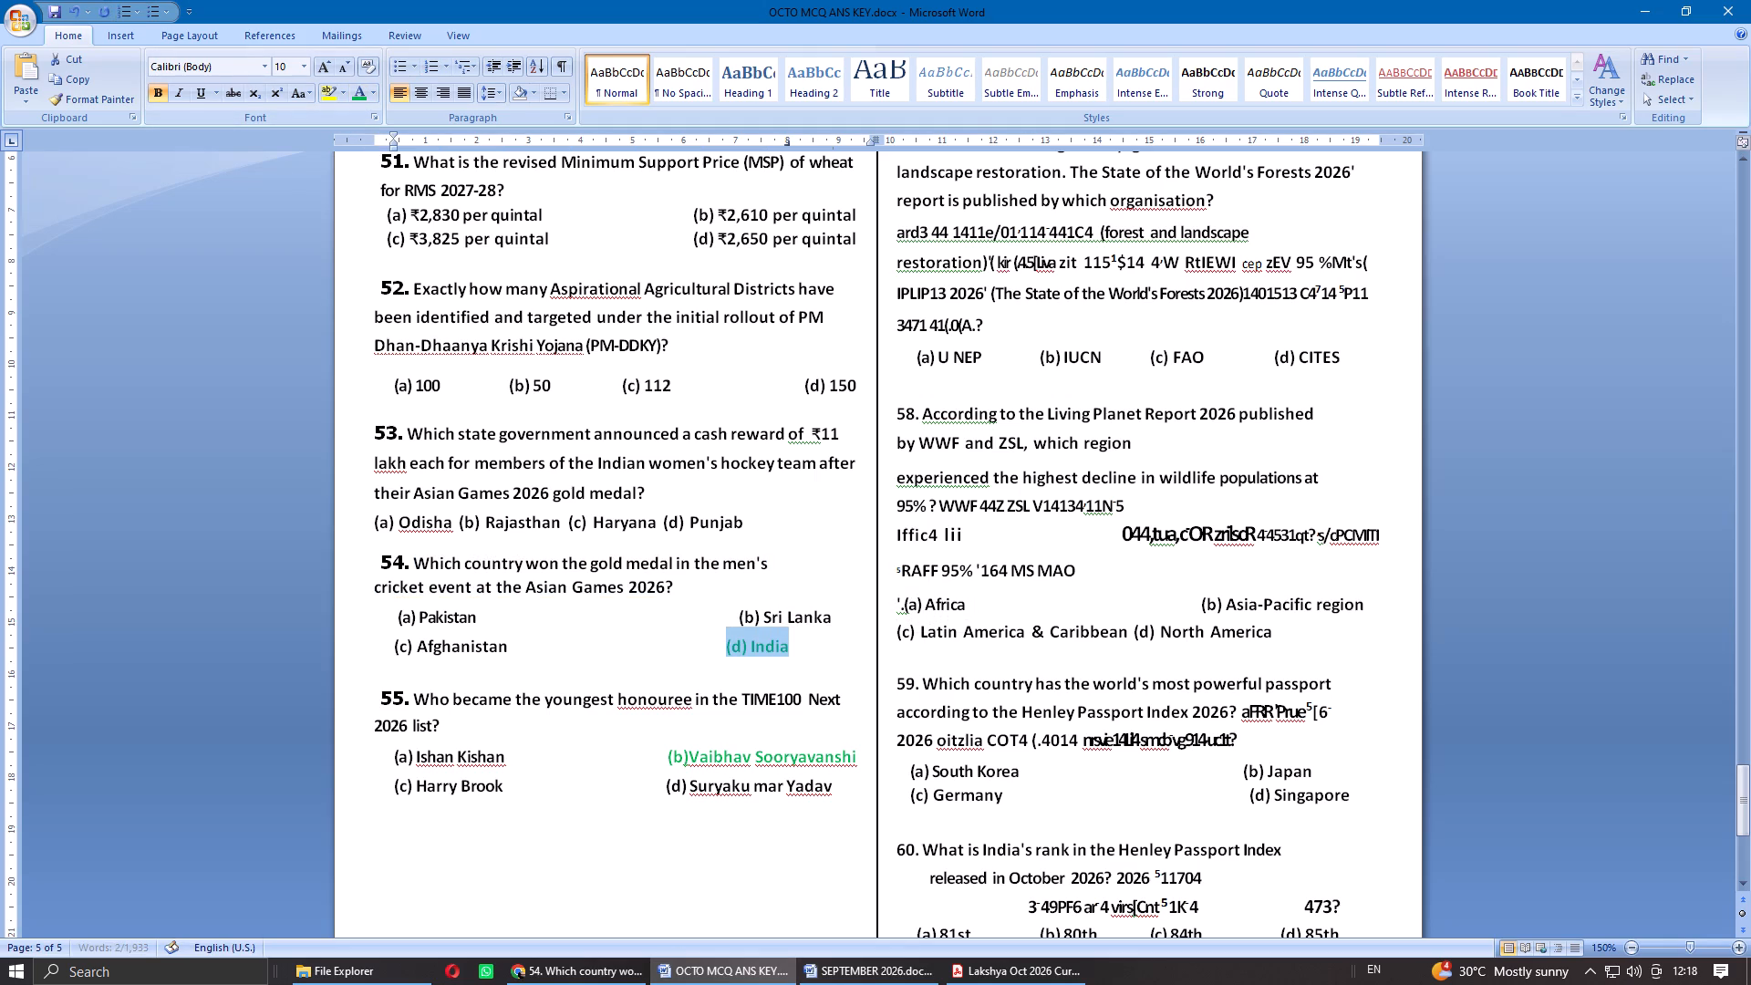
In SEPTEMBER 2026.docx, copy the Women's Cricket Asia Cup 2026 question from the MEN's CRICKET section and search Google for it.
click(879, 983)
scroll(1244, 684, down, 10)
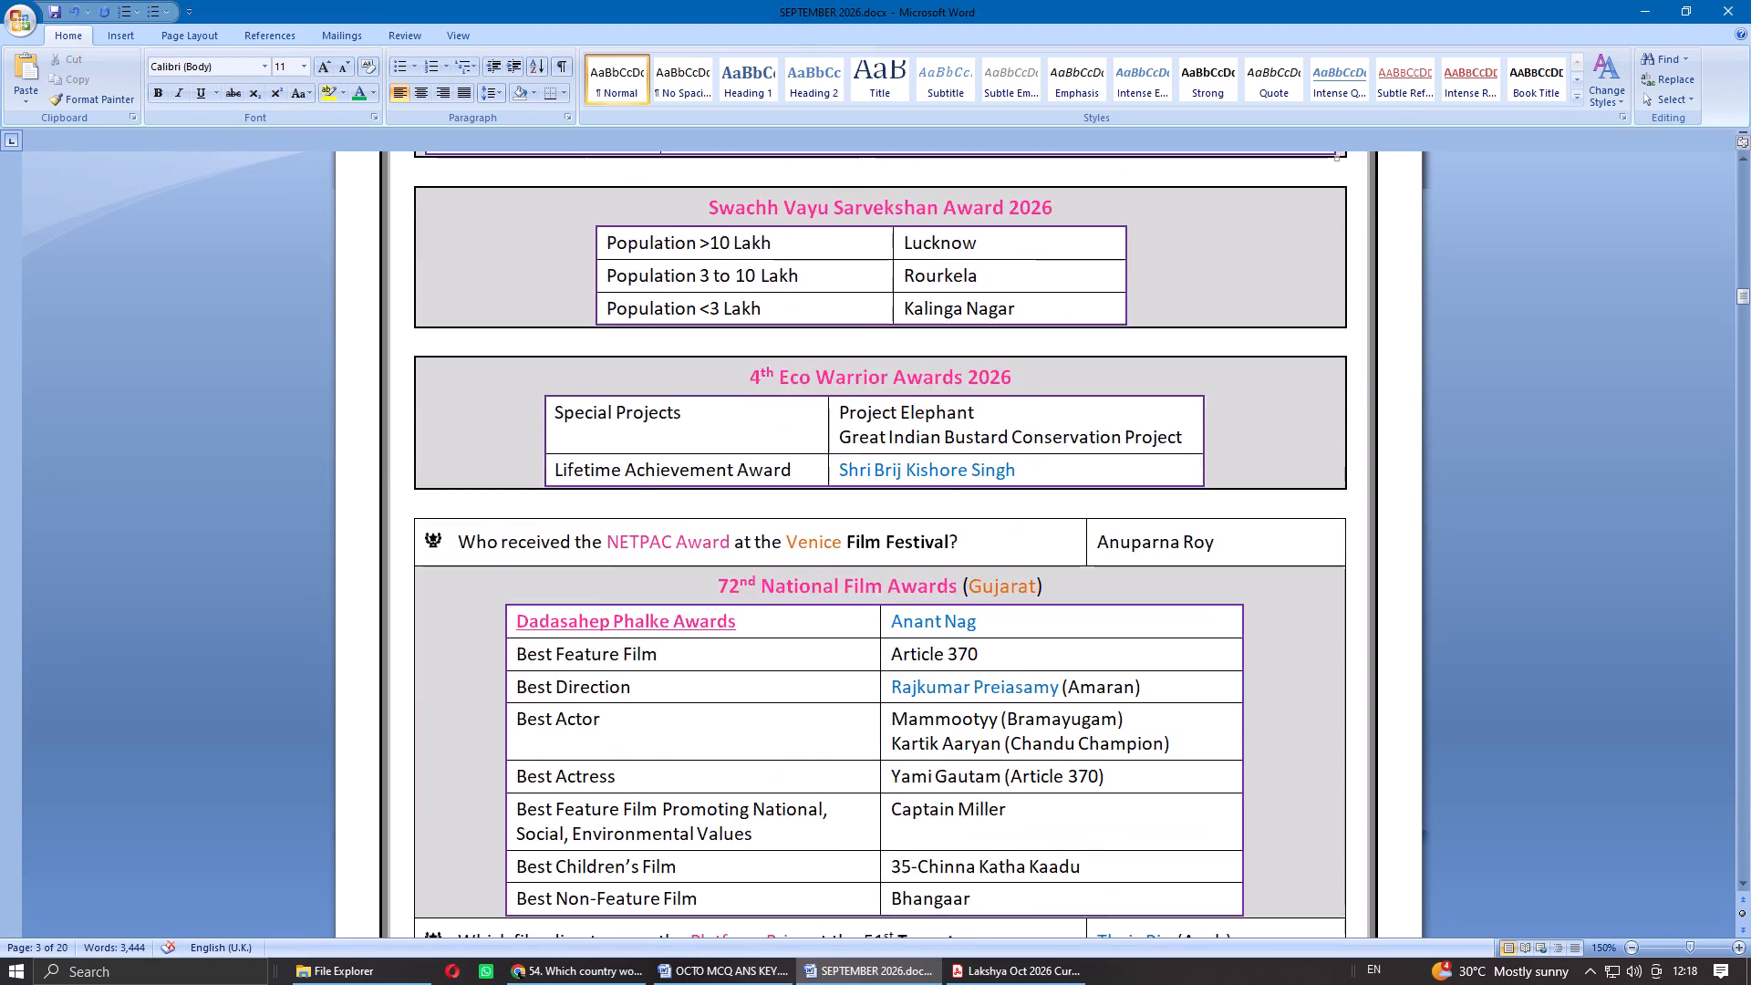
scroll(1245, 684, down, 3)
drag(1741, 303, 1744, 370)
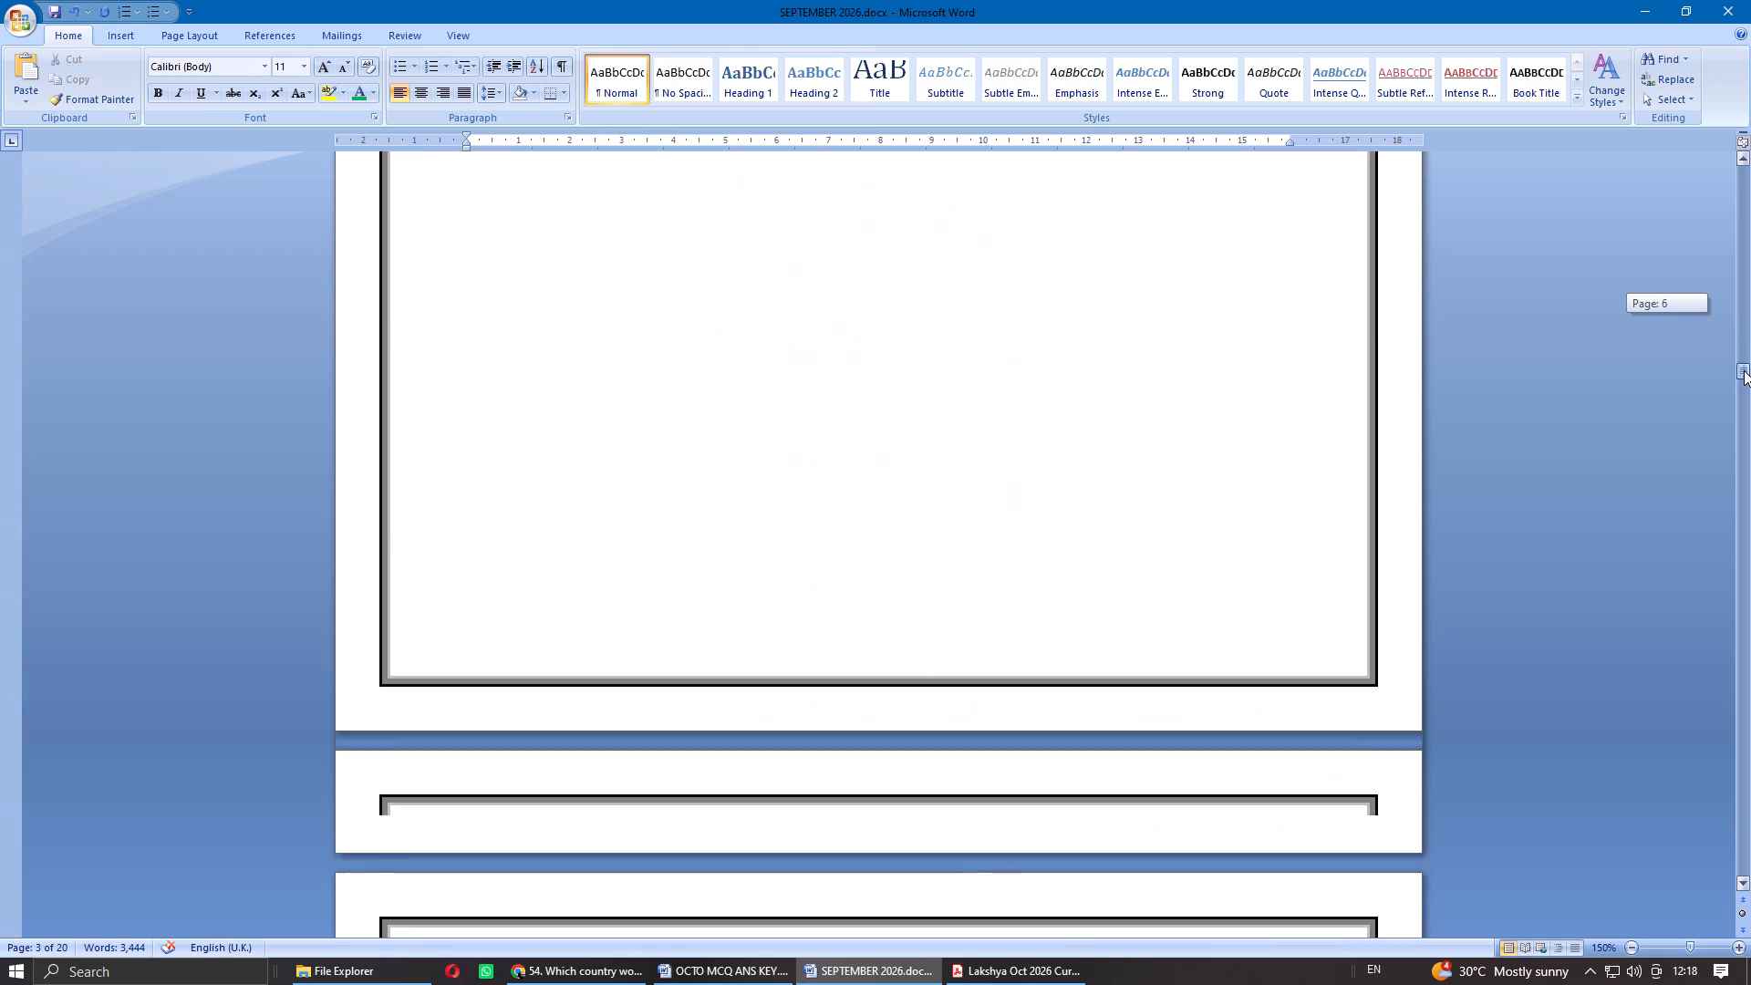
drag(1744, 370, 1750, 513)
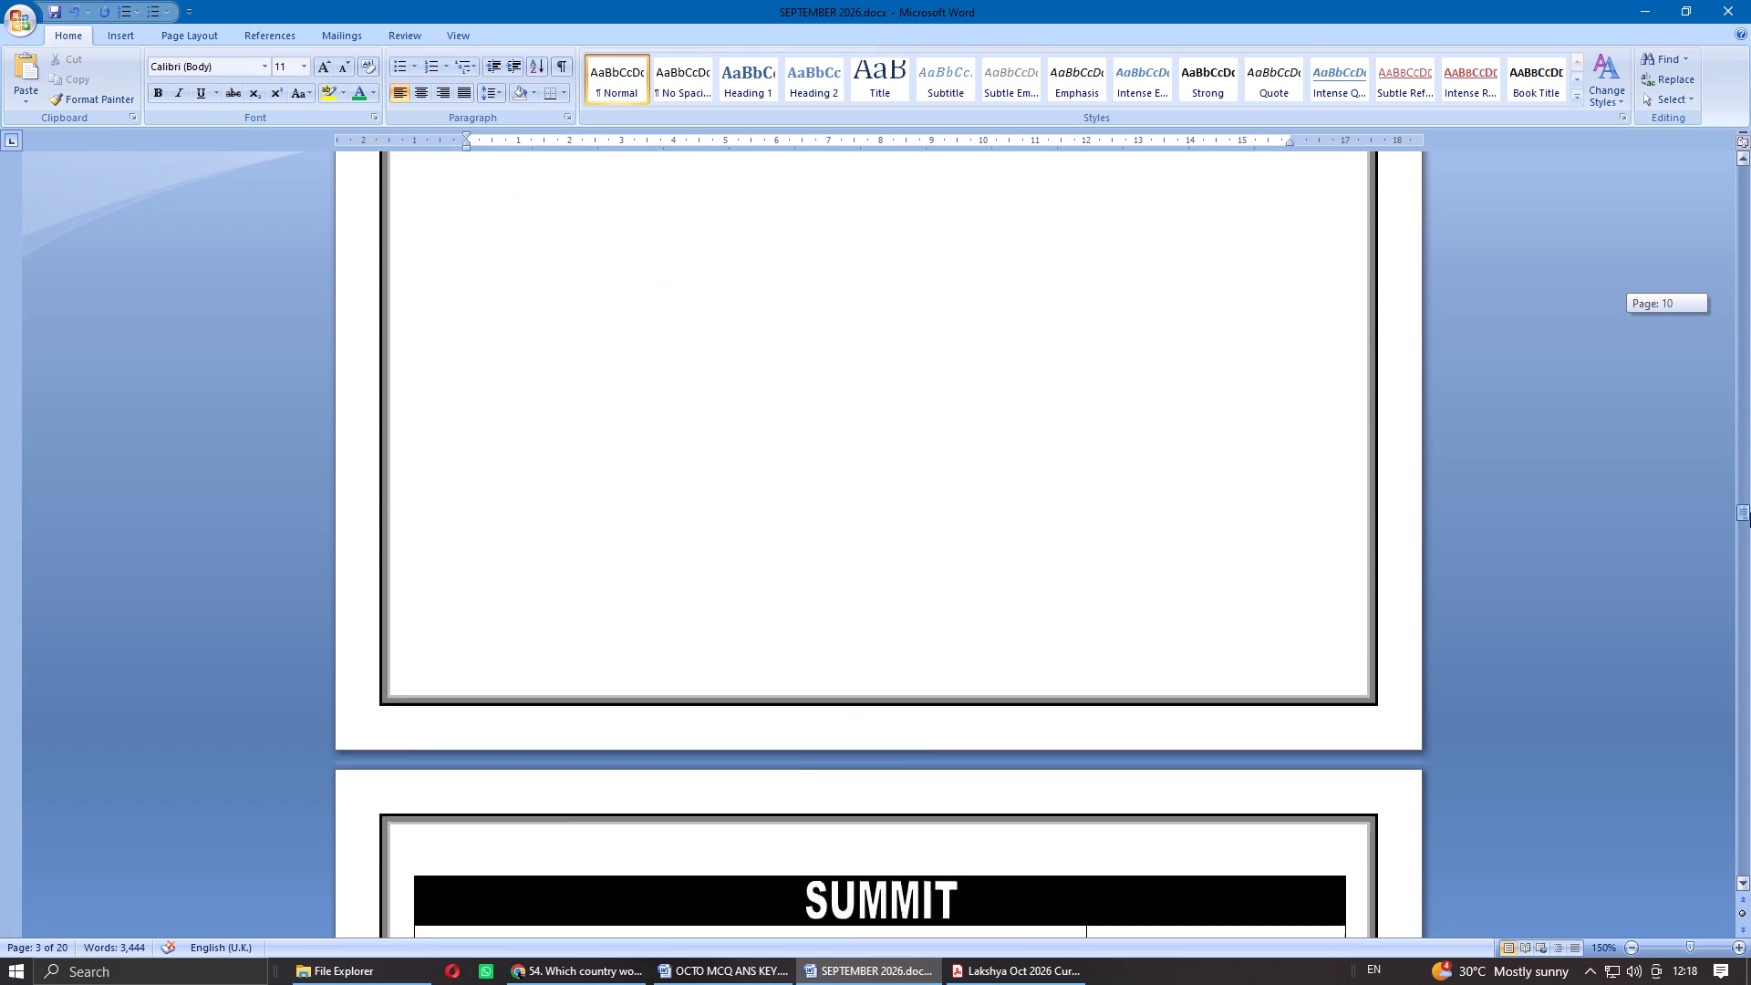
drag(1750, 513, 1750, 598)
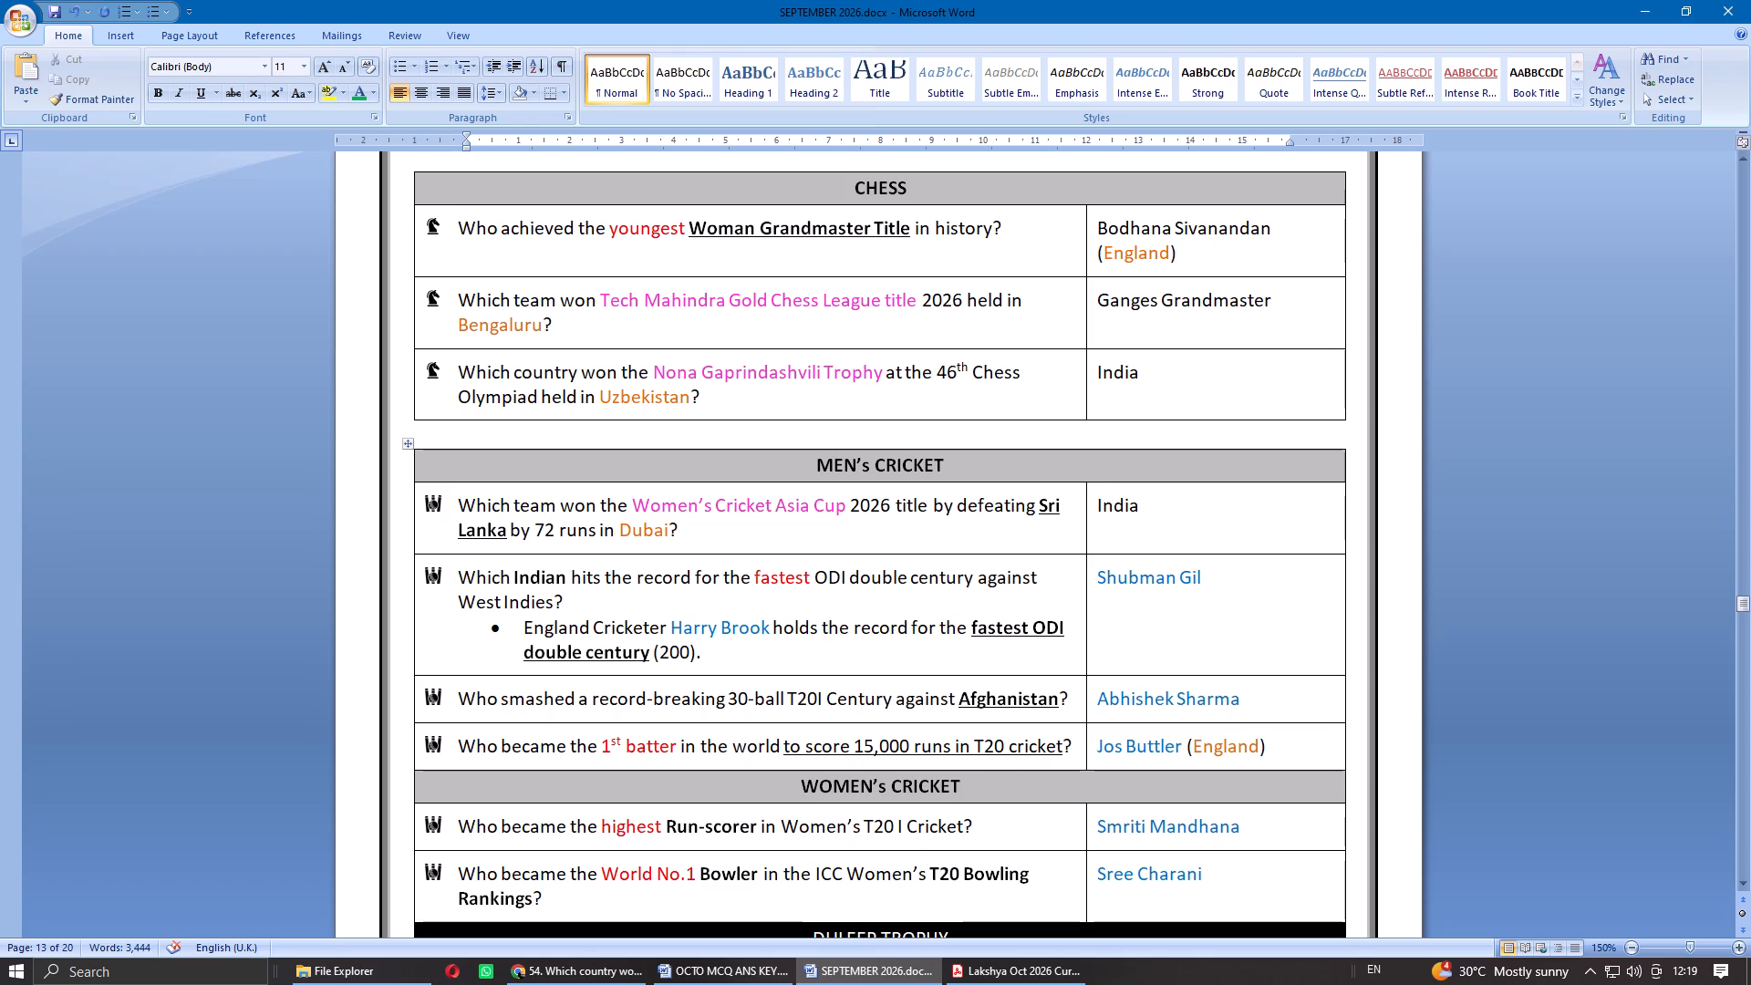
drag(709, 532, 467, 505)
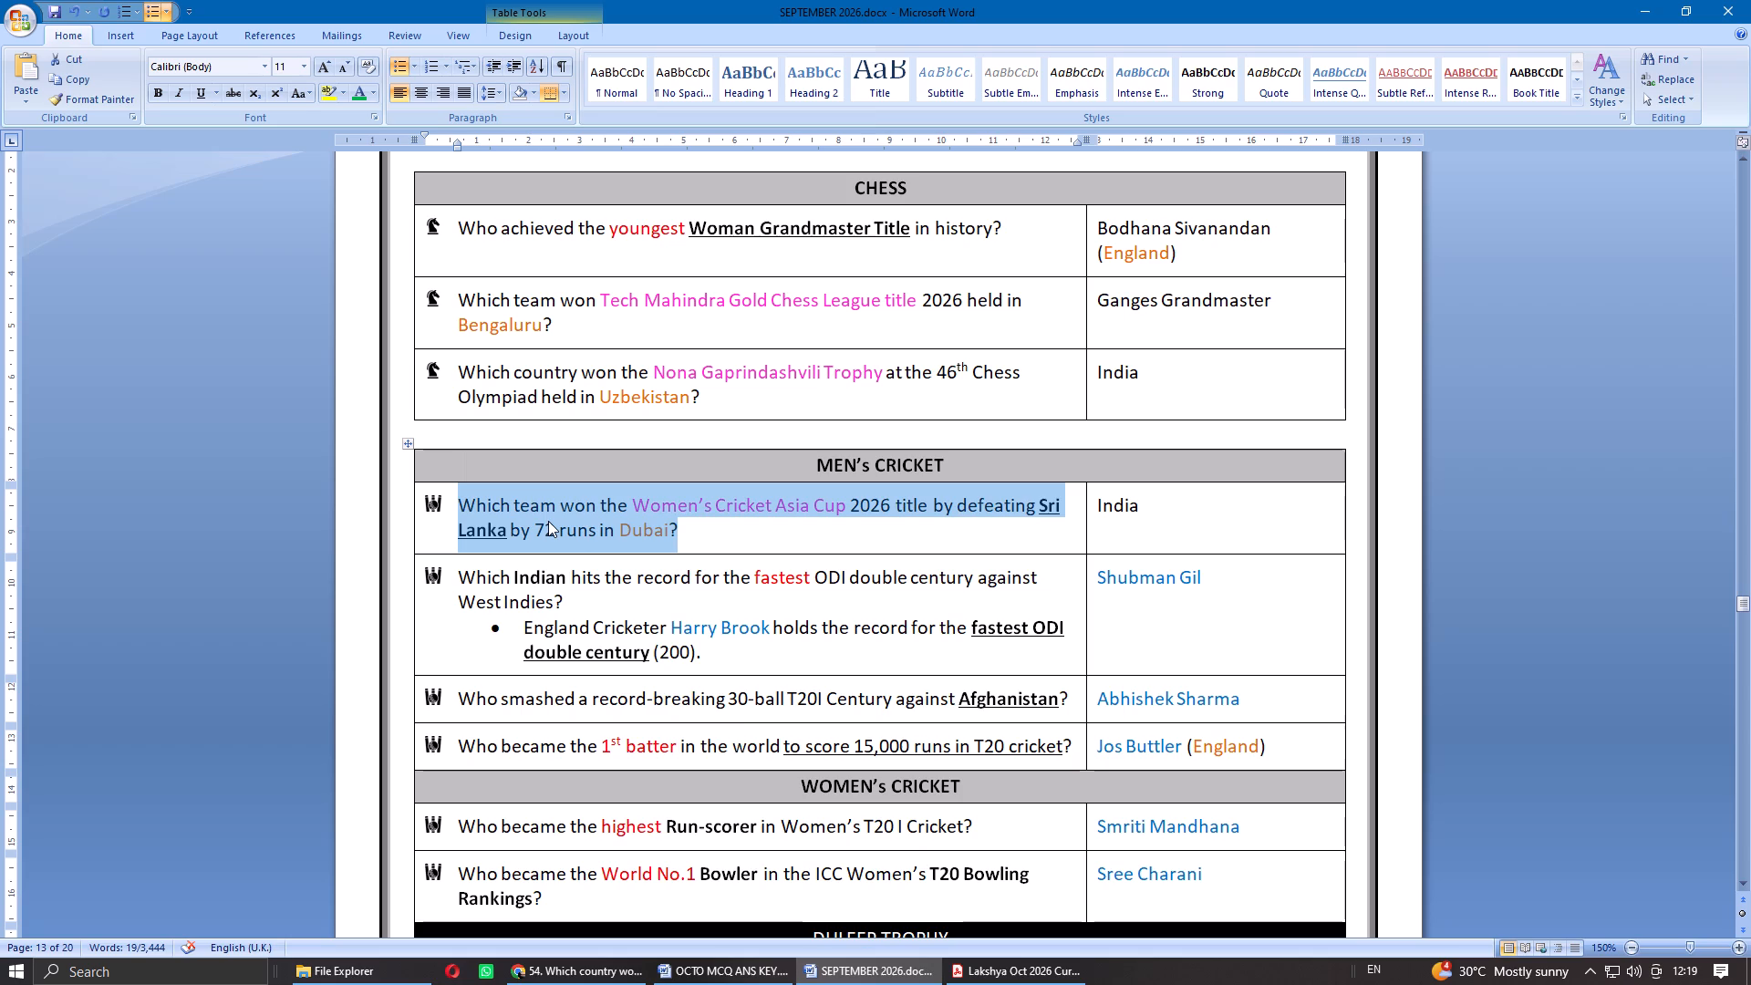
right_click(548, 521)
click(590, 549)
click(582, 984)
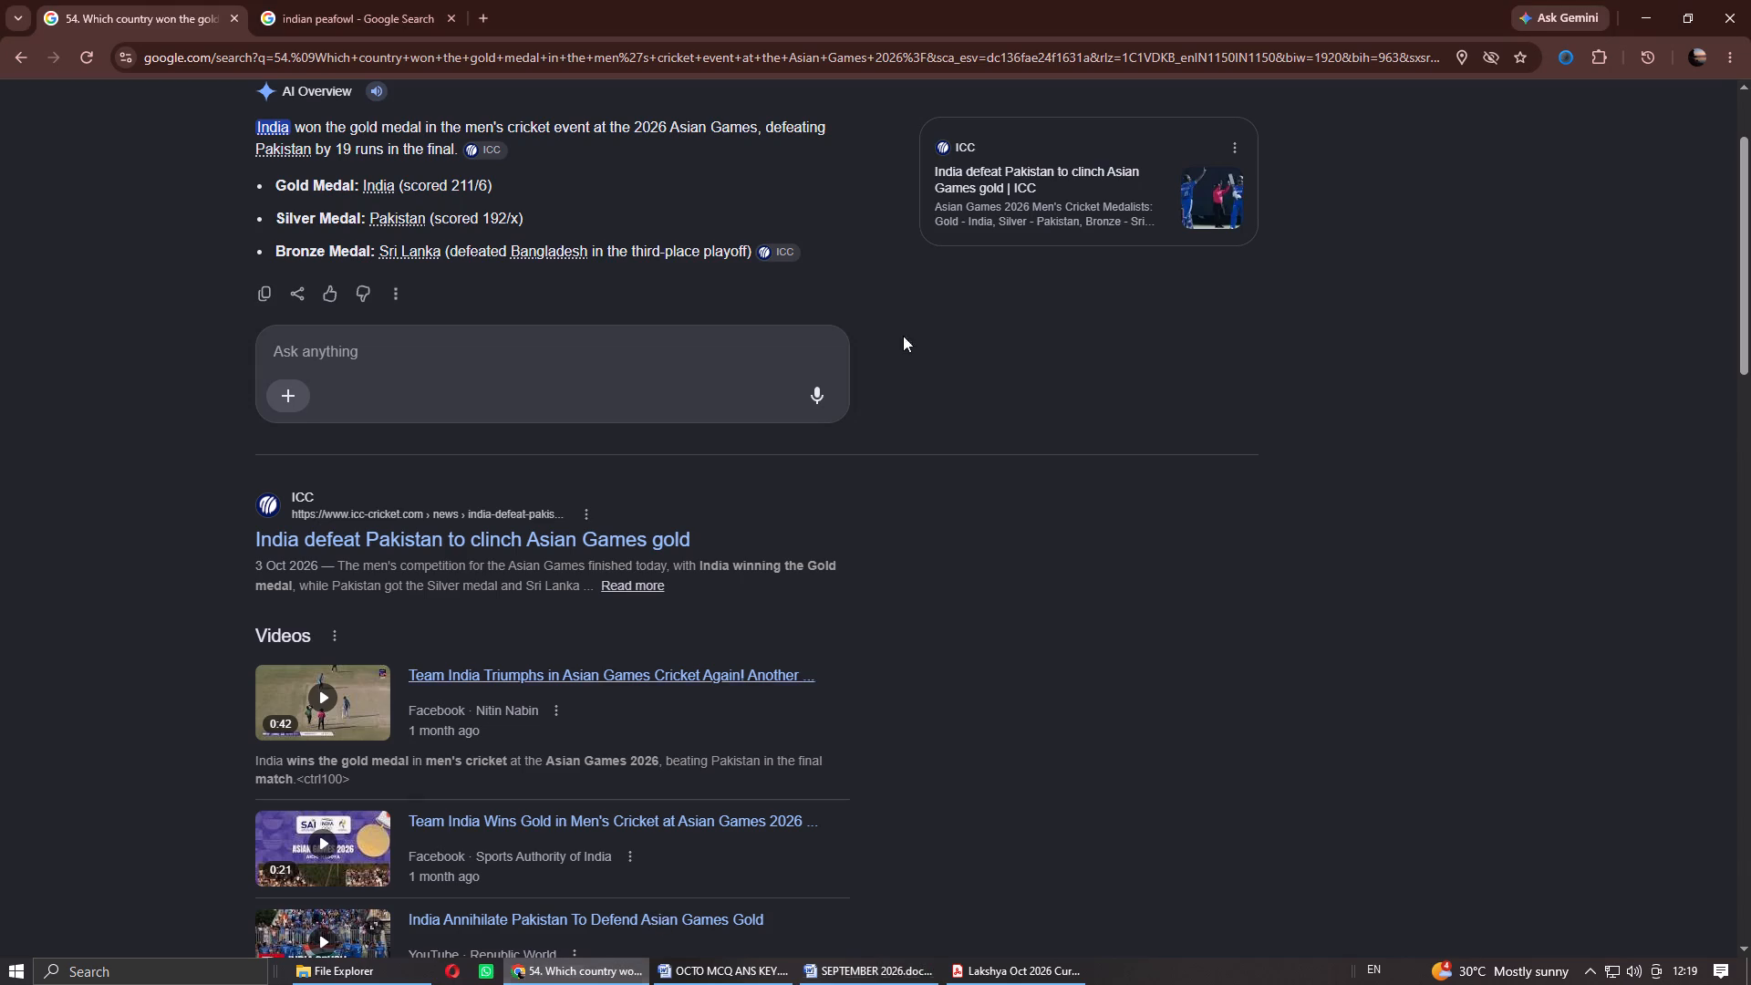
scroll(847, 223, up, 2)
click(915, 114)
right_click(907, 118)
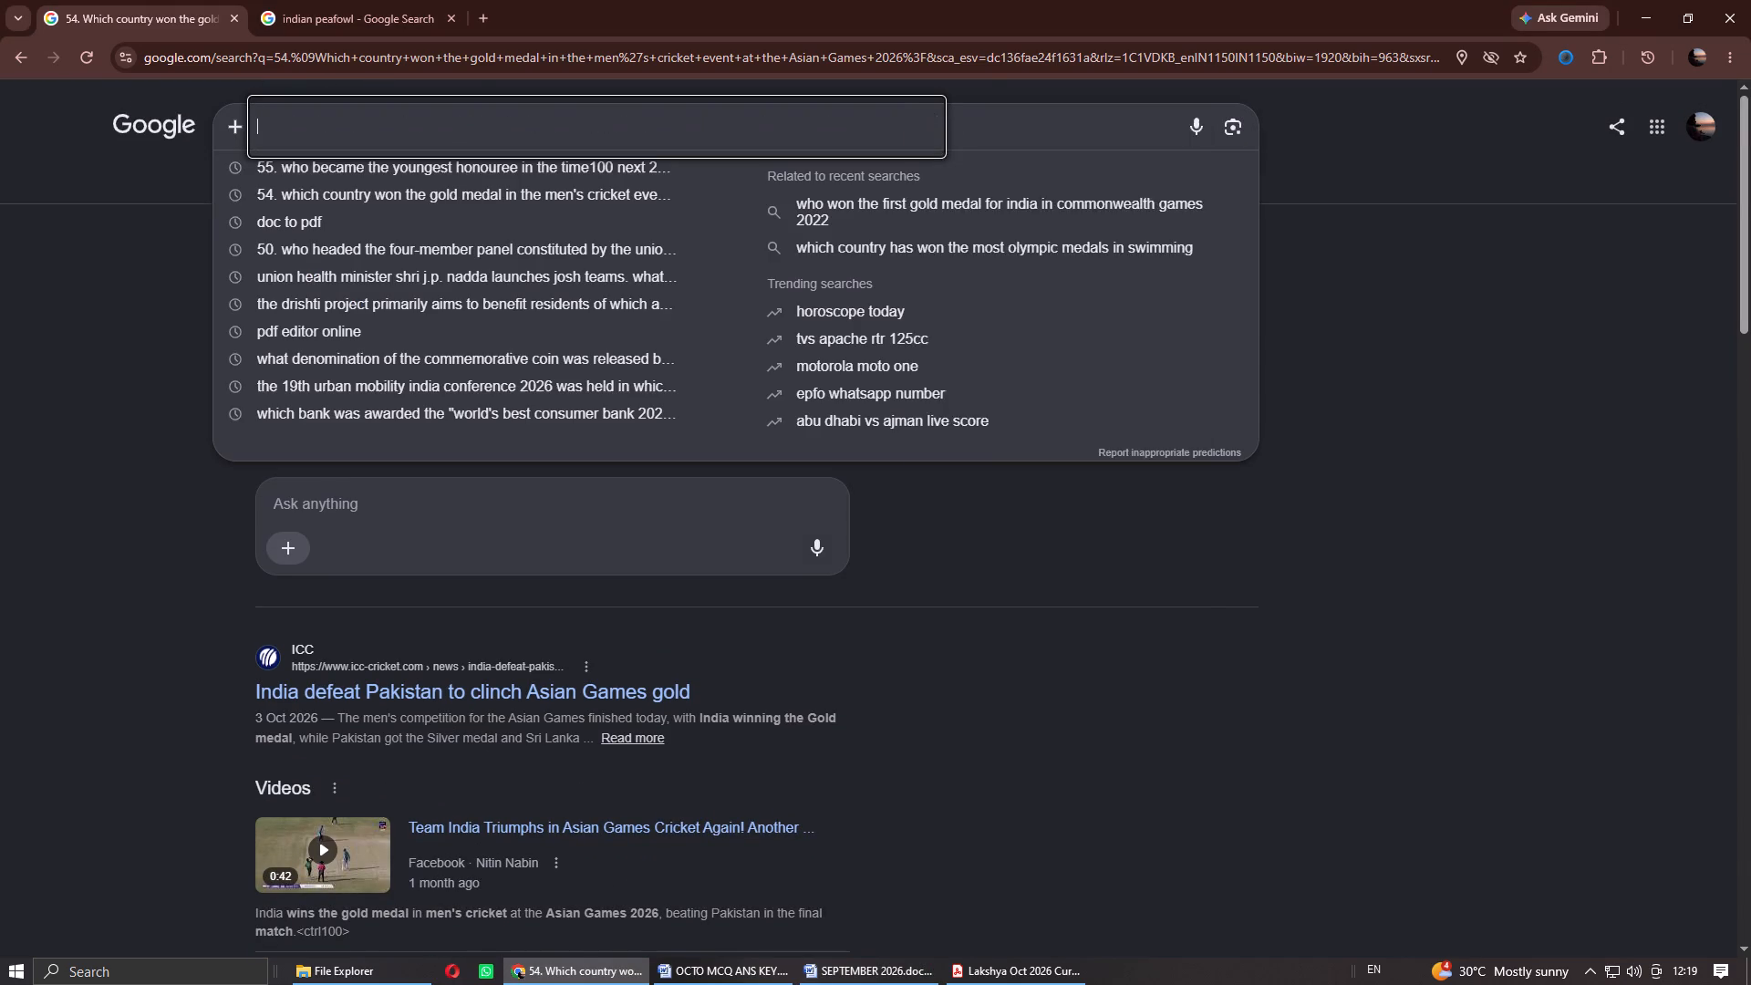
click(991, 333)
key(Return)
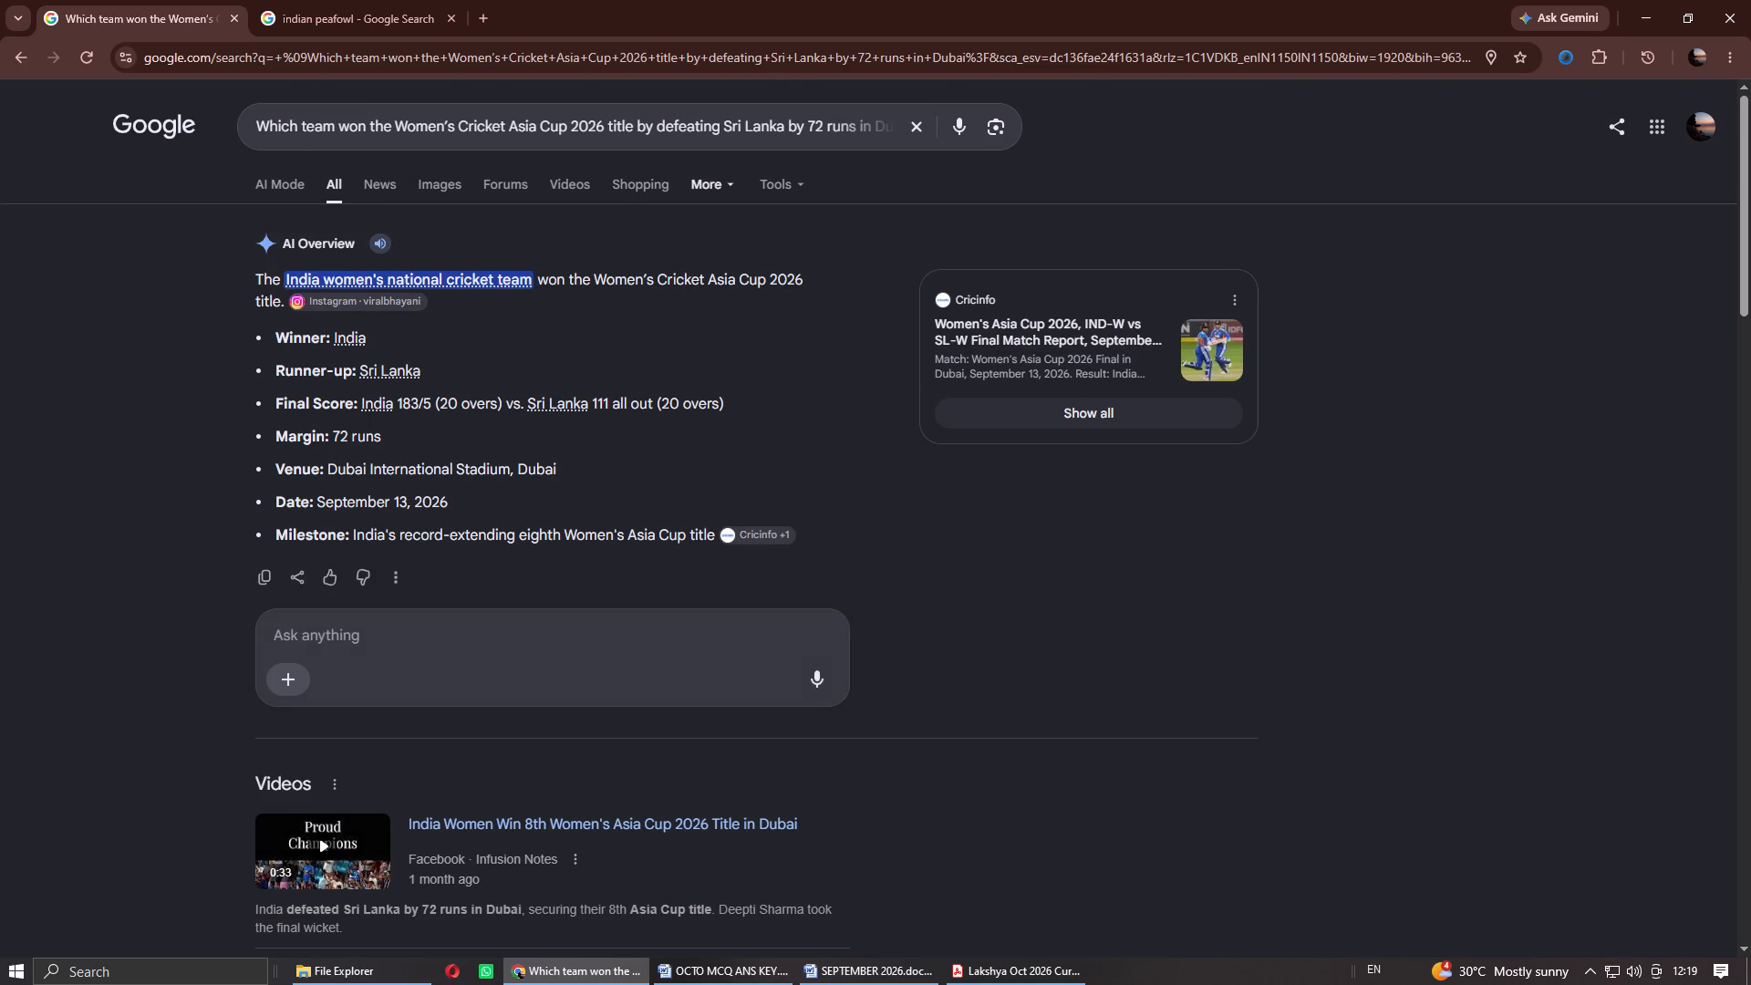
Change "Women's" to "men's" in the Asia Cup 2026 query, search Google again, and return to the answer key document.
click(420, 129)
key(BackSpace)
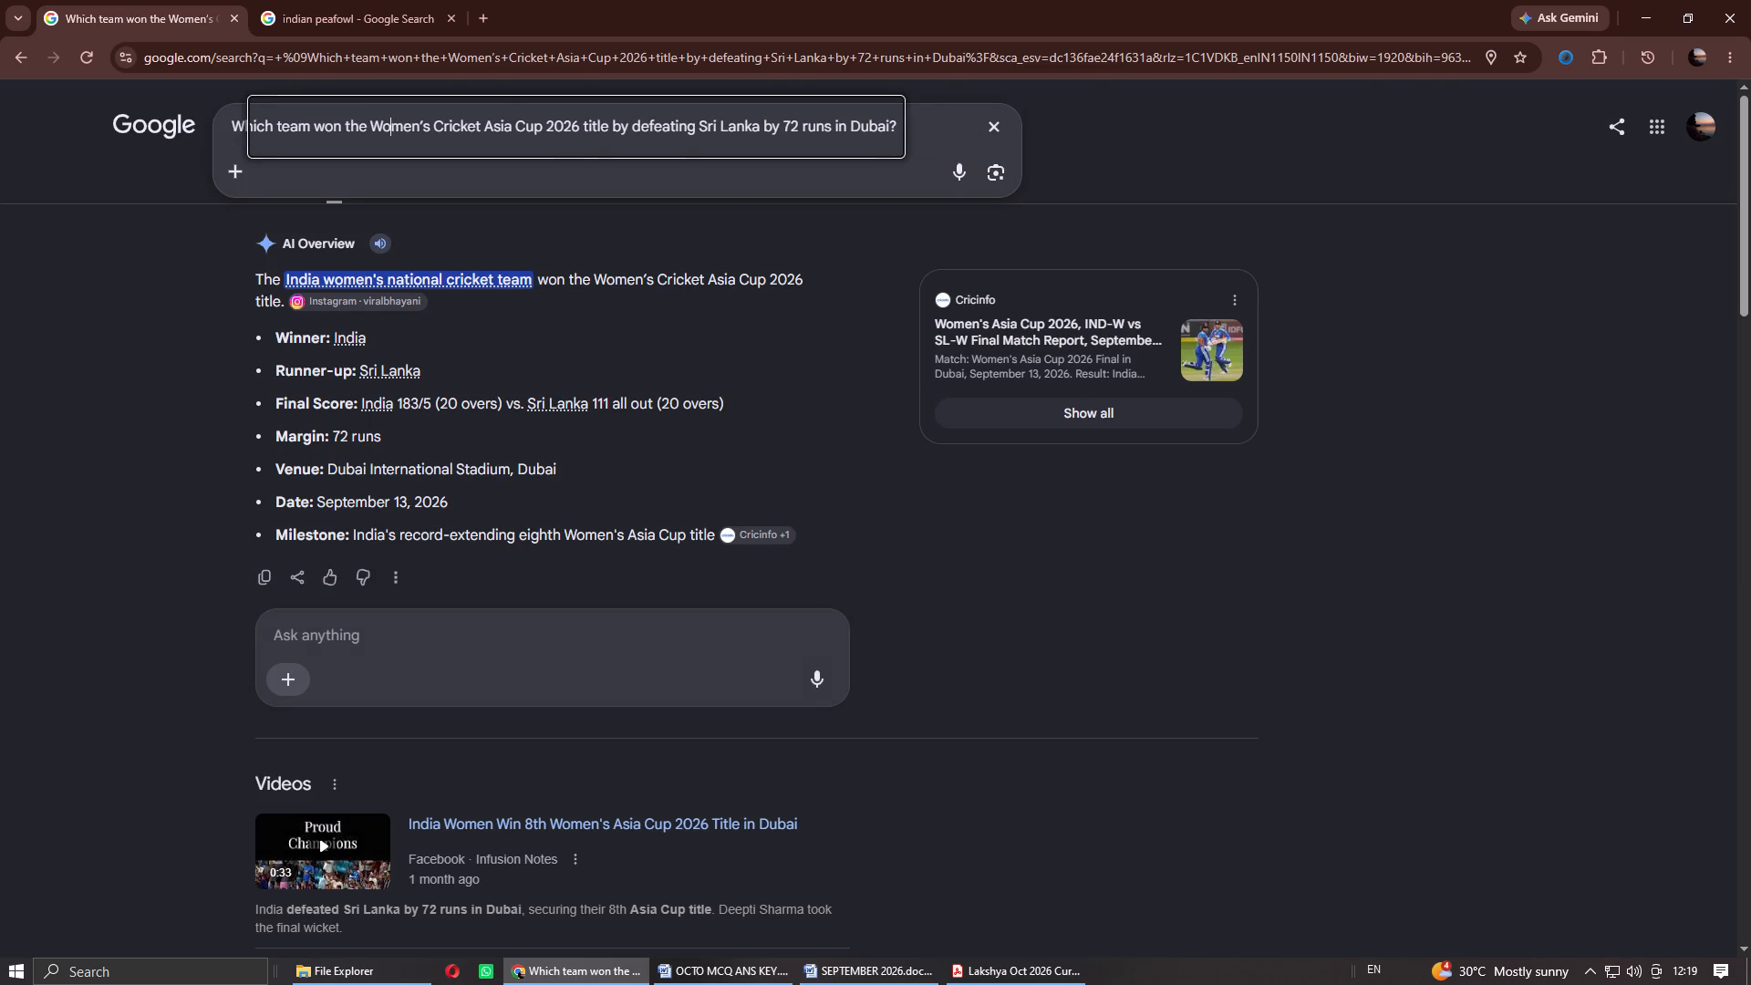
key(BackSpace)
key(BackSpace)
key(Return)
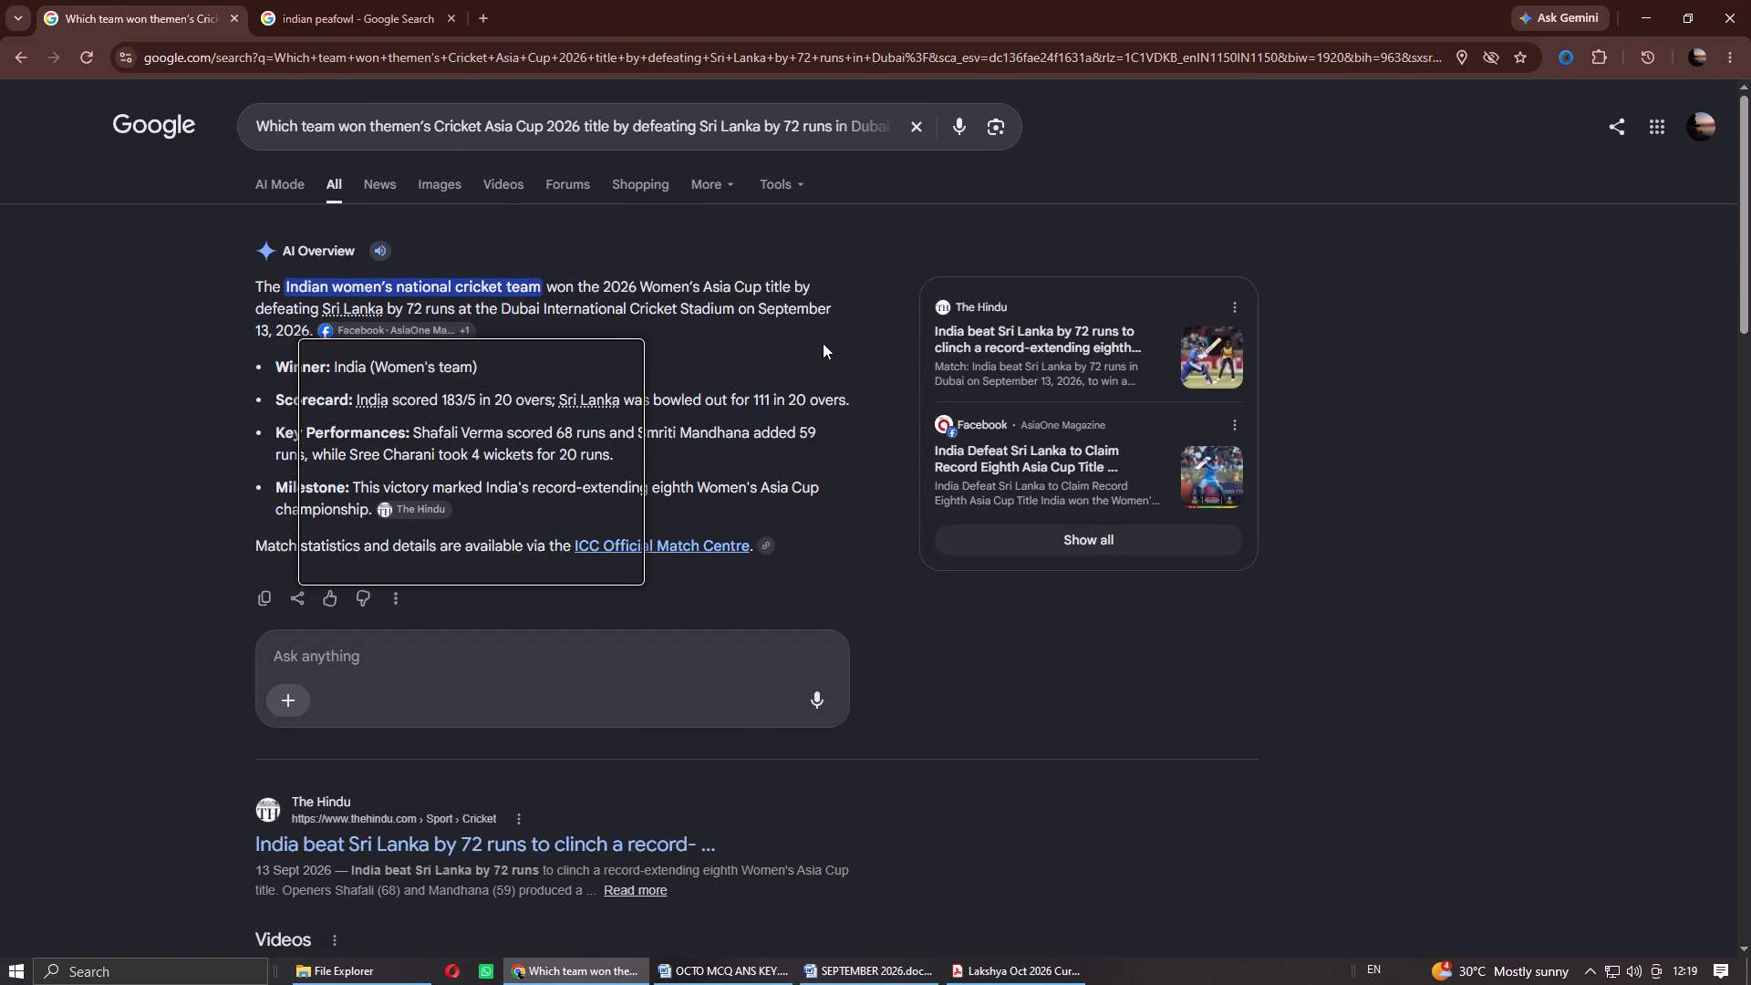
click(394, 130)
key(space)
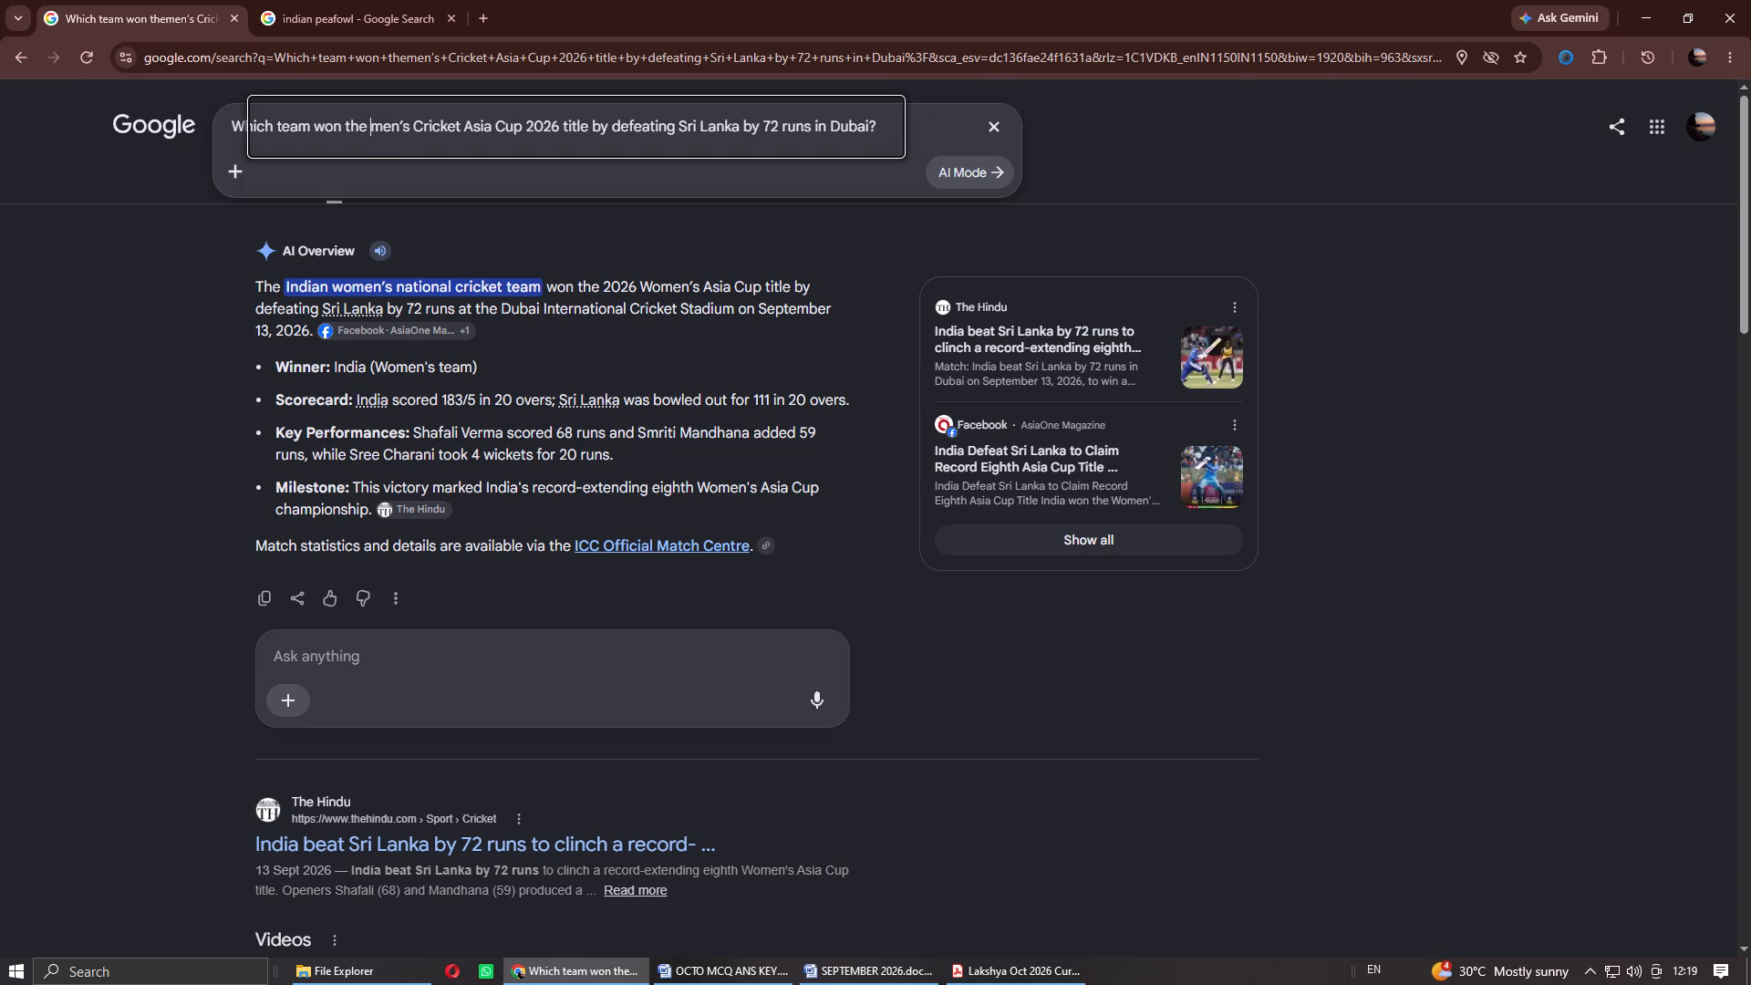
key(Return)
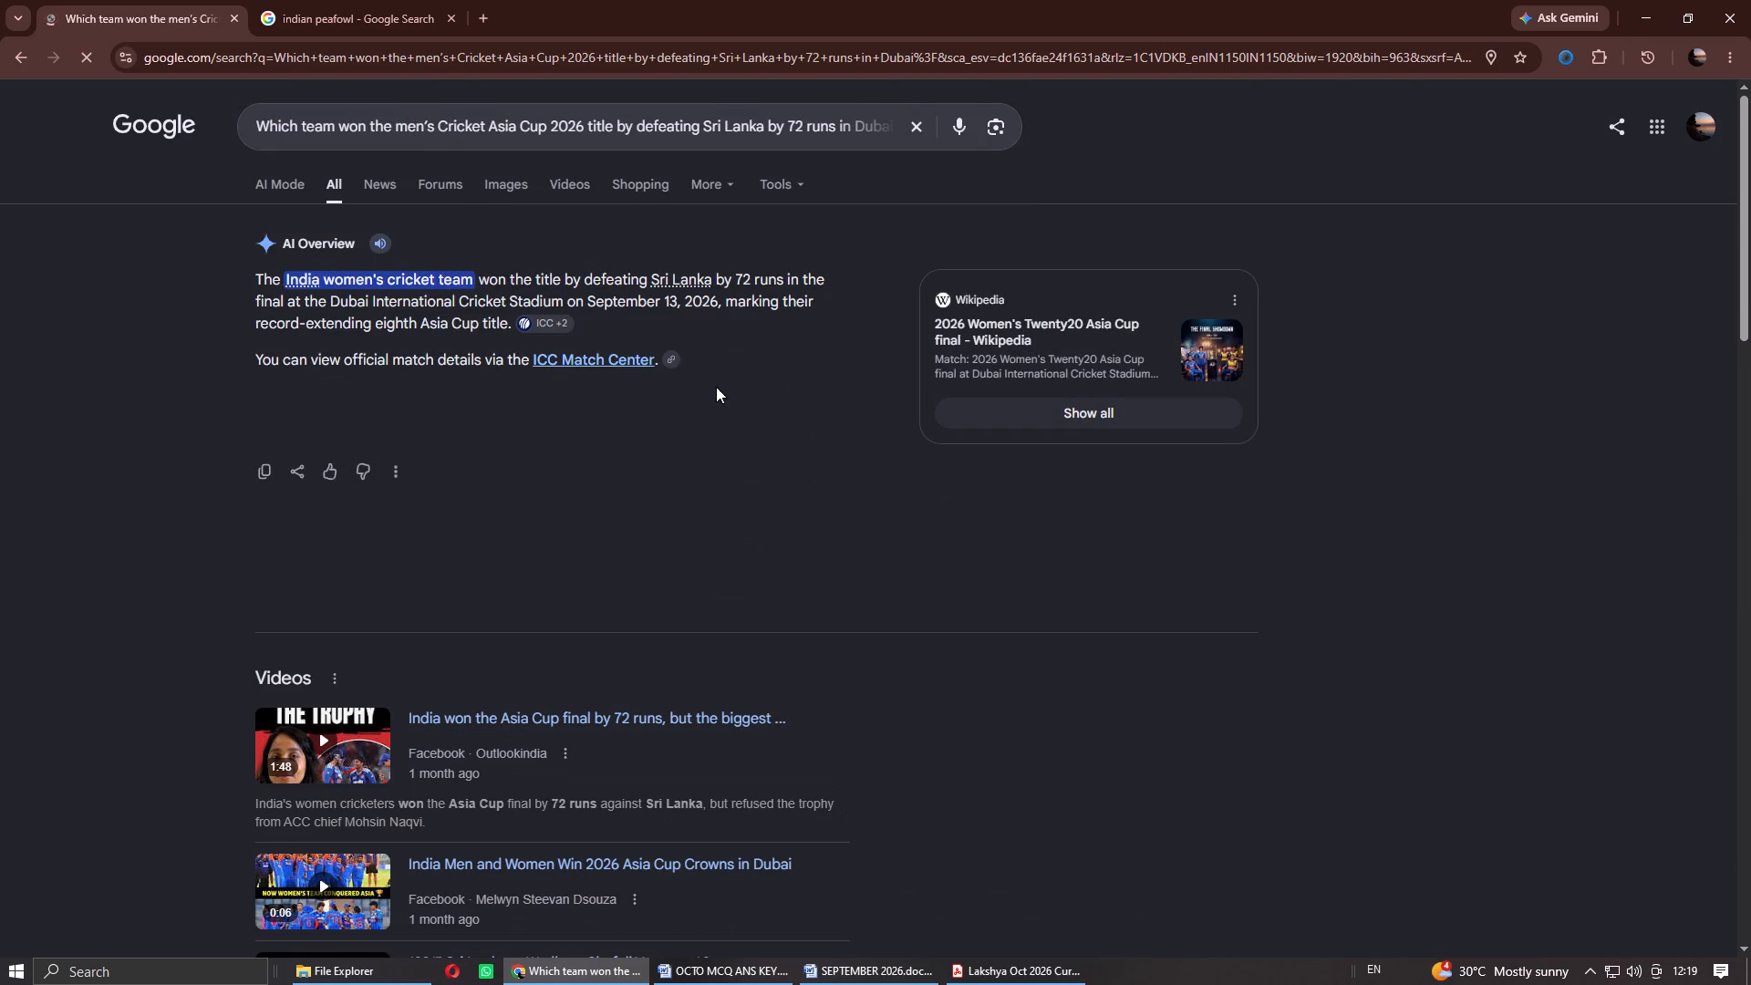
click(757, 978)
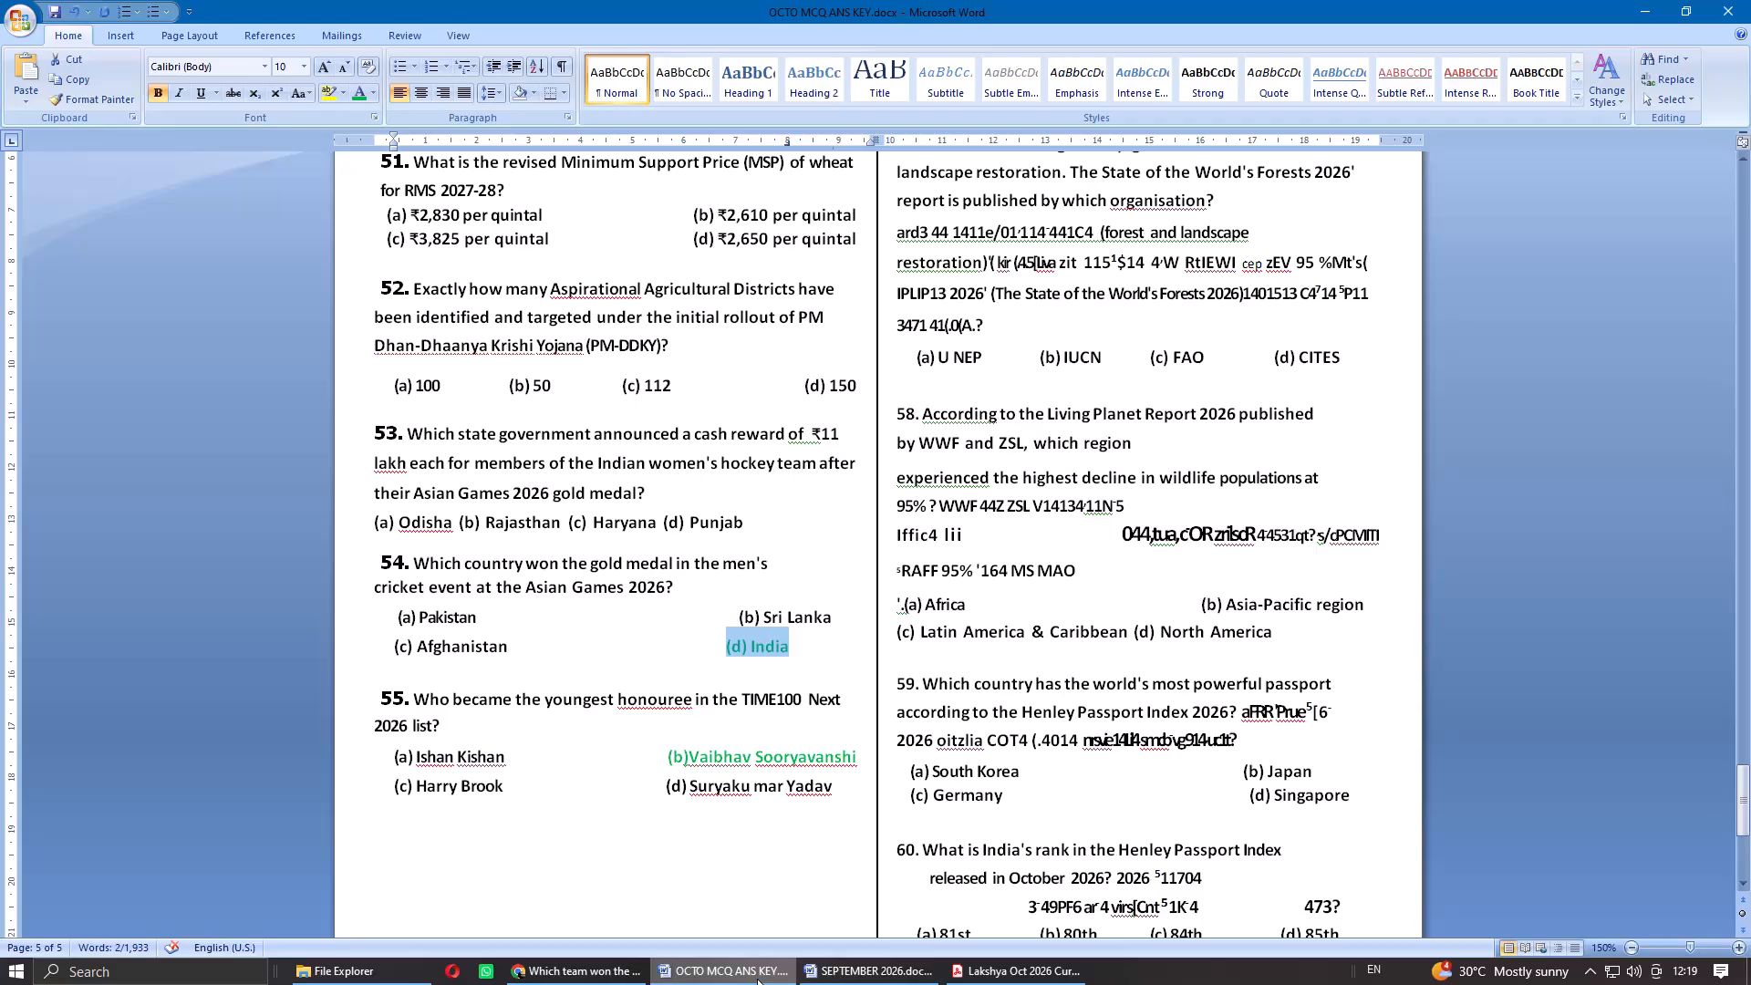
click(616, 642)
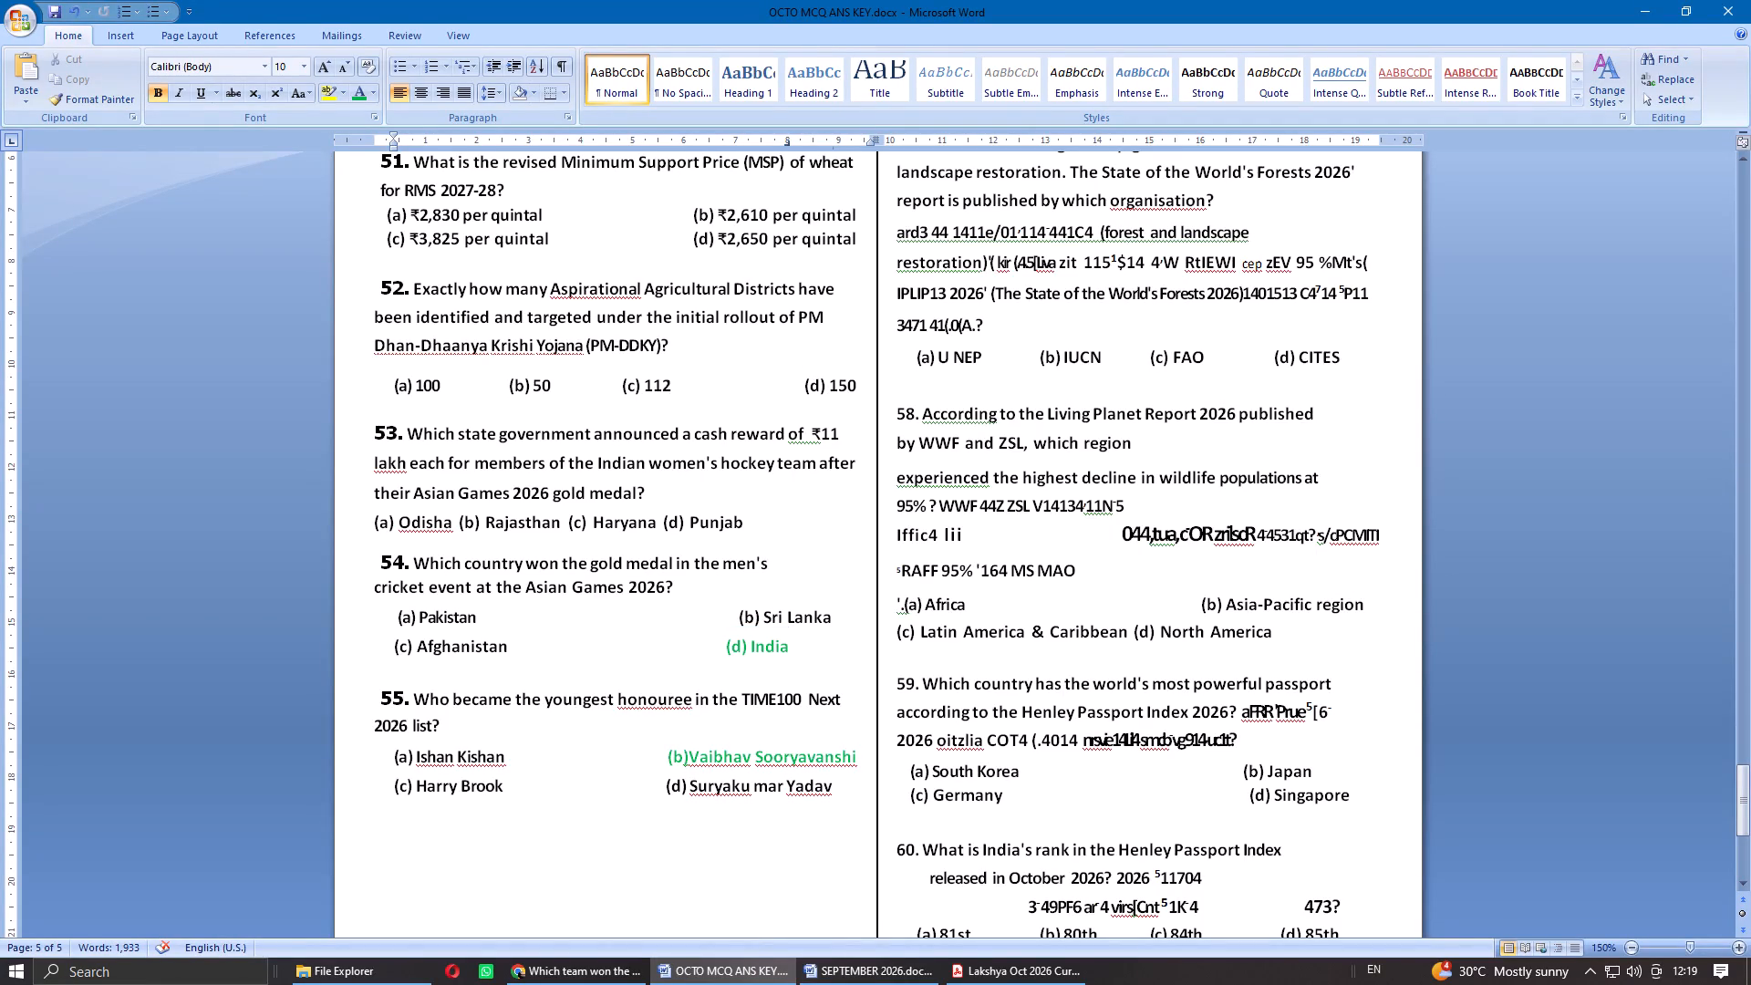
In SEPTEMBER 2026.docx, look through the sports tables for existing entries on the Asian Games 2026 men's cricket gold medal.
click(891, 980)
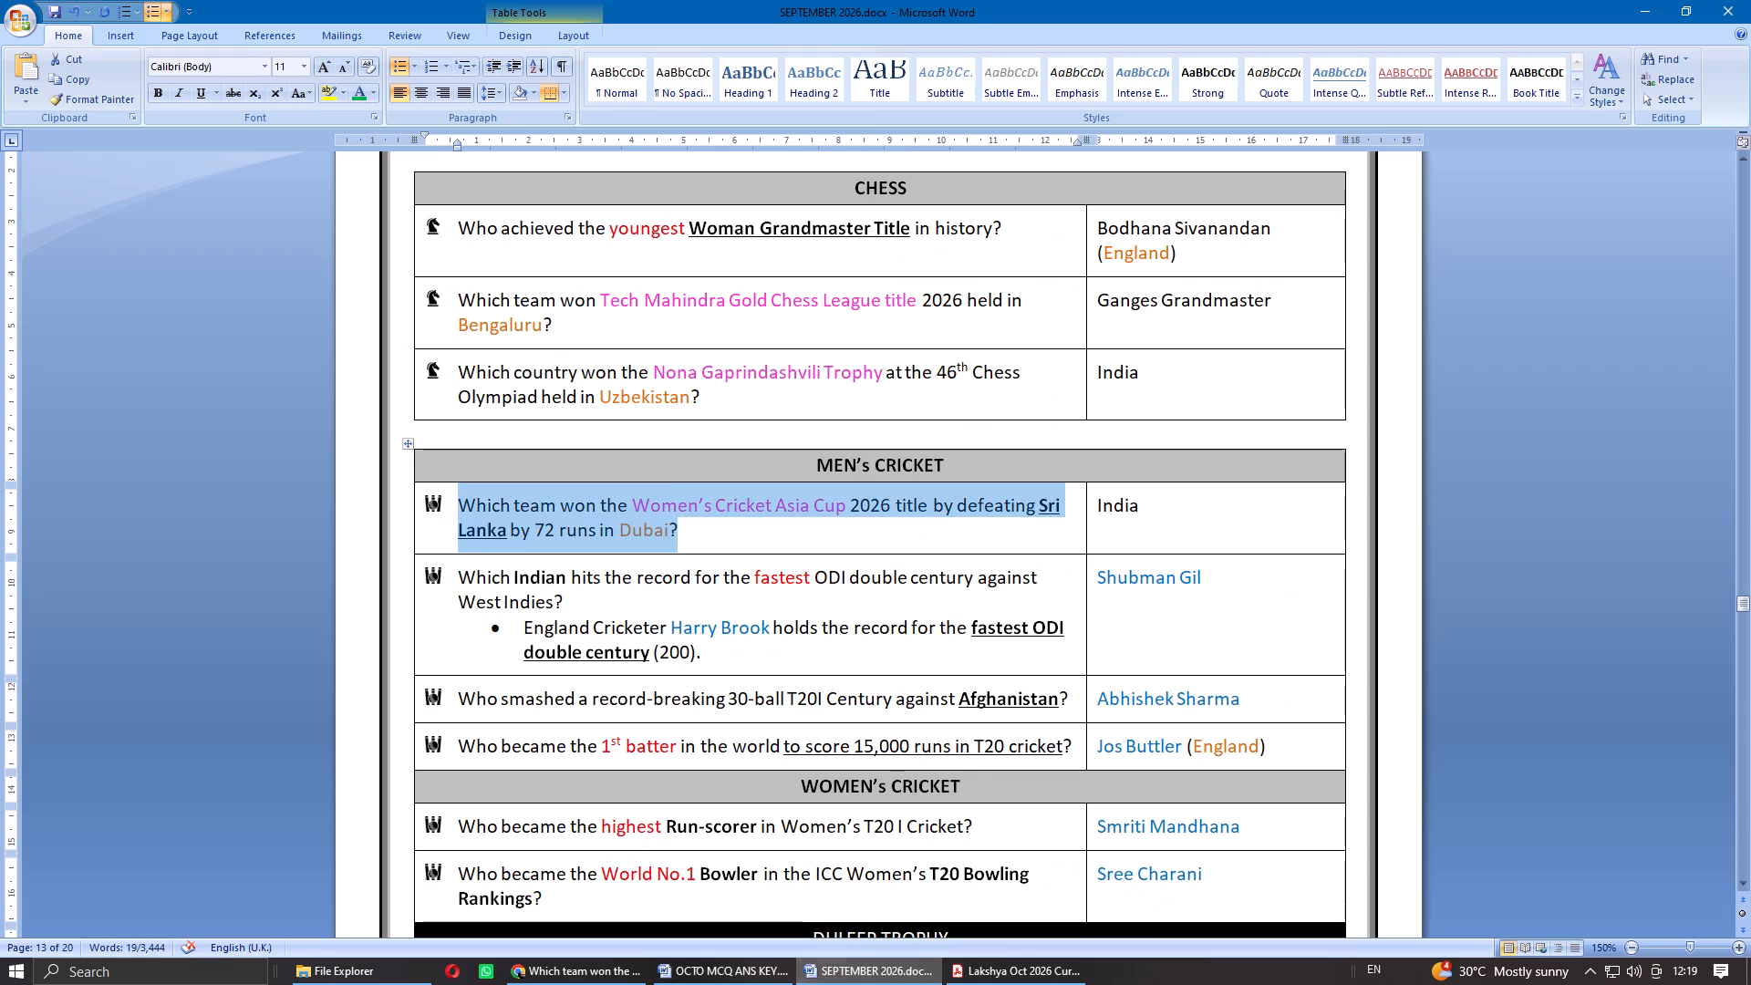
scroll(1000, 691, down, 13)
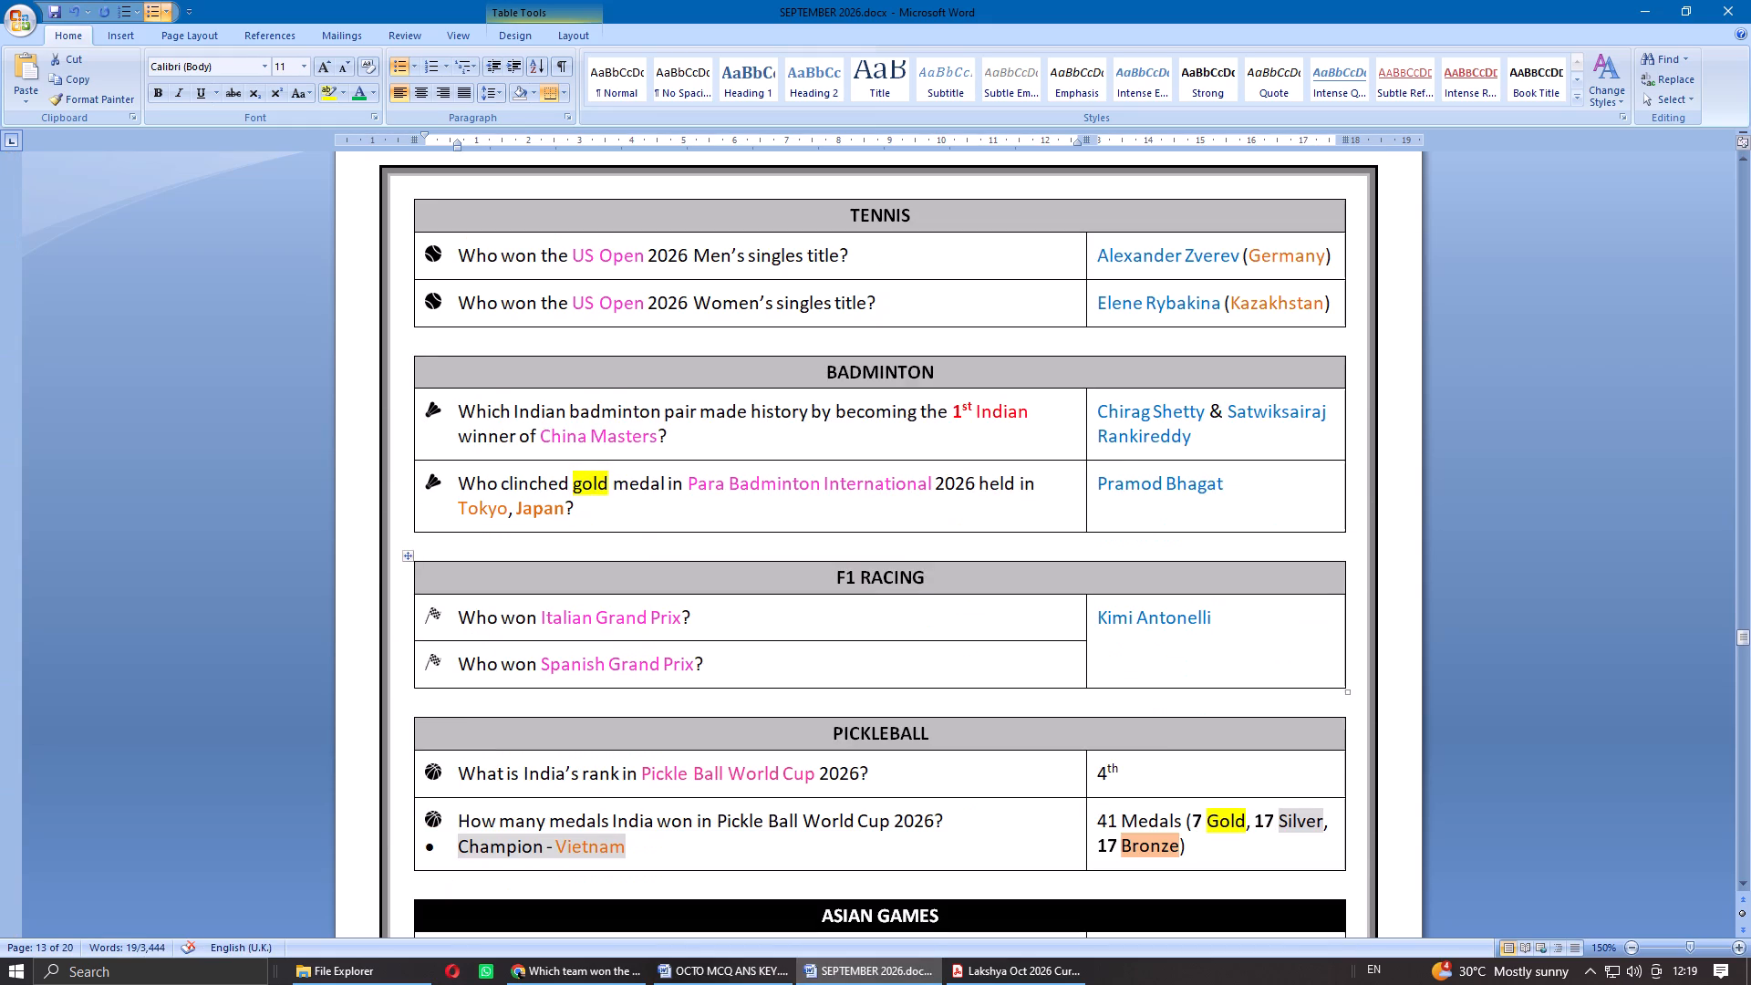
scroll(998, 697, down, 3)
scroll(998, 697, up, 6)
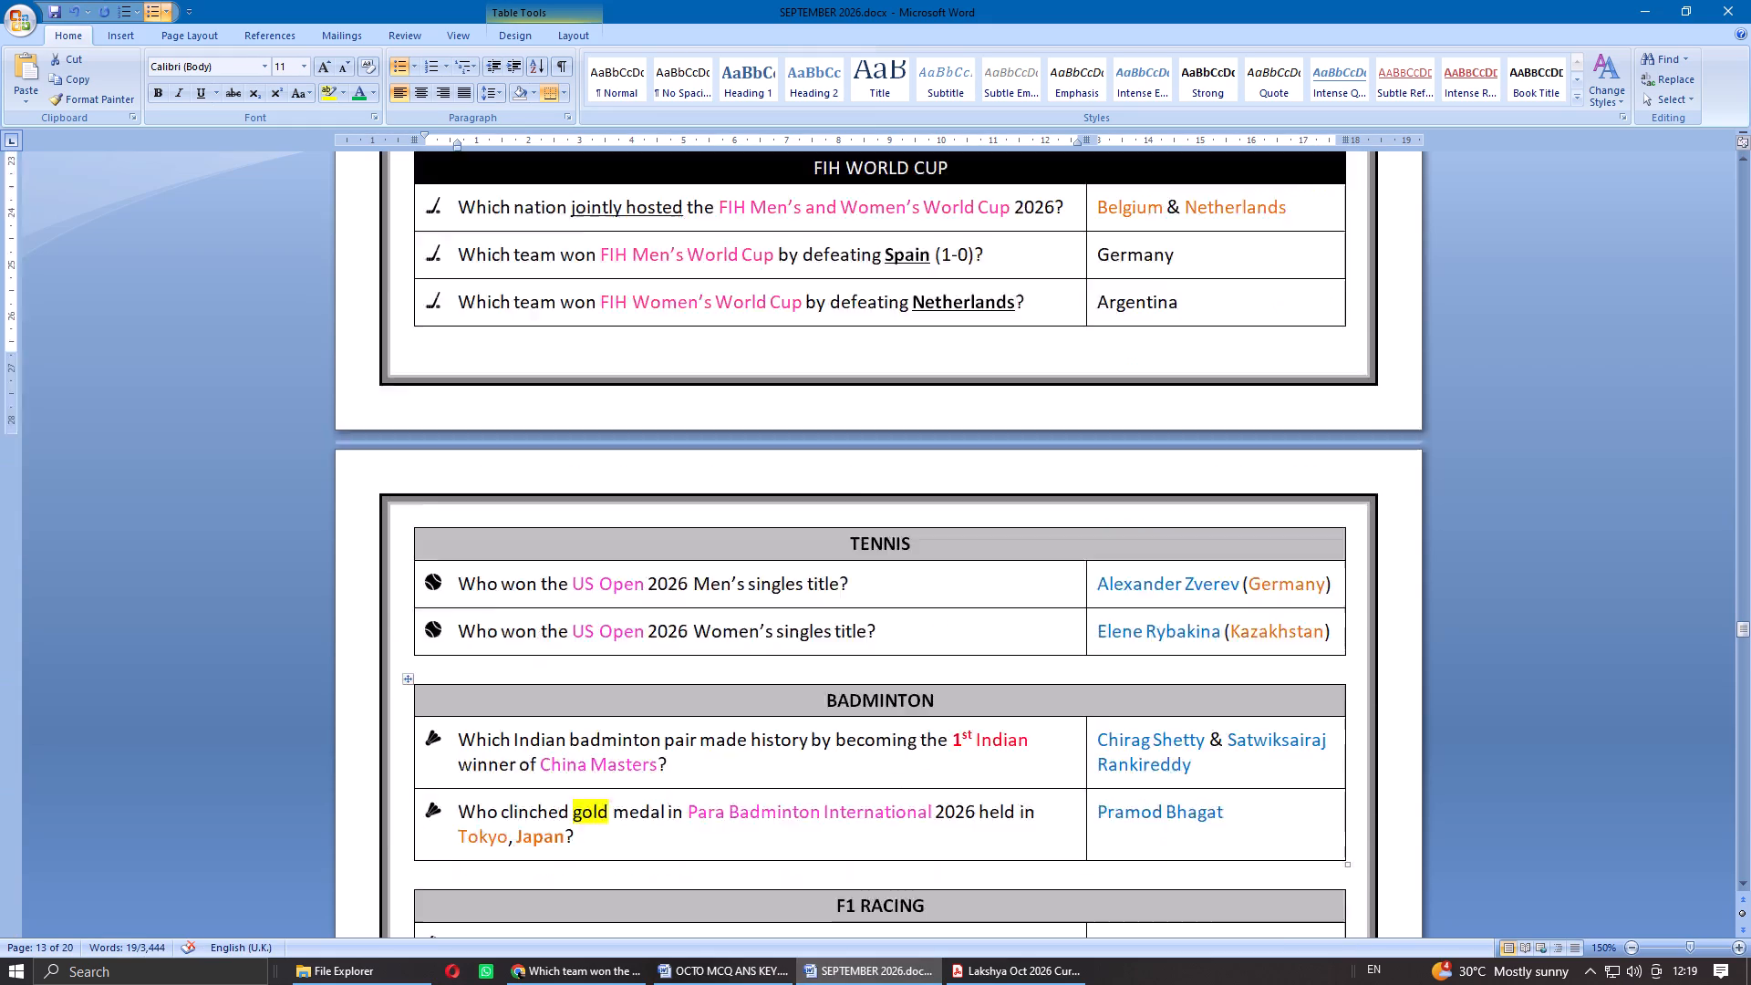
scroll(997, 697, up, 6)
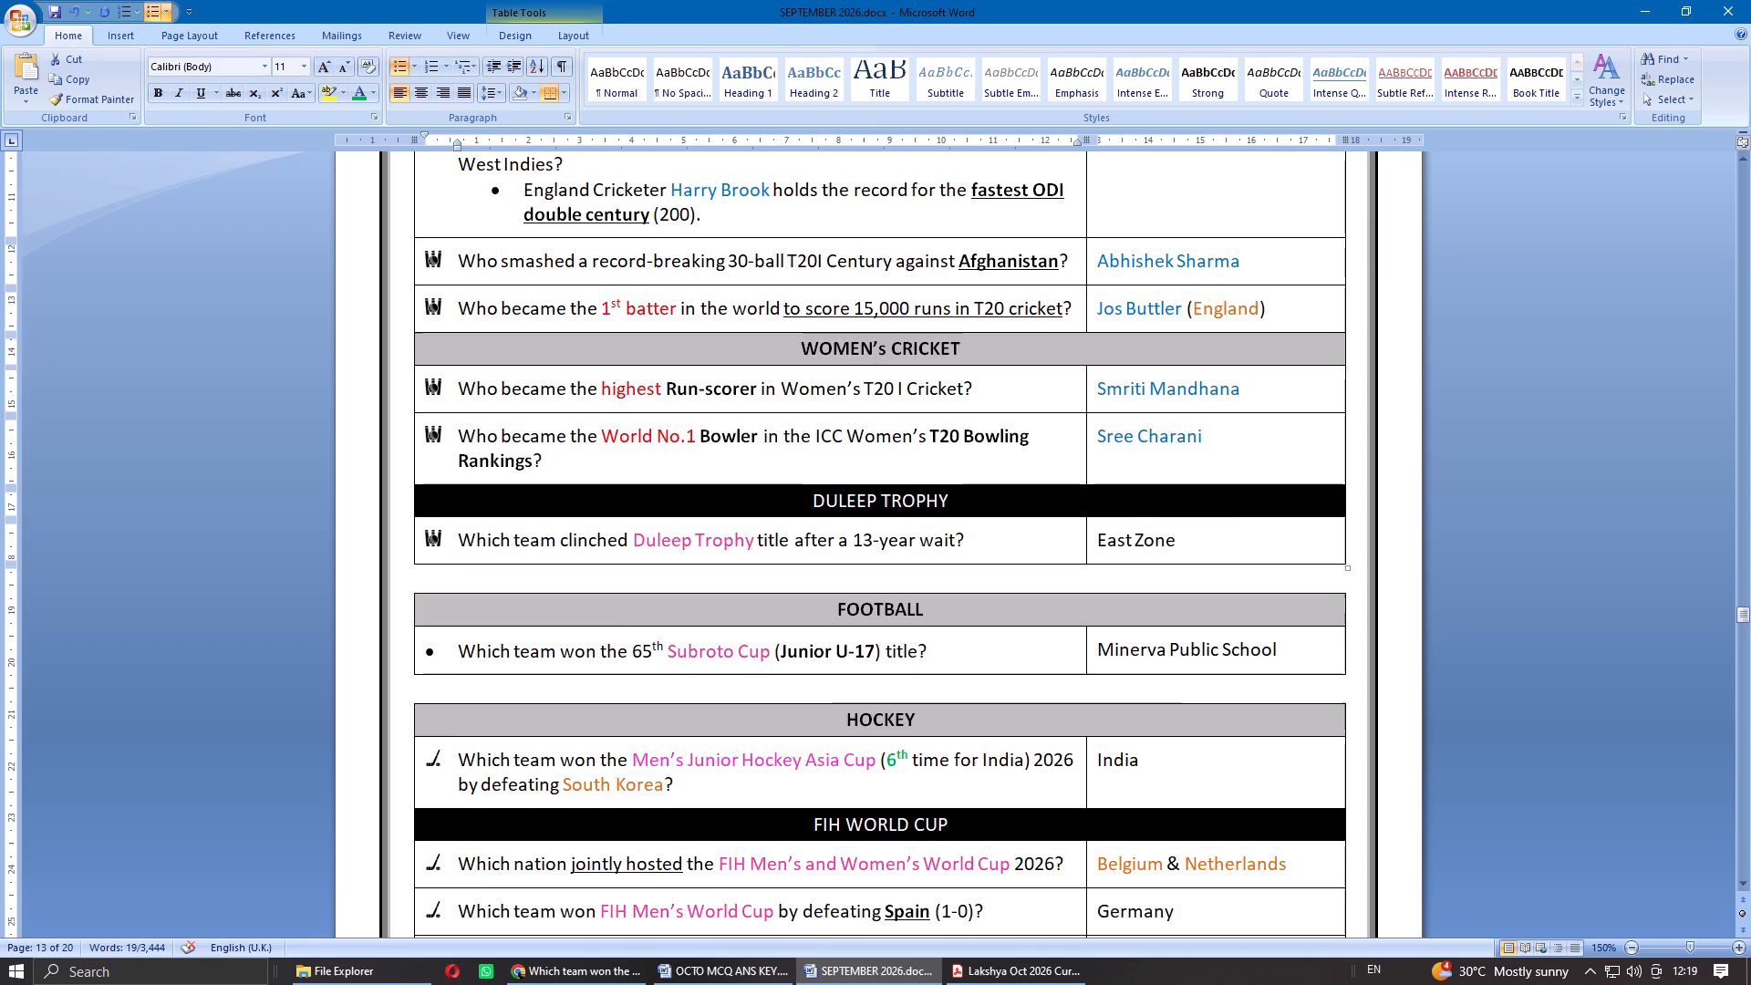
scroll(935, 562, up, 5)
scroll(934, 561, down, 3)
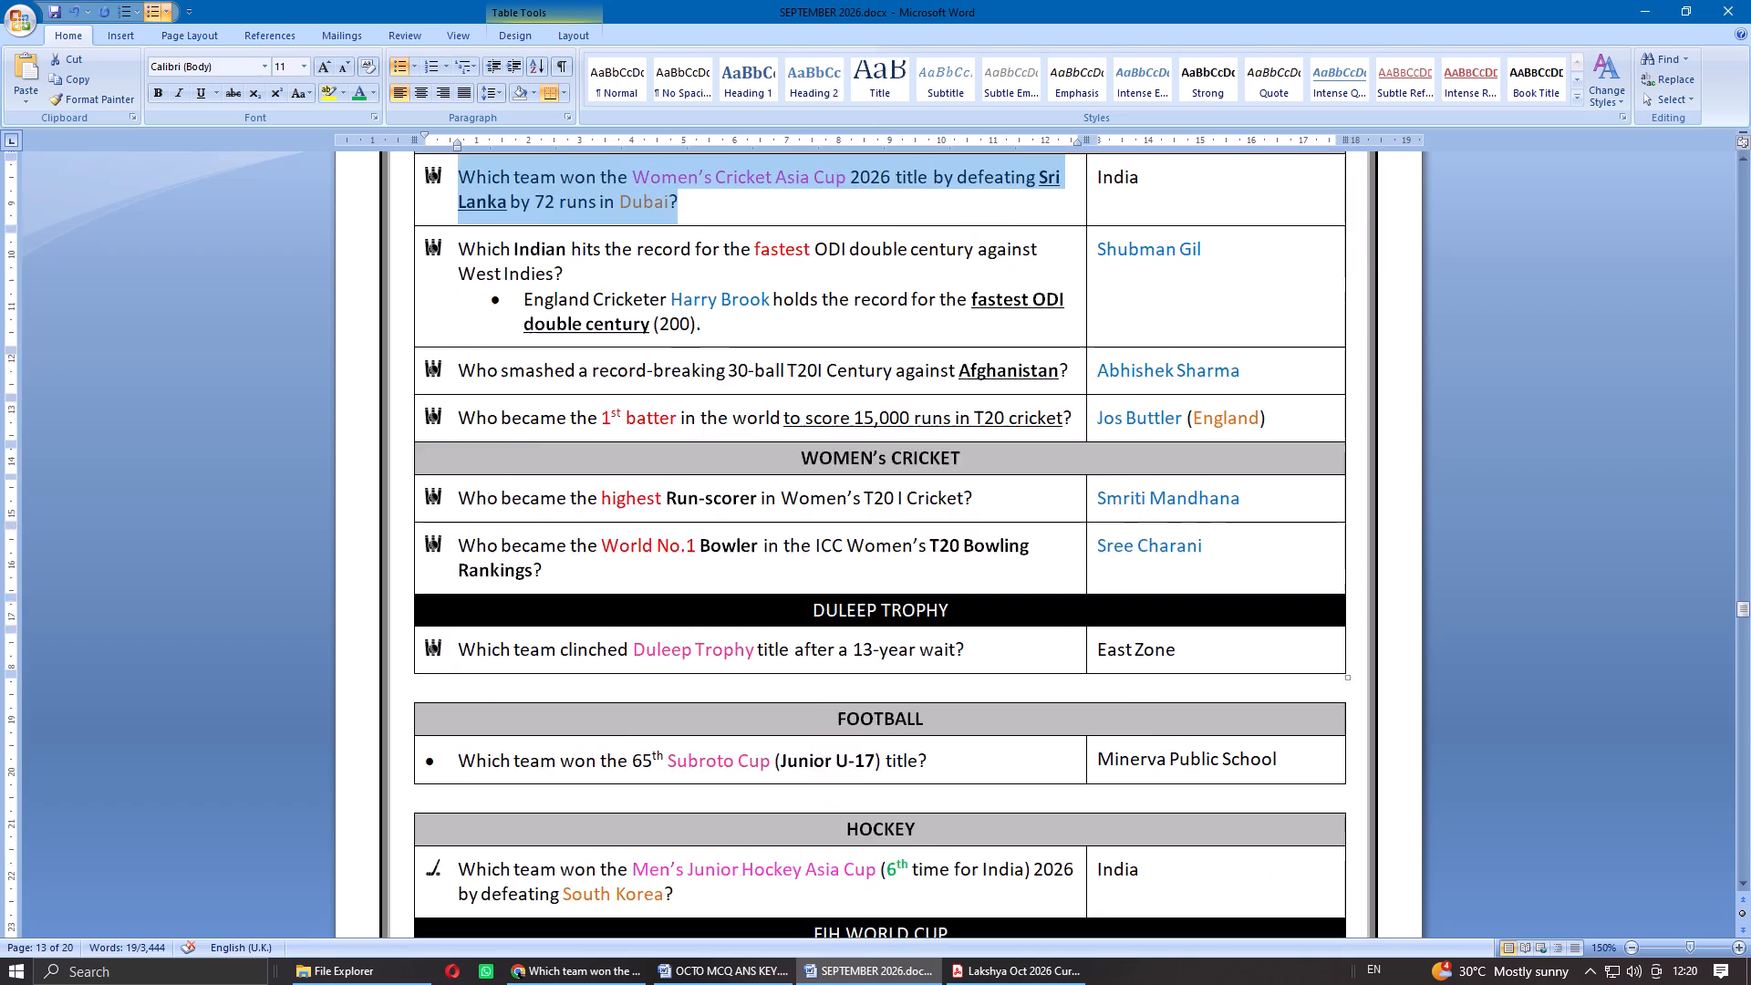
scroll(934, 561, down, 16)
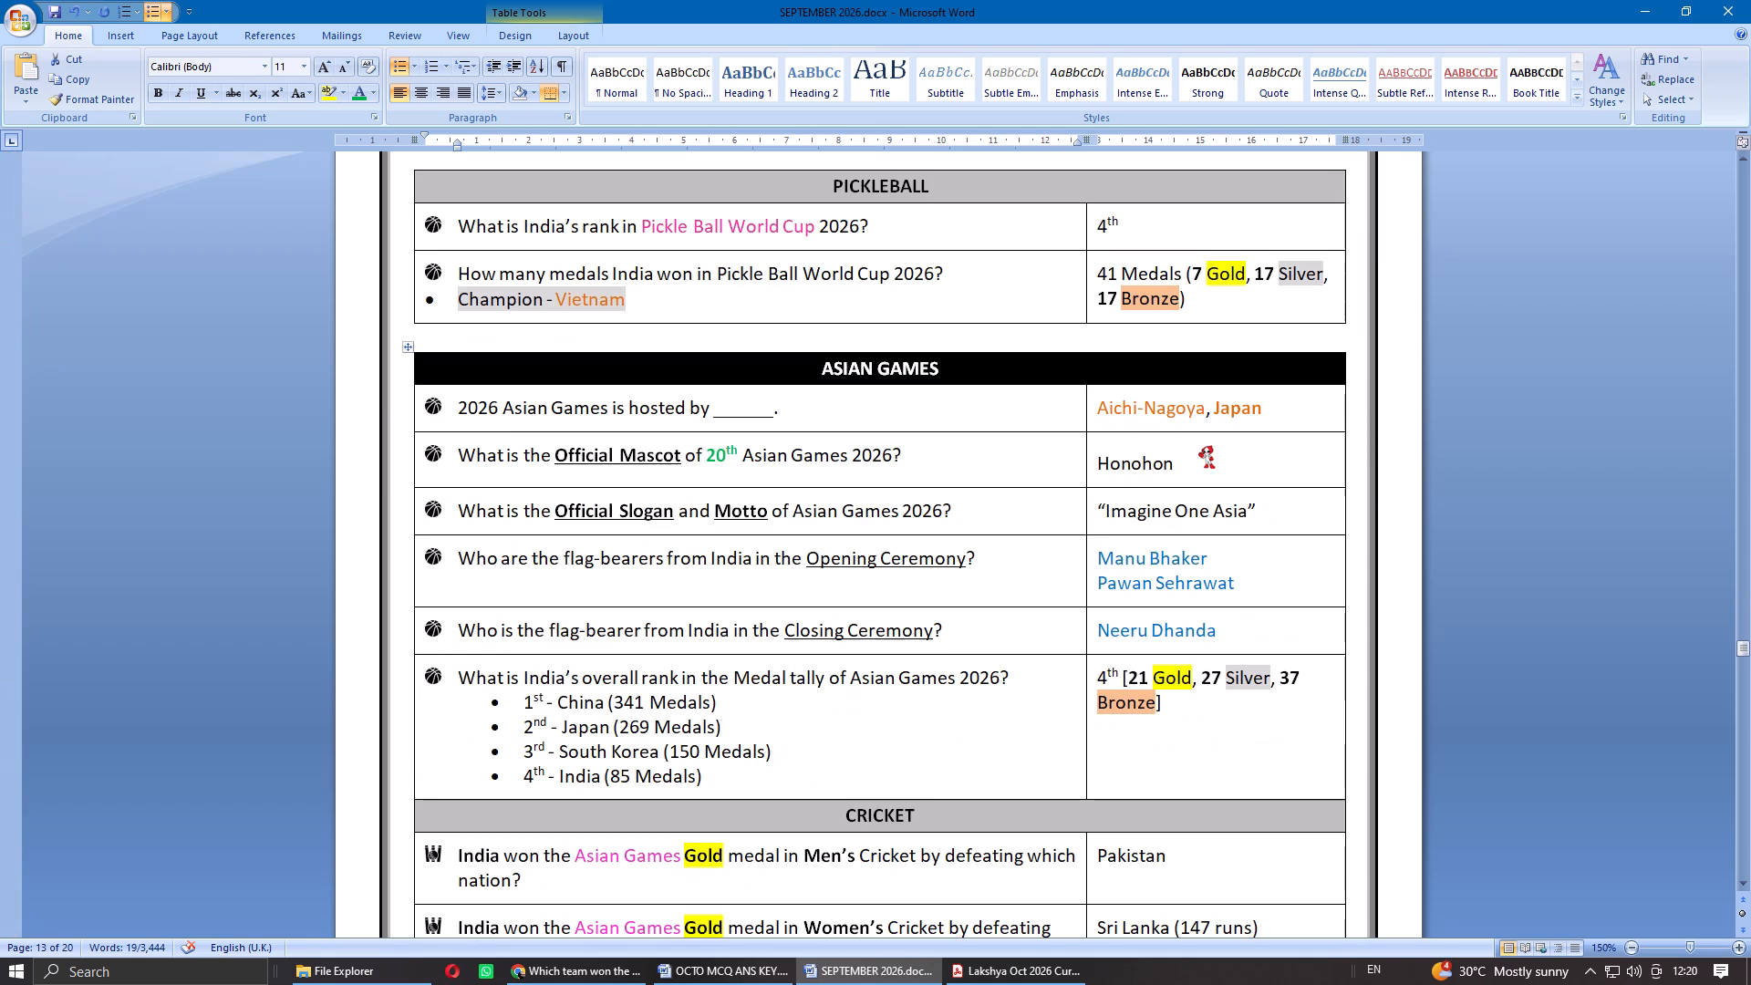
scroll(934, 561, down, 2)
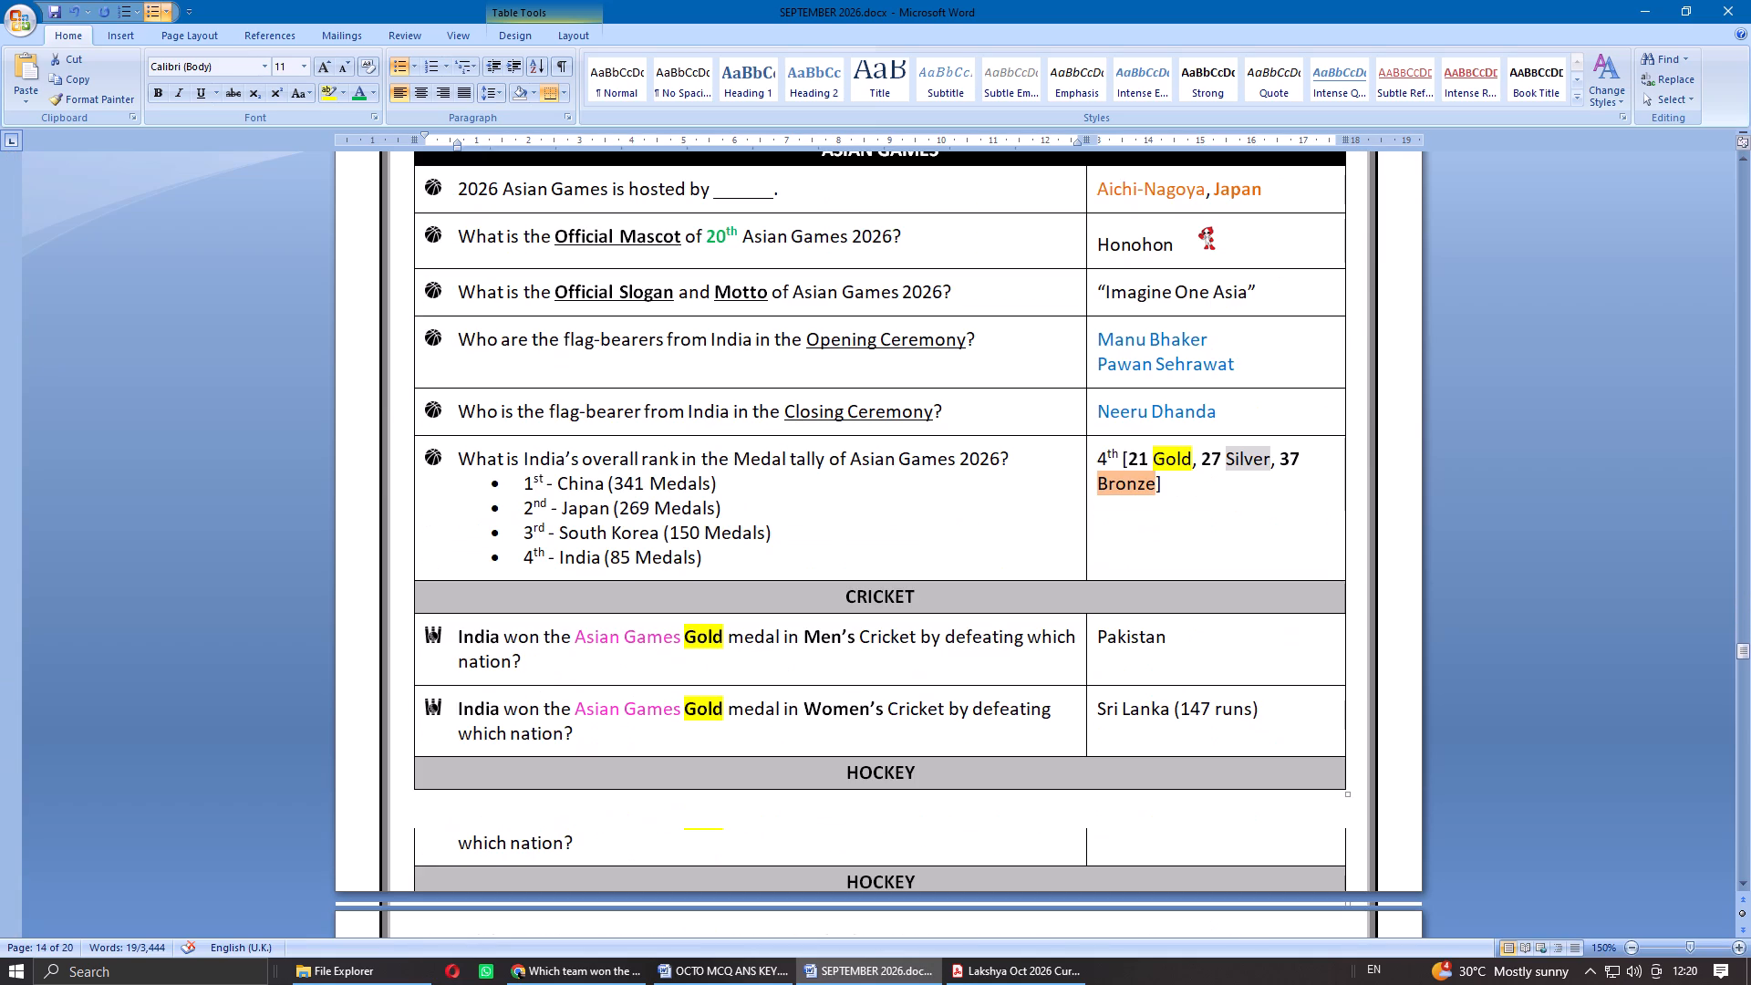
click(780, 670)
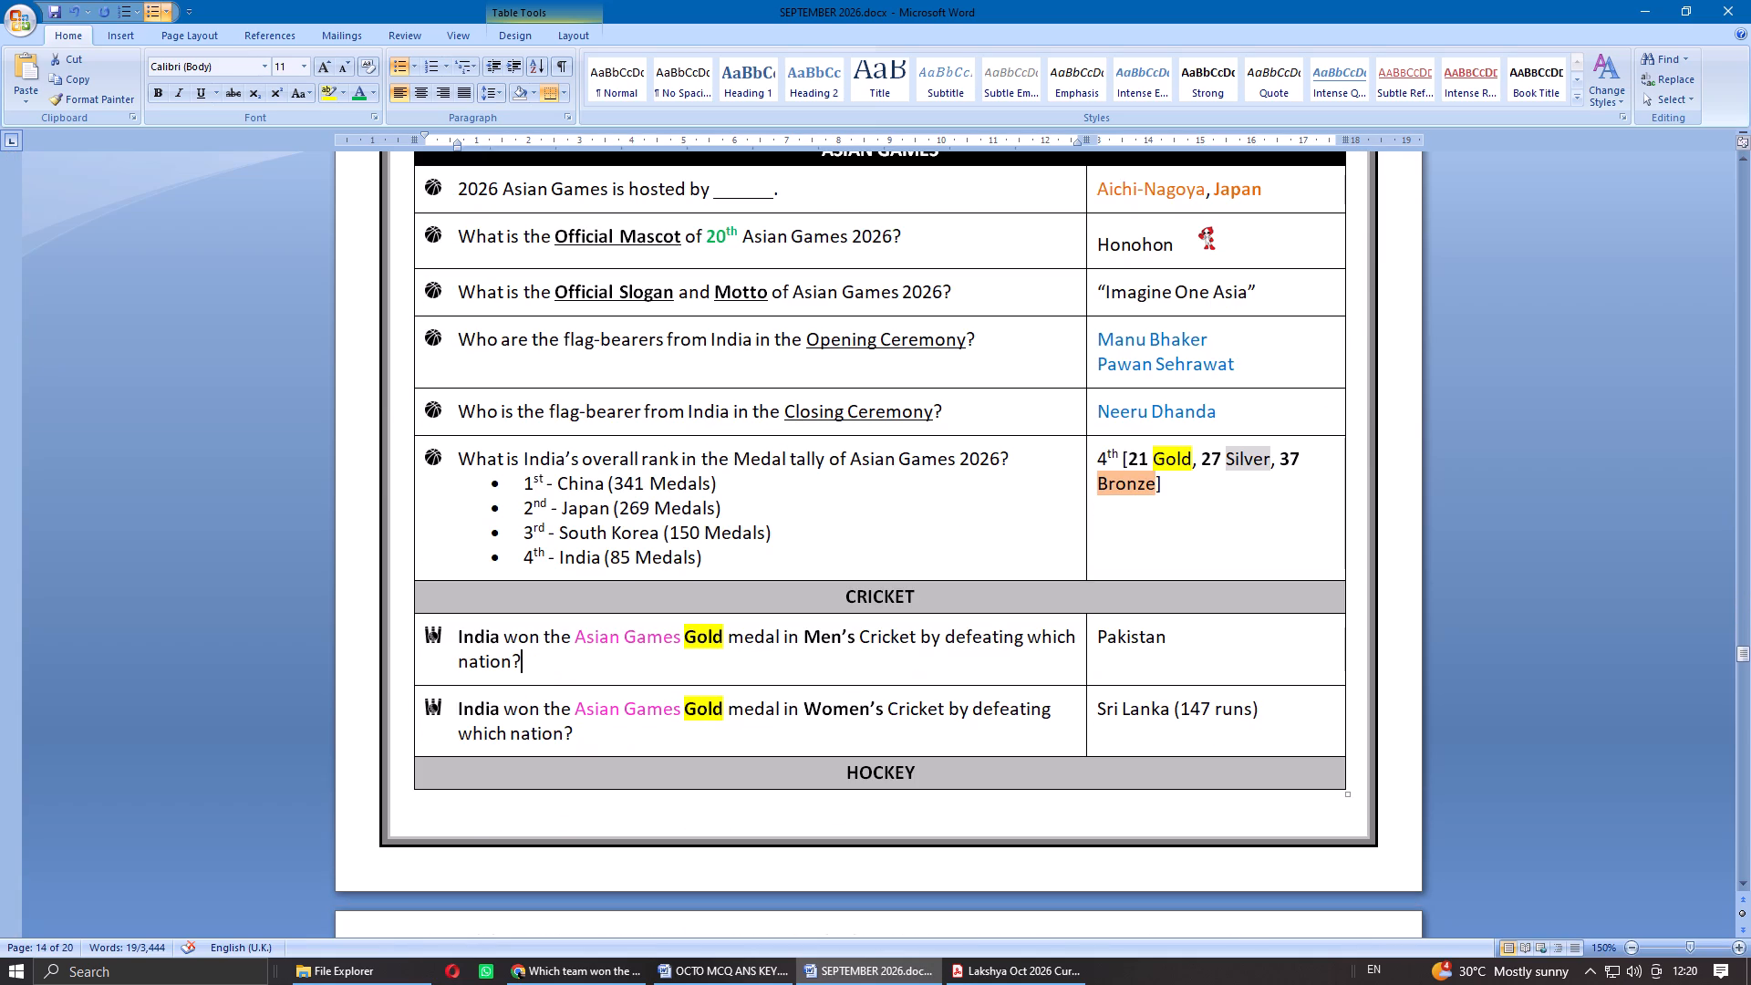
In the answer key document, colour the text of question 54 about the men's cricket gold medal red.
click(731, 984)
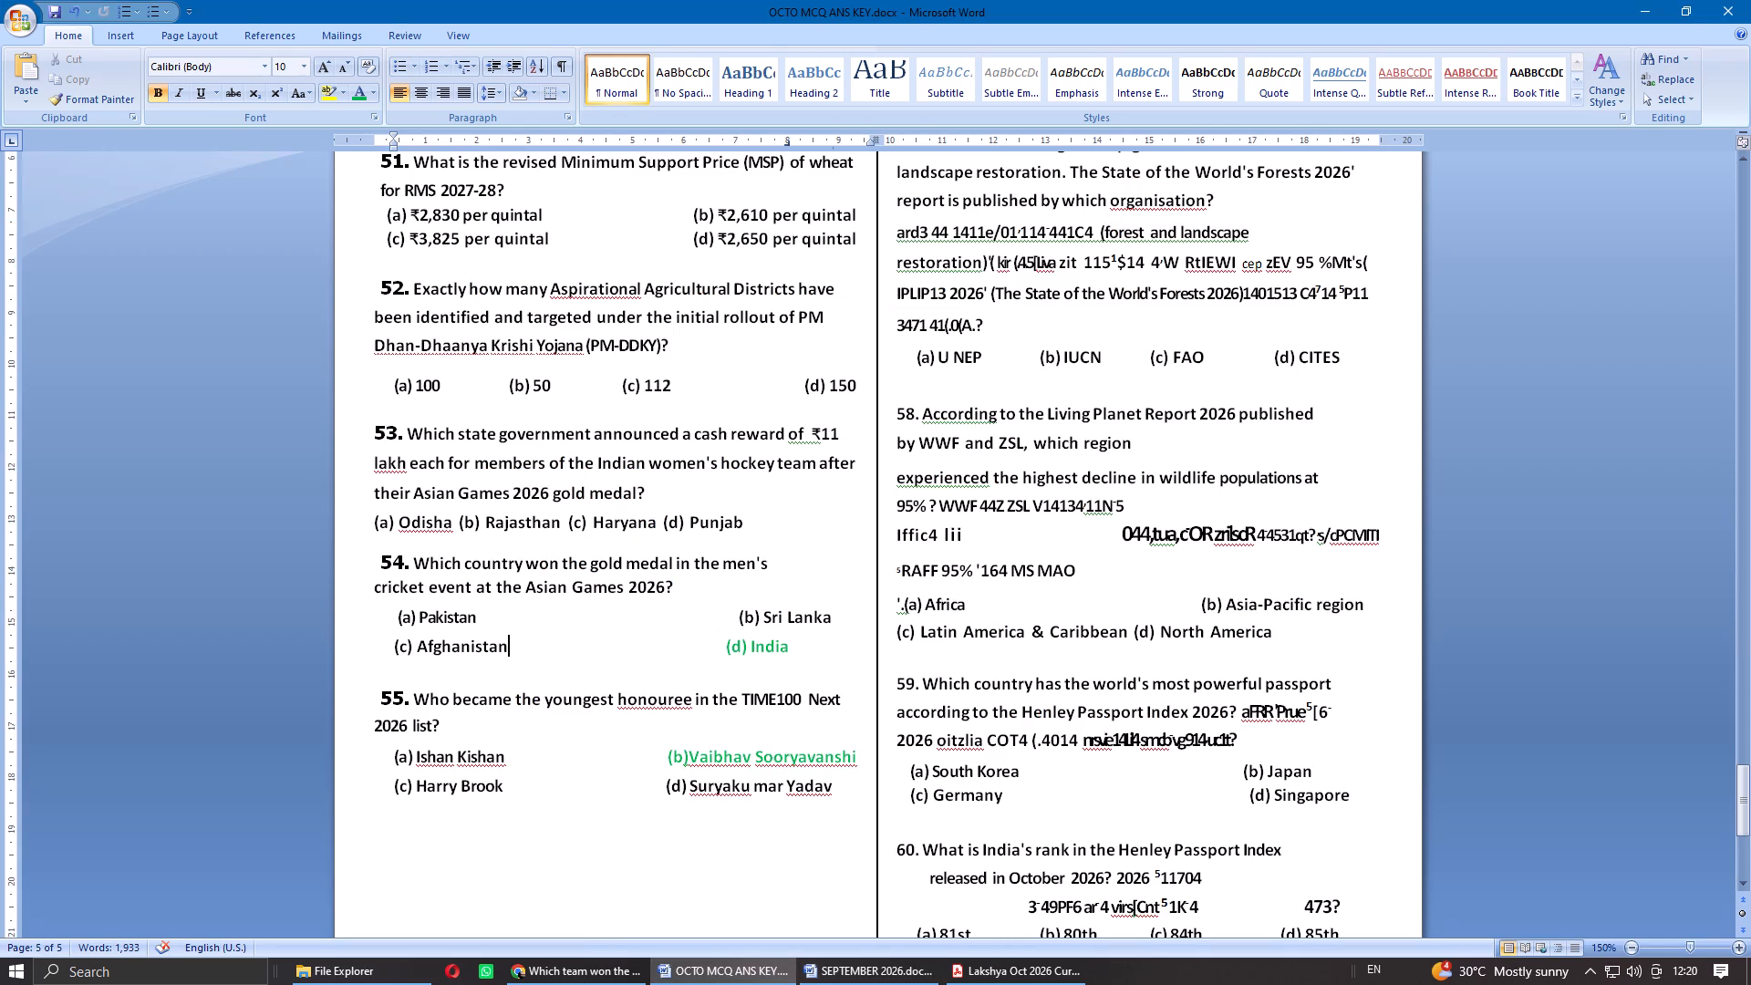
drag(687, 585, 429, 569)
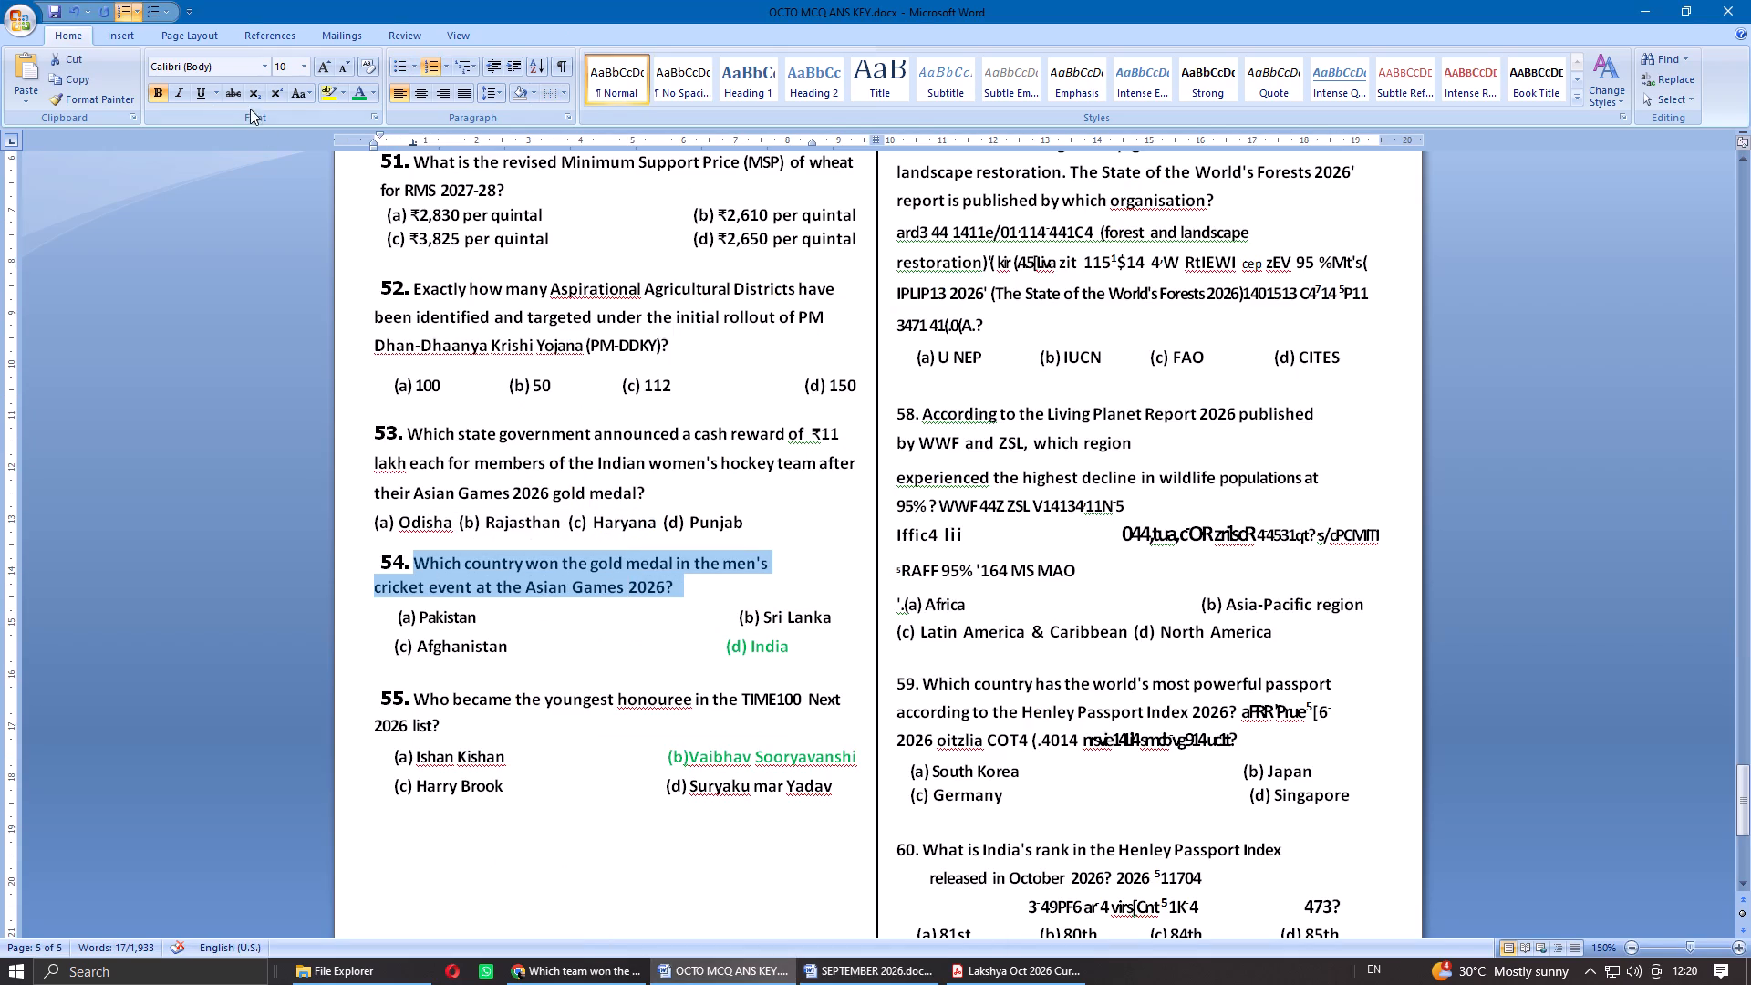
click(369, 89)
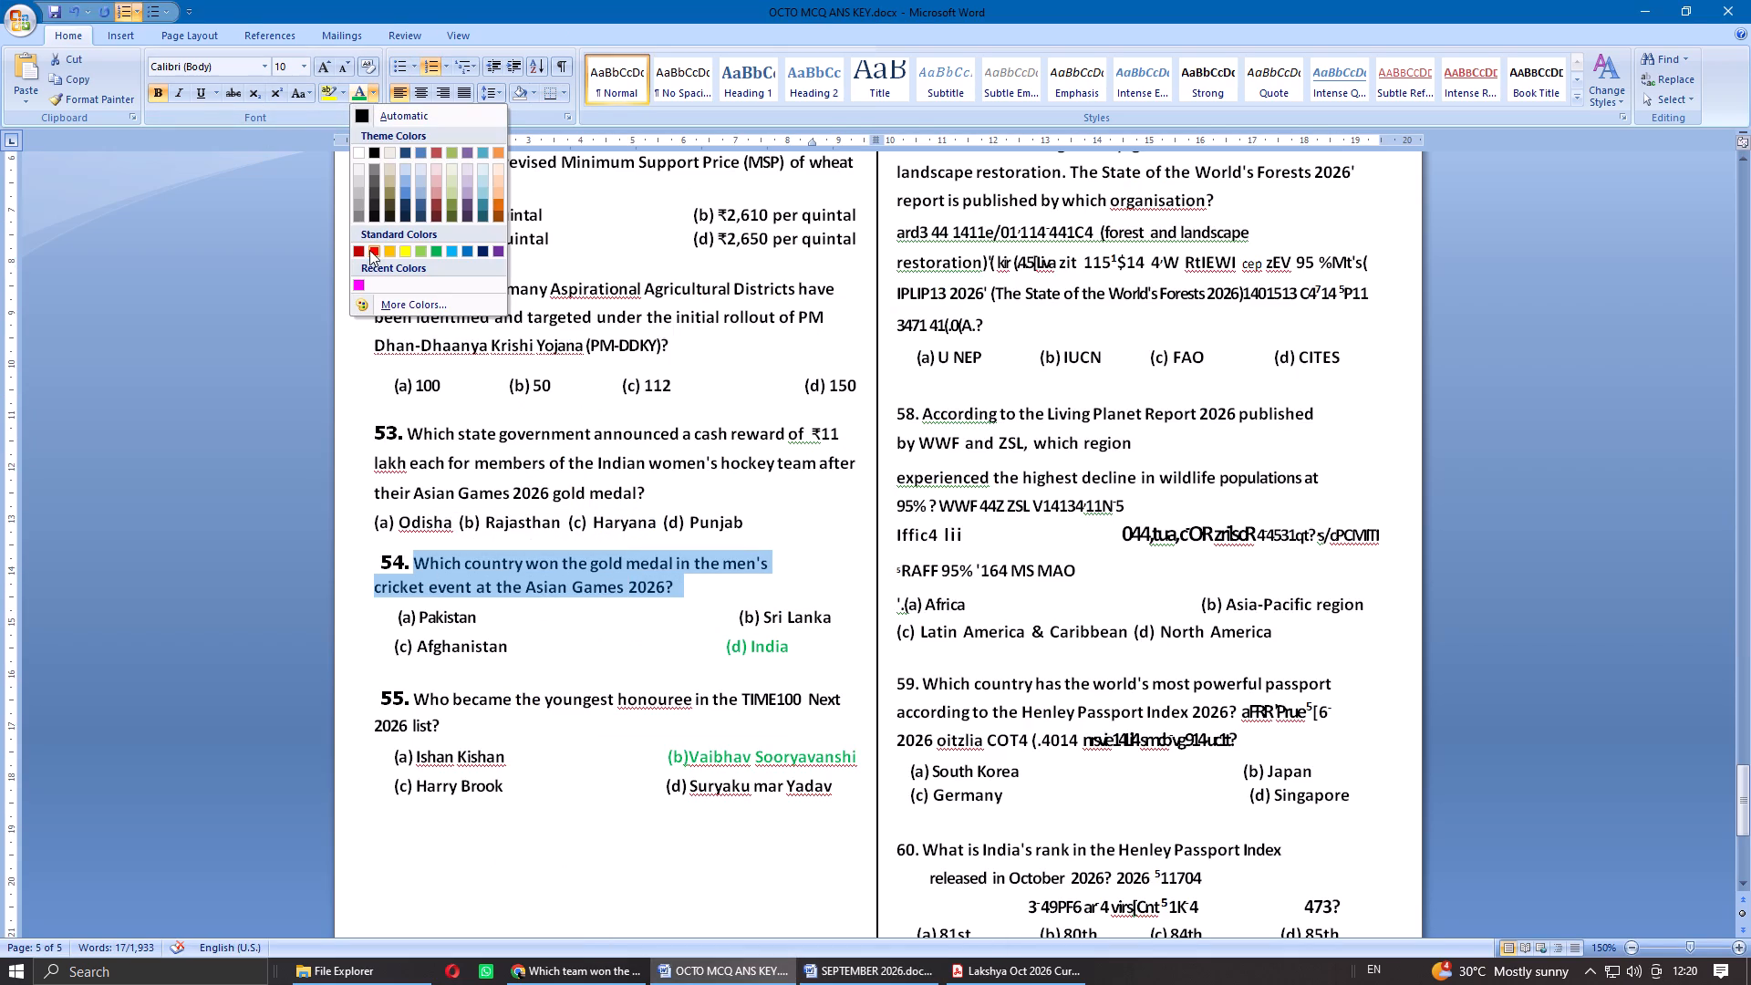
click(370, 249)
Set the font of the automatic question numbers 51 to 55 to Calibri (Body).
click(391, 563)
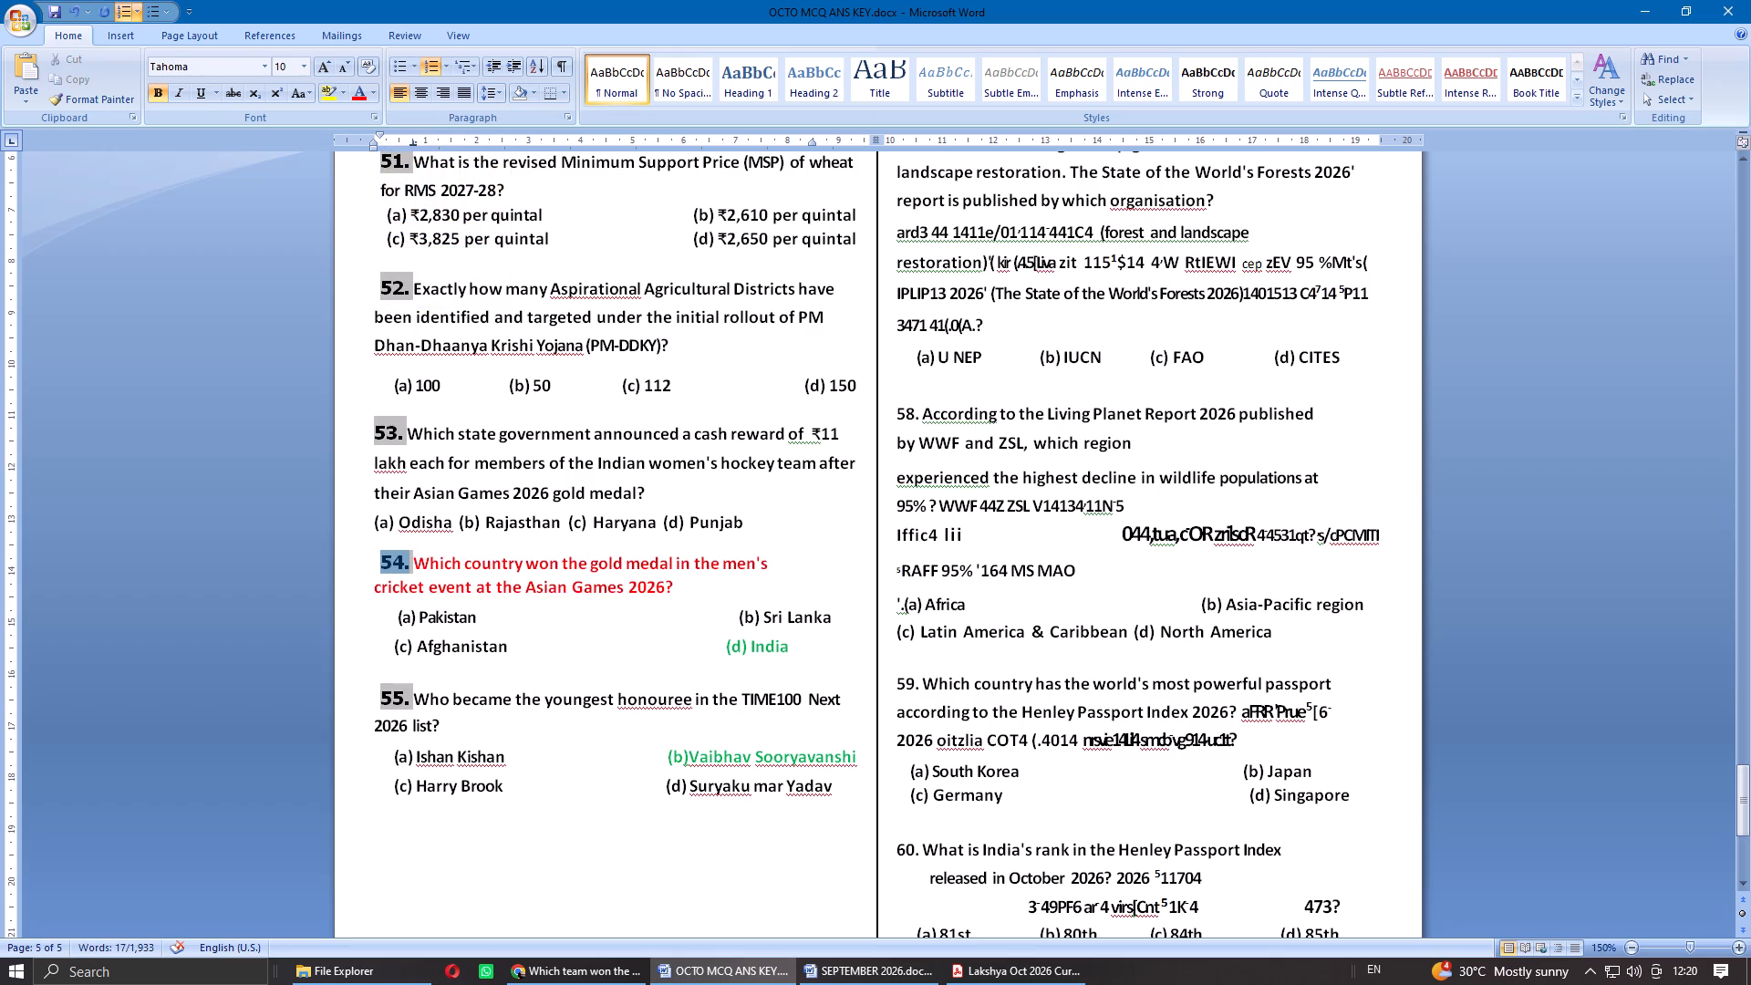
click(263, 68)
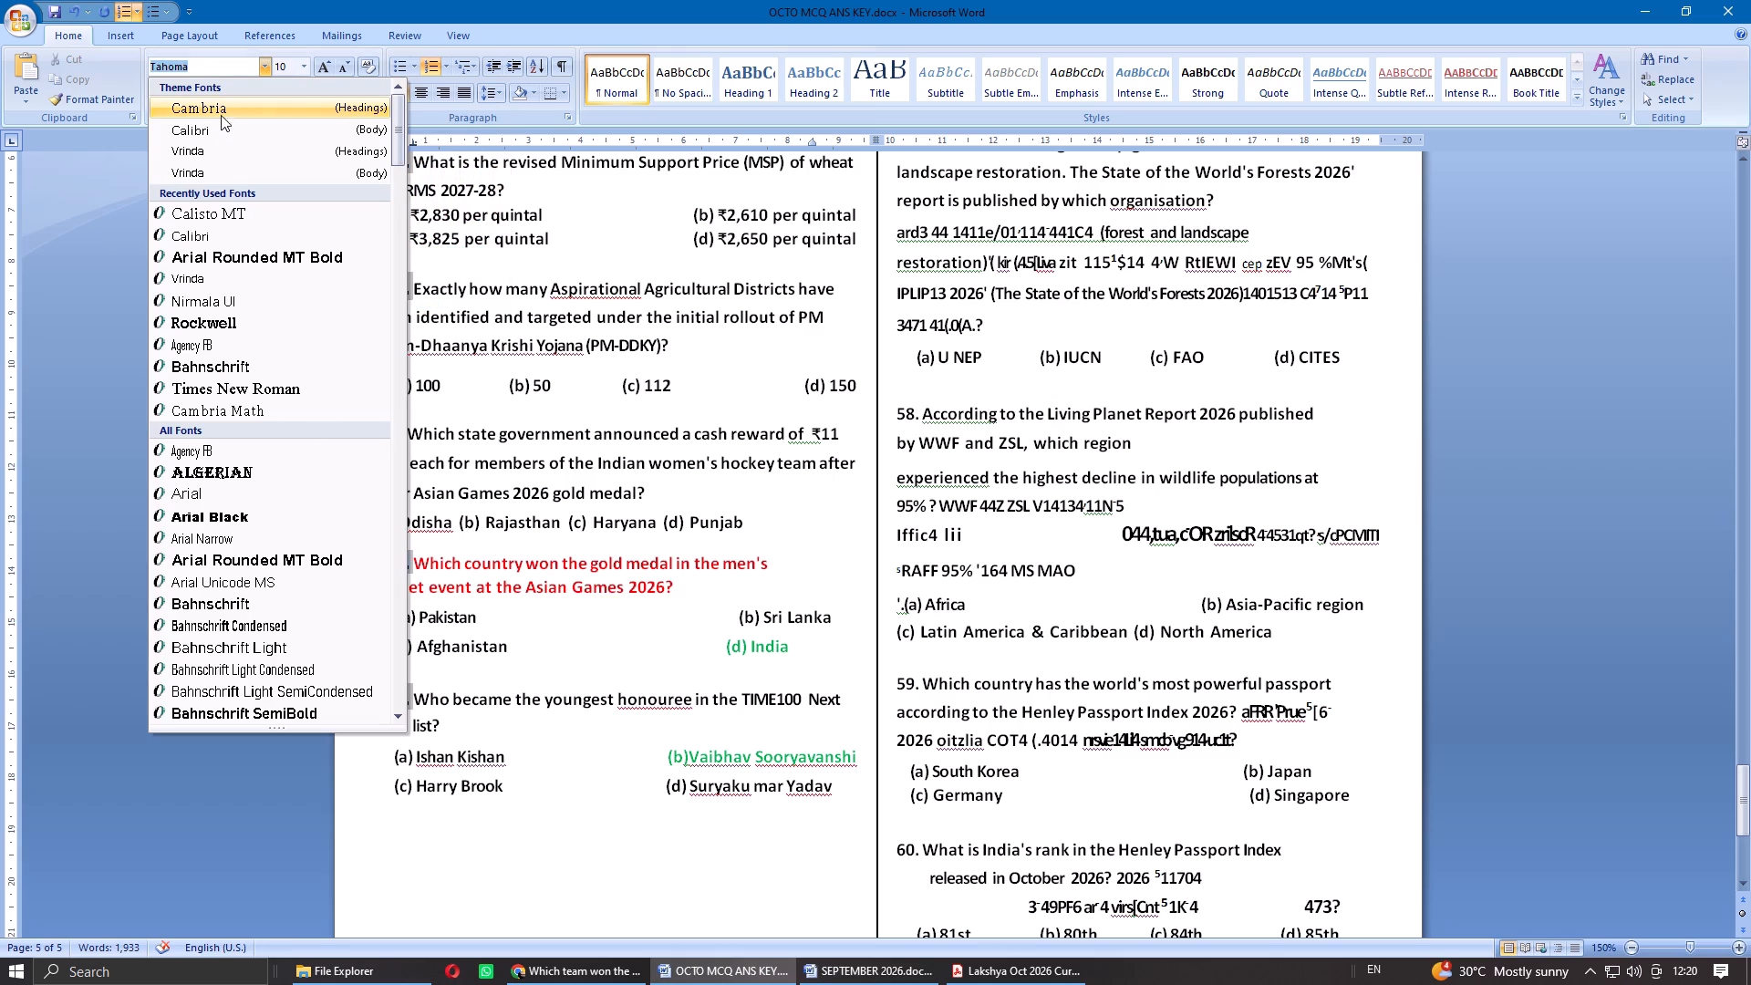
click(215, 131)
click(783, 551)
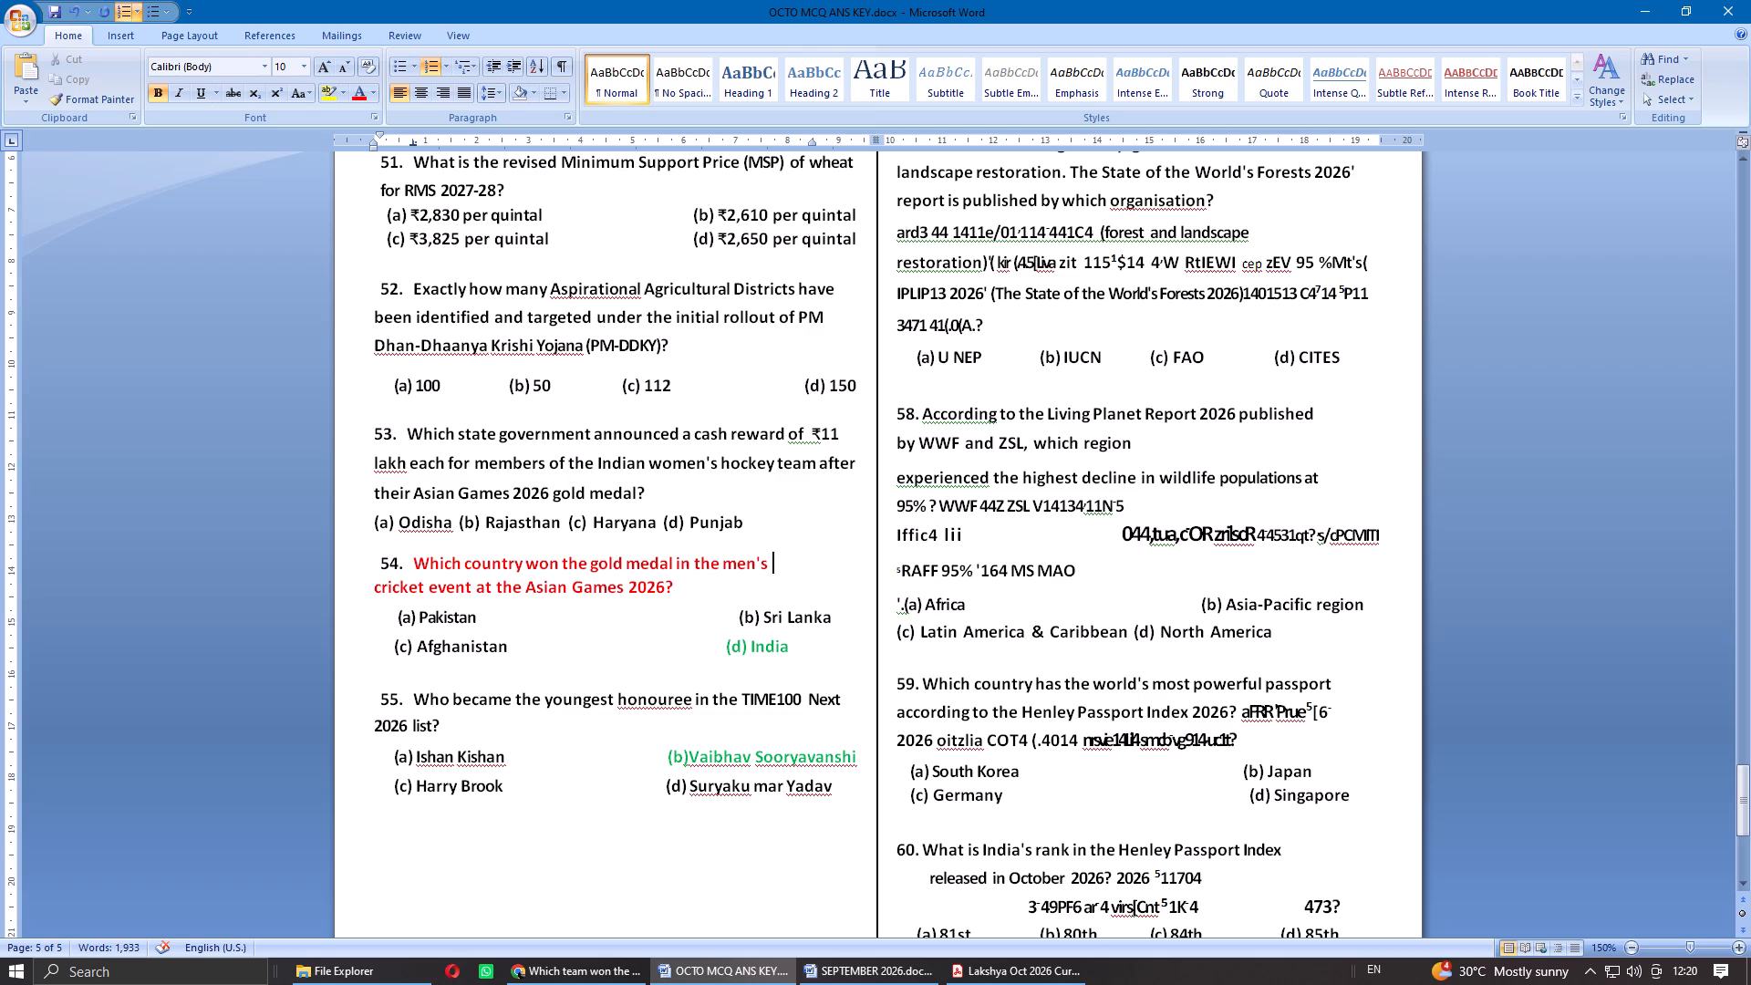
Copy question 53 about the ₹11 lakh reward for the women's hockey team and search Google for its answer in Chrome.
drag(648, 492, 422, 441)
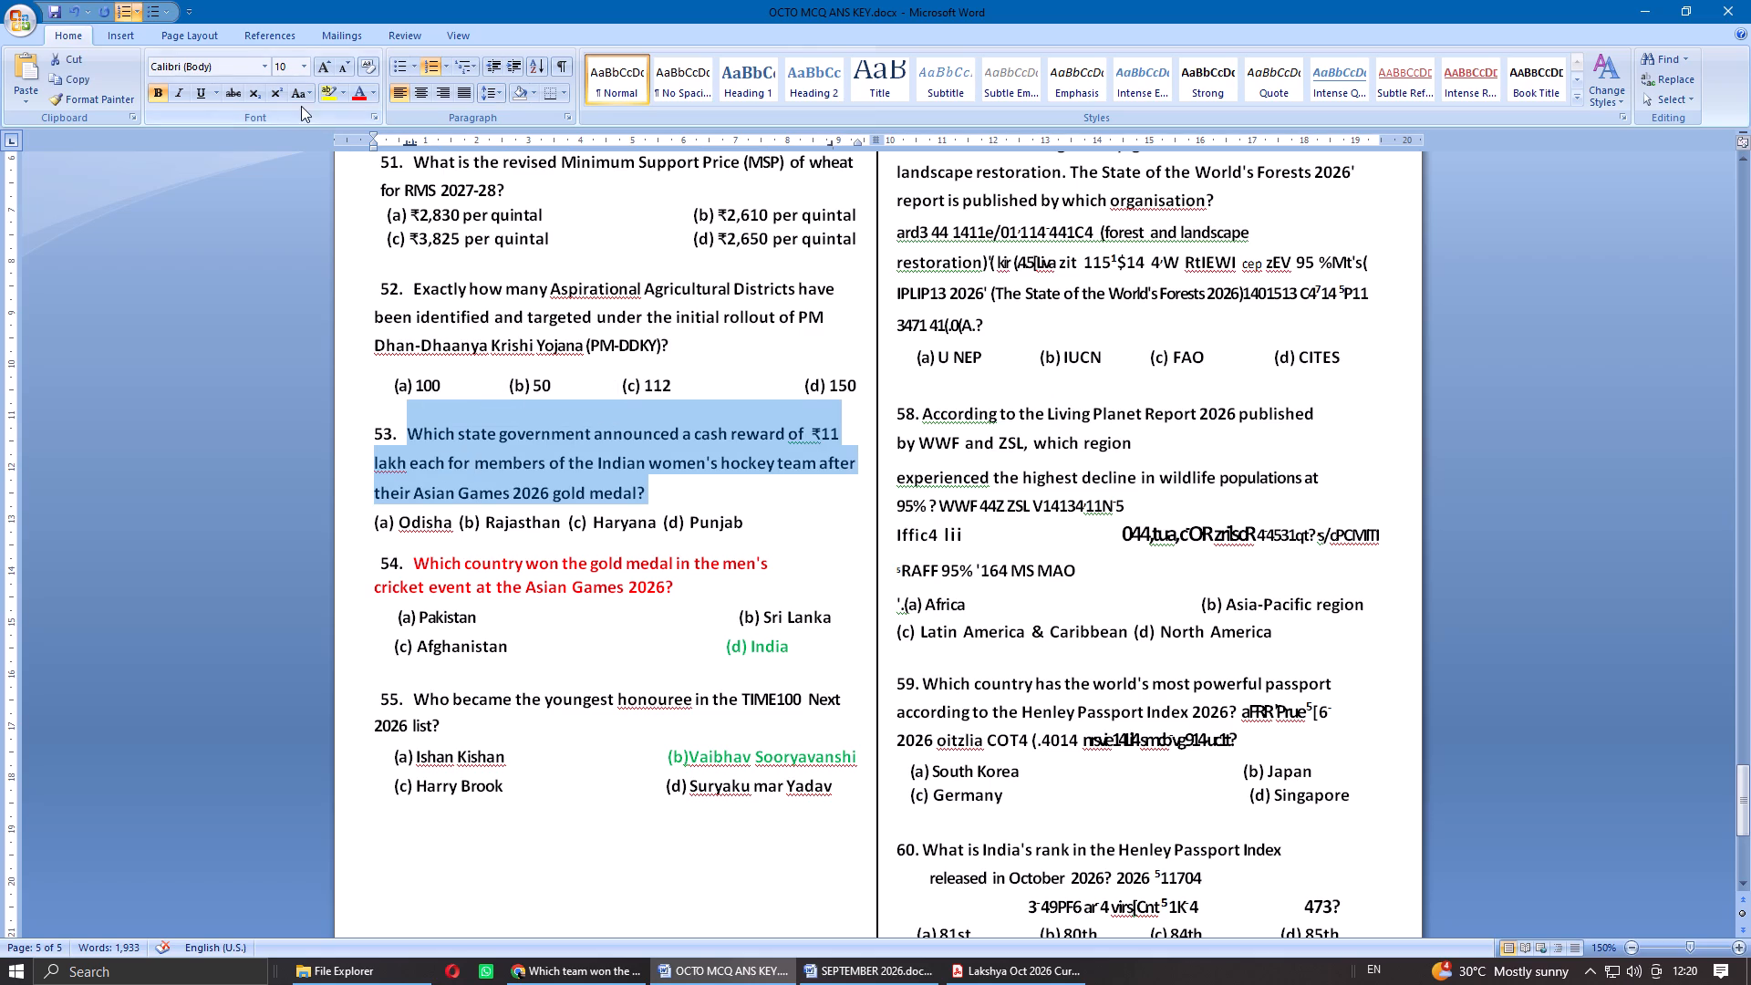
right_click(549, 440)
click(590, 472)
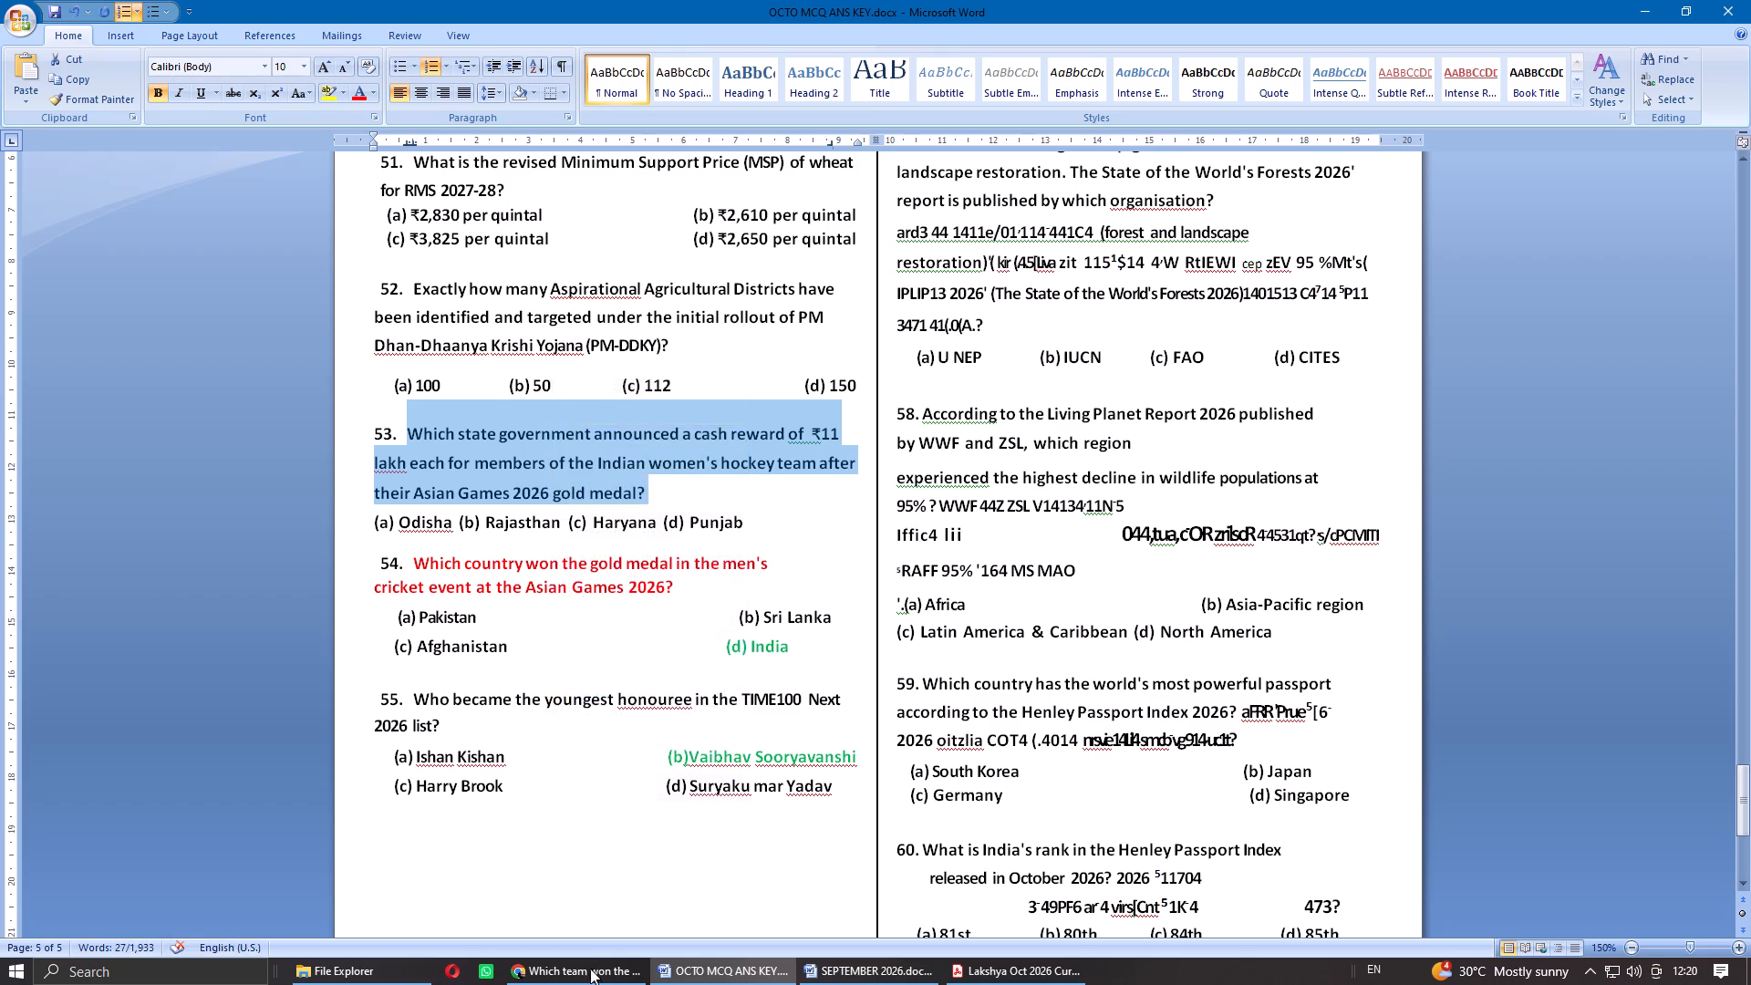
click(590, 984)
click(907, 122)
right_click(891, 126)
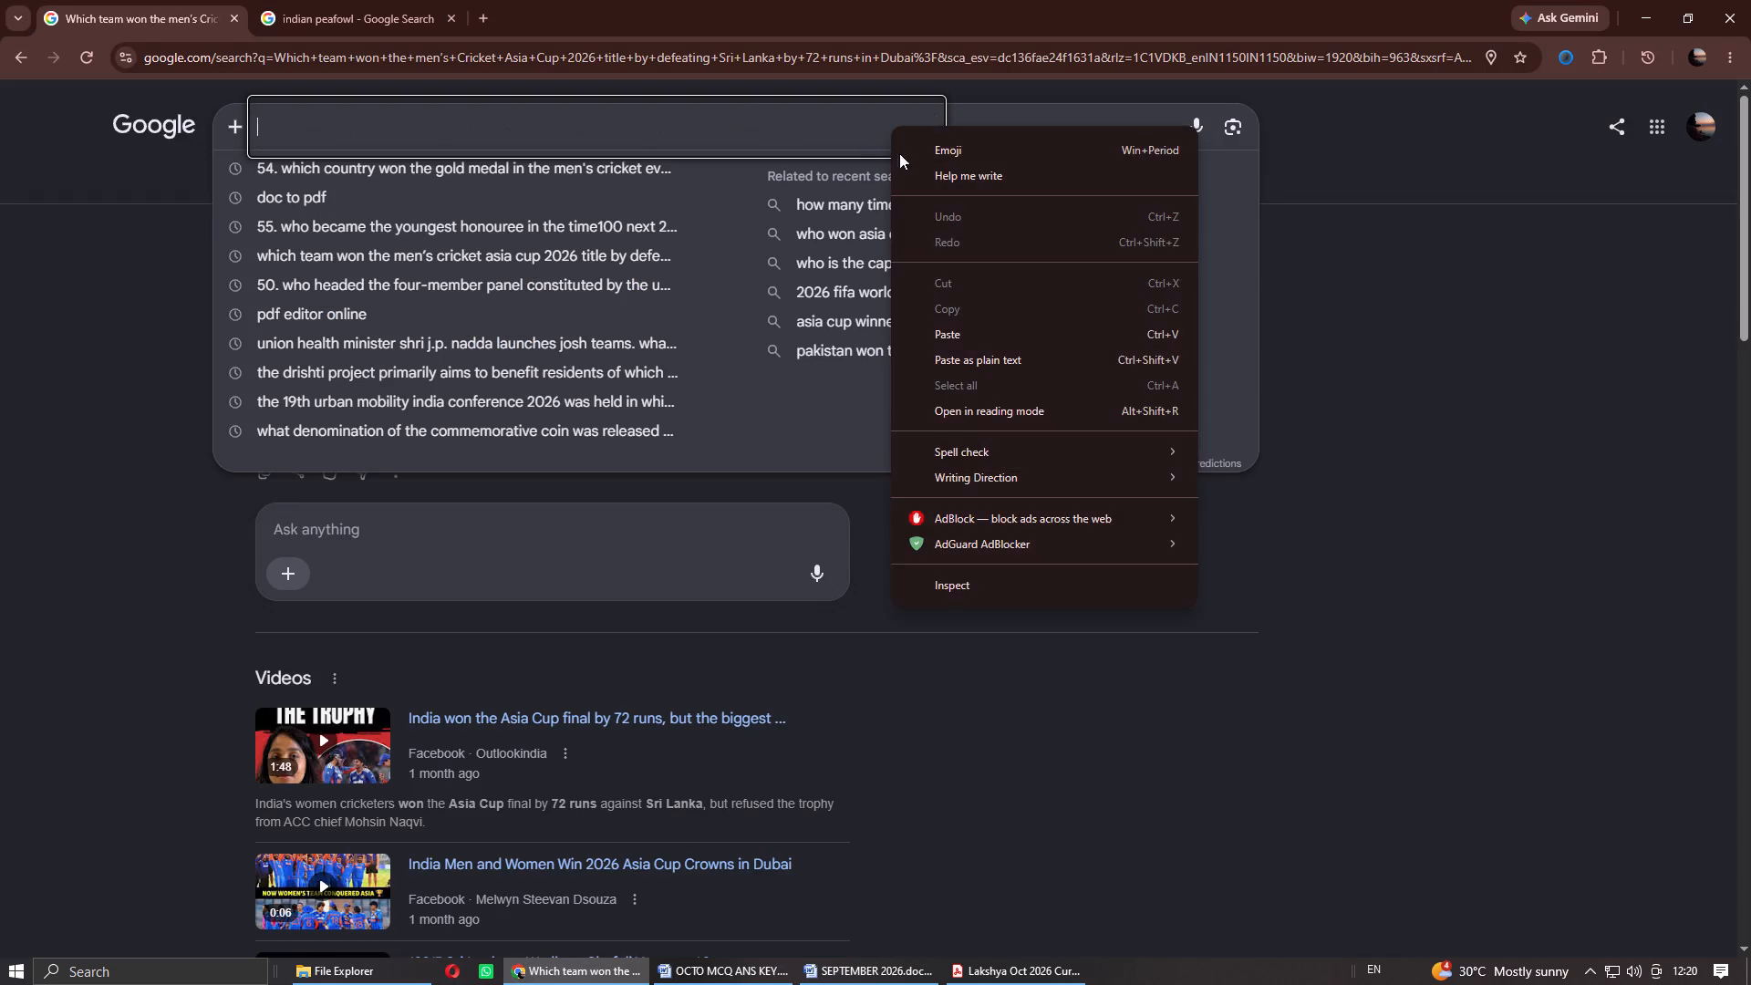
click(944, 331)
key(Return)
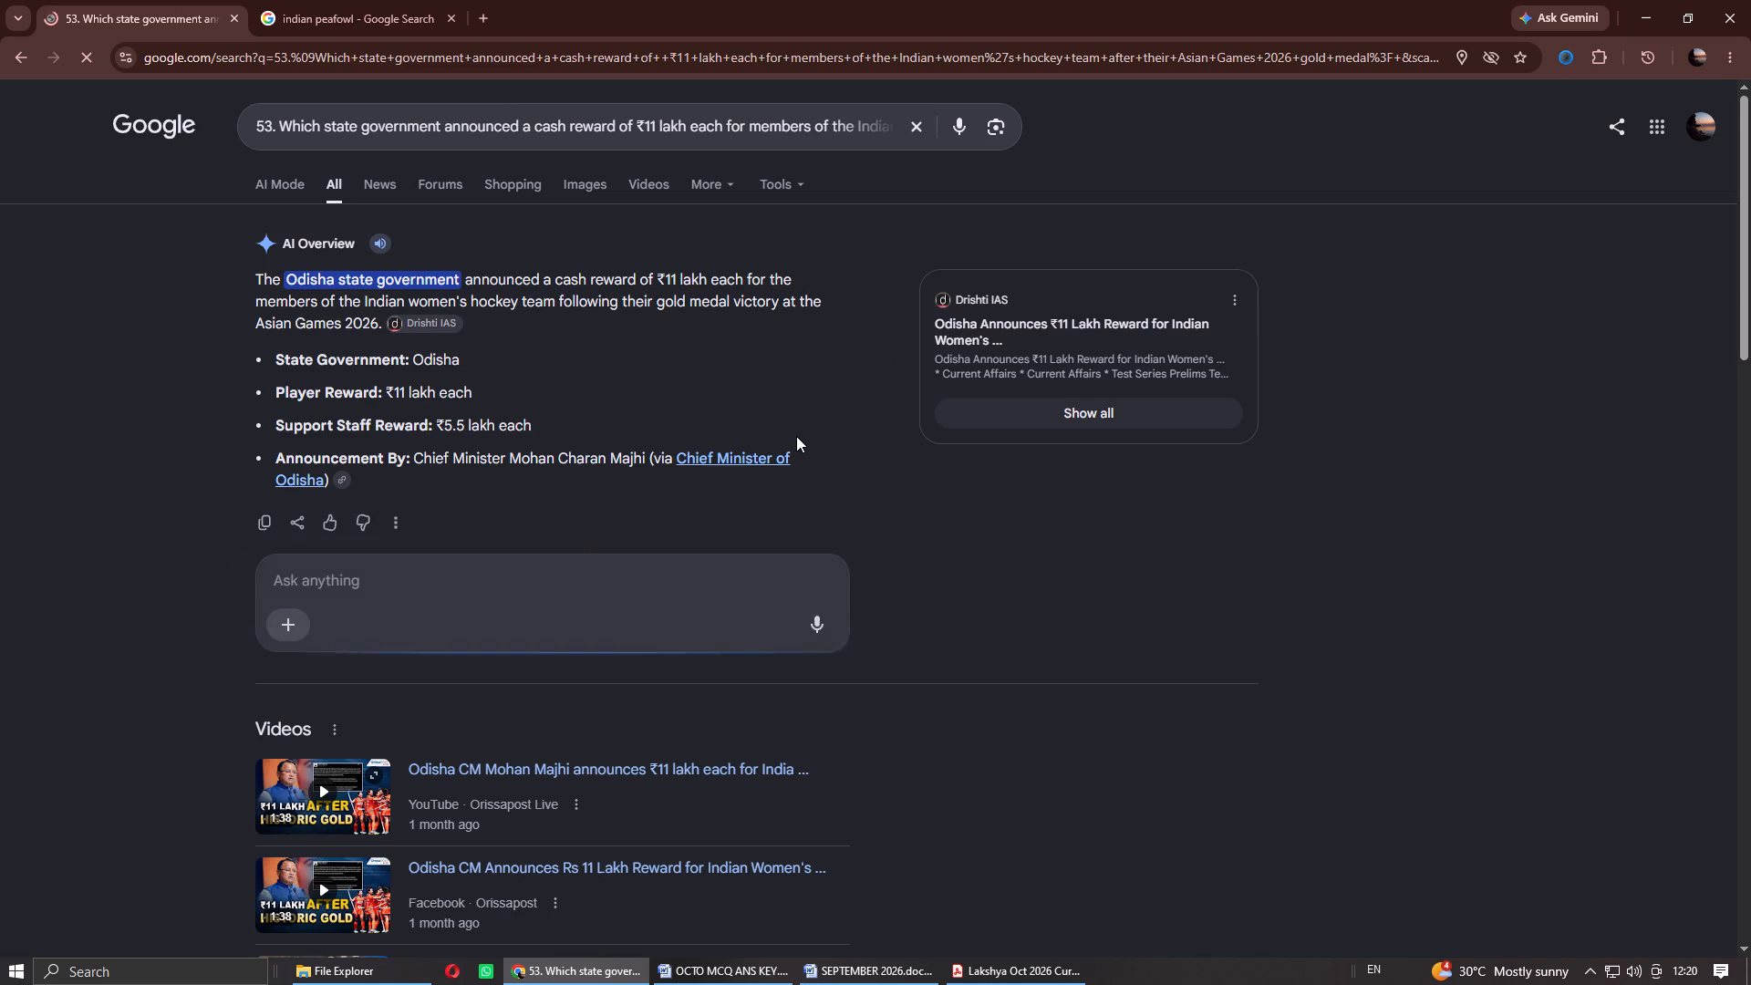
Back in the answer key, colour option (a) Odisha of question 53 green as the correct answer and save the document.
click(715, 973)
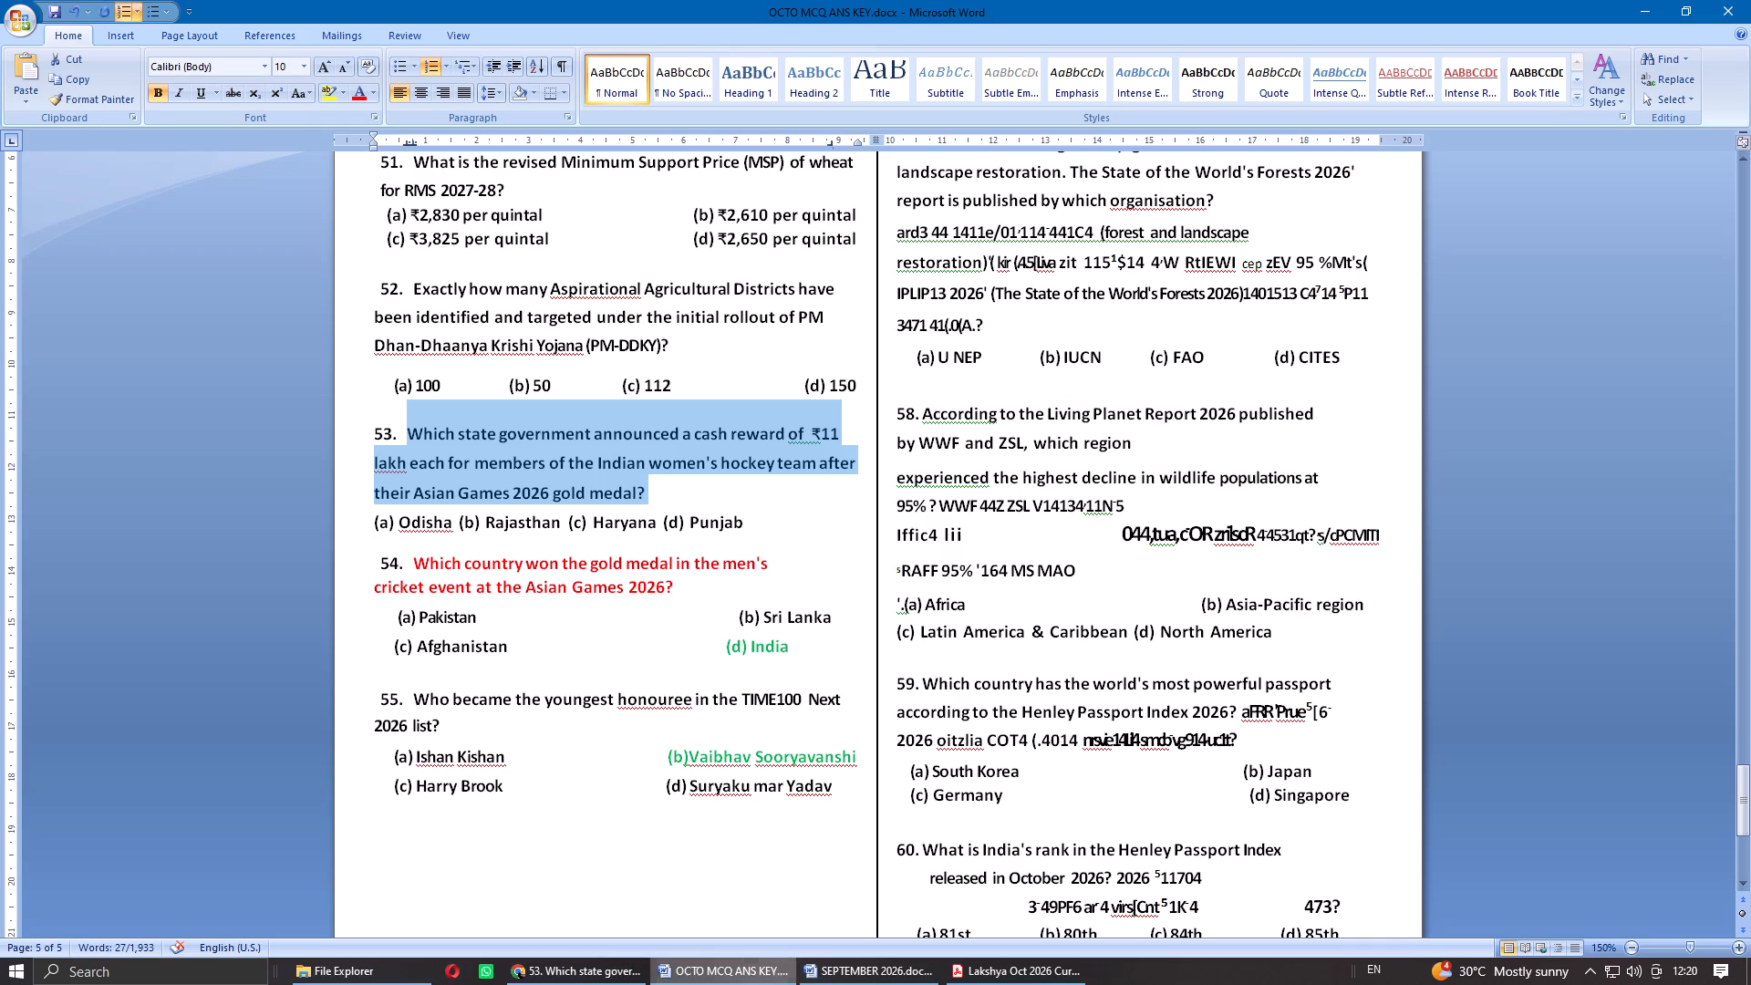
click(634, 607)
double_click(420, 525)
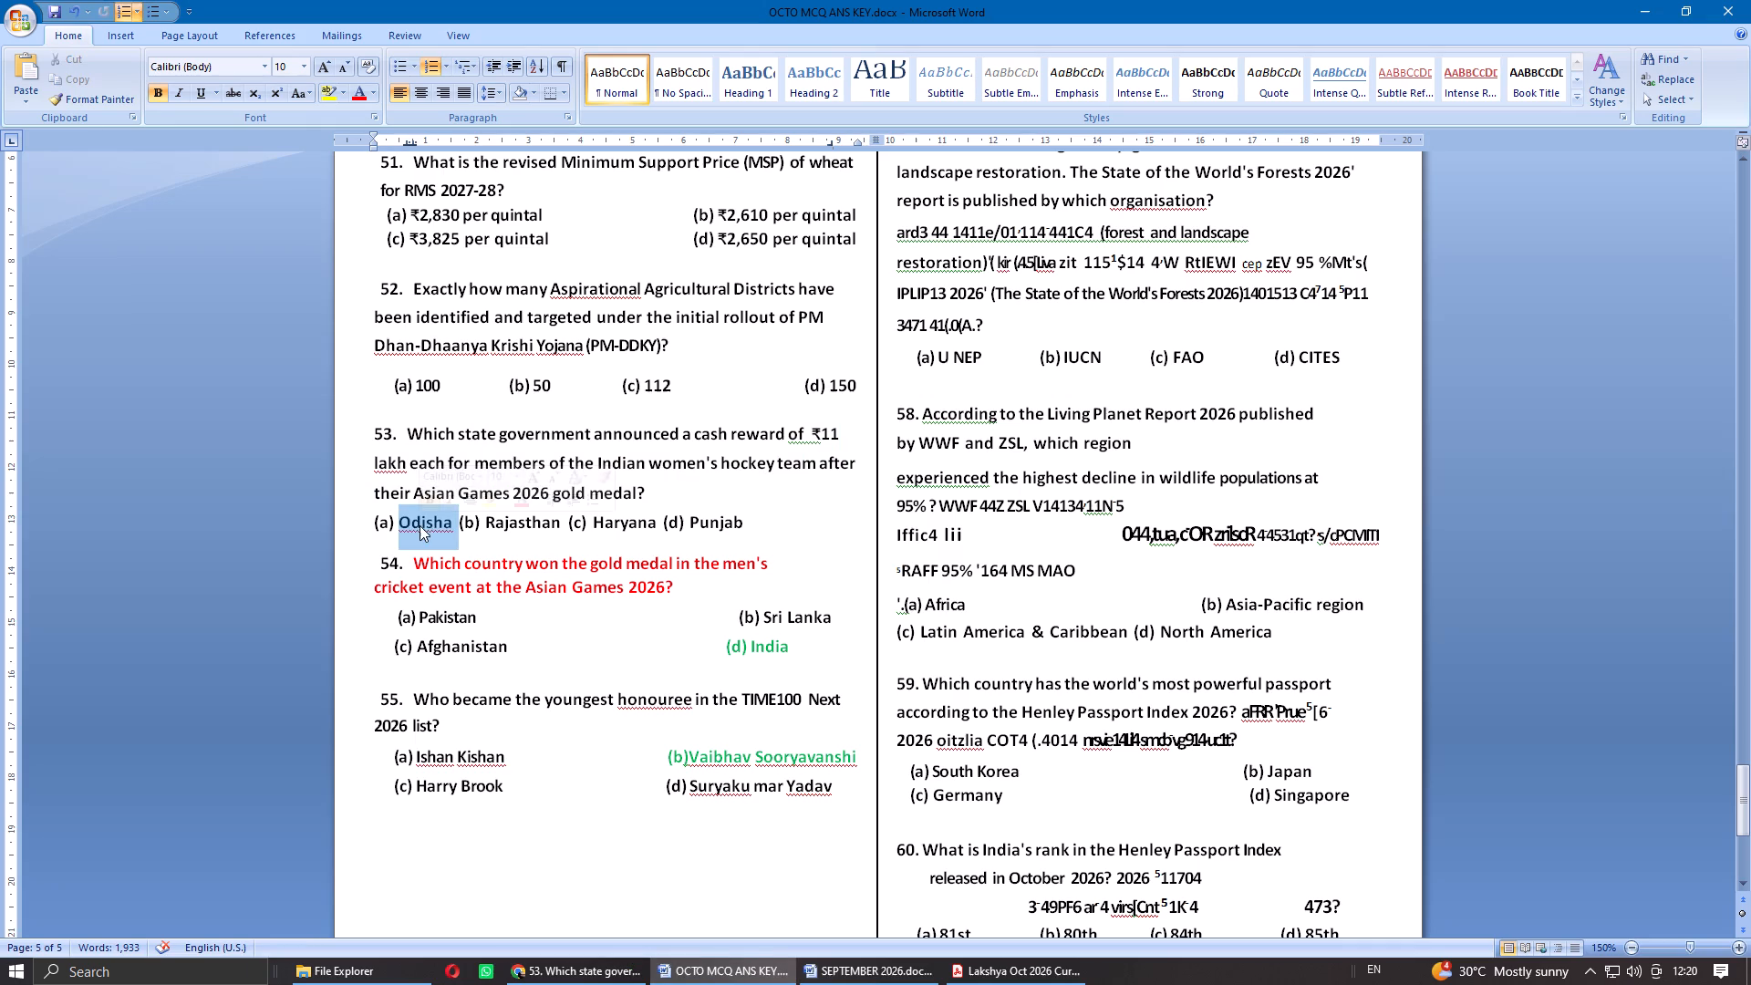
drag(374, 523, 427, 522)
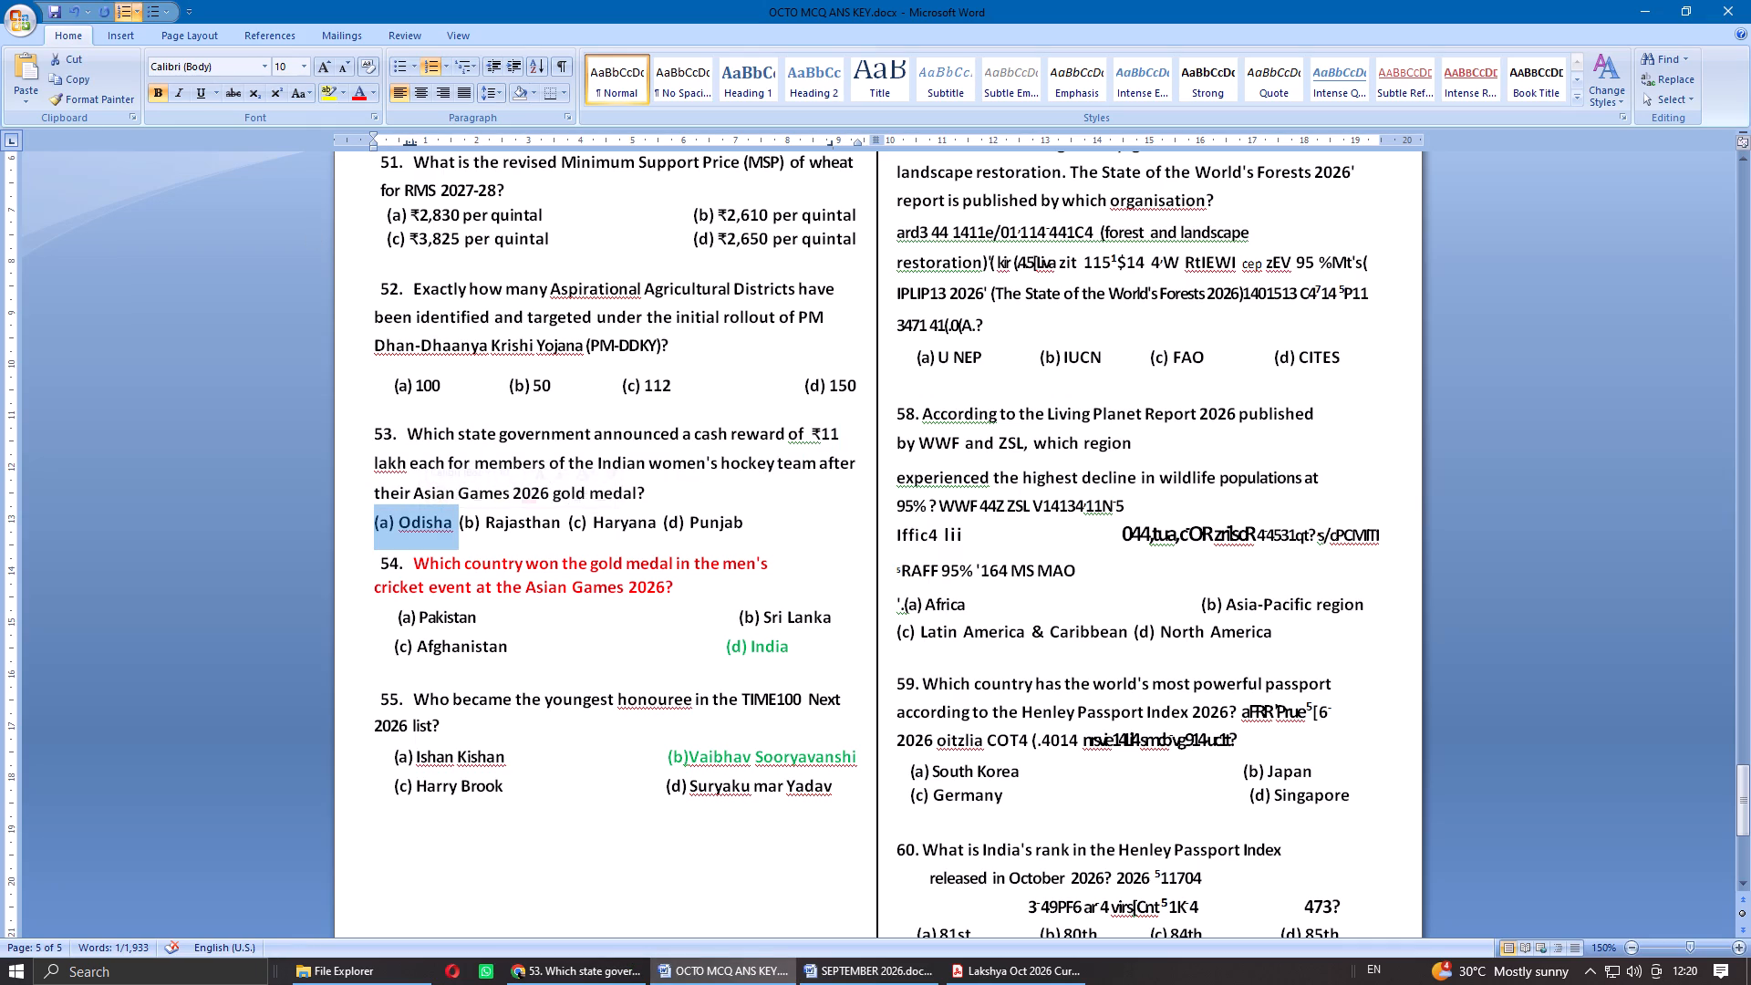
click(373, 85)
click(441, 251)
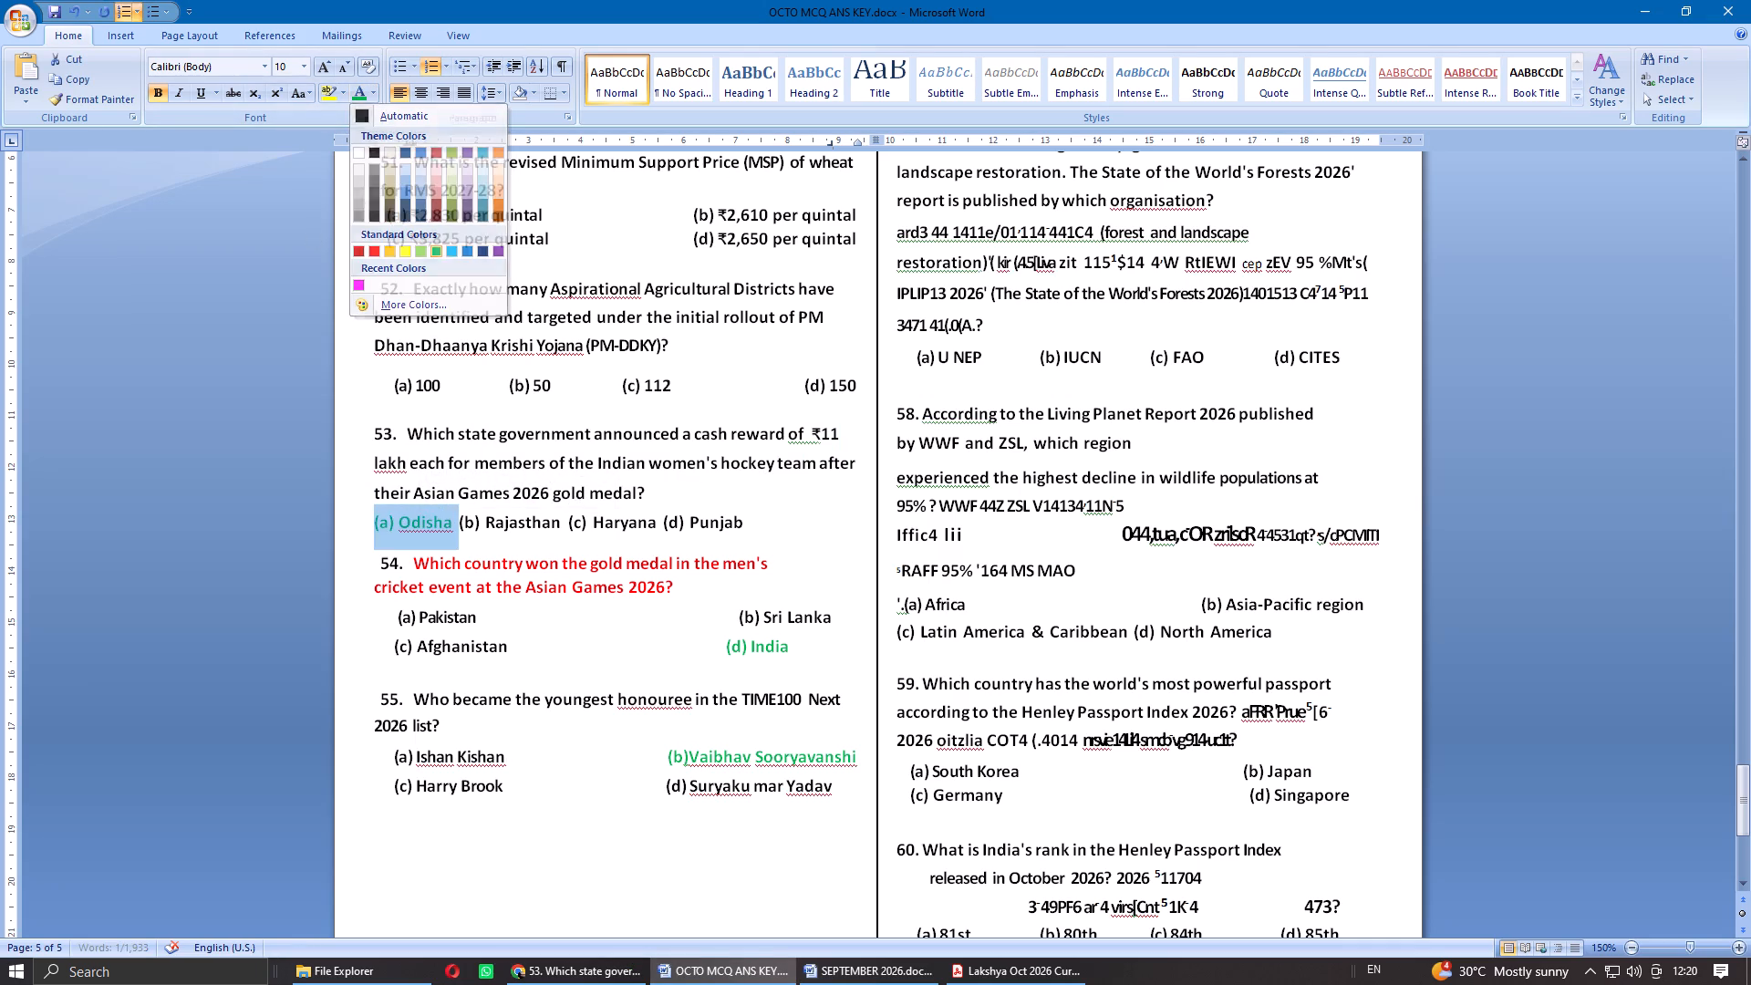
click(825, 545)
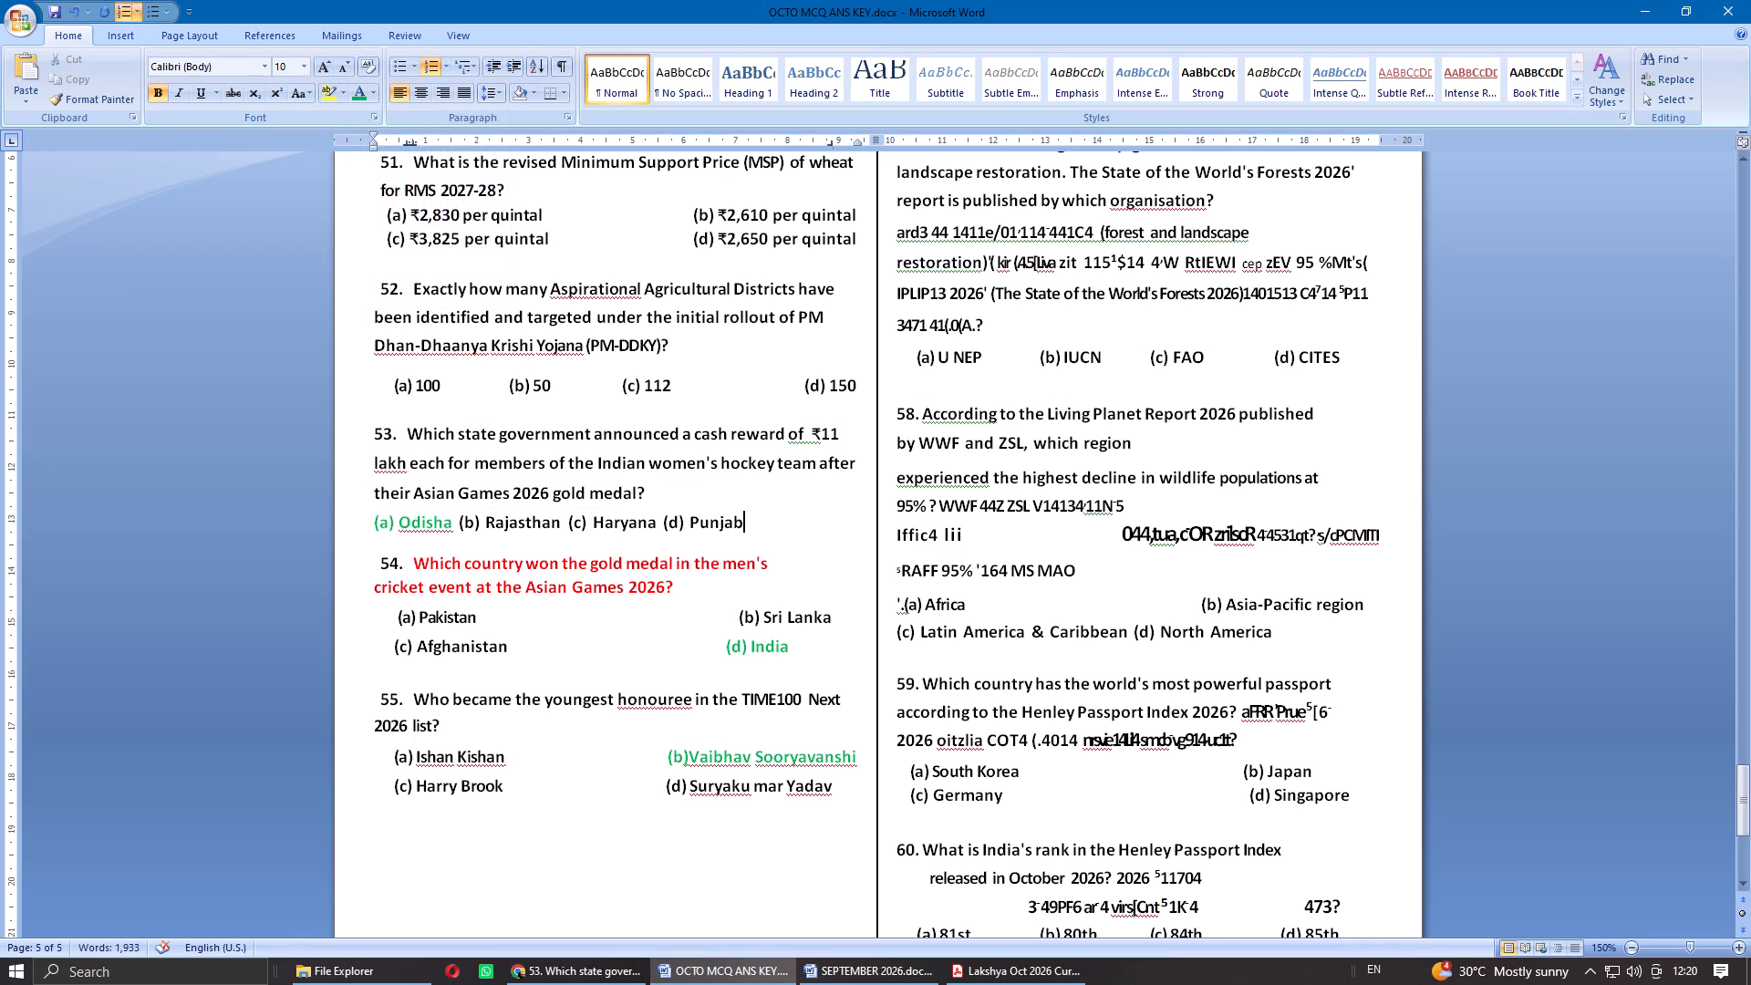
click(46, 5)
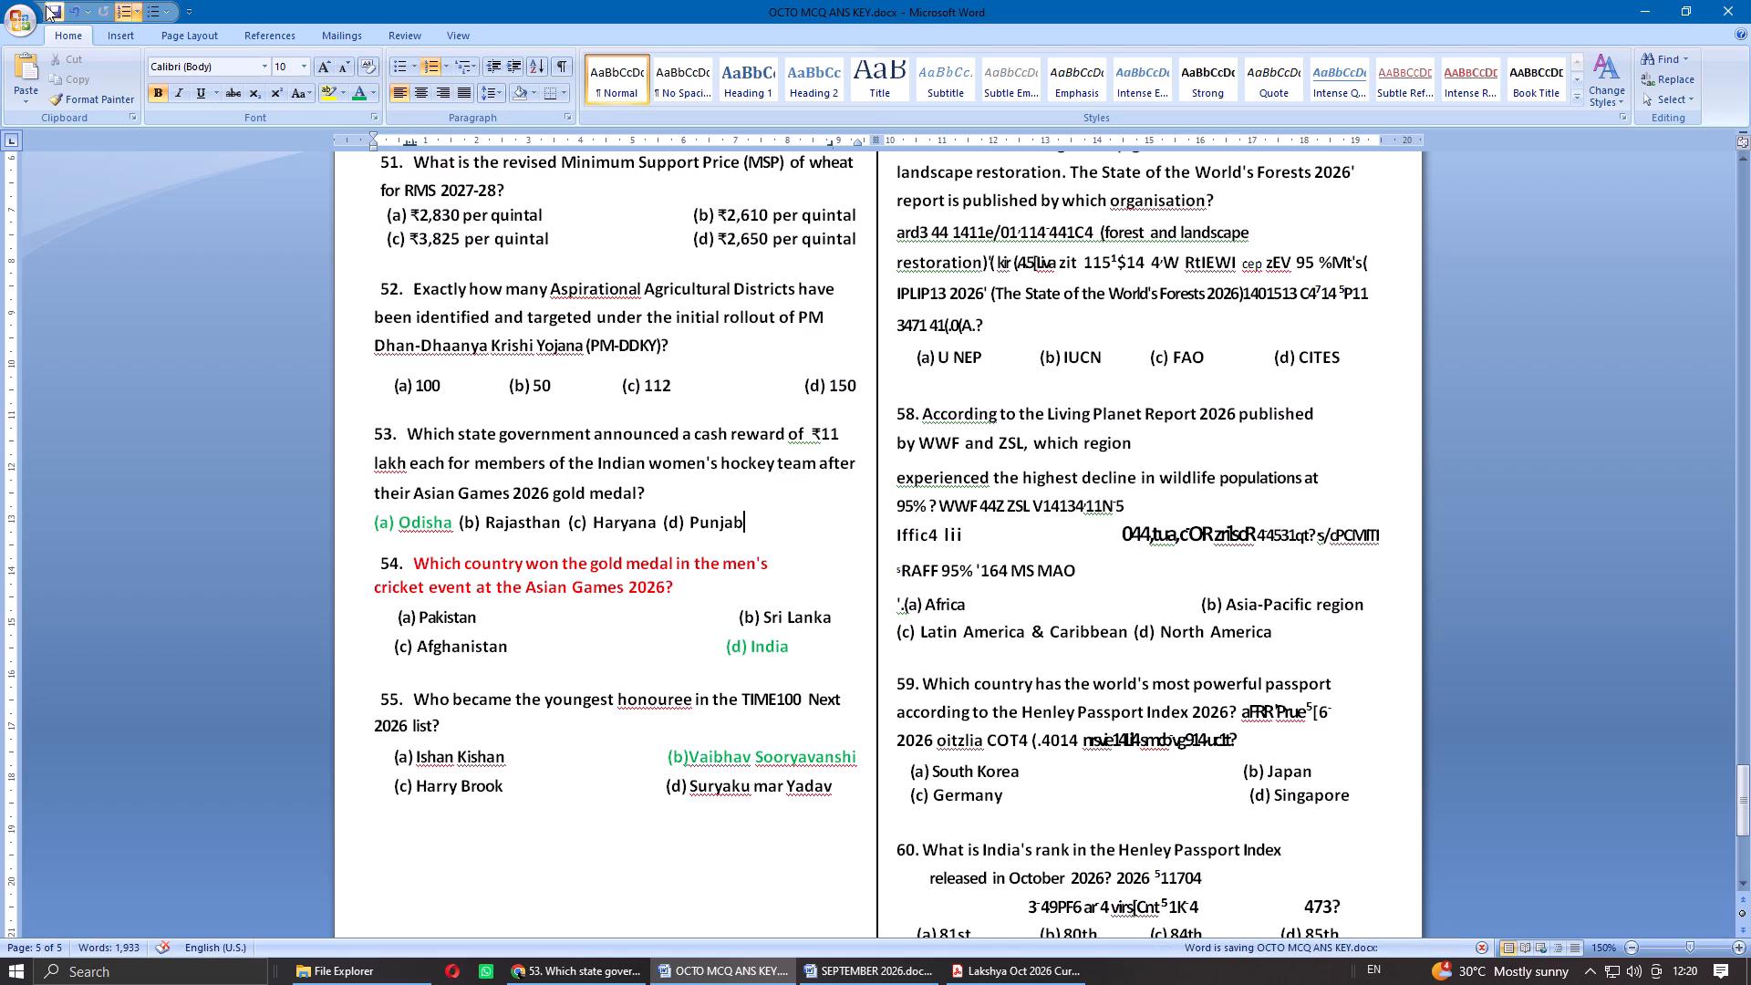
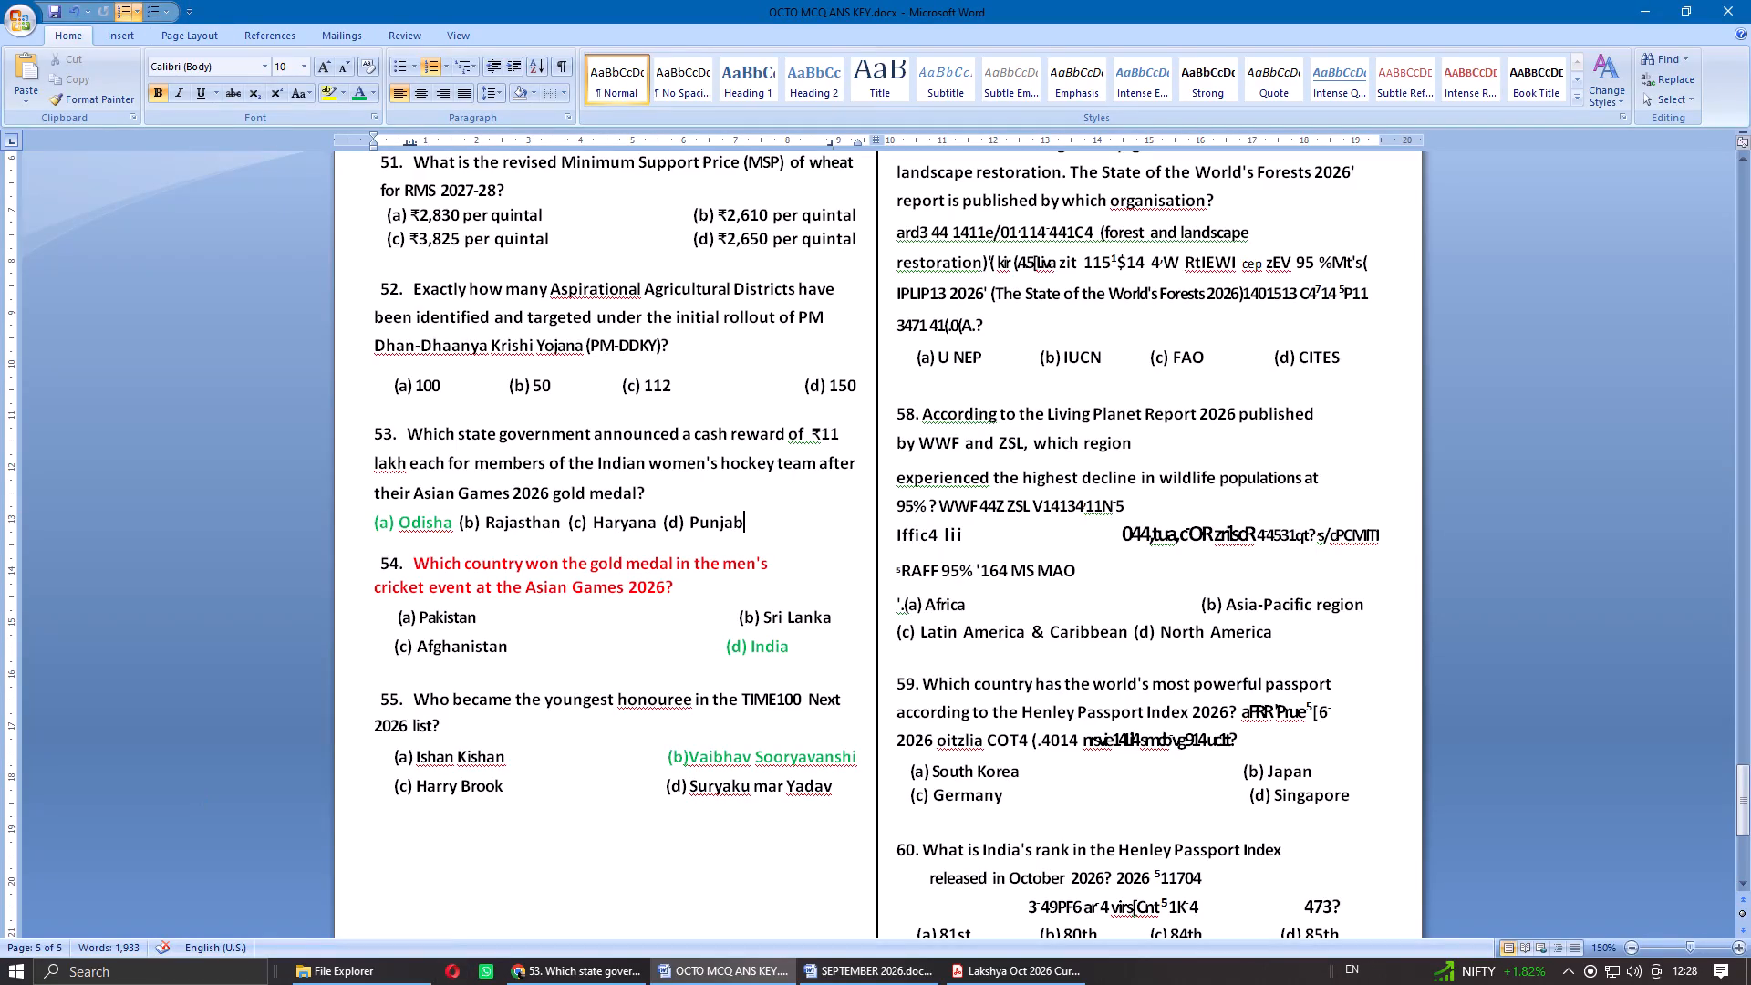
Delete the garbled text in question 58, both after "95% ?" and in front of option (a) Africa.
click(905, 605)
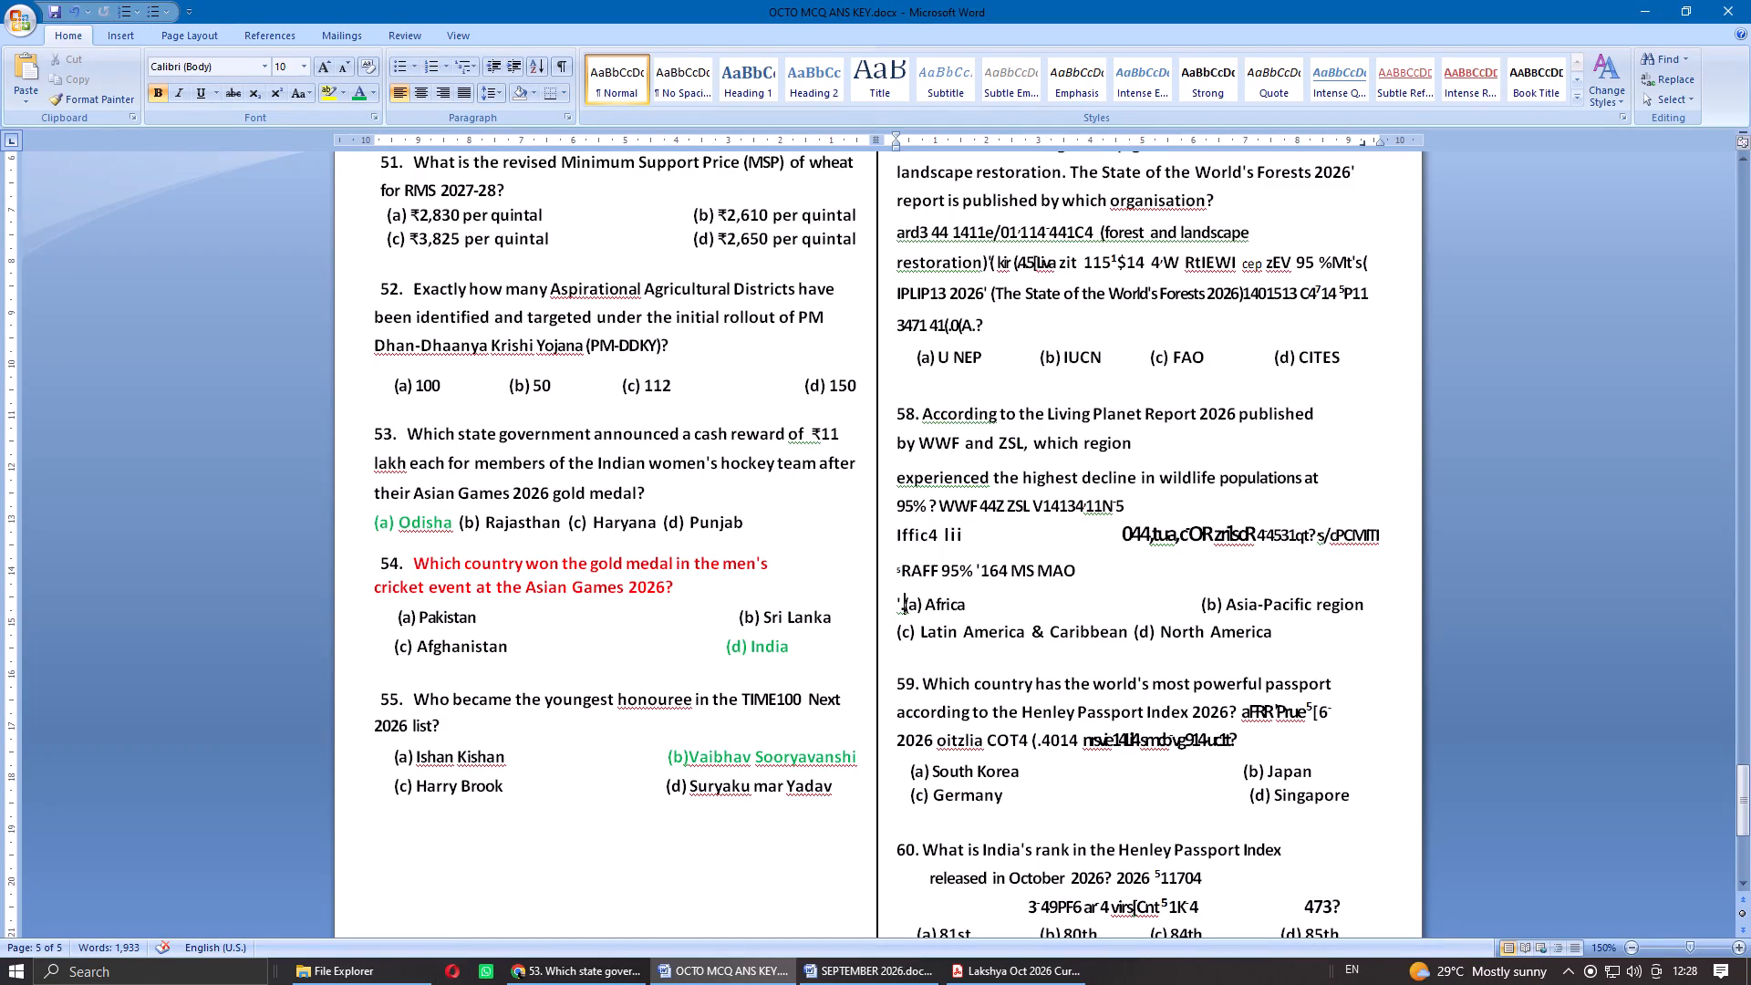
key(BackSpace)
key(BackSpace)
drag(1093, 571, 939, 507)
key(BackSpace)
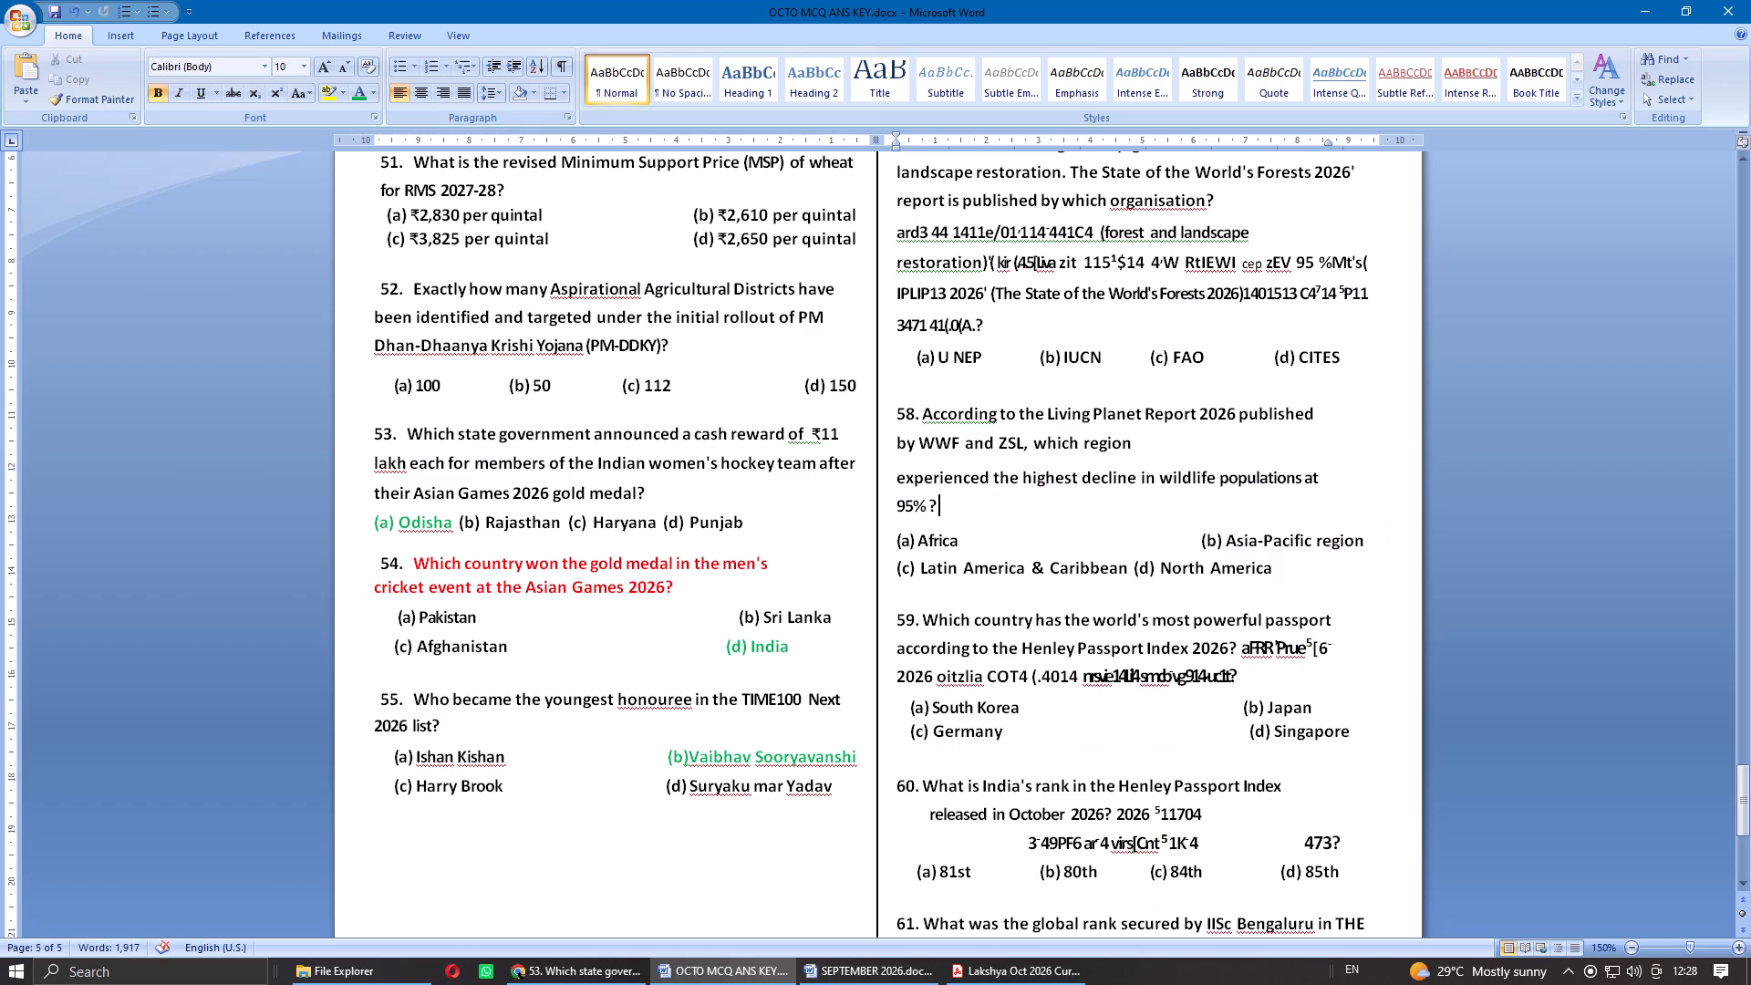
key(Left)
key(Left)
Join the broken lines of question 58 so "experienced the highest decline" continues directly after "which region".
right_click(967, 411)
click(948, 420)
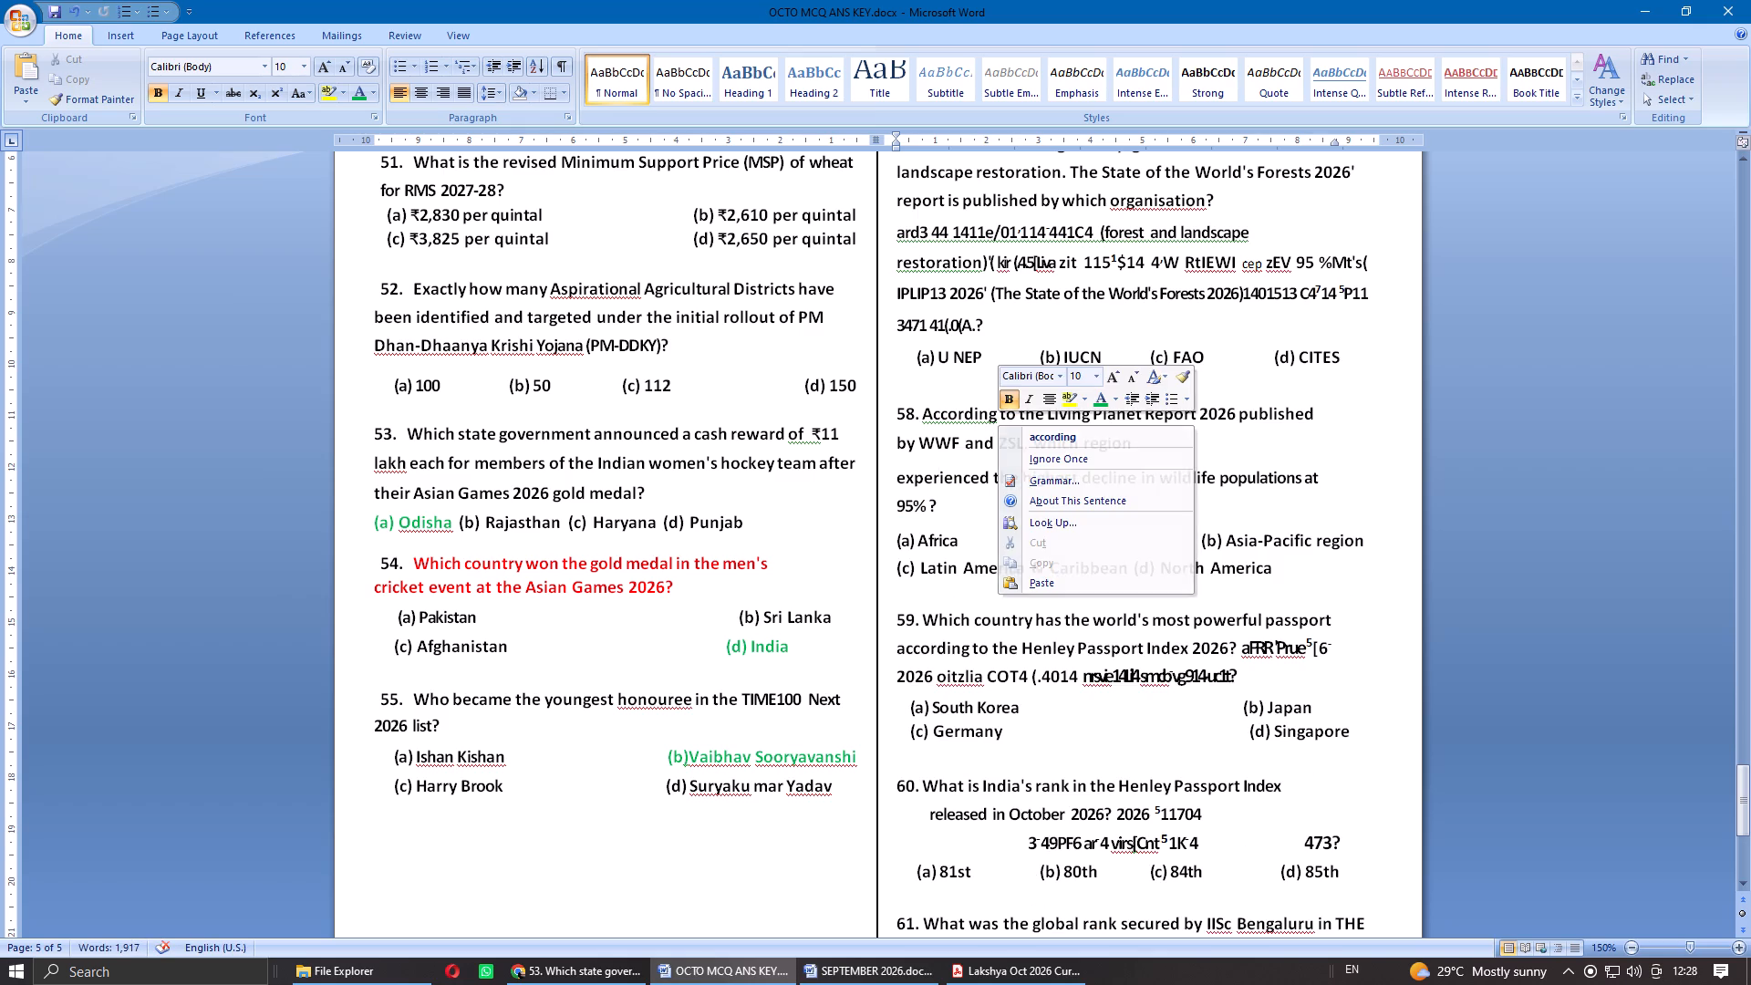
click(925, 412)
key(BackSpace)
key(space)
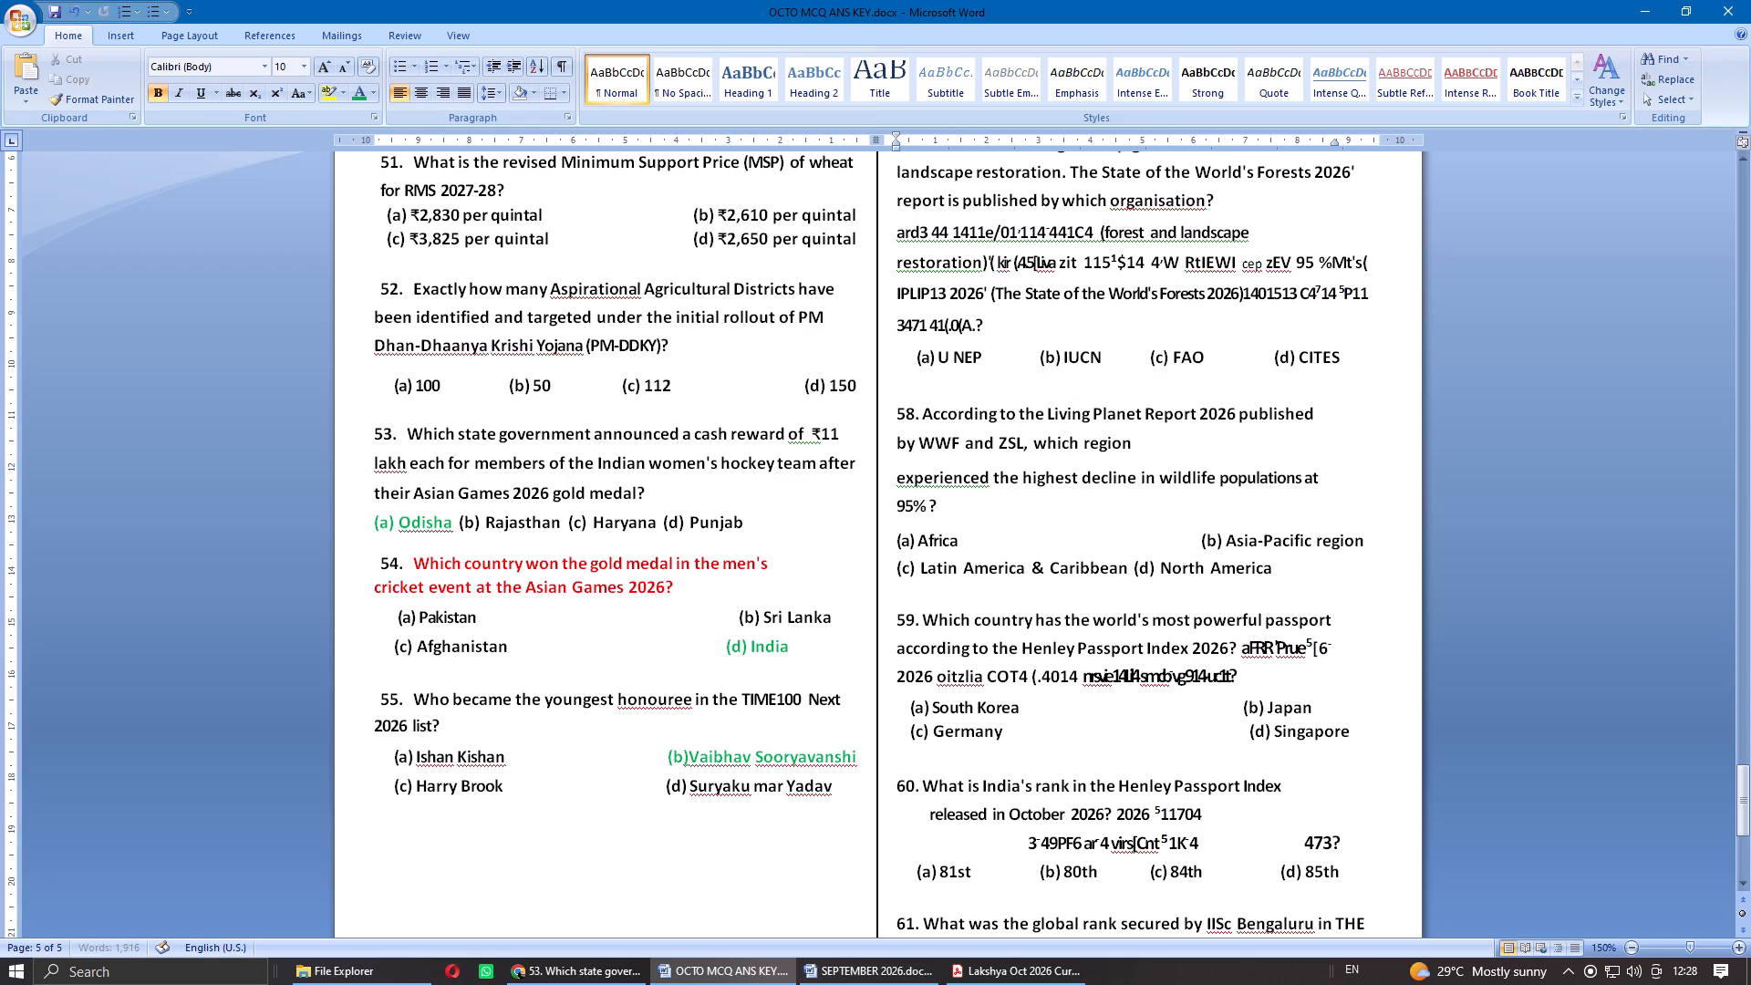
click(1060, 448)
click(1192, 448)
click(896, 472)
key(BackSpace)
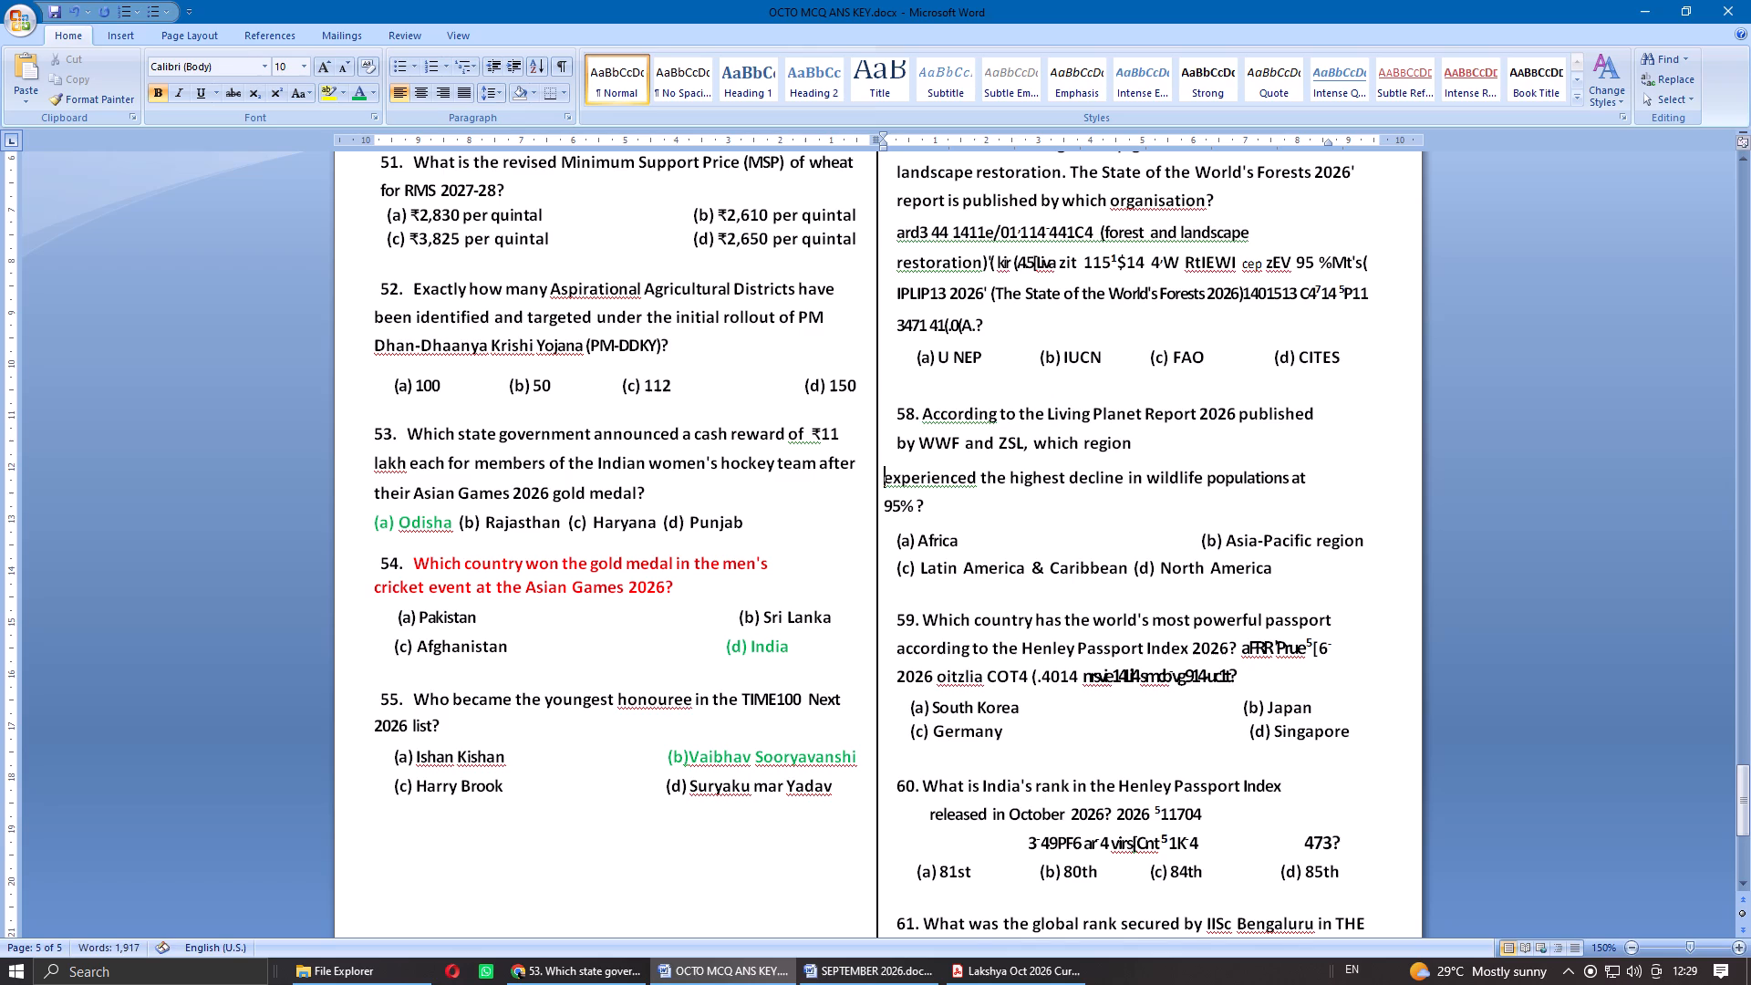
key(BackSpace)
key(space)
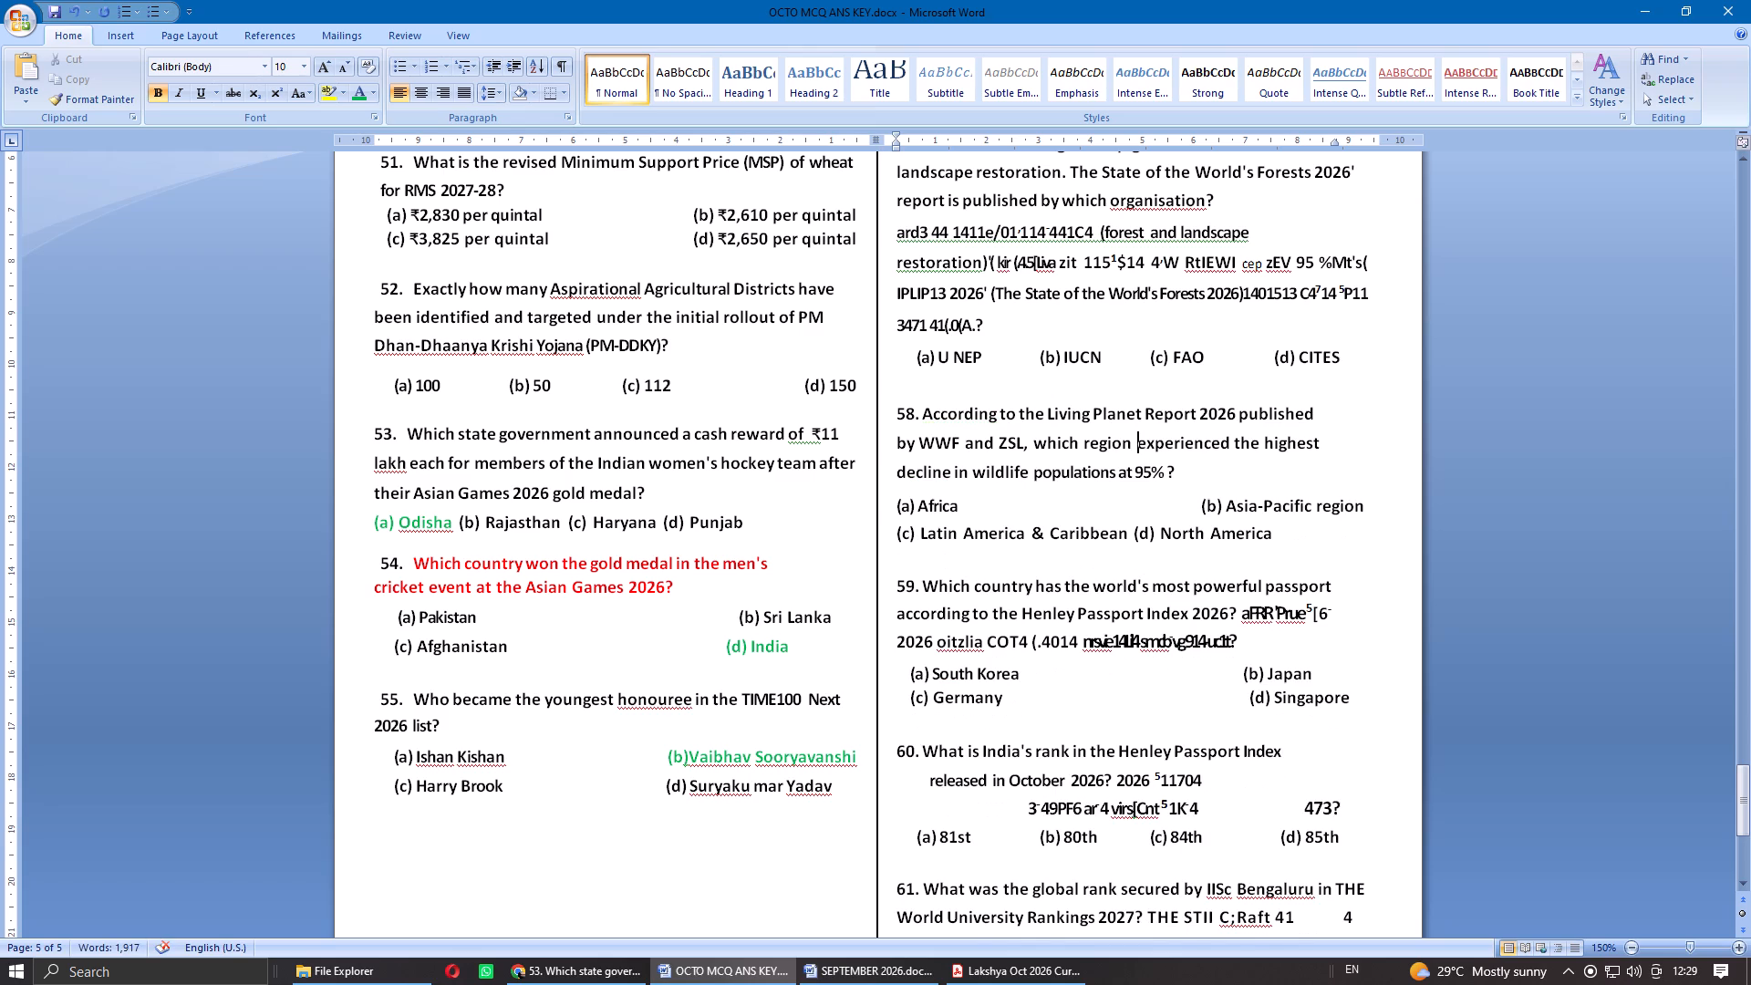
Delete the two garbled lines between "images to:" and the options of question 56 about the Nobel Prize in Chemistry.
scroll(847, 609, up, 2)
scroll(969, 621, up, 1)
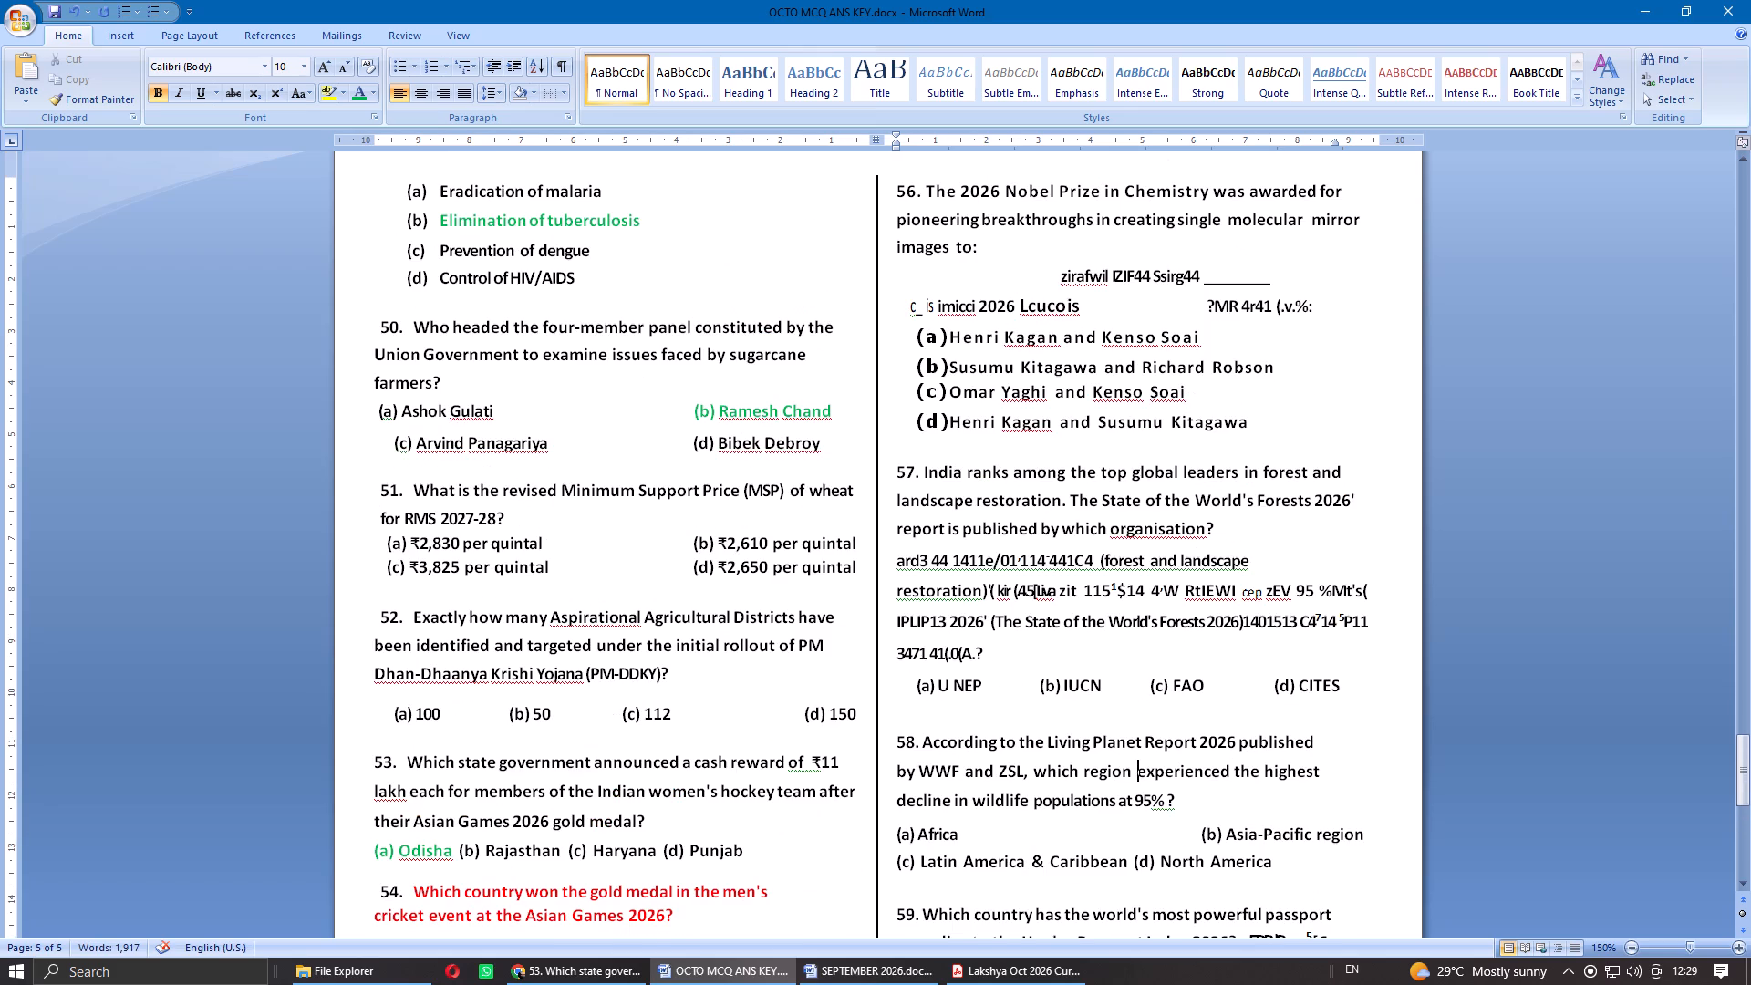
scroll(1180, 637, up, 2)
scroll(1155, 625, down, 1)
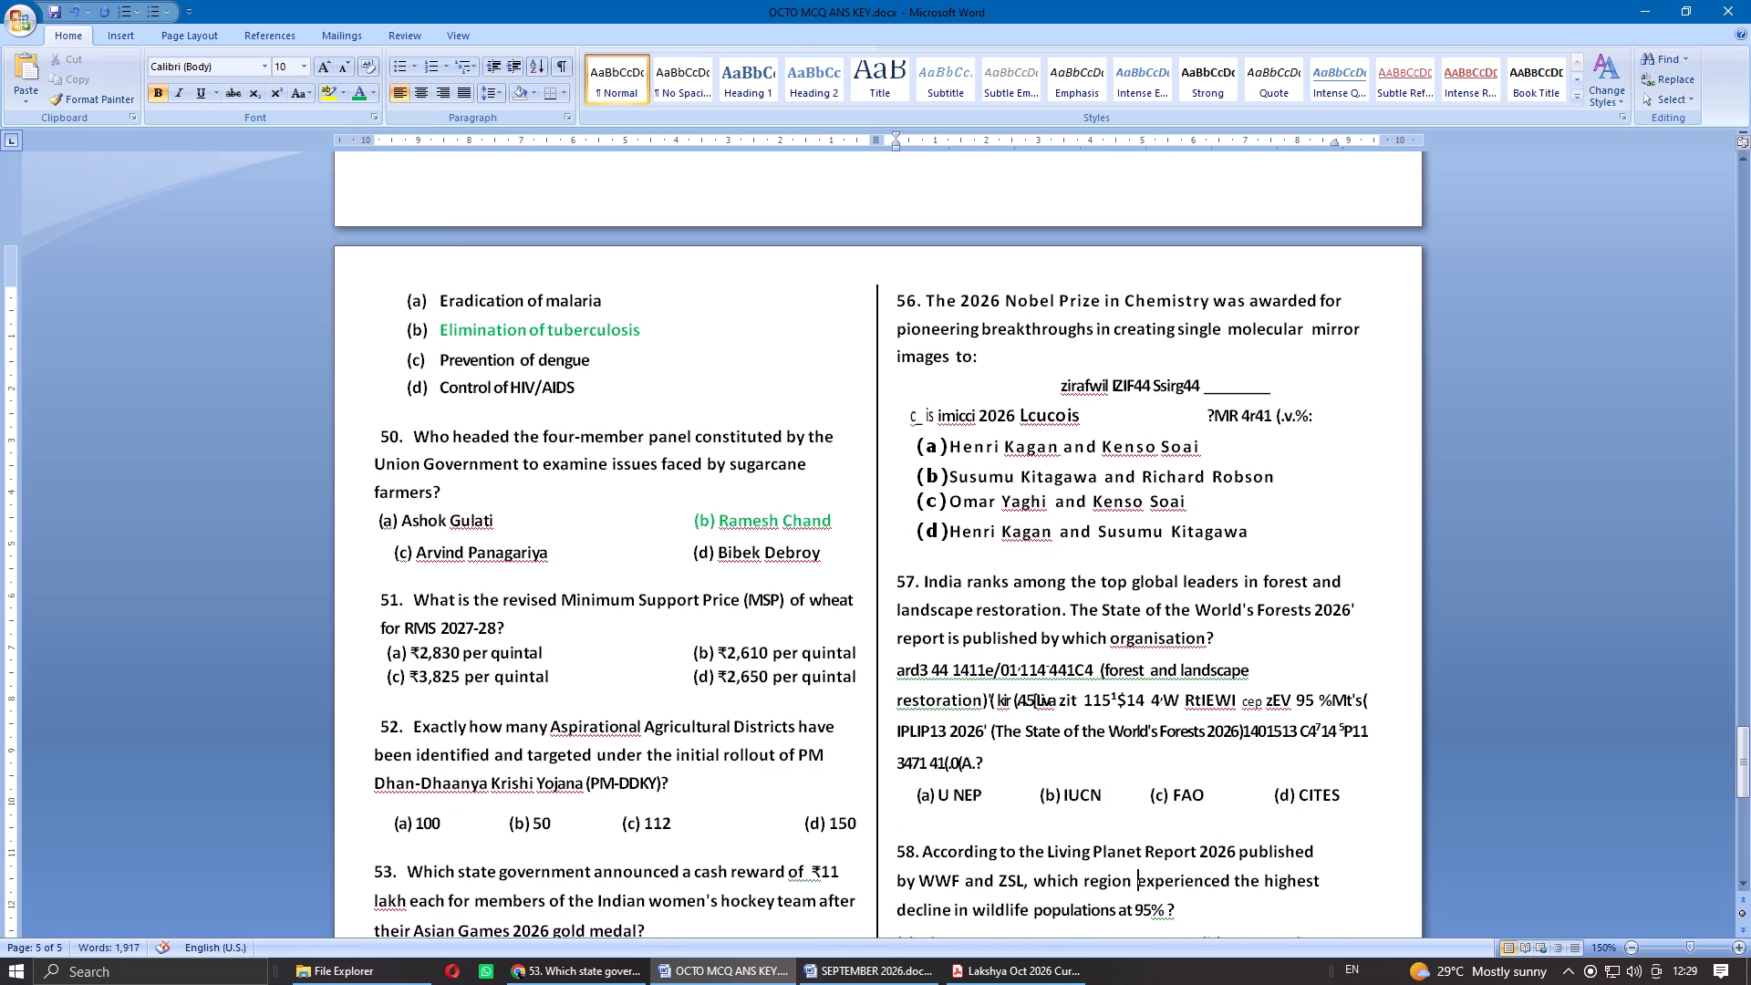
drag(1097, 420, 886, 394)
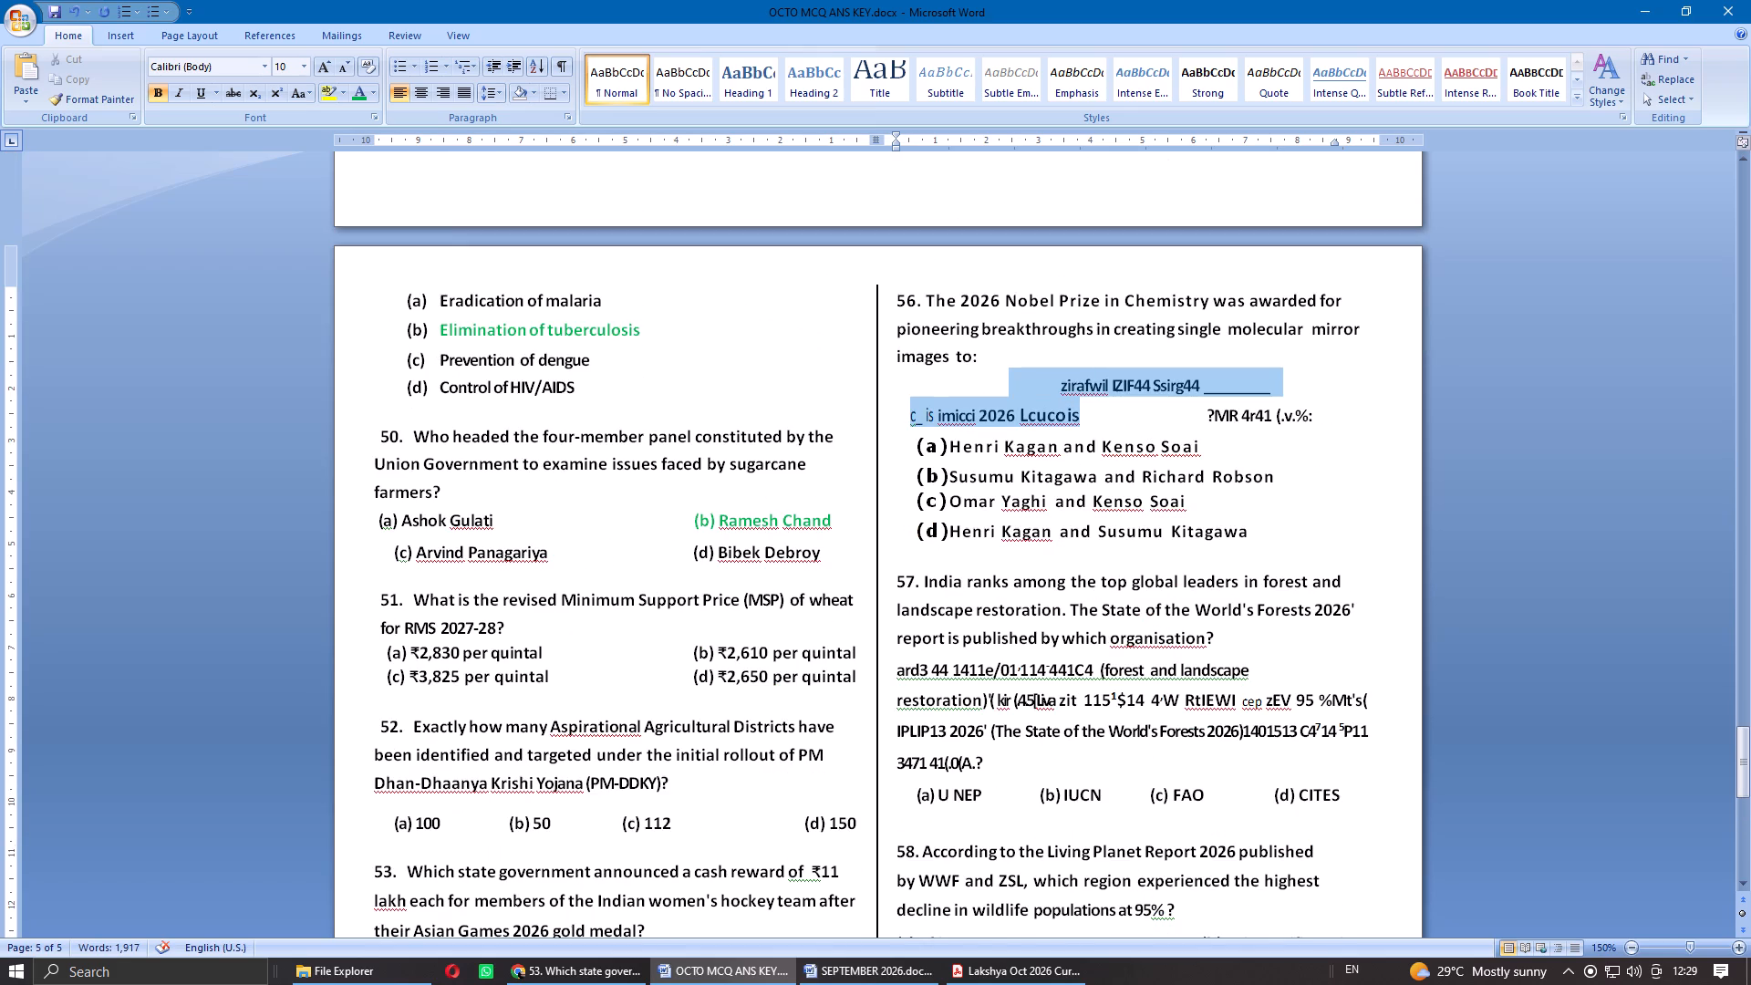
drag(886, 394, 886, 394)
drag(1342, 421, 979, 391)
key(BackSpace)
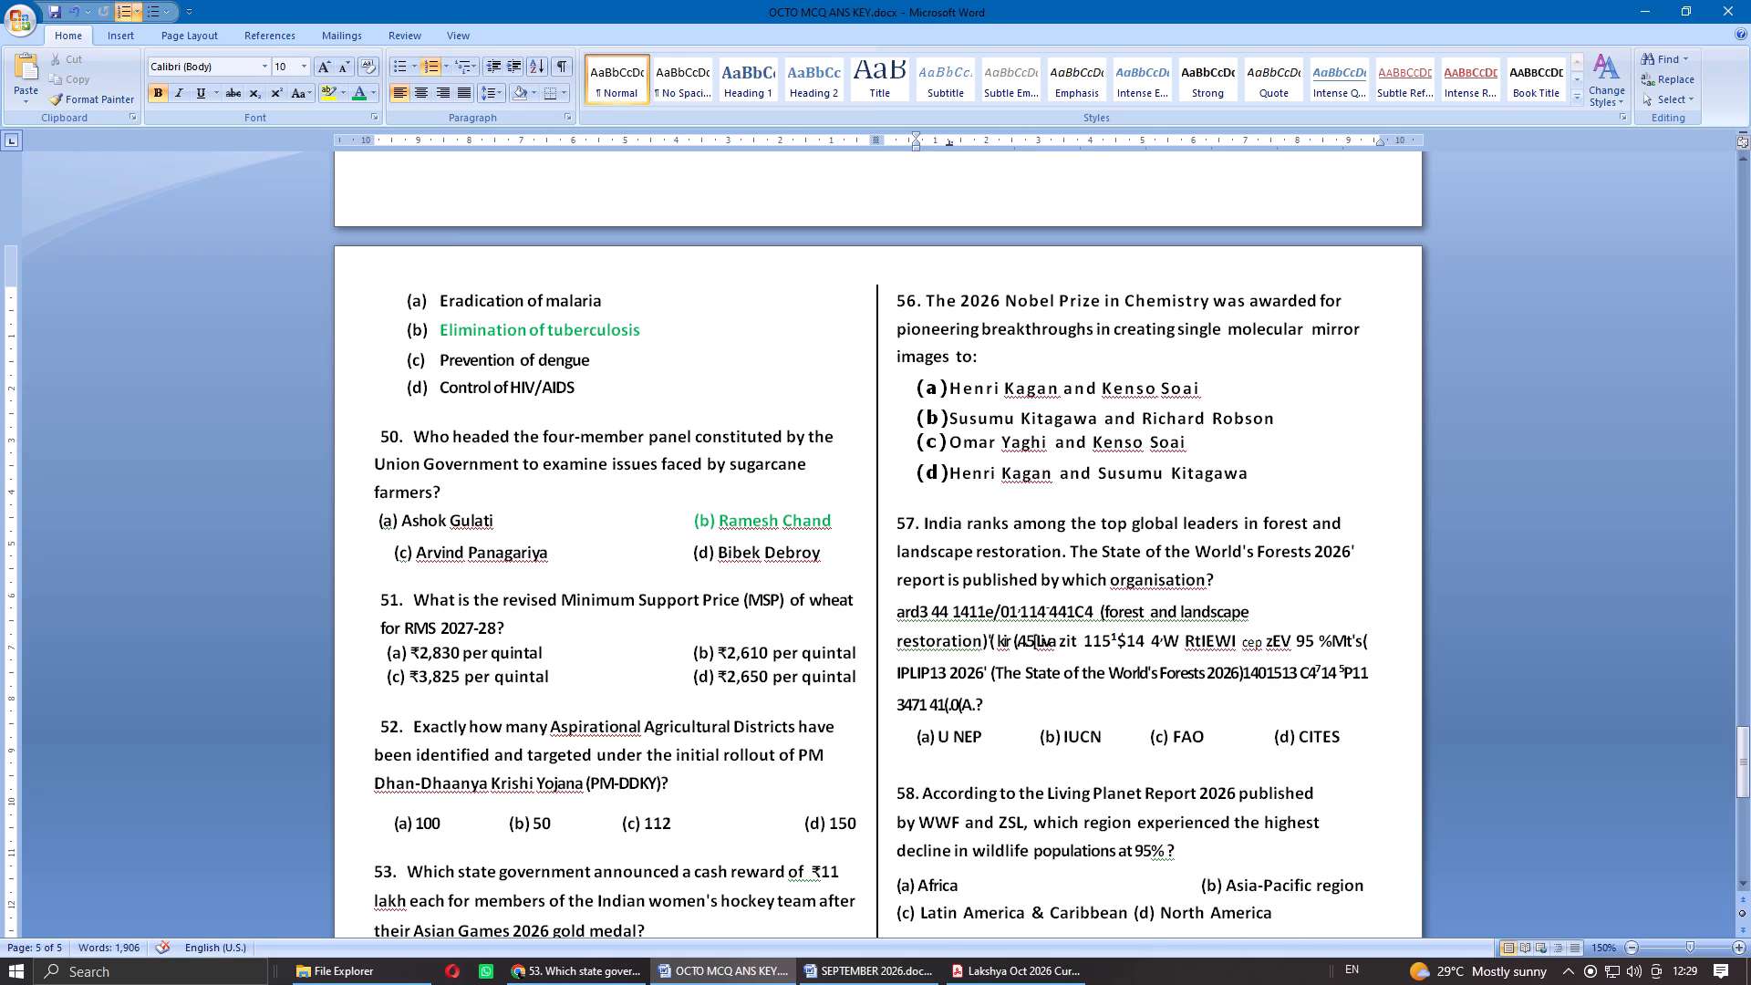
Set the font of the automatic option letters (a) to (d) in question 56 to Calibri (Body).
click(929, 389)
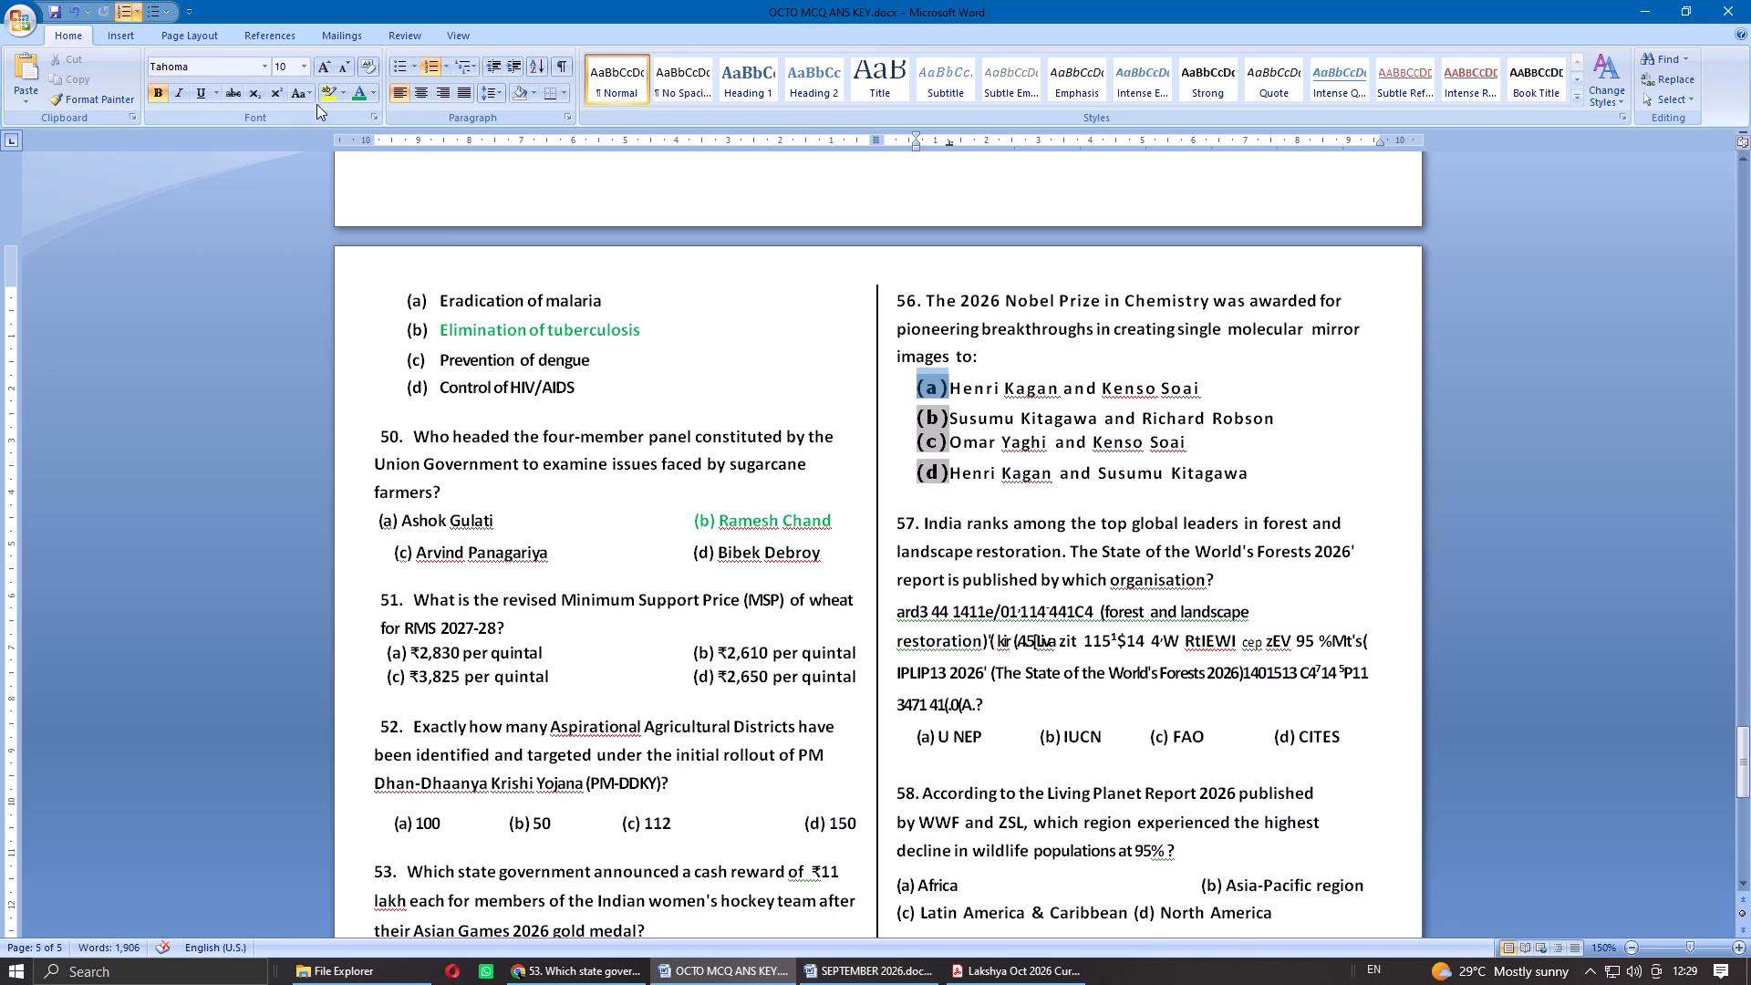
click(266, 67)
click(220, 125)
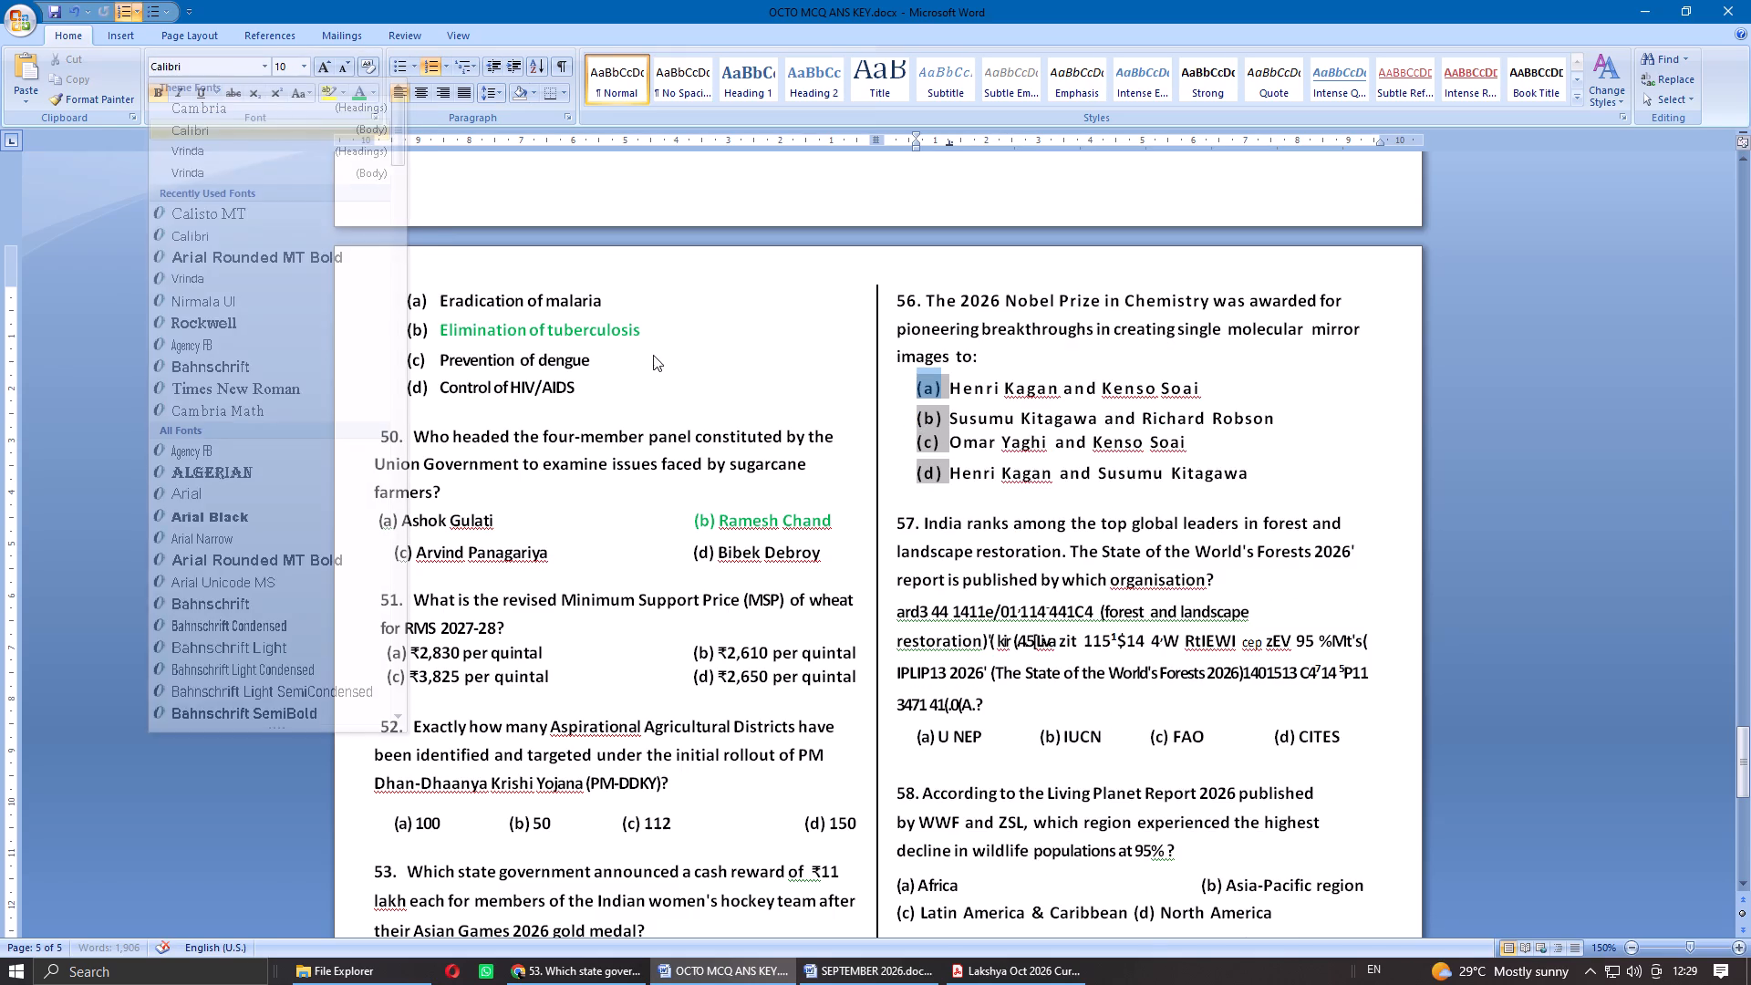
click(979, 413)
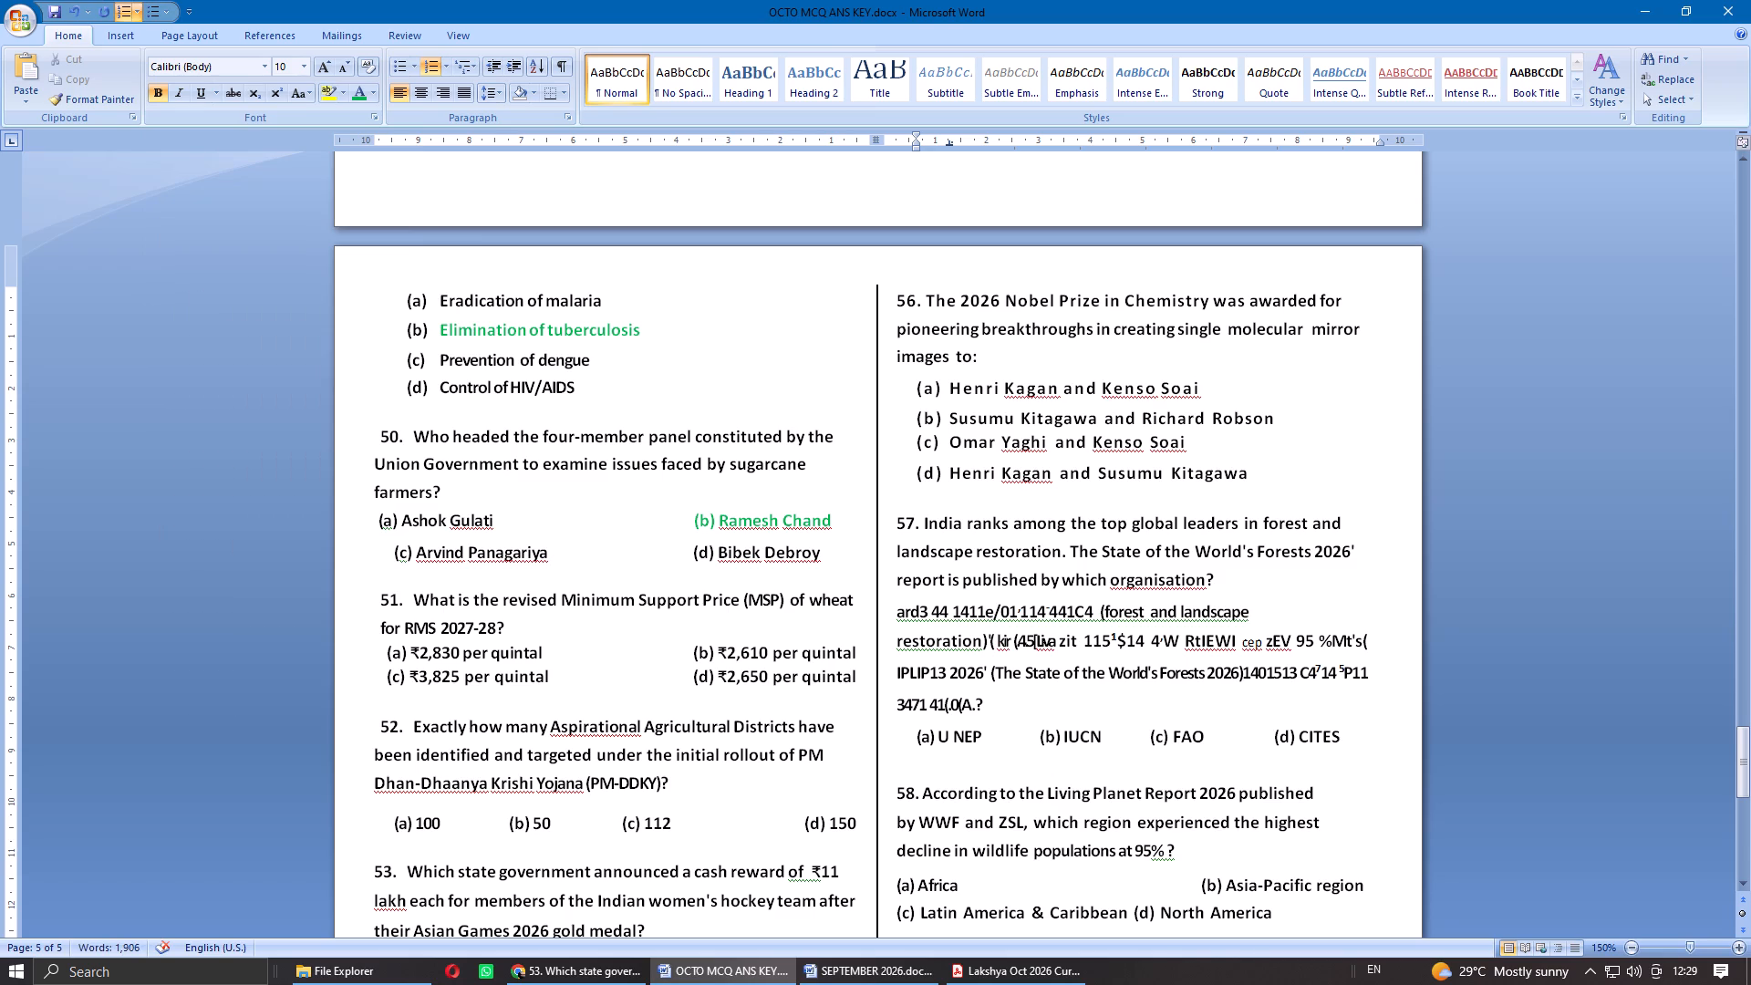
Correct the spelling of "organisation" in question 57 to "organization".
right_click(1169, 584)
click(1227, 600)
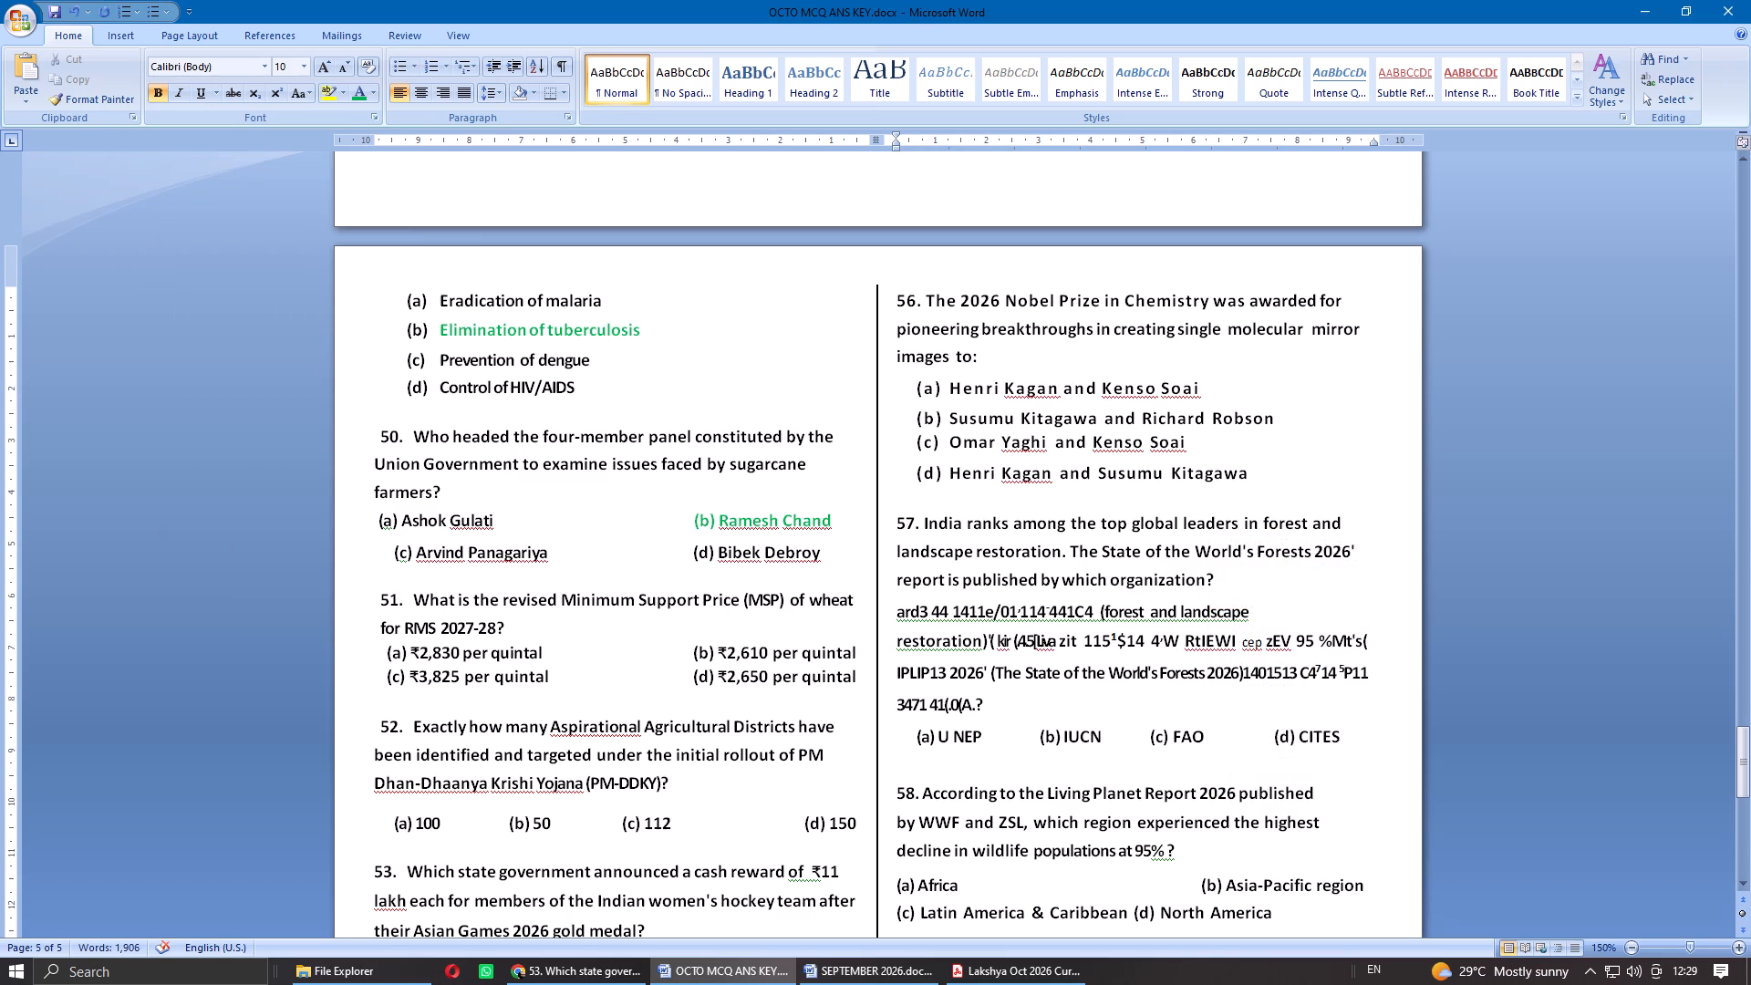
Delete the garbled lines between the text and the options of question 57 about the State of the World's Forests 2026.
drag(987, 695, 930, 682)
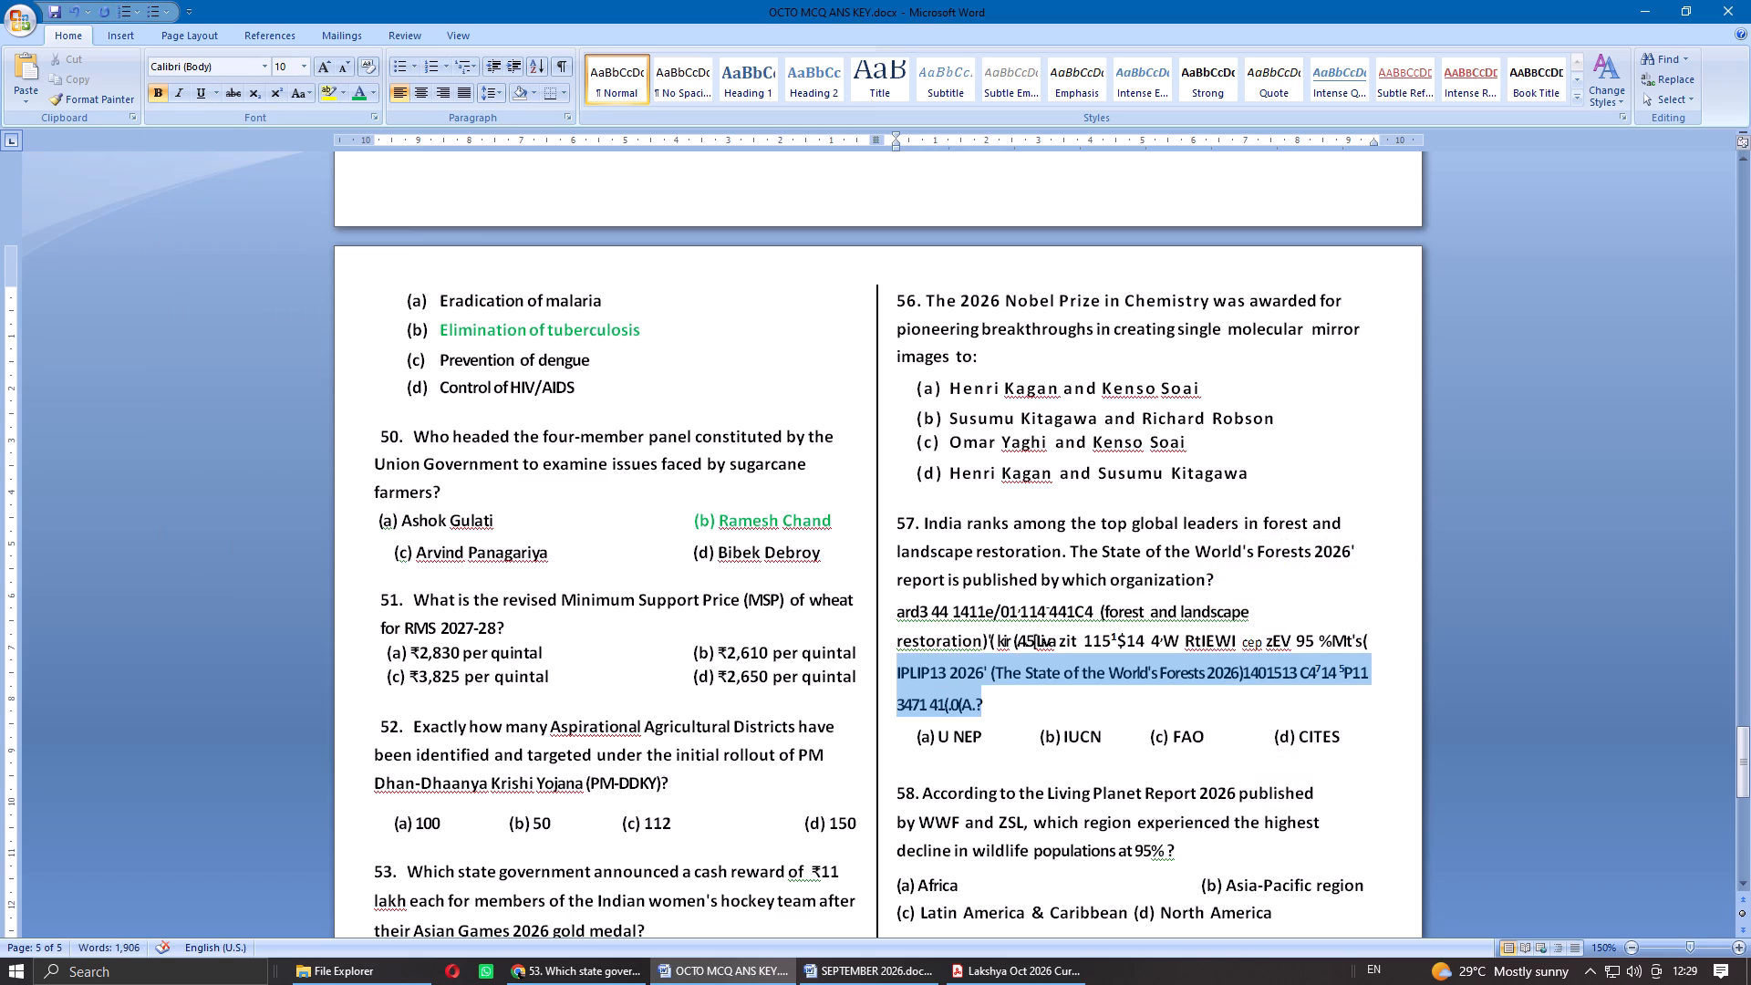
drag(930, 682, 896, 626)
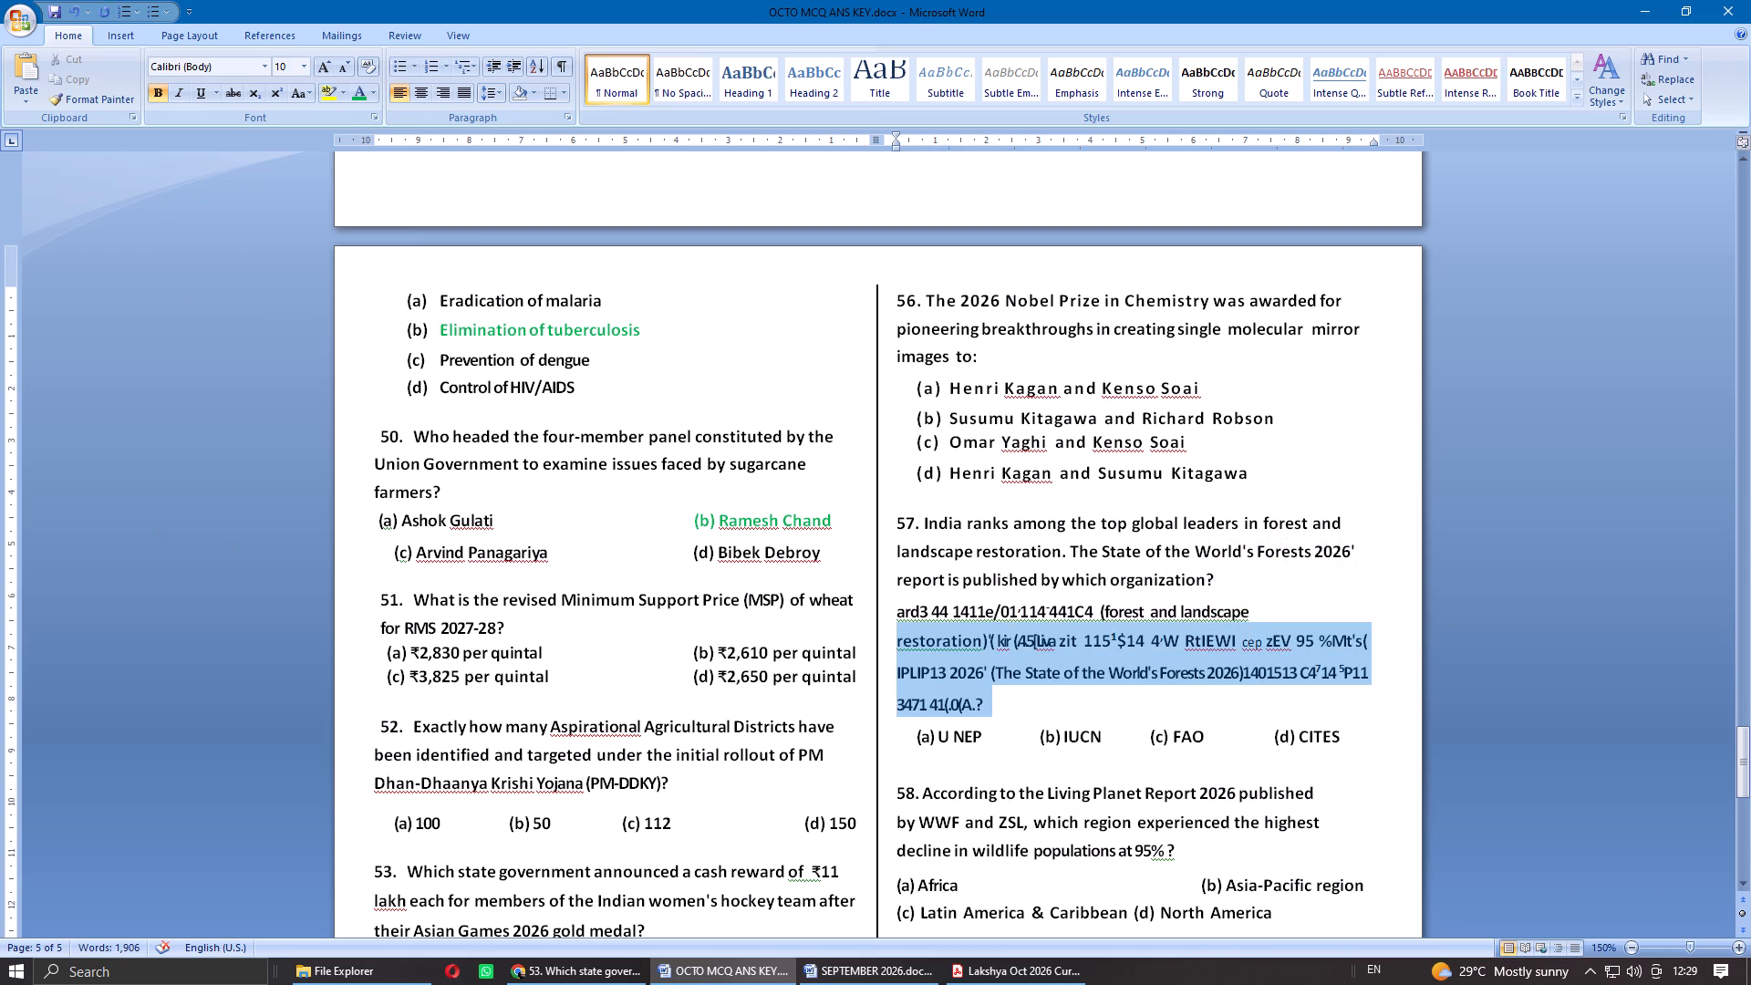
drag(896, 626, 897, 596)
key(BackSpace)
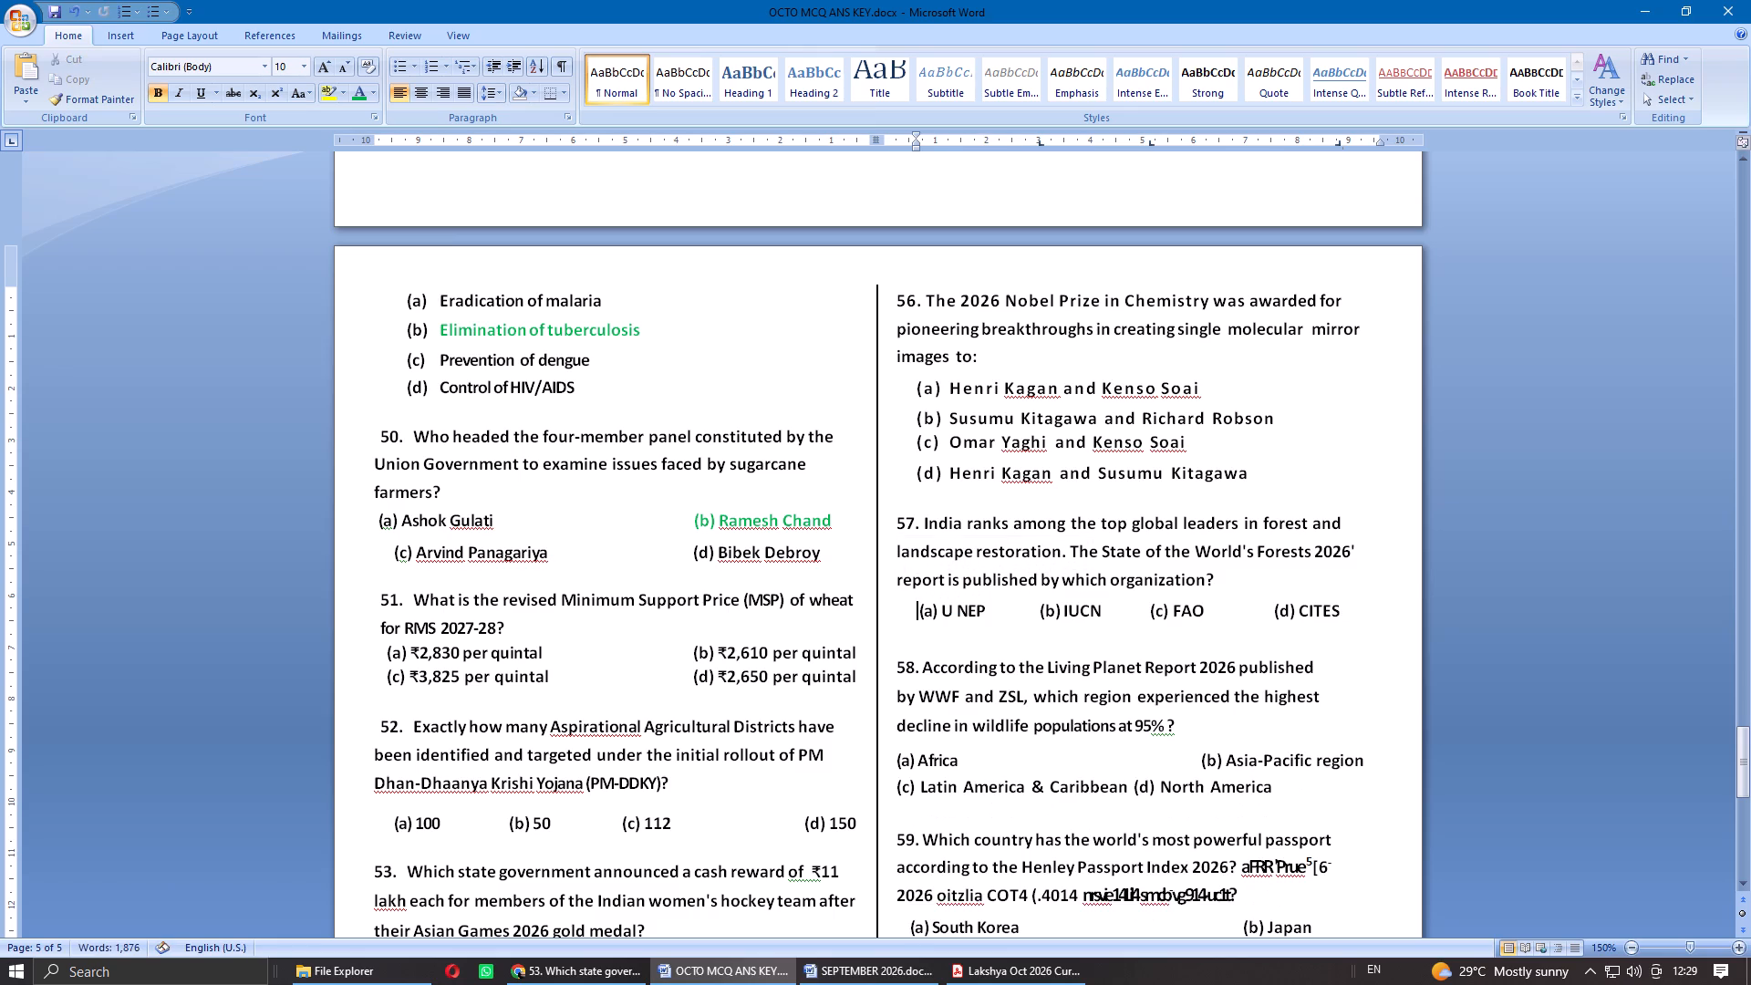
Remove the extra space before the question mark after "95%" in question 58.
scroll(1094, 659, down, 2)
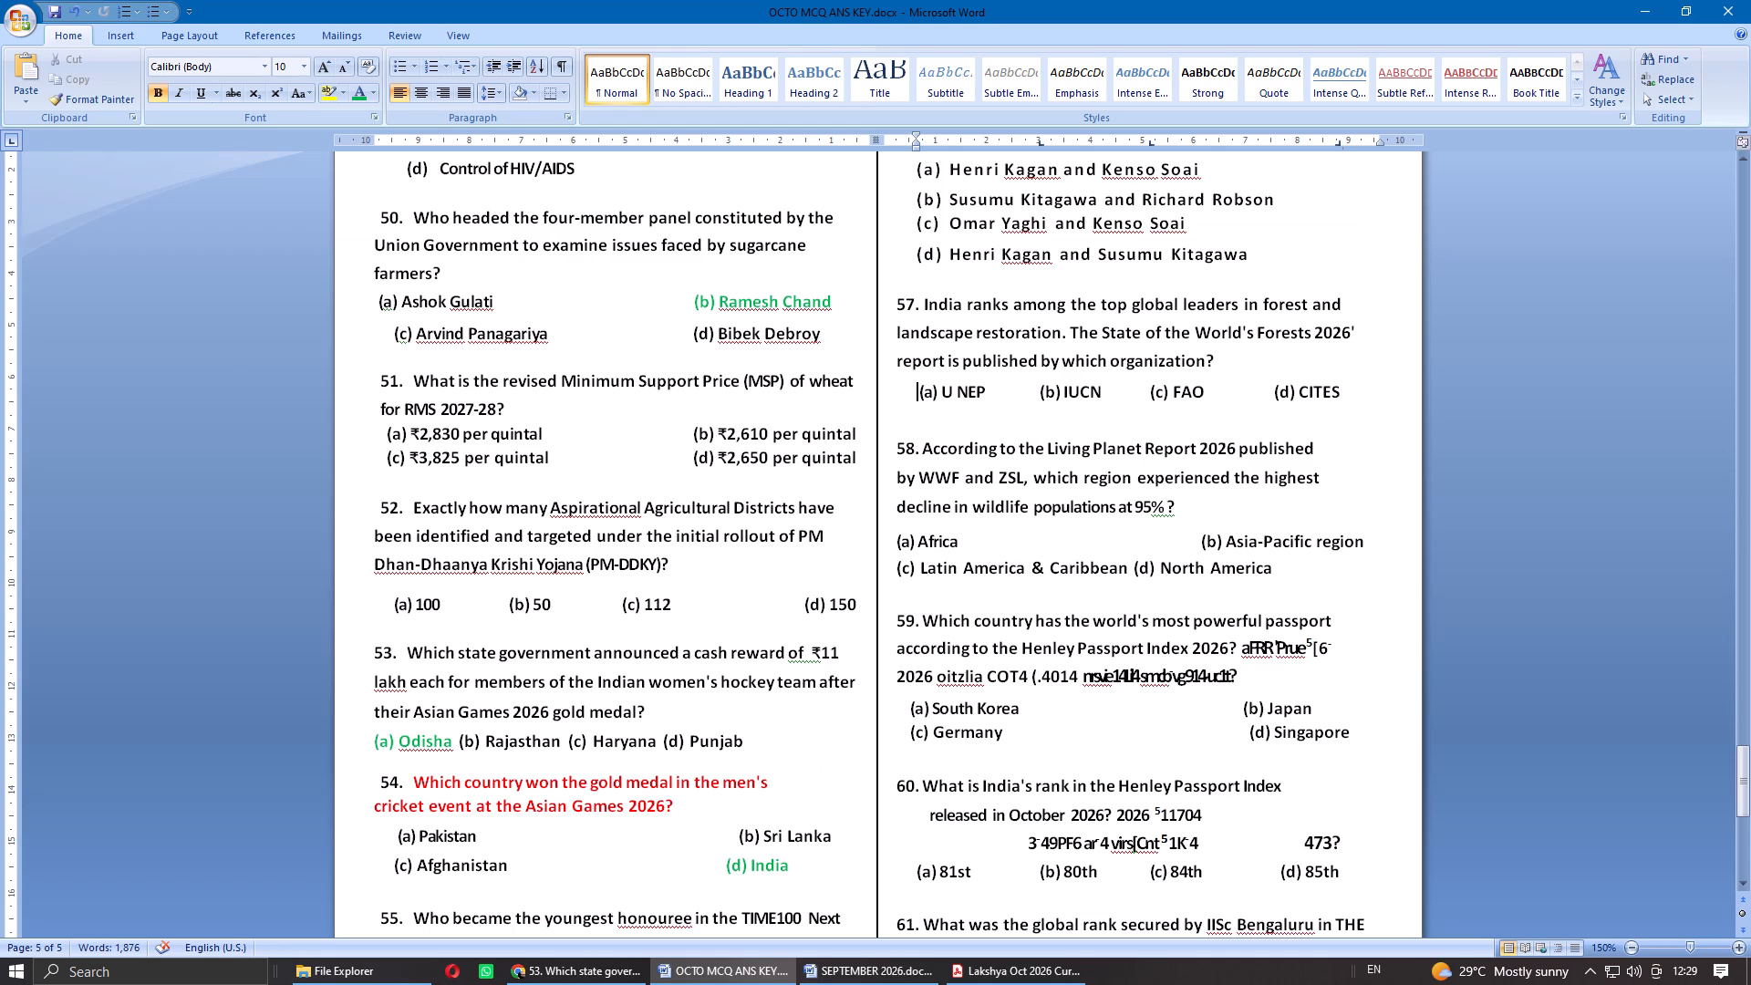
click(1169, 509)
key(BackSpace)
Add spaces before option (d) North America of question 58 to align it beneath option (b) Asia-Pacific region.
click(1138, 569)
double_click(1136, 571)
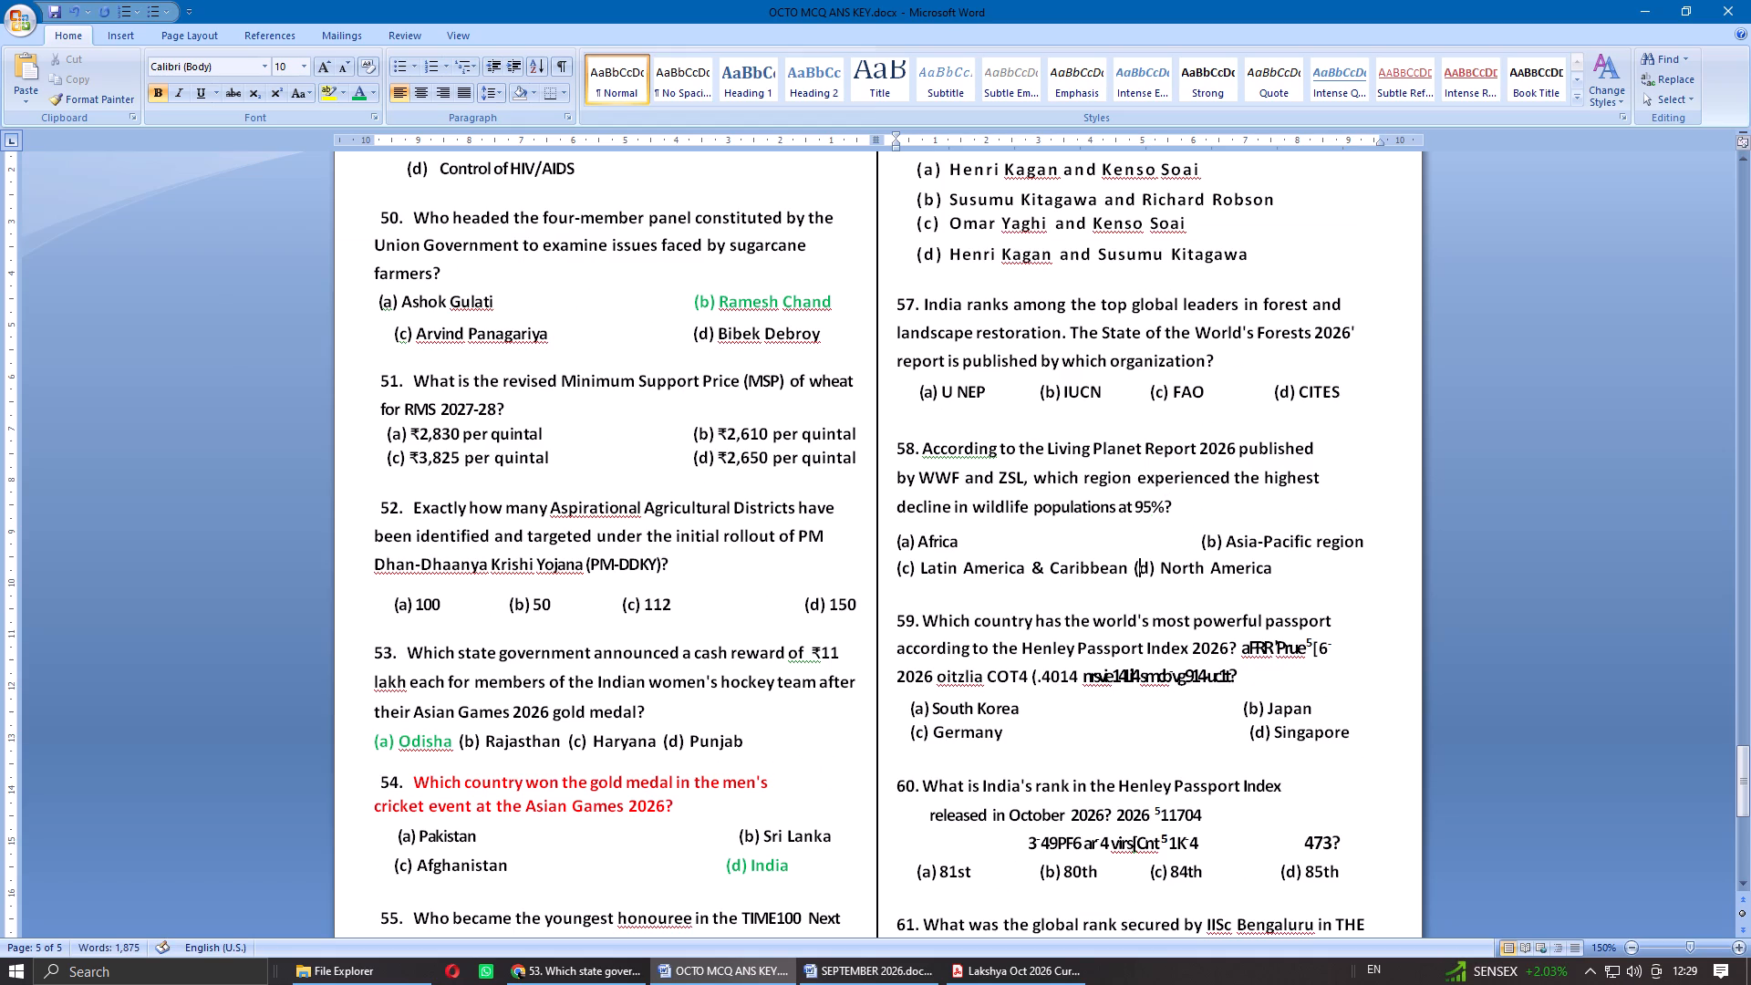
click(1135, 575)
key(space)
key(space)
key(space)
key(space)
key(space)
key(space)
key(space)
key(space)
key(space)
key(space)
key(space)
key(space)
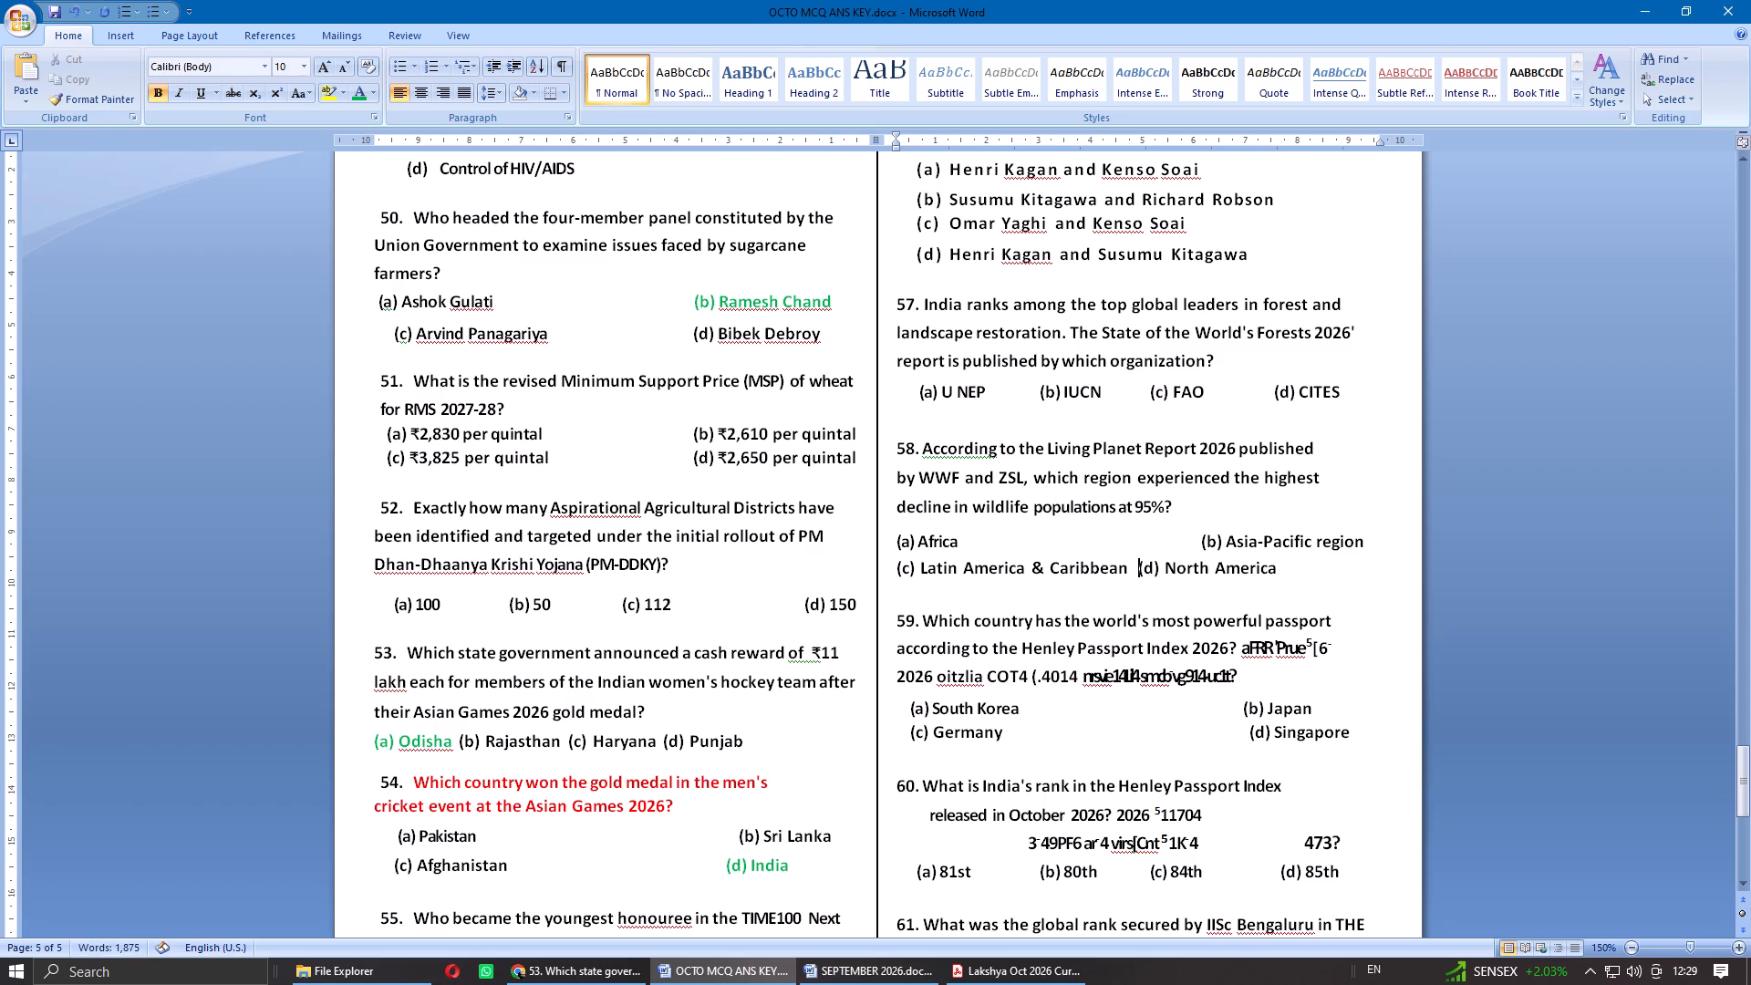
key(space)
key(space)
key(space)
key(space)
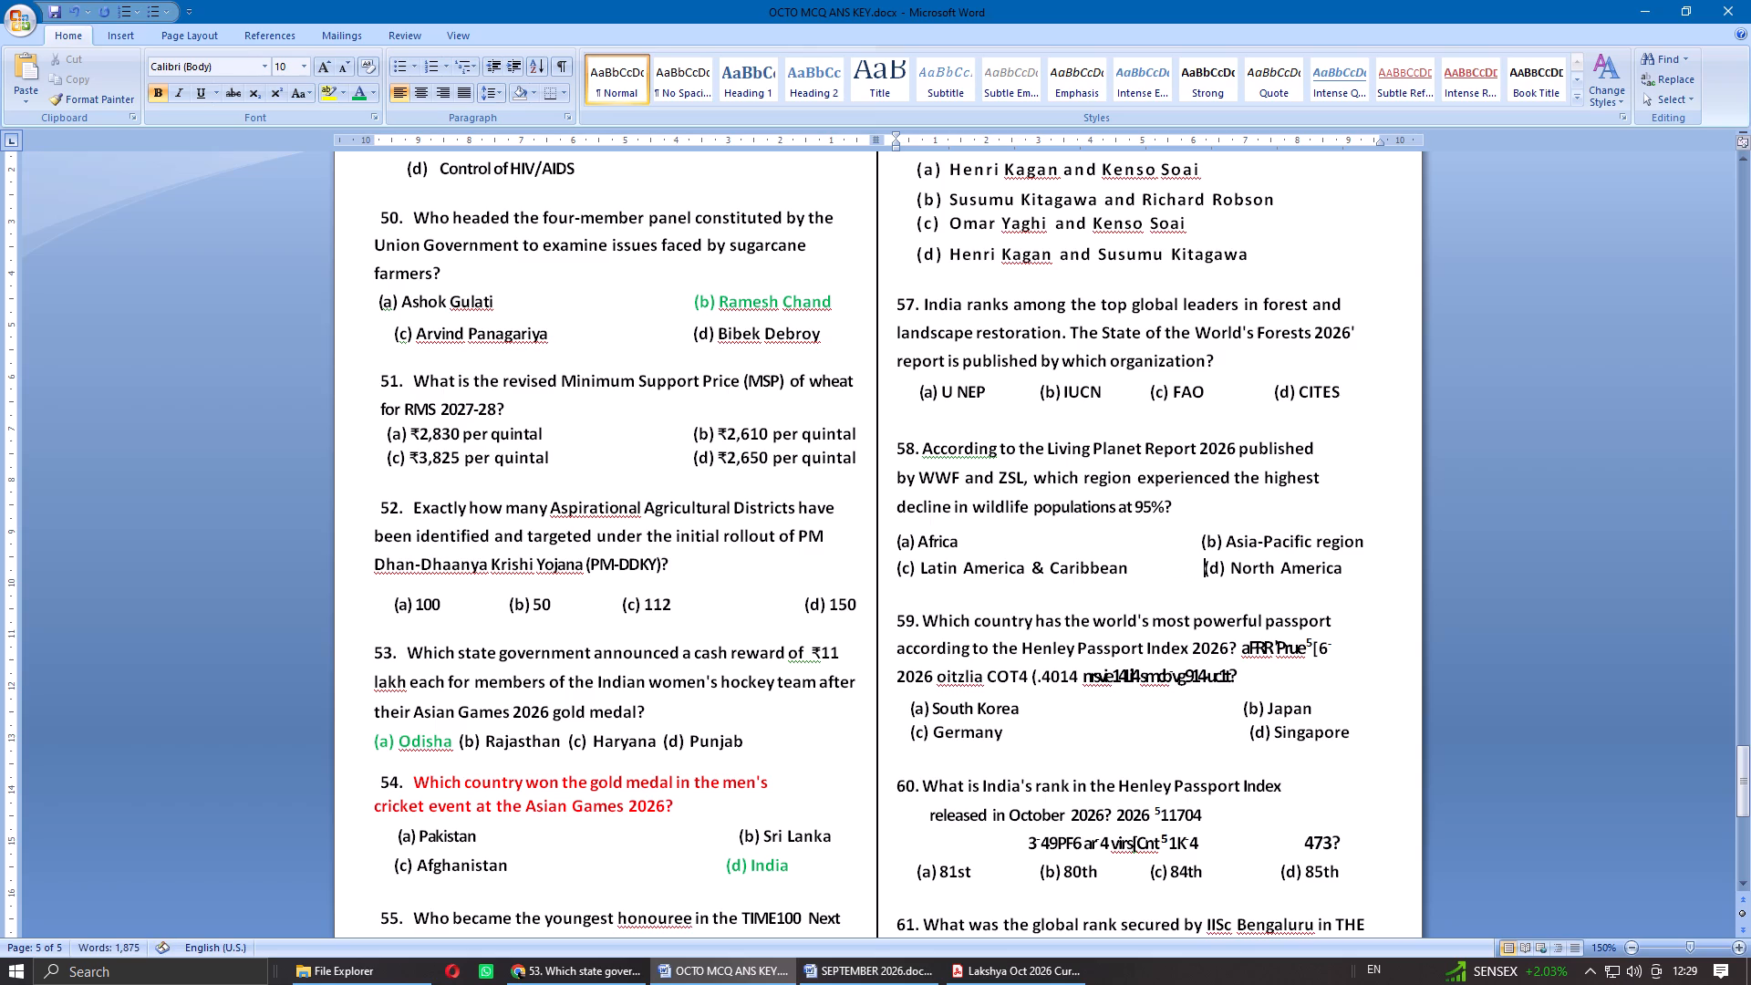
Delete the garbled text after "Henley Passport Index 2026?" in question 59.
scroll(1225, 632, down, 1)
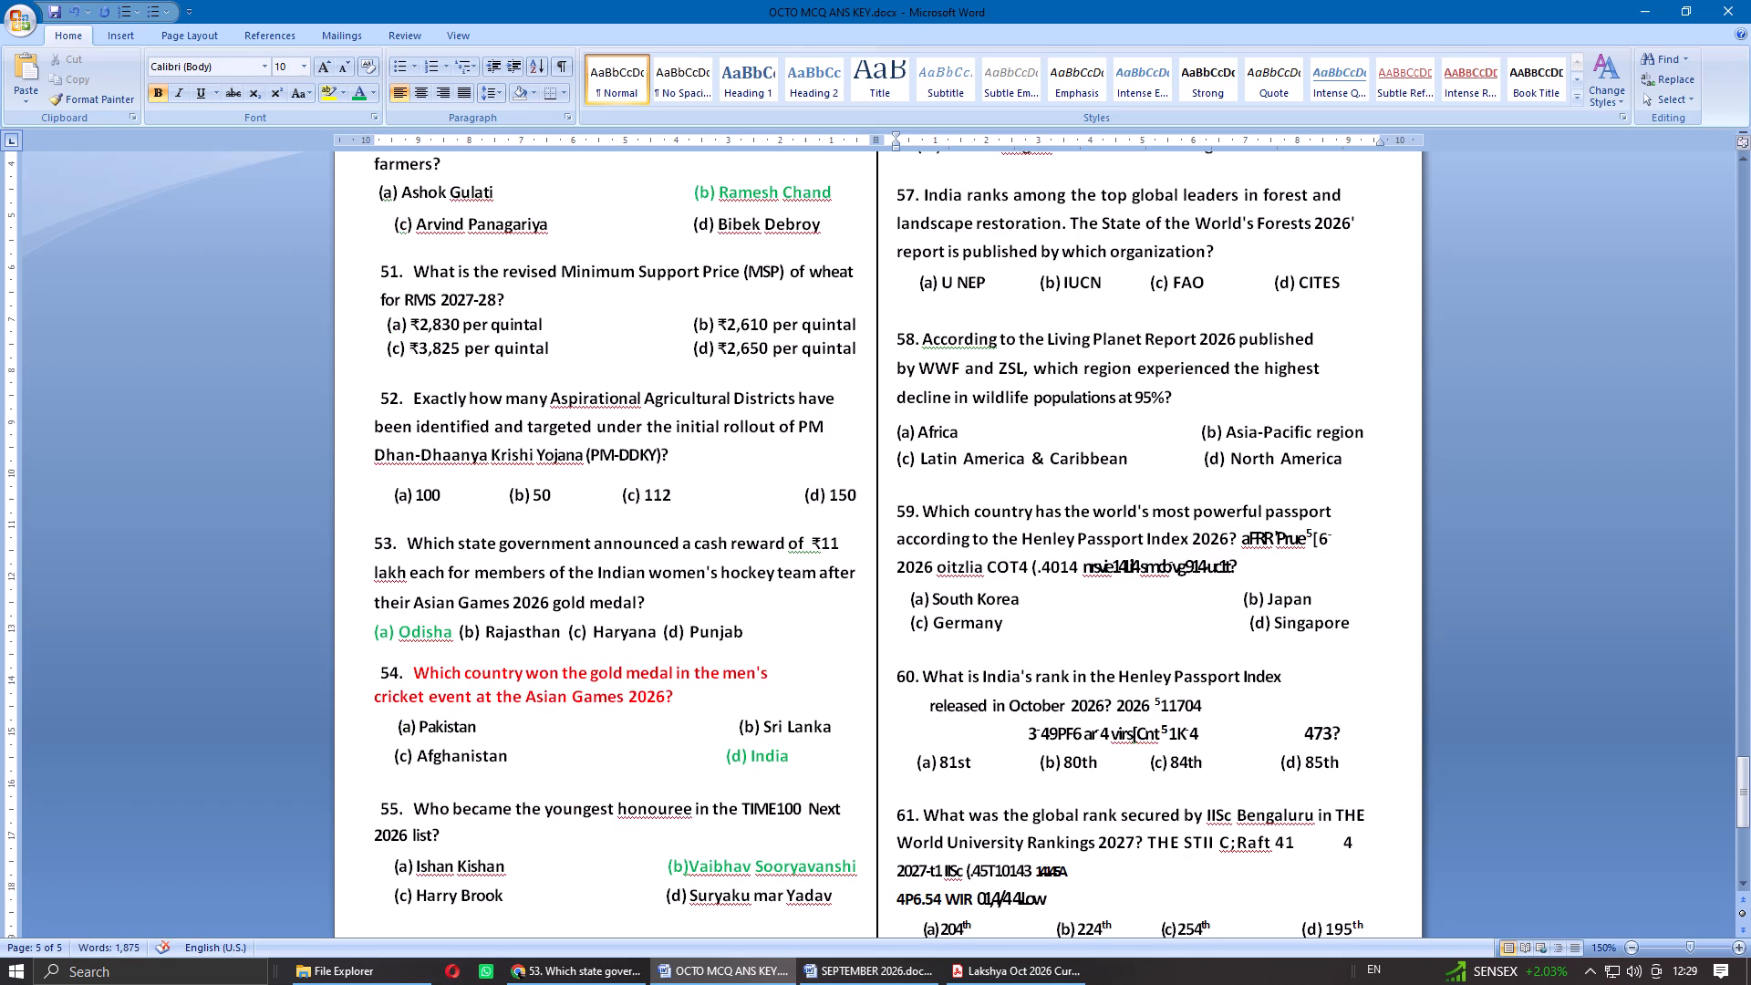
drag(1249, 565, 1135, 524)
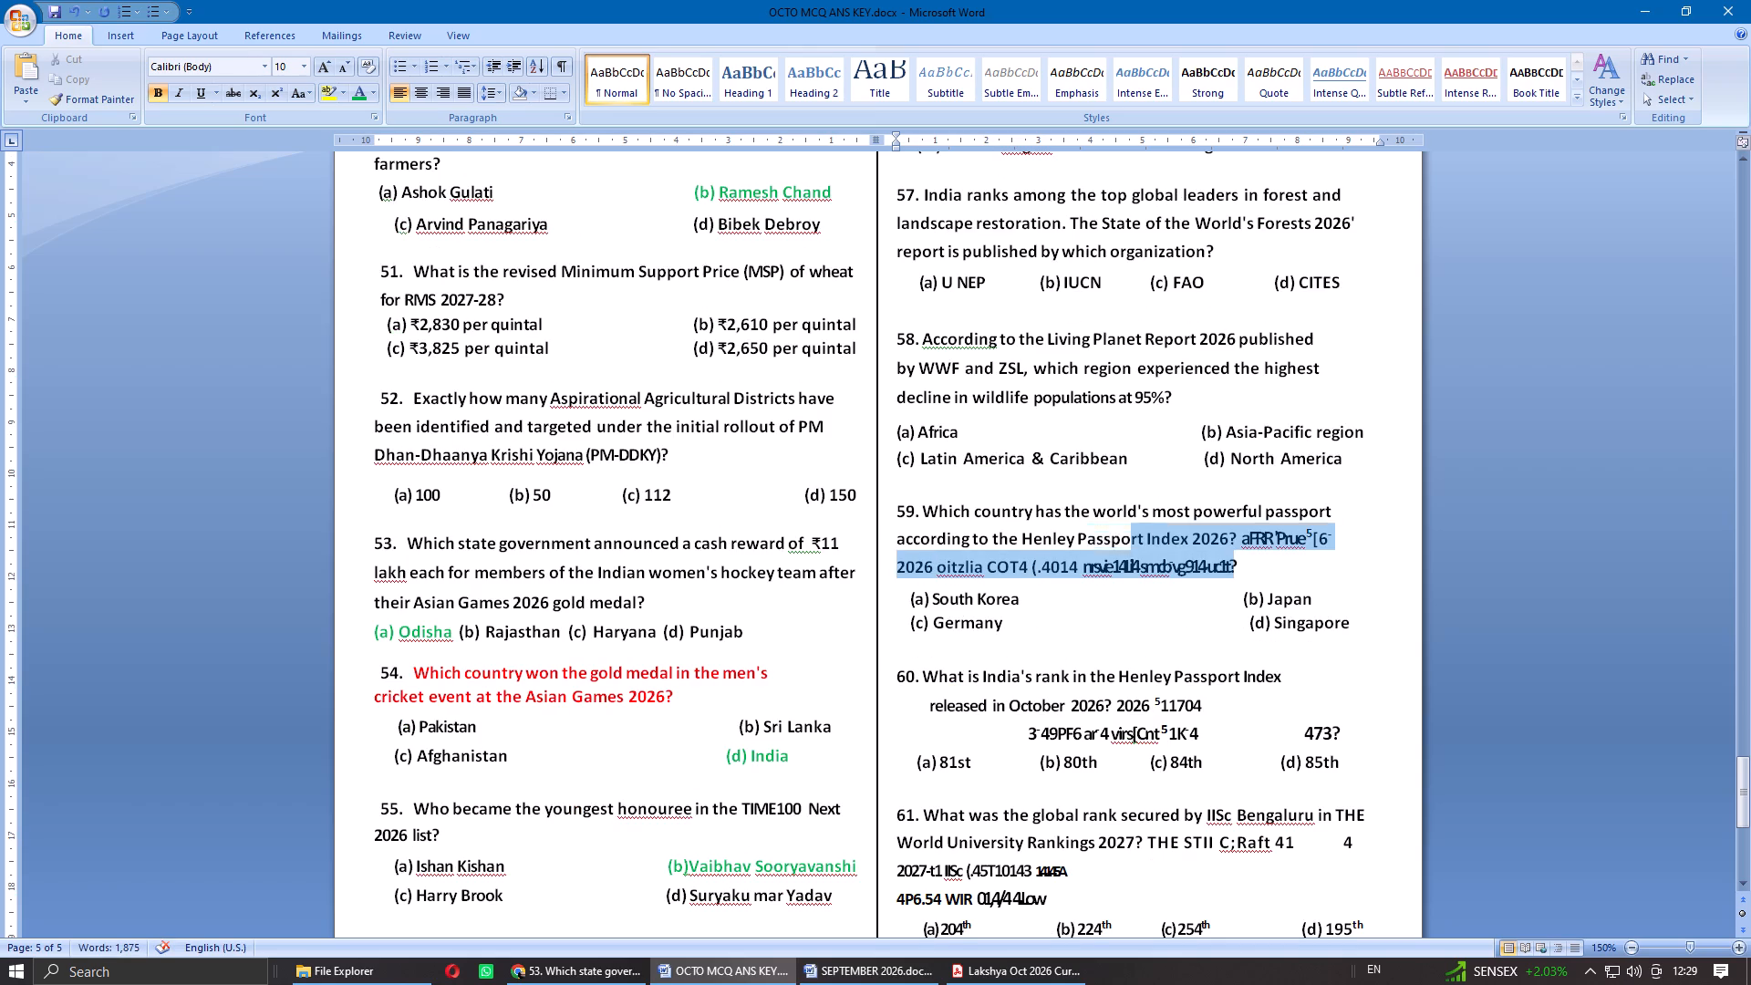
drag(1135, 524, 1241, 539)
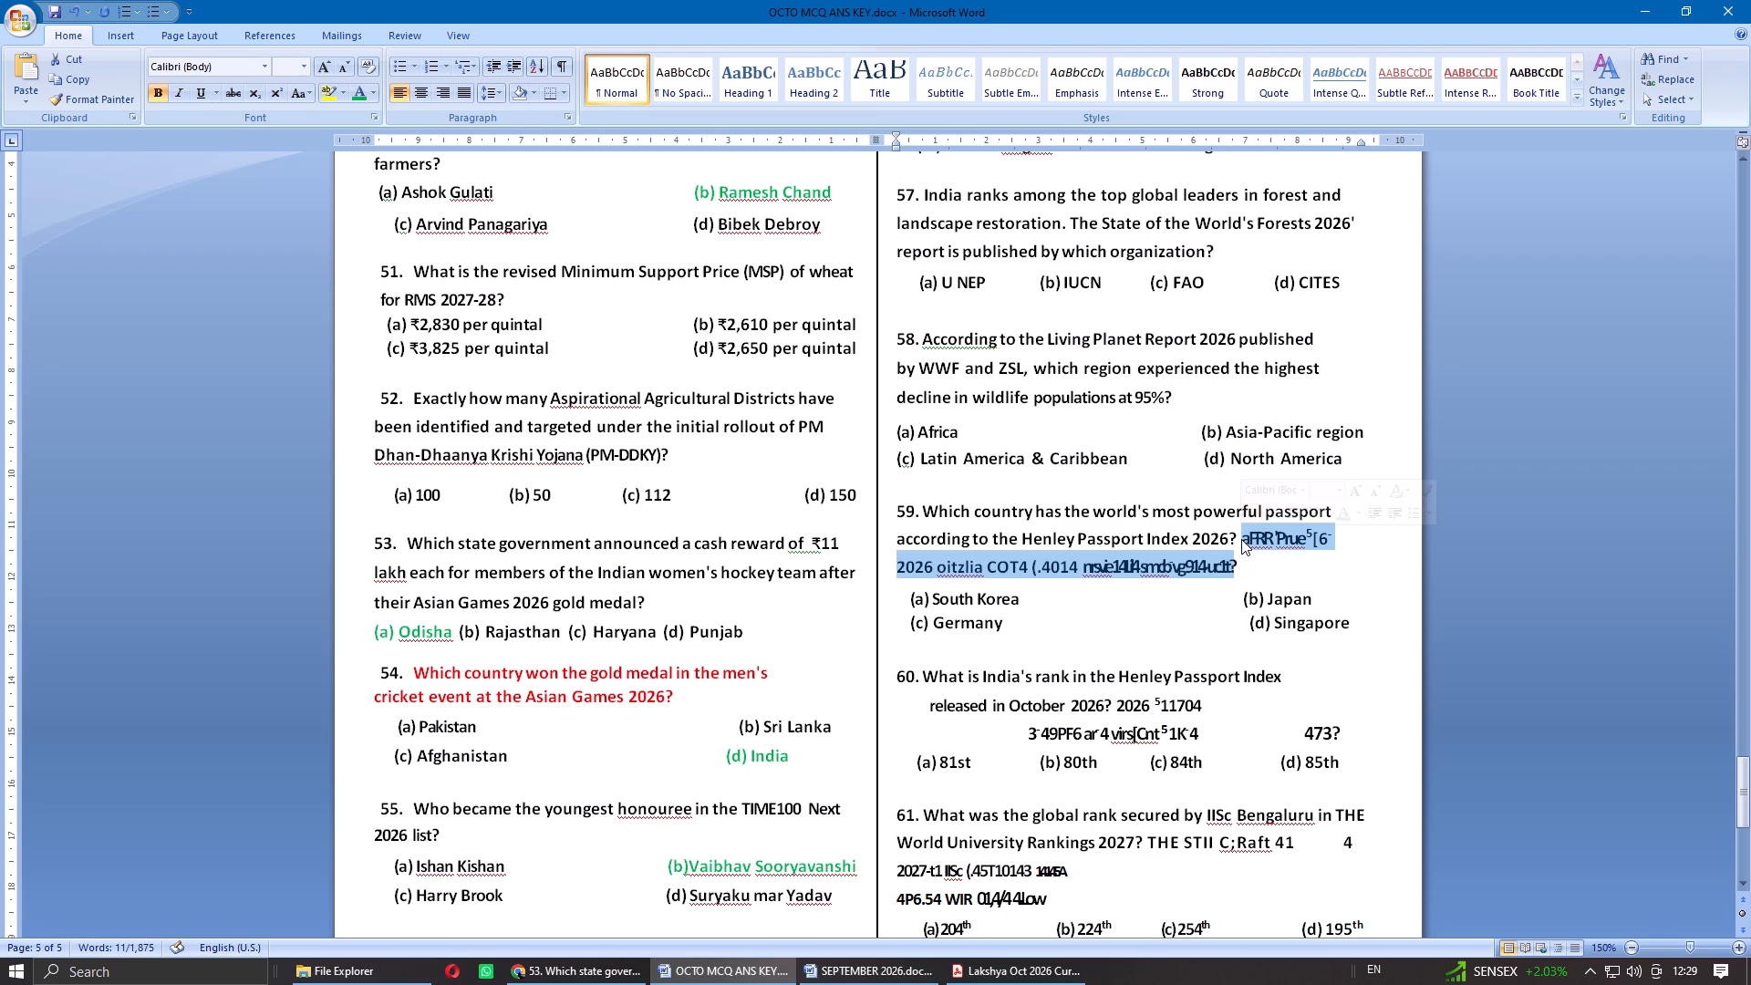
key(BackSpace)
key(BackSpace)
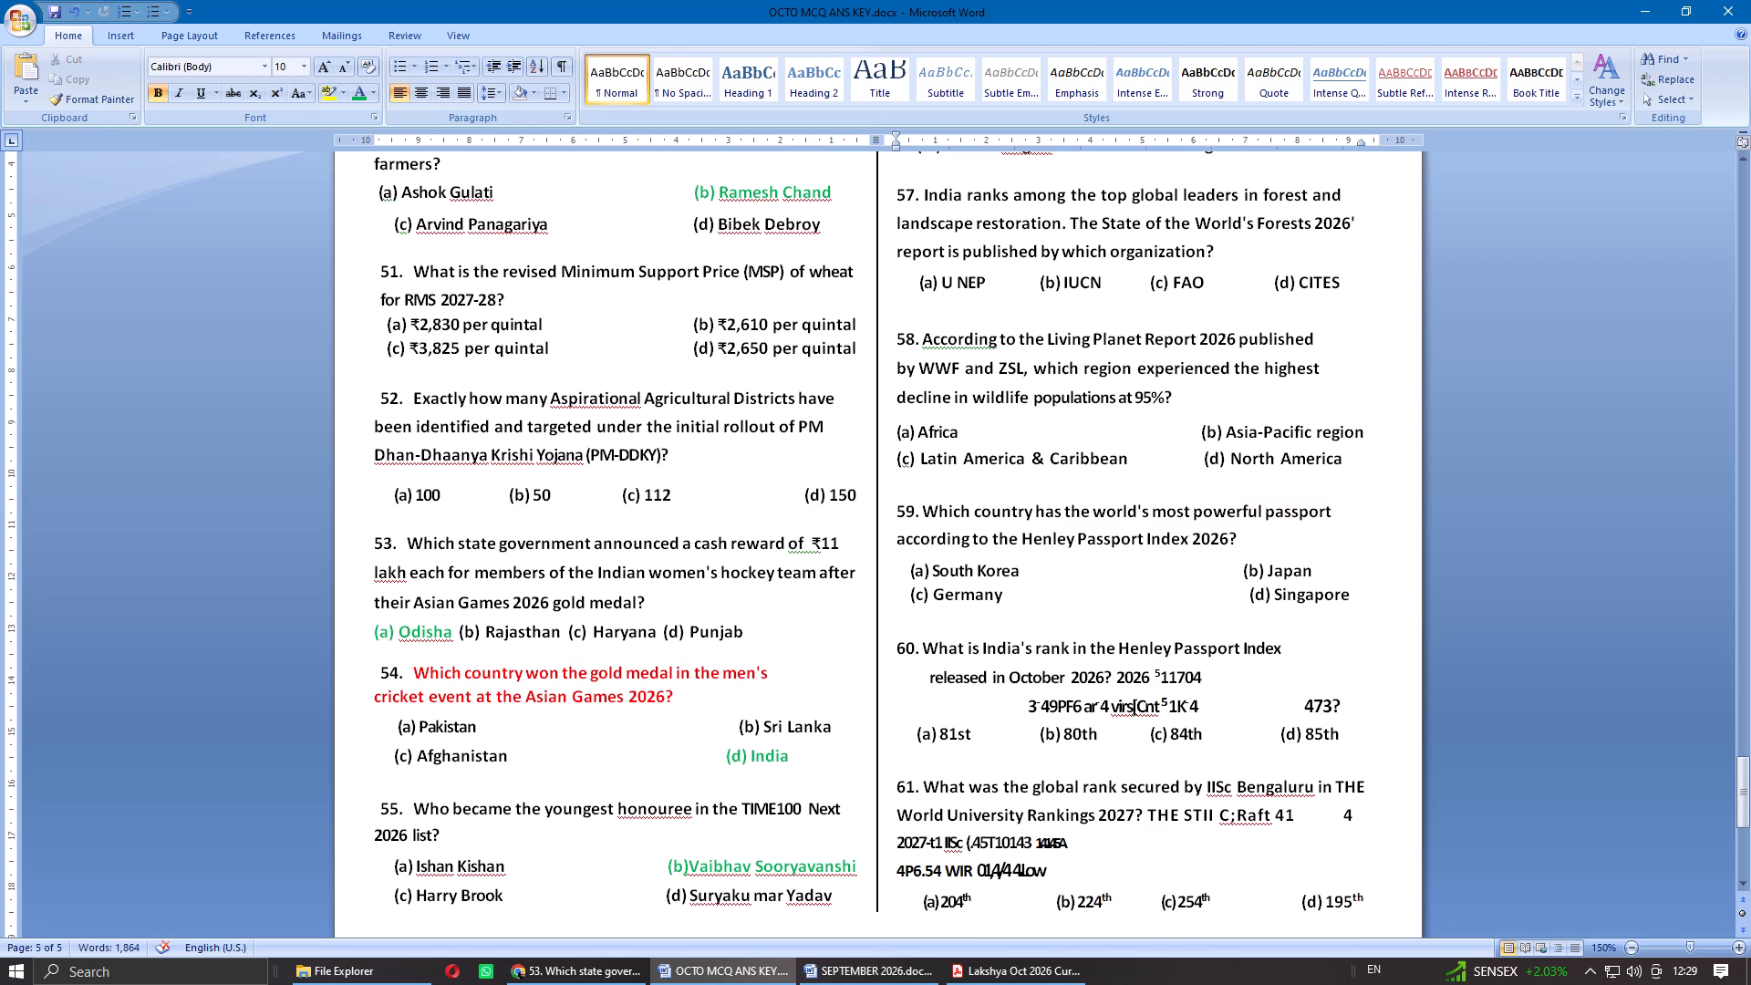
Delete the garbled text after "released in October 2026?" in question 60.
drag(1352, 703, 1135, 679)
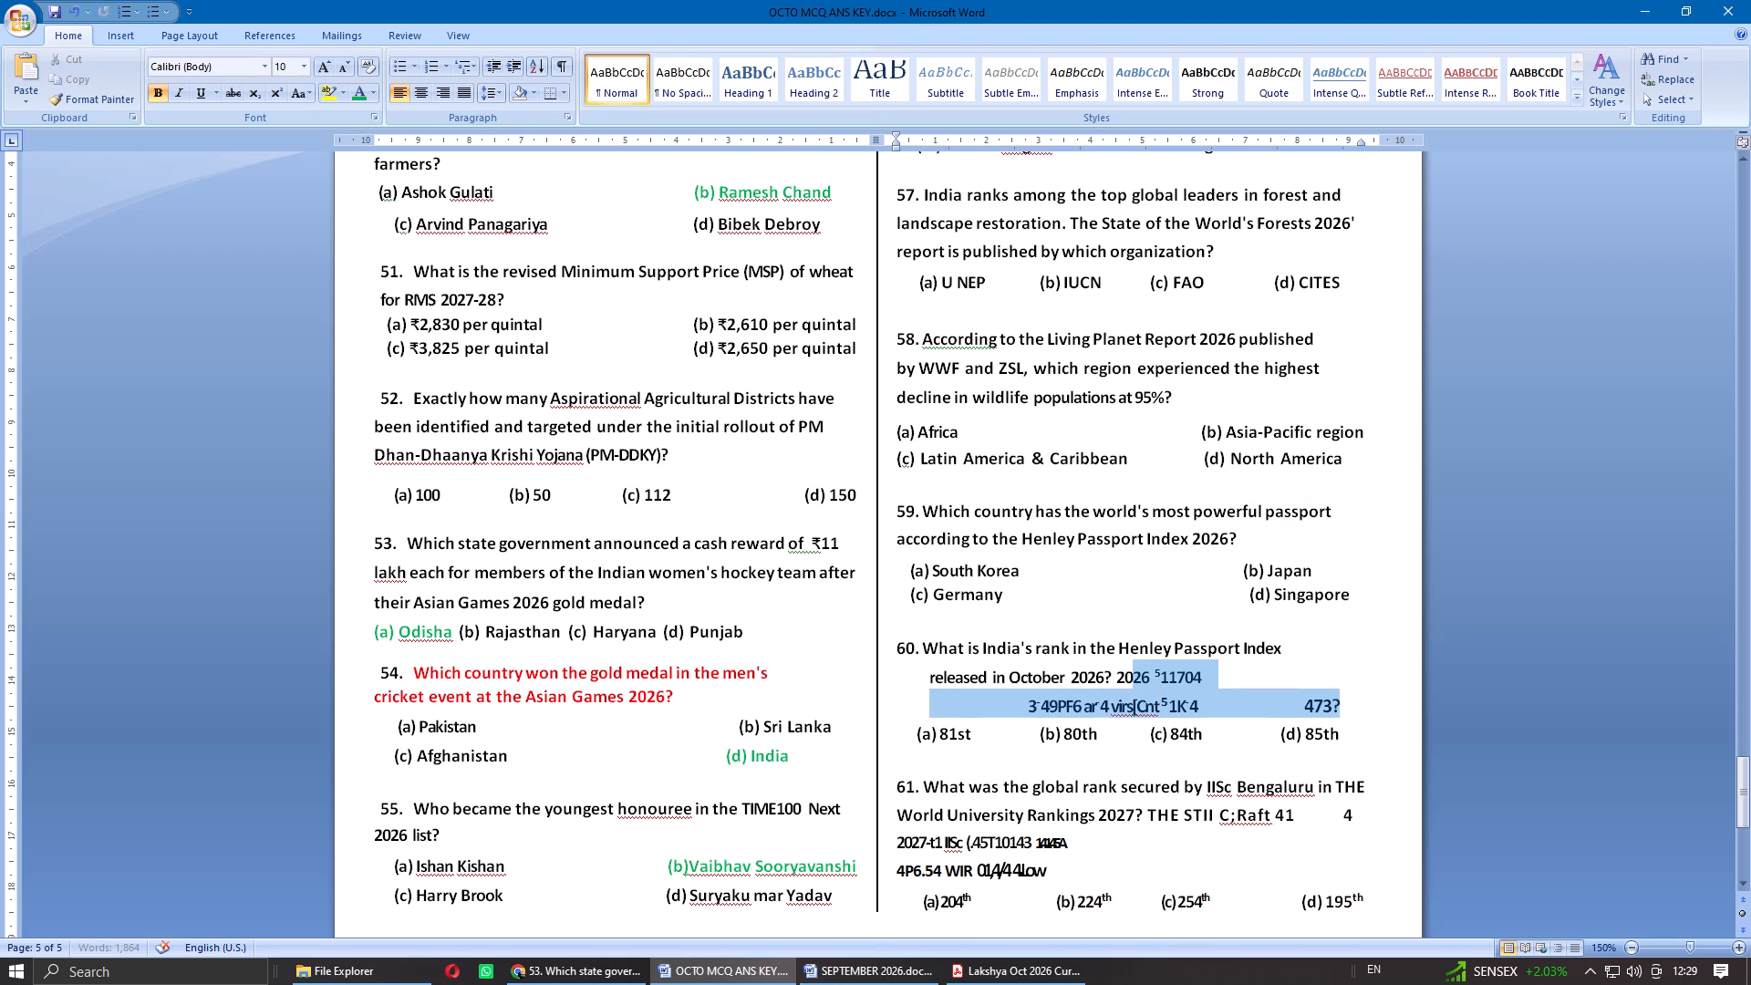
drag(1135, 679, 1117, 680)
key(BackSpace)
key(BackSpace)
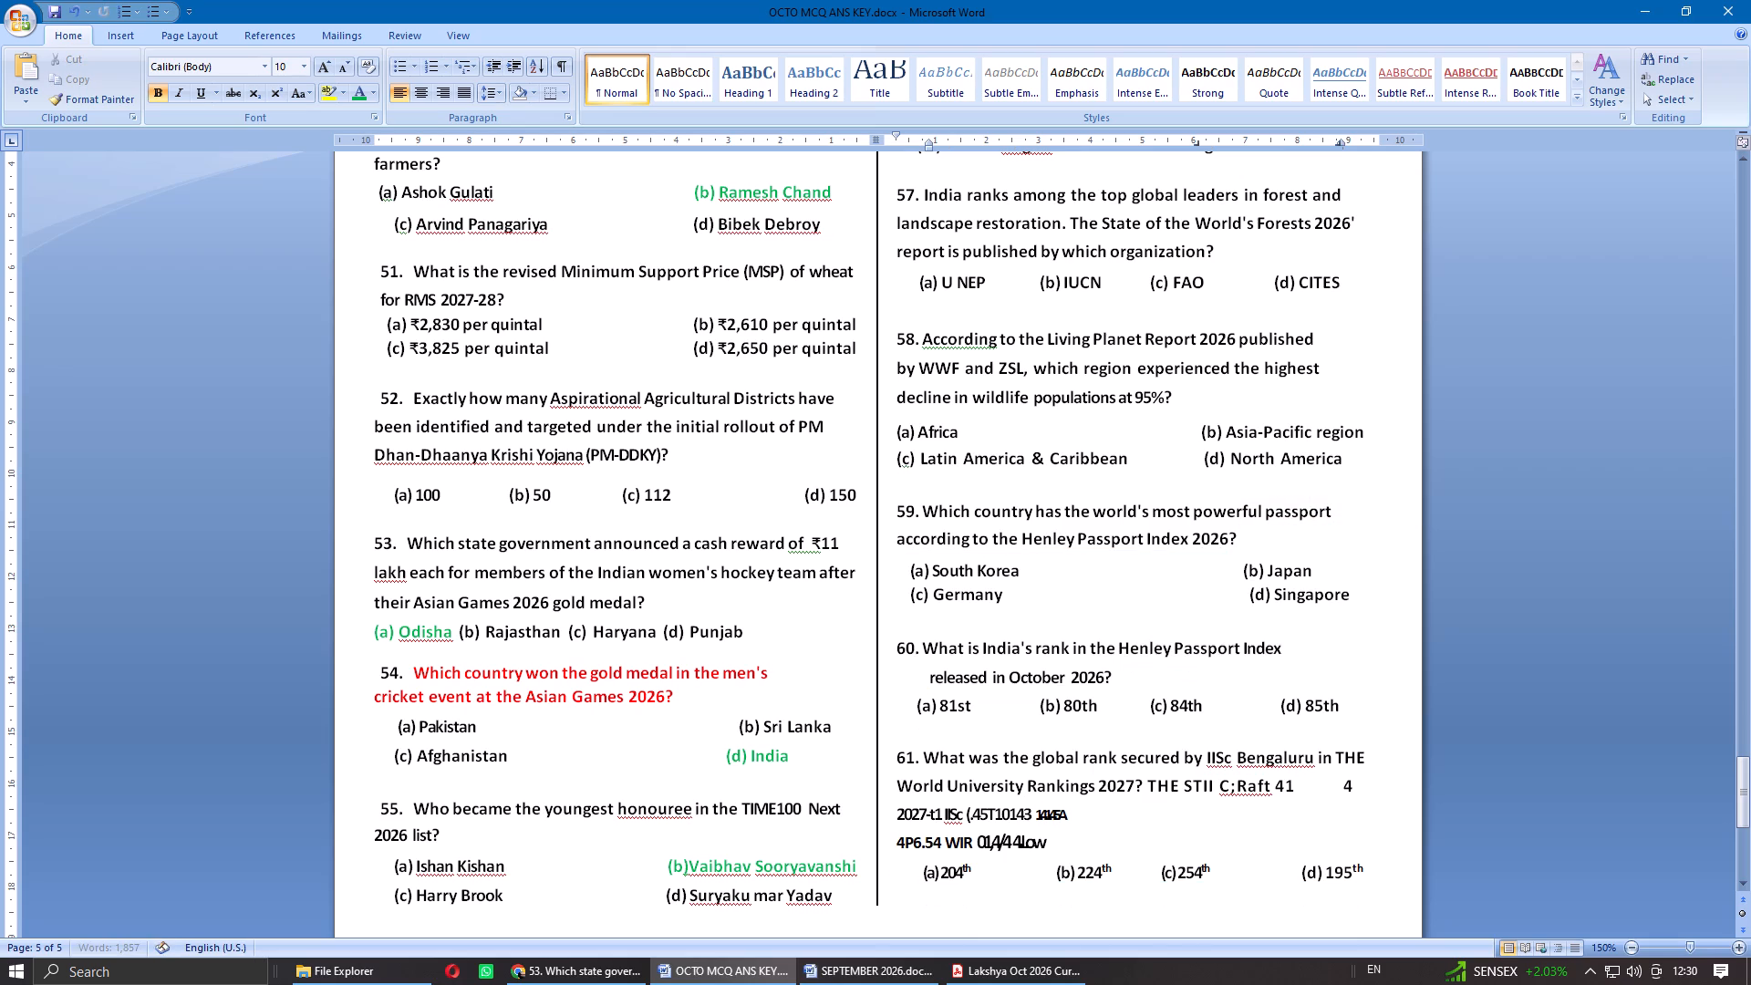
scroll(1089, 716, down, 1)
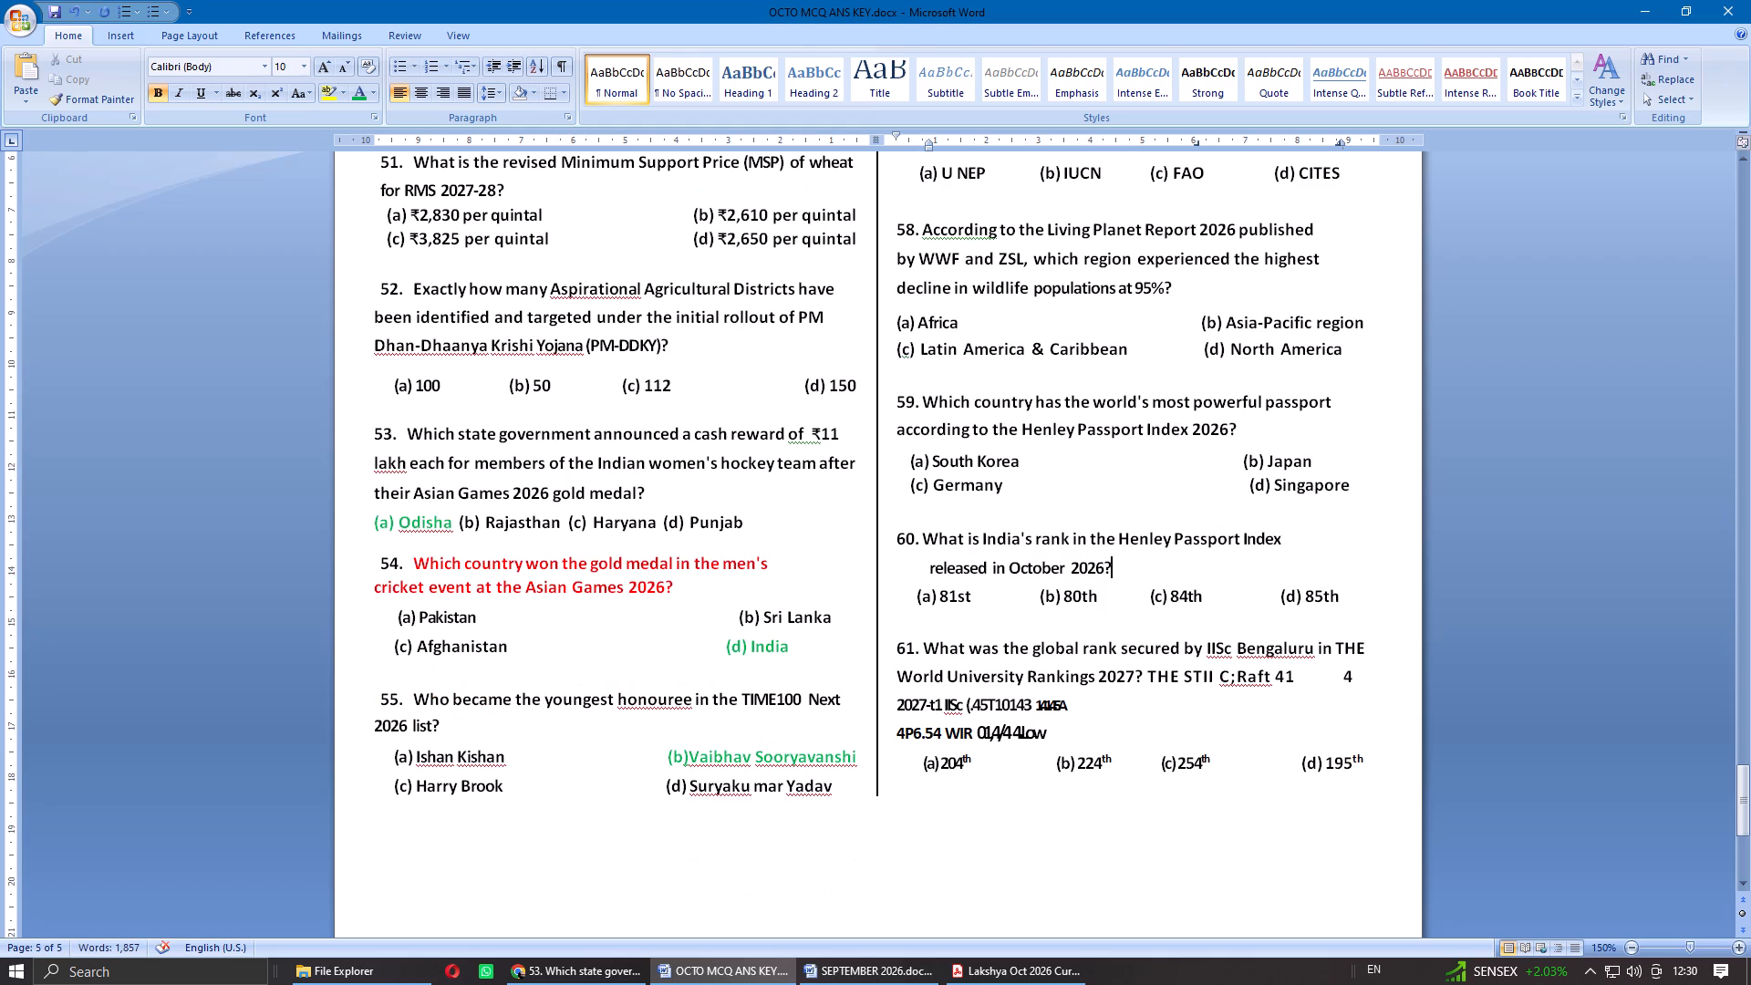
Delete the garbled text after "World University Rankings 2027?" in question 61, including its two extra lines.
drag(1072, 725, 991, 723)
drag(991, 723, 1146, 677)
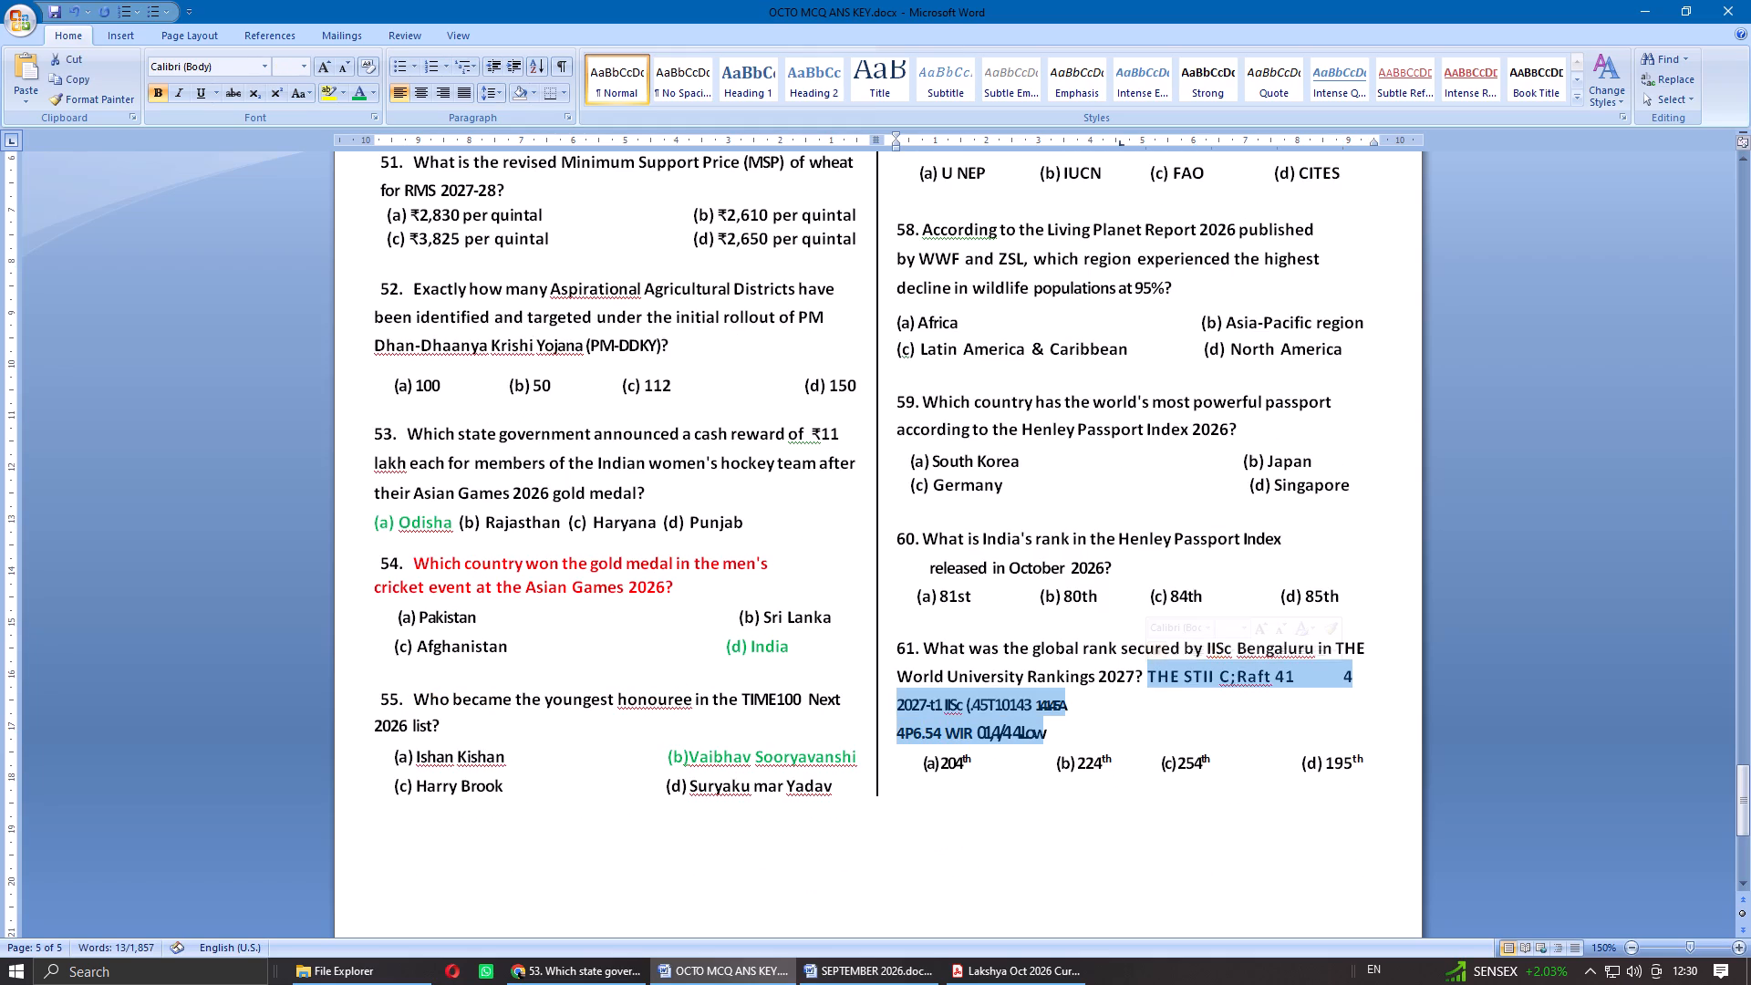
key(BackSpace)
key(BackSpace)
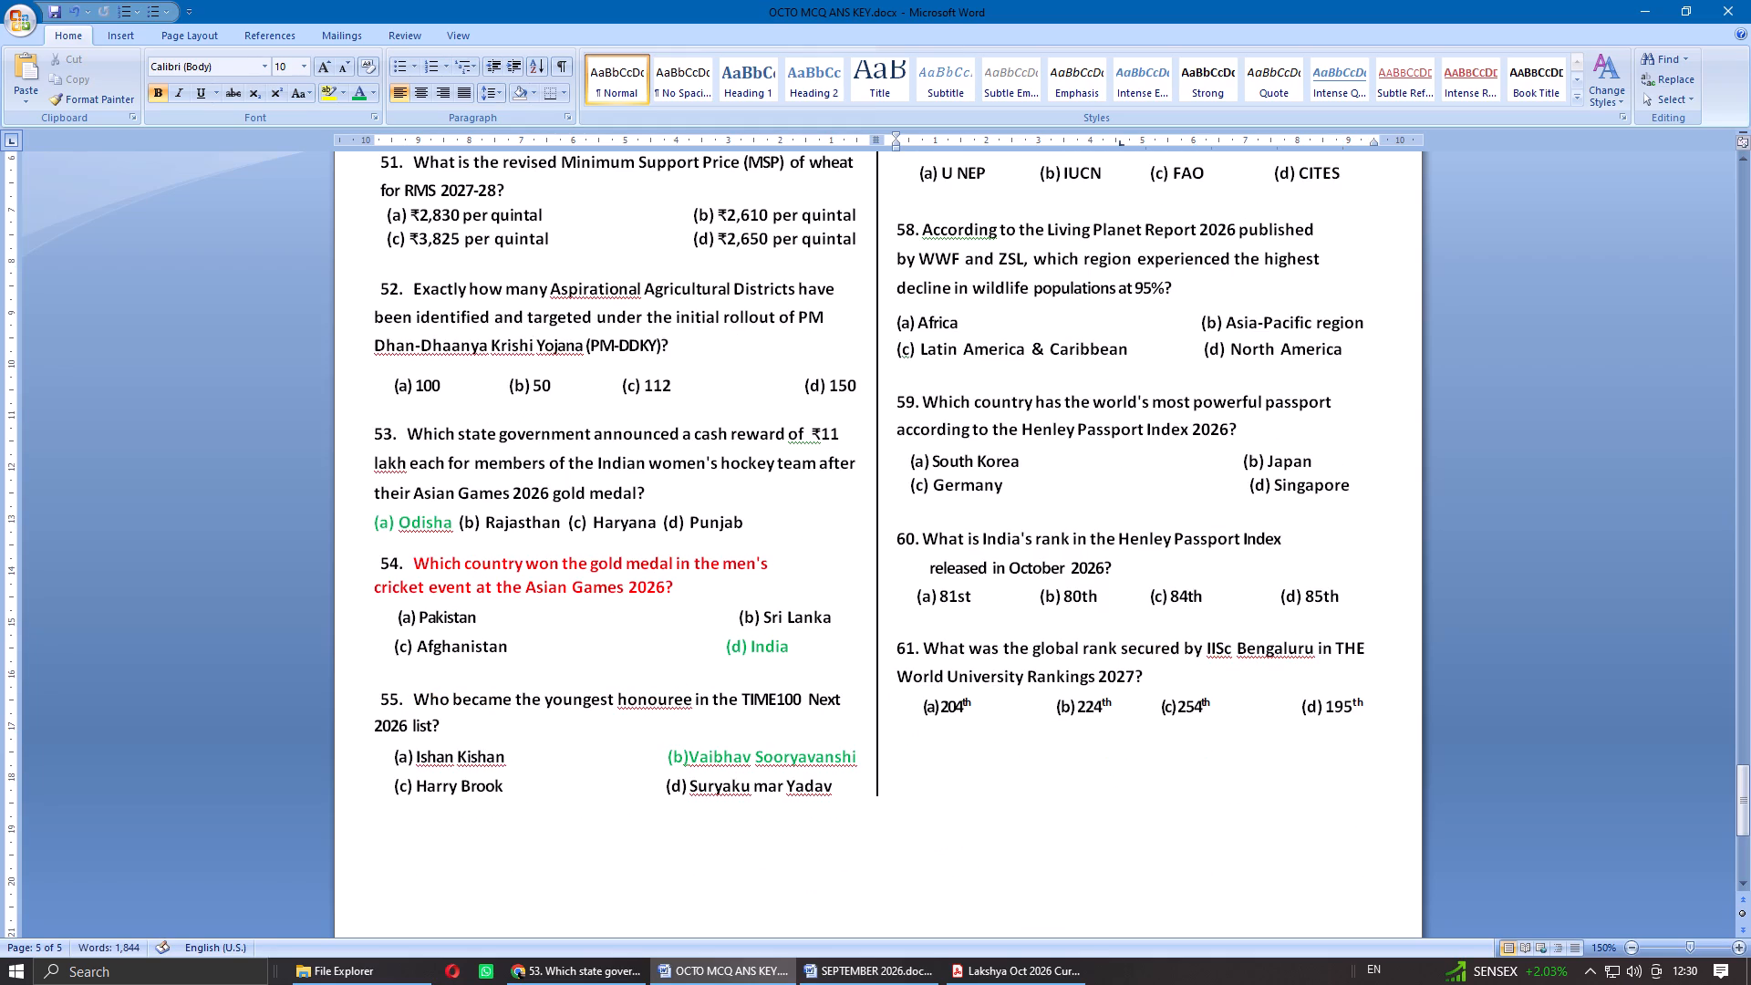
Set the spacing before to 0 pt and left indent to 0 cm for question 50's option line (c) Arvind Panagariya.
scroll(956, 493, up, 3)
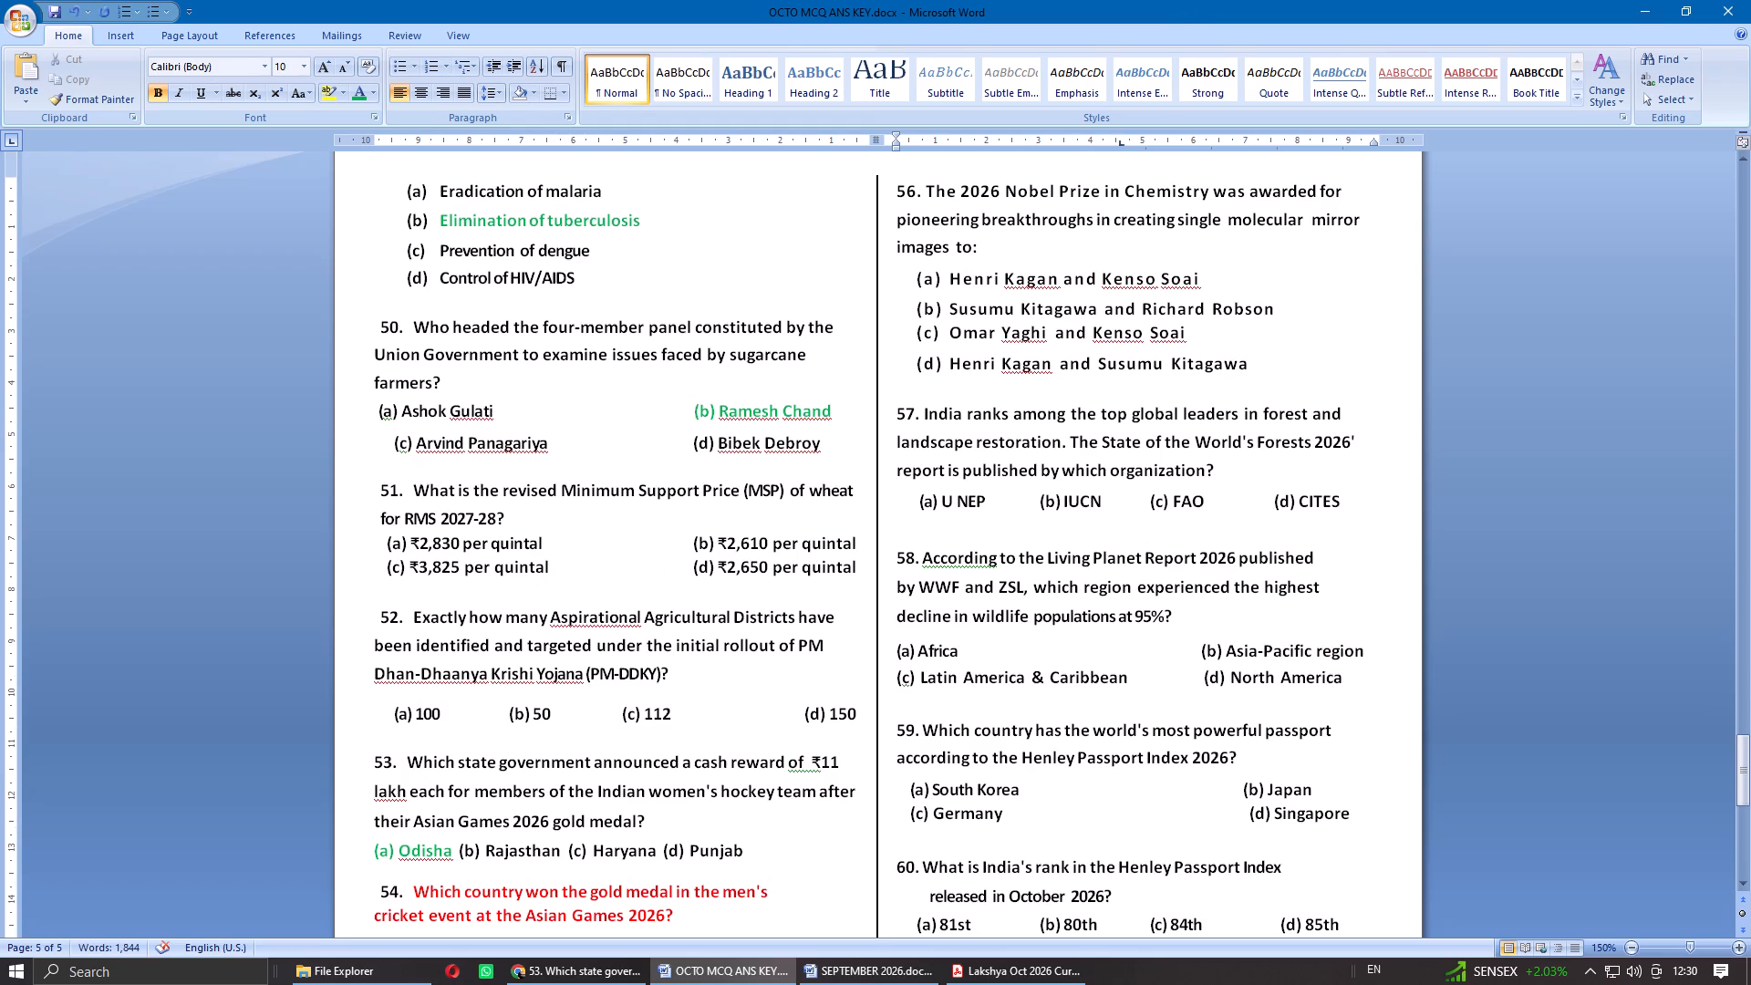
click(491, 449)
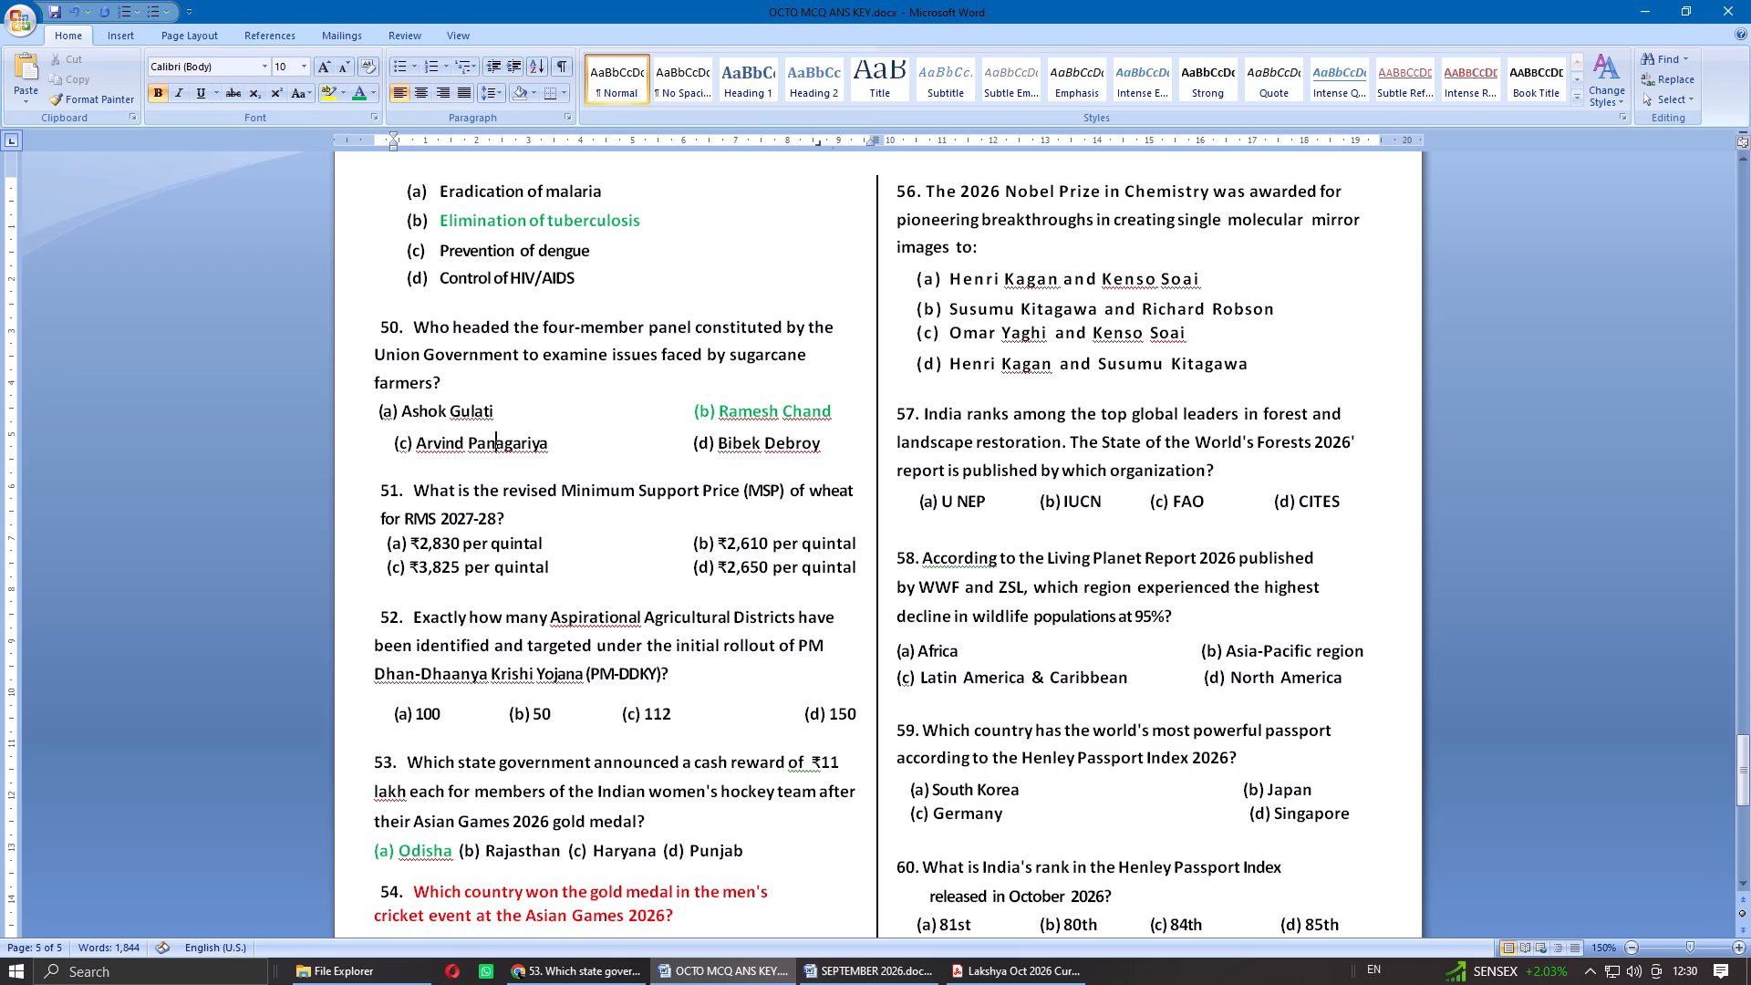
click(192, 47)
click(192, 47)
click(192, 38)
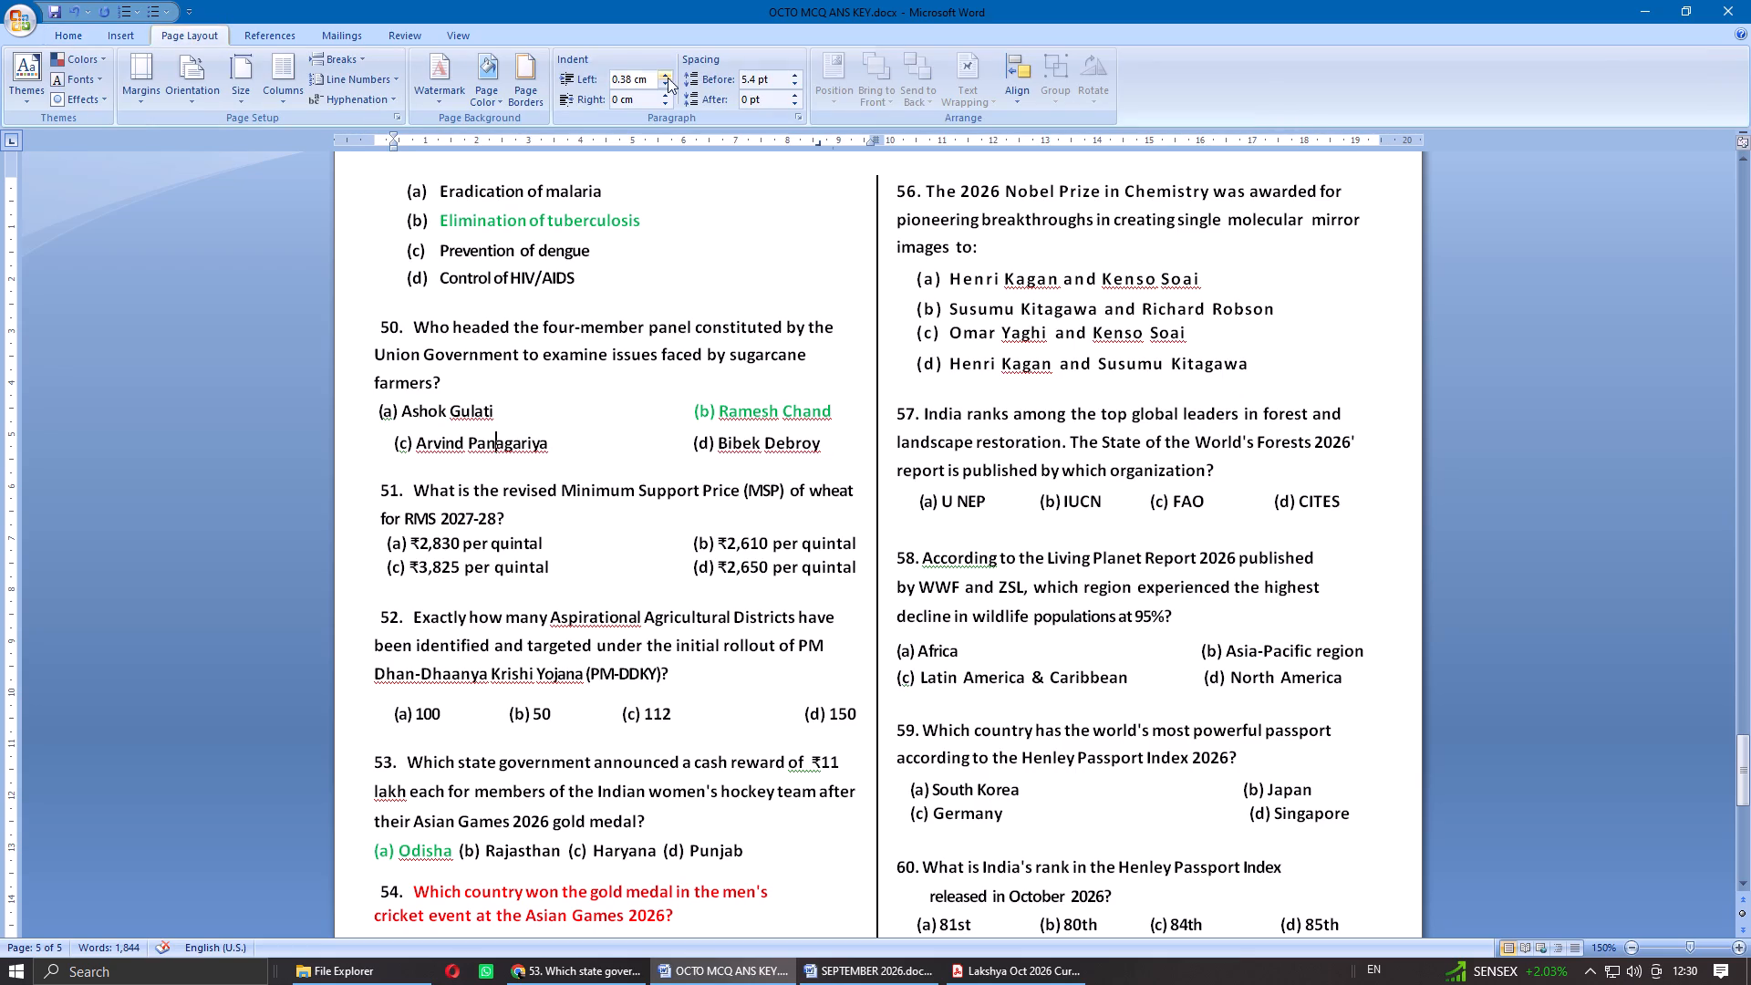
click(795, 85)
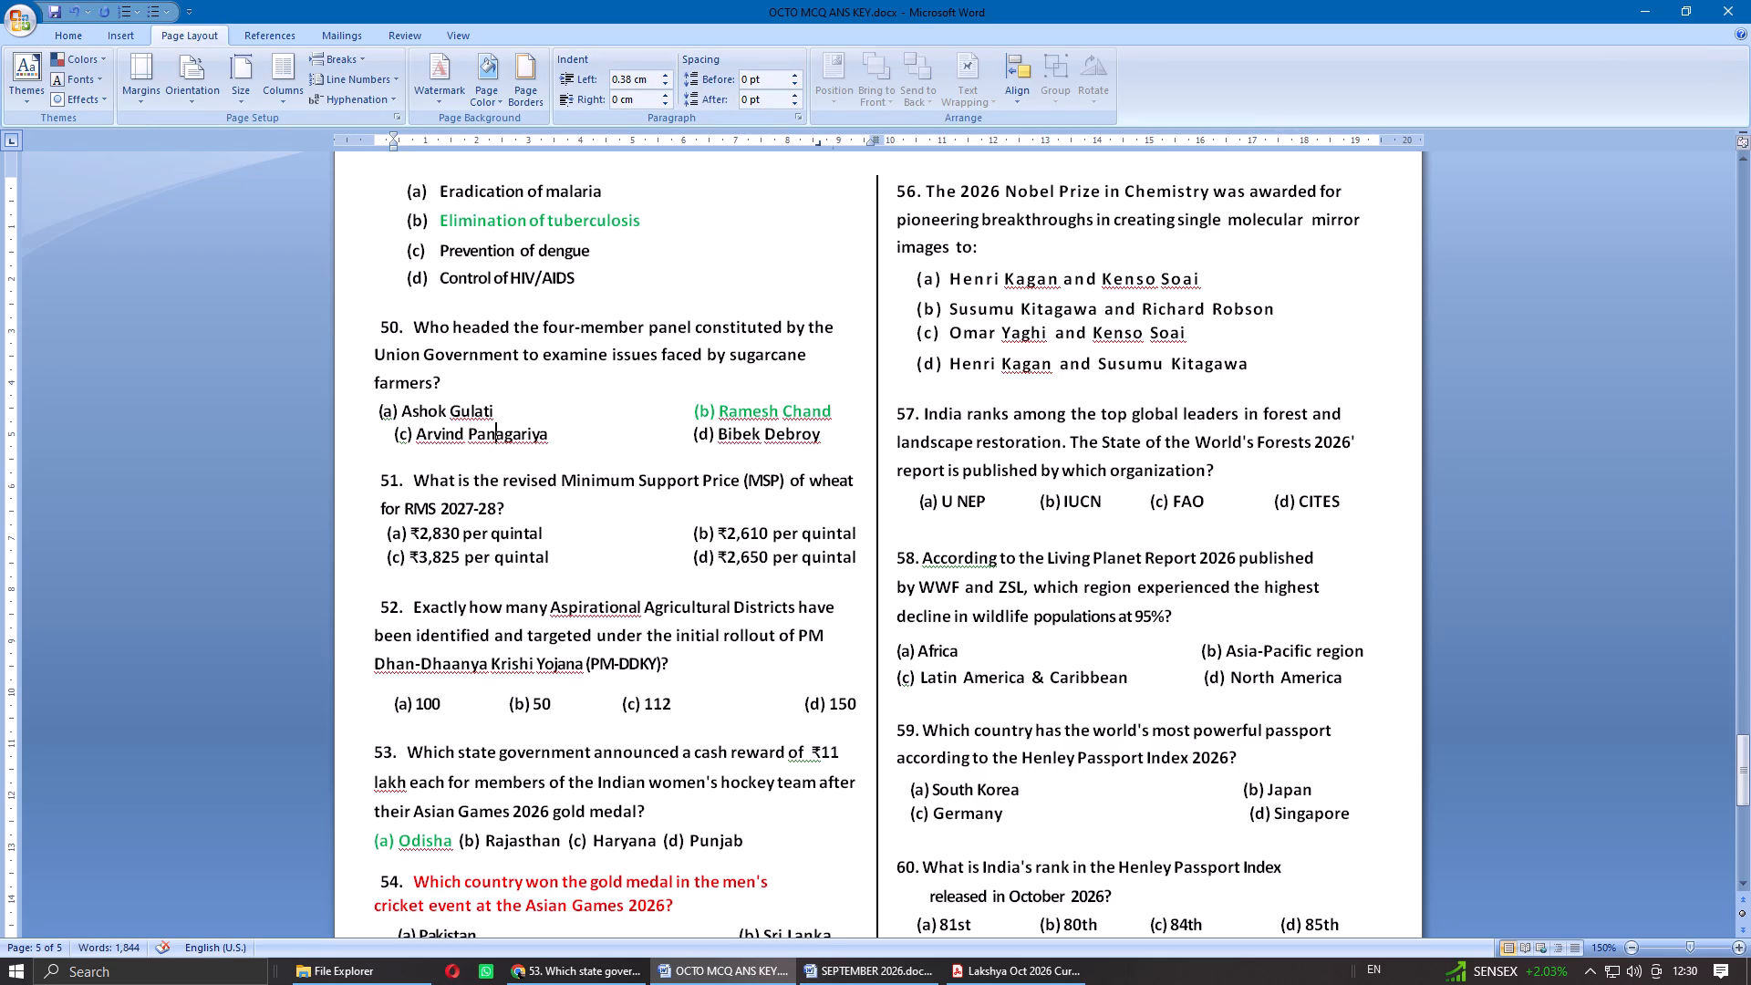
click(394, 435)
key(BackSpace)
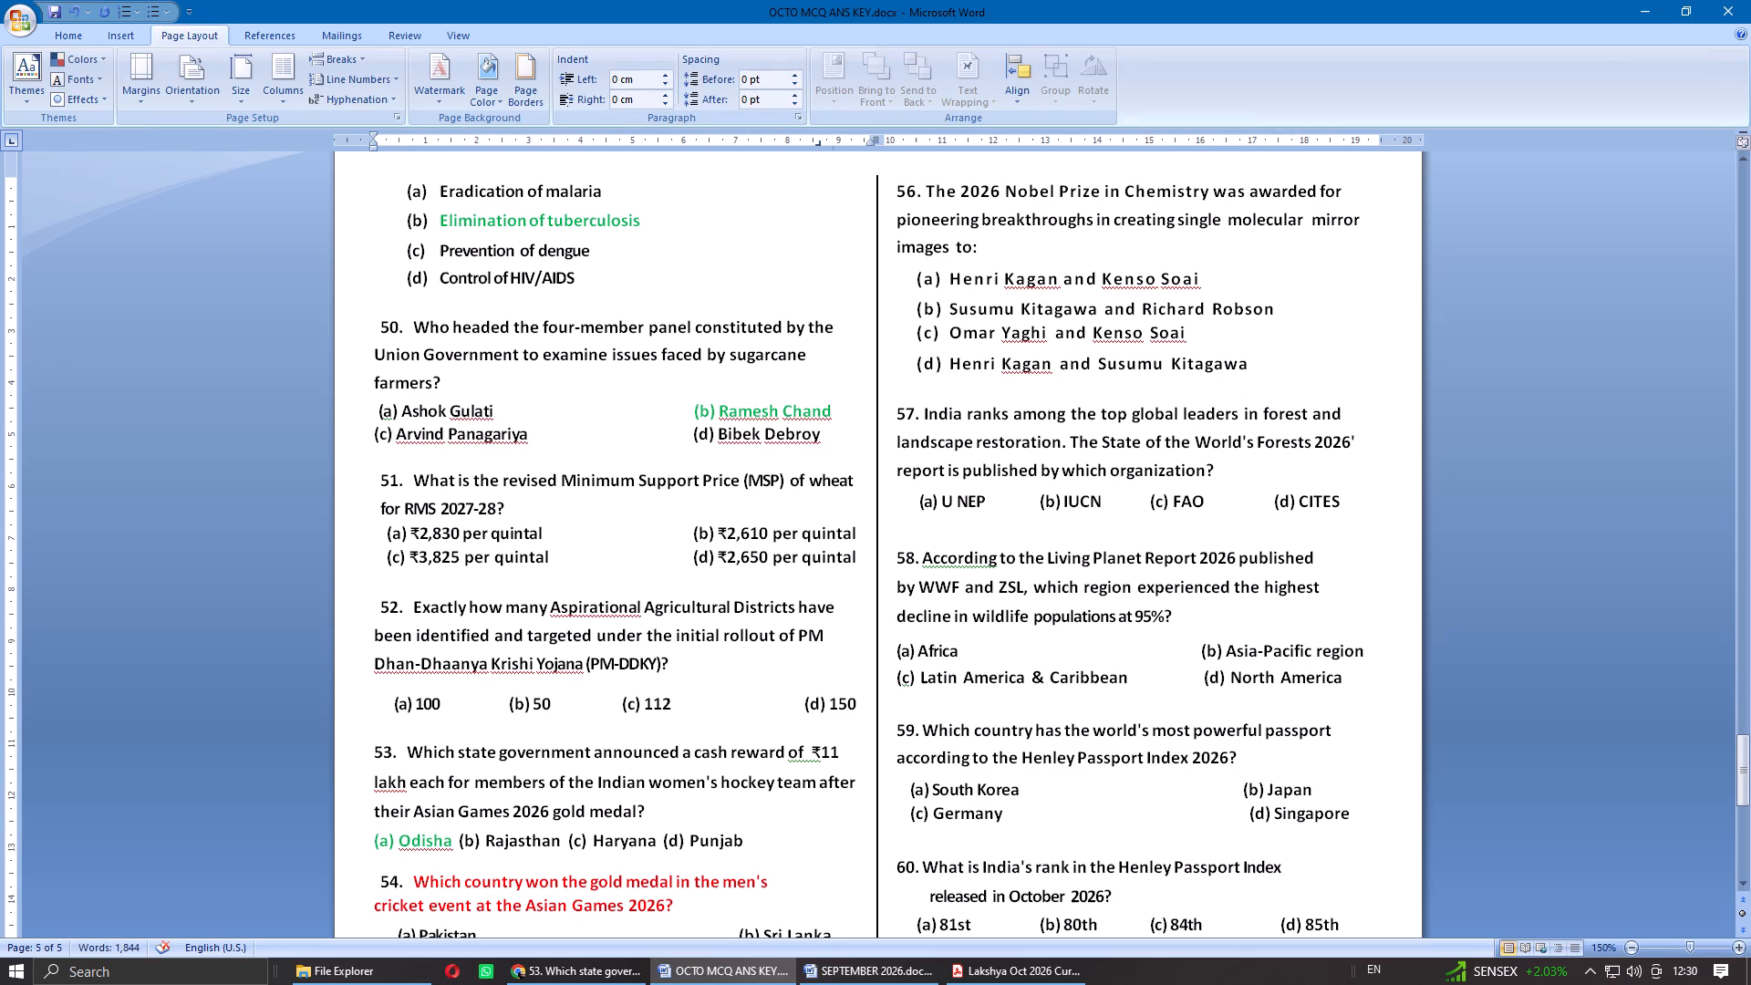
drag(420, 321, 436, 327)
click(544, 375)
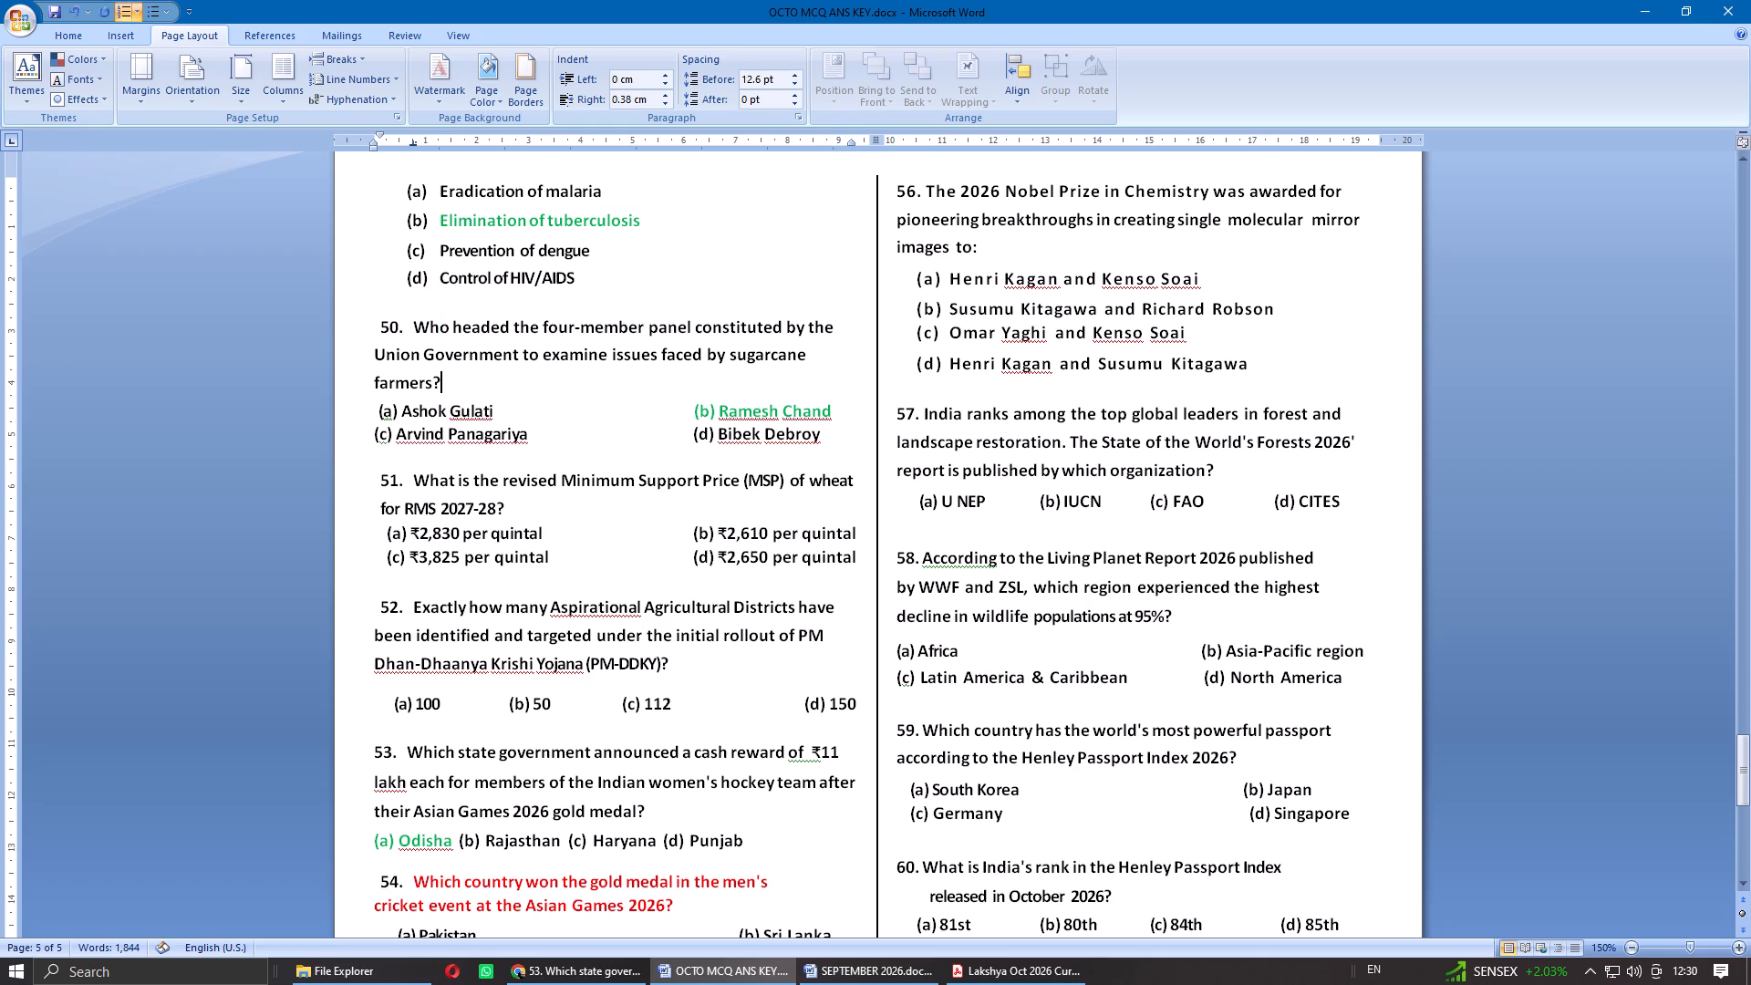
Copy question 51 about the revised wheat MSP for RMS 2027-28 and search Google for it in Chrome.
drag(415, 473, 503, 504)
right_click(471, 497)
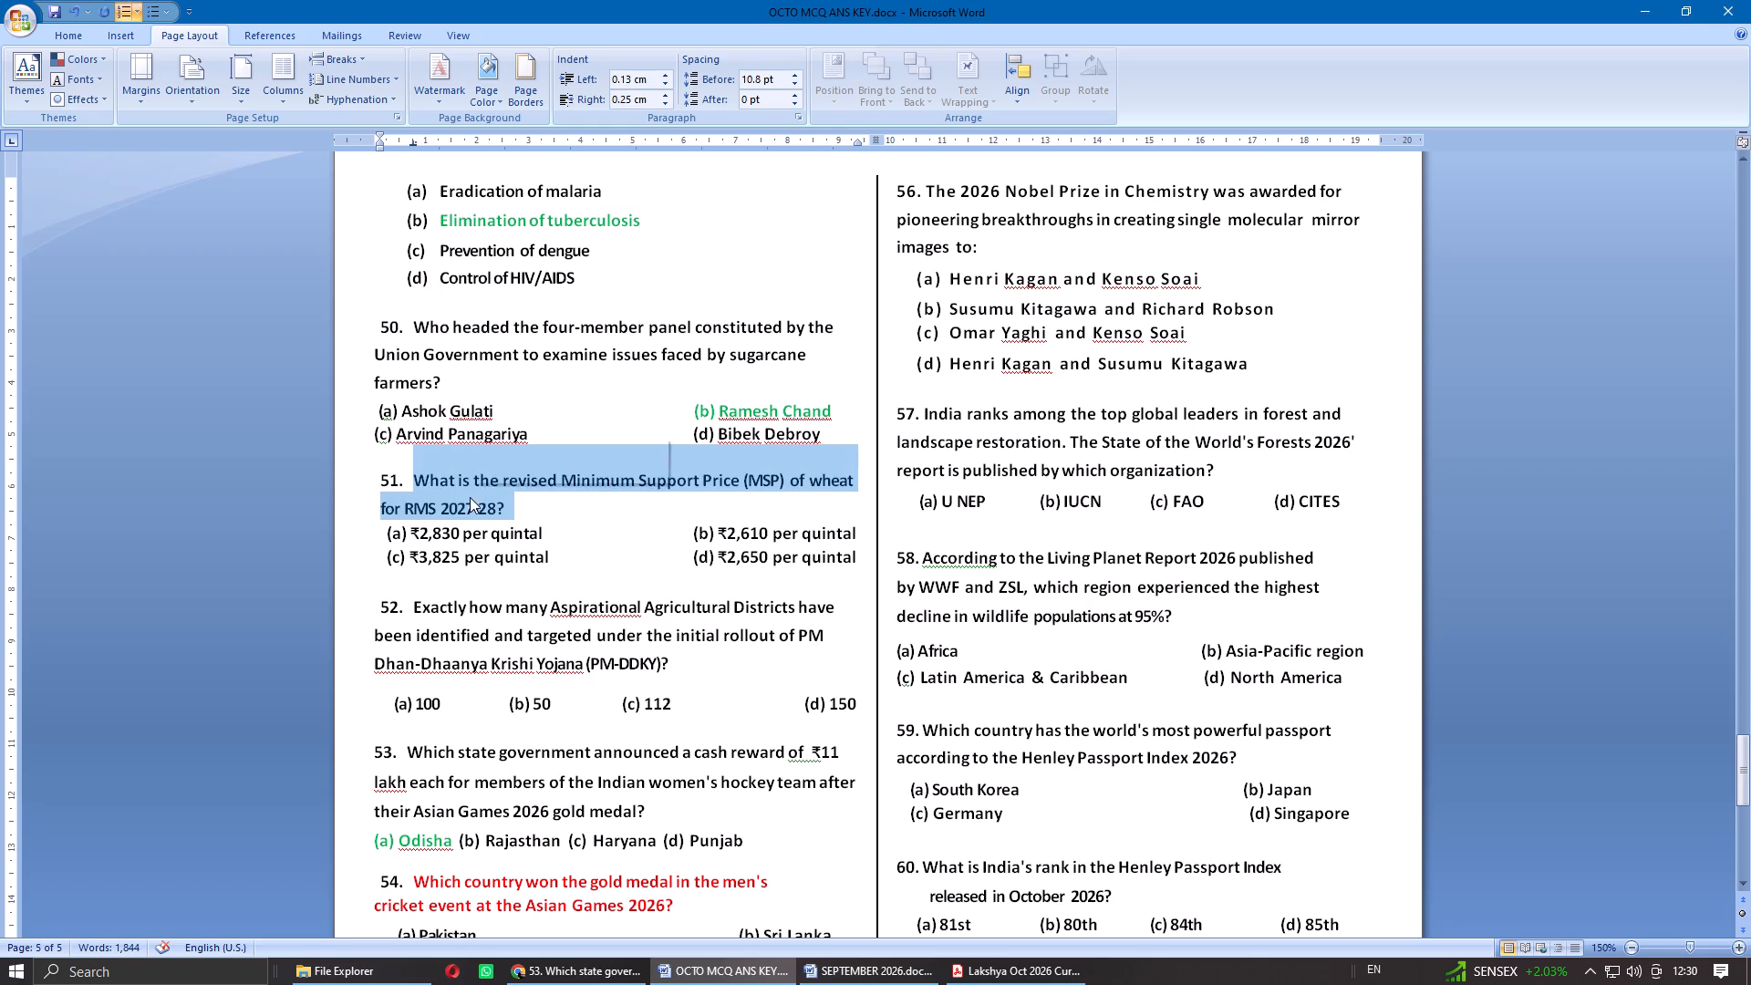
click(515, 522)
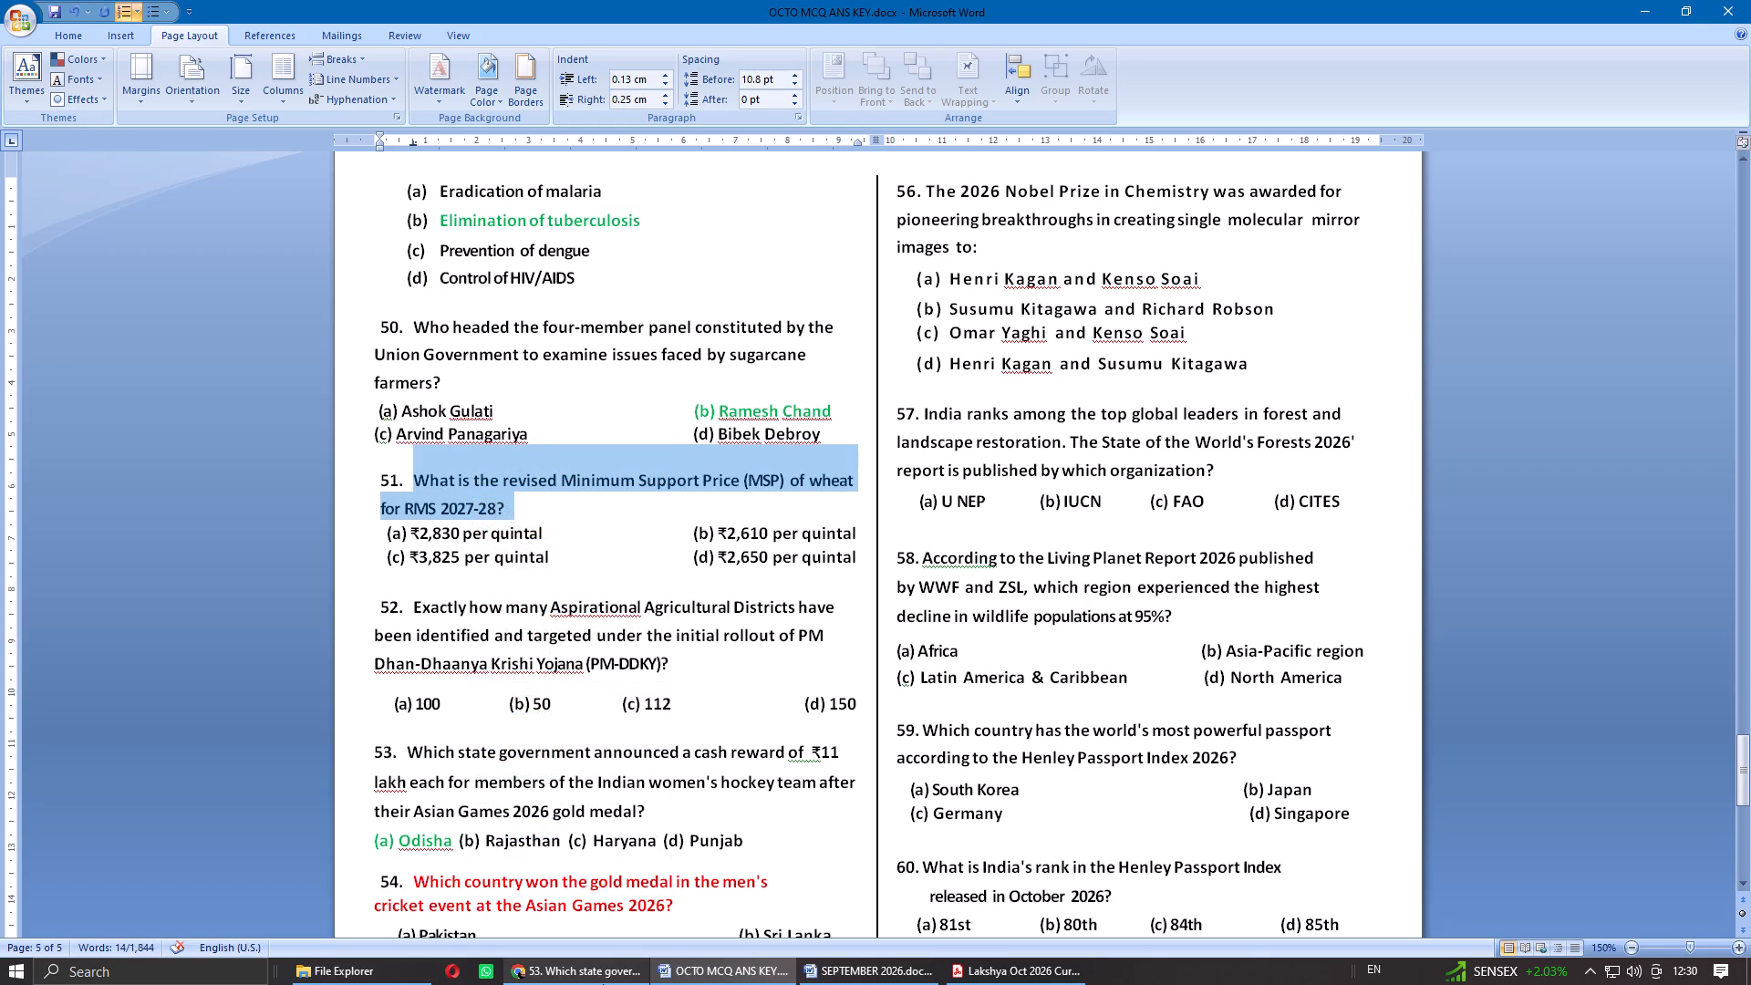
click(603, 984)
click(921, 125)
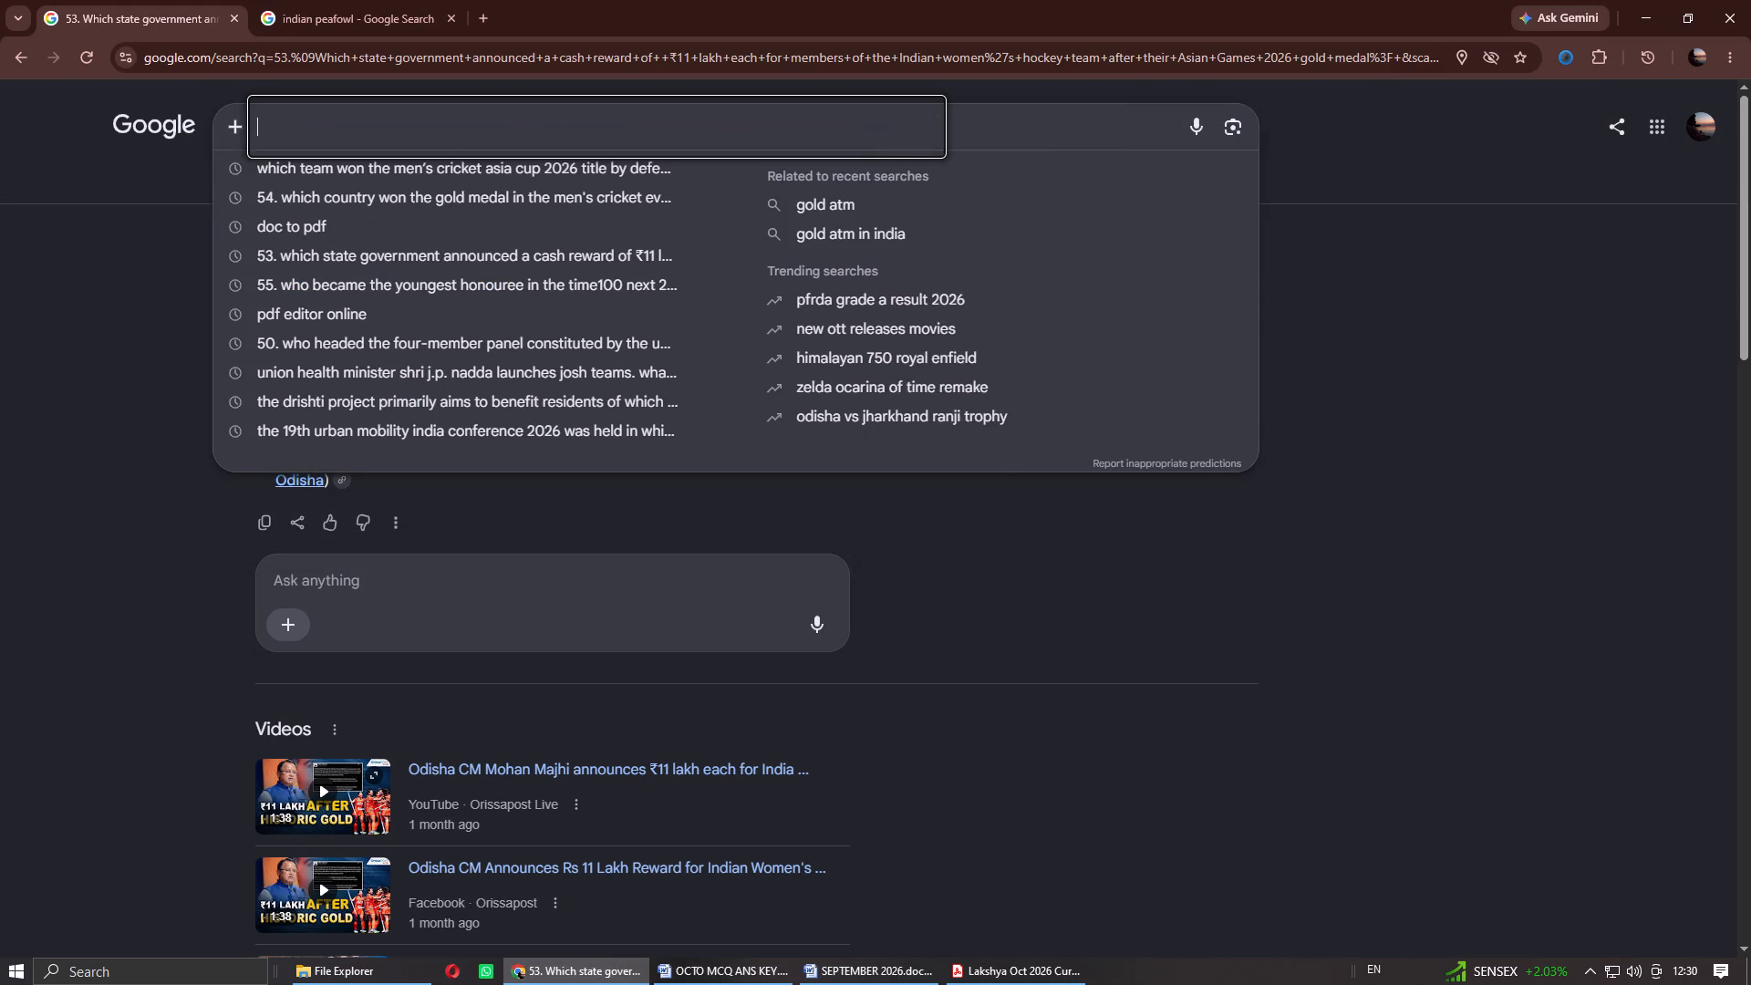
right_click(882, 127)
click(931, 334)
key(Return)
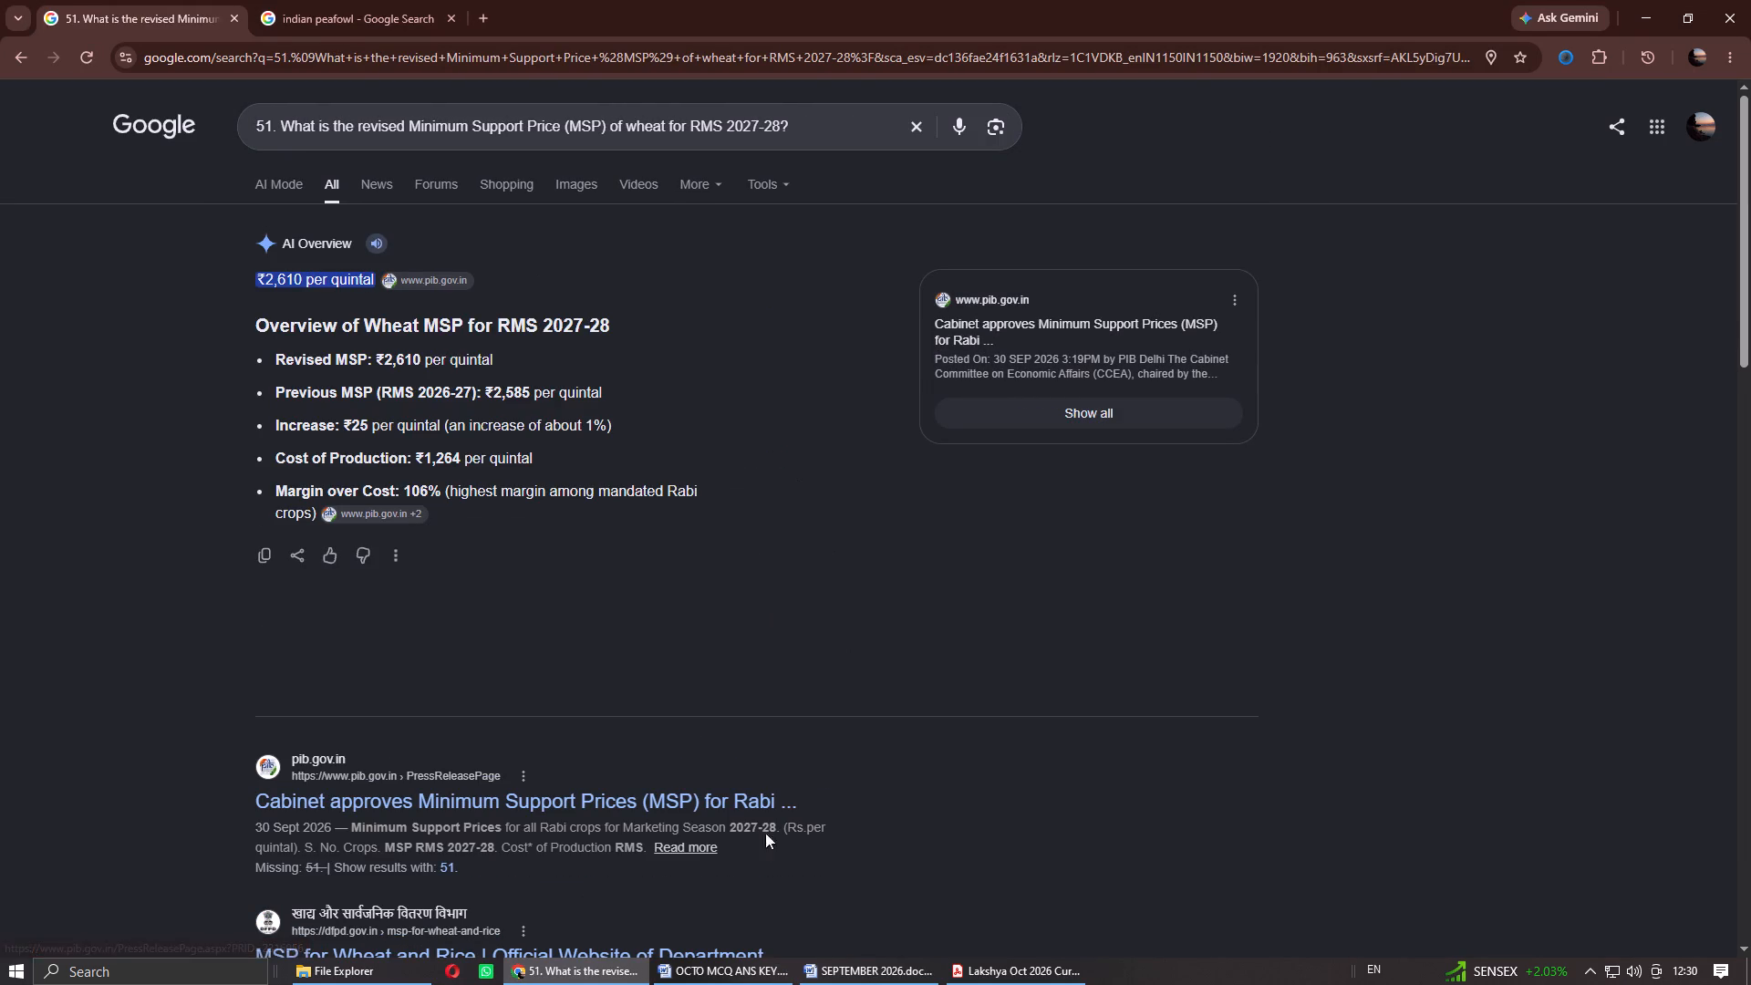
Back in the Word answer key, colour question 51's option (b) ₹2,610 per quintal green.
click(739, 969)
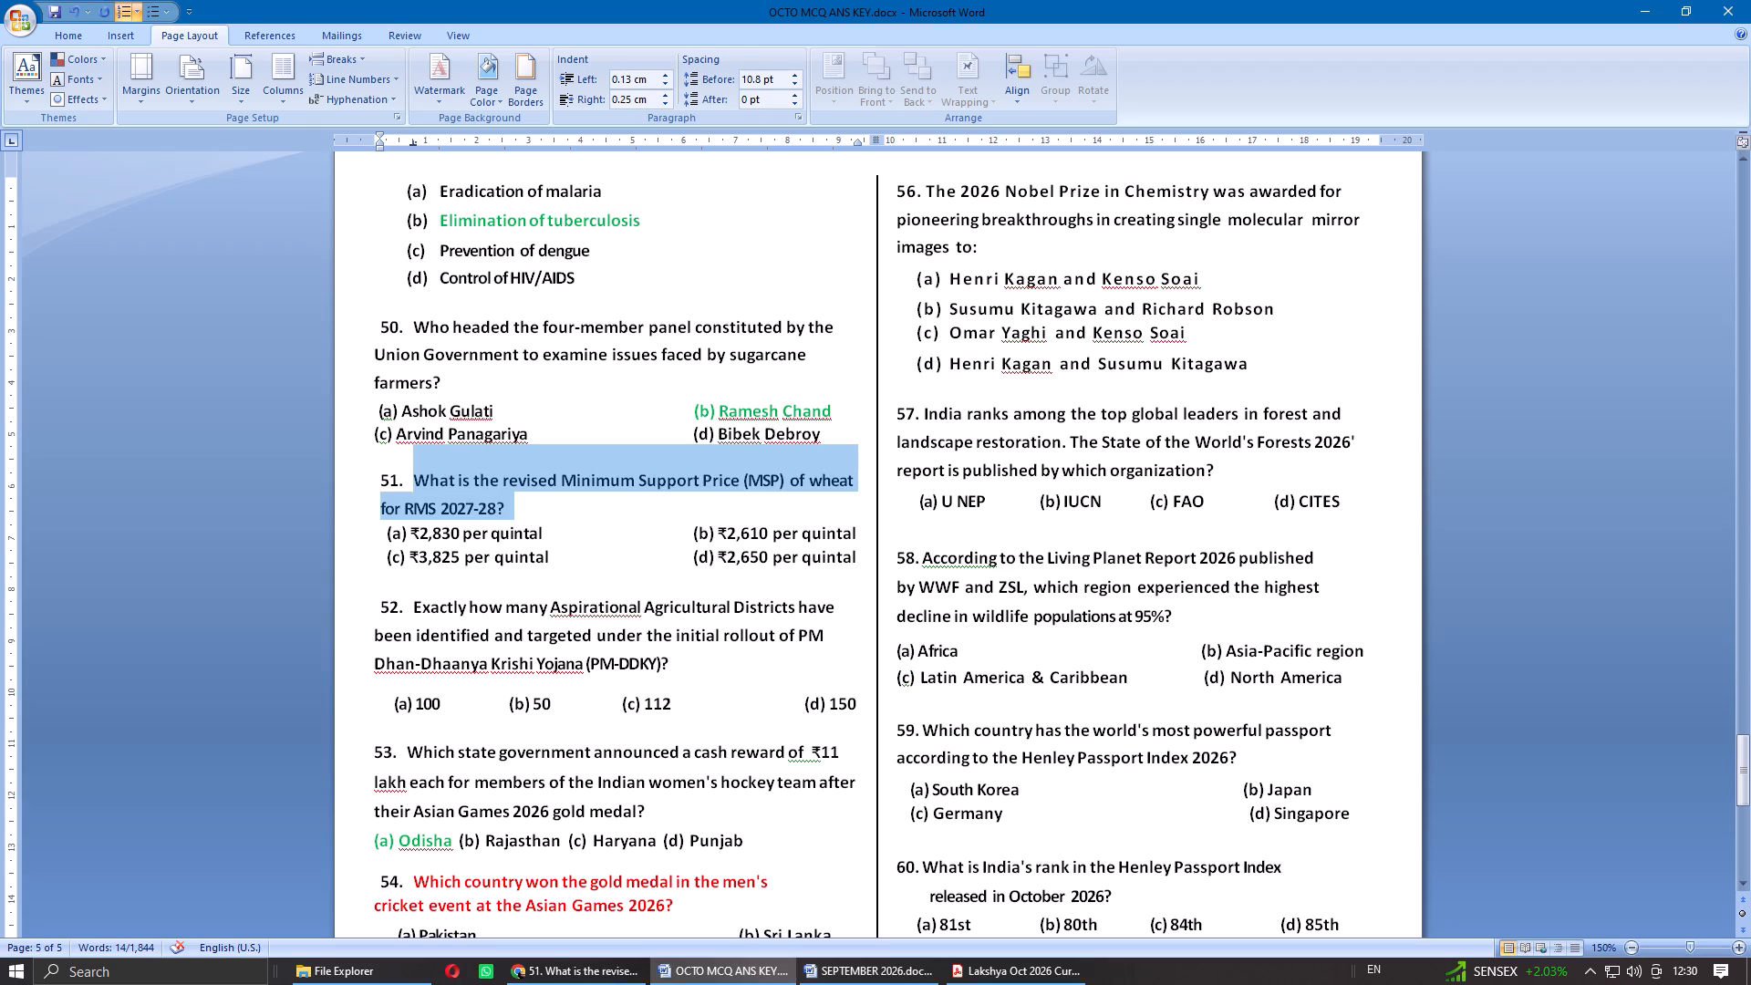
drag(689, 528, 854, 534)
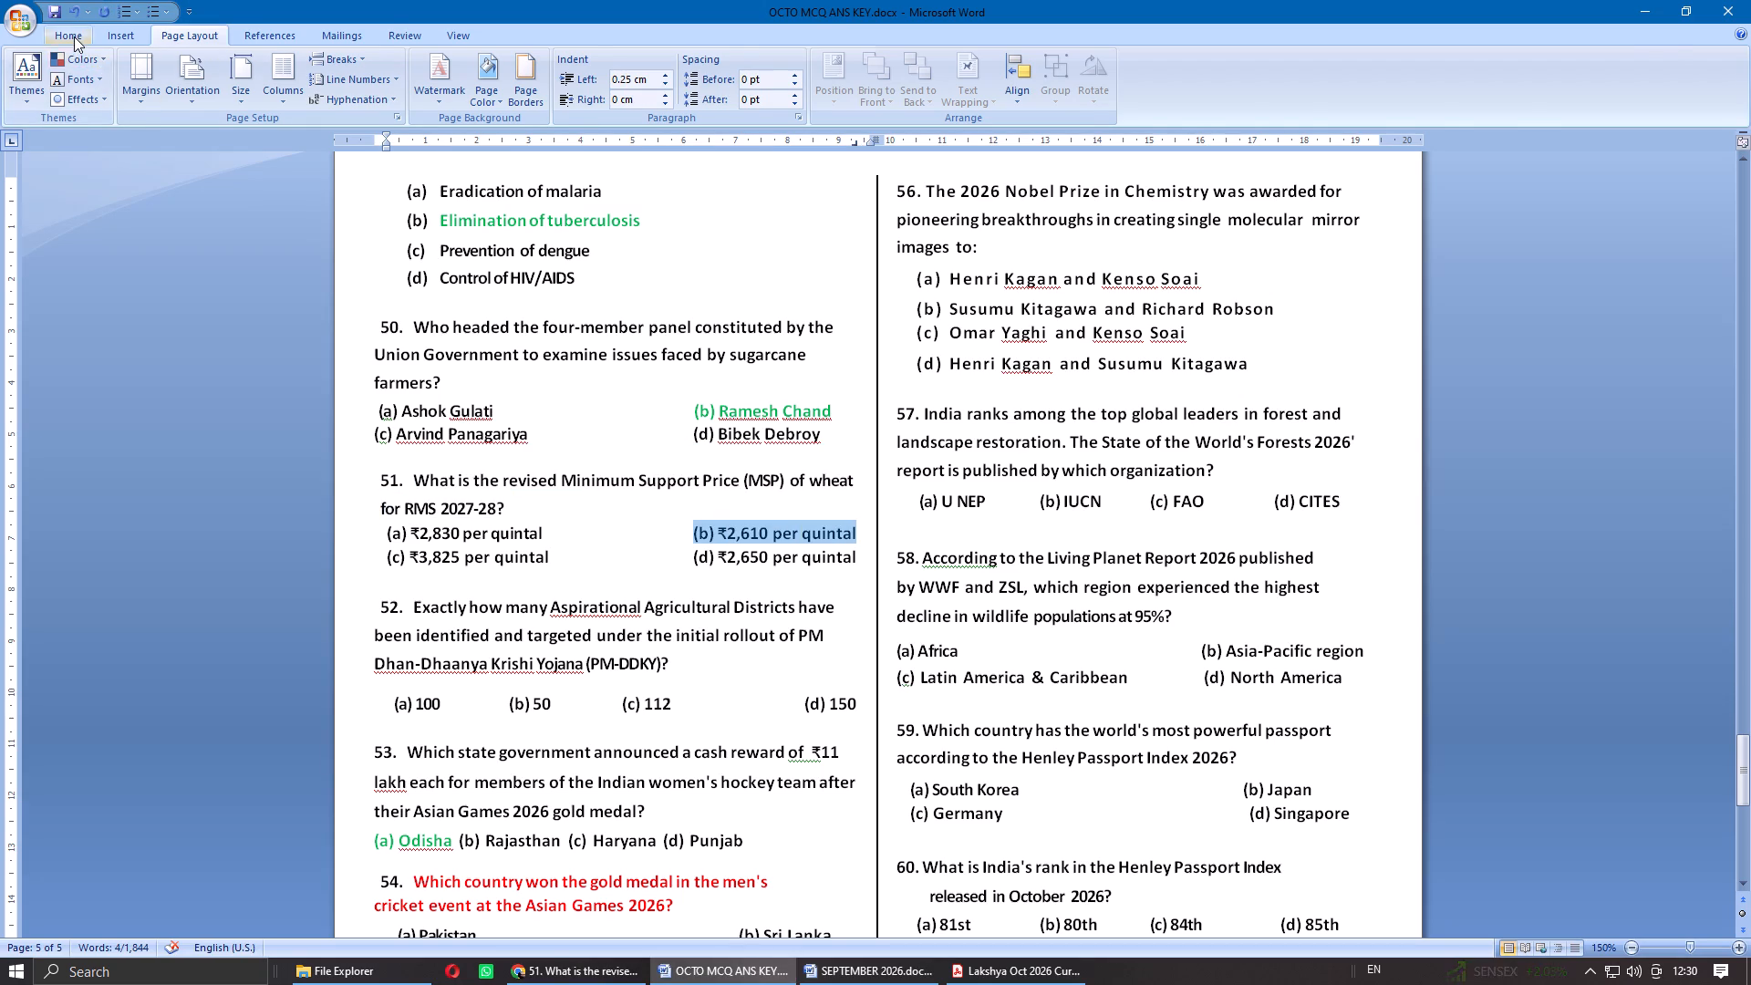
click(74, 36)
click(348, 94)
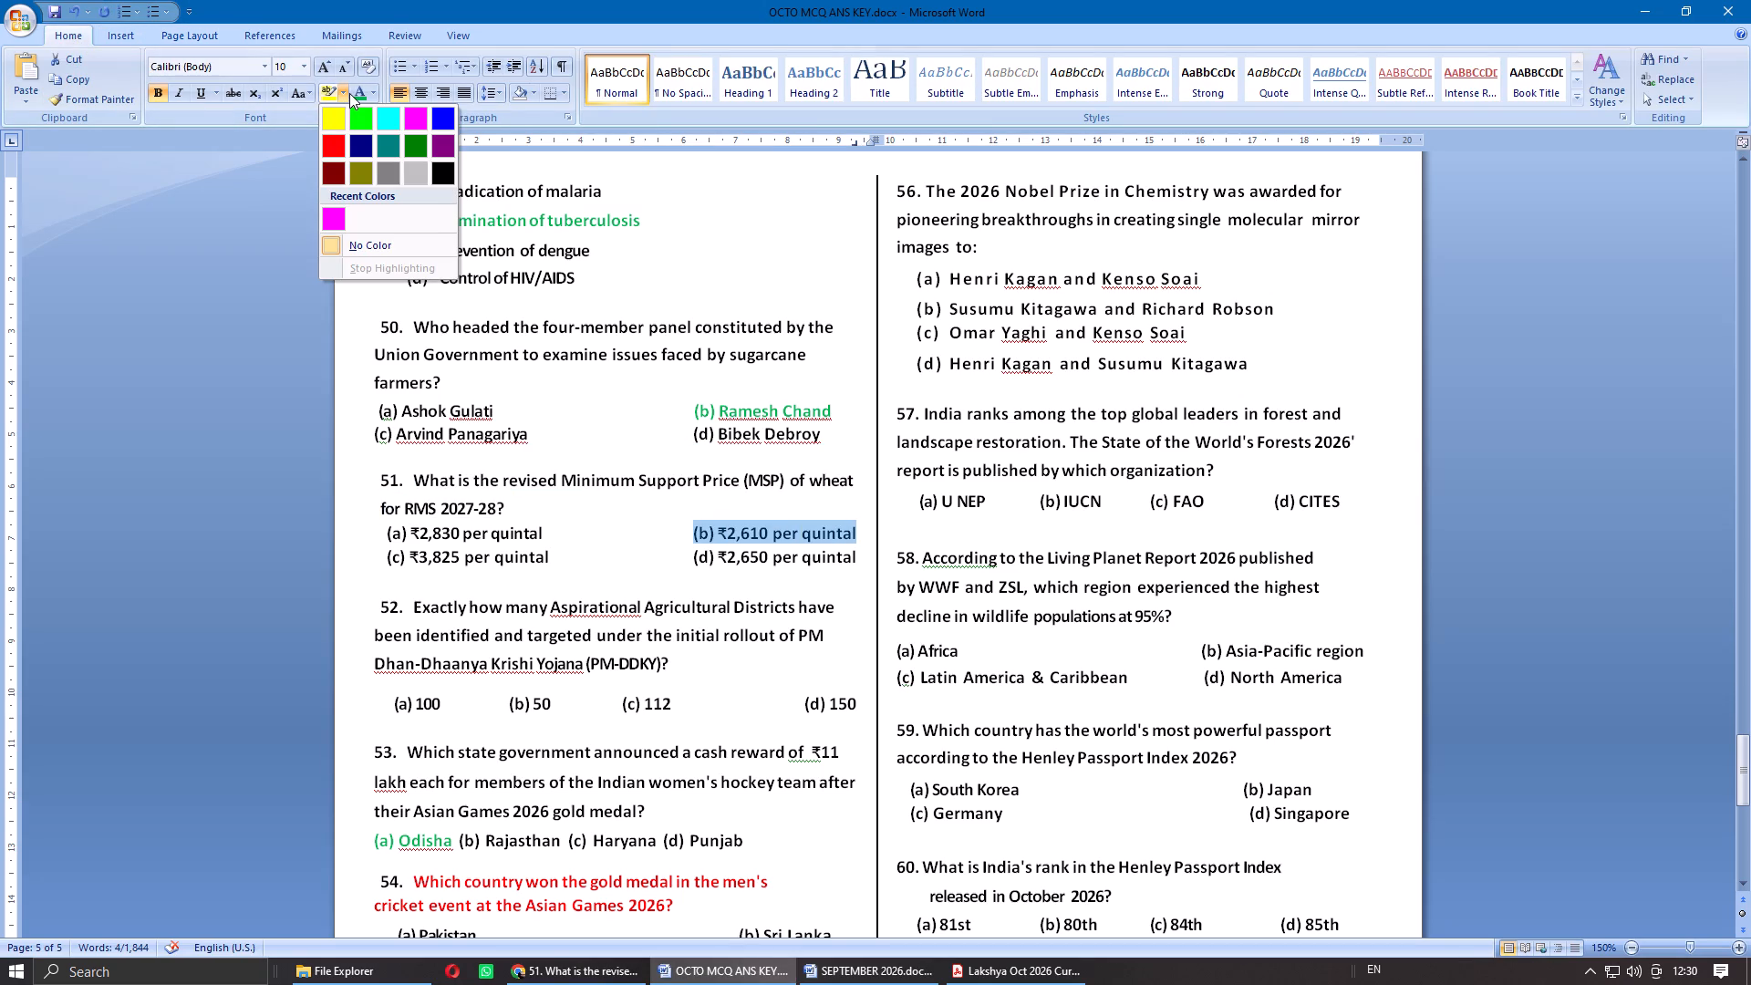
click(362, 91)
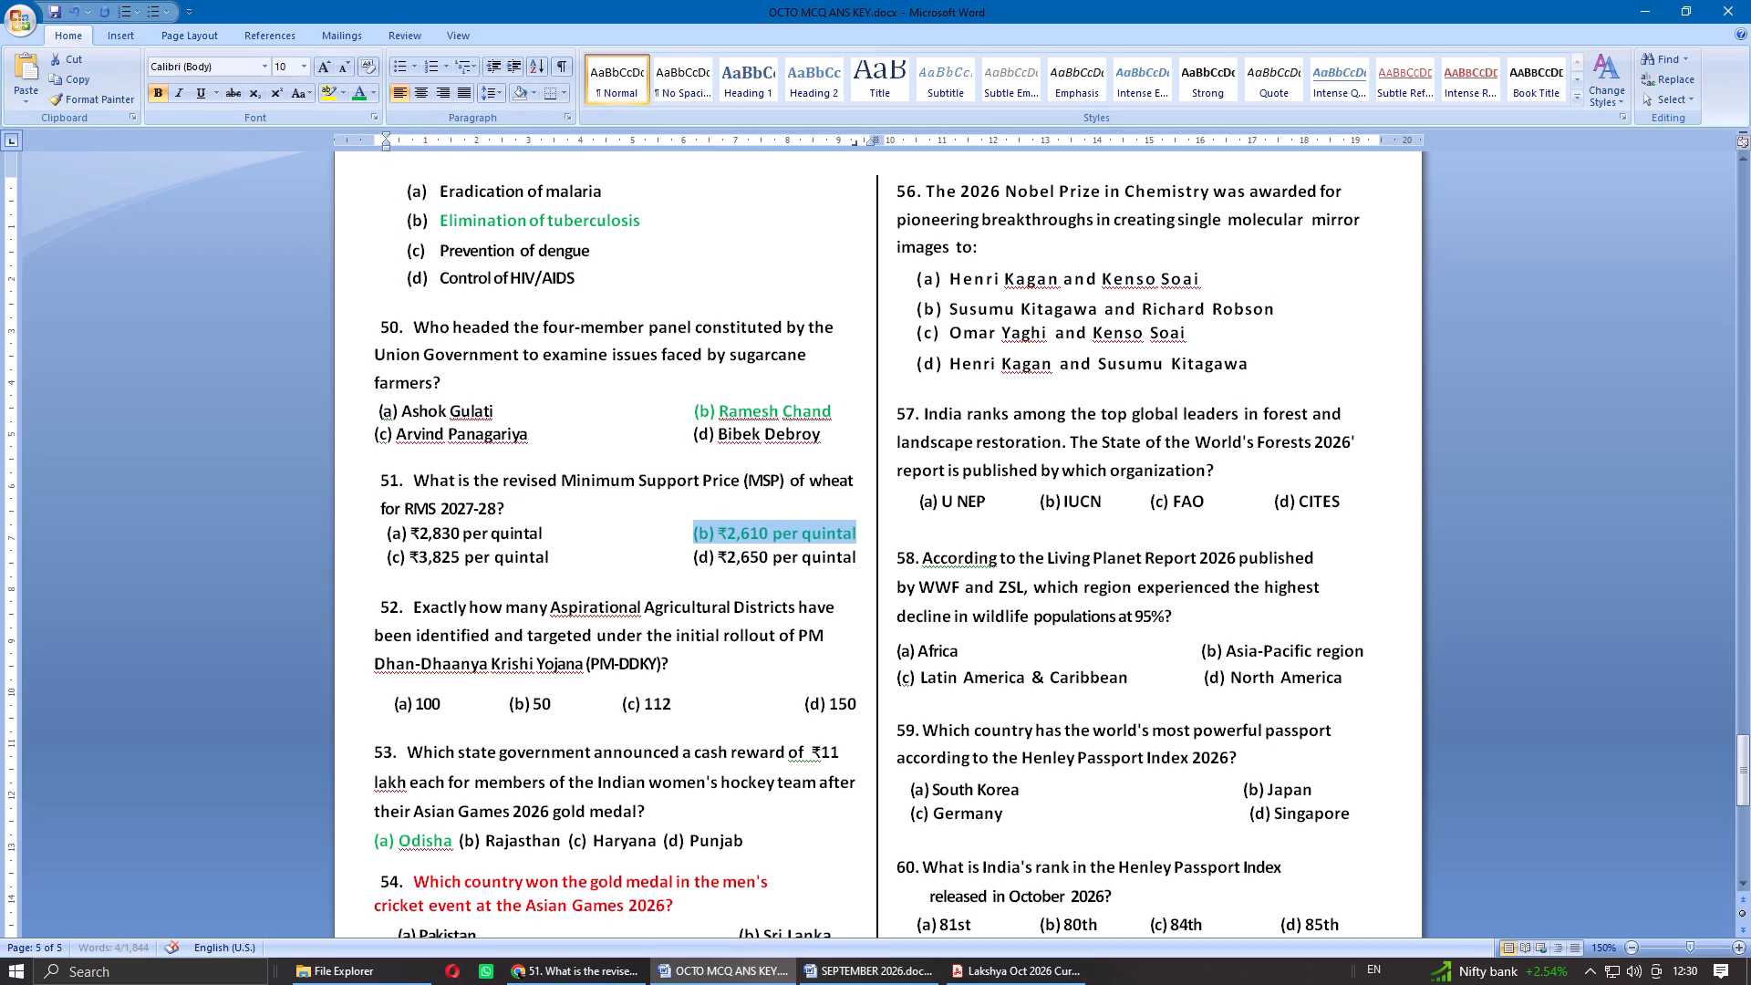
click(651, 551)
Copy question 52 about Aspirational Agricultural Districts under PM-DDKY and search Google for it in Chrome.
drag(415, 608, 504, 619)
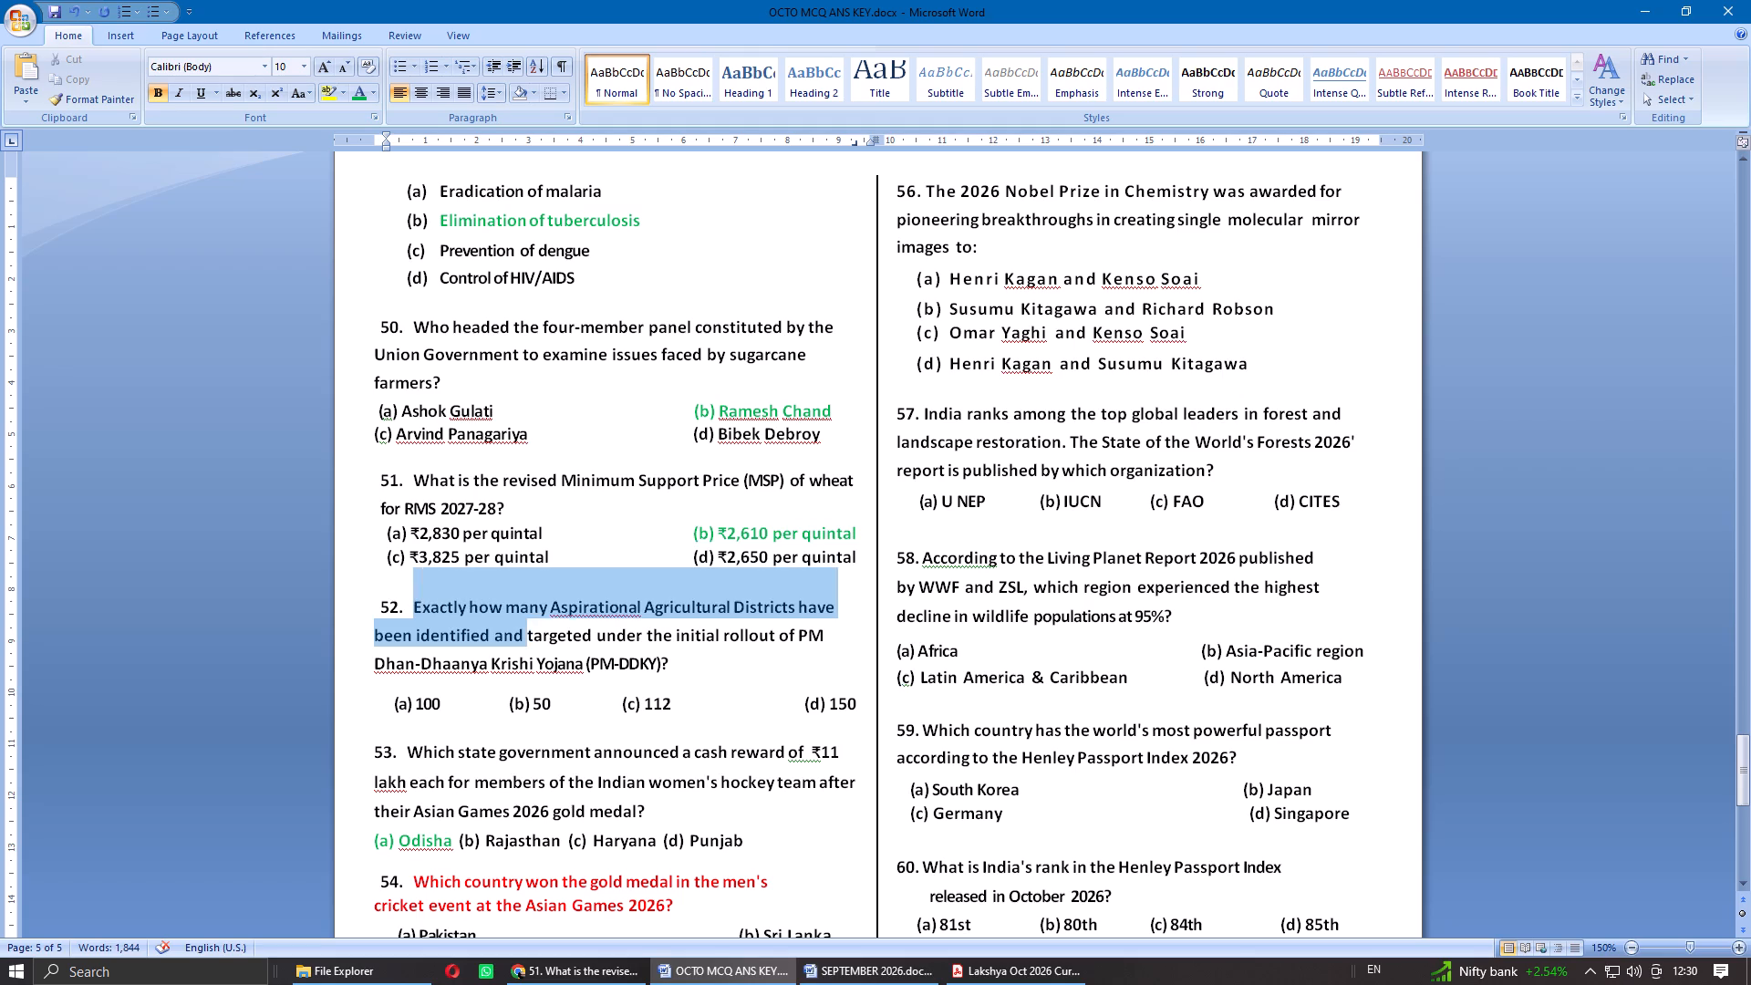
drag(504, 619, 676, 655)
right_click(616, 646)
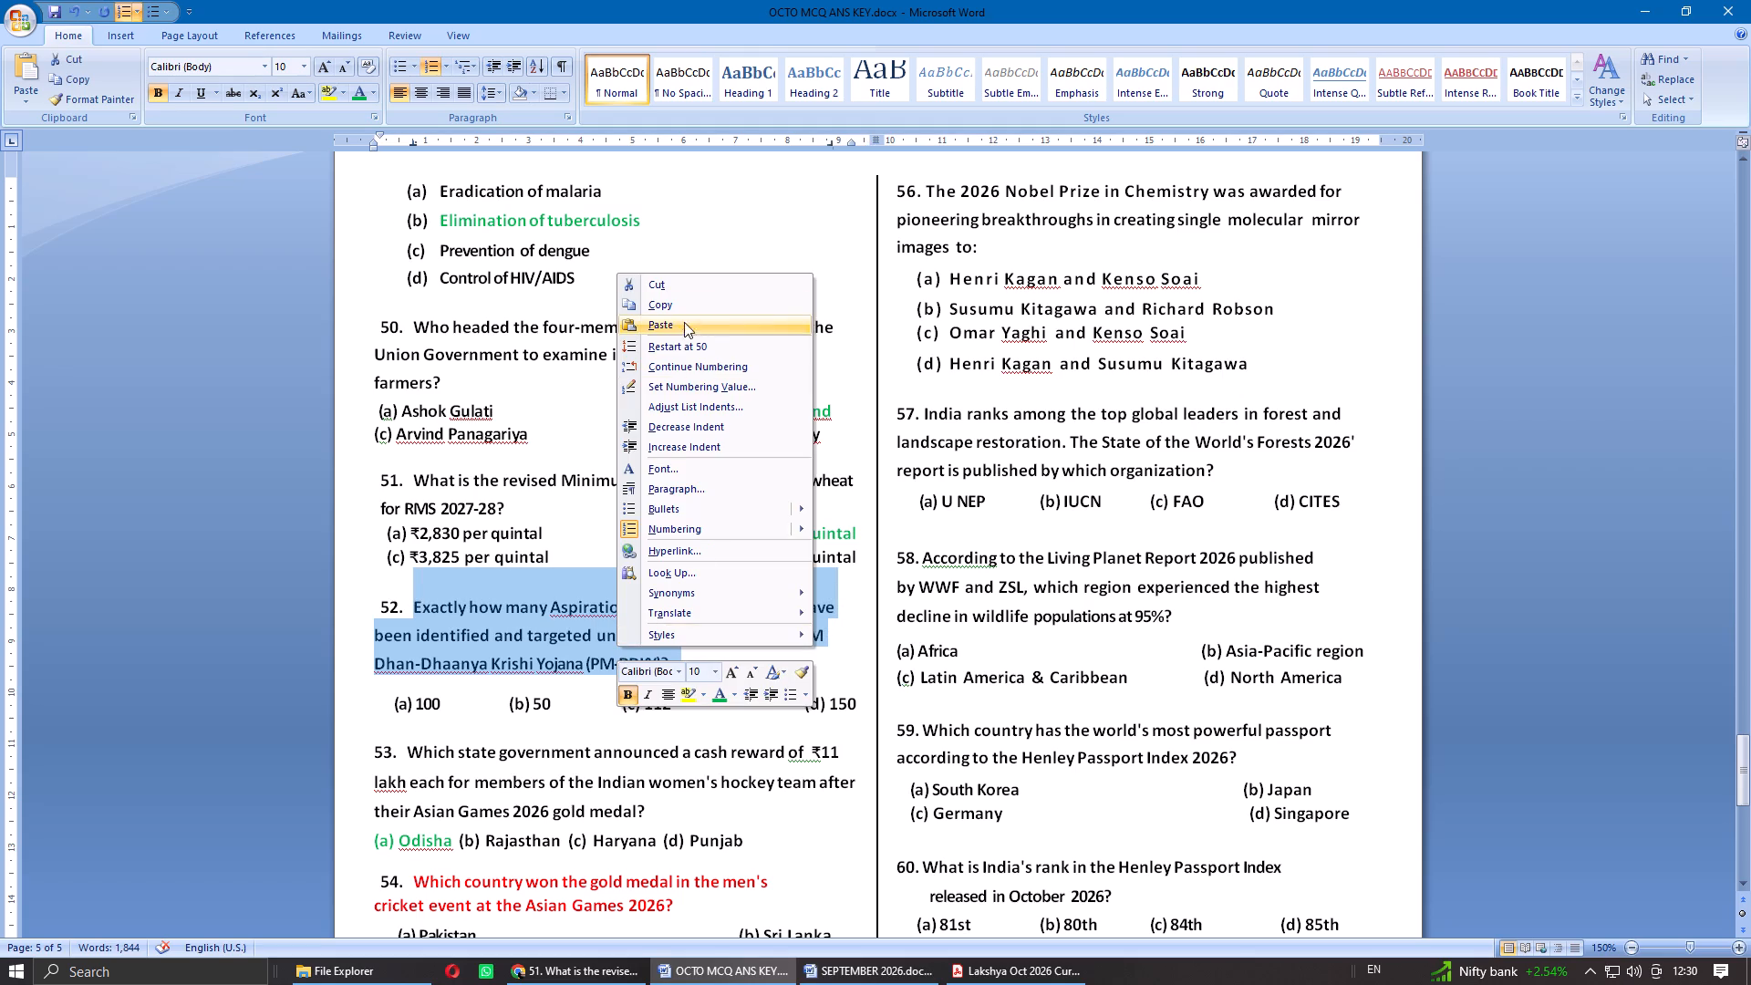
click(678, 302)
click(523, 602)
click(585, 669)
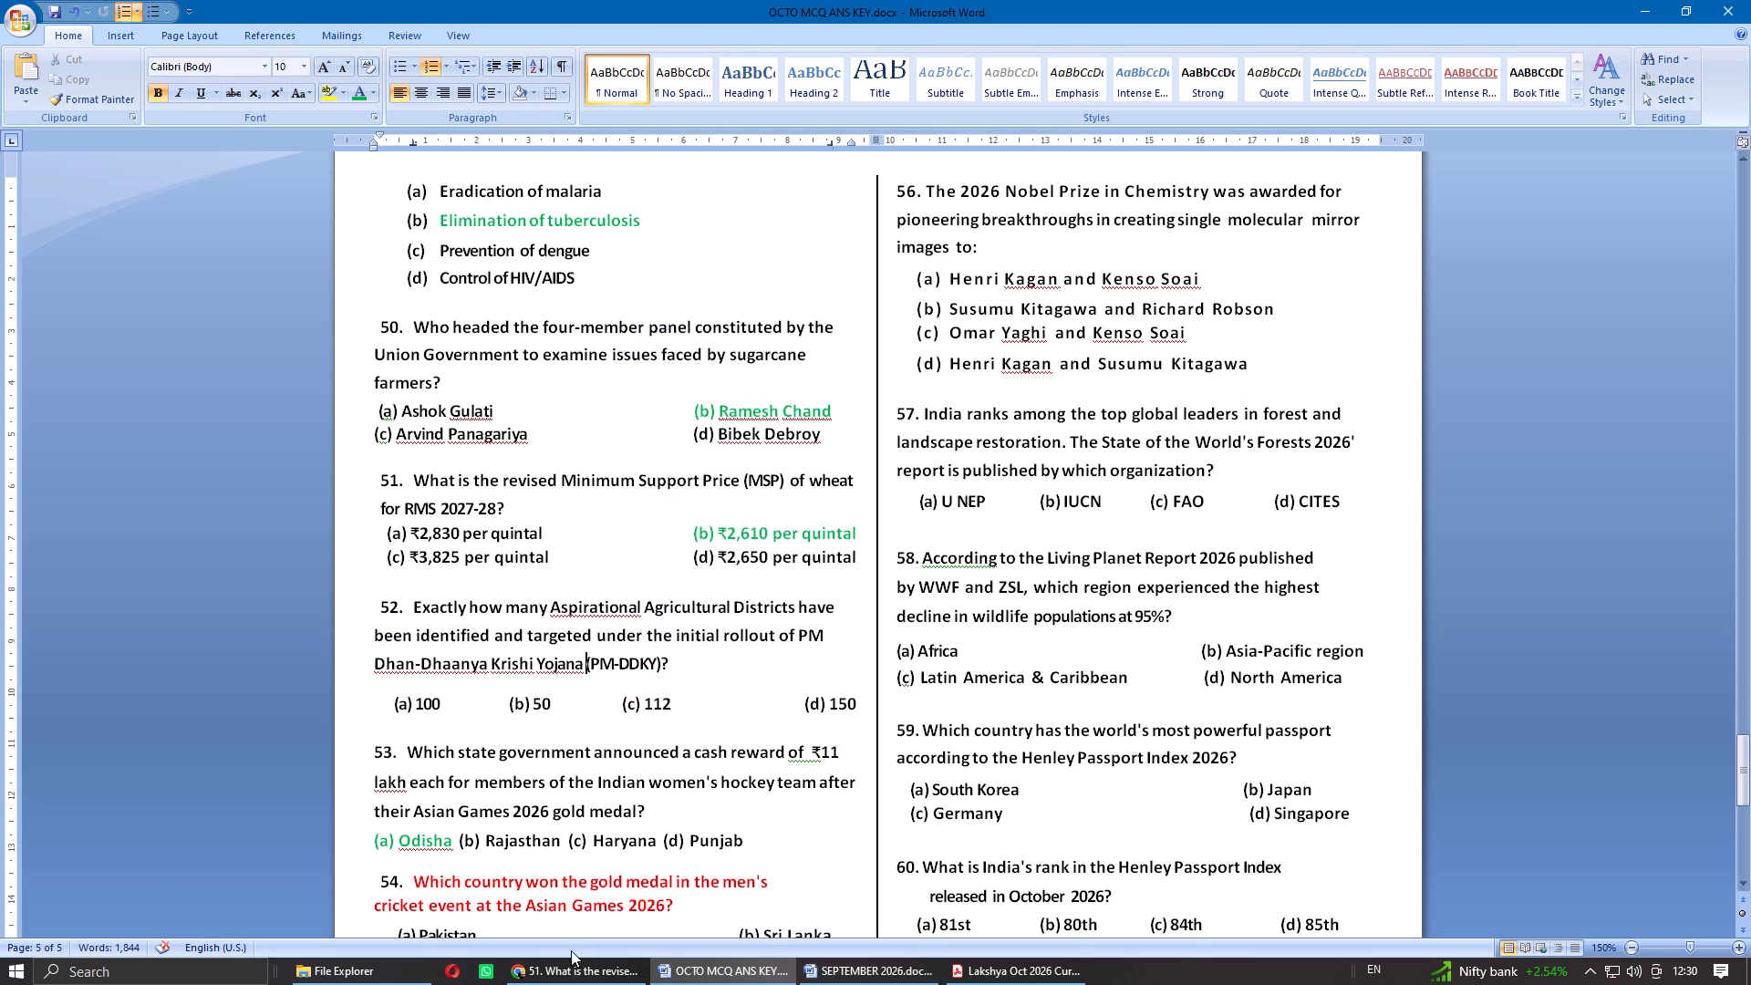
click(587, 984)
click(910, 134)
right_click(836, 118)
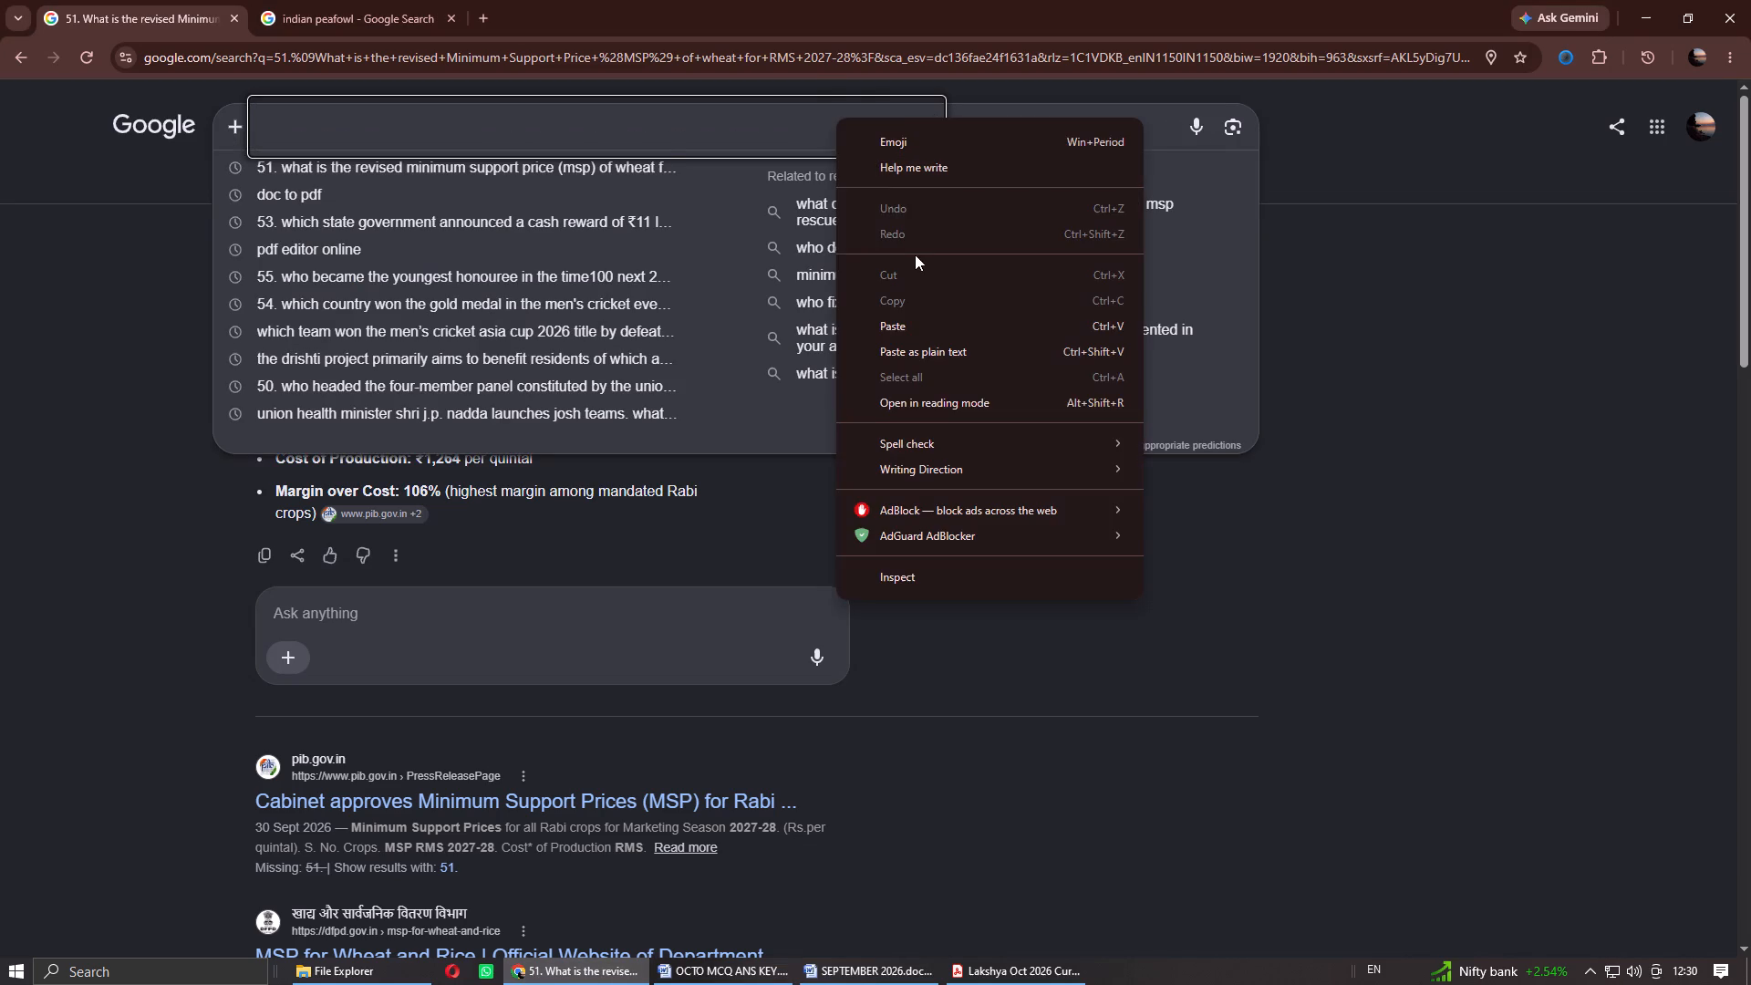
click(908, 318)
key(Return)
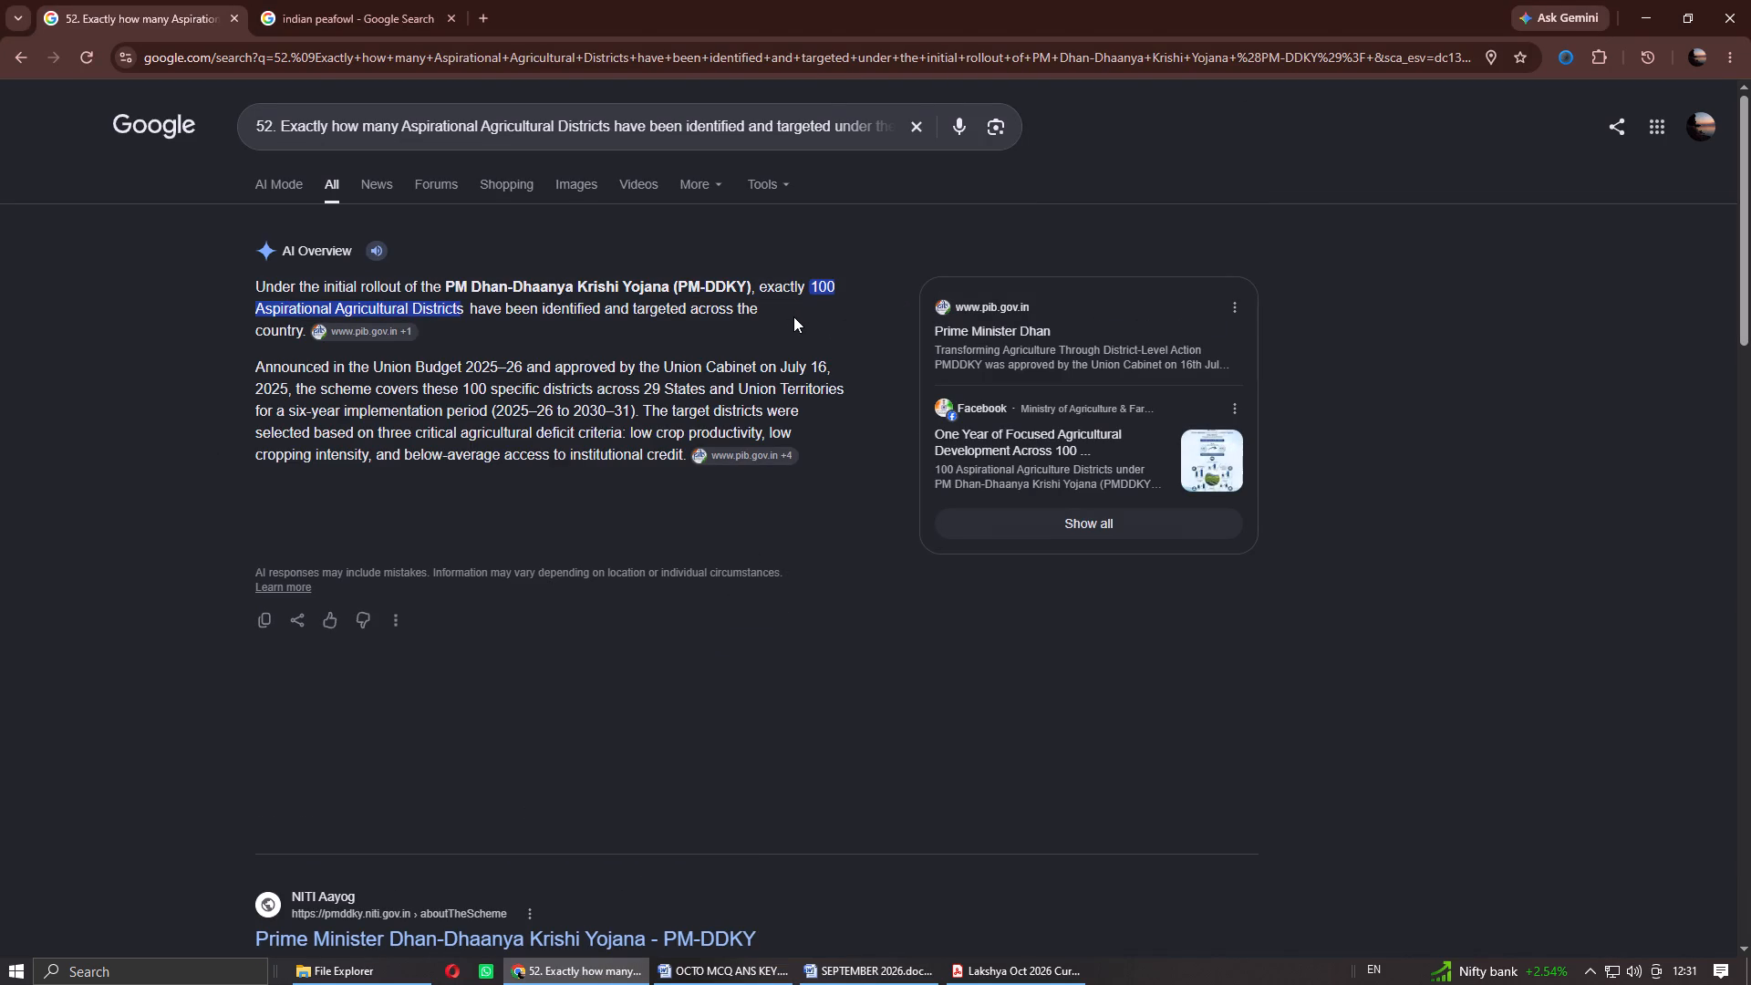
Back in the Word answer key, colour question 52's option (a) 100 green.
click(739, 984)
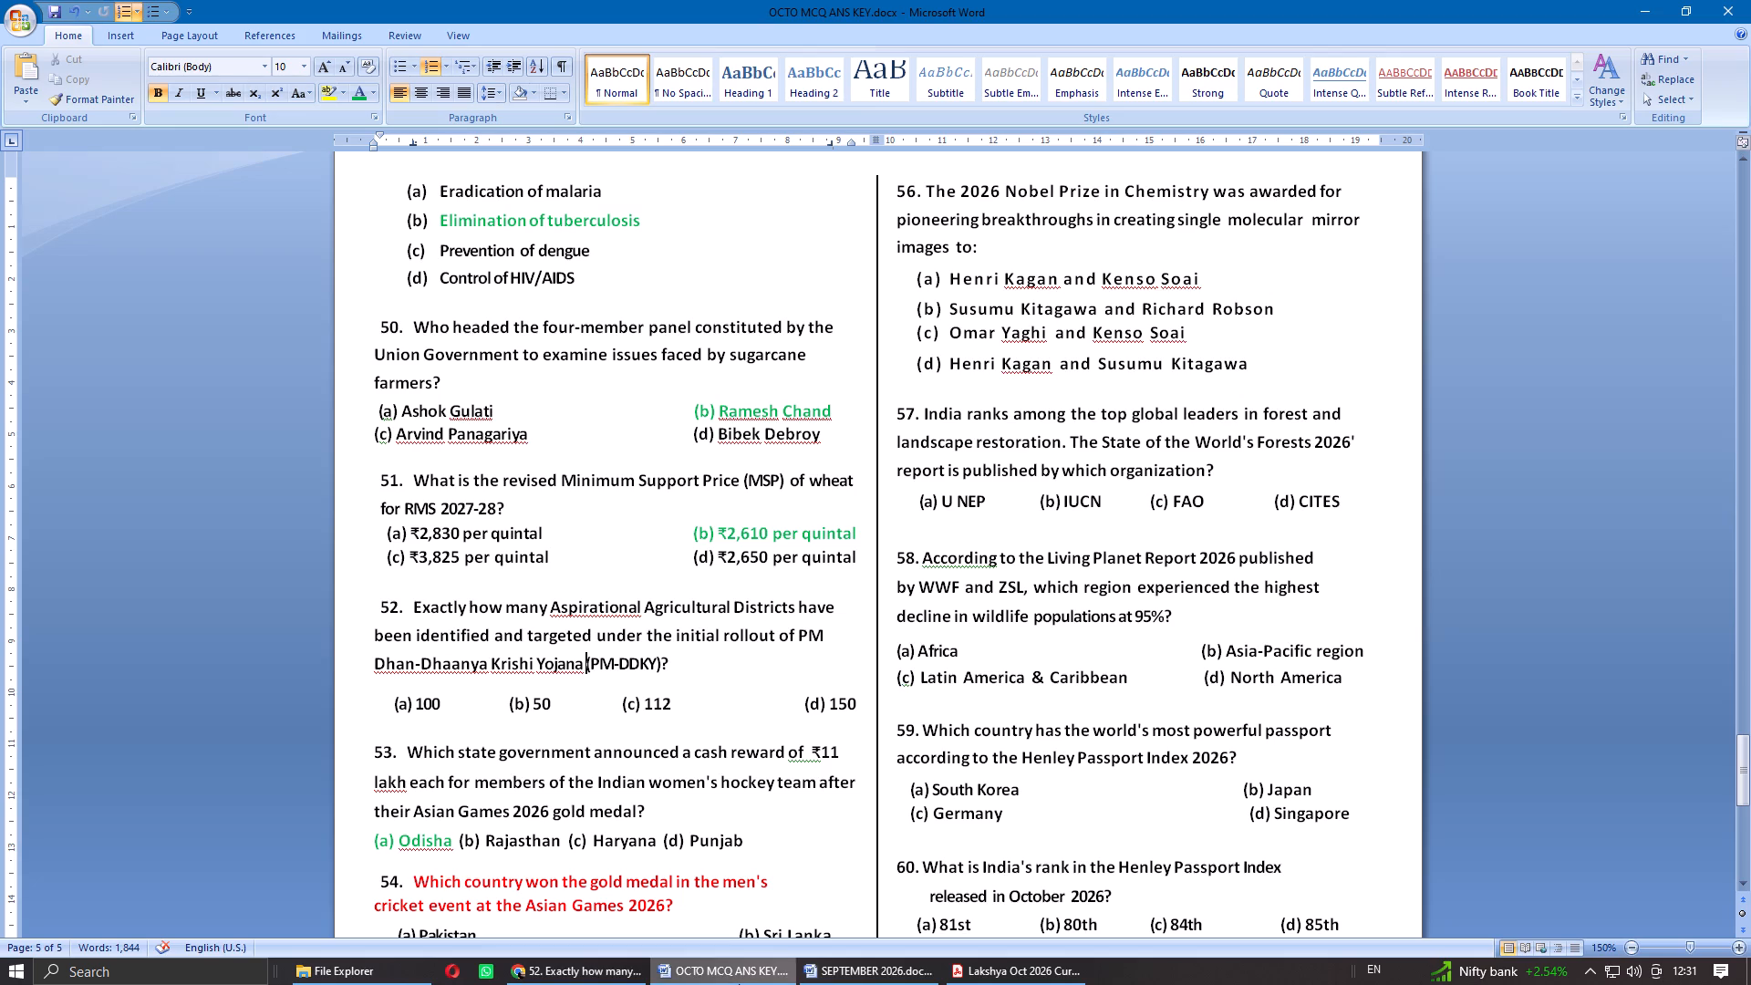
drag(386, 708, 436, 705)
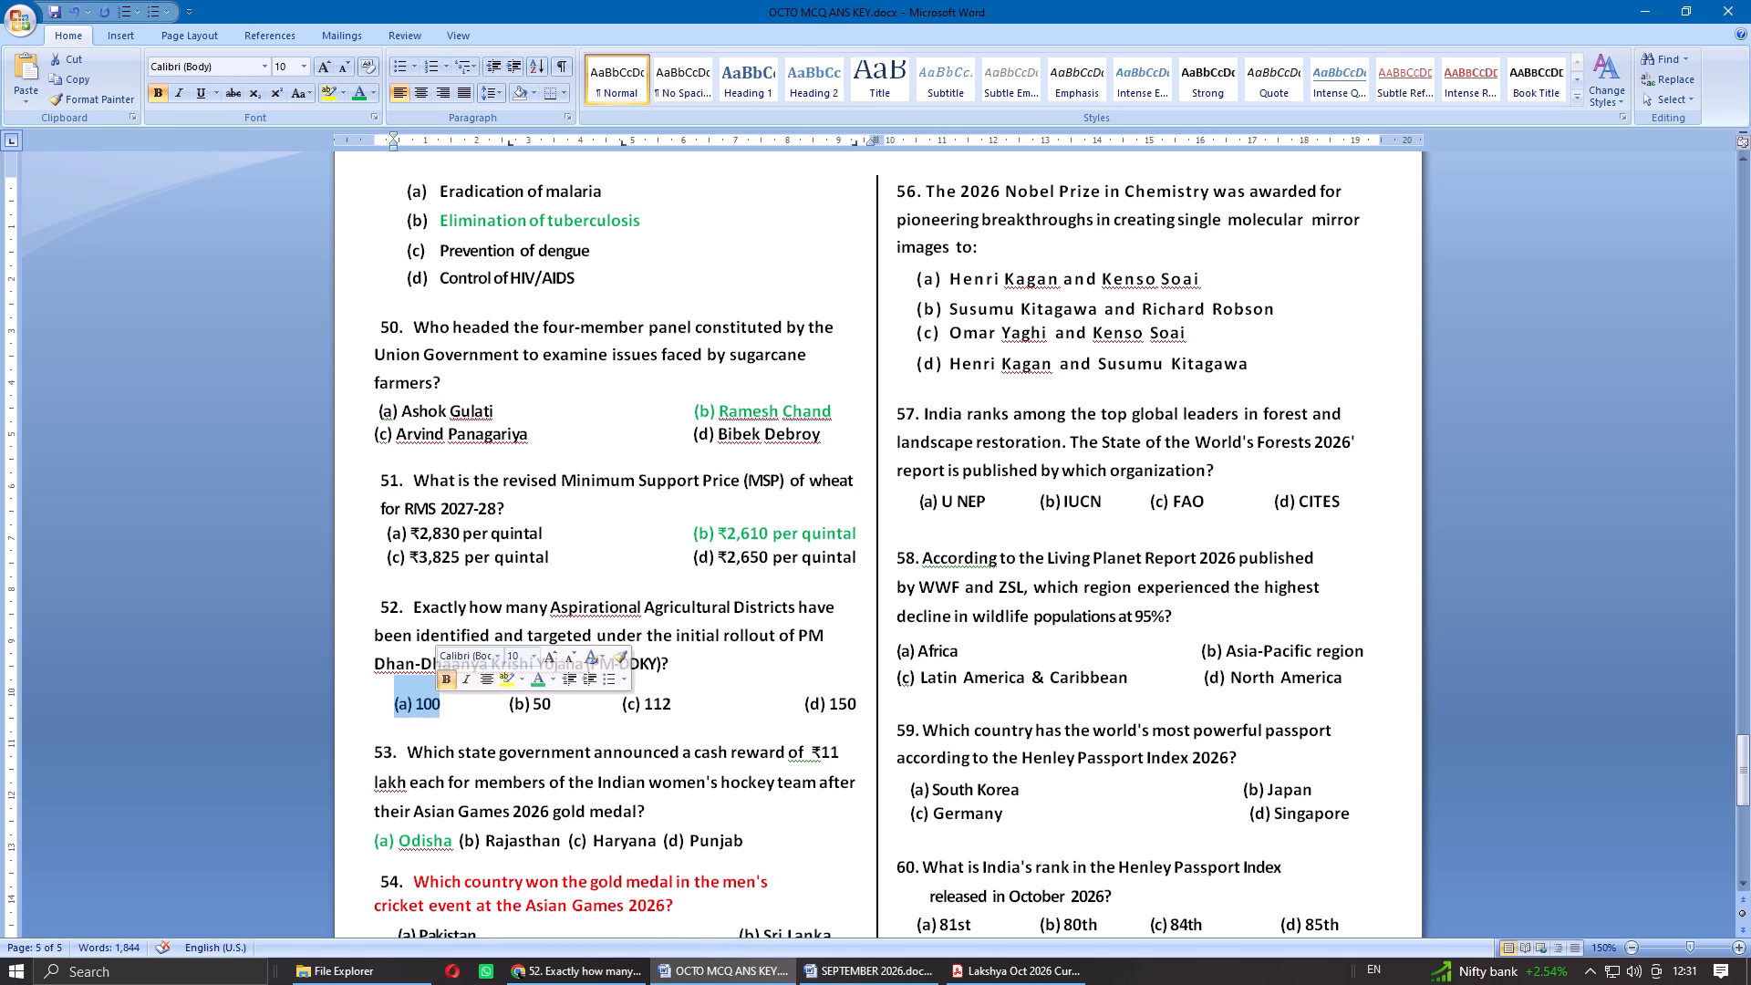
click(359, 98)
click(691, 636)
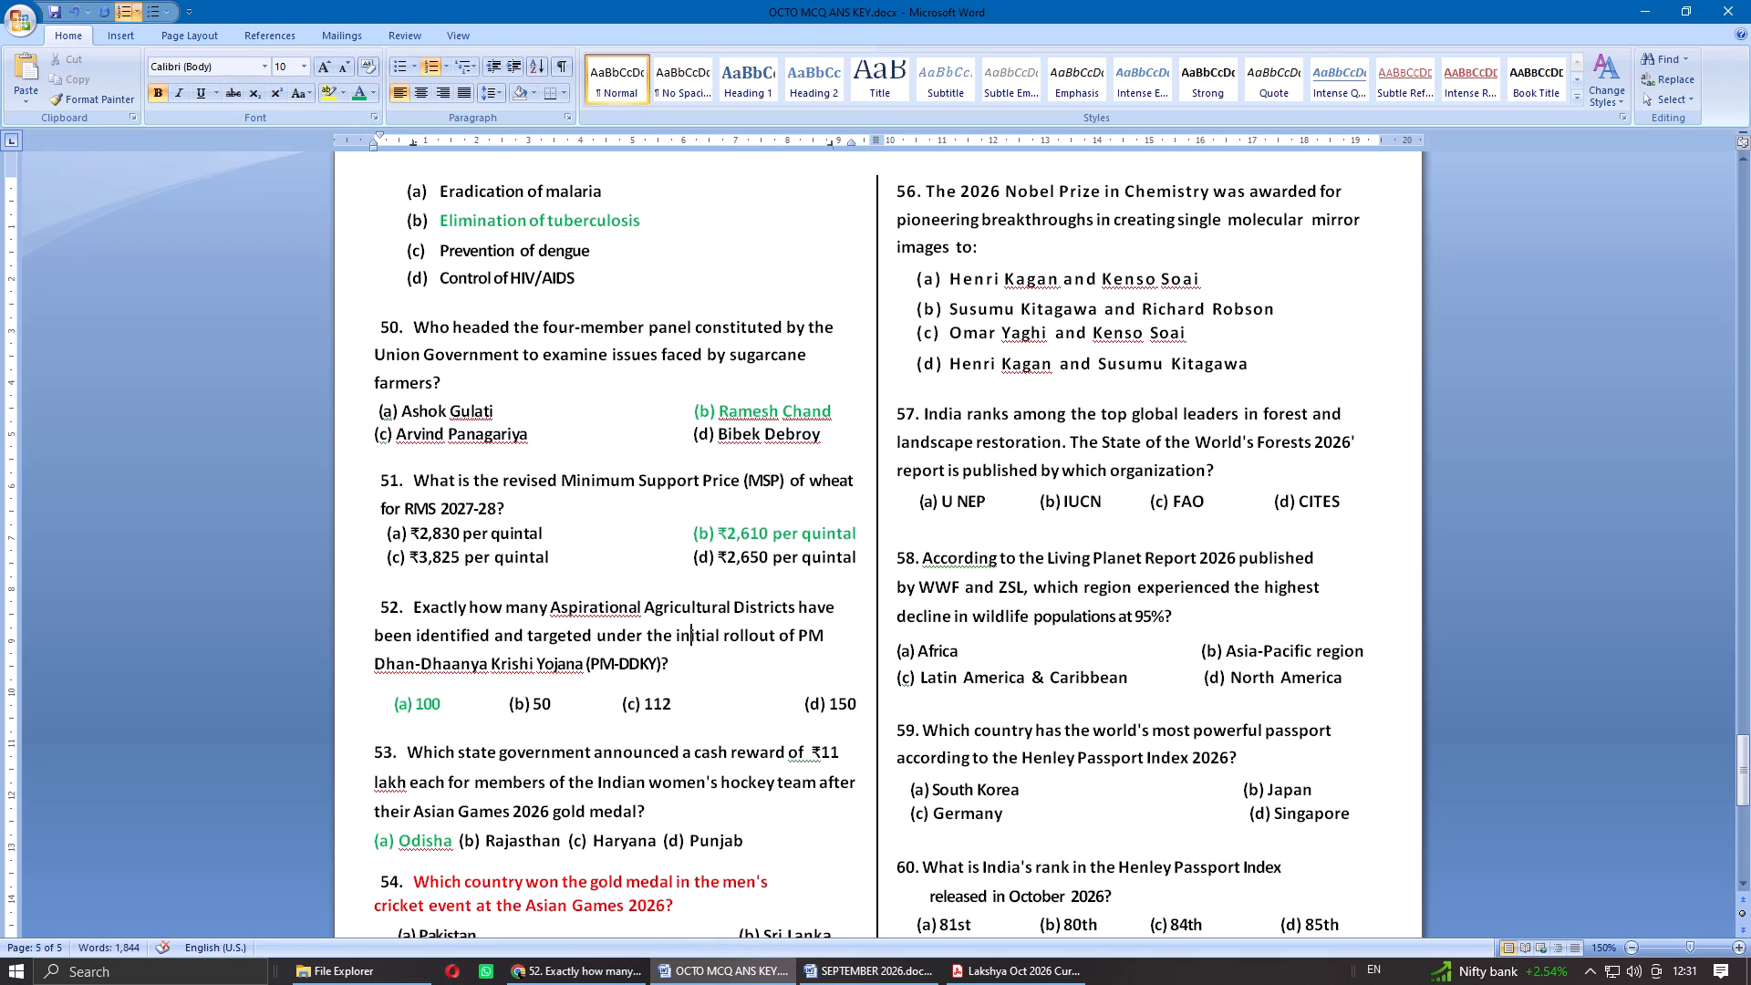
Copy question 56 about the 2026 Nobel Prize in Chemistry and search Google for it in Chrome.
scroll(740, 636, down, 3)
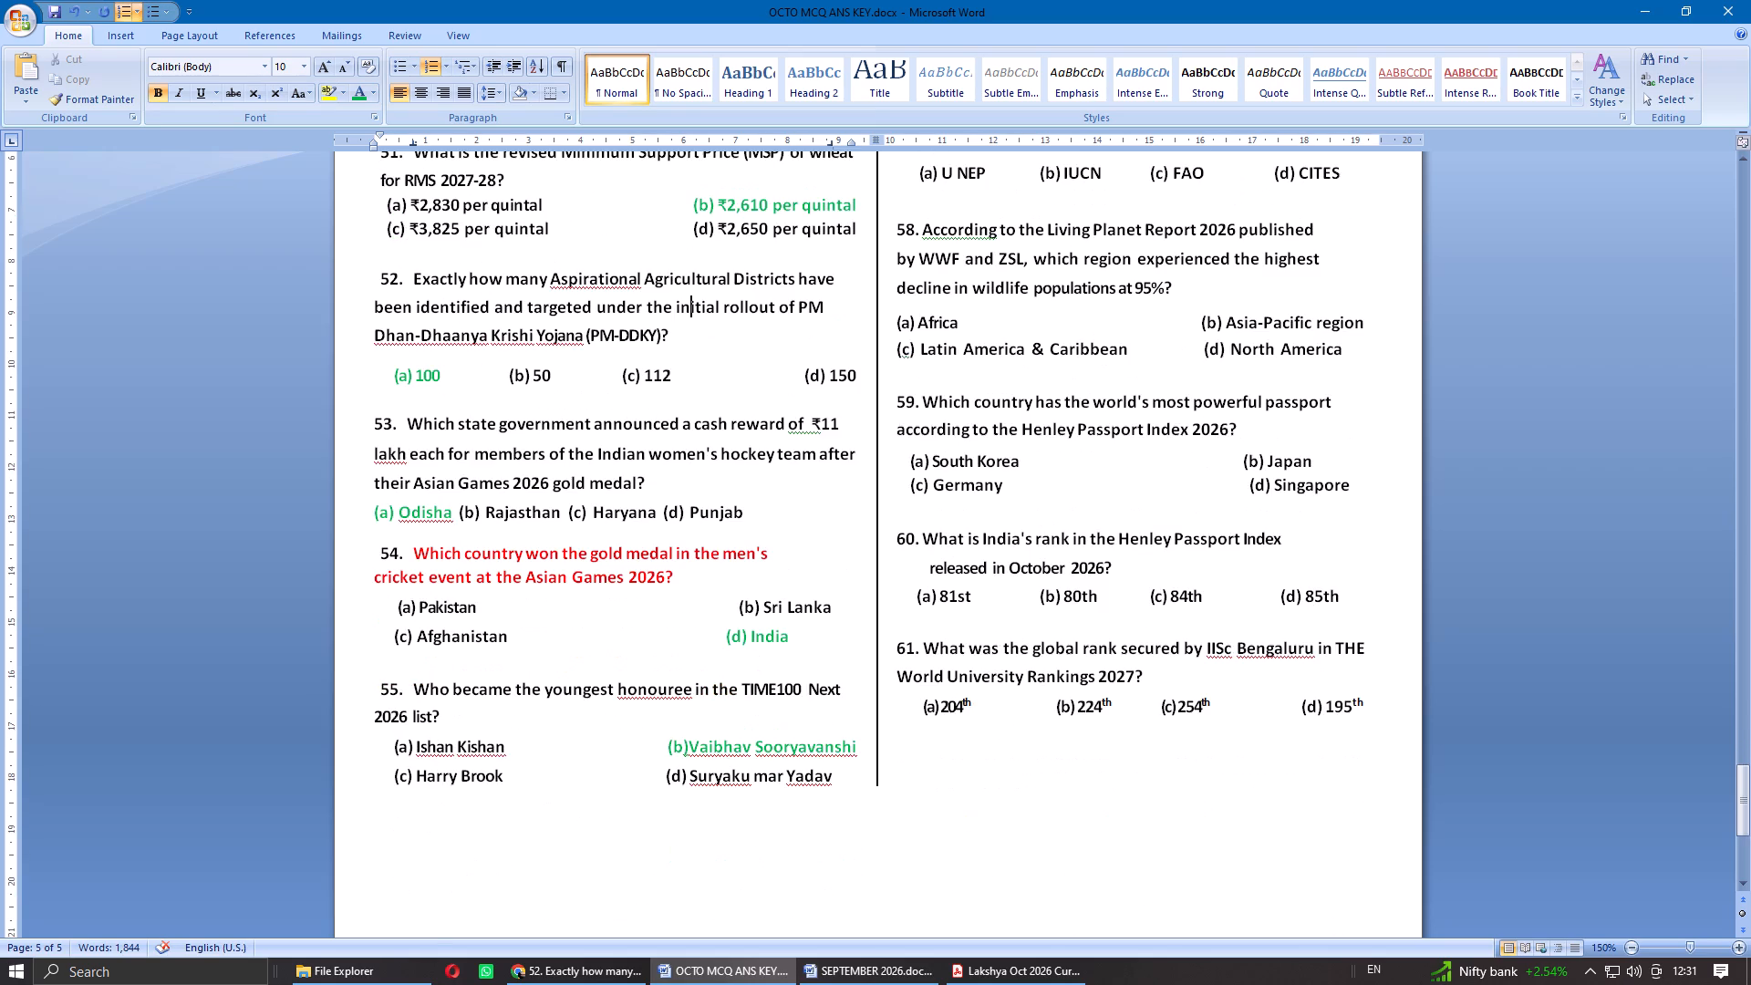
scroll(929, 648, up, 8)
scroll(929, 648, down, 1)
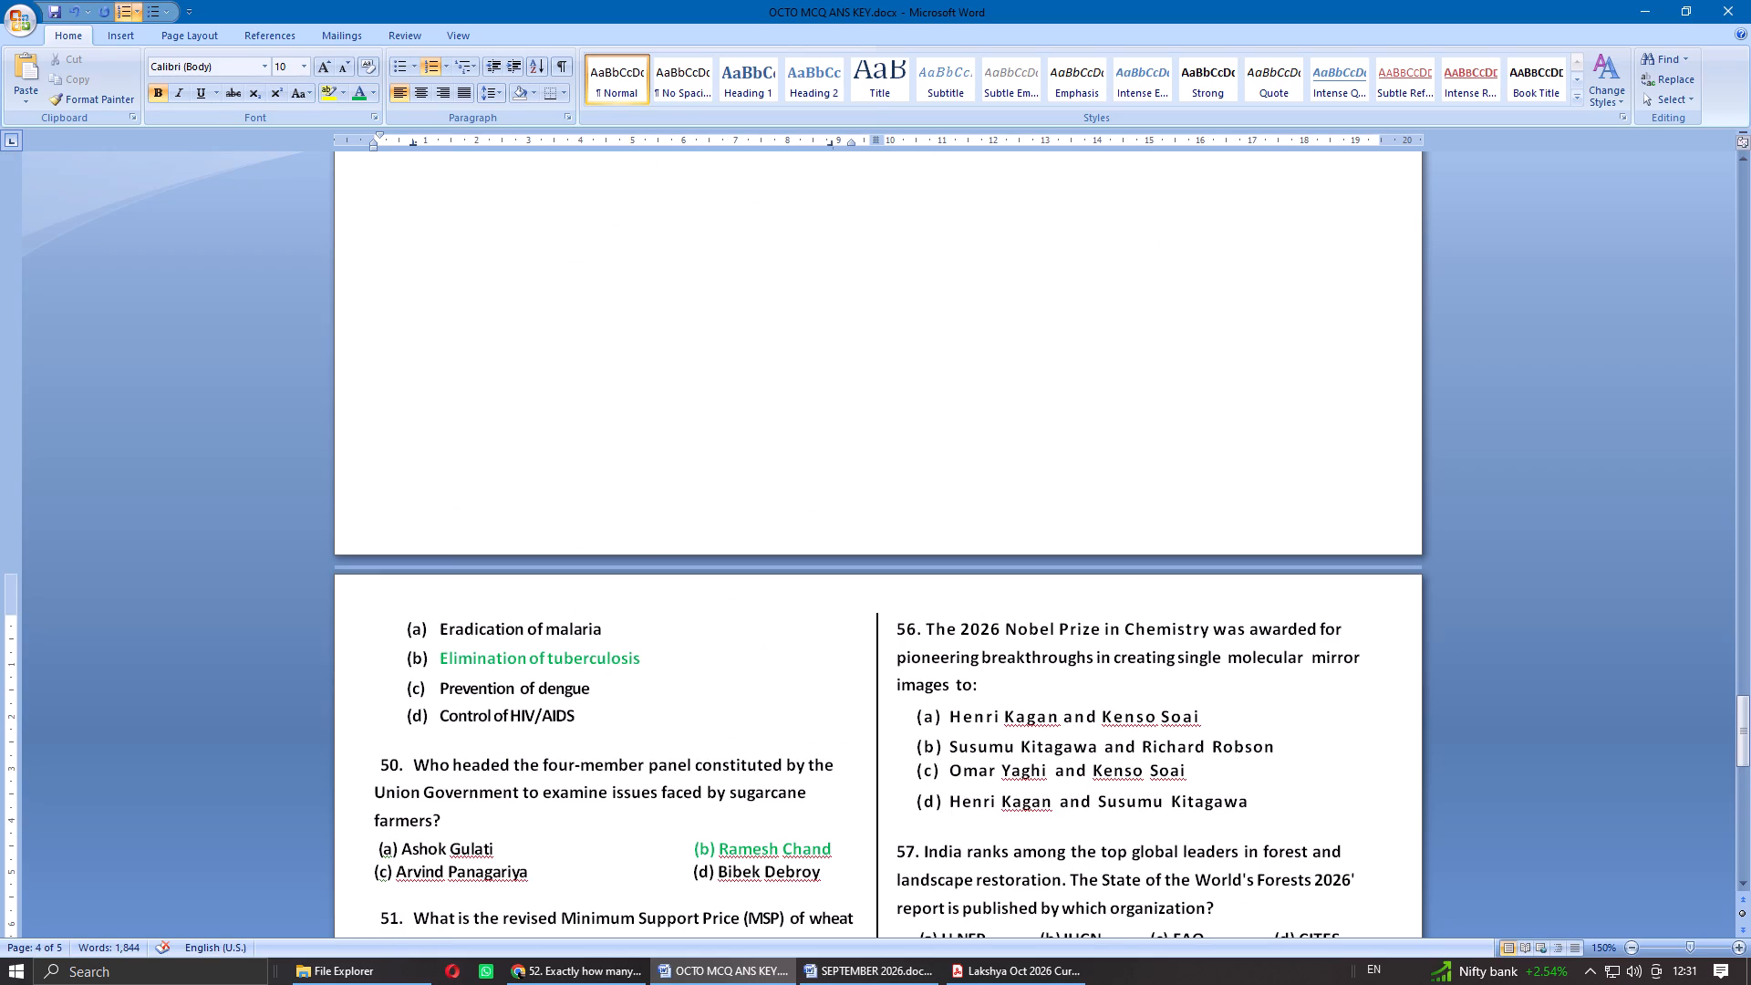
drag(930, 629, 978, 678)
right_click(958, 675)
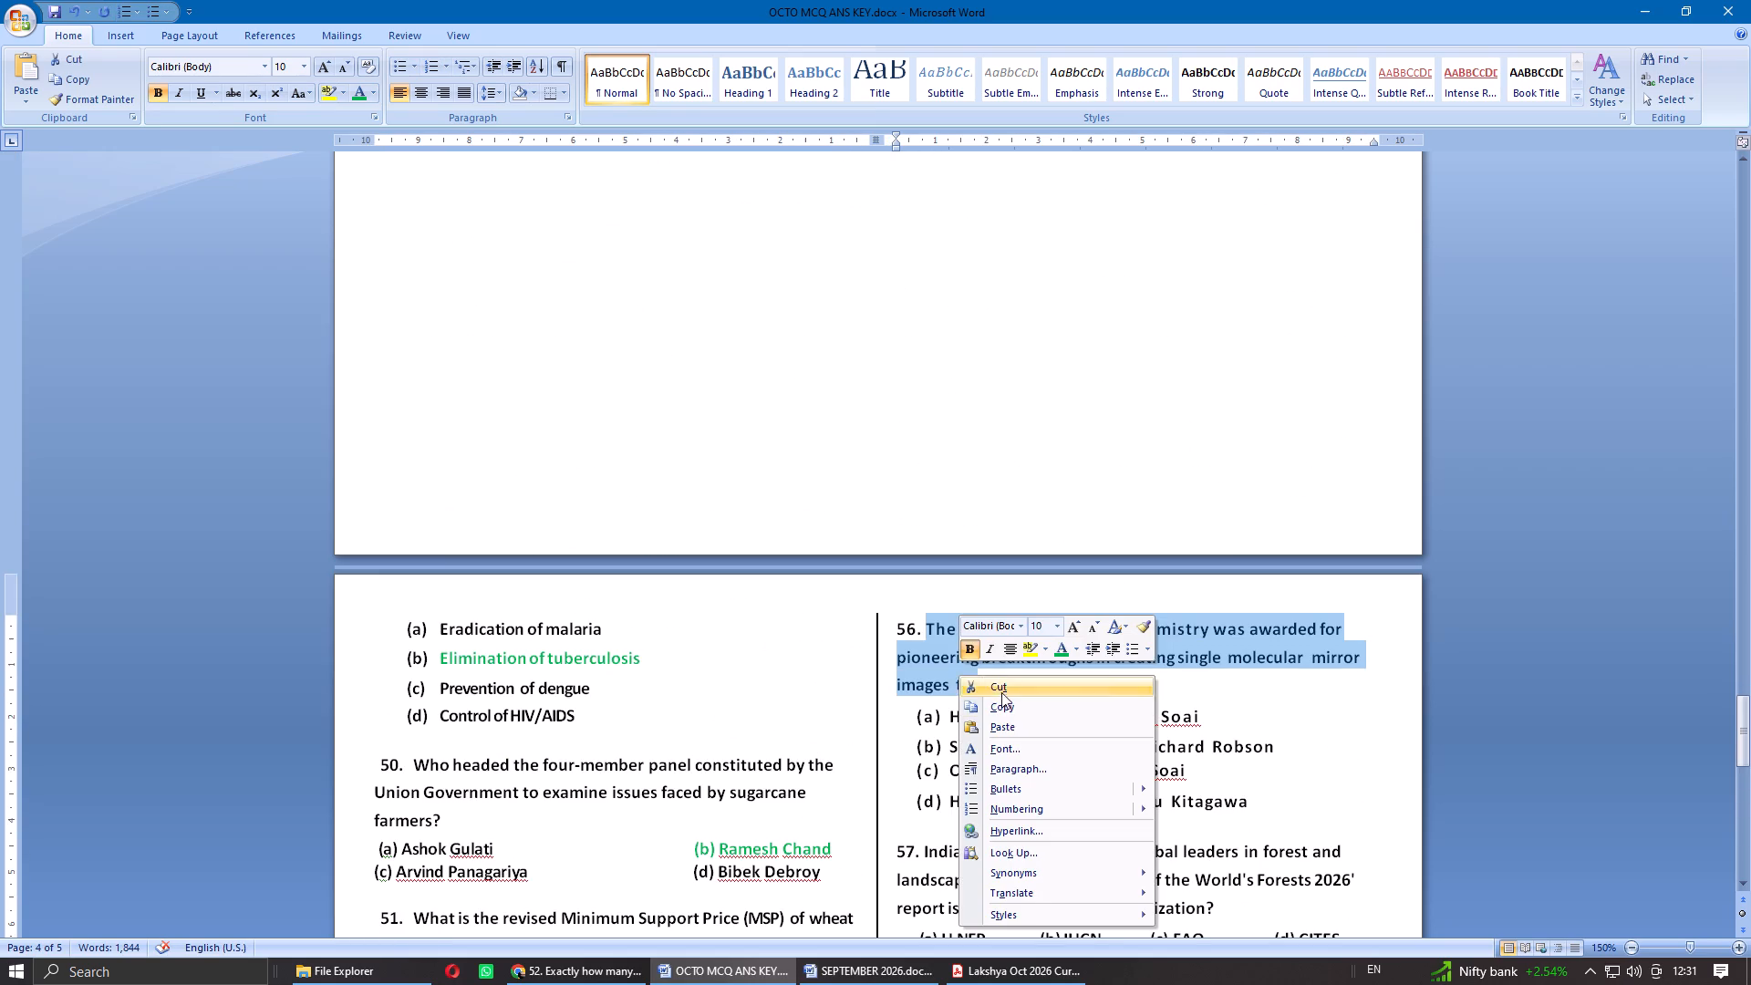
click(1002, 703)
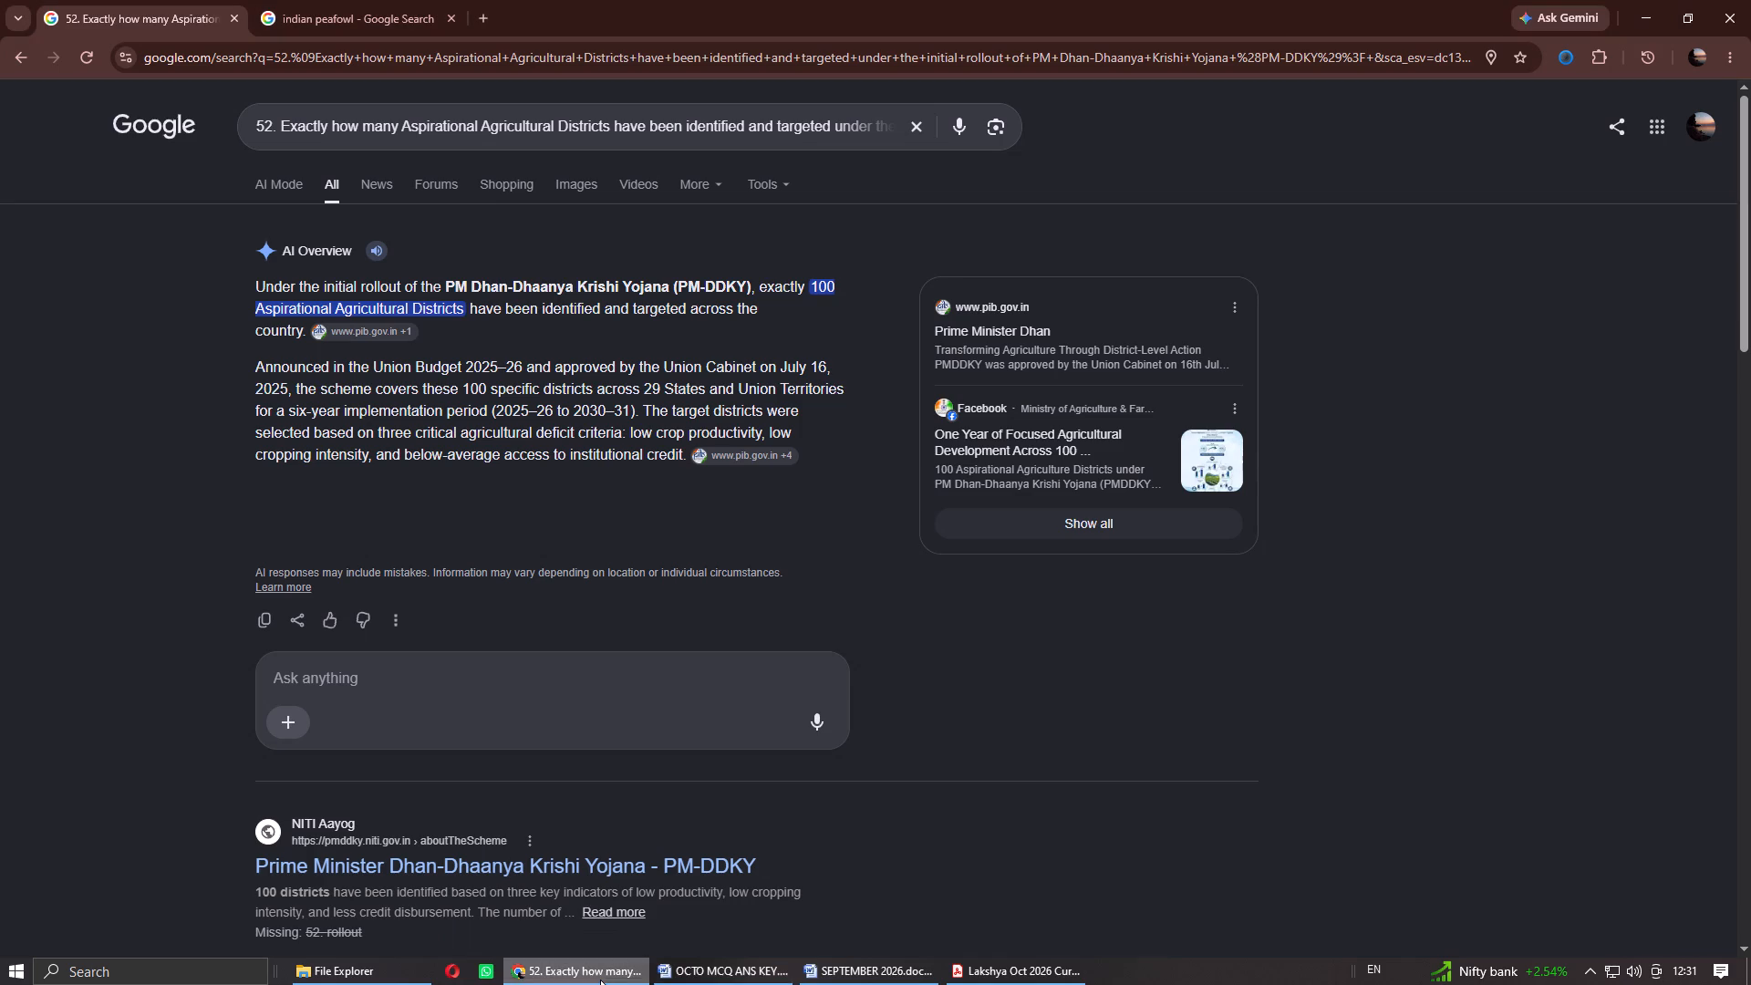
click(923, 119)
right_click(895, 121)
click(964, 328)
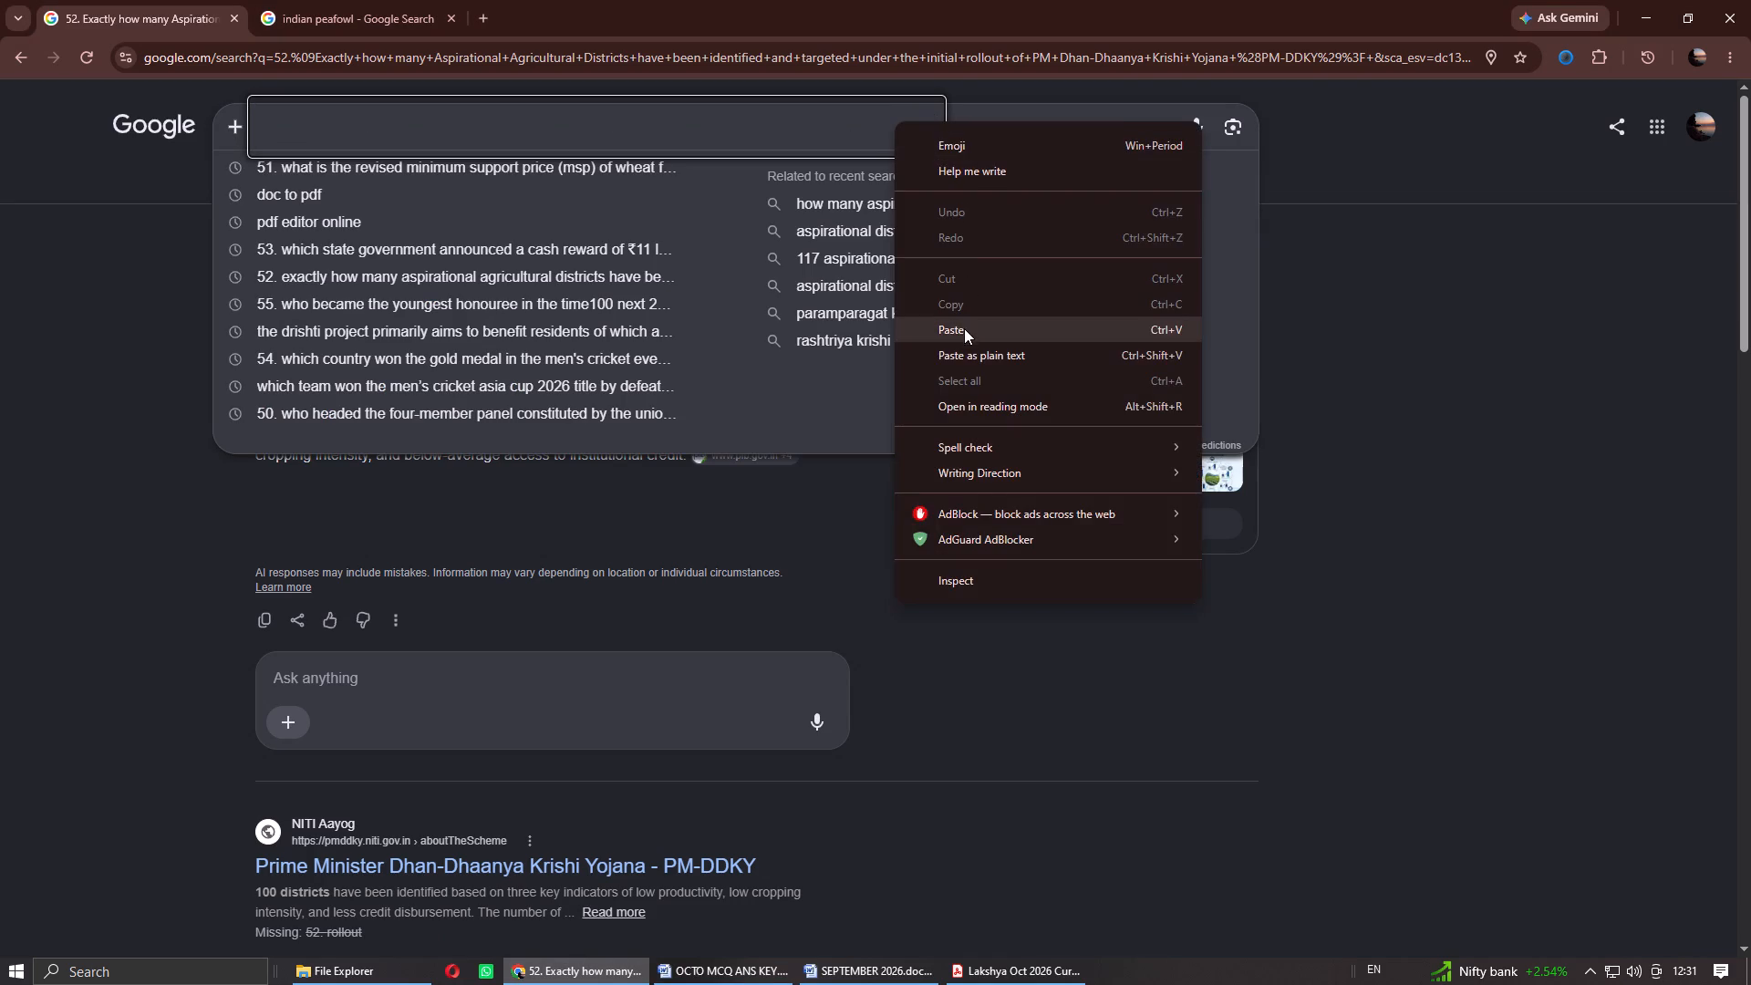
key(Return)
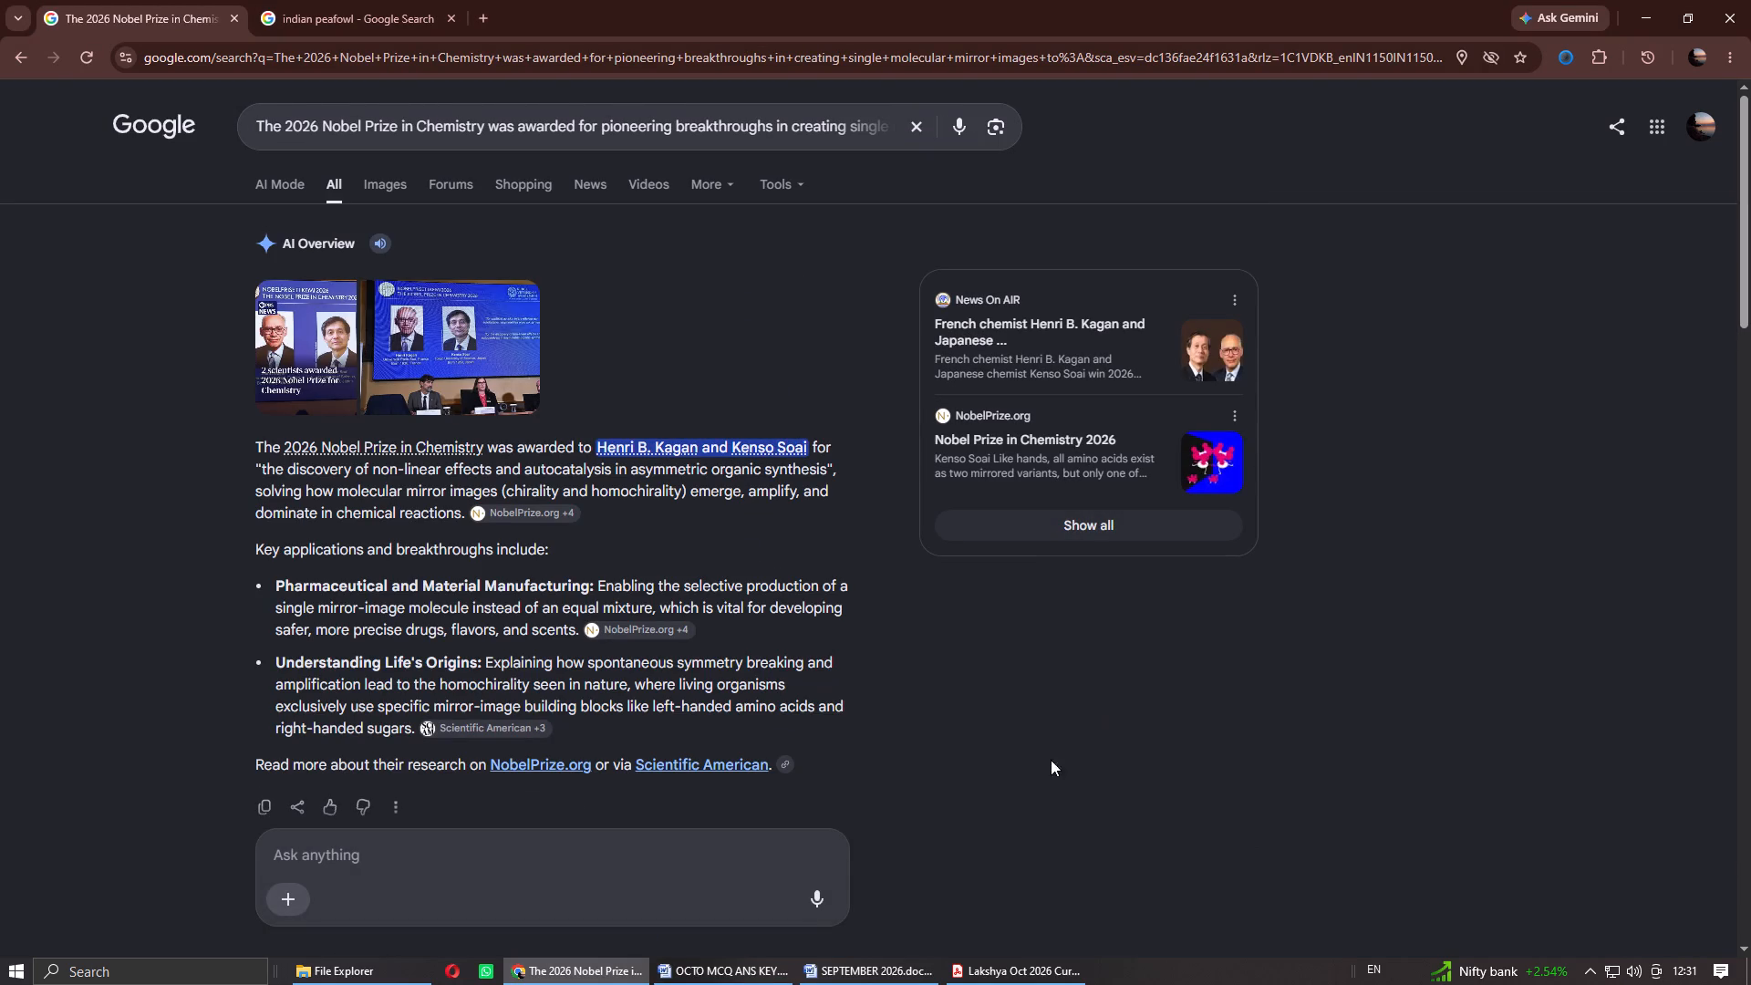
Back in the Word answer key, colour question 56's option (a) text Henri Kagan and Kenso Soai green.
click(939, 984)
click(748, 969)
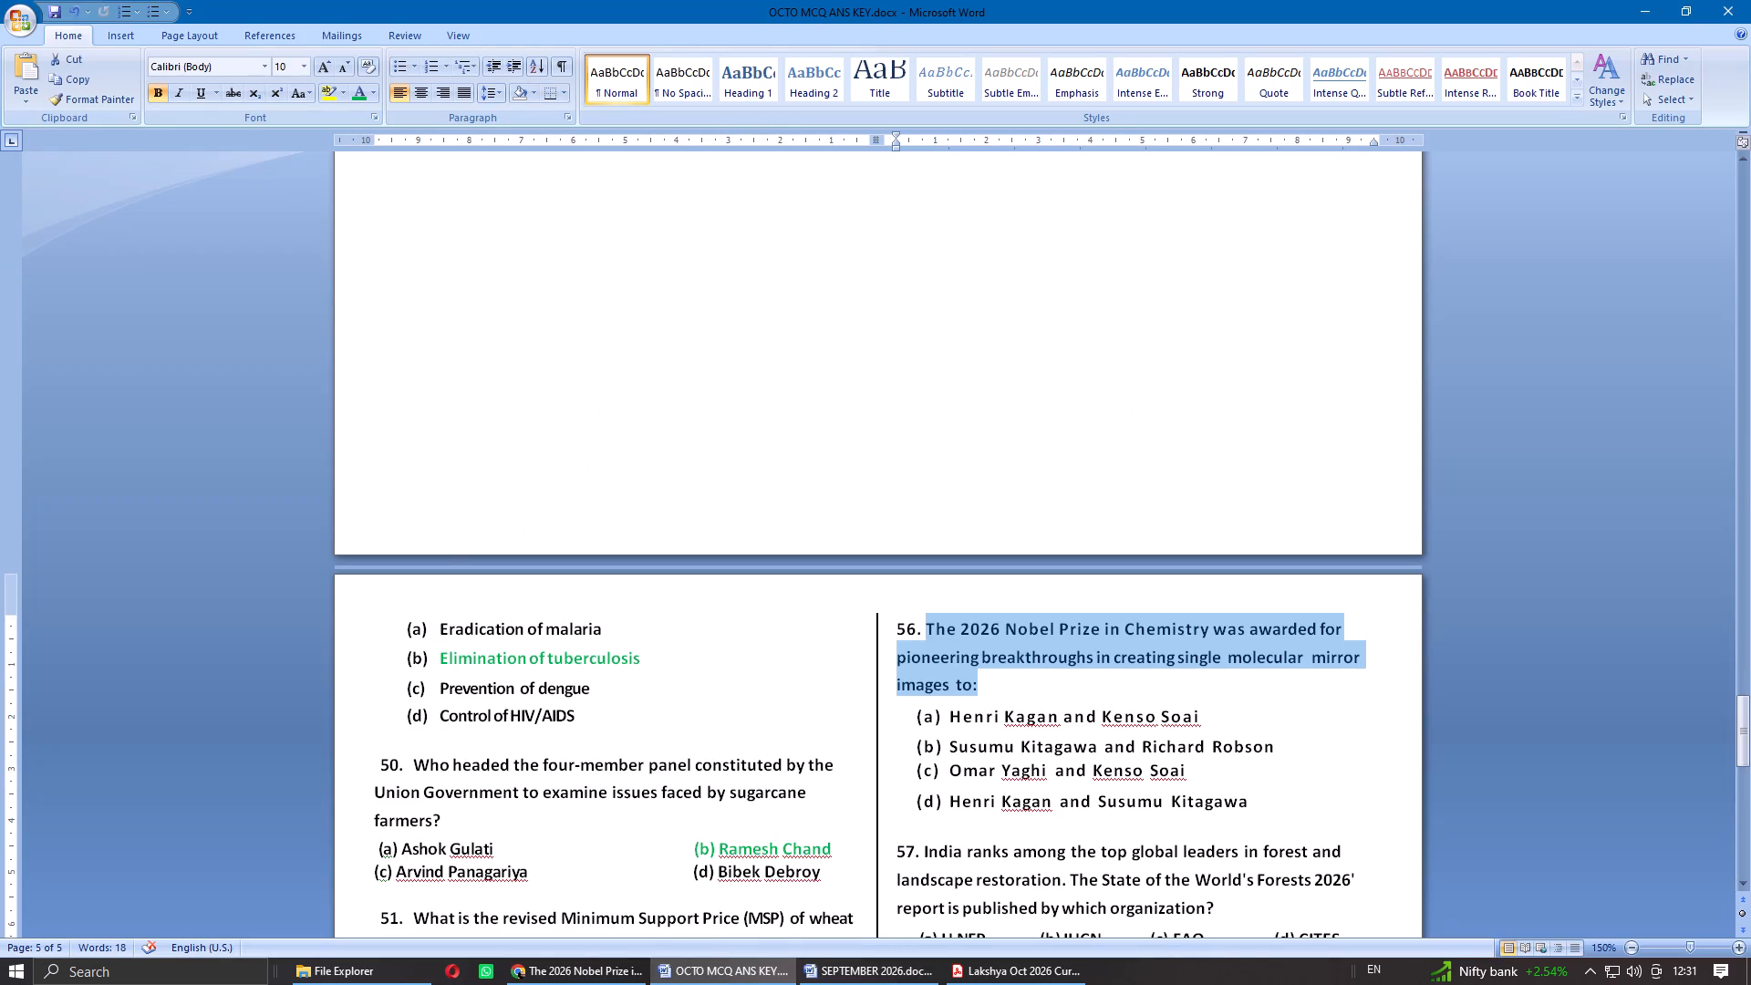
drag(1212, 711, 966, 721)
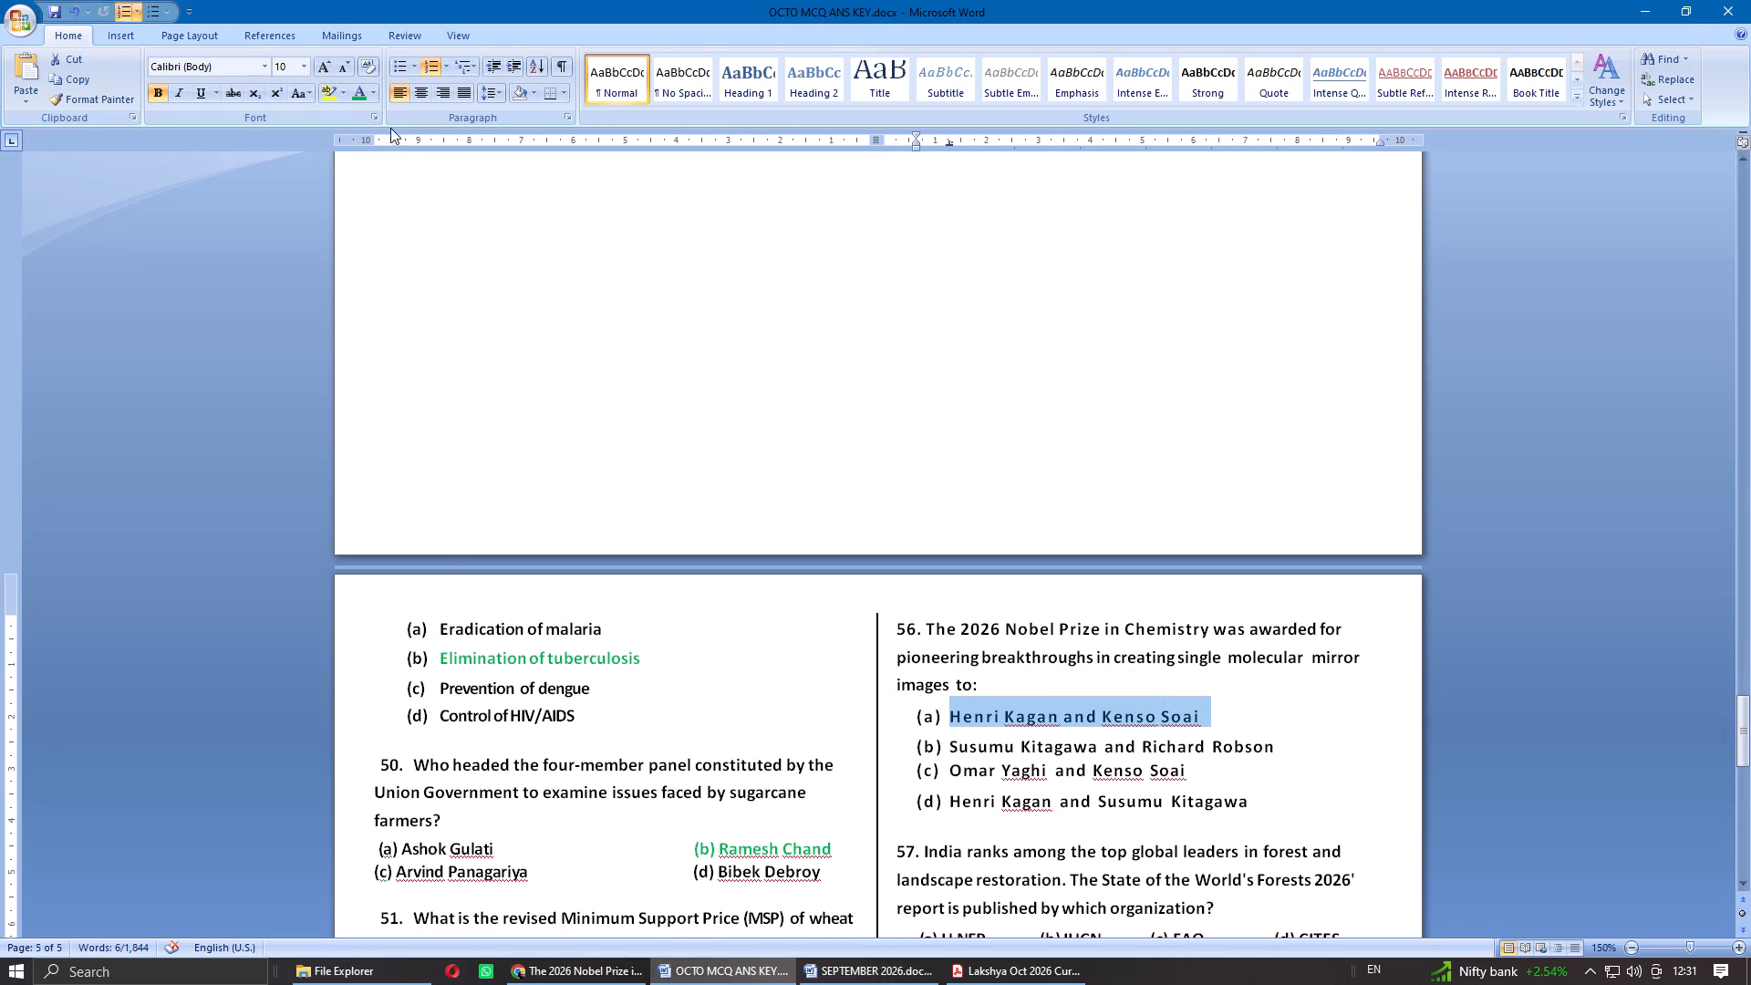
click(364, 94)
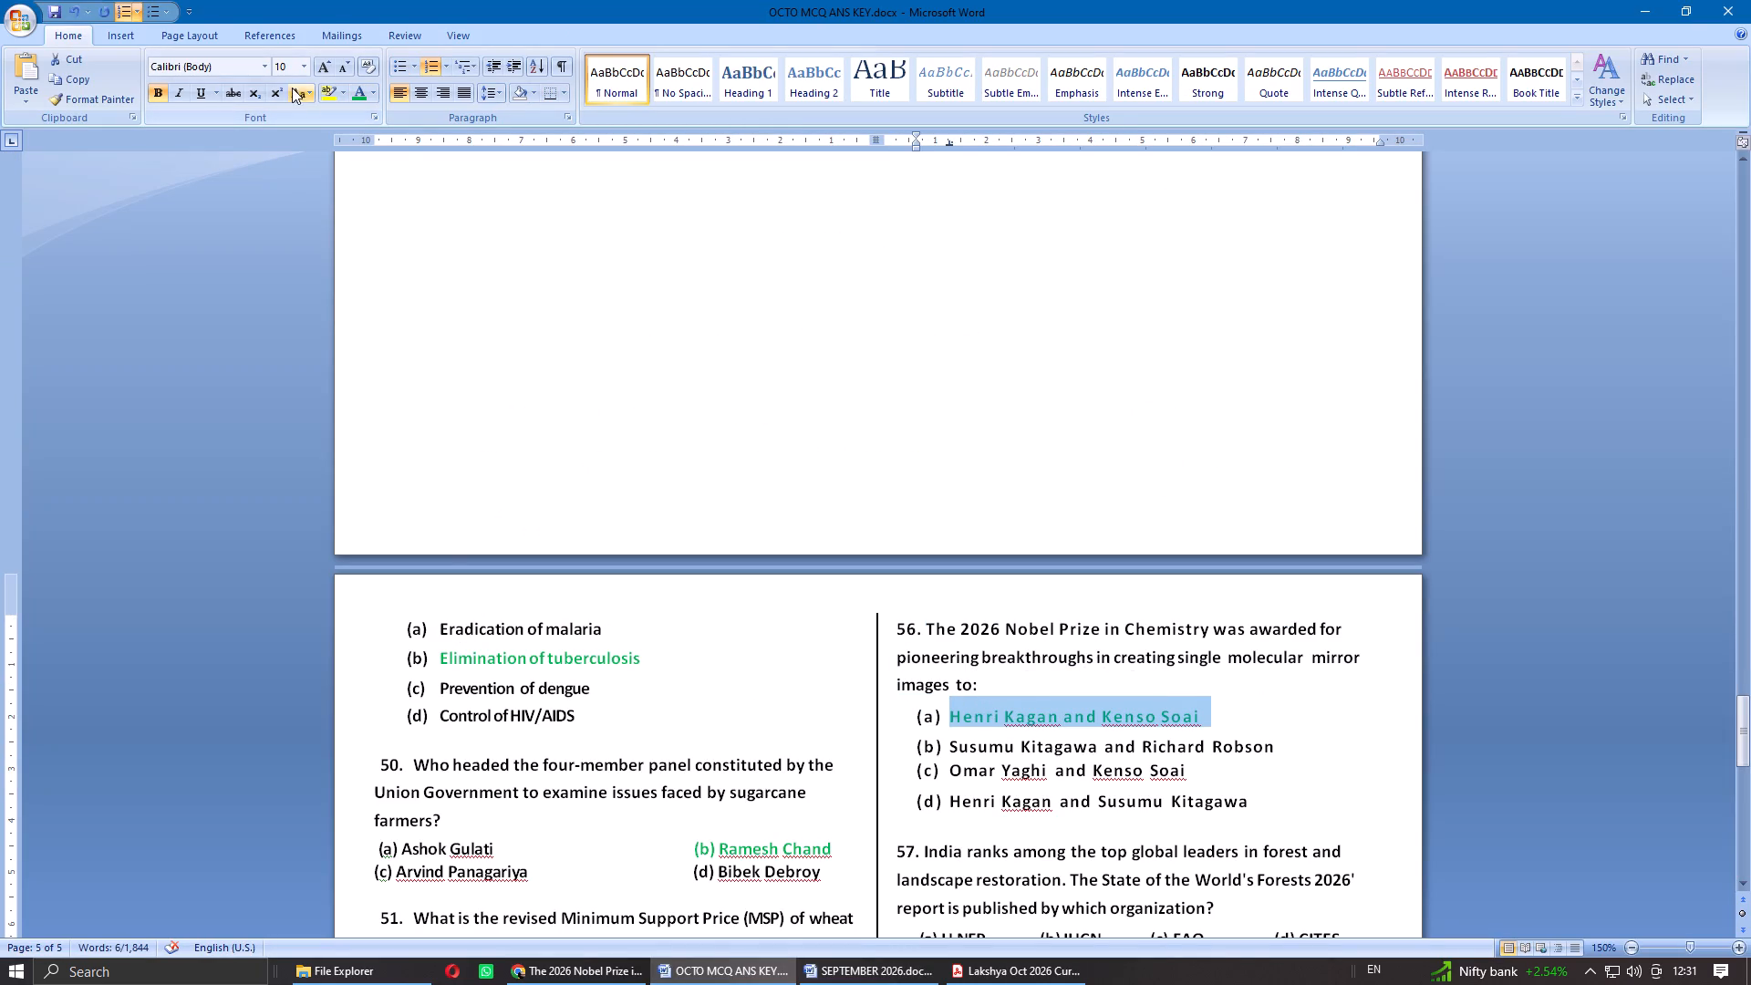
click(984, 752)
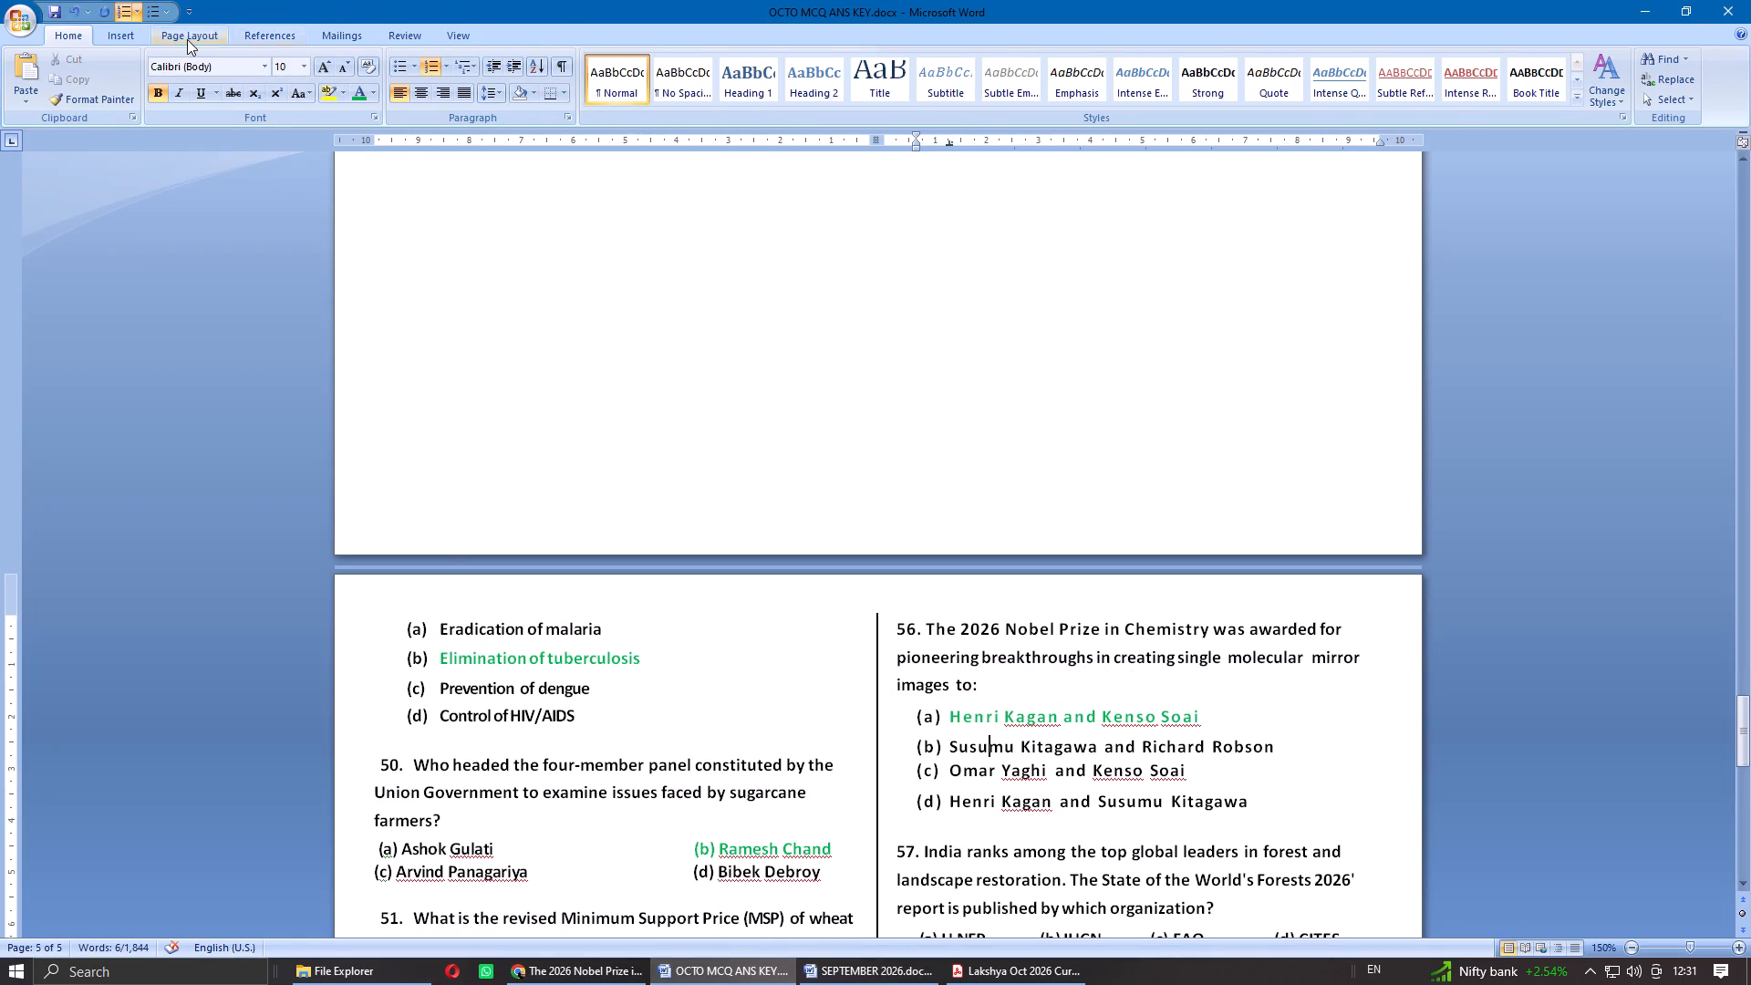
Set the spacing before question 56's options (b) and (d) to 0 pt.
click(187, 39)
click(796, 85)
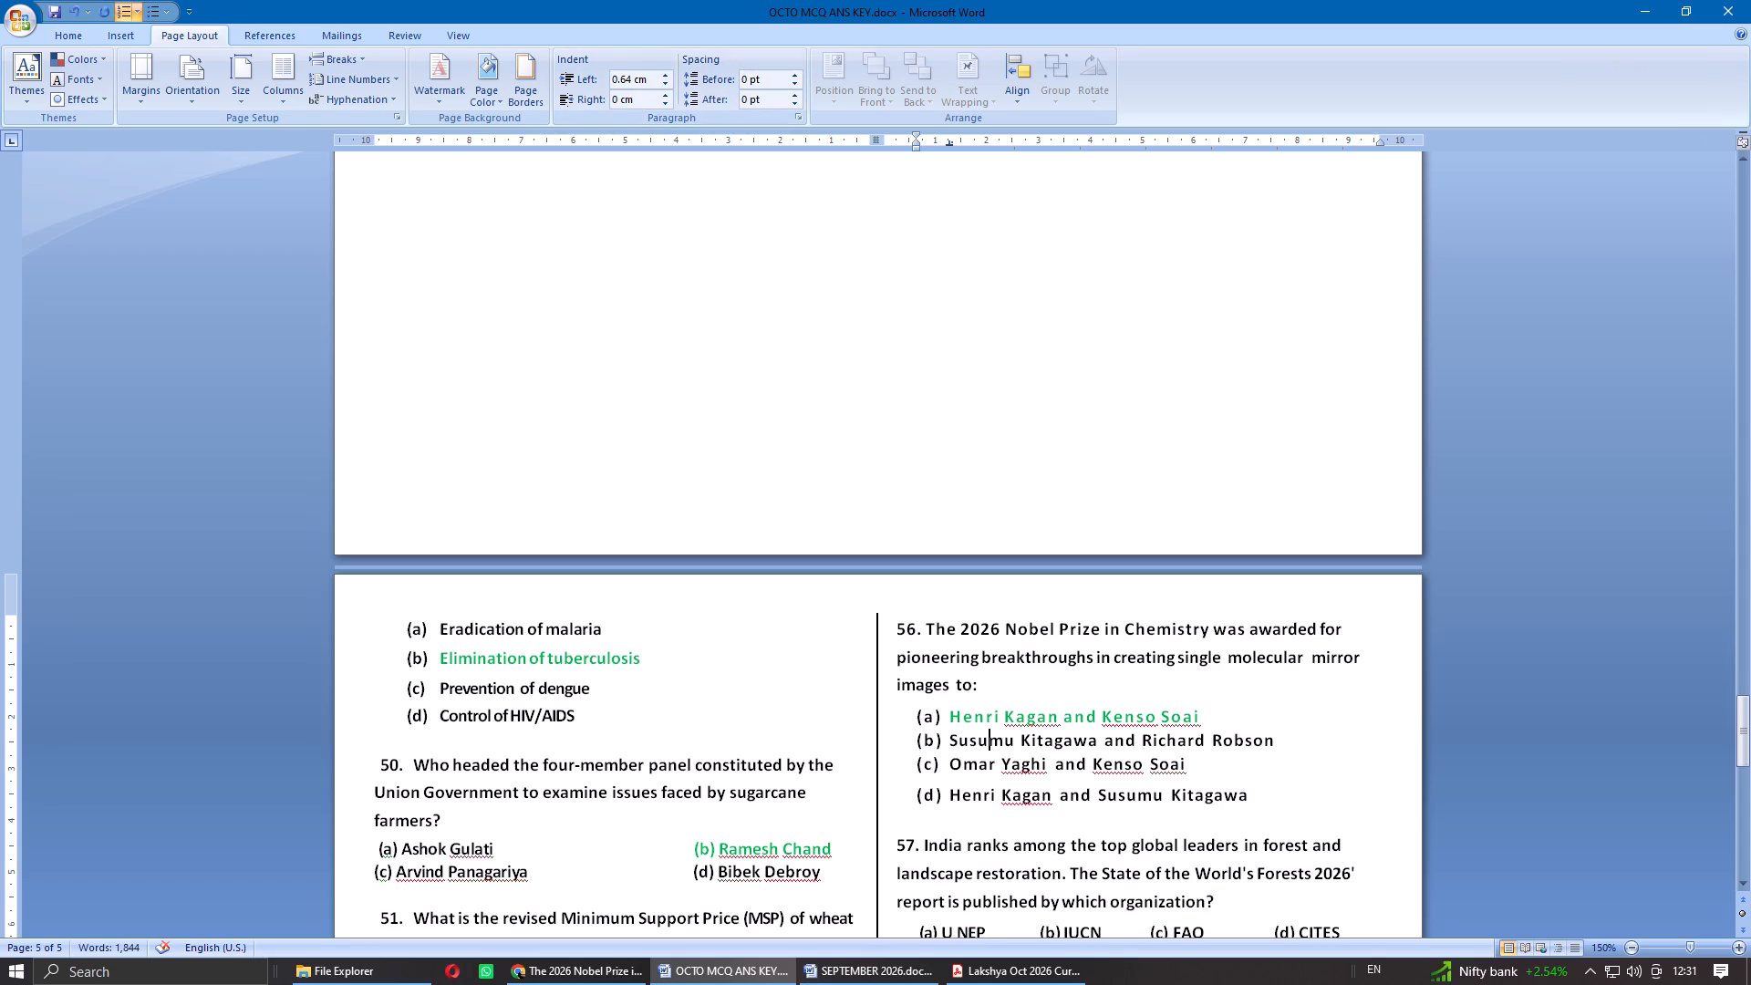
click(973, 772)
click(969, 797)
click(792, 85)
Remove the stray space in question 57's option (a) so it reads UNEP.
scroll(1070, 535, down, 3)
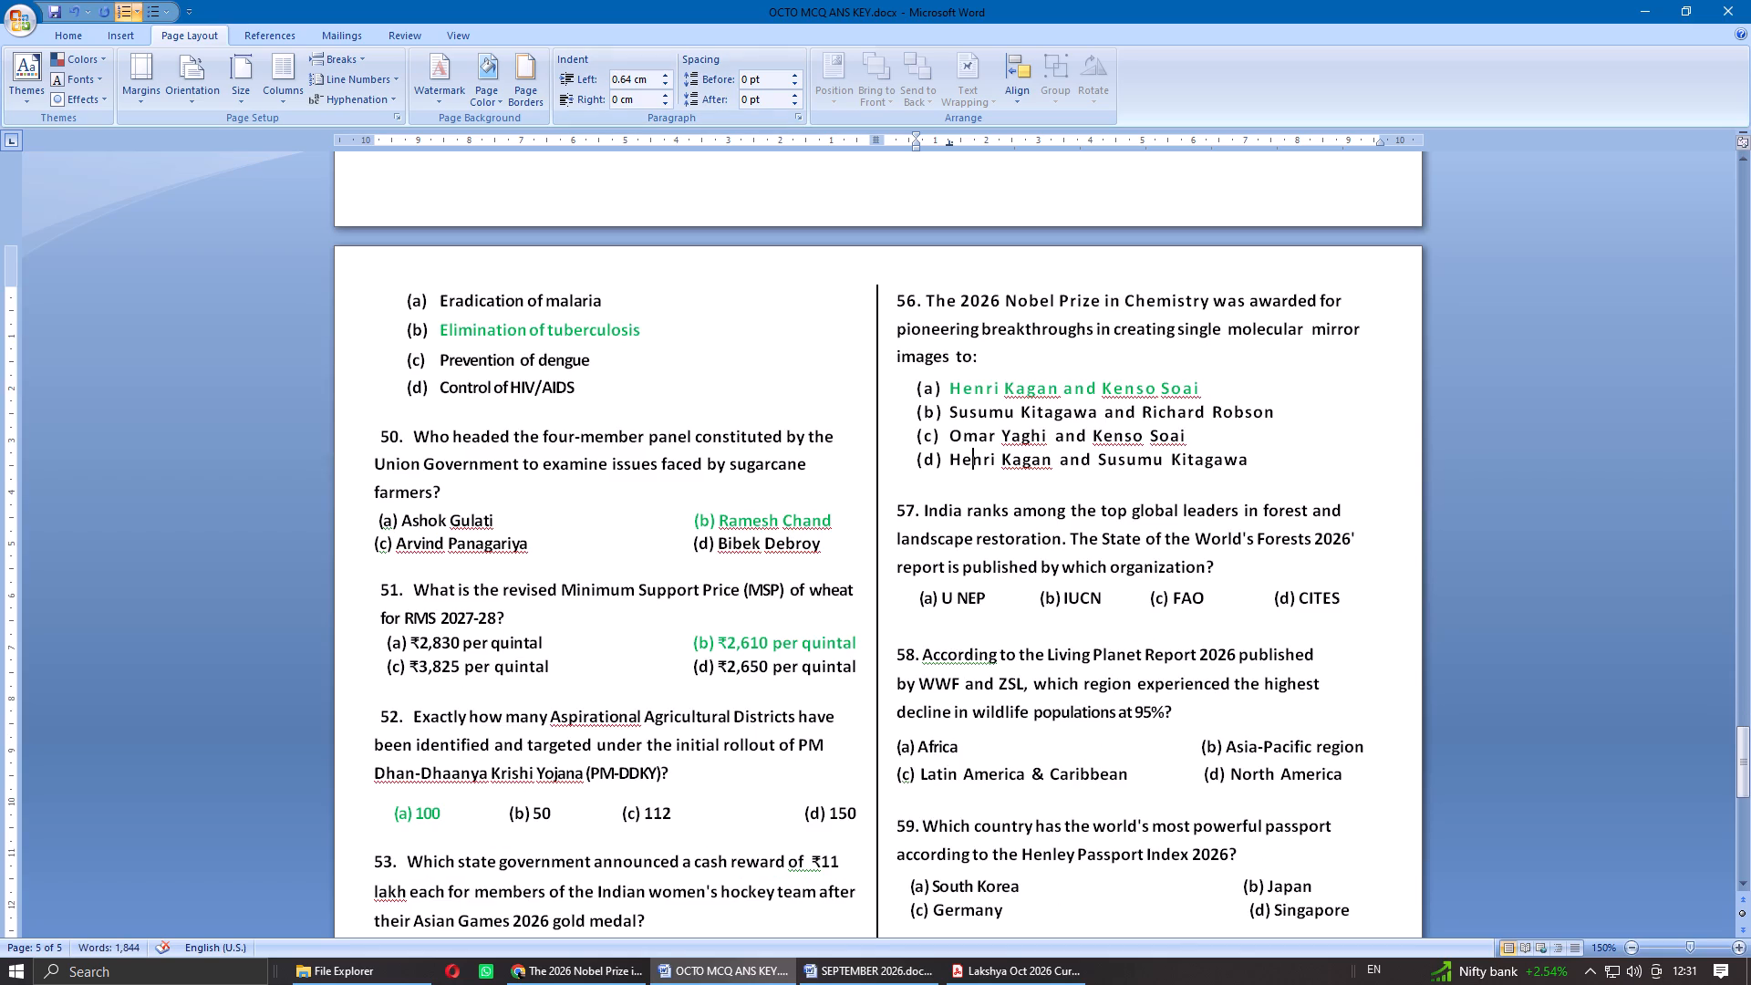
drag(927, 511, 1149, 546)
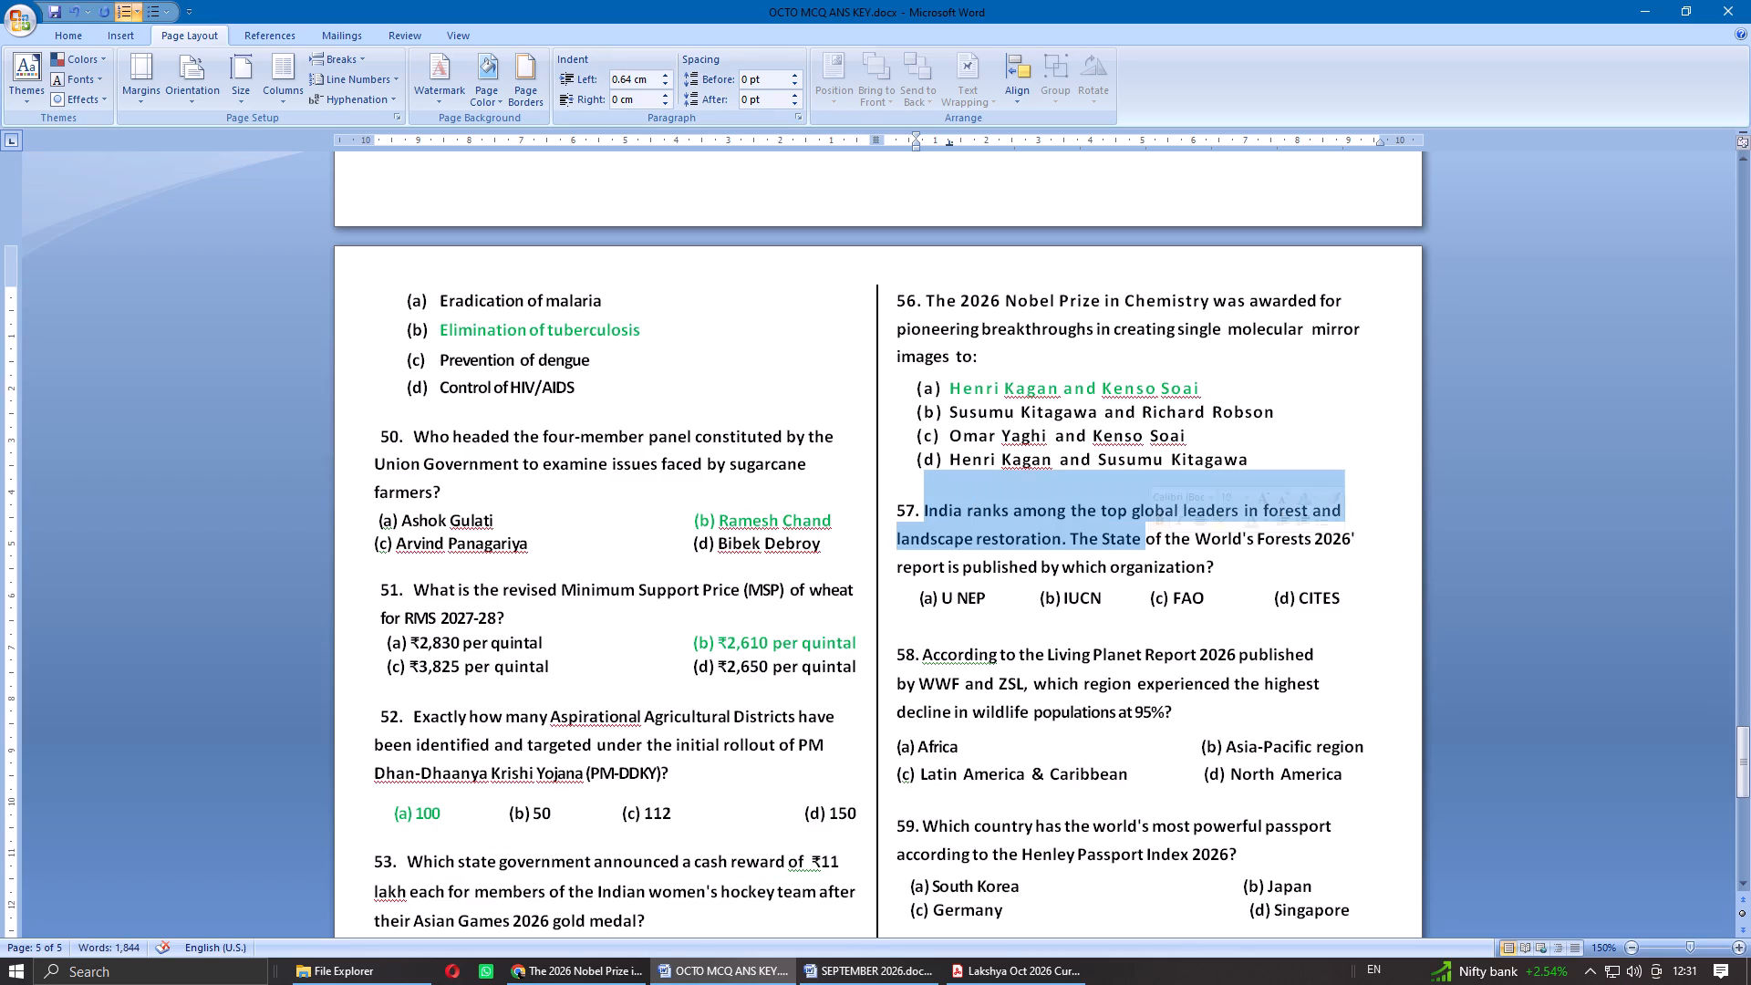
click(958, 596)
key(BackSpace)
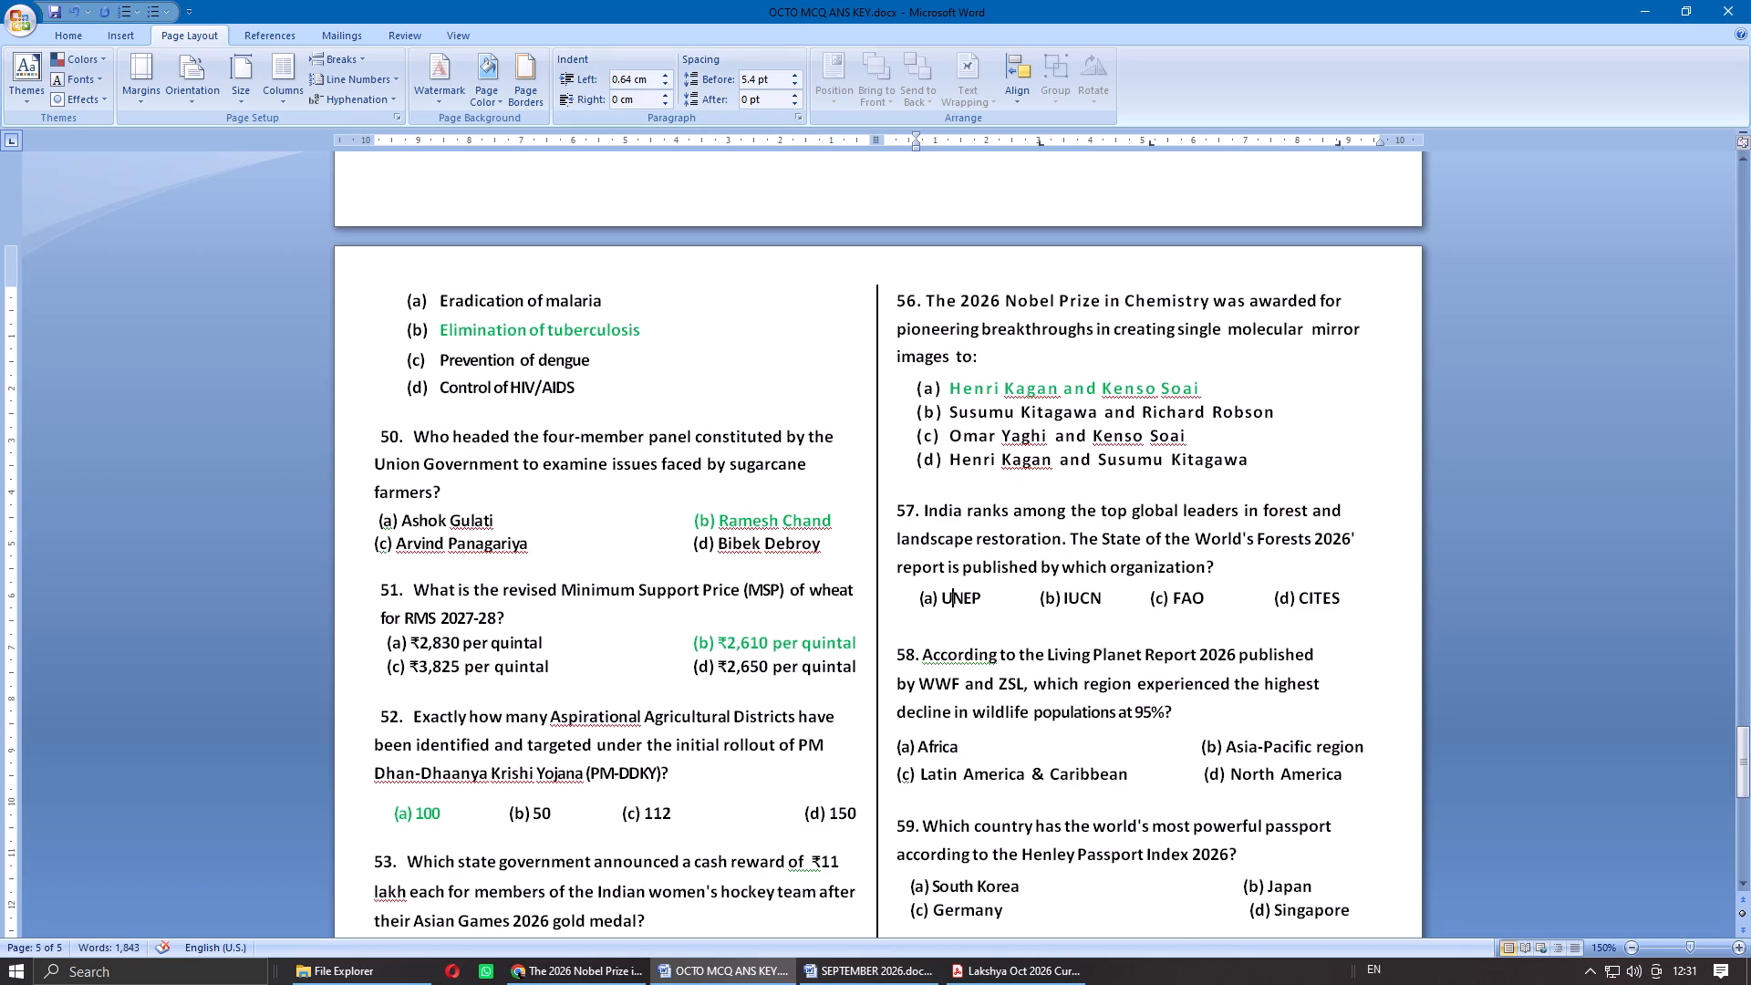
Copy question 57 about the State of the World's Forests 2026 report and search Google for it in Chrome.
drag(924, 510, 1207, 561)
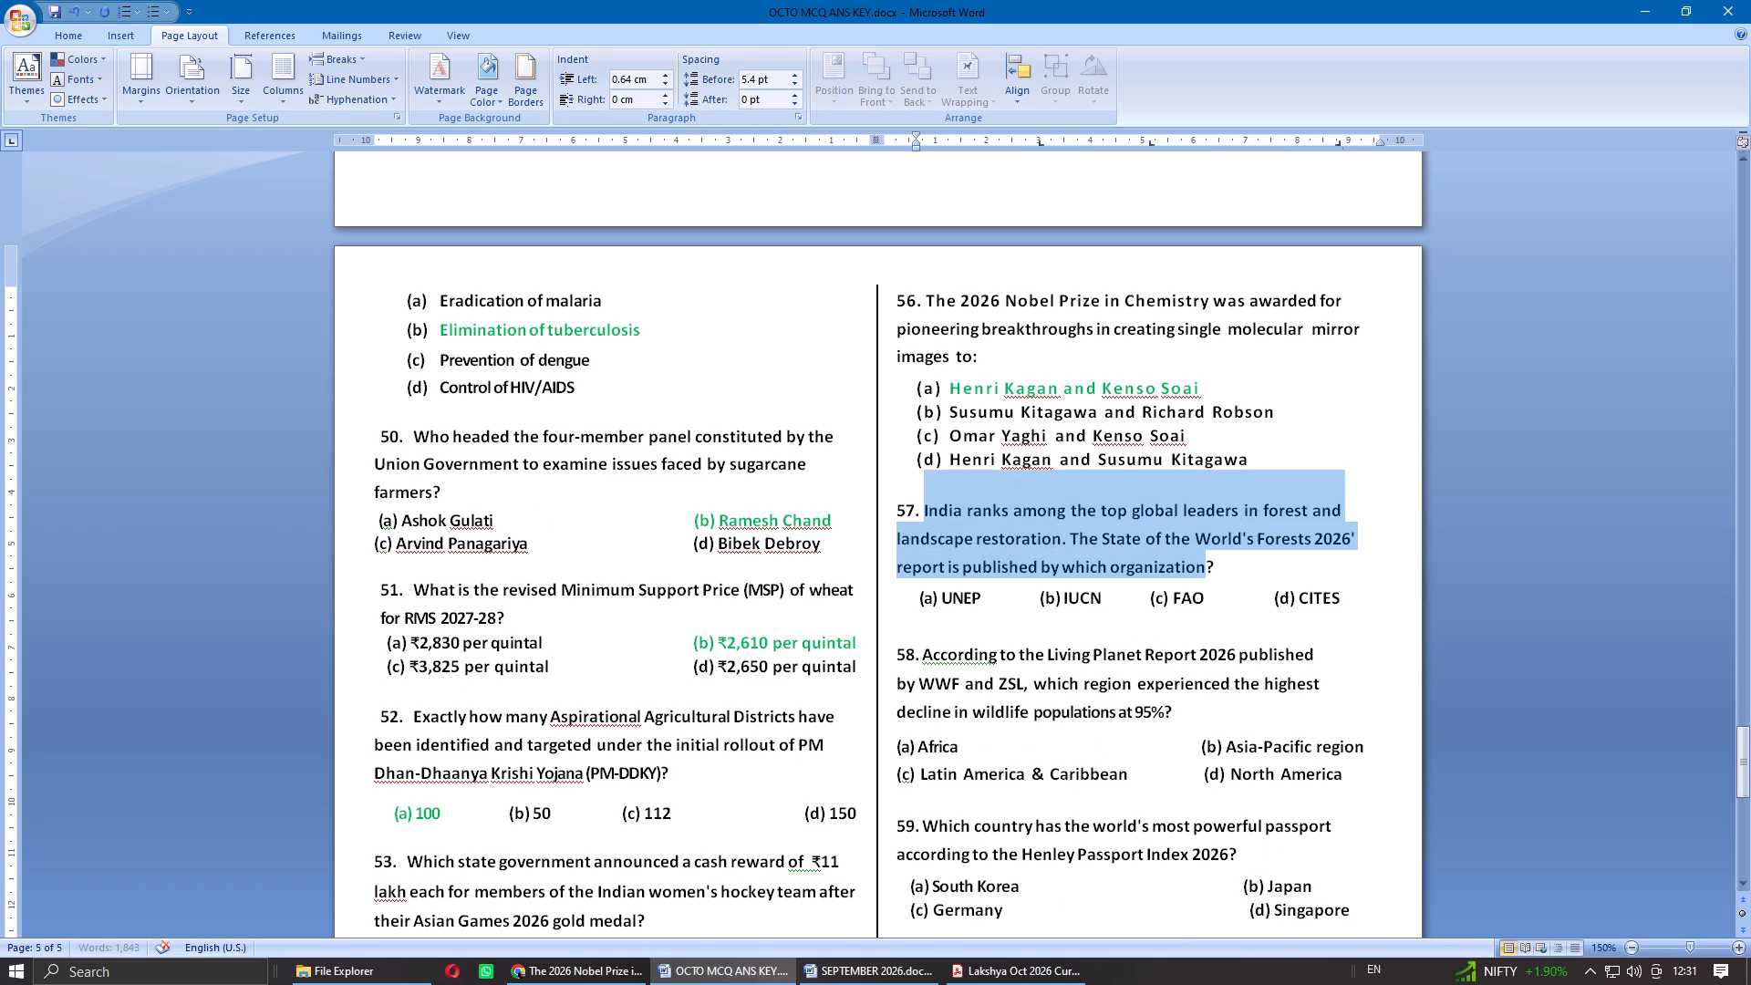
drag(1207, 561, 1212, 561)
right_click(1134, 548)
click(1172, 586)
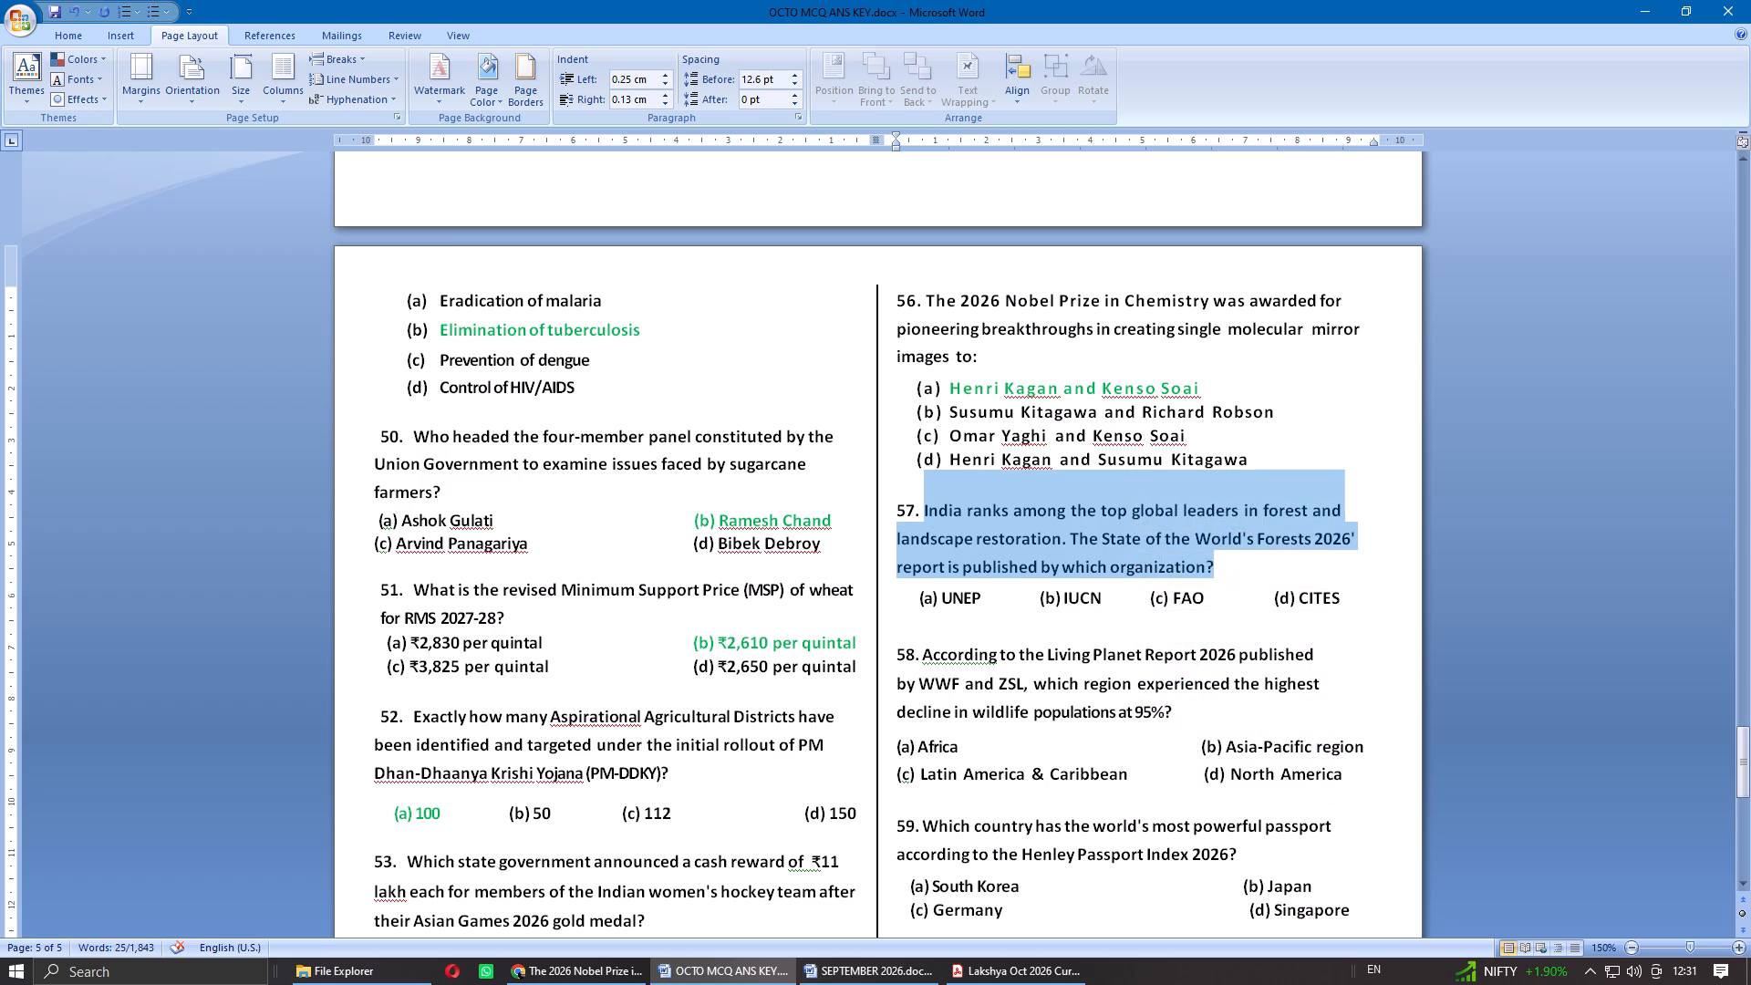
click(584, 984)
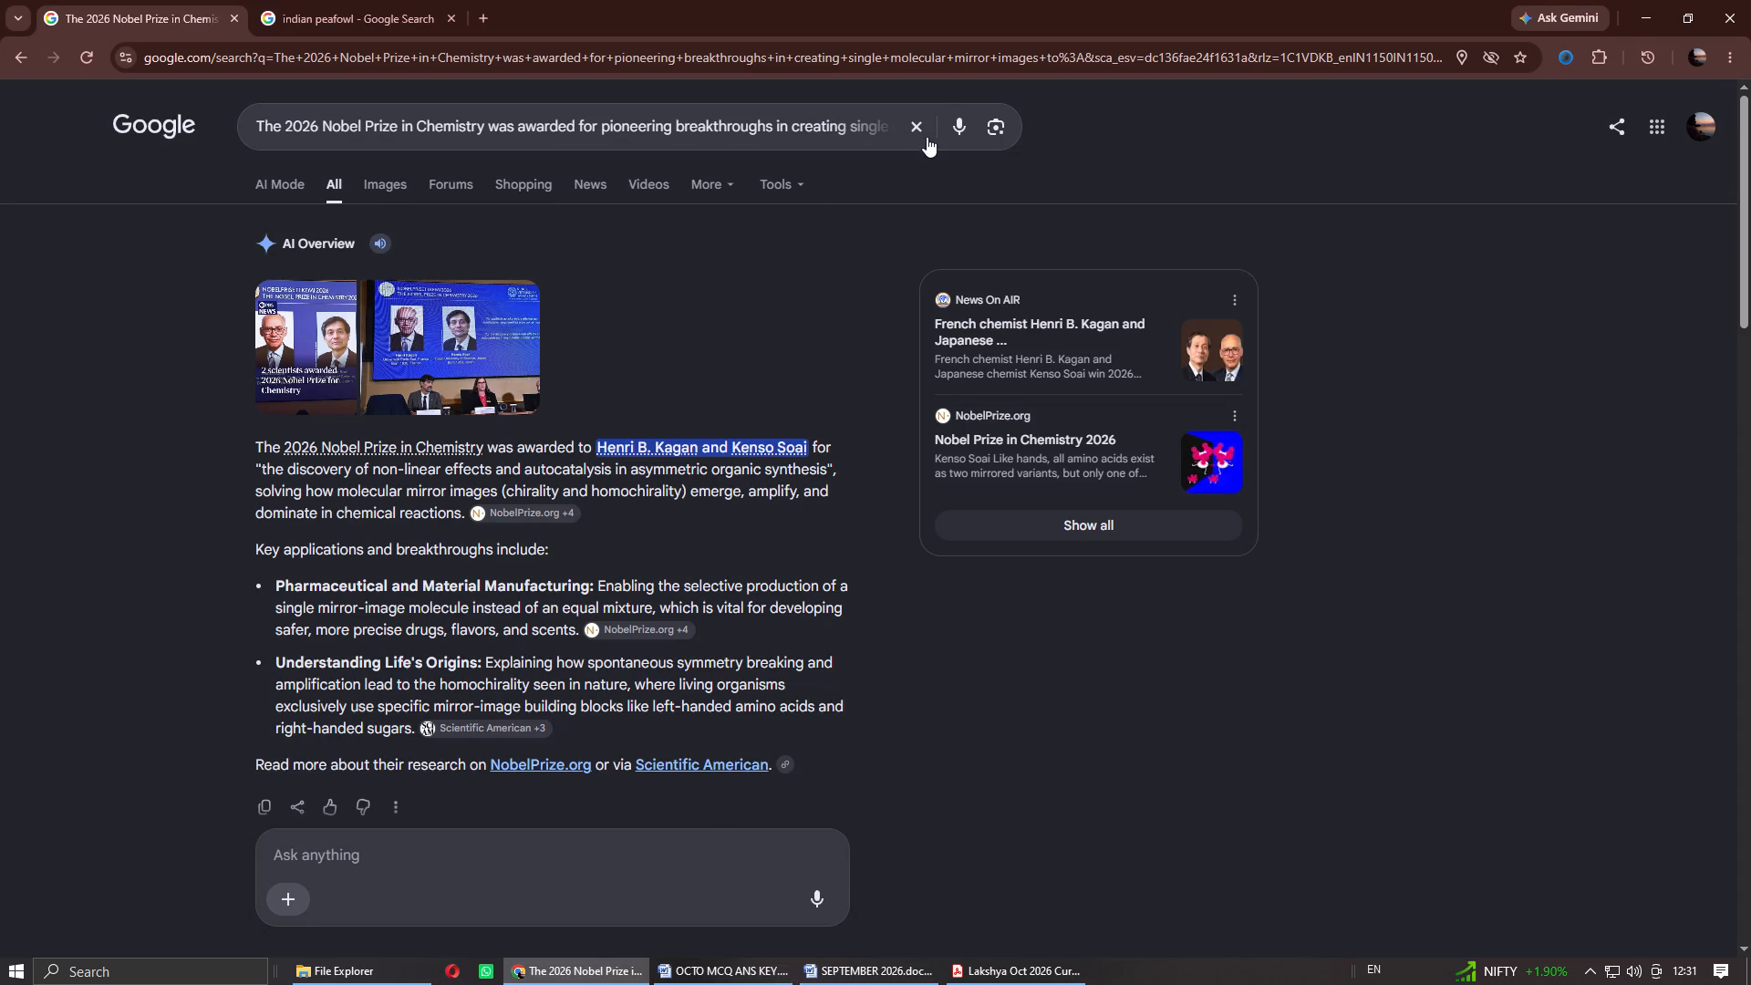
click(919, 126)
right_click(855, 132)
click(939, 337)
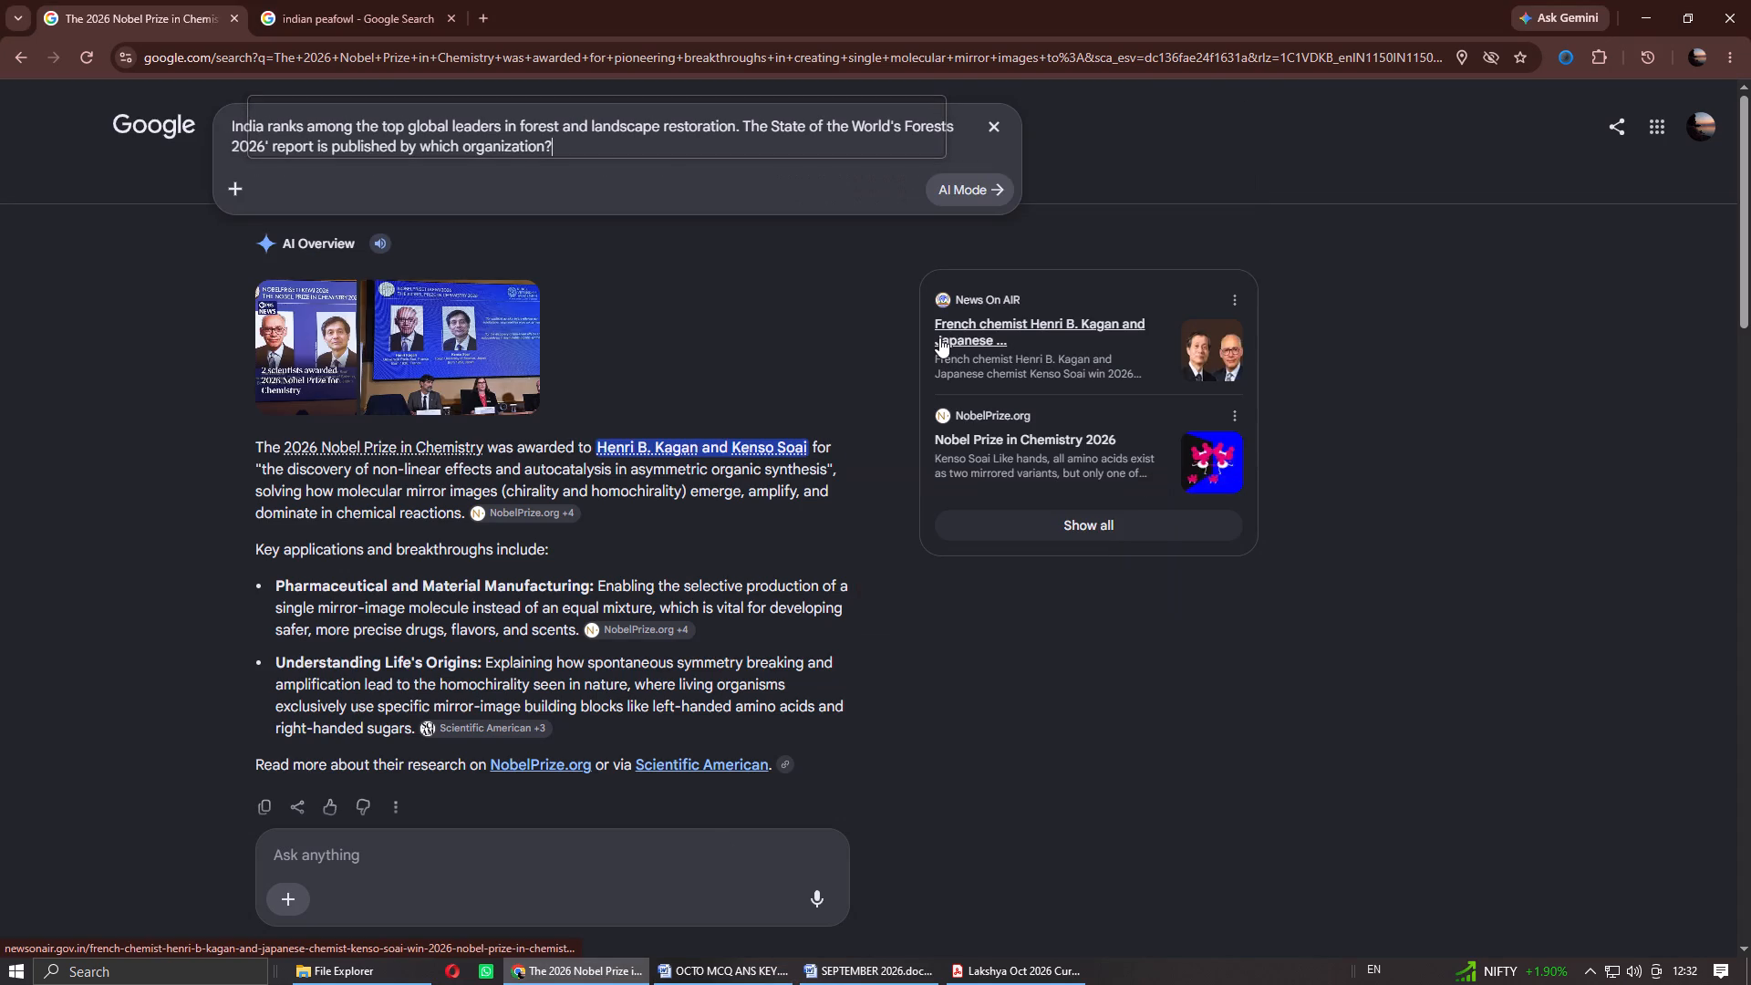
key(Return)
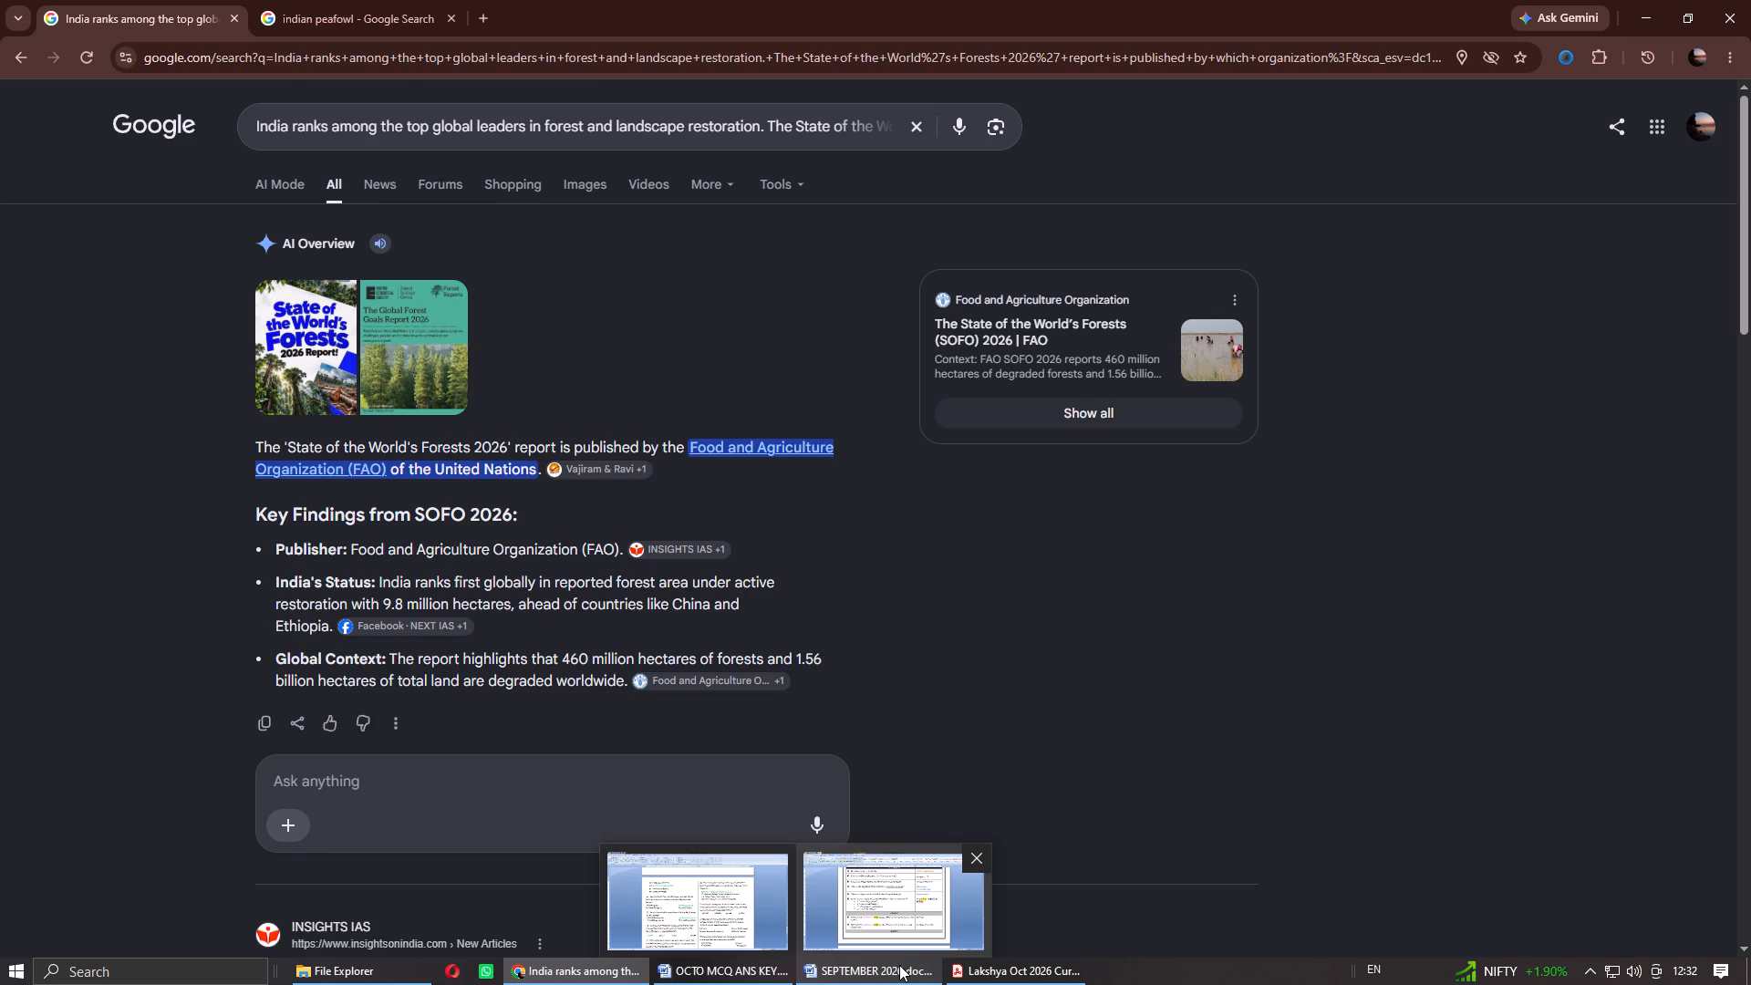
Back in the Word answer key, colour question 57's option (c) FAO green.
click(997, 984)
click(742, 972)
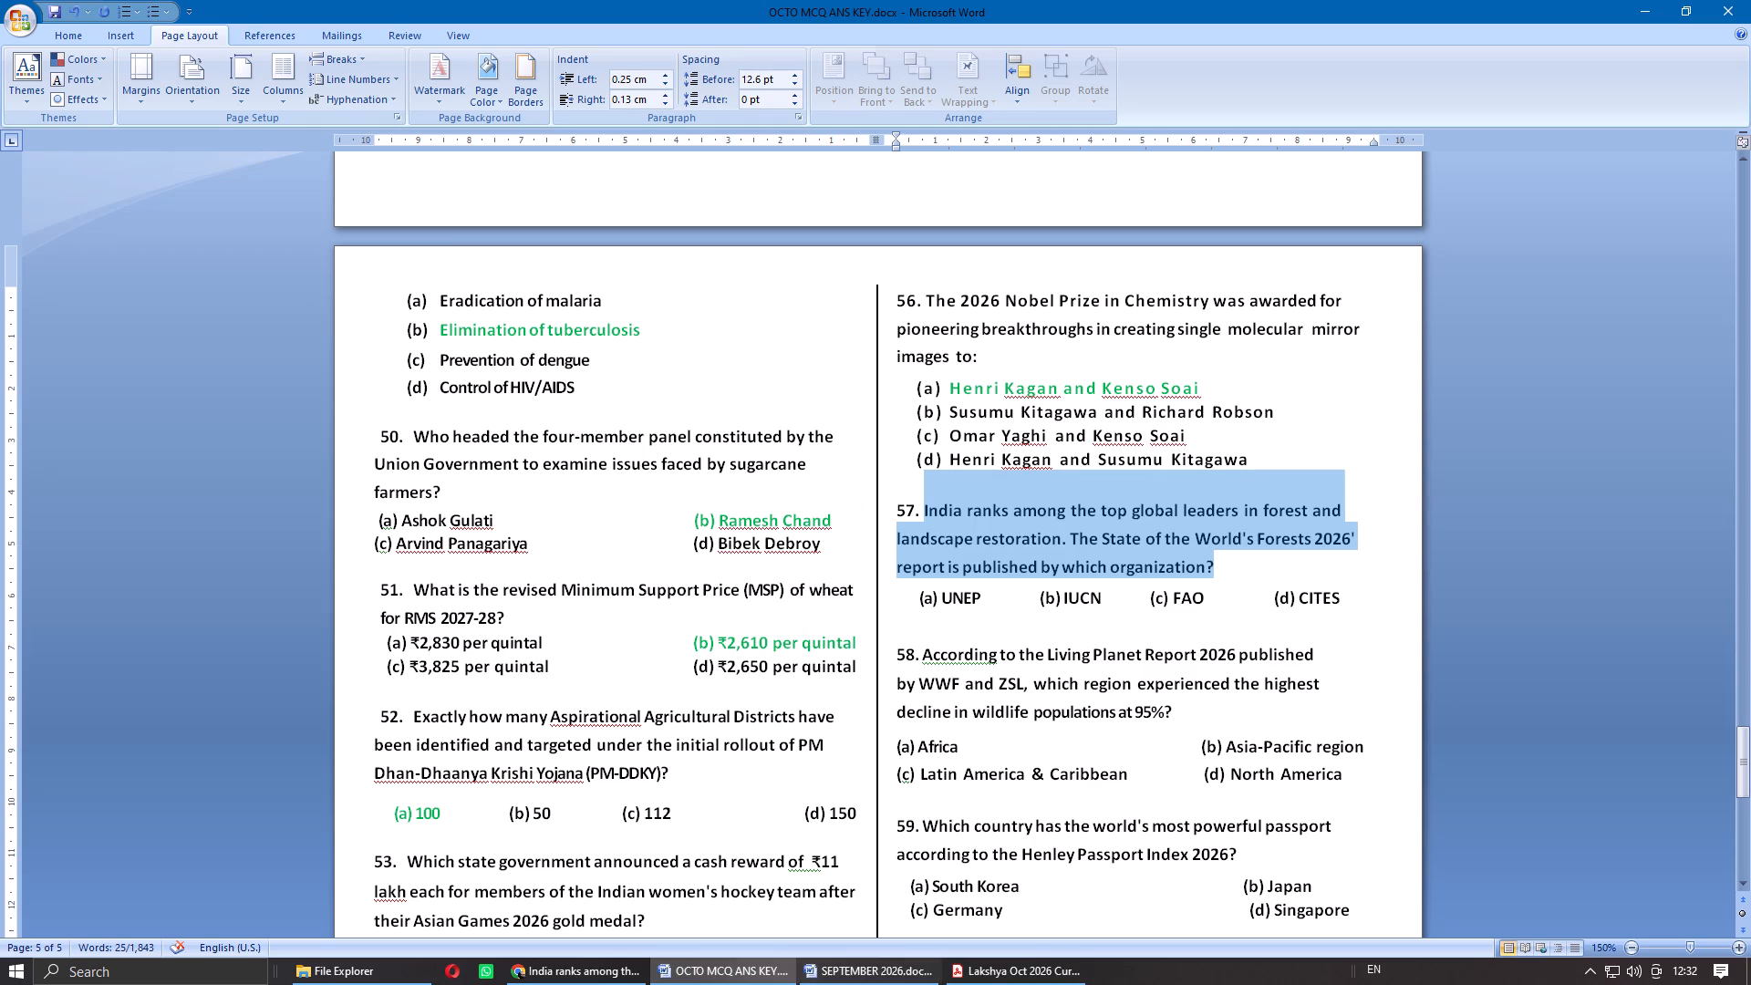
click(1138, 590)
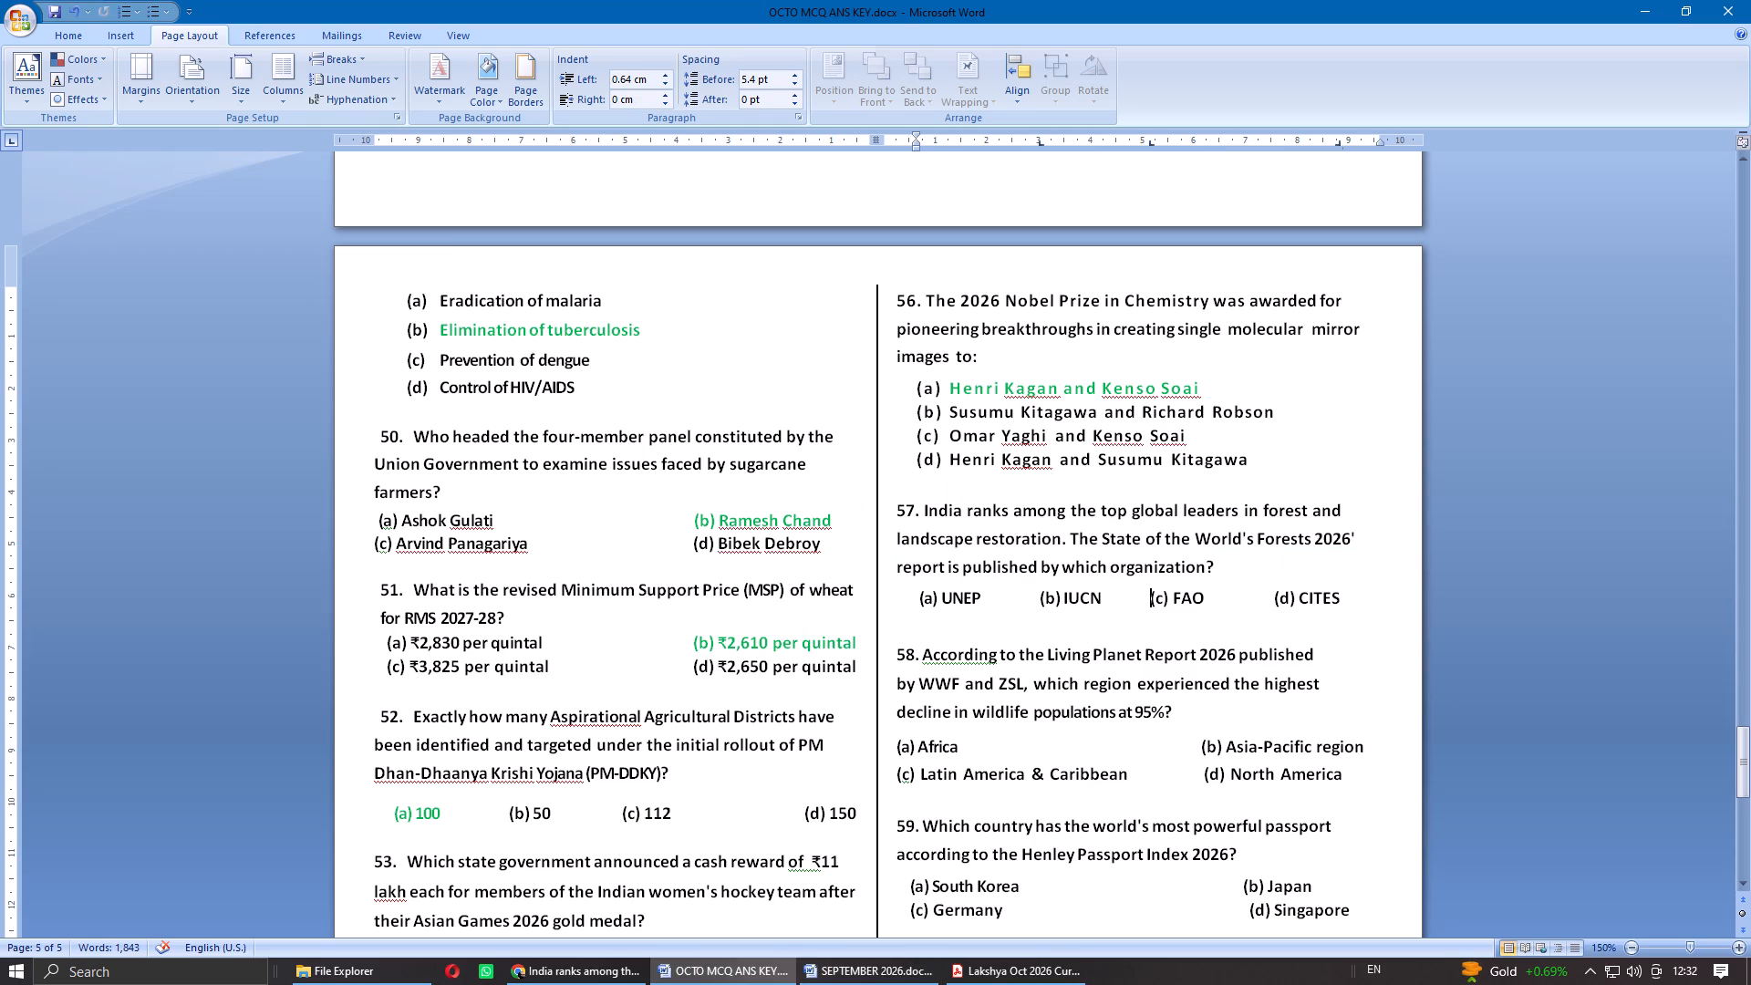
drag(1143, 600, 1202, 600)
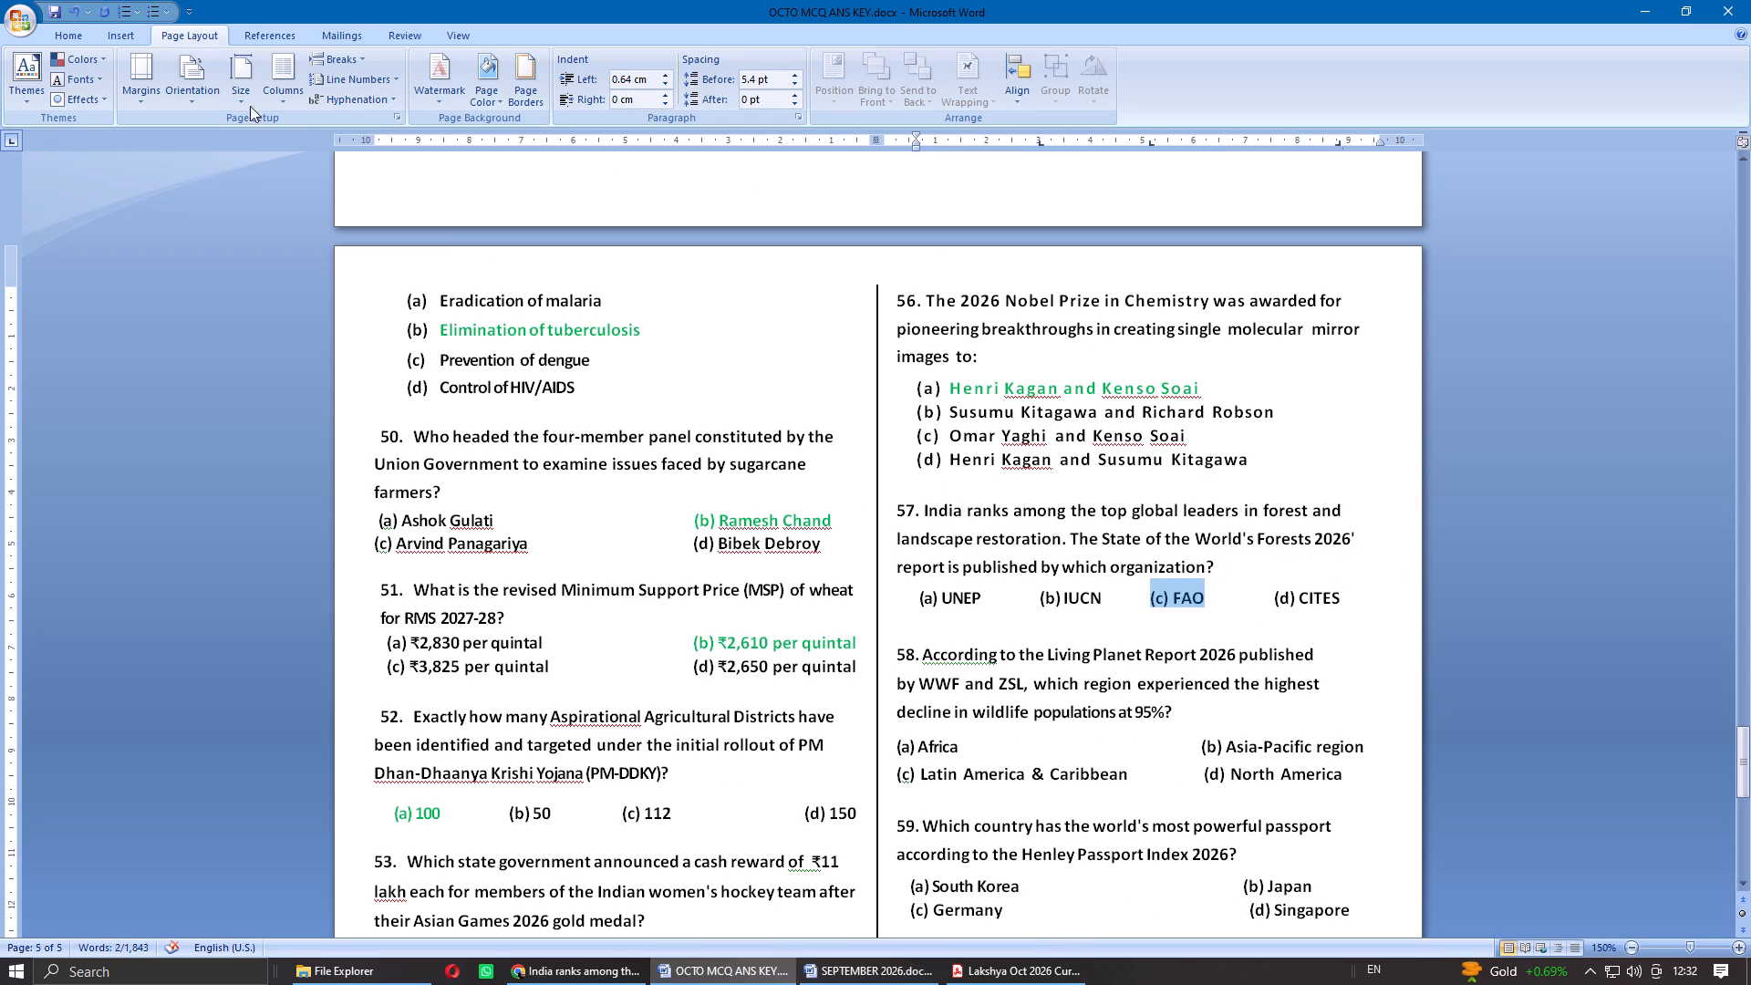
click(78, 38)
click(361, 95)
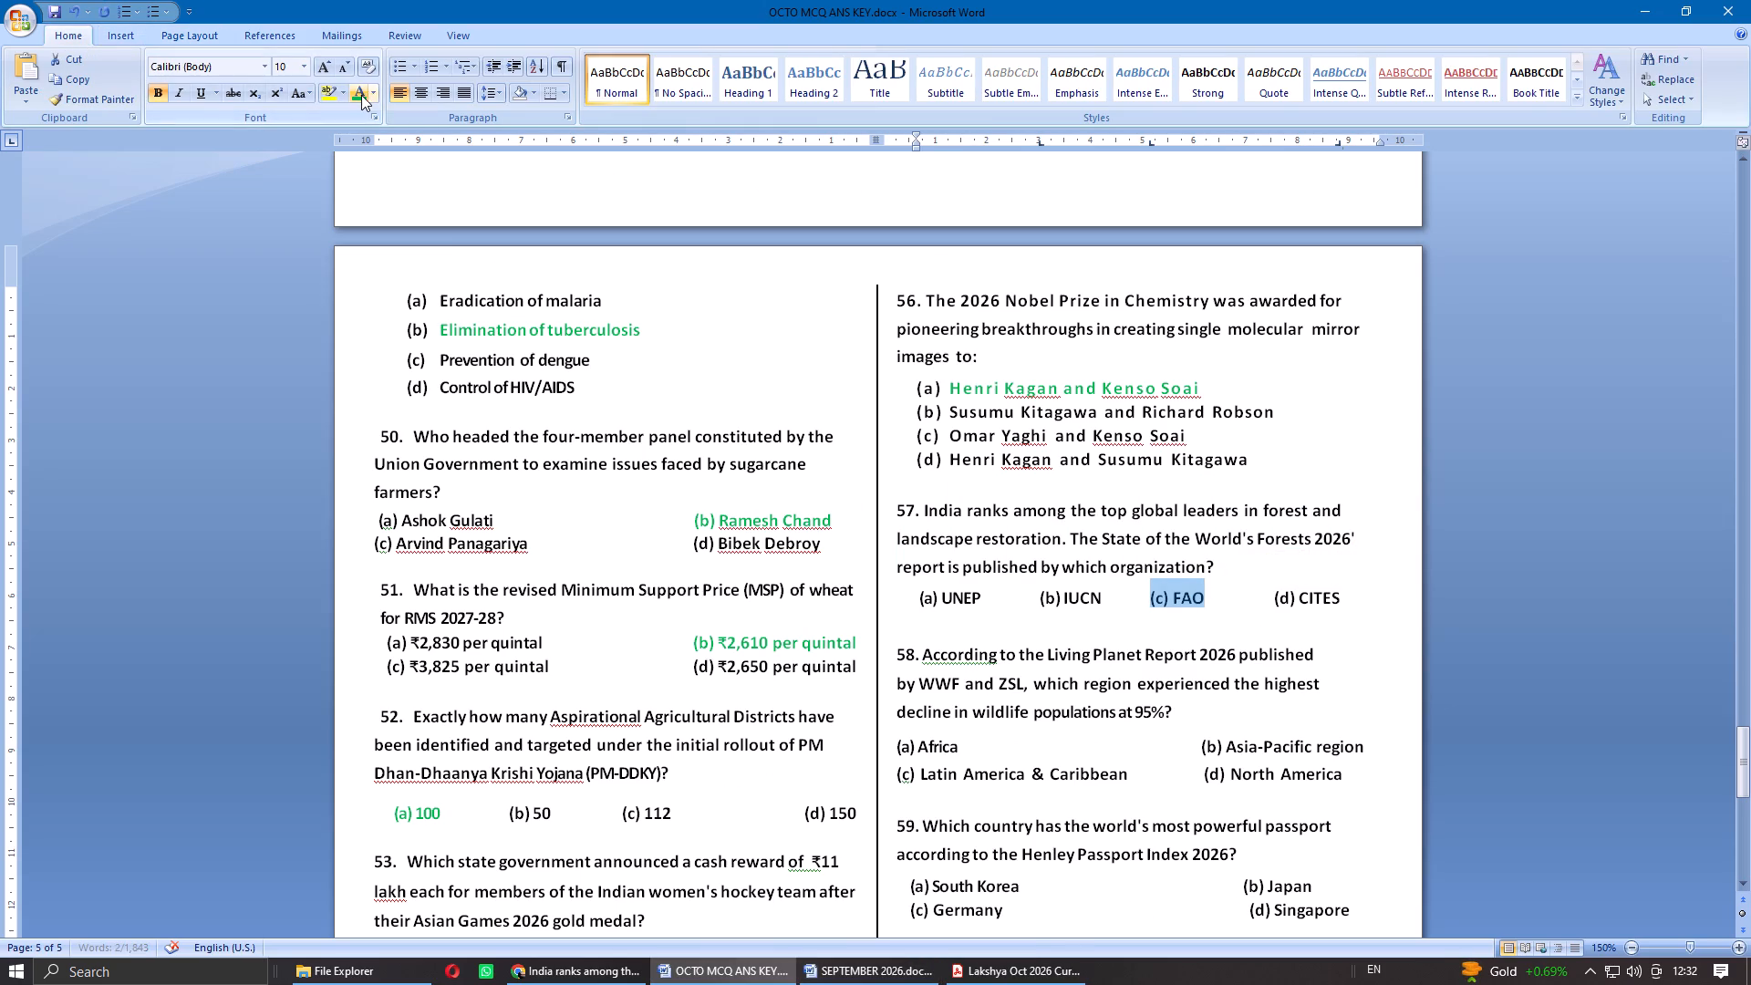
click(1106, 625)
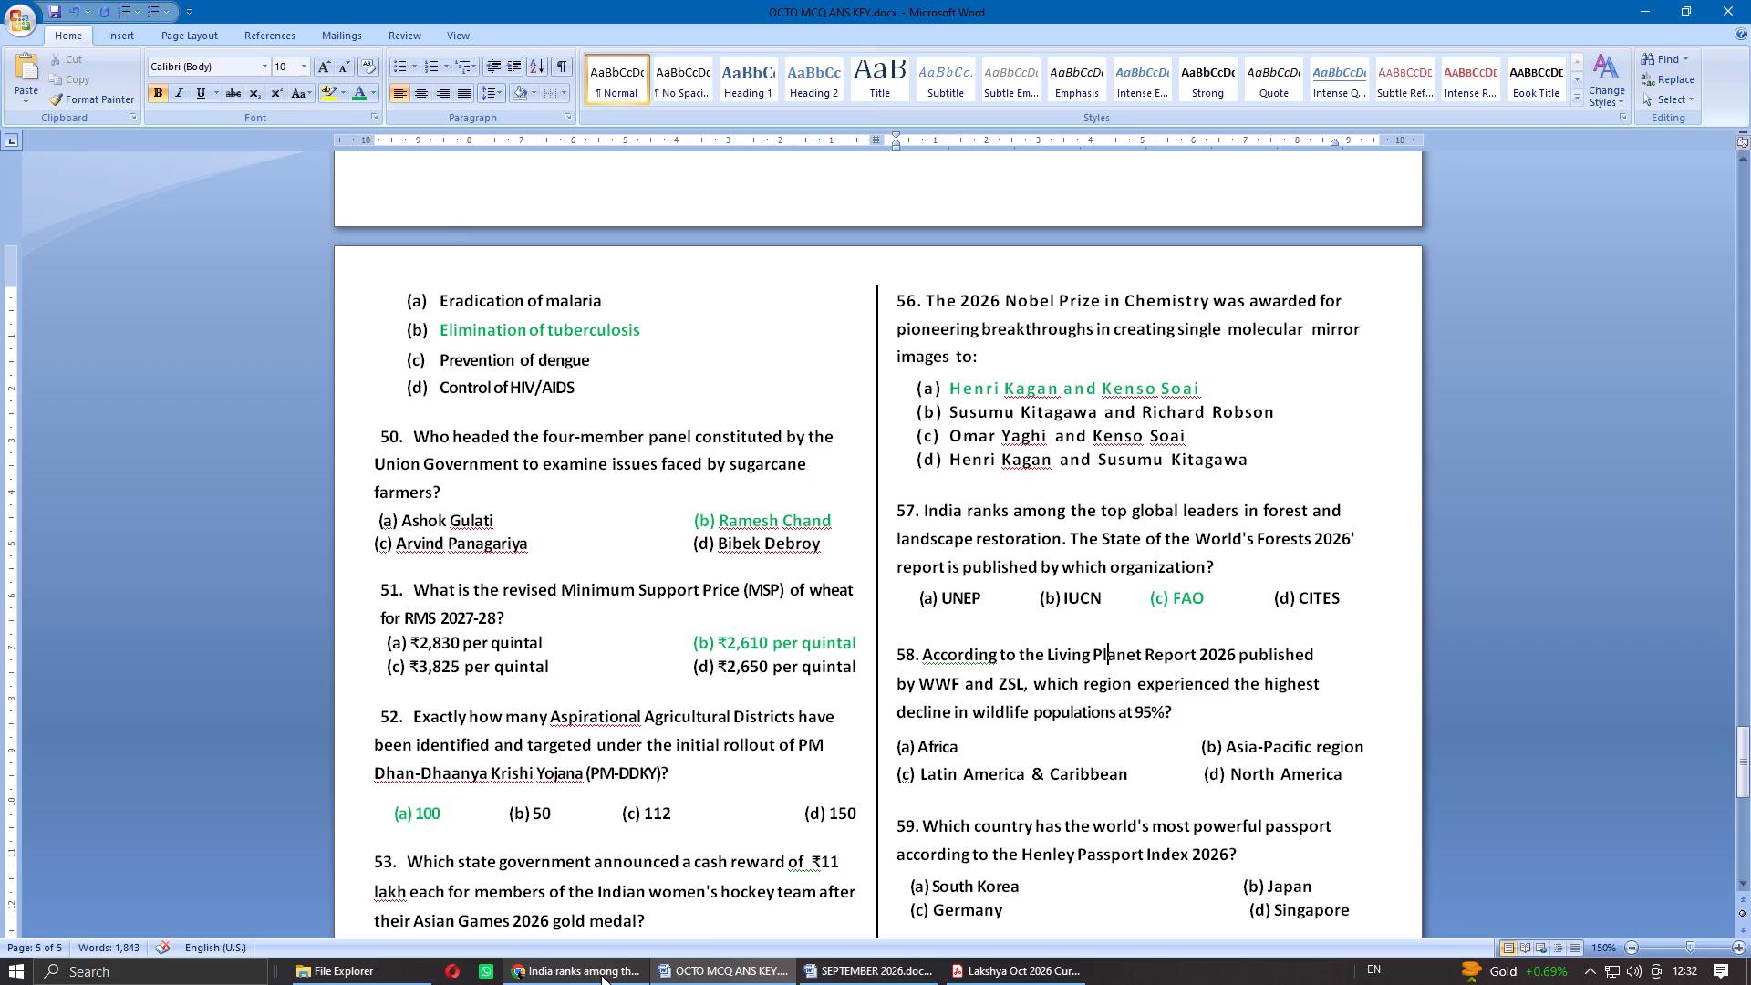
Recheck the Google result in Chrome, delete "among the" from question 57 in the Word answer key, and save the document.
click(601, 975)
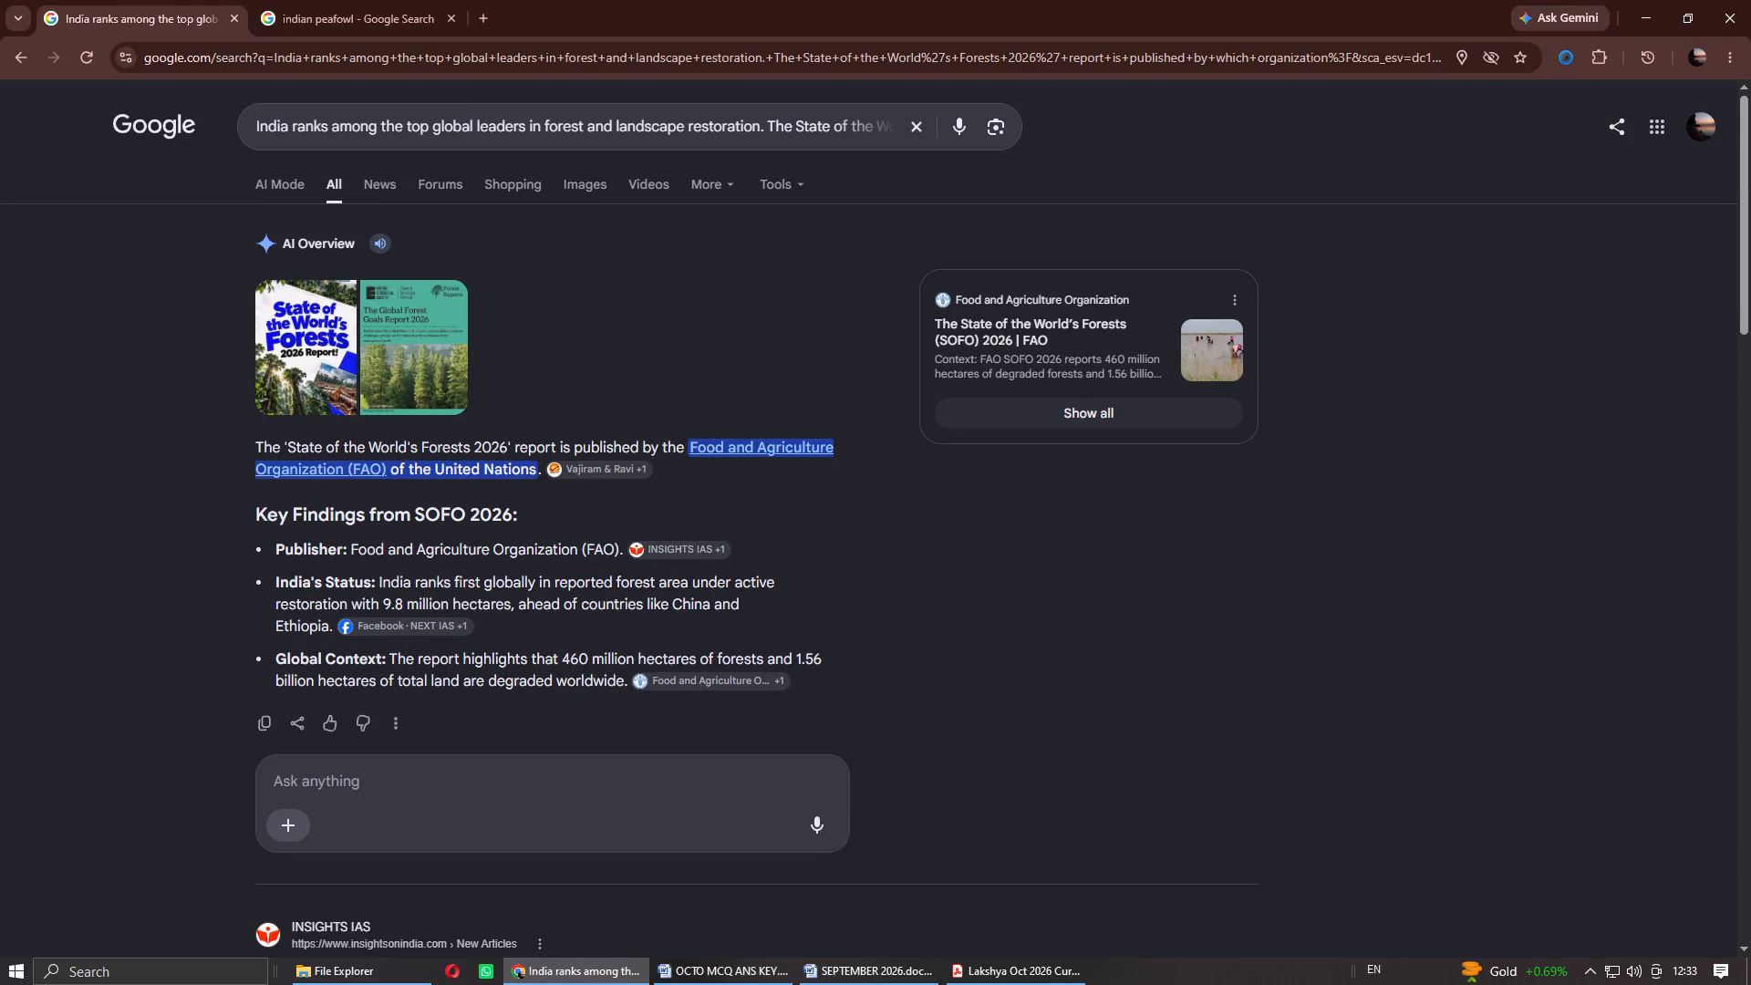
click(729, 970)
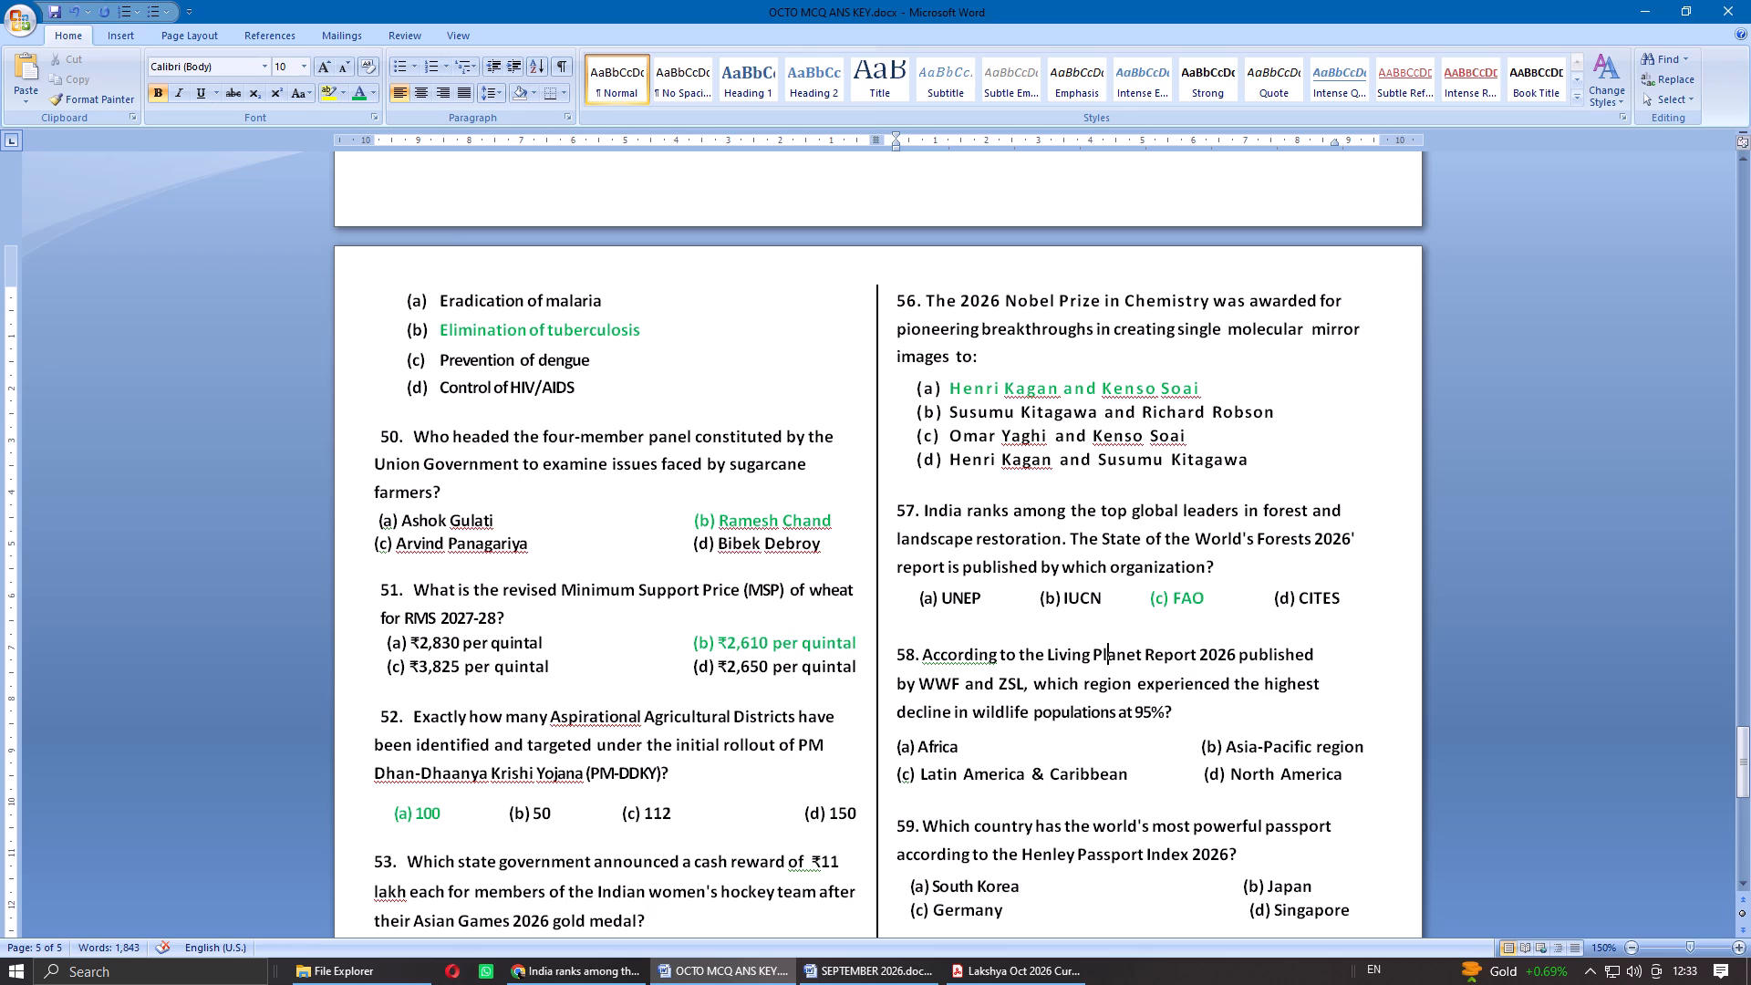
drag(1016, 513, 1071, 513)
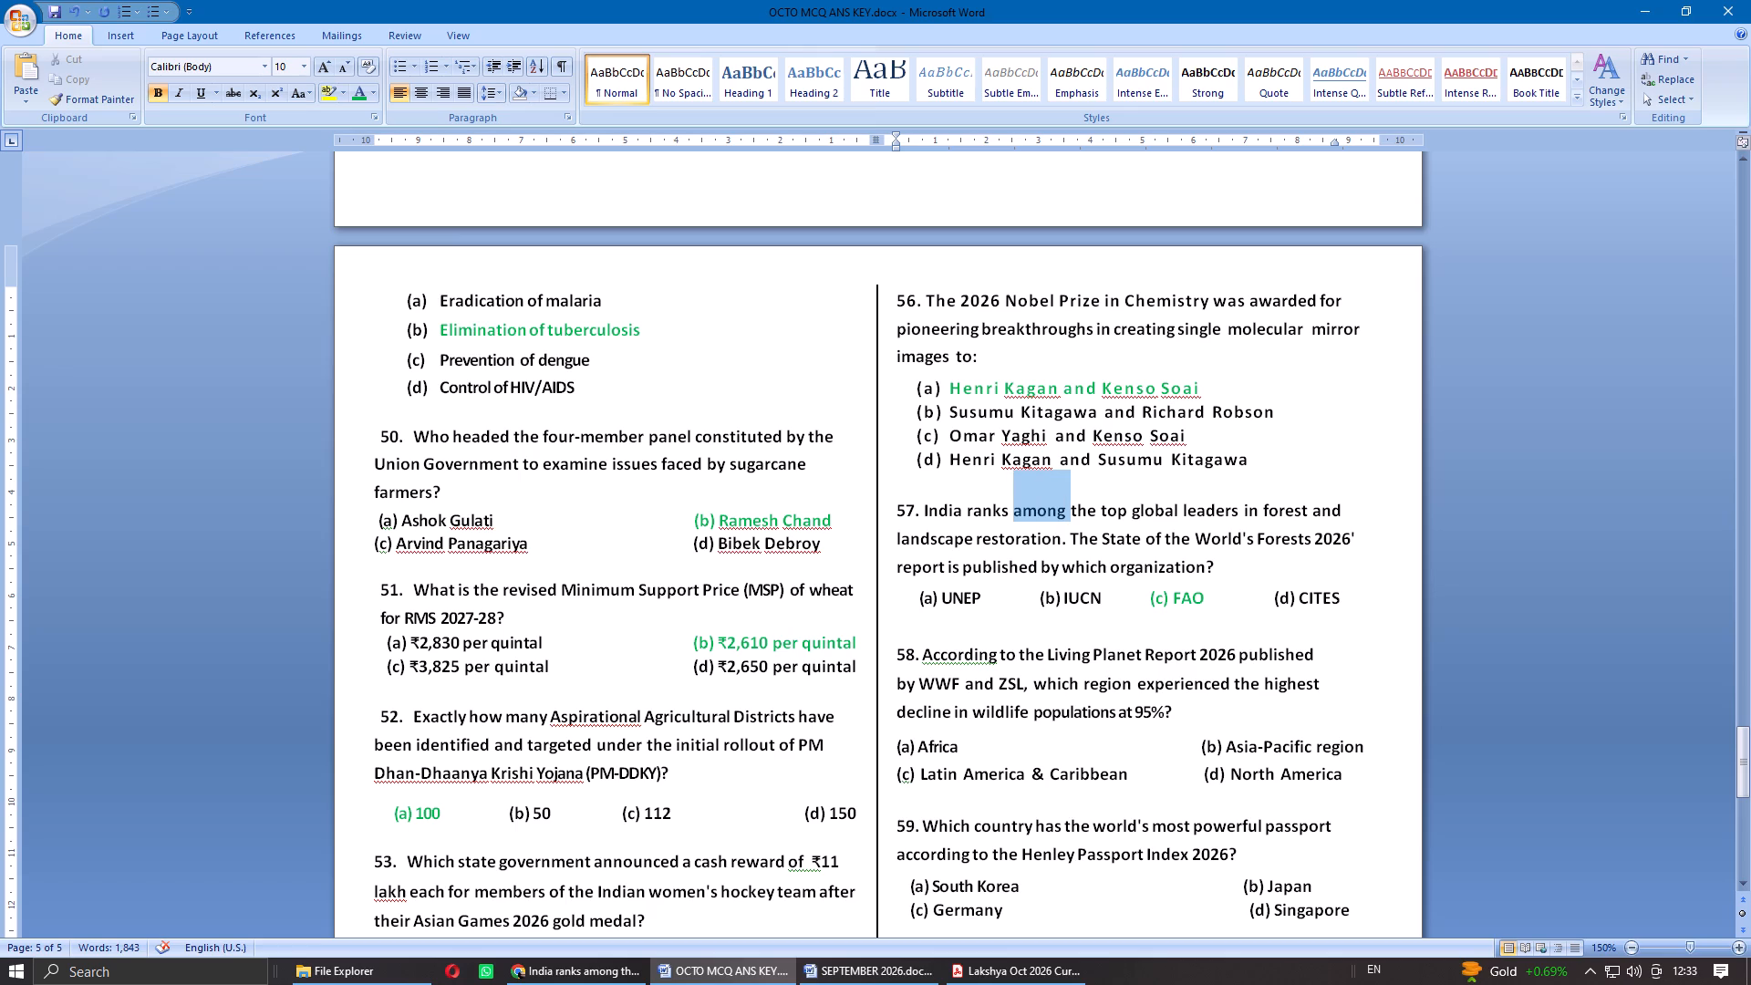
drag(1071, 513, 1072, 513)
drag(1072, 513, 1078, 512)
drag(1078, 512, 1092, 511)
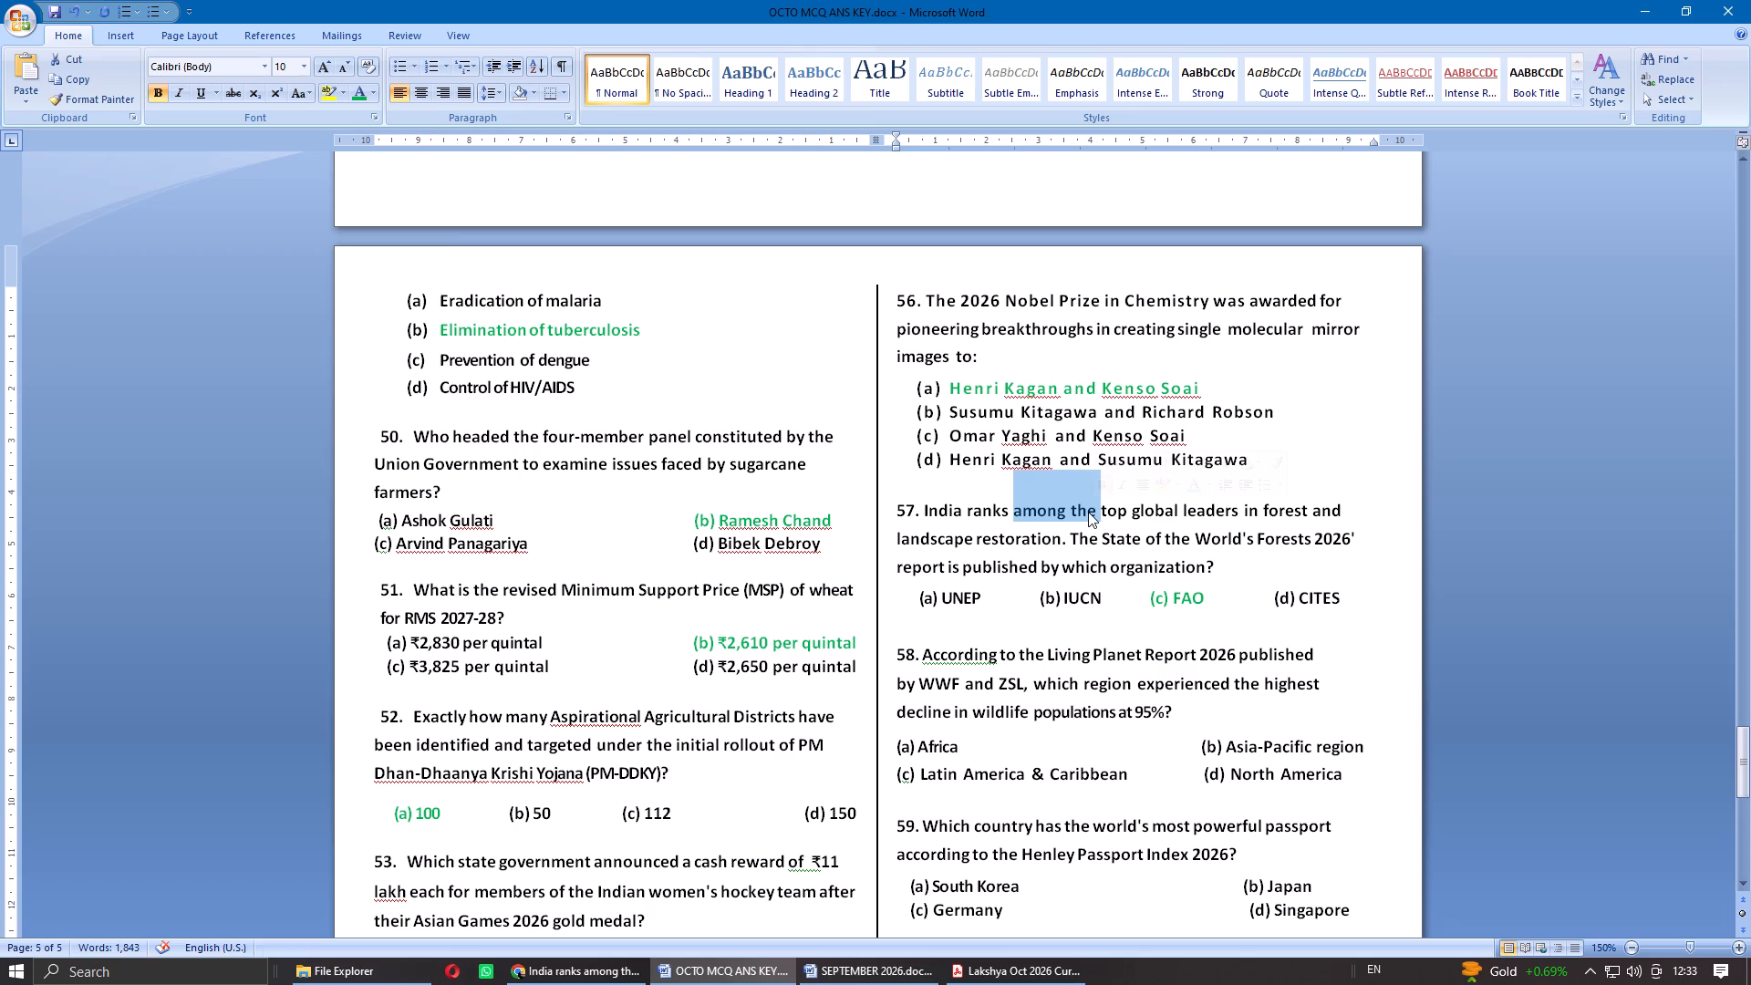
key(BackSpace)
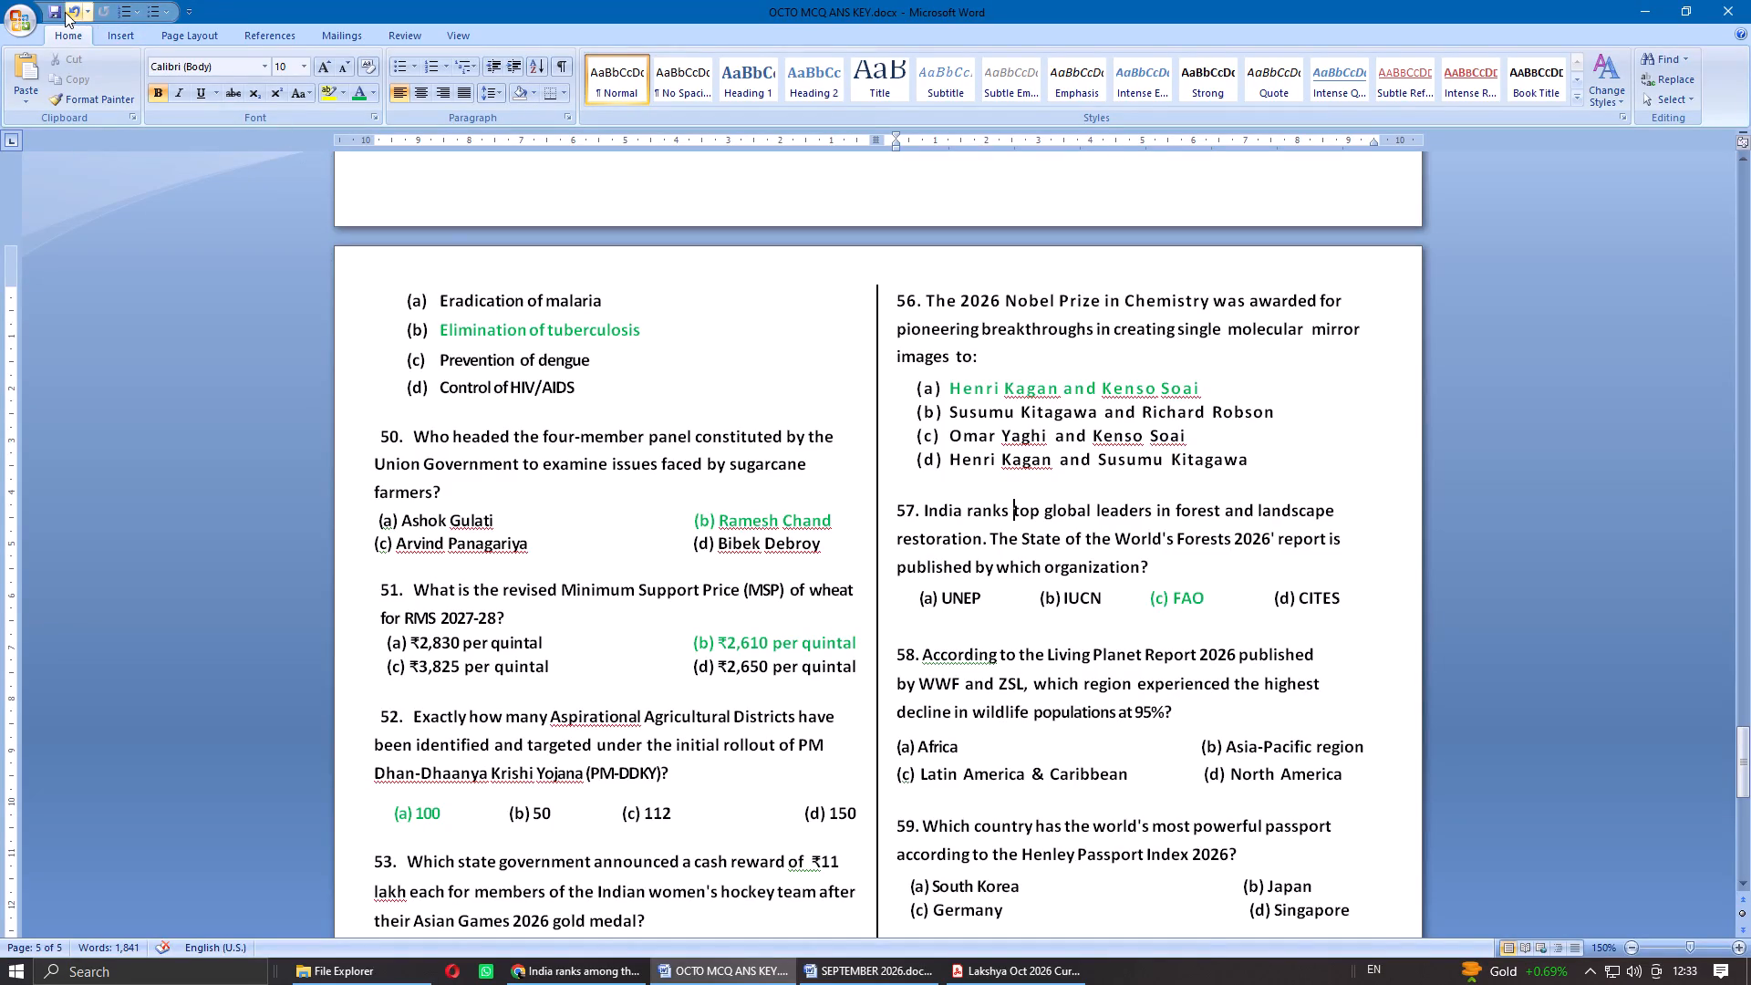
click(59, 12)
Copy question 58 about the Living Planet Report 2026 and search Google for it in Chrome.
scroll(1093, 666, down, 1)
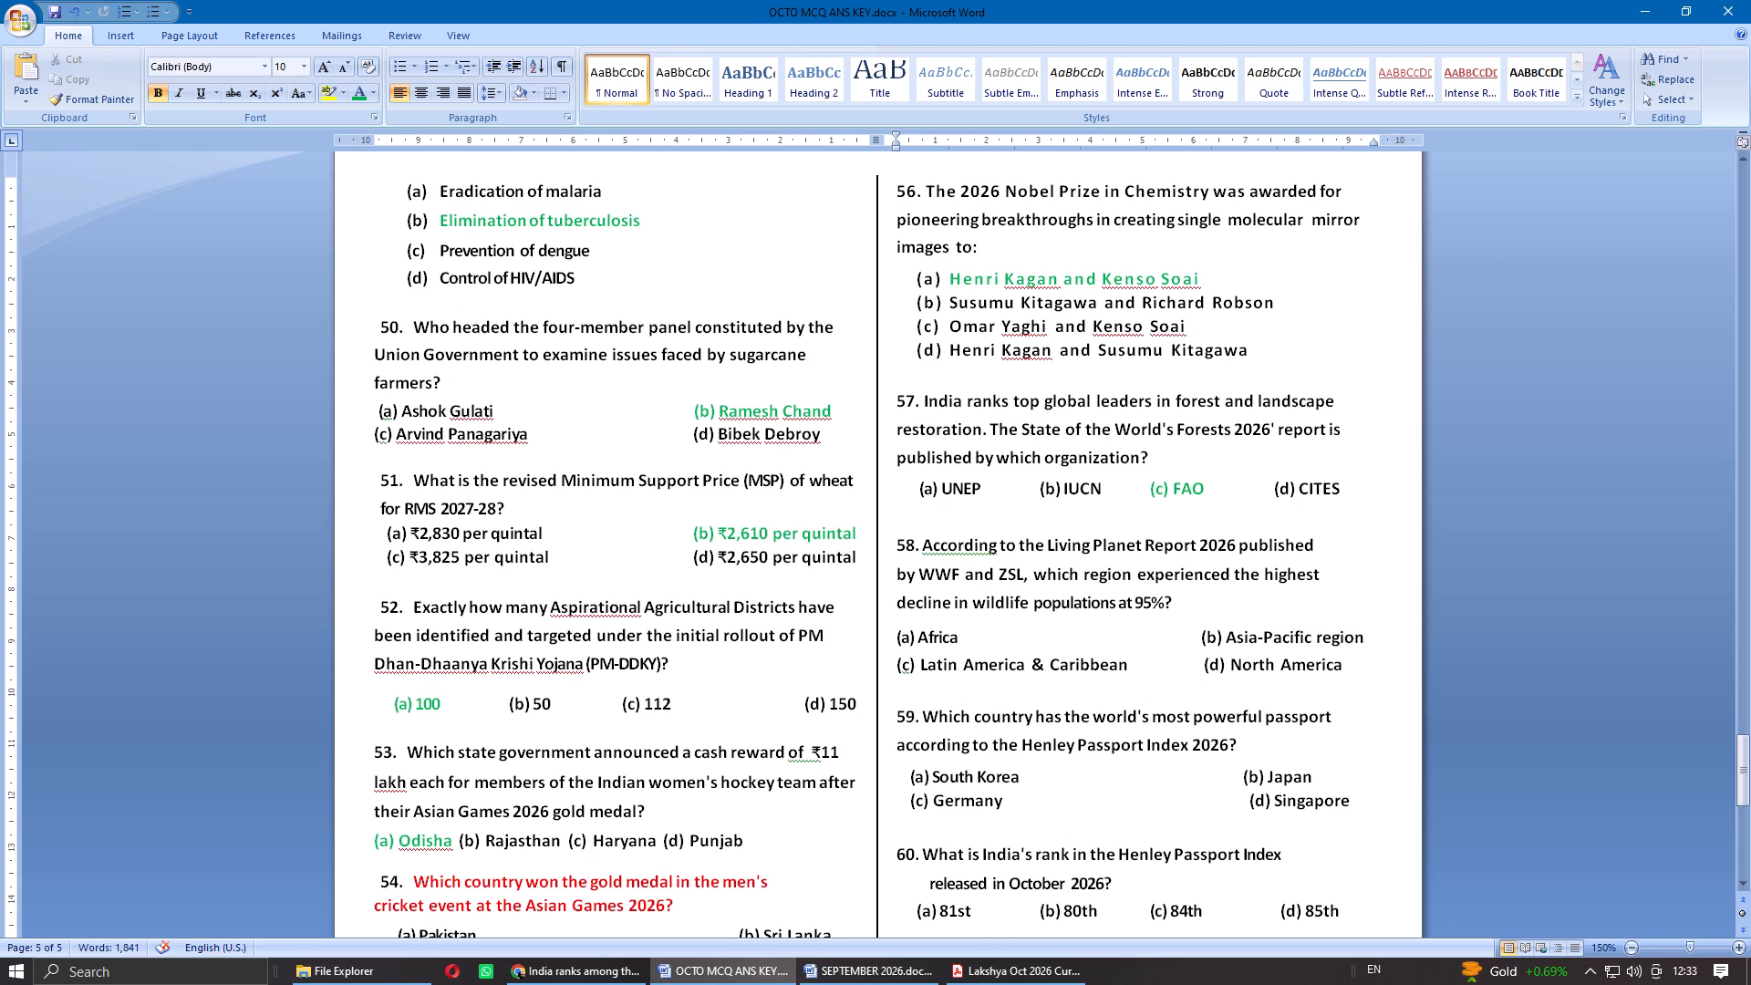
drag(924, 544, 1176, 595)
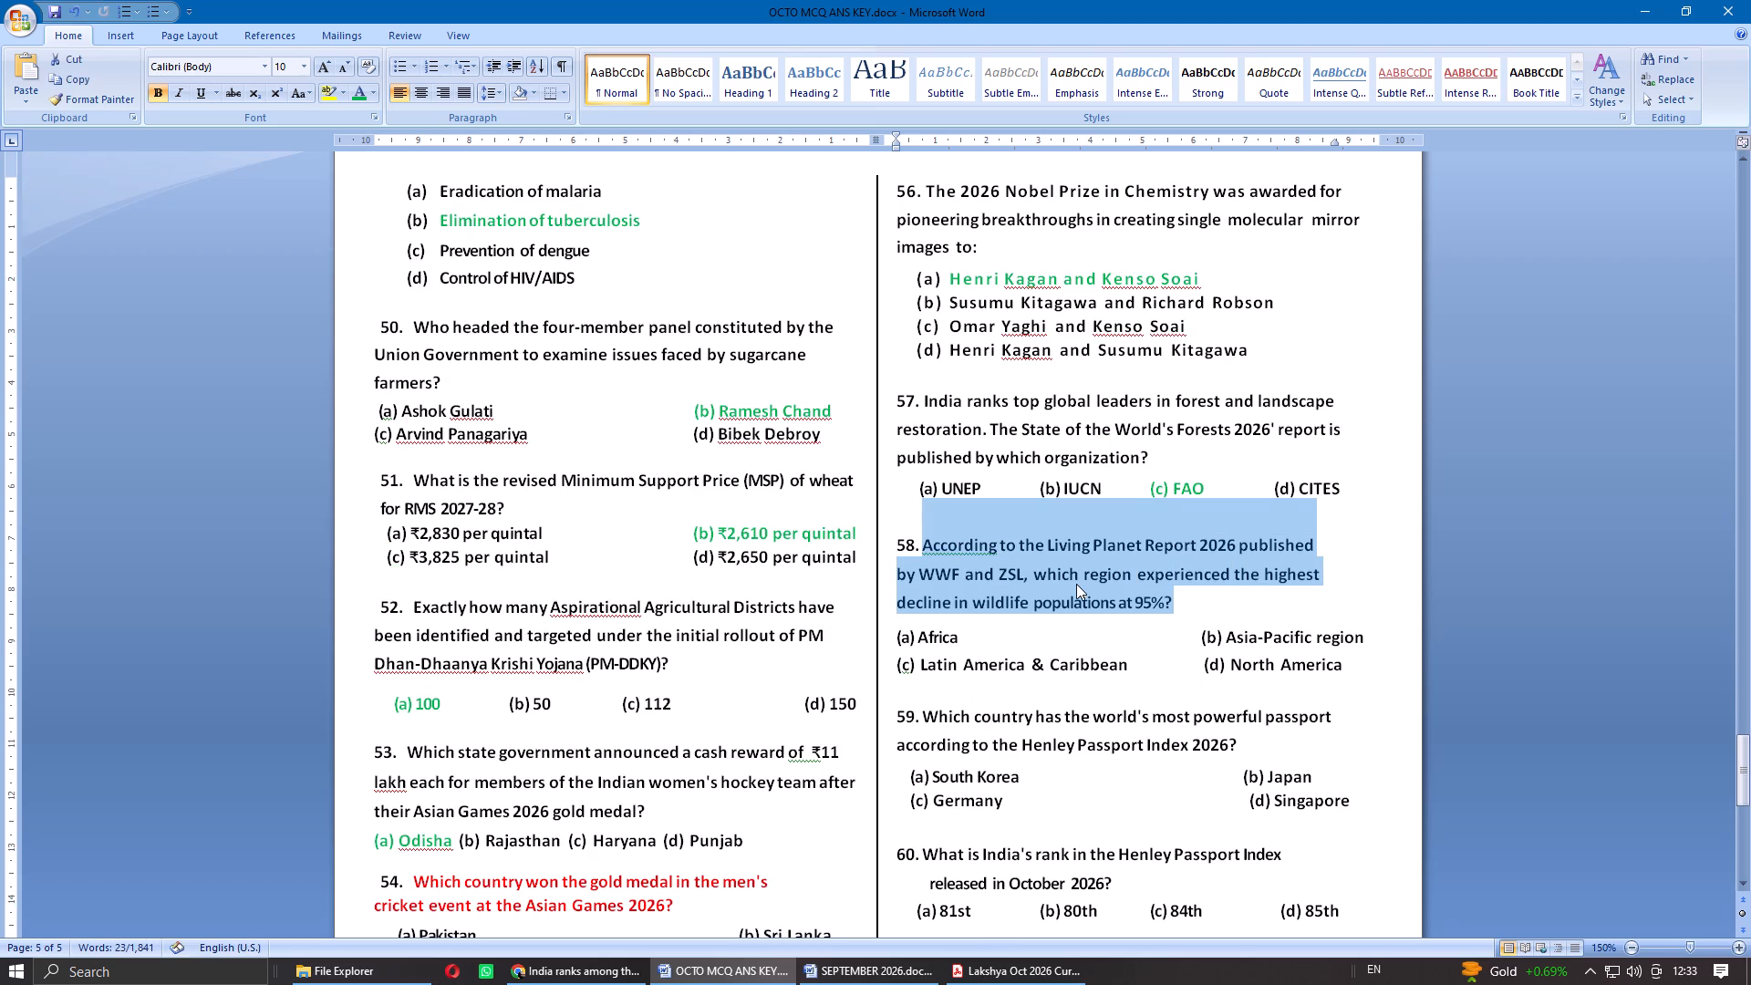
right_click(1076, 584)
click(1105, 618)
click(595, 984)
click(906, 126)
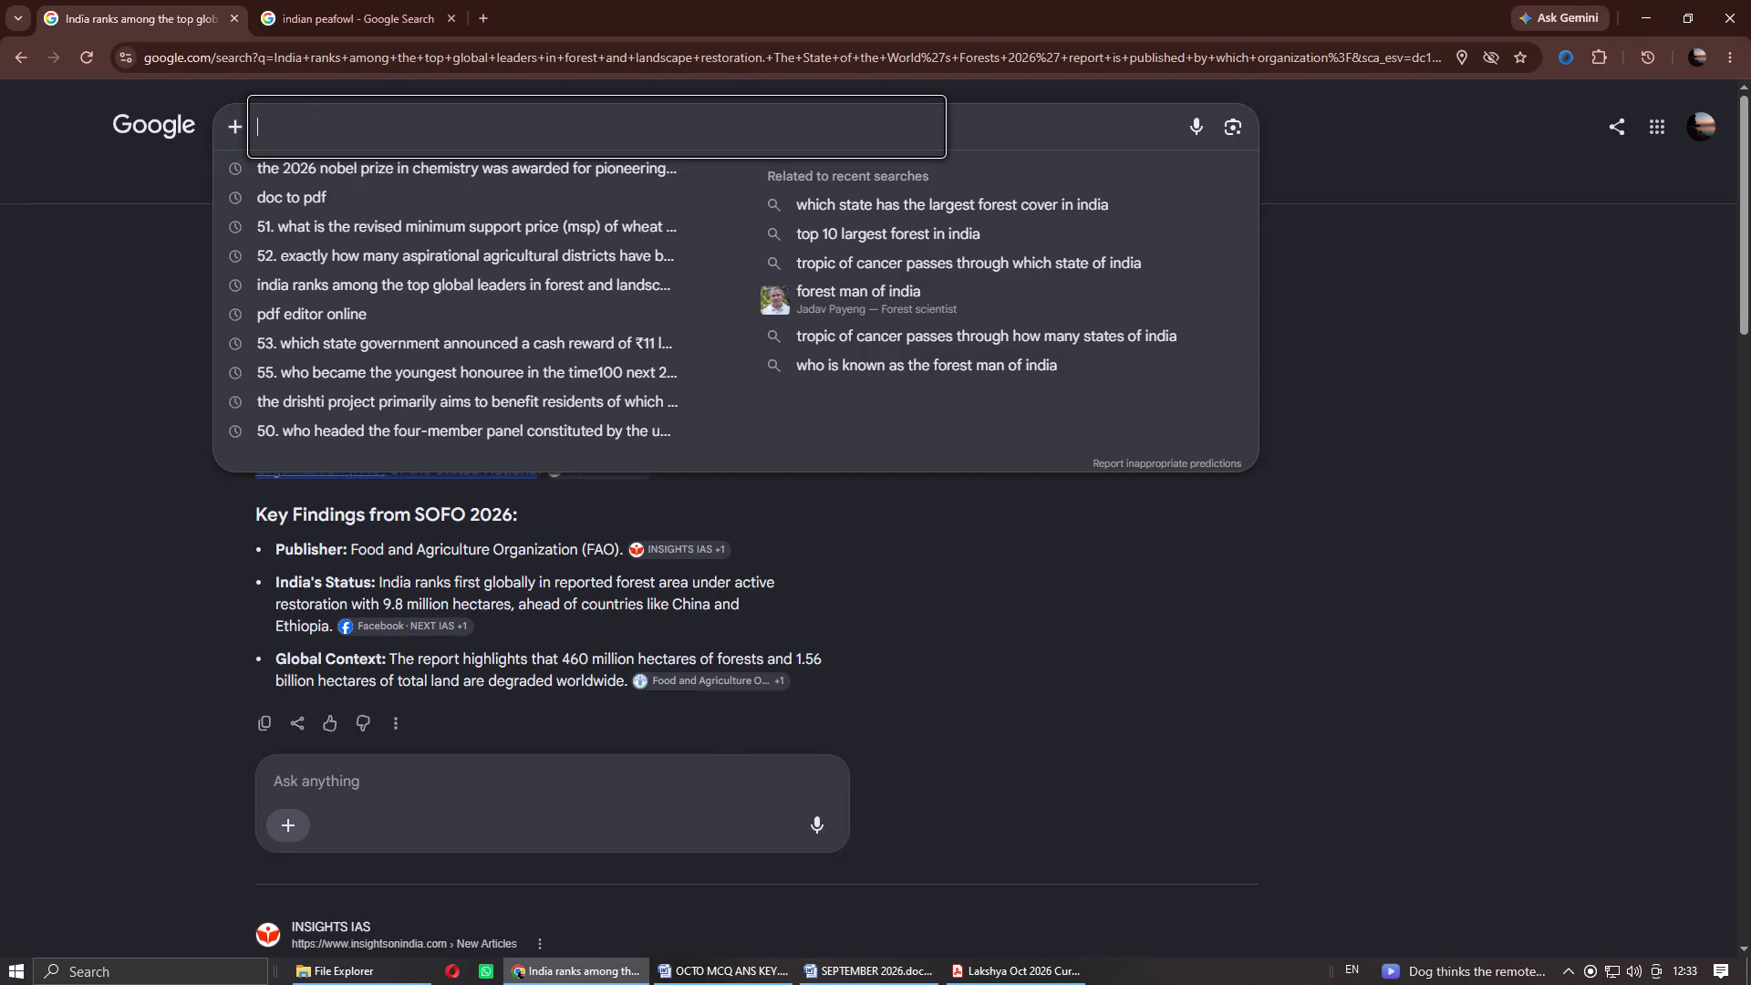
right_click(774, 128)
click(842, 334)
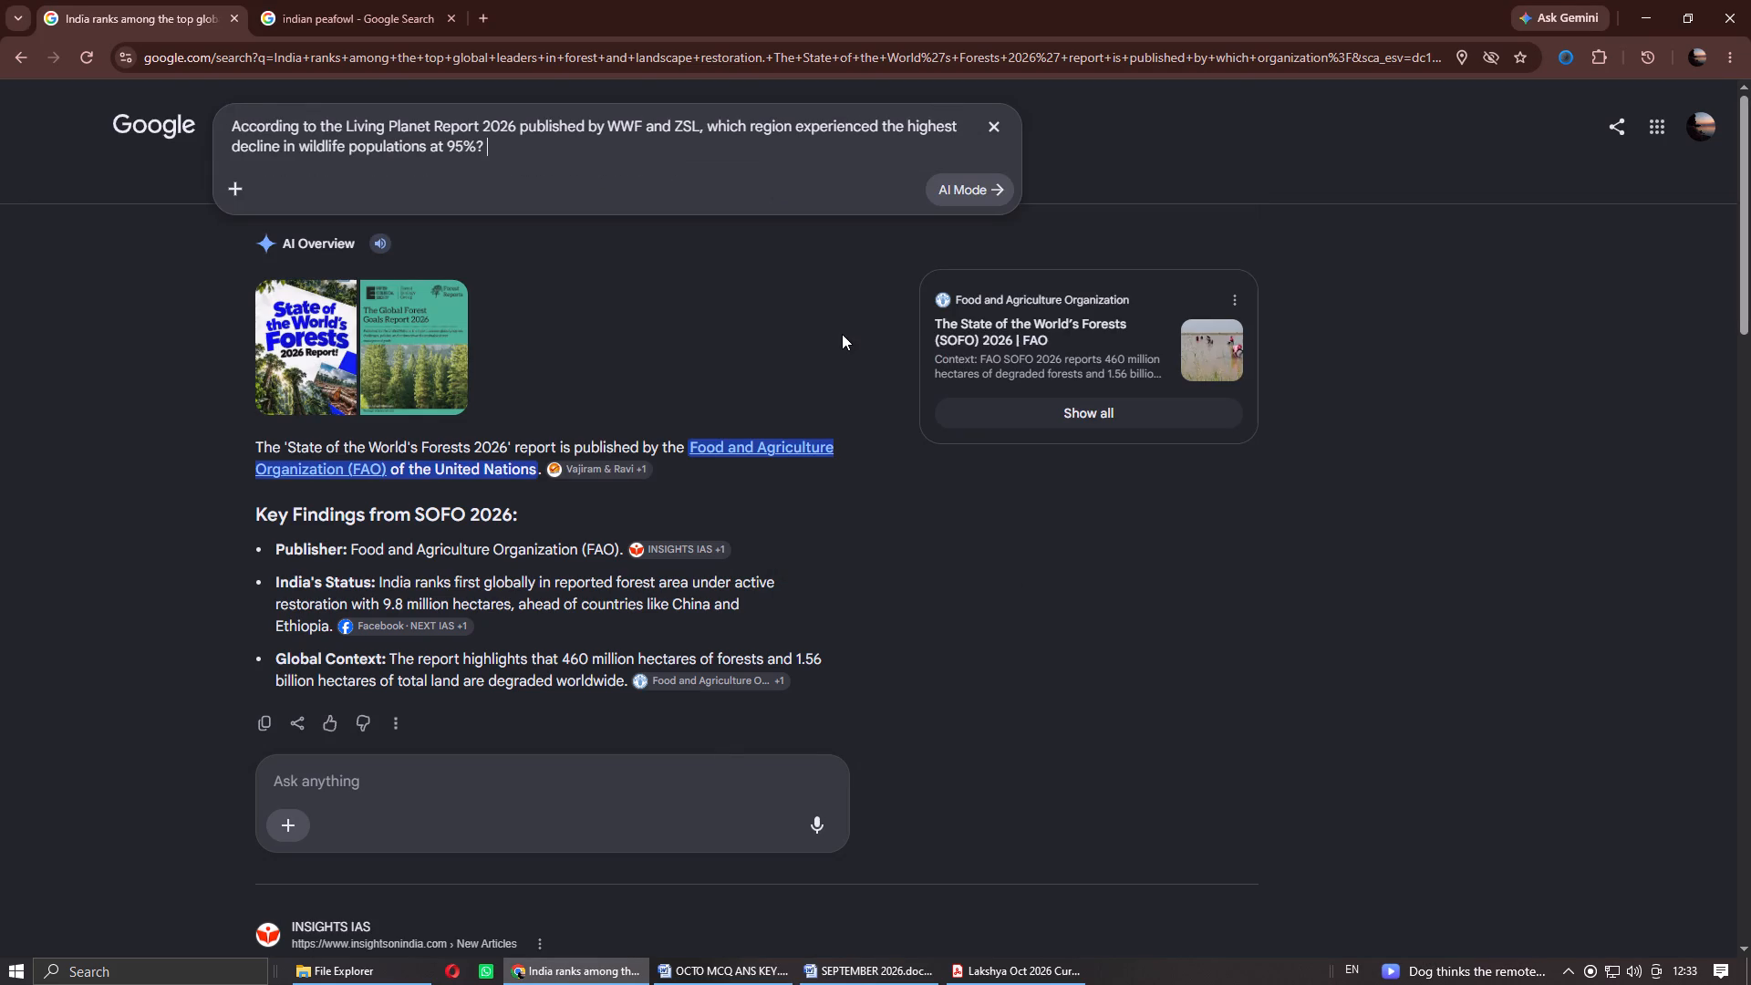
key(Return)
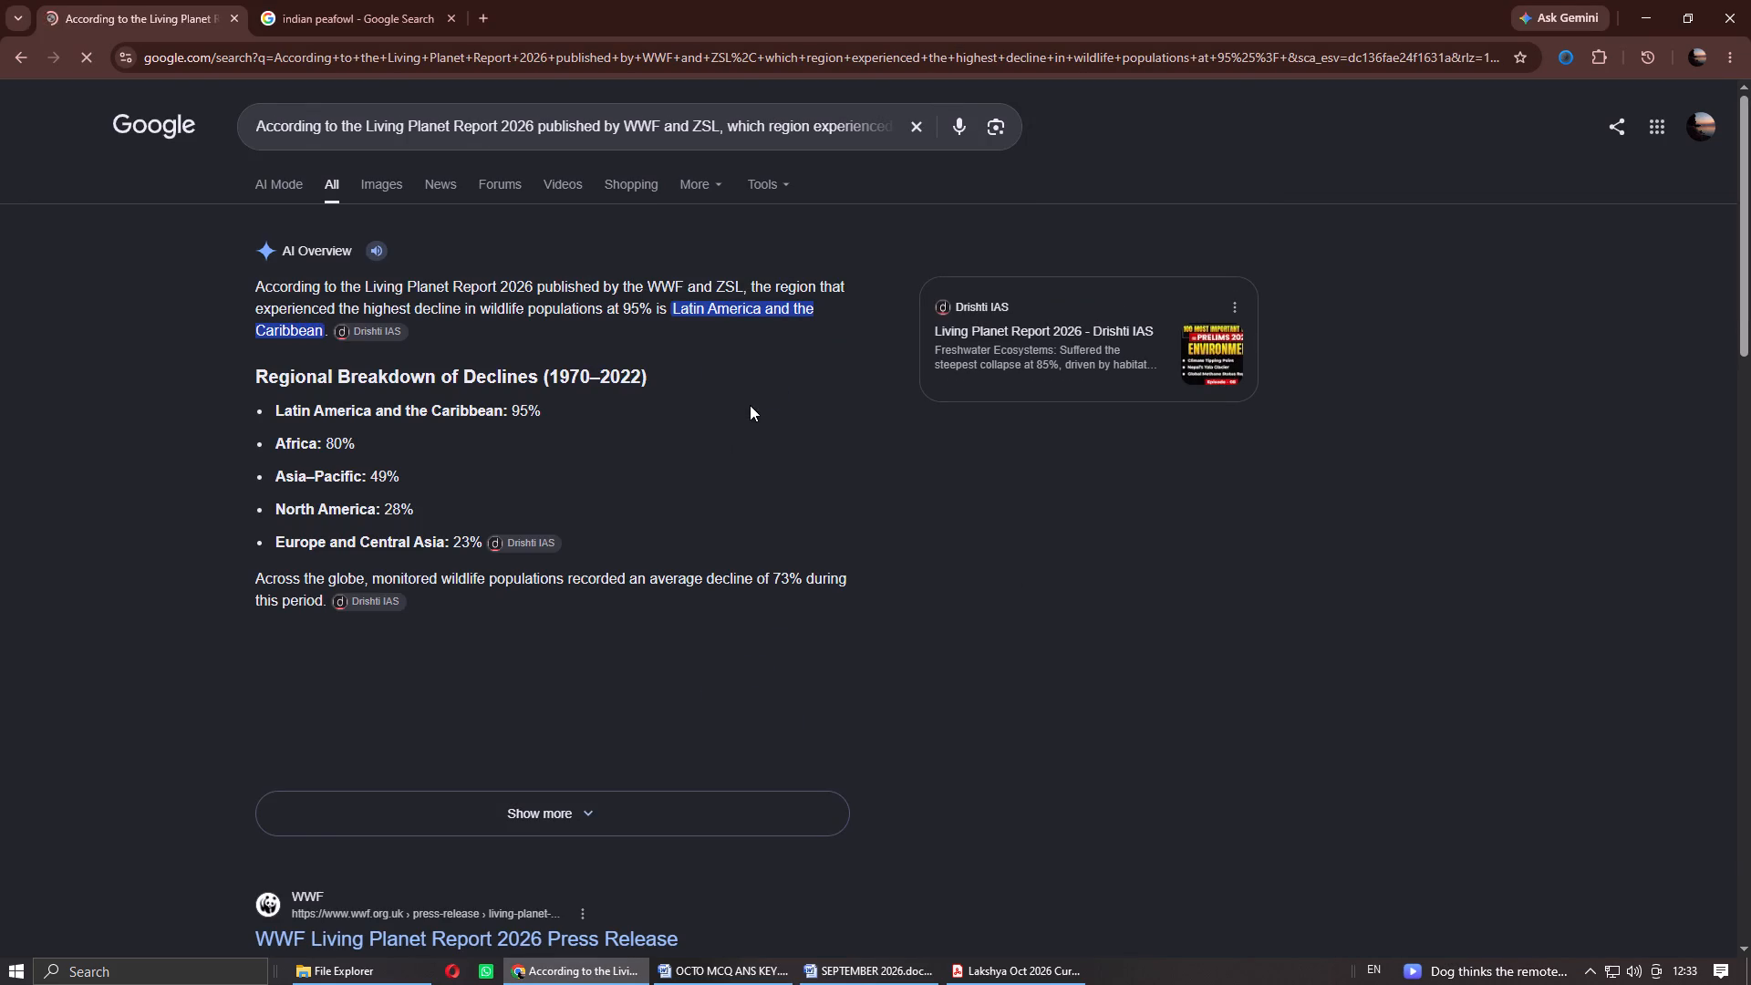
Back in the Word answer key, colour question 58's option (c) Latin America & Caribbean green.
click(741, 984)
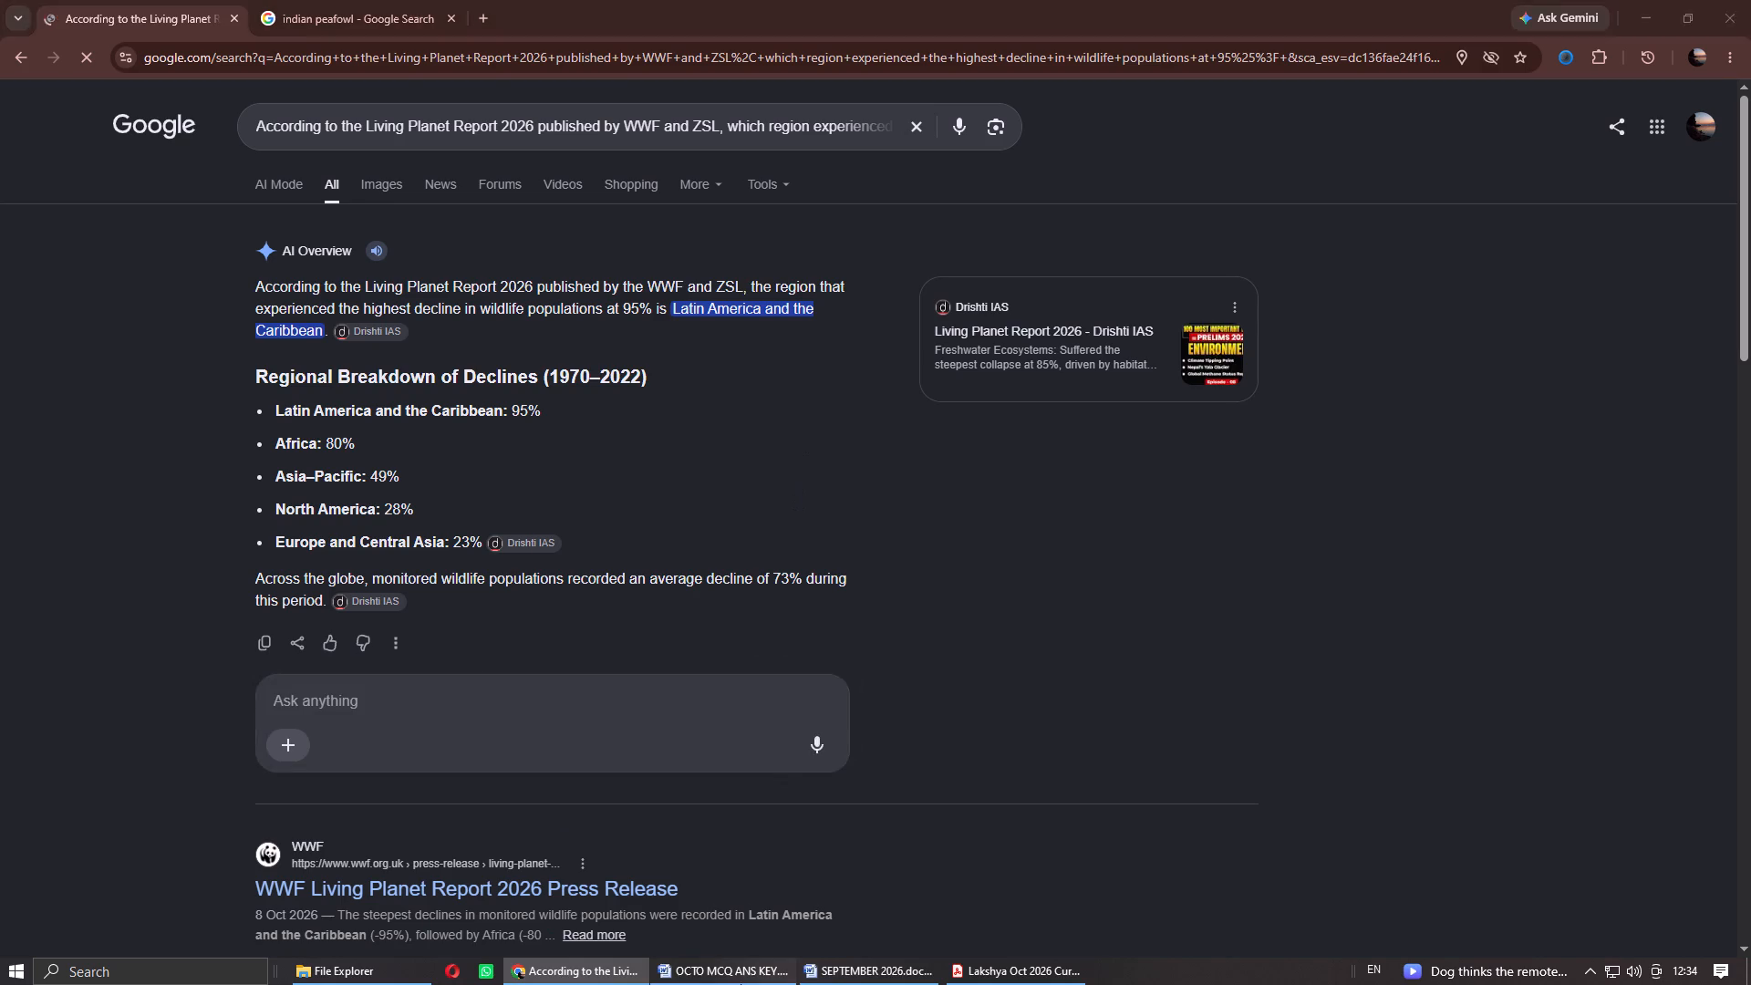
click(884, 664)
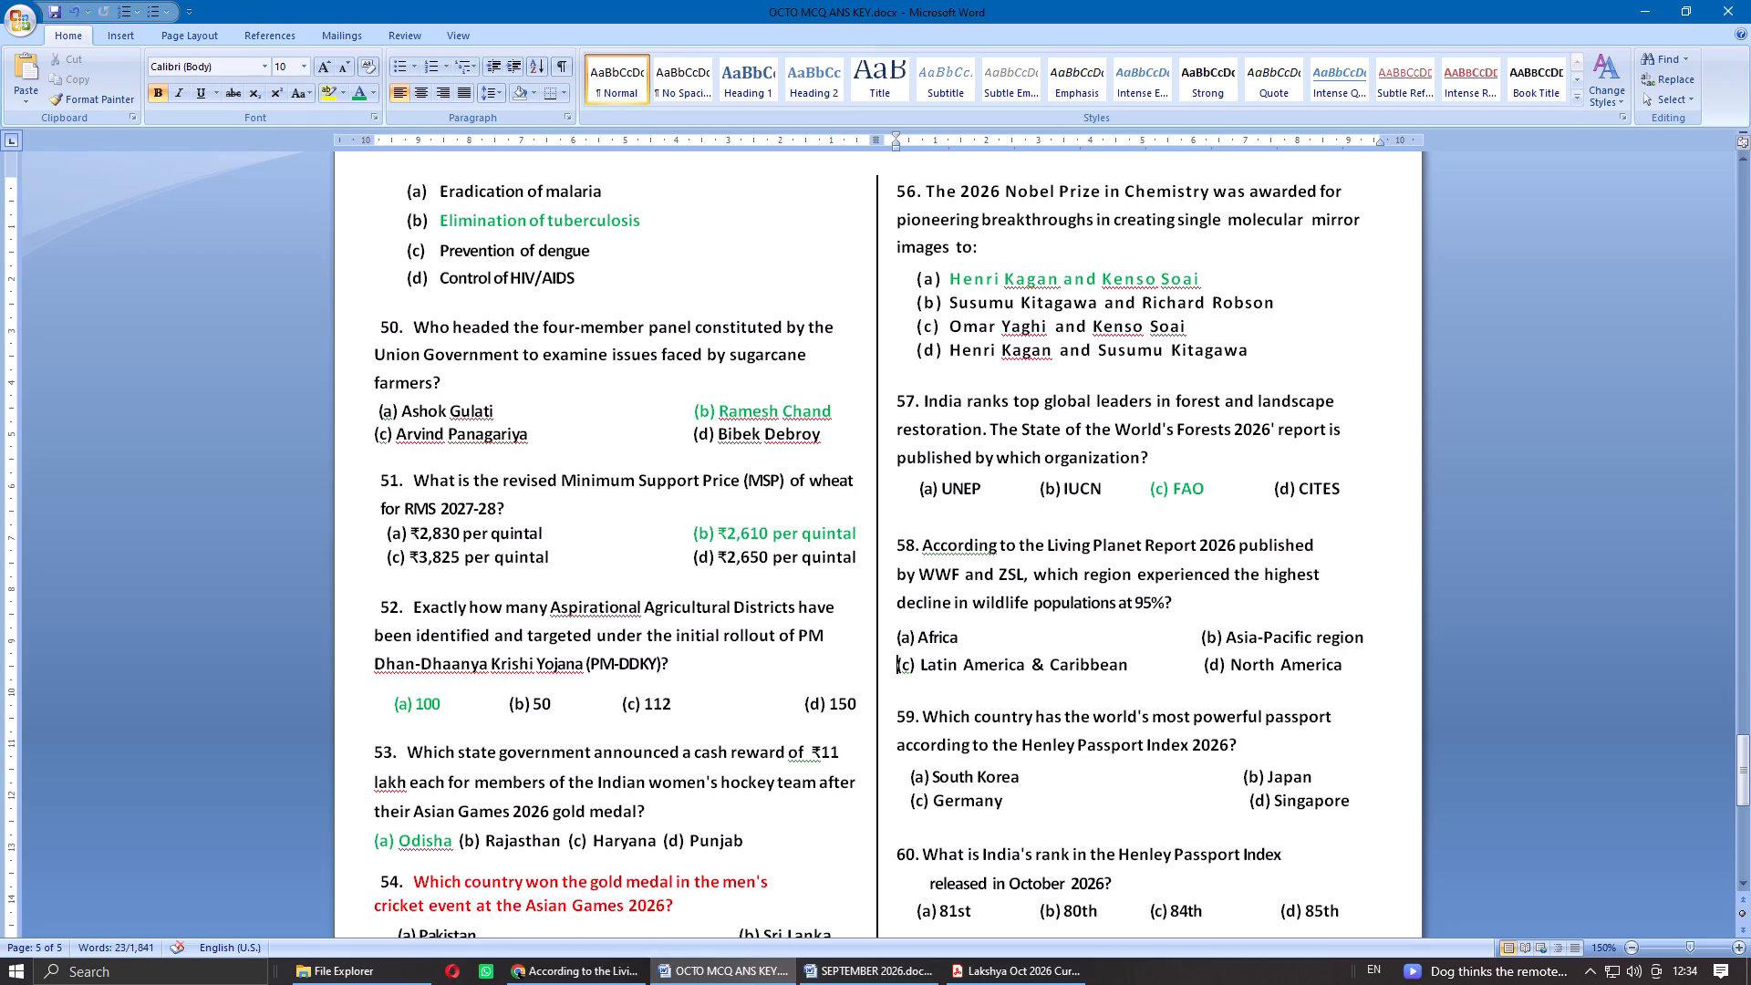
drag(892, 664, 1125, 669)
click(362, 93)
click(1062, 624)
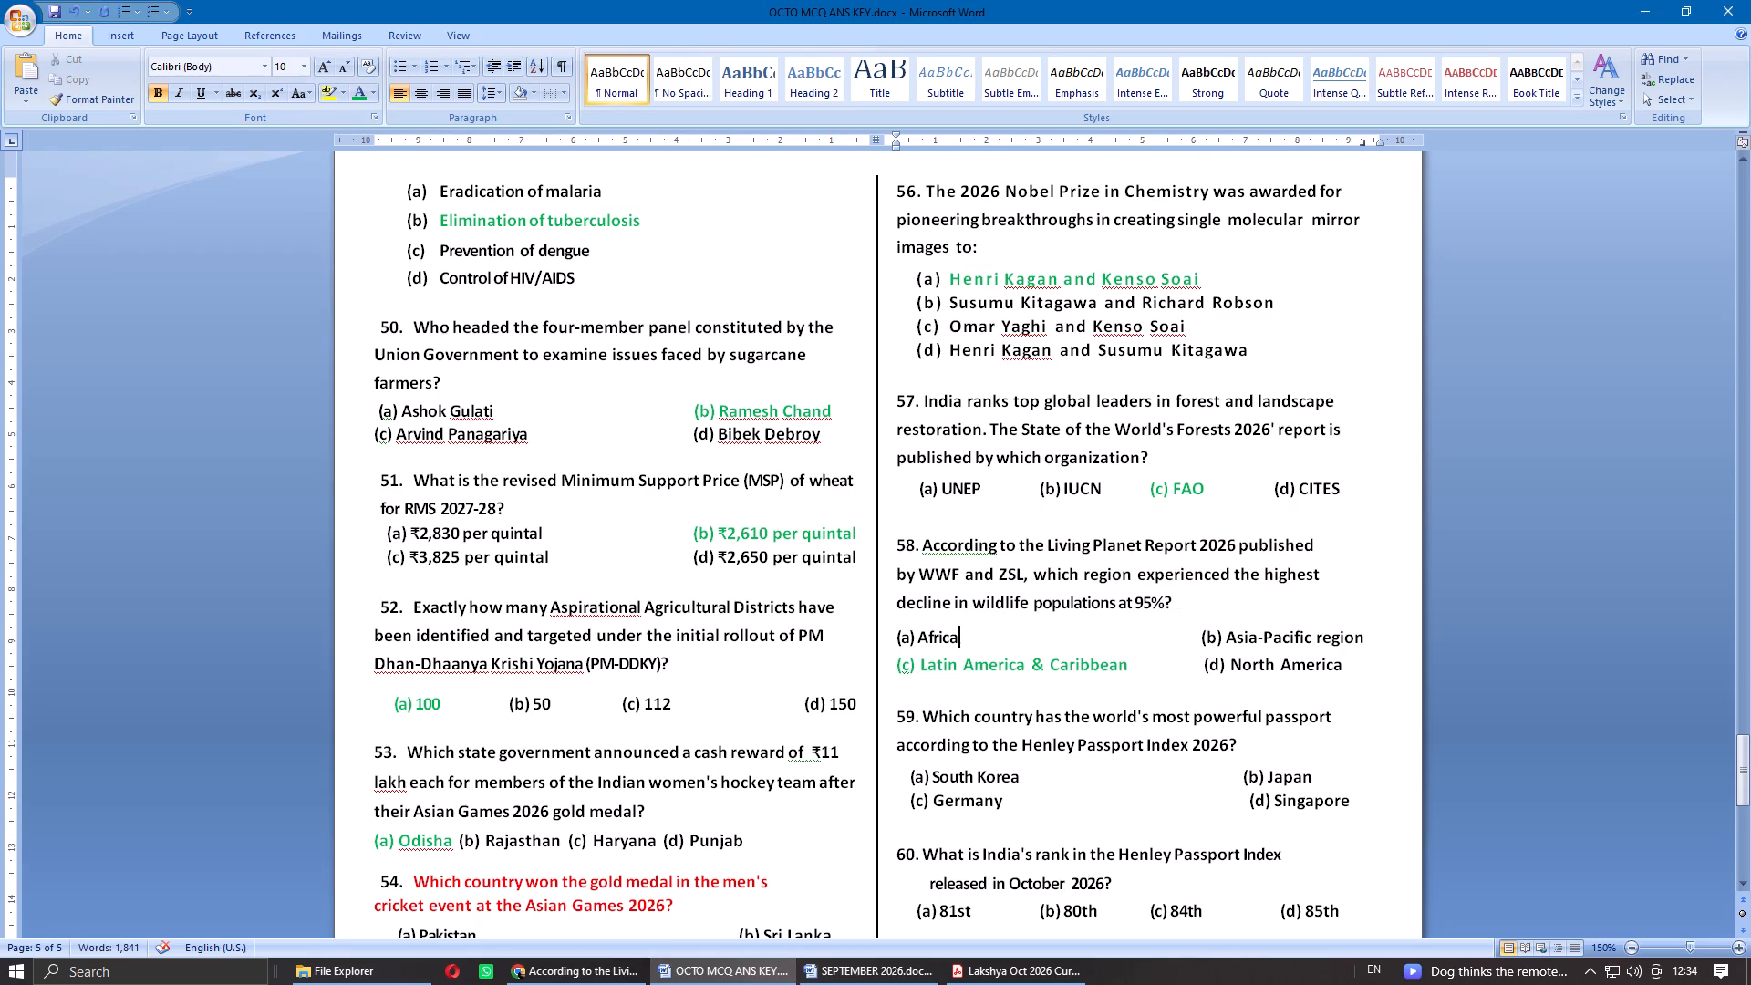
Copy question 59 about the most powerful passport in the Henley Passport Index 2026 and search Google for it in Chrome.
scroll(1062, 625, down, 1)
drag(923, 606, 1246, 643)
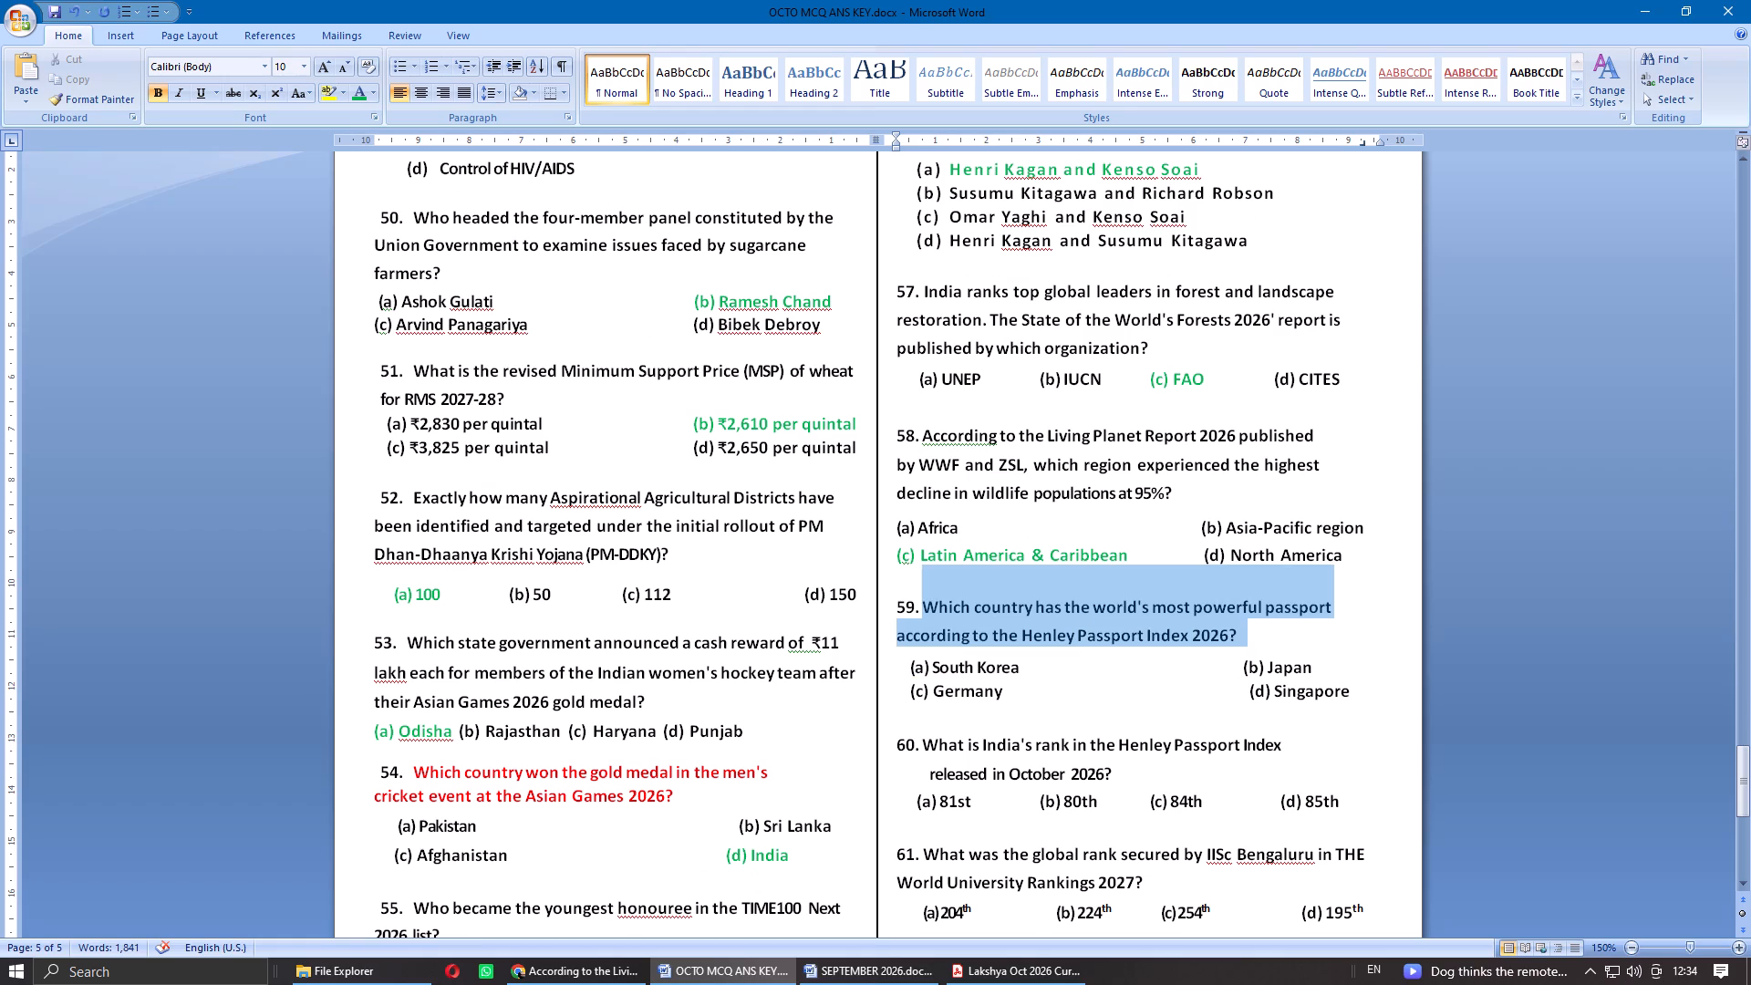
drag(1246, 643, 1234, 634)
right_click(1150, 635)
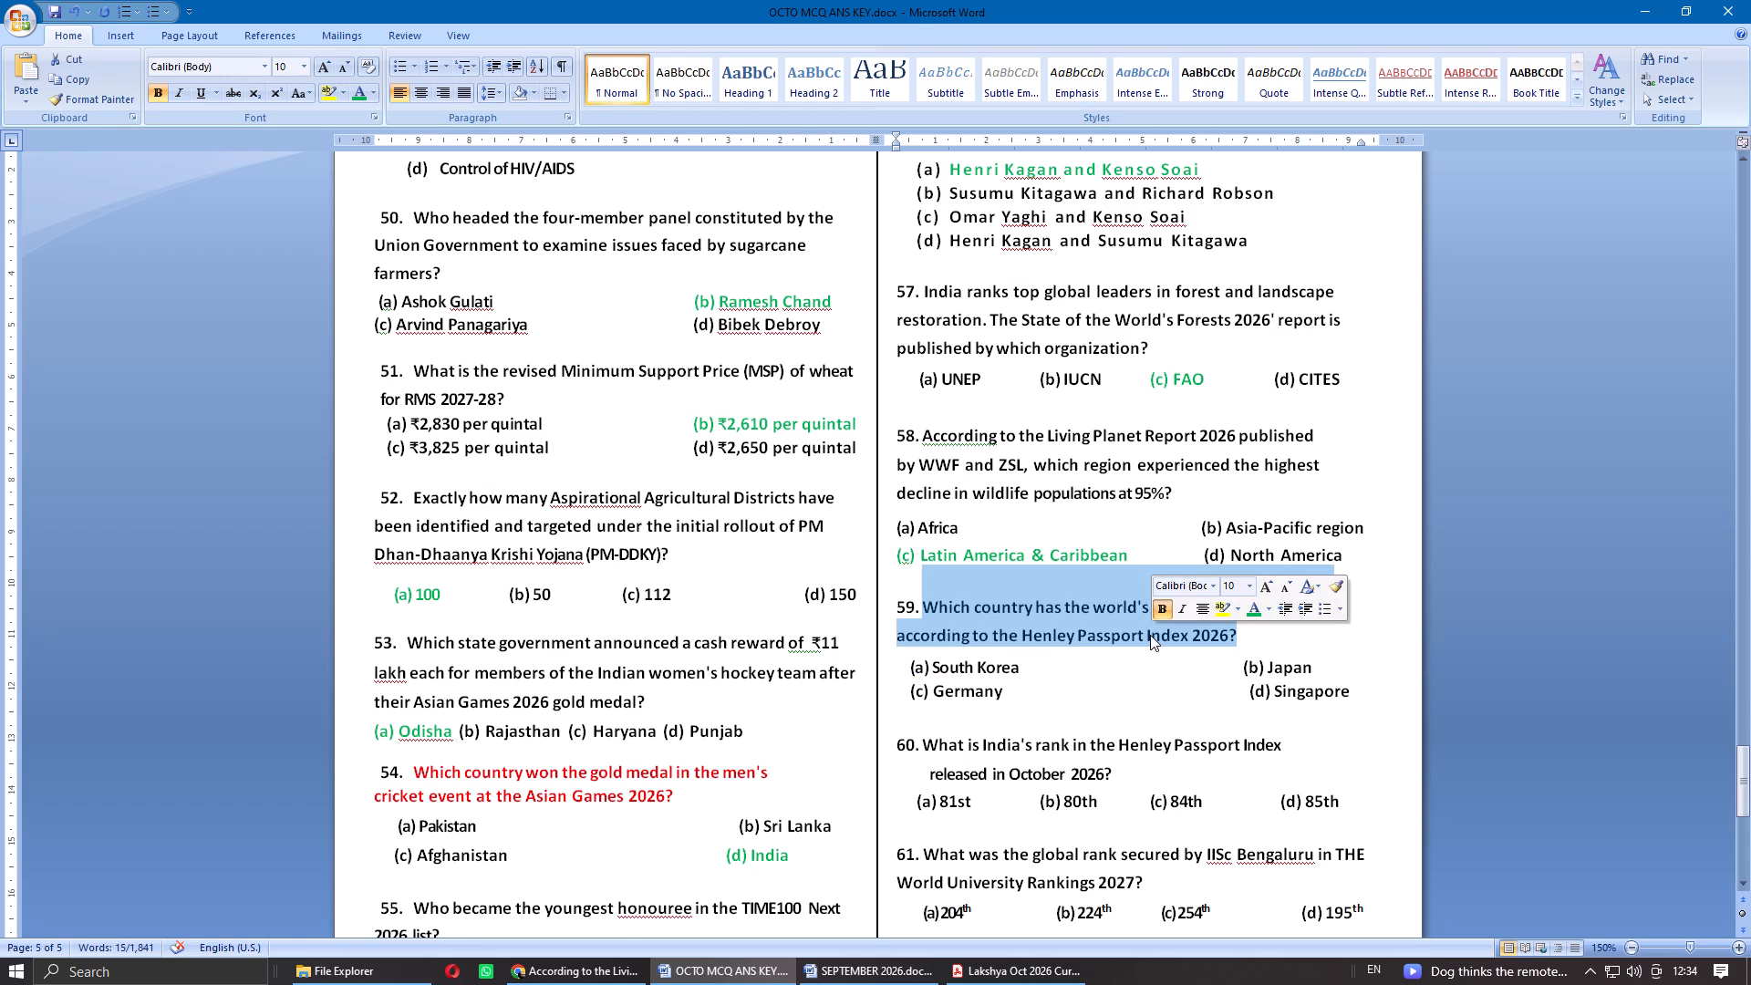
click(1181, 663)
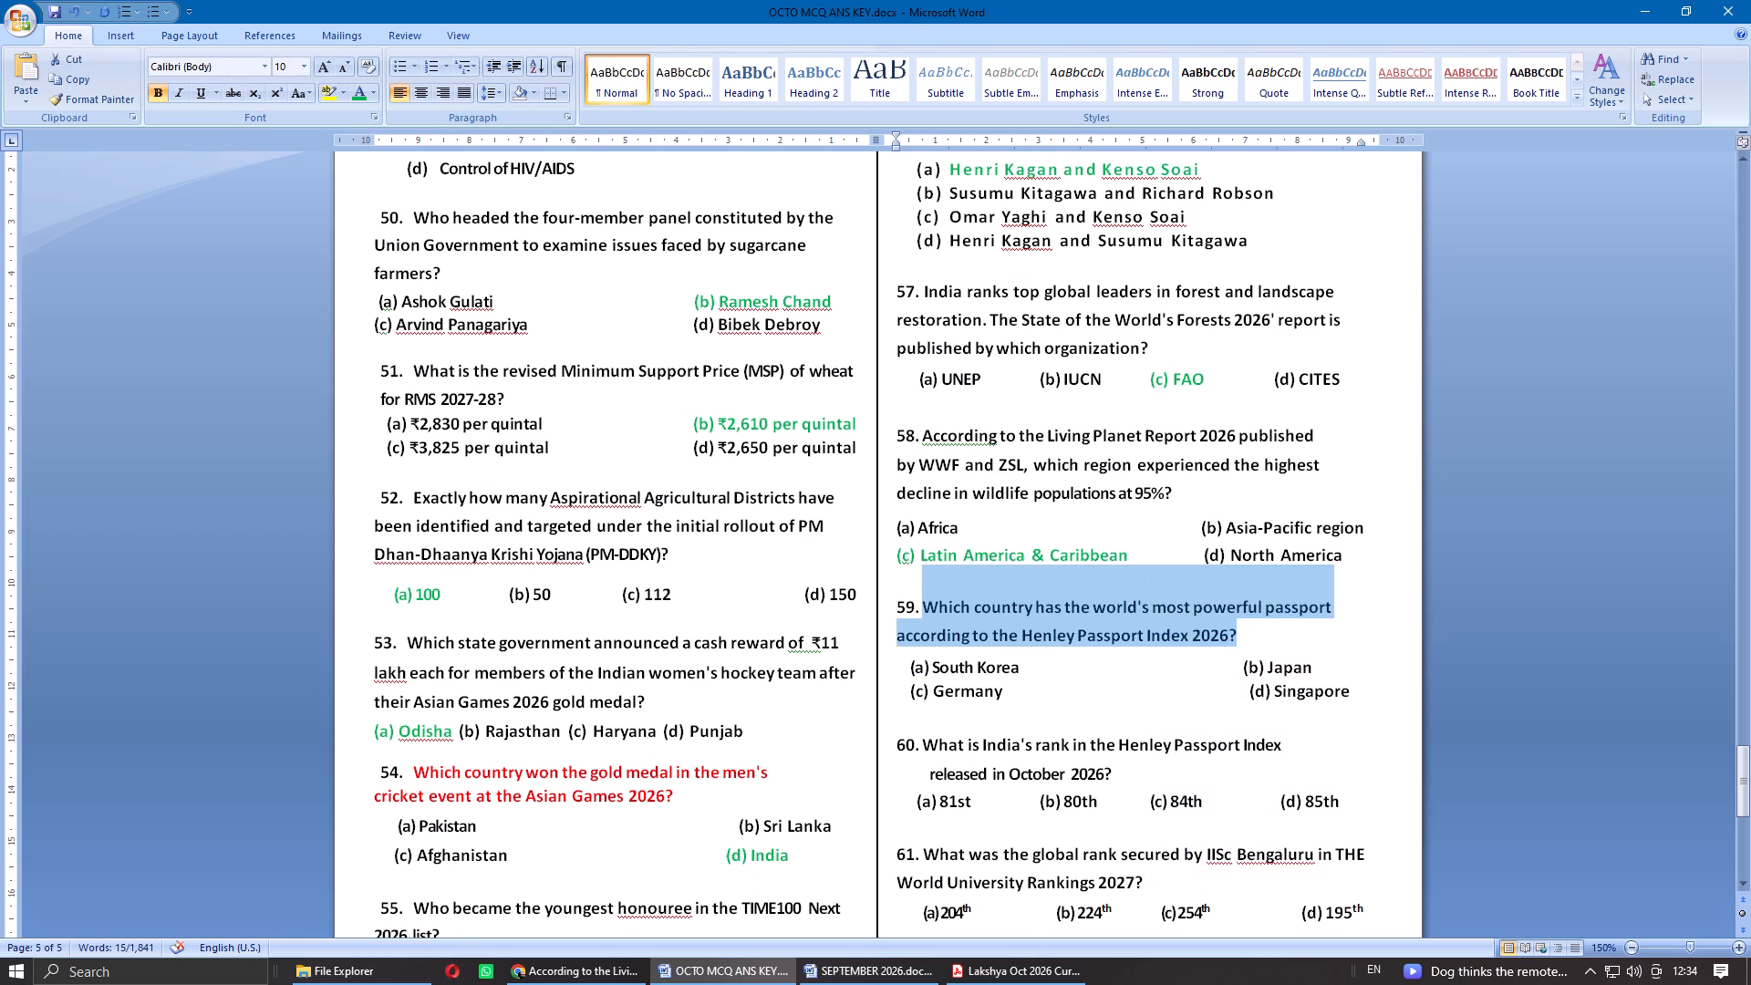
click(603, 979)
click(915, 128)
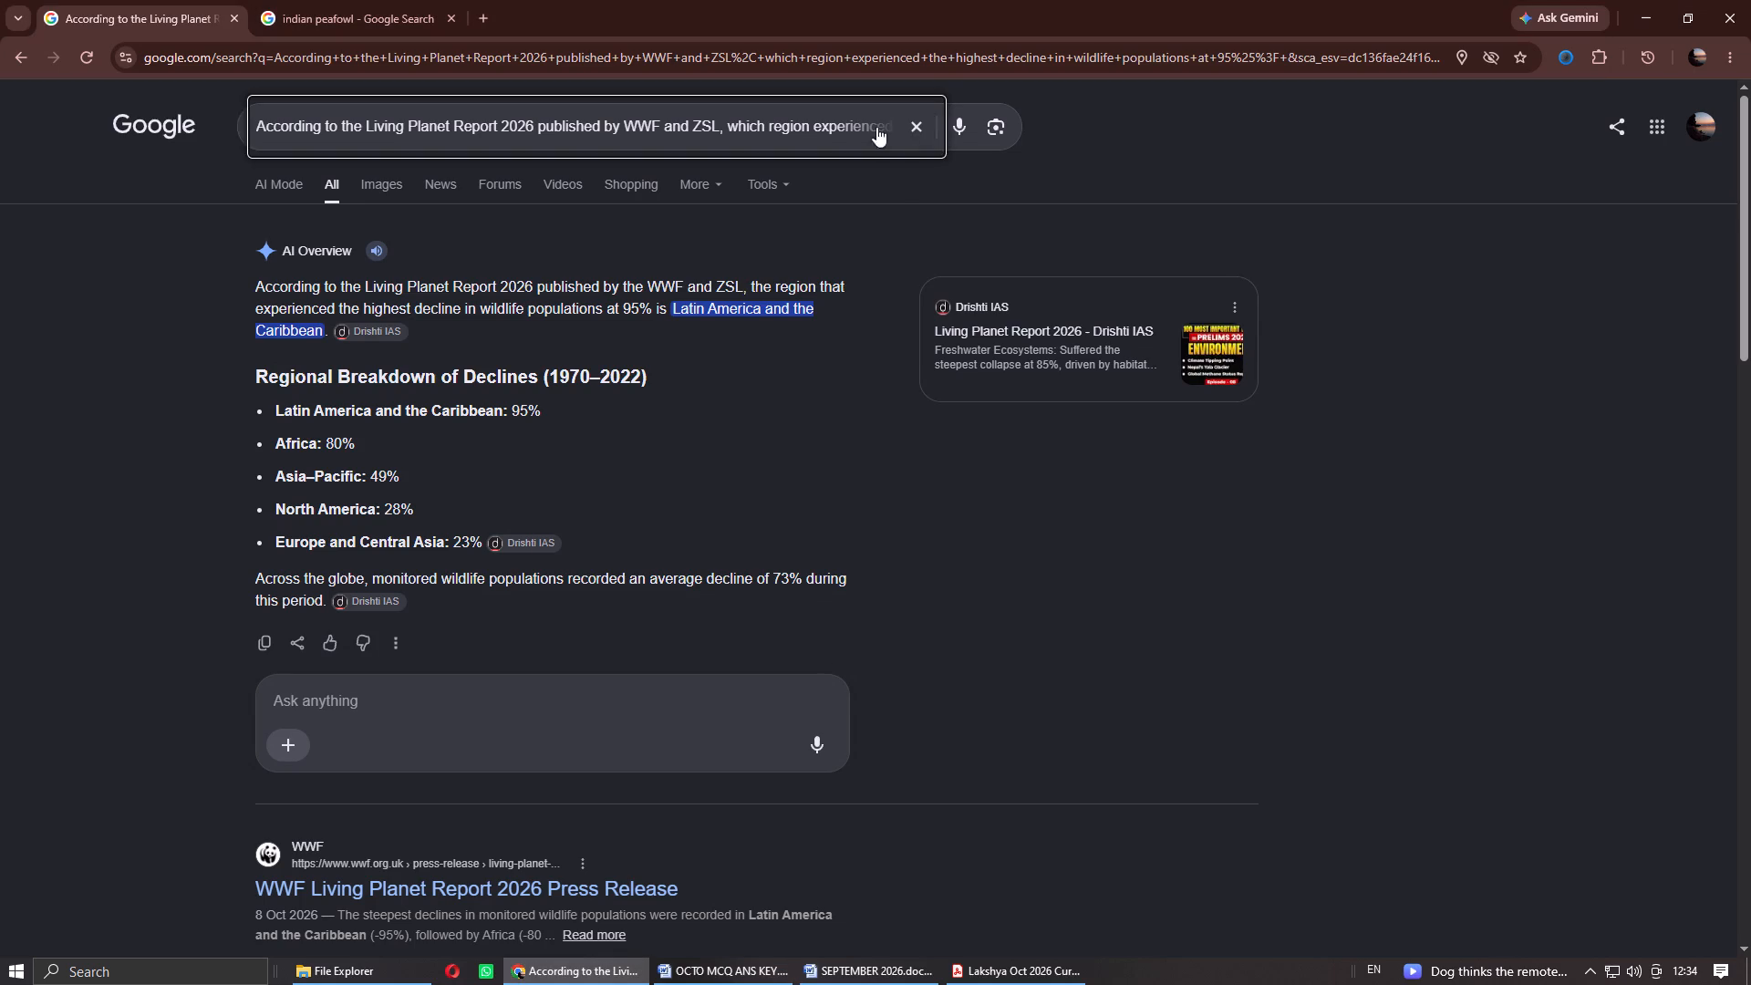
right_click(876, 127)
click(933, 330)
key(Return)
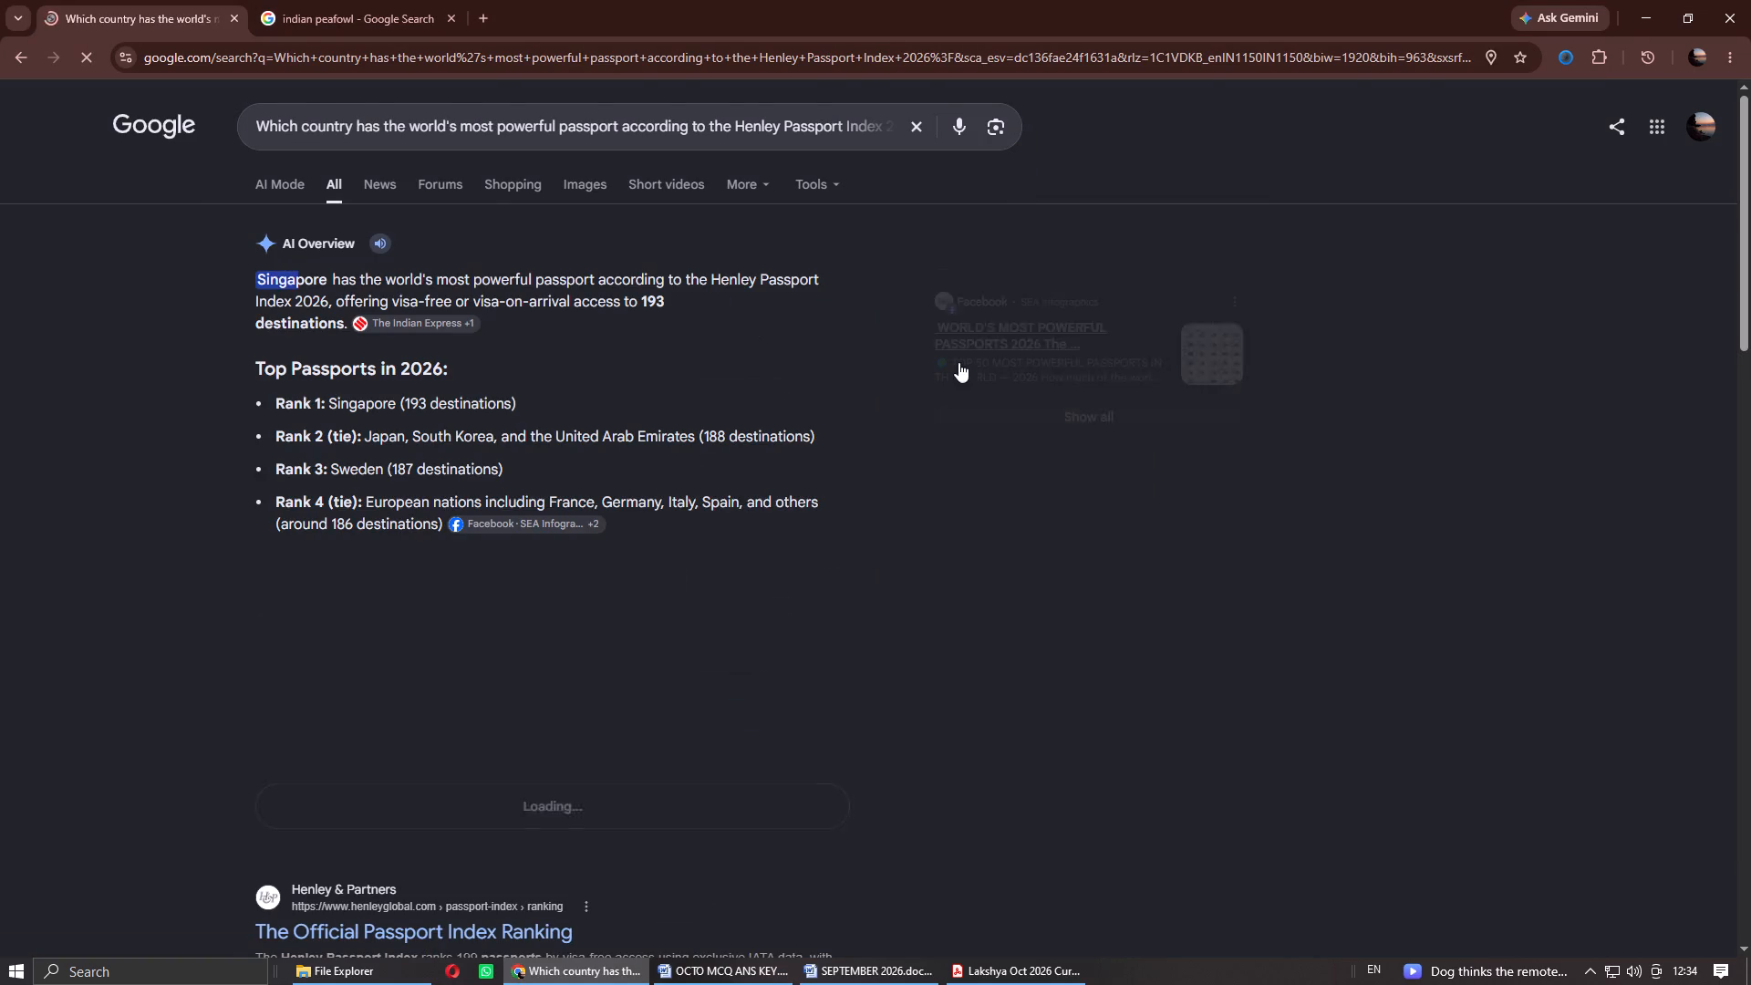
Back in the Word answer key, colour question 59's option (d) Singapore green.
click(866, 984)
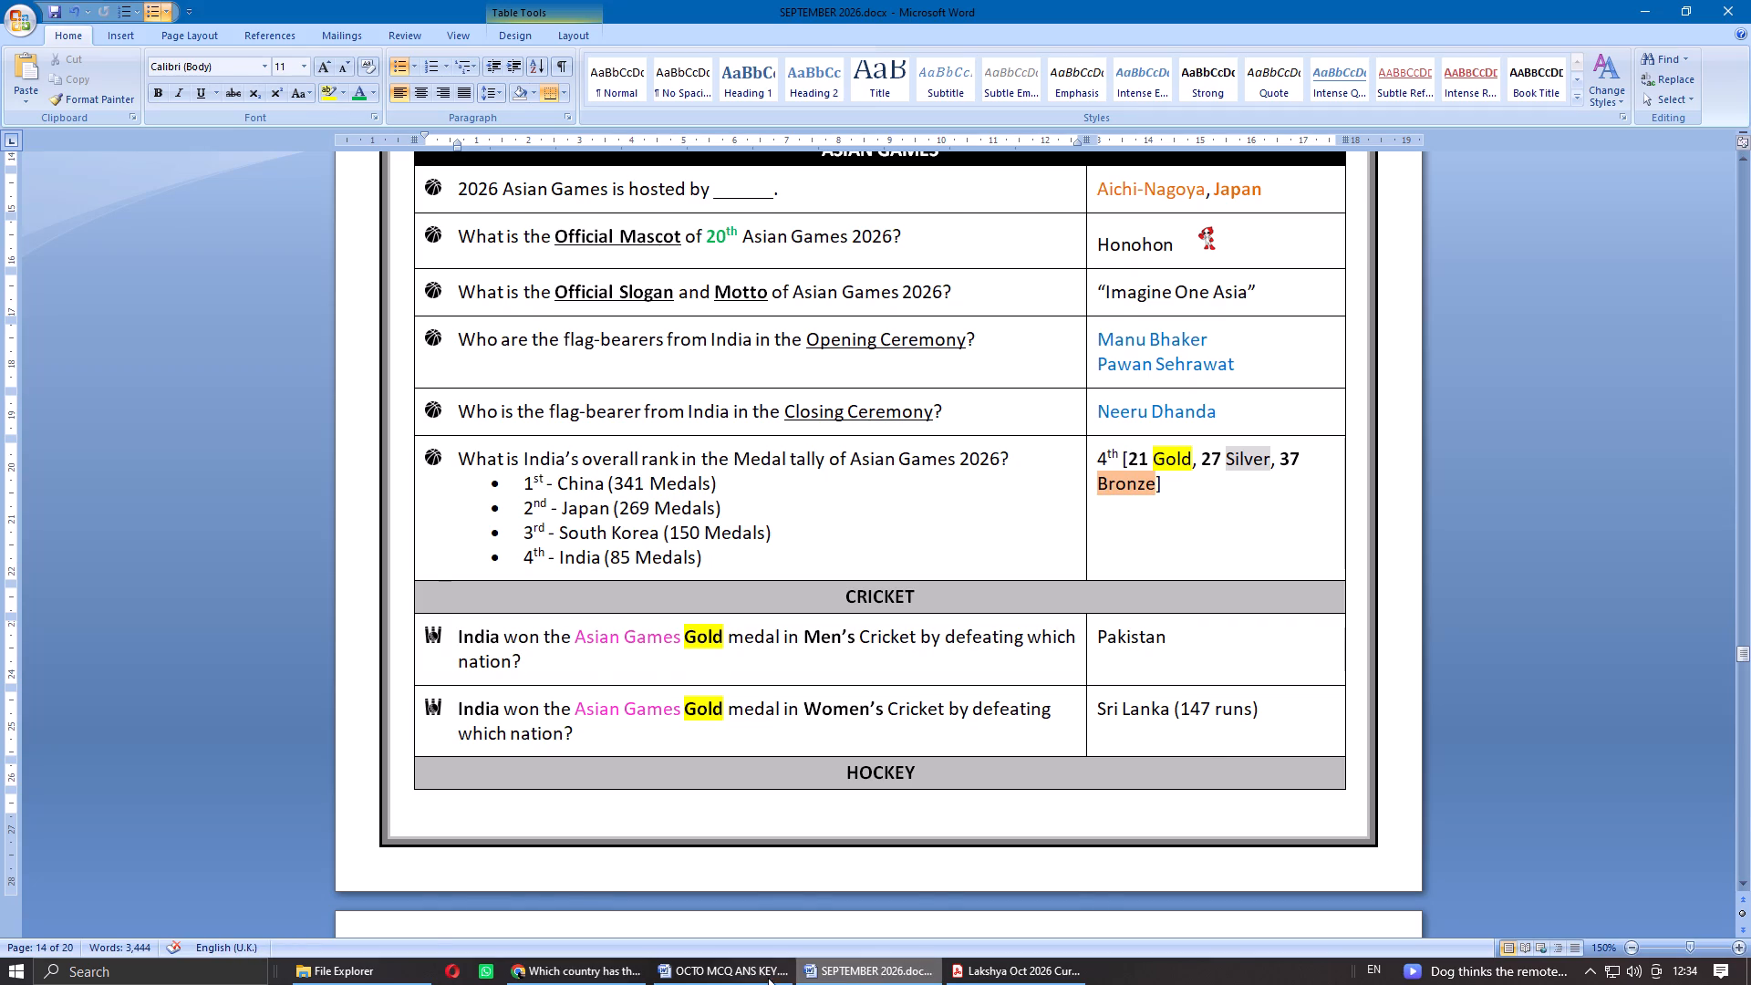
click(764, 978)
drag(1241, 689, 1329, 692)
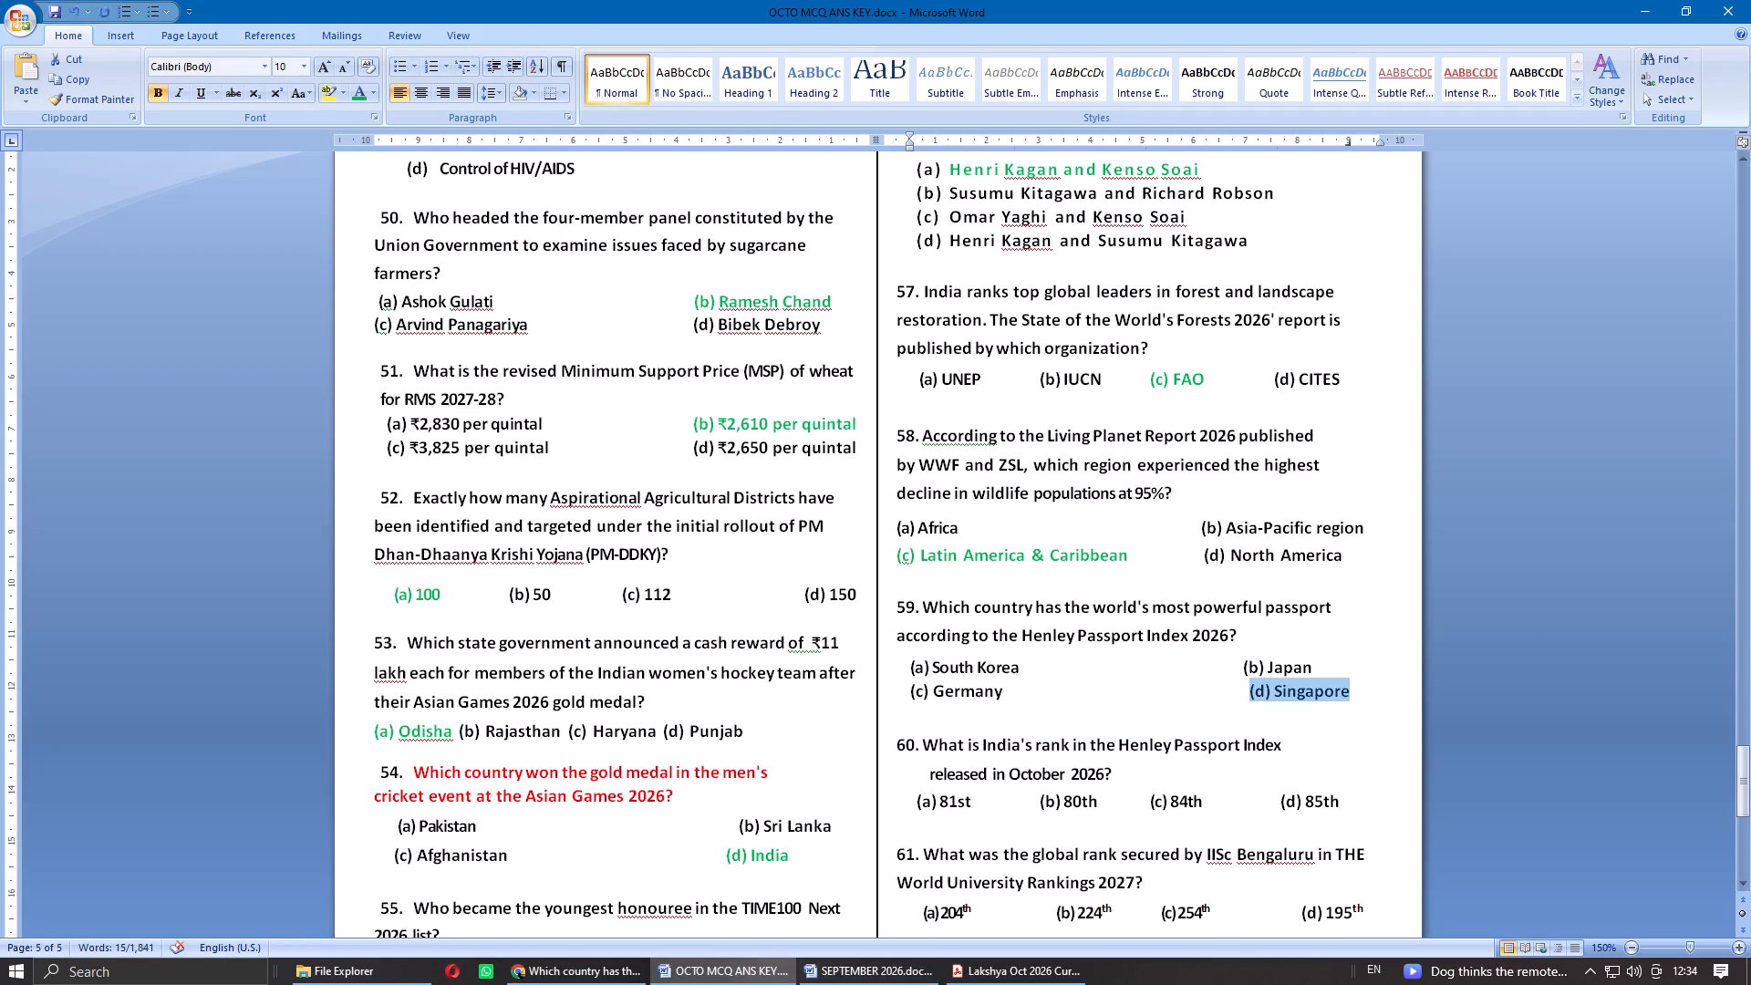
click(366, 97)
click(1086, 567)
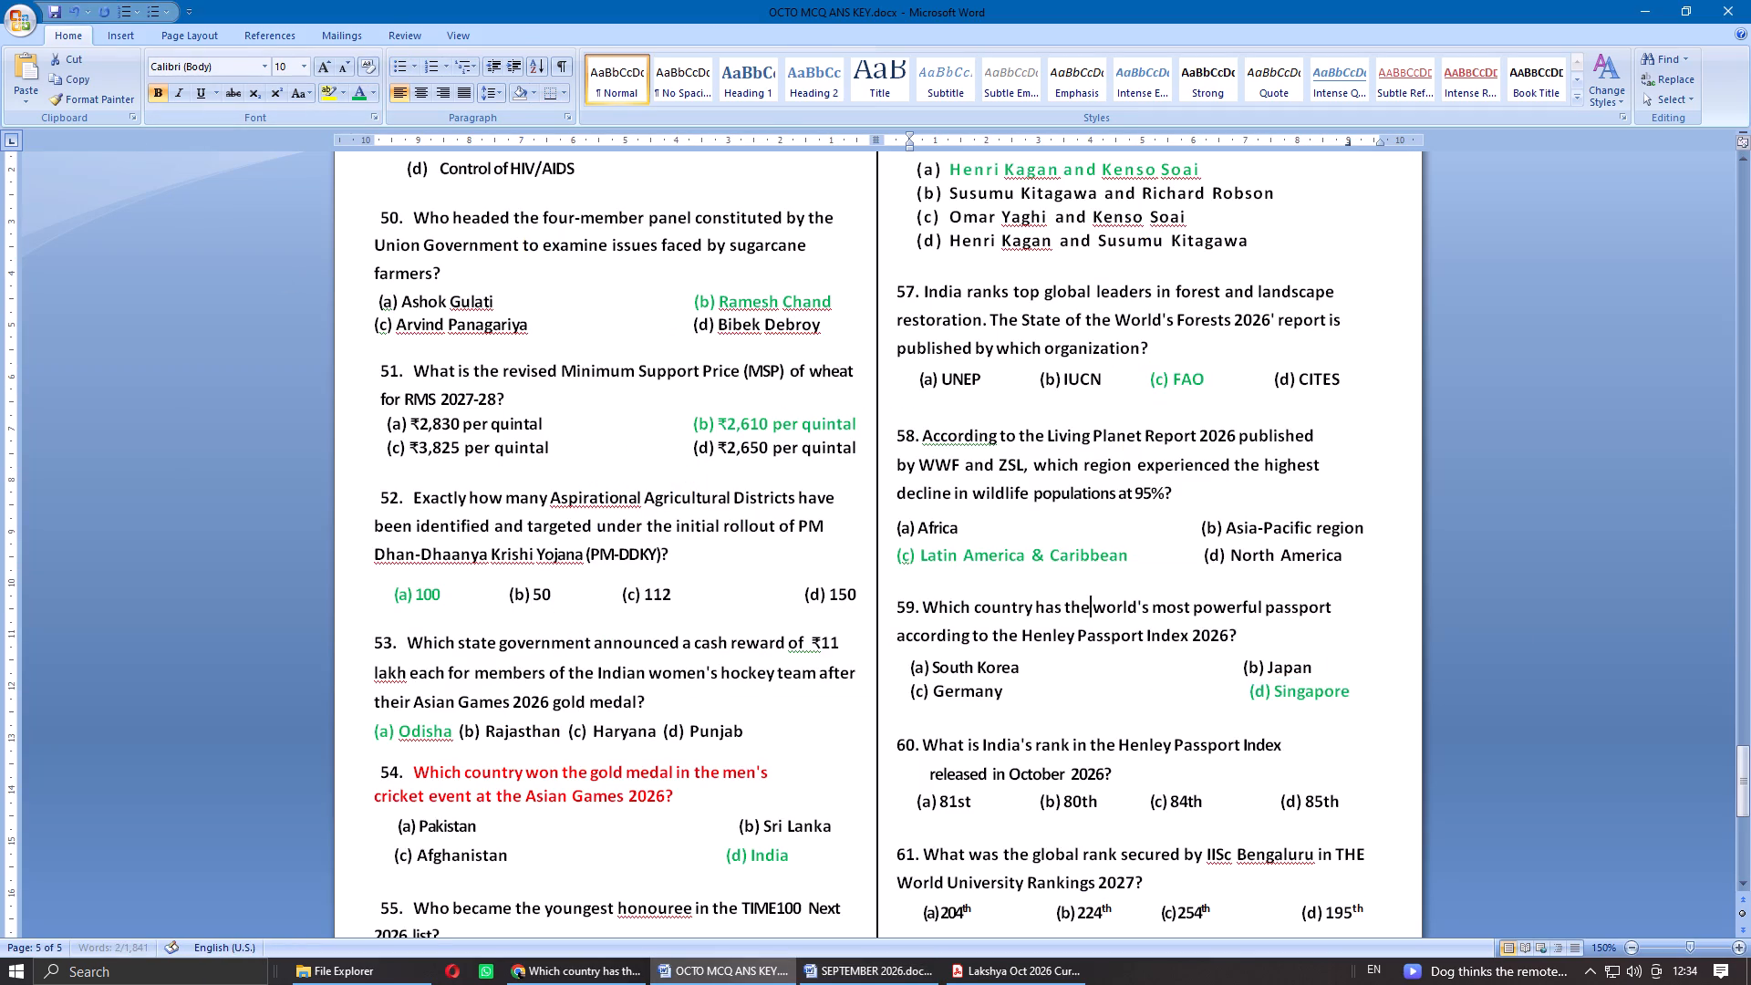
Copy question 60 about India's rank in the Henley Passport Index and search Google for it in Chrome.
scroll(1086, 567, down, 2)
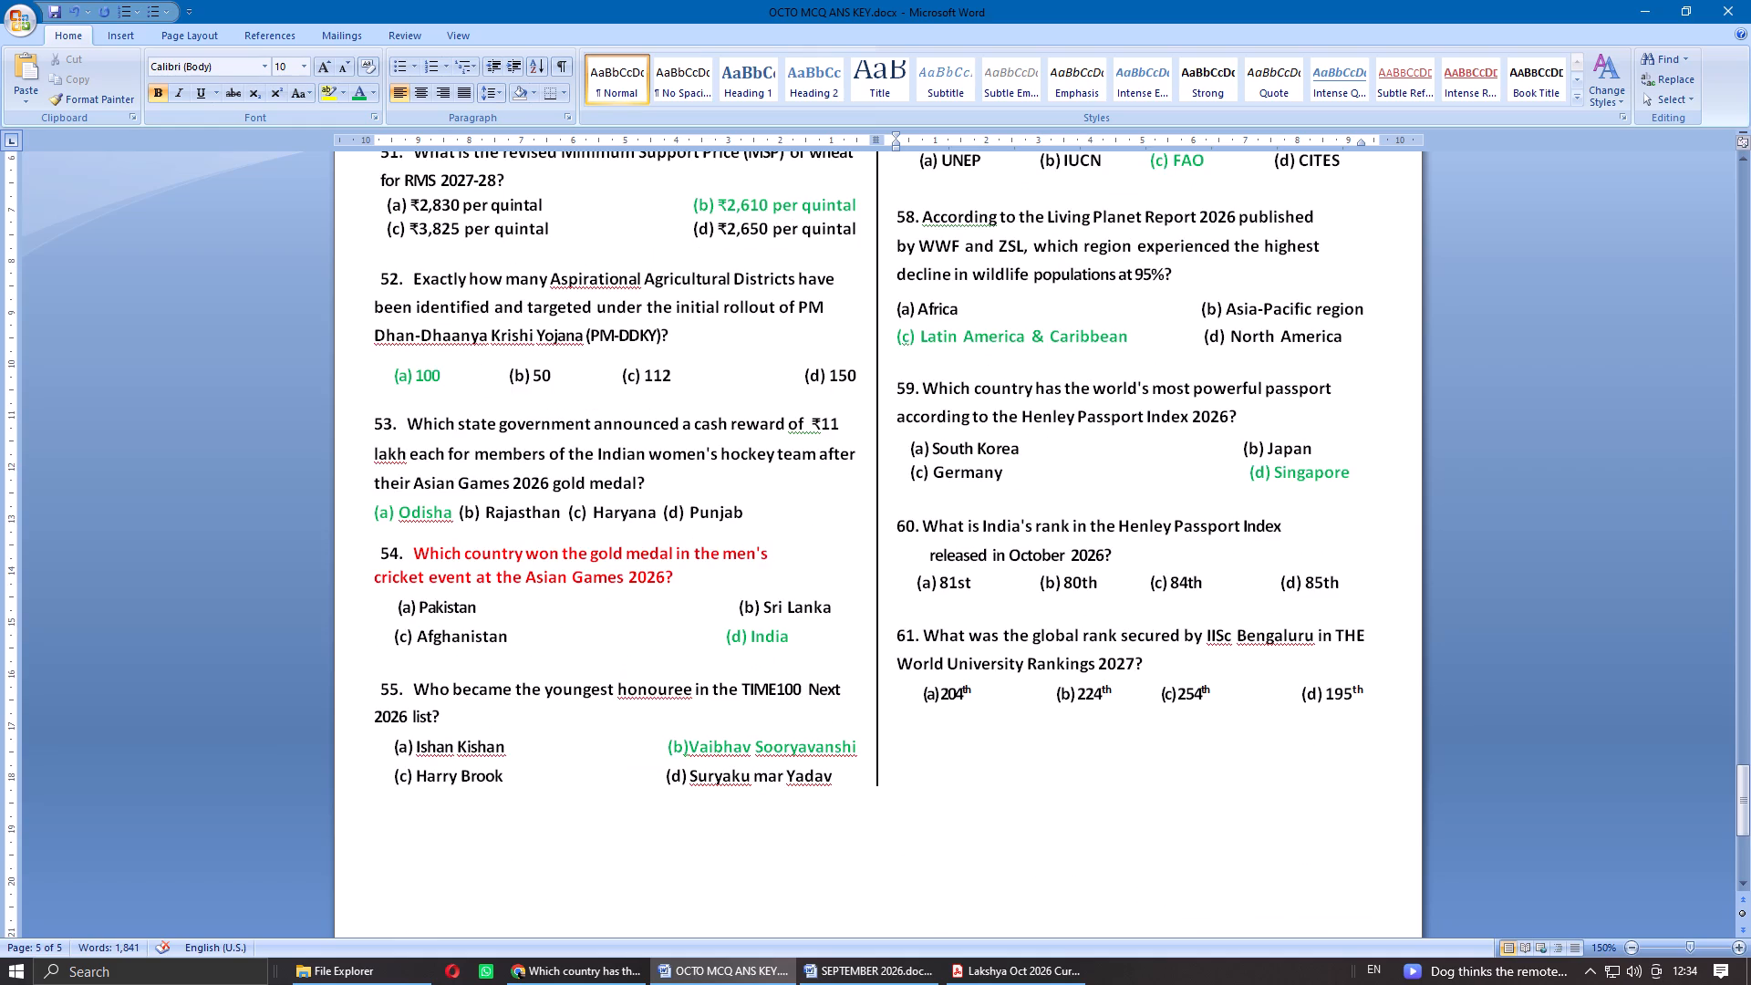
drag(922, 529, 1116, 551)
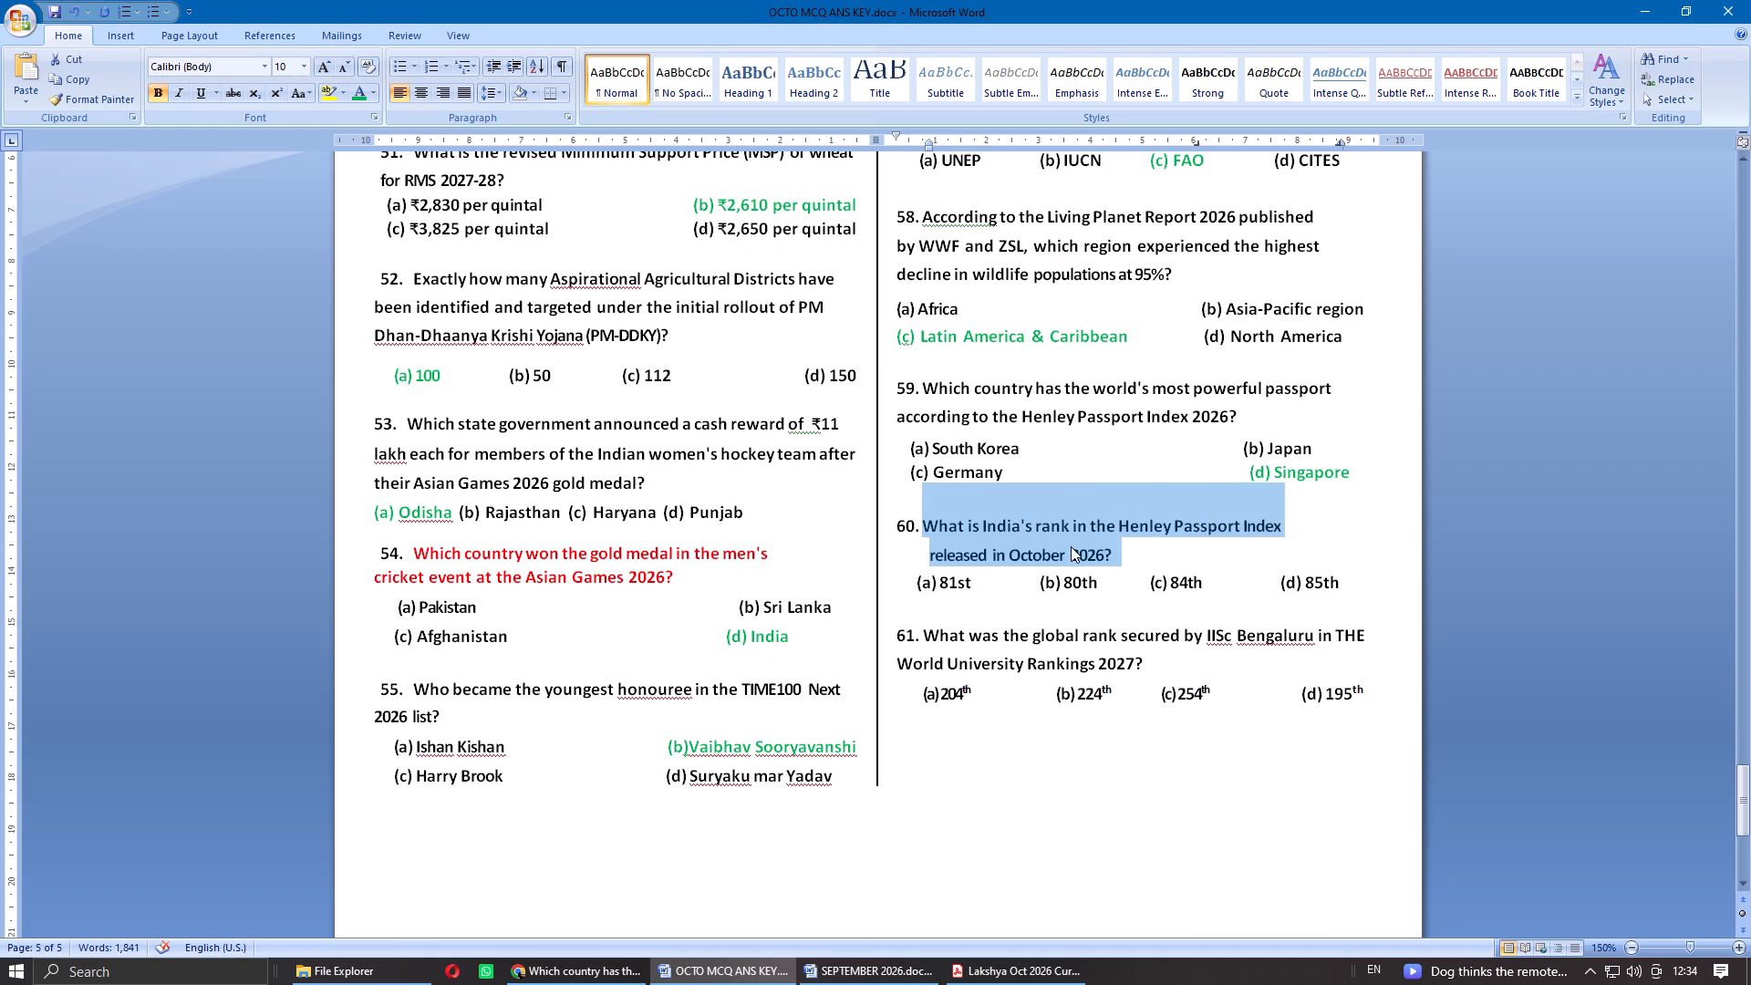
right_click(1071, 546)
click(1129, 579)
click(609, 976)
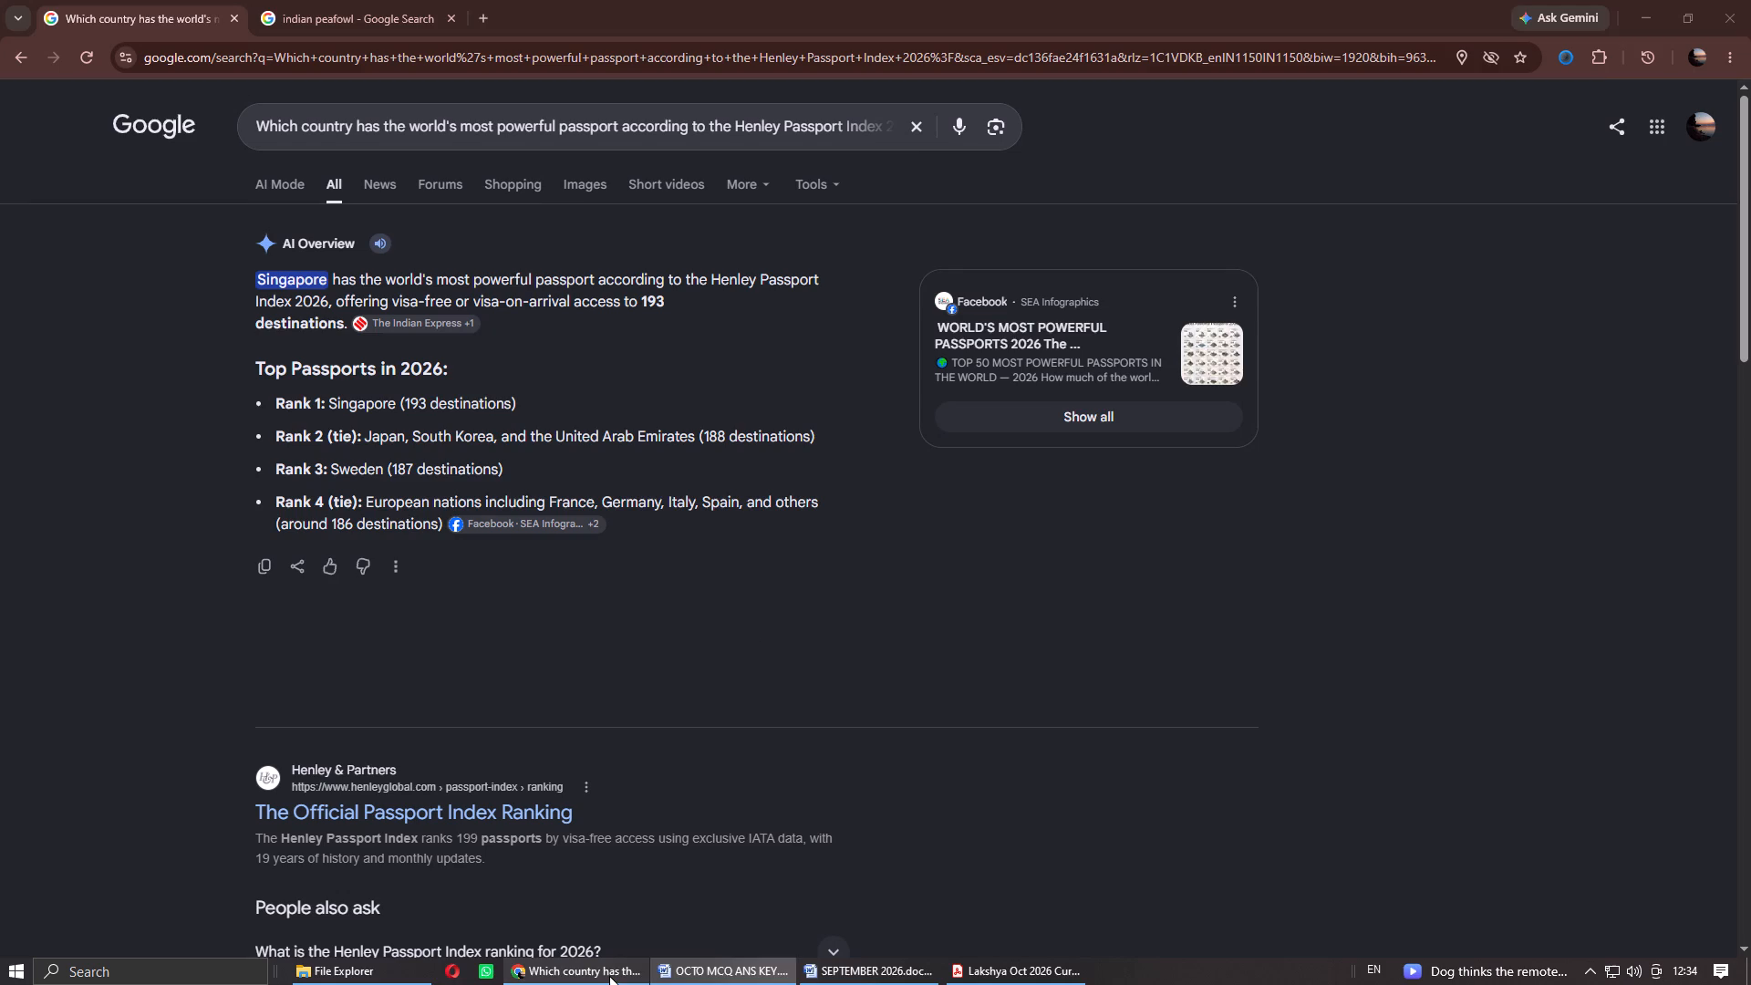
click(911, 130)
right_click(881, 129)
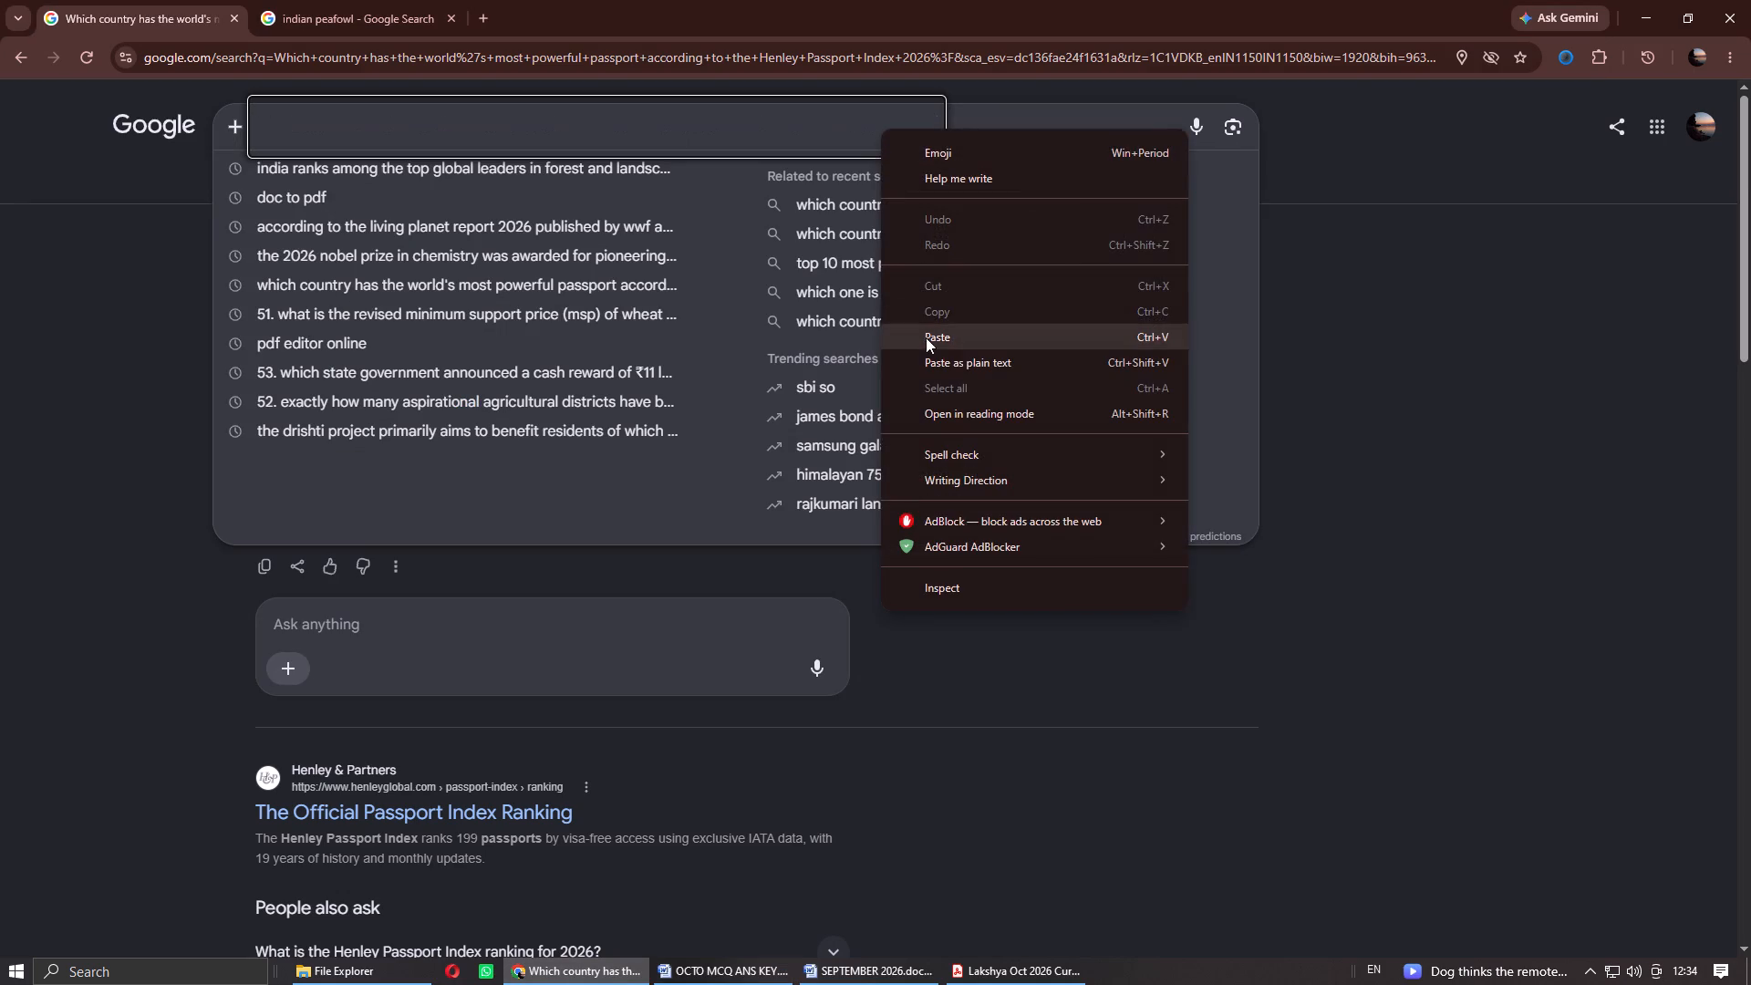
click(926, 337)
key(Return)
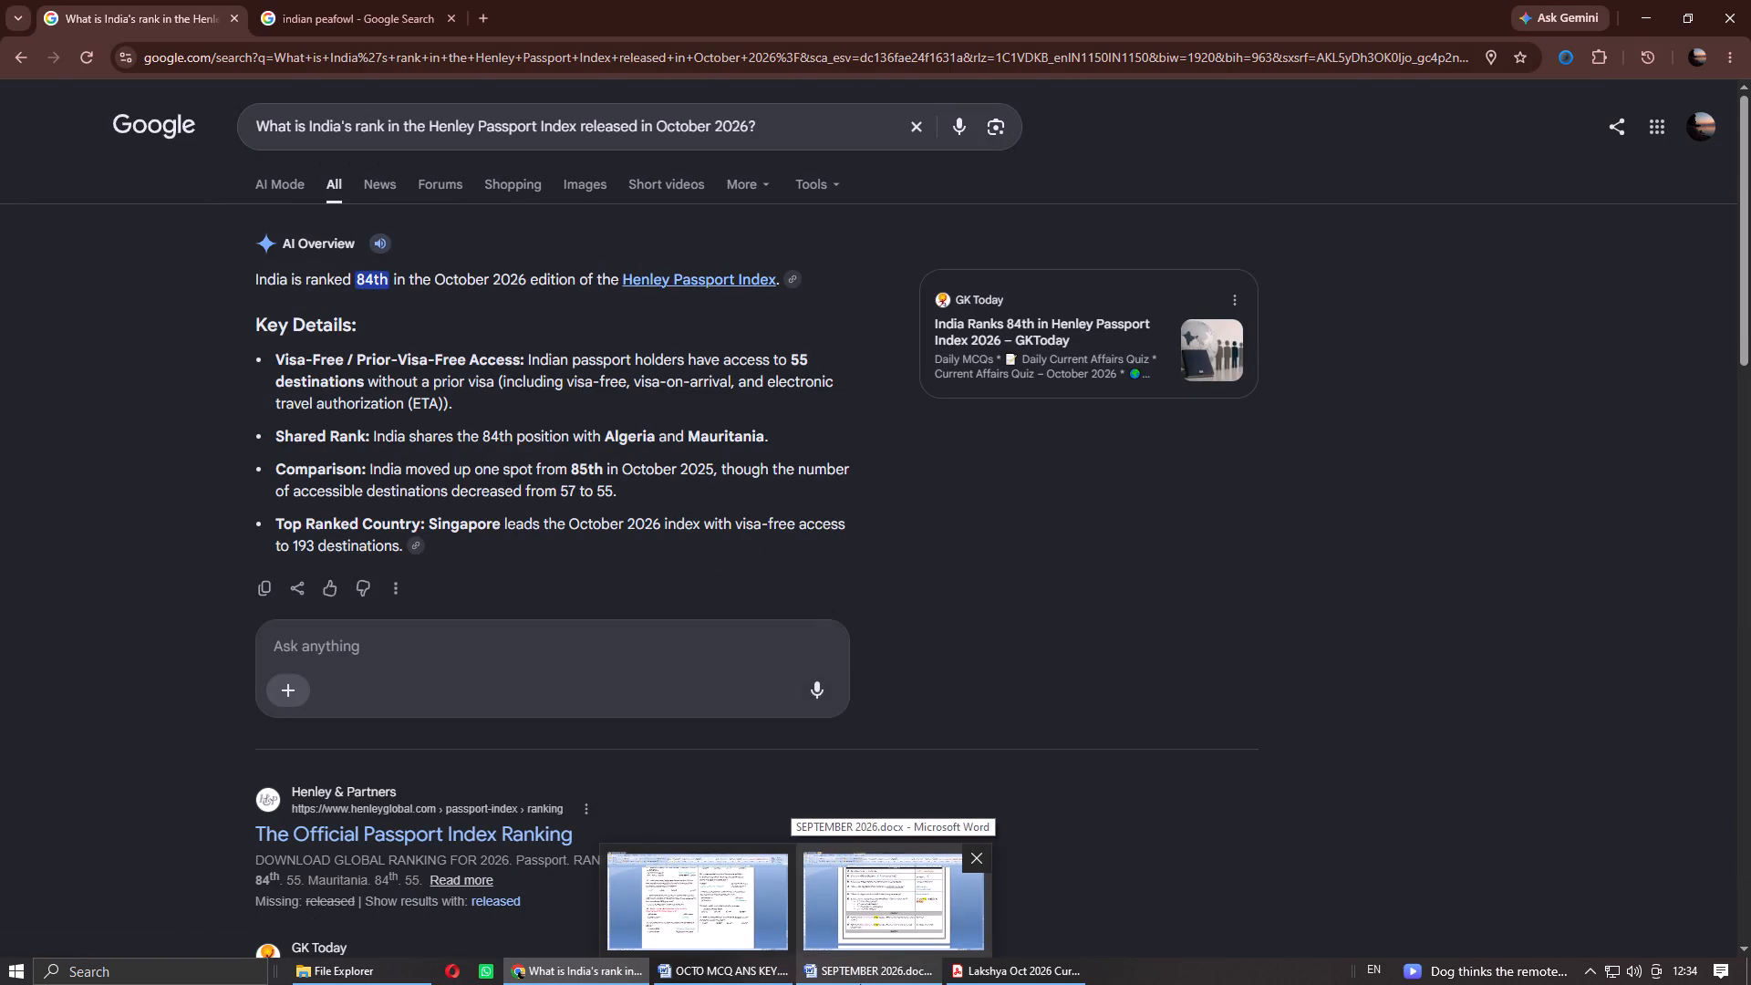
Back in the Word answer key, colour question 60's option (c) 84th green.
click(860, 984)
click(747, 984)
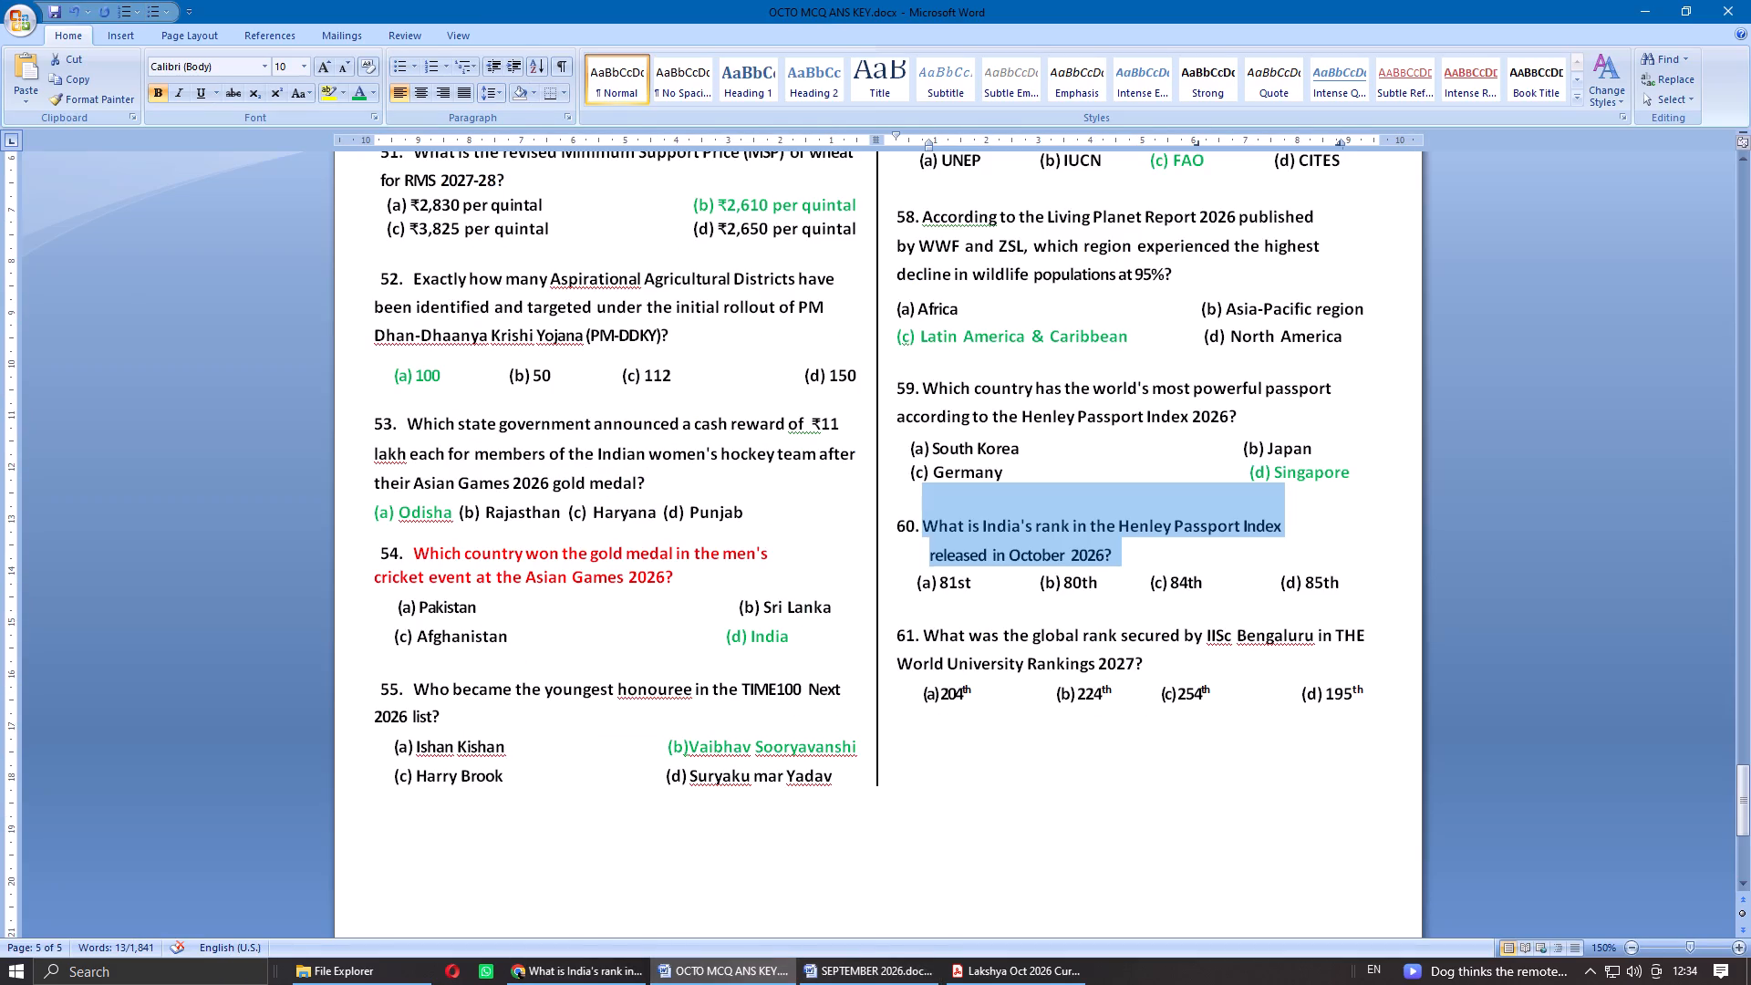
drag(1156, 591, 1204, 588)
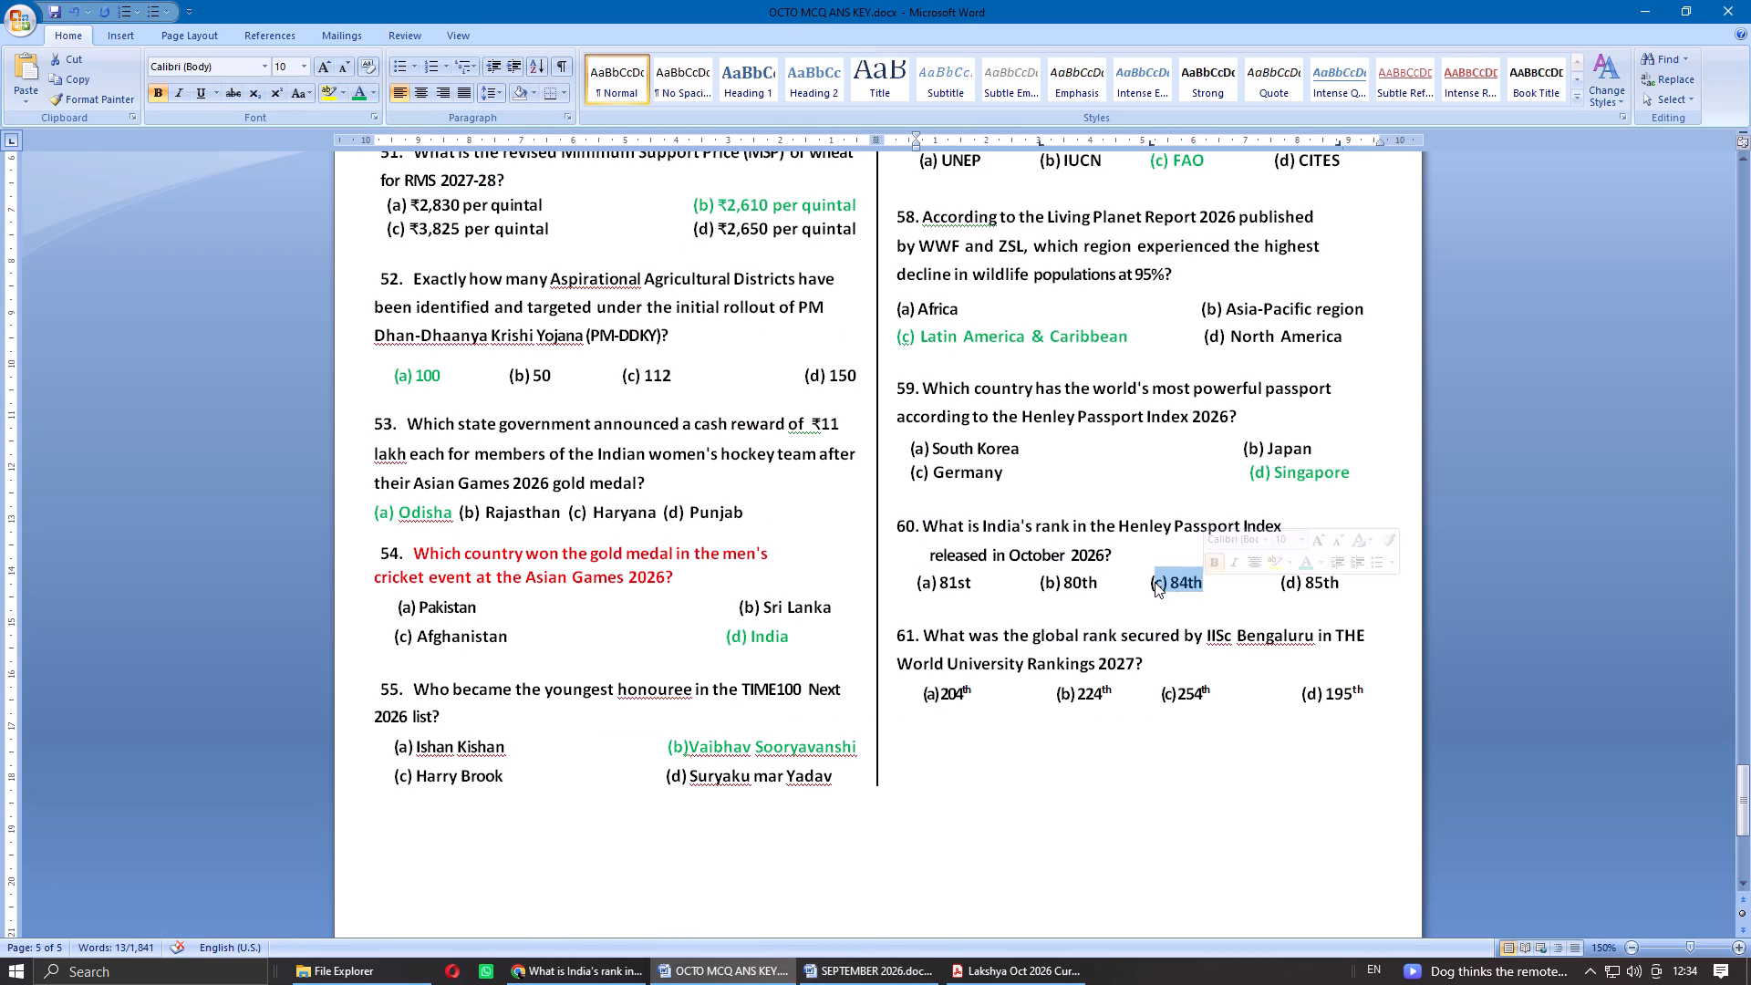
click(1155, 582)
click(1154, 582)
click(1143, 582)
drag(1147, 584, 1215, 583)
click(358, 89)
click(1176, 641)
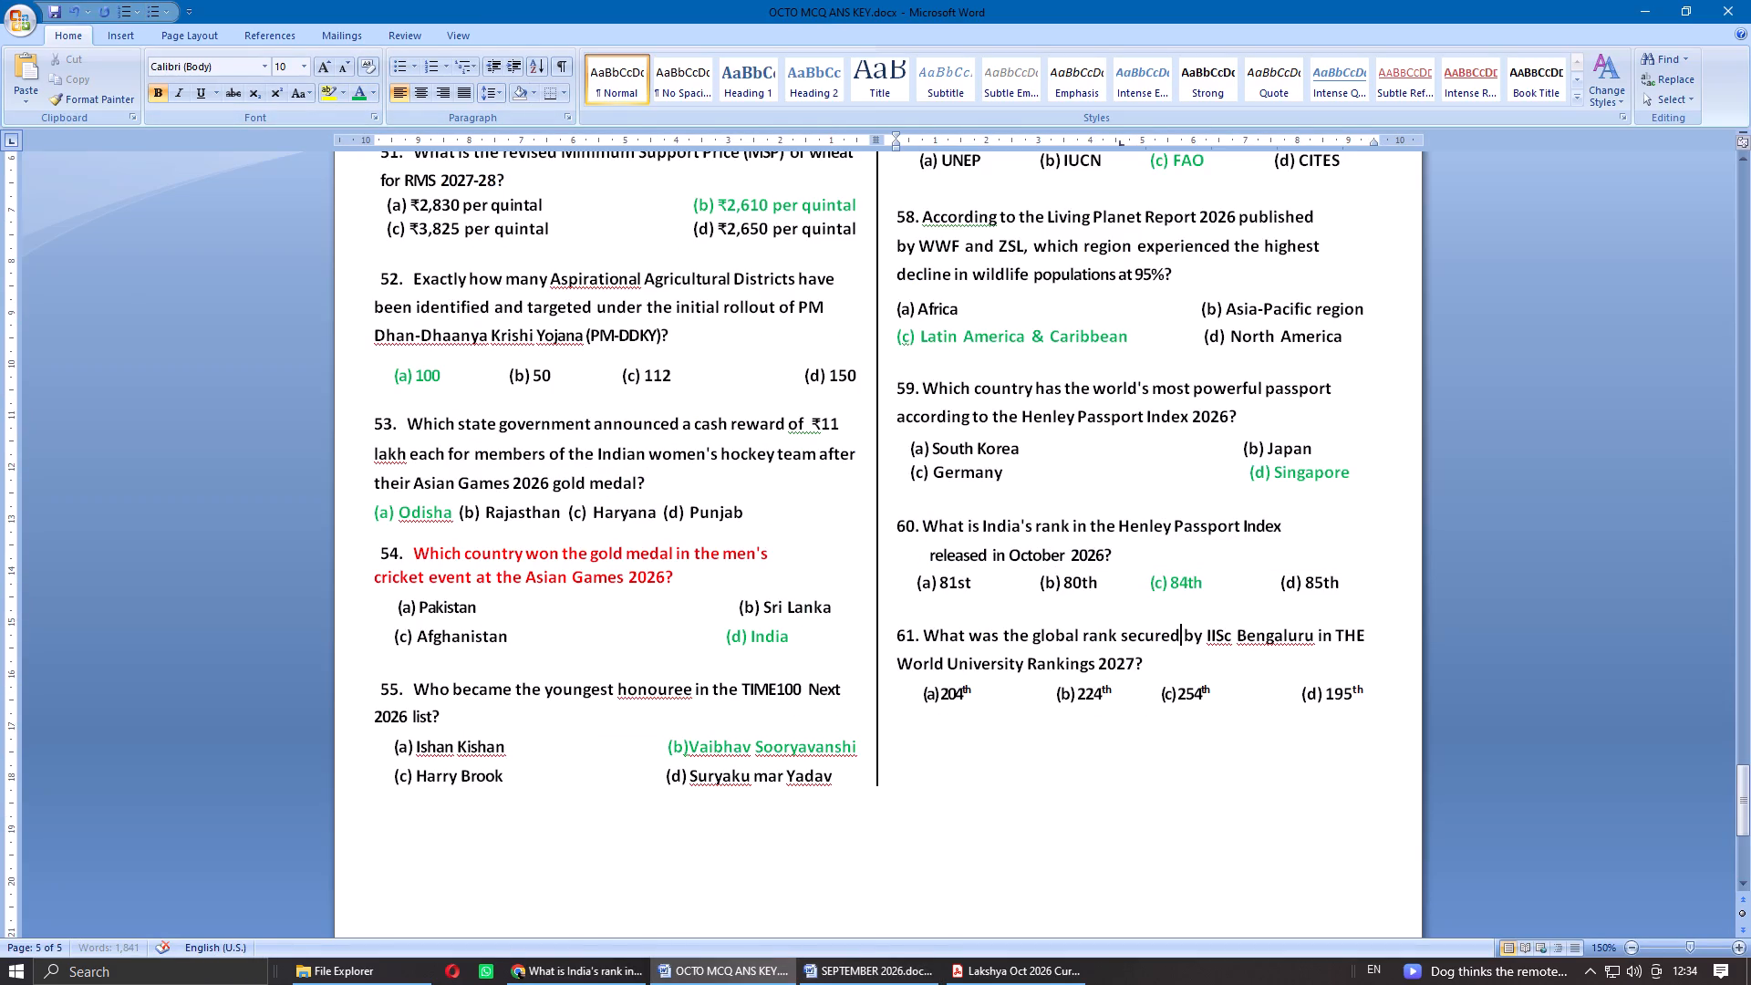
Copy question 61 about IISc Bengaluru's rank in THE World University Rankings 2027 and search Google for it in Chrome.
drag(930, 630, 1150, 659)
right_click(1082, 655)
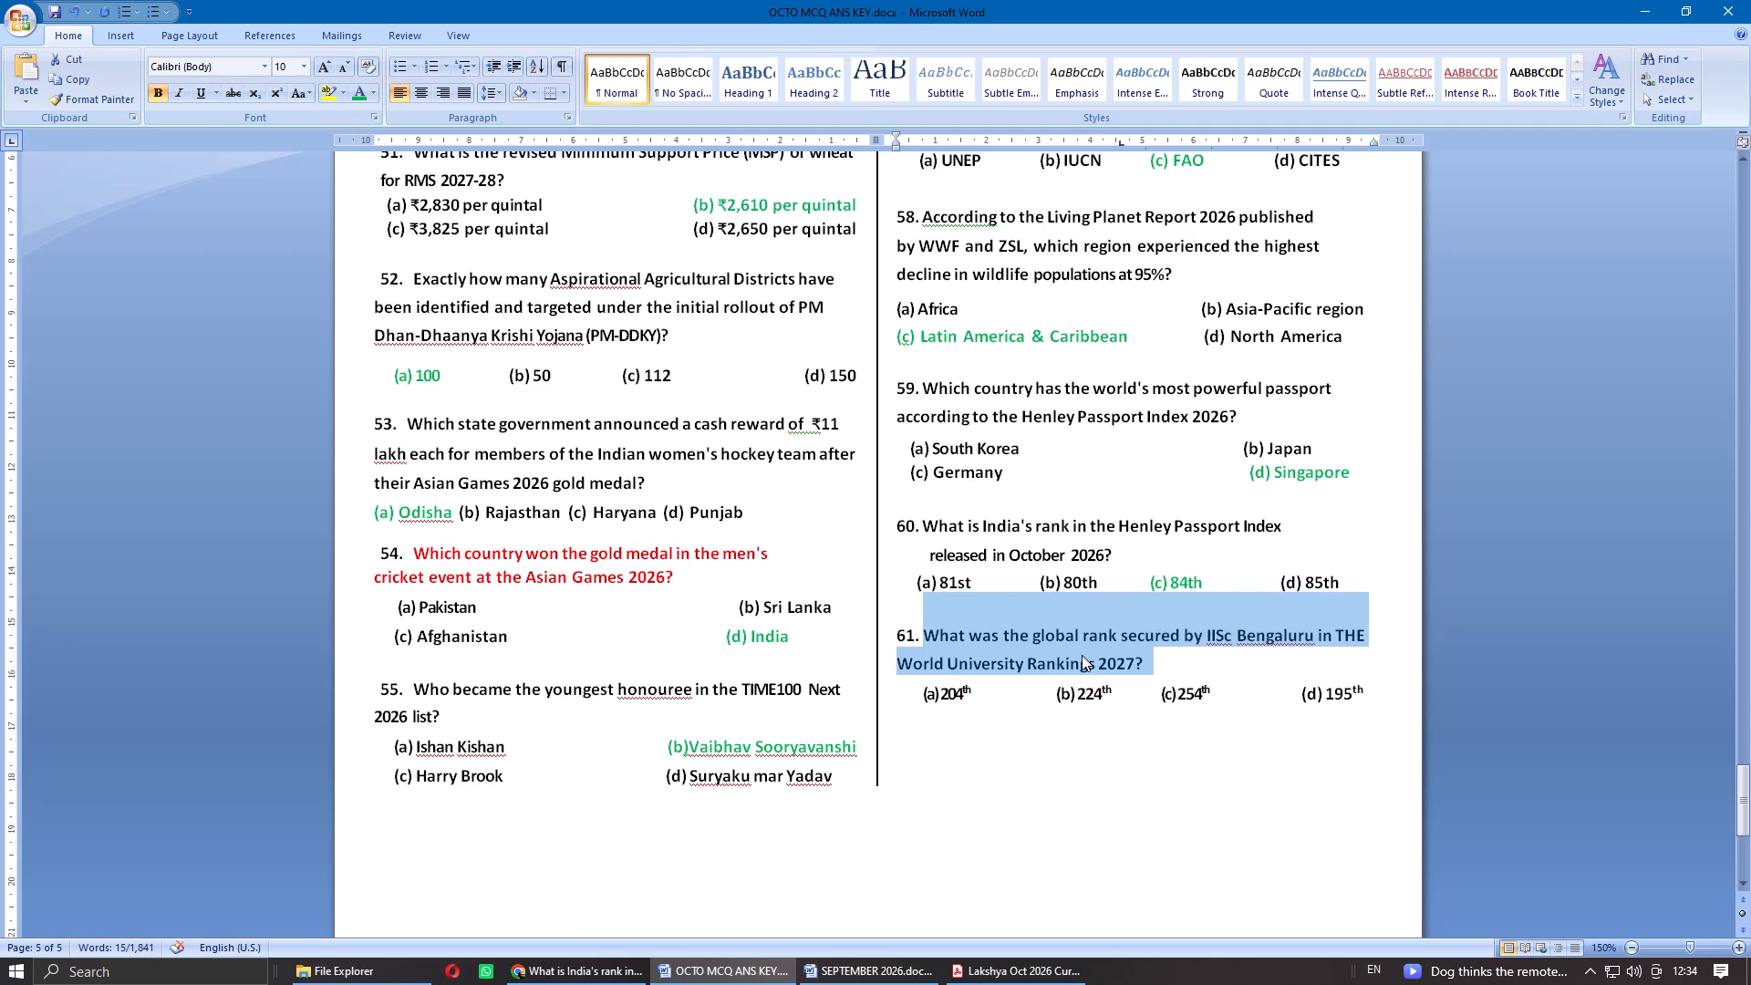
click(1118, 685)
click(569, 984)
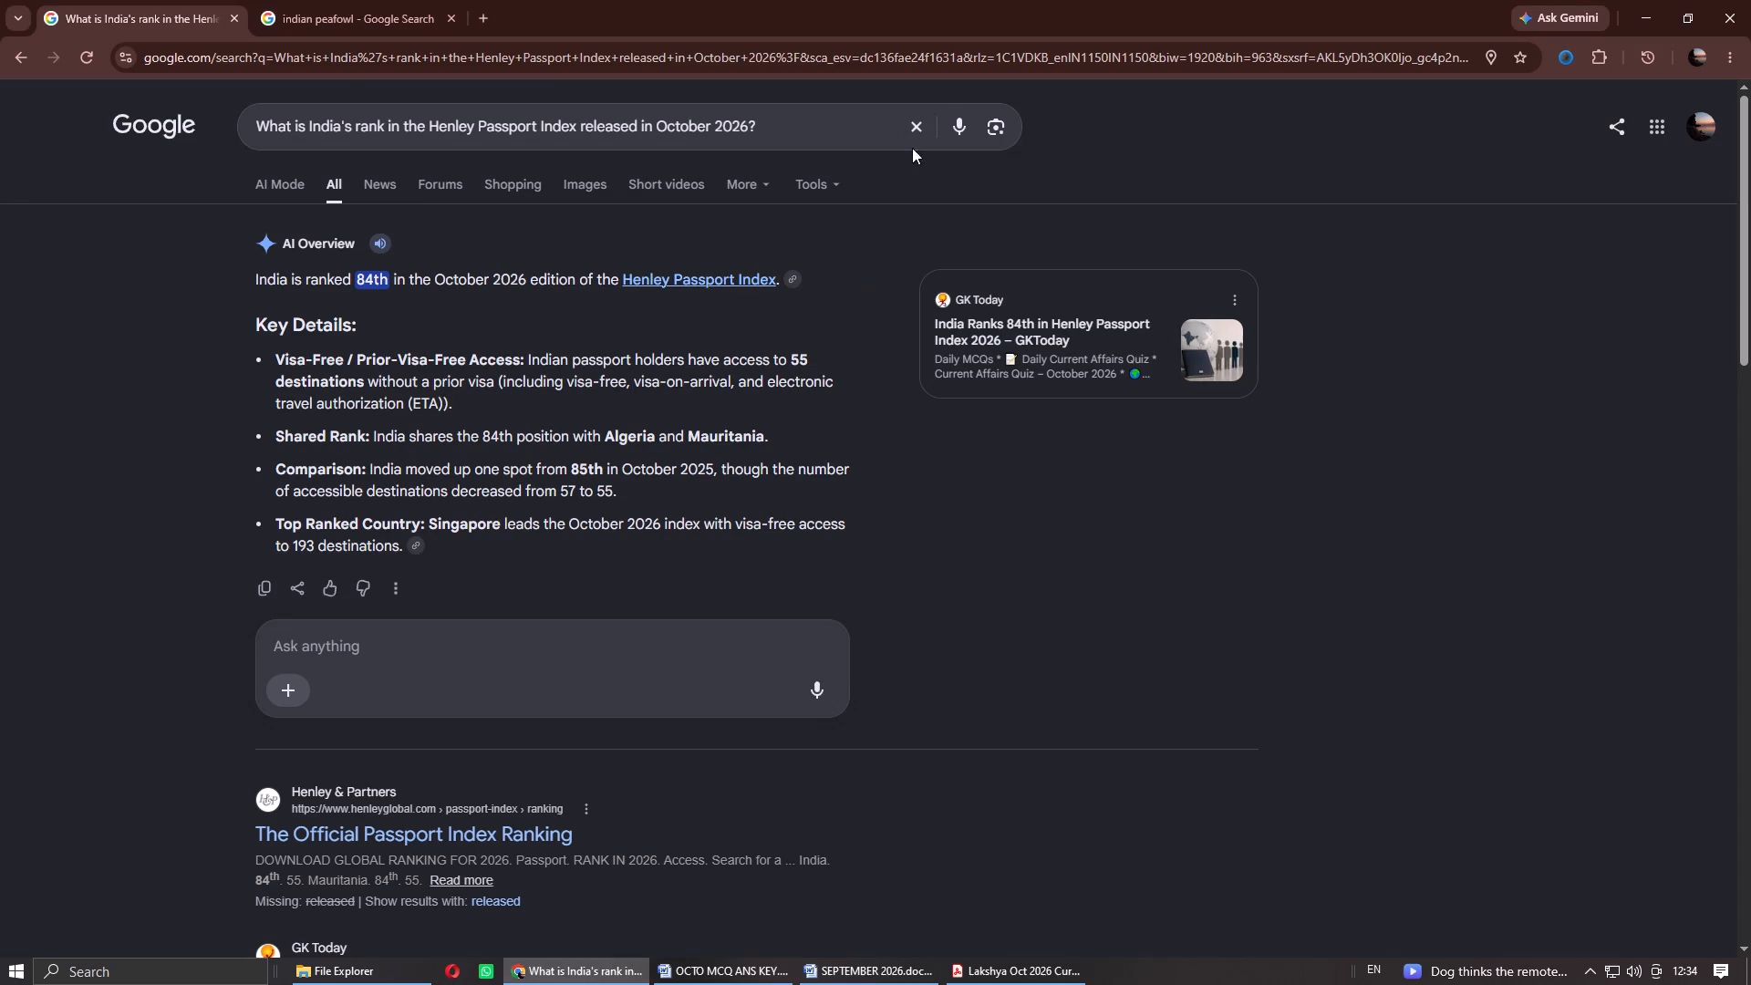
click(916, 120)
right_click(843, 119)
click(925, 321)
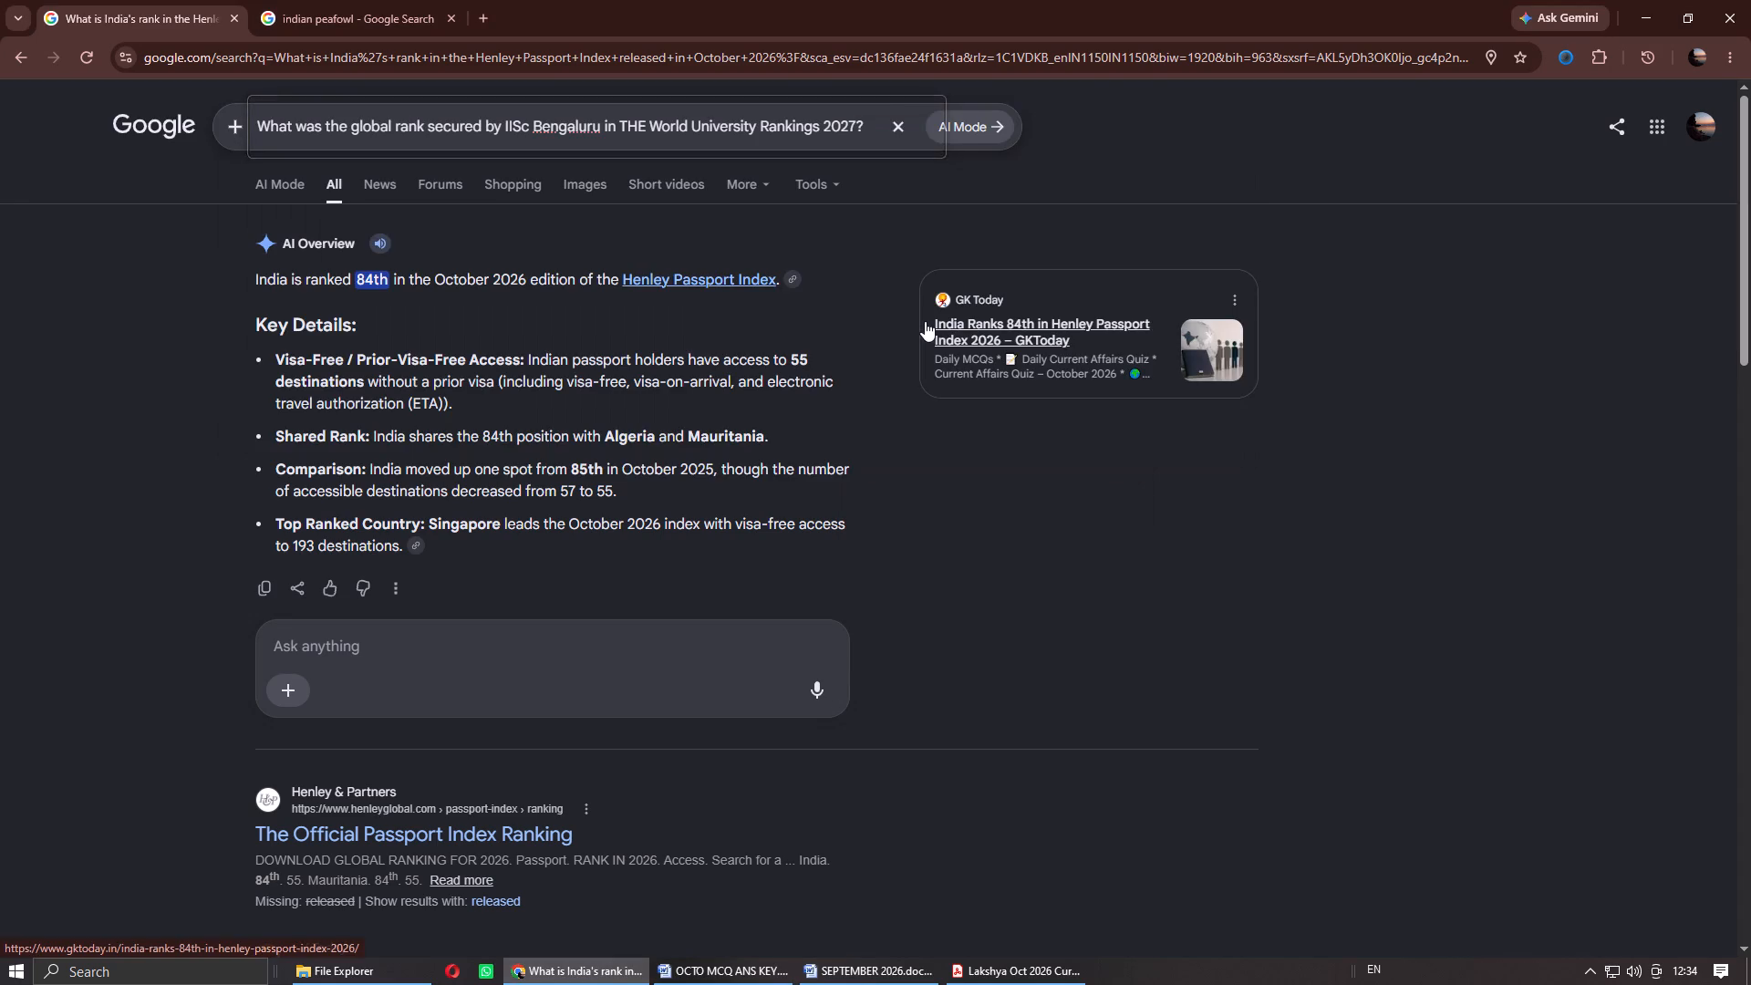
key(Return)
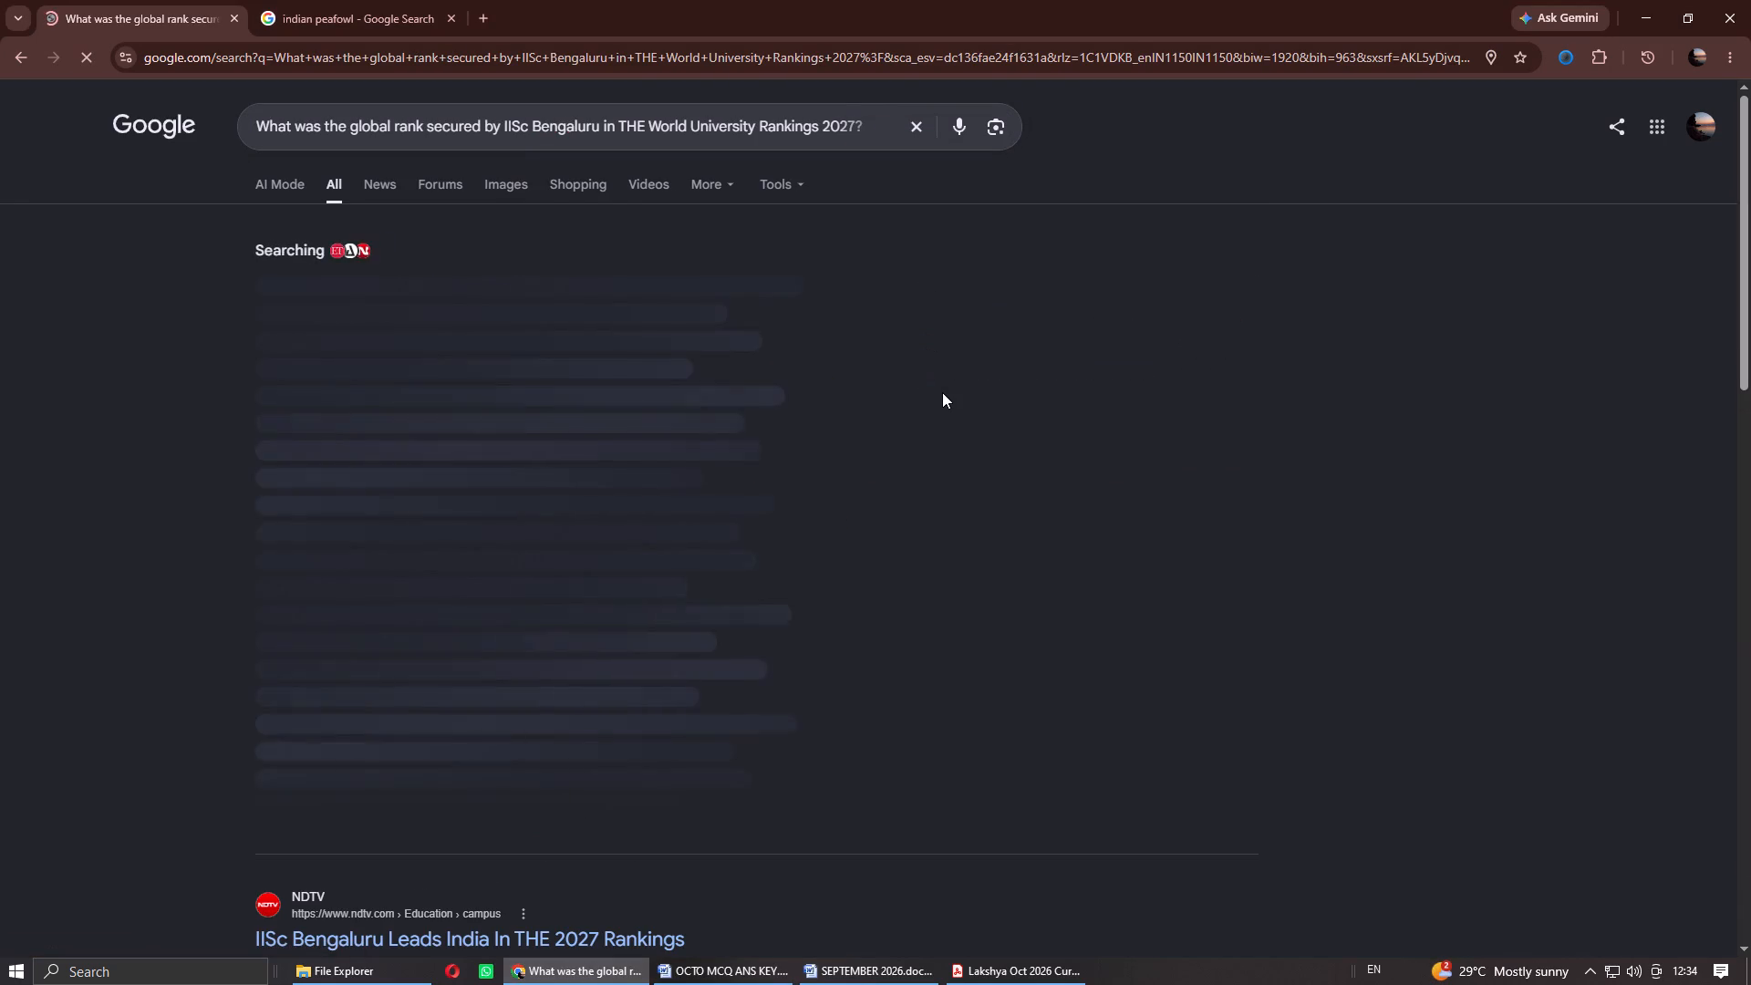
Back in the Word answer key, colour question 61's option (c) 254th green.
click(720, 984)
drag(1157, 699, 1205, 698)
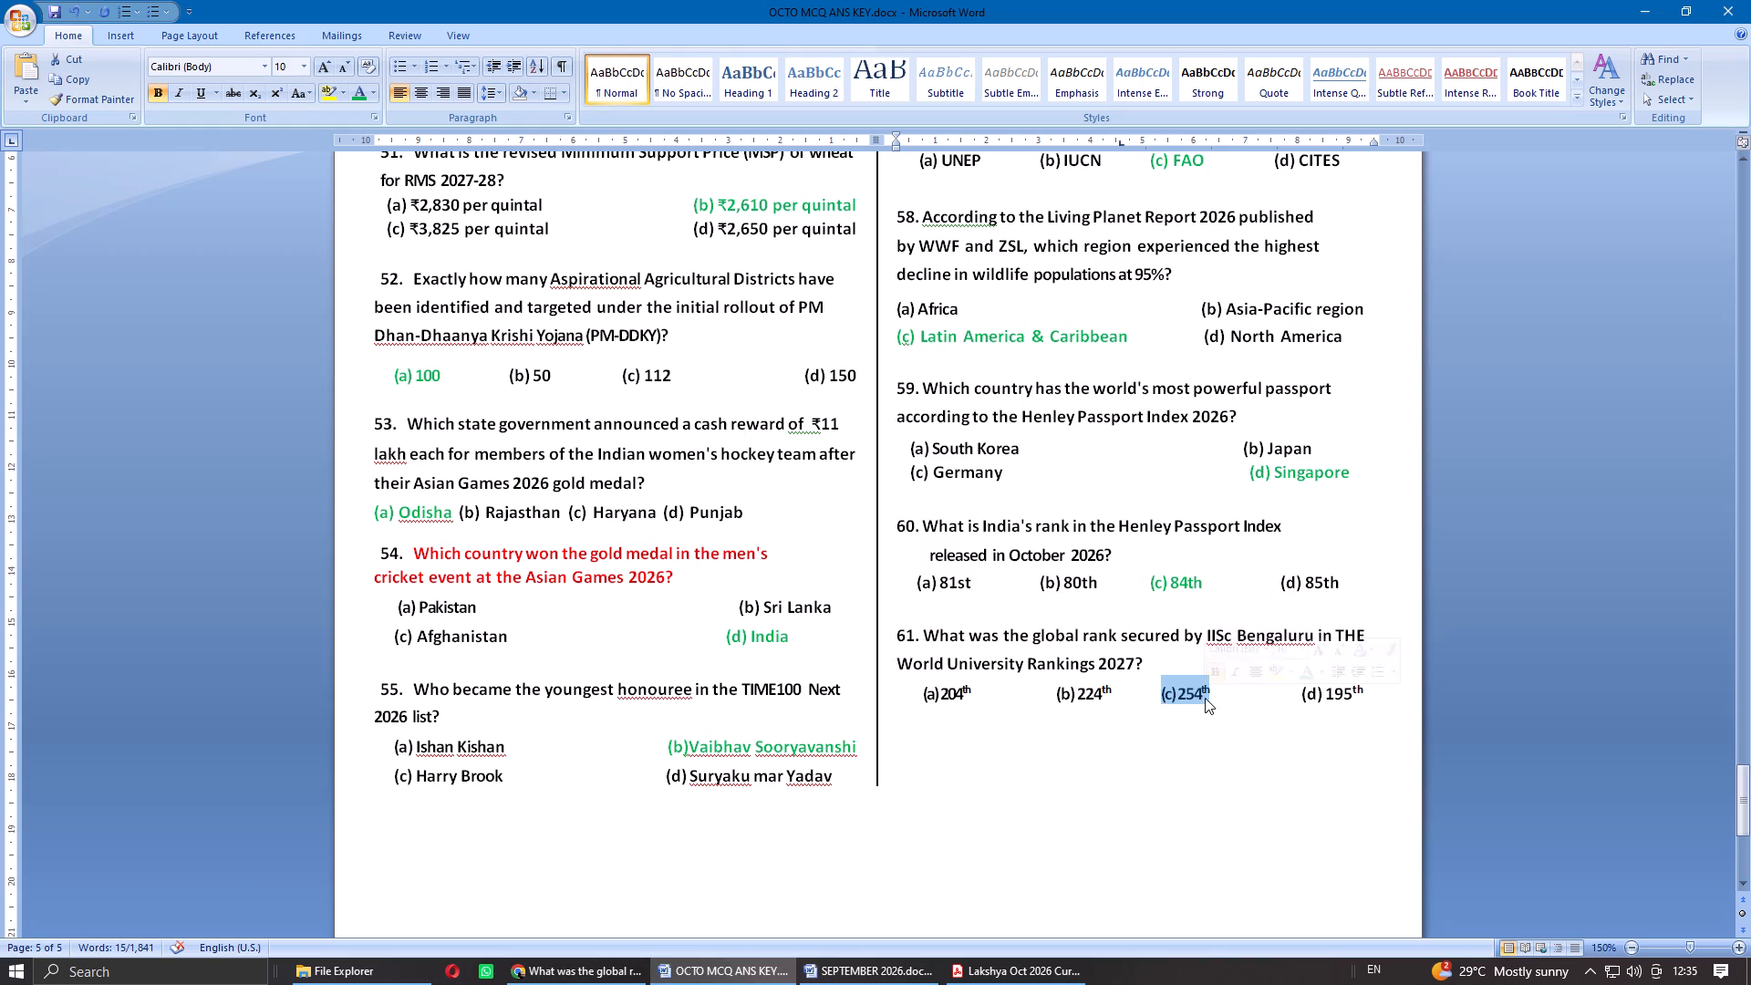
click(355, 97)
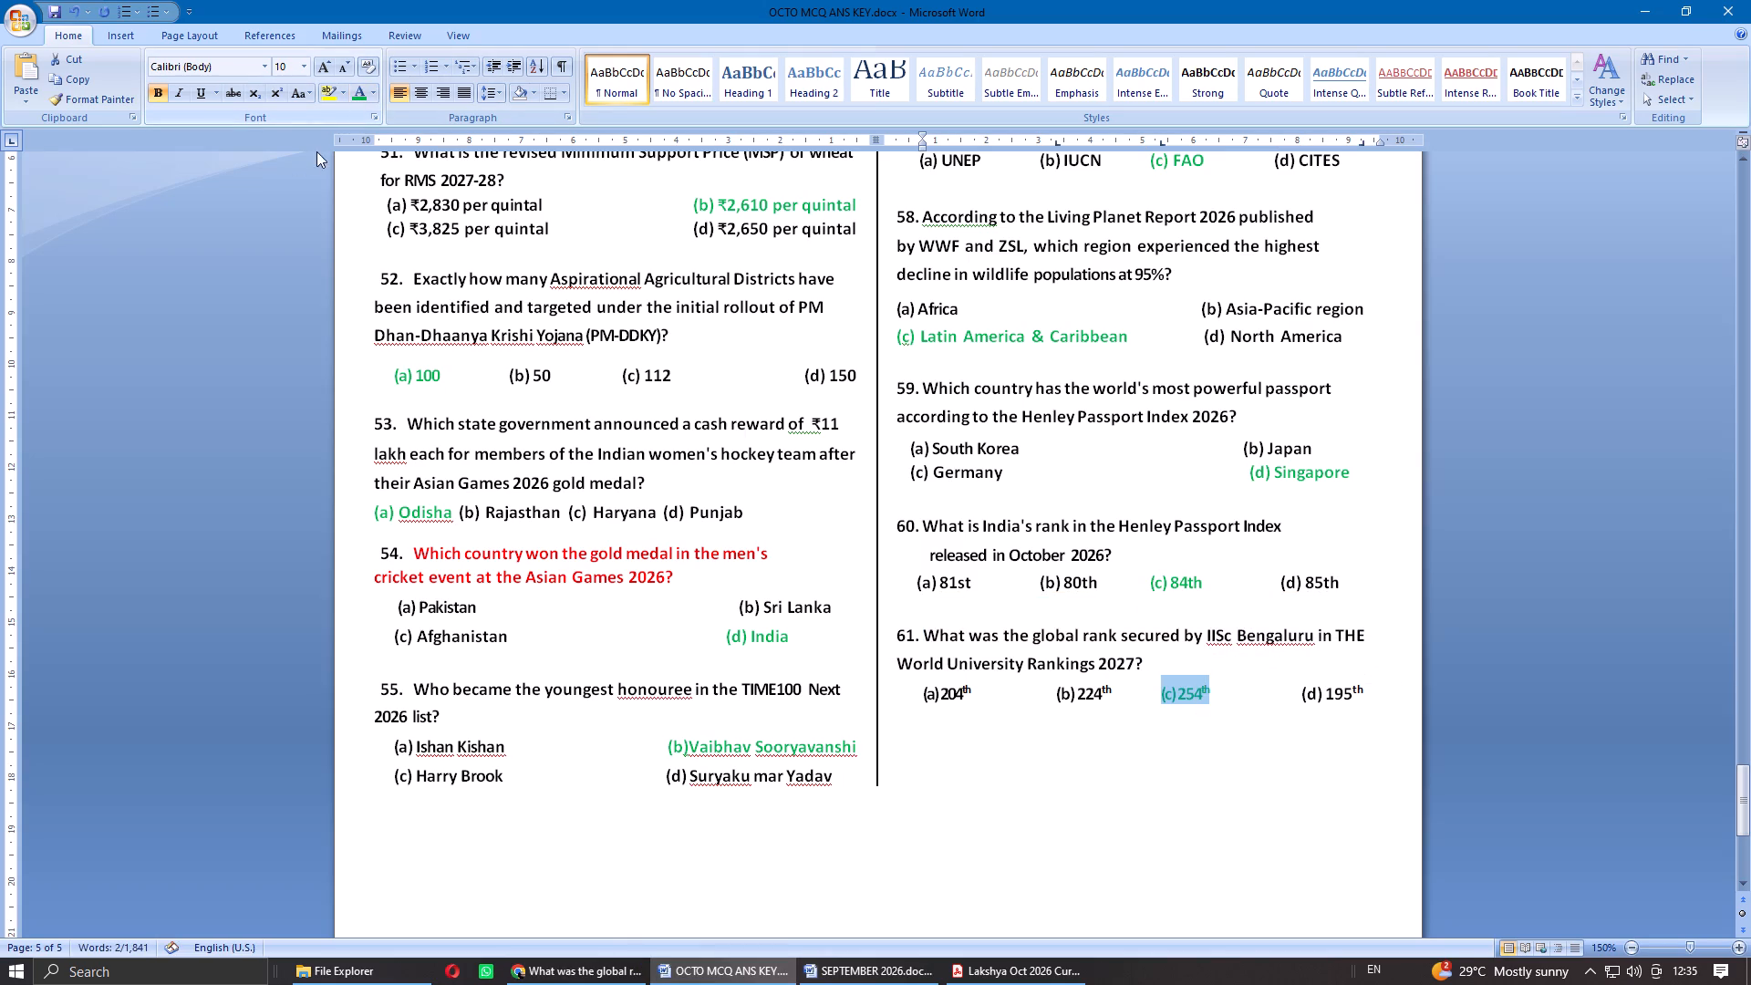
click(771, 525)
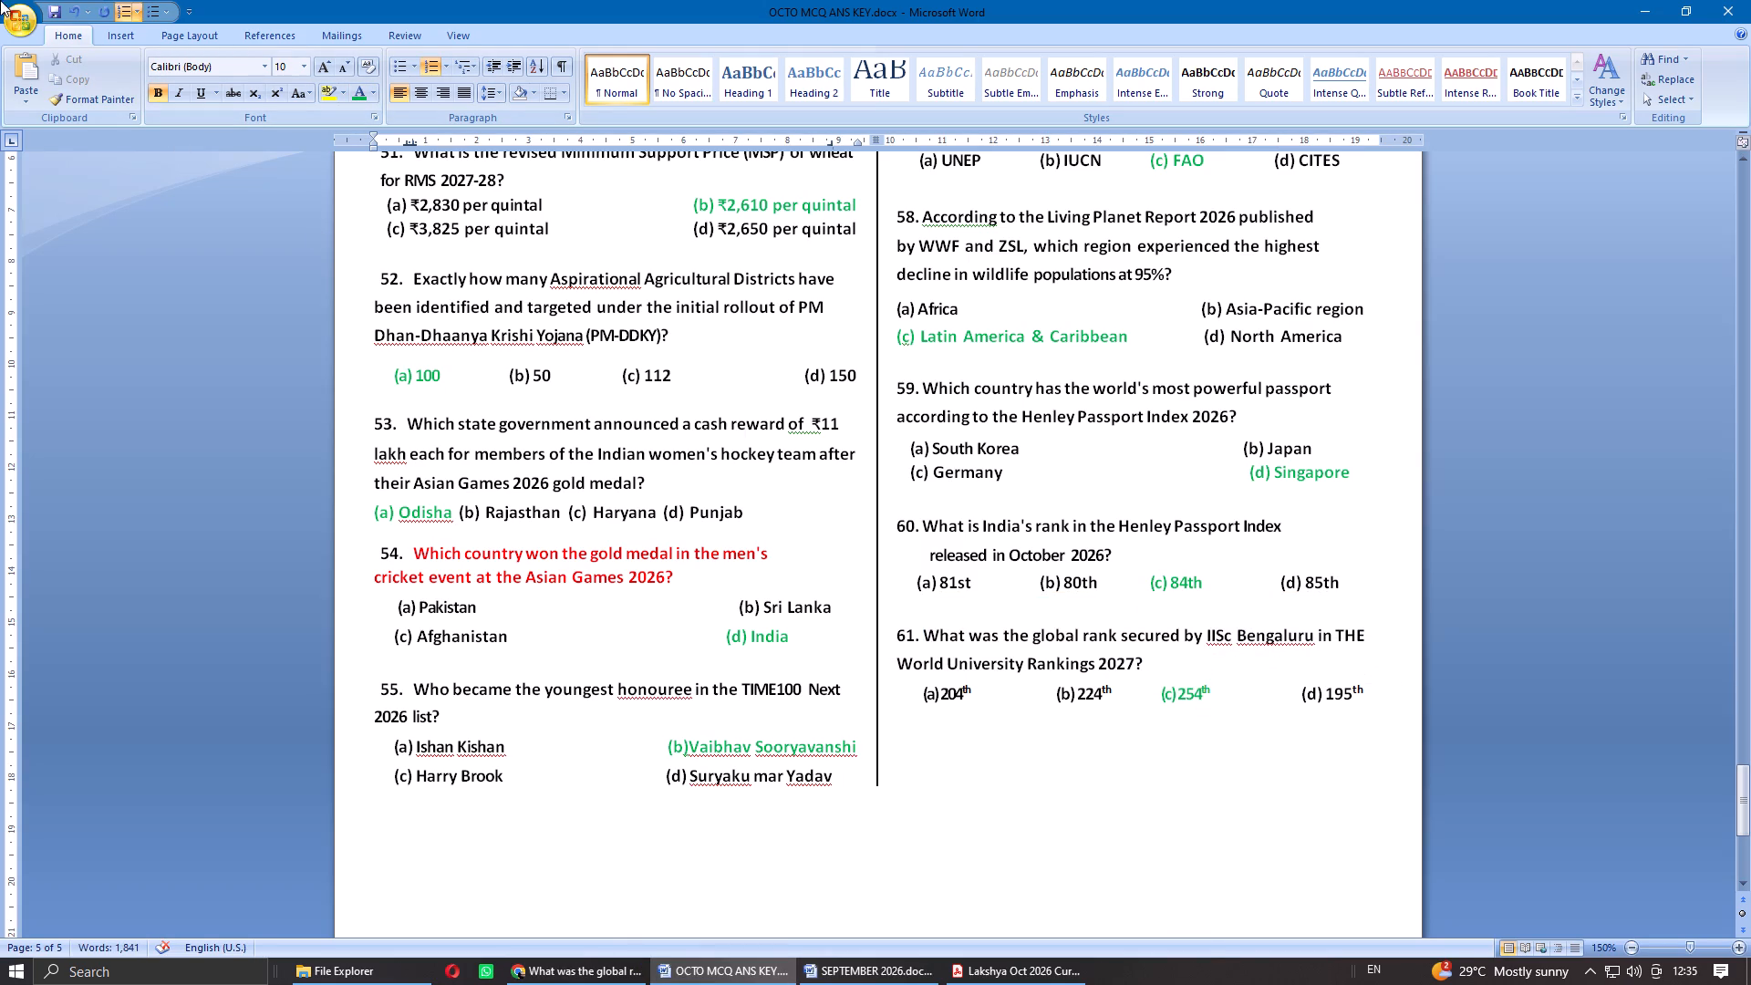
Save the October MCQ answer key and close it.
click(50, 10)
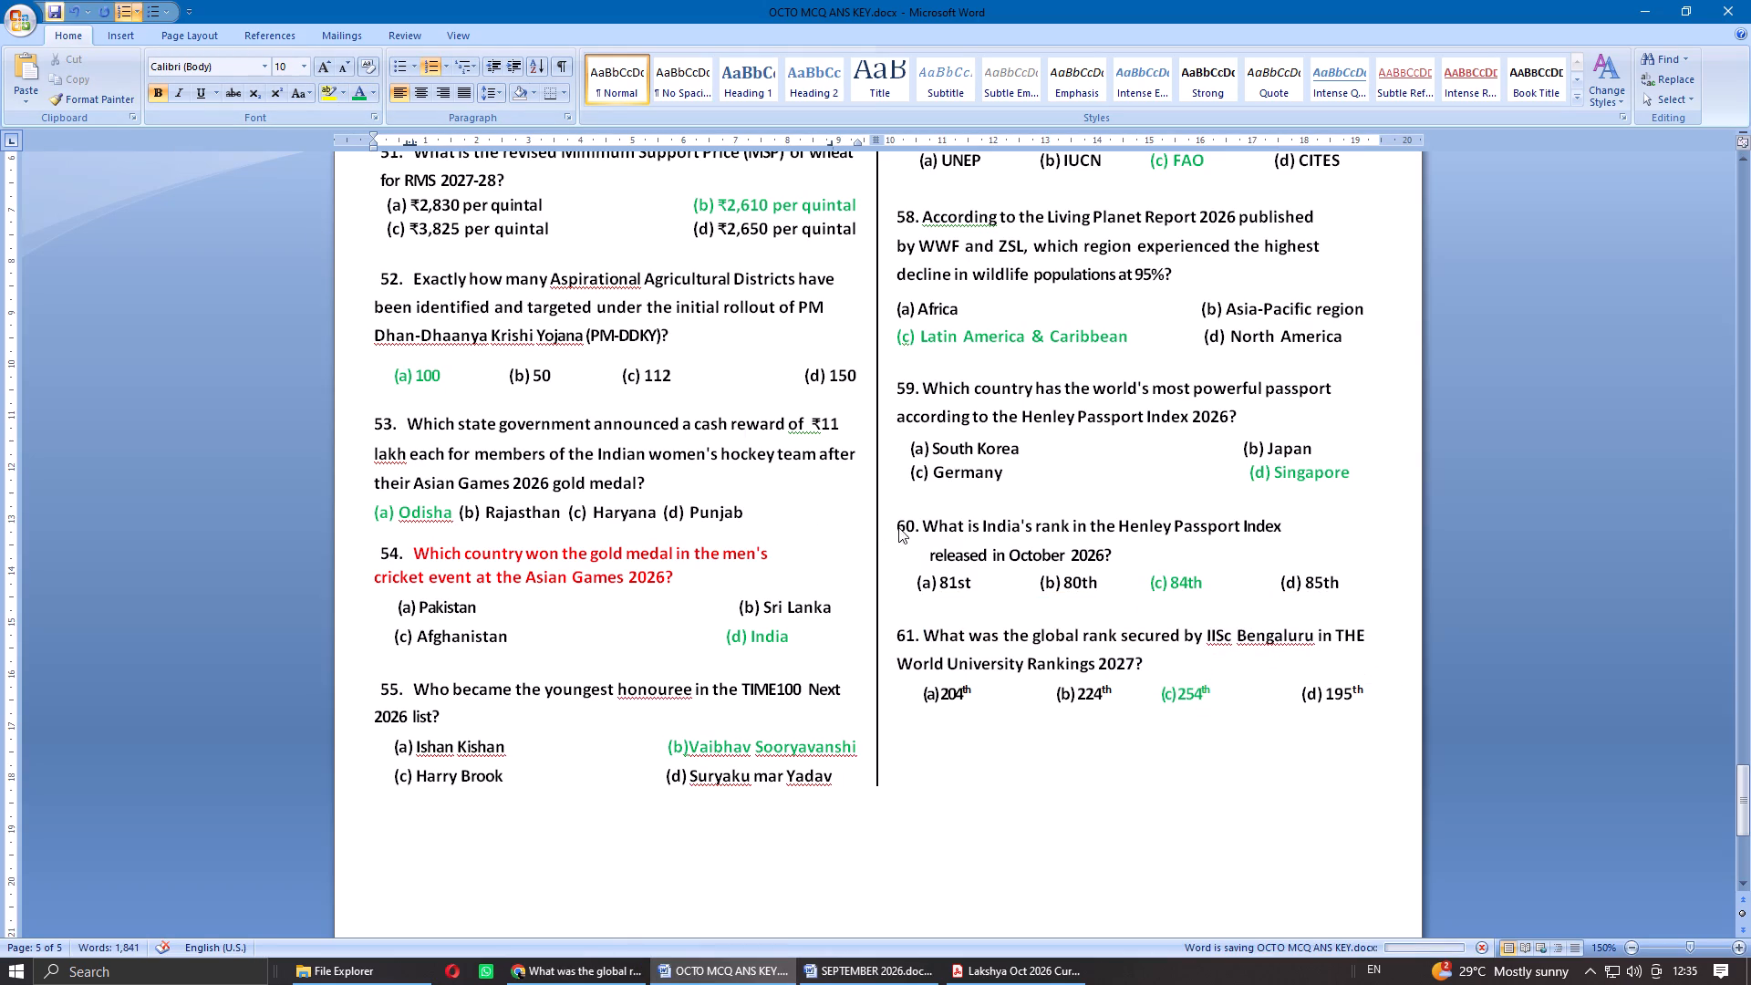
click(1750, 0)
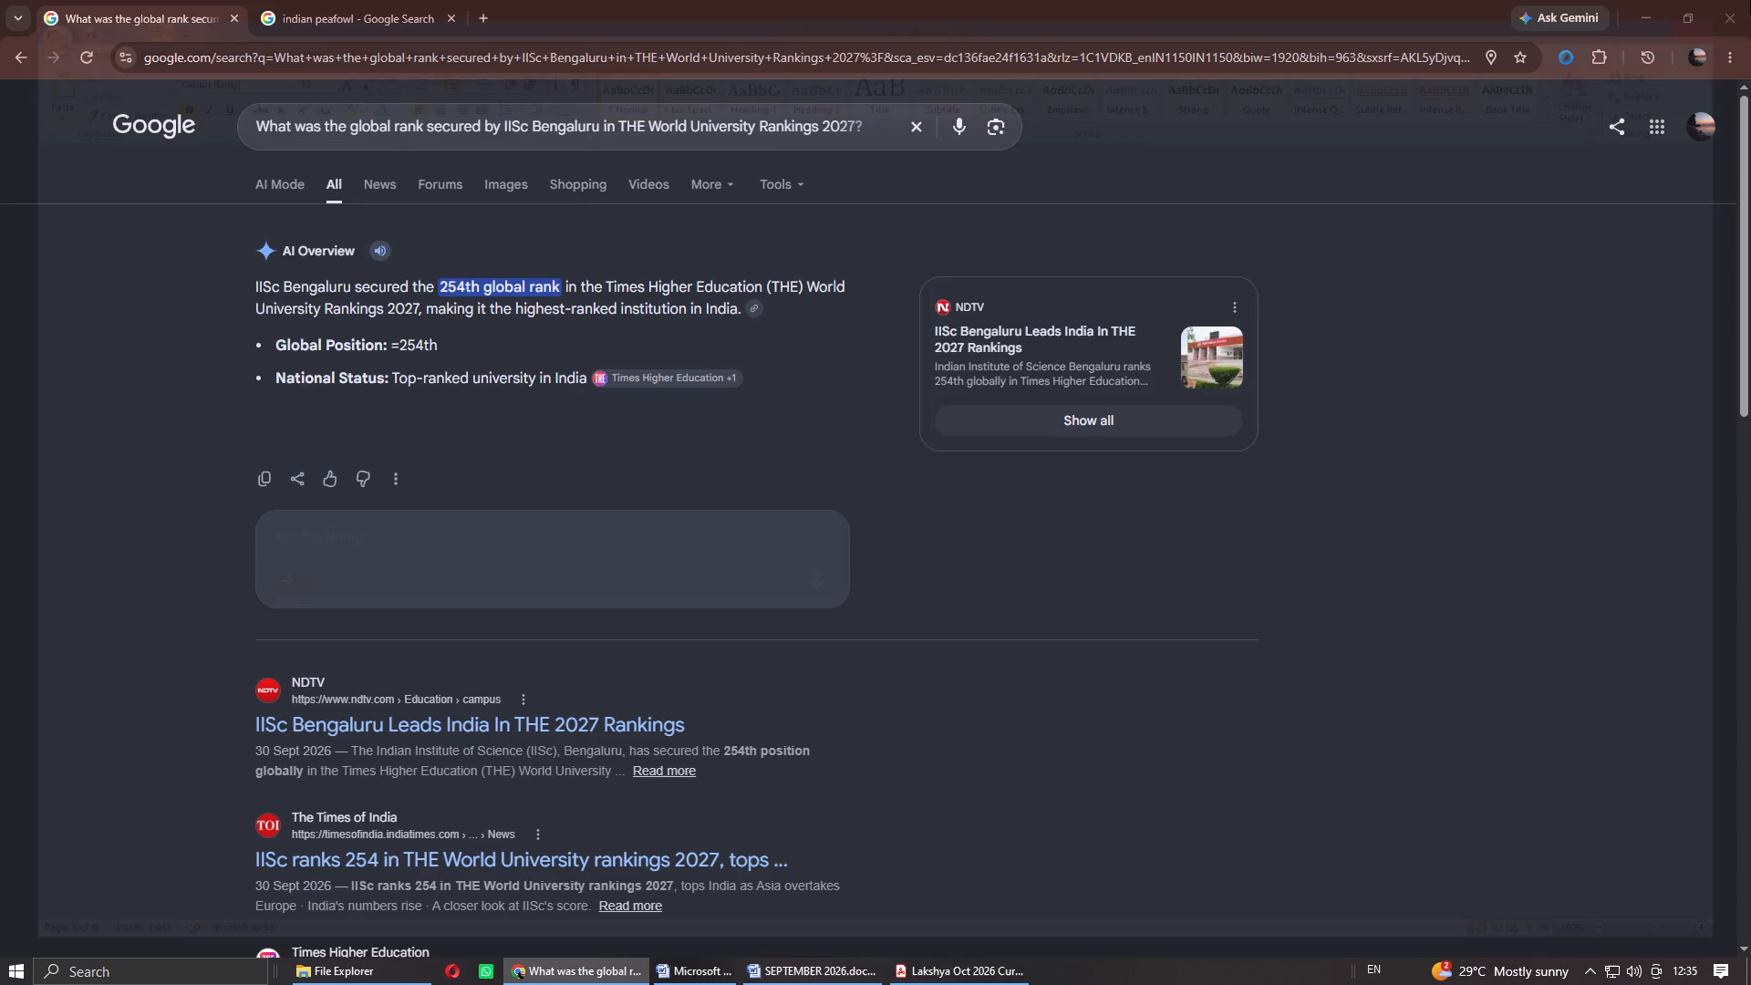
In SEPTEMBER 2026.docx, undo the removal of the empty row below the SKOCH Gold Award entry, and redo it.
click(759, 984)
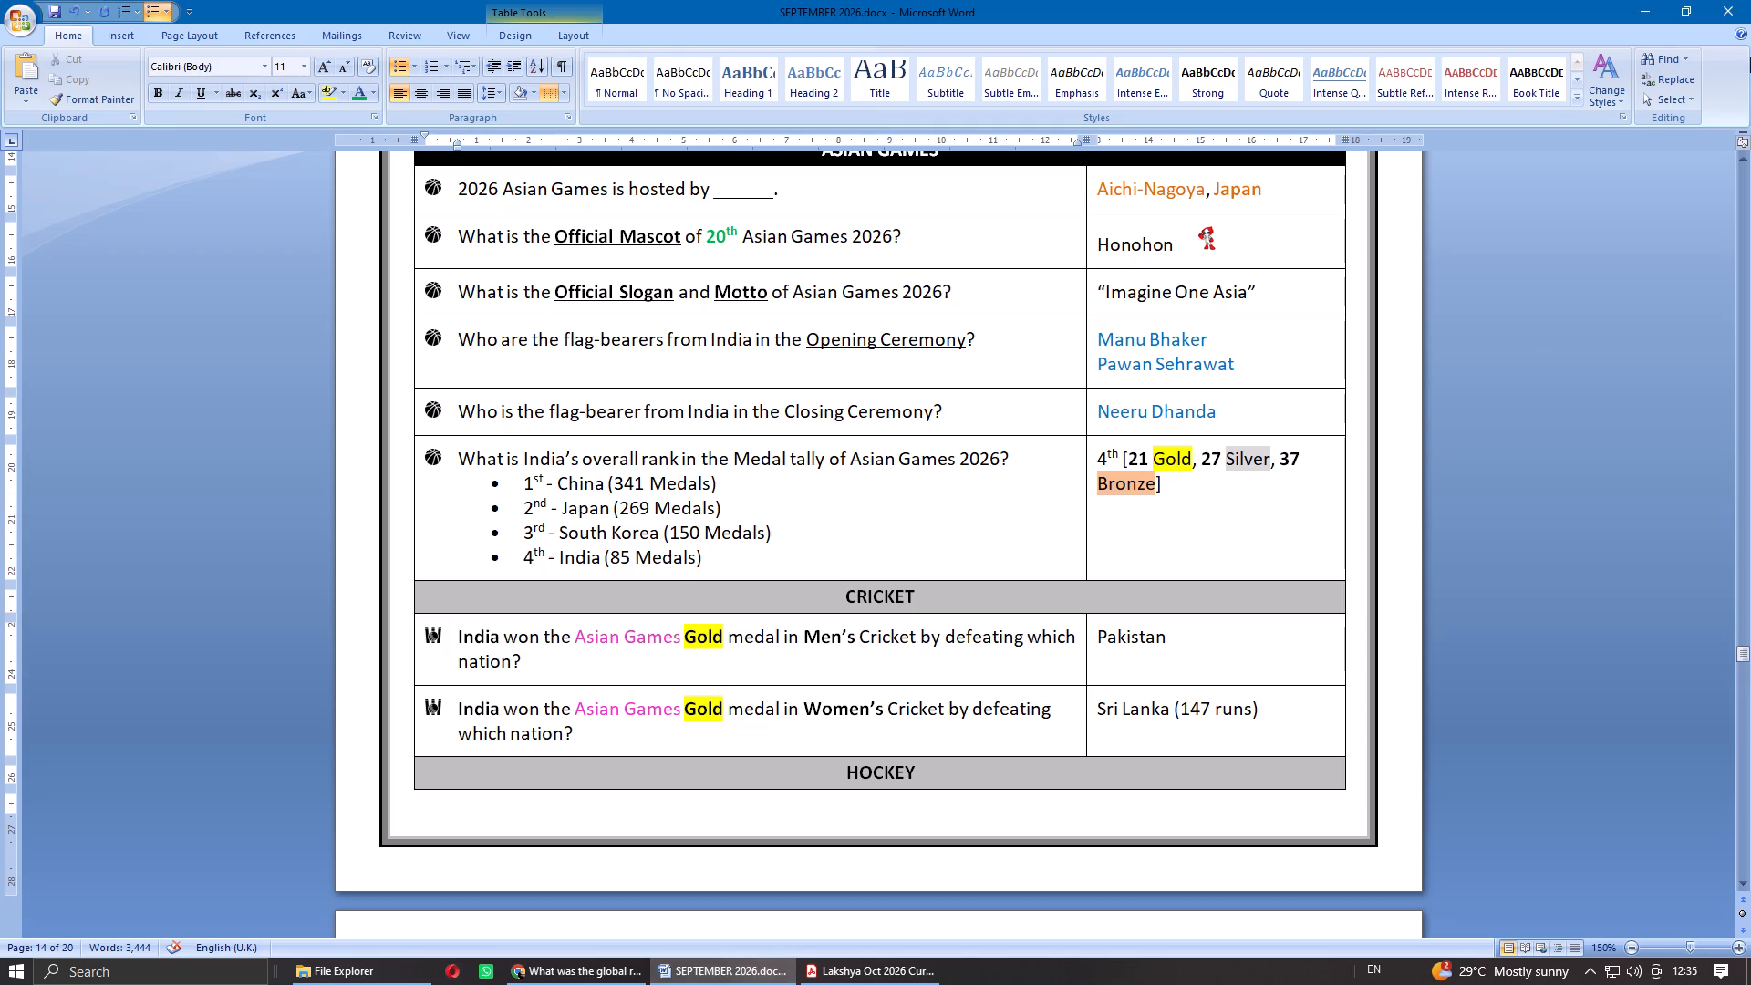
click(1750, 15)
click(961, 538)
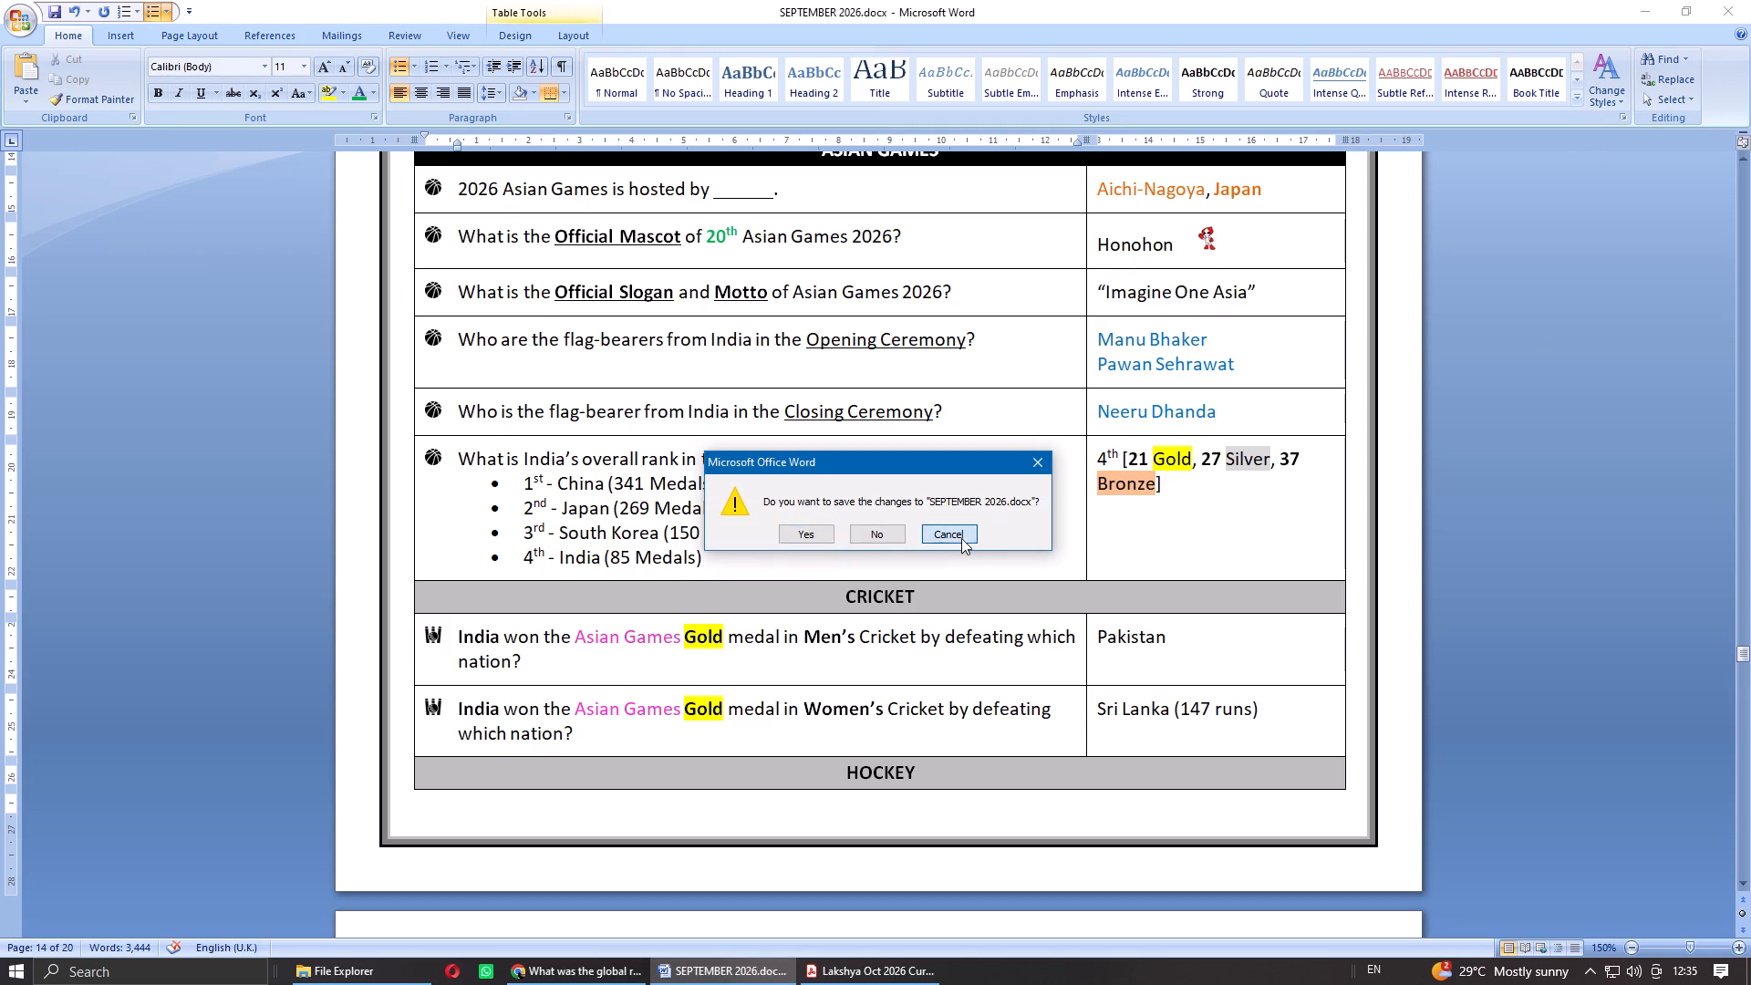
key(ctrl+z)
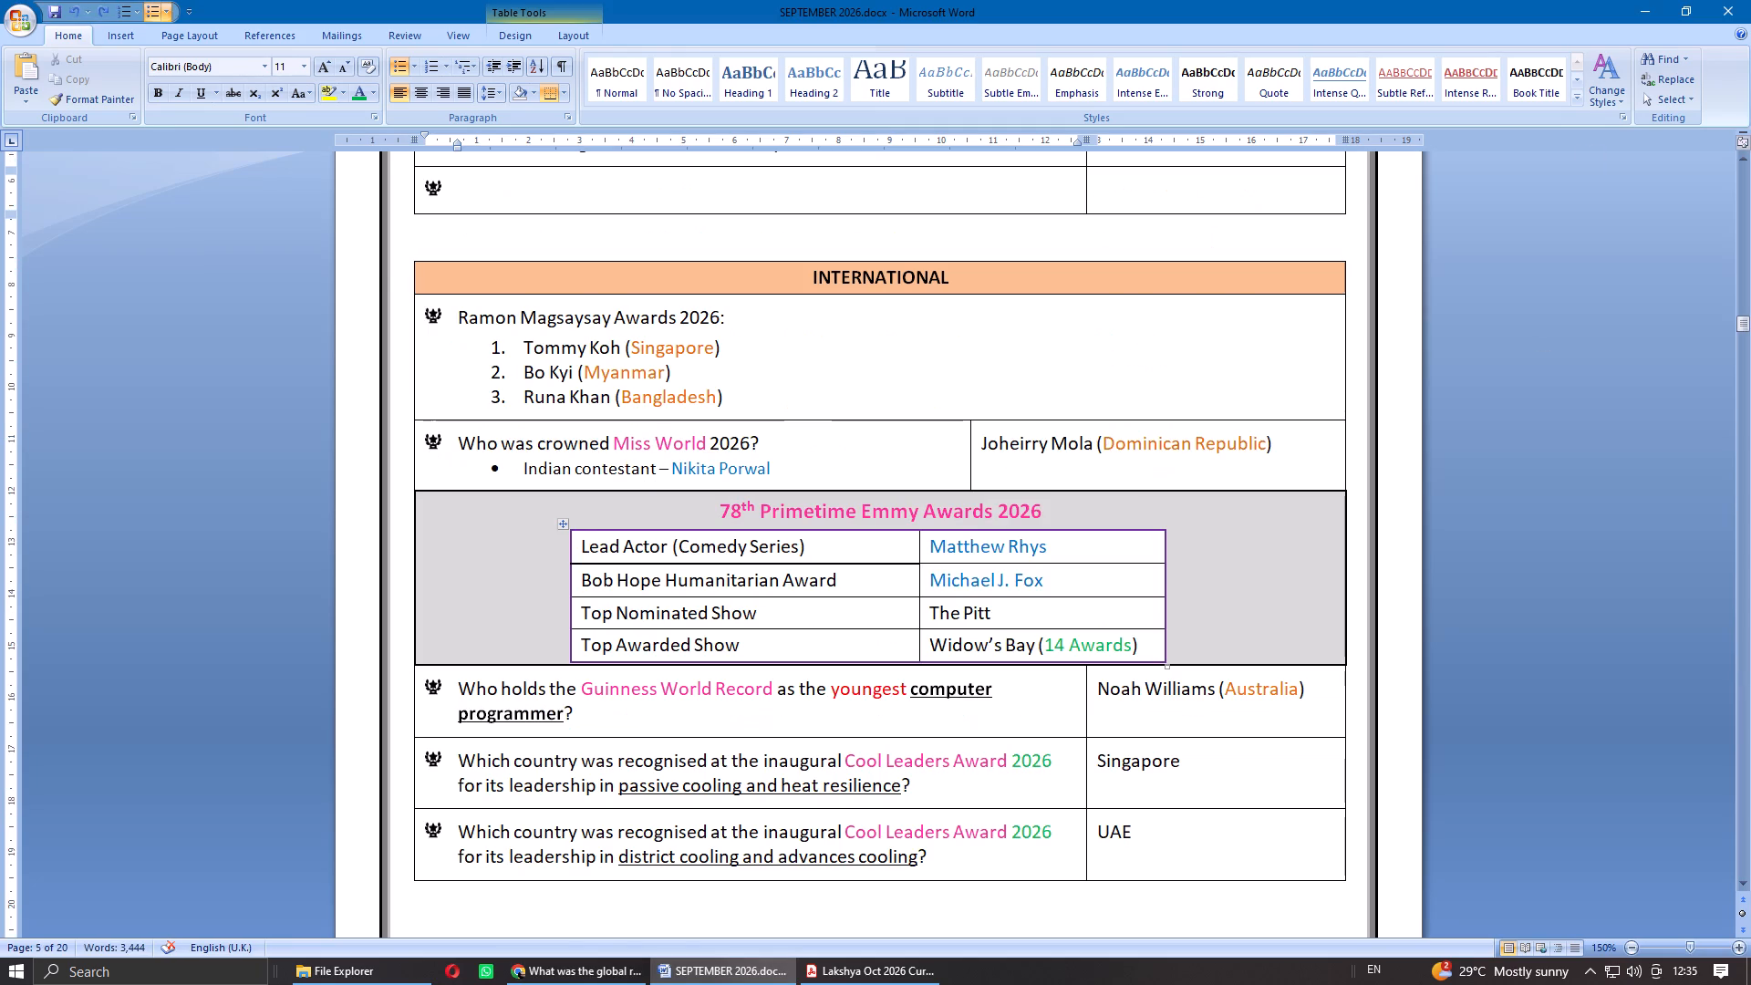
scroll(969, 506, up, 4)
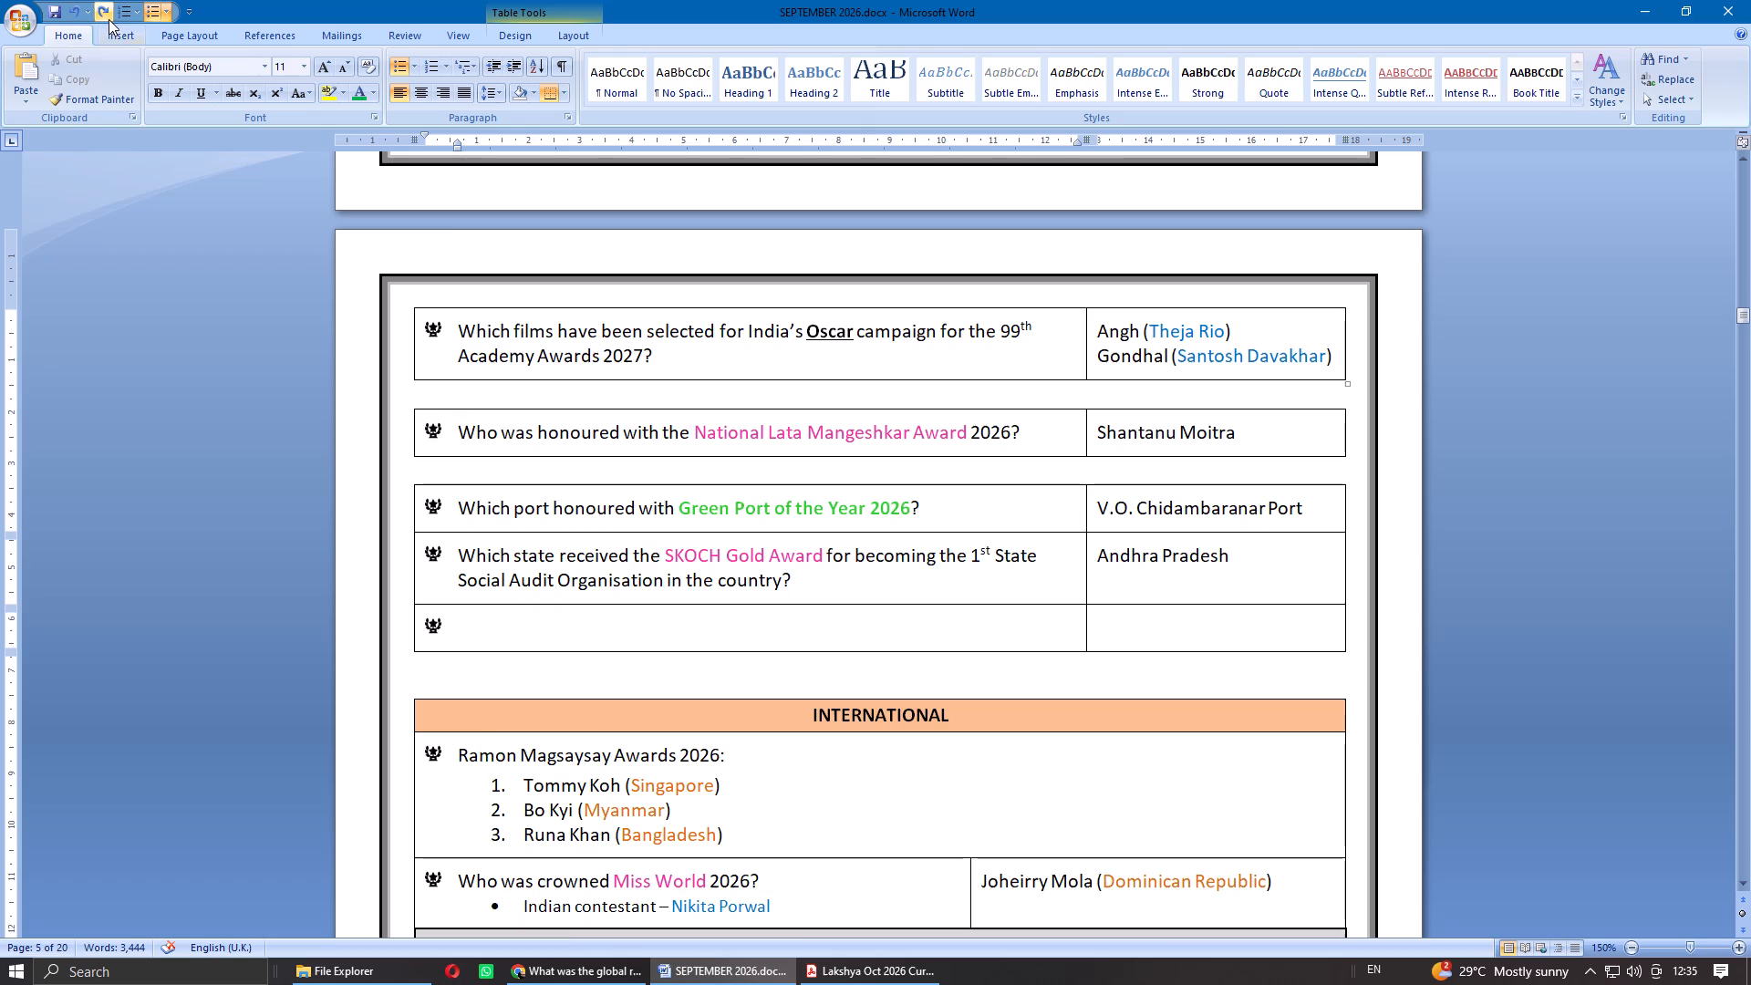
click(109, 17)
Save SEPTEMBER 2026.docx and close it.
click(46, 15)
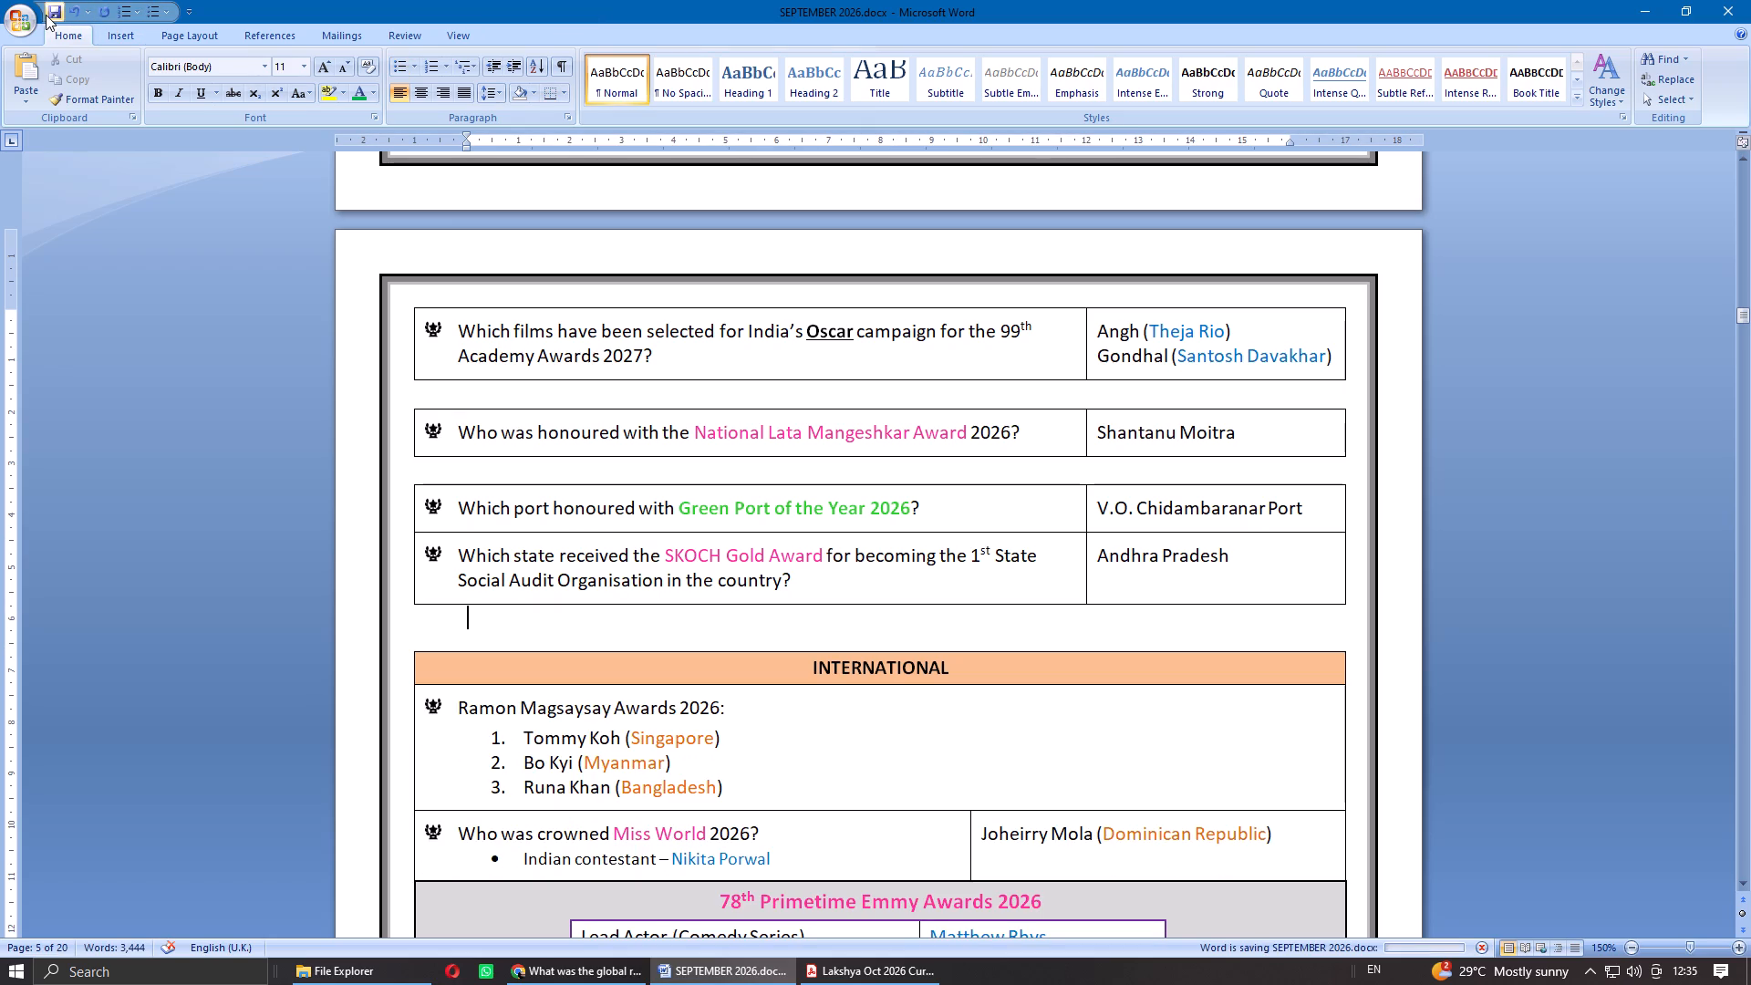
click(1750, 0)
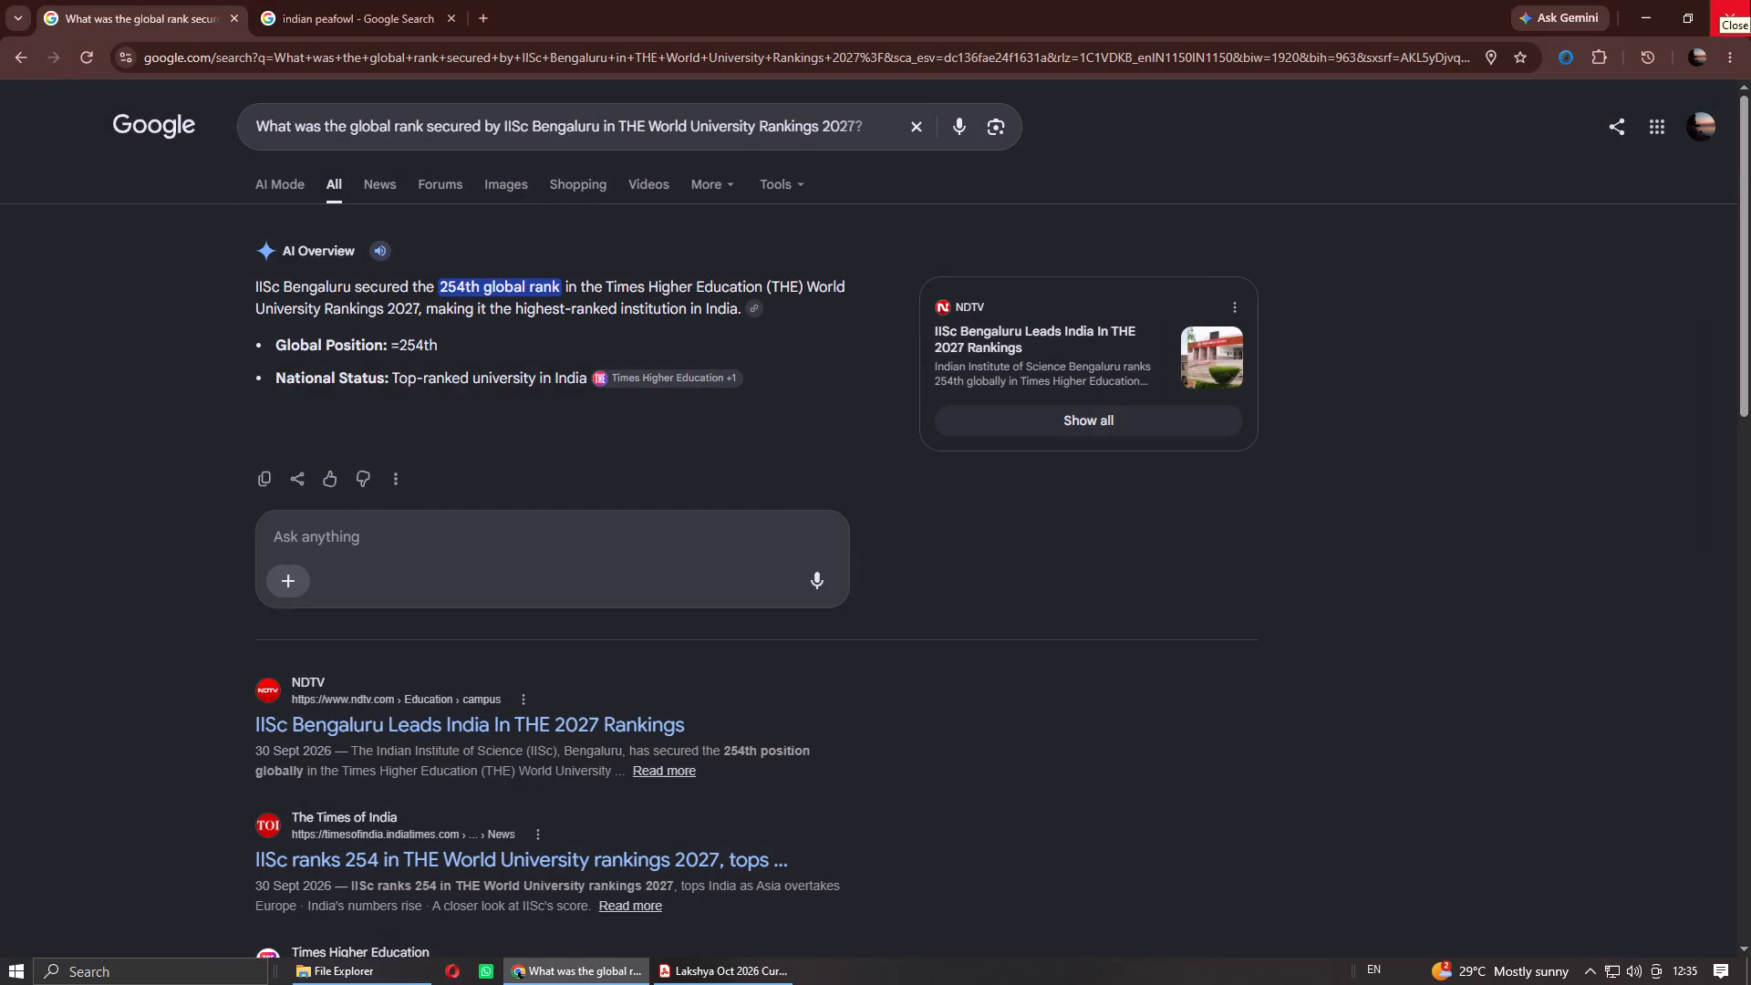
Close Chrome, the Lakshya October 2026 PDF in Acrobat, and the File Explorer window.
click(1750, 0)
click(1750, 0)
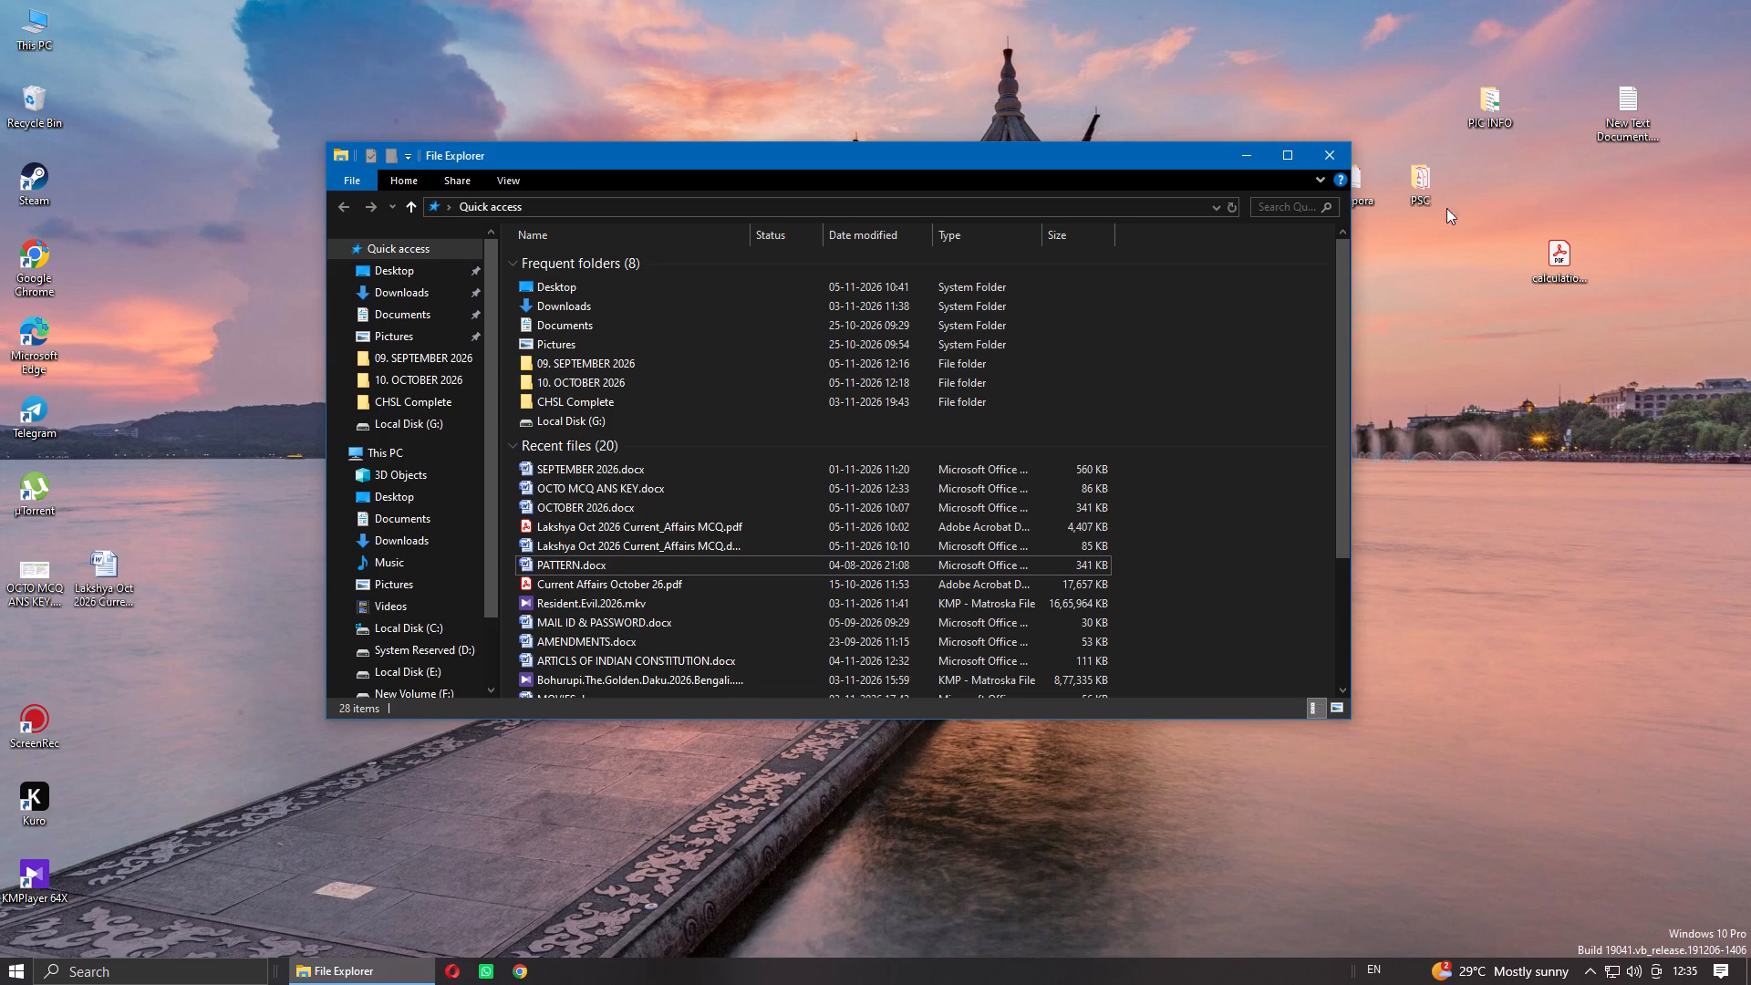
click(1328, 158)
Open the Windows power options.
click(0, 965)
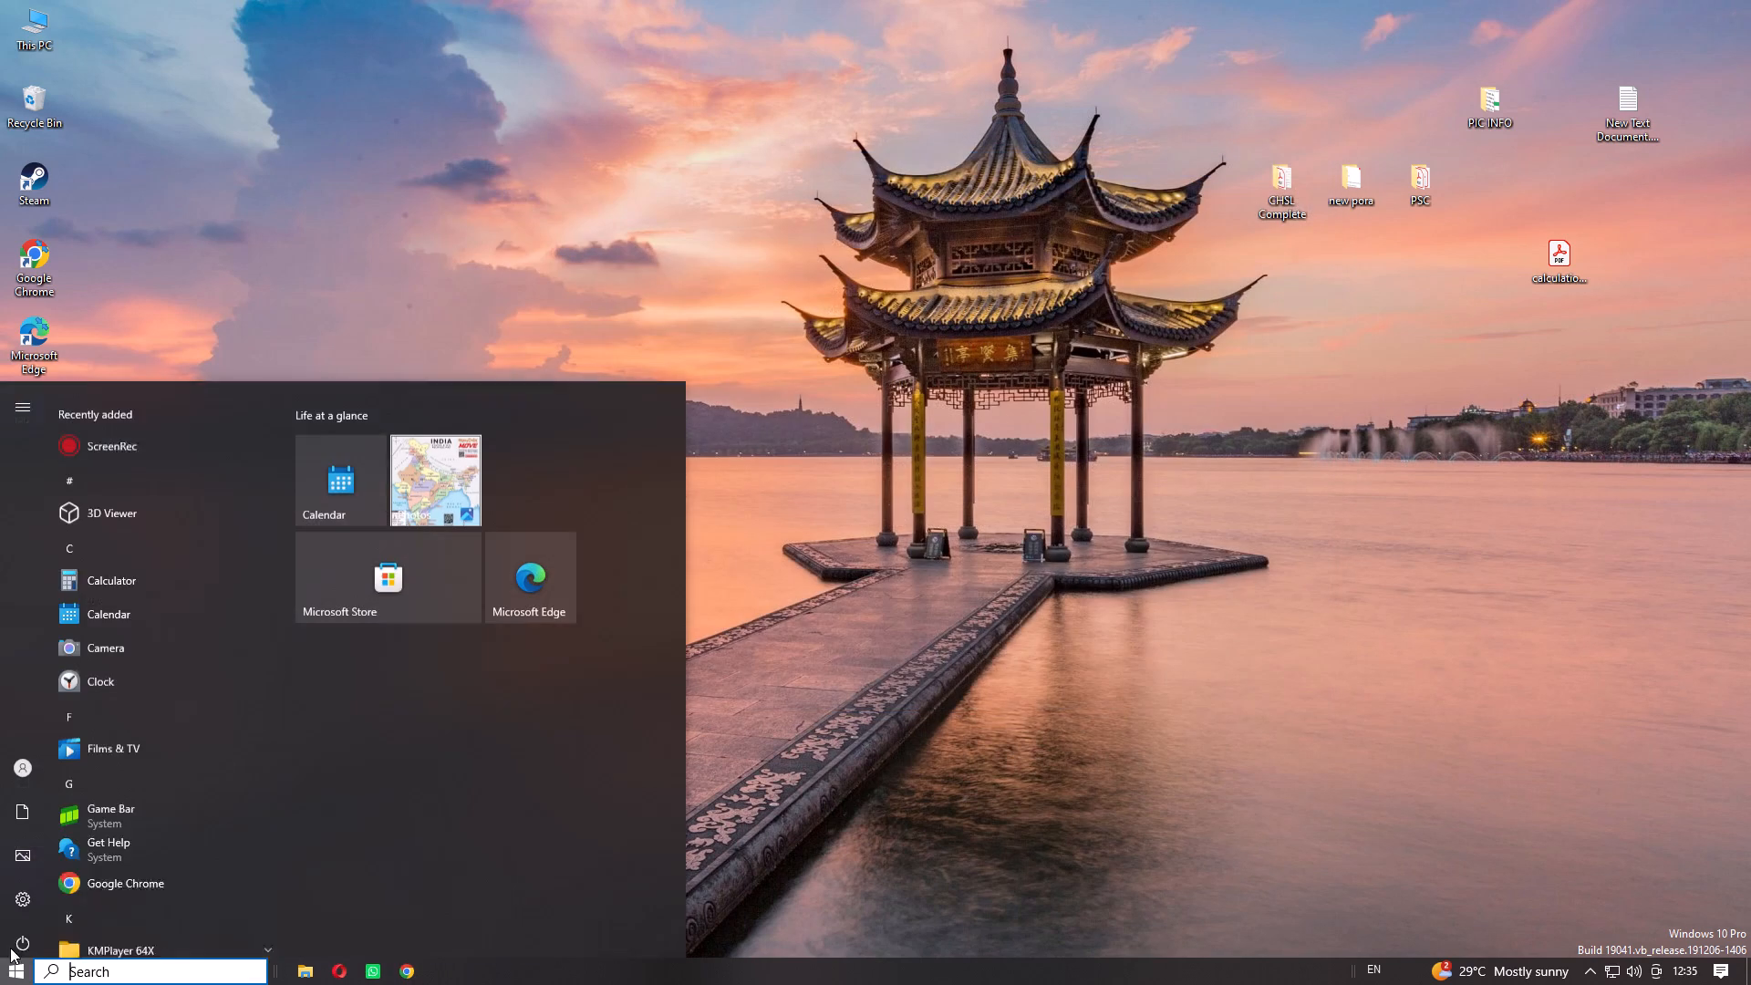
click(18, 929)
click(21, 945)
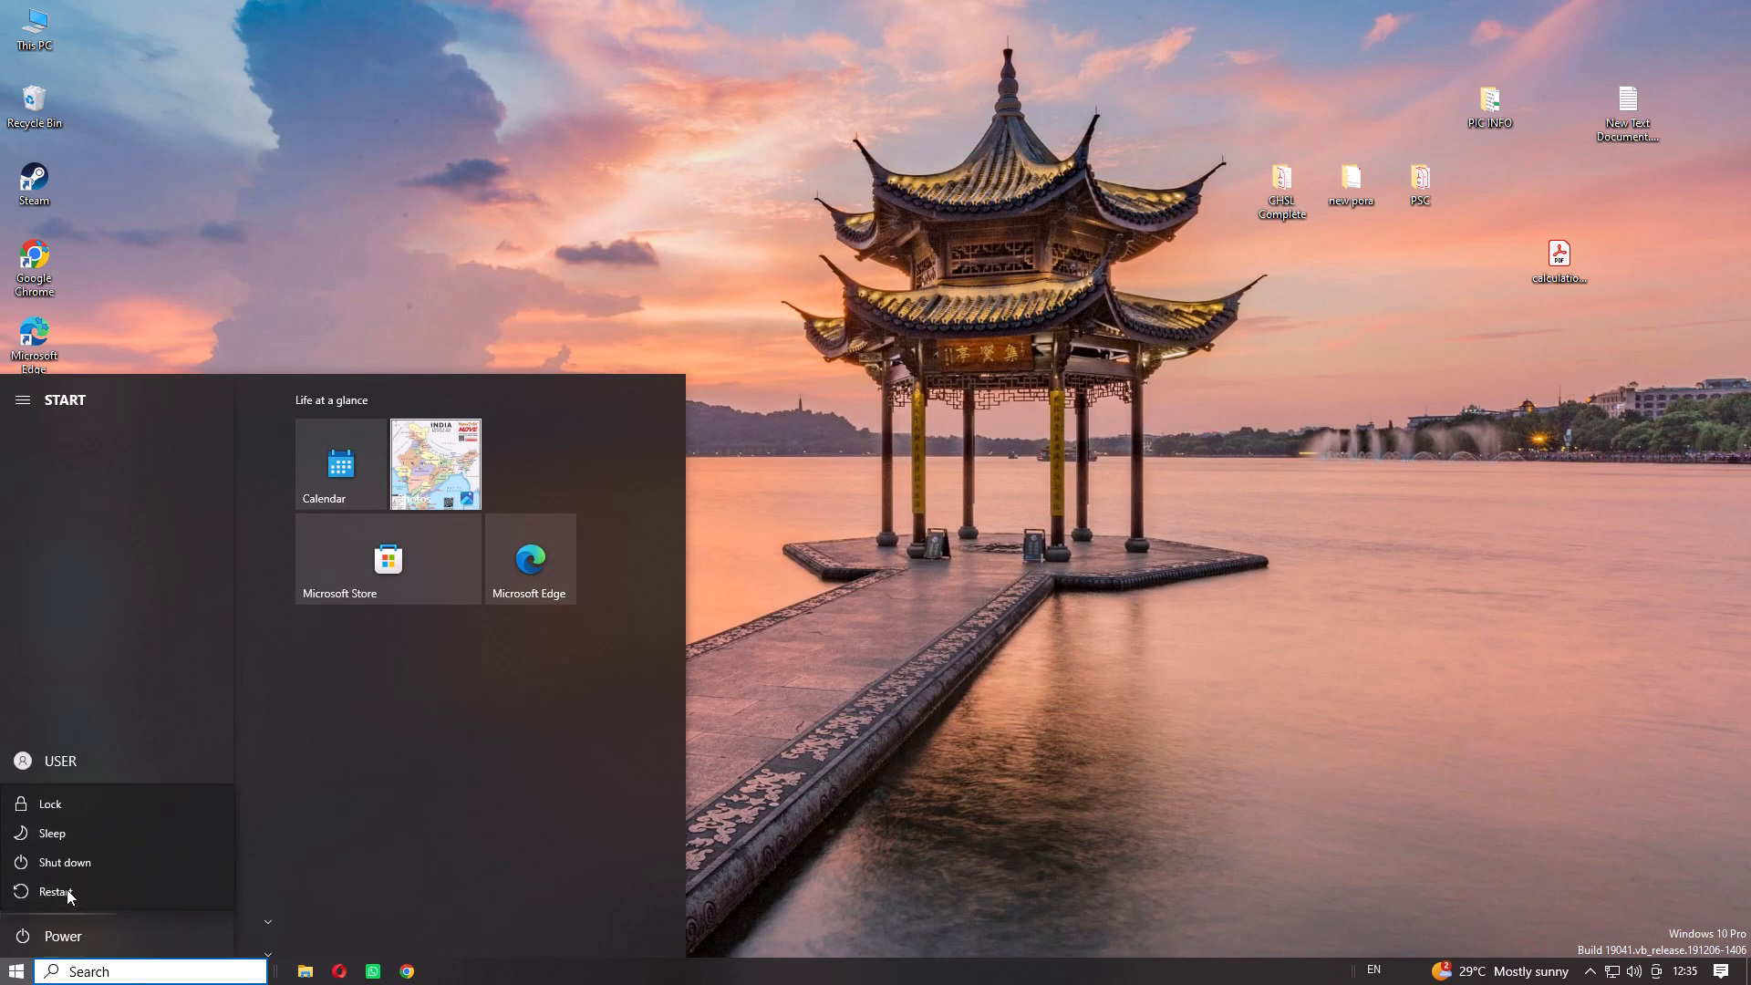